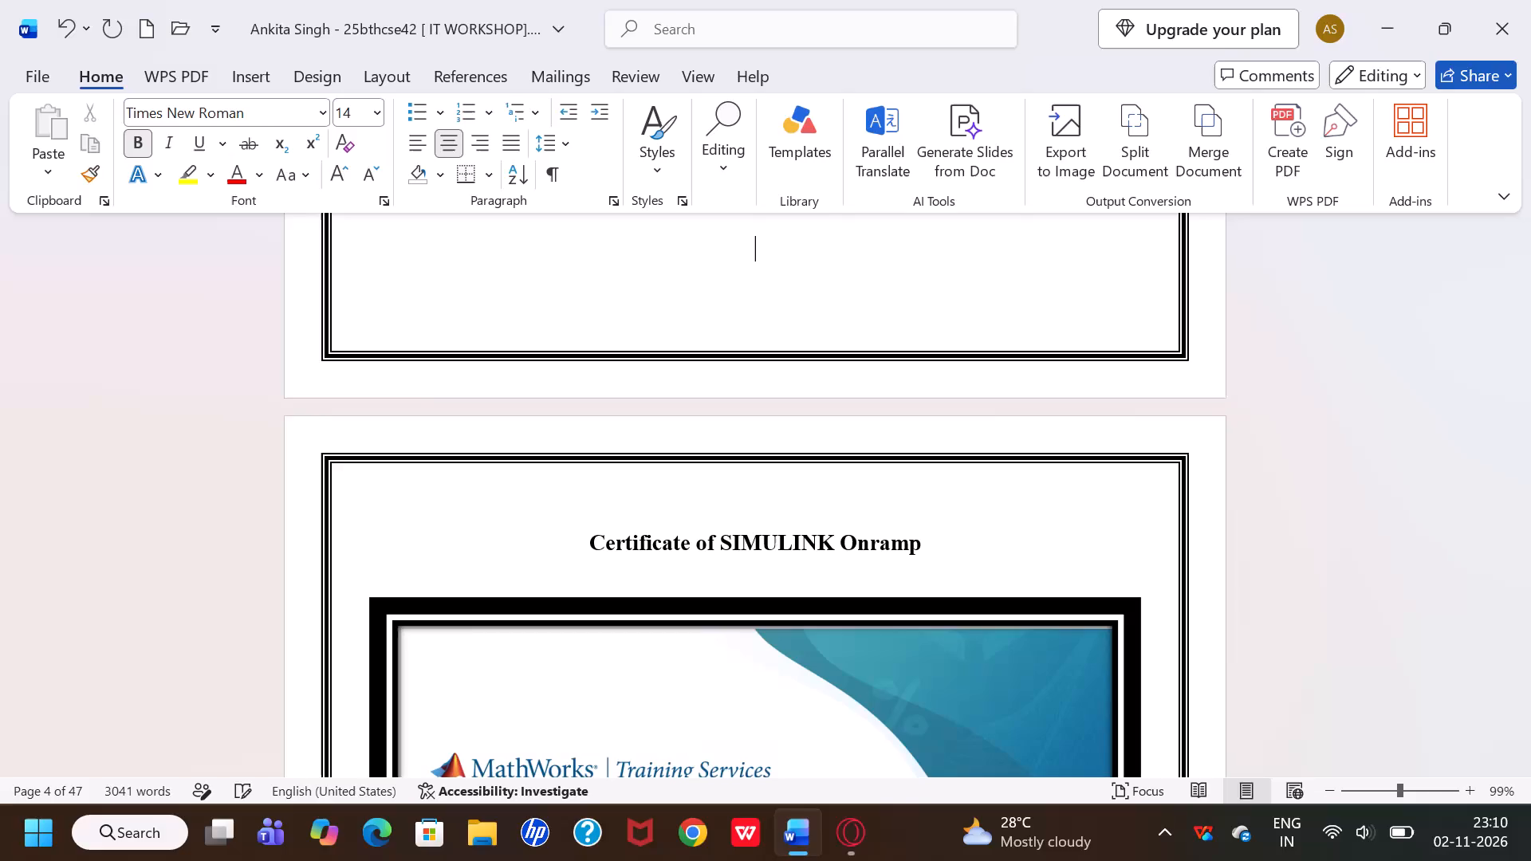
Adjust the empty lines before the "Certificate of MATLAB Onramp" heading so it sits near the top of its own page.
scroll(841, 567, up, 3)
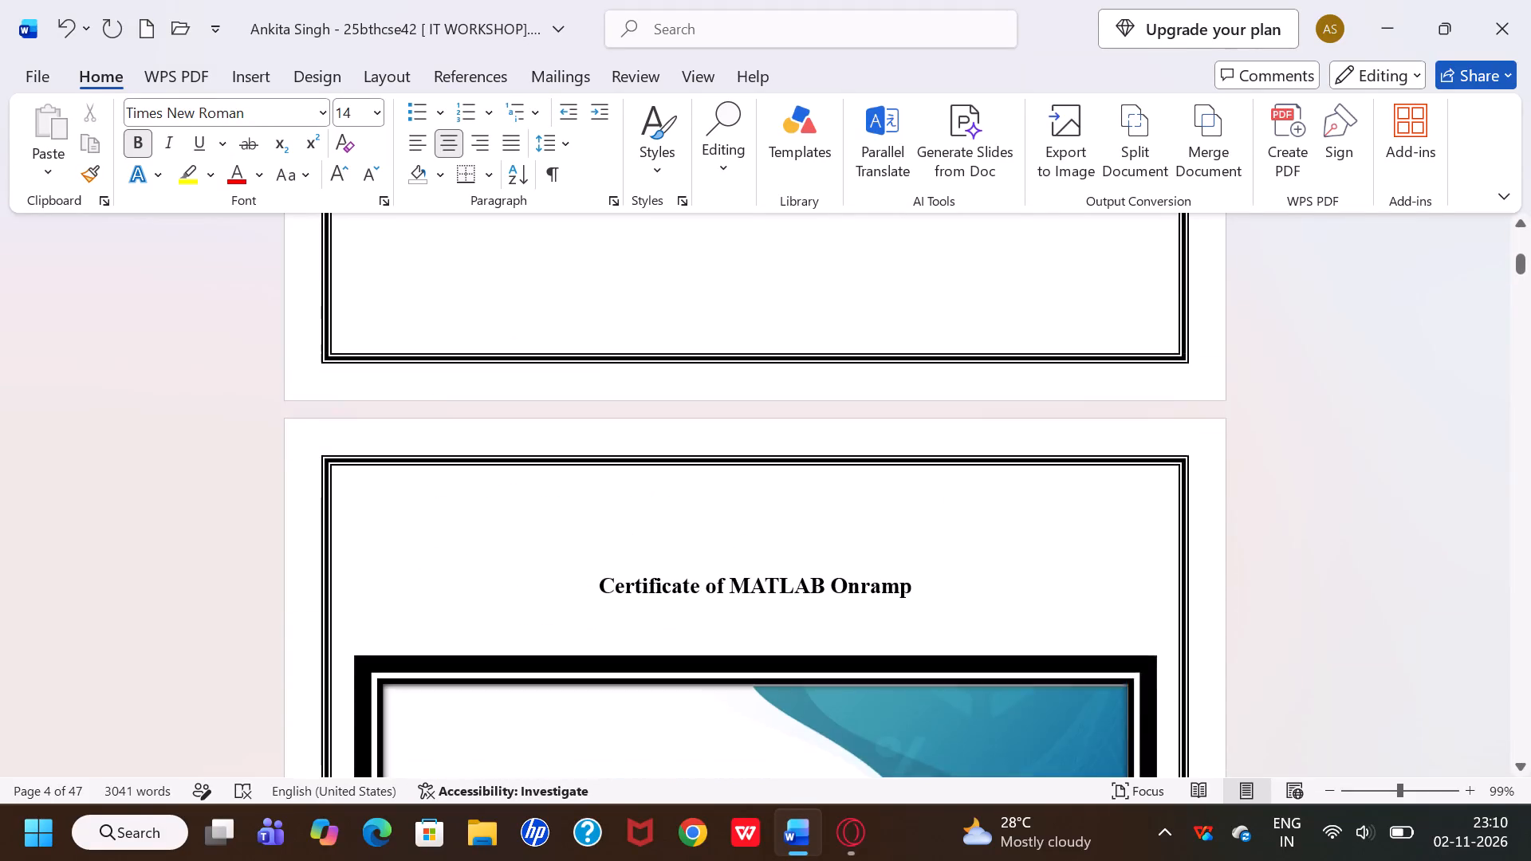
scroll(841, 567, up, 2)
click(731, 561)
key(BackSpace)
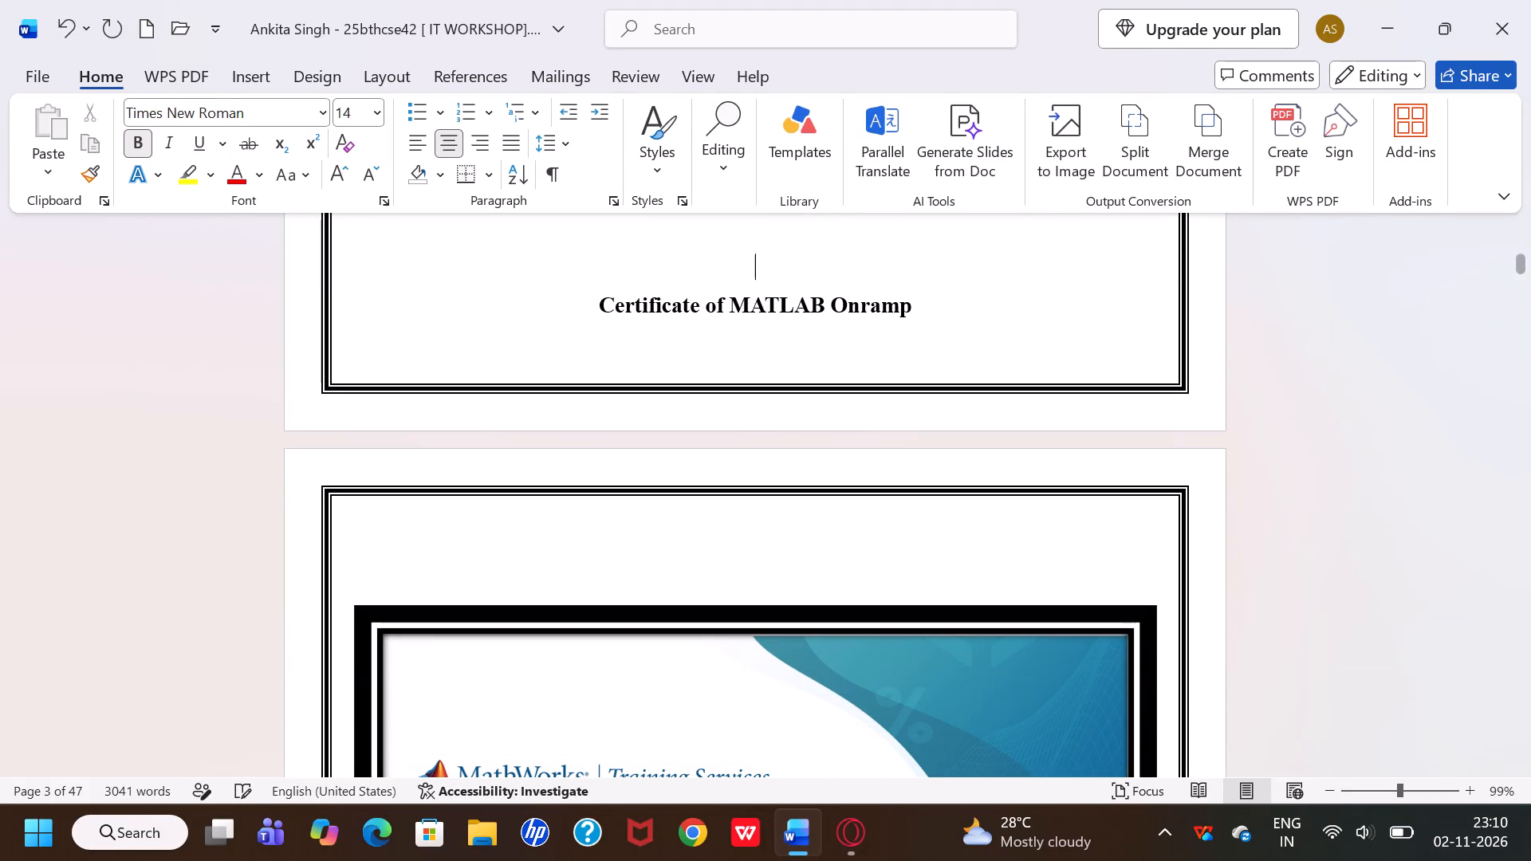
key(Return)
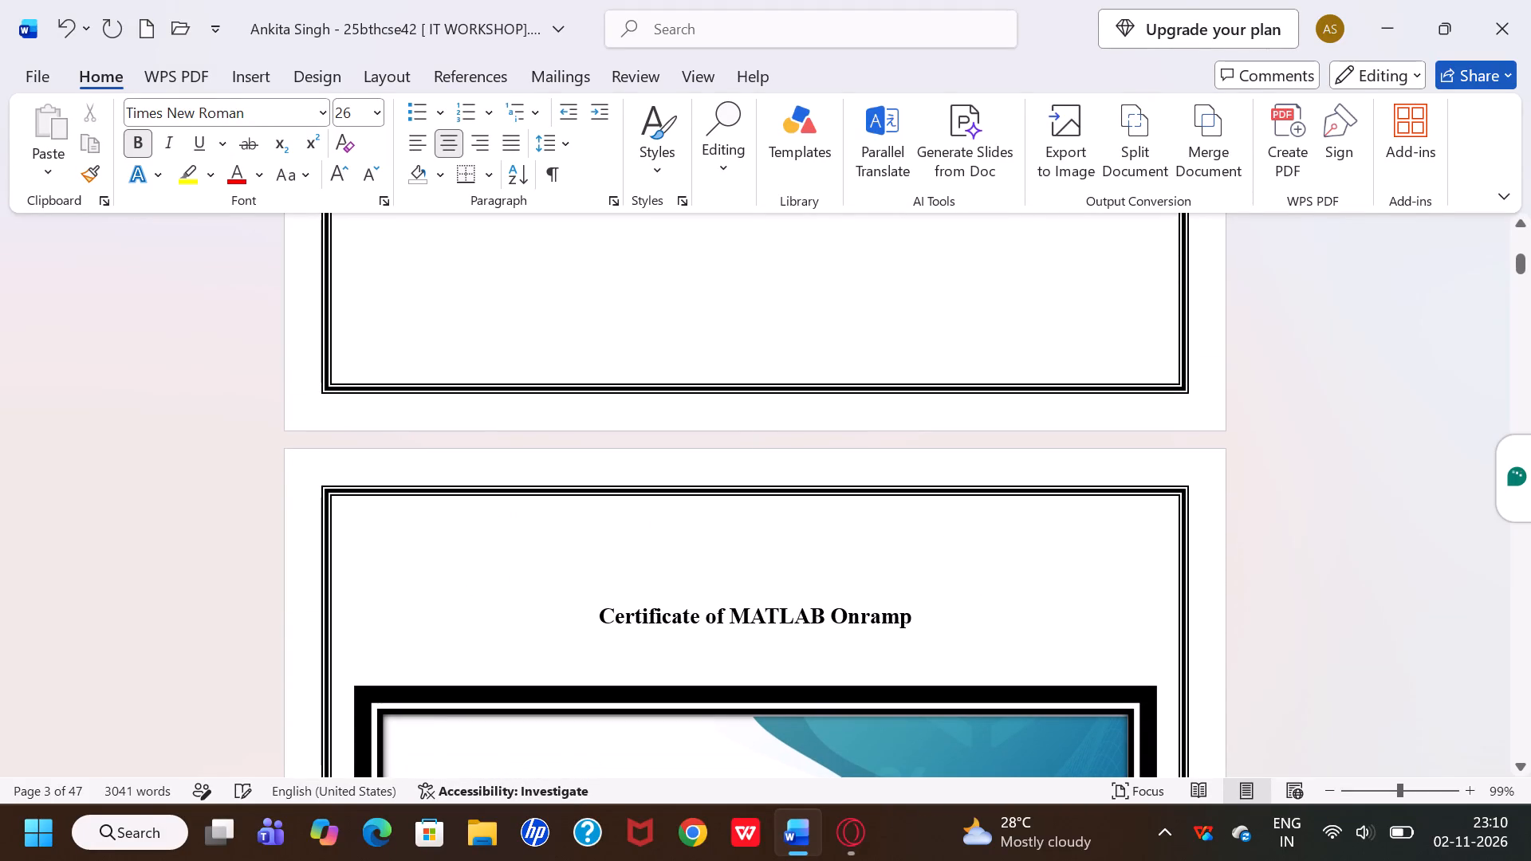
key(BackSpace)
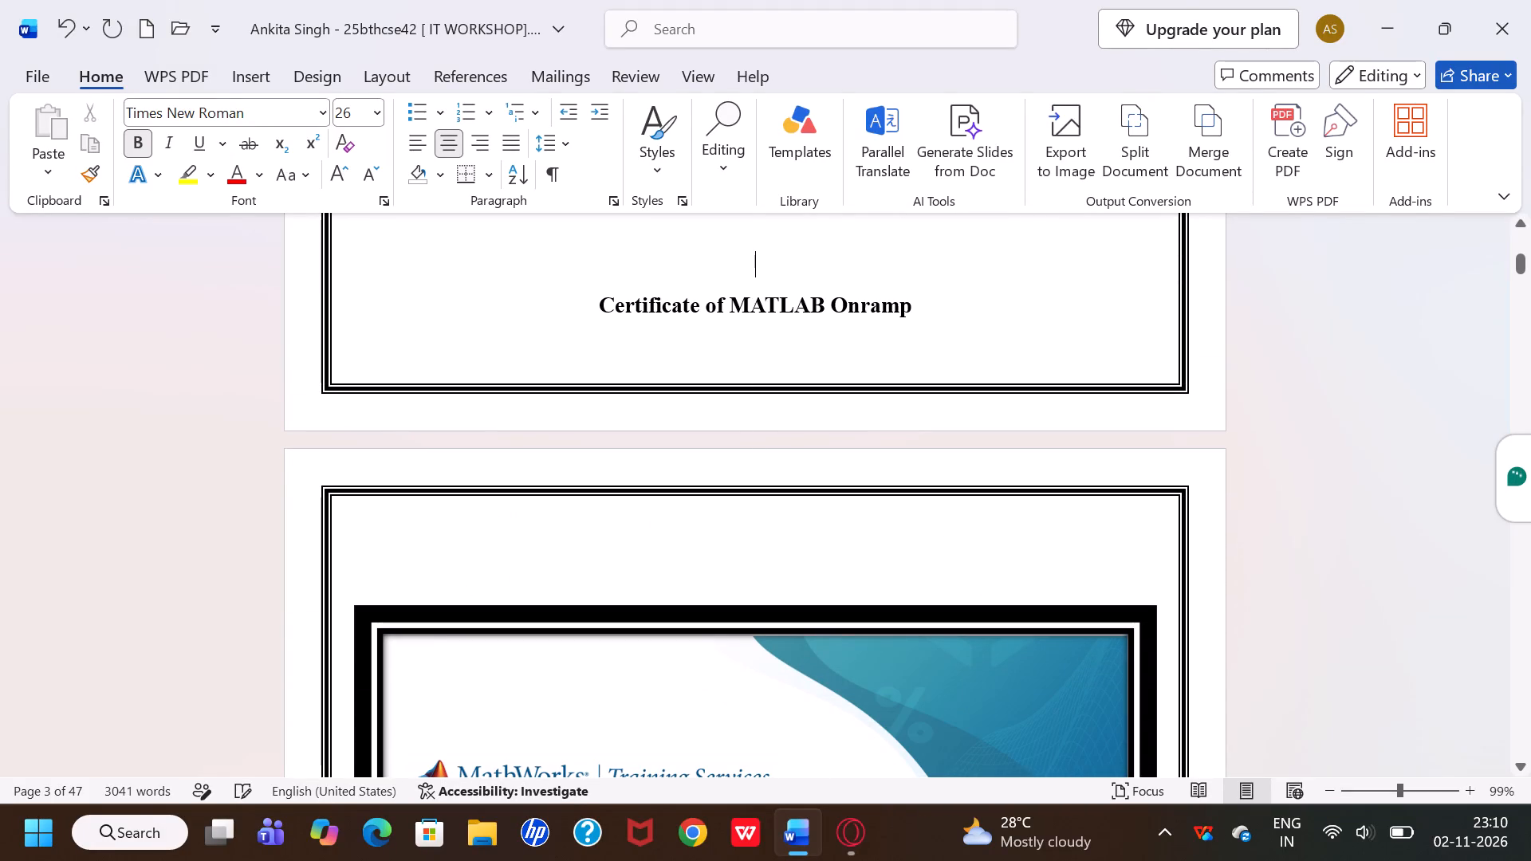
key(BackSpace)
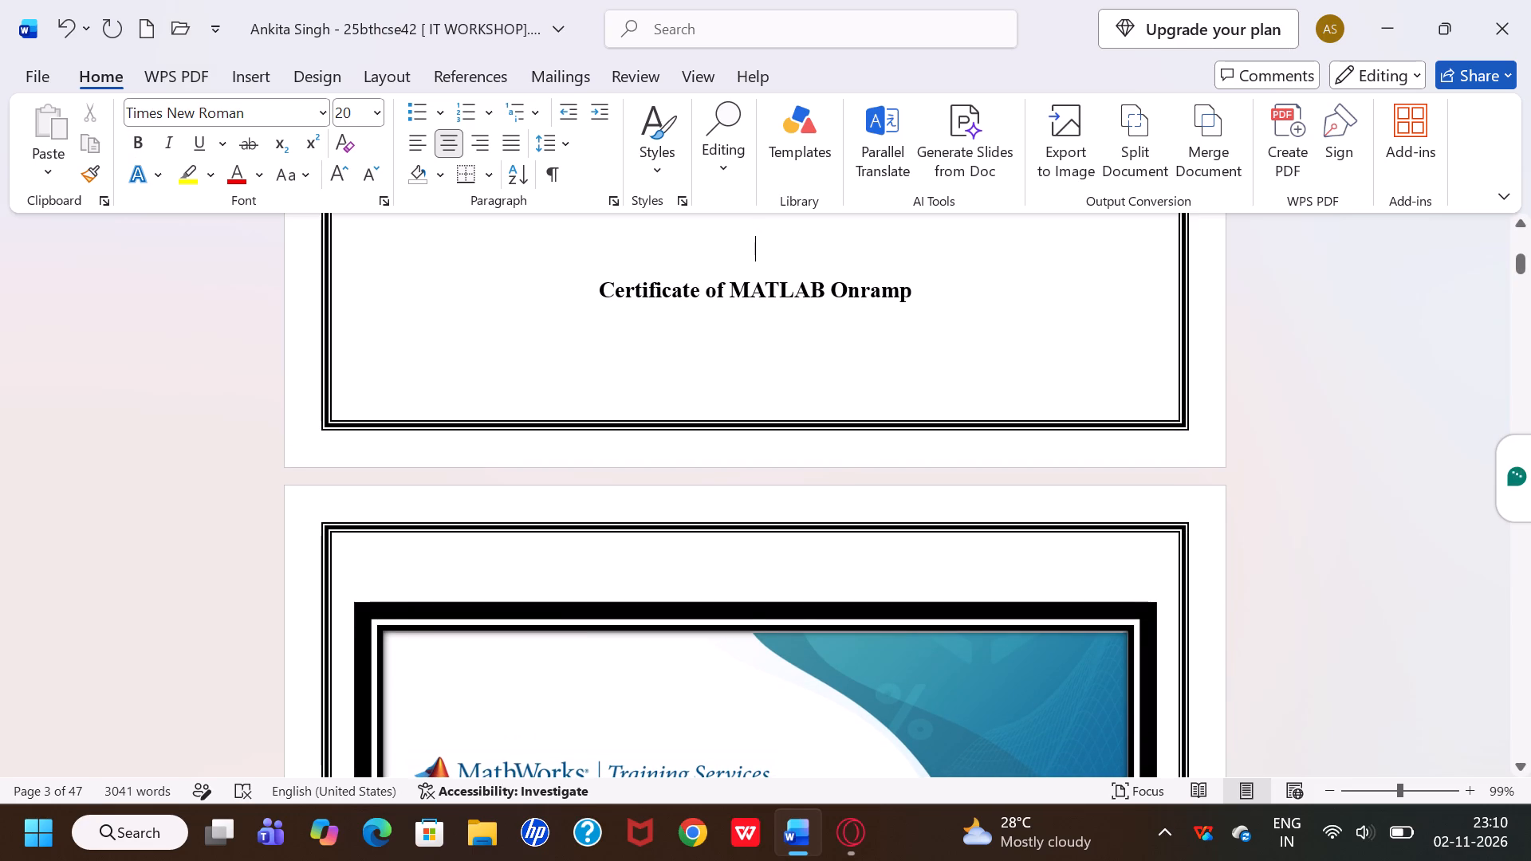
key(Return)
key(Return)
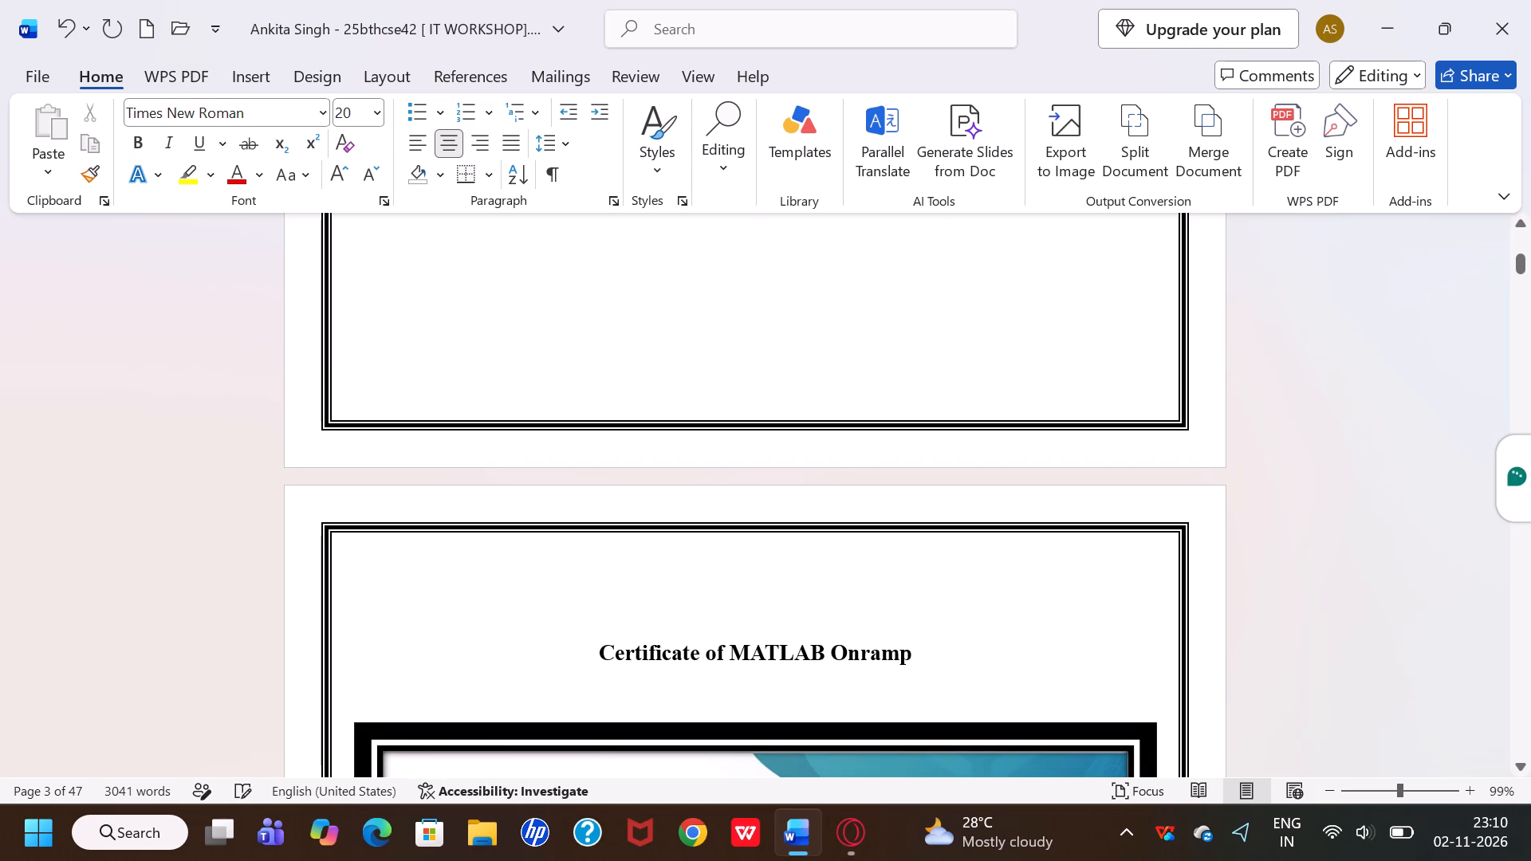
click(577, 655)
key(BackSpace)
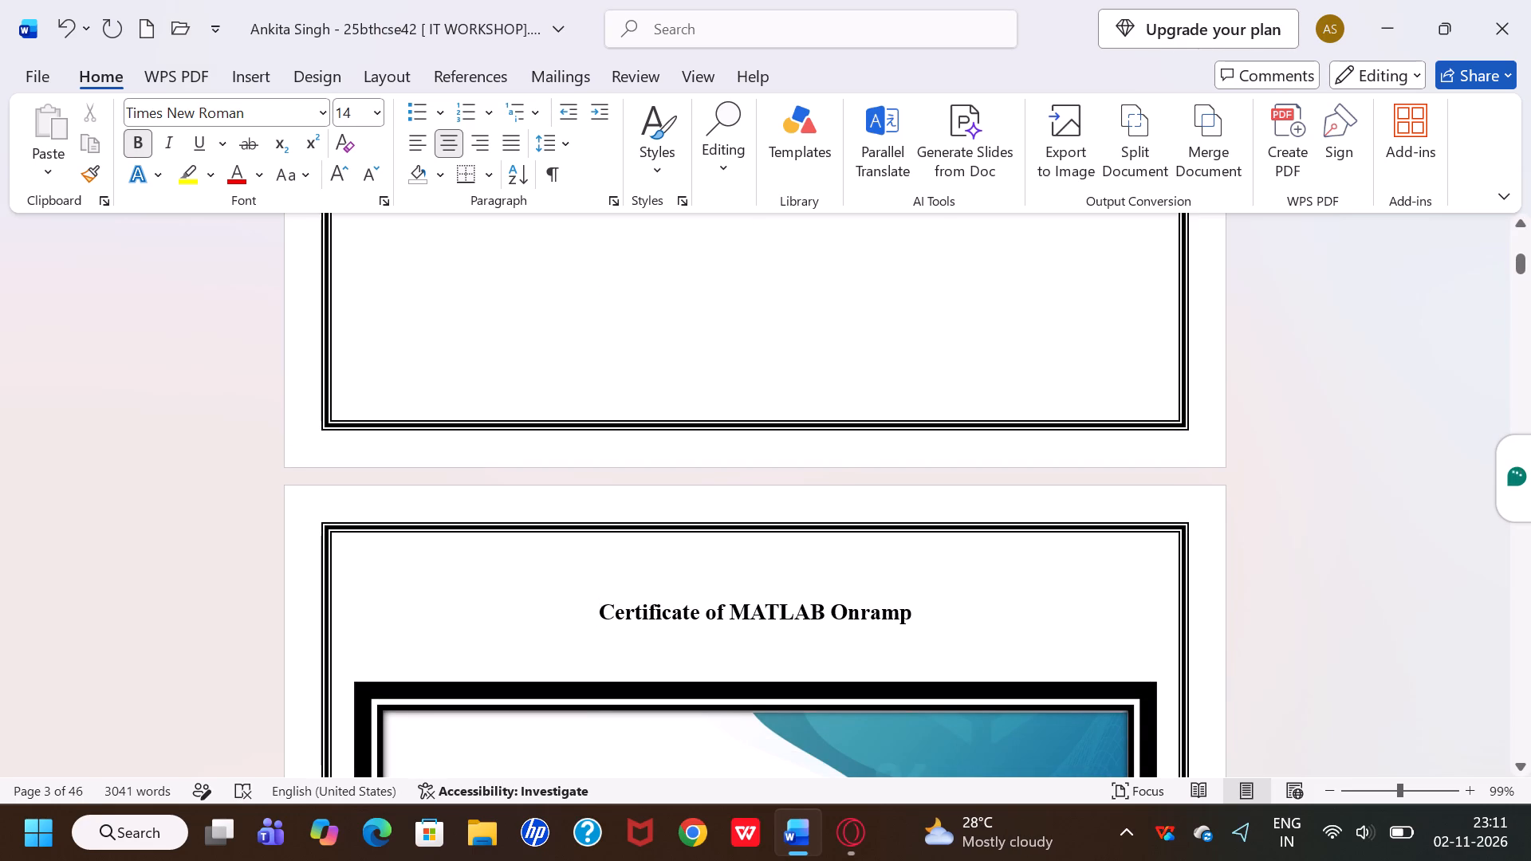
Insert an empty line before the "Certificate of SIMULINK Onramp" heading to push it onto the page with its certificate image.
click(967, 613)
scroll(967, 613, down, 3)
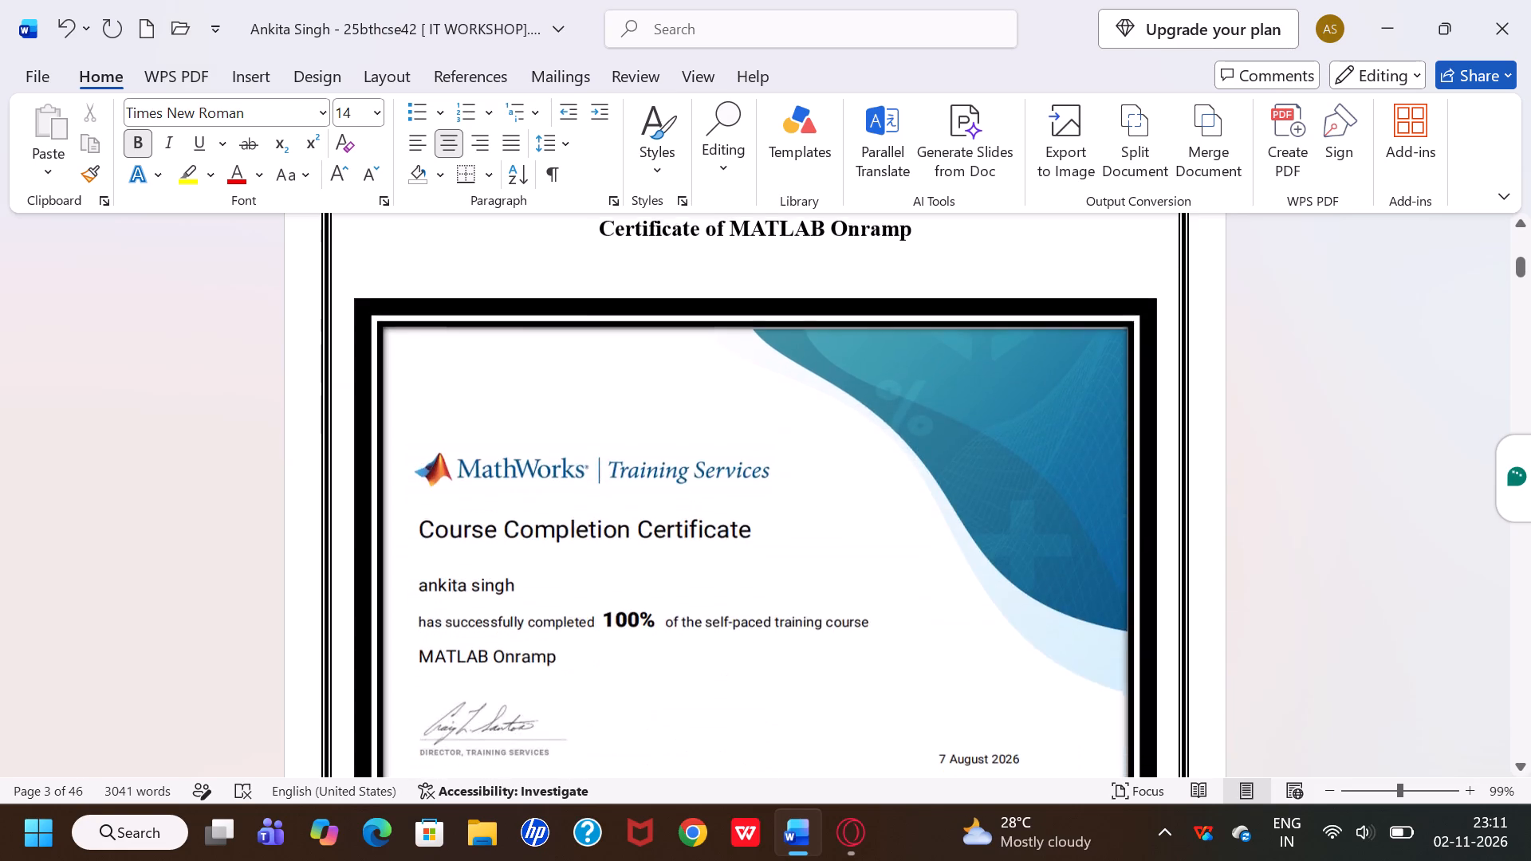
scroll(967, 613, down, 3)
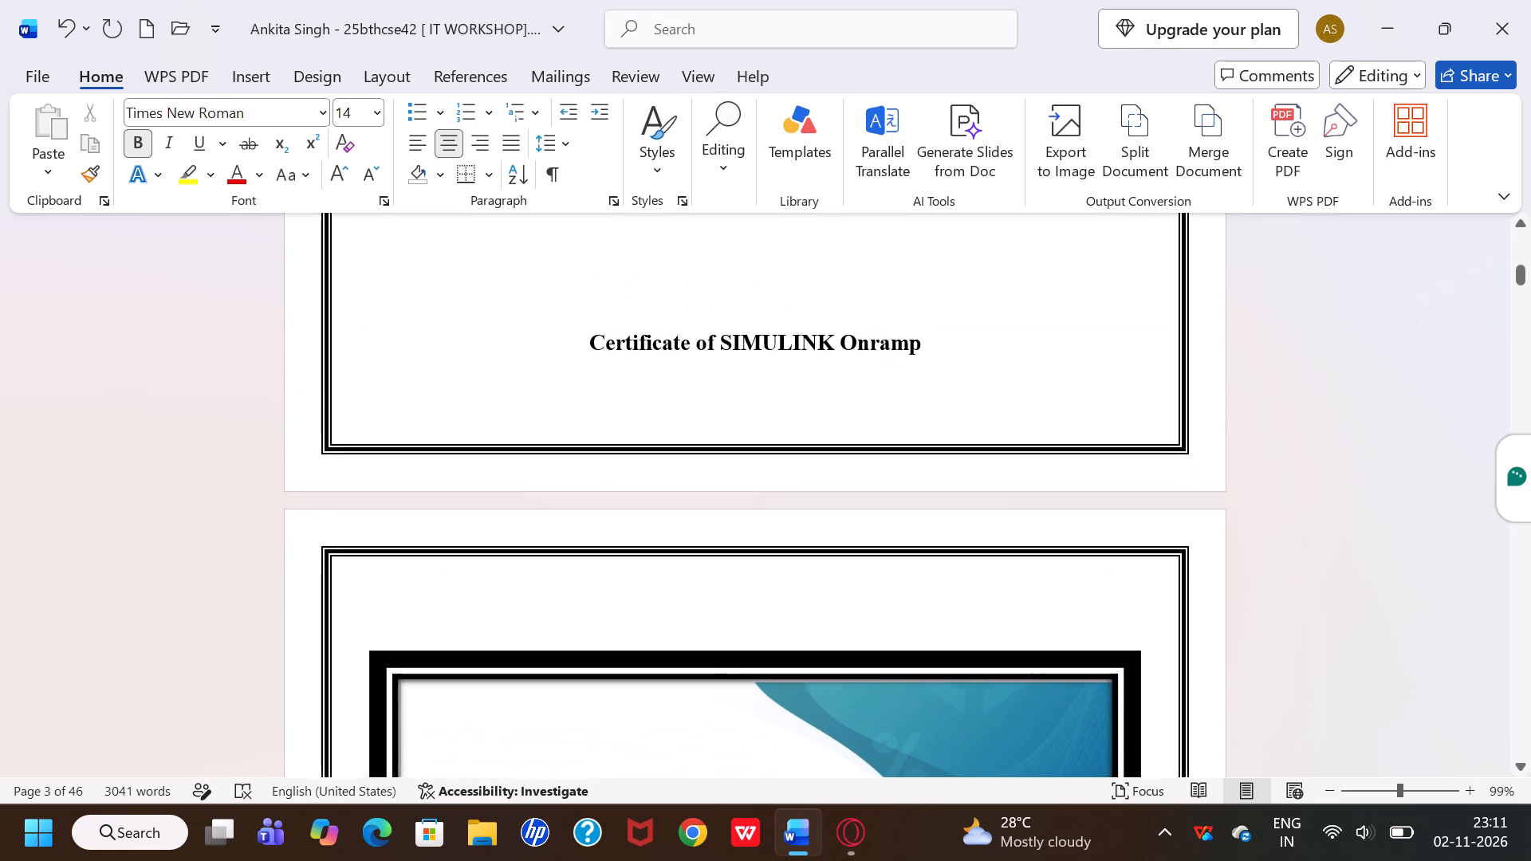
click(584, 338)
key(Return)
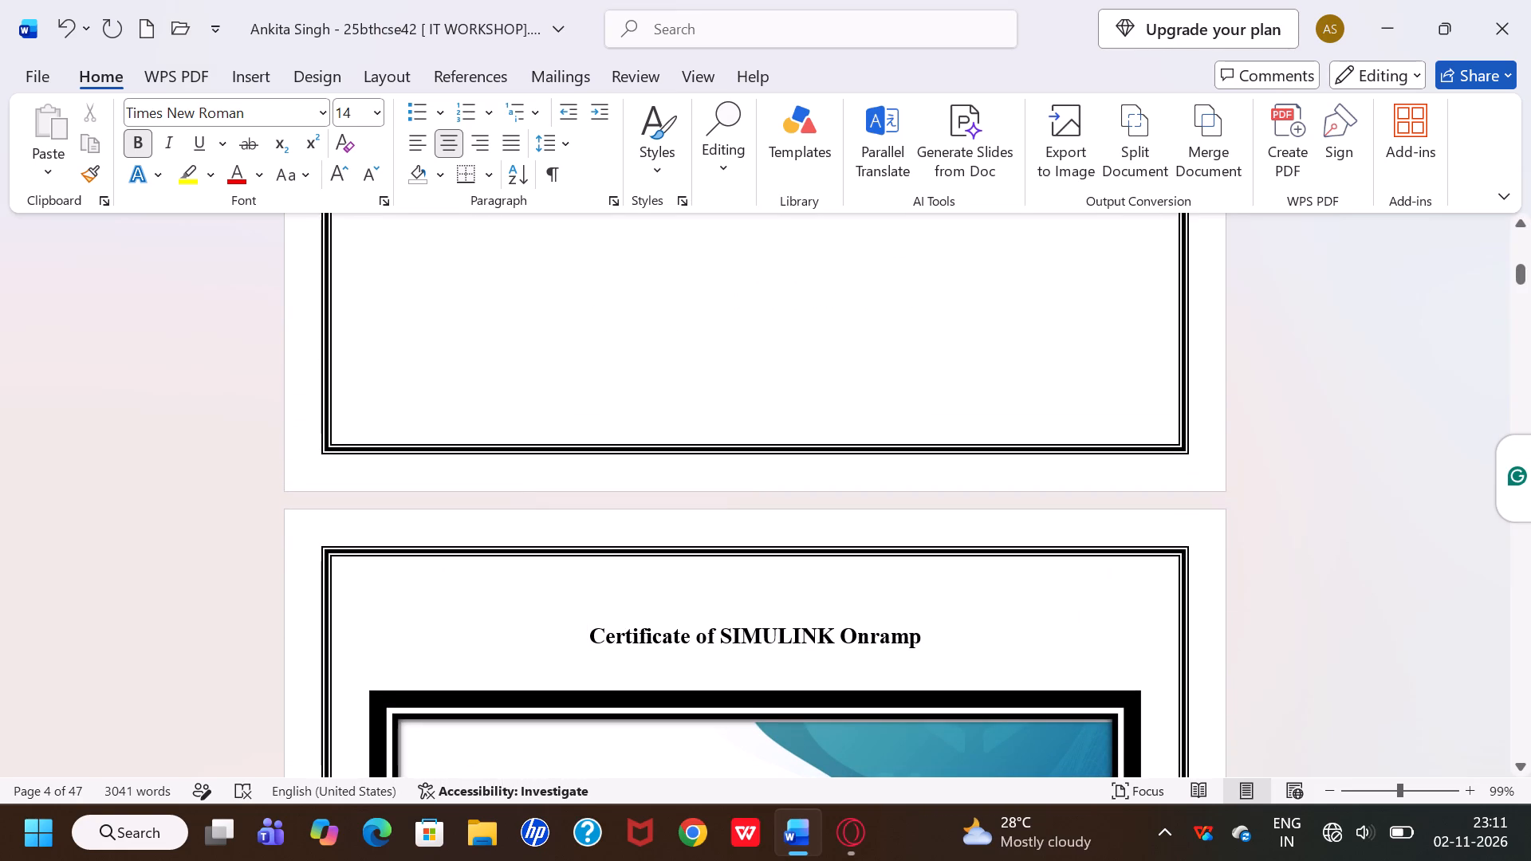
Save the document.
key(ctrl+s)
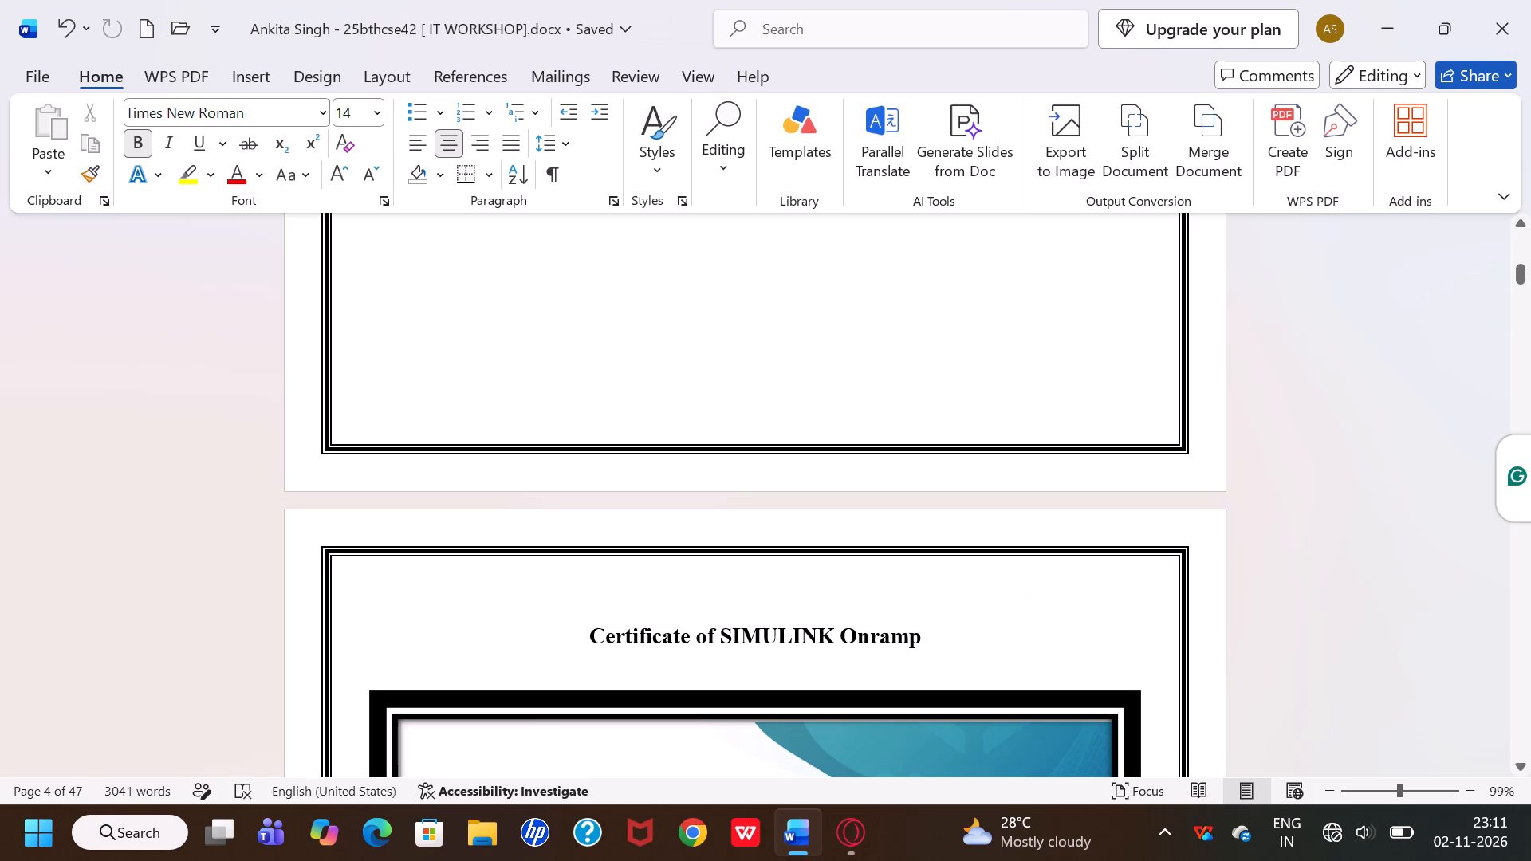
Remove the empty line above the "3. Introduction to MATLAB" heading at the top of its page.
scroll(1035, 606, down, 3)
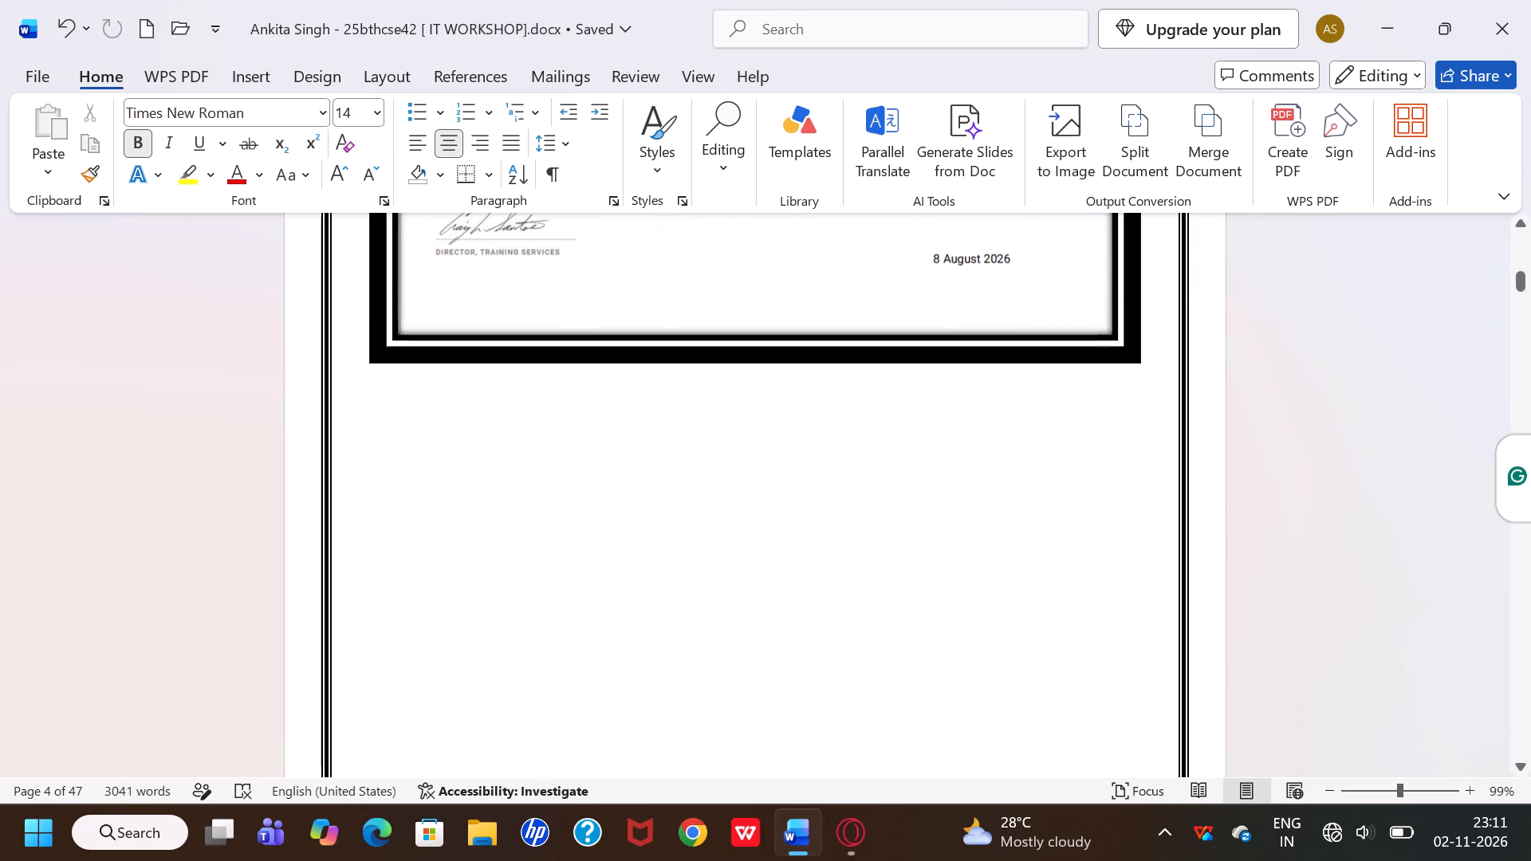
scroll(1035, 606, up, 3)
scroll(1035, 606, down, 2)
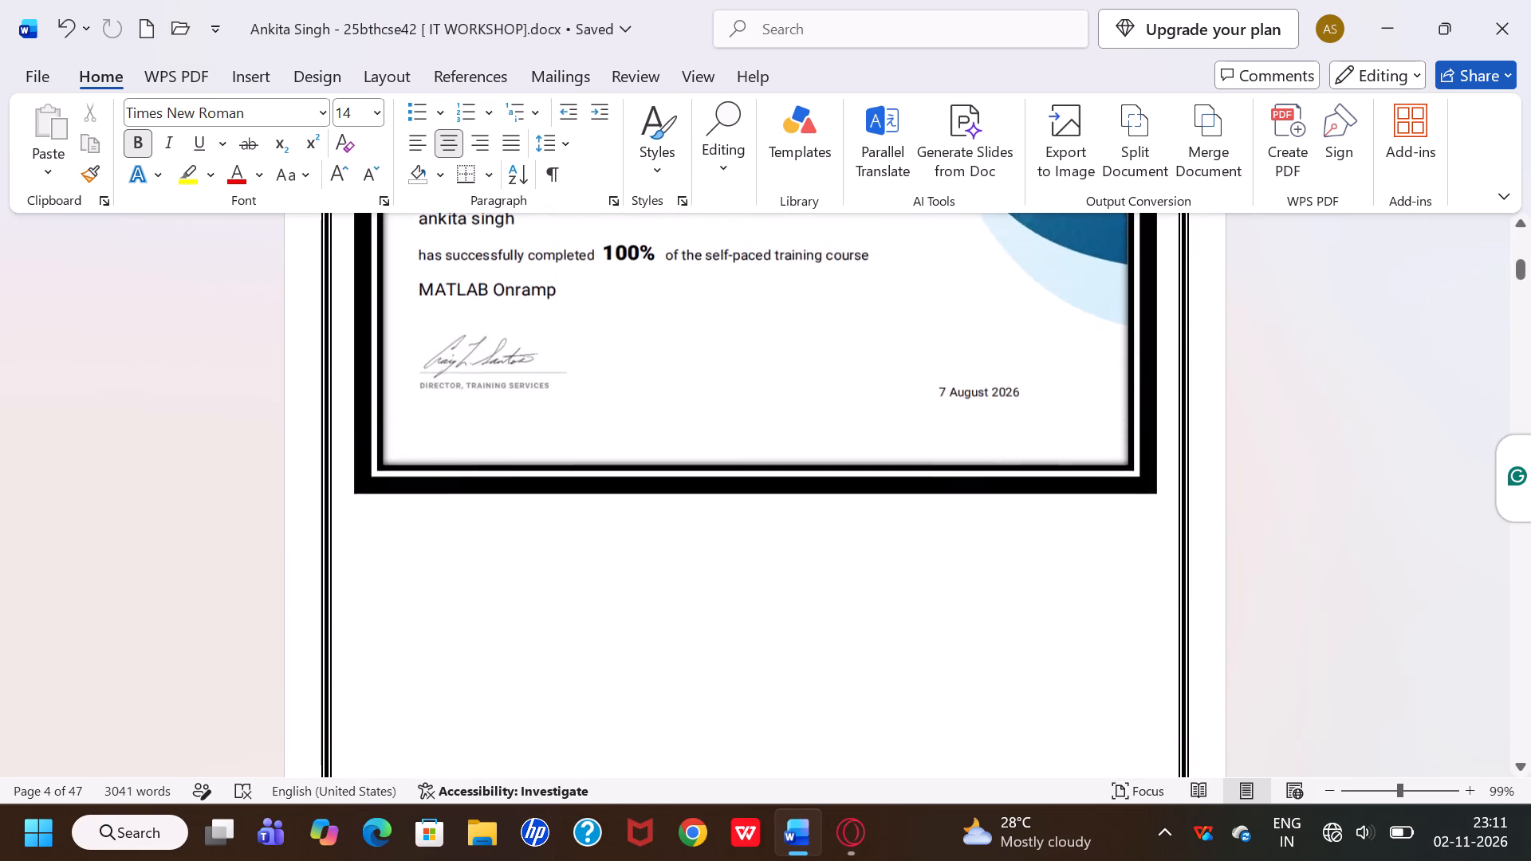
scroll(1035, 606, down, 4)
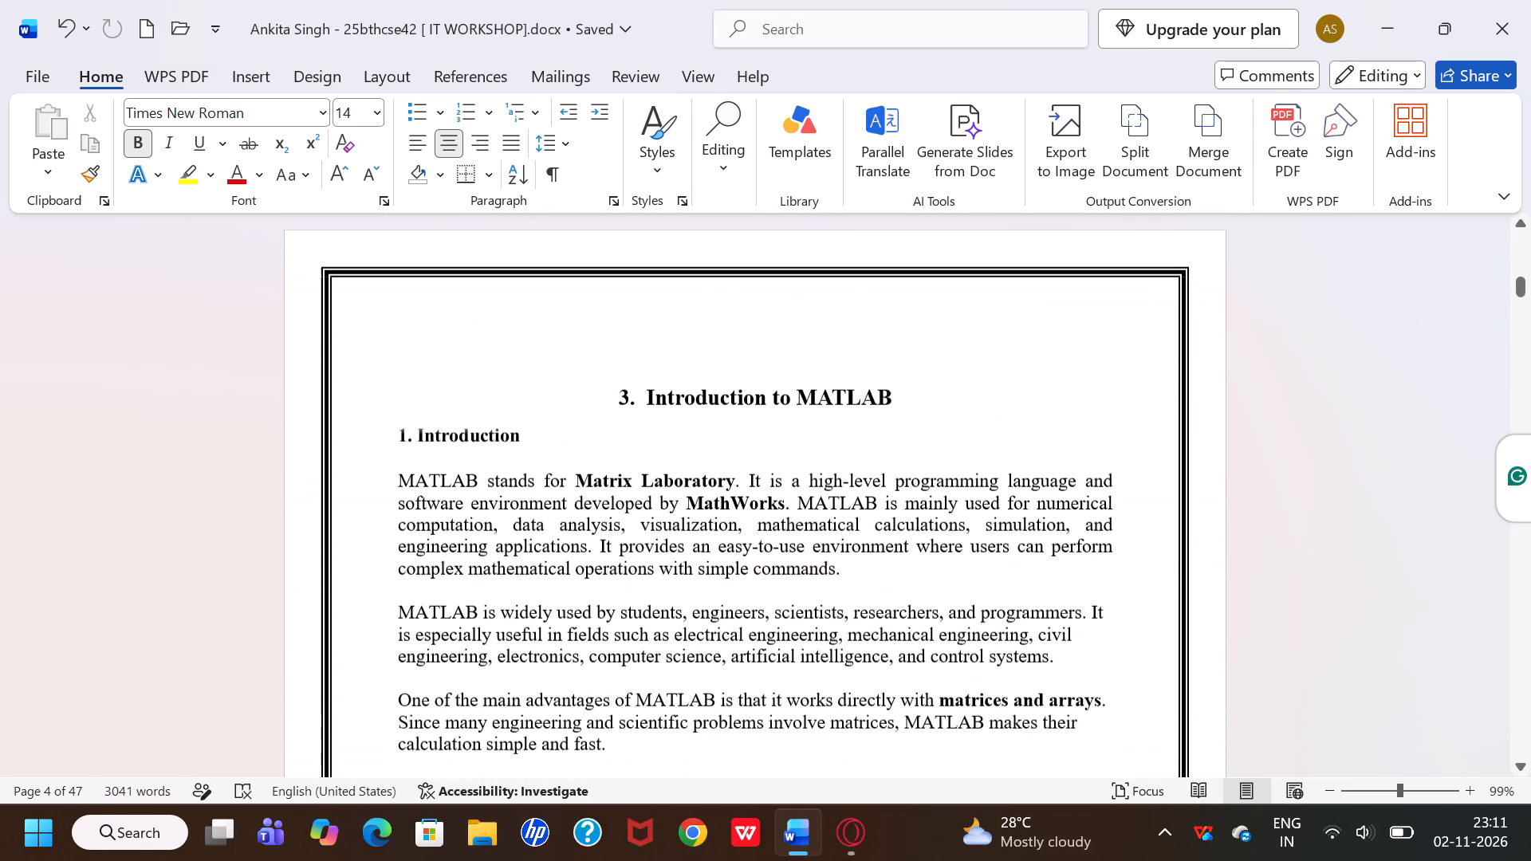
scroll(1035, 606, down, 1)
scroll(1035, 606, up, 1)
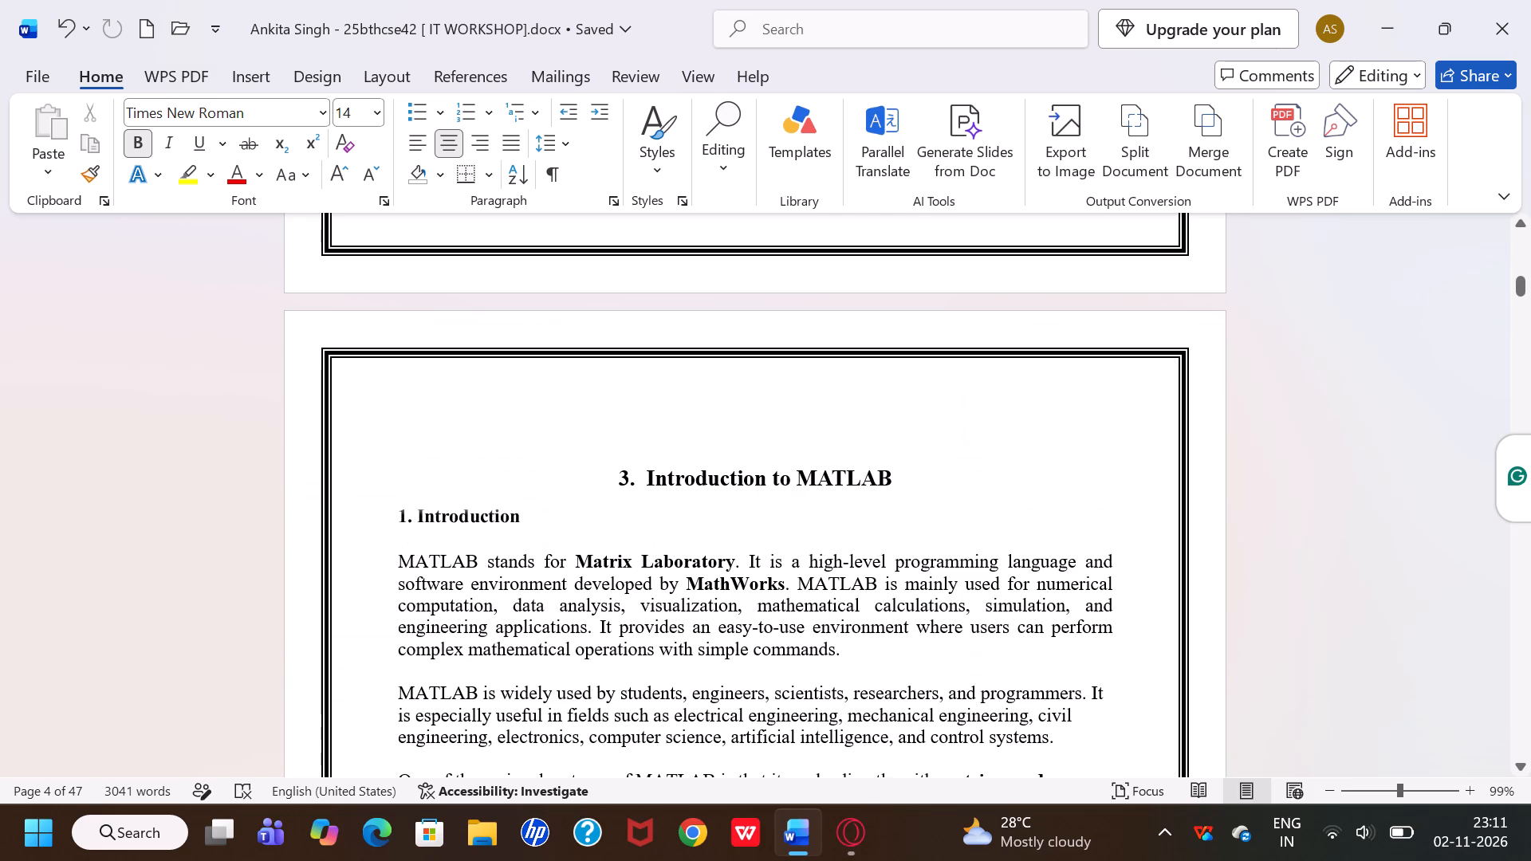
click(732, 427)
key(BackSpace)
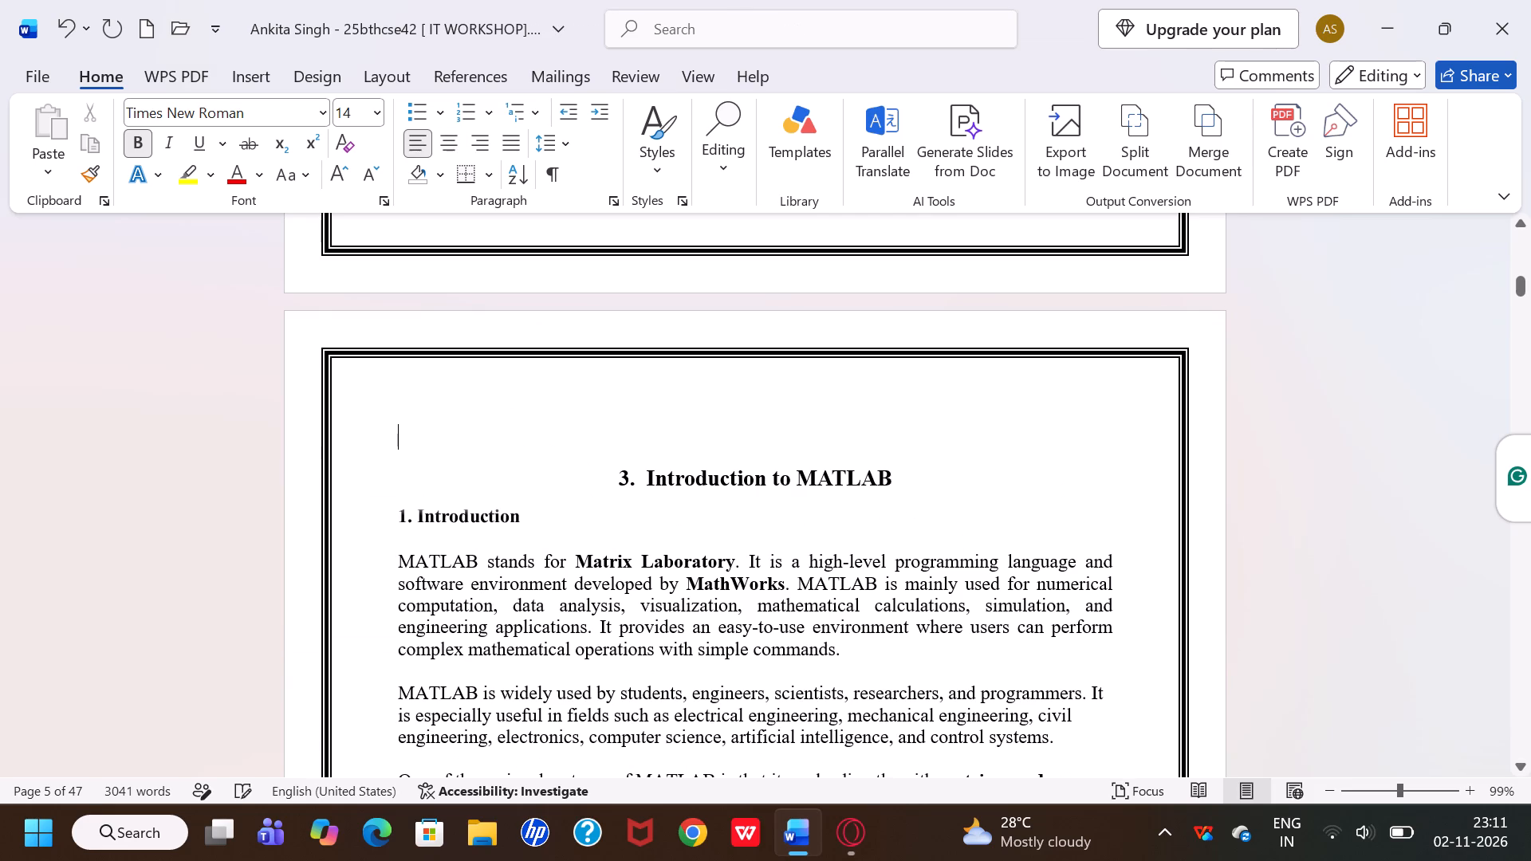
key(BackSpace)
Review the layout of the "Introduction to MATLAB" and "Vectors in MATLAB" sections.
scroll(732, 427, down, 1)
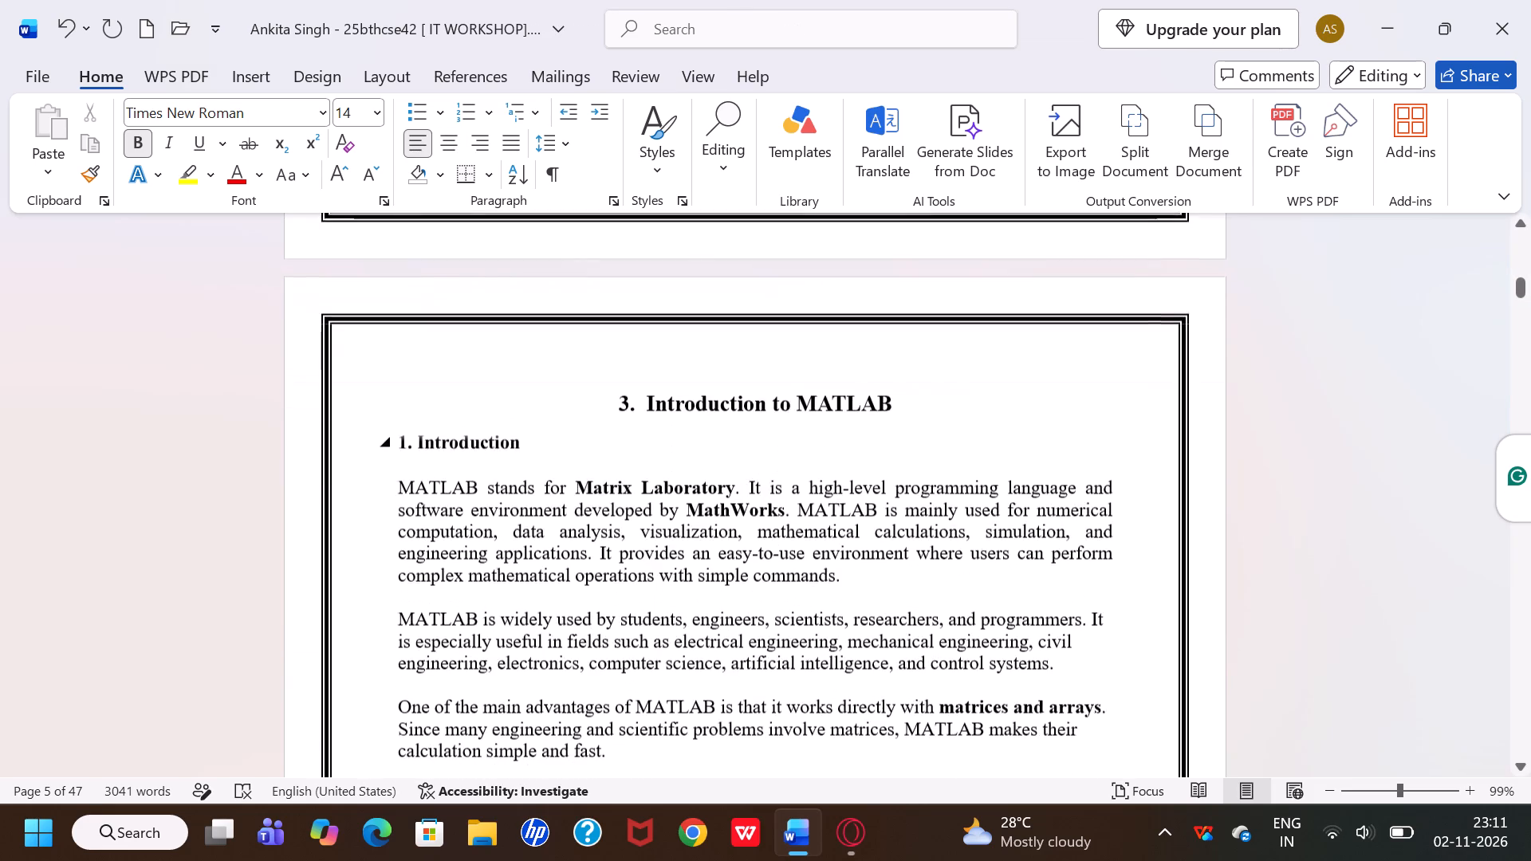
scroll(732, 427, down, 2)
scroll(859, 657, down, 1)
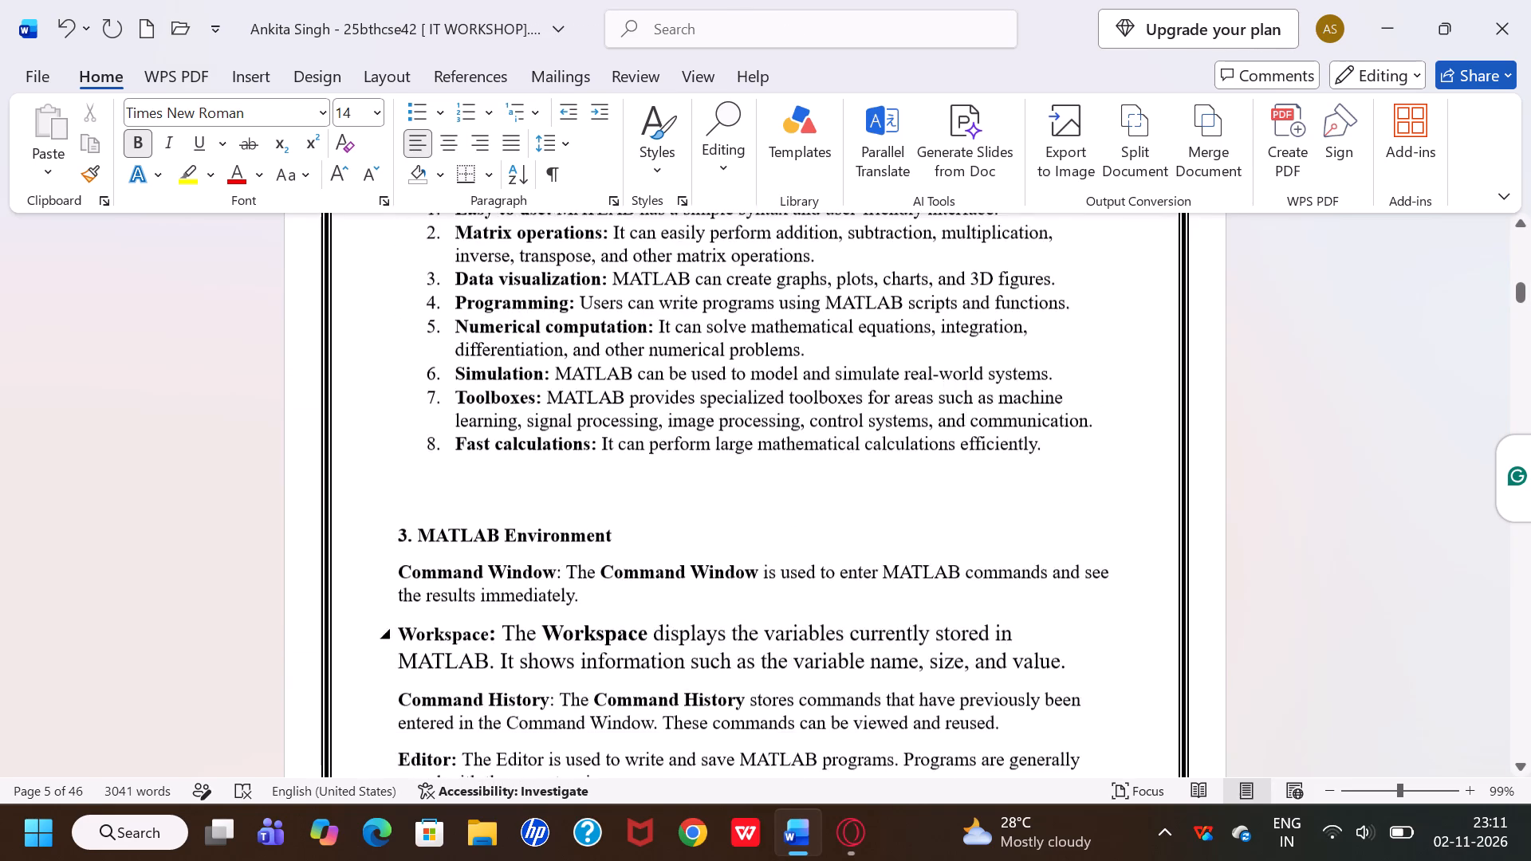
scroll(859, 657, down, 1)
scroll(859, 657, up, 2)
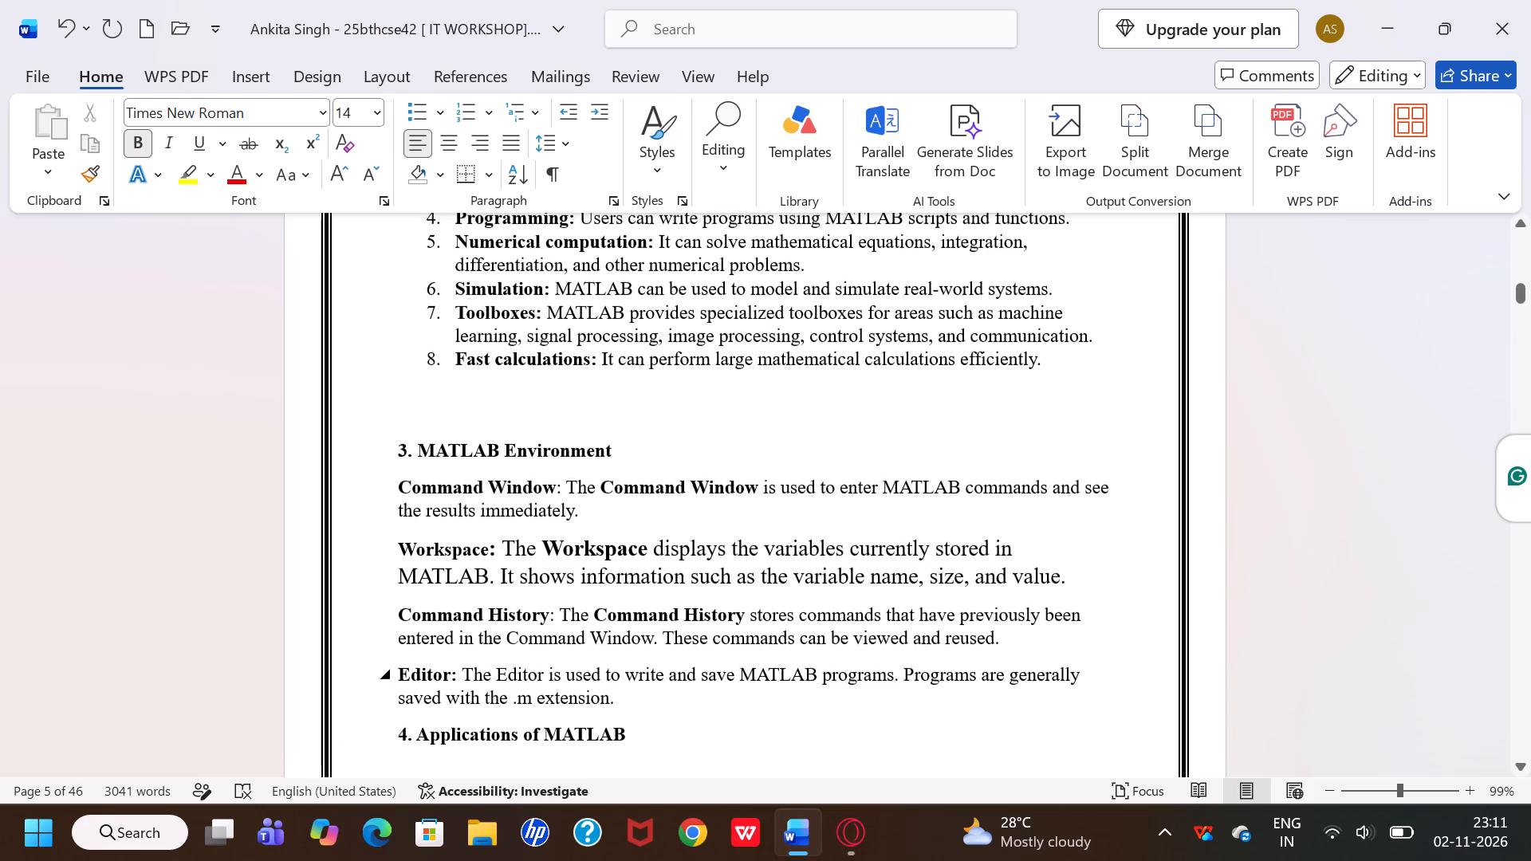
scroll(859, 657, down, 7)
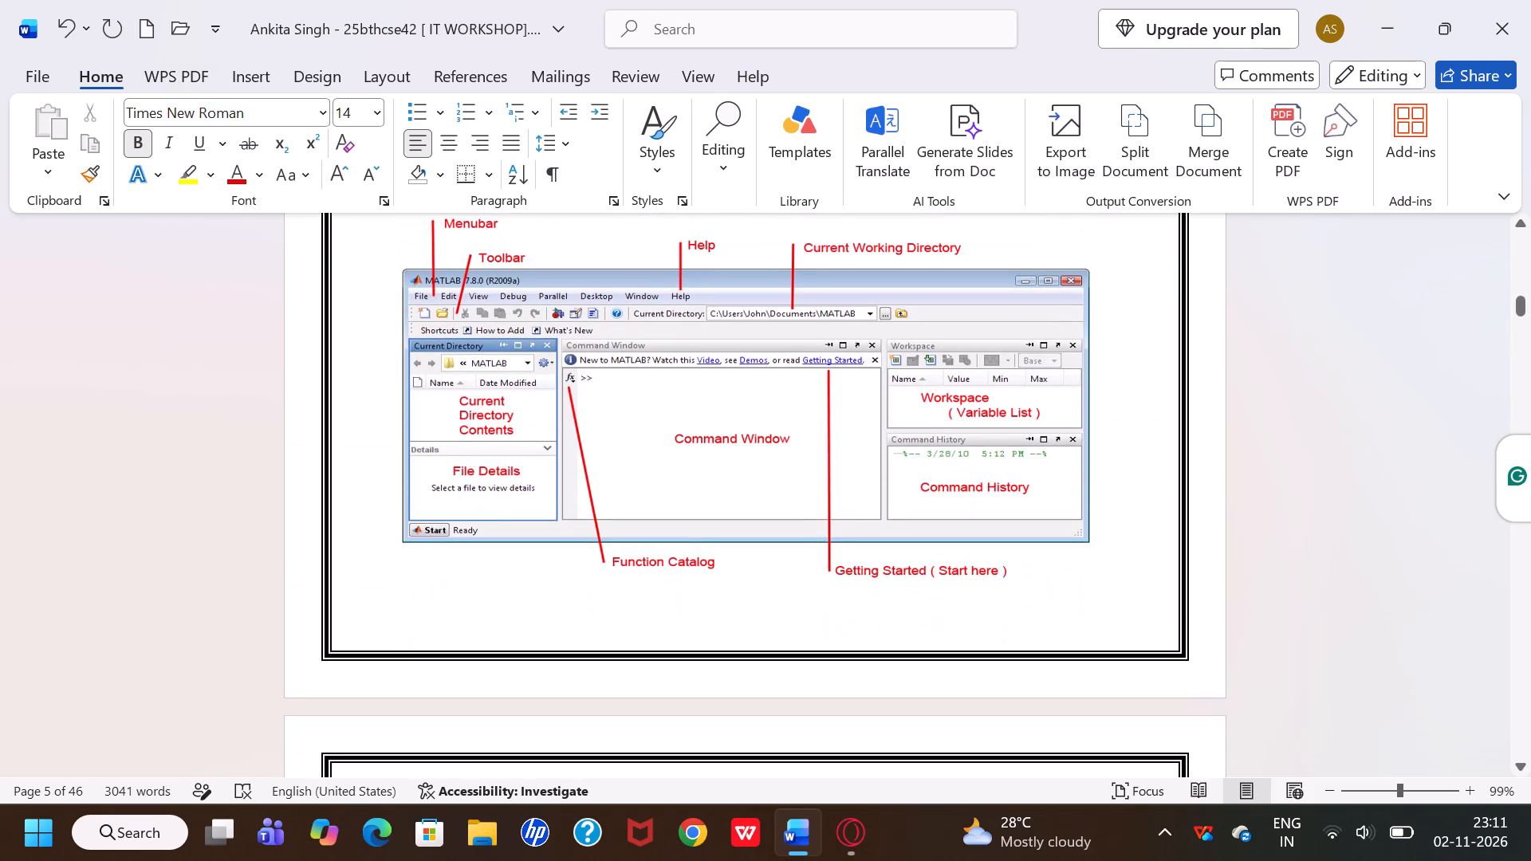
scroll(859, 657, down, 2)
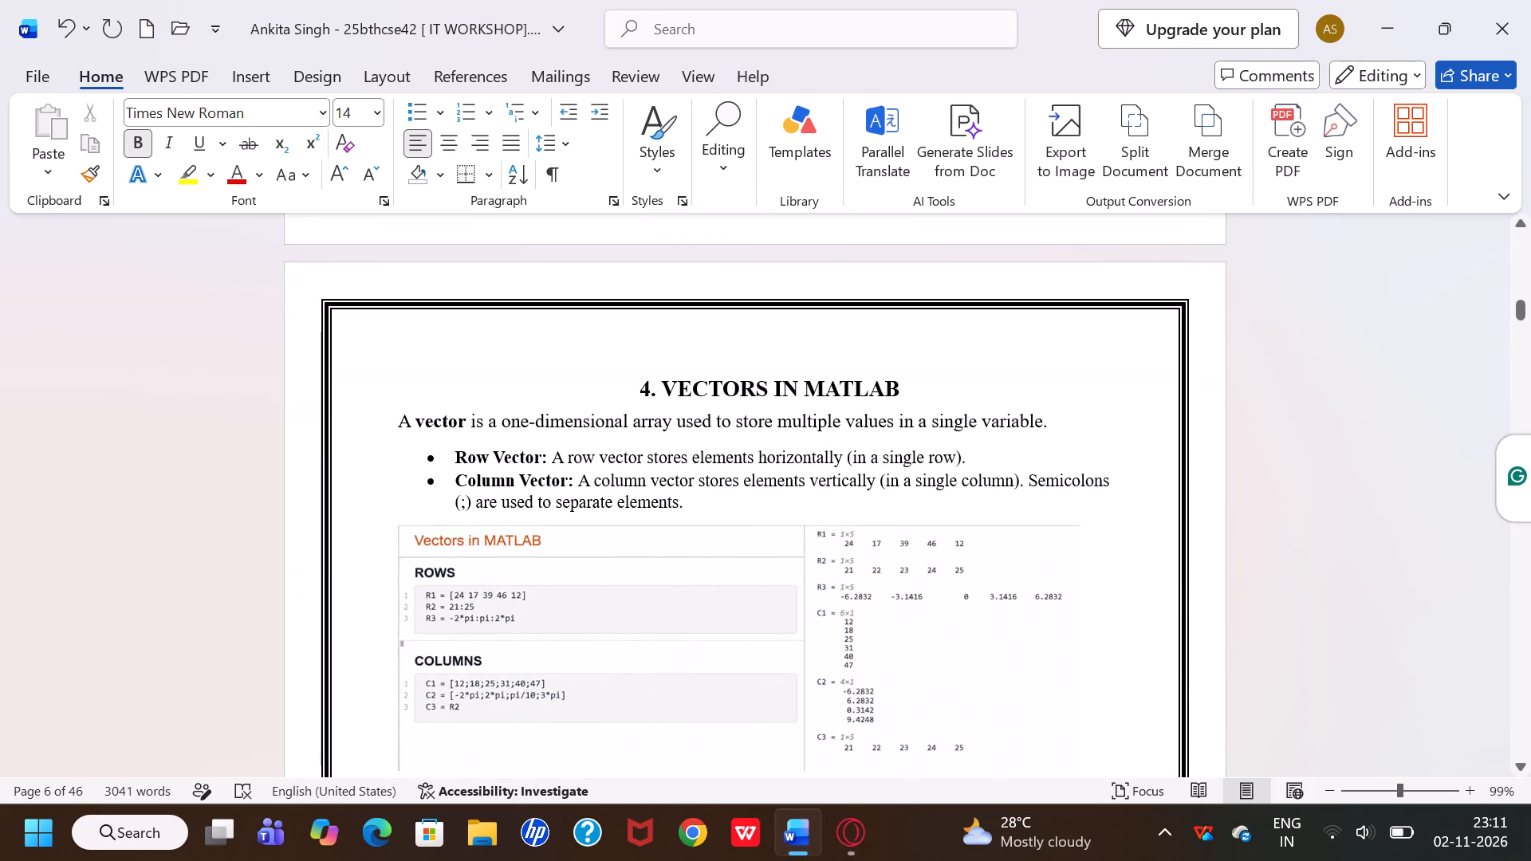
scroll(859, 657, down, 1)
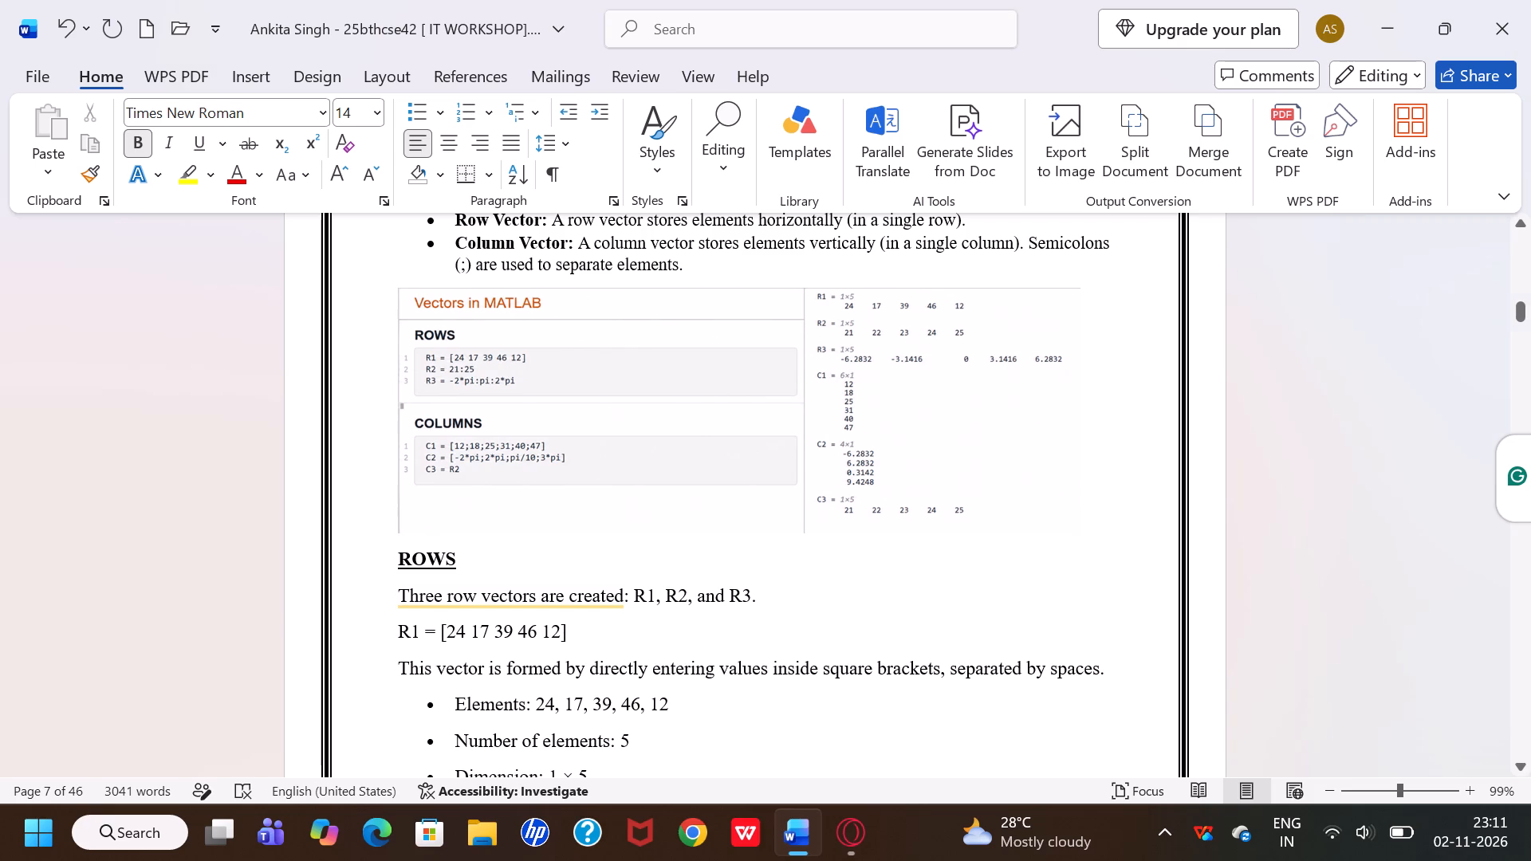
scroll(859, 657, down, 4)
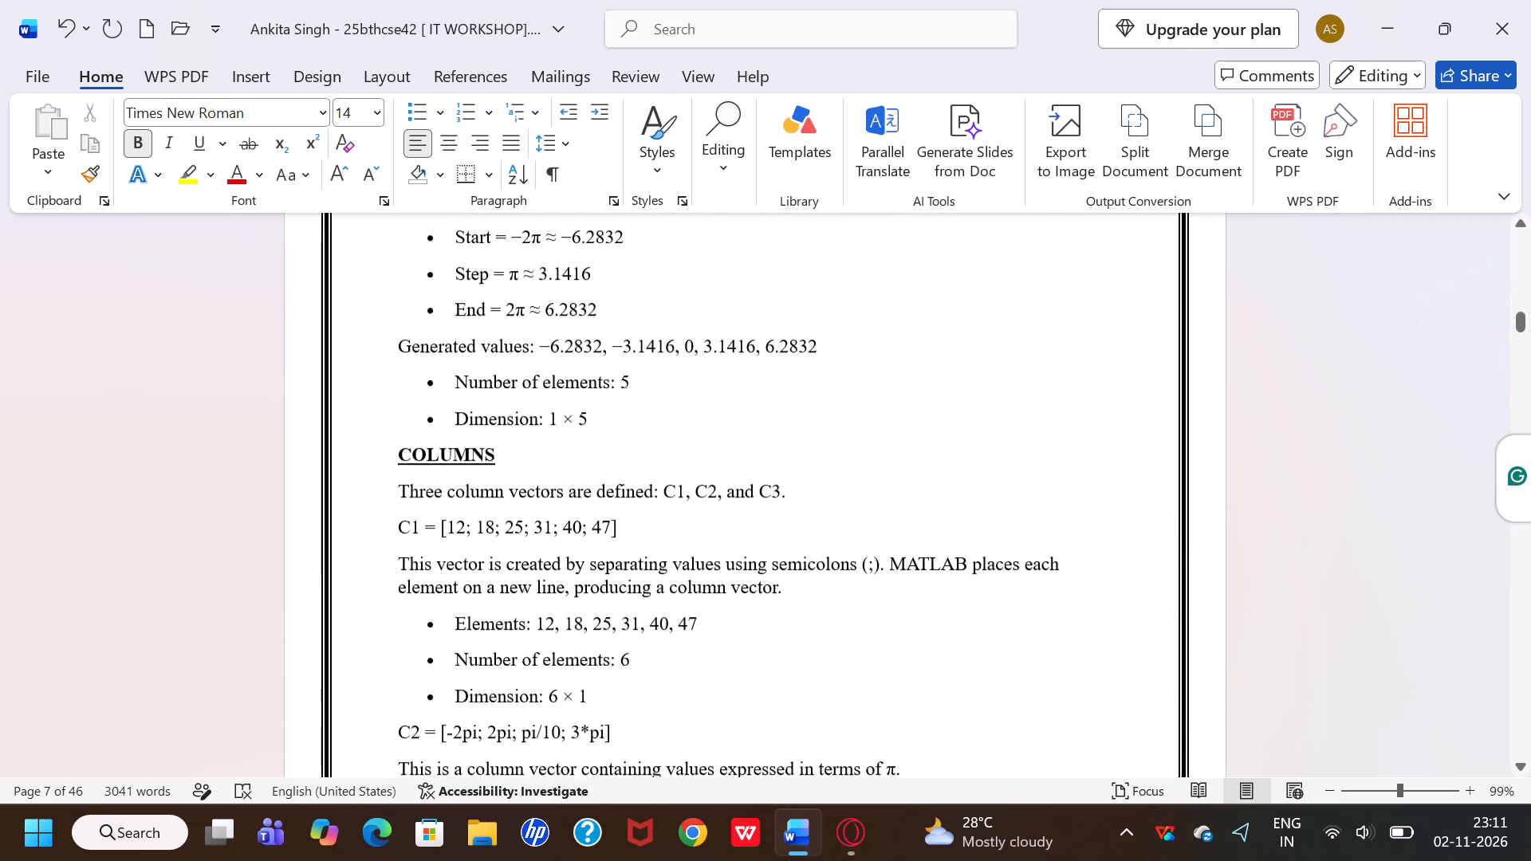
Examine the built-in functions section, covering the mathematical, trigonometric and statistical programs with their tables, code and results.
scroll(859, 657, down, 4)
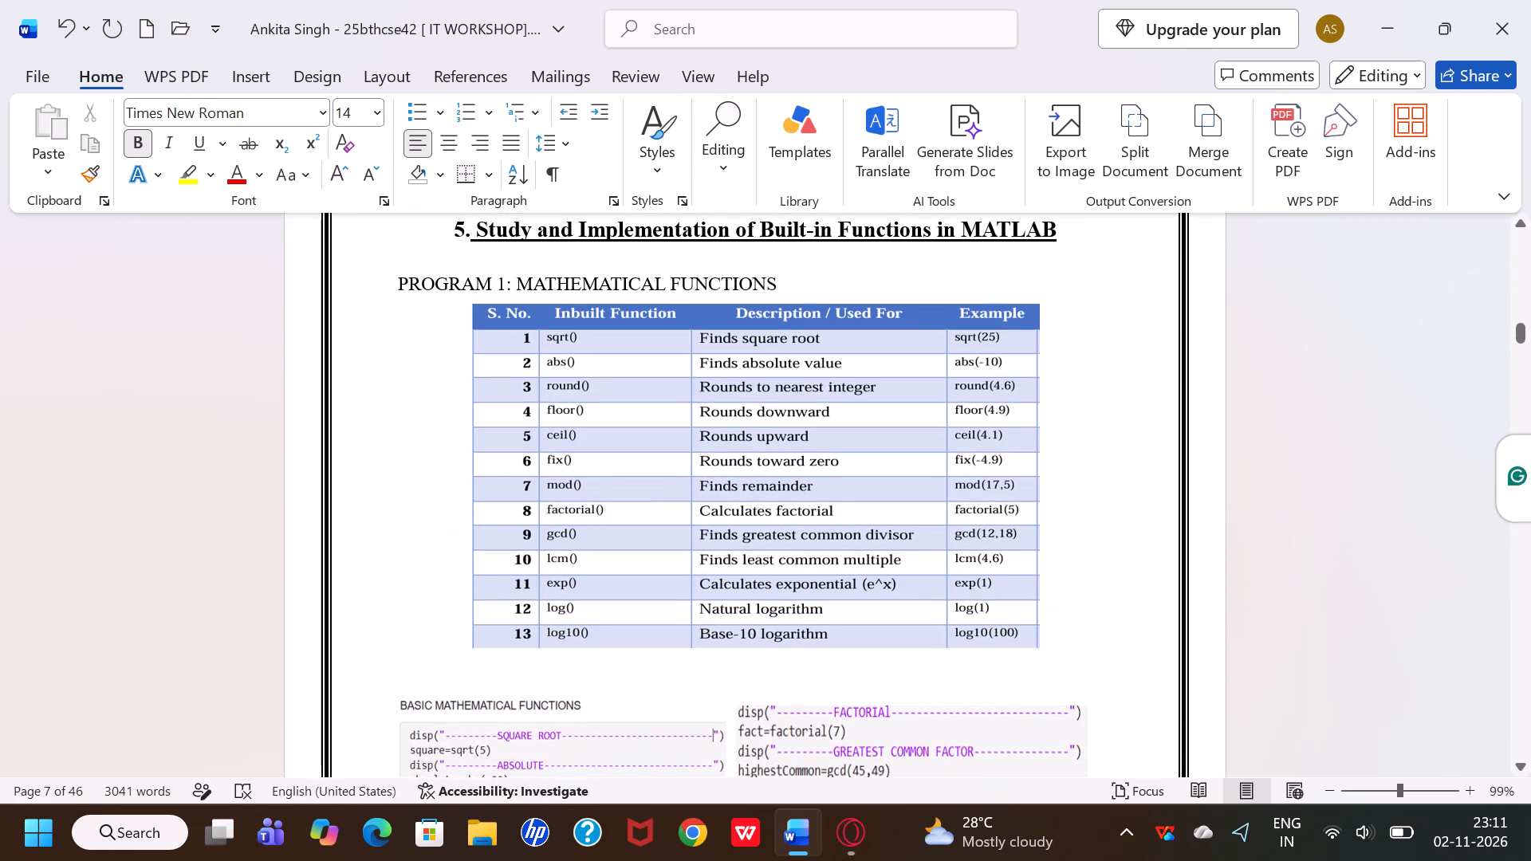
scroll(859, 657, down, 1)
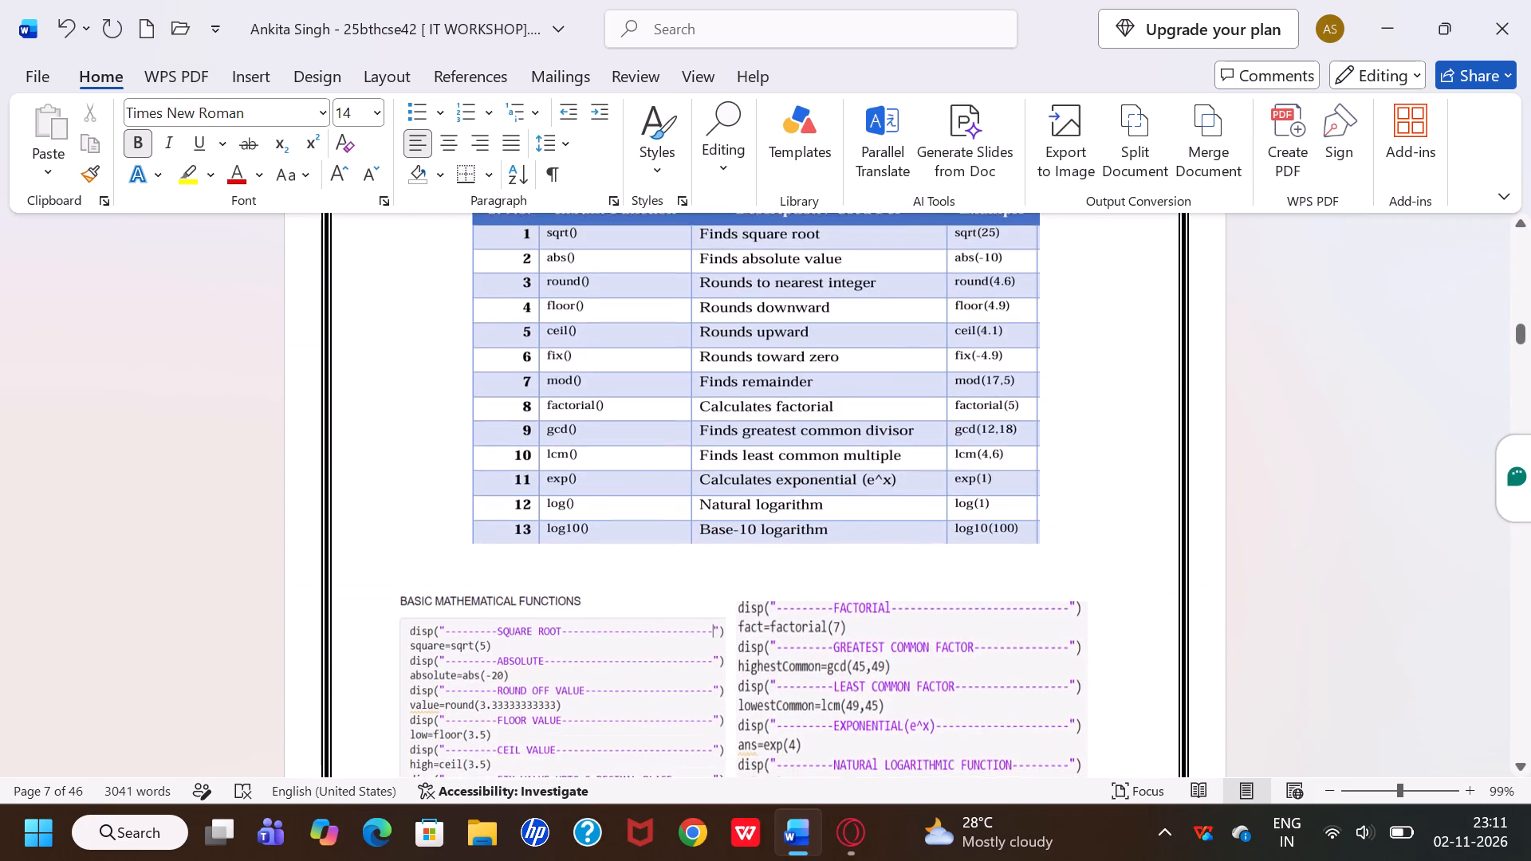
scroll(859, 657, down, 6)
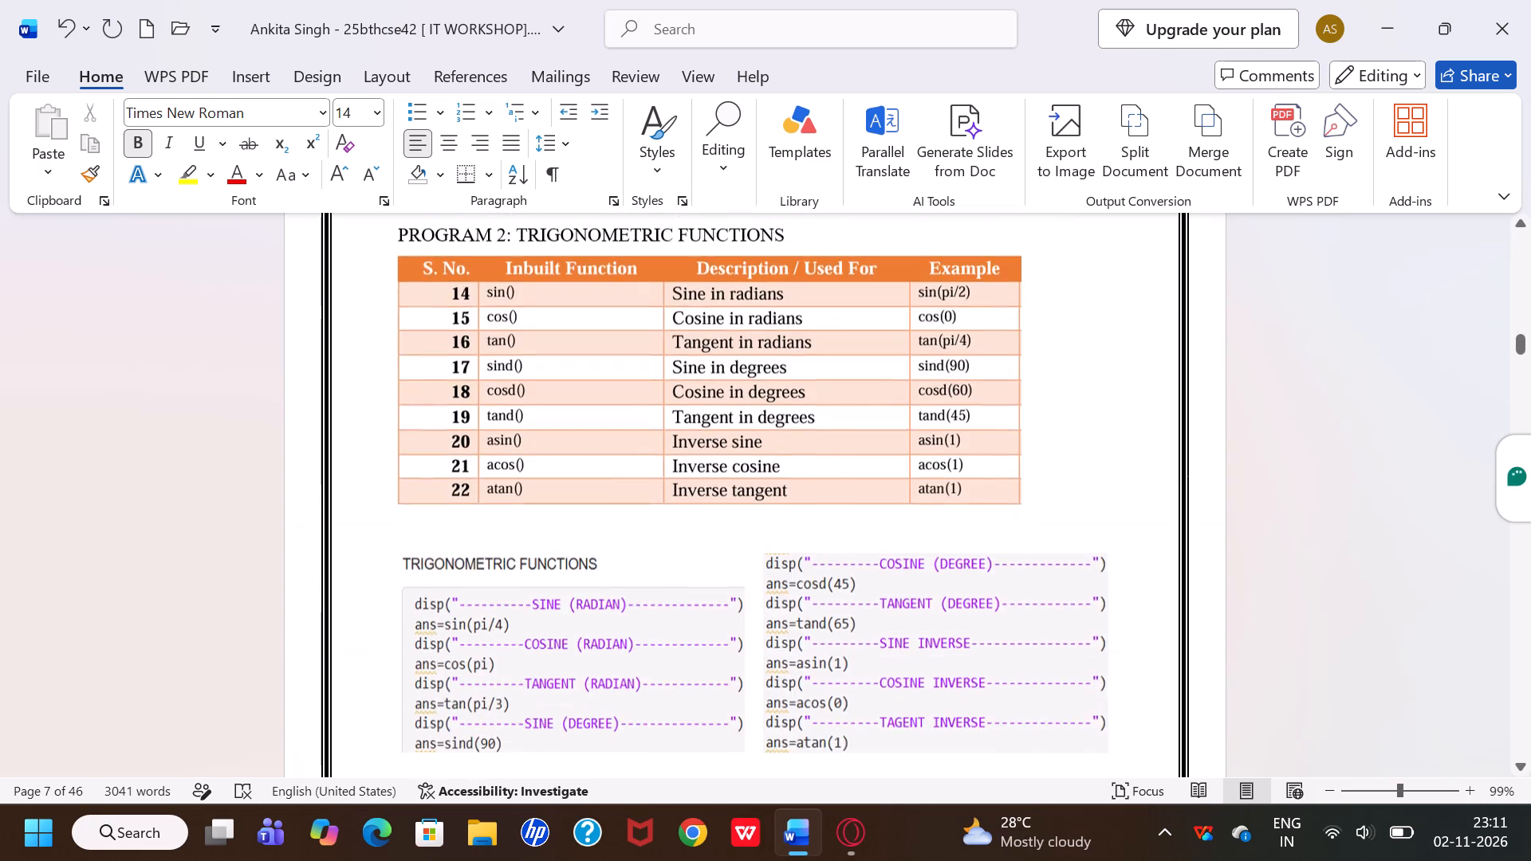
scroll(859, 657, down, 3)
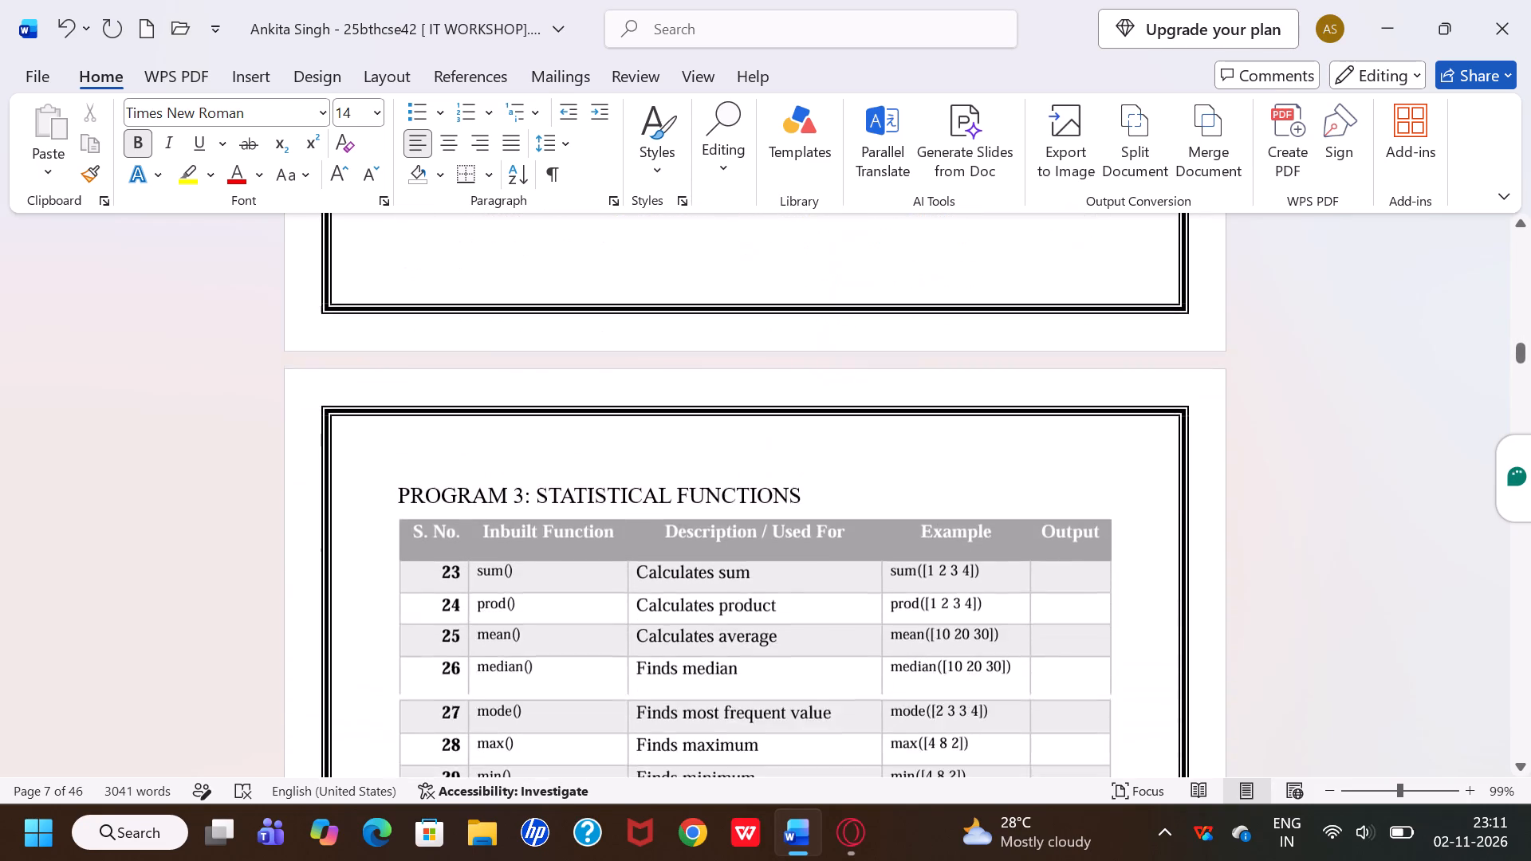
scroll(859, 657, down, 2)
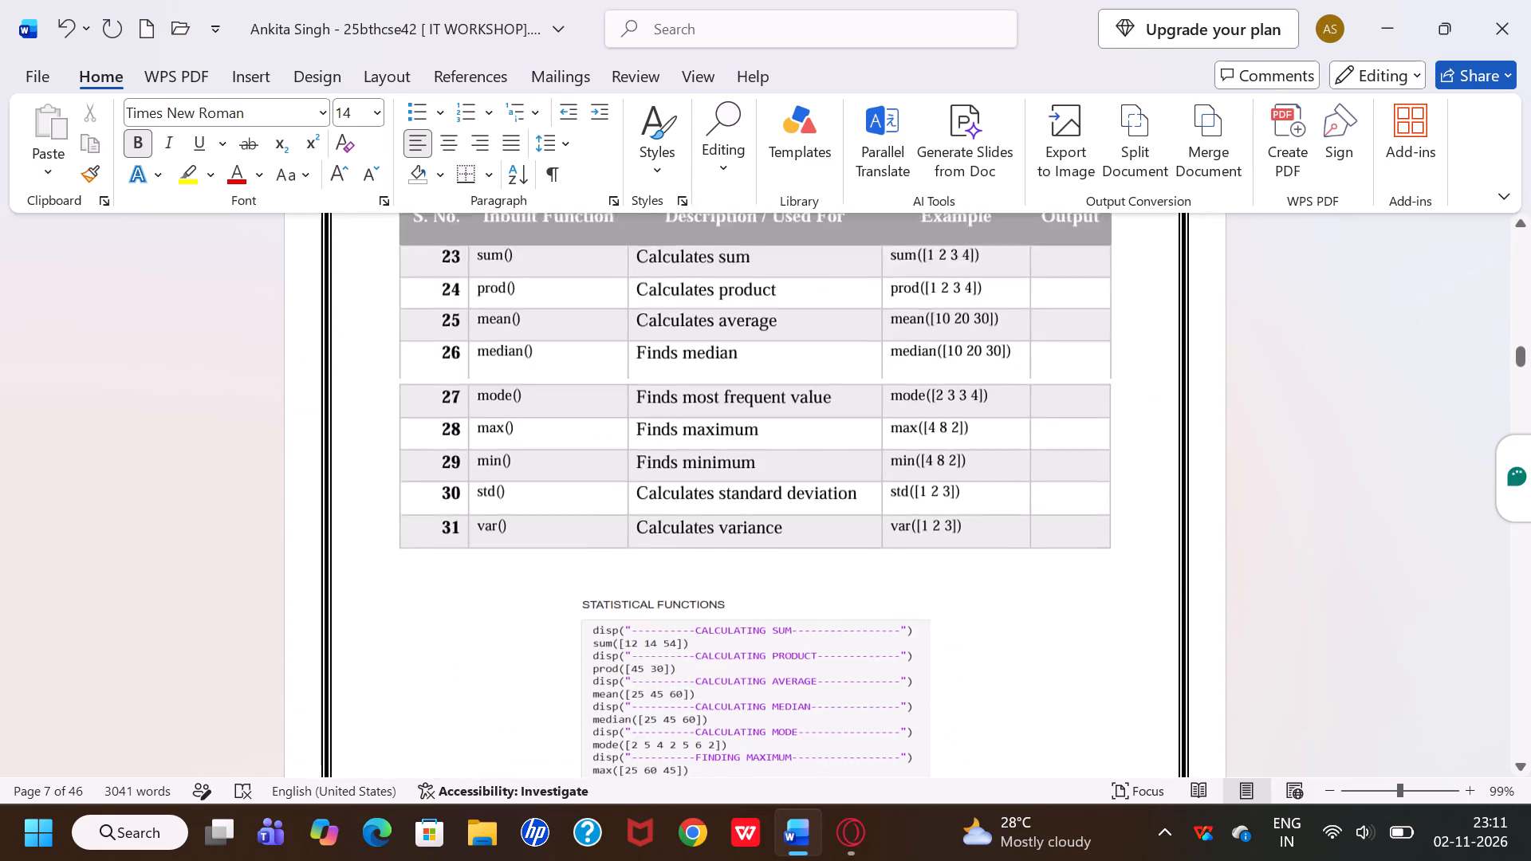
scroll(859, 657, down, 1)
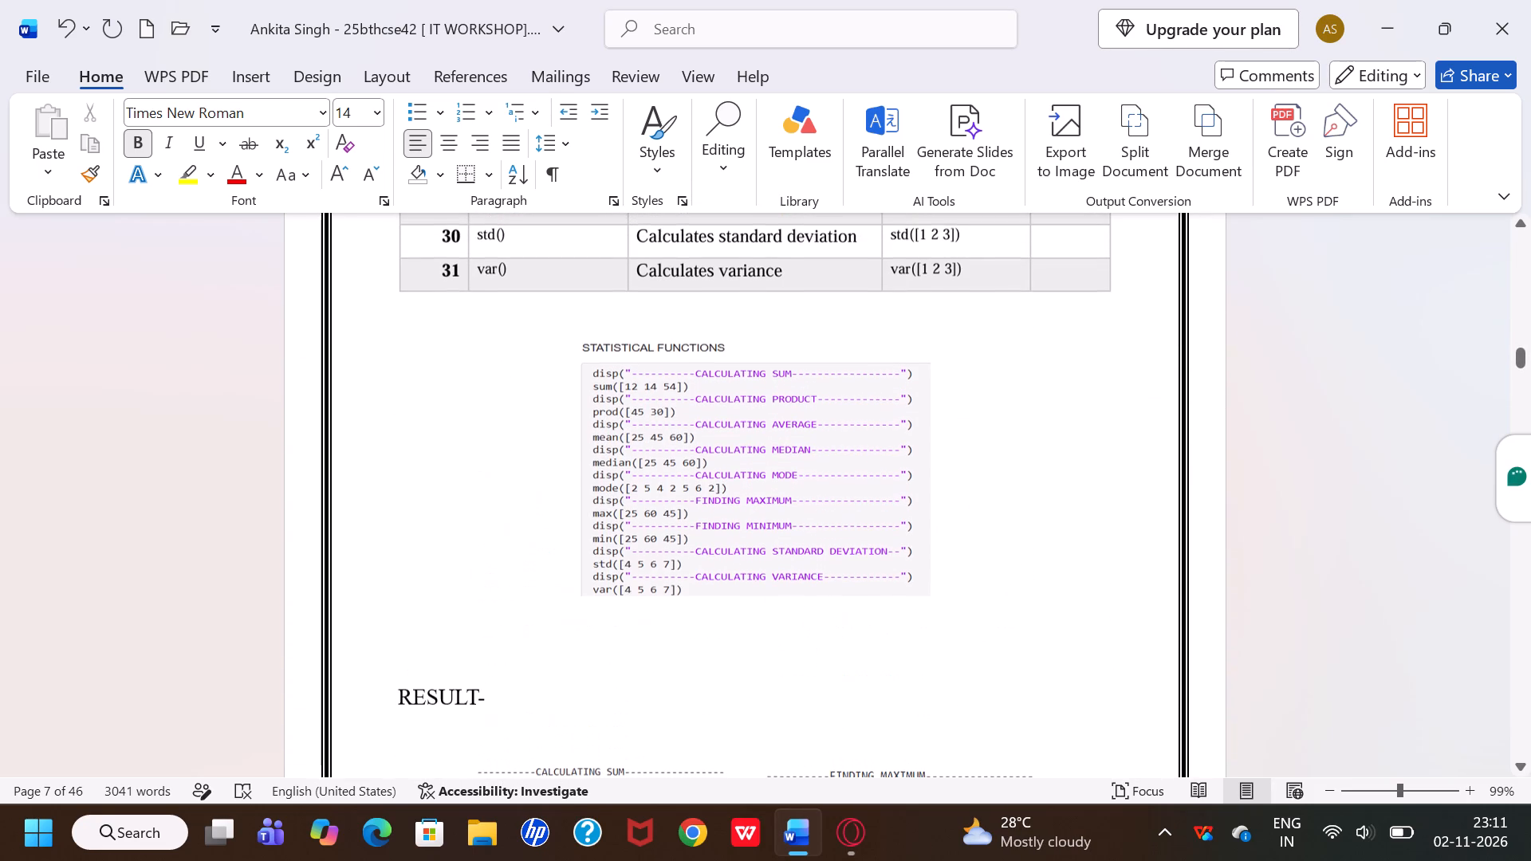
scroll(859, 657, up, 1)
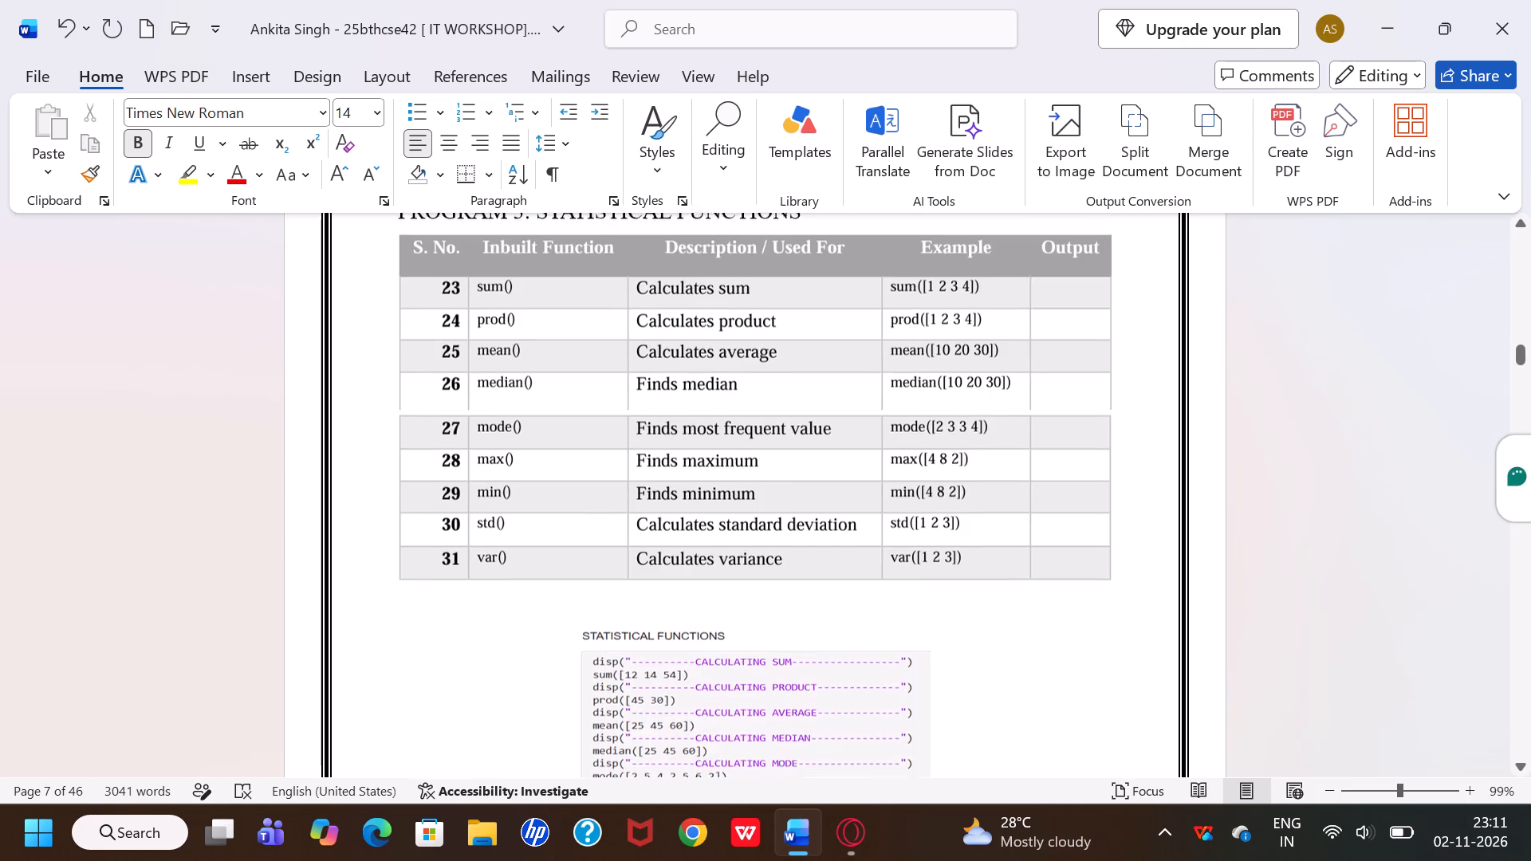
scroll(859, 657, up, 6)
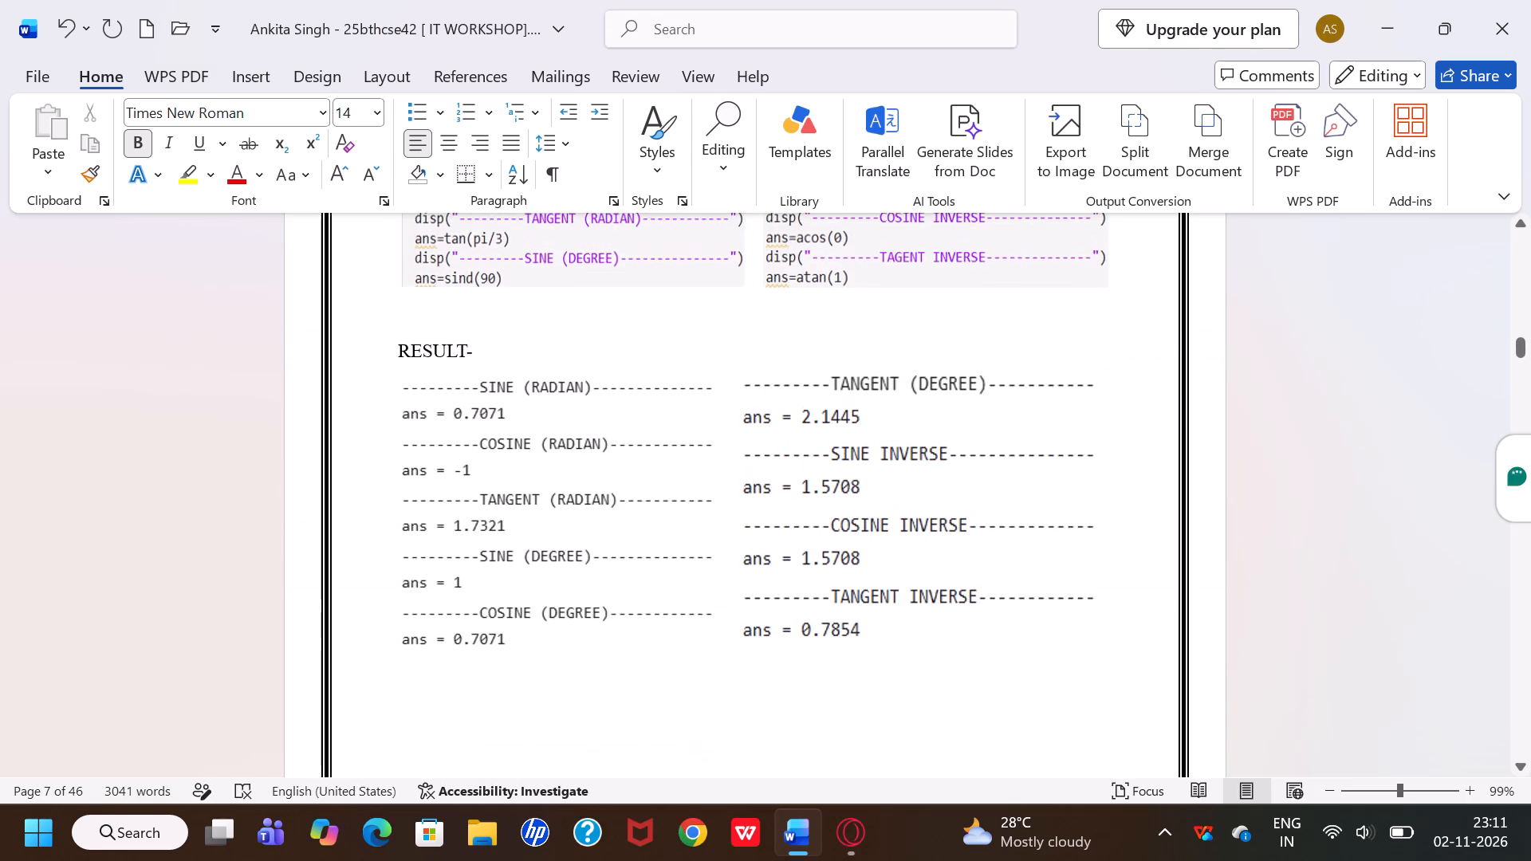
scroll(859, 657, up, 1)
scroll(859, 657, down, 2)
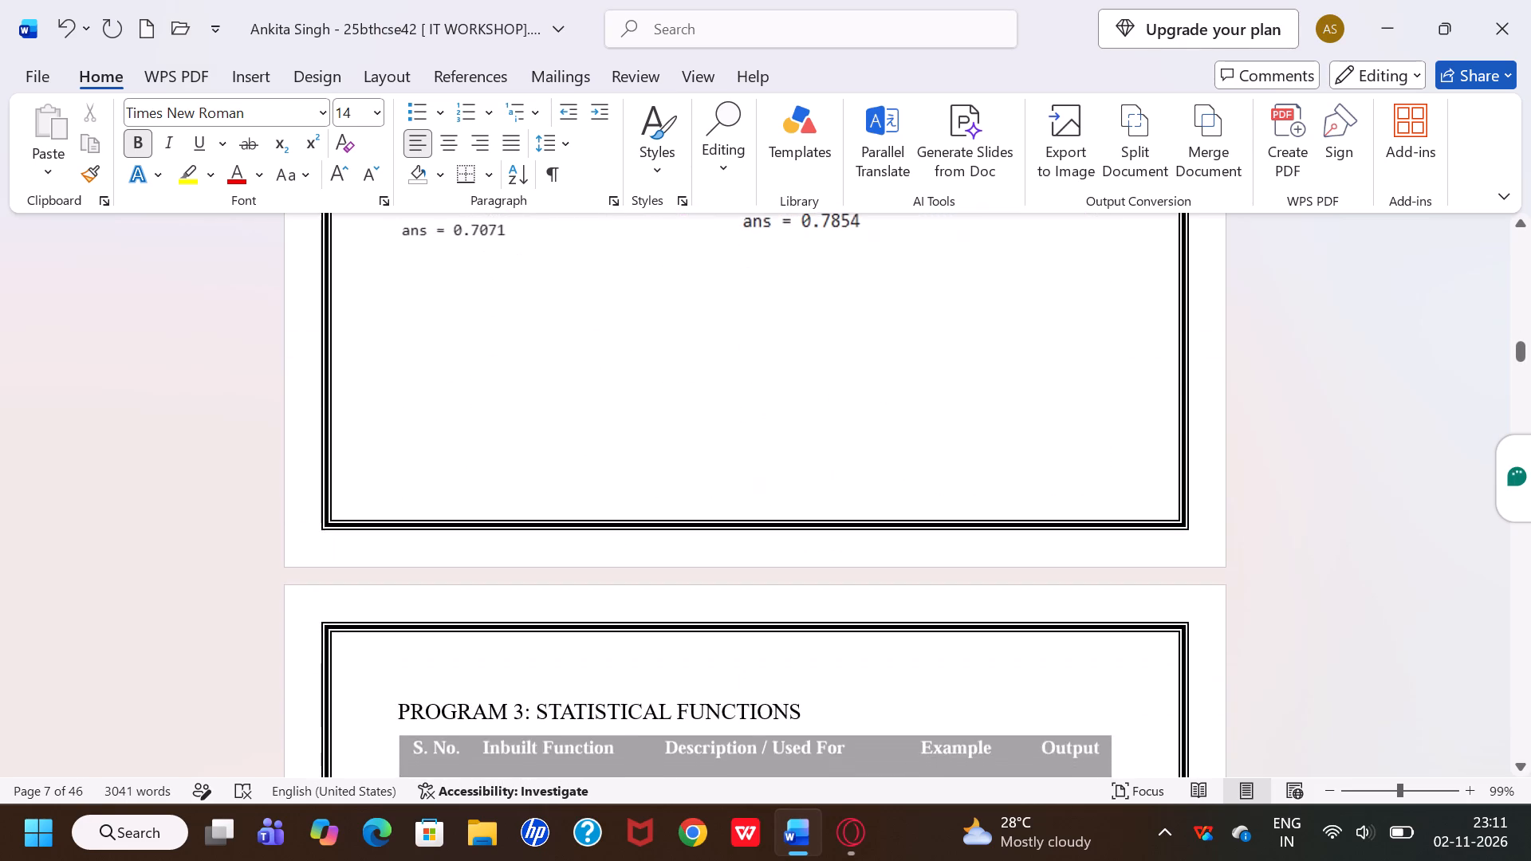
scroll(859, 657, down, 4)
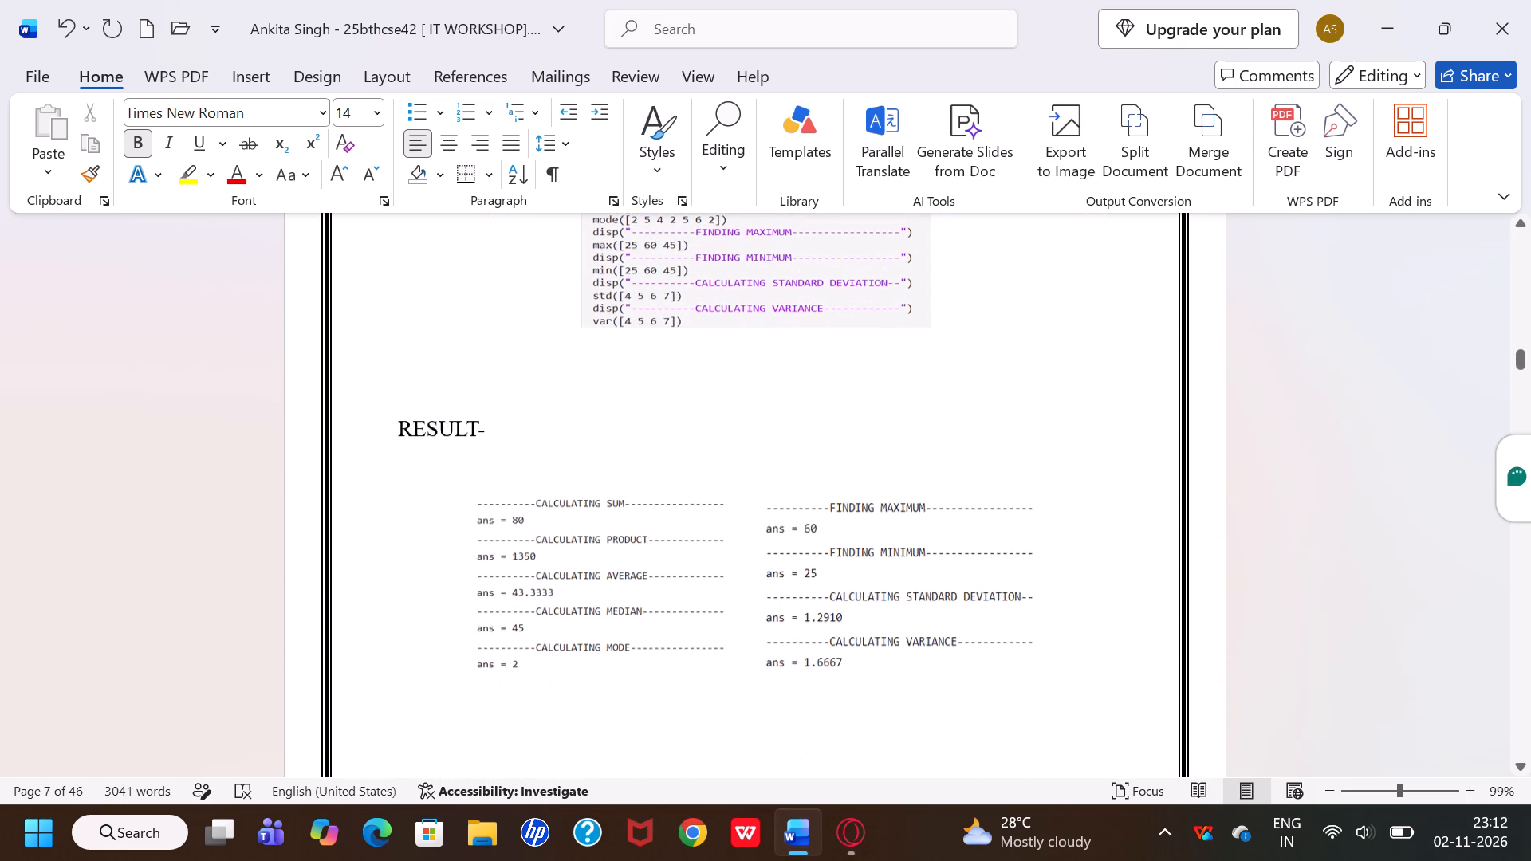
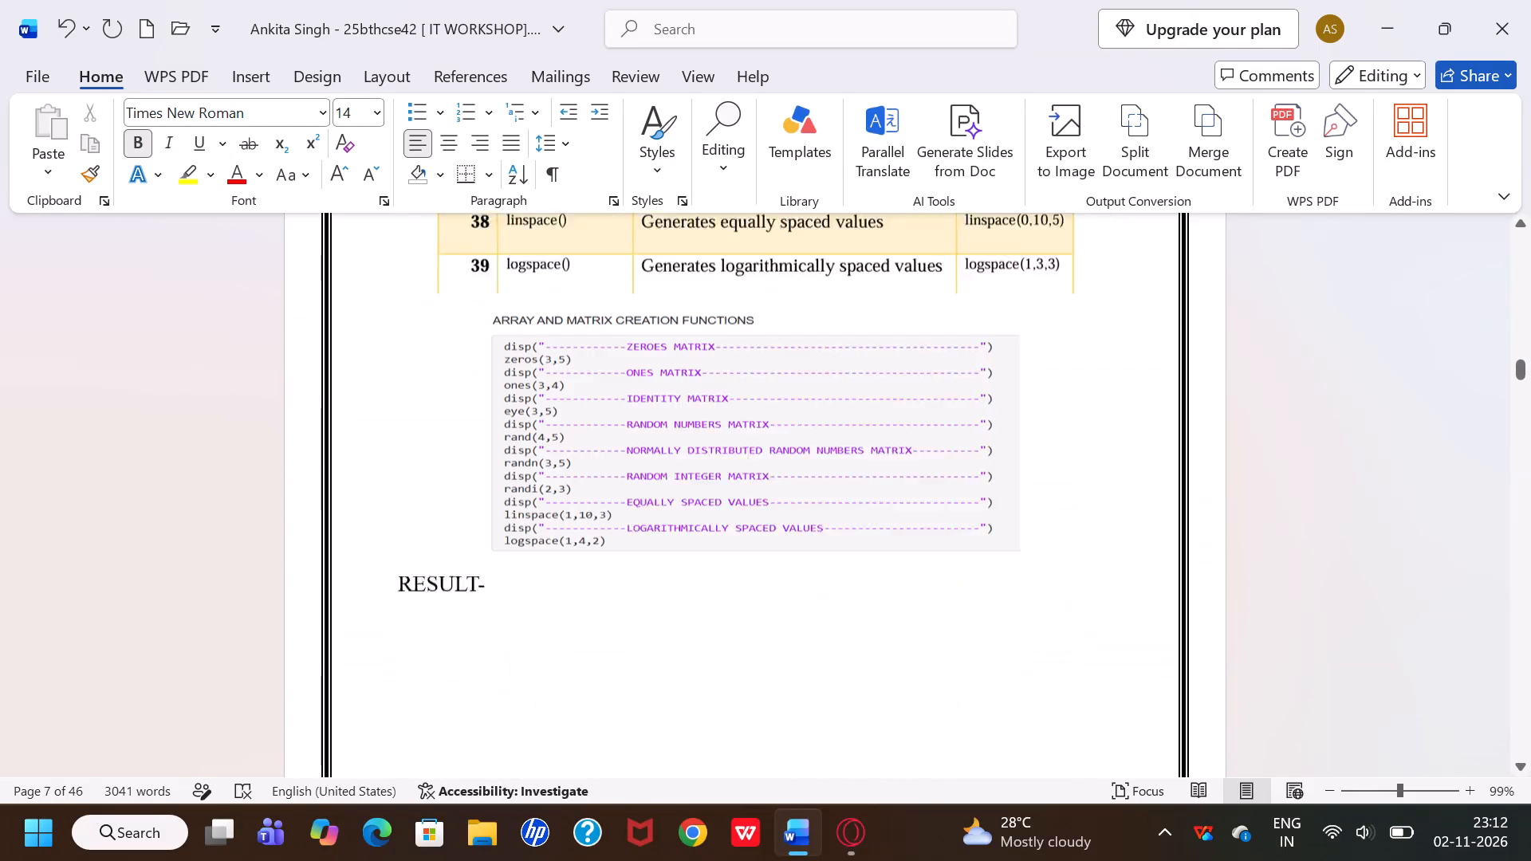
Reduce the height of the mathematical functions table picture under "PROGRAM 1: MATHEMATICAL FUNCTIONS", keeping its width.
scroll(479, 686, up, 6)
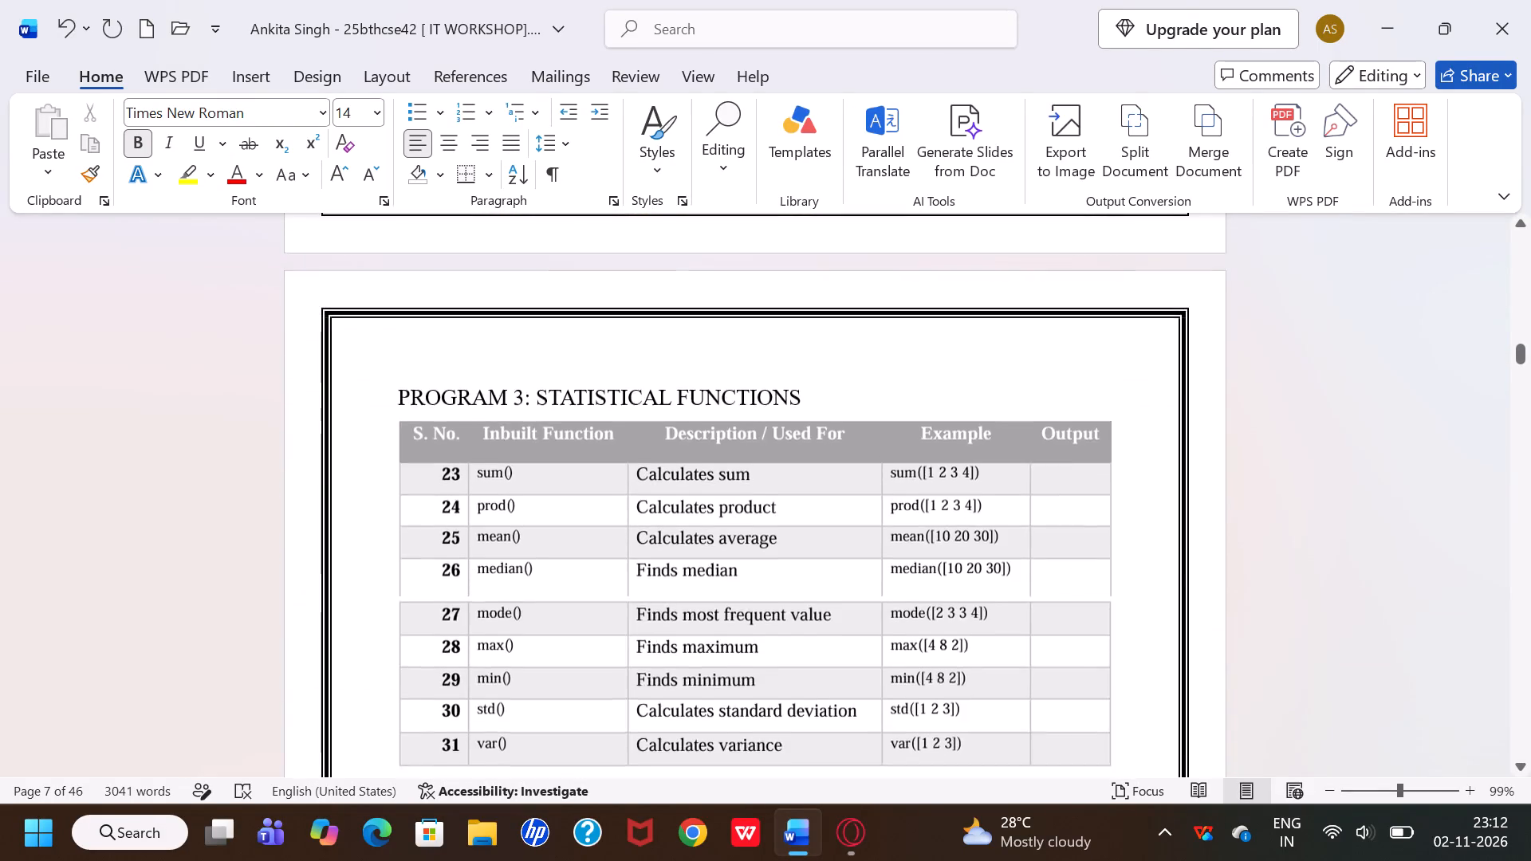
scroll(479, 686, up, 6)
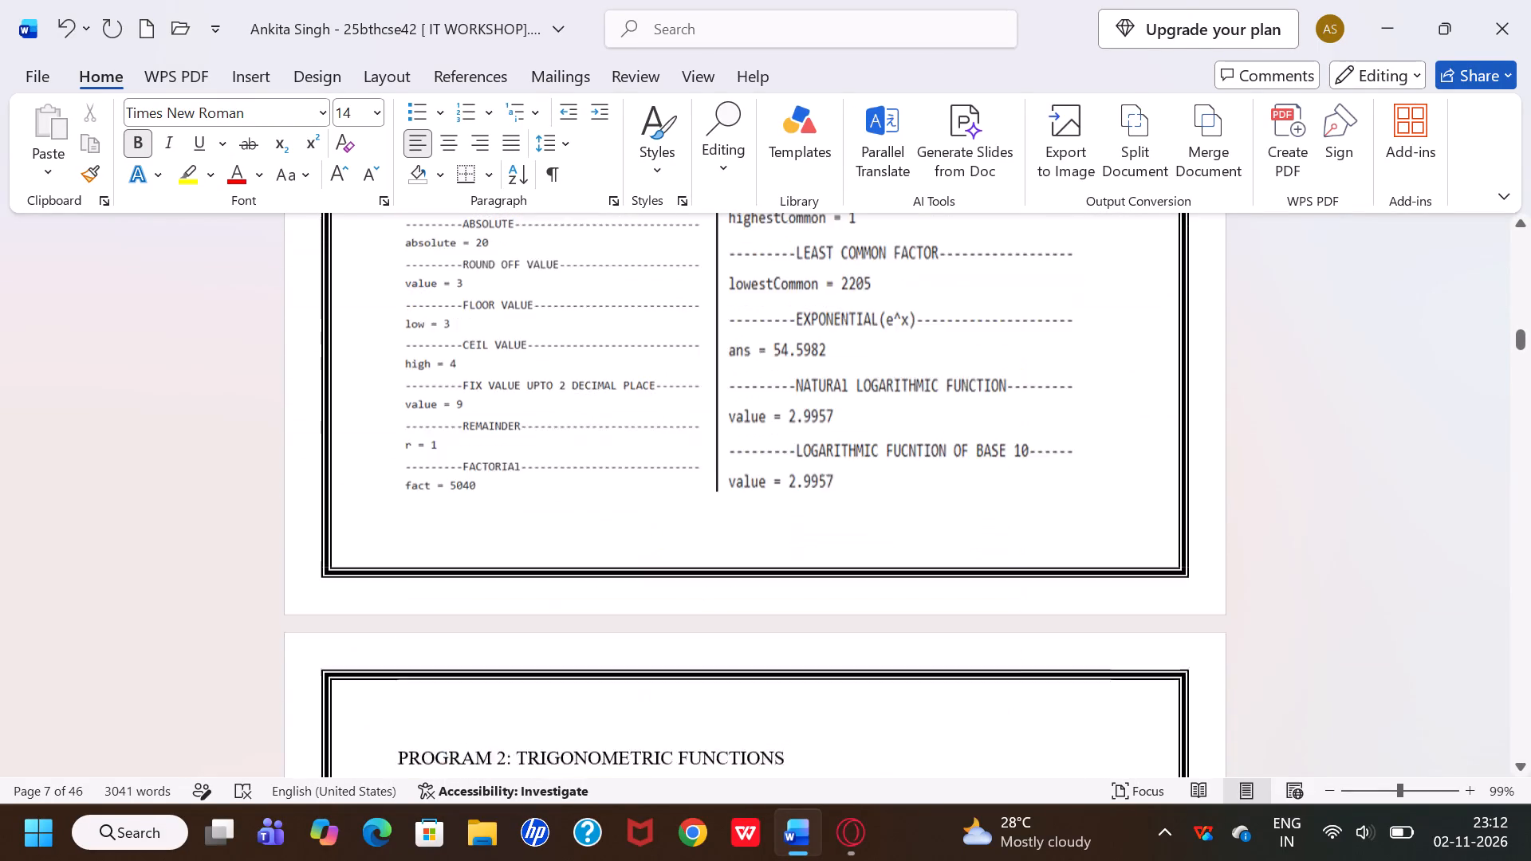
scroll(479, 686, up, 4)
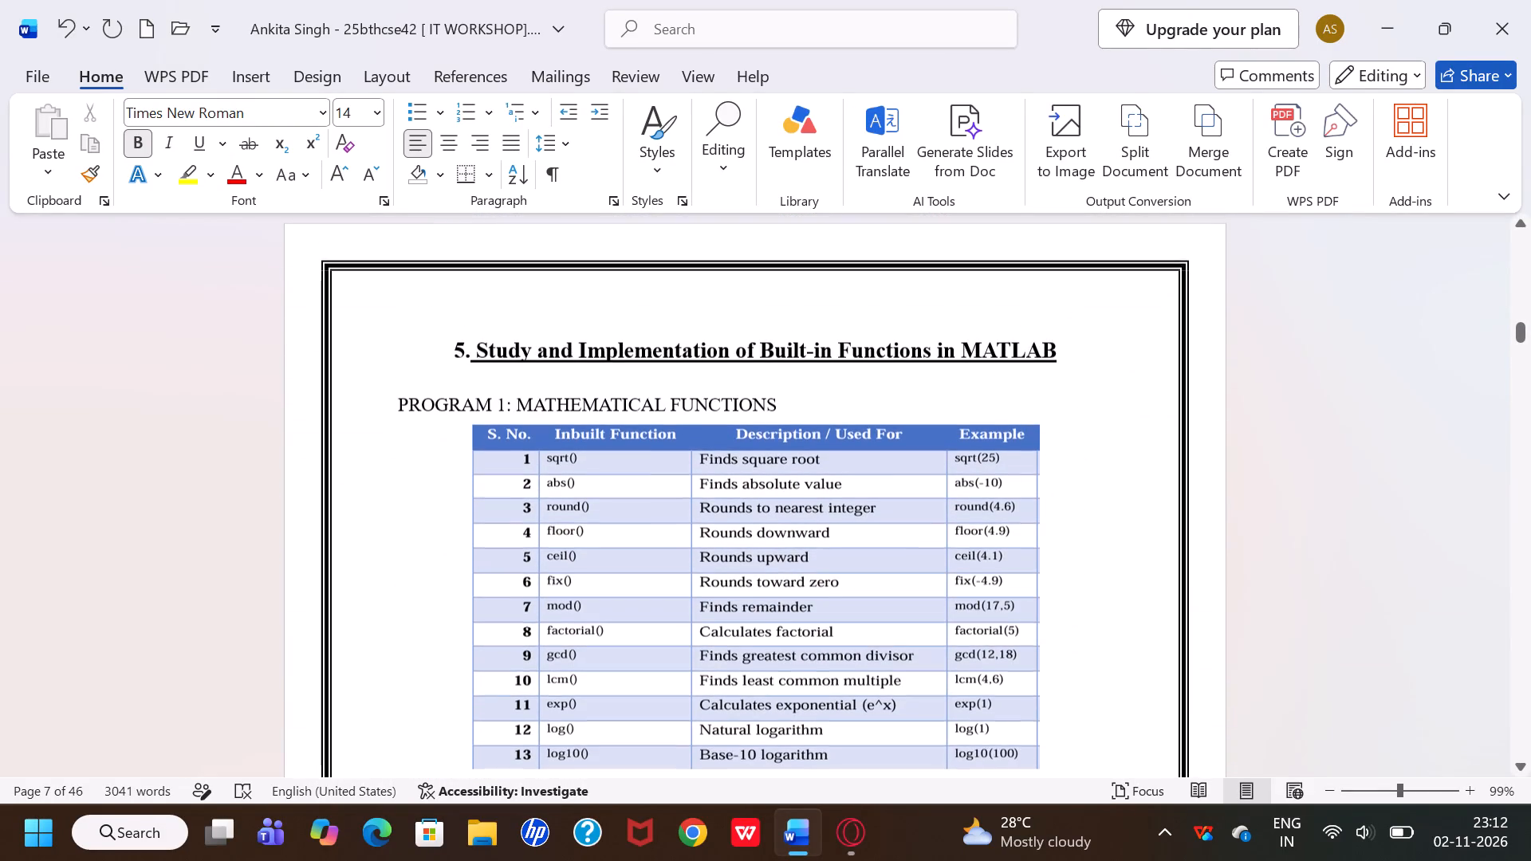
click(627, 655)
scroll(627, 655, down, 1)
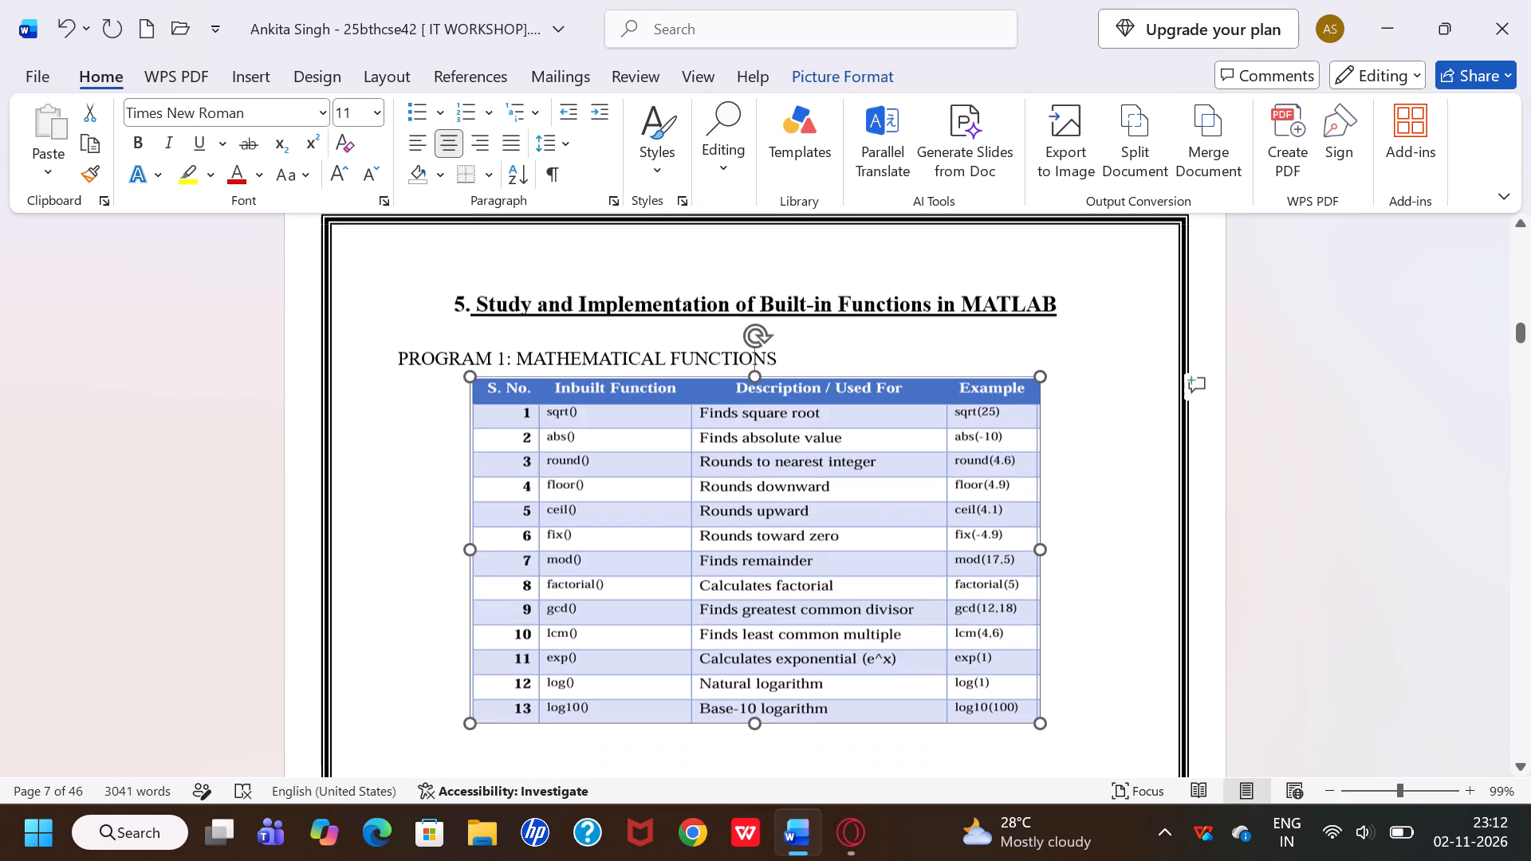
scroll(627, 655, down, 1)
drag(755, 590, 760, 533)
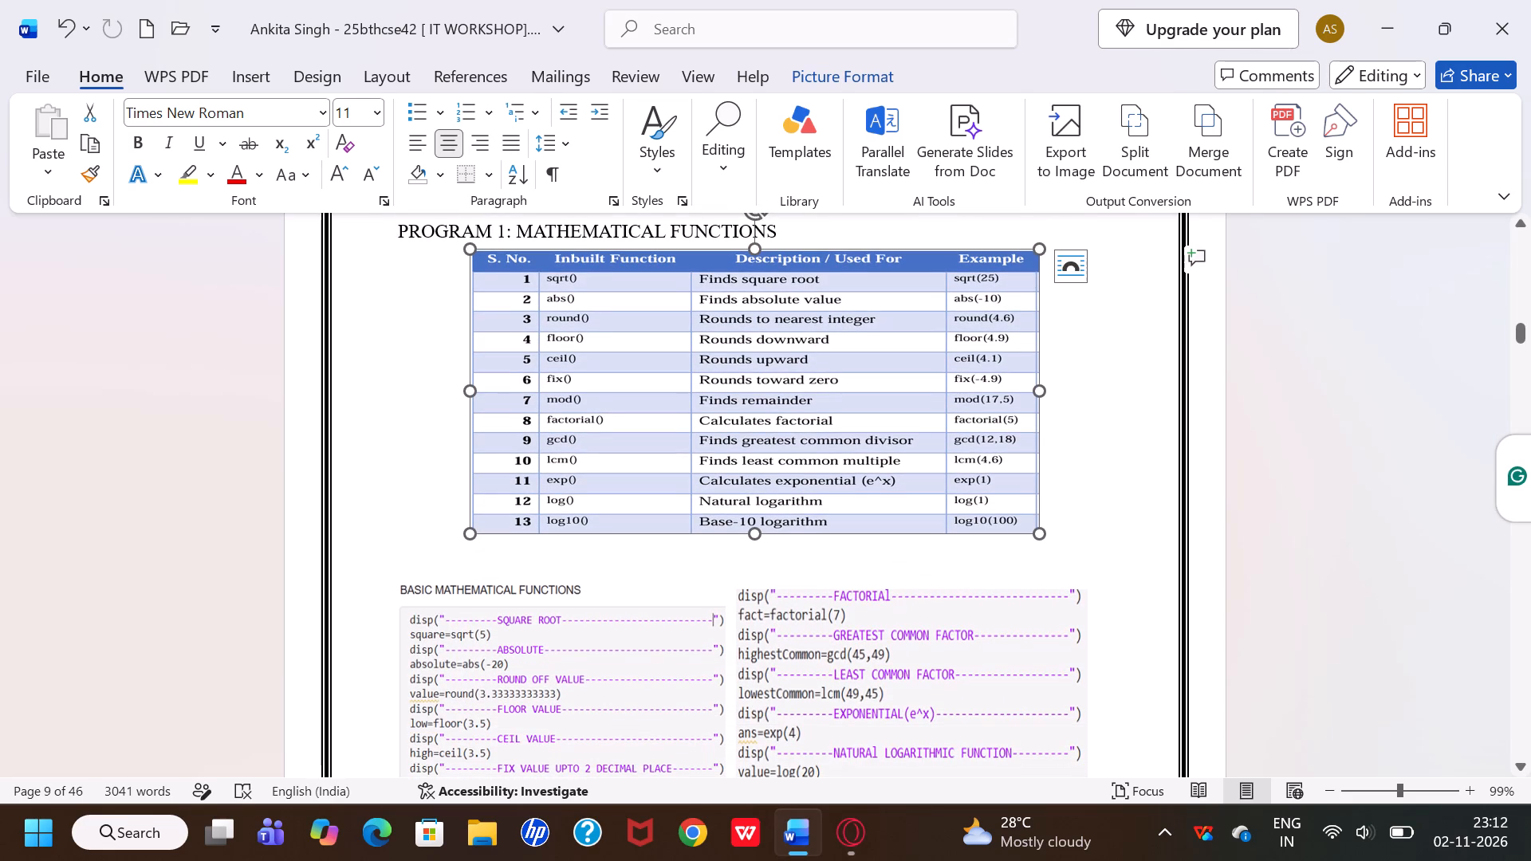
Remove the empty line between the mathematical functions table and the "BASIC MATHEMATICAL FUNCTIONS" code pictures.
click(414, 556)
key(BackSpace)
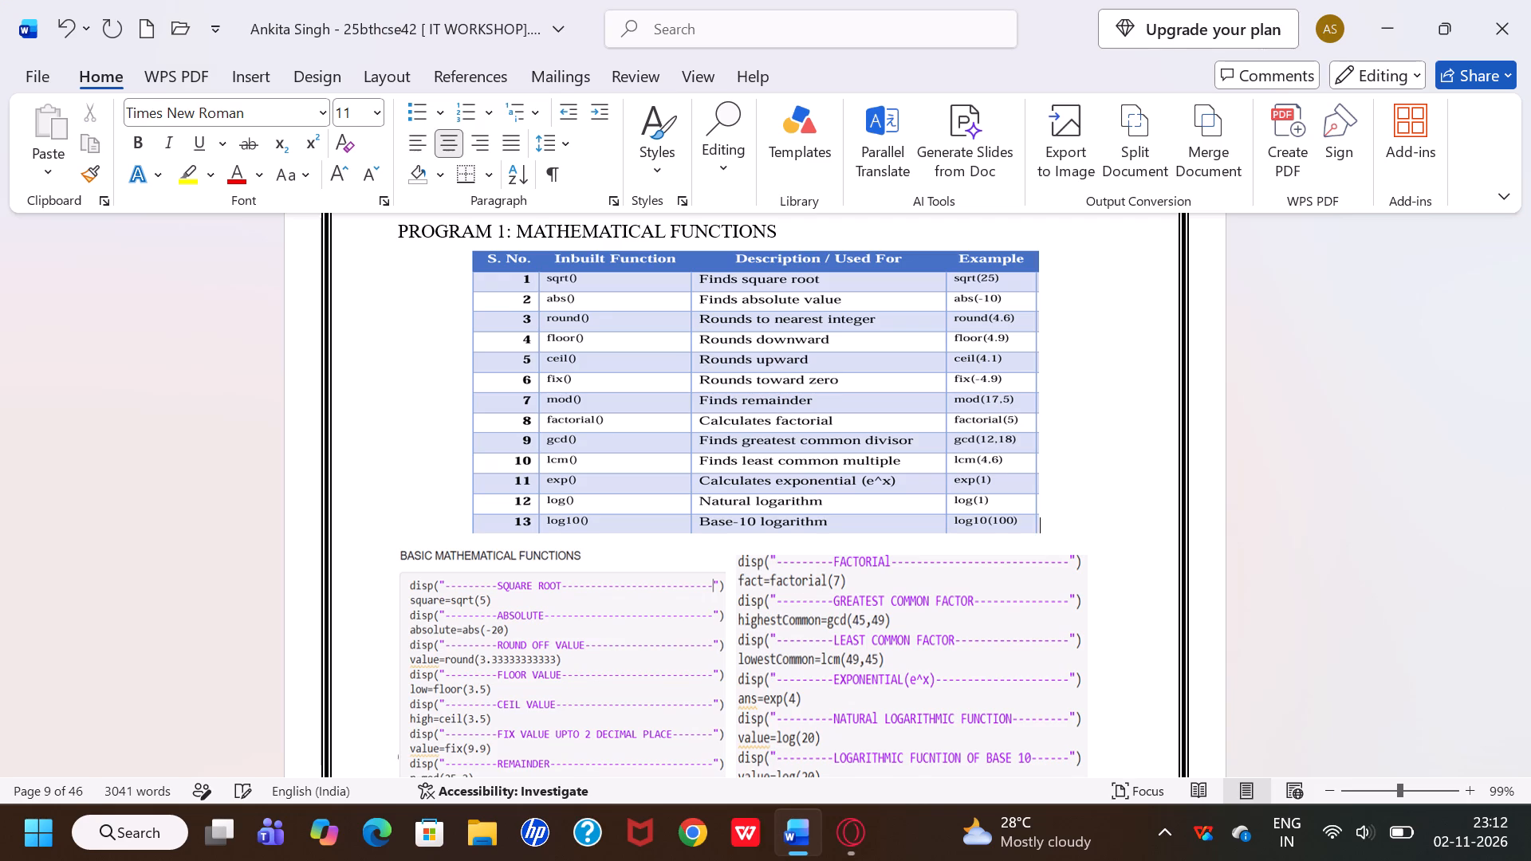
Slightly reduce the height of the Program 1 result picture covering the square root to factorial outputs.
scroll(414, 556, down, 2)
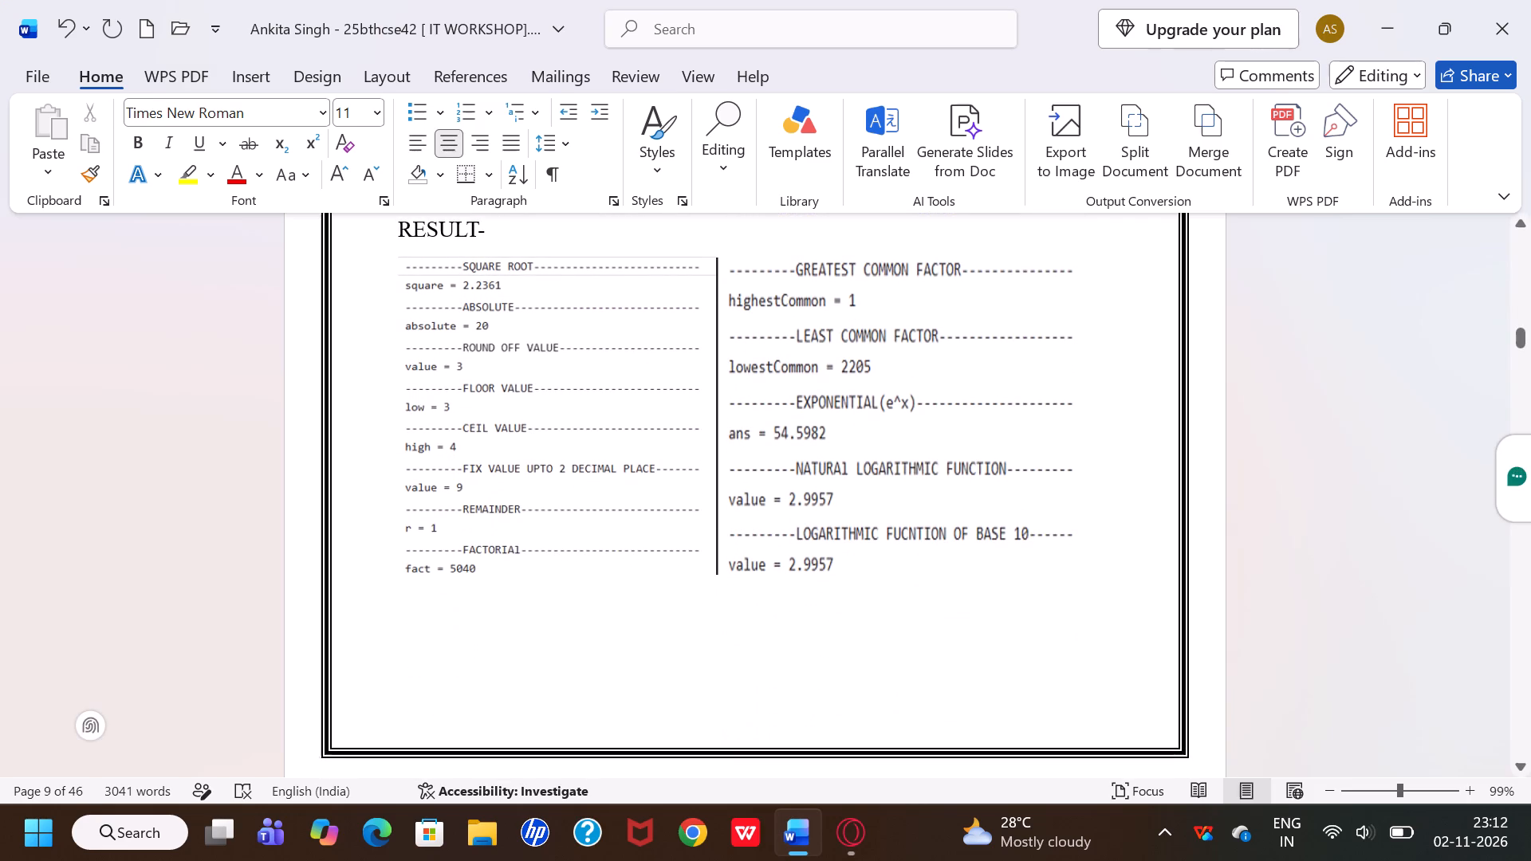
click(675, 497)
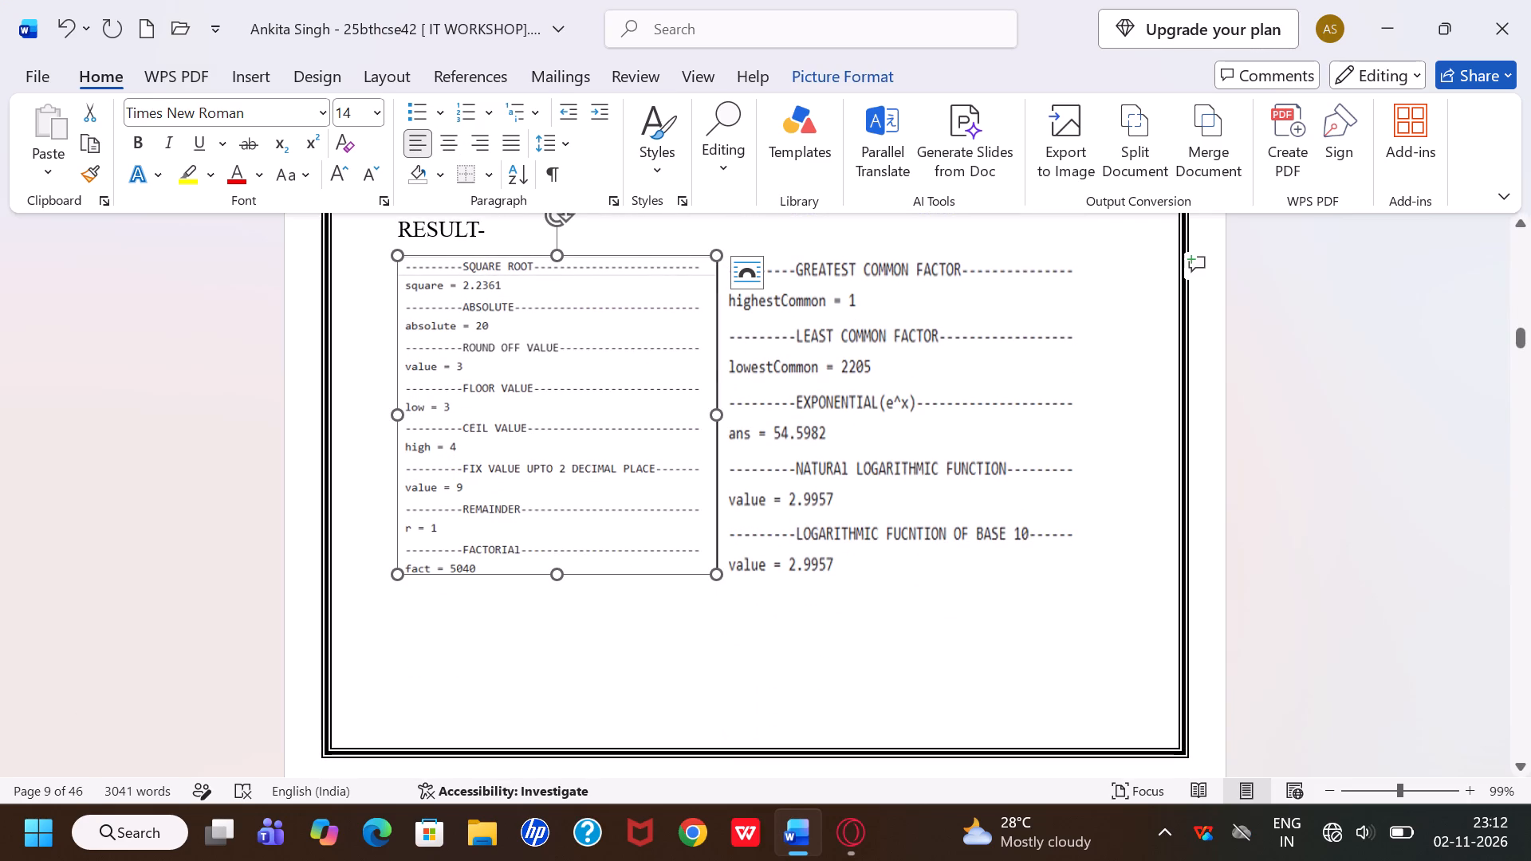
drag(555, 572, 559, 539)
click(514, 348)
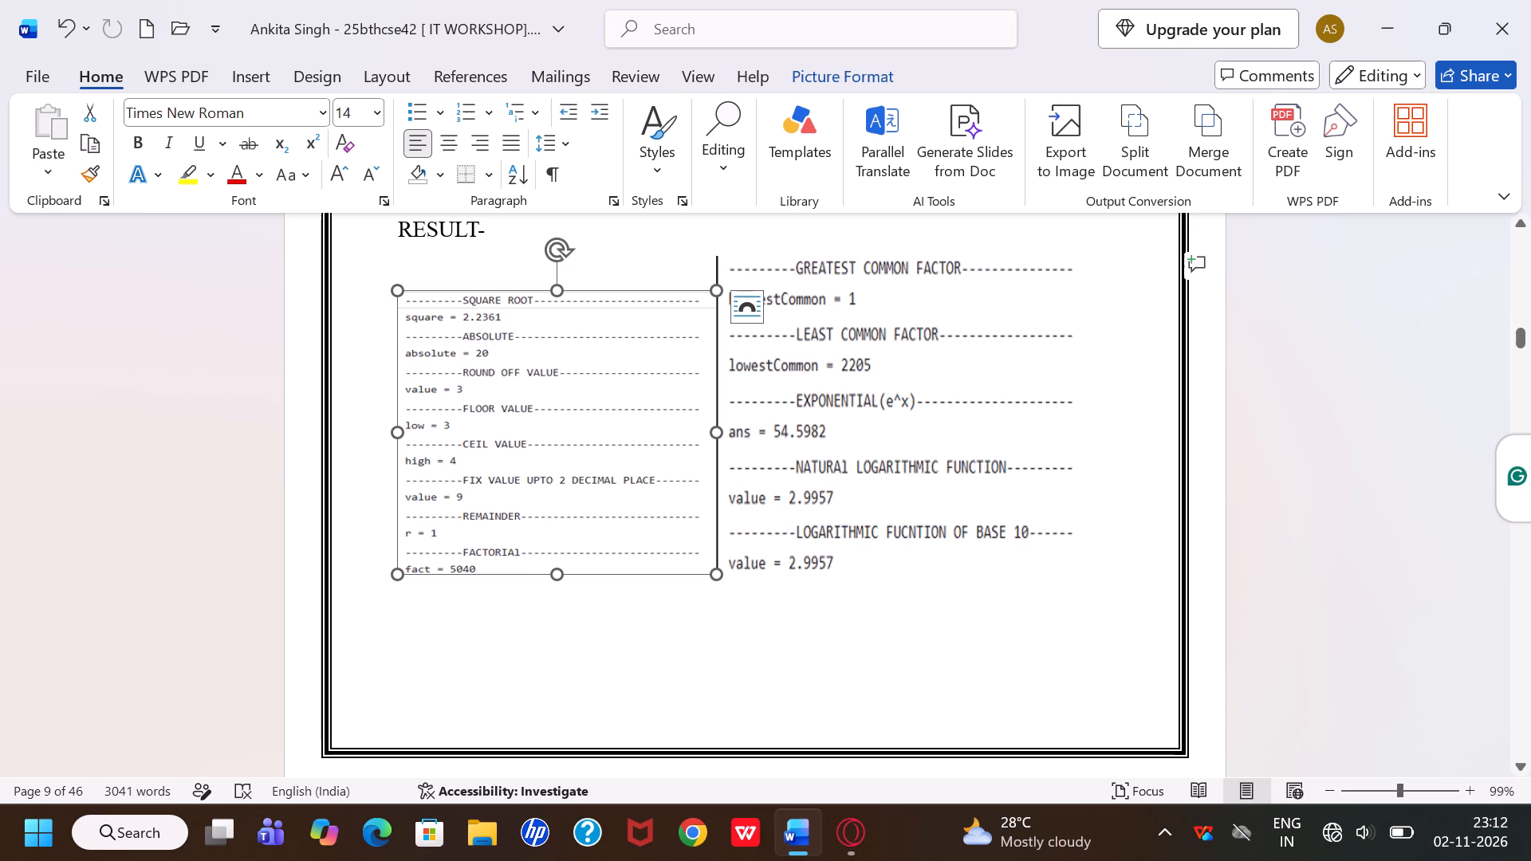
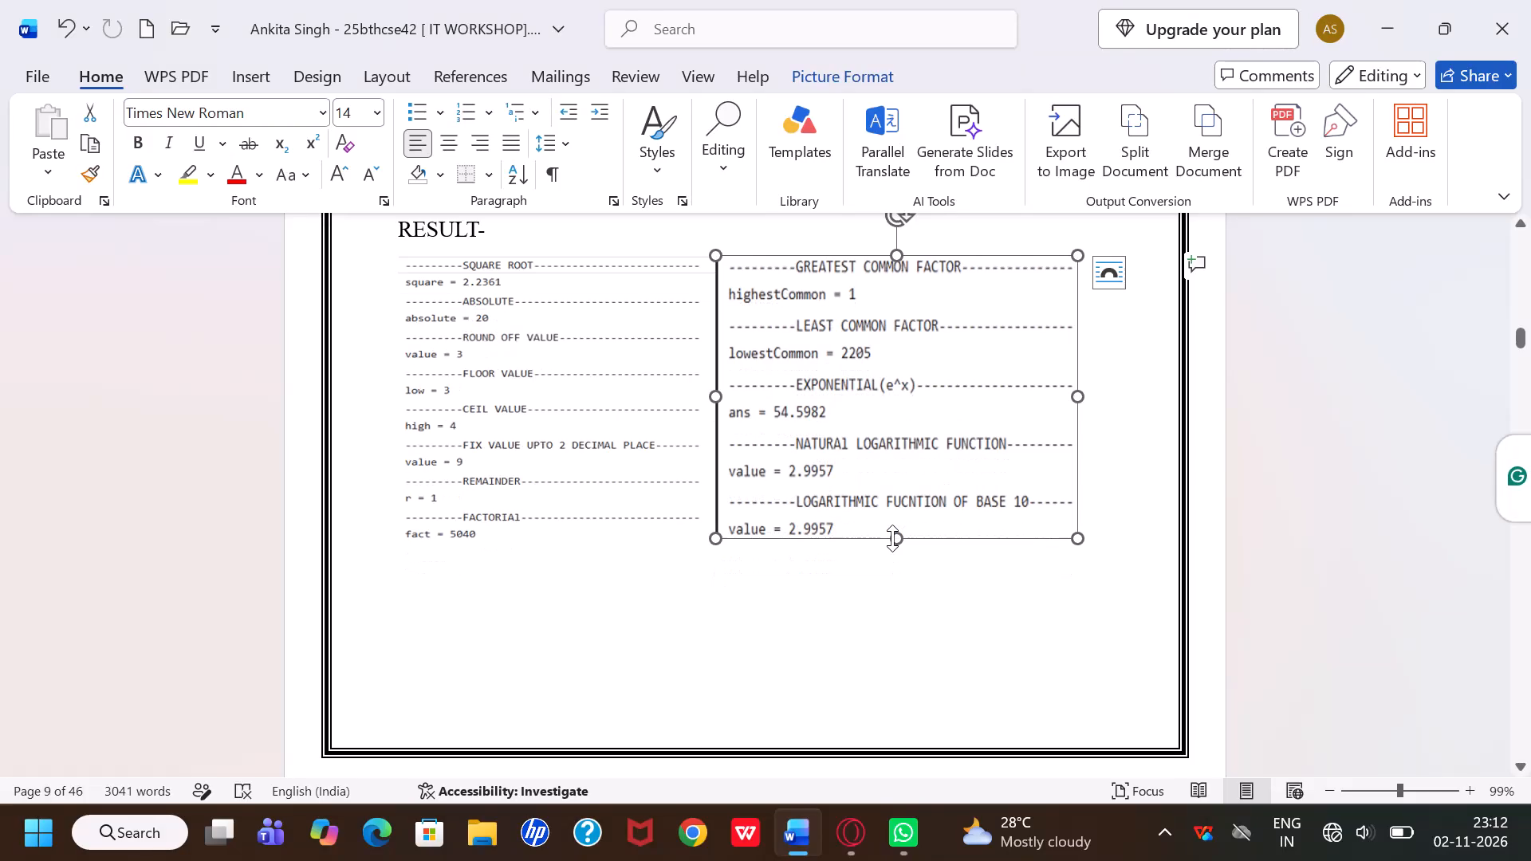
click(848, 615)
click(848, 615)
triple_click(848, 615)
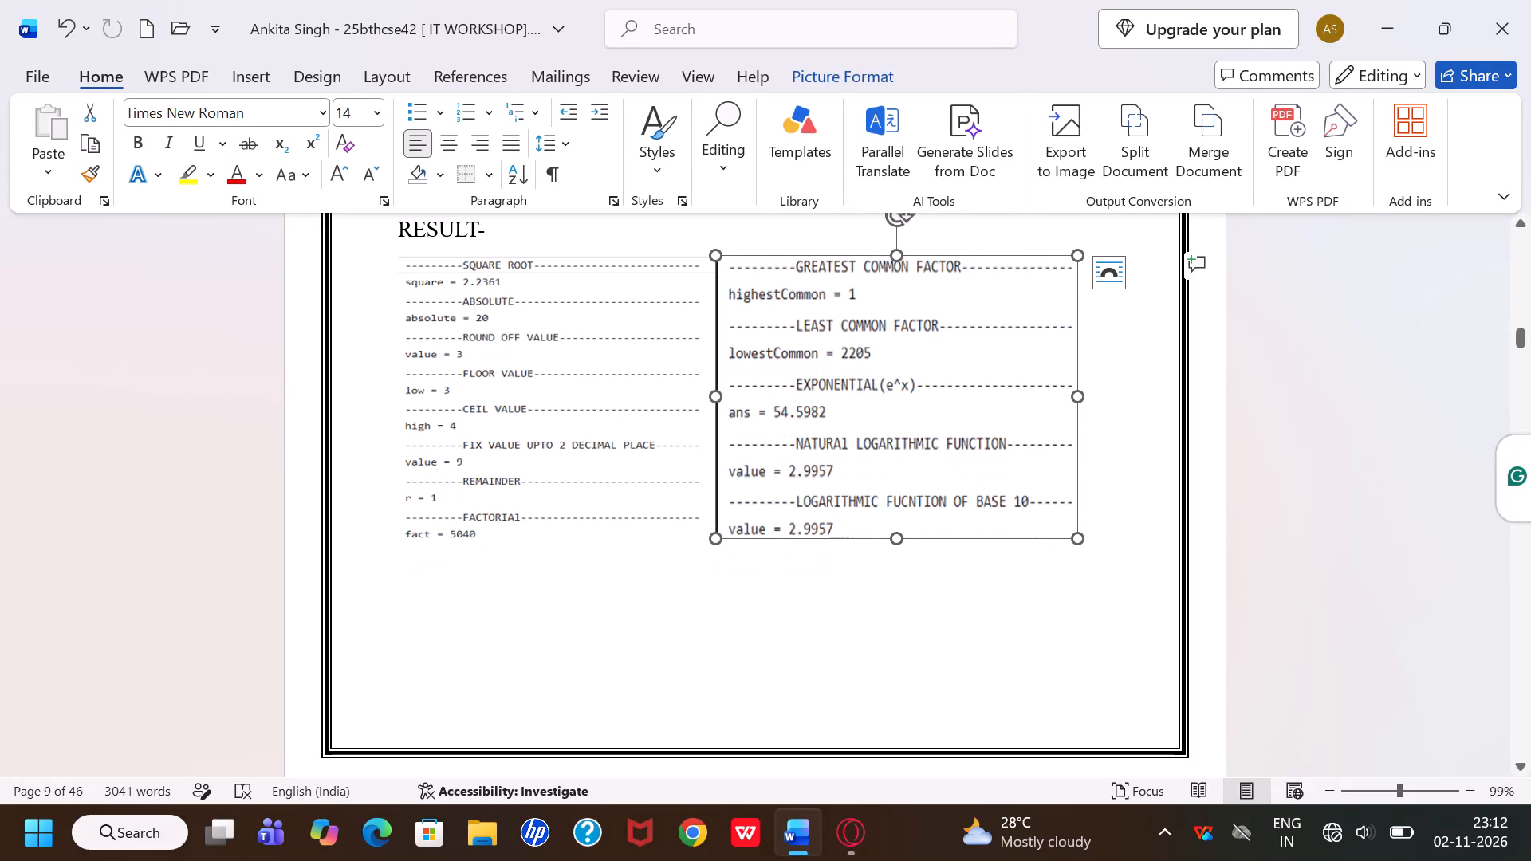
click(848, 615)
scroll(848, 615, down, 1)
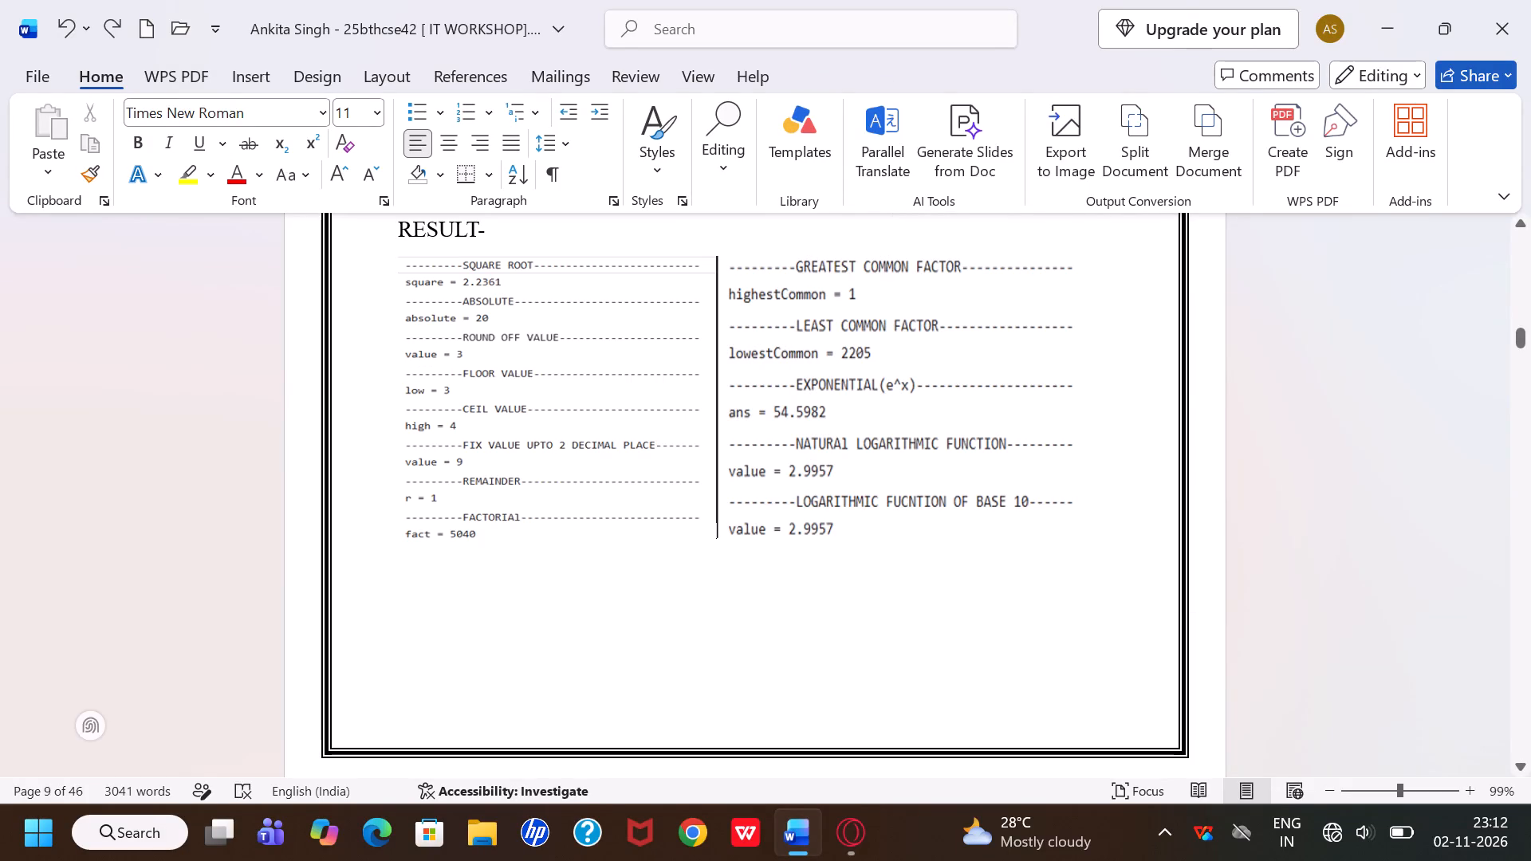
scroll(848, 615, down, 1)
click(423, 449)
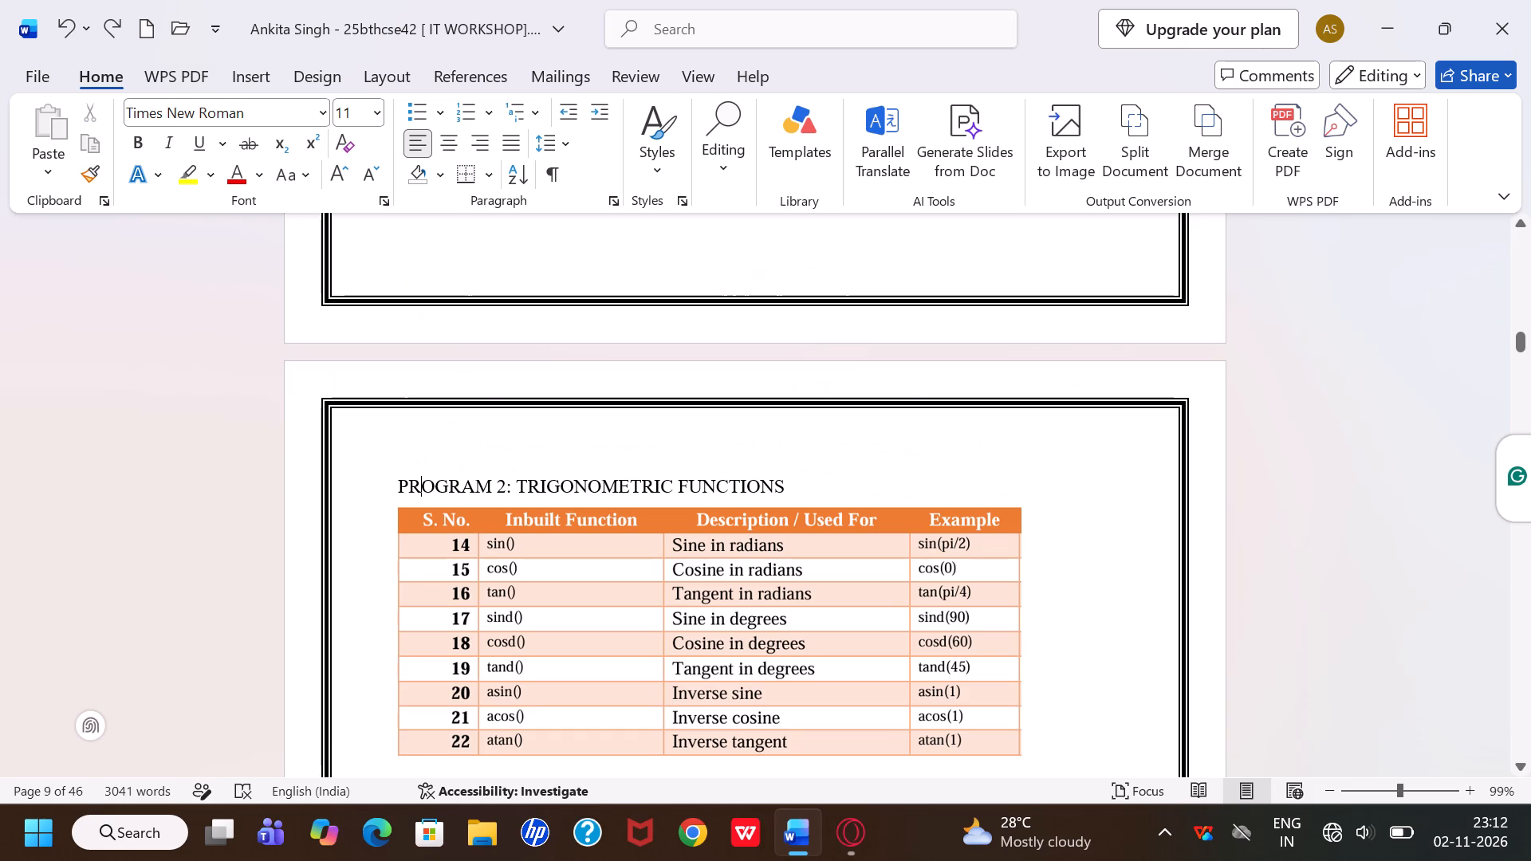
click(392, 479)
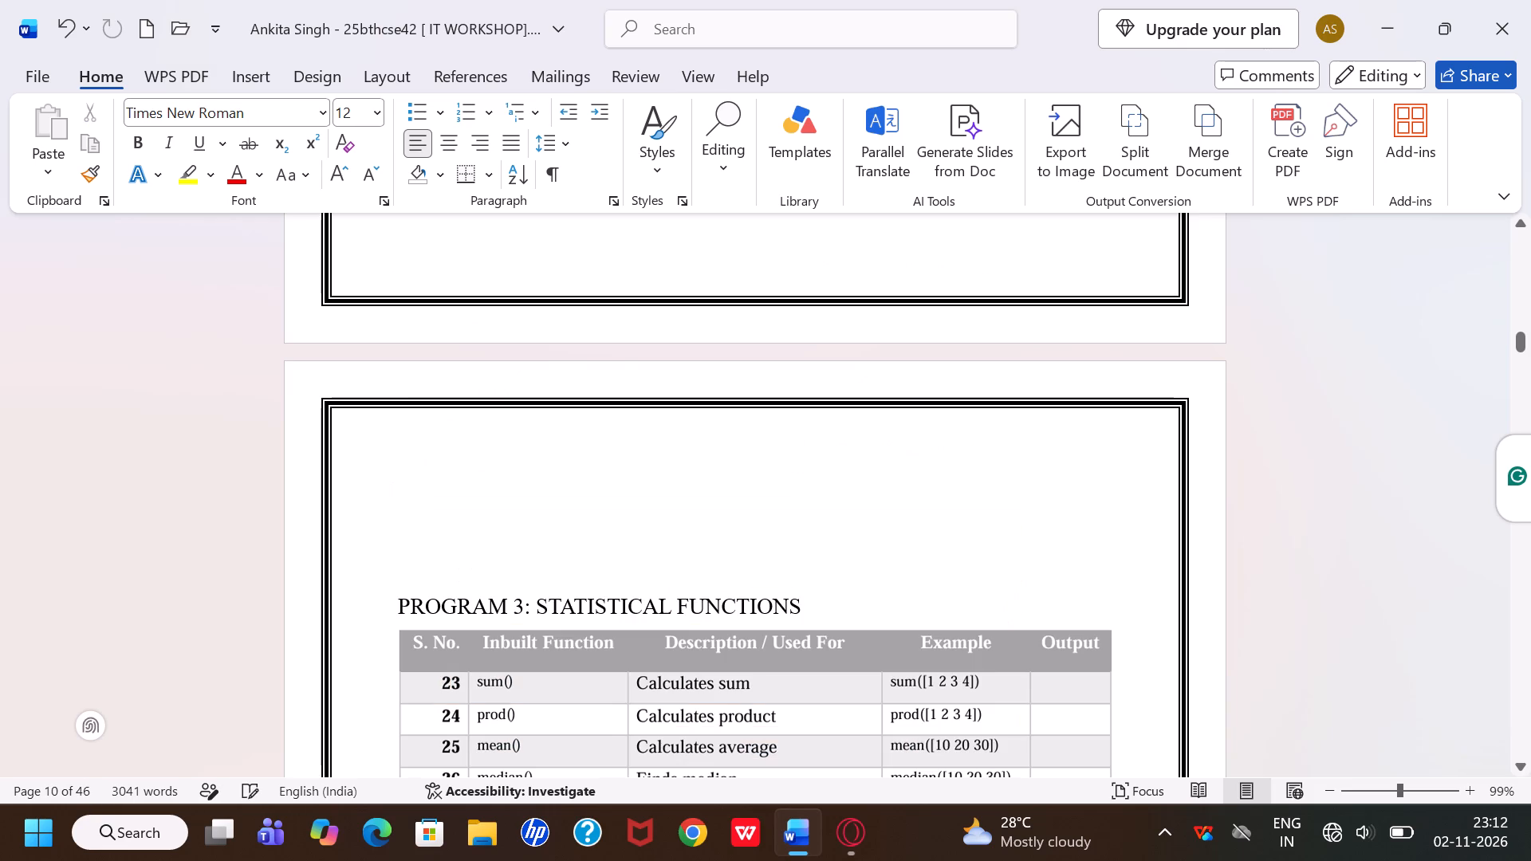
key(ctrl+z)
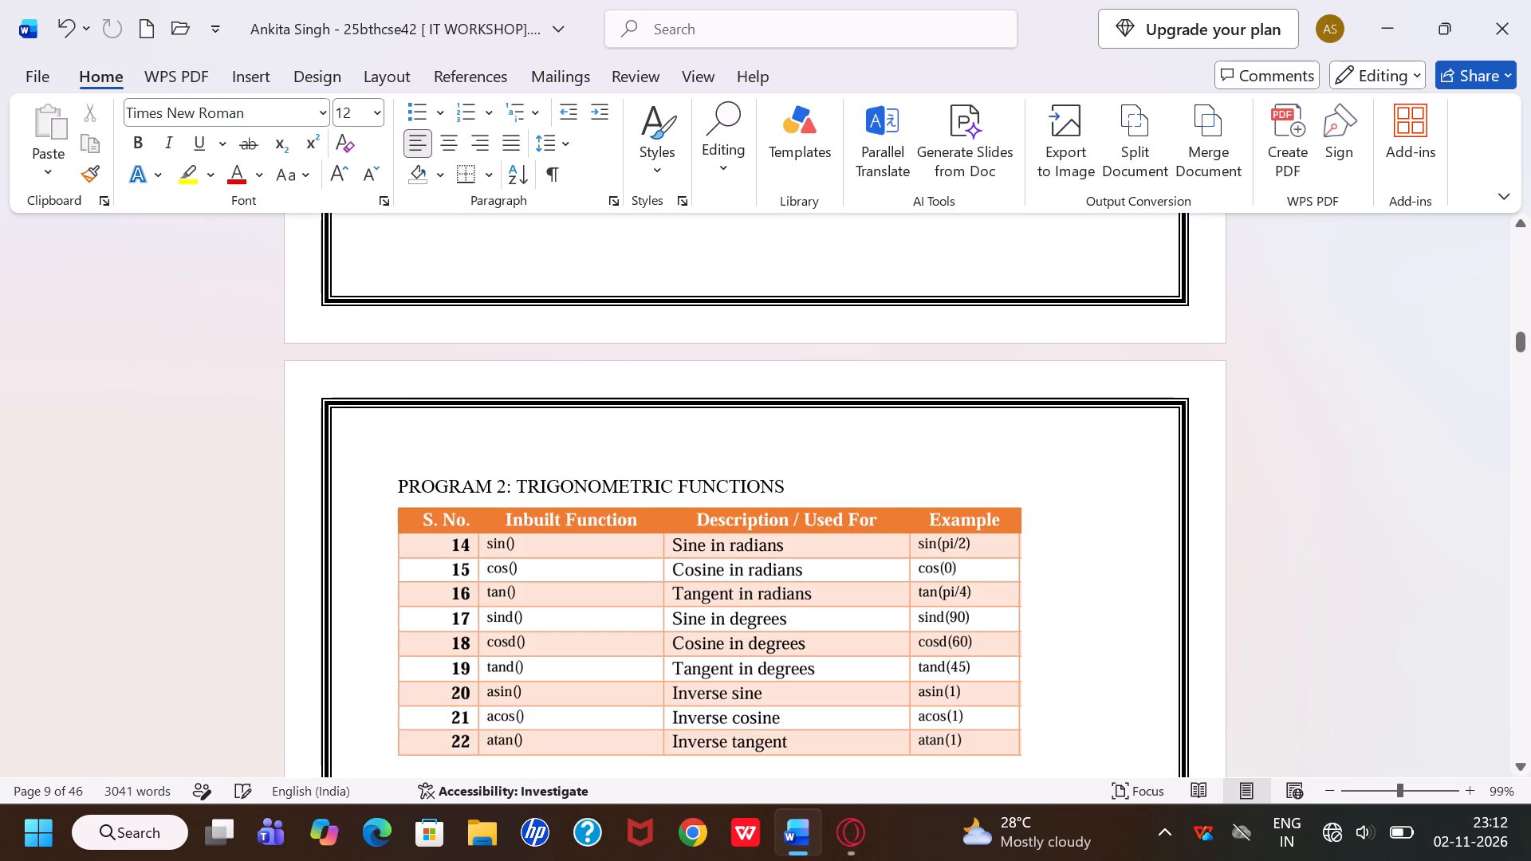
Bring the "PROGRAM 2: TRIGONOMETRIC FUNCTIONS" heading back to page 9 below the Program 1 results, with a blank line above it.
click(396, 486)
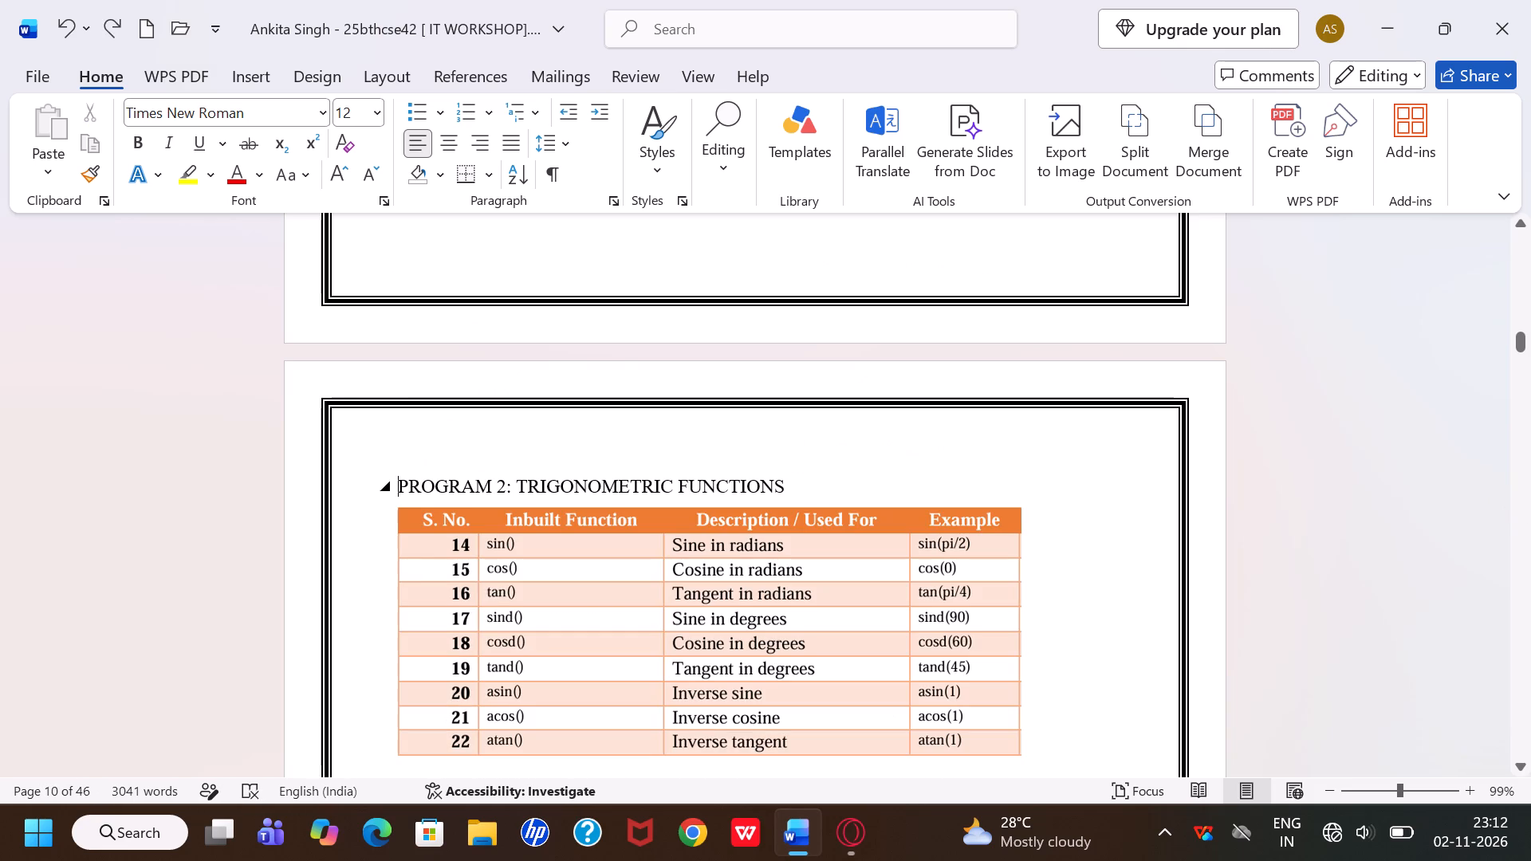
key(BackSpace)
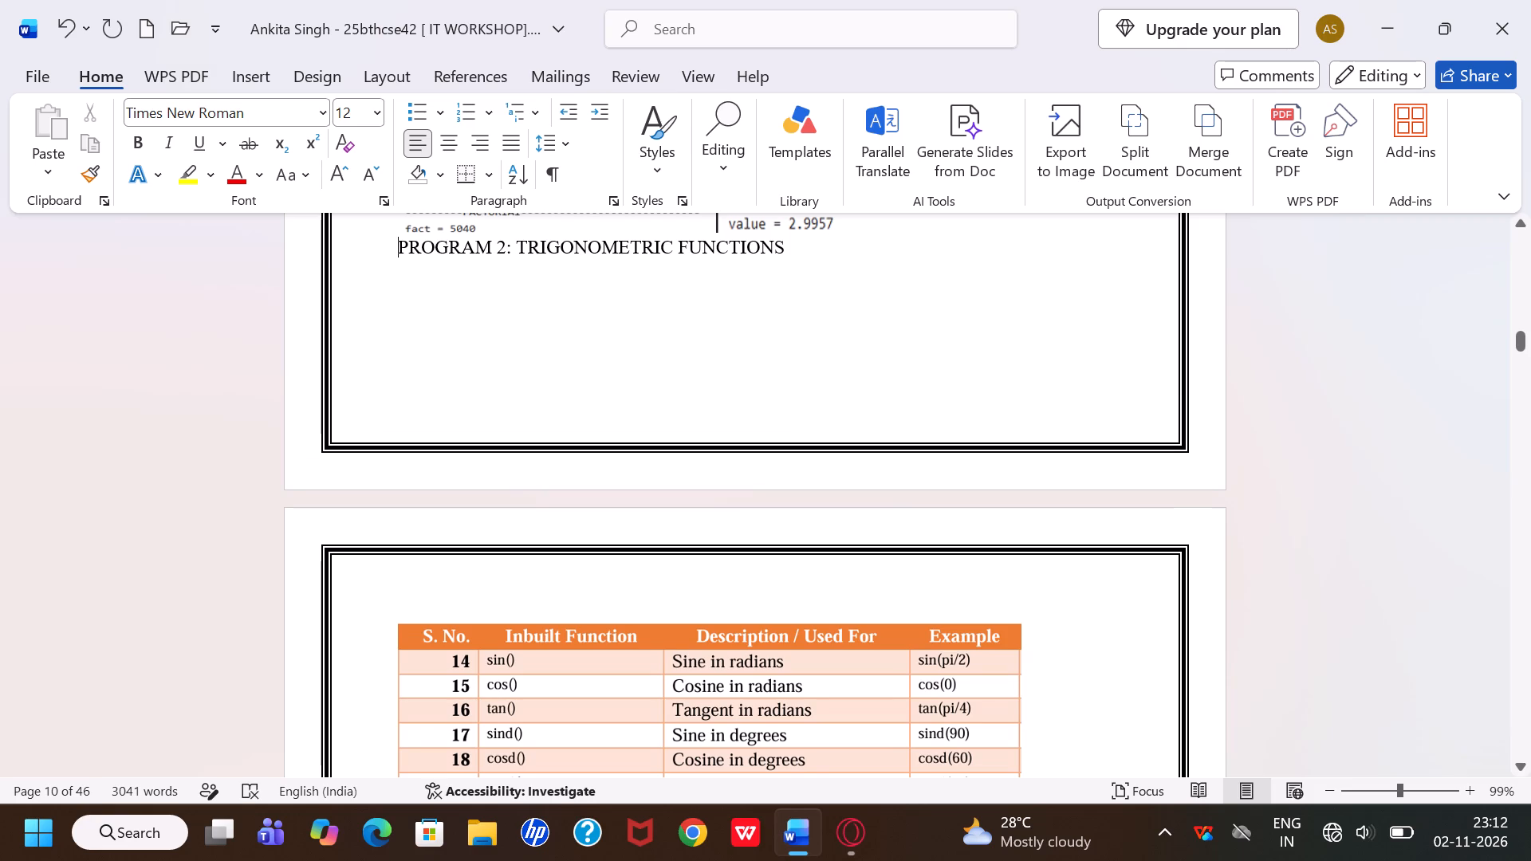
key(Return)
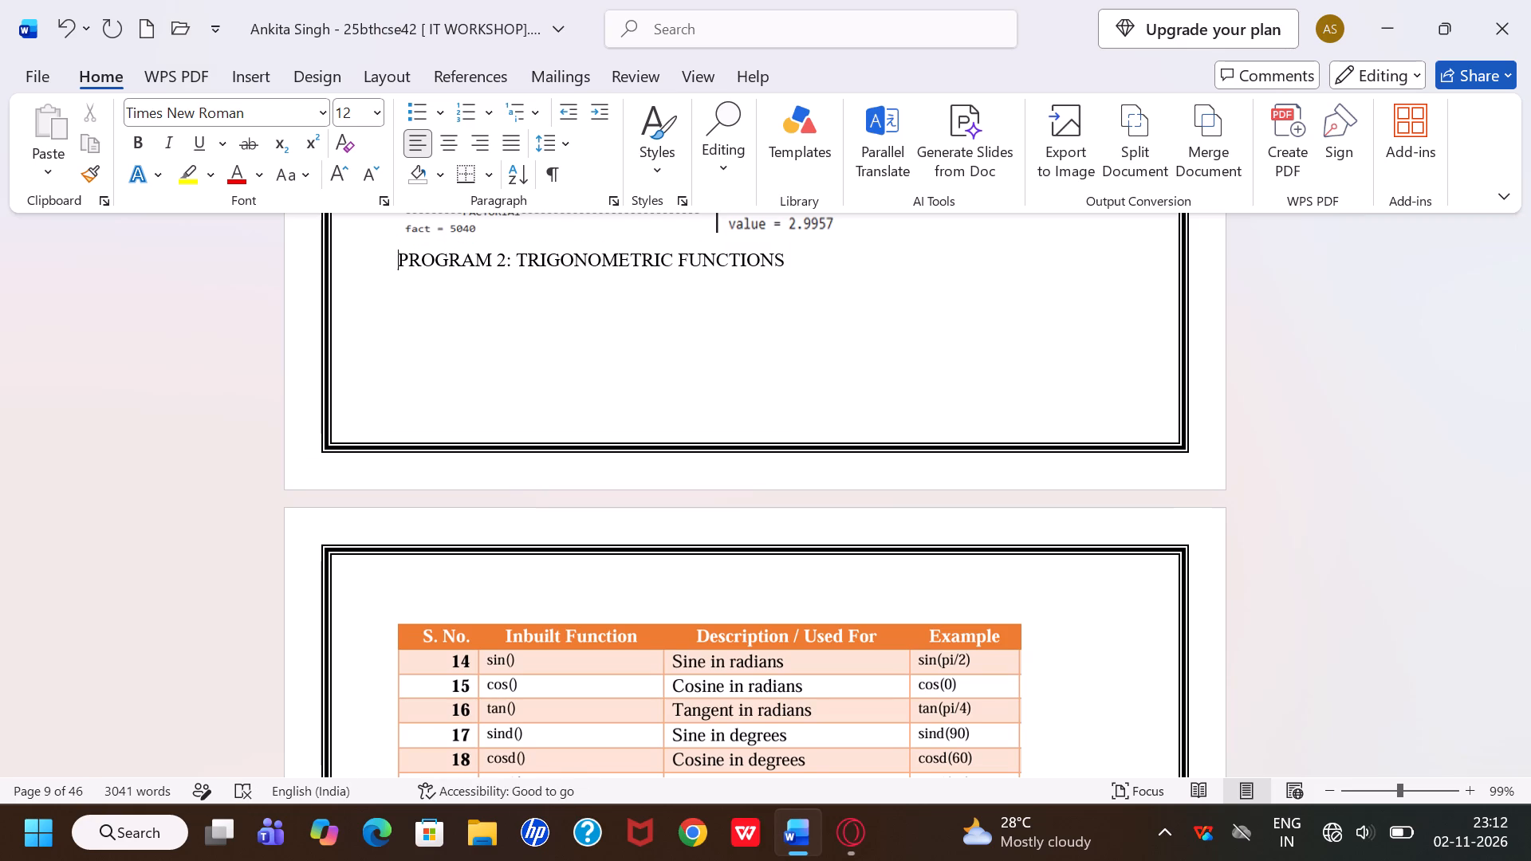
key(Return)
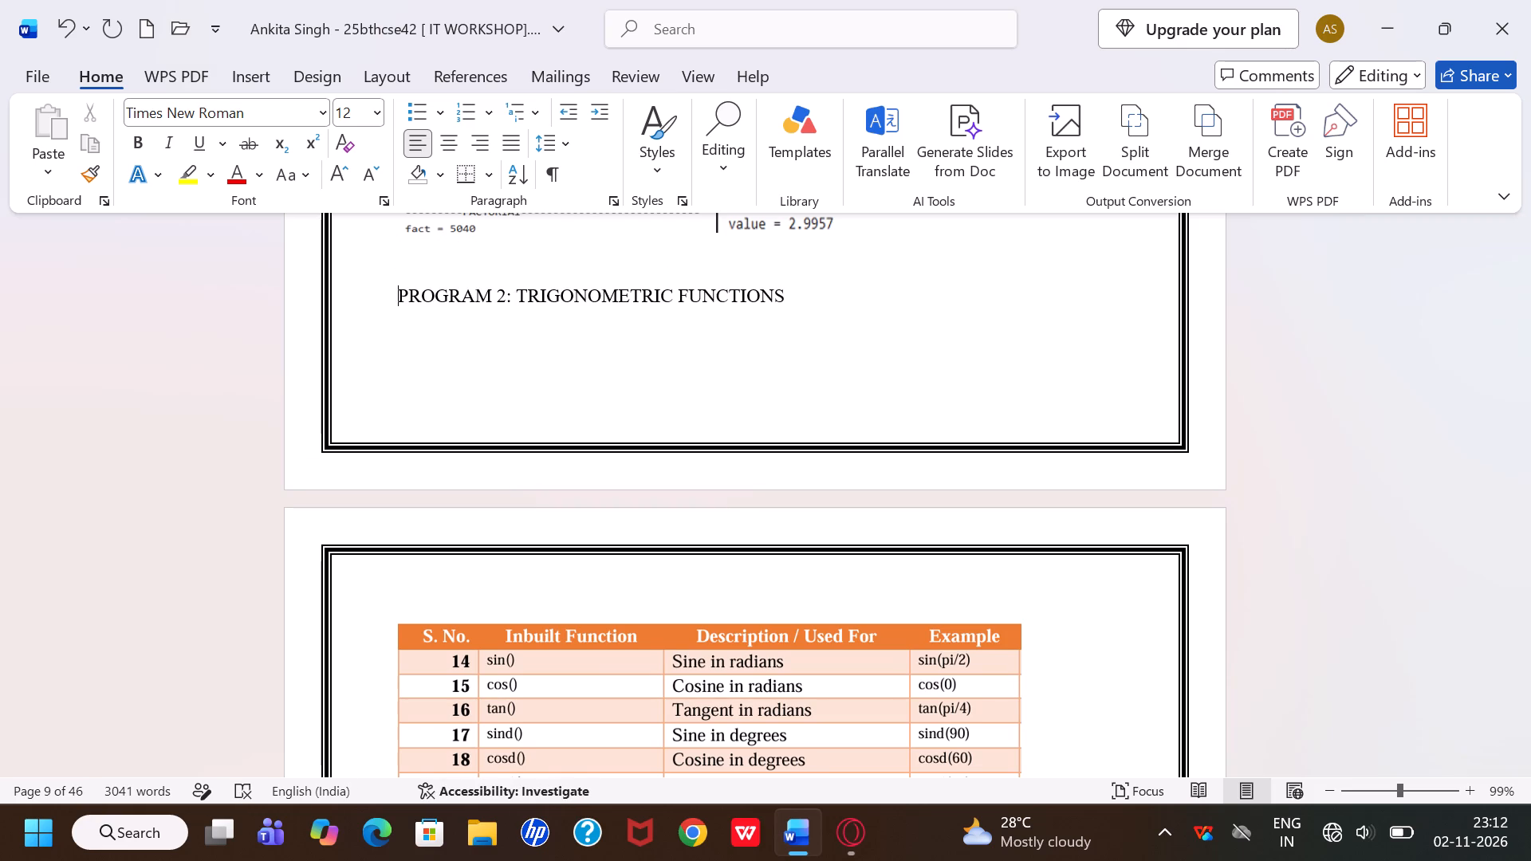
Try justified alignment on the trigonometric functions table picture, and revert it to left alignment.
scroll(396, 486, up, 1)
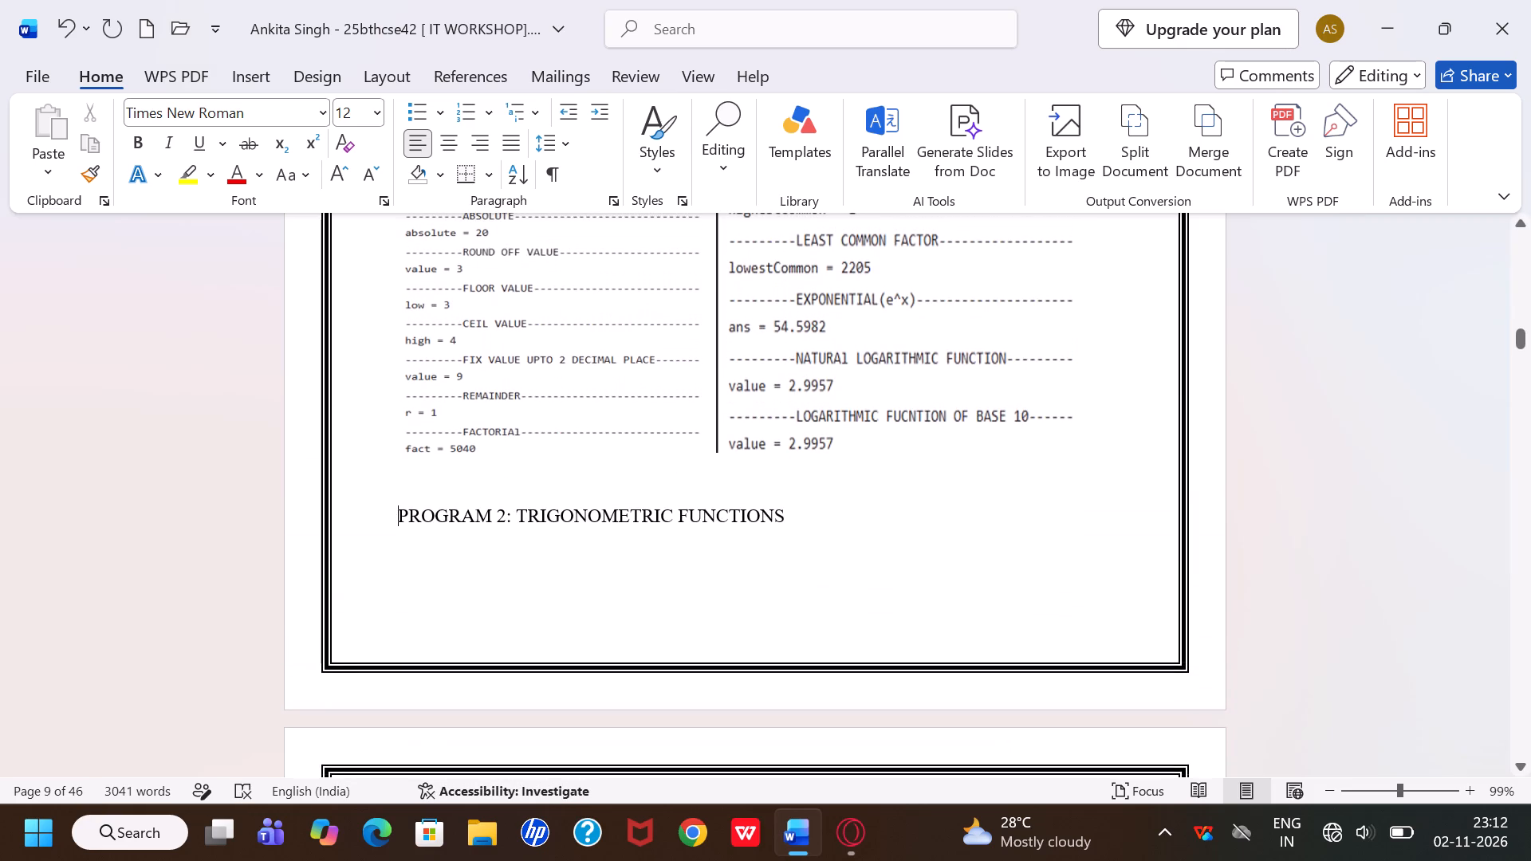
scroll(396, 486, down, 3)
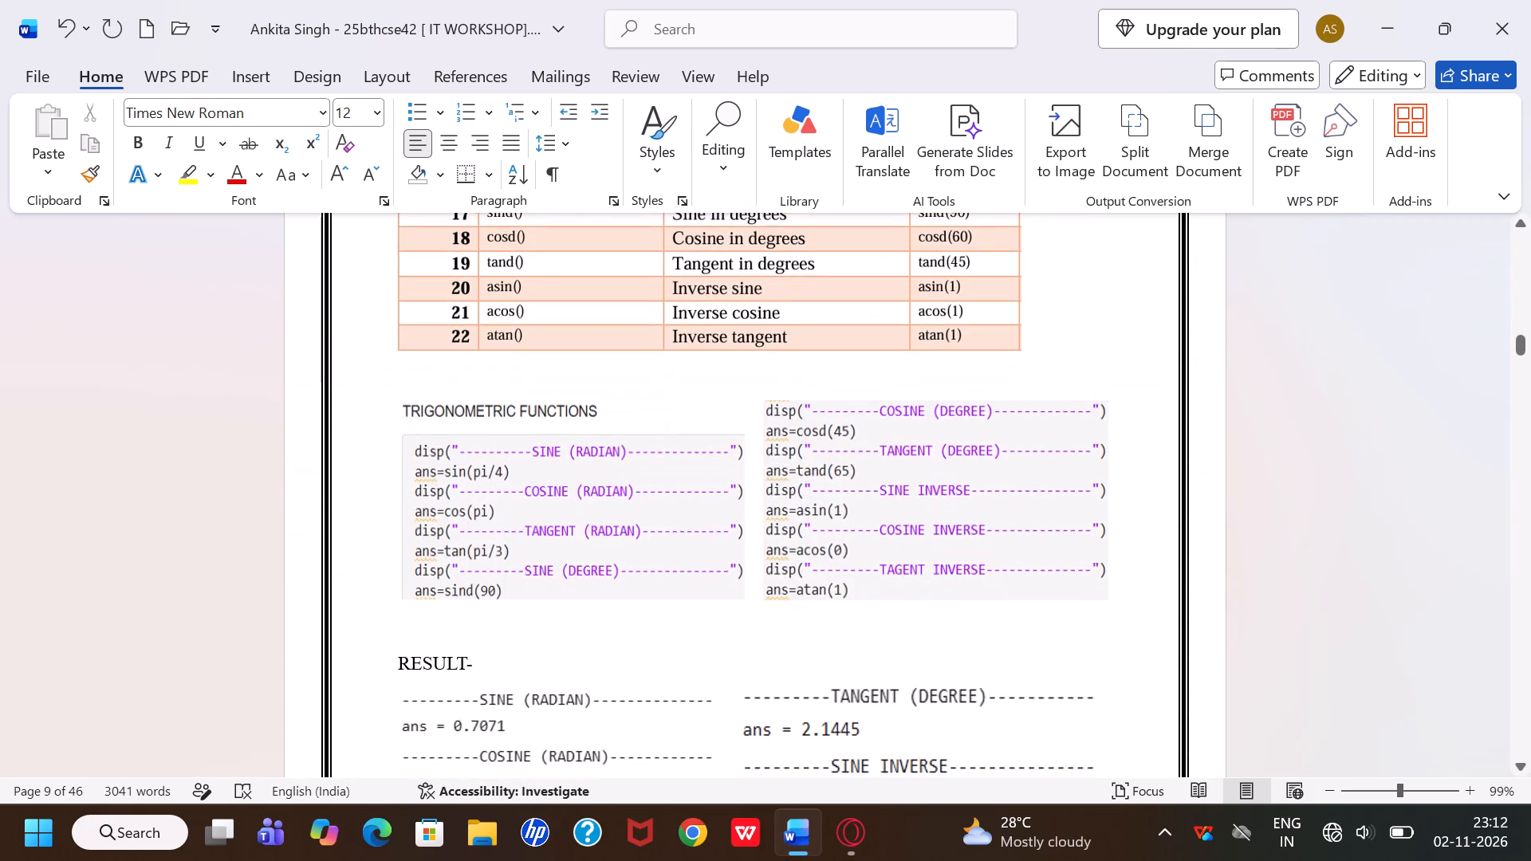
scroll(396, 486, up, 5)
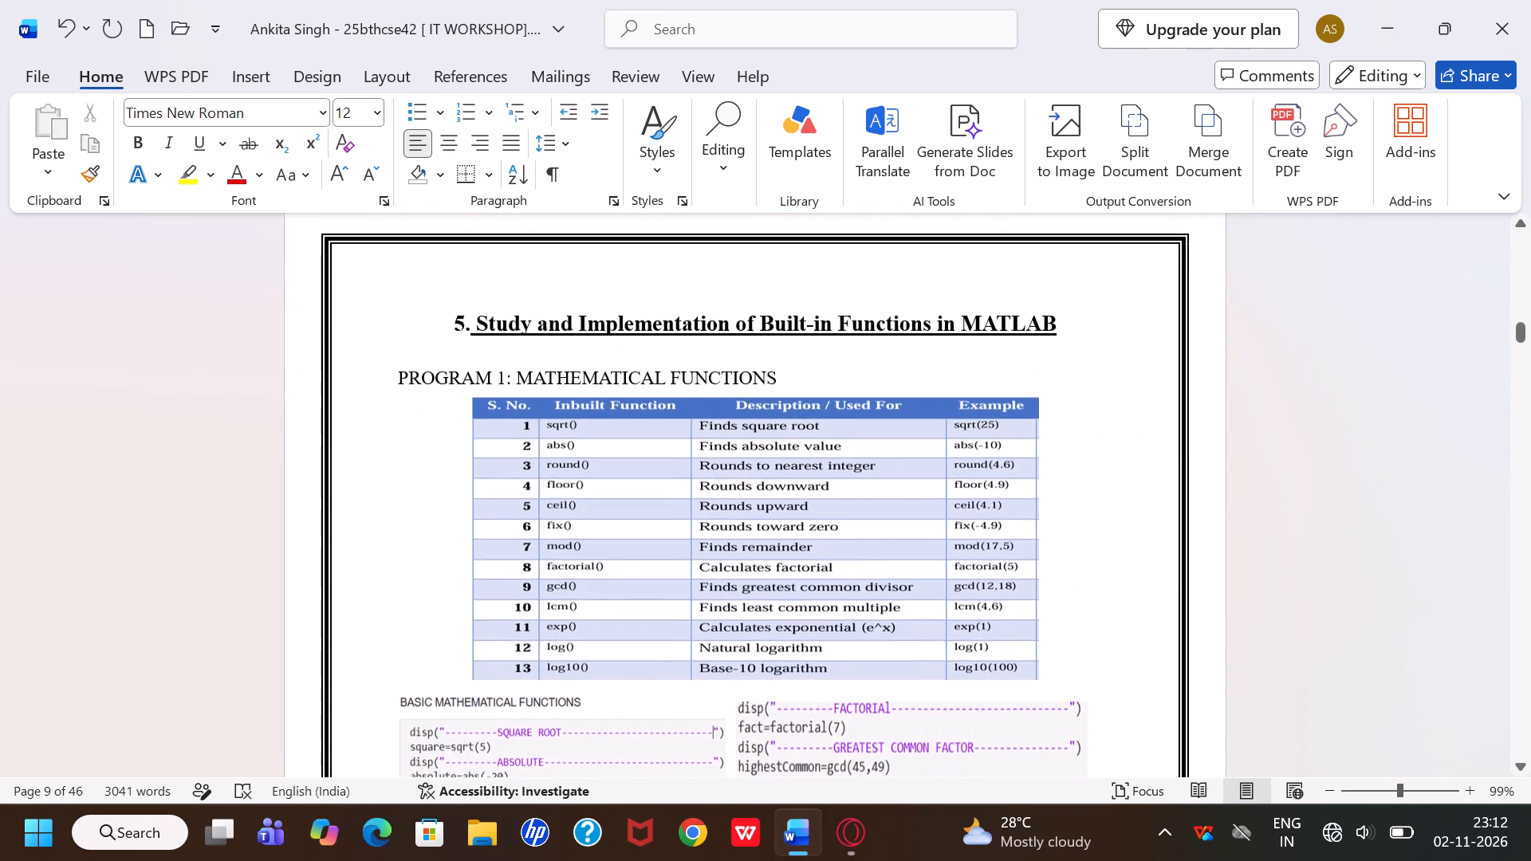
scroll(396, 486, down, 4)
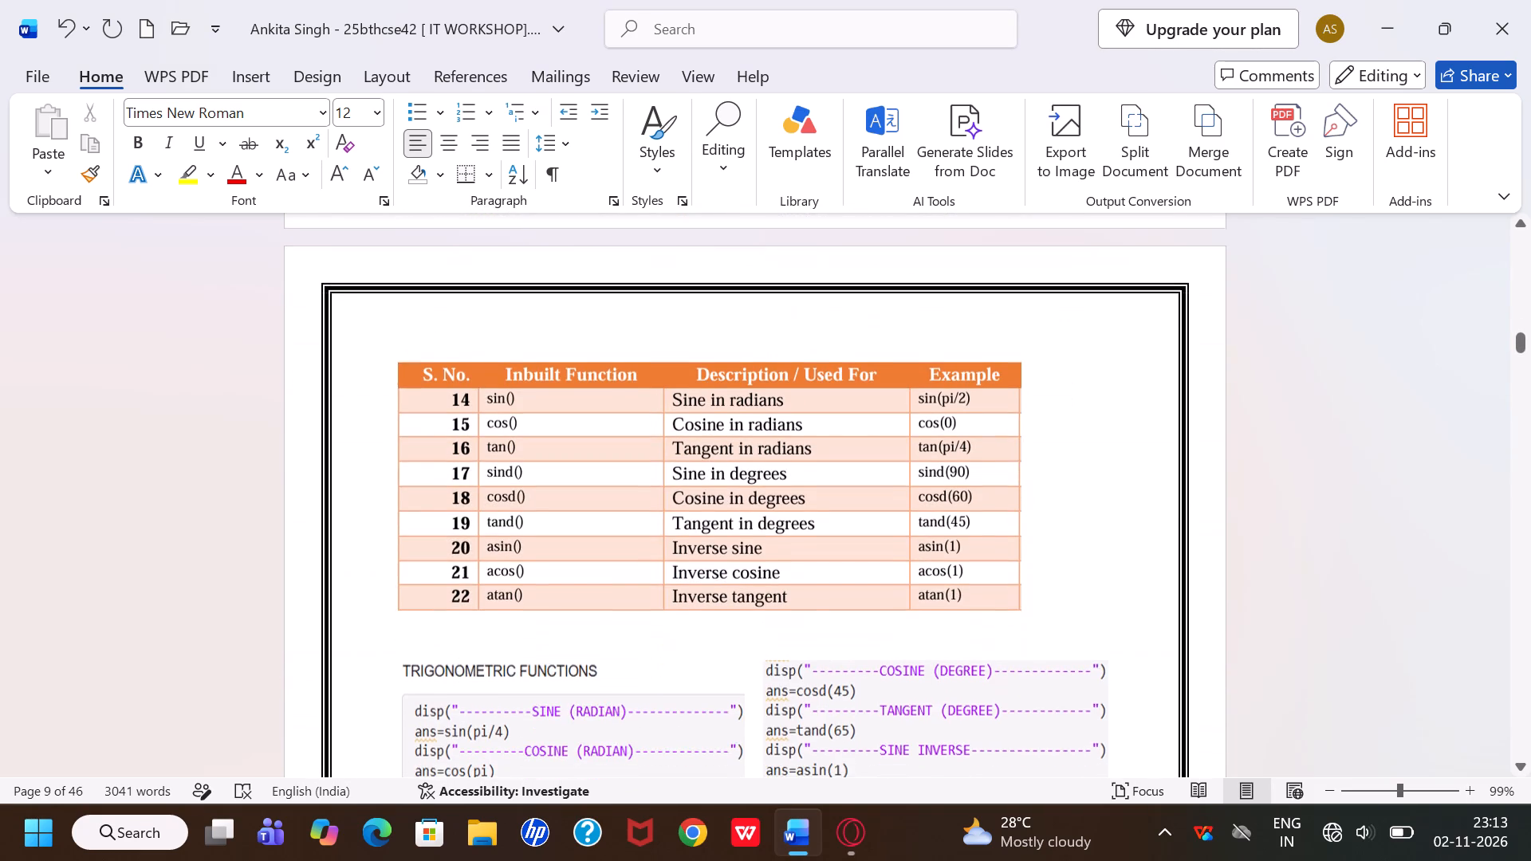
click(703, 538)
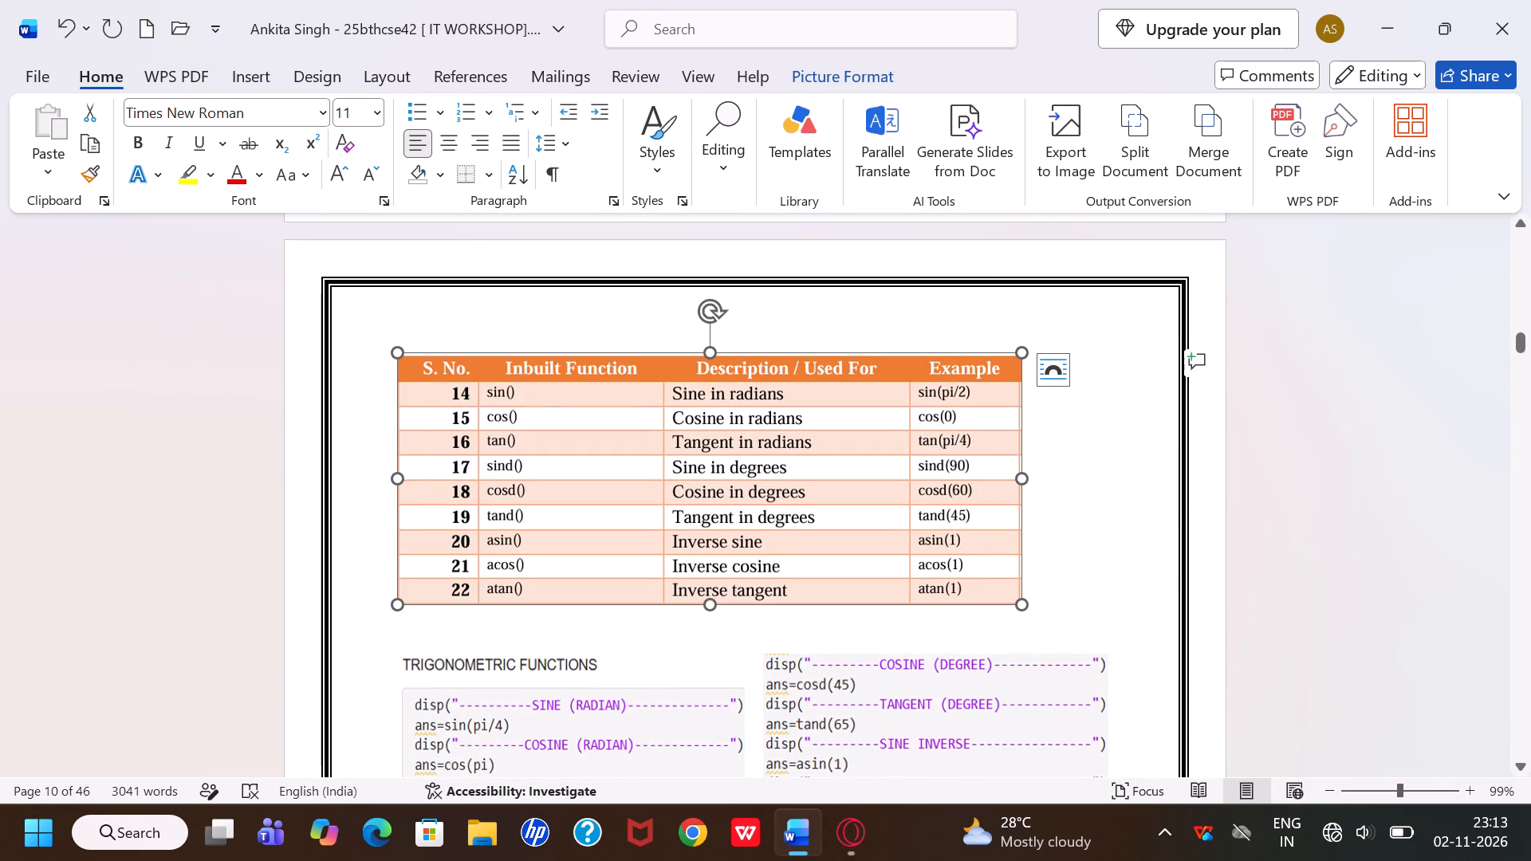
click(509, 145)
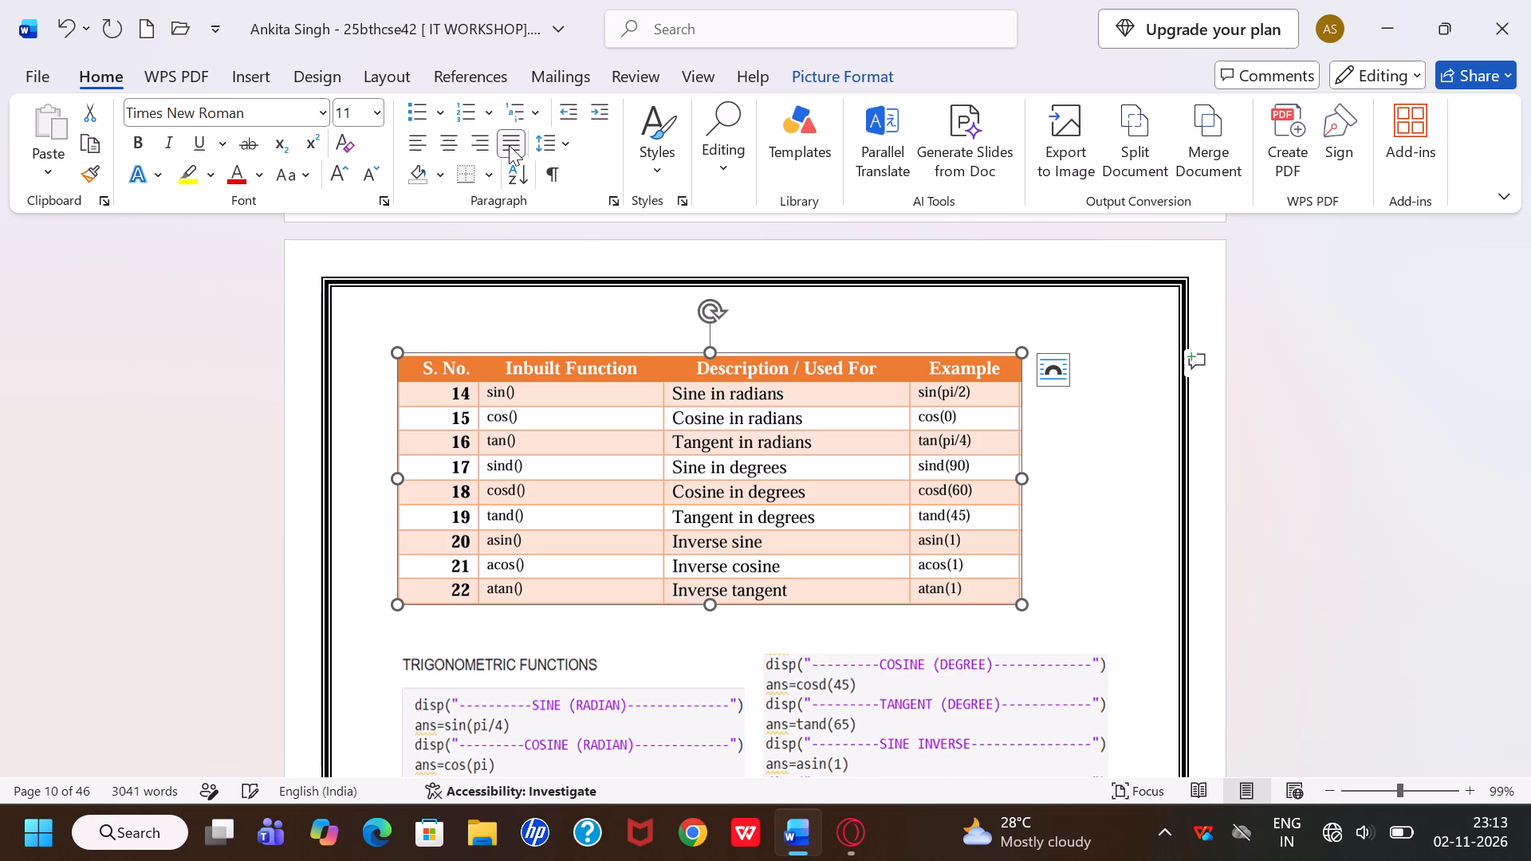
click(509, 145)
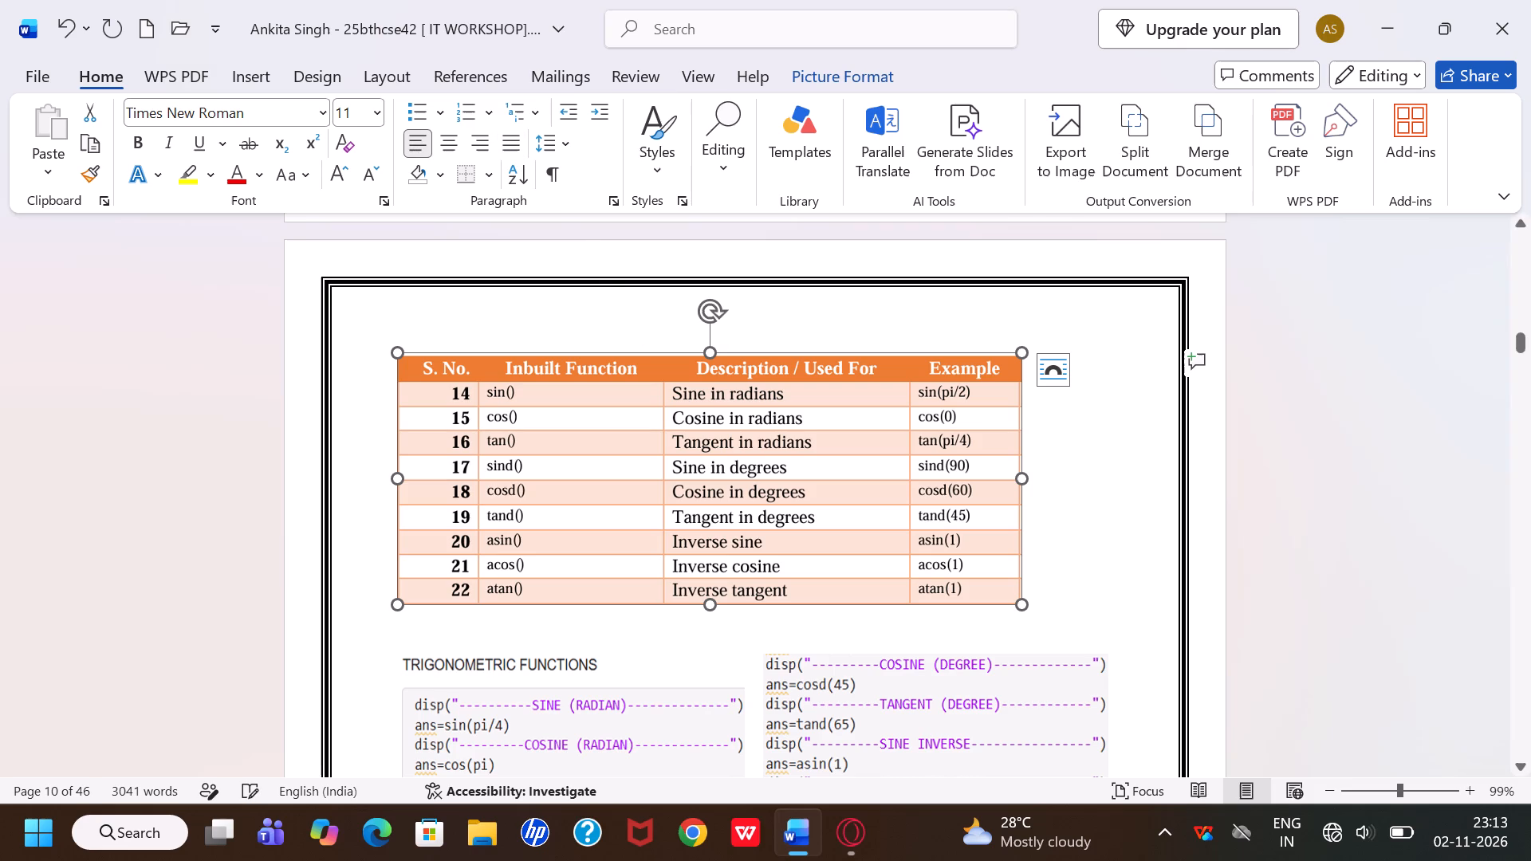
Reduce the height of the trigonometric functions table picture to about 5 cm, keeping its width.
click(735, 451)
click(1089, 506)
click(788, 529)
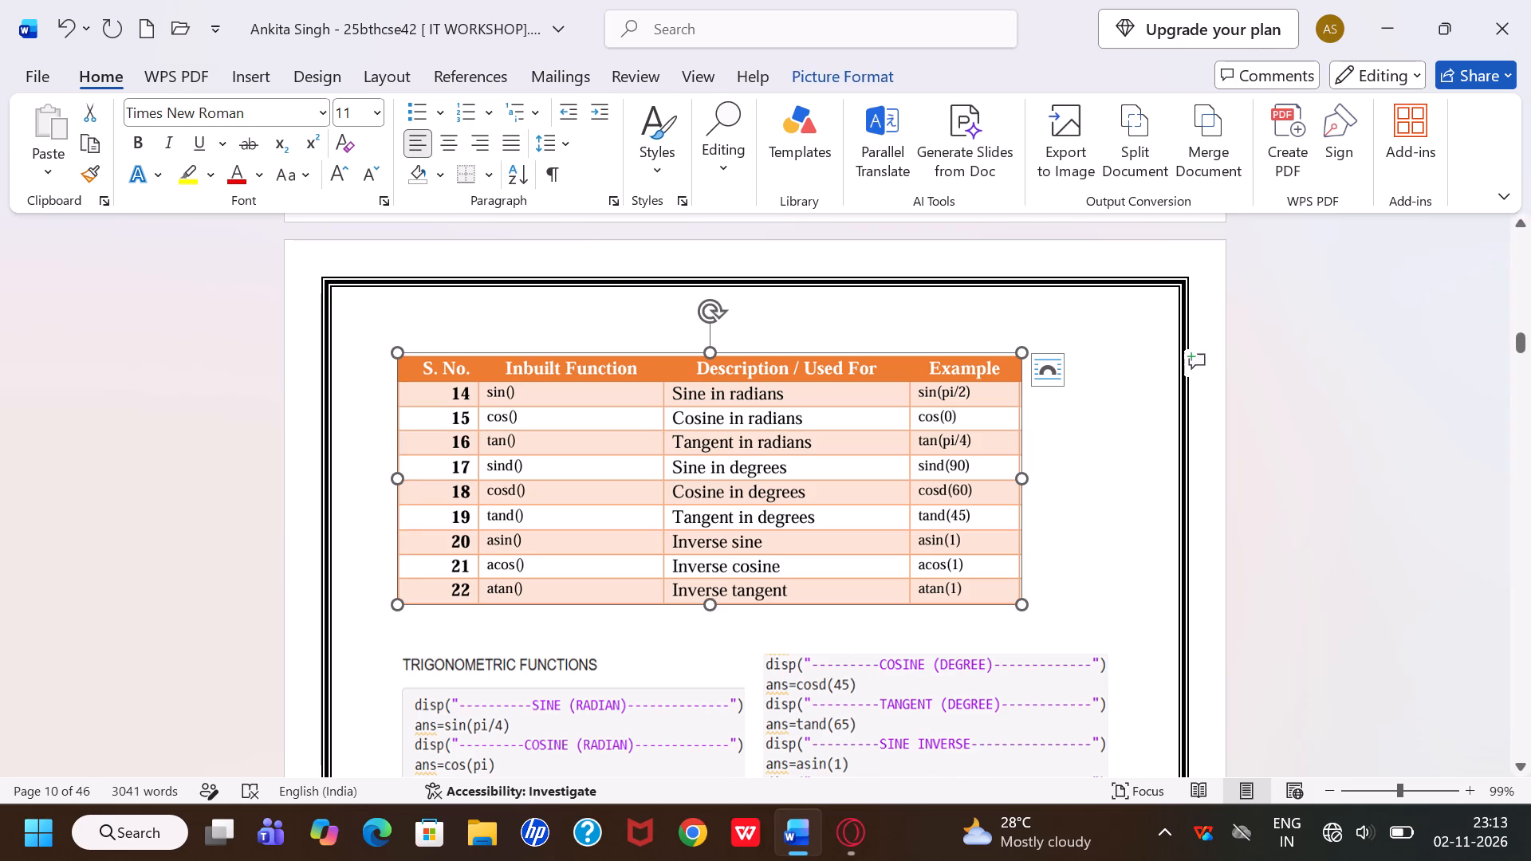
drag(704, 606, 702, 583)
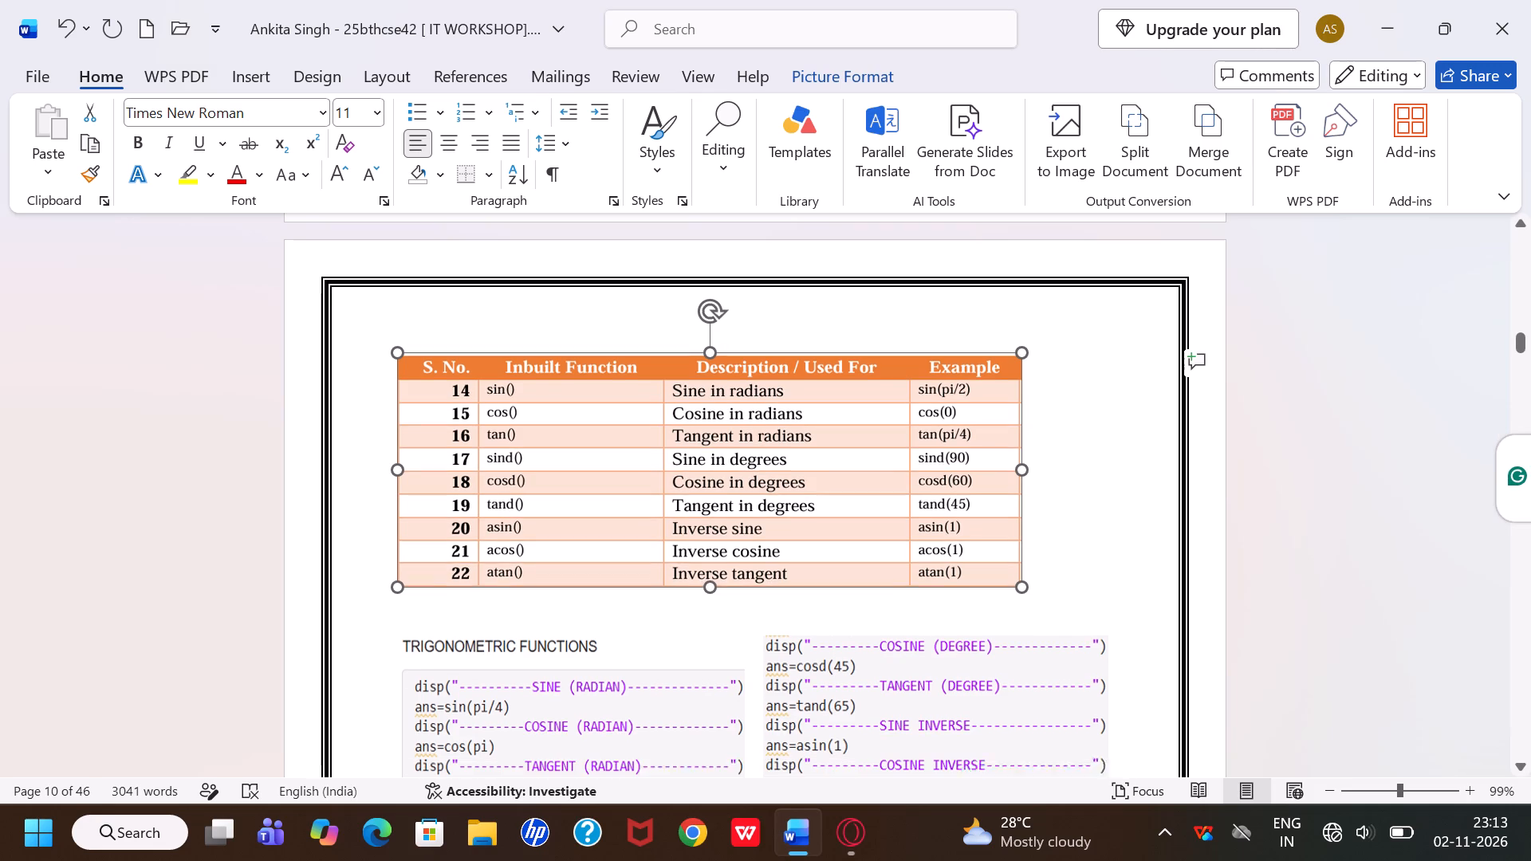
drag(702, 583, 702, 578)
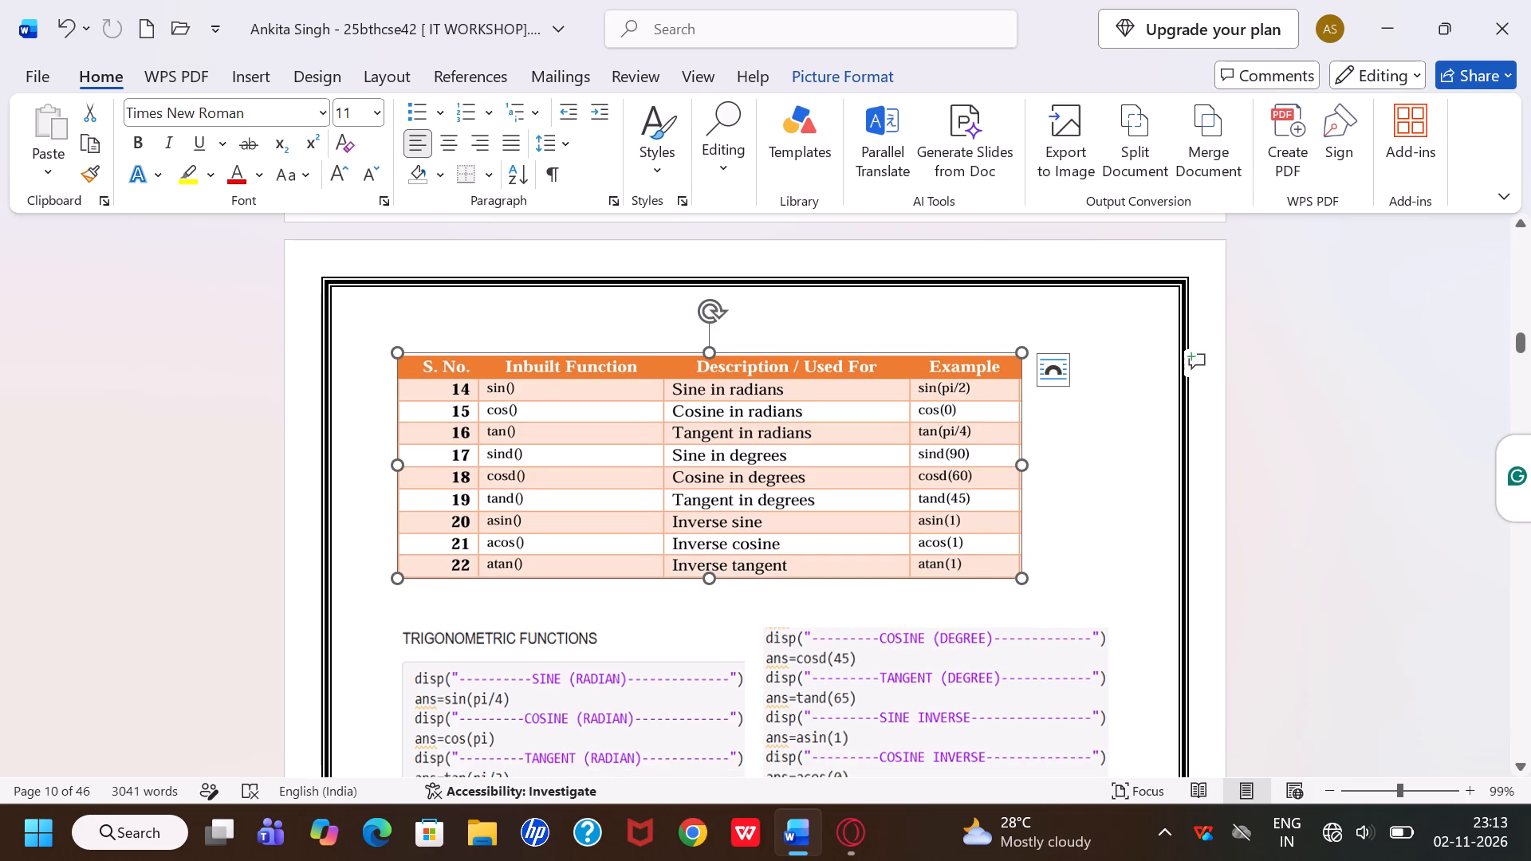
Change the trigonometric functions table picture from in line with text to Square text wrapping.
drag(616, 486, 719, 476)
click(1053, 375)
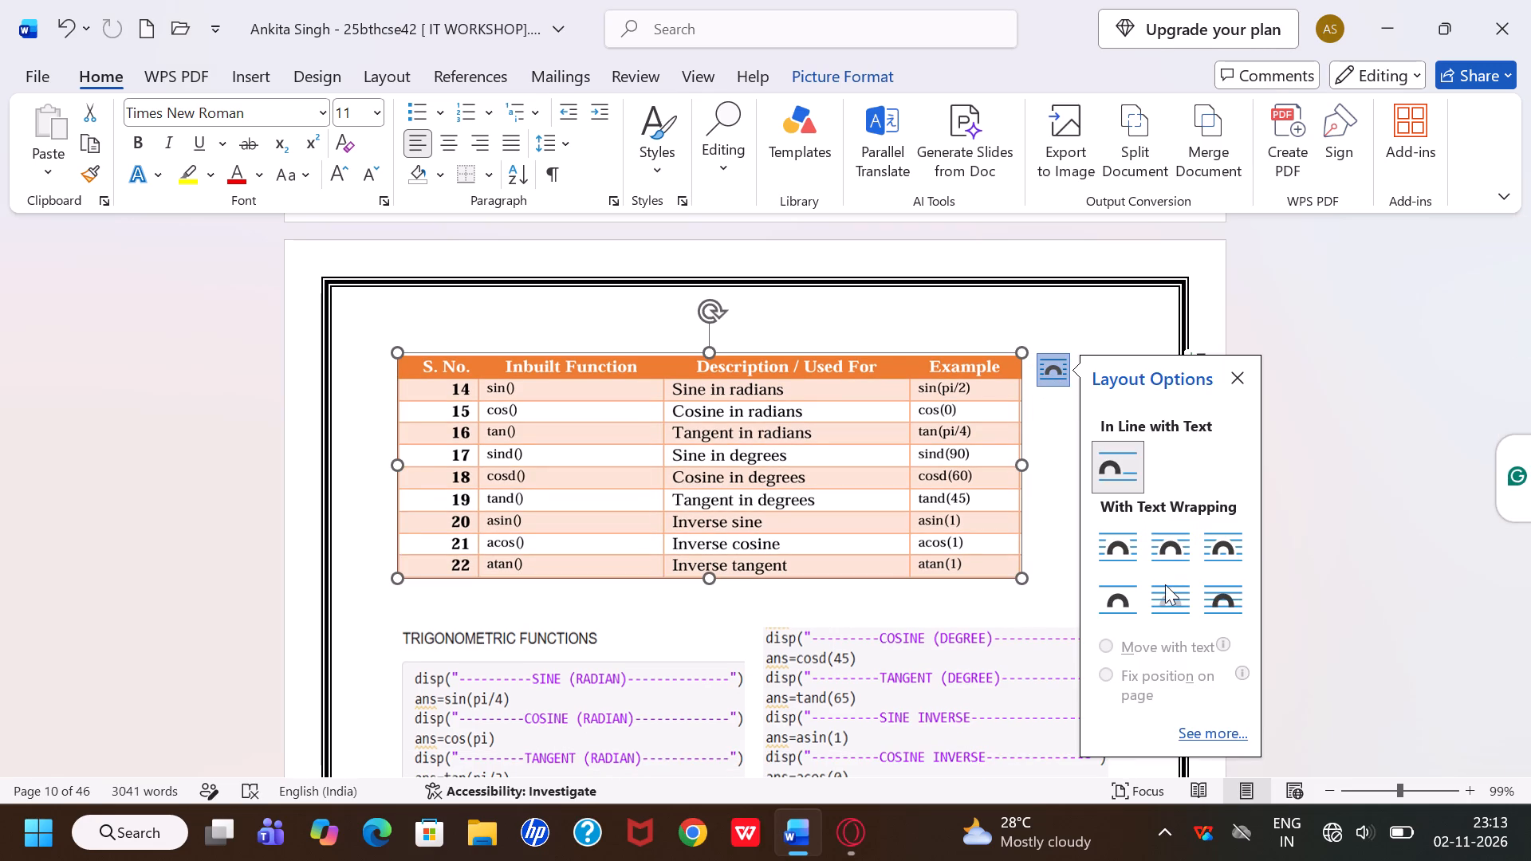
click(1125, 549)
click(953, 513)
drag(953, 513, 991, 503)
click(947, 462)
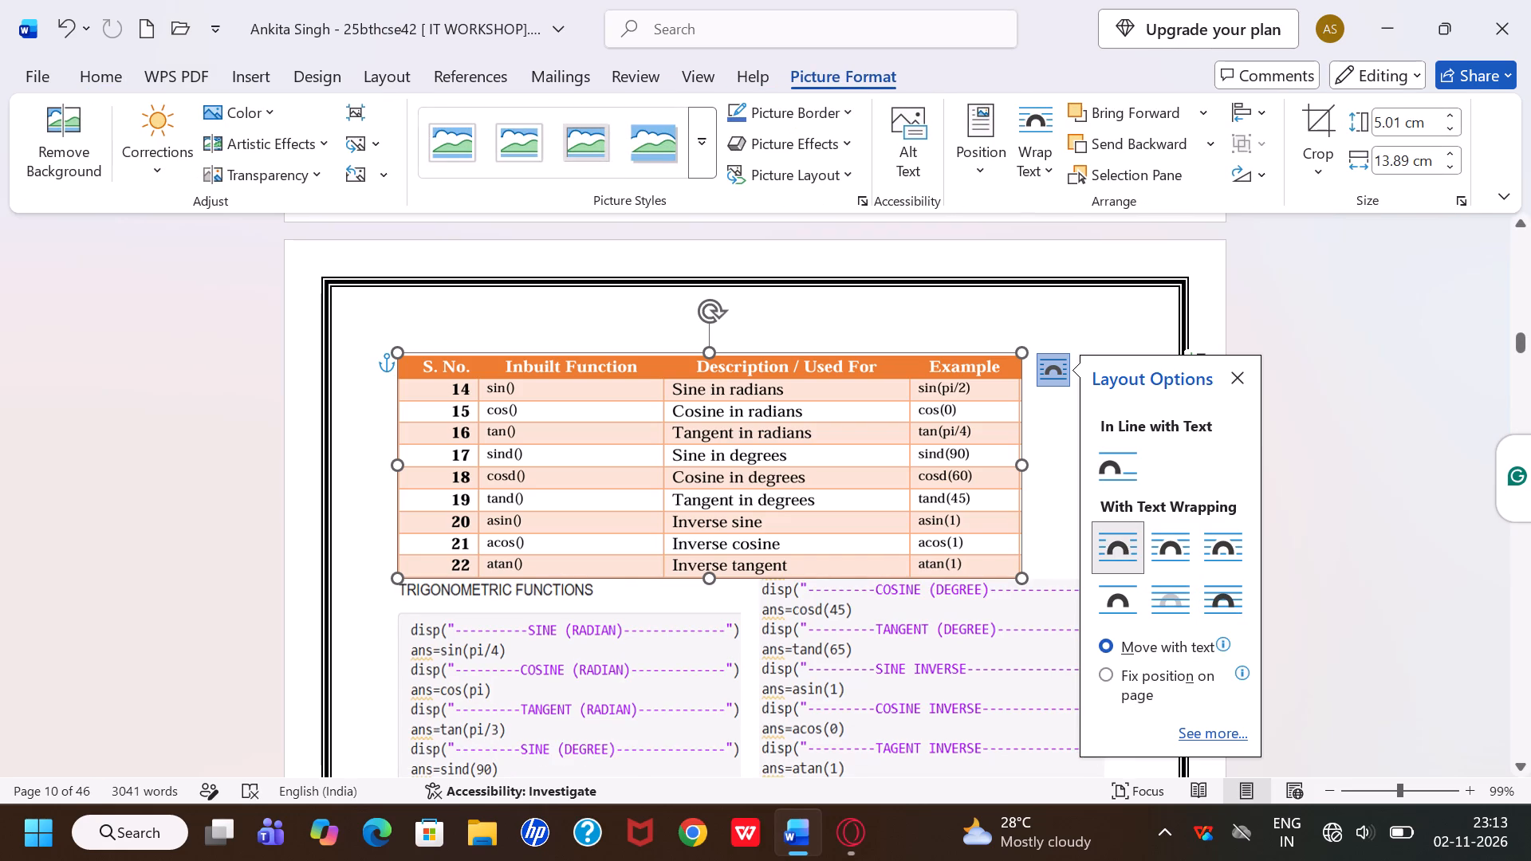
click(899, 320)
key(Escape)
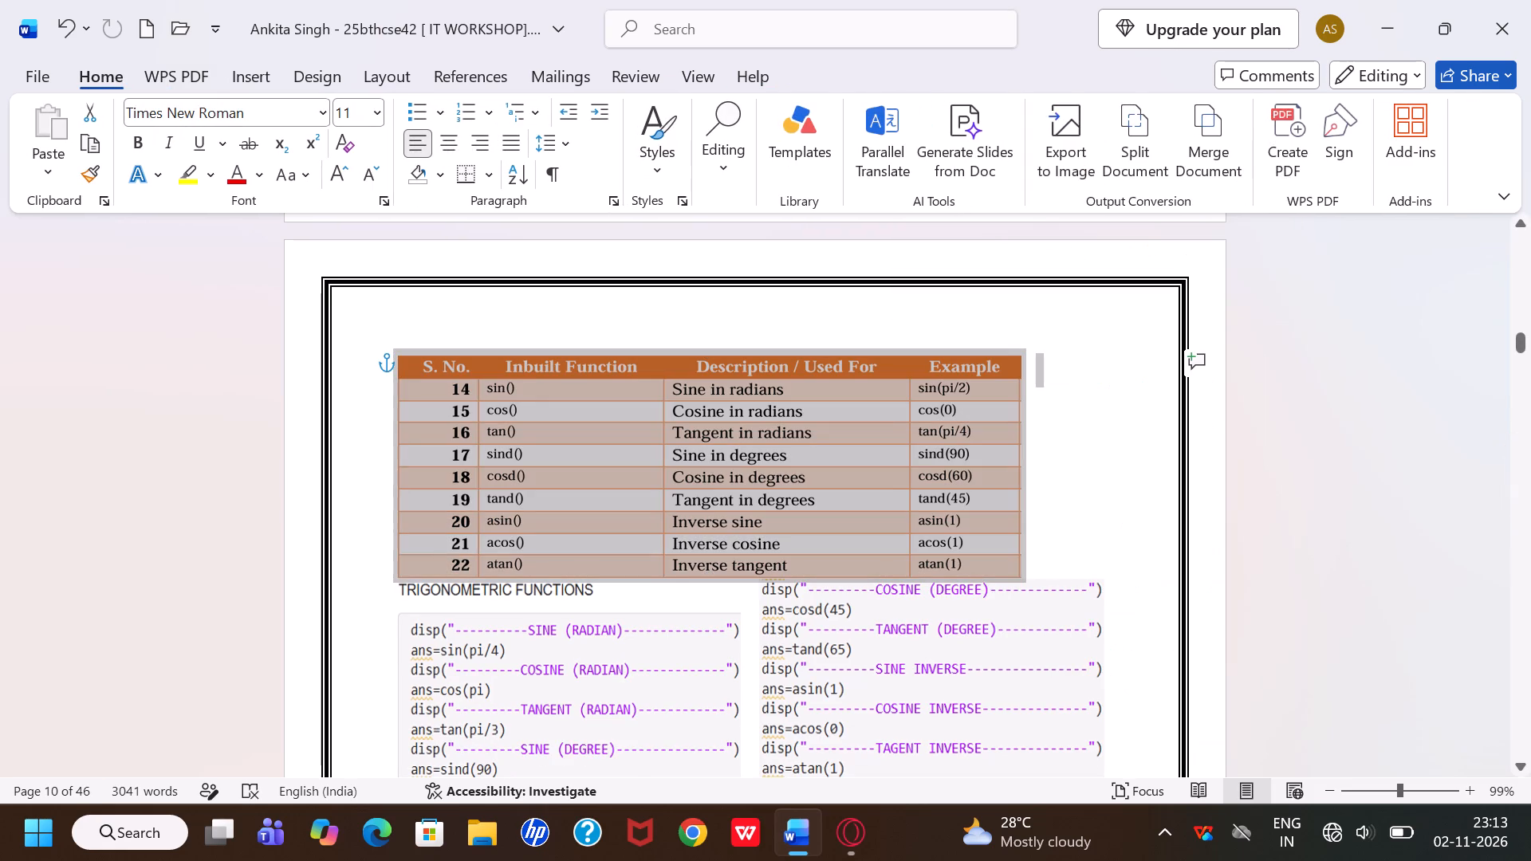
key(Escape)
Shift the trigonometric functions table picture horizontally toward the centre of the page, keeping its vertical position.
click(1018, 397)
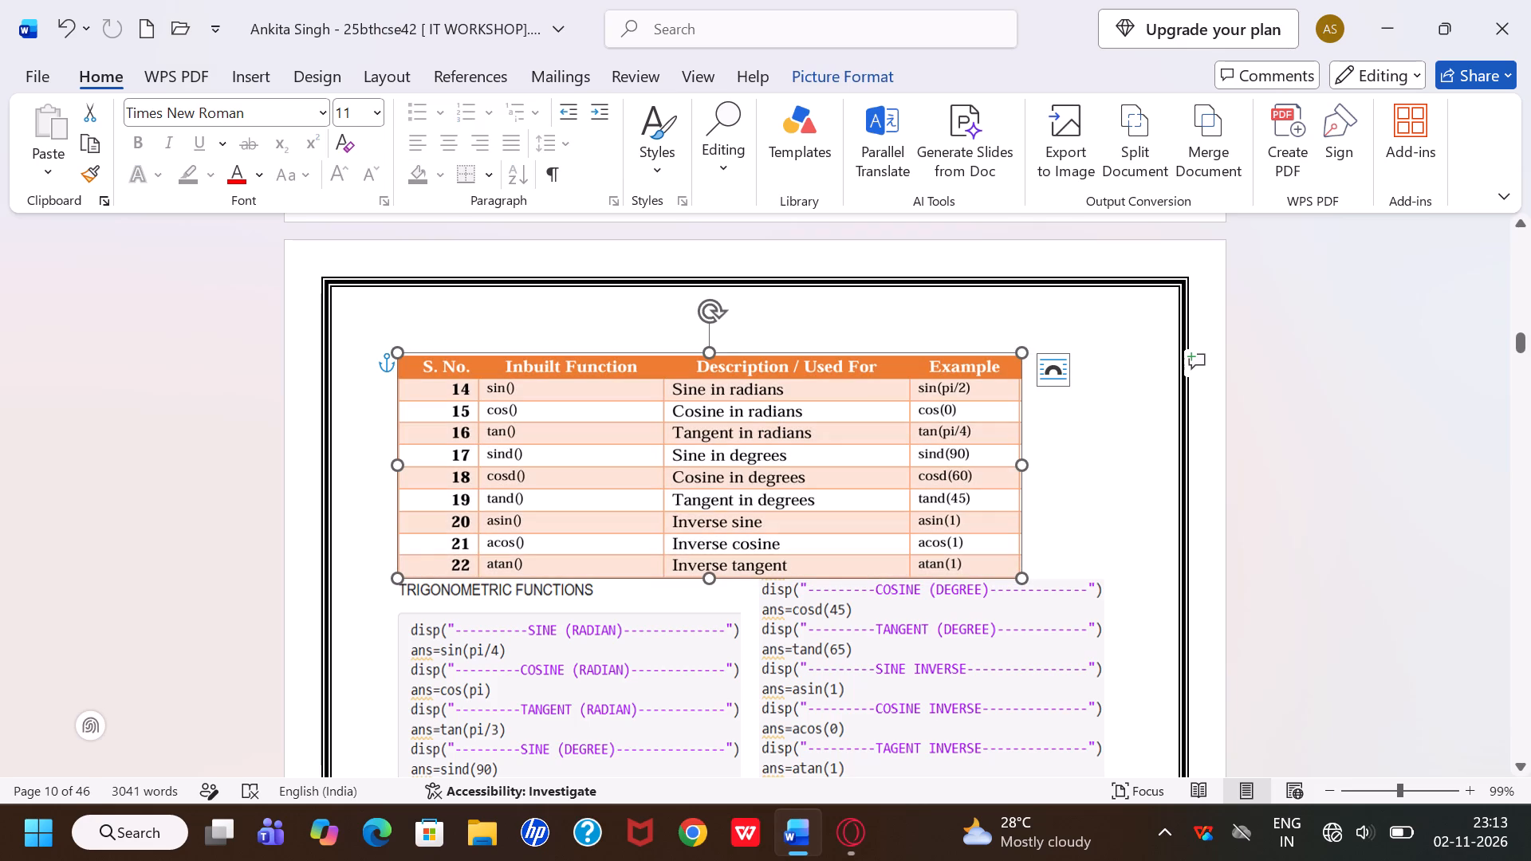
drag(957, 420, 979, 418)
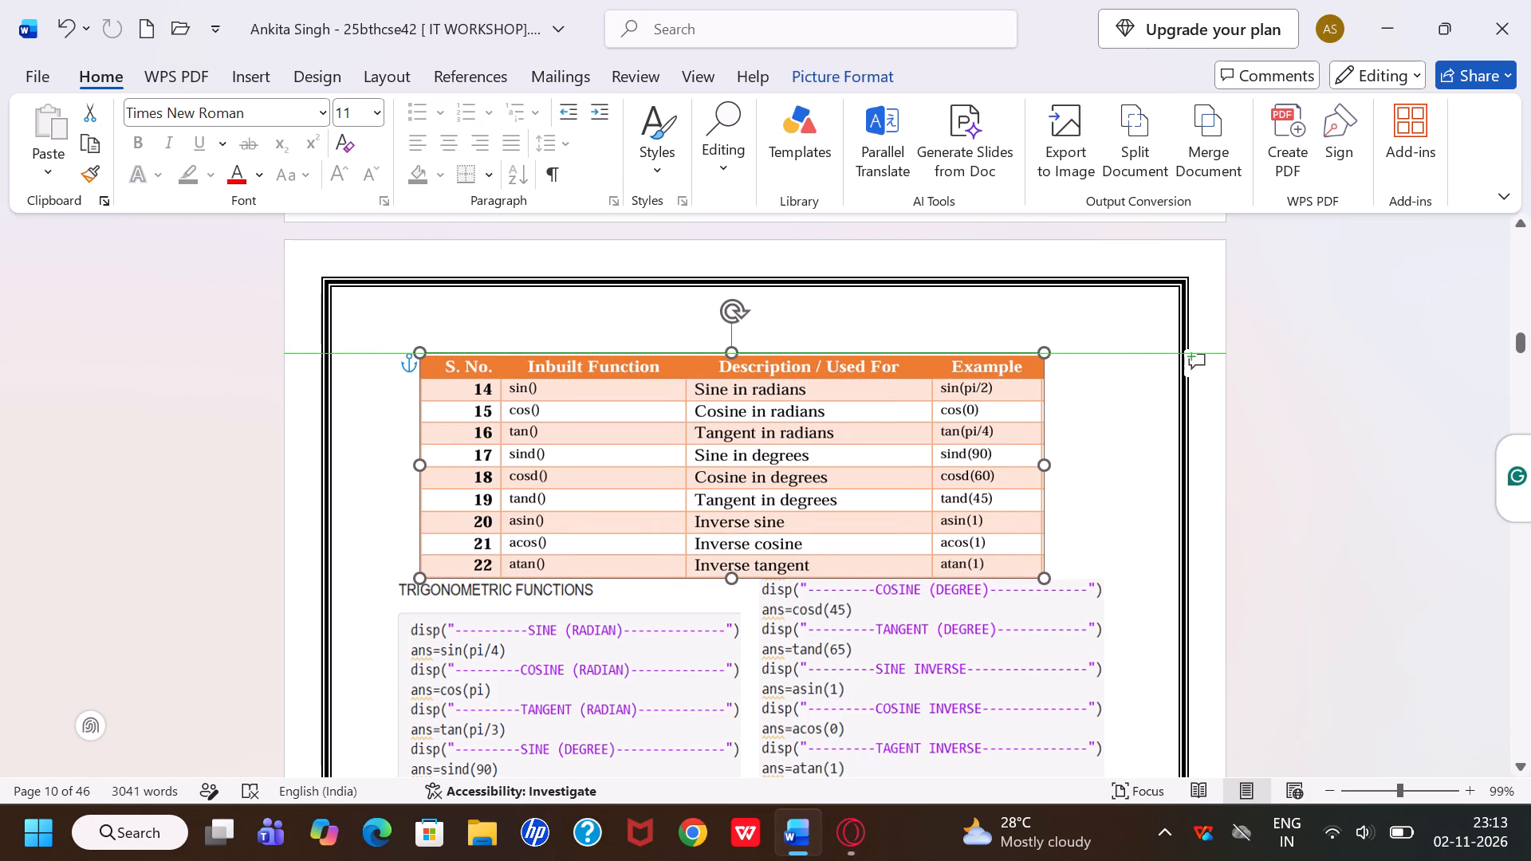
drag(979, 418, 998, 408)
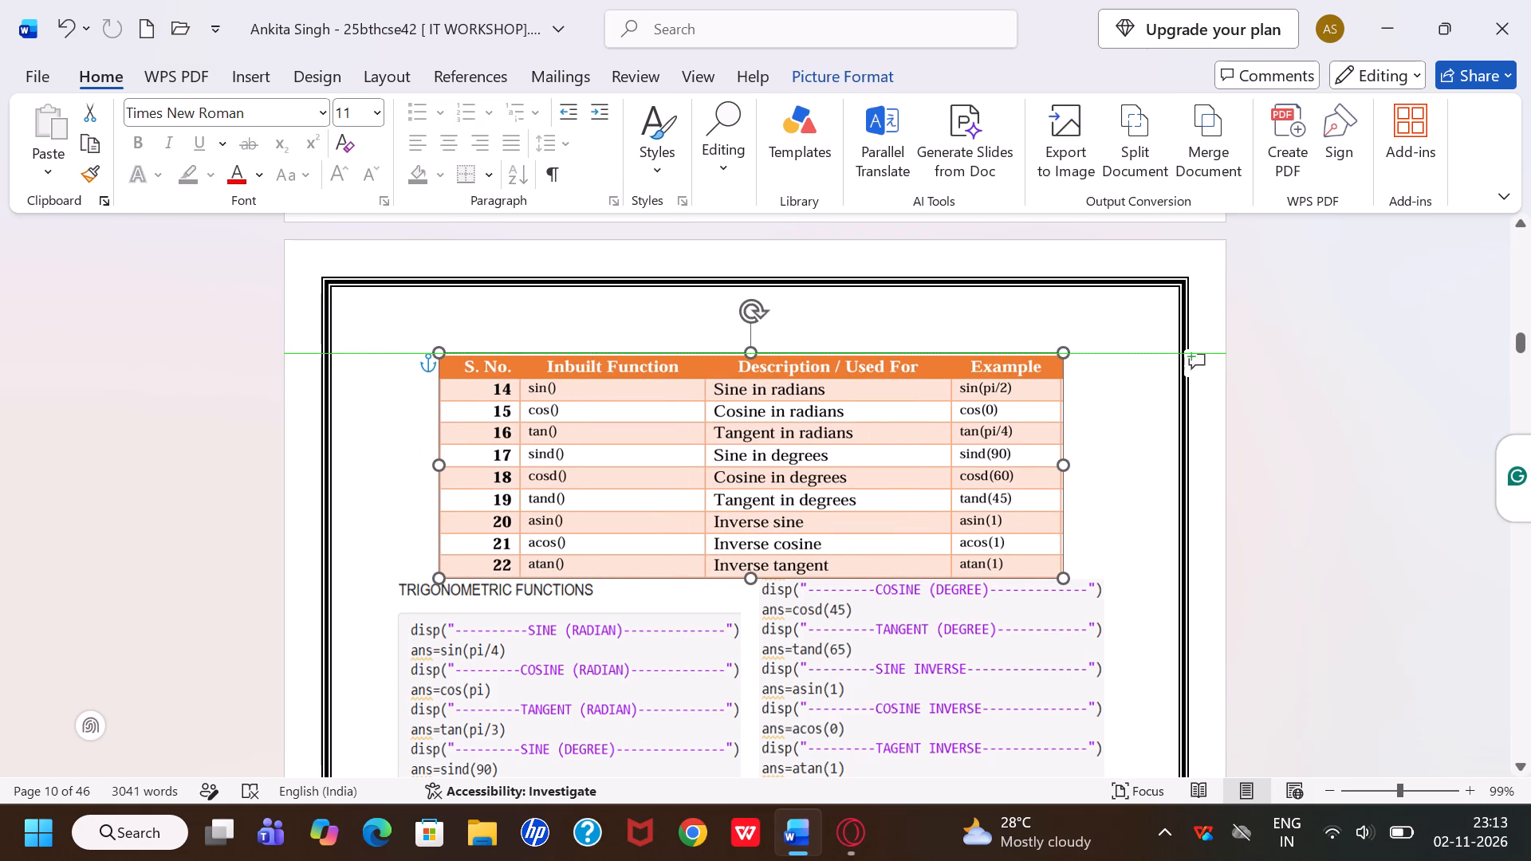
click(1117, 460)
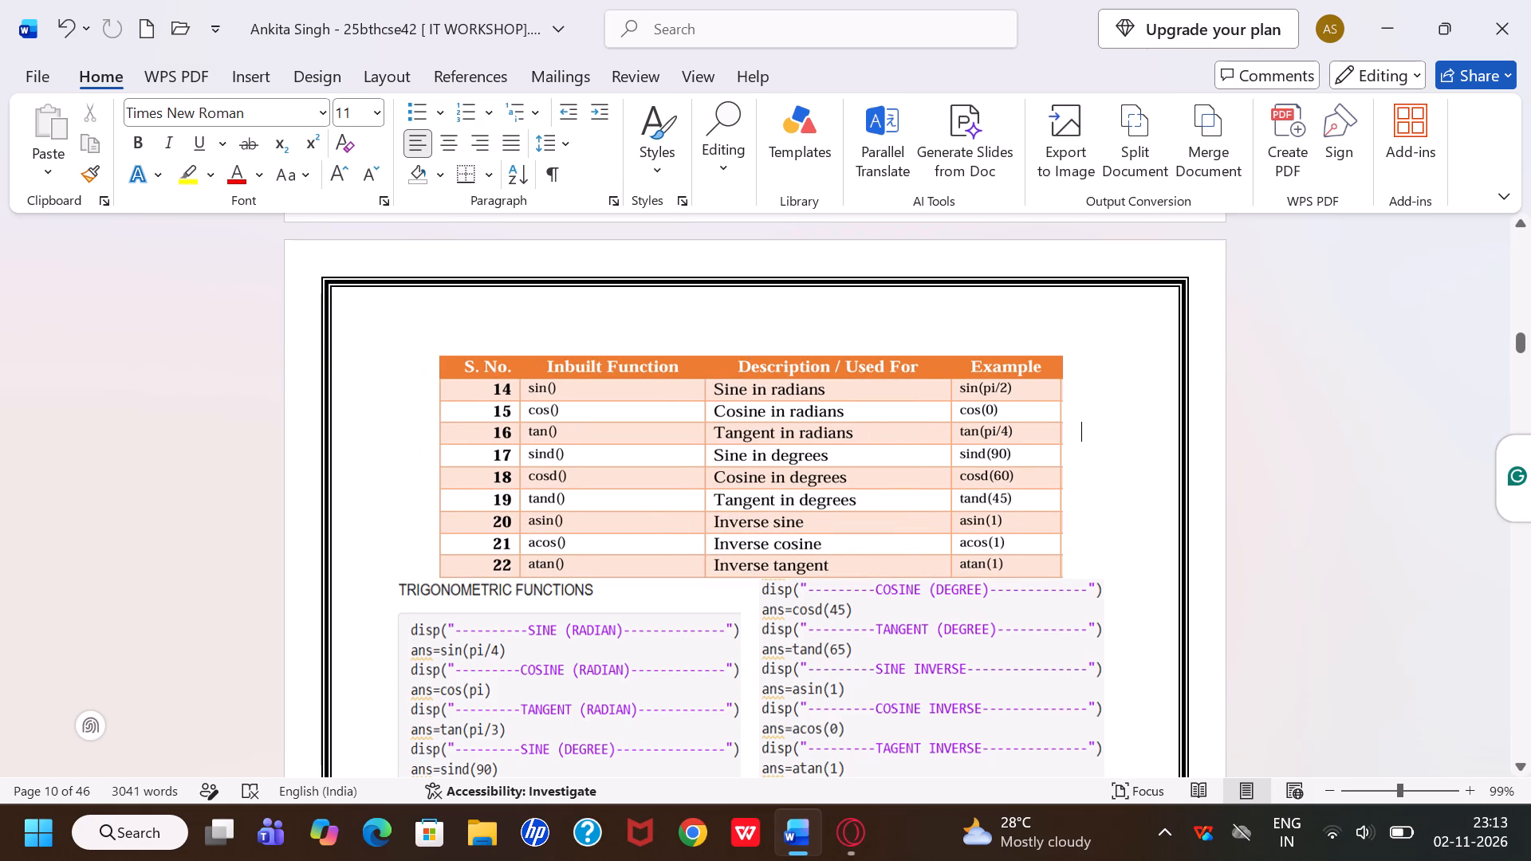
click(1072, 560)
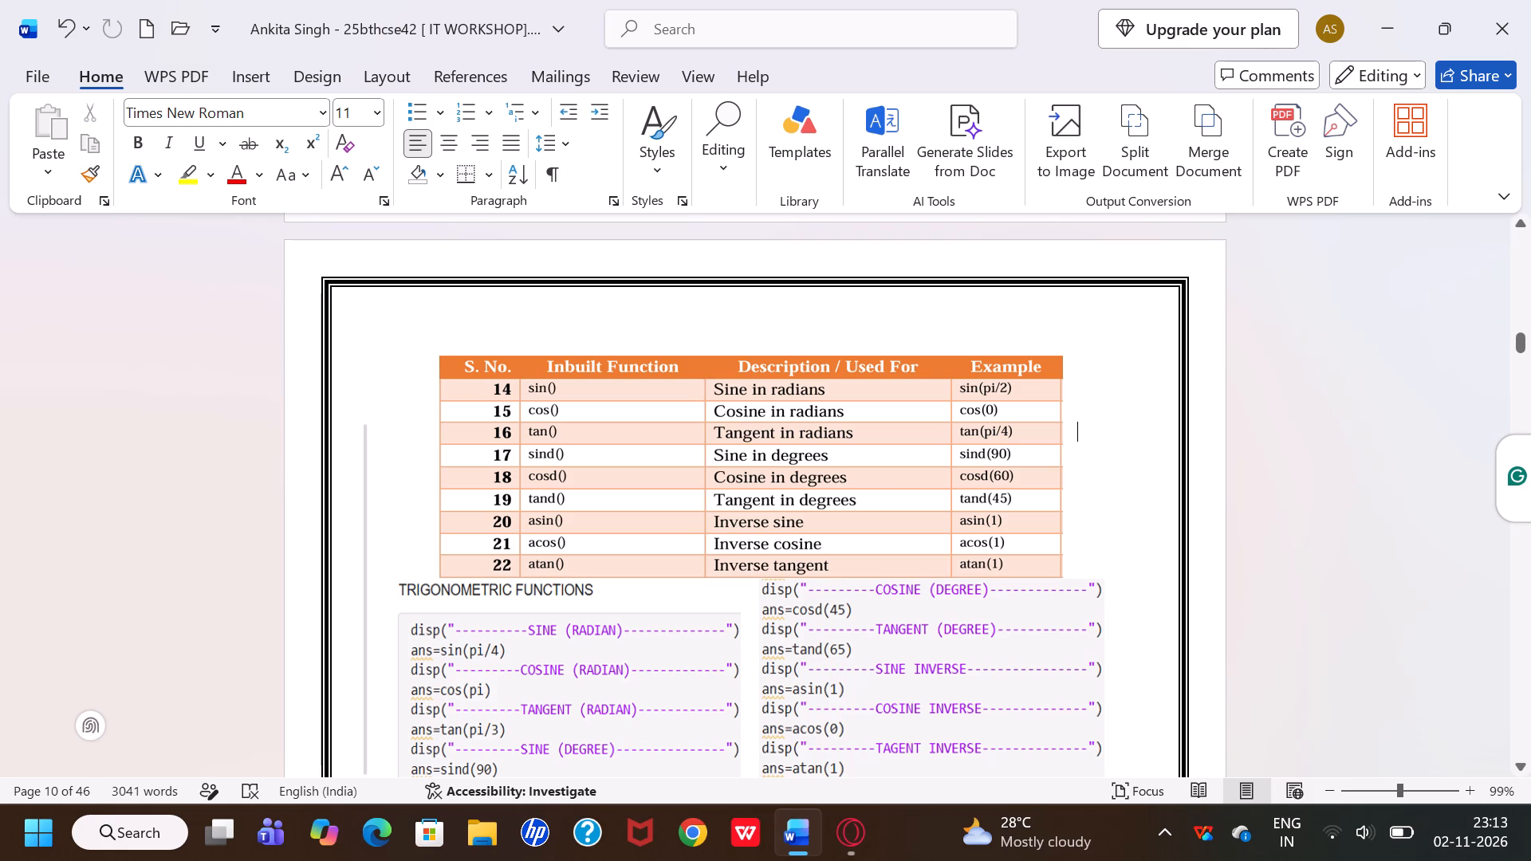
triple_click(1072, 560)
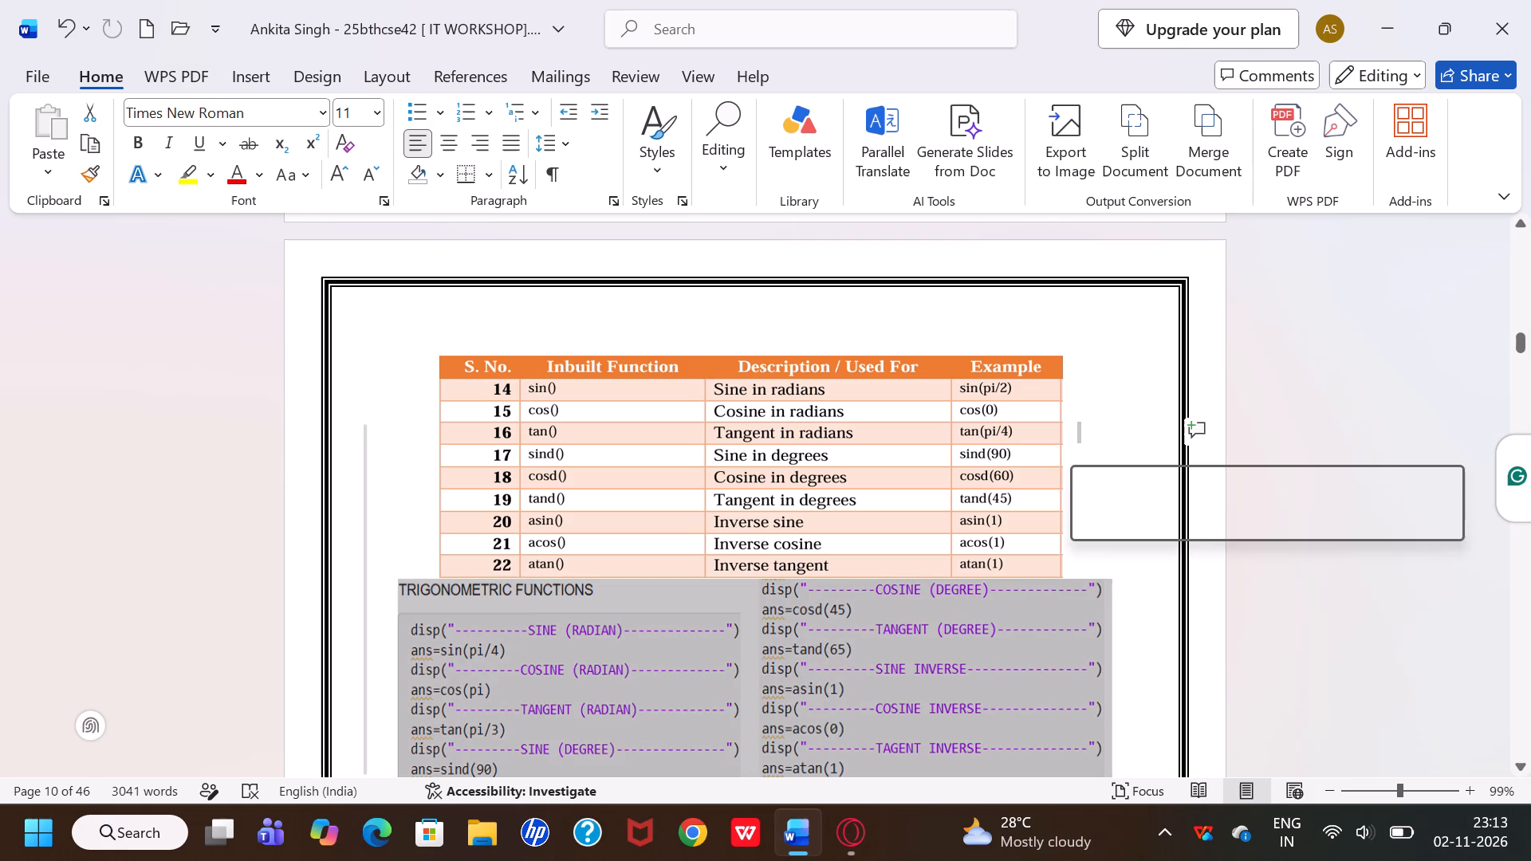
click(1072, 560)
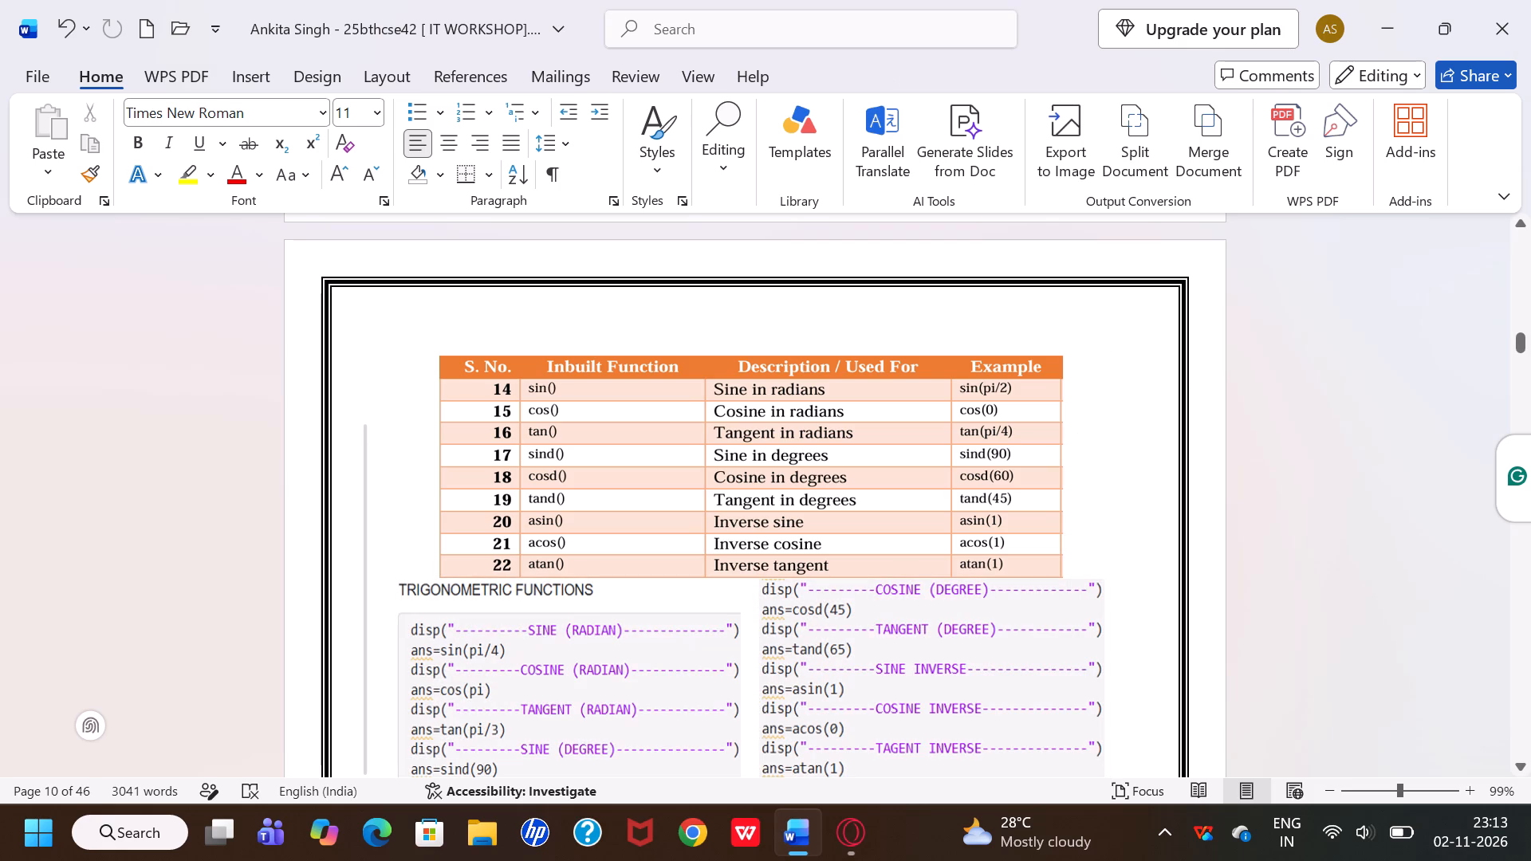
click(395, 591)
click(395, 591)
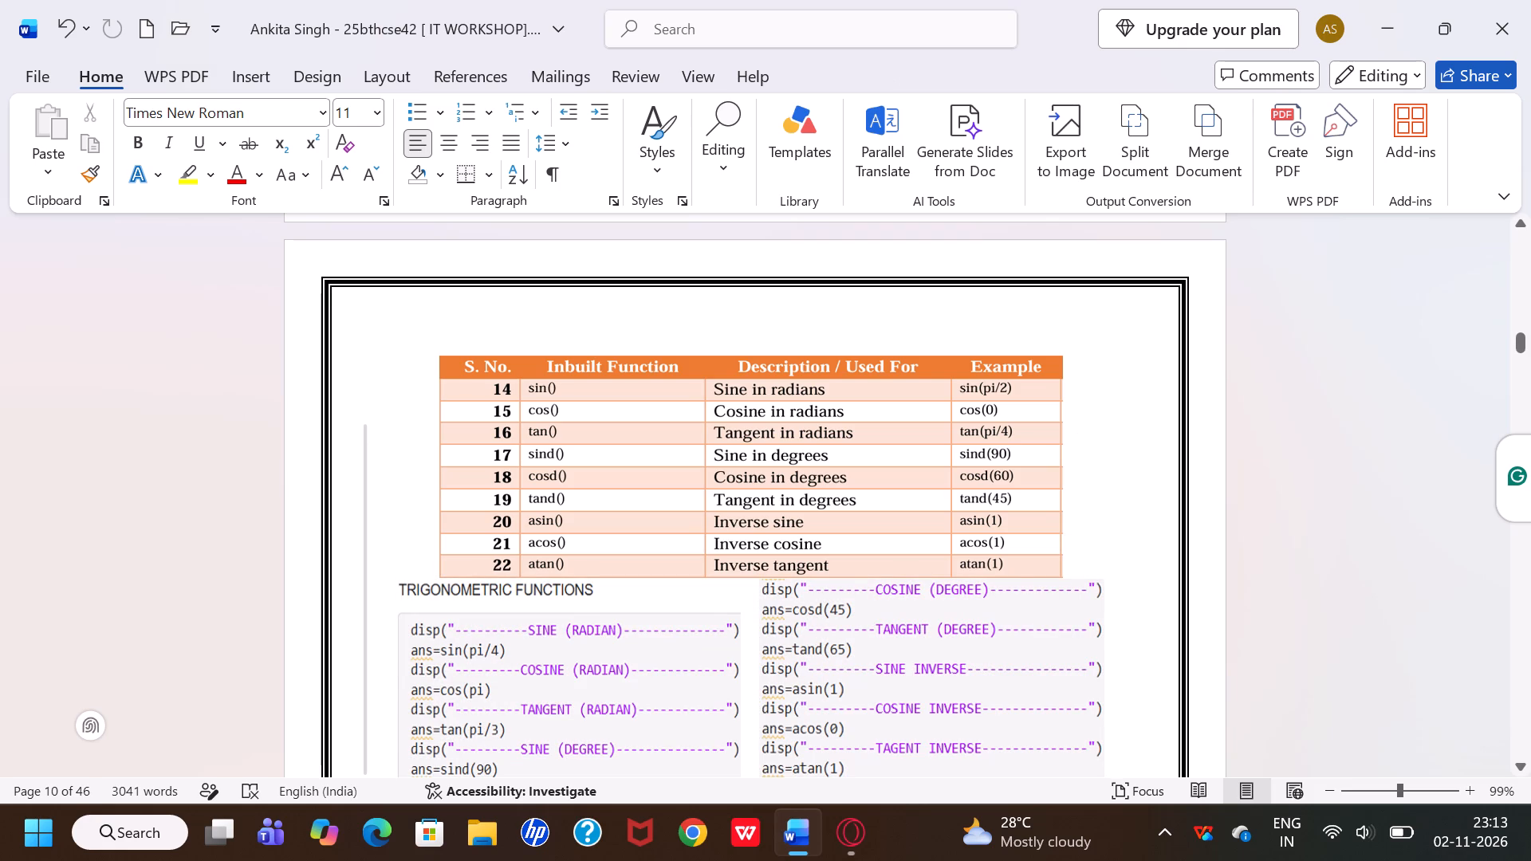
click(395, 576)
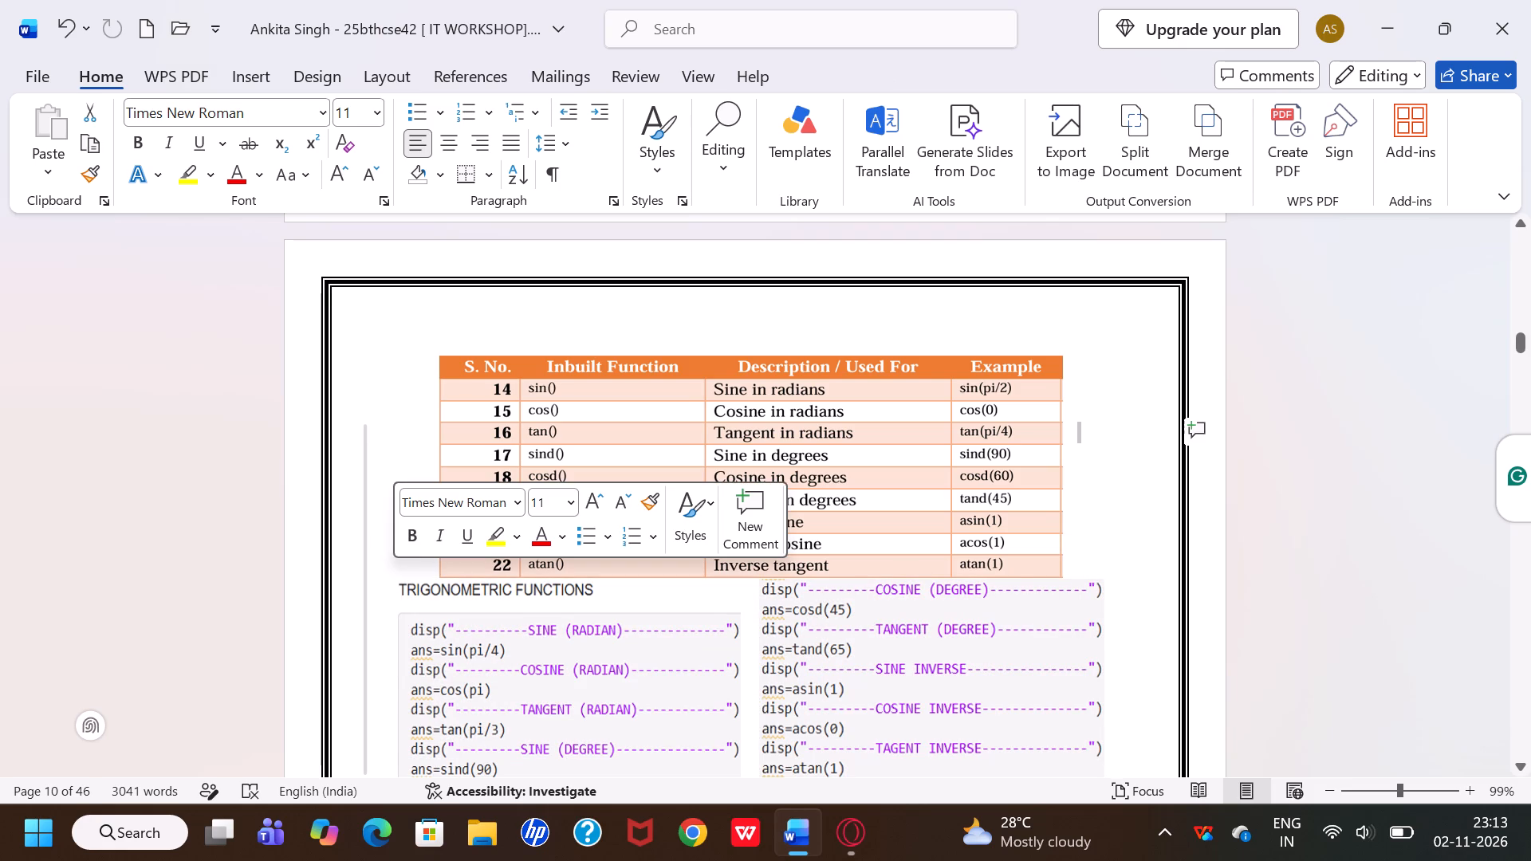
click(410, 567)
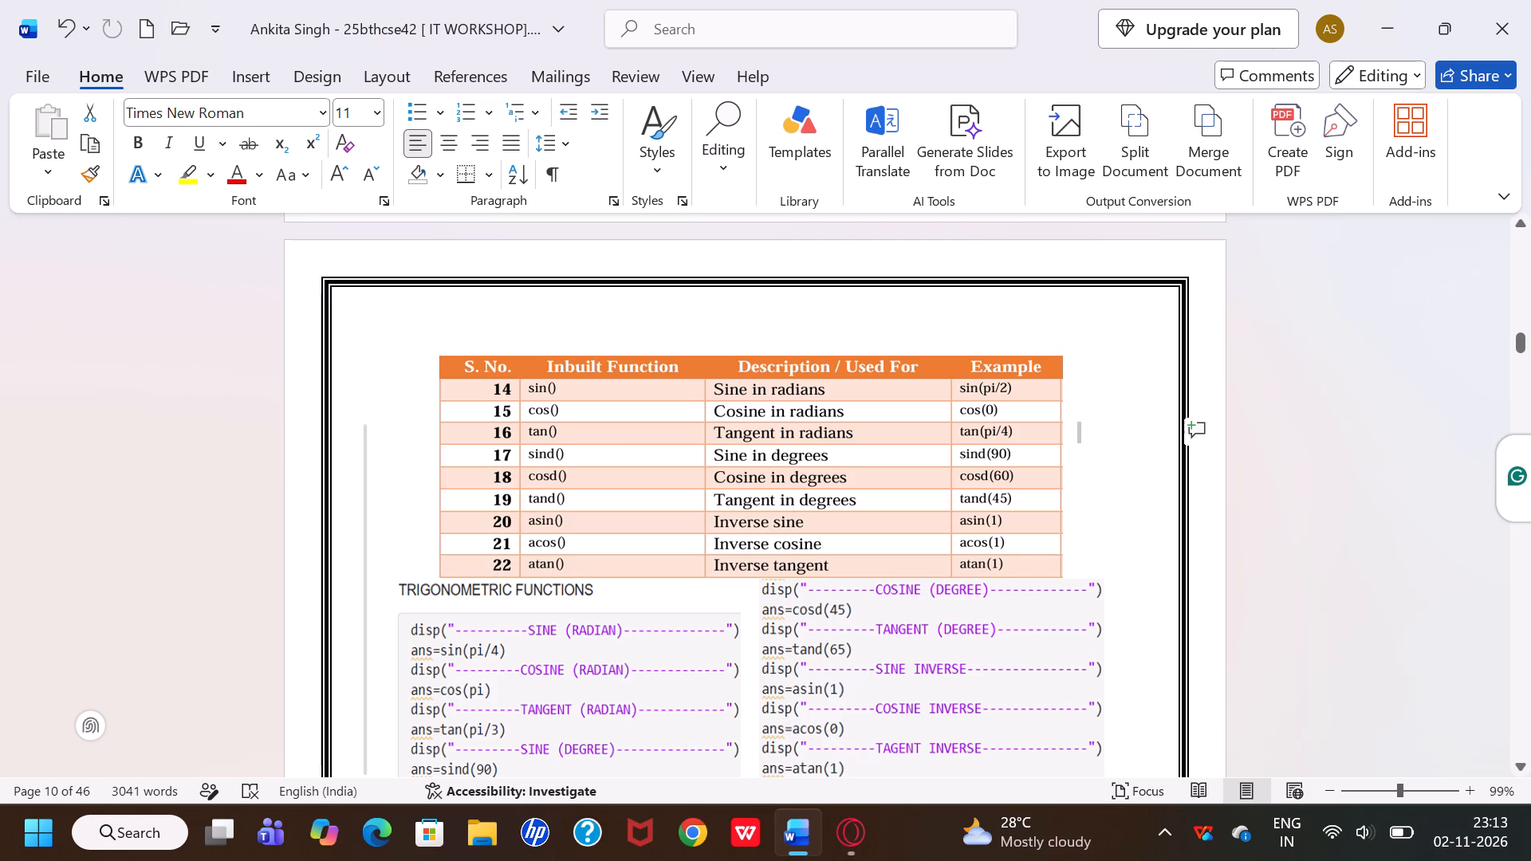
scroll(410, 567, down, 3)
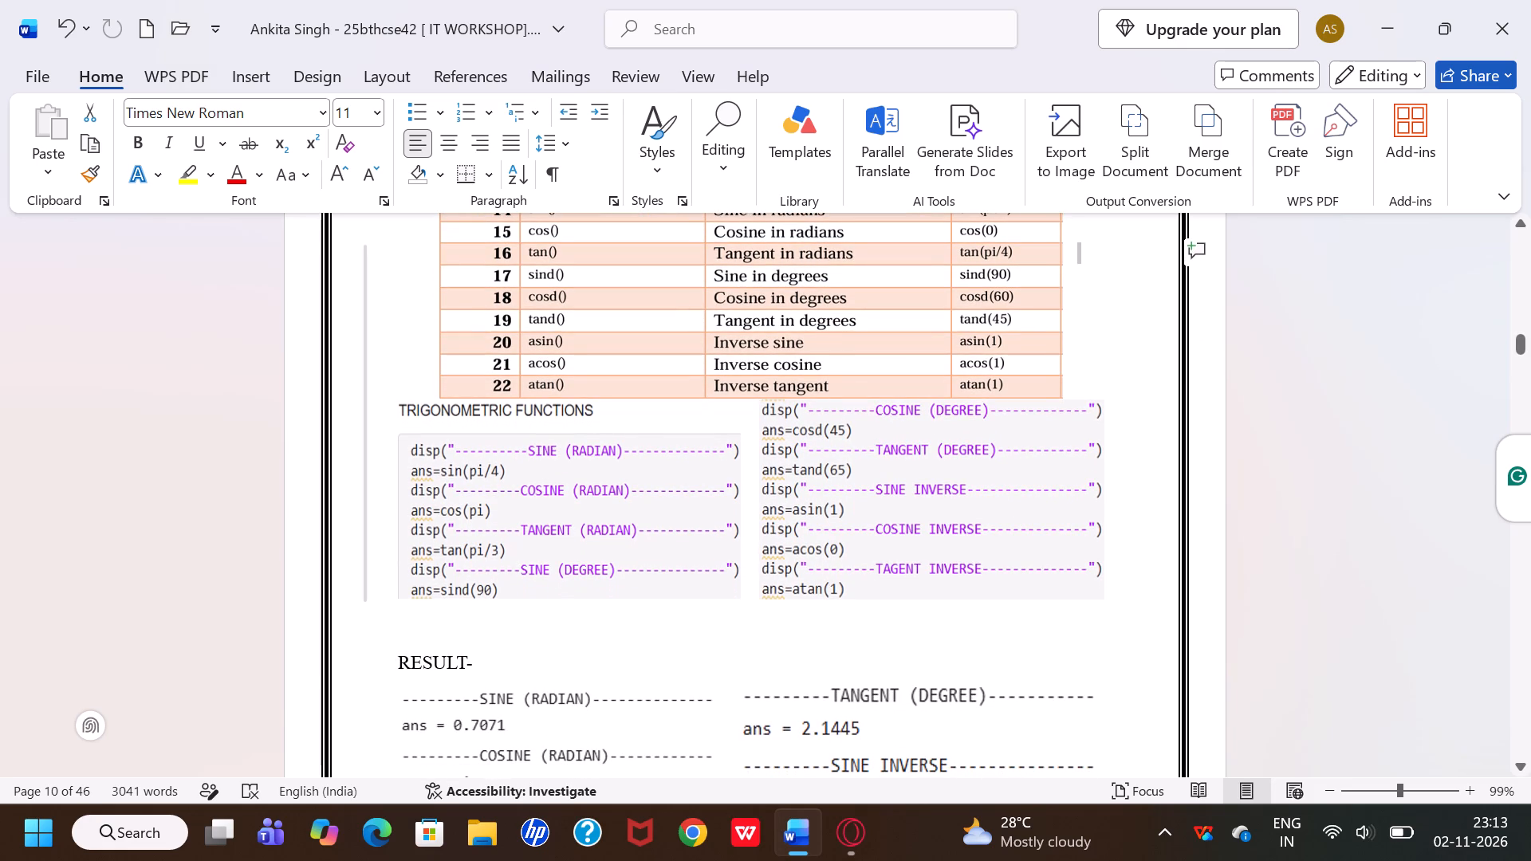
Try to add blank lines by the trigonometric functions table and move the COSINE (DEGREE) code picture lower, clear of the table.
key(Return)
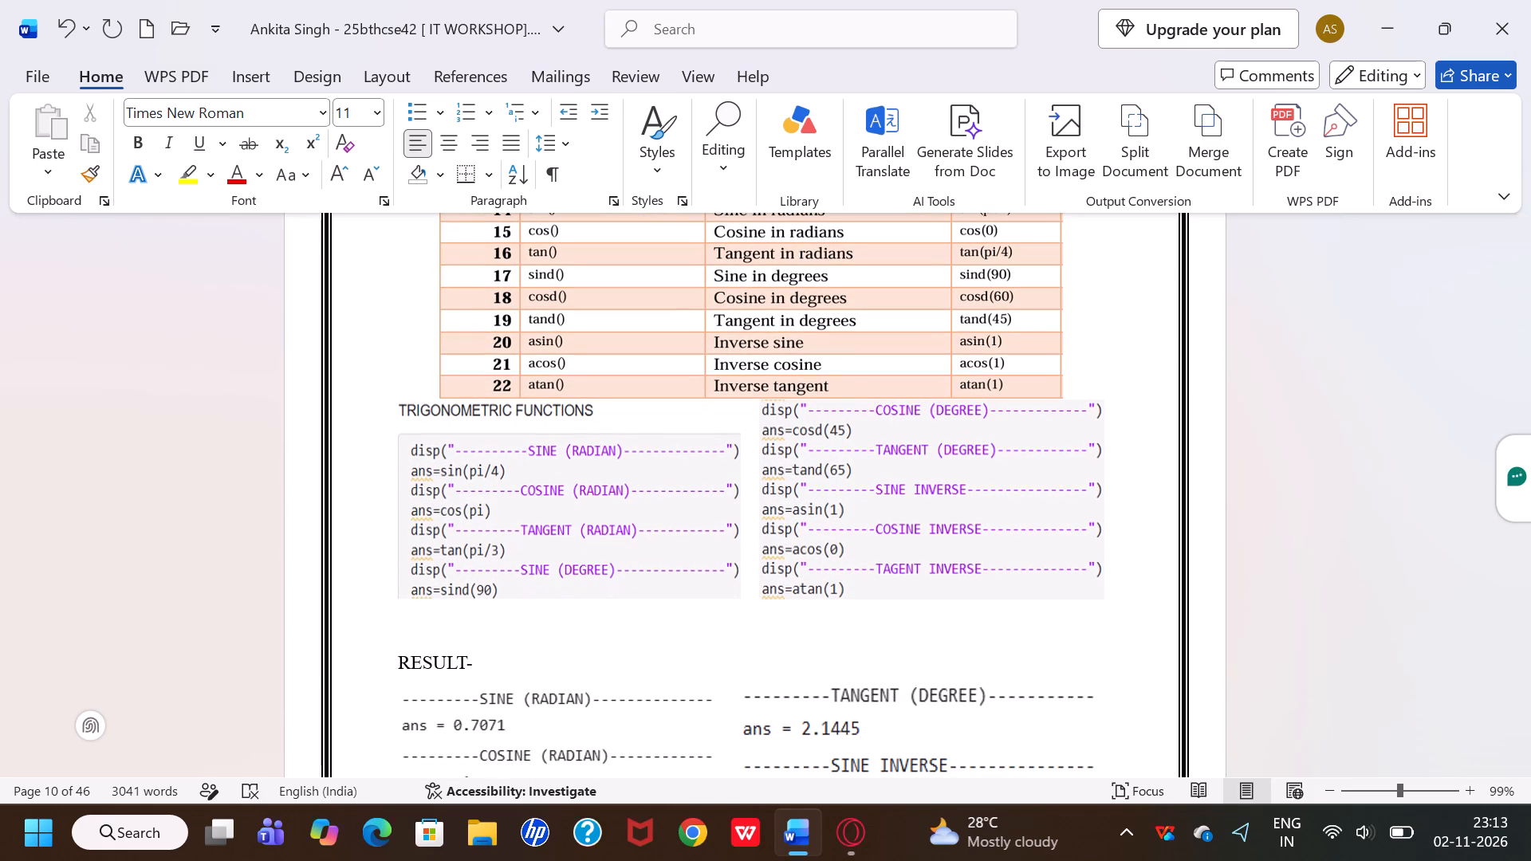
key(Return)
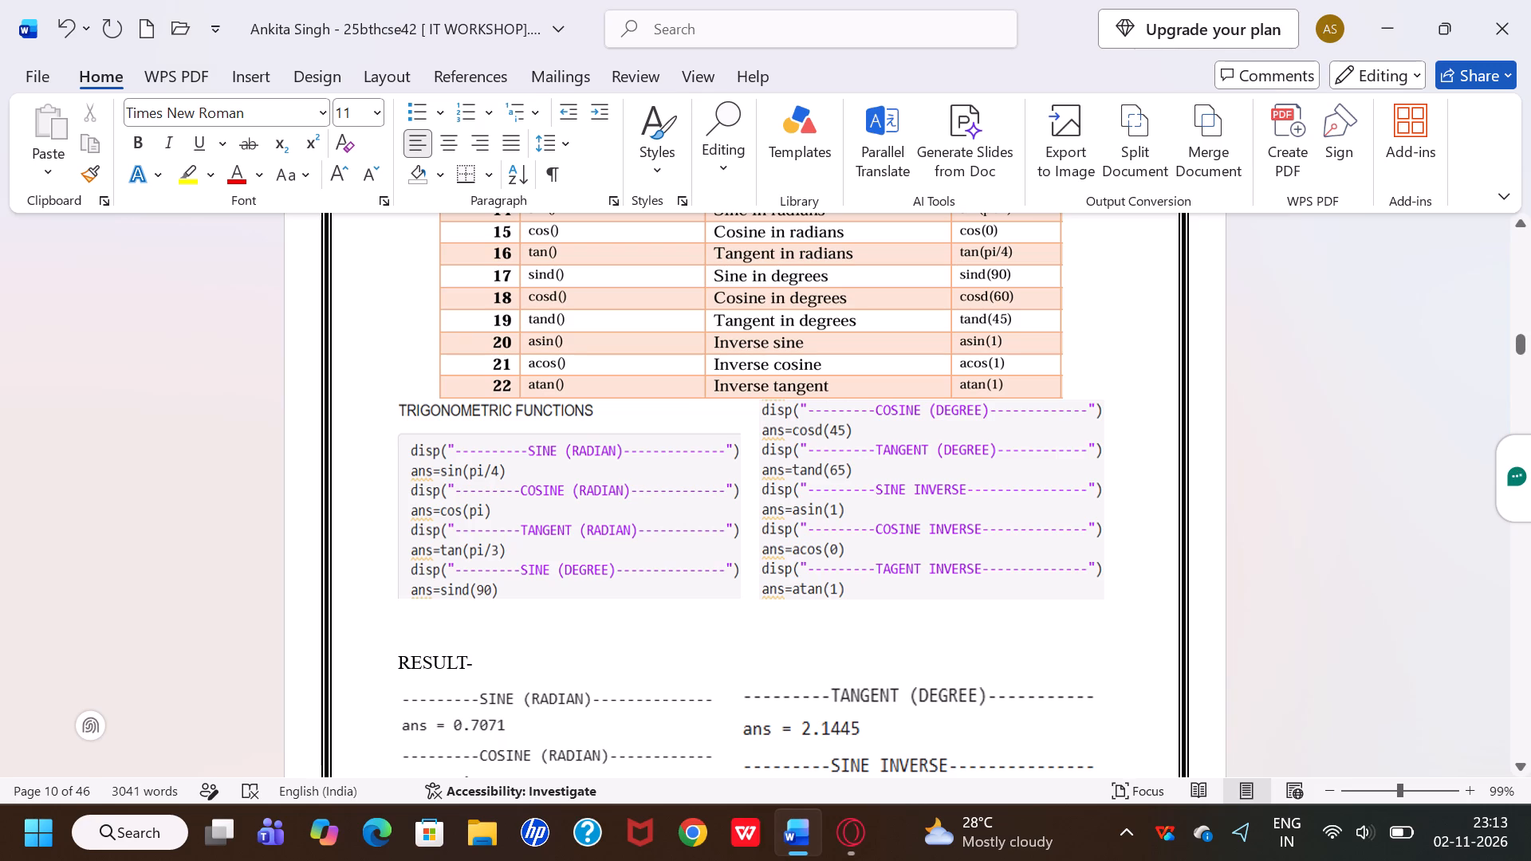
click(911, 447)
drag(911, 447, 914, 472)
Undo the trigonometric functions table picture's horizontal shift and its Square text wrapping.
key(ctrl+z)
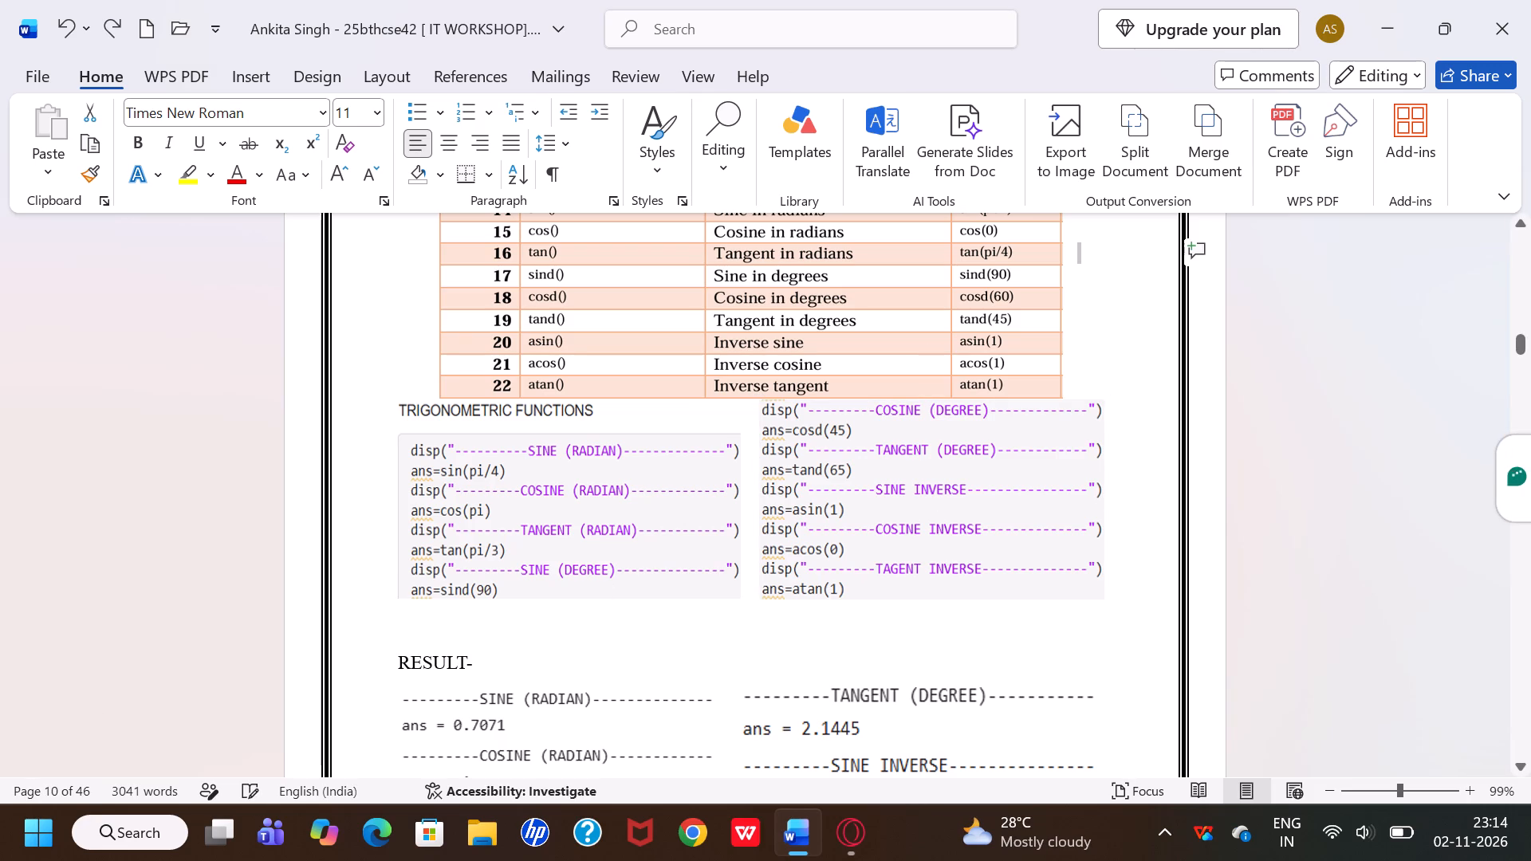
key(ctrl+z)
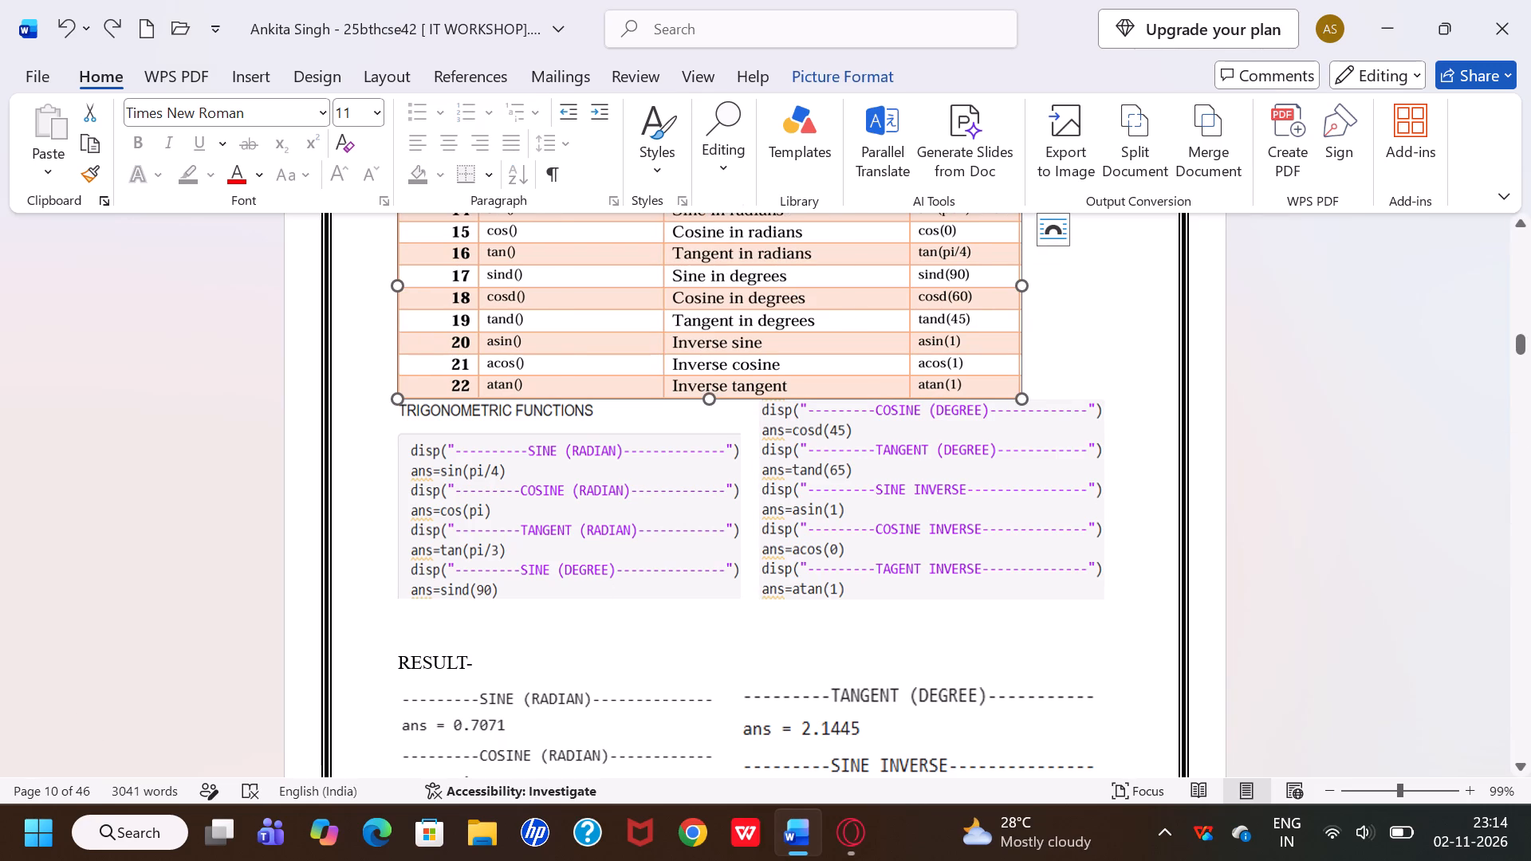
key(ctrl+z)
Centre the in-line trigonometric functions table picture between the page margins using paragraph alignment.
scroll(914, 472, up, 1)
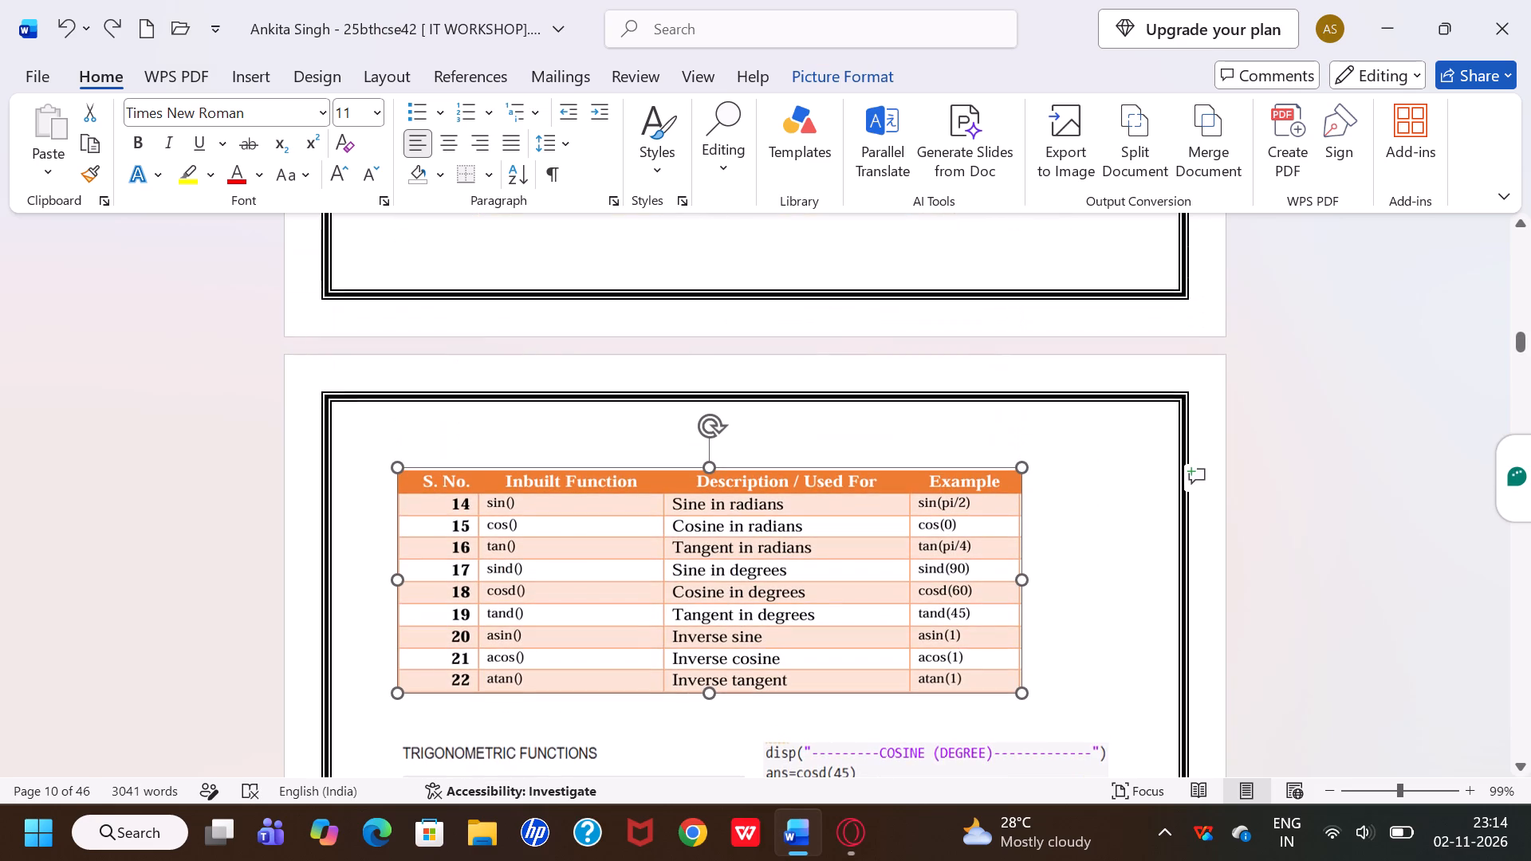
click(778, 538)
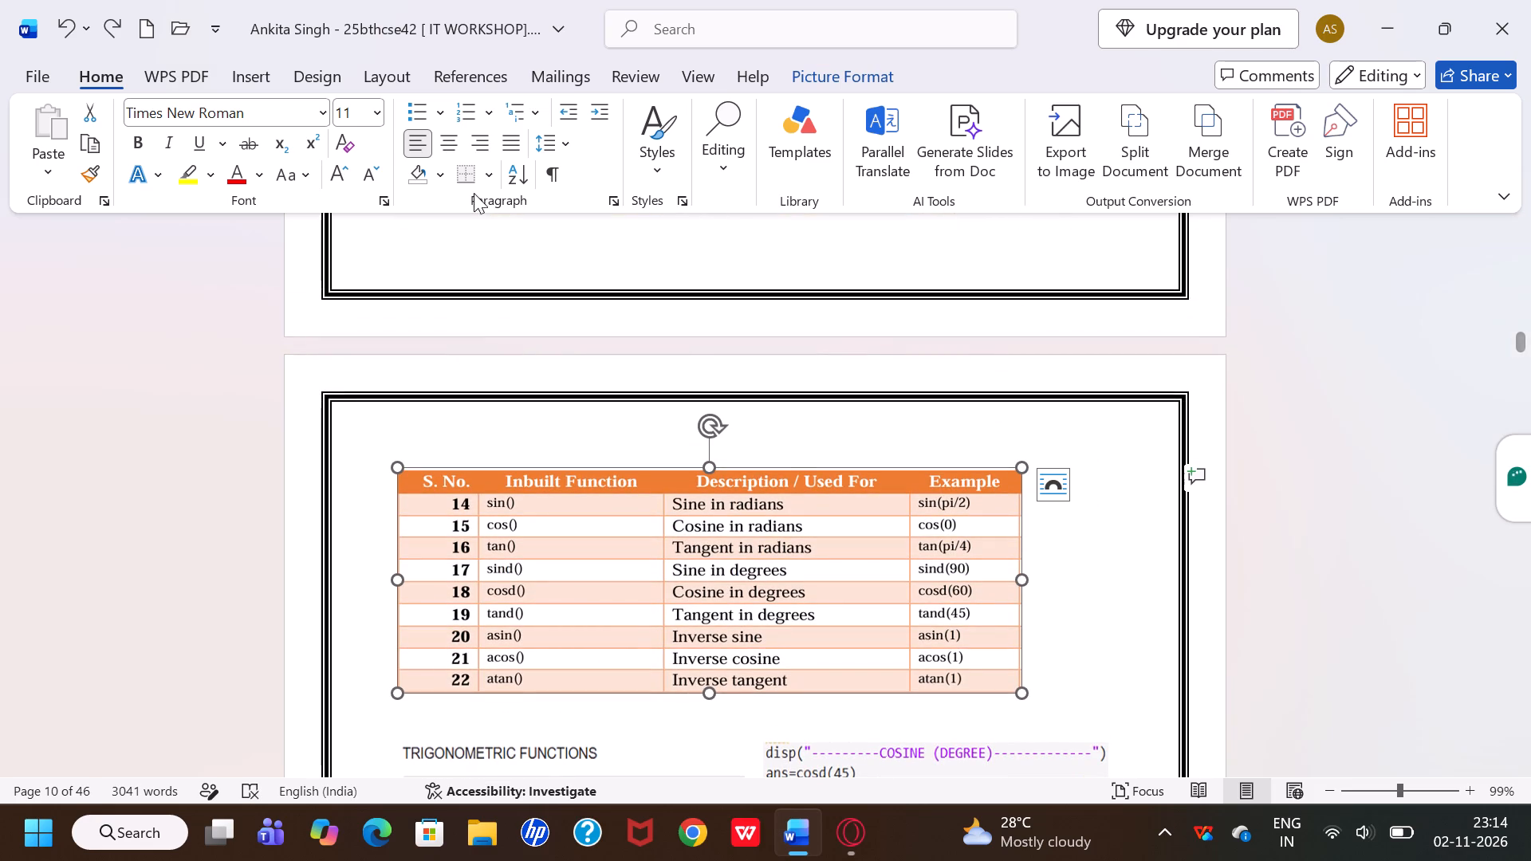
click(444, 141)
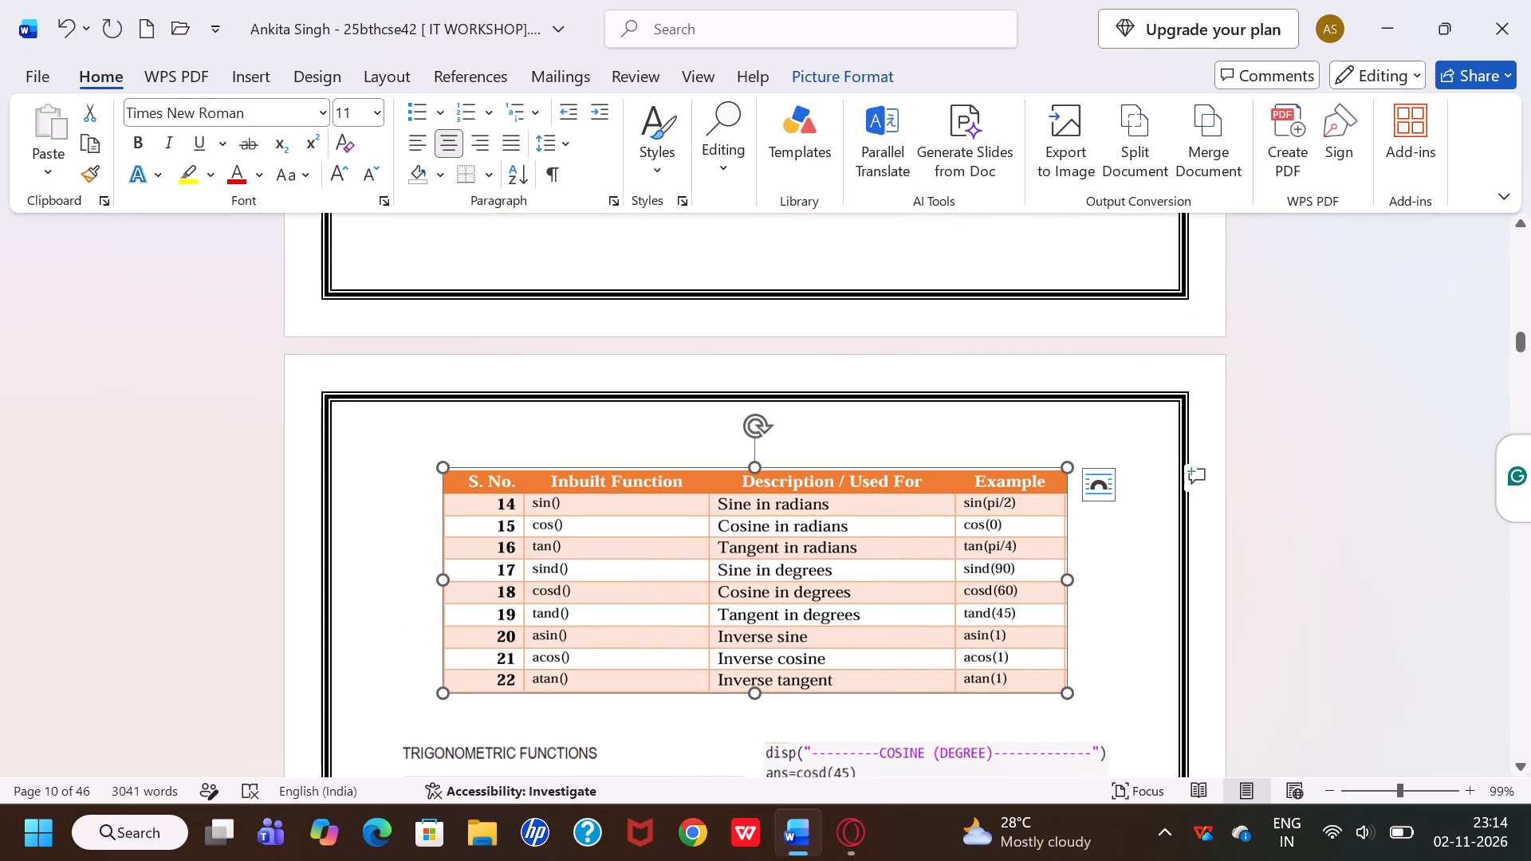
click(1128, 600)
scroll(1128, 600, down, 2)
scroll(1128, 600, up, 1)
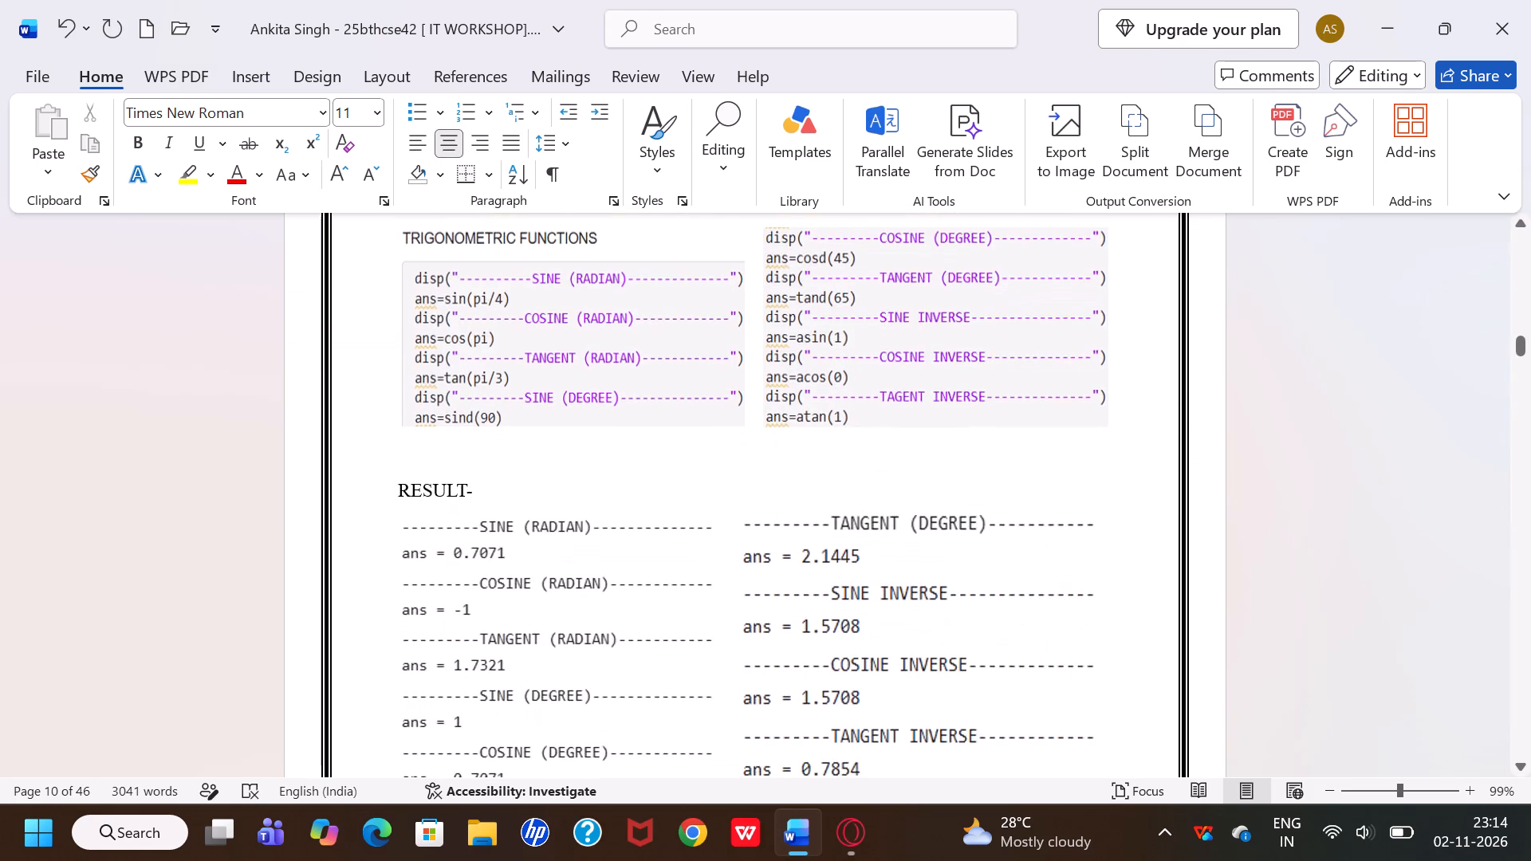
scroll(1128, 600, up, 1)
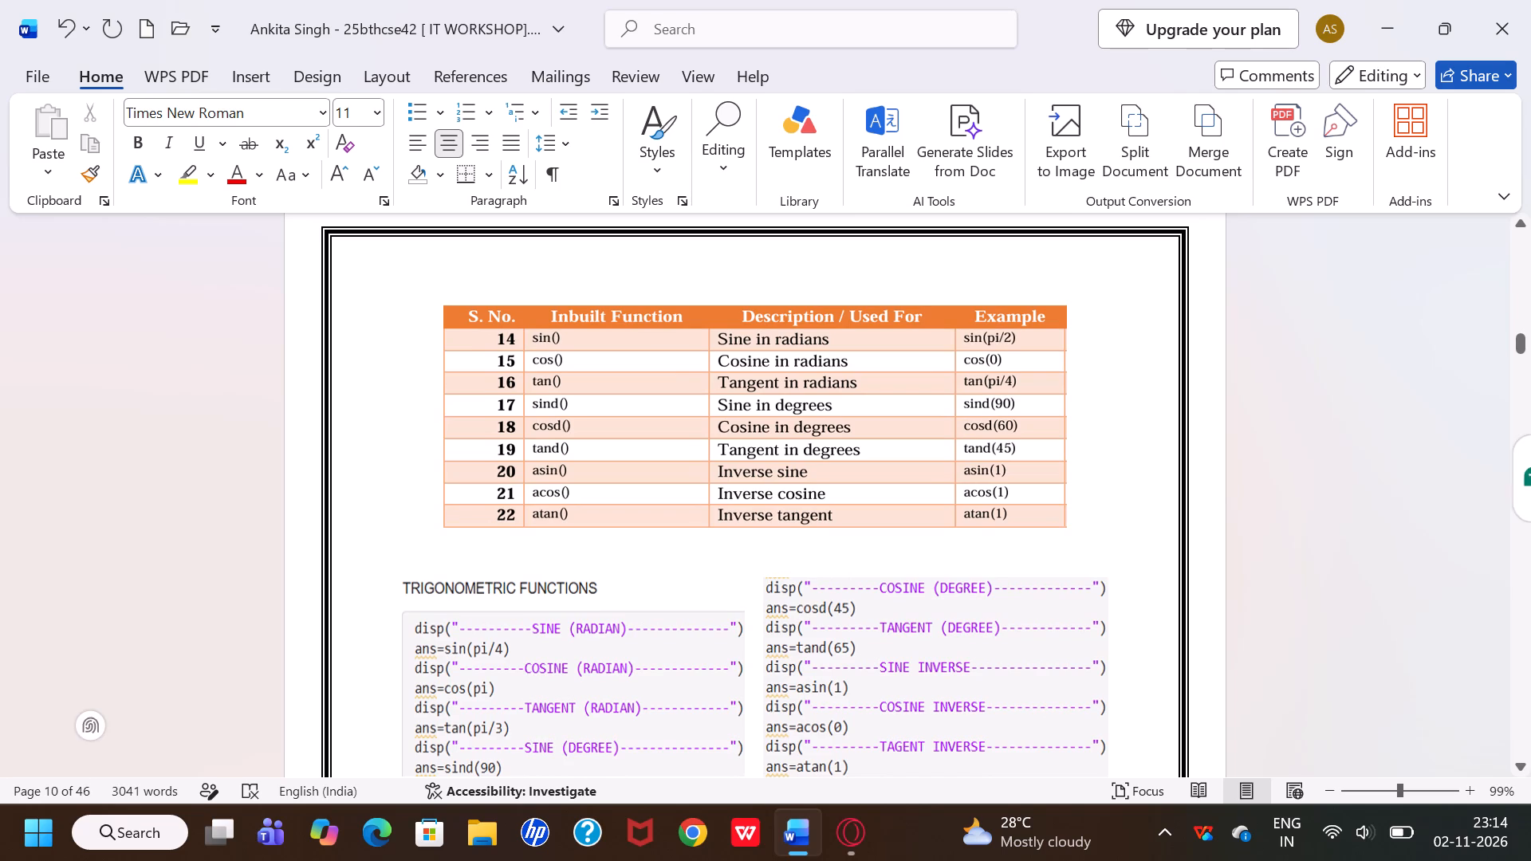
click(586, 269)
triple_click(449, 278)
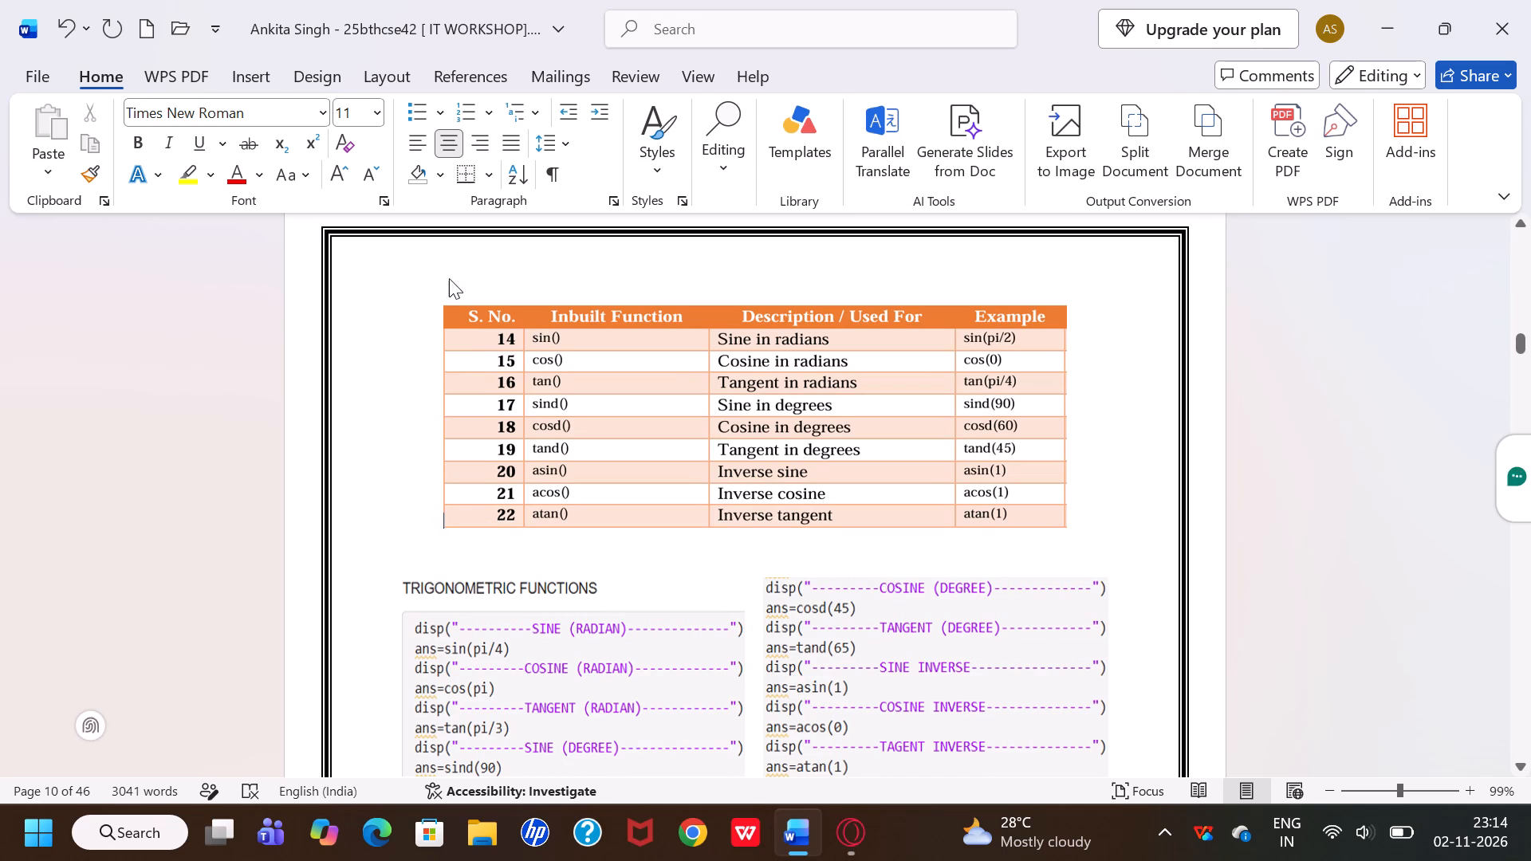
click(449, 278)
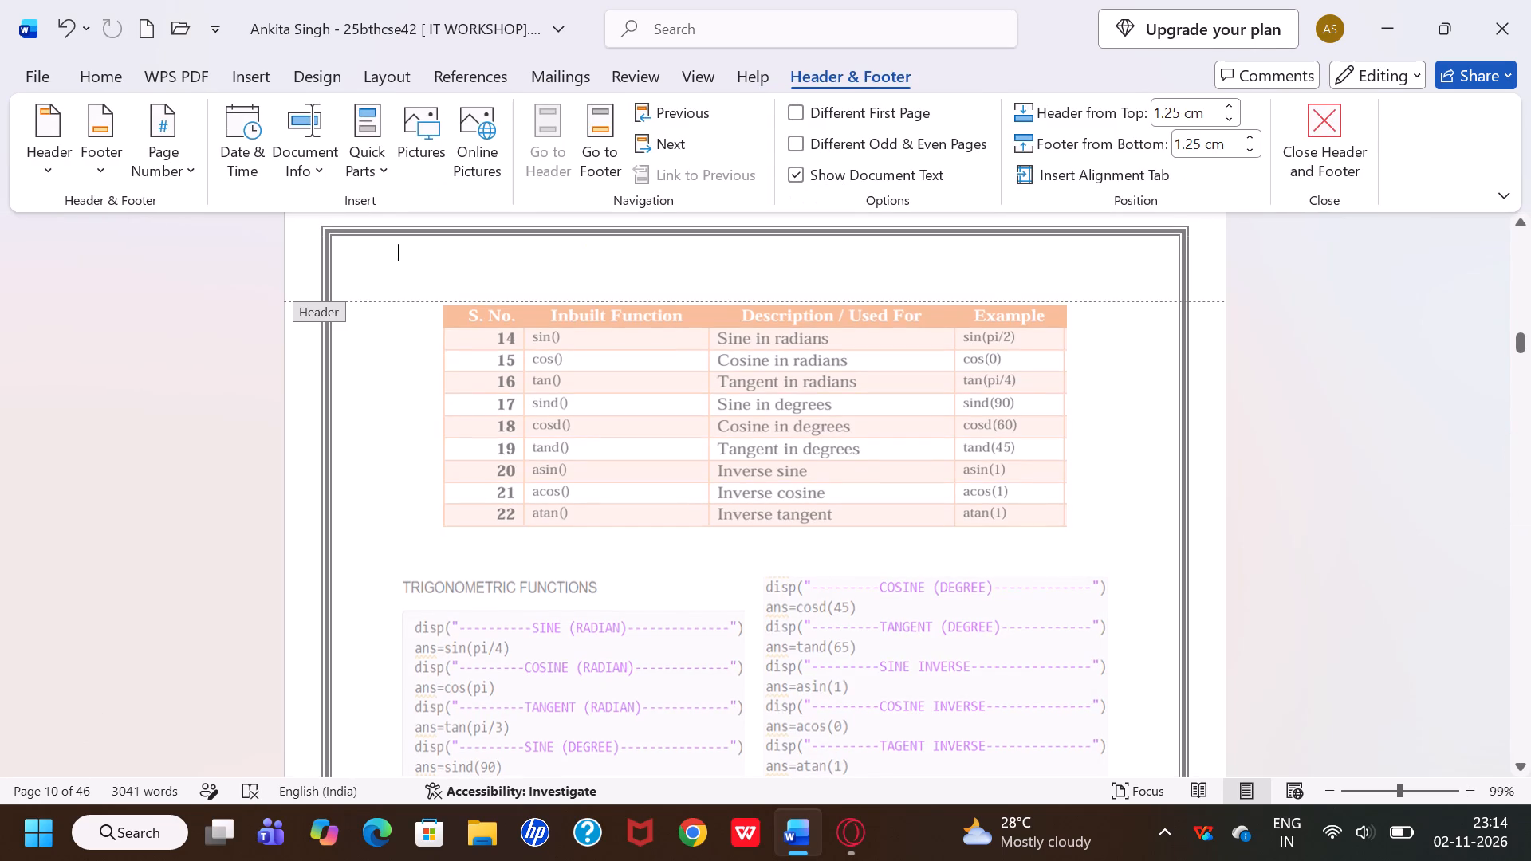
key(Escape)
Delete the blank line between the trigonometric functions table and the TRIGONOMETRIC FUNCTIONS code pictures.
scroll(549, 430, down, 1)
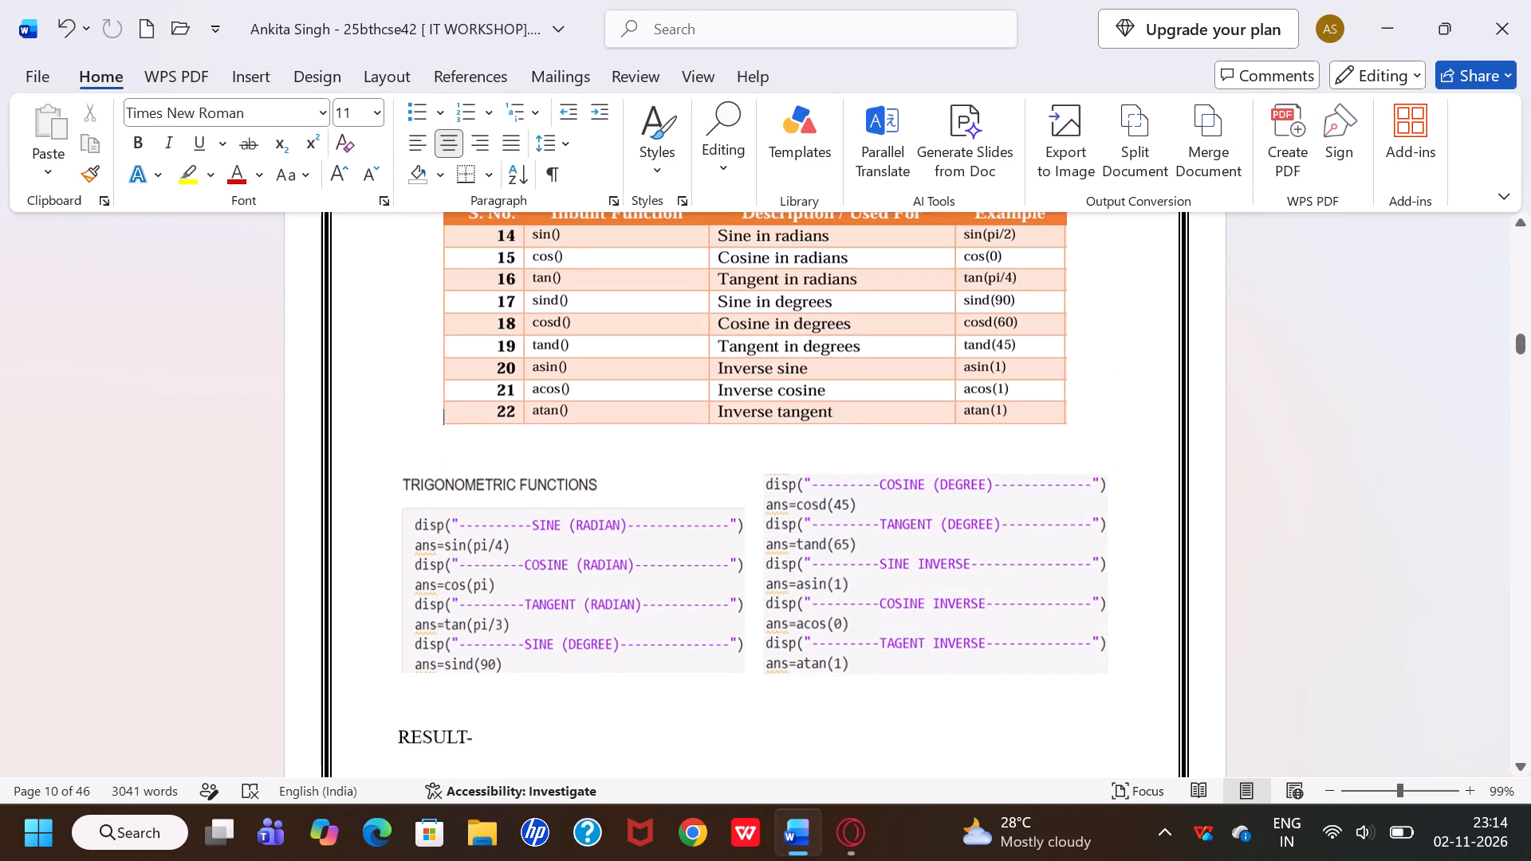
scroll(549, 430, down, 1)
click(424, 357)
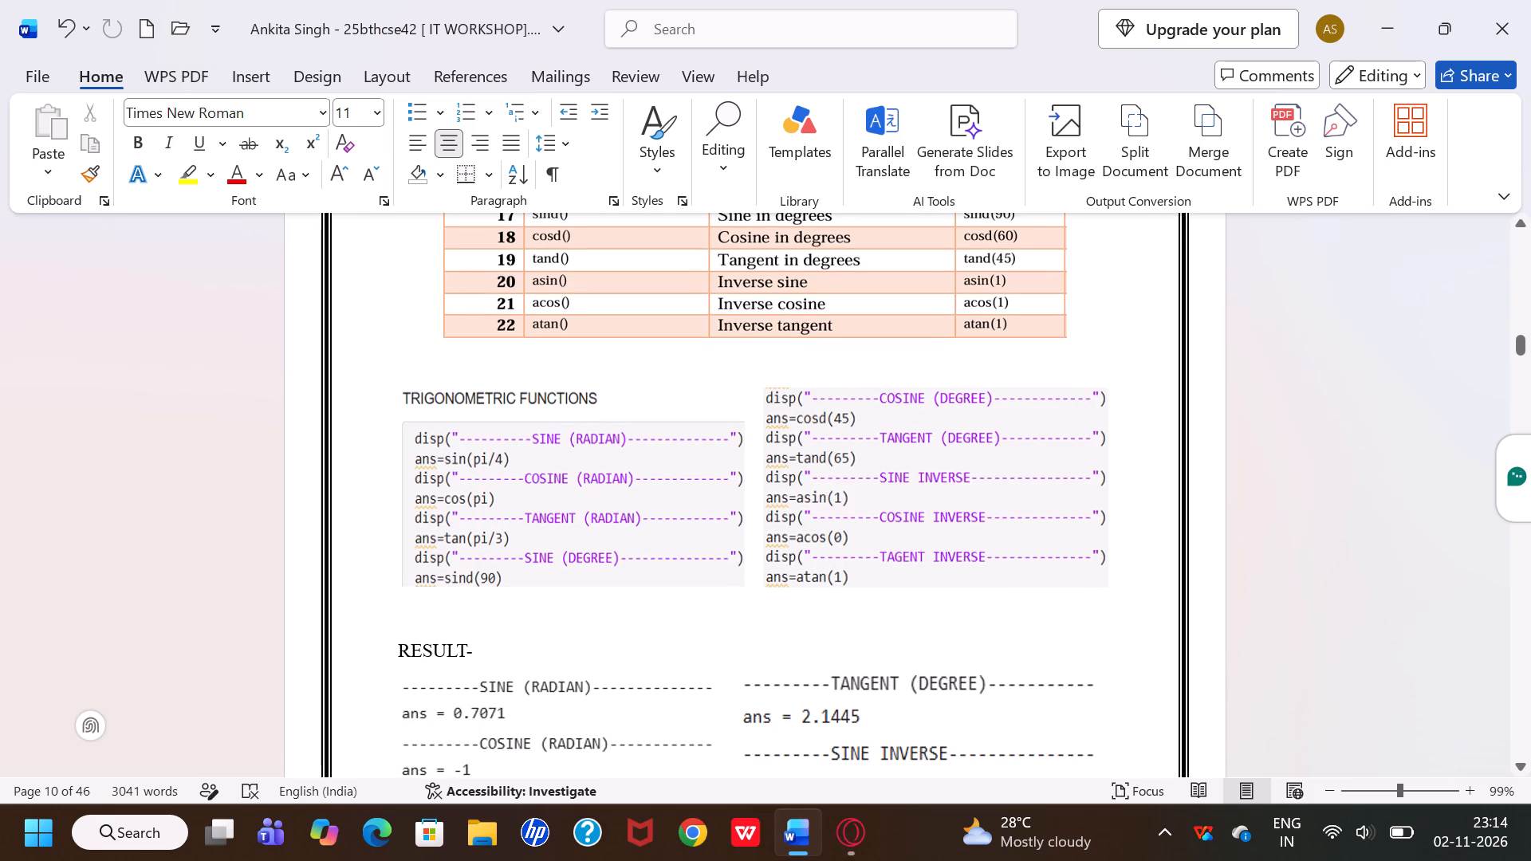
key(BackSpace)
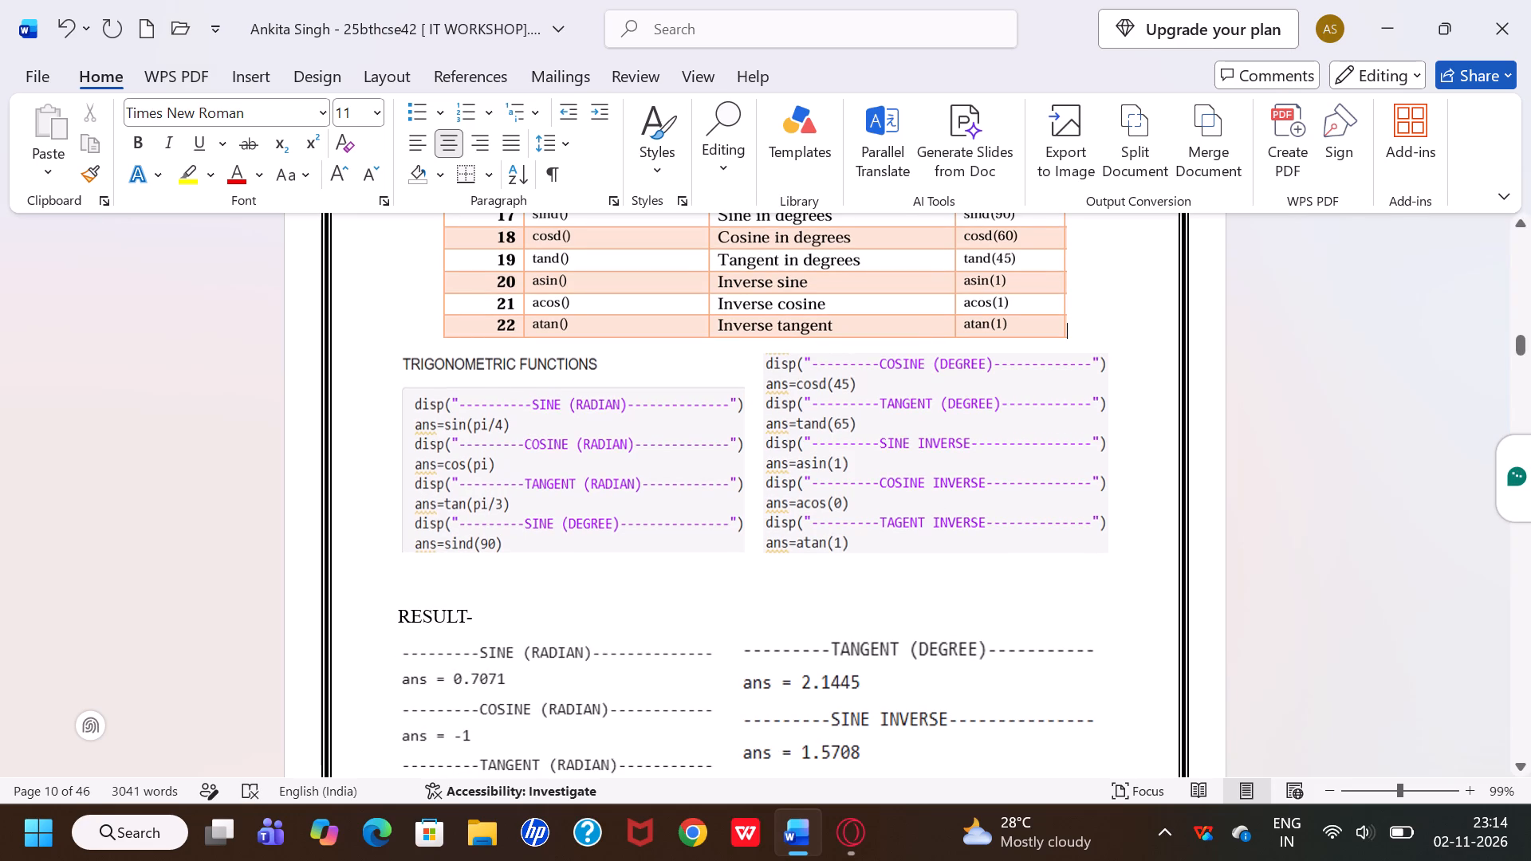
Reduce the height of the COSINE (DEGREE) to TAGENT INVERSE code picture slightly, keeping its width.
click(856, 407)
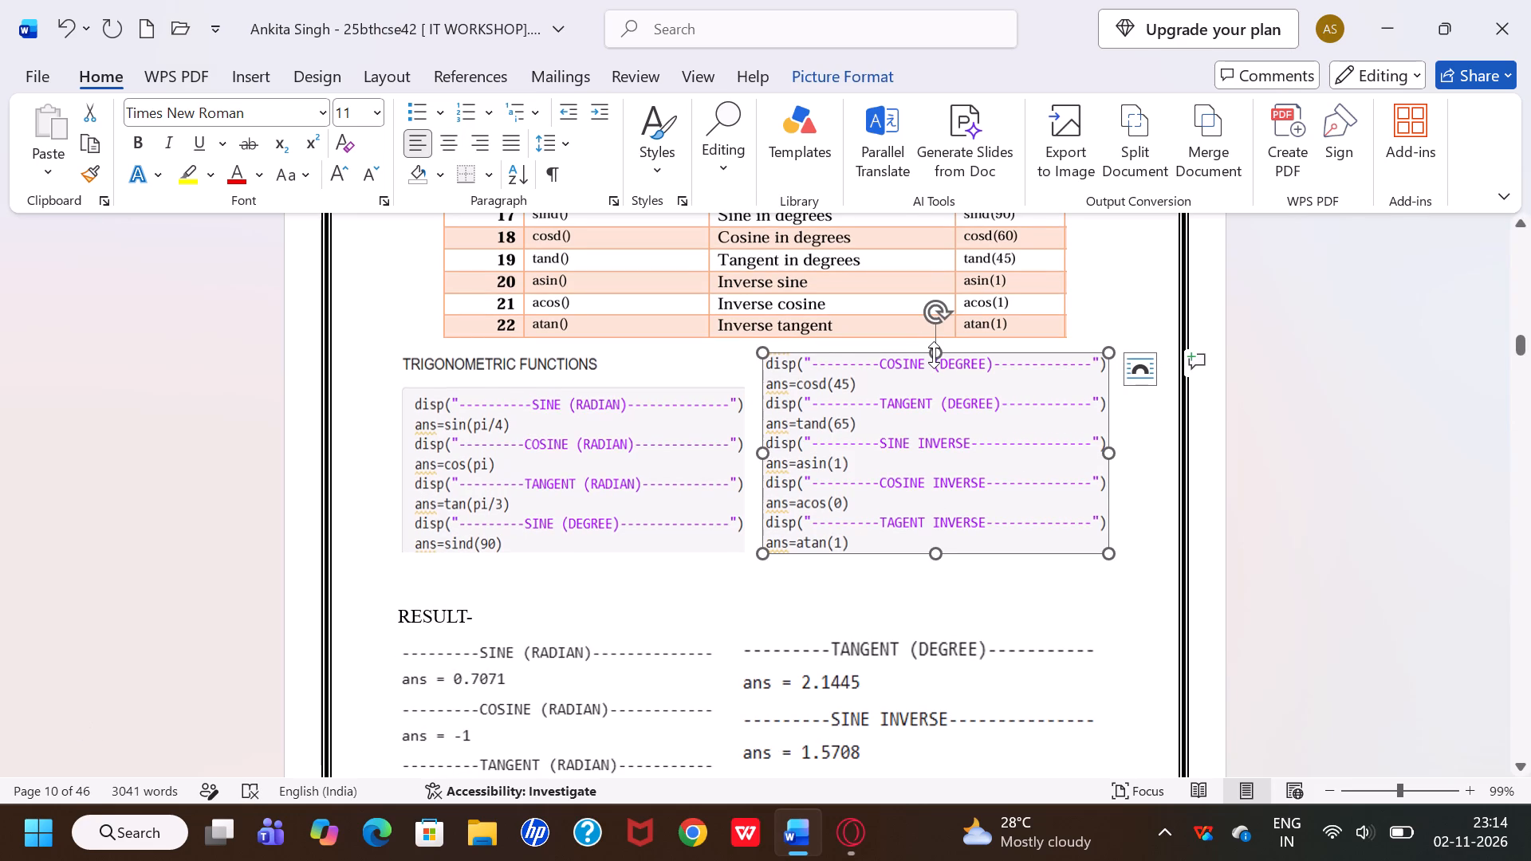
drag(934, 355, 933, 383)
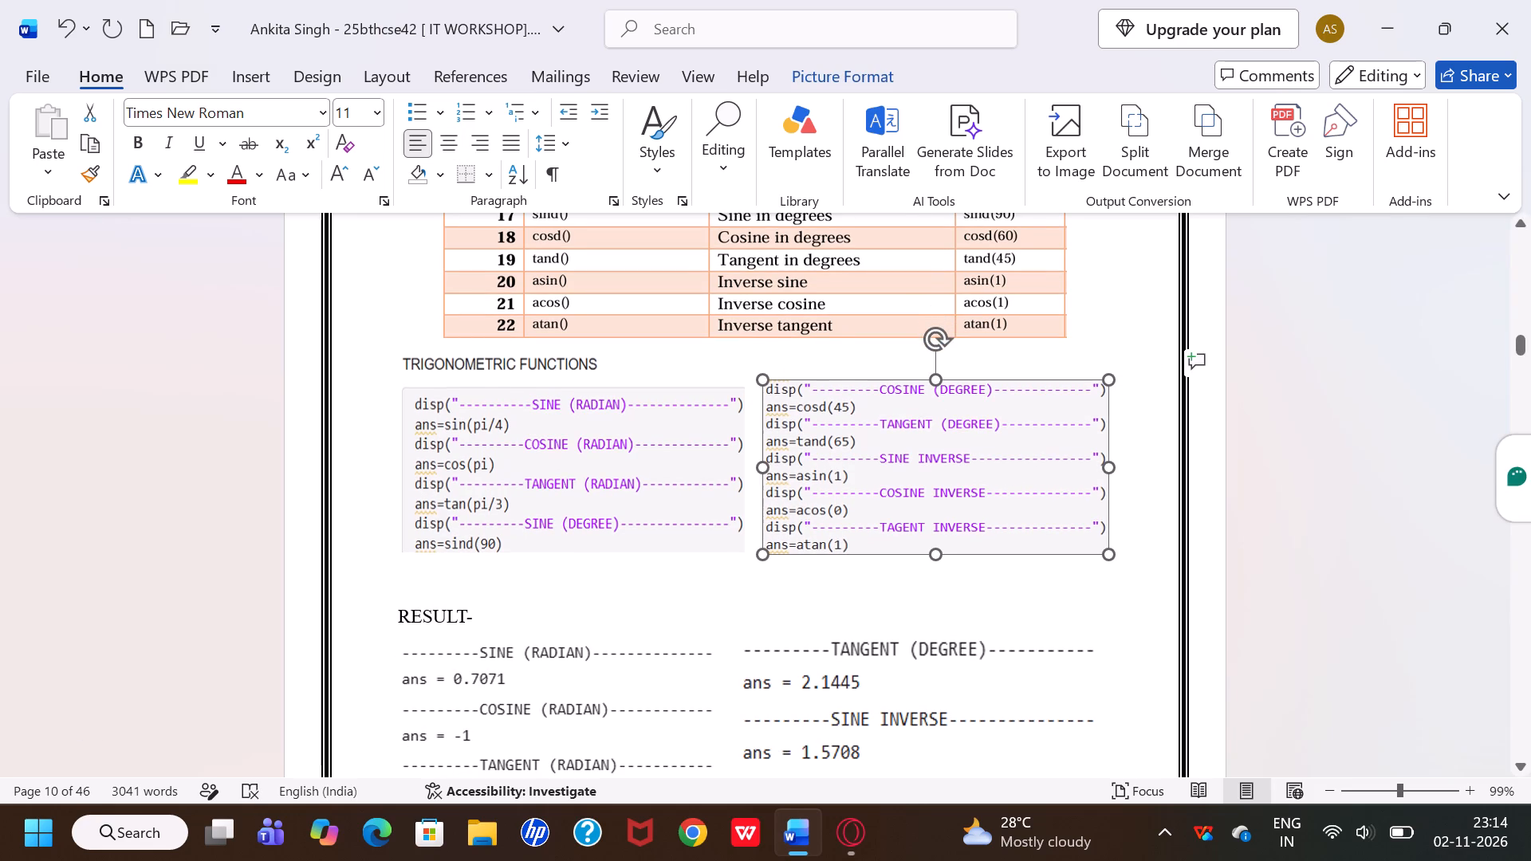
drag(933, 383, 933, 380)
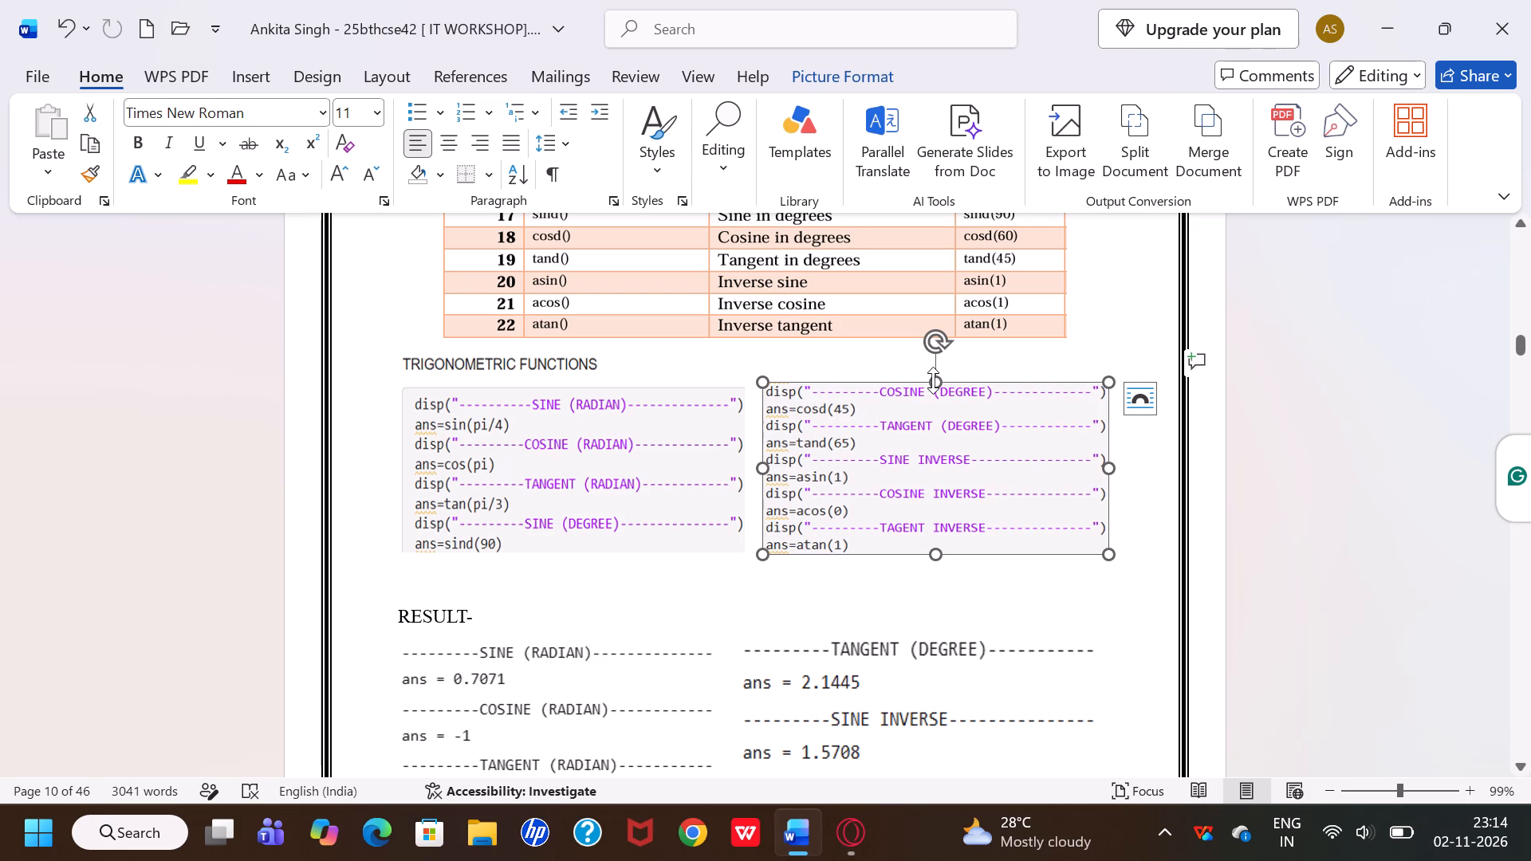
click(1093, 588)
Reduce the height of the SINE (RADIAN) to COSINE (DEGREE) result picture under RESULT- by about a quarter, keeping its width.
scroll(1093, 588, down, 1)
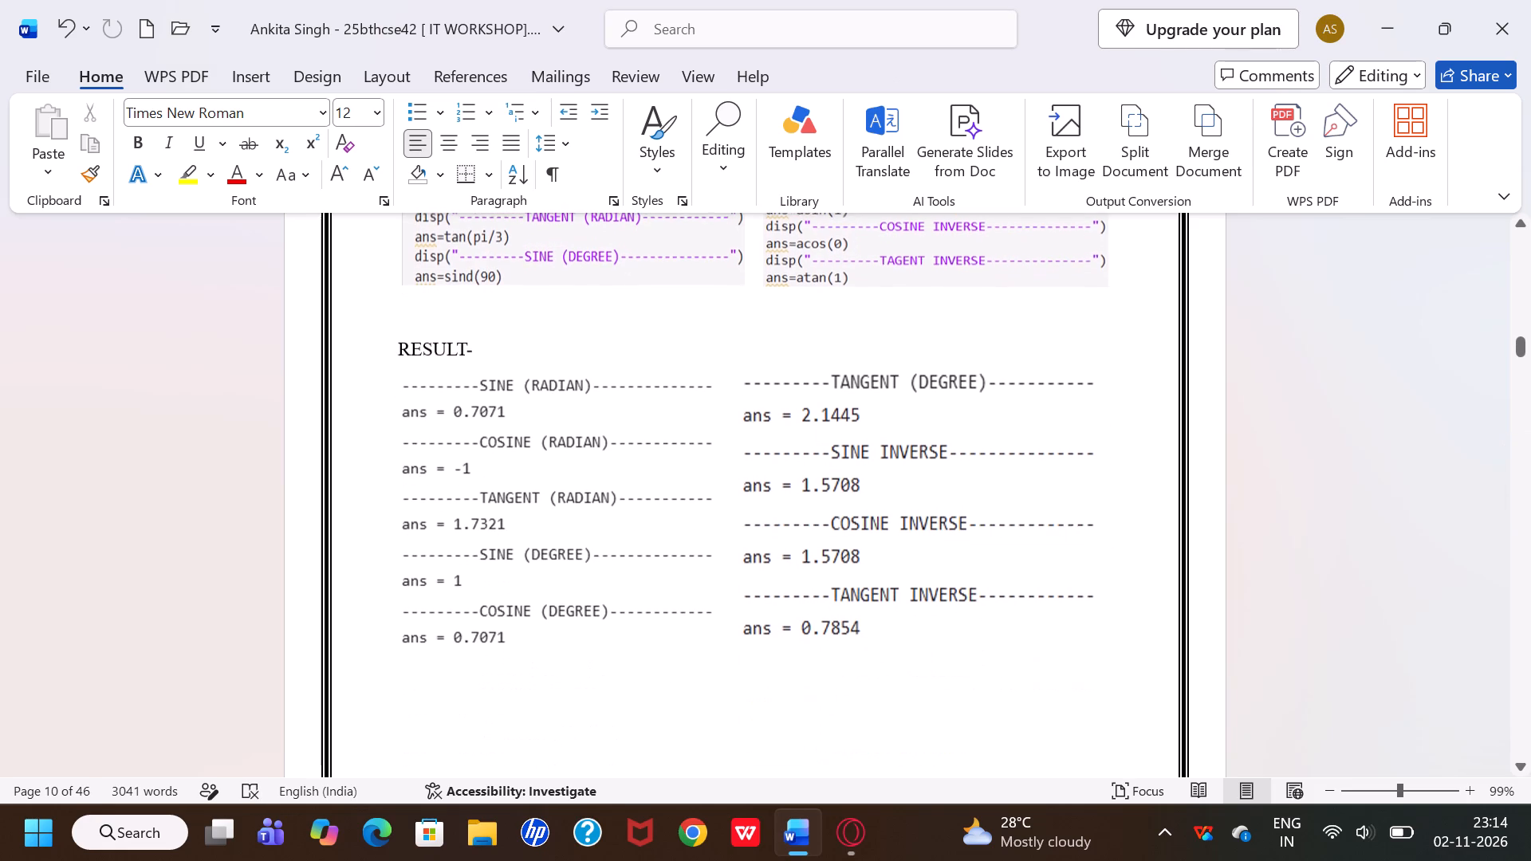
click(671, 512)
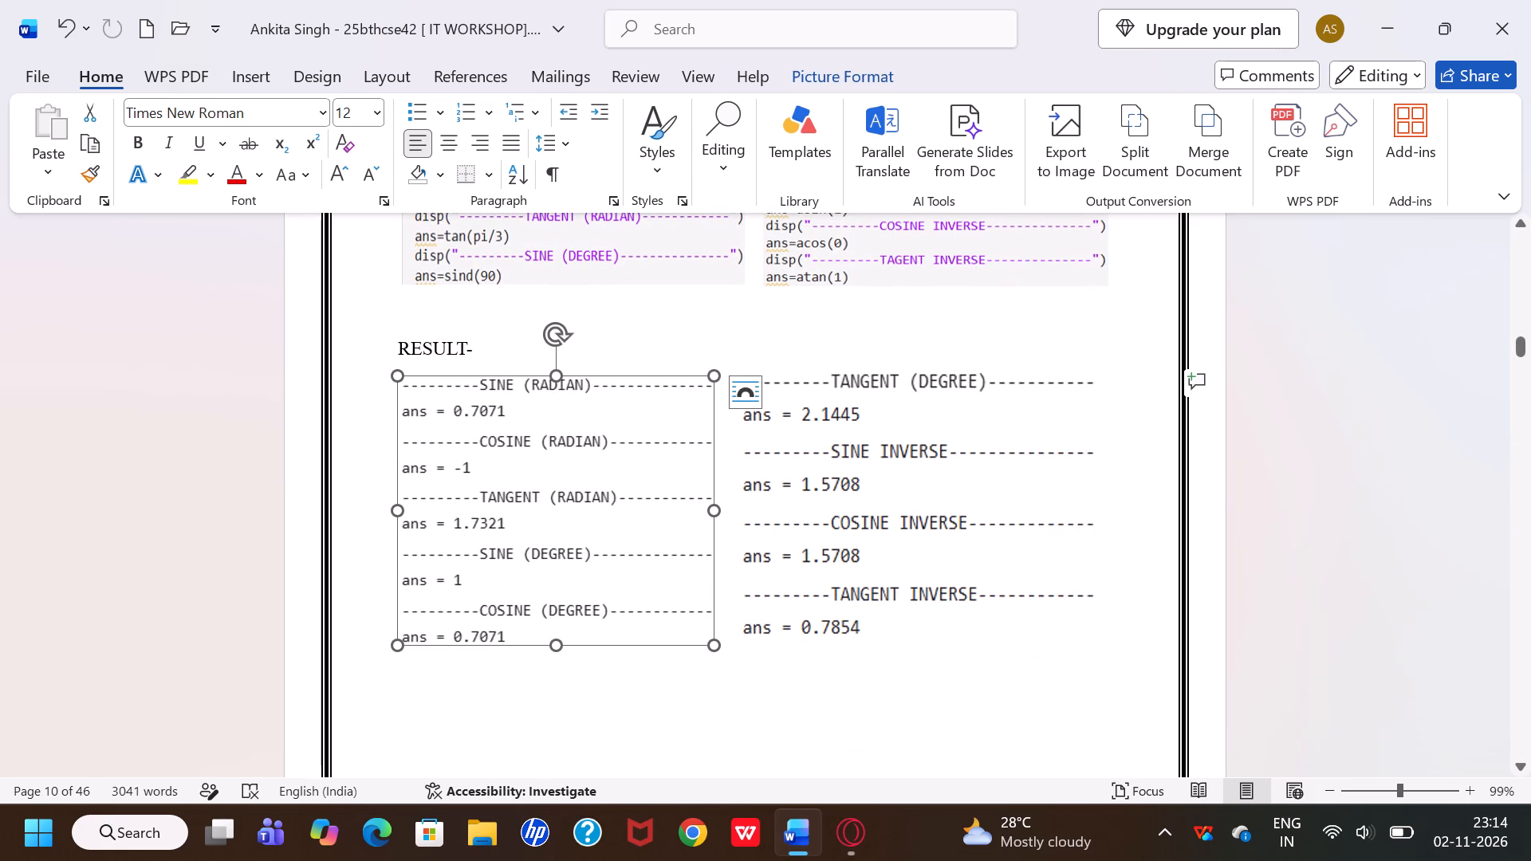
right_drag(557, 643, 560, 592)
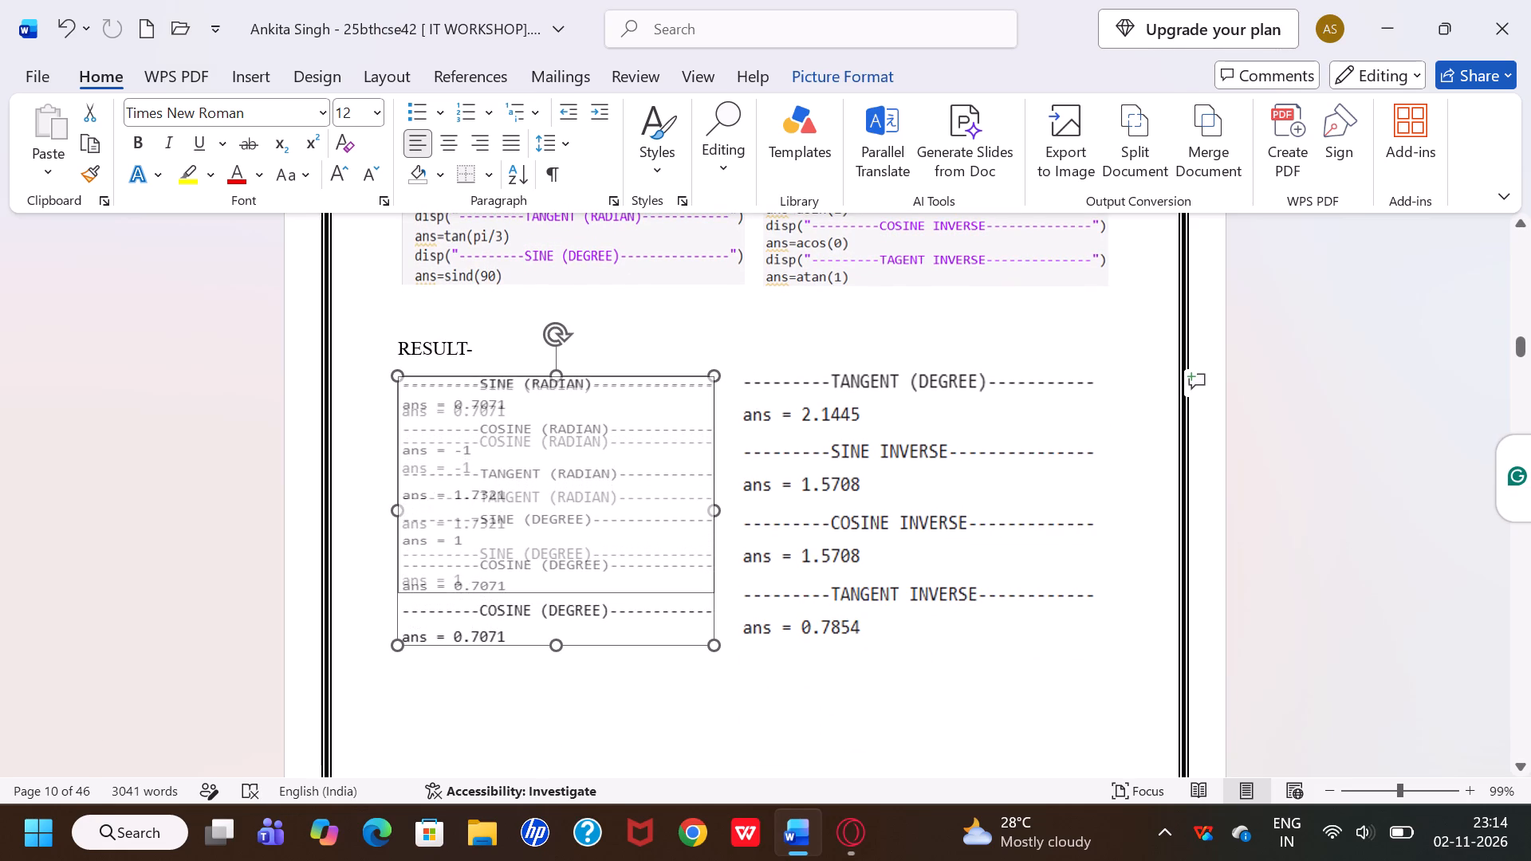
right_drag(560, 592, 560, 578)
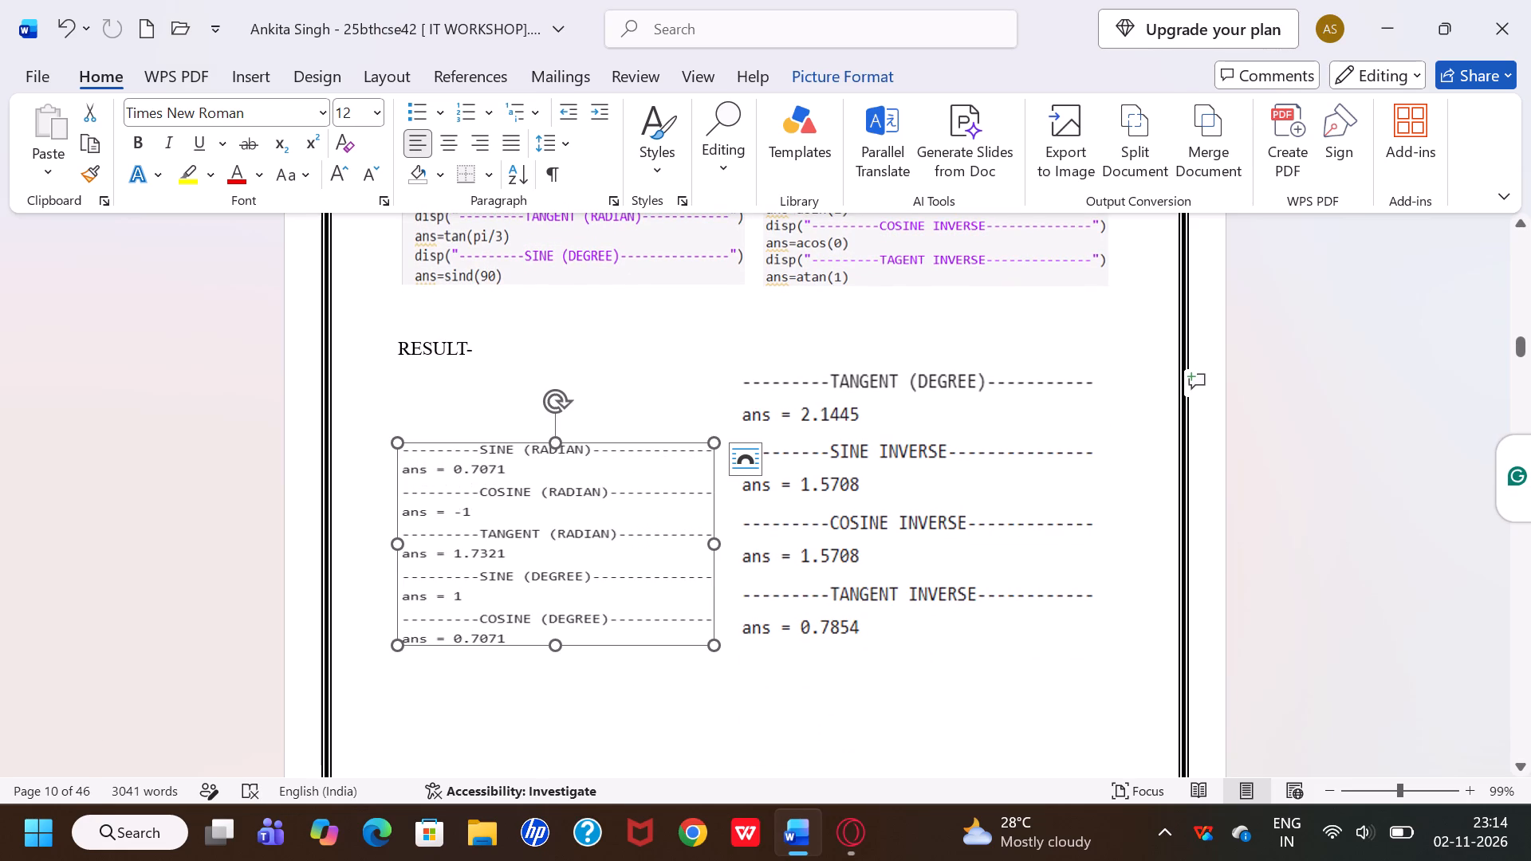
Reduce the height of the TANGENT (DEGREE) to TANGENT INVERSE result picture to roughly match the neighbouring result picture, keeping its width.
click(880, 515)
click(884, 529)
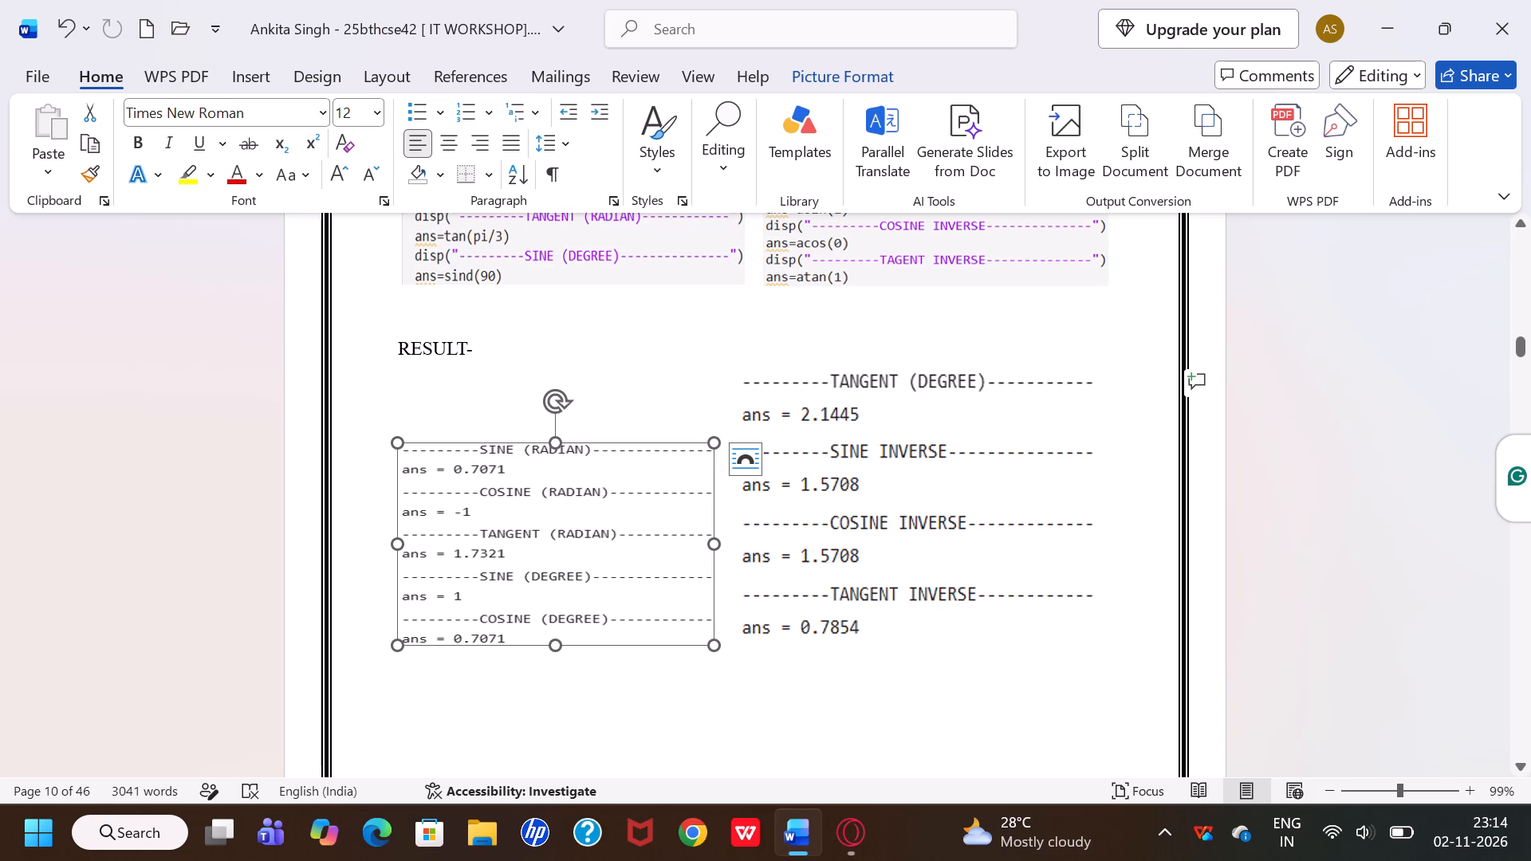
click(884, 529)
key(Escape)
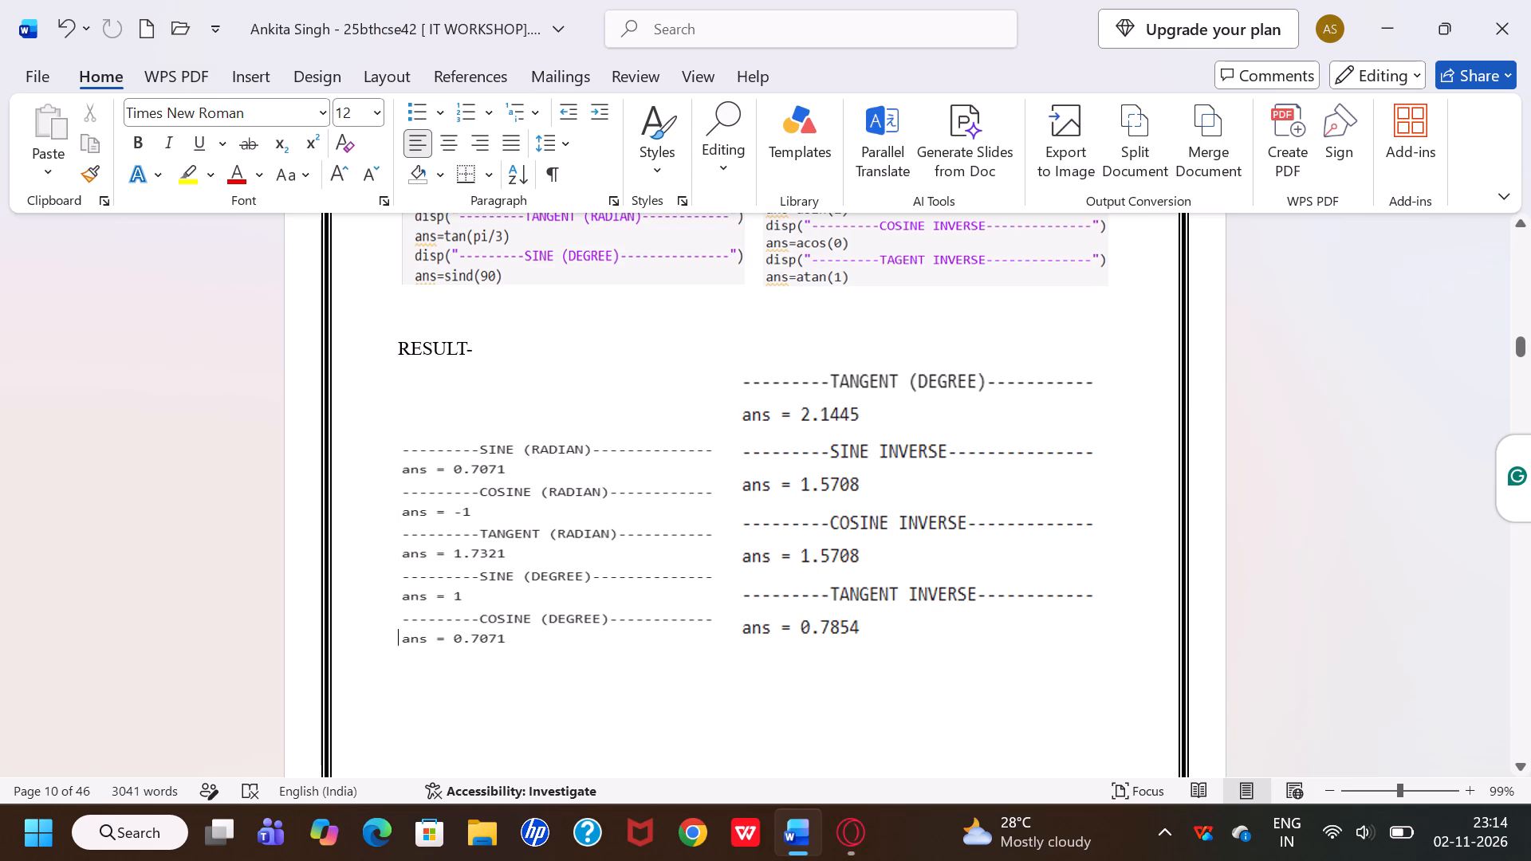
click(884, 529)
double_click(896, 480)
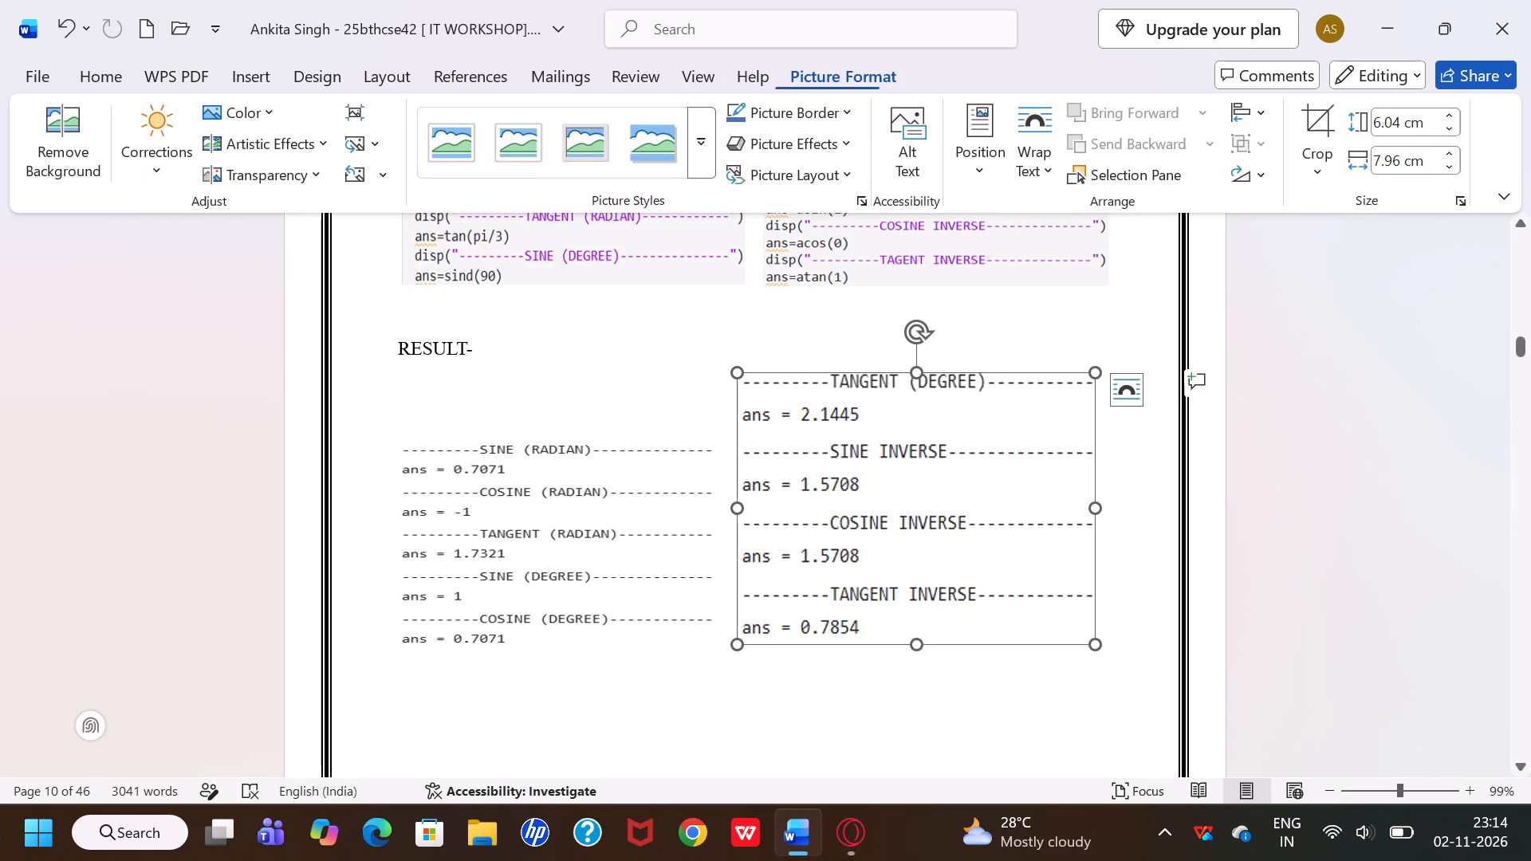
click(598, 410)
click(816, 457)
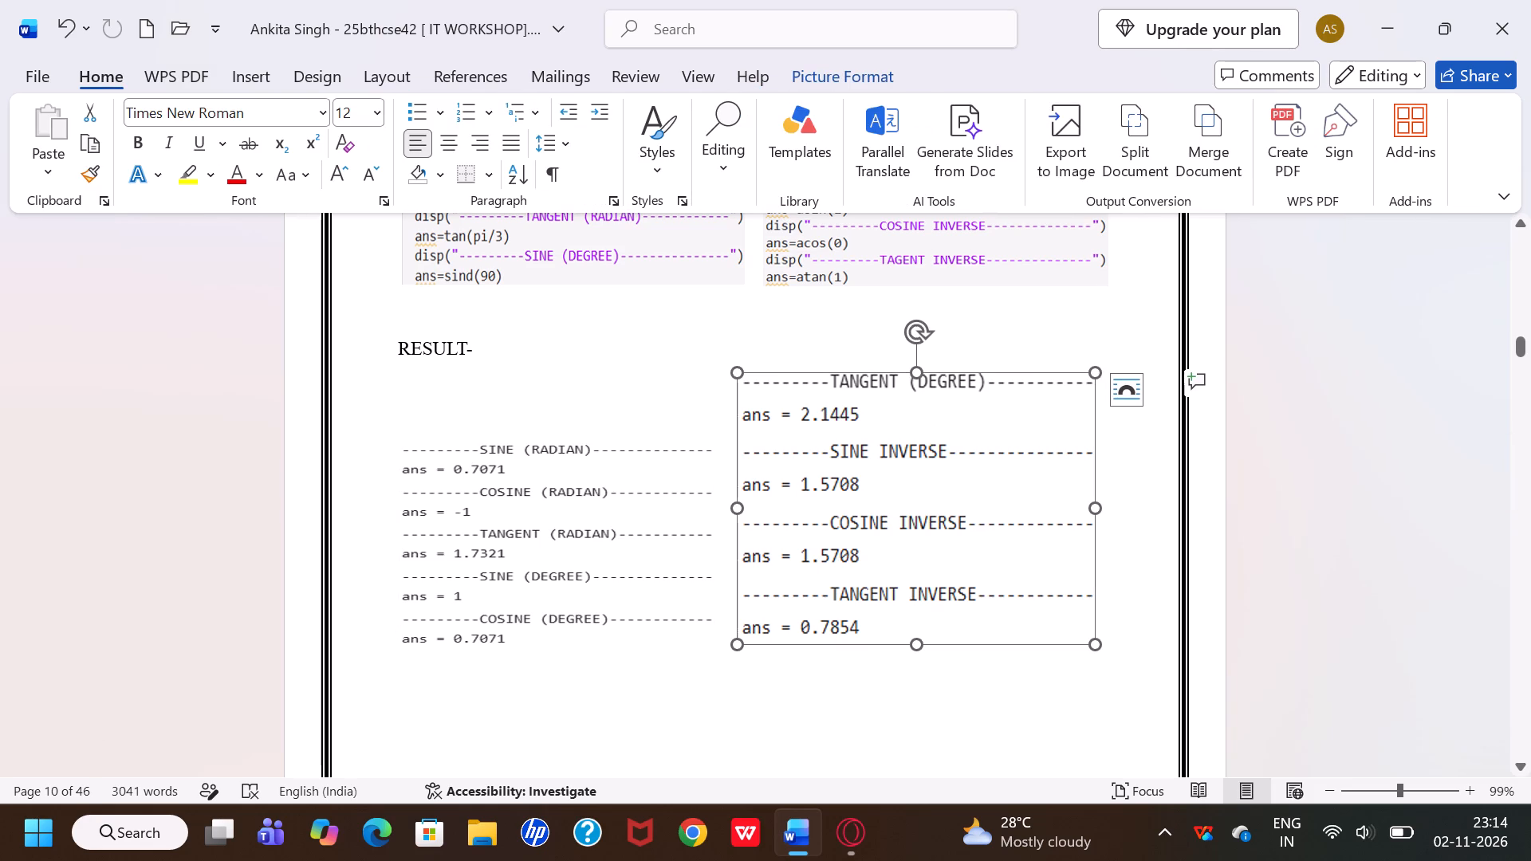
drag(918, 646, 918, 638)
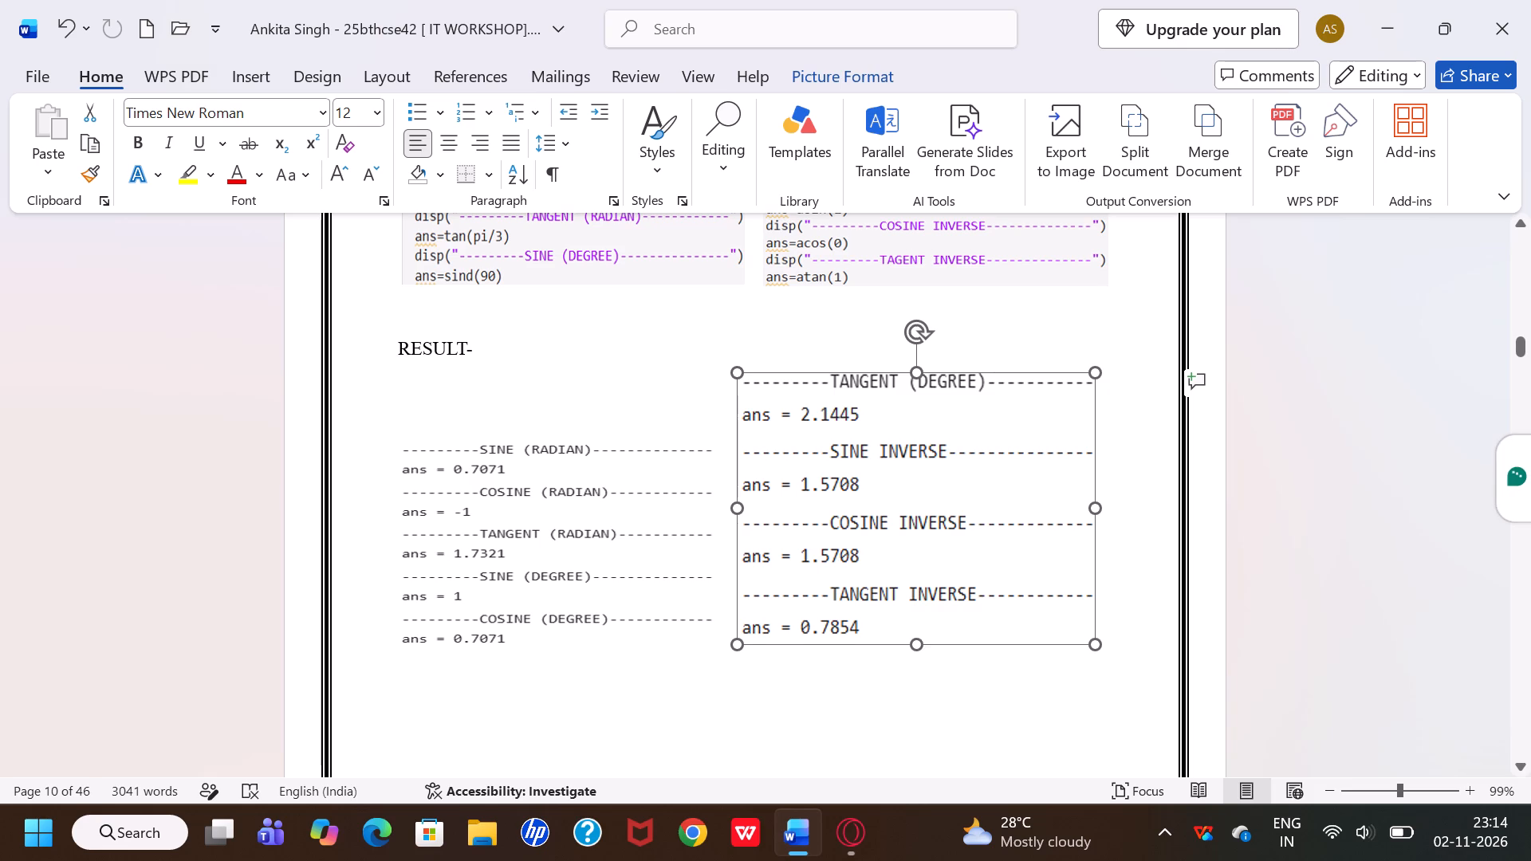
drag(918, 638, 915, 574)
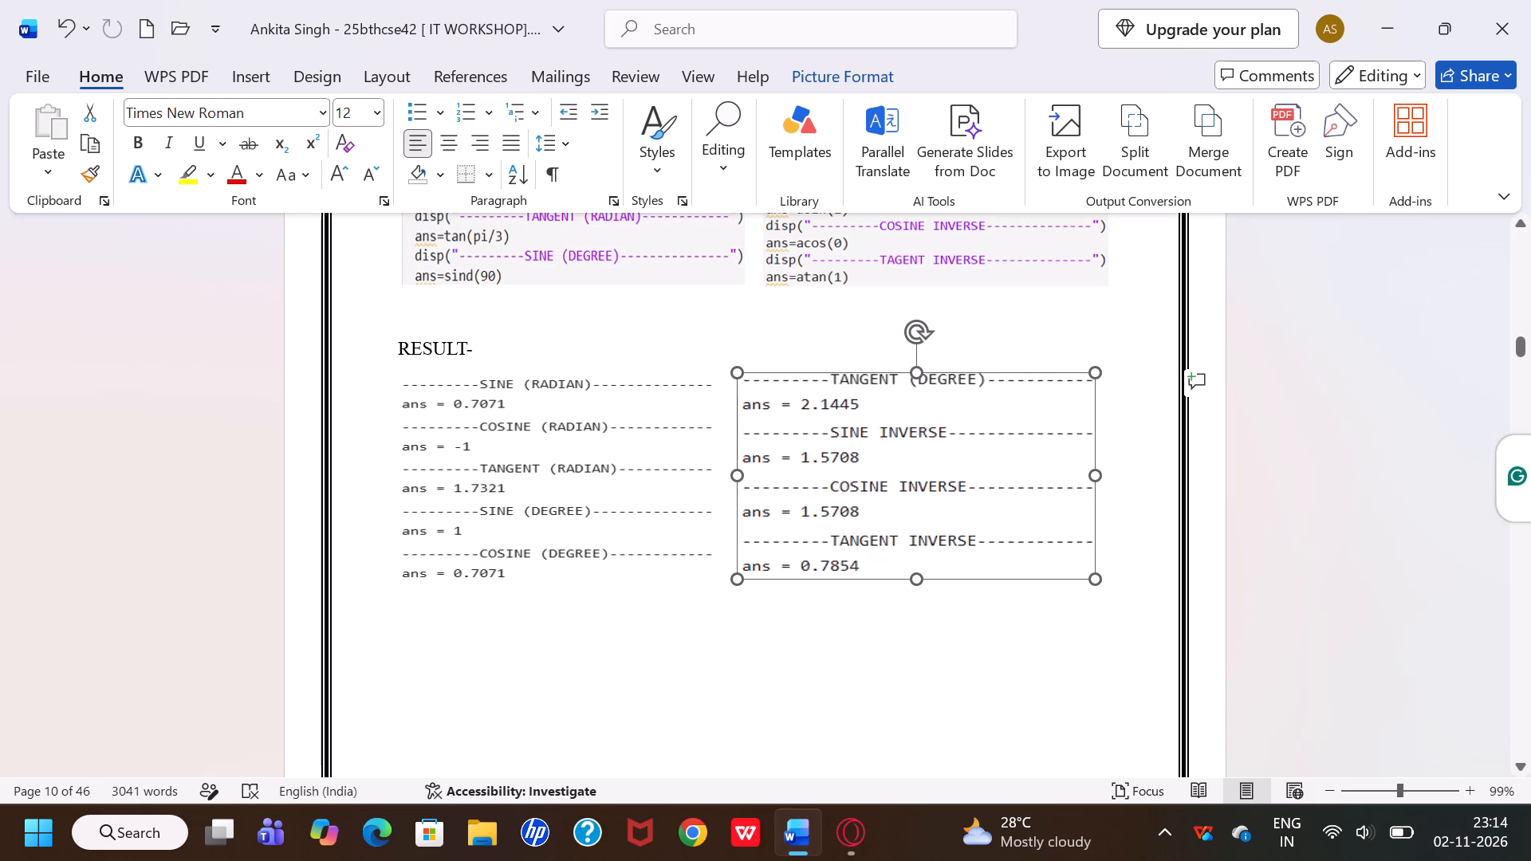
drag(915, 574, 915, 564)
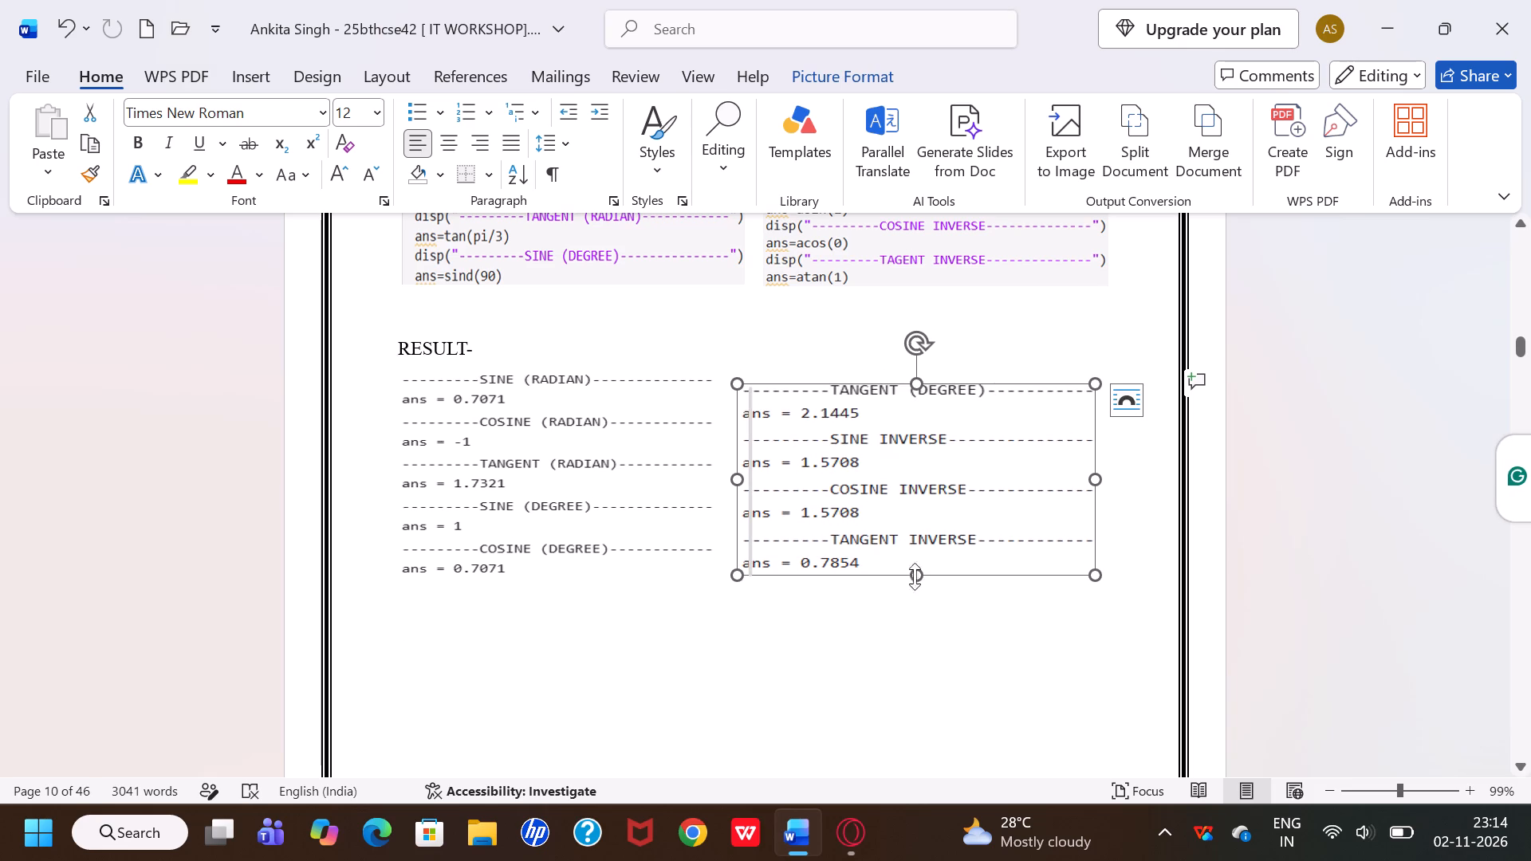
Delete the blank line between the trigonometric code pictures and the RESULT- heading.
scroll(915, 647, up, 1)
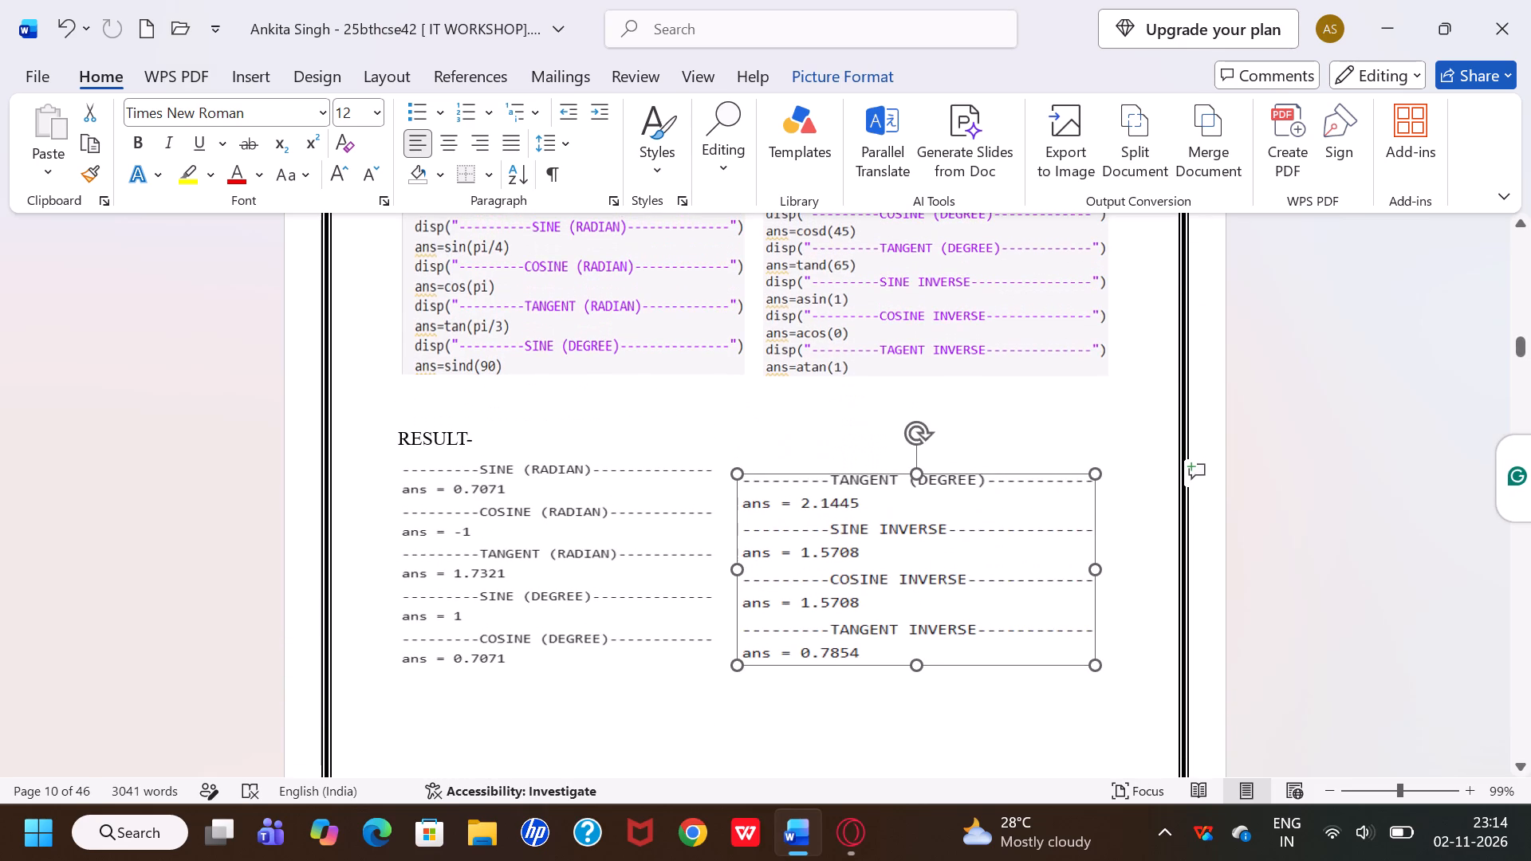
click(408, 403)
key(BackSpace)
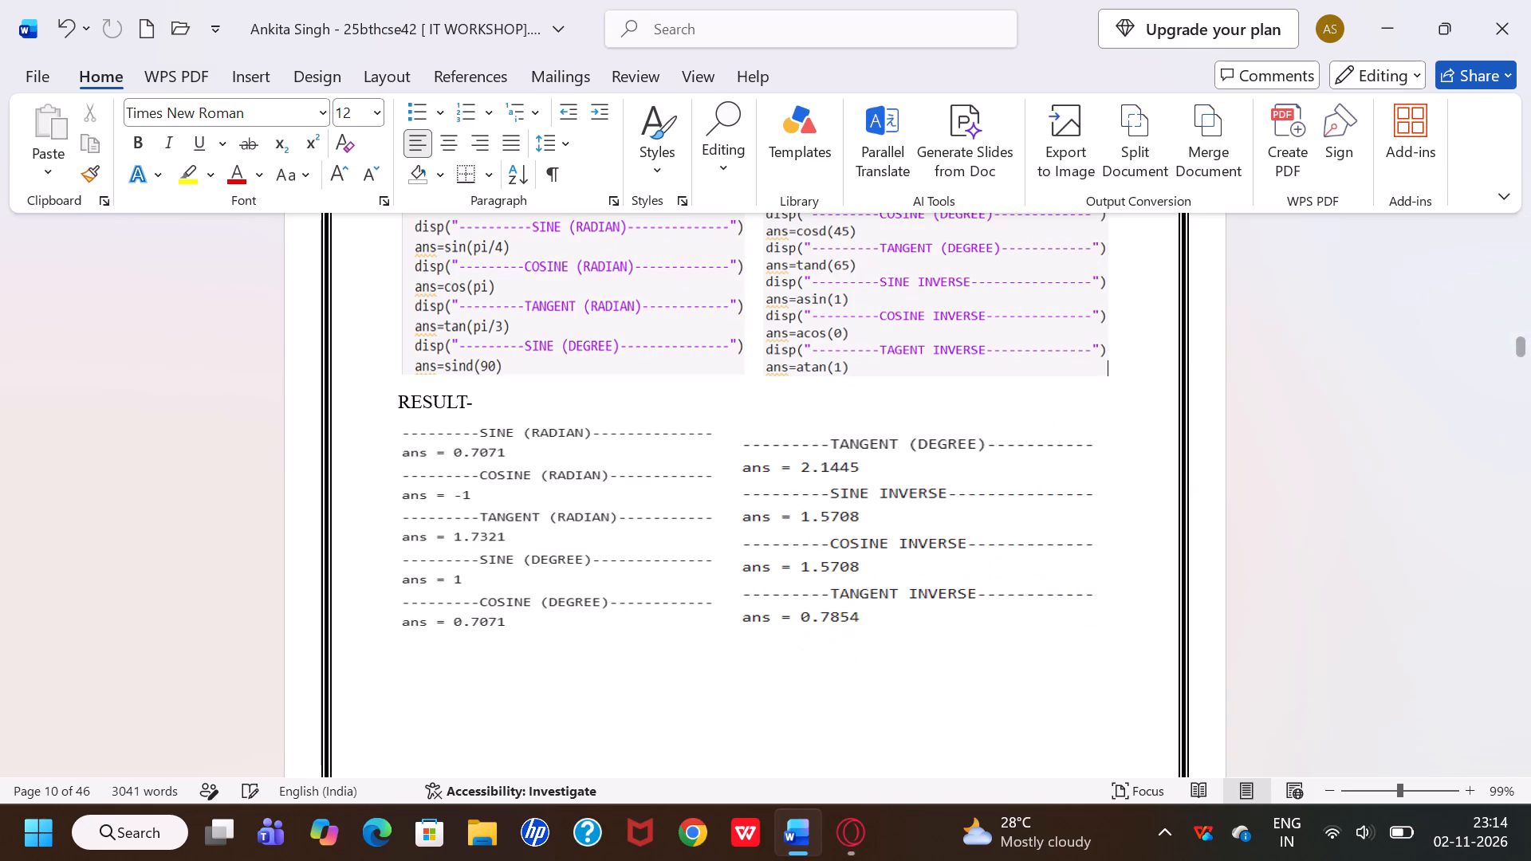
Delete blank lines between the trigonometric result pictures and the PROGRAM 3: STATISTICAL FUNCTIONS heading.
scroll(408, 403, down, 2)
scroll(408, 403, up, 1)
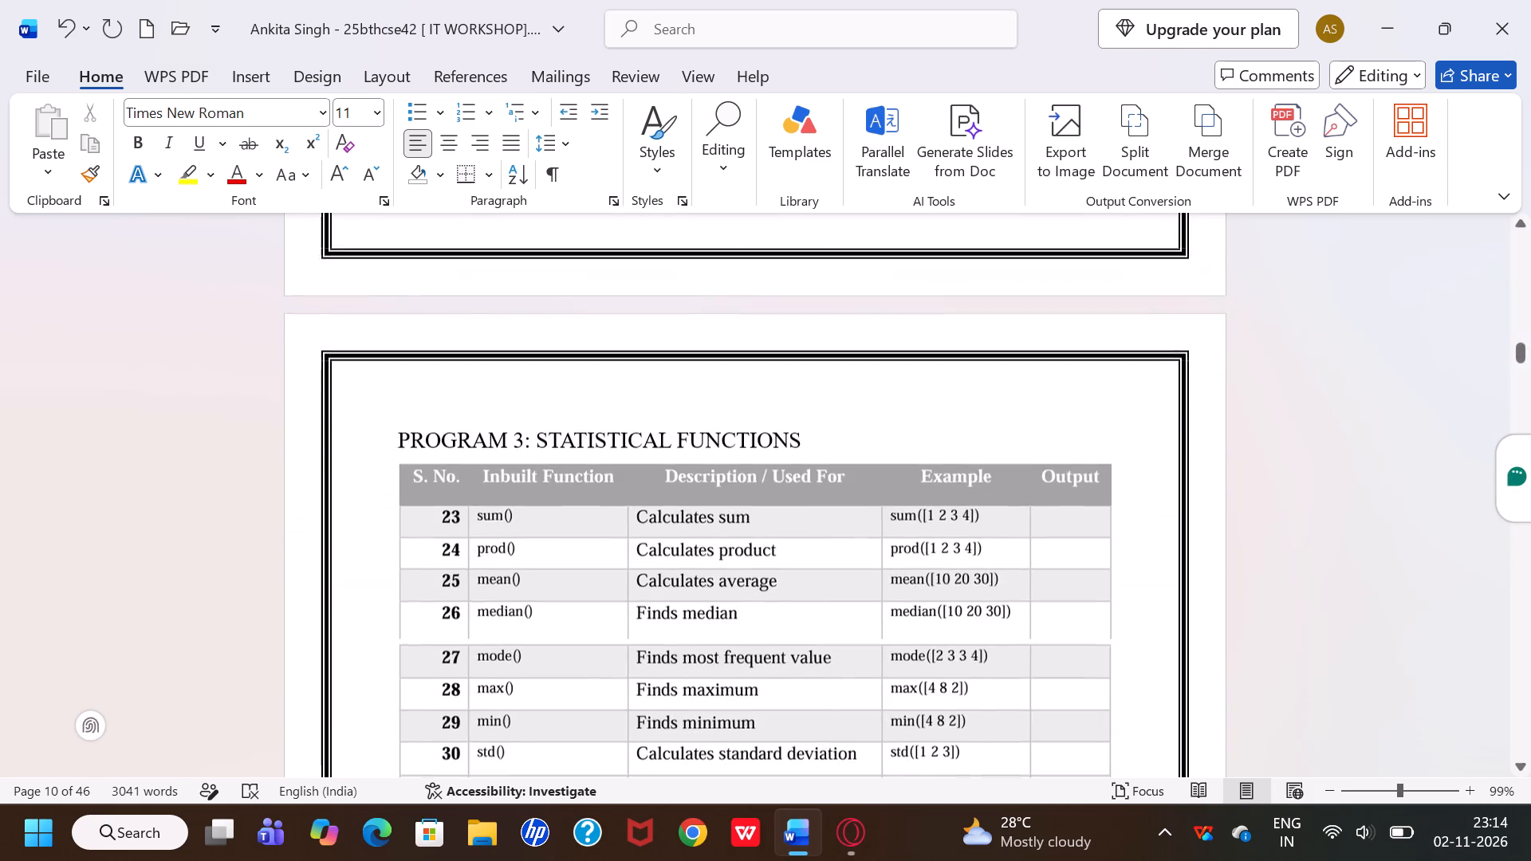
scroll(408, 403, up, 1)
triple_click(395, 521)
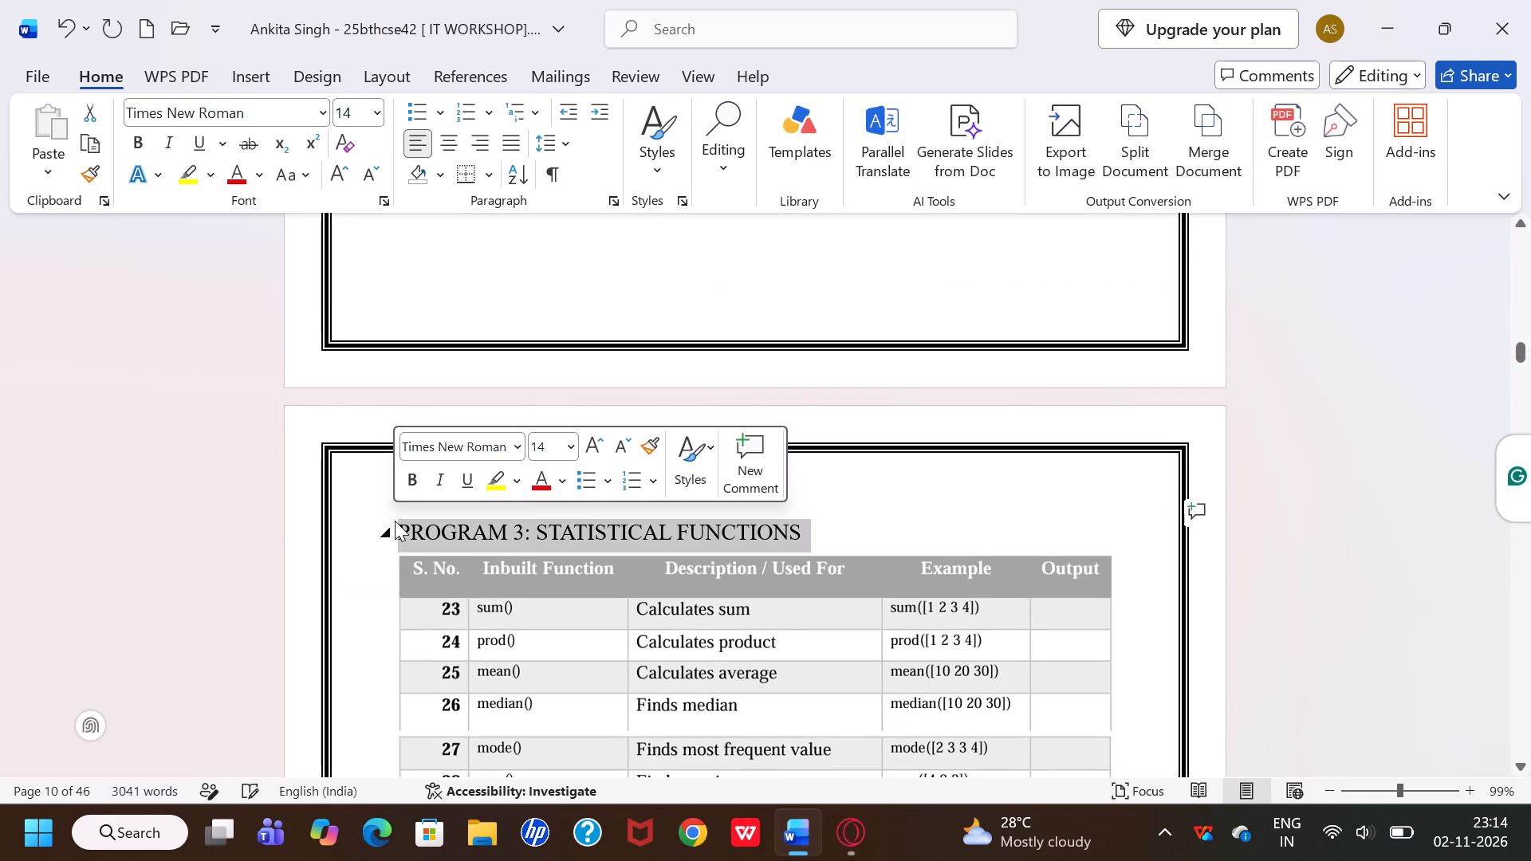
click(395, 521)
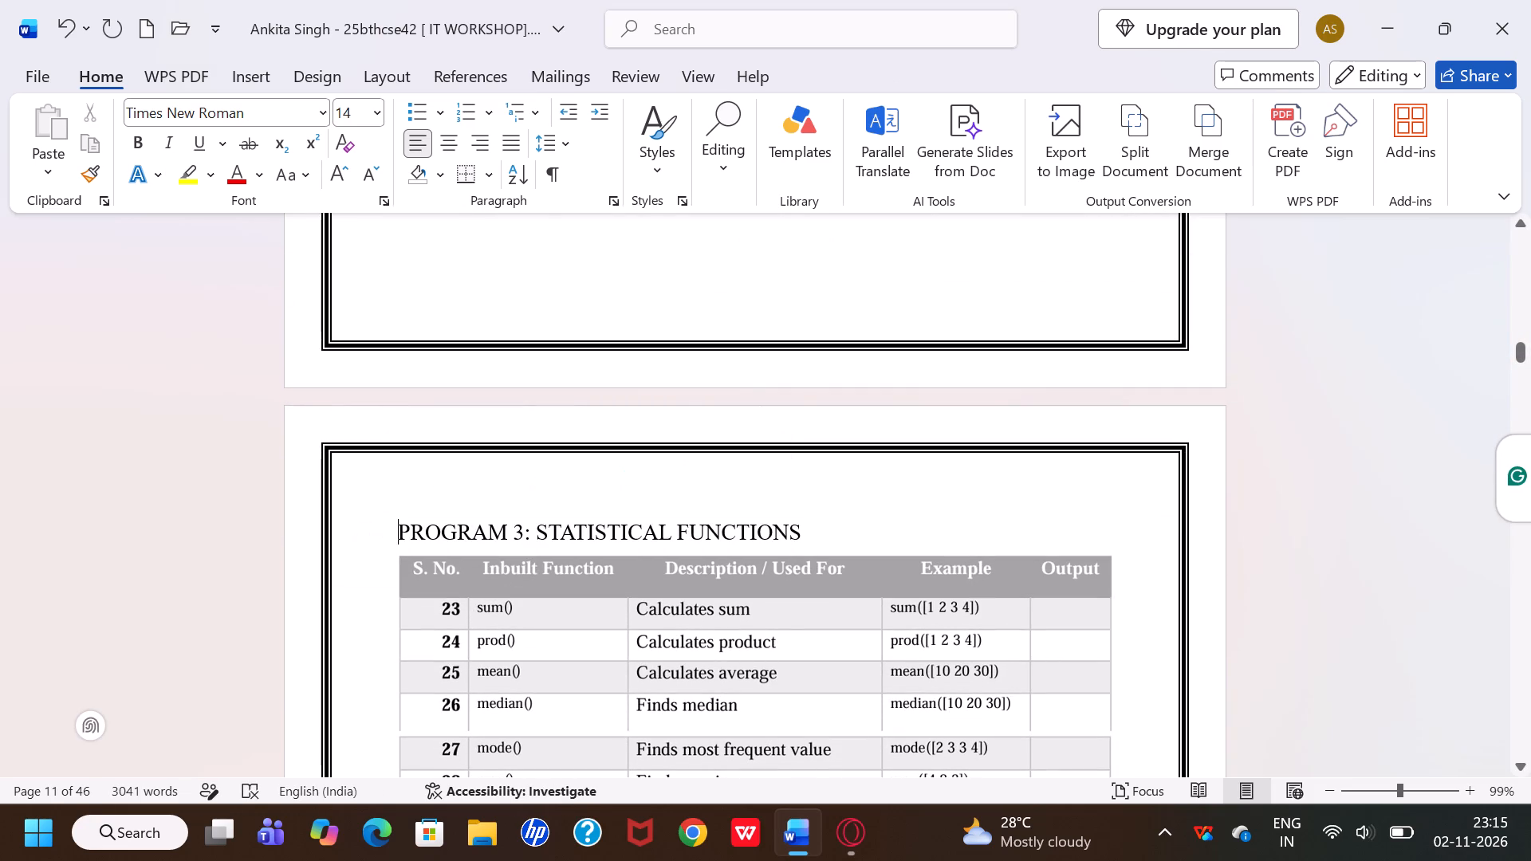
key(BackSpace)
key(BackSpace)
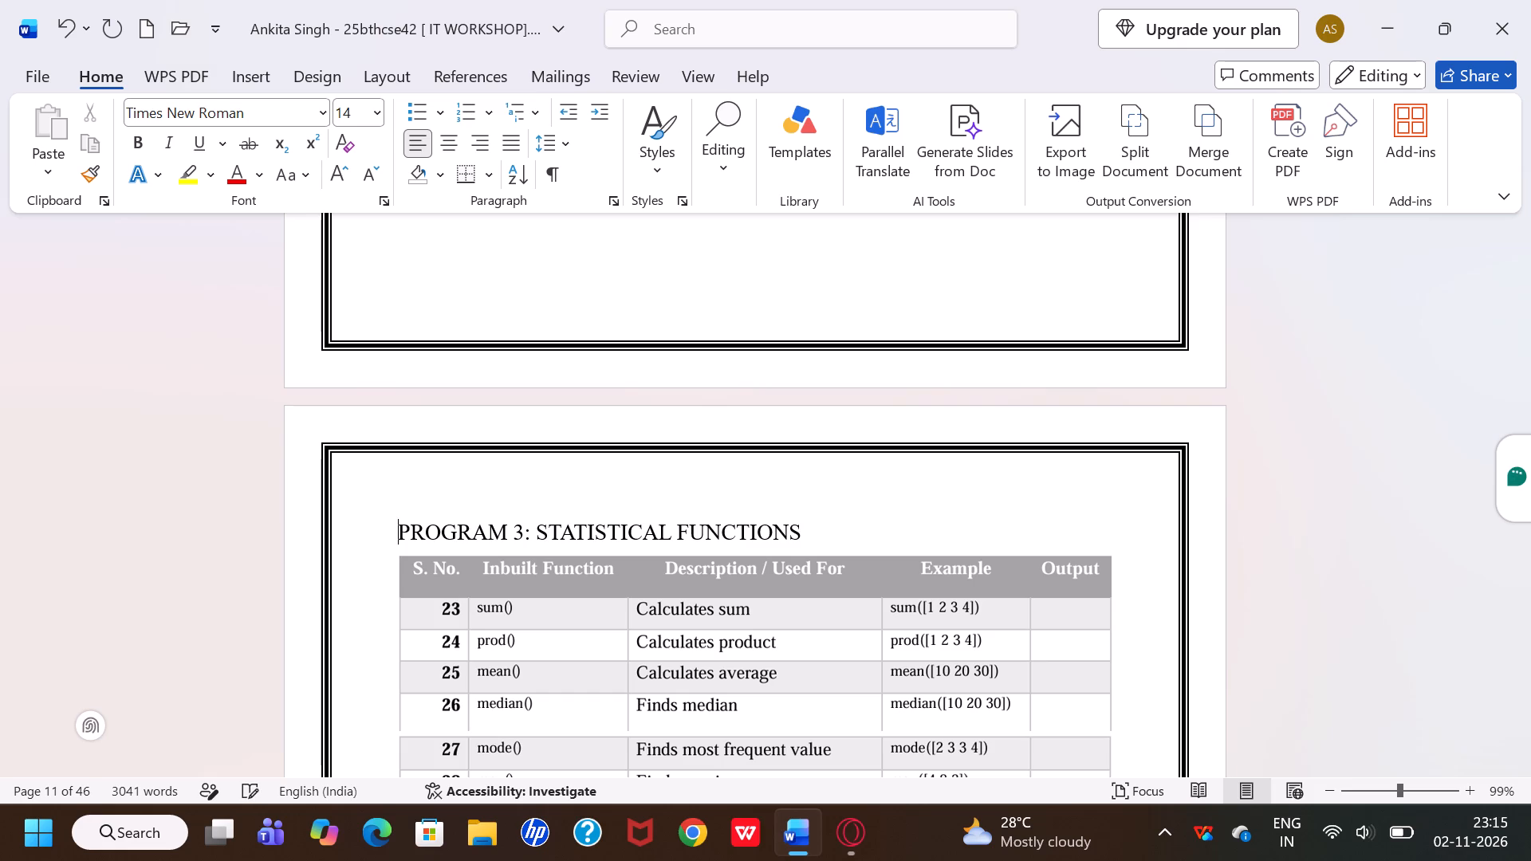
click(407, 501)
click(415, 323)
click(415, 323)
scroll(415, 323, up, 1)
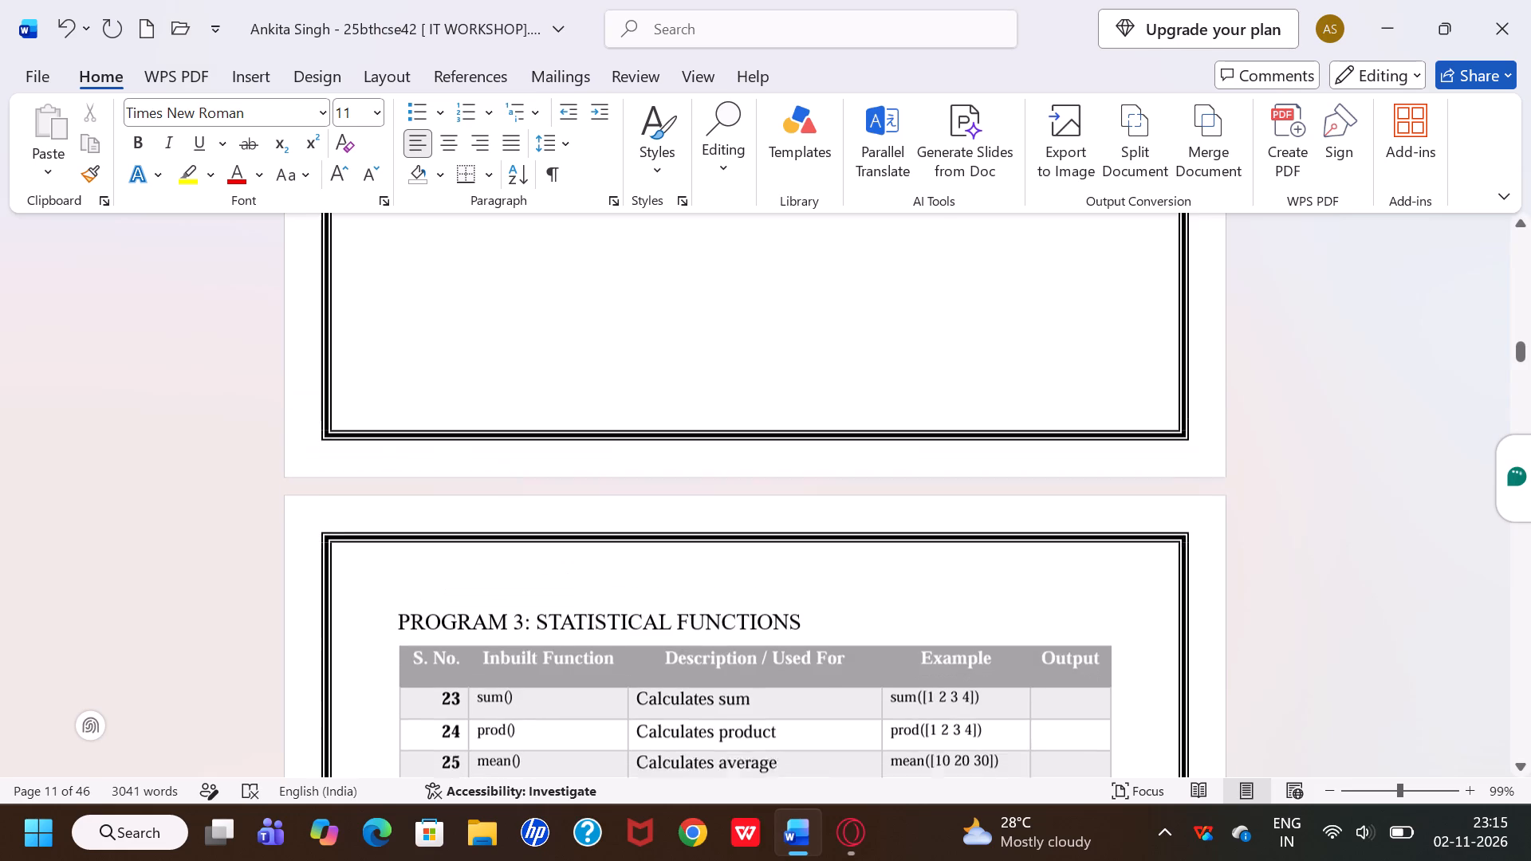
scroll(415, 323, up, 1)
triple_click(431, 394)
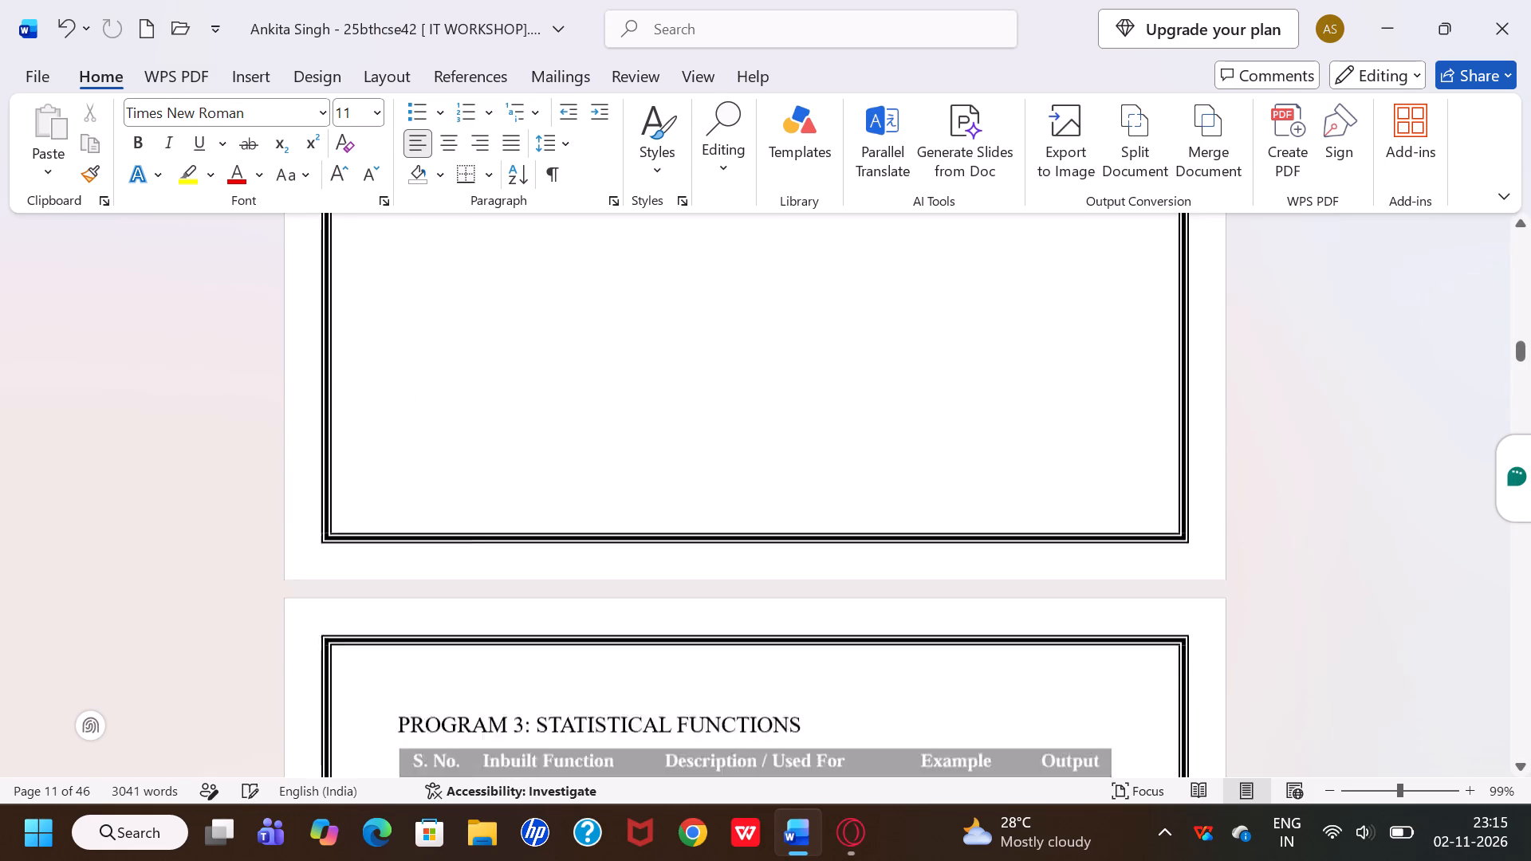
click(431, 394)
scroll(431, 394, down, 1)
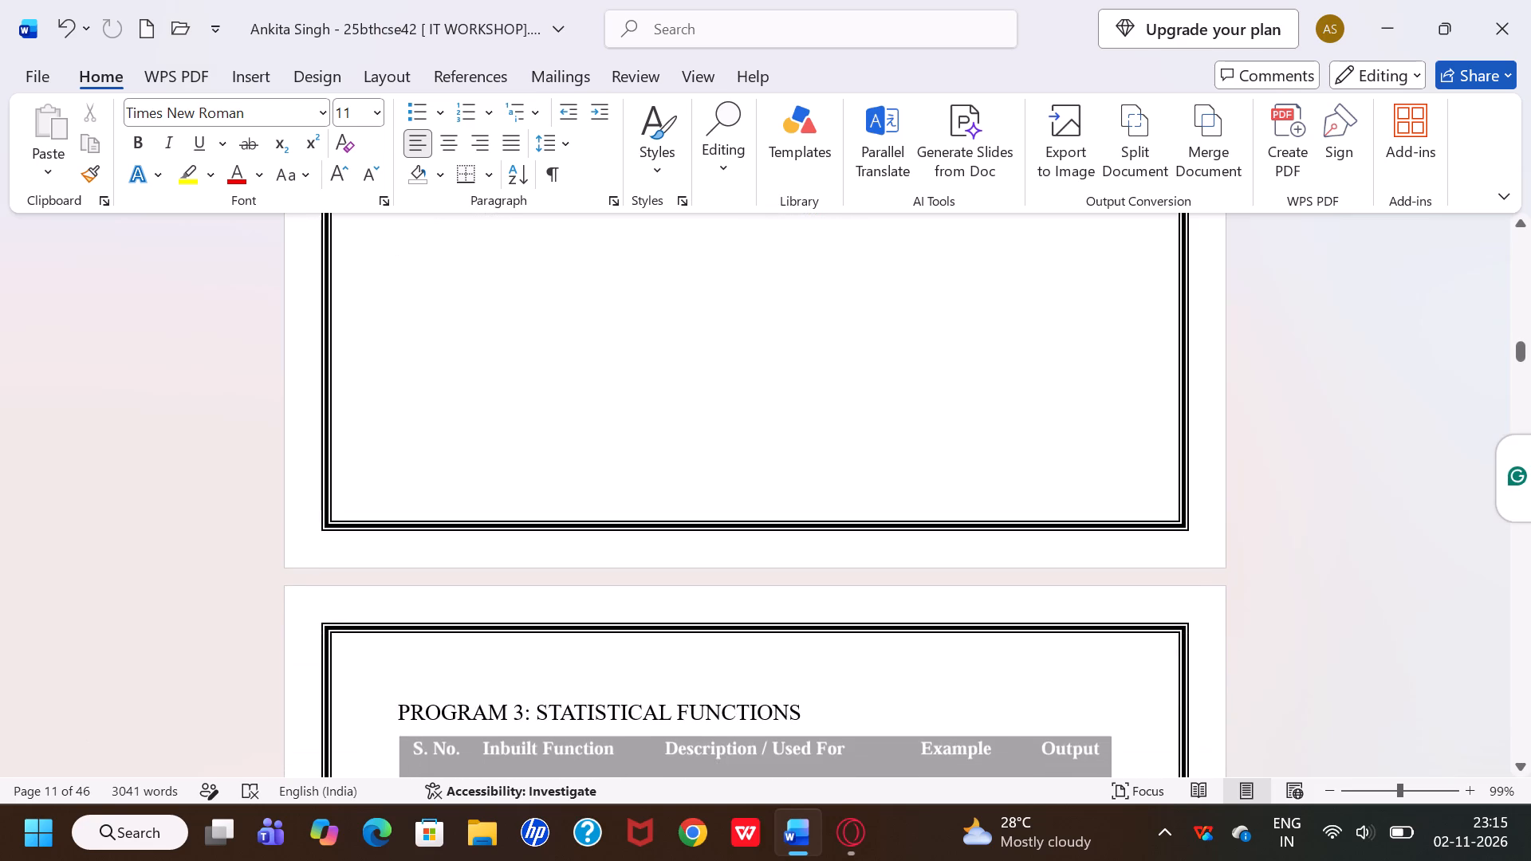
key(BackSpace)
scroll(431, 394, up, 1)
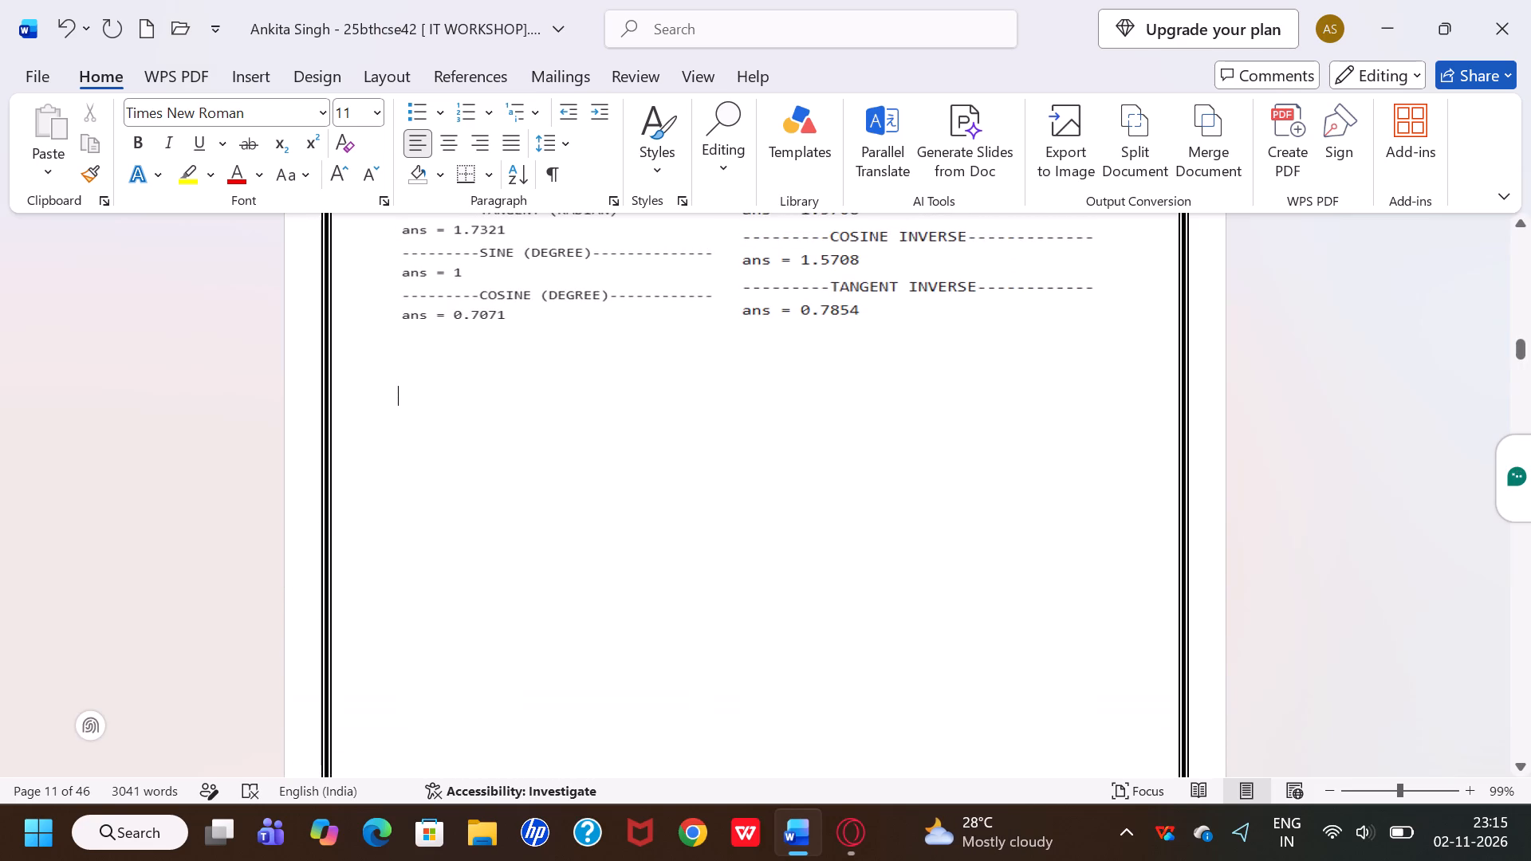
key(BackSpace)
scroll(466, 639, down, 1)
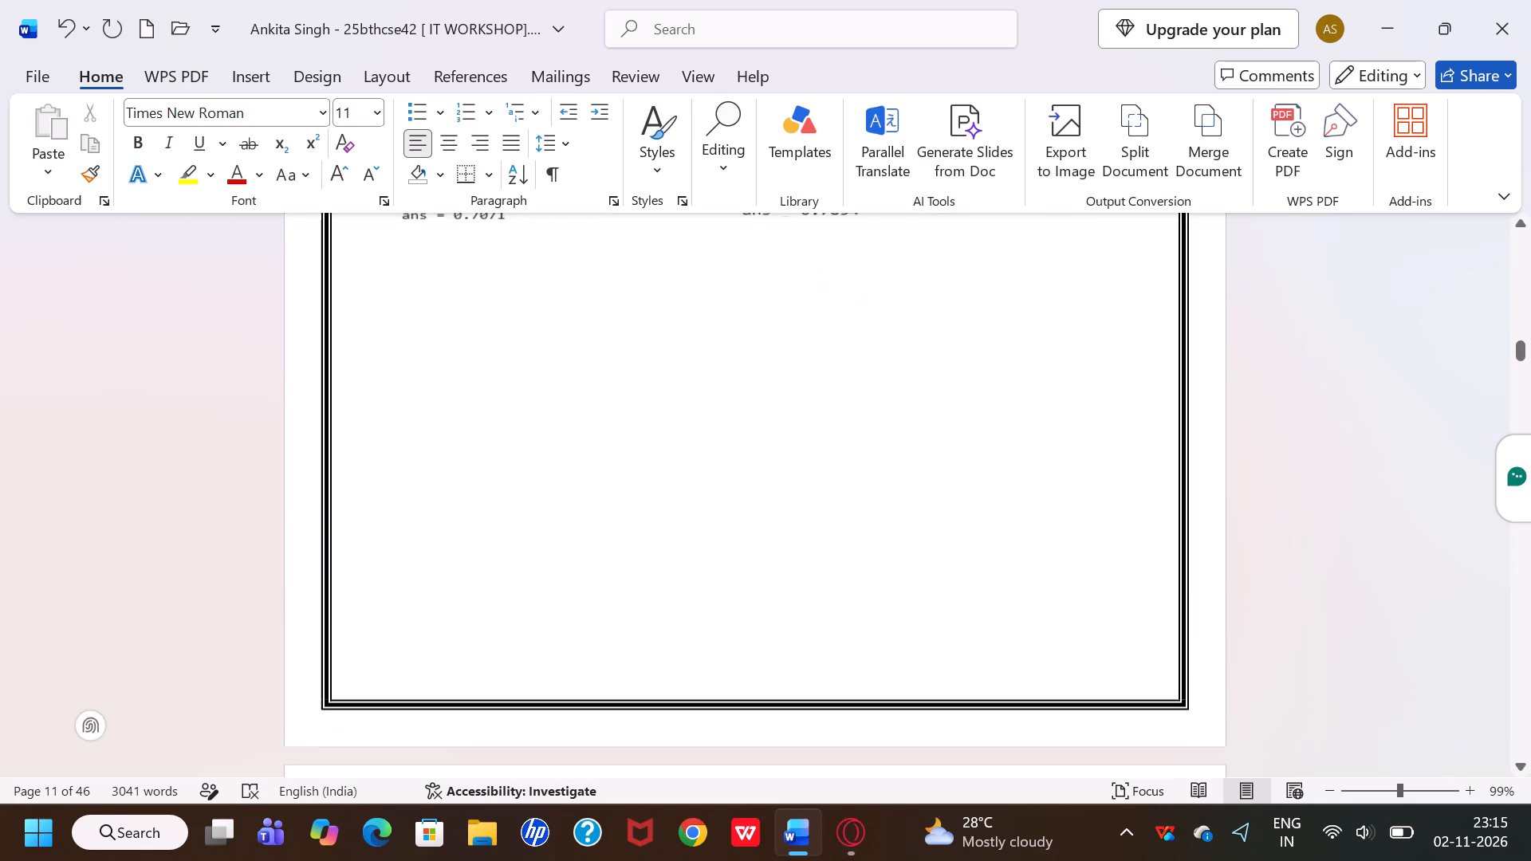
scroll(466, 639, down, 1)
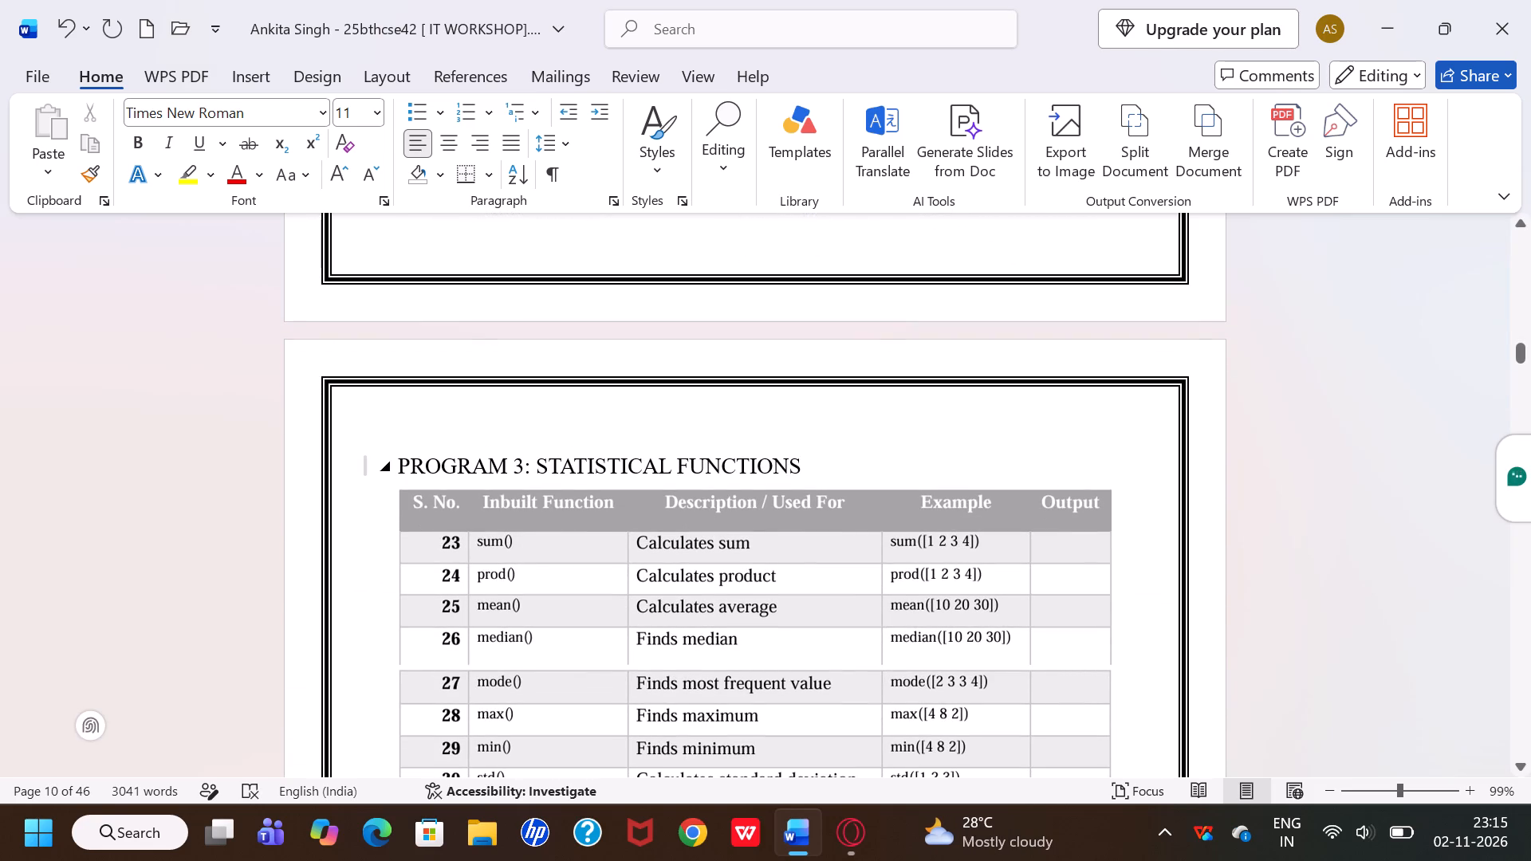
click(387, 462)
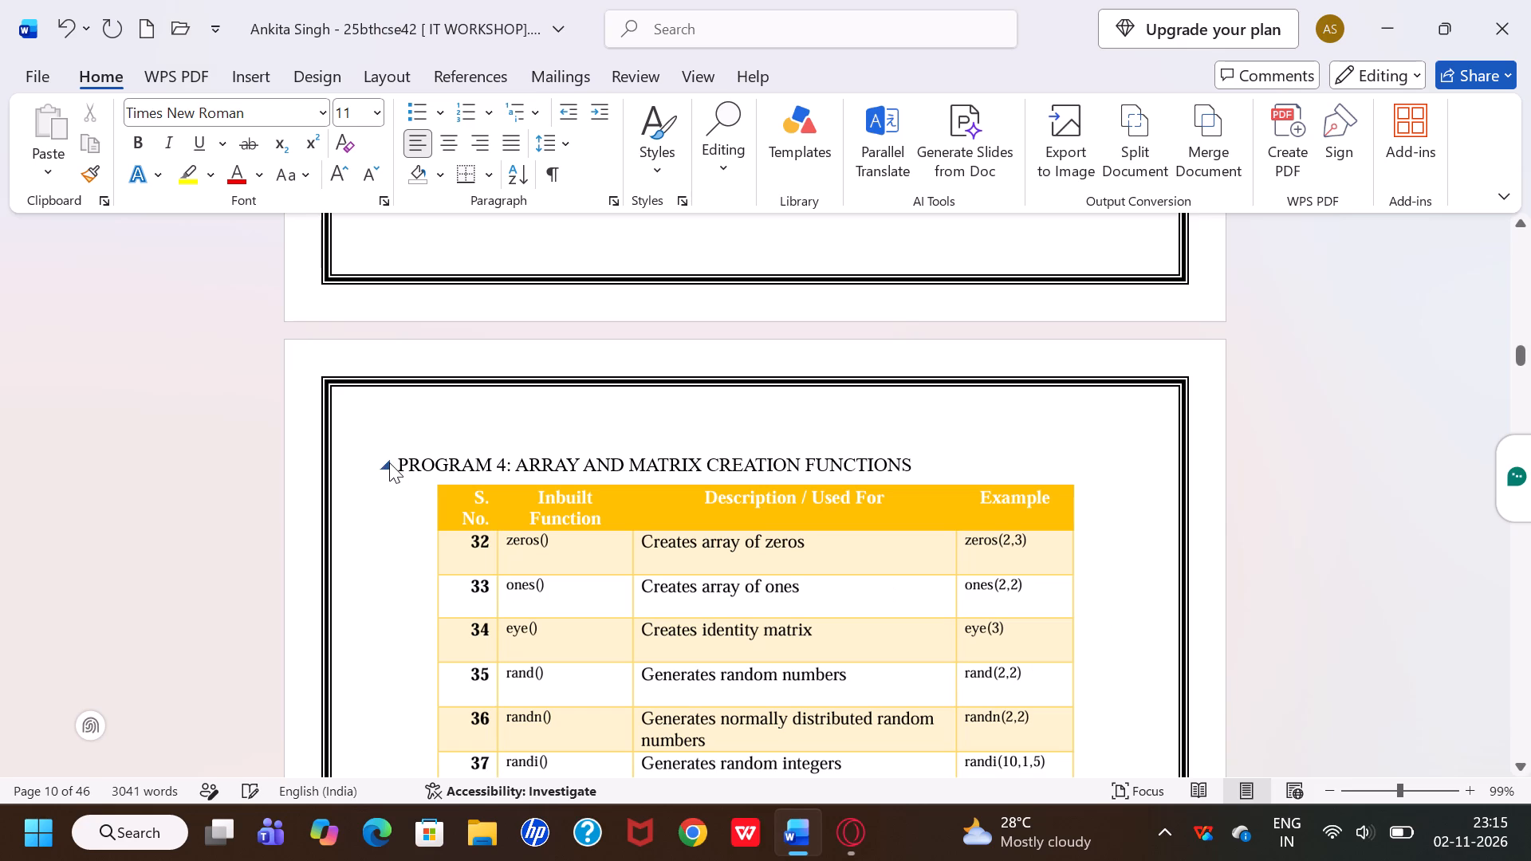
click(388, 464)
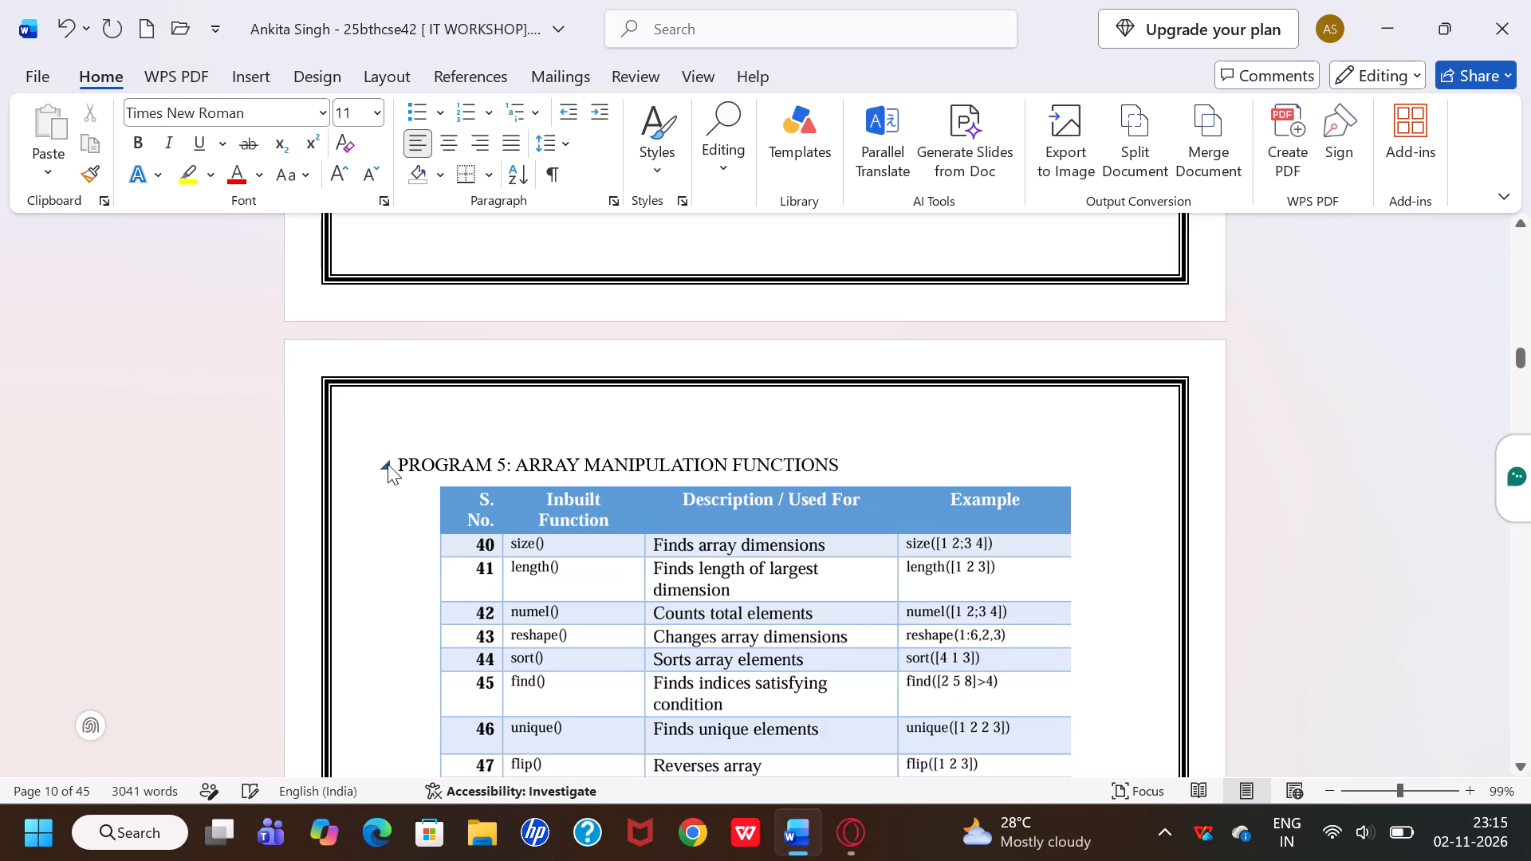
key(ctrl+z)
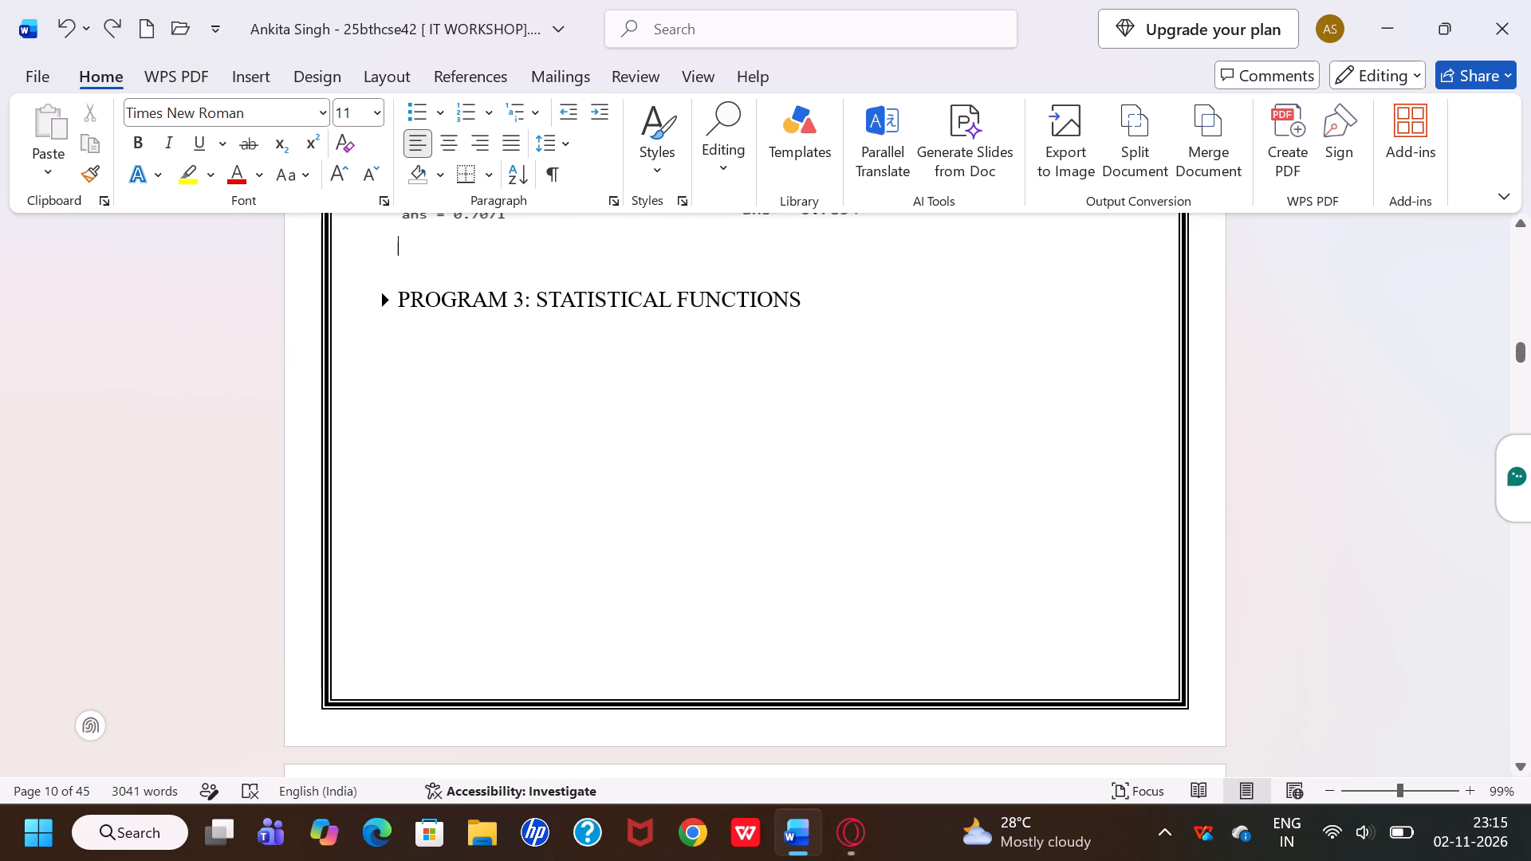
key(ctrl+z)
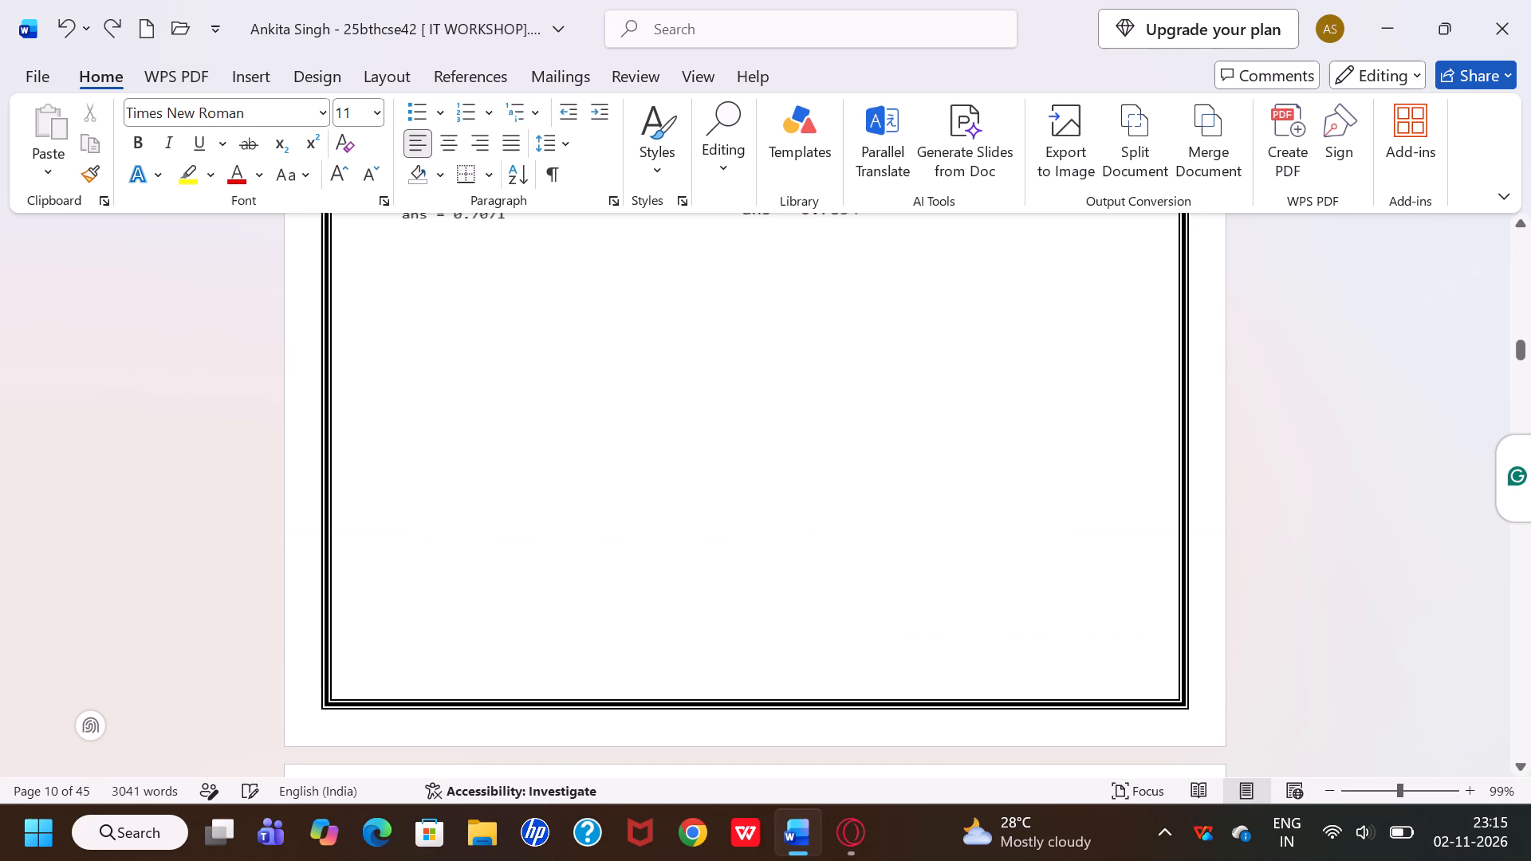
Remove the remaining break before the PROGRAM 3: STATISTICAL FUNCTIONS heading so it sits directly below the trigonometric result pictures.
scroll(388, 464, down, 1)
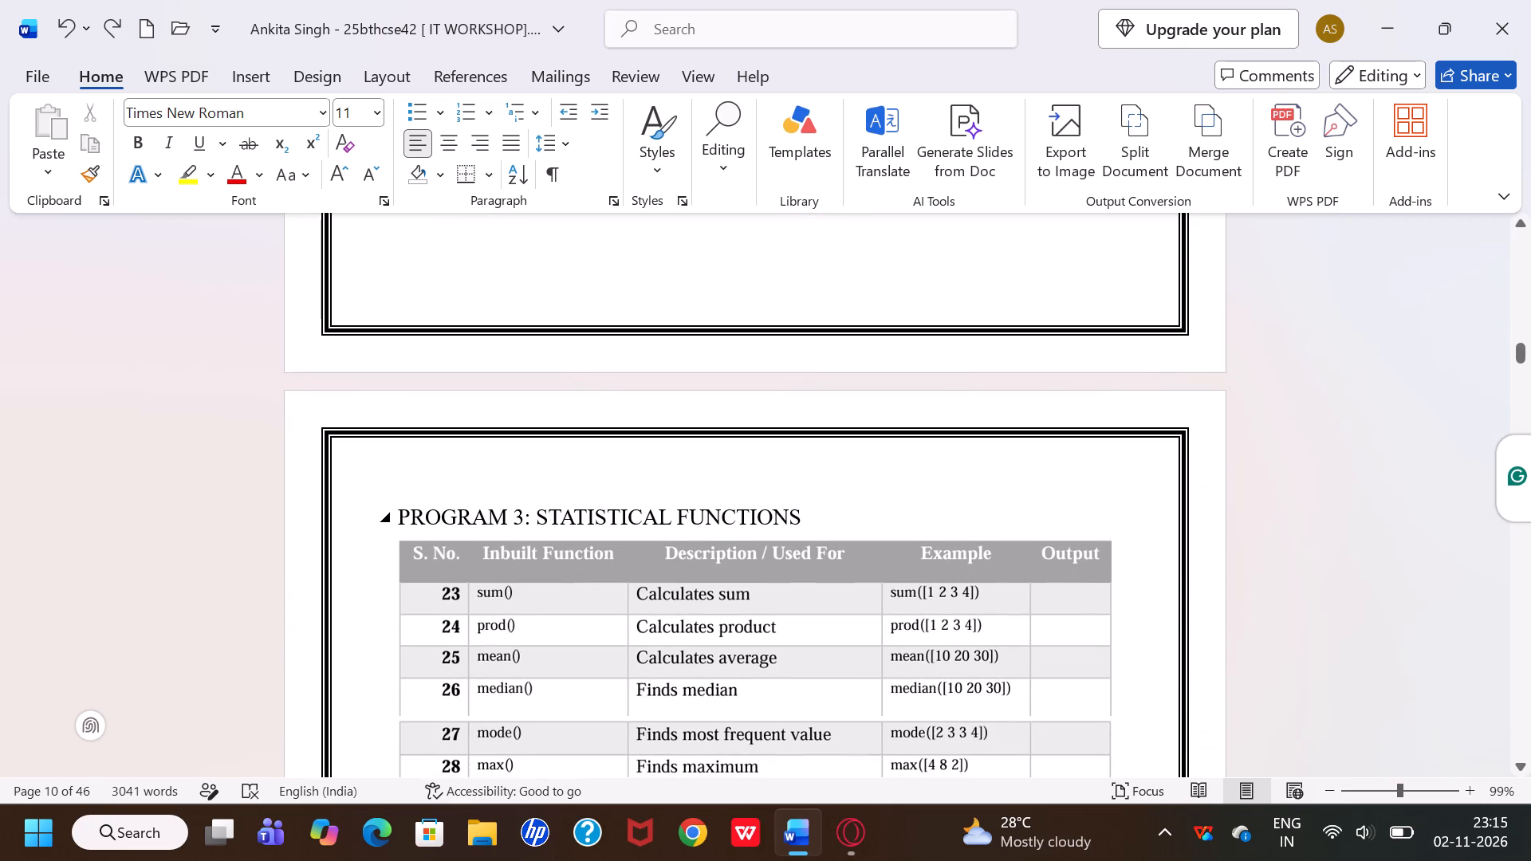
click(397, 512)
key(BackSpace)
key(BackSpace)
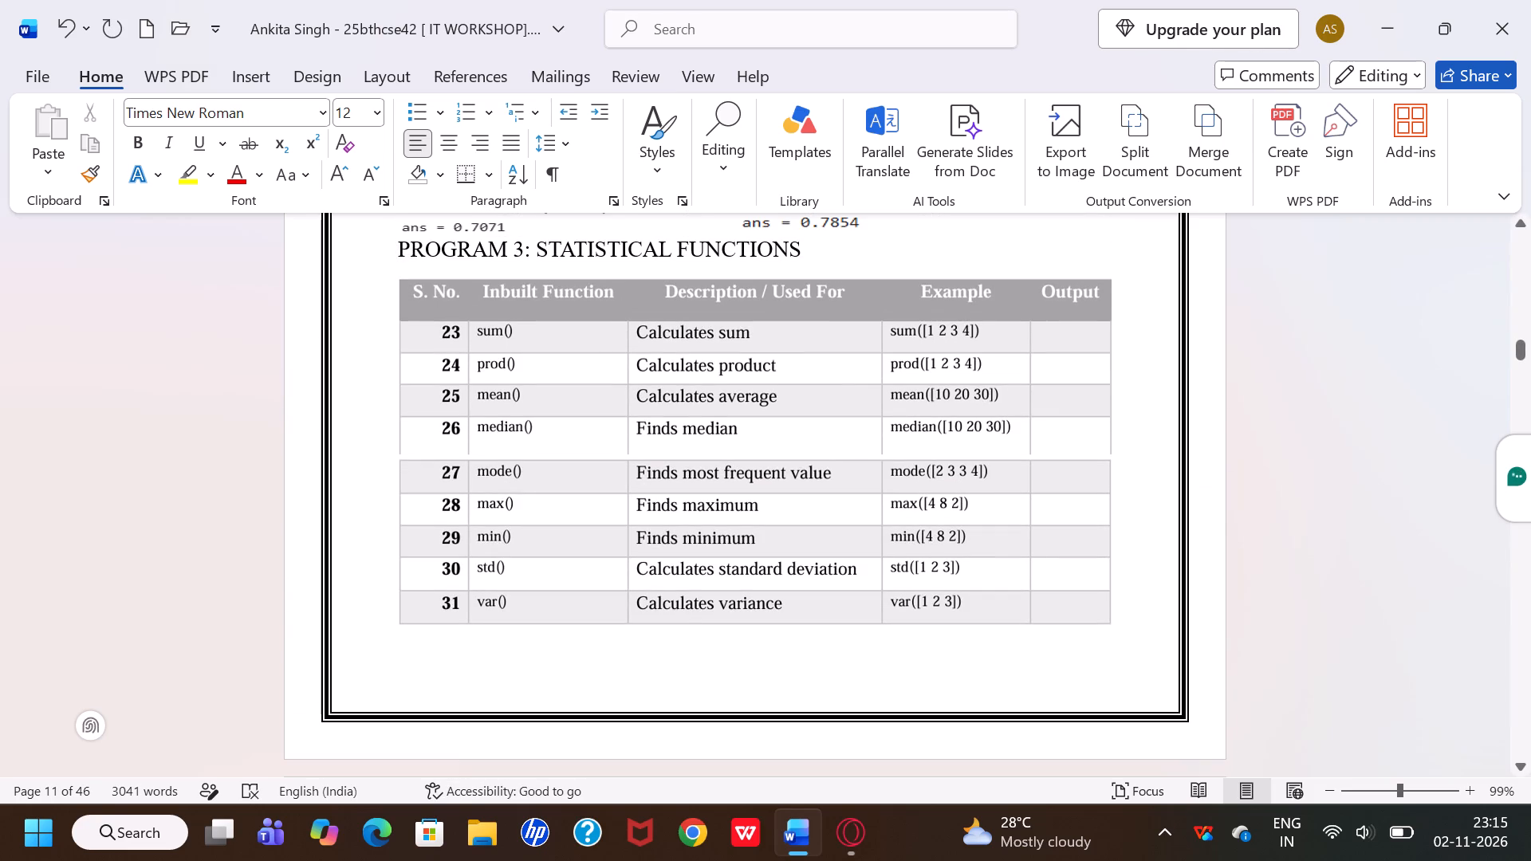
Reduce the height of the PROGRAM 3 table picture with rows 23 to 26 by nearly a fifth, keeping its width.
scroll(397, 512, up, 2)
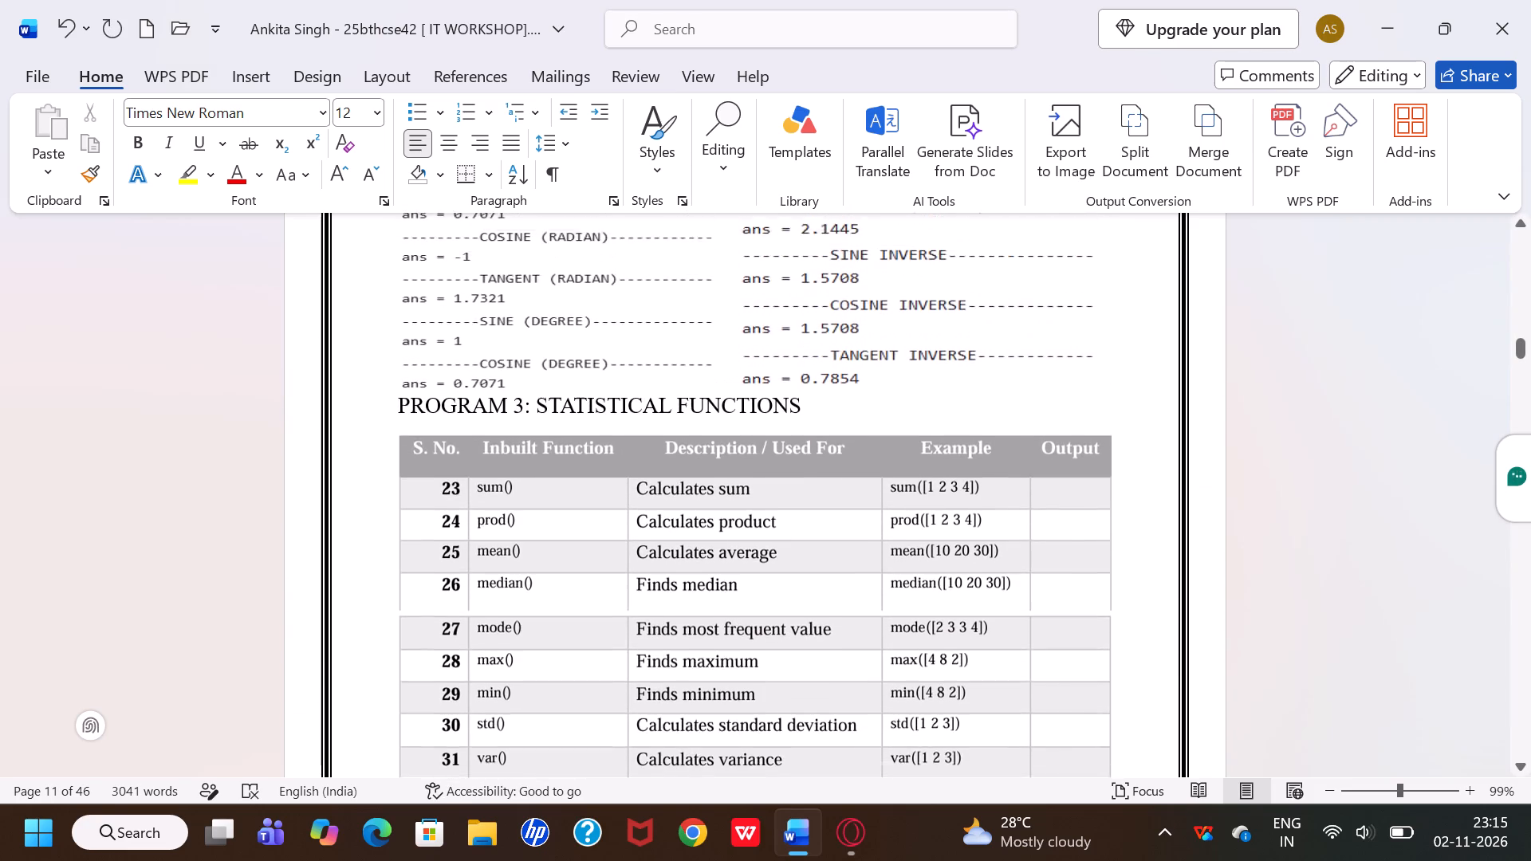
scroll(397, 512, up, 2)
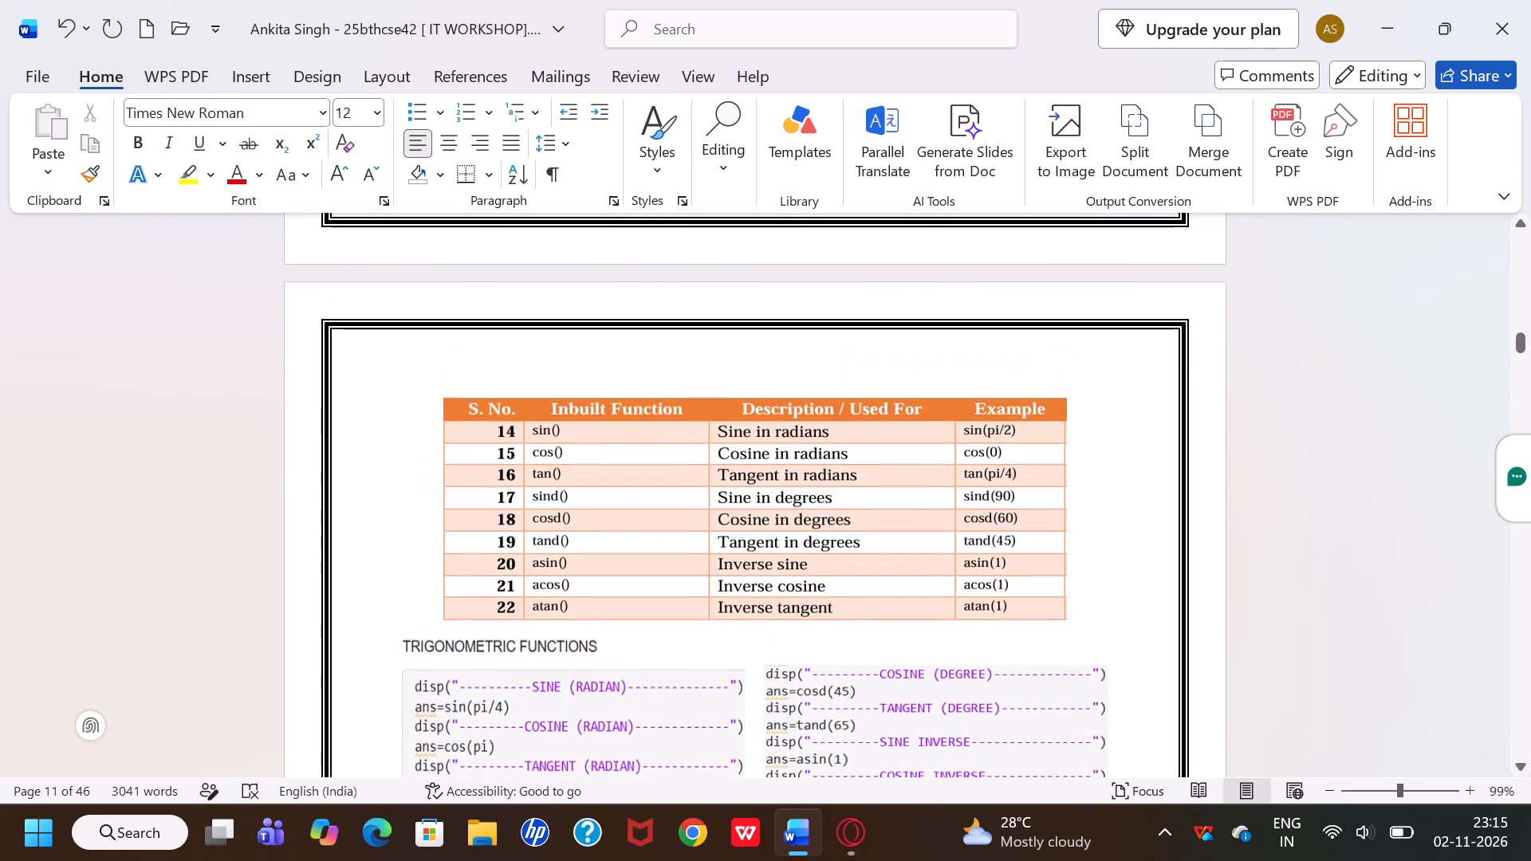
scroll(397, 512, up, 2)
scroll(397, 512, down, 1)
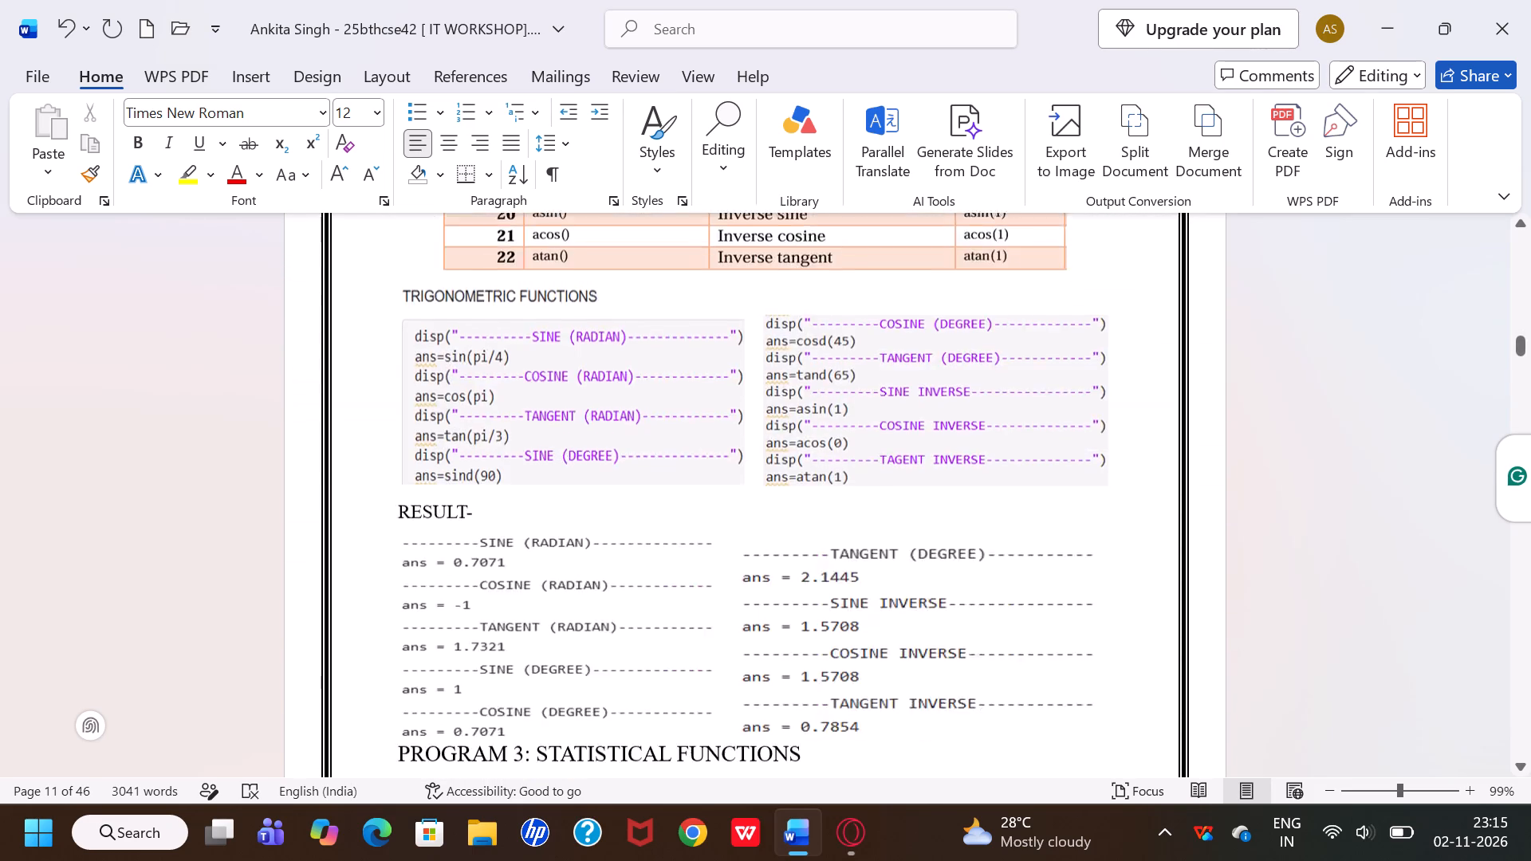
scroll(397, 512, down, 4)
click(714, 572)
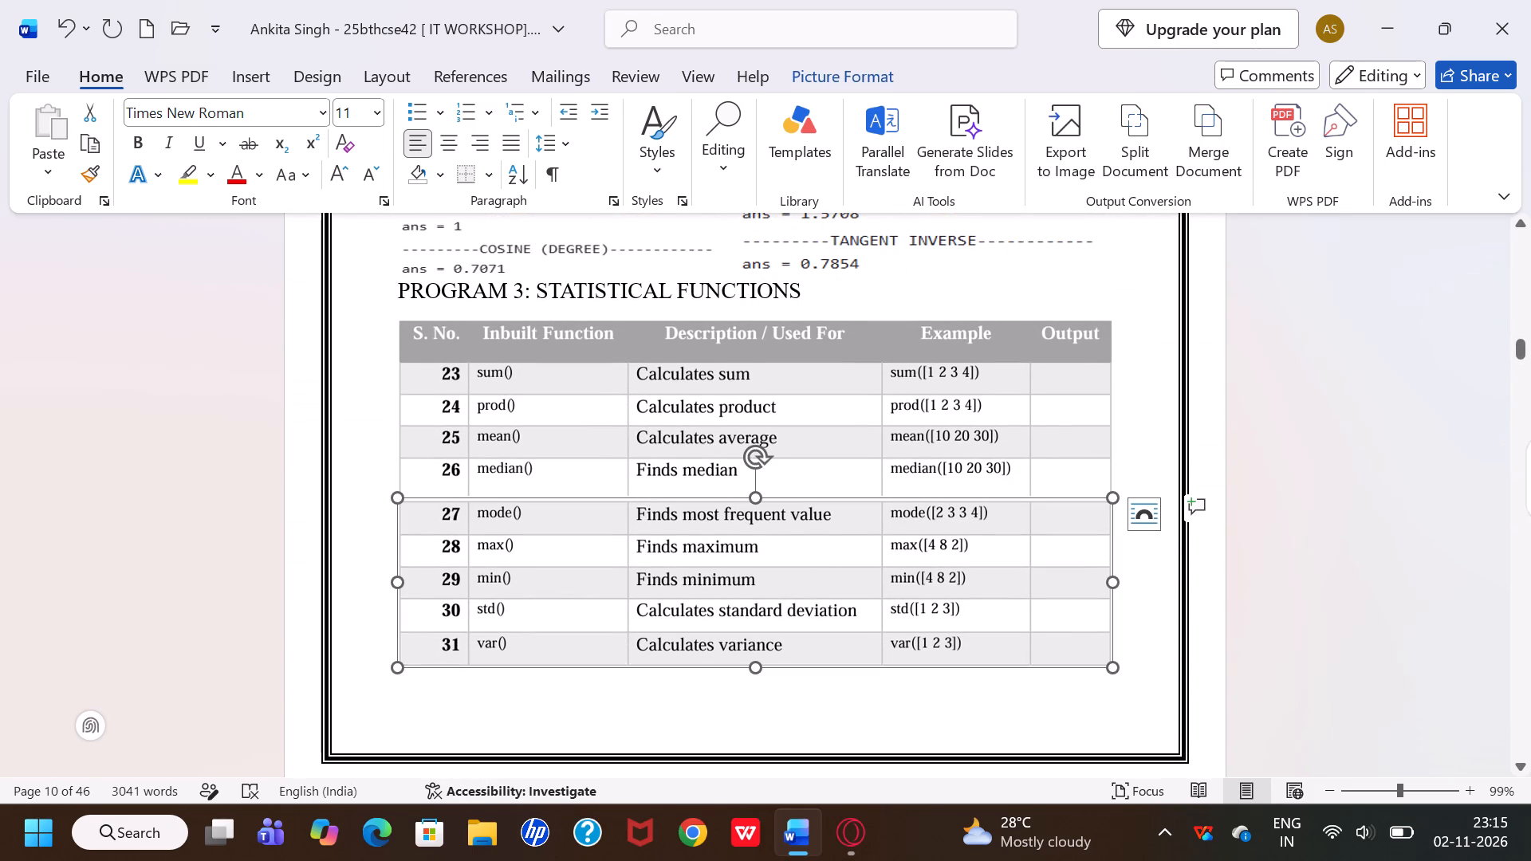
click(710, 449)
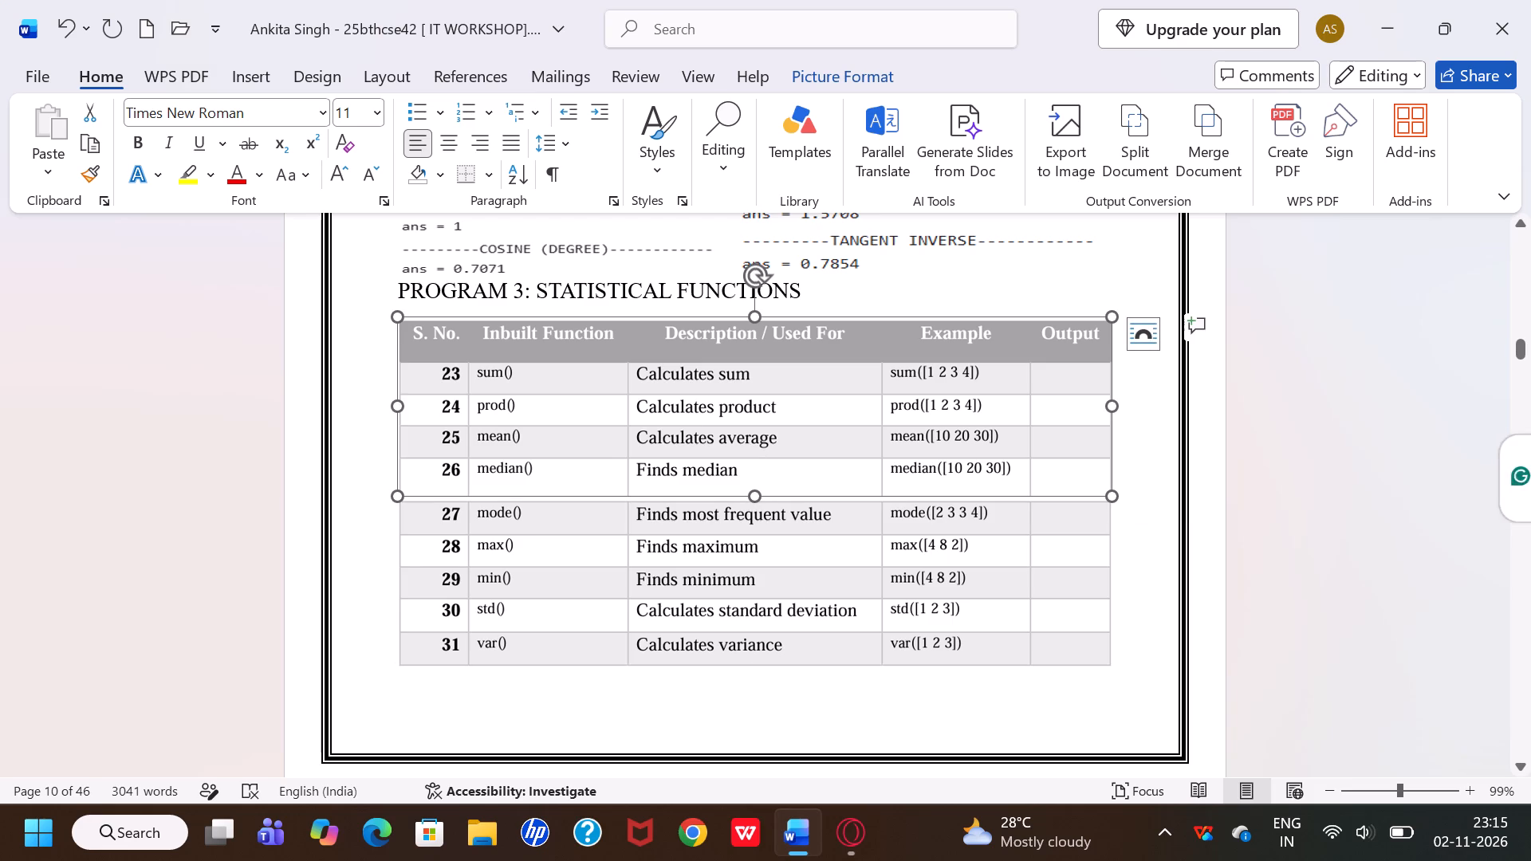
drag(757, 494, 757, 480)
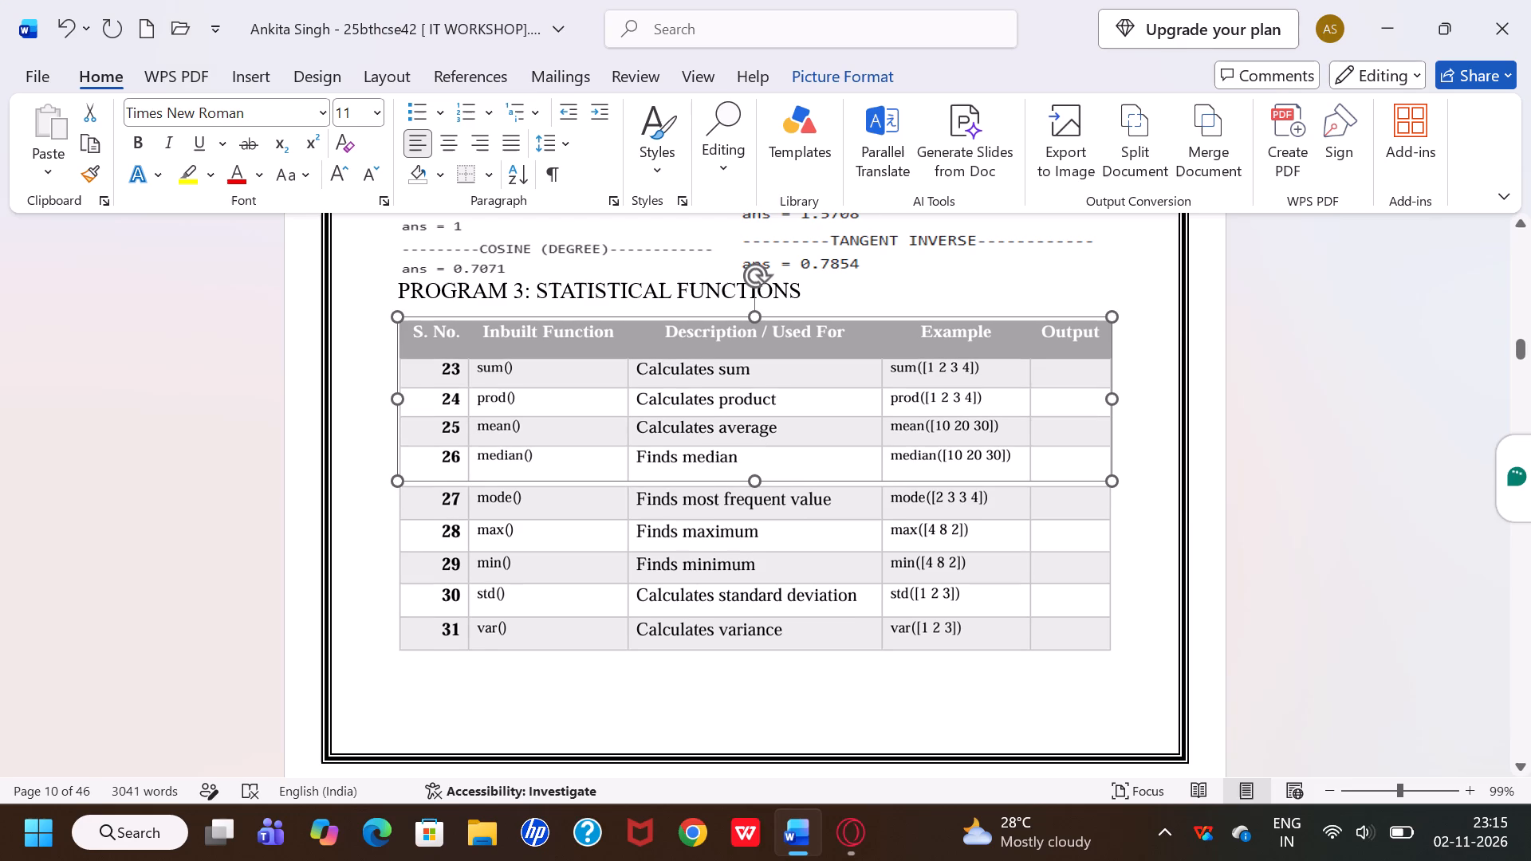
drag(757, 480, 757, 462)
Reduce the height of the PROGRAM 3 table picture with rows 27 to 31 by about a quarter, keeping its width.
click(752, 554)
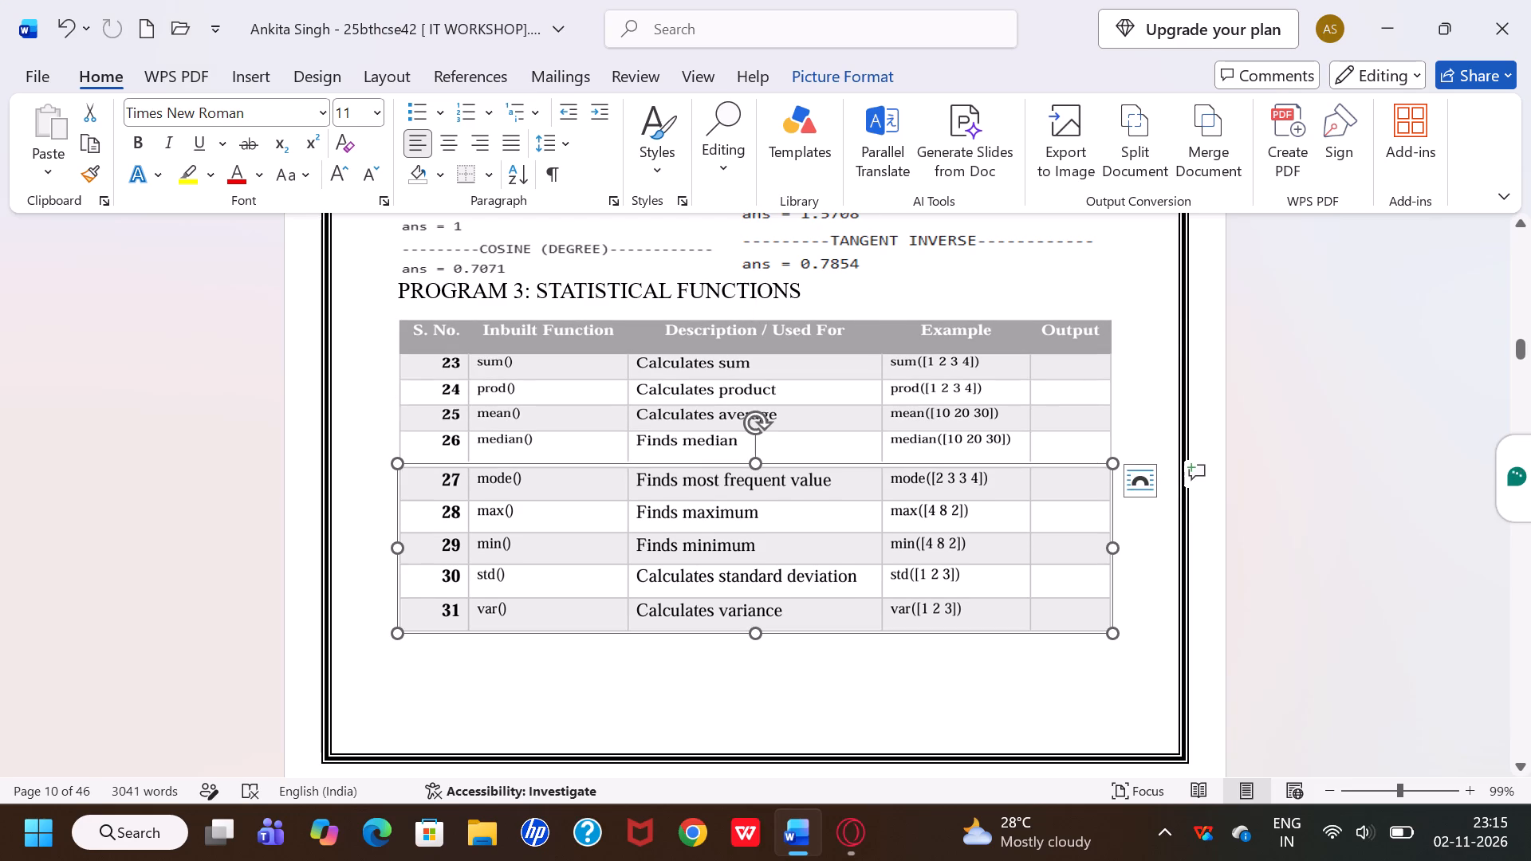
drag(752, 631, 751, 593)
click(748, 661)
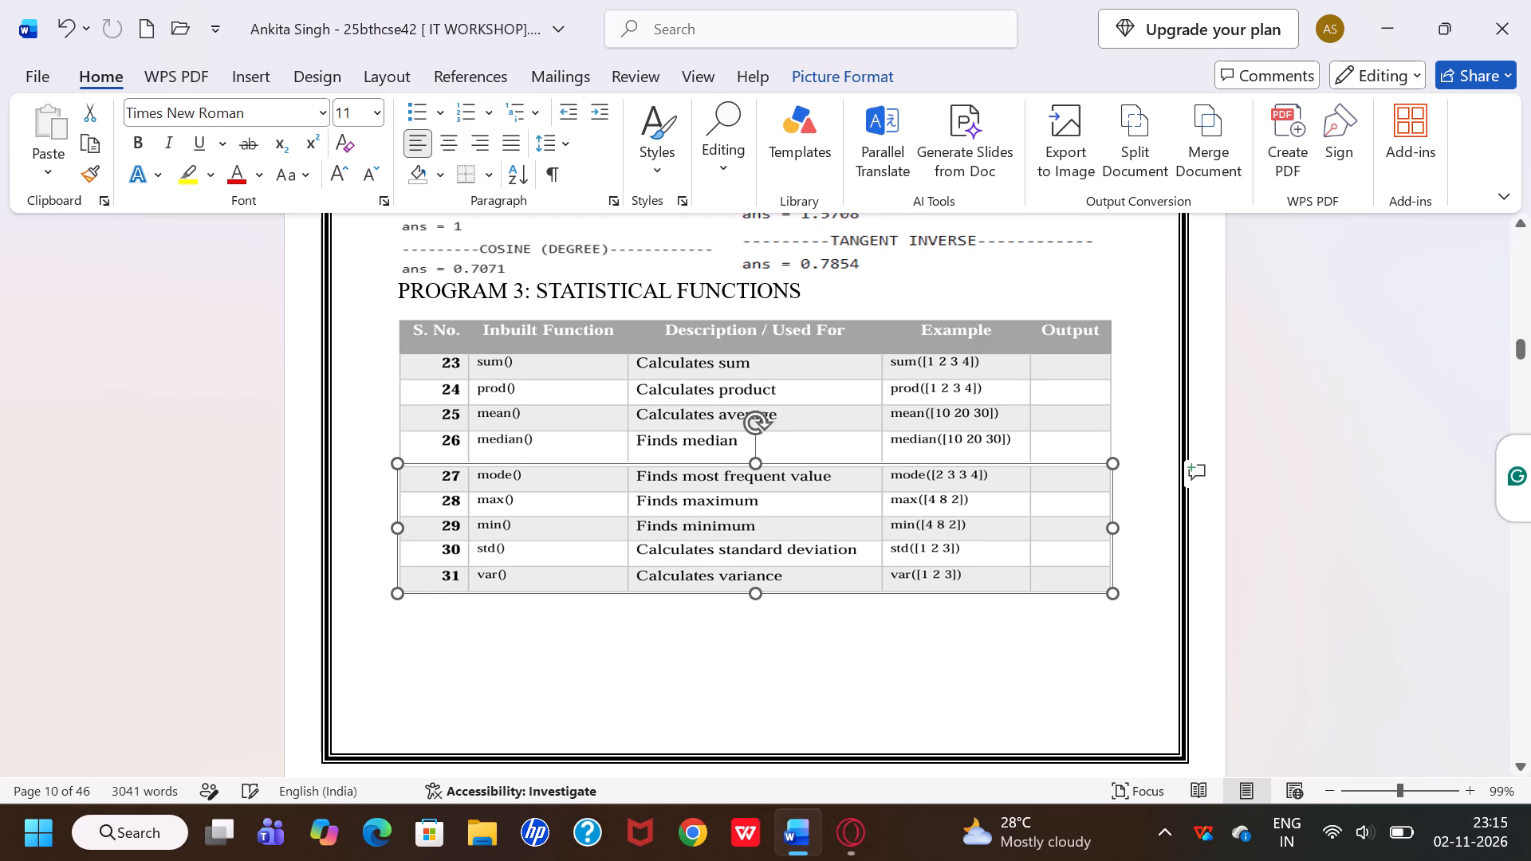
Reduce the height of the table picture with rows 23 to 26 slightly more to match the row spacing below it.
scroll(748, 661, up, 1)
click(728, 567)
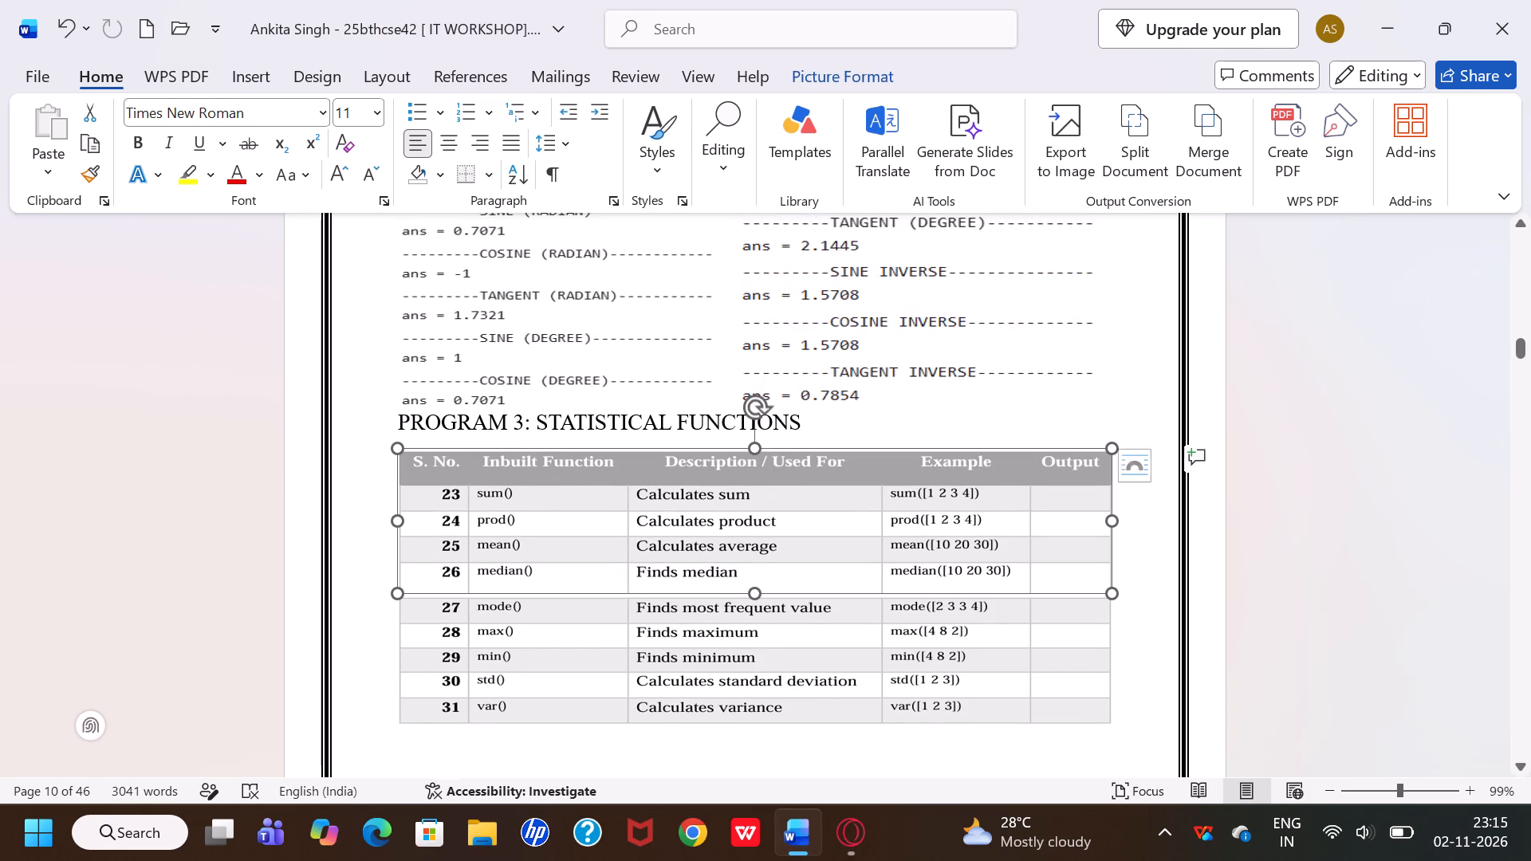
click(756, 589)
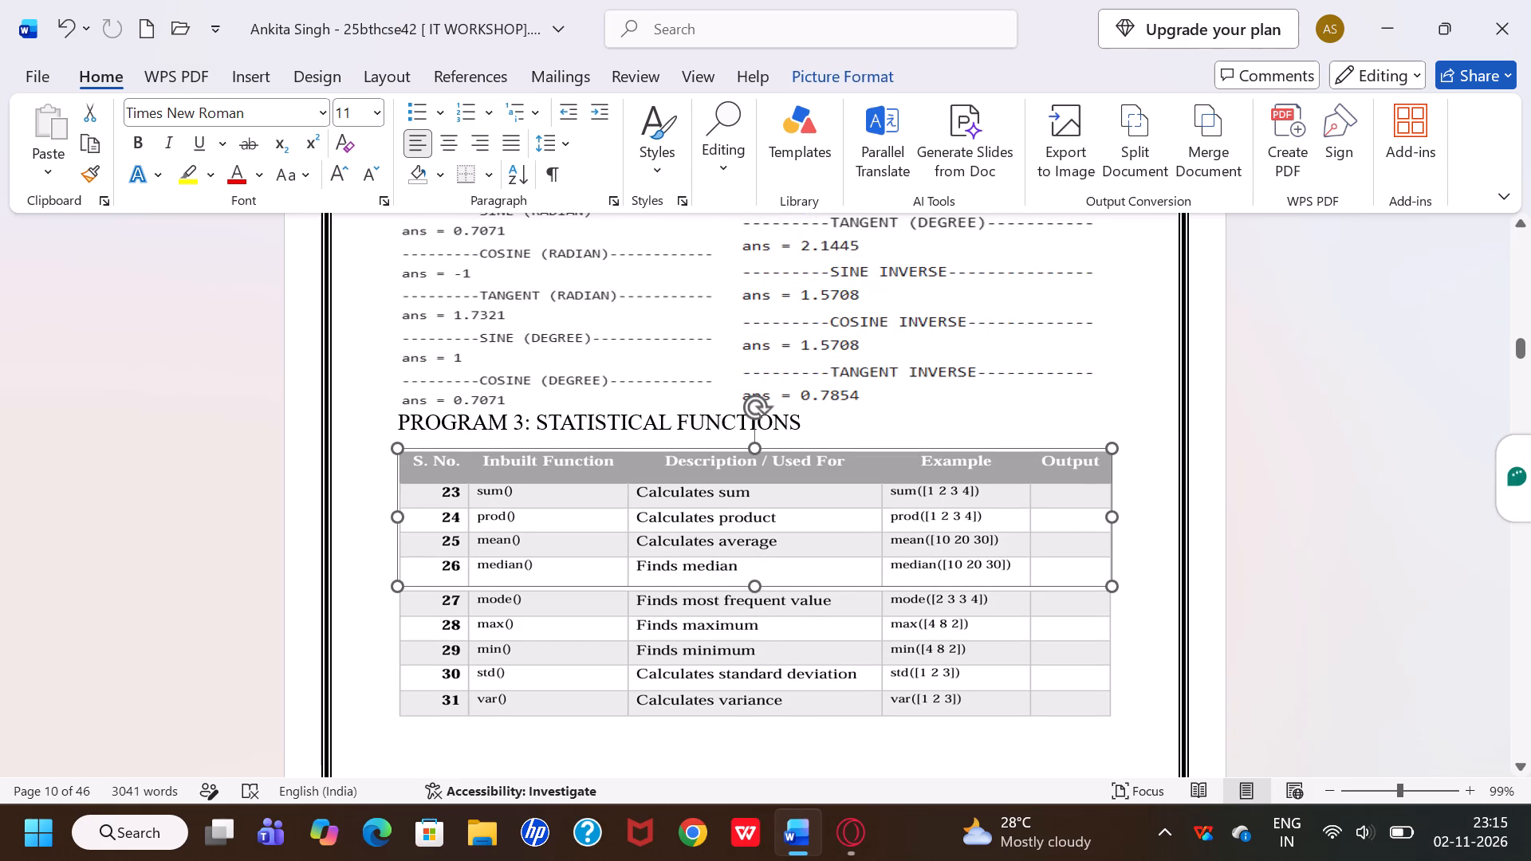
click(736, 734)
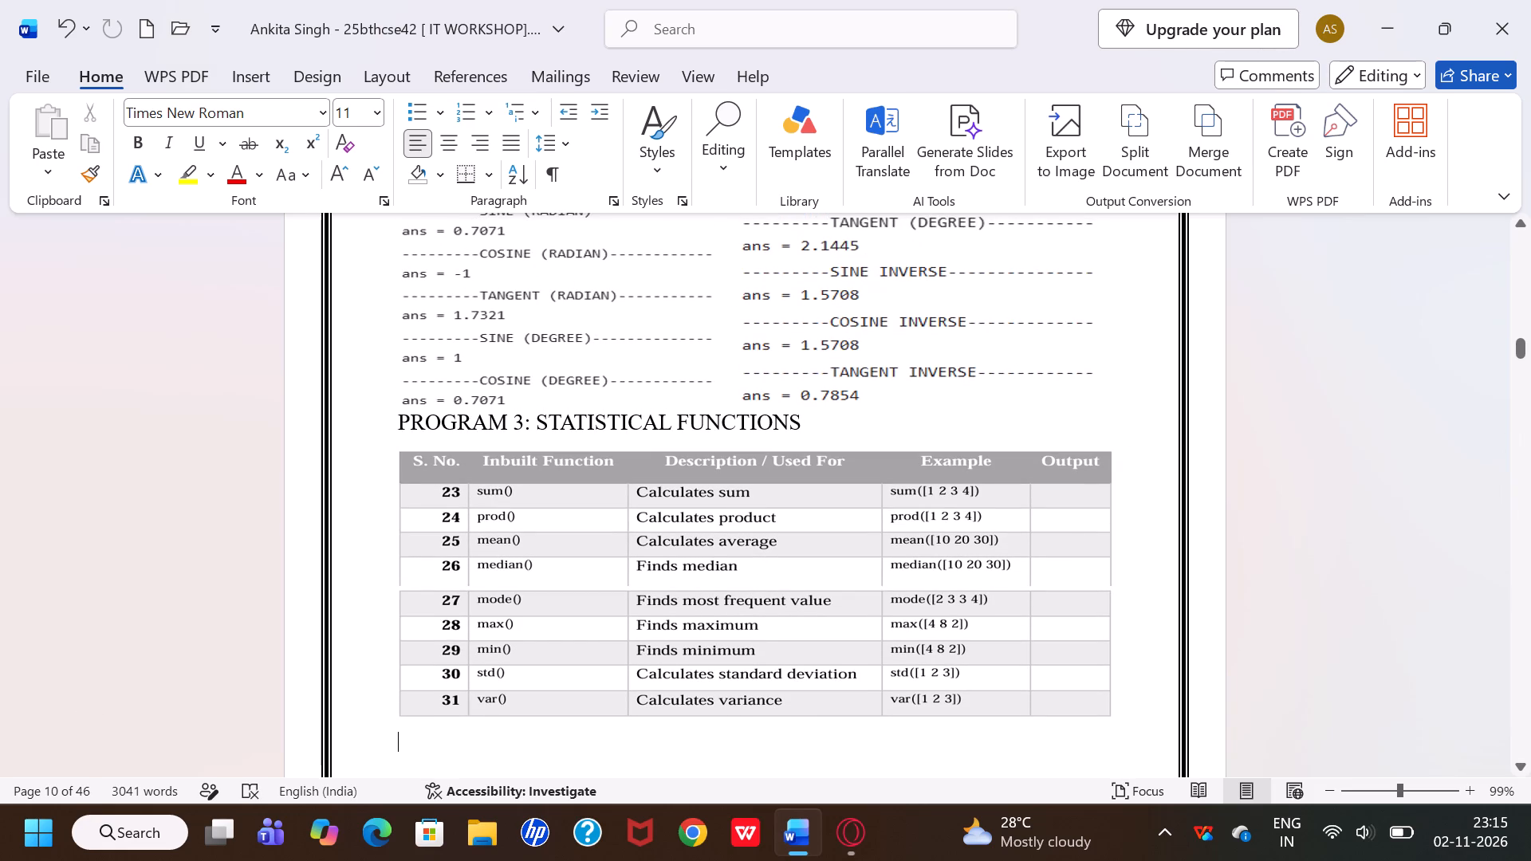
Insert two line breaks before the PROGRAM 3: STATISTICAL FUNCTIONS heading to separate it from the trigonometric results.
click(395, 423)
key(Return)
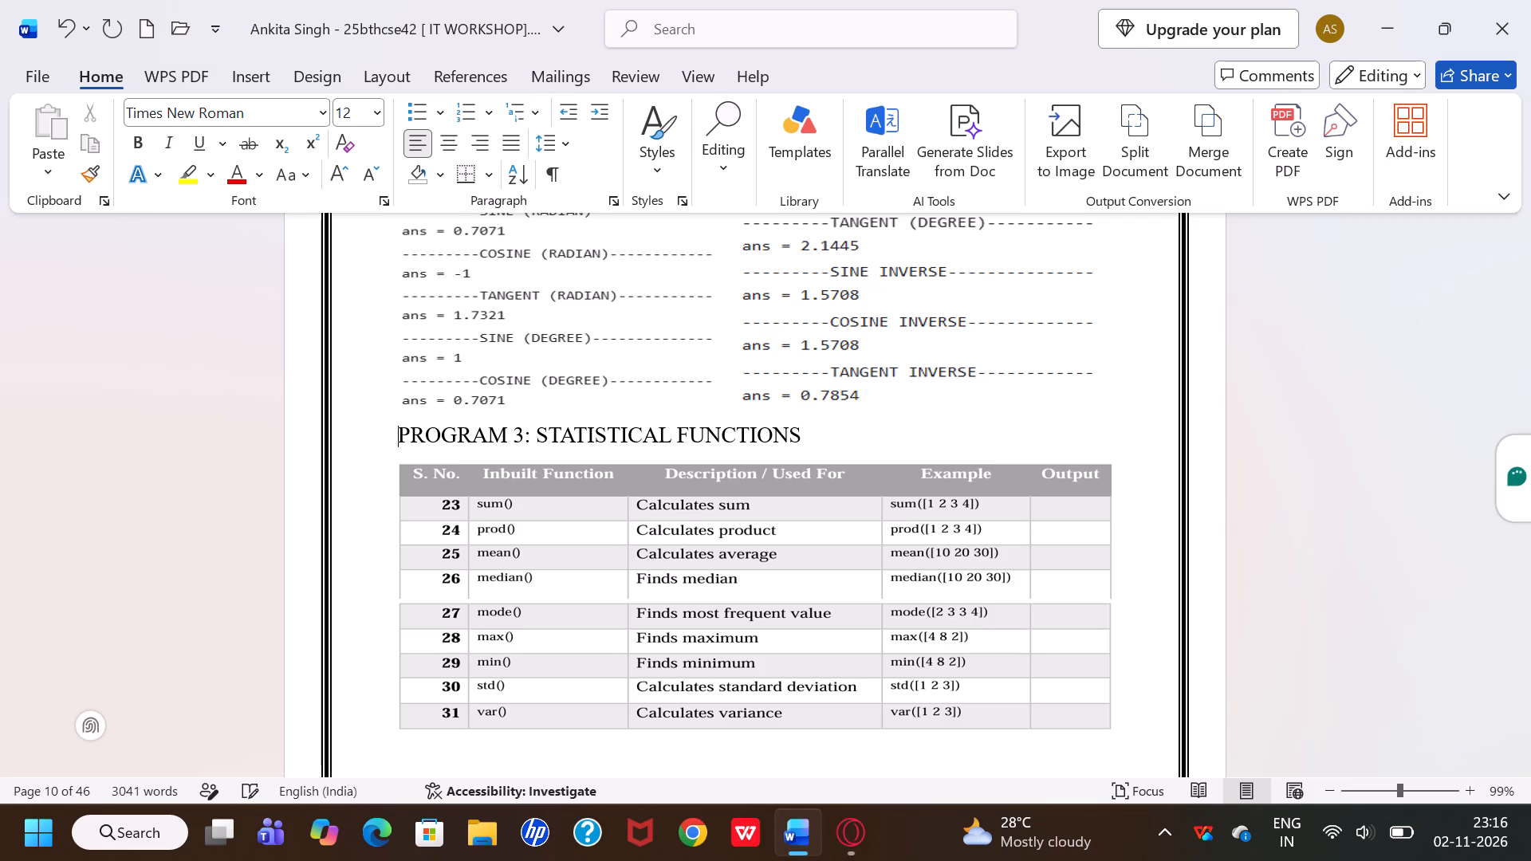
key(Return)
Reduce the height of the STATISTICAL FUNCTIONS code picture by about a tenth, keeping its width.
scroll(395, 423, down, 1)
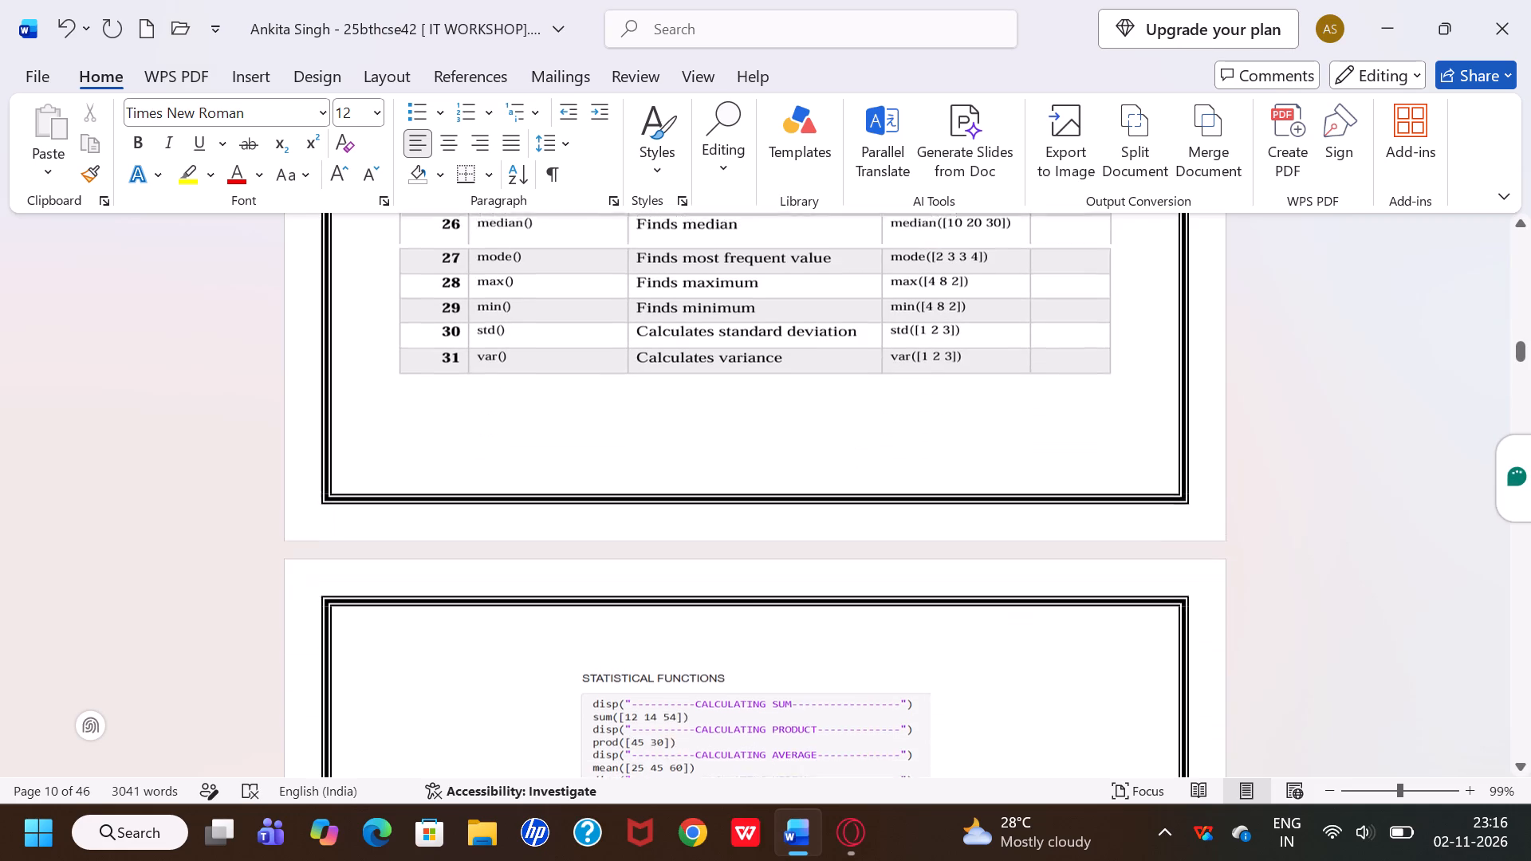
scroll(561, 519, down, 1)
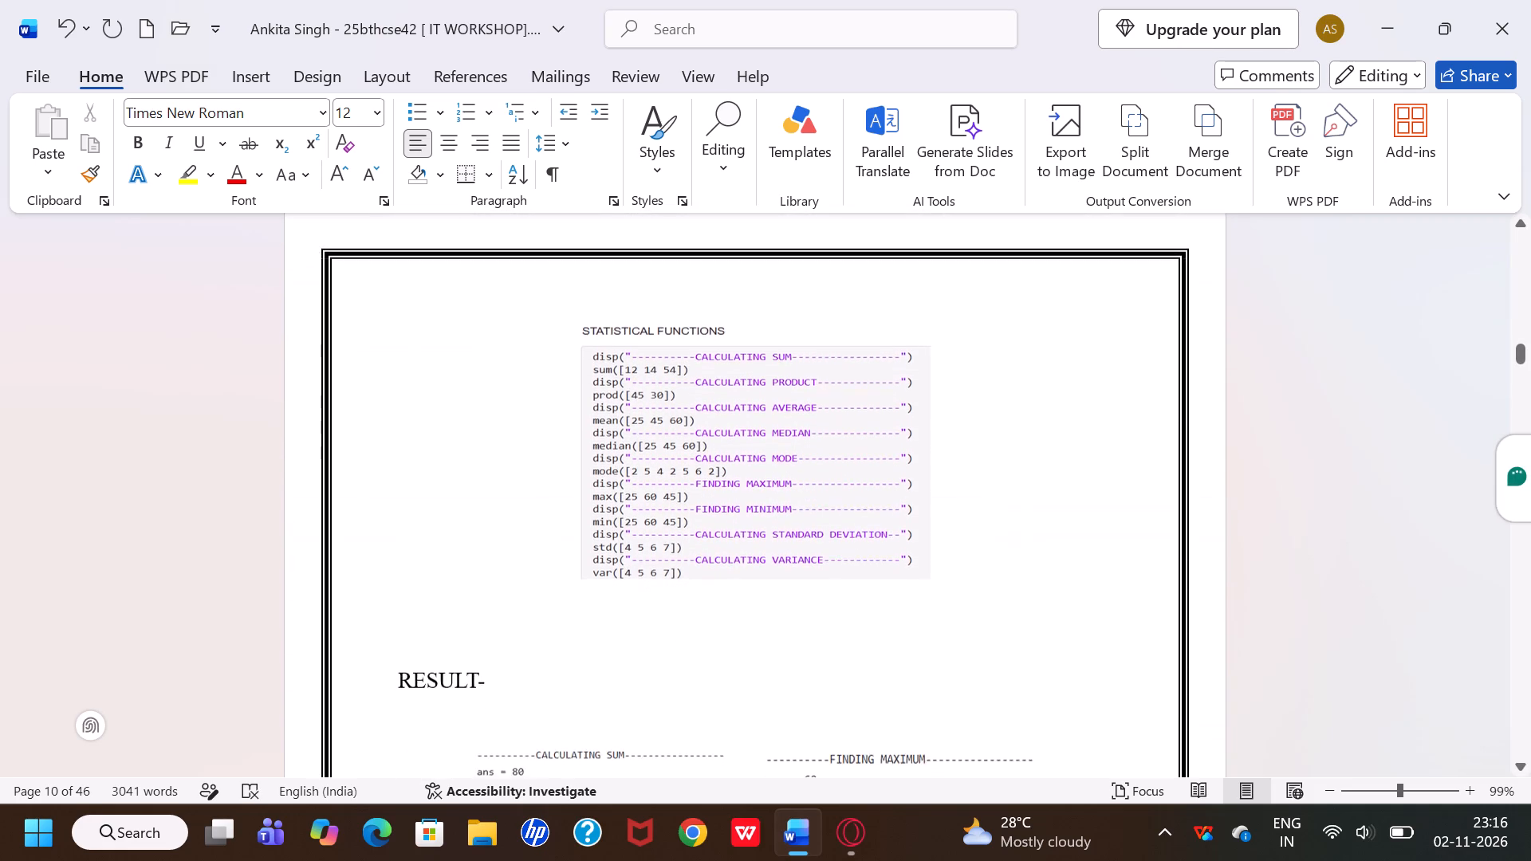
click(738, 471)
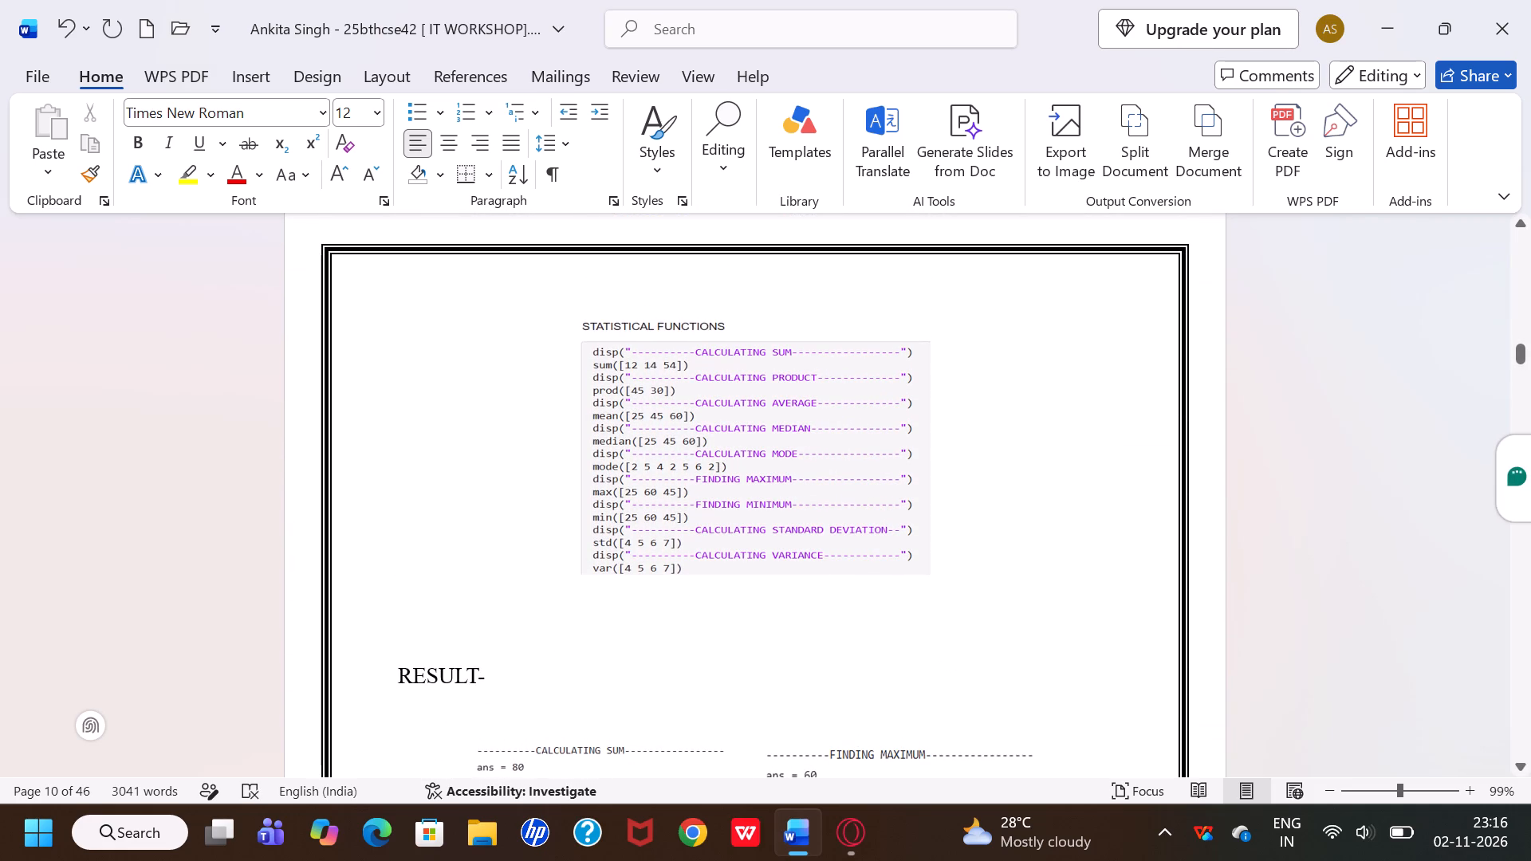
drag(756, 574, 755, 541)
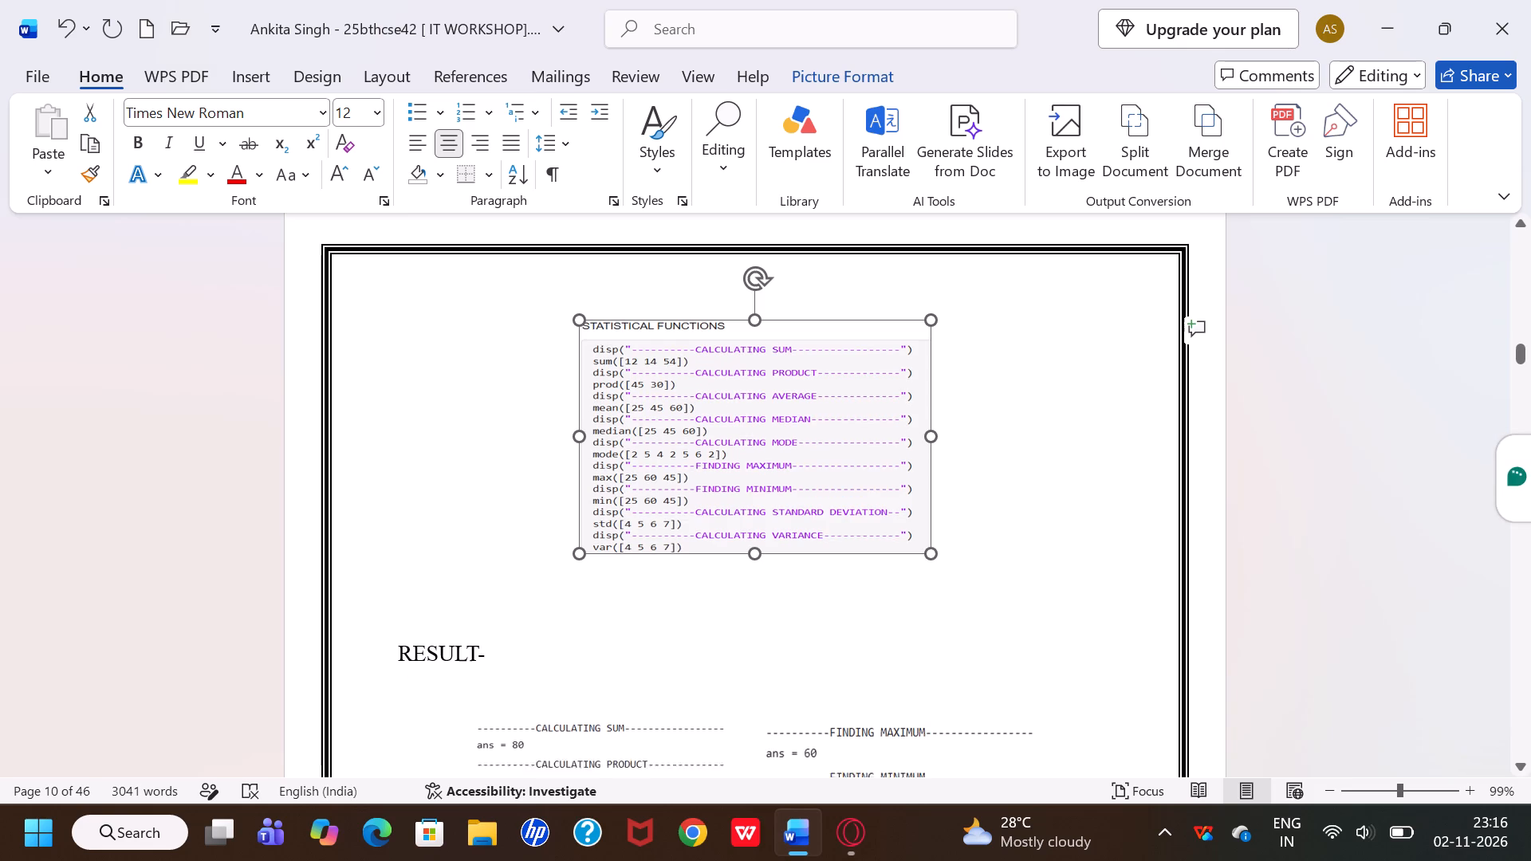
drag(755, 541, 755, 547)
click(1011, 545)
scroll(1011, 533, down, 1)
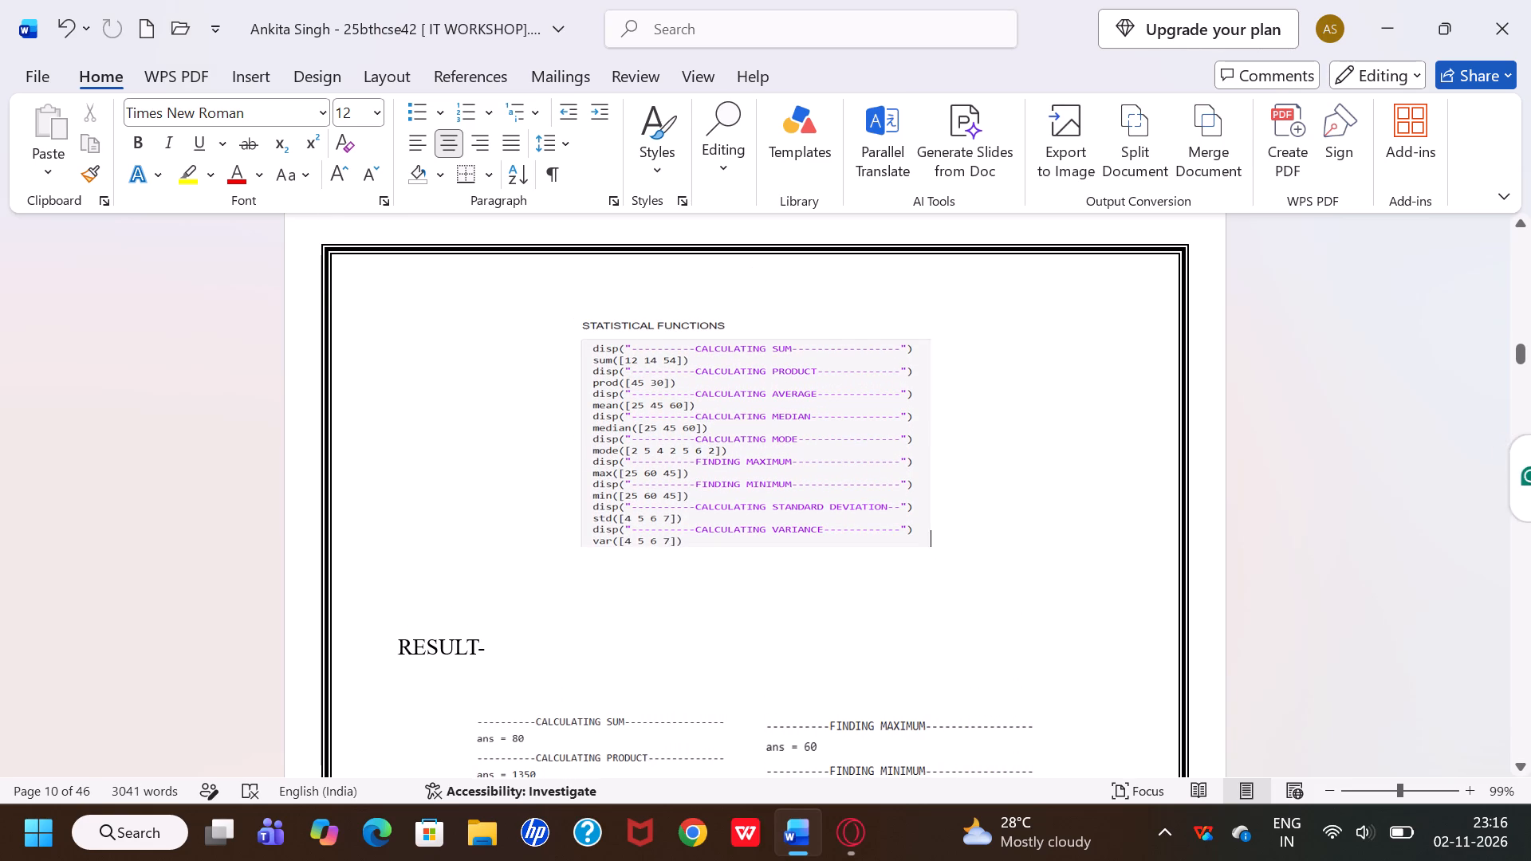
Review the layout of pages 10 and 11, from the trigonometric functions through the PROGRAM 3 table, code picture and results.
scroll(1011, 533, down, 1)
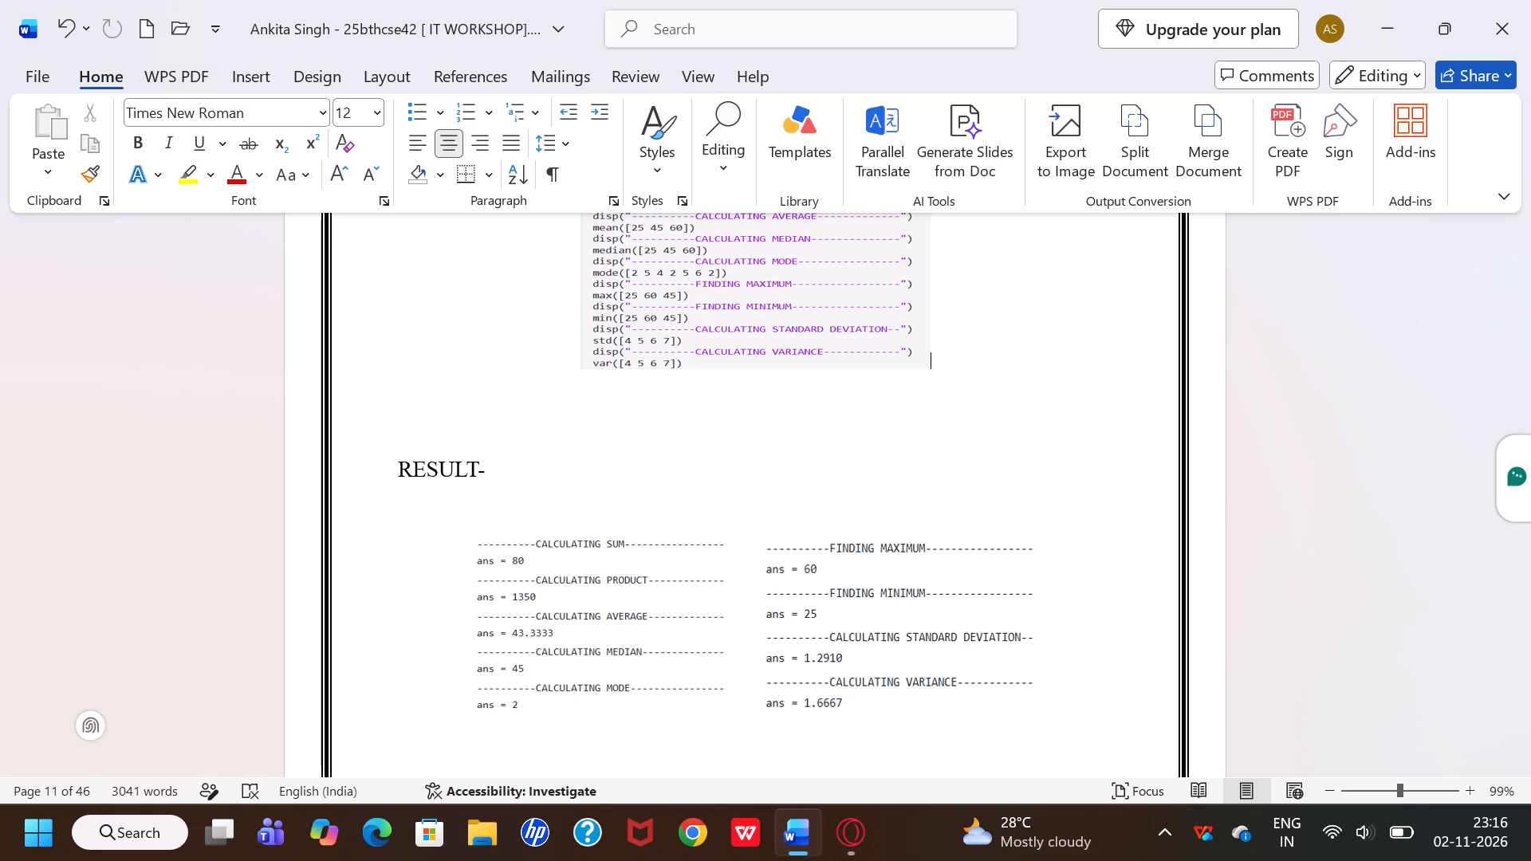
scroll(1011, 533, up, 4)
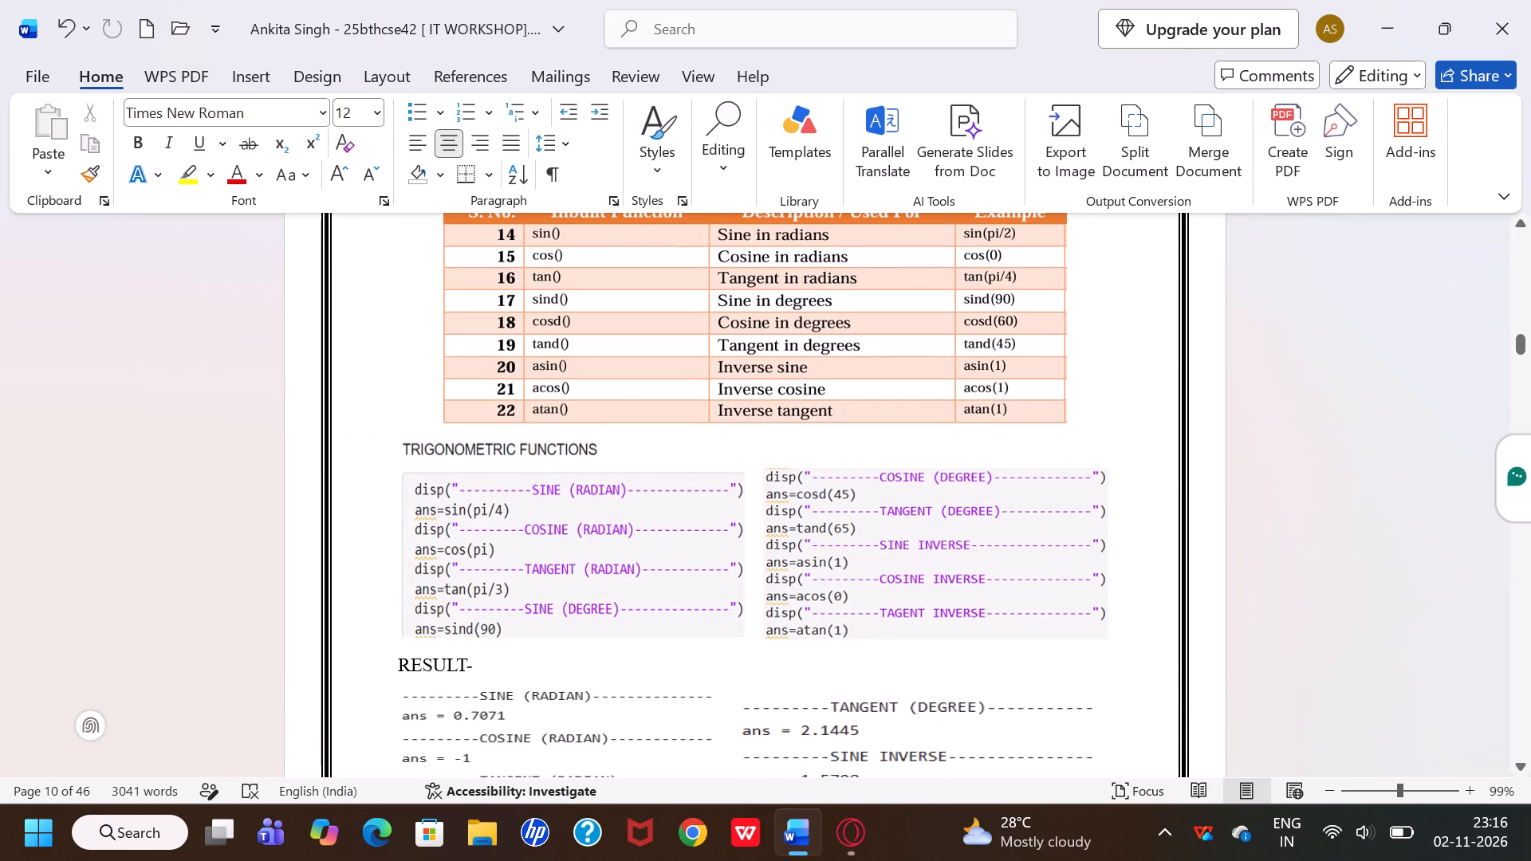
scroll(1011, 533, down, 1)
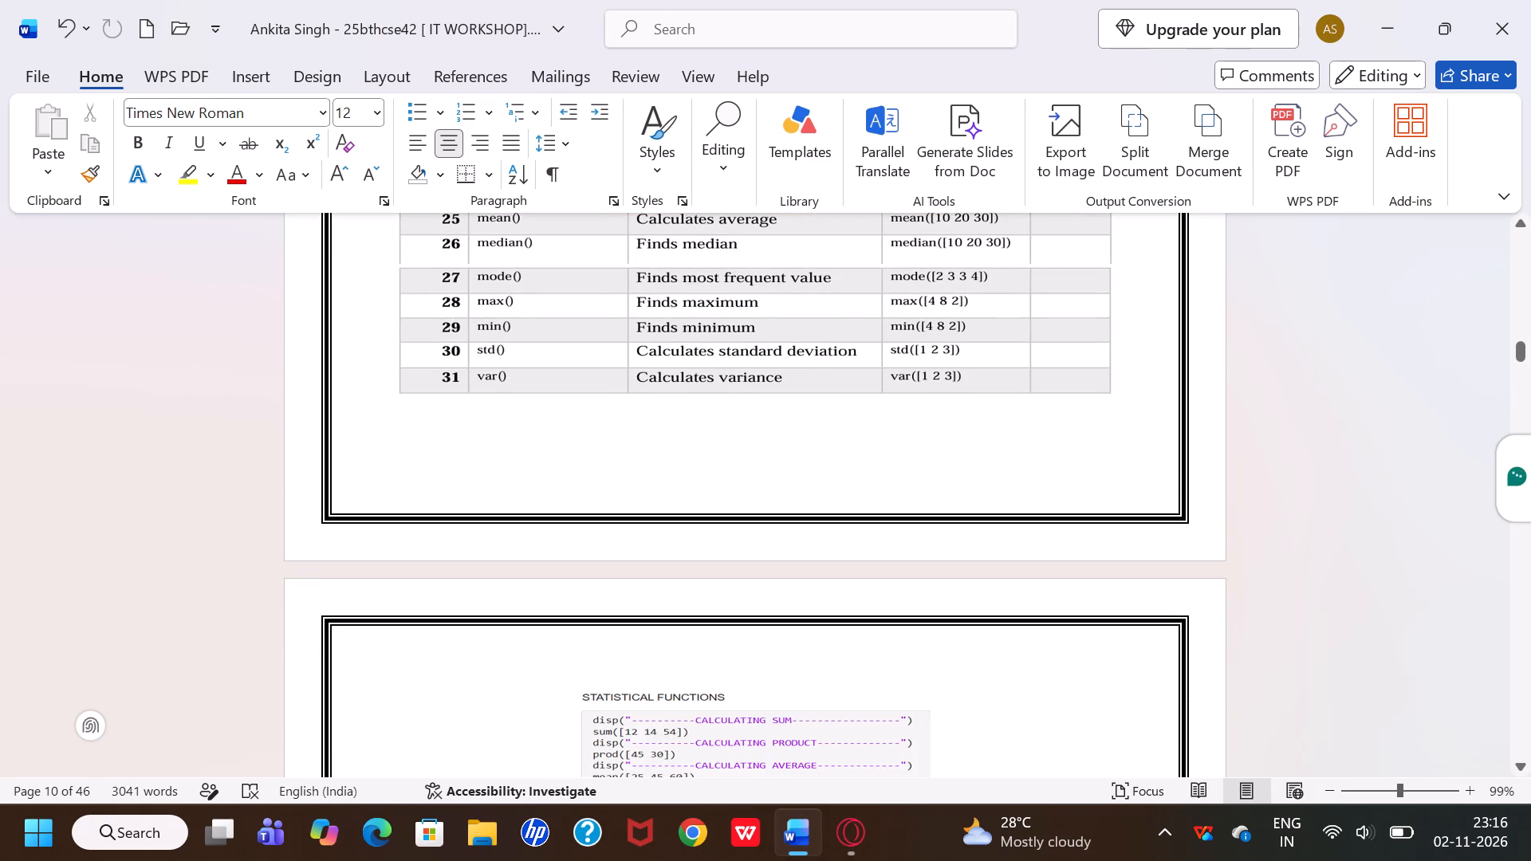
scroll(1011, 533, down, 2)
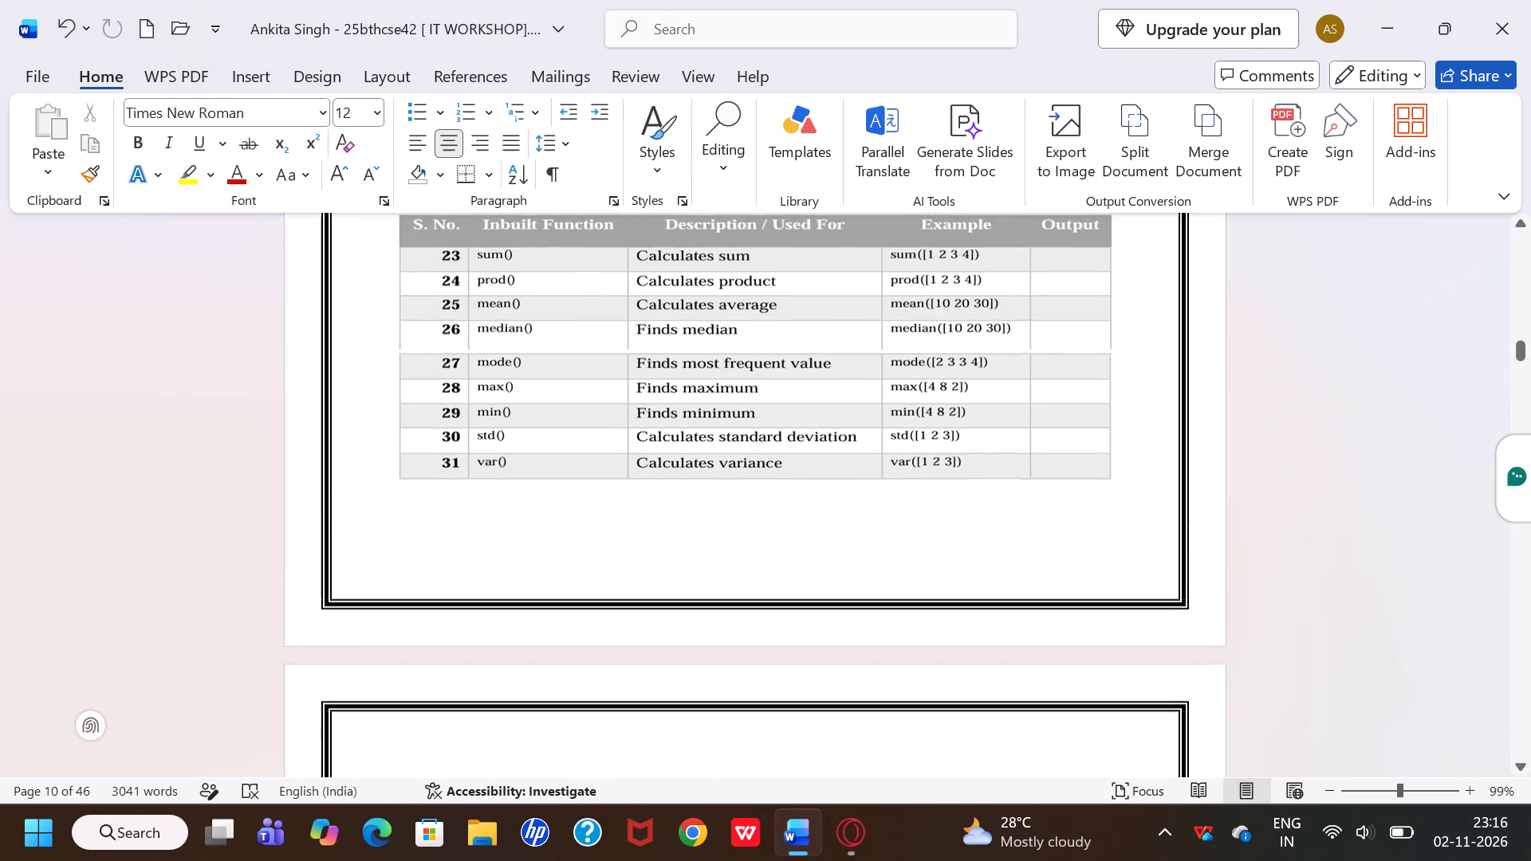
scroll(1011, 533, down, 1)
scroll(1011, 533, up, 3)
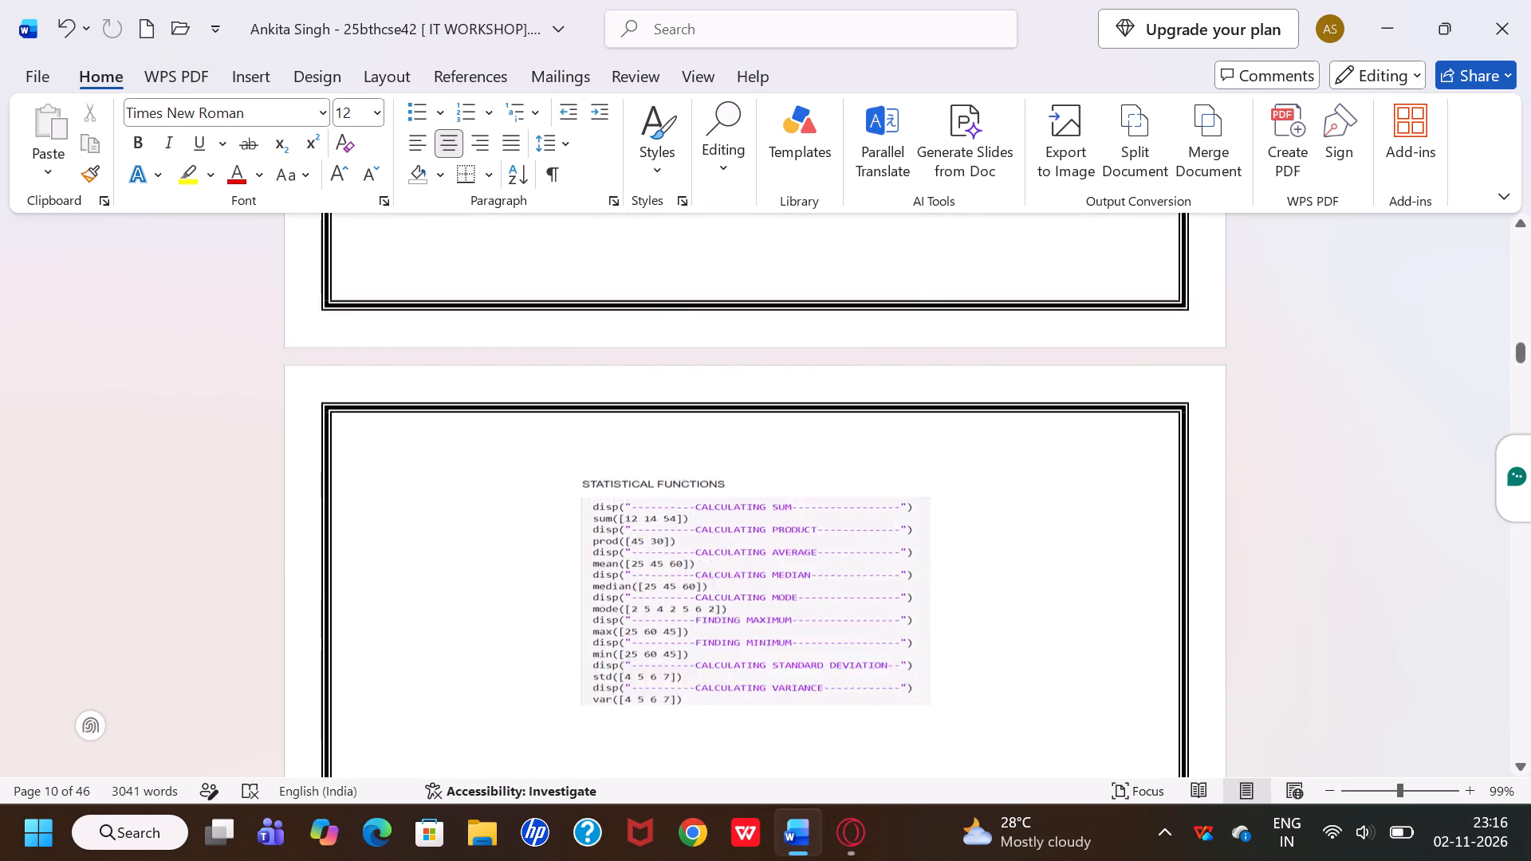
scroll(1011, 533, up, 1)
scroll(1011, 533, down, 2)
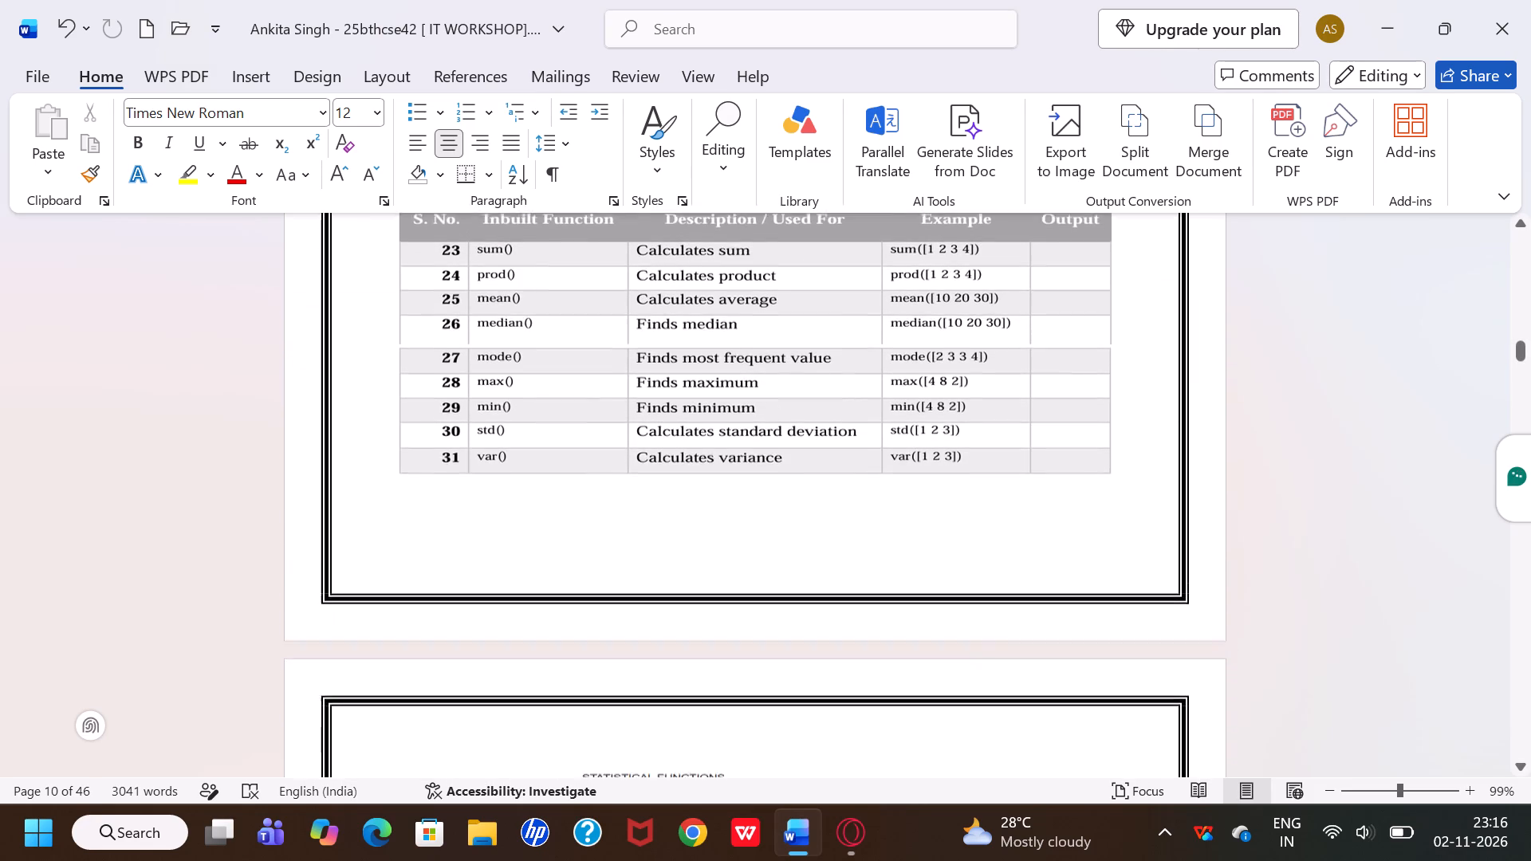
scroll(1011, 533, down, 2)
scroll(1011, 533, up, 1)
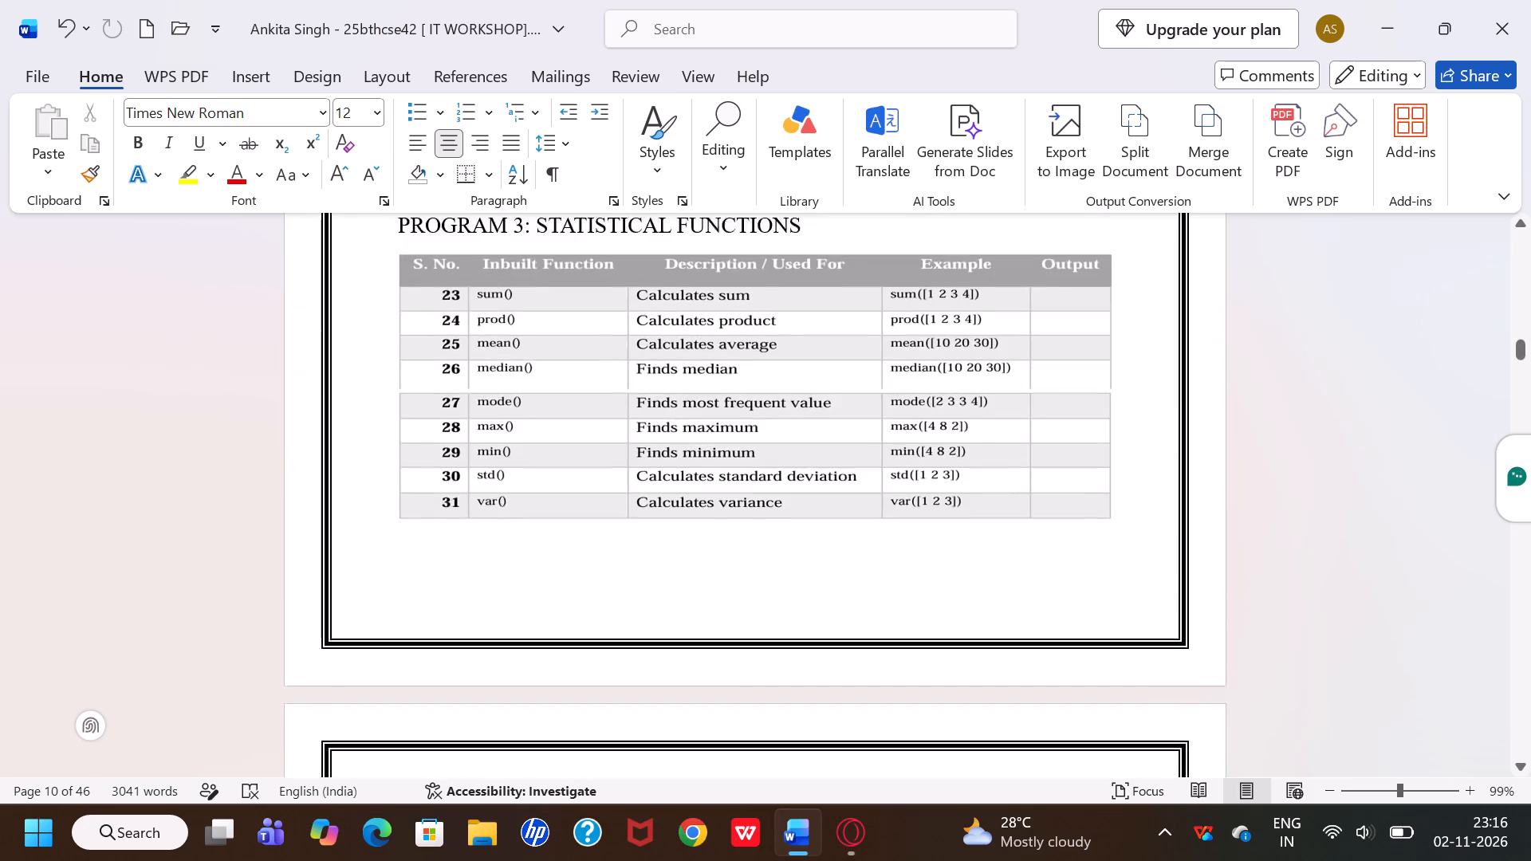
scroll(1011, 533, up, 2)
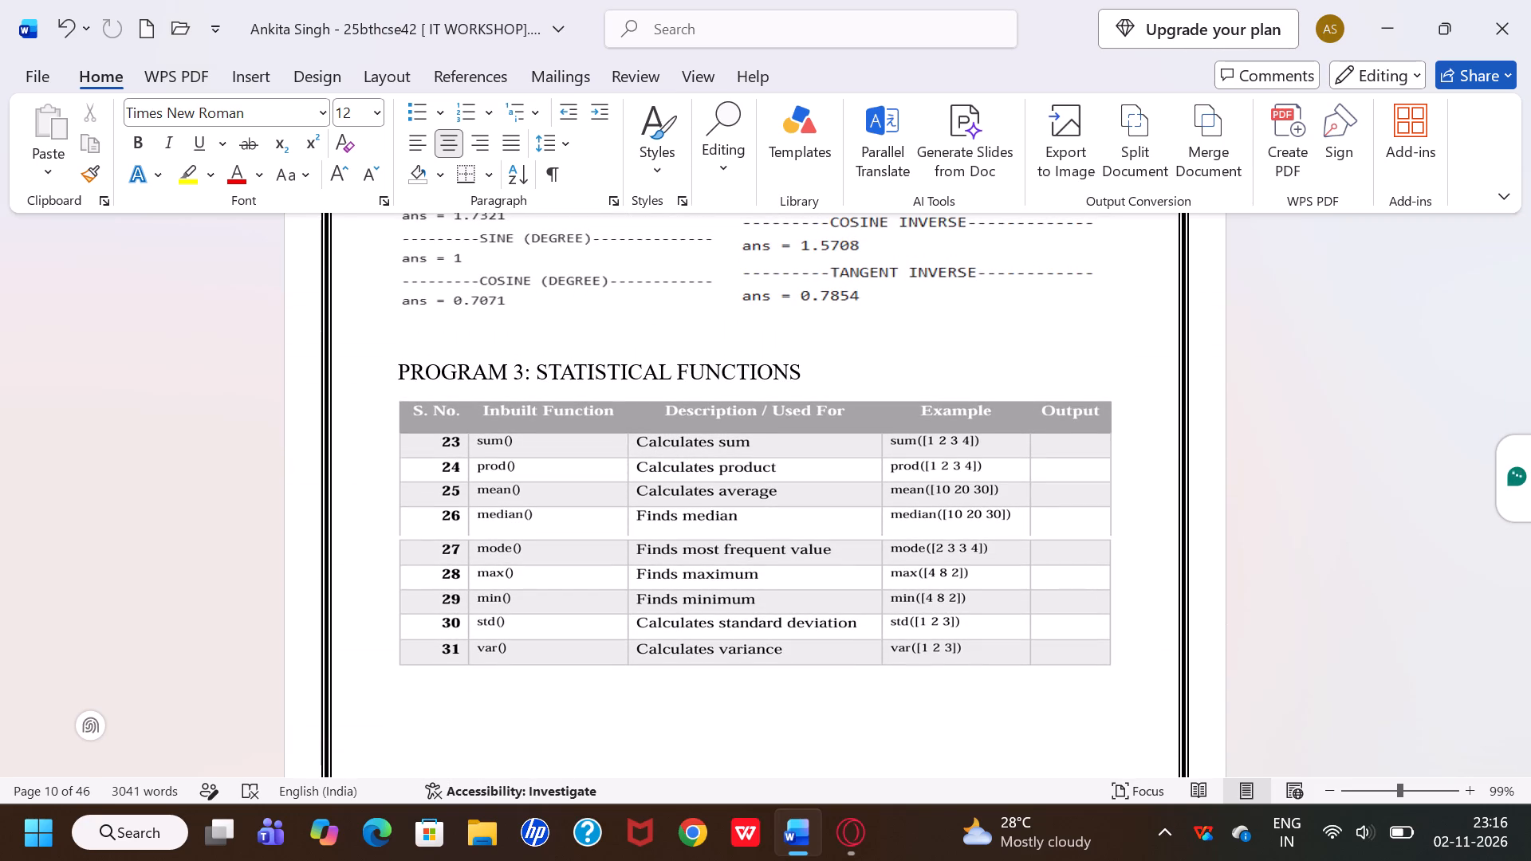
scroll(1011, 533, down, 1)
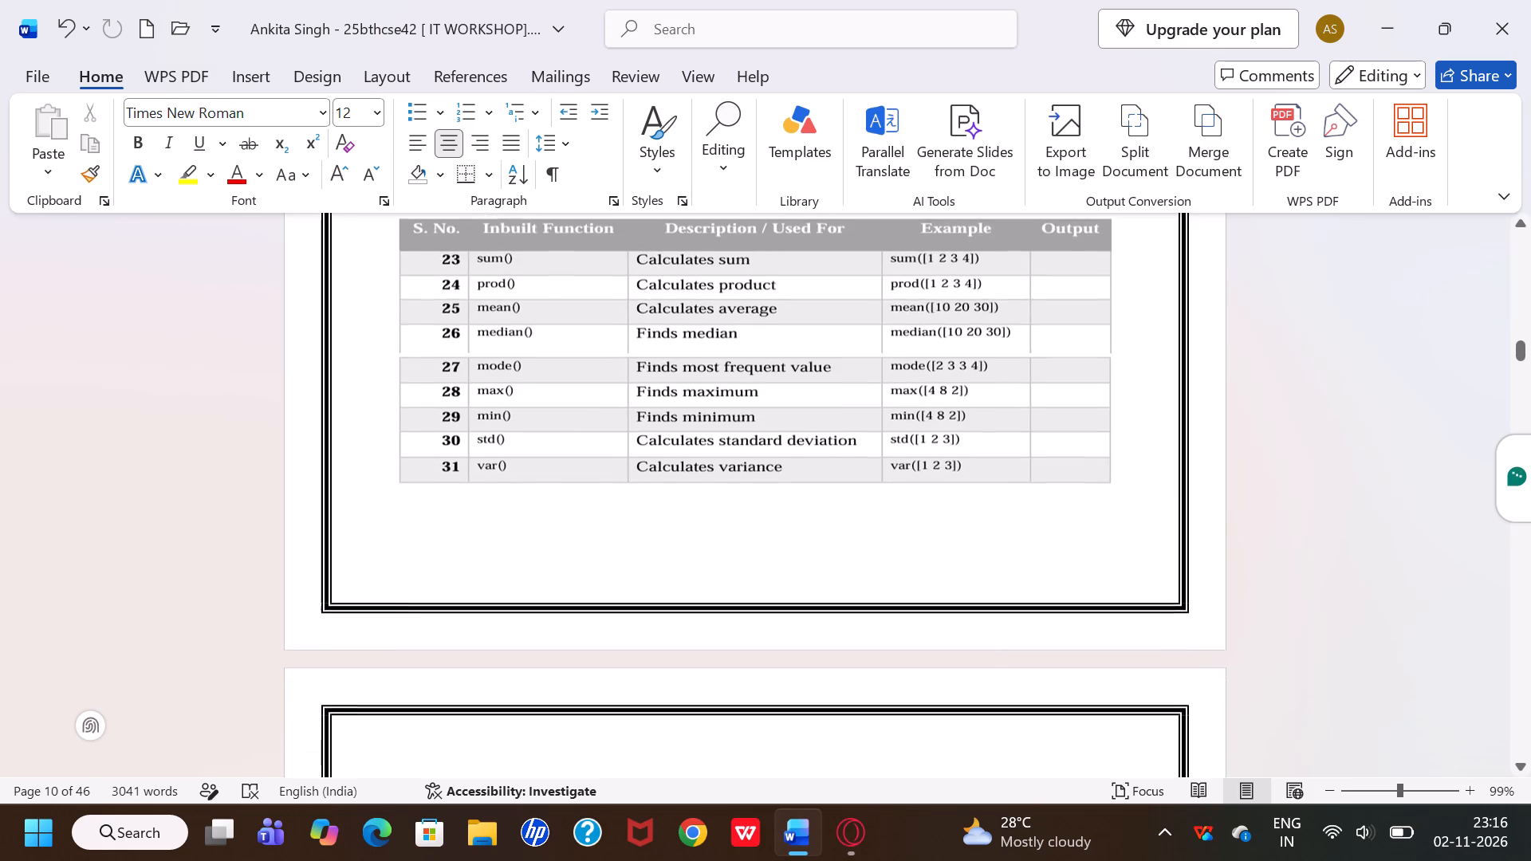
scroll(1011, 533, down, 1)
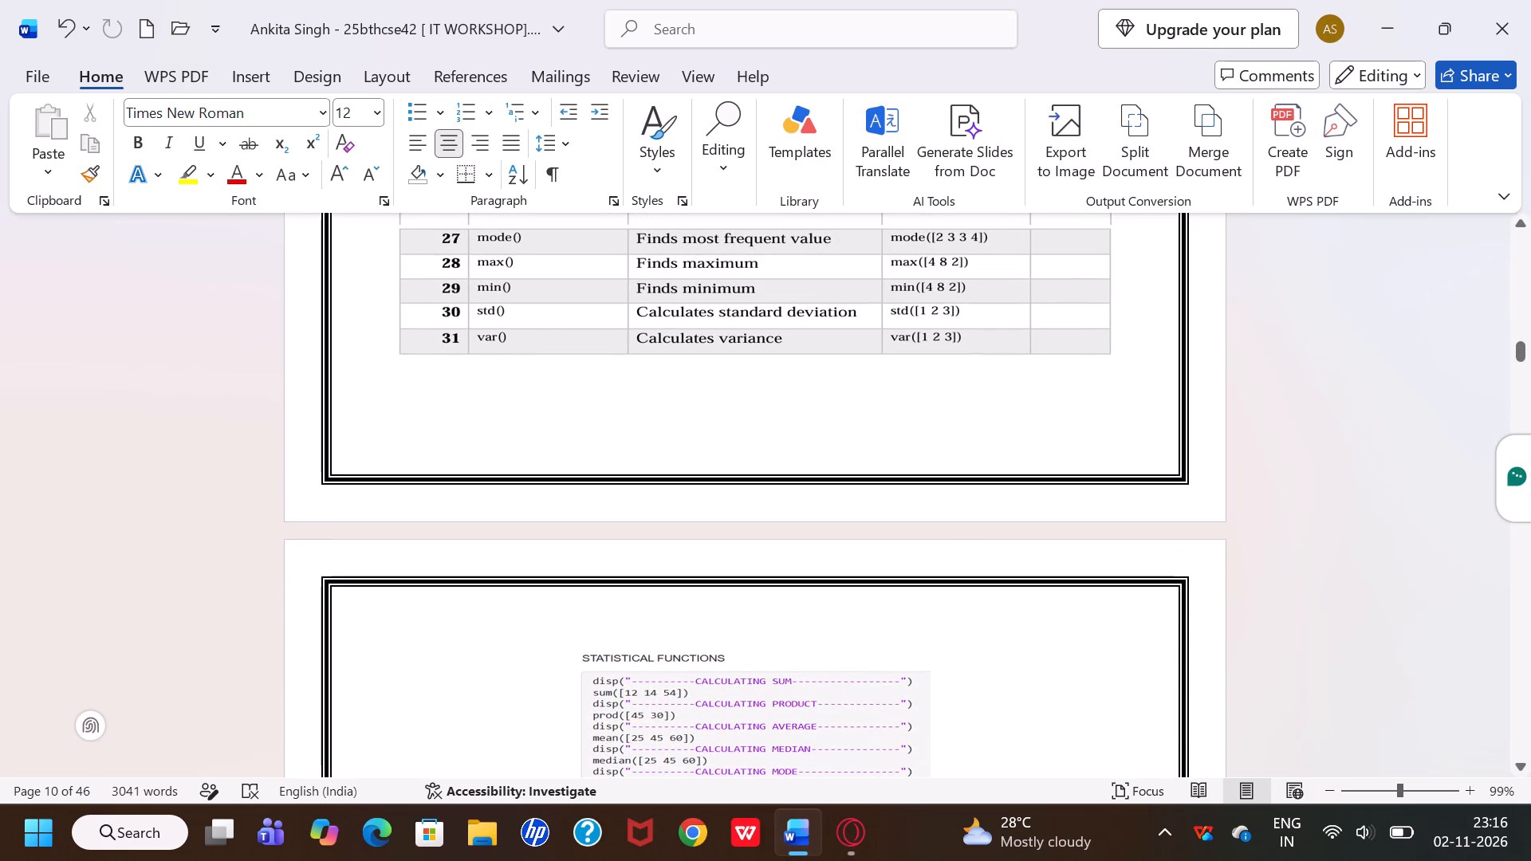
scroll(1011, 533, down, 1)
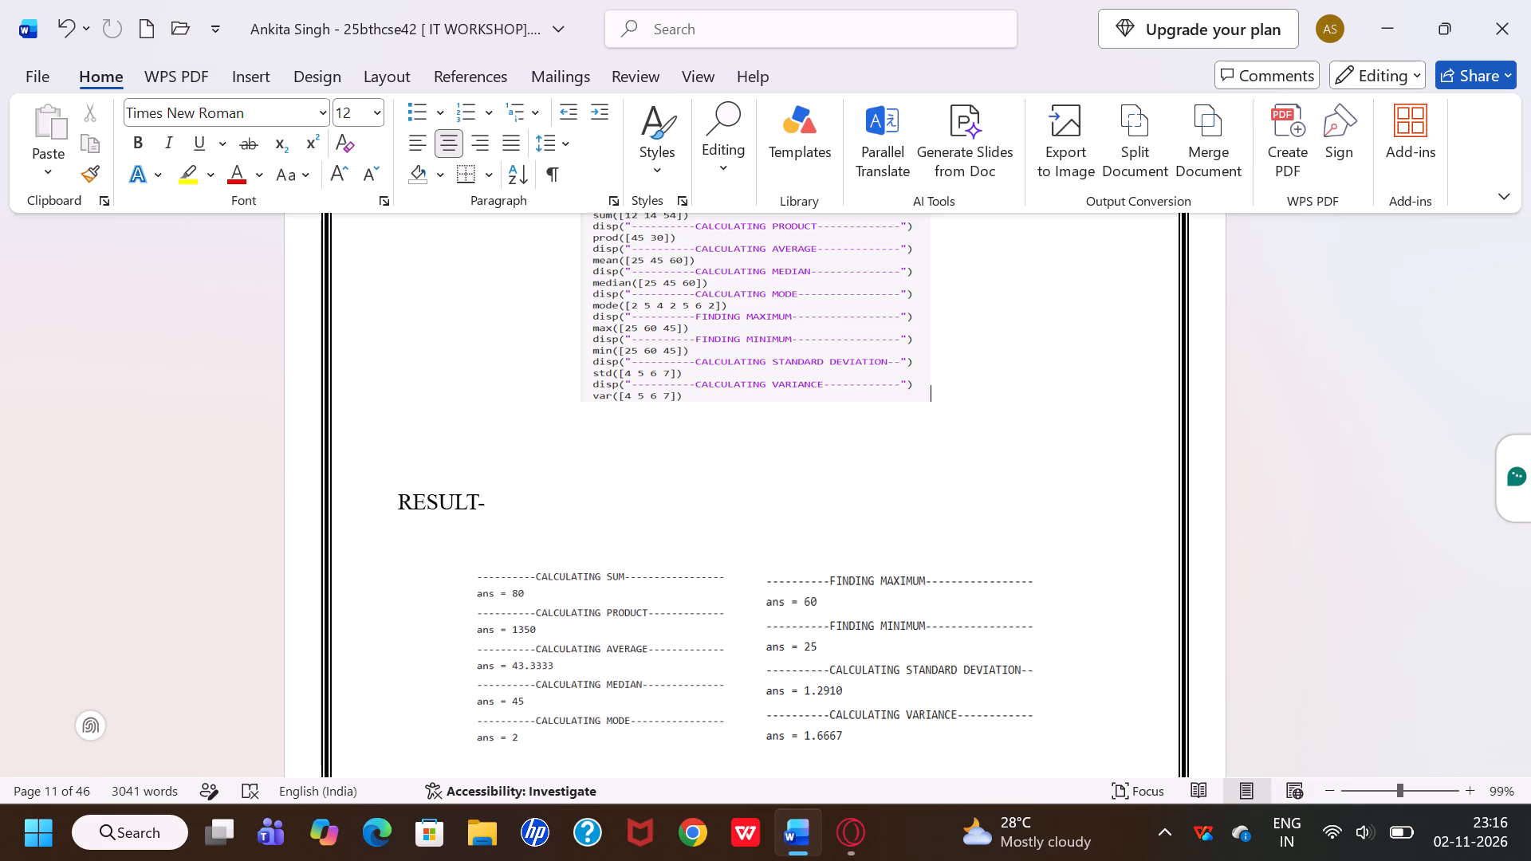
scroll(1011, 533, up, 2)
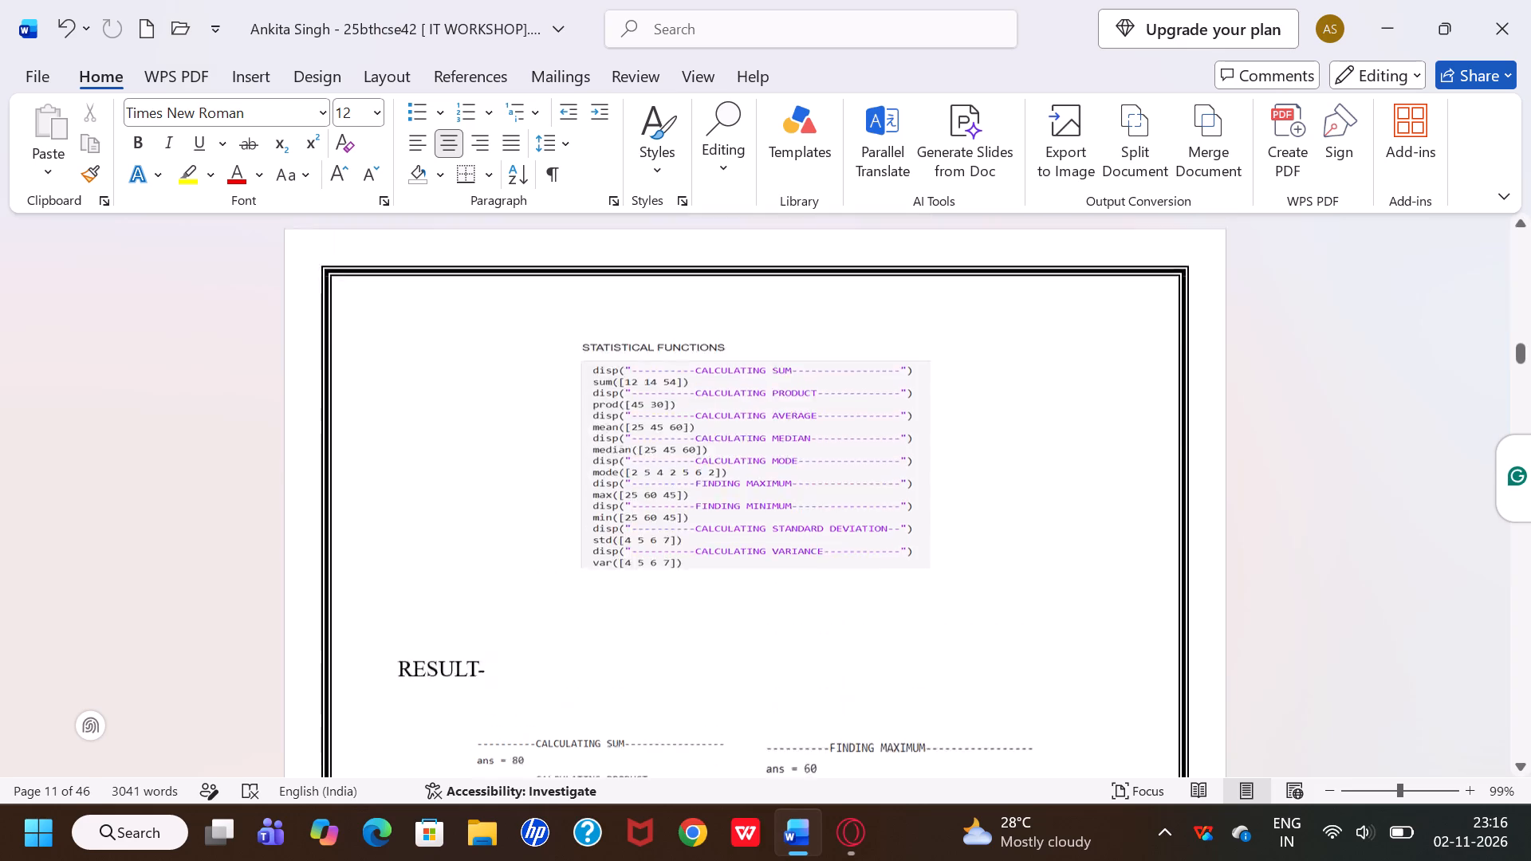
scroll(1011, 533, up, 2)
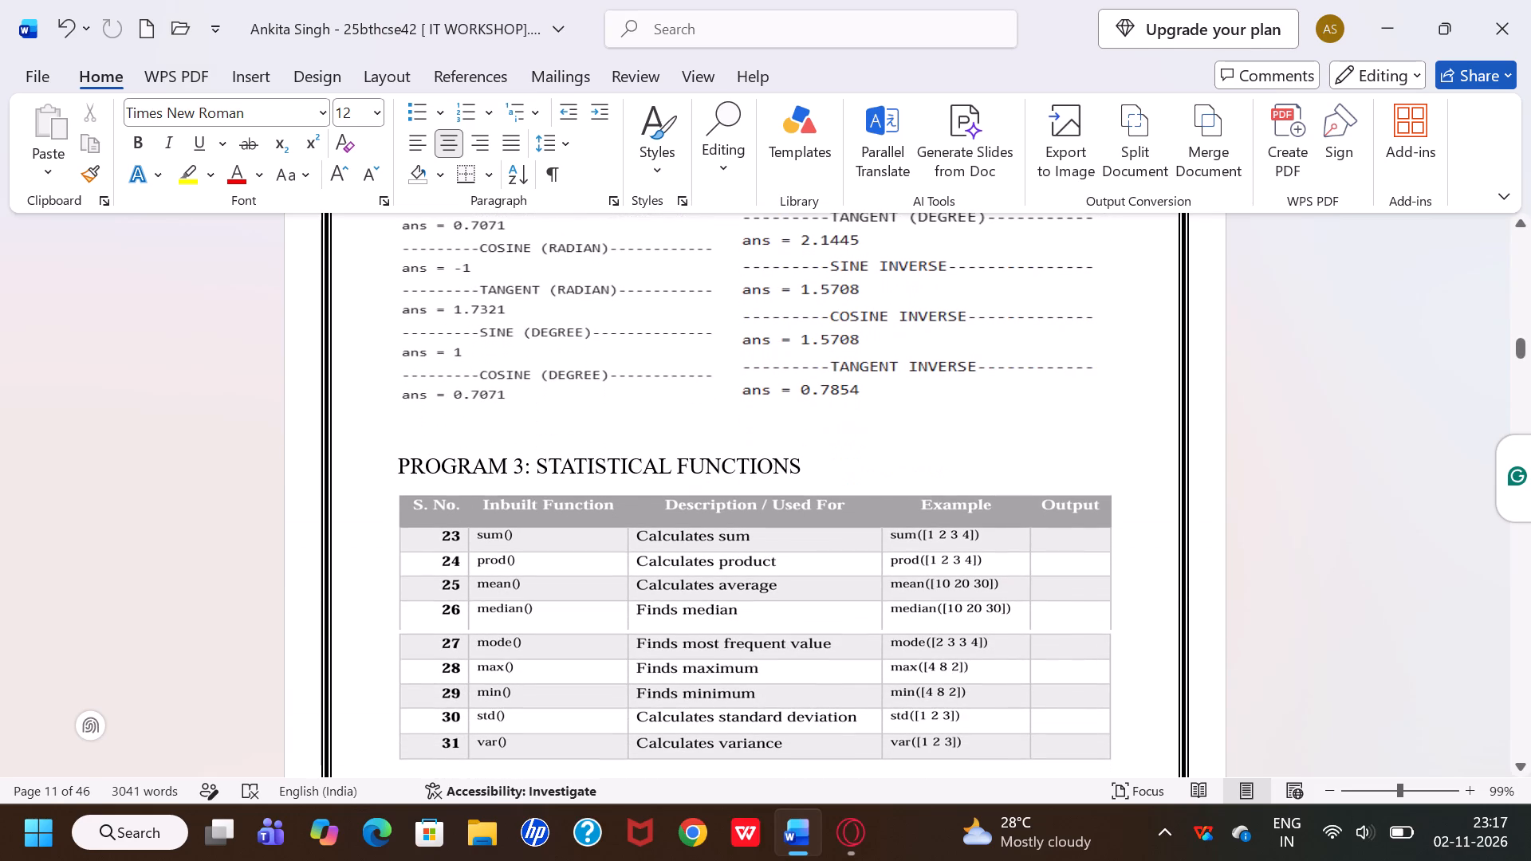
Crop the Example and Output columns off the PROGRAM 3 table picture with rows 23 to 26.
click(1011, 533)
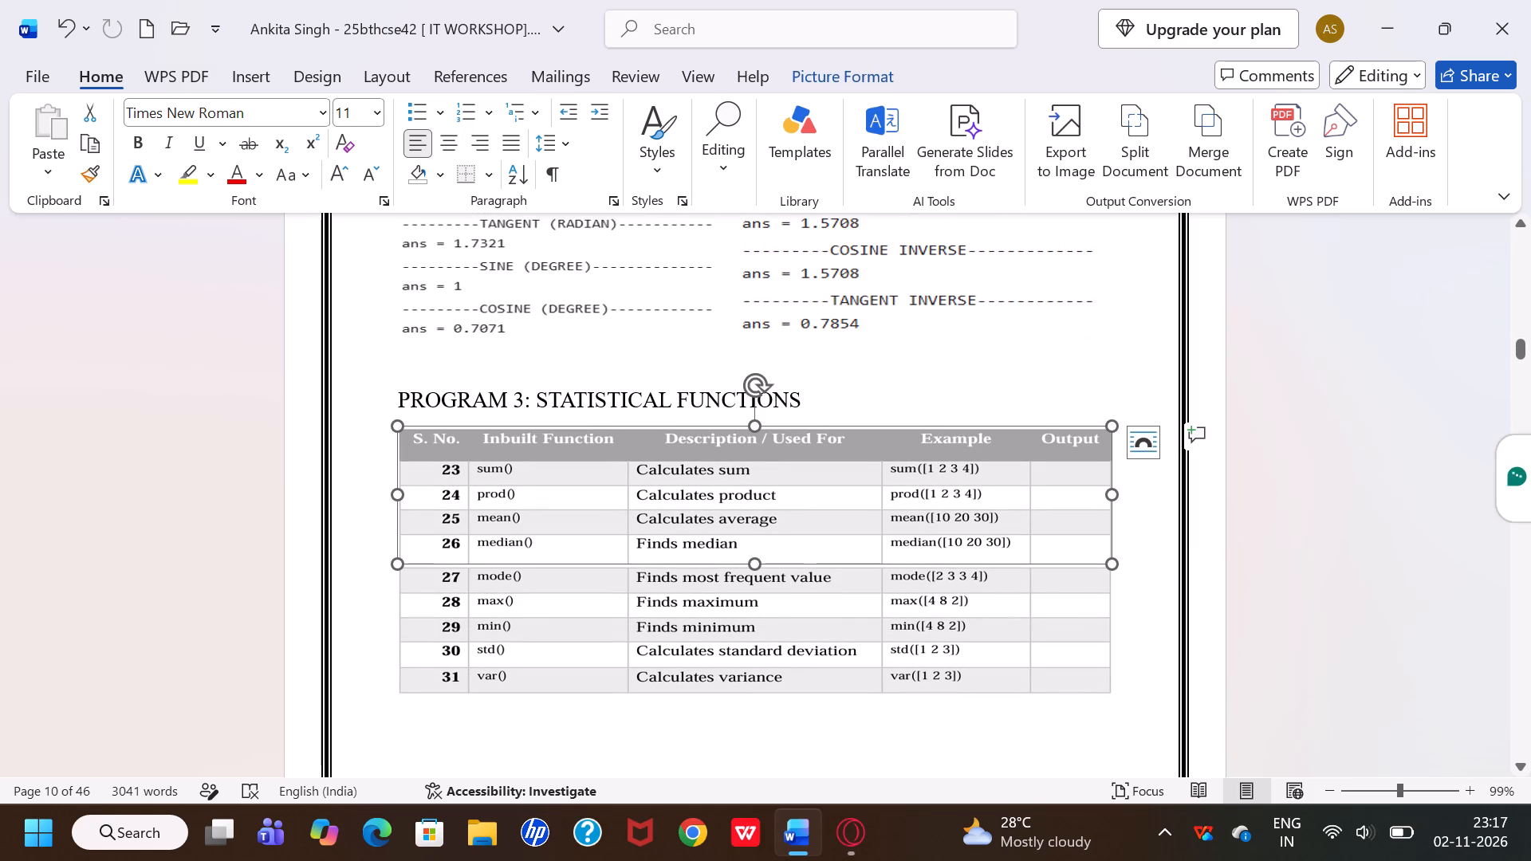
click(971, 398)
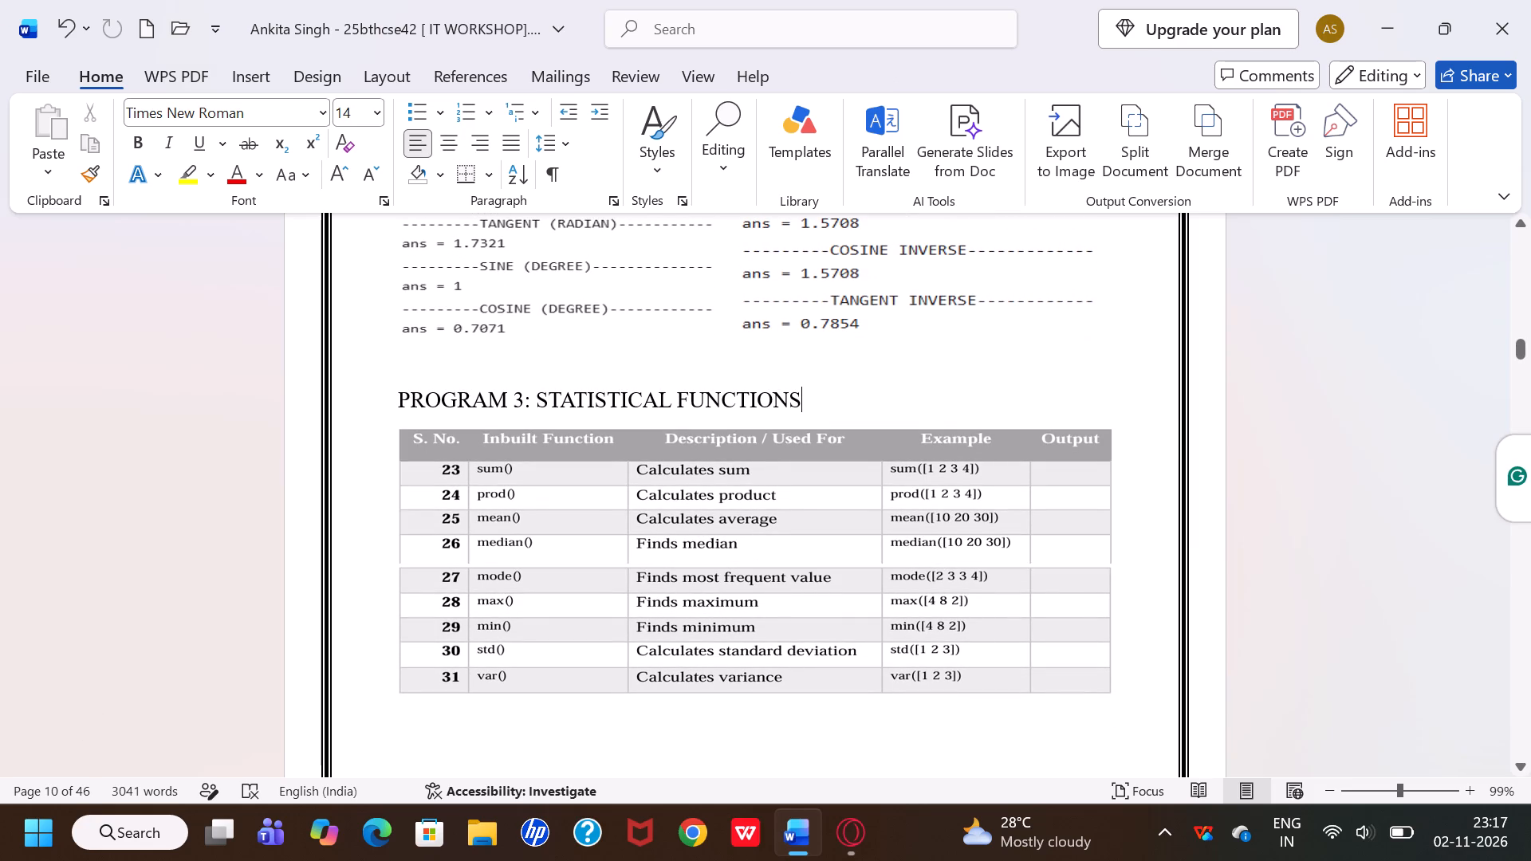
click(933, 467)
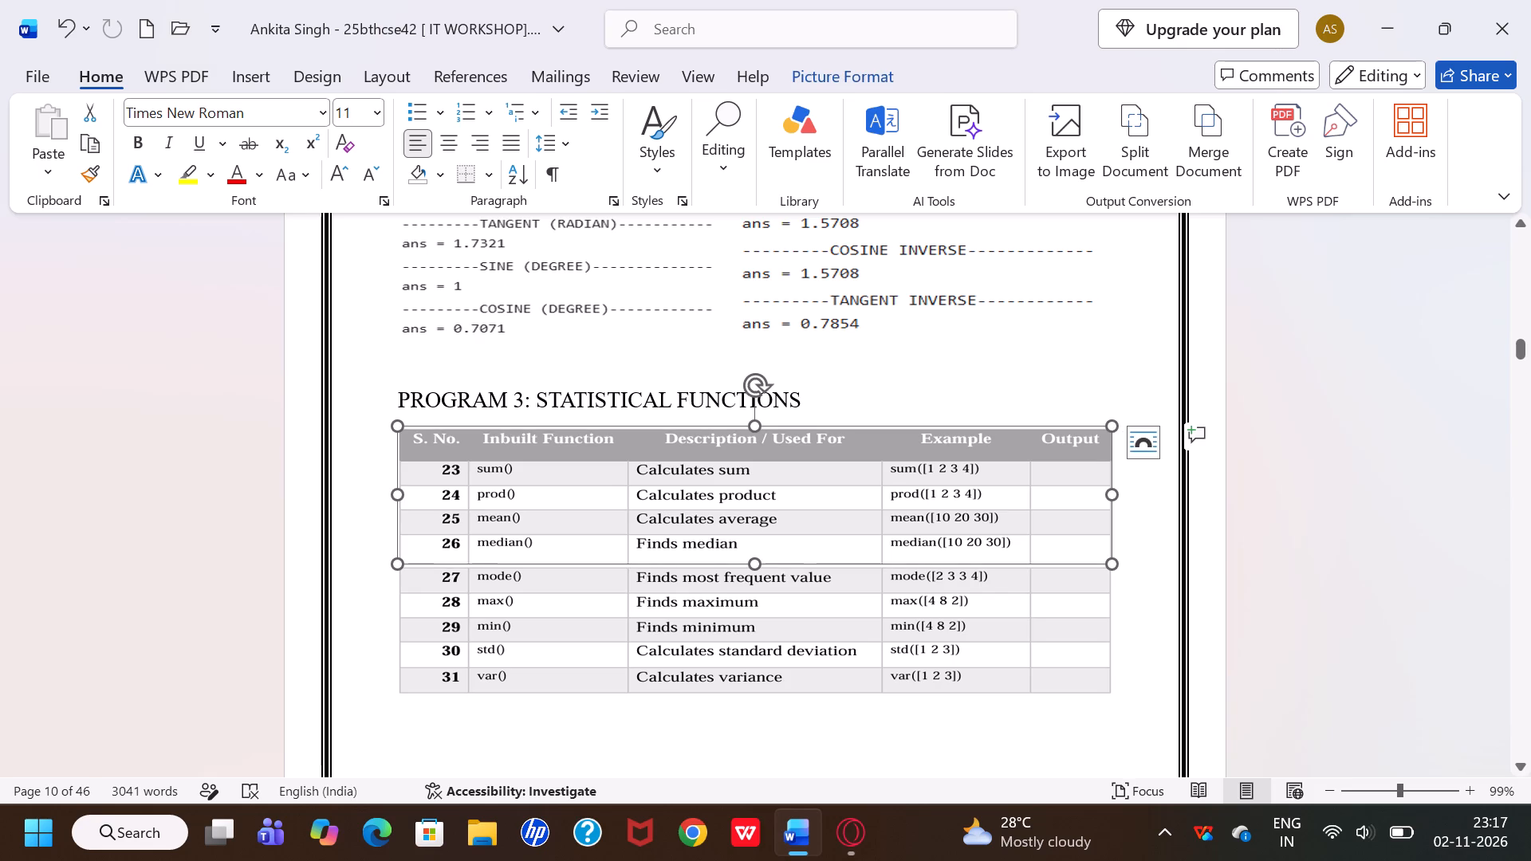
right_click(960, 468)
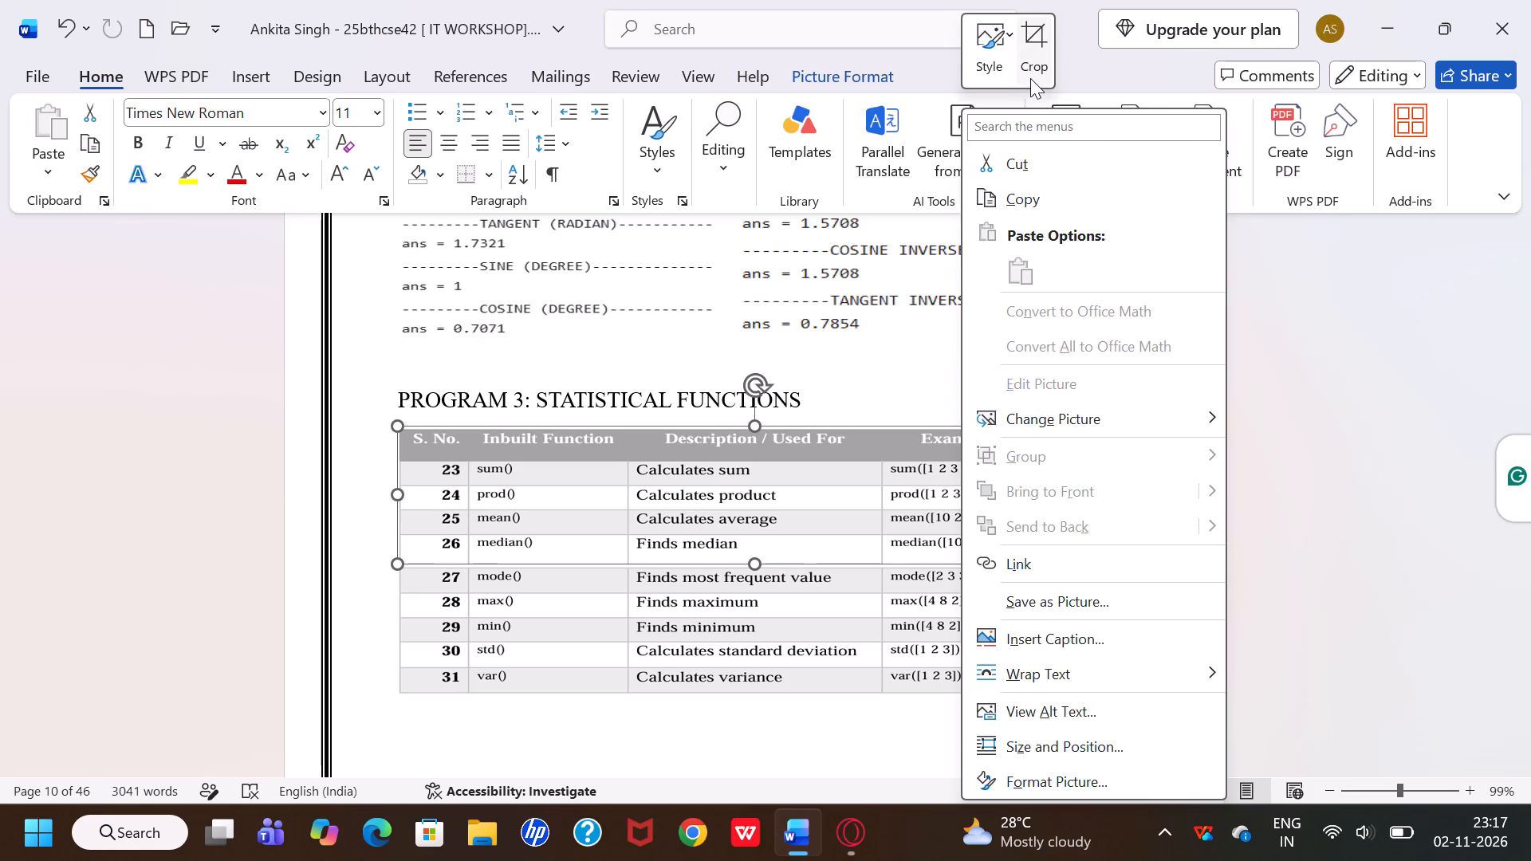
click(1030, 78)
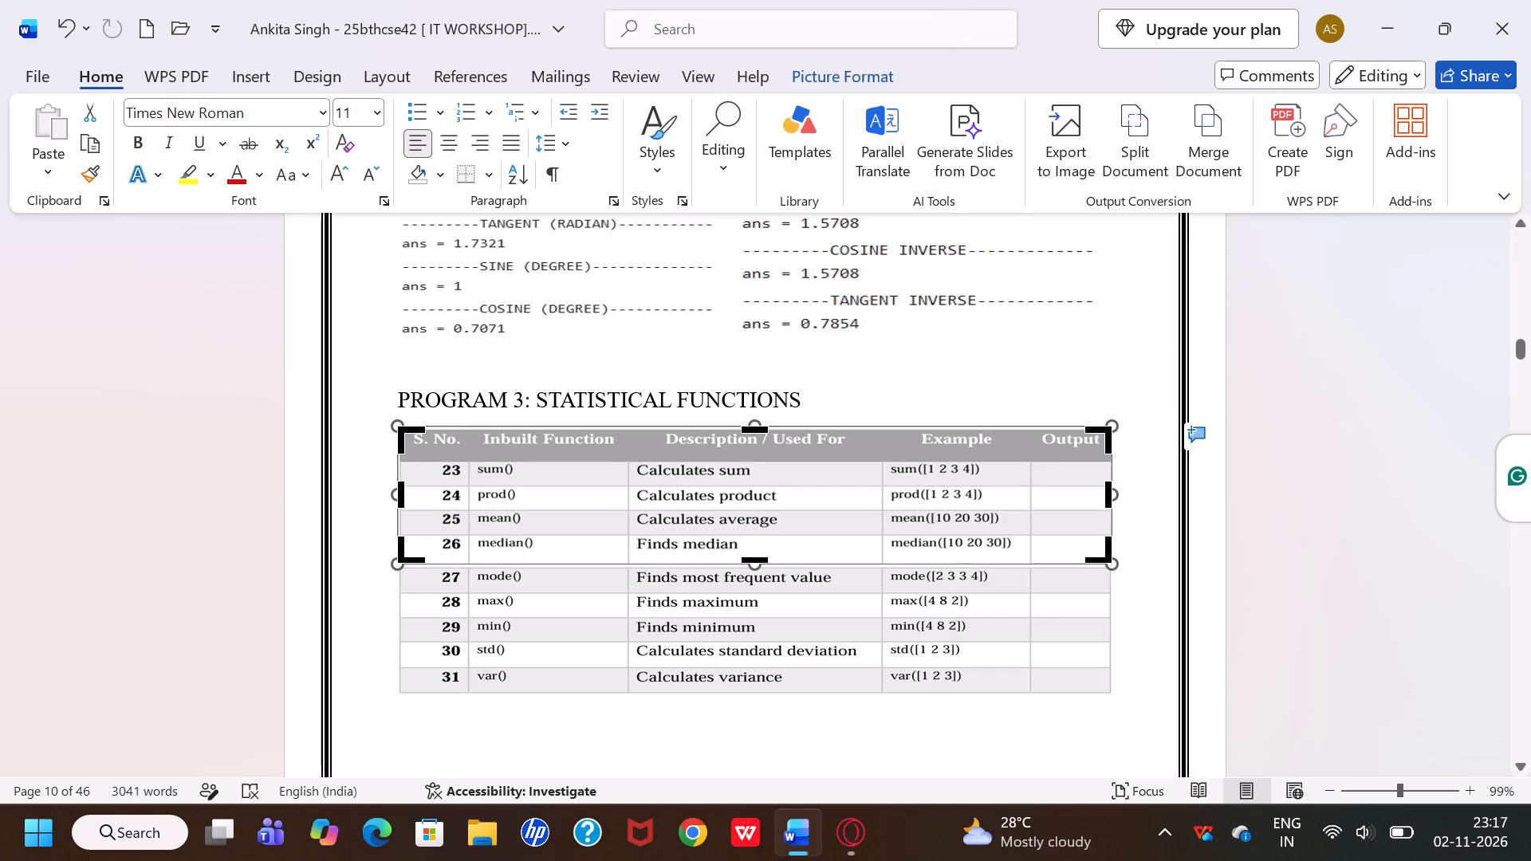
drag(1108, 497, 1076, 494)
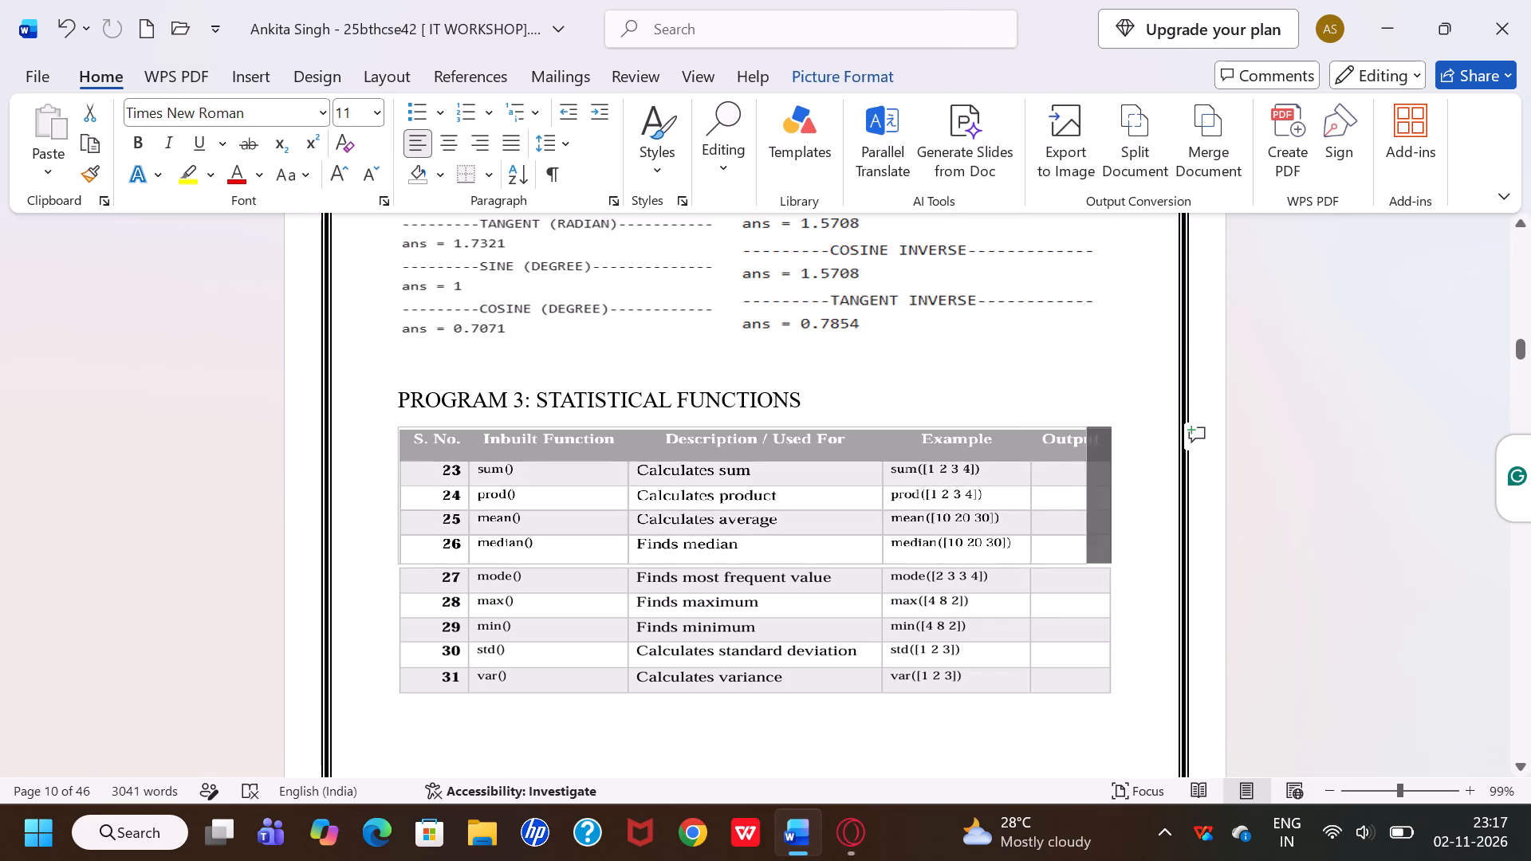
drag(1076, 494, 886, 493)
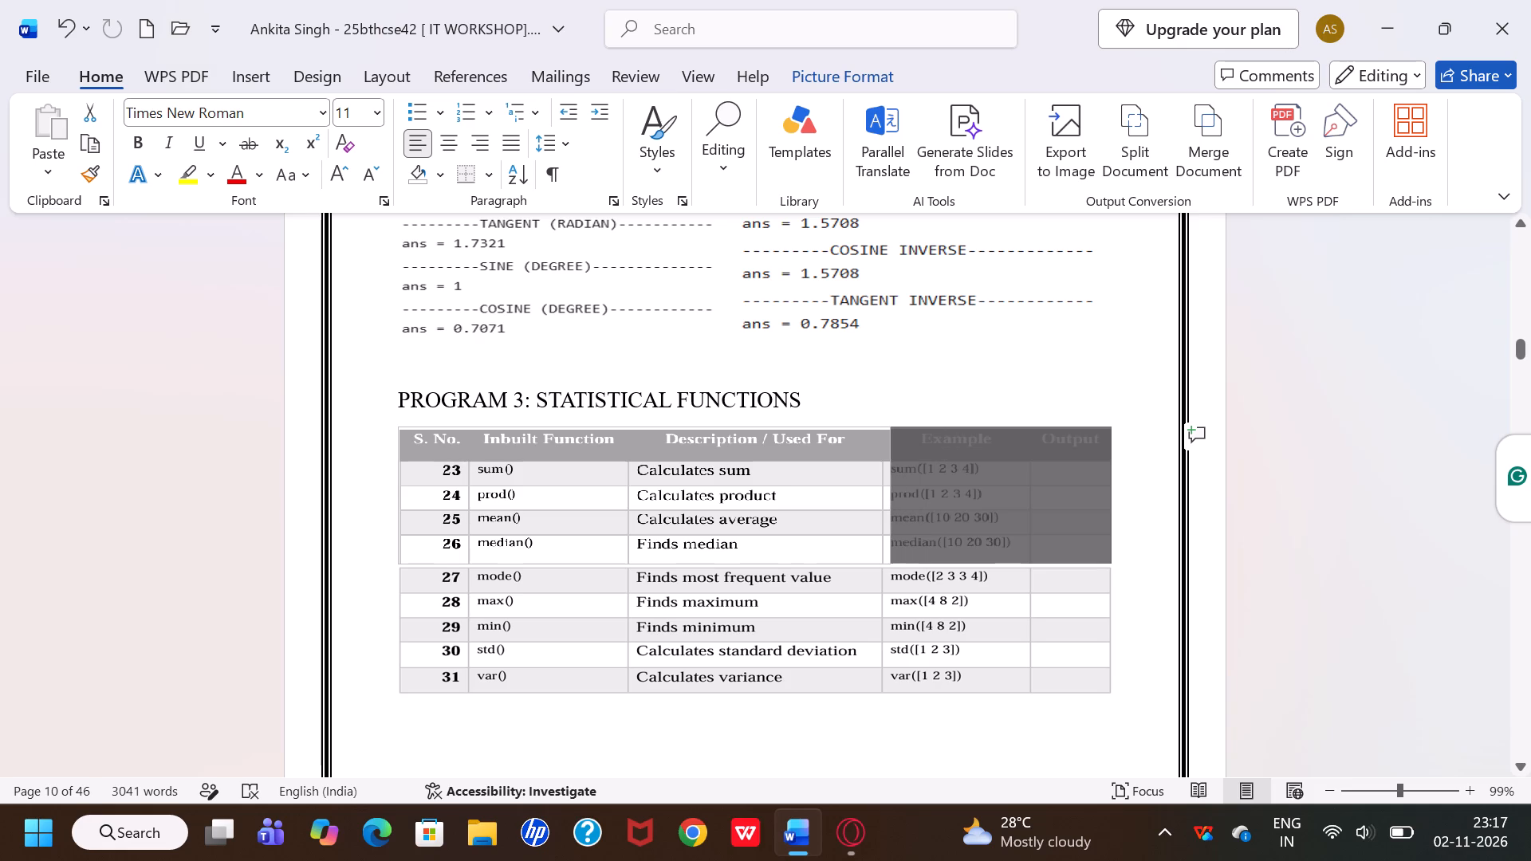
drag(886, 493, 880, 491)
click(947, 380)
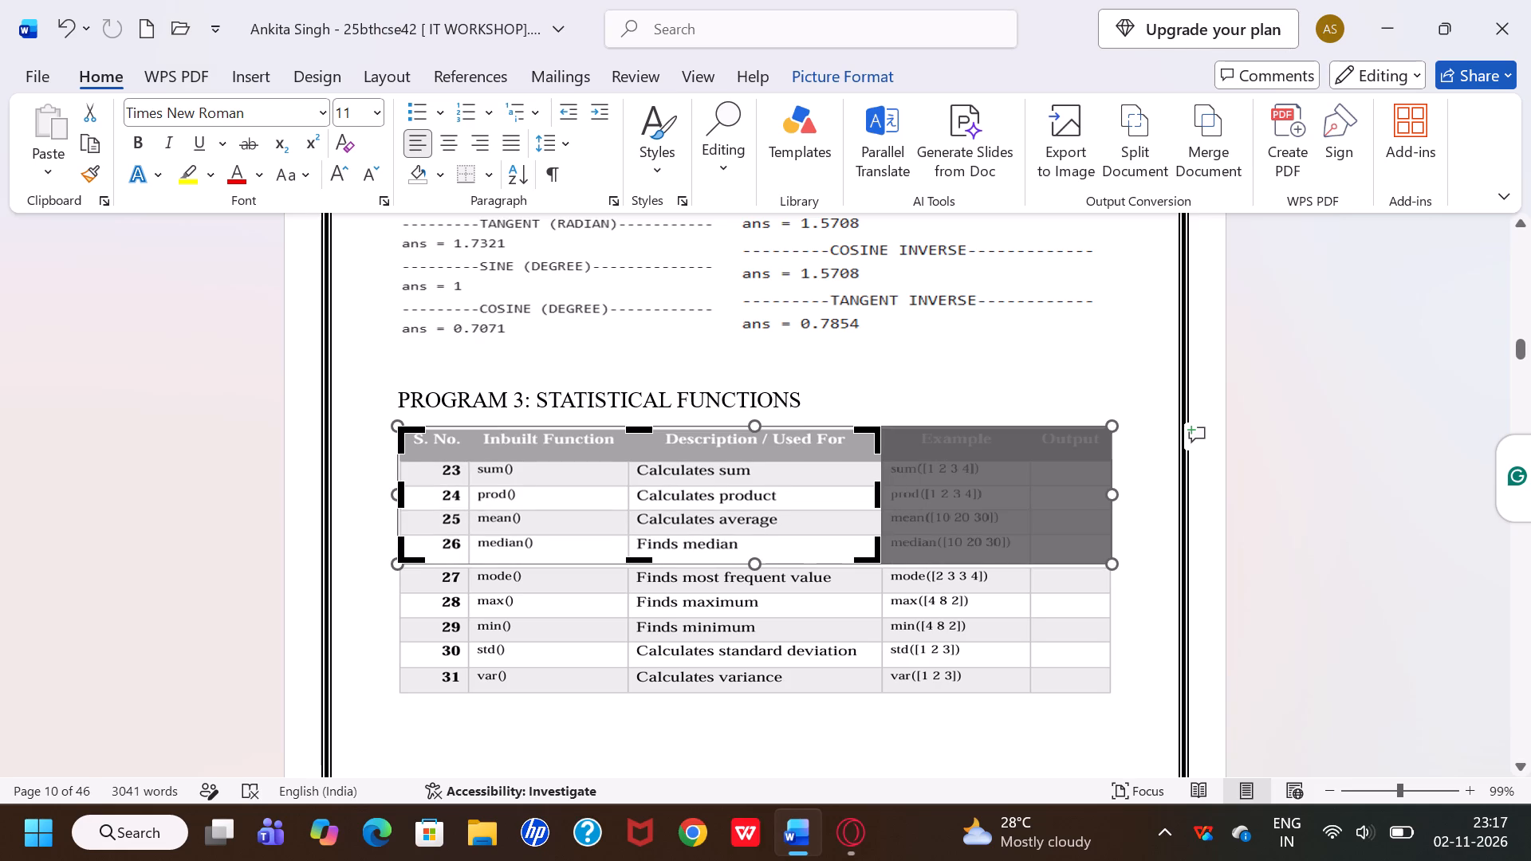
Crop the PROGRAM 3 table picture with rows 27 to 31 after its Description column, matching the width of the picture above.
click(939, 608)
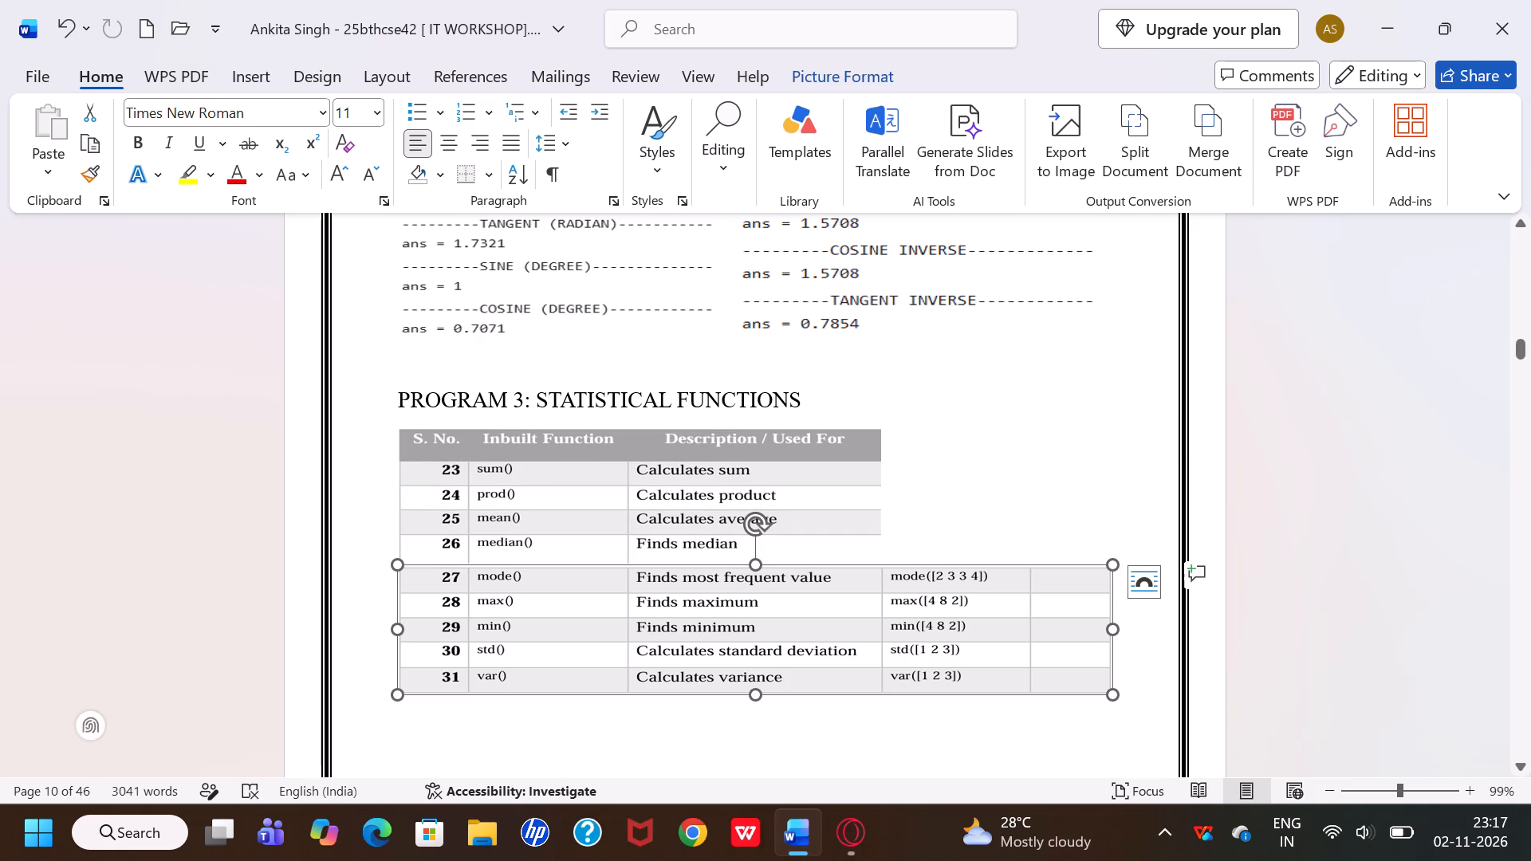
right_click(939, 608)
click(1013, 37)
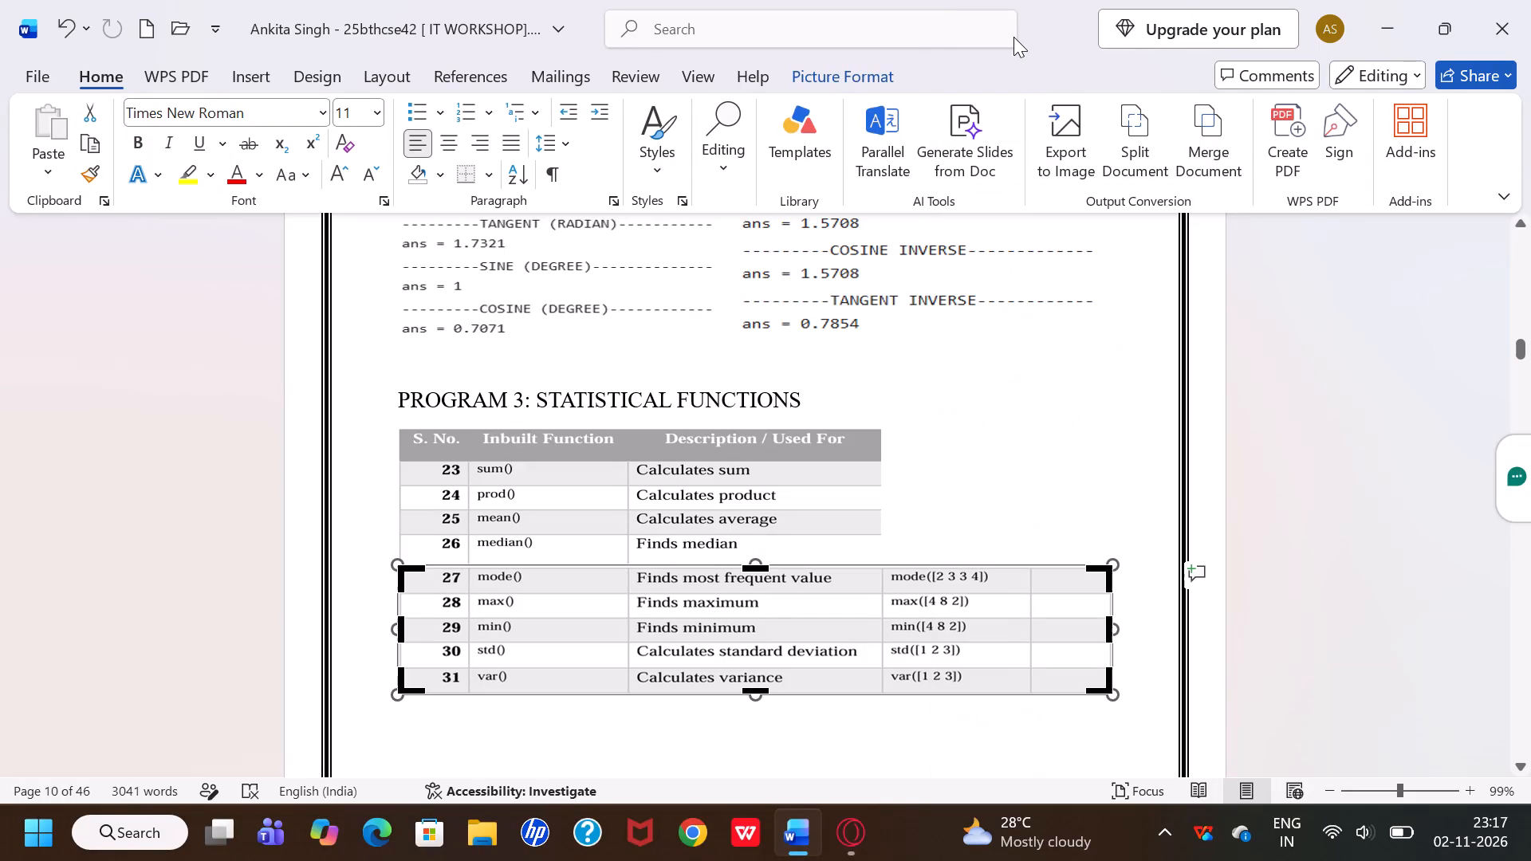
right_drag(1111, 632, 1094, 628)
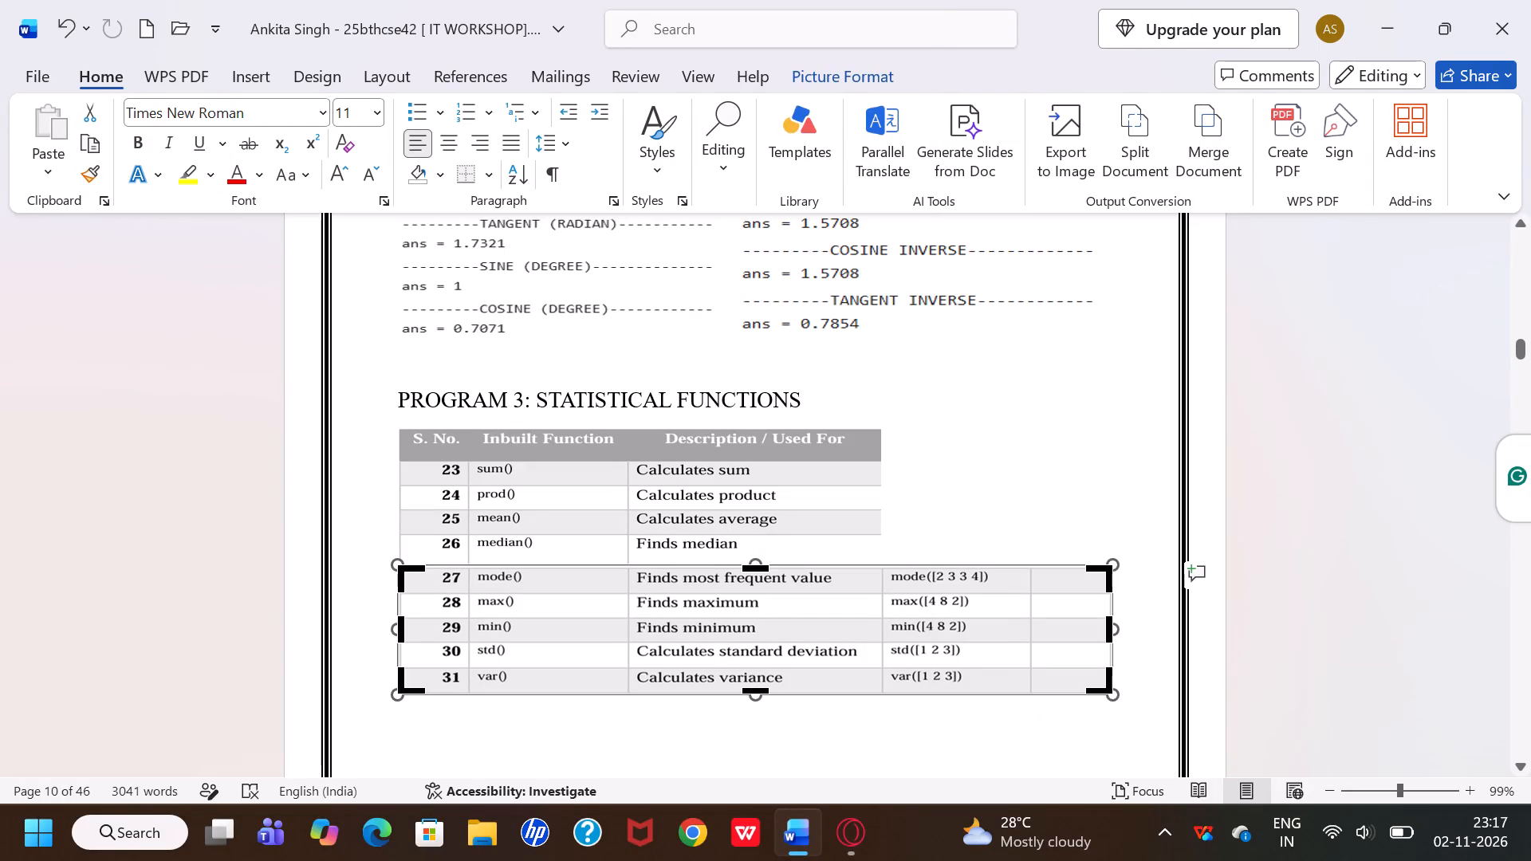
right_drag(1094, 628, 1008, 614)
right_drag(1112, 629, 1083, 626)
right_drag(1112, 627, 1087, 623)
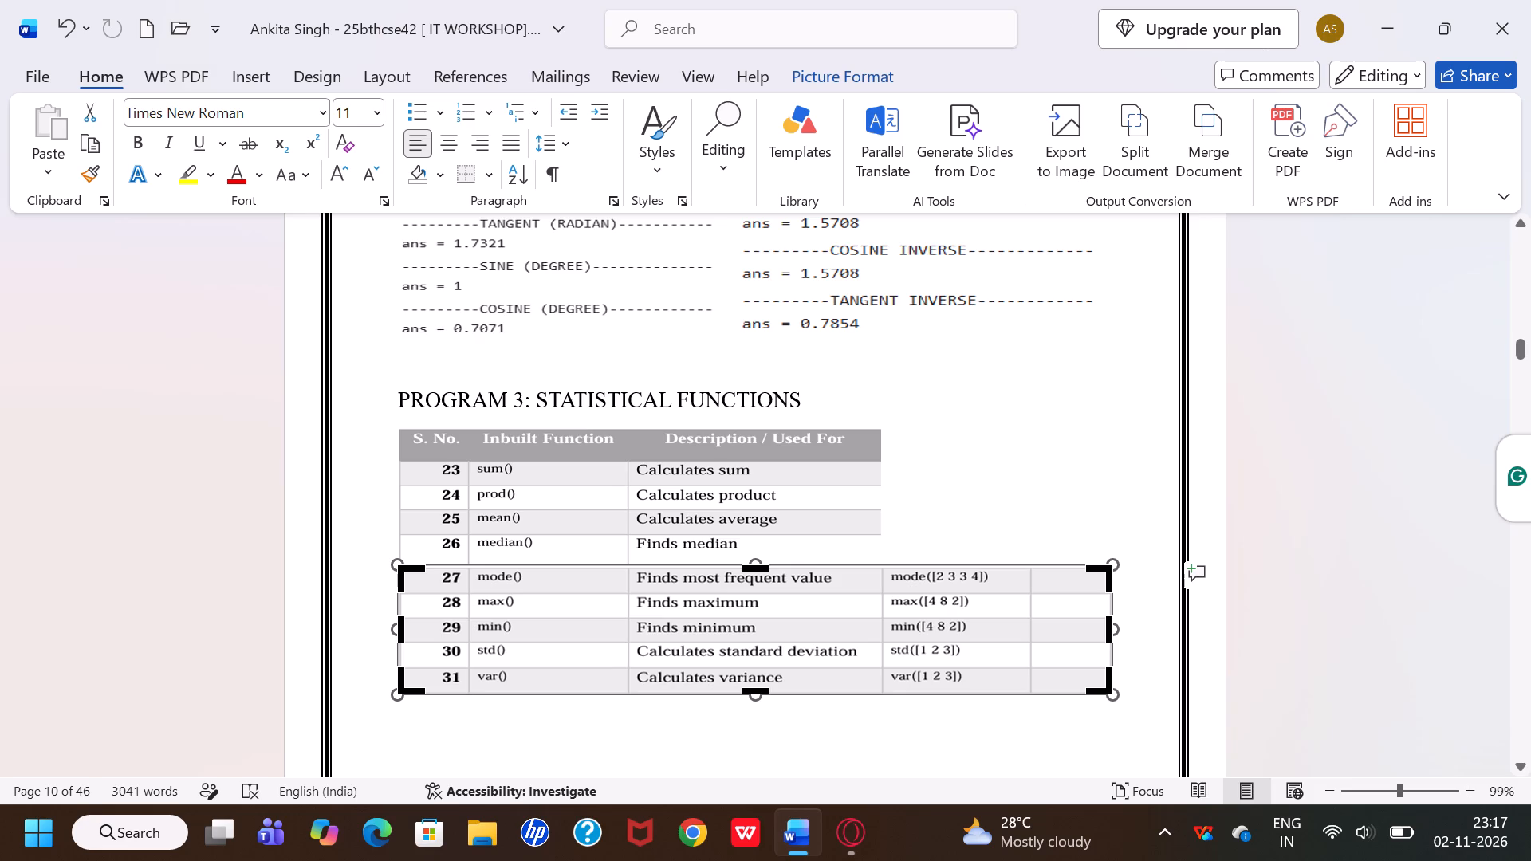
click(1112, 622)
click(1112, 622)
right_drag(1112, 630, 1104, 630)
right_drag(1104, 630, 1088, 628)
drag(1109, 569, 1054, 572)
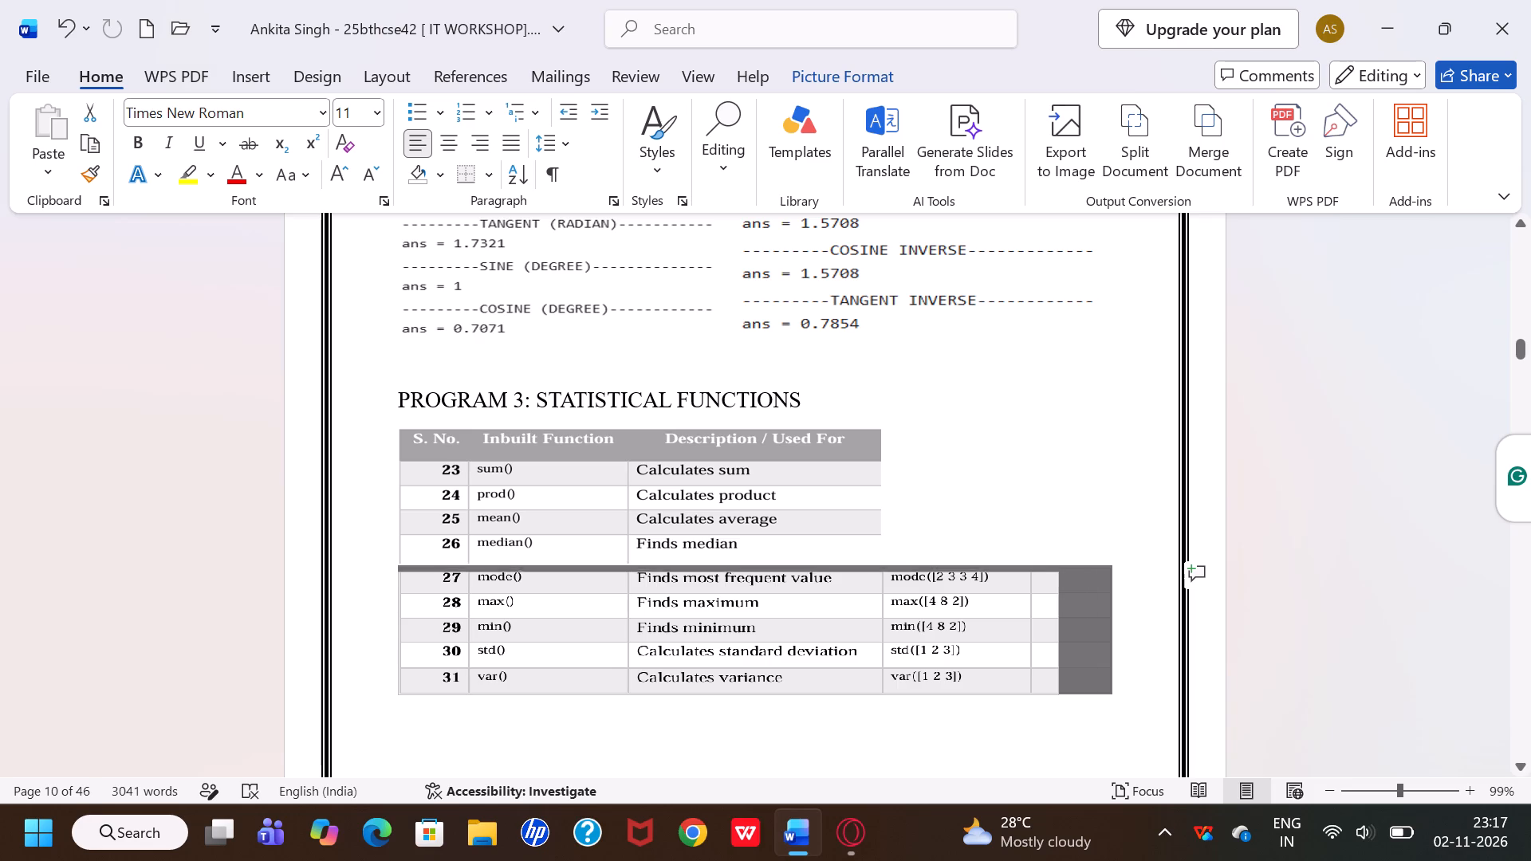
drag(1054, 572, 953, 564)
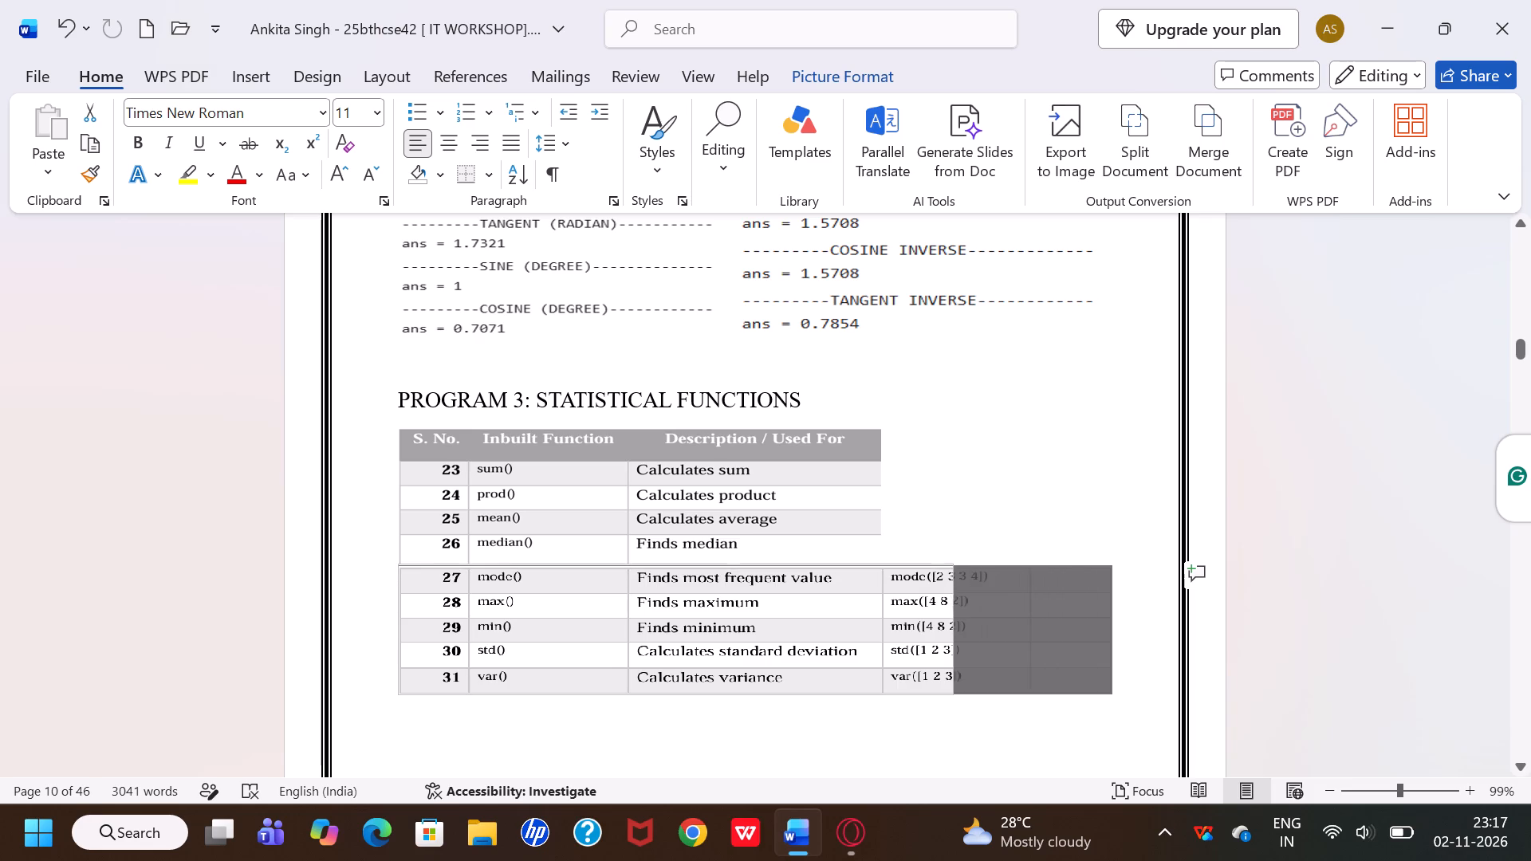
drag(953, 564, 885, 566)
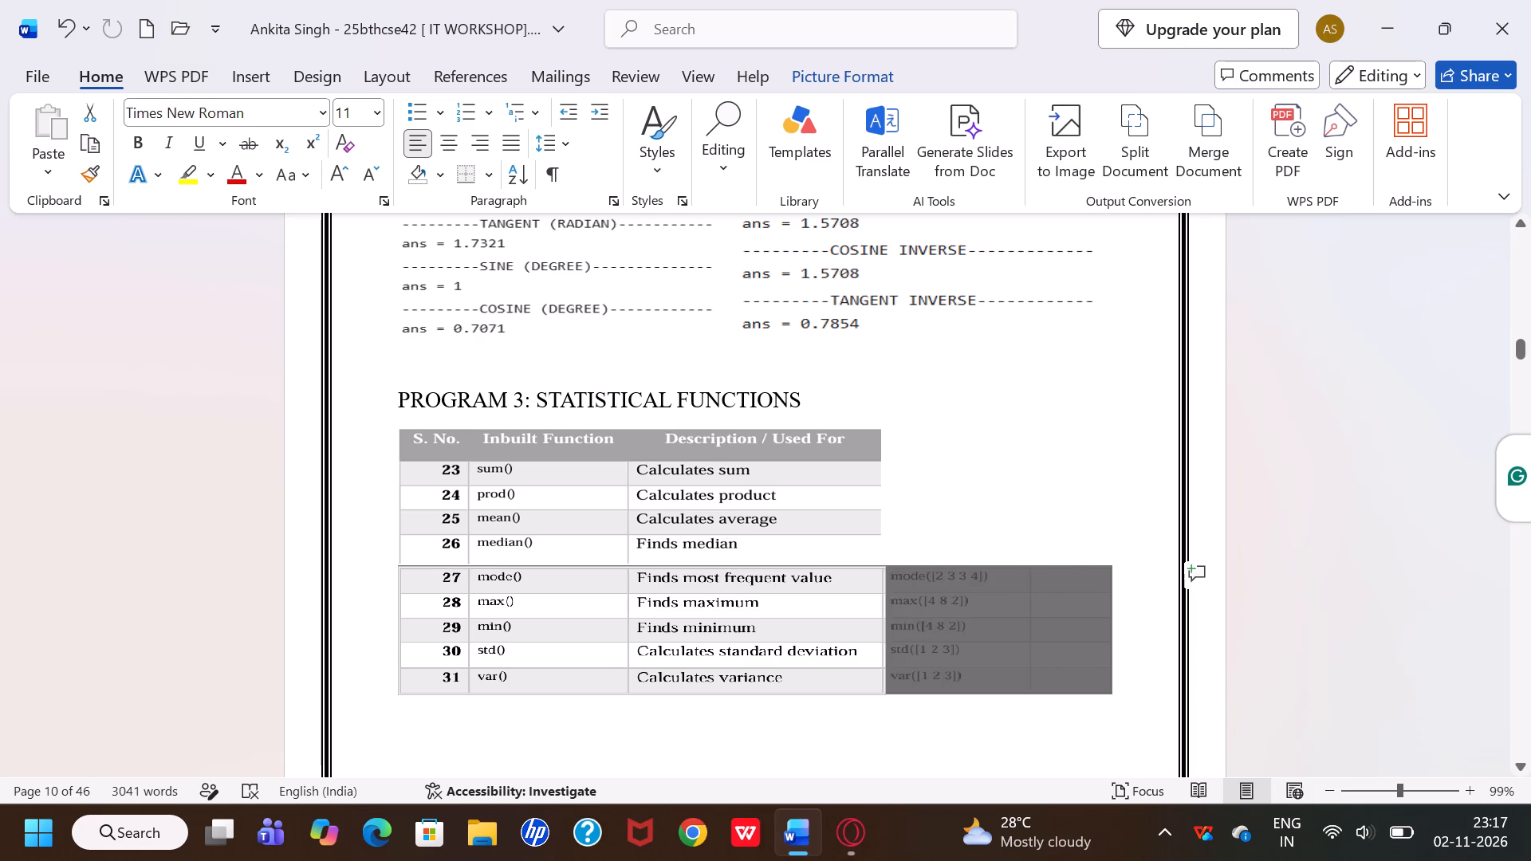
drag(885, 566, 882, 566)
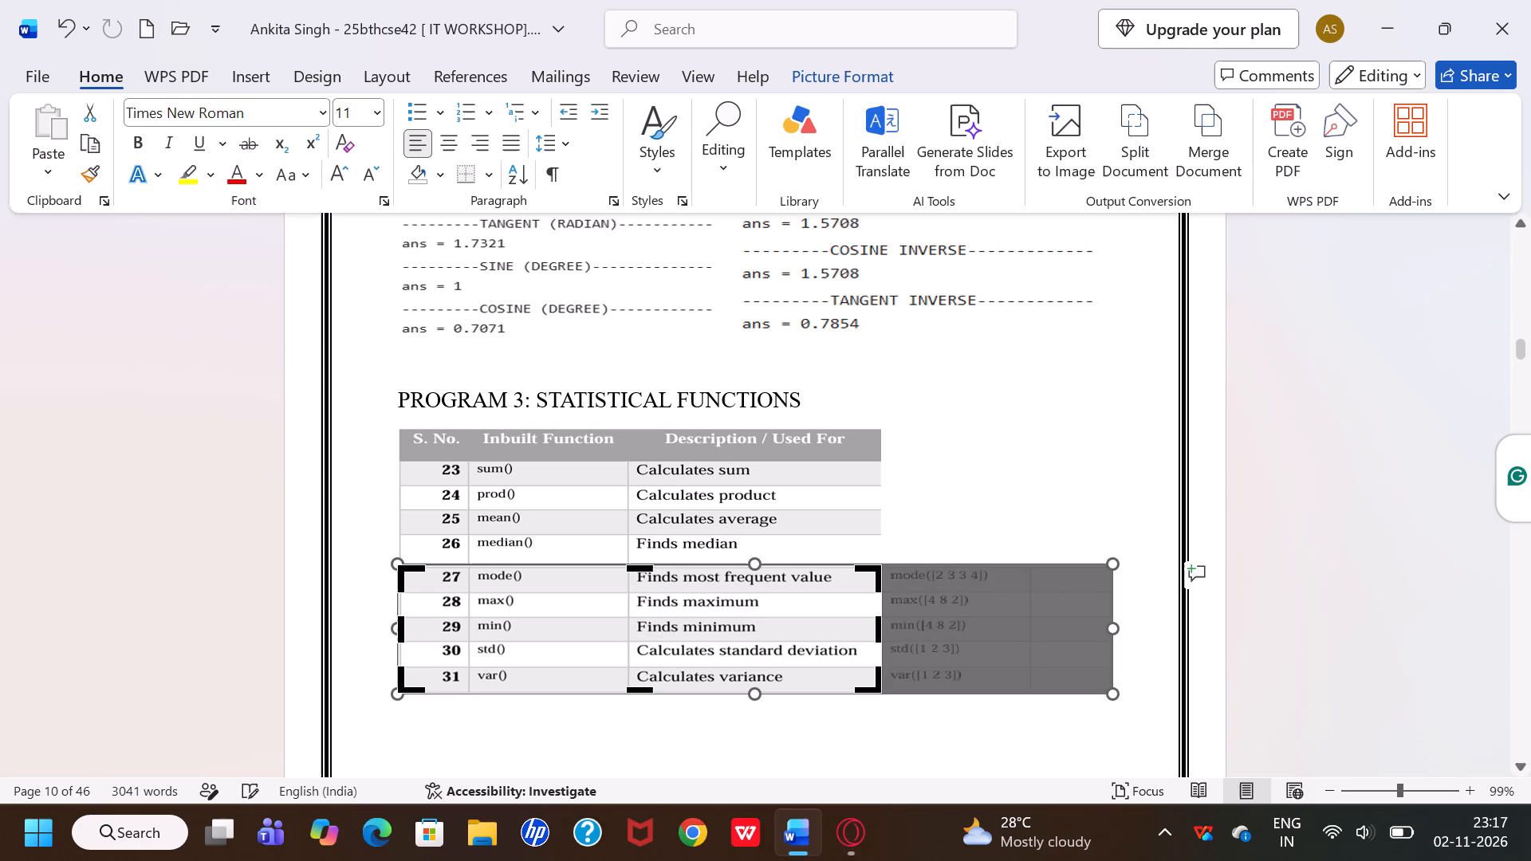
click(958, 486)
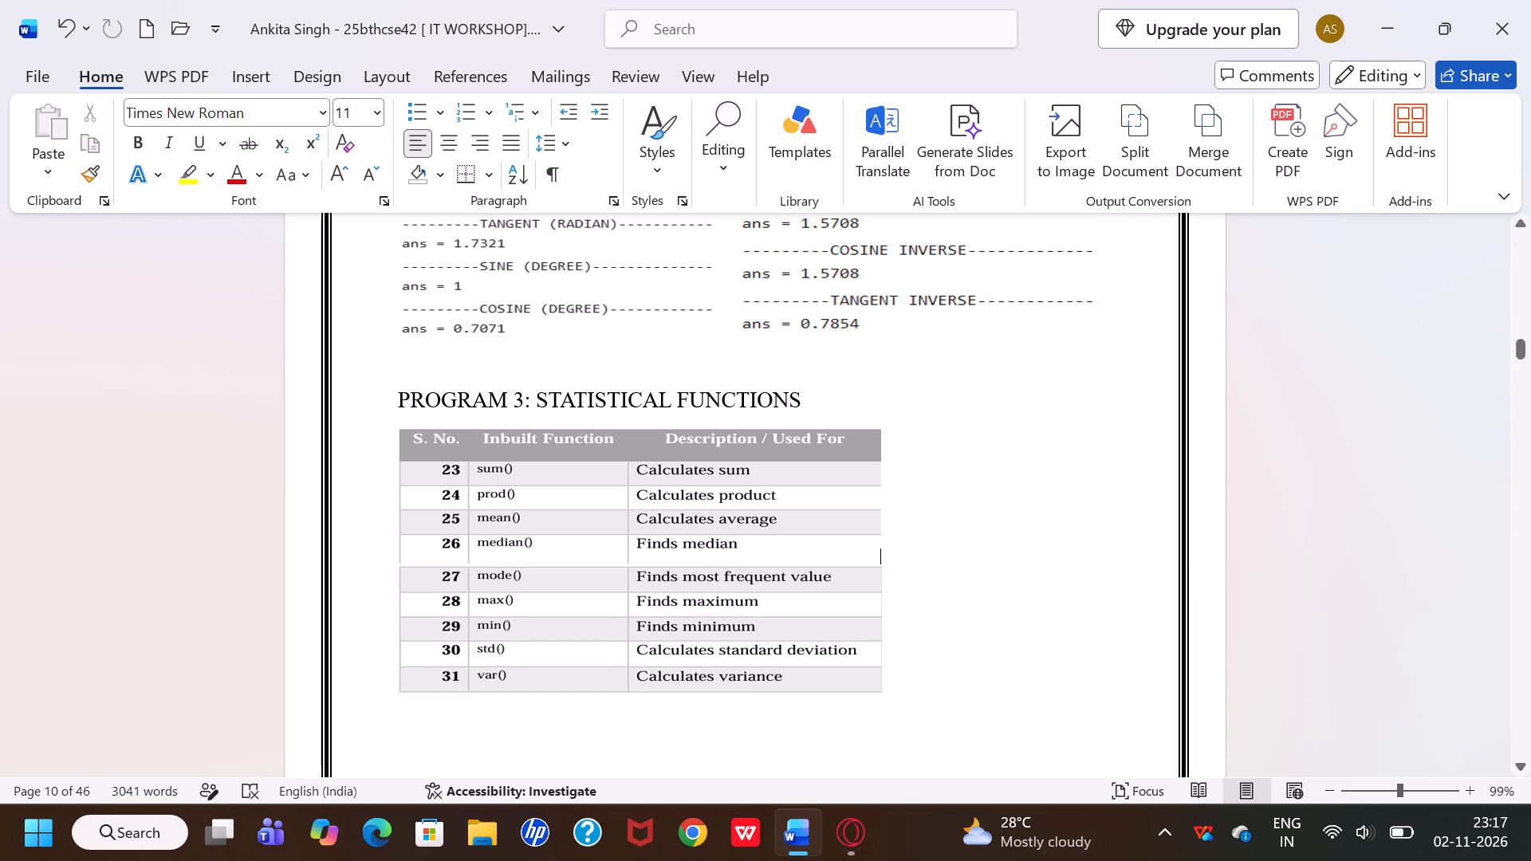
scroll(958, 486, up, 3)
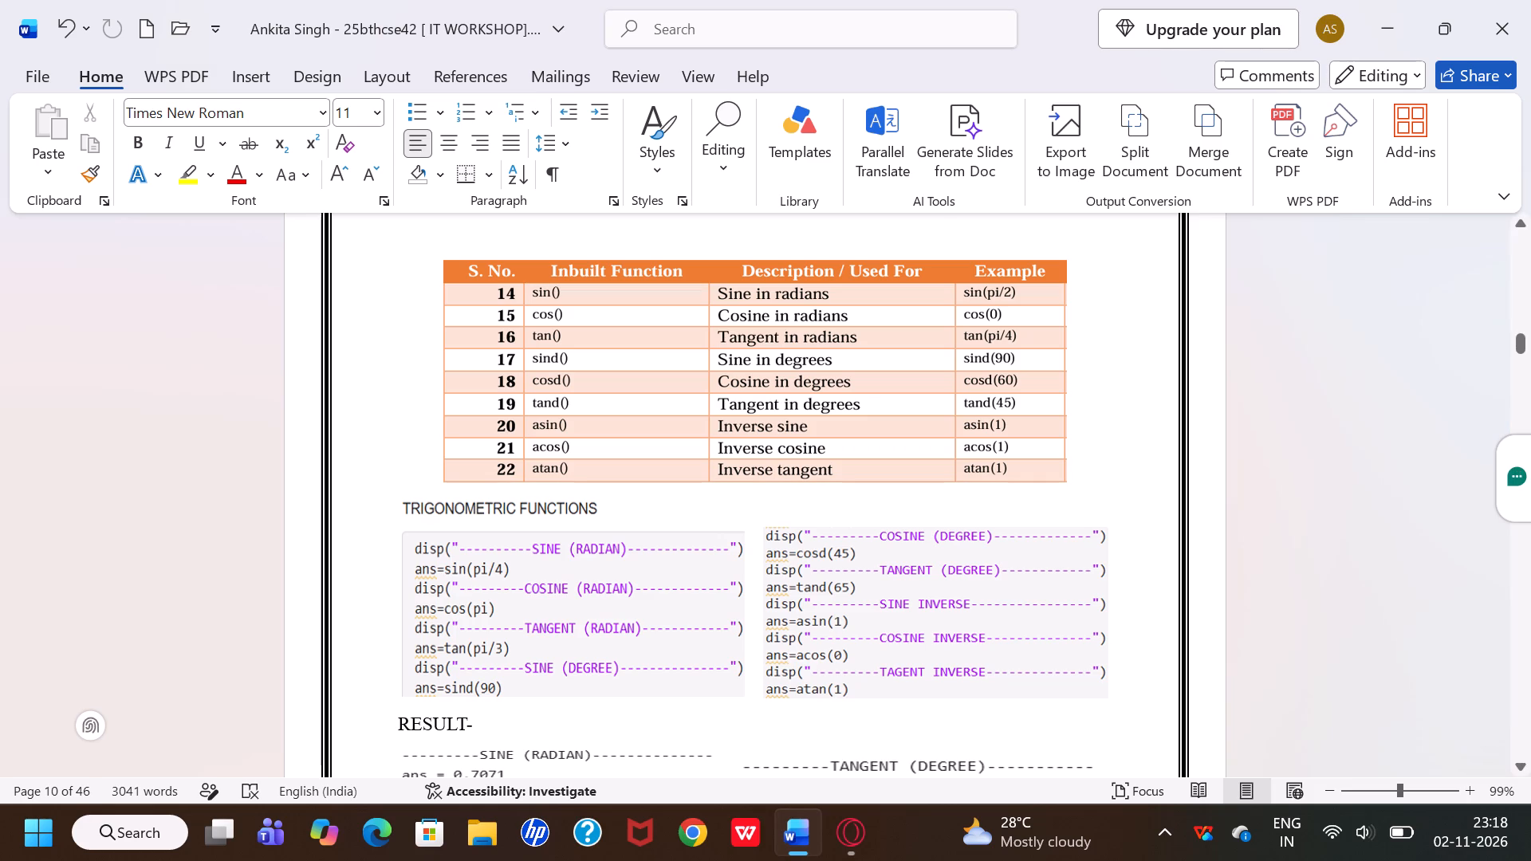
Crop the Example column off the trigonometric functions table picture with rows 14 to 22, ending it after the Description column.
click(927, 406)
right_click(927, 406)
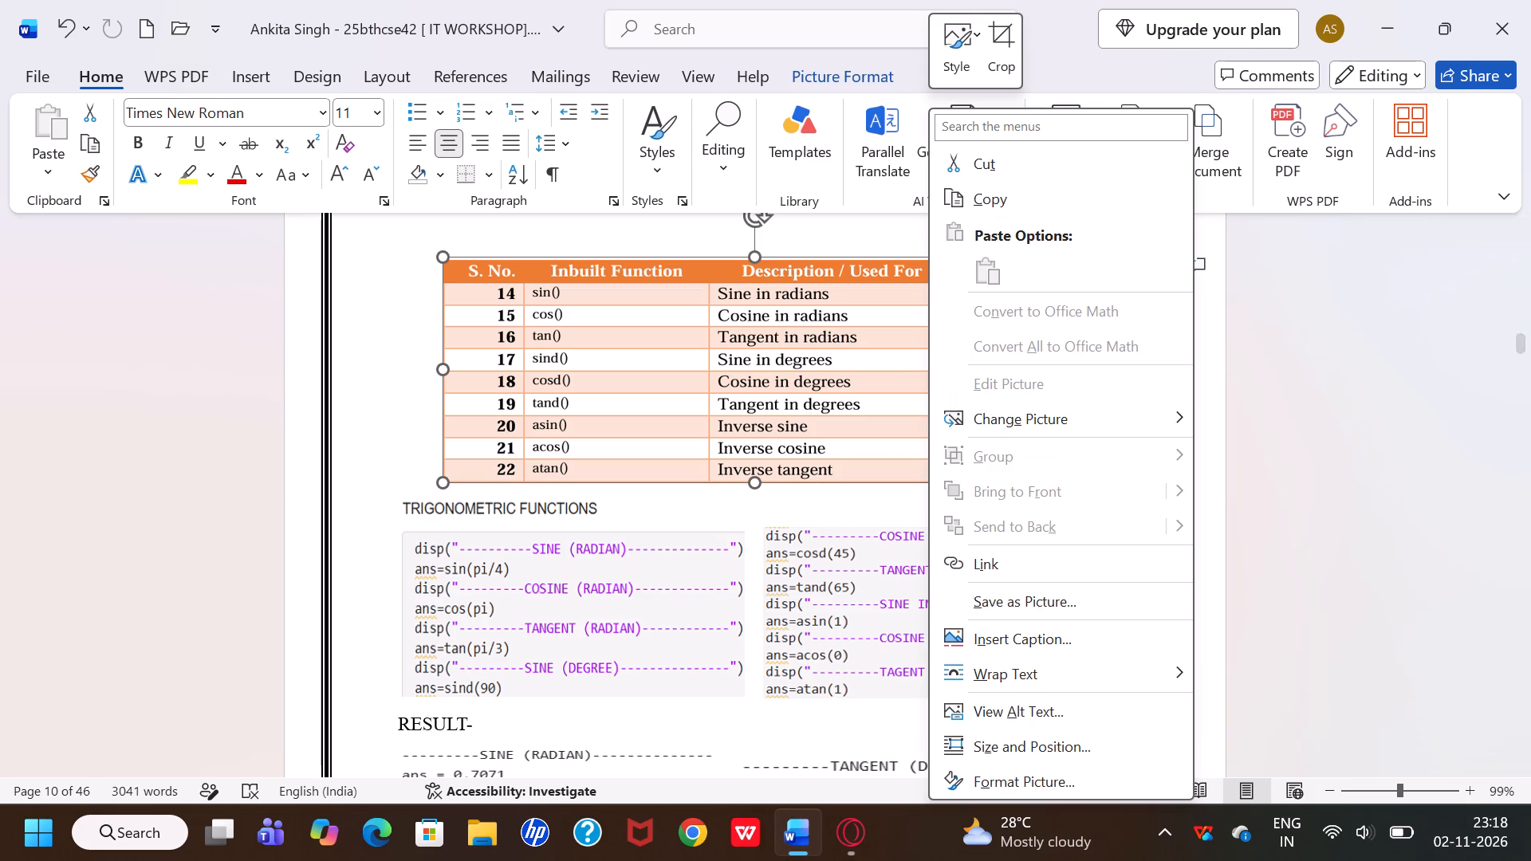
click(1002, 61)
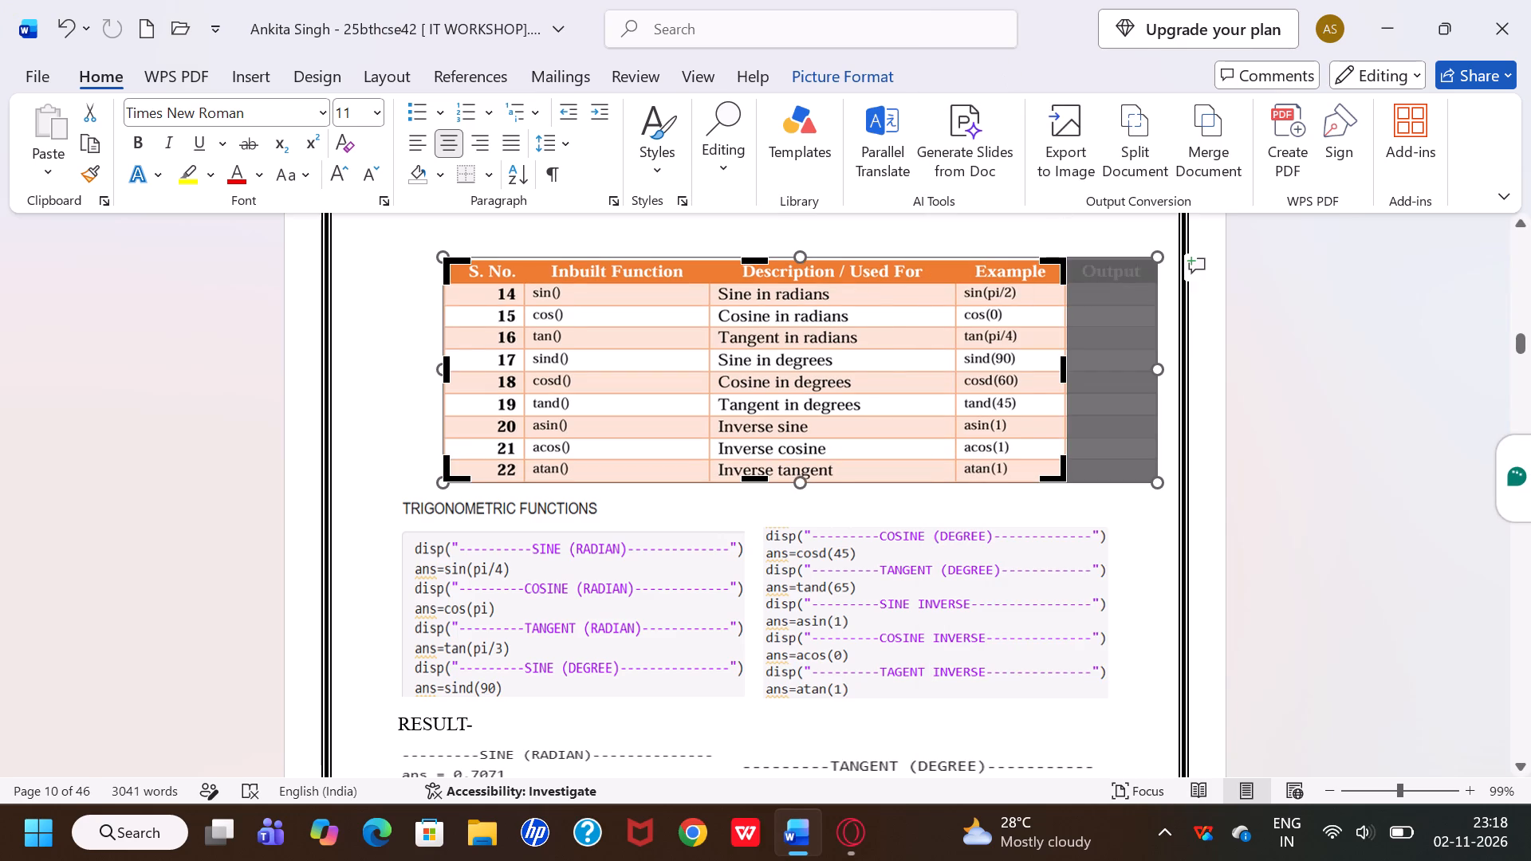
drag(1065, 366, 1035, 364)
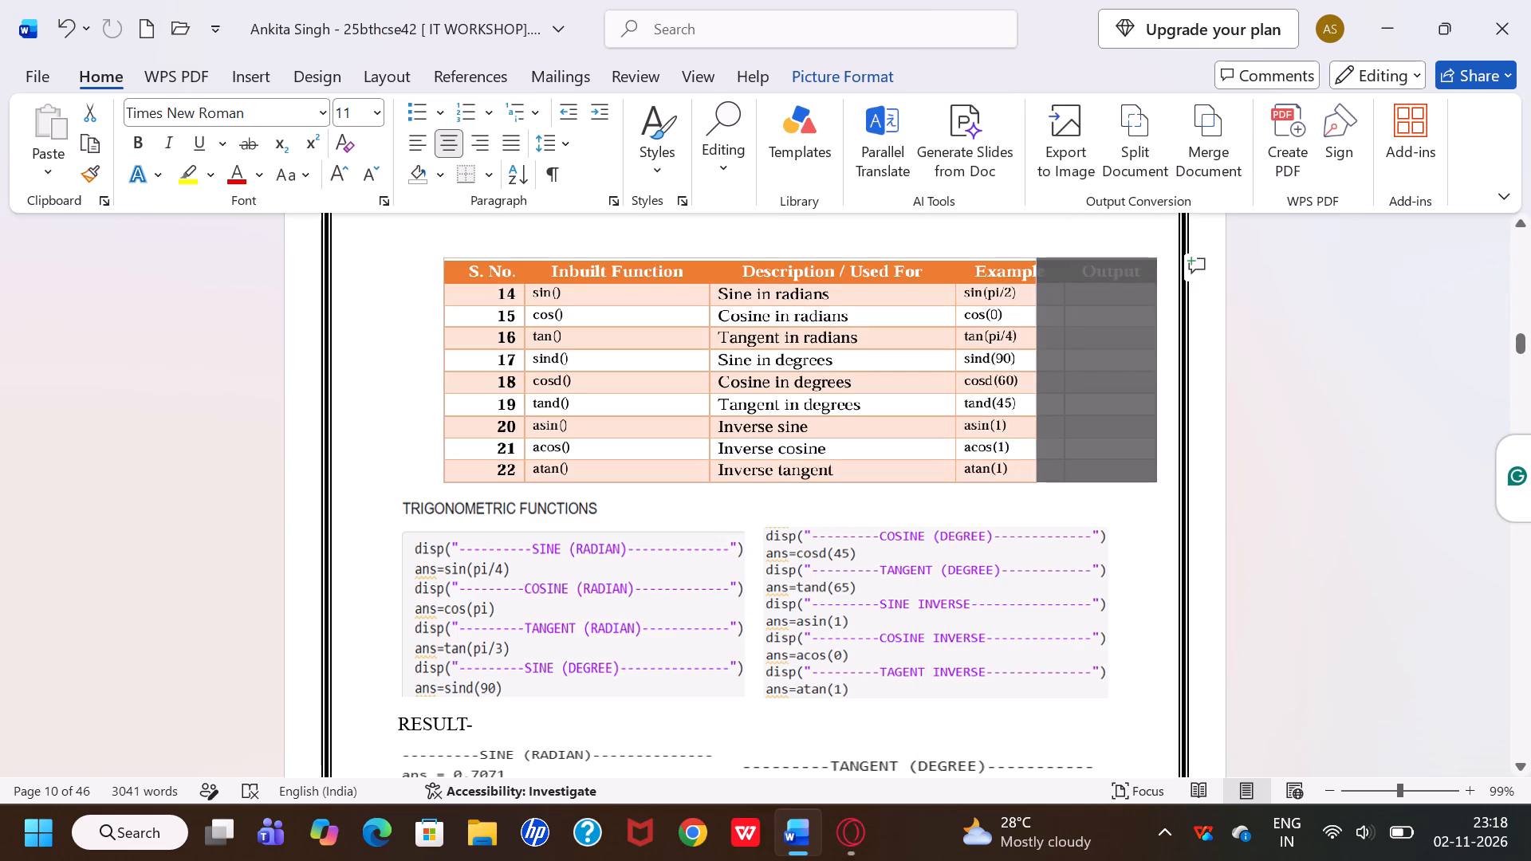
drag(1035, 364, 960, 358)
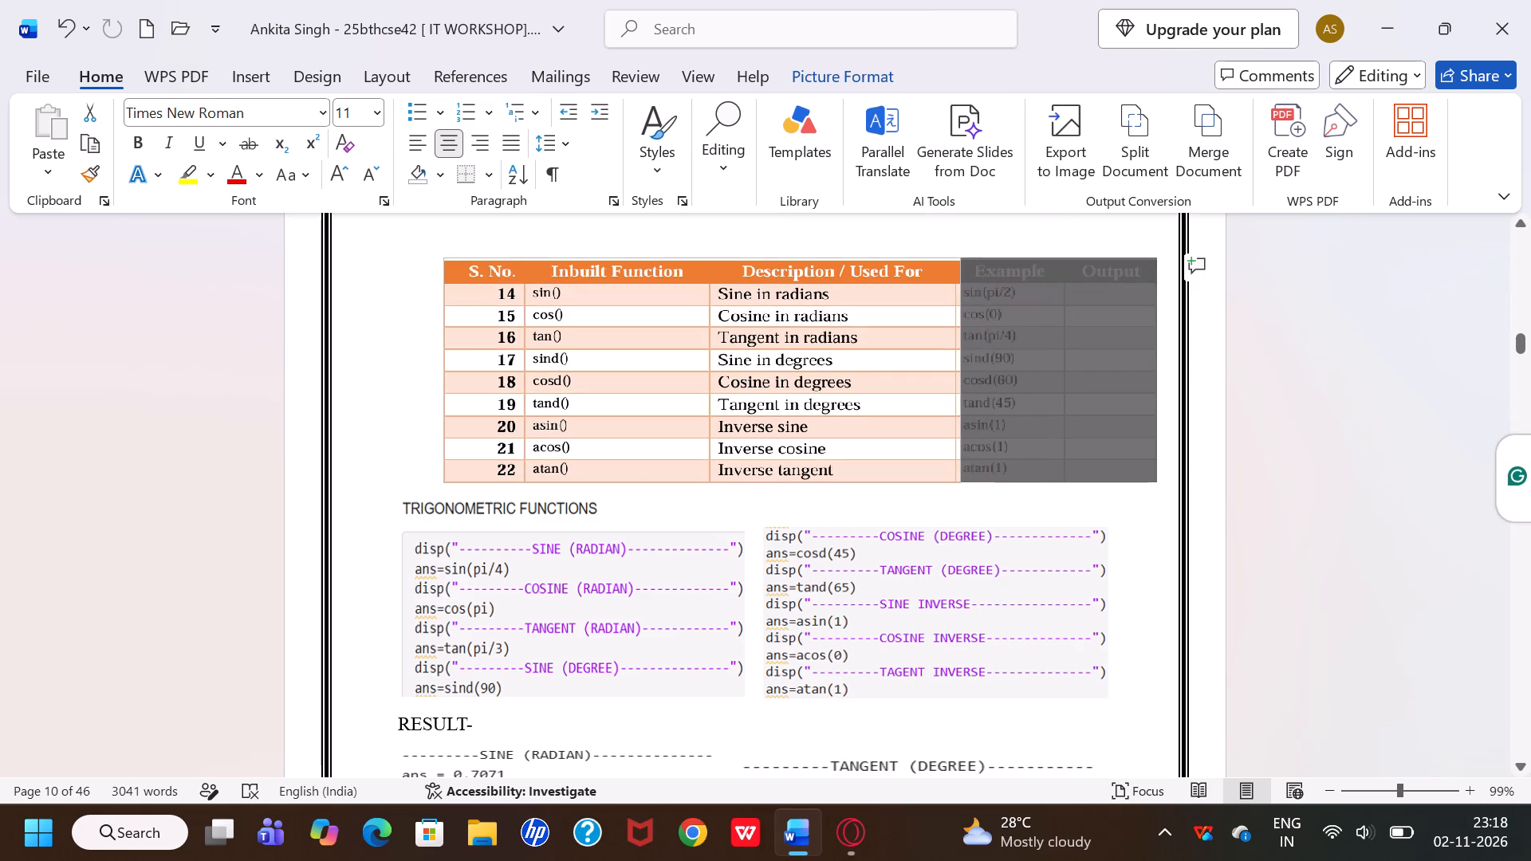
drag(960, 358, 954, 356)
click(1155, 530)
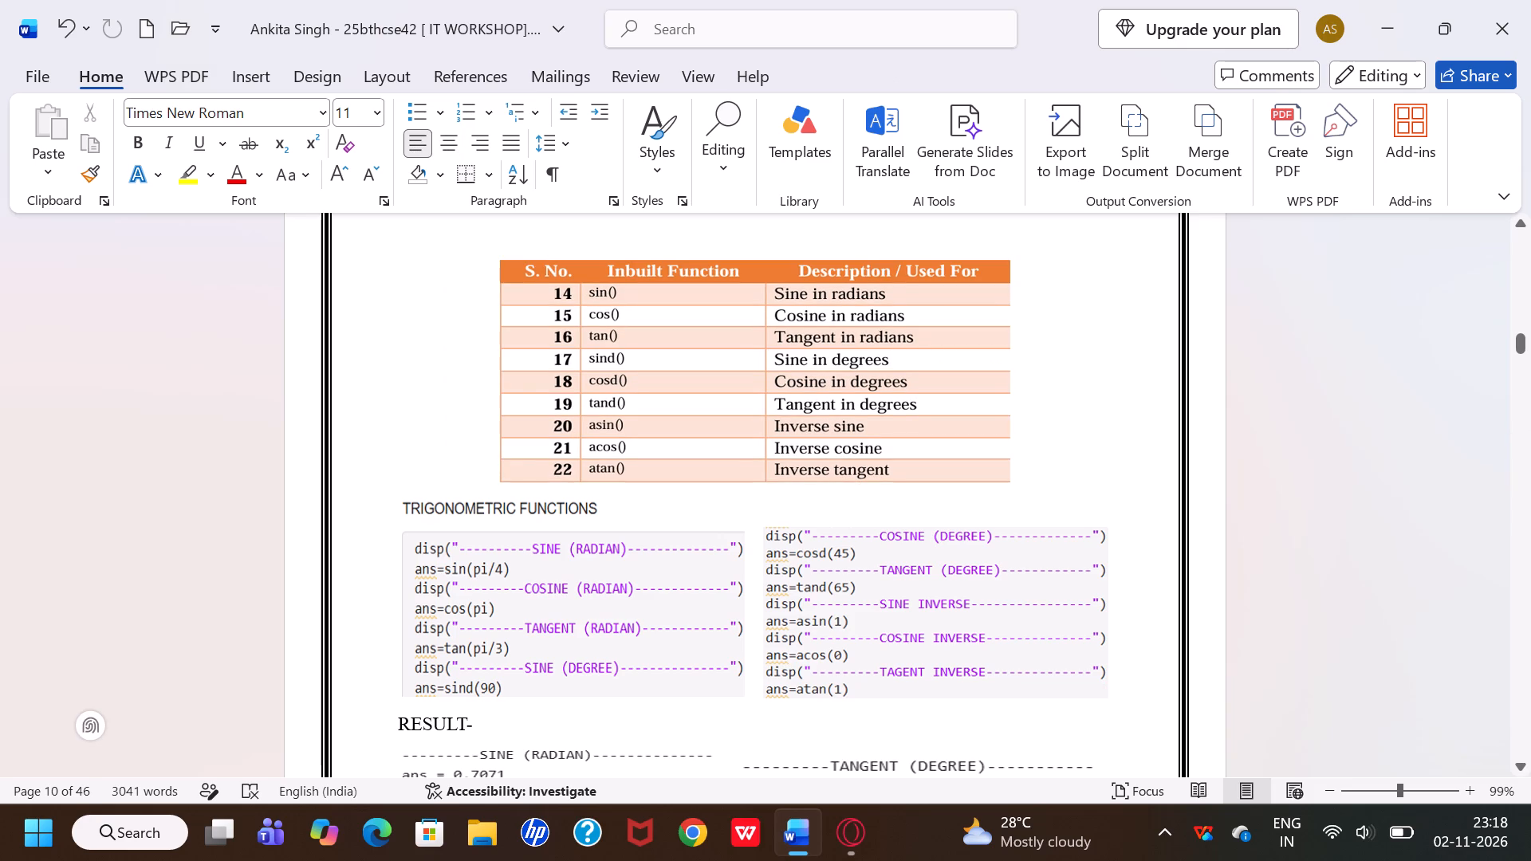
Crop the Example column off the PROGRAM 1 mathematical functions table picture with rows 1 to 13.
scroll(1155, 530, up, 2)
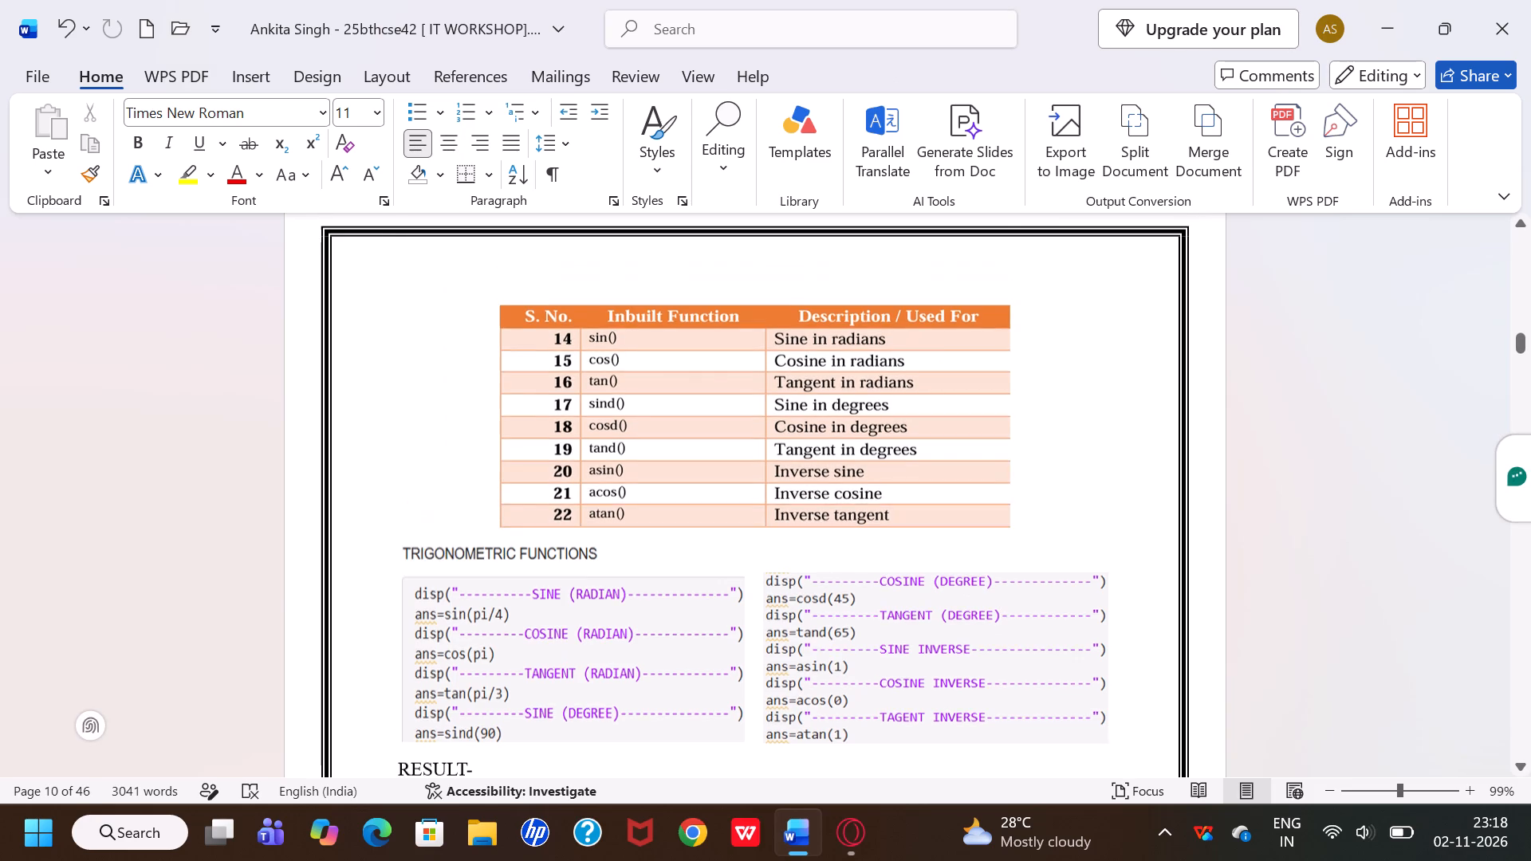
scroll(1155, 530, up, 3)
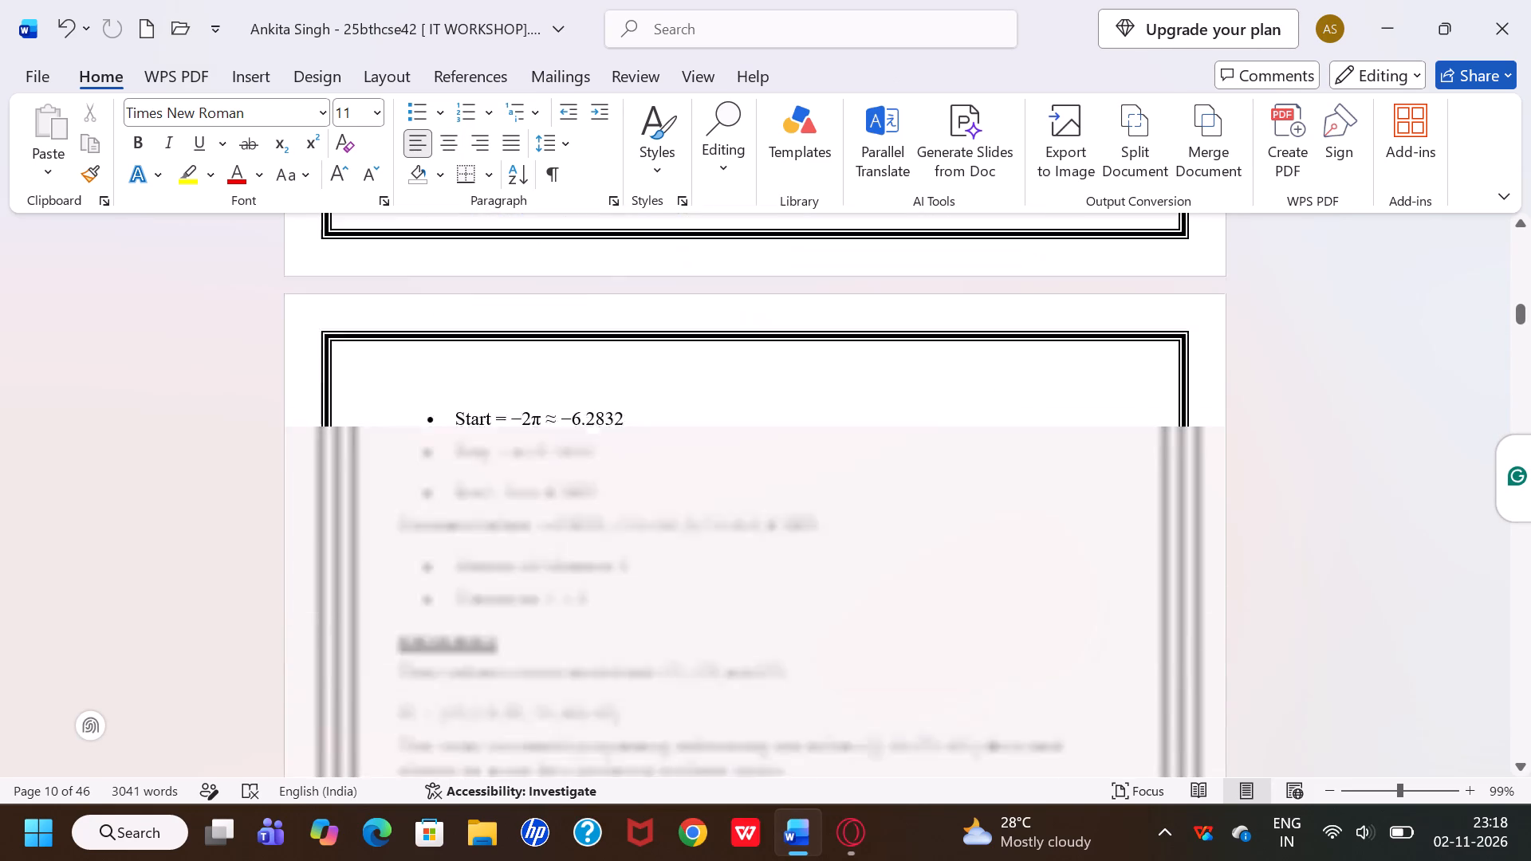
scroll(1155, 530, up, 1)
scroll(1155, 530, down, 3)
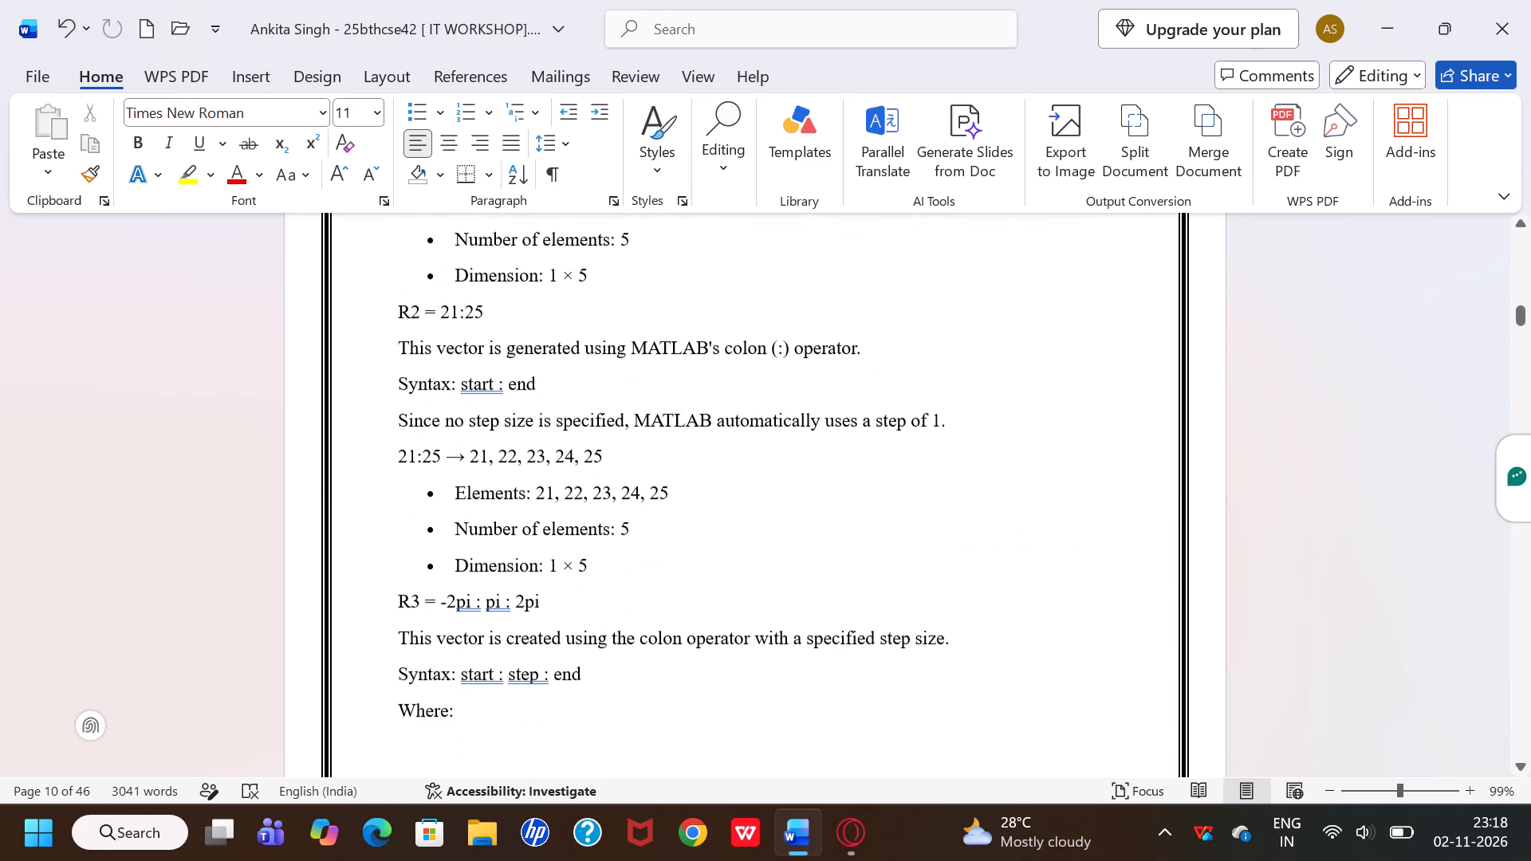
scroll(1155, 530, down, 5)
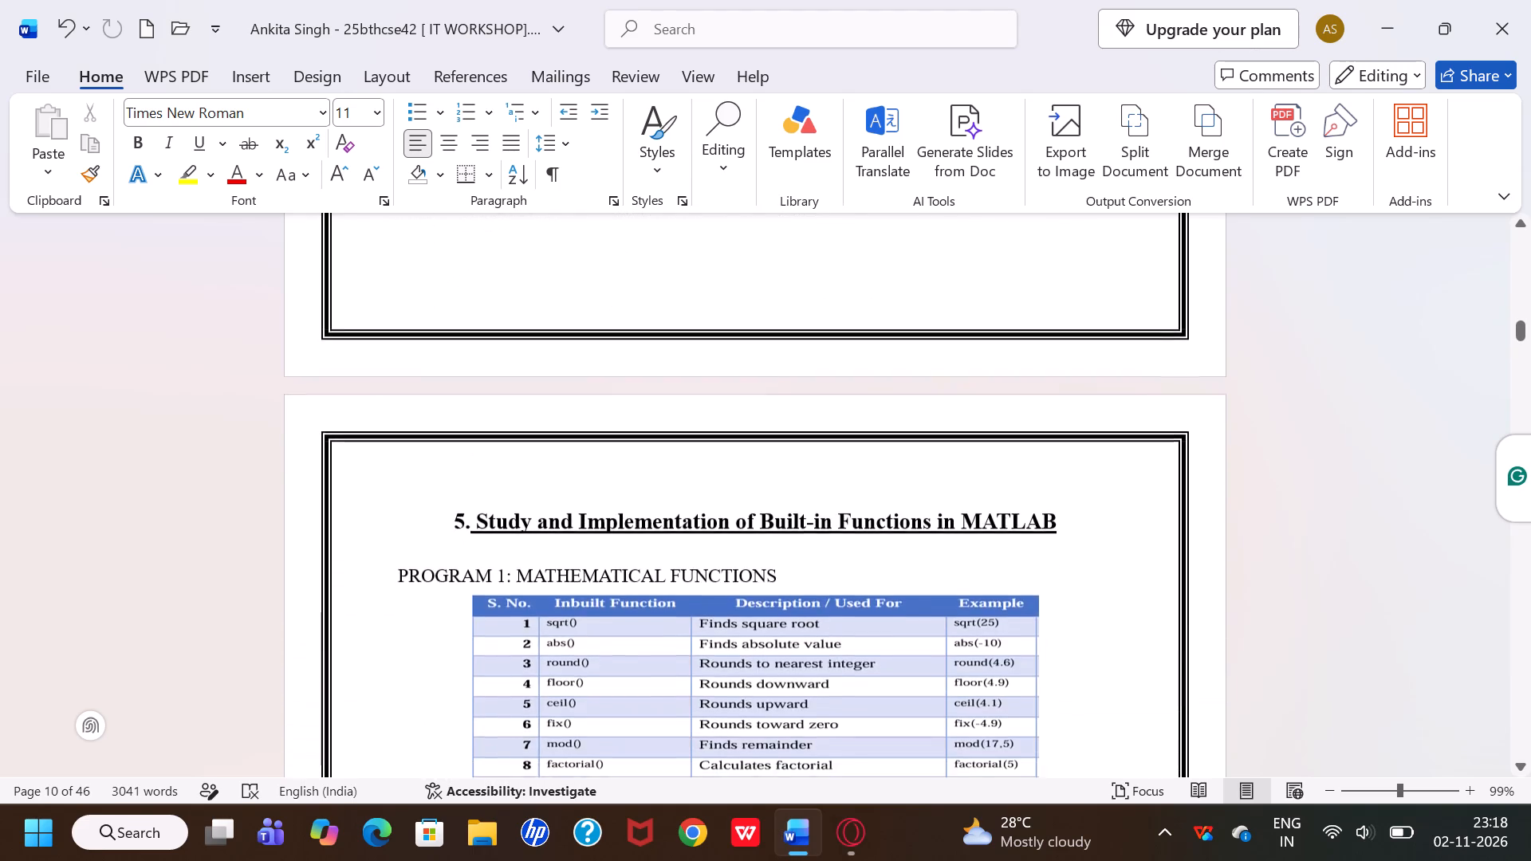
scroll(1155, 530, down, 3)
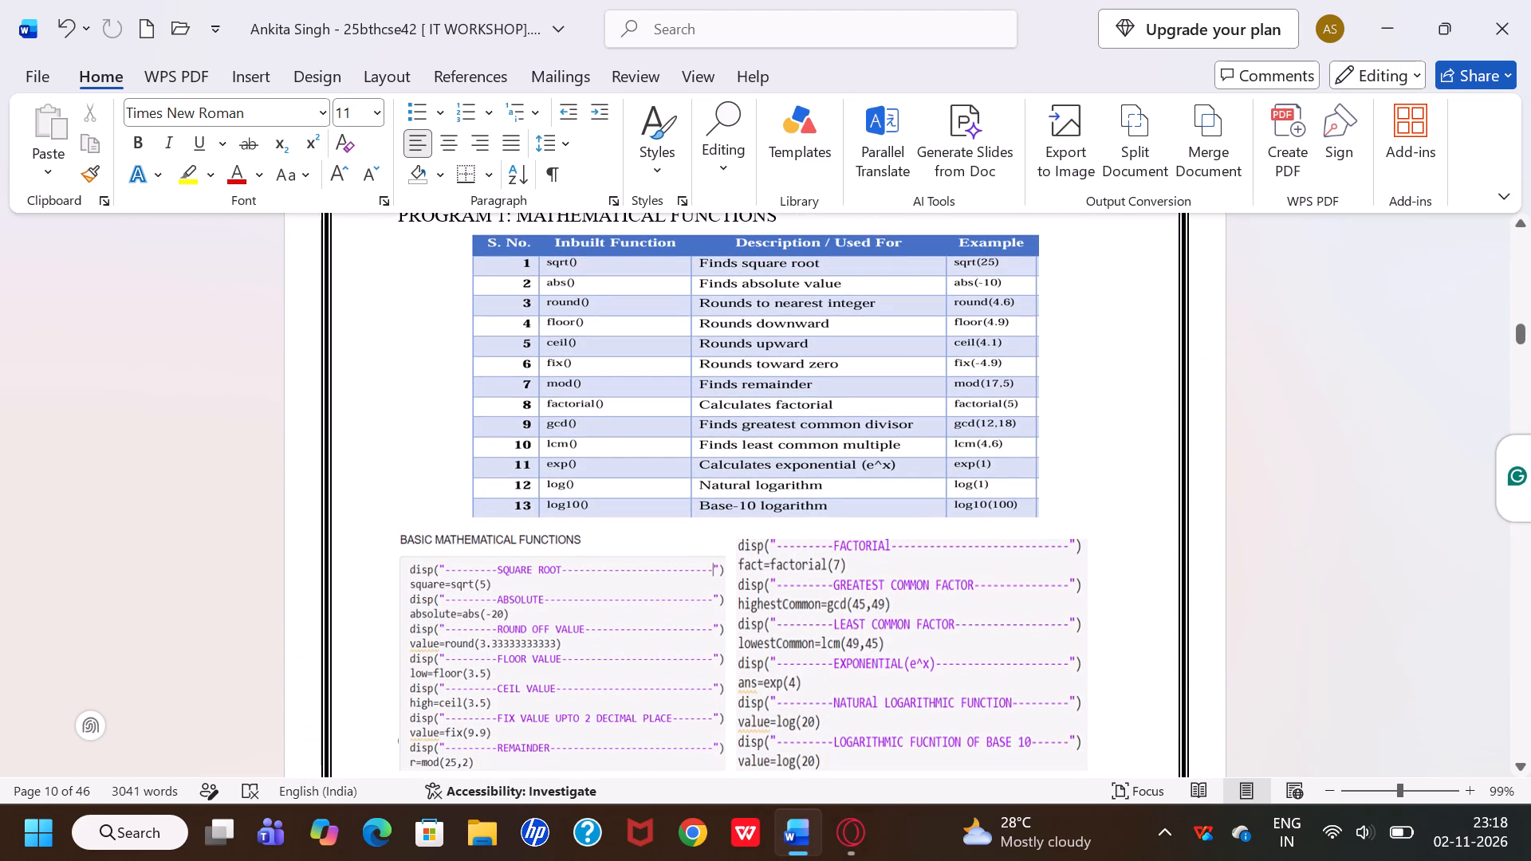
click(912, 412)
right_click(912, 412)
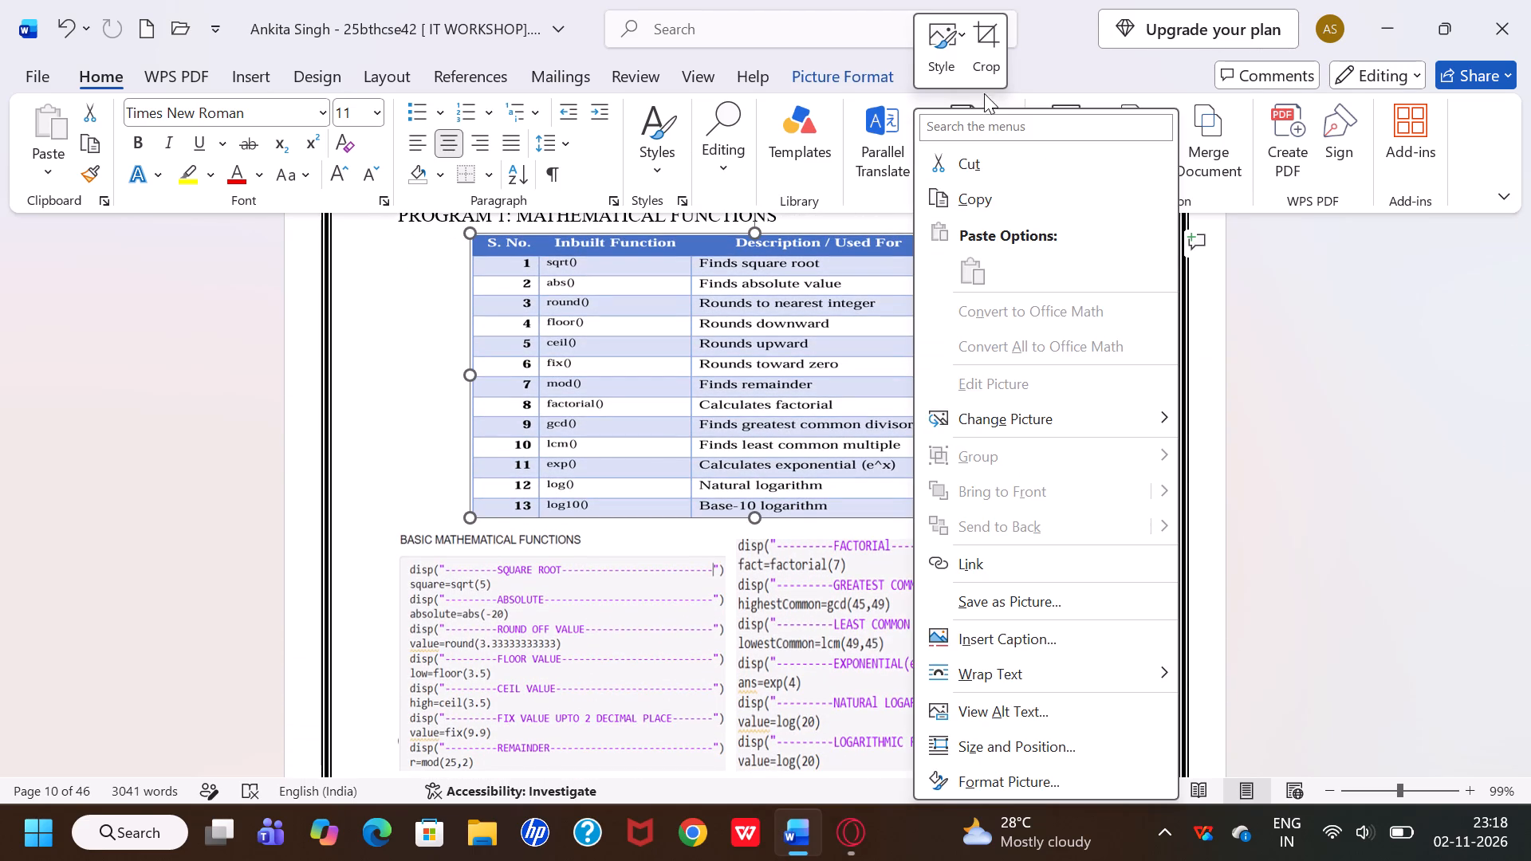
click(986, 57)
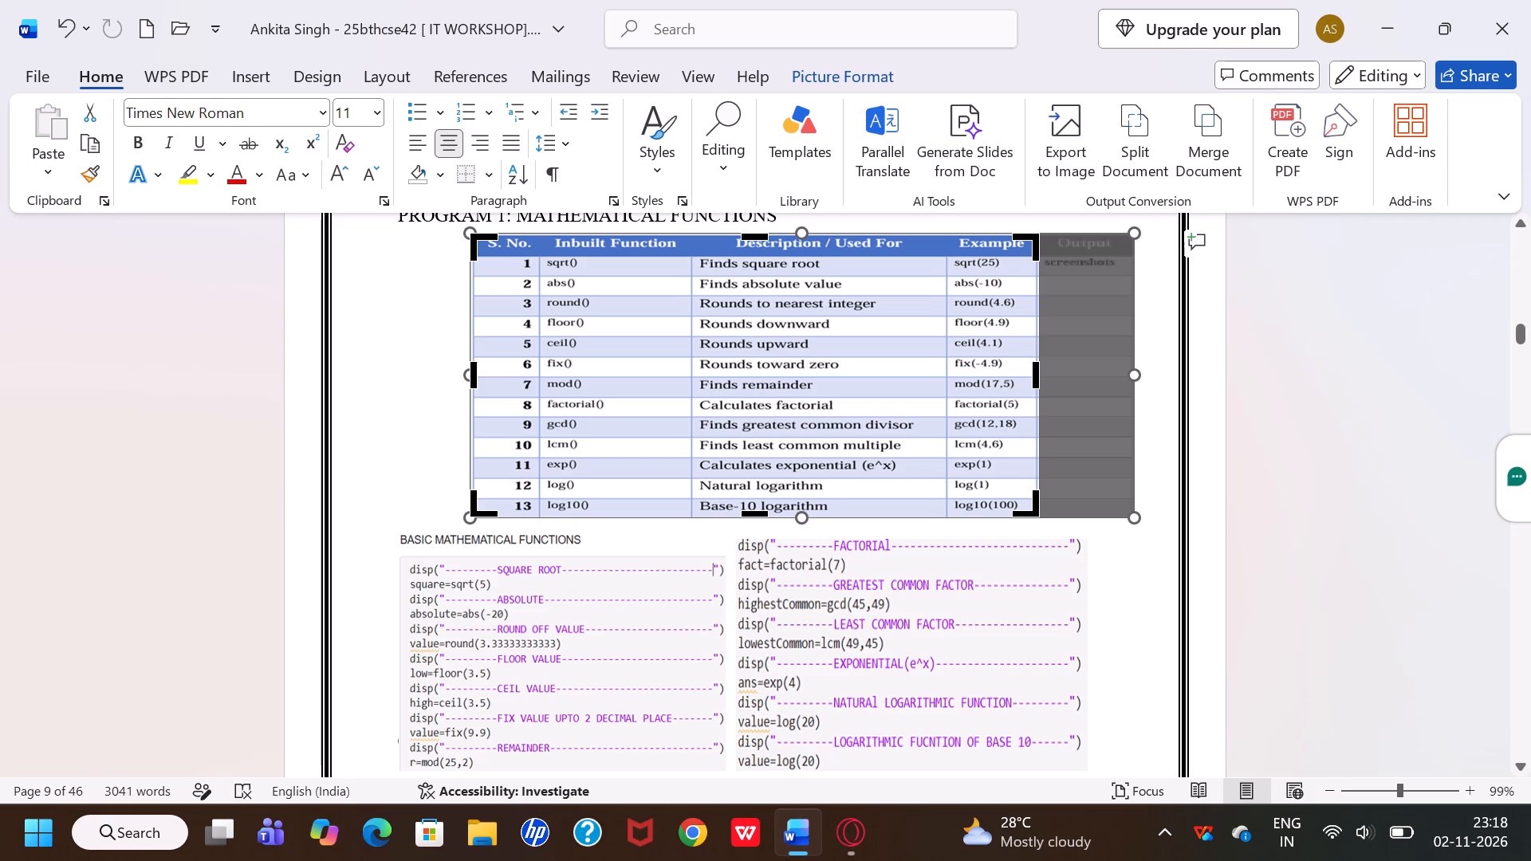
right_drag(1037, 371, 977, 361)
right_drag(1036, 372, 994, 365)
drag(1035, 239, 1010, 237)
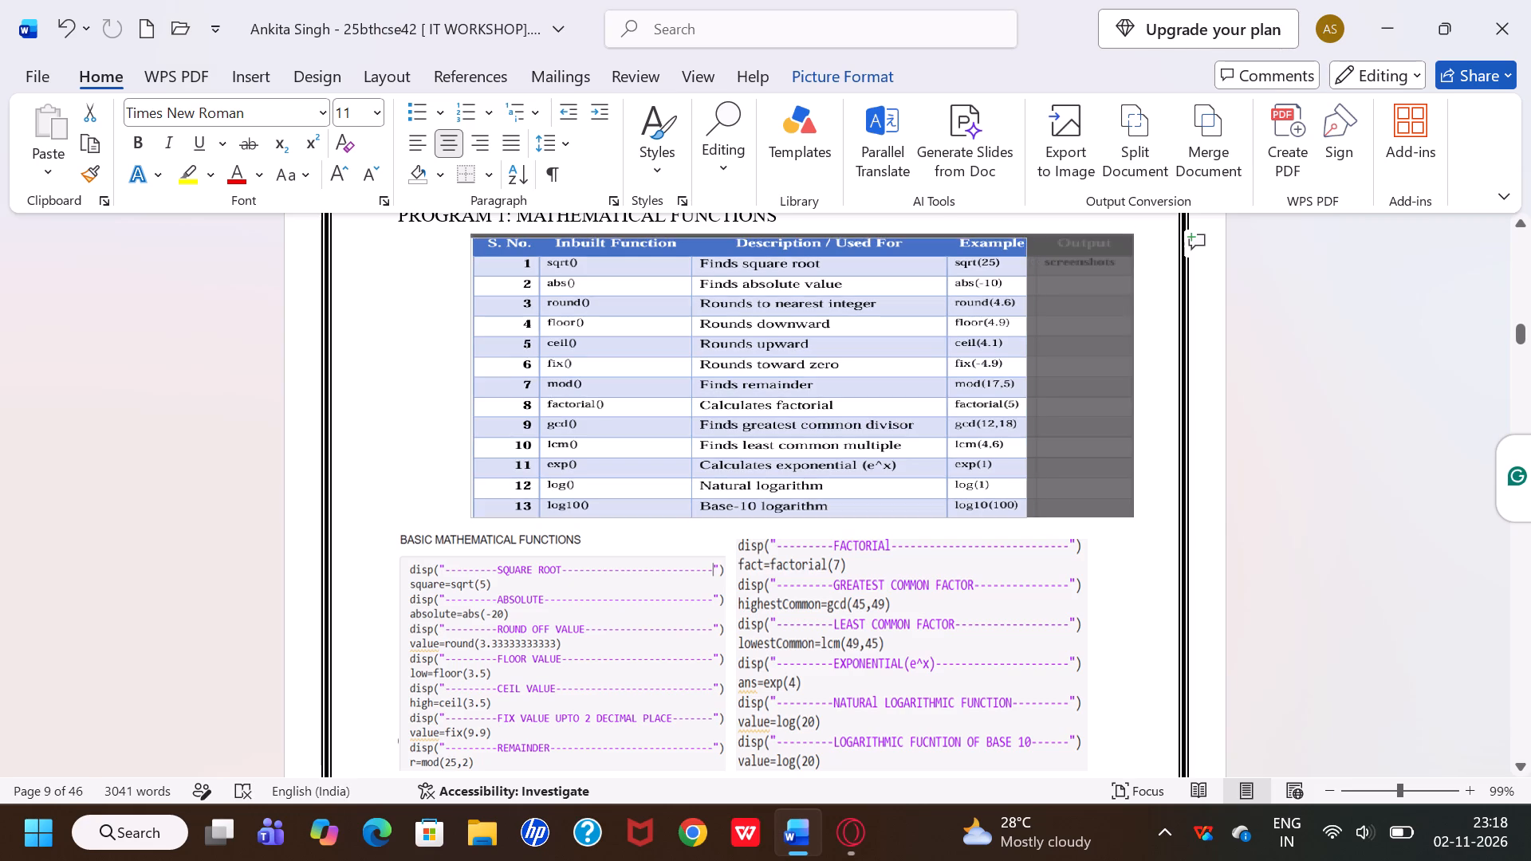
drag(1010, 237, 952, 230)
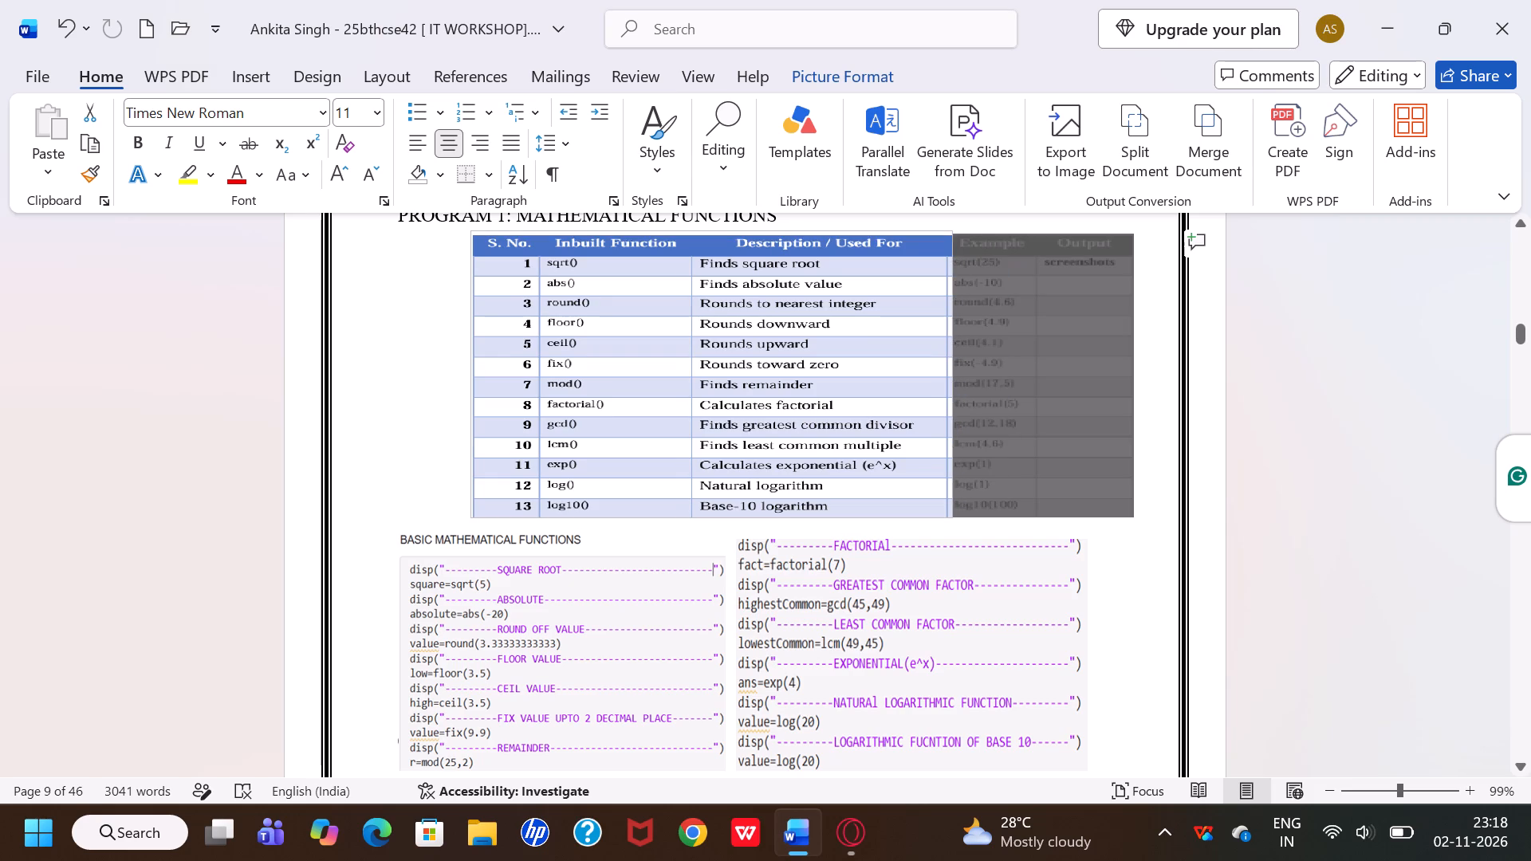
drag(952, 230, 949, 234)
click(1139, 584)
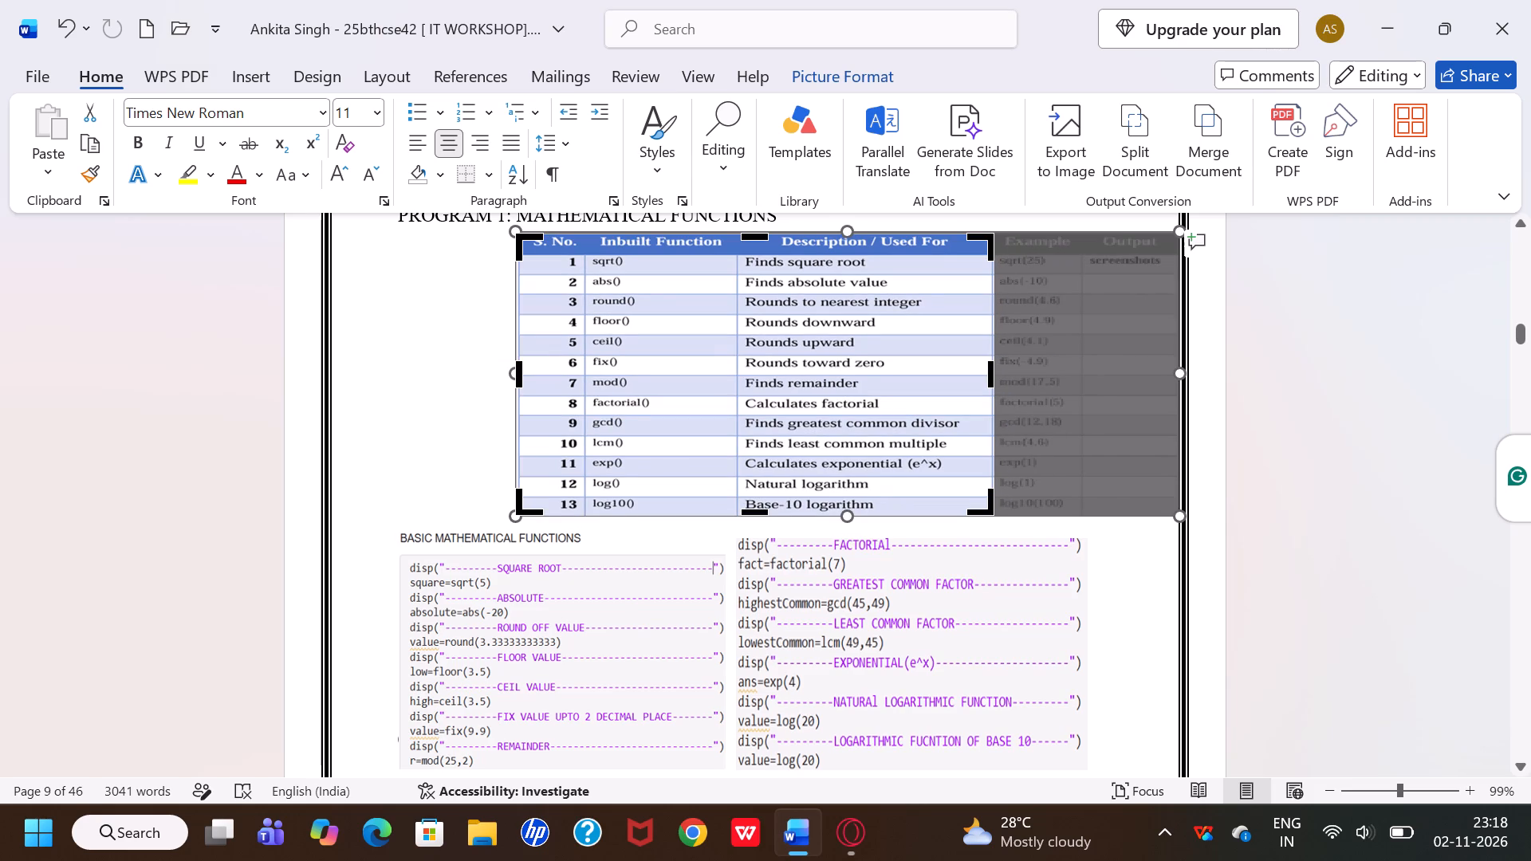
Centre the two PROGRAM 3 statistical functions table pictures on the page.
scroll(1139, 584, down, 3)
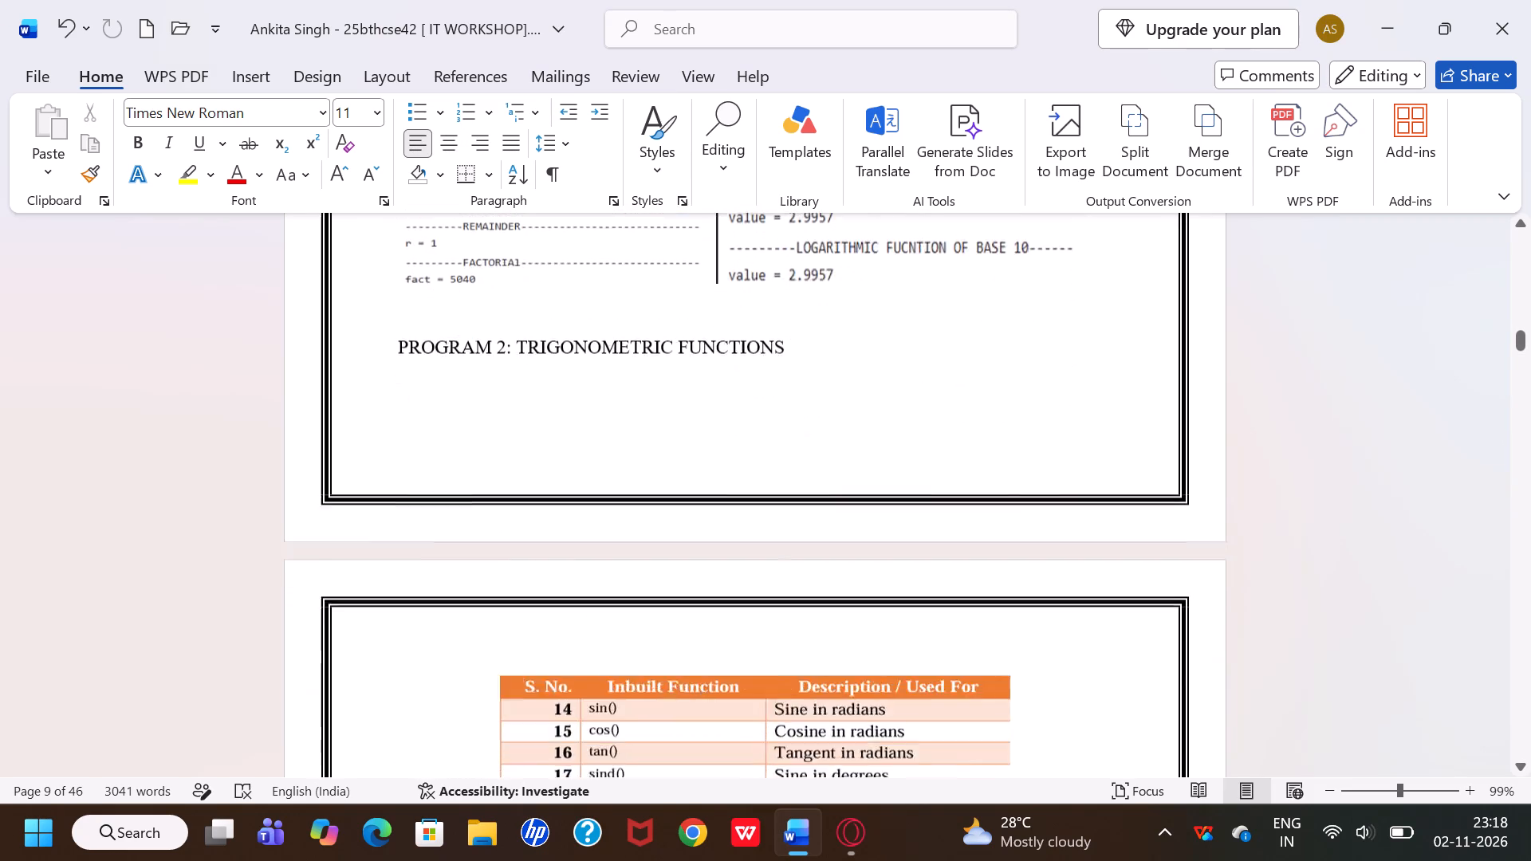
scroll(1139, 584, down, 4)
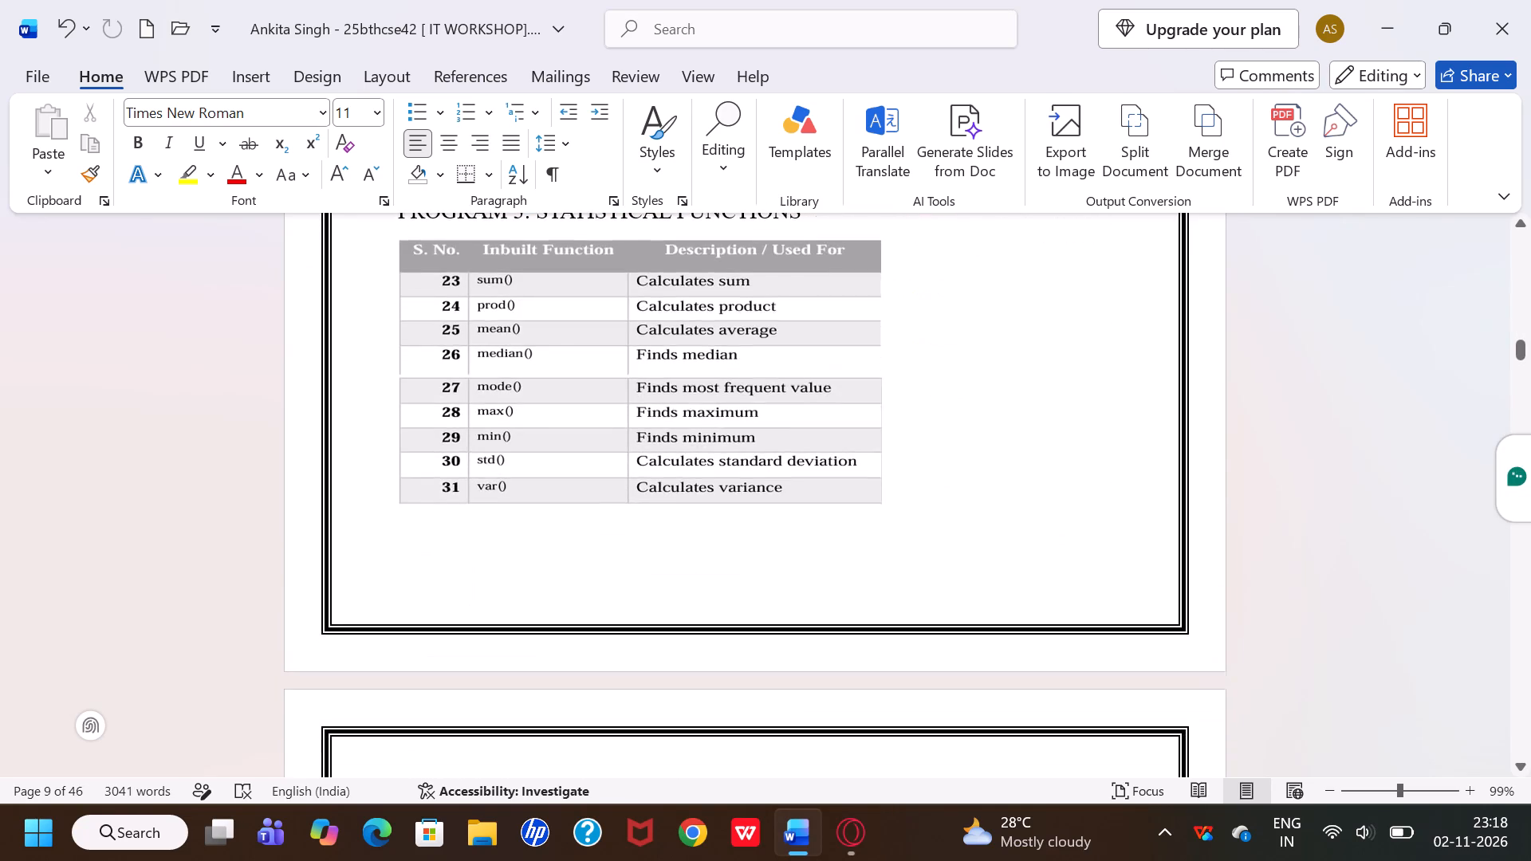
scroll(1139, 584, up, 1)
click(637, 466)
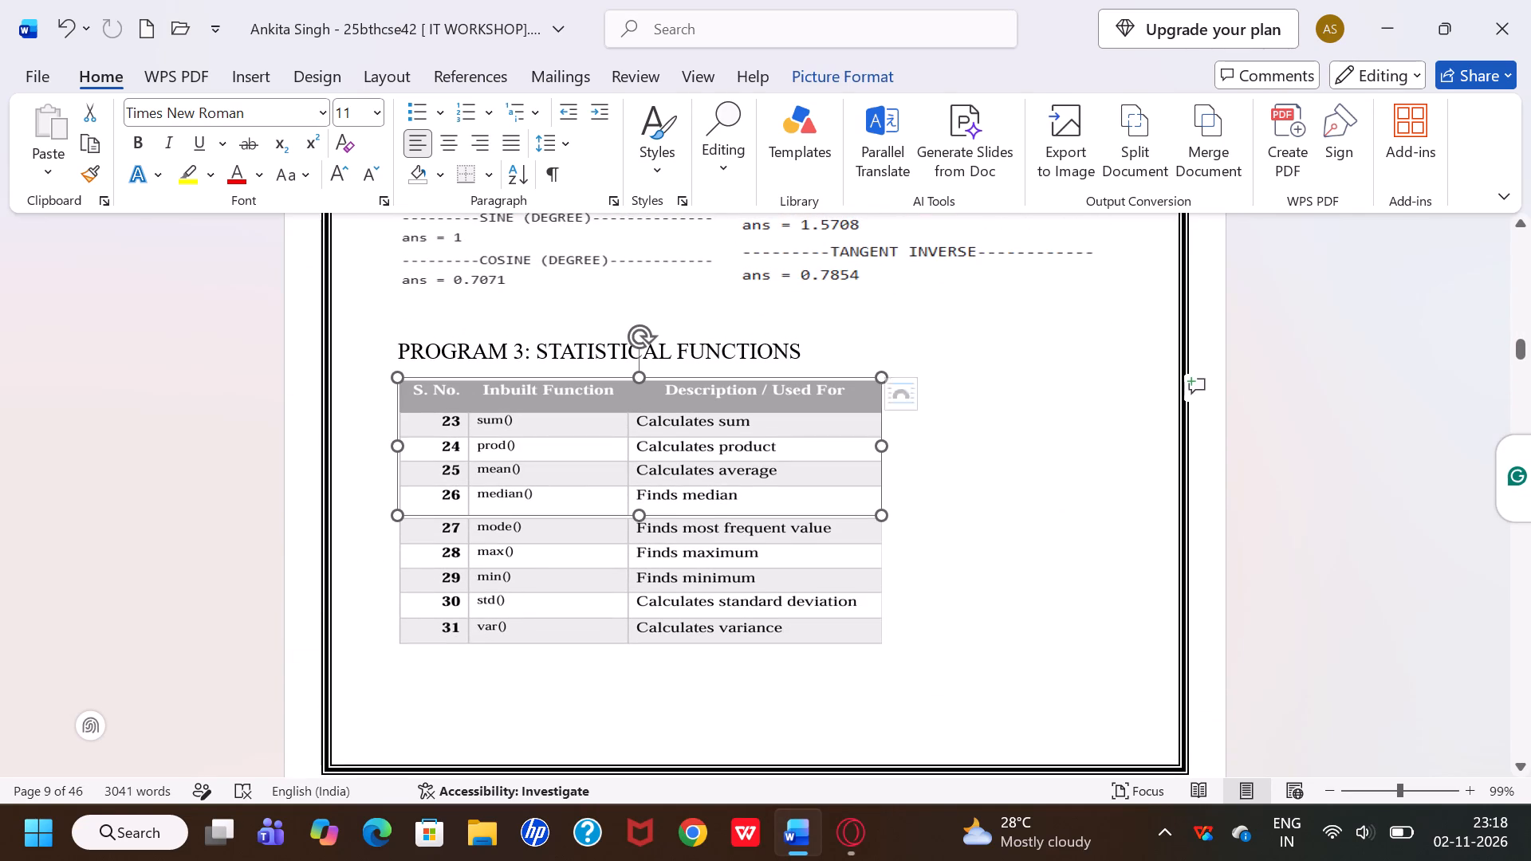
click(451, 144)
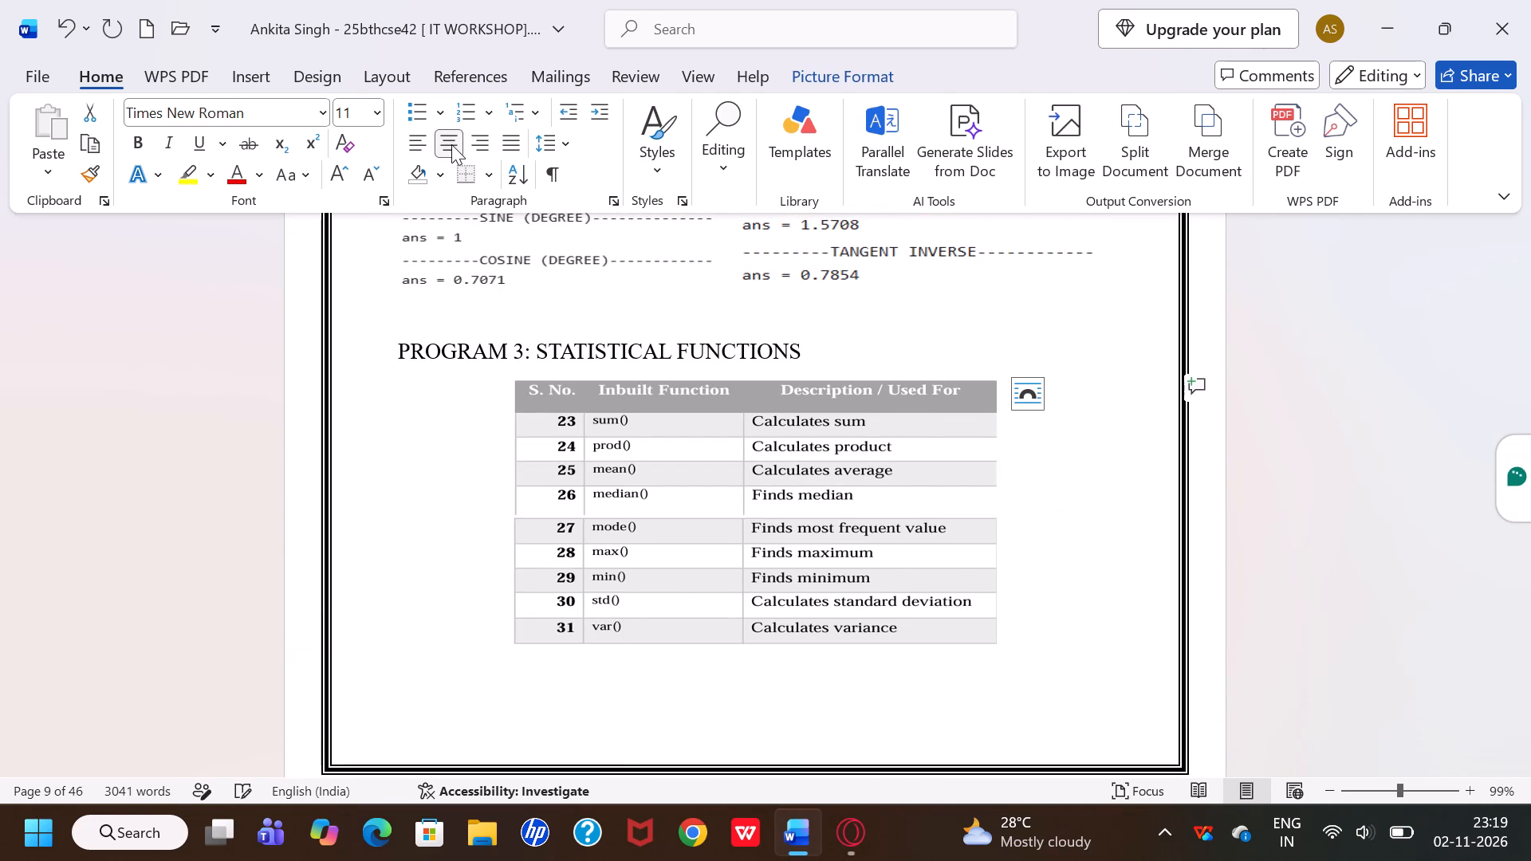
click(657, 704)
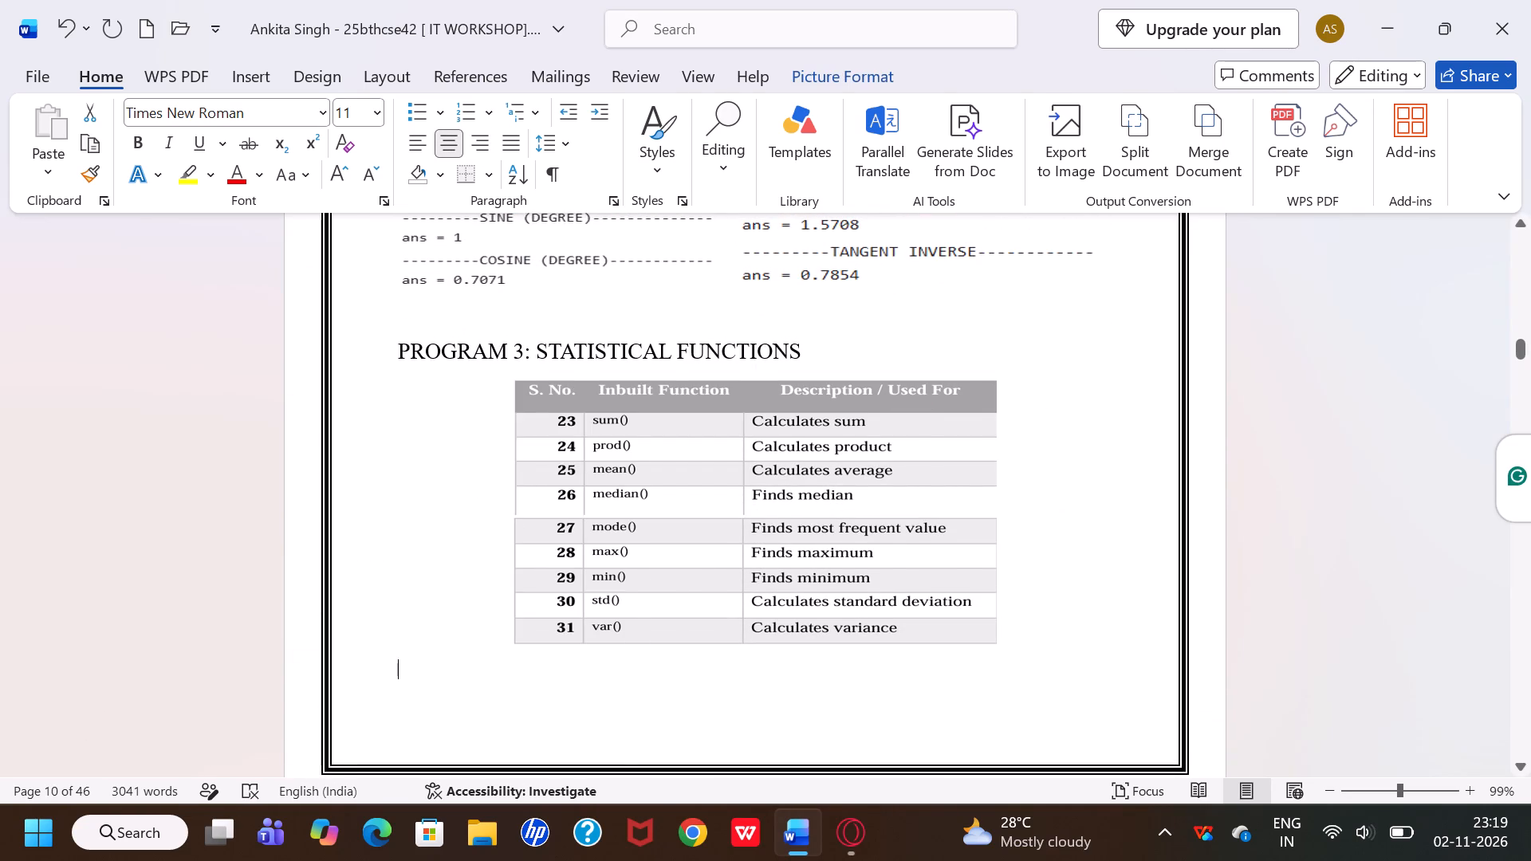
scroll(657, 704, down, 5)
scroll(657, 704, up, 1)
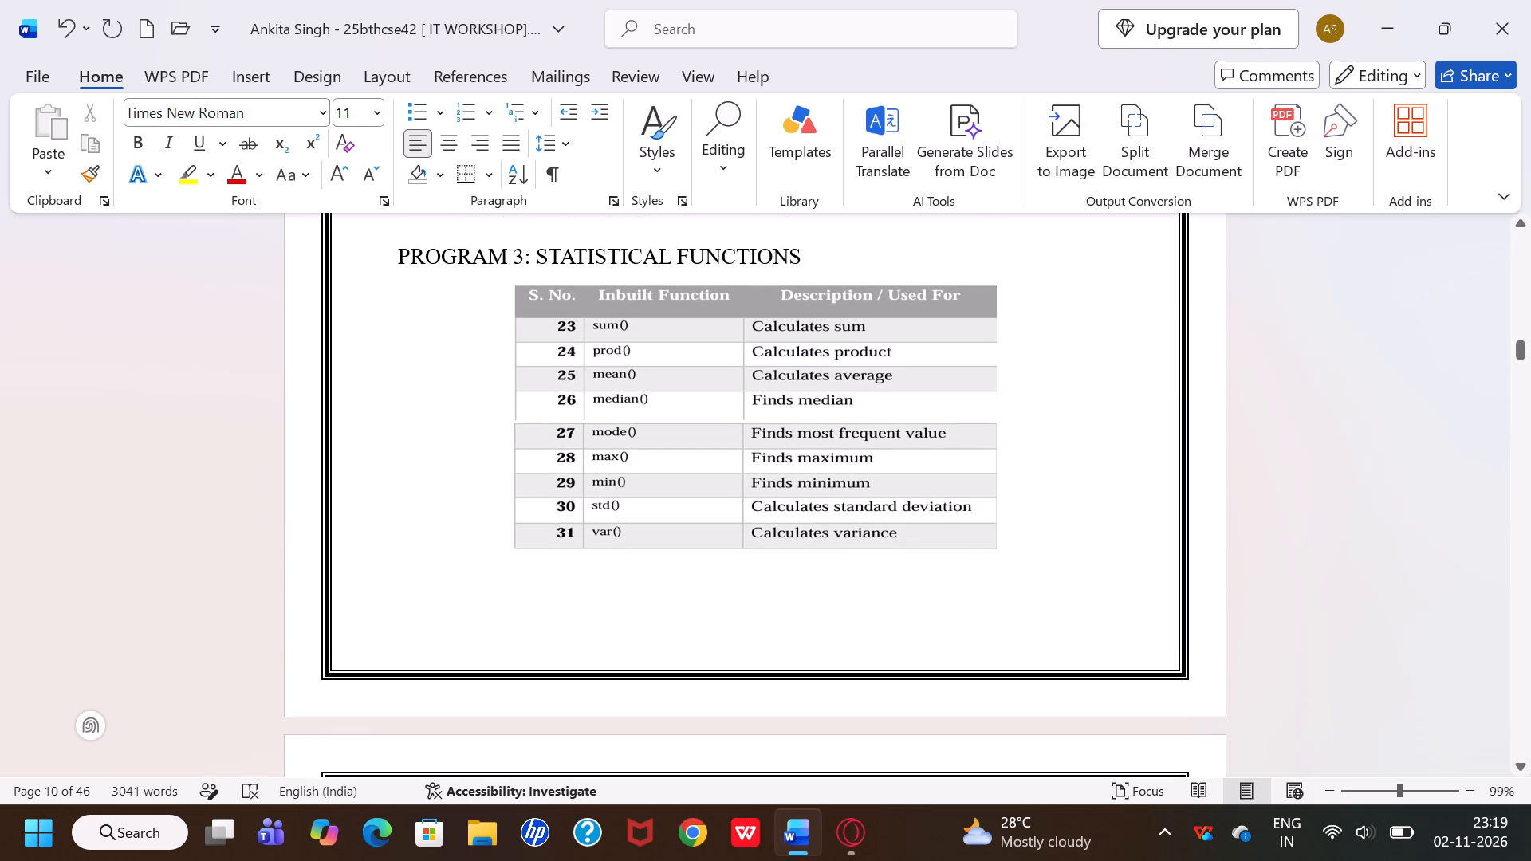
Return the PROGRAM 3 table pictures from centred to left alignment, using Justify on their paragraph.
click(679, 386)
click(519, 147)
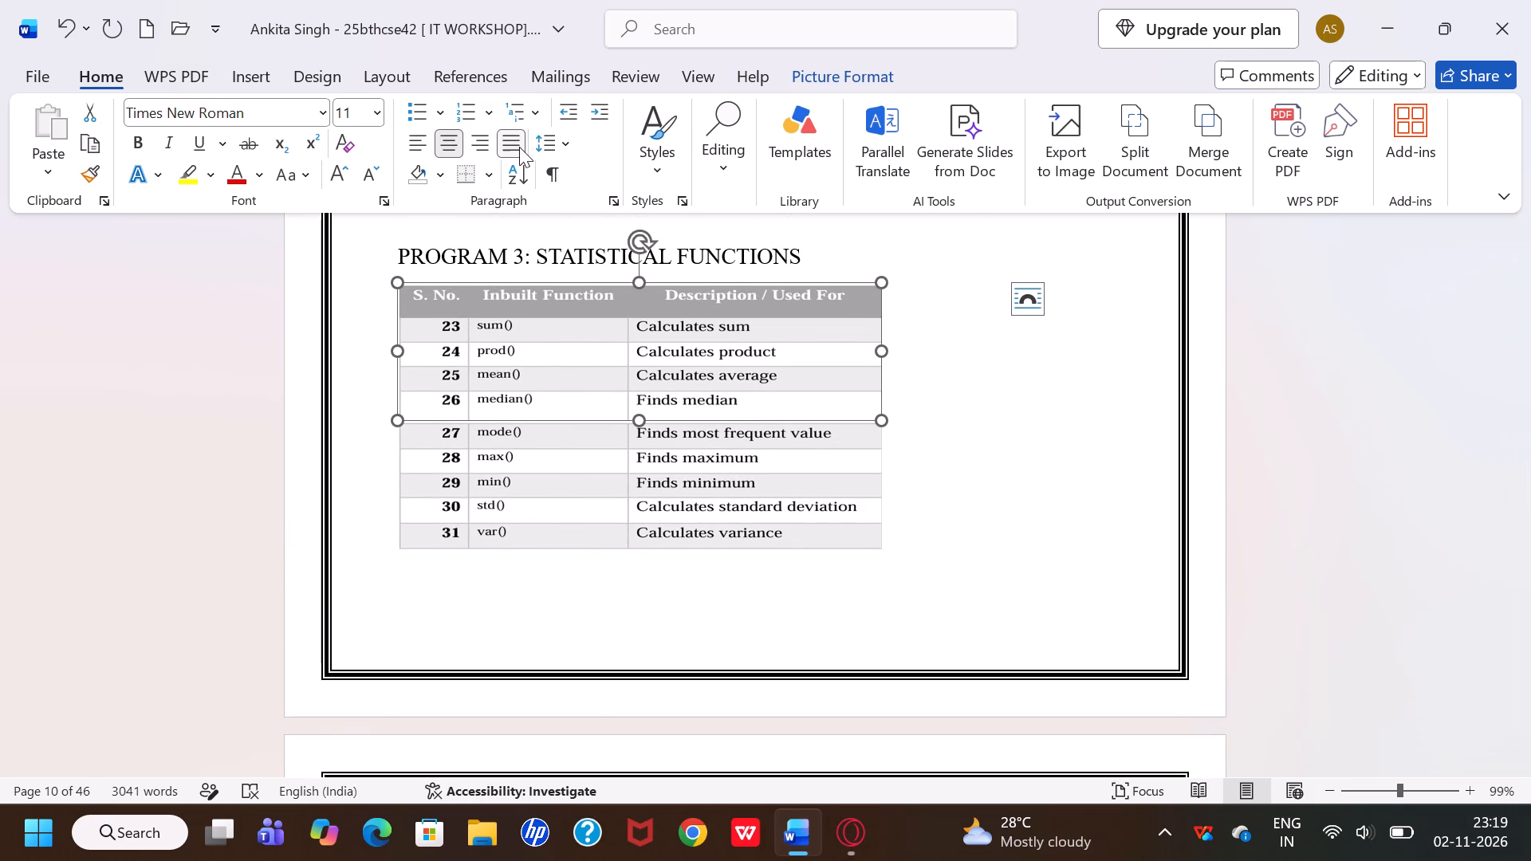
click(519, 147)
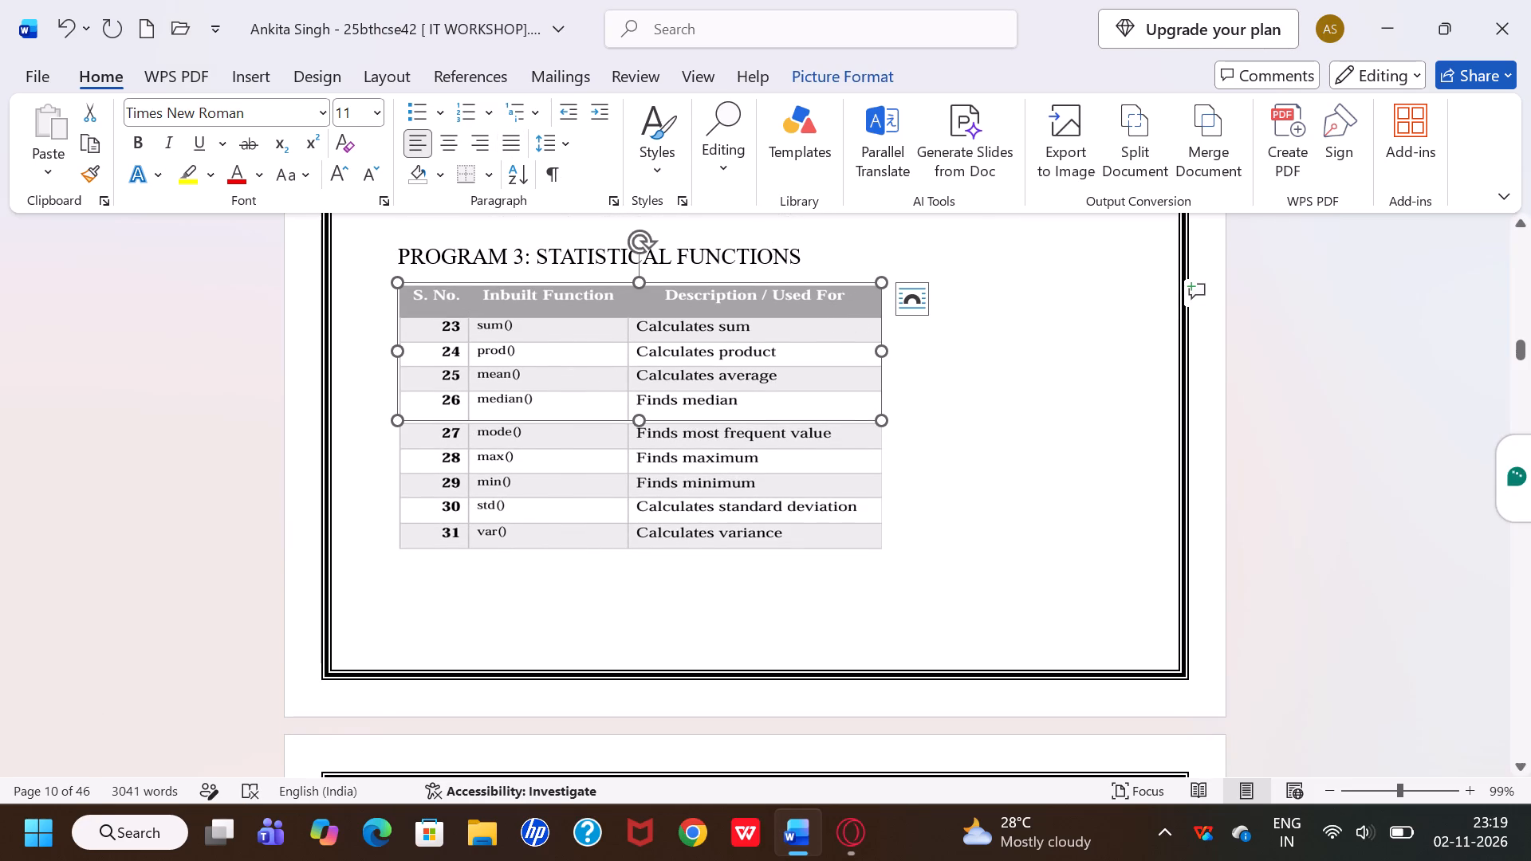
Justify the trigonometric functions table picture with rows 14 to 22 so it starts at the left text margin.
scroll(935, 451, up, 5)
scroll(935, 451, down, 3)
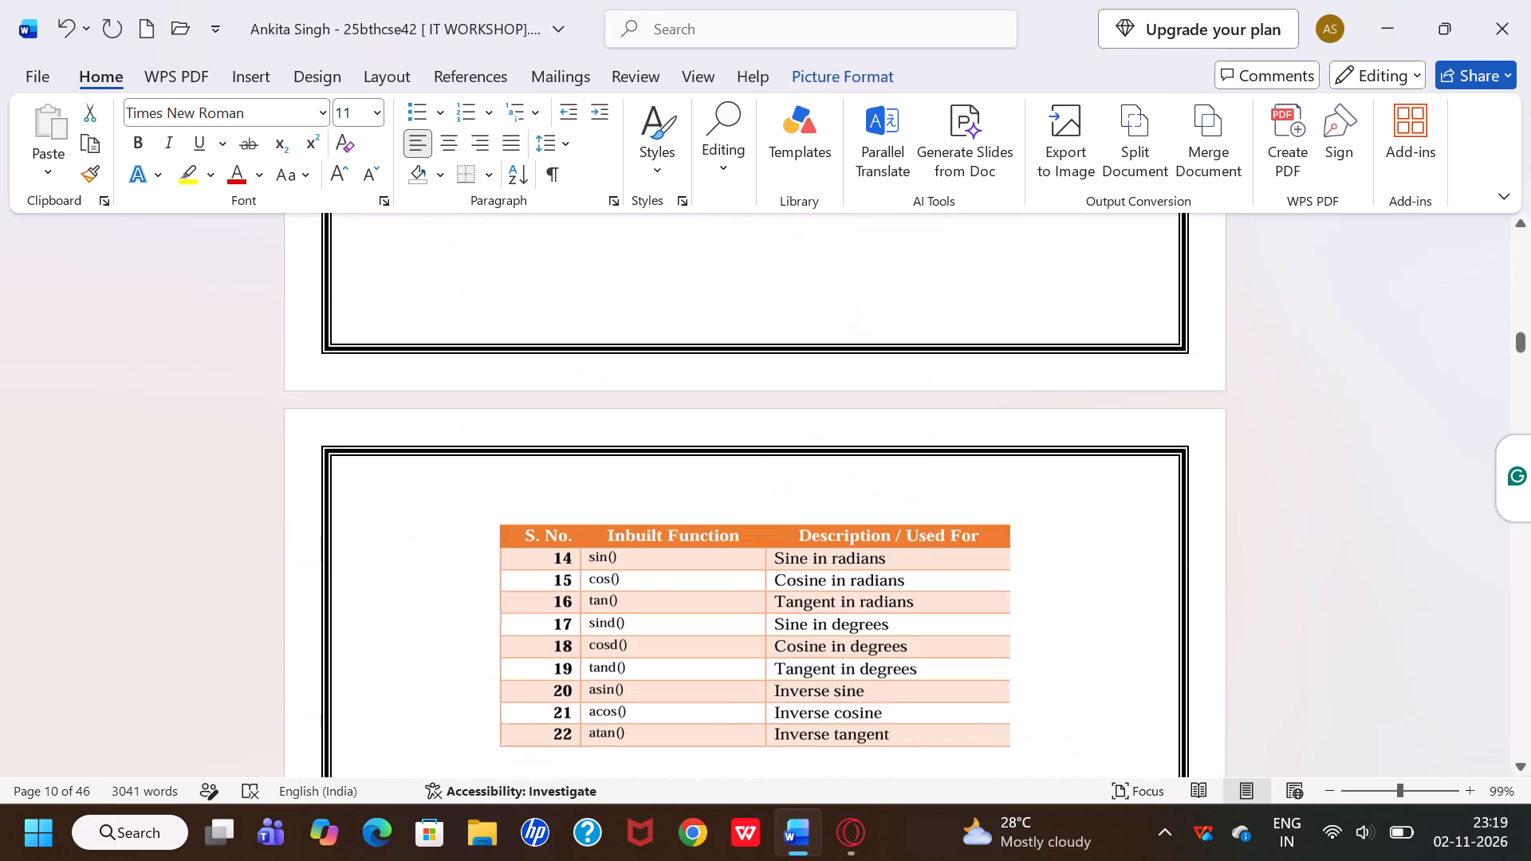
click(935, 451)
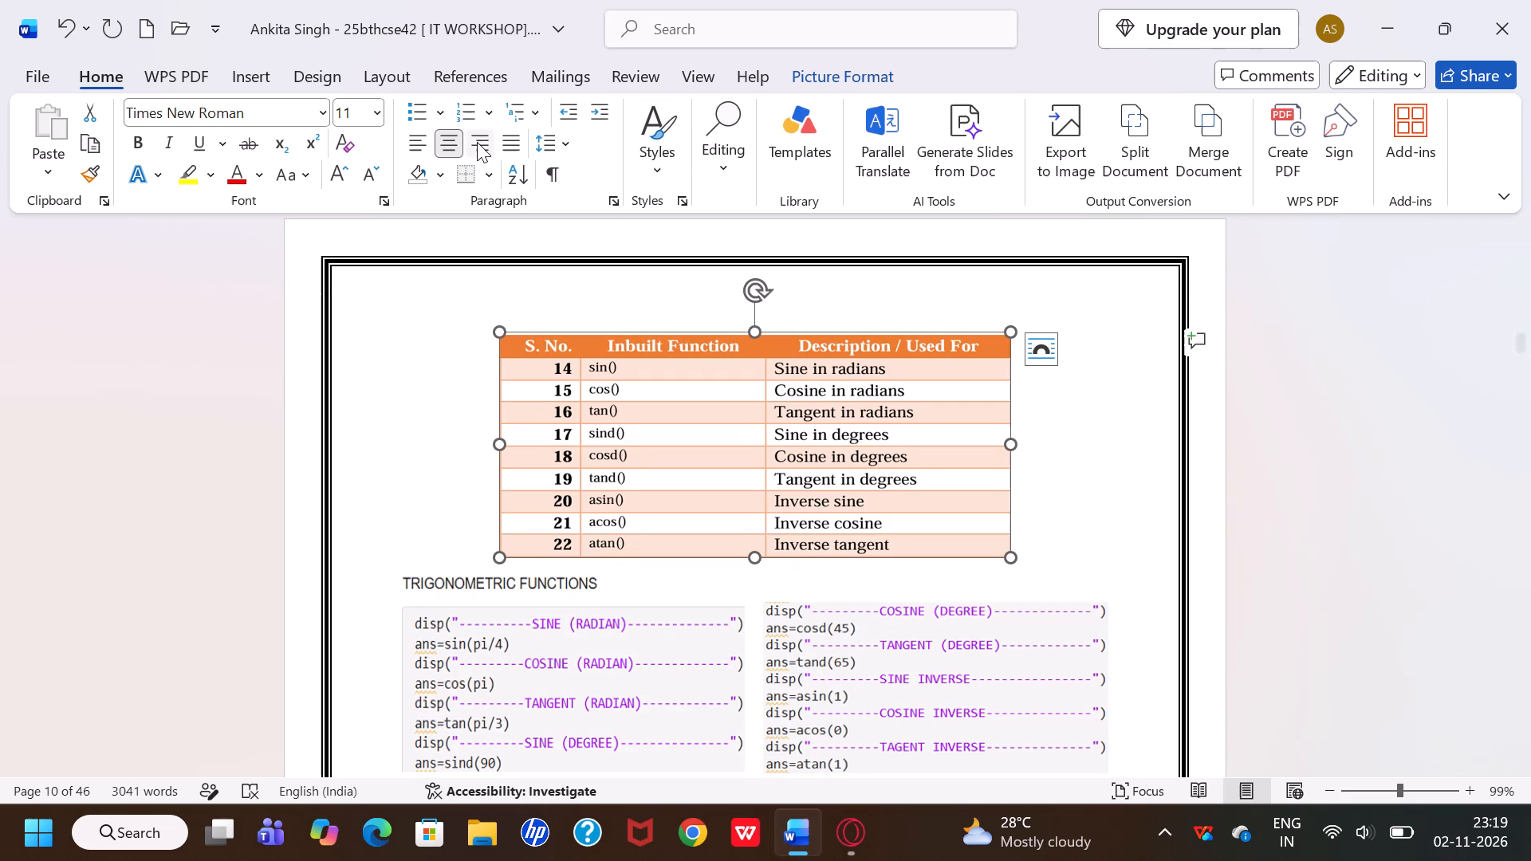
click(504, 143)
click(994, 458)
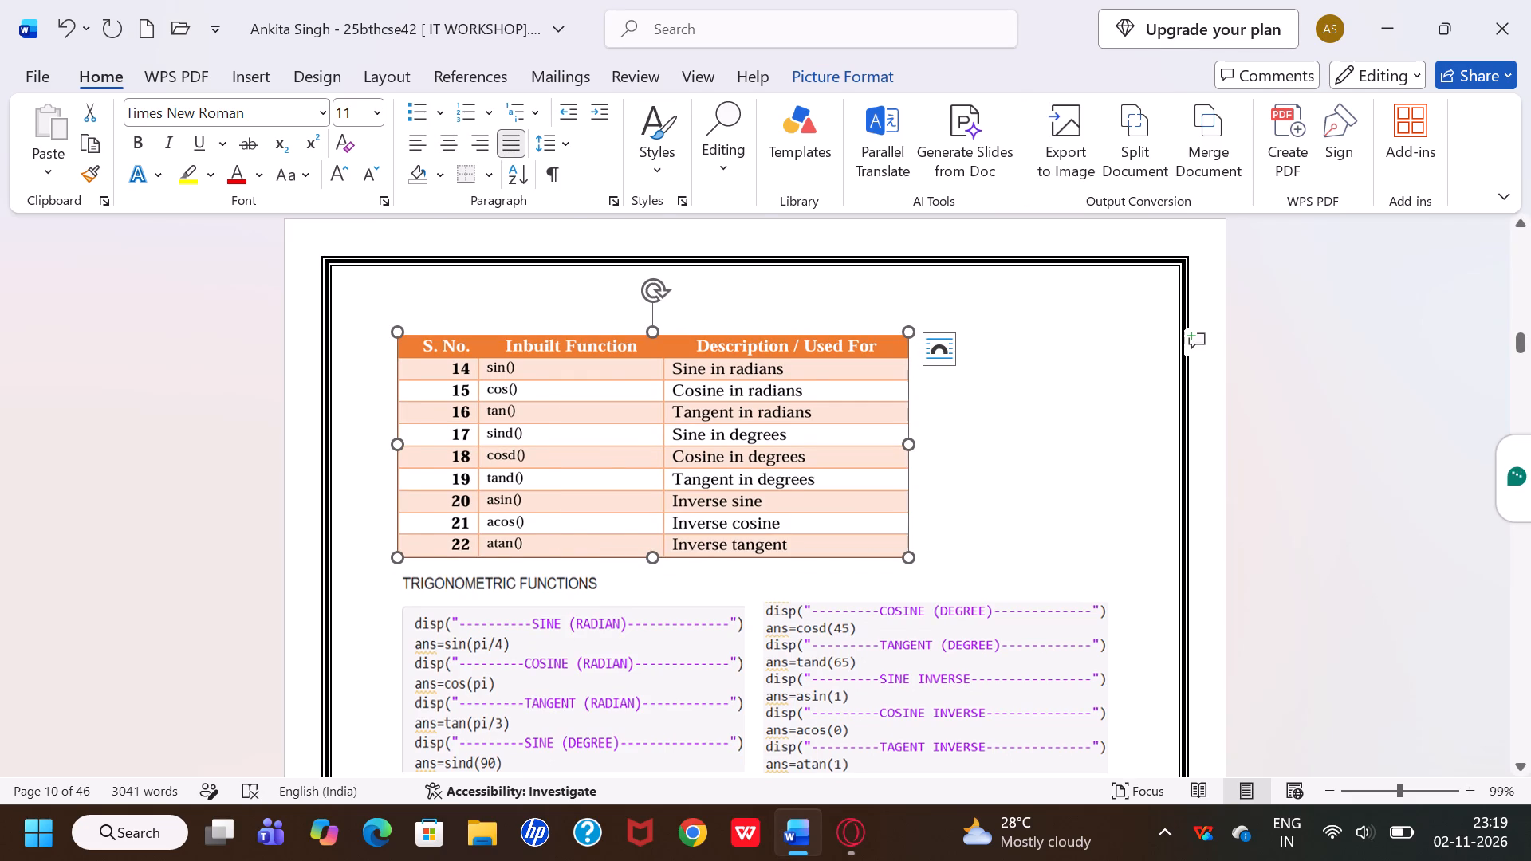
Justify the PROGRAM 1 mathematical functions table picture so it starts at the left text margin.
scroll(994, 458, up, 3)
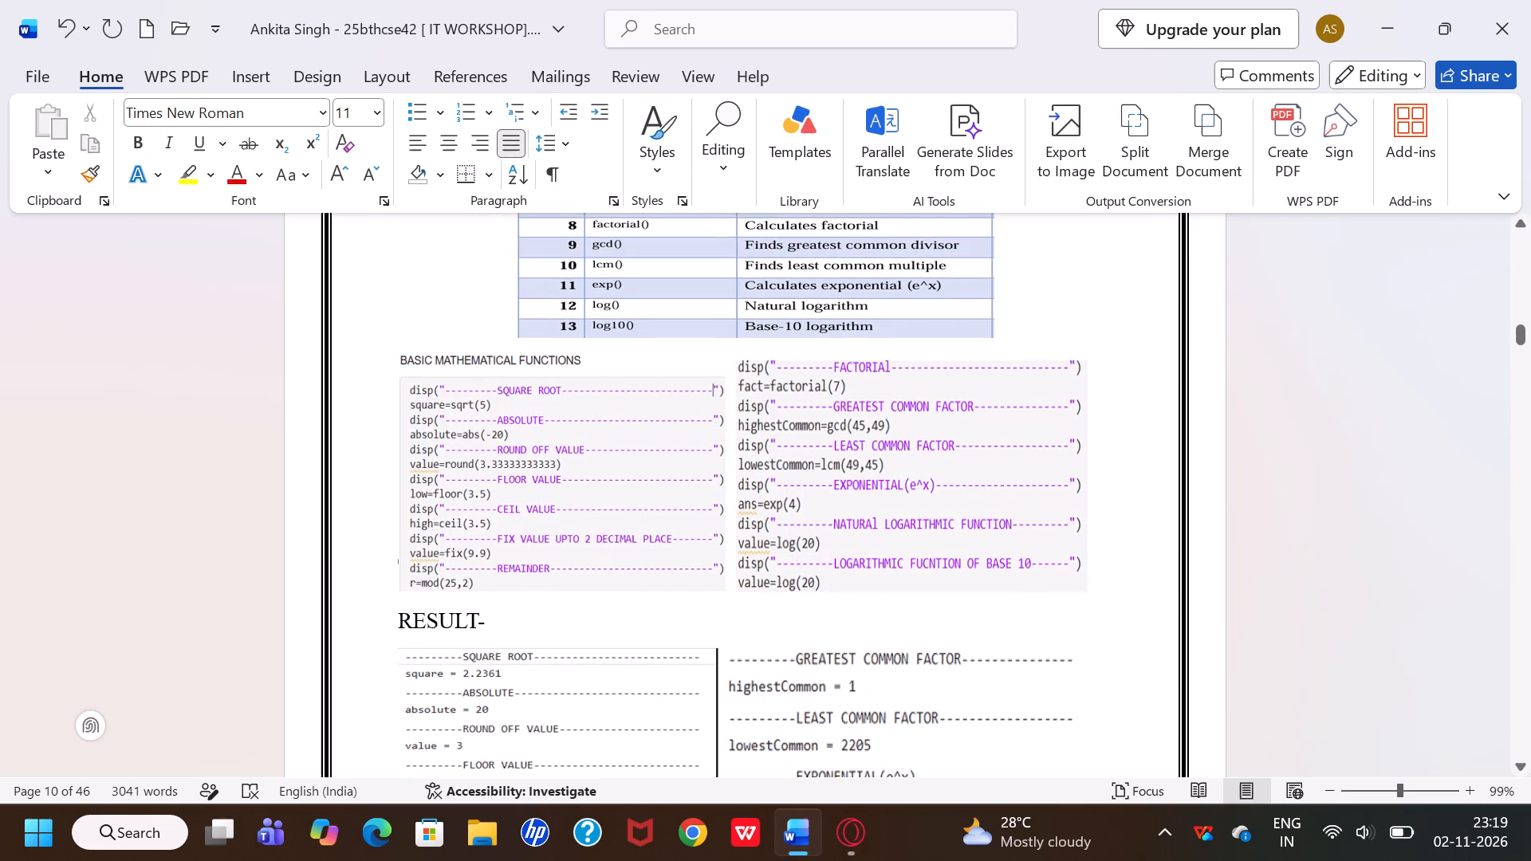
scroll(861, 367, up, 1)
click(861, 367)
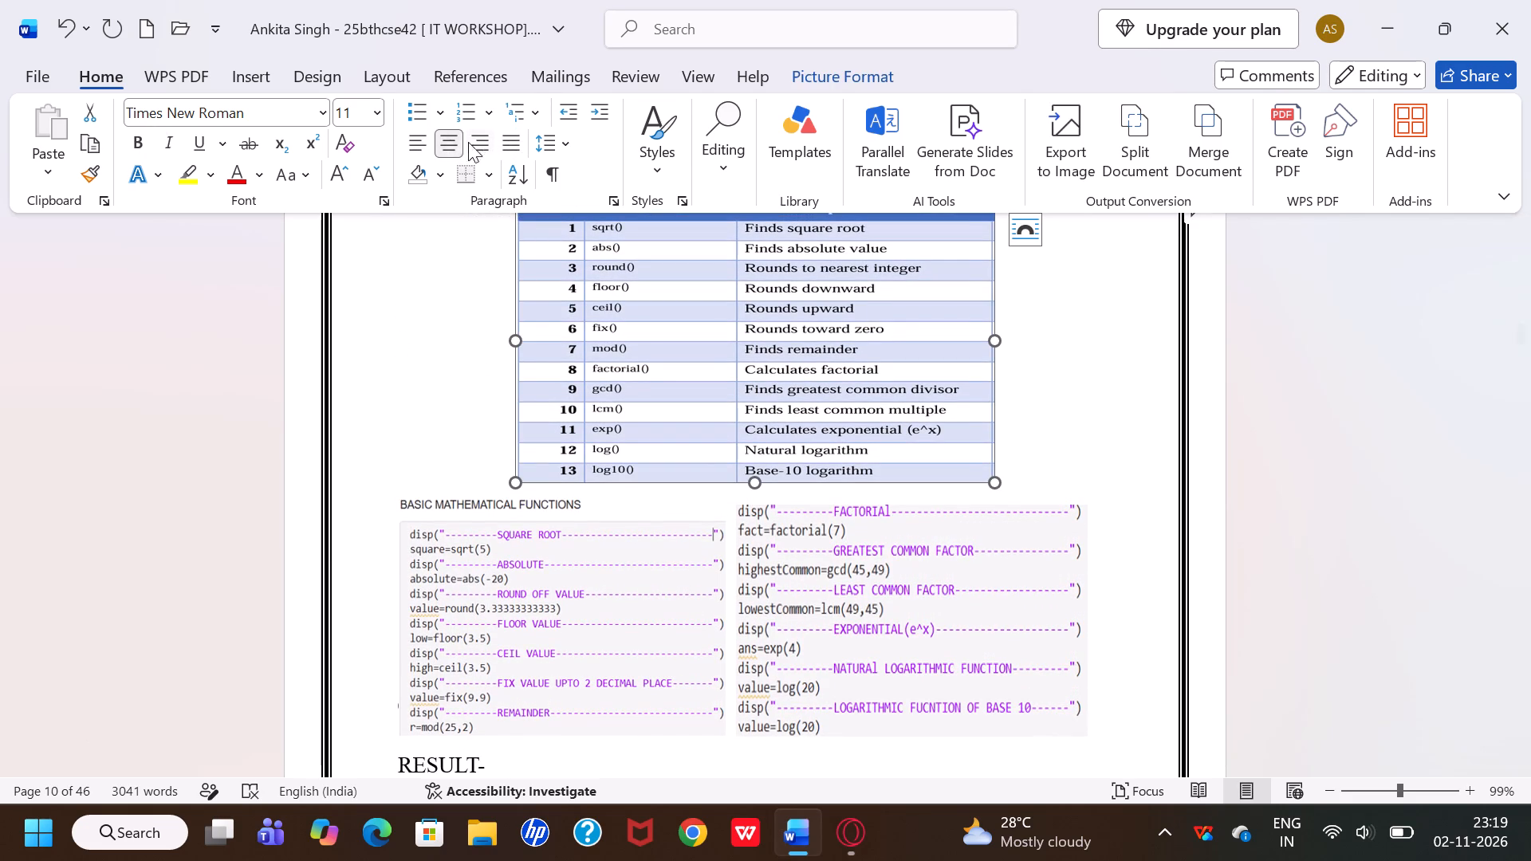
click(507, 147)
scroll(507, 147, down, 1)
scroll(507, 147, up, 1)
scroll(507, 147, down, 1)
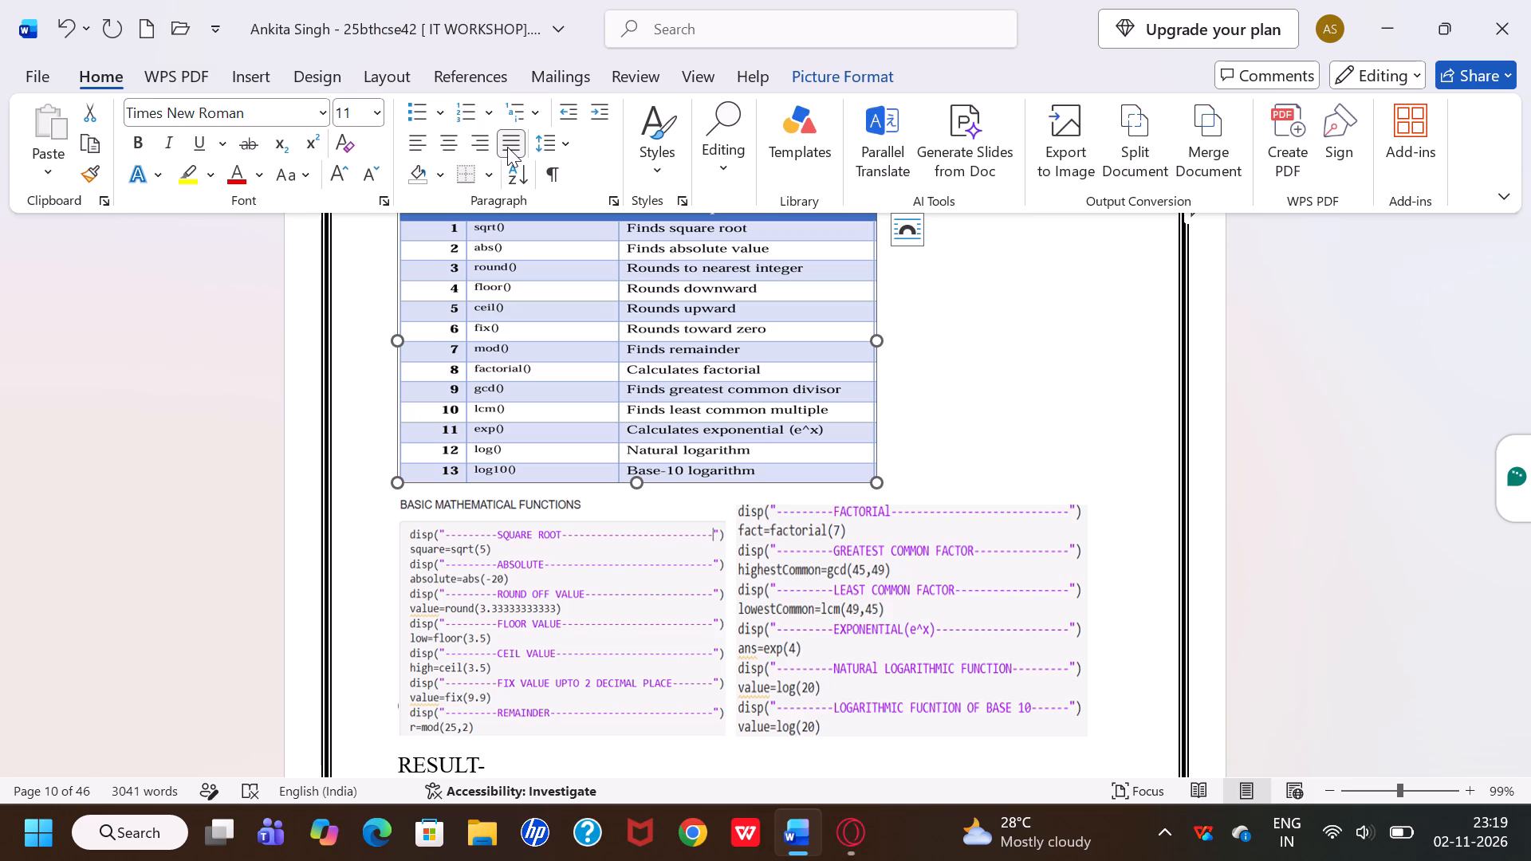
click(880, 329)
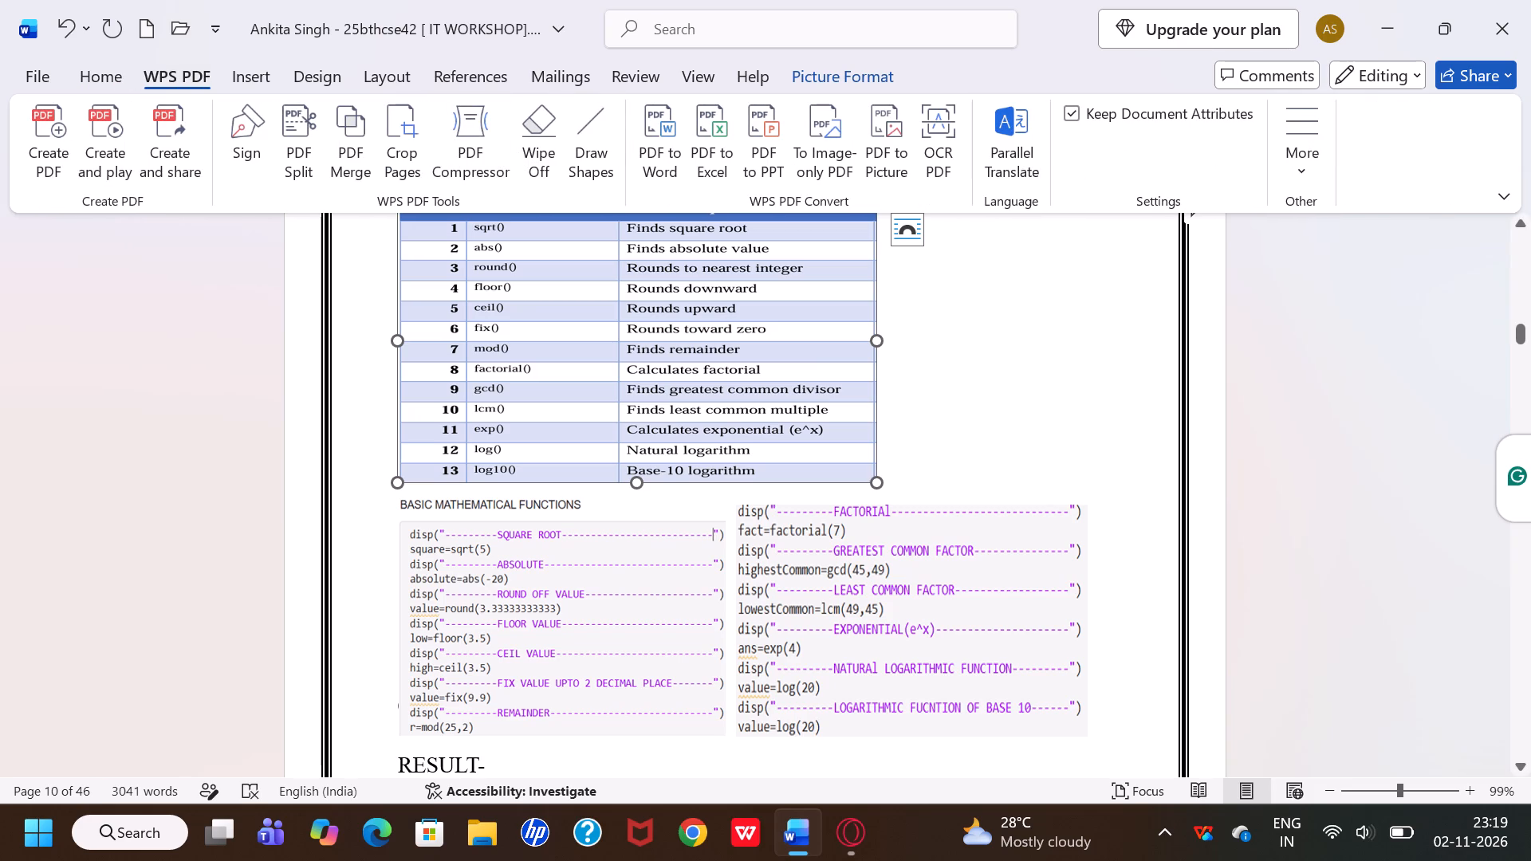
click(967, 331)
scroll(967, 331, up, 1)
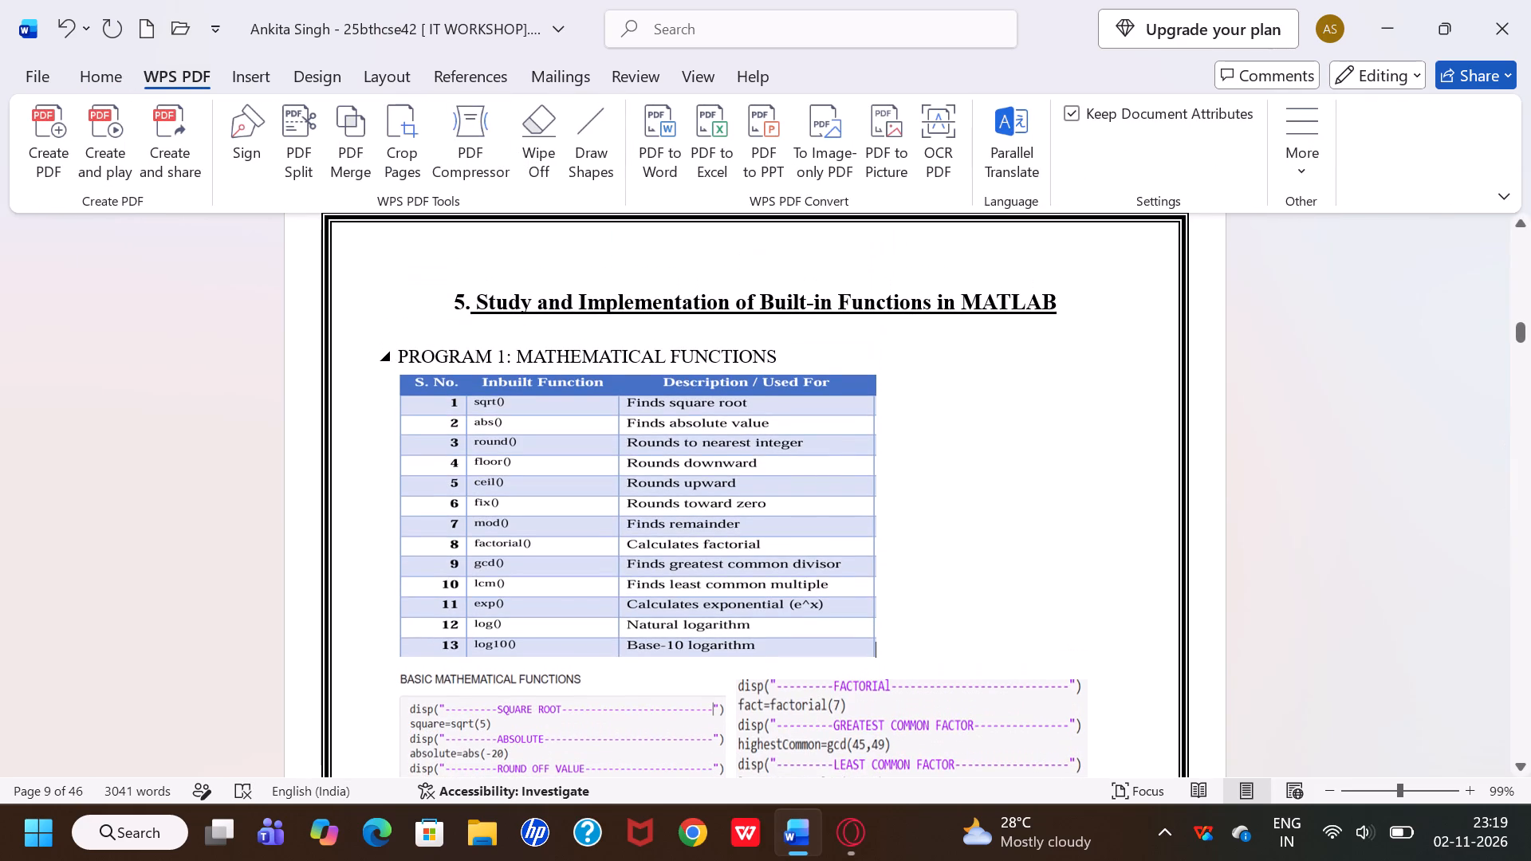
Shorten the PROGRAM 1 code picture starting with FACTORIAL so its top lines up with the code block beside it.
scroll(967, 331, down, 1)
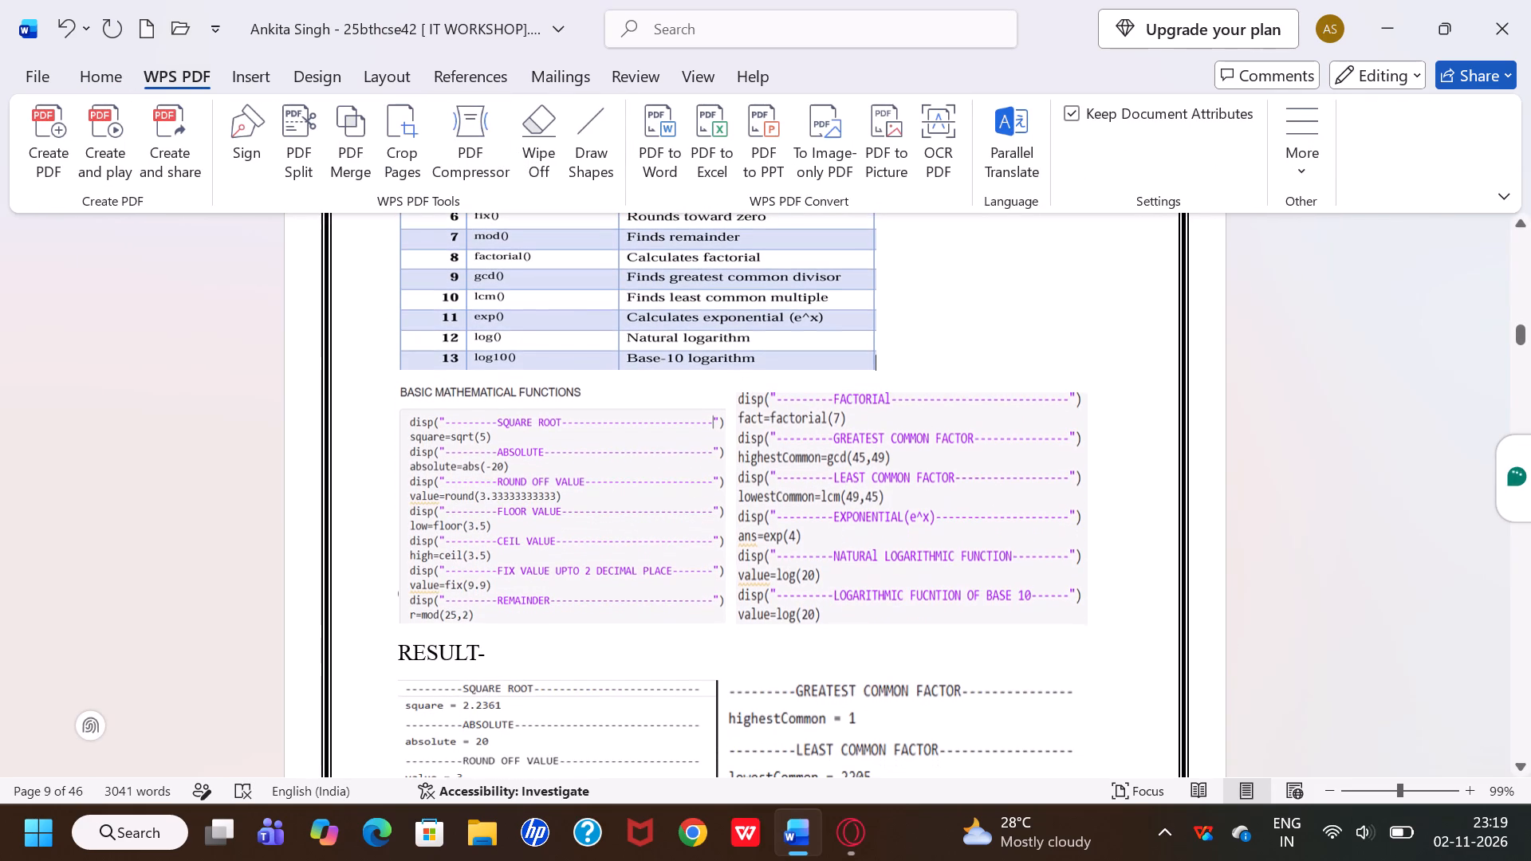
click(813, 438)
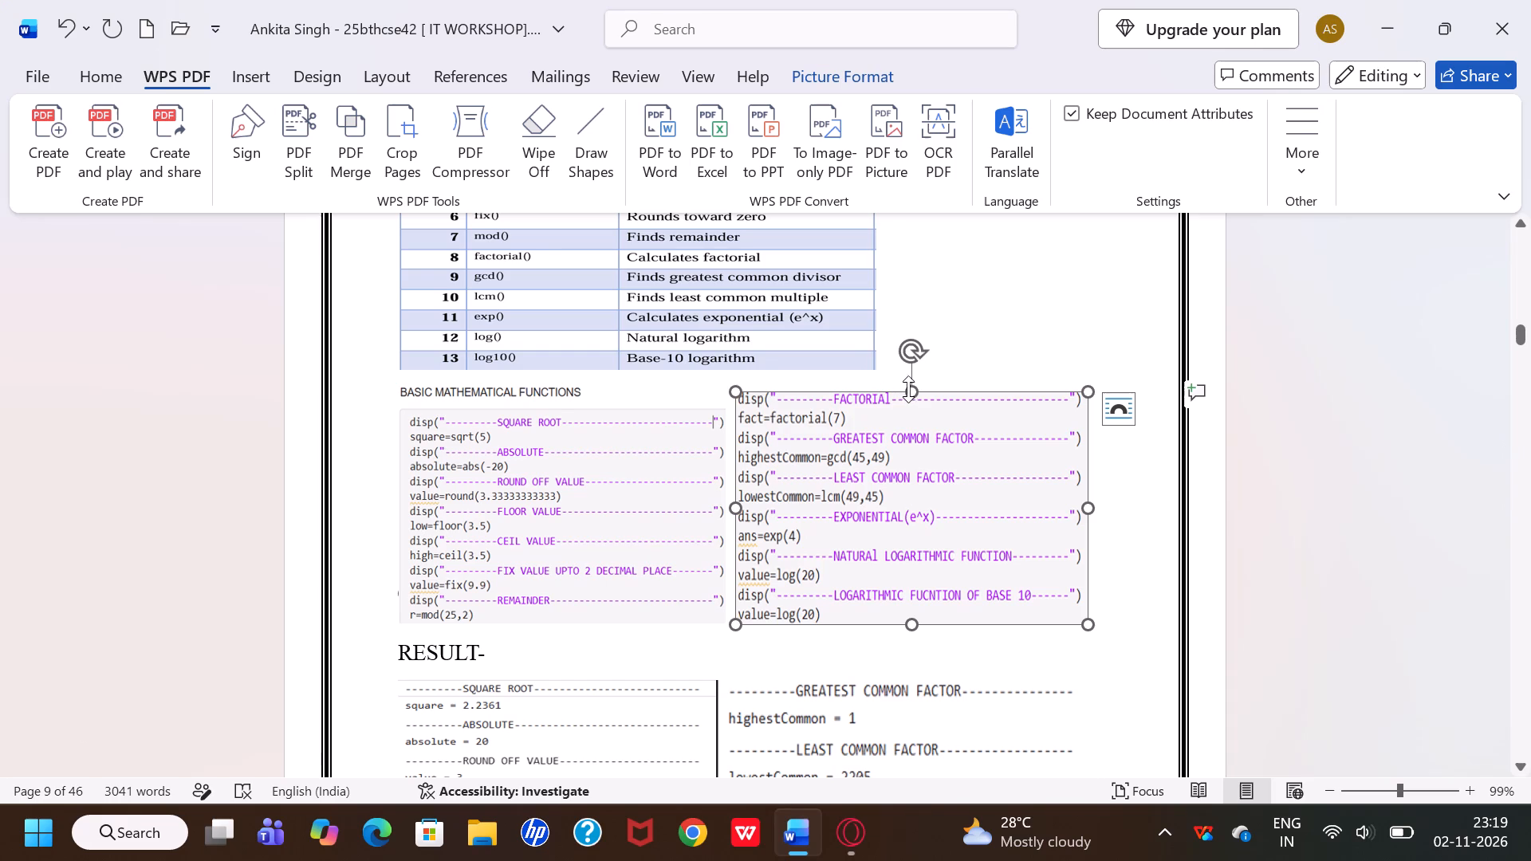
drag(910, 389, 904, 408)
click(989, 365)
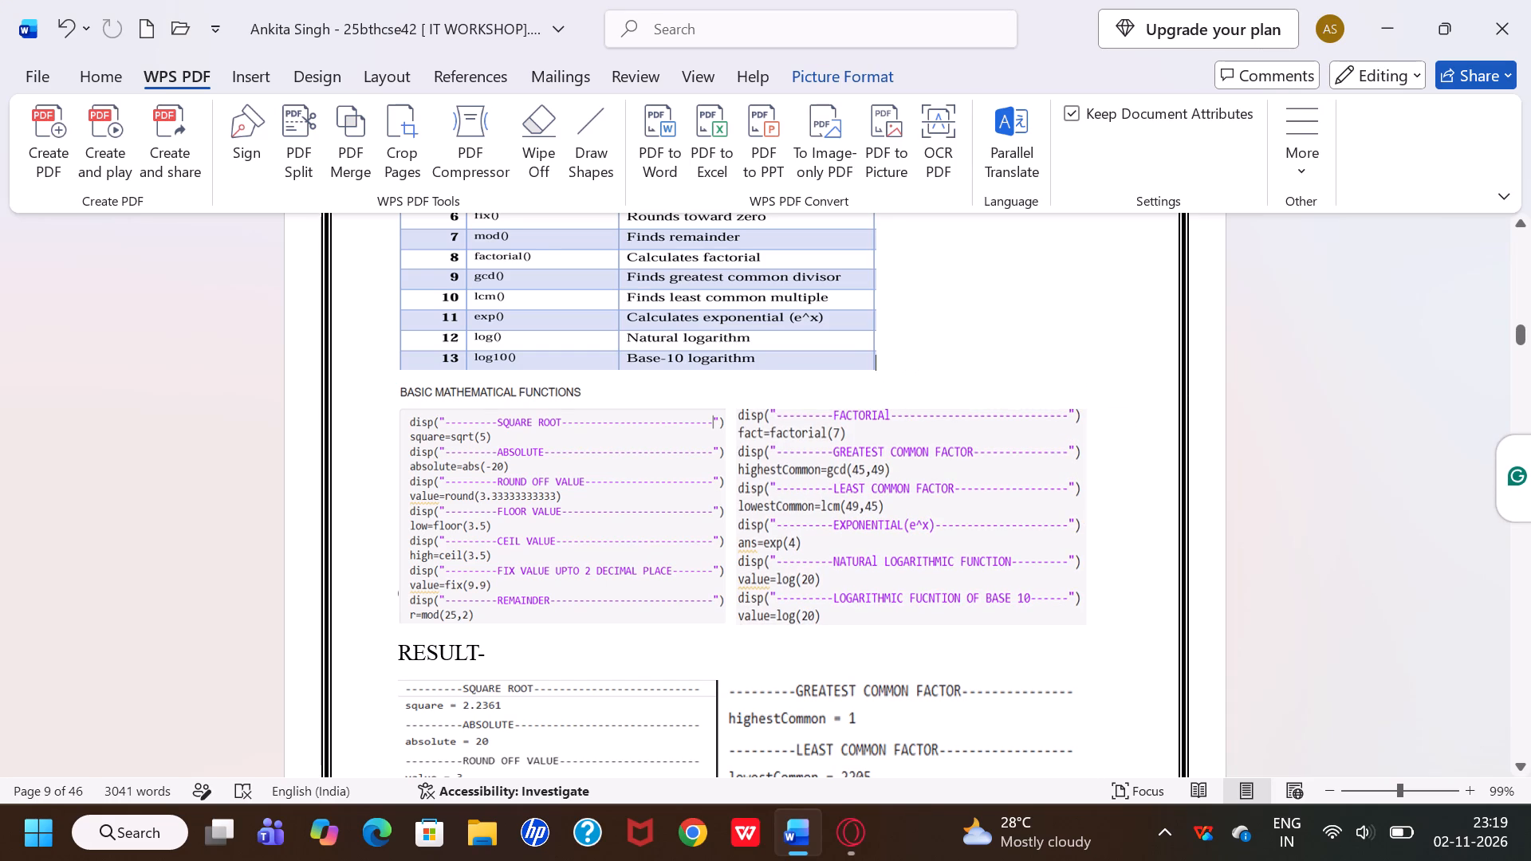
Delete the blank lines above and below the statistical functions RESULT- heading and above the PROGRAM 4 heading.
scroll(988, 354, down, 3)
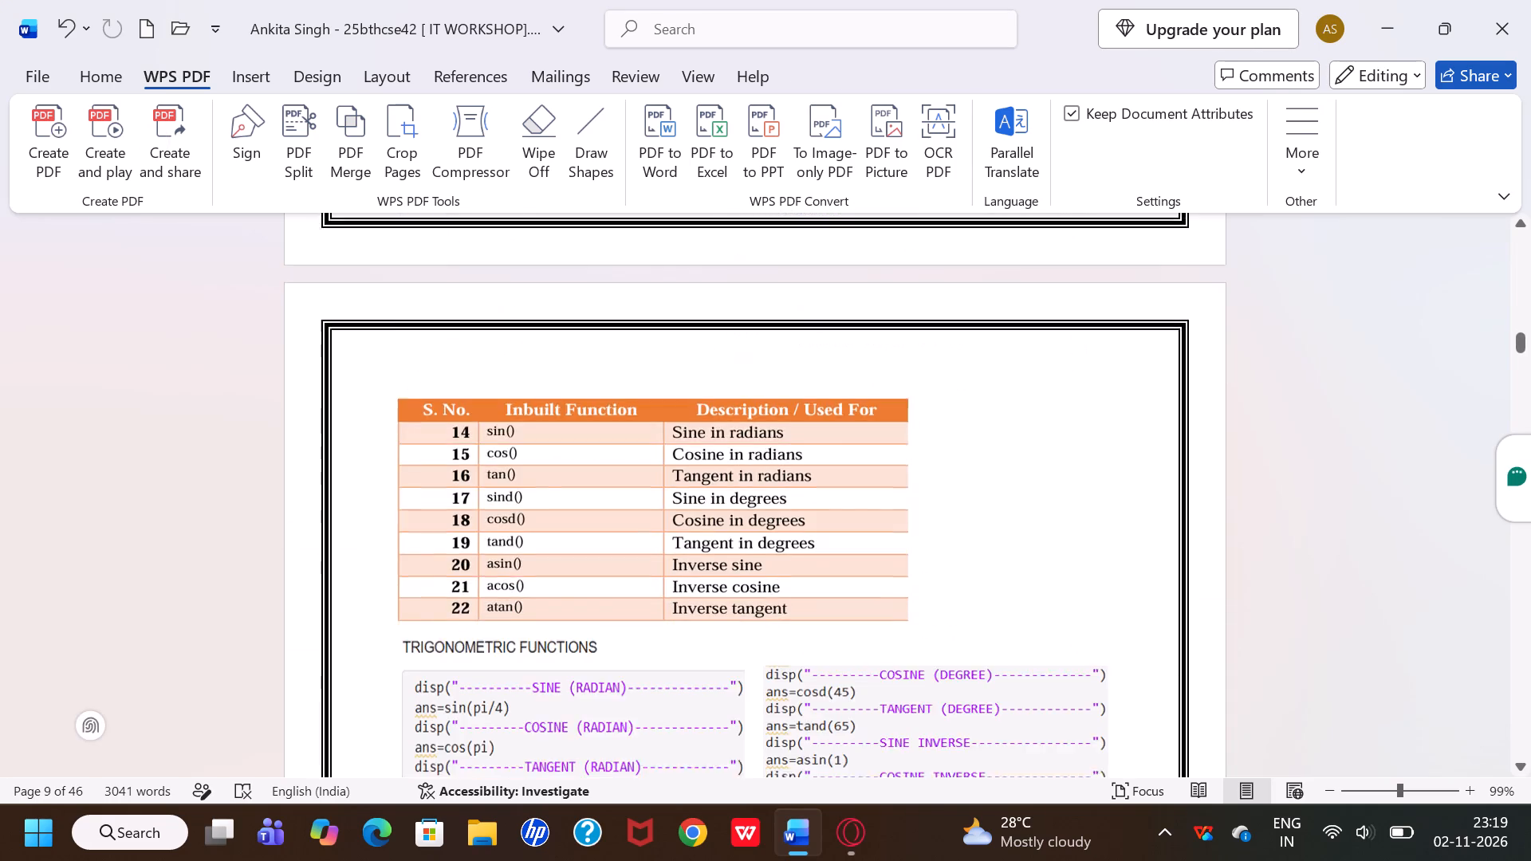
scroll(988, 354, down, 4)
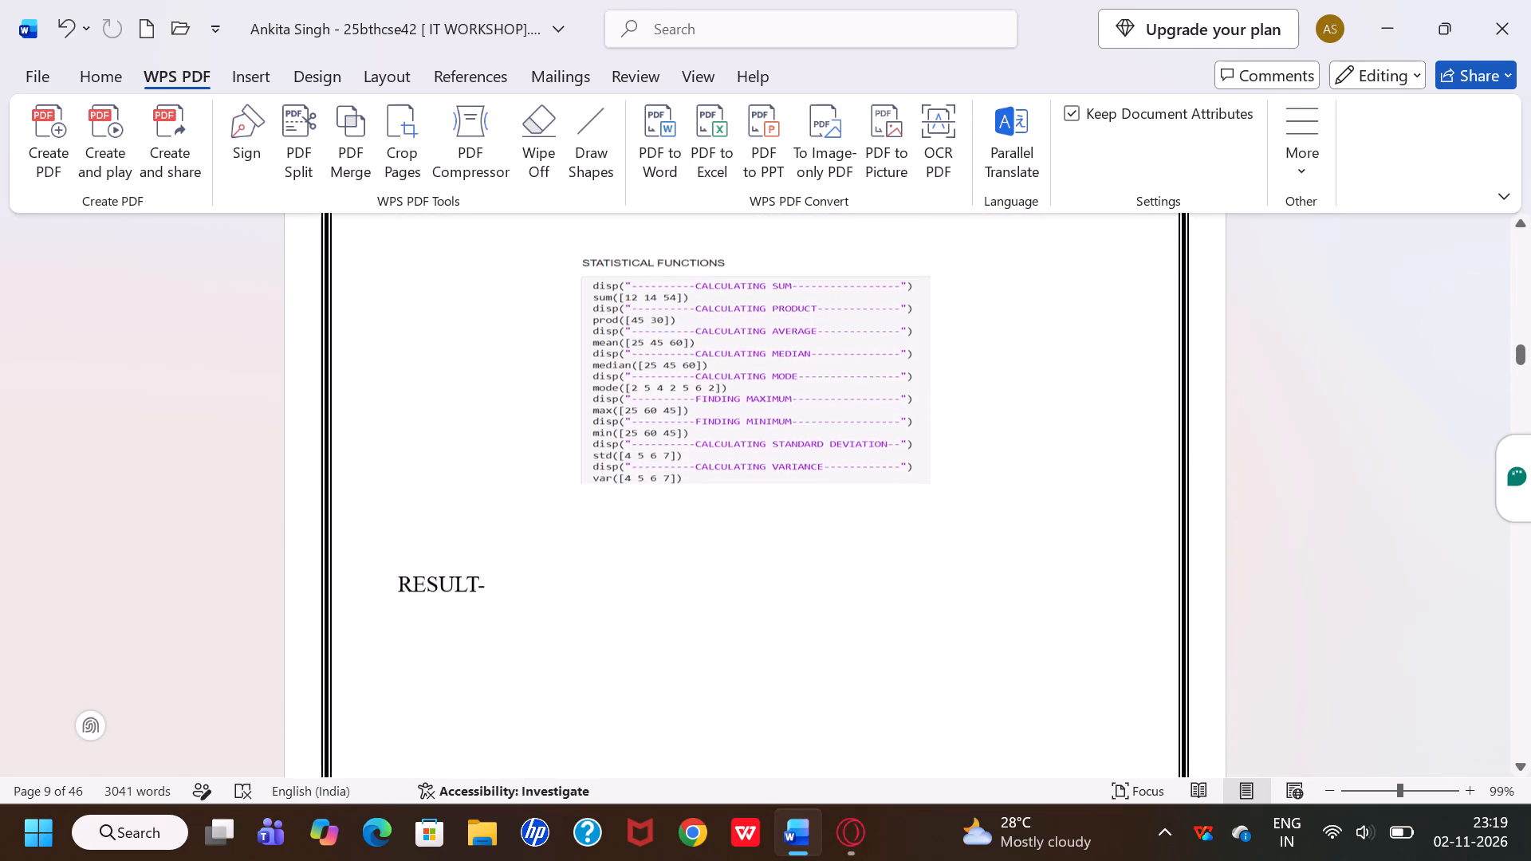
scroll(988, 354, down, 2)
scroll(594, 296, up, 1)
click(417, 421)
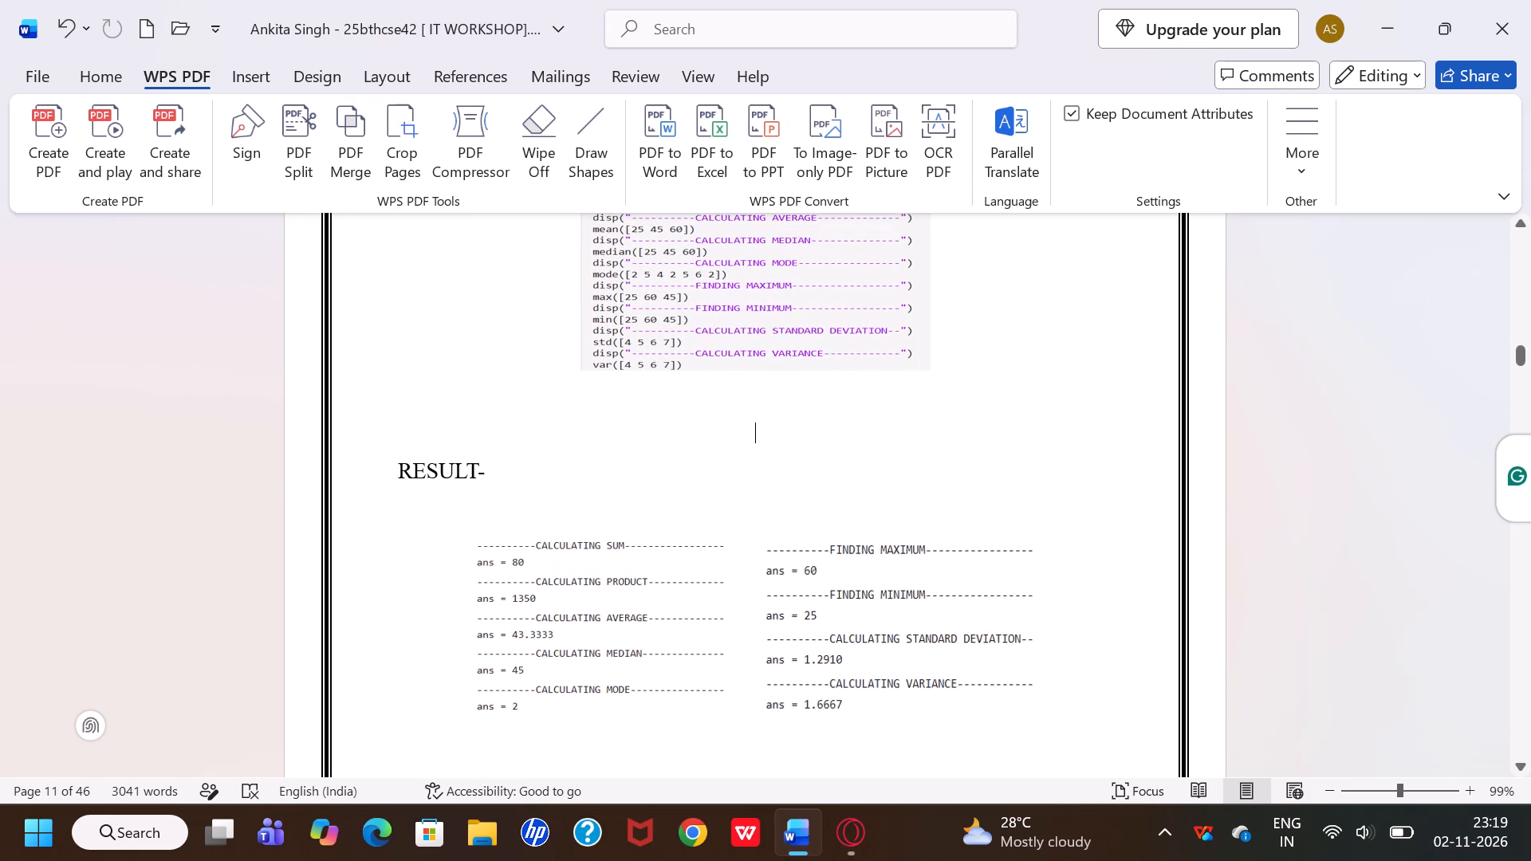
key(BackSpace)
key(BackSpace)
key(BackSpace)
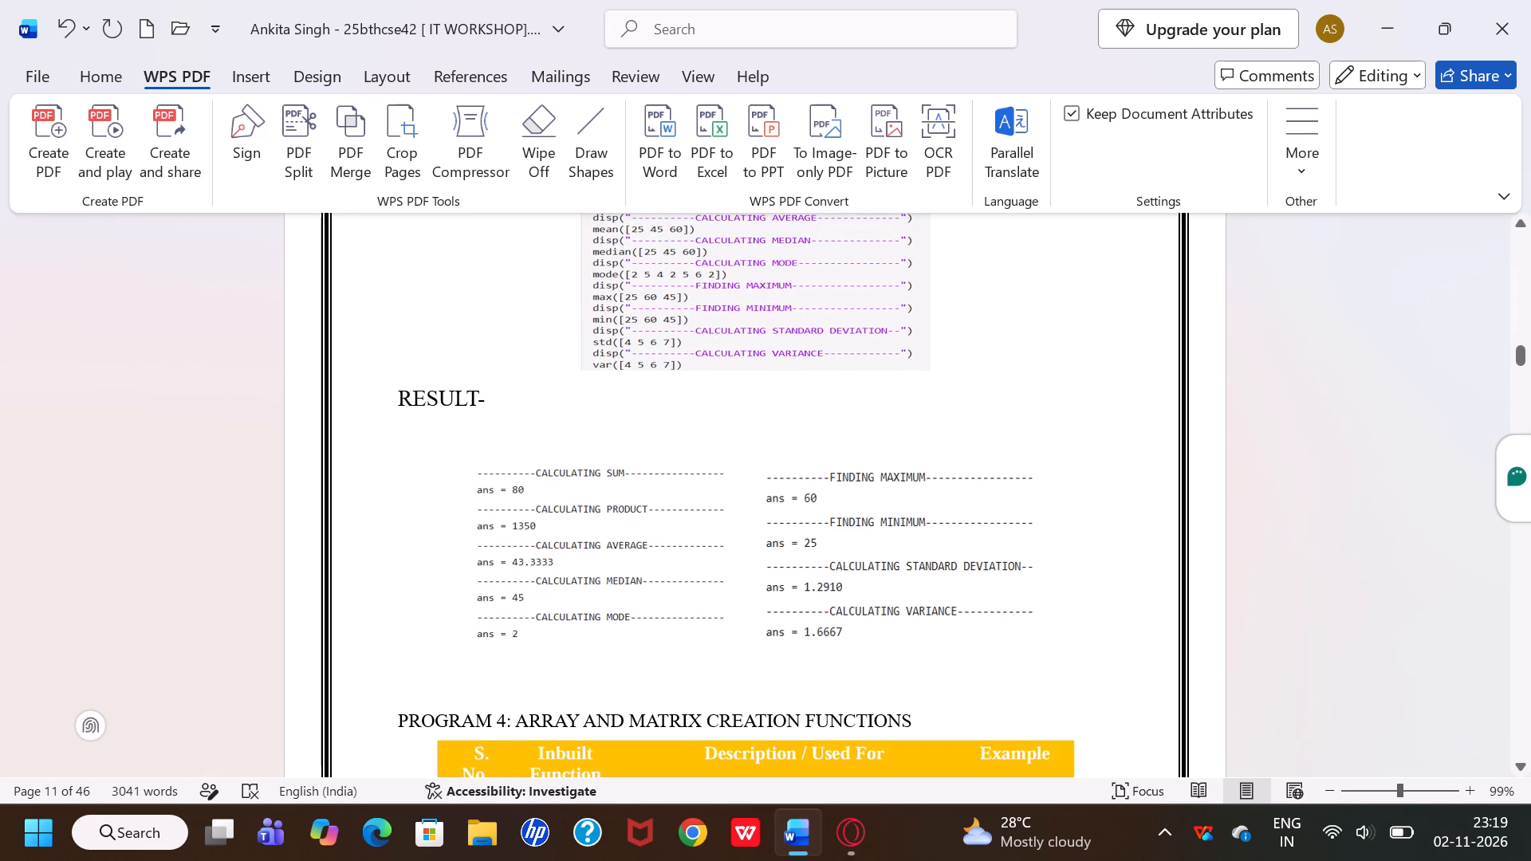
click(451, 439)
key(BackSpace)
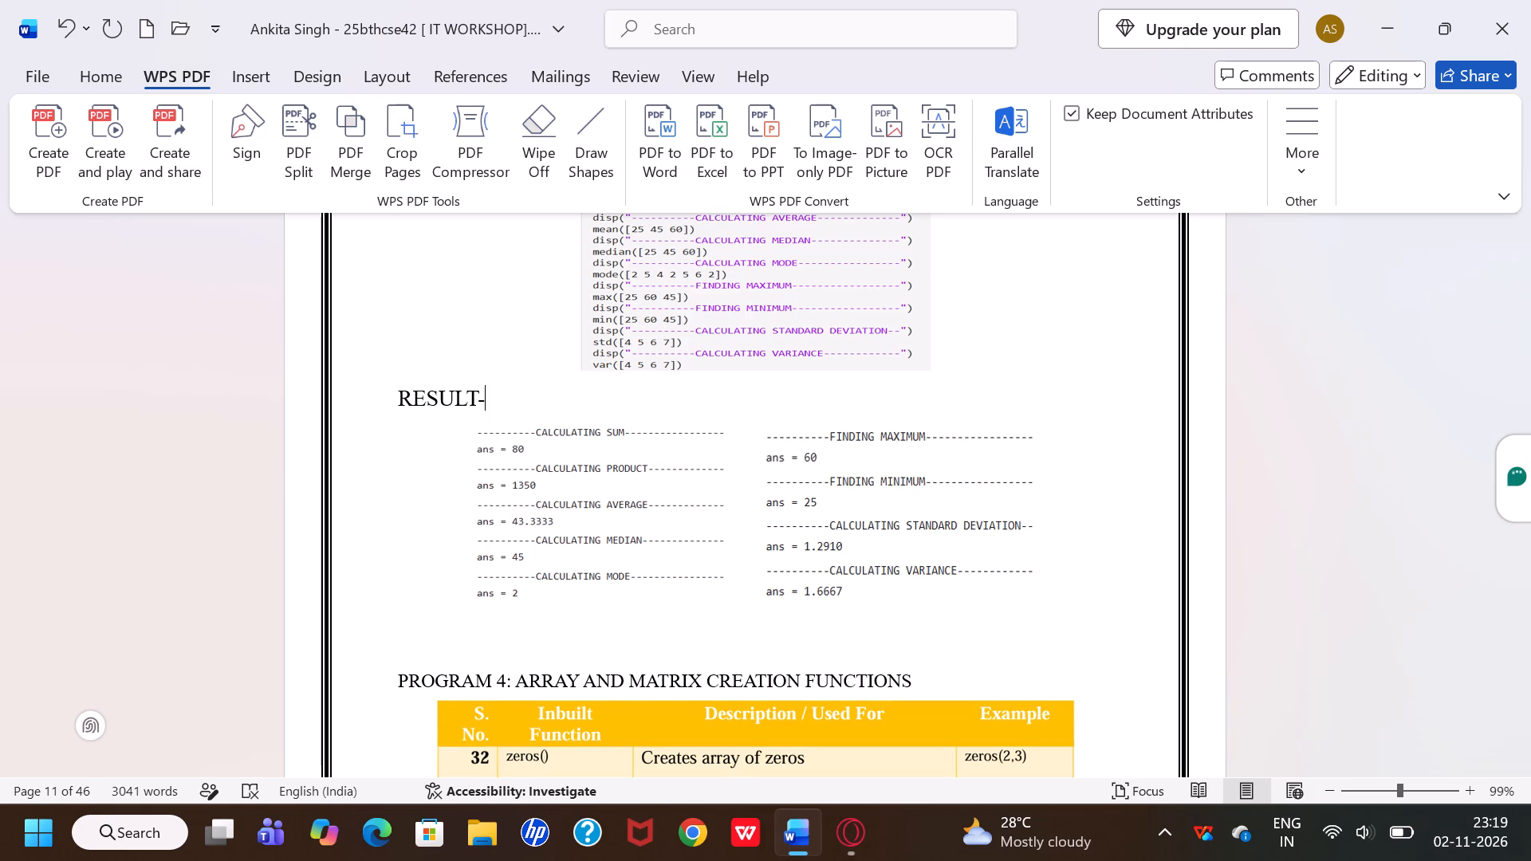
scroll(451, 439, down, 1)
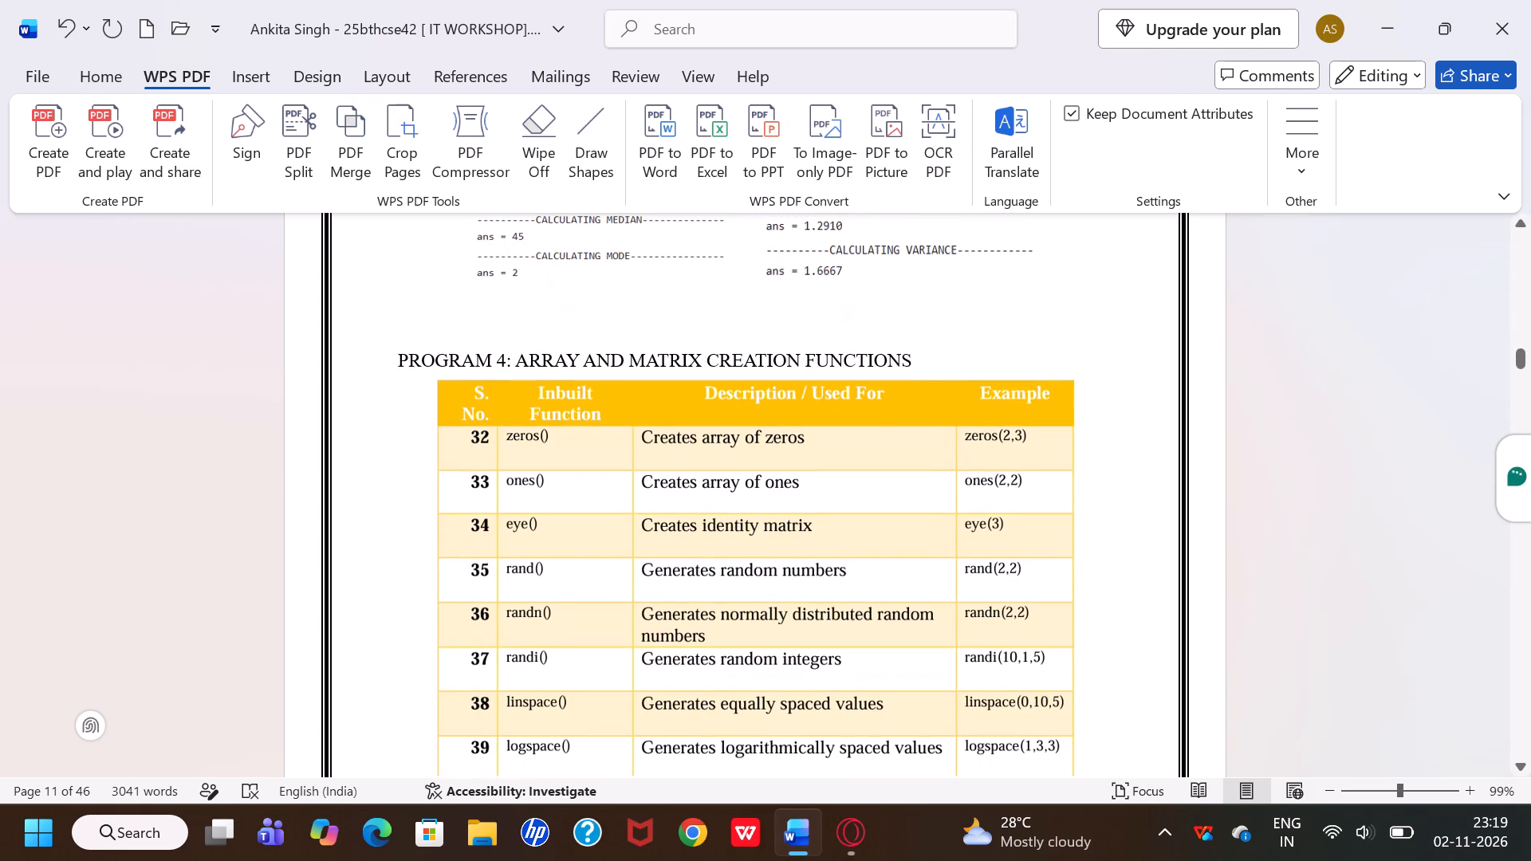
click(435, 319)
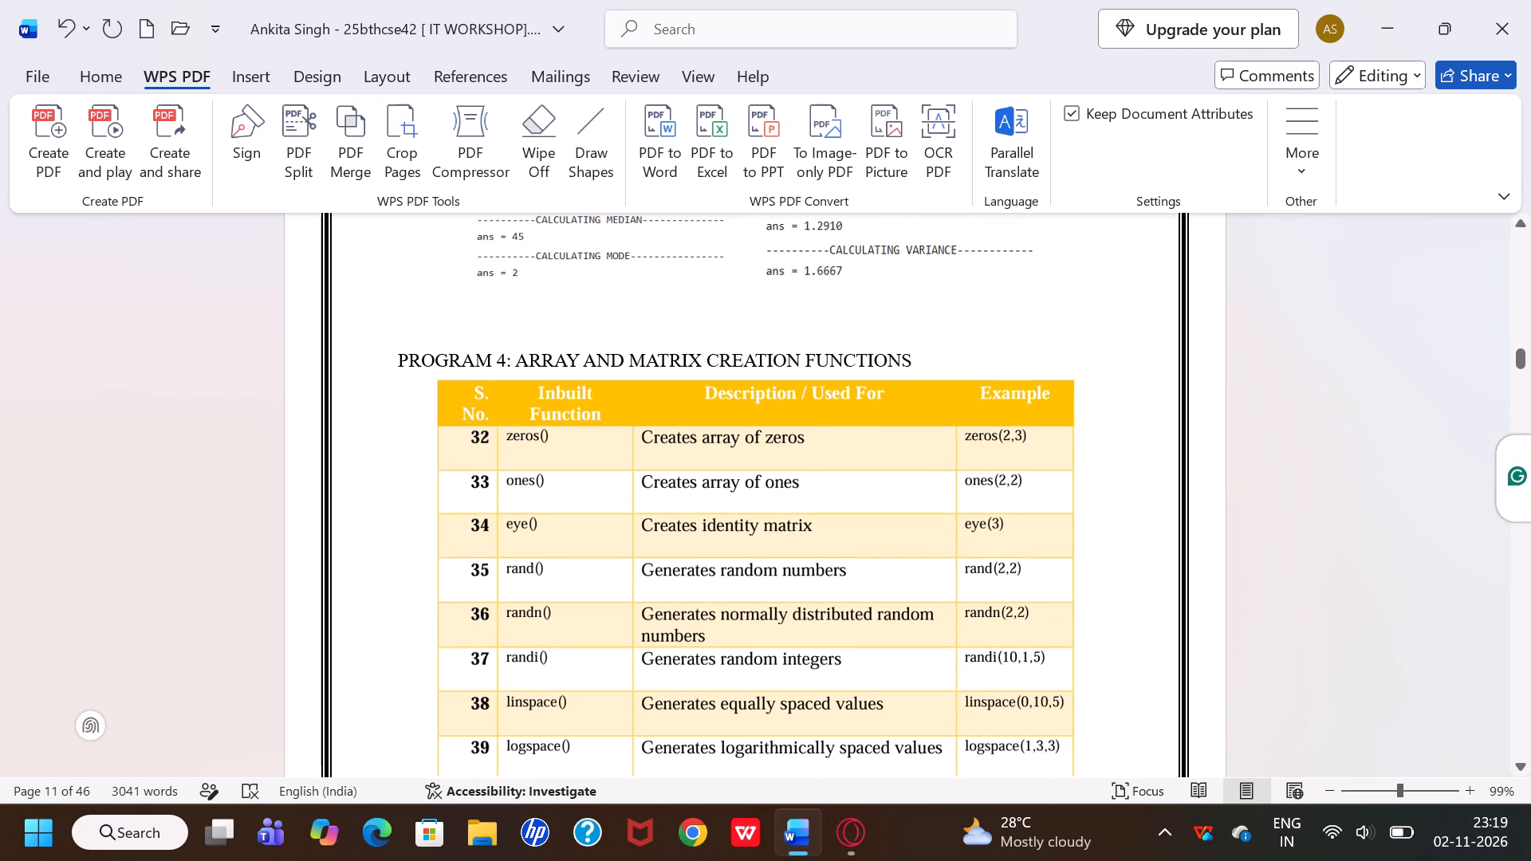
key(BackSpace)
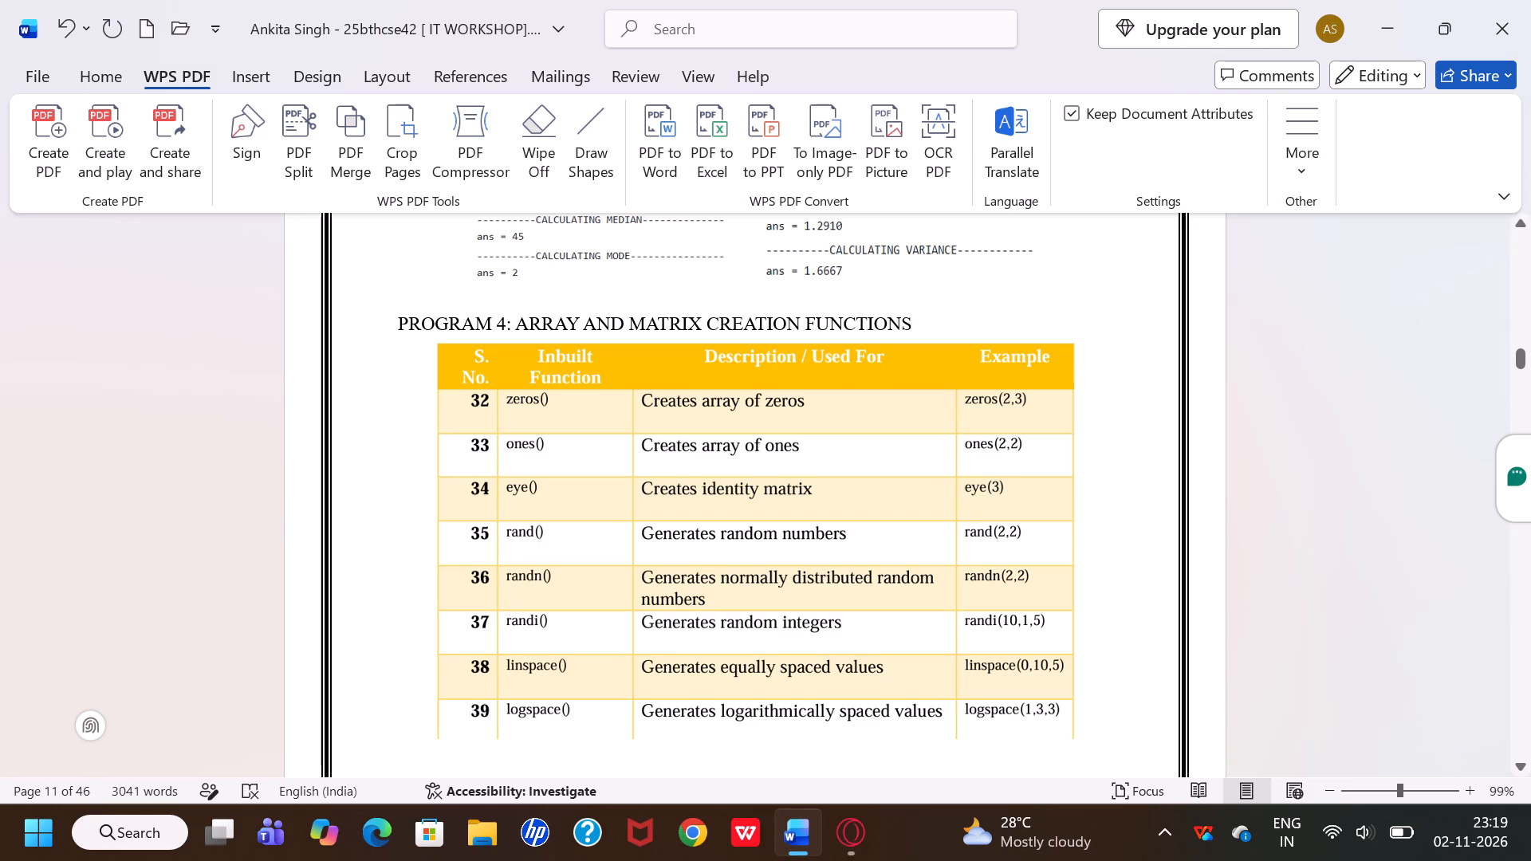
Crop the Example column off the PROGRAM 4 array and matrix creation functions table picture.
click(685, 461)
right_click(685, 461)
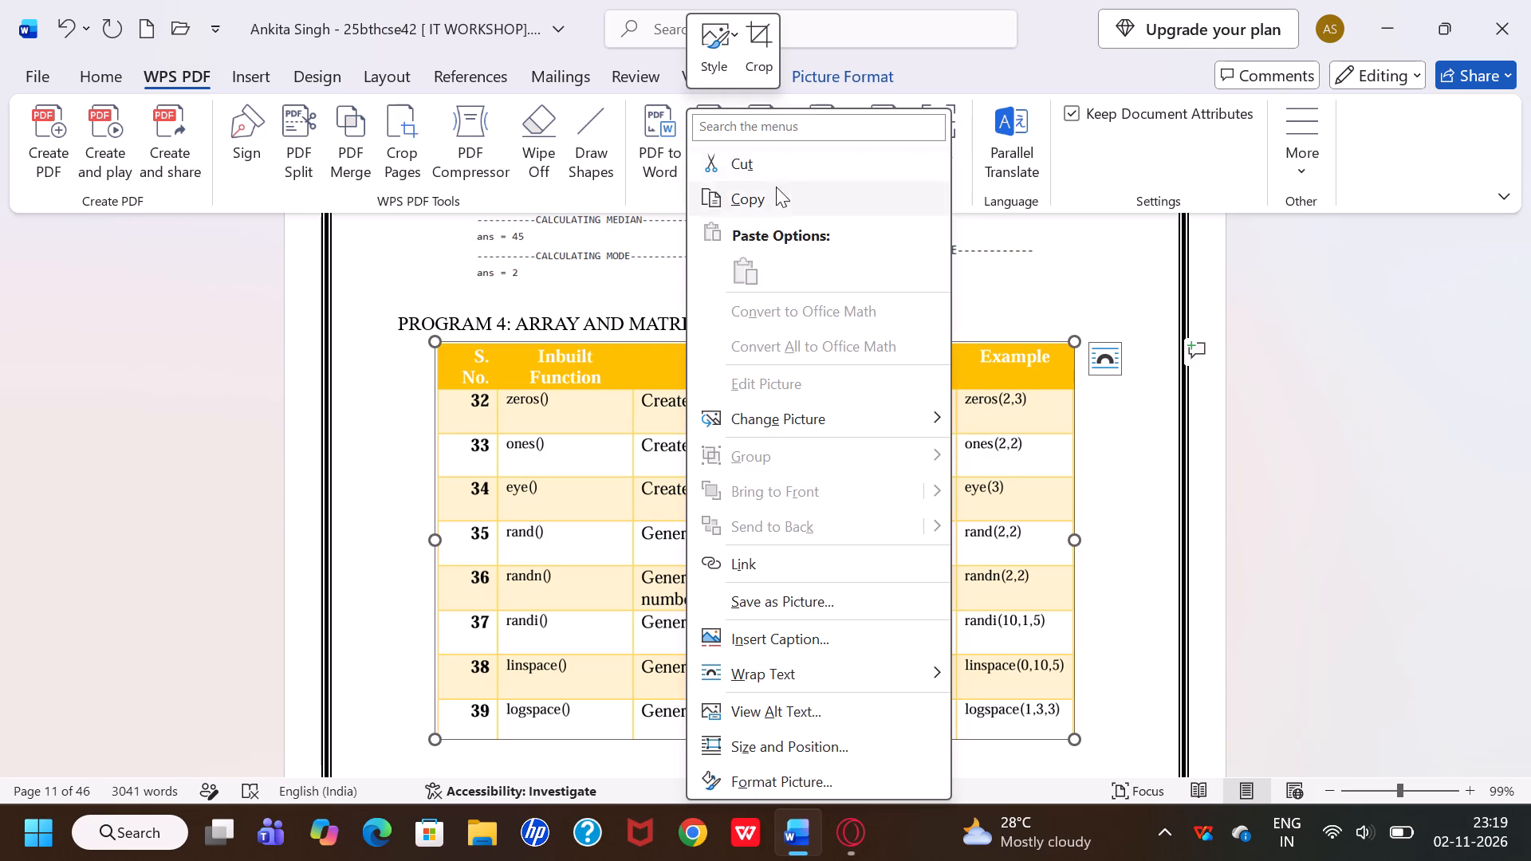
click(760, 82)
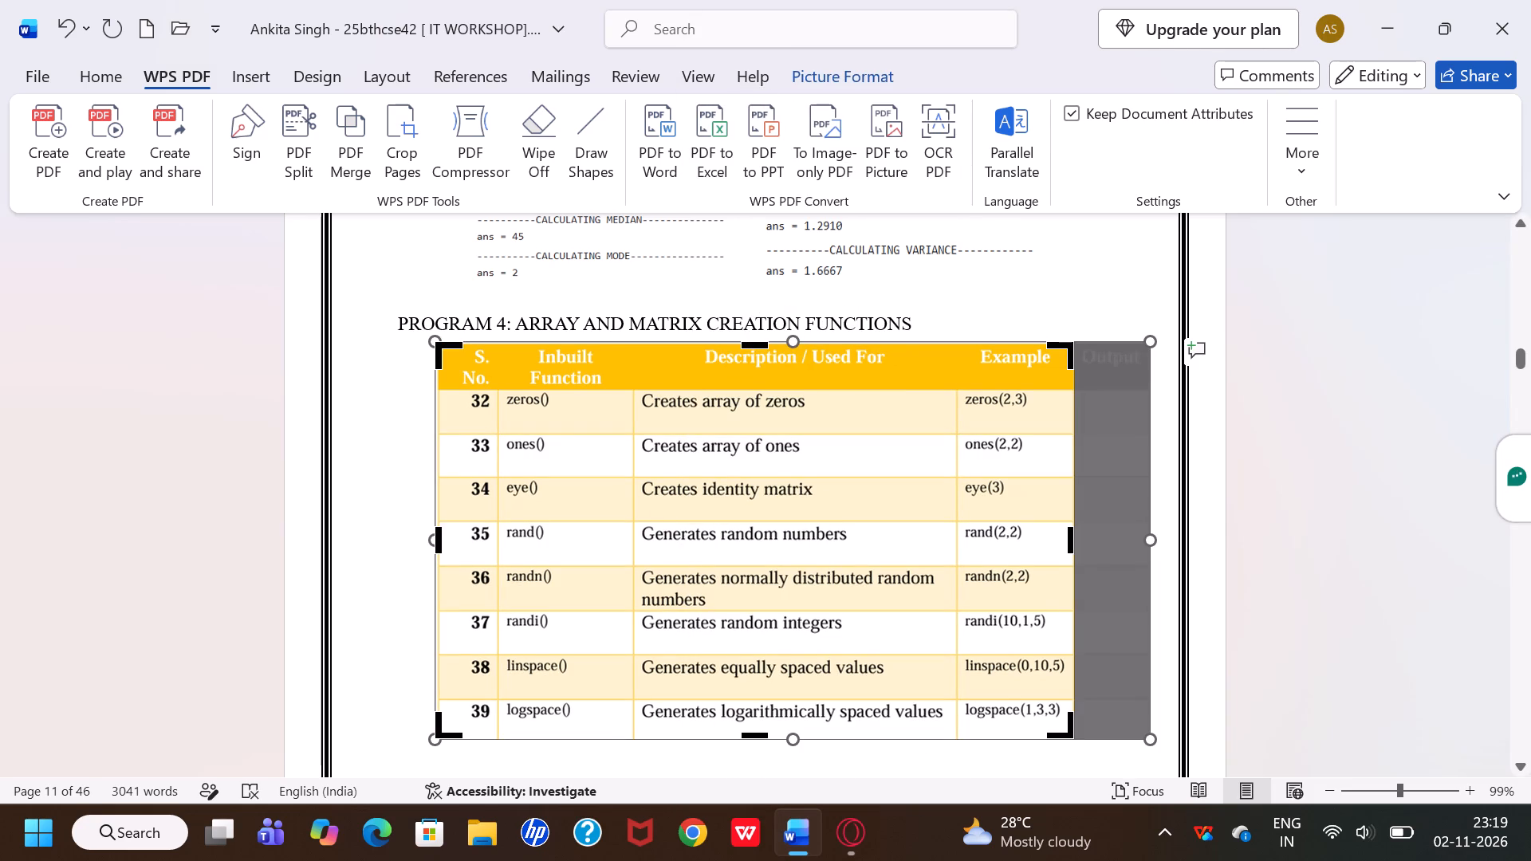
drag(1074, 533, 1041, 526)
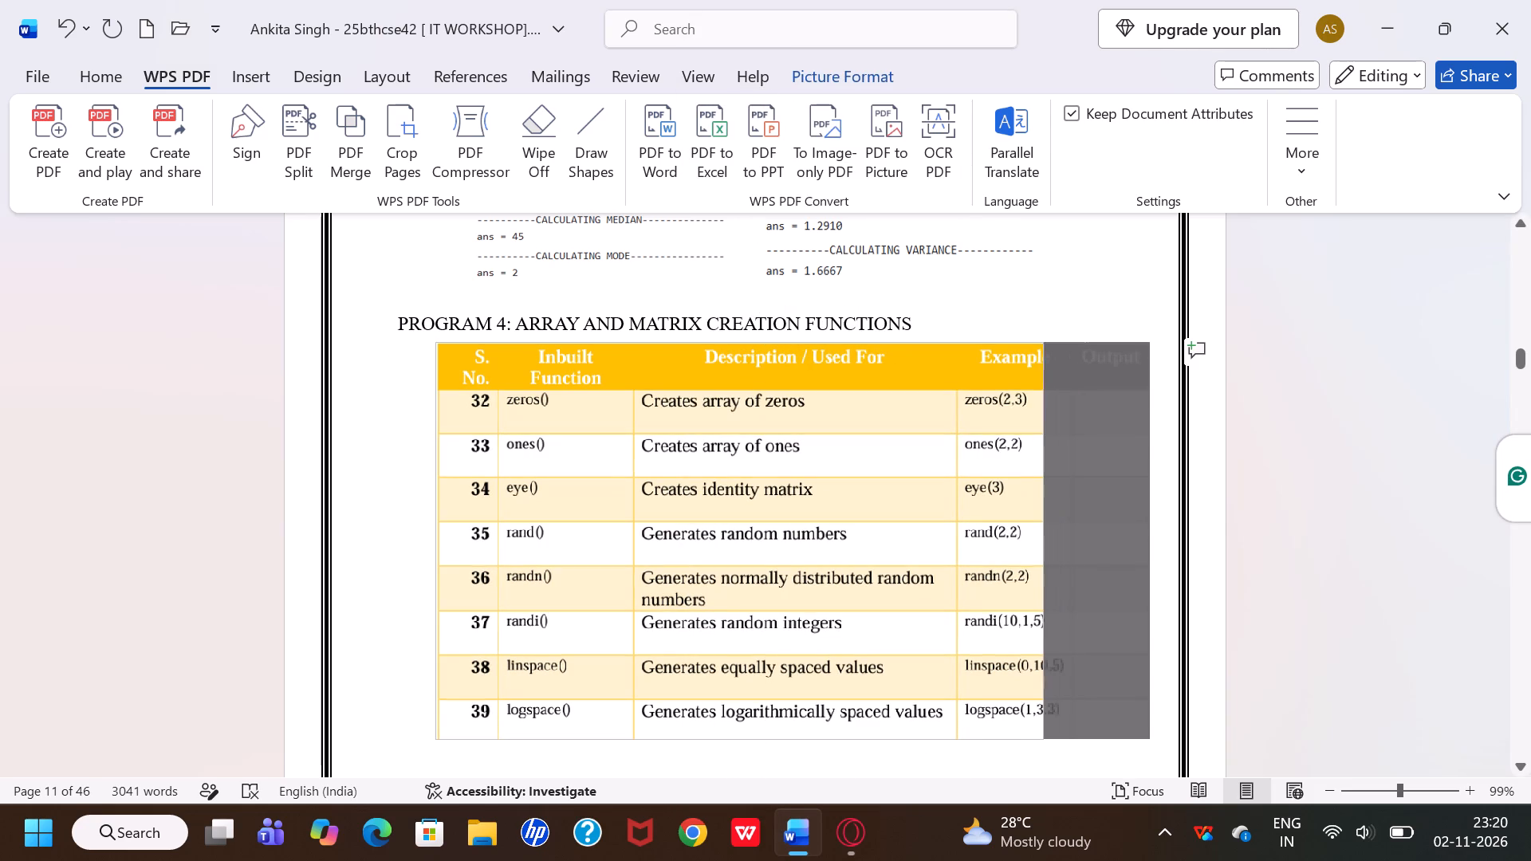
drag(1041, 526, 951, 521)
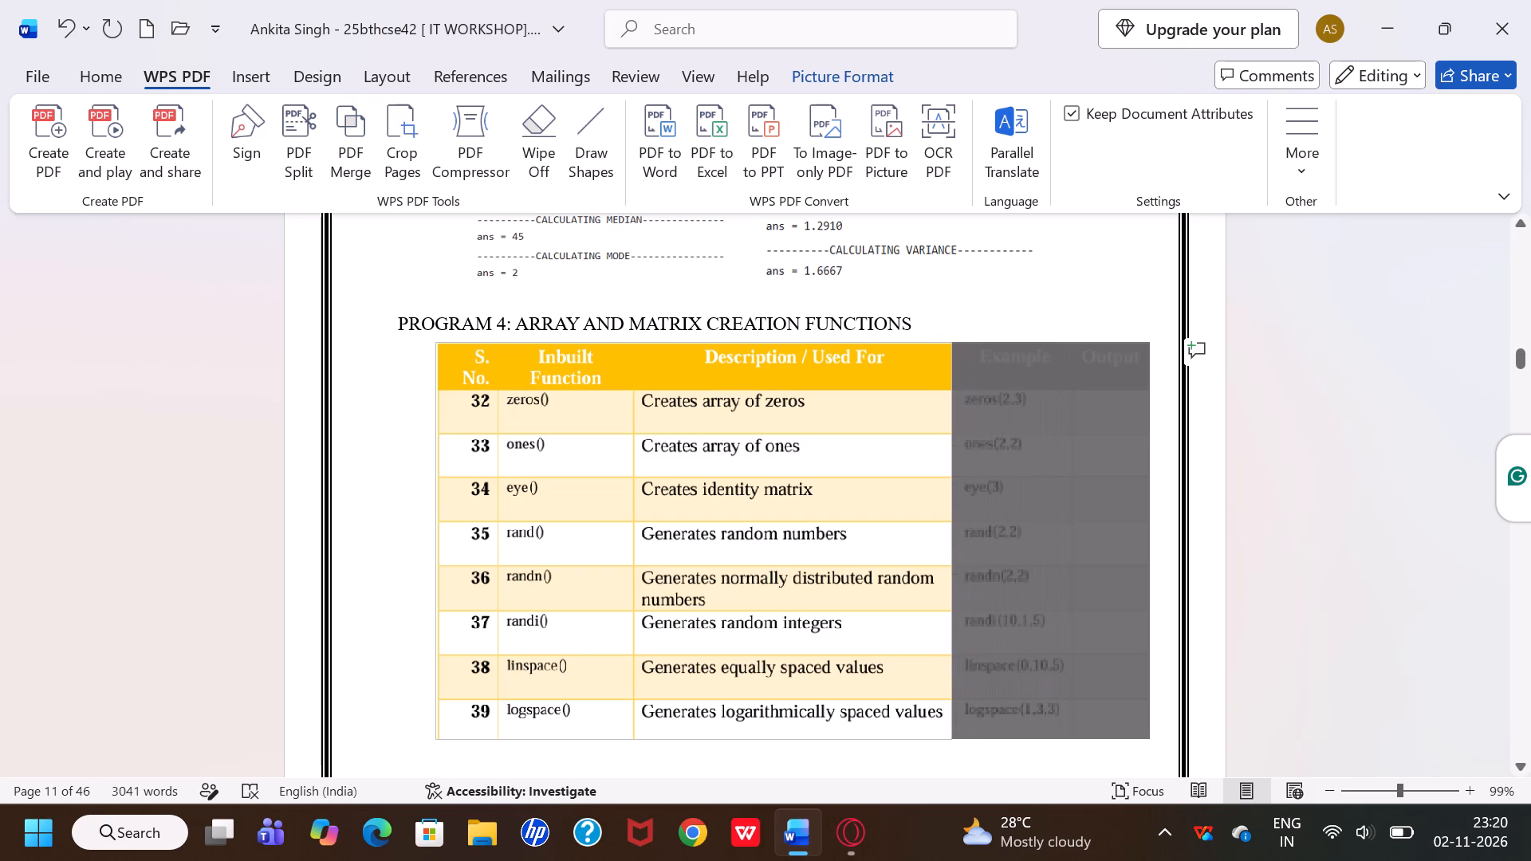
drag(951, 521, 956, 520)
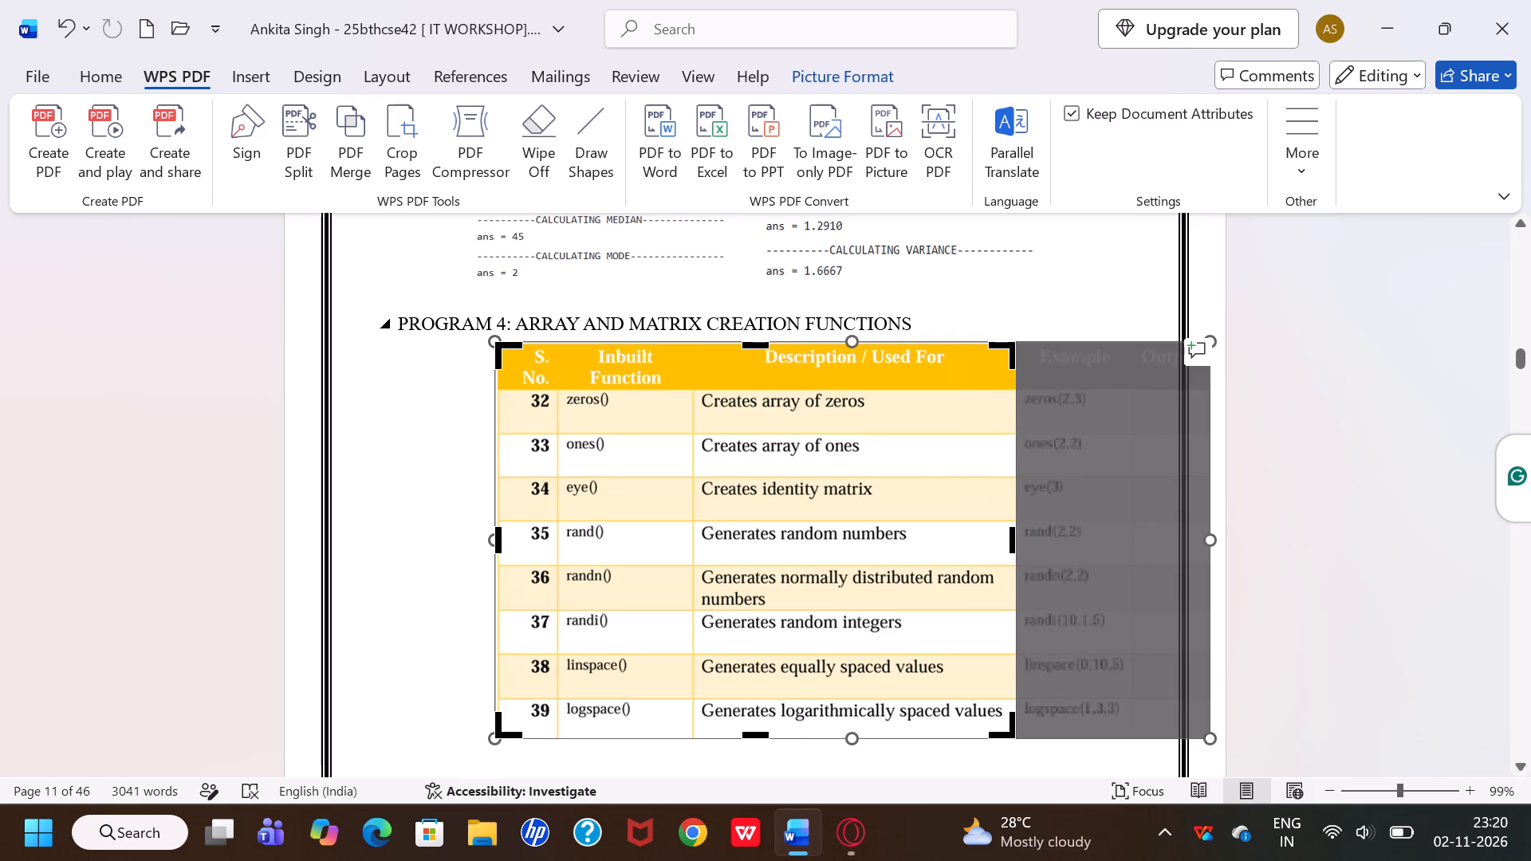
click(1006, 273)
Justify the PROGRAM 4 table picture so it starts at the left text margin.
click(886, 446)
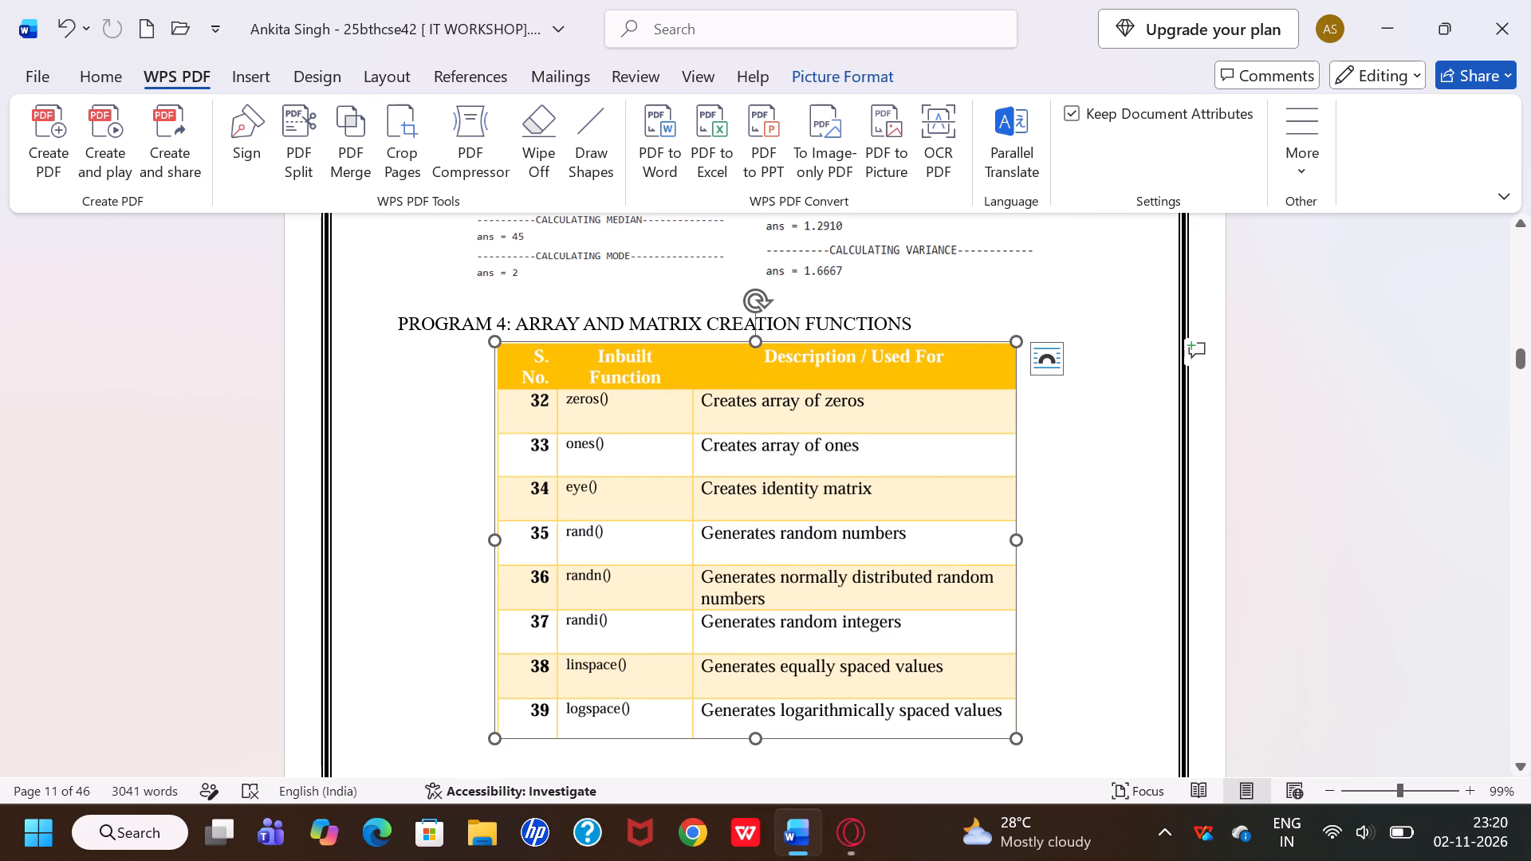
click(98, 80)
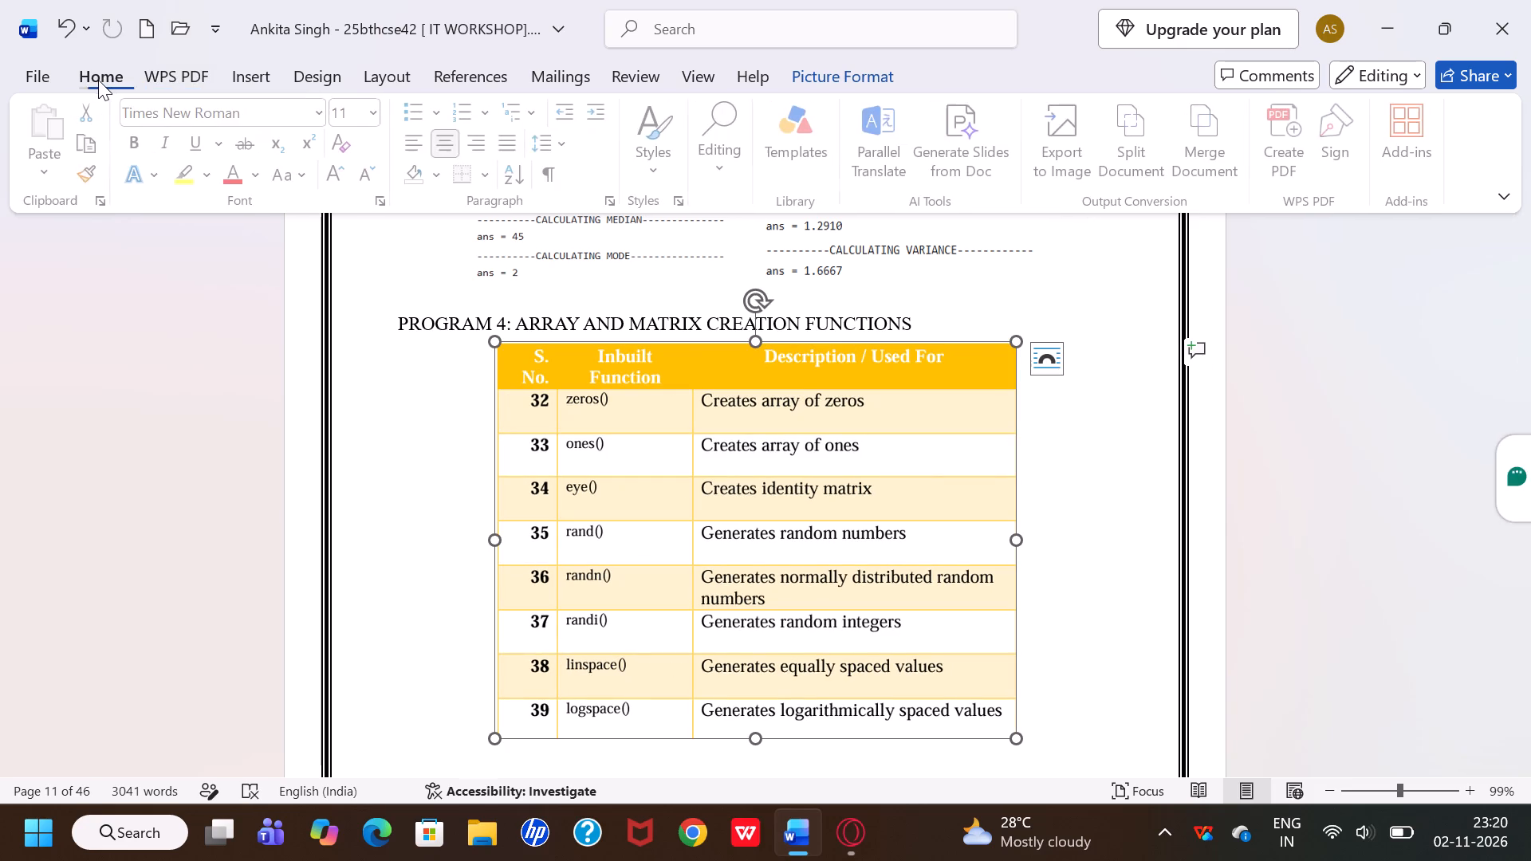
click(518, 151)
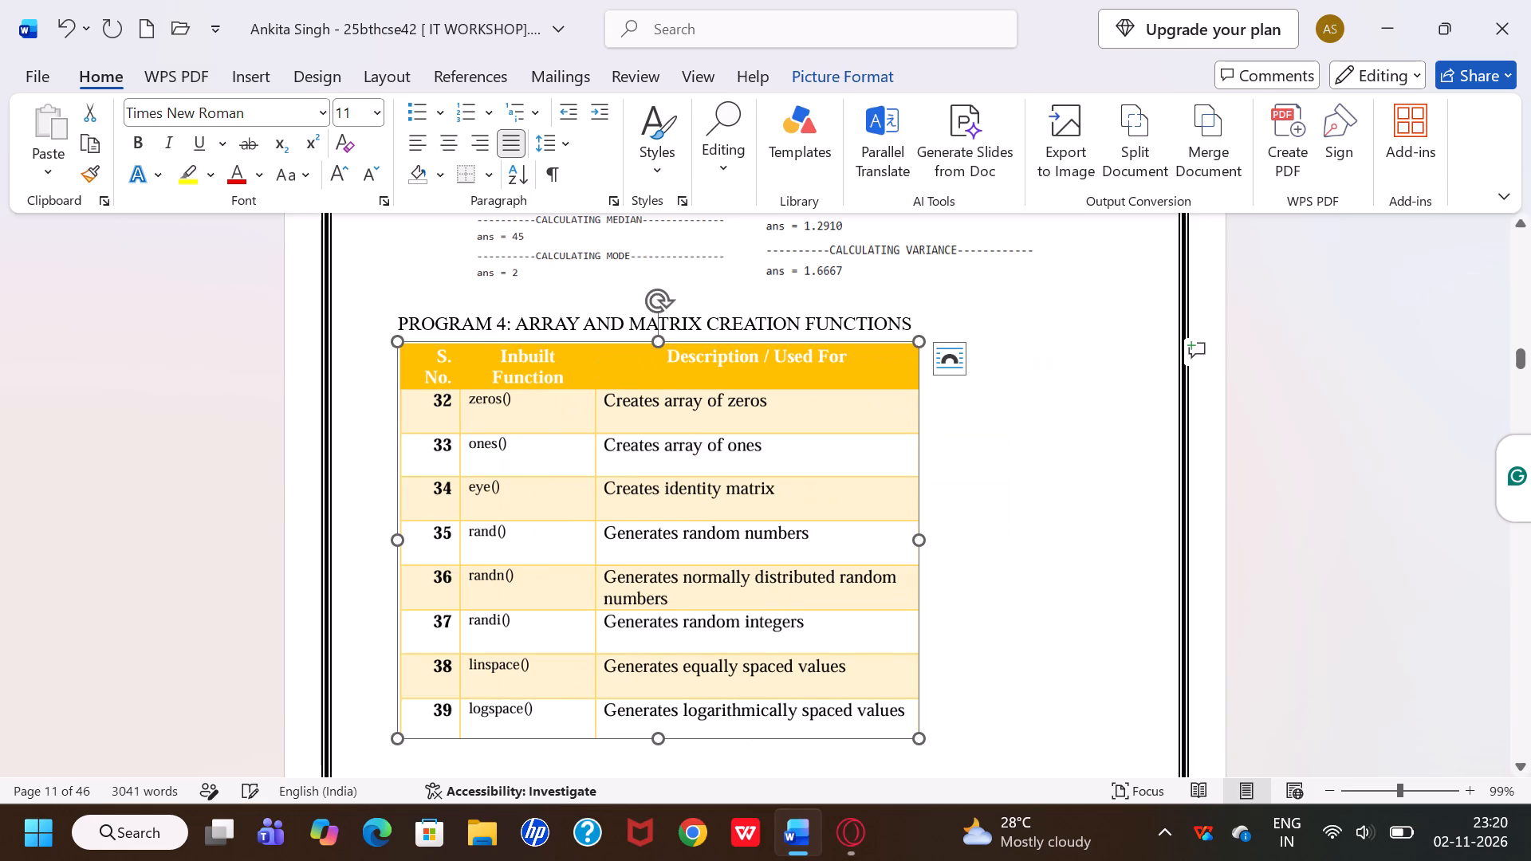
click(986, 498)
Reduce the height of the PROGRAM 4 table picture so its code picture fits beneath it on the same page.
scroll(986, 498, down, 1)
scroll(986, 498, up, 1)
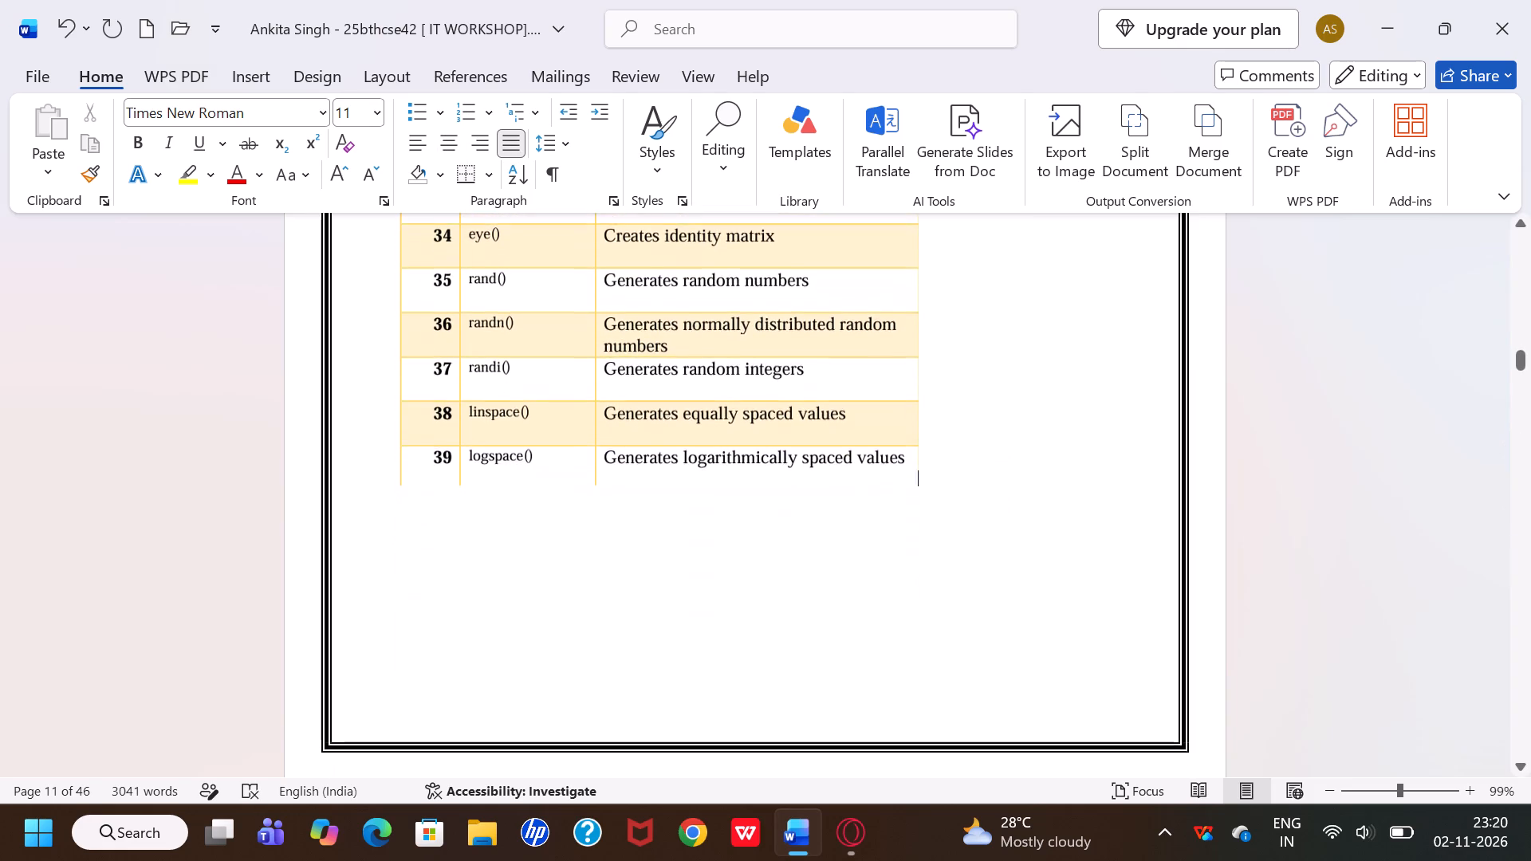
scroll(986, 498, up, 1)
click(675, 496)
scroll(675, 496, down, 2)
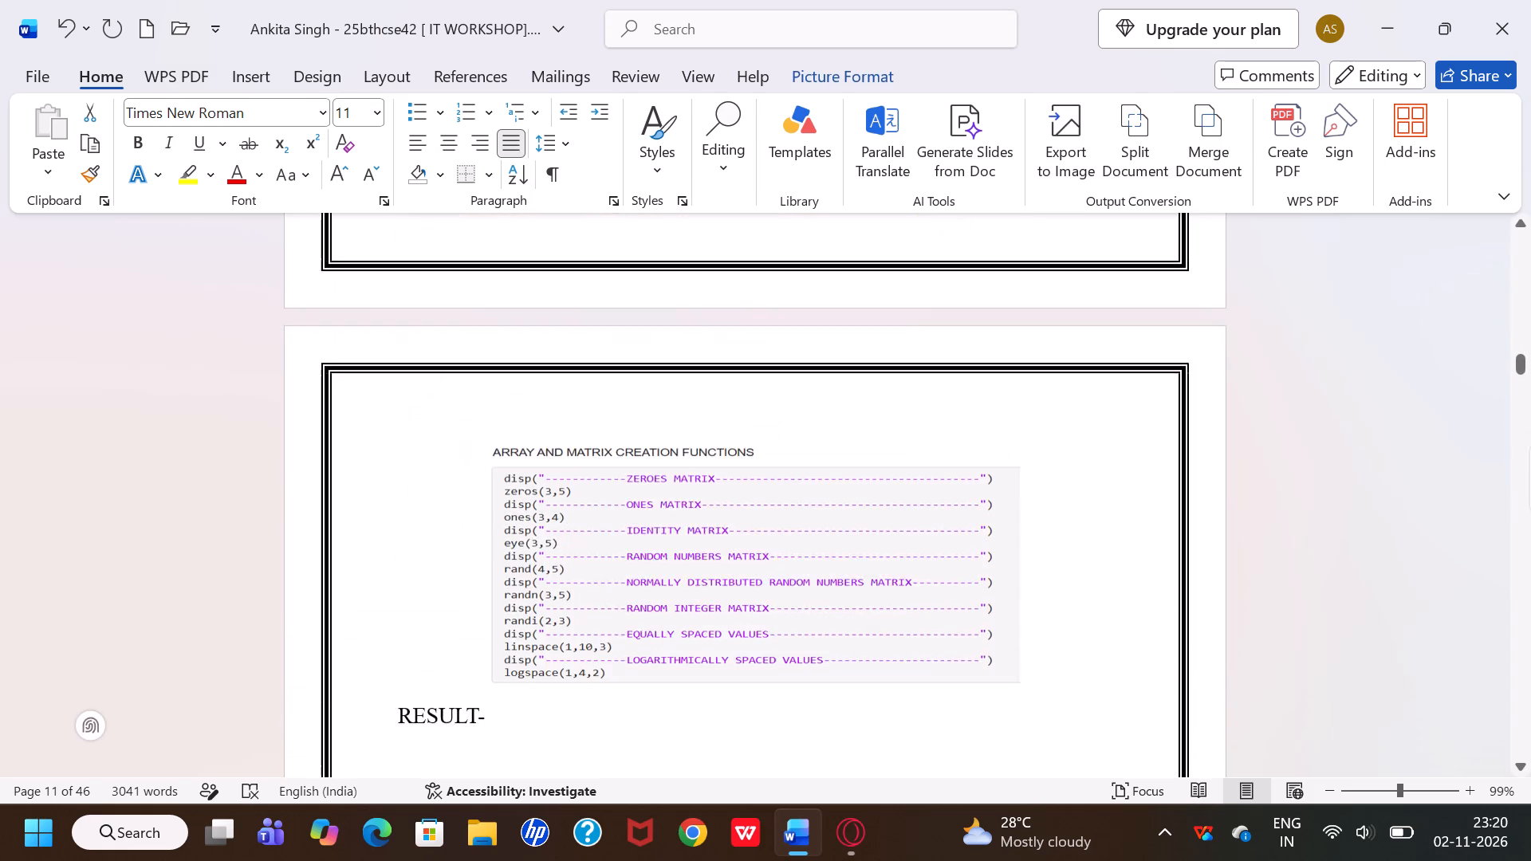
scroll(675, 496, up, 2)
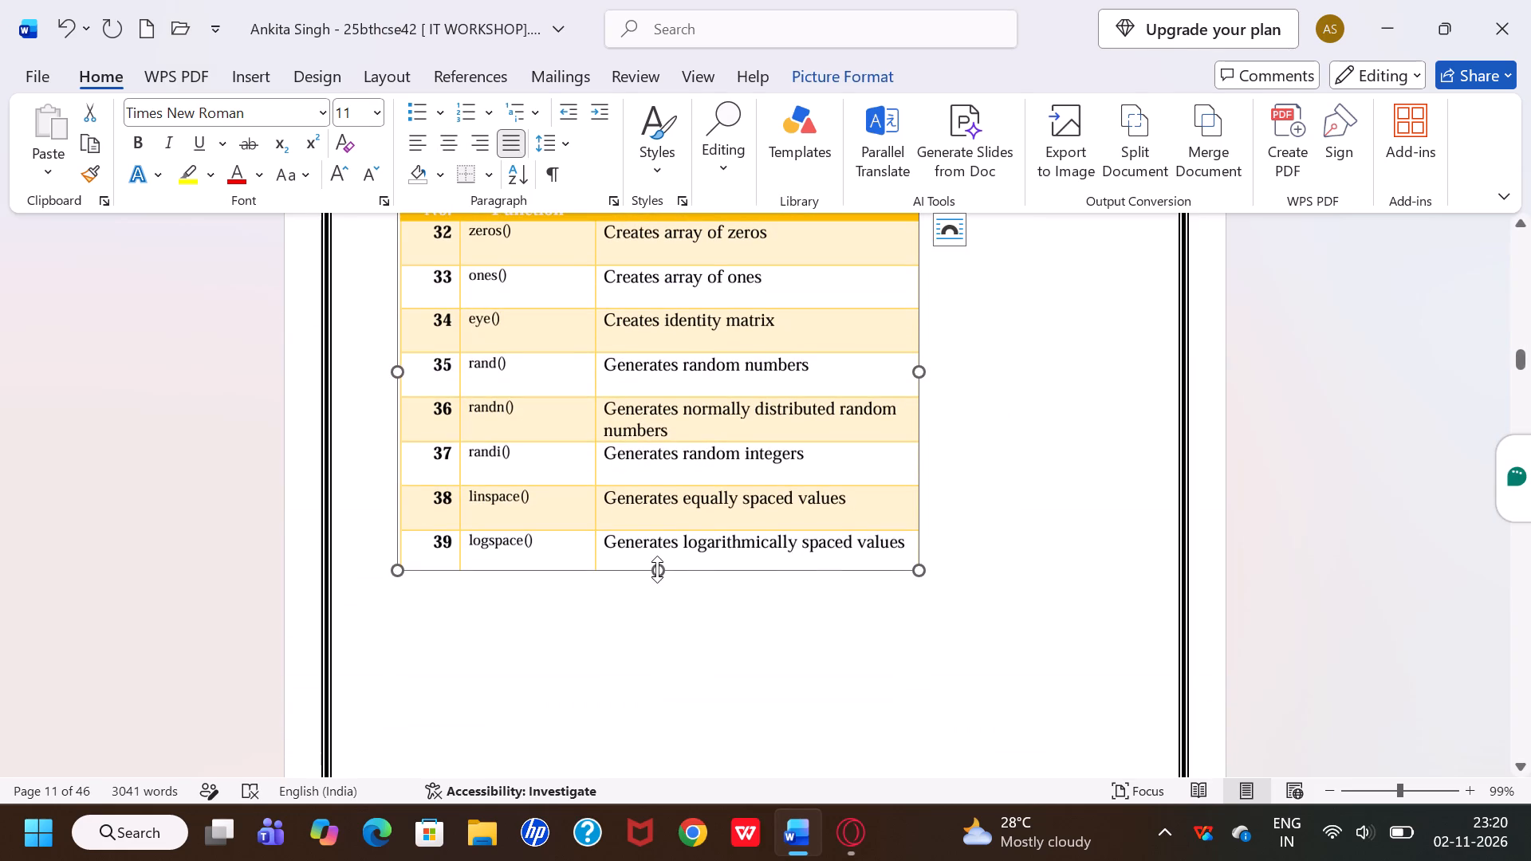
right_drag(657, 569, 659, 444)
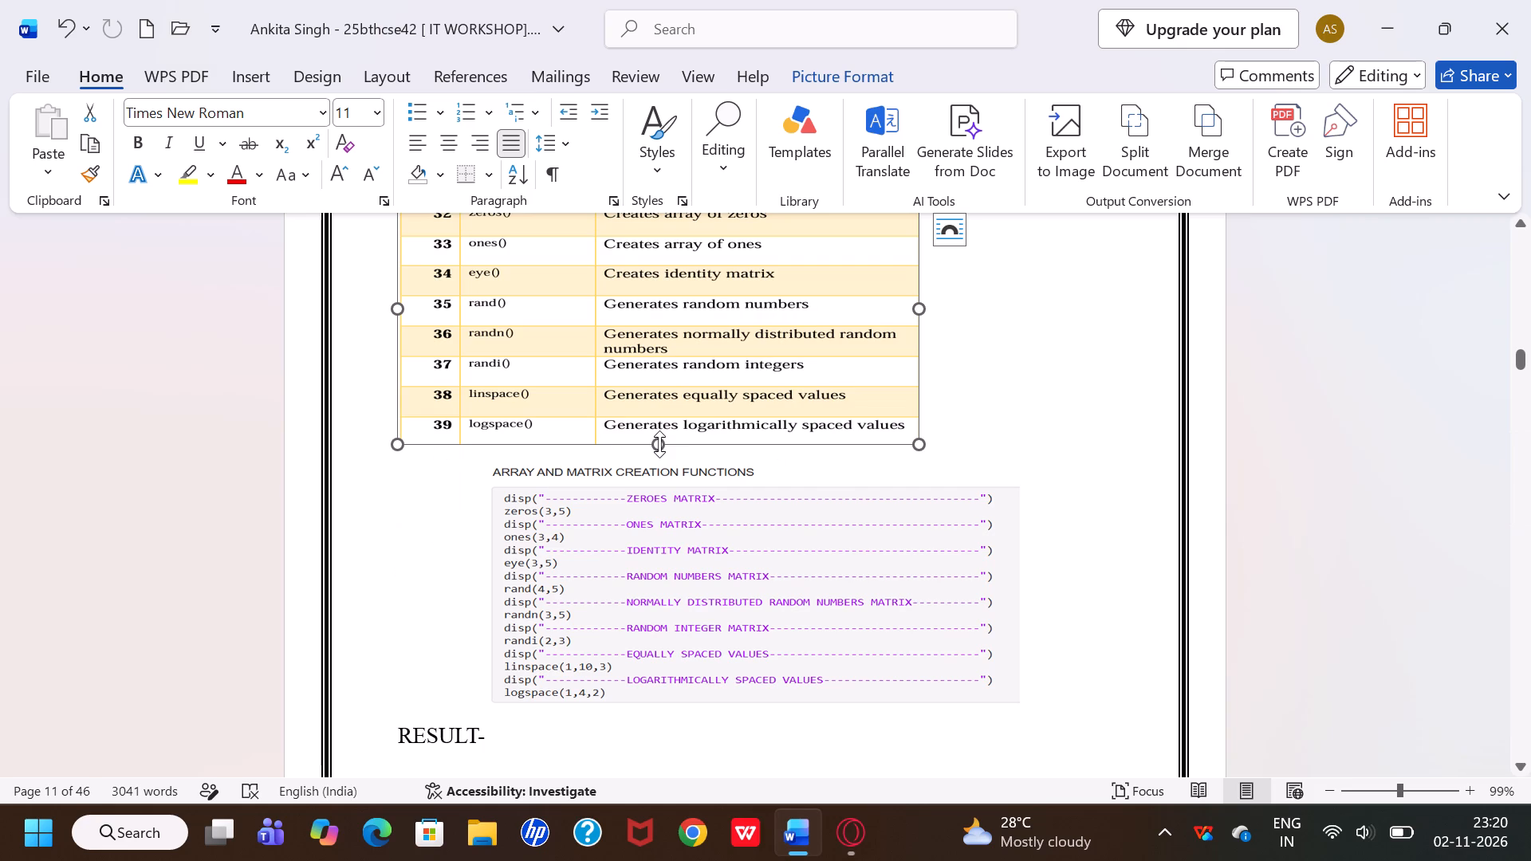
scroll(1014, 453, up, 1)
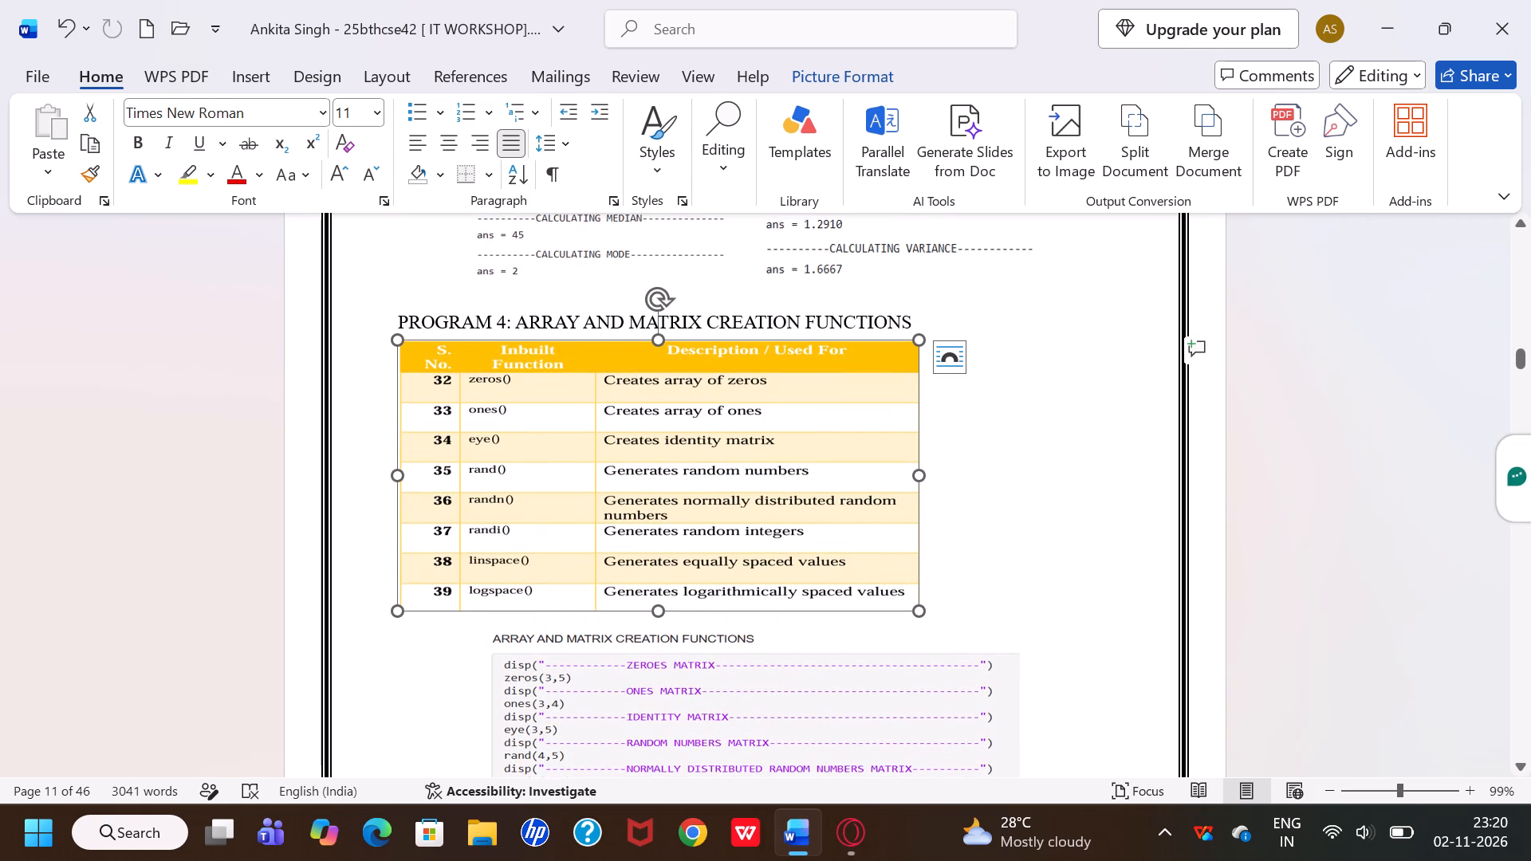
Reduce the height of the PROGRAM 4 result picture starting with ZEROES MATRIX to about 5.4 cm.
scroll(840, 547, down, 4)
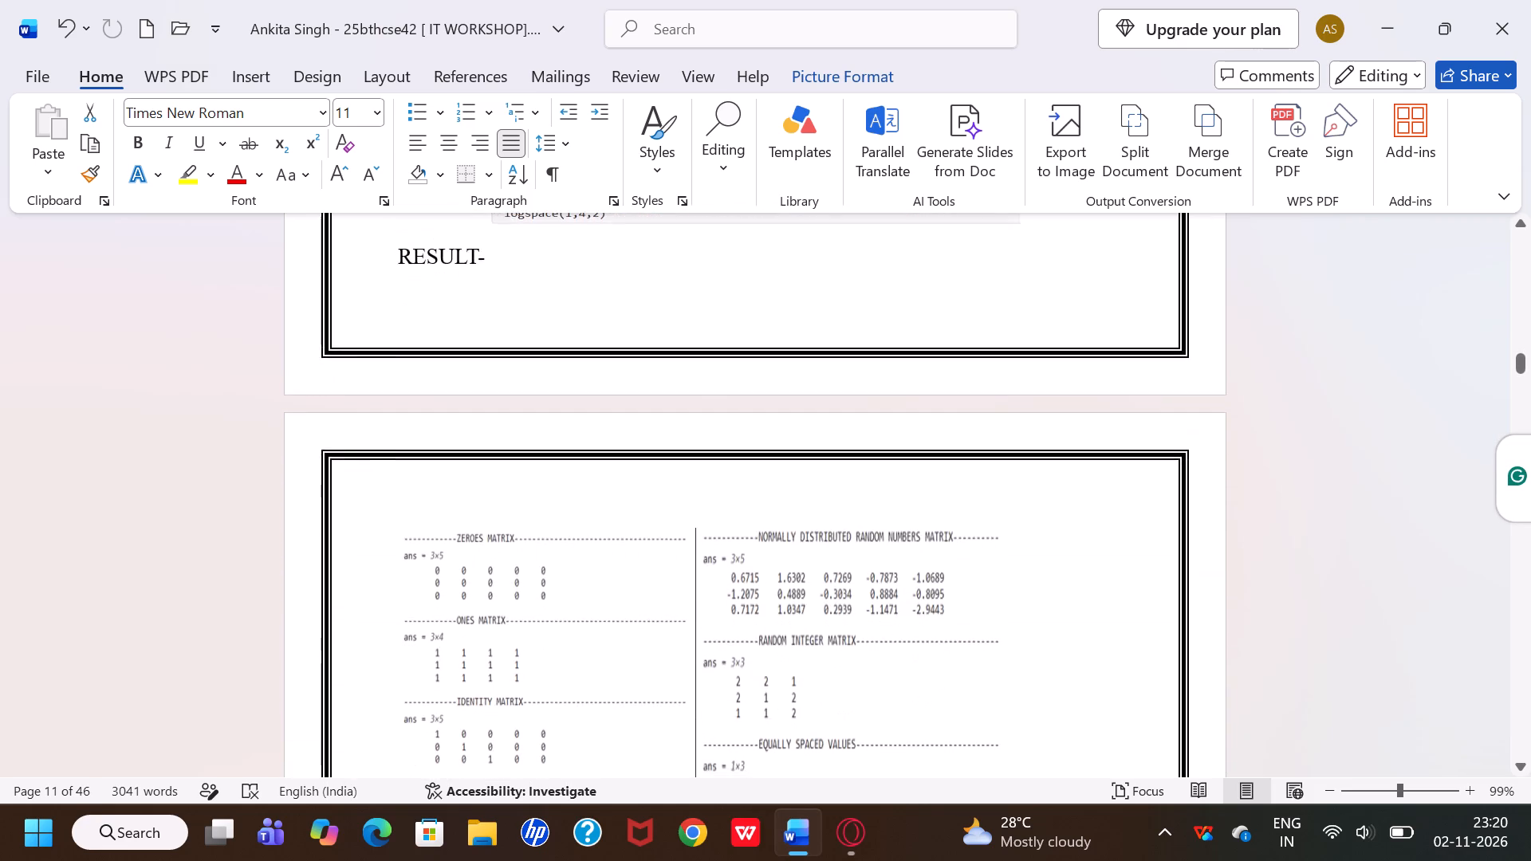
scroll(840, 547, down, 1)
scroll(840, 547, up, 1)
click(674, 574)
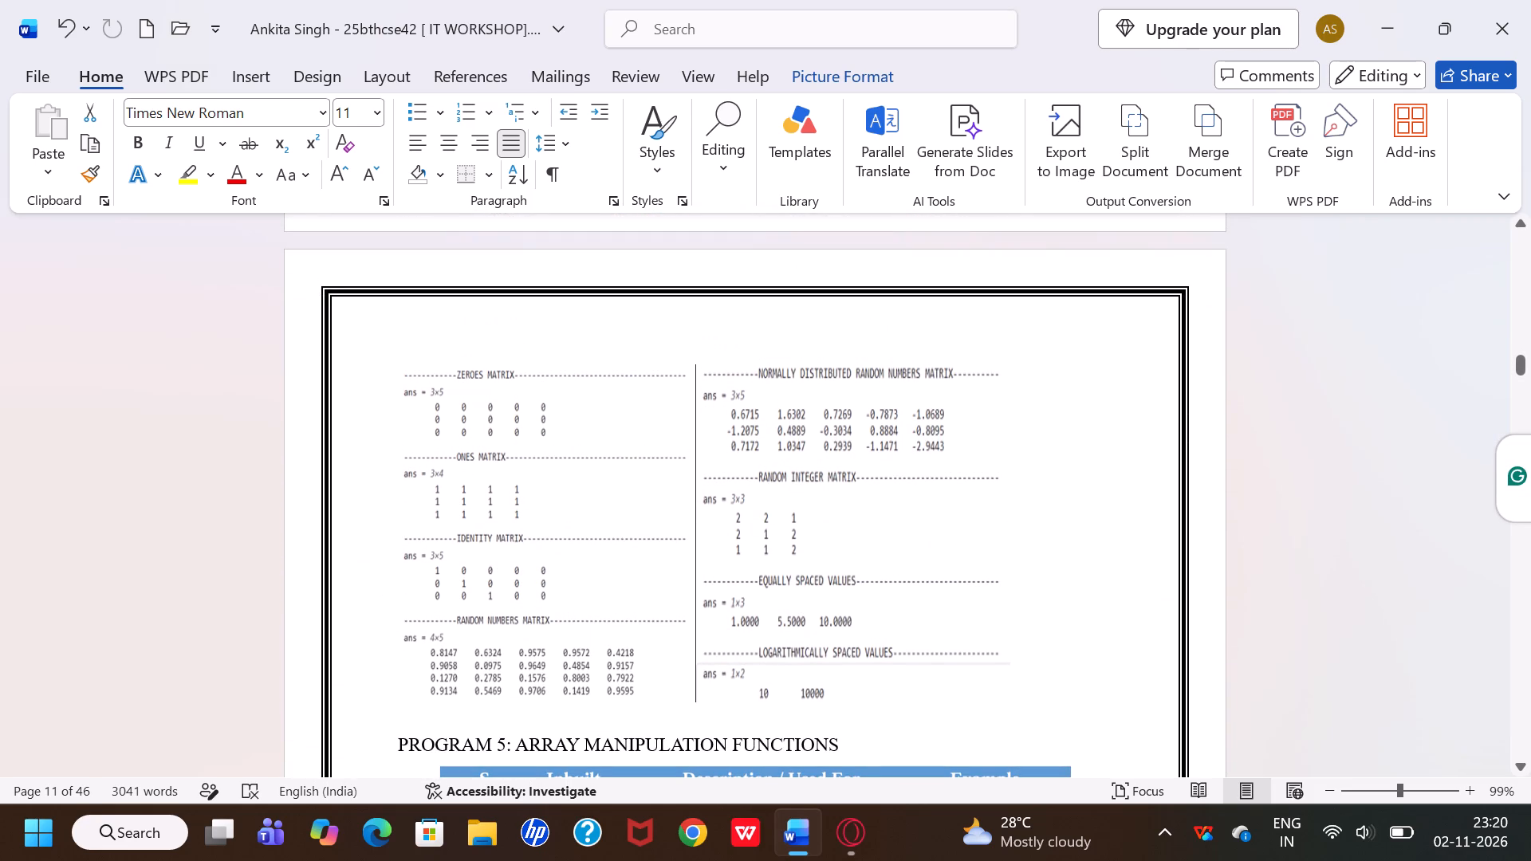
click(674, 574)
triple_click(674, 574)
click(674, 574)
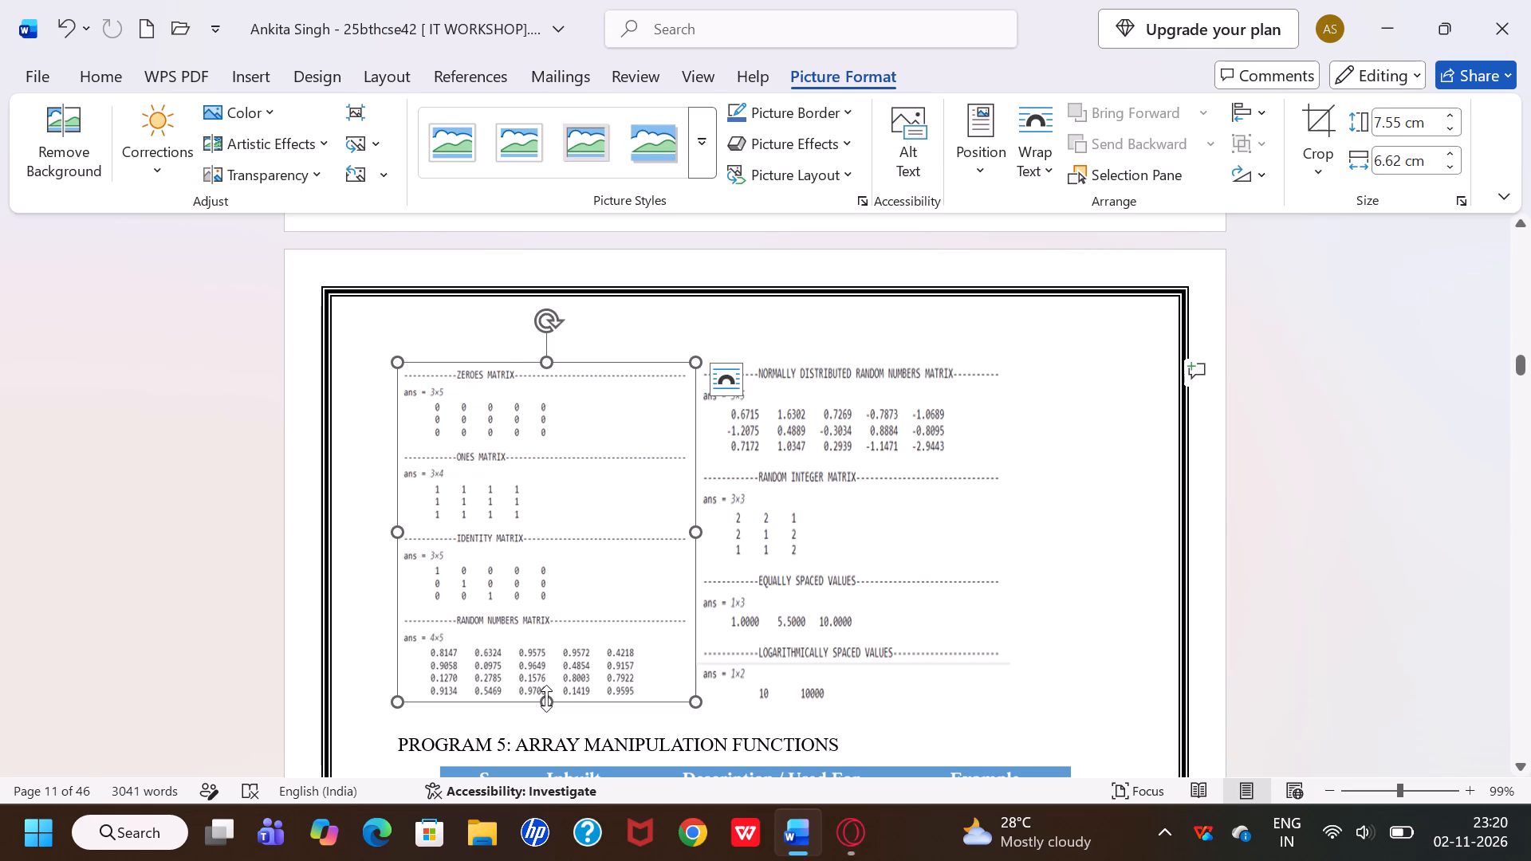
right_drag(546, 698, 542, 604)
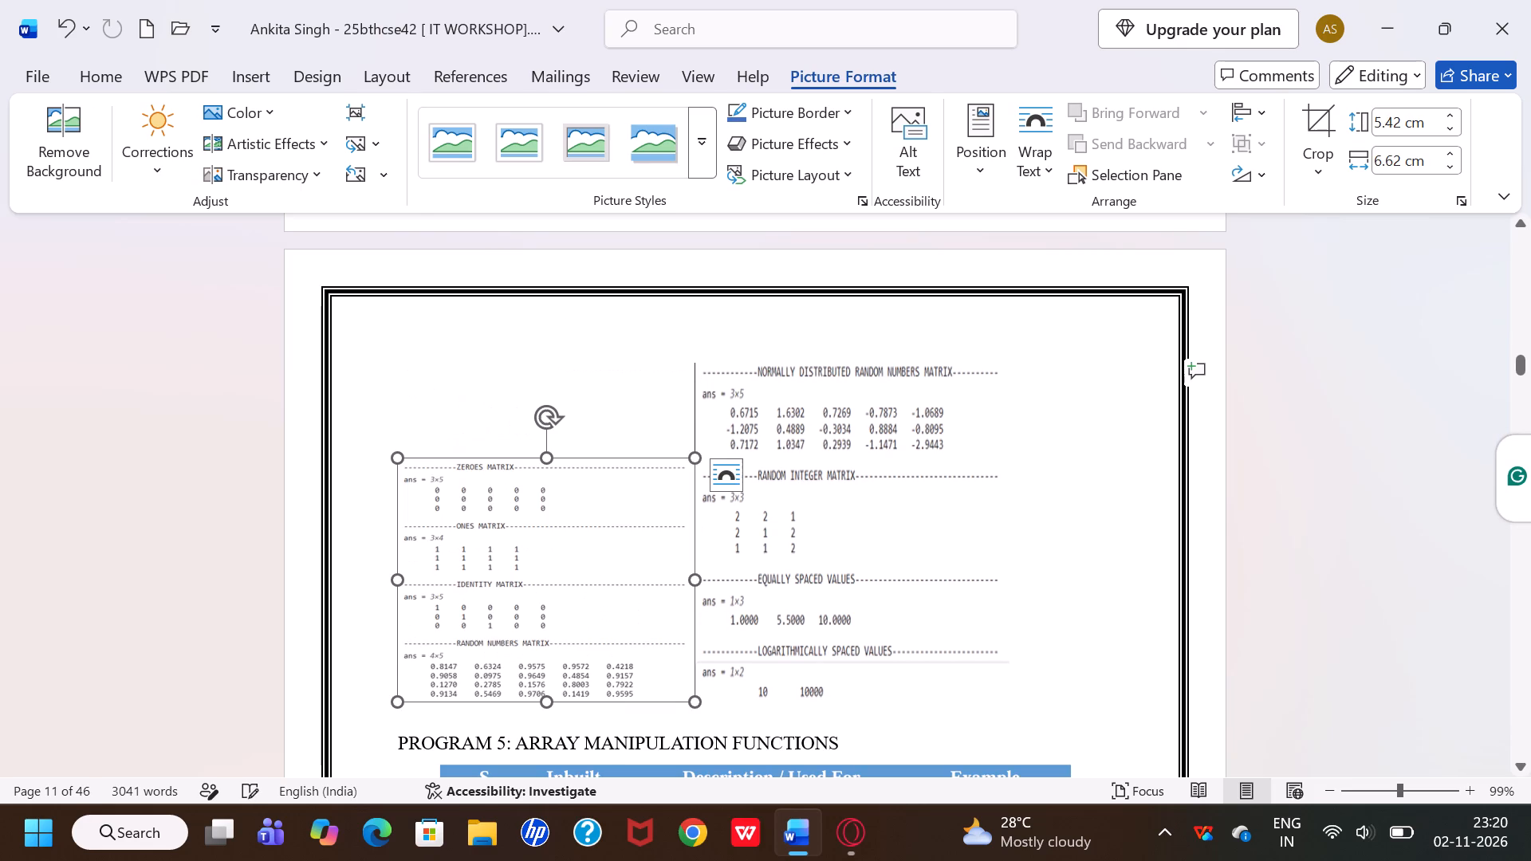
Reduce the height of the result picture starting with NORMALLY DISTRIBUTED RANDOM NUMBERS MATRIX to roughly match the result picture beside it.
click(813, 572)
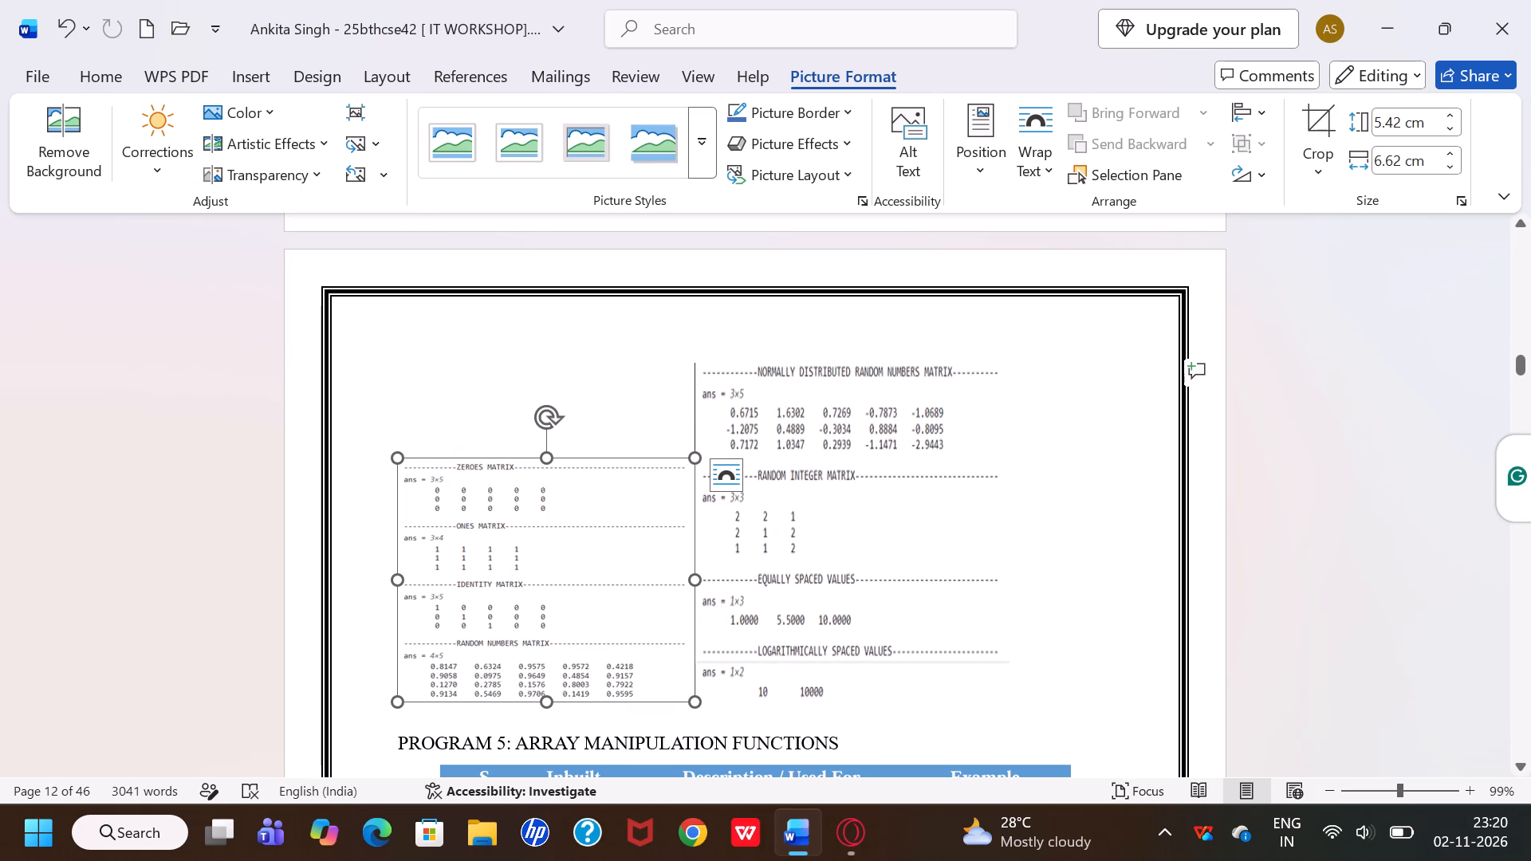
triple_click(813, 572)
click(813, 572)
click(813, 572)
key(Escape)
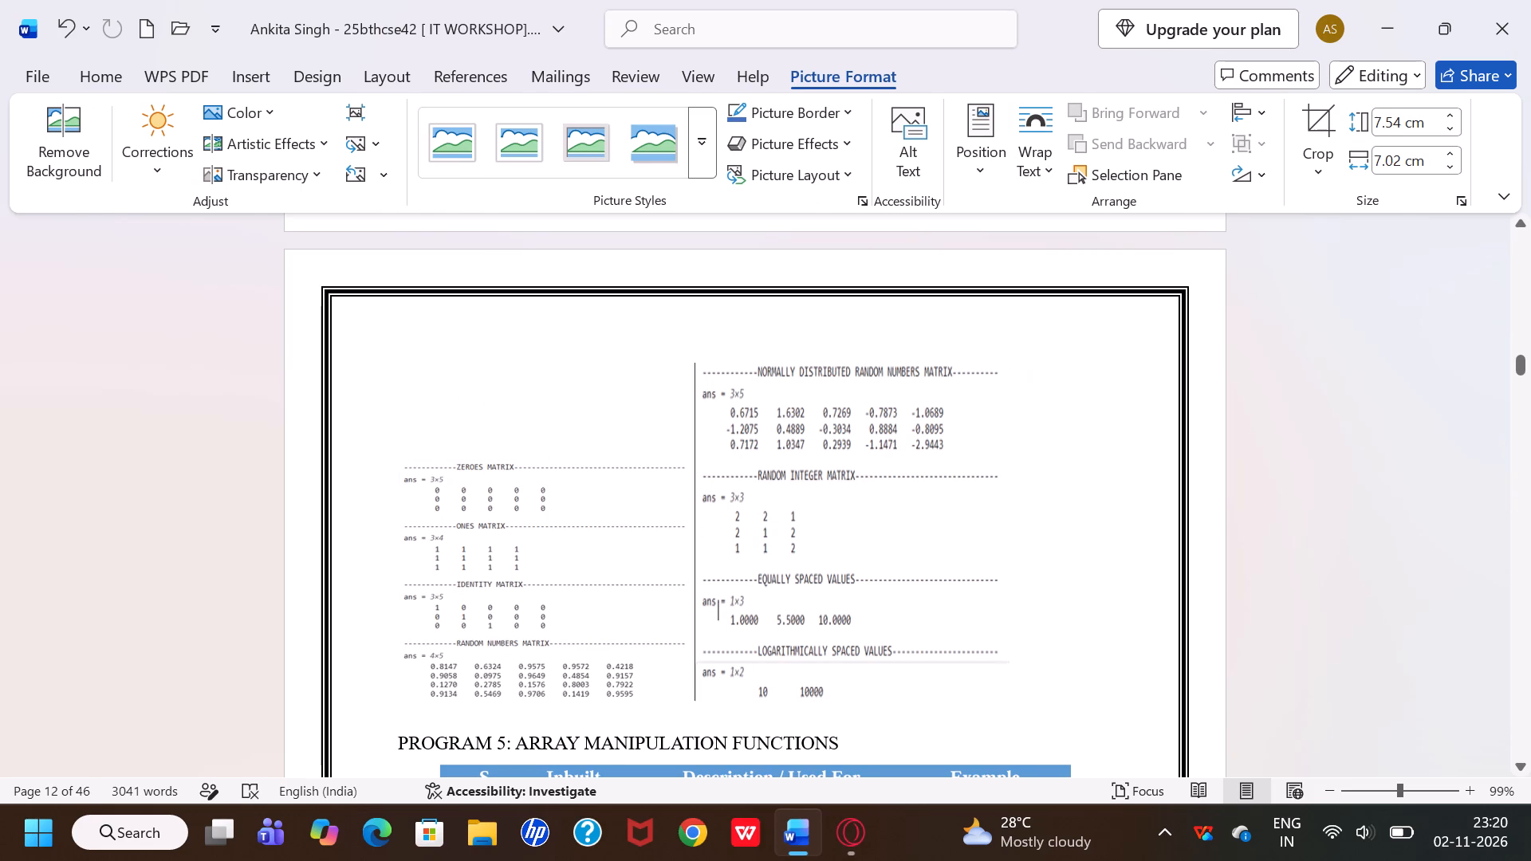
key(Escape)
click(813, 572)
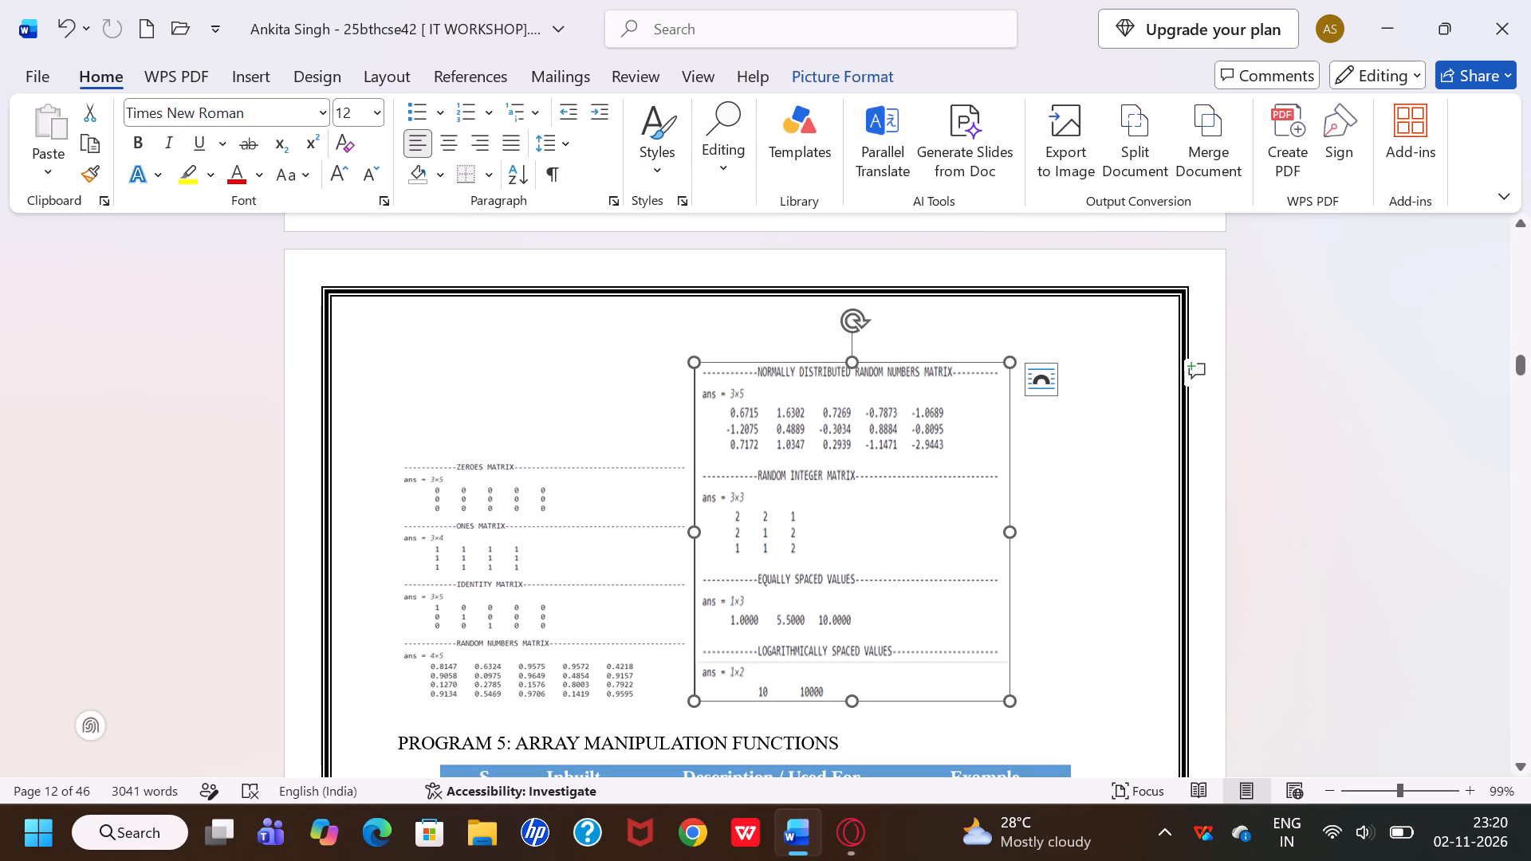
right_drag(850, 700, 843, 628)
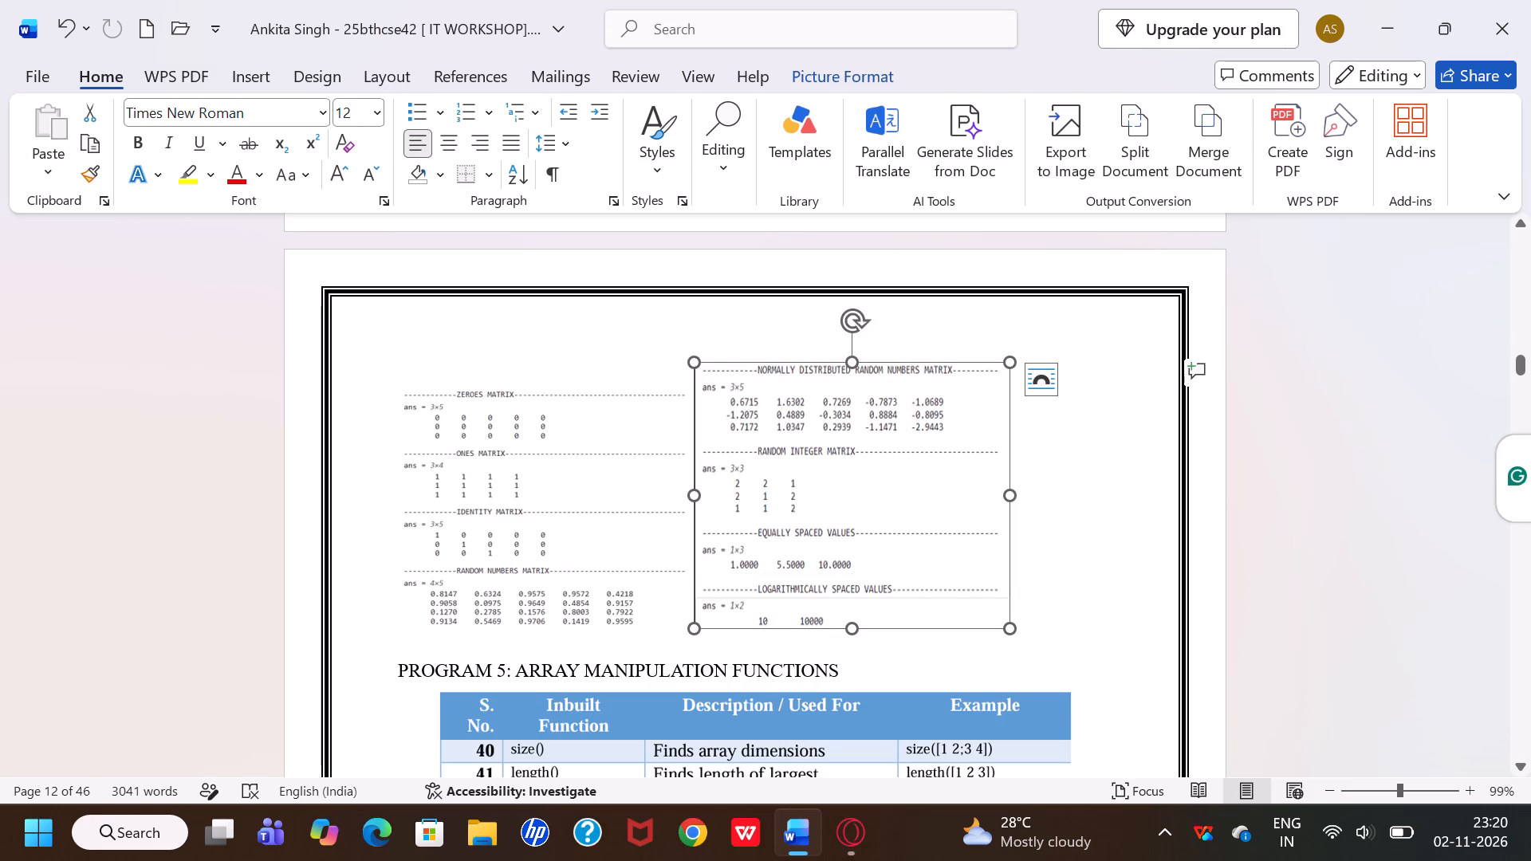
drag(849, 628, 848, 610)
drag(852, 633, 850, 618)
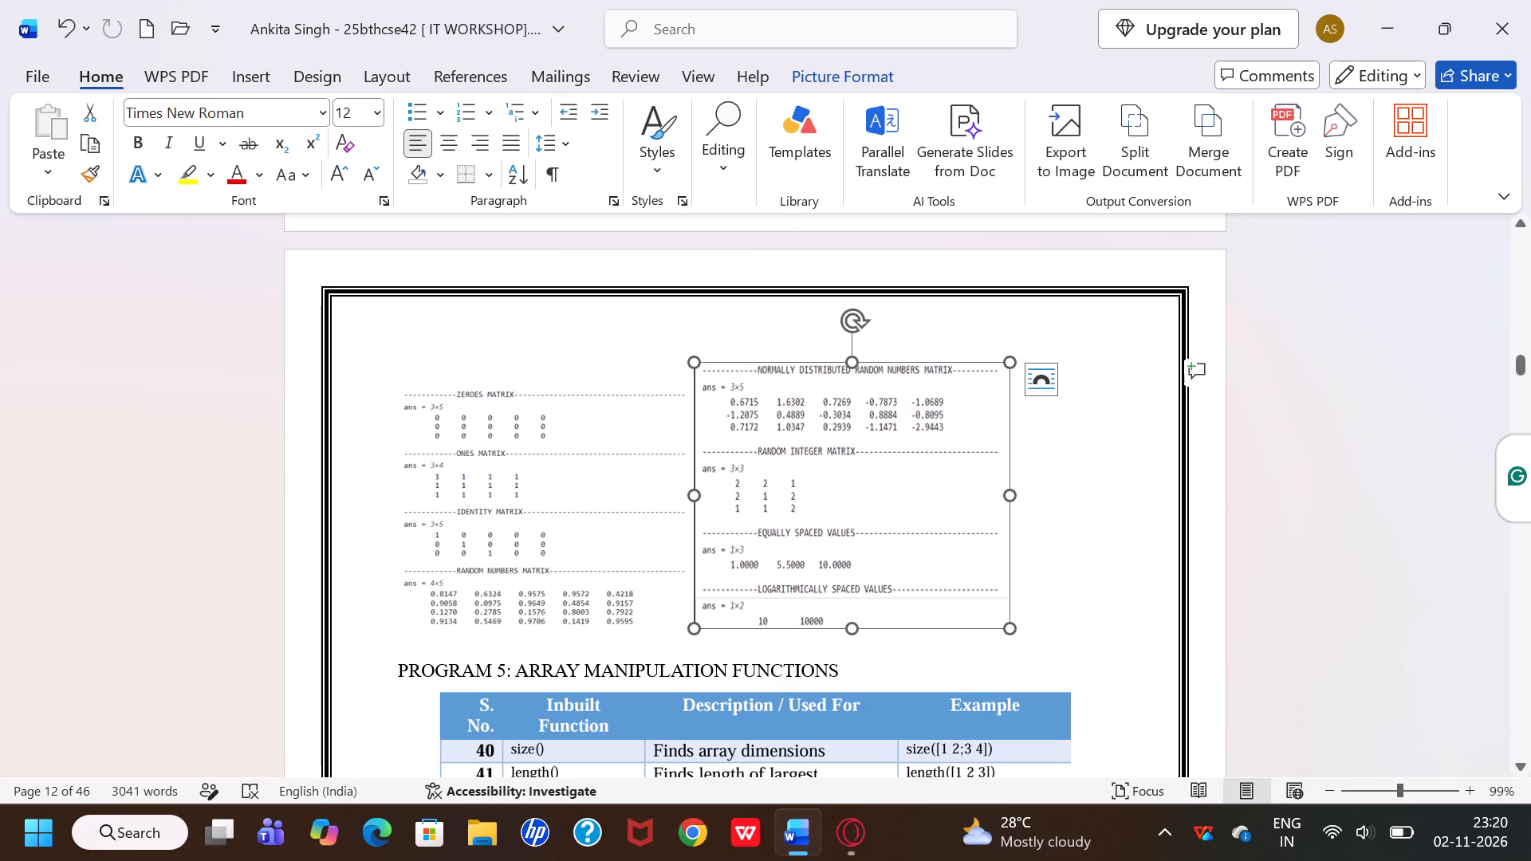
triple_click(850, 618)
click(850, 618)
key(Escape)
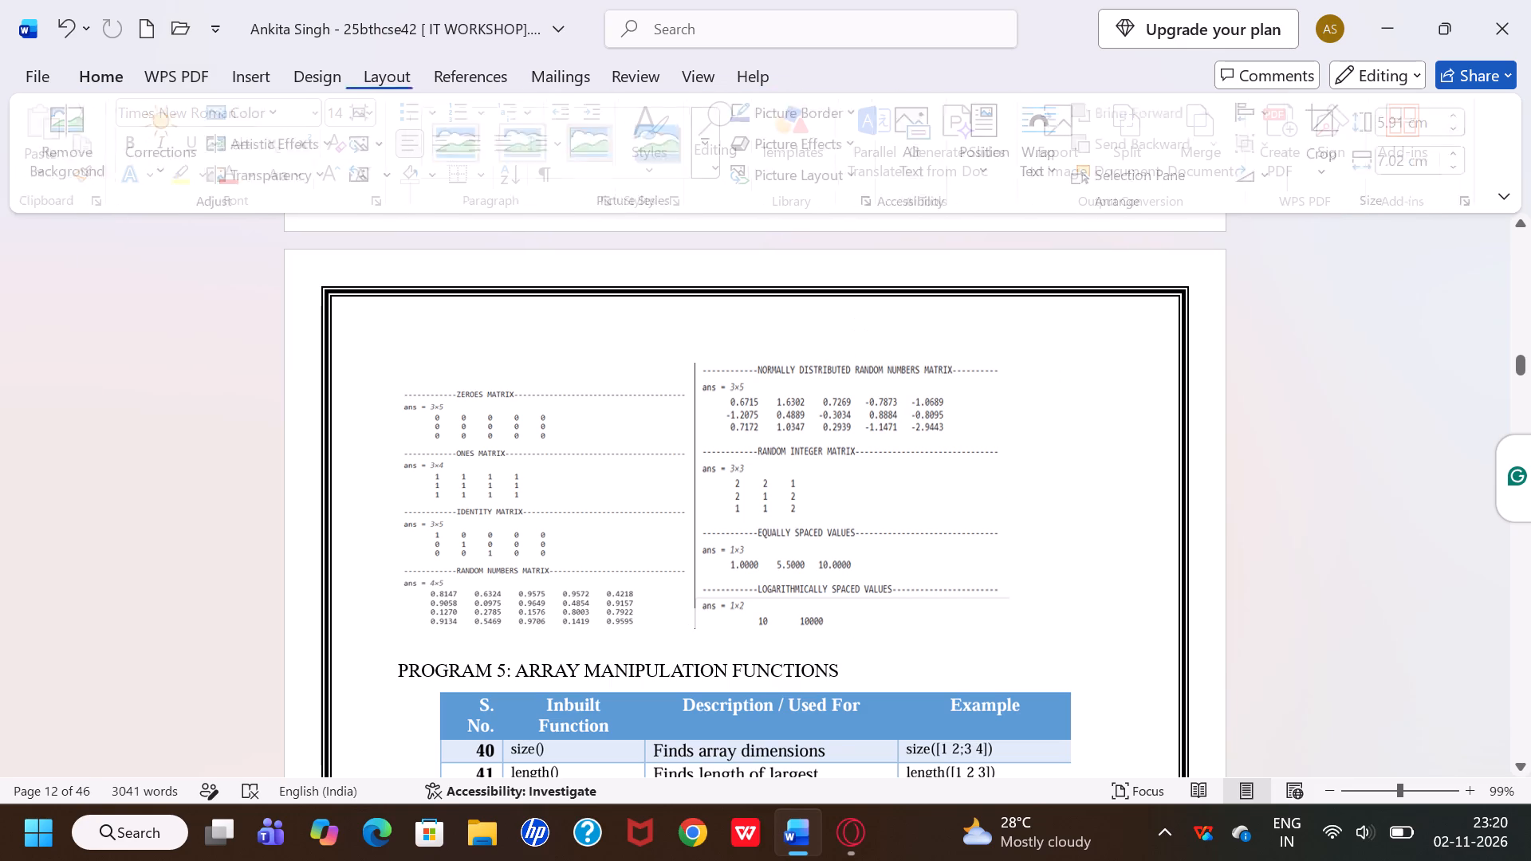
click(850, 618)
drag(849, 626, 849, 594)
click(1128, 560)
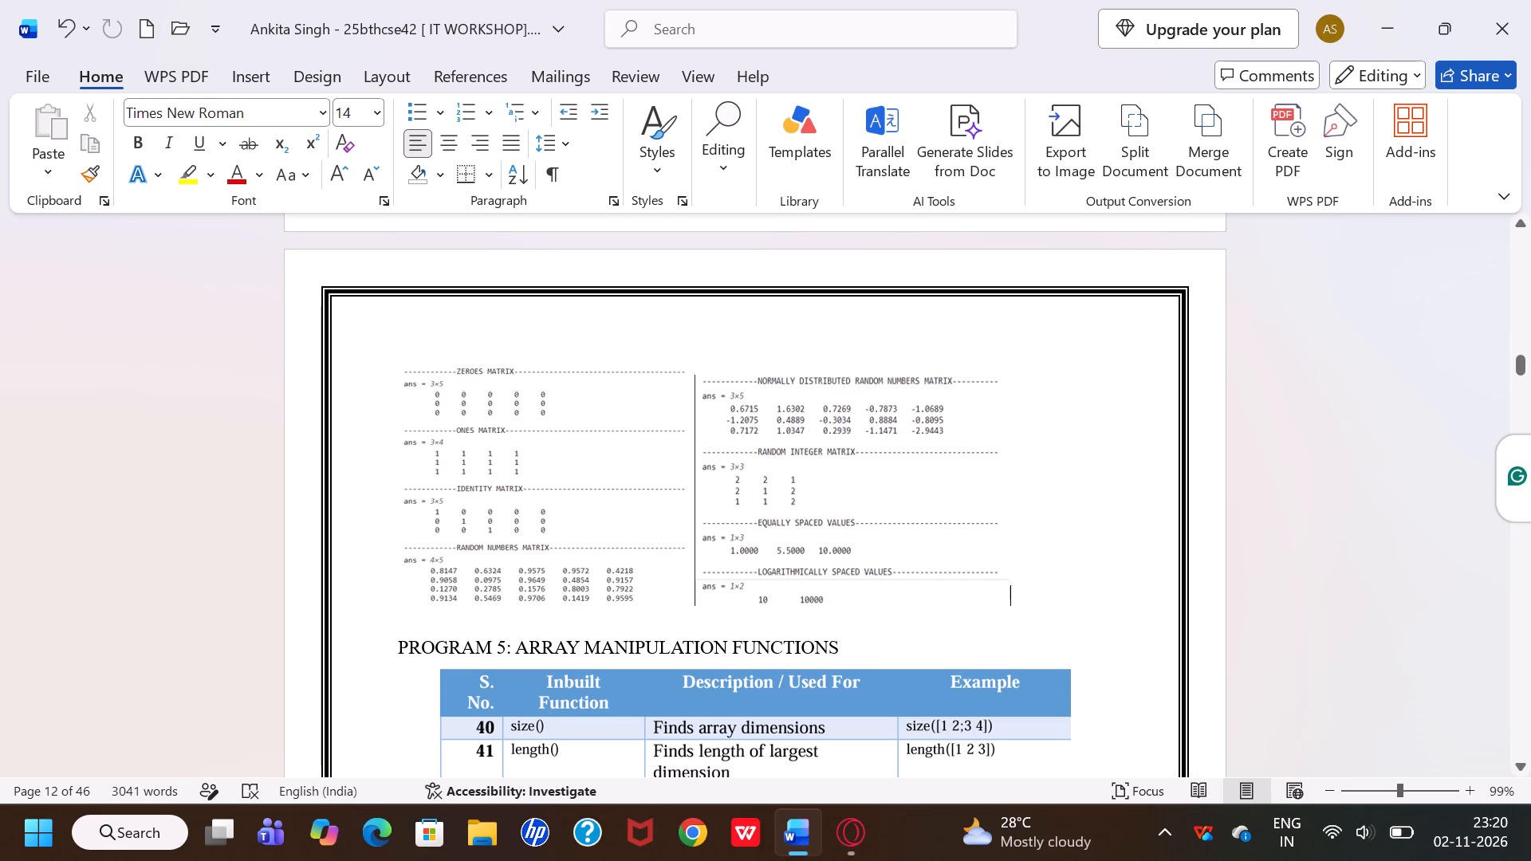
Place the text cursor after the row 50 repmat() picture at the end of the PROGRAM 5 table.
scroll(1128, 560, down, 1)
scroll(1128, 560, up, 1)
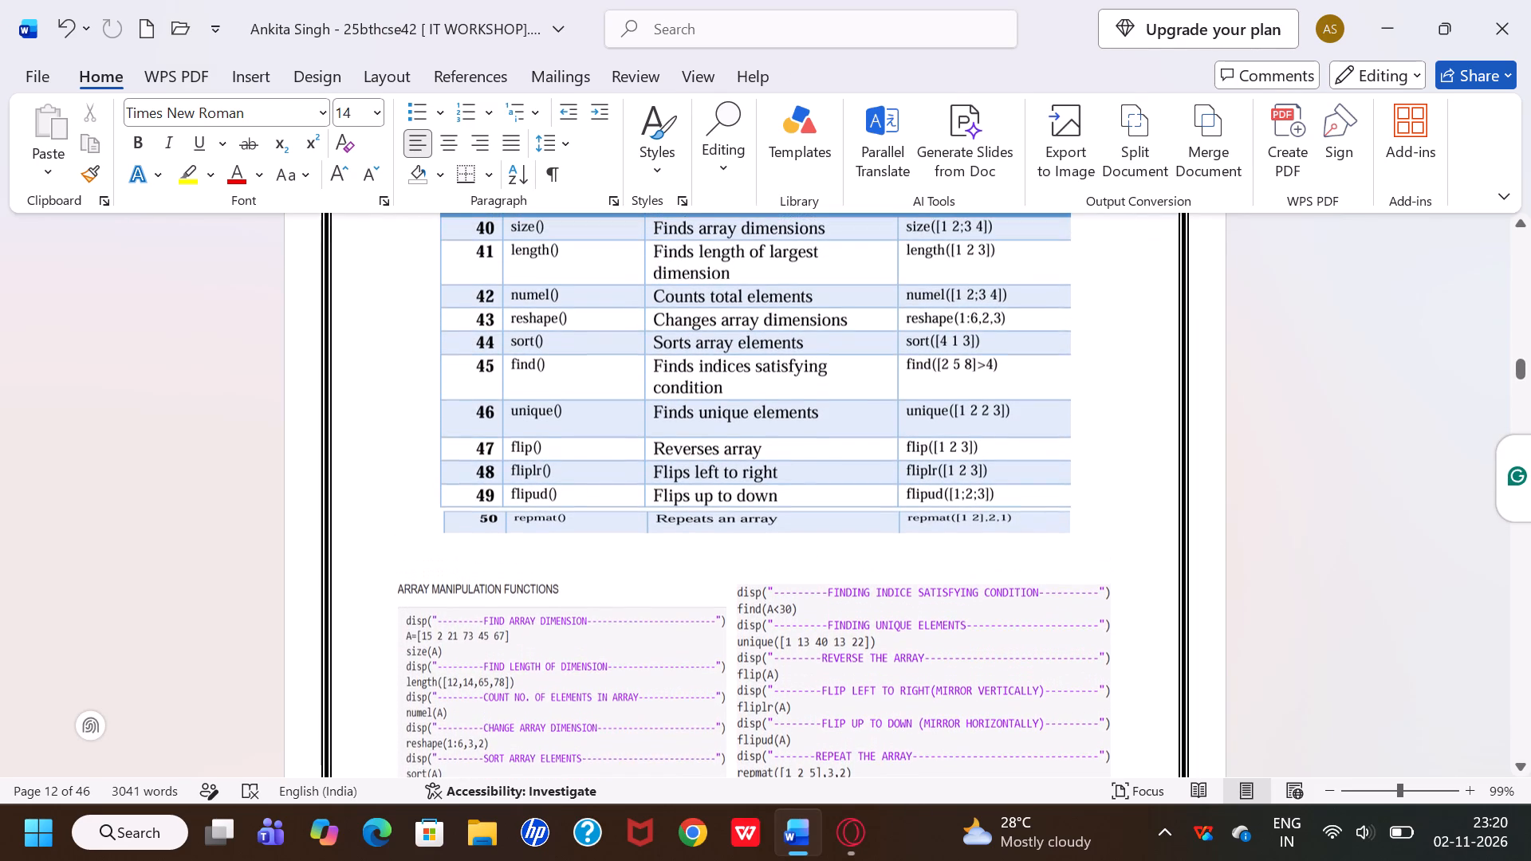
click(1098, 543)
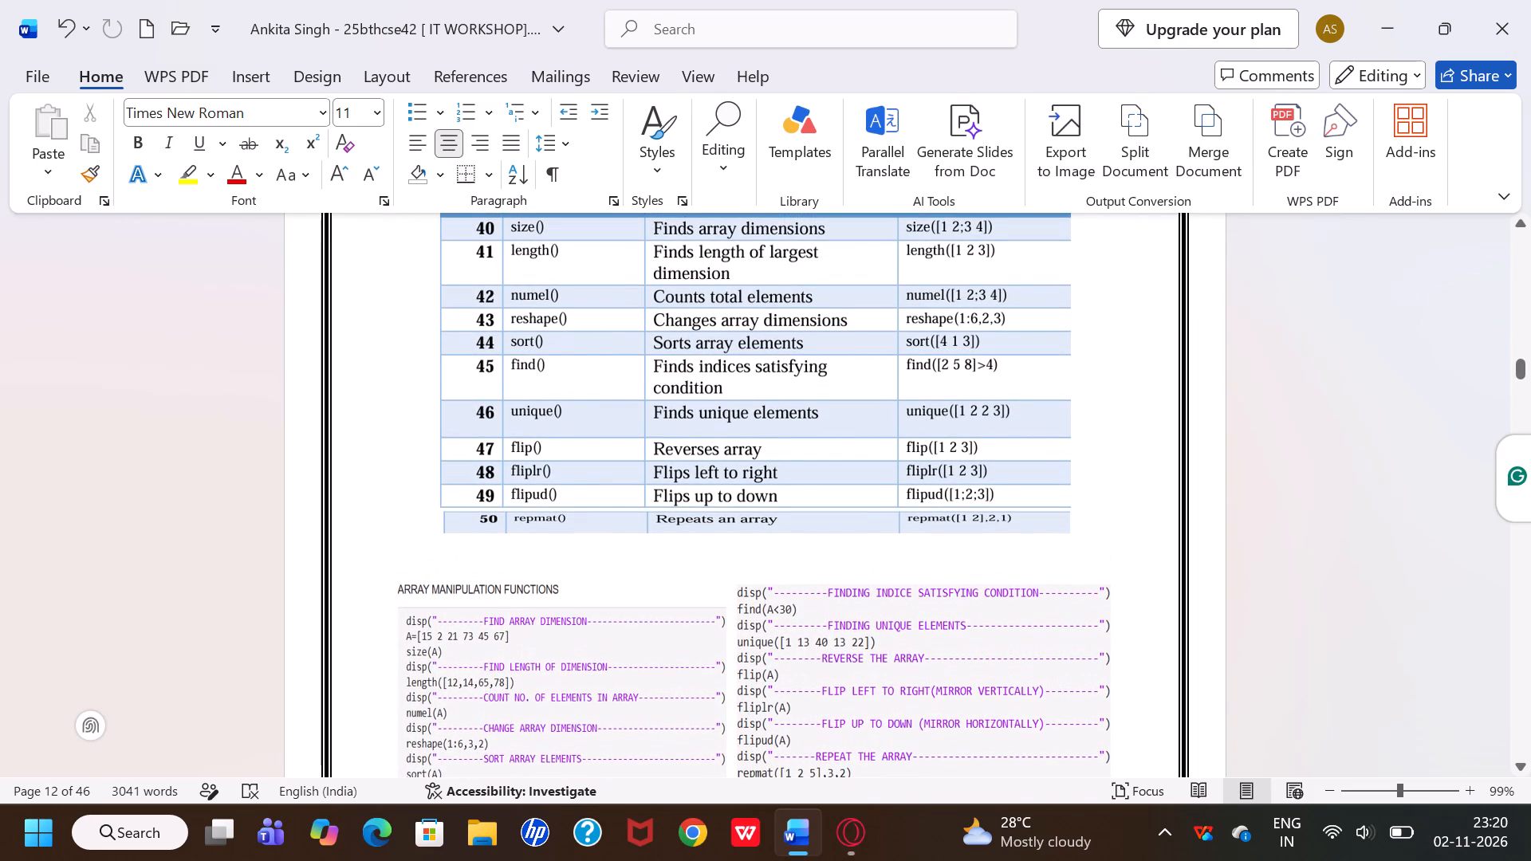
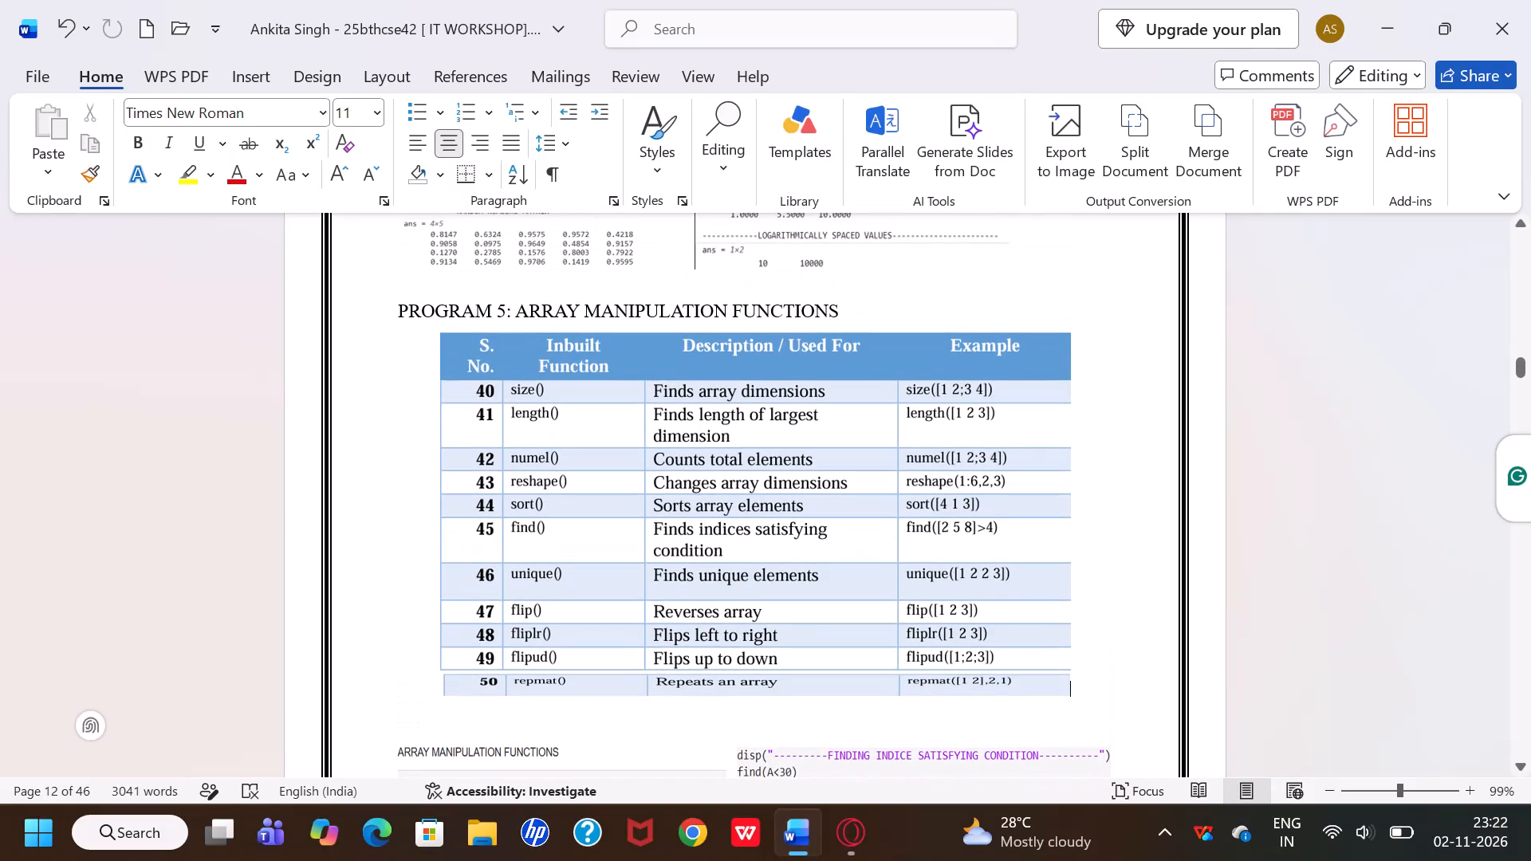
Crop the Example column off the PROGRAM 5 table picture covering rows 40 to 49.
click(876, 445)
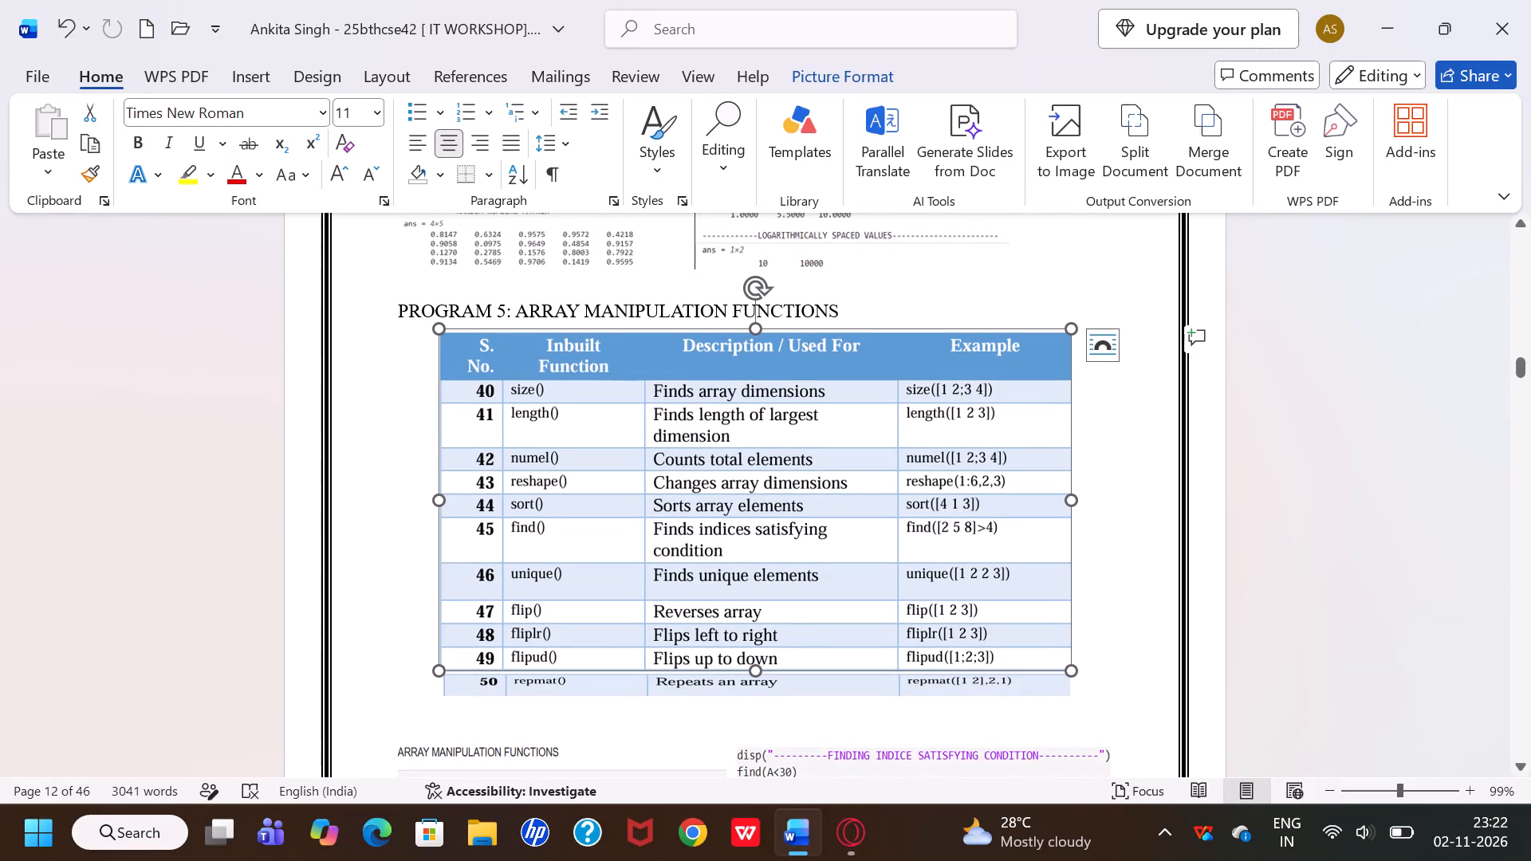
right_click(969, 467)
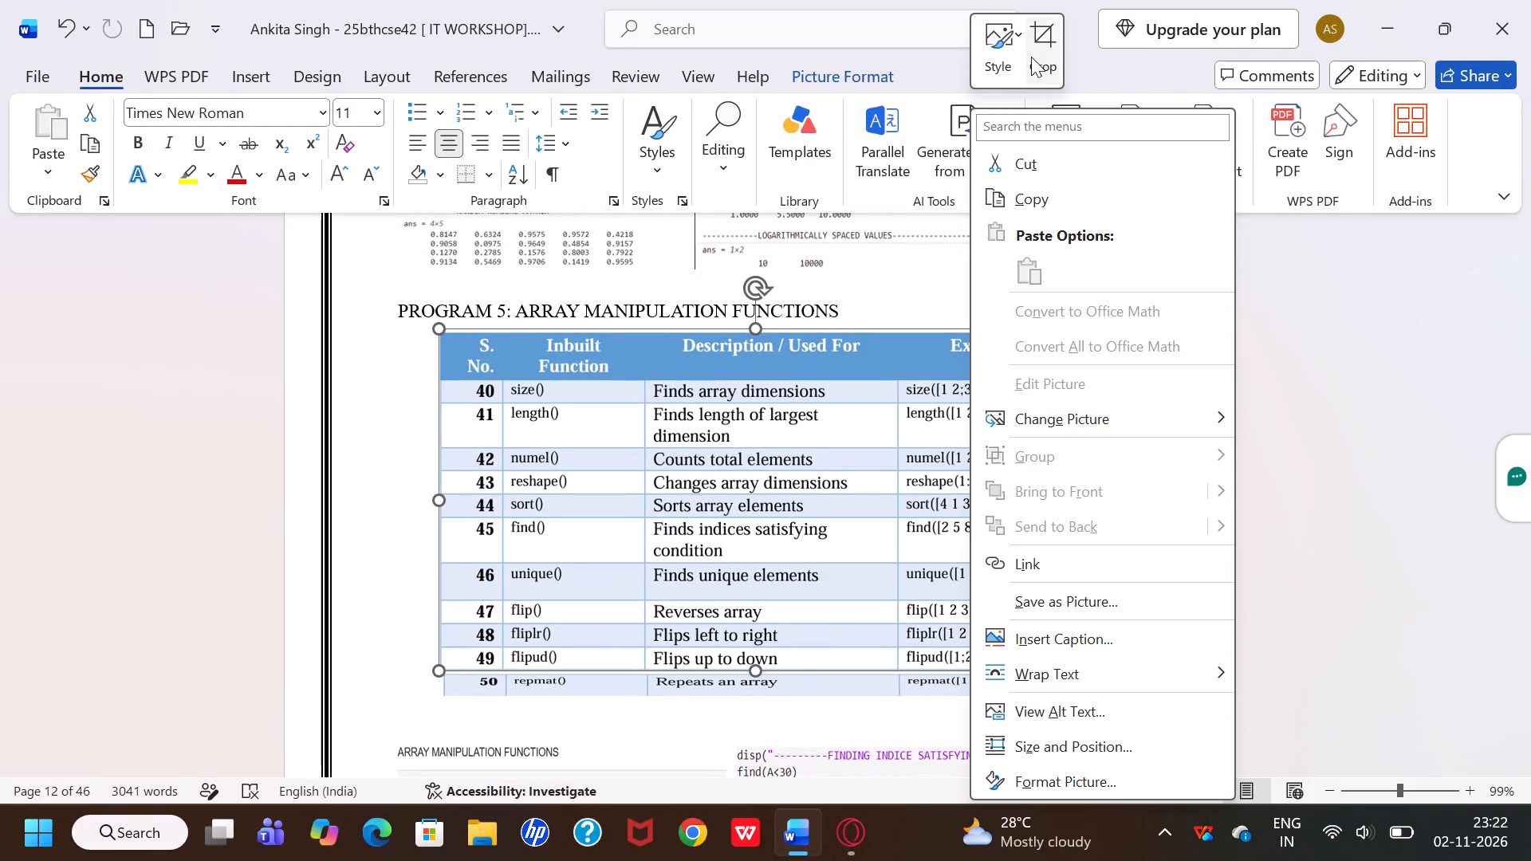
click(1031, 57)
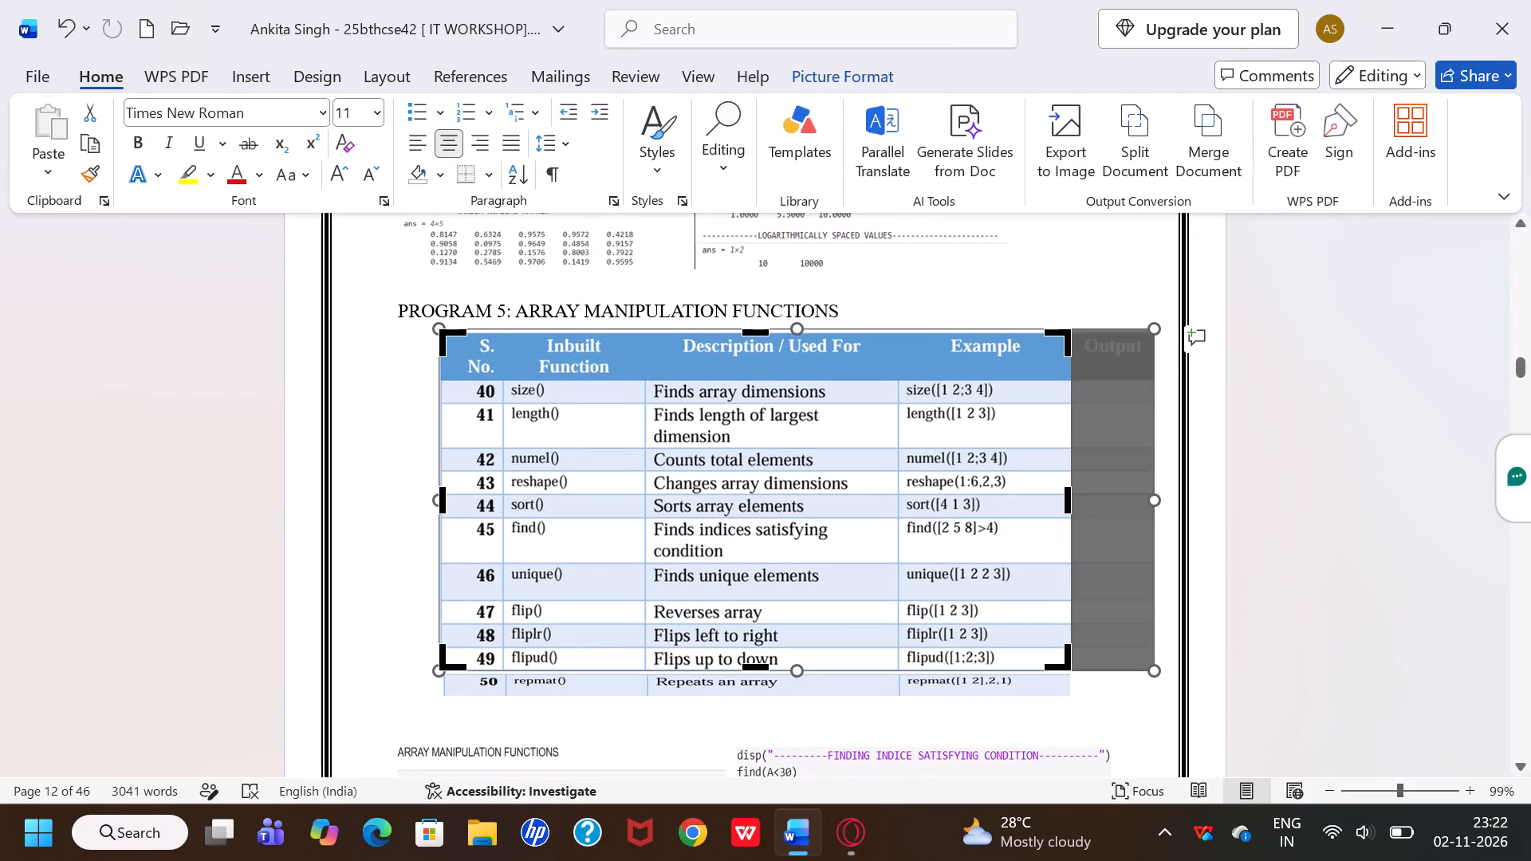
drag(1068, 495, 925, 486)
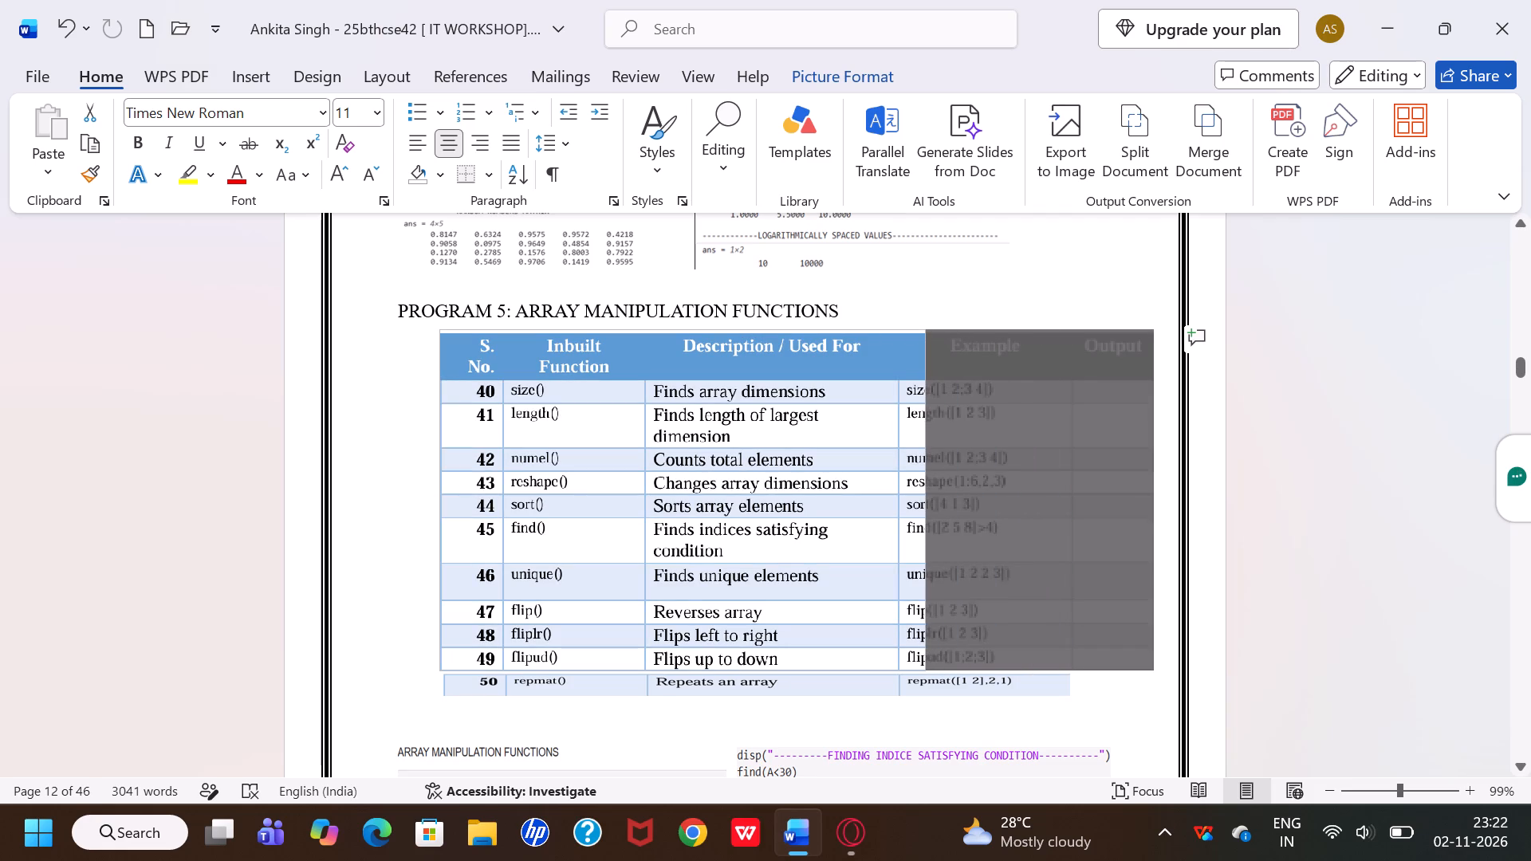
drag(925, 486, 901, 476)
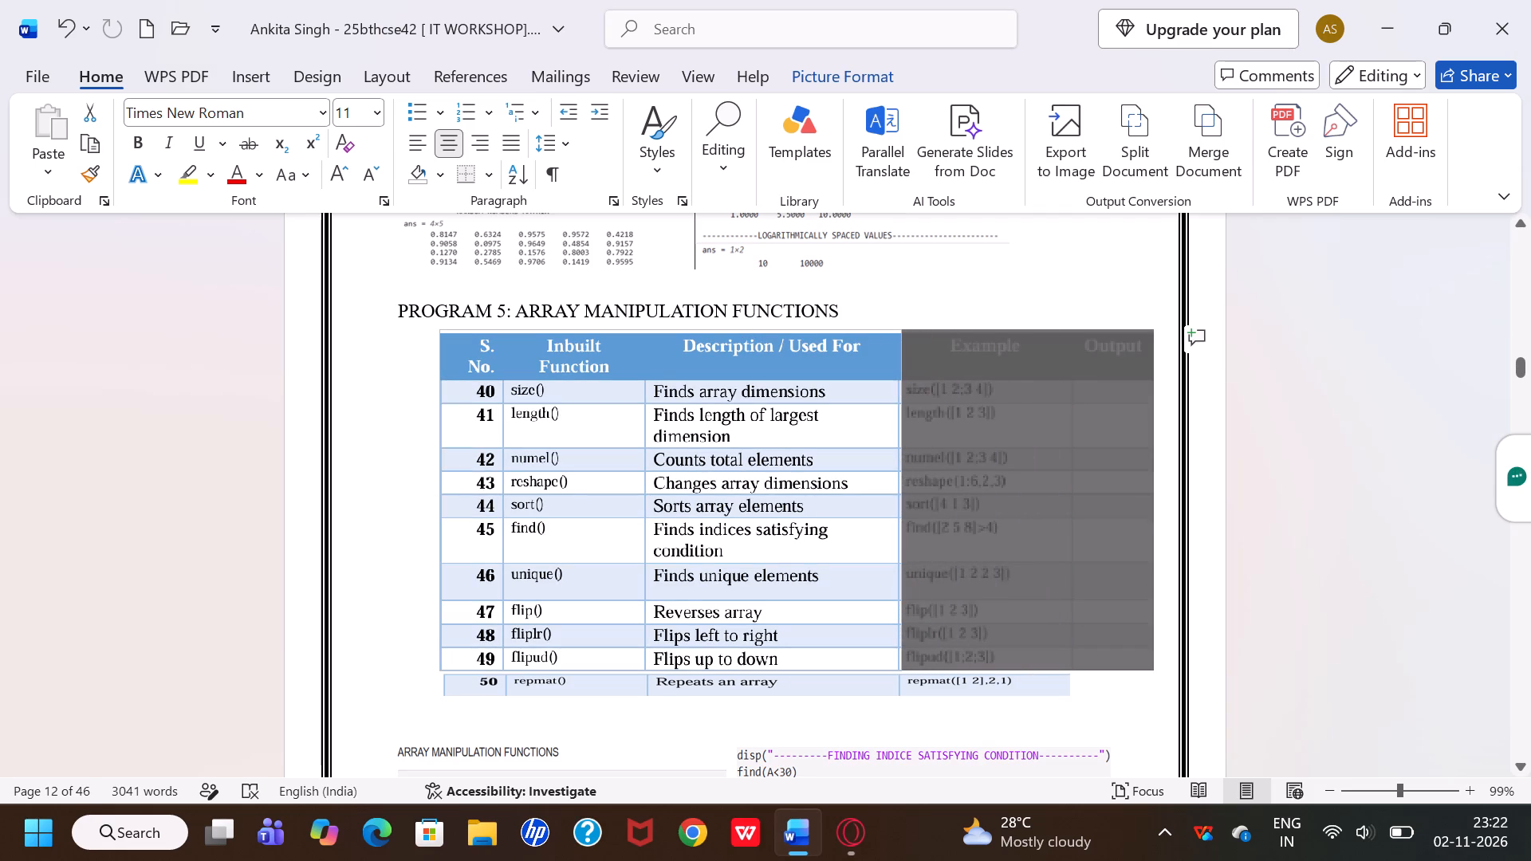
drag(901, 476, 900, 476)
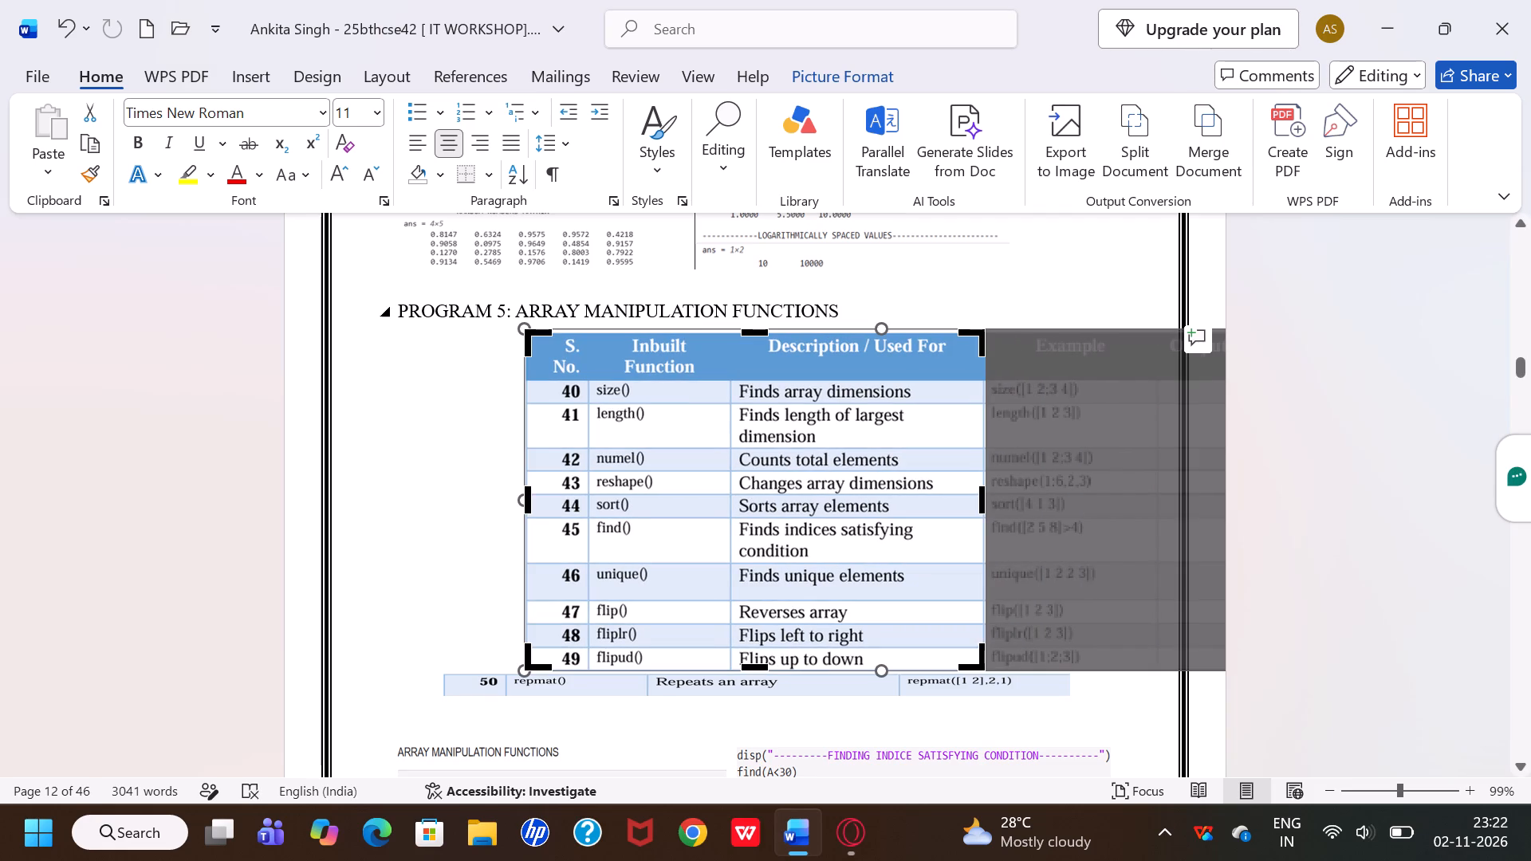
click(1045, 294)
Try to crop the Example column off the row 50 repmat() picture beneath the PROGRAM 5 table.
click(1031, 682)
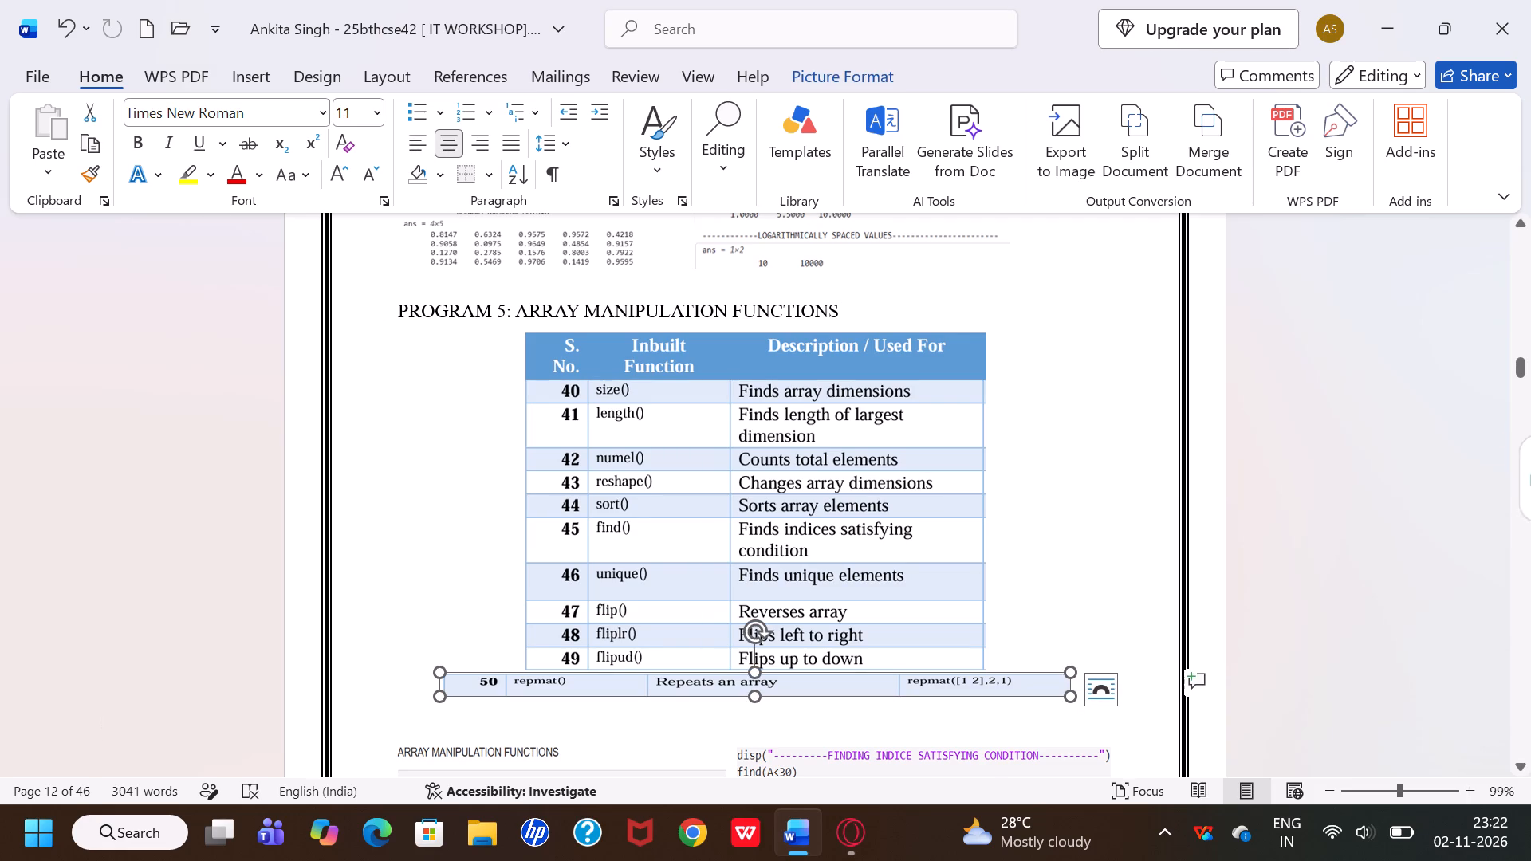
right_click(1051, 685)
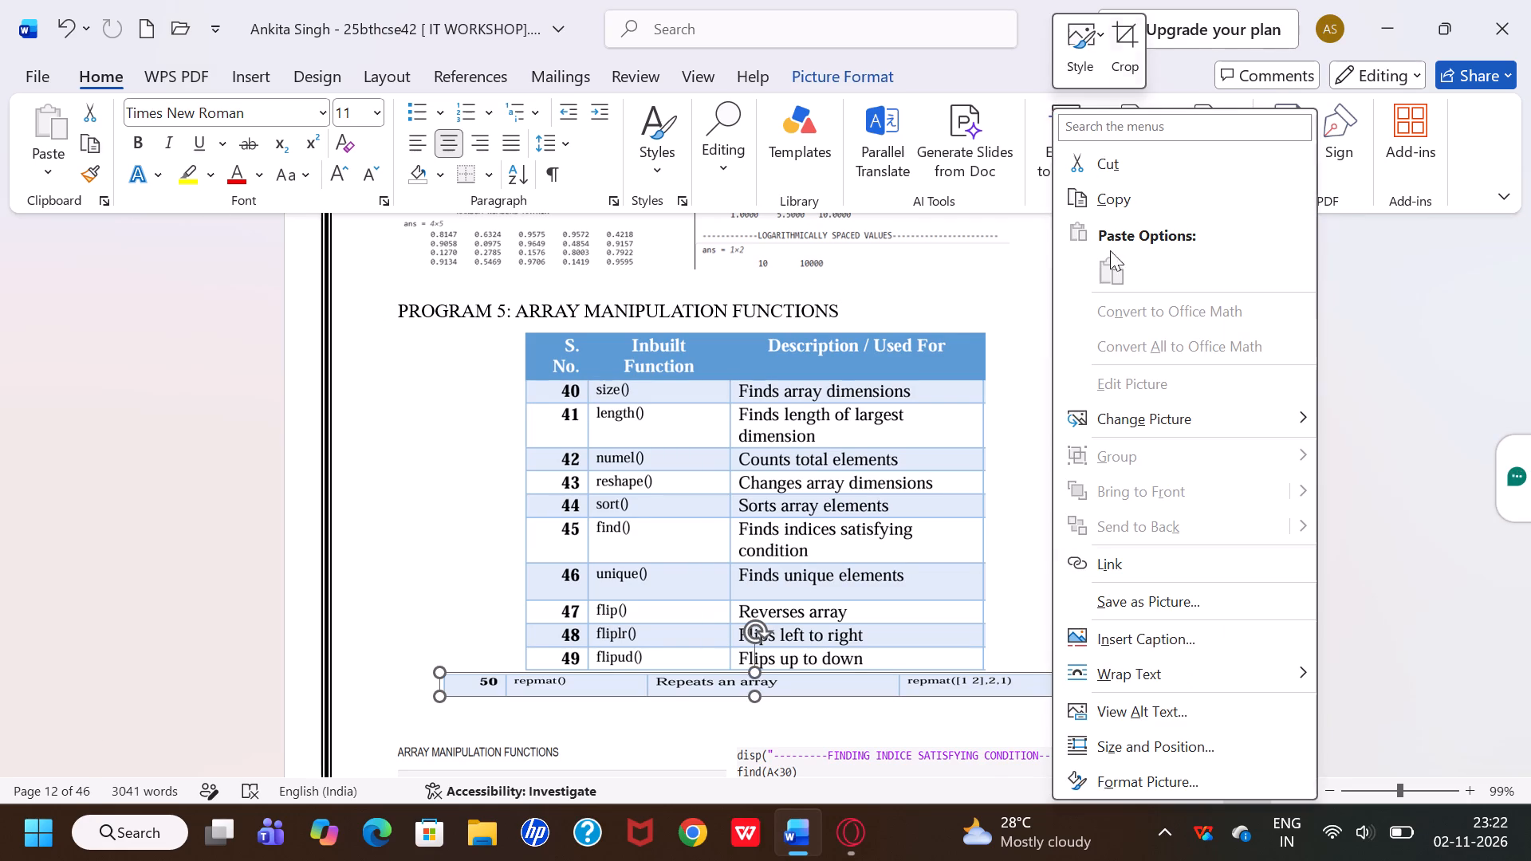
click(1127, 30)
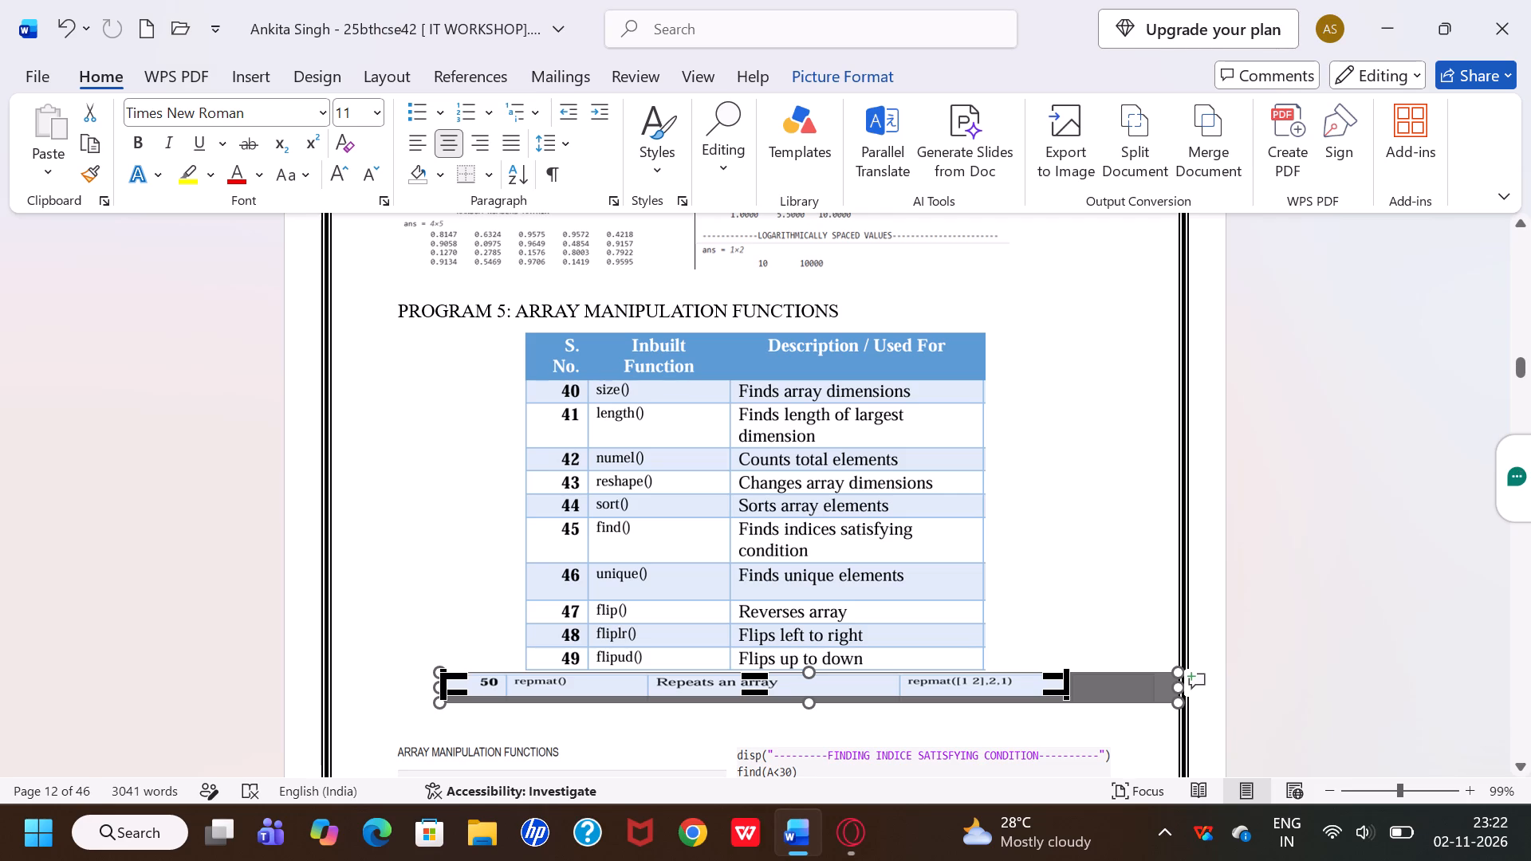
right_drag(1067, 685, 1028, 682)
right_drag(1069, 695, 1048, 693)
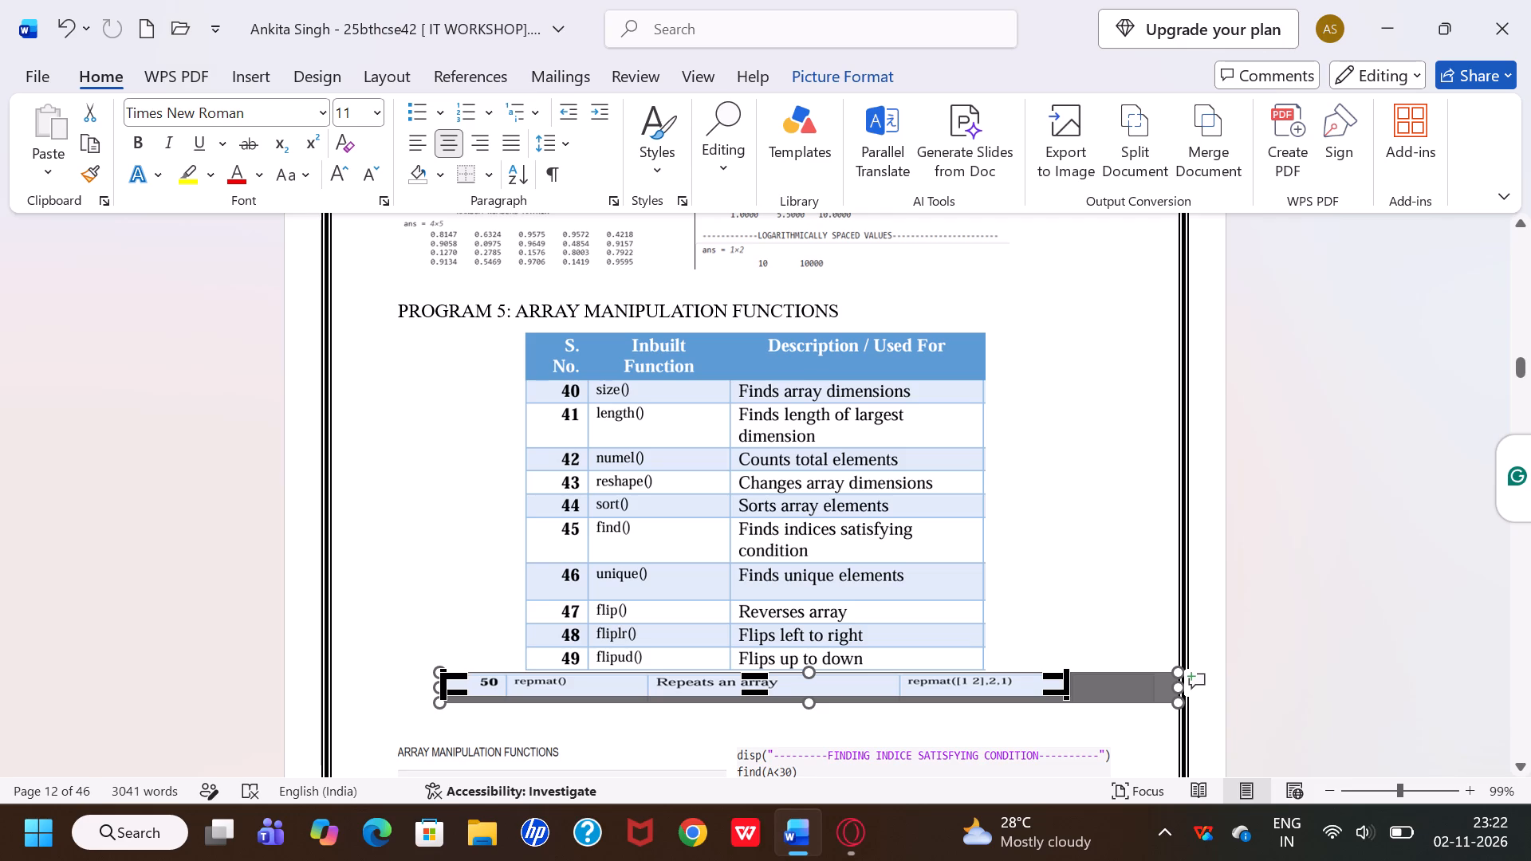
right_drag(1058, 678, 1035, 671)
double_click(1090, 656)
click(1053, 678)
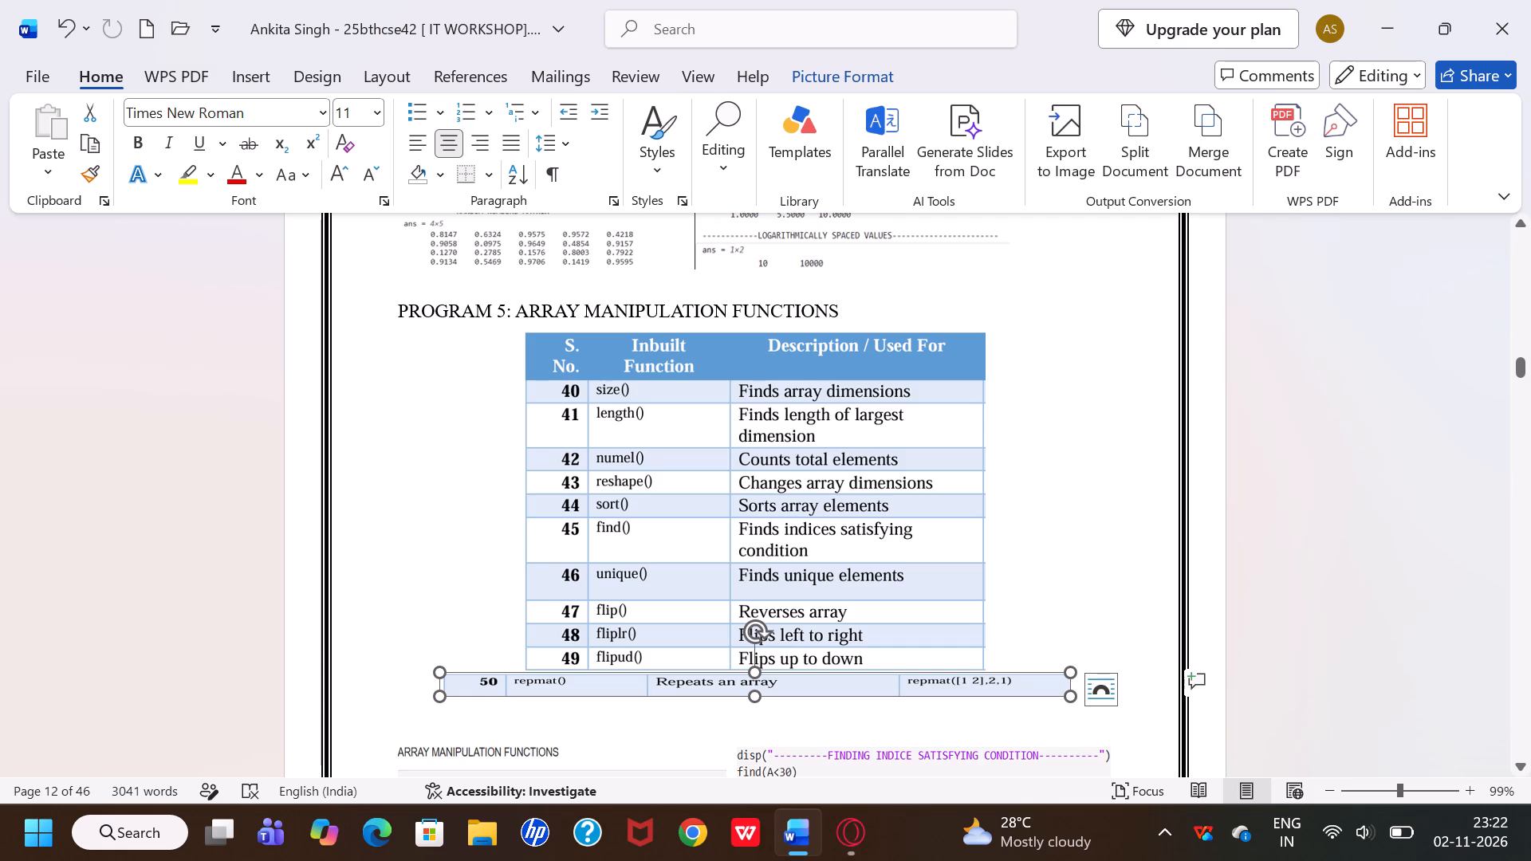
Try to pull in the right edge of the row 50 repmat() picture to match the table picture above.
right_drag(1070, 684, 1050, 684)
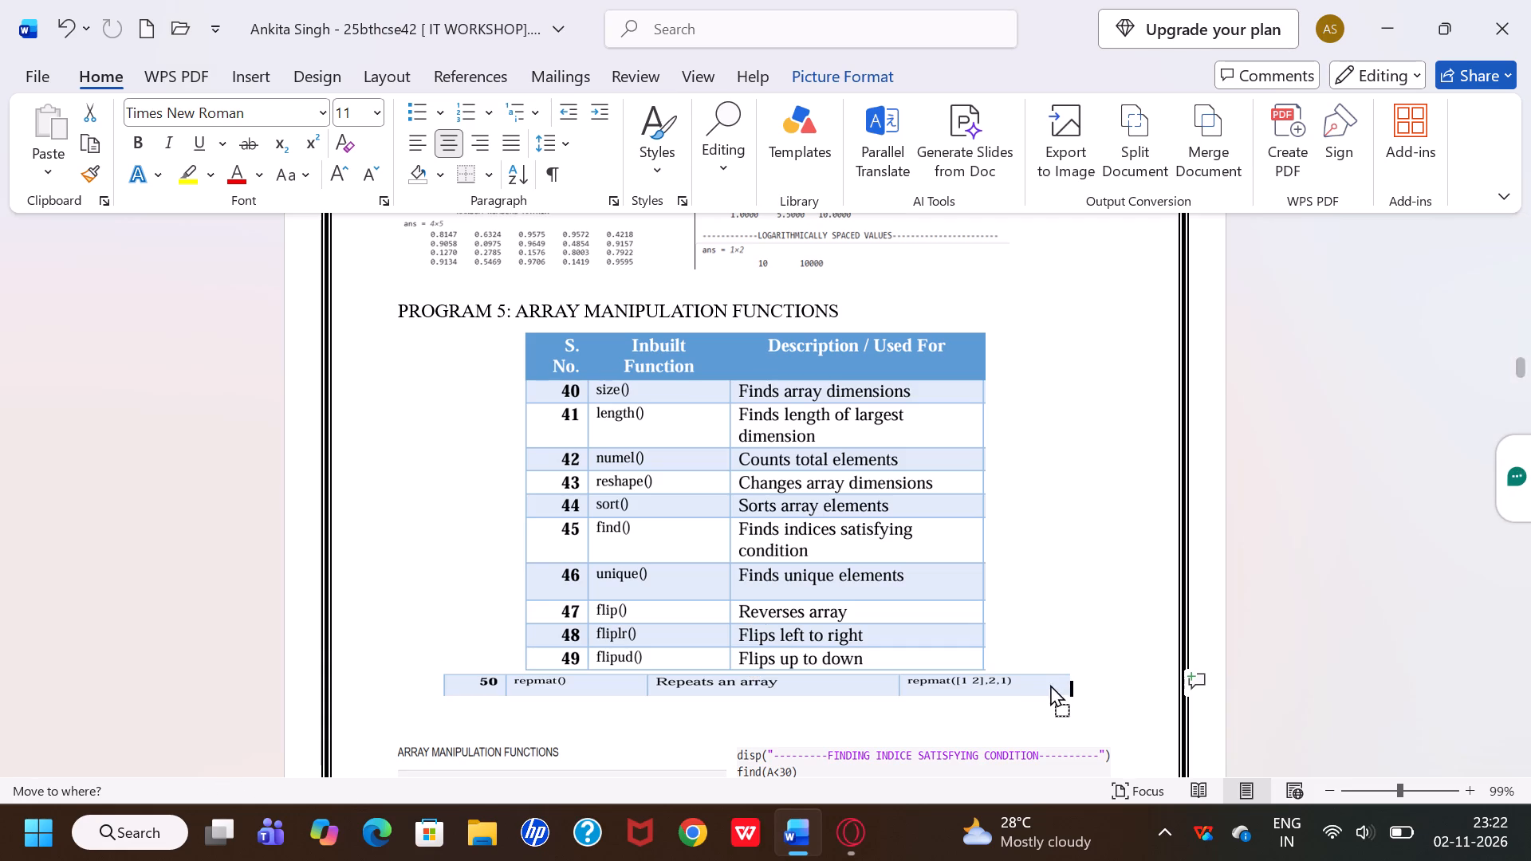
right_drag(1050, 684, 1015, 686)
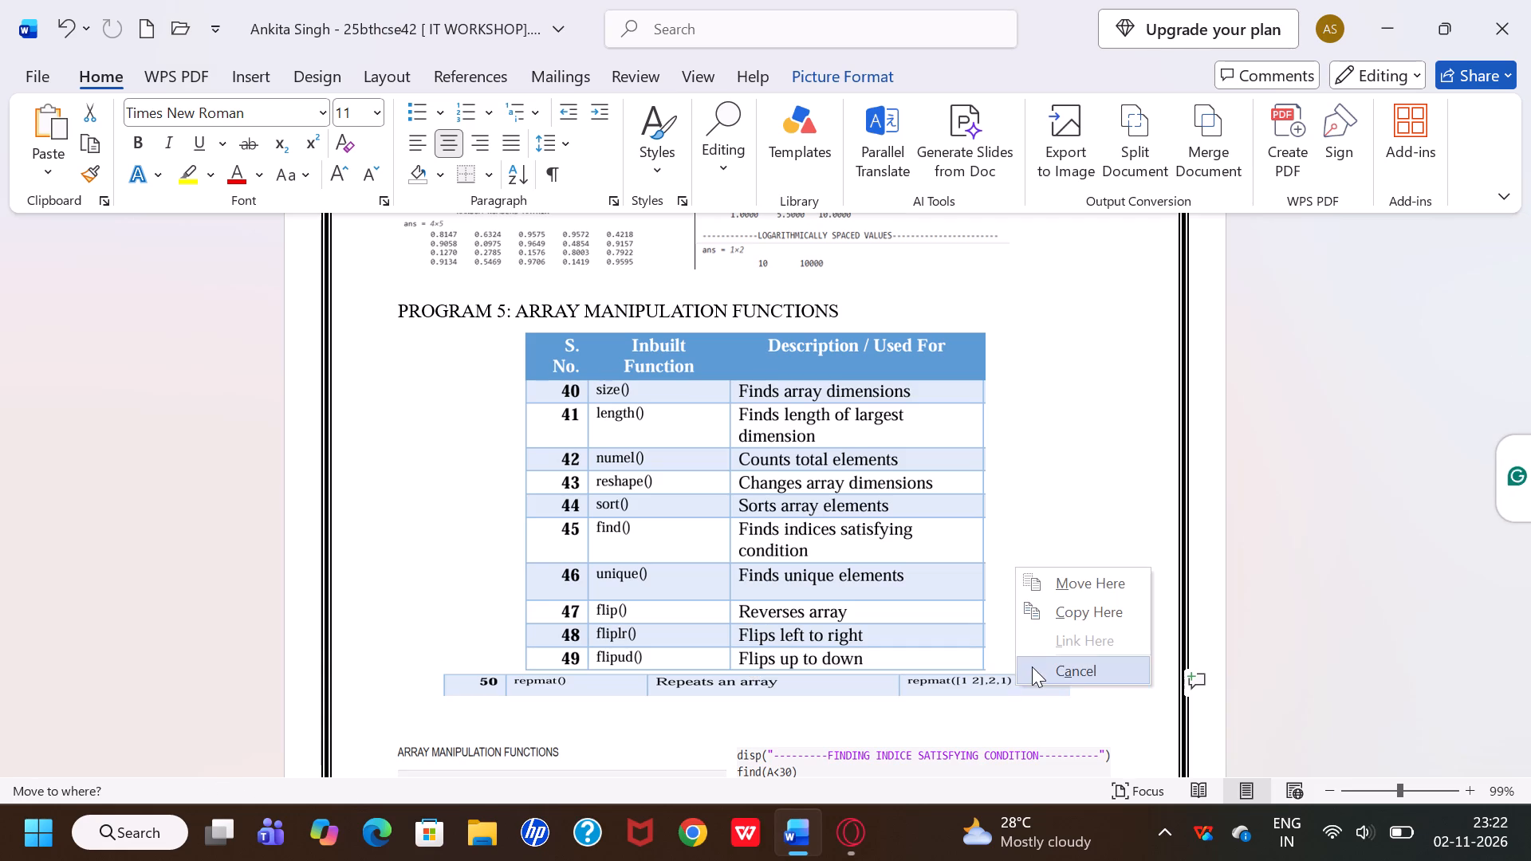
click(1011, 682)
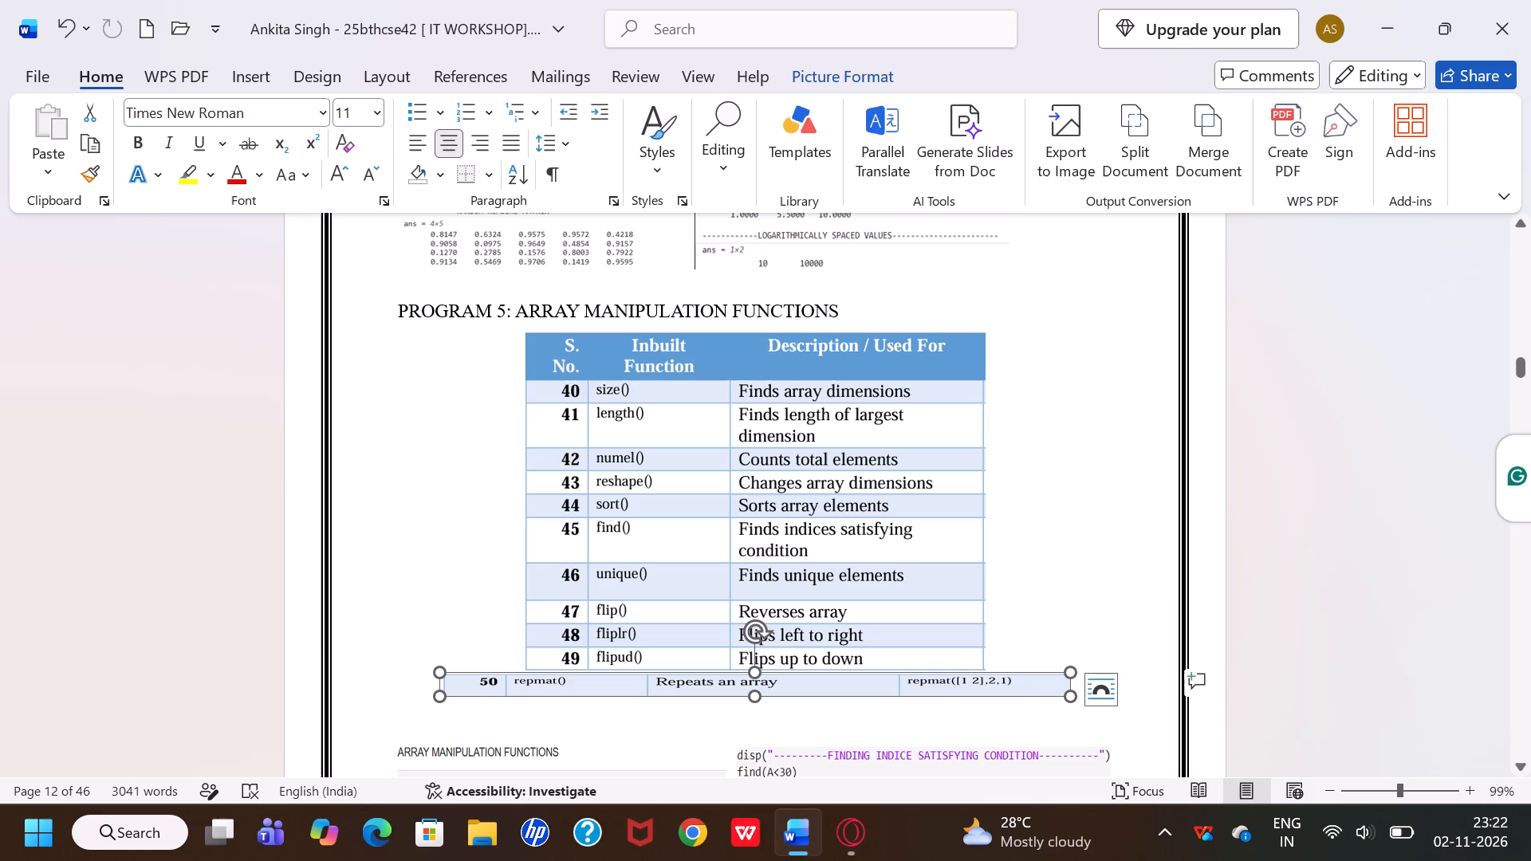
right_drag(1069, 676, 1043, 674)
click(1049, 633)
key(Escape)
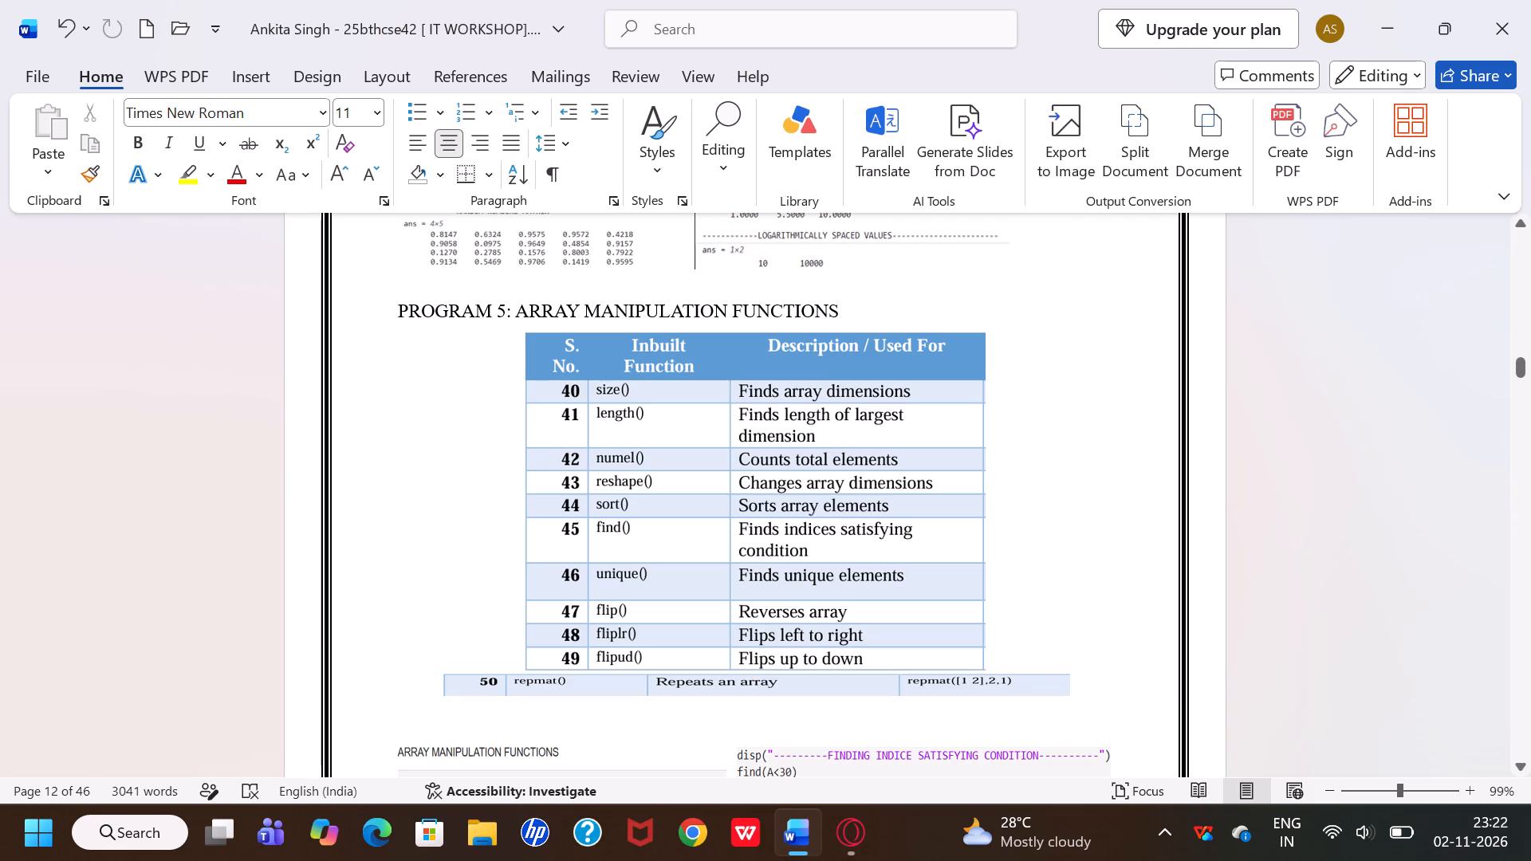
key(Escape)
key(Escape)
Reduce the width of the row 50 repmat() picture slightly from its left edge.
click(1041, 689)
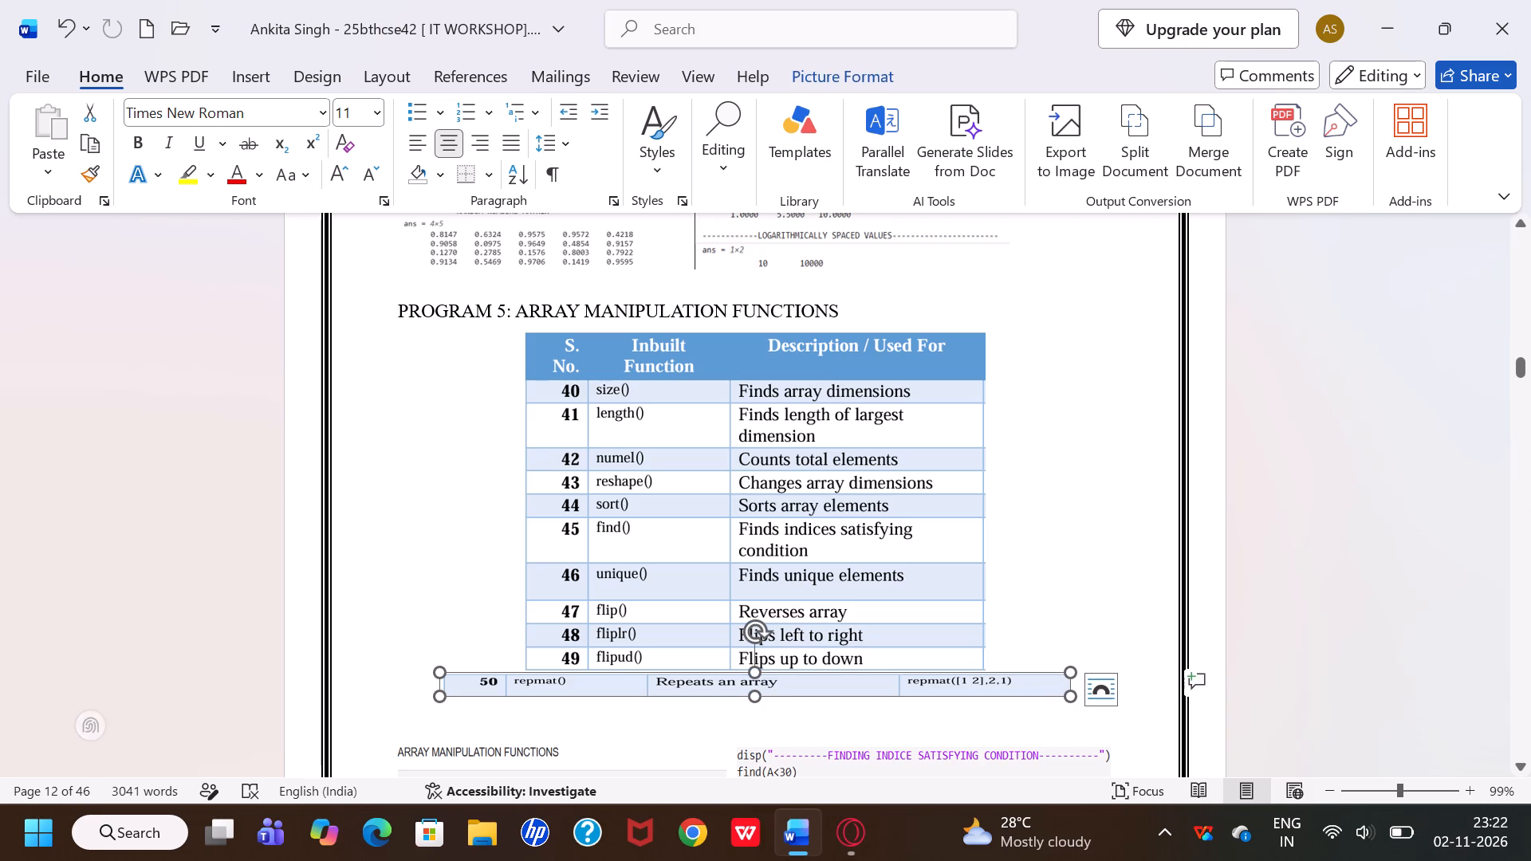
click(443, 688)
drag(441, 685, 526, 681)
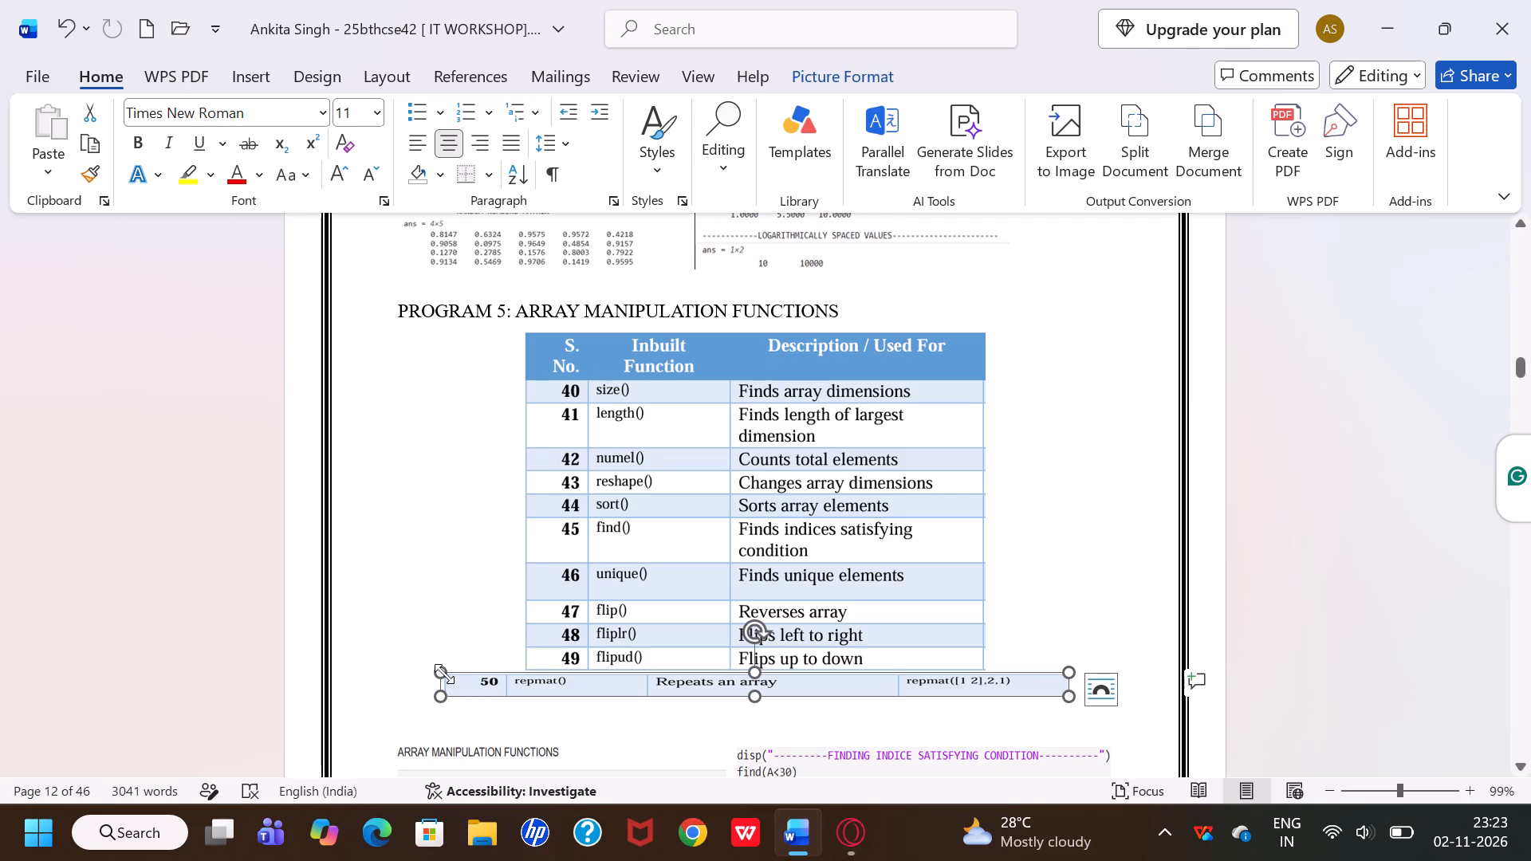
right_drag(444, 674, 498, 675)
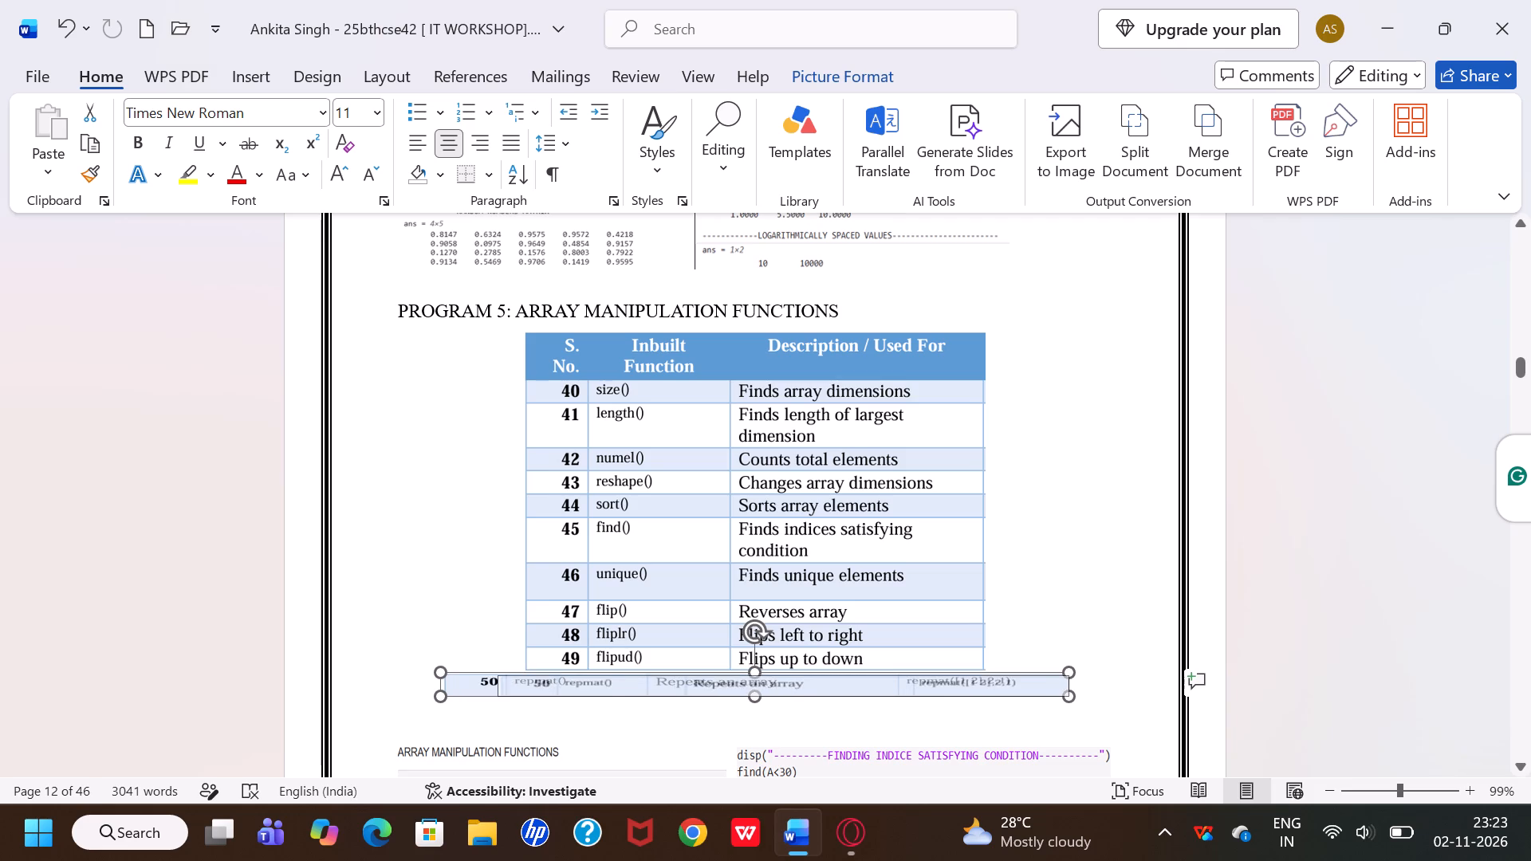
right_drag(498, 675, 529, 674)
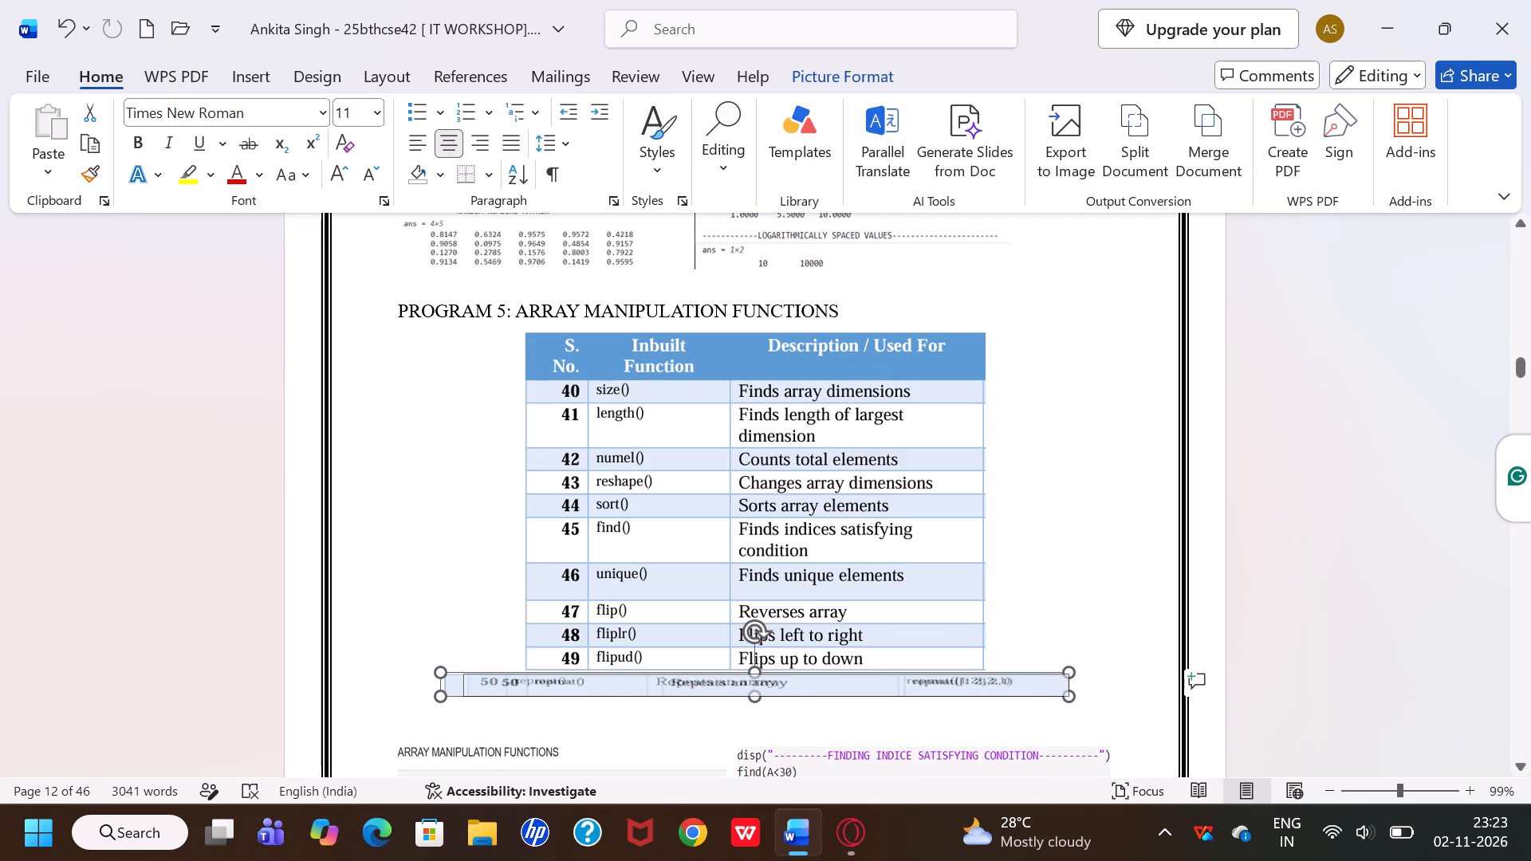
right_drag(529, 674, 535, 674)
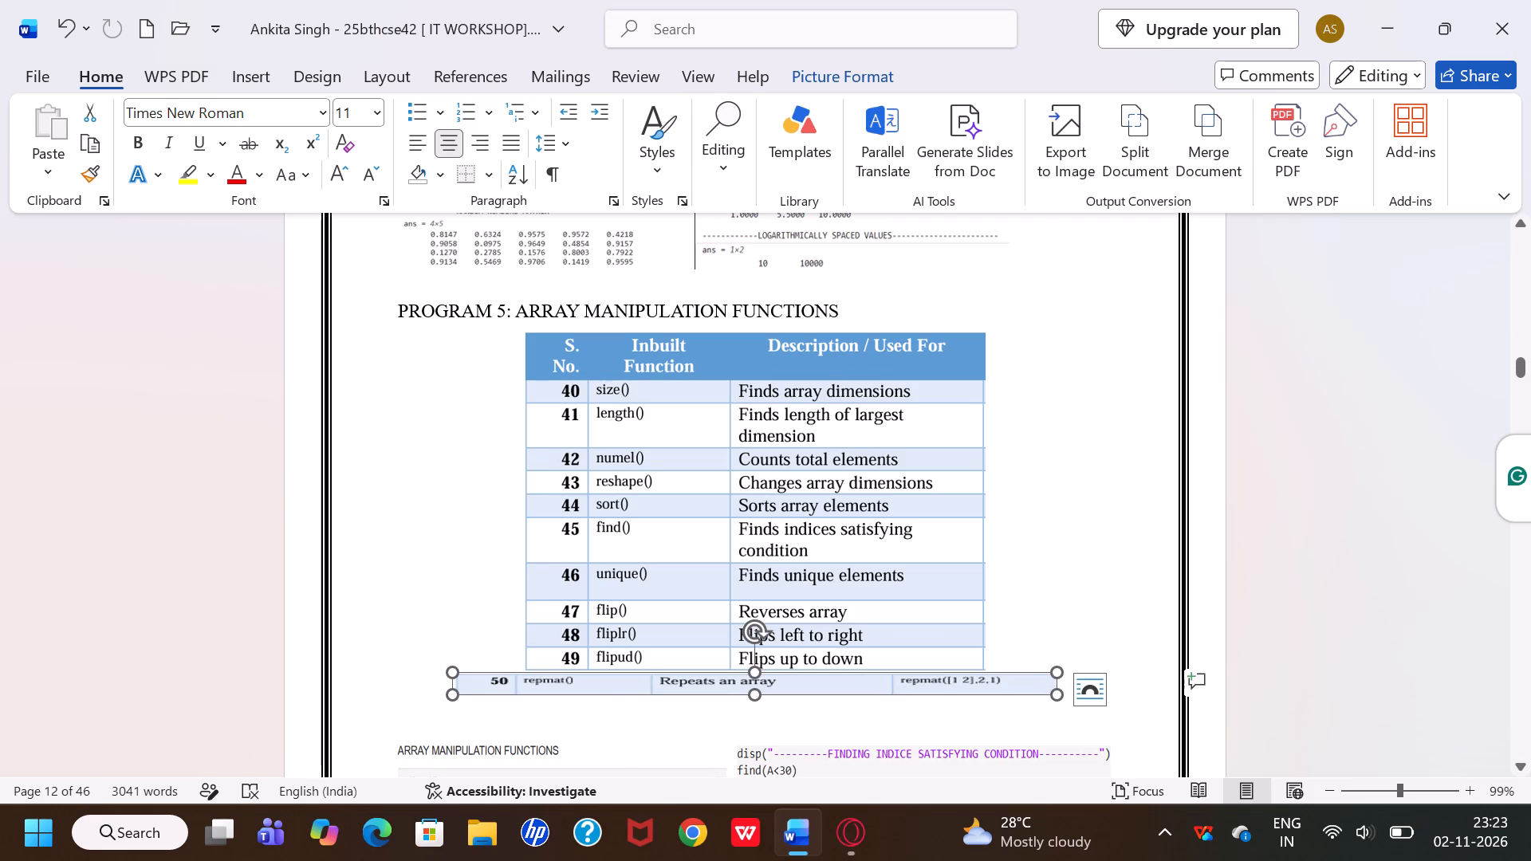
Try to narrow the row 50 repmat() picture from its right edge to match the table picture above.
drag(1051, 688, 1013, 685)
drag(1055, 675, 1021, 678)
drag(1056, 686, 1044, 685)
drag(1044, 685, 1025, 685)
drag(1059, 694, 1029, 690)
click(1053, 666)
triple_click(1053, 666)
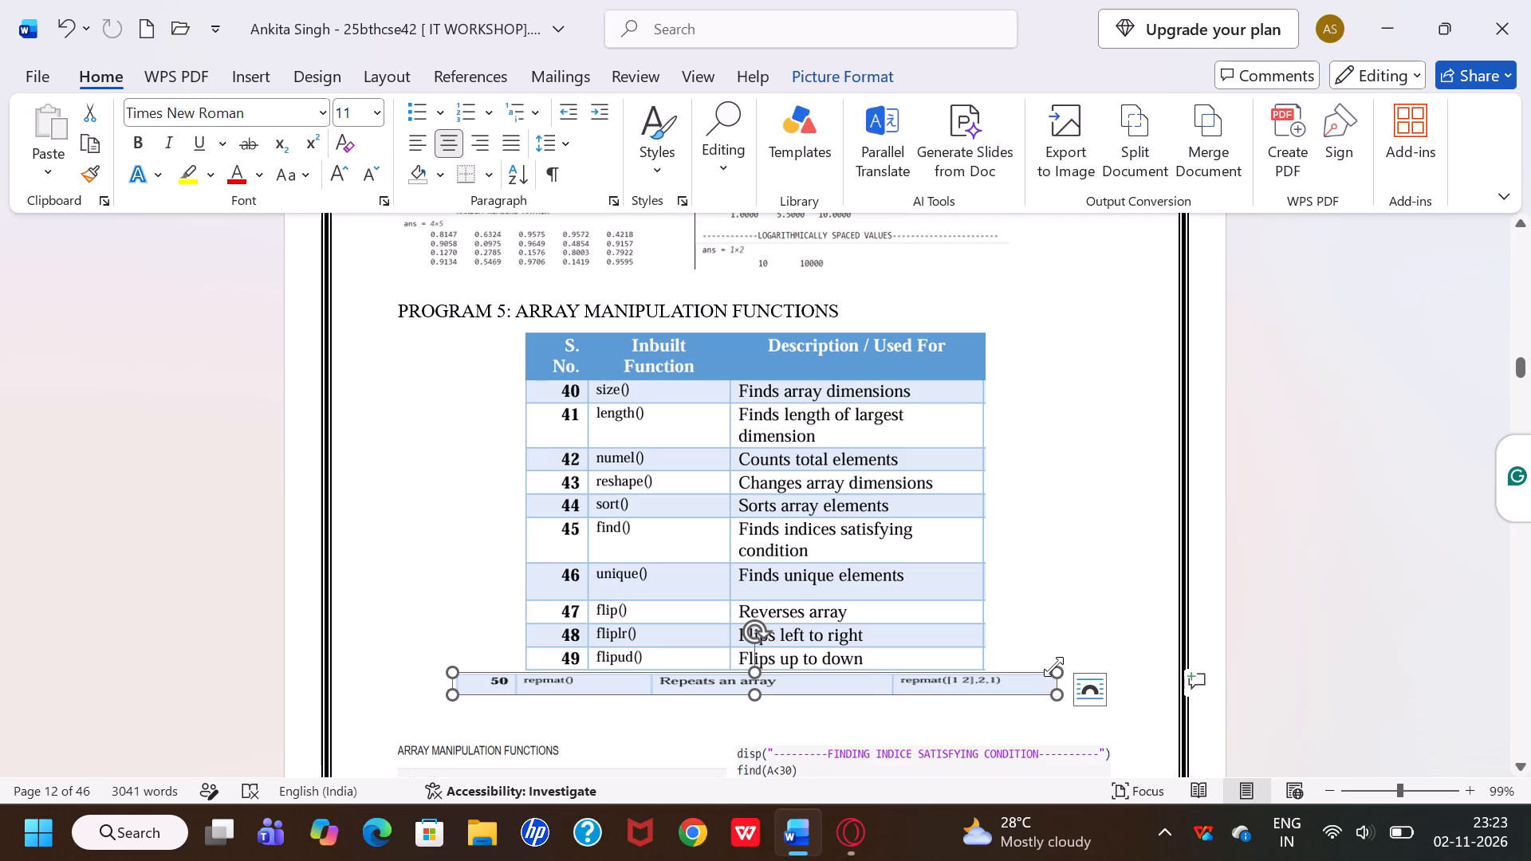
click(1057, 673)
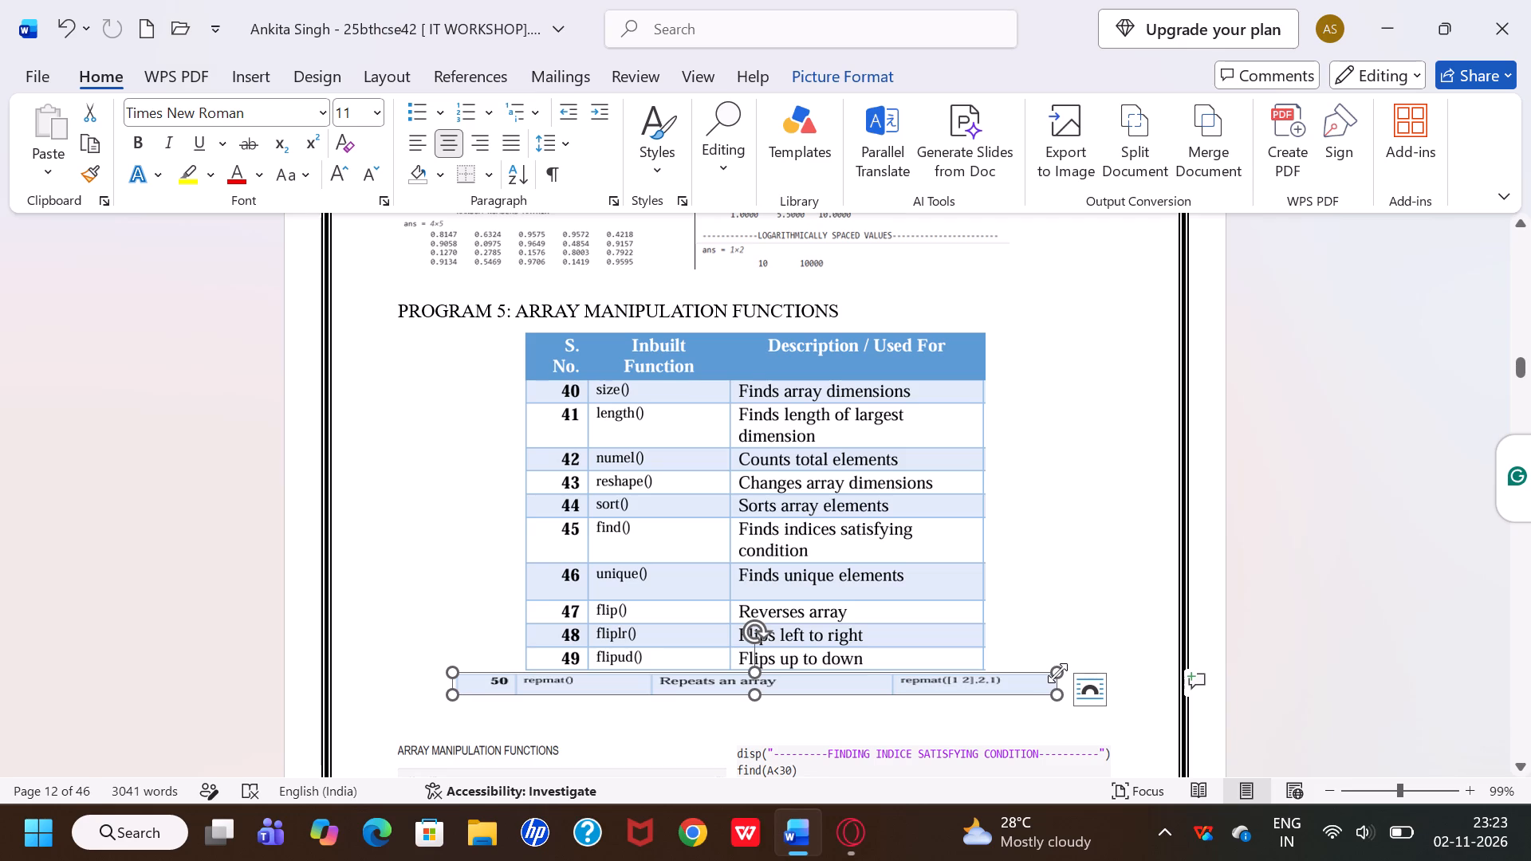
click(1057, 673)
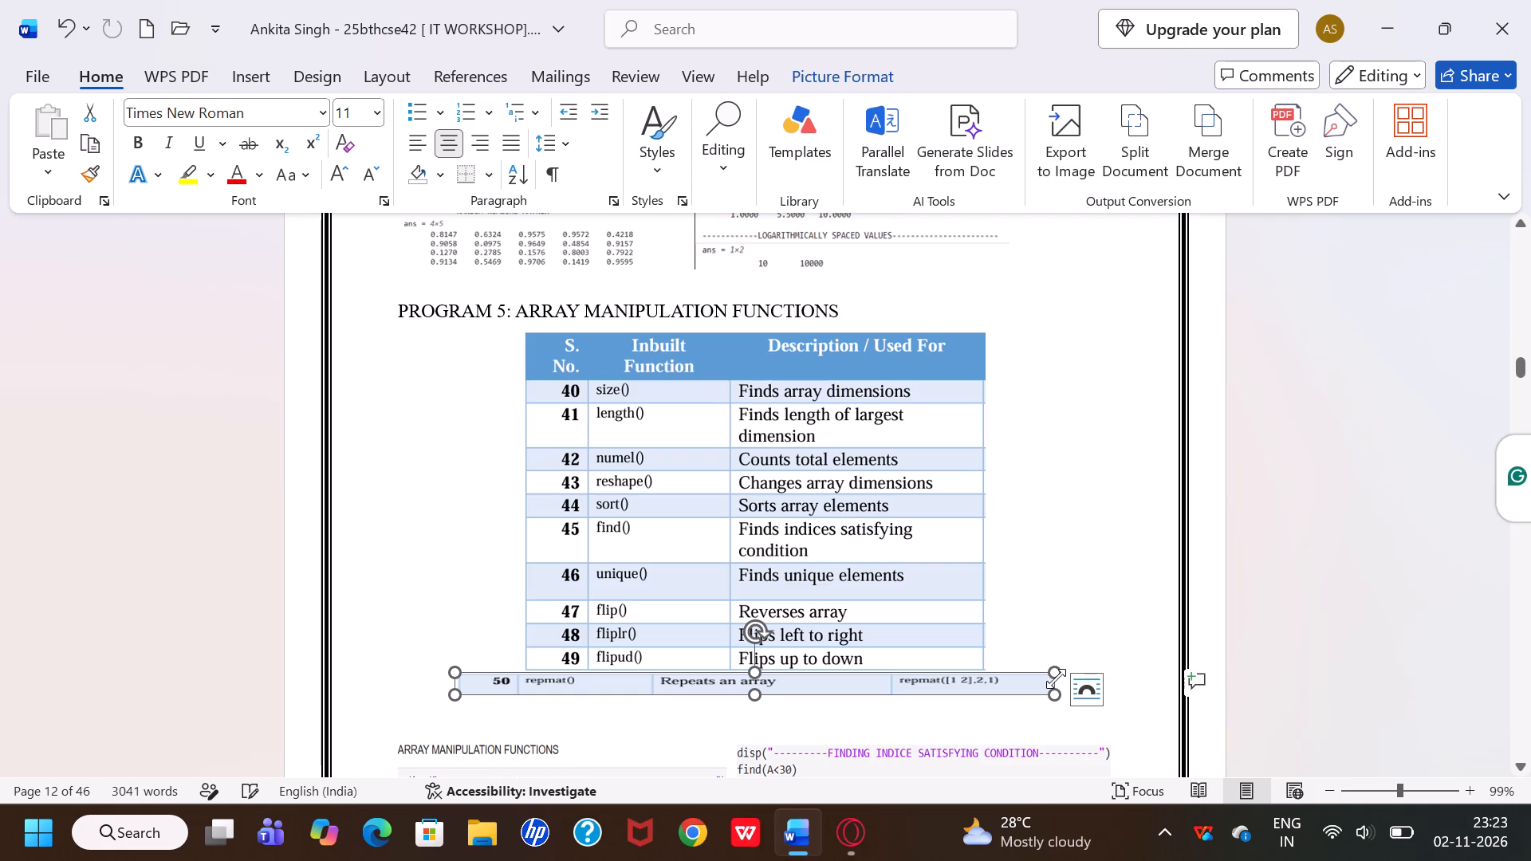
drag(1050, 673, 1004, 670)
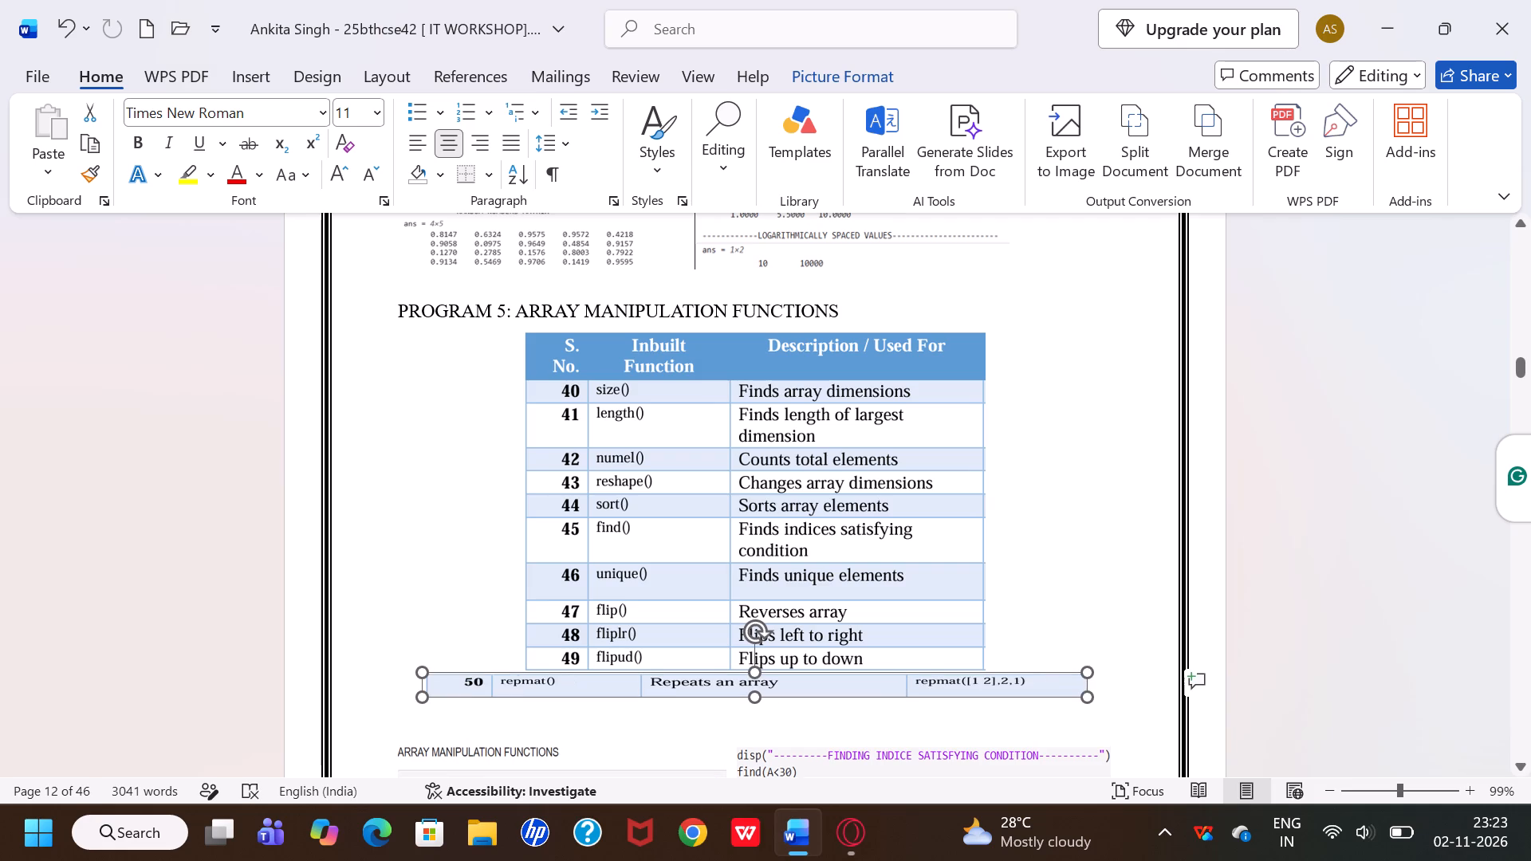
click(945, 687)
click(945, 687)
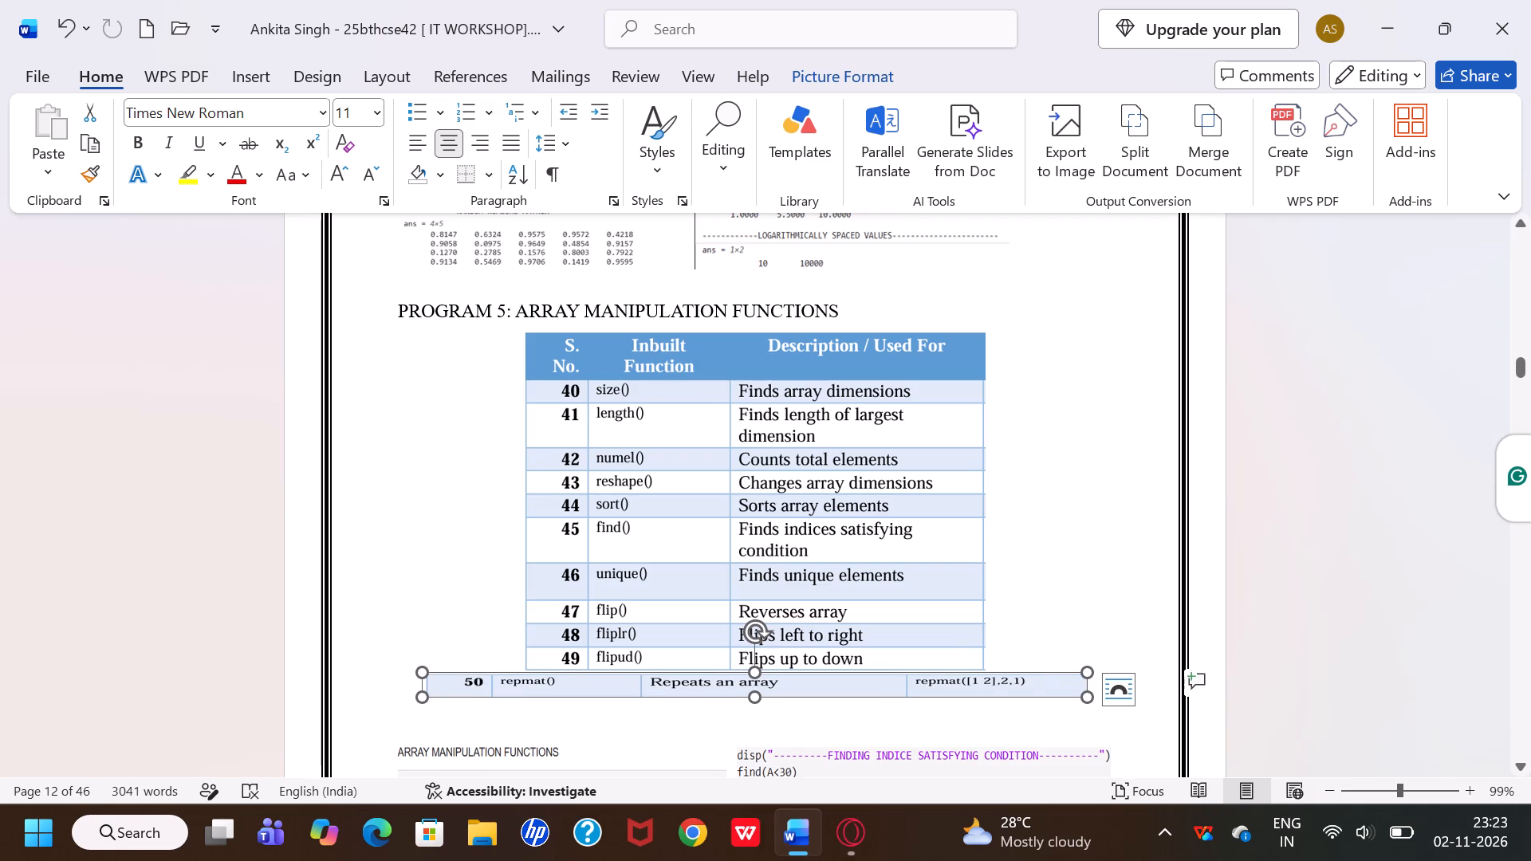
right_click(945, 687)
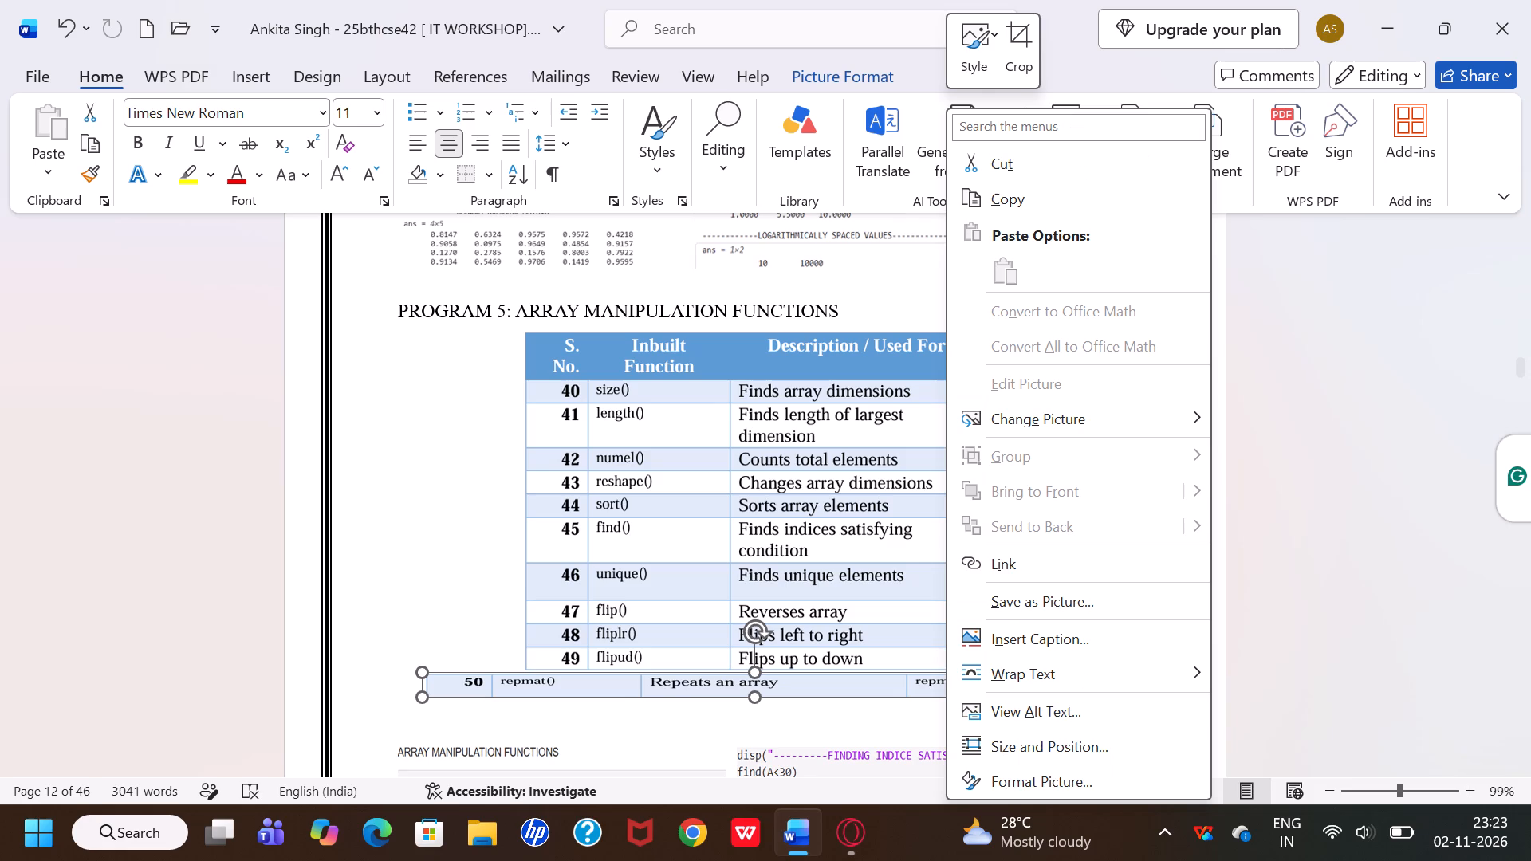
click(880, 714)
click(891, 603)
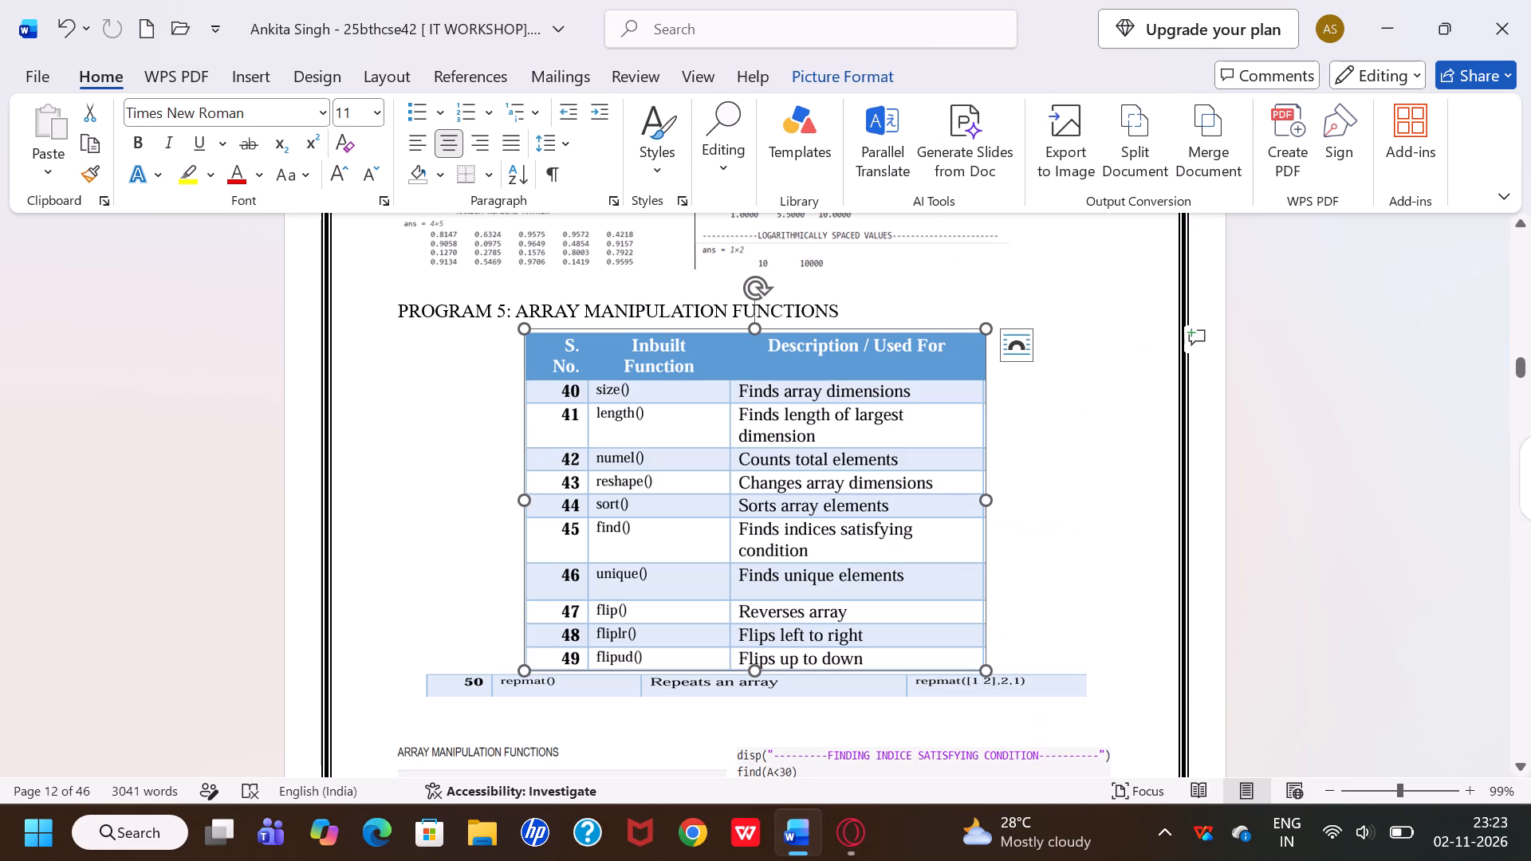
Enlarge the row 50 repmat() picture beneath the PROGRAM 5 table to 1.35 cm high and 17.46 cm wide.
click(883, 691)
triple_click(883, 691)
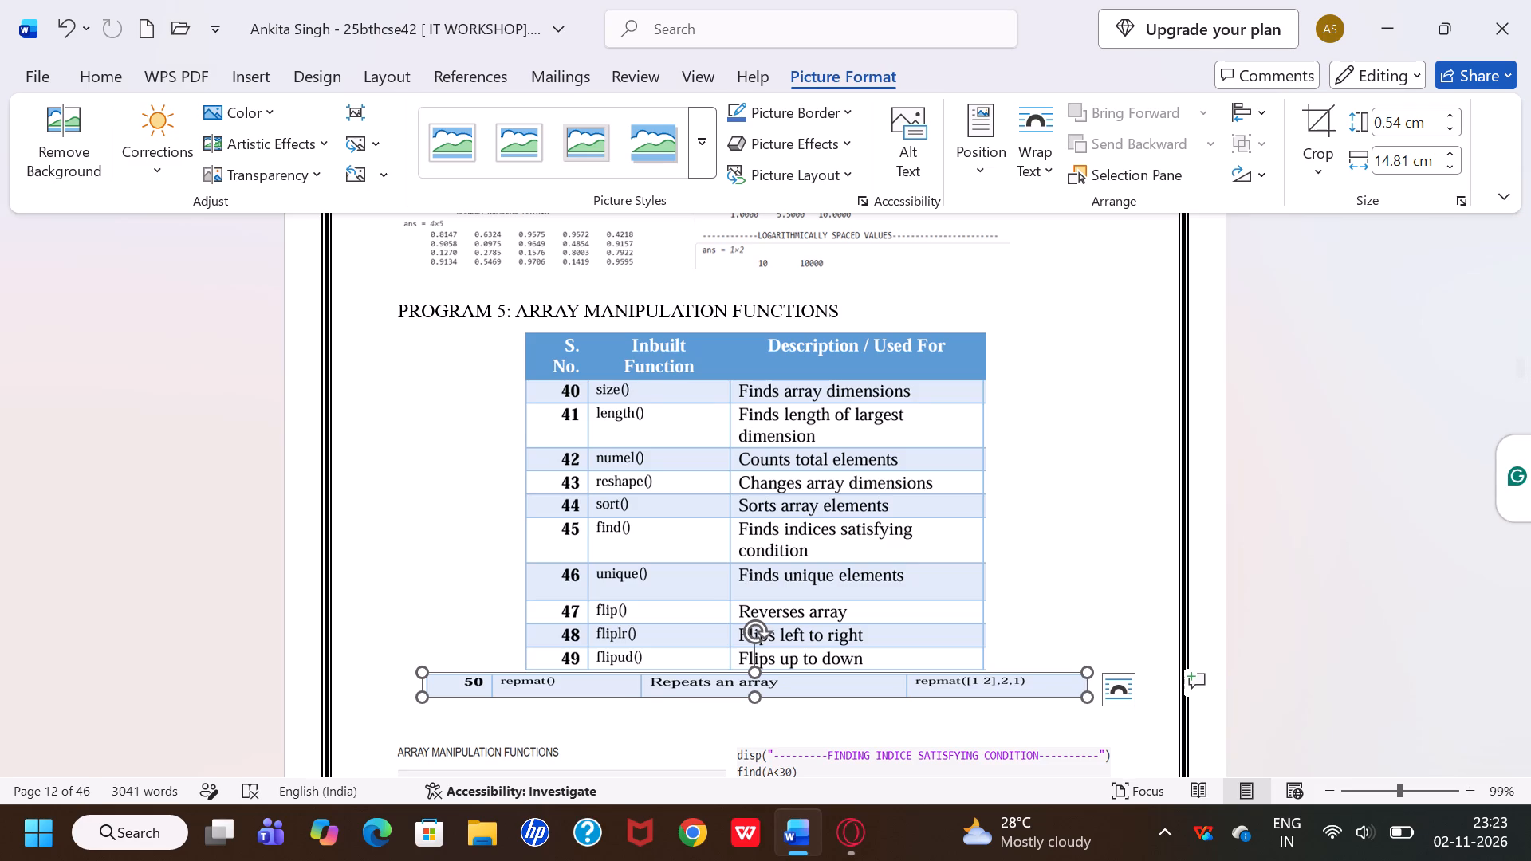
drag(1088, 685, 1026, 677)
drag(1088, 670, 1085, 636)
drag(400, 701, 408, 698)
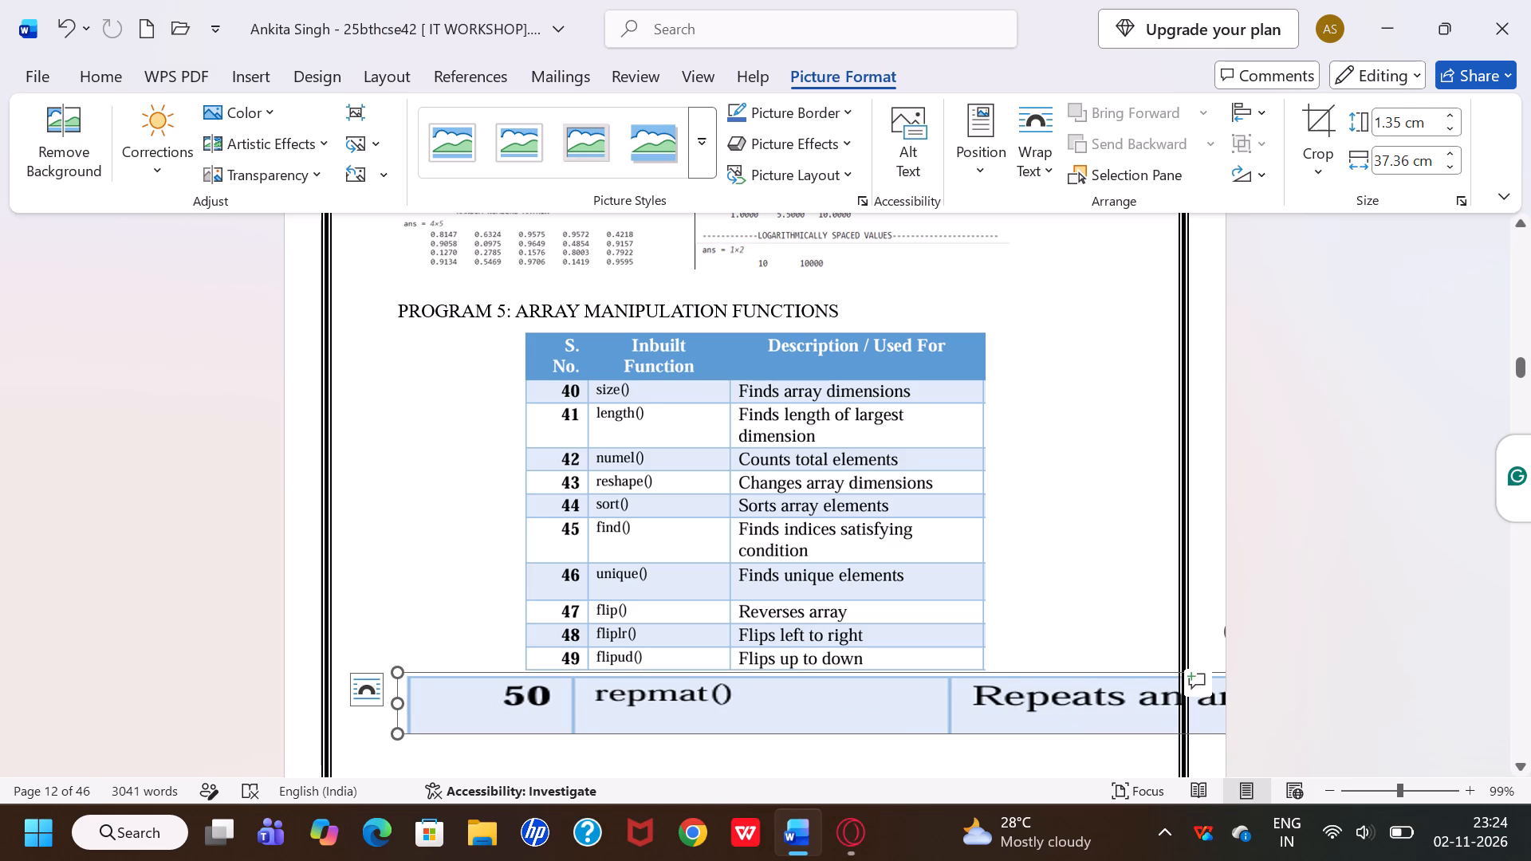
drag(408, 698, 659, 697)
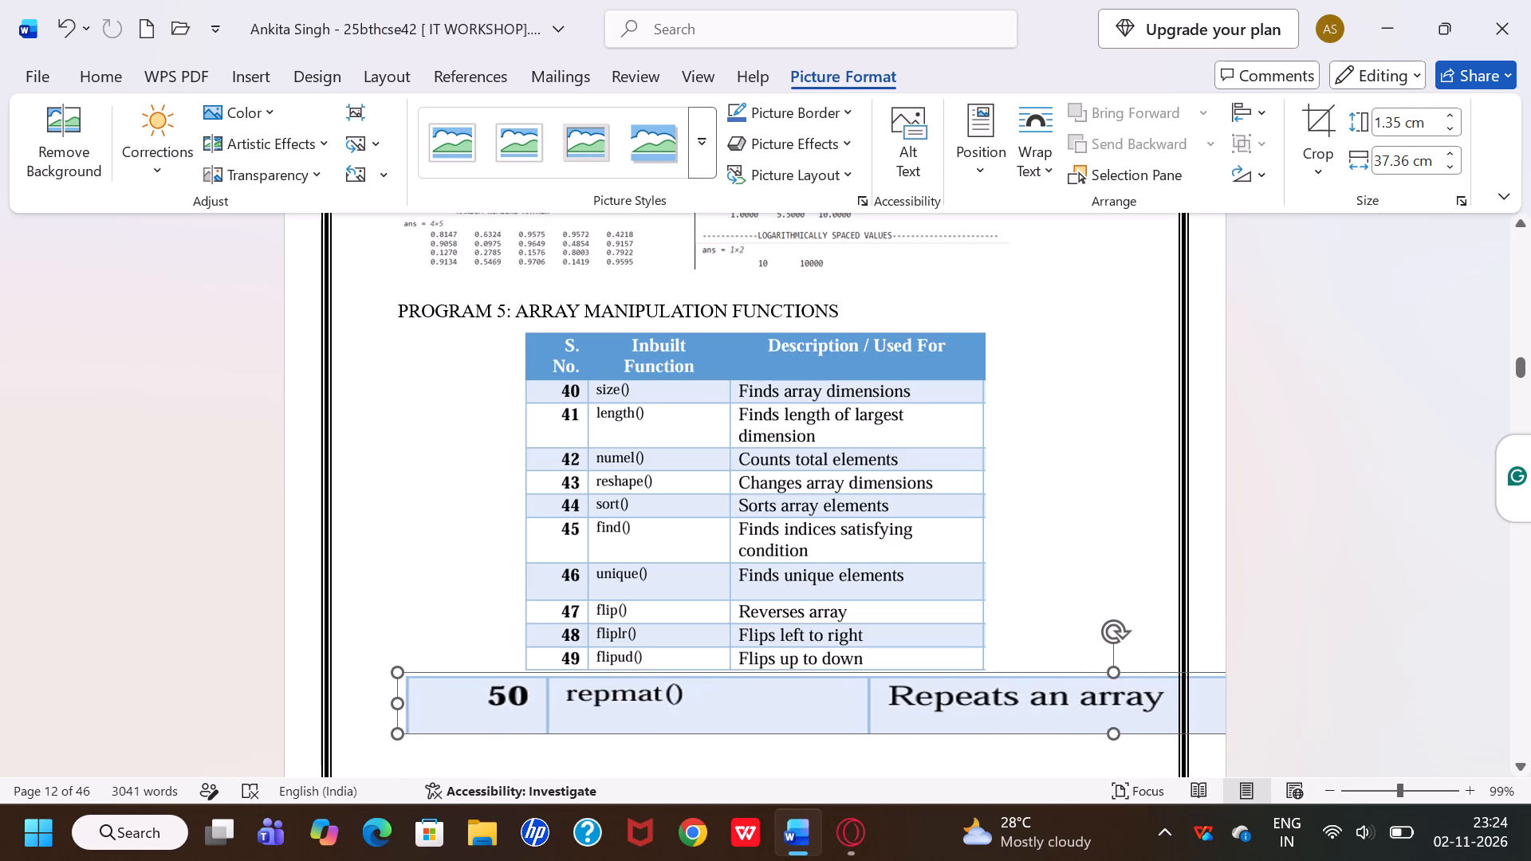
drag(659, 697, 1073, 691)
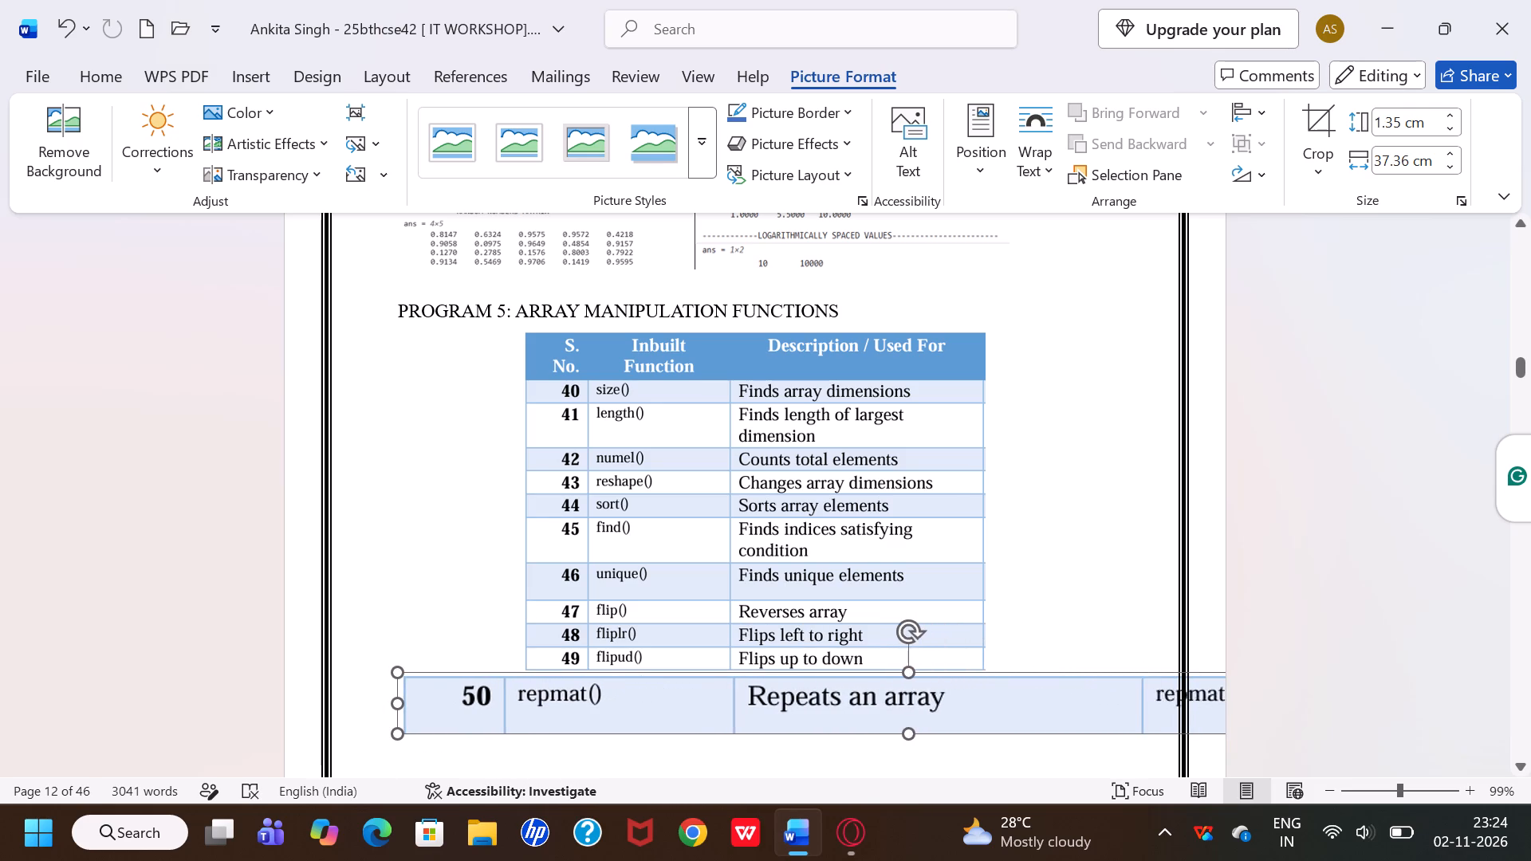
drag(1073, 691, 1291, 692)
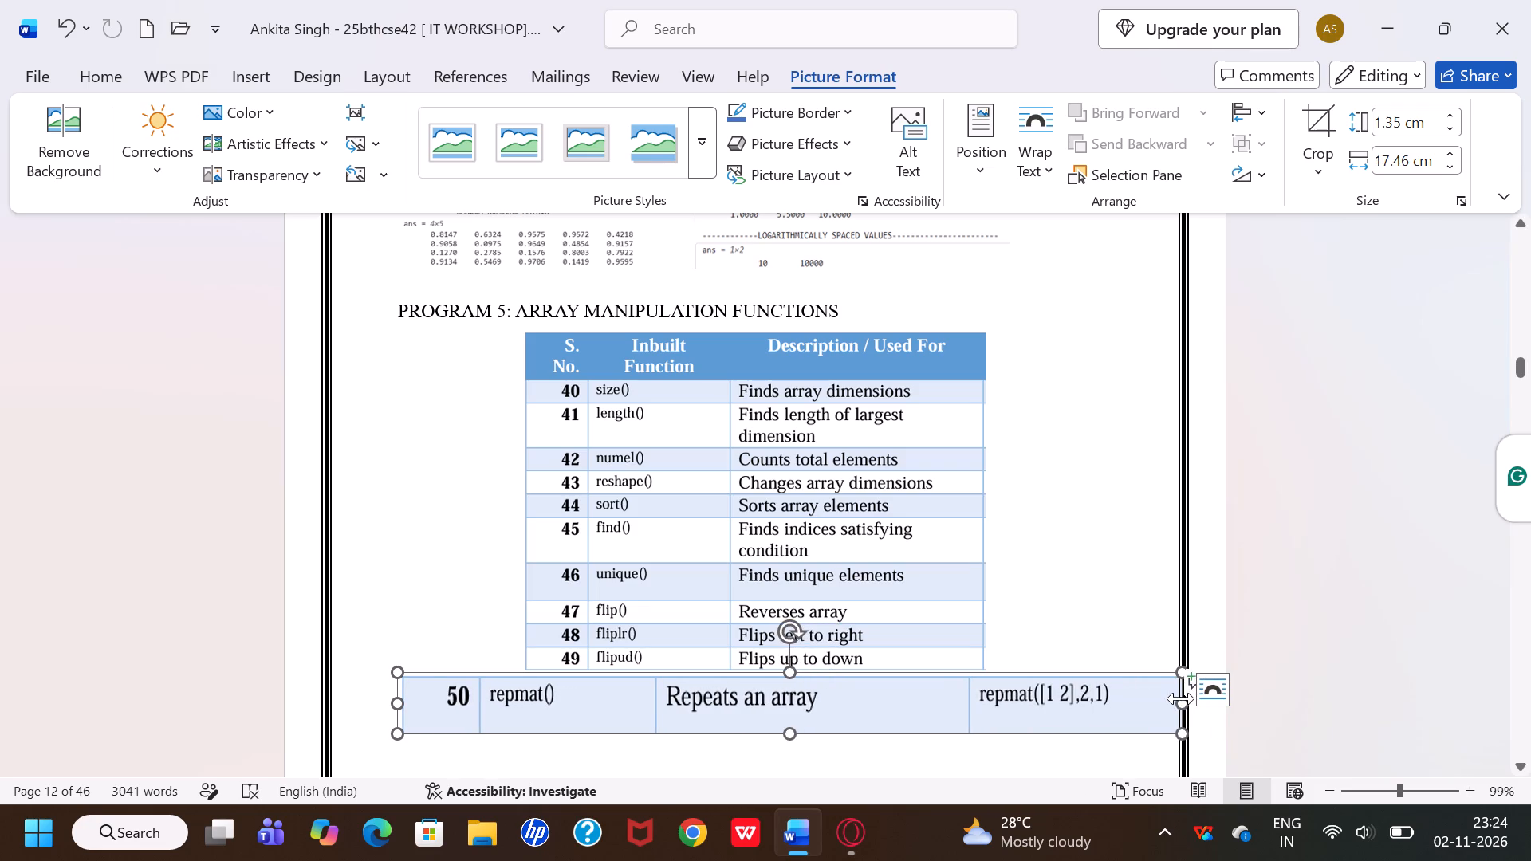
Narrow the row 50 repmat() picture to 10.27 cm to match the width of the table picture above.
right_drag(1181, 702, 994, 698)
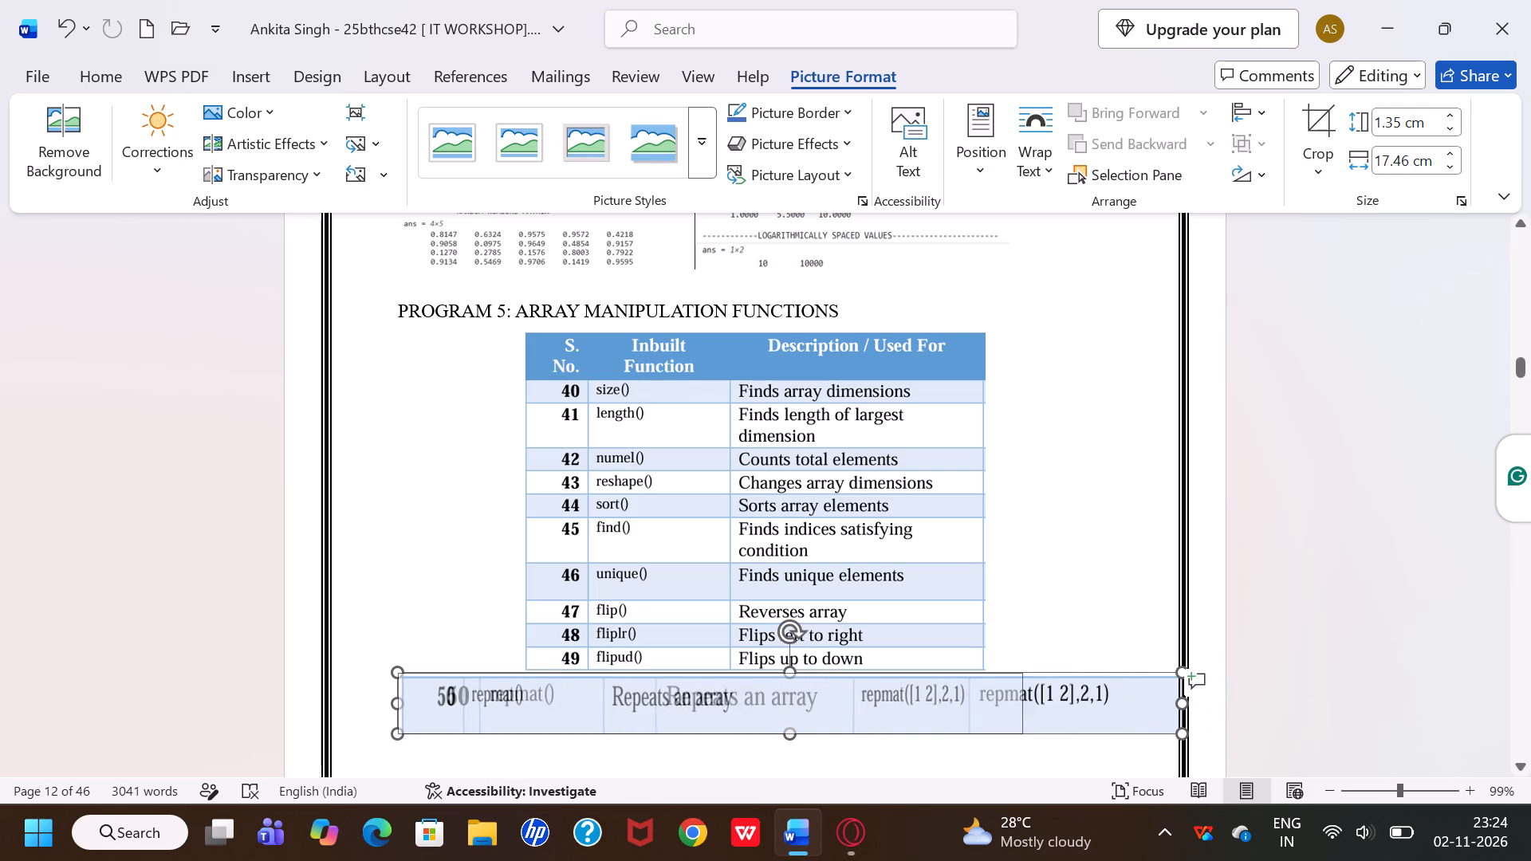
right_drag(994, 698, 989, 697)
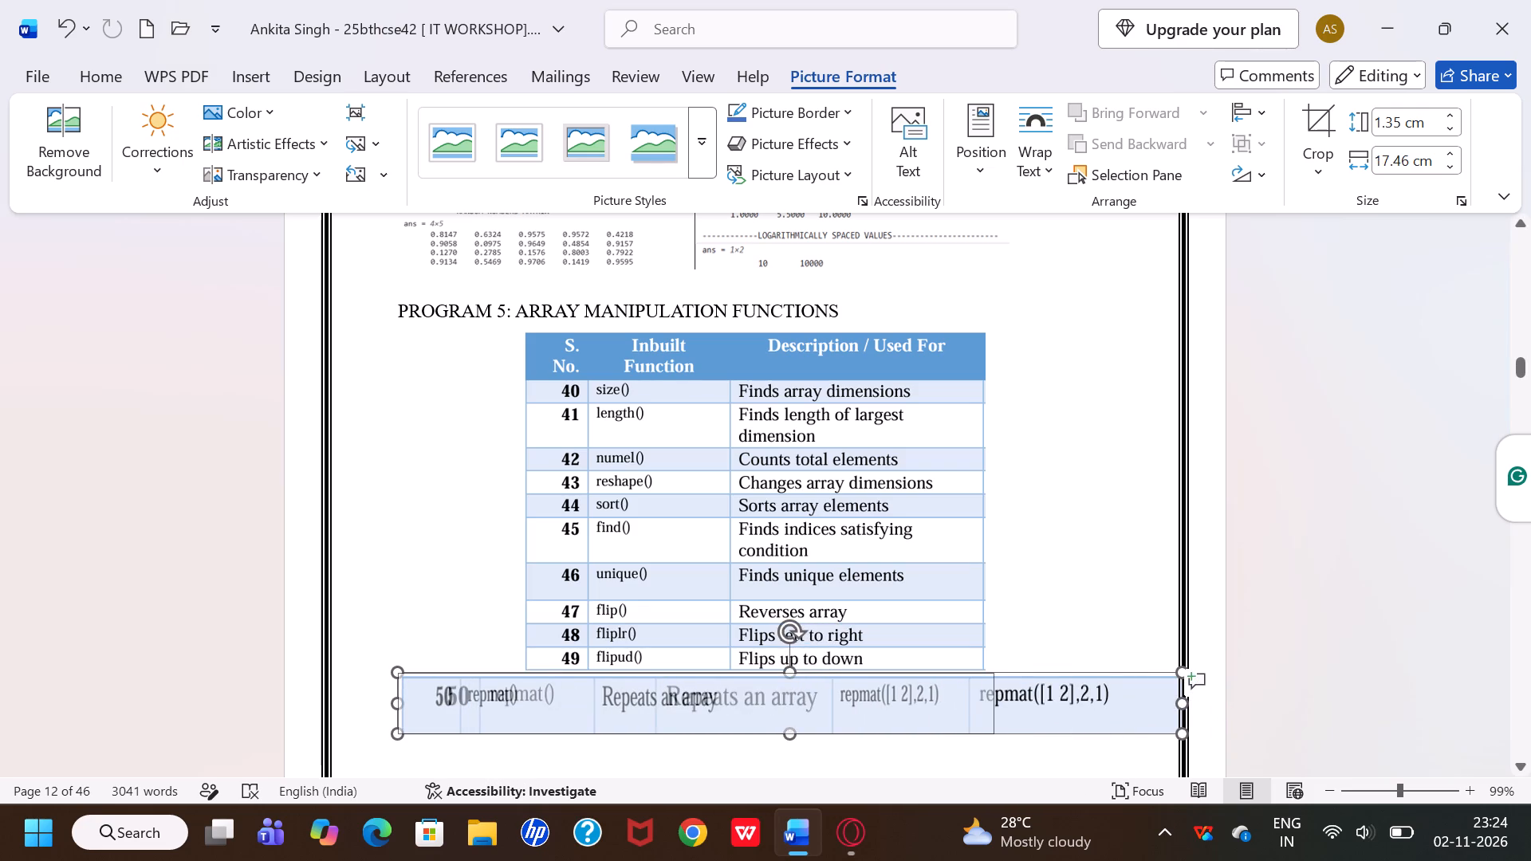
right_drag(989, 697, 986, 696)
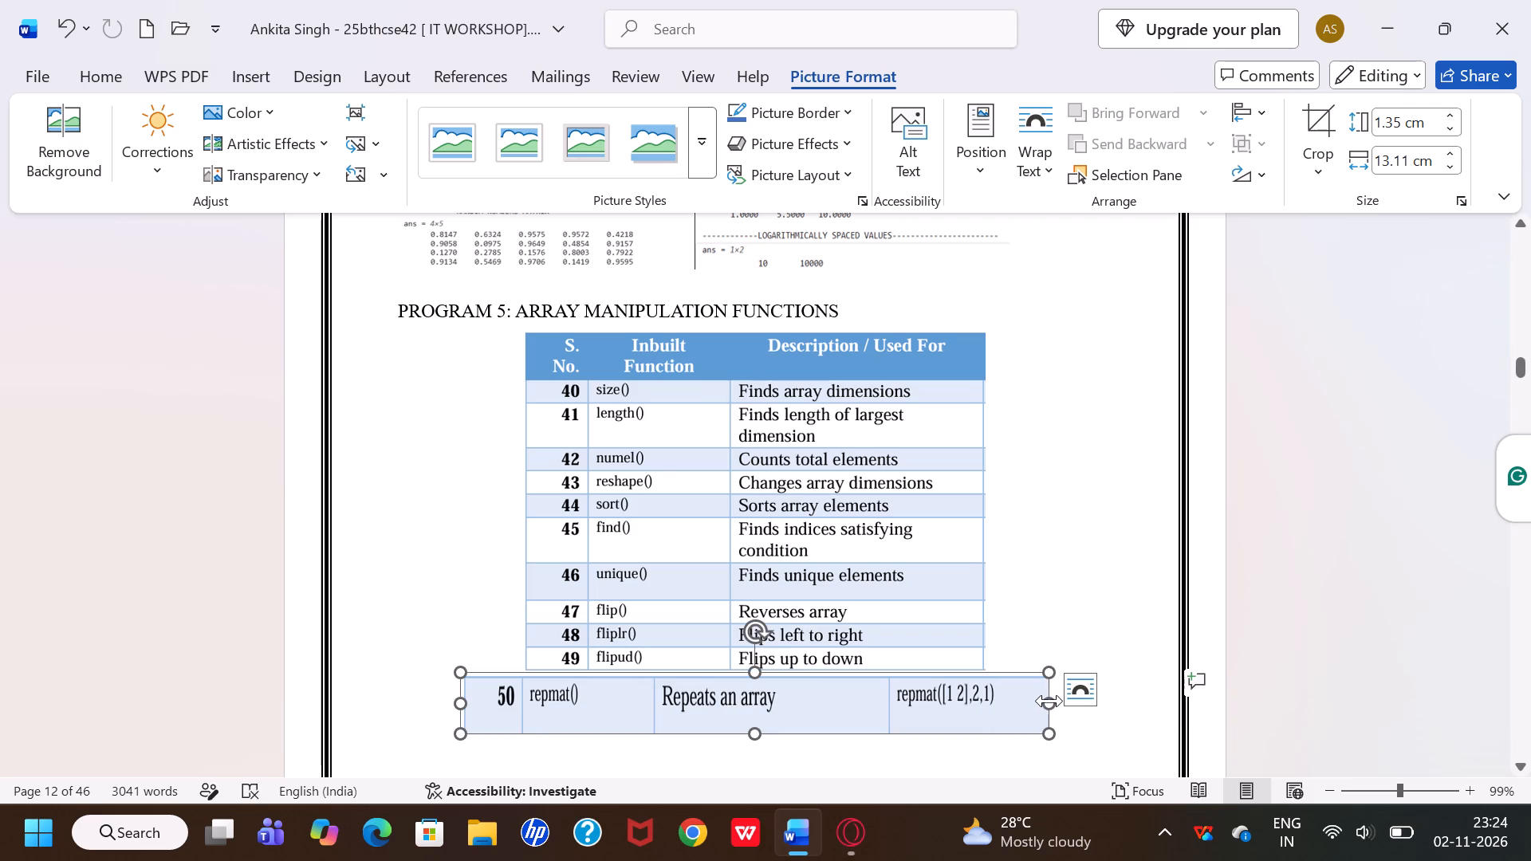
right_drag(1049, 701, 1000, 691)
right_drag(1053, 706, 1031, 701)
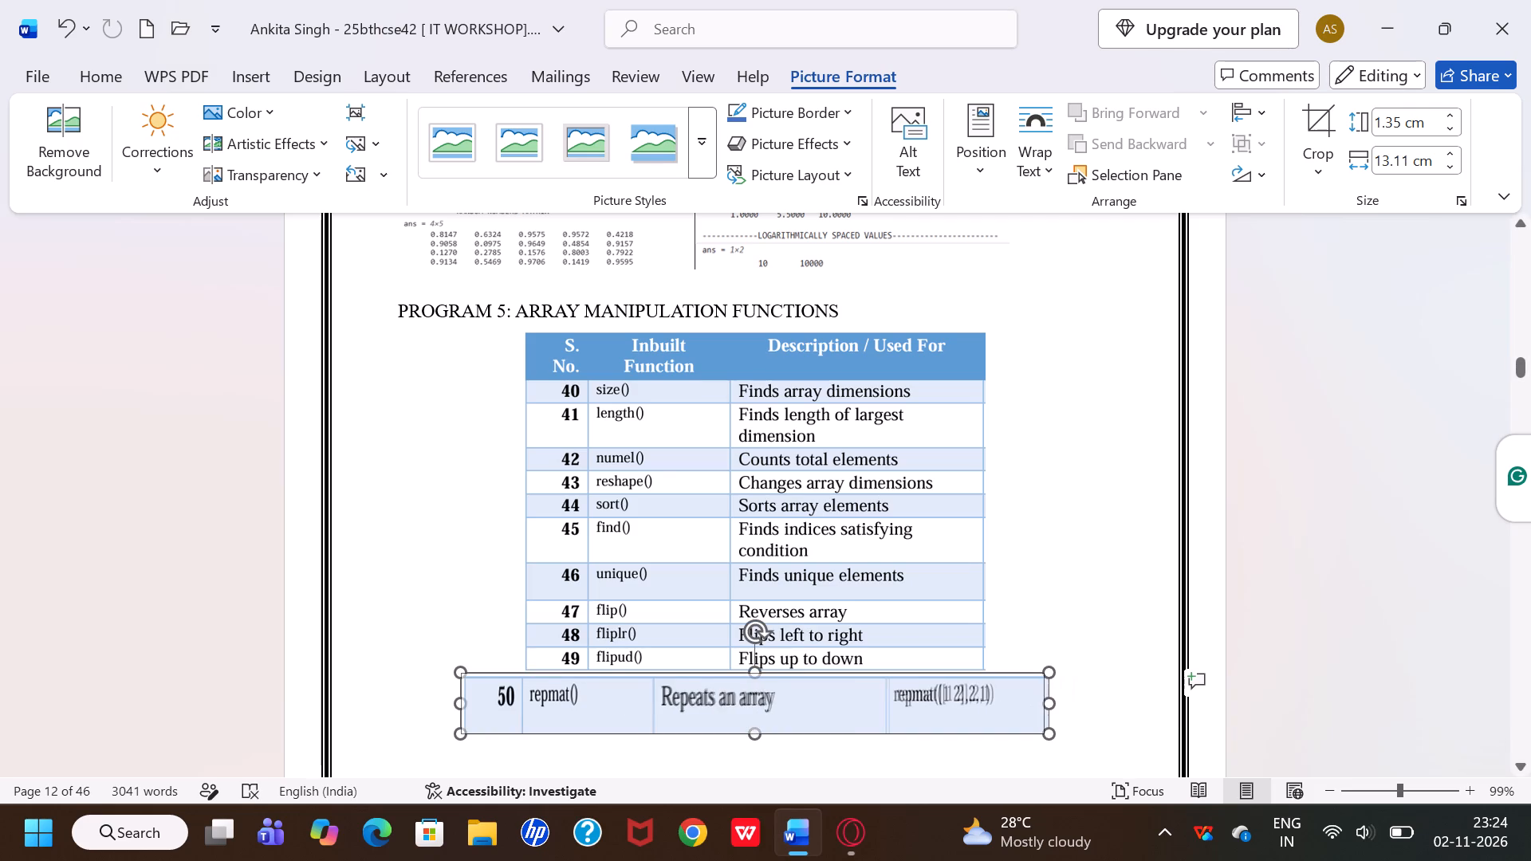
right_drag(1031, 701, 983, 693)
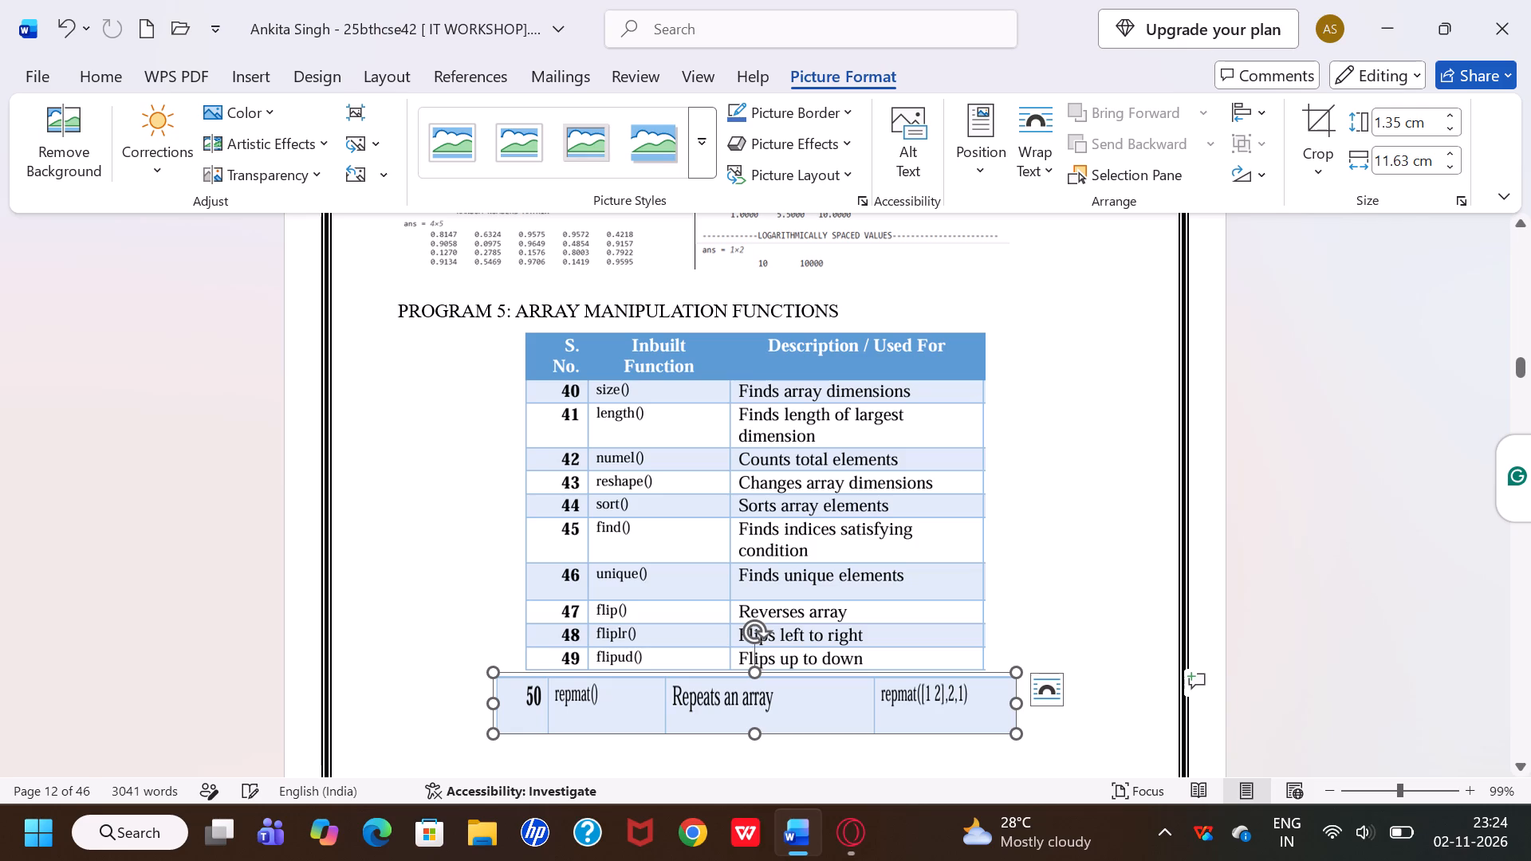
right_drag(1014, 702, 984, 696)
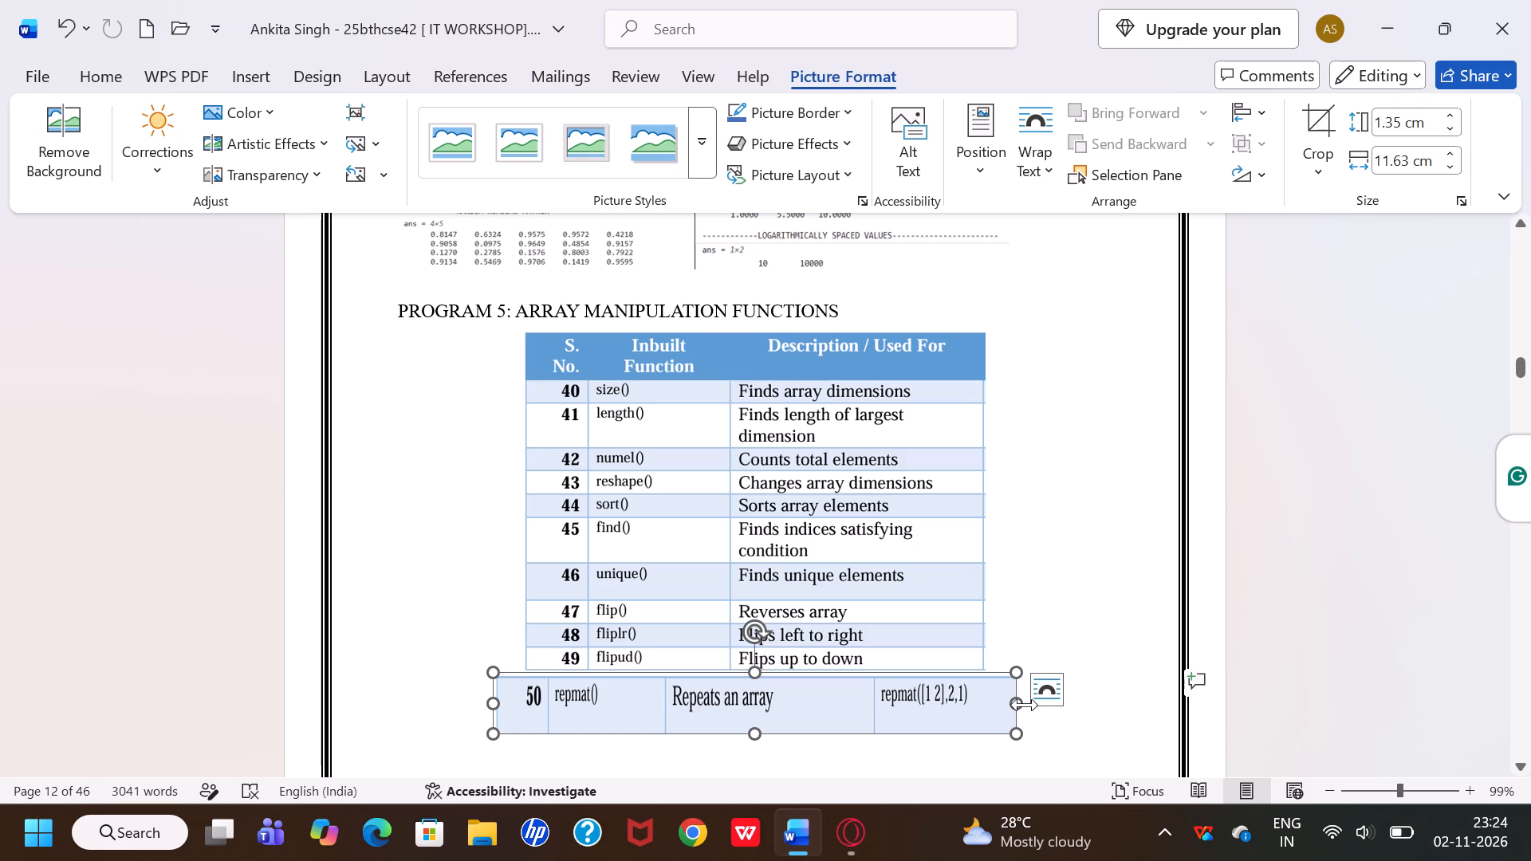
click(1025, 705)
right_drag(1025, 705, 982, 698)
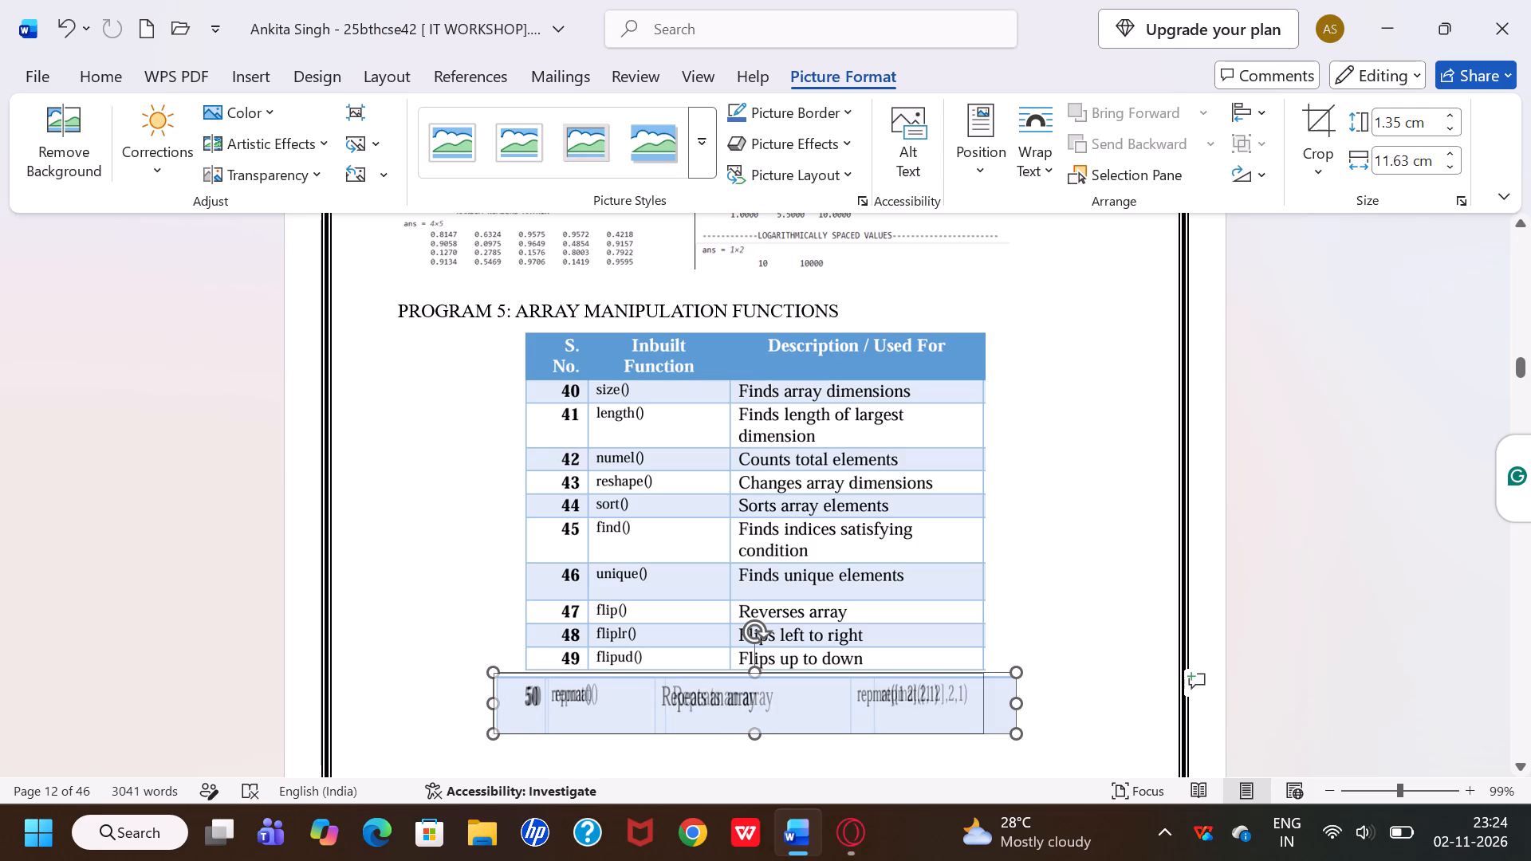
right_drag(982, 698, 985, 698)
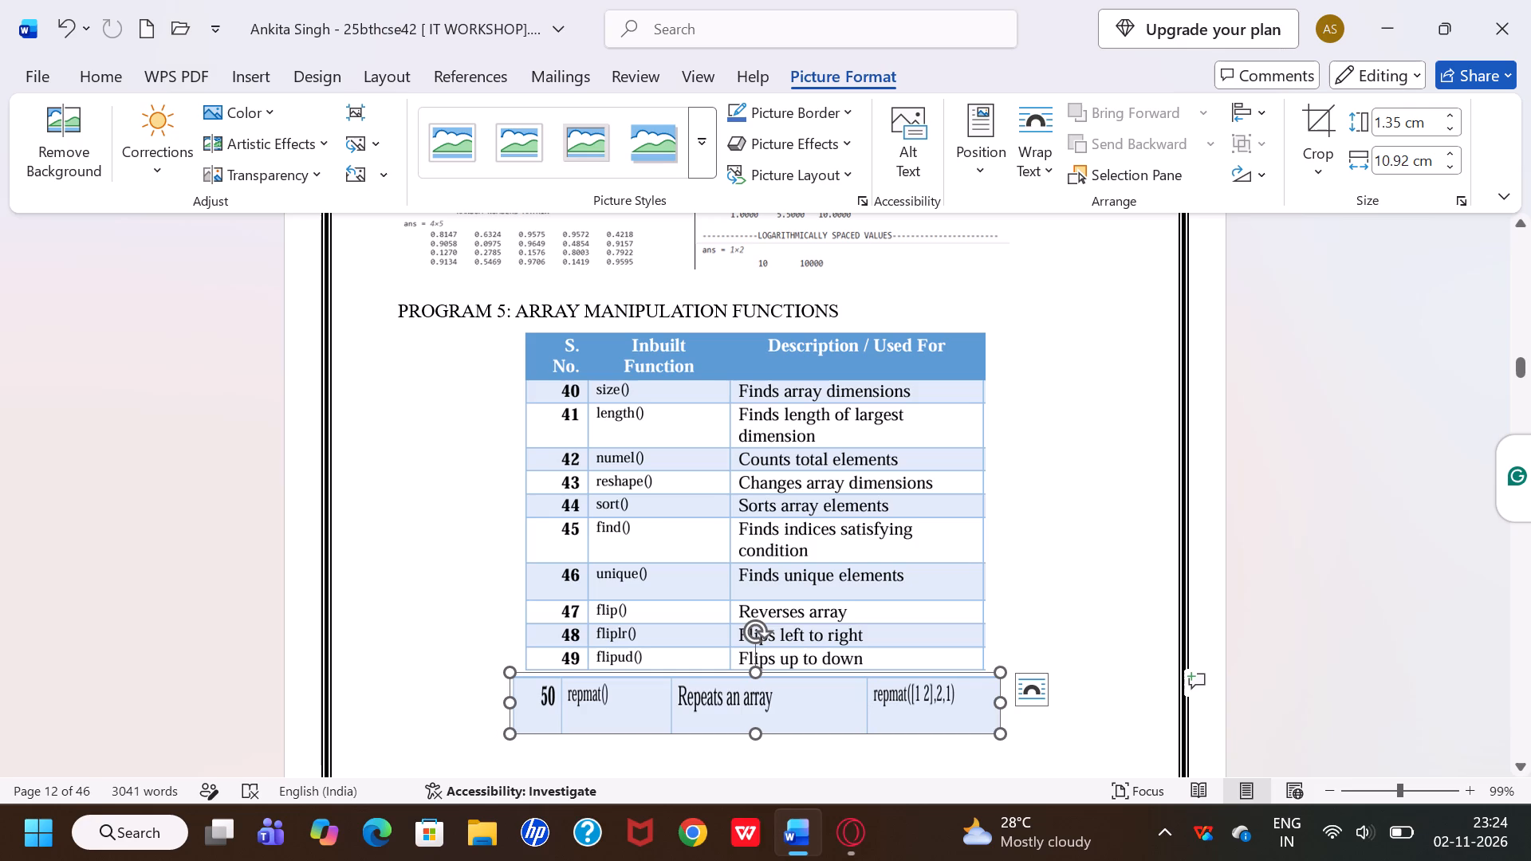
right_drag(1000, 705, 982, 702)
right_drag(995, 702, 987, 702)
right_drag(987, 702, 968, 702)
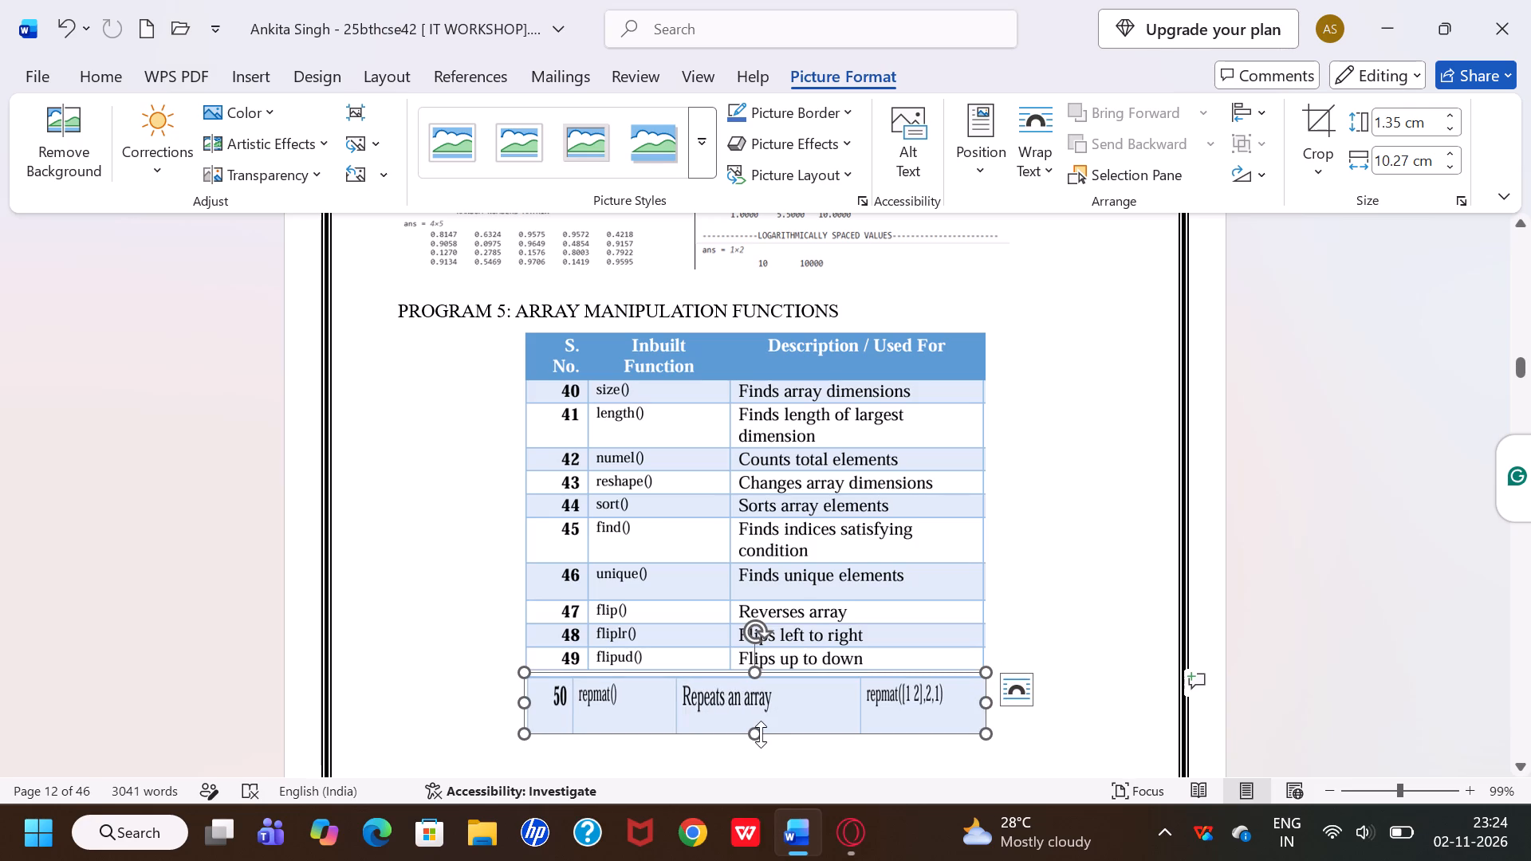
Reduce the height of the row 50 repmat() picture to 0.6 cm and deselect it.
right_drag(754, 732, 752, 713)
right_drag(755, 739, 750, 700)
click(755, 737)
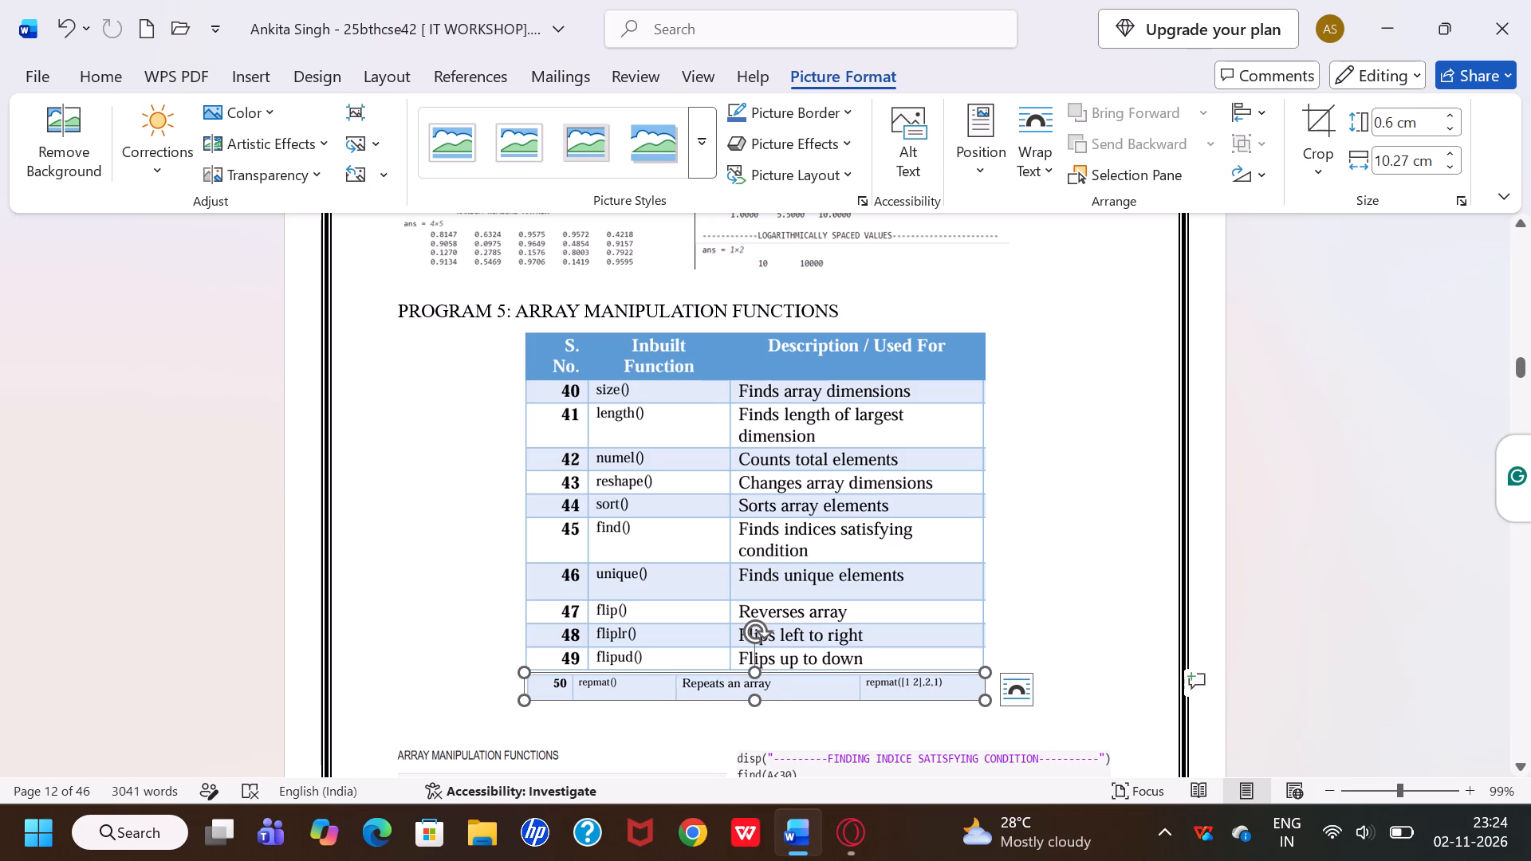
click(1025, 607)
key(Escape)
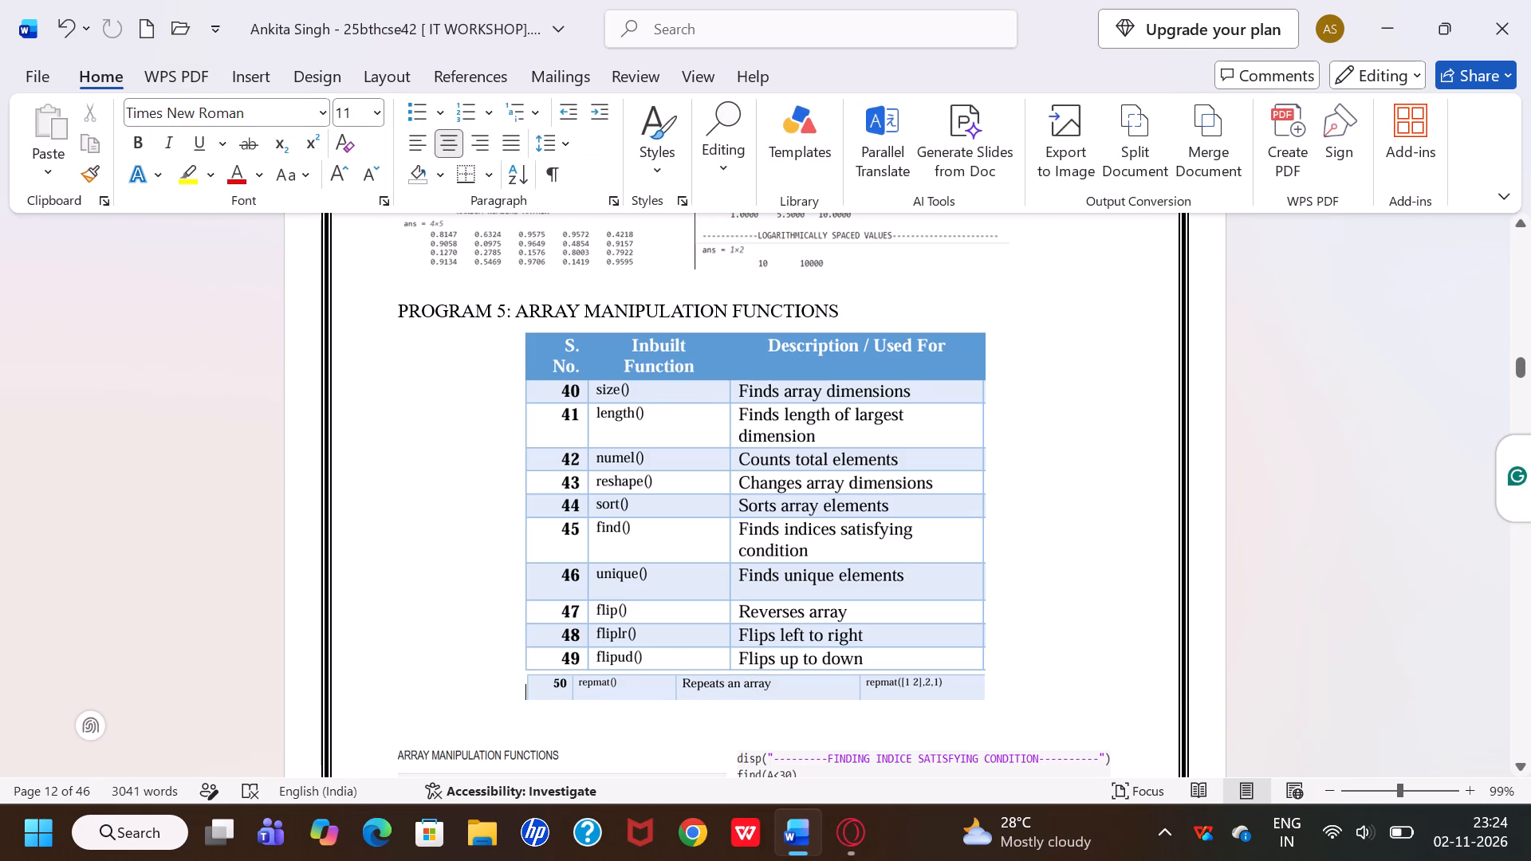
Reduce the height of the FINDING INDICE code picture to 3.89 cm, aligning its top edge with the neighbouring code picture.
scroll(1025, 607, down, 1)
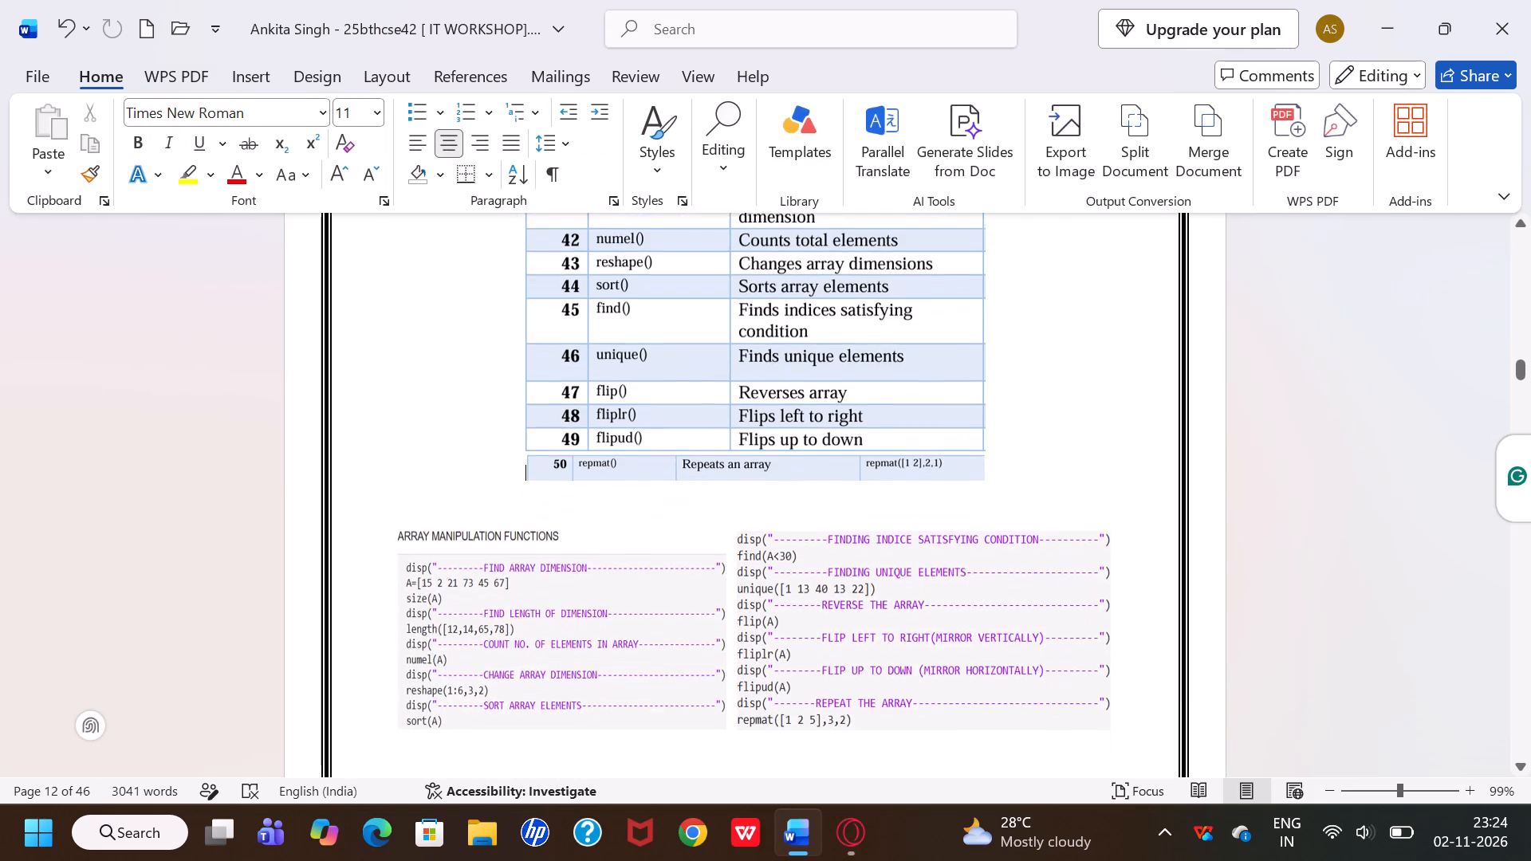
scroll(1025, 607, down, 1)
click(915, 486)
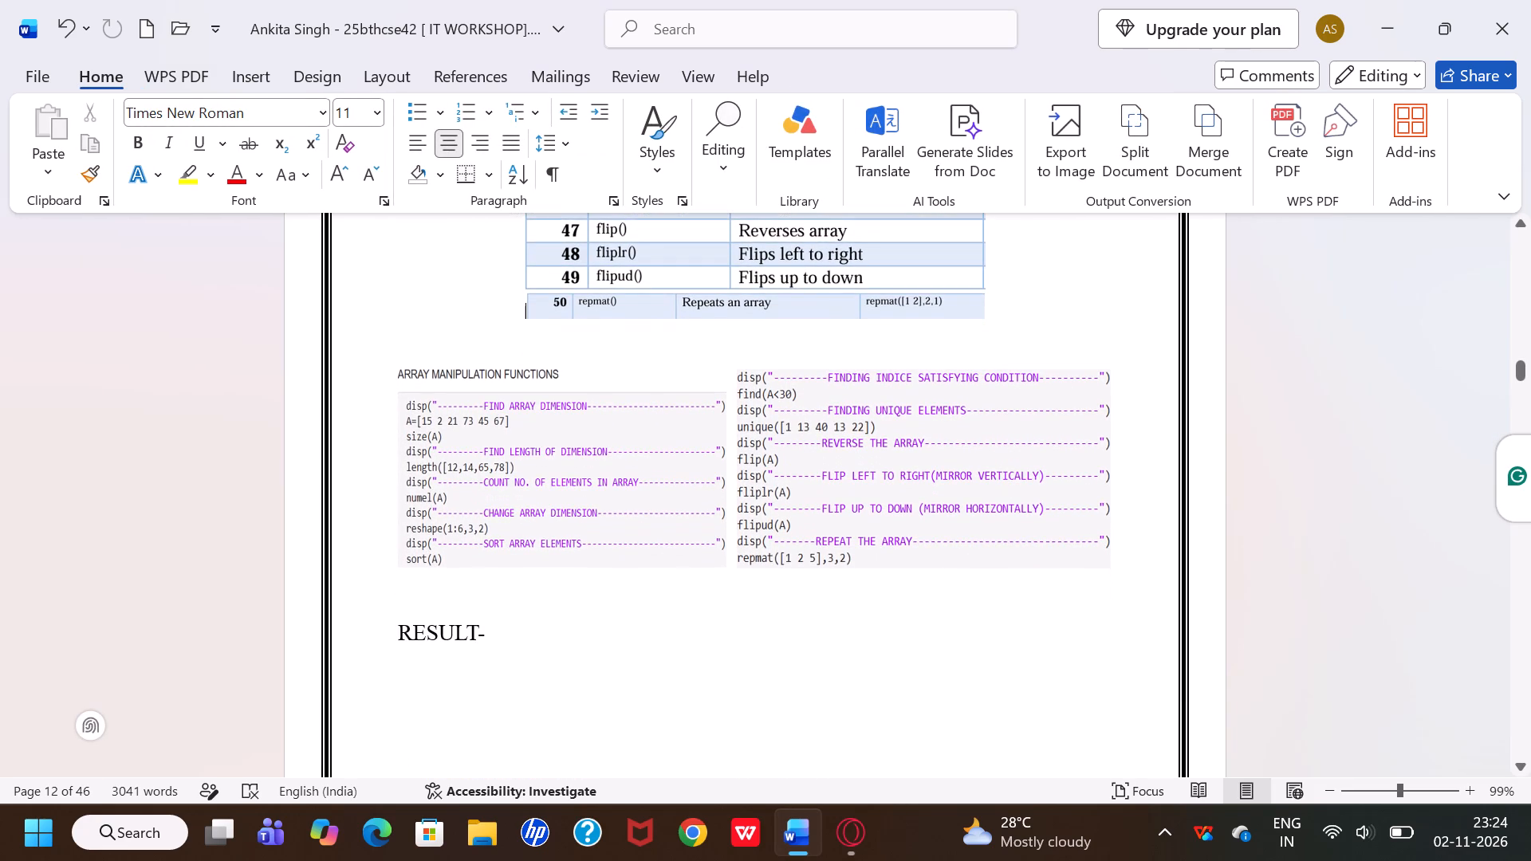
click(919, 445)
triple_click(919, 445)
click(919, 445)
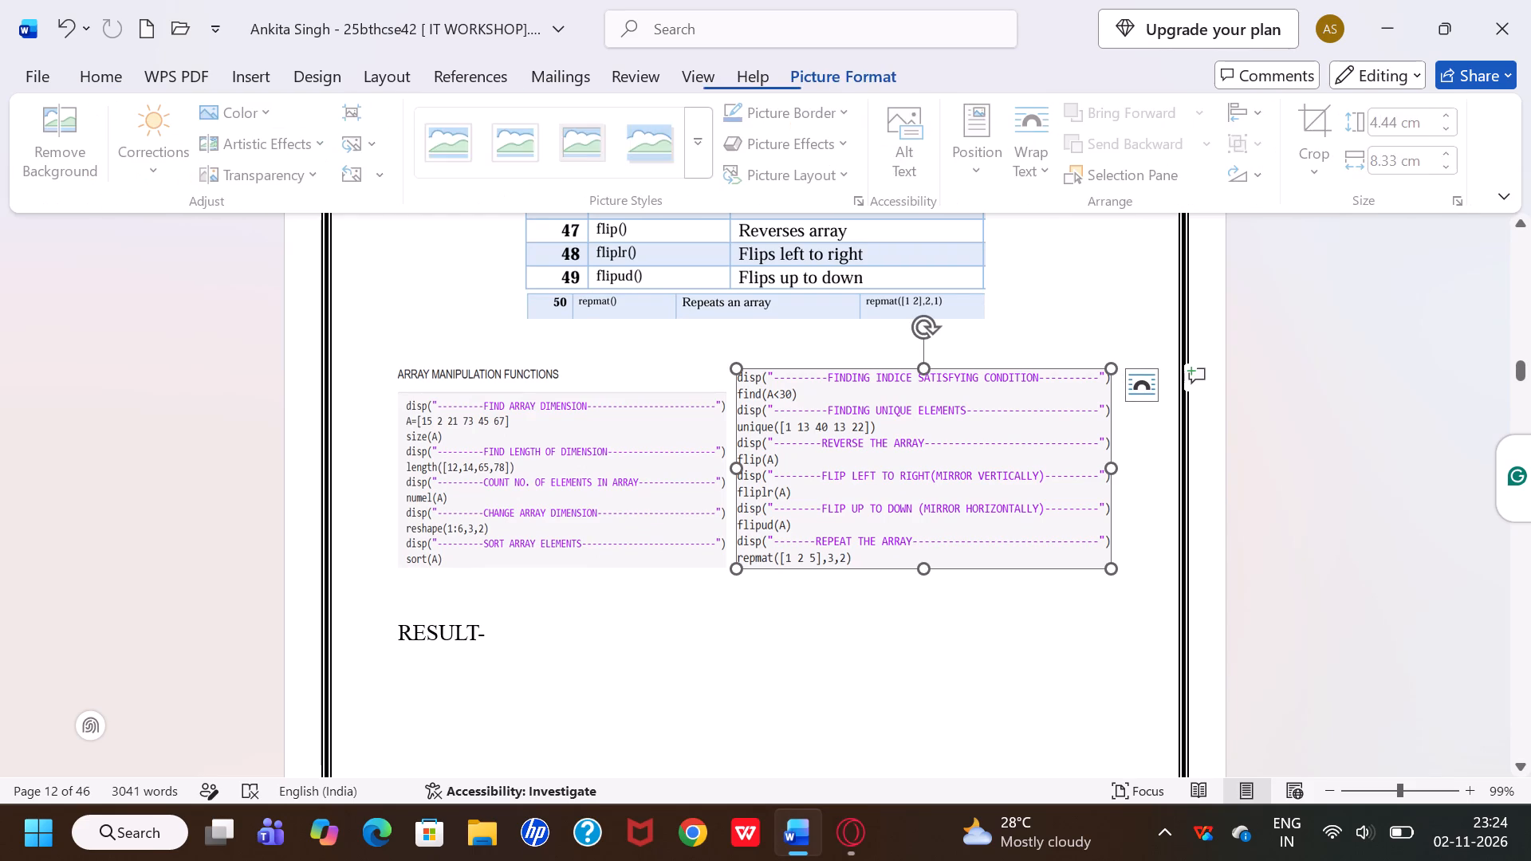
drag(924, 368, 924, 379)
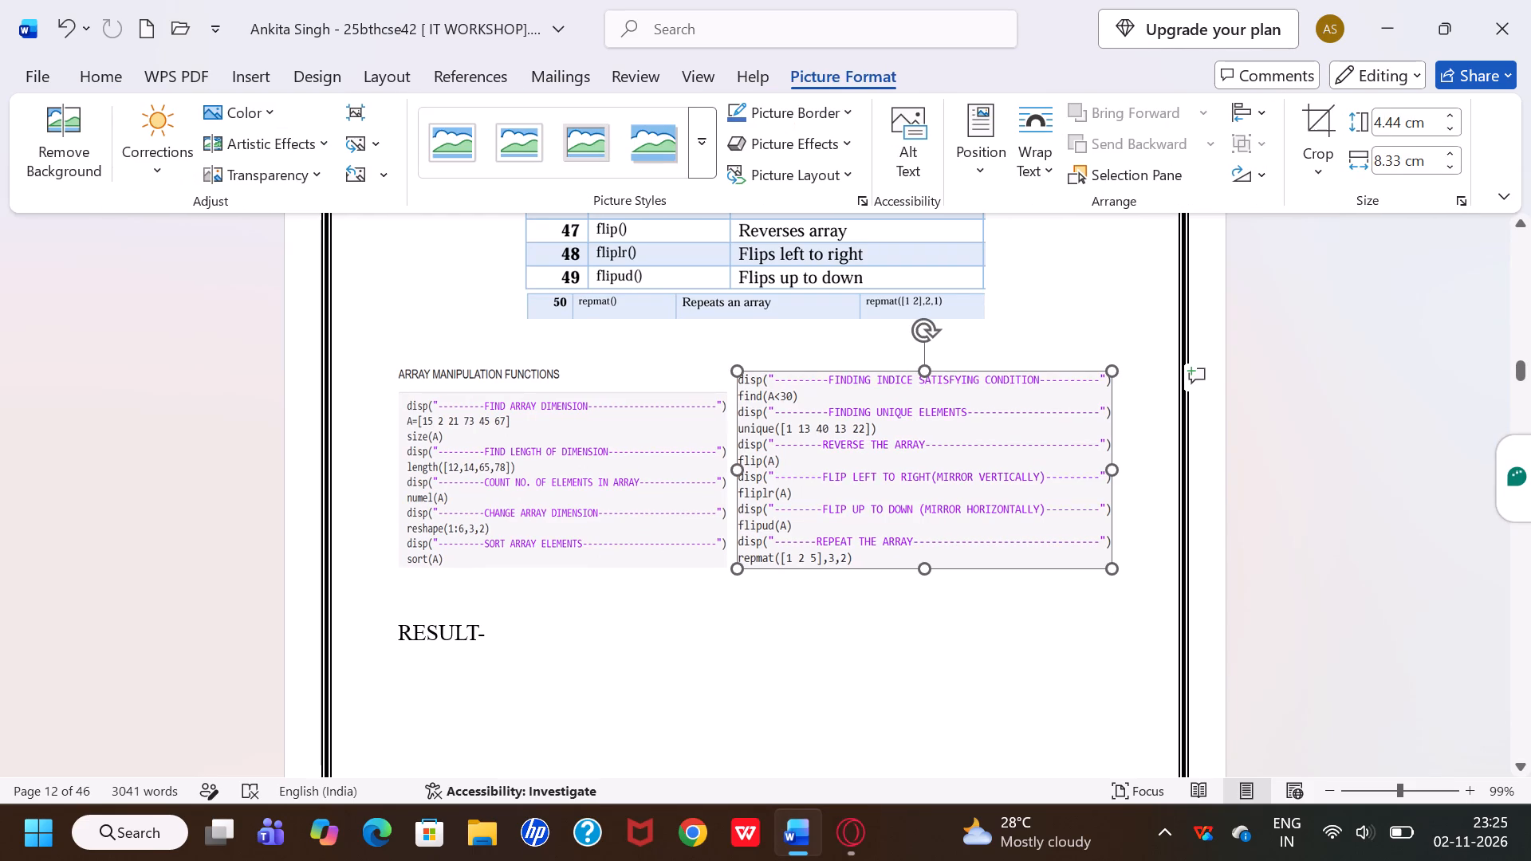
drag(924, 379, 923, 394)
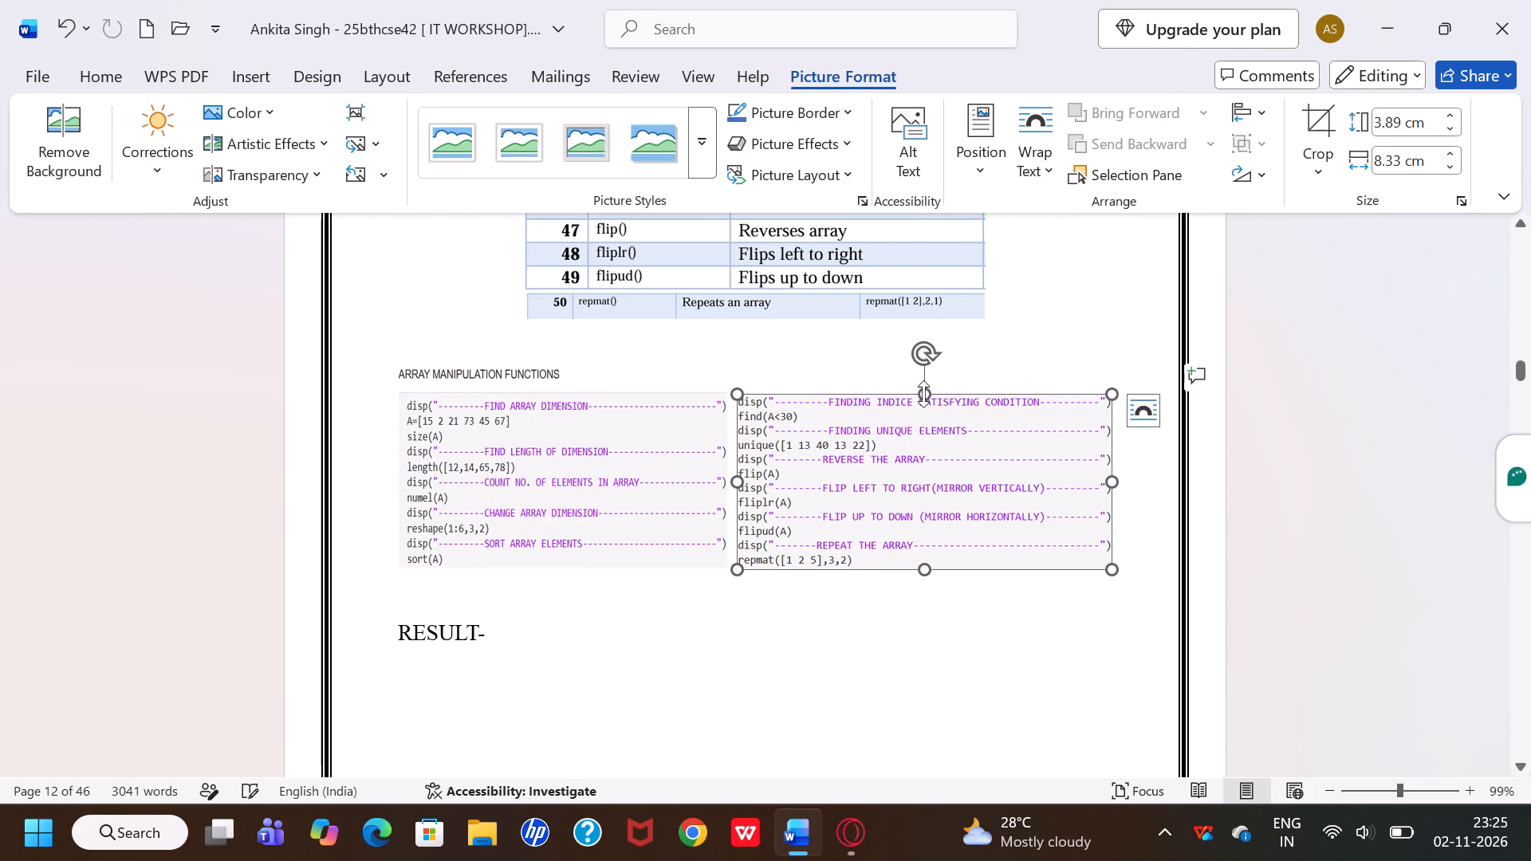
click(911, 612)
Enlarge the row 50 repmat() picture, making it taller and stretching it wider than the table picture above.
scroll(911, 612, up, 1)
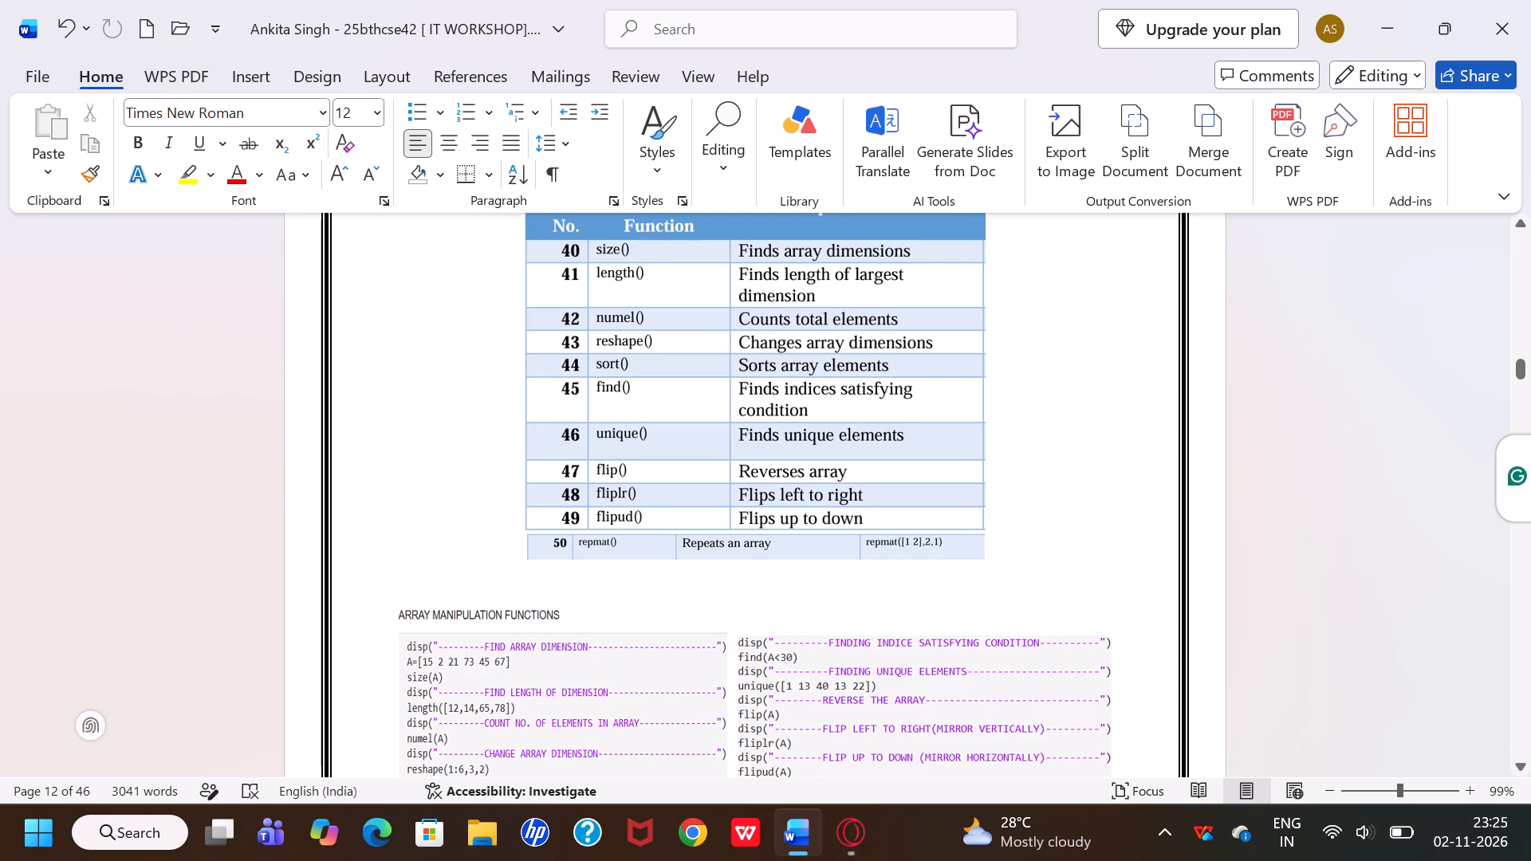
click(656, 552)
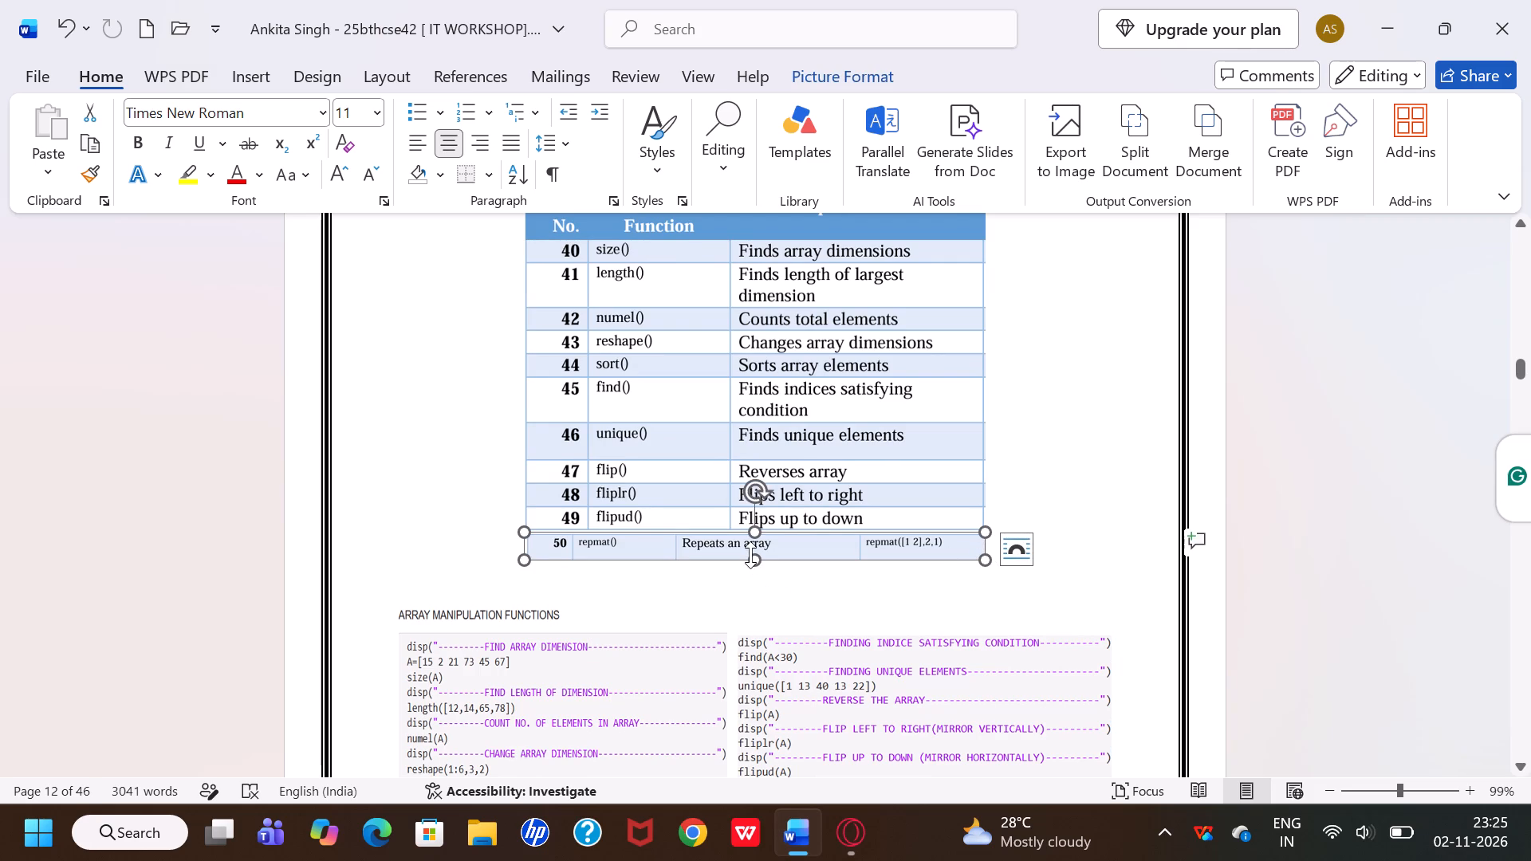
drag(758, 560, 758, 585)
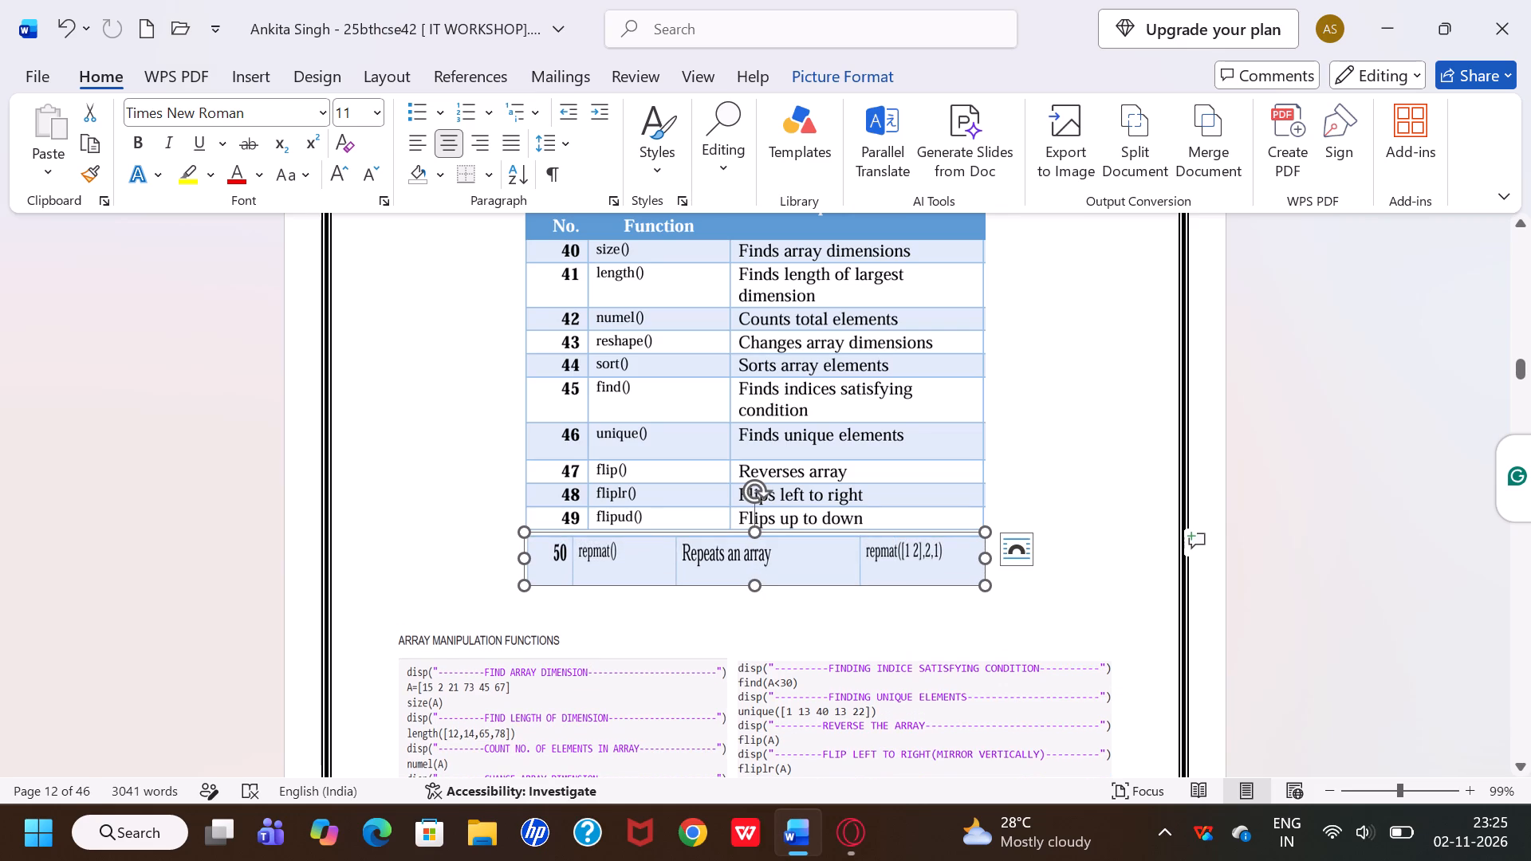
right_drag(986, 562, 1039, 559)
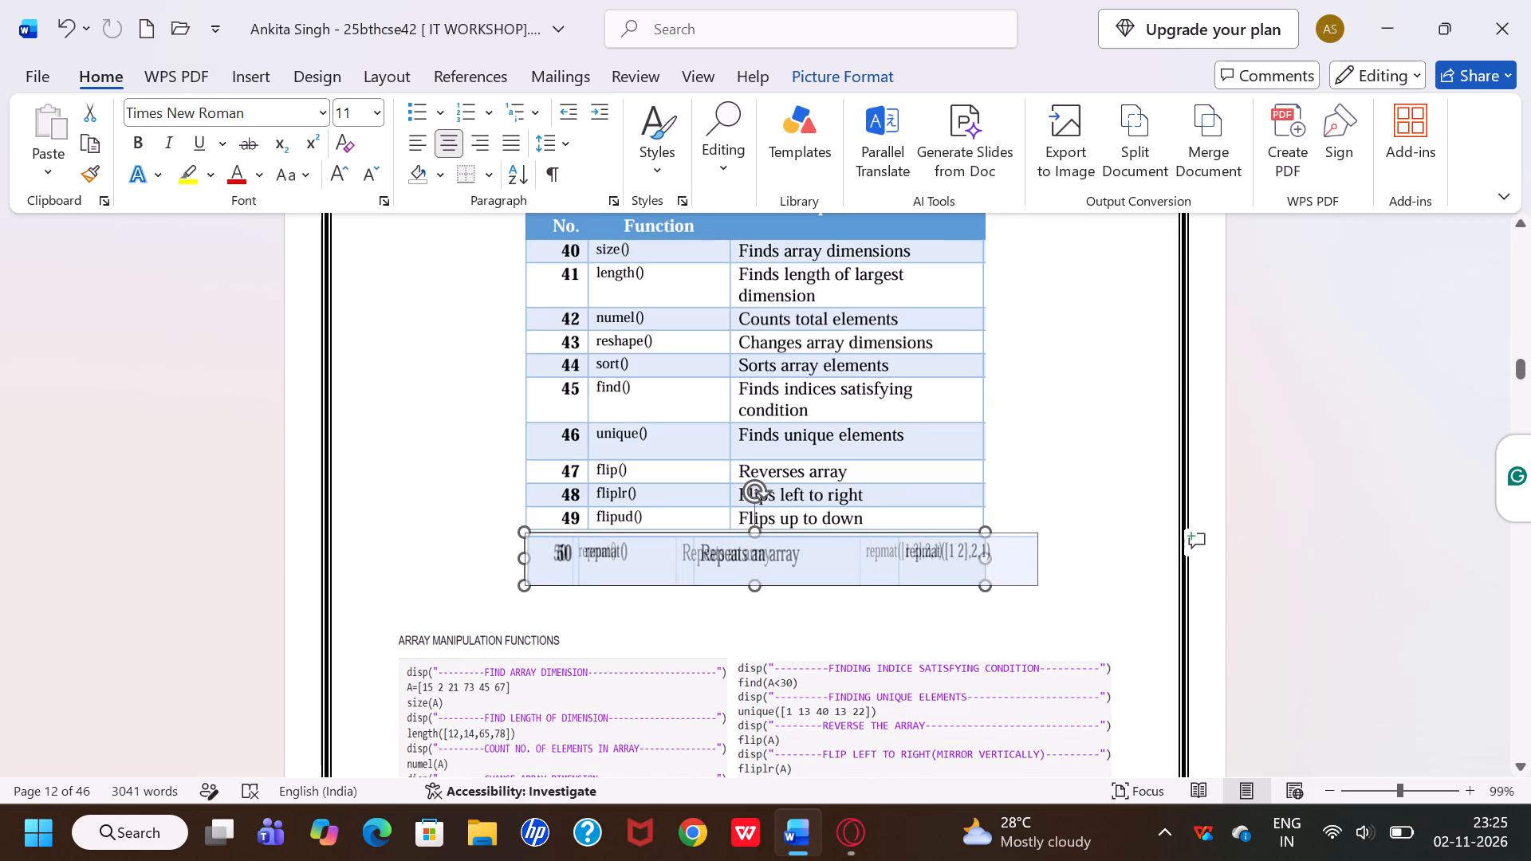
right_drag(1039, 559, 1150, 557)
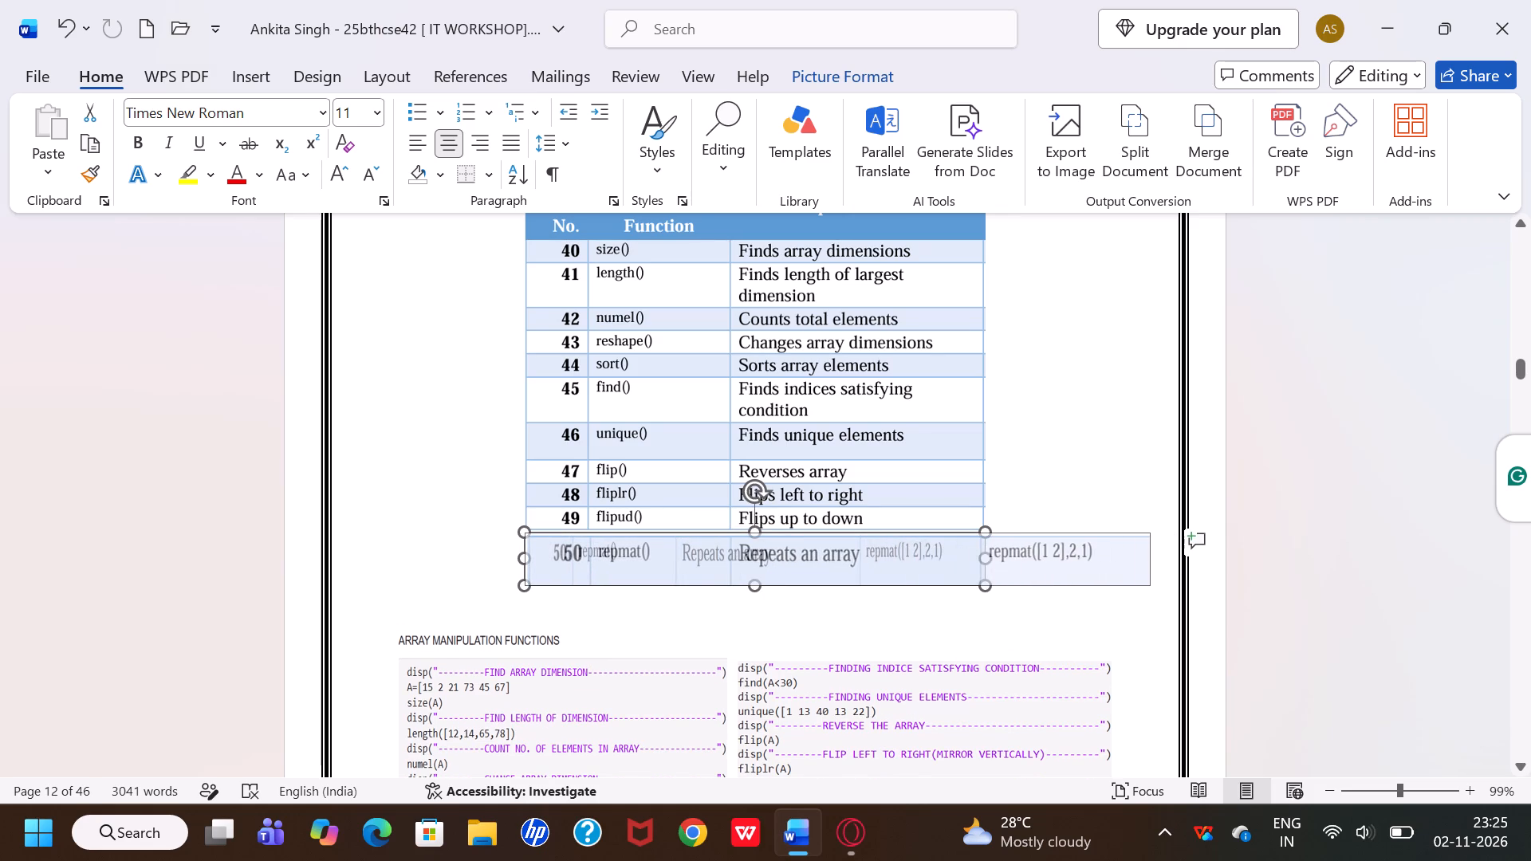
right_drag(1150, 557, 1152, 556)
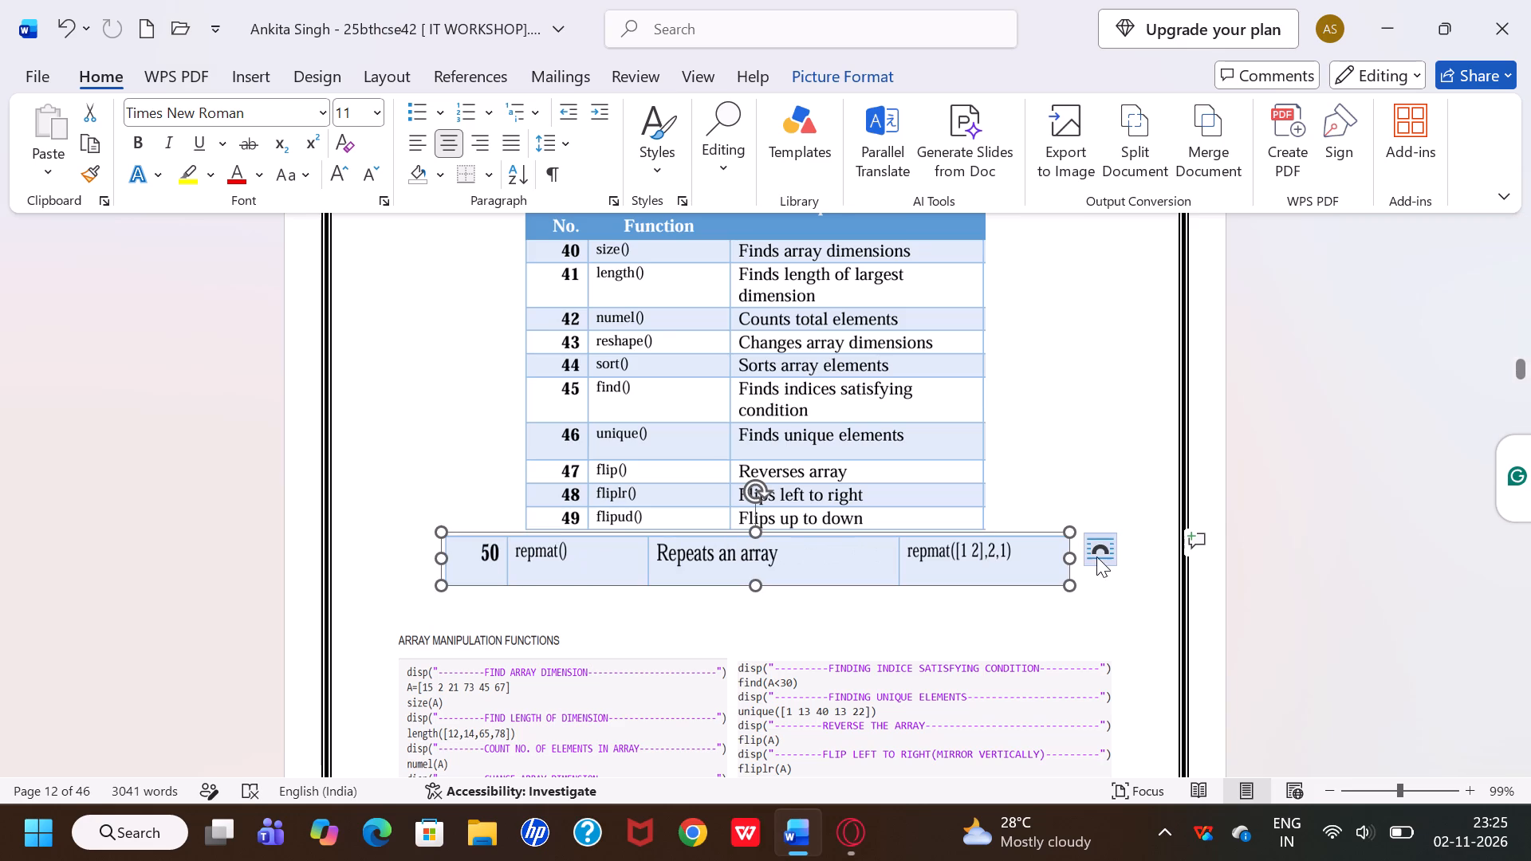
right_drag(989, 559, 1019, 556)
Crop the row 50 repmat() picture from its right side to remove the repmat([1 2],2,1) example column.
click(1019, 556)
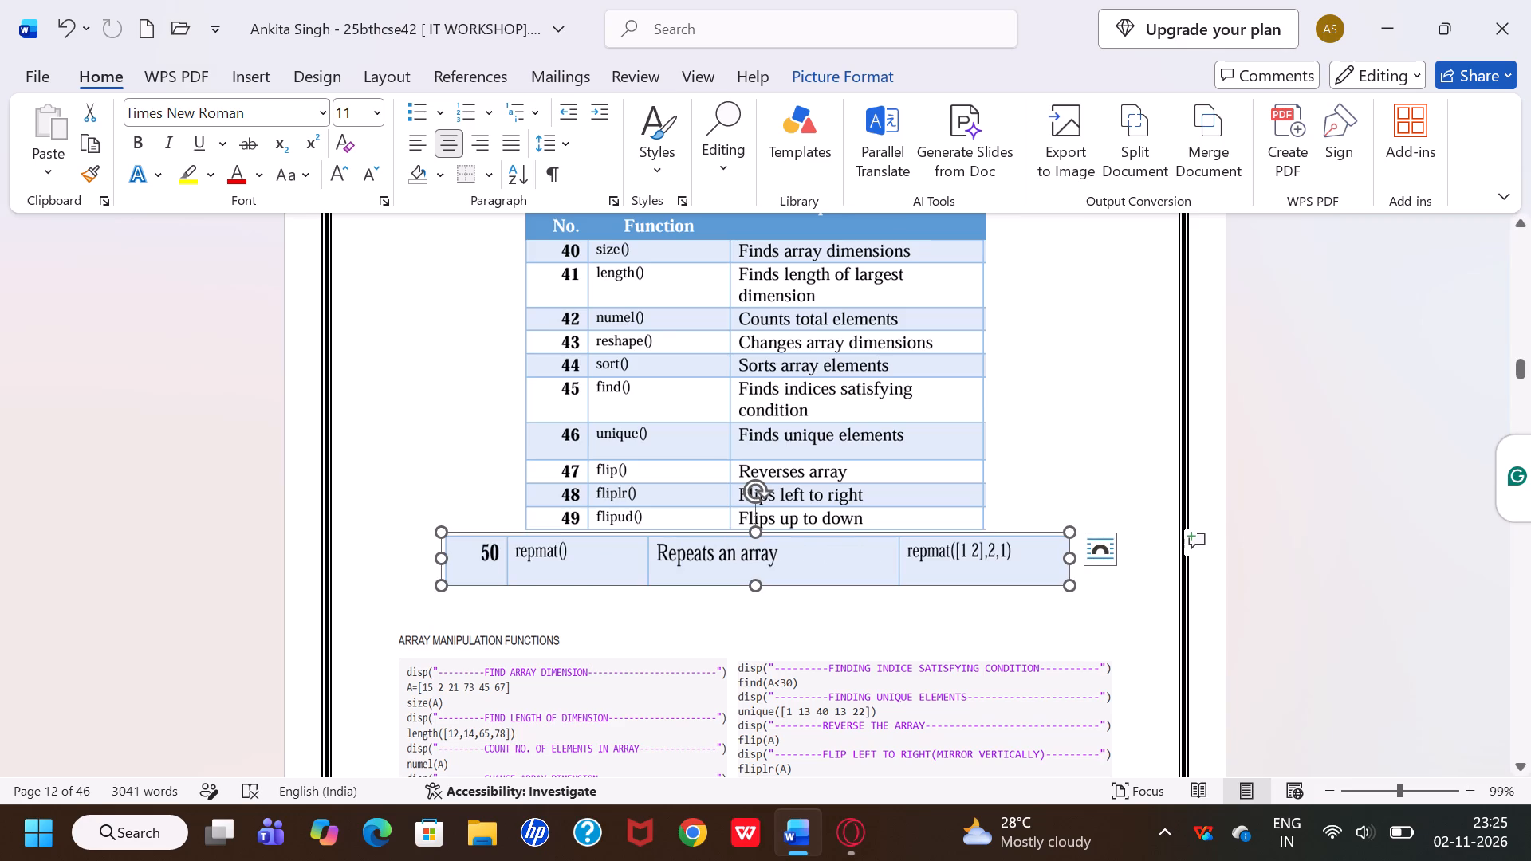
click(1019, 556)
right_click(1019, 556)
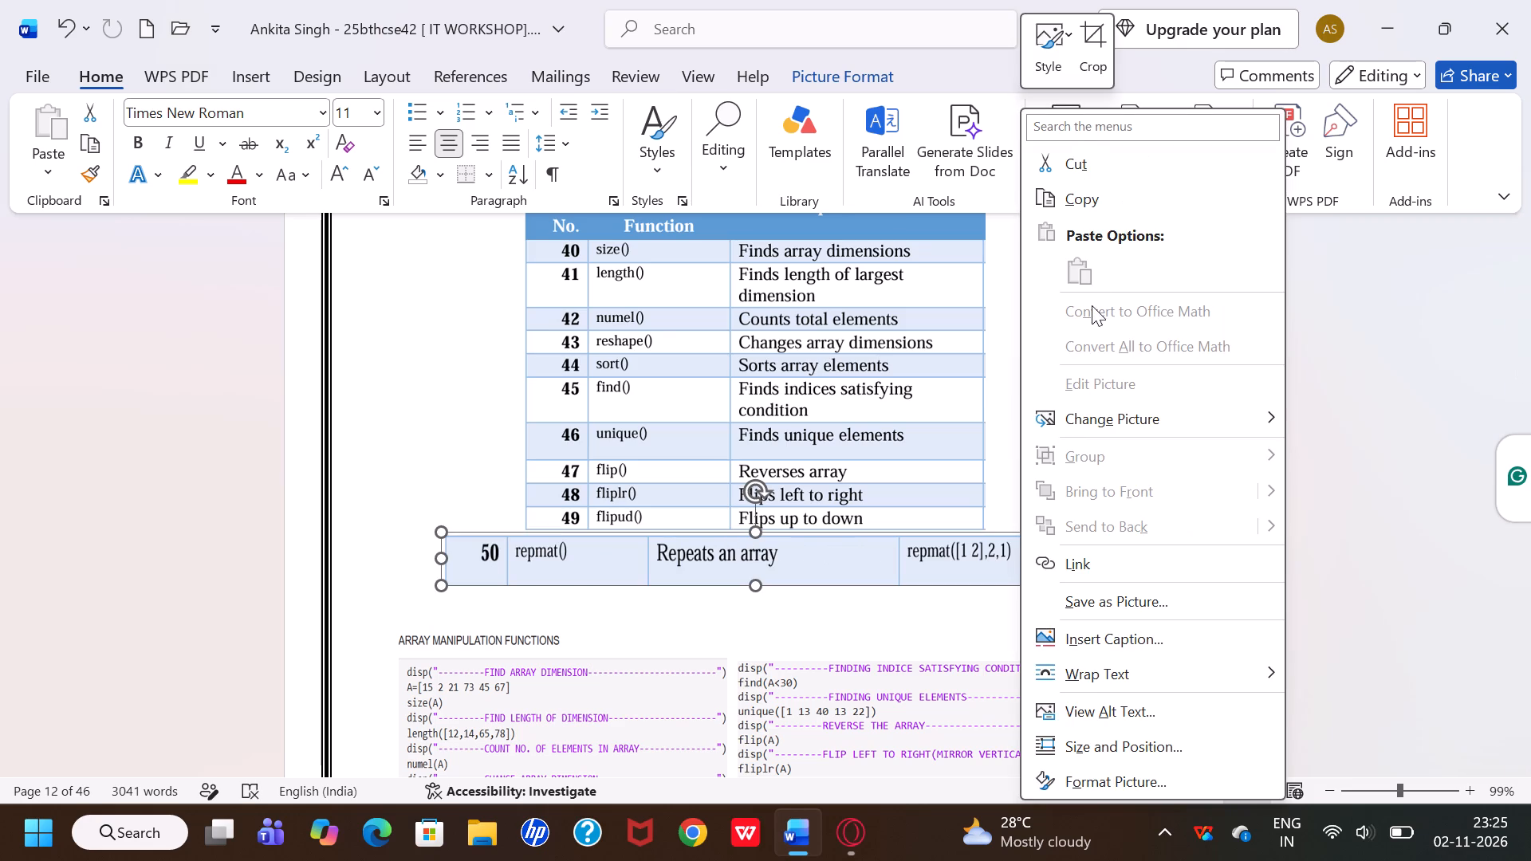
click(1084, 64)
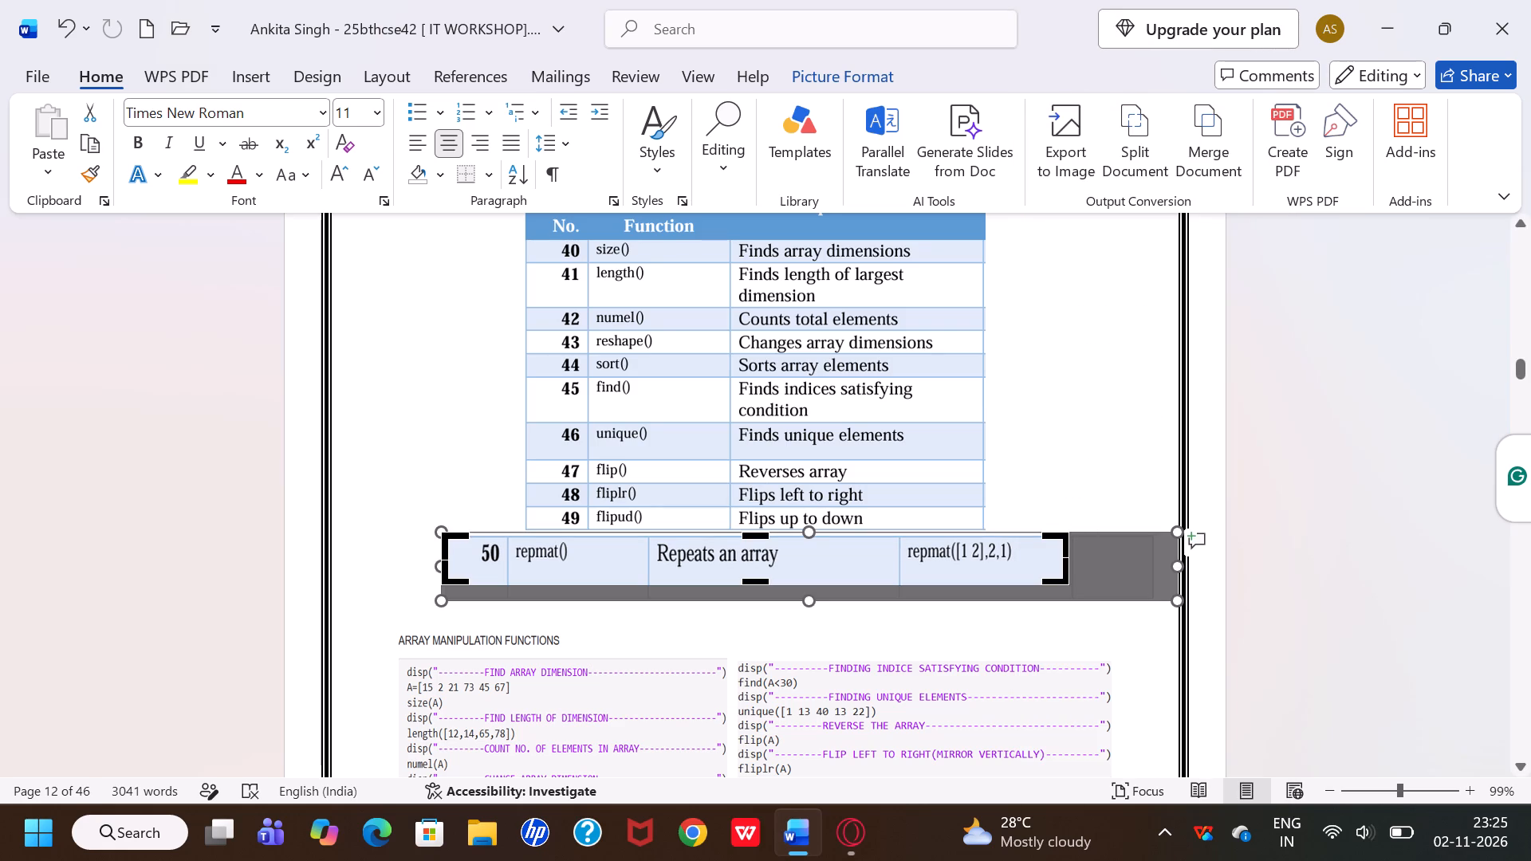
drag(1068, 534, 944, 537)
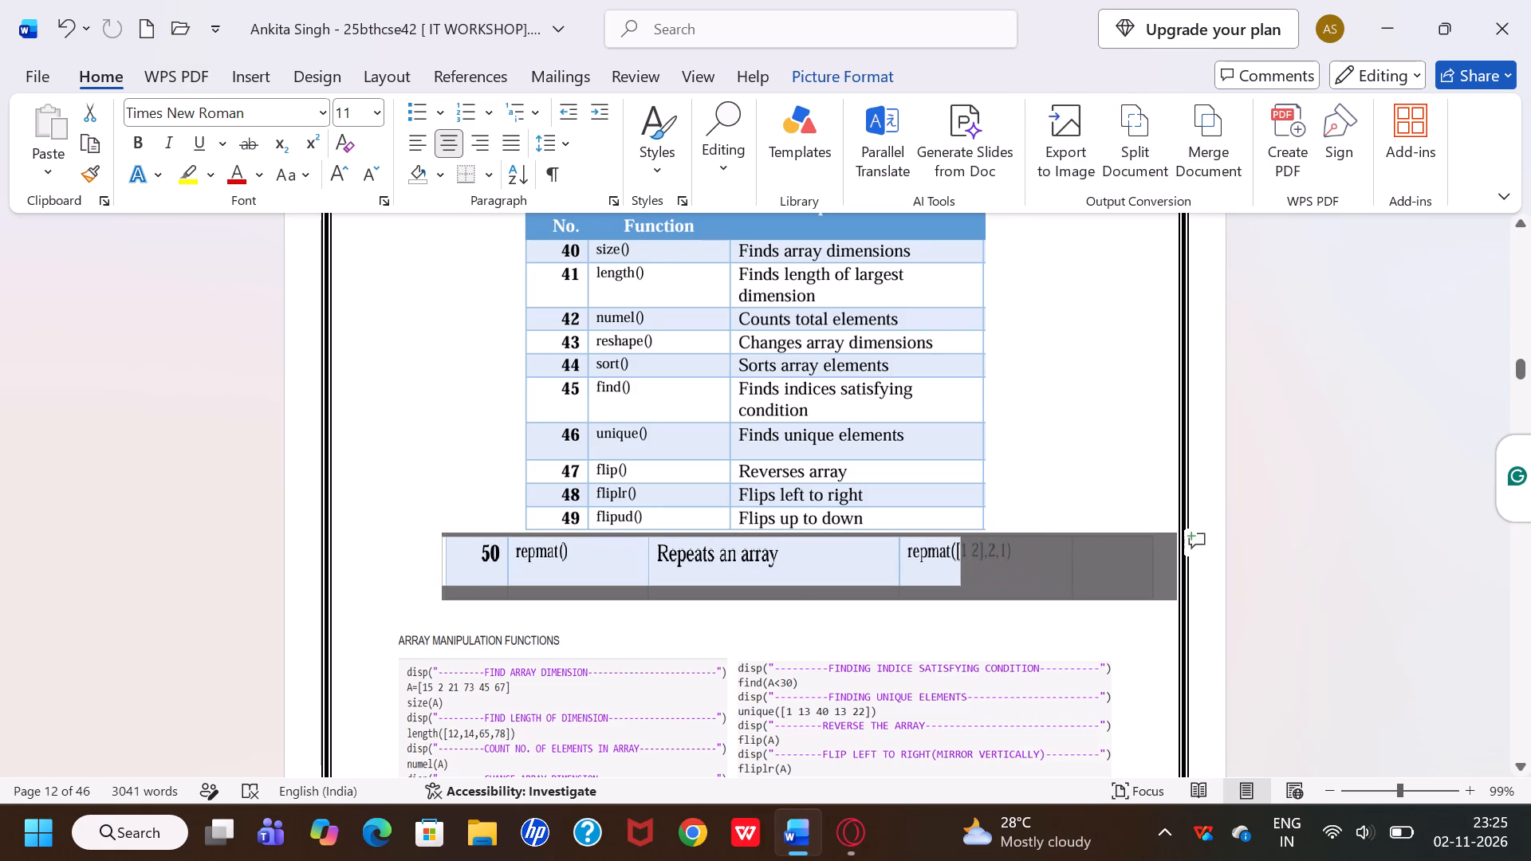
drag(944, 537, 903, 537)
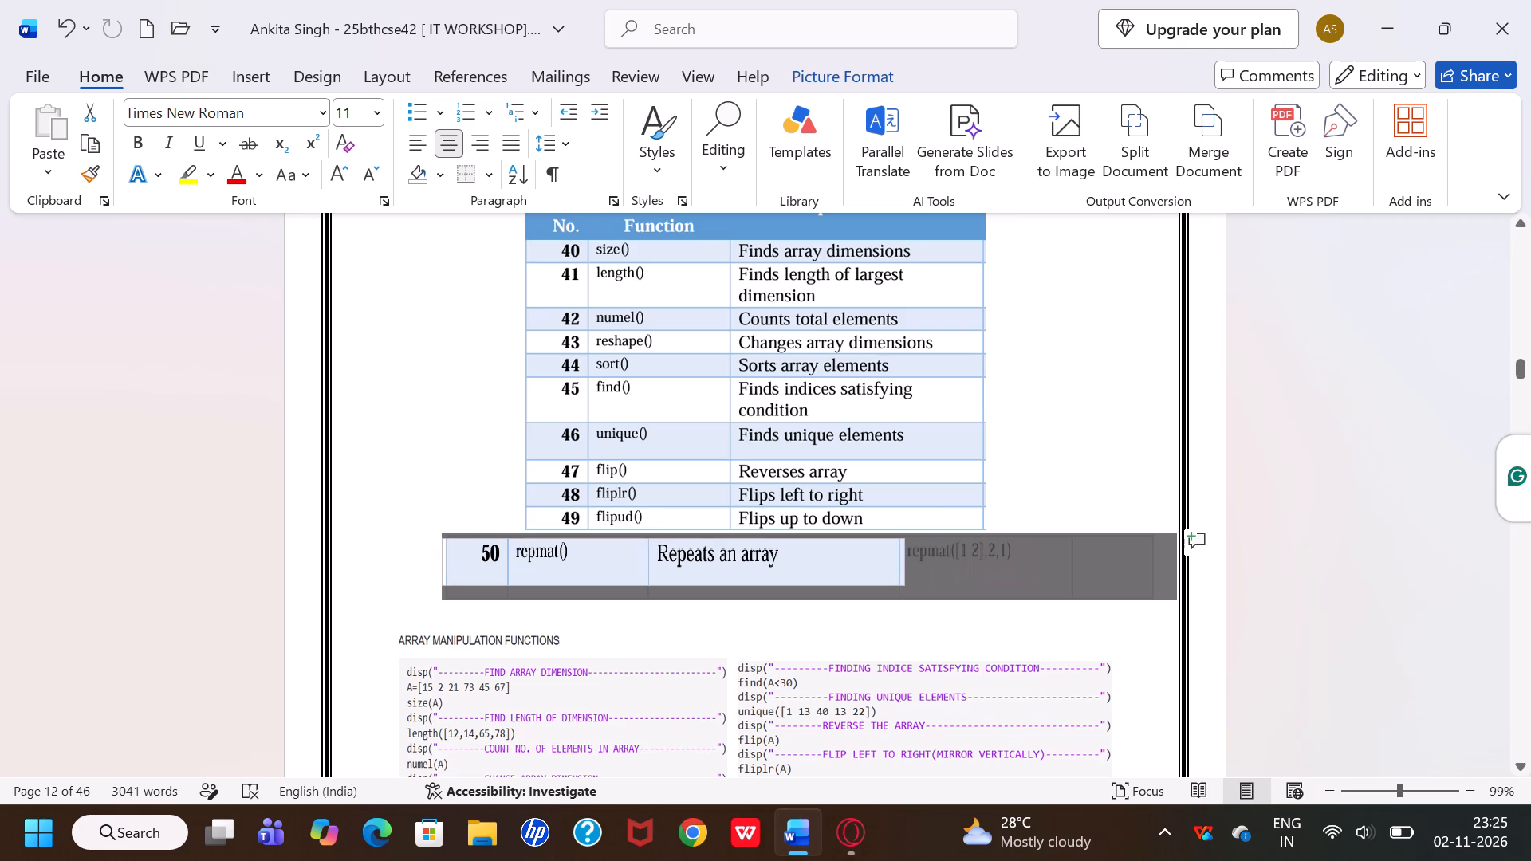
drag(903, 537, 899, 537)
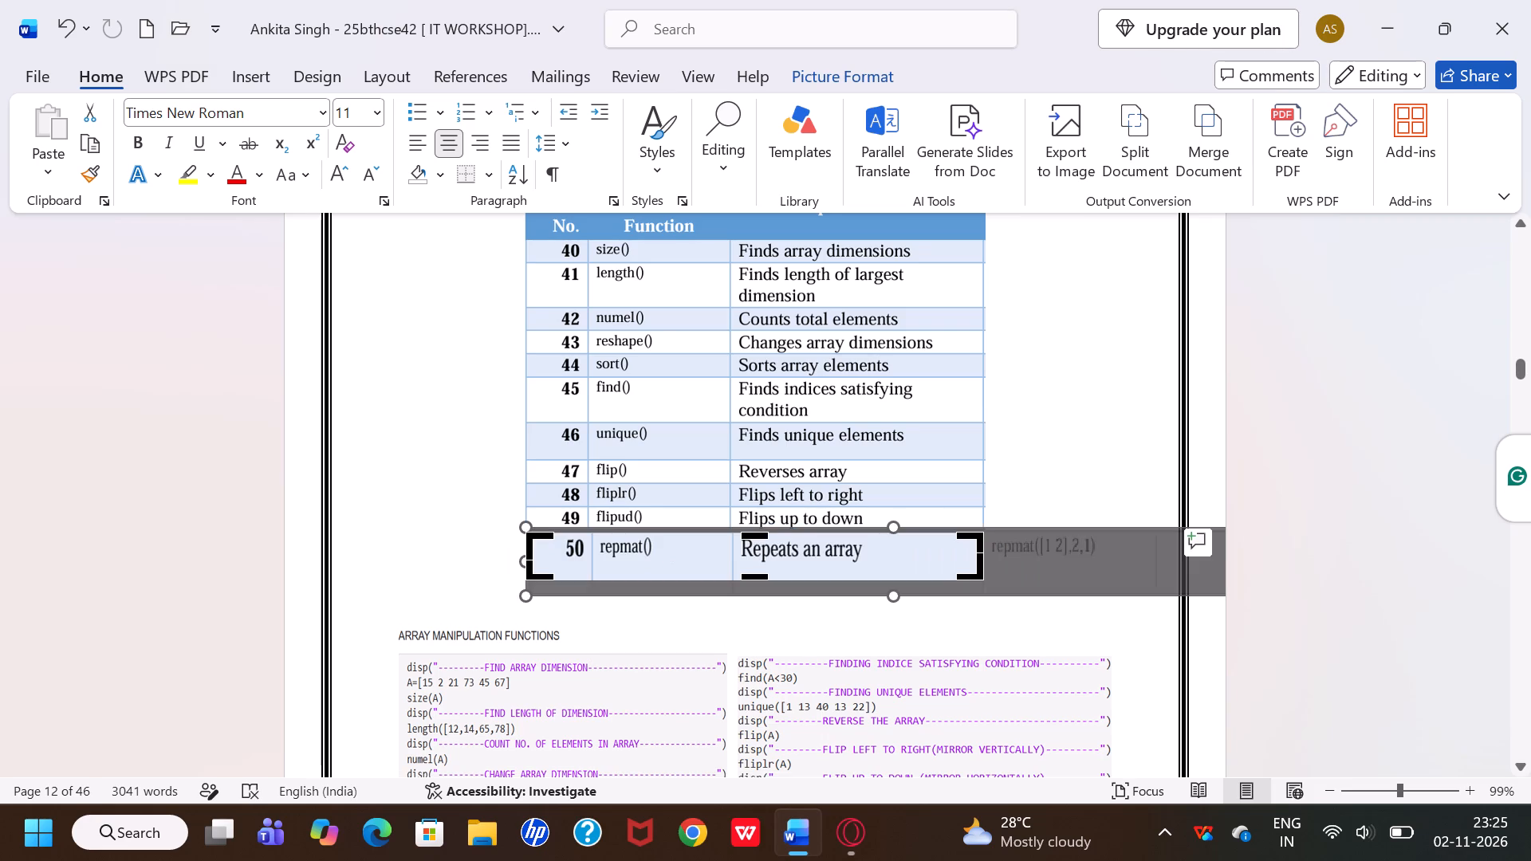
click(1104, 461)
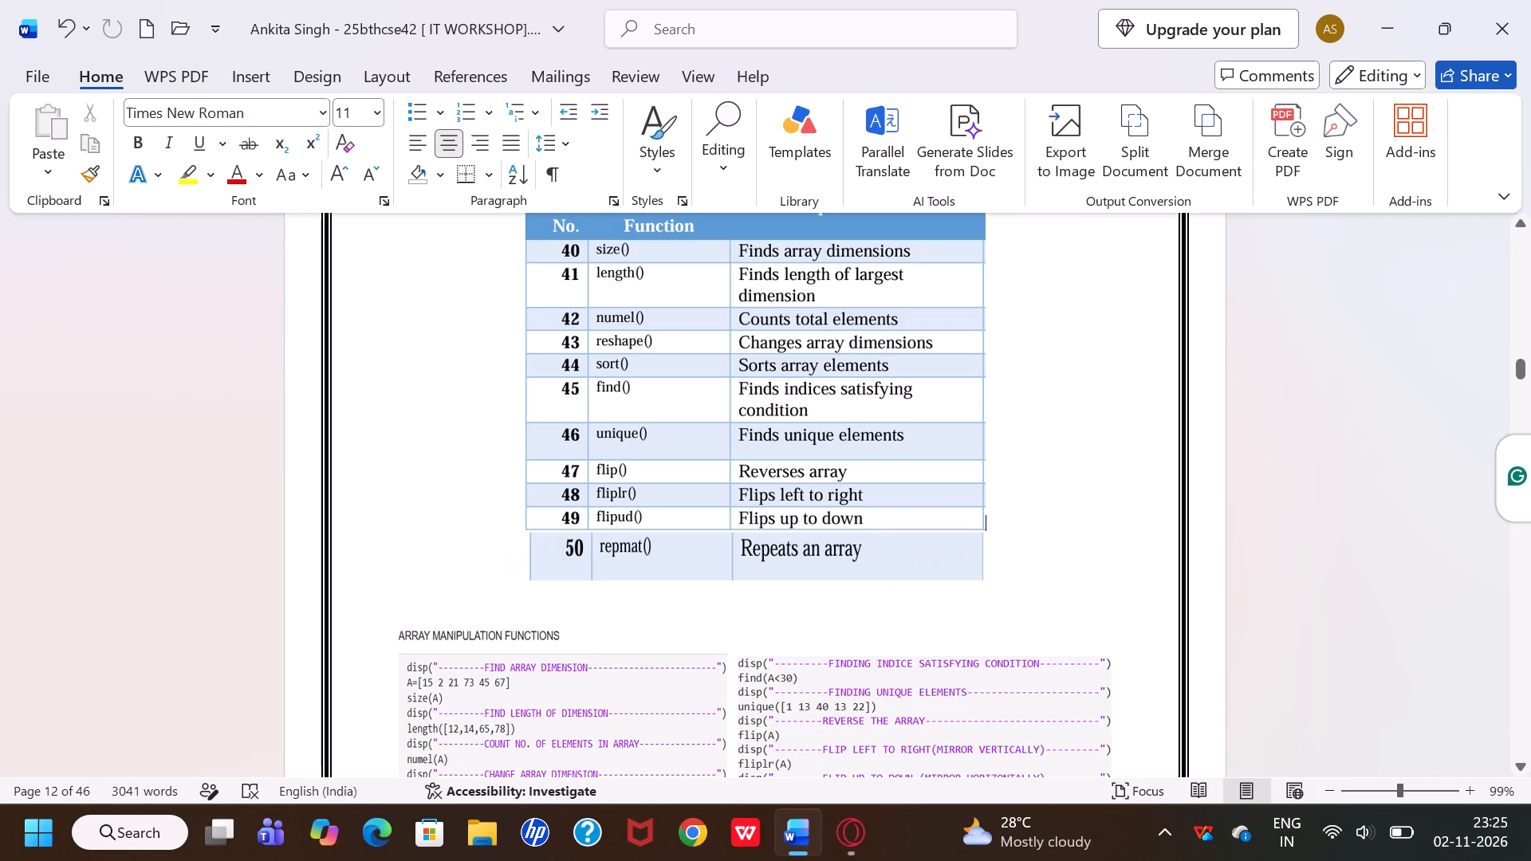
Widen the cropped row 50 repmat() picture slightly so its columns line up with the table picture above.
click(896, 588)
click(883, 560)
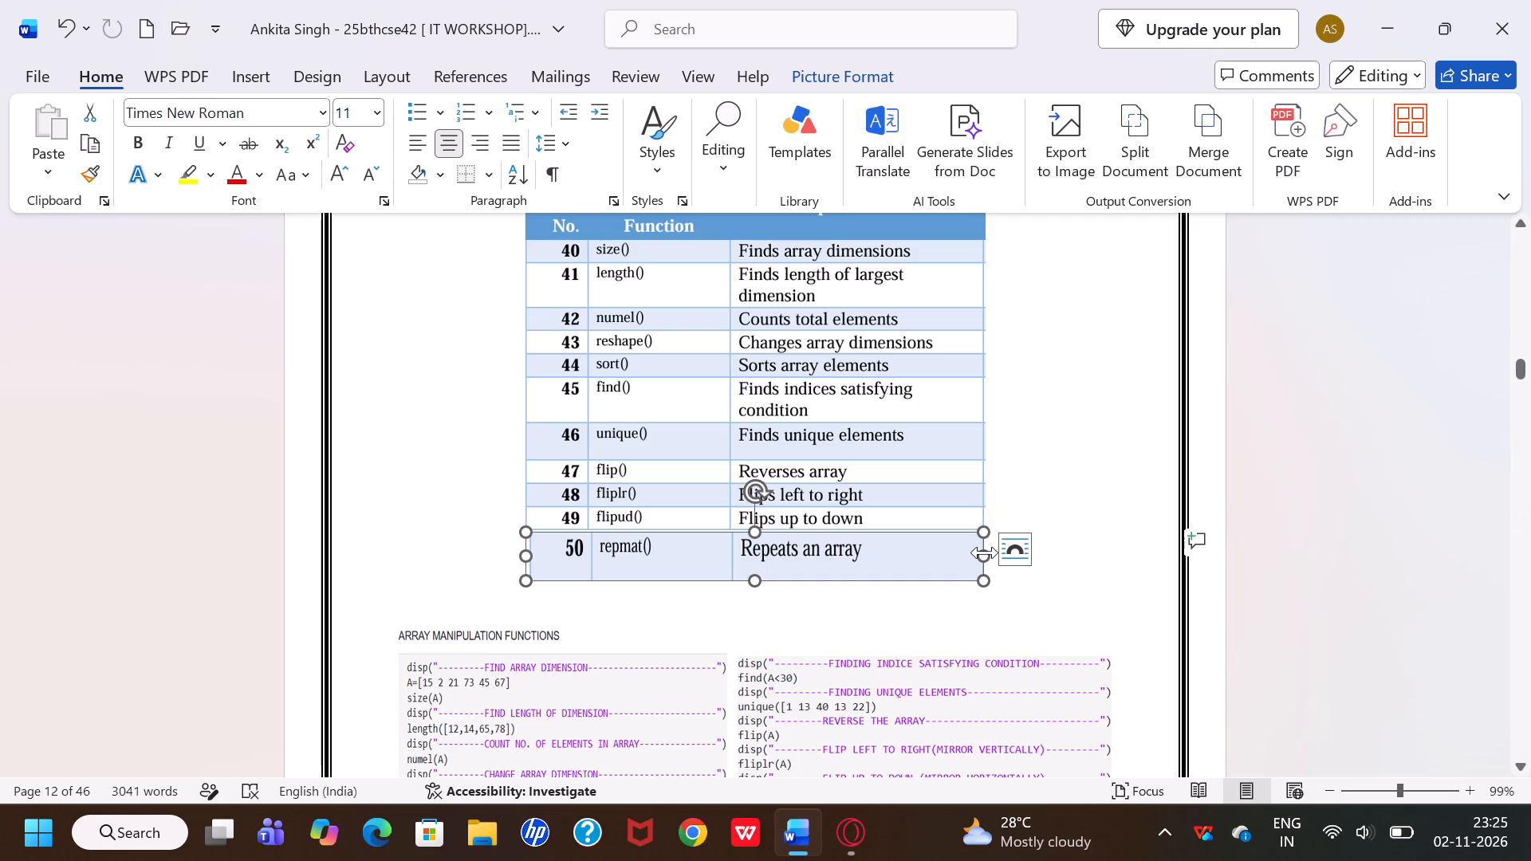
right_click(986, 554)
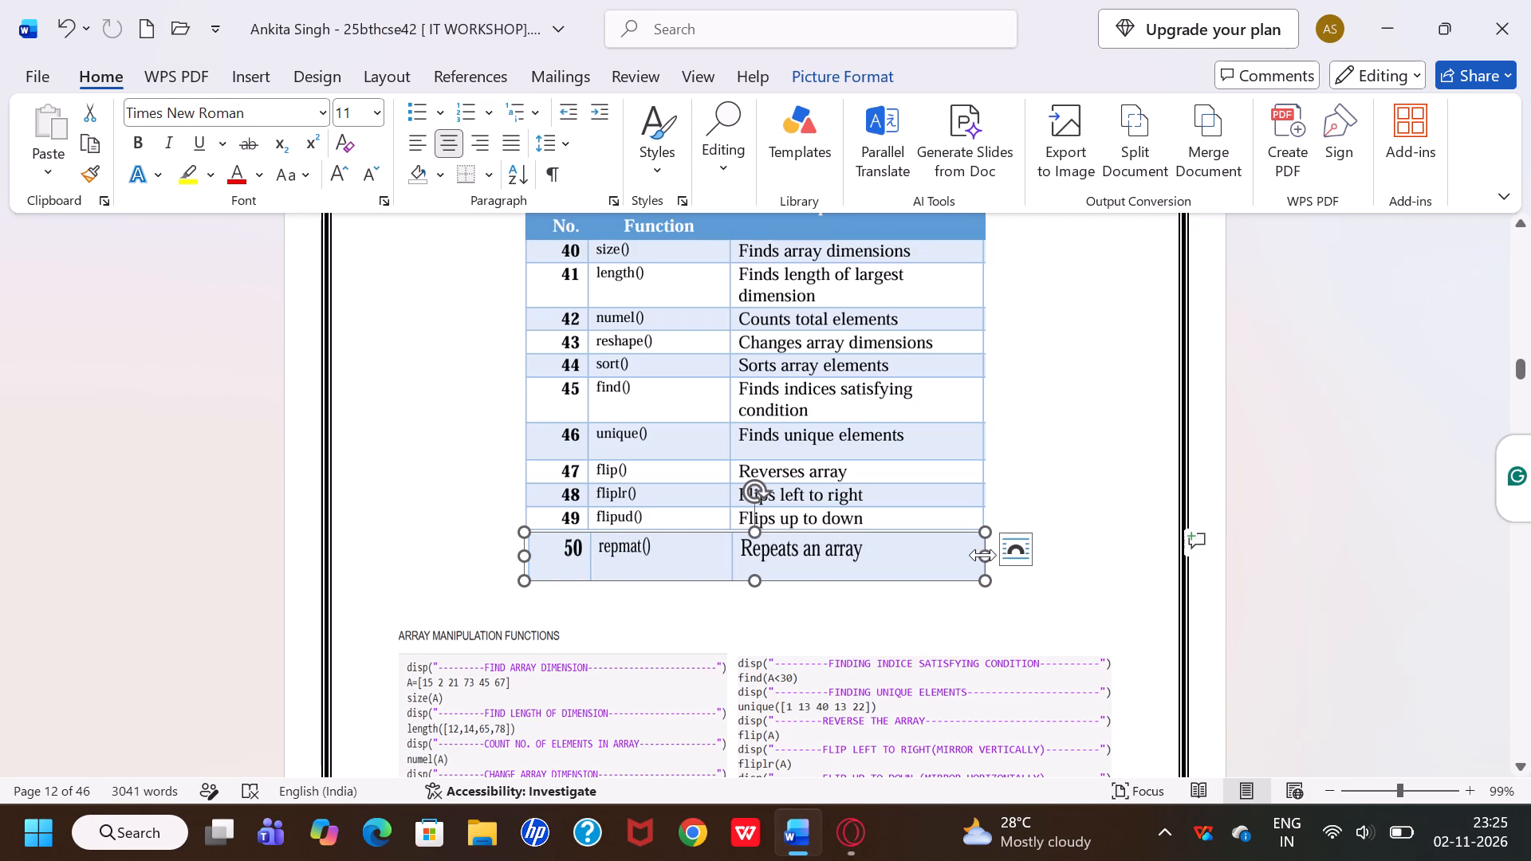
right_drag(528, 552, 518, 551)
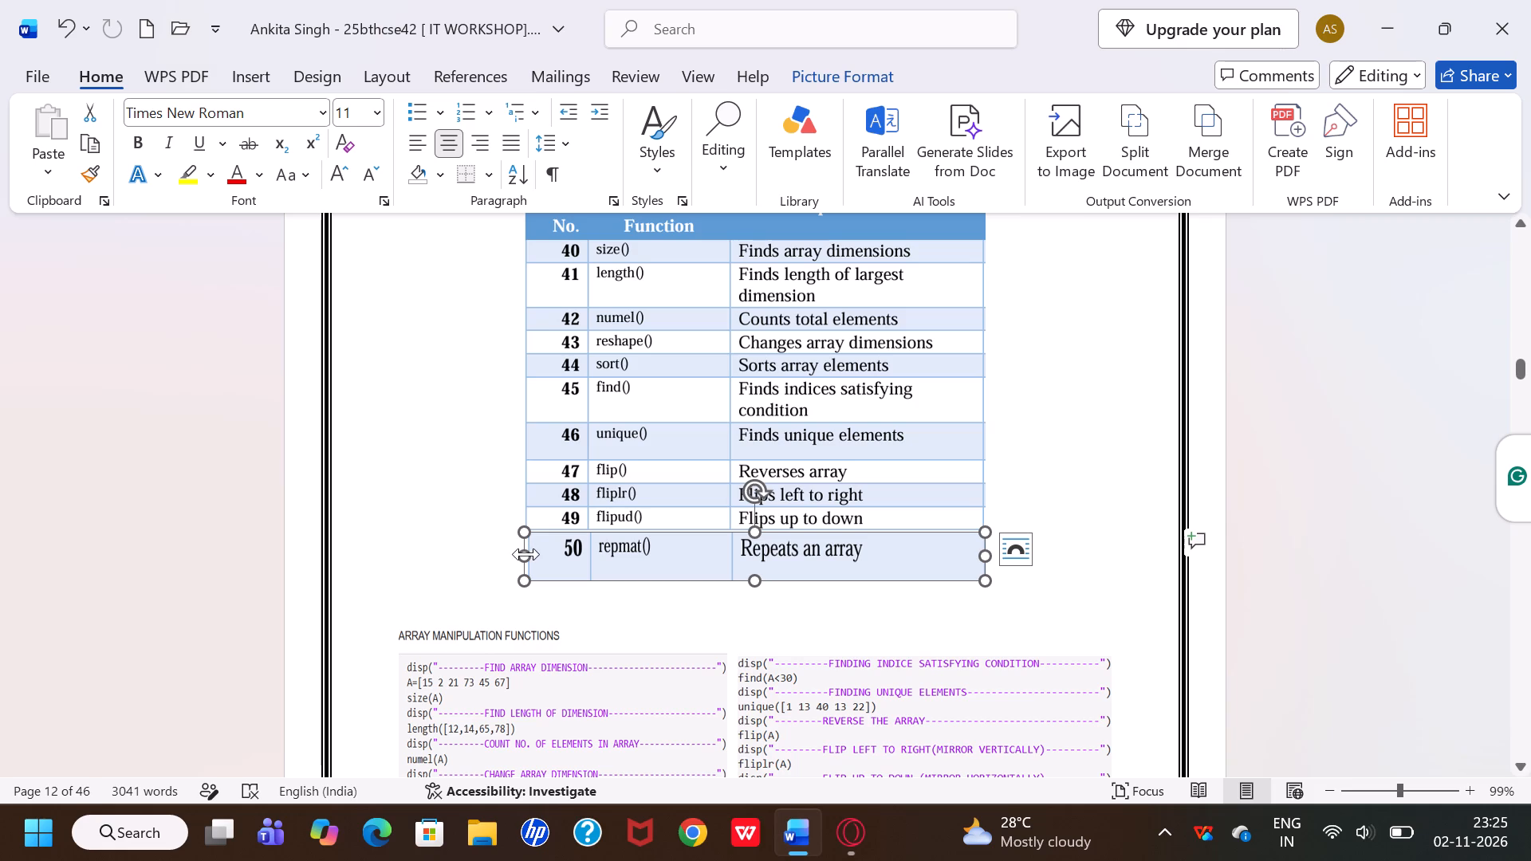
triple_click(526, 554)
drag(526, 554, 514, 552)
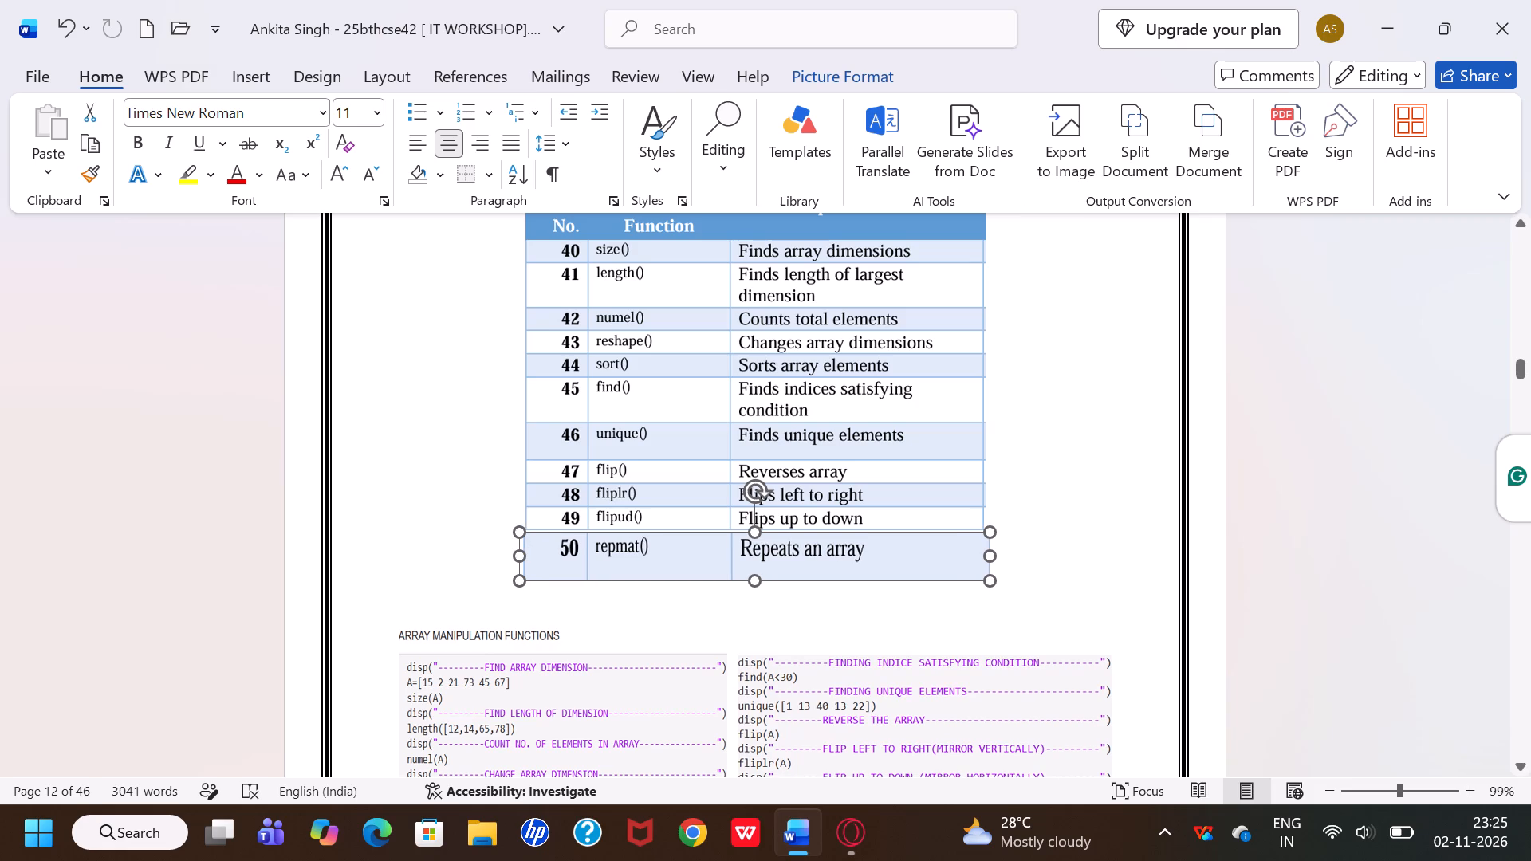
drag(514, 552, 518, 552)
click(484, 547)
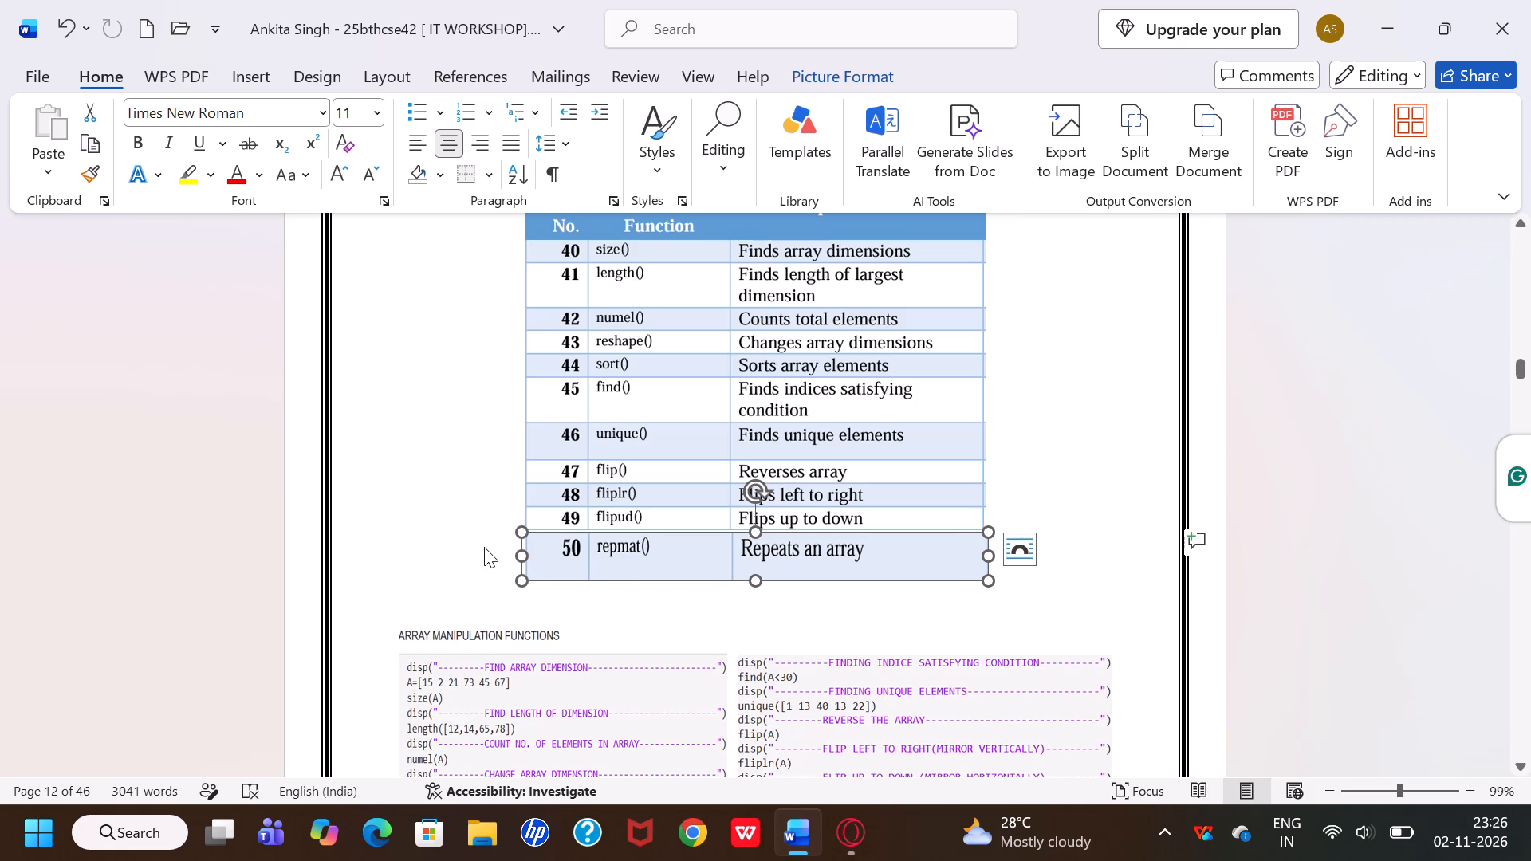
Reduce the height of the row 50 repmat() picture so its text matches the rows above, and deselect it.
click(654, 552)
right_drag(756, 580, 754, 564)
click(1012, 491)
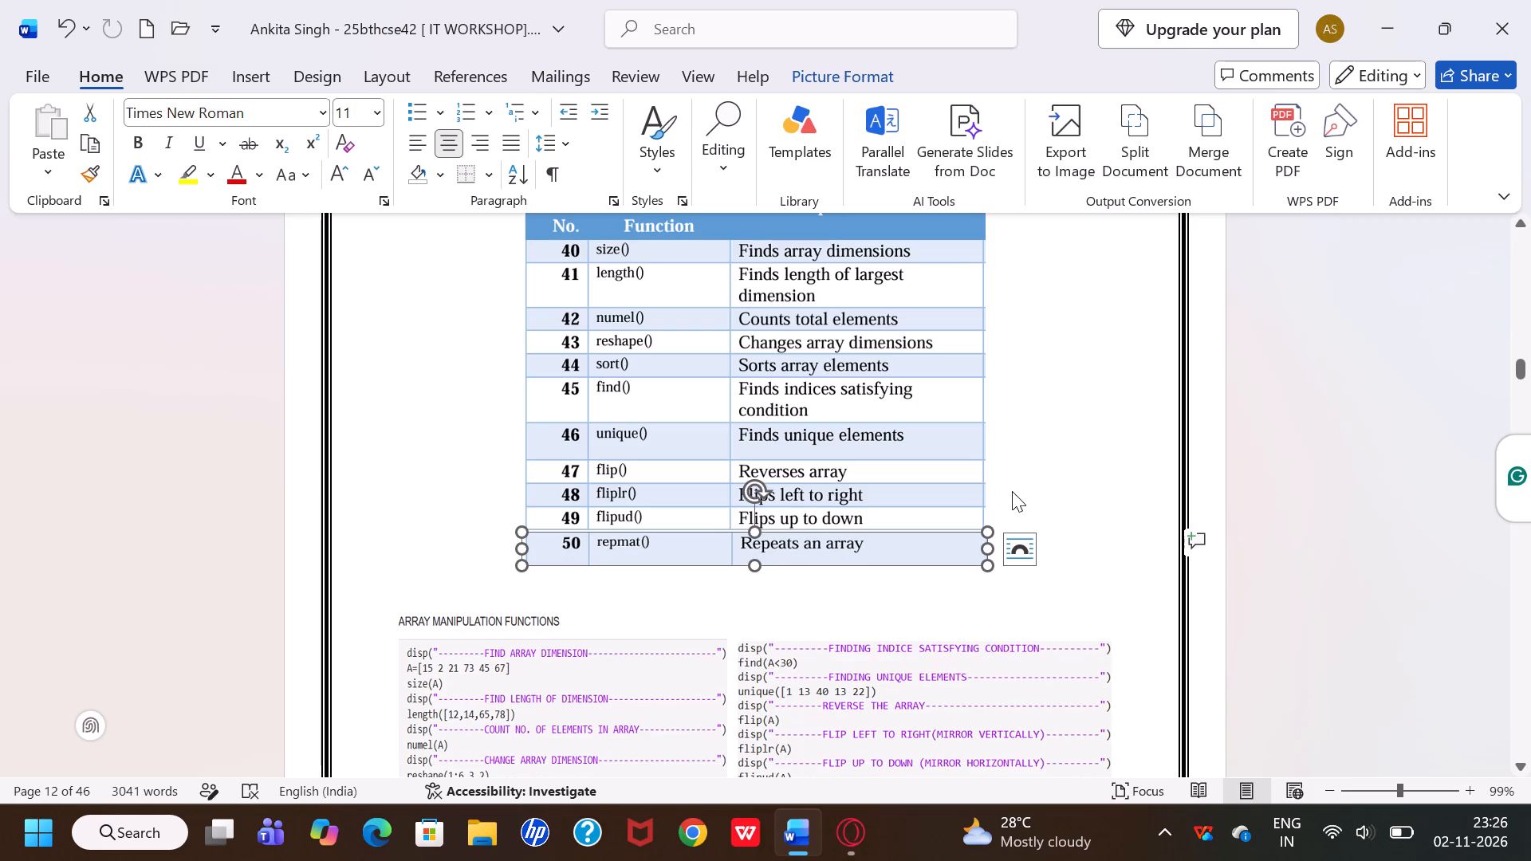
triple_click(1012, 491)
click(1012, 491)
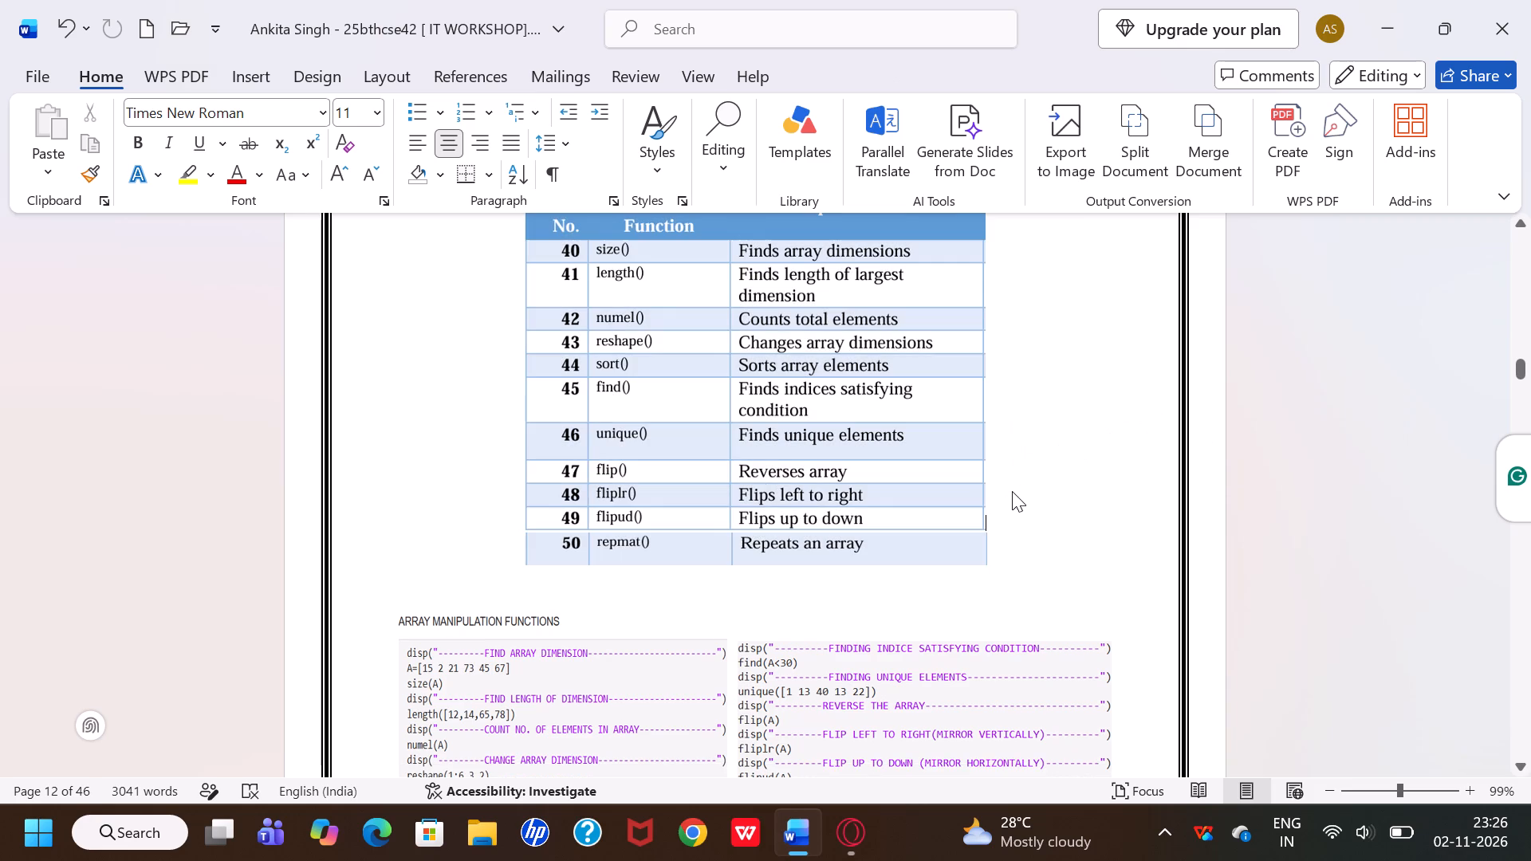
Delete the blank line between the row 50 picture and the ARRAY MANIPULATION FUNCTIONS heading.
scroll(1046, 595, down, 1)
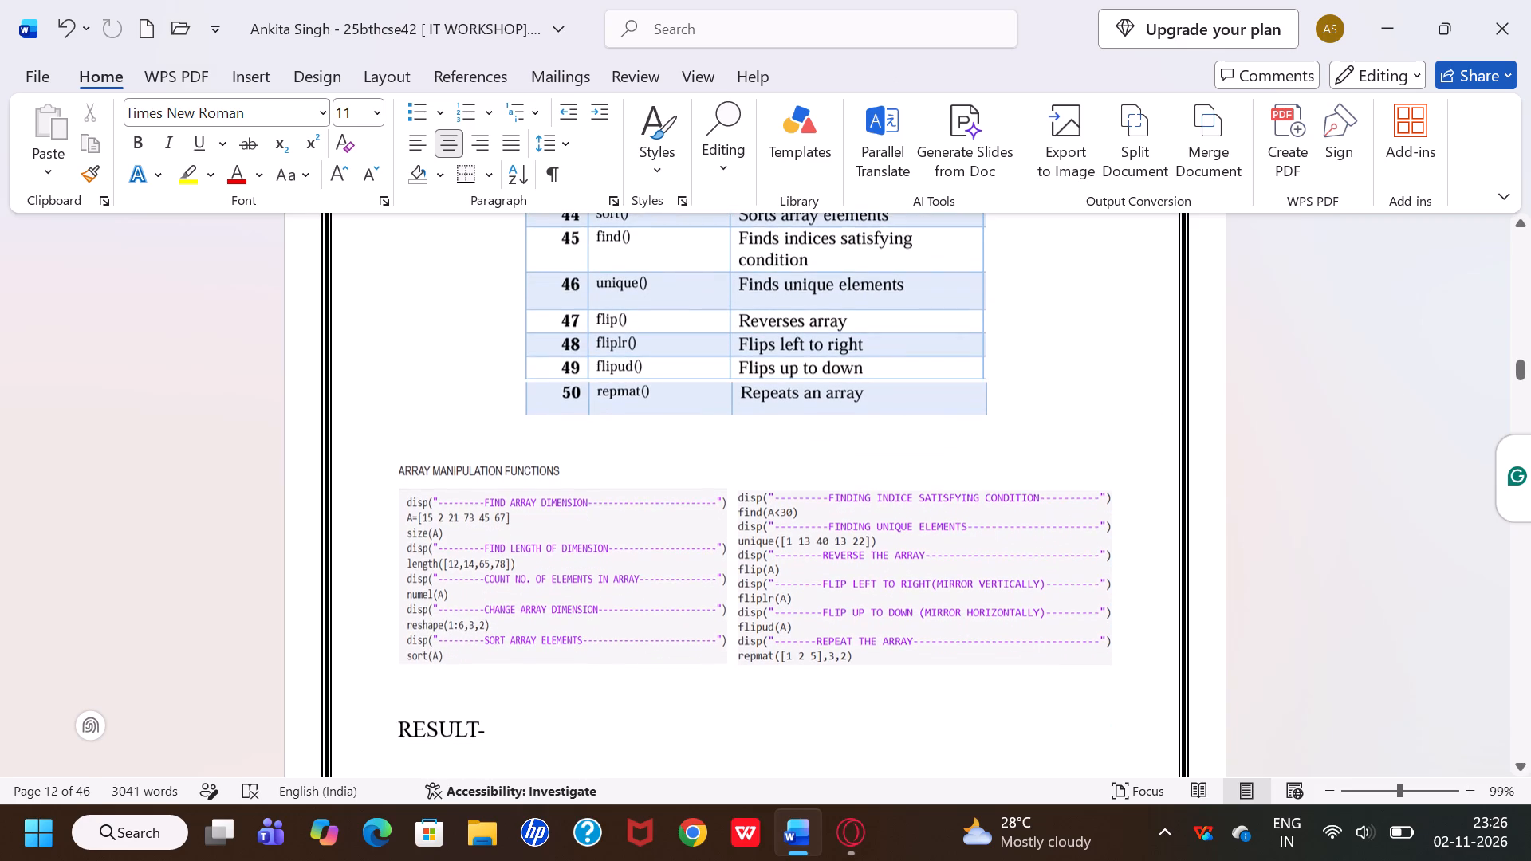
click(415, 450)
key(BackSpace)
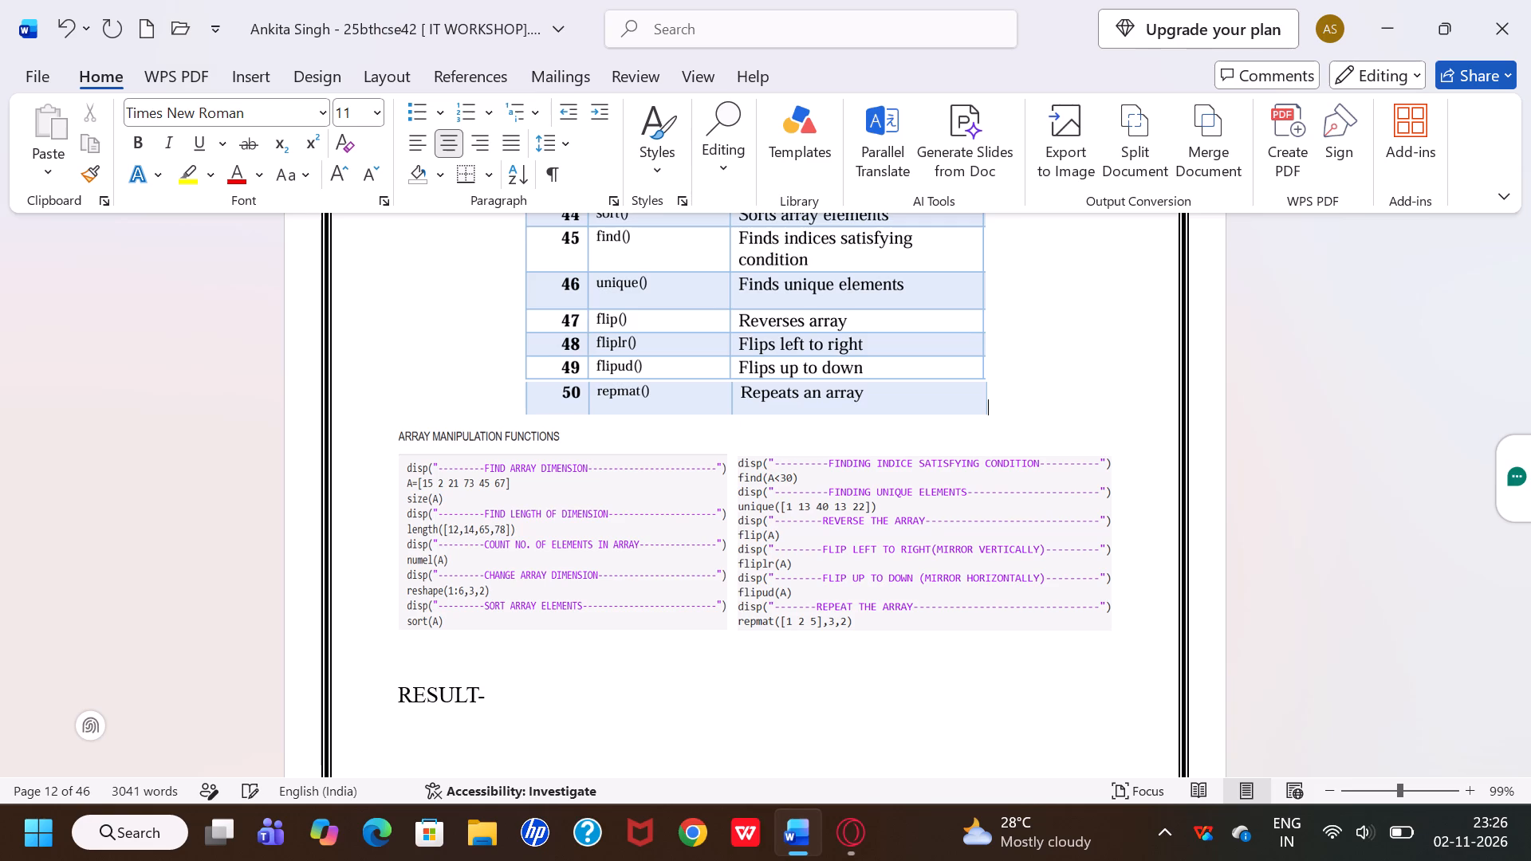
Change the Program 5 table pictures from centred to justified alignment and deselect them.
click(657, 348)
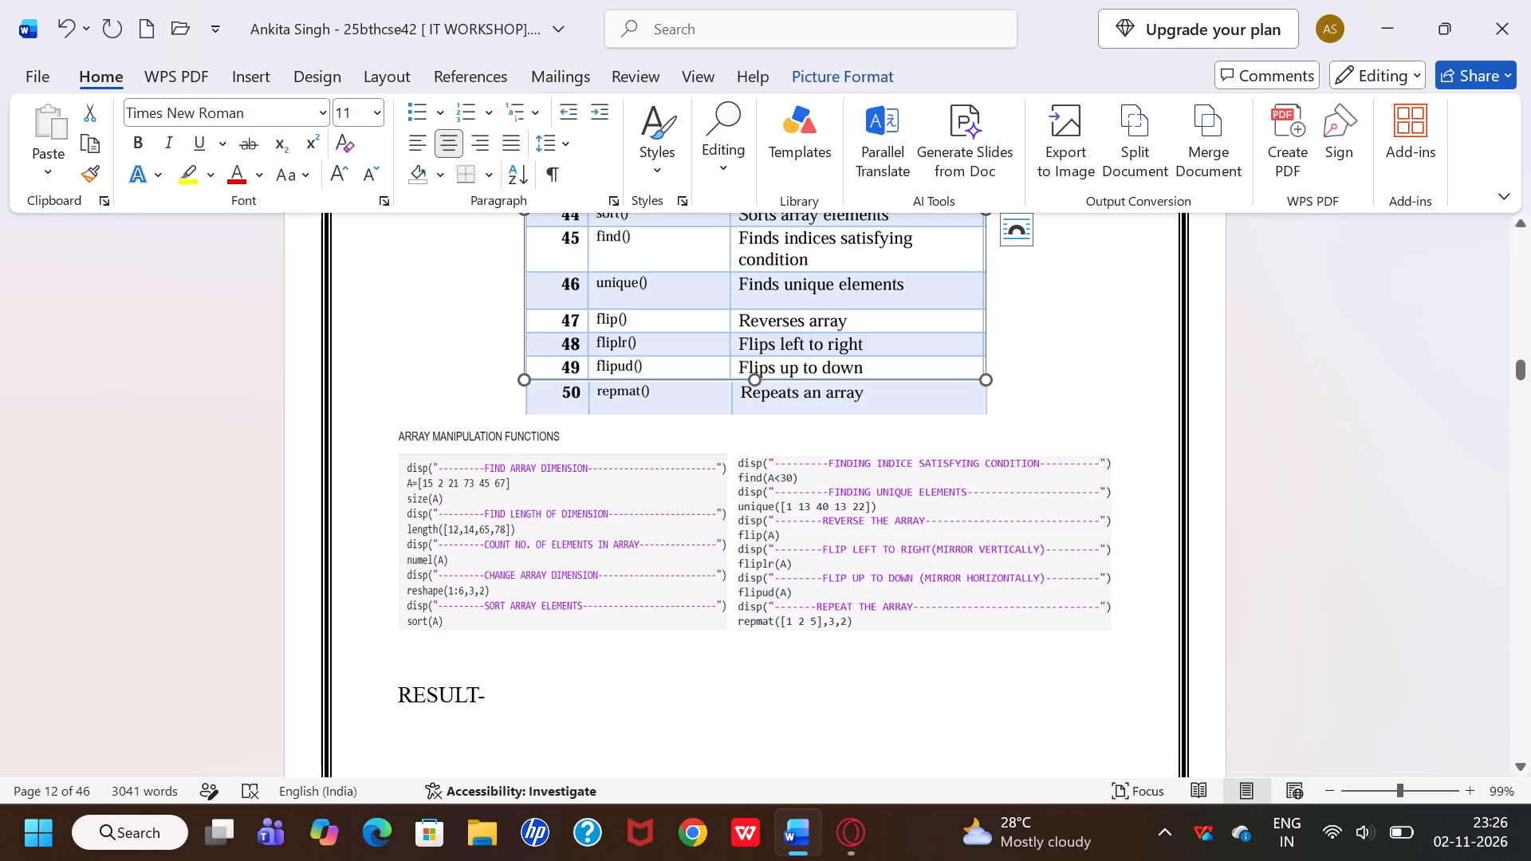
click(518, 144)
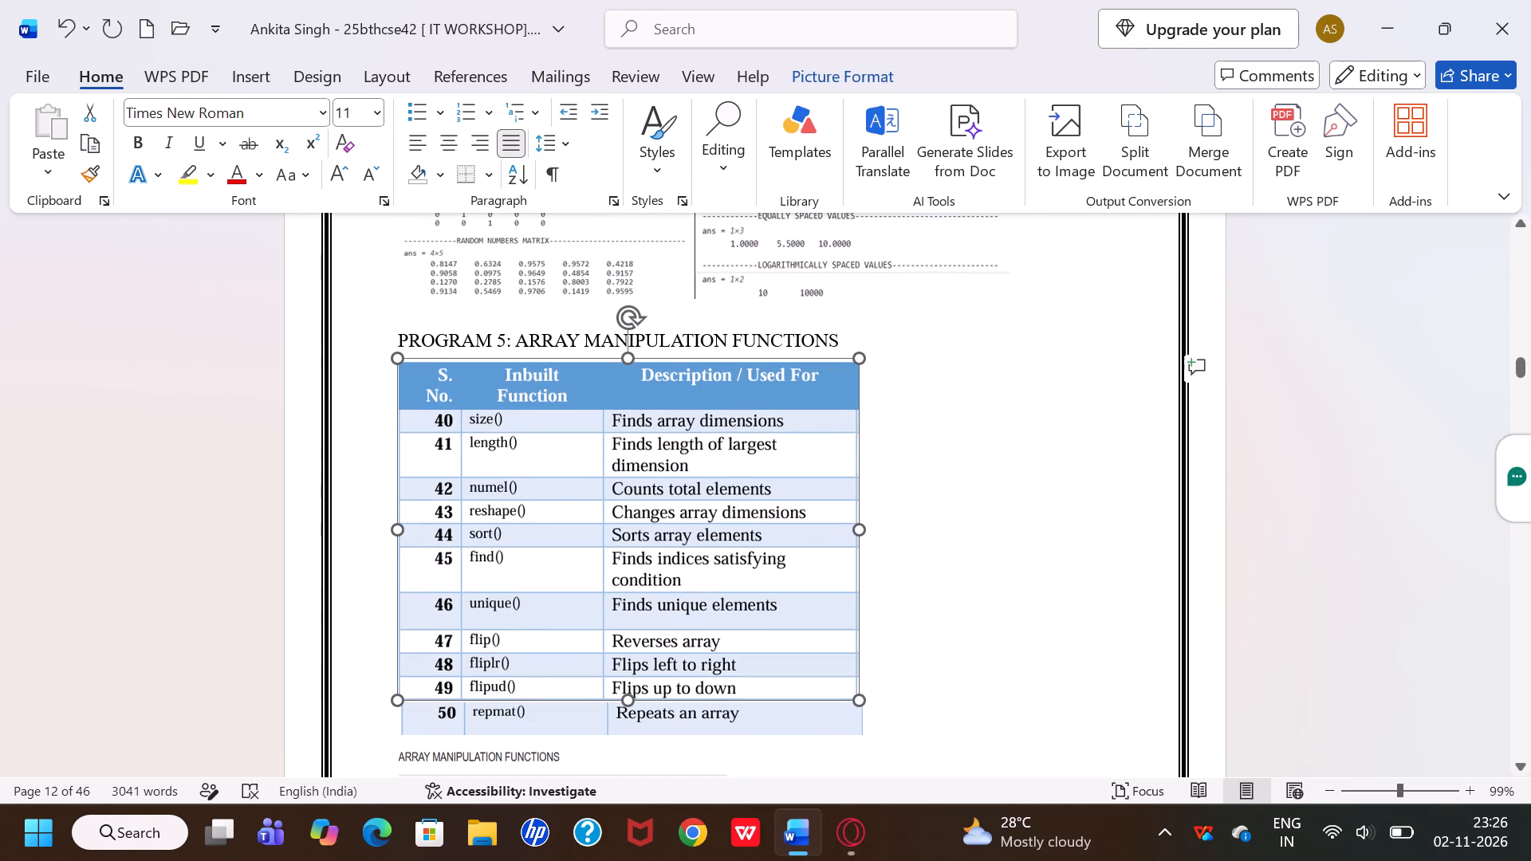
click(876, 574)
Delete the blank line between the array manipulation code pictures and the RESULT- heading.
scroll(876, 574, down, 1)
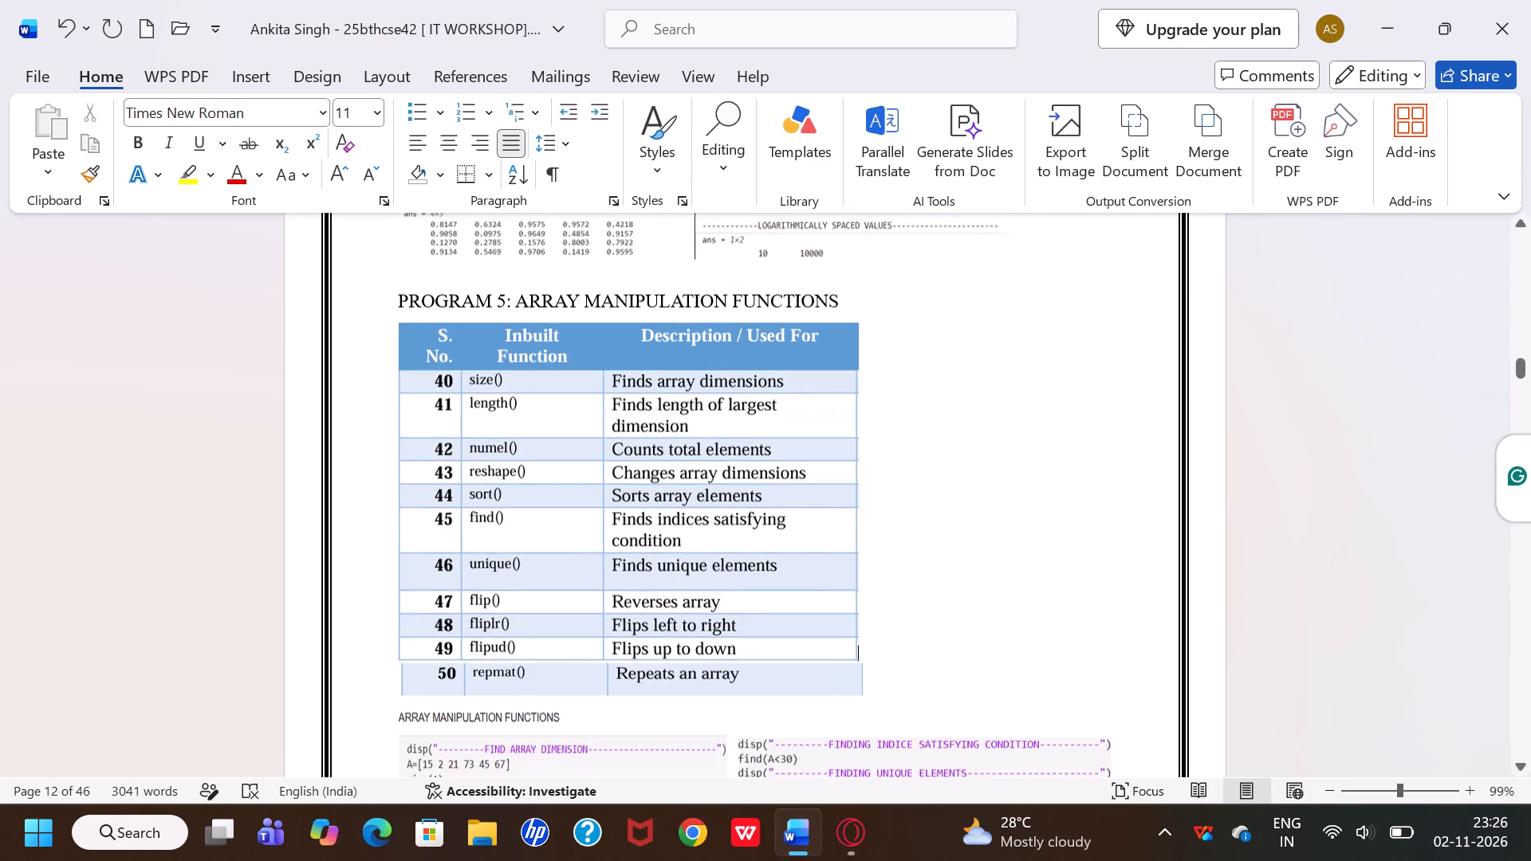
scroll(876, 574, down, 1)
scroll(876, 574, up, 1)
scroll(876, 574, down, 2)
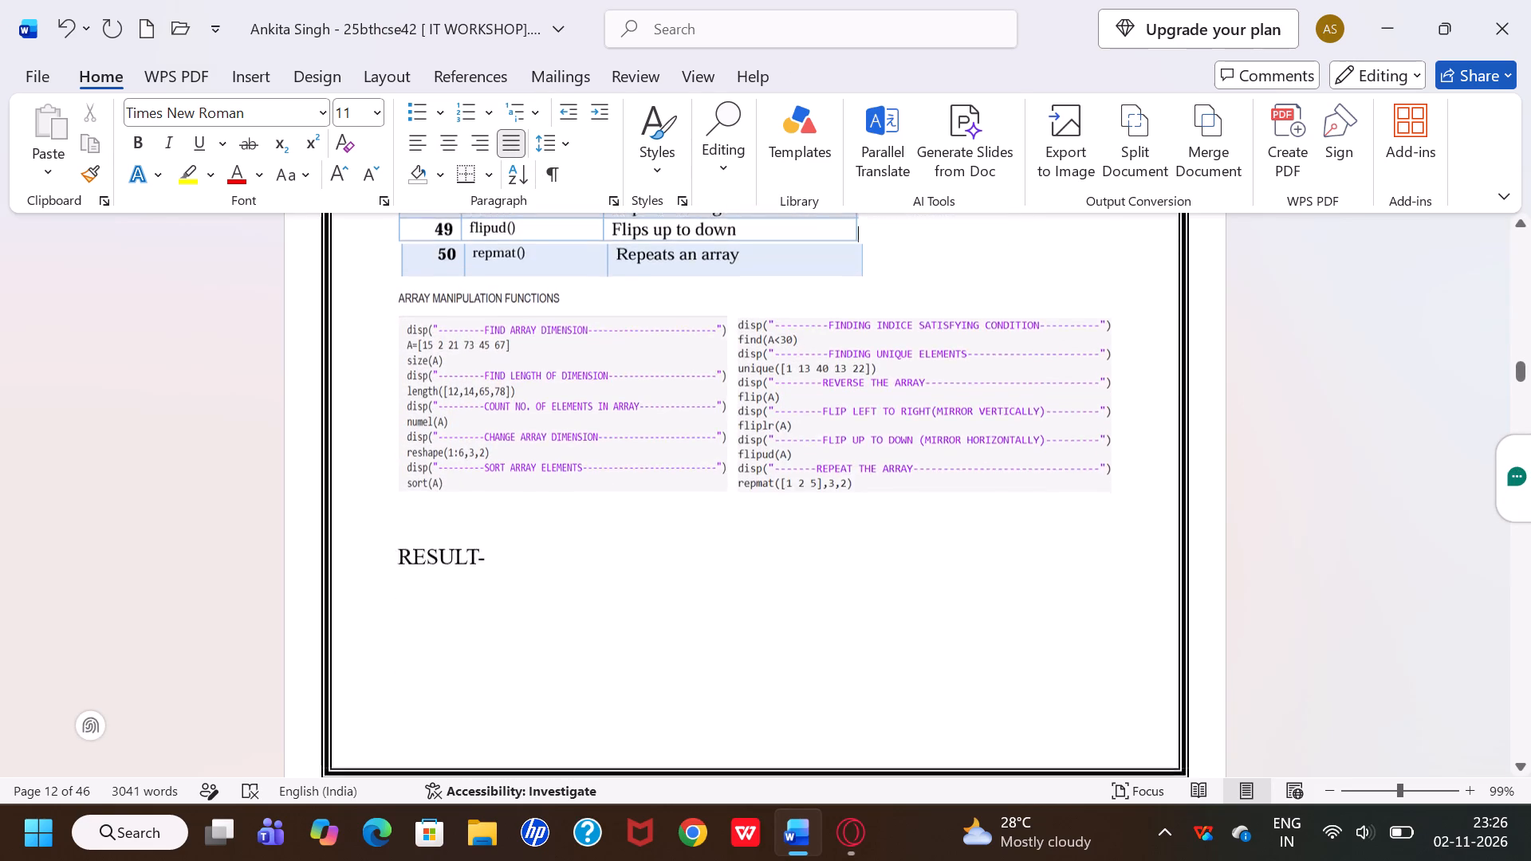
scroll(876, 574, down, 1)
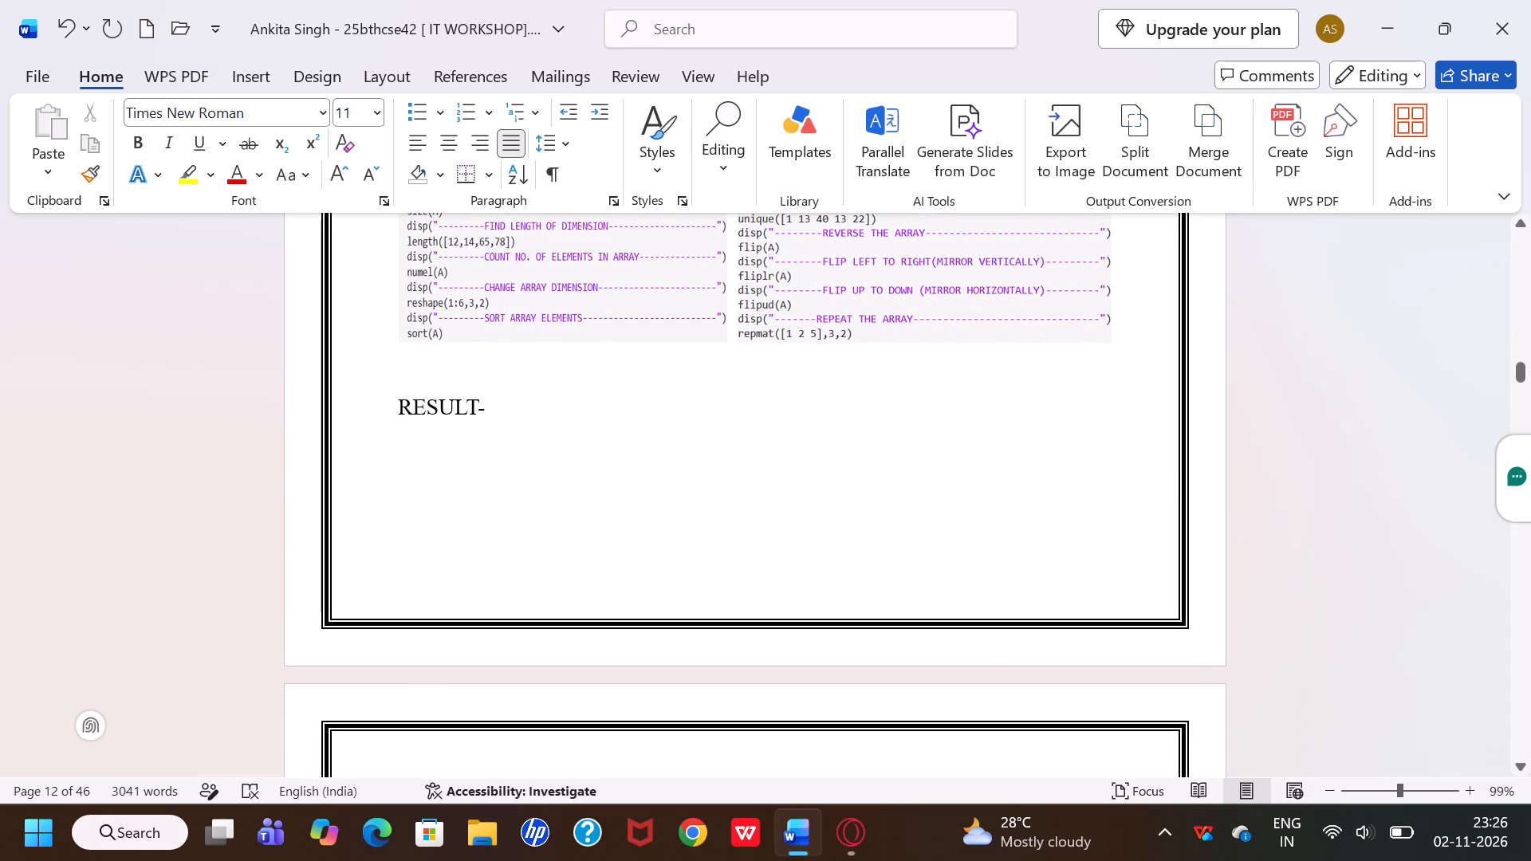
click(418, 381)
key(BackSpace)
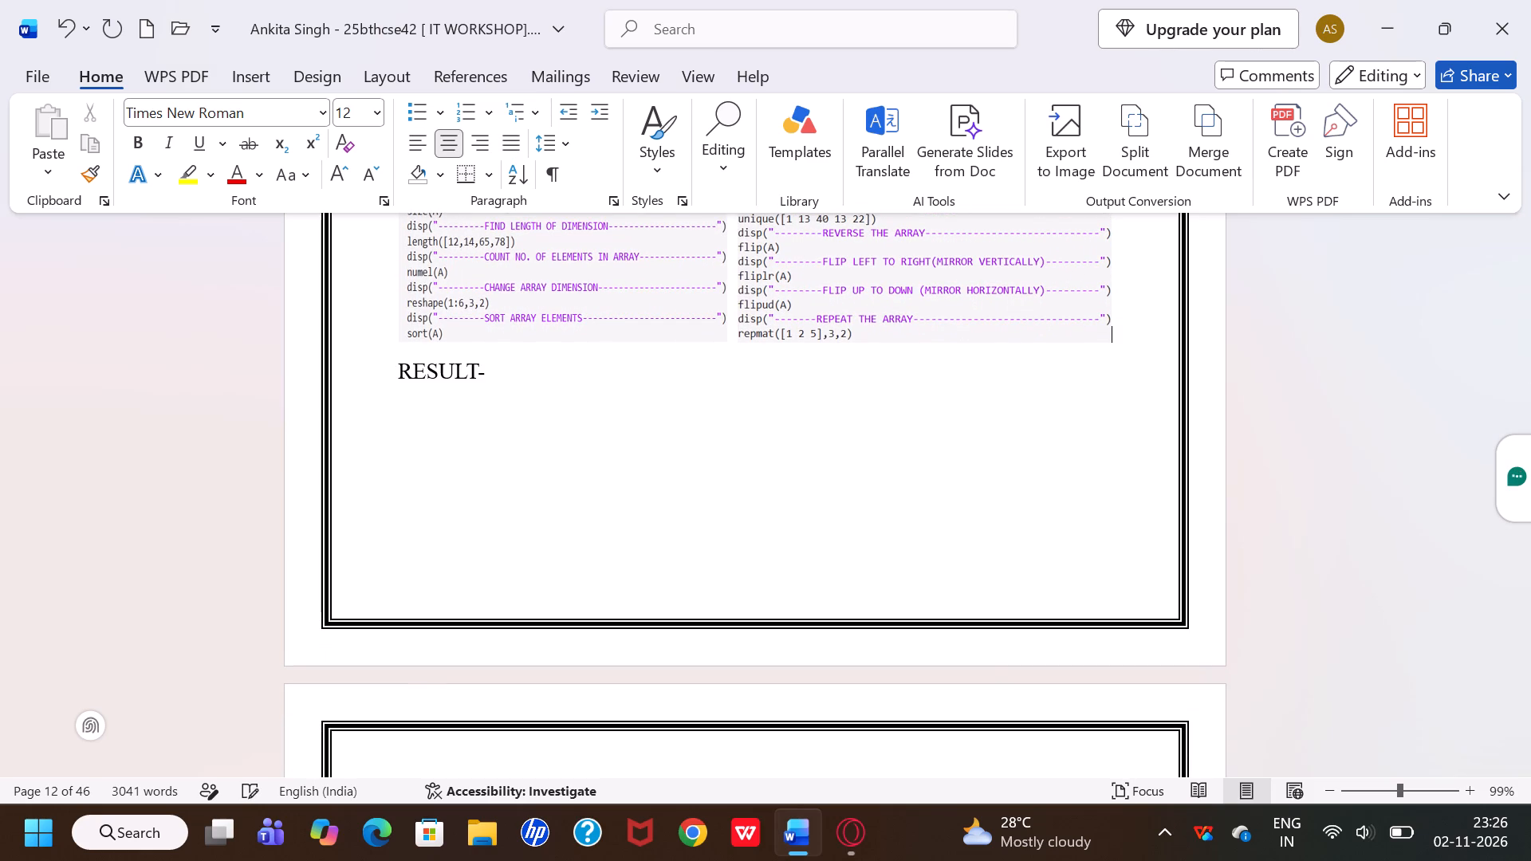
Reduce the height of the Program 5 table picture holding rows 40 to 49, and deselect it.
scroll(418, 381, down, 1)
scroll(418, 381, up, 3)
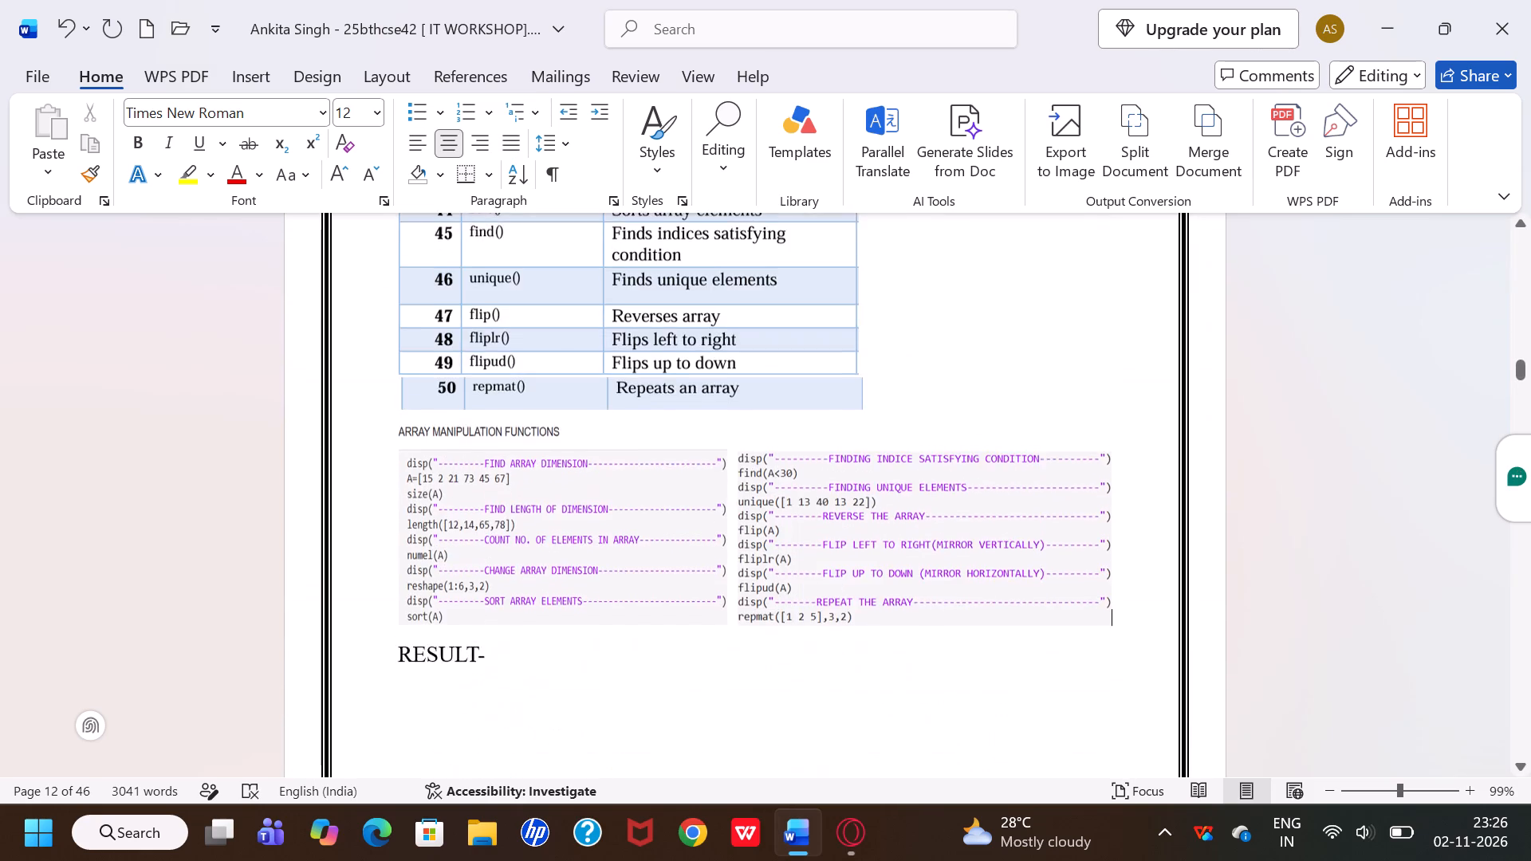
scroll(418, 381, up, 1)
click(569, 588)
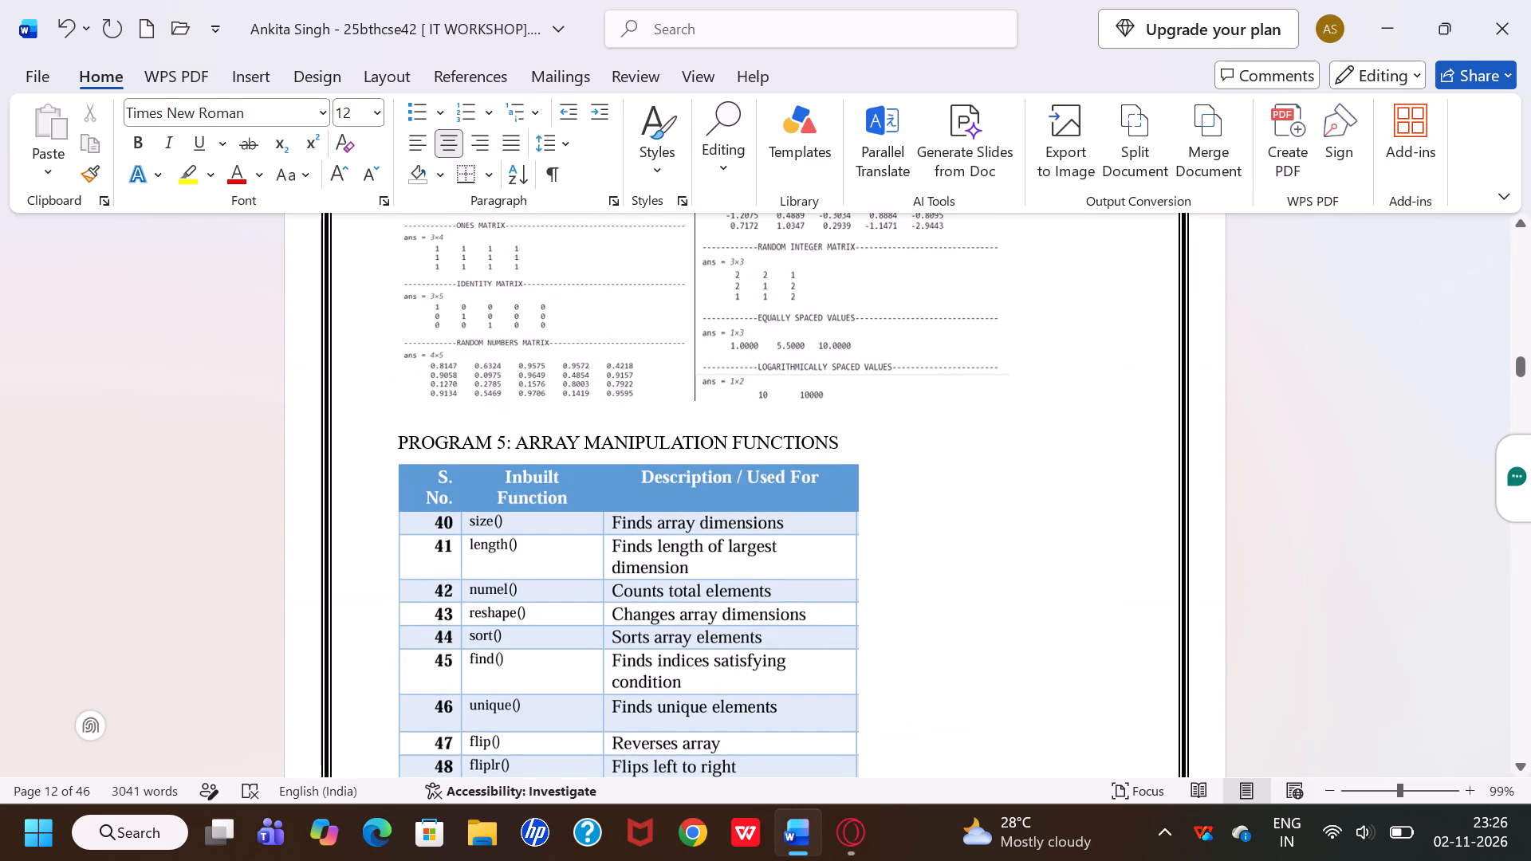
scroll(569, 588, down, 1)
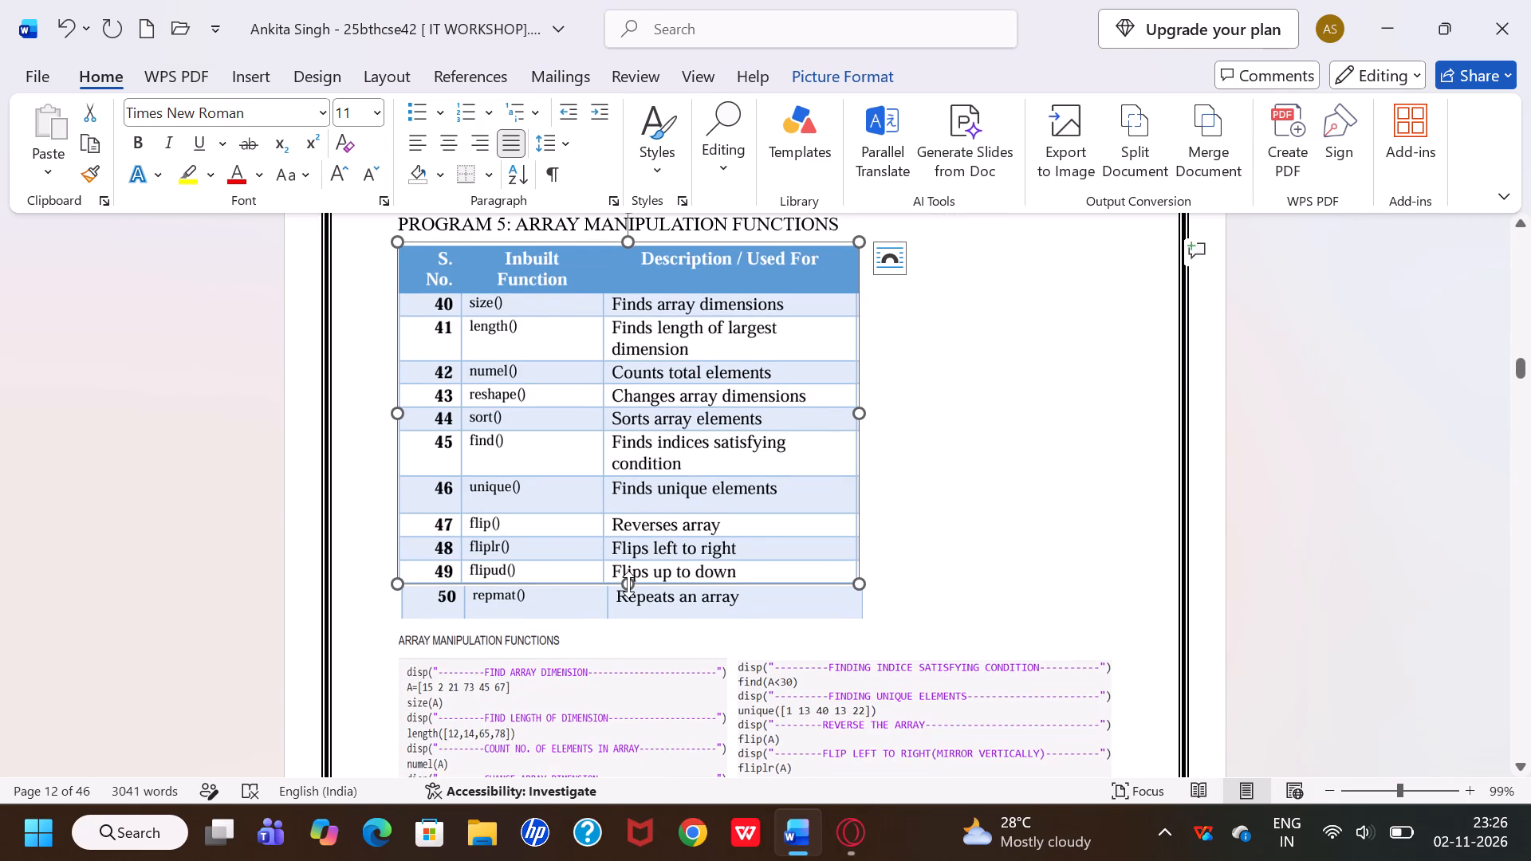
right_drag(628, 584, 624, 541)
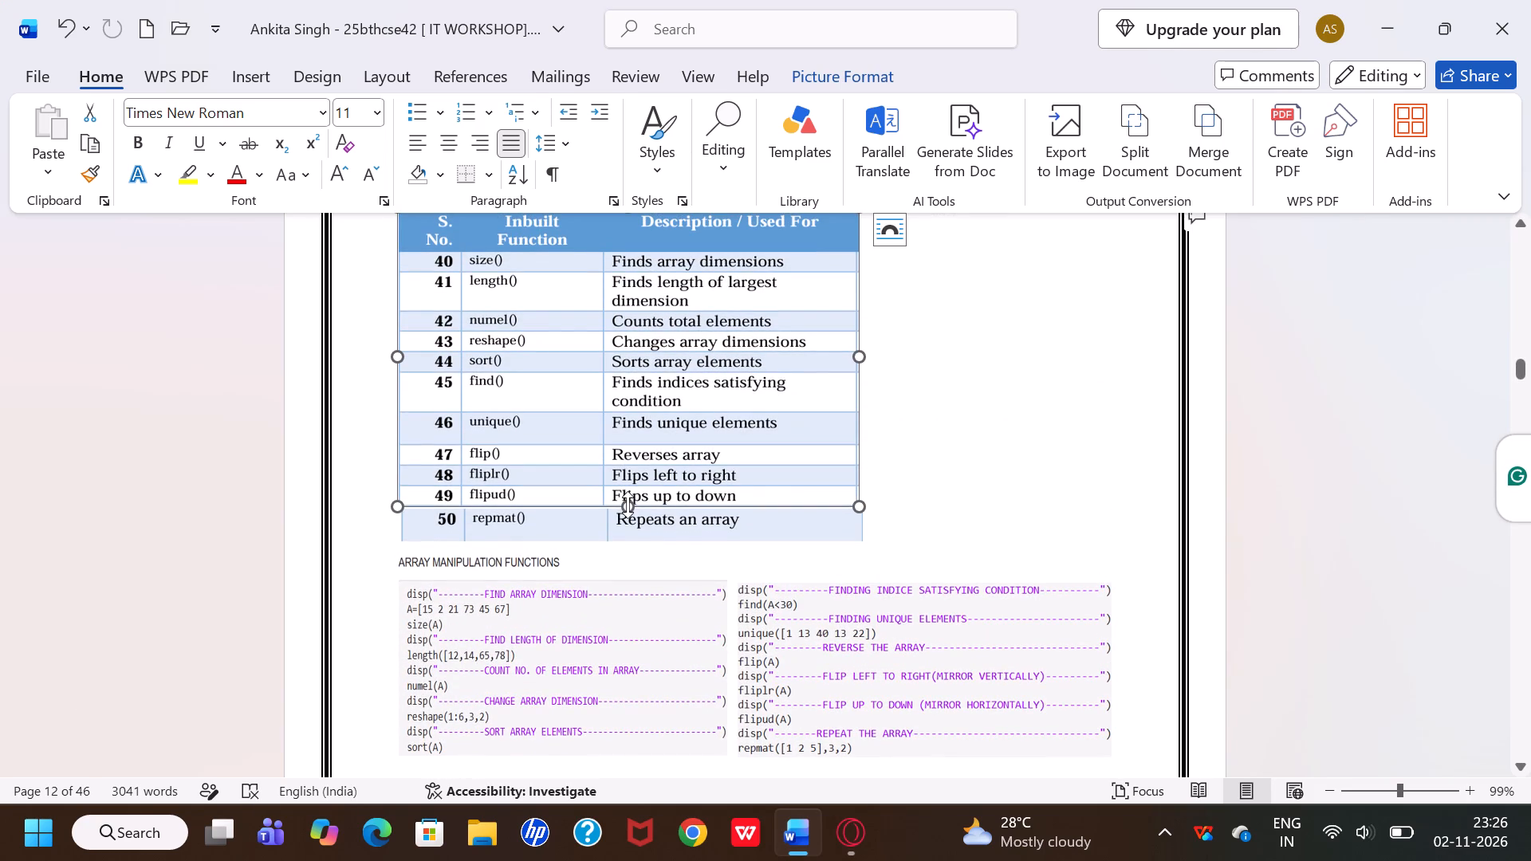
drag(628, 505, 627, 486)
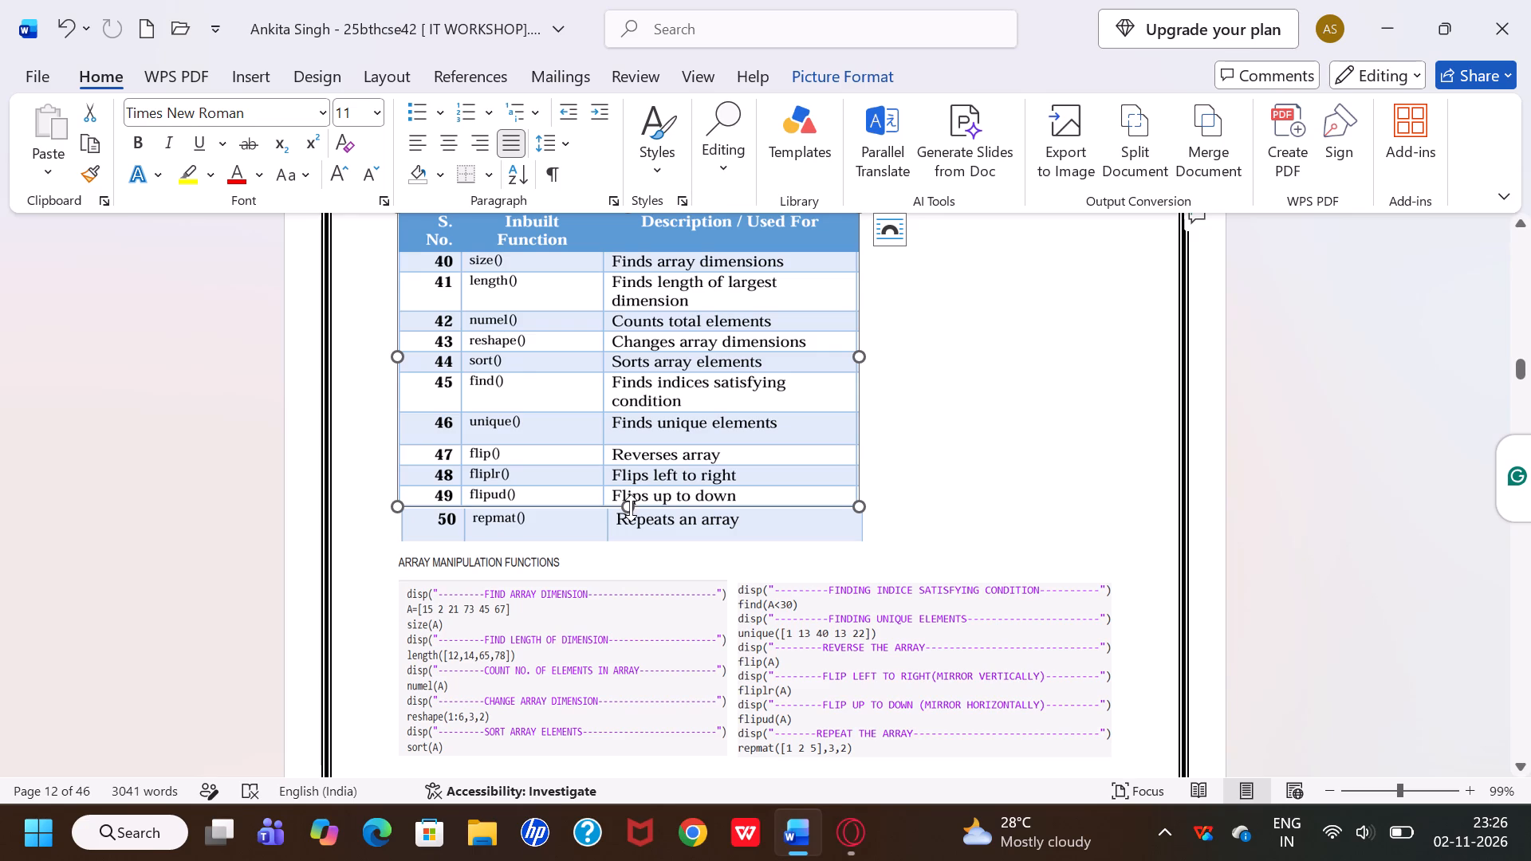
click(631, 508)
drag(624, 509, 624, 489)
triple_click(1015, 458)
click(1015, 458)
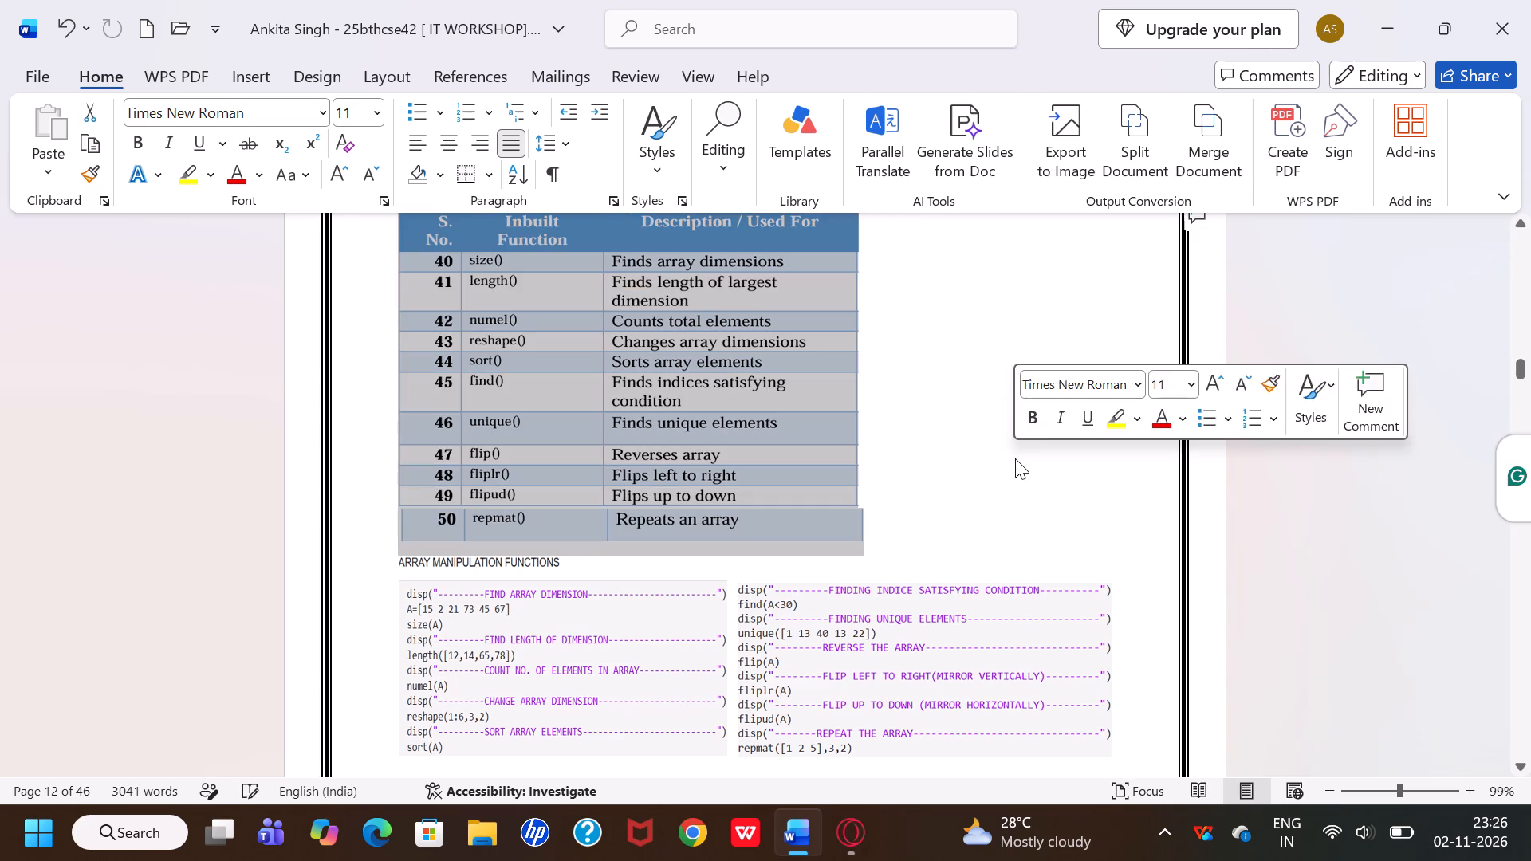
click(1015, 458)
click(1015, 458)
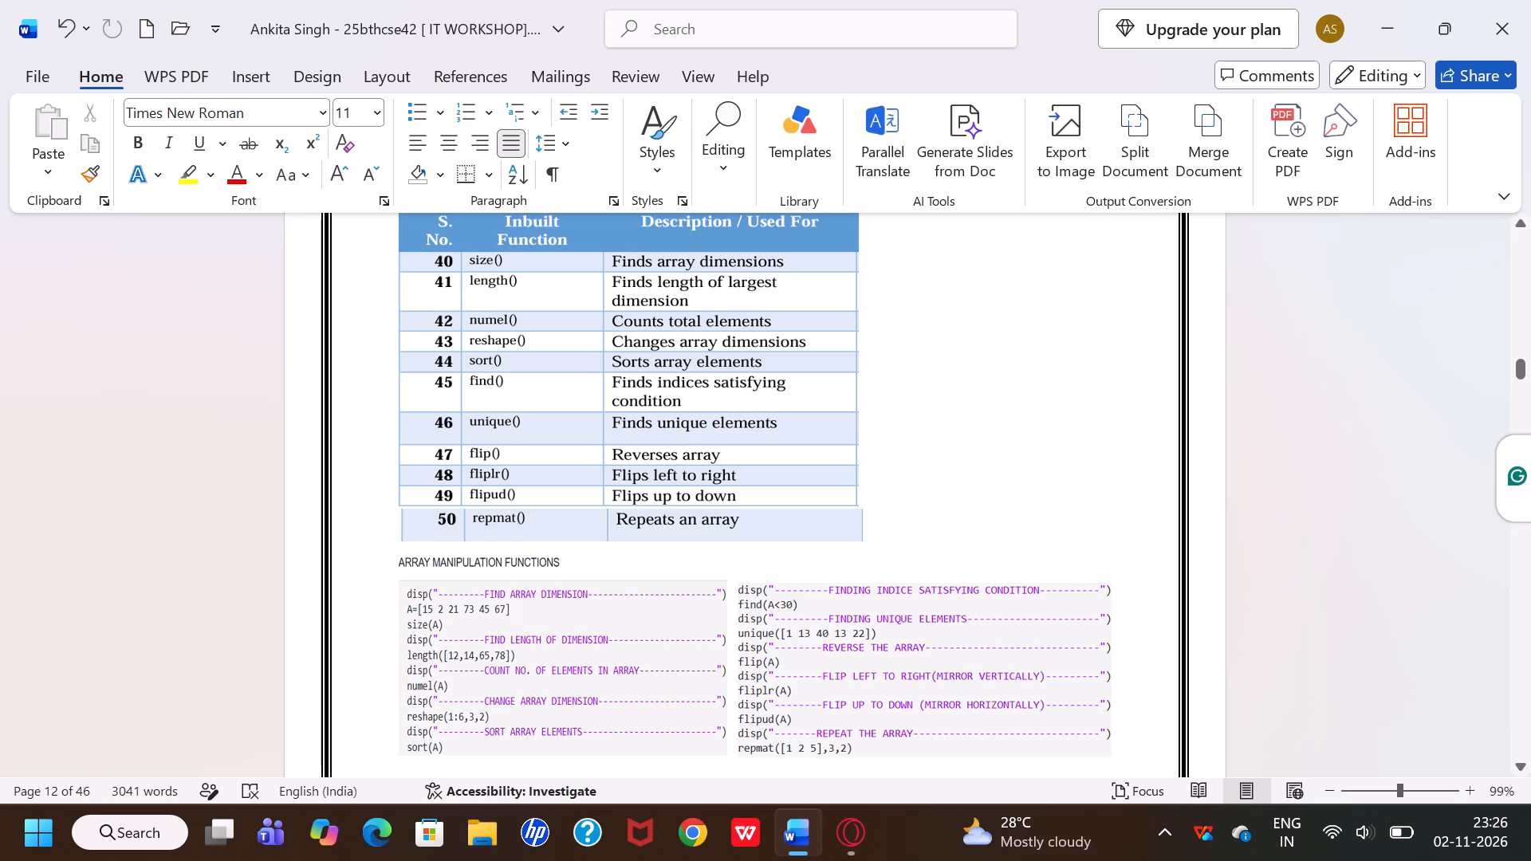
Narrow the row 50 repmat() picture to align its right edge with the table picture above, and deselect it.
click(858, 521)
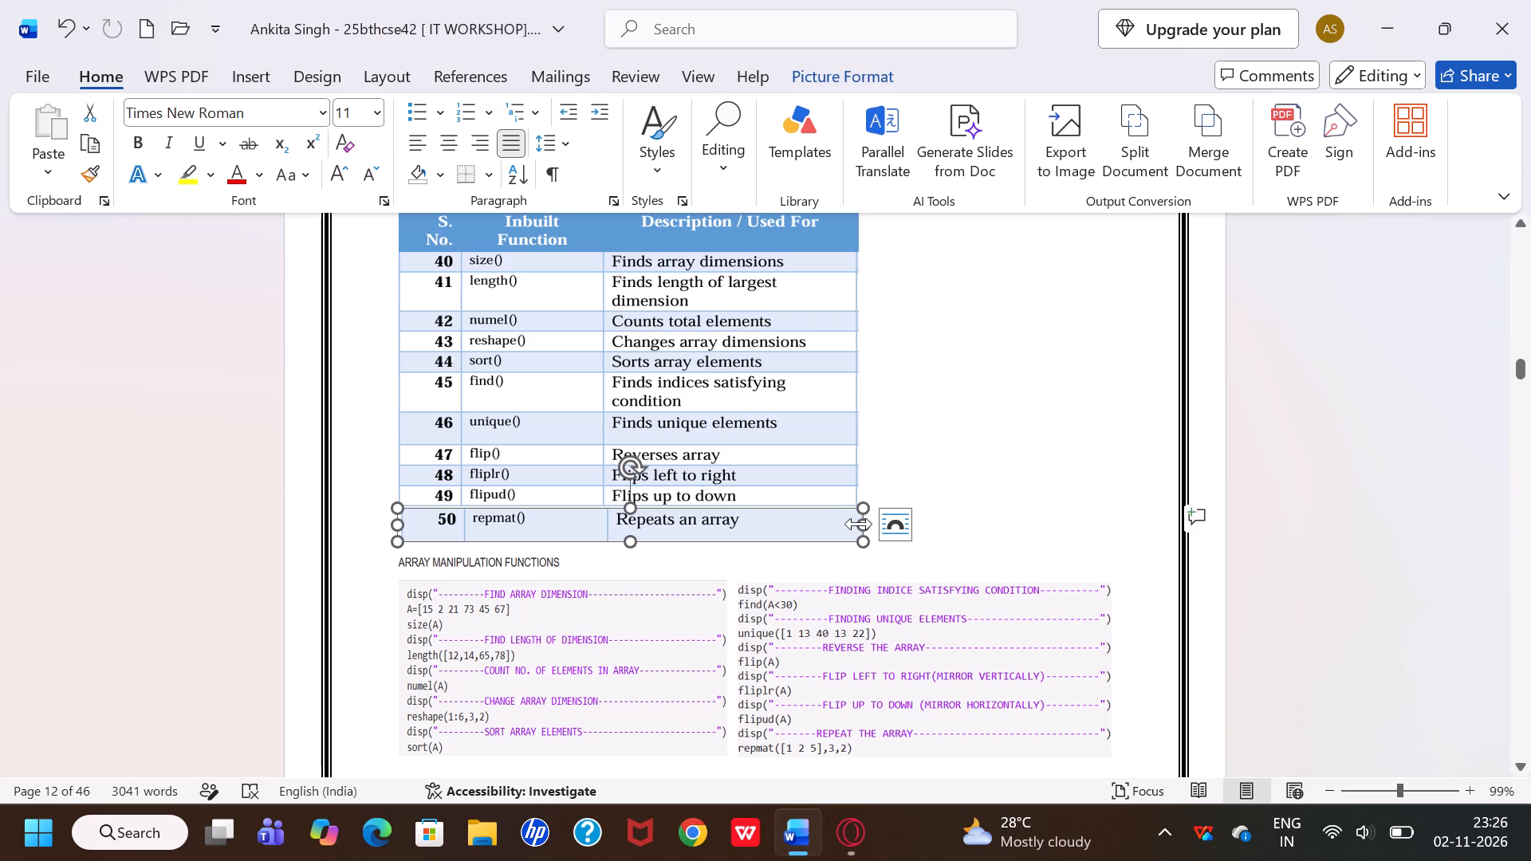
right_click(859, 524)
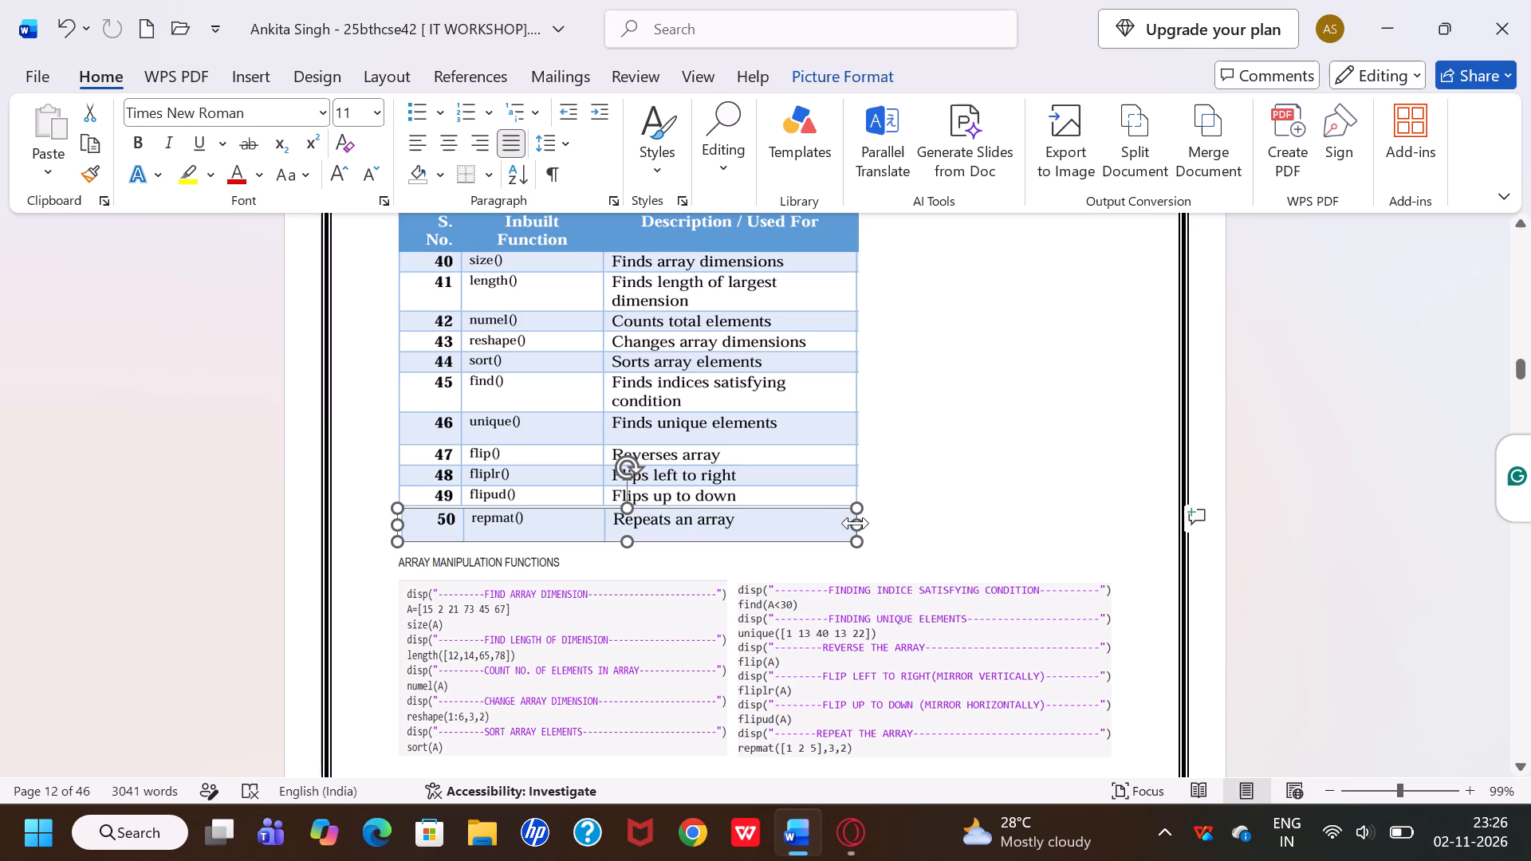
click(927, 470)
triple_click(927, 470)
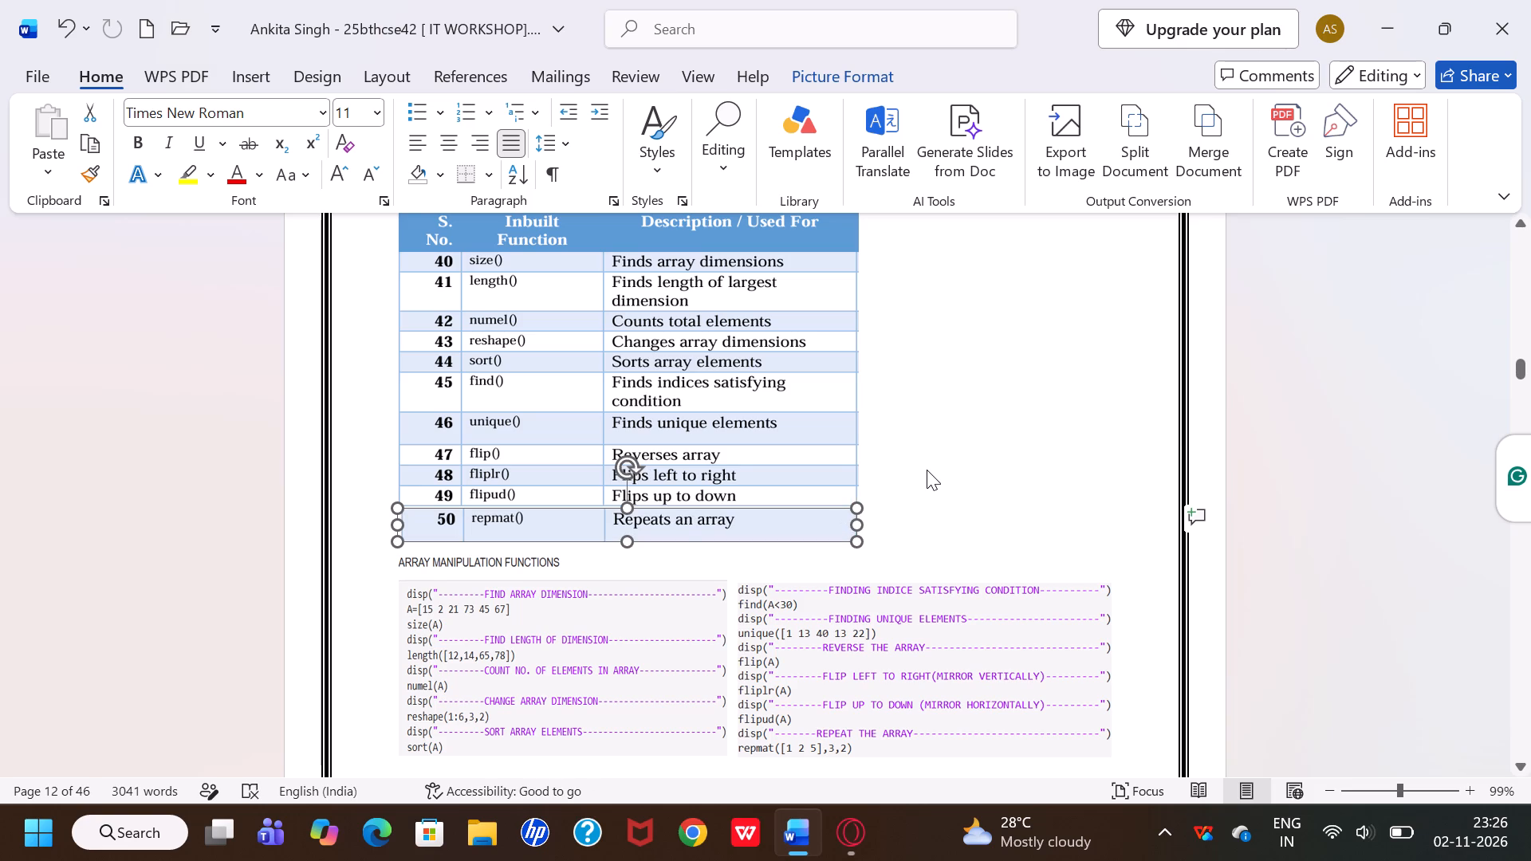
click(927, 470)
click(927, 470)
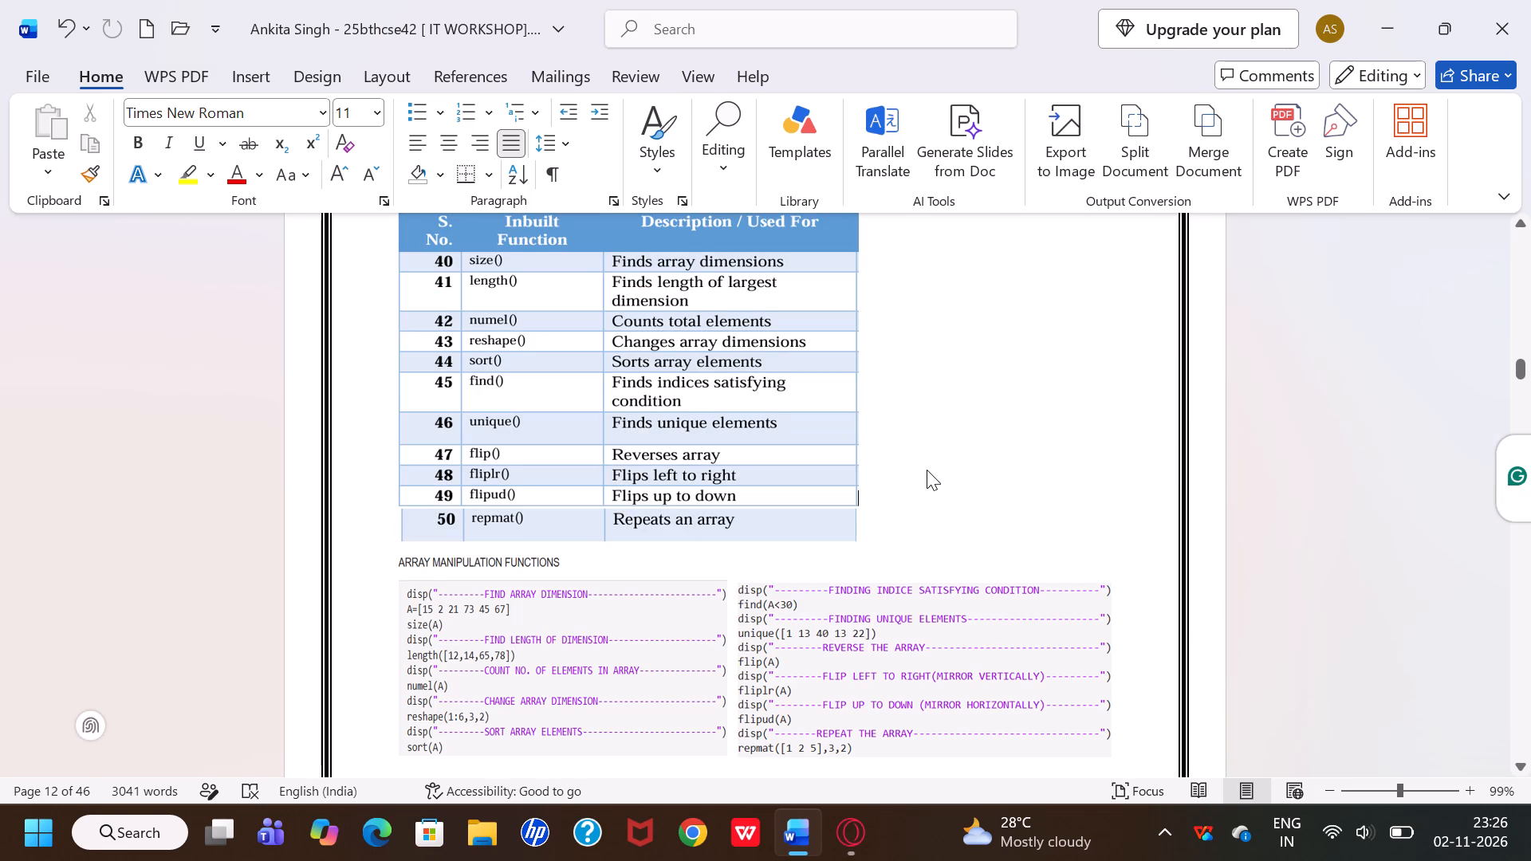
Fine-tune the width of the row 50 repmat() picture against the edges of the Program 5 table picture above, and deselect it.
click(763, 537)
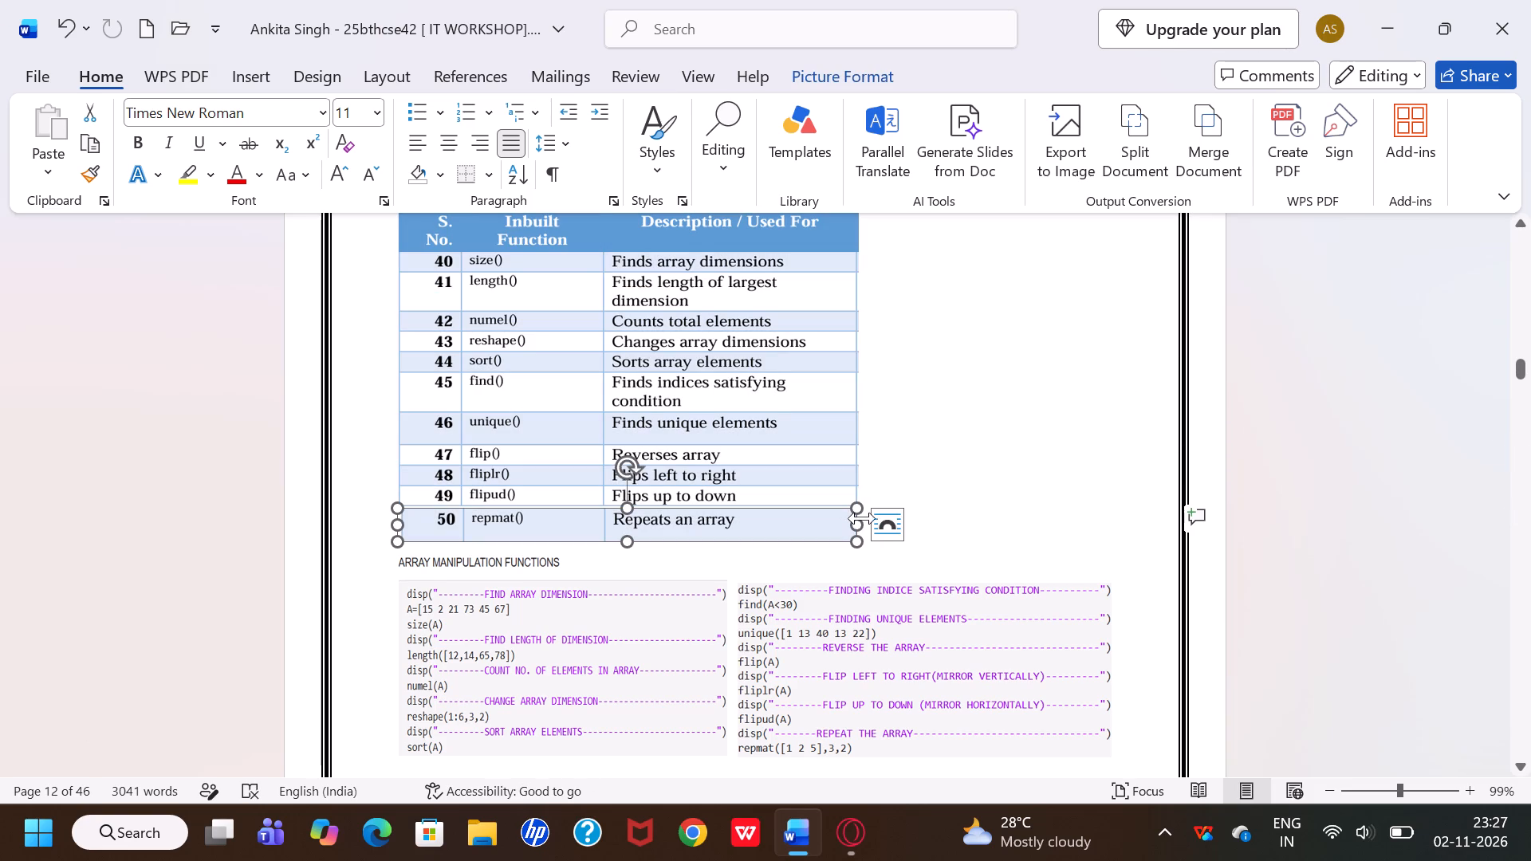
right_click(863, 519)
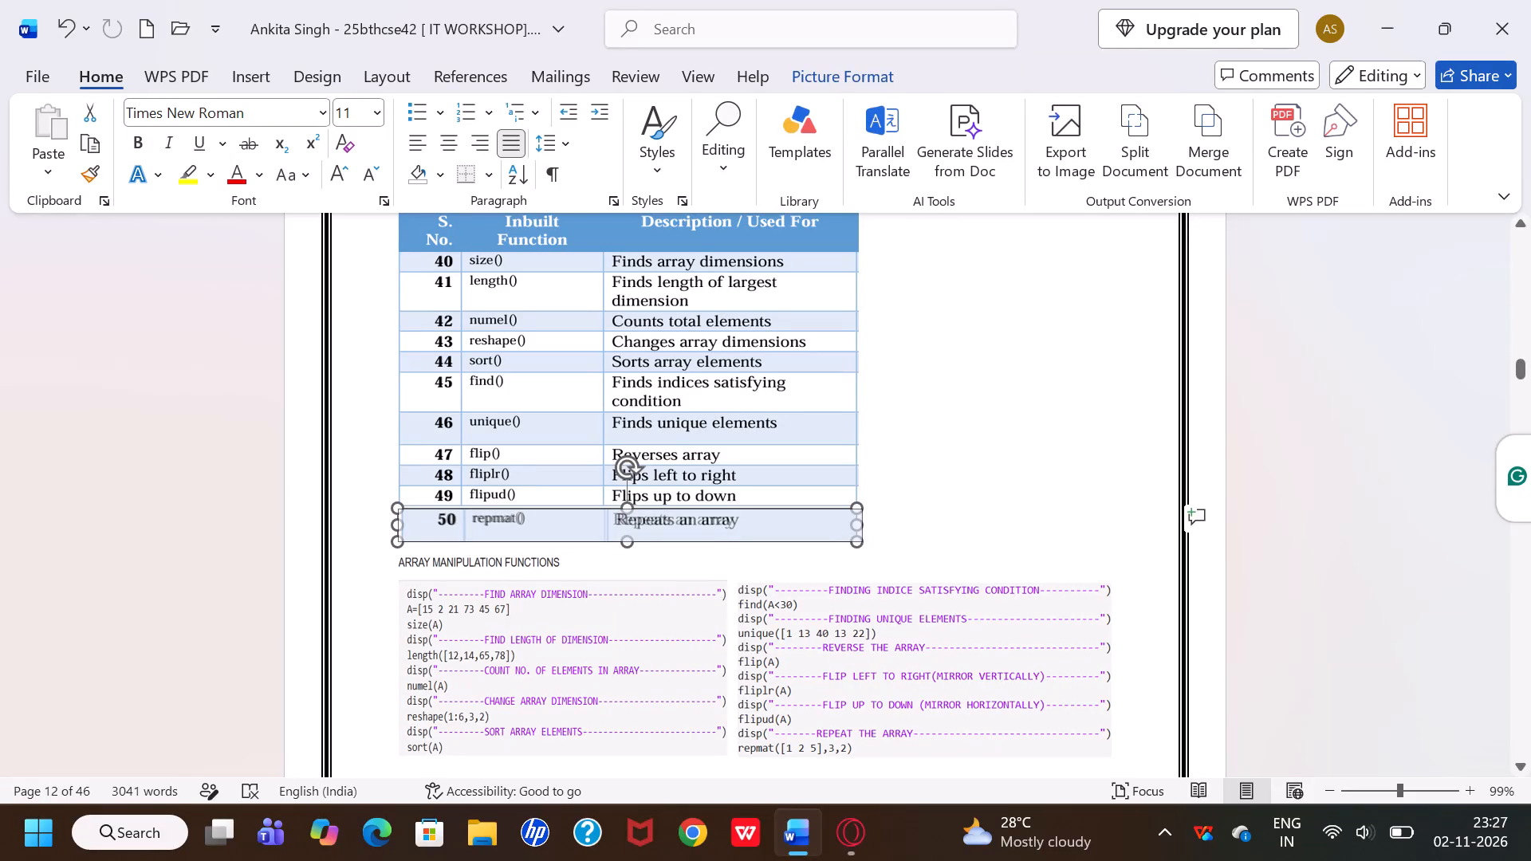
click(916, 482)
triple_click(916, 482)
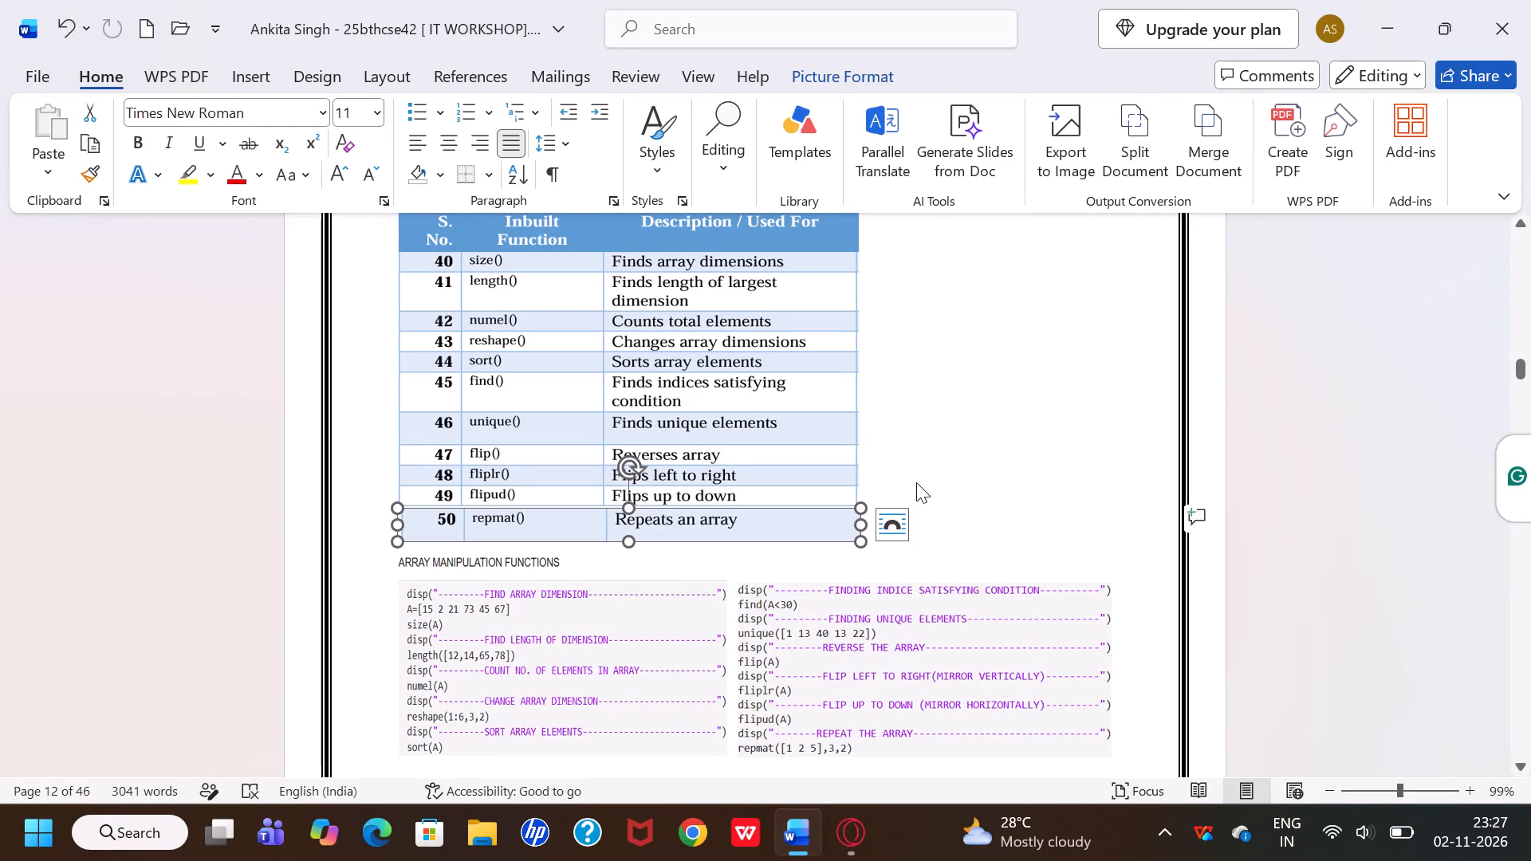
click(916, 482)
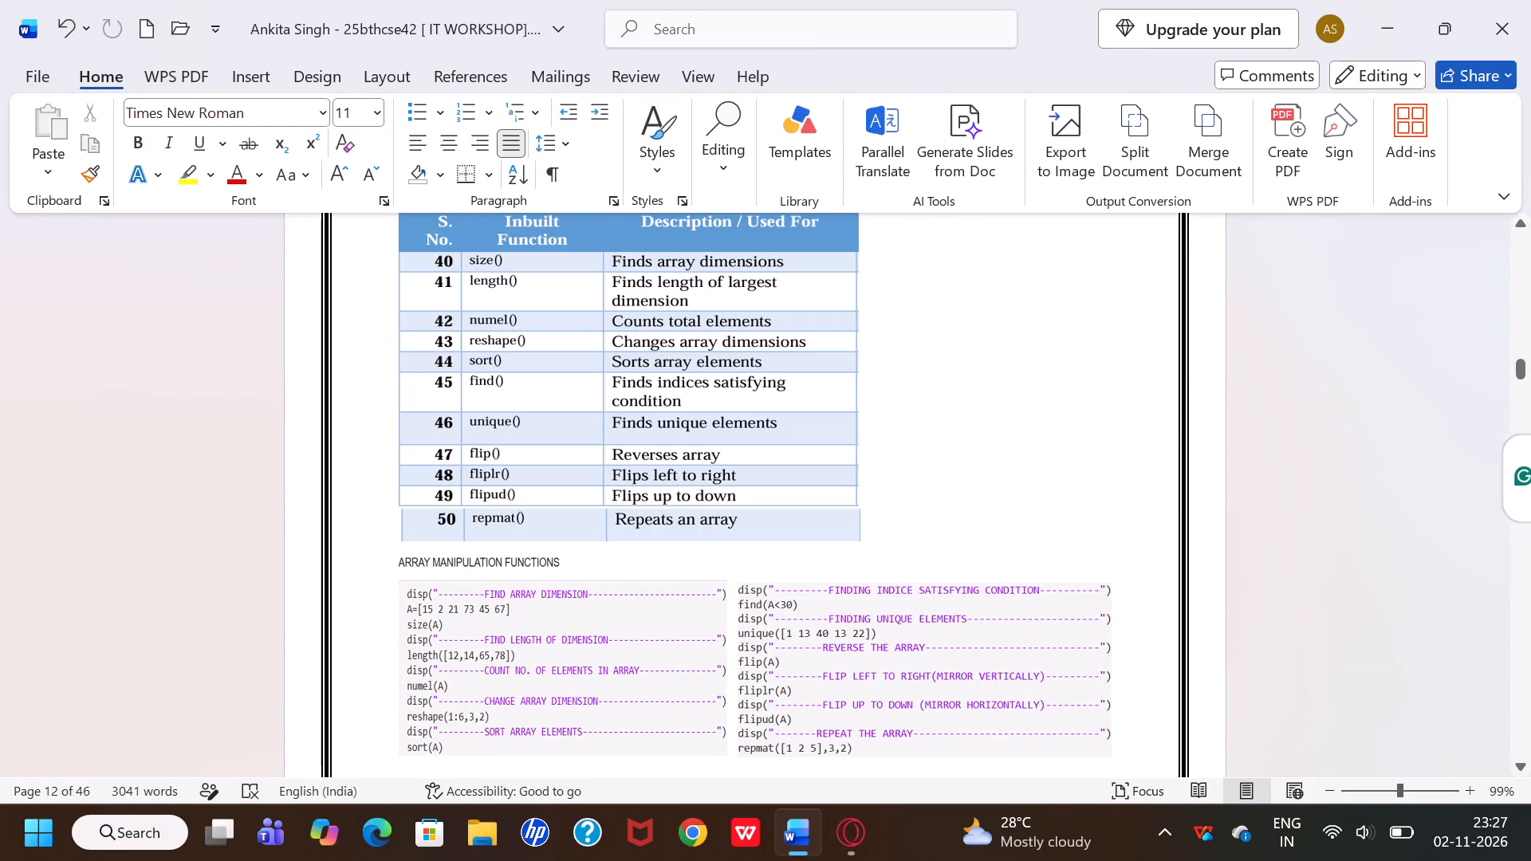
click(439, 529)
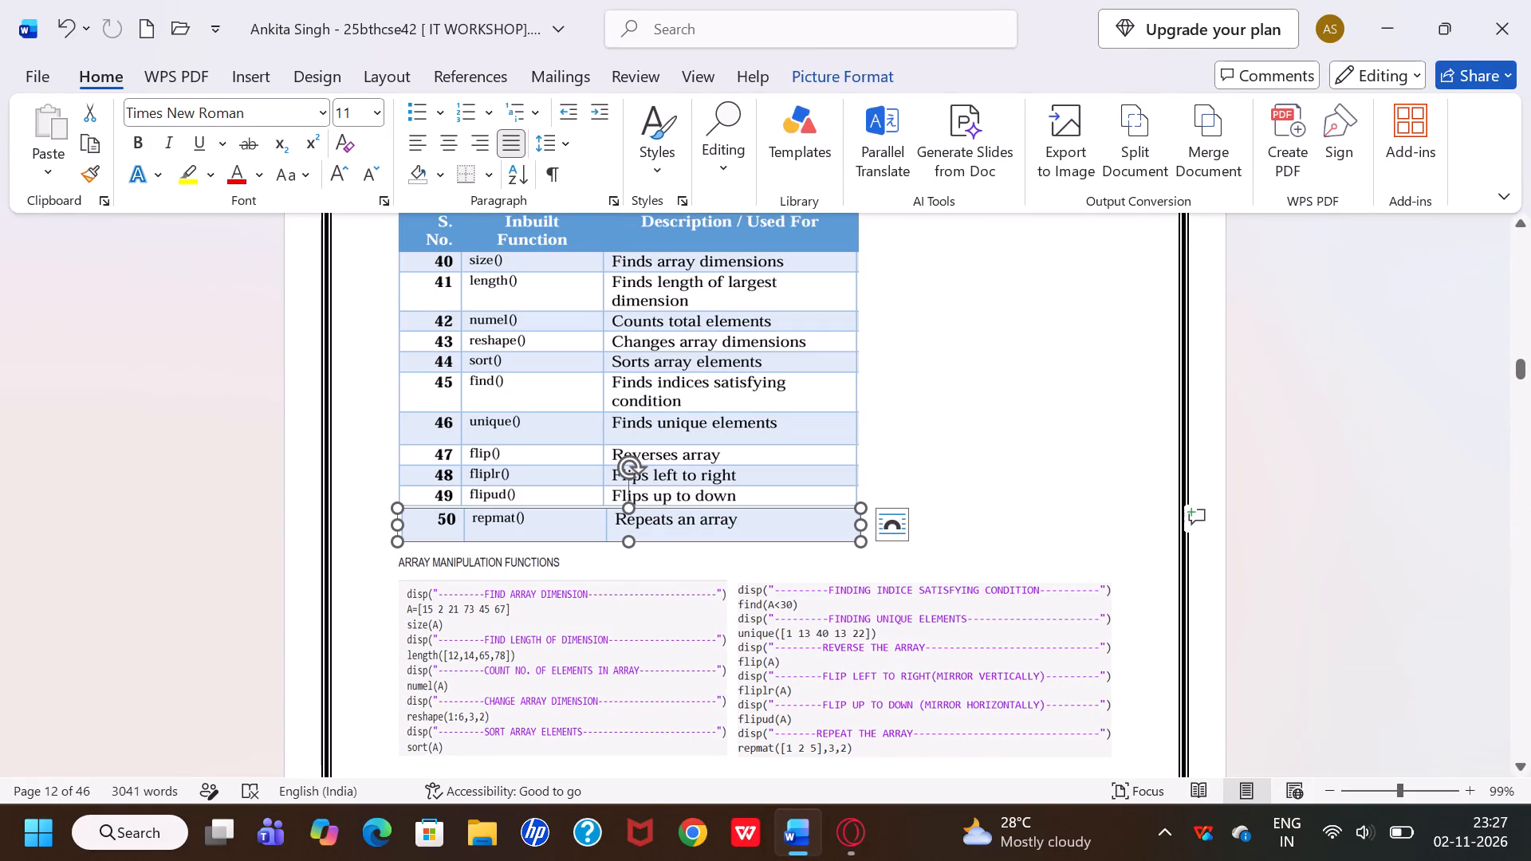
right_click(400, 524)
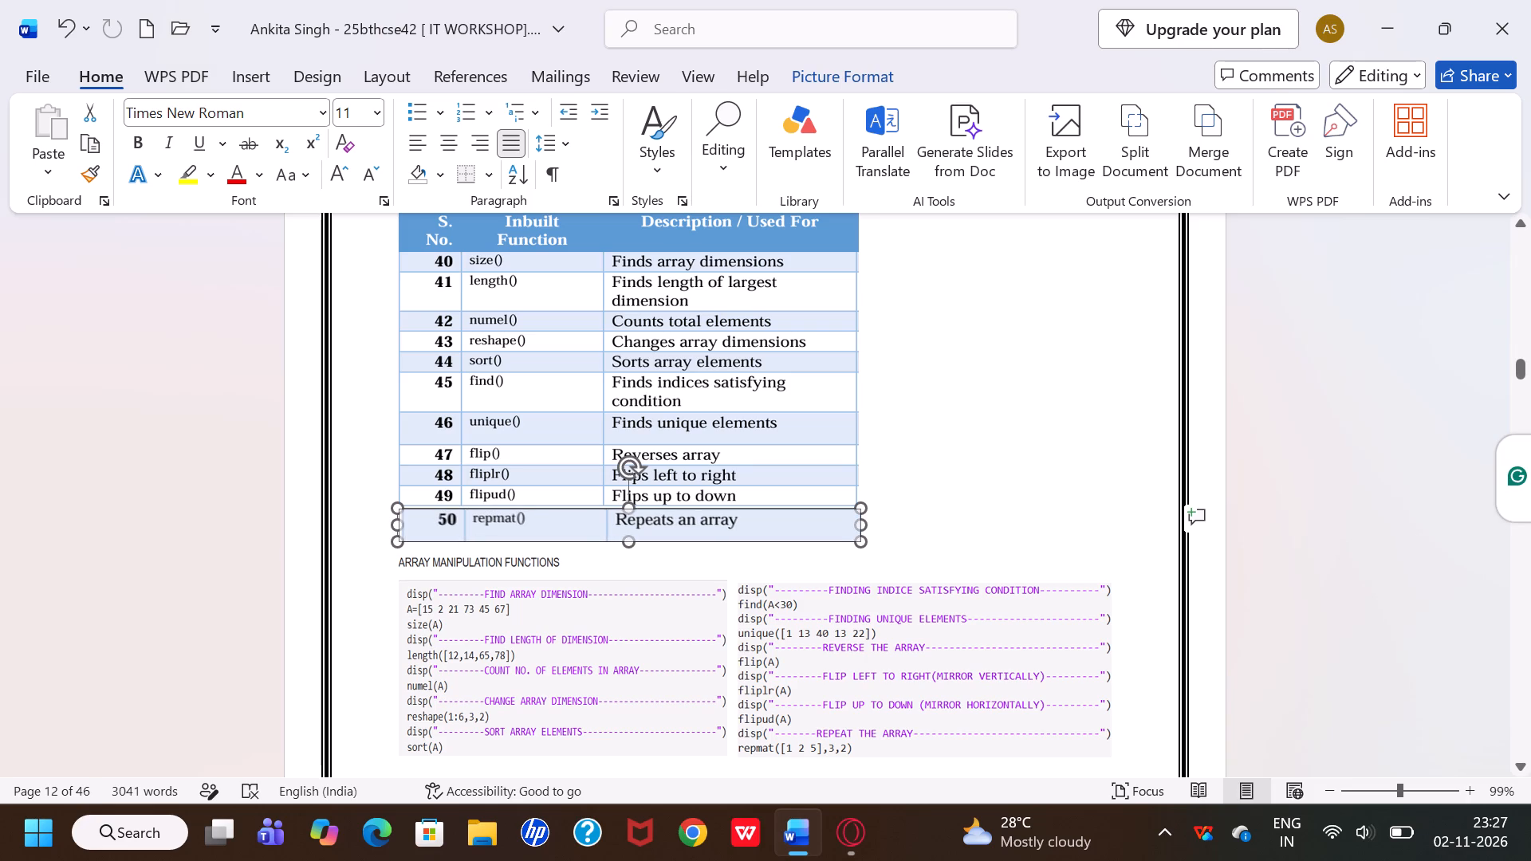
click(1004, 395)
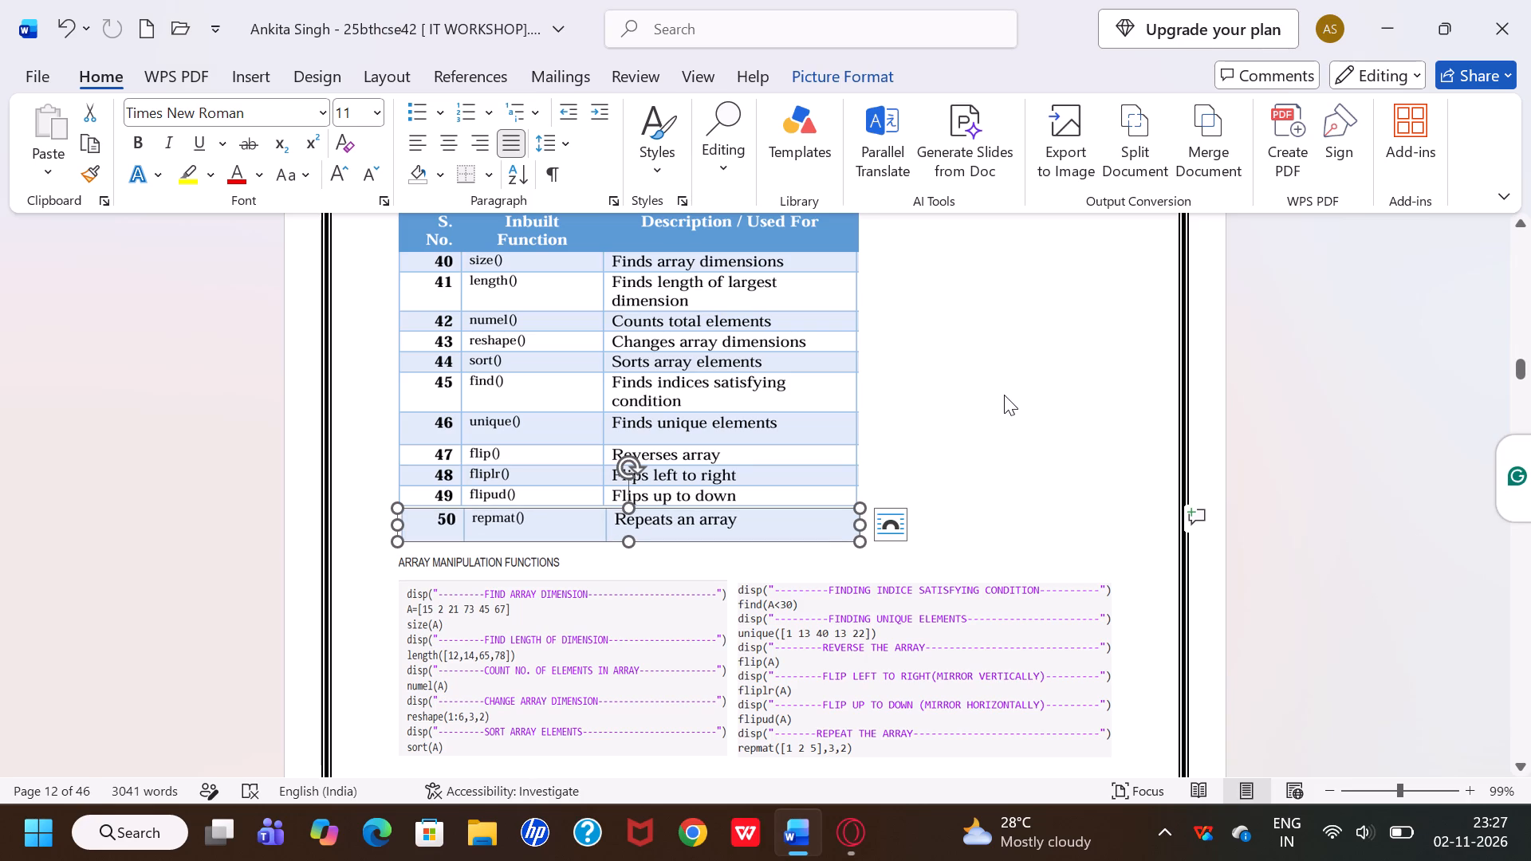
triple_click(1004, 395)
click(1004, 395)
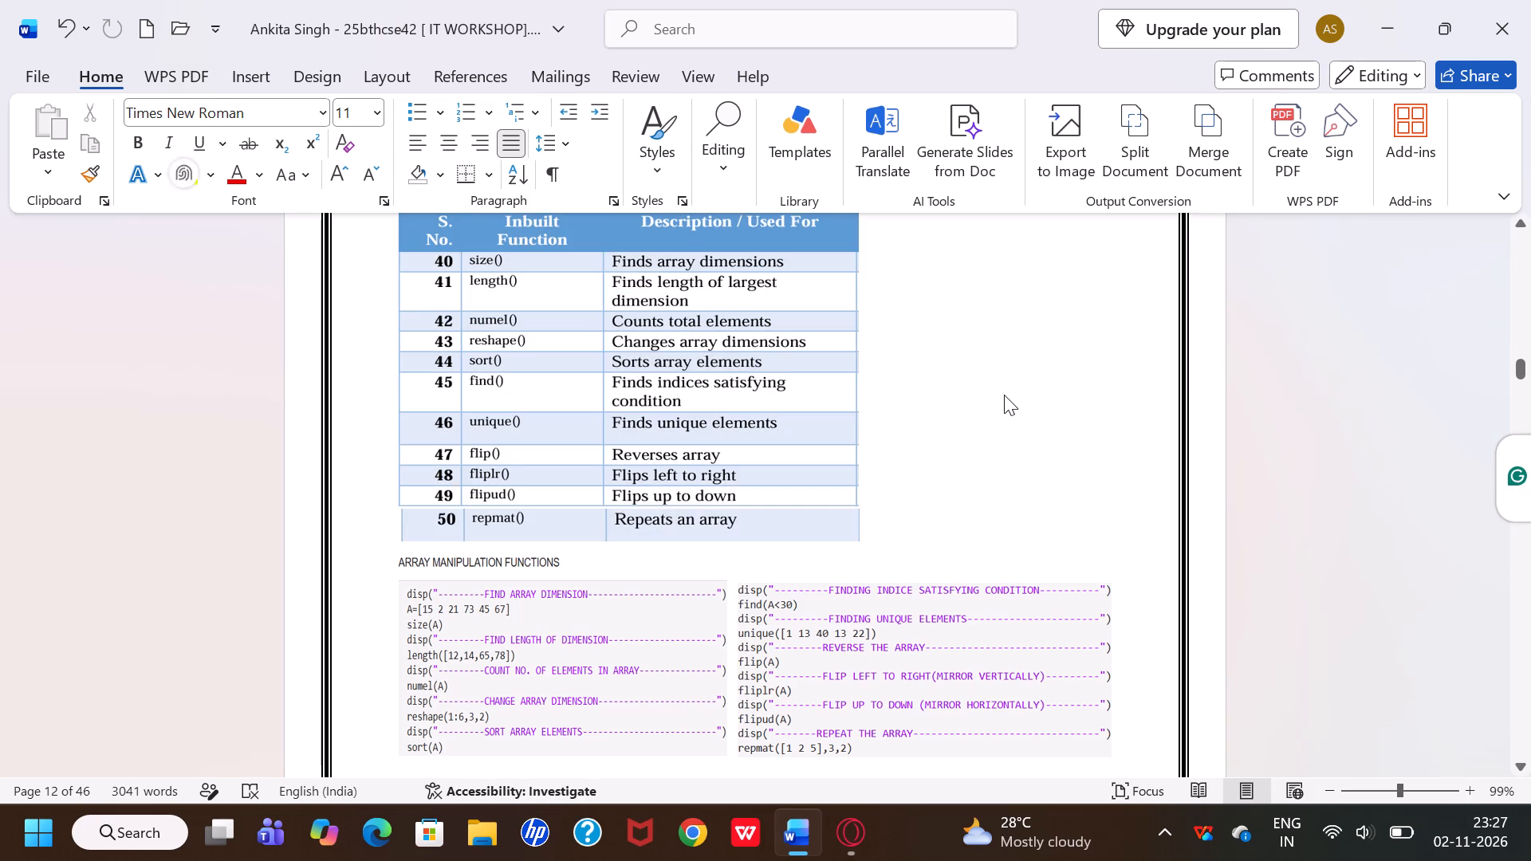
Reduce the height of the Program 5 table picture holding rows 40 to 49 to about 6.41 cm.
scroll(884, 442, up, 1)
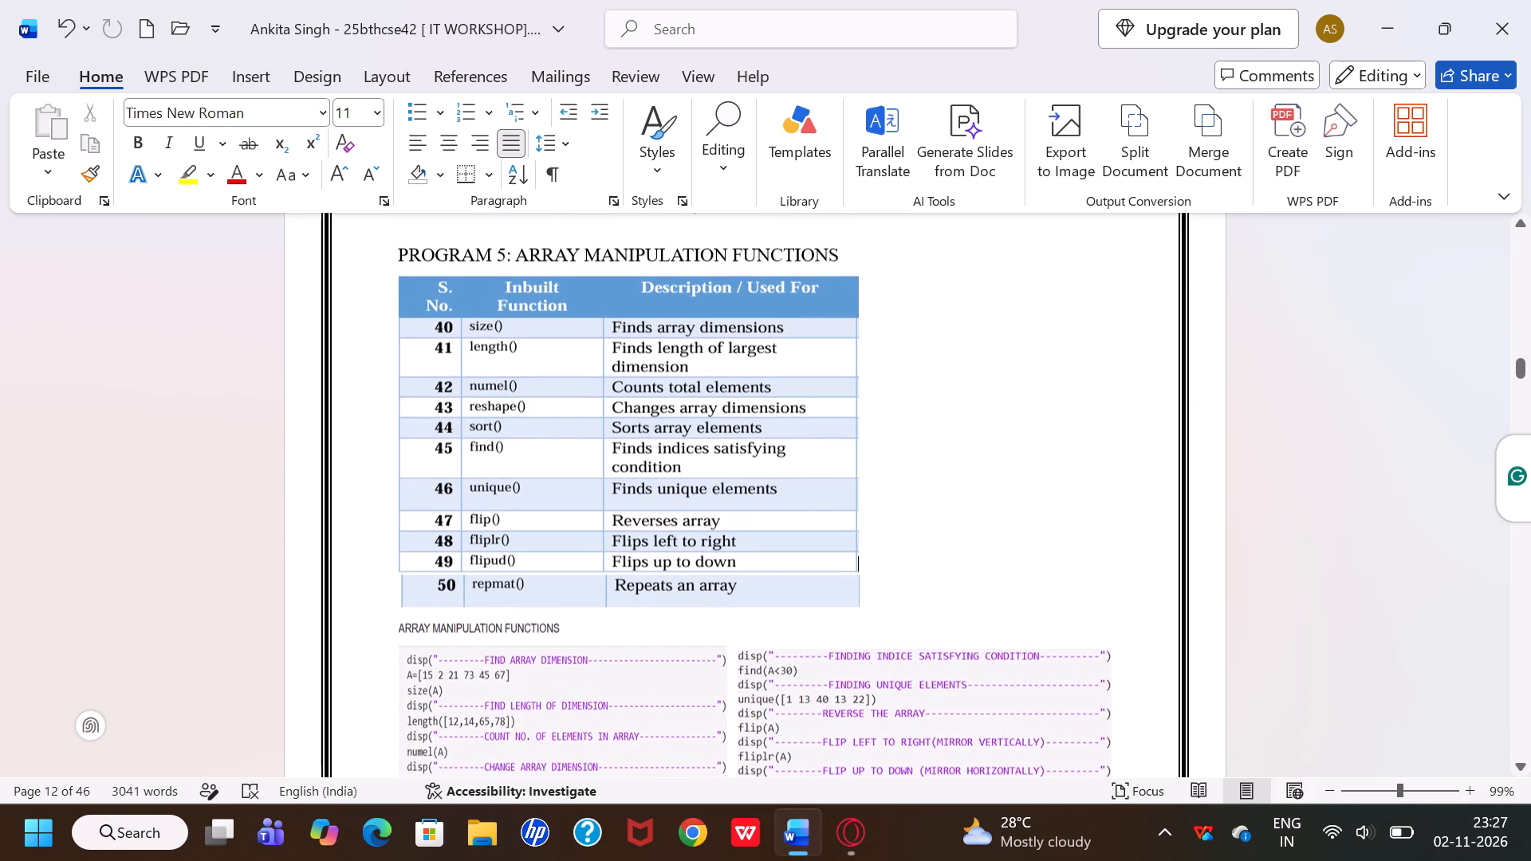
click(734, 497)
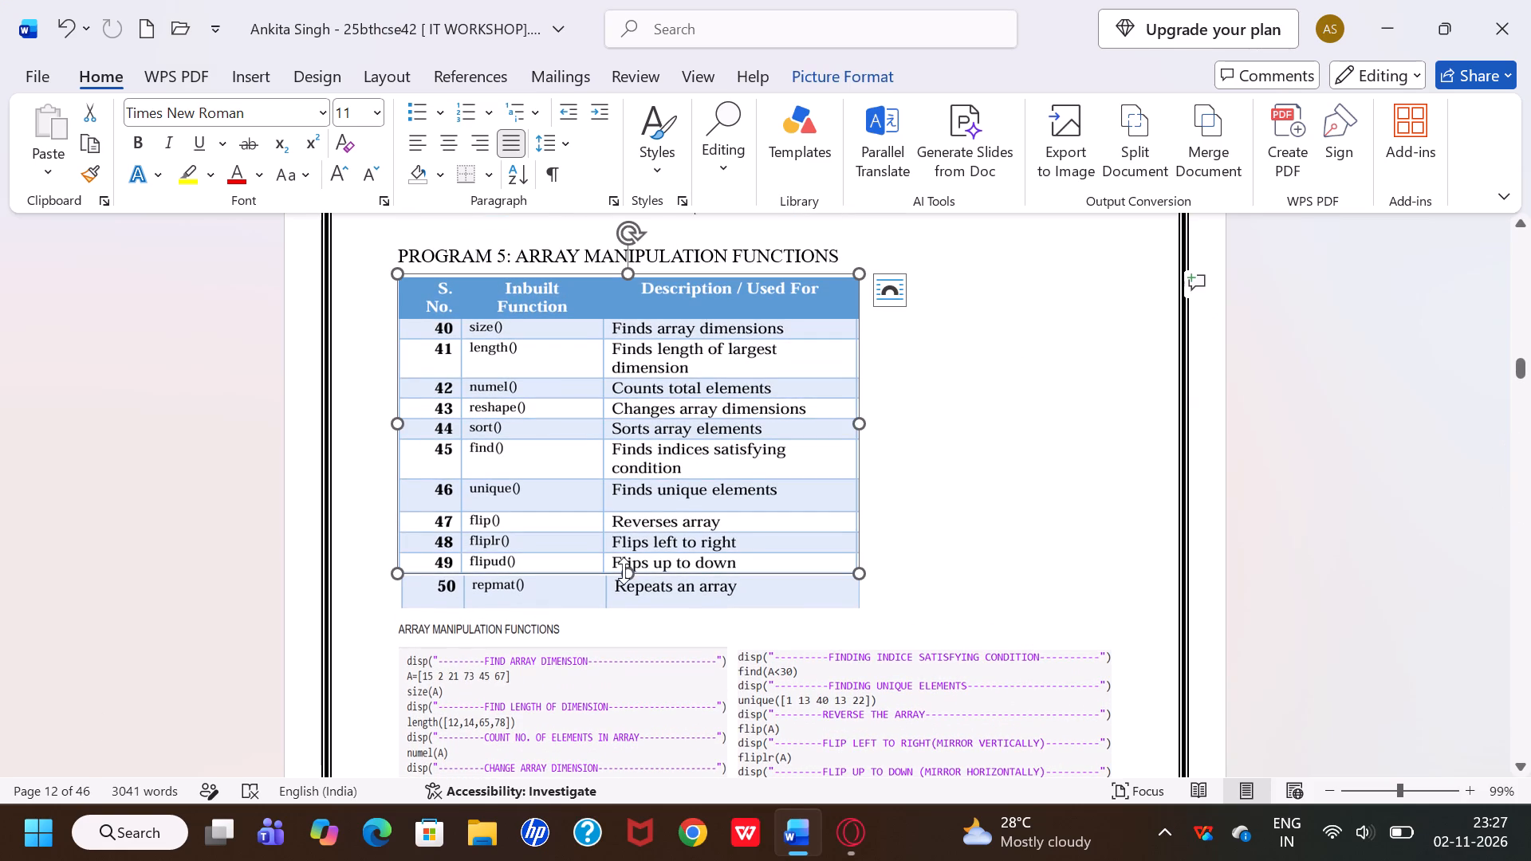
right_drag(624, 571, 622, 556)
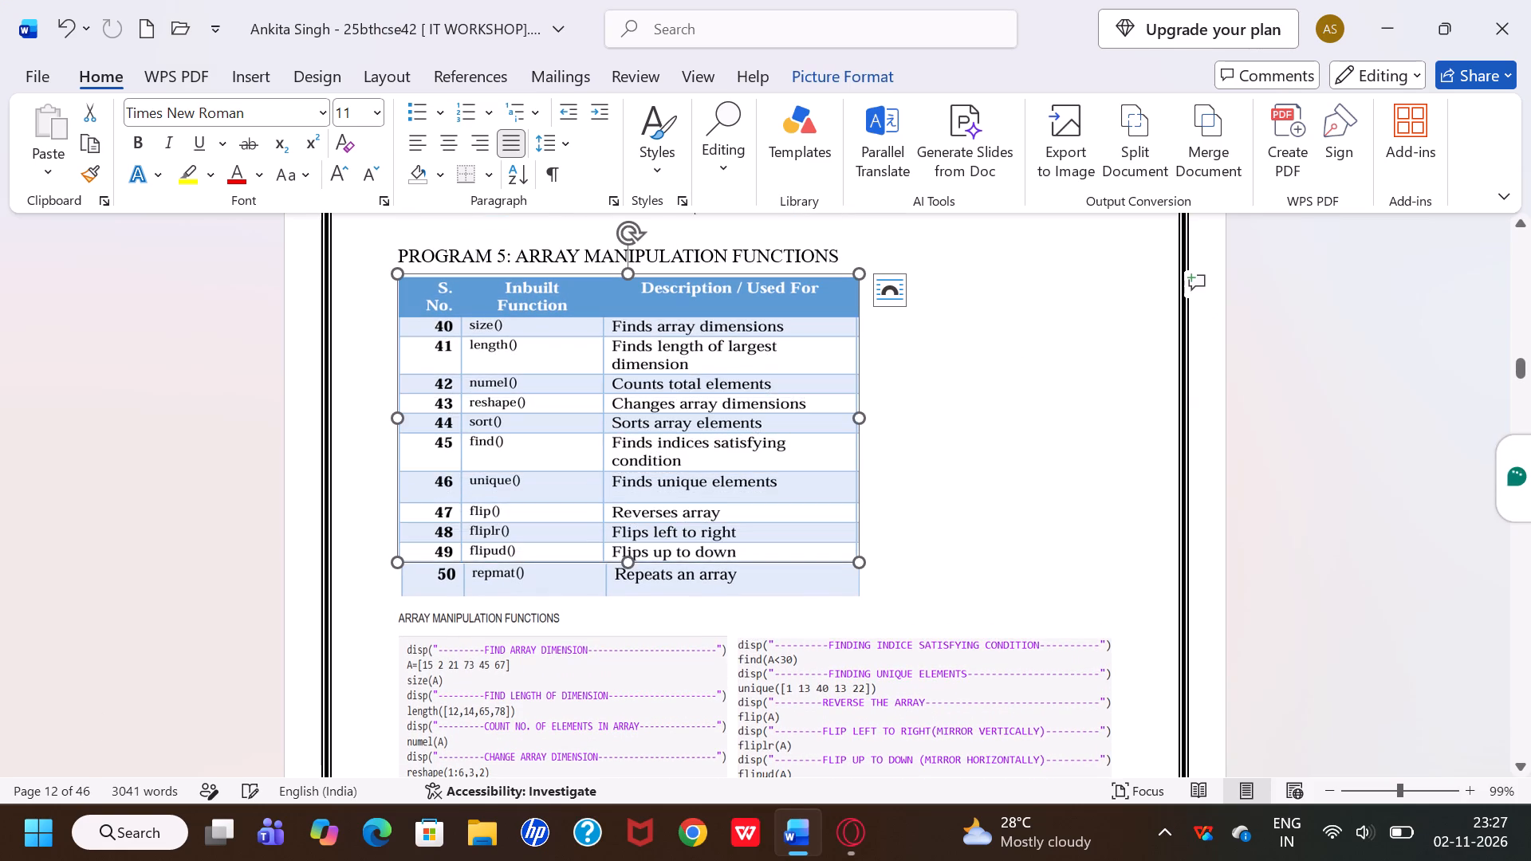
Slightly reduce the height of the row 50 repmat() picture below the Program 5 table picture.
click(665, 576)
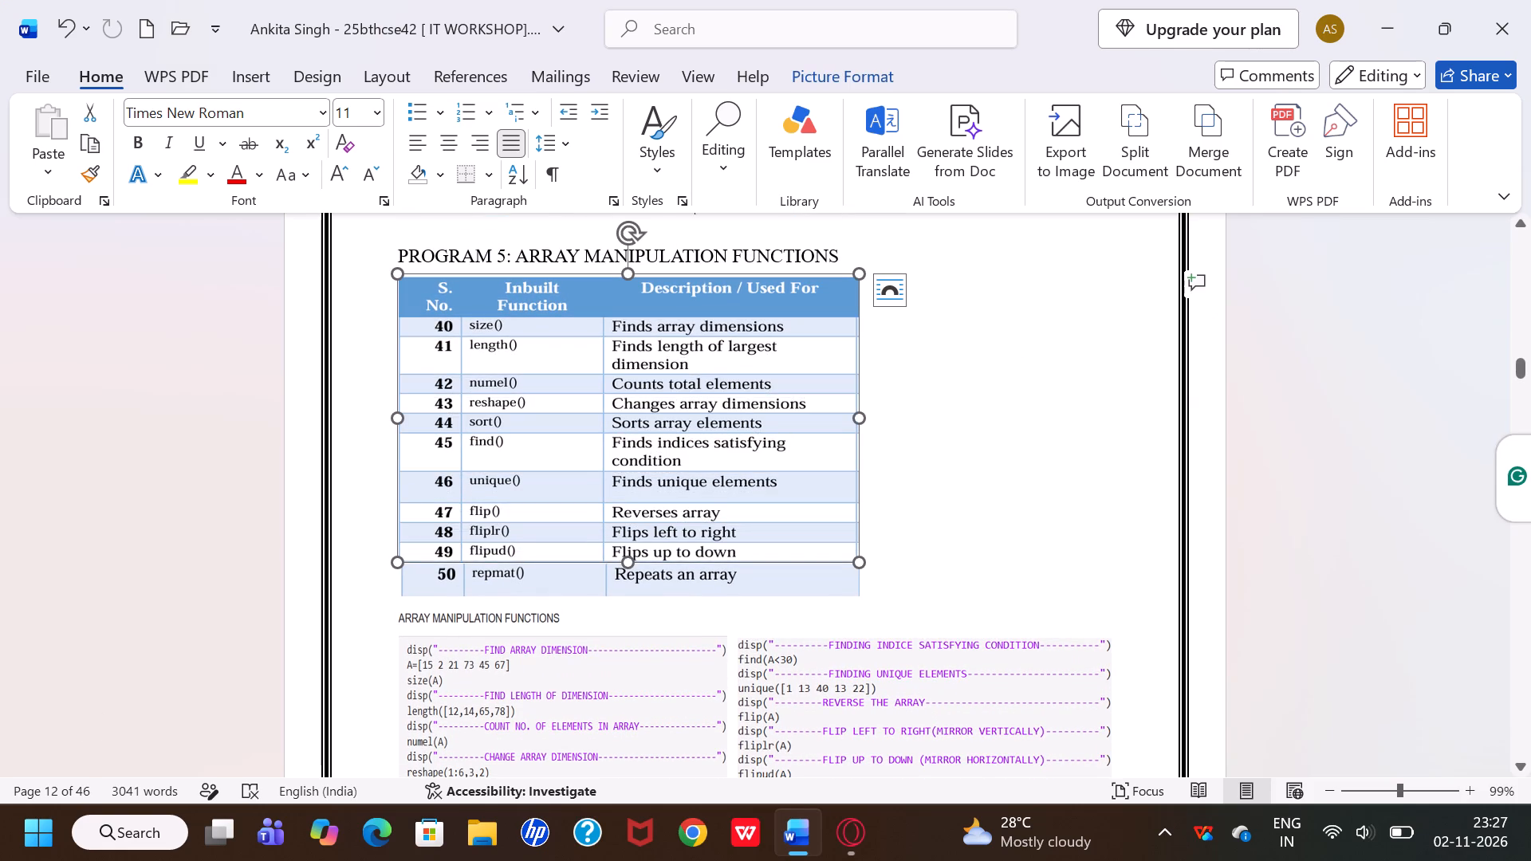
triple_click(665, 576)
double_click(665, 576)
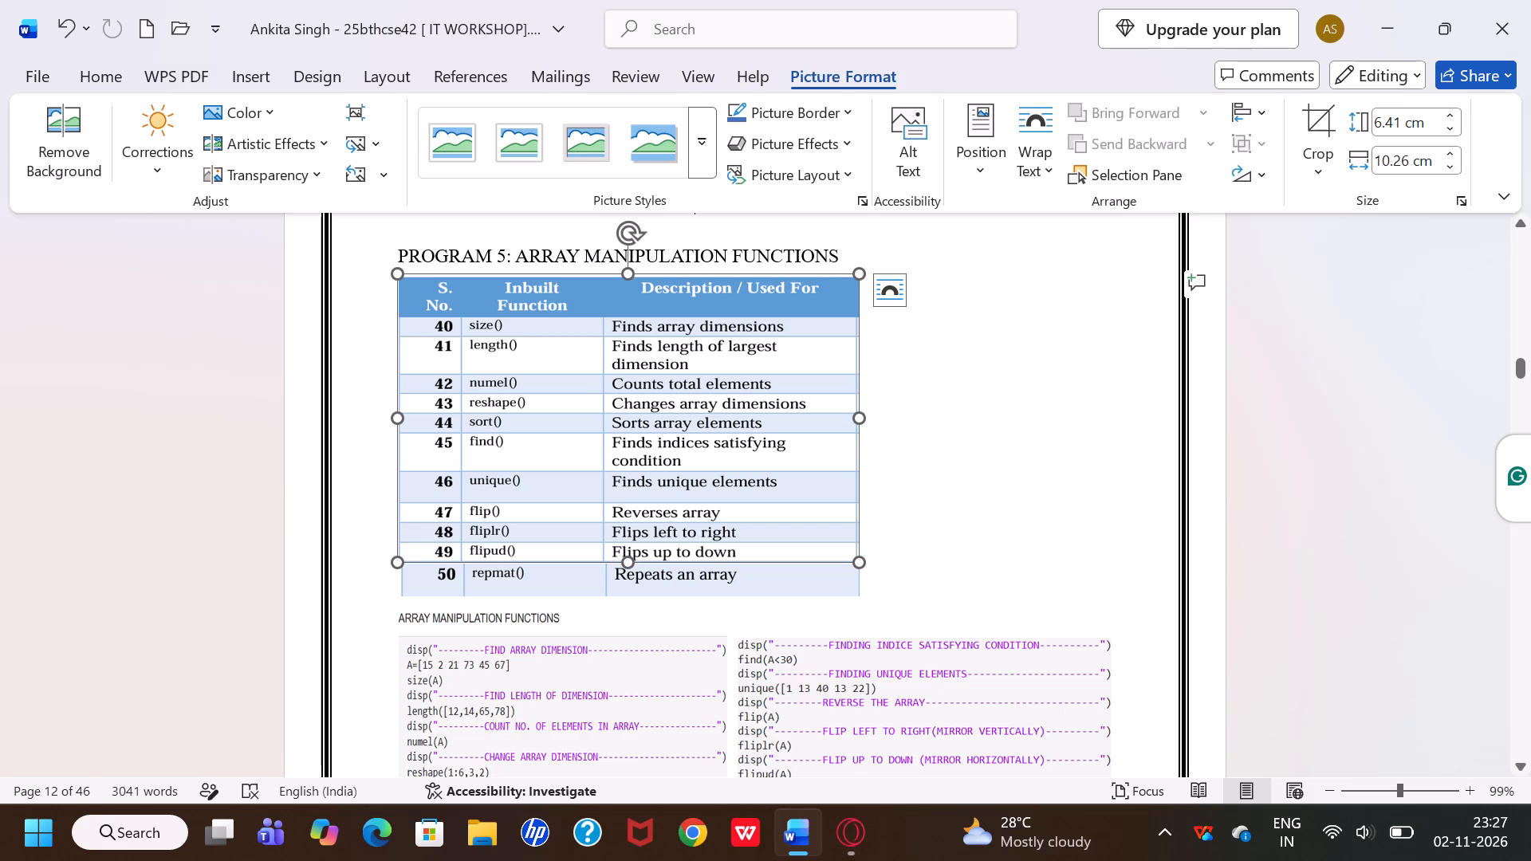
key(Escape)
click(717, 576)
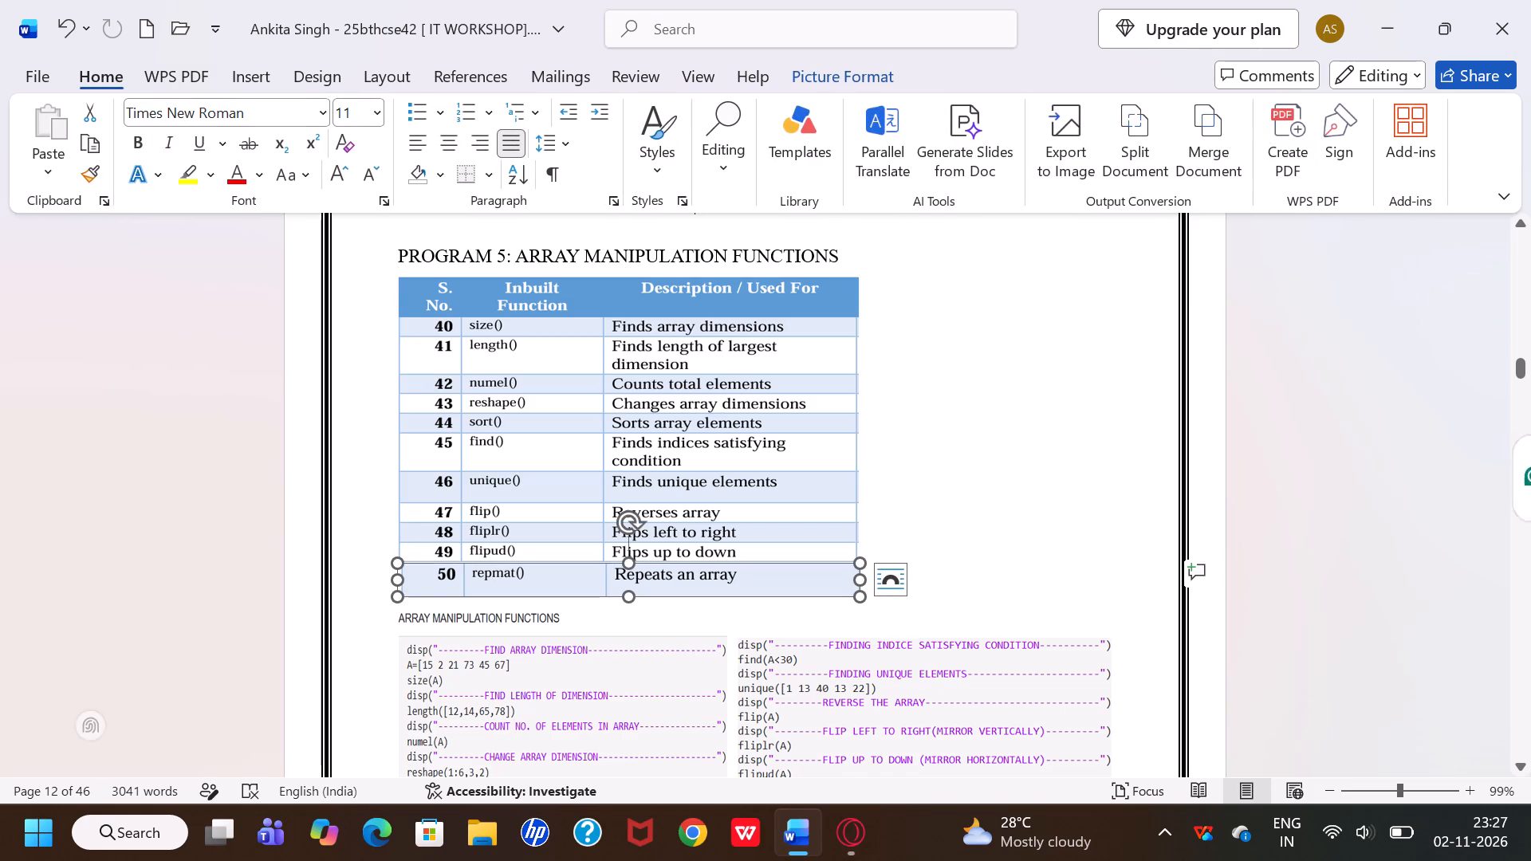
right_drag(632, 596, 632, 585)
click(922, 529)
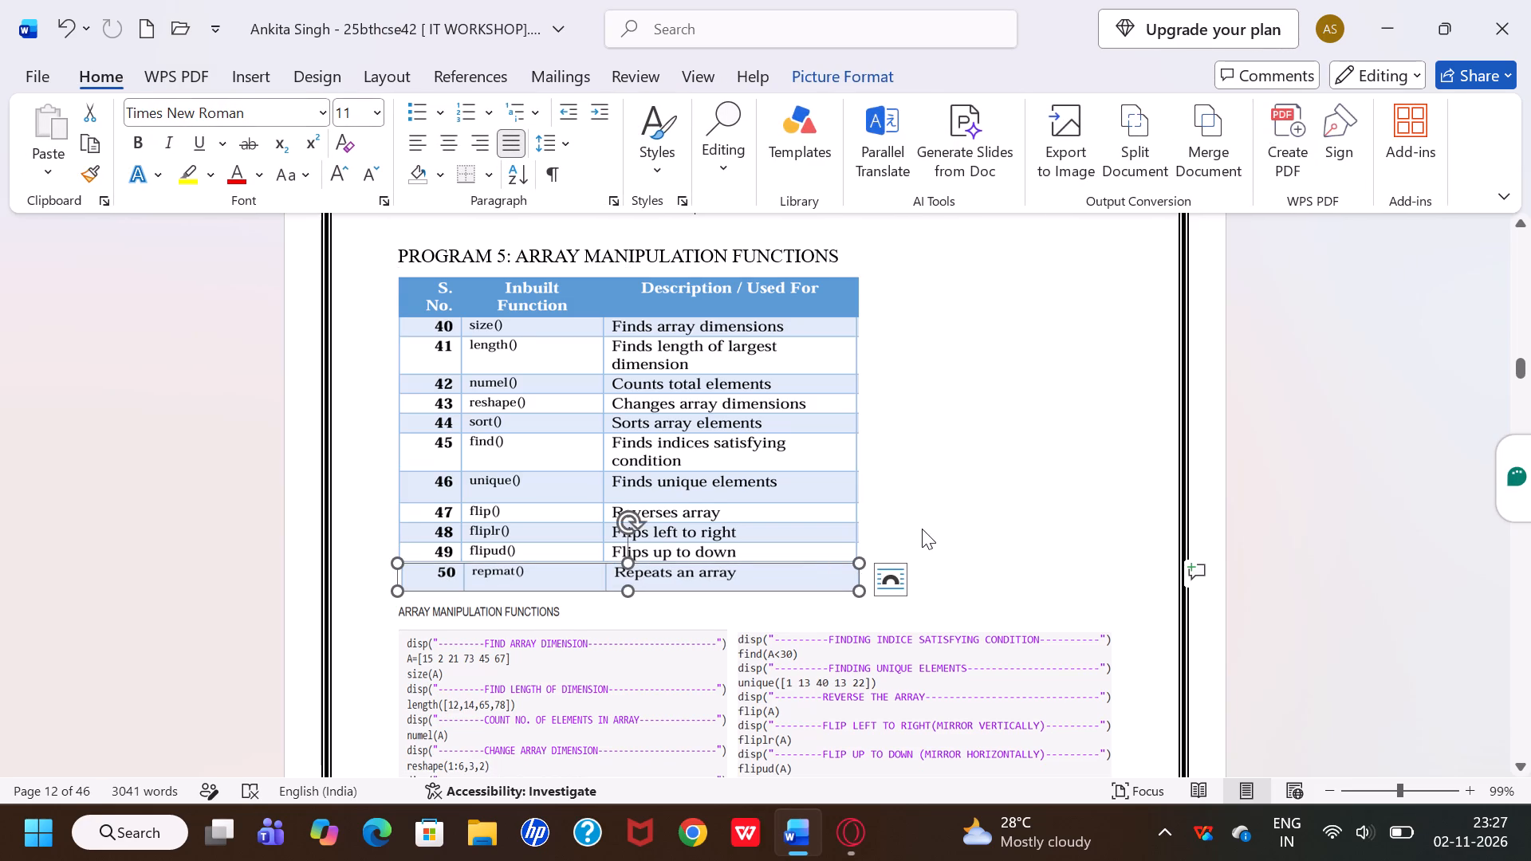
Shorten the Program 5 result picture starting with FIND ARRAY DIMENSION to a height of about 5.9 cm.
scroll(922, 529, down, 3)
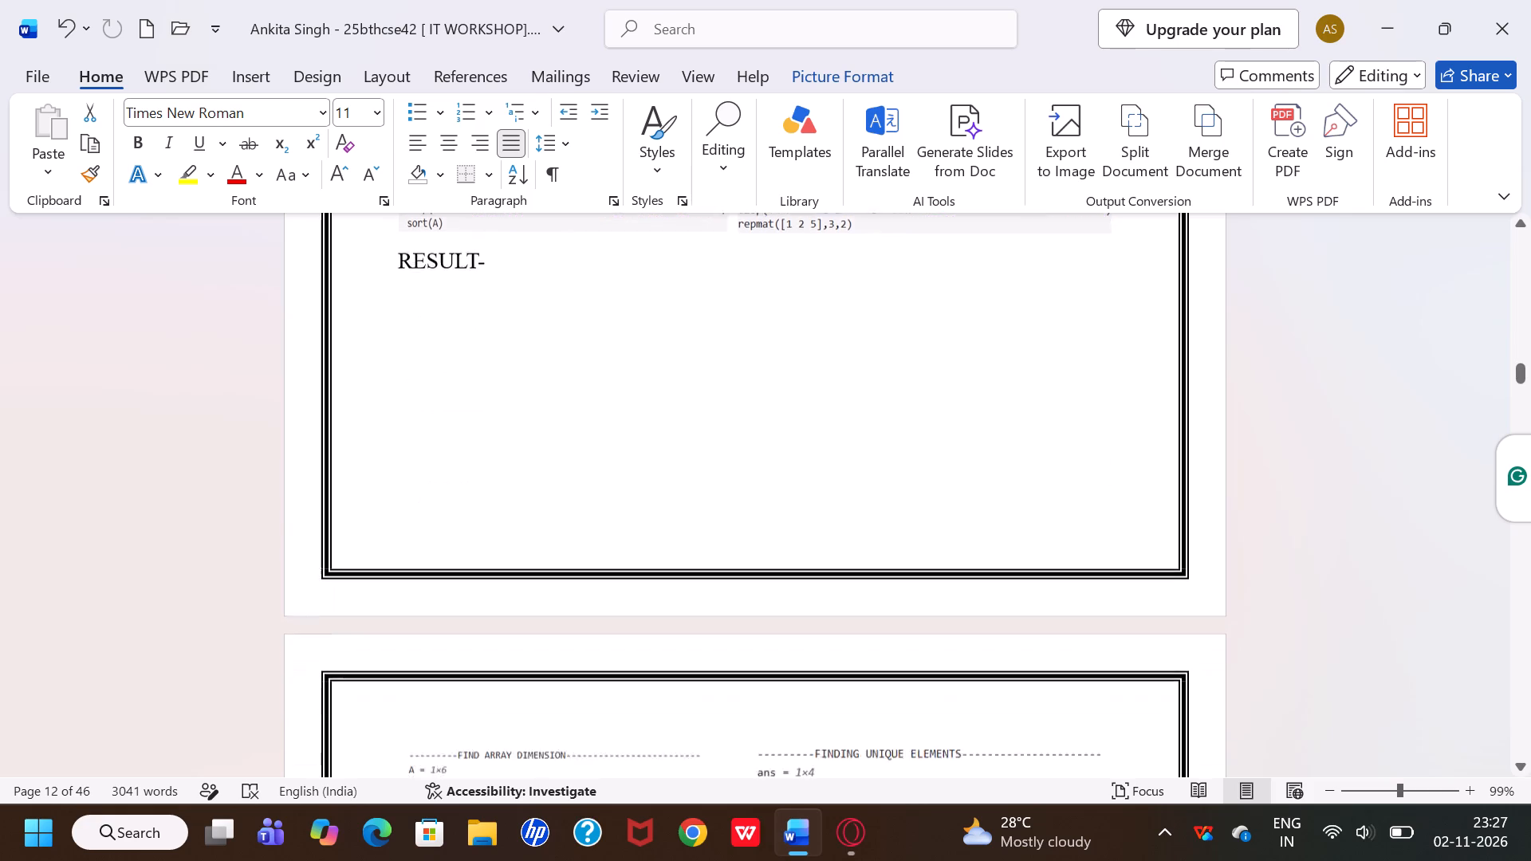
scroll(922, 529, down, 1)
click(619, 501)
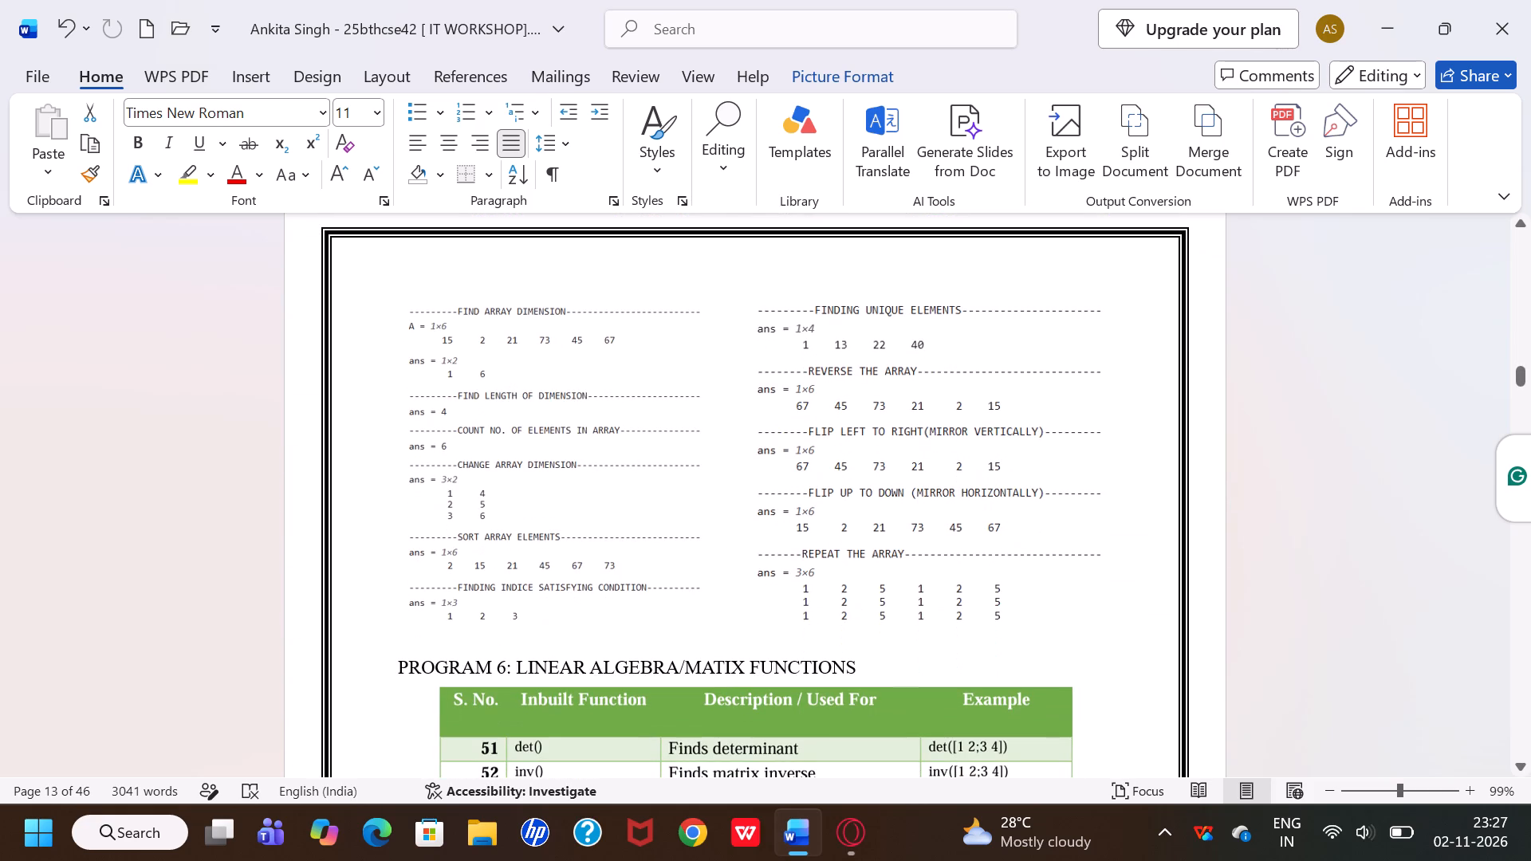
triple_click(619, 501)
click(619, 501)
click(619, 501)
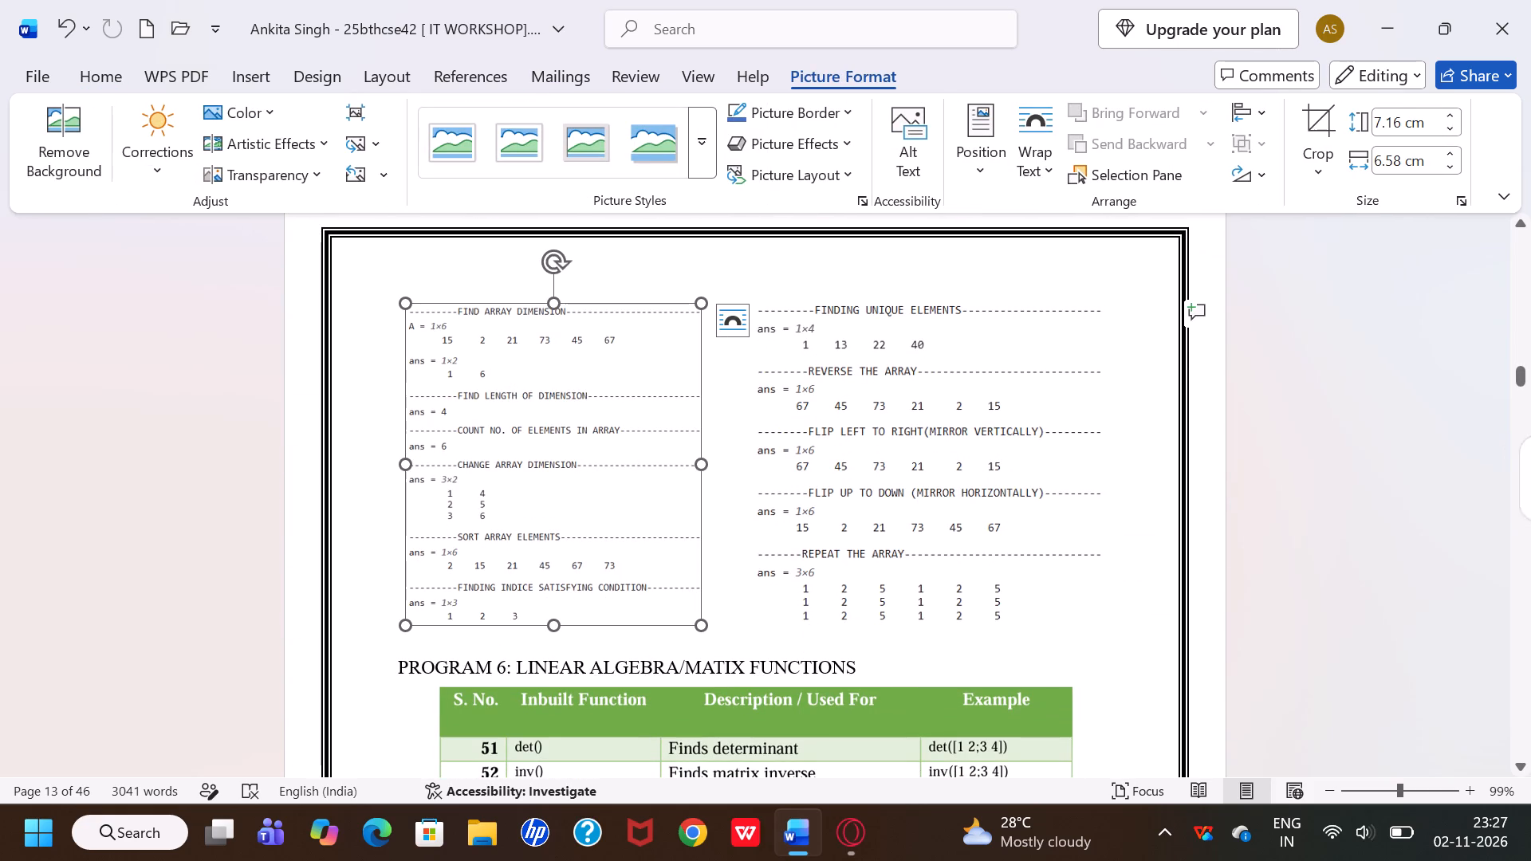
right_drag(553, 621, 551, 567)
Shorten the Program 5 result picture starting with FINDING UNIQUE ELEMENTS to a height of about 4.79 cm.
click(833, 541)
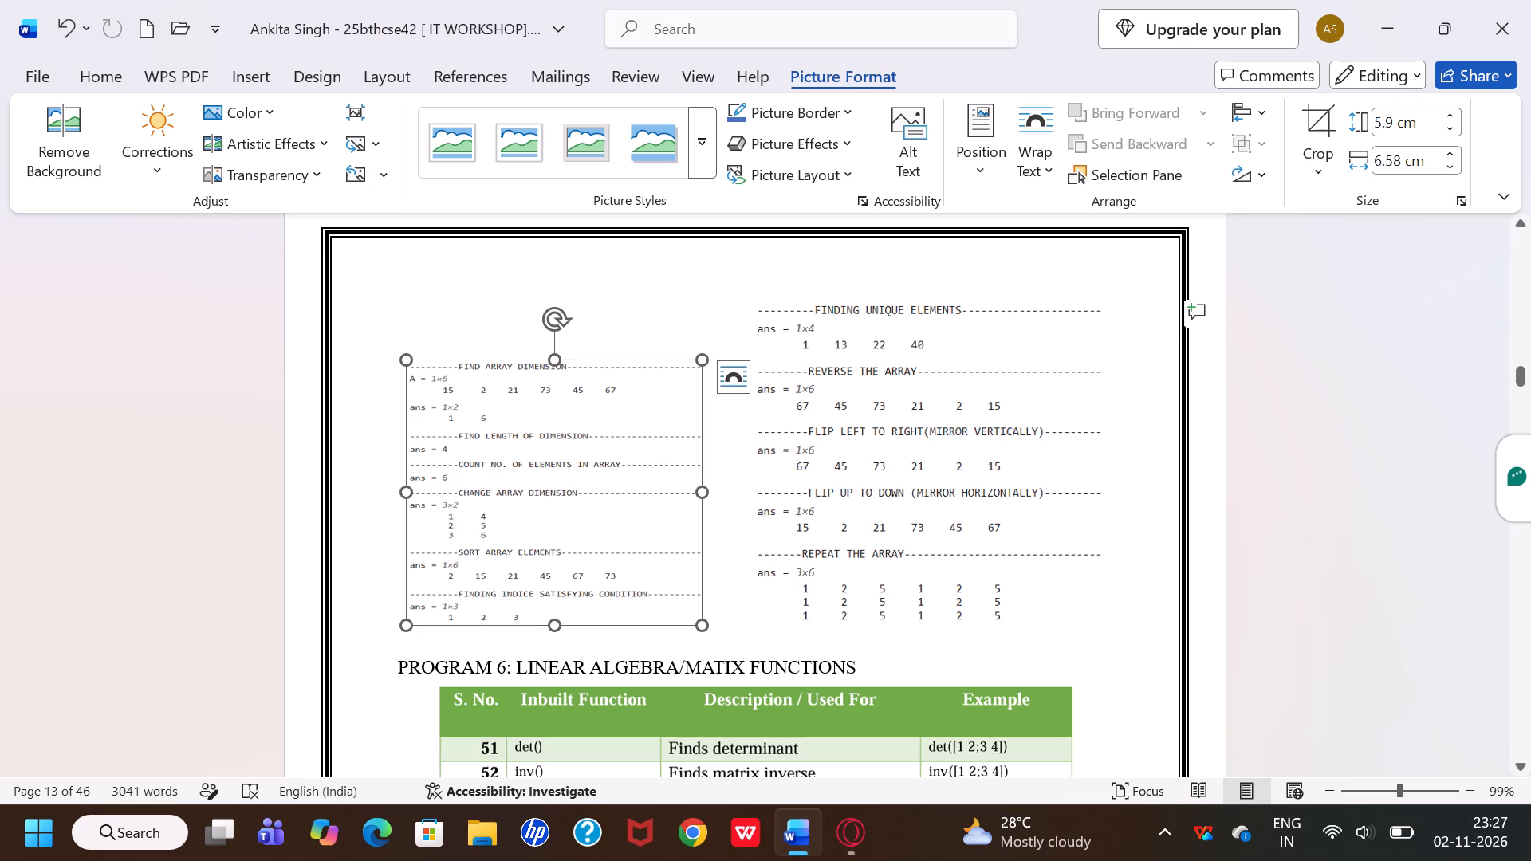
triple_click(833, 541)
triple_click(833, 541)
triple_click(896, 508)
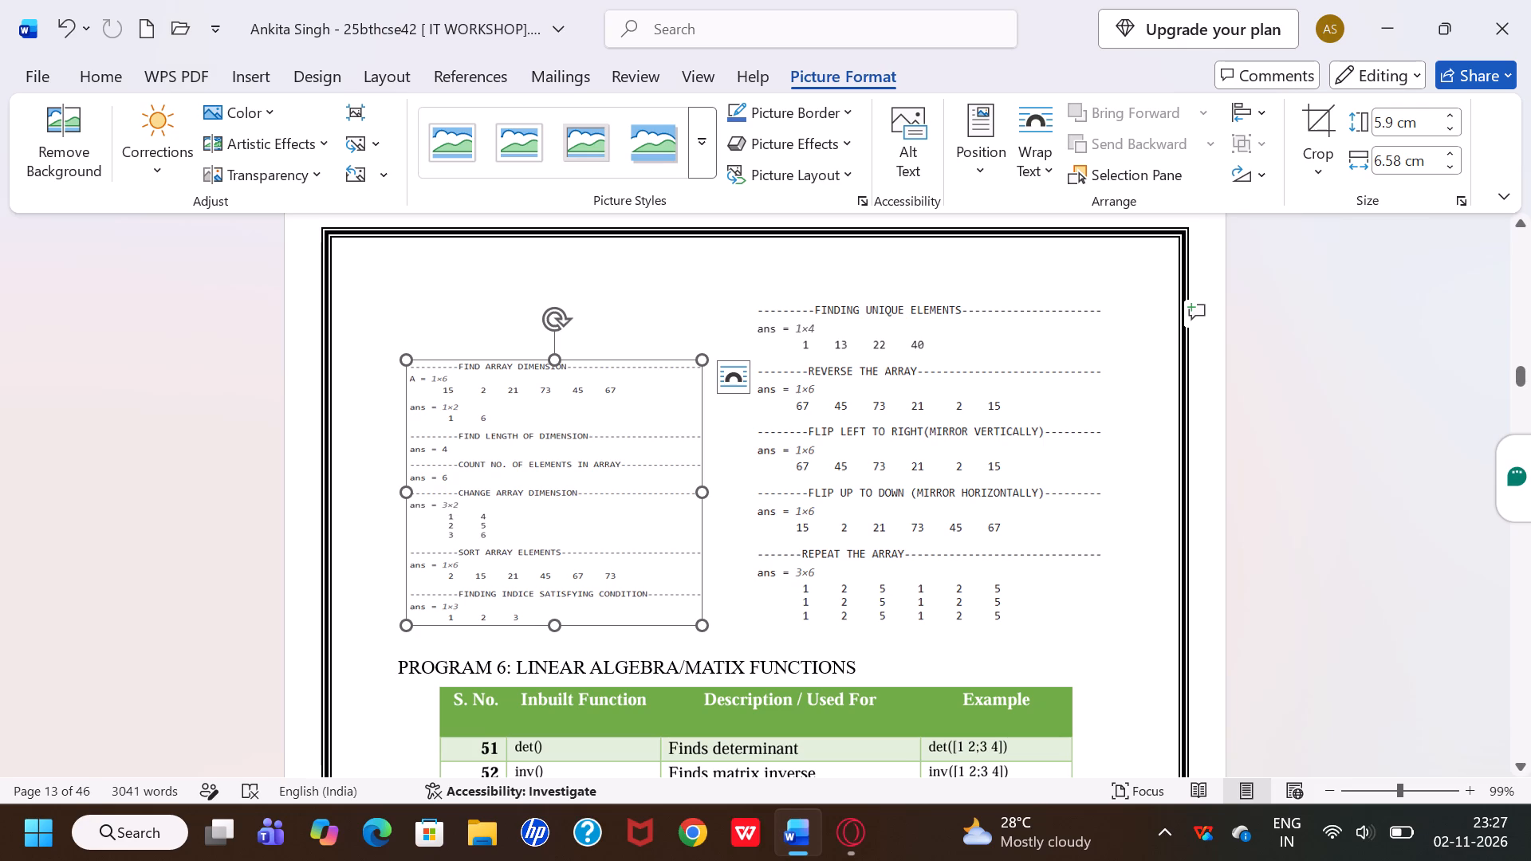
click(896, 508)
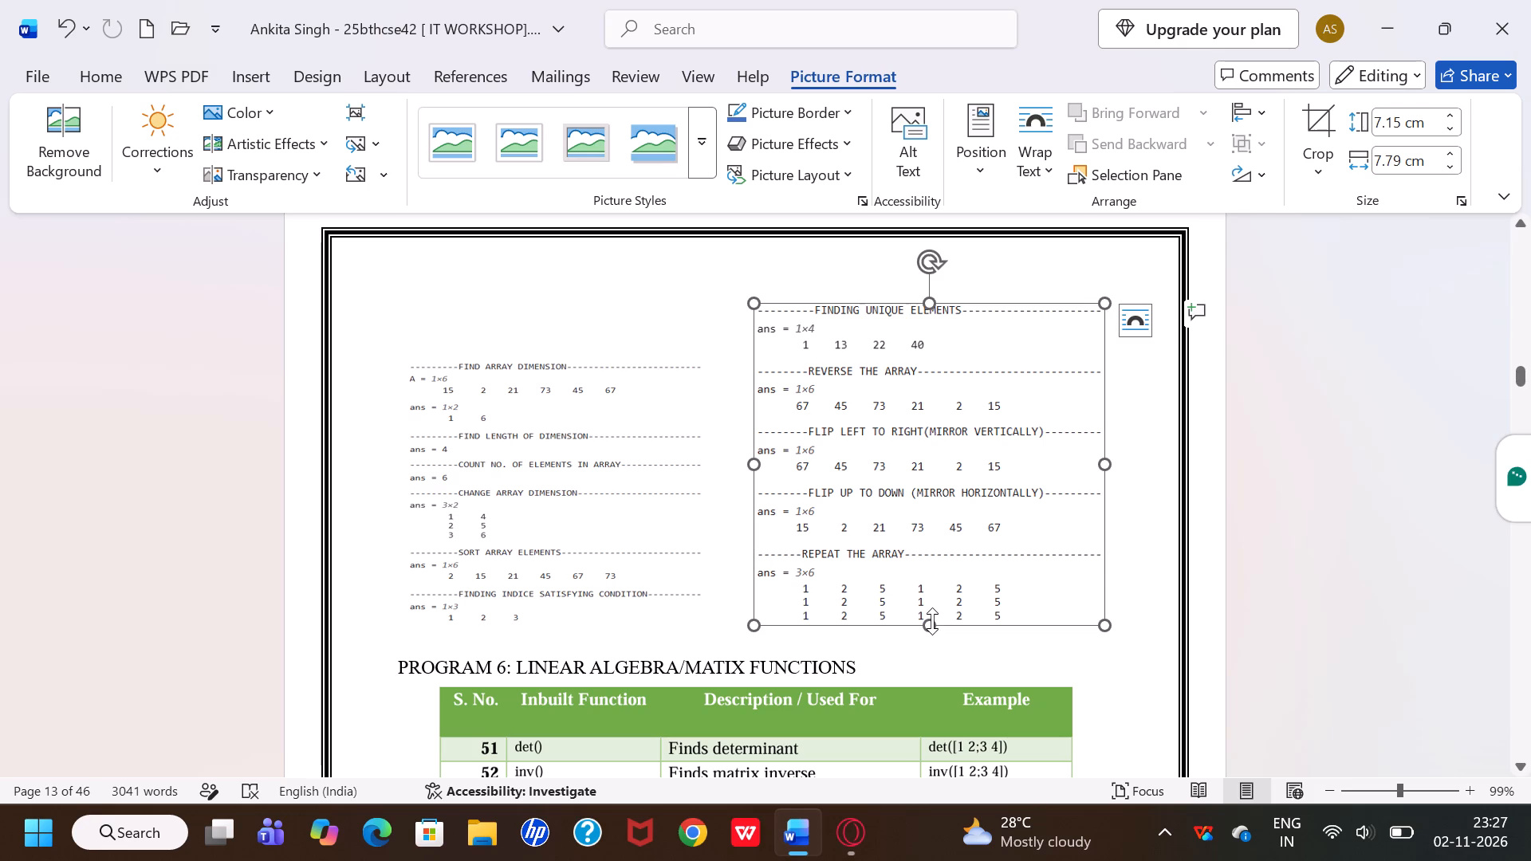
right_drag(932, 621, 921, 519)
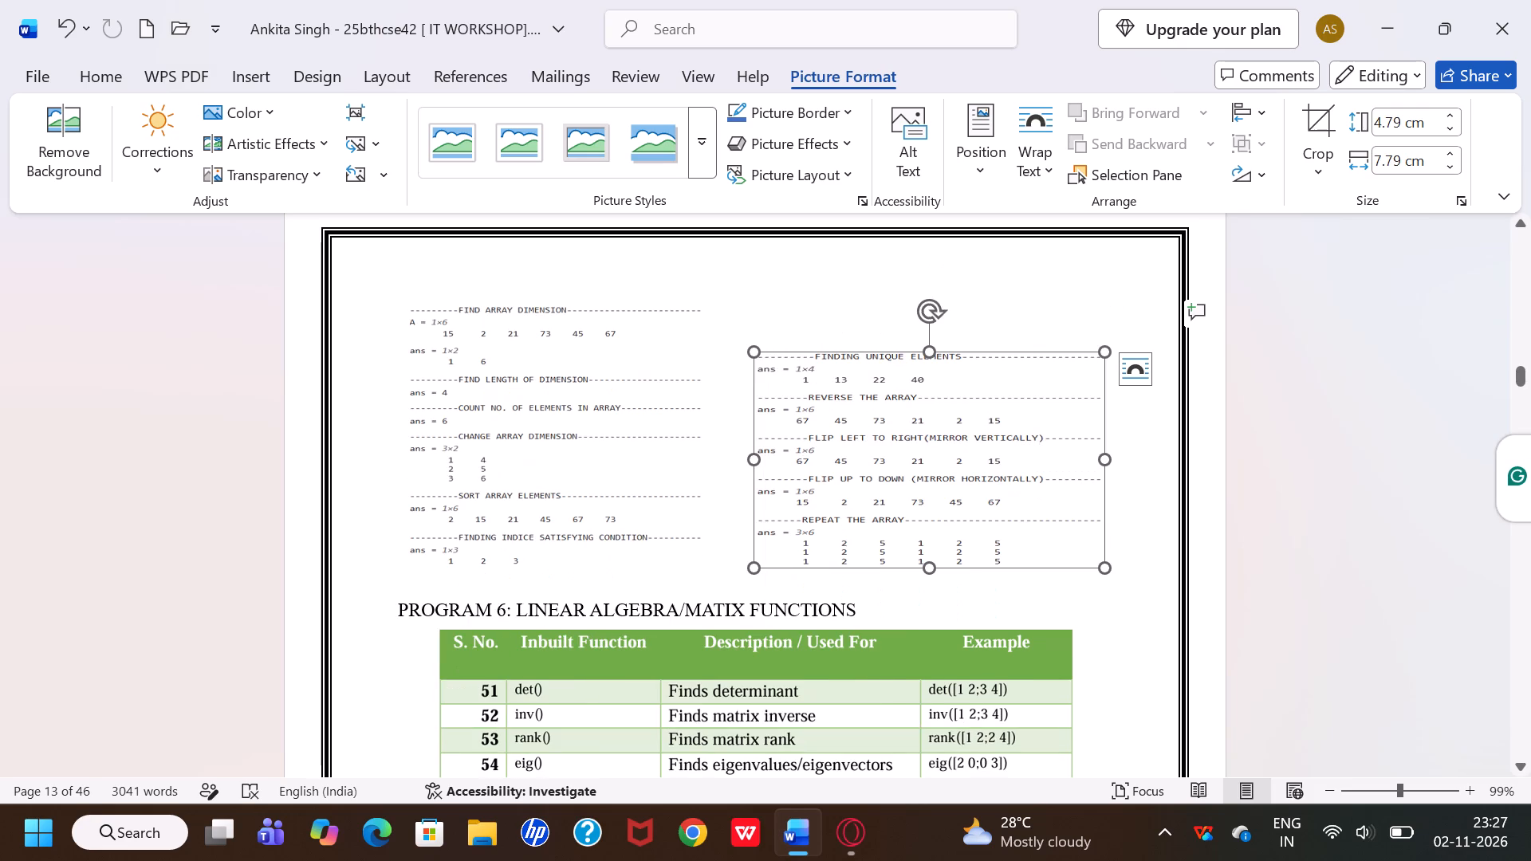
Reduce the FIND ARRAY DIMENSION result picture's height to about 4.83 cm, close to the neighbouring result picture.
click(577, 457)
triple_click(577, 457)
triple_click(577, 457)
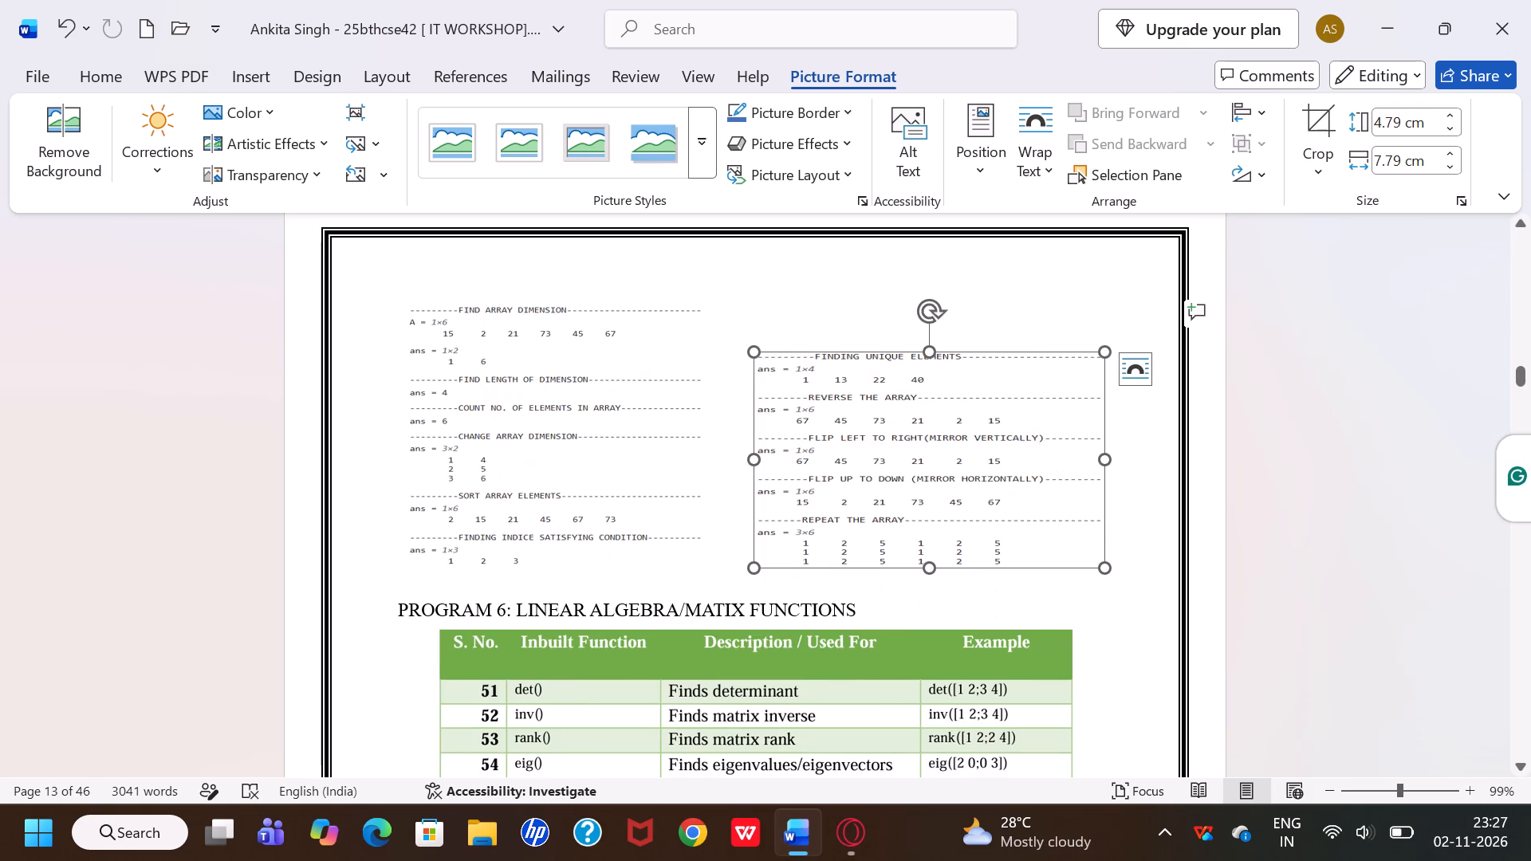
click(577, 457)
key(Escape)
click(577, 457)
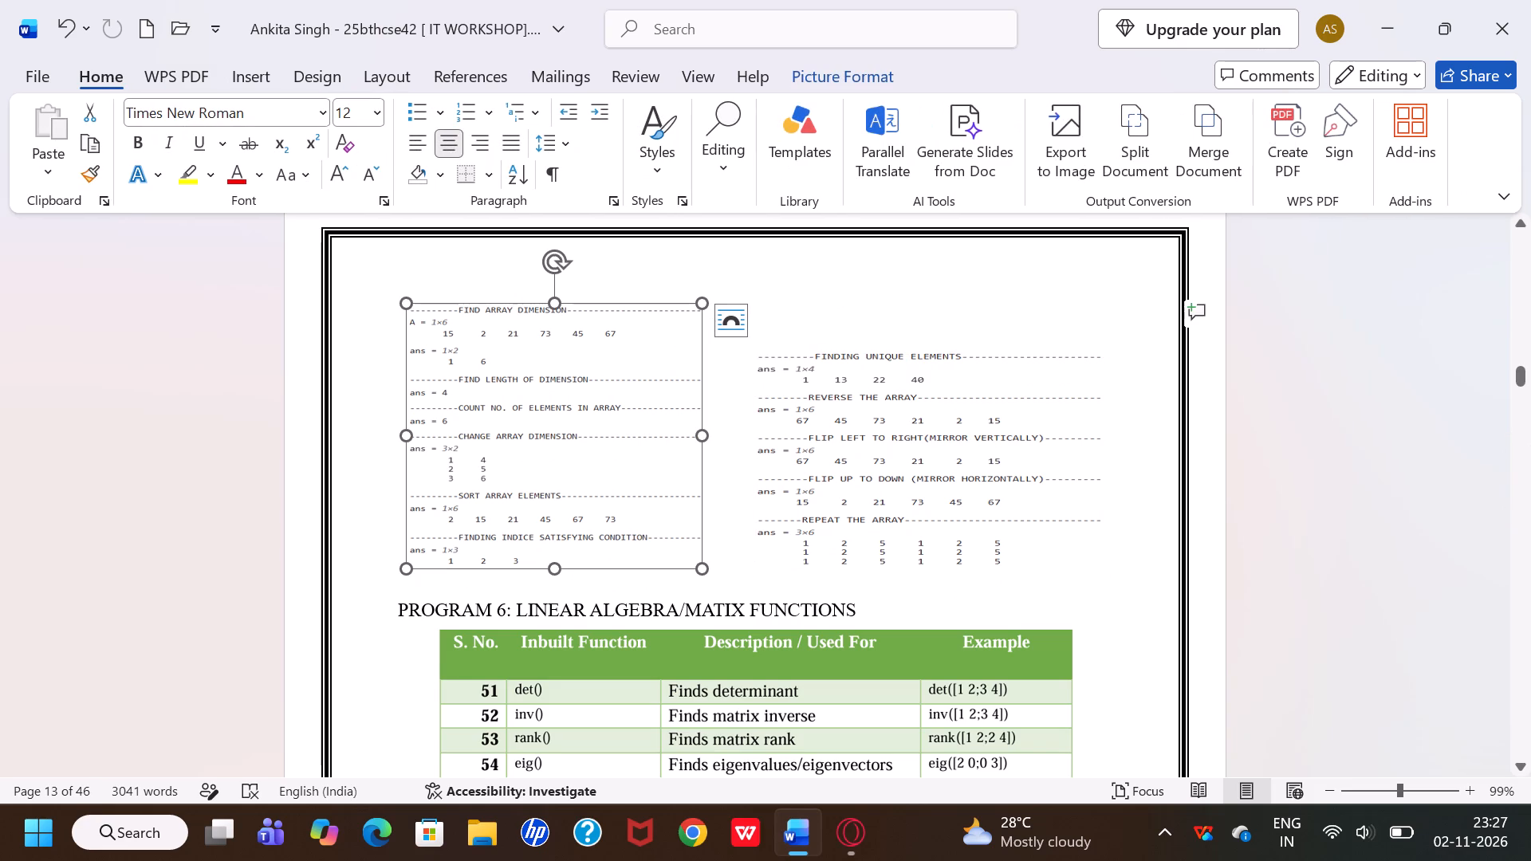
right_drag(555, 567, 555, 533)
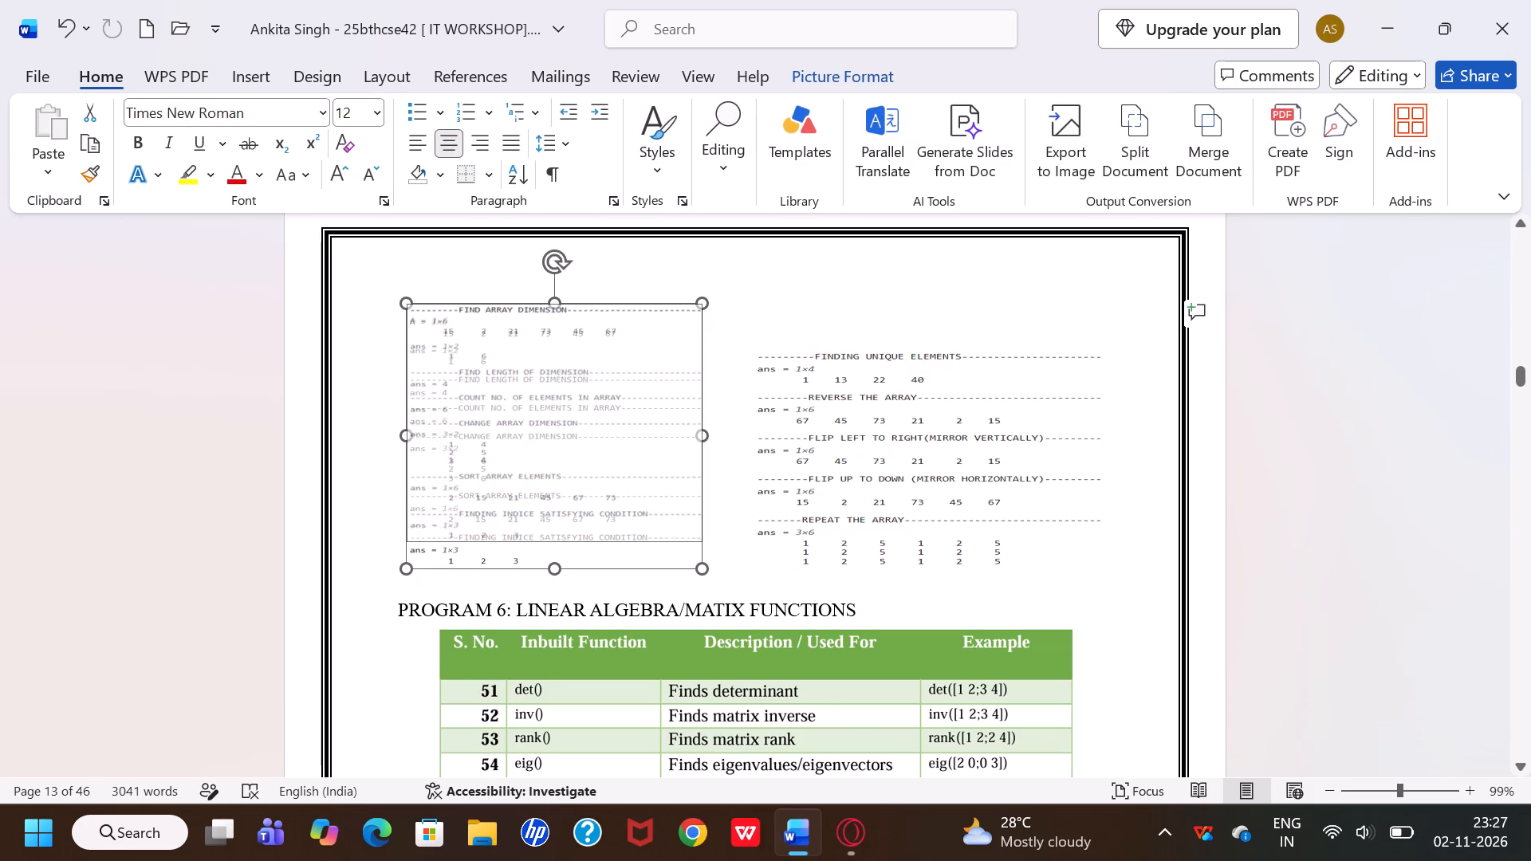
right_drag(555, 533, 555, 521)
Reduce the height of the ZEROES MATRIX result picture above the Program 5 heading to about 4.92 cm.
scroll(555, 521, up, 2)
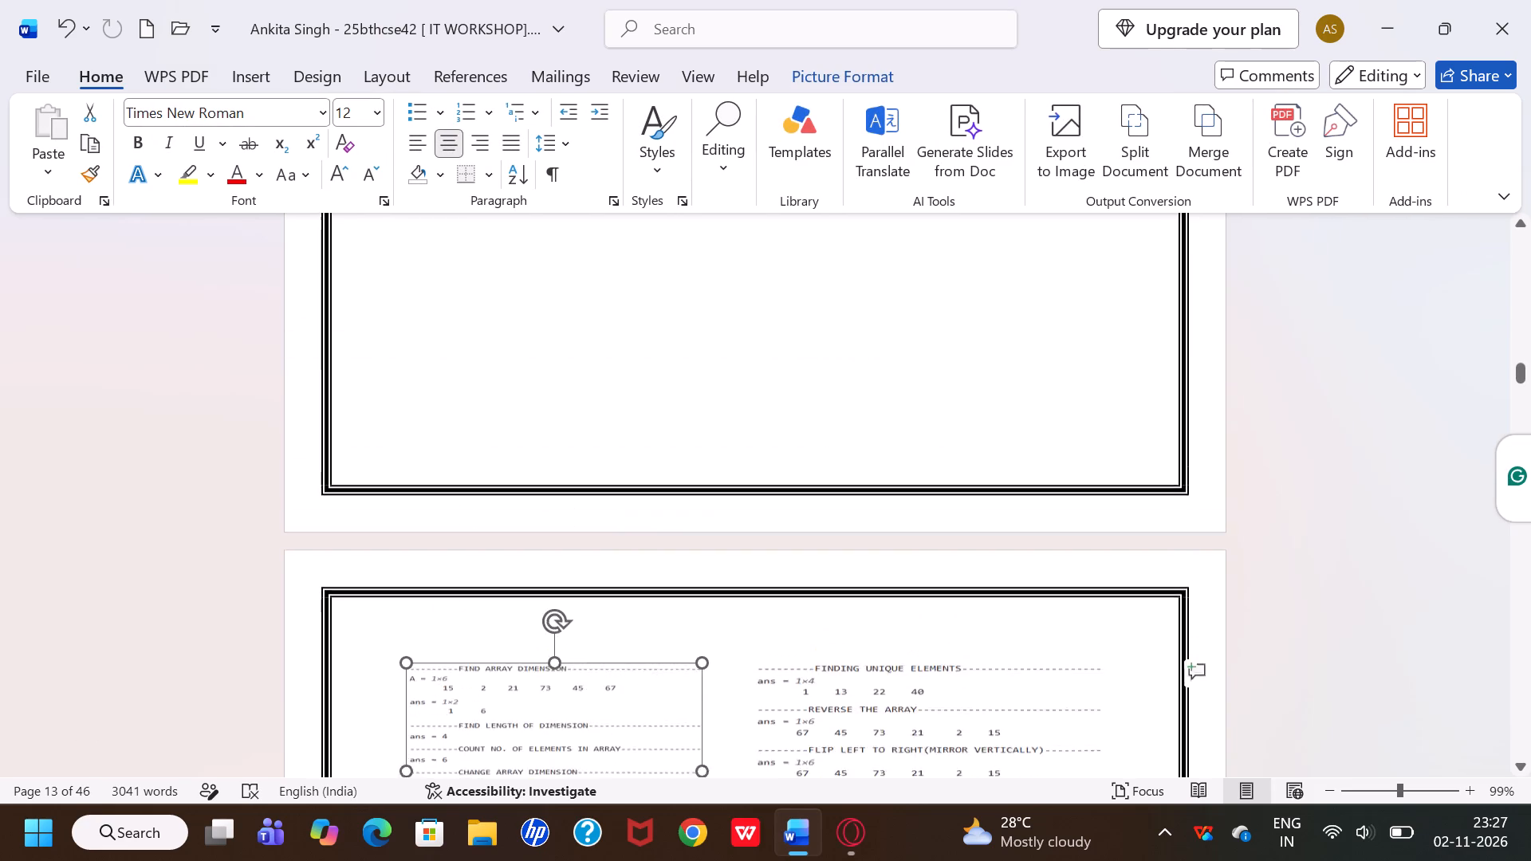
scroll(555, 521, up, 3)
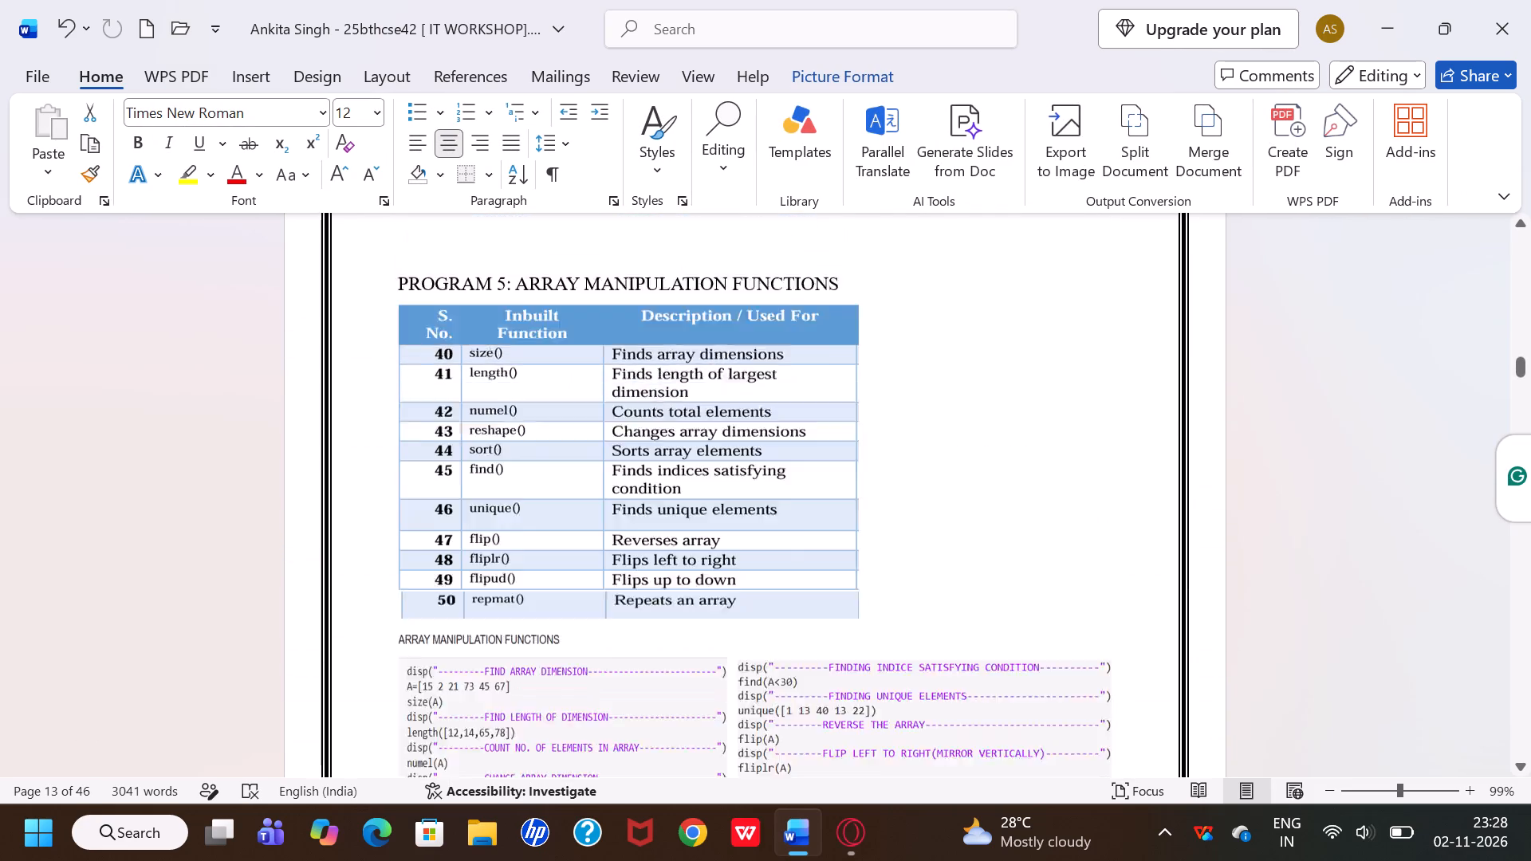
scroll(555, 521, up, 2)
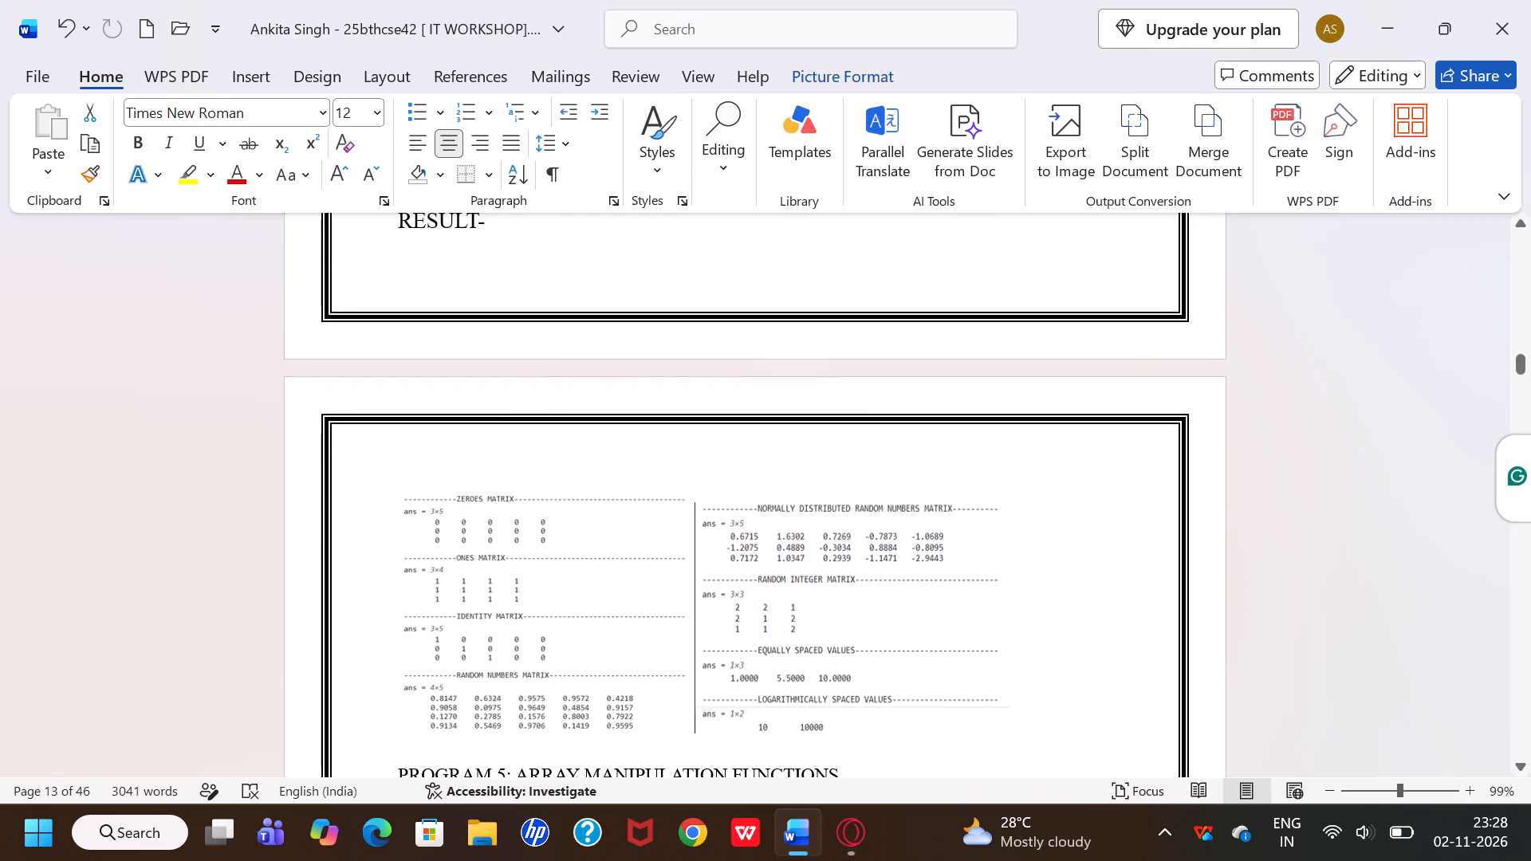
click(574, 588)
triple_click(574, 588)
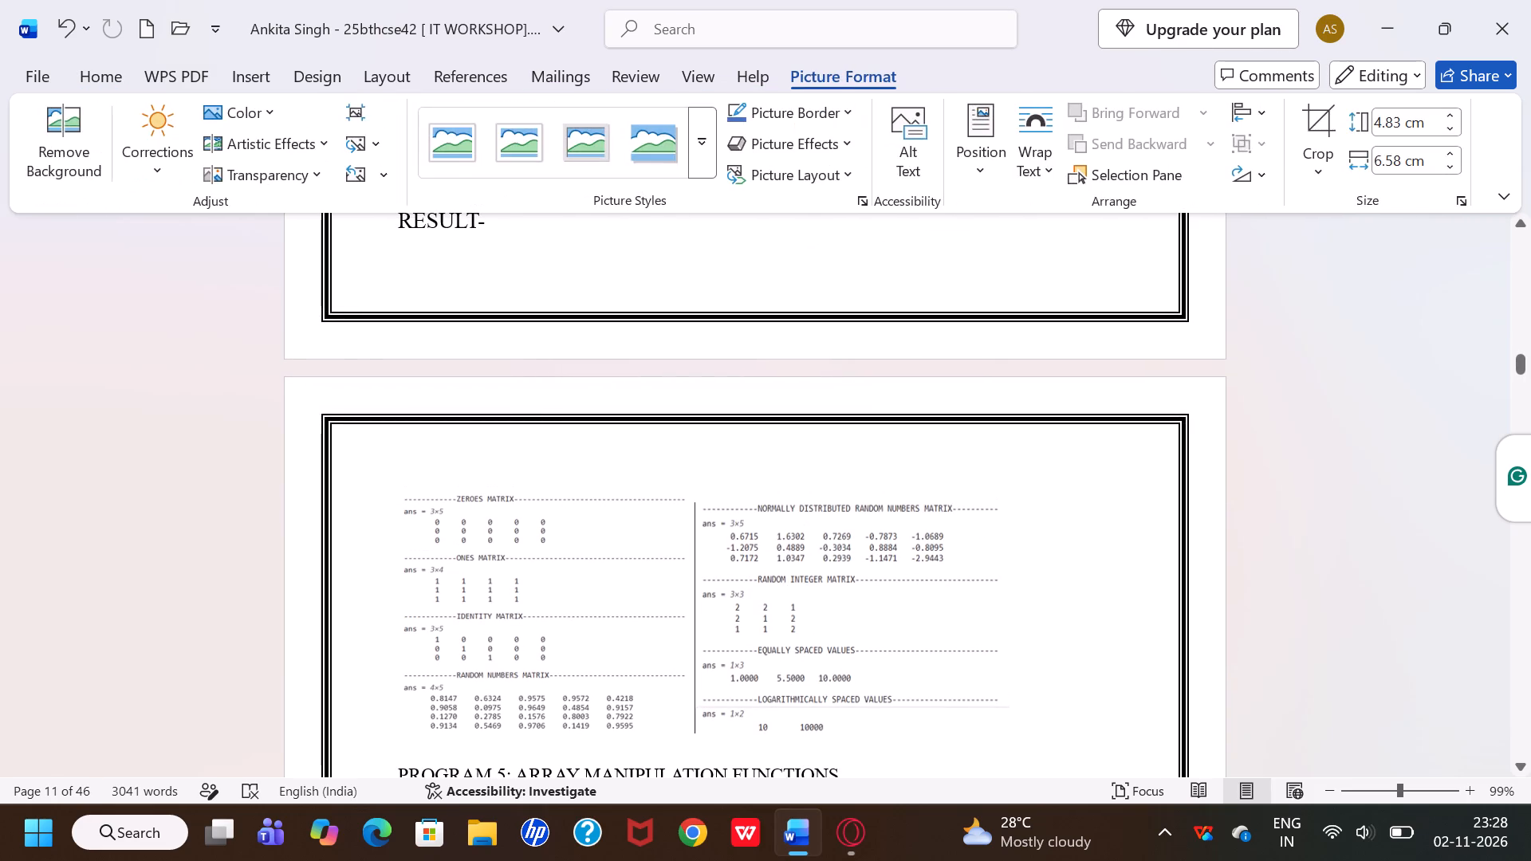
key(Escape)
click(574, 588)
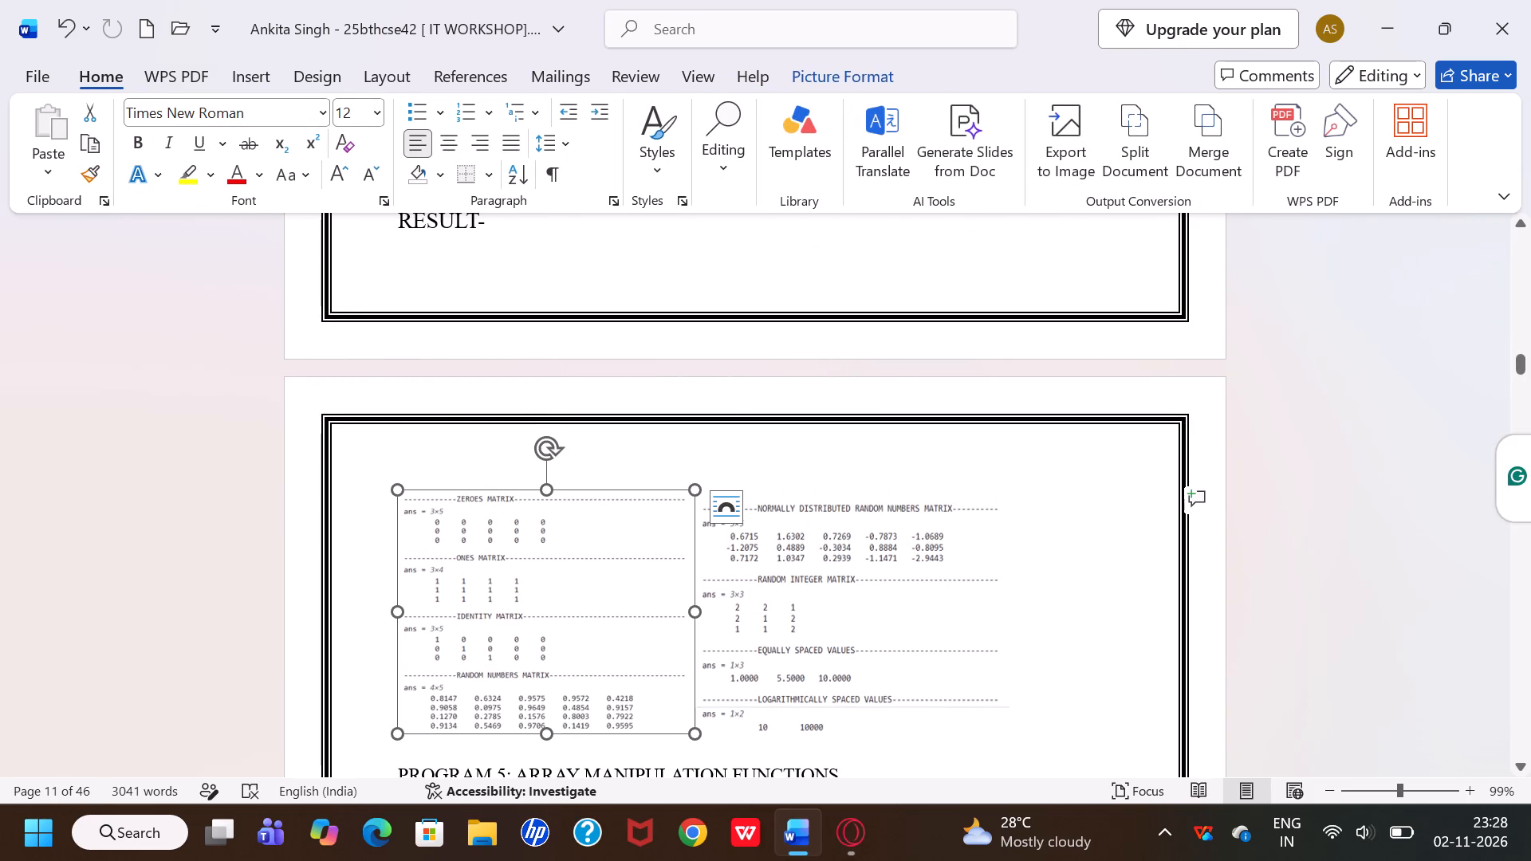
scroll(574, 588, down, 1)
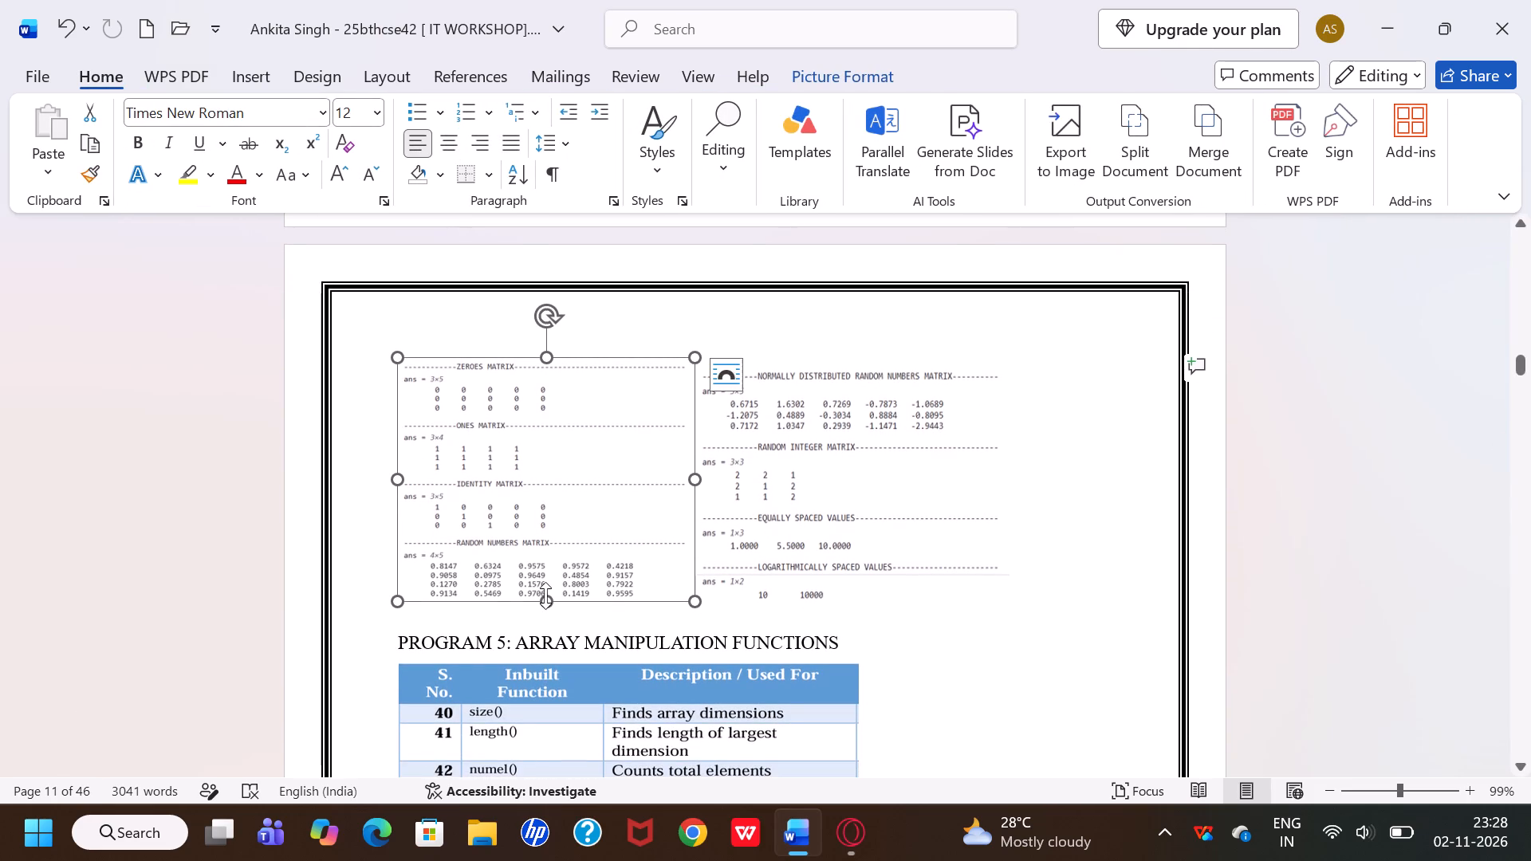
right_drag(545, 596, 545, 578)
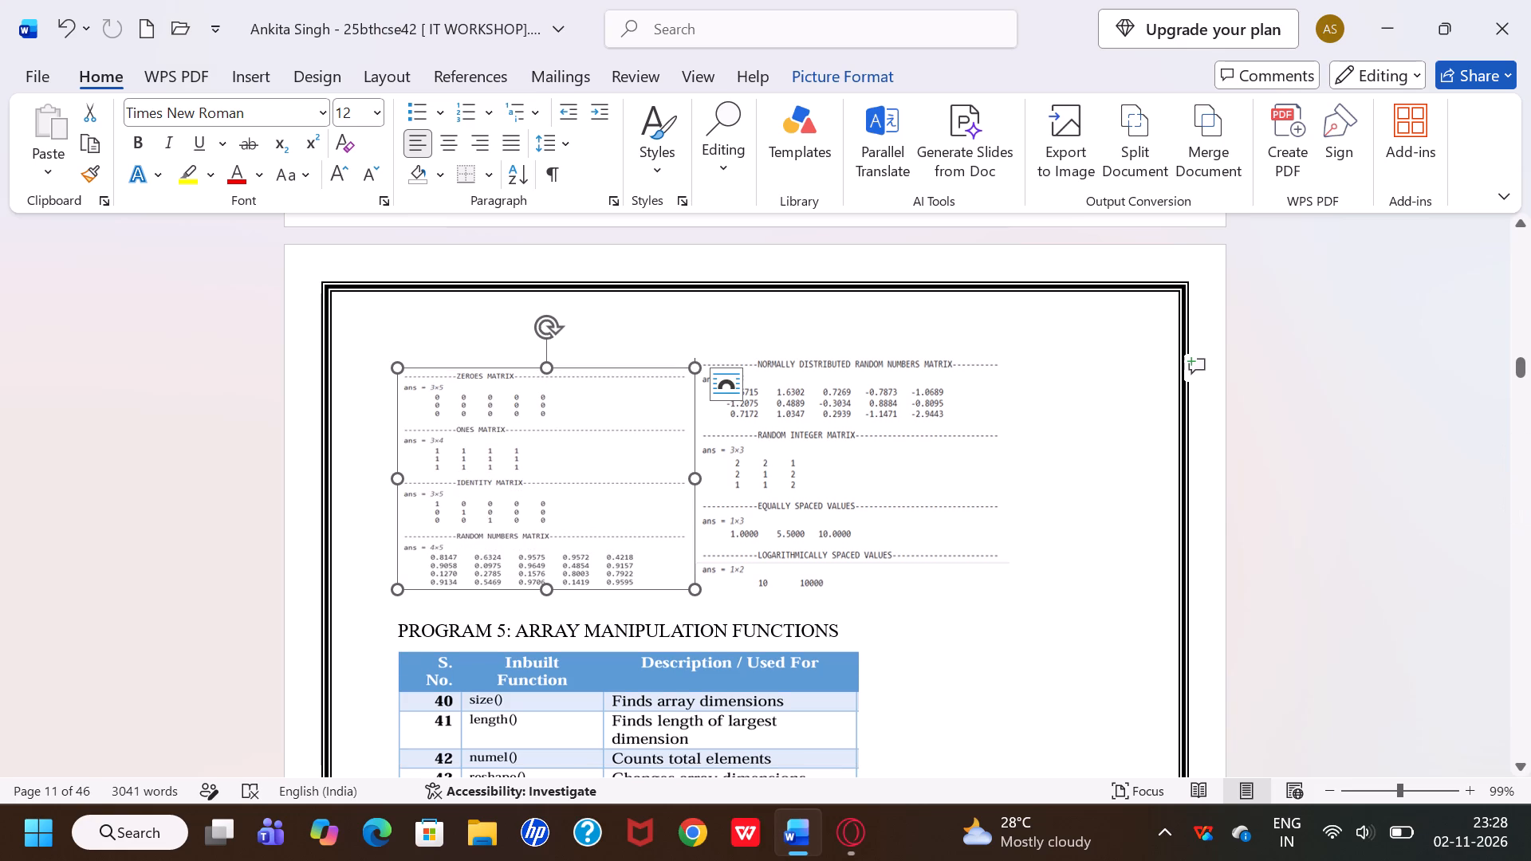
Reduce the height of the NORMALLY DISTRIBUTED RANDOM NUMBERS MATRIX result picture beside the ZEROES MATRIX results.
click(750, 551)
triple_click(750, 551)
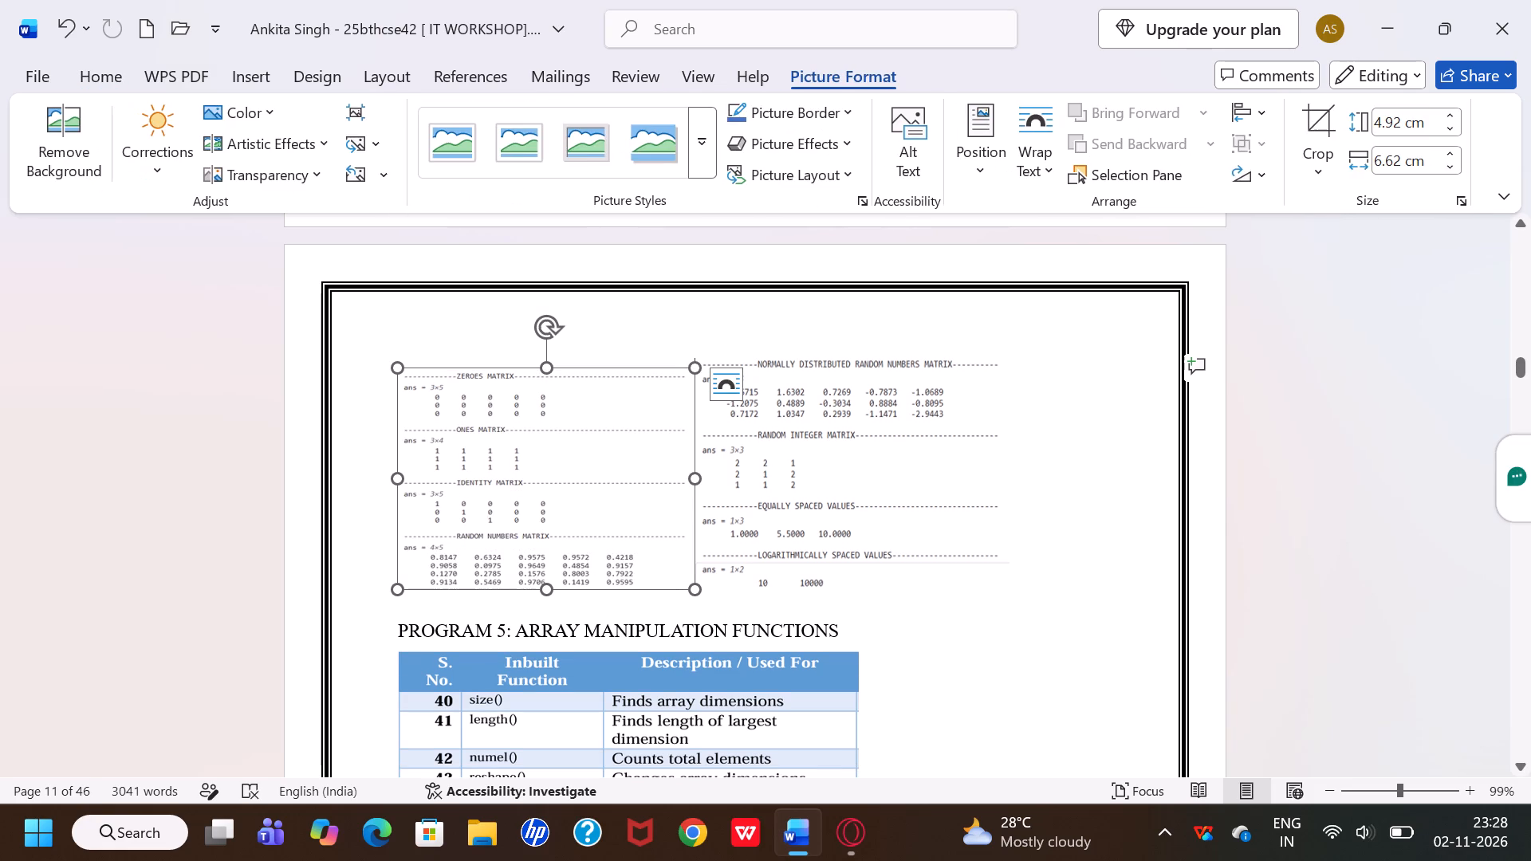
key(Escape)
click(830, 533)
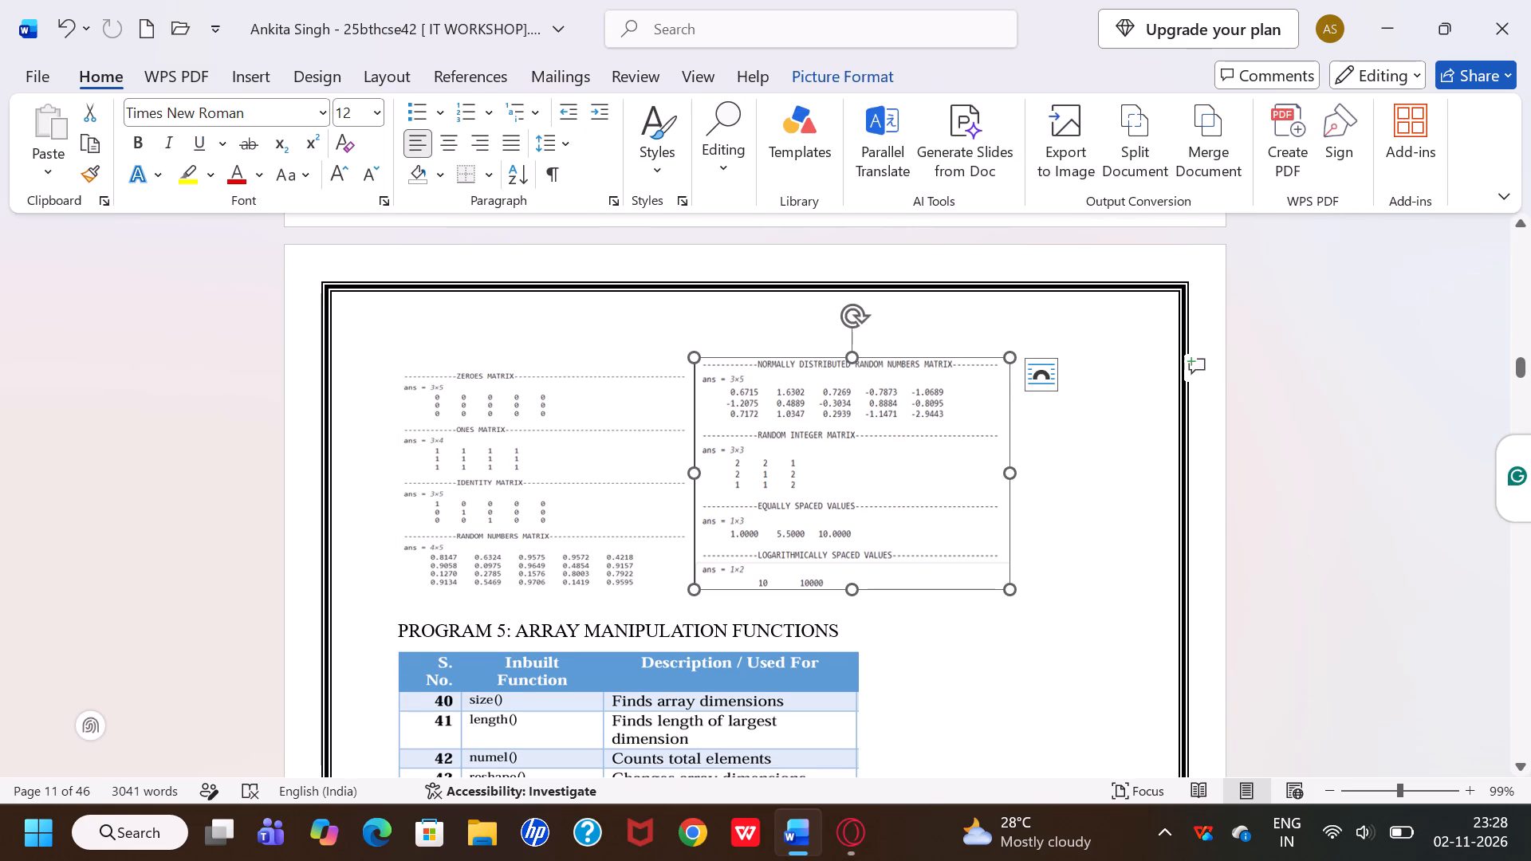
drag(853, 590, 853, 559)
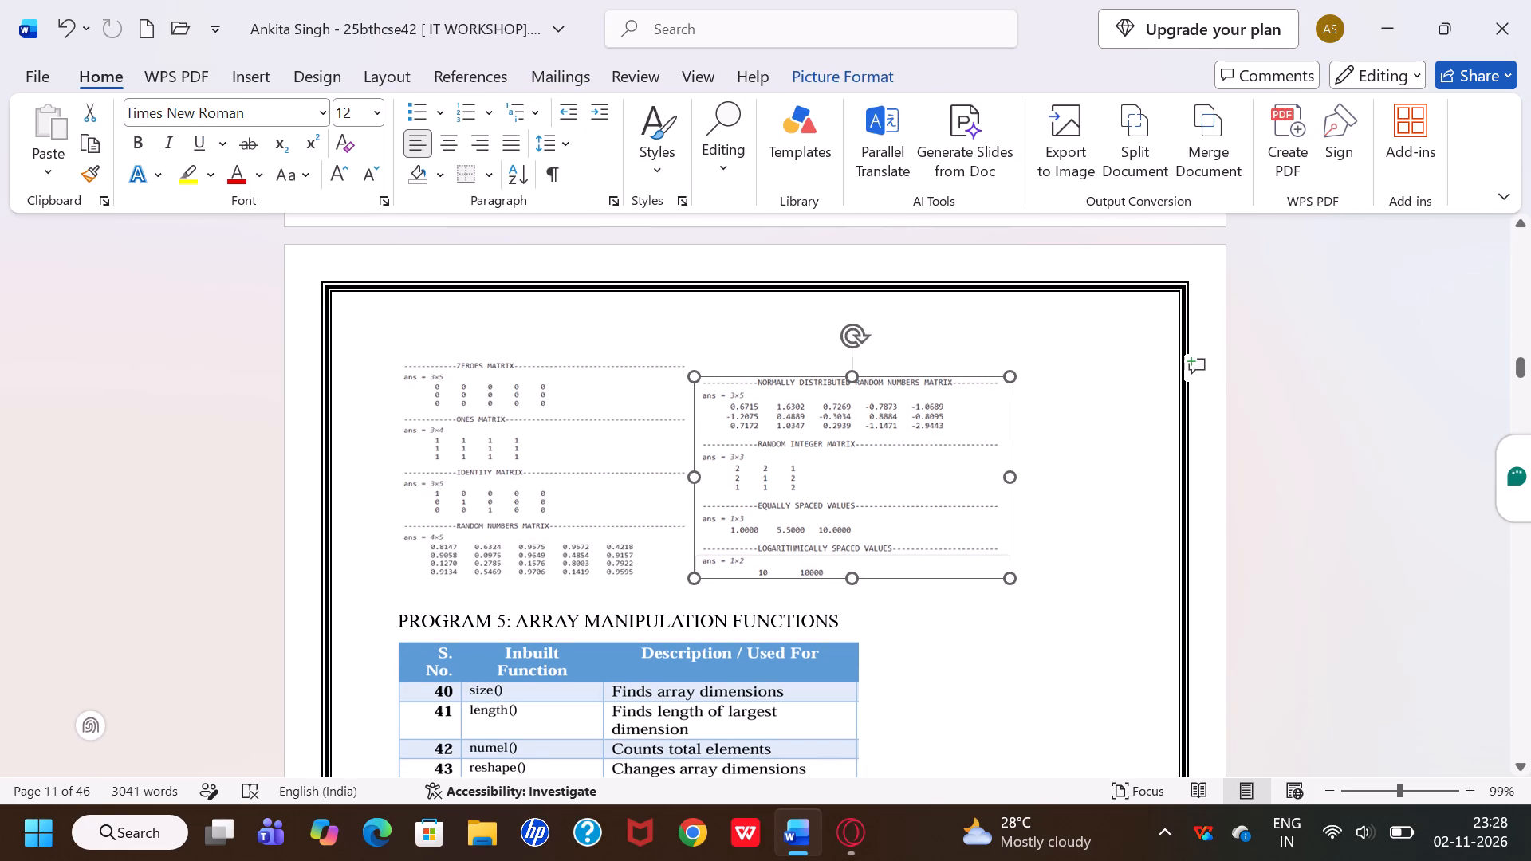
Increase the height of the NORMALLY DISTRIBUTED RANDOM NUMBERS MATRIX result picture to match the adjacent ZEROES MATRIX picture.
drag(853, 559, 855, 568)
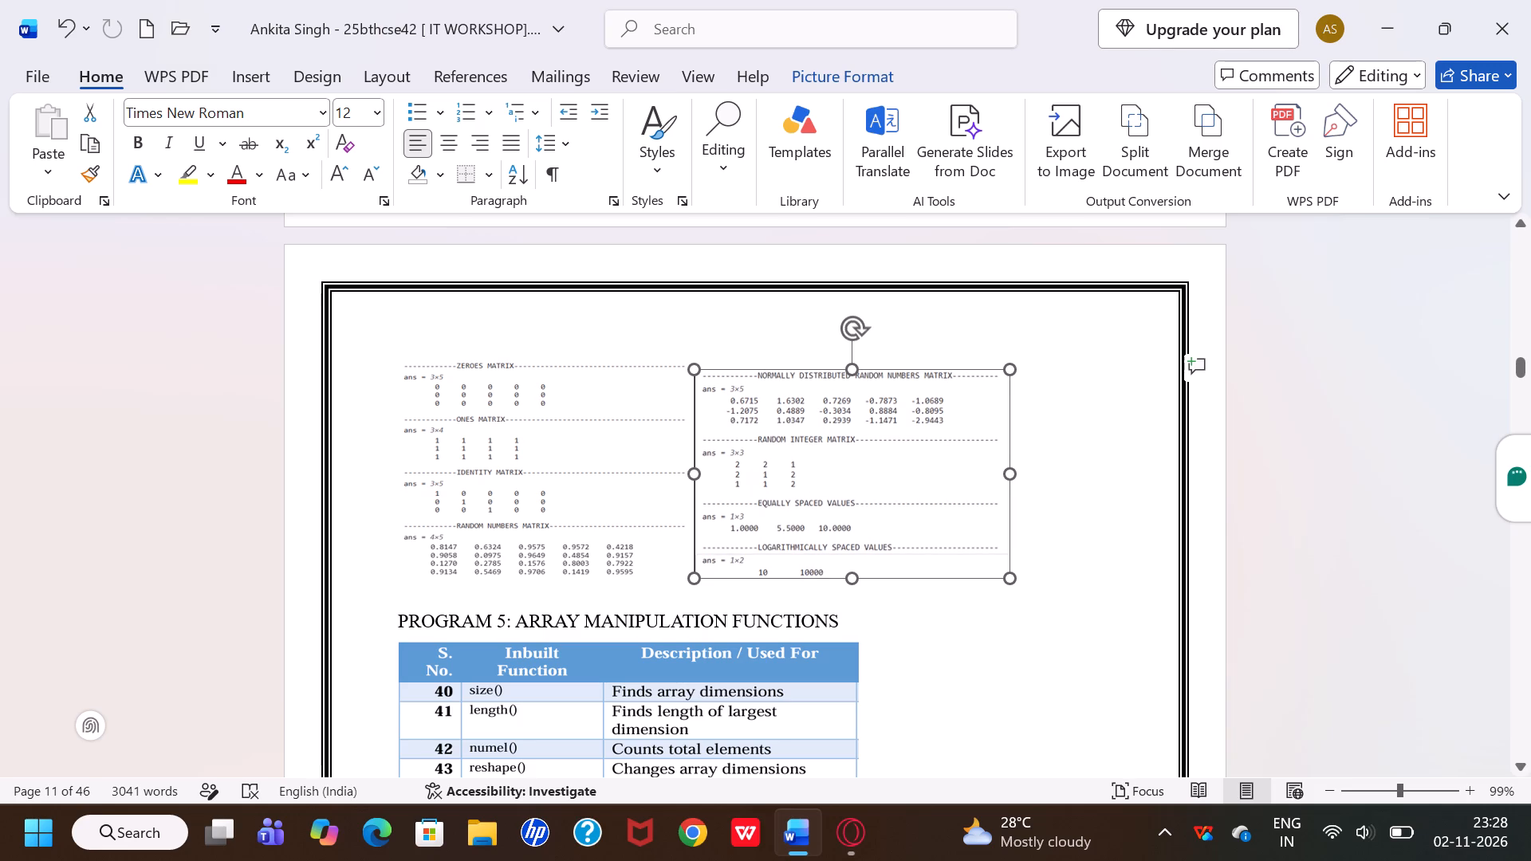
drag(855, 568, 856, 573)
click(1076, 591)
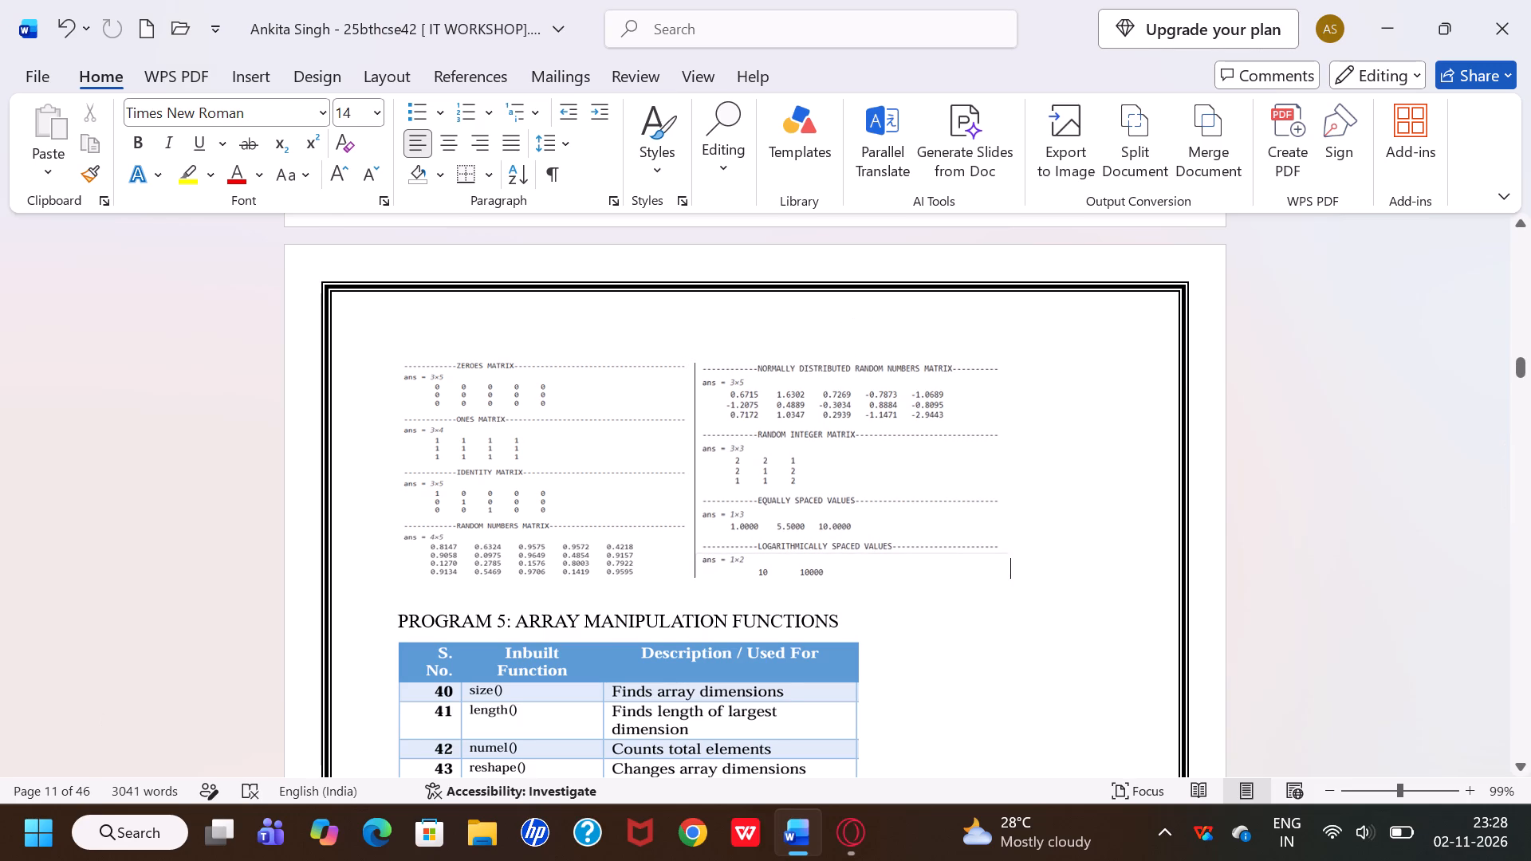
Set the font size of the RESULT- heading under the Program 5 array manipulation code to 12.
scroll(1076, 591, down, 4)
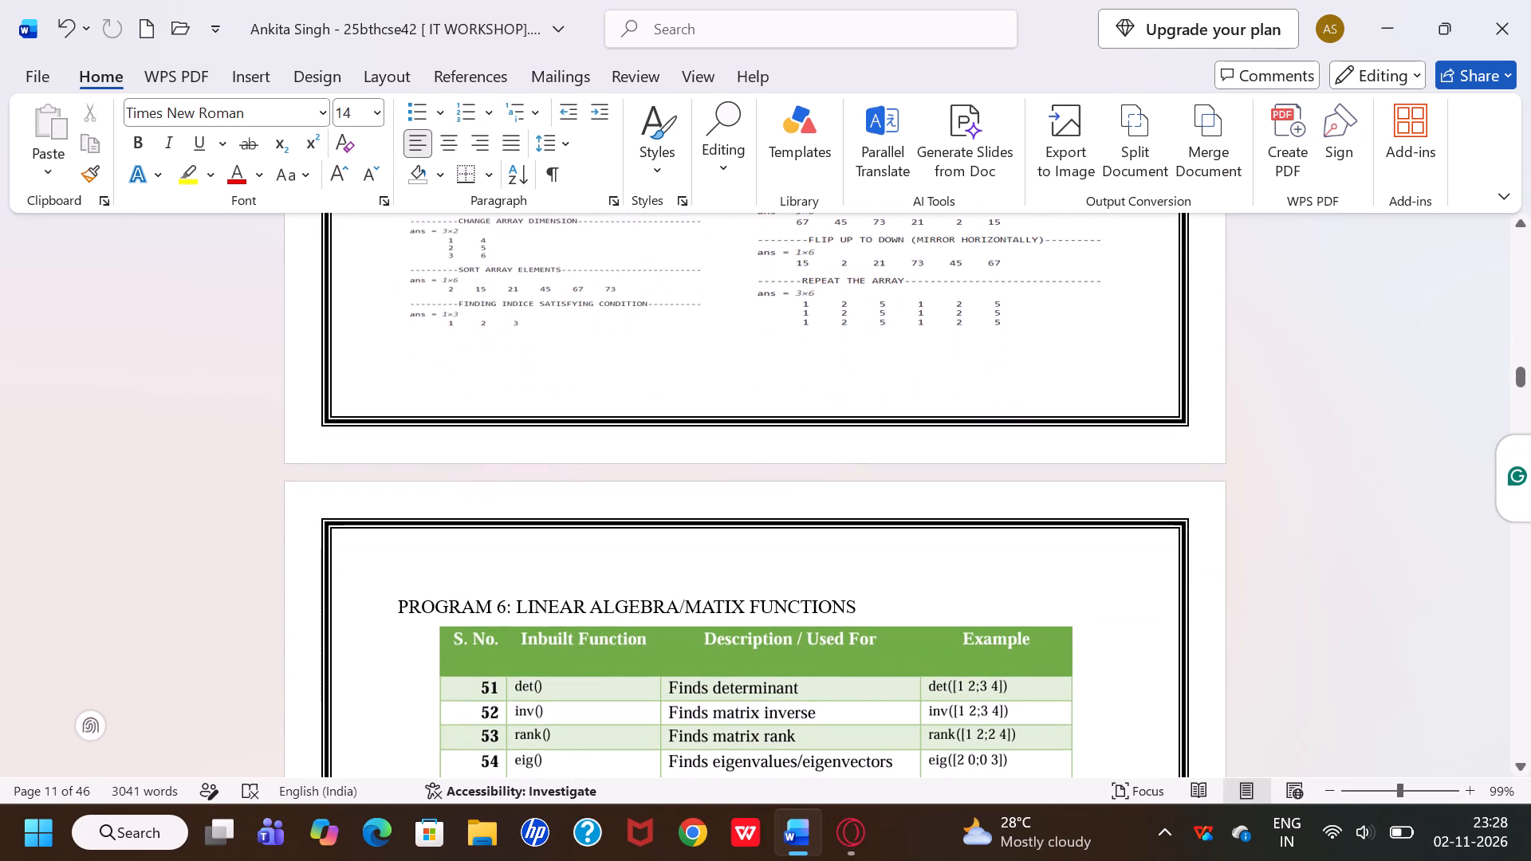
scroll(1076, 591, up, 1)
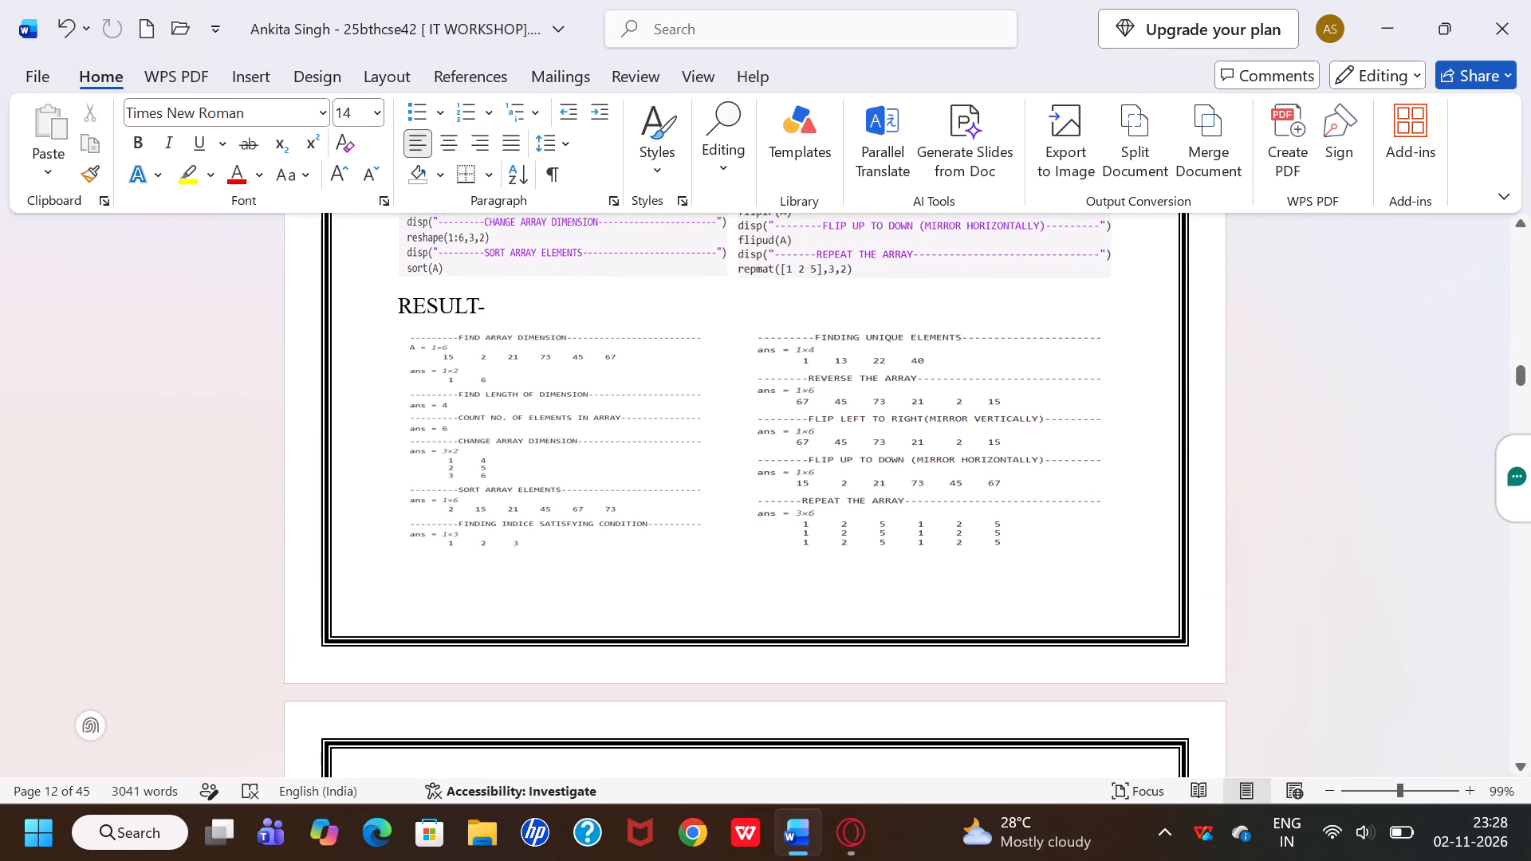
scroll(1076, 591, up, 1)
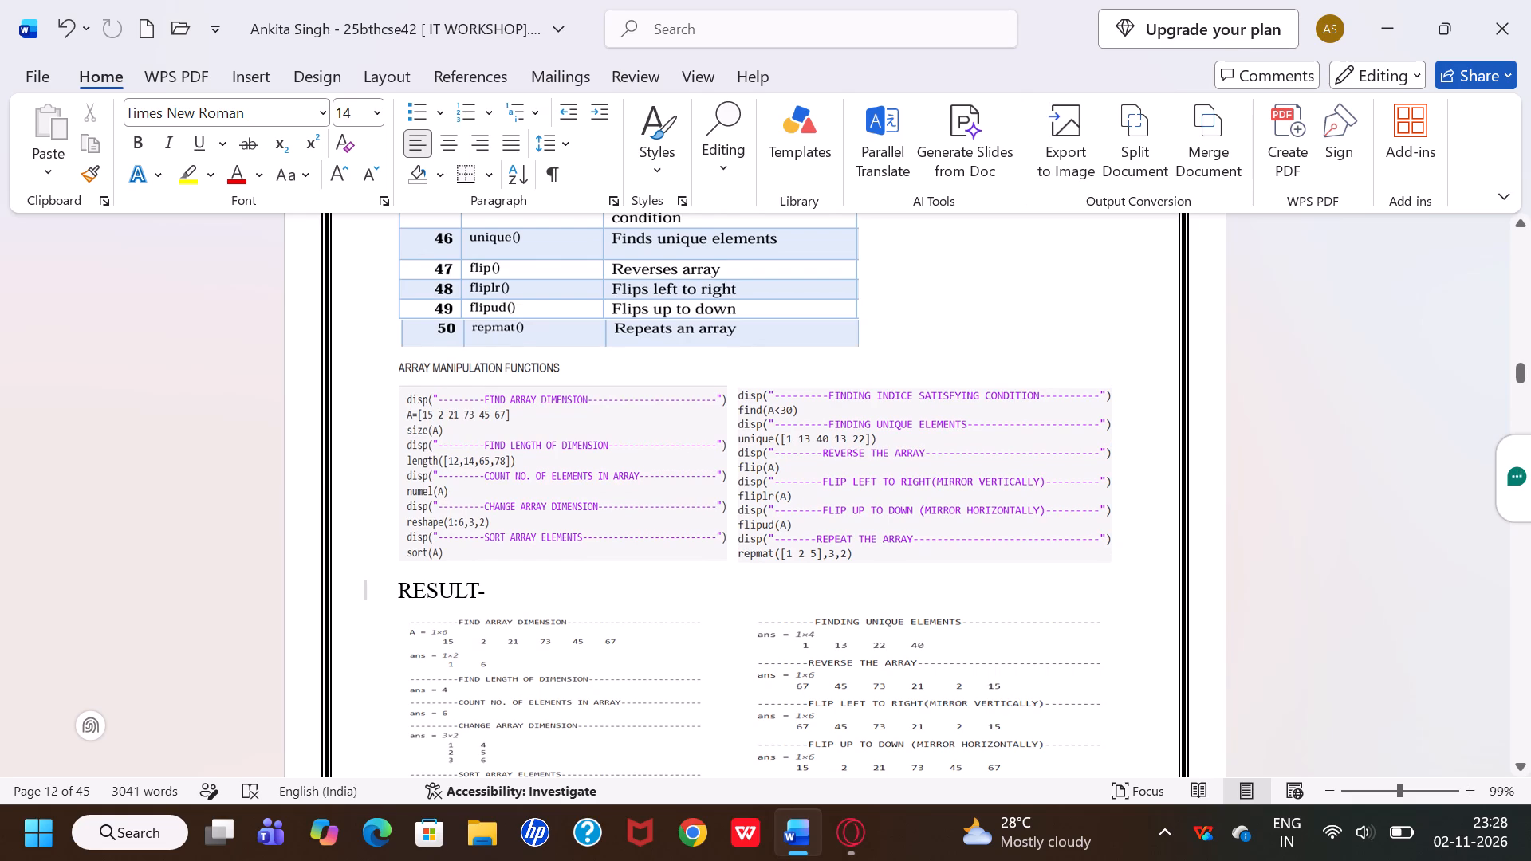
triple_click(458, 588)
click(638, 524)
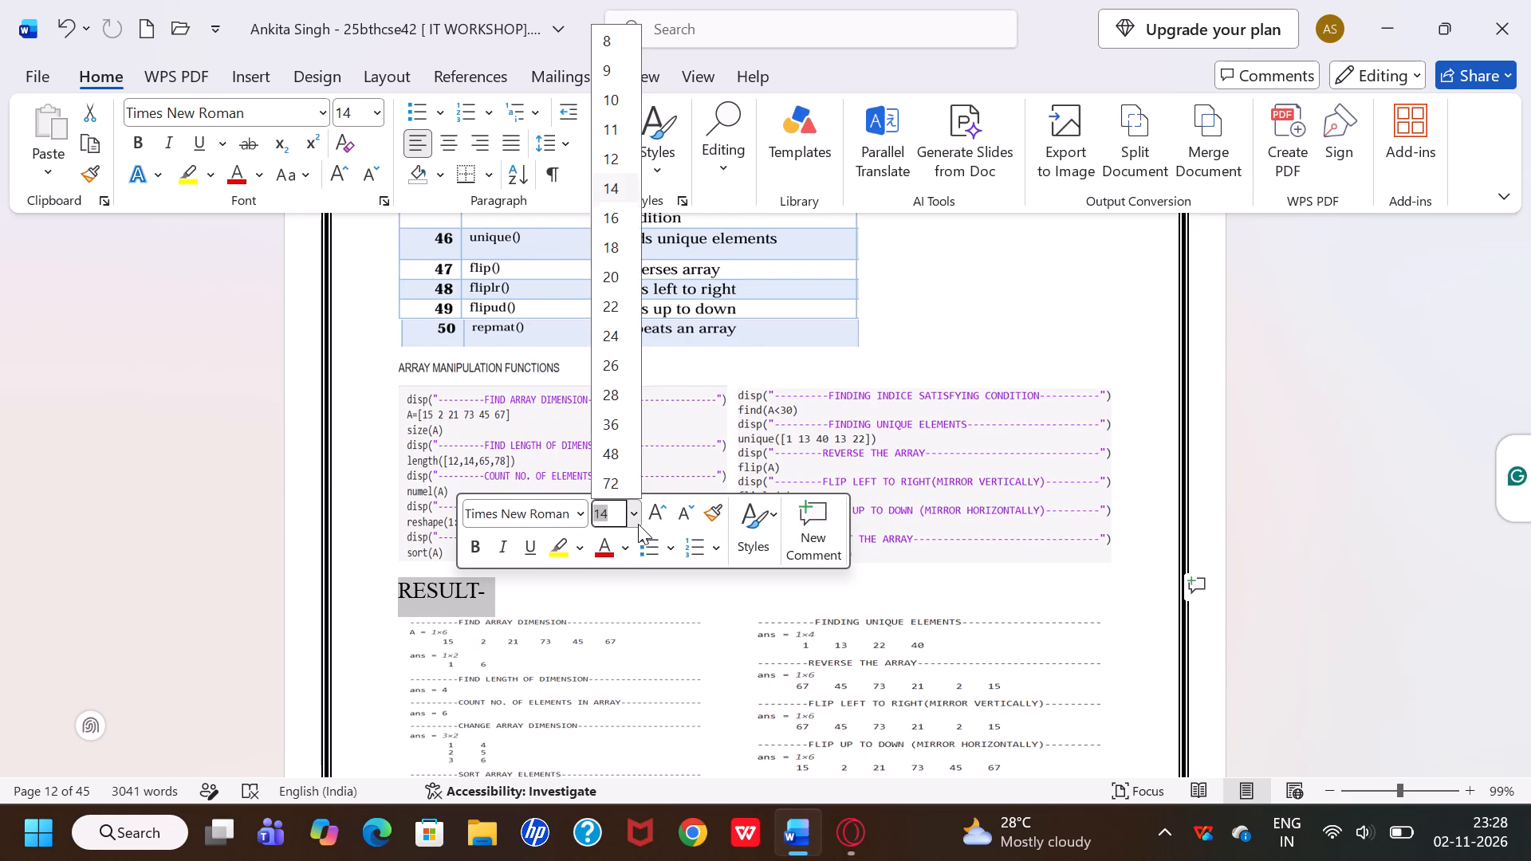
click(618, 166)
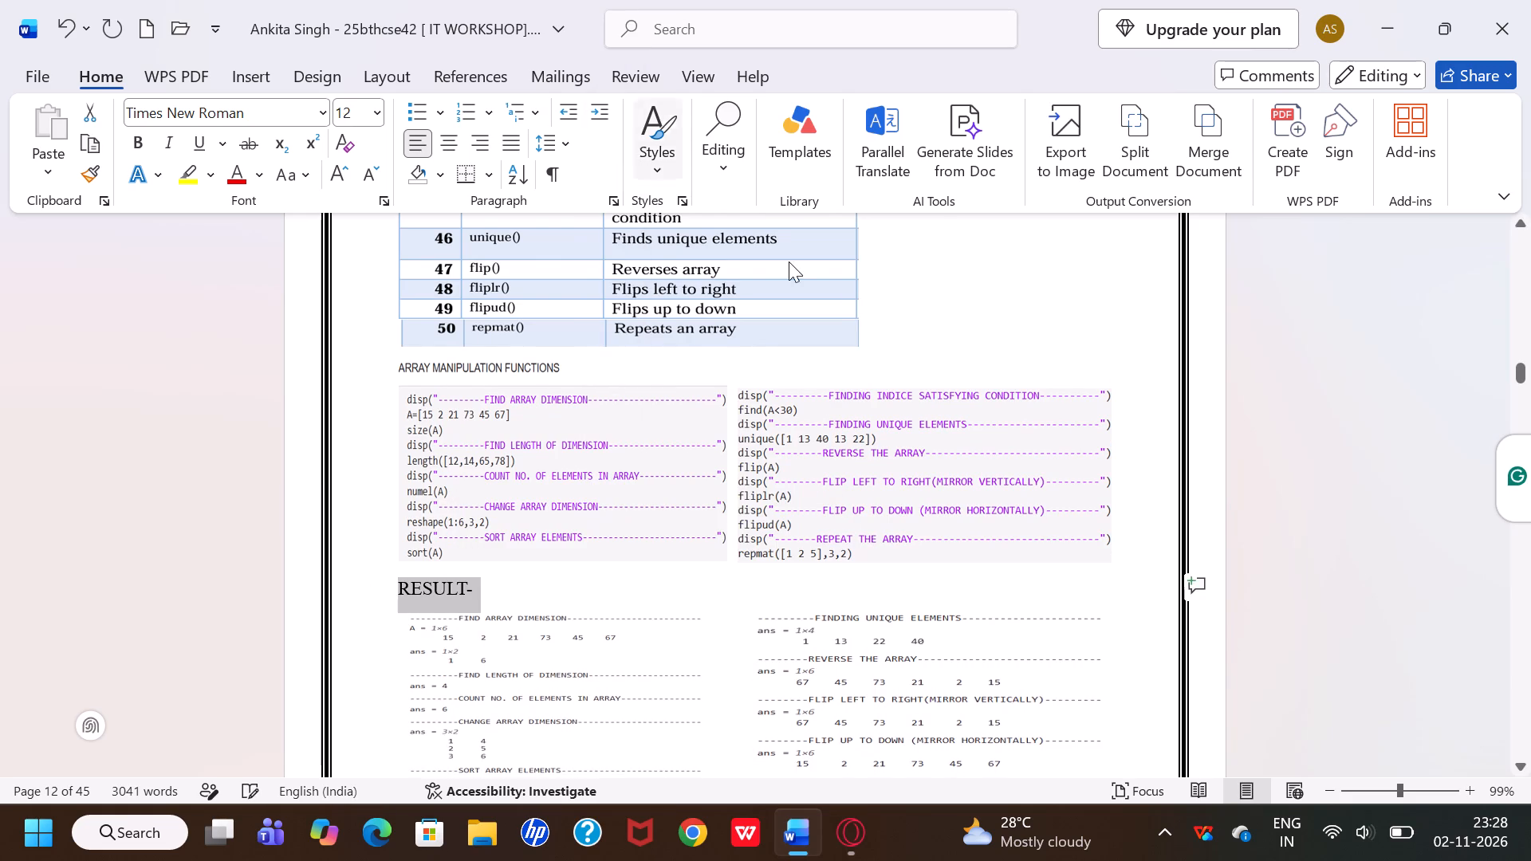
click(932, 311)
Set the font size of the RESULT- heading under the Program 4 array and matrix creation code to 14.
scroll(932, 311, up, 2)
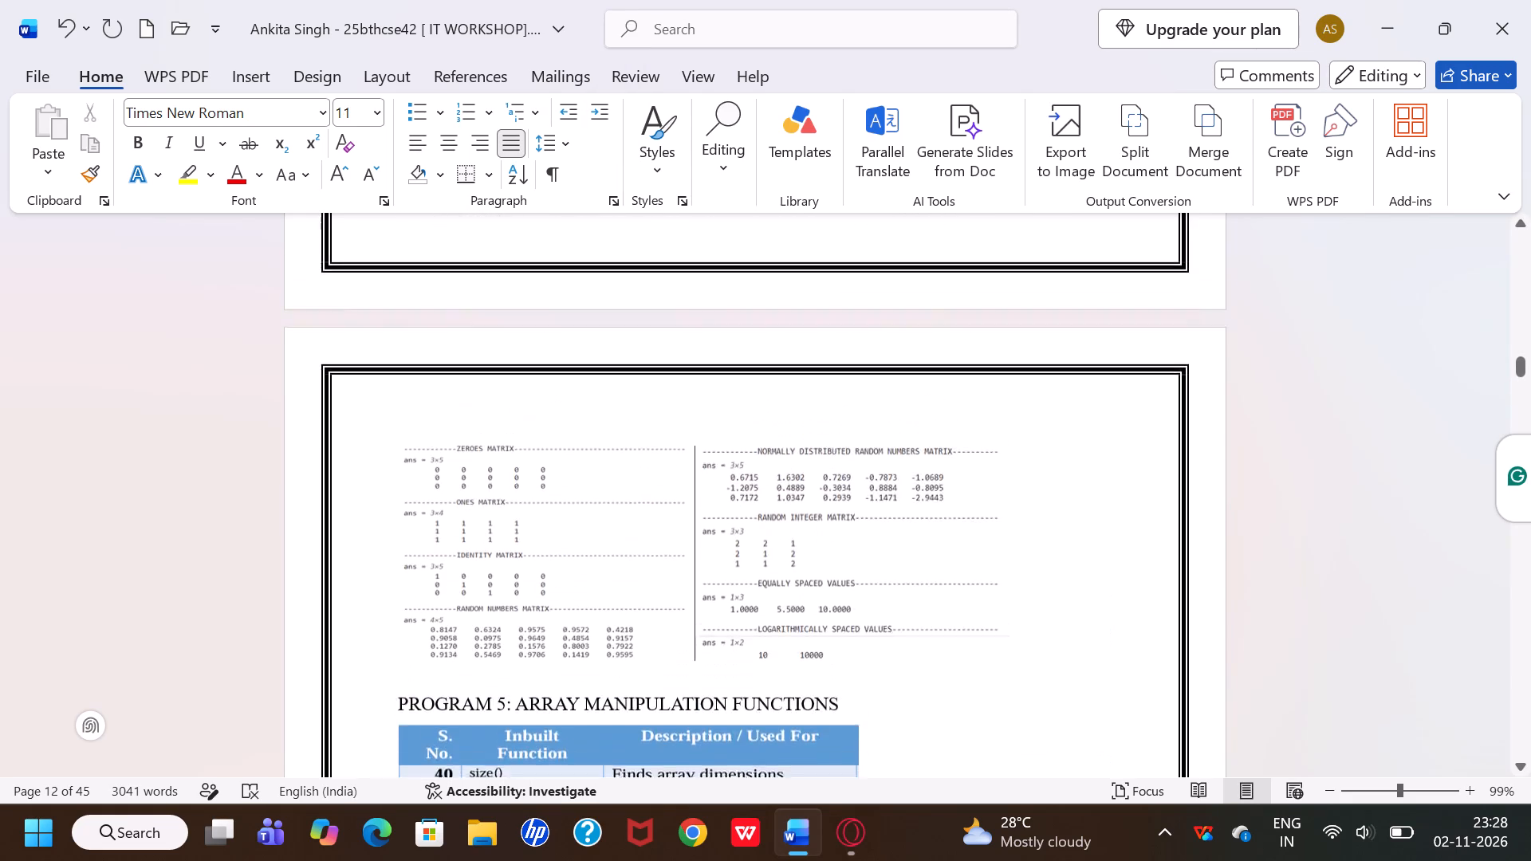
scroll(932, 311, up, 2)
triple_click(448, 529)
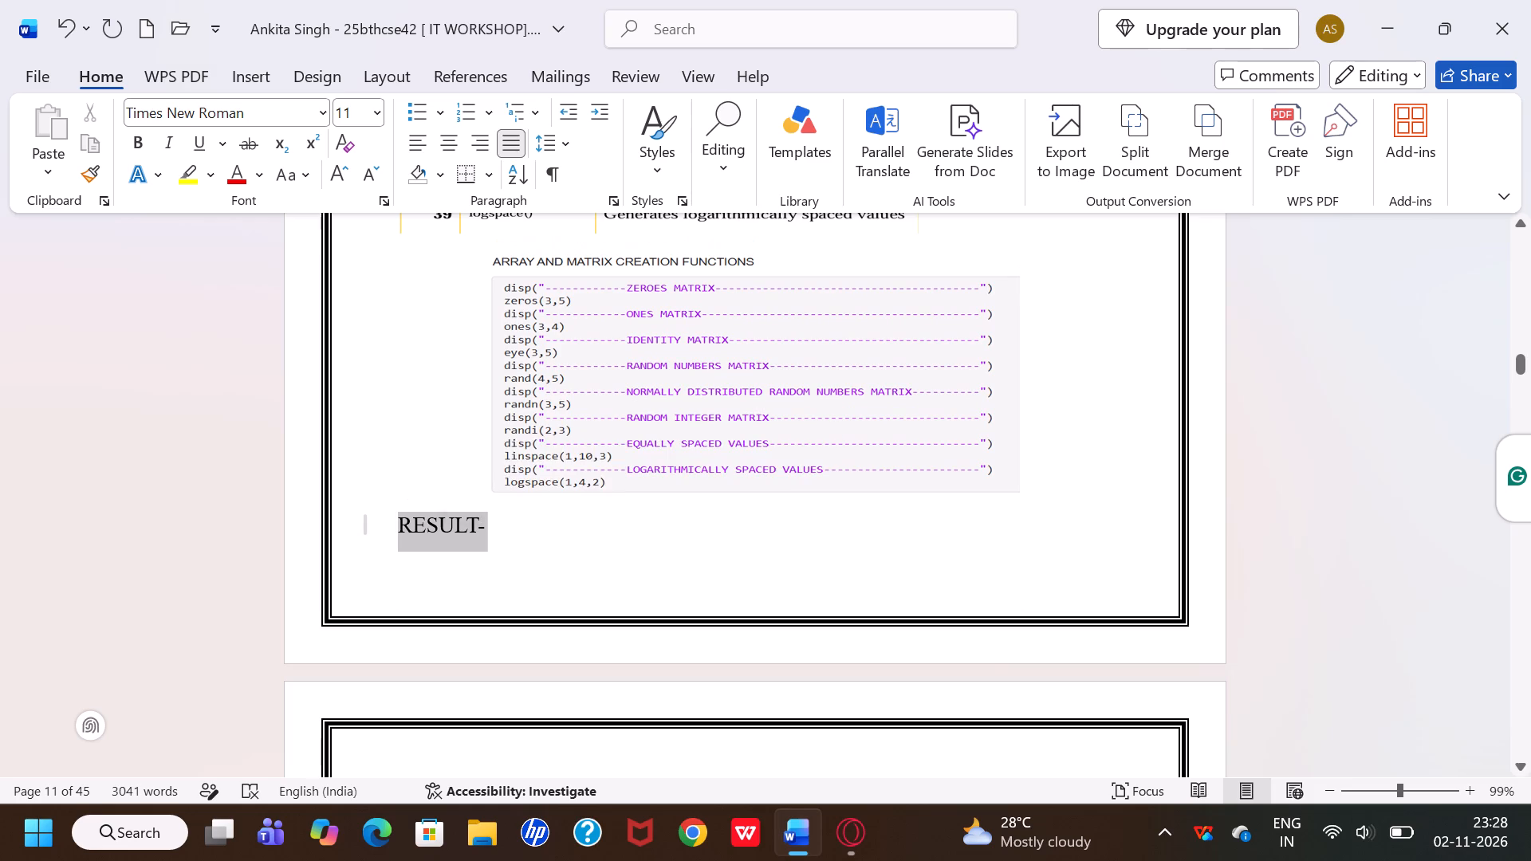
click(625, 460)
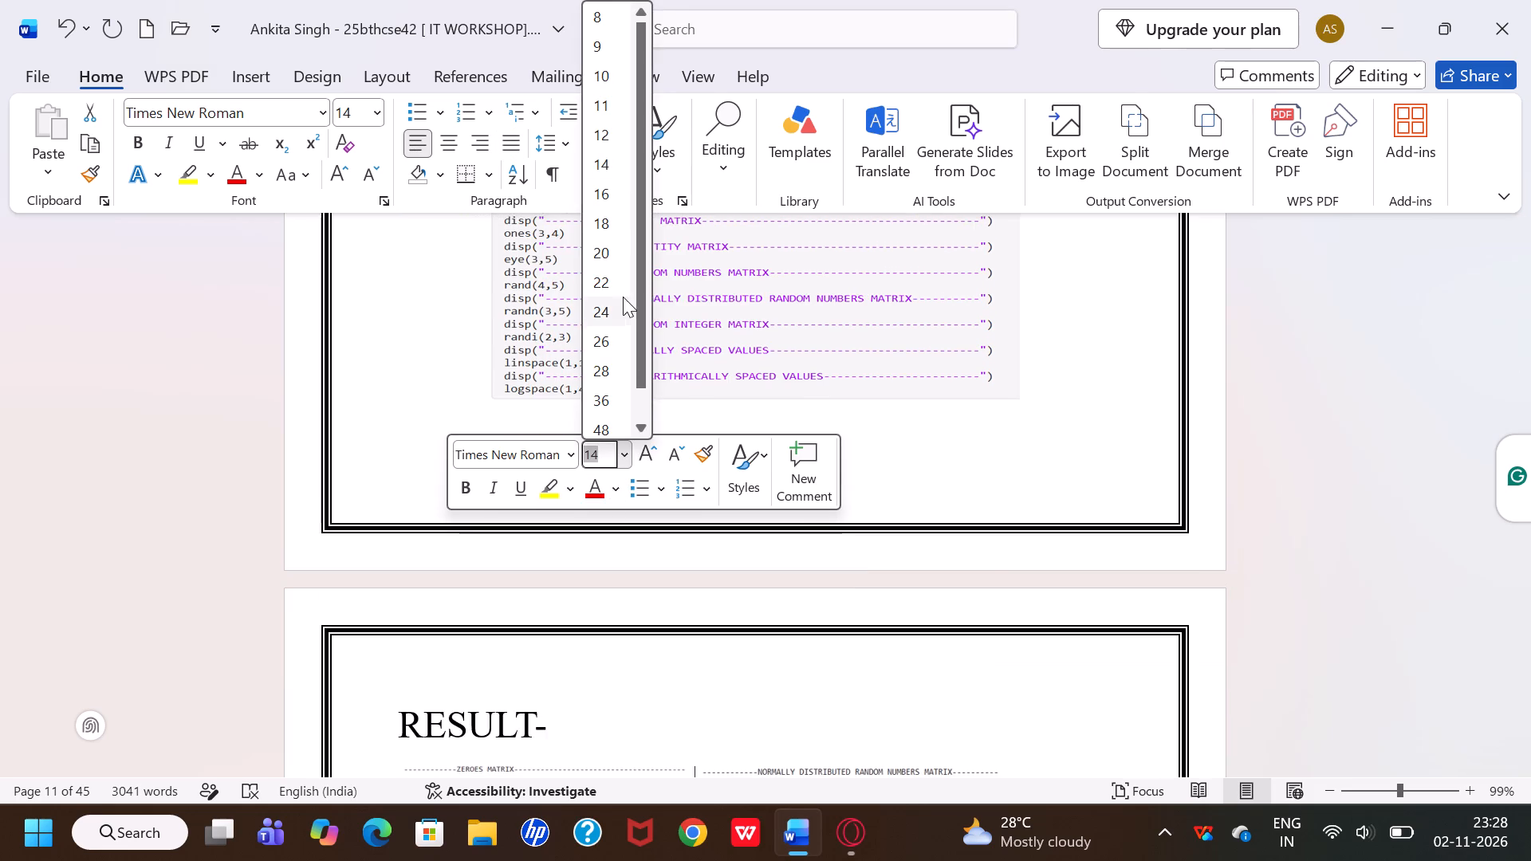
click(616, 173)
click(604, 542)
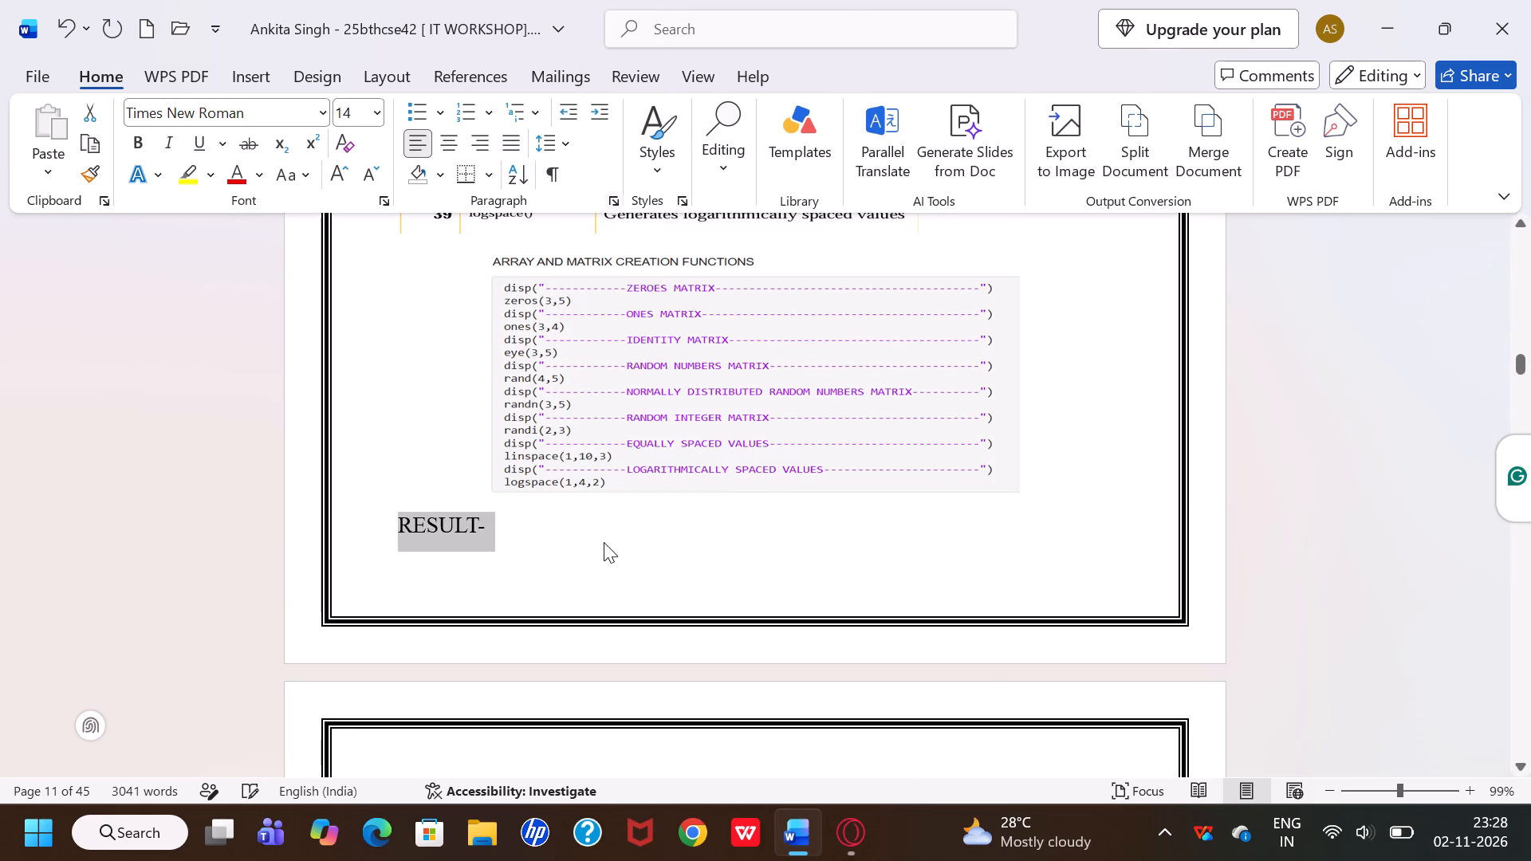
Set the font size of the RESULT- heading under the STATISTICAL FUNCTIONS code to 12.
scroll(604, 542, up, 4)
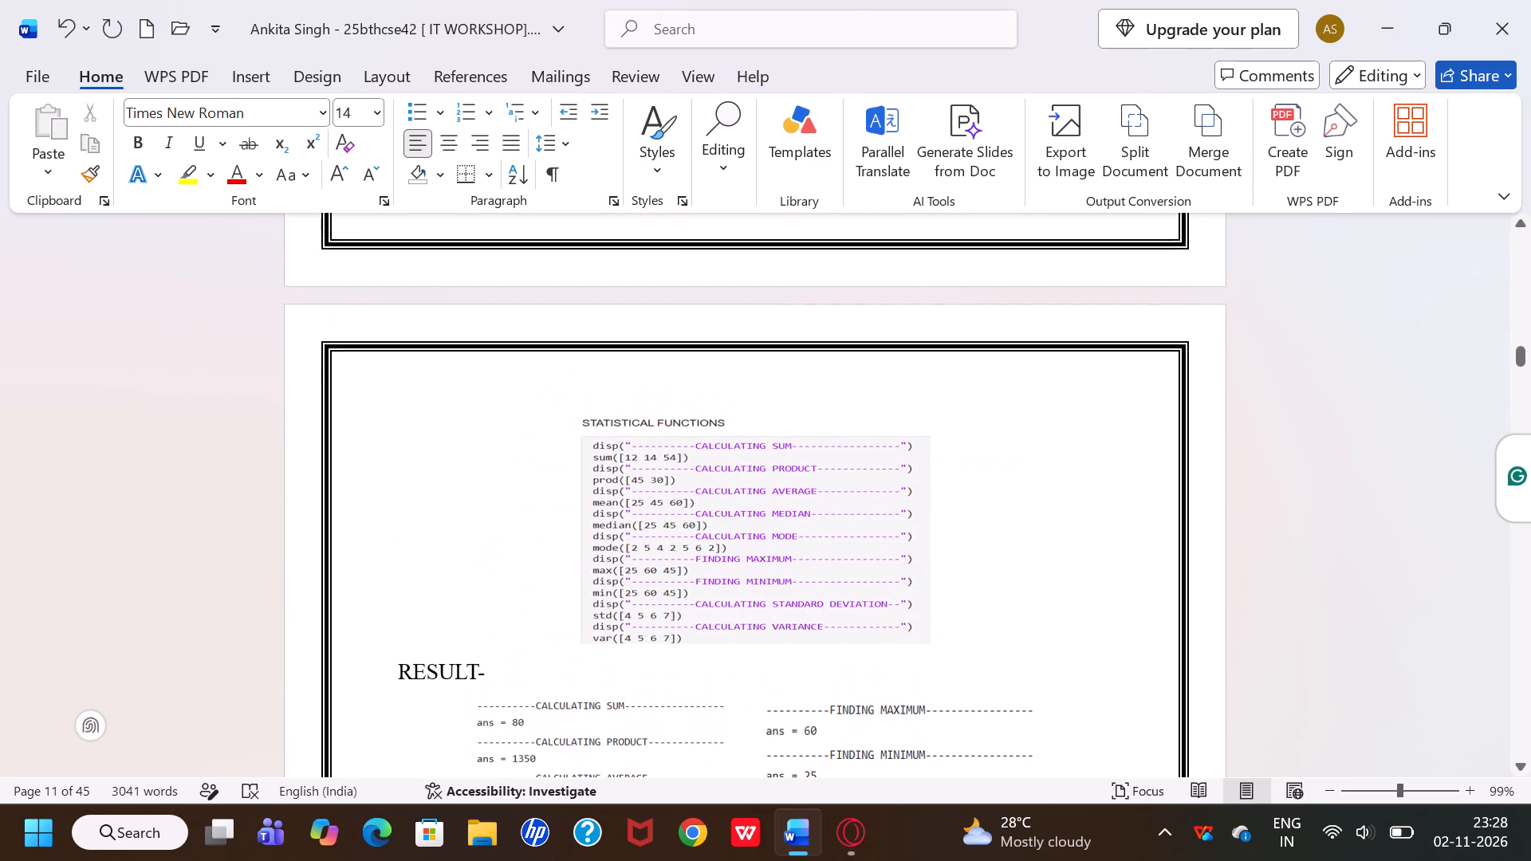
triple_click(446, 670)
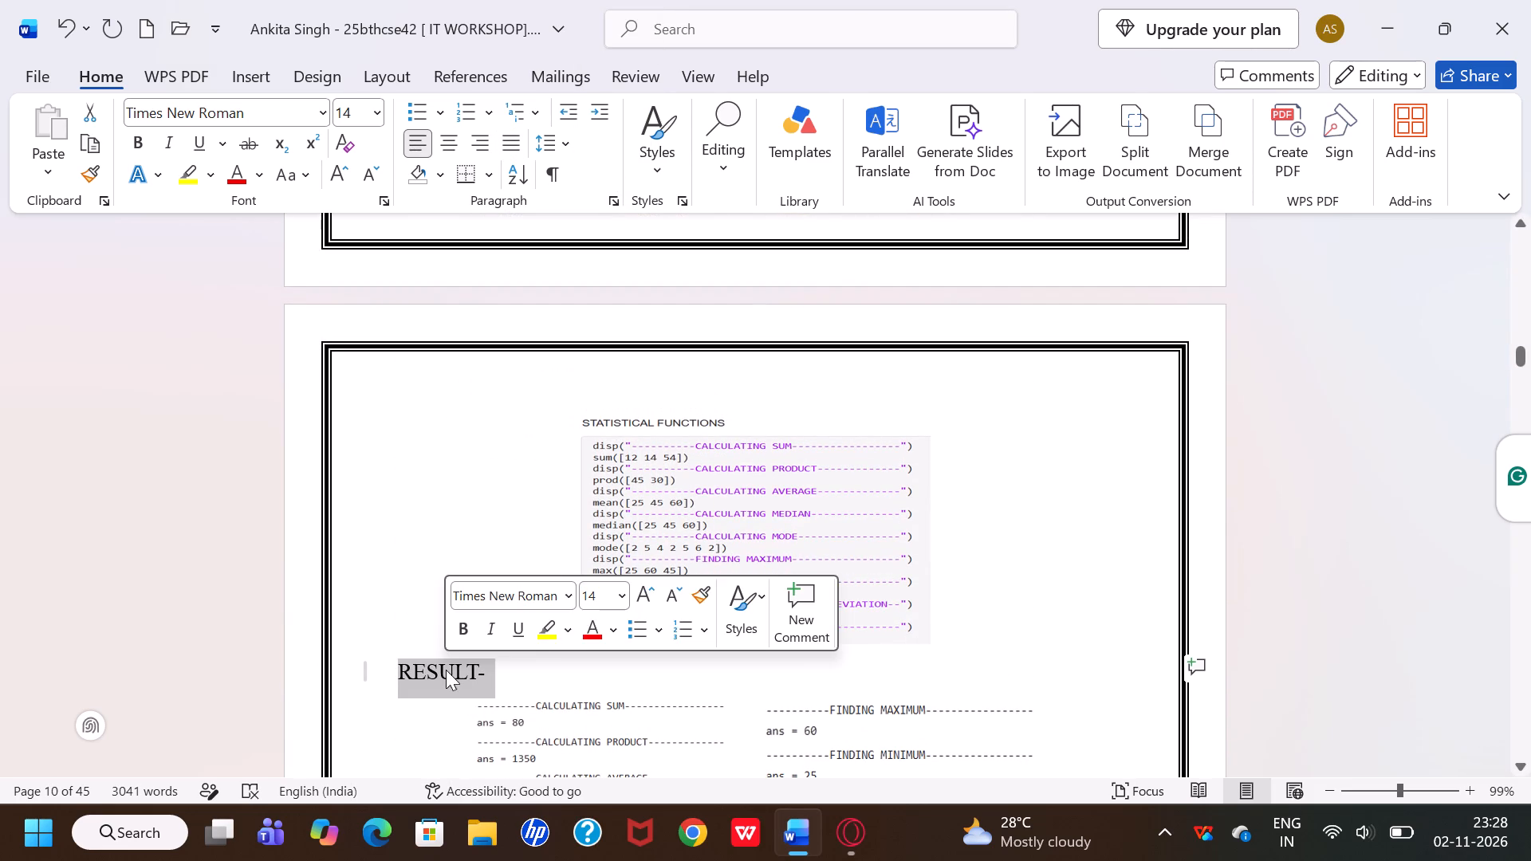
click(616, 603)
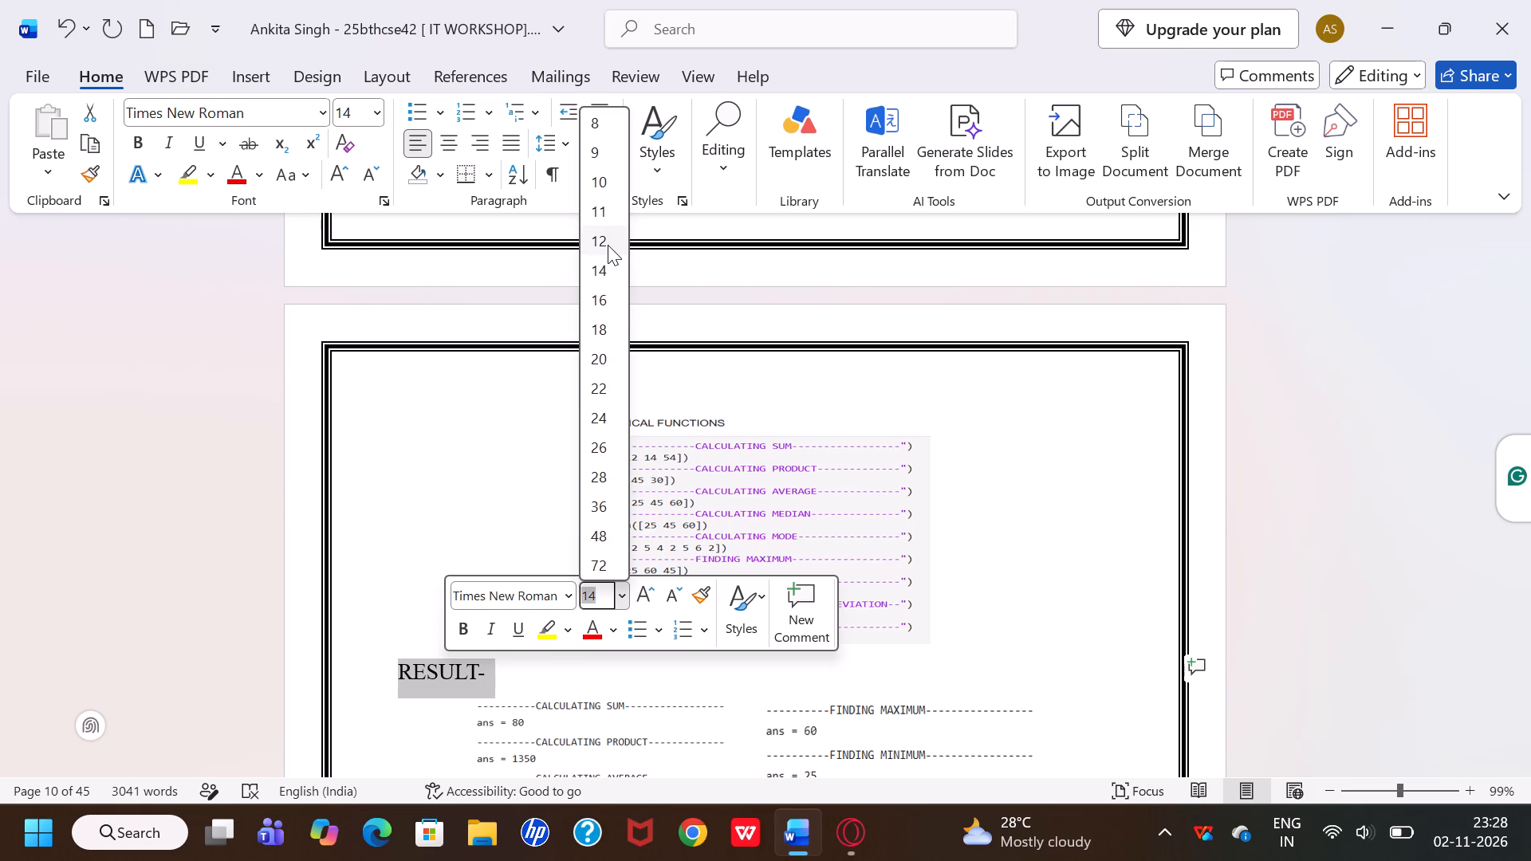
click(608, 245)
click(993, 510)
Set the font size of the RESULT- heading under the ARRAY AND MATRIX CREATION FUNCTIONS code to 12.
scroll(993, 510, down, 3)
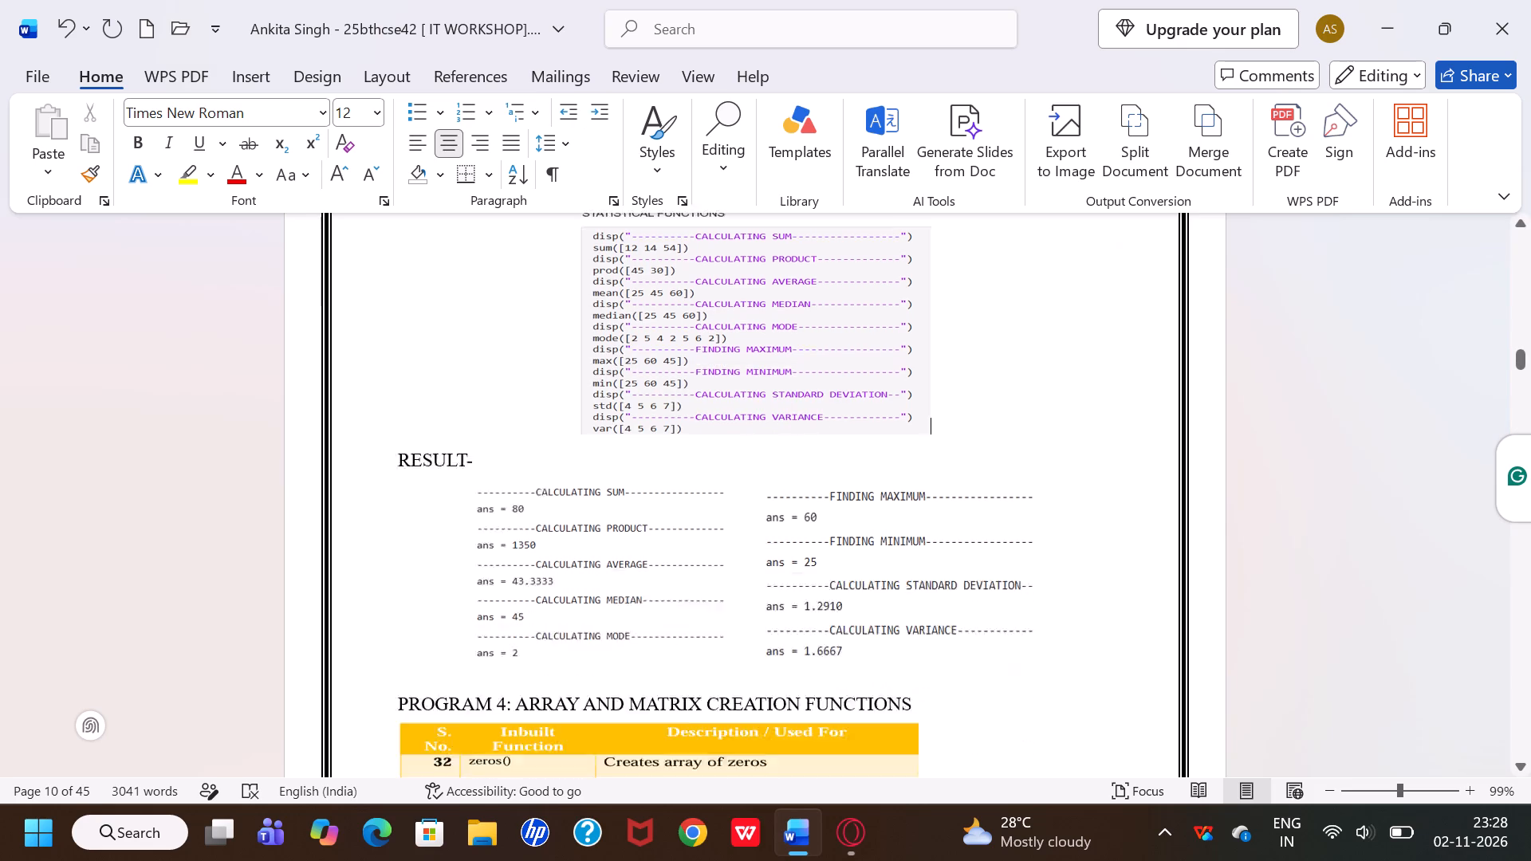
scroll(993, 510, down, 8)
triple_click(472, 627)
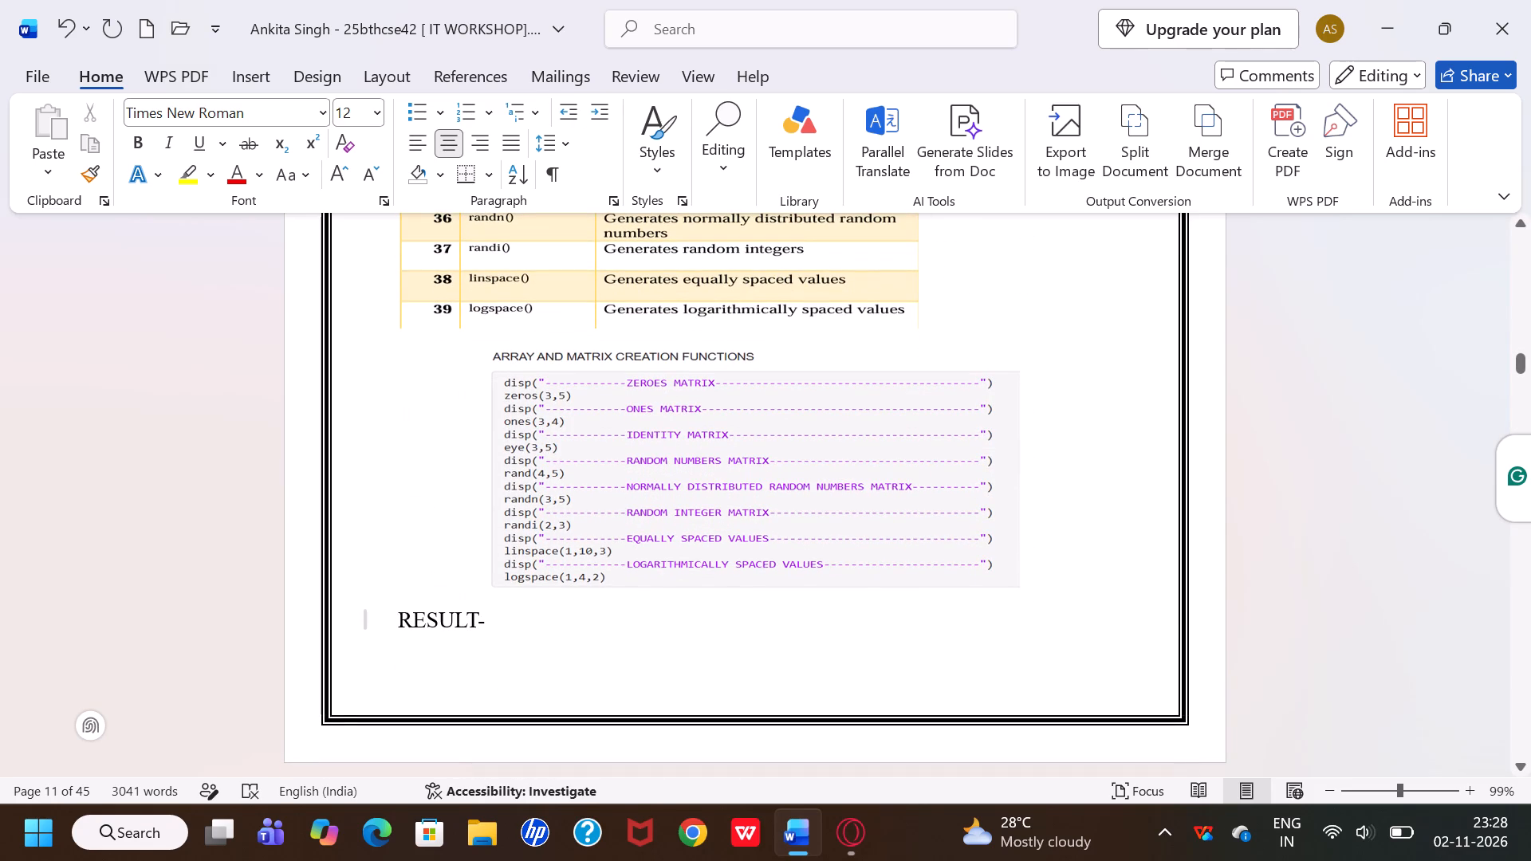
click(649, 558)
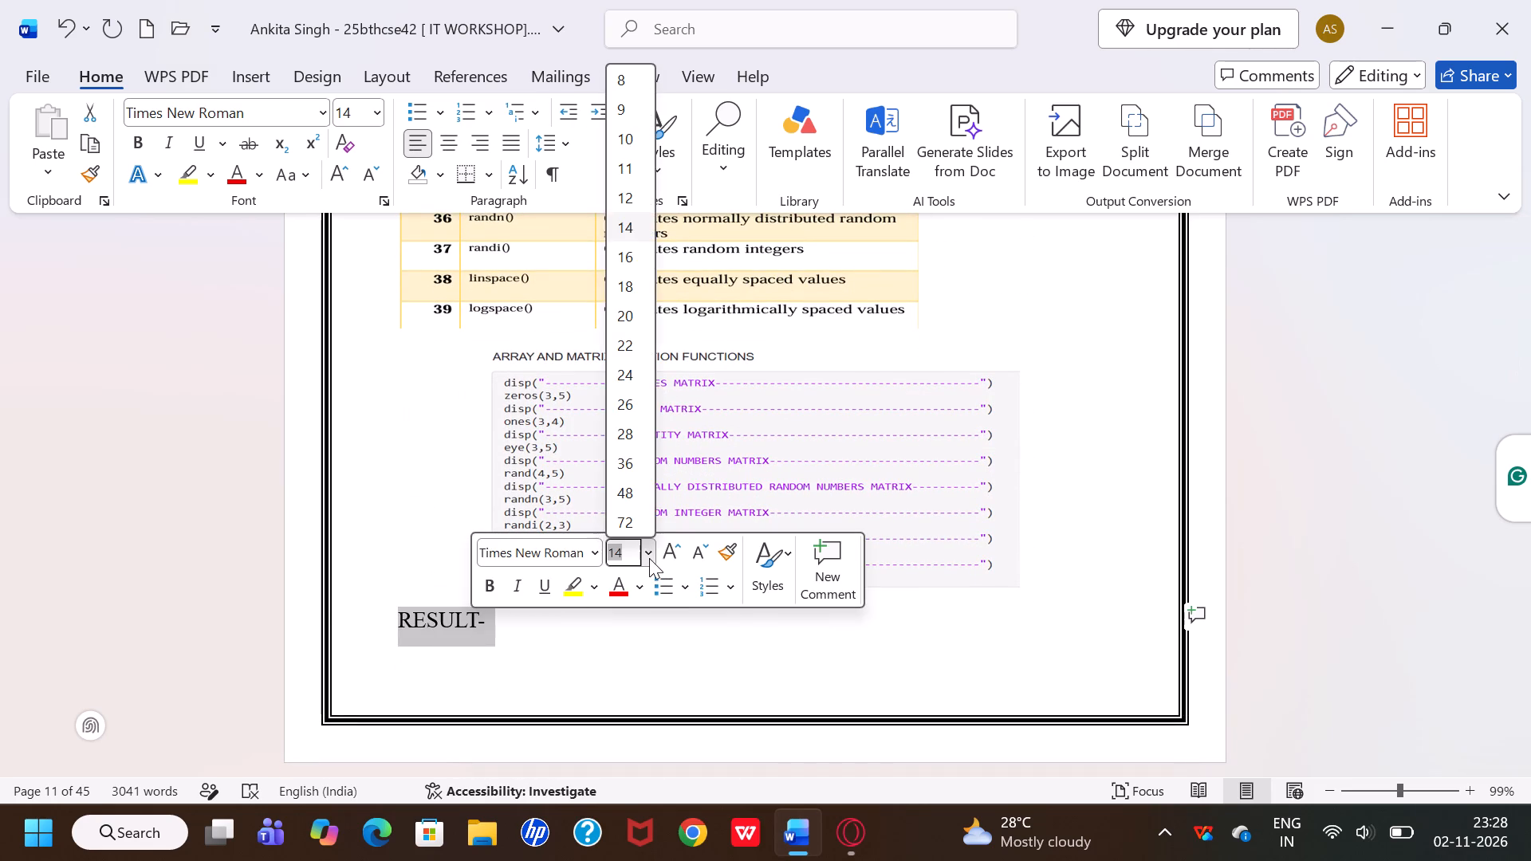
click(632, 198)
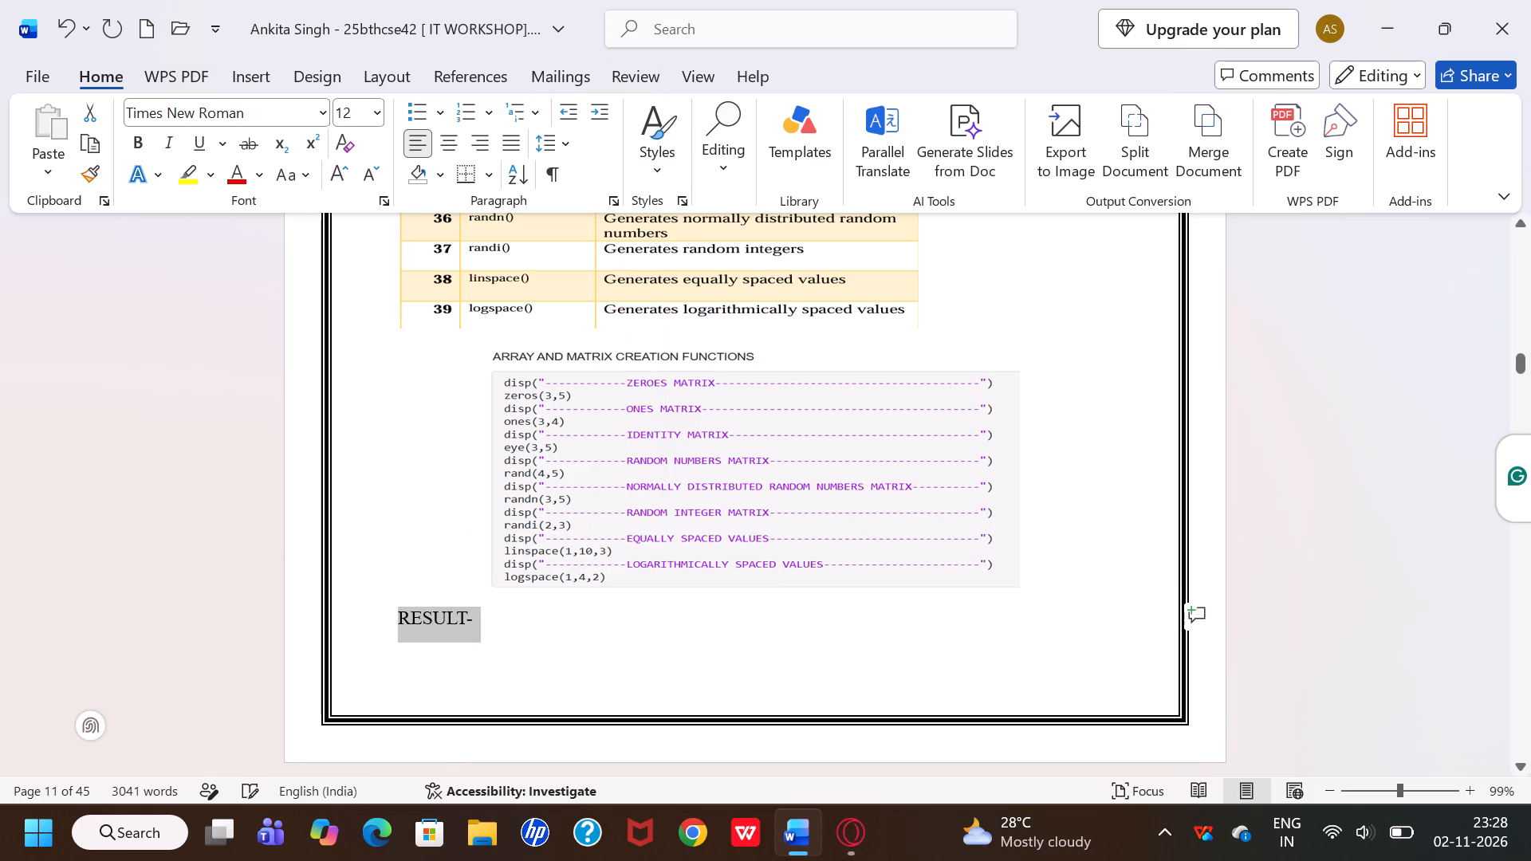
click(403, 478)
Apply justified alignment to the ARRAY AND MATRIX CREATION FUNCTIONS code picture in Program 4.
scroll(403, 478, up, 3)
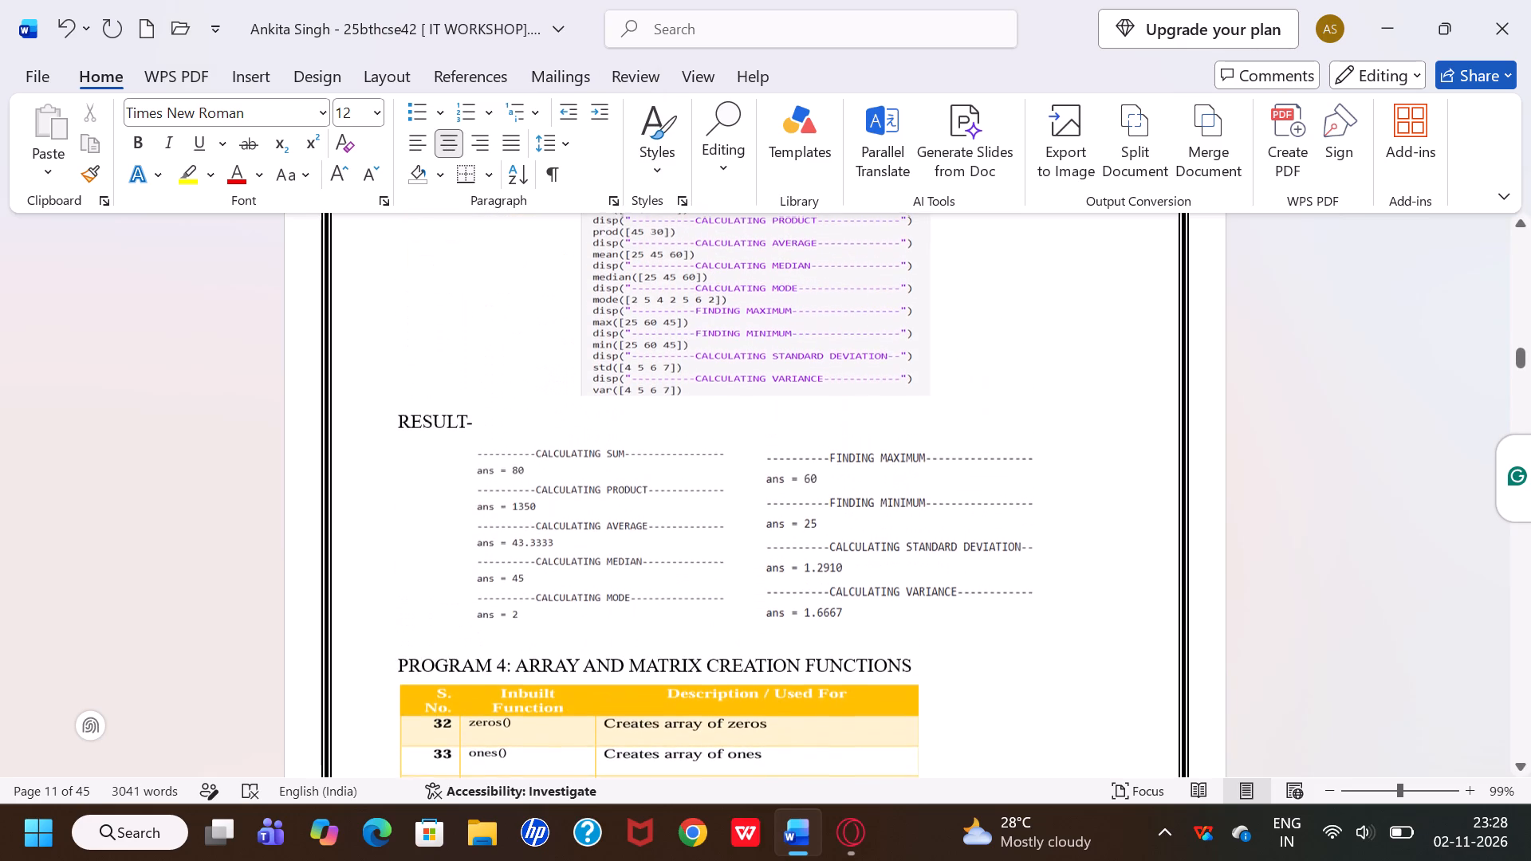
scroll(403, 478, down, 3)
scroll(403, 478, up, 1)
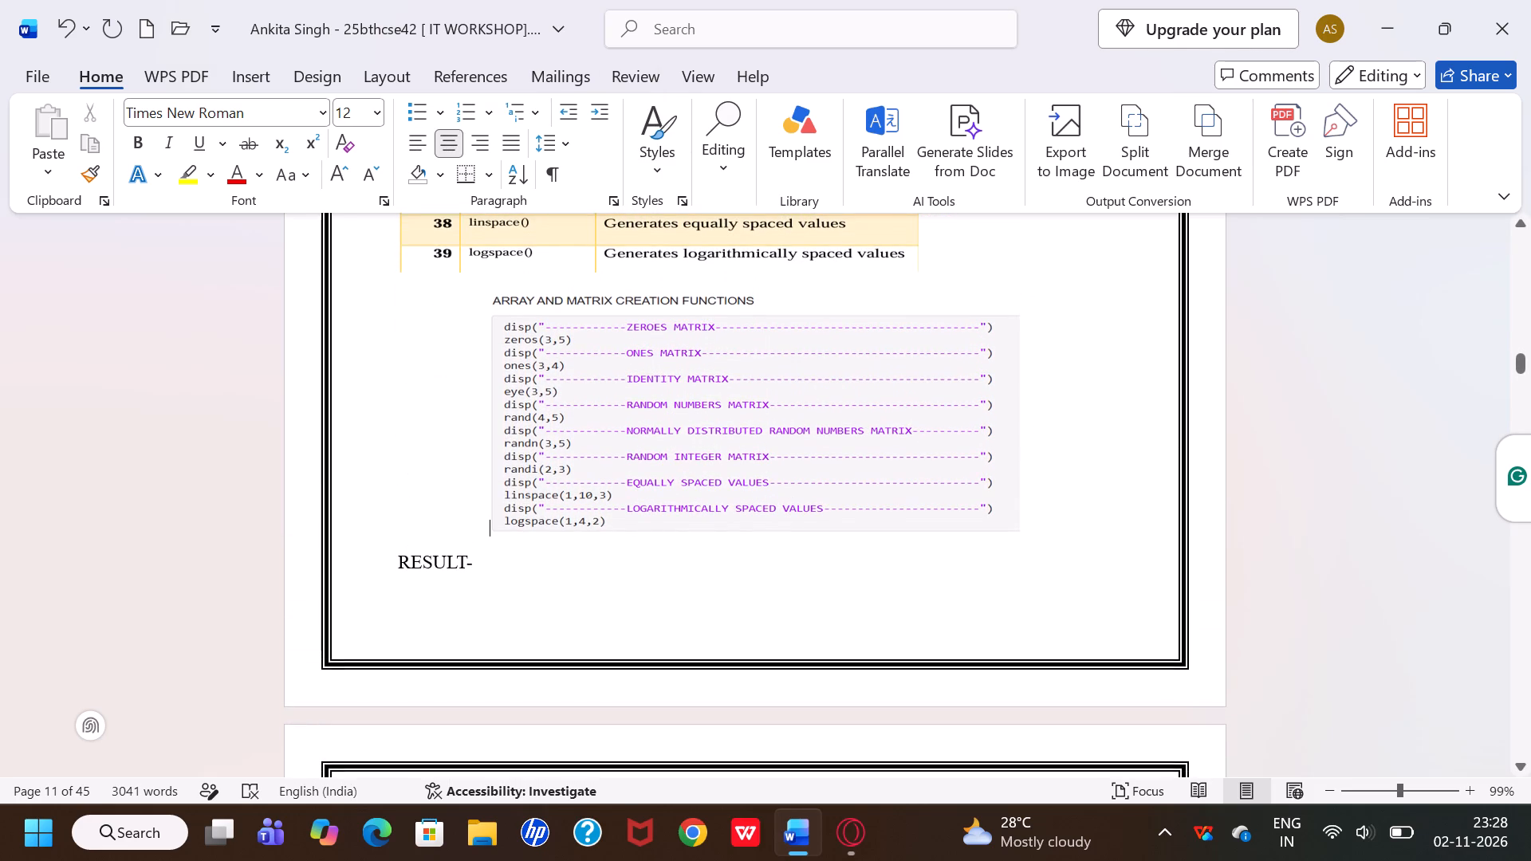
click(596, 448)
click(512, 152)
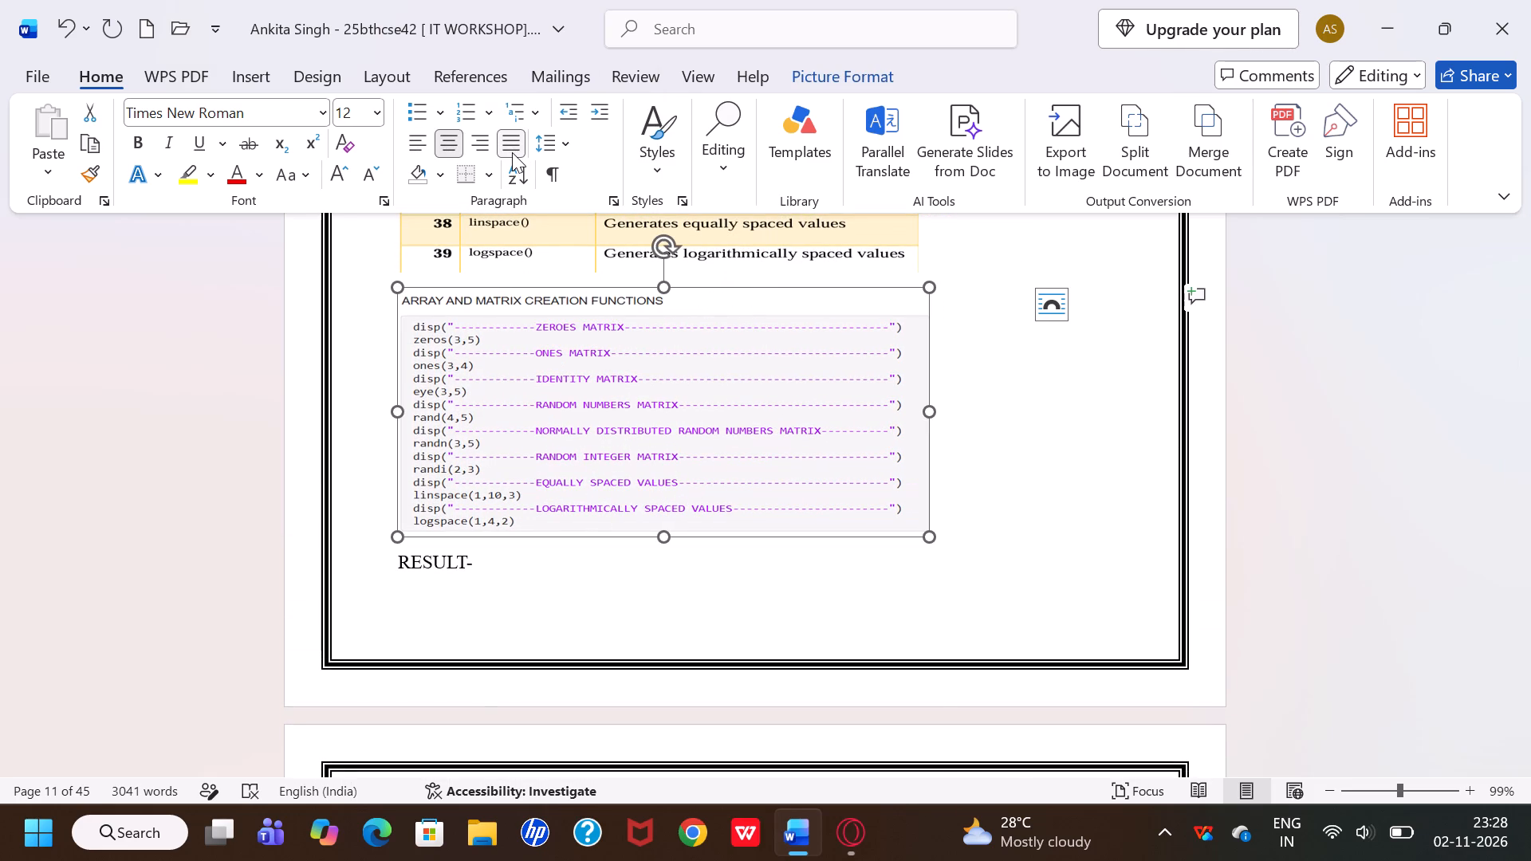
click(1006, 474)
Apply justified alignment to the STATISTICAL FUNCTIONS code picture and the CALCULATING SUM and FINDING MAXIMUM result pictures of Program 3.
scroll(1006, 474, up, 2)
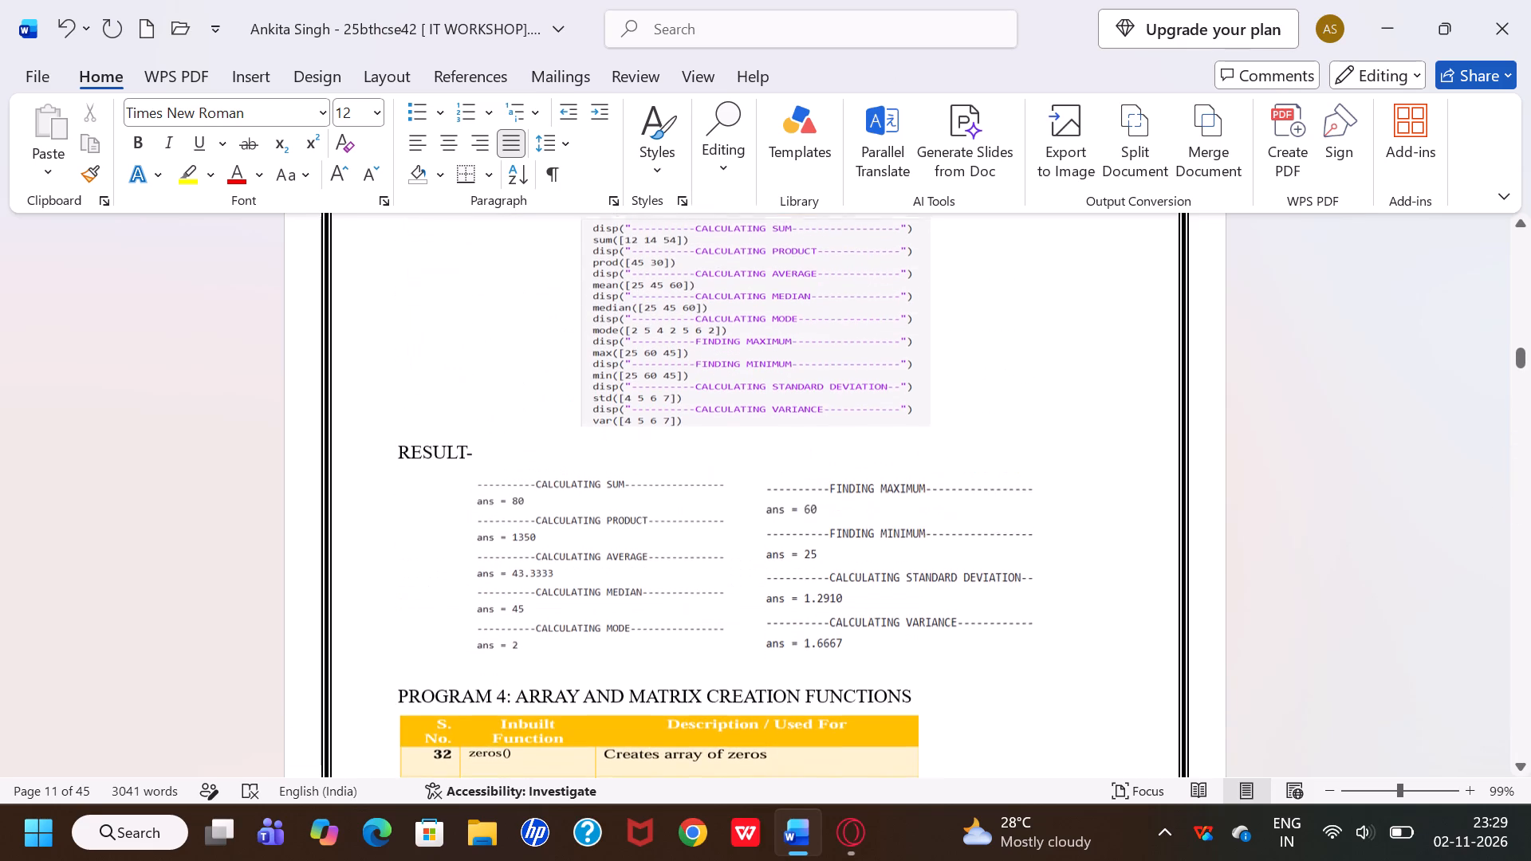
click(832, 407)
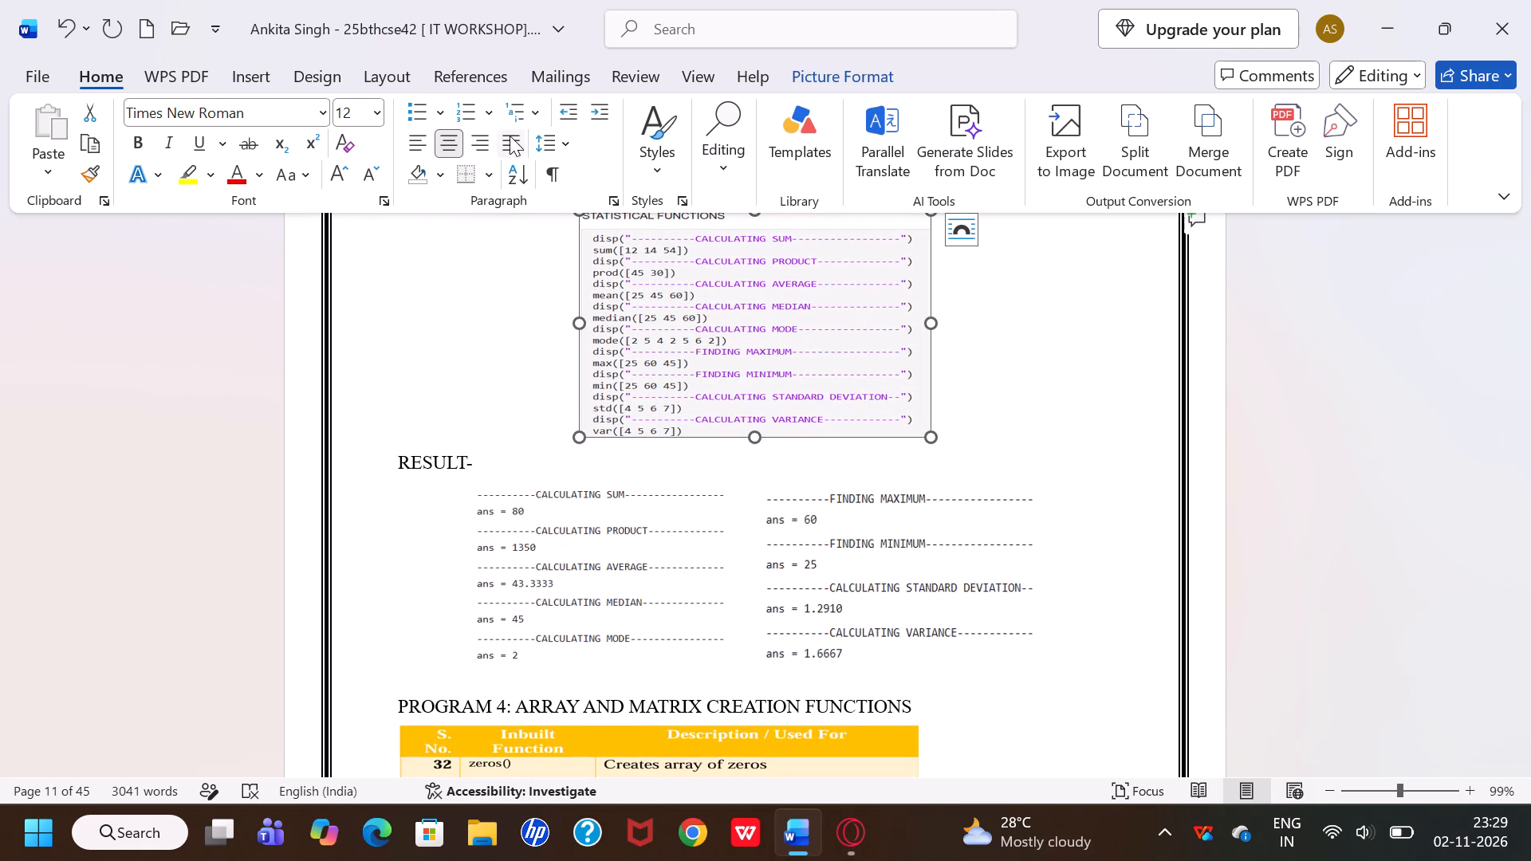
click(510, 136)
click(843, 394)
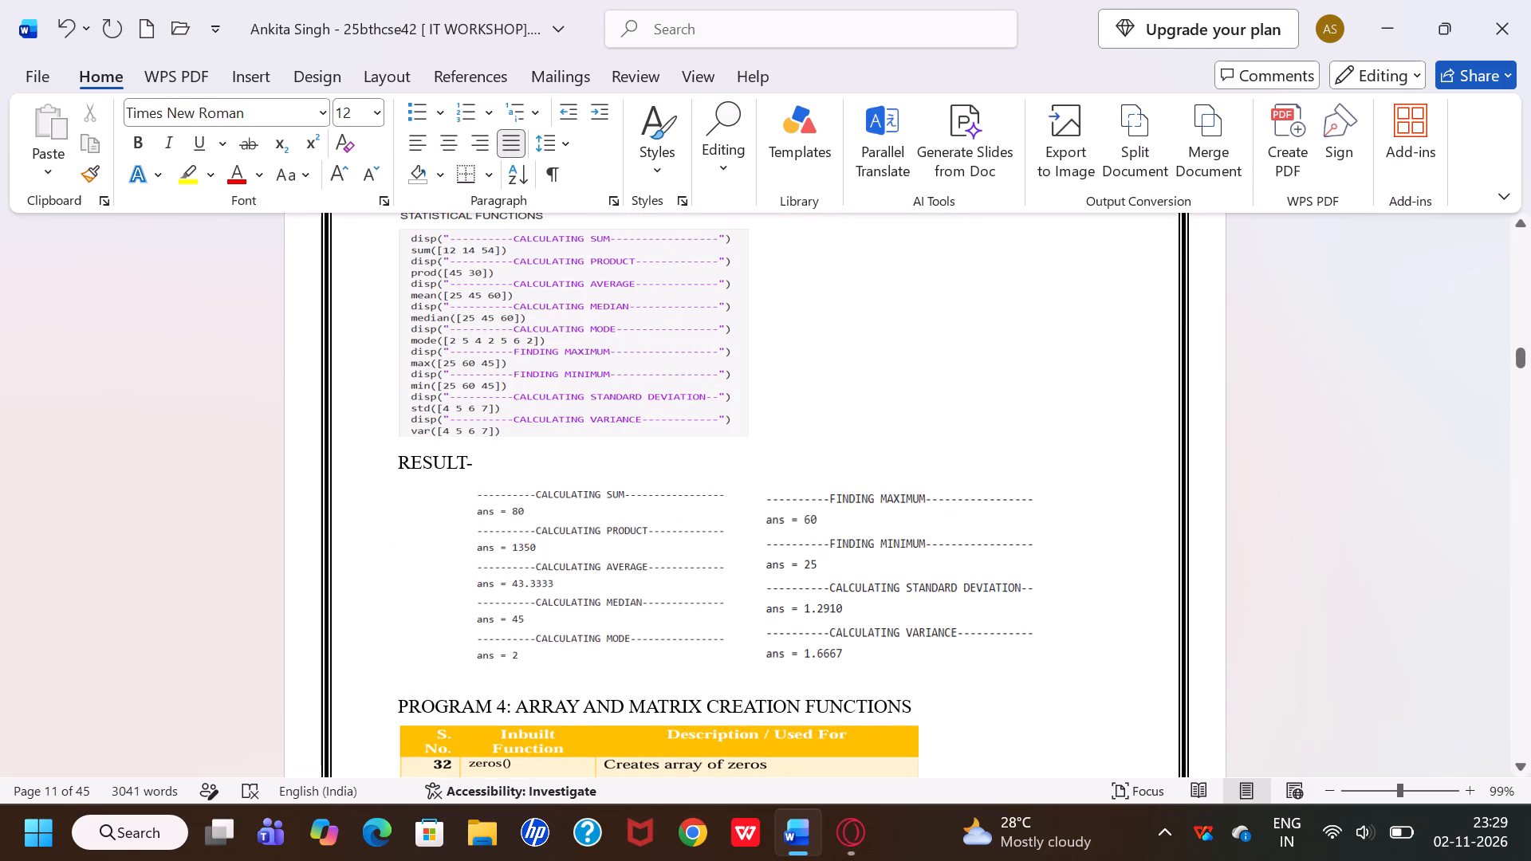
click(565, 530)
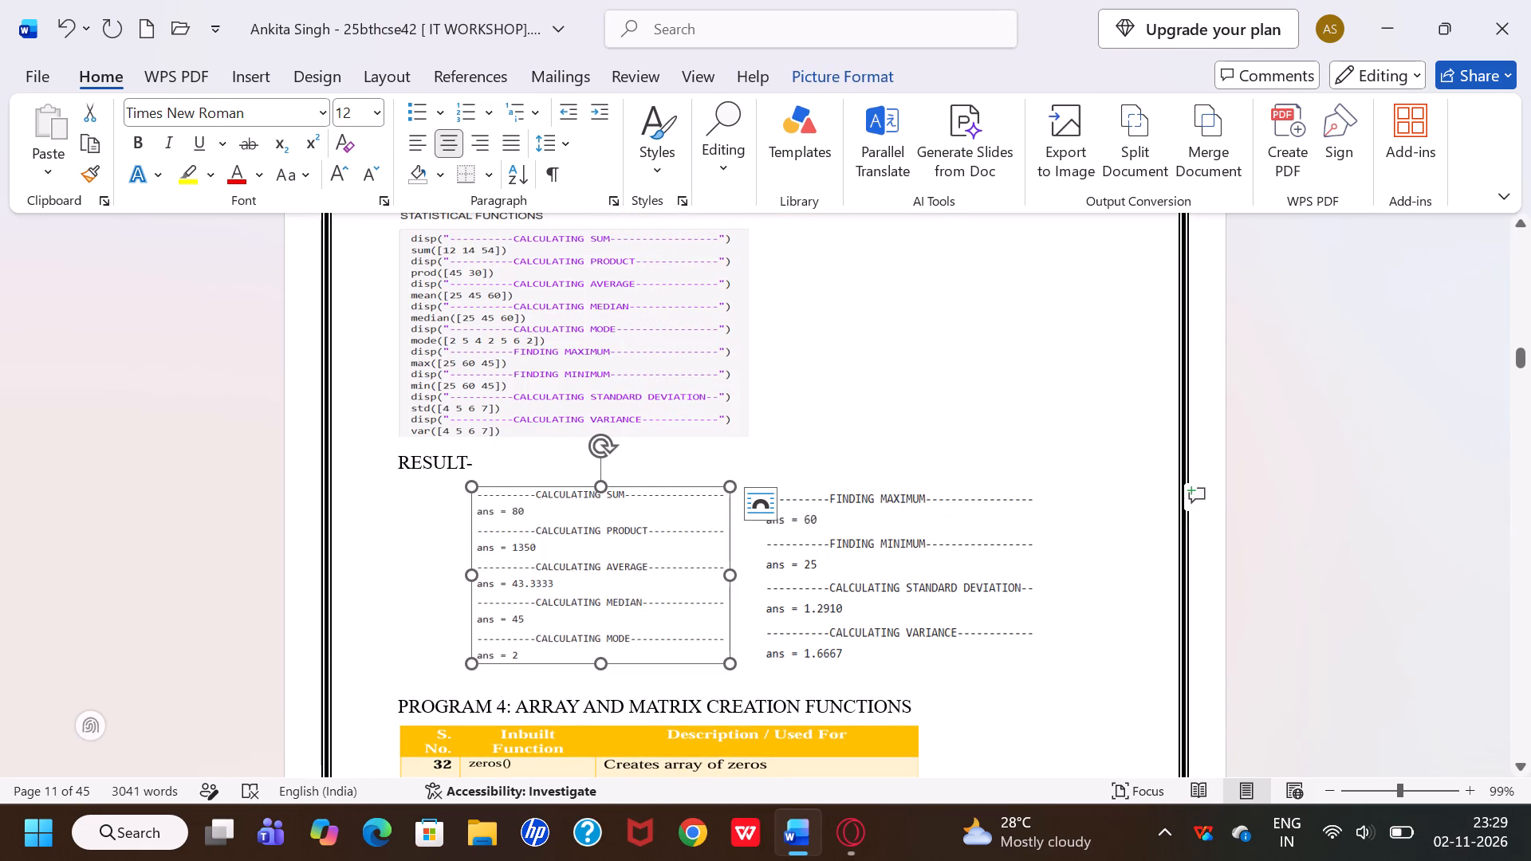
click(515, 146)
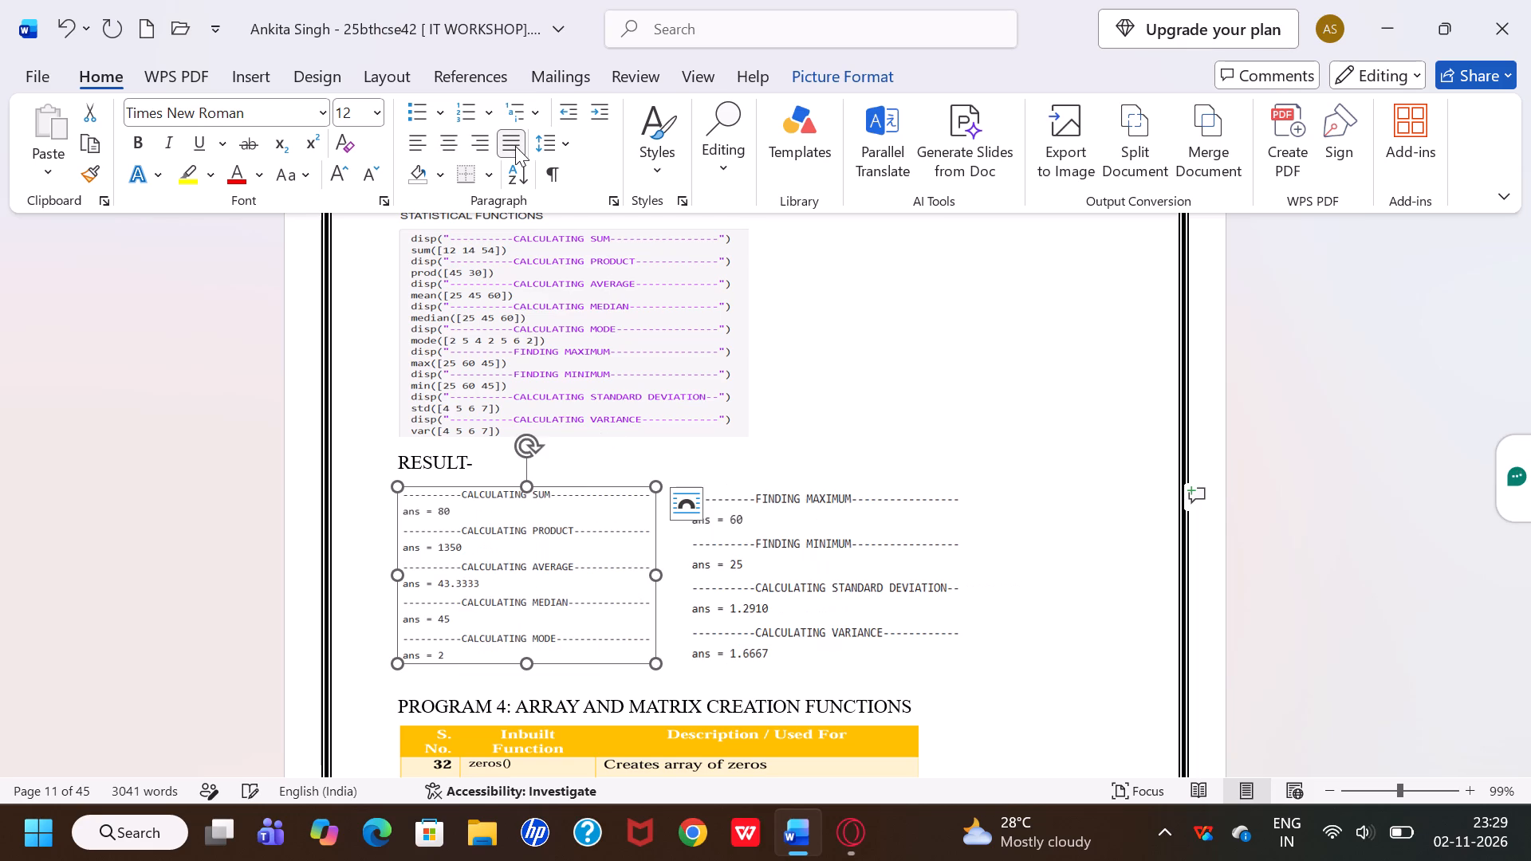
double_click(810, 551)
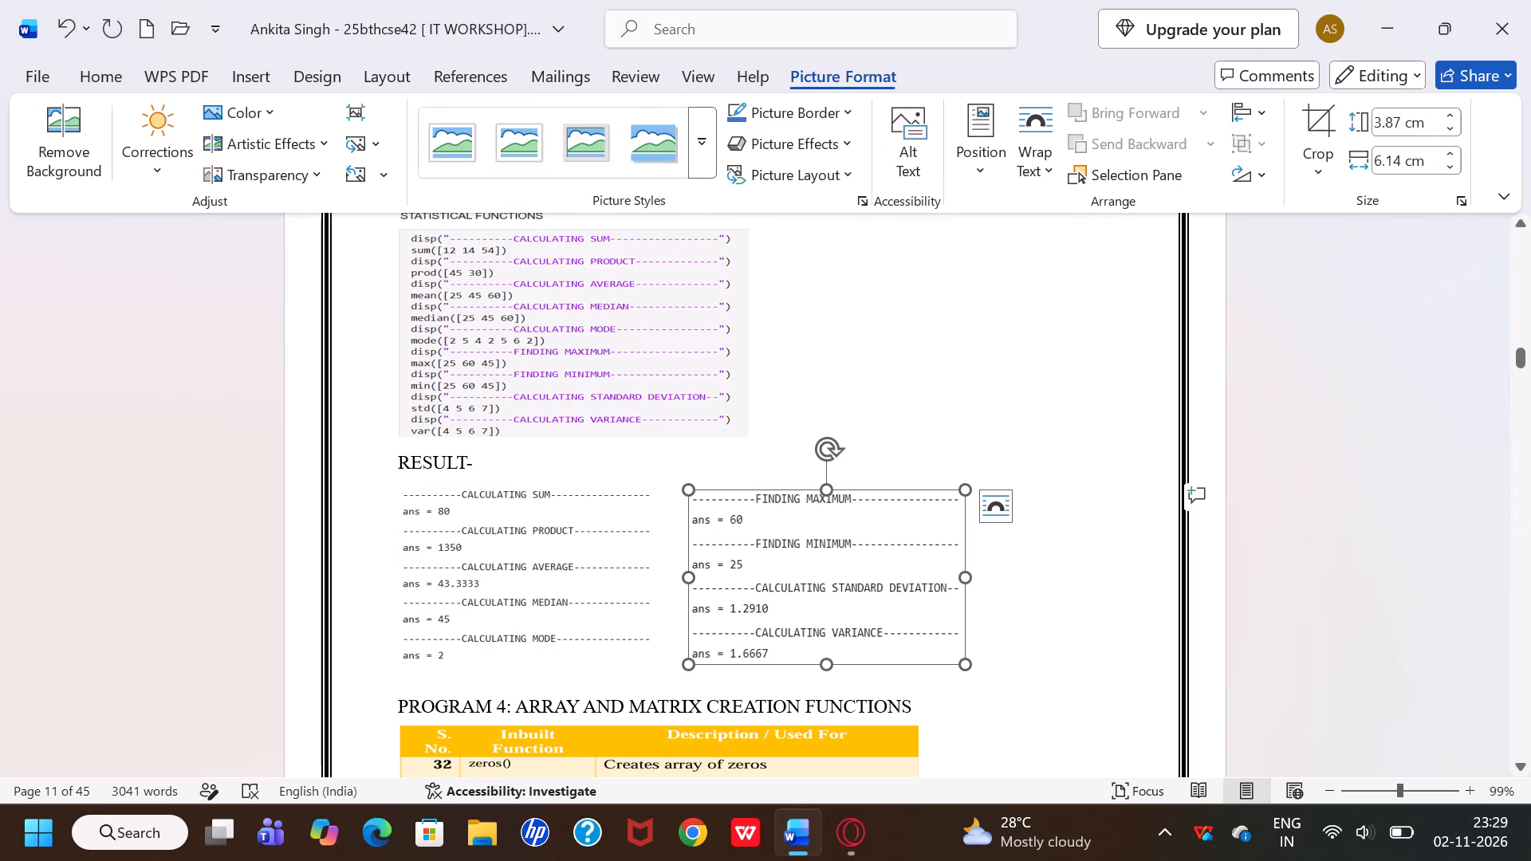
click(815, 537)
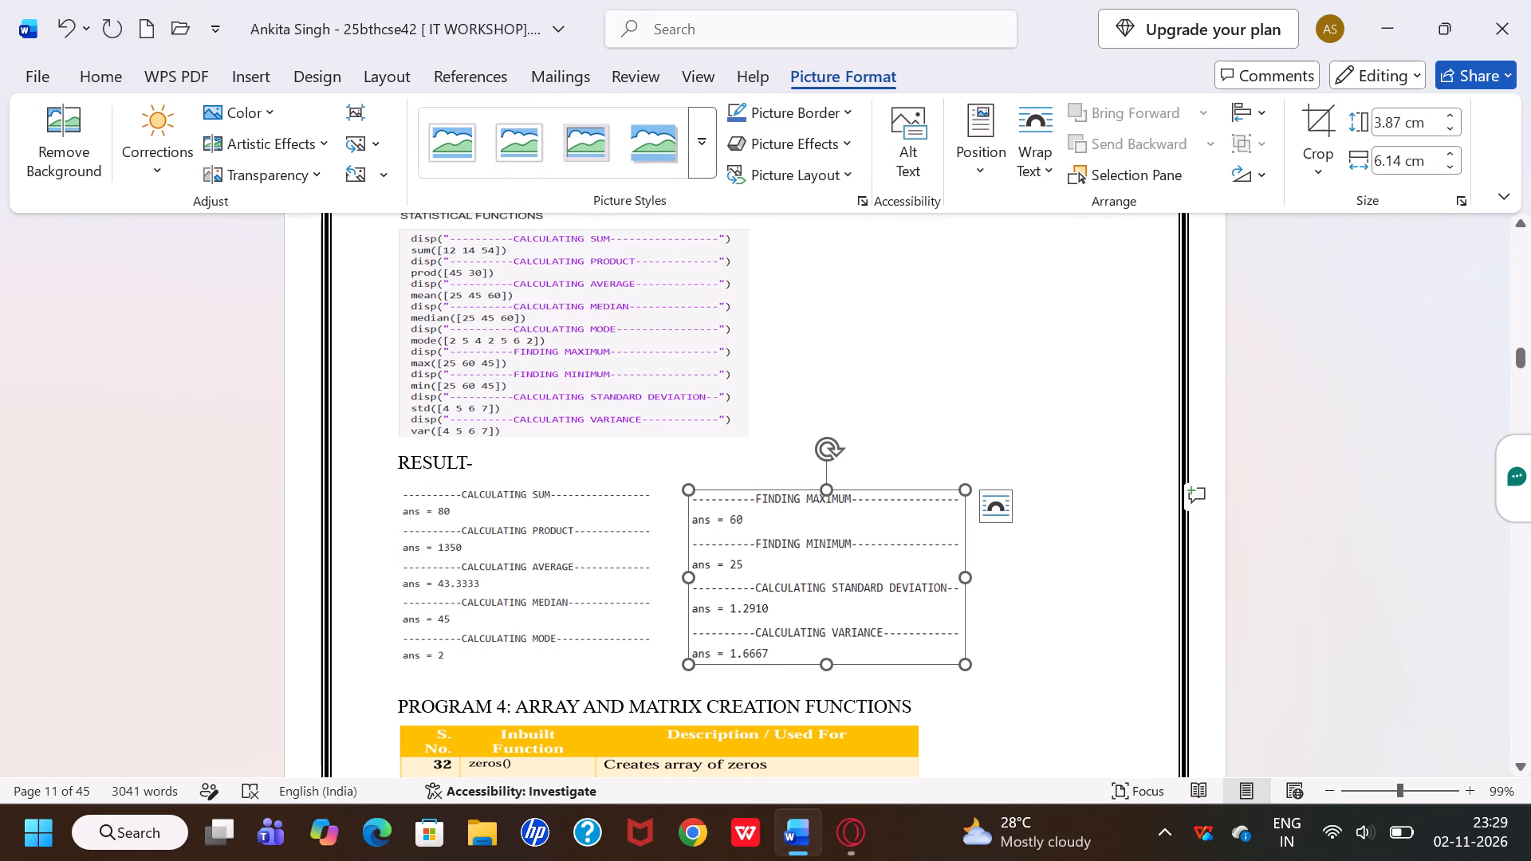
click(87, 87)
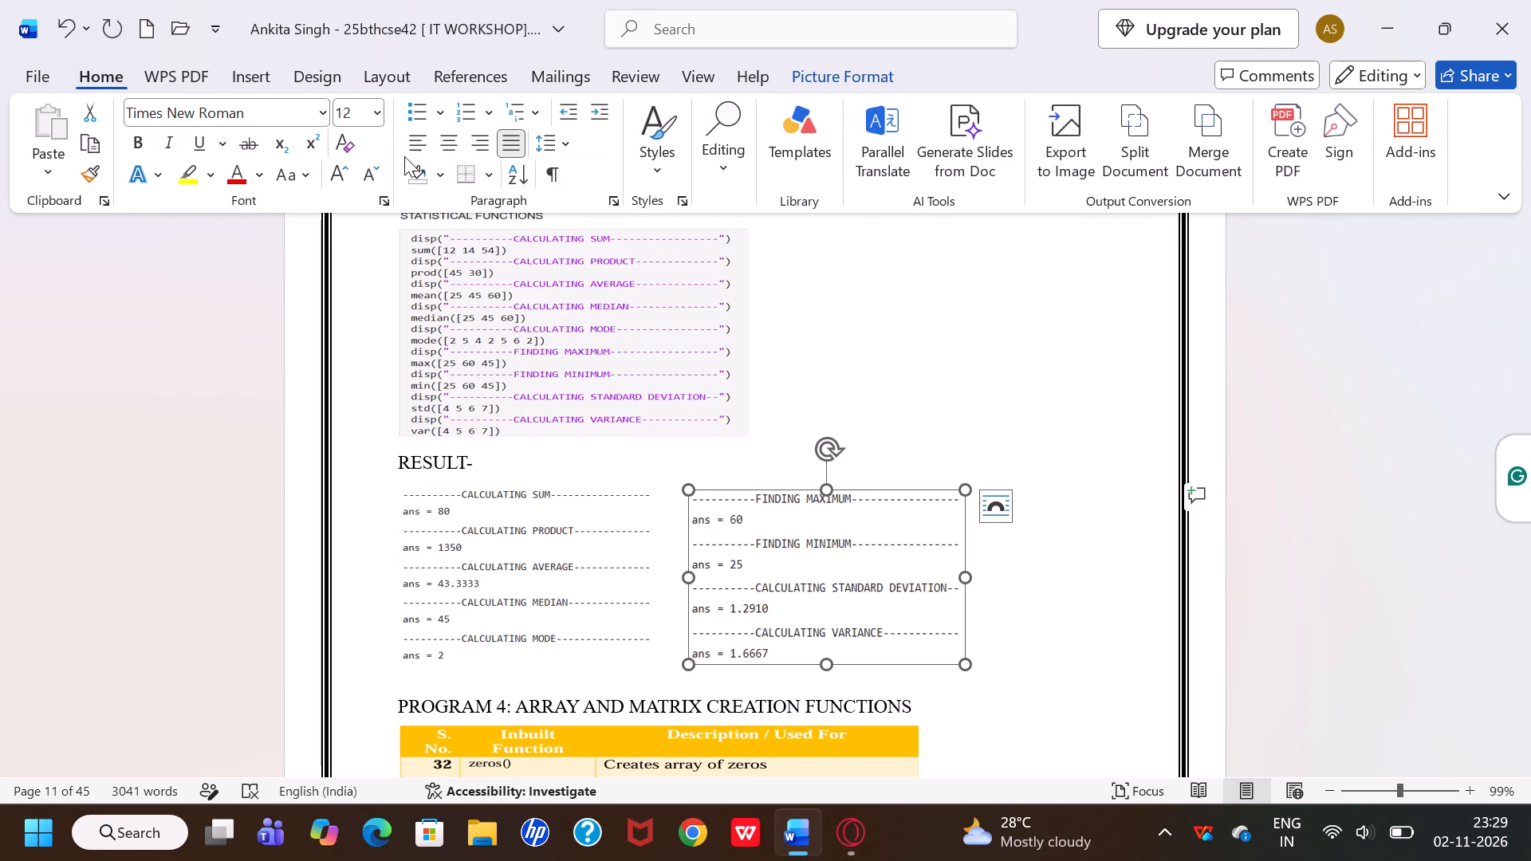
click(849, 344)
Apply justified alignment to the trigonometric result pictures and the TRIGONOMETRIC FUNCTIONS code pictures above Program 3.
scroll(849, 344, up, 3)
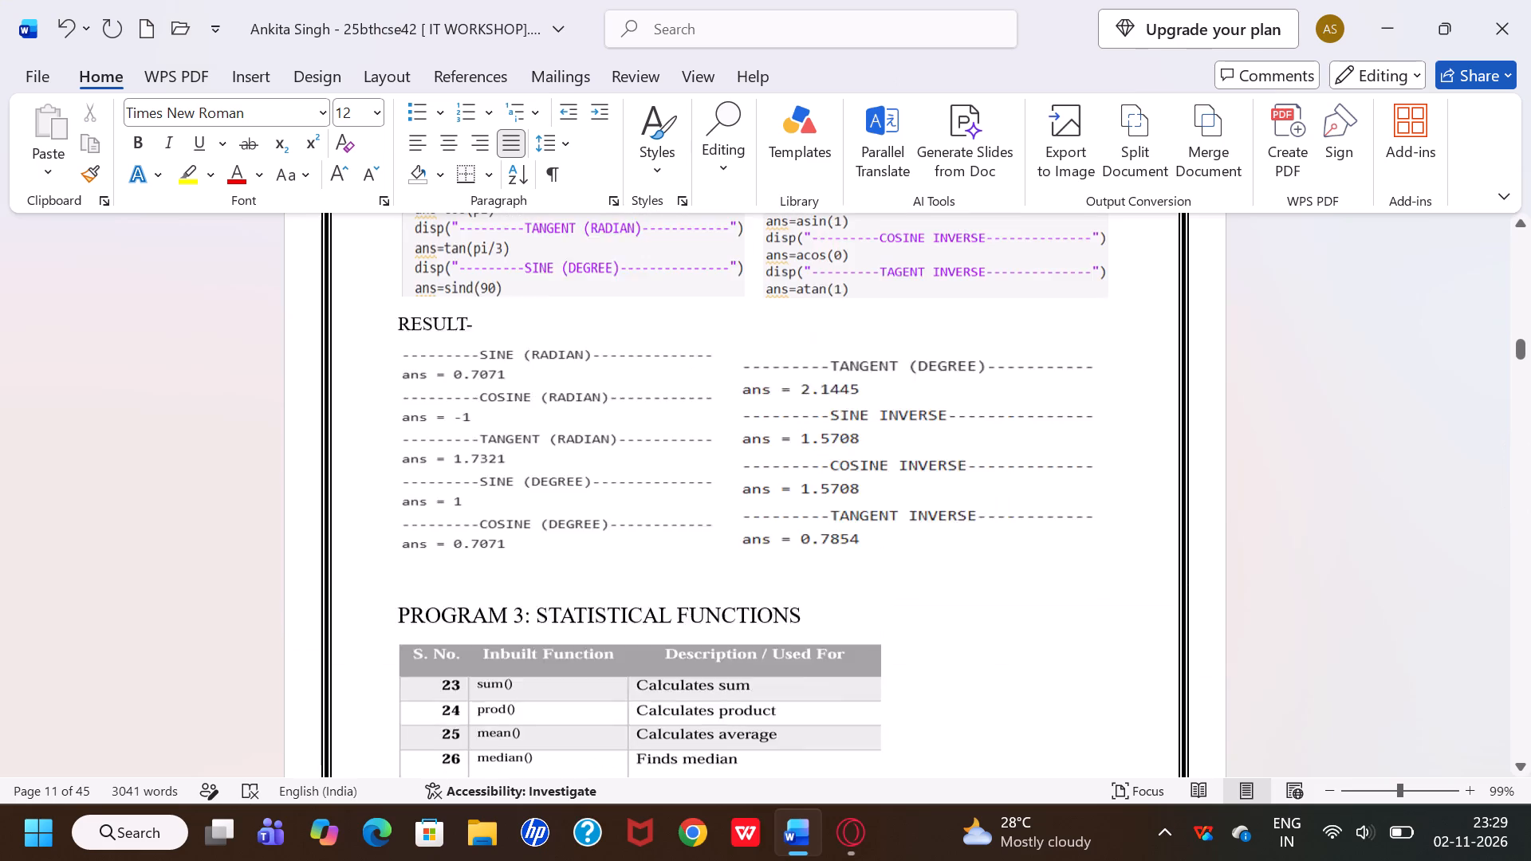
click(625, 427)
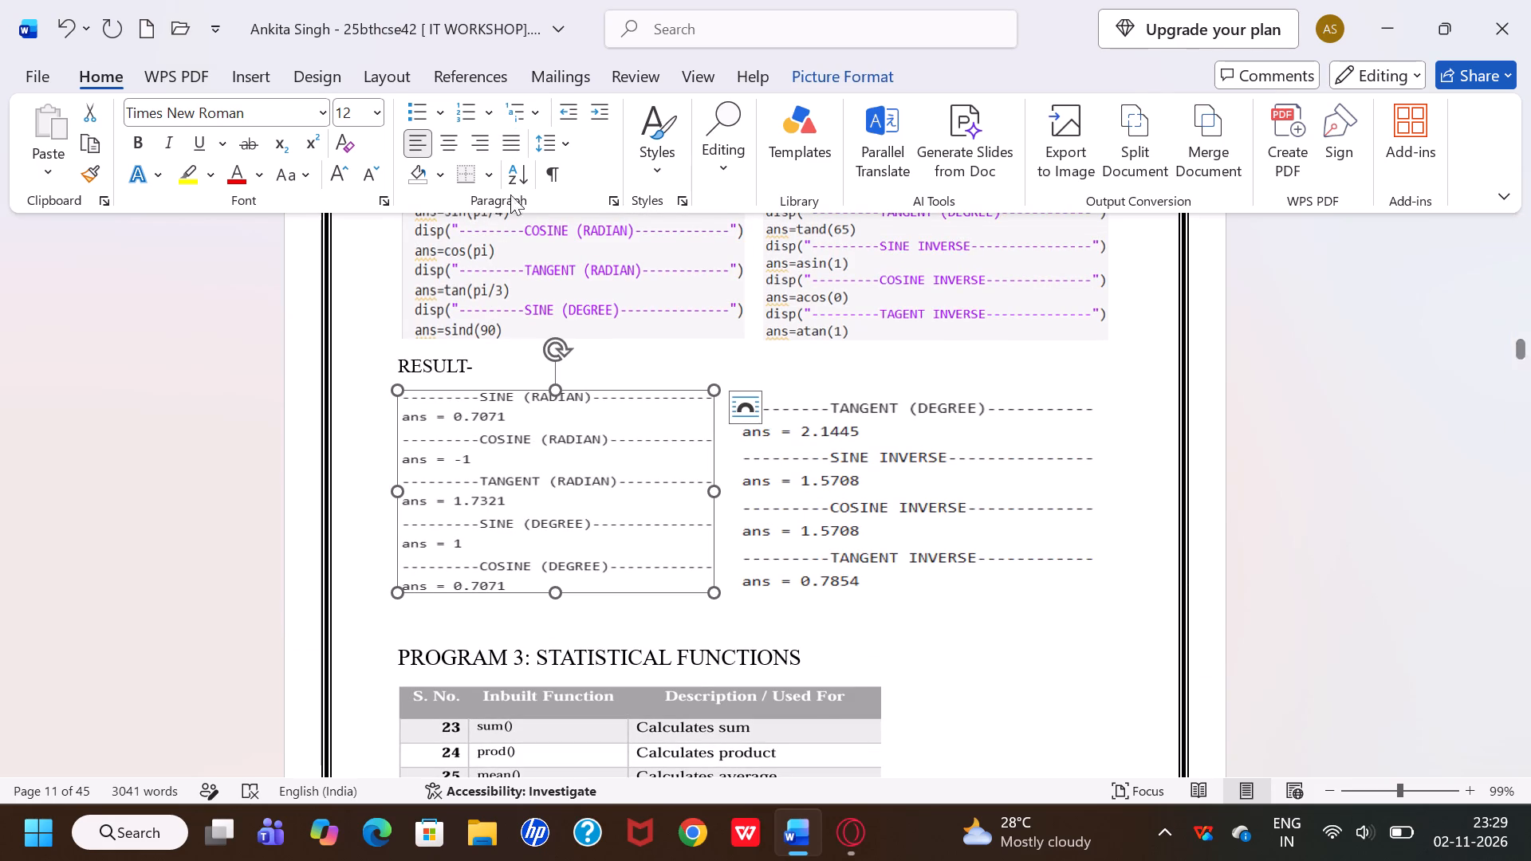
click(517, 149)
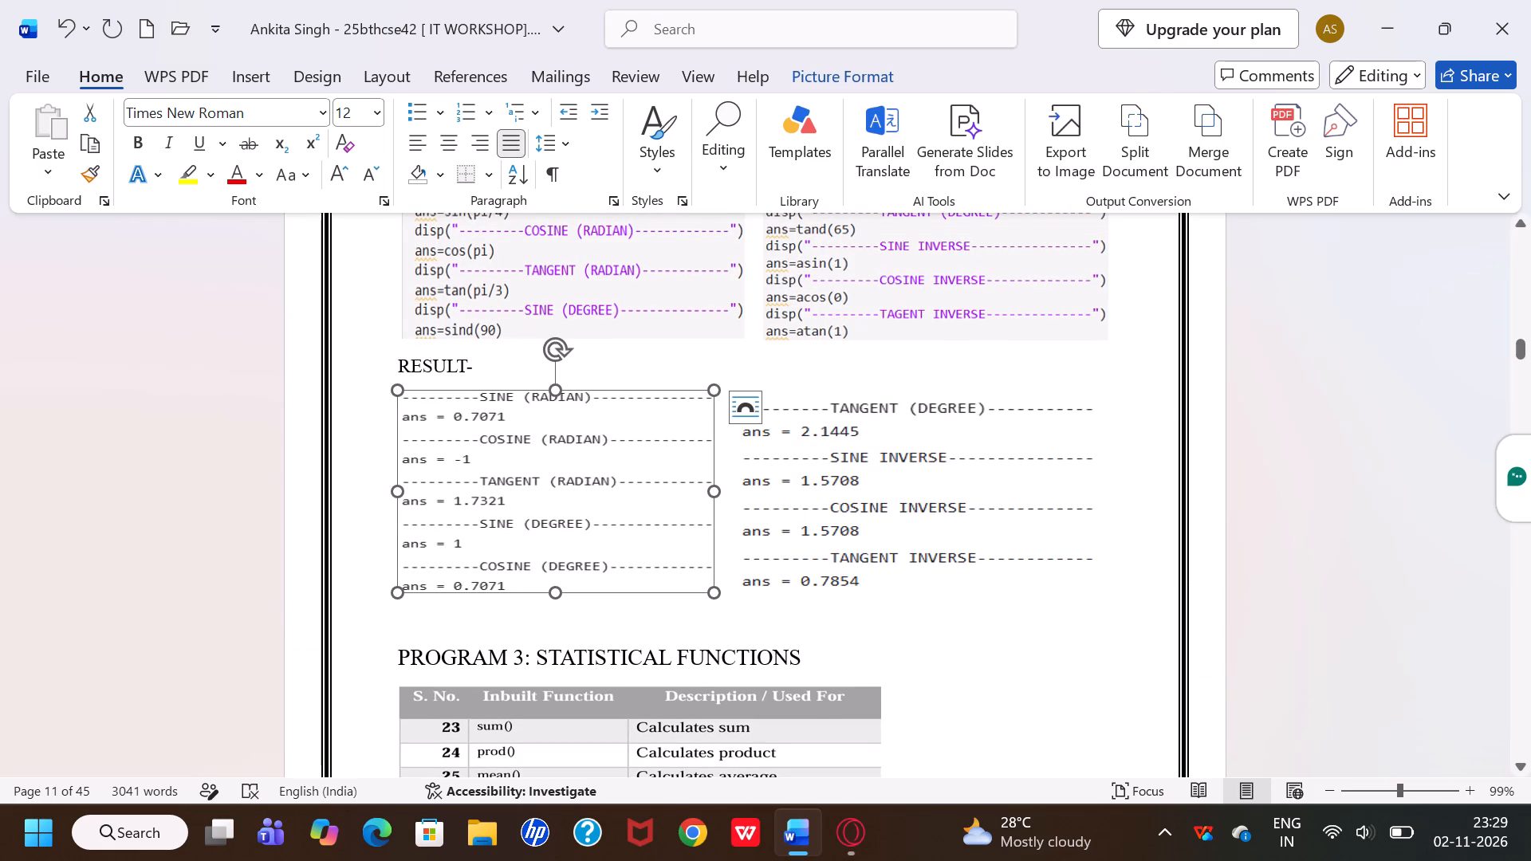
click(823, 477)
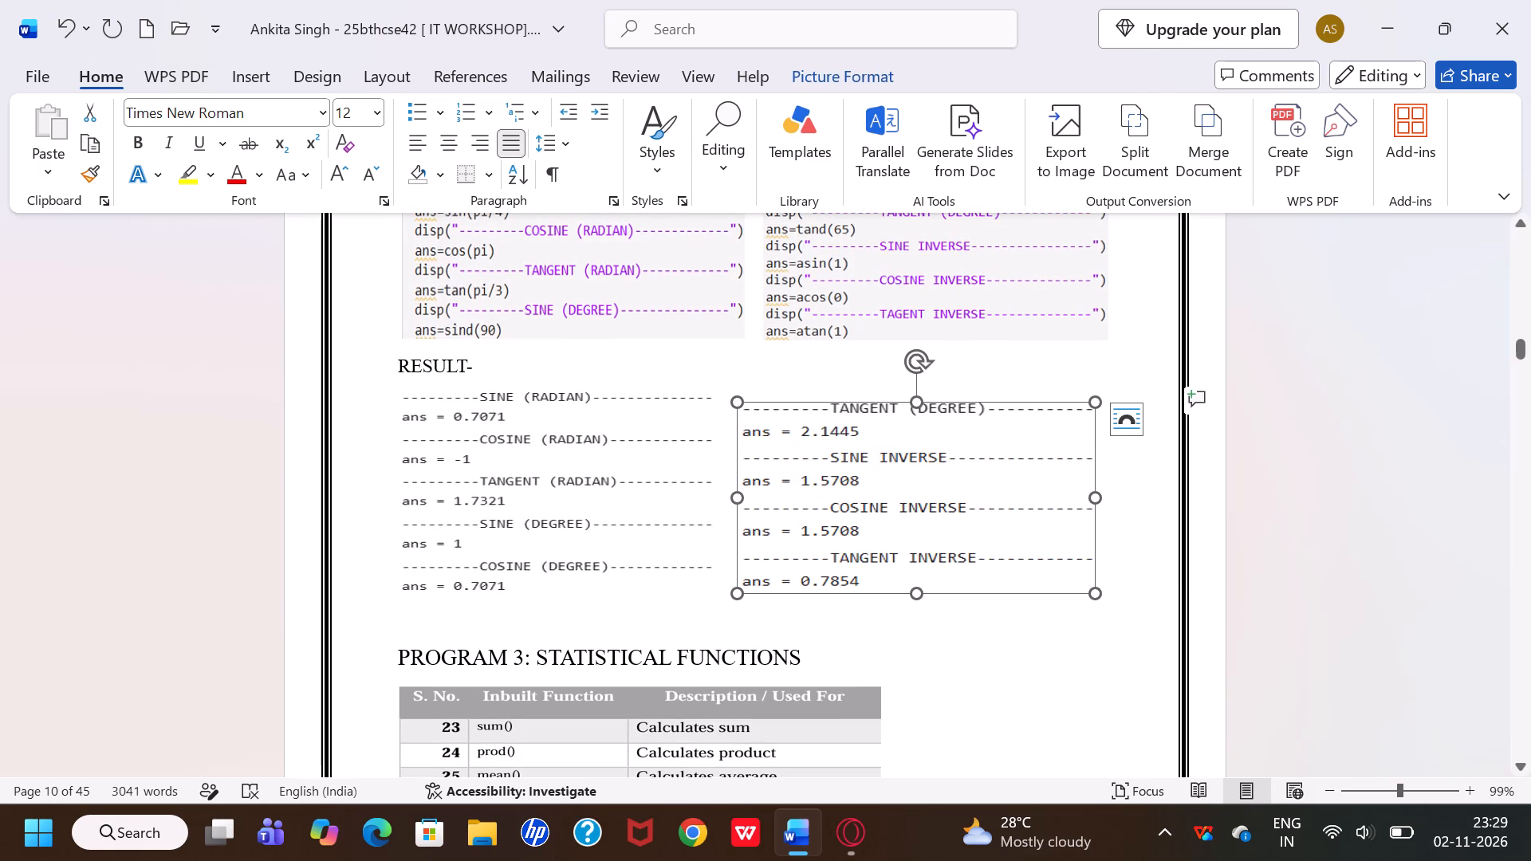
click(640, 305)
click(518, 149)
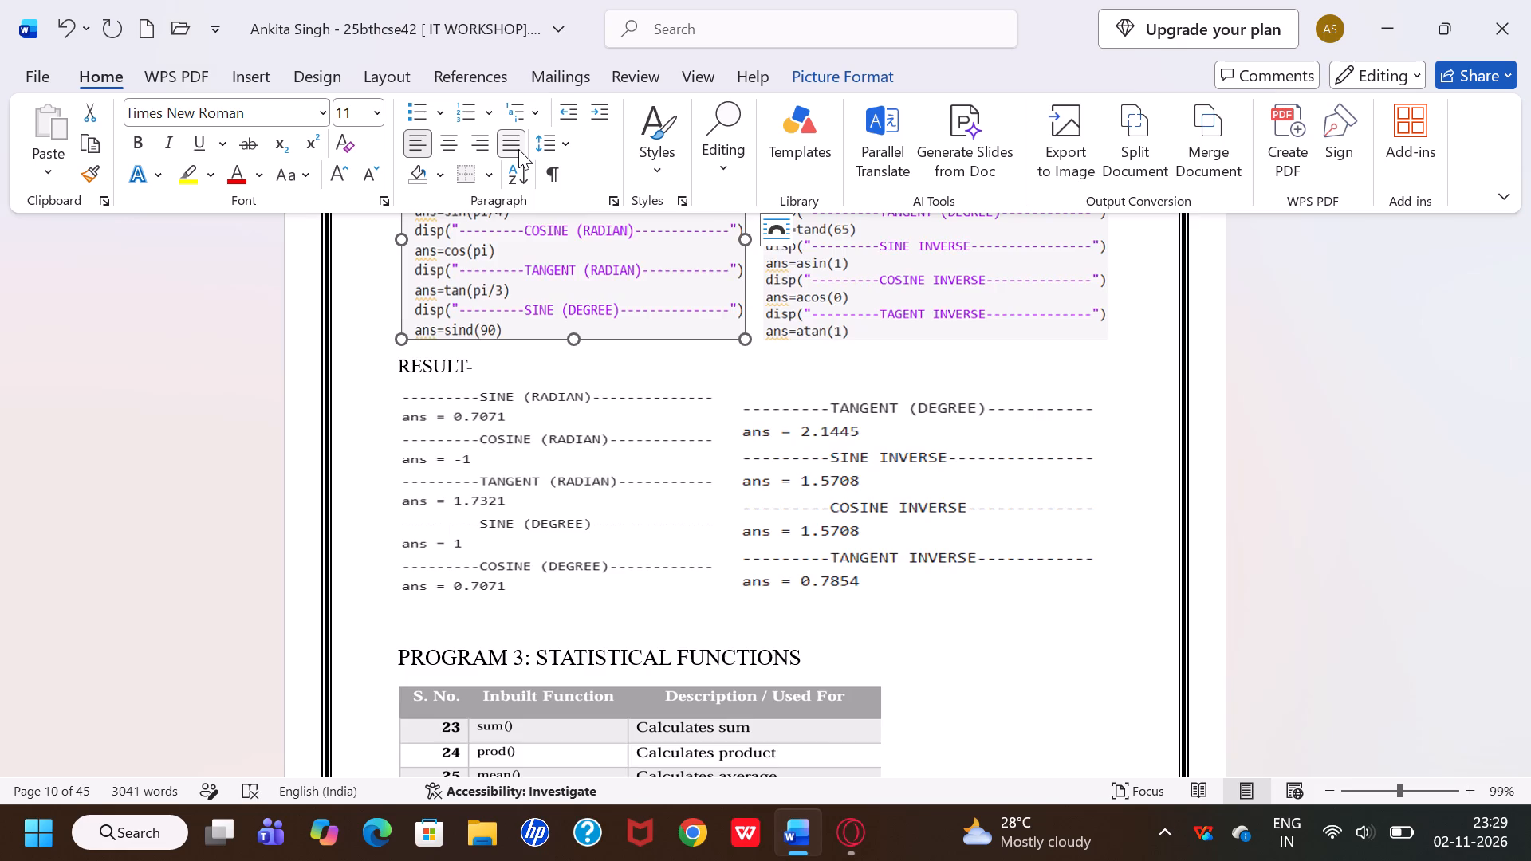
click(920, 456)
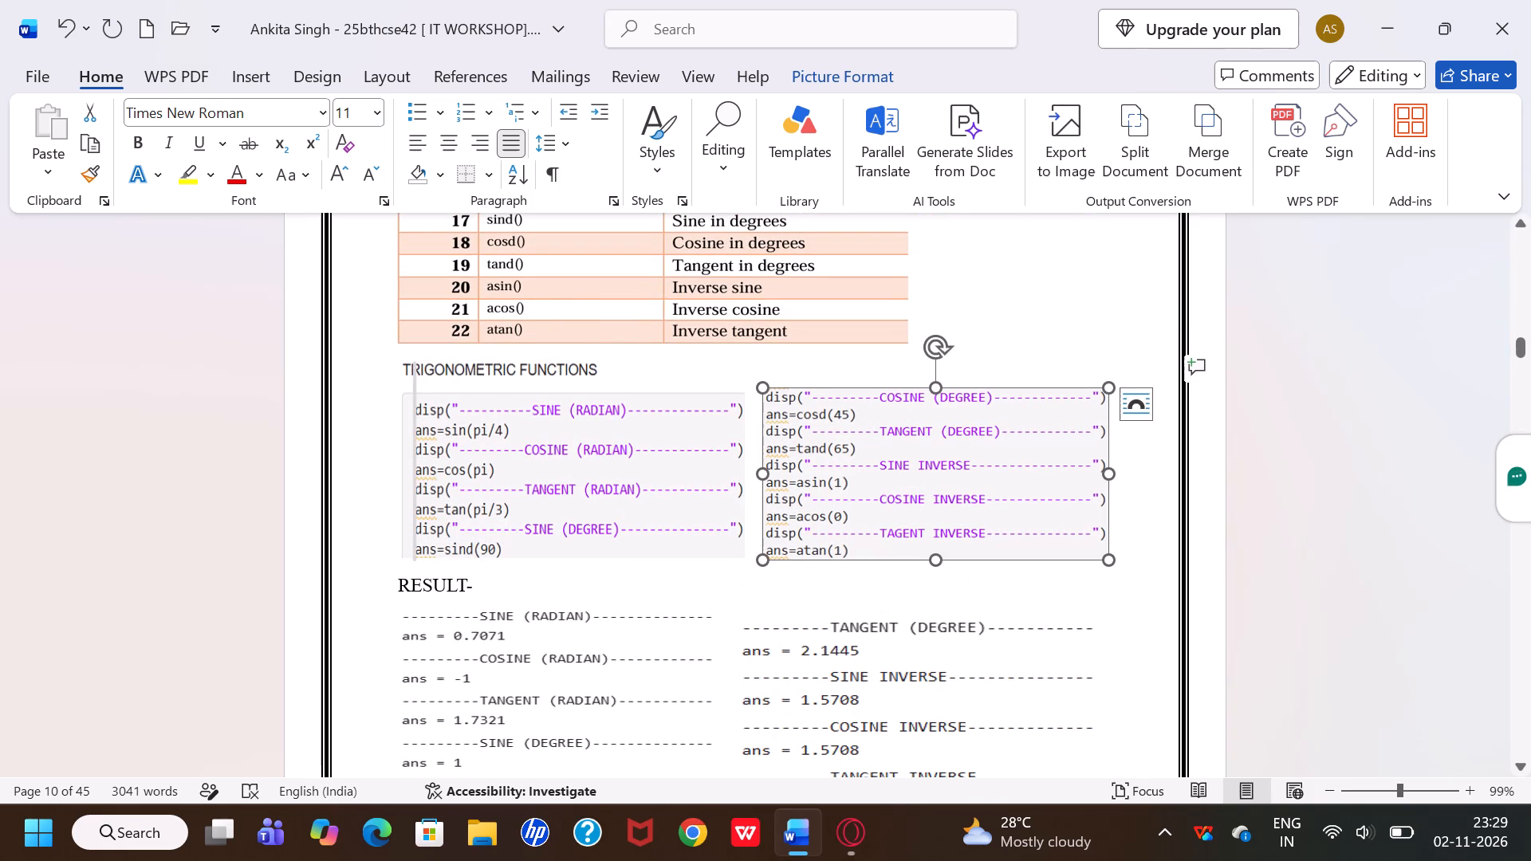
Apply justified alignment to the SQUARE ROOT result picture and the code picture above it, just before Program 2.
click(592, 288)
scroll(592, 288, up, 1)
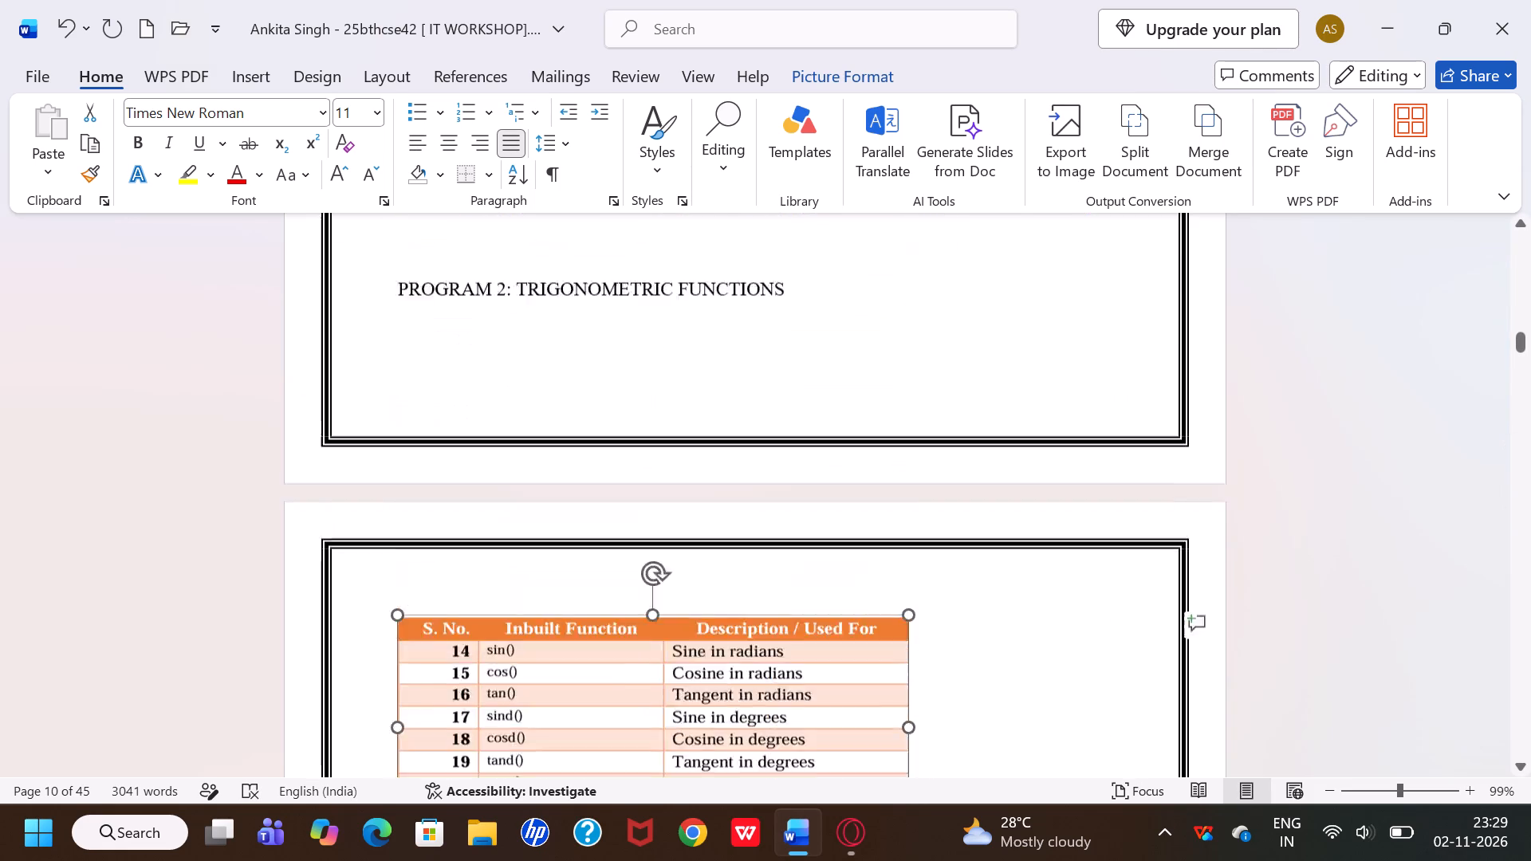
scroll(592, 288, up, 2)
click(624, 495)
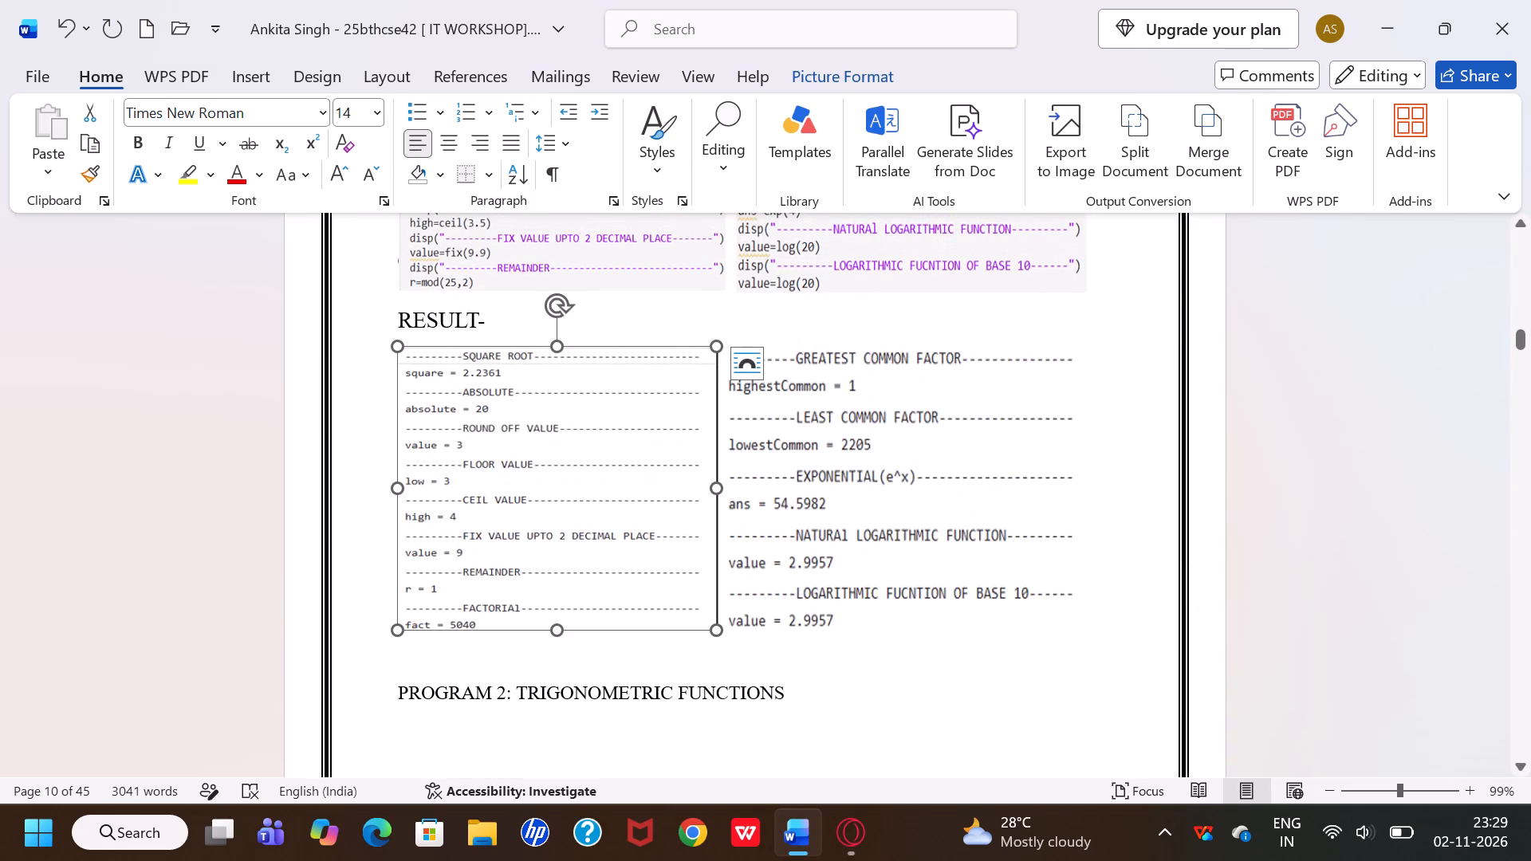
click(502, 146)
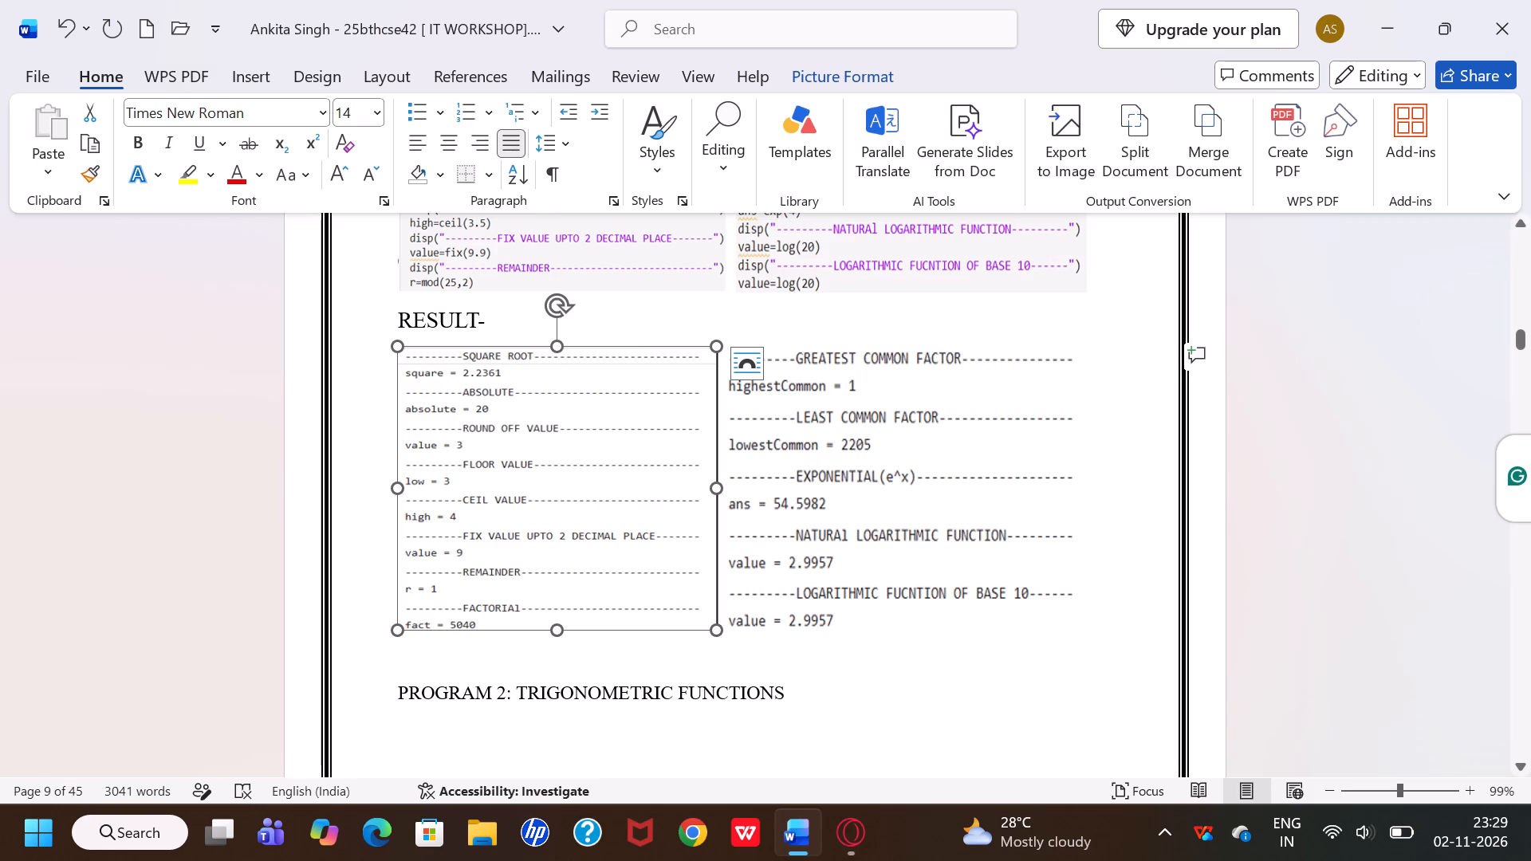
click(608, 253)
click(510, 139)
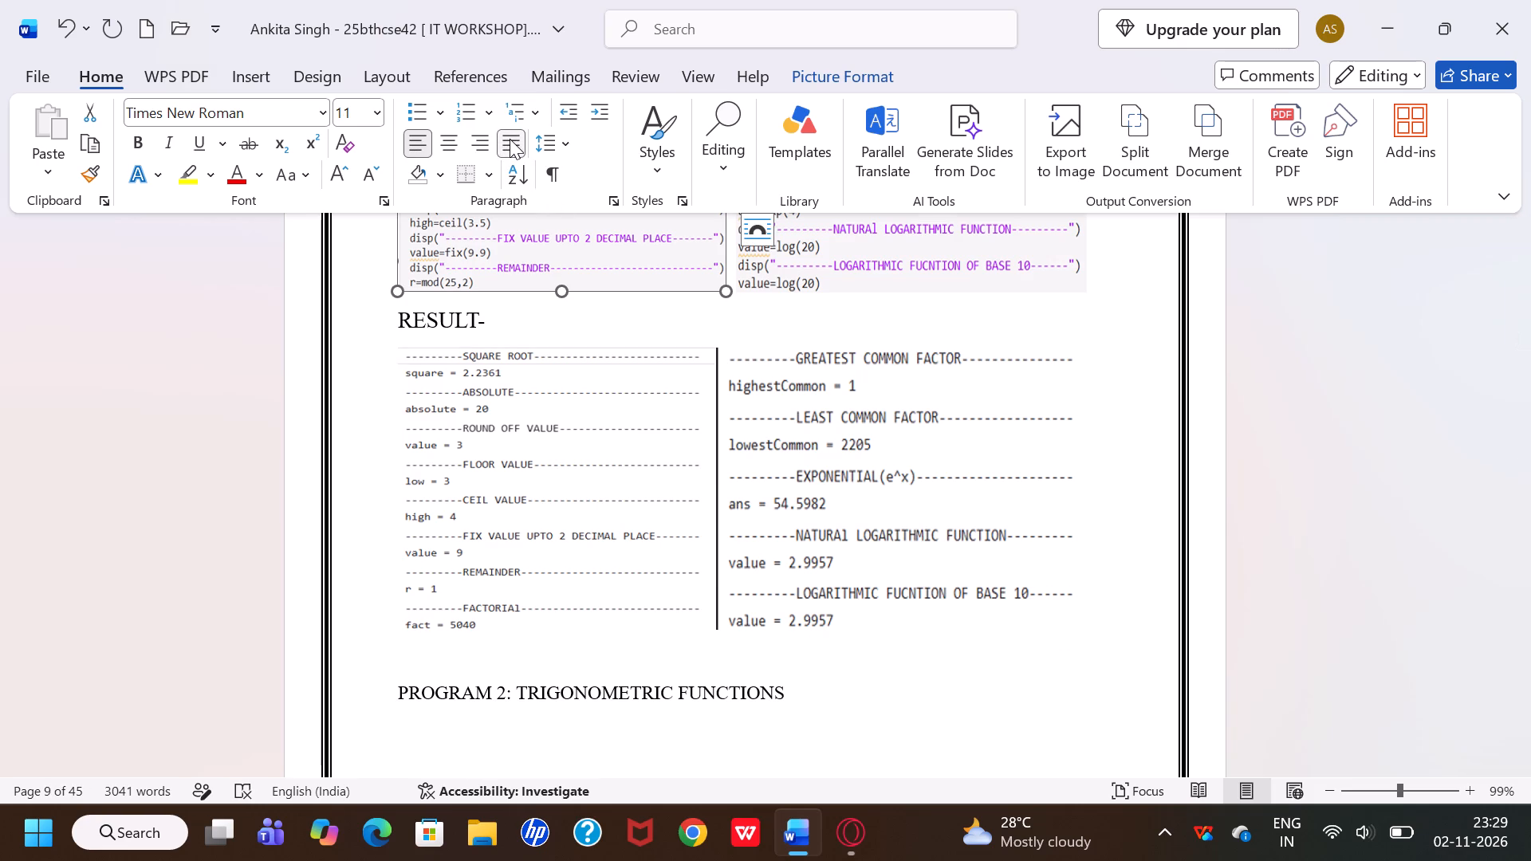
Set the font size of the RESULT- heading under the SQUARE ROOT code pictures to 12.
scroll(608, 443, up, 3)
scroll(608, 443, down, 1)
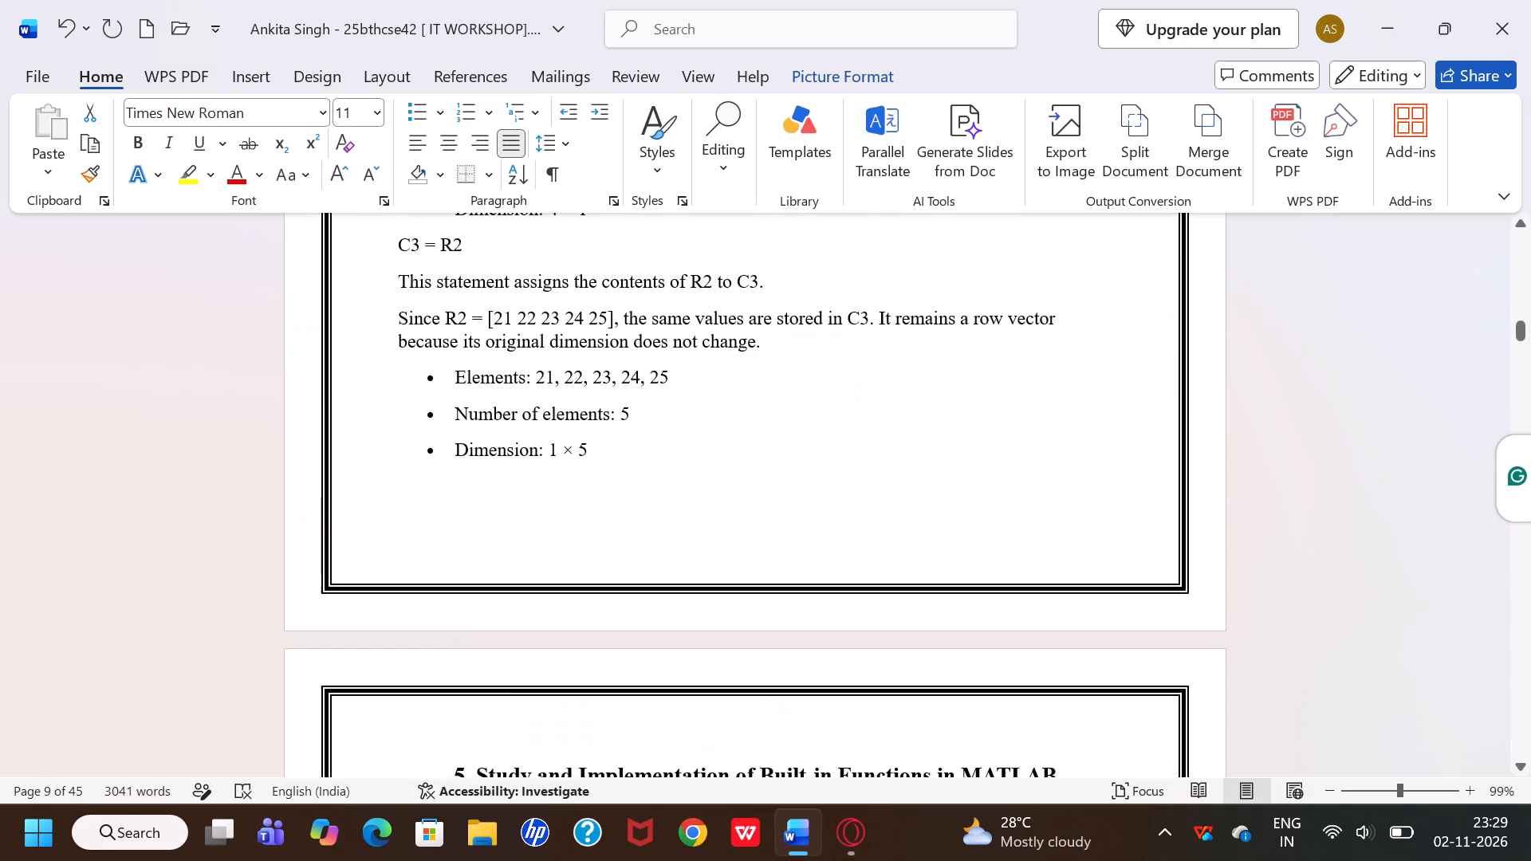
scroll(608, 443, down, 3)
triple_click(451, 450)
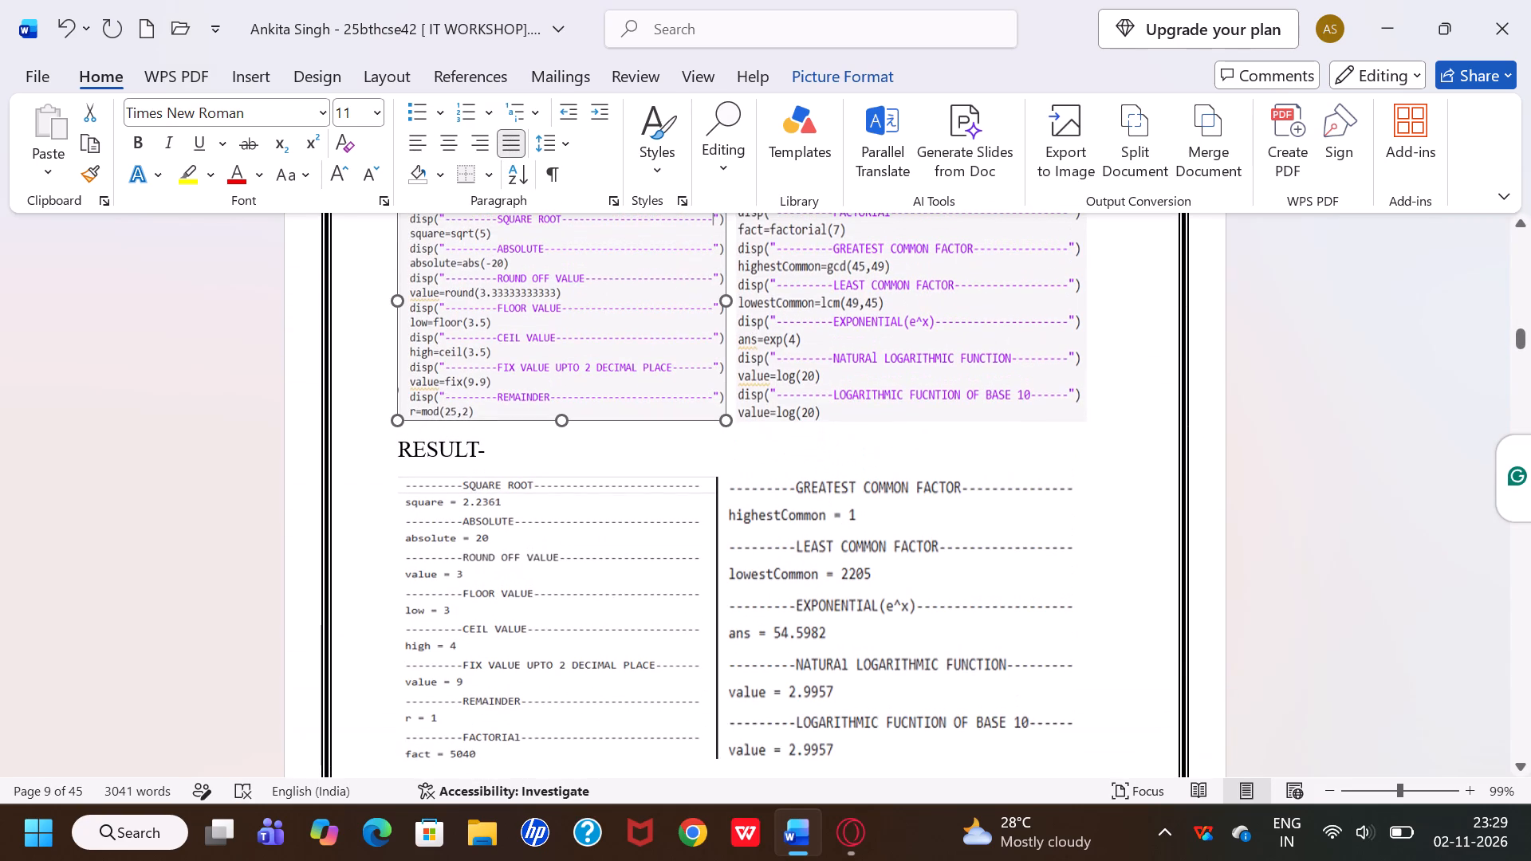
click(624, 374)
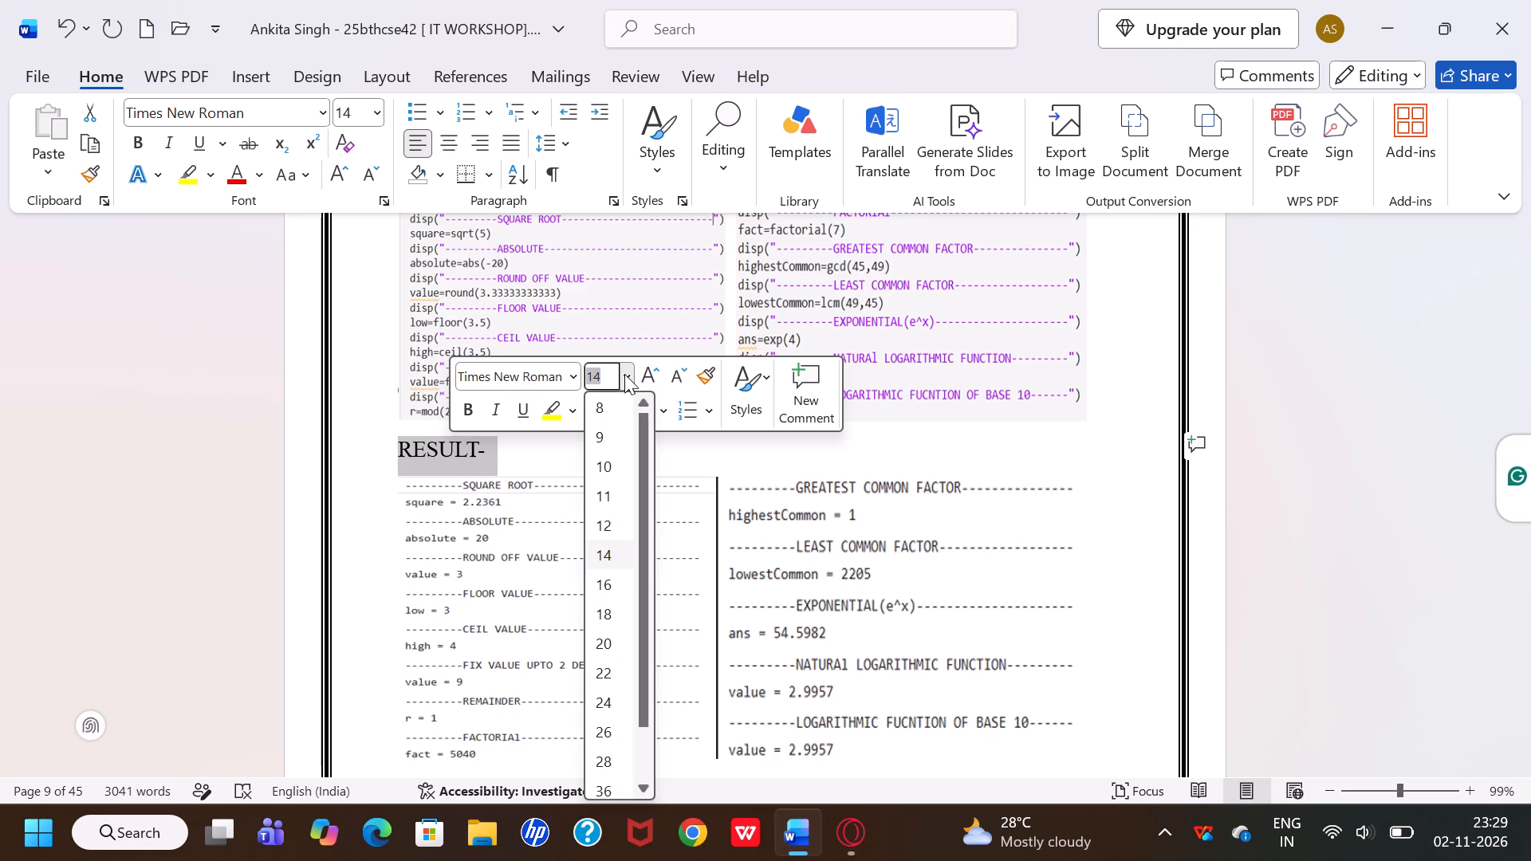
click(612, 531)
Review the heading sizes, picture alignment and page spacing from Program 2 through Program 6.
scroll(612, 531, down, 1)
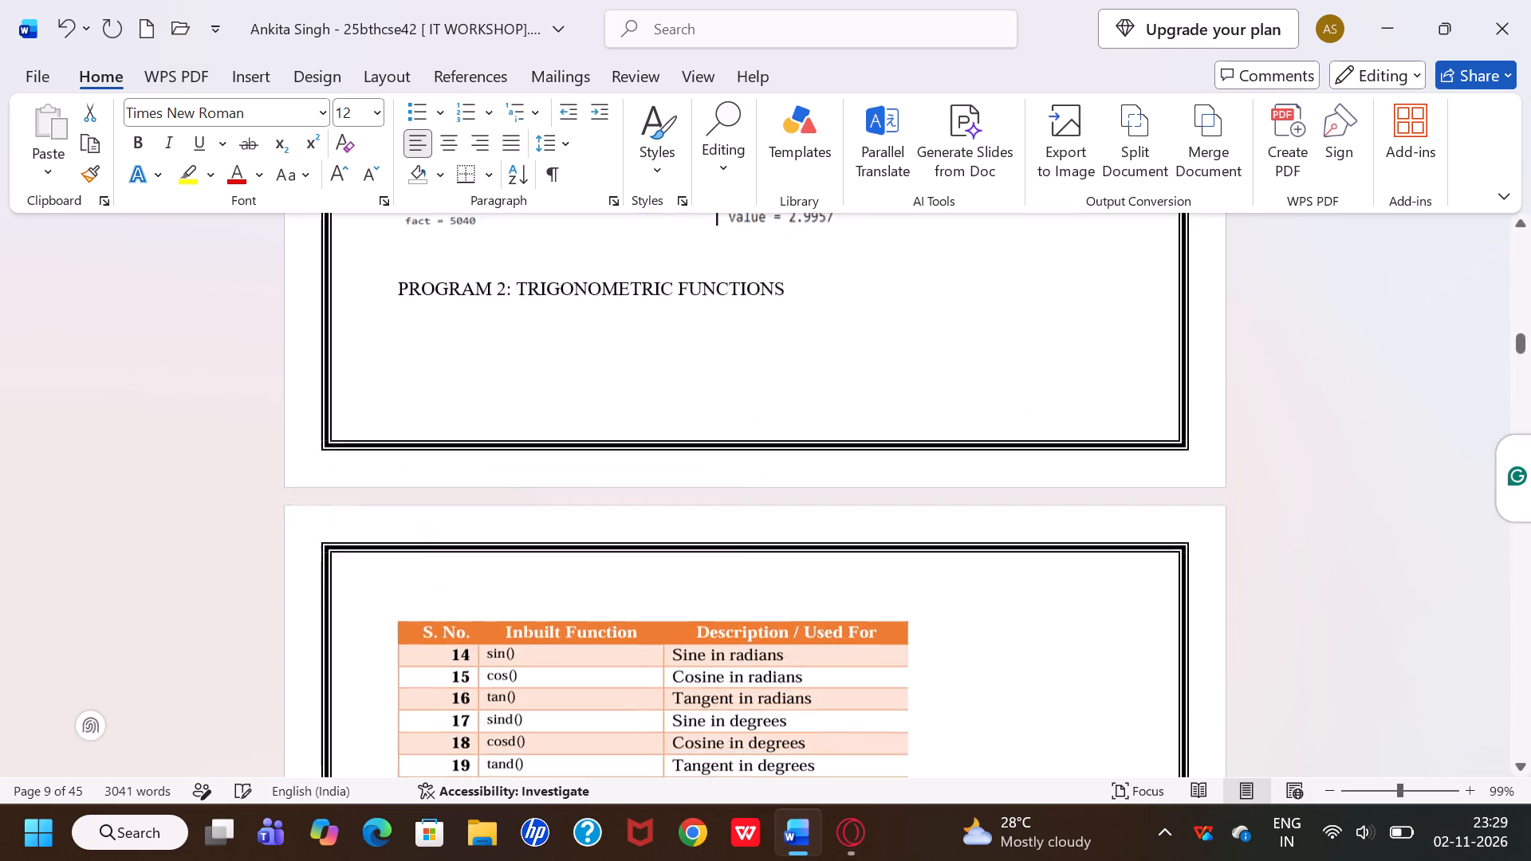
scroll(612, 531, down, 1)
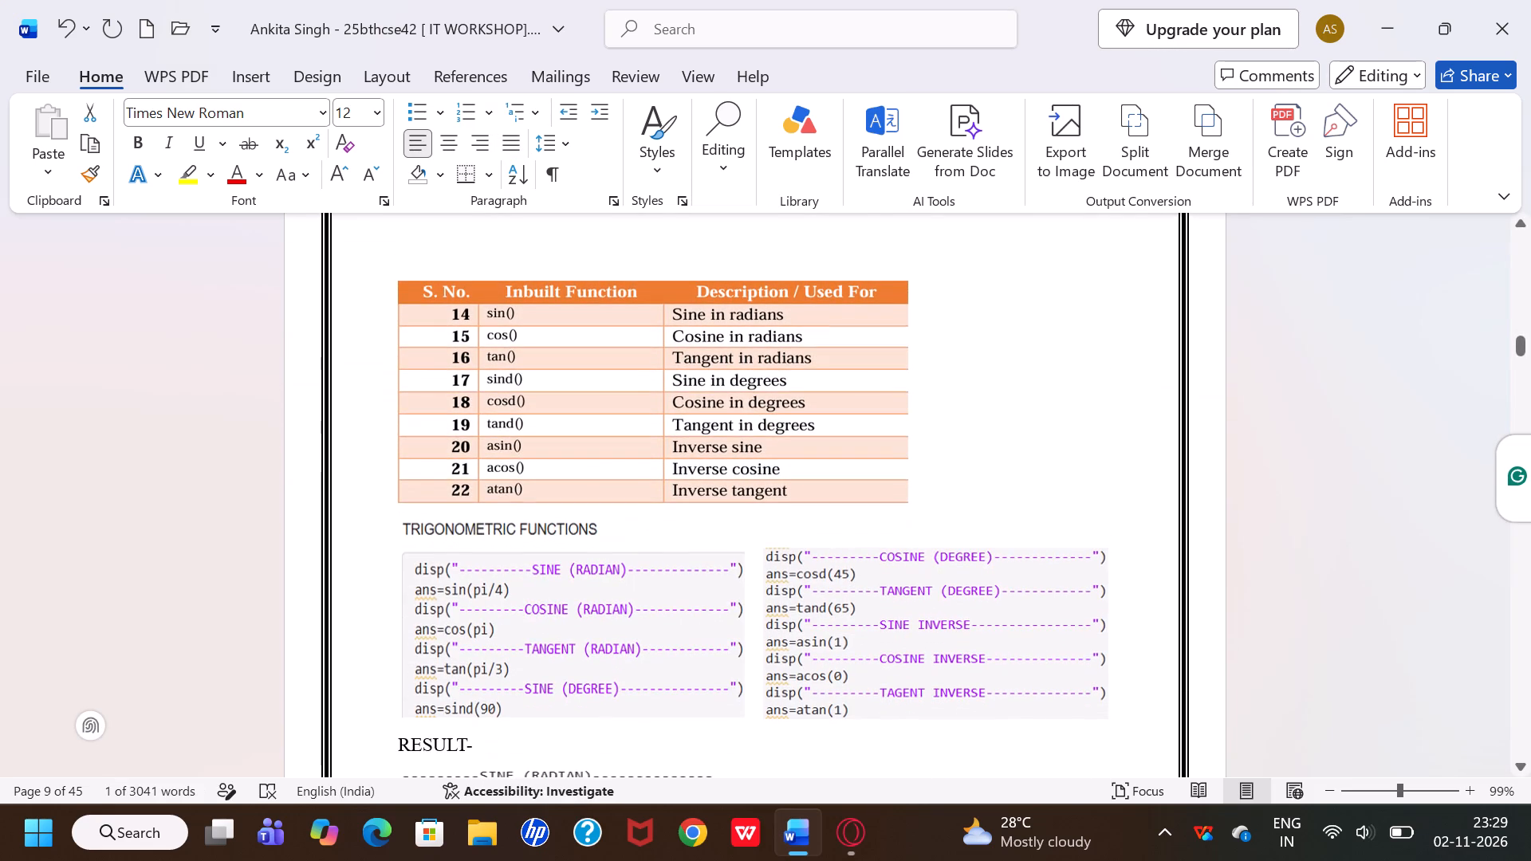
scroll(489, 584, down, 1)
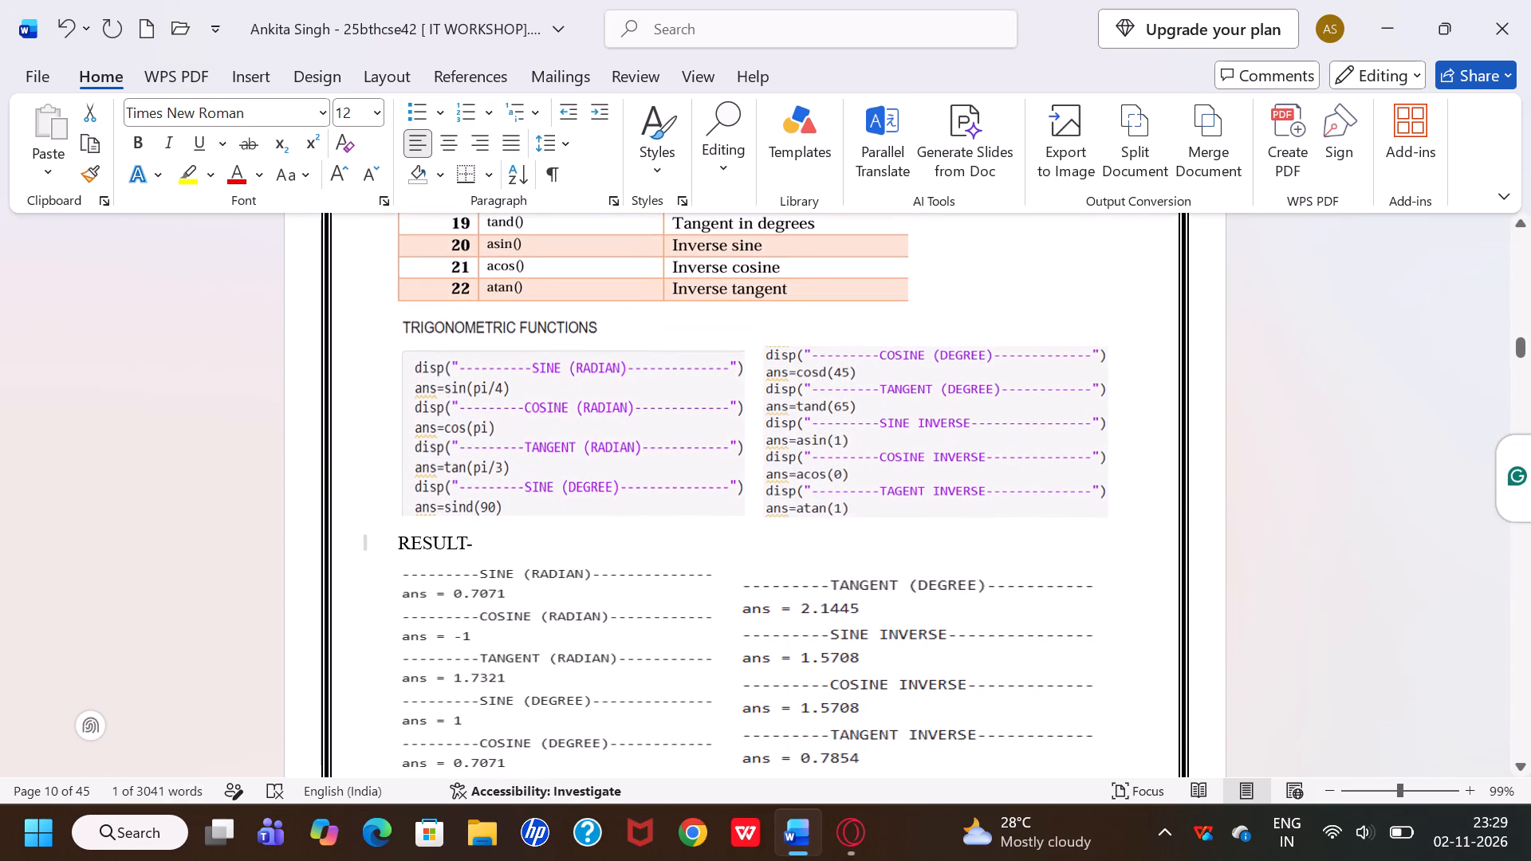
triple_click(447, 540)
click(541, 554)
scroll(527, 502, down, 1)
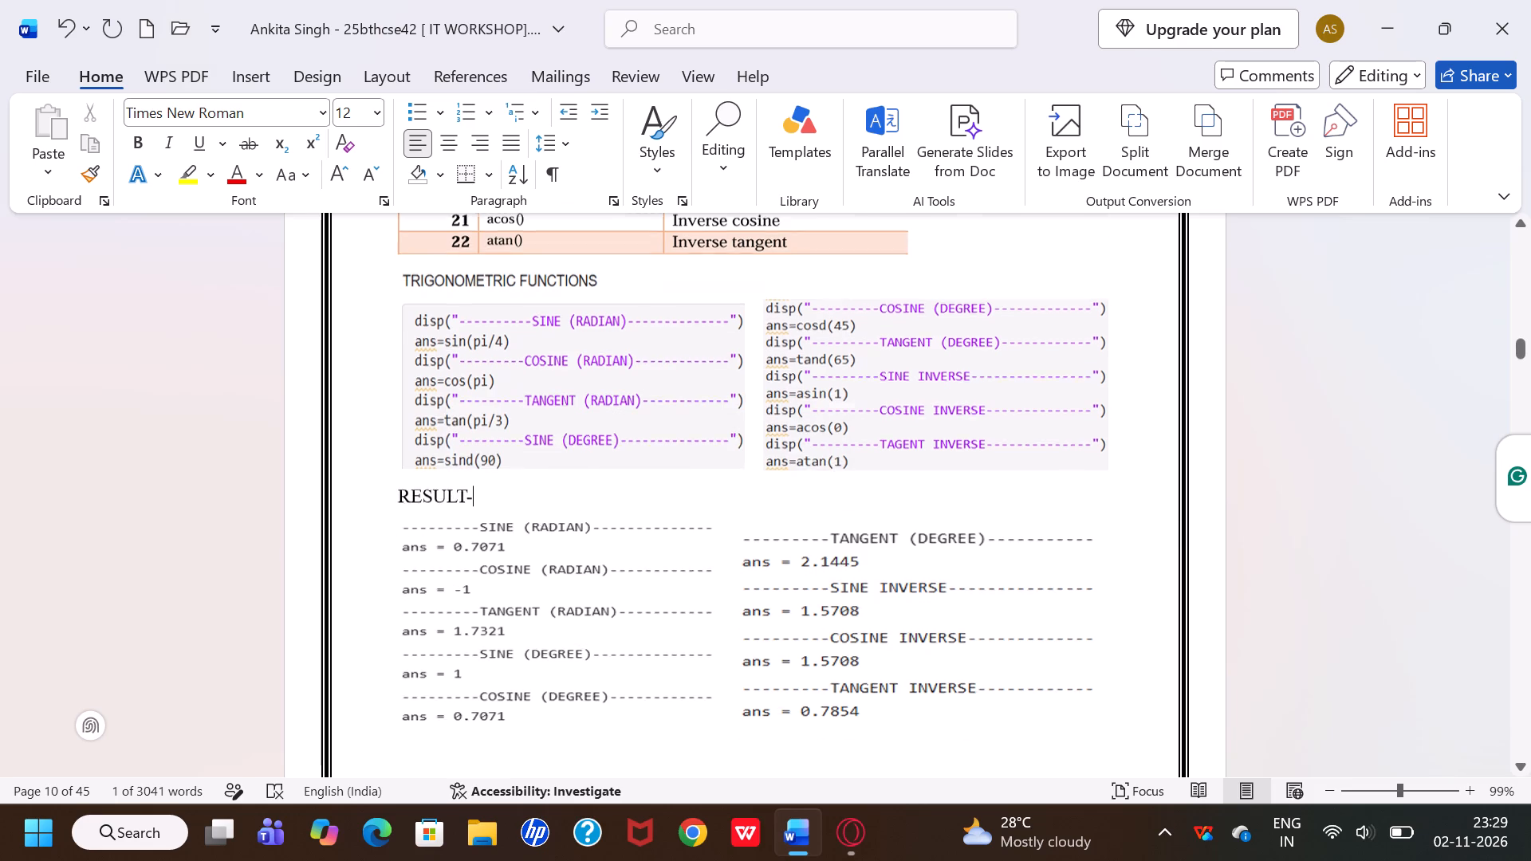
scroll(527, 502, down, 5)
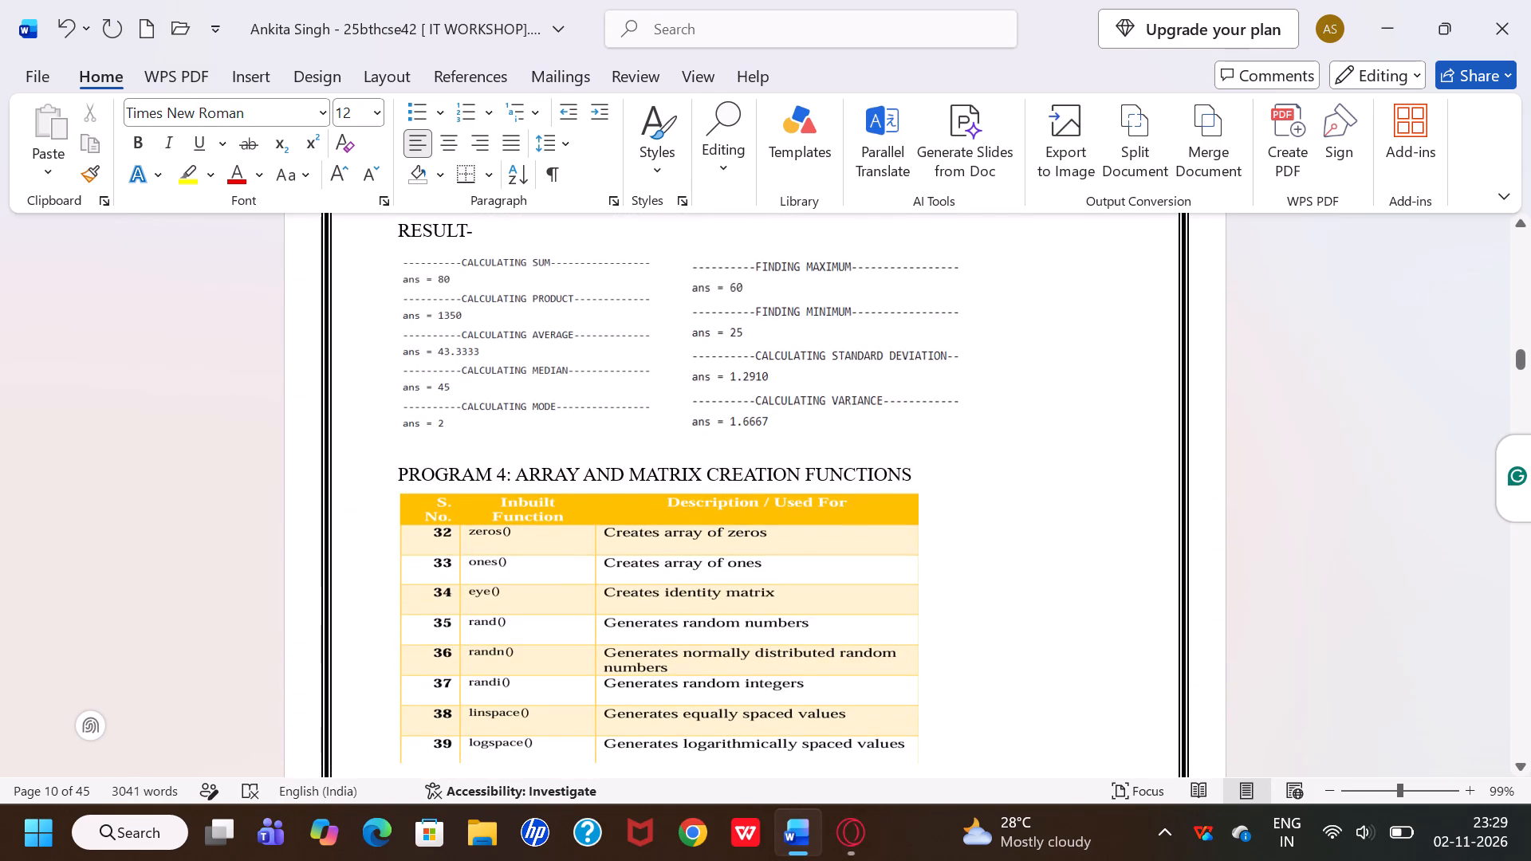
scroll(527, 502, down, 4)
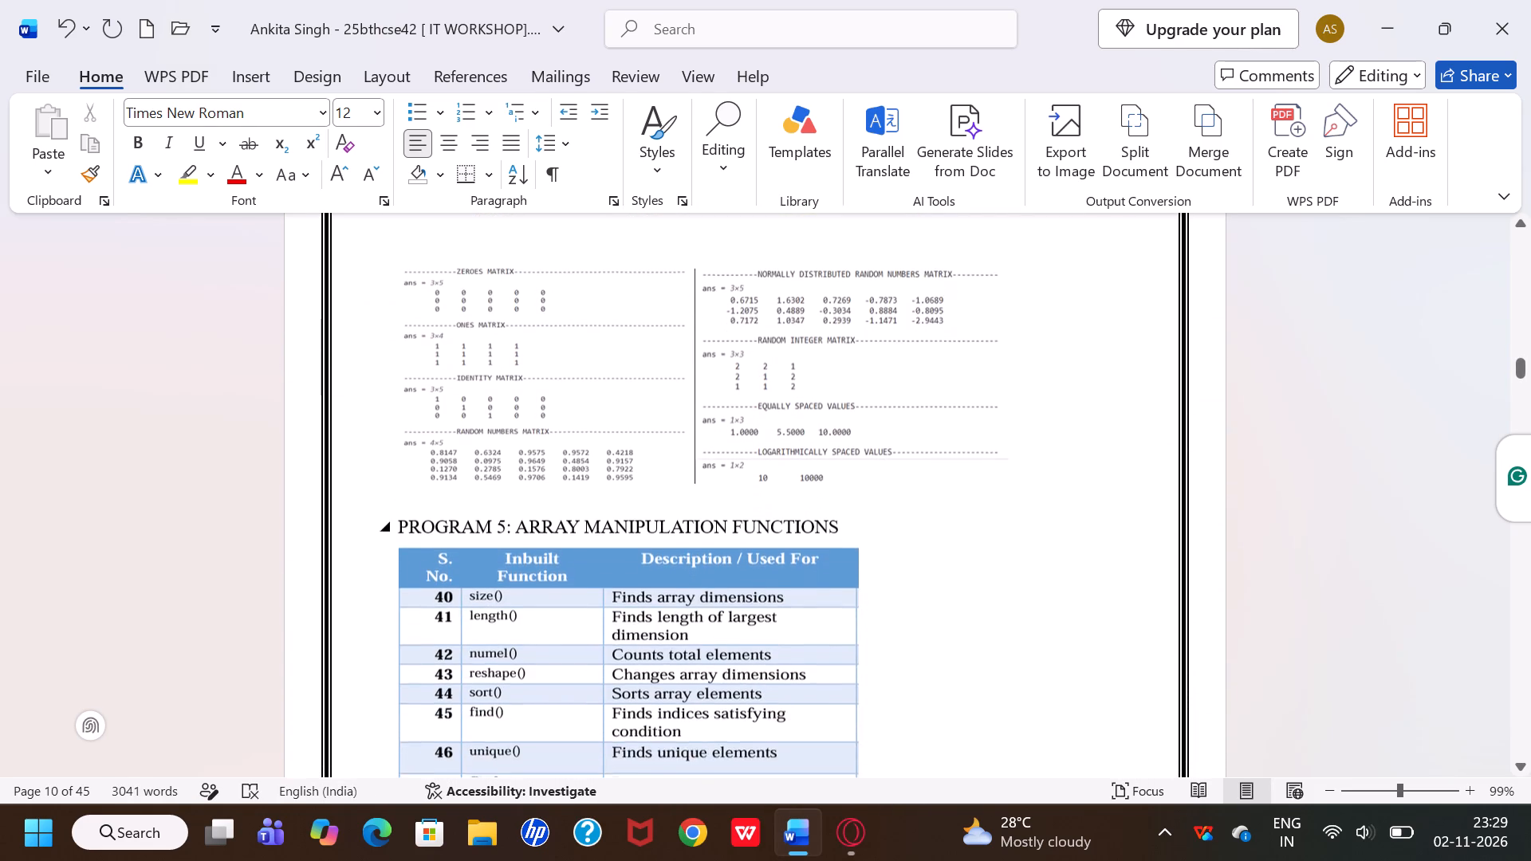
scroll(527, 502, down, 2)
scroll(527, 502, up, 3)
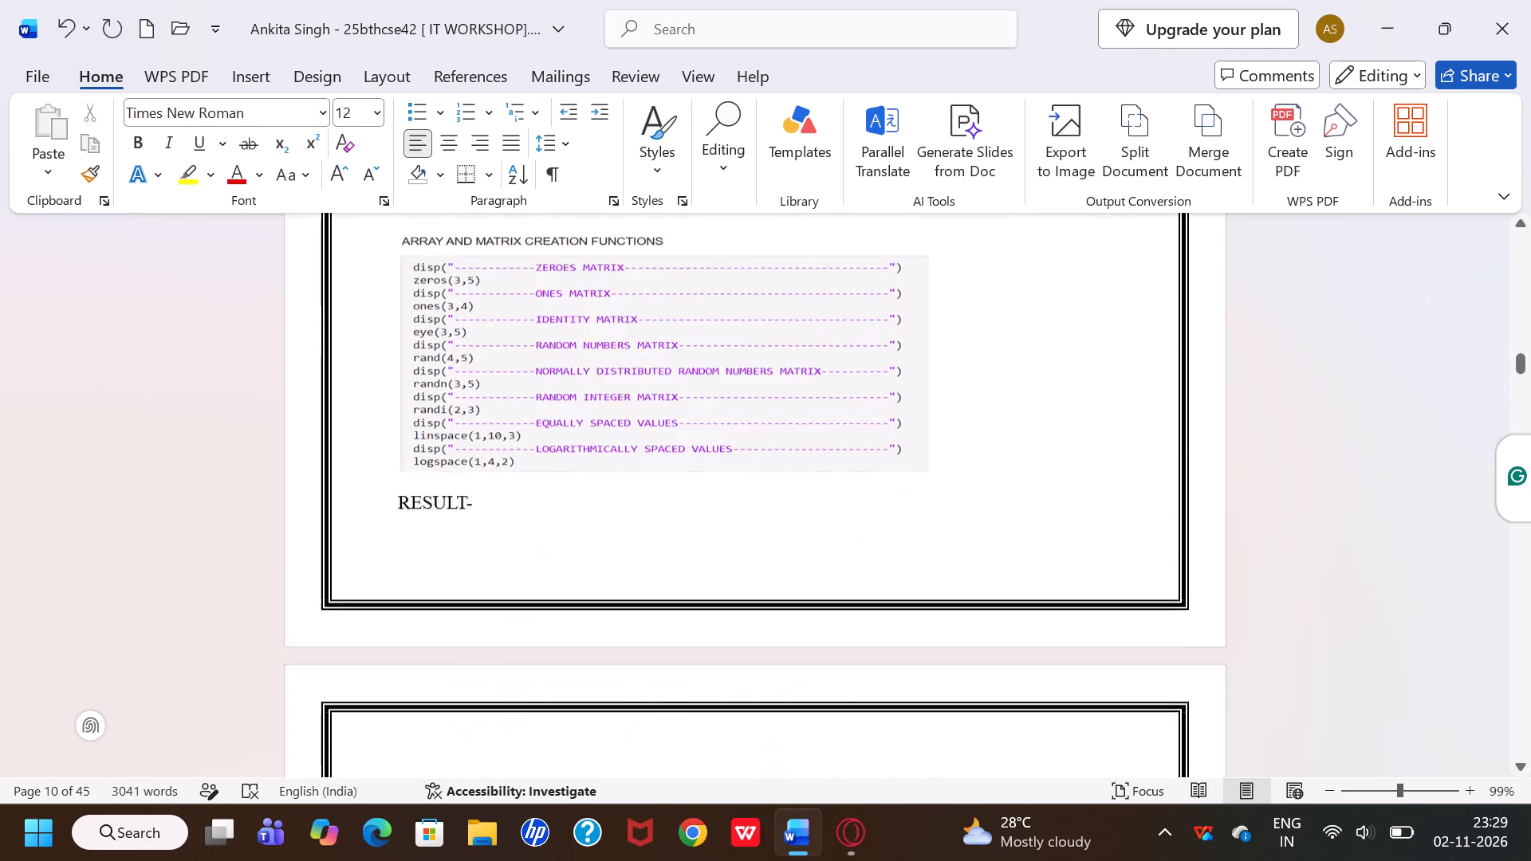
scroll(527, 502, up, 1)
scroll(527, 502, down, 2)
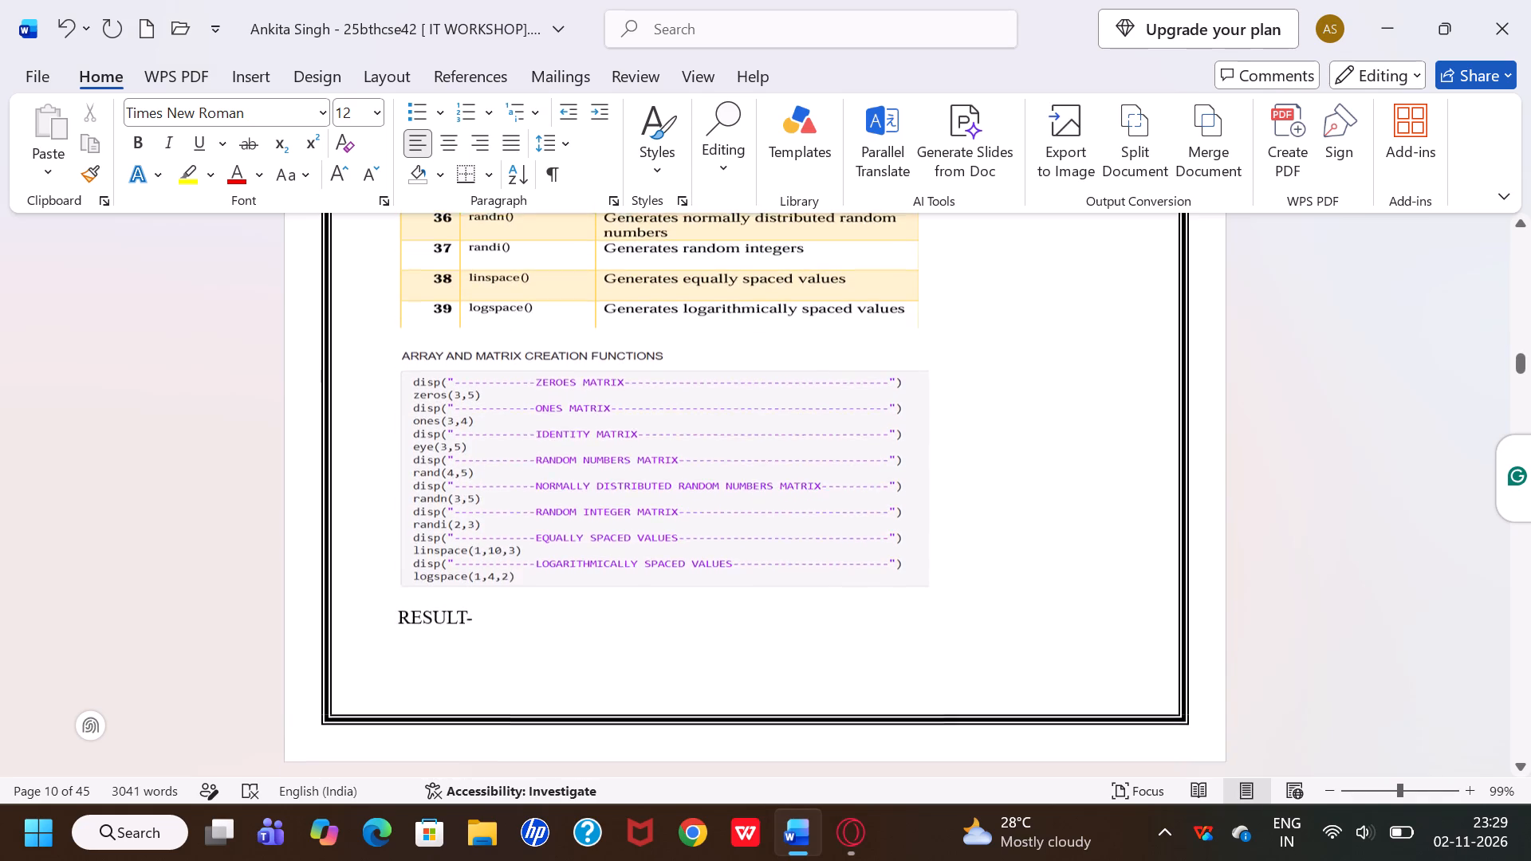
scroll(527, 502, up, 2)
scroll(527, 502, down, 3)
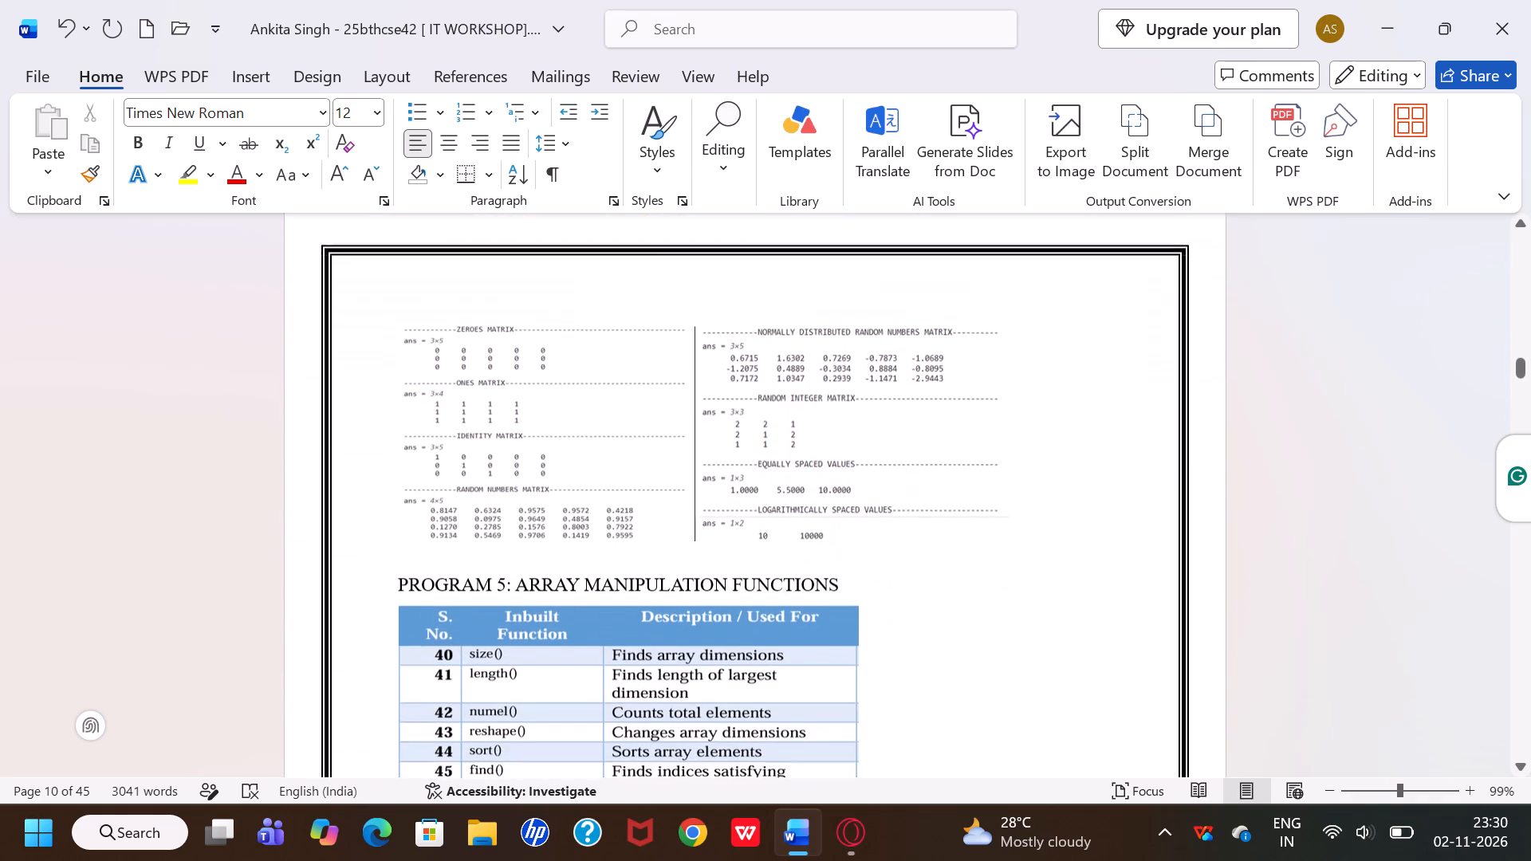
scroll(527, 502, down, 4)
scroll(527, 502, up, 1)
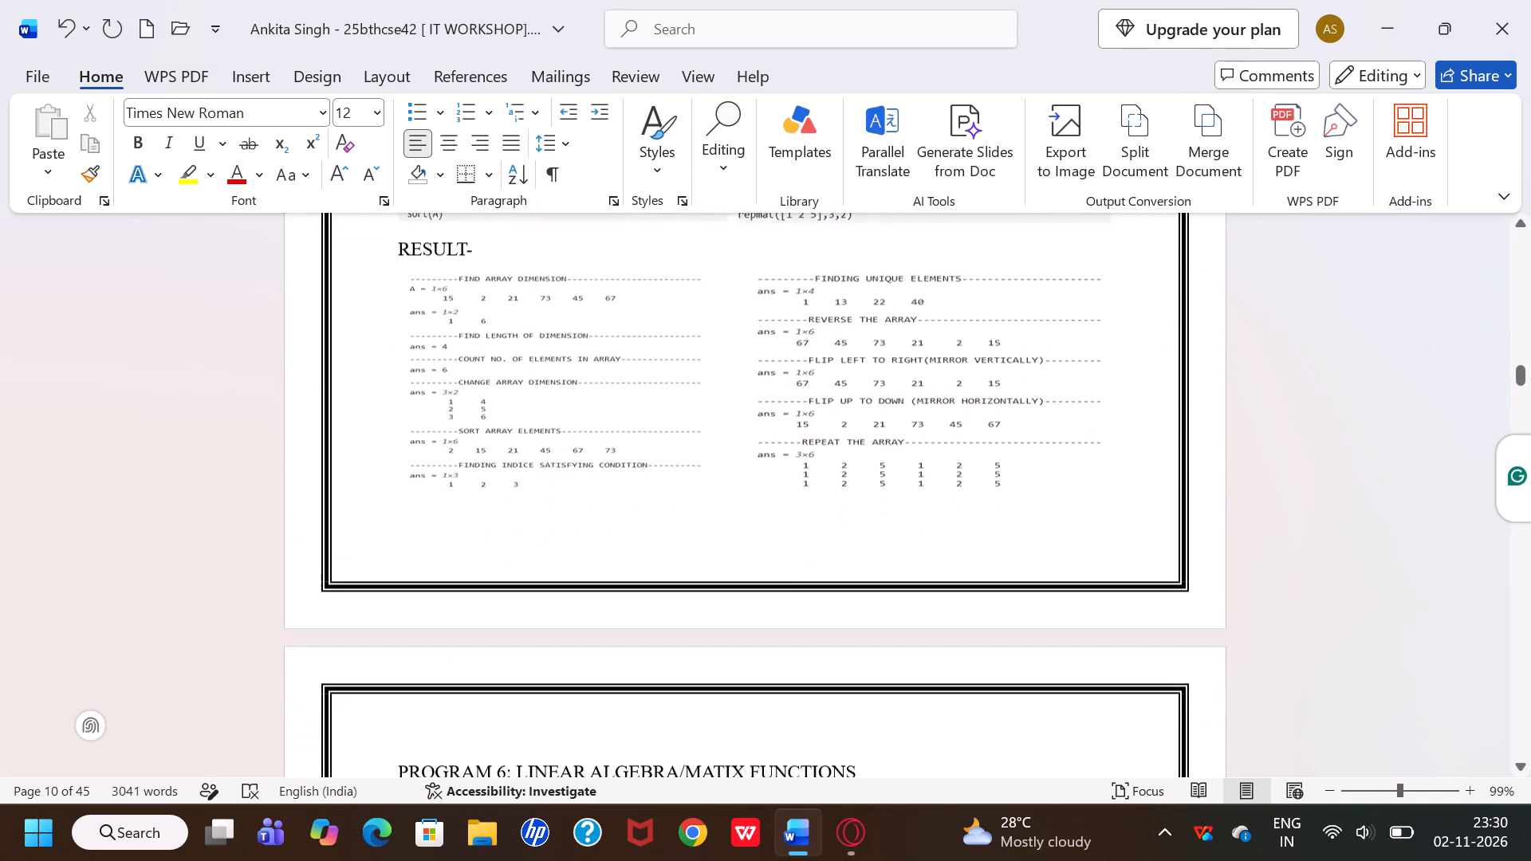
scroll(527, 502, up, 3)
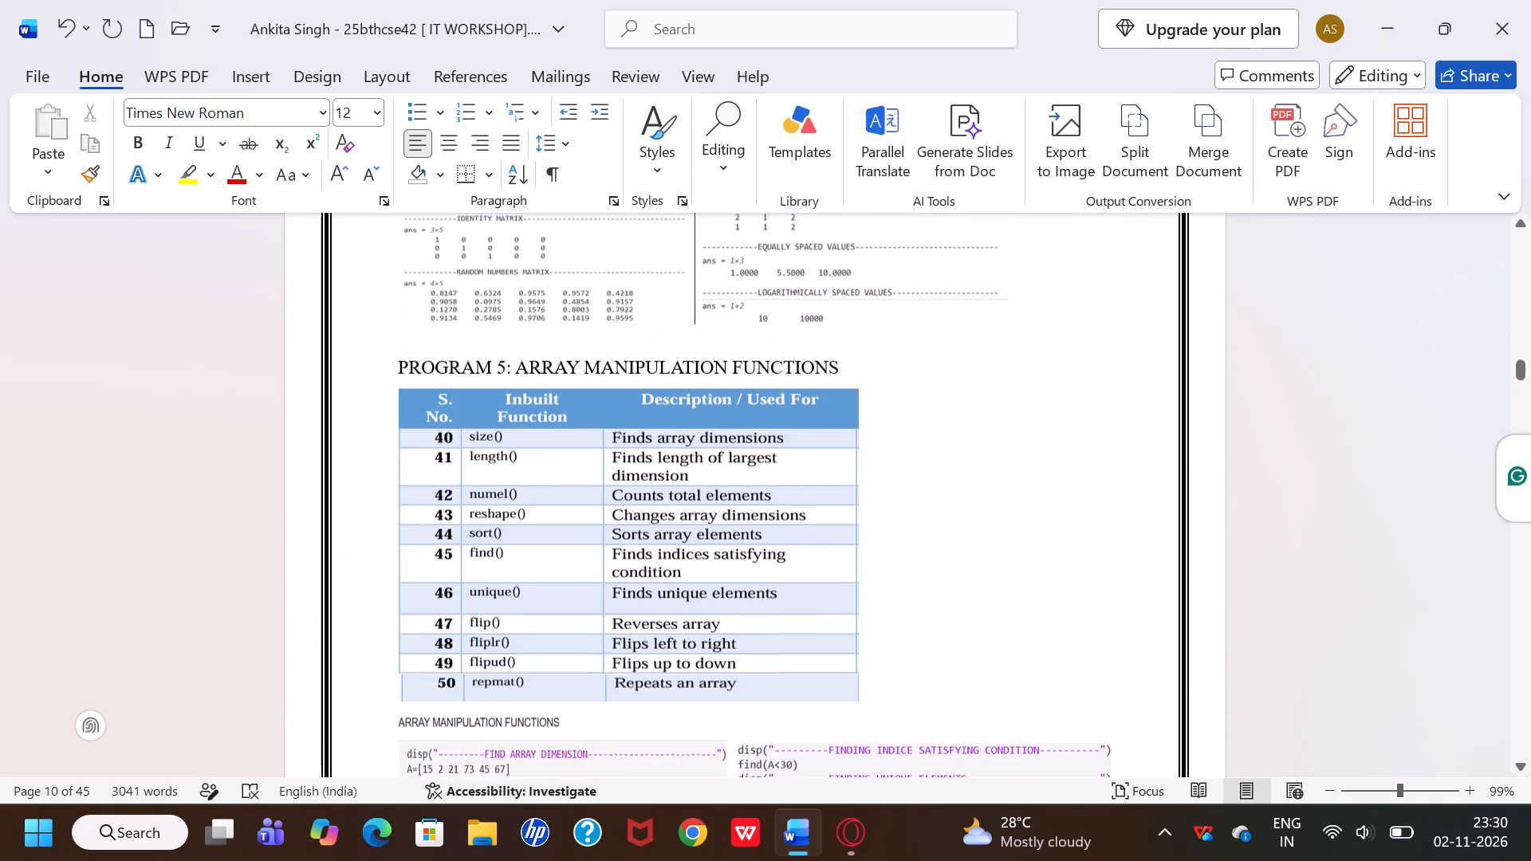
scroll(527, 502, up, 1)
Reduce the height of the LINEAR ALGEBRA/MATIX FUNCTIONS table picture in Program 6 by moving its bottom edge up.
scroll(527, 502, down, 4)
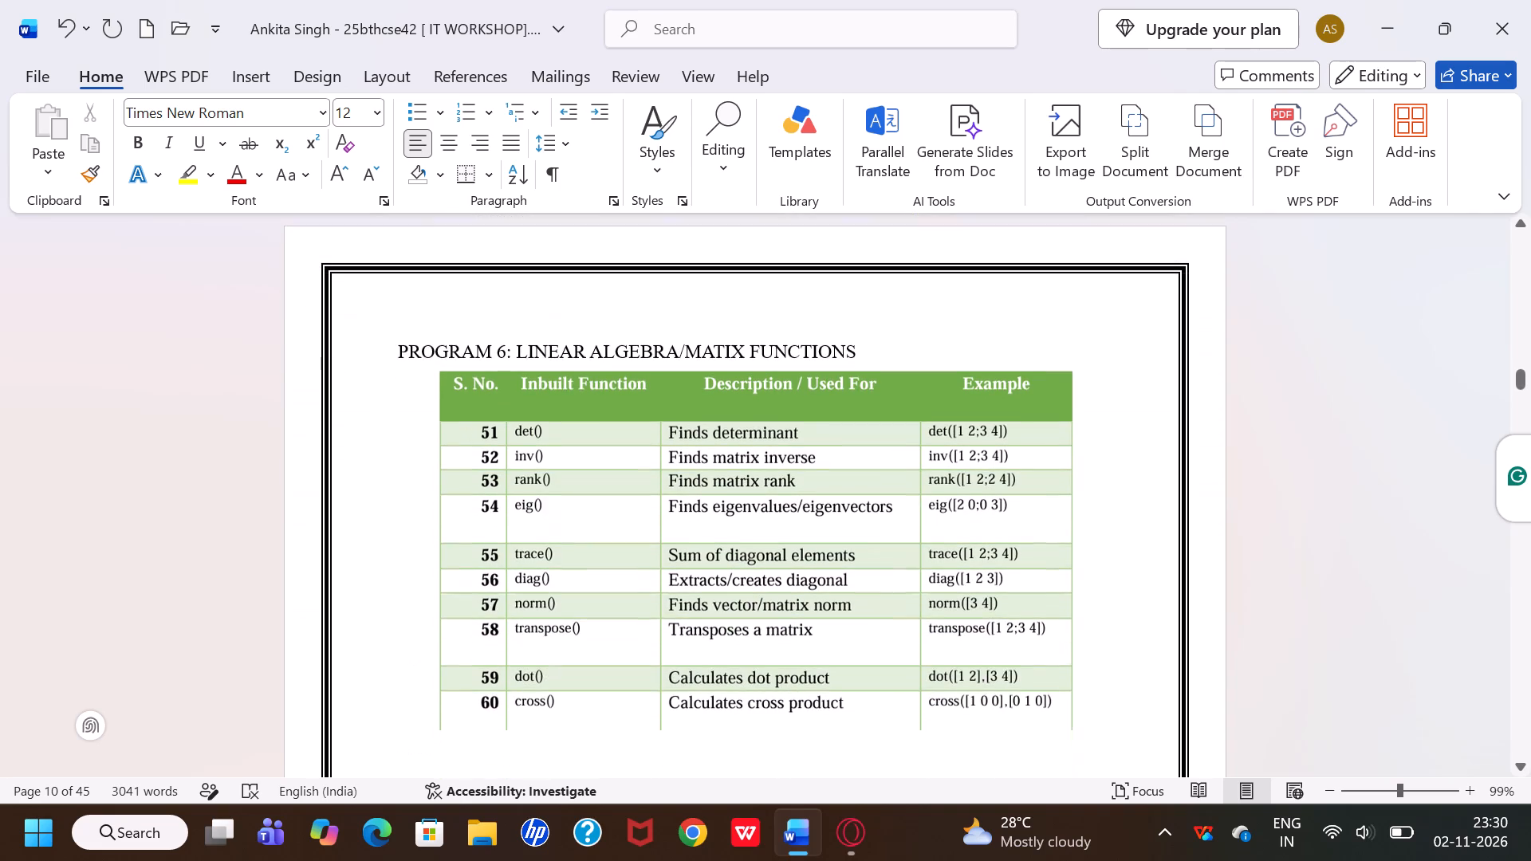
scroll(527, 502, down, 1)
click(624, 453)
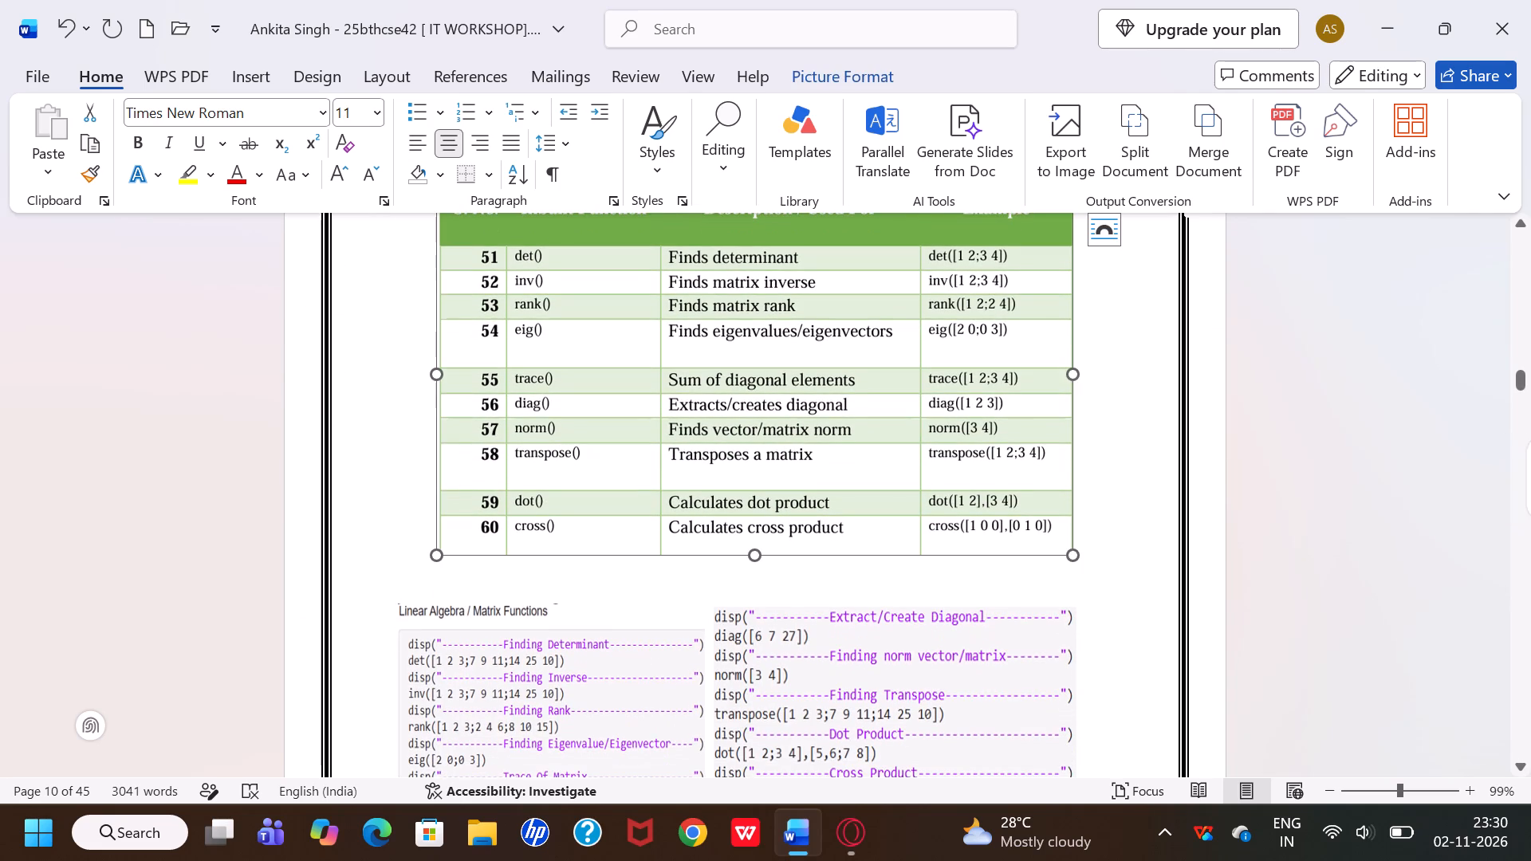
right_drag(754, 552, 754, 535)
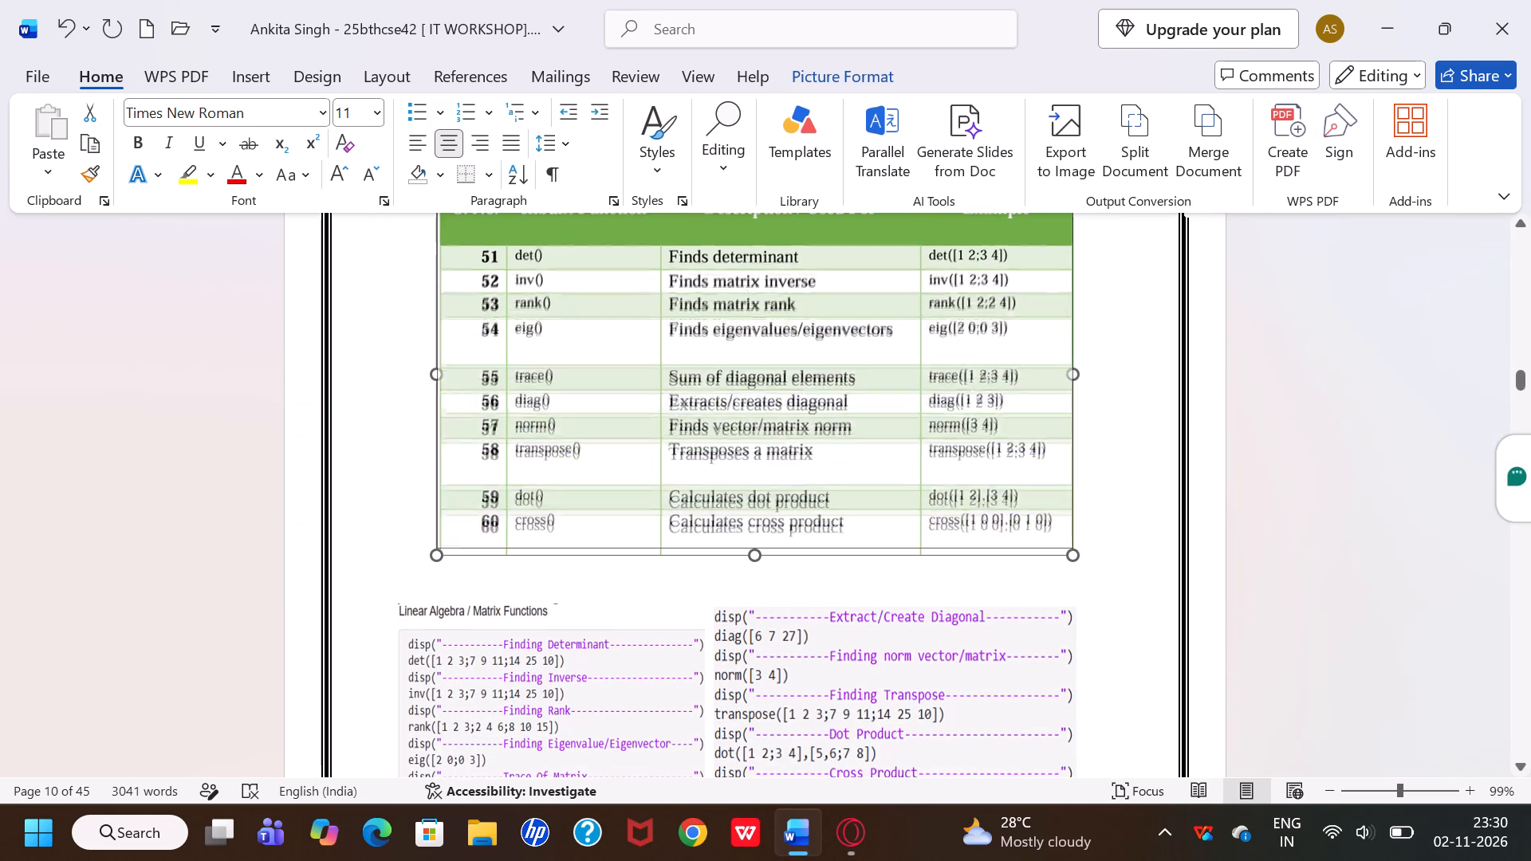
right_drag(754, 535, 748, 456)
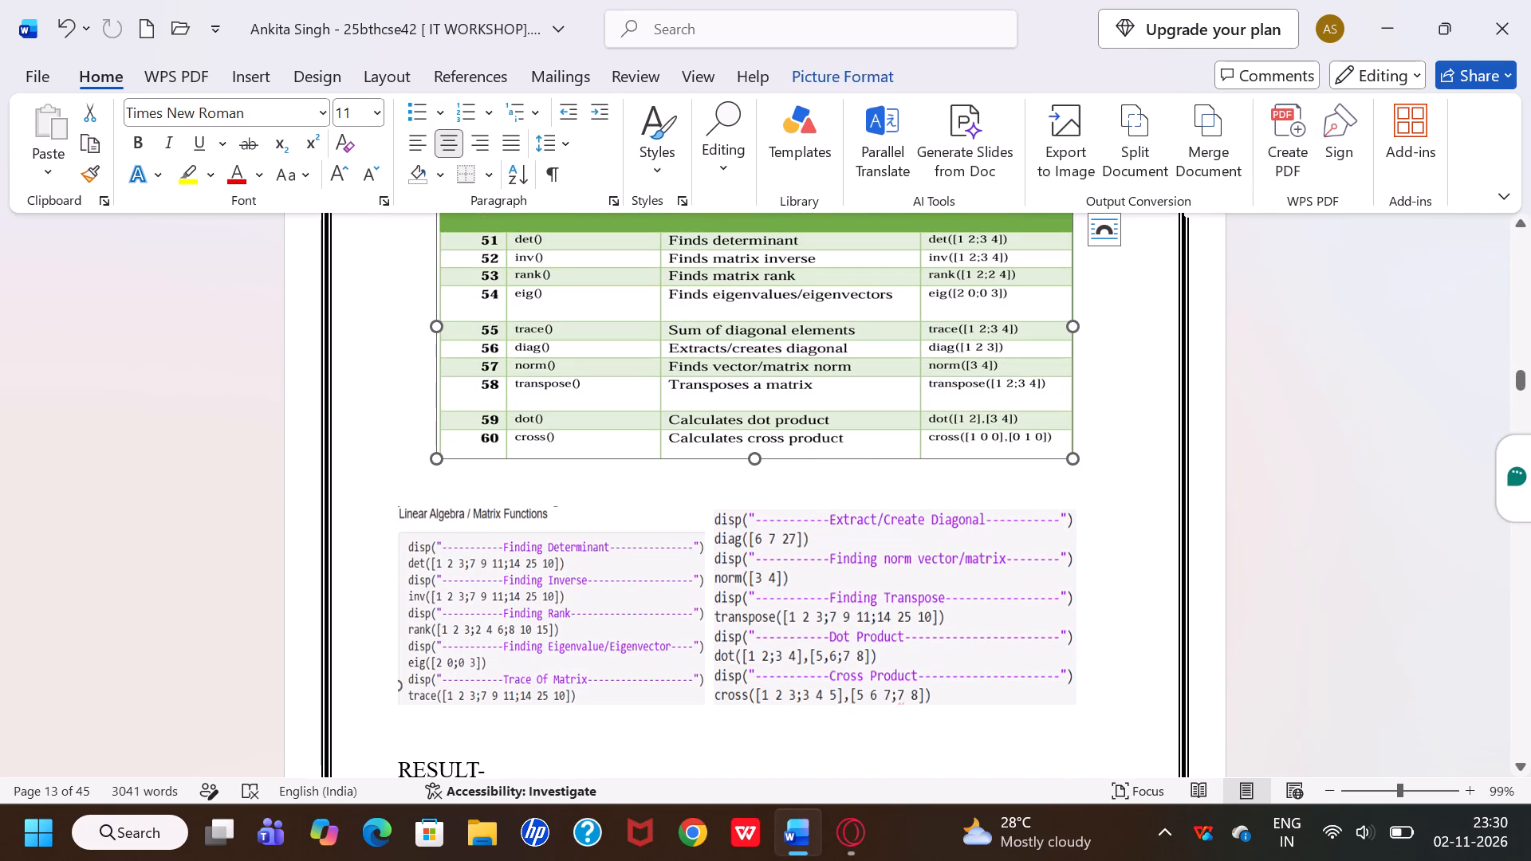
Crop the Example column off the Program 6 function table picture.
right_click(801, 287)
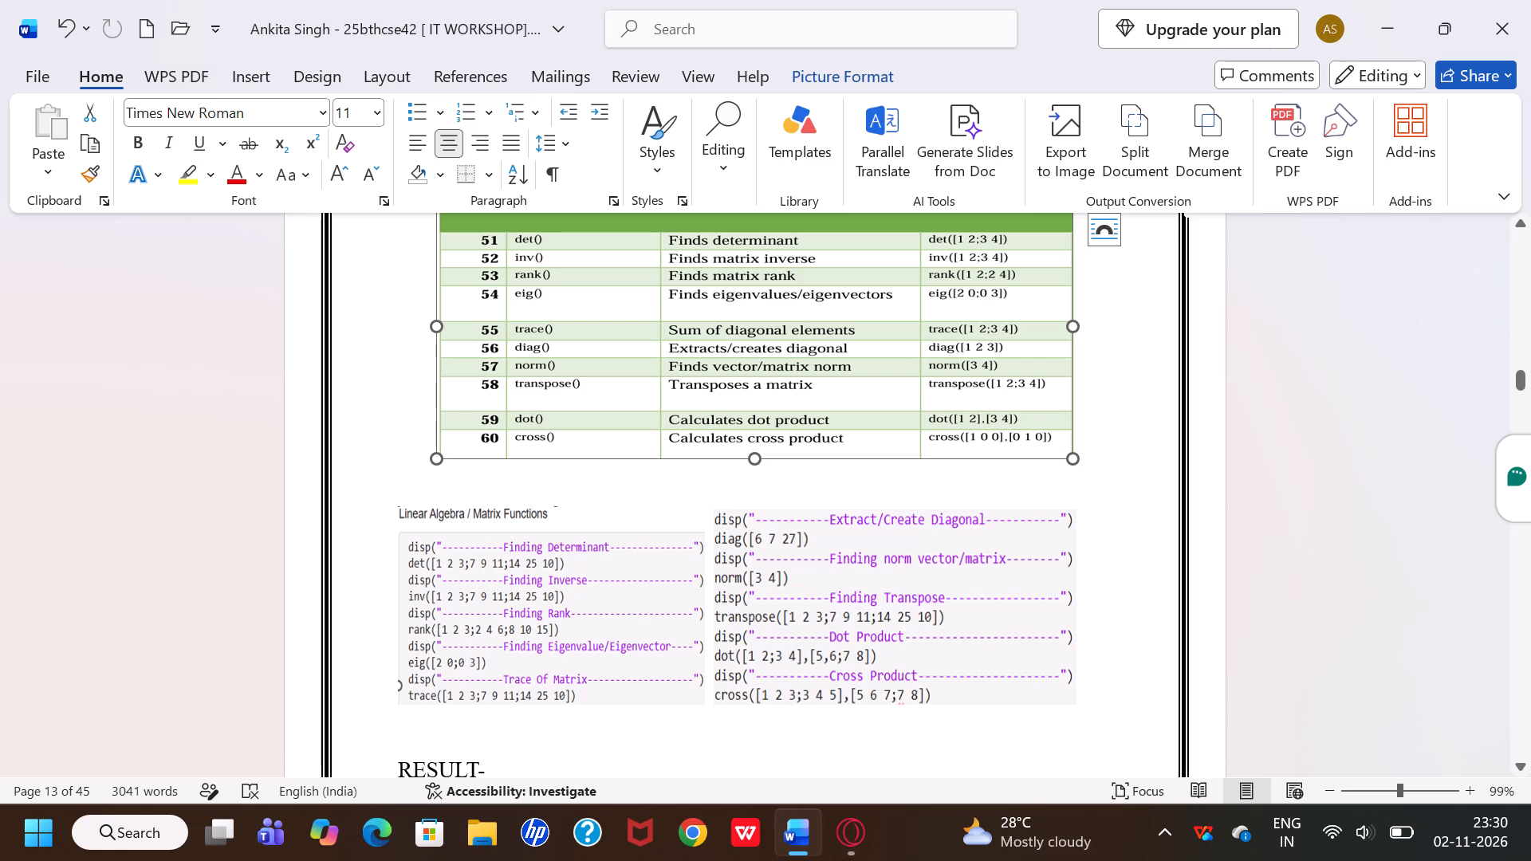
right_click(801, 287)
click(865, 80)
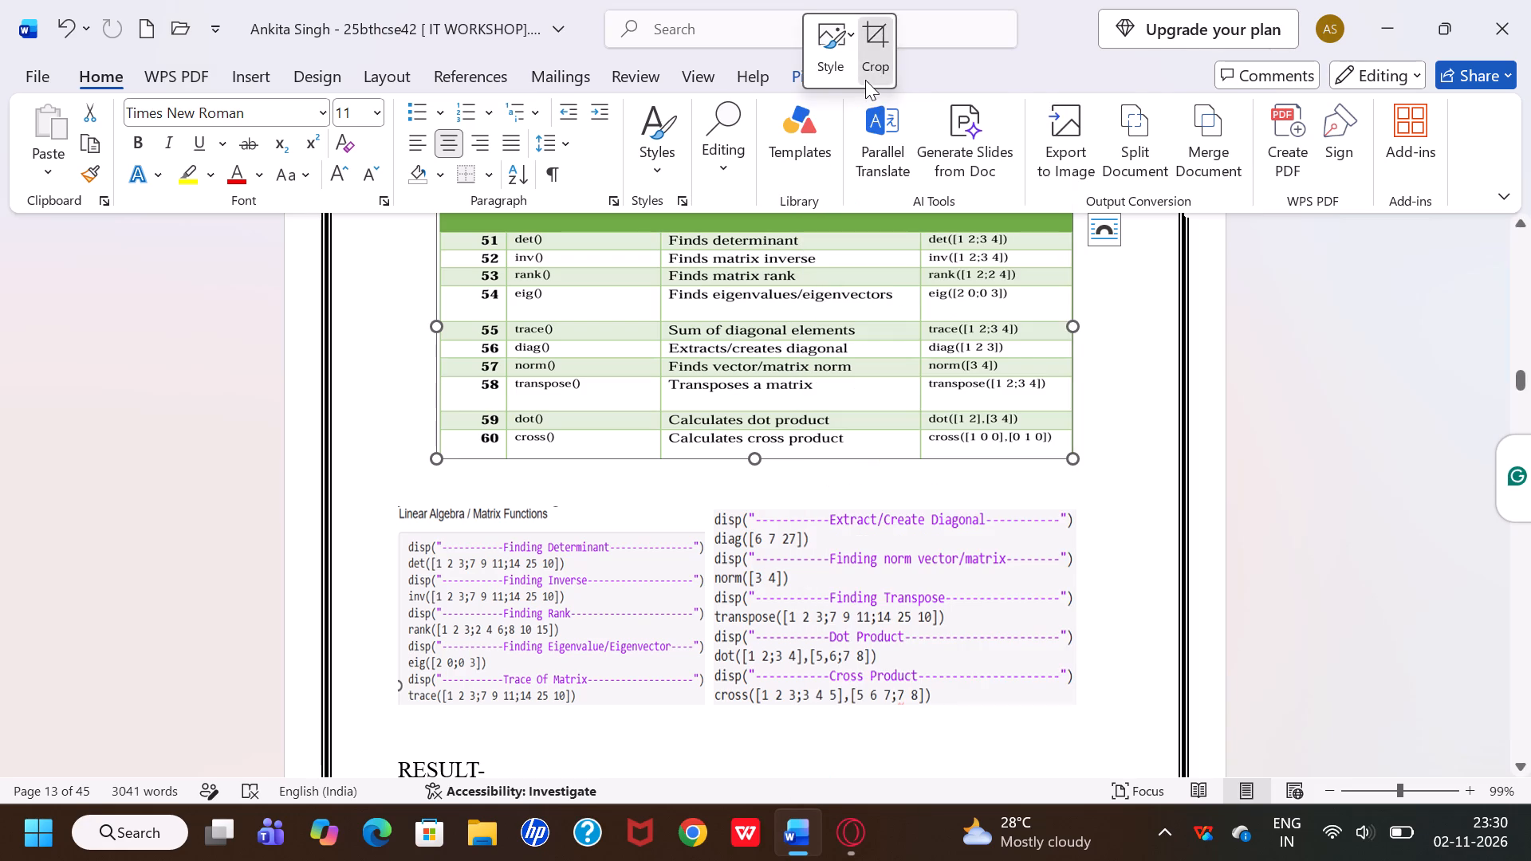
drag(1072, 328, 1072, 328)
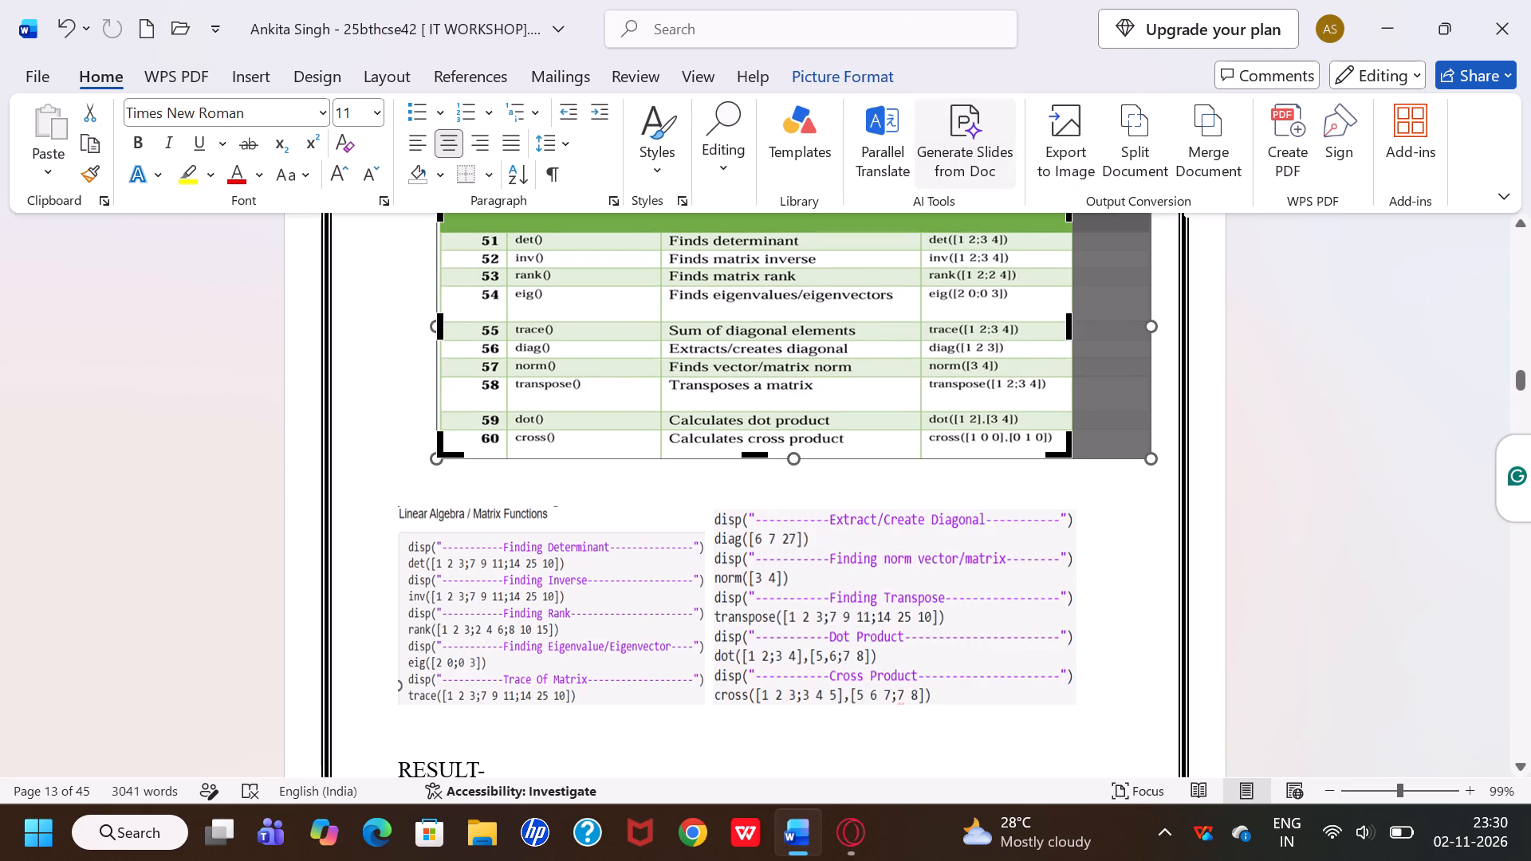
drag(1072, 328, 925, 324)
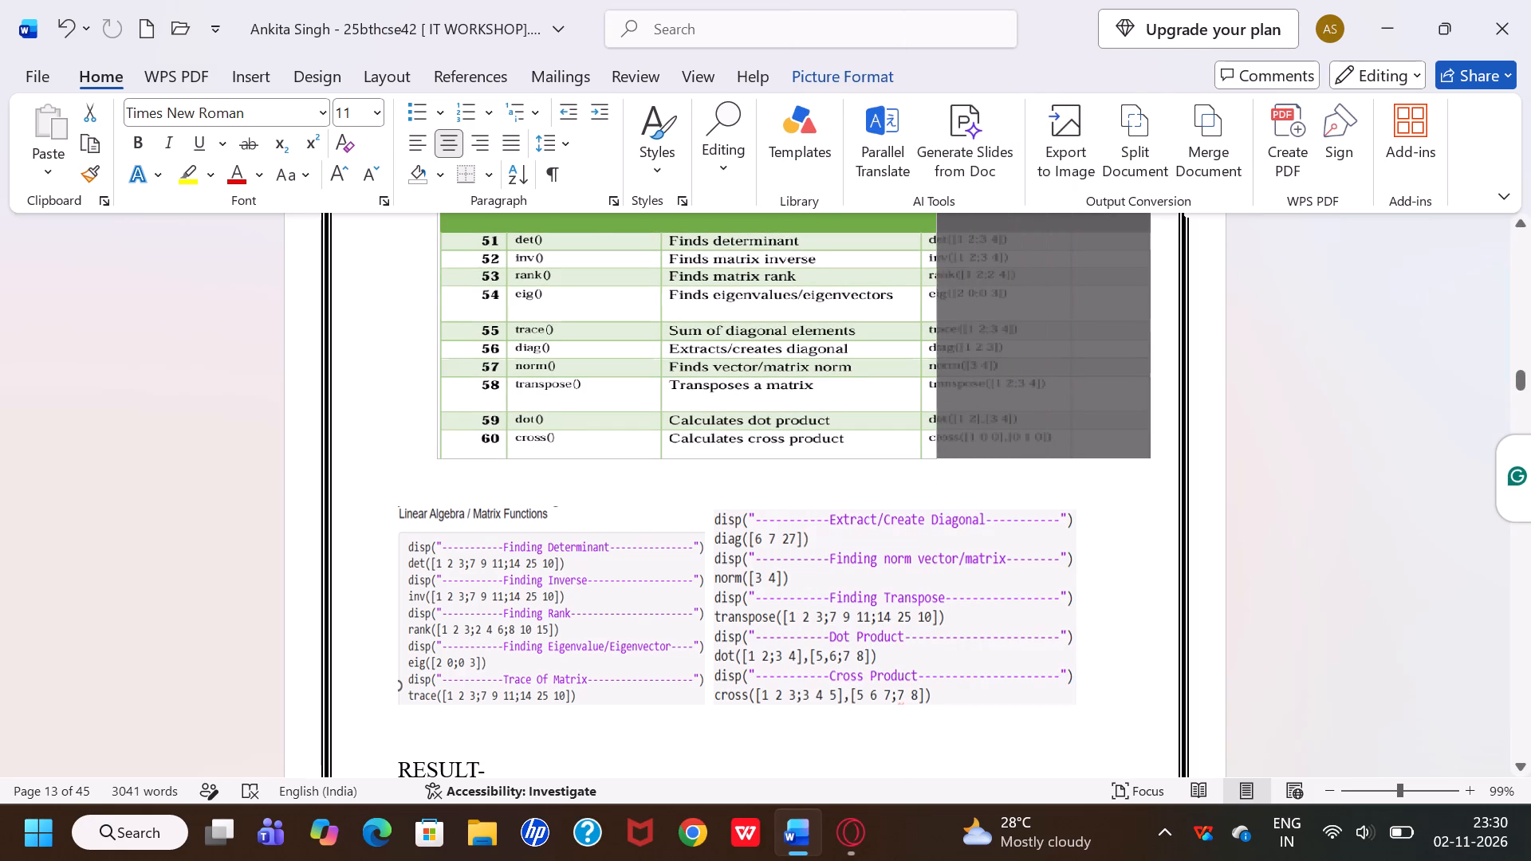
drag(925, 324, 923, 324)
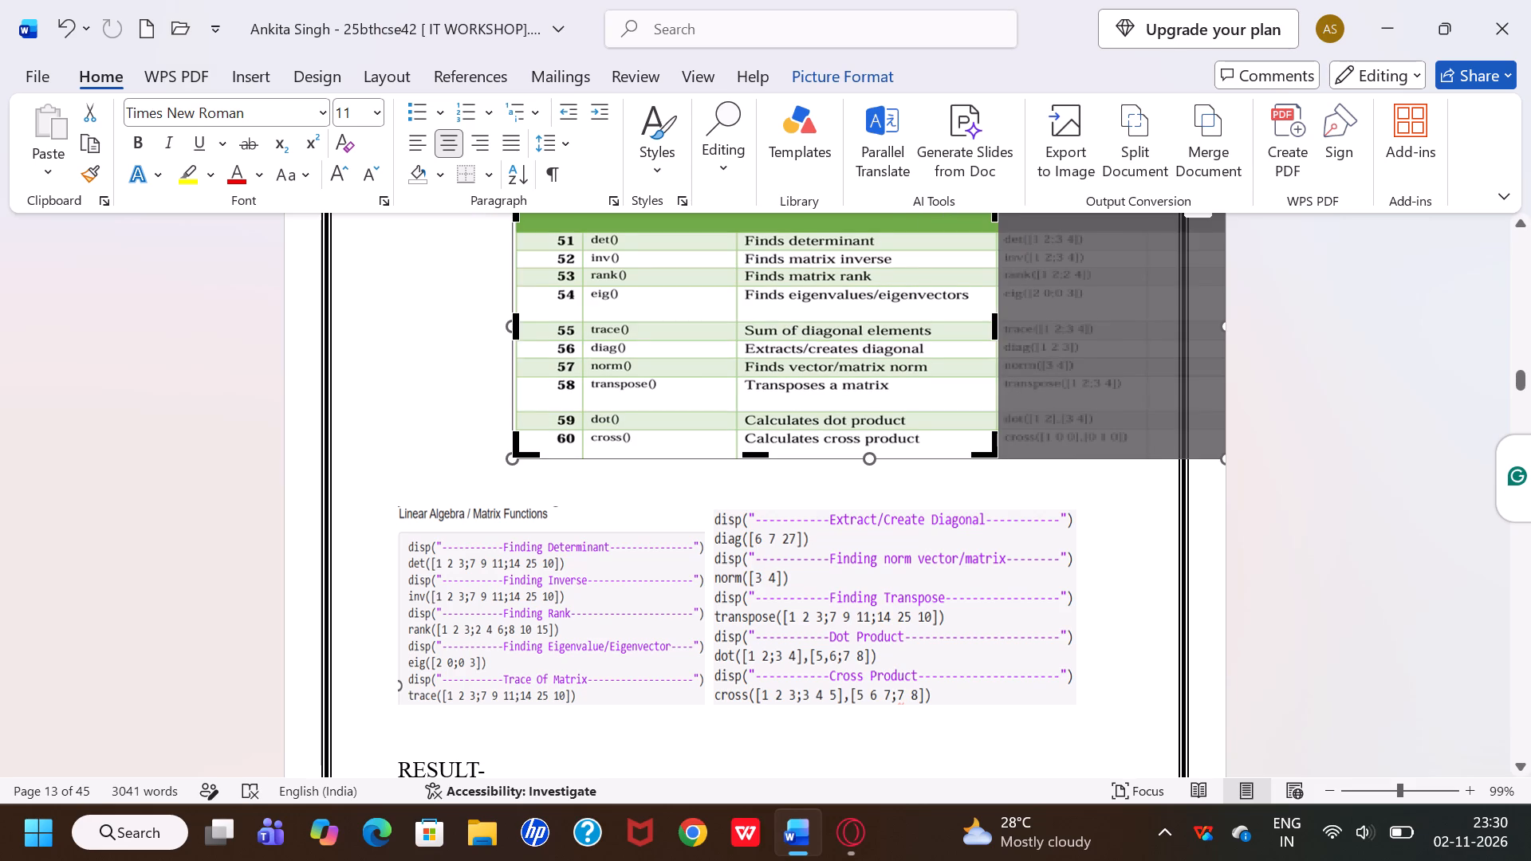
click(1116, 495)
Apply justified alignment to the cropped Program 6 function table picture.
click(797, 292)
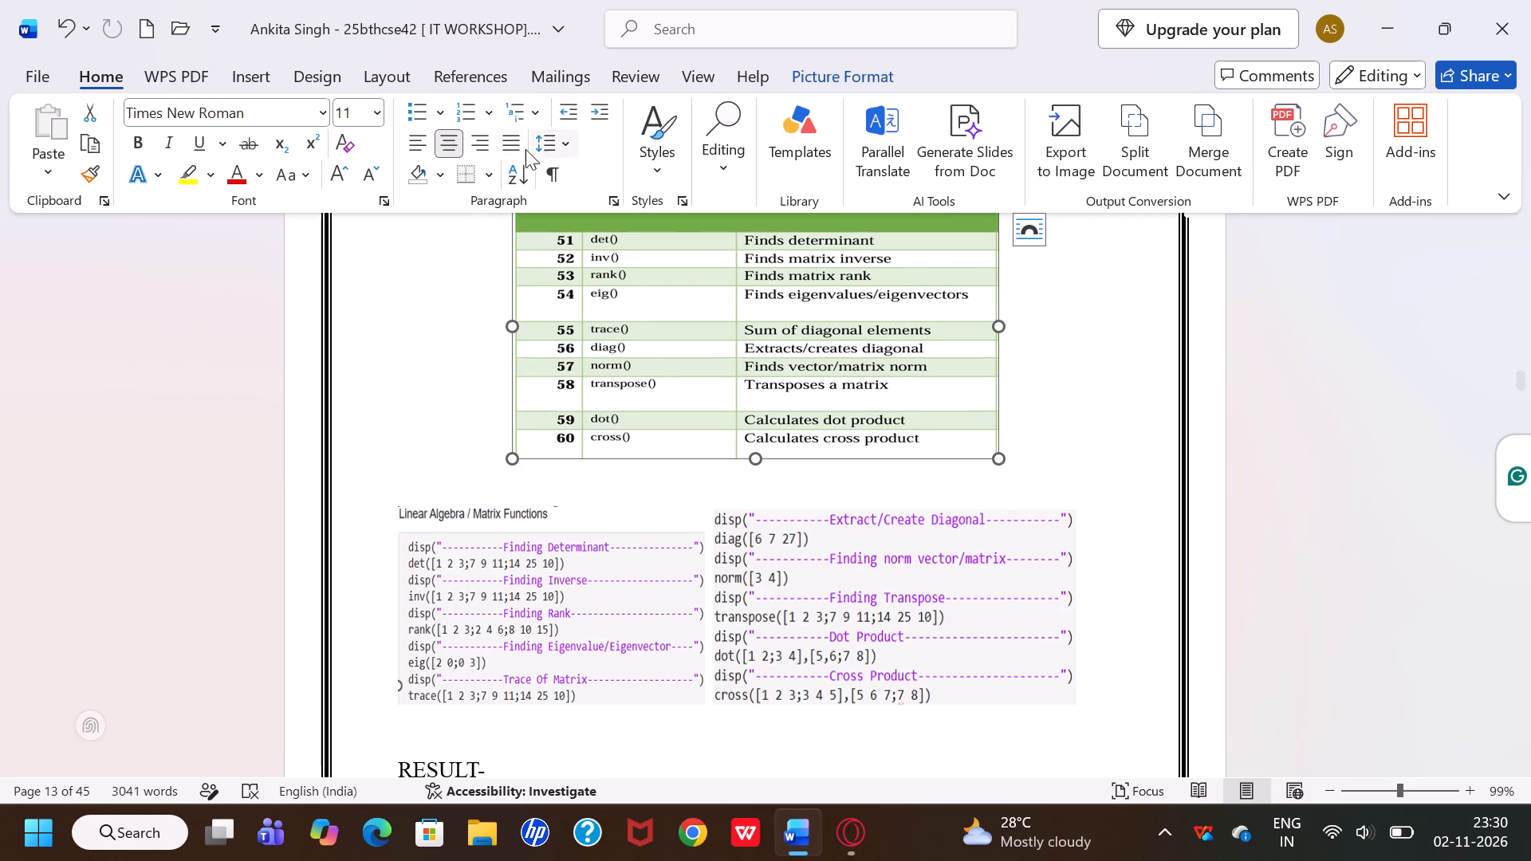
click(510, 144)
click(1033, 437)
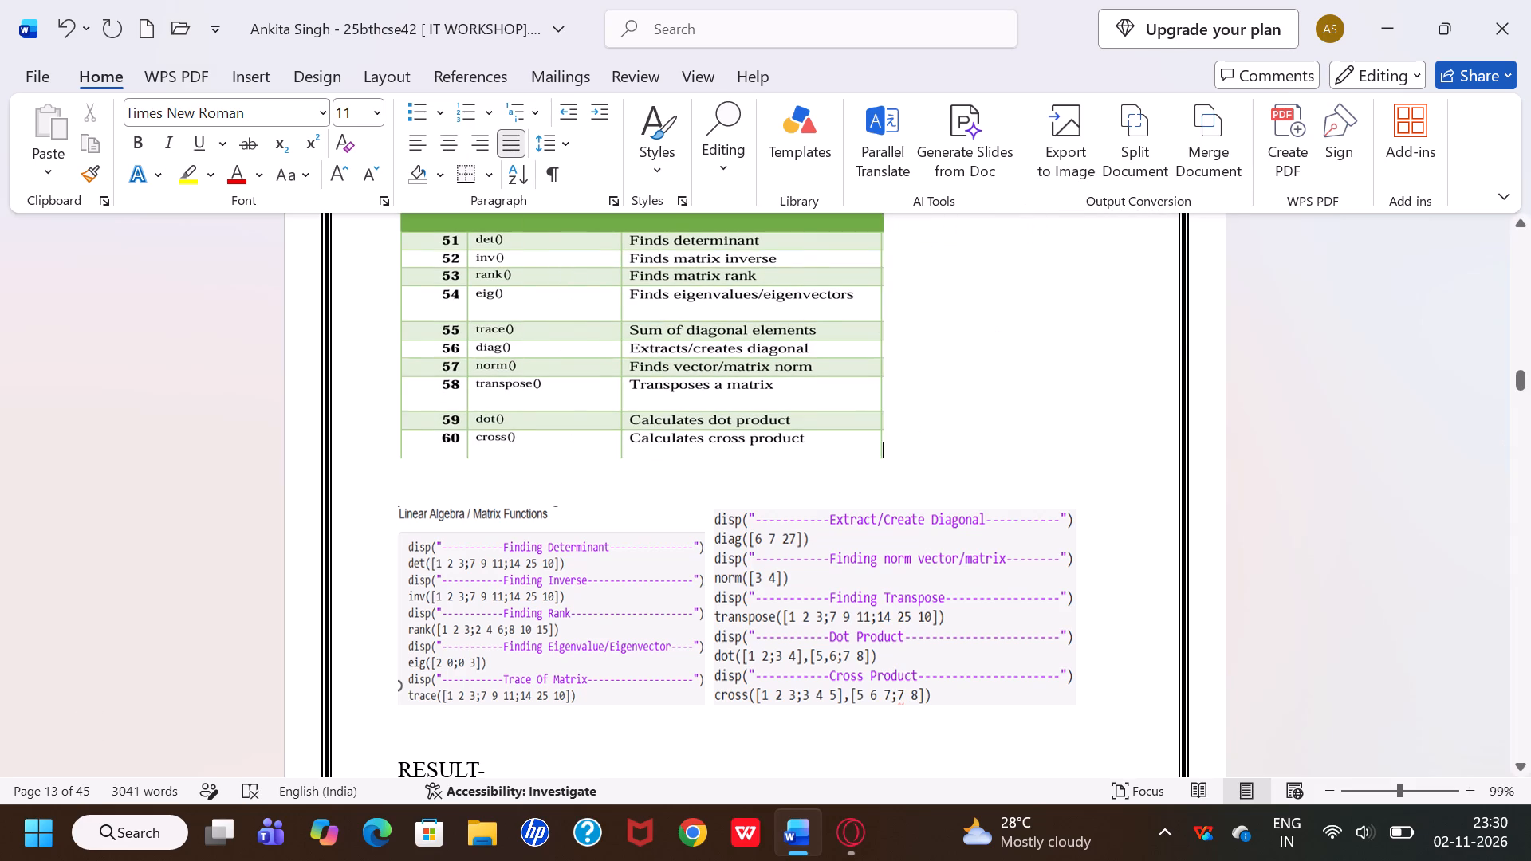
Lower the top edge of the Extract/Create Diagonal code picture to match the neighbouring Finding Determinant code block.
scroll(1033, 437, up, 1)
scroll(1033, 437, down, 1)
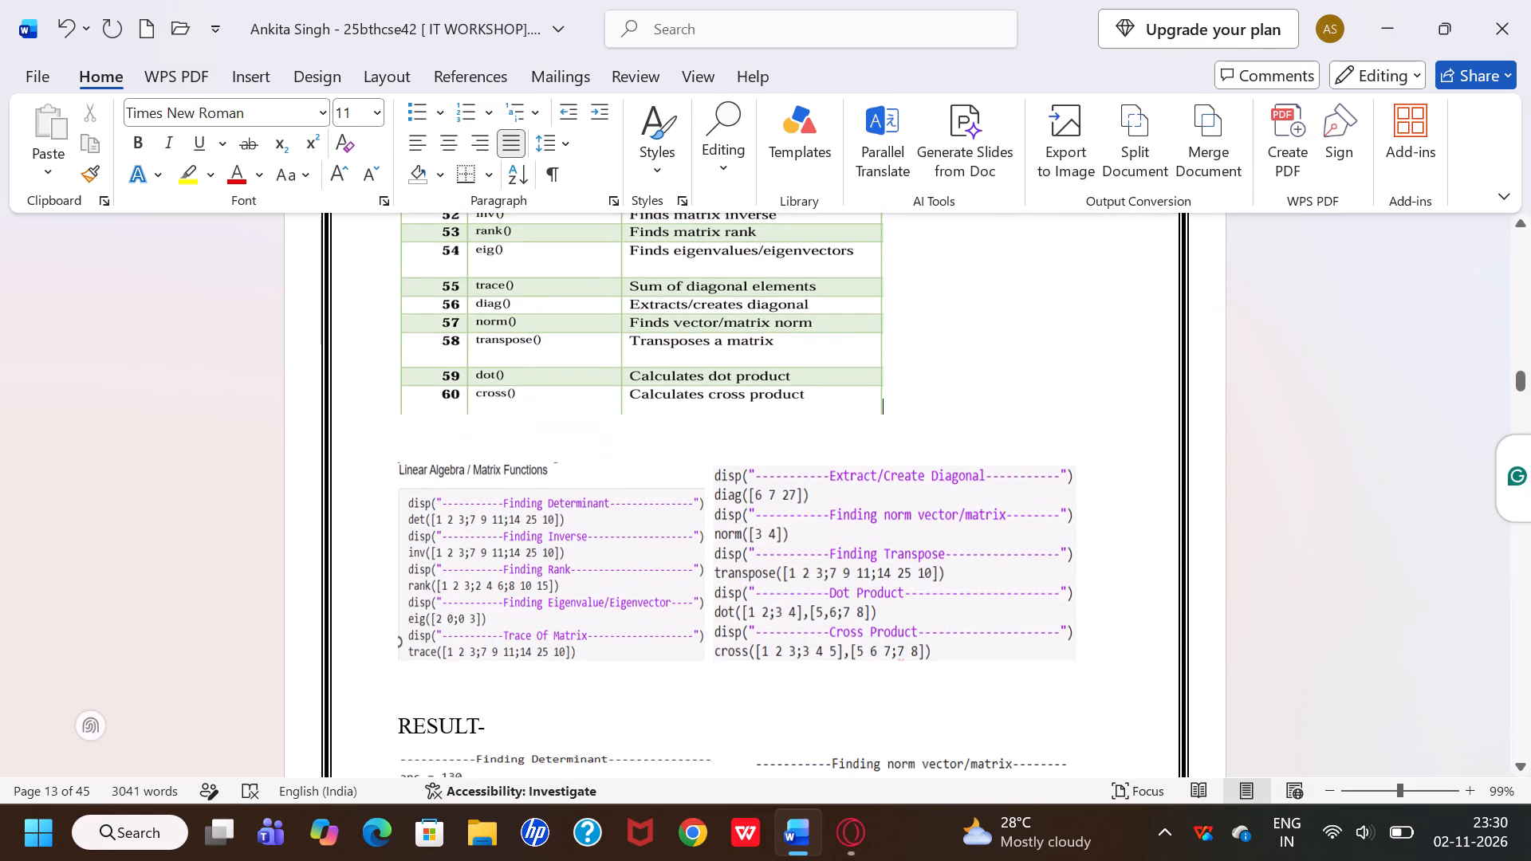
click(806, 513)
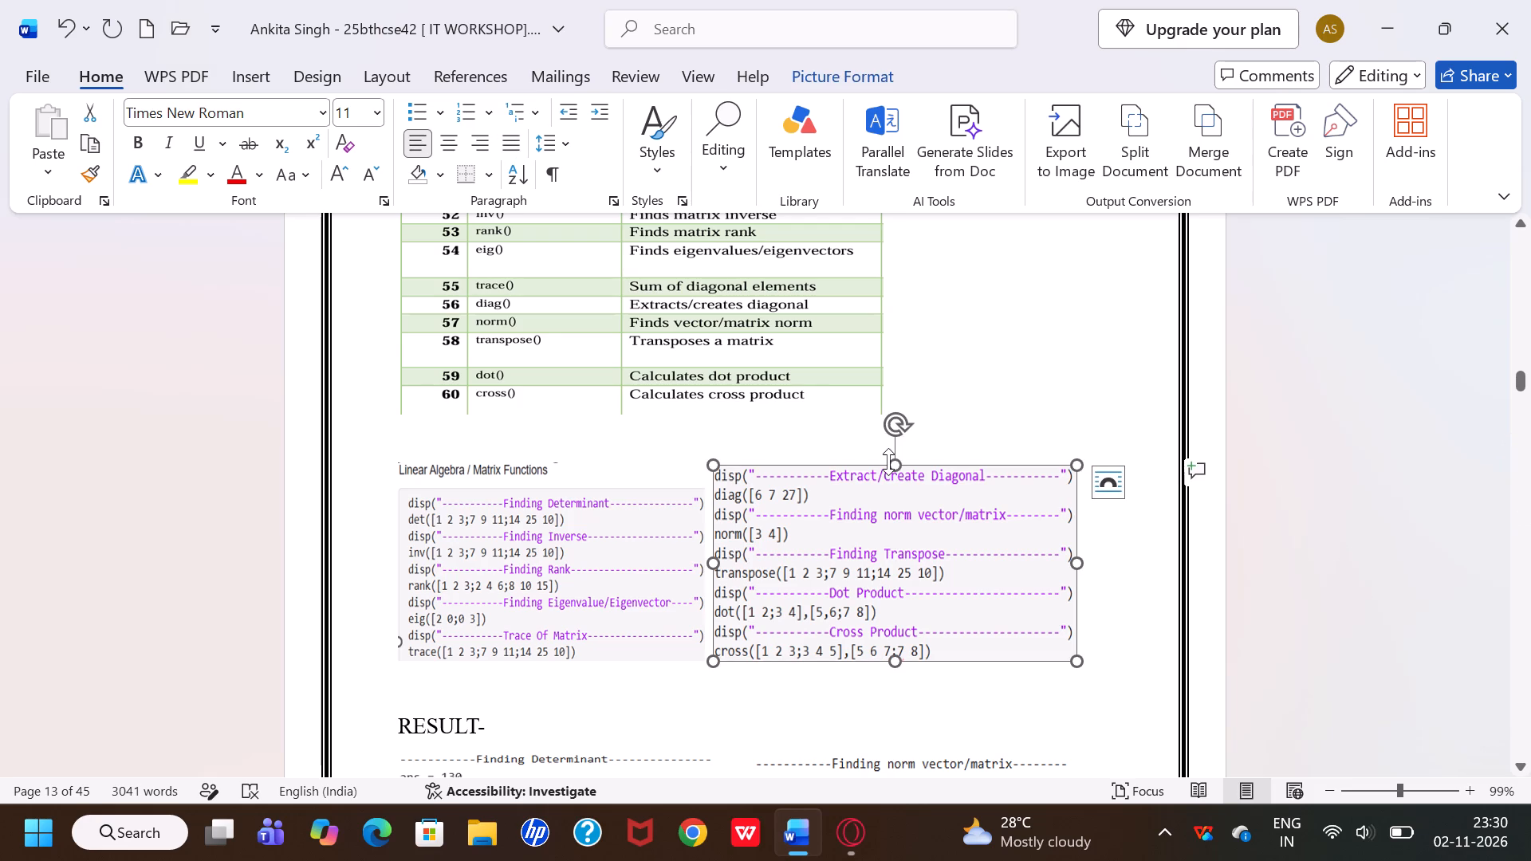
drag(891, 462, 889, 478)
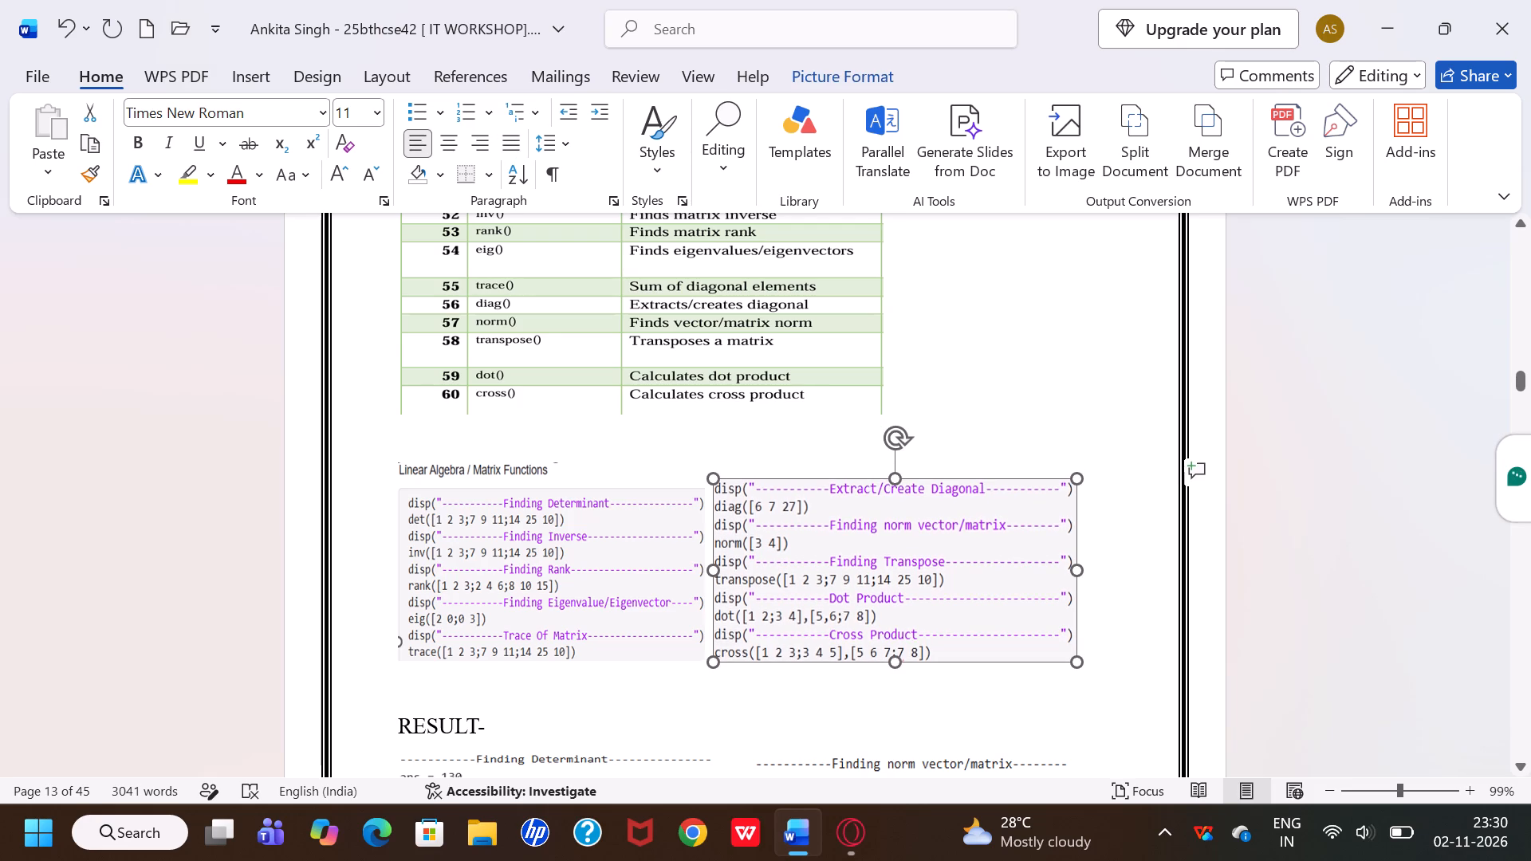
drag(889, 478, 888, 484)
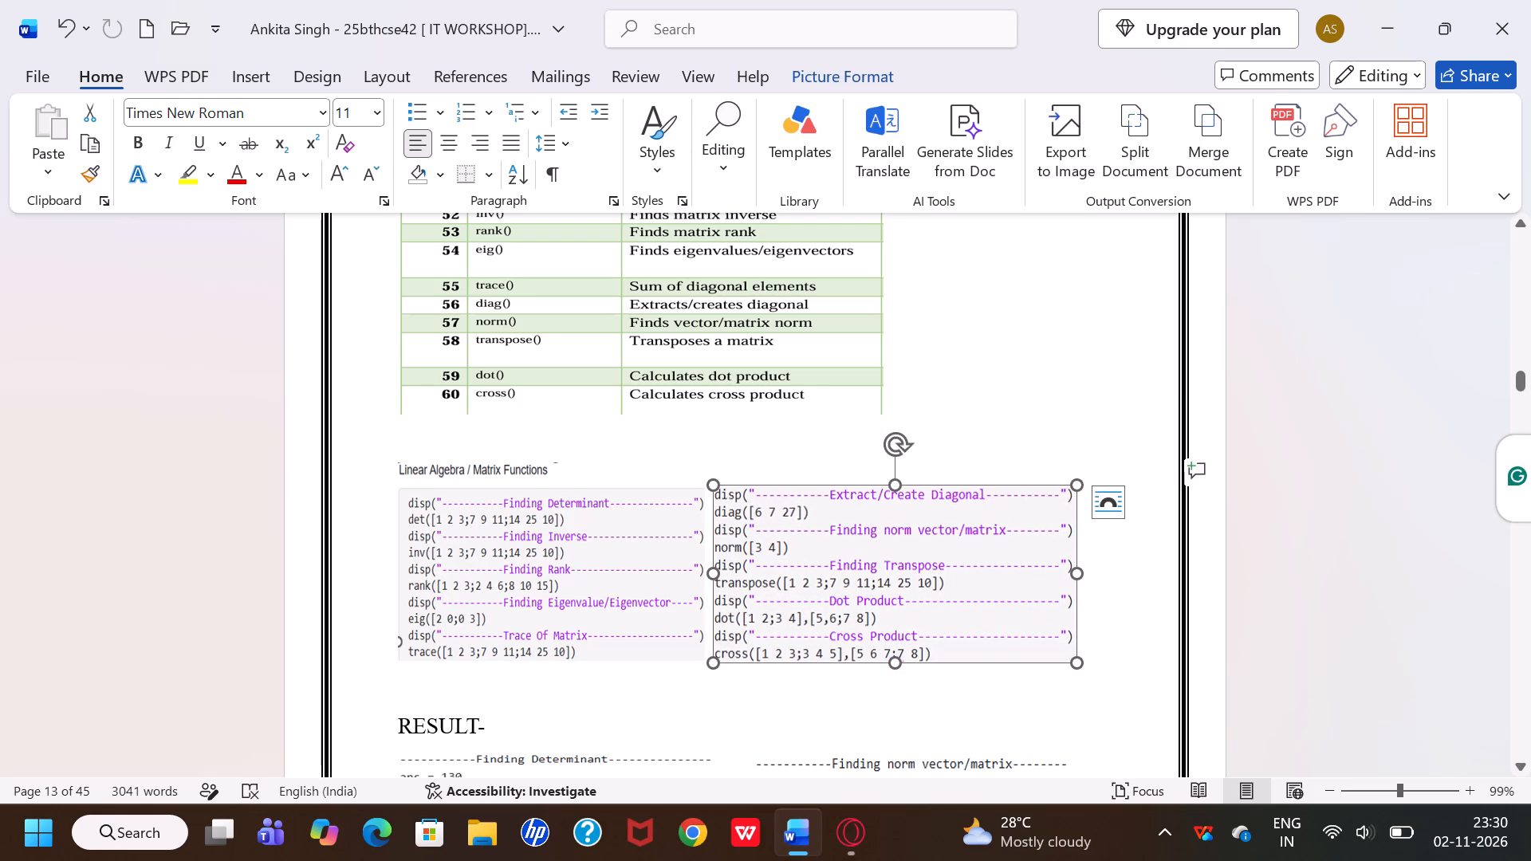
click(750, 449)
Apply justified alignment to the Linear Algebra / Matrix Functions code picture in Program 6.
click(518, 513)
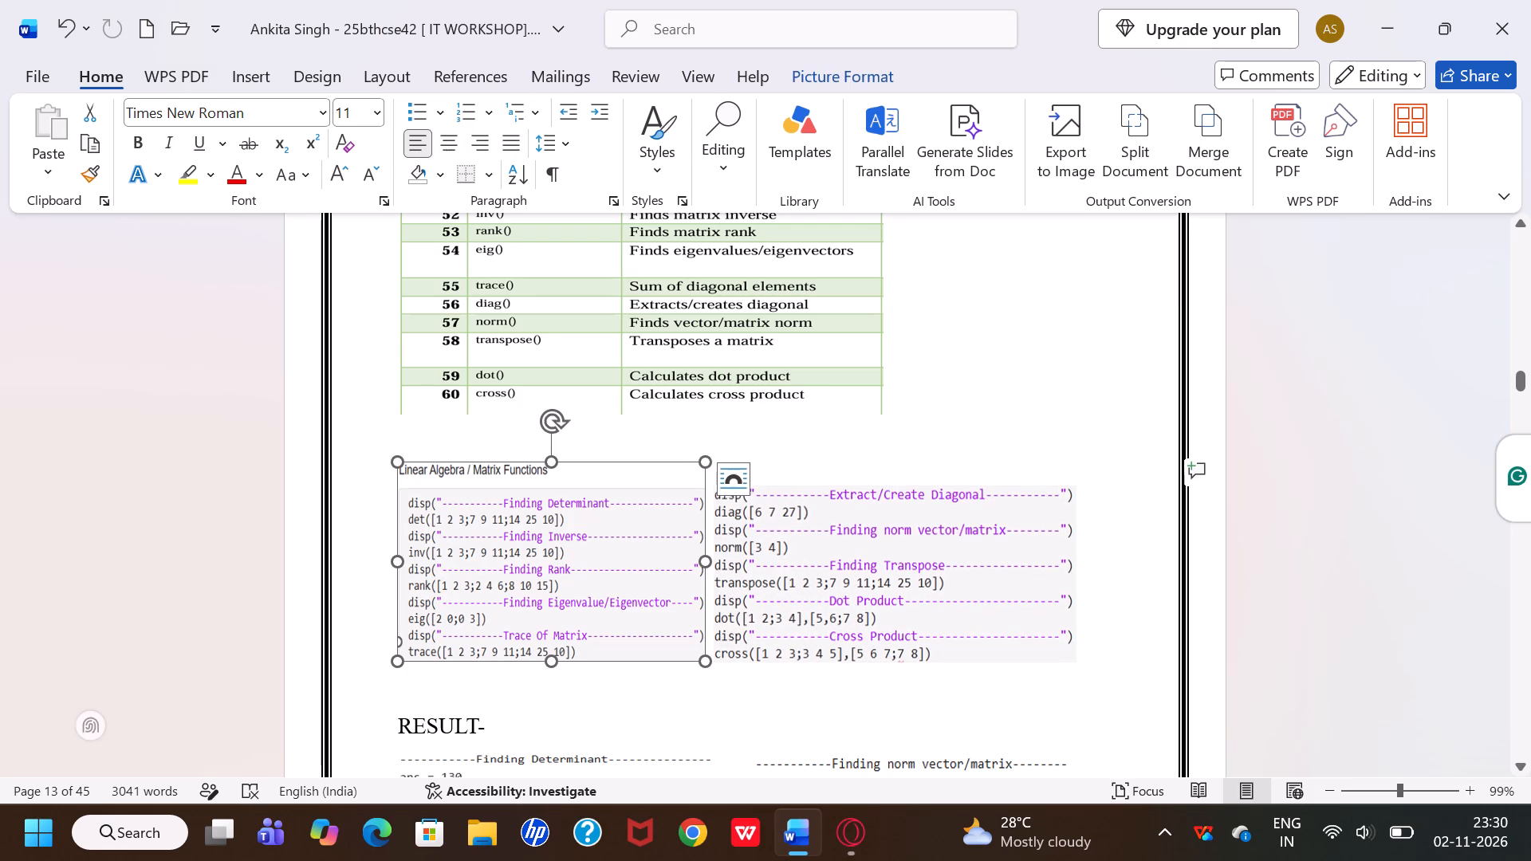
click(510, 150)
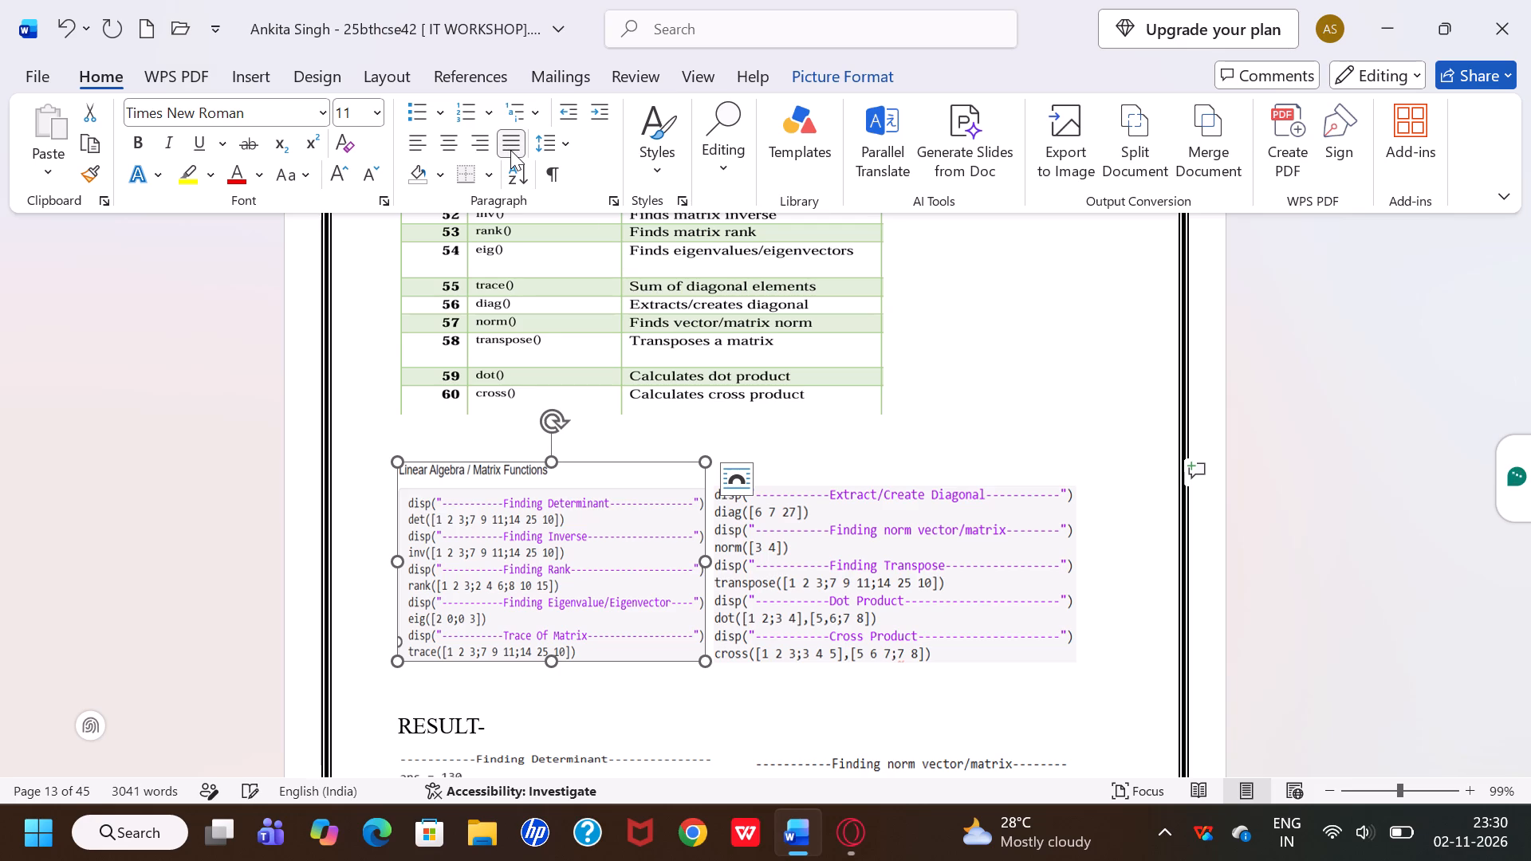
Remove the blank line between the Program 6 function table and the Linear Algebra / Matrix Functions code pictures.
click(891, 431)
click(872, 542)
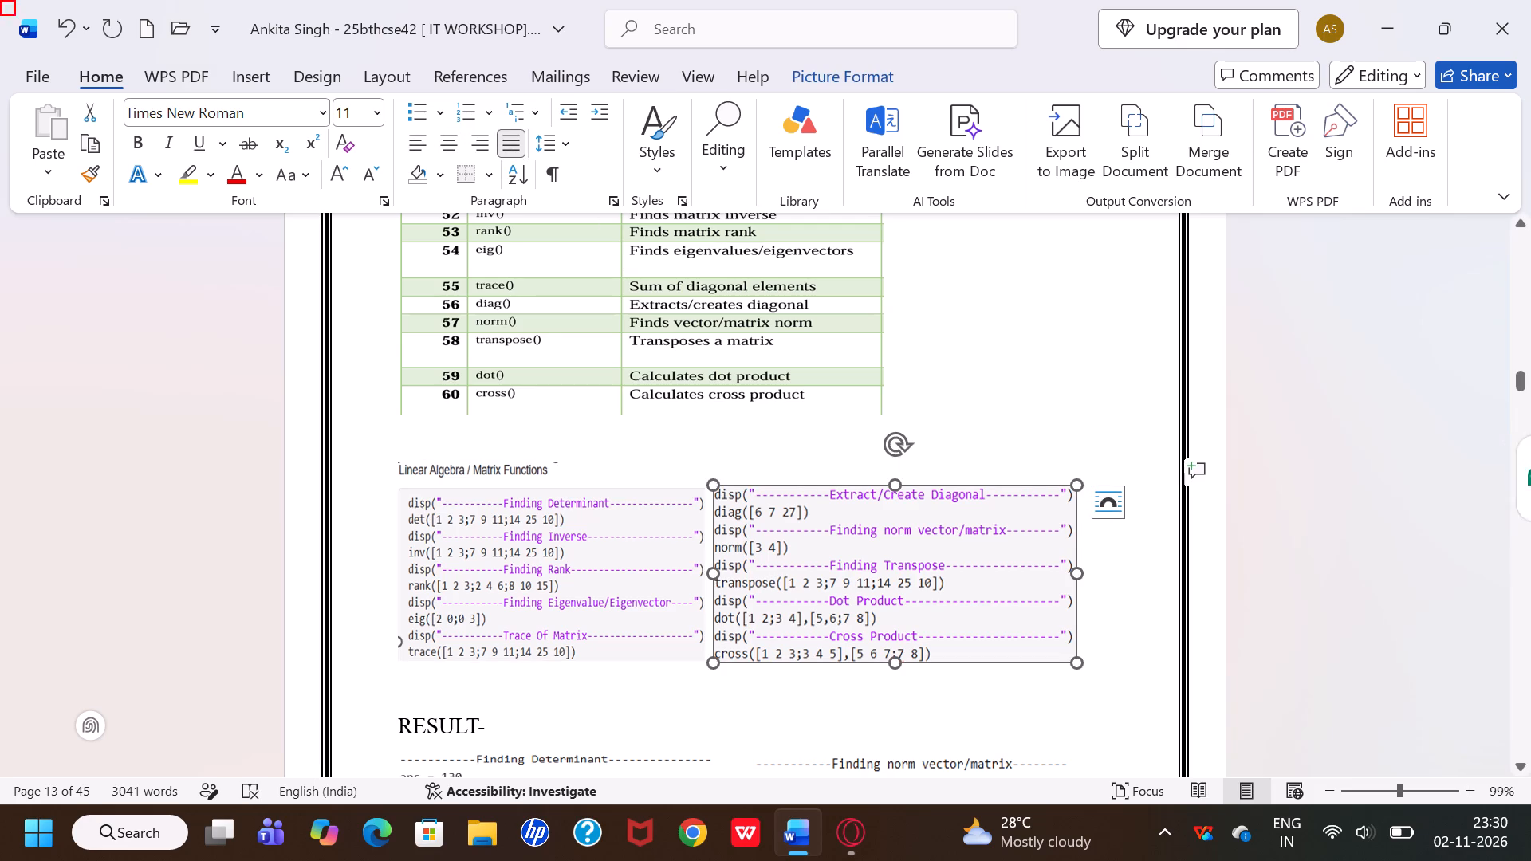
click(420, 436)
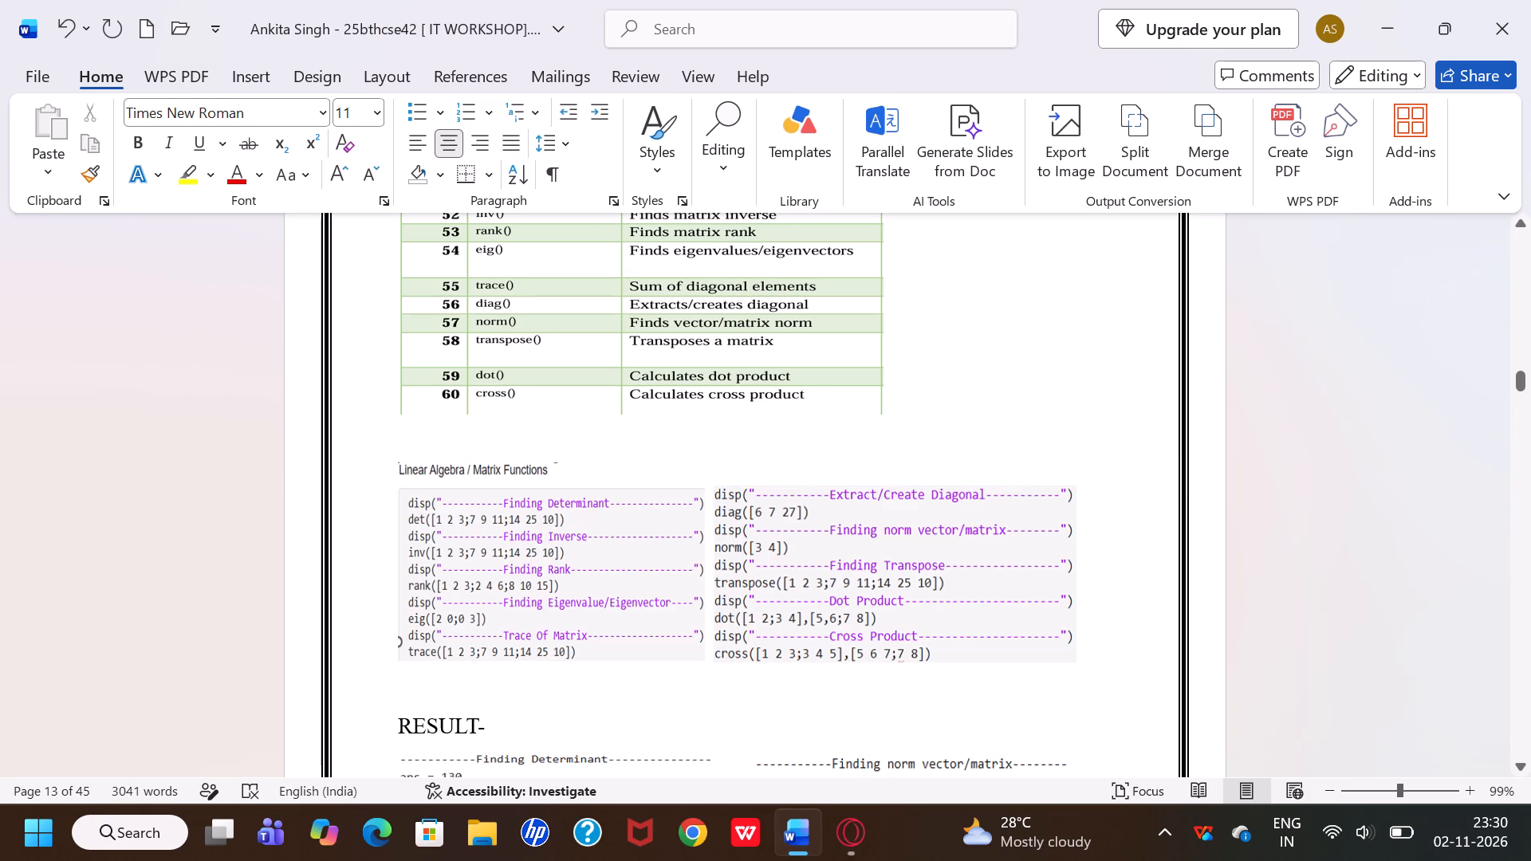
key(BackSpace)
key(BackSpace)
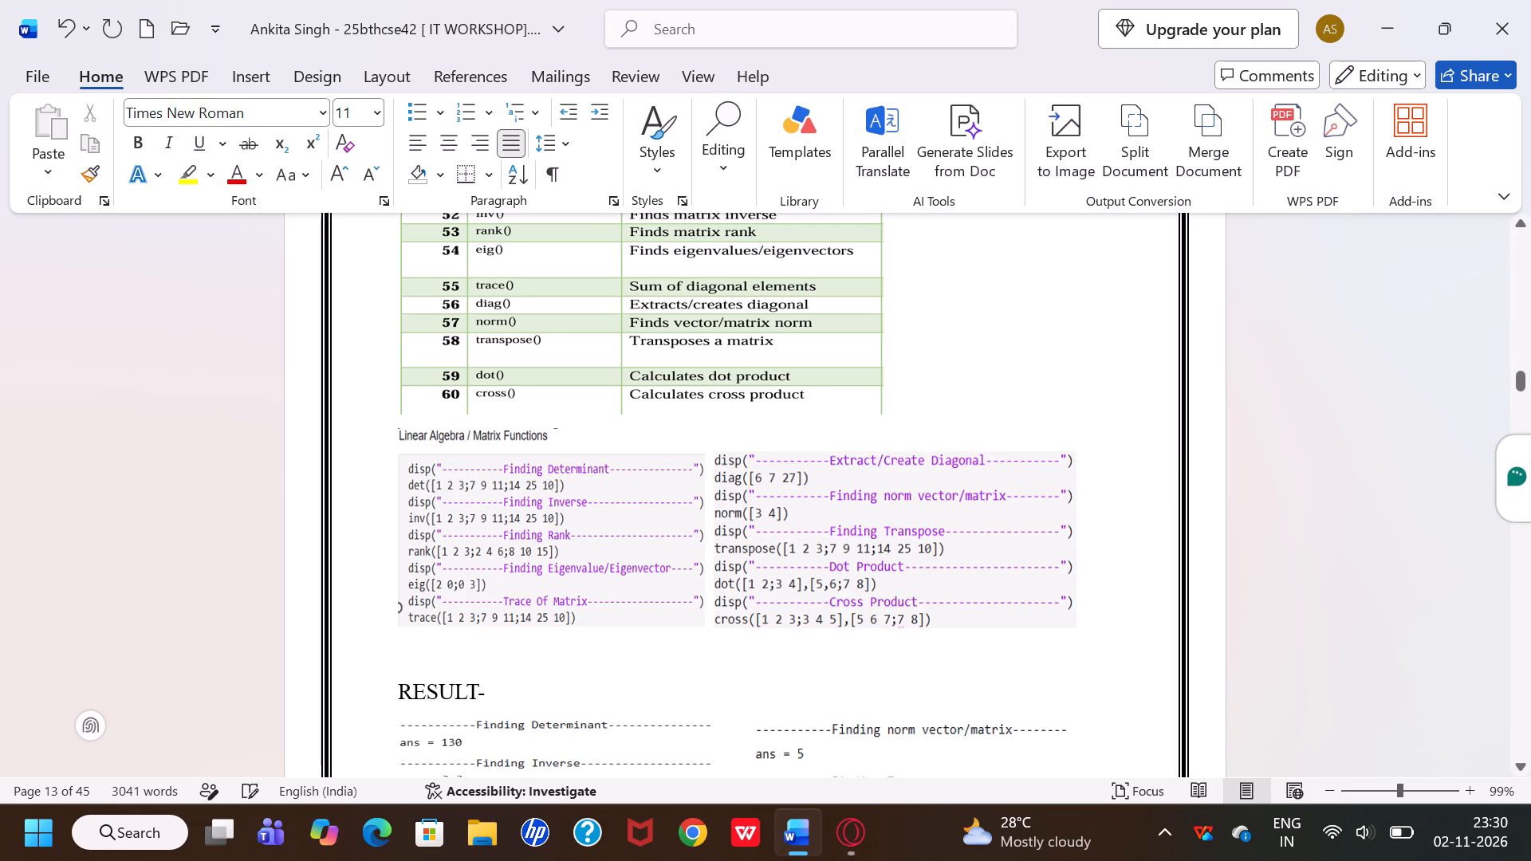
Set the Program 6 RESULT- heading to font size 12.
scroll(704, 513, down, 1)
triple_click(443, 343)
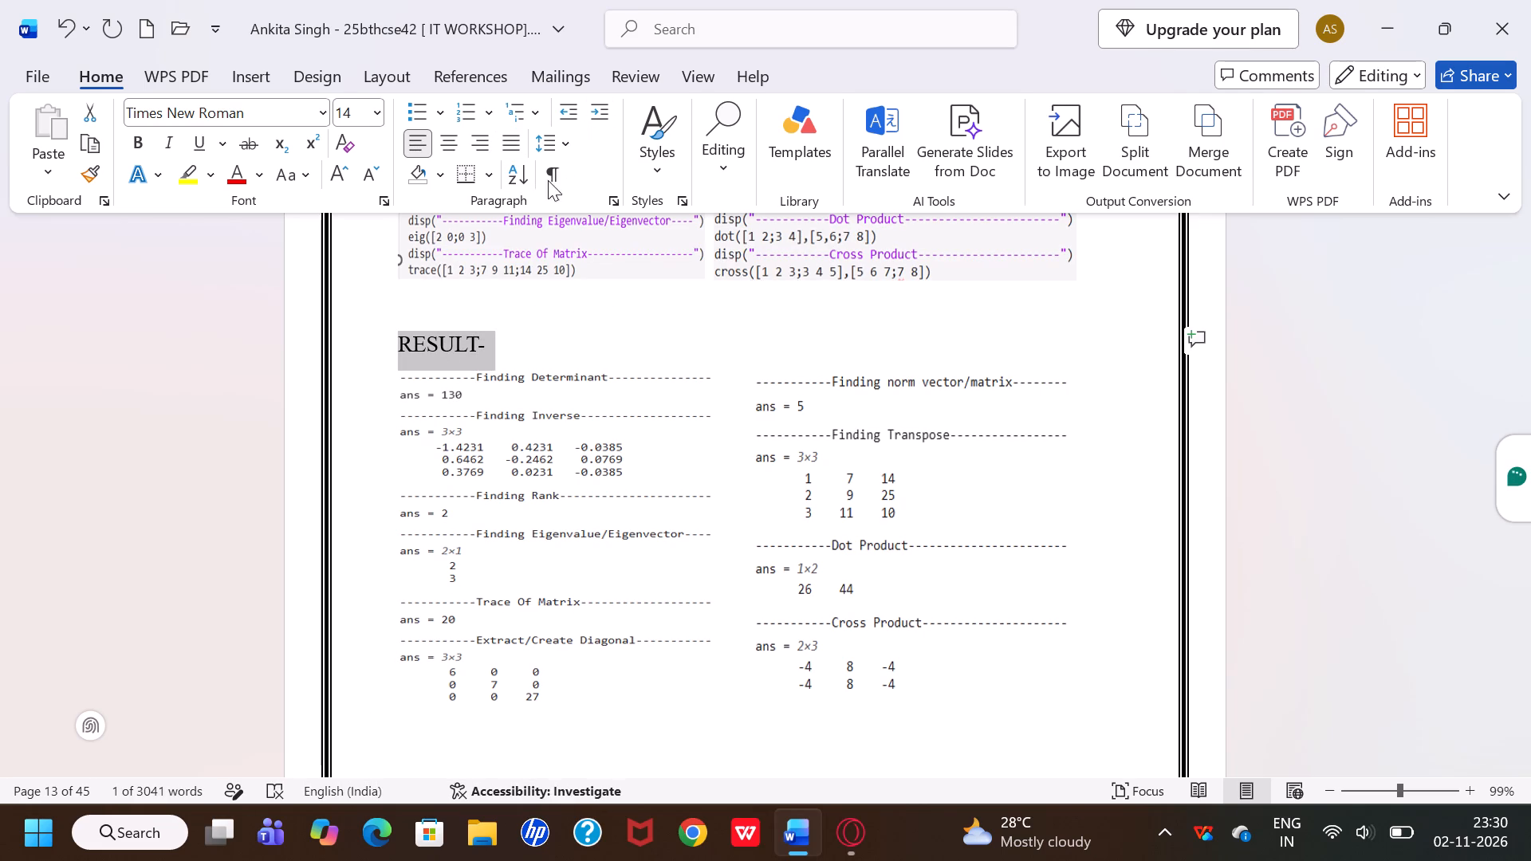
click(371, 106)
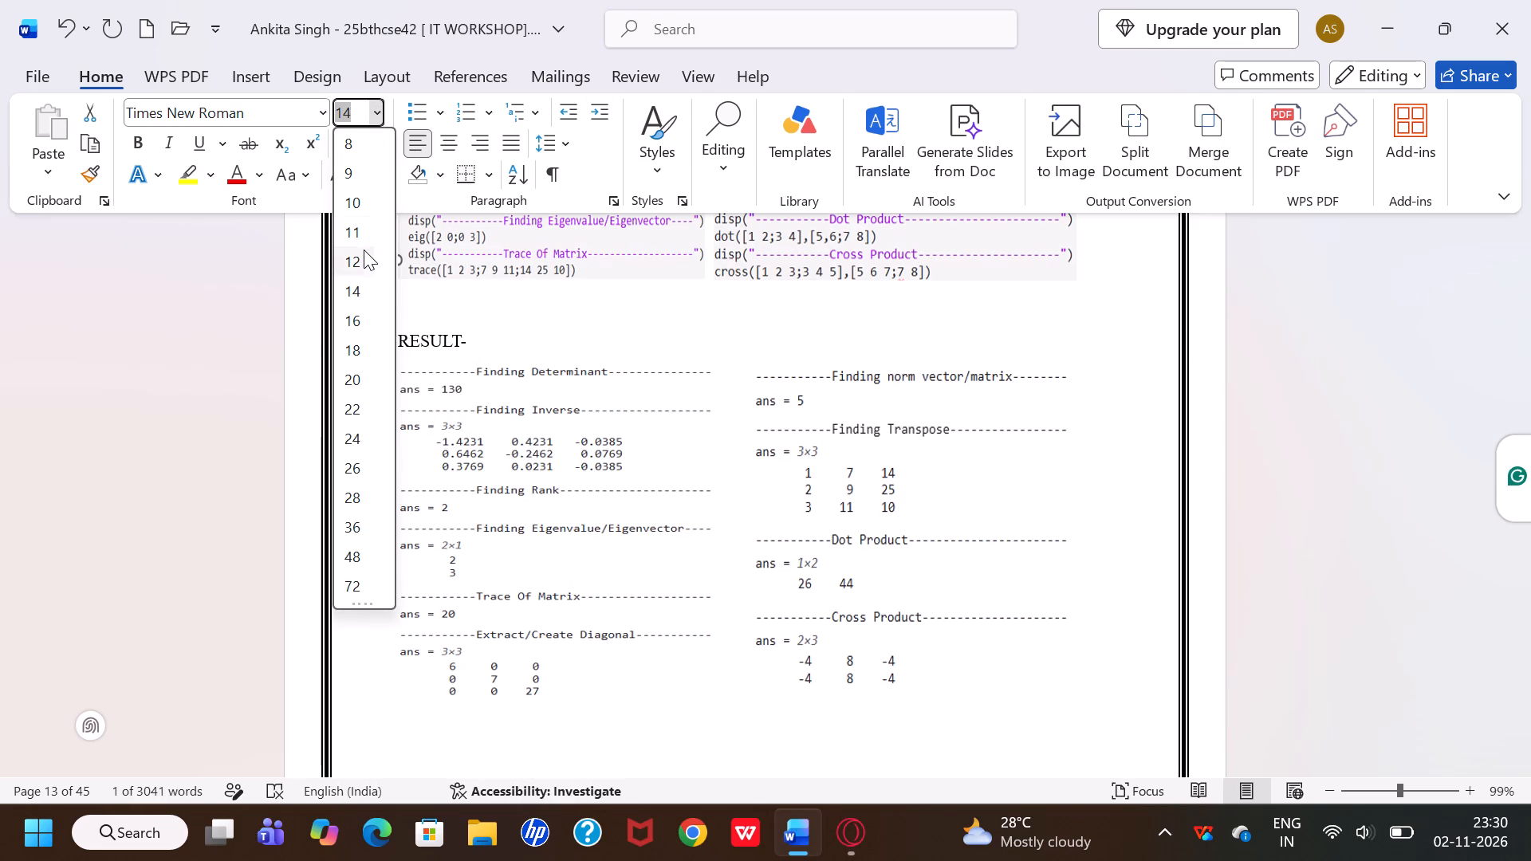
click(362, 264)
Delete the empty line above the Program 6 RESULT- heading.
click(417, 309)
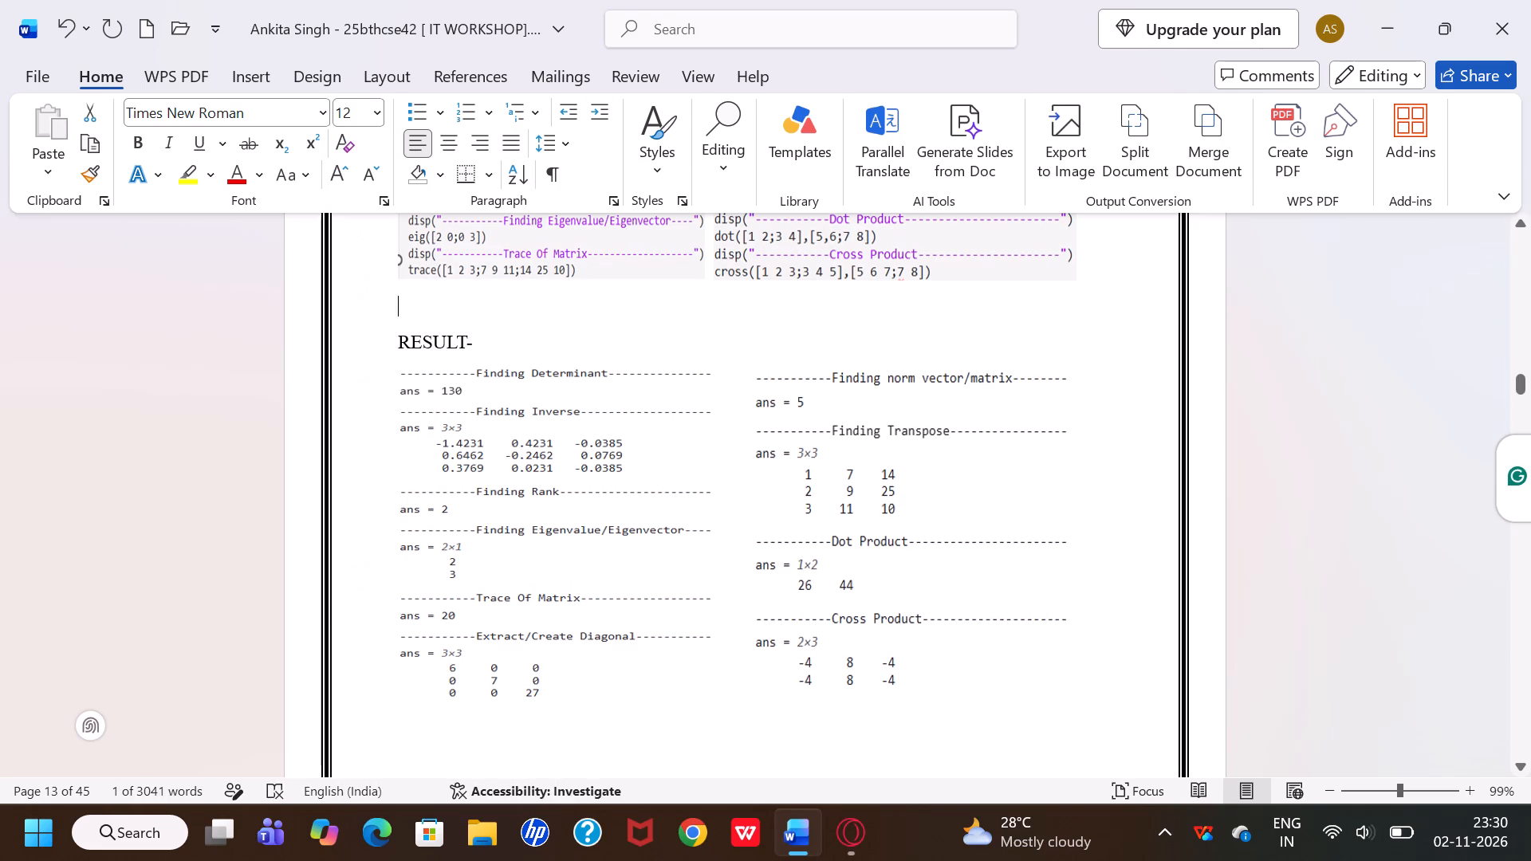
key(BackSpace)
Reduce the height of the Program 6 result picture that starts with Finding Determinant, keeping its width.
click(506, 446)
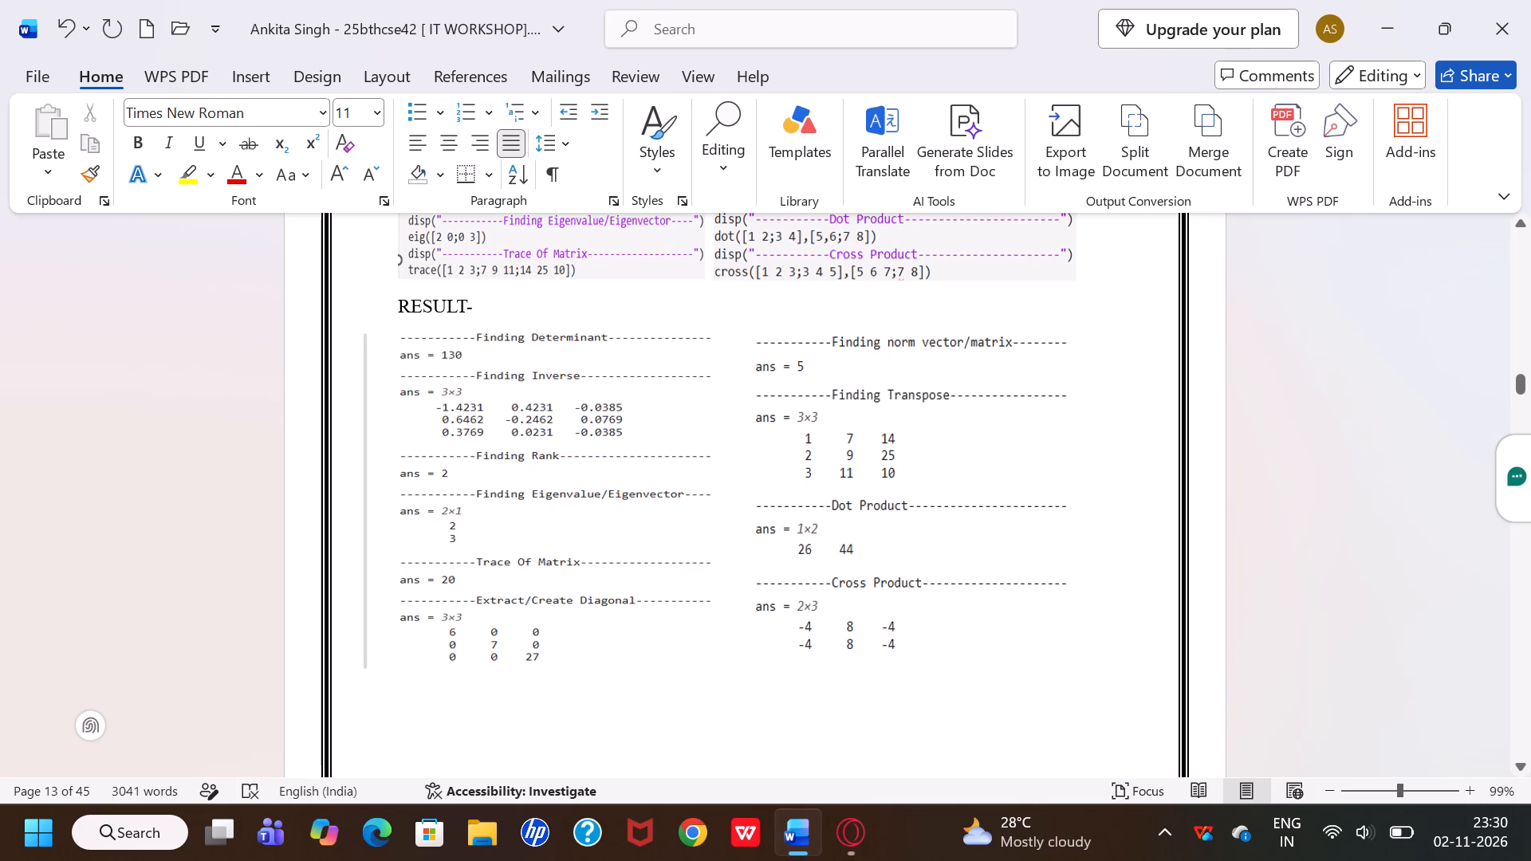
right_drag(555, 663, 555, 622)
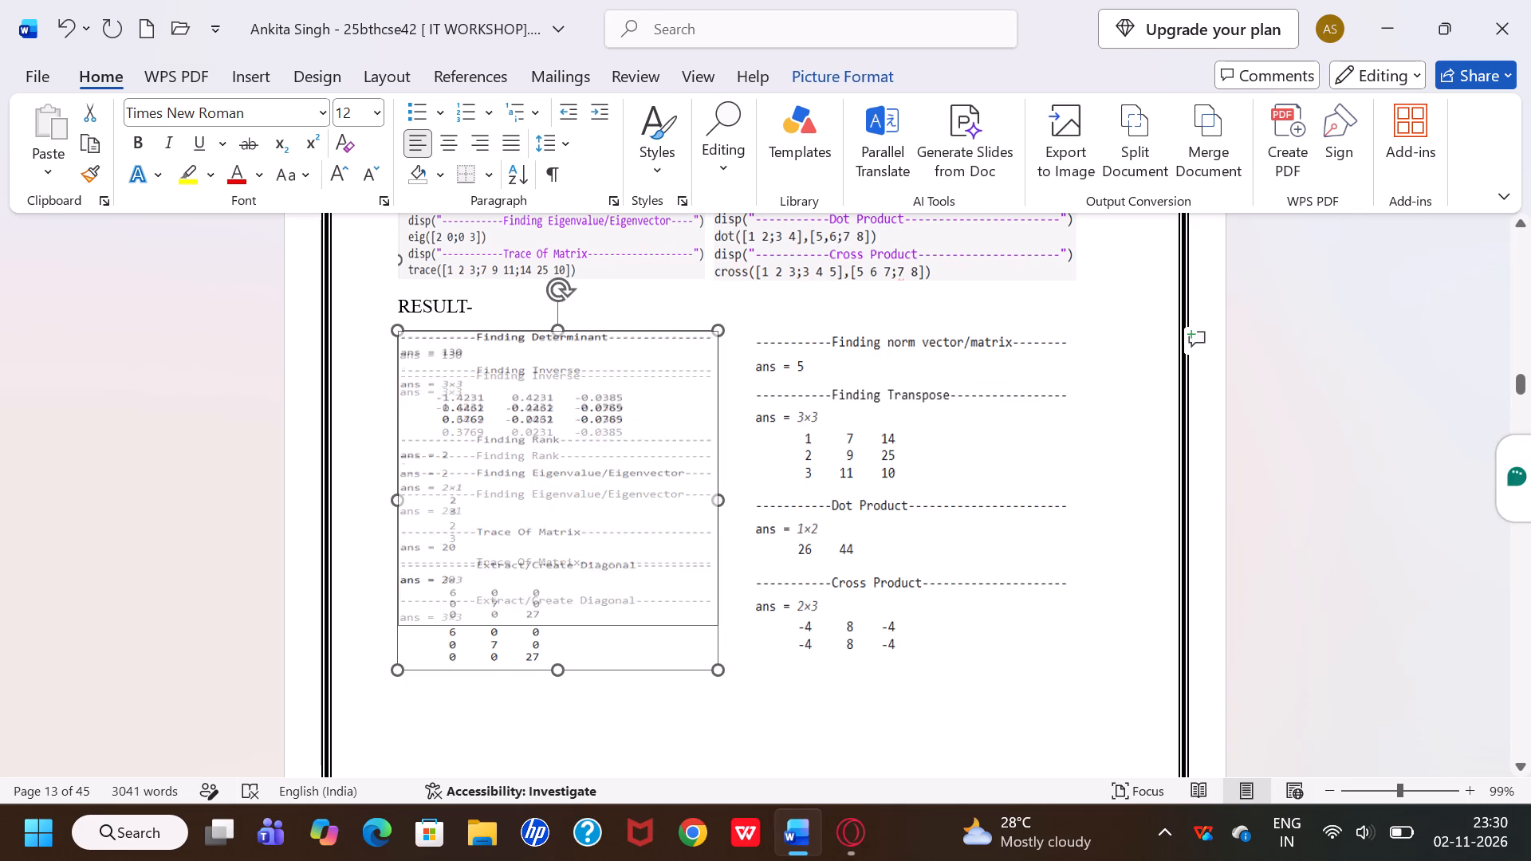
right_drag(555, 622, 554, 576)
Reduce the Finding norm vector/matrix result picture to about 5.44 cm high, matching the neighbouring result picture.
click(852, 552)
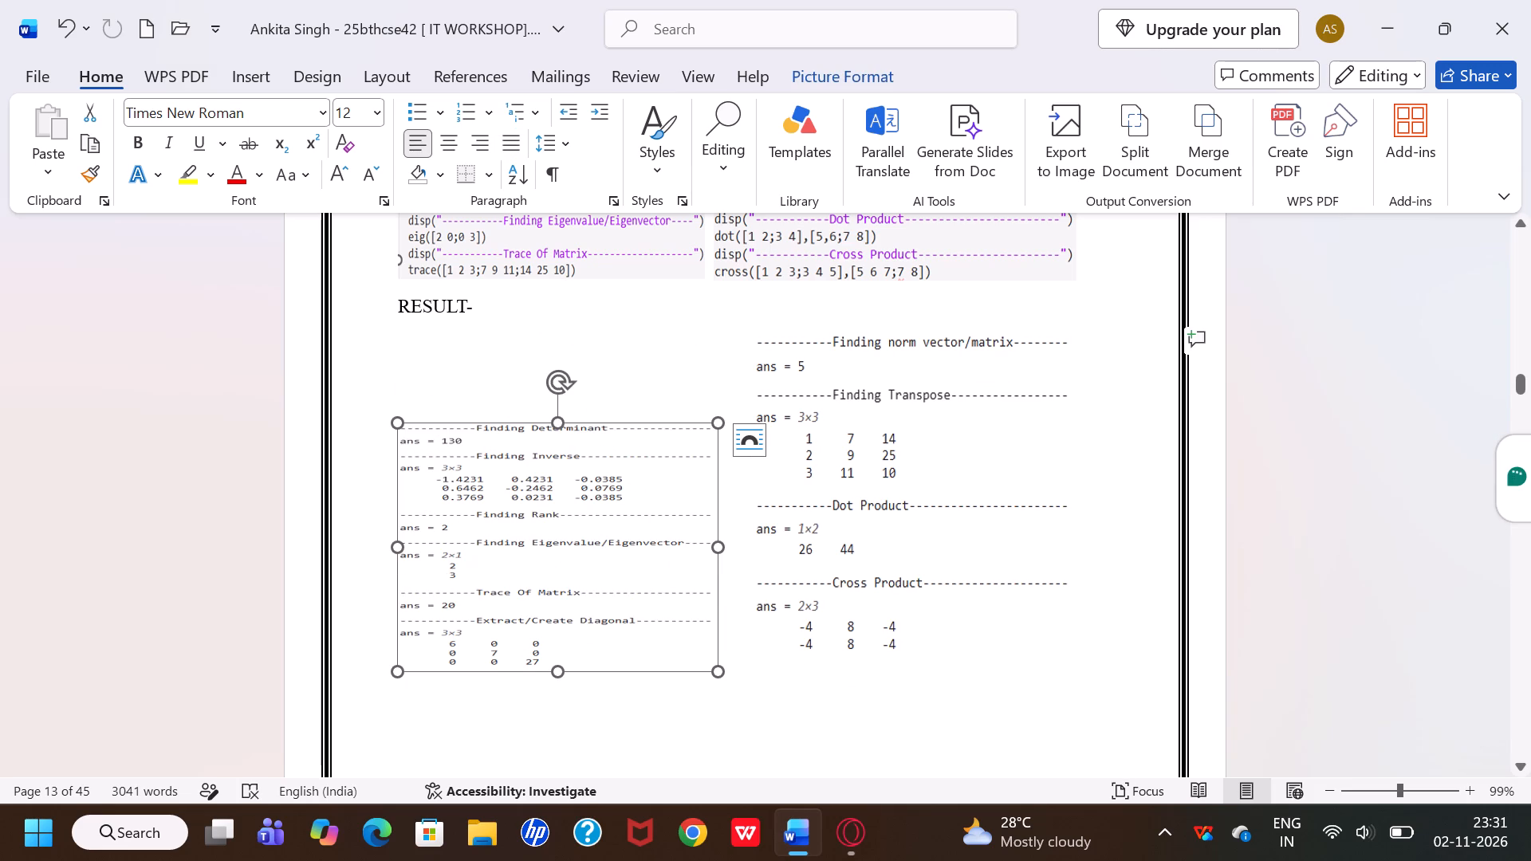
triple_click(852, 552)
click(852, 552)
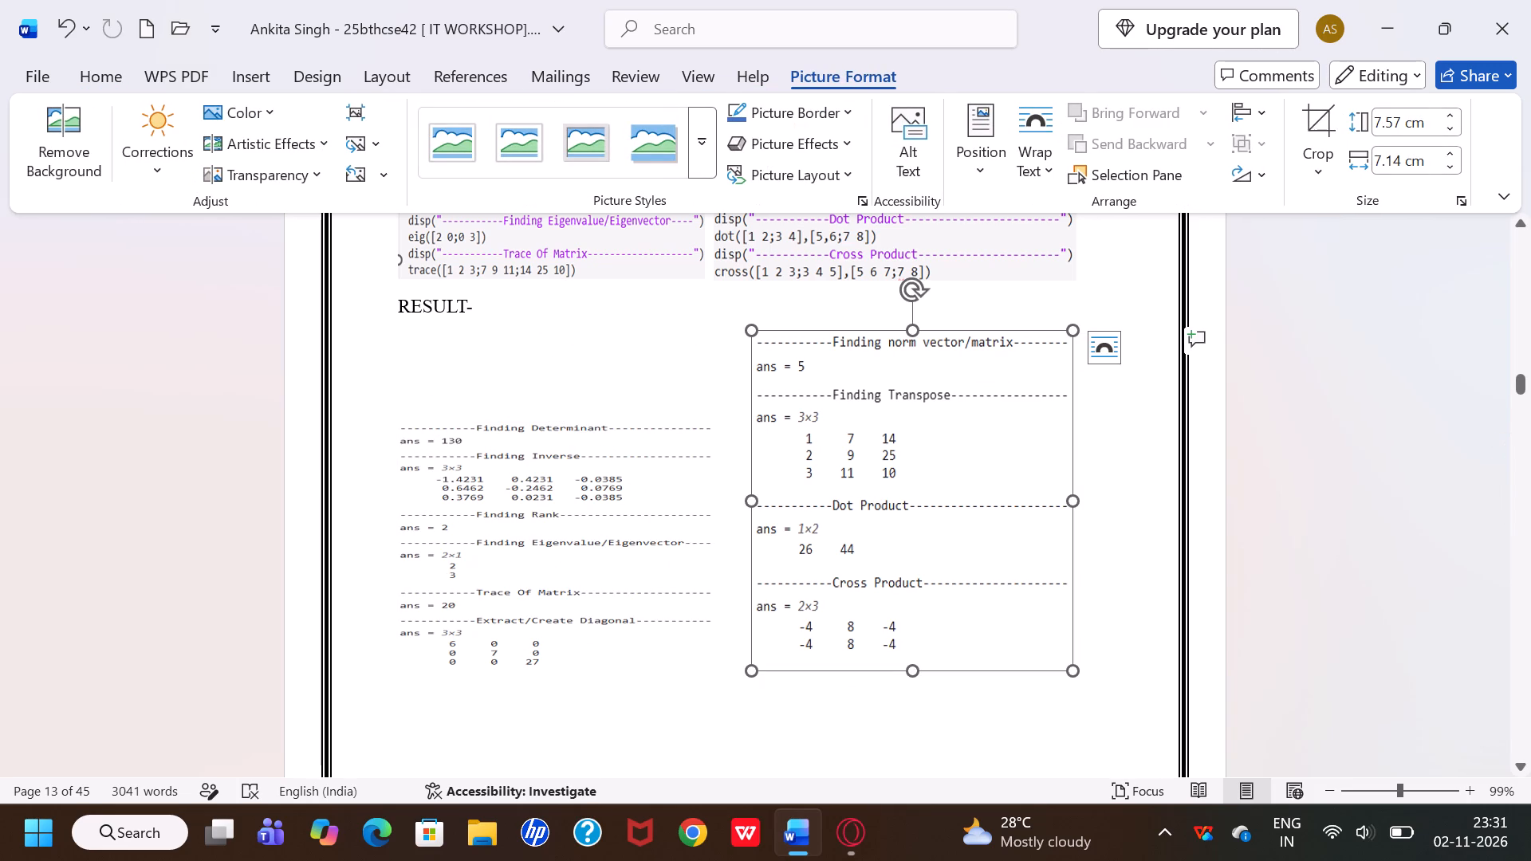
right_drag(916, 668, 899, 574)
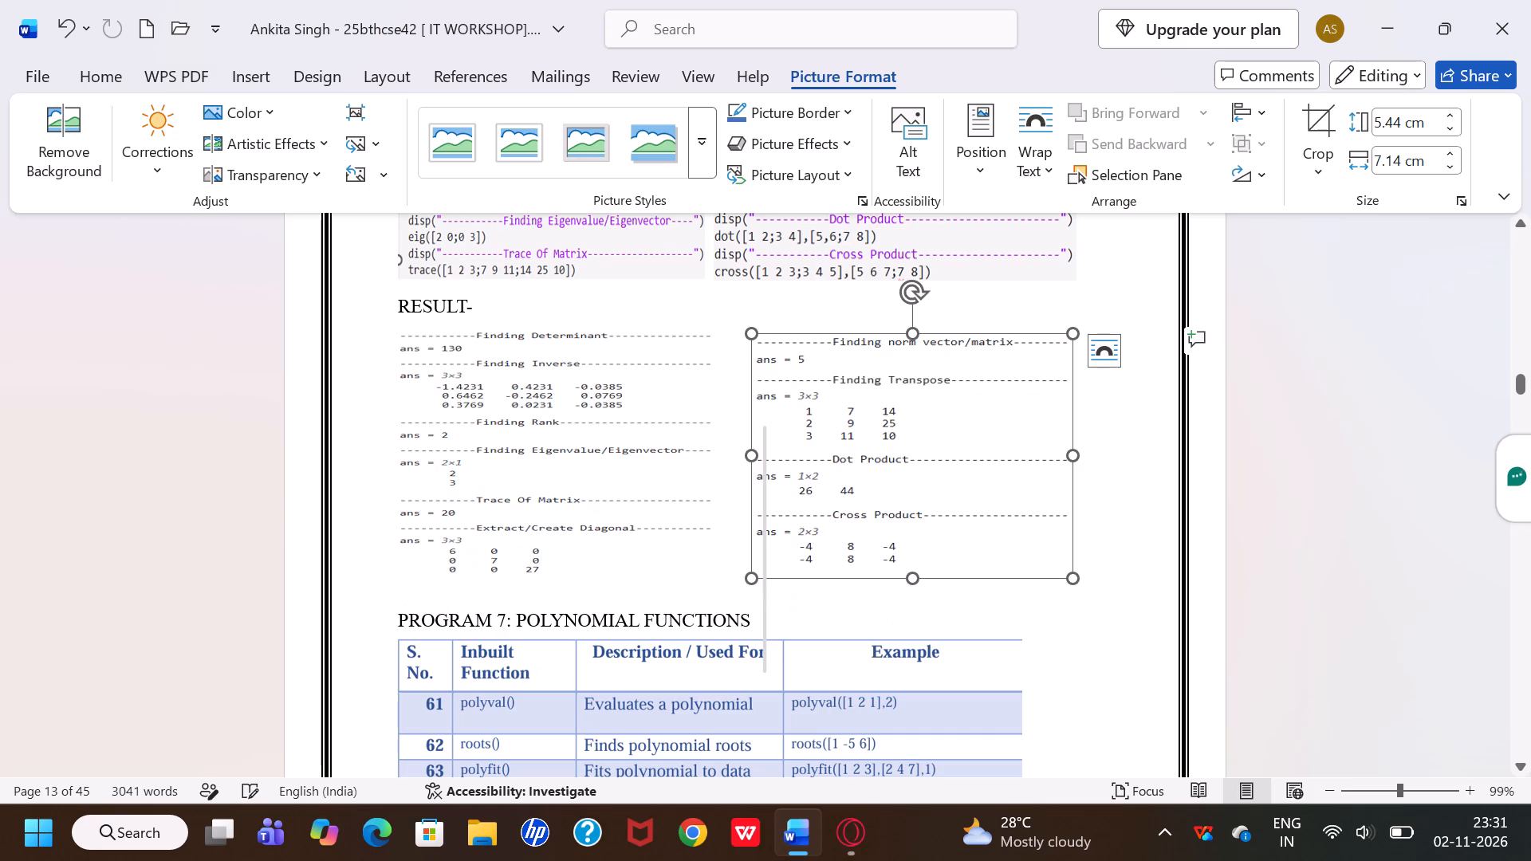
Slightly reduce the height of the Program 7 Polynomial Functions table picture, keeping its width.
scroll(899, 574, down, 1)
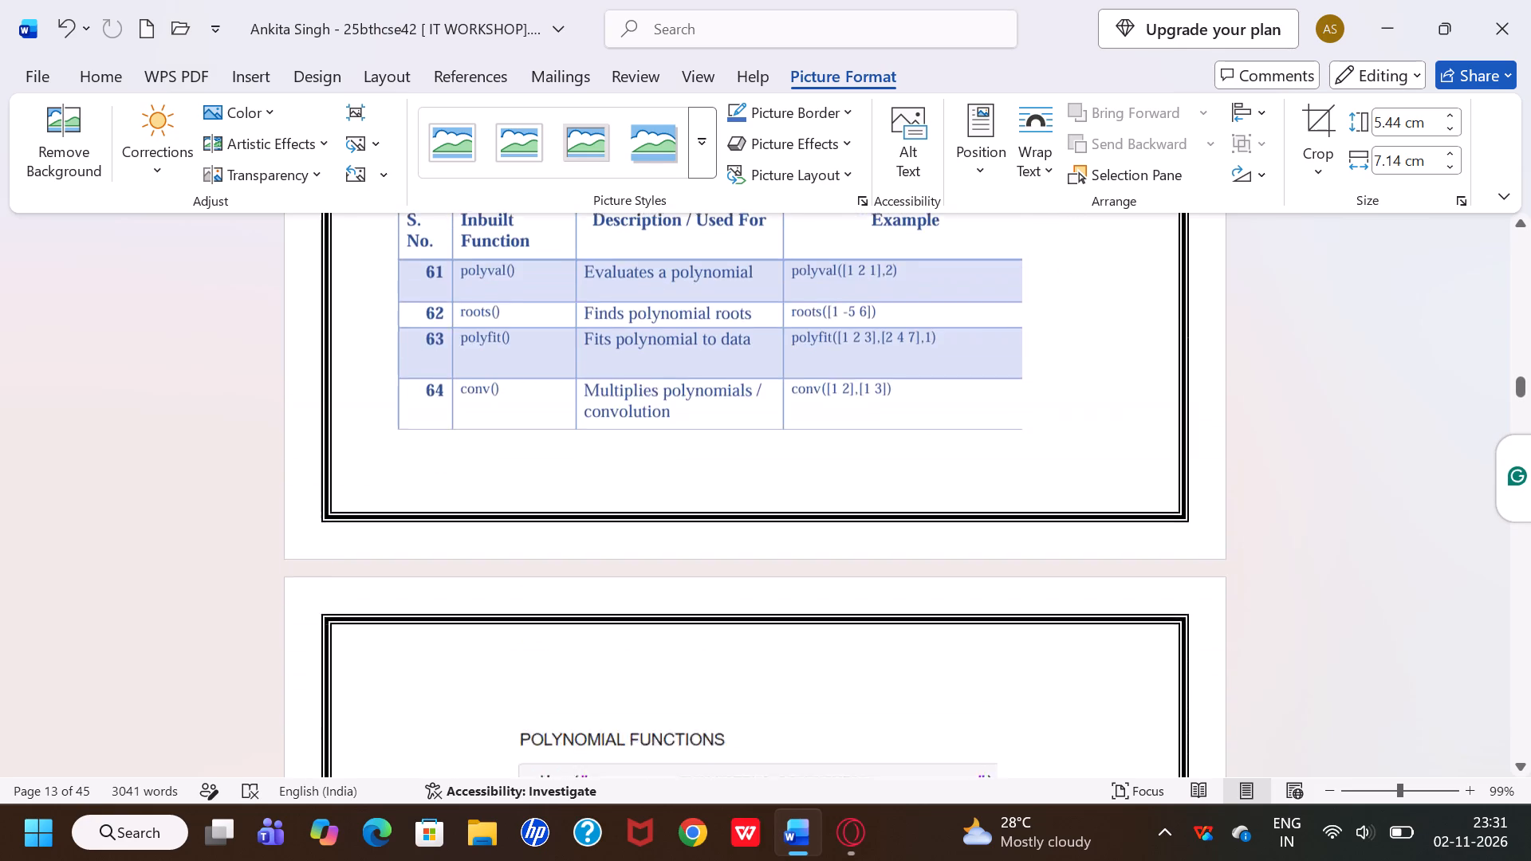
scroll(899, 574, up, 2)
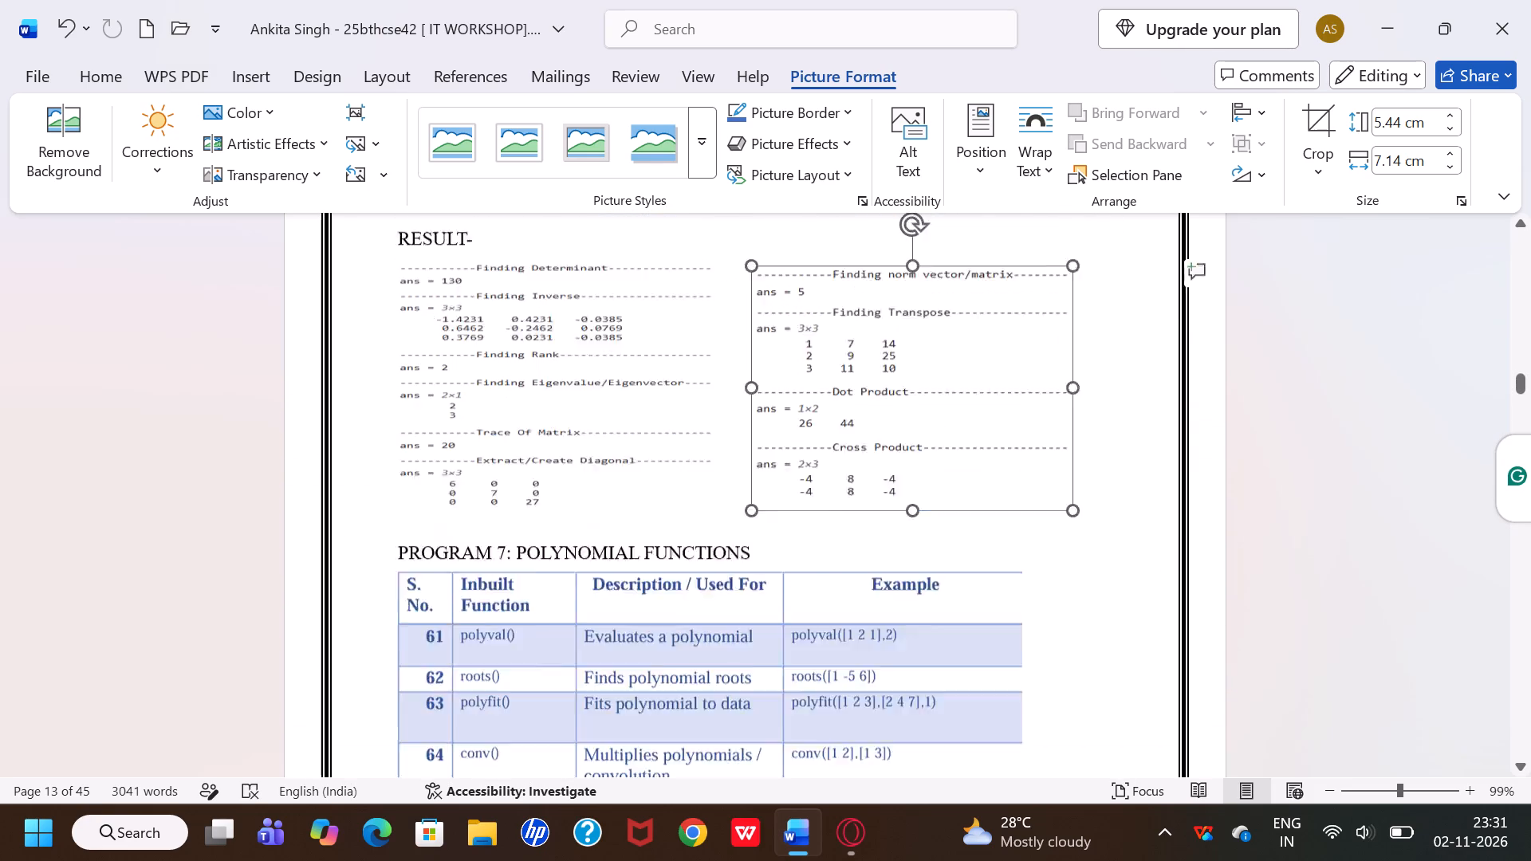
scroll(899, 574, up, 1)
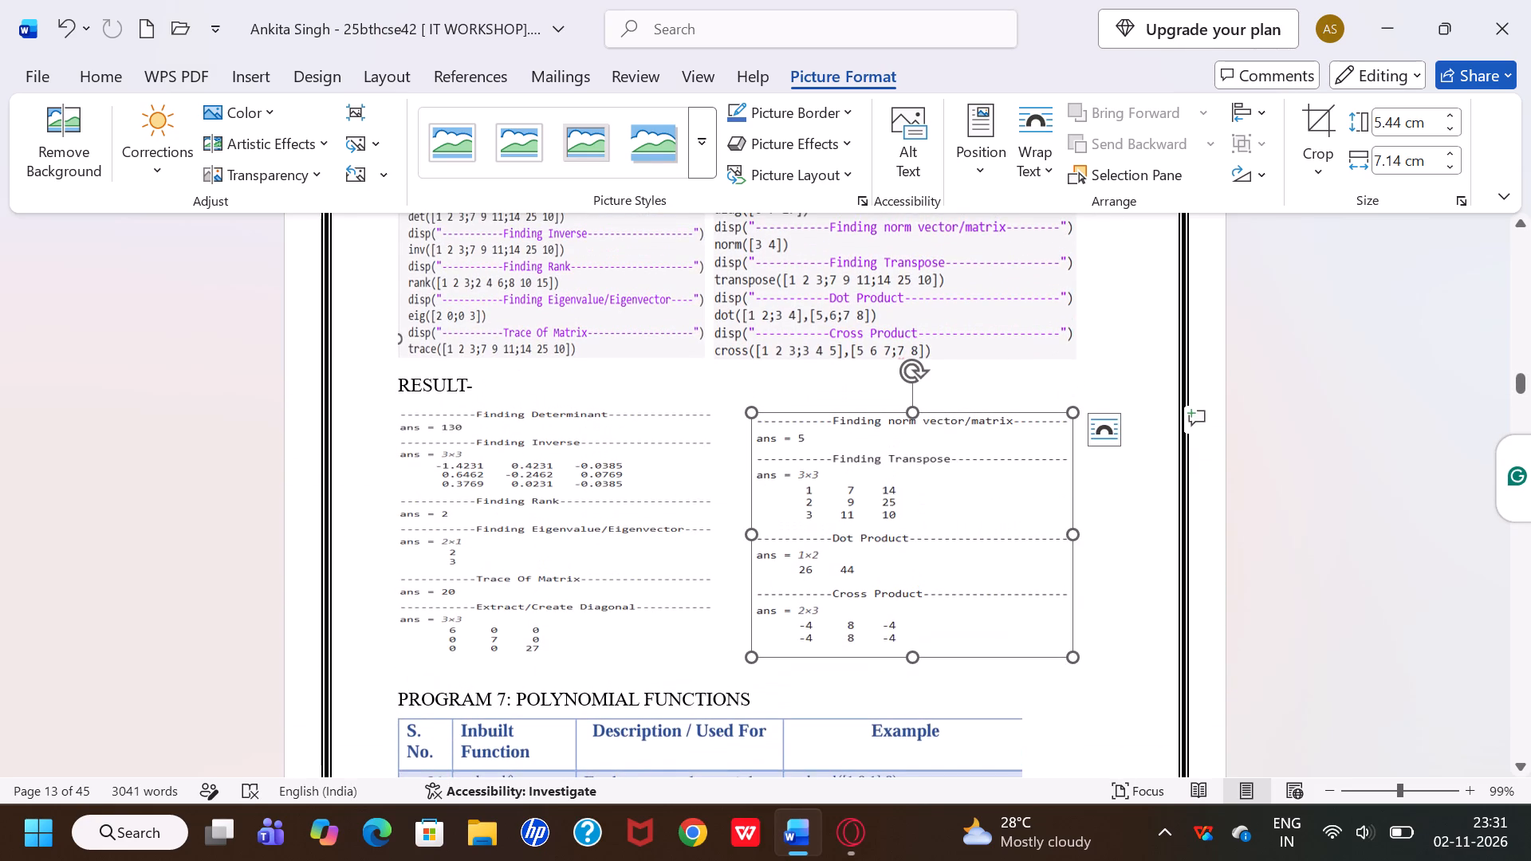
scroll(899, 574, down, 1)
click(767, 475)
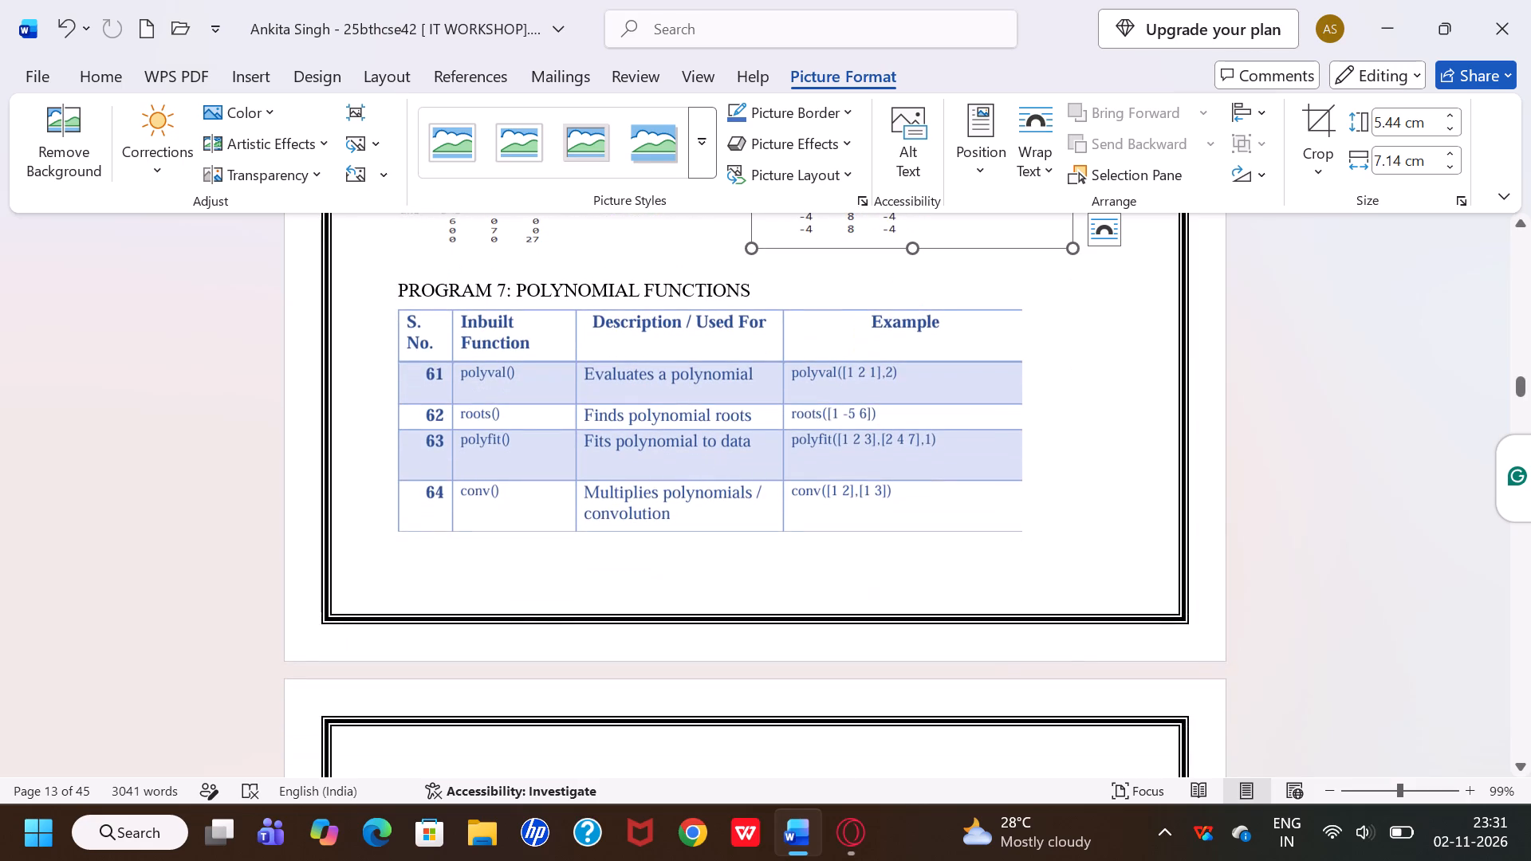
triple_click(767, 475)
click(767, 475)
key(Escape)
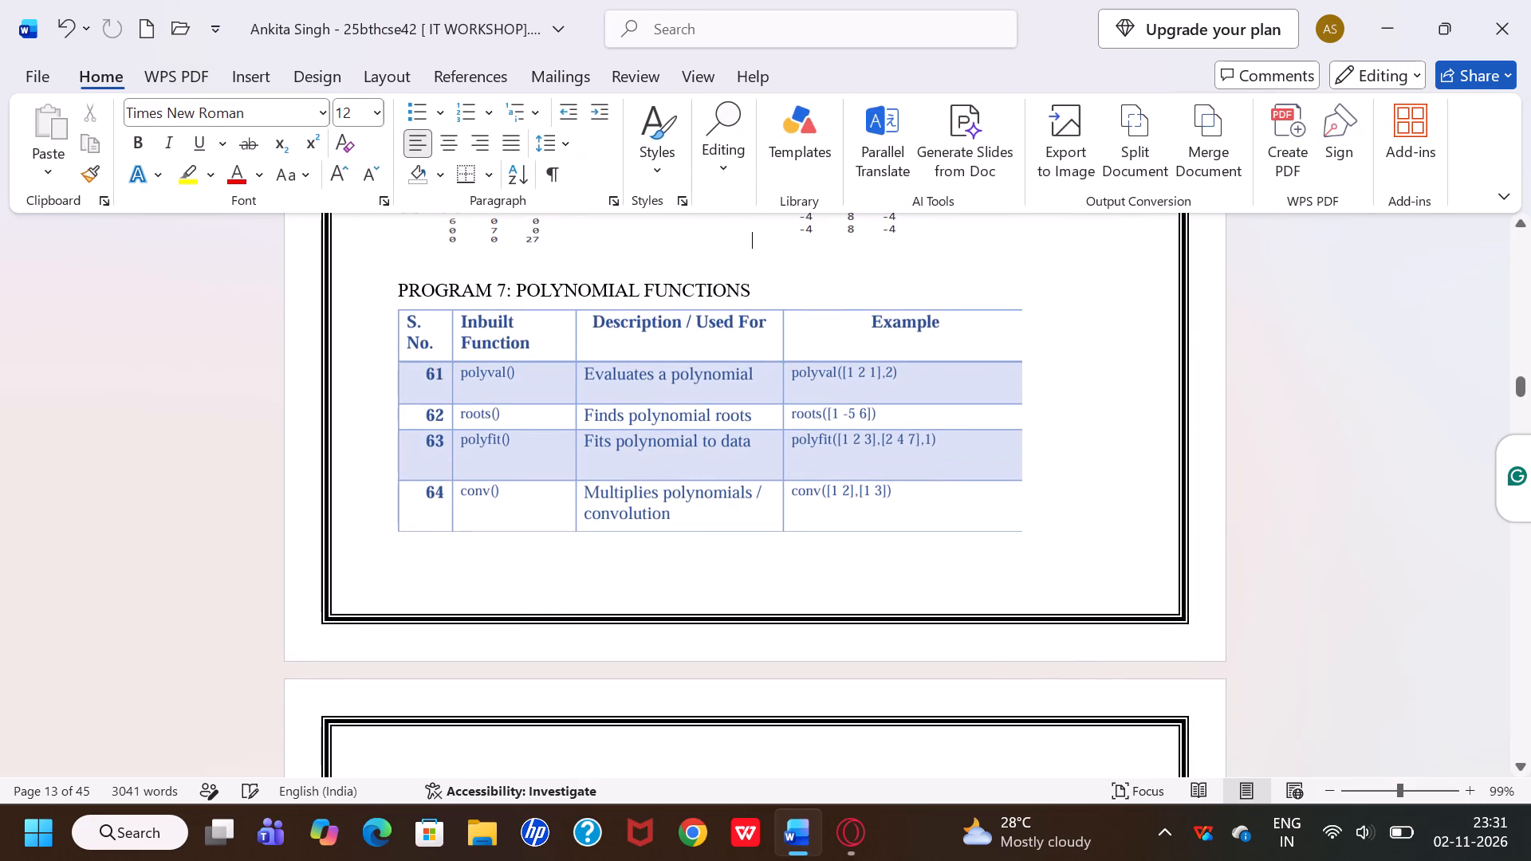
click(767, 475)
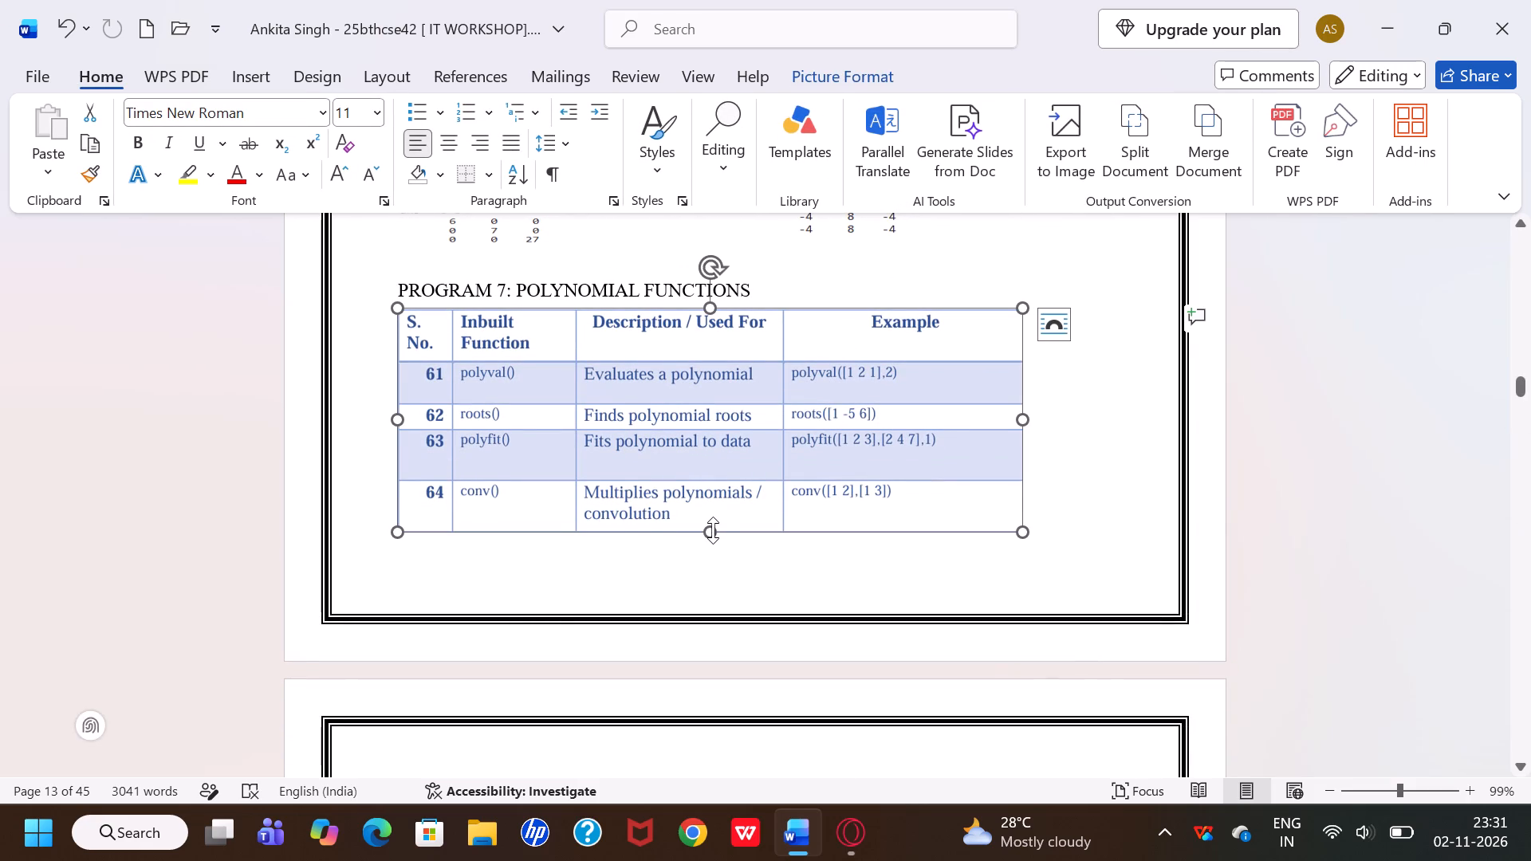
drag(713, 530, 710, 493)
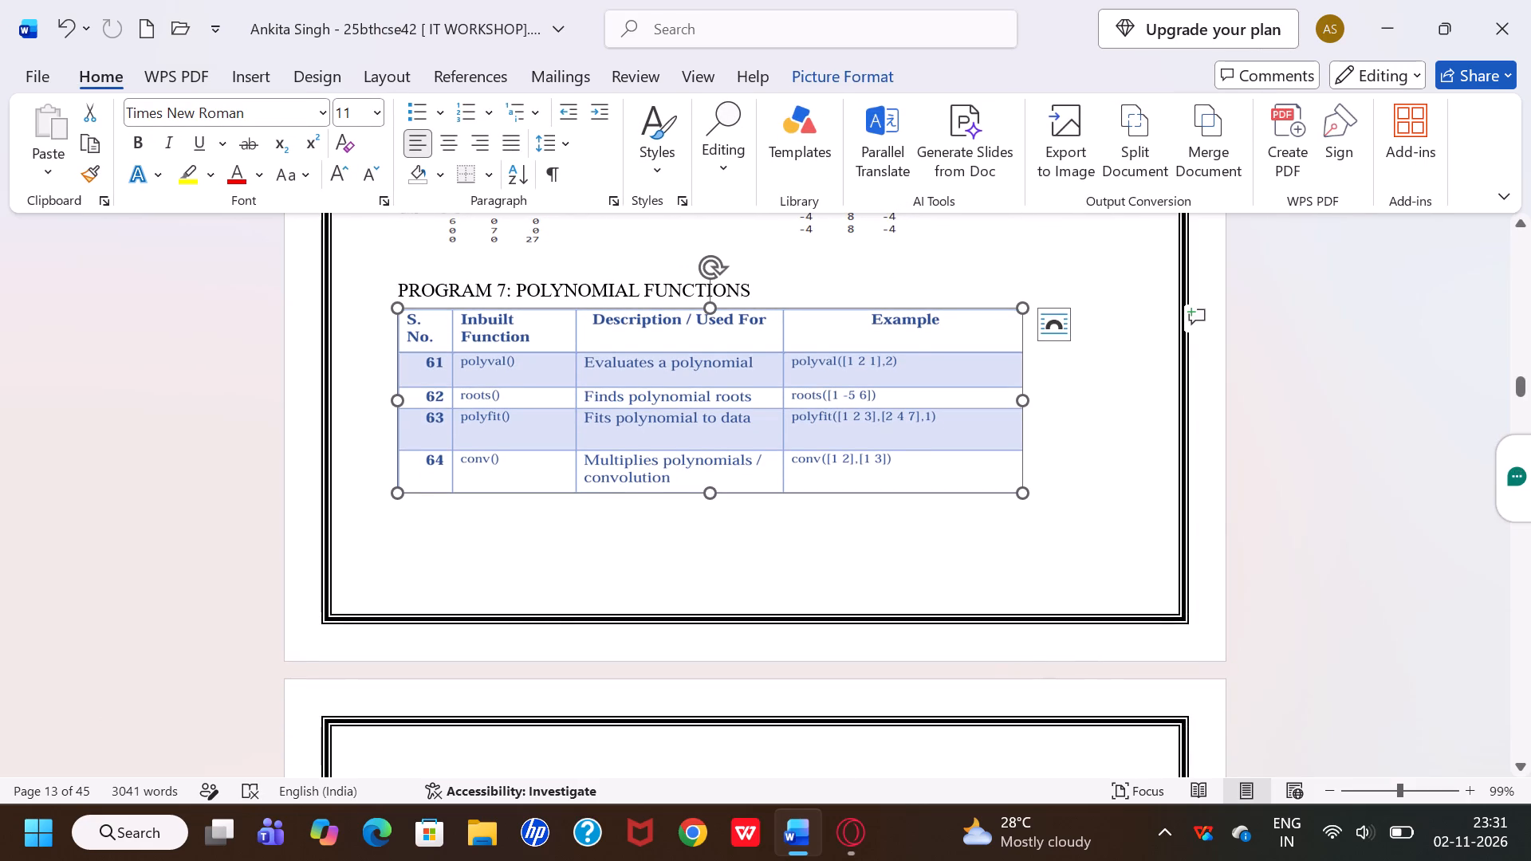
Crop the Example column off the Program 7 function table picture.
right_click(940, 403)
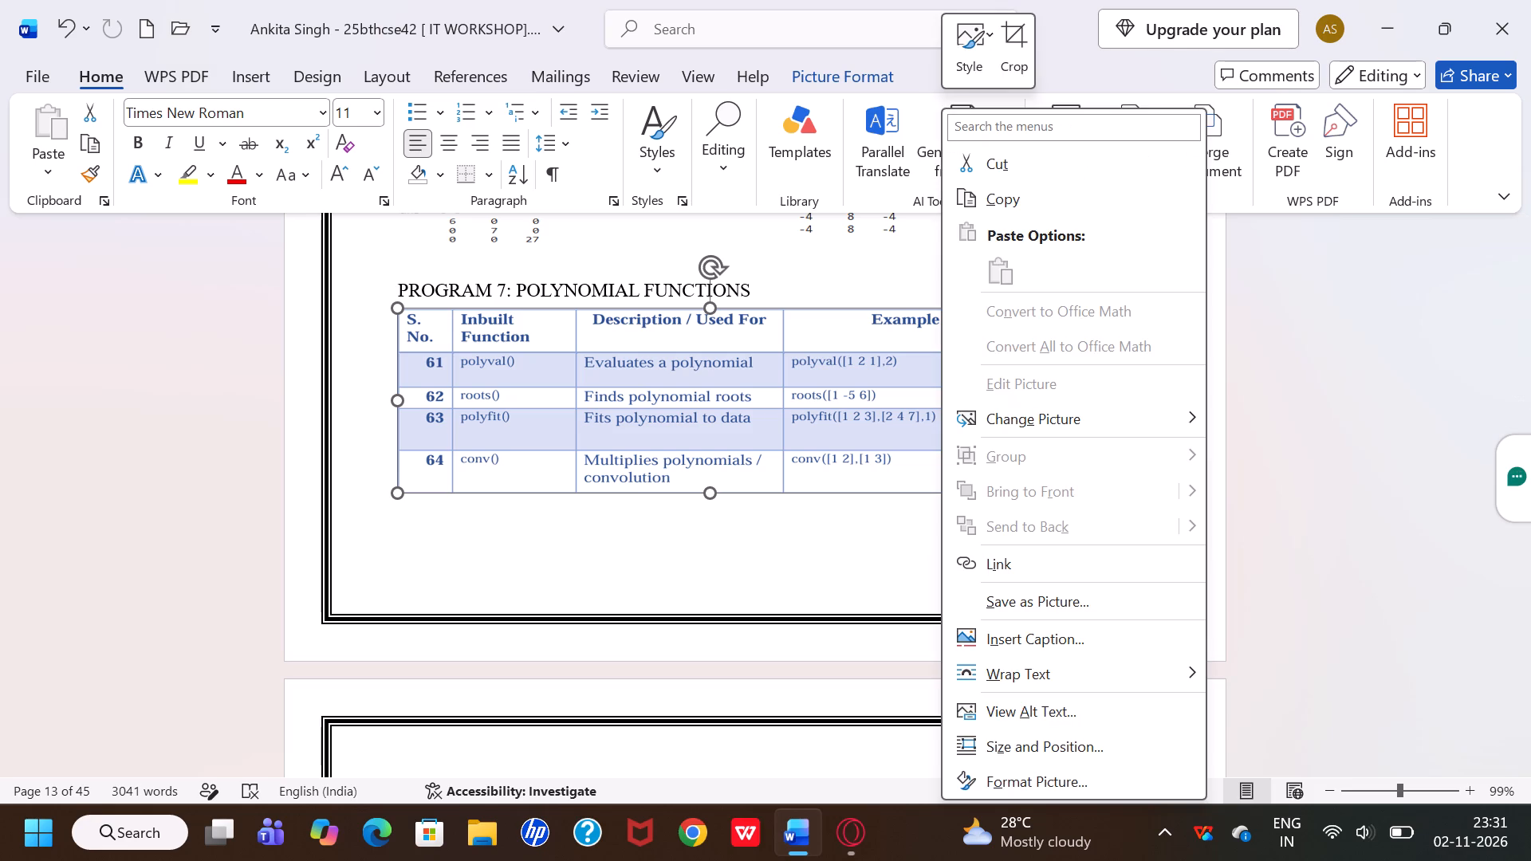
click(1013, 77)
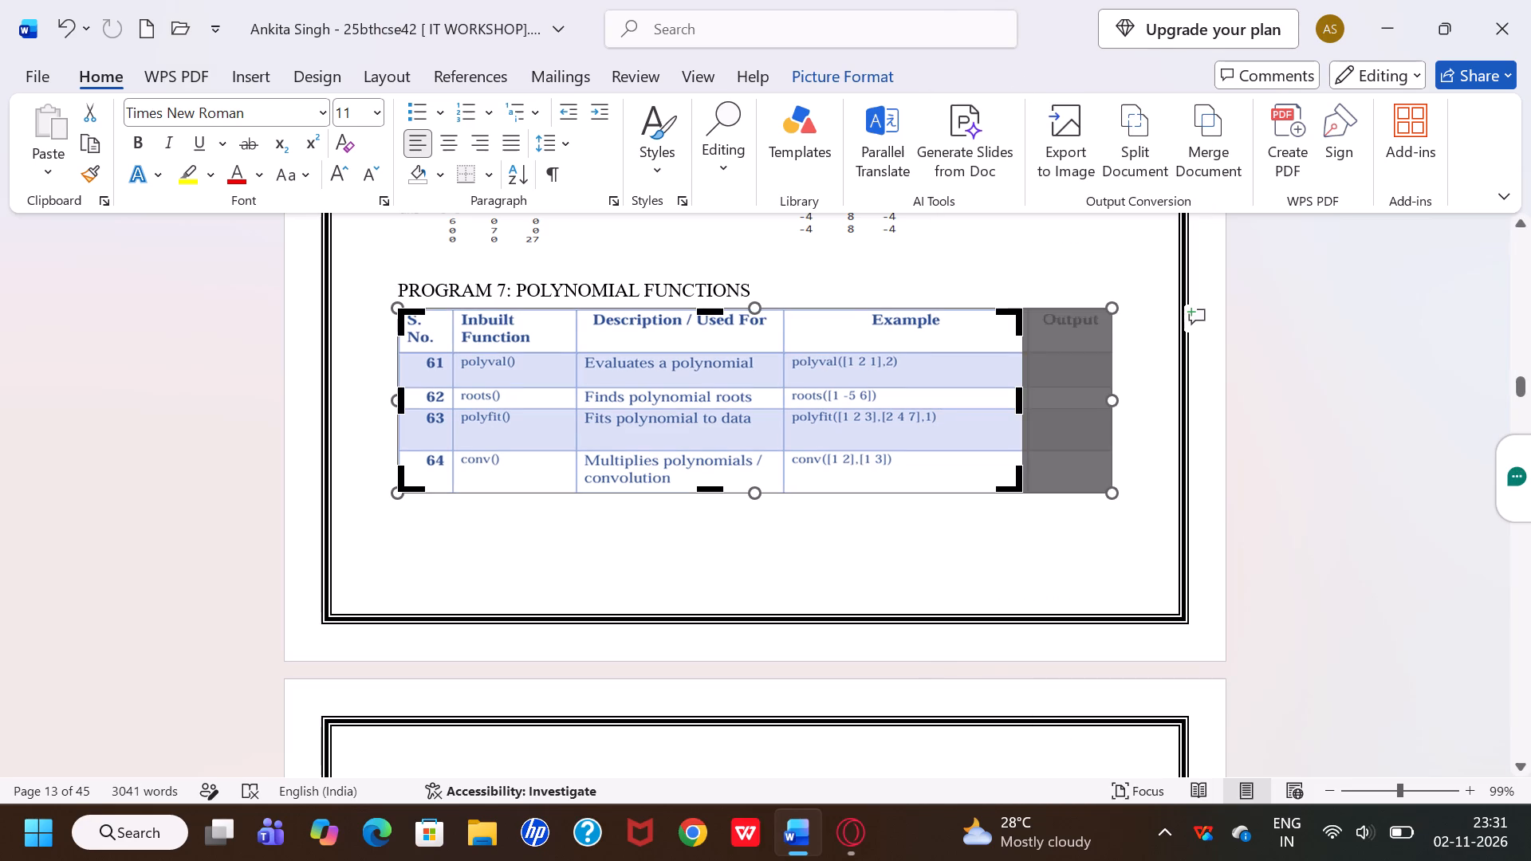
drag(1018, 403, 797, 379)
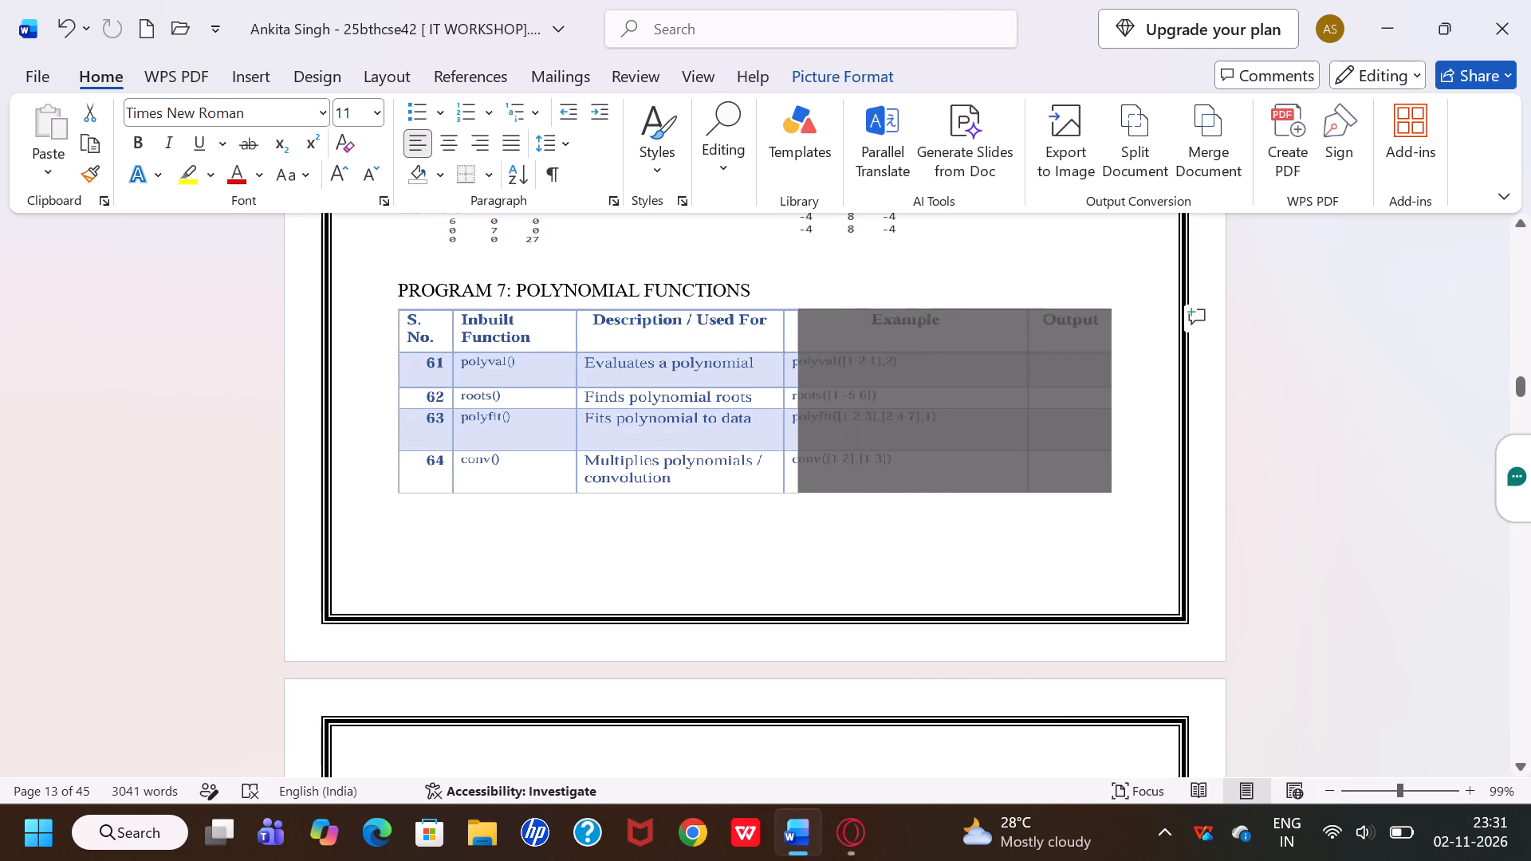
drag(797, 379, 785, 378)
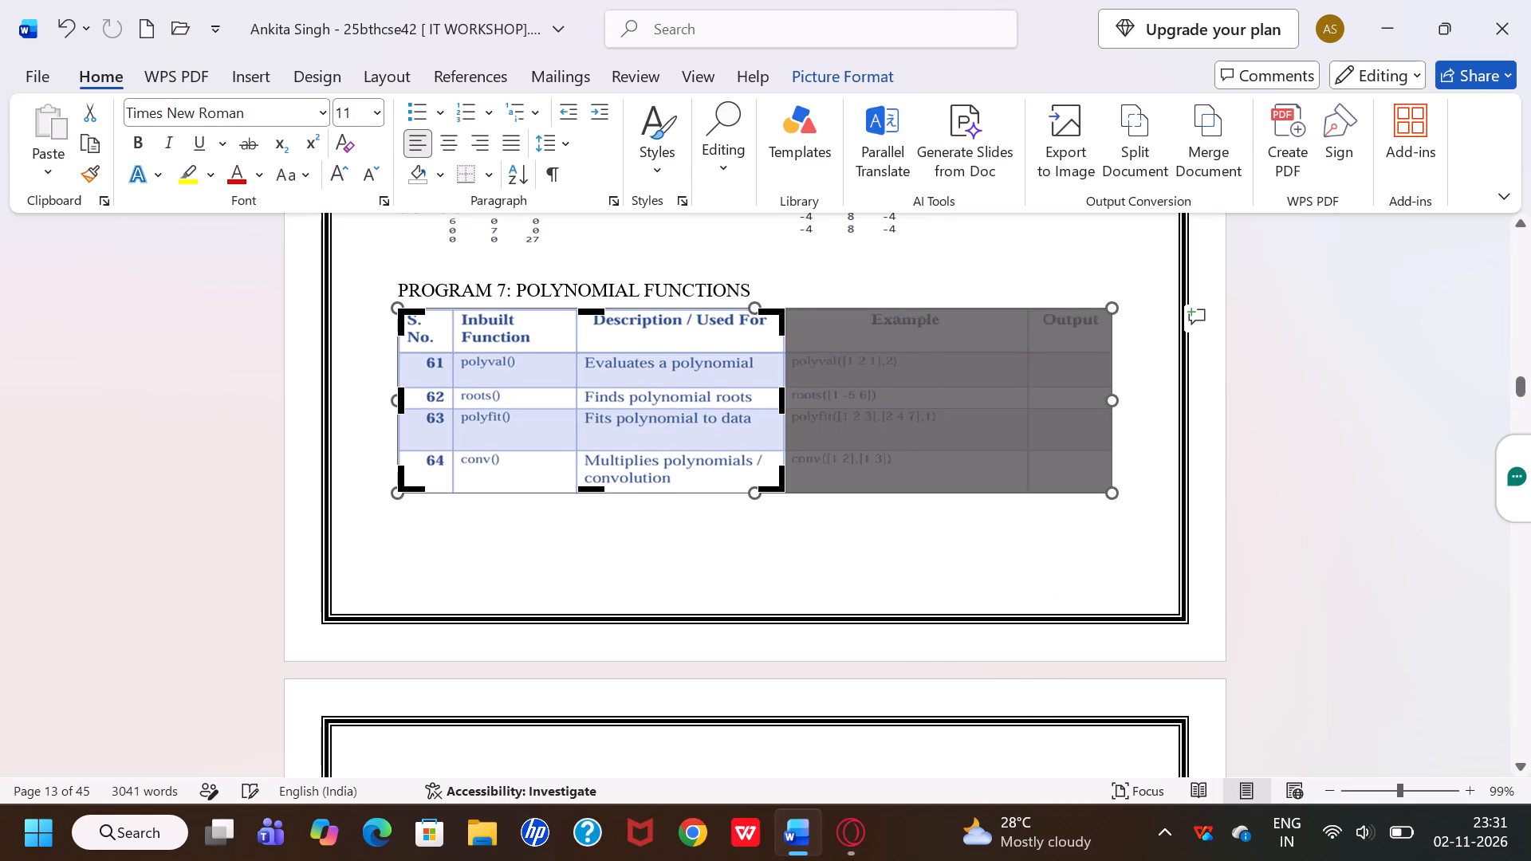
click(837, 541)
Apply justified alignment to the cropped Program 7 function table picture.
drag(612, 302, 613, 345)
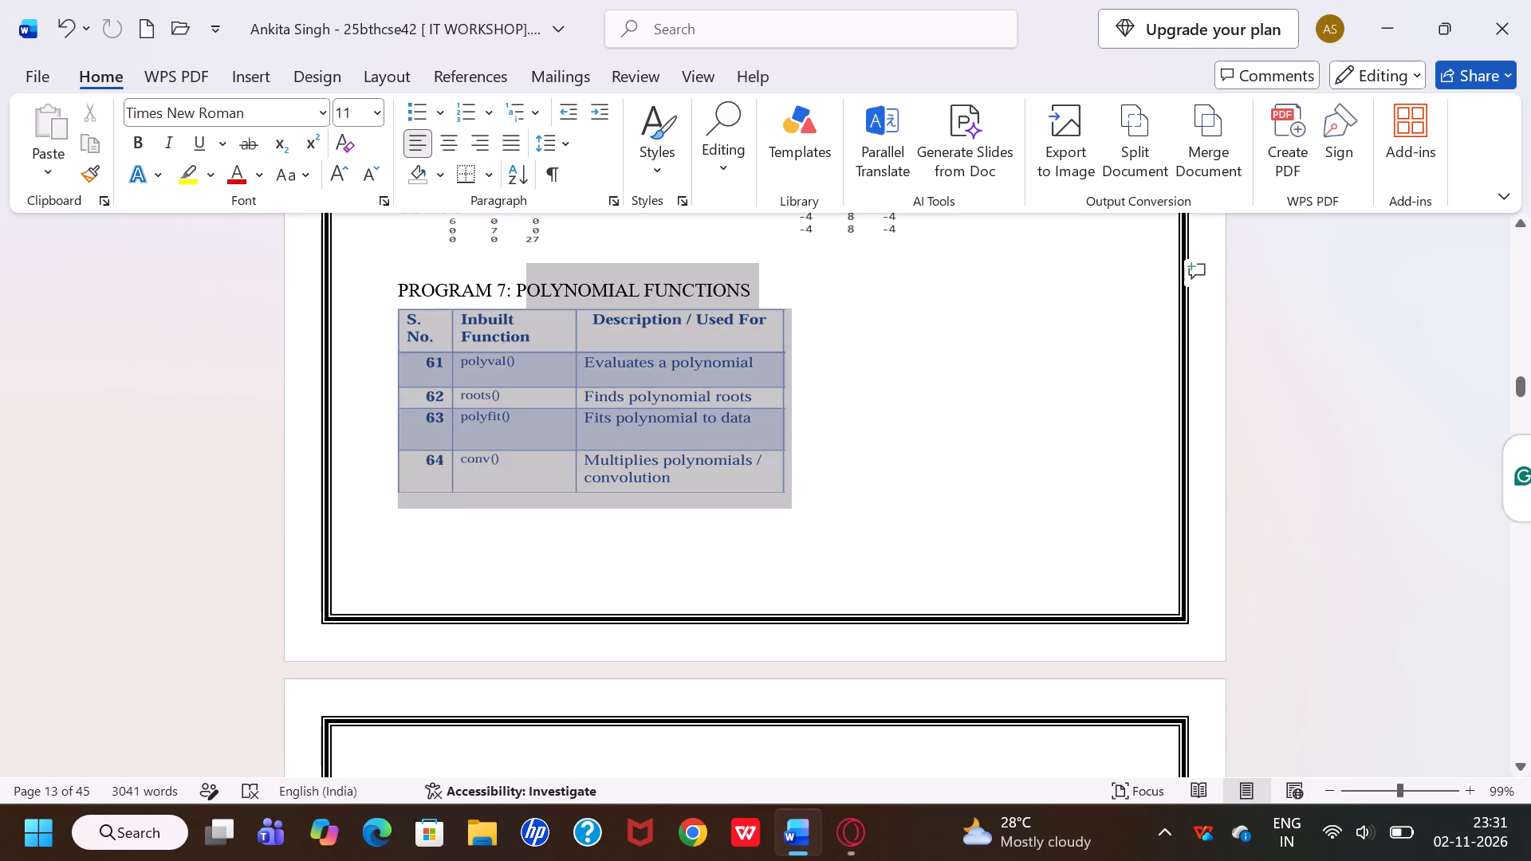
drag(613, 345, 613, 348)
click(613, 348)
click(514, 140)
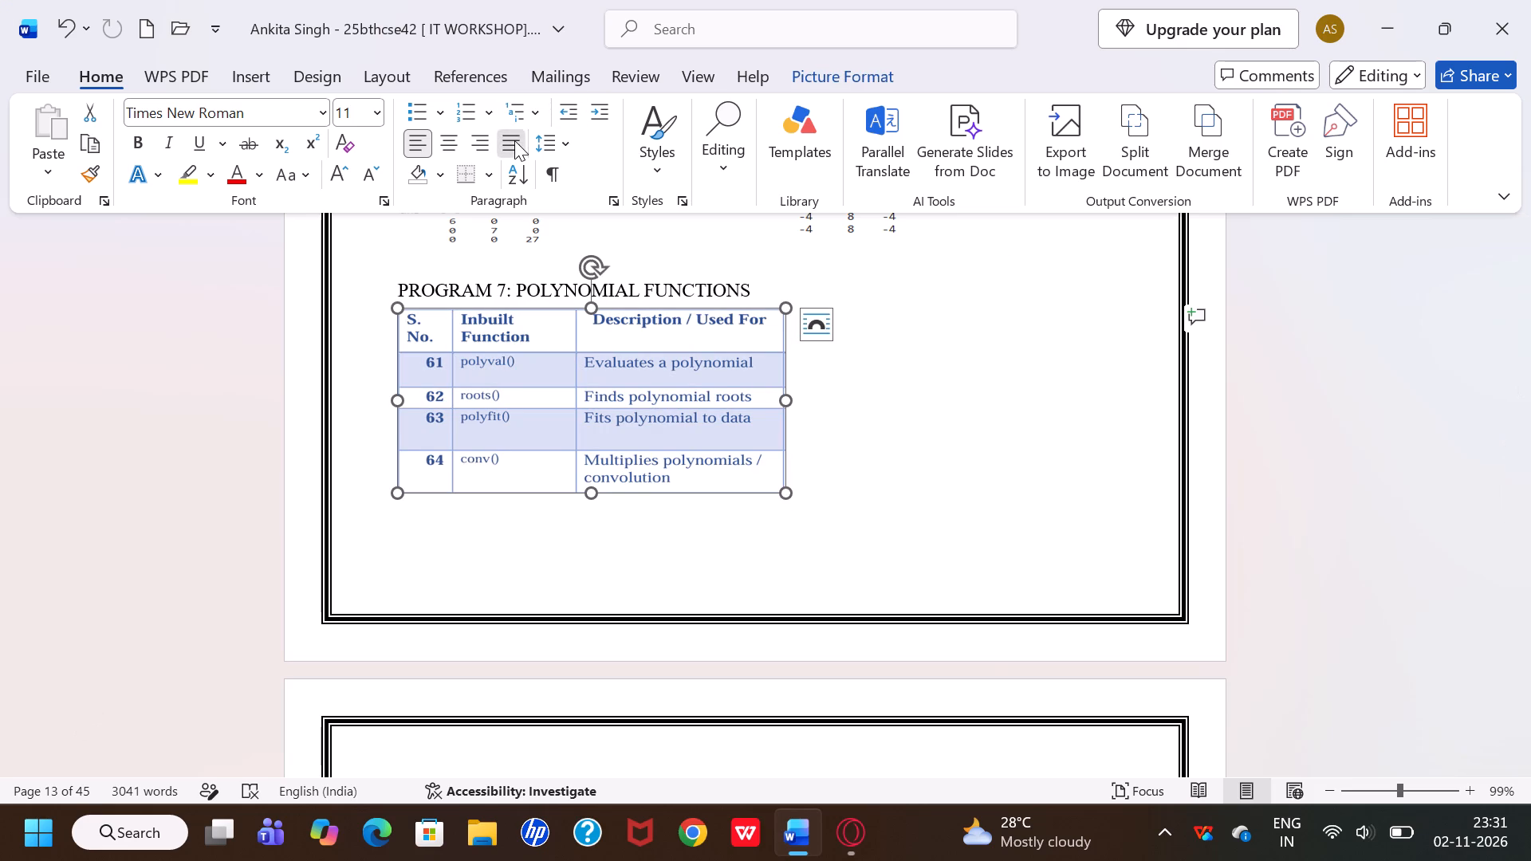
click(923, 397)
Apply justified alignment to the Polynomial Functions code picture in Program 7.
scroll(923, 397, up, 1)
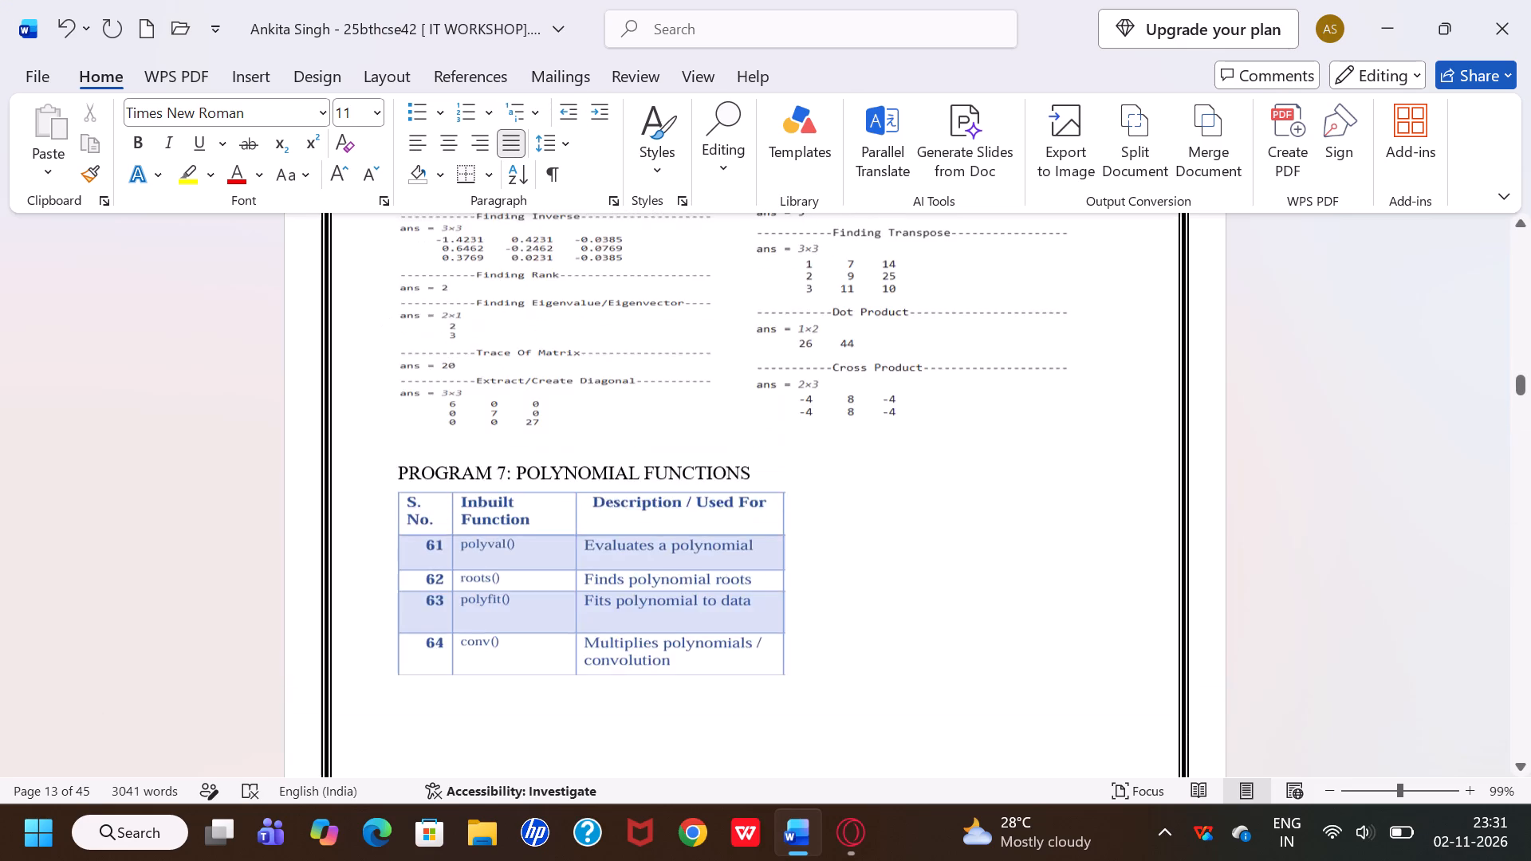
scroll(923, 397, down, 2)
click(754, 445)
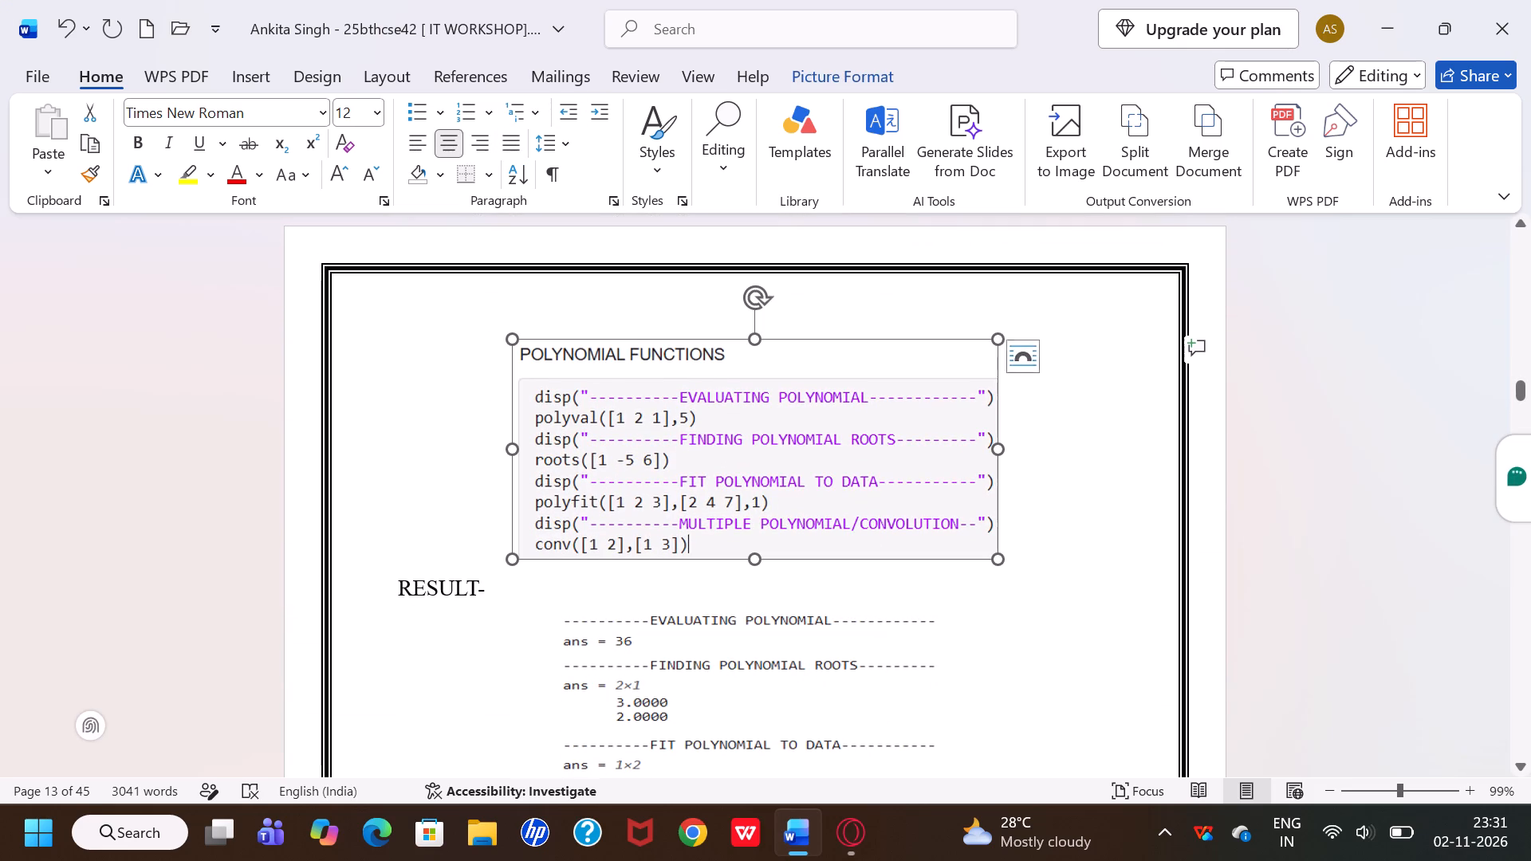
click(514, 143)
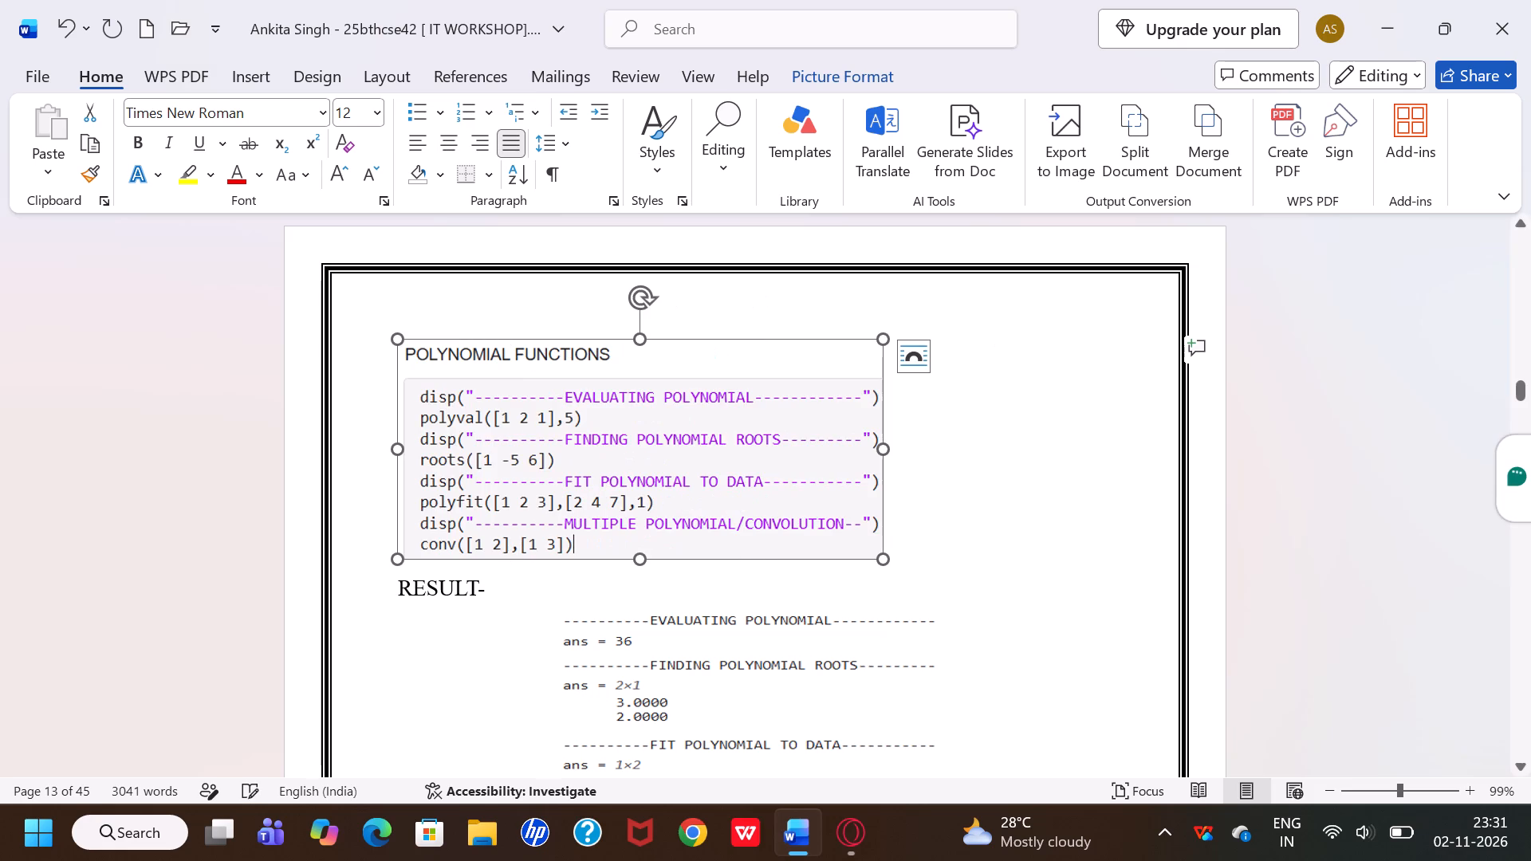
click(966, 469)
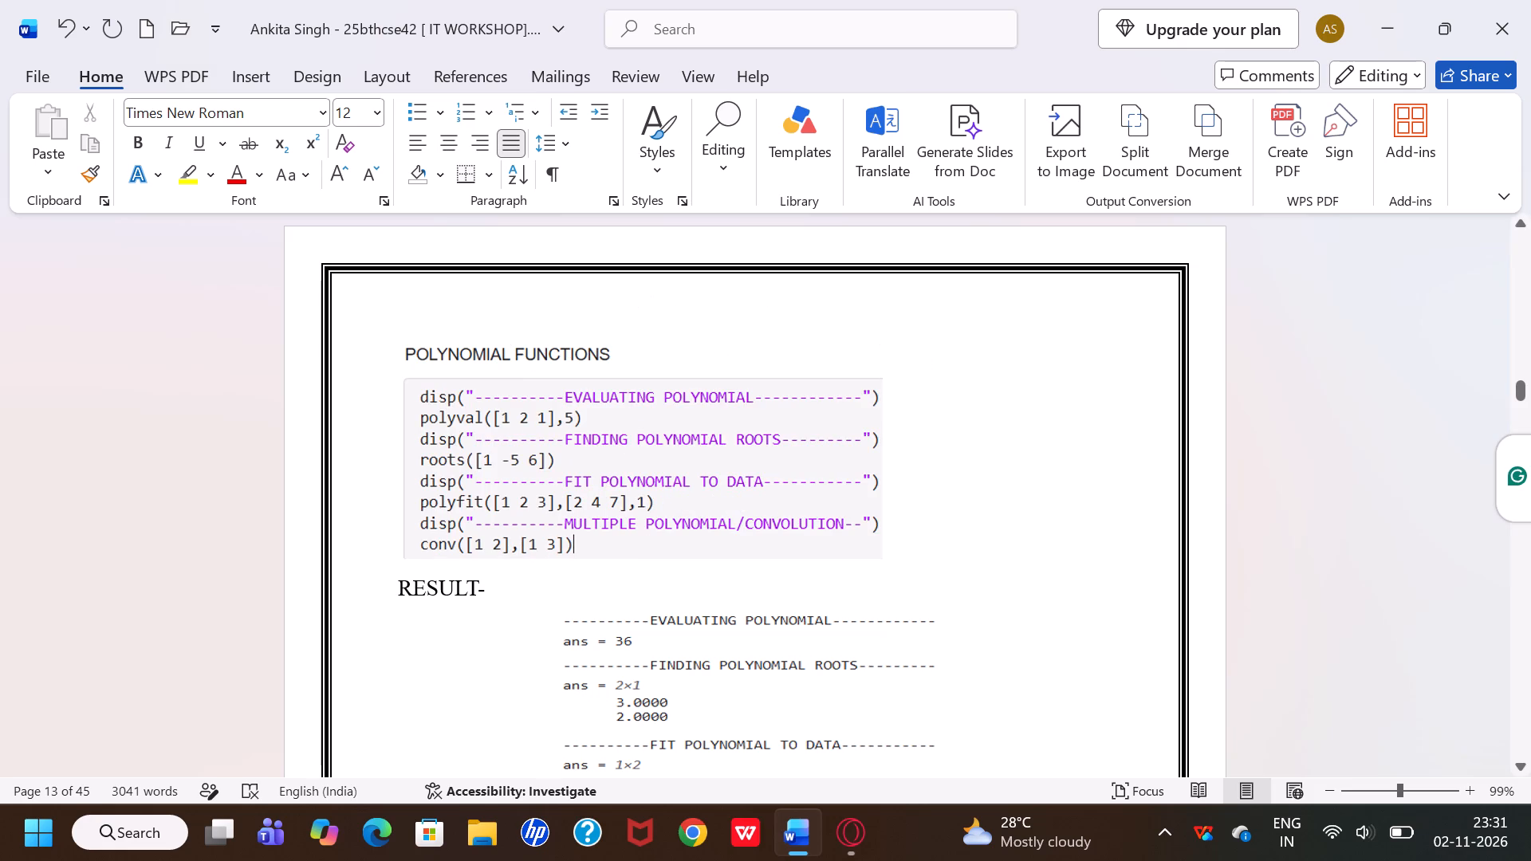
Reduce the Polynomial Functions code picture to about 3.82 cm high, keeping its width nearly the same.
triple_click(526, 353)
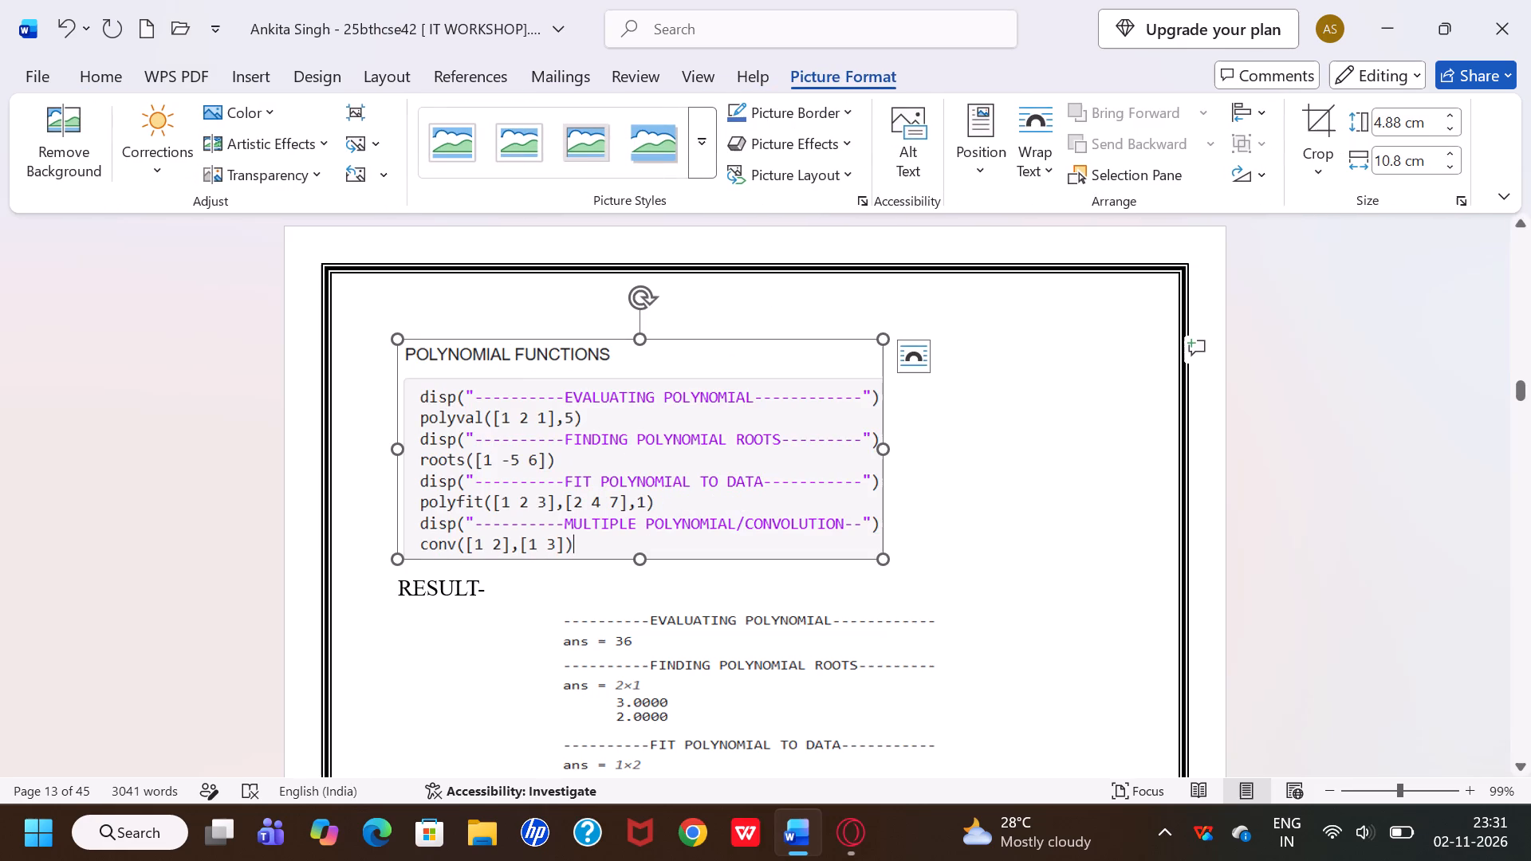
click(939, 489)
double_click(647, 519)
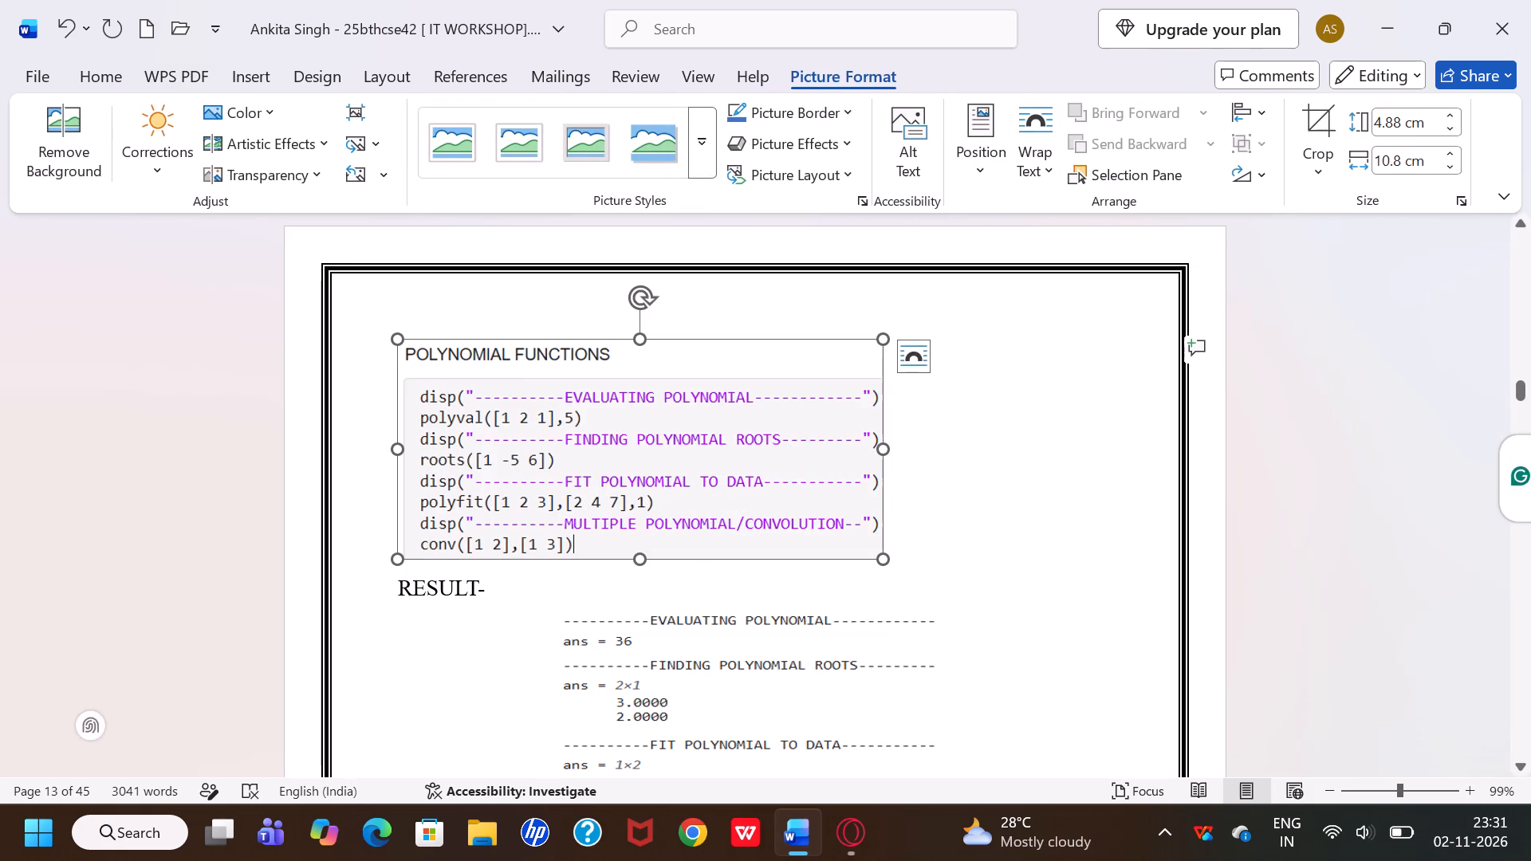
right_drag(641, 552, 639, 509)
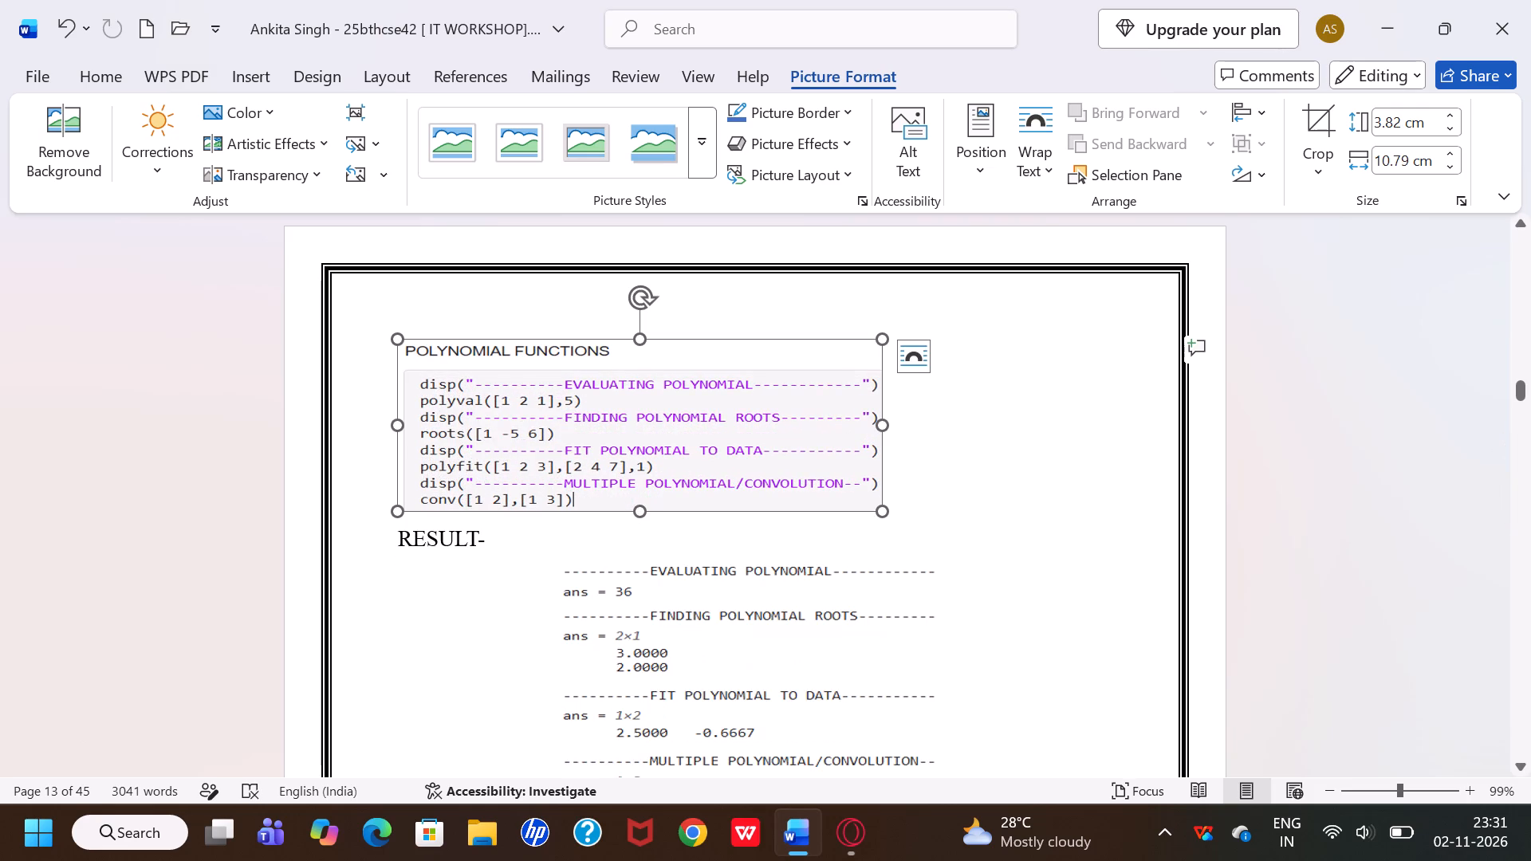
Reduce the height of the Program 7 result picture that starts with Evaluating Polynomial, keeping its width.
scroll(941, 572, down, 1)
click(769, 486)
triple_click(769, 486)
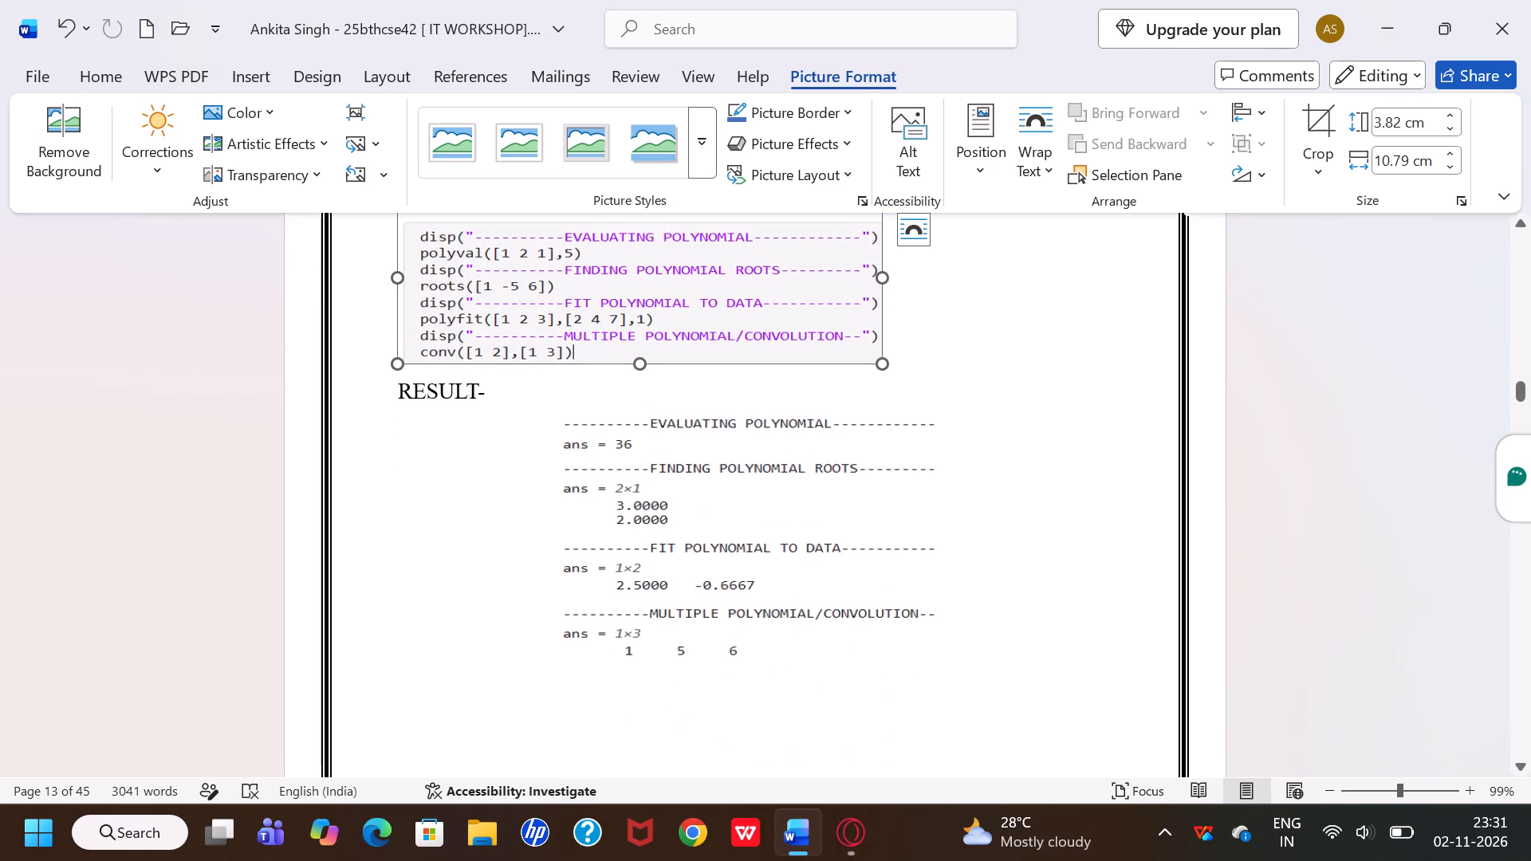
click(769, 486)
key(Escape)
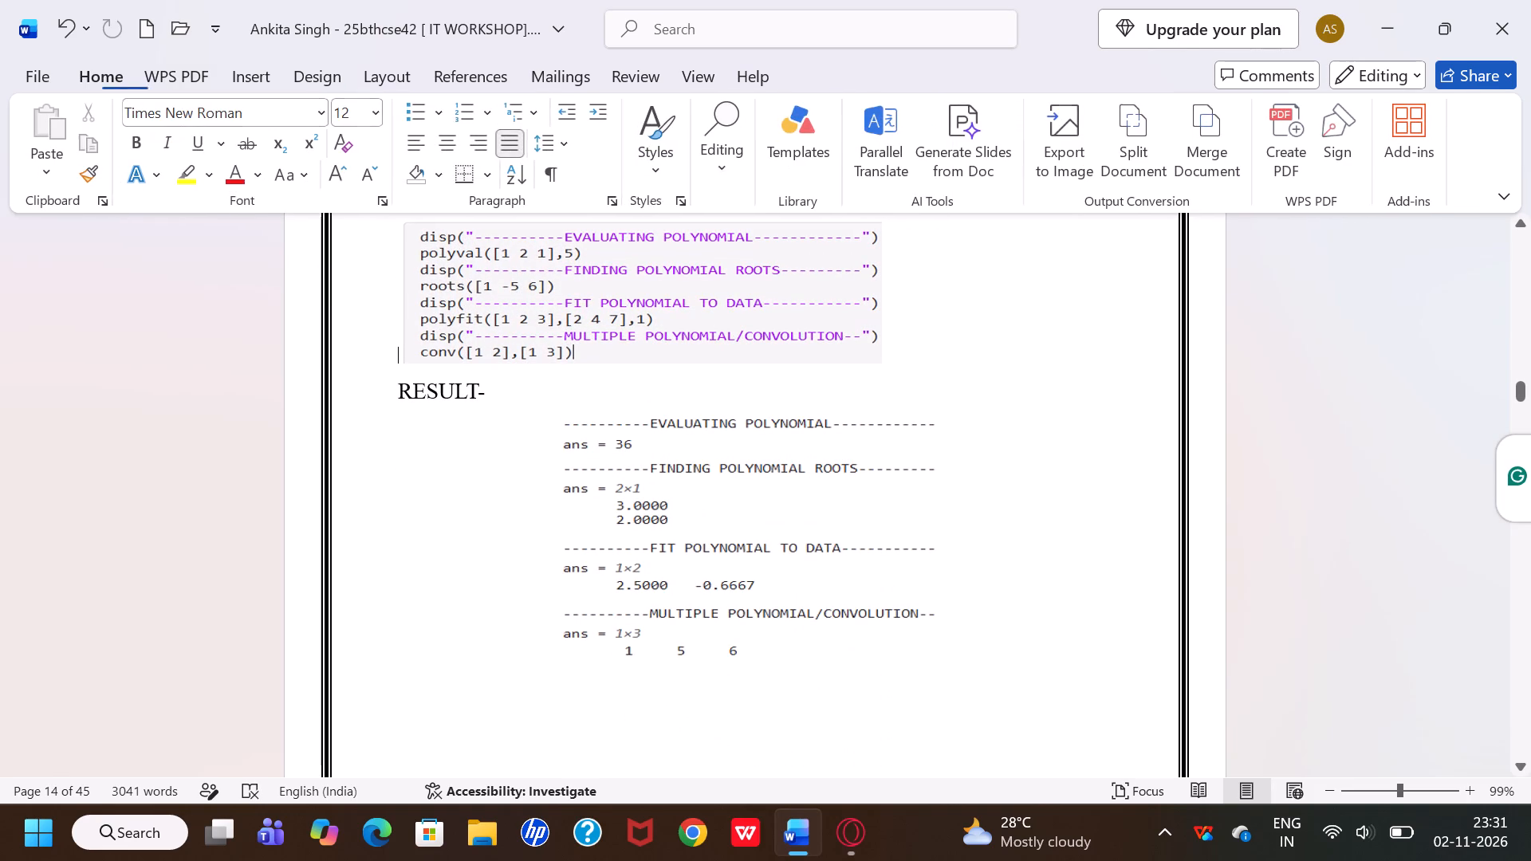
click(769, 486)
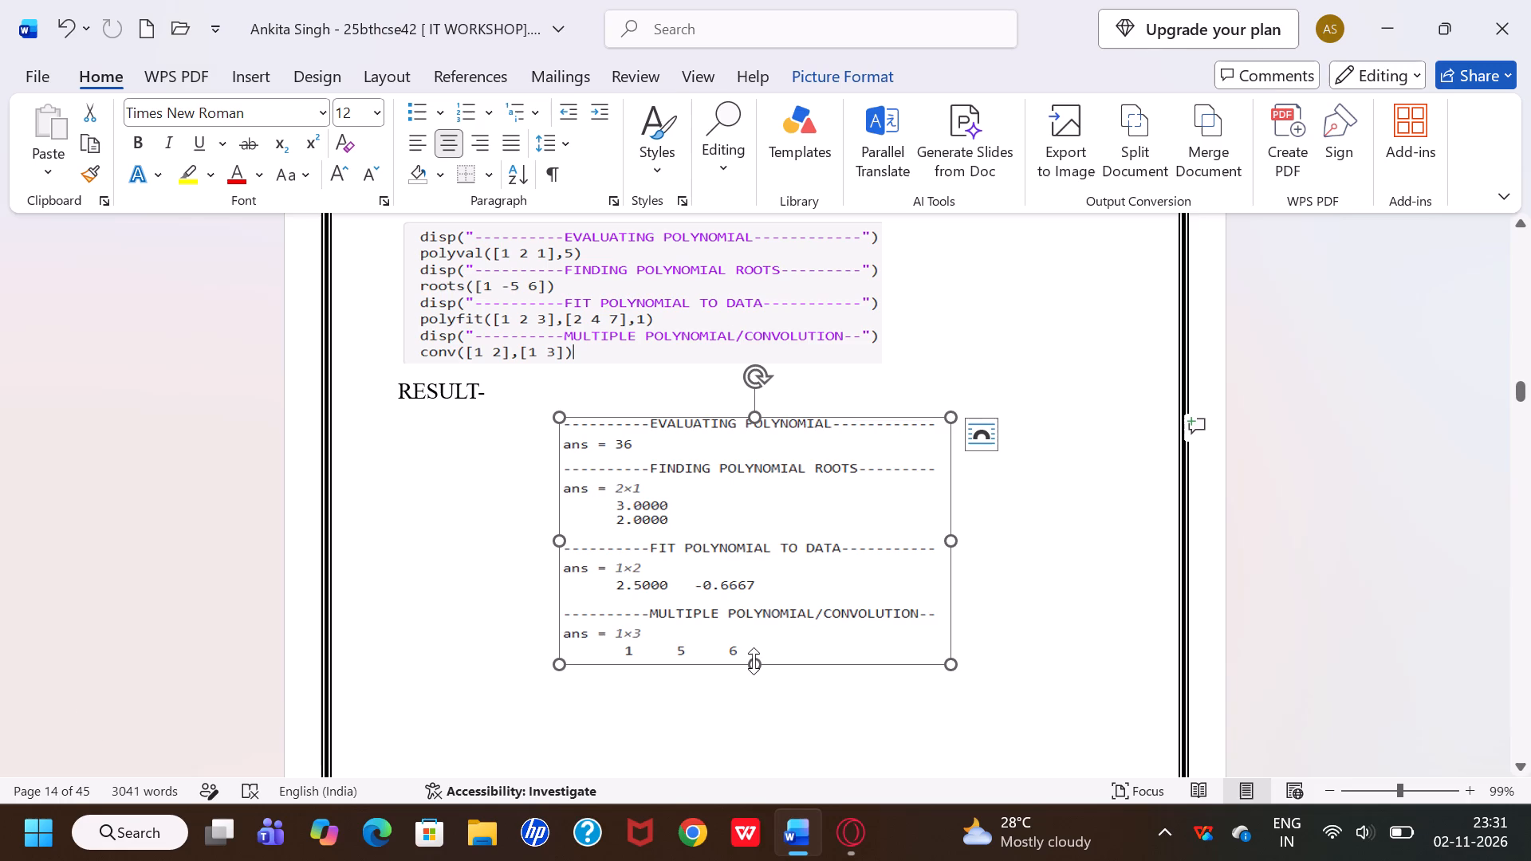
right_drag(754, 661, 746, 603)
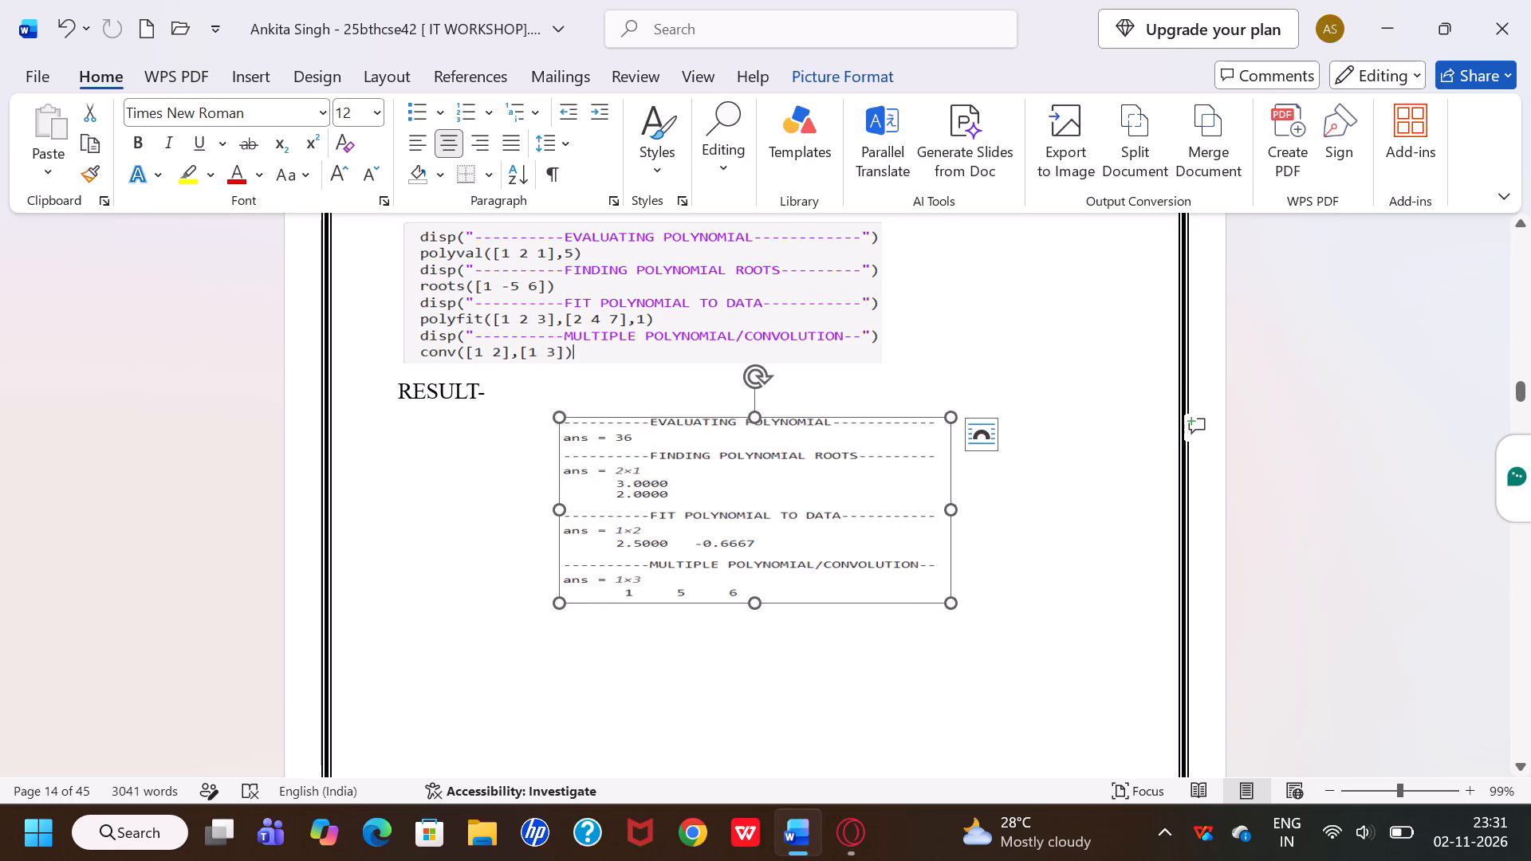
Apply justified alignment to the Program 7 result picture that starts with Evaluating Polynomial.
click(511, 151)
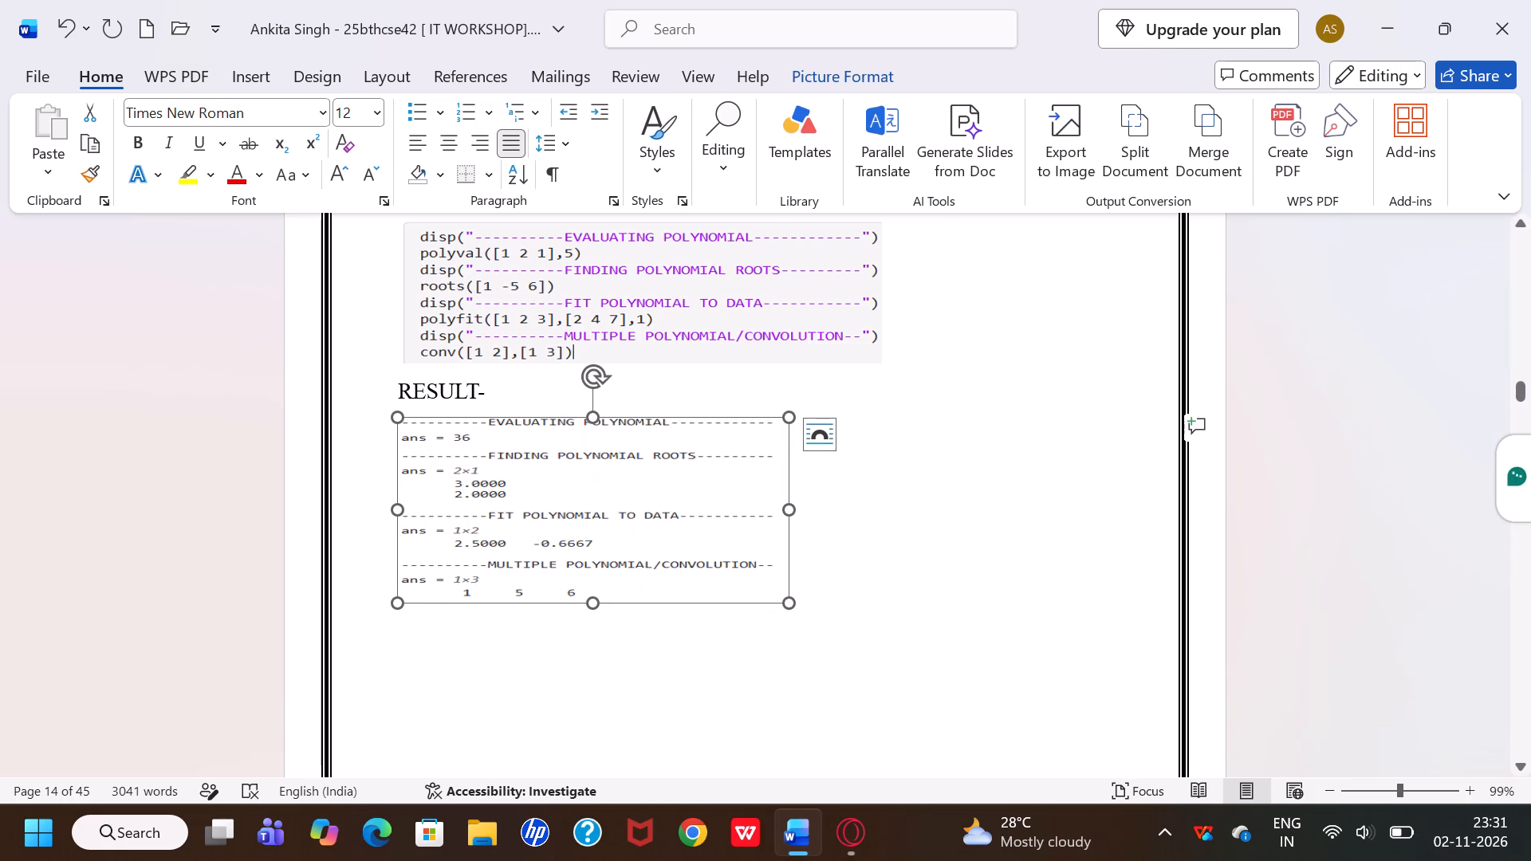
click(987, 564)
scroll(987, 564, down, 1)
scroll(987, 564, up, 1)
click(987, 564)
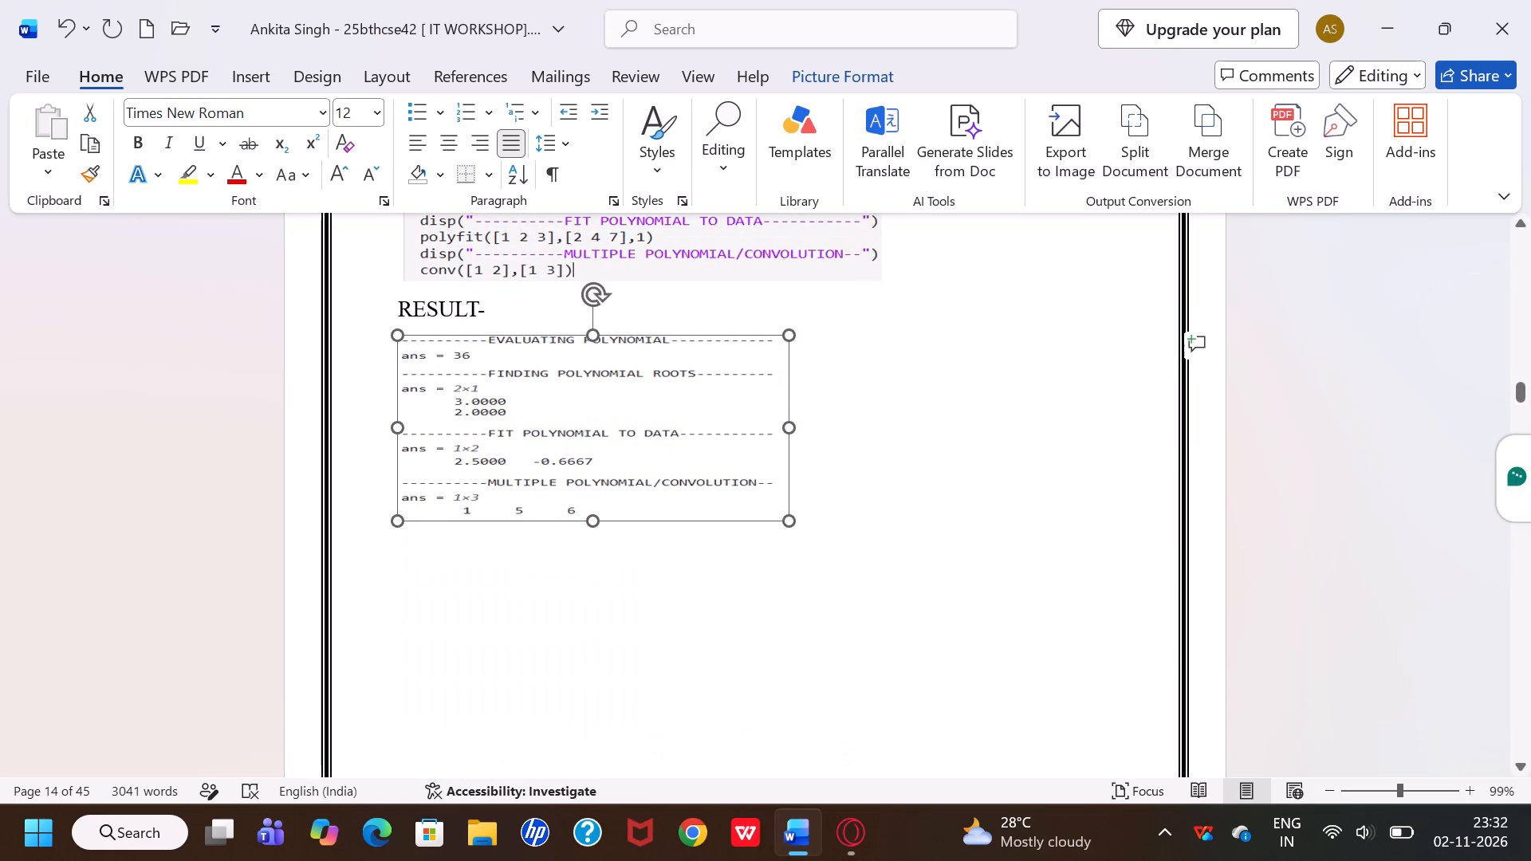
click(987, 564)
key(Escape)
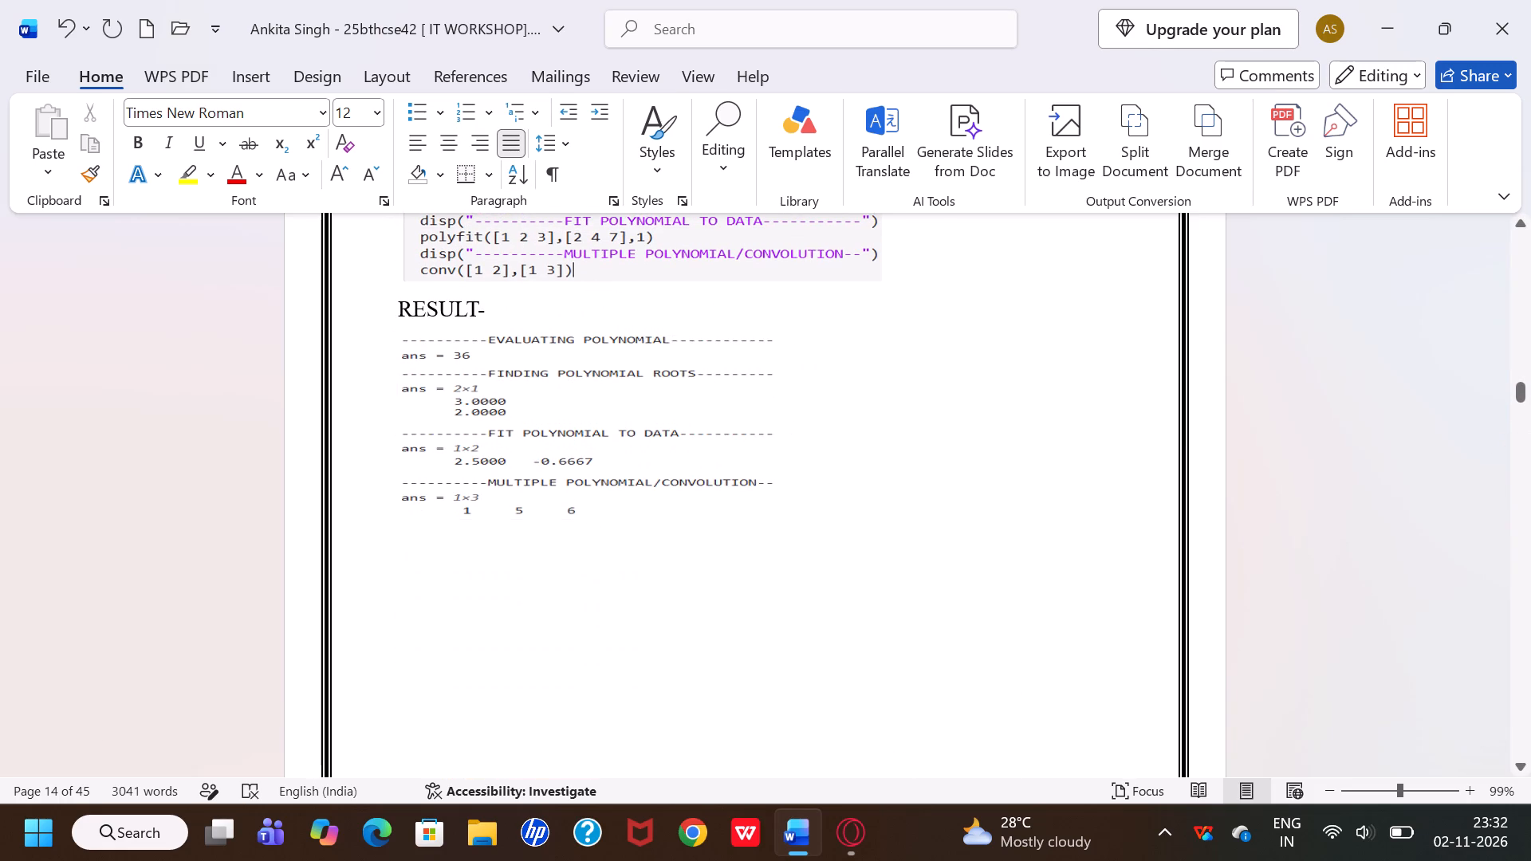
Delete the blank lines between the Program 7 result picture and the Program 8: Plotting and Visualization Functions heading.
scroll(717, 619, down, 1)
scroll(717, 619, up, 1)
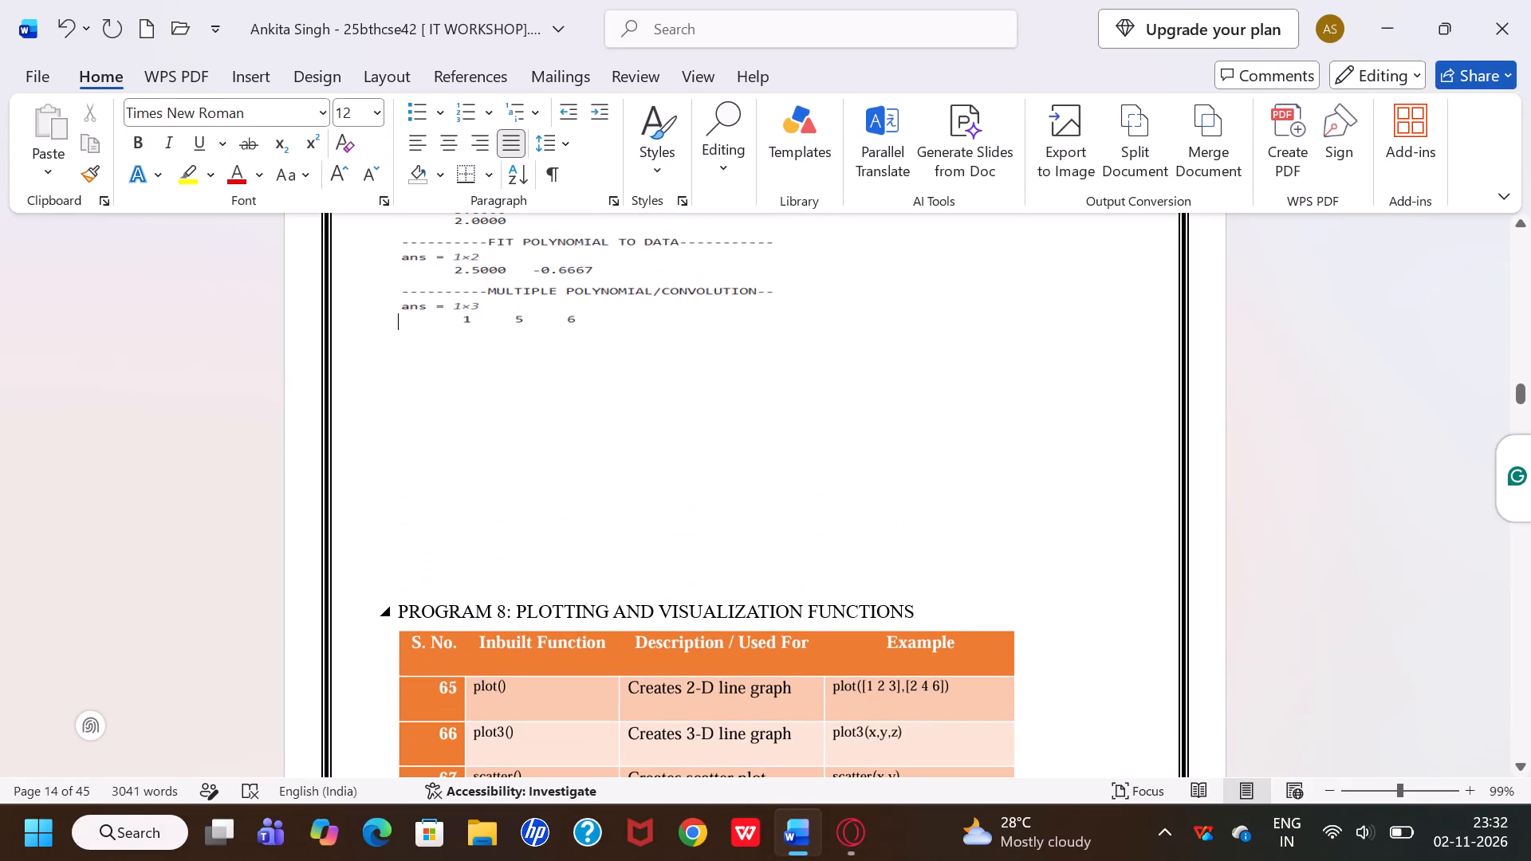
click(483, 584)
click(423, 577)
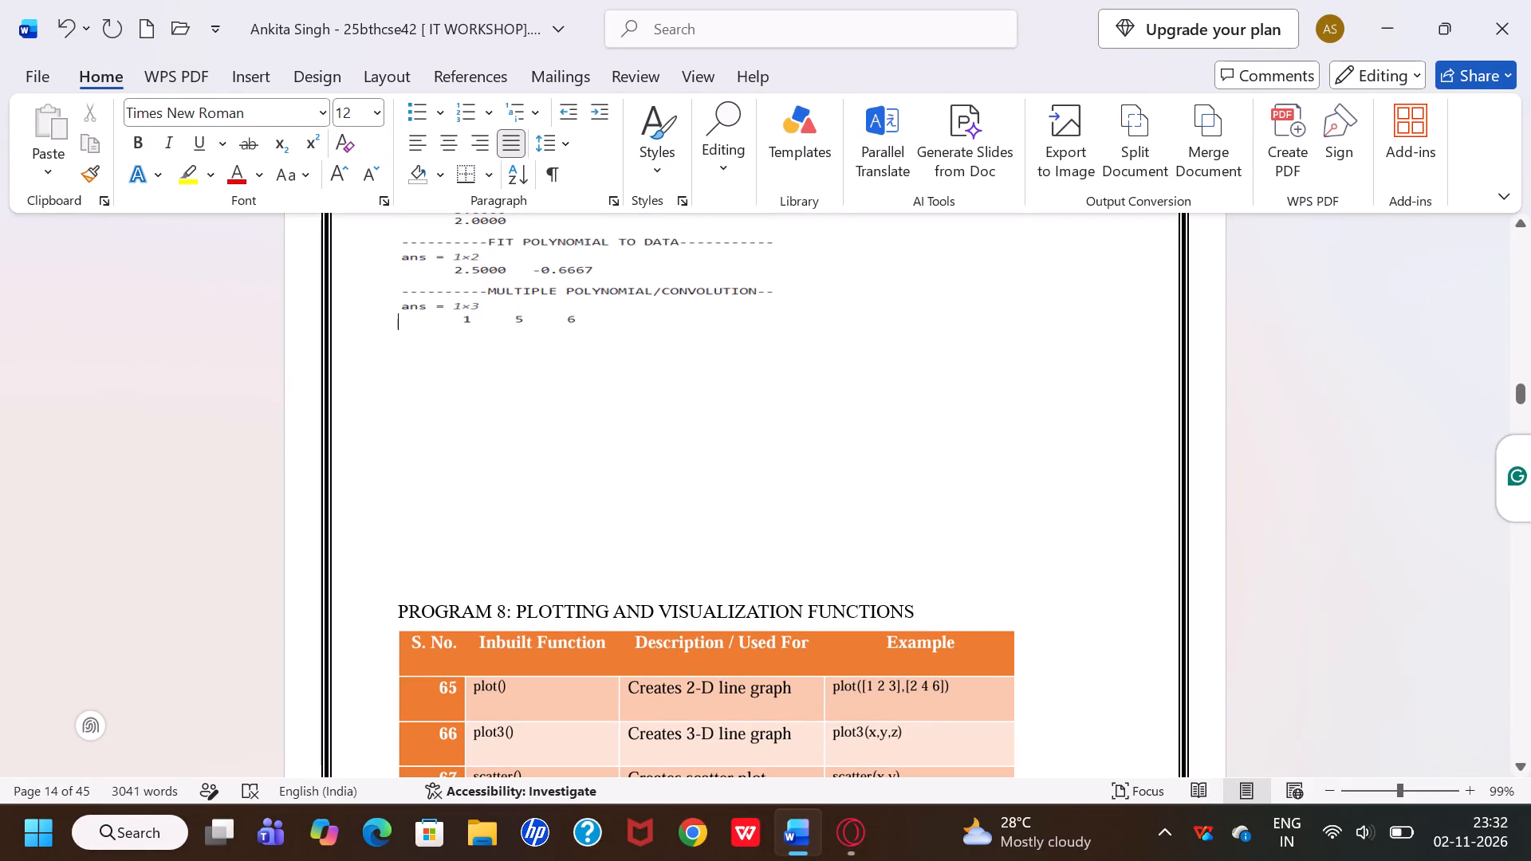
triple_click(423, 577)
click(423, 577)
key(BackSpace)
key(BackSpace)
key(BackSpace)
key(BackSpace)
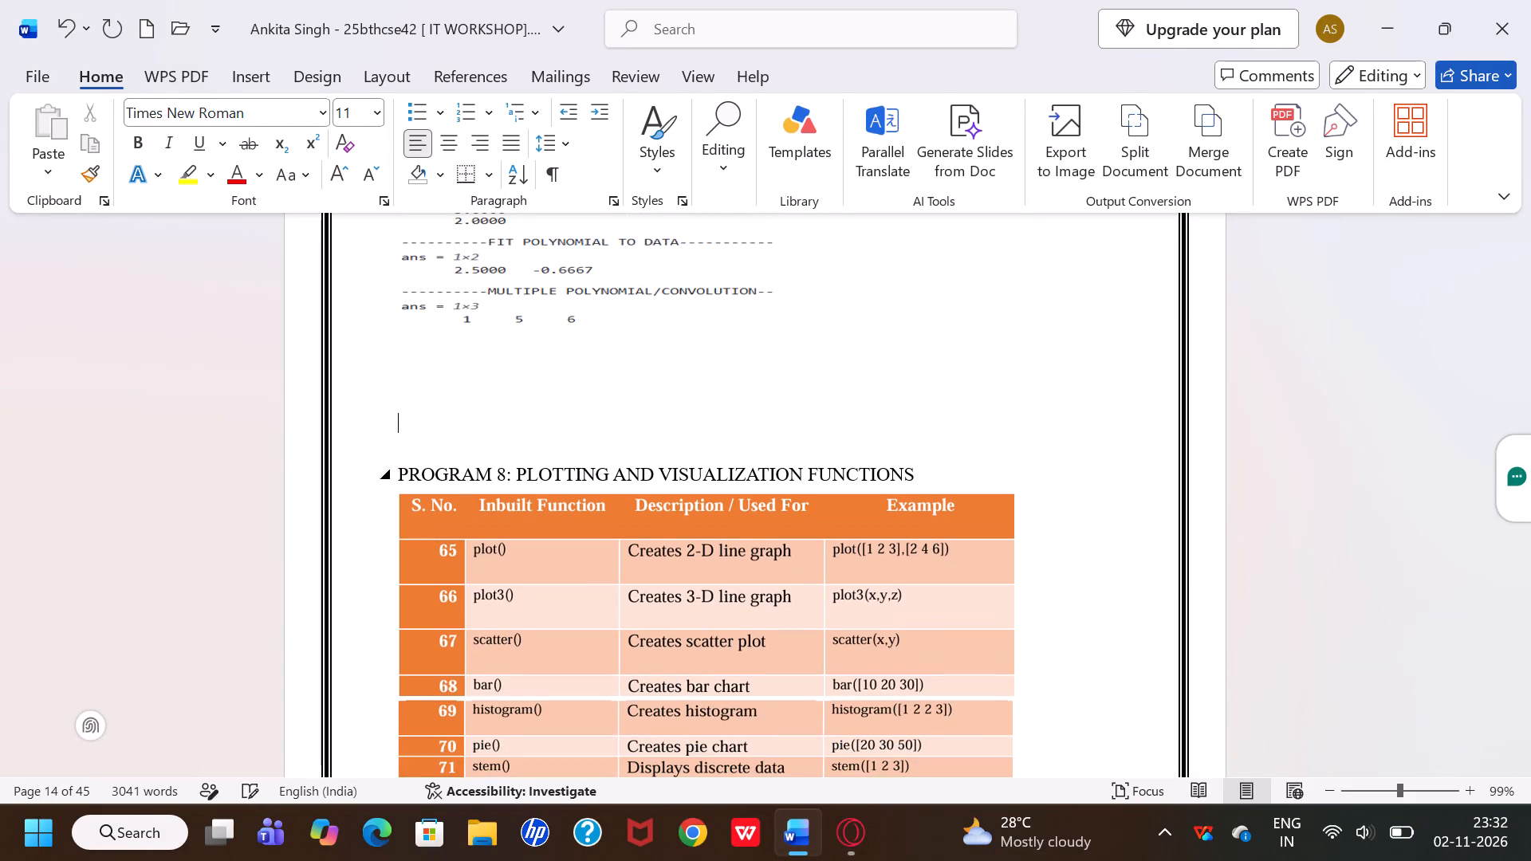
key(BackSpace)
key(BackSpace)
key(BackSpace)
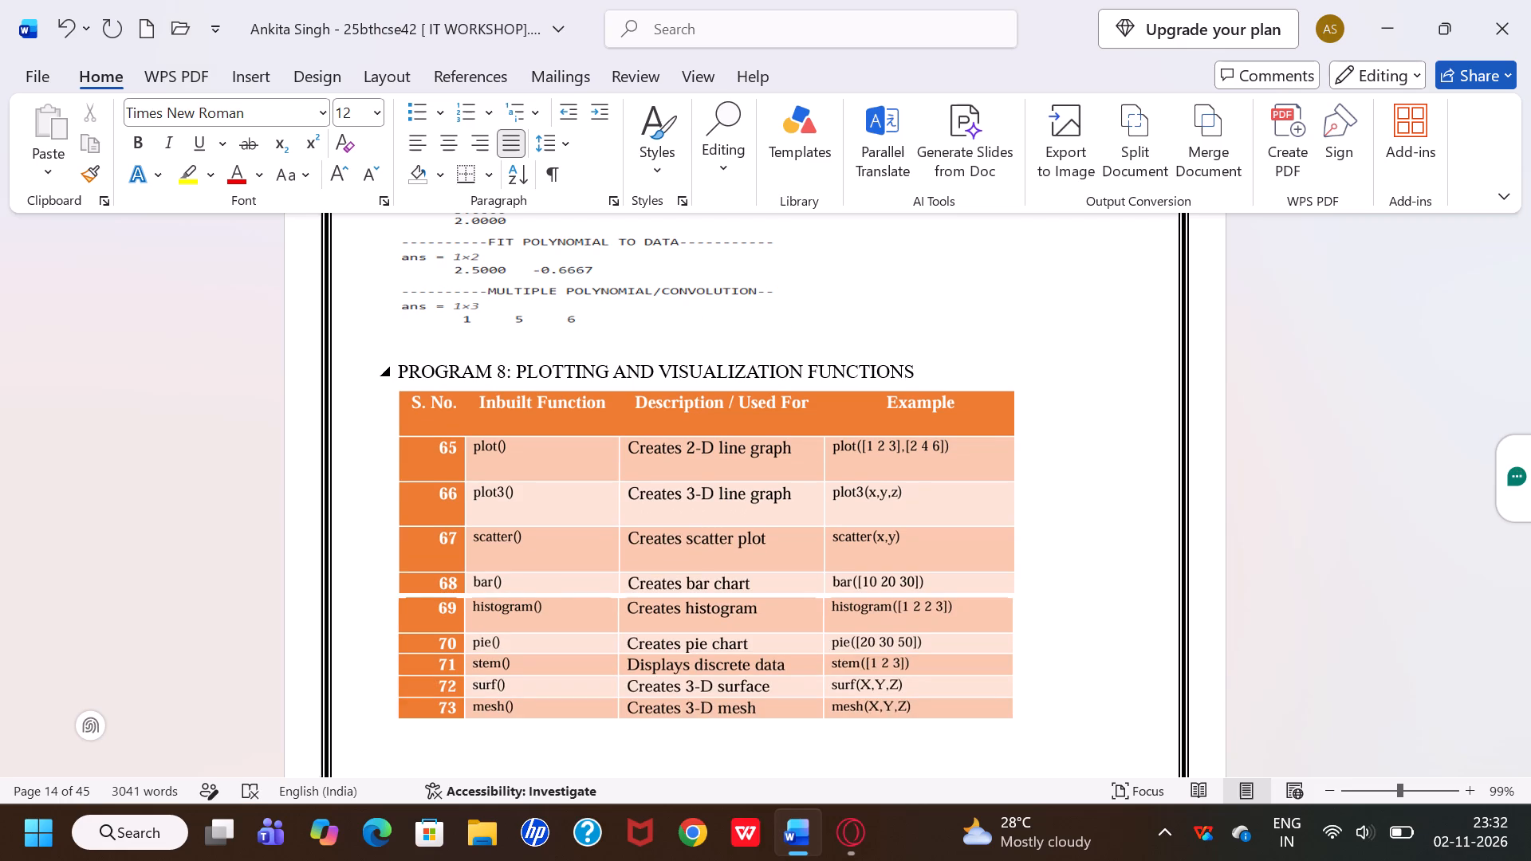
Reduce the height of the upper Program 8 function table picture (rows 65 to 68), keeping its width.
click(616, 624)
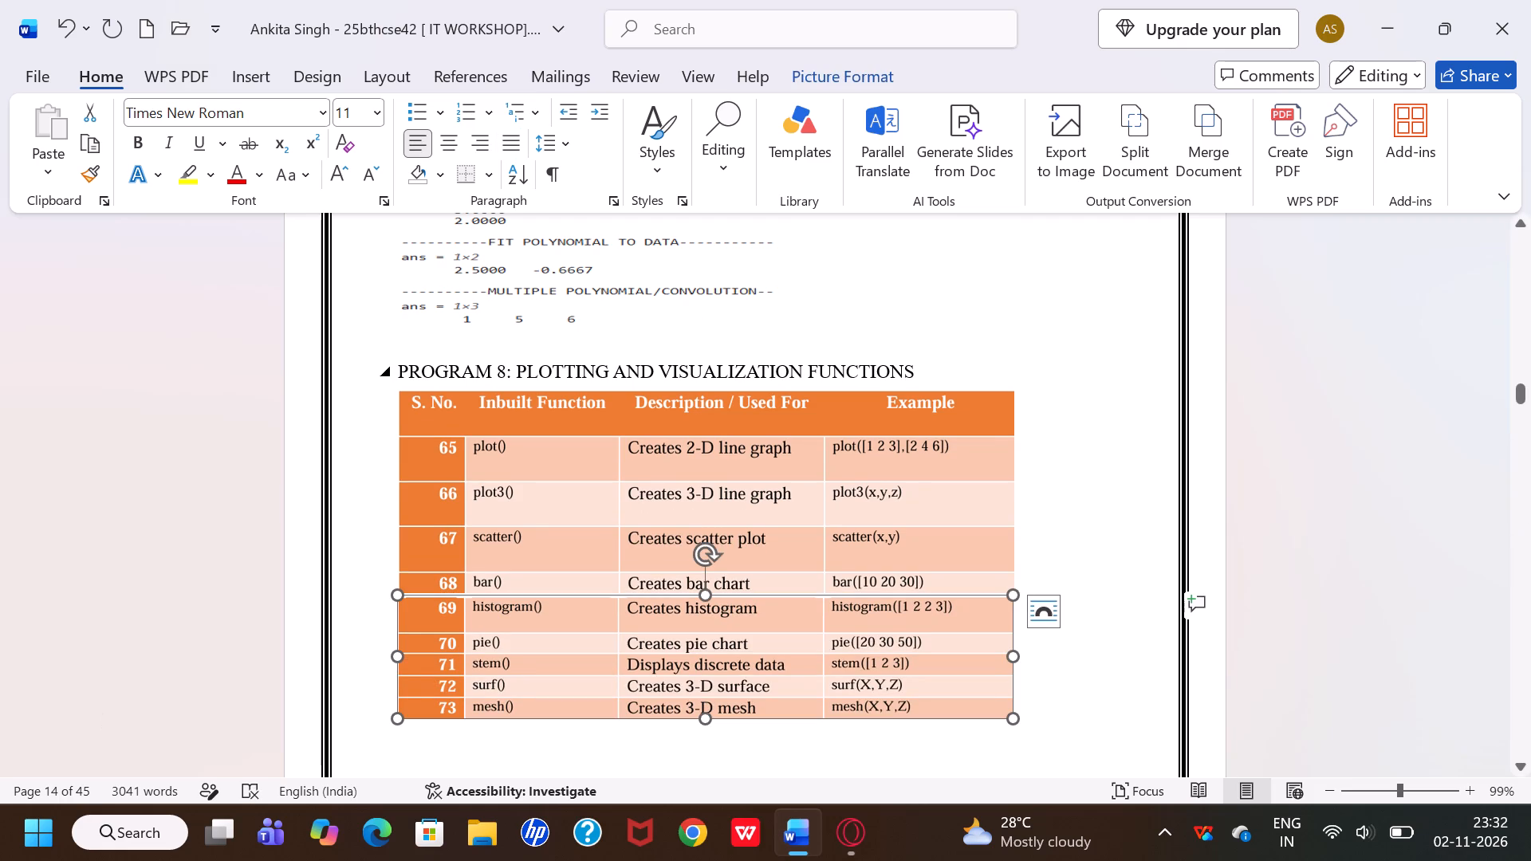
click(714, 525)
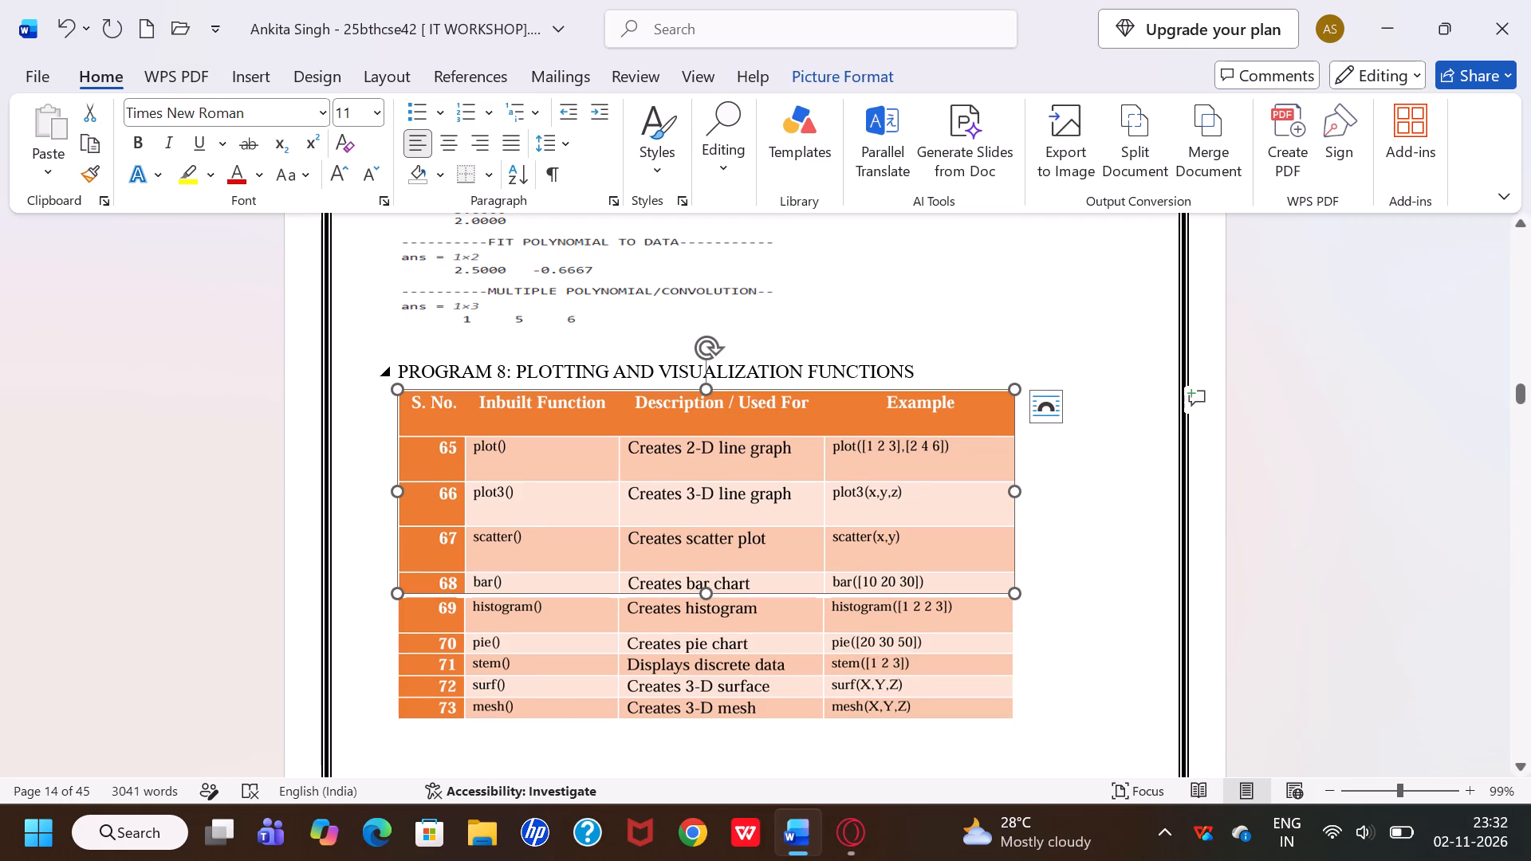
drag(706, 593, 703, 562)
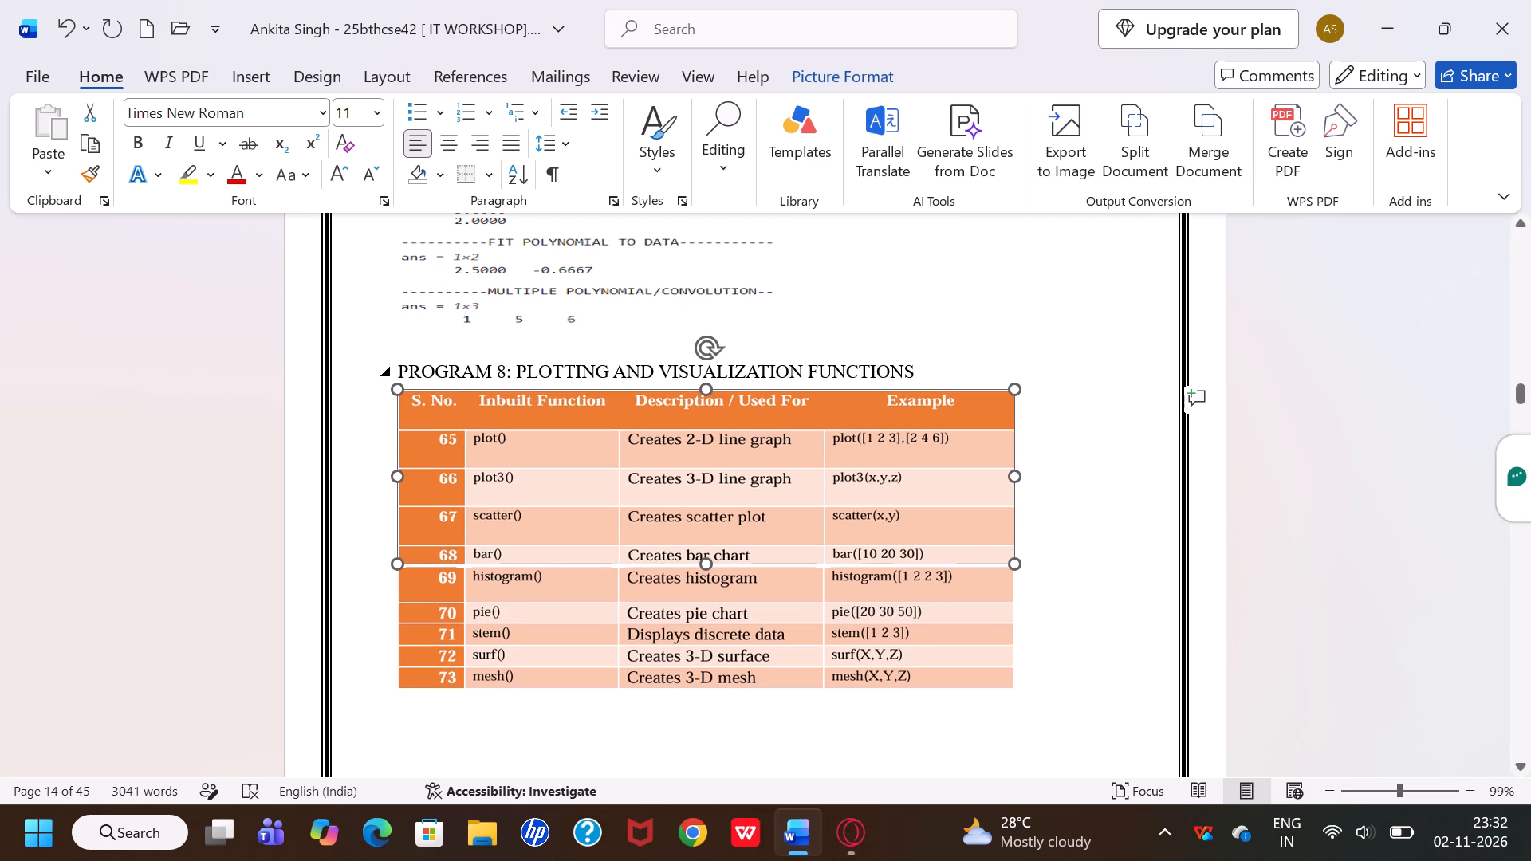
drag(703, 562, 703, 560)
Crop the Example column off the upper Program 8 table picture so it ends after Description / Used For.
click(845, 494)
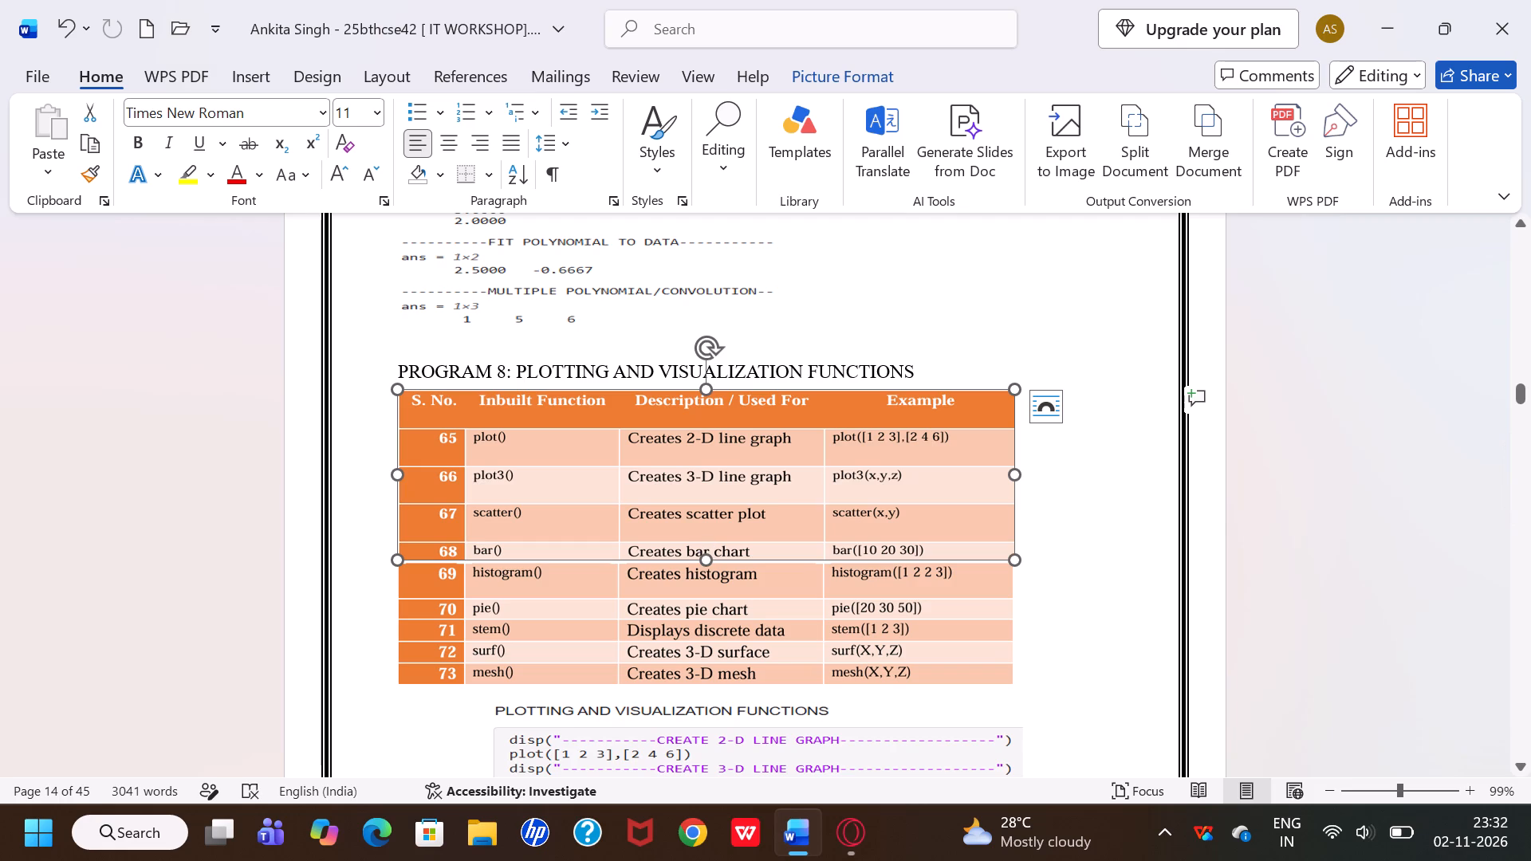
right_click(845, 494)
click(919, 69)
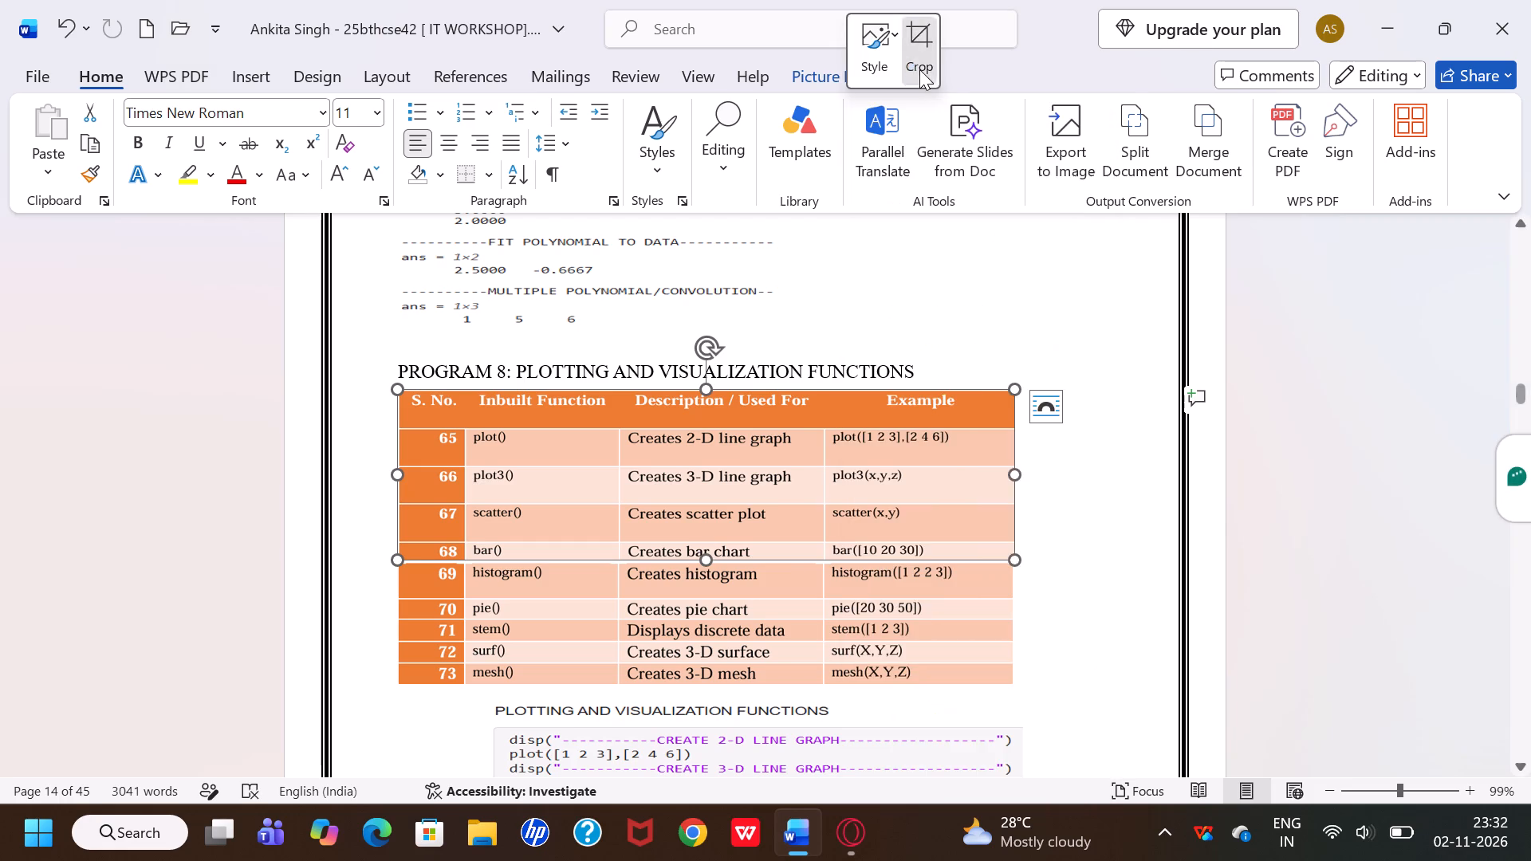
right_drag(1010, 470, 900, 446)
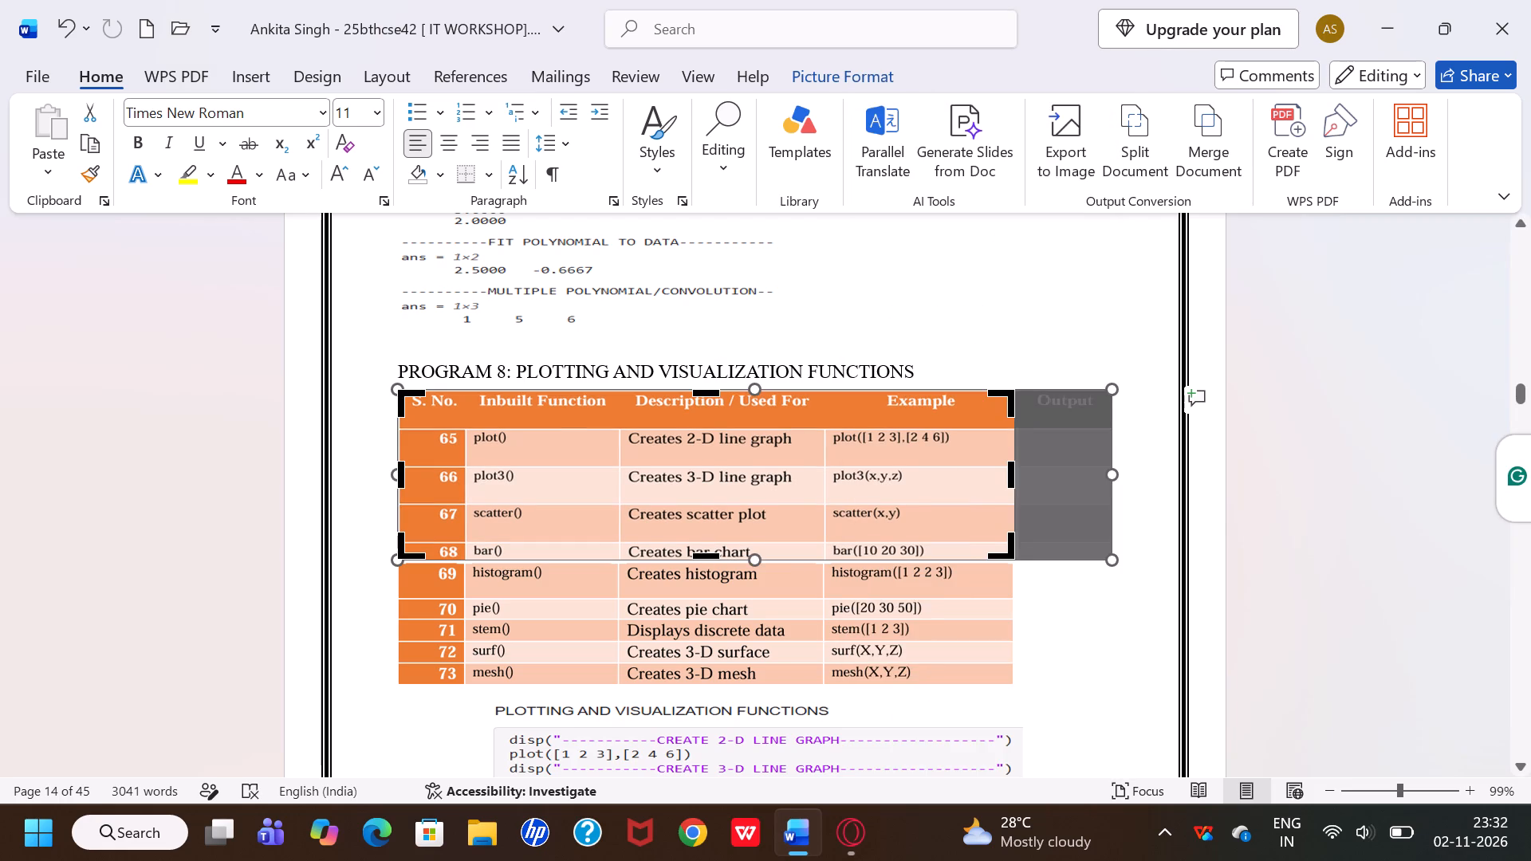
drag(1013, 482, 836, 466)
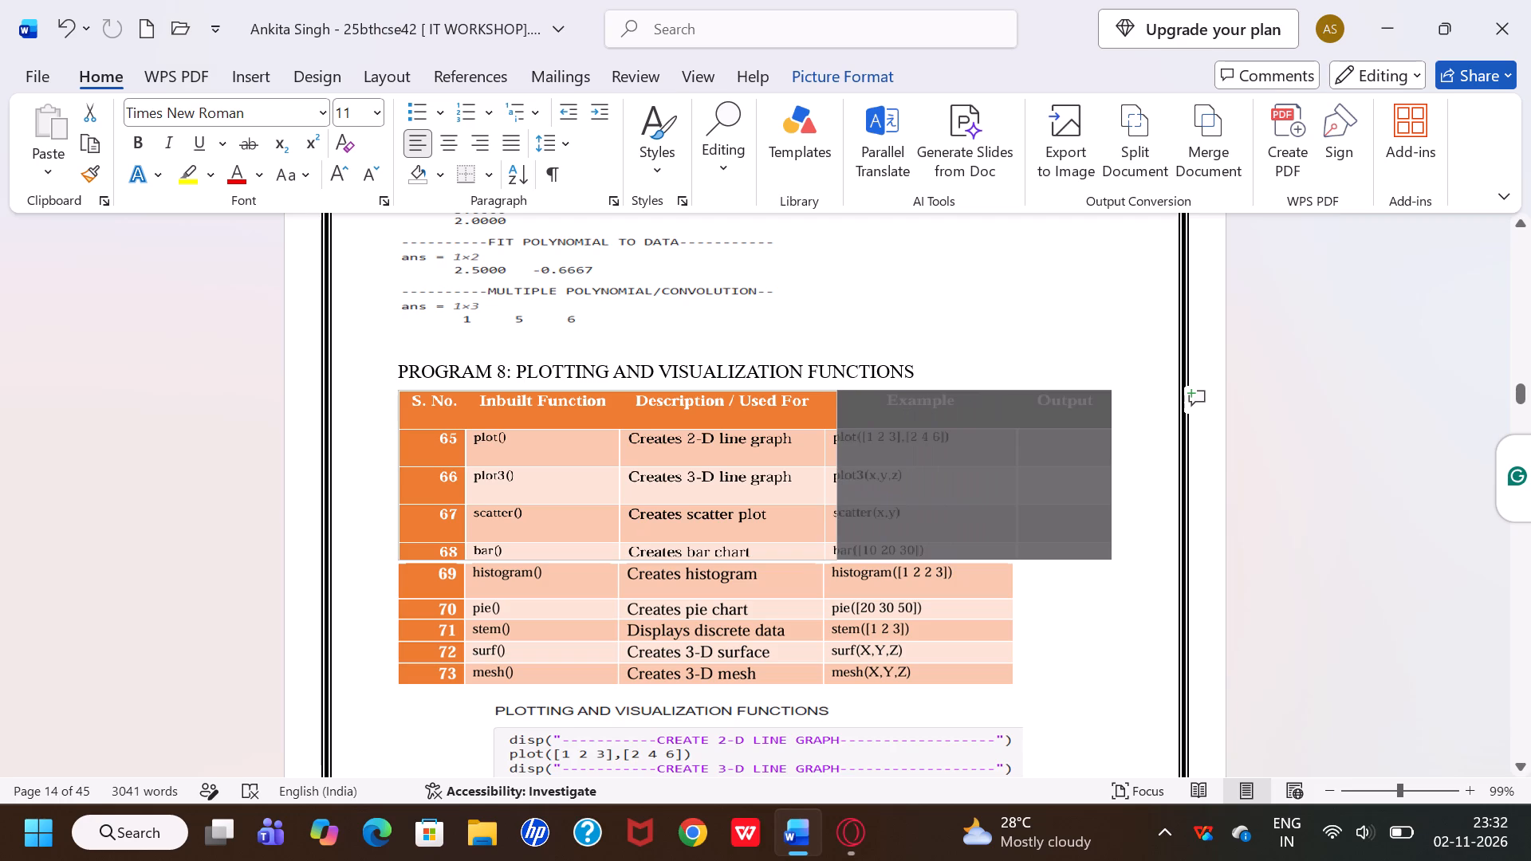
drag(836, 466, 824, 465)
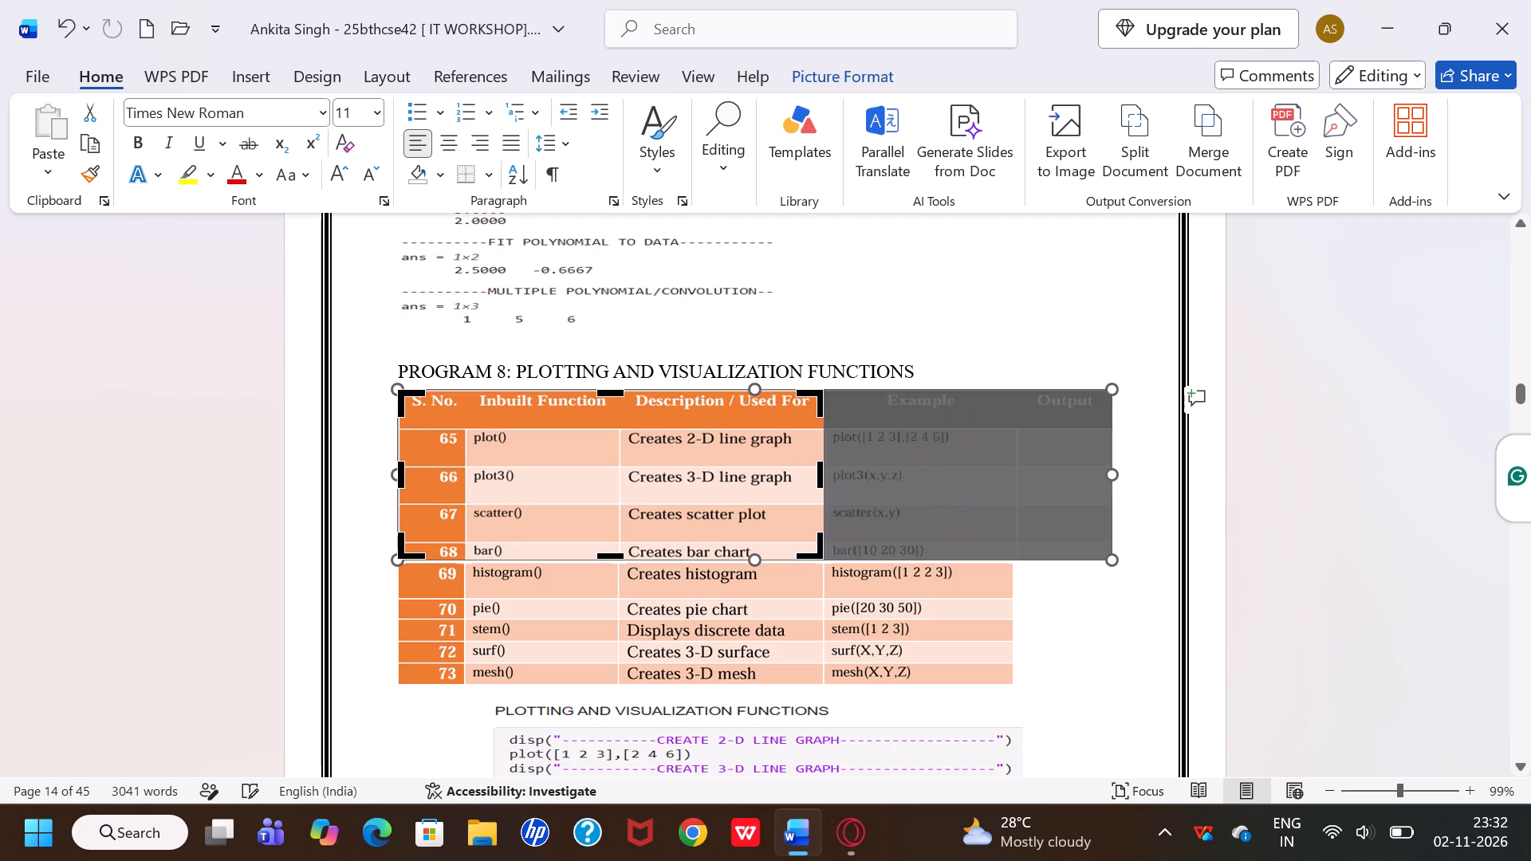
click(999, 325)
Crop the lower Program 8 table picture (rows 69 to 73) to the same width, cutting off its example column.
click(954, 608)
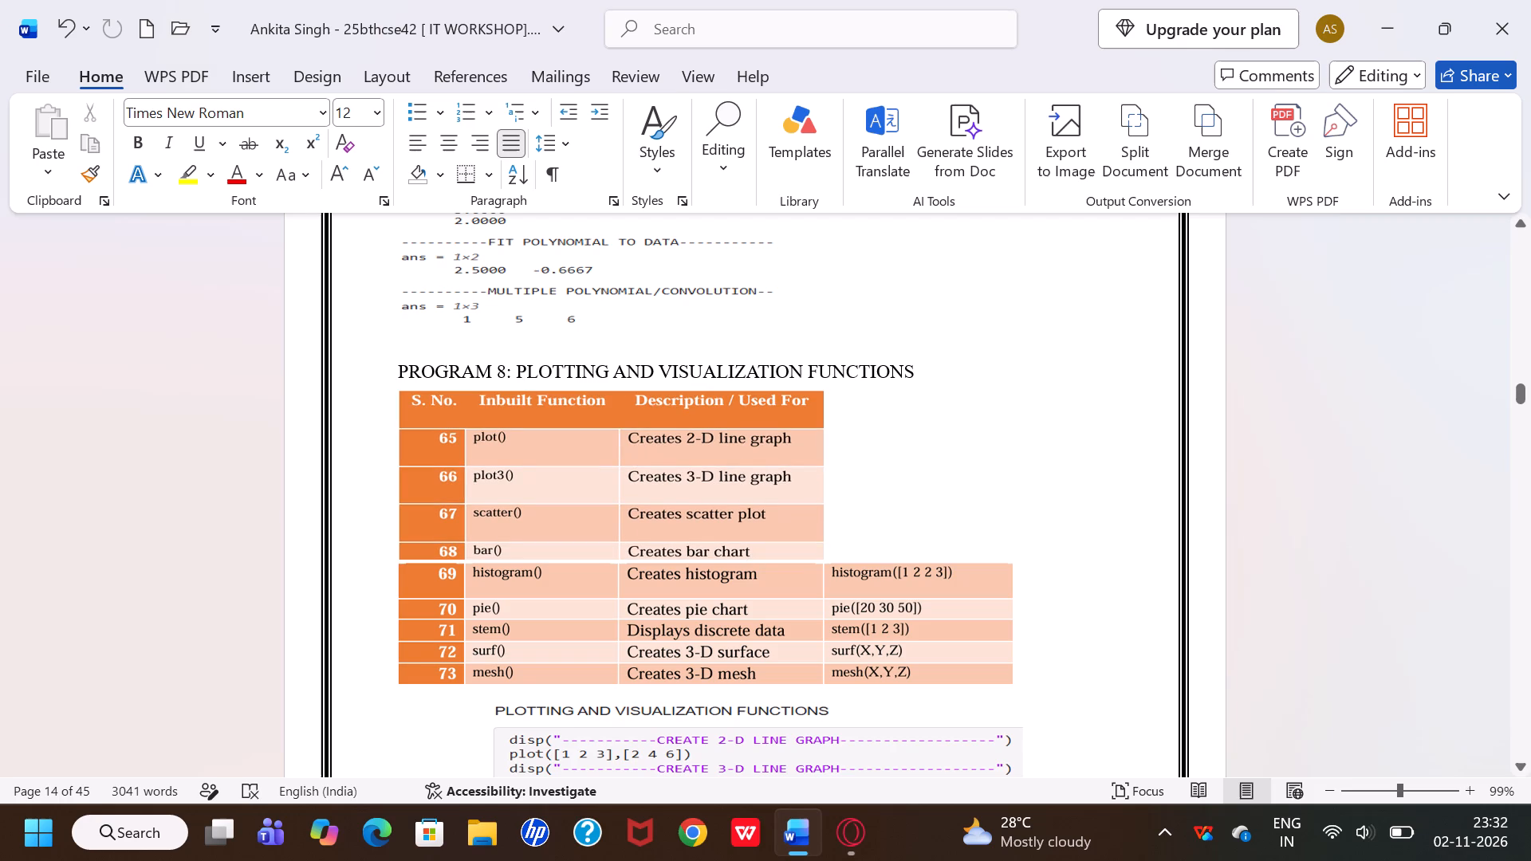
right_click(954, 608)
click(1035, 63)
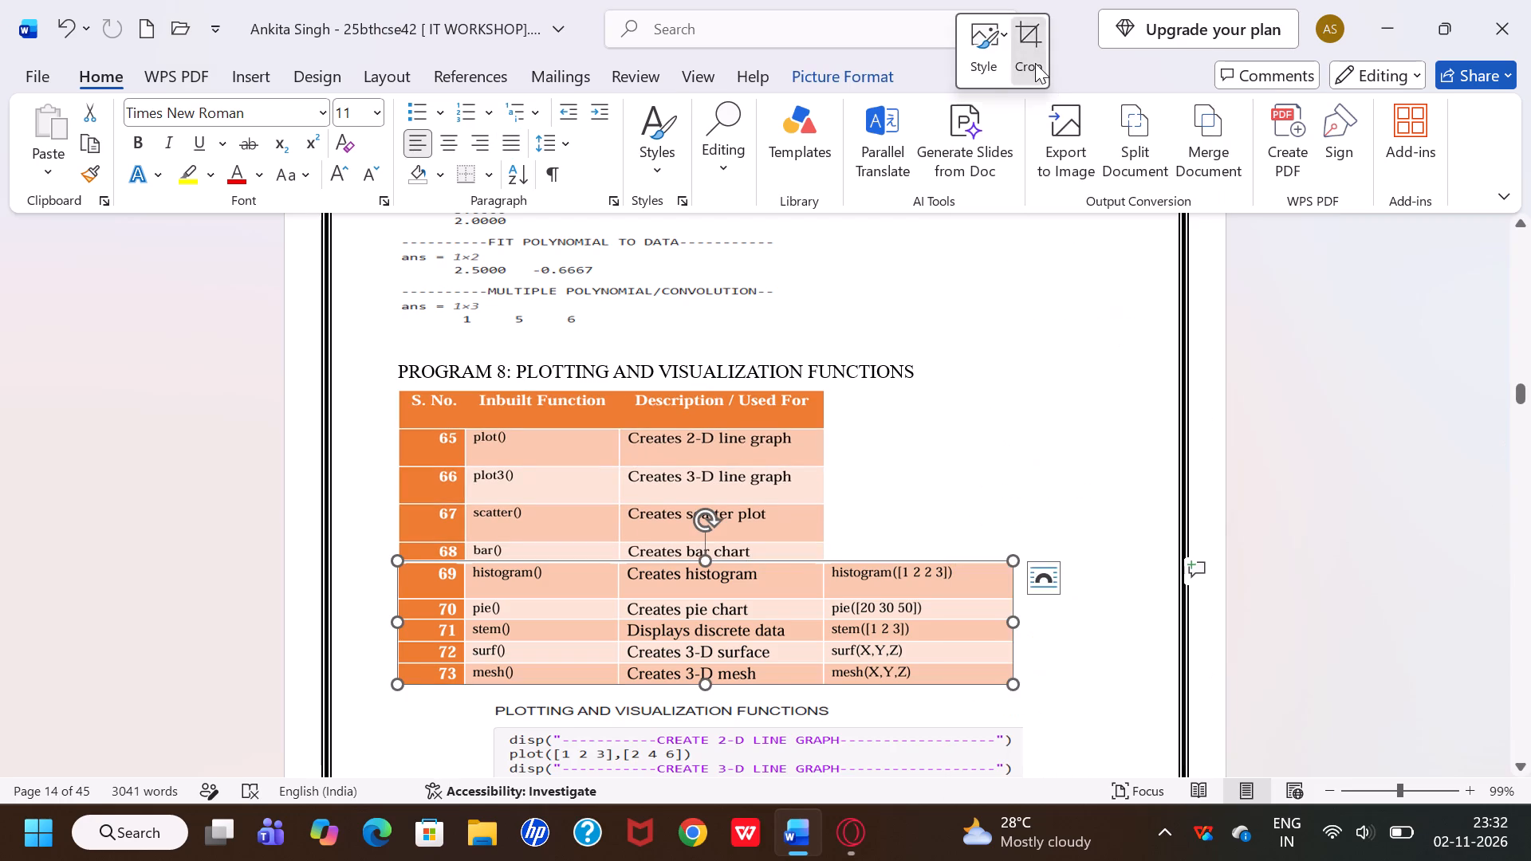
drag(1011, 626, 905, 615)
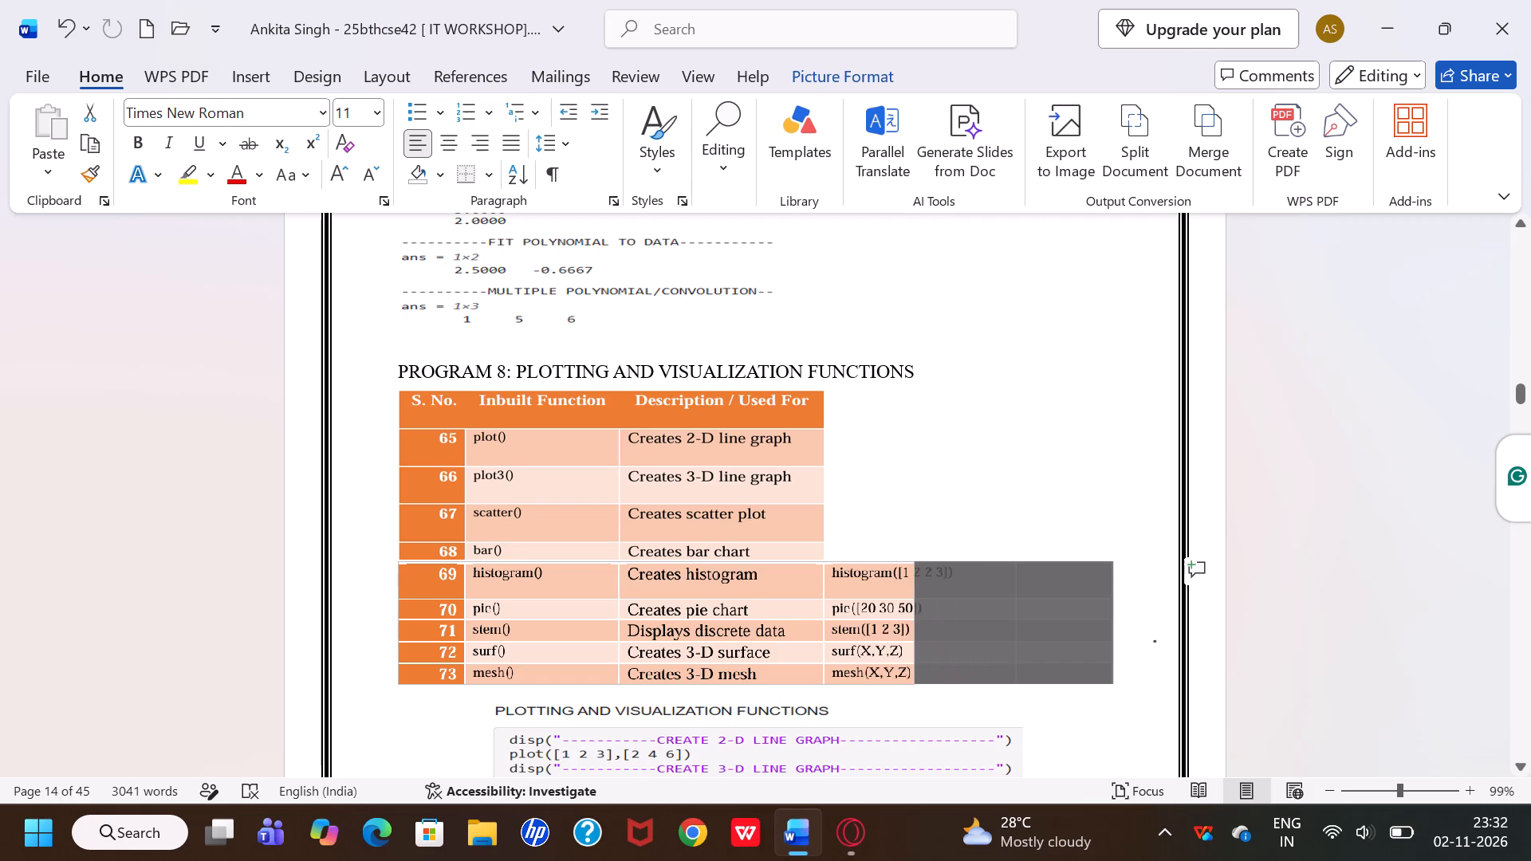
drag(905, 615, 821, 604)
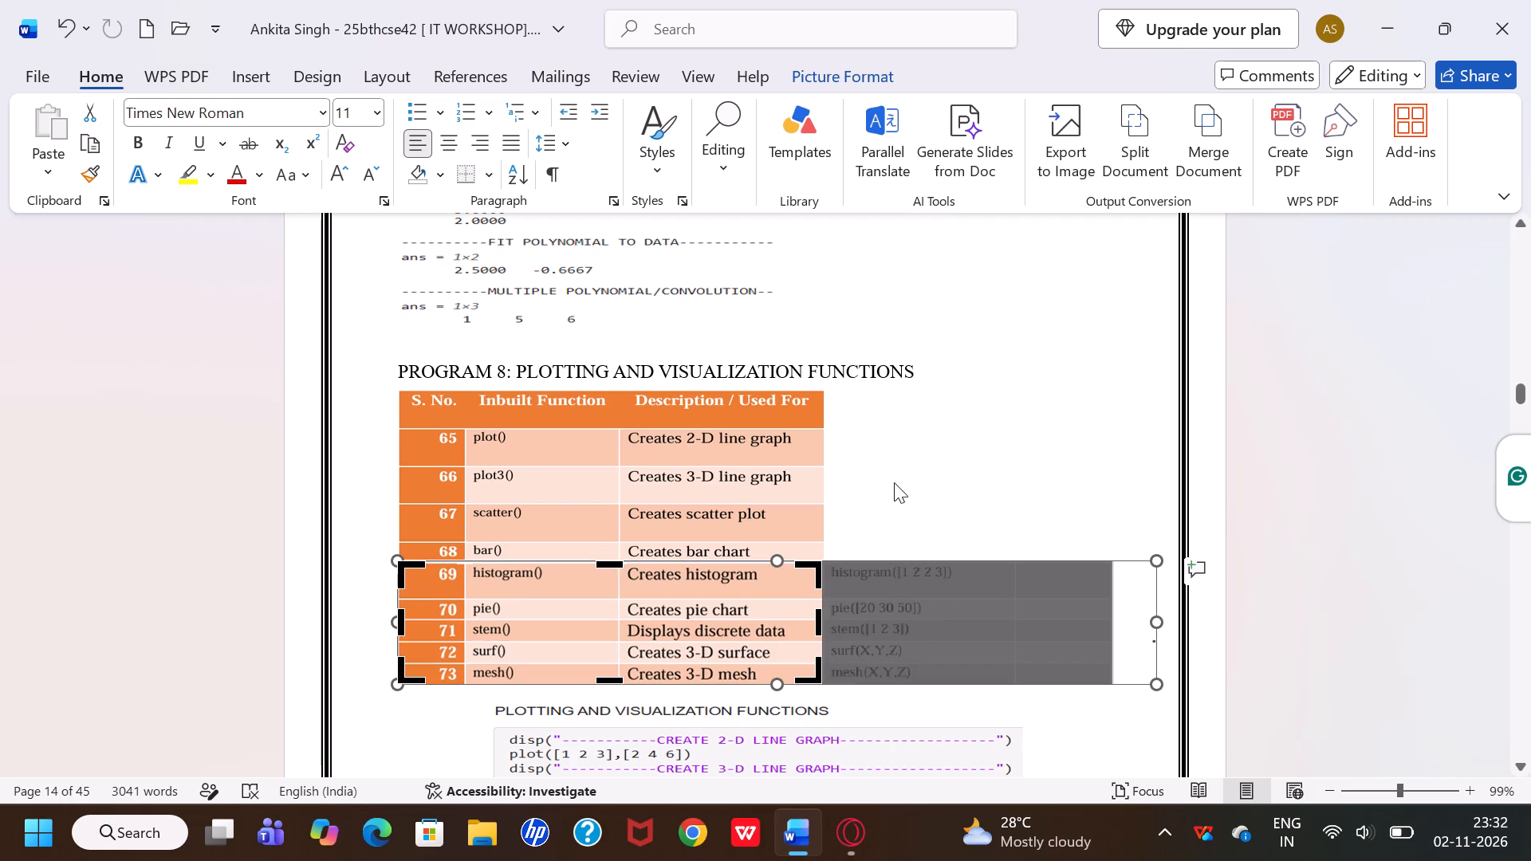
click(894, 482)
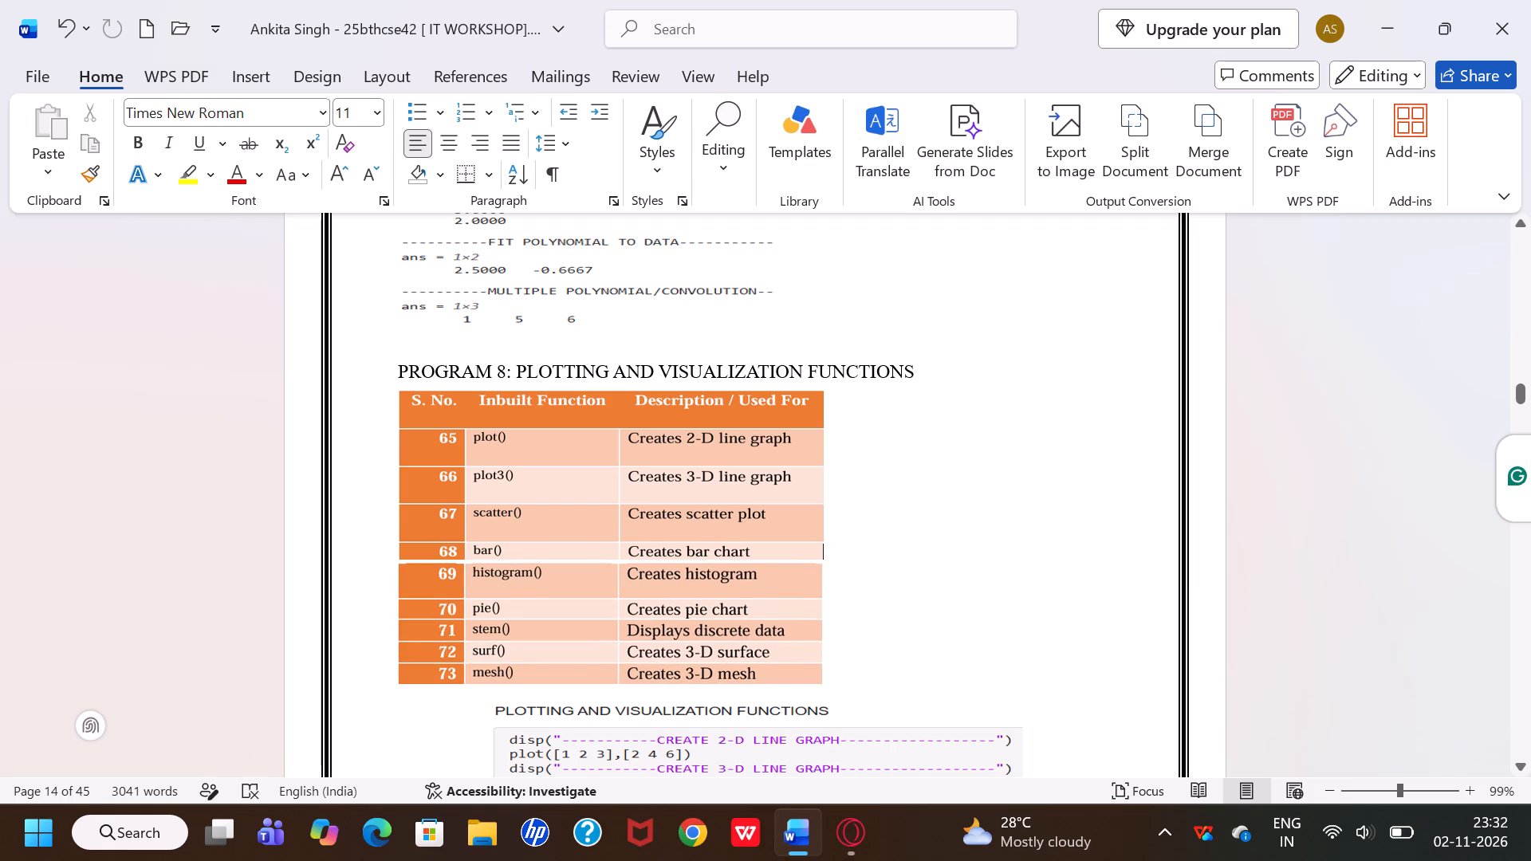
Move the Plotting and Visualization Functions code picture directly below the Program 8 table and apply justified alignment.
scroll(849, 418, down, 1)
click(714, 449)
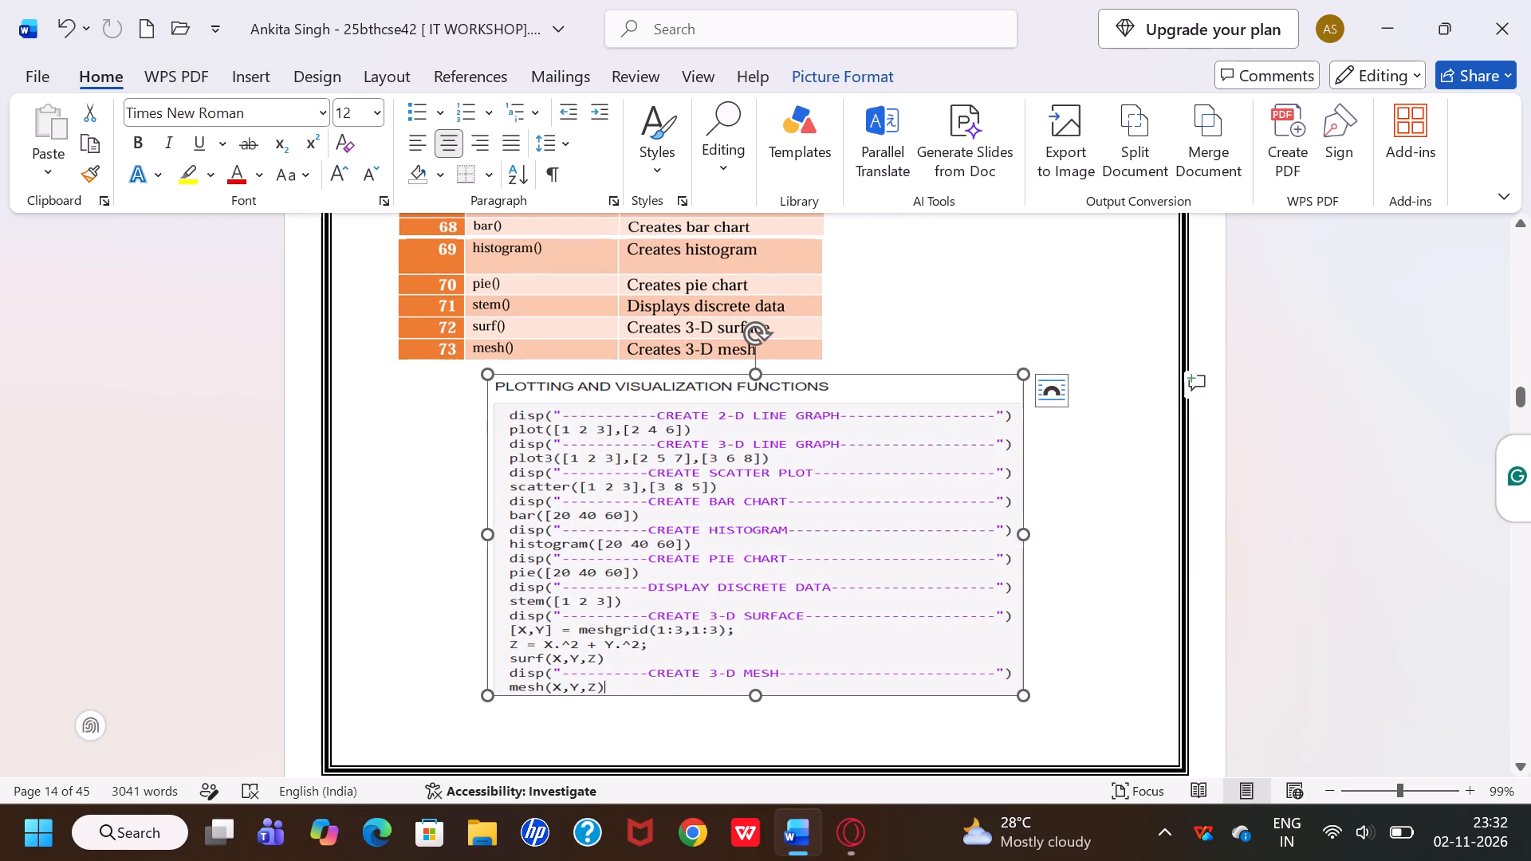
drag(760, 682, 710, 309)
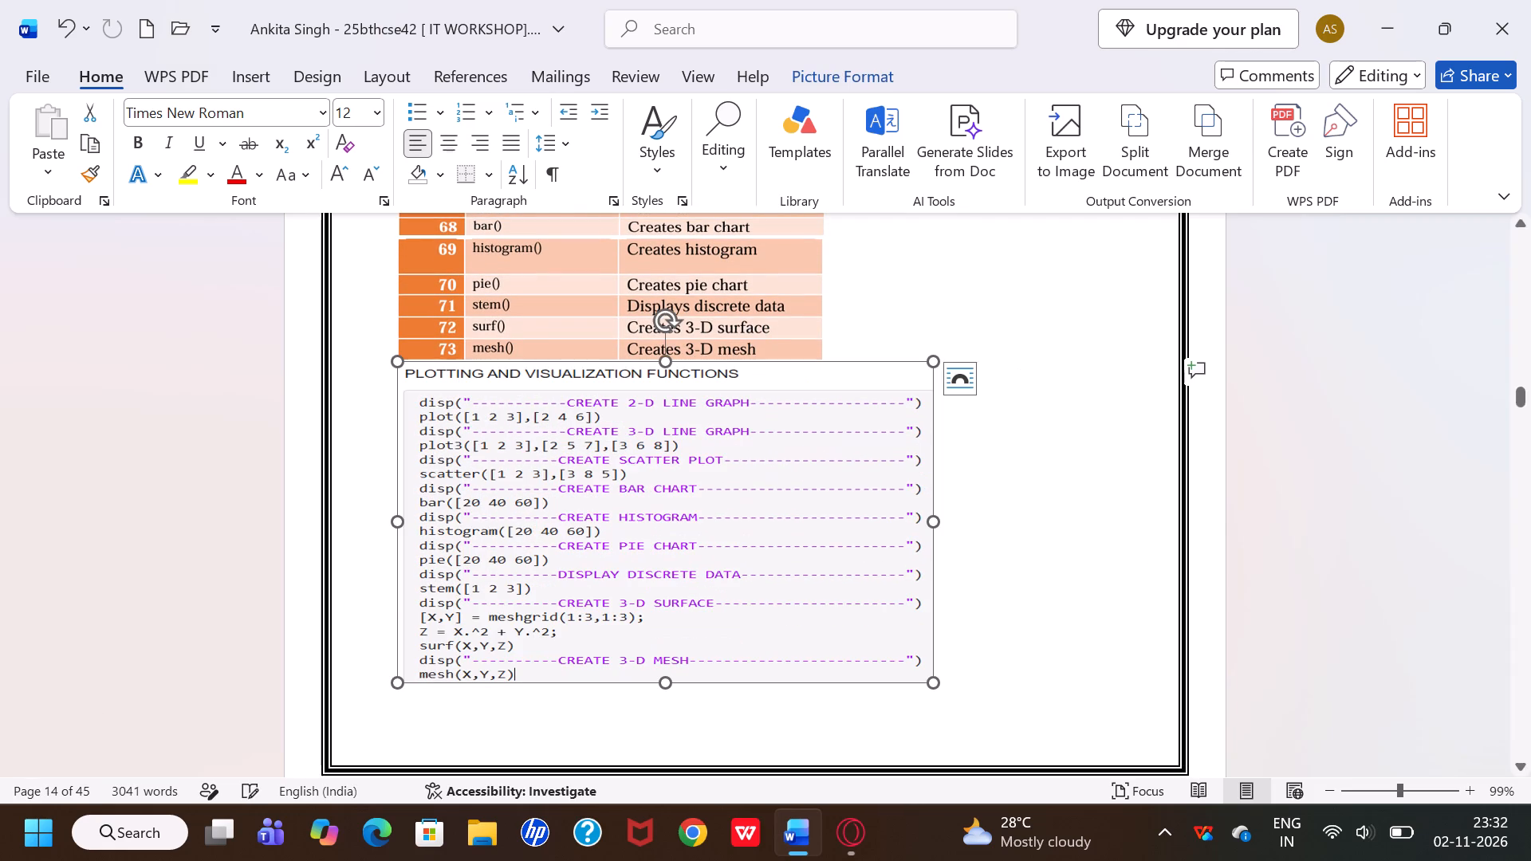
click(516, 150)
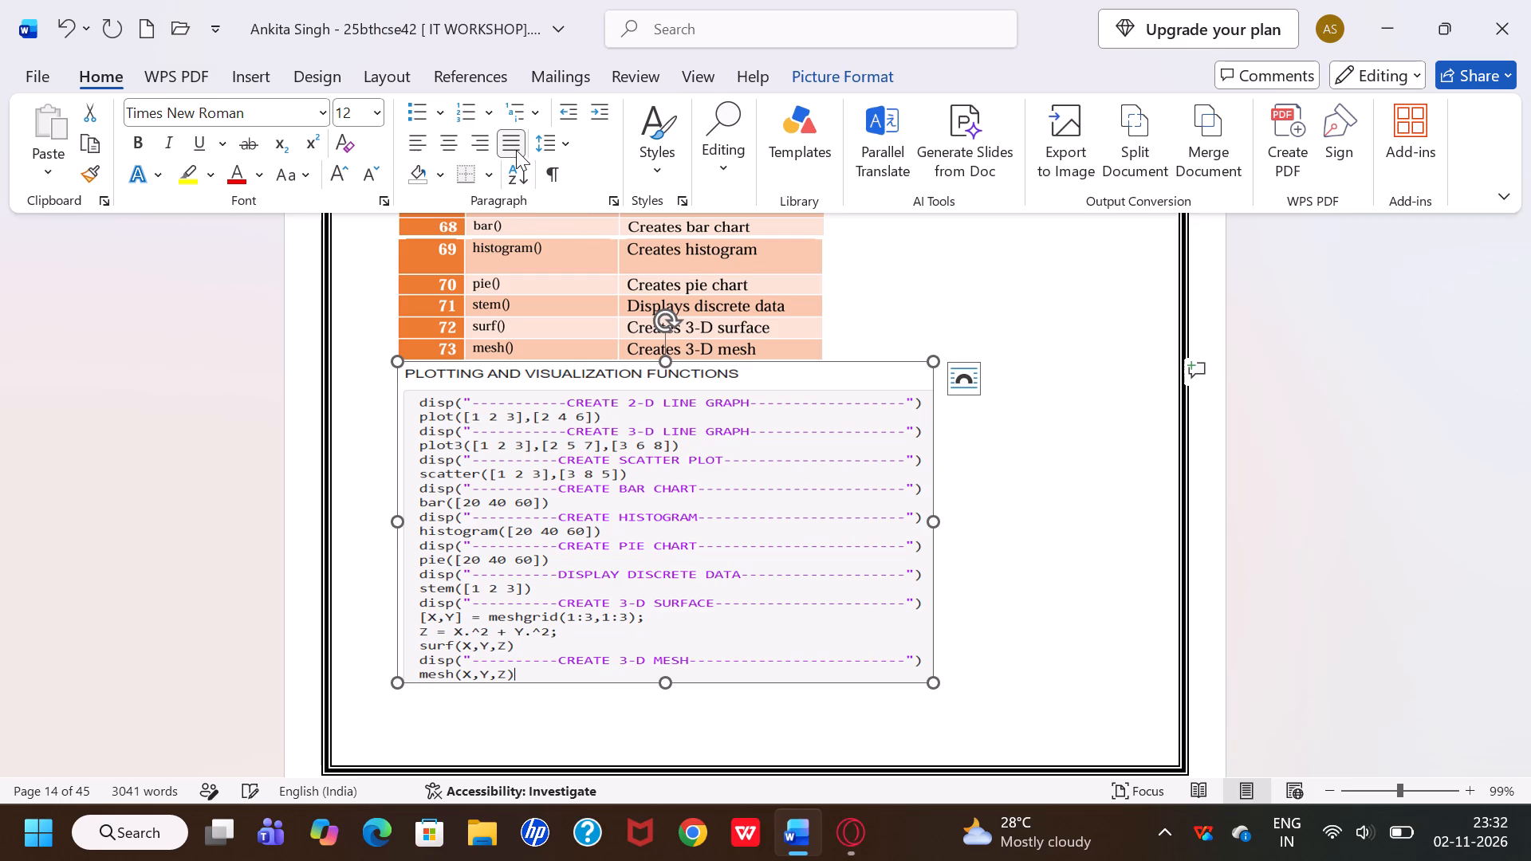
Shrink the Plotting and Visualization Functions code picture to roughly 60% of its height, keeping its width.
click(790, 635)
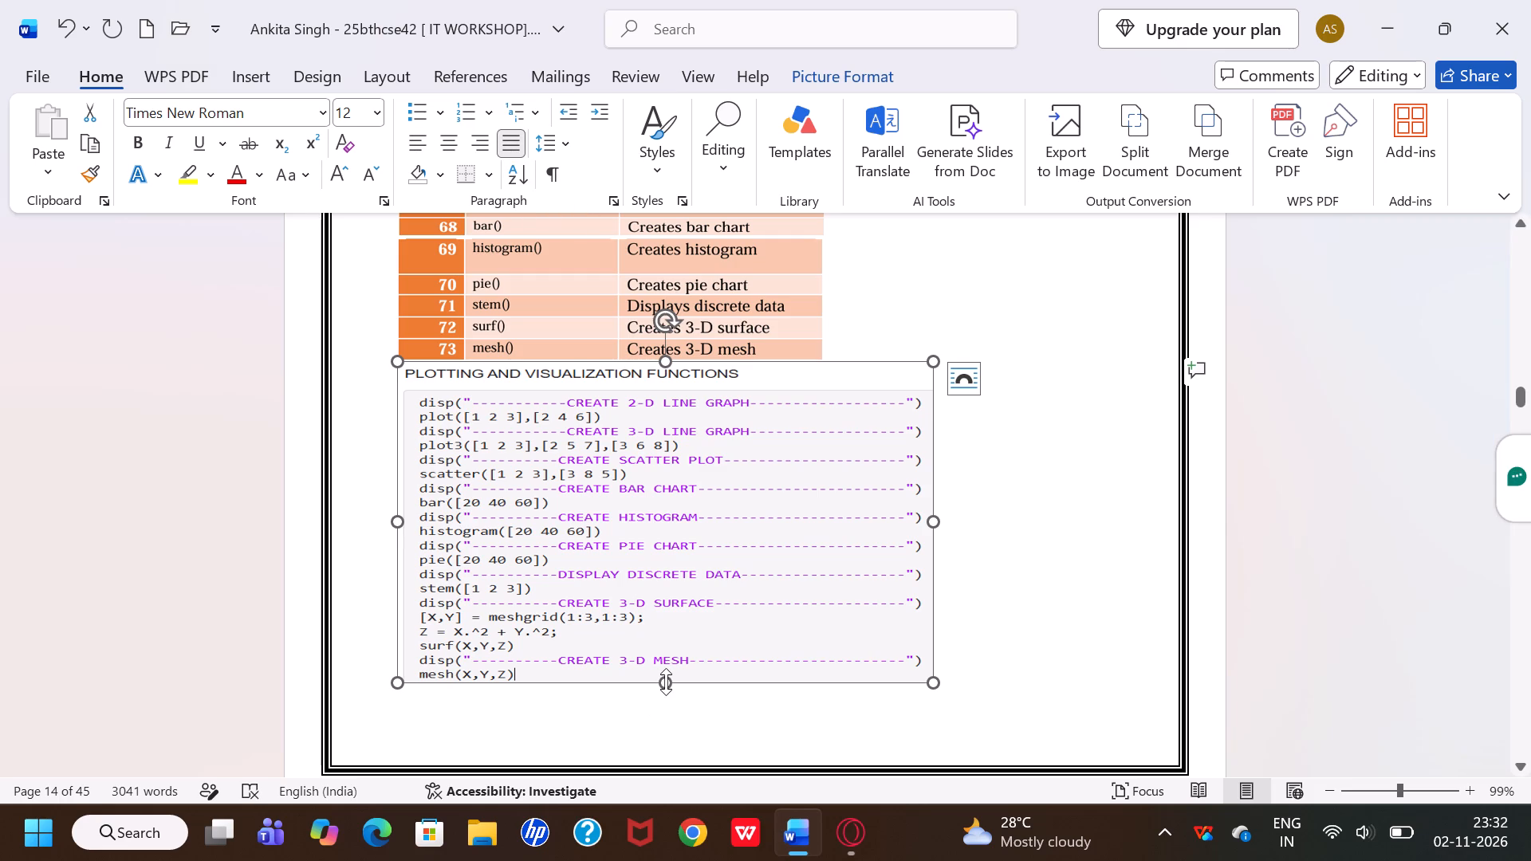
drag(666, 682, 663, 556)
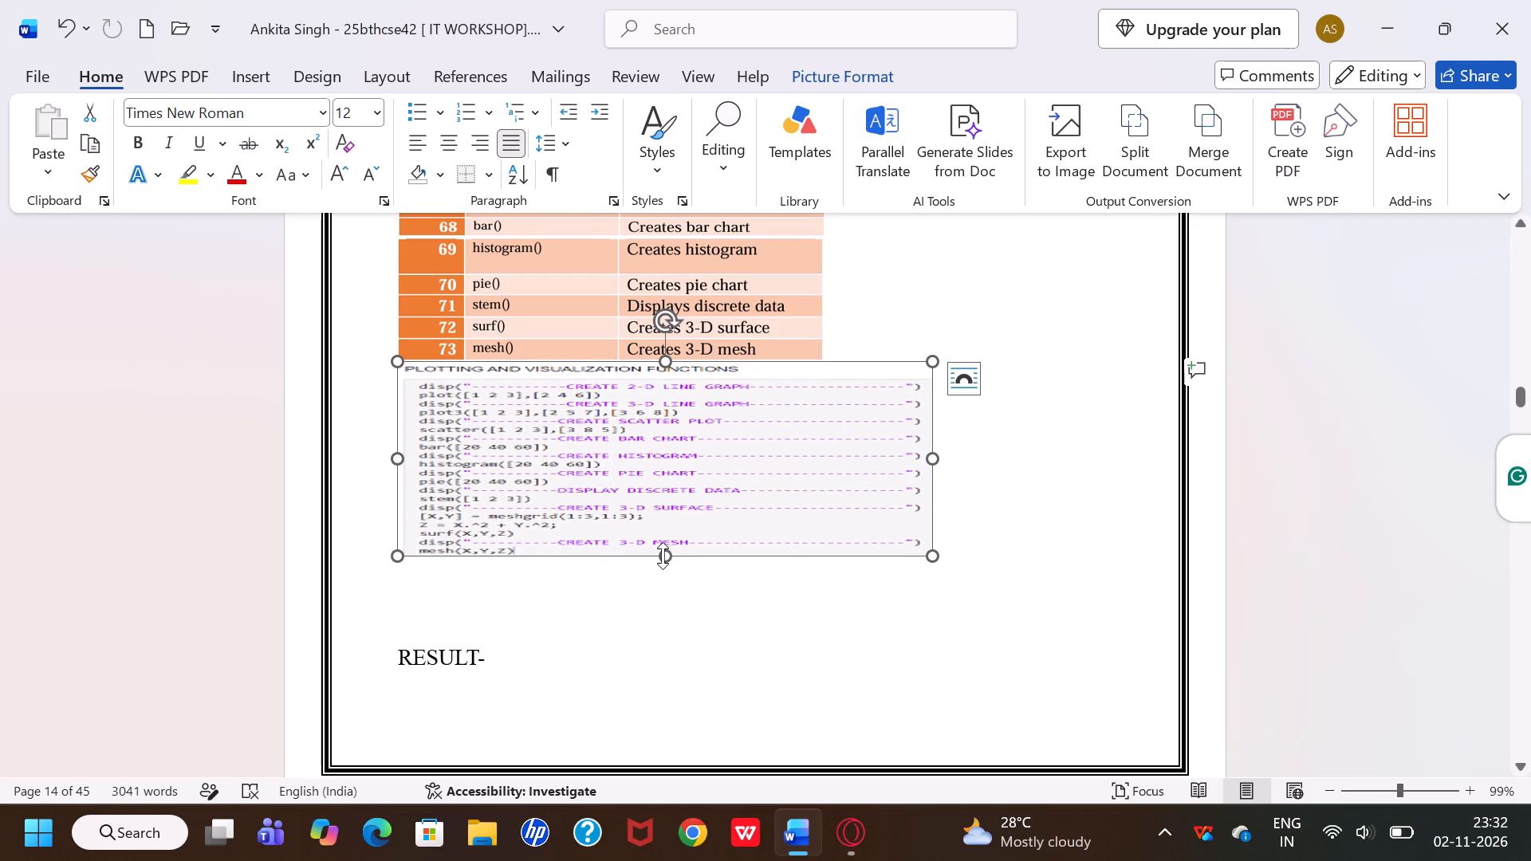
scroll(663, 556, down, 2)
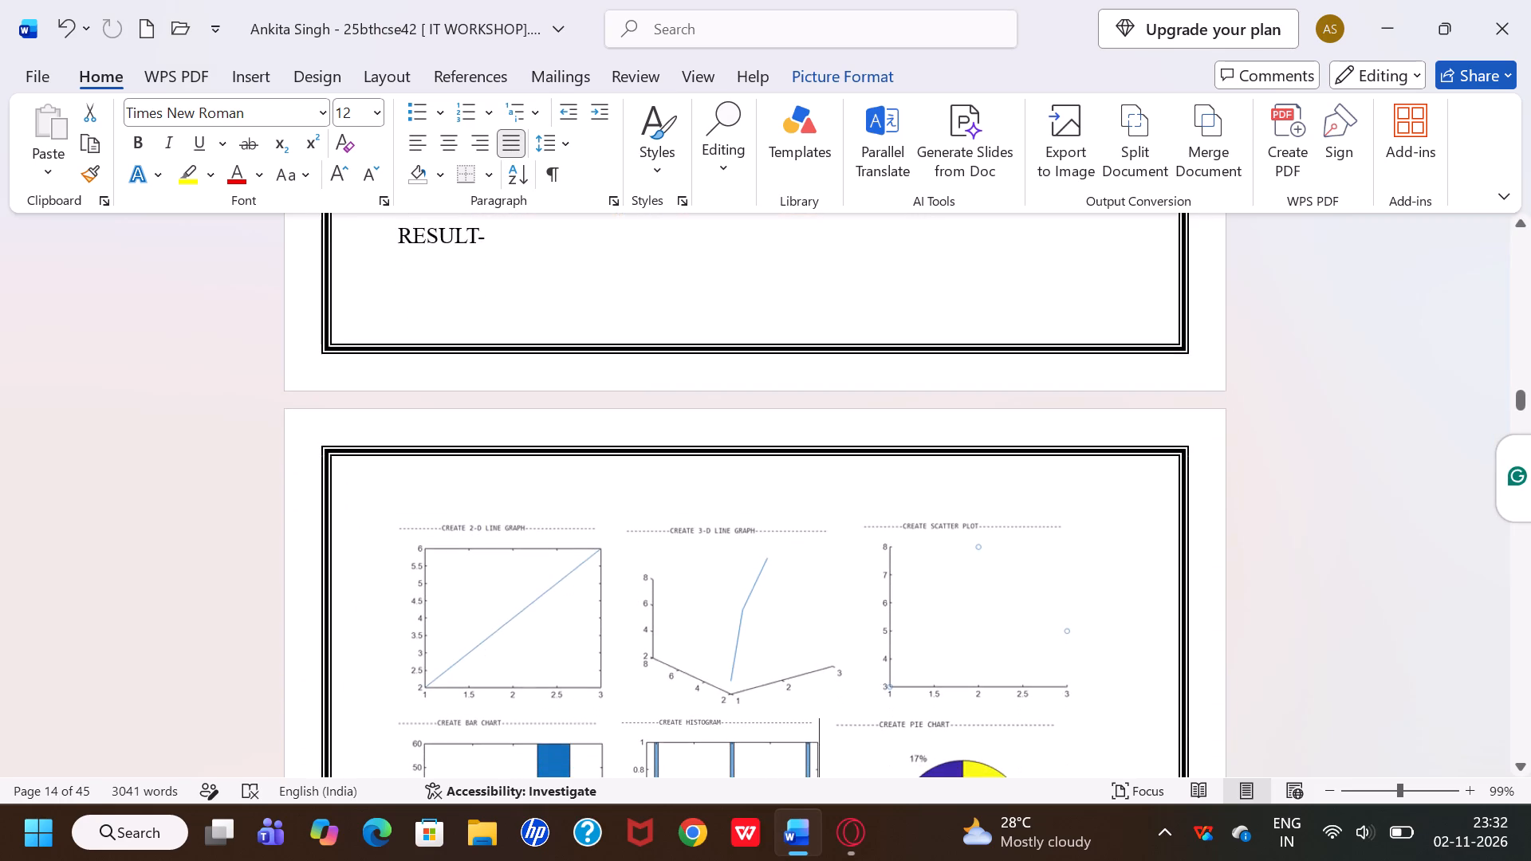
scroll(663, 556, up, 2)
Insert a line break between the Program 8 table and the plotting code picture.
click(834, 335)
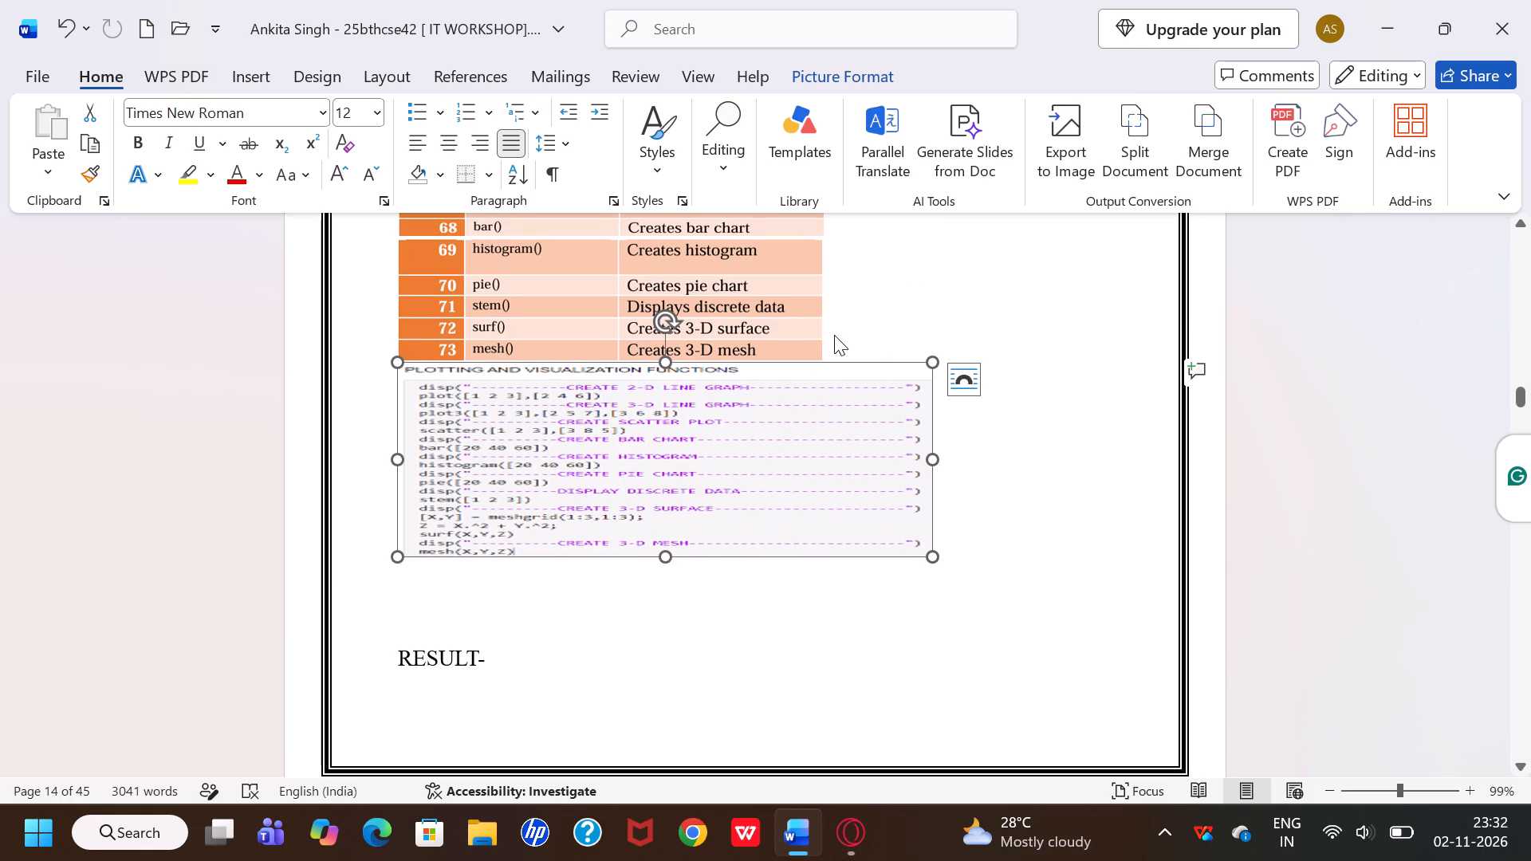
key(Return)
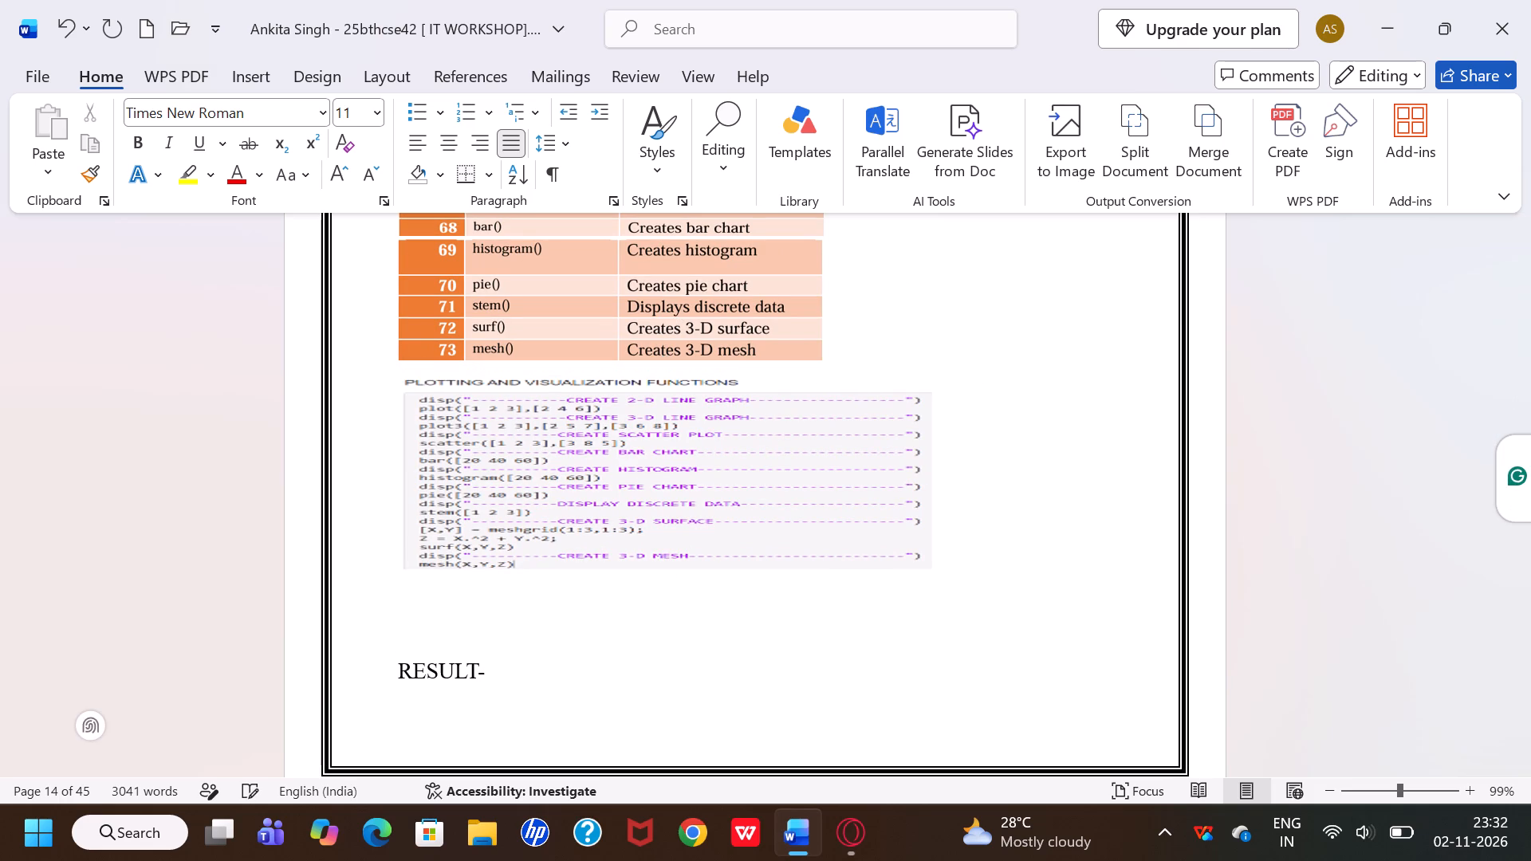
Stretch the plotting code picture vertically until its code lines are readable, keeping its width and its place on the page.
click(734, 472)
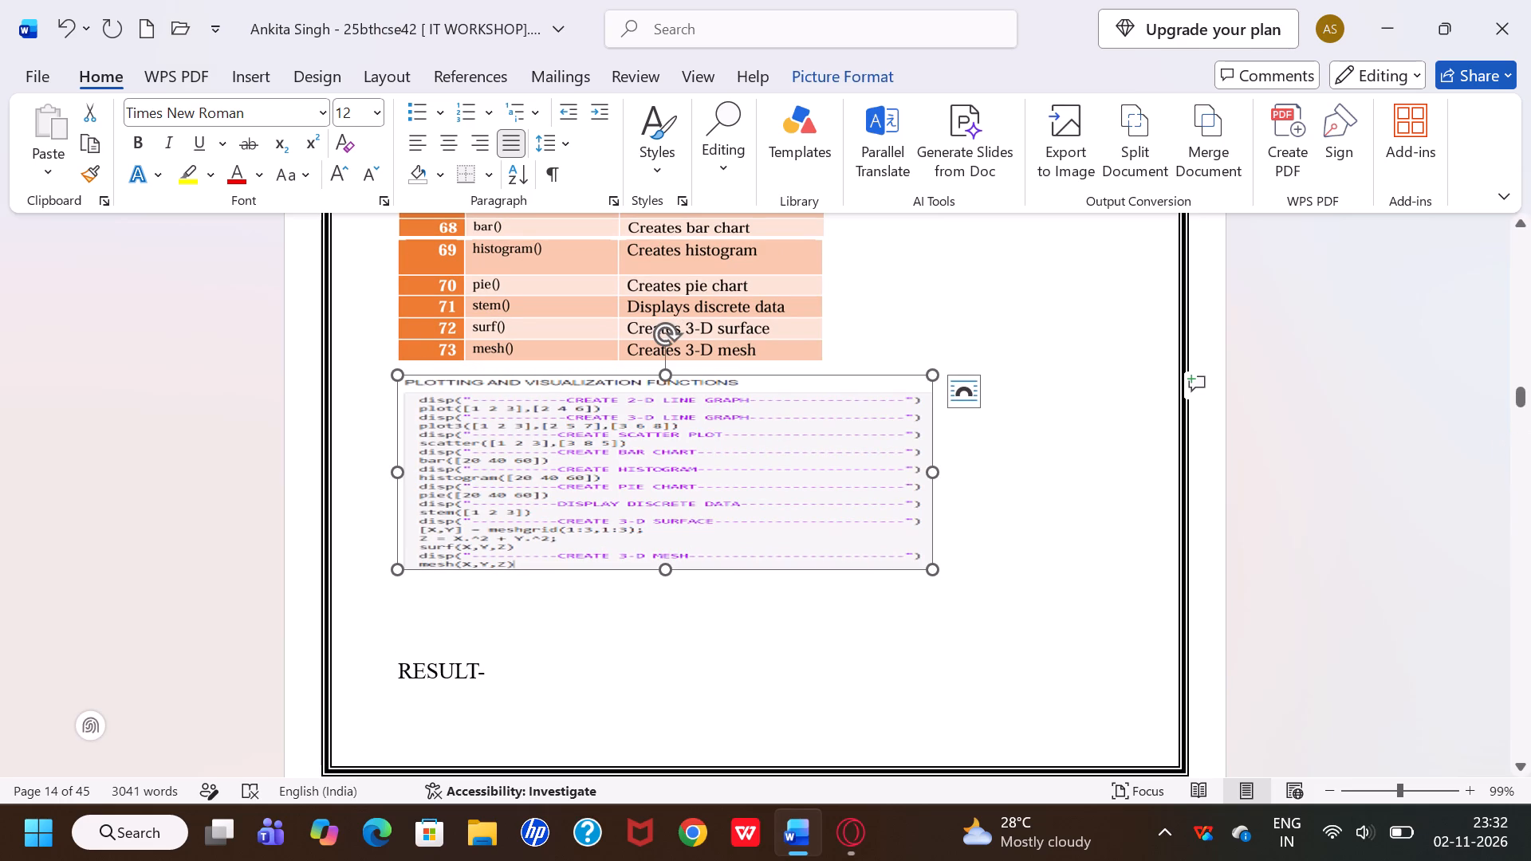
drag(667, 570, 665, 615)
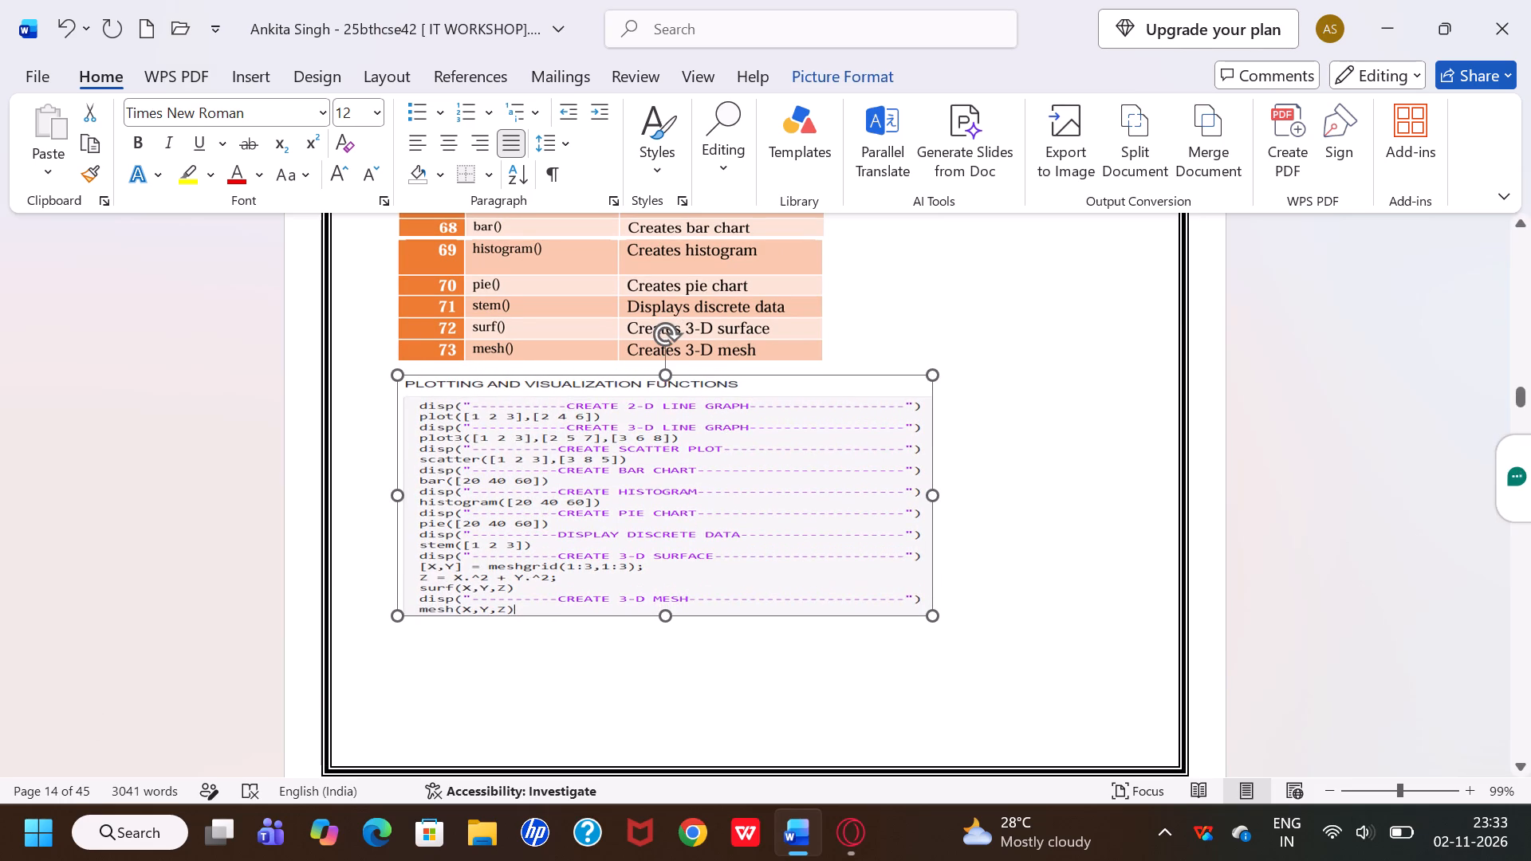
drag(665, 615, 659, 684)
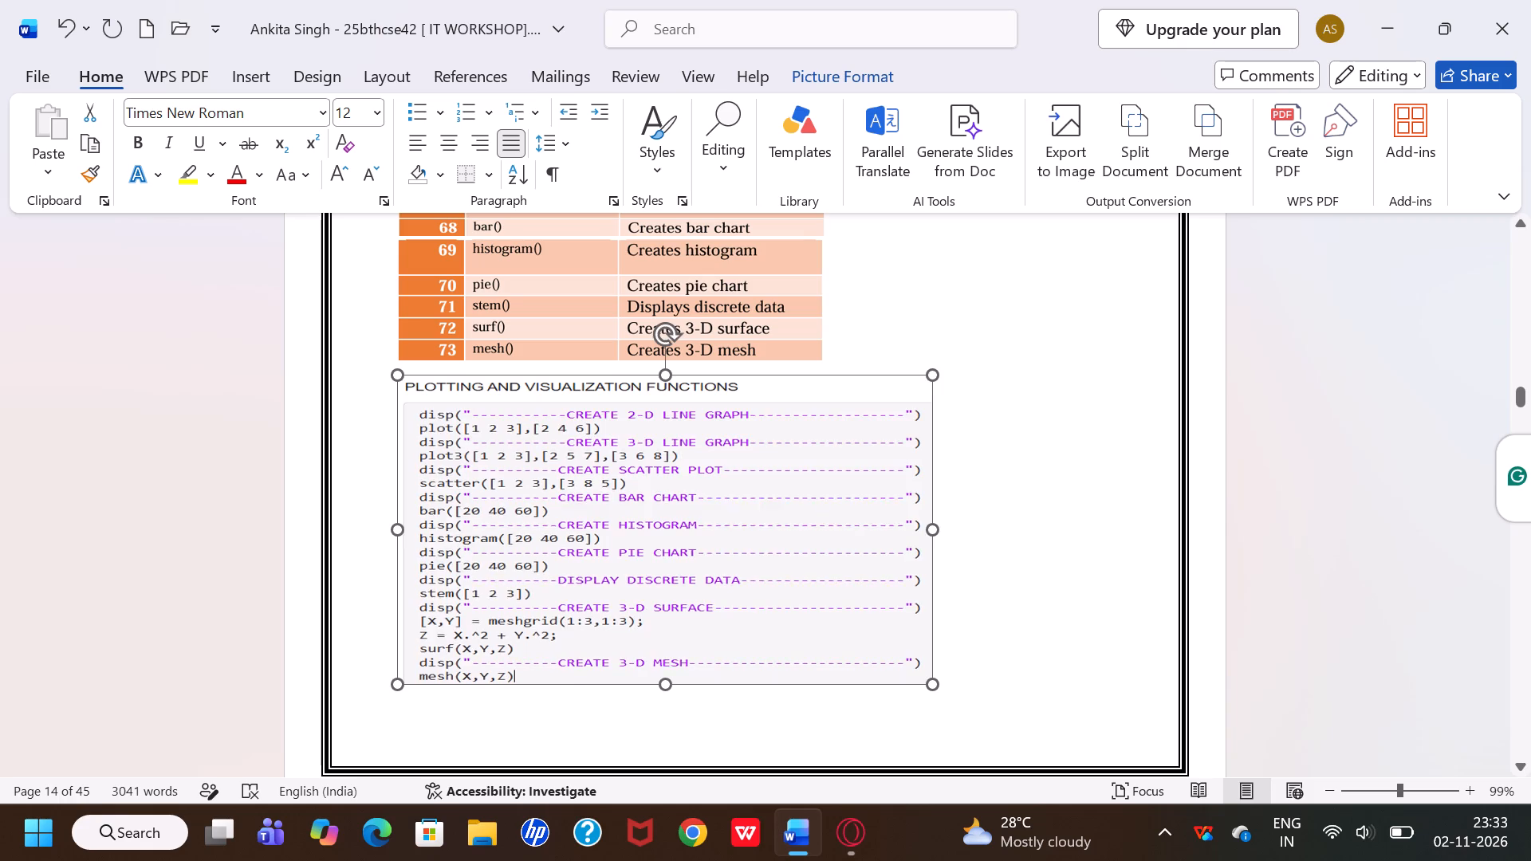
drag(659, 684, 659, 663)
click(1020, 596)
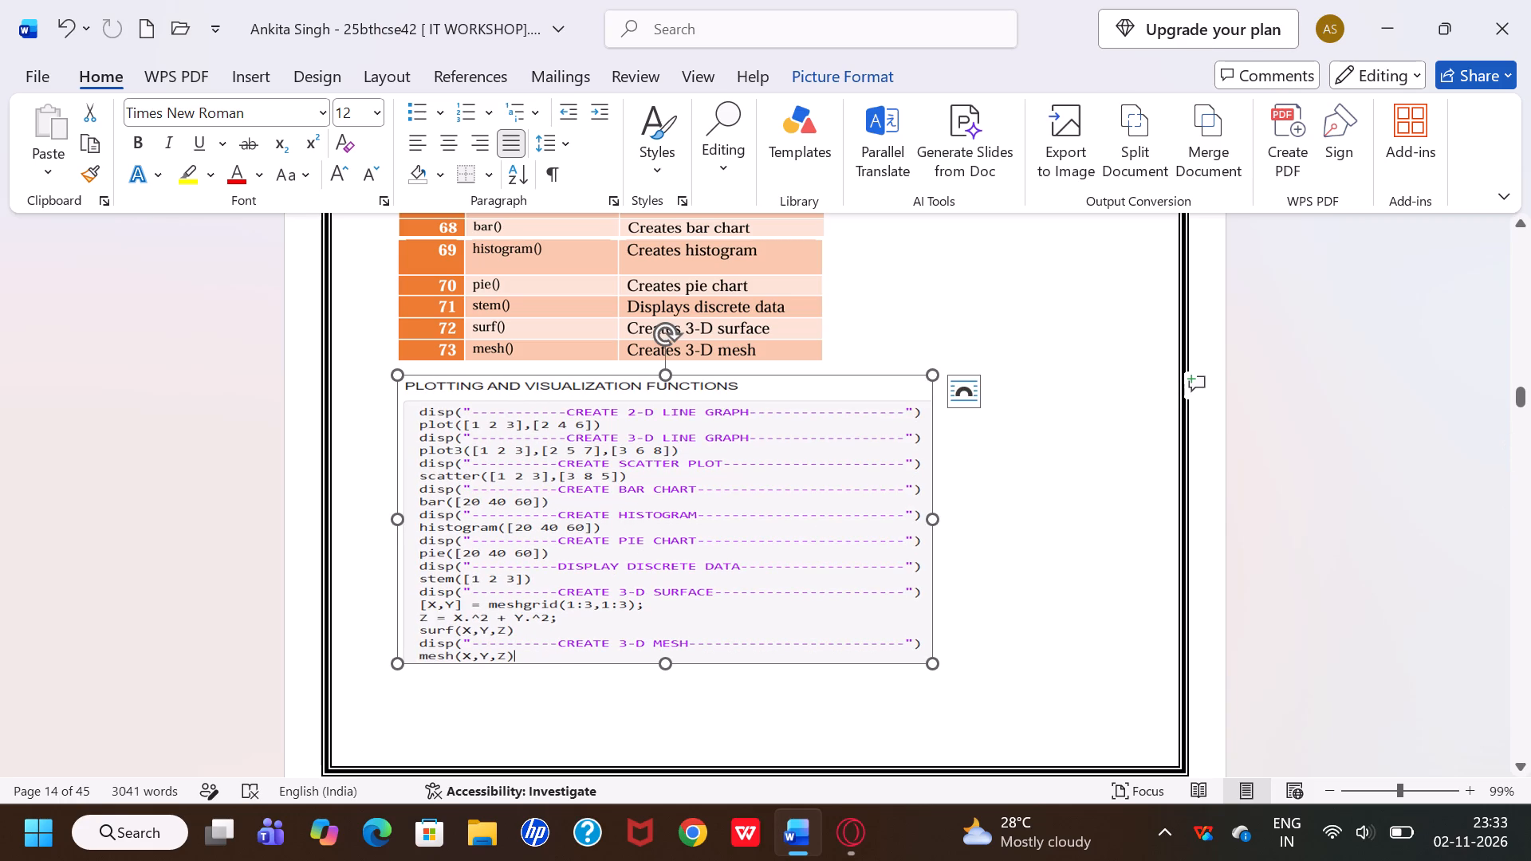
scroll(1020, 596, up, 2)
scroll(1020, 596, down, 2)
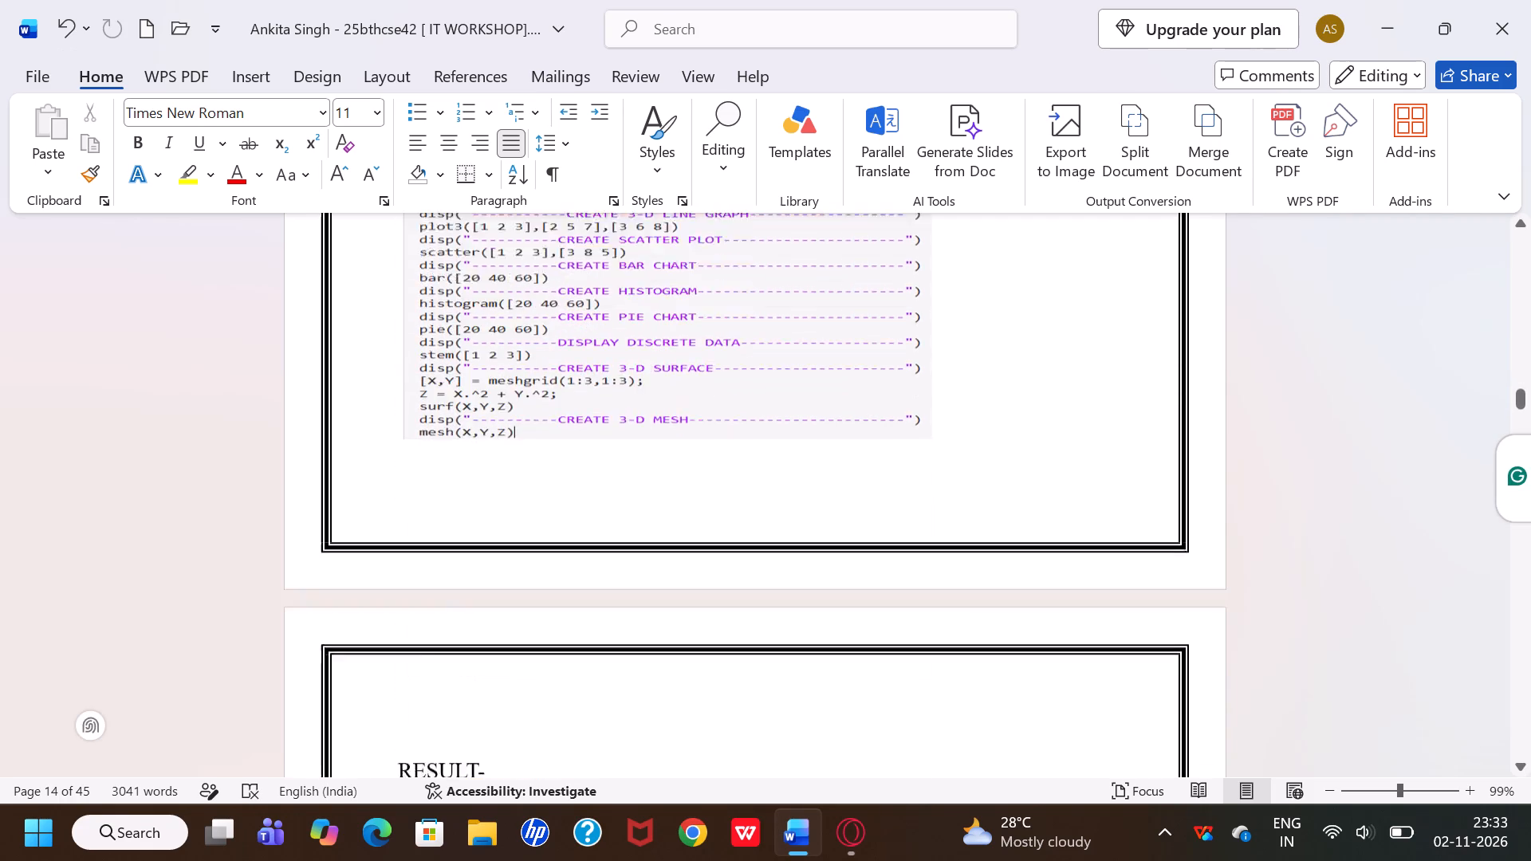
scroll(1020, 596, down, 2)
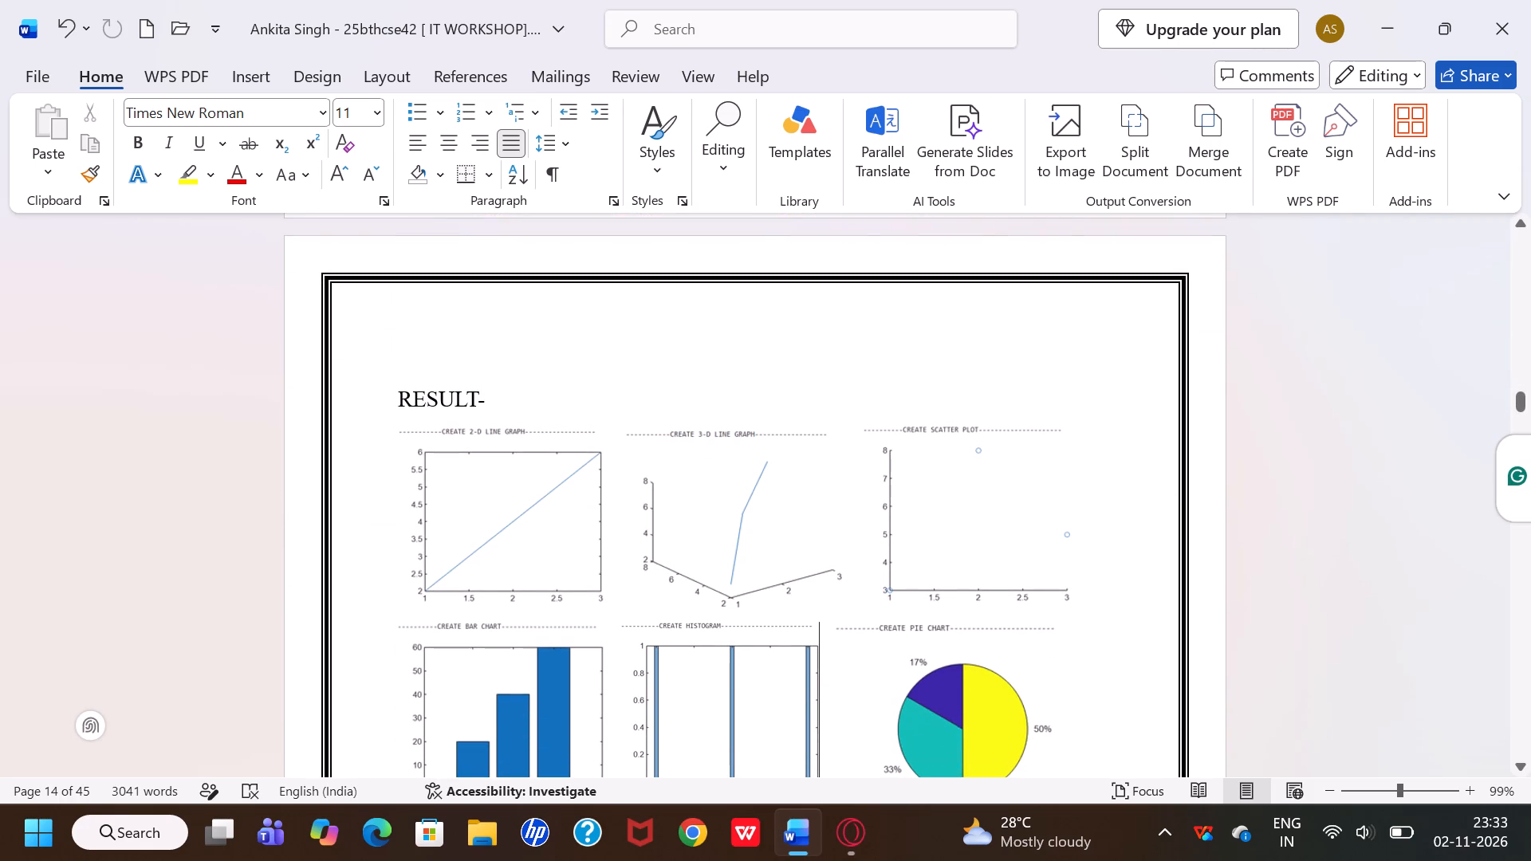
Set the RESULT- heading above the Program 8 plot pictures to font size 12.
triple_click(426, 399)
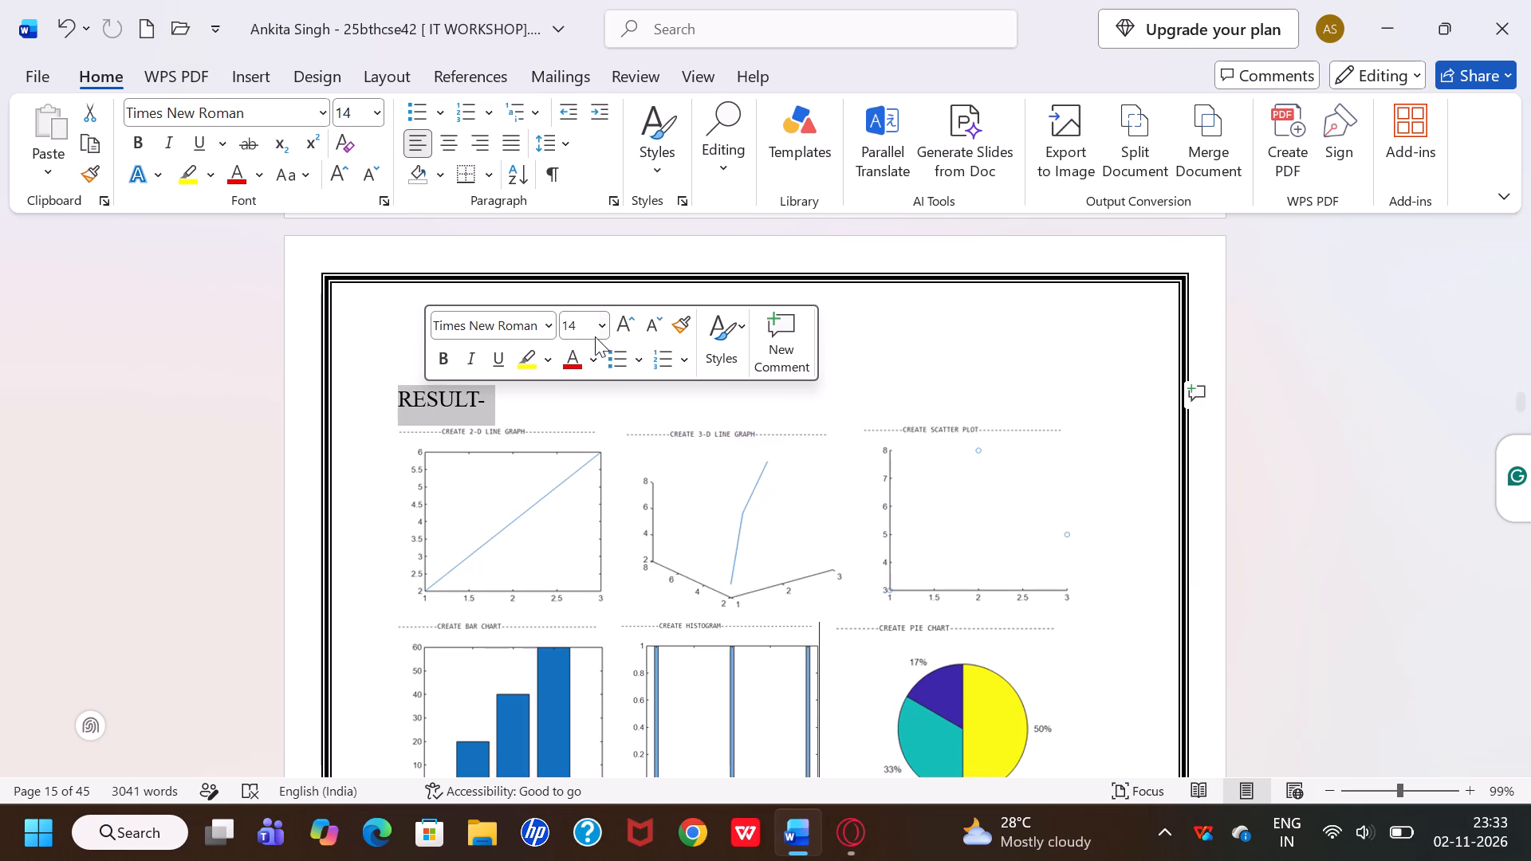
click(599, 335)
click(584, 480)
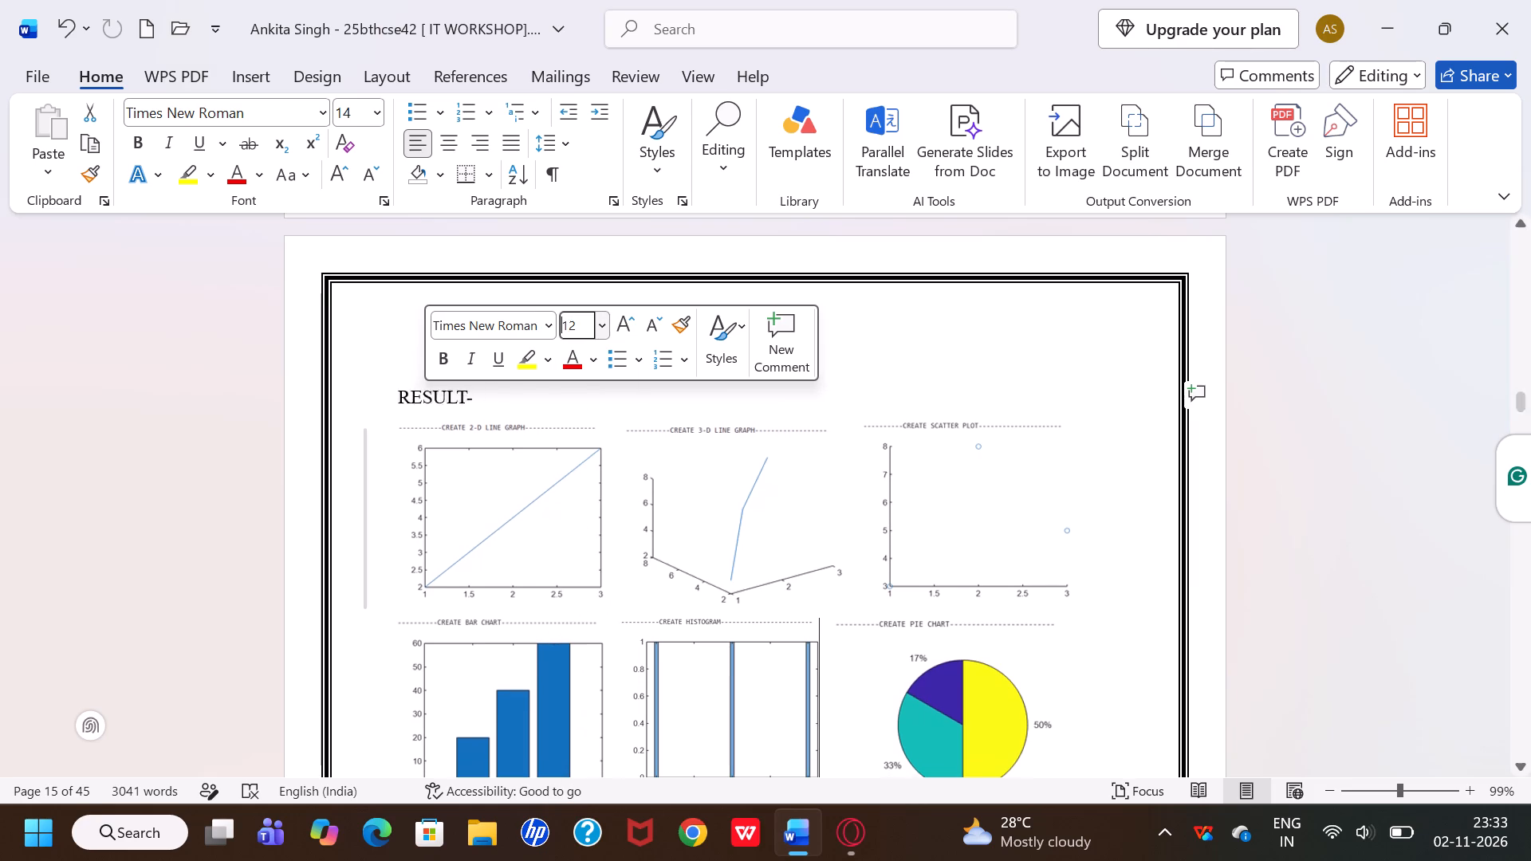
click(860, 399)
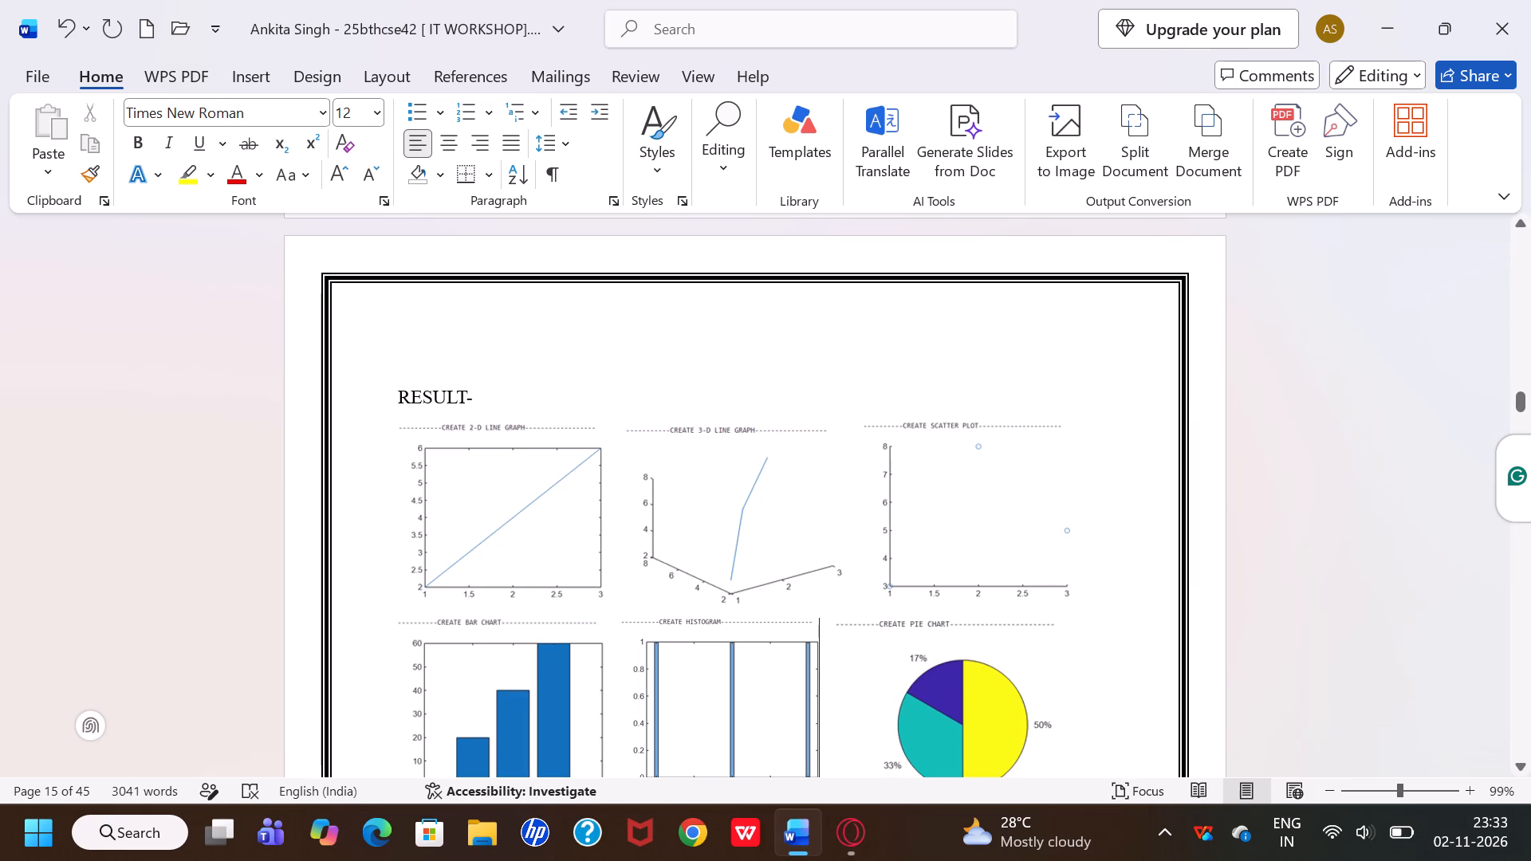
Delete the blank line above the RESULT- heading of the Program 8 plots.
click(403, 360)
key(BackSpace)
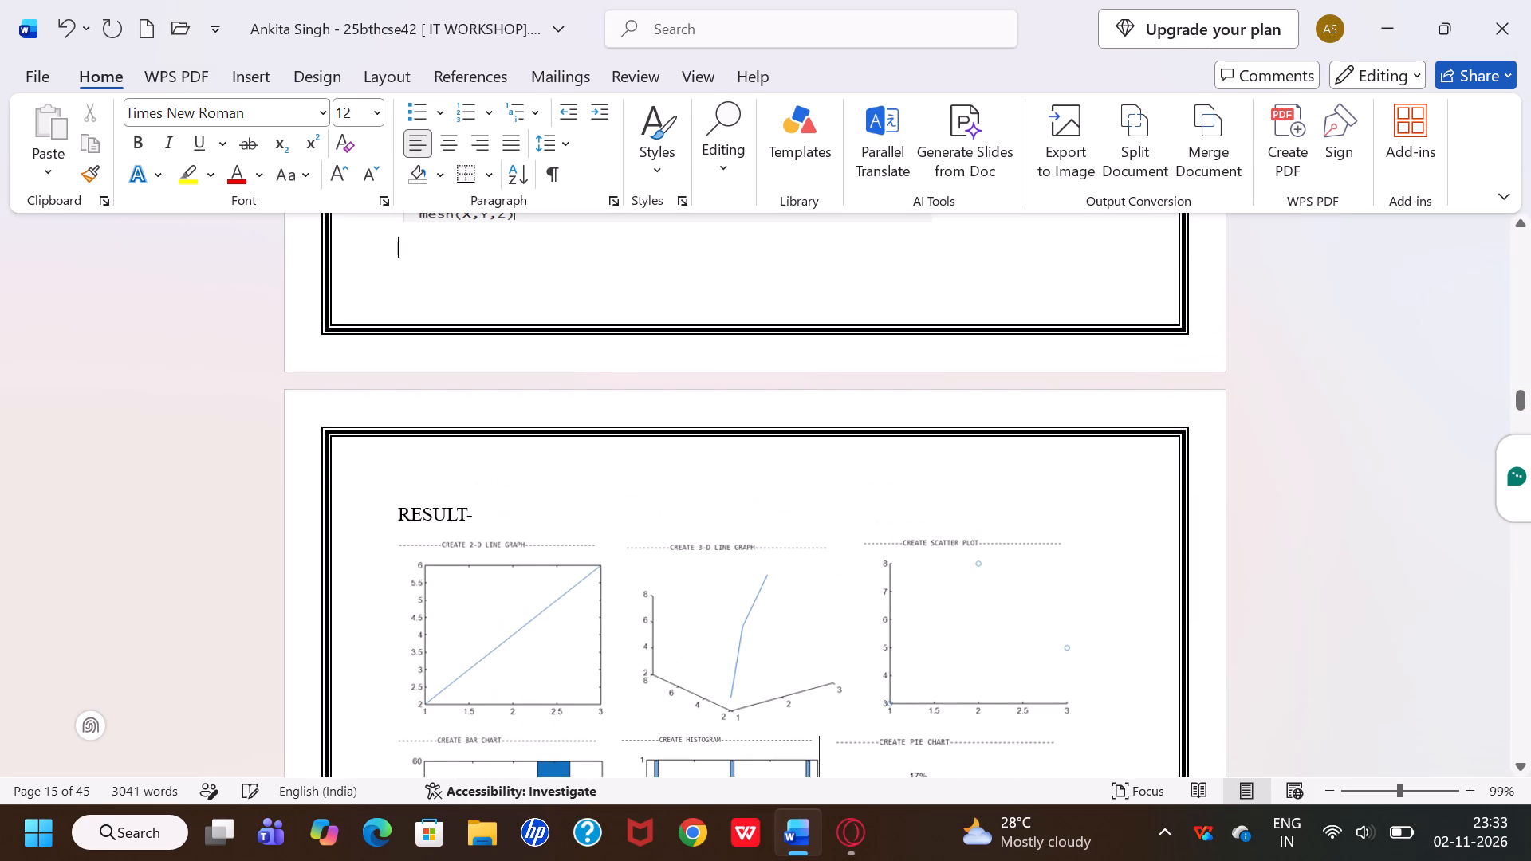
Examine the Program 8 plot pictures and the Program 9 table below them for size and spacing.
scroll(403, 360, down, 2)
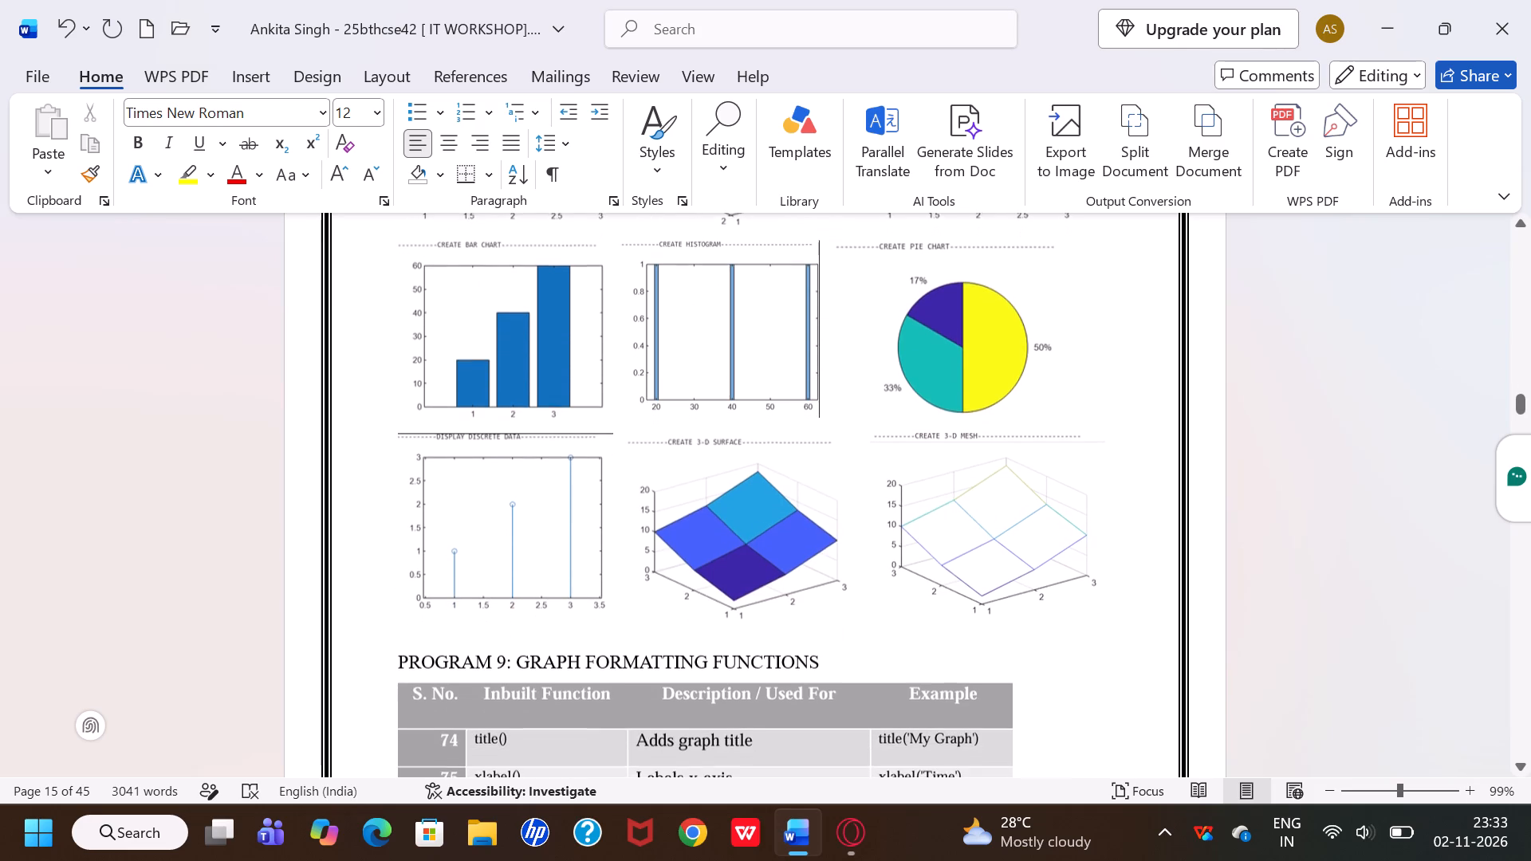
click(537, 385)
scroll(537, 385, up, 1)
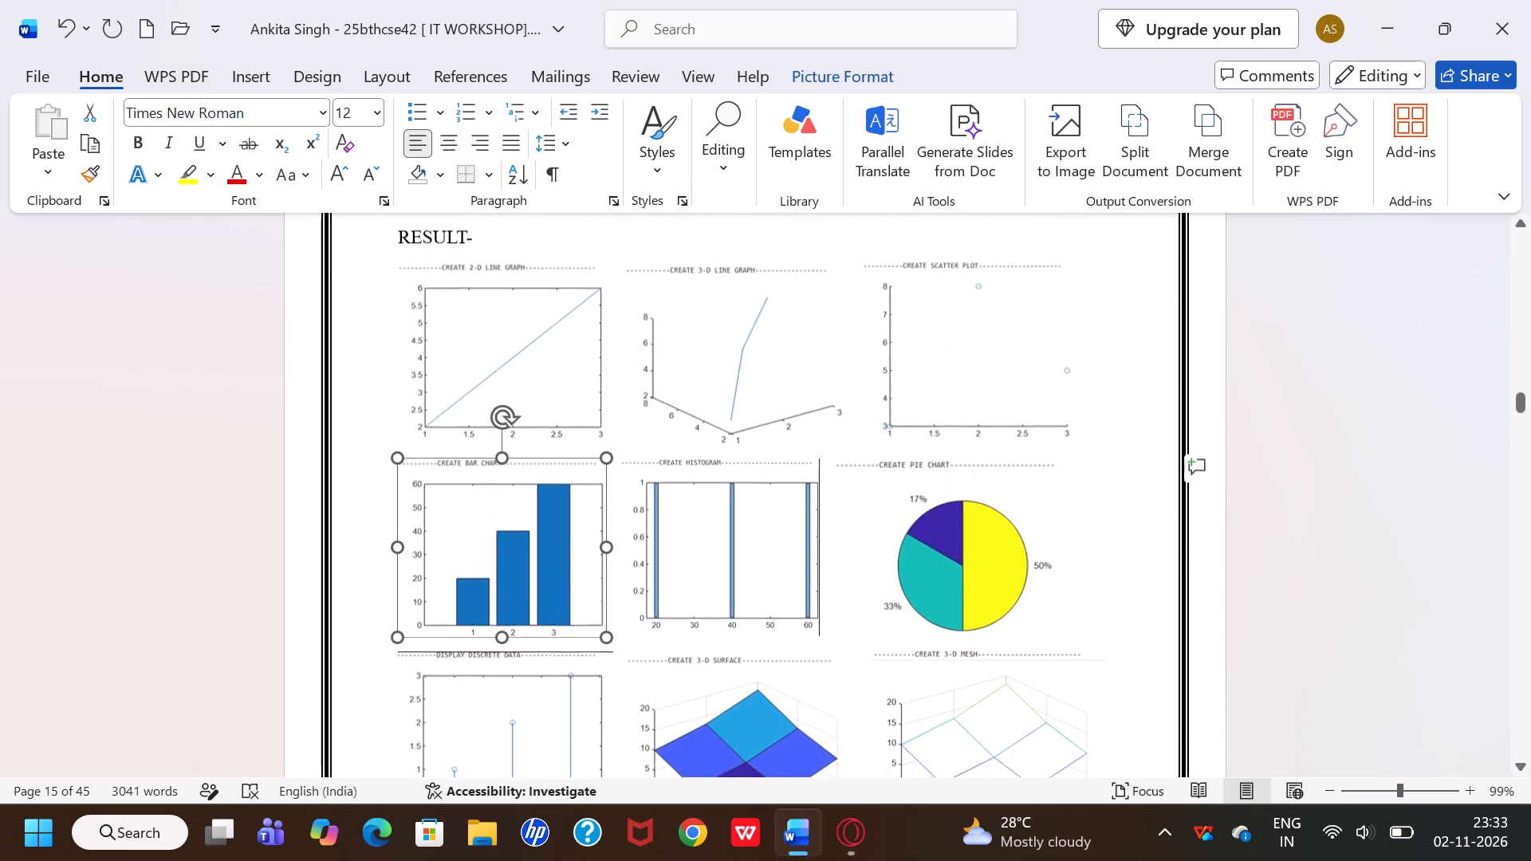
click(550, 377)
scroll(550, 377, up, 1)
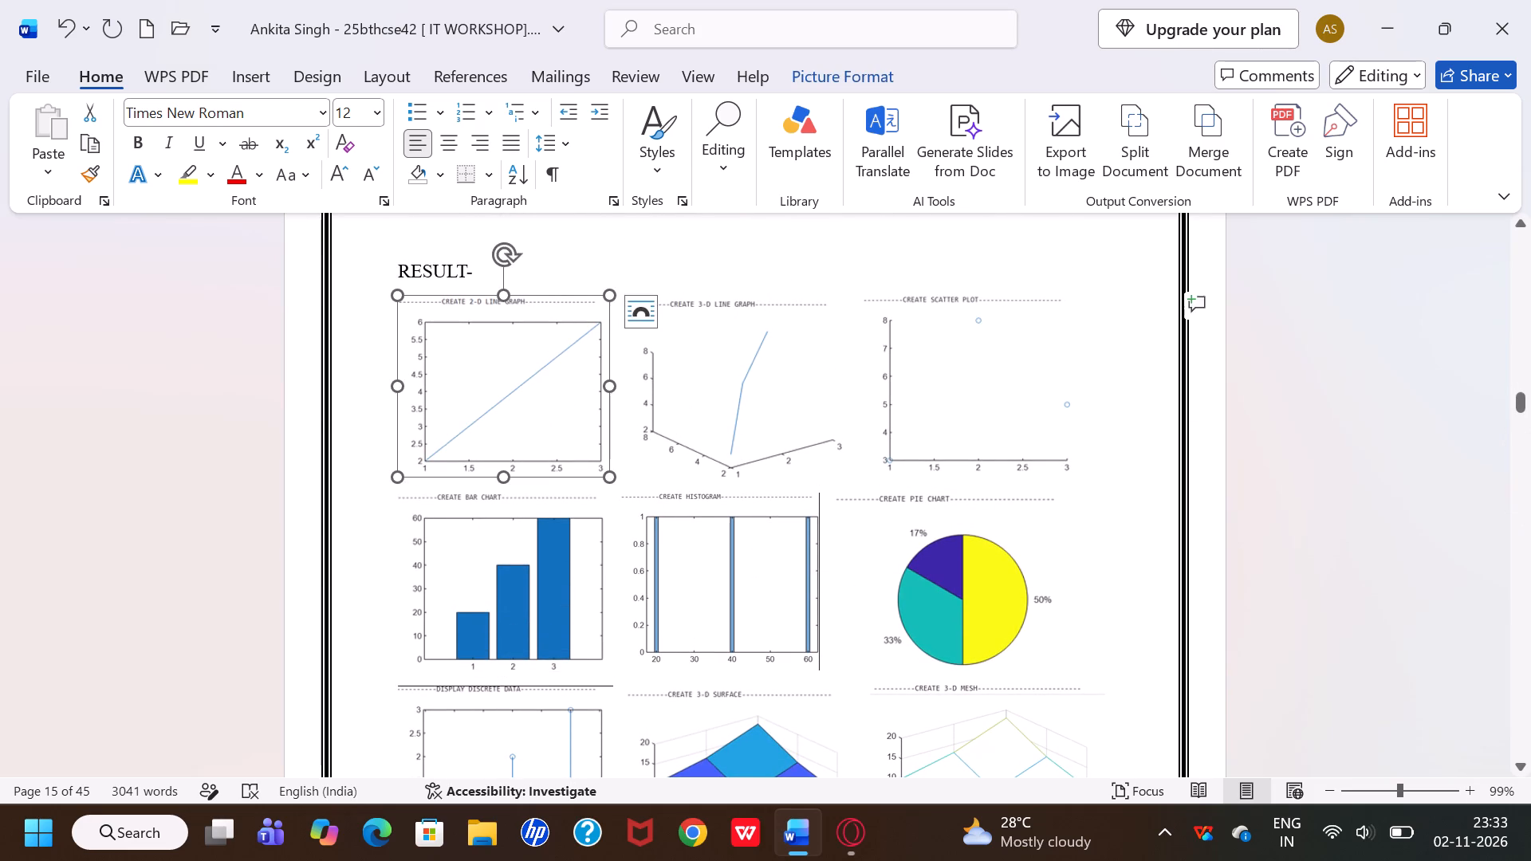
scroll(550, 377, up, 3)
scroll(550, 377, down, 2)
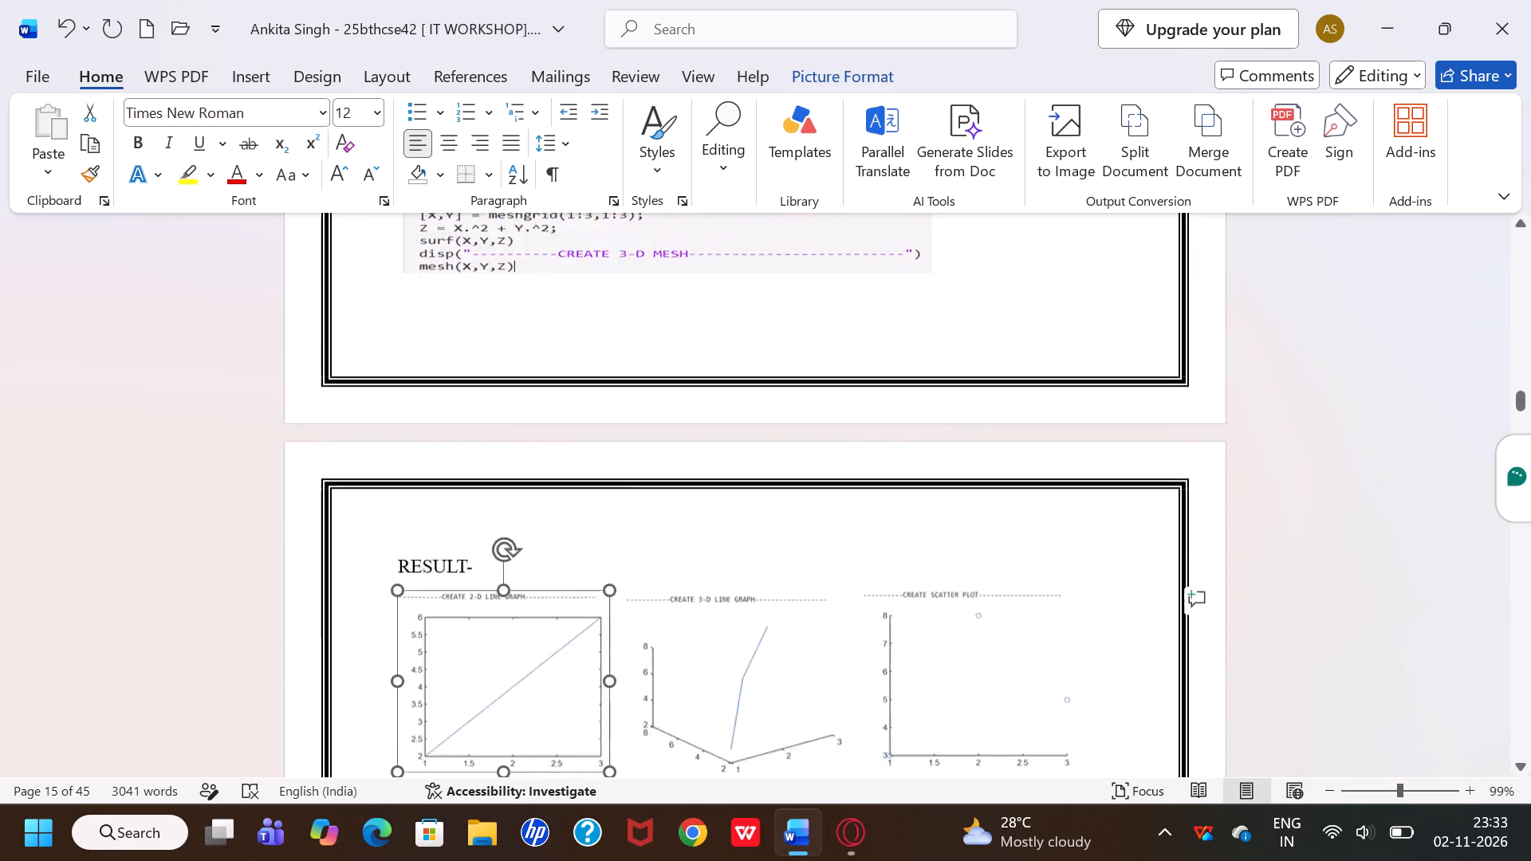
scroll(550, 377, down, 4)
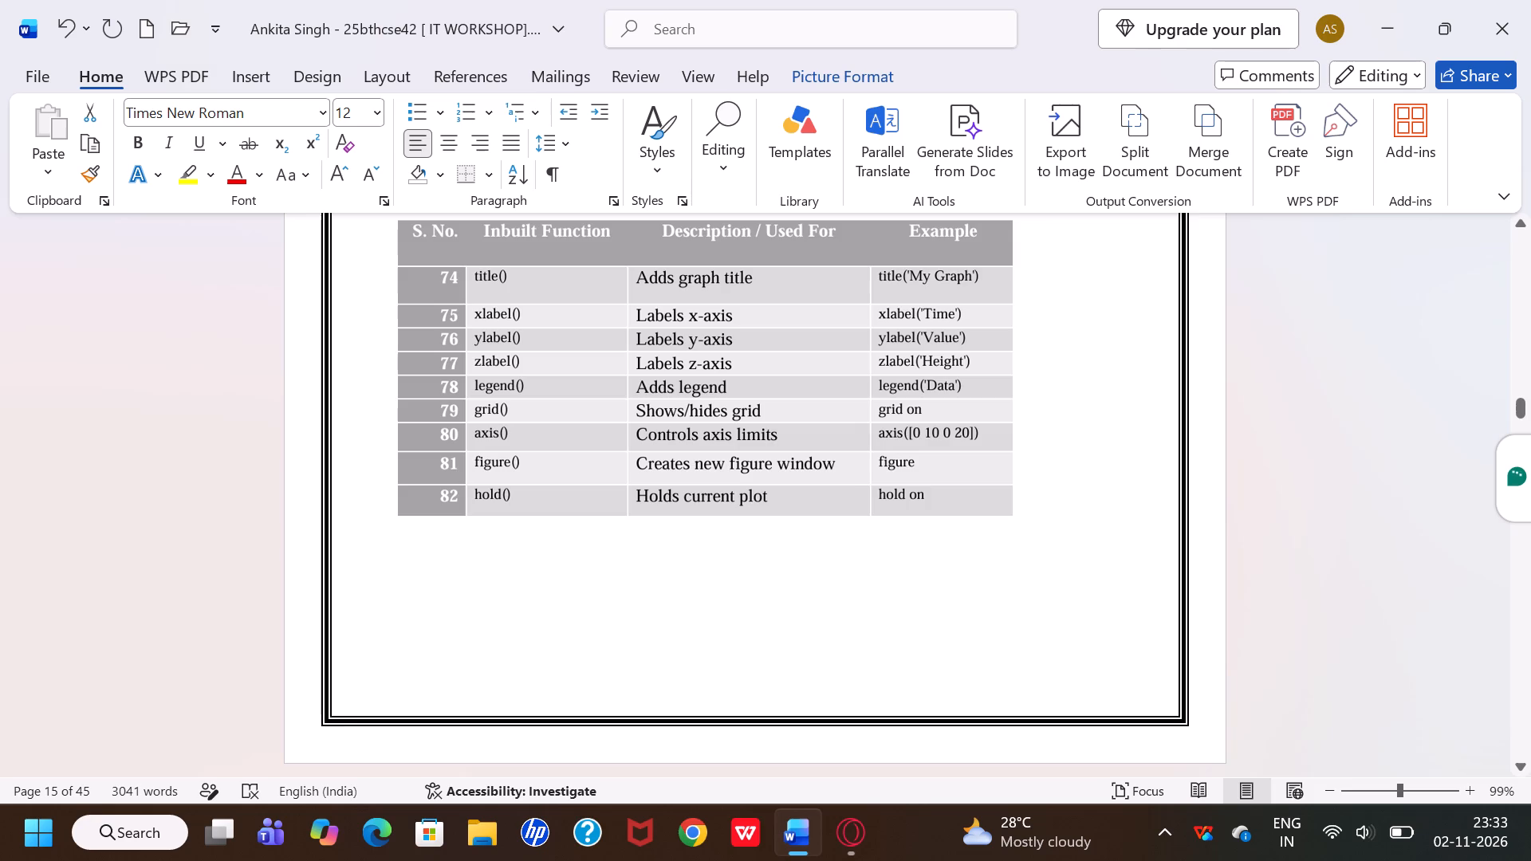
scroll(649, 391, up, 1)
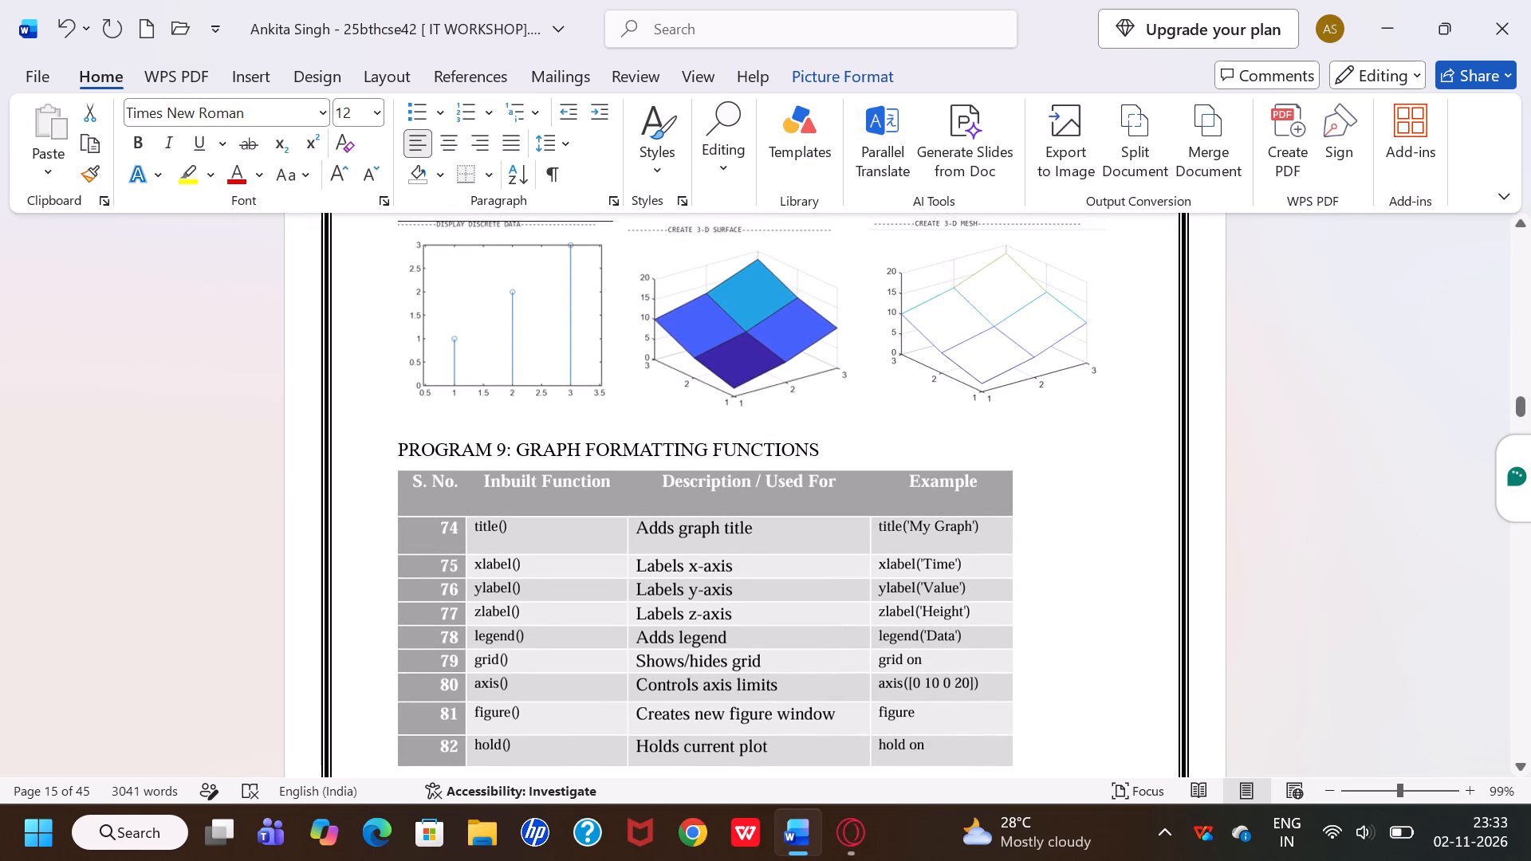
Crop the Graph Formatting Functions table picture to cut off the Example column, ending at the Description / Used For column.
click(730, 537)
right_click(730, 537)
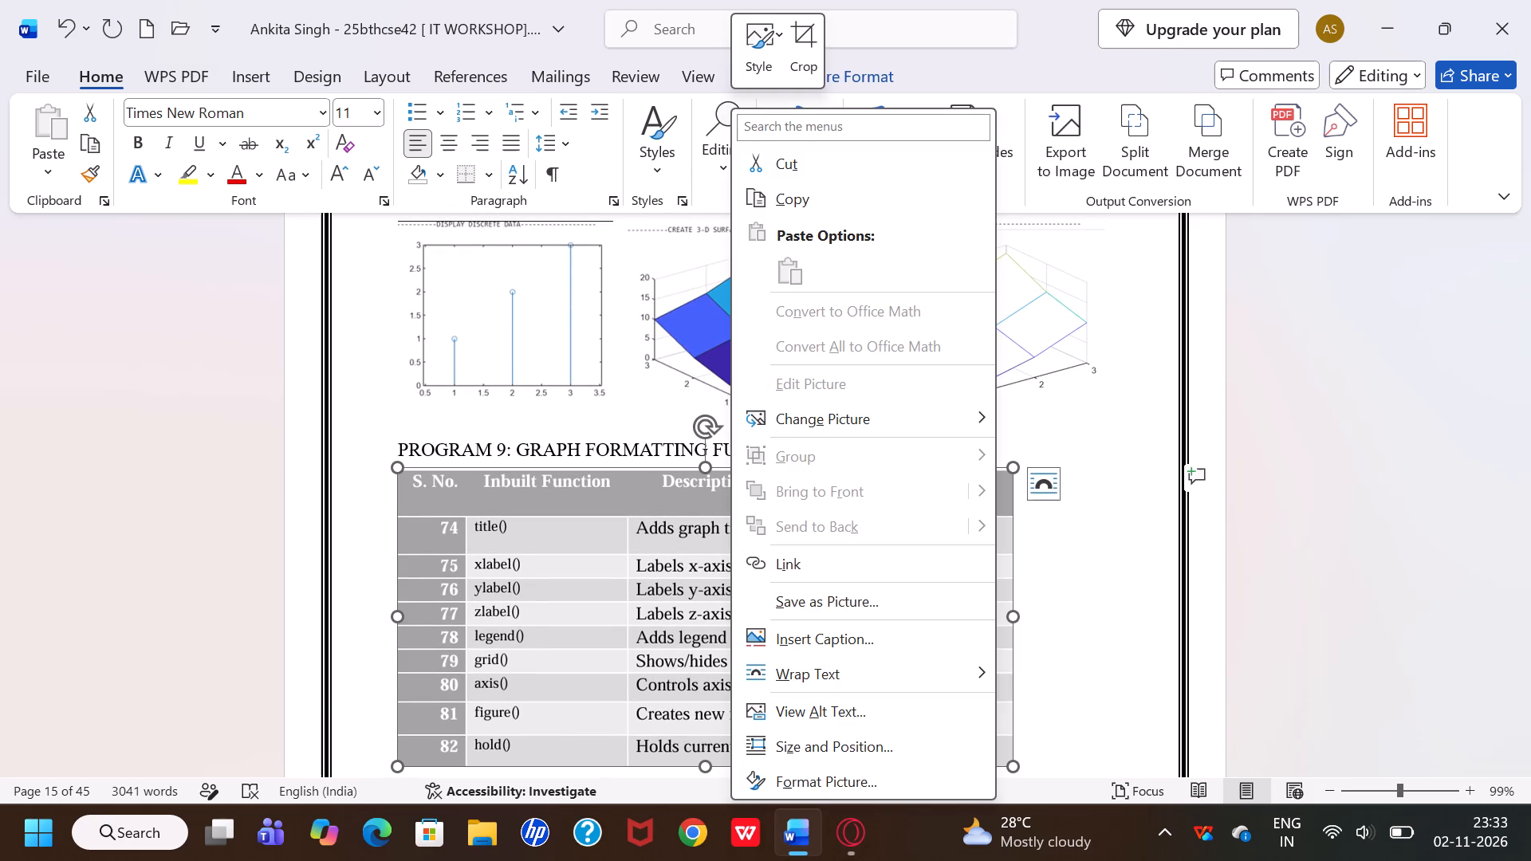
click(804, 69)
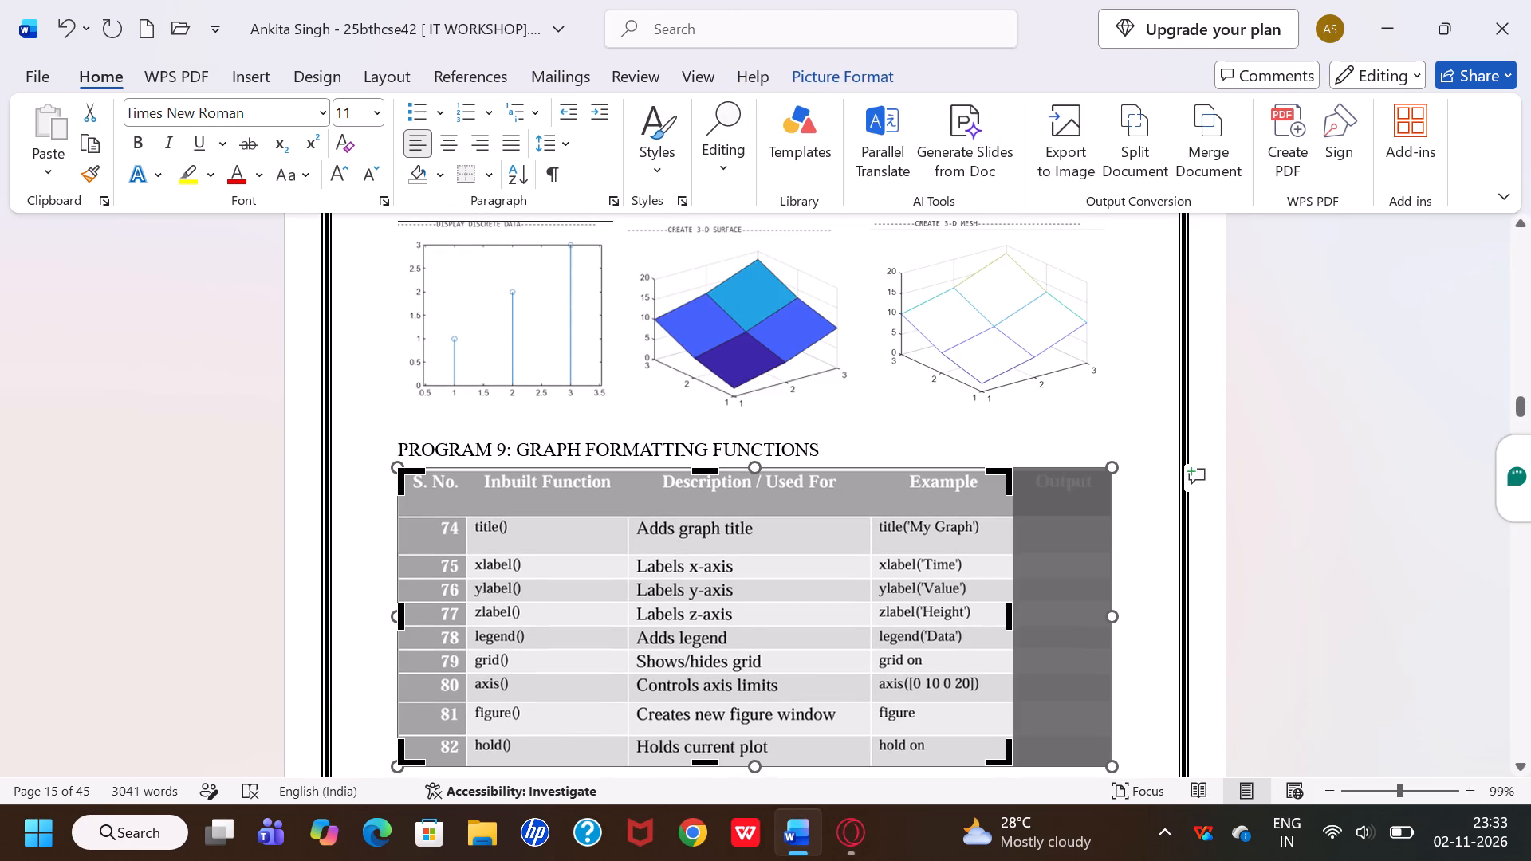
right_drag(1009, 619, 935, 600)
drag(1008, 622, 890, 614)
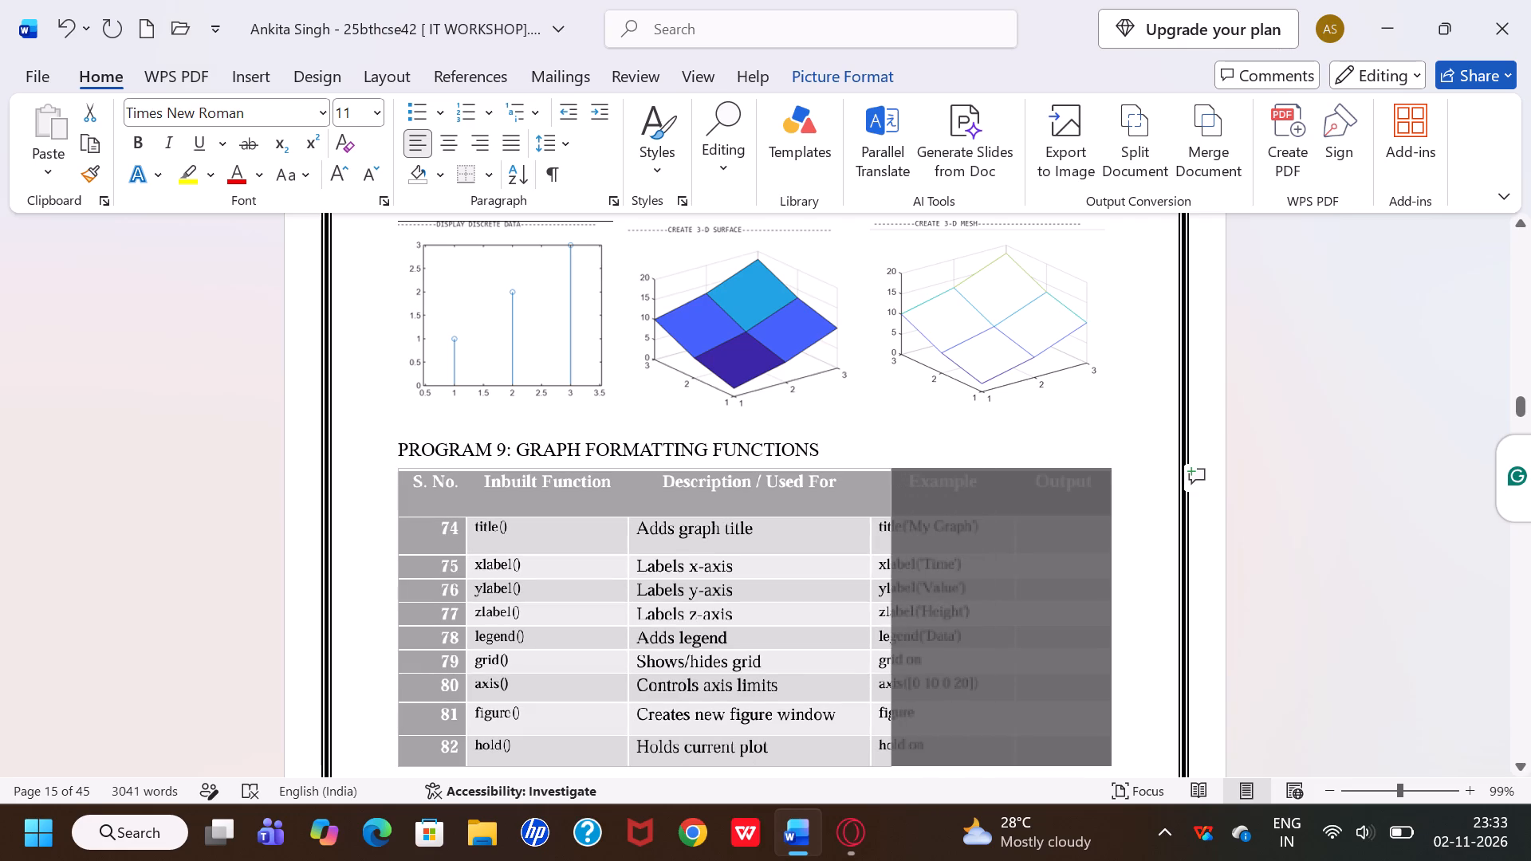
drag(890, 614, 867, 609)
click(1033, 427)
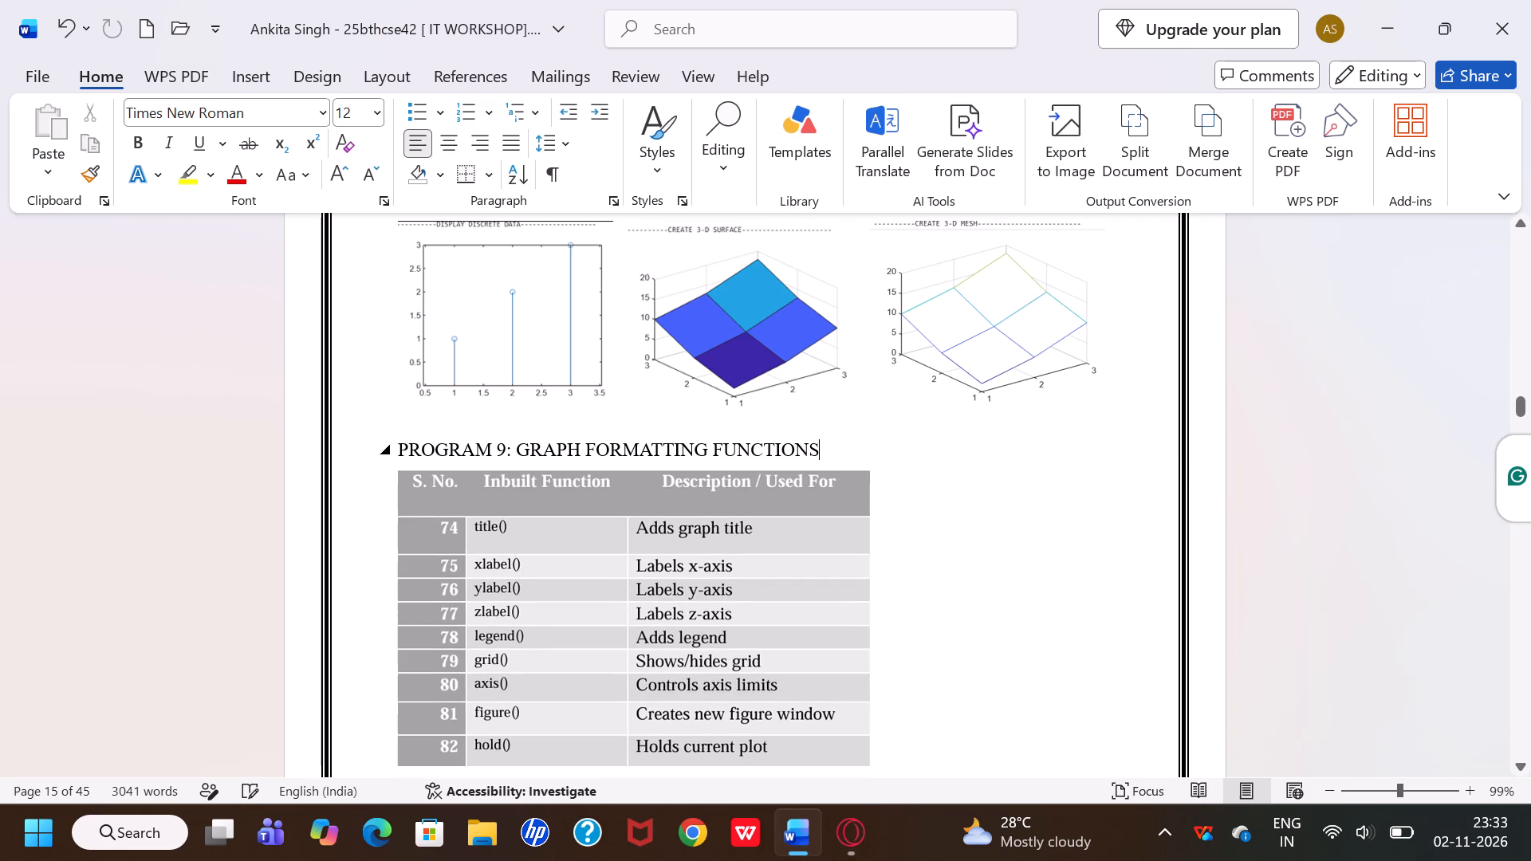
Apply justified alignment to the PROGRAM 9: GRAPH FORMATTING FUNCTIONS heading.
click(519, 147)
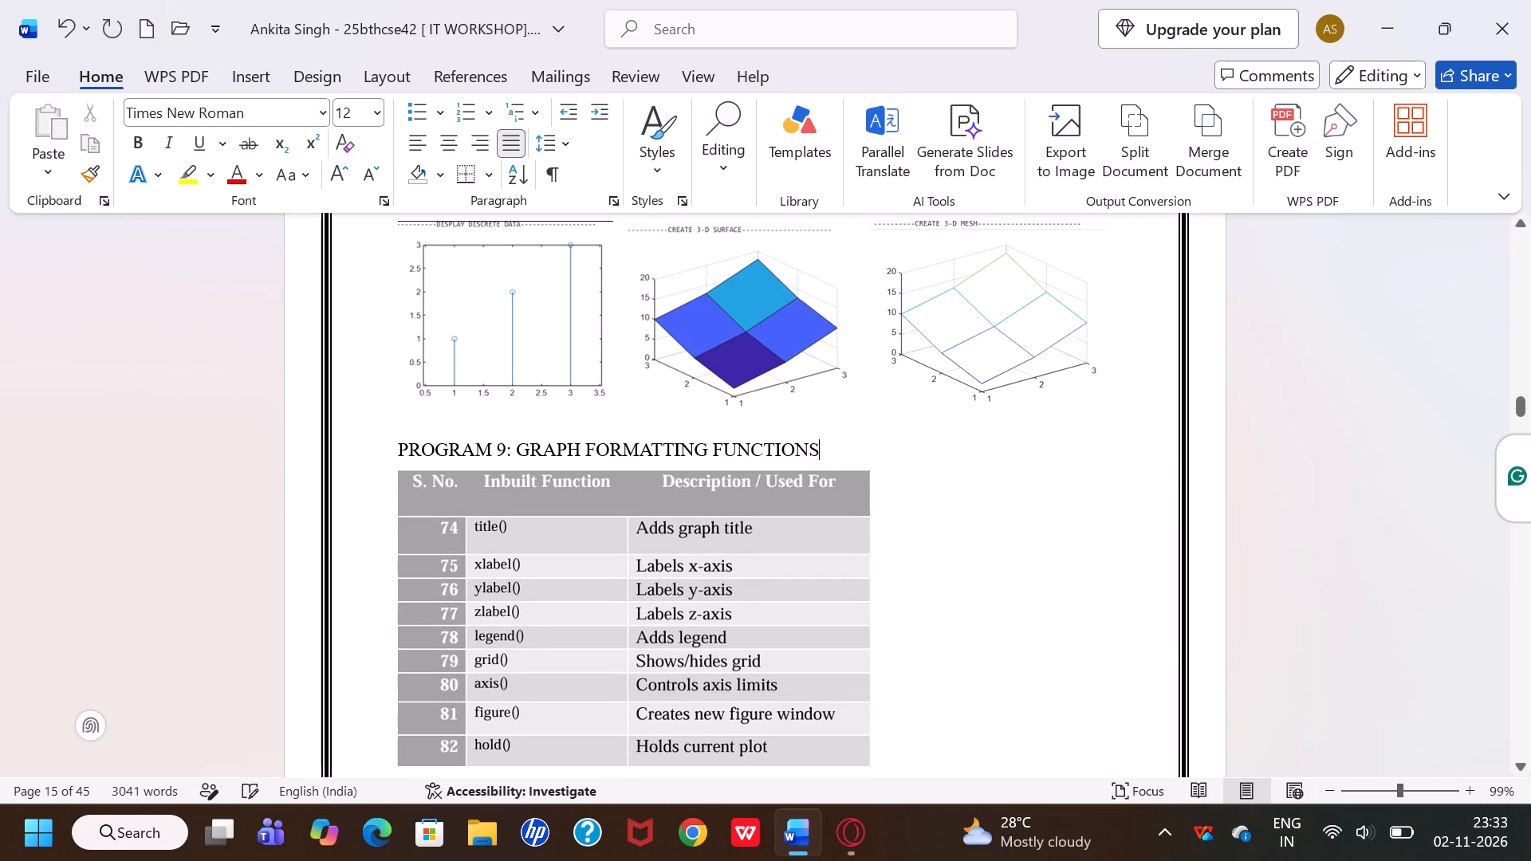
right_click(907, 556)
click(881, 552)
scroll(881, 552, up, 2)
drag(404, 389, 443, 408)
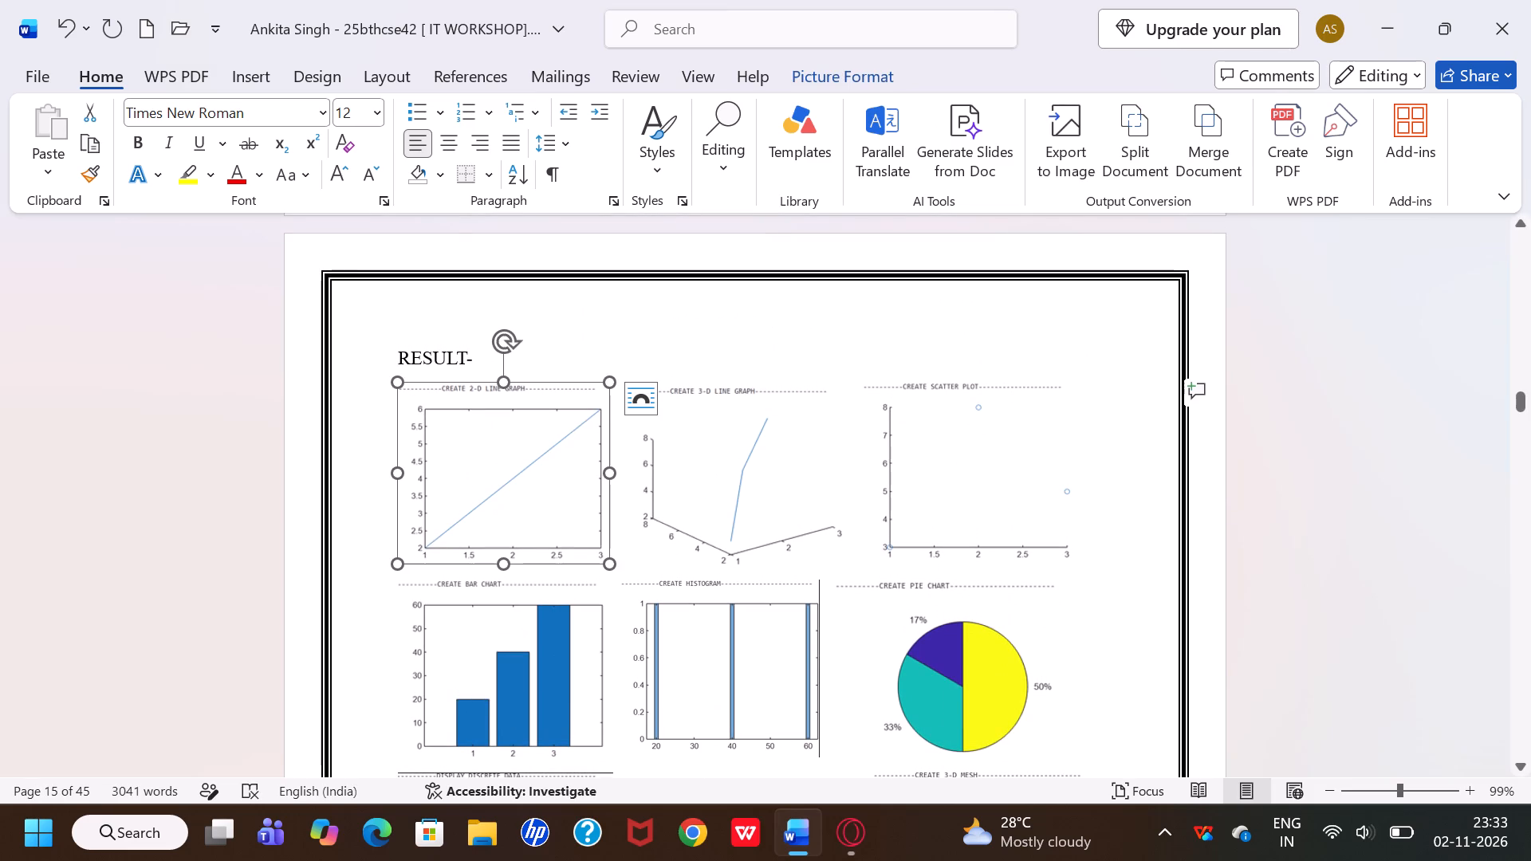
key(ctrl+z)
Apply justified alignment to everything from the RESULT- heading and plot pictures through the Program 9 heading and table.
scroll(443, 408, up, 1)
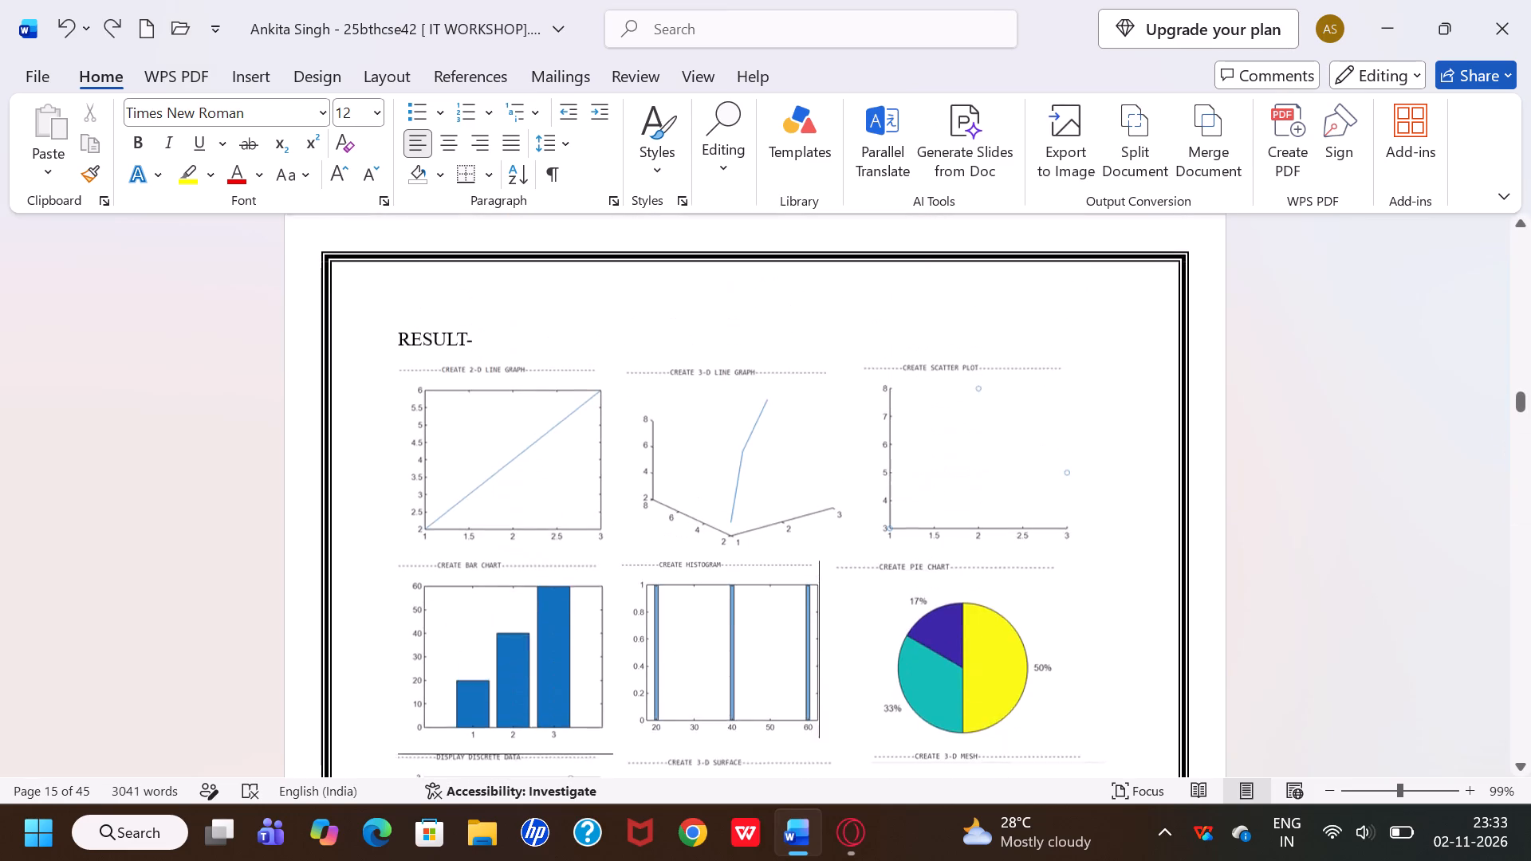
right_drag(389, 362, 793, 722)
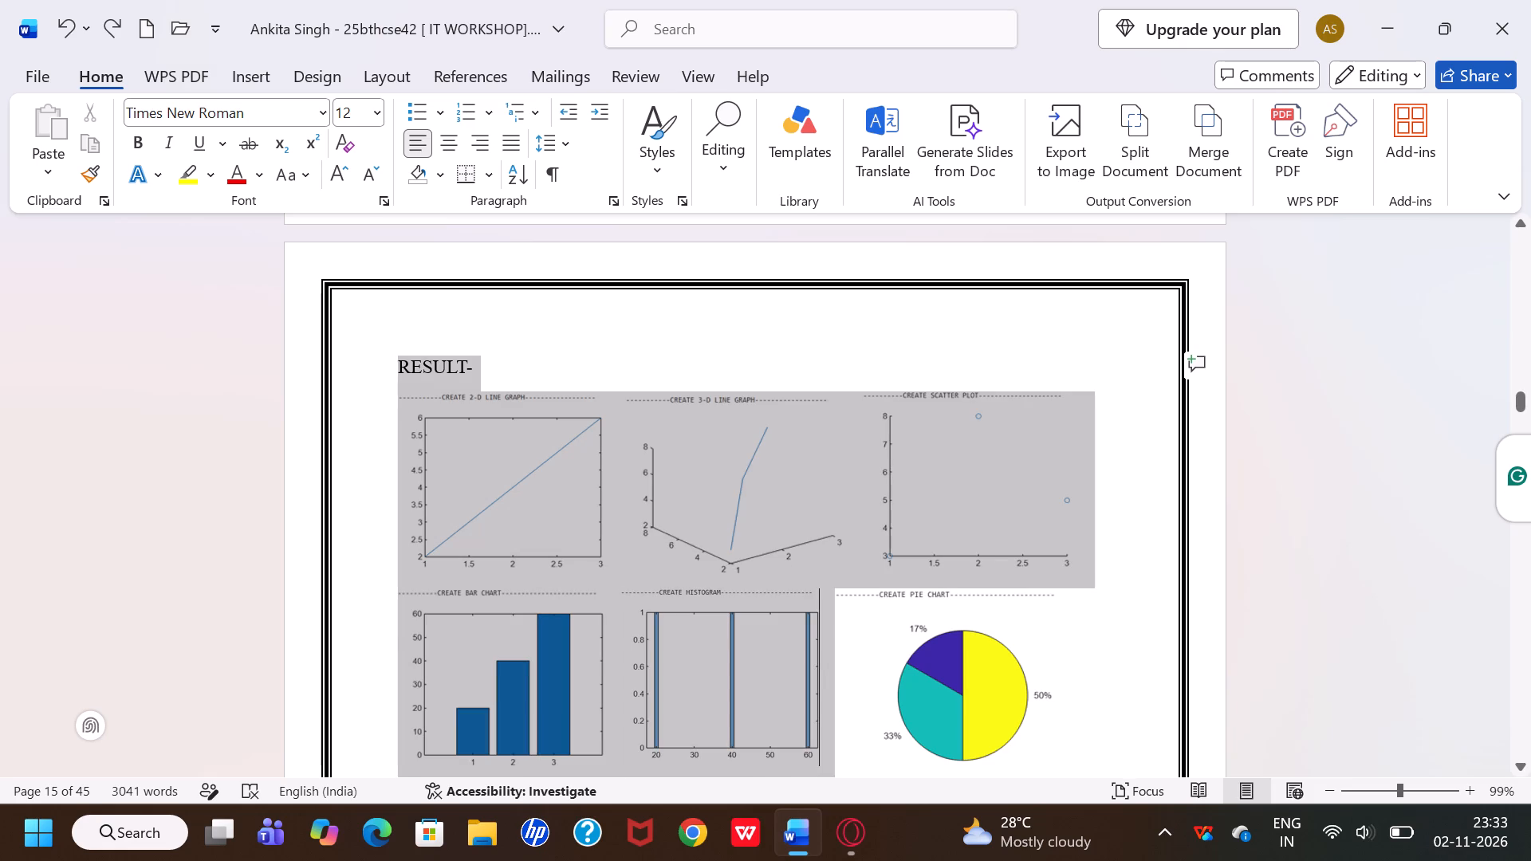
right_drag(793, 722, 1043, 629)
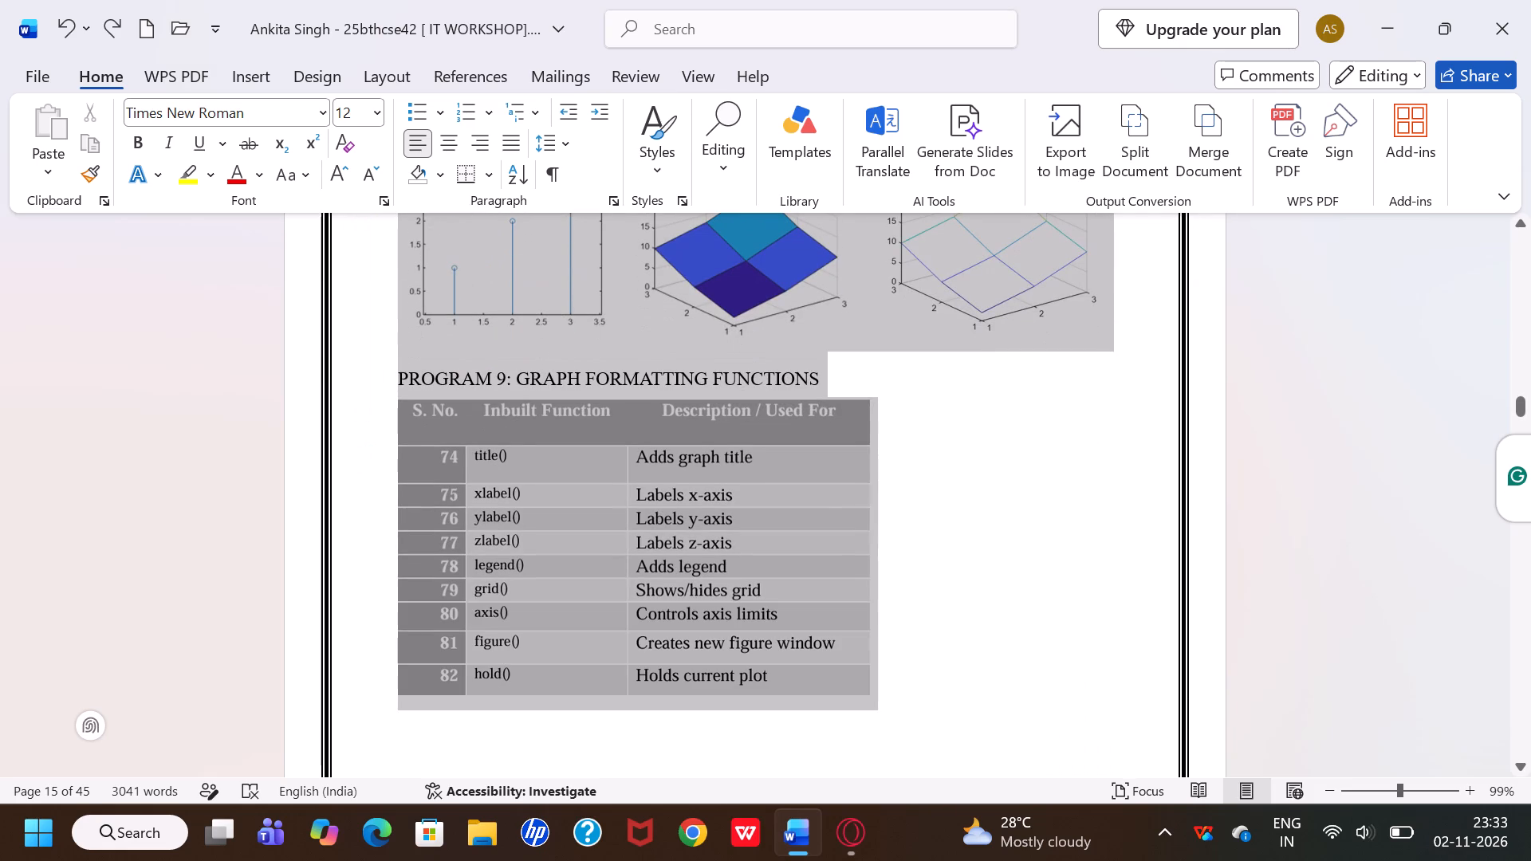
right_drag(1043, 629, 1034, 593)
click(513, 155)
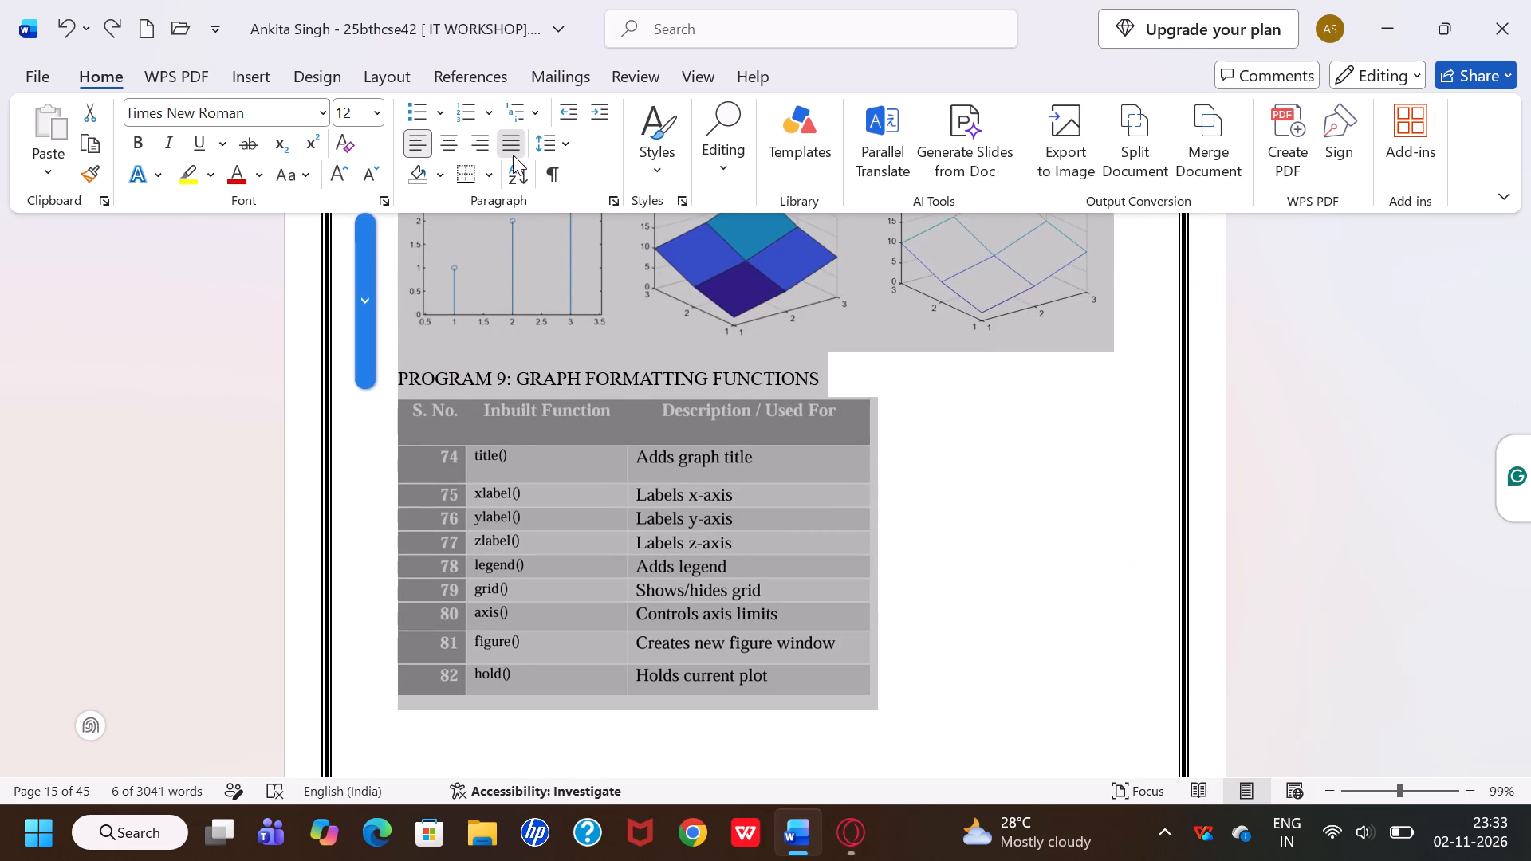
click(1033, 544)
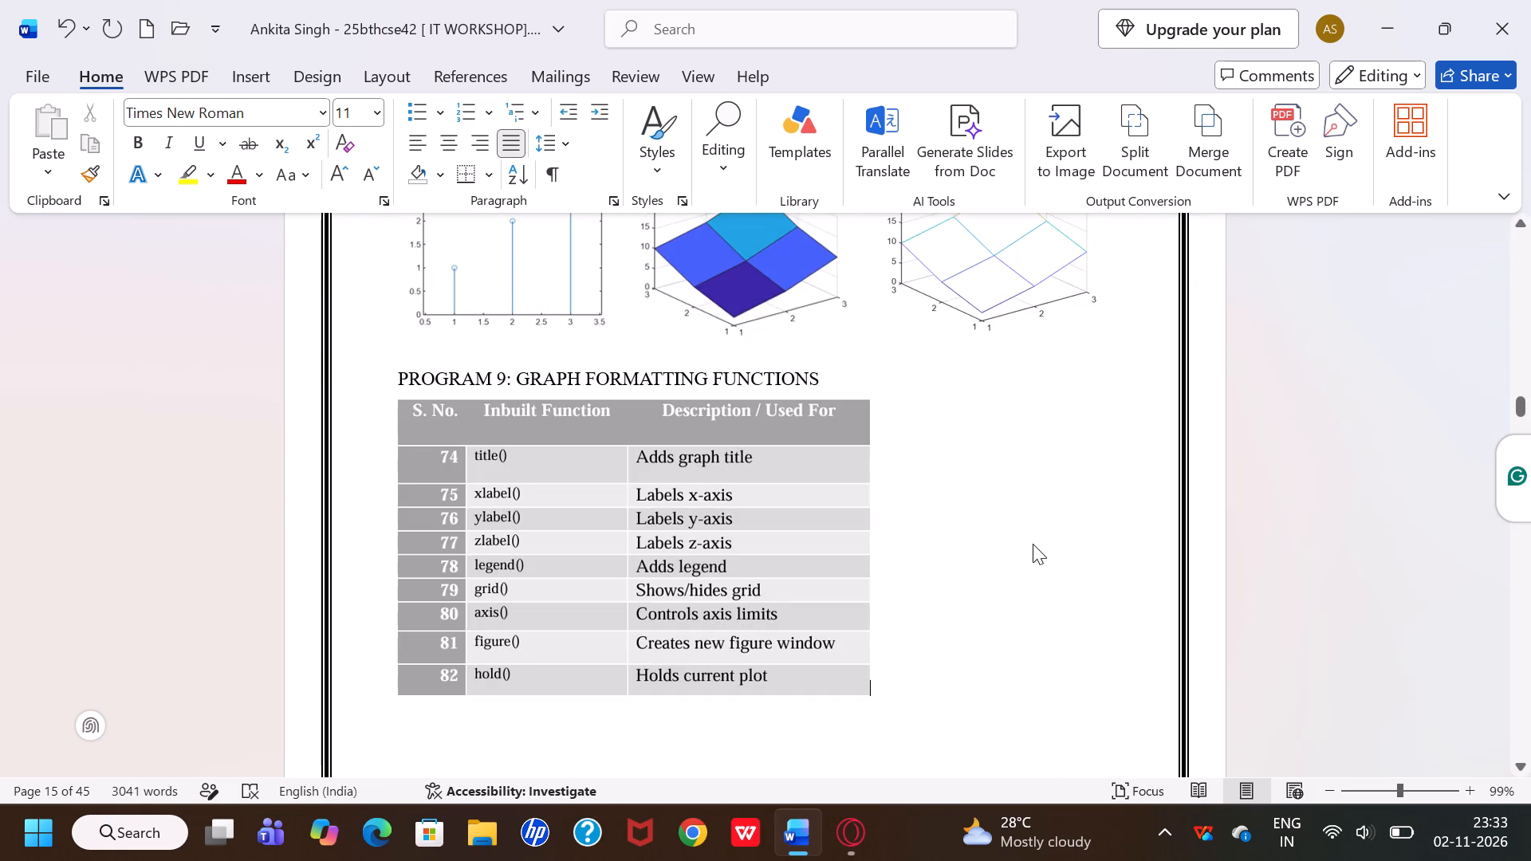
Shrink the Program 9 table picture to about three quarters of its height, keeping its width.
scroll(1033, 544, up, 4)
scroll(1033, 544, down, 3)
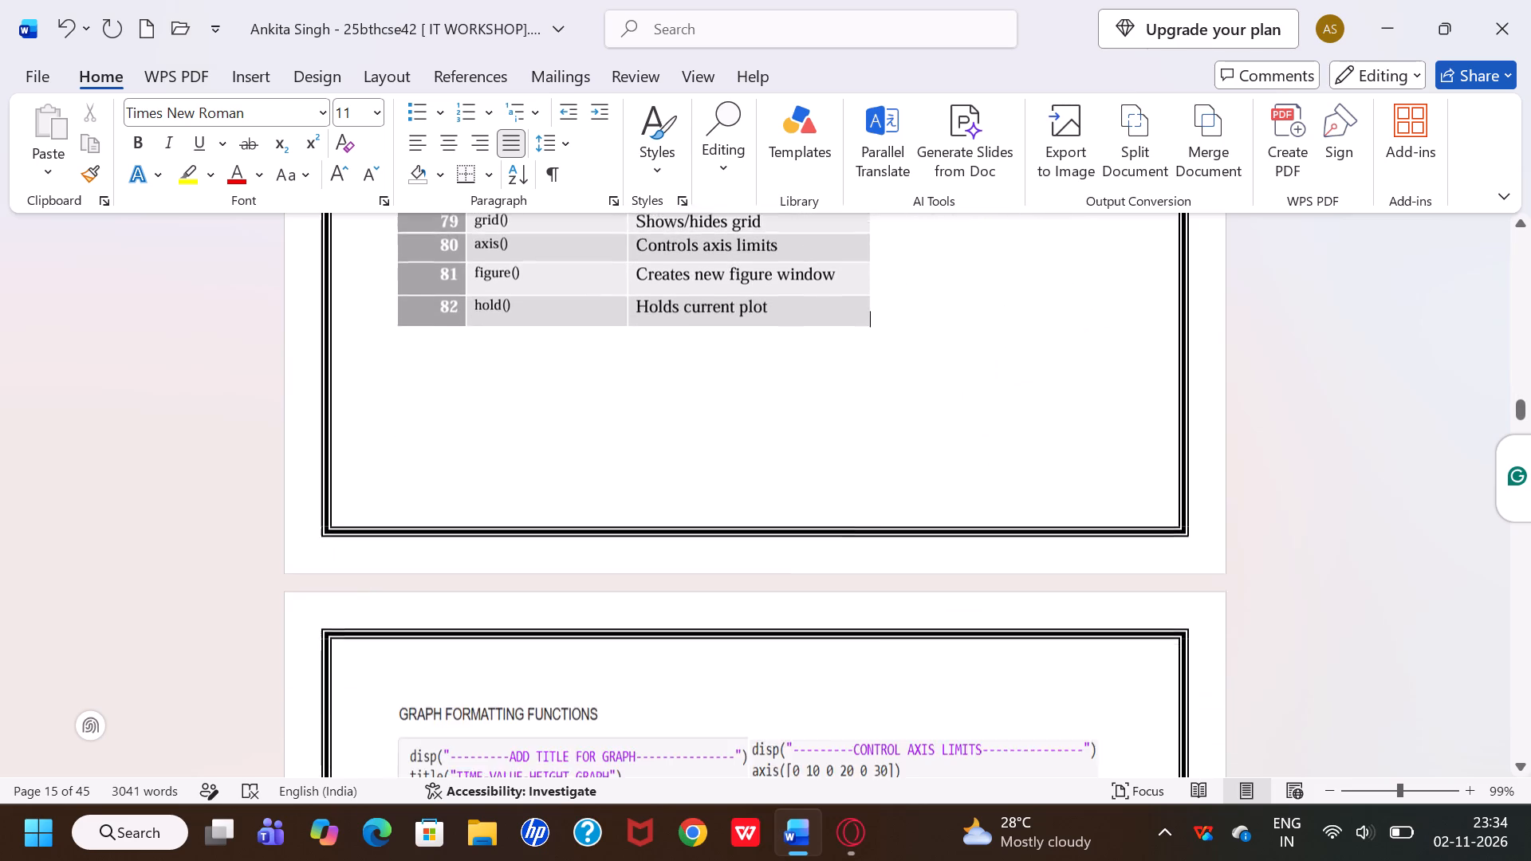
scroll(1033, 544, down, 1)
scroll(1033, 544, up, 1)
click(744, 536)
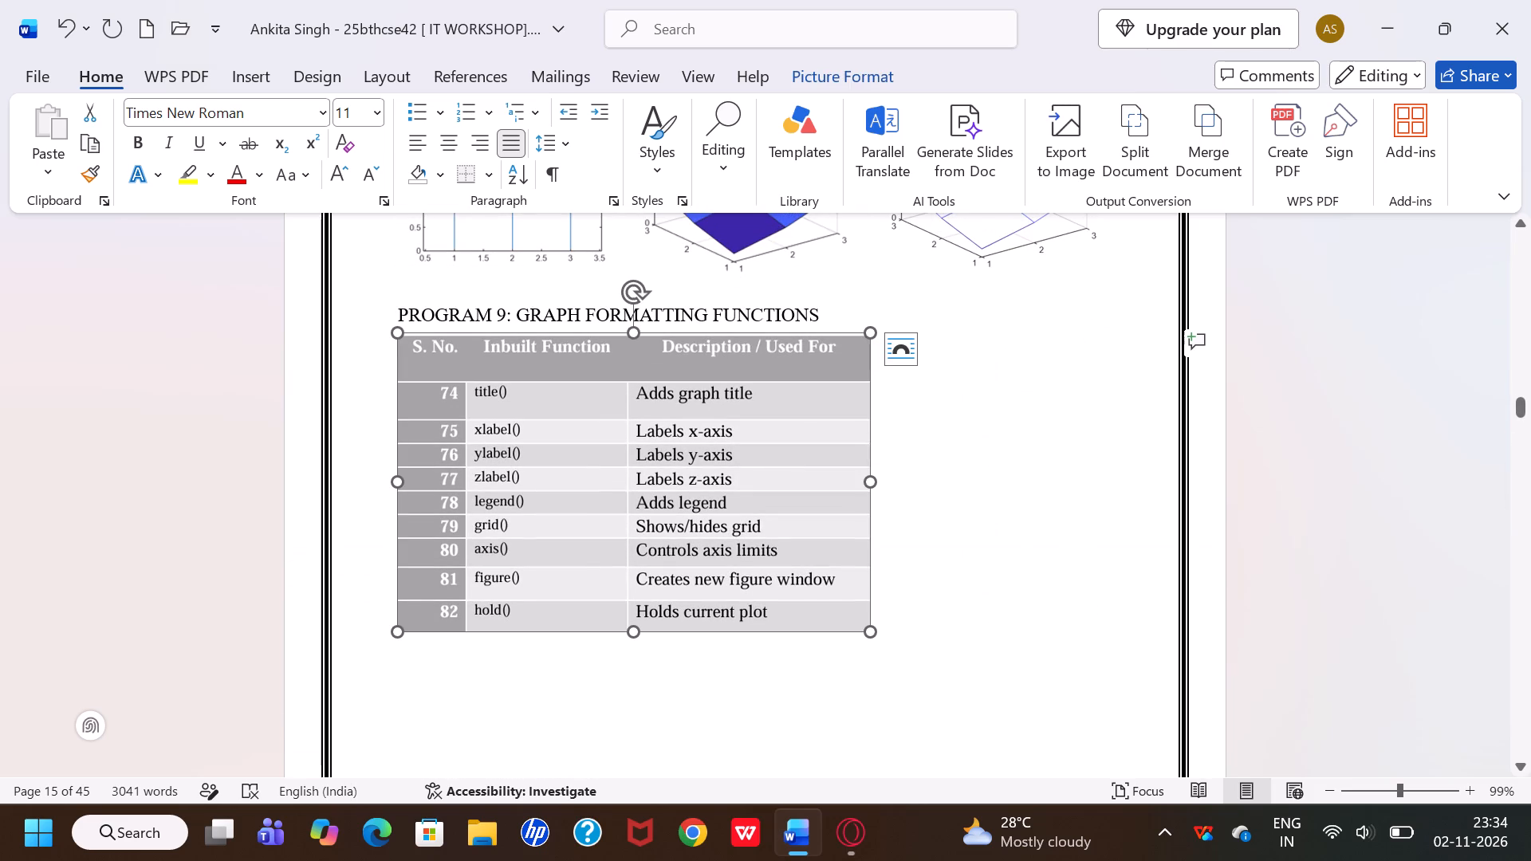
right_drag(632, 632, 628, 560)
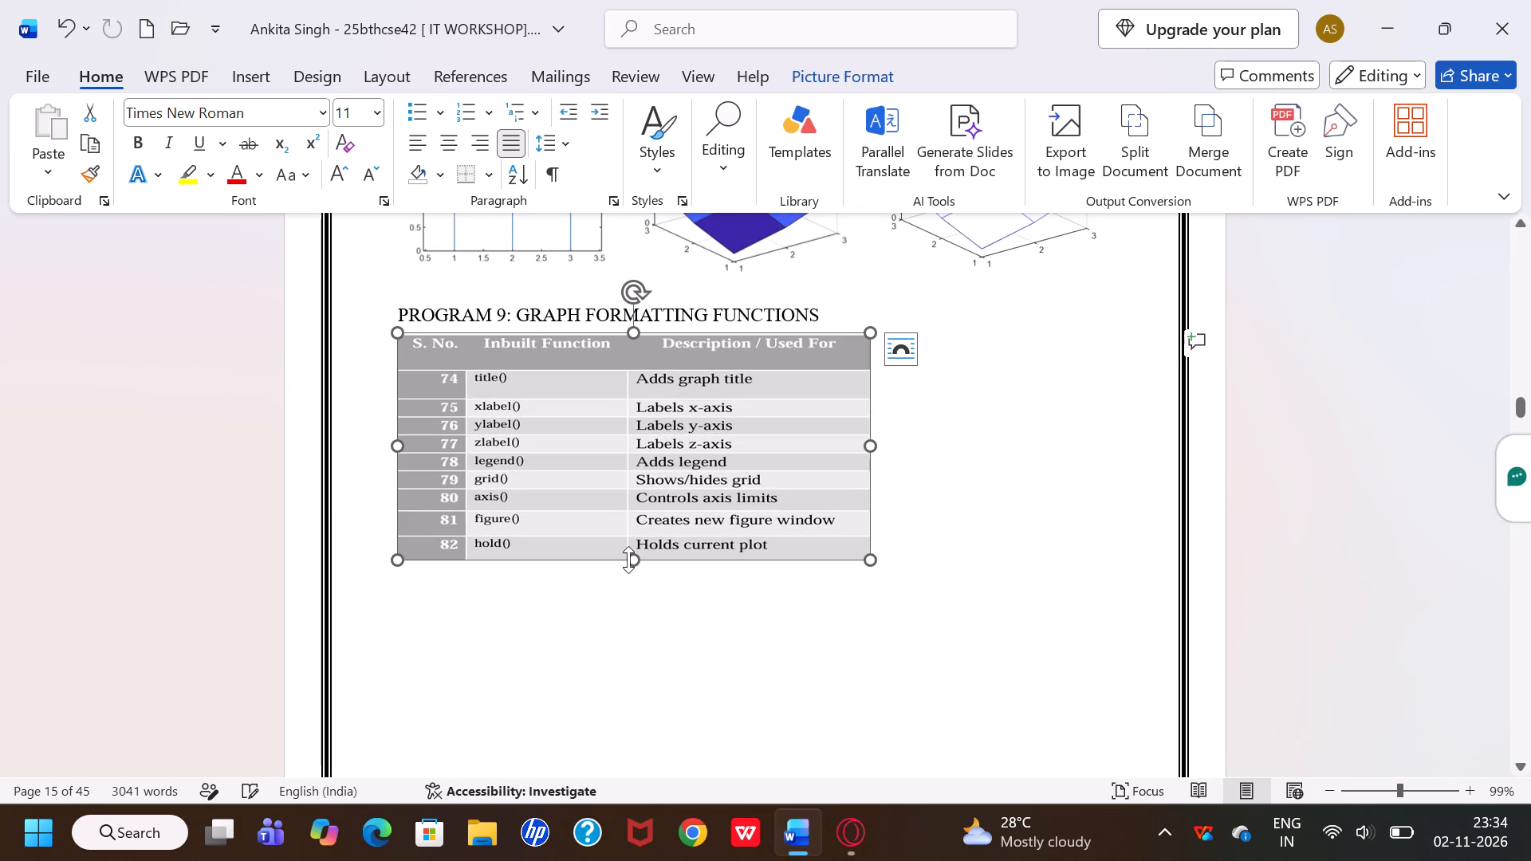
Shrink the 2-D line graph picture in the Program 8 results to about 80% of its height, keeping its width.
scroll(661, 646, down, 2)
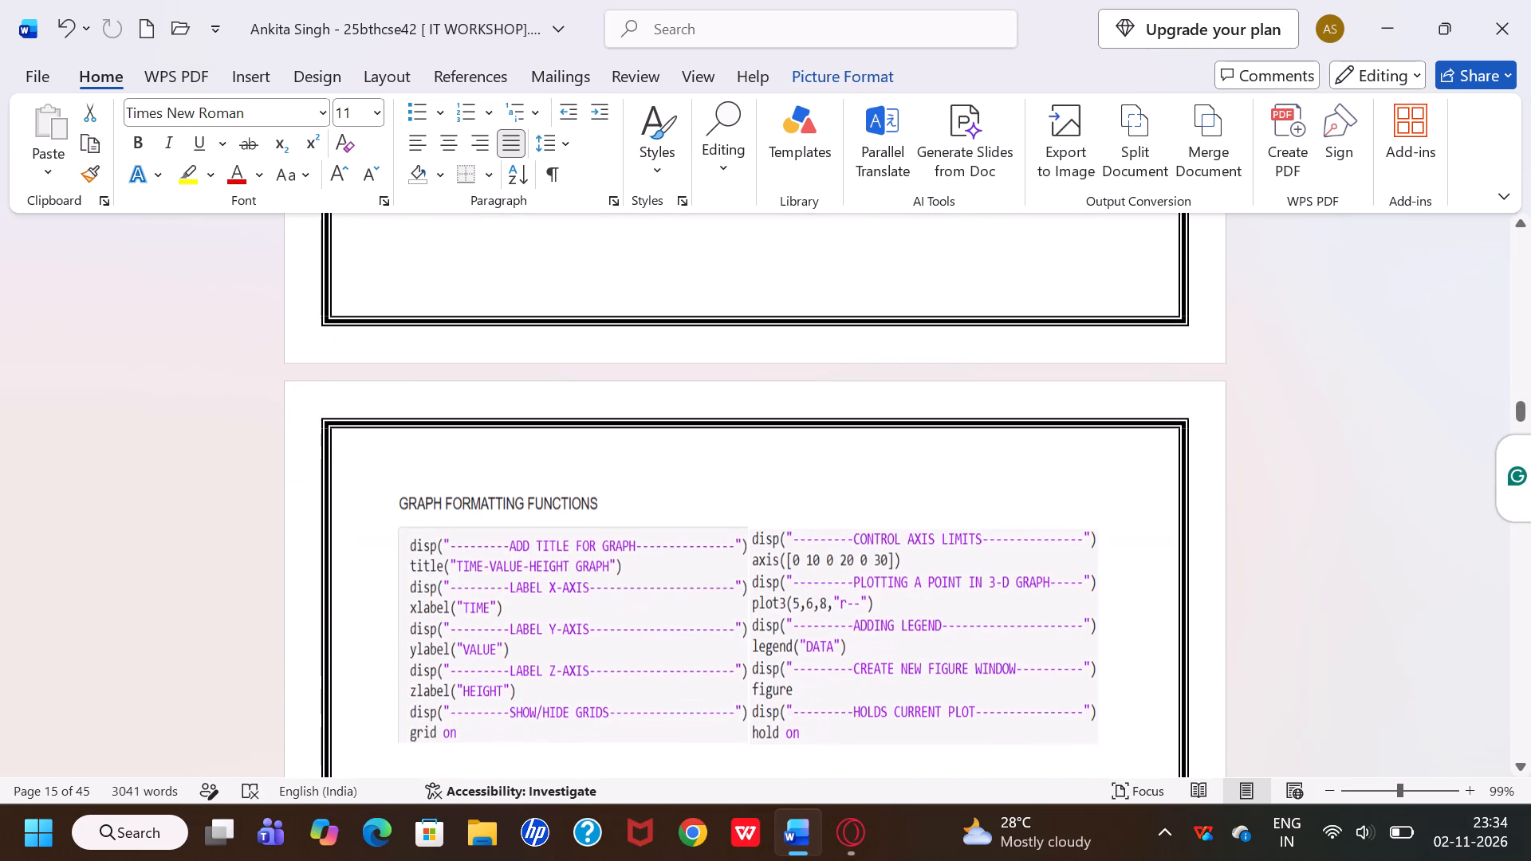
scroll(661, 646, up, 2)
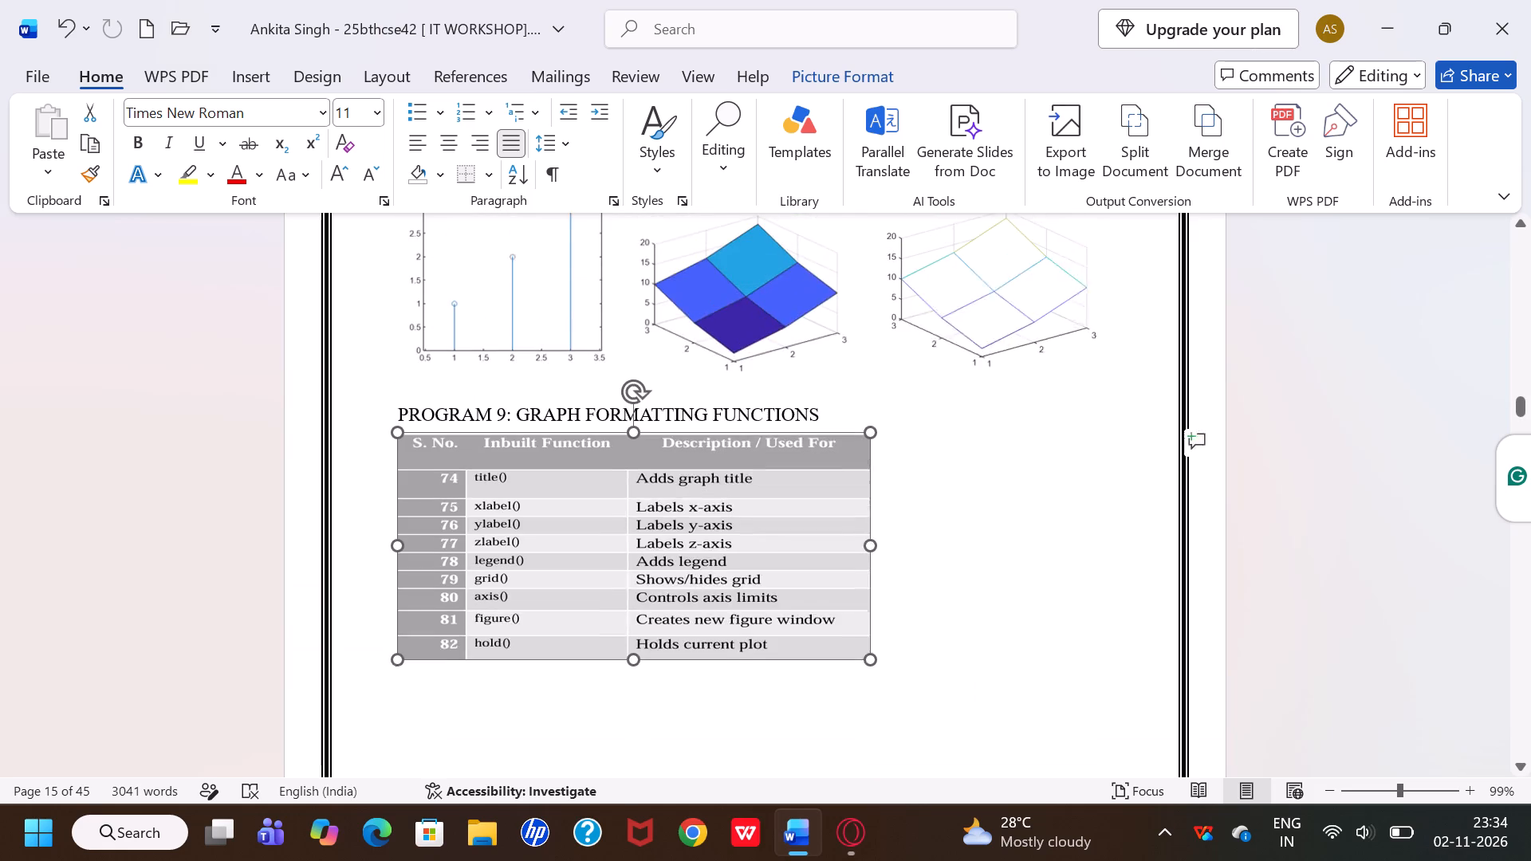
scroll(661, 646, up, 3)
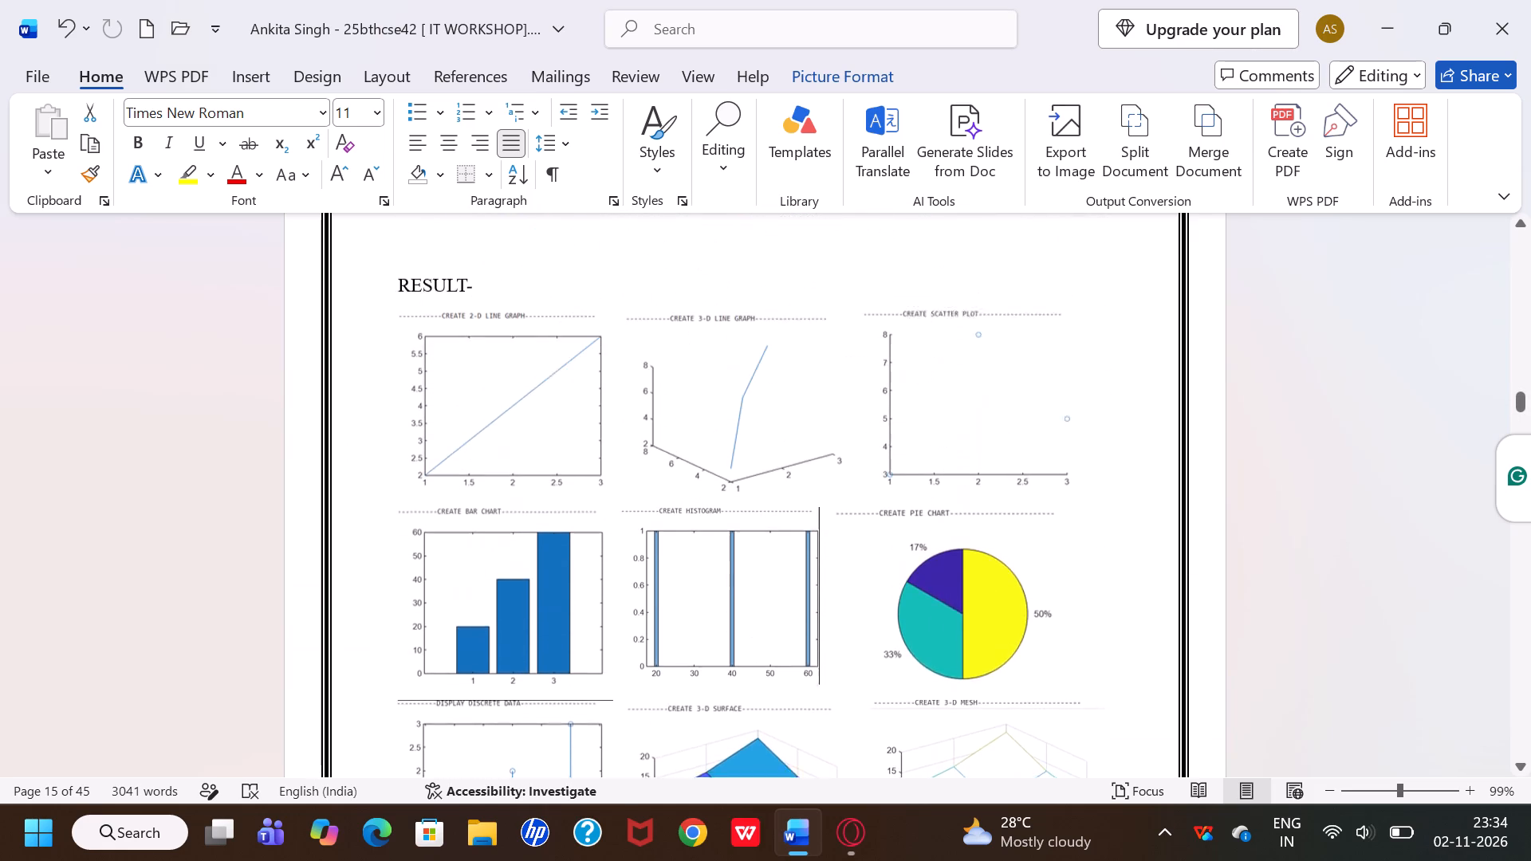
click(548, 463)
double_click(548, 463)
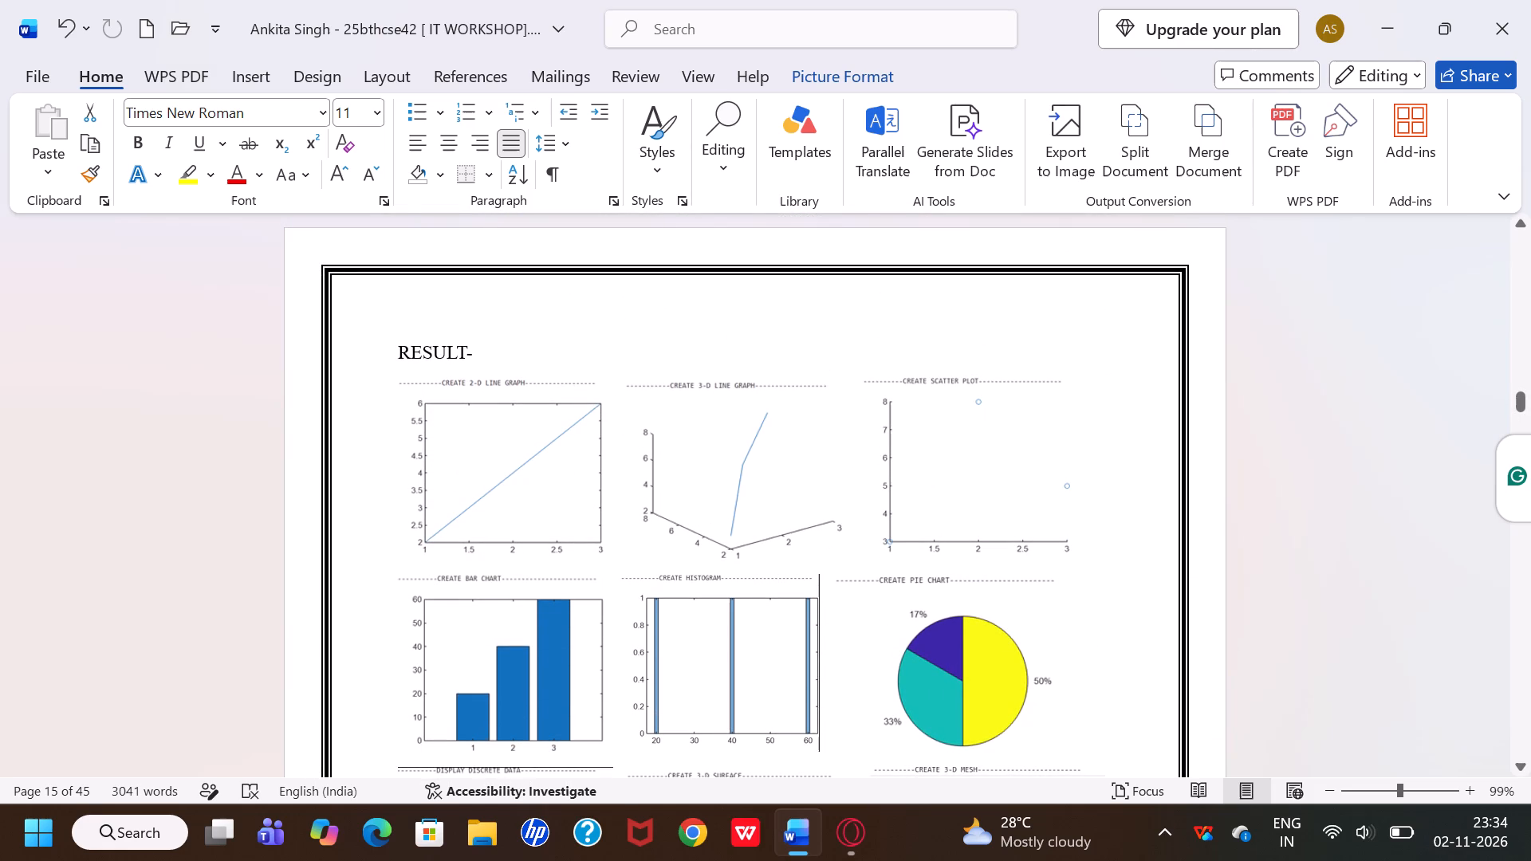
key(Escape)
key(Escape)
click(548, 463)
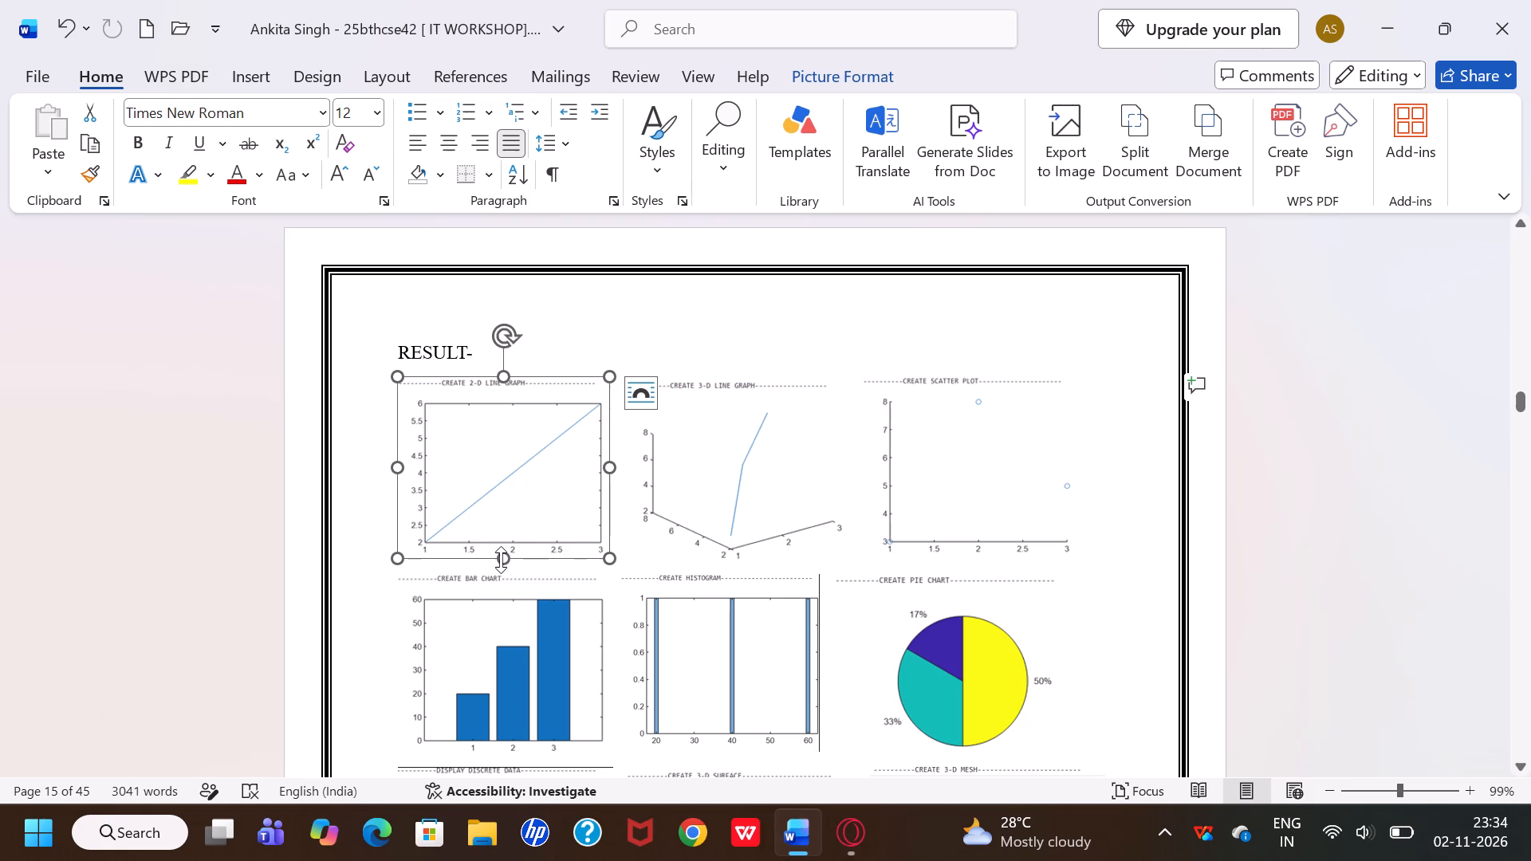
drag(501, 560, 502, 520)
Shrink the 3-D line graph picture to about three quarters of its height, keeping its width.
click(663, 505)
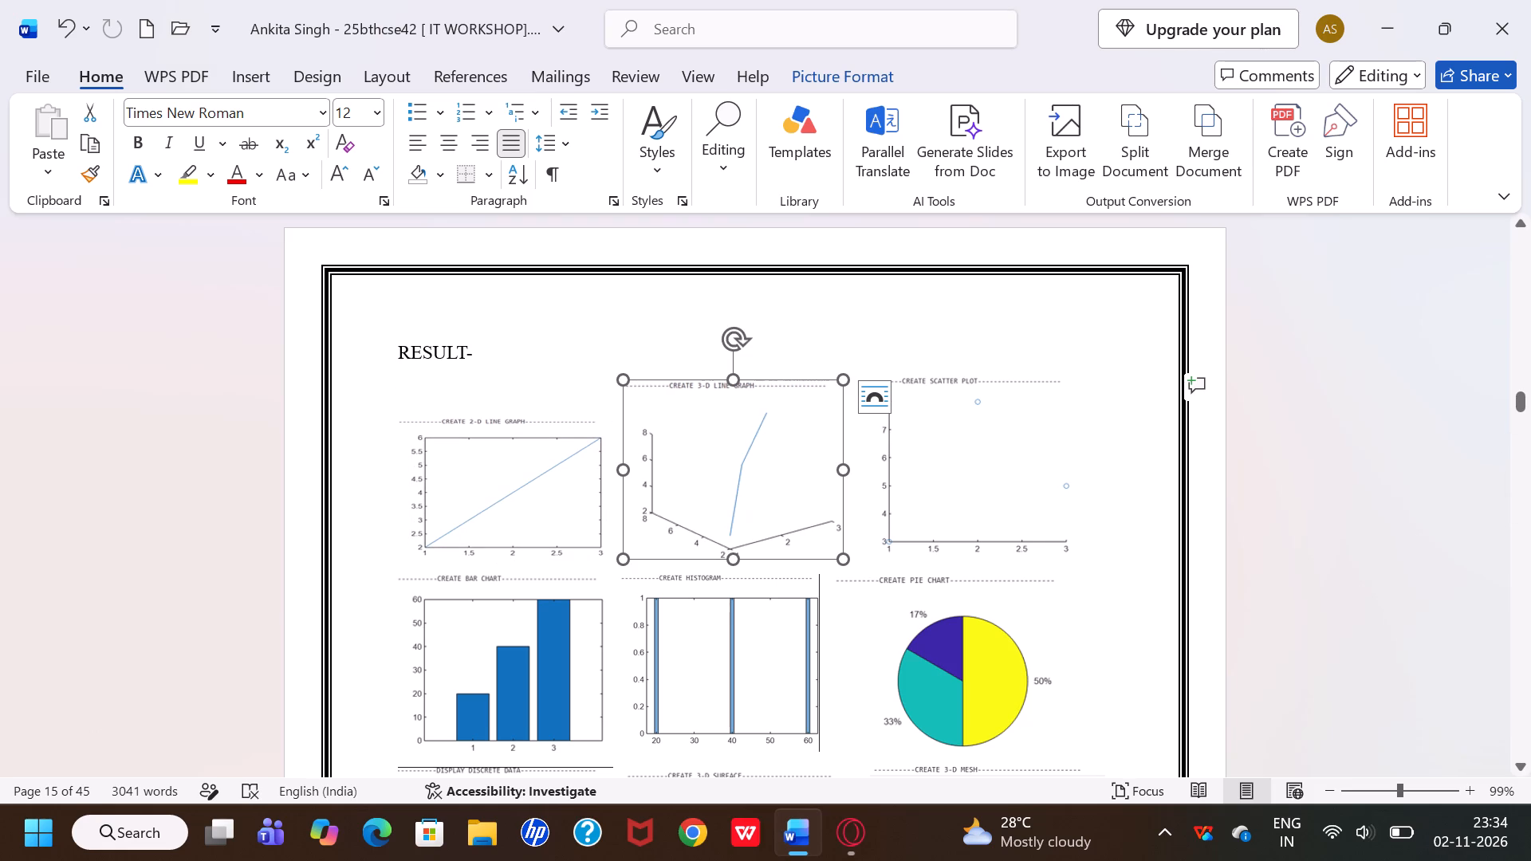
drag(732, 558, 732, 545)
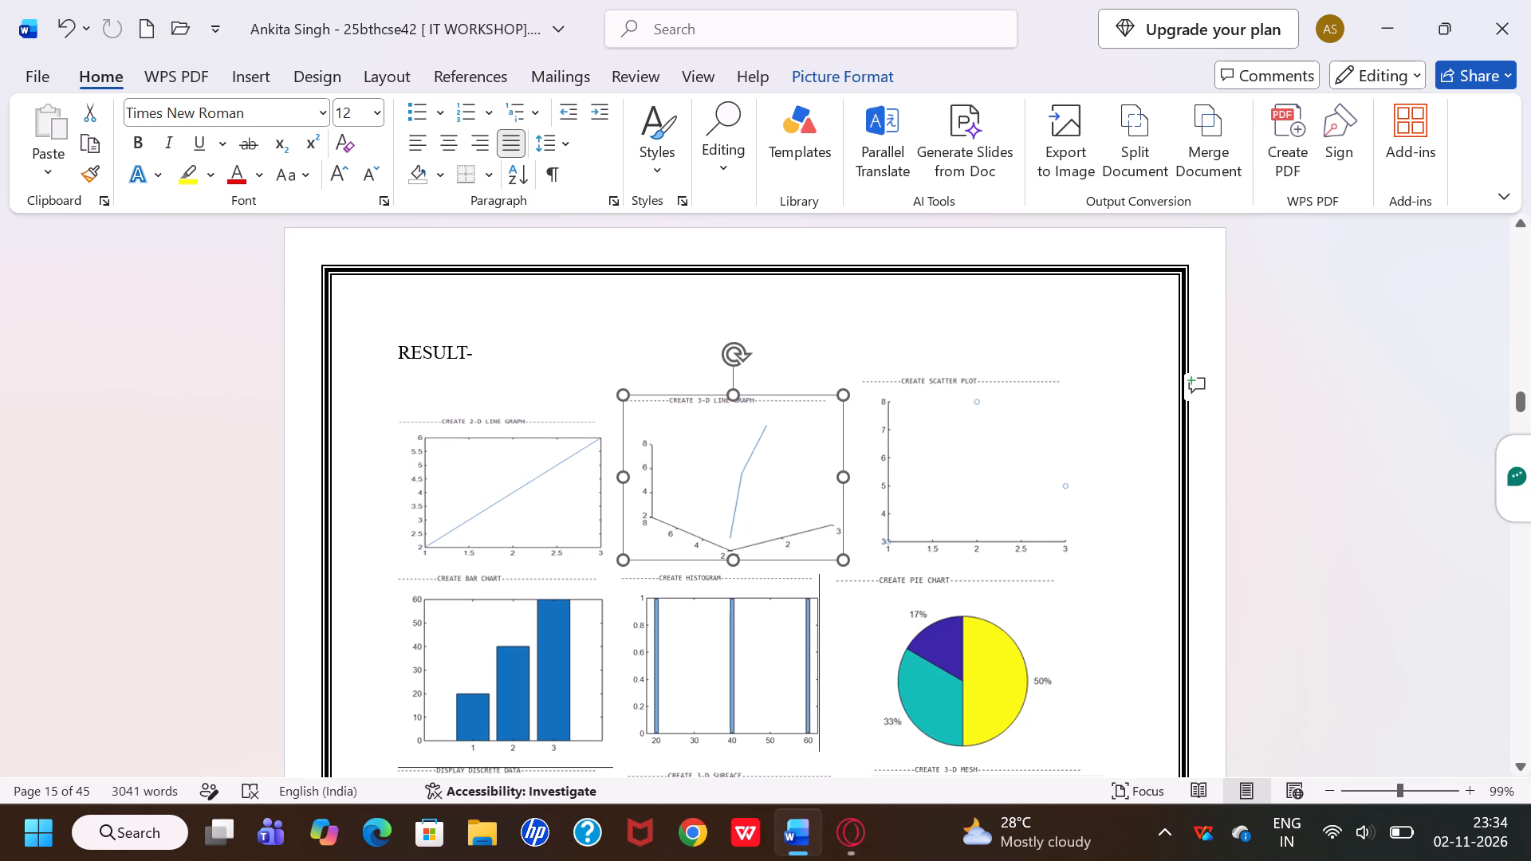
drag(732, 545, 731, 515)
Shrink the scatter plot picture in the Program 8 results to about three quarters of its height, keeping its width.
click(933, 507)
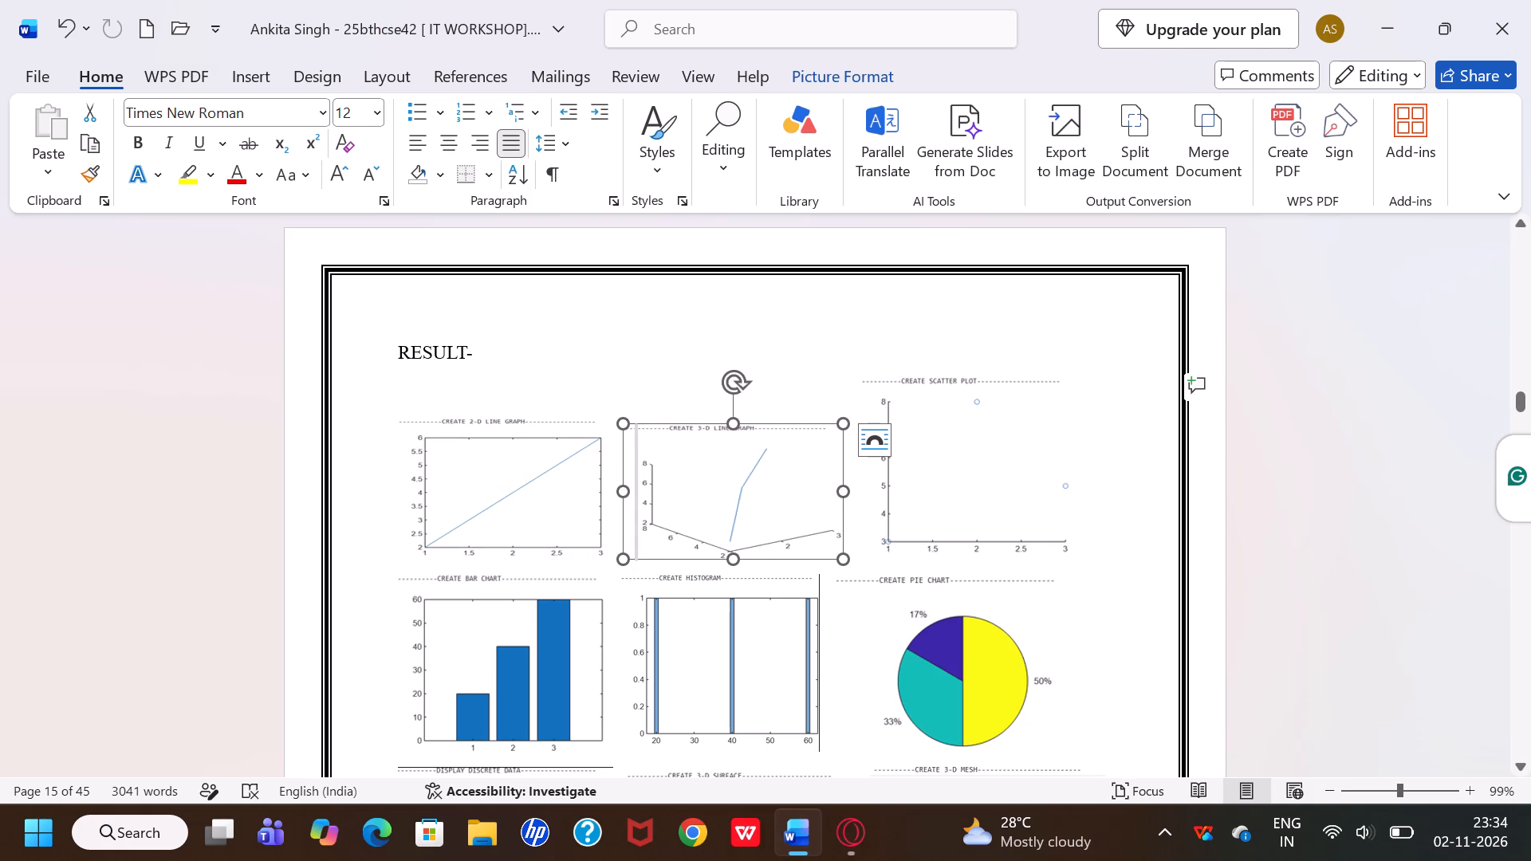
drag(966, 553, 966, 526)
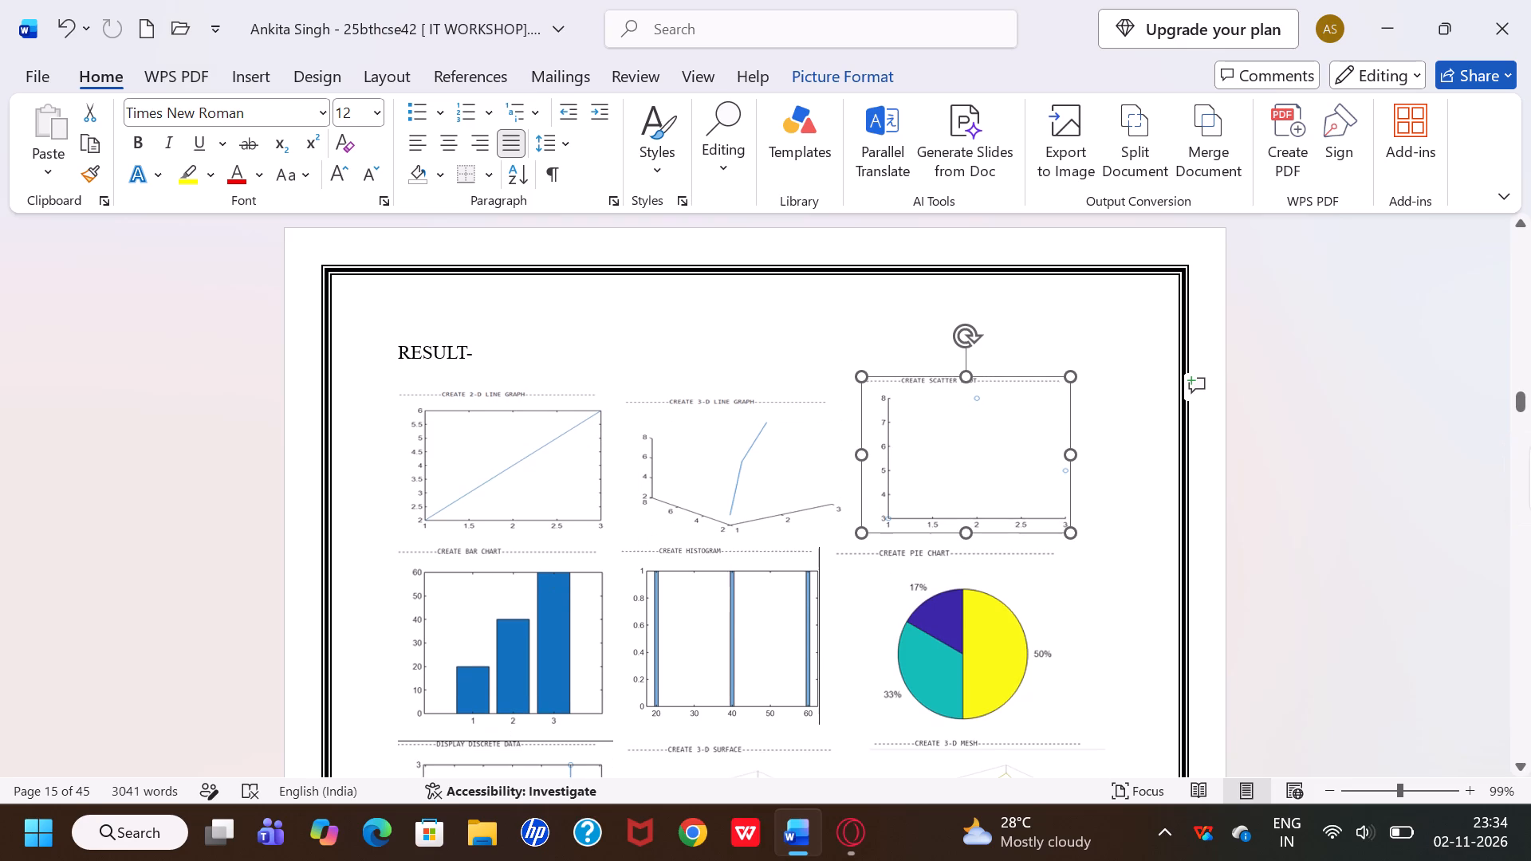
drag(966, 526, 966, 513)
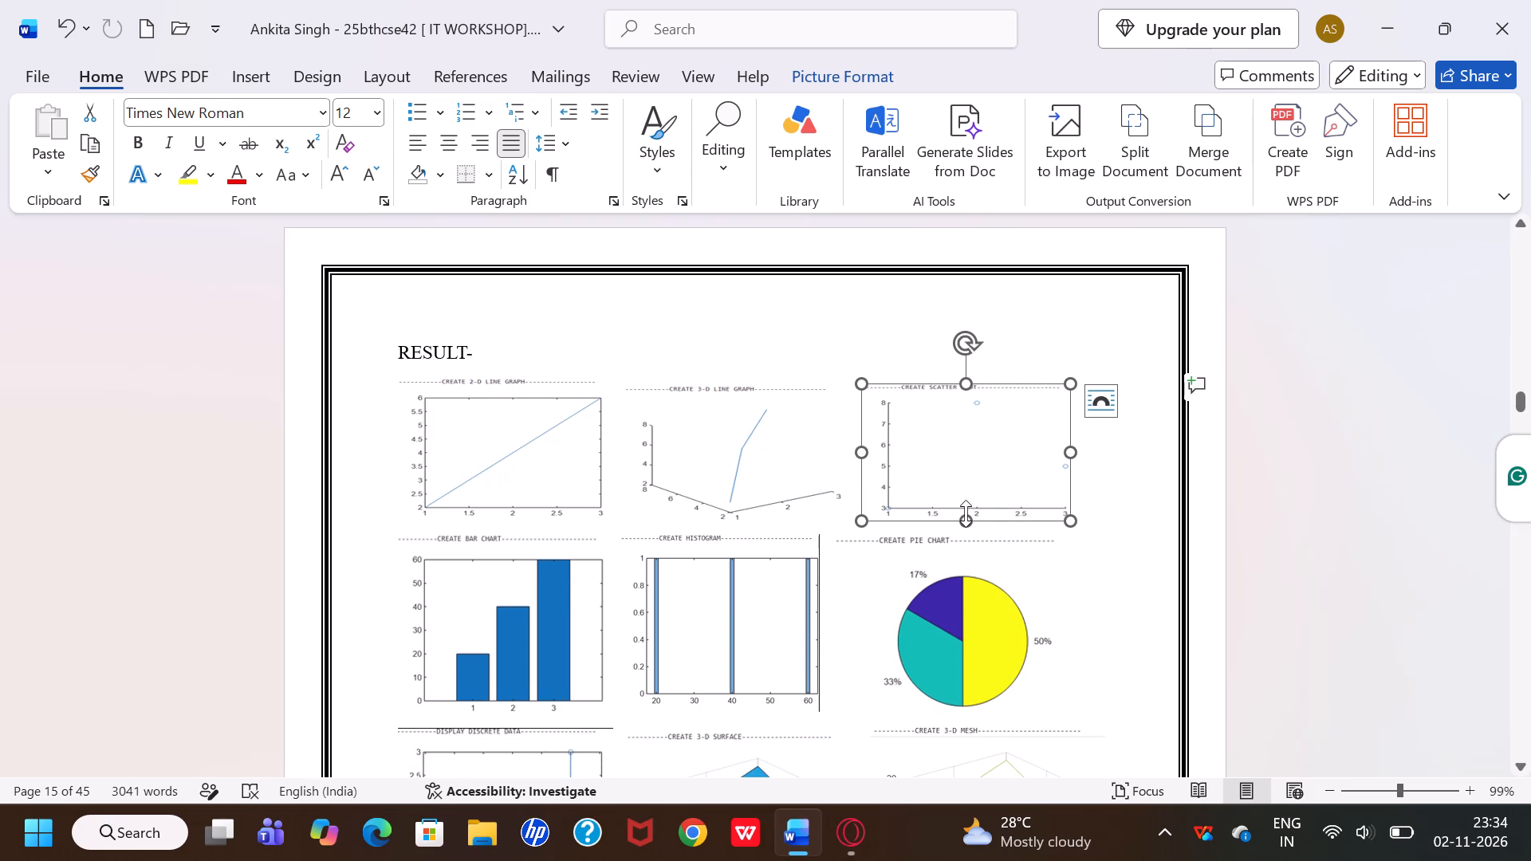
click(1155, 561)
Shrink the bar chart picture in the Program 8 results to about 80% of its height, keeping its width.
scroll(1155, 561, down, 1)
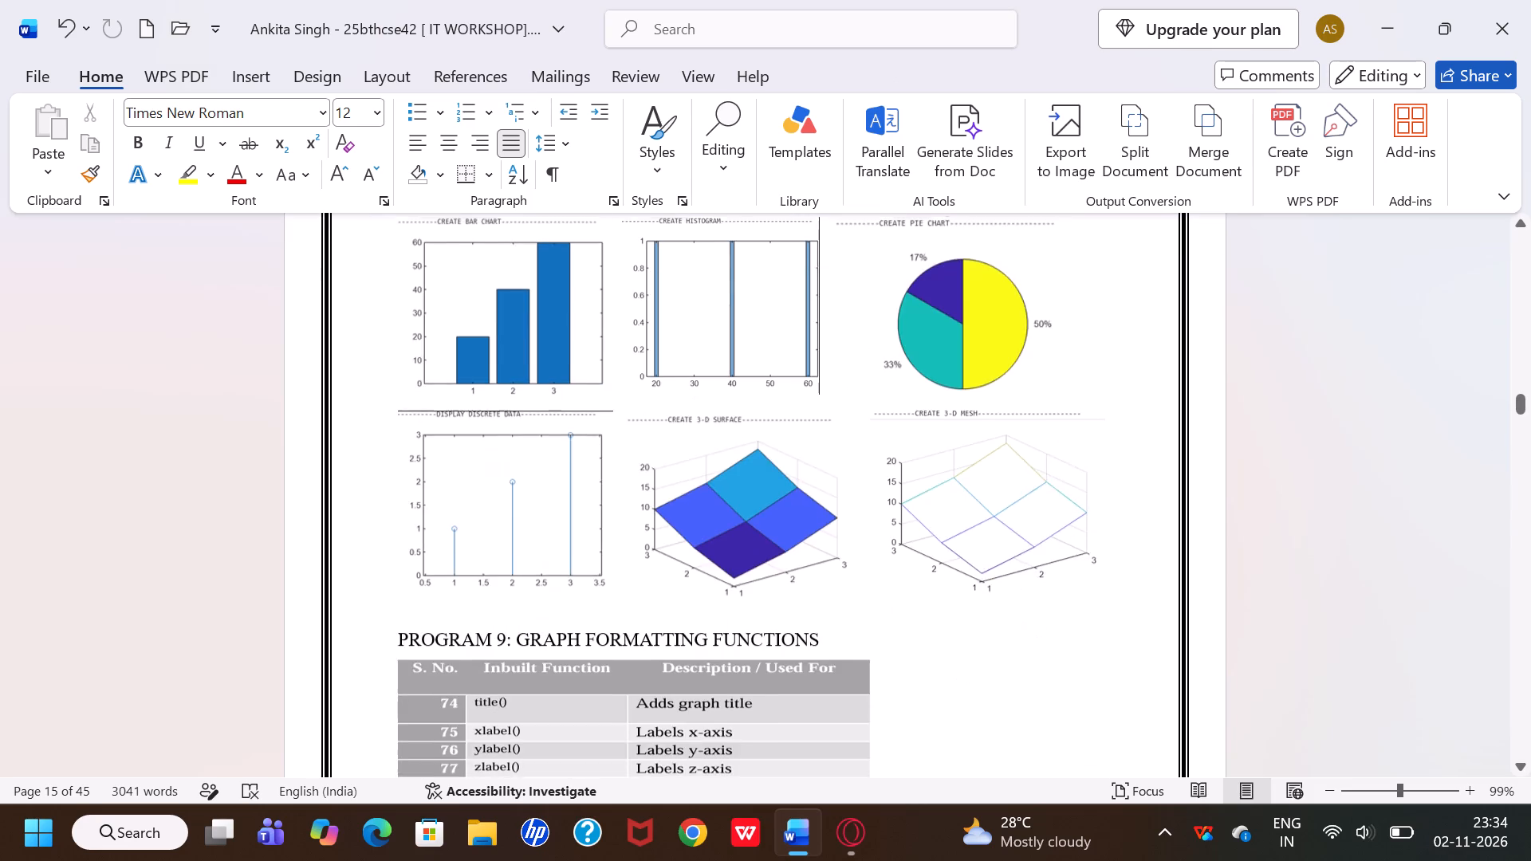
scroll(1155, 561, down, 2)
scroll(1155, 561, up, 3)
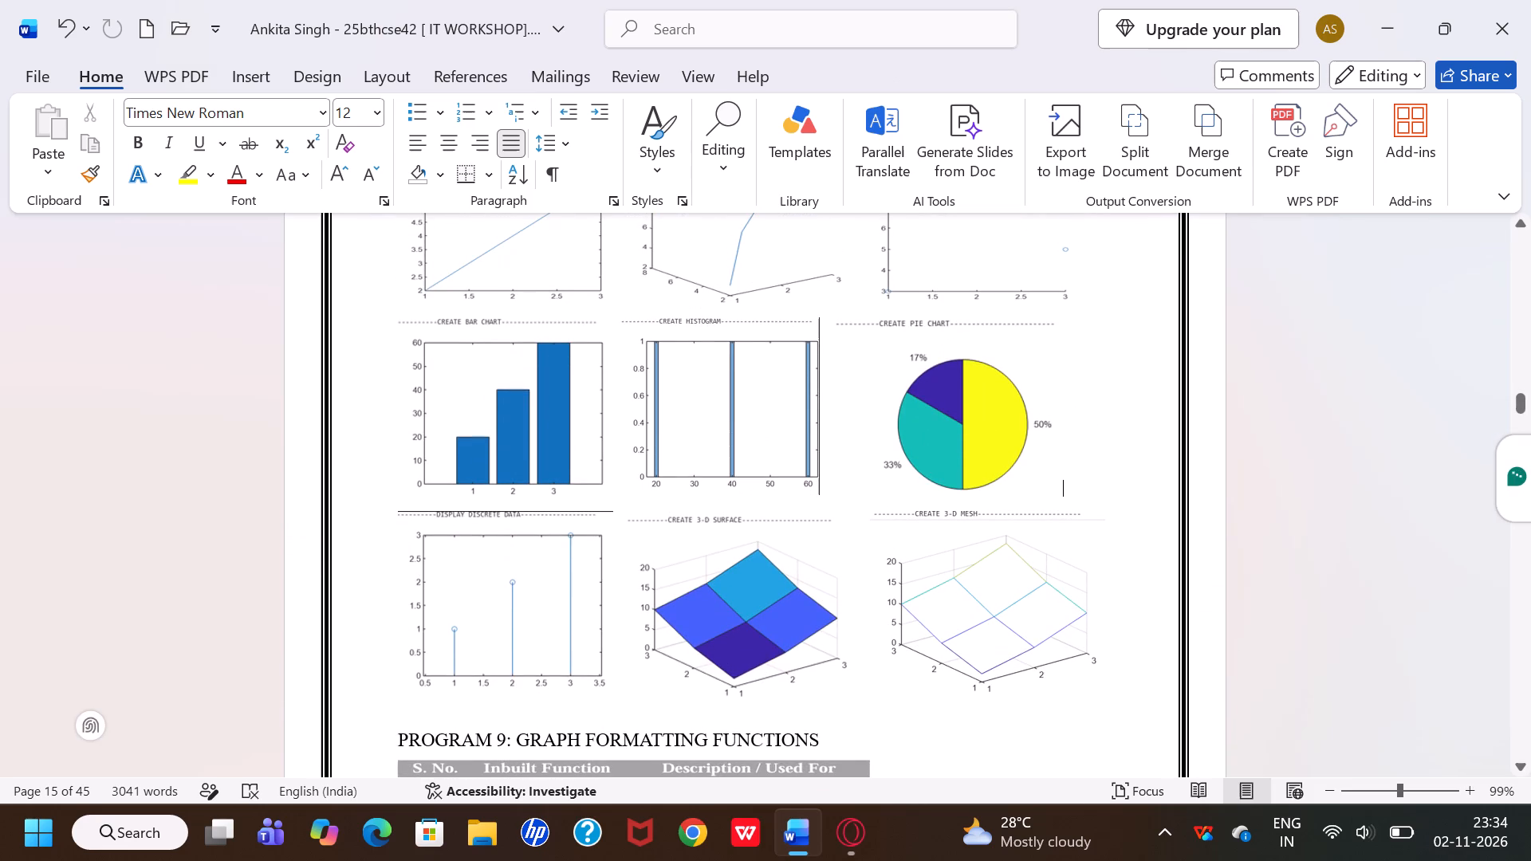
click(540, 406)
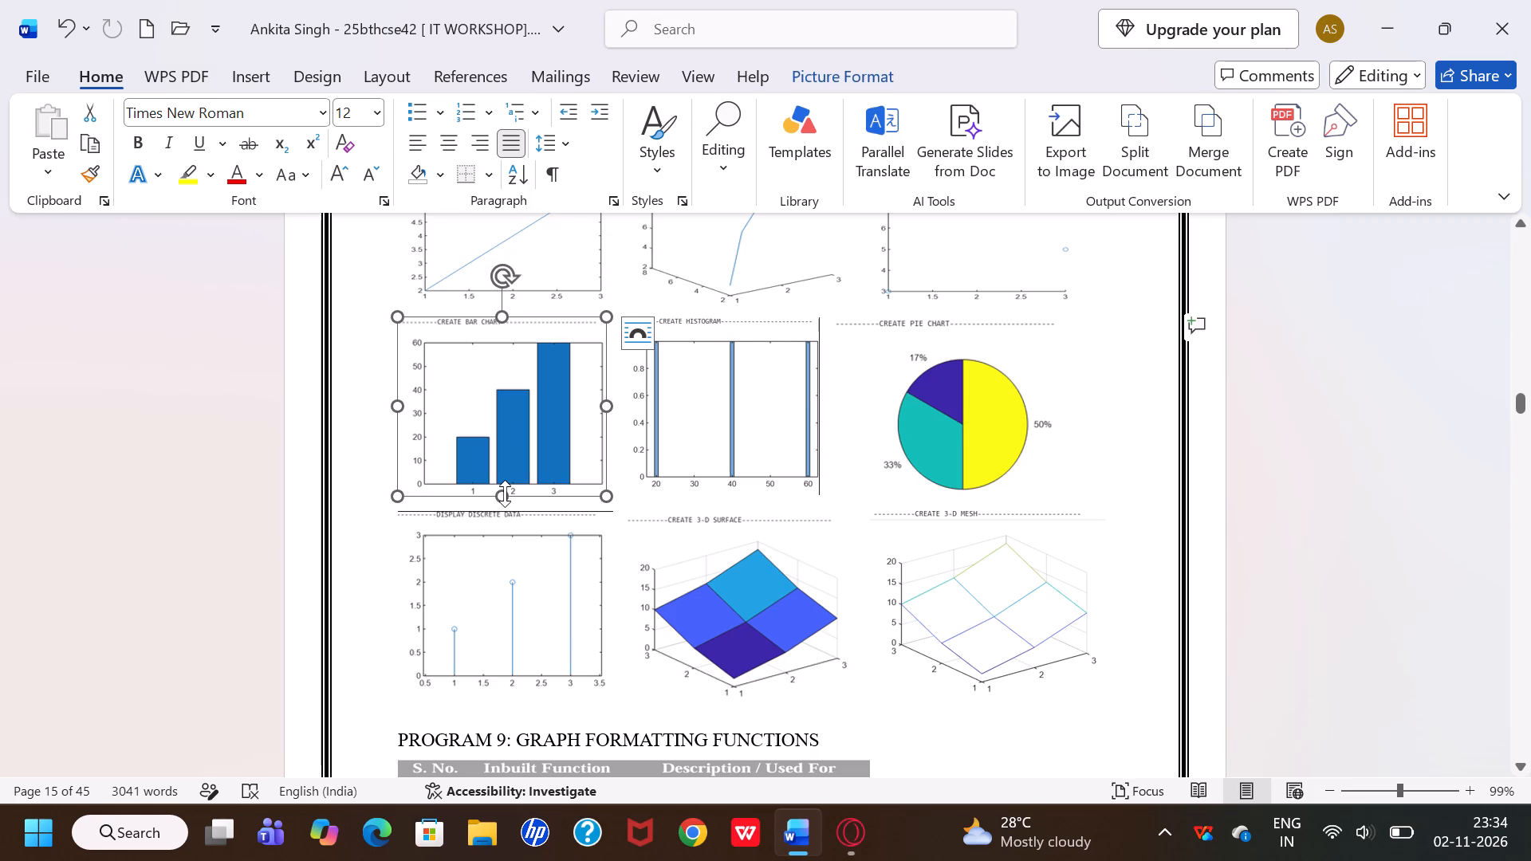
right_drag(505, 493, 503, 457)
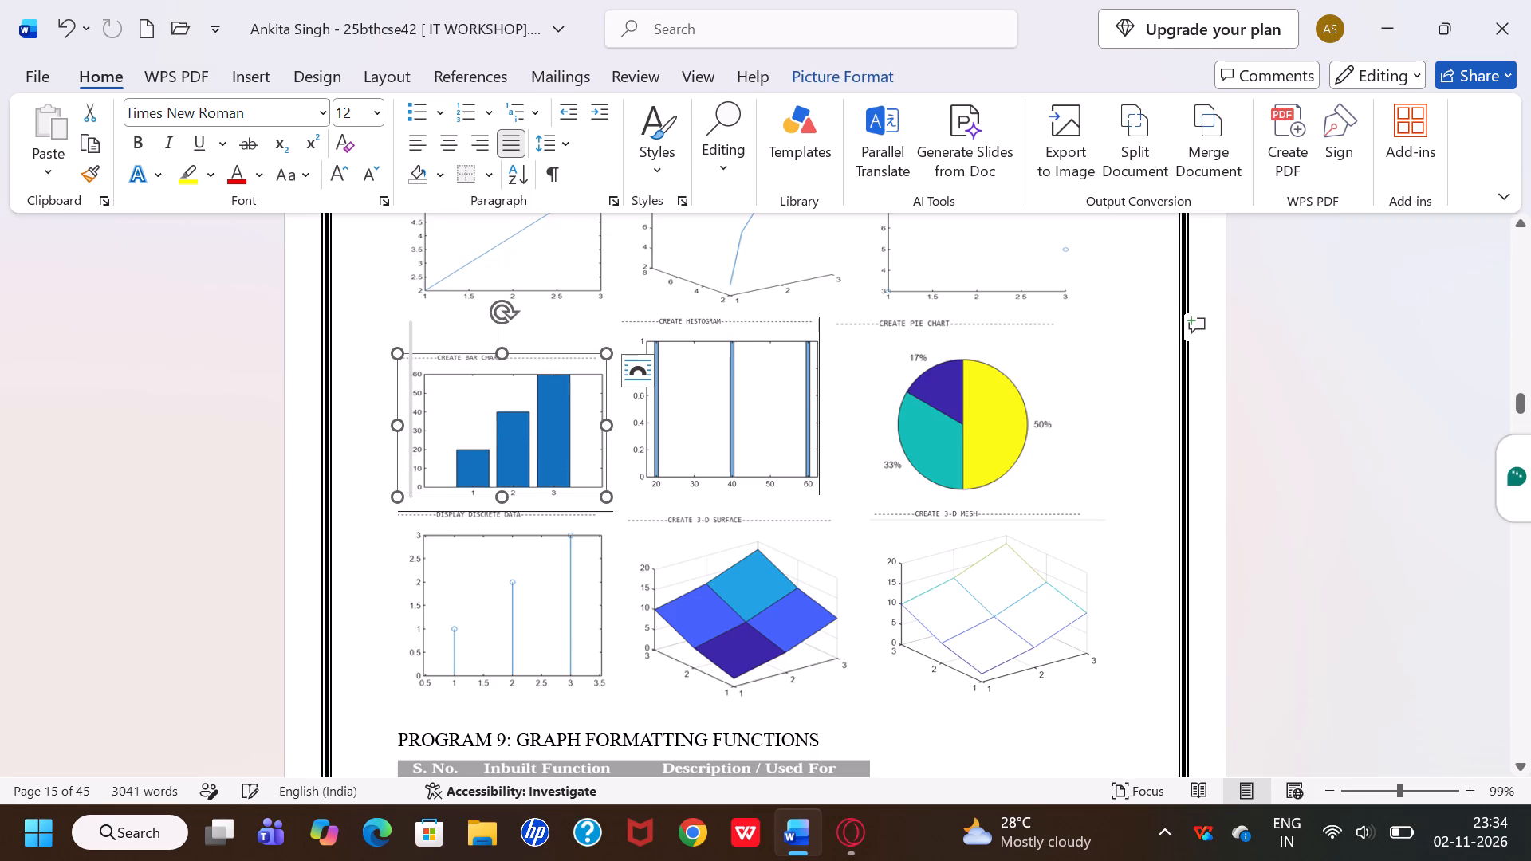
Shrink the histogram picture to about 3.16 cm high, keeping its width.
click(688, 462)
double_click(729, 436)
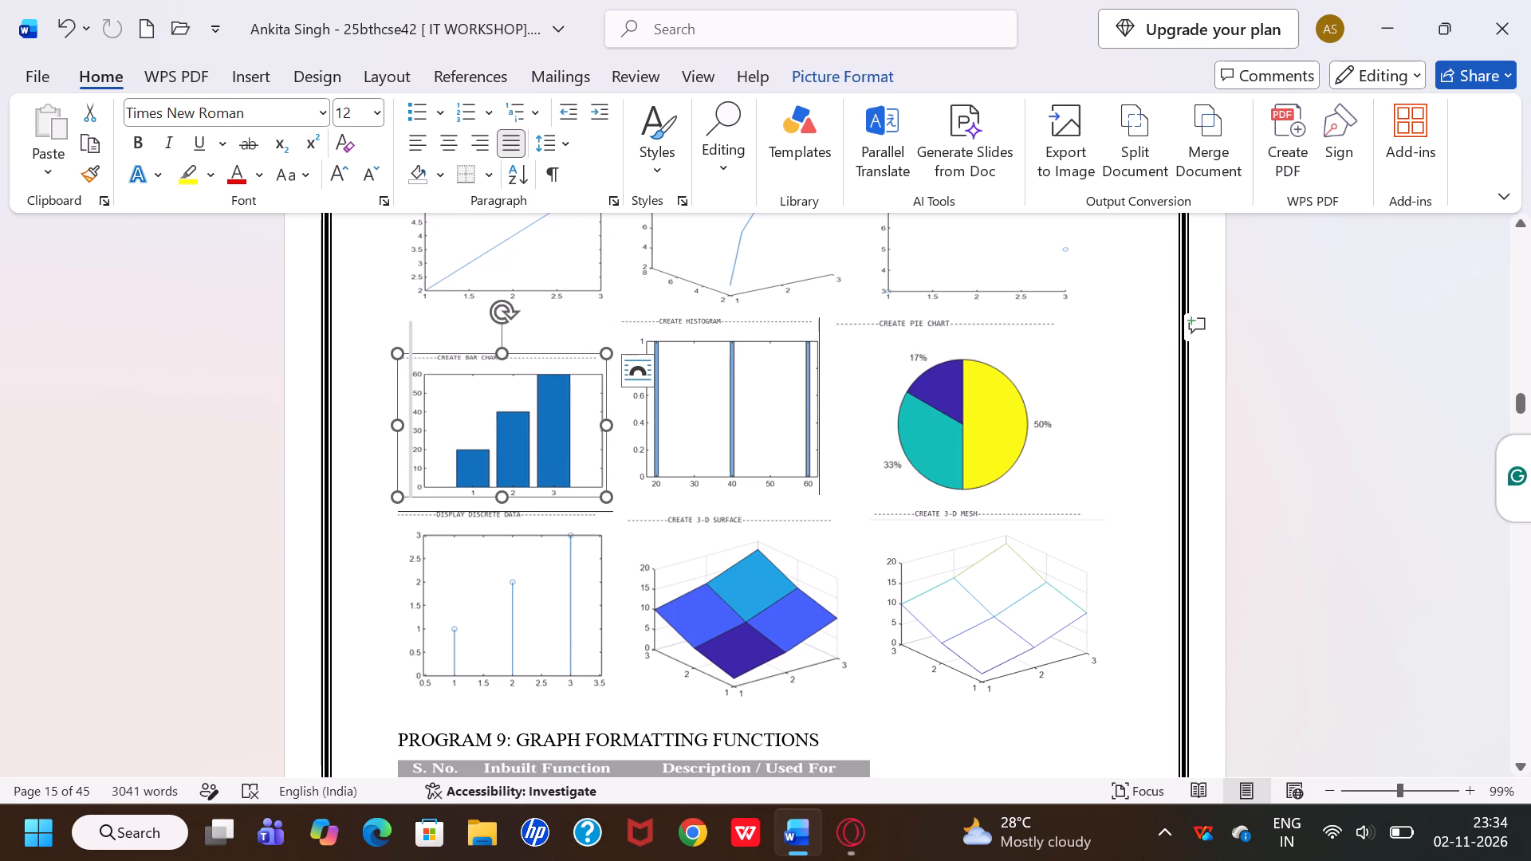
click(729, 436)
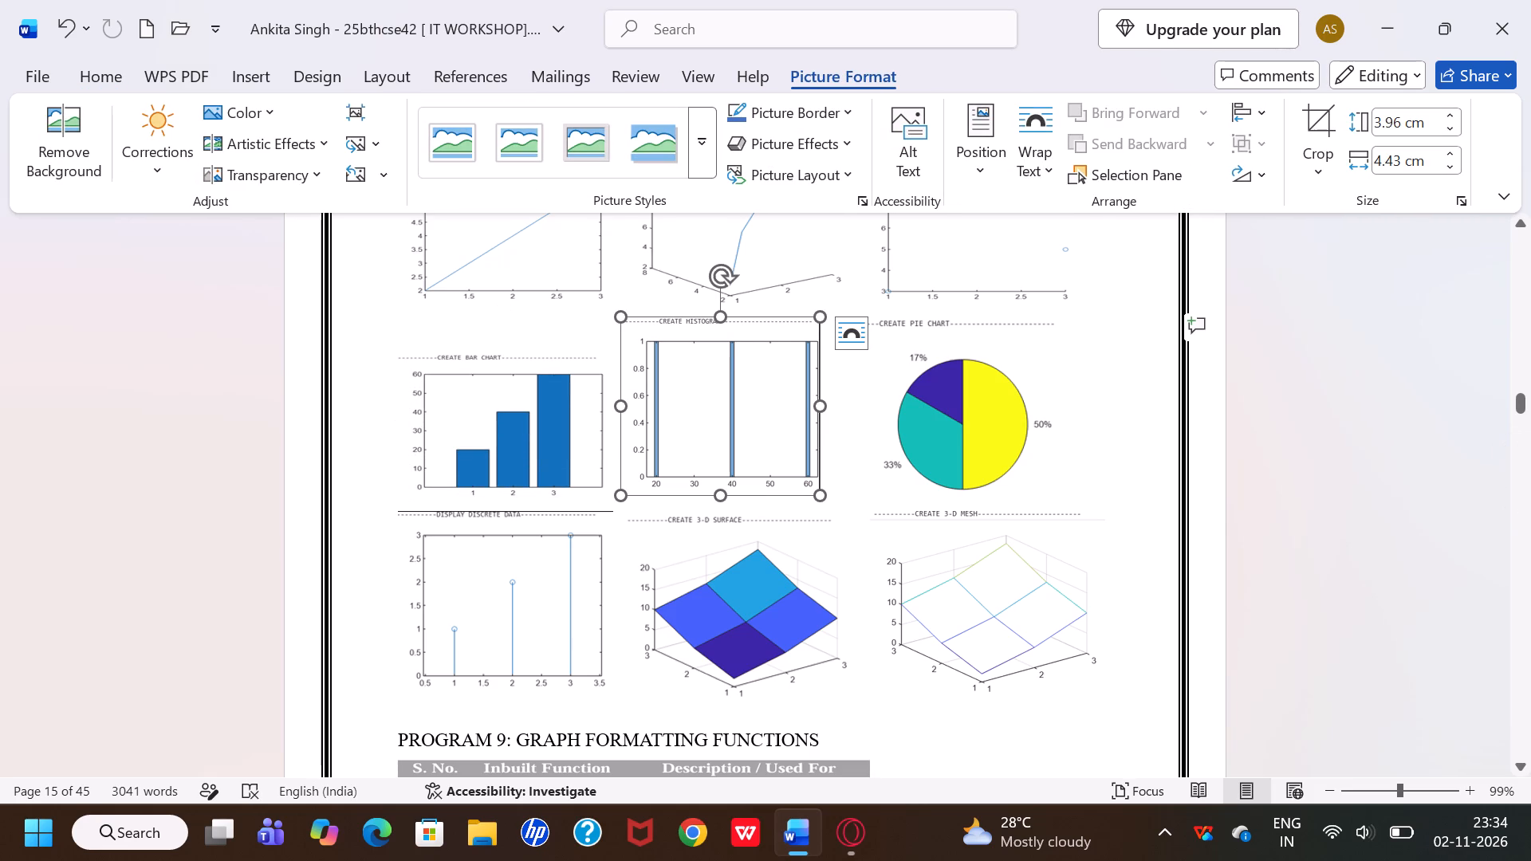
drag(720, 495, 719, 460)
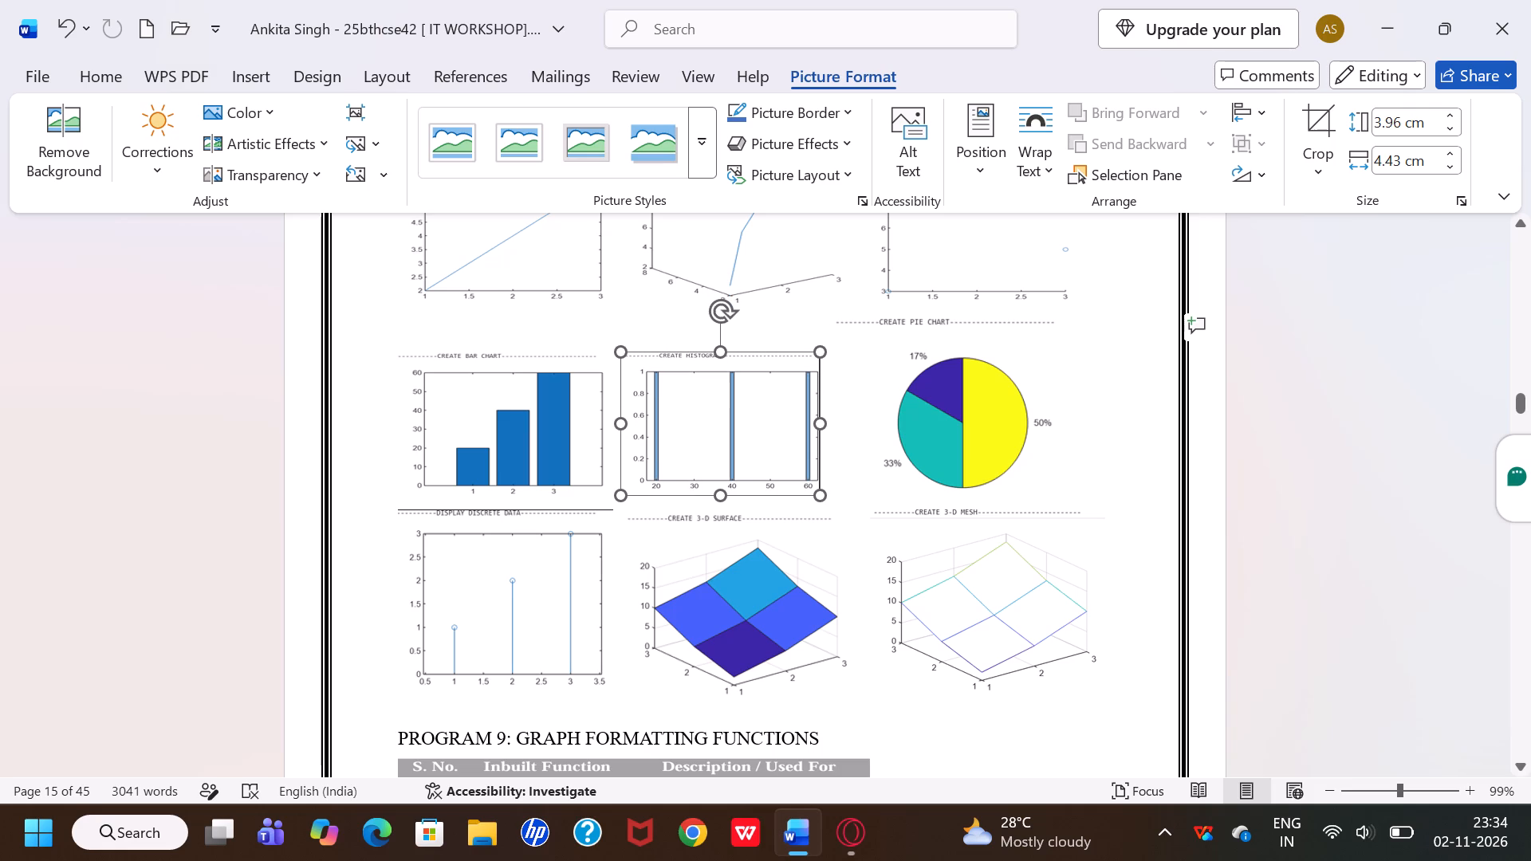
drag(719, 460, 720, 459)
Shrink the pie chart picture to about 80% of its height, matching the histogram beside it and keeping its width.
click(943, 433)
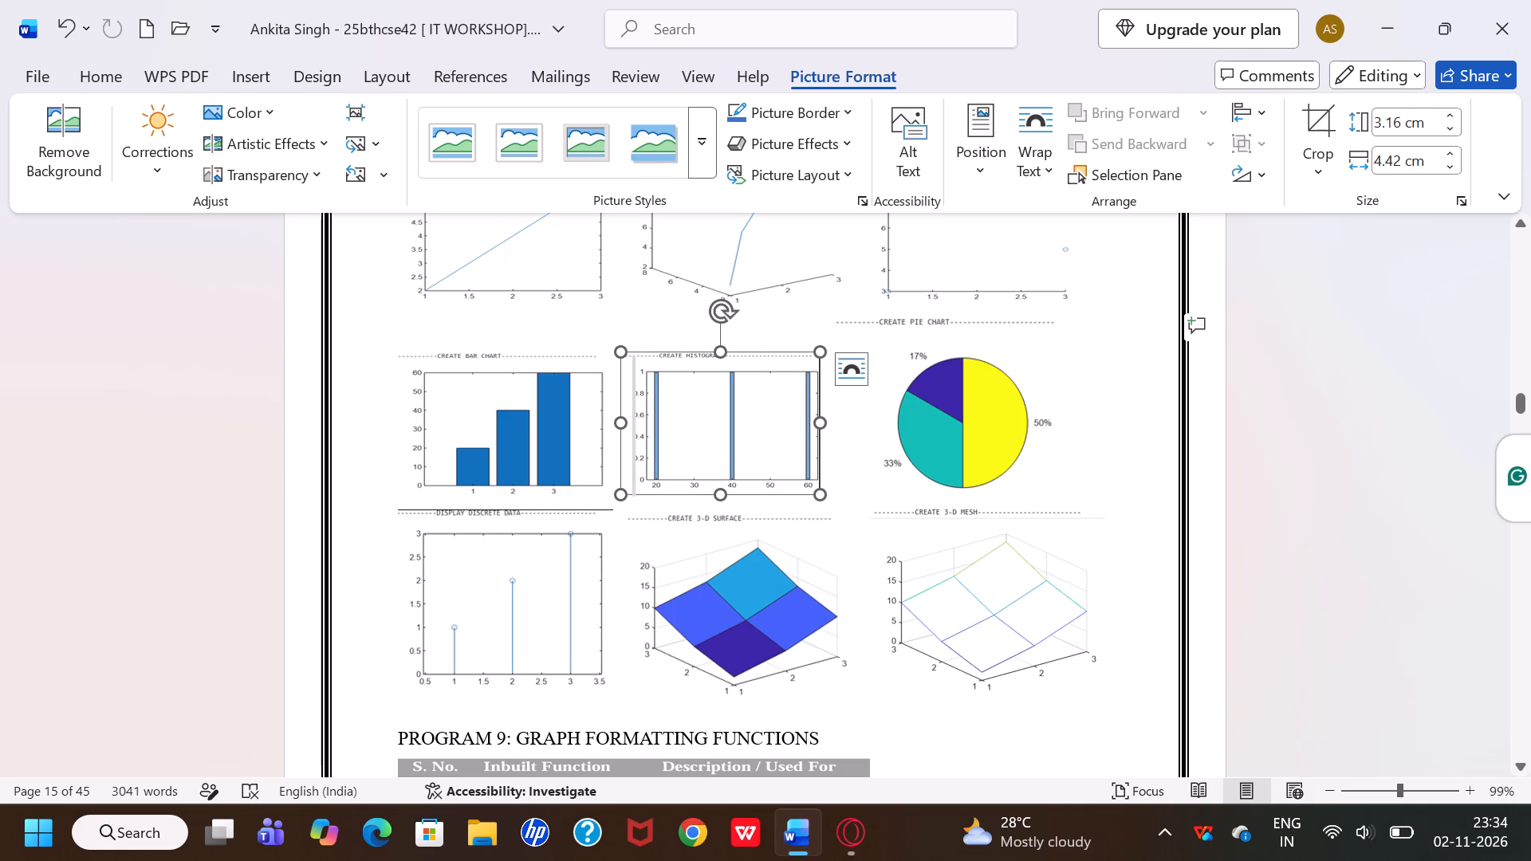
drag(951, 497, 951, 489)
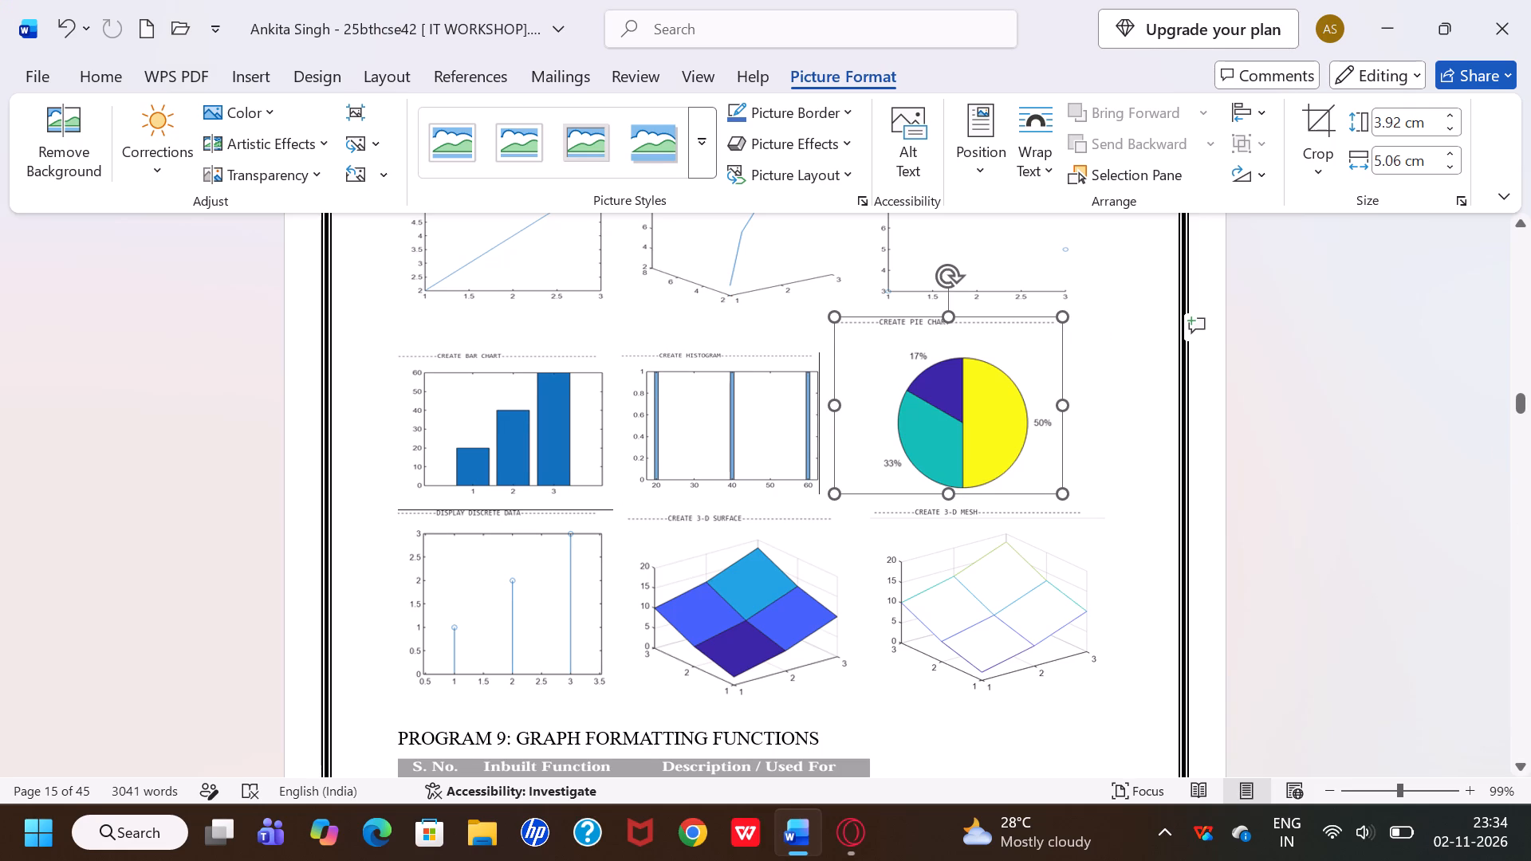
drag(951, 489, 956, 445)
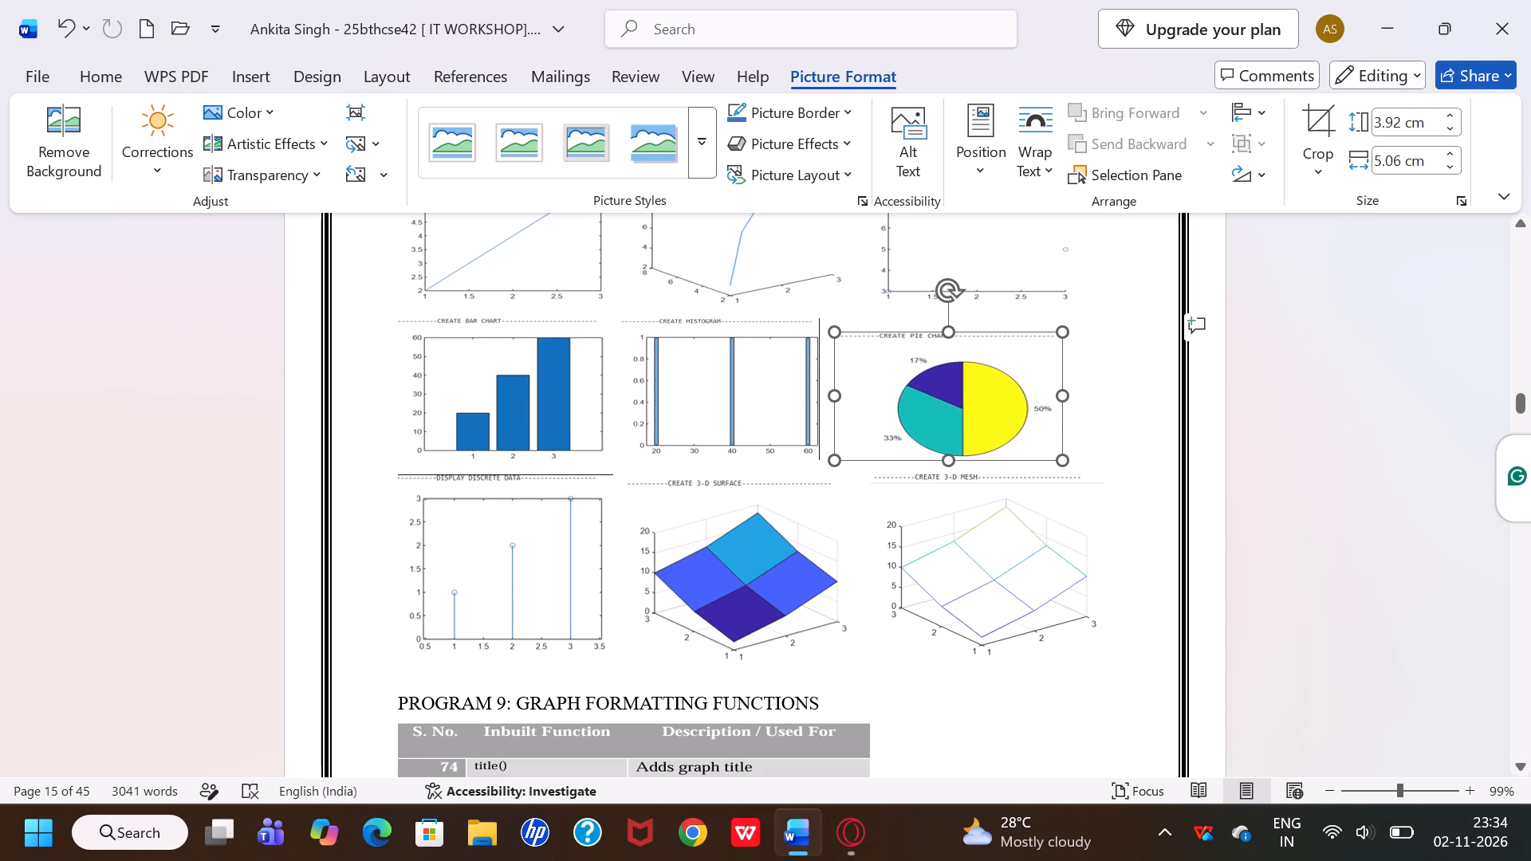
drag(956, 445, 960, 461)
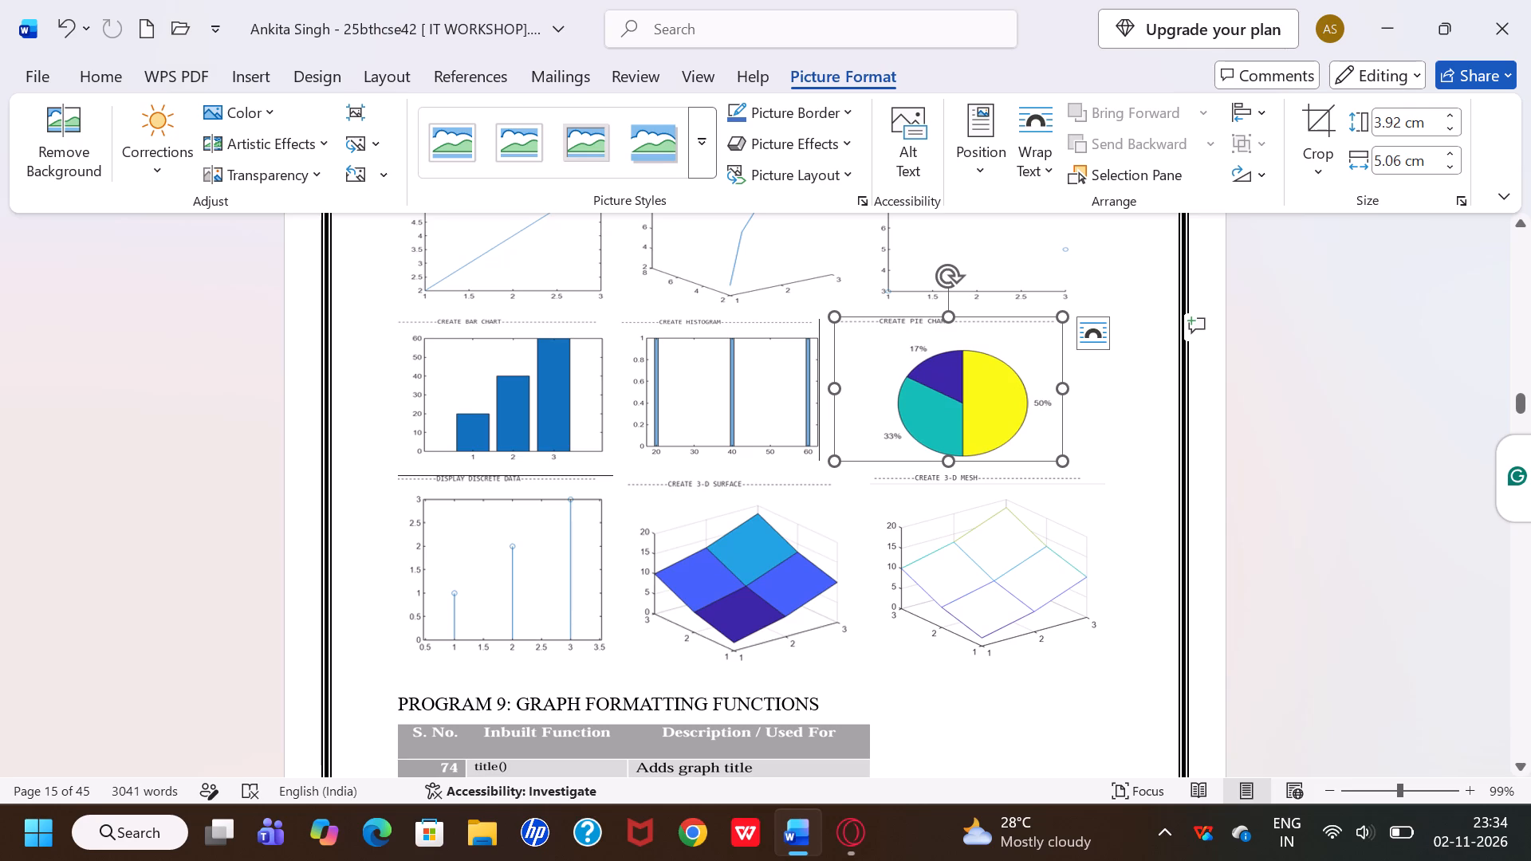
click(1160, 482)
Shrink the discrete data plot picture to about 3.68 cm high, keeping its width.
scroll(1160, 482, down, 1)
scroll(1160, 482, up, 1)
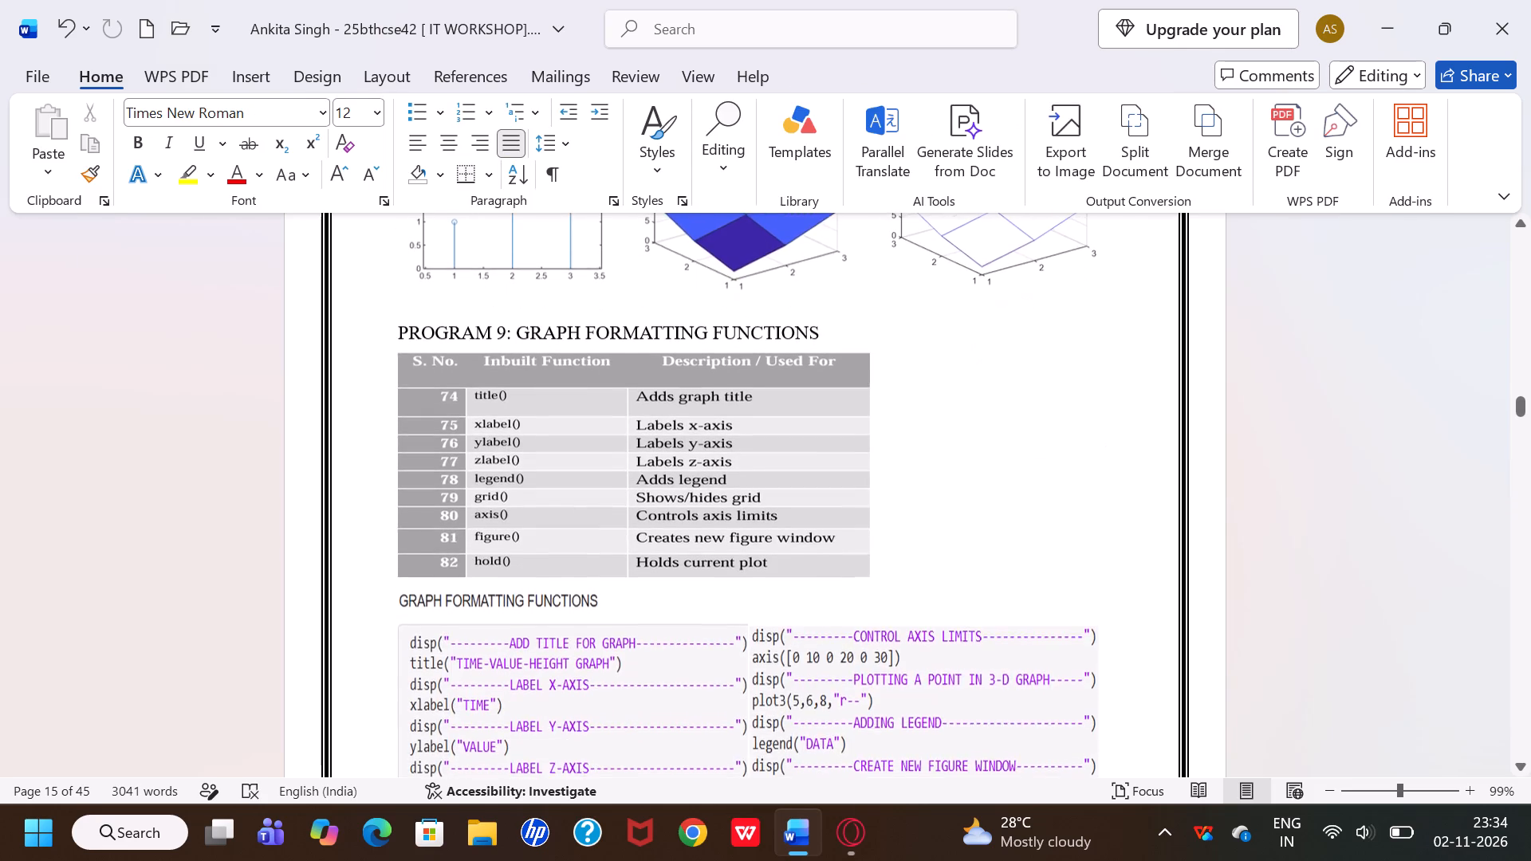
scroll(1160, 482, up, 2)
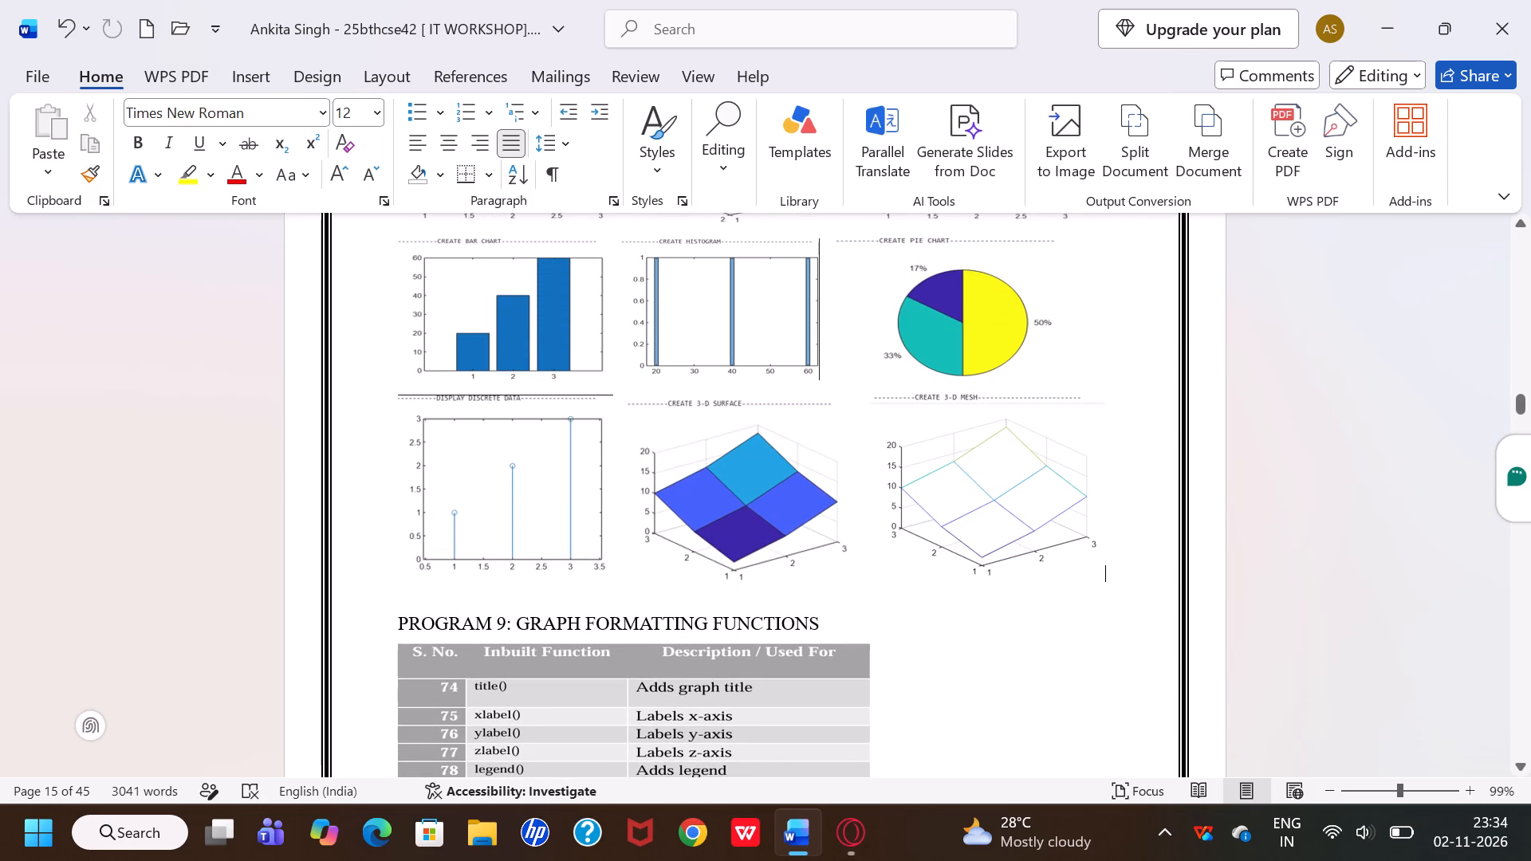
click(541, 476)
right_drag(508, 576, 506, 560)
Shrink the 3-D surface picture to about 90% of its height, keeping its width.
click(710, 539)
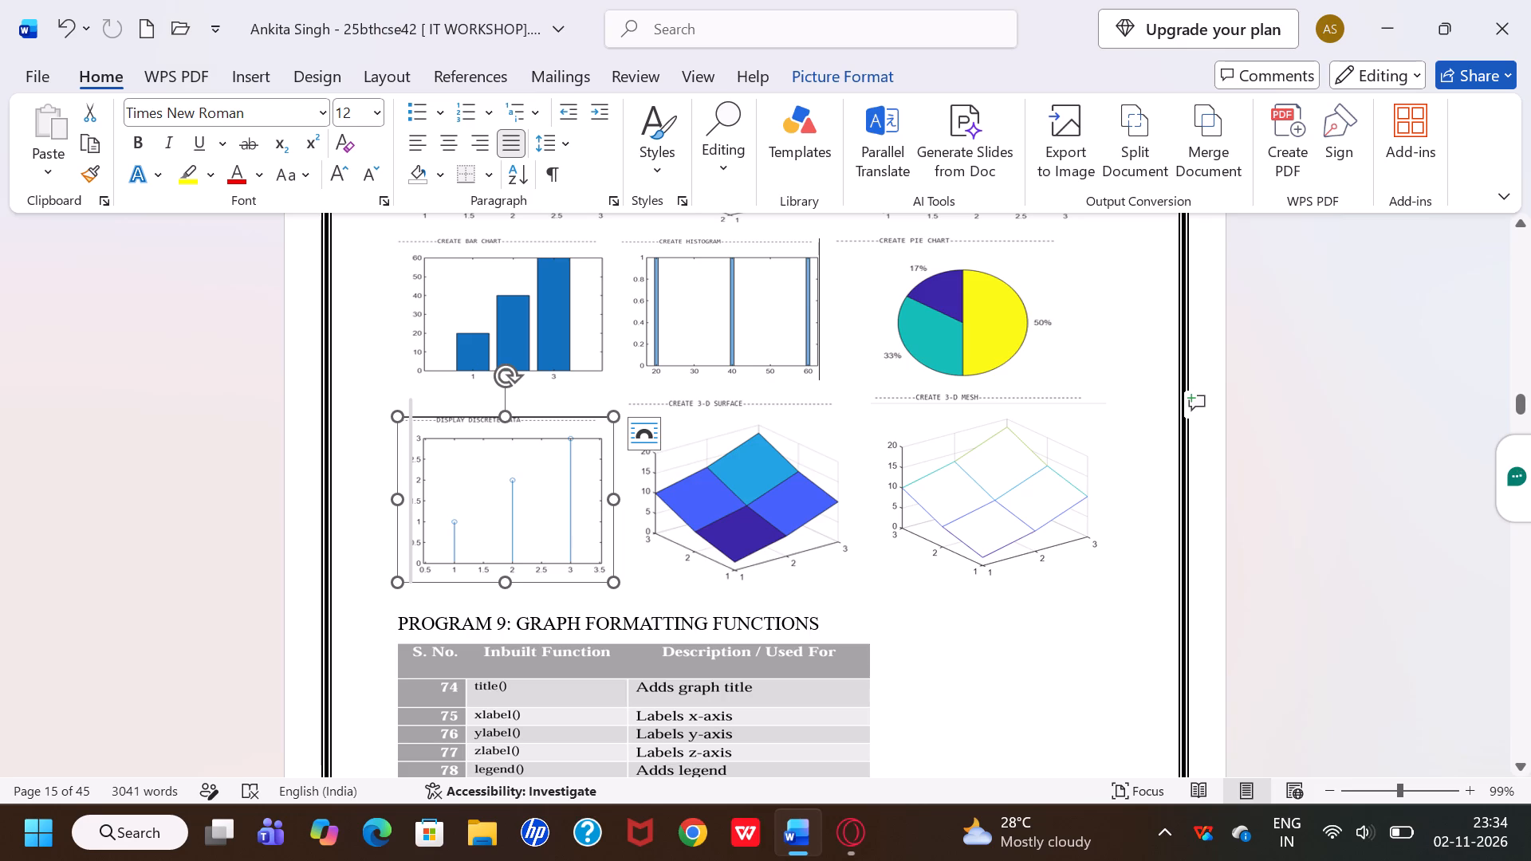
triple_click(746, 544)
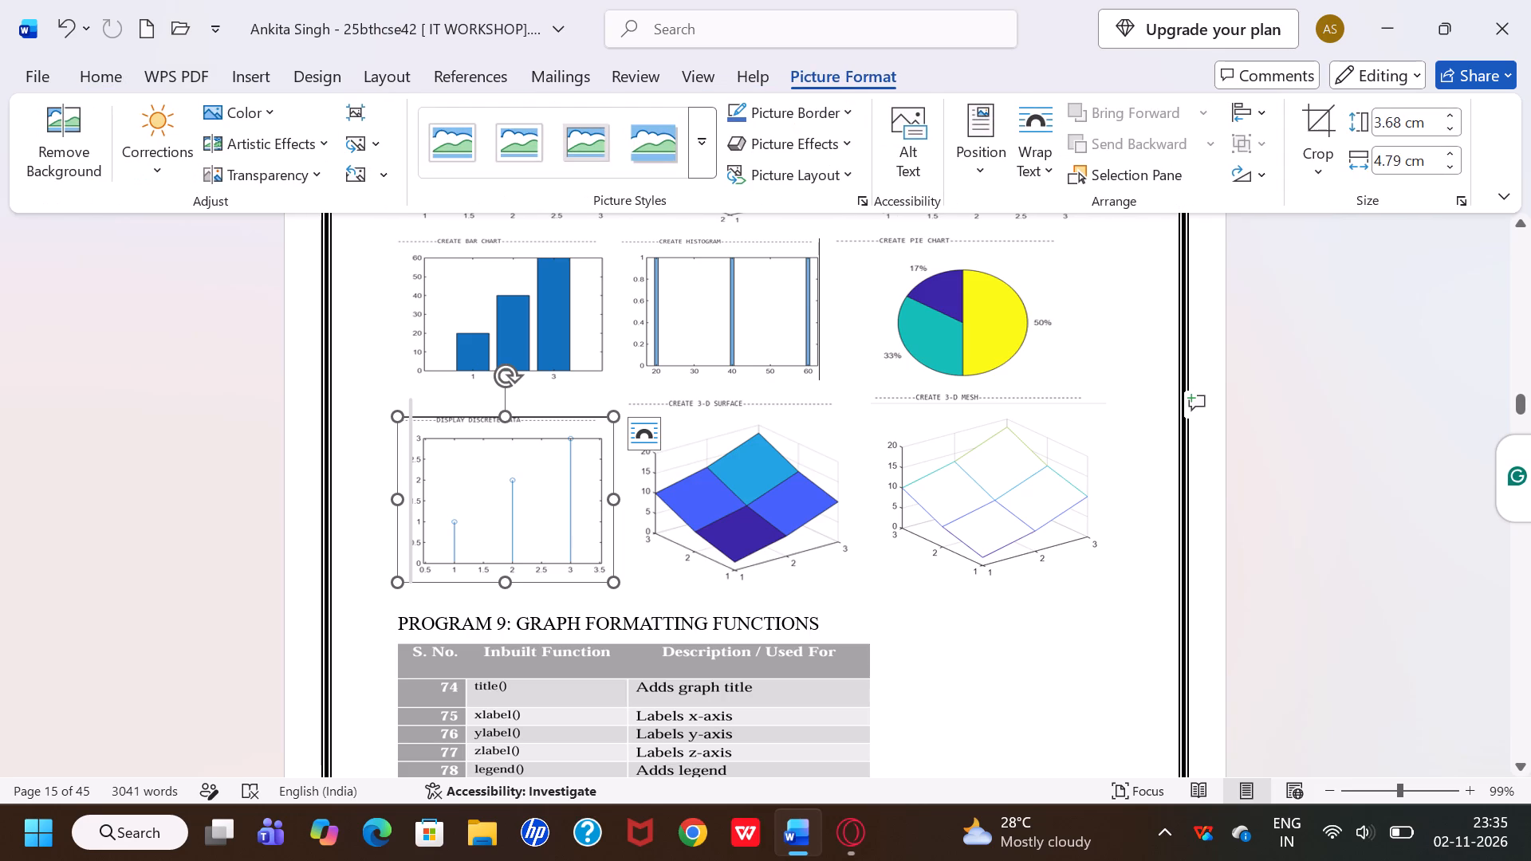
key(Escape)
key(Escape)
click(746, 544)
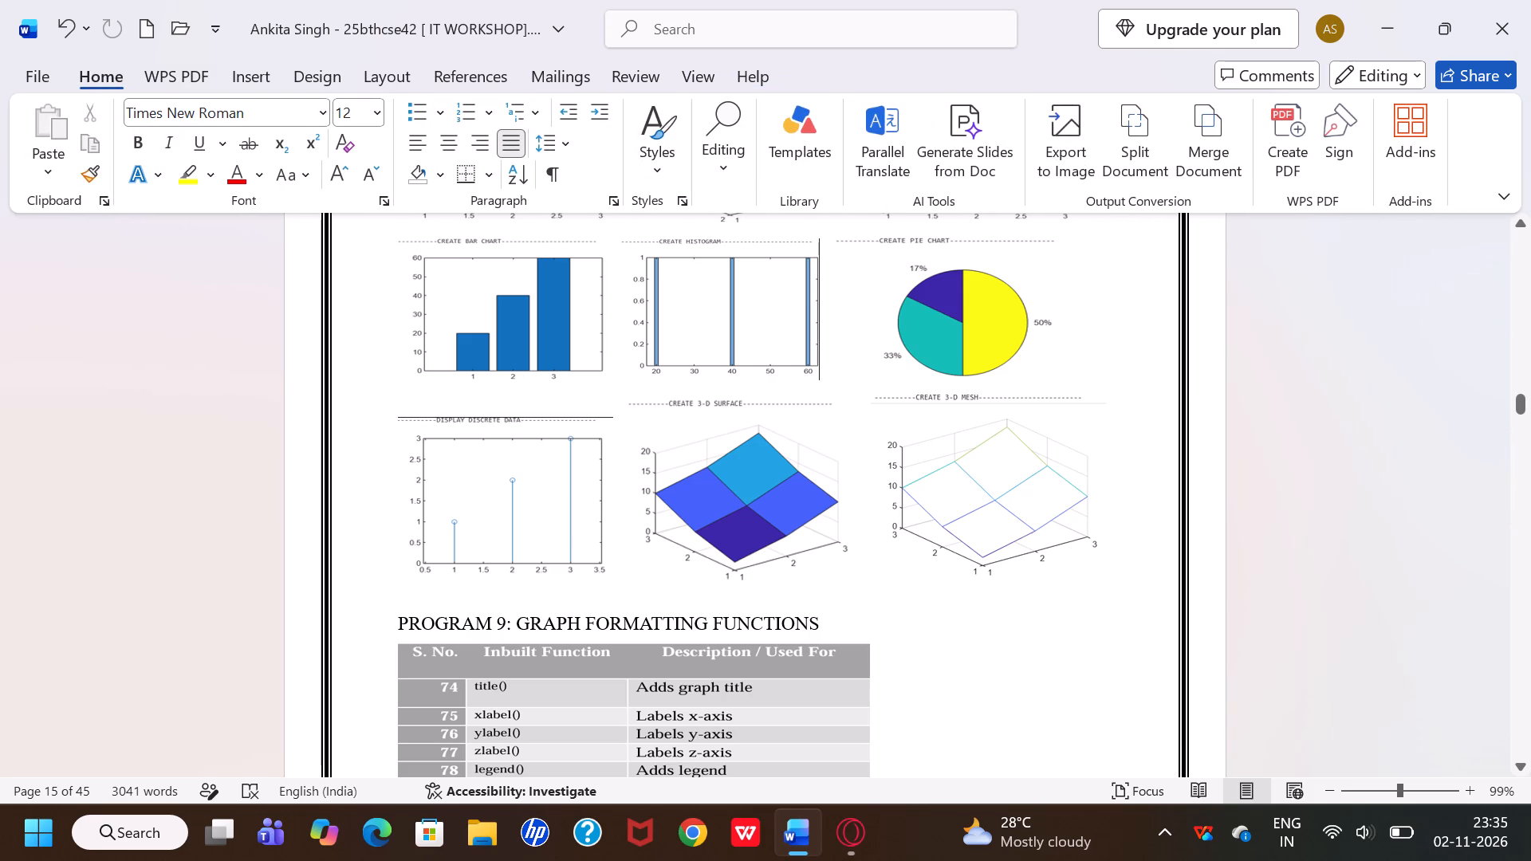
drag(741, 584, 740, 560)
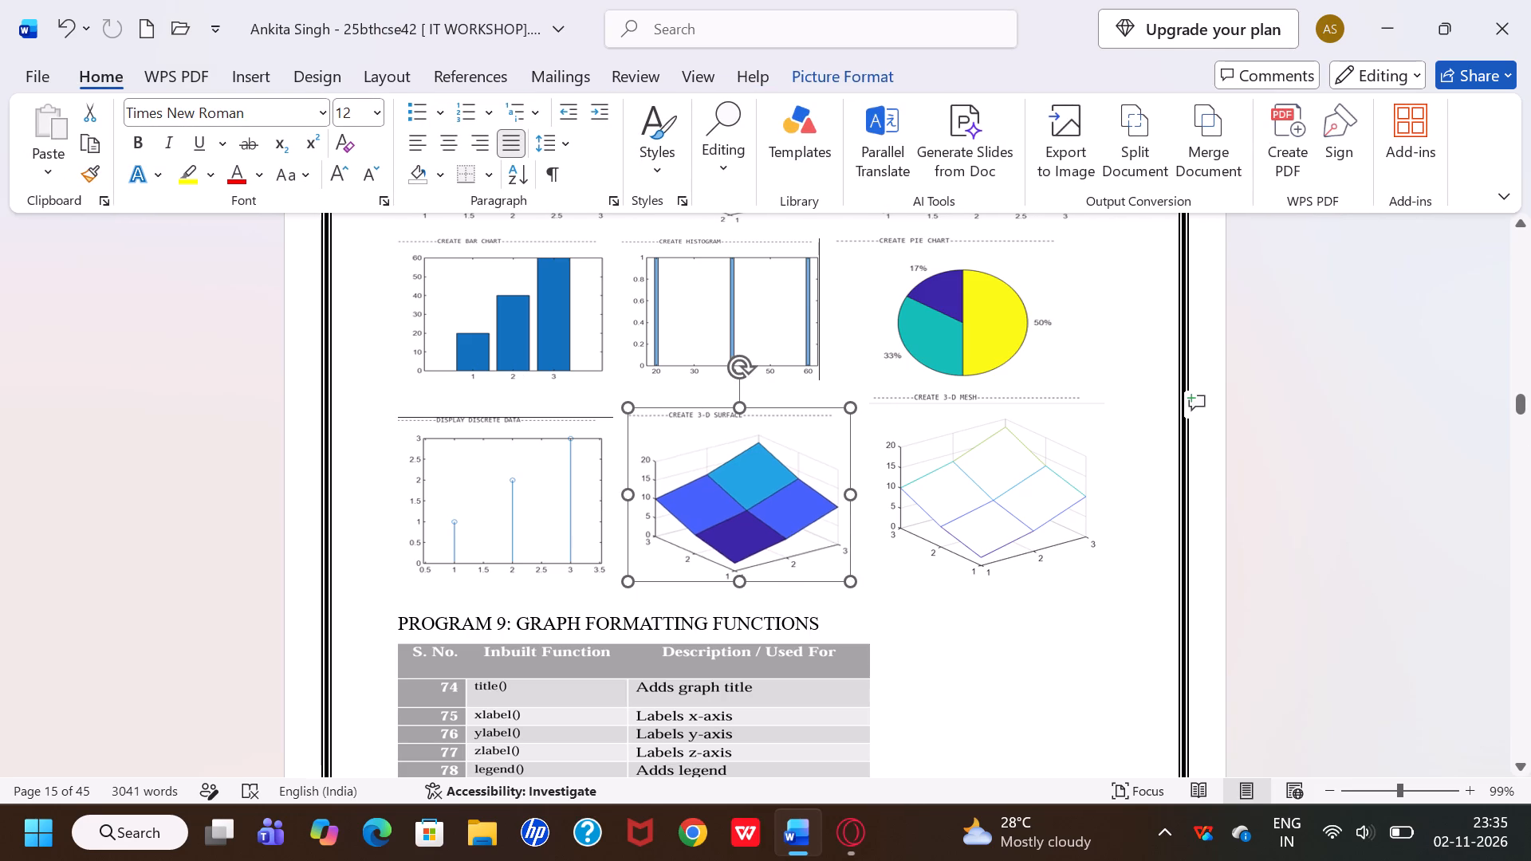
drag(740, 560, 741, 566)
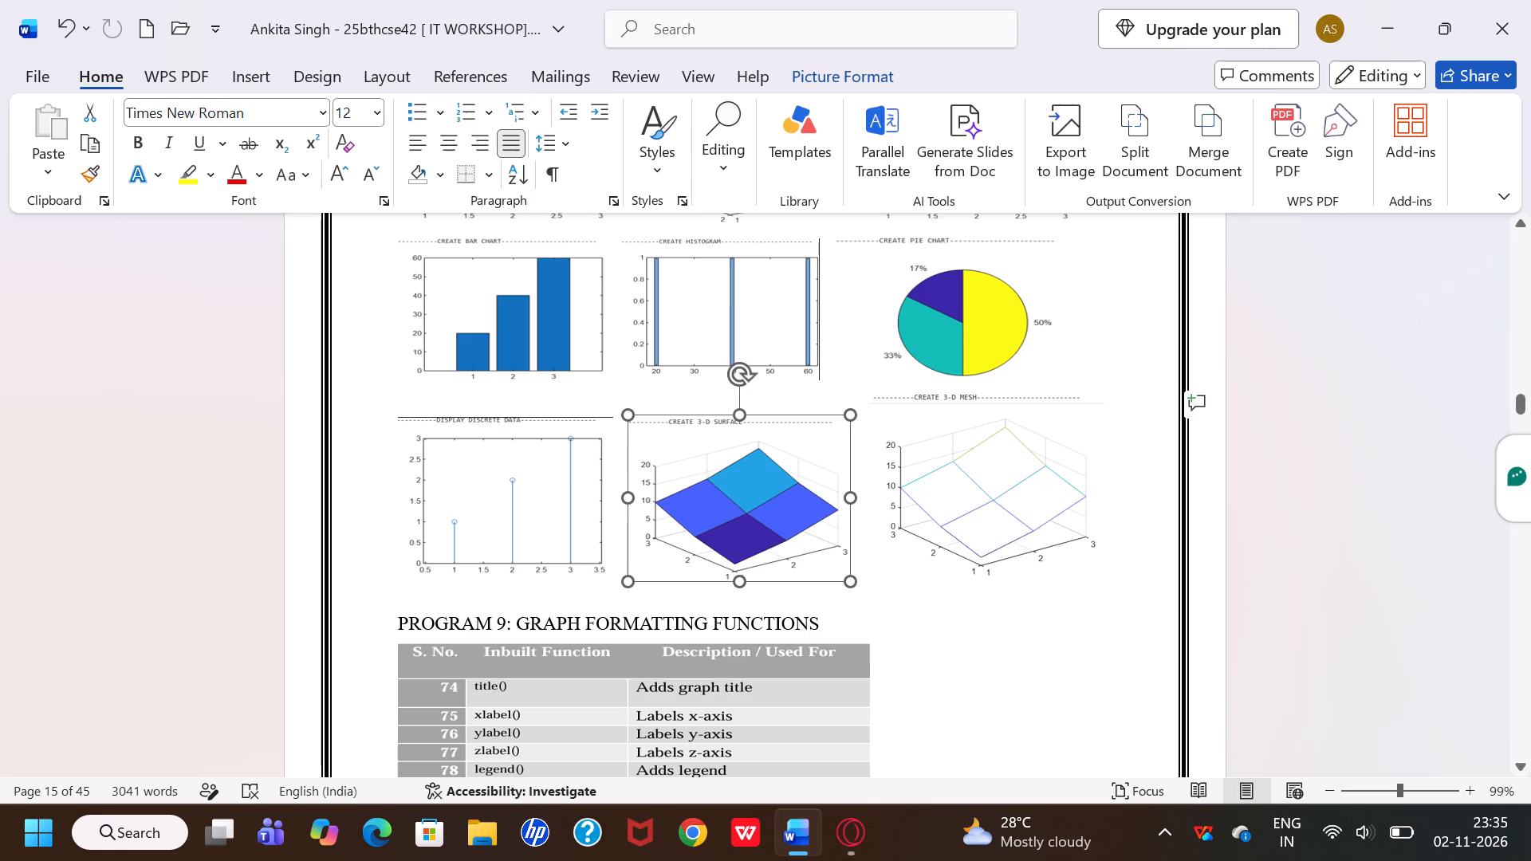
drag(741, 566, 743, 567)
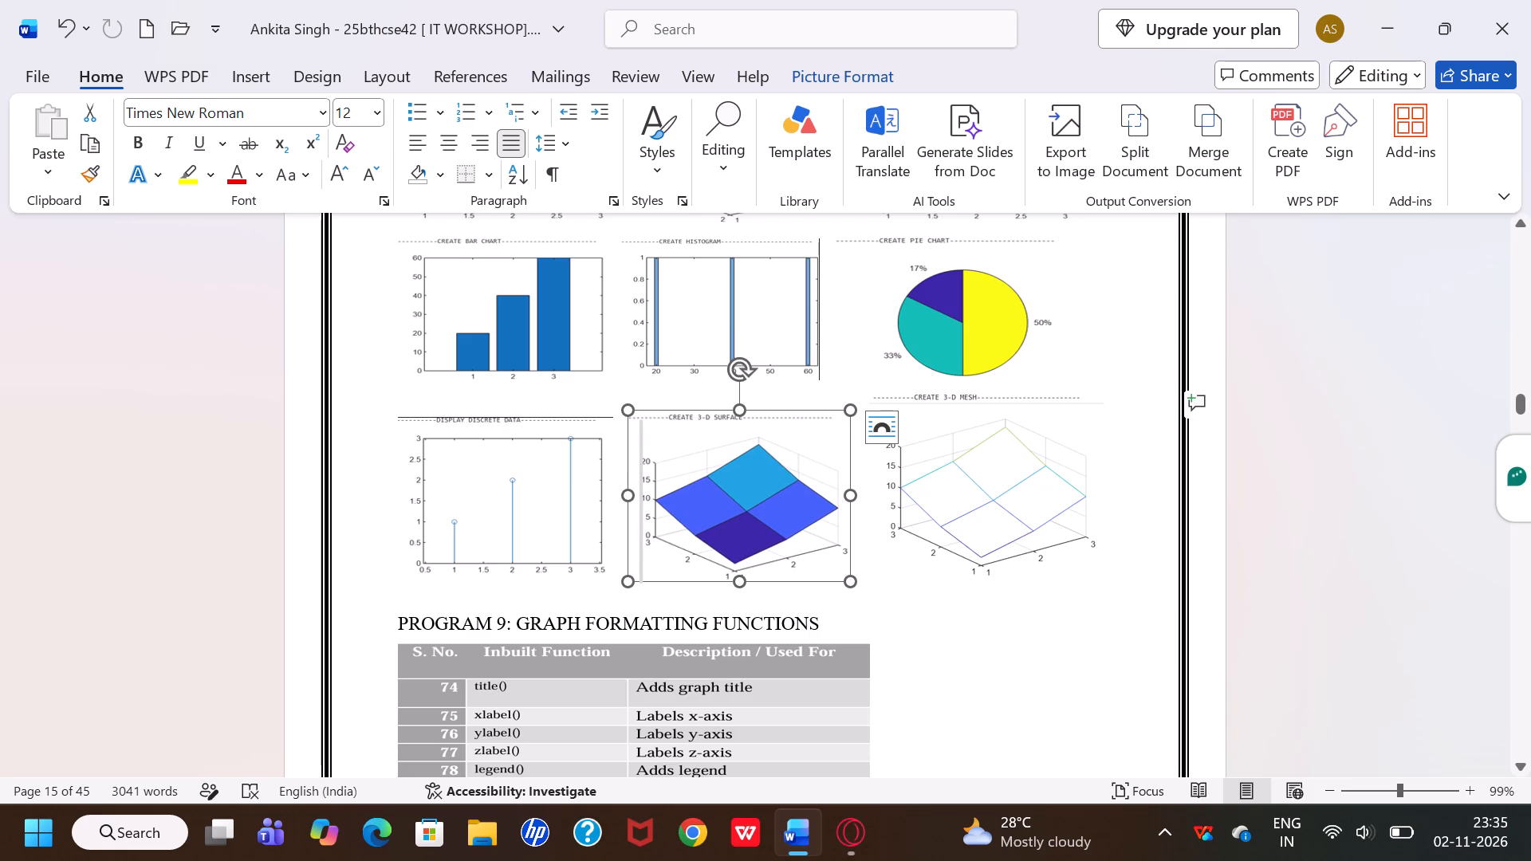
Shrink the 3-D mesh picture to about 3.82 cm high, keeping its width.
click(950, 555)
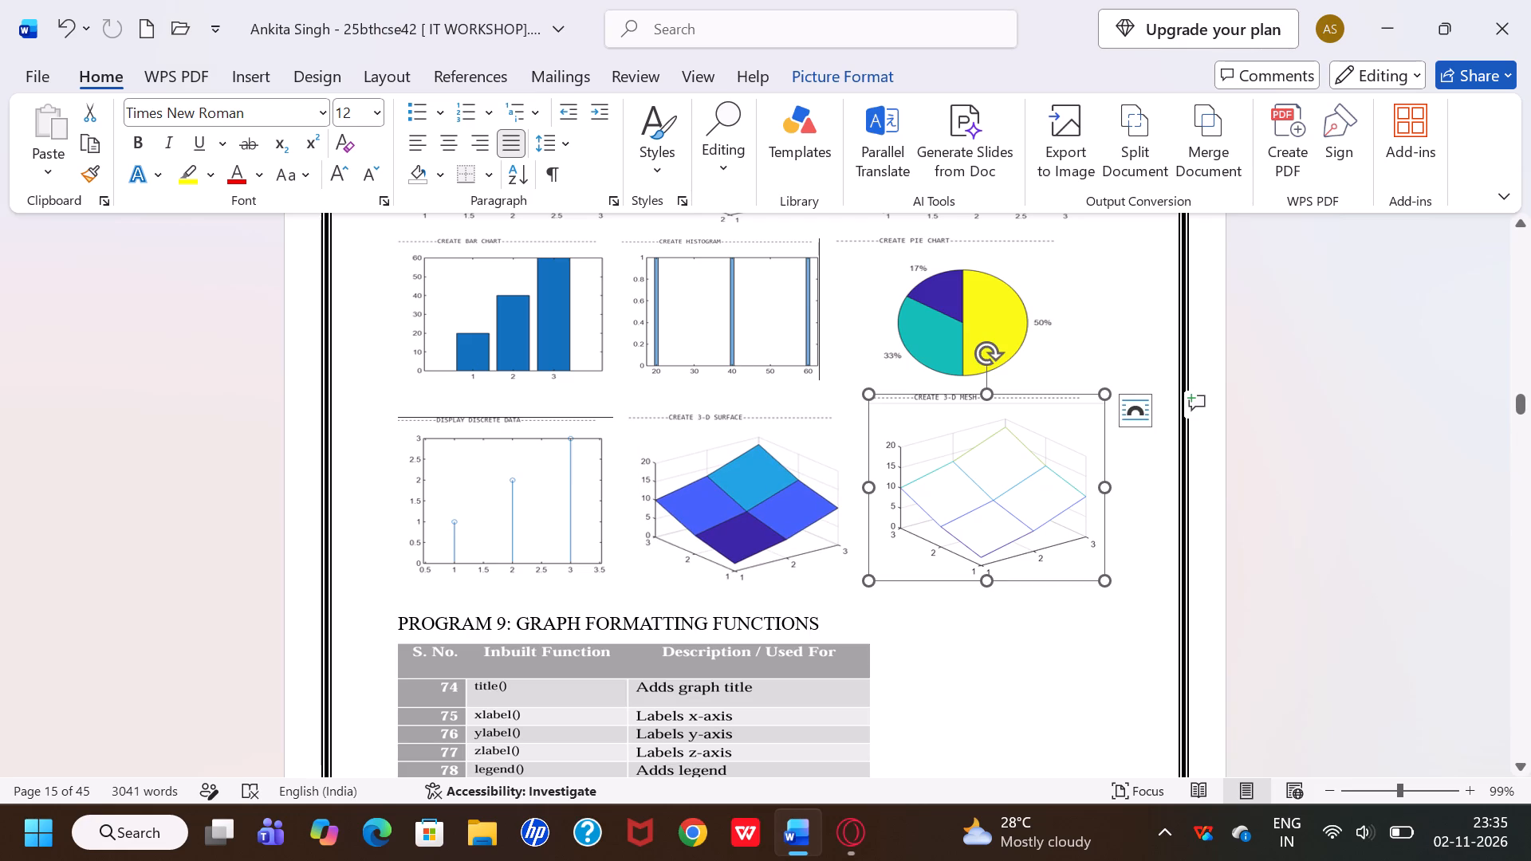
right_drag(989, 576, 987, 553)
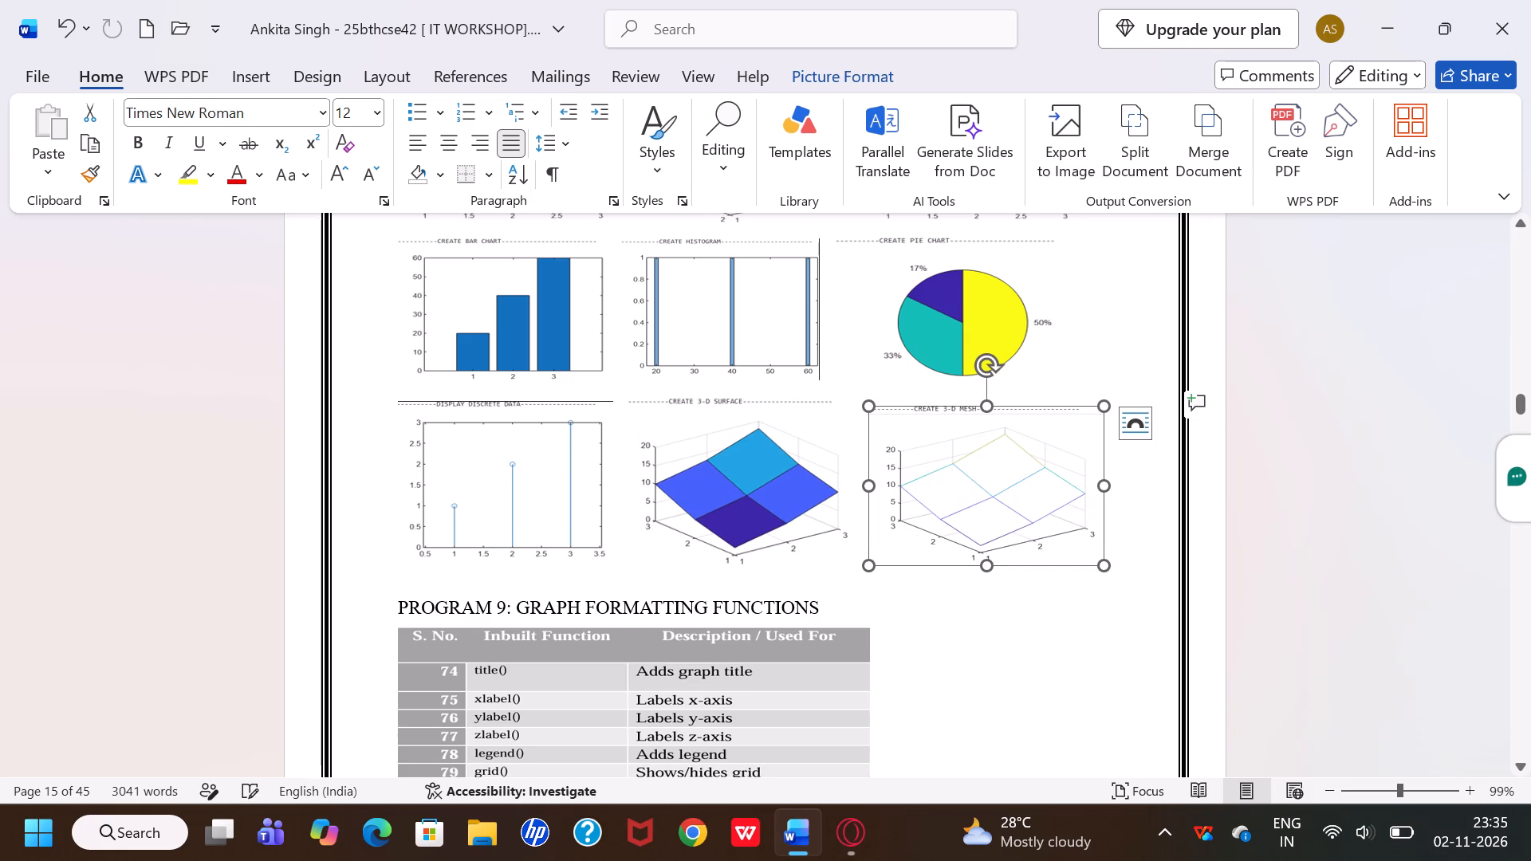
drag(987, 553, 987, 565)
drag(987, 565, 987, 580)
click(991, 514)
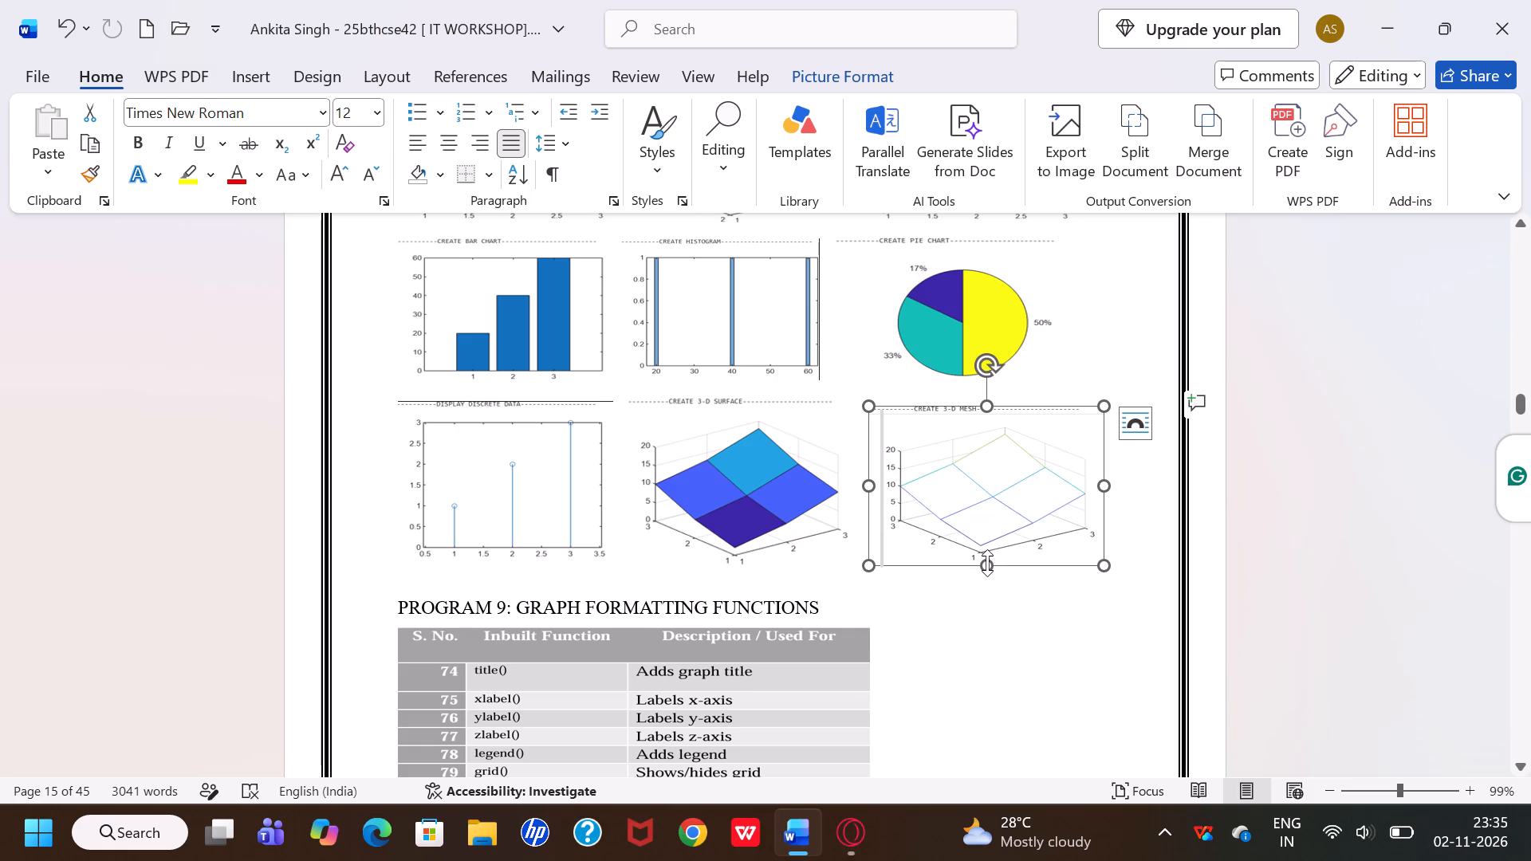
drag(987, 563, 987, 580)
key(Escape)
click(972, 503)
triple_click(972, 503)
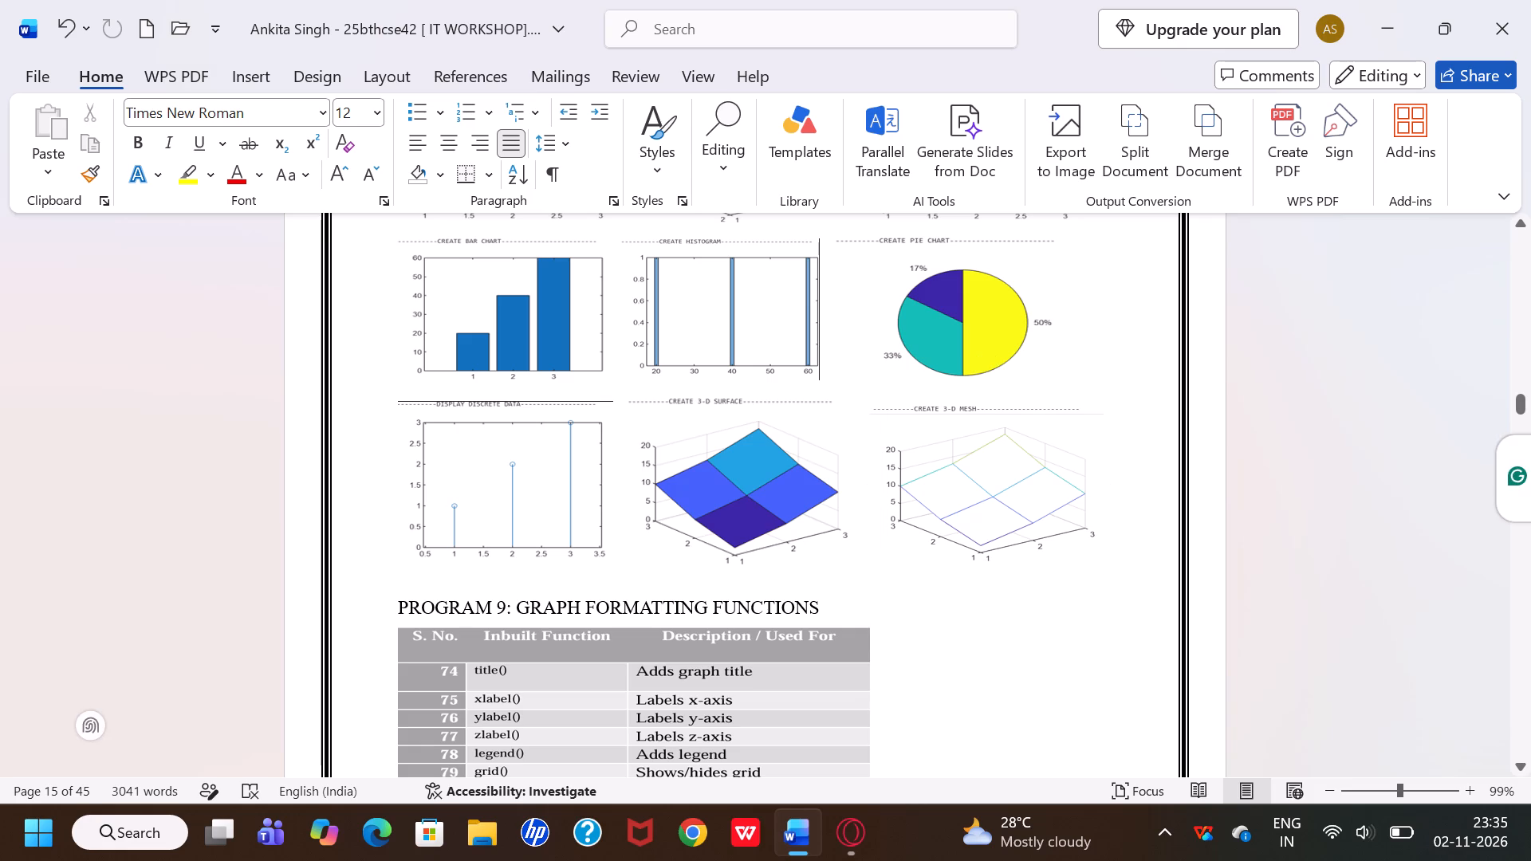
right_drag(984, 566, 984, 567)
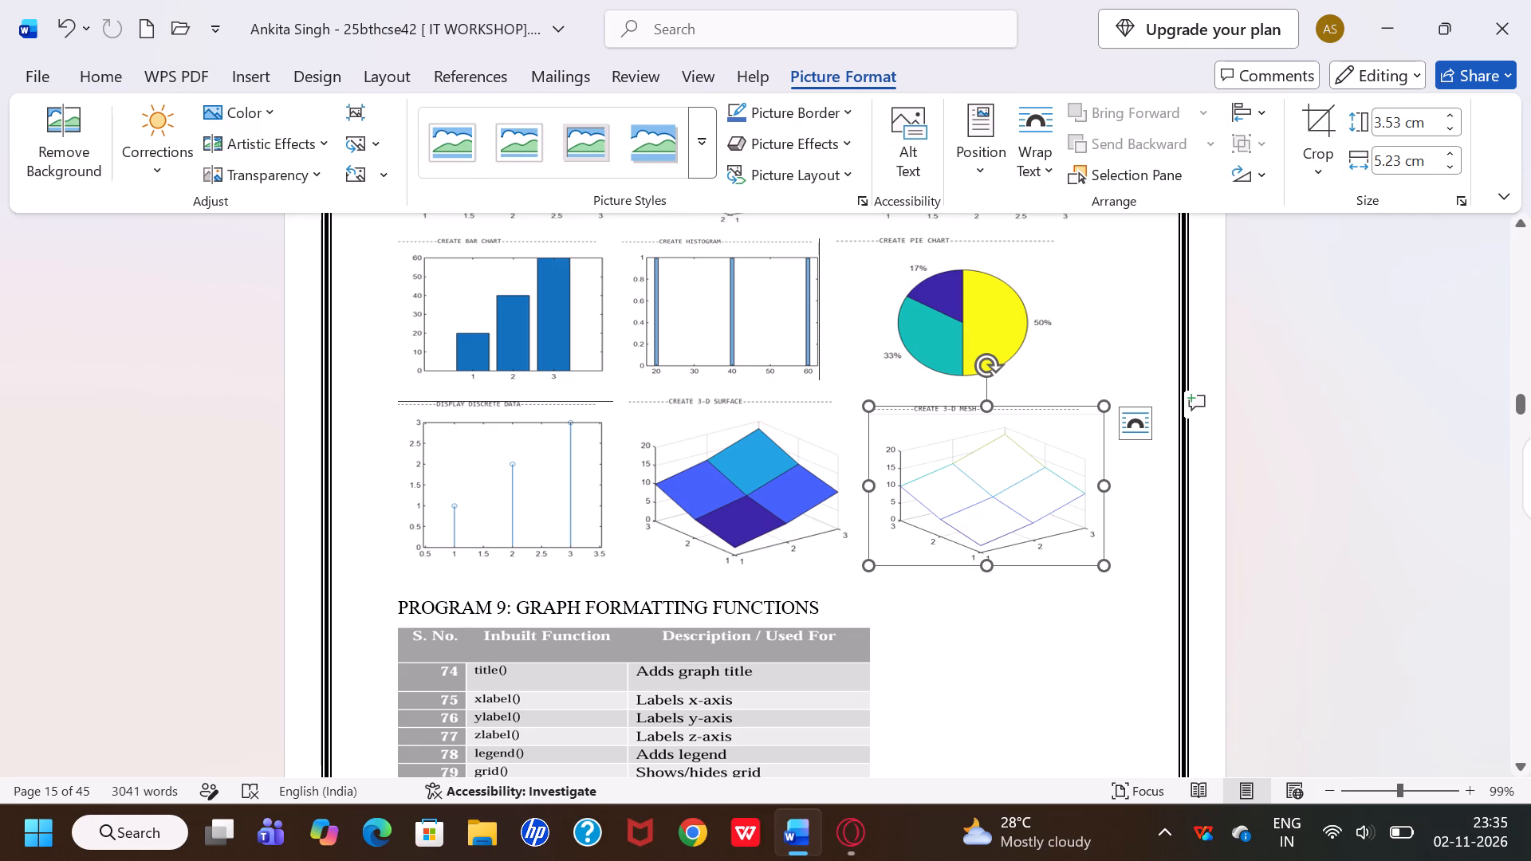
right_drag(984, 567, 986, 588)
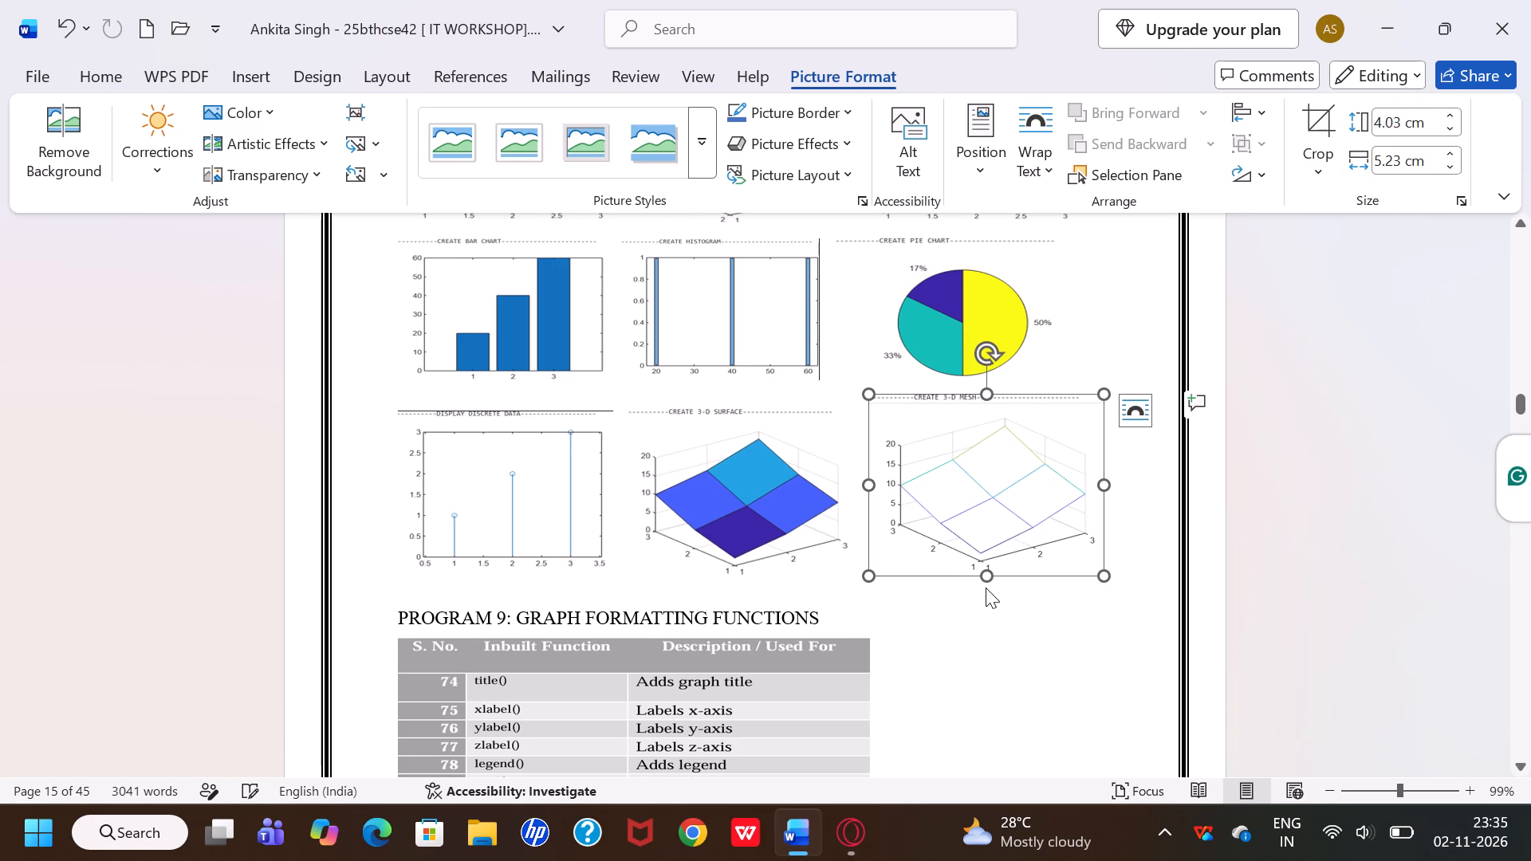
right_drag(992, 580, 992, 571)
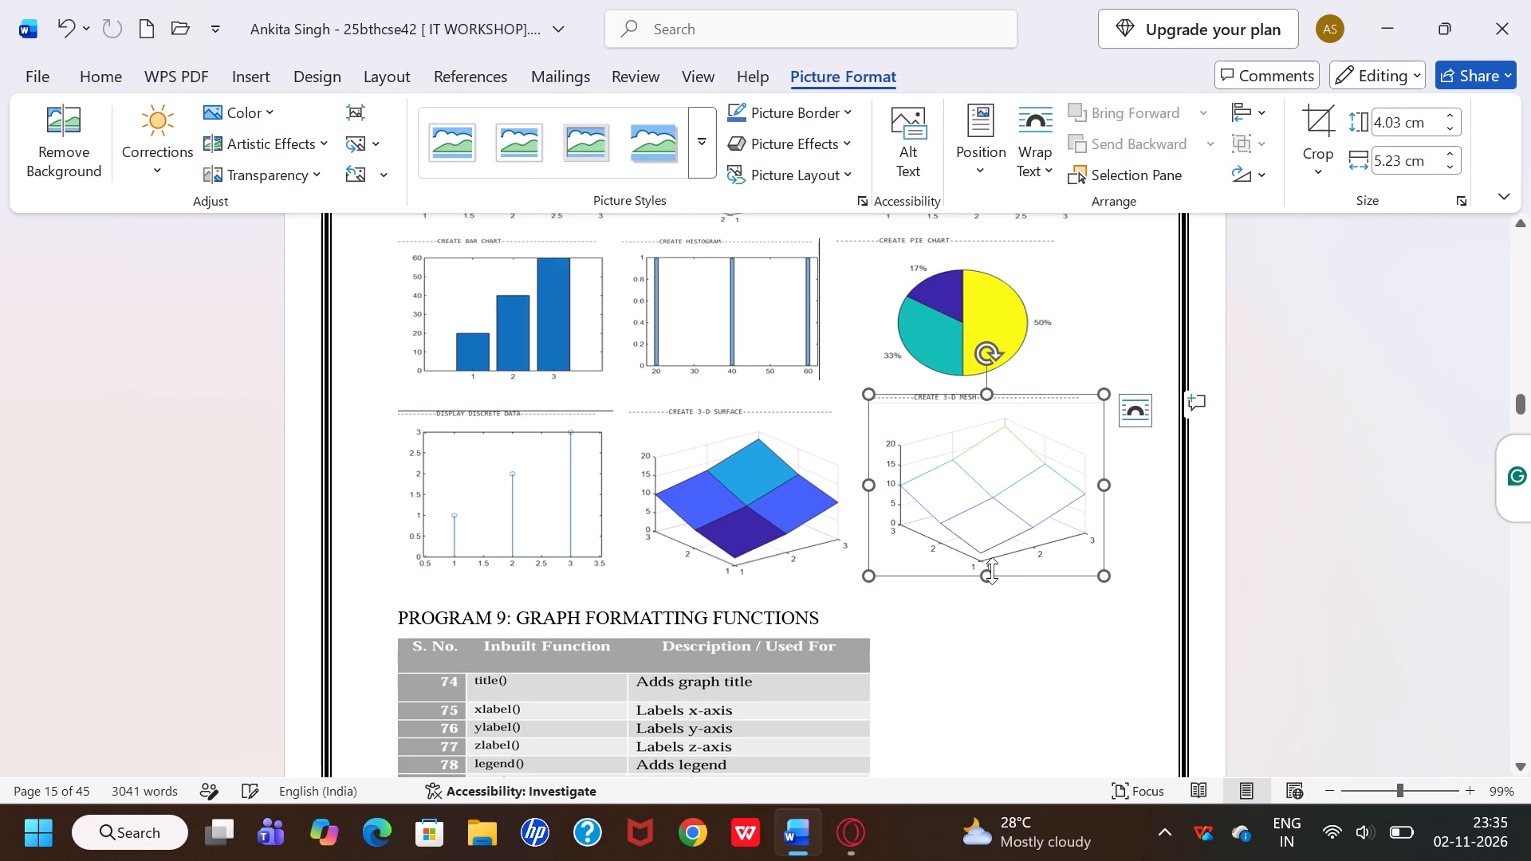
right_drag(992, 571, 992, 564)
click(988, 582)
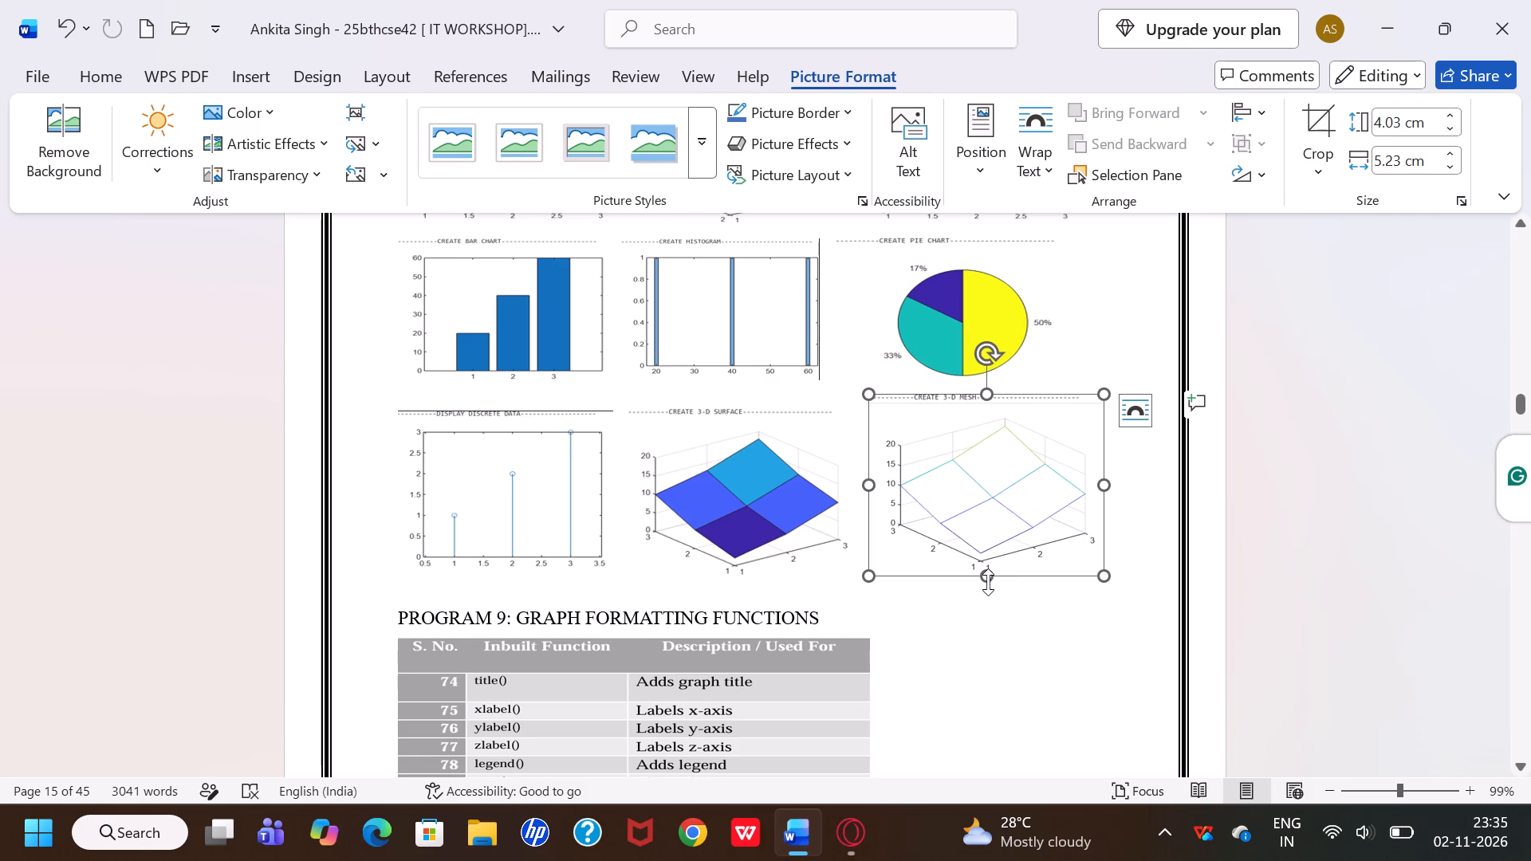
right_drag(988, 582, 988, 564)
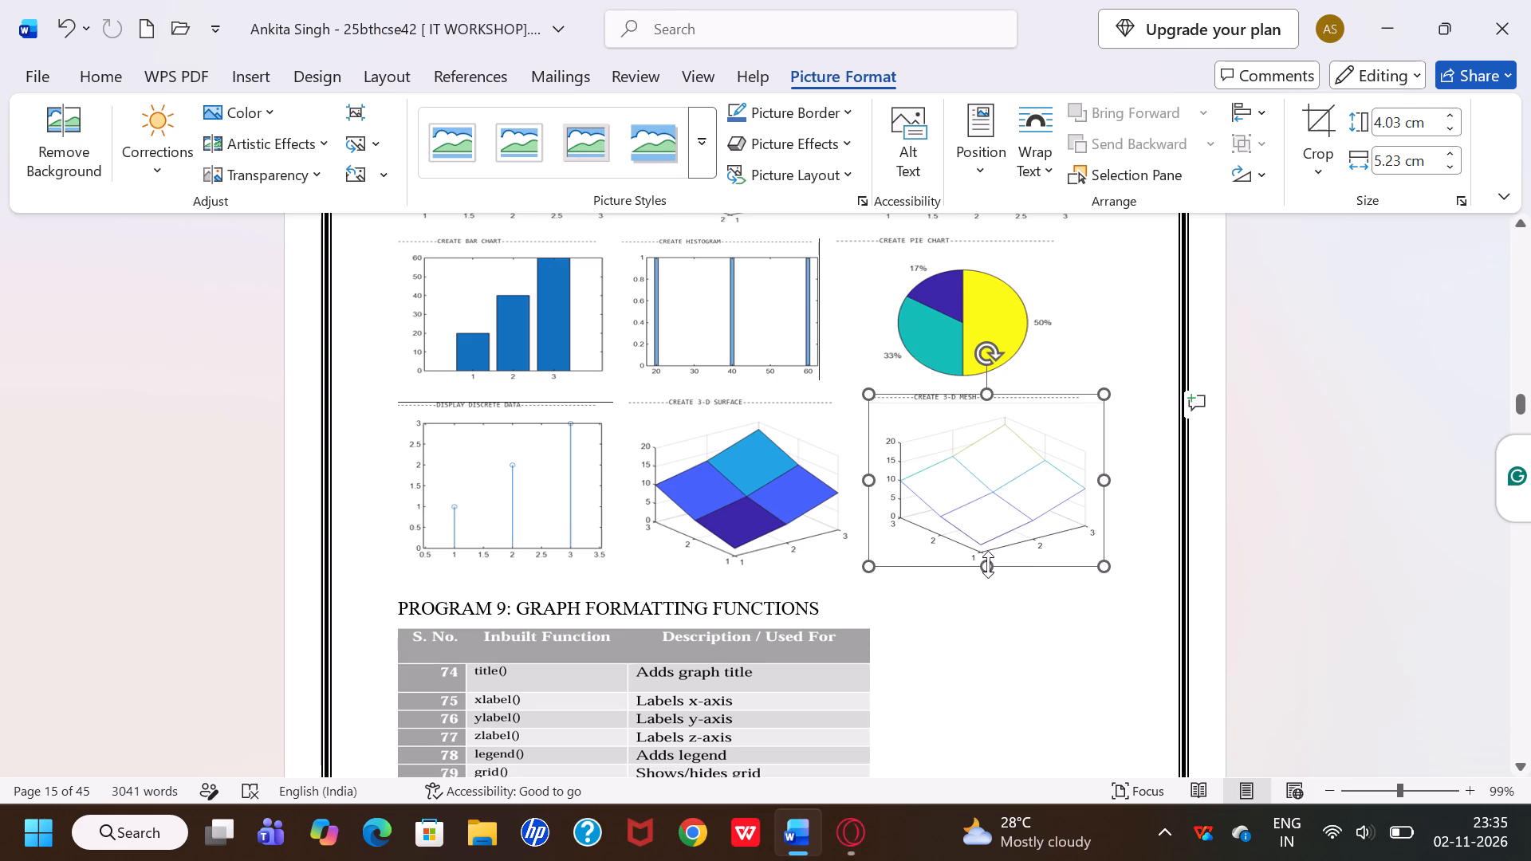
click(996, 647)
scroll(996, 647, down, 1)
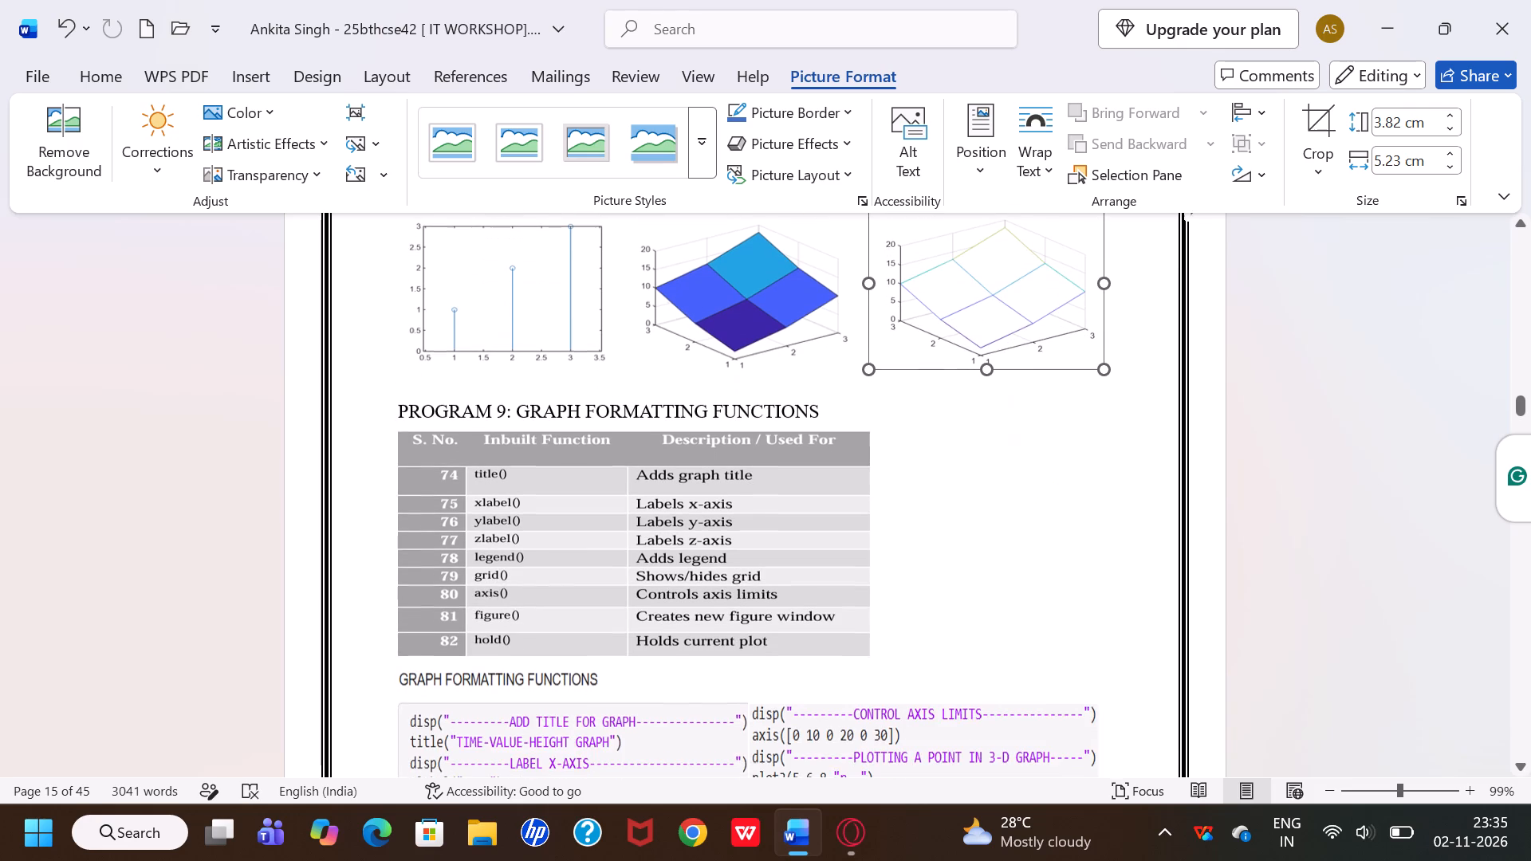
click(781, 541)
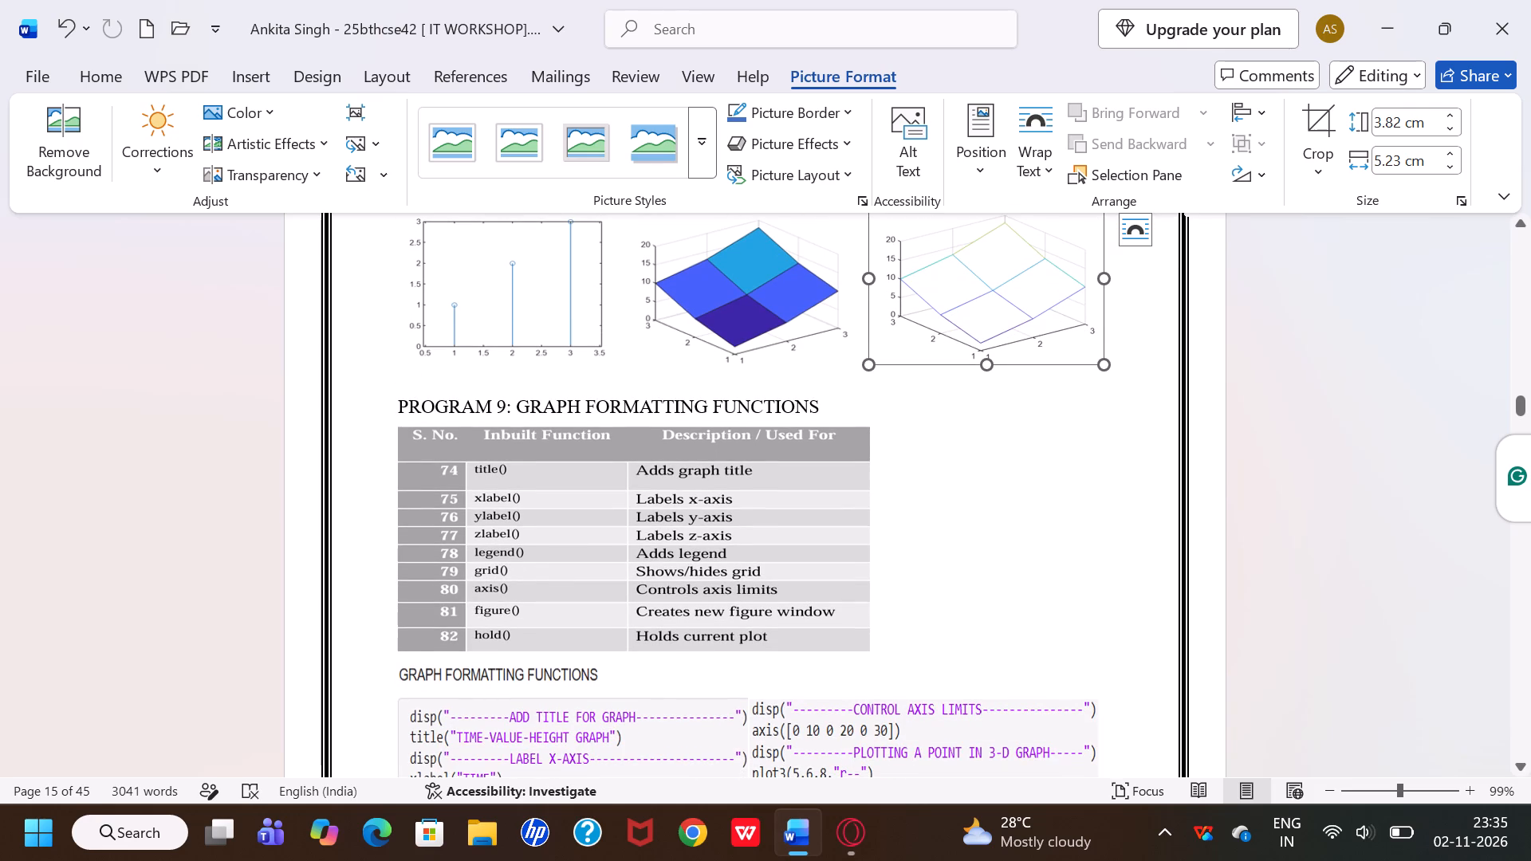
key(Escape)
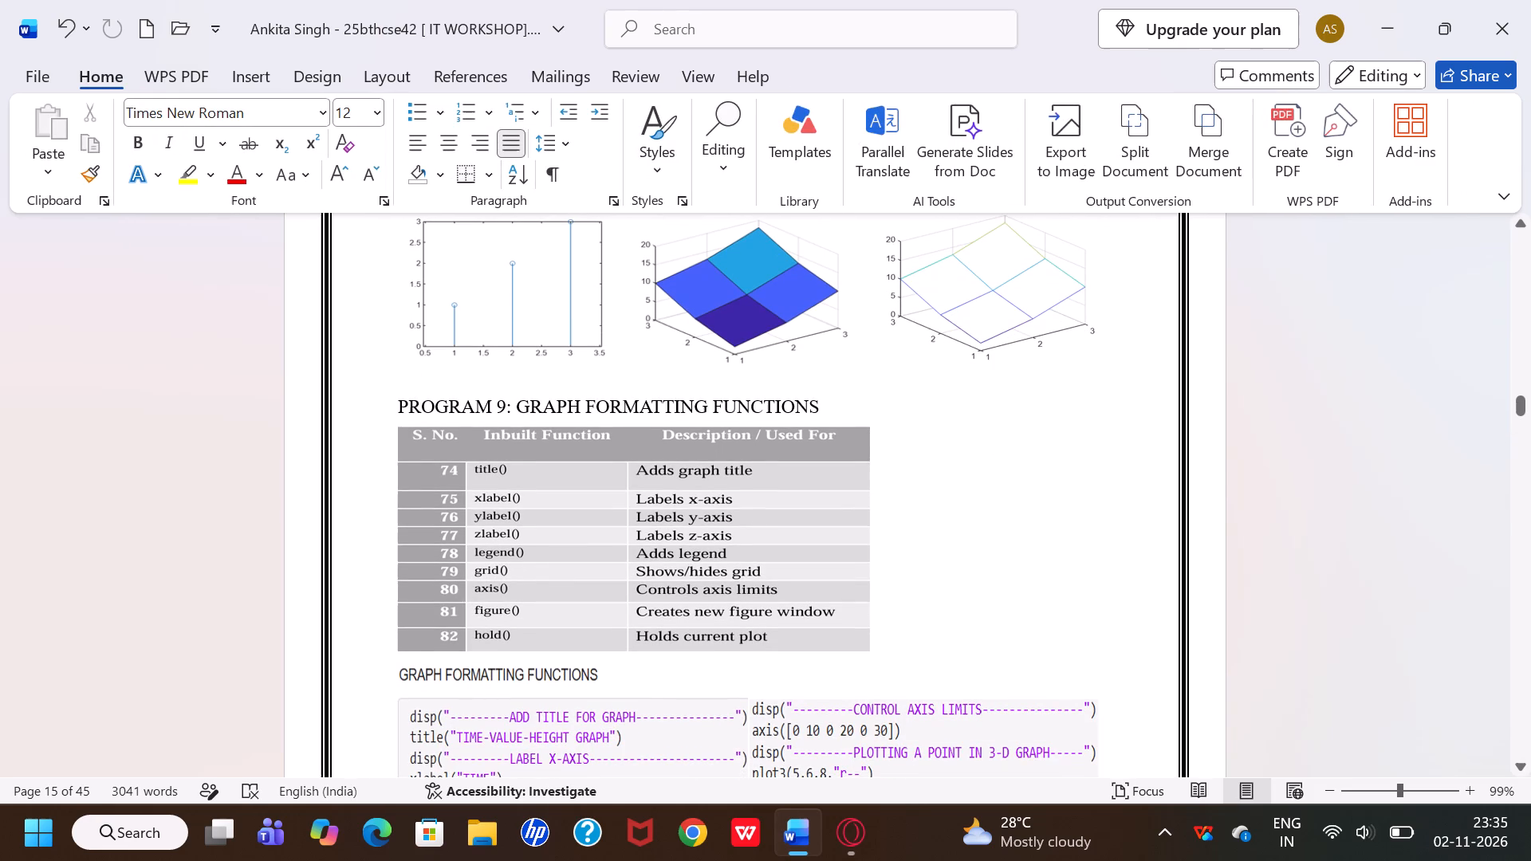
Shrink the Program 9 graph formatting functions table picture to about 93% of its height, keeping its width.
click(738, 534)
triple_click(738, 534)
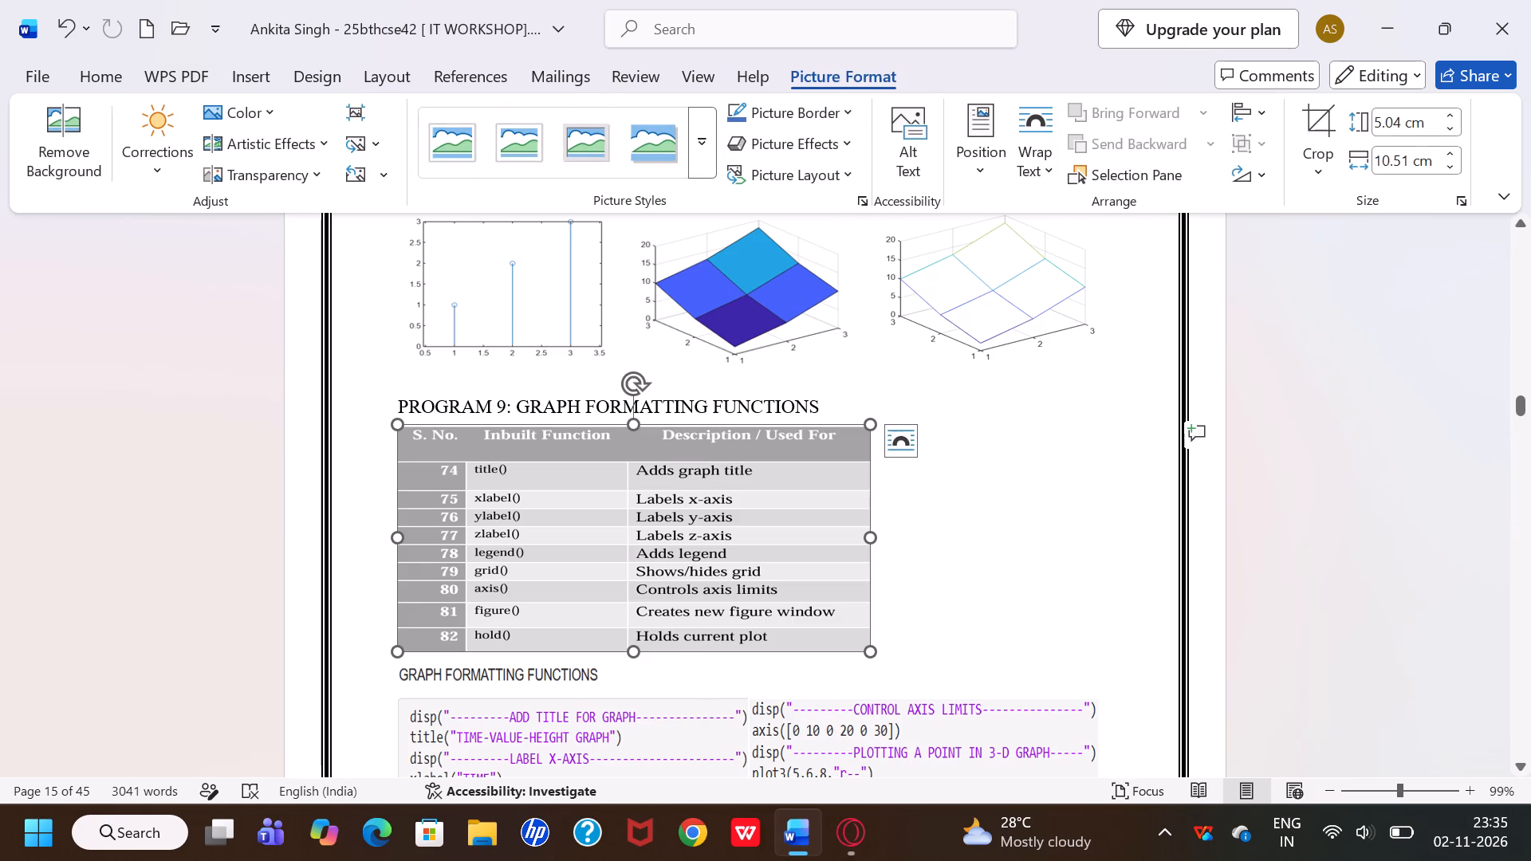
click(737, 402)
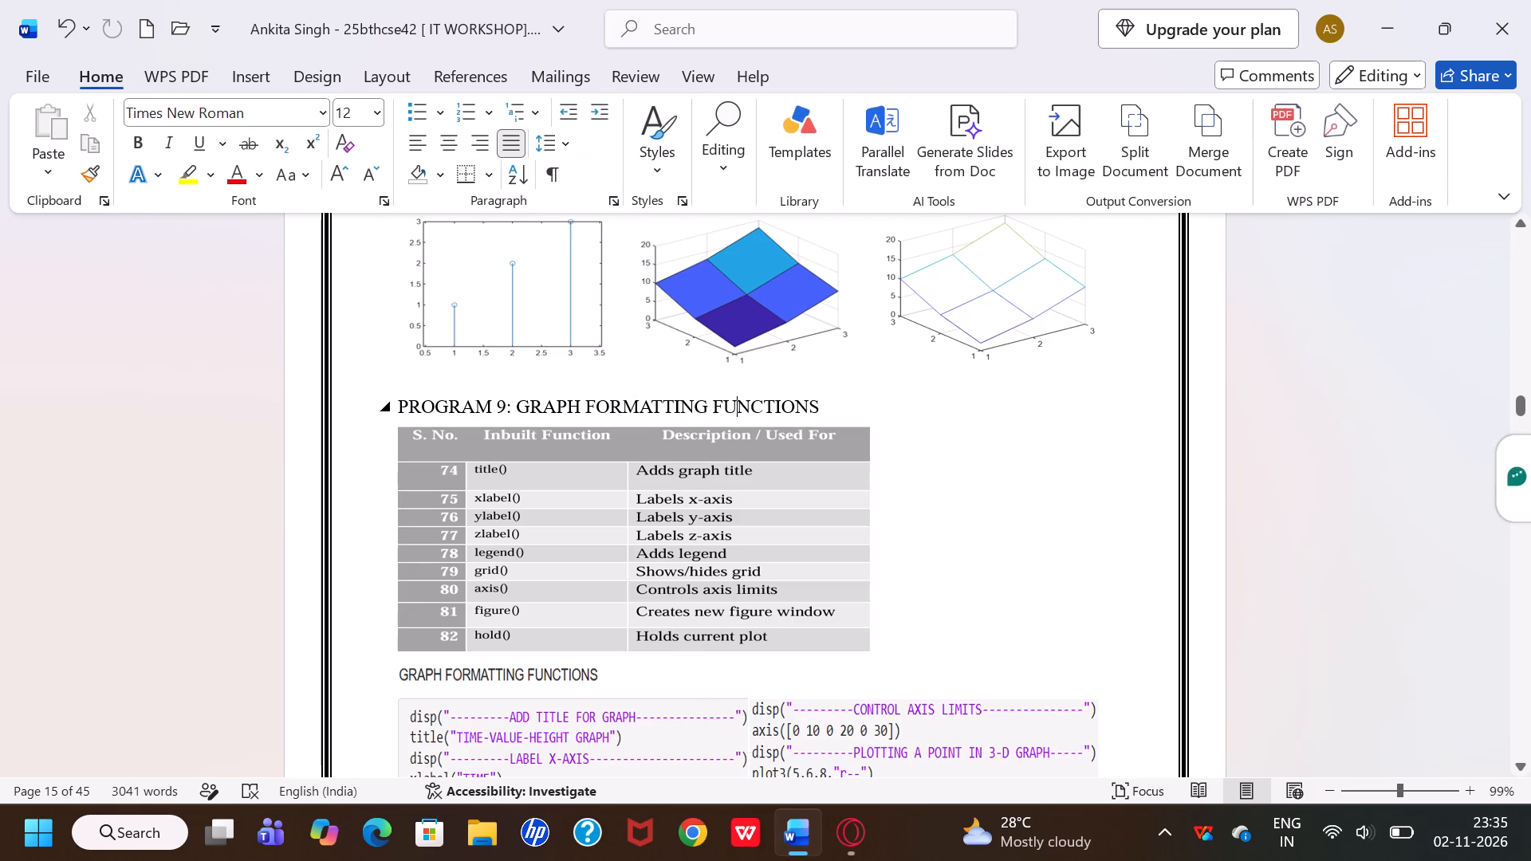
click(767, 534)
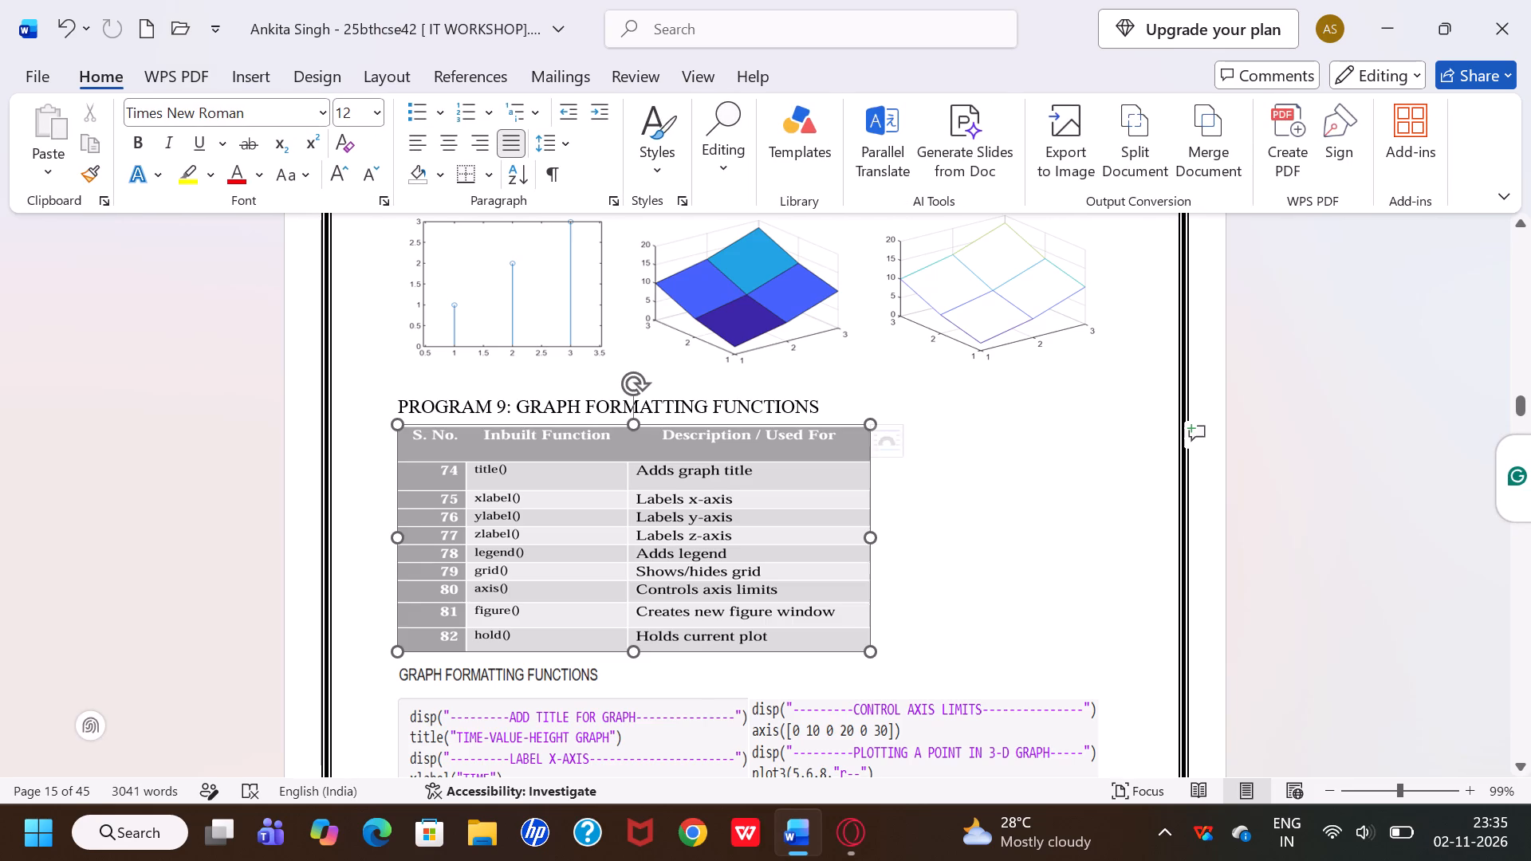
right_drag(635, 648, 635, 632)
click(942, 611)
scroll(942, 611, down, 1)
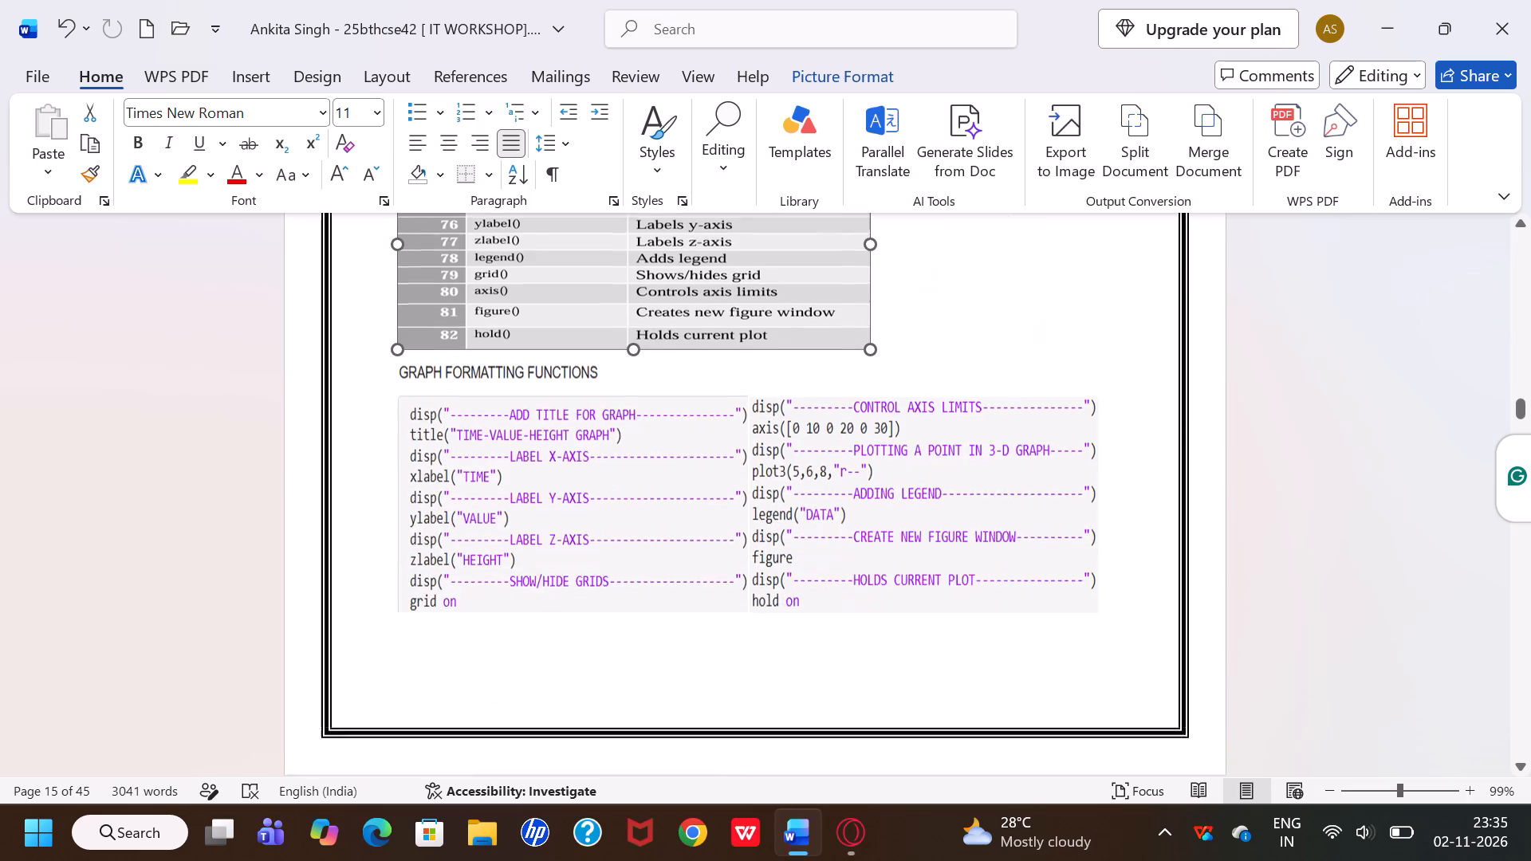
scroll(942, 611, down, 1)
scroll(942, 611, up, 1)
Justify the paragraph holding the graph formatting code pictures under the Program 9 table.
click(627, 530)
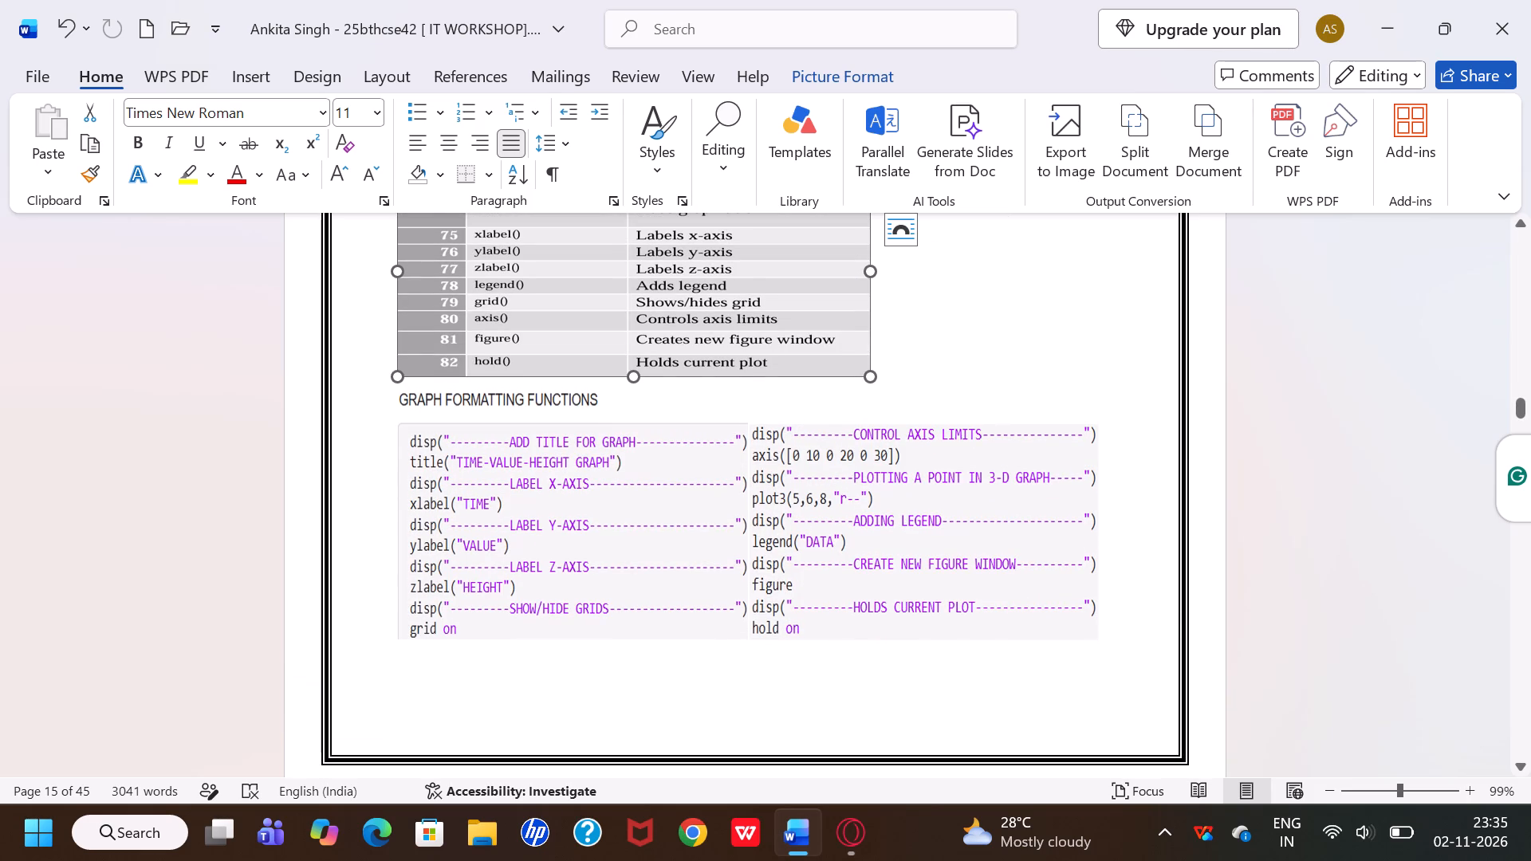
triple_click(473, 474)
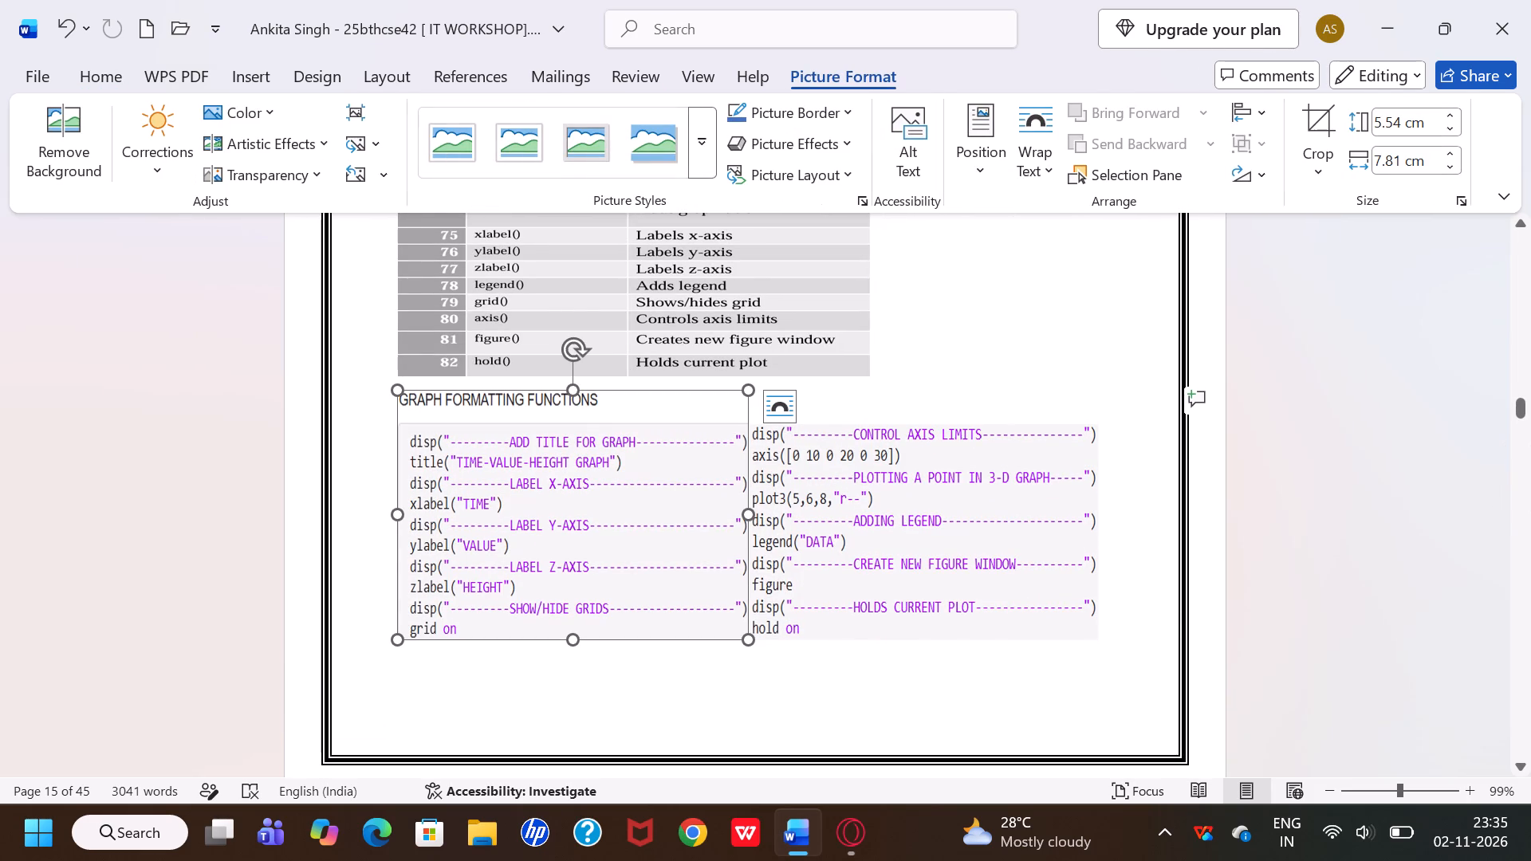
click(112, 77)
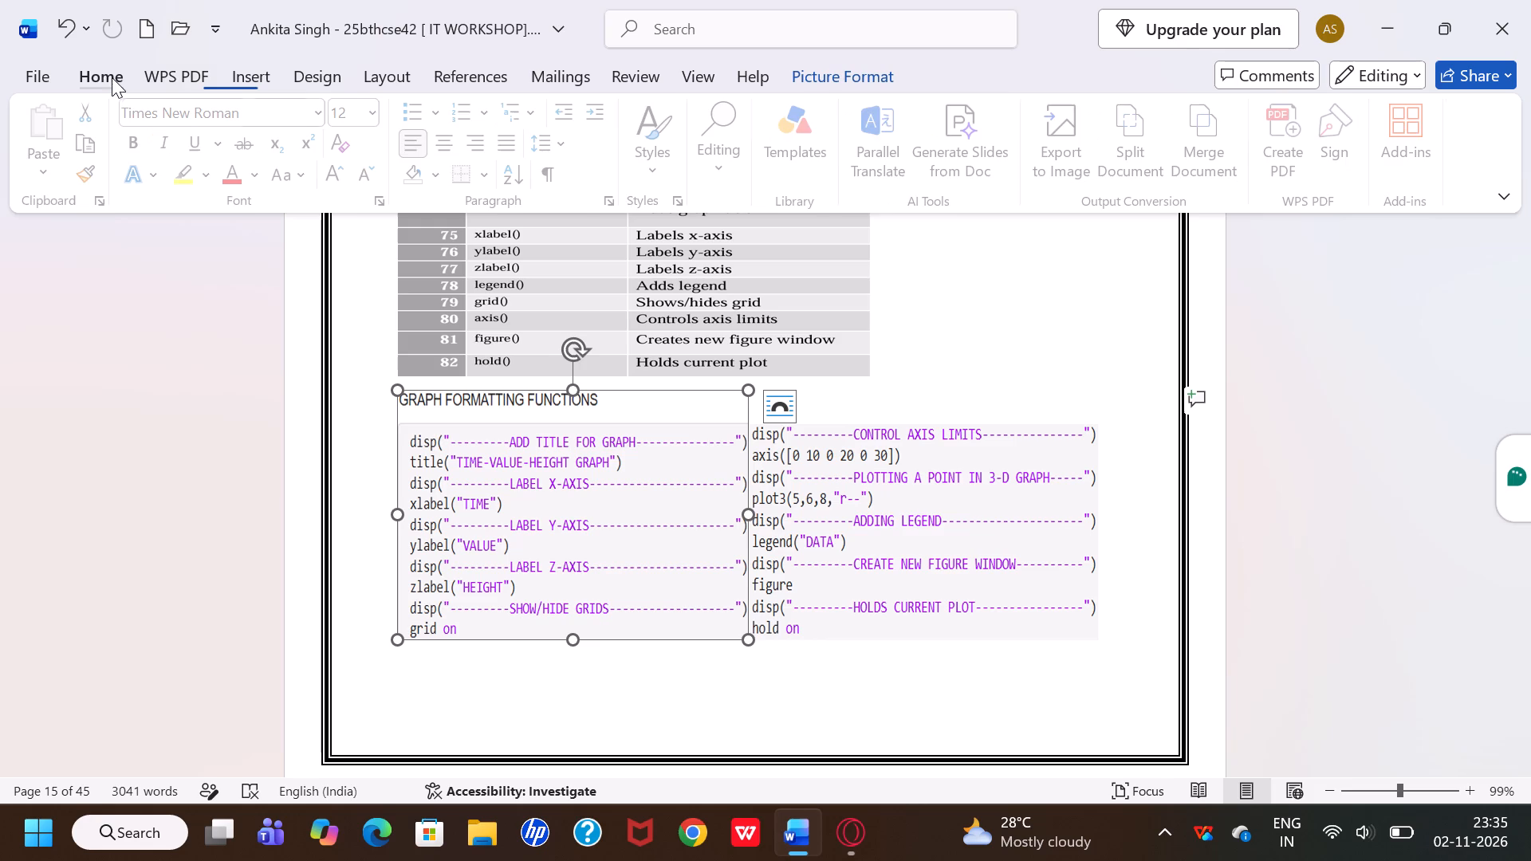
click(506, 142)
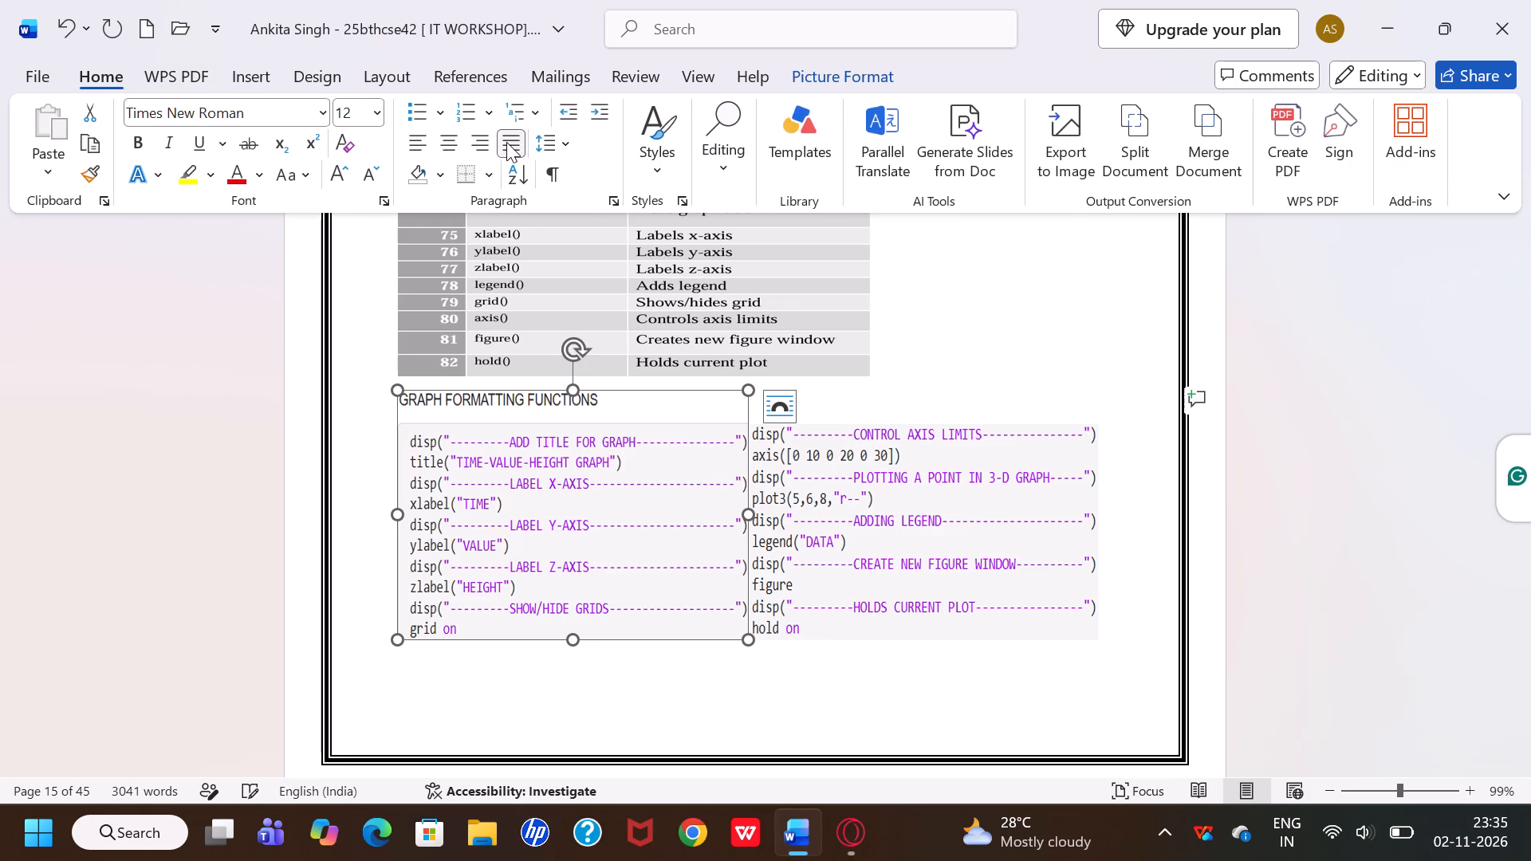
click(950, 341)
Set the font size of the RESULT- heading above the Program 9 plots to 12.
scroll(950, 341, down, 2)
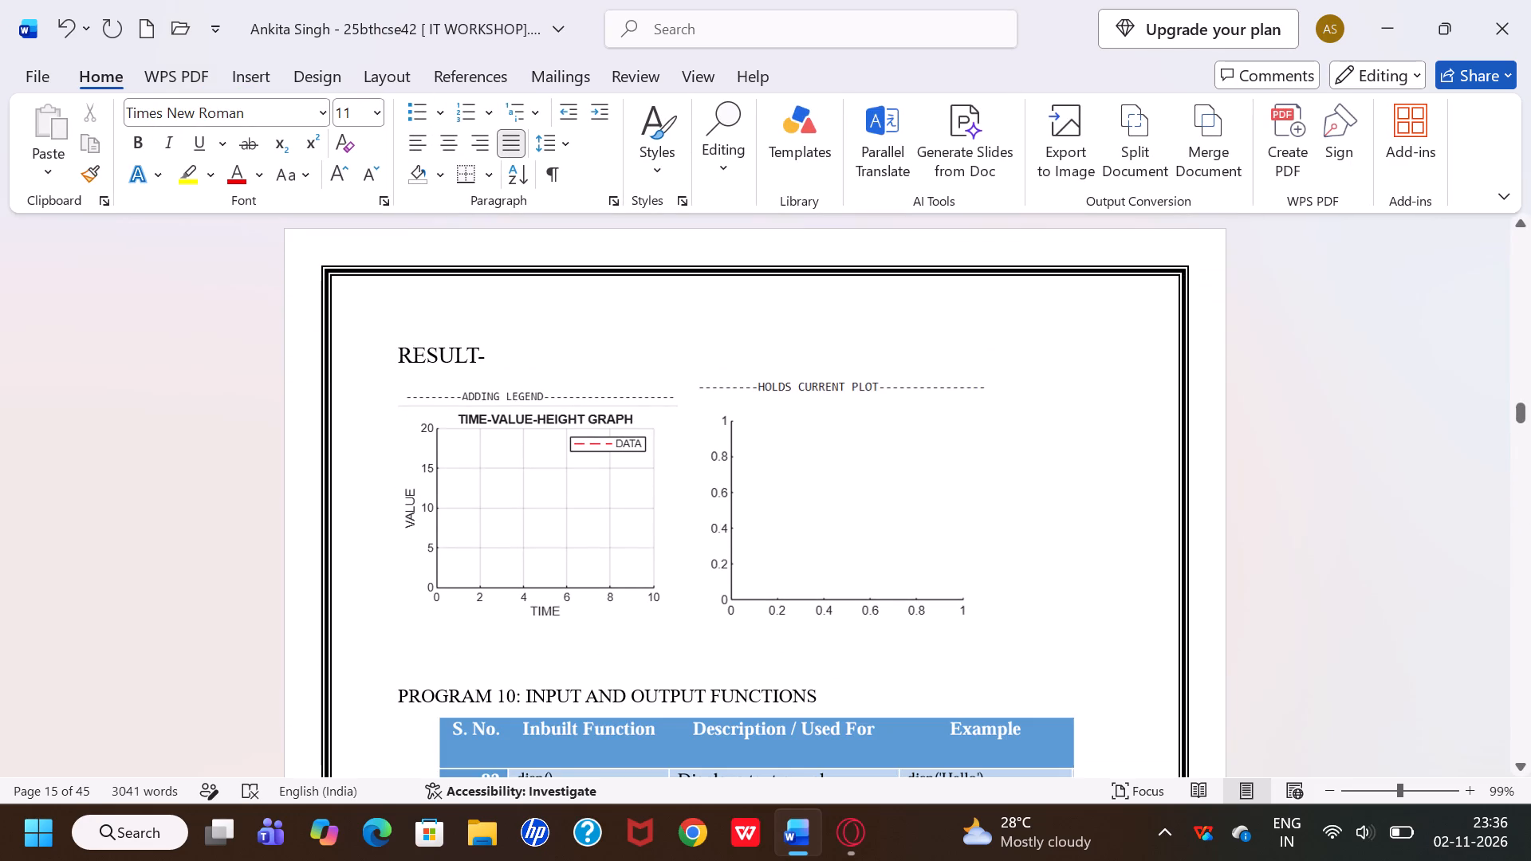
double_click(403, 340)
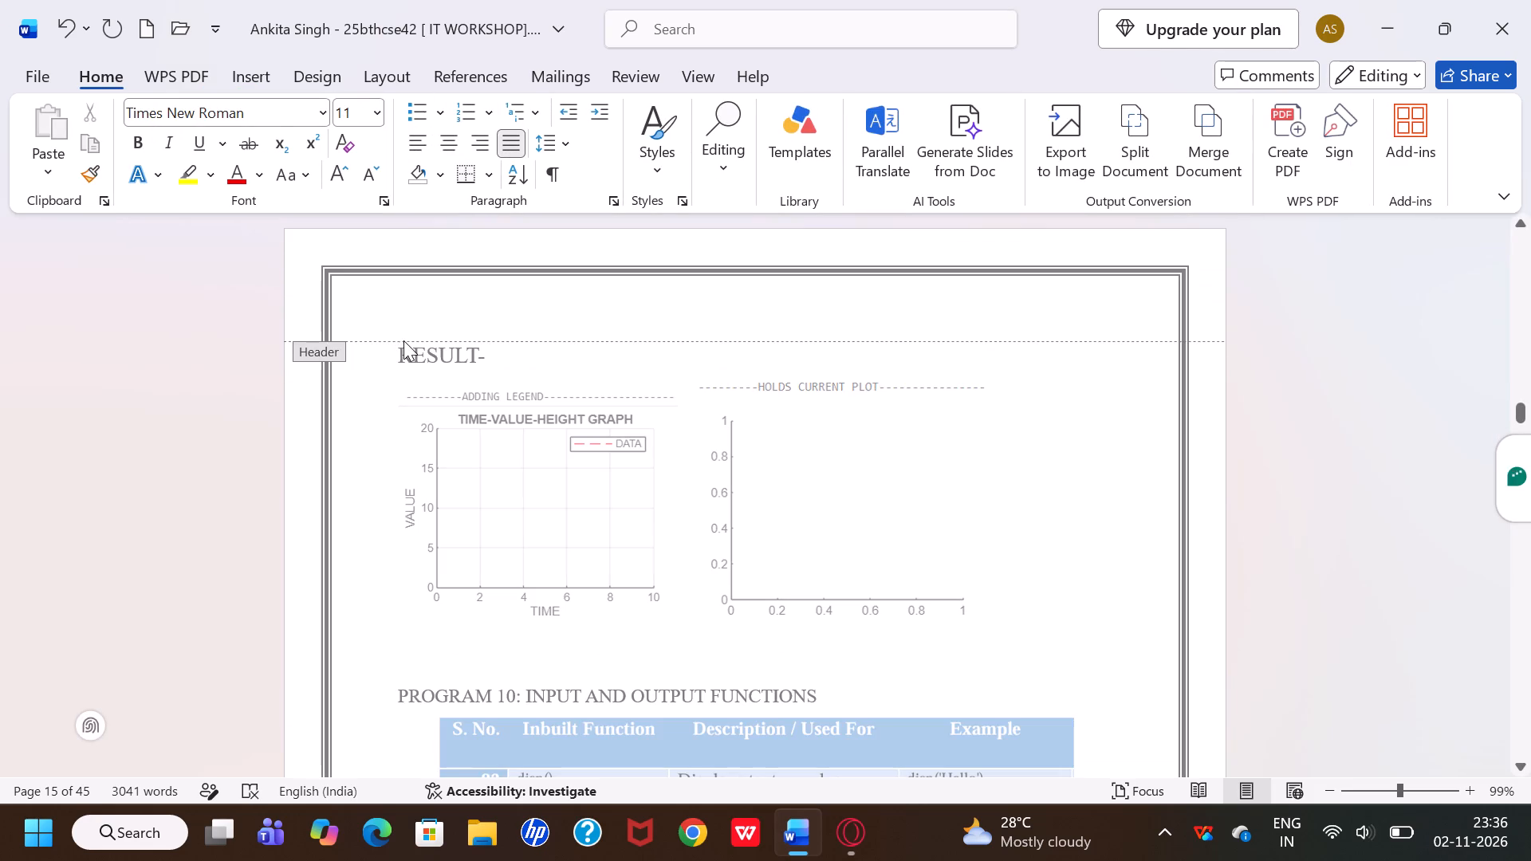
click(403, 340)
key(Escape)
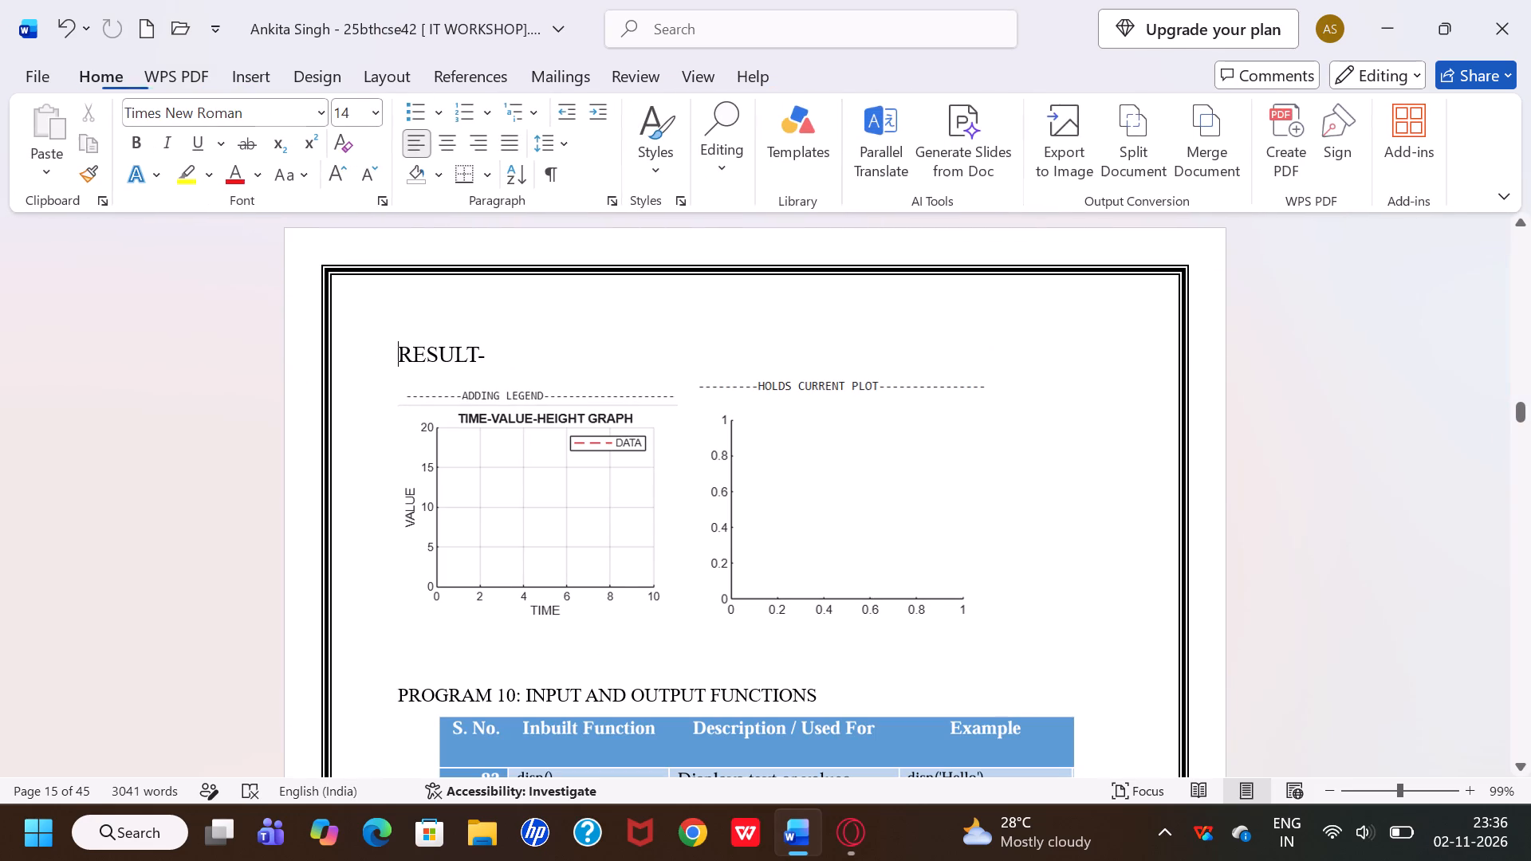
triple_click(430, 360)
click(599, 283)
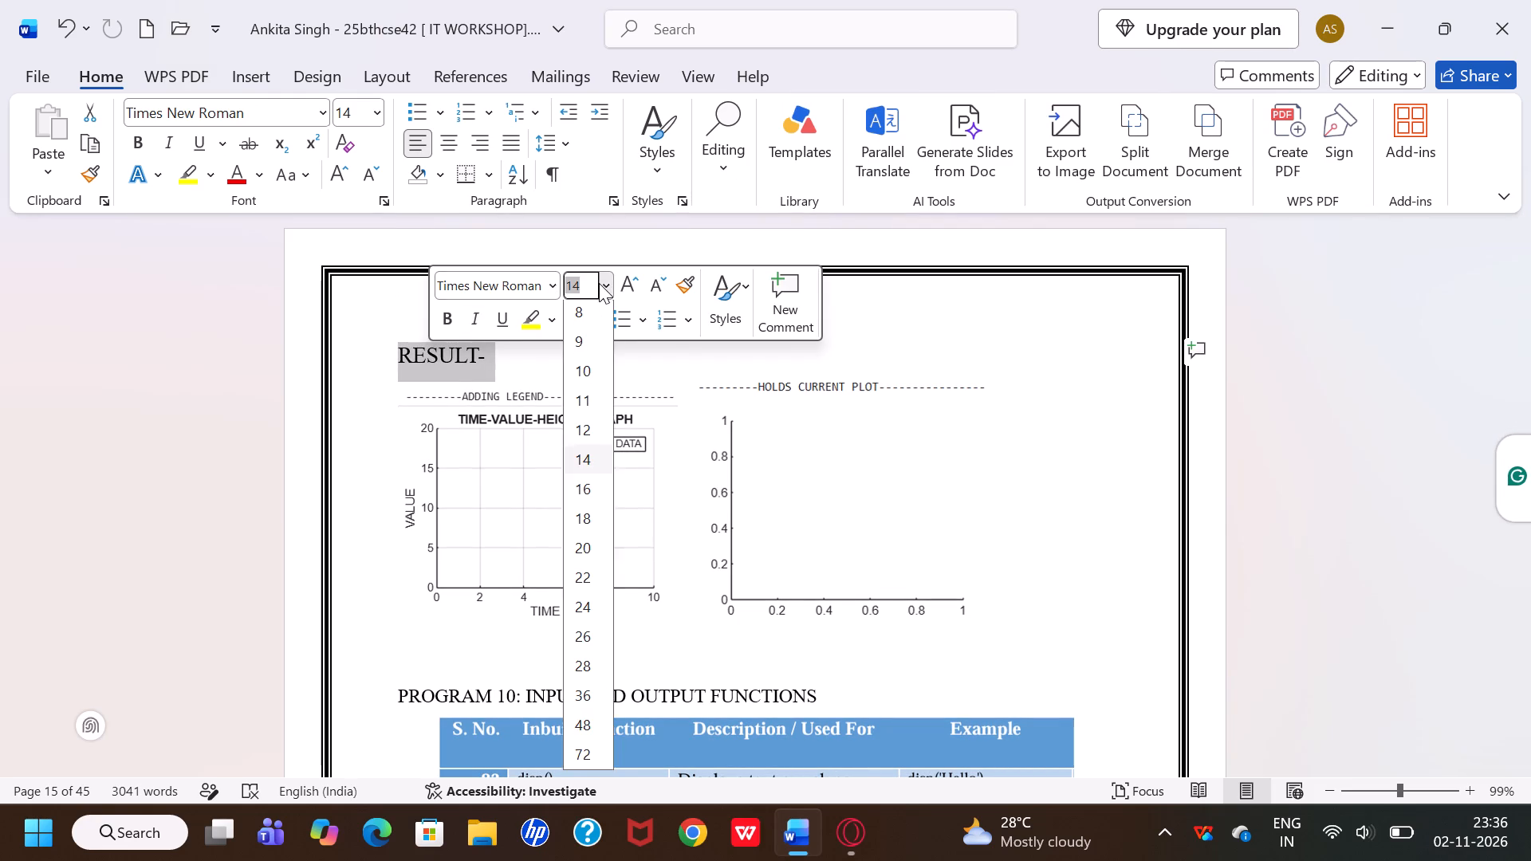
click(576, 425)
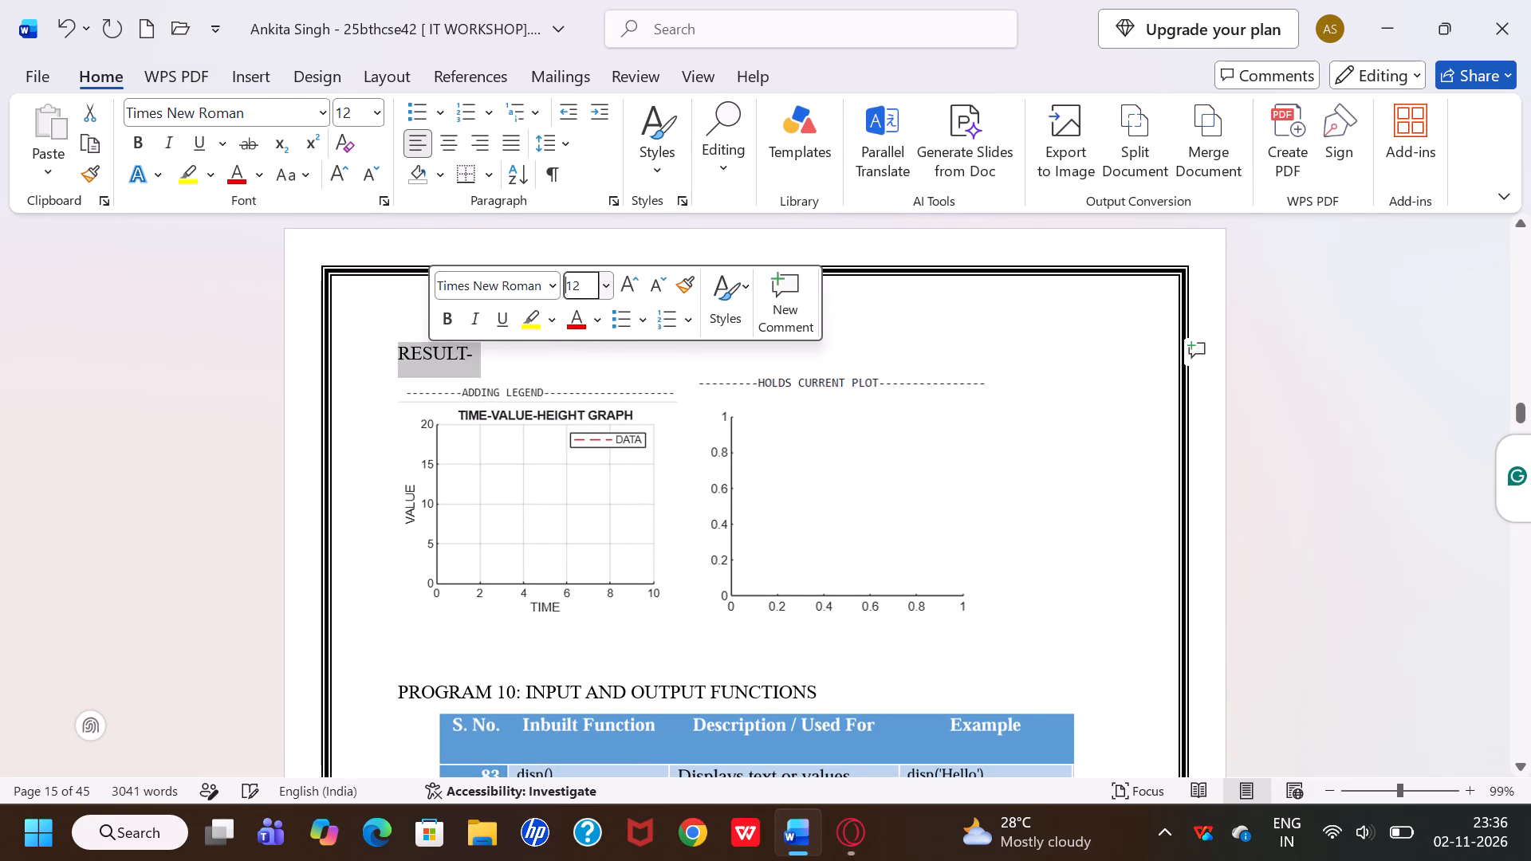
Shrink the time-value-height graph picture to about 3.89 cm high, keeping its width.
click(576, 425)
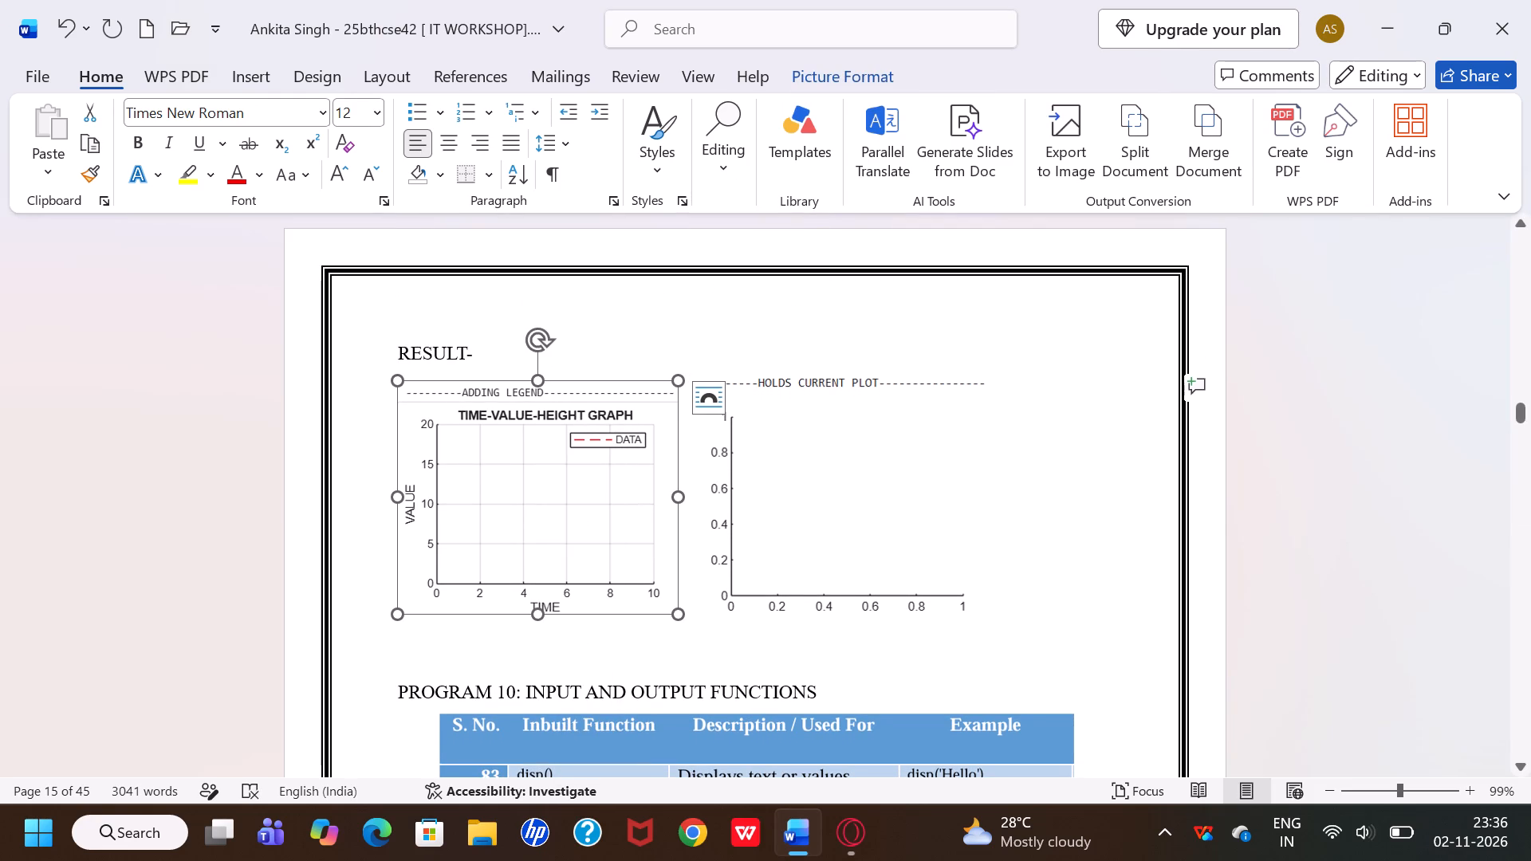
right_drag(536, 613, 525, 555)
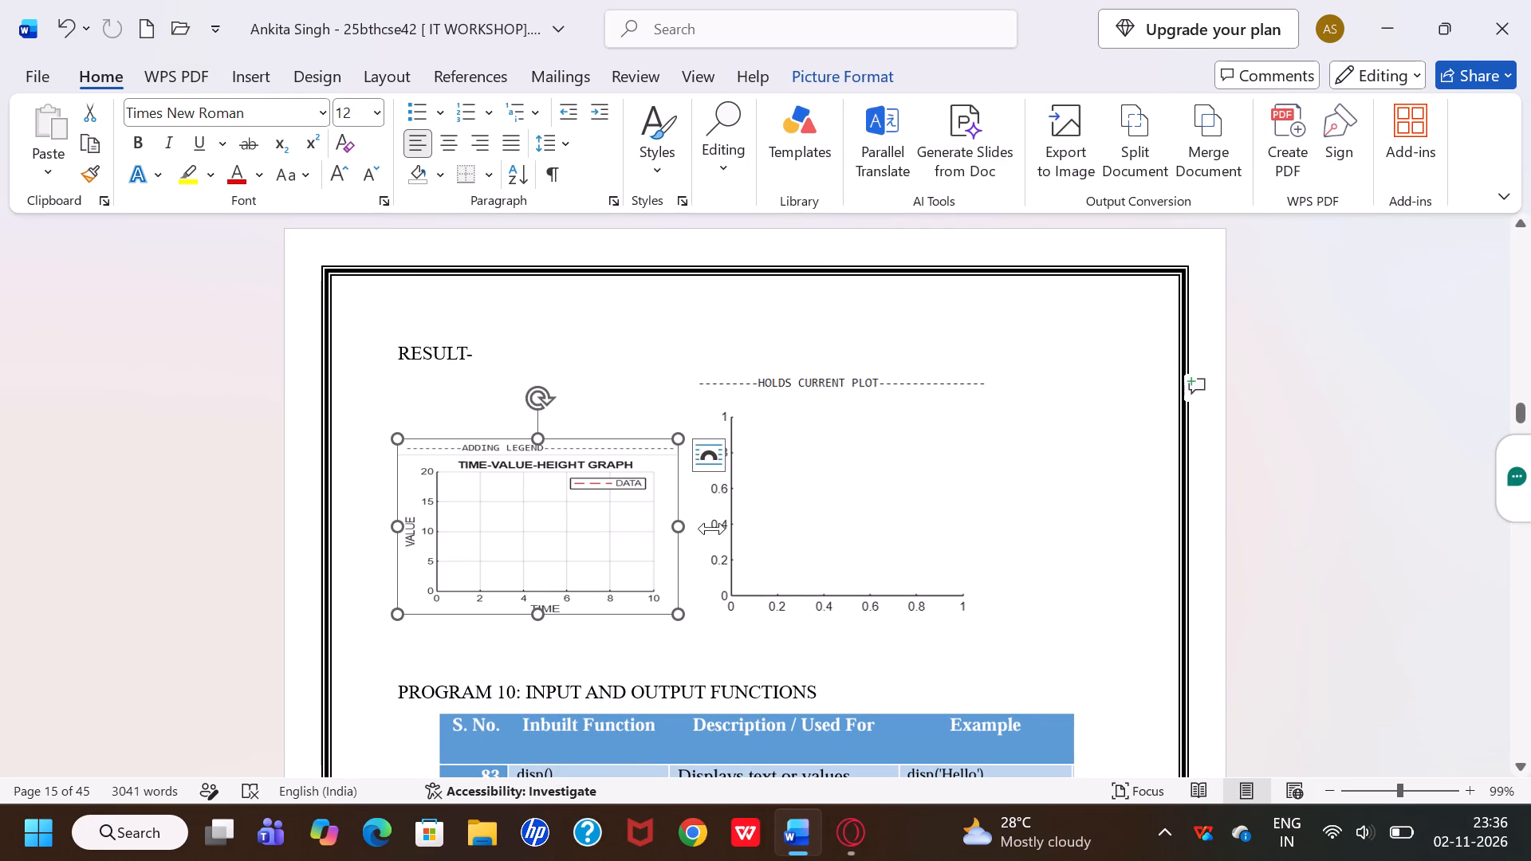
Shrink the "HOLDS CURRENT PLOT" picture to about 3.71 cm high, keeping its width, so it matches the graph beside it.
click(824, 499)
triple_click(824, 499)
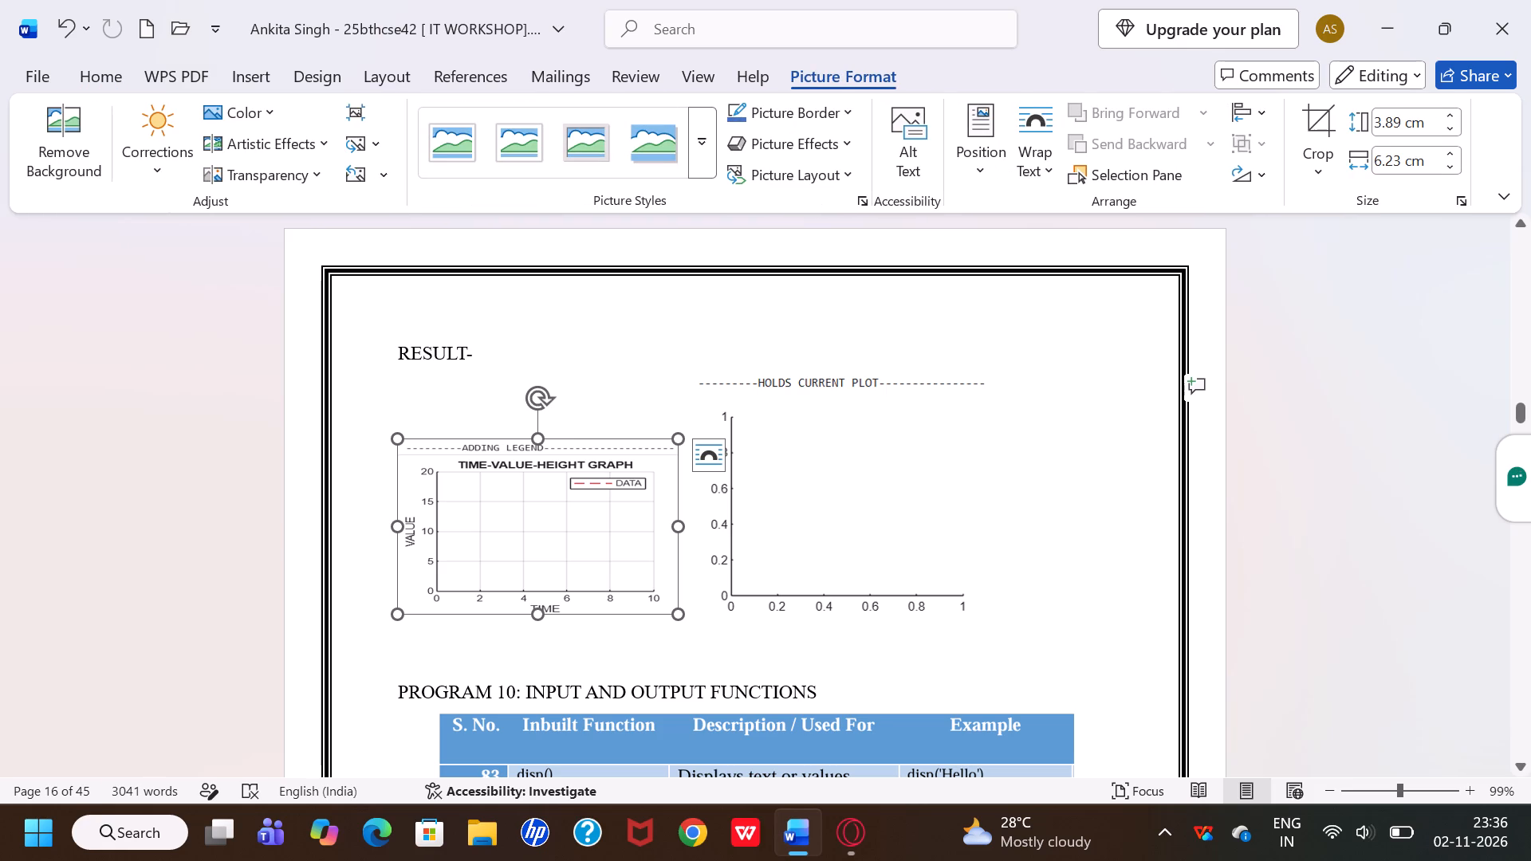
click(824, 499)
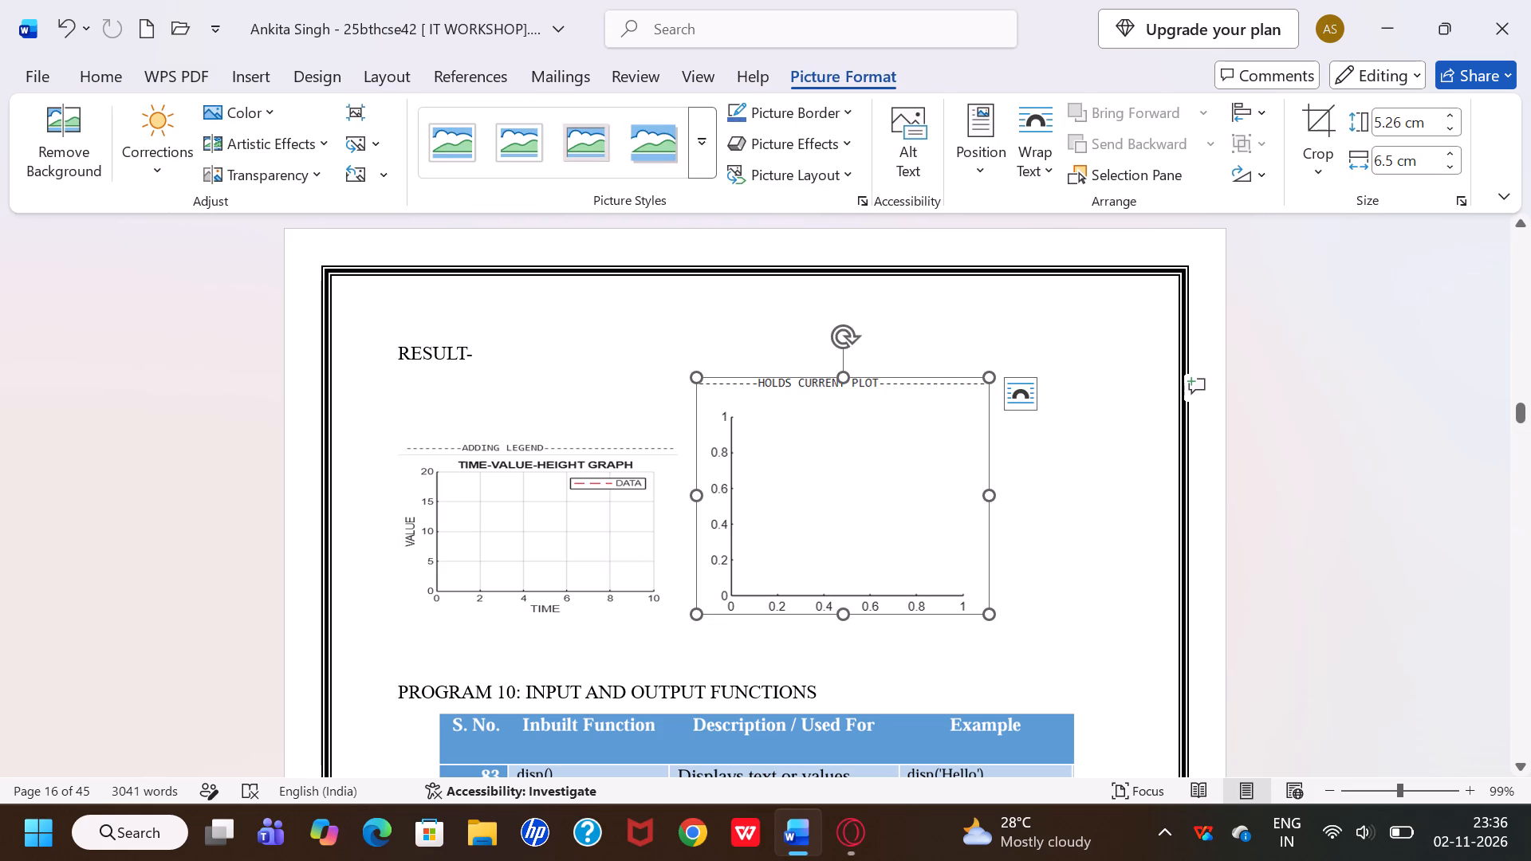
right_drag(845, 610, 844, 566)
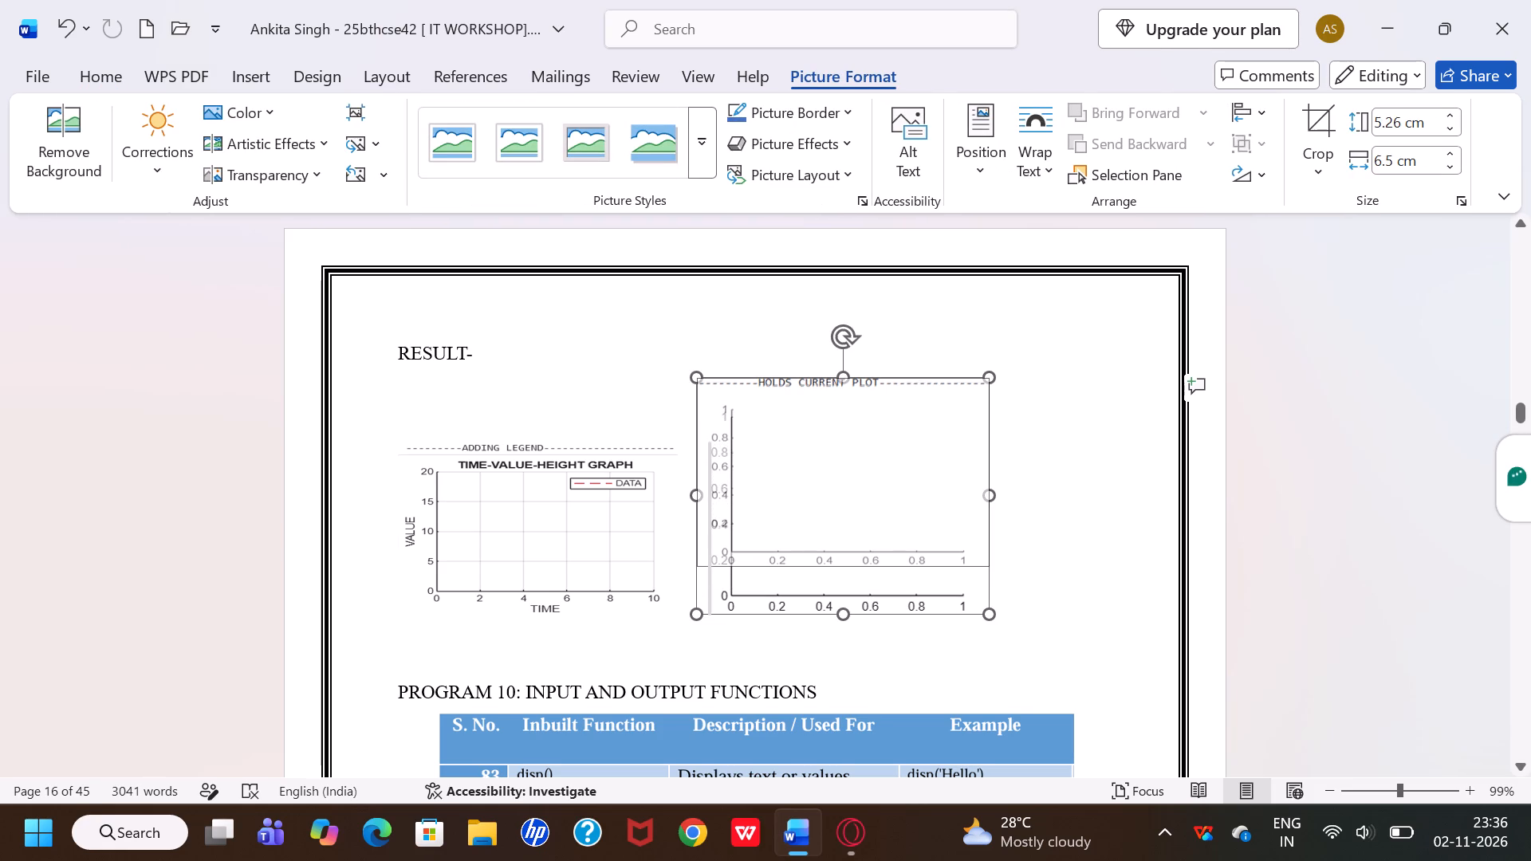
drag(844, 566, 844, 558)
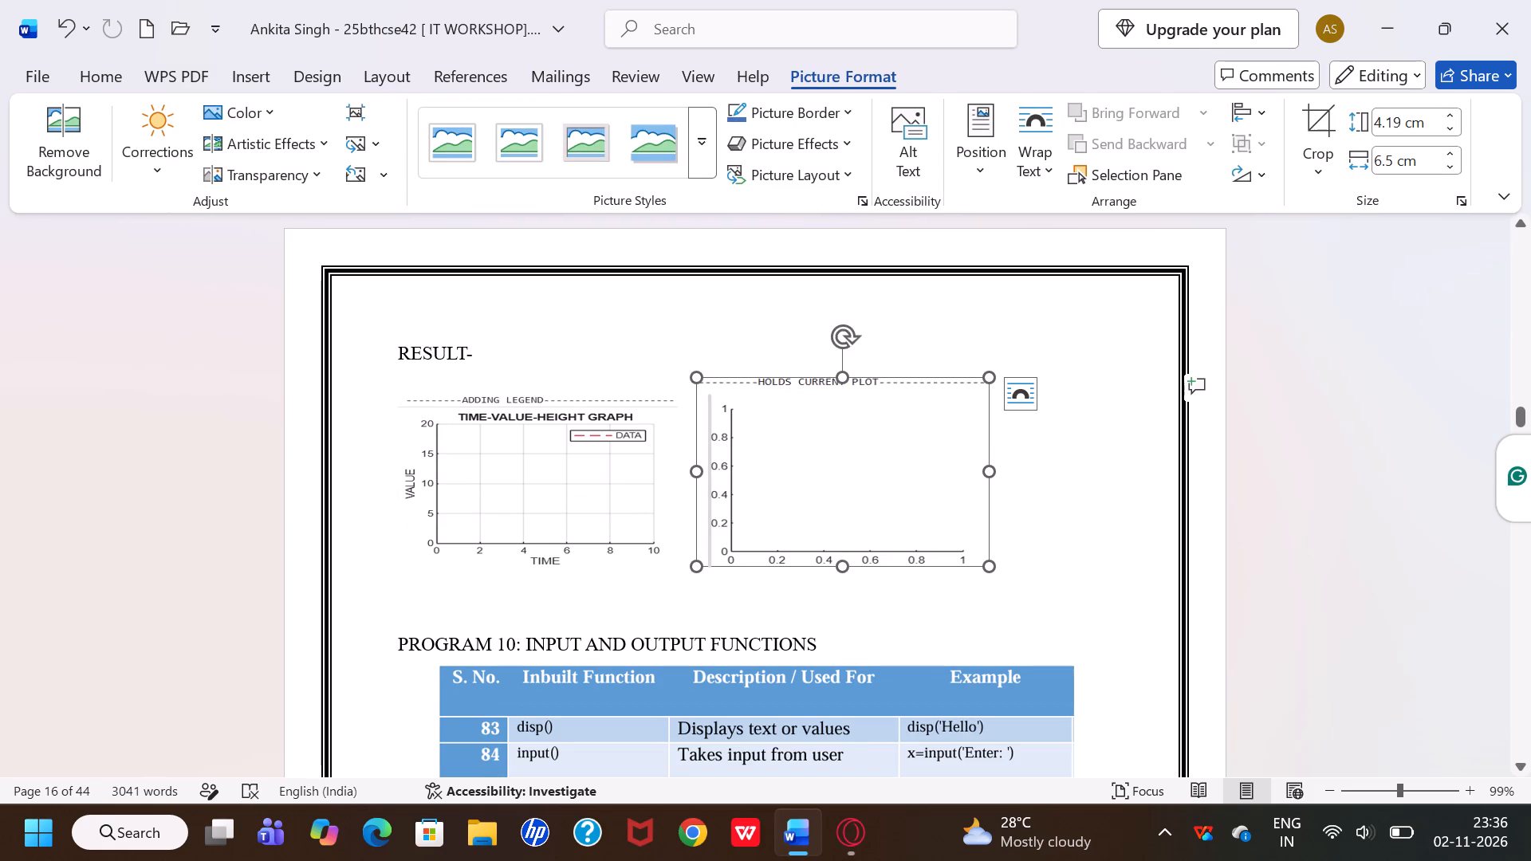
drag(844, 558, 843, 547)
drag(844, 567, 844, 538)
key(Escape)
key(Escape)
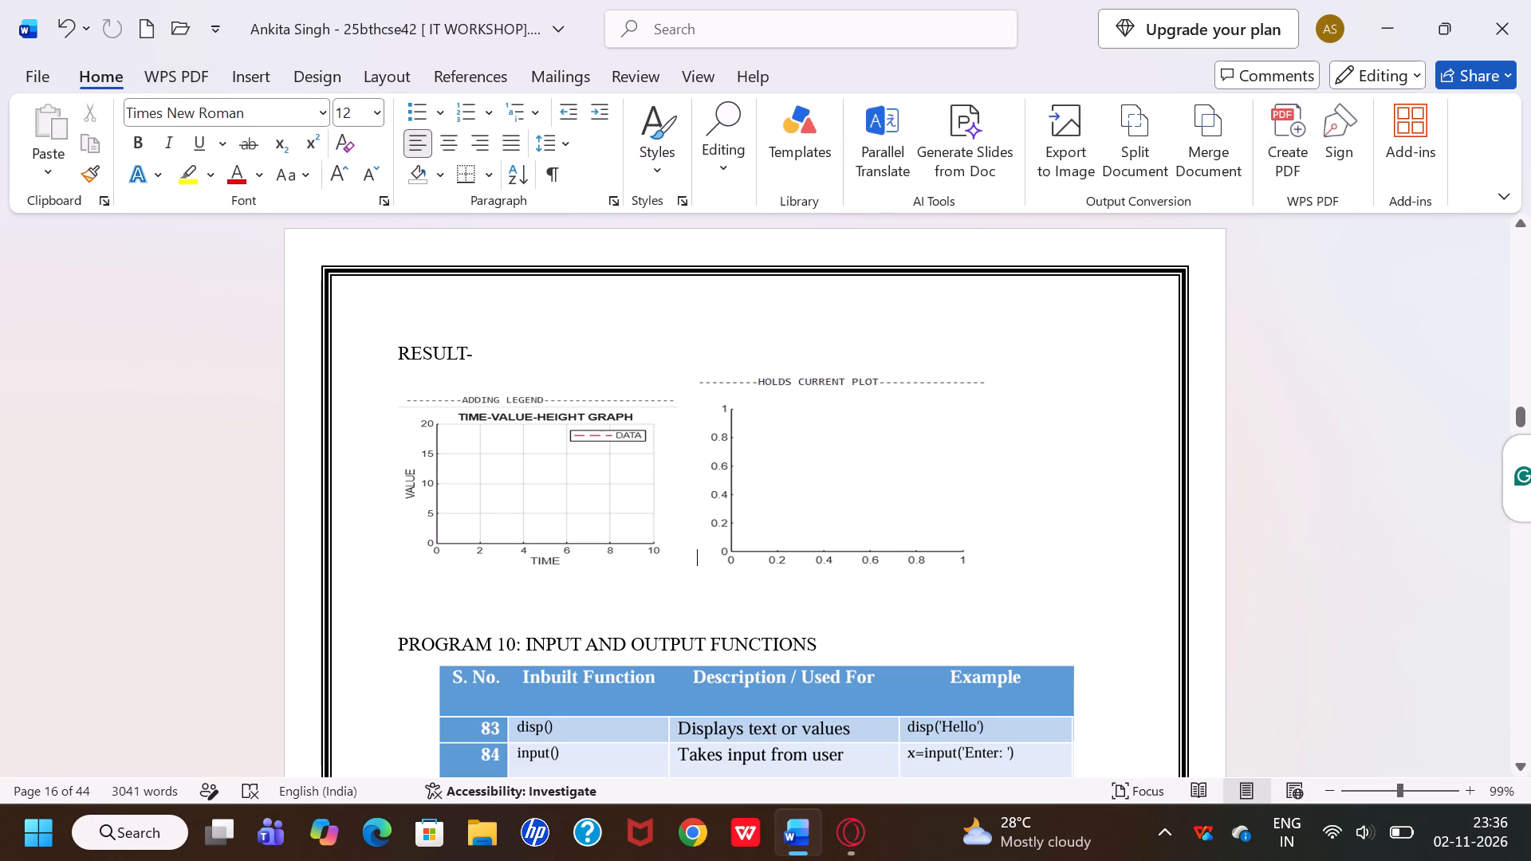
click(844, 538)
click(844, 538)
triple_click(844, 538)
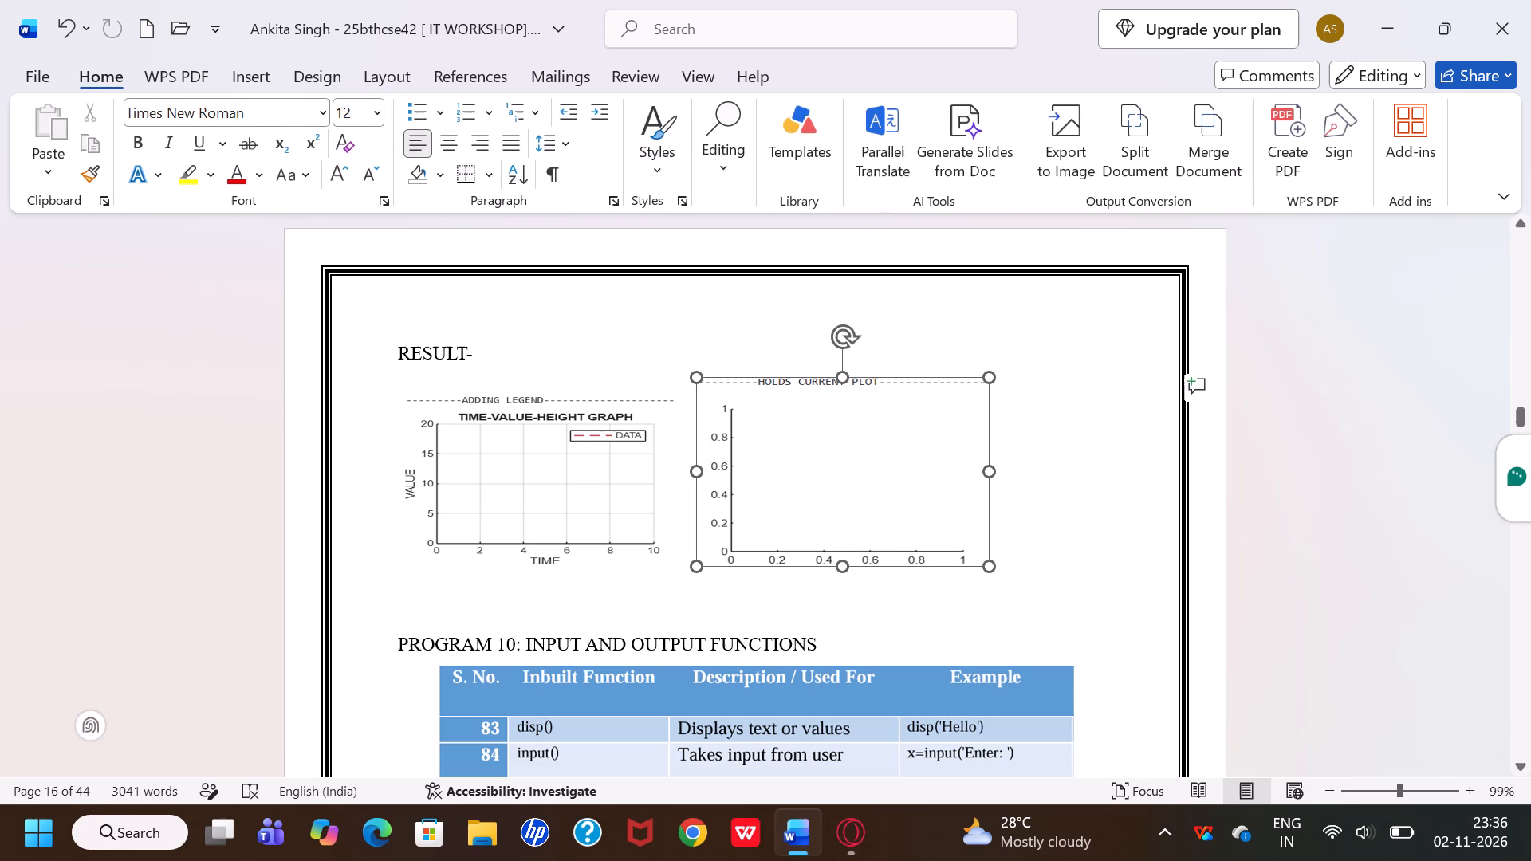
click(844, 538)
drag(844, 565, 844, 564)
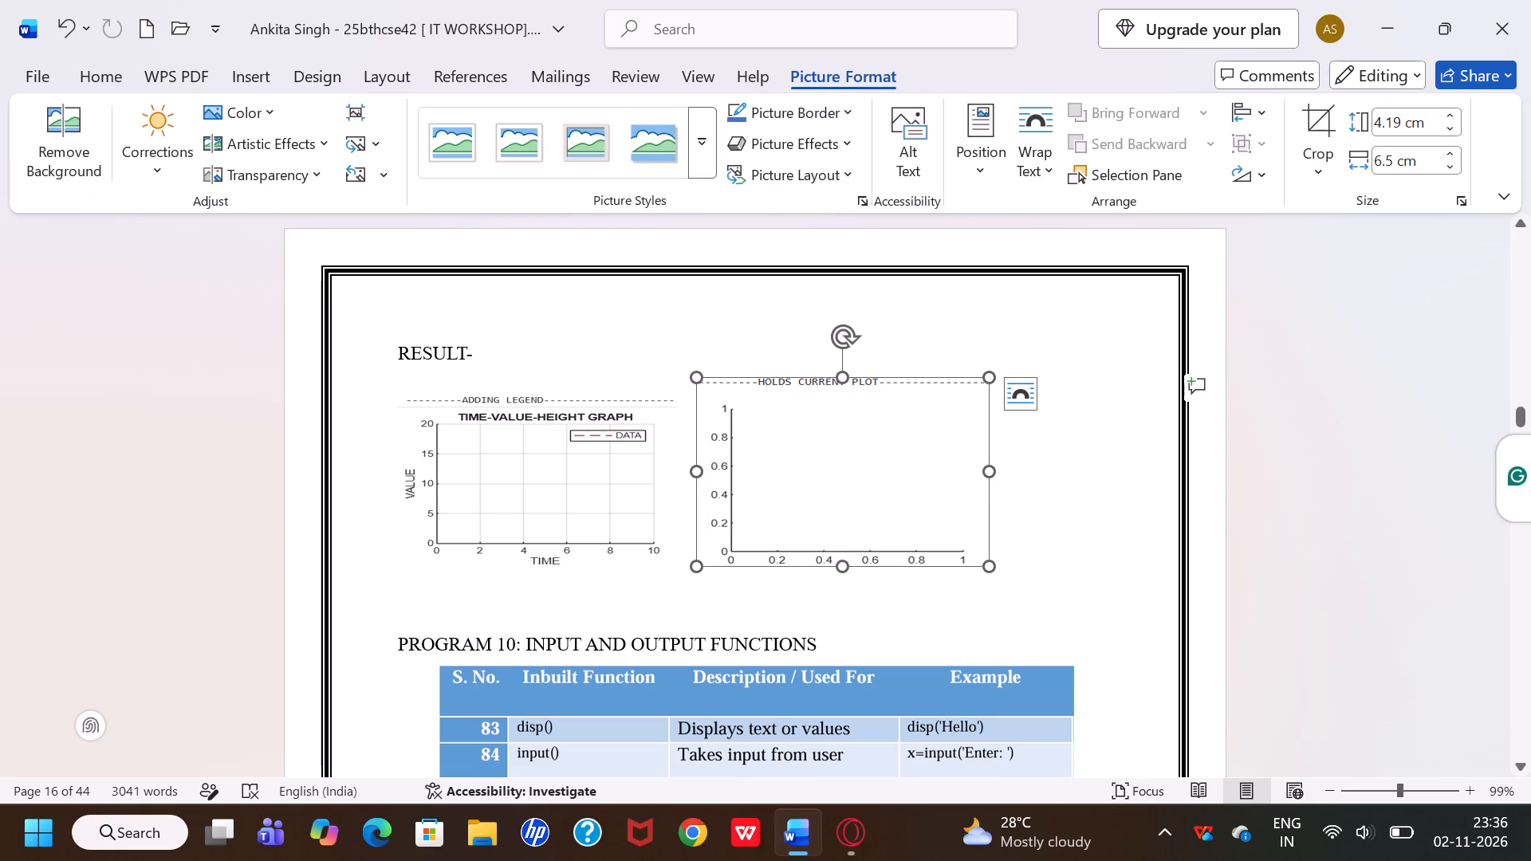
drag(844, 564, 844, 552)
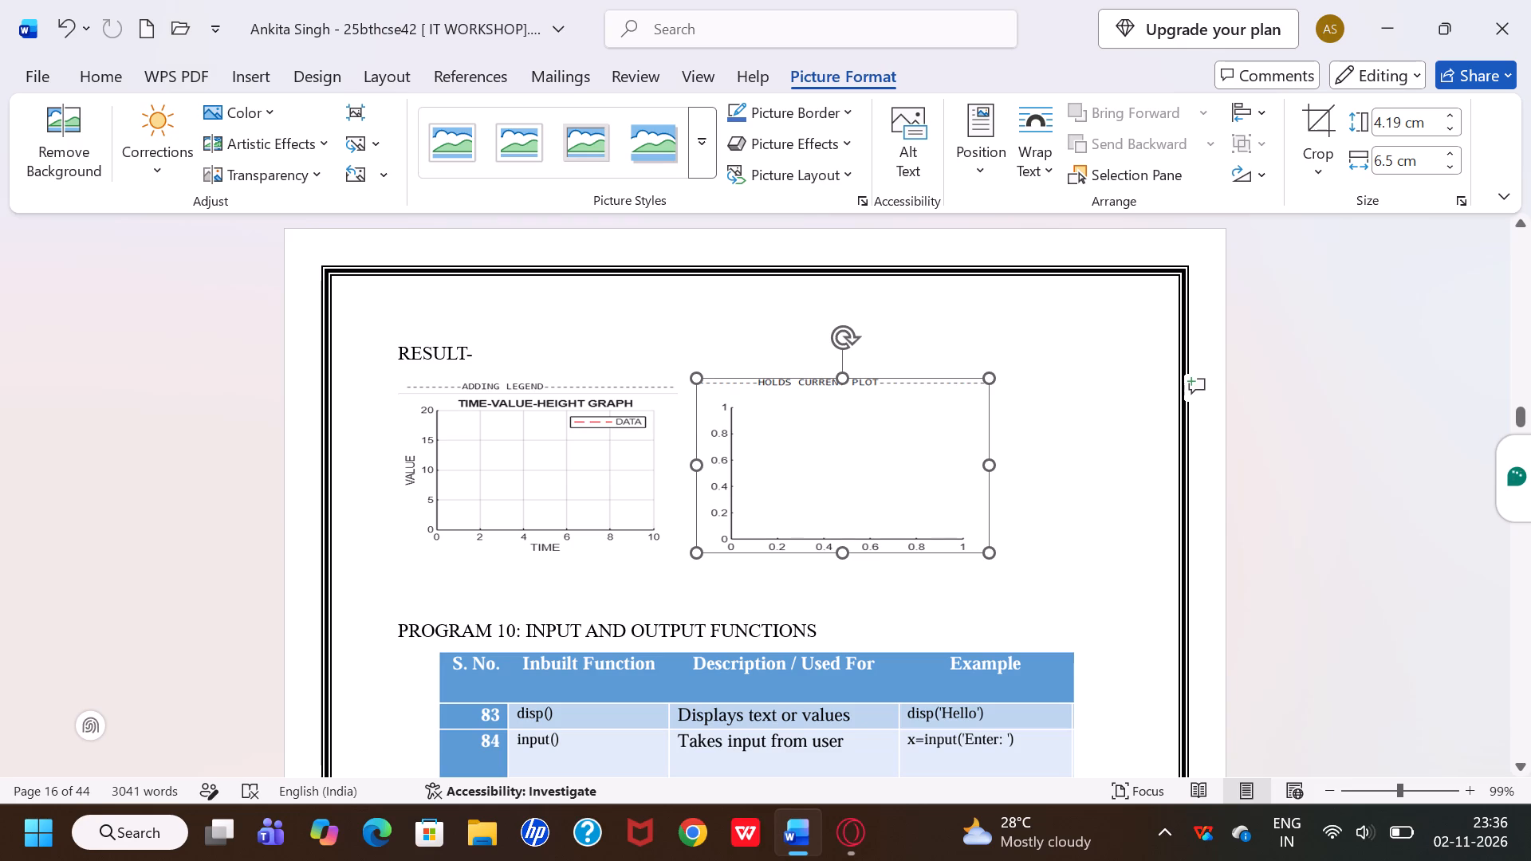
drag(844, 552, 843, 542)
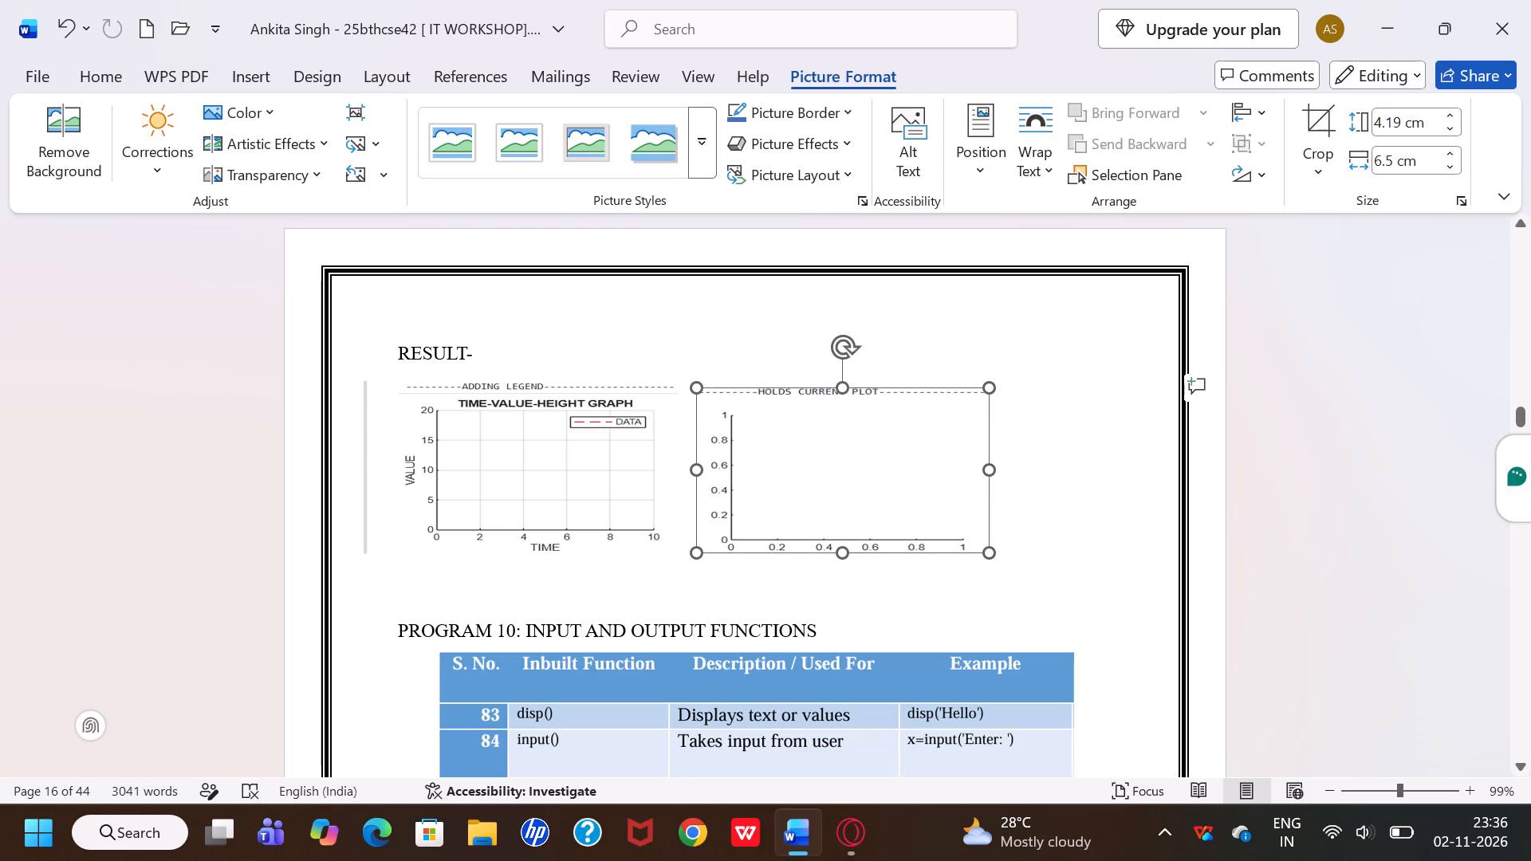
drag(843, 542, 844, 545)
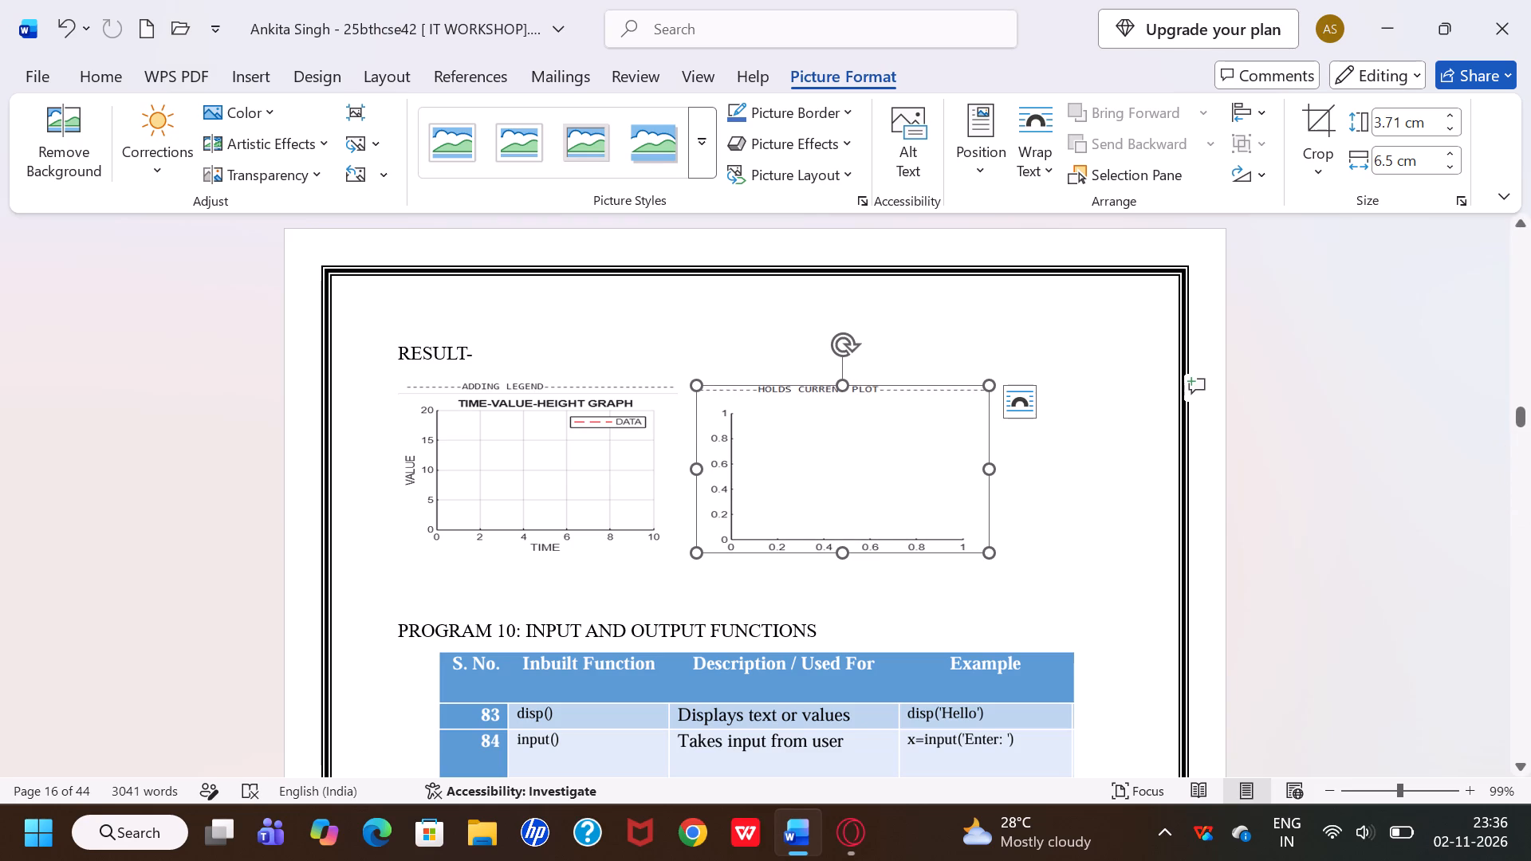
click(1089, 547)
Delete the blank line between the Program 9 result plots and the Program 10 heading.
scroll(1089, 547, down, 1)
scroll(1089, 547, up, 1)
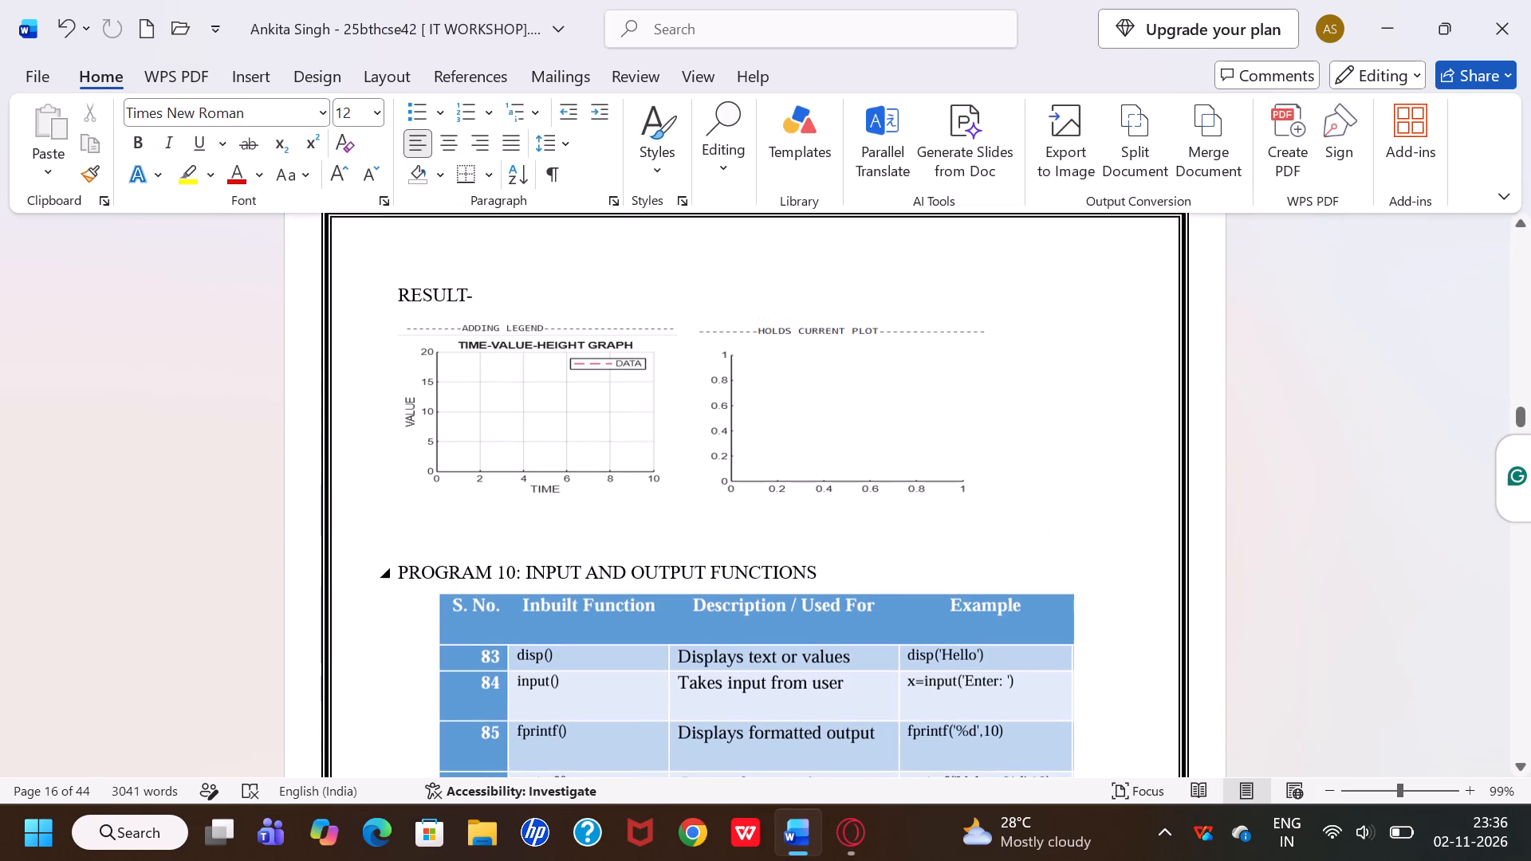
click(398, 532)
key(BackSpace)
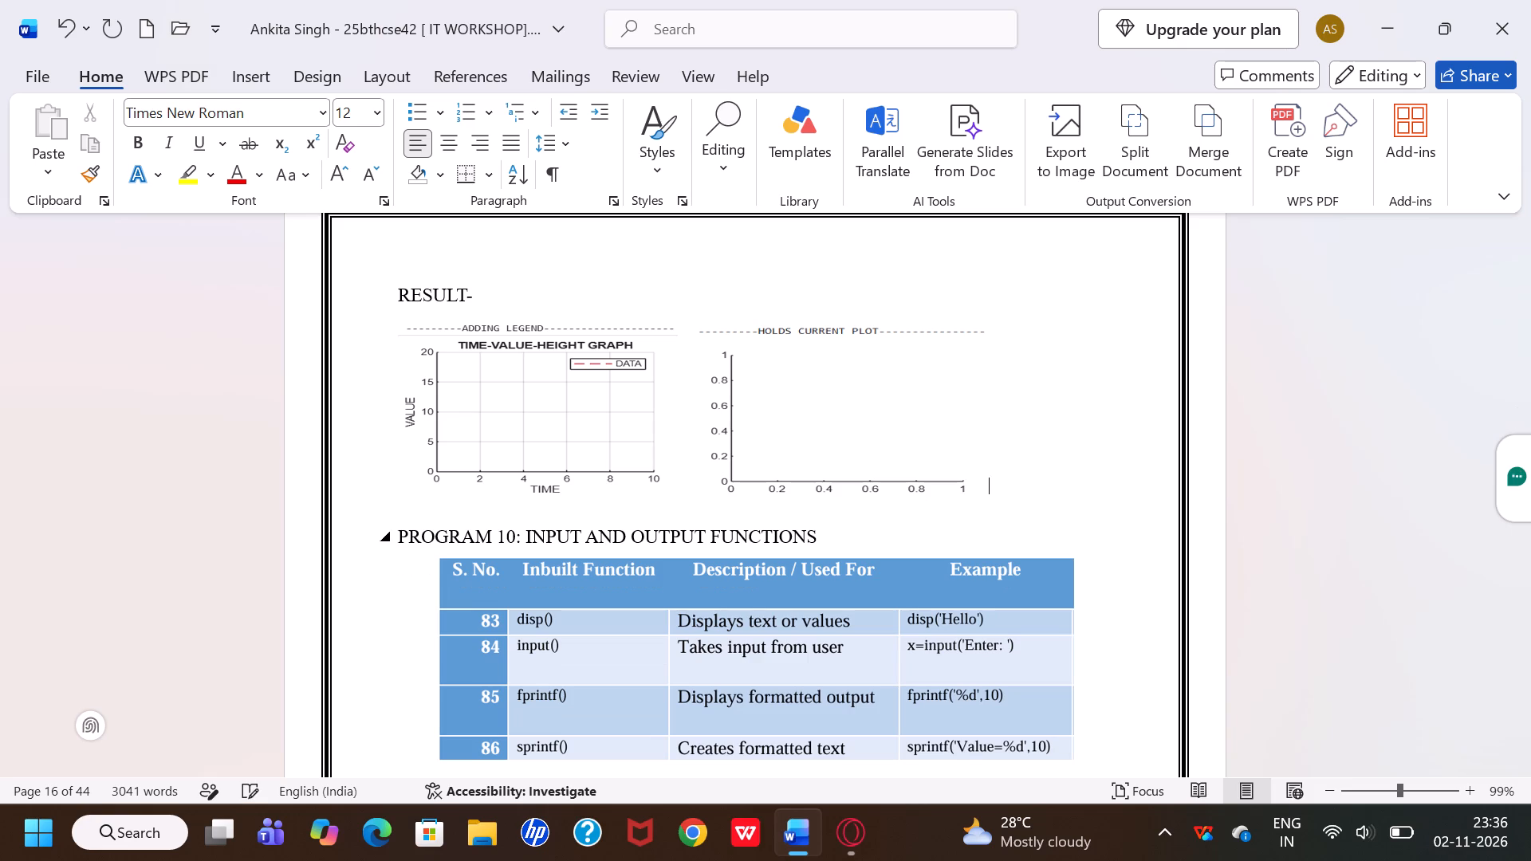
Crop the Program 10 function table picture so its Example column is cut off, ending after Description / Used For.
scroll(448, 618, down, 1)
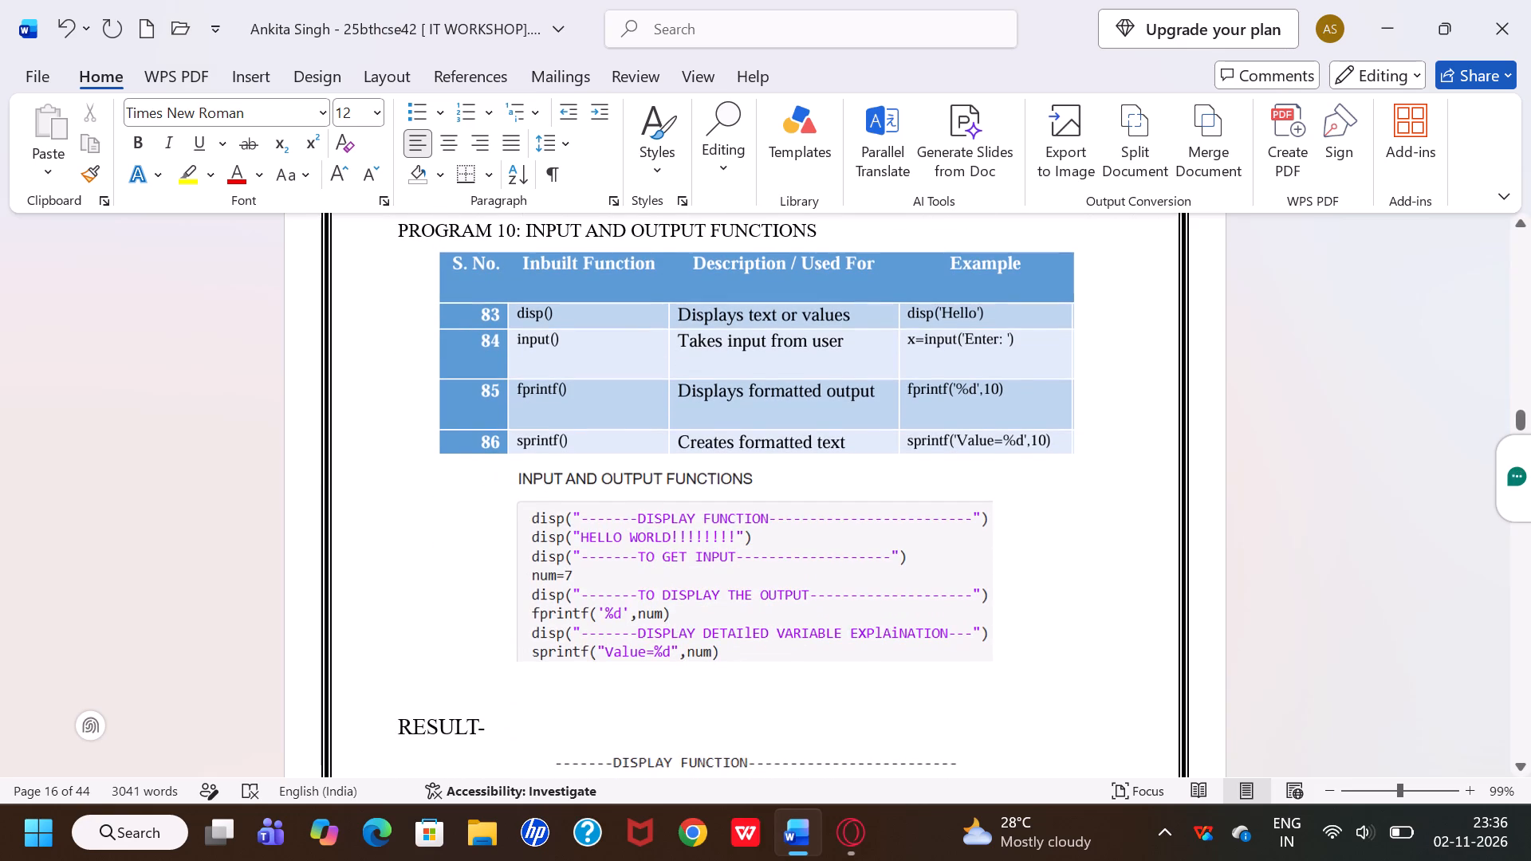
scroll(448, 618, up, 1)
scroll(448, 618, right, 1)
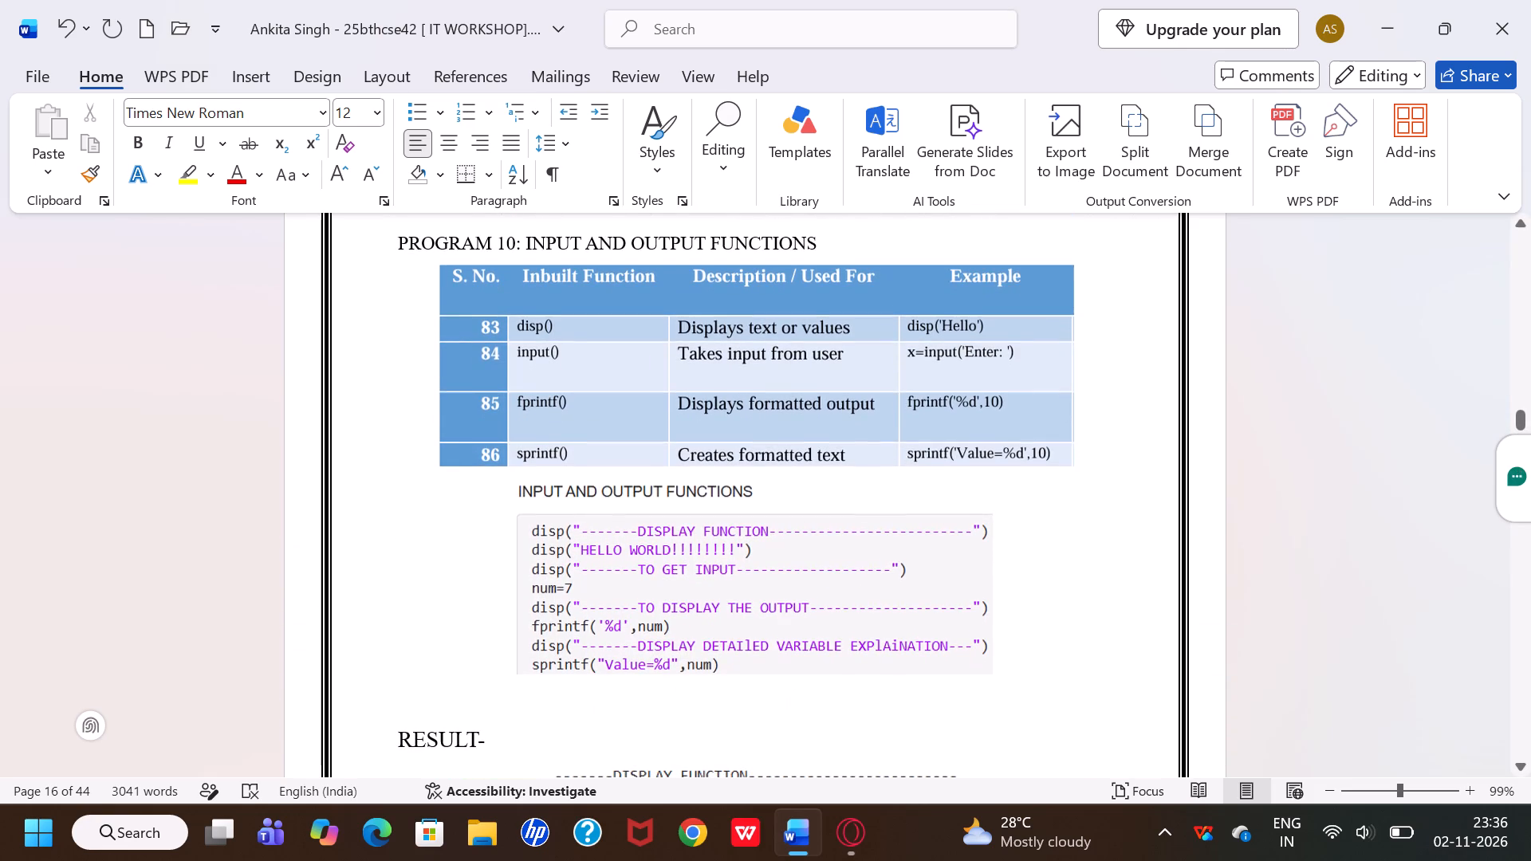
scroll(448, 618, up, 1)
click(637, 480)
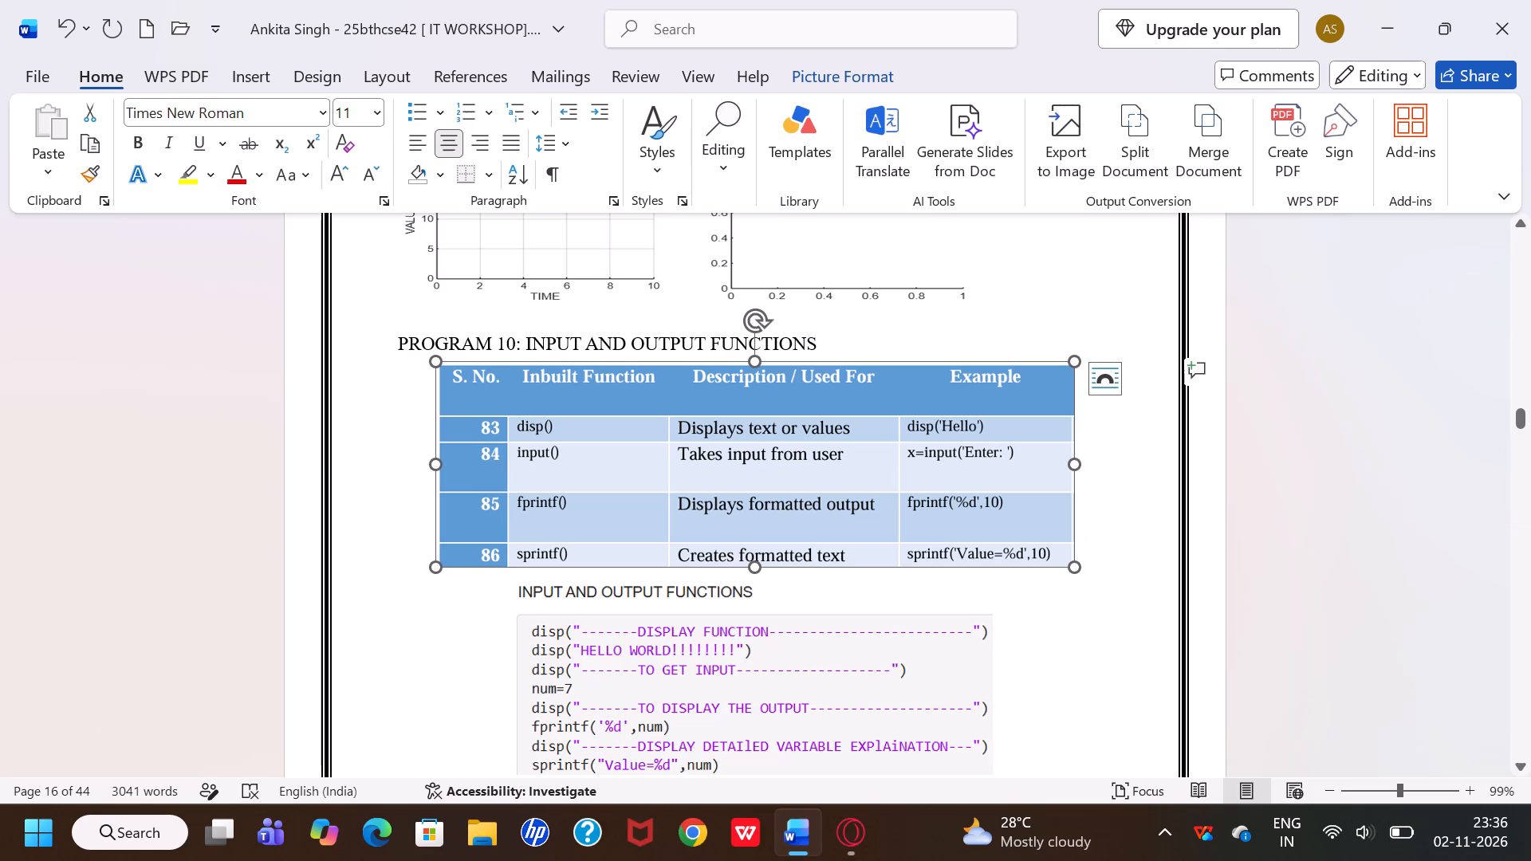
right_click(884, 403)
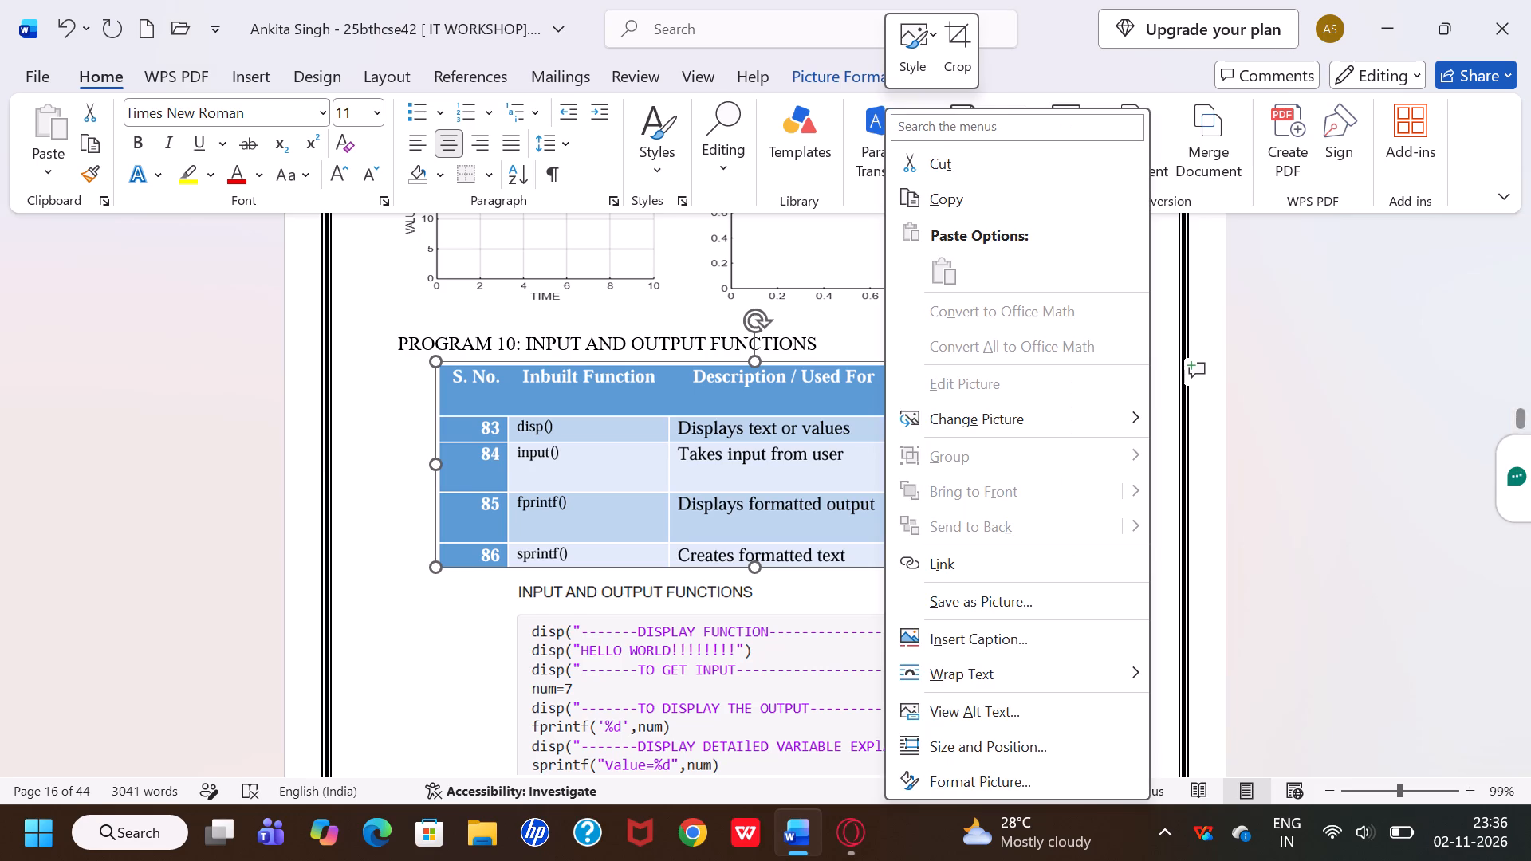
click(942, 62)
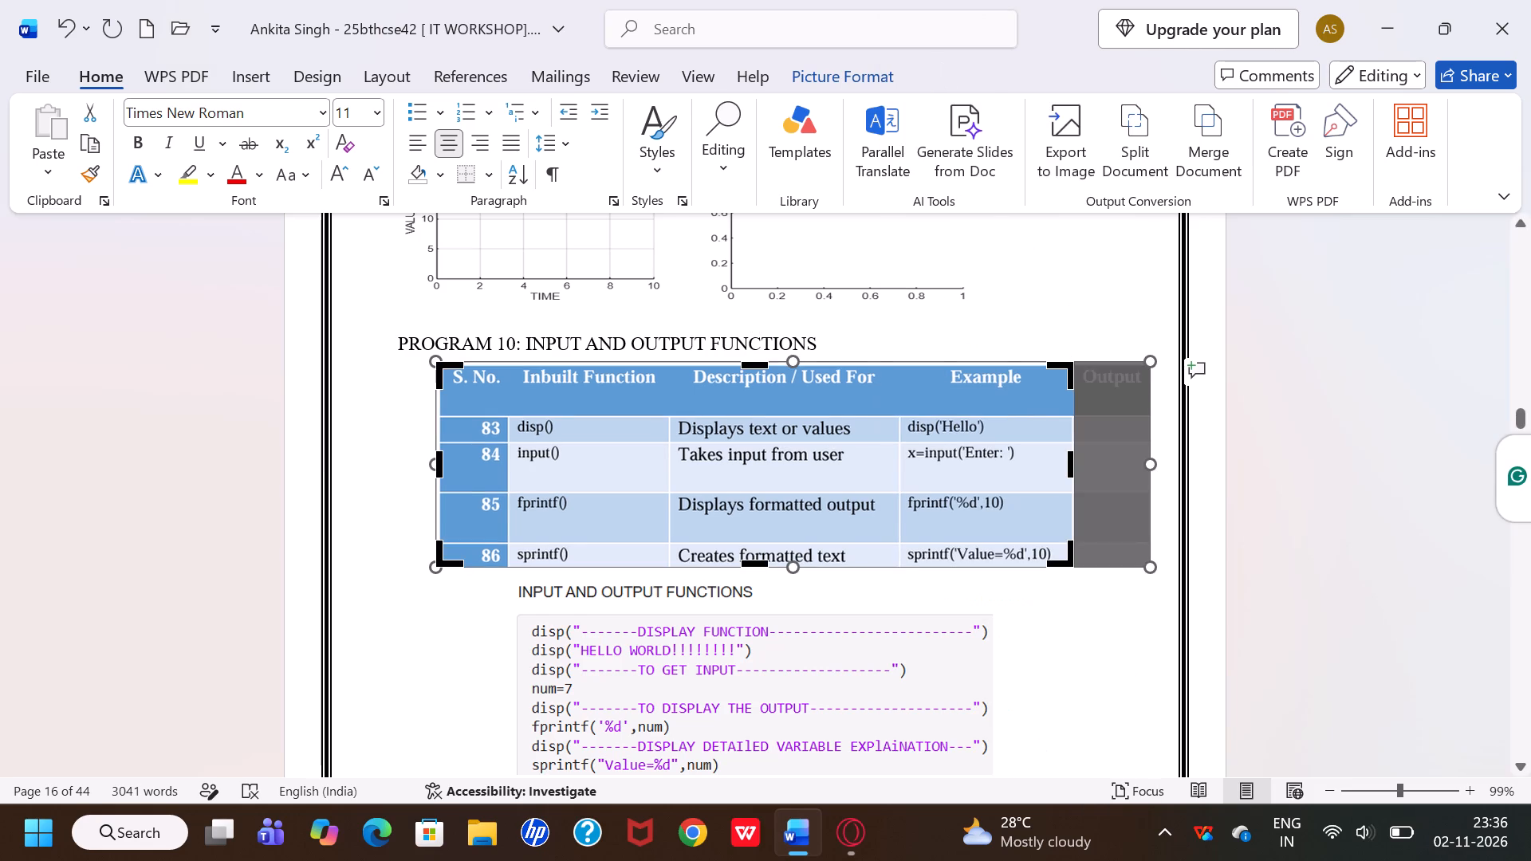
scroll(1010, 439, down, 1)
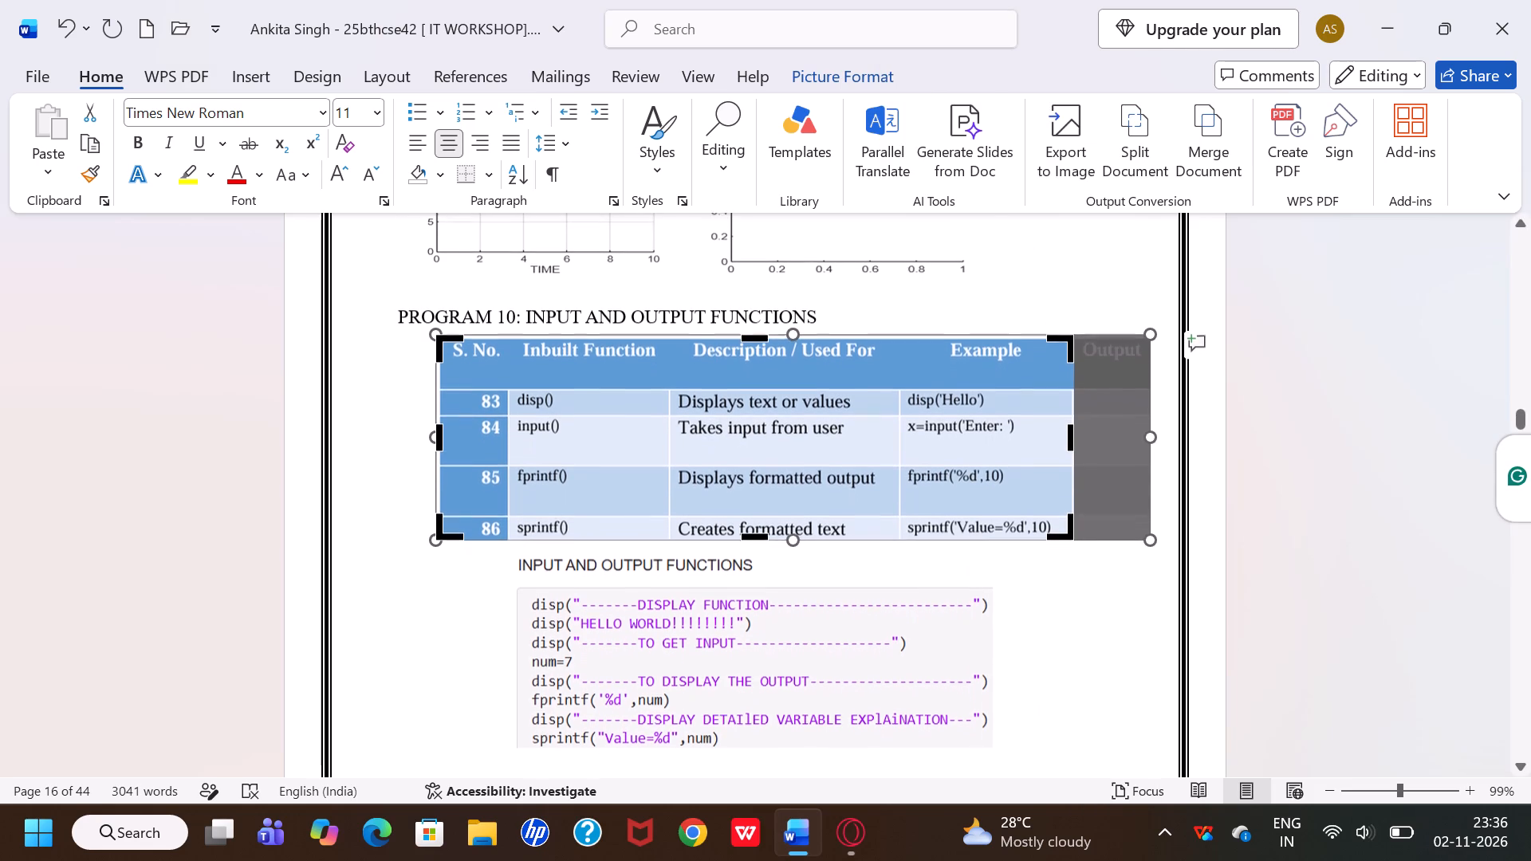
scroll(1010, 439, down, 2)
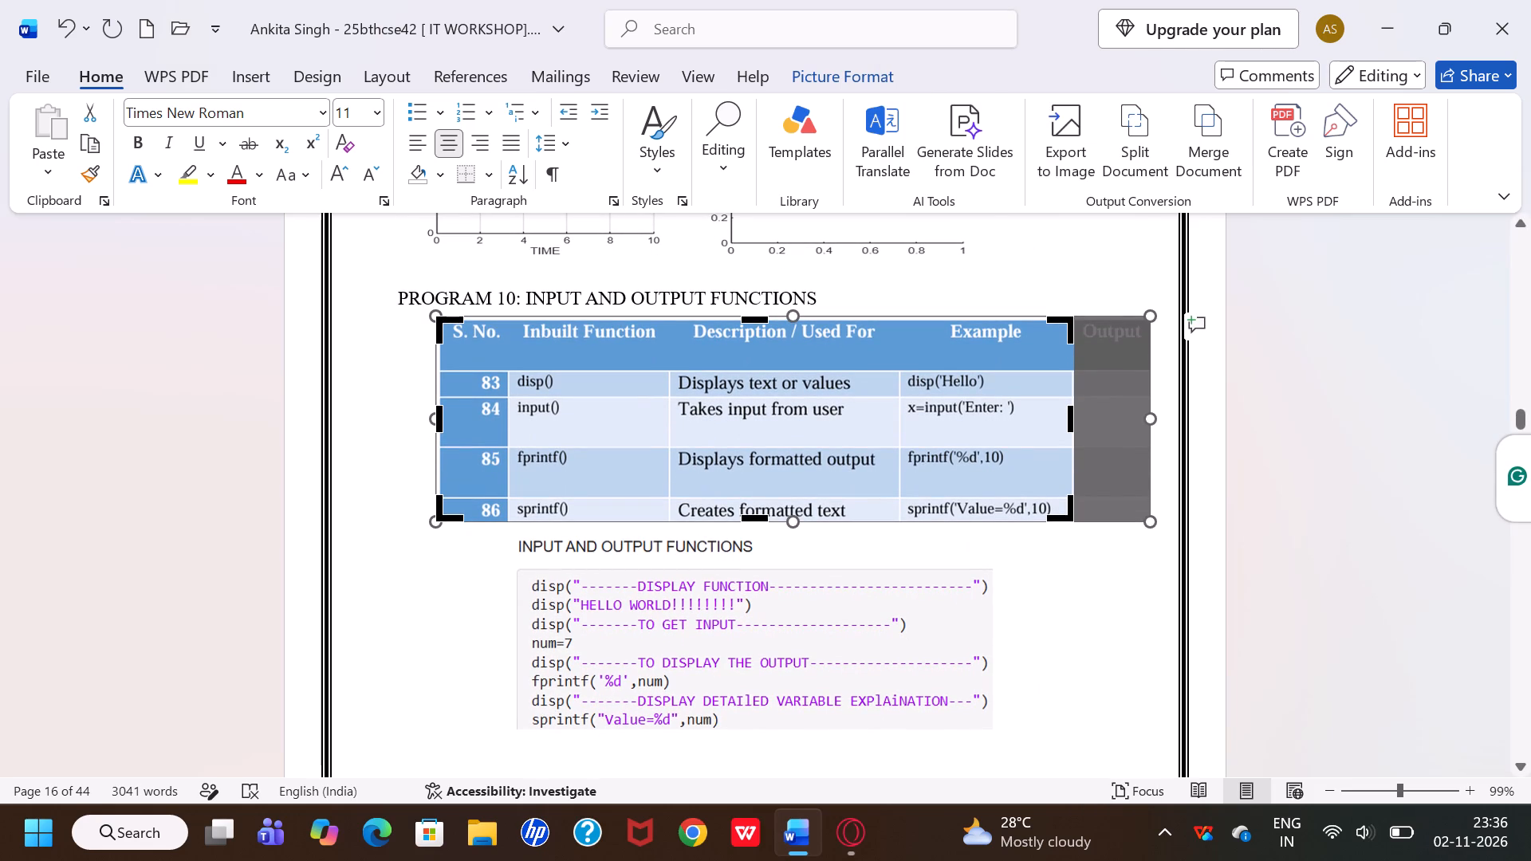
drag(1071, 423, 917, 416)
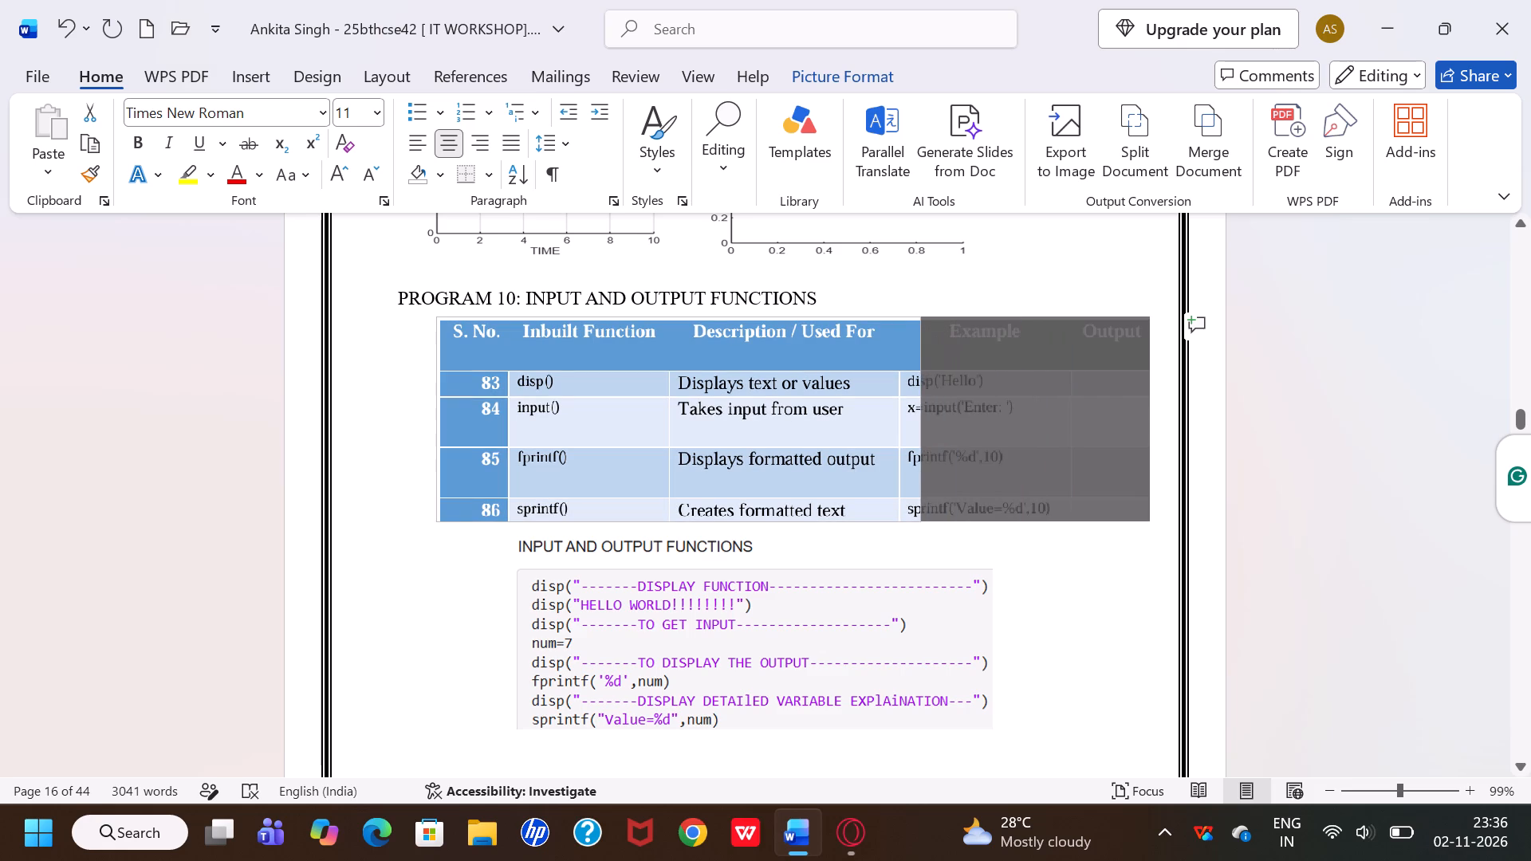
drag(917, 416, 899, 414)
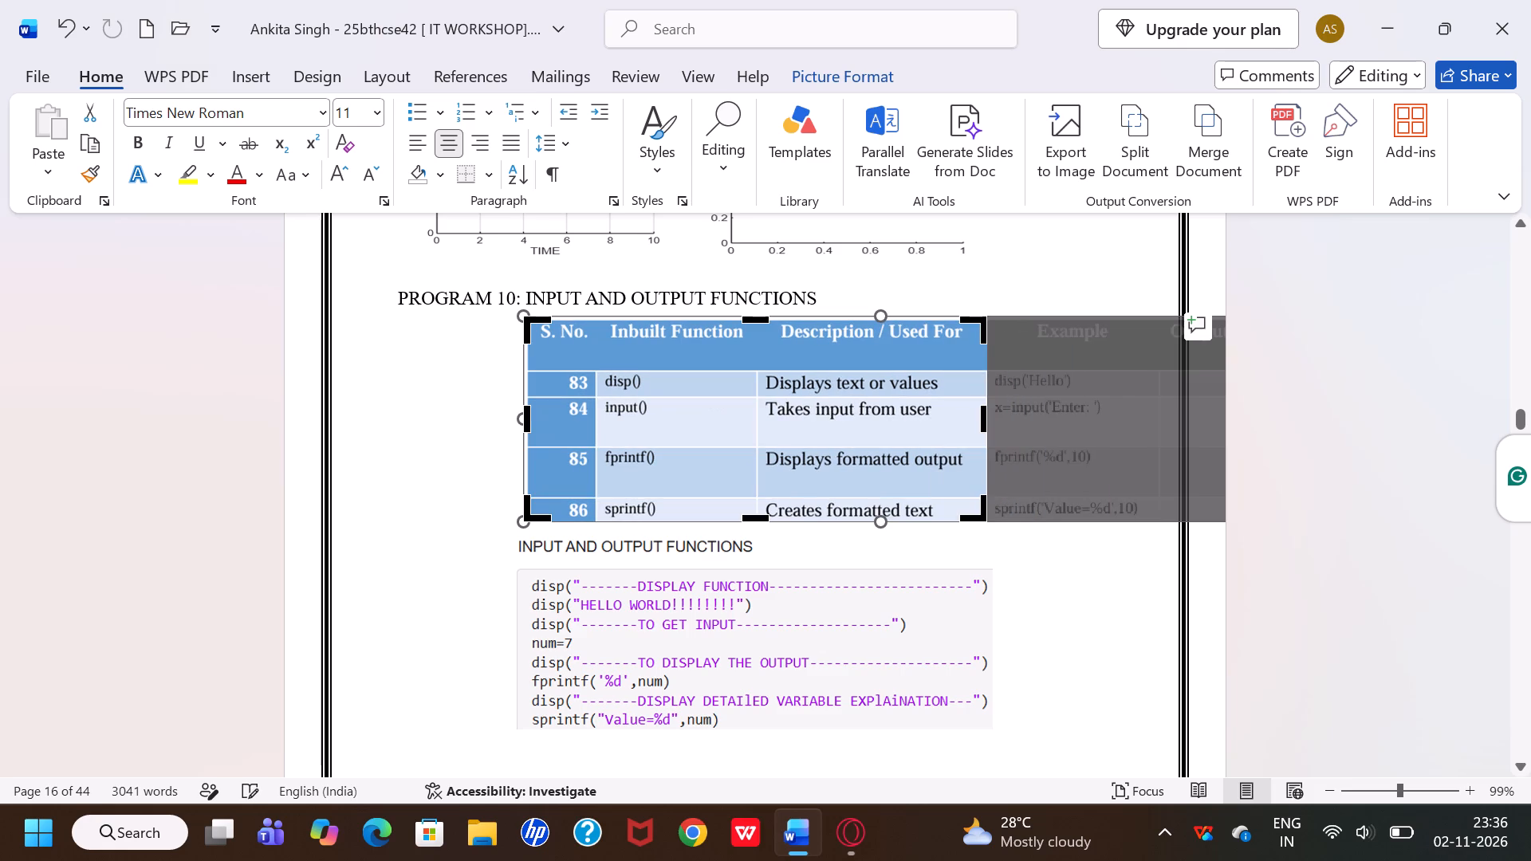
click(1092, 607)
Justify the cropped Program 10 table picture so it starts at the page's left margin.
click(702, 384)
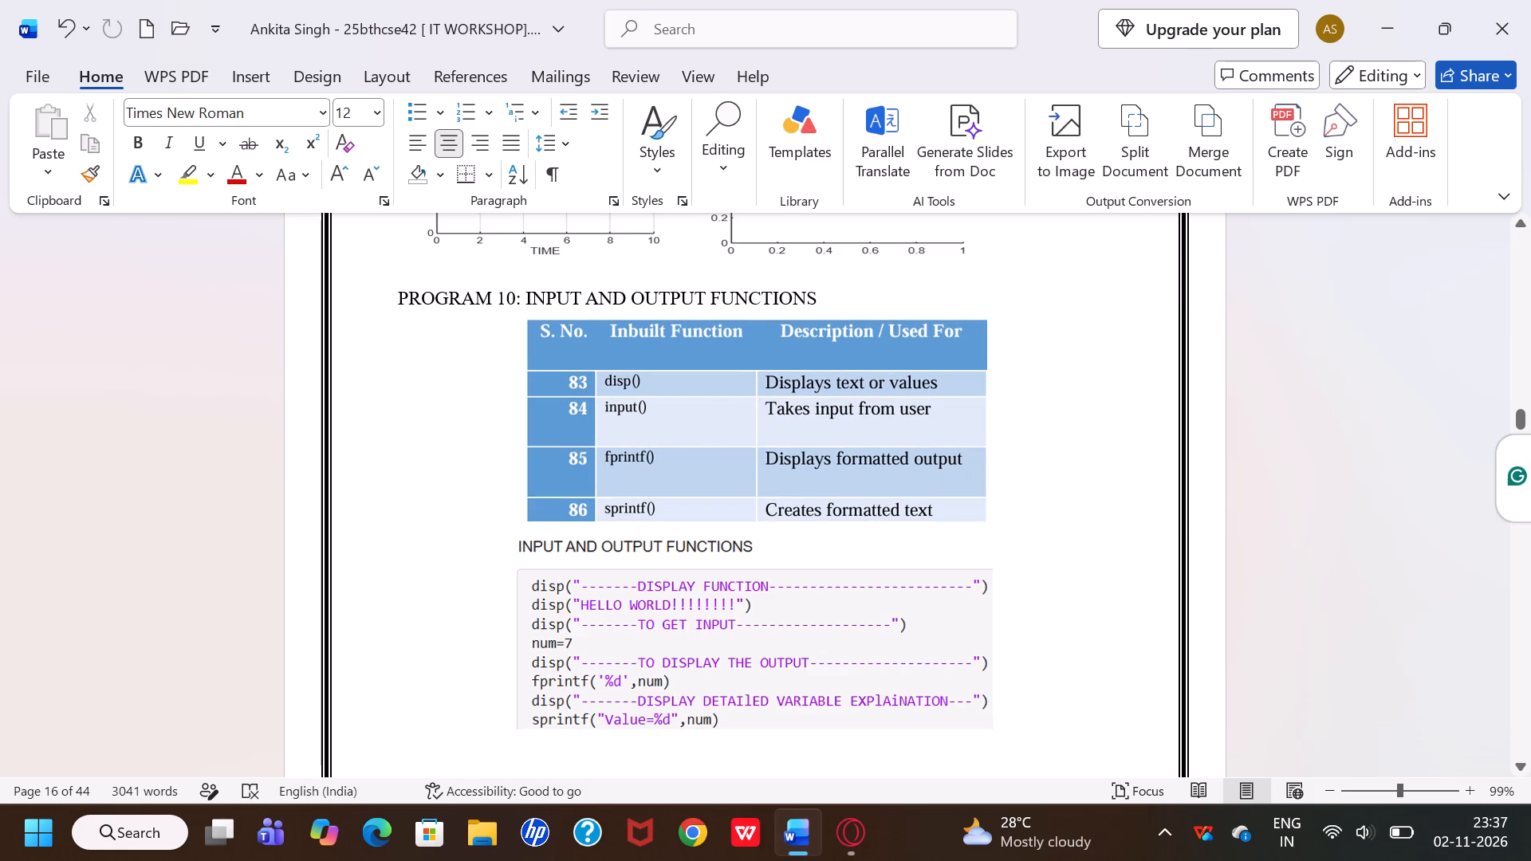
click(408, 136)
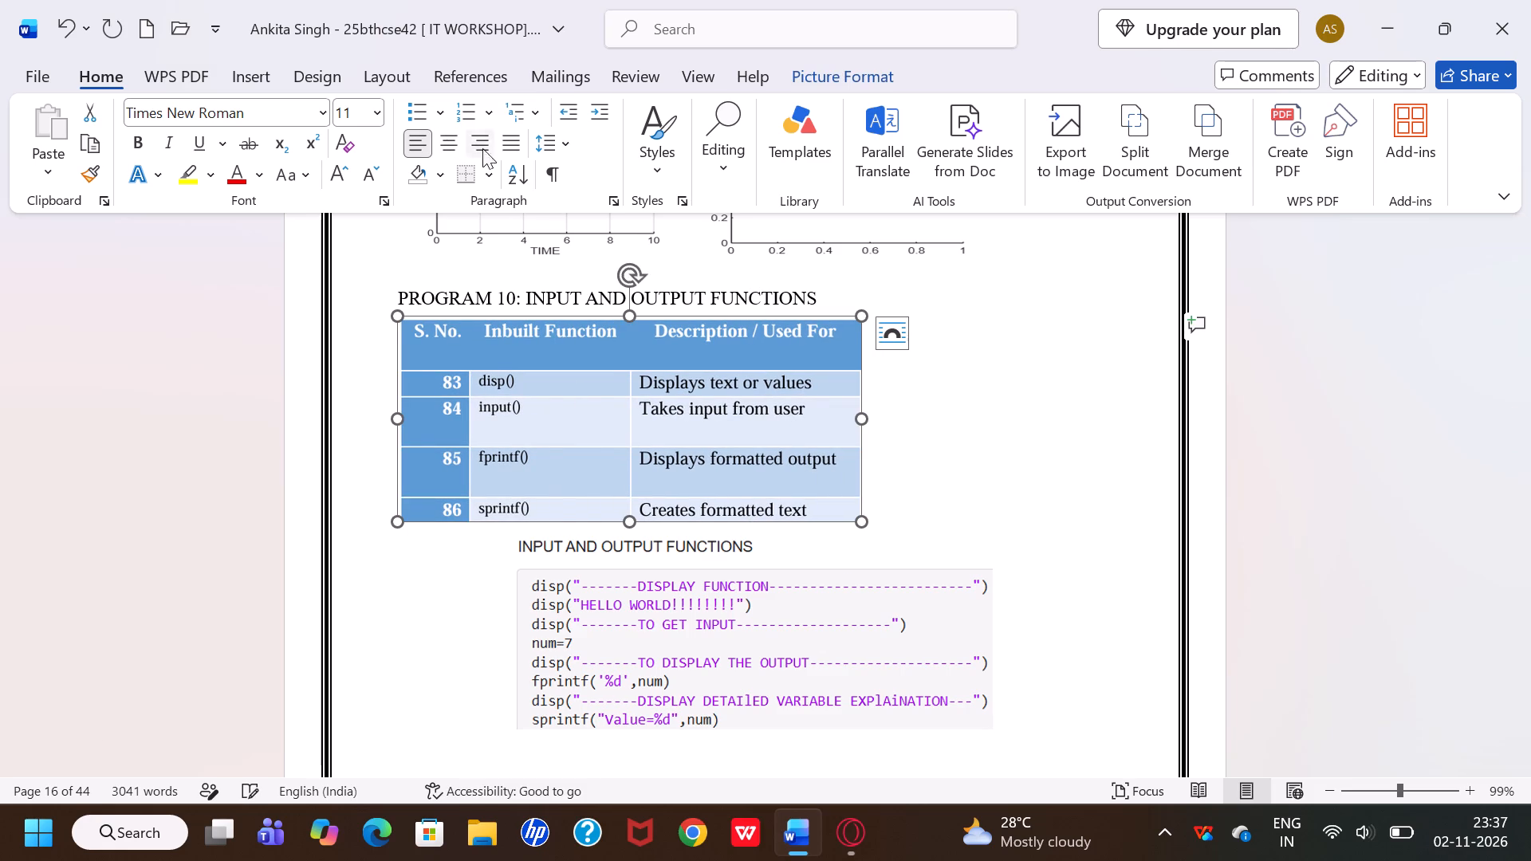
click(502, 154)
click(970, 427)
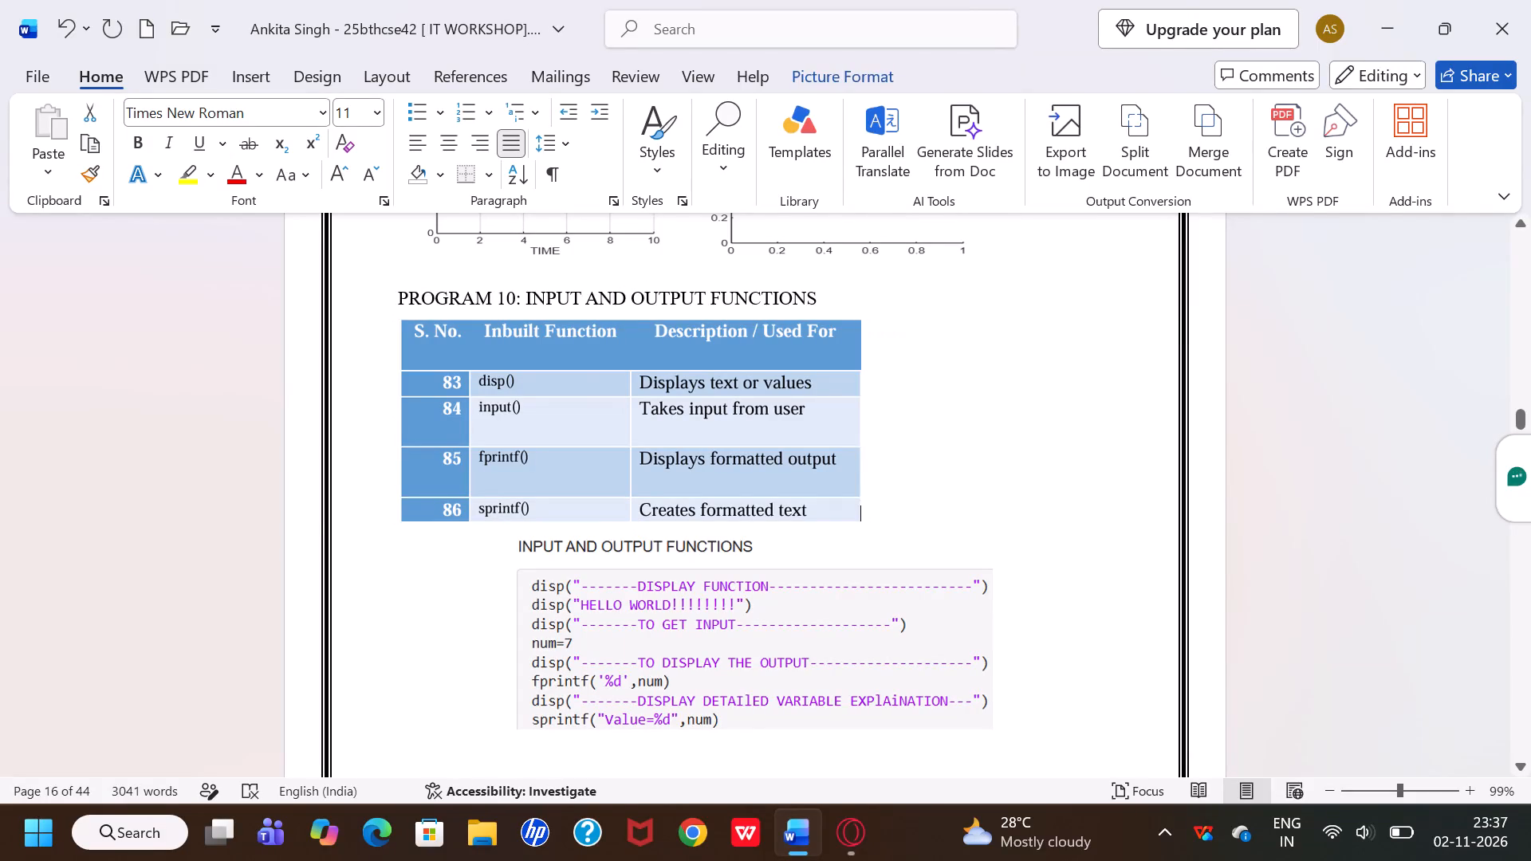
Justify the "INPUT AND OUTPUT FUNCTIONS" code picture so it lines up with the table above.
scroll(970, 427, down, 1)
click(815, 399)
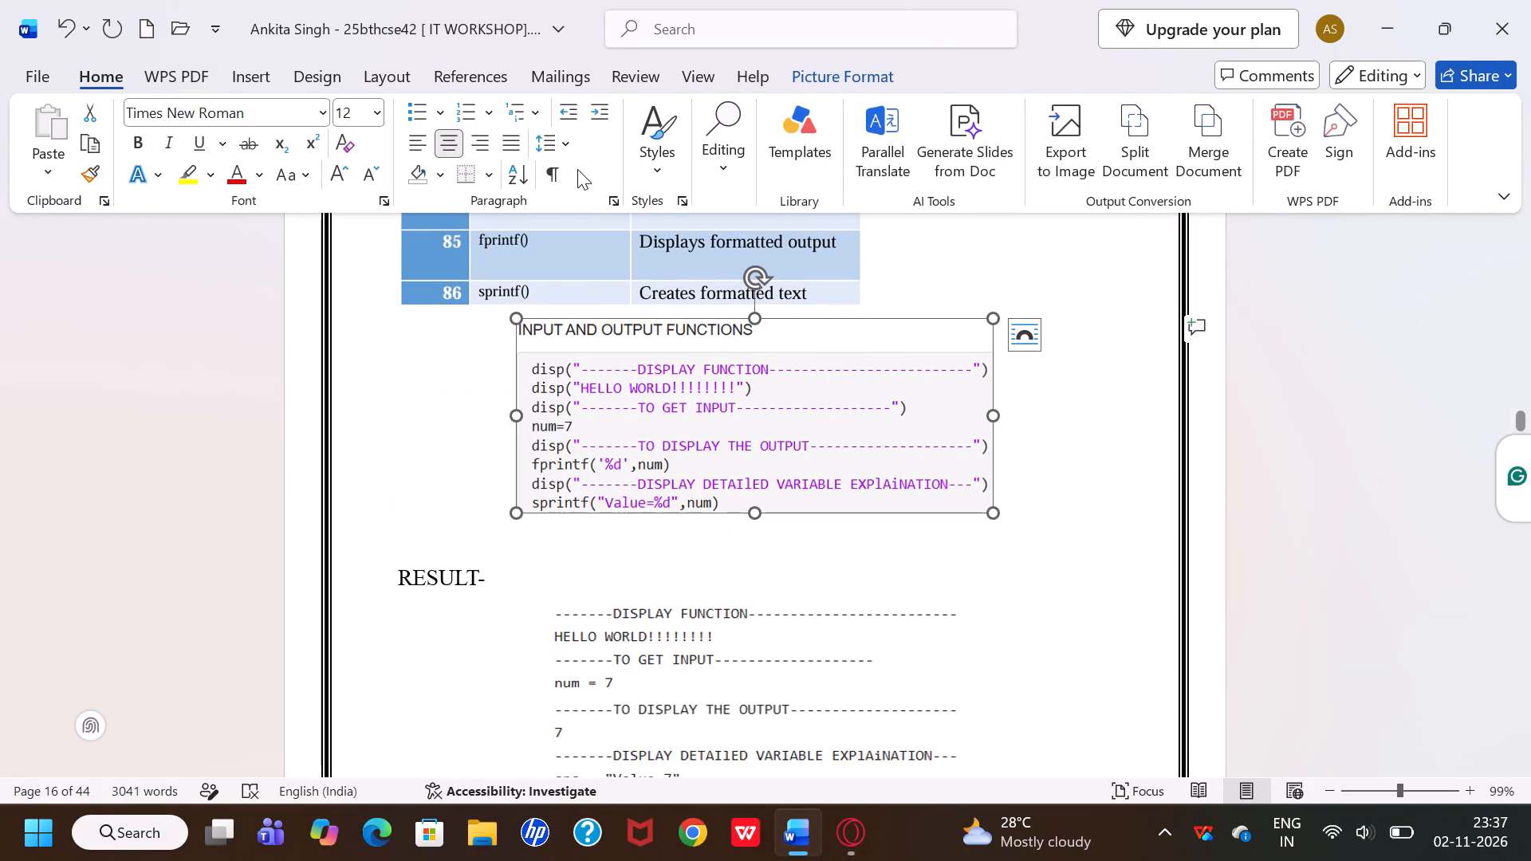
click(518, 143)
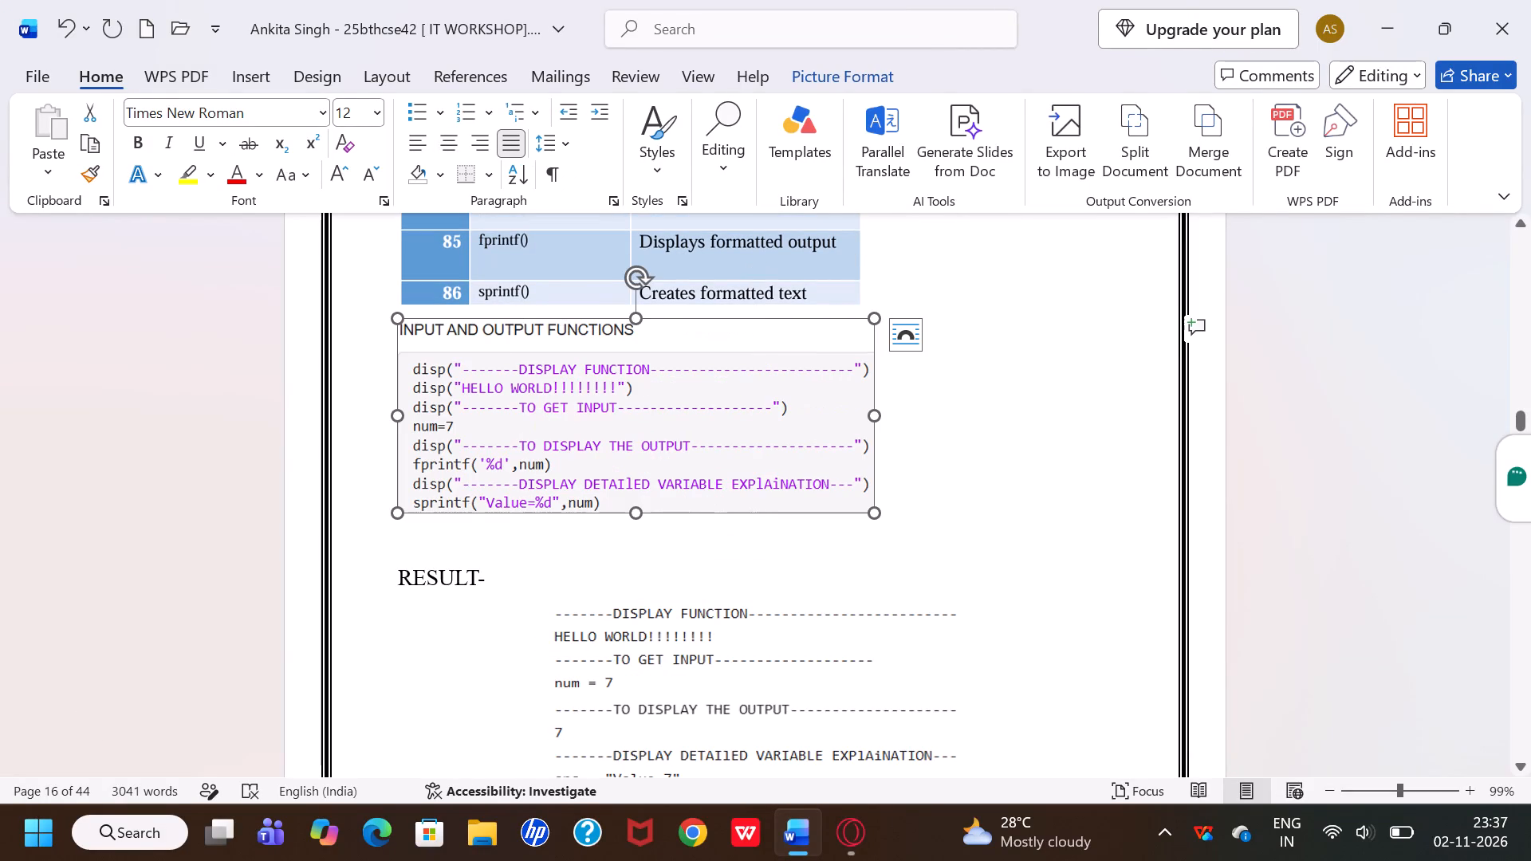
click(952, 442)
Set the font size of the RESULT- heading below the Program 10 code to 12.
scroll(677, 601, down, 1)
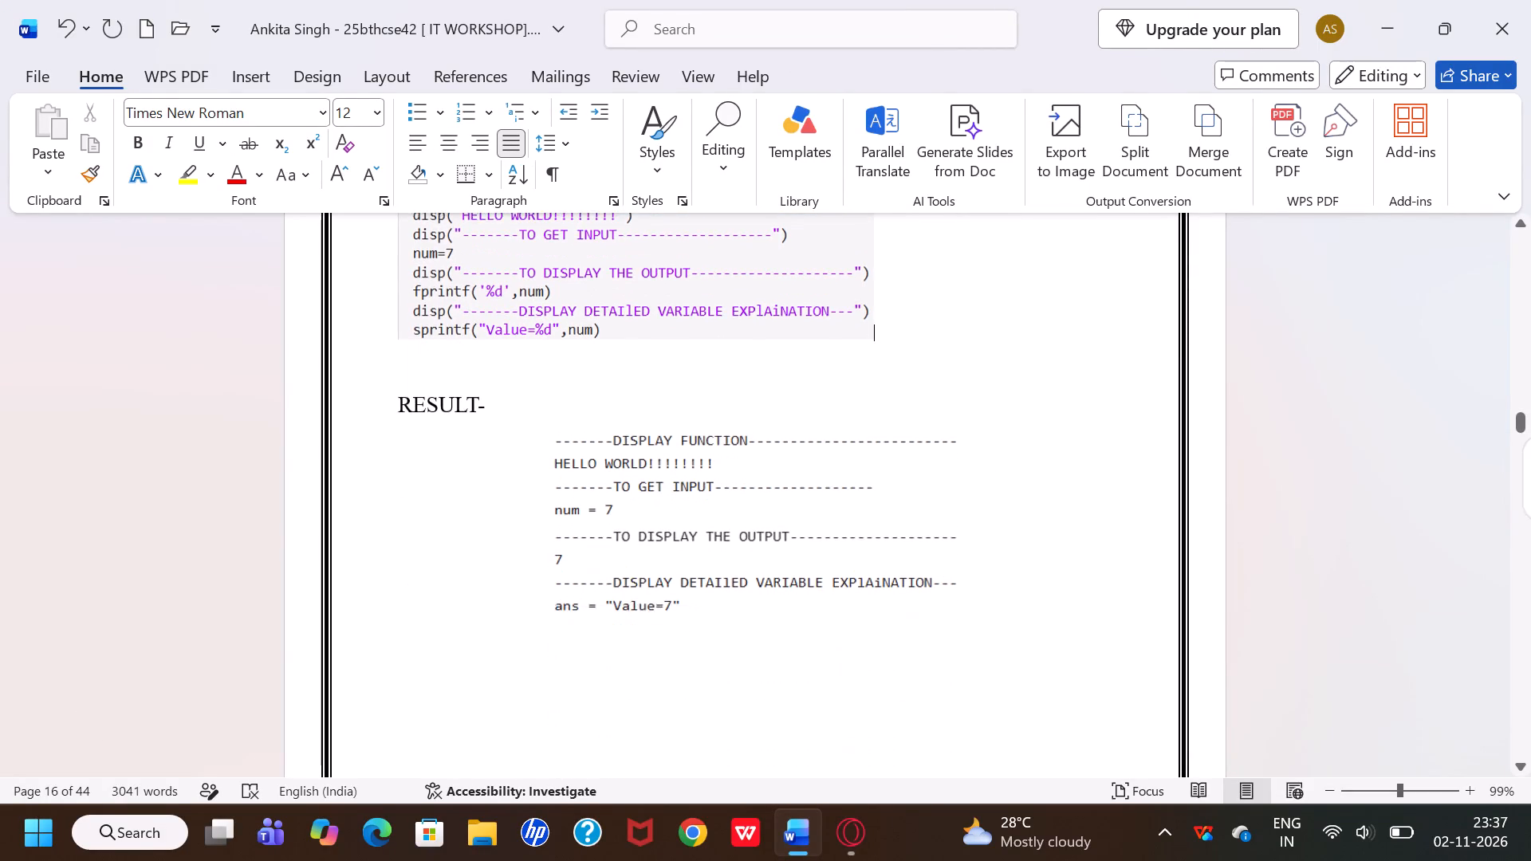
triple_click(435, 395)
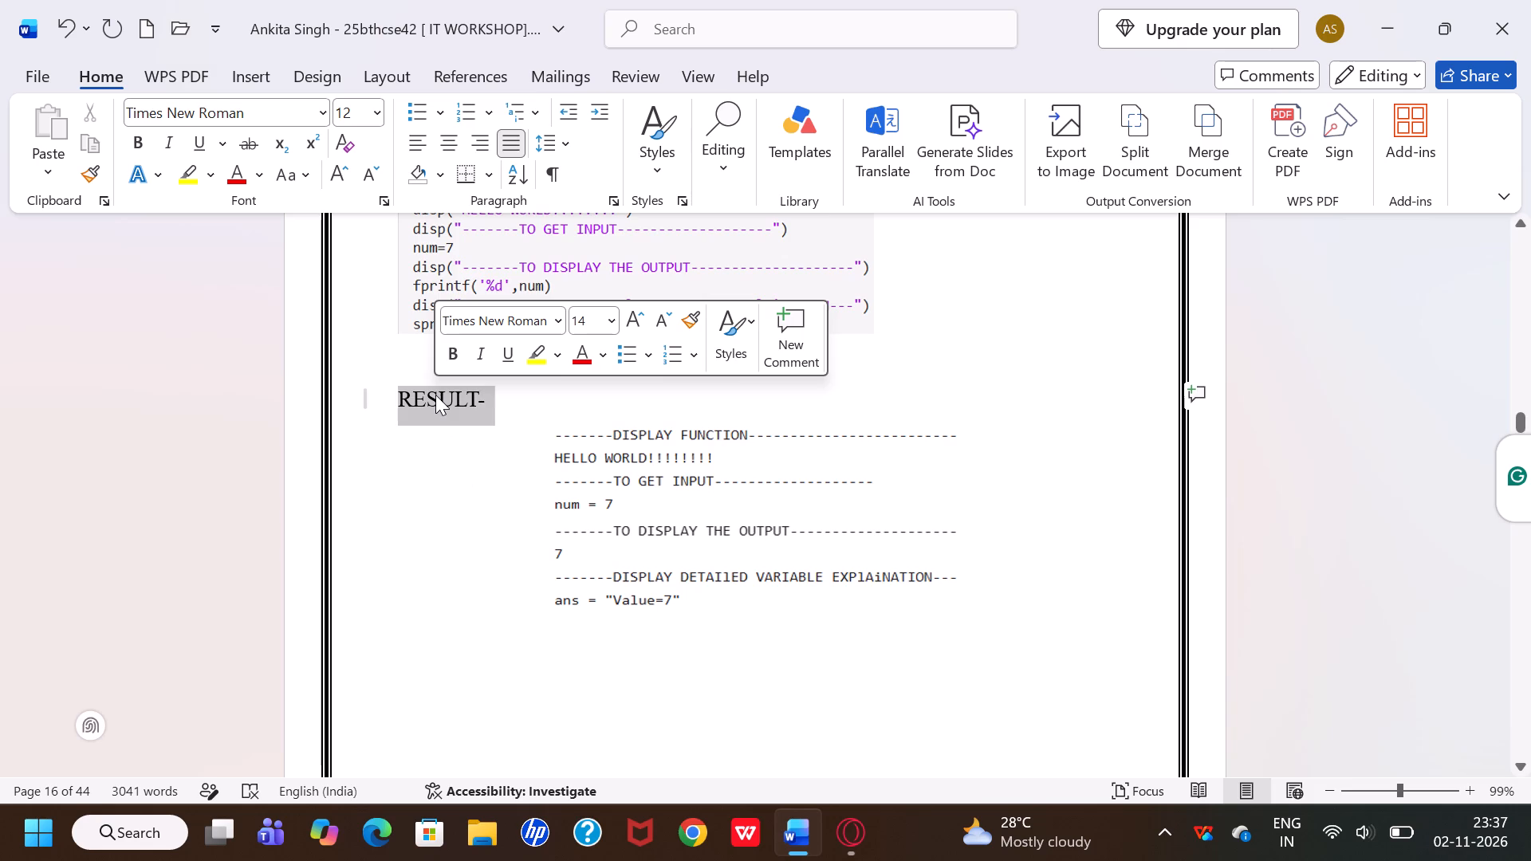
double_click(604, 330)
click(604, 330)
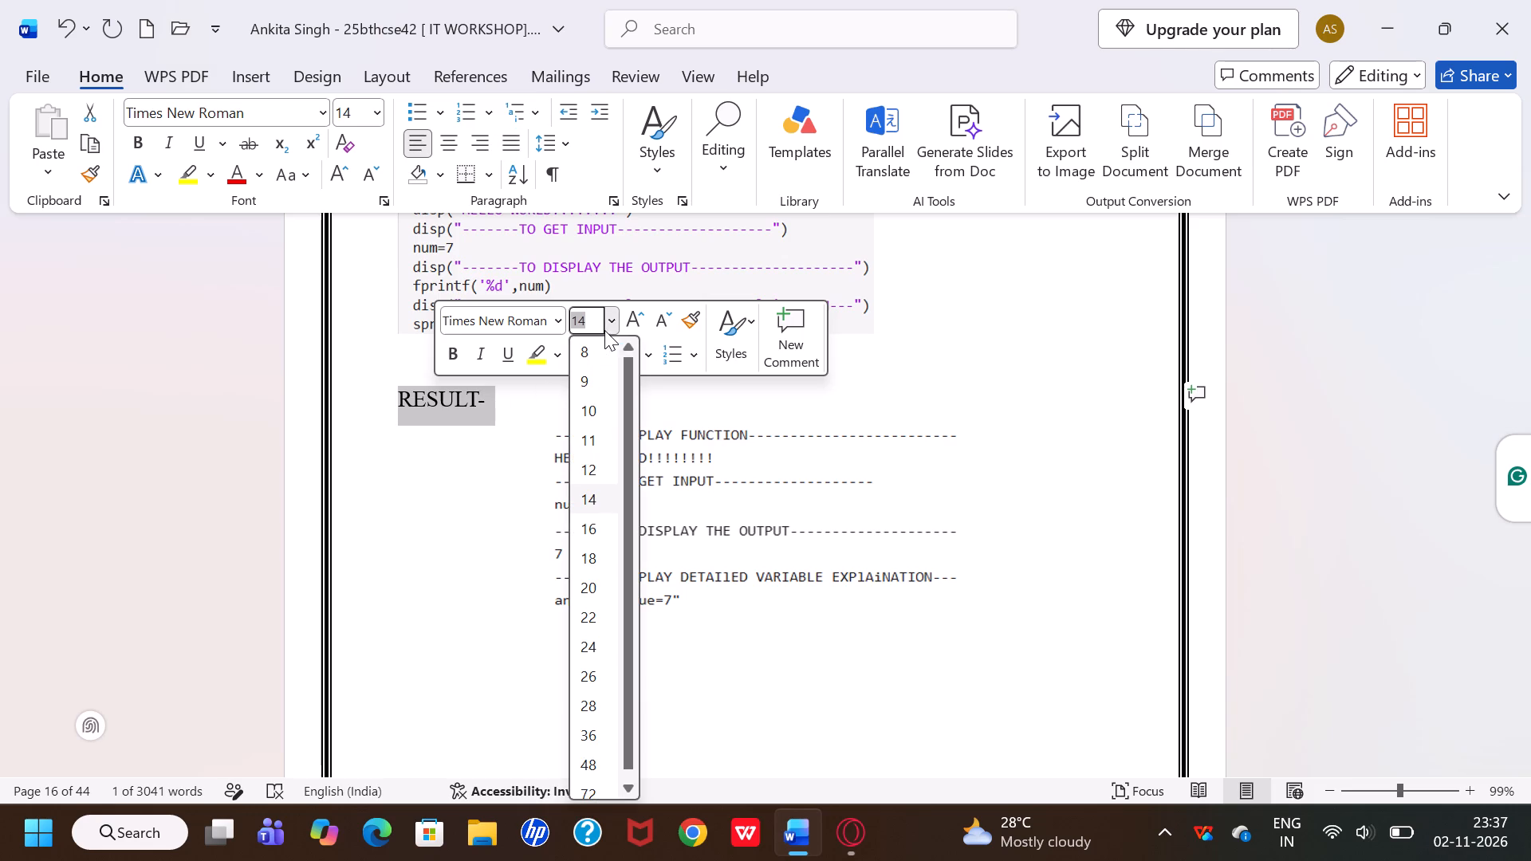
click(604, 473)
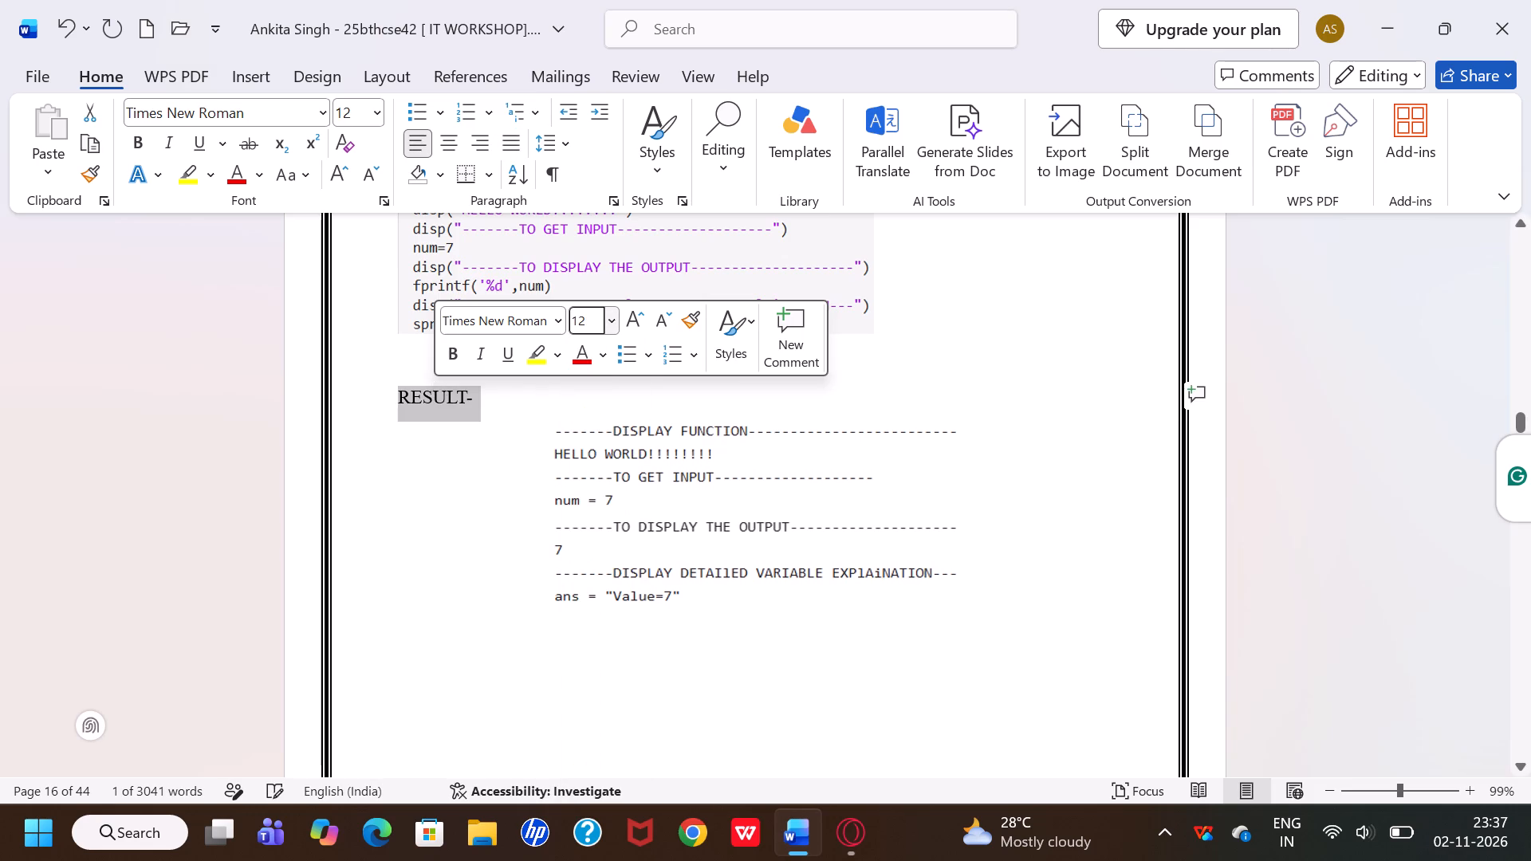
Delete the blank line between the Program 10 code picture and its RESULT- heading.
click(417, 364)
key(BackSpace)
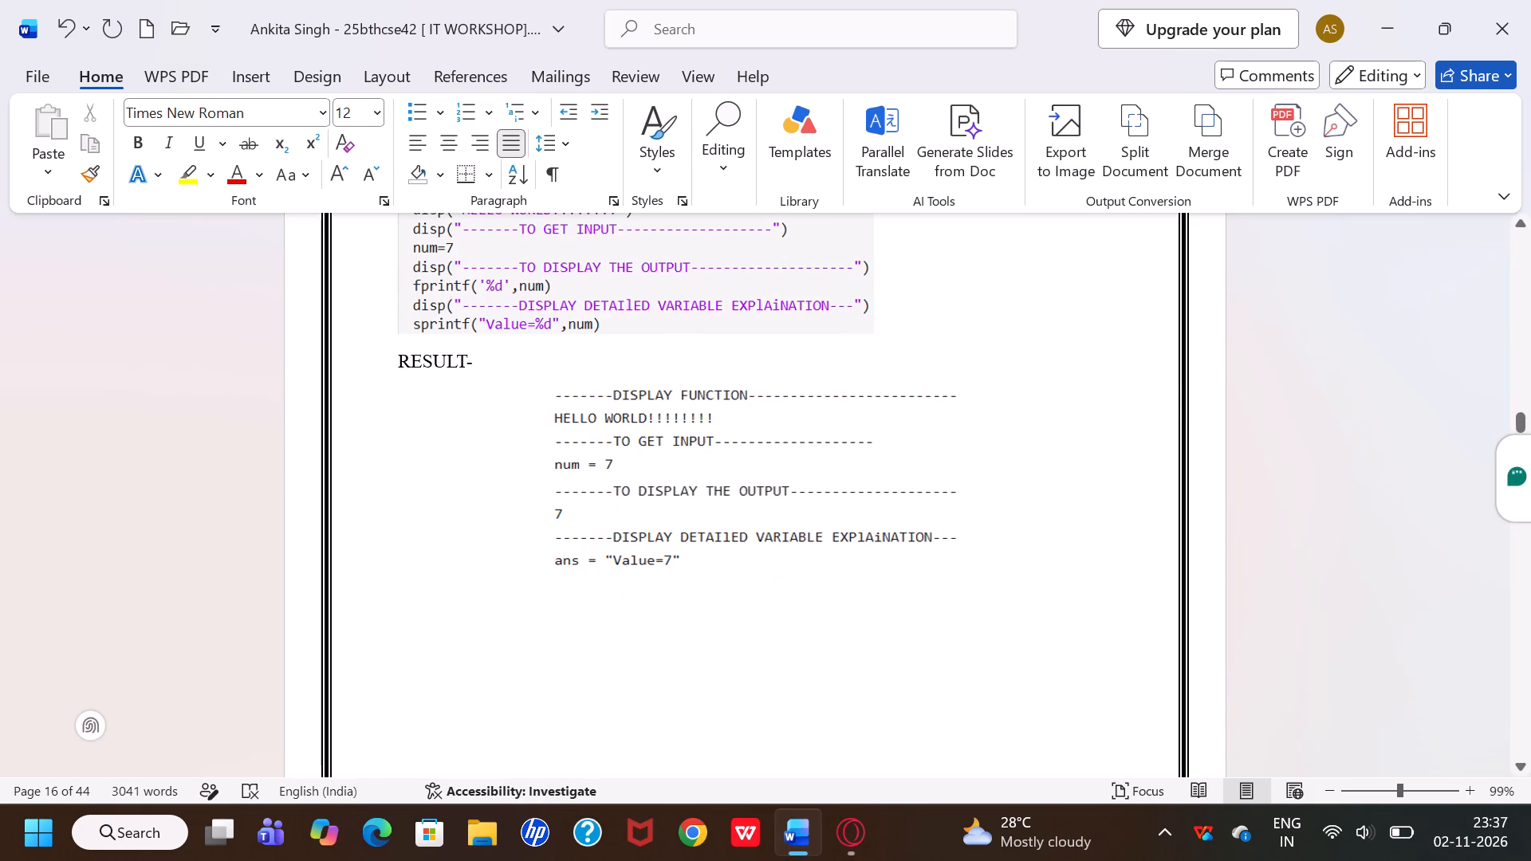
Justify the Program 10 result output picture so it lines up with the RESULT- heading.
click(675, 474)
click(514, 142)
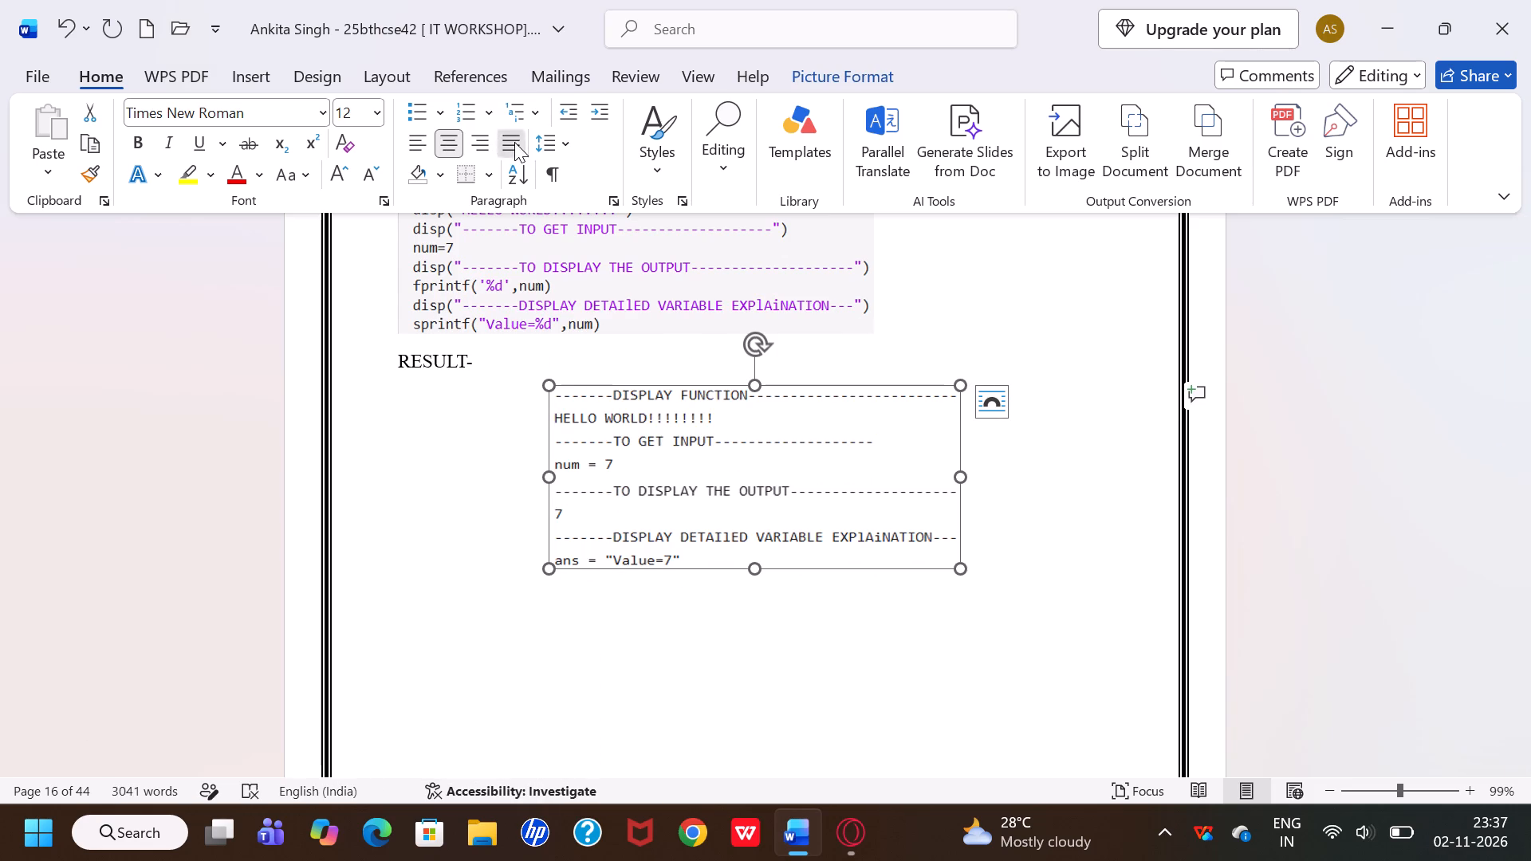
click(959, 532)
Shrink the Program 10 table picture to about 3.96 cm high, keeping its width.
scroll(959, 532, up, 1)
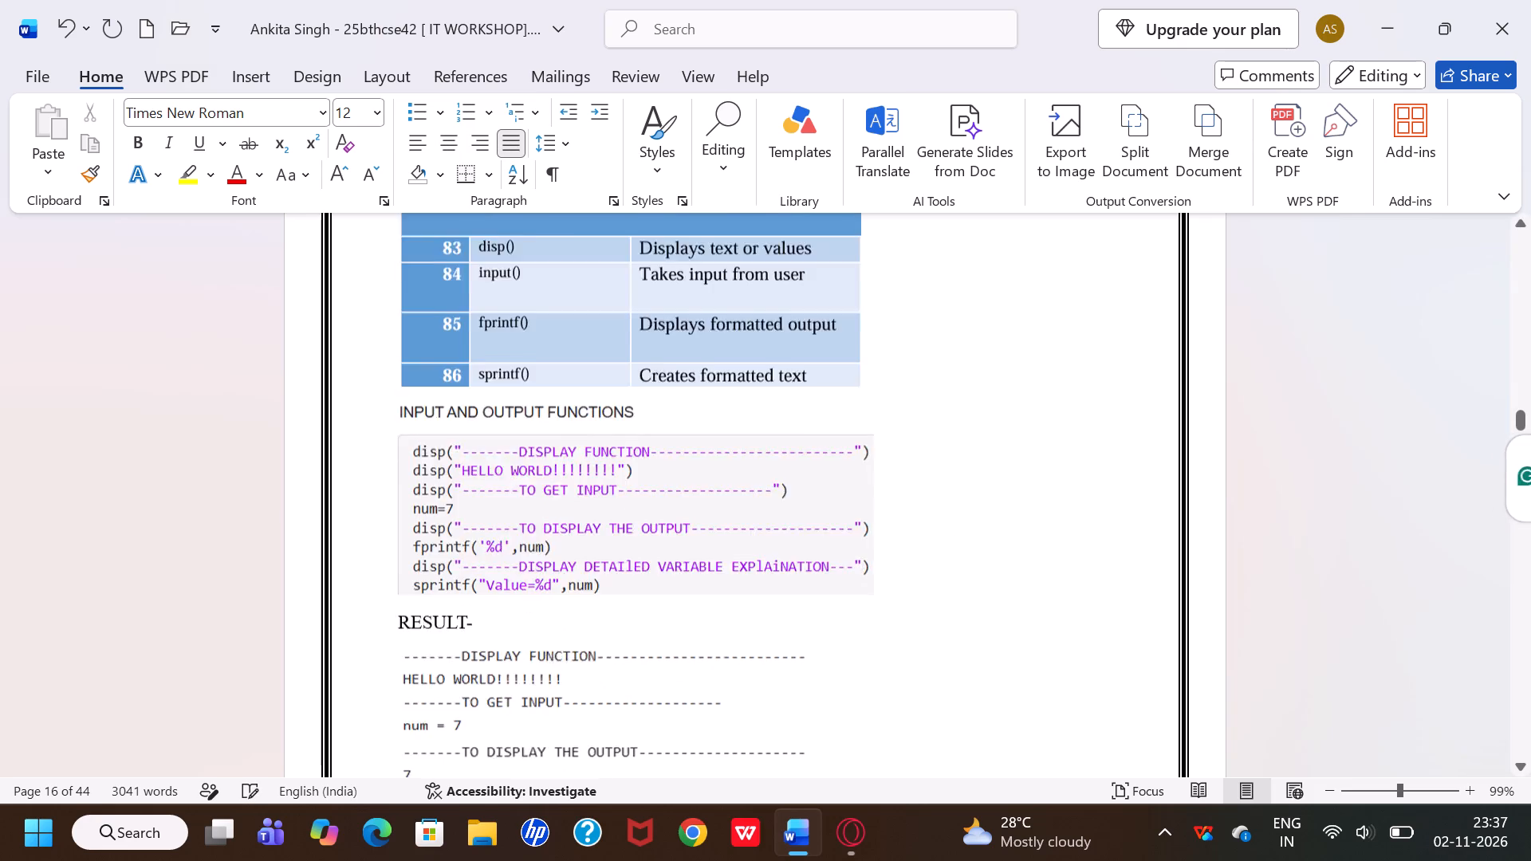
scroll(822, 604, down, 3)
scroll(822, 604, up, 1)
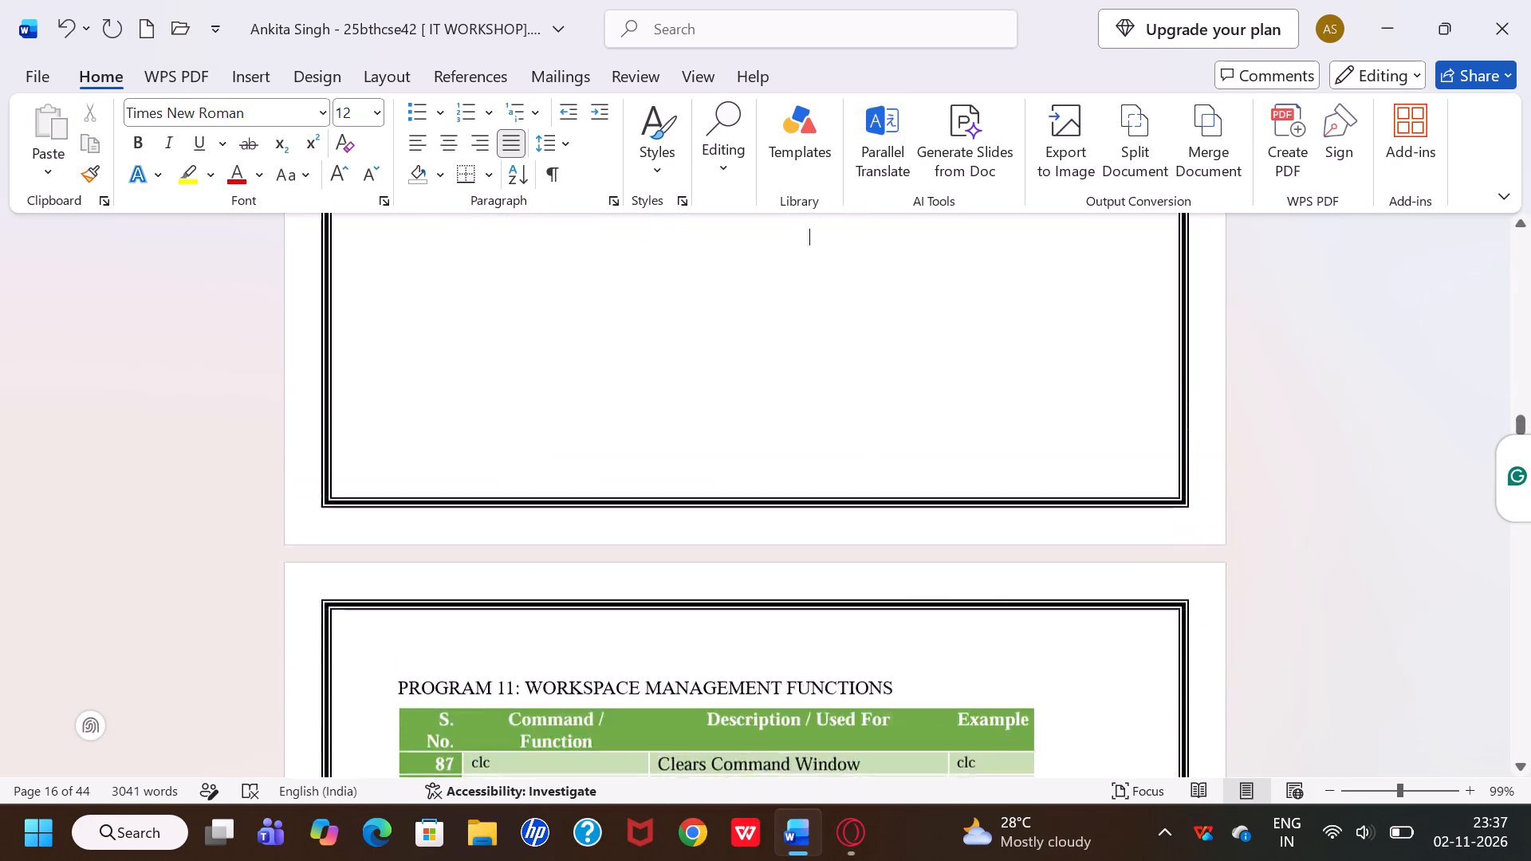
scroll(822, 604, up, 2)
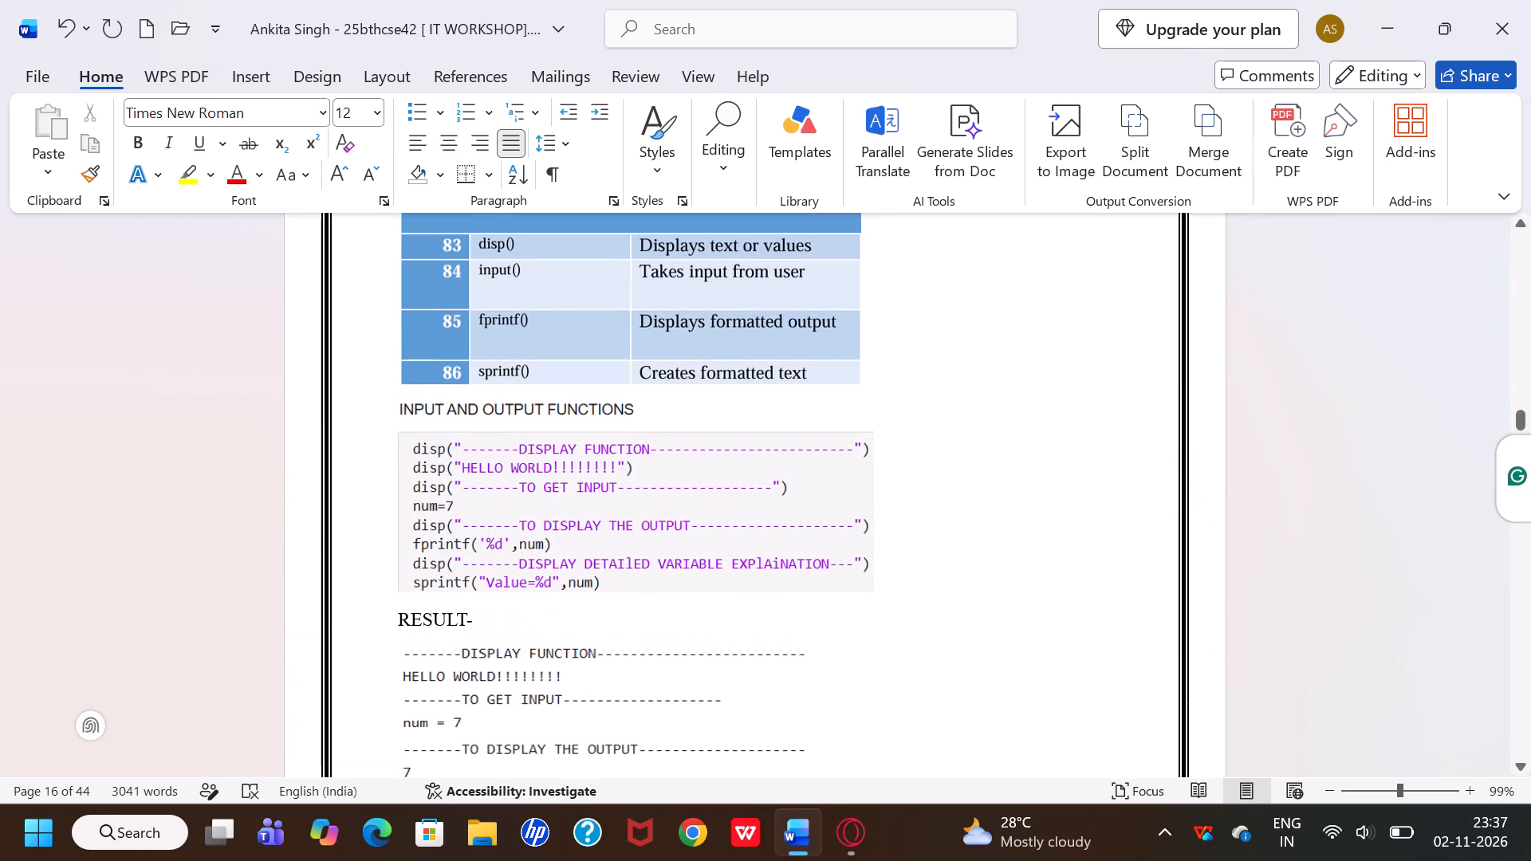
scroll(742, 556, up, 1)
click(616, 446)
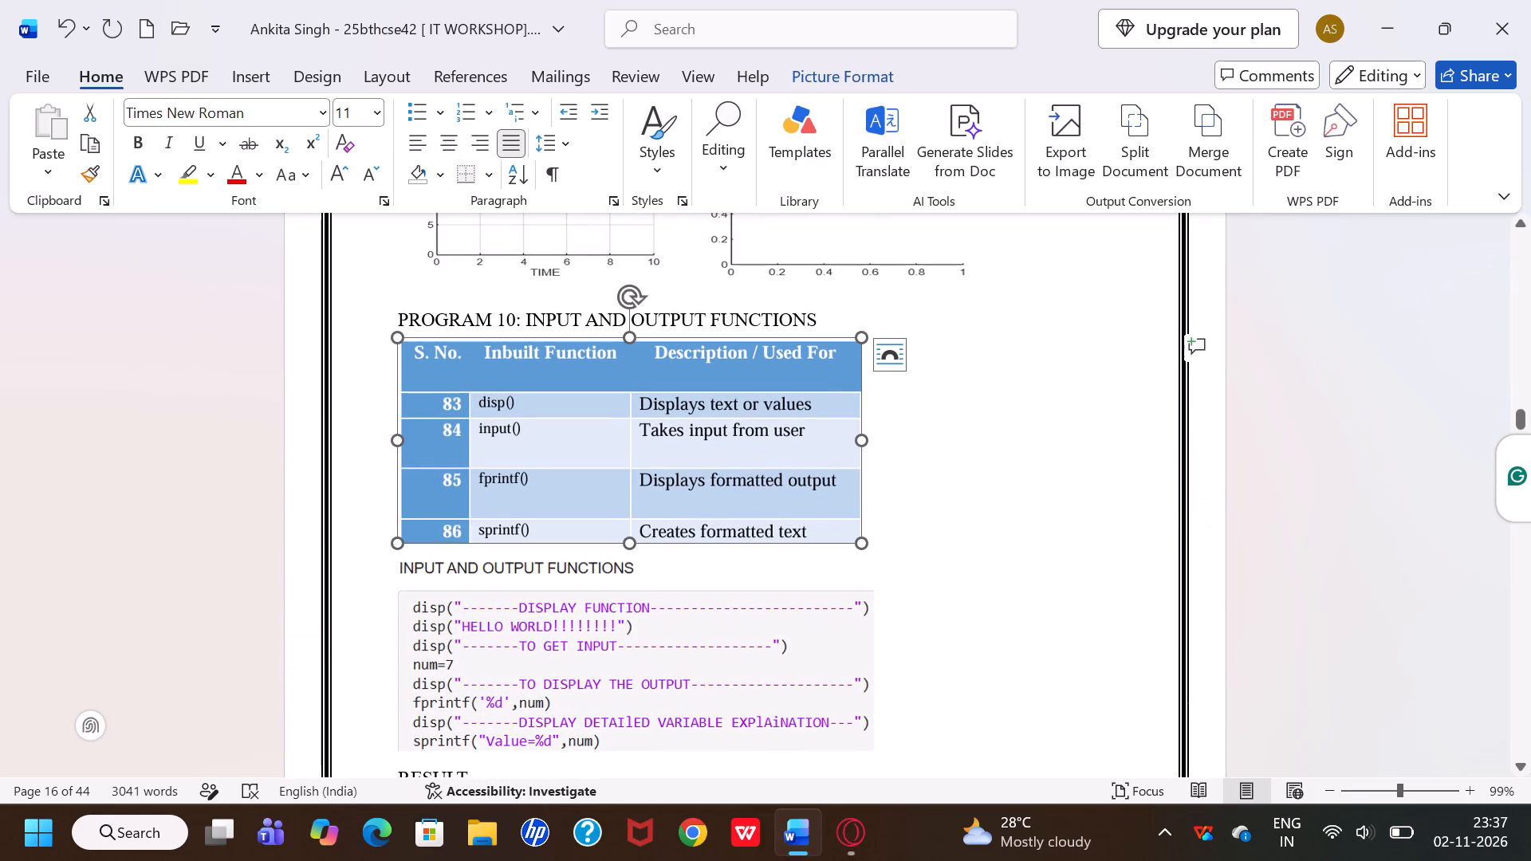
right_drag(631, 540, 629, 528)
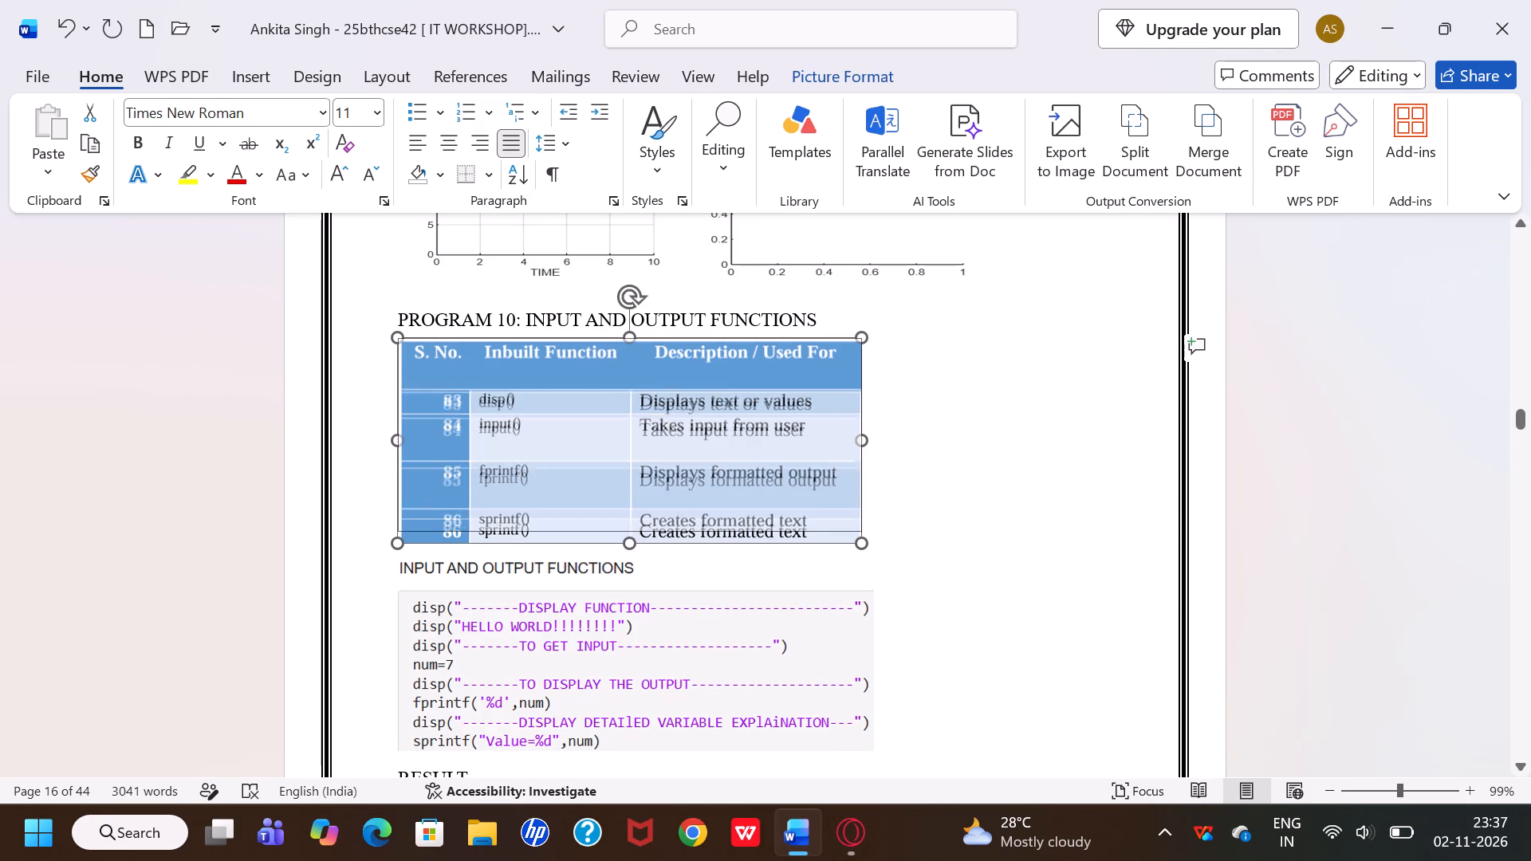
right_drag(629, 528, 629, 515)
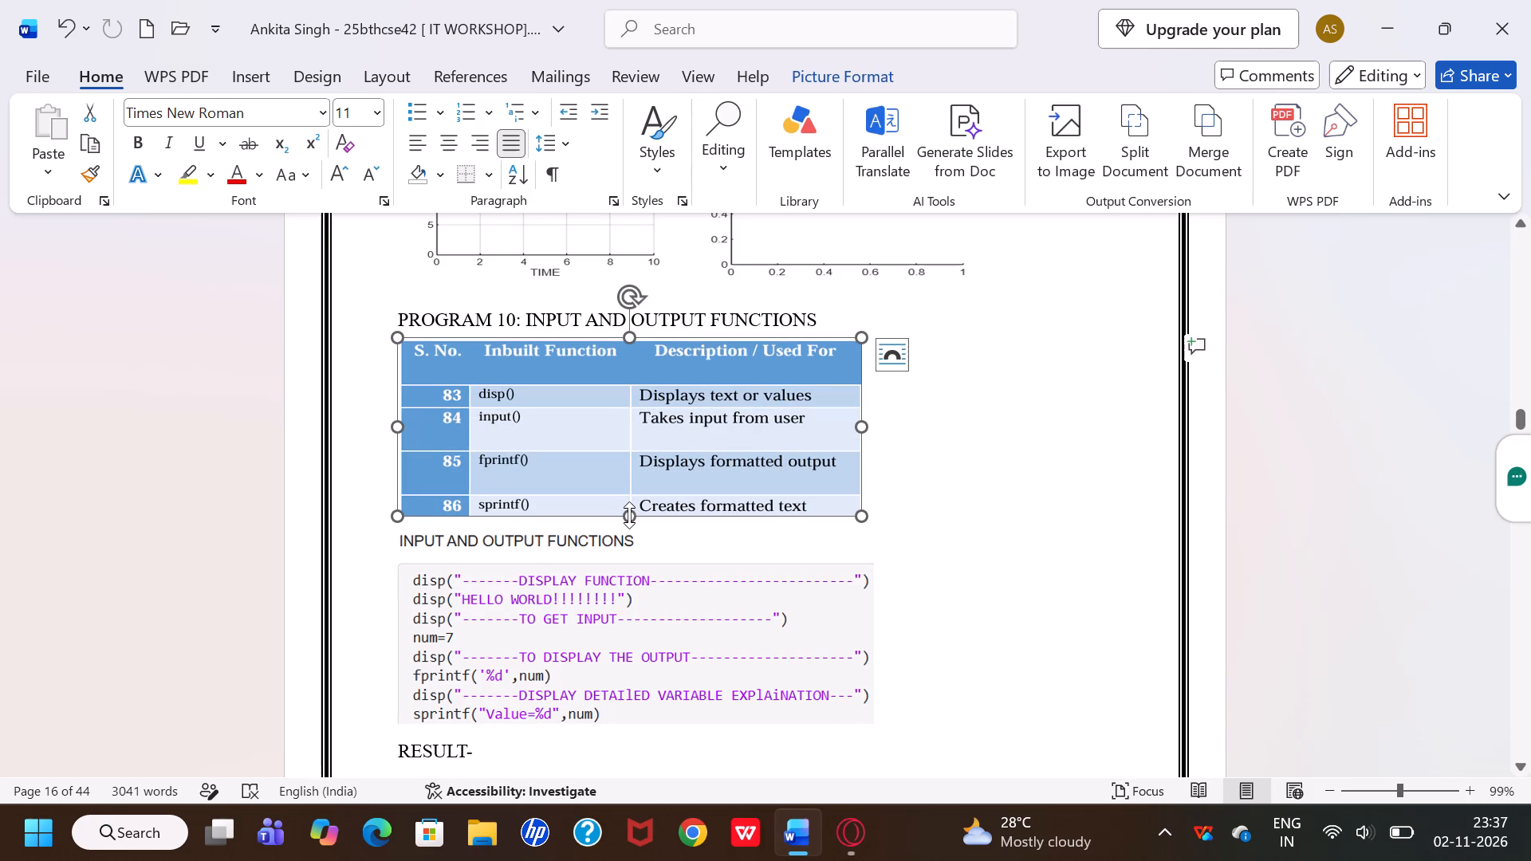
Reduce the height of the "INPUT AND OUTPUT FUNCTIONS" code picture slightly, keeping its width.
scroll(954, 538, down, 1)
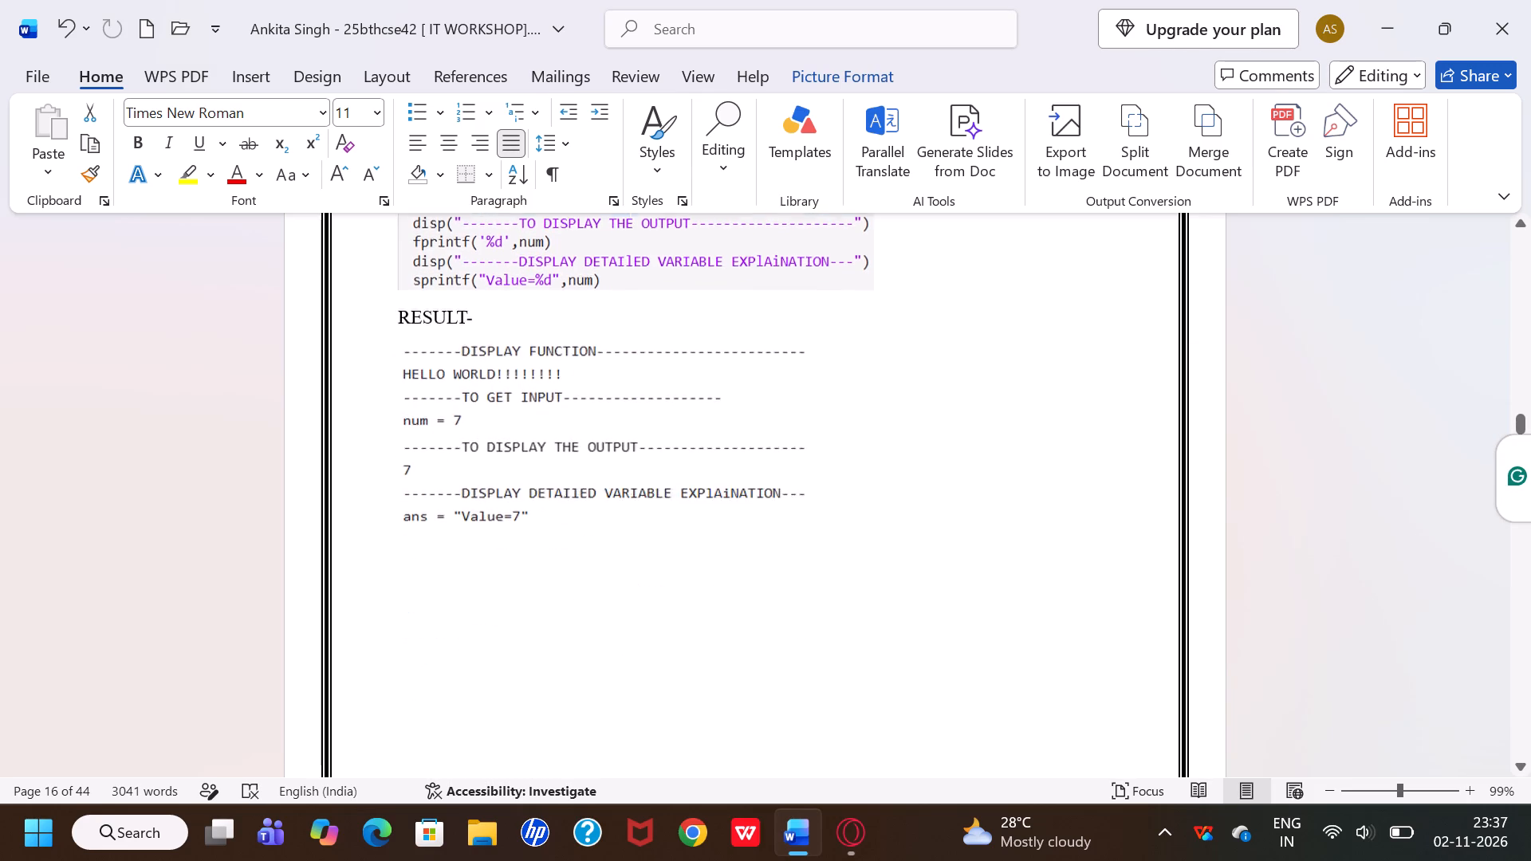
scroll(954, 538, up, 1)
click(686, 407)
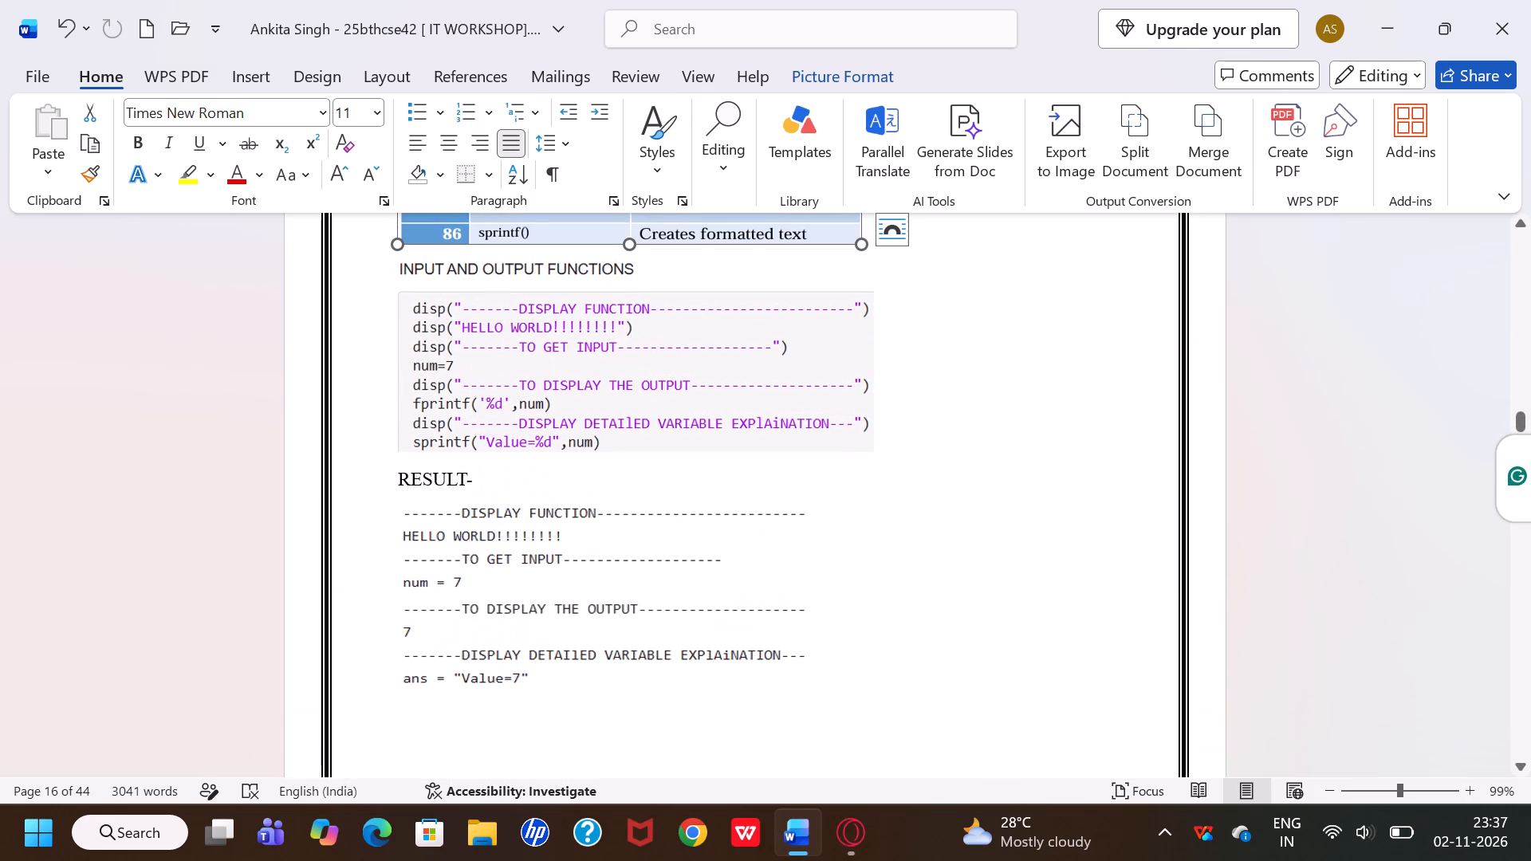
triple_click(671, 417)
click(671, 417)
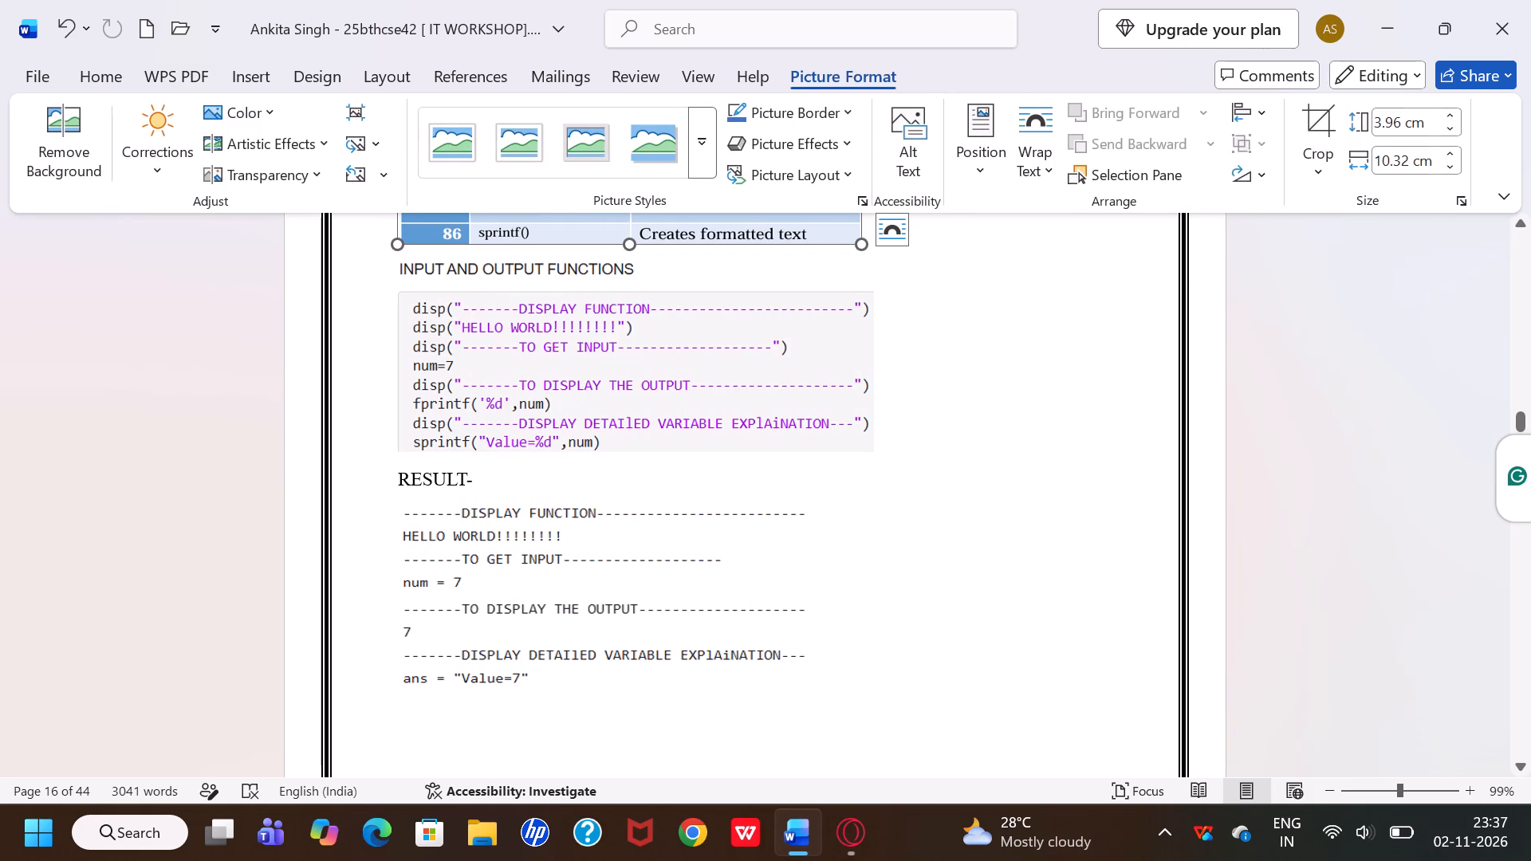
drag(634, 443, 634, 419)
Shrink the Program 10 result output picture to about 3.16 cm high, keeping its width.
click(707, 521)
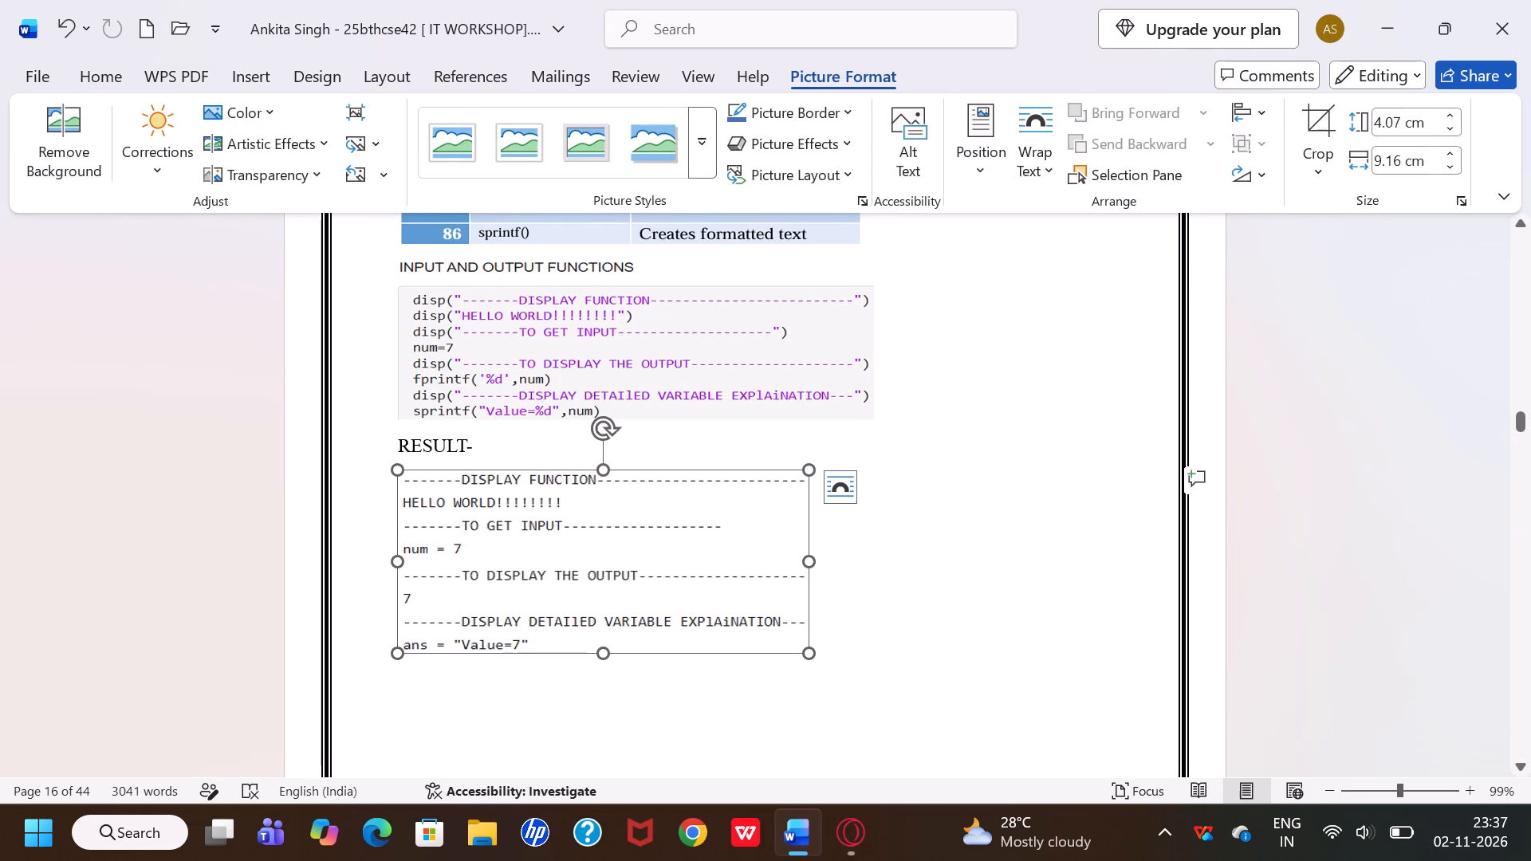
right_drag(603, 646, 600, 607)
Remove the blank space after the Program 10 result picture so the Program 11 heading follows on the same page.
scroll(684, 673, down, 1)
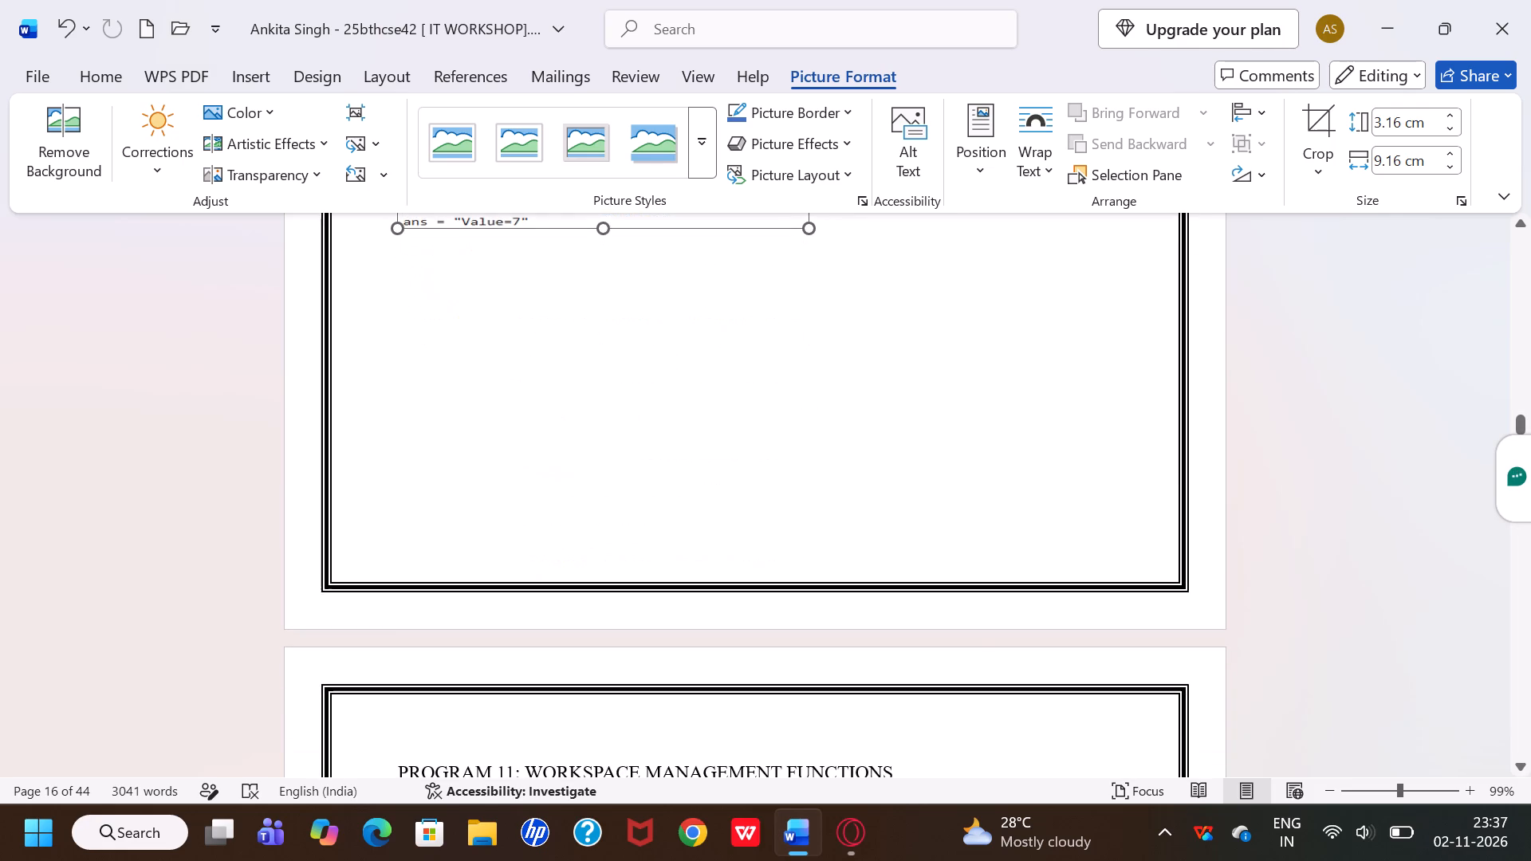
scroll(684, 673, down, 1)
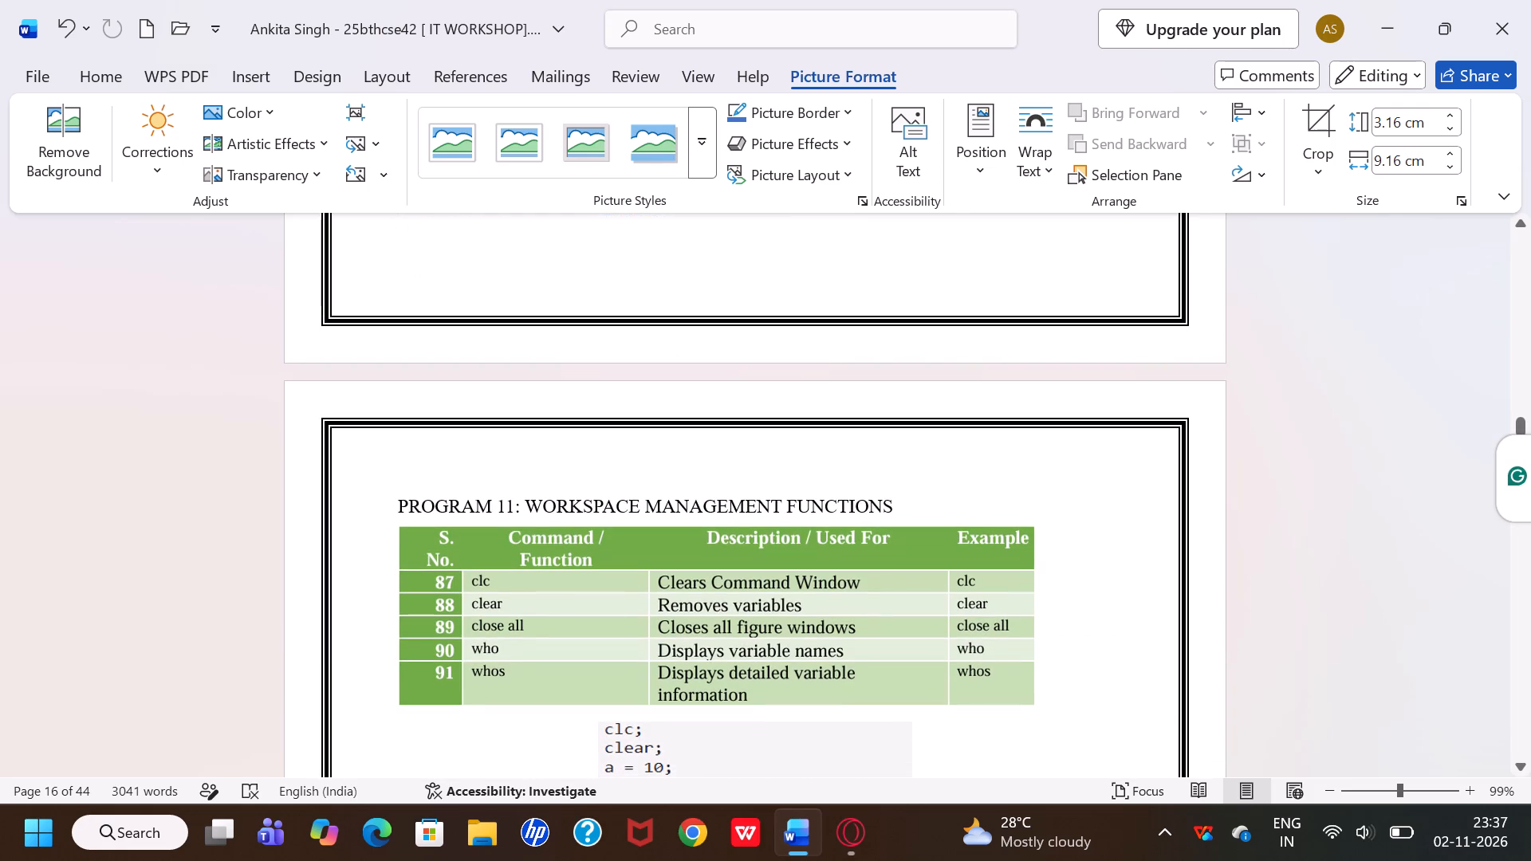
click(399, 492)
scroll(399, 492, up, 1)
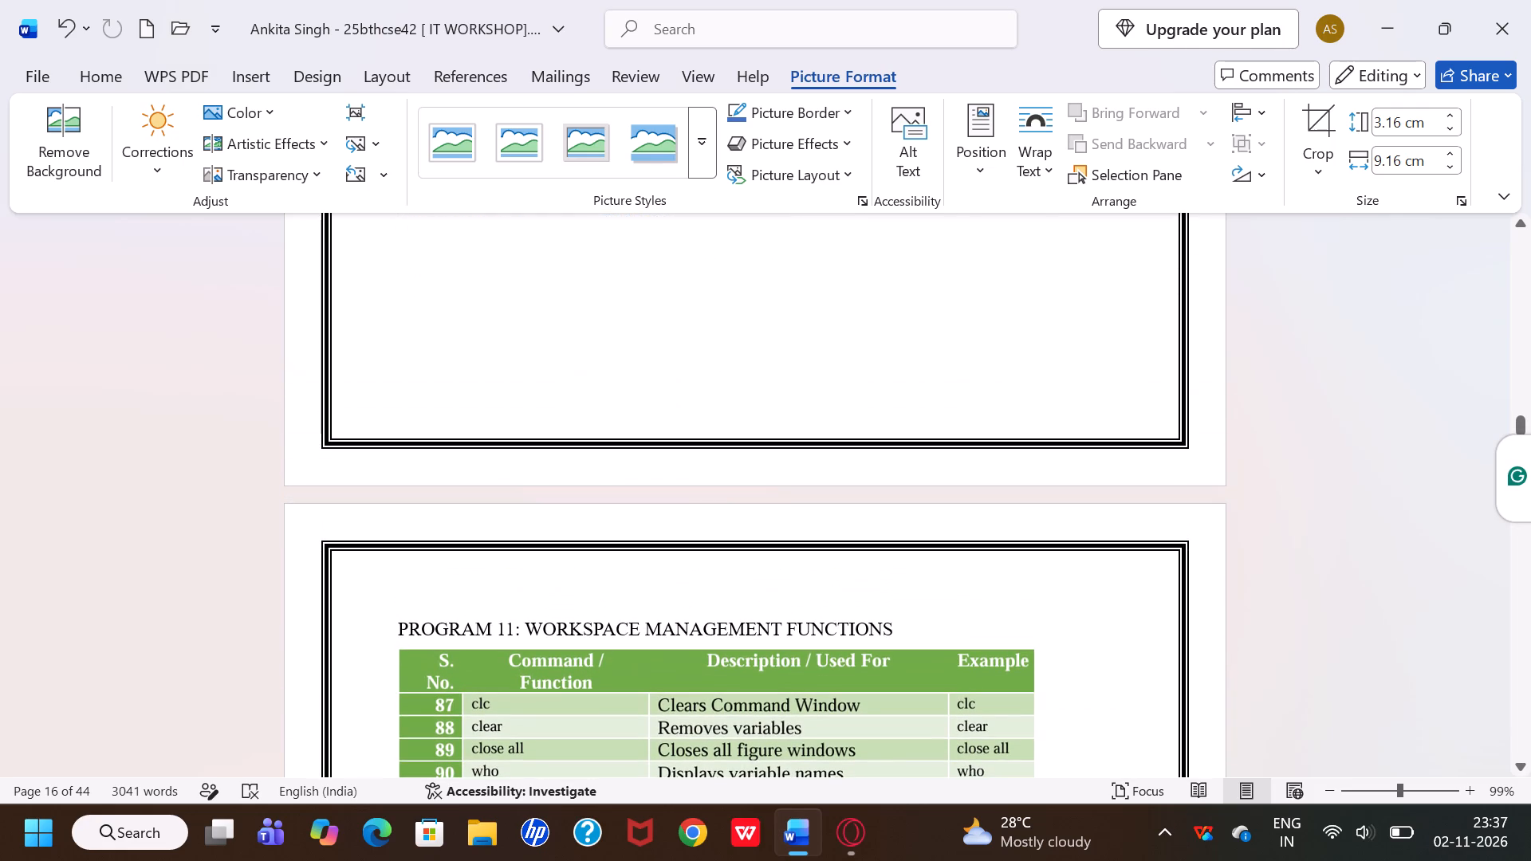
click(390, 404)
triple_click(390, 404)
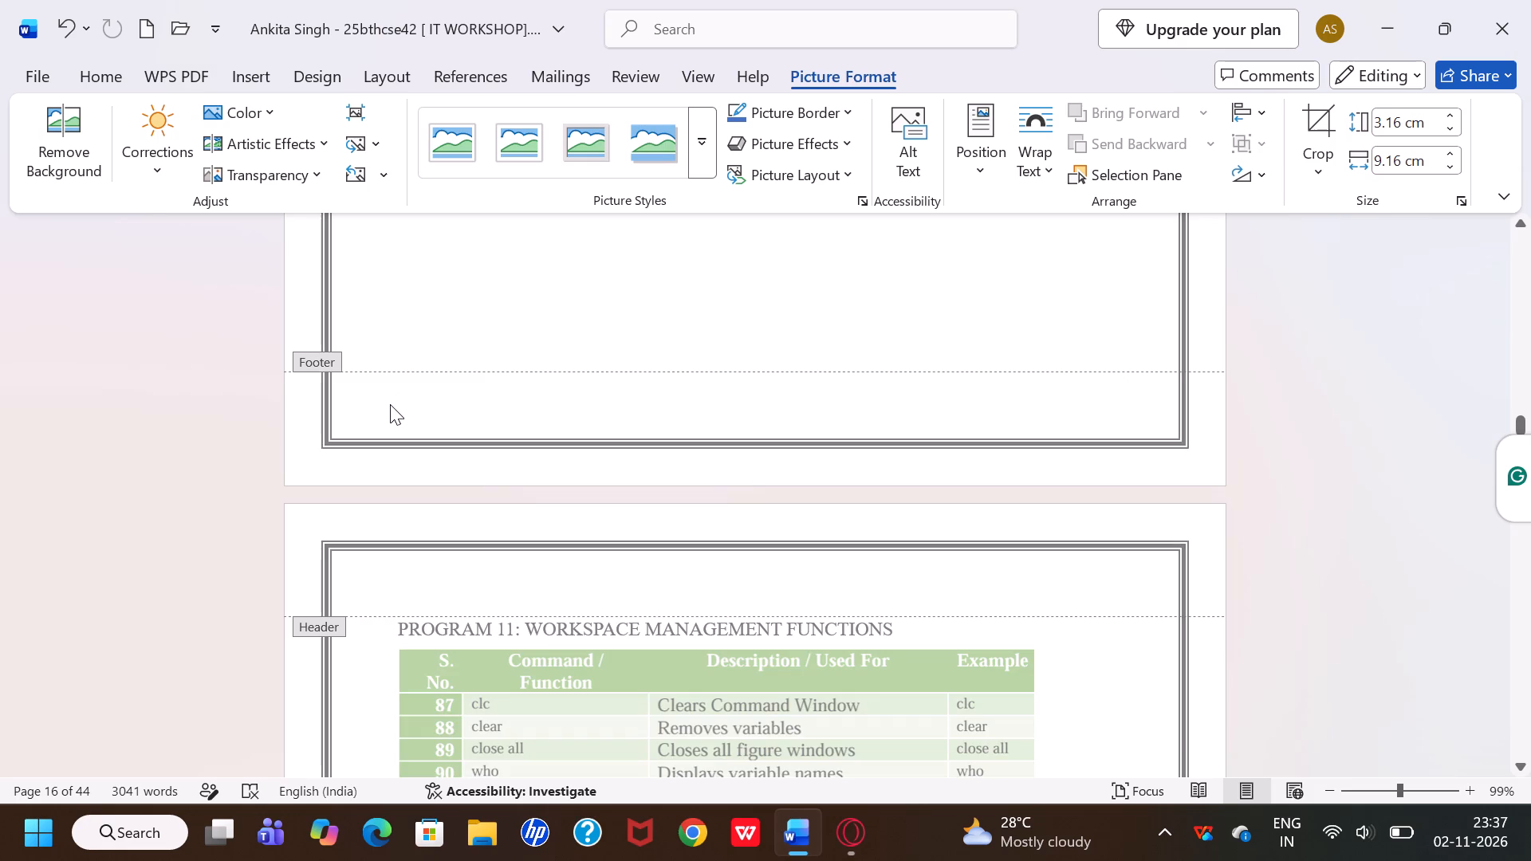
click(390, 404)
key(Escape)
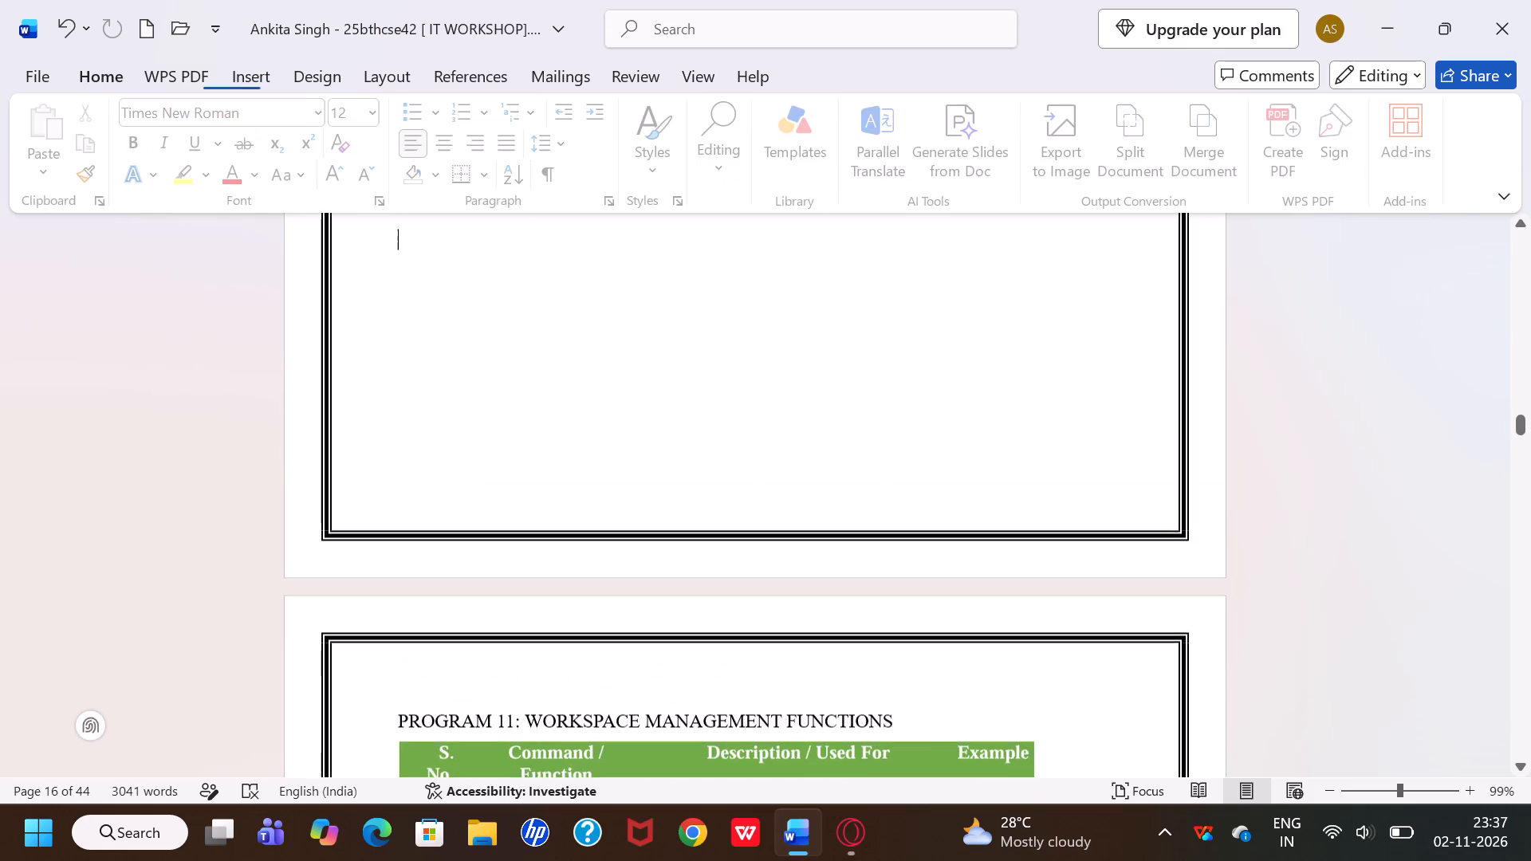
scroll(407, 550, up, 1)
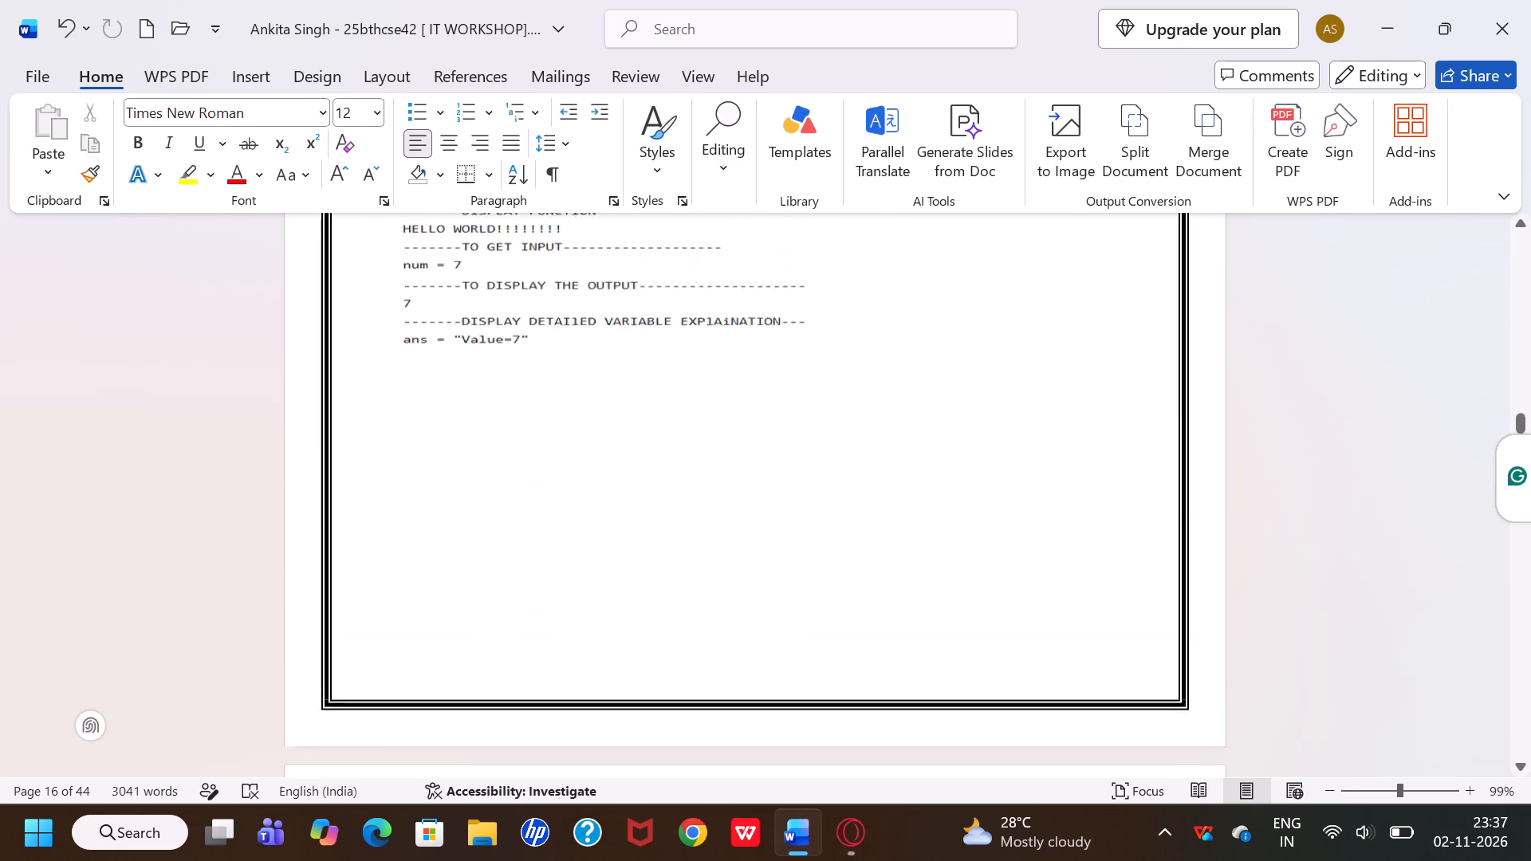
key(BackSpace)
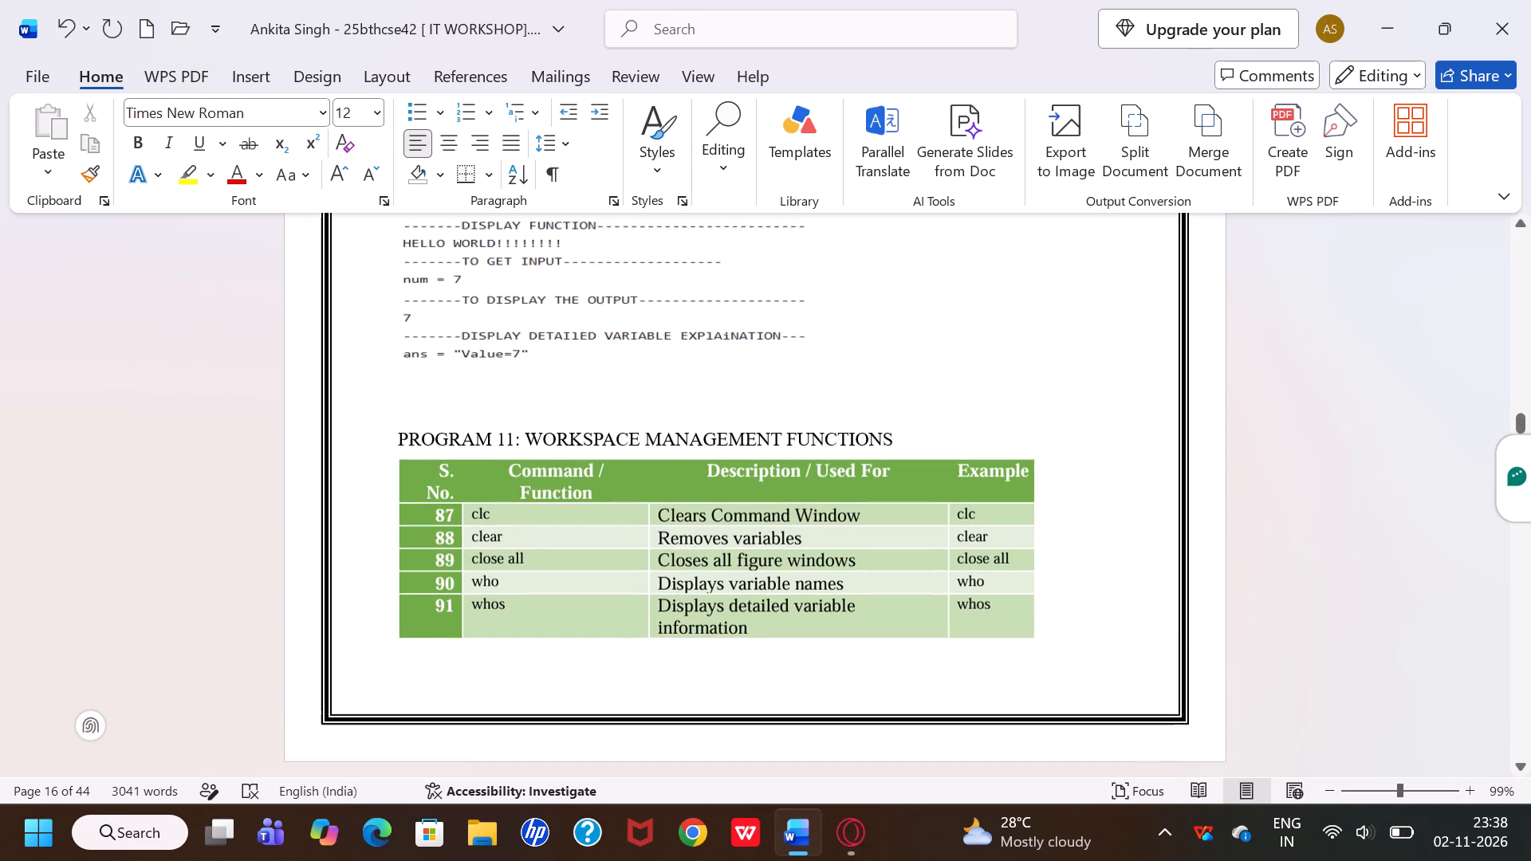
key(BackSpace)
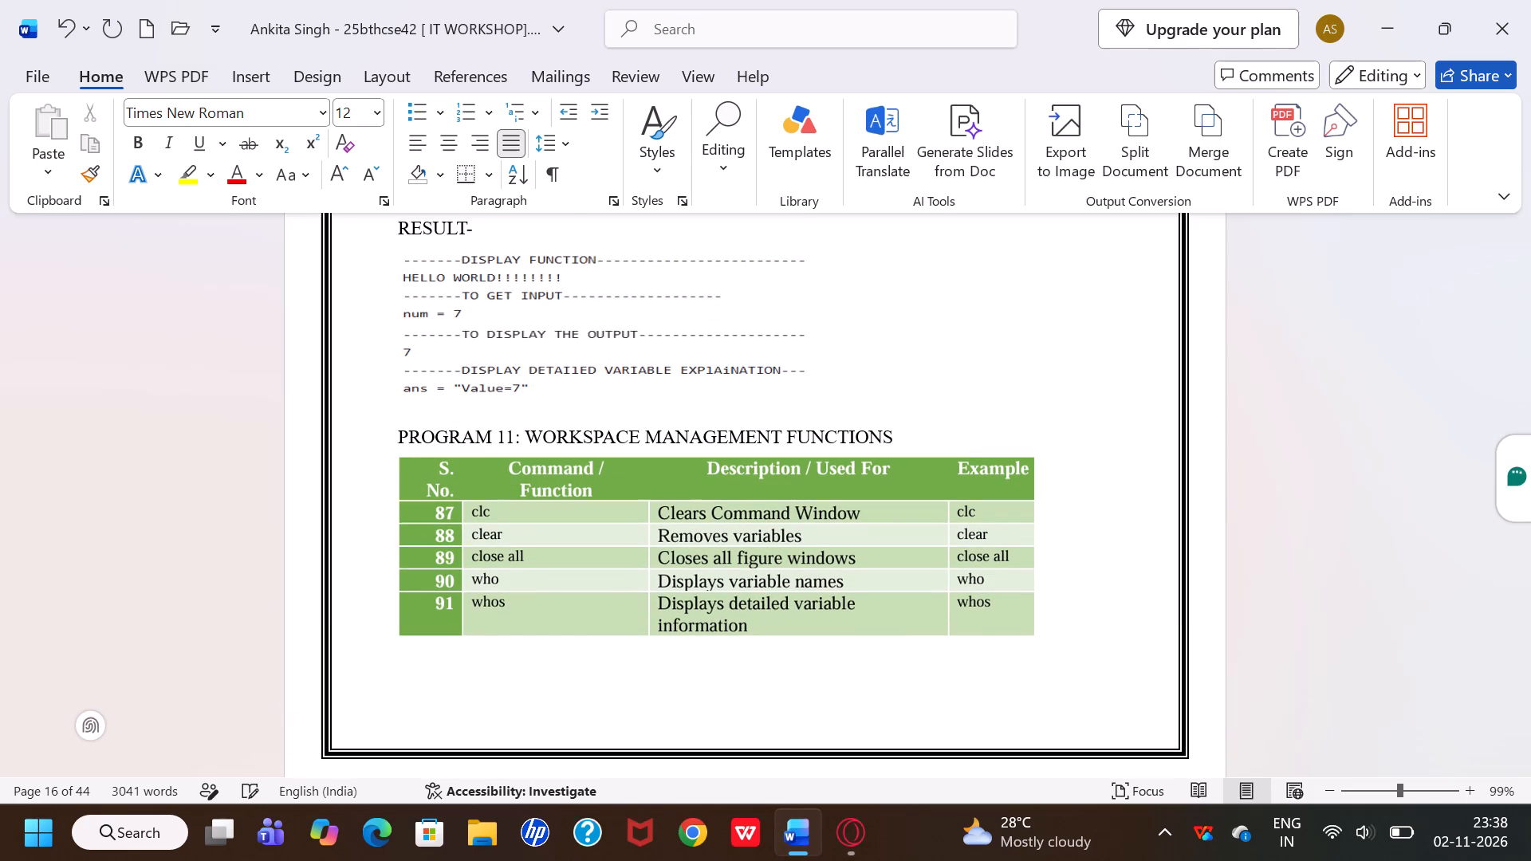
scroll(407, 550, up, 1)
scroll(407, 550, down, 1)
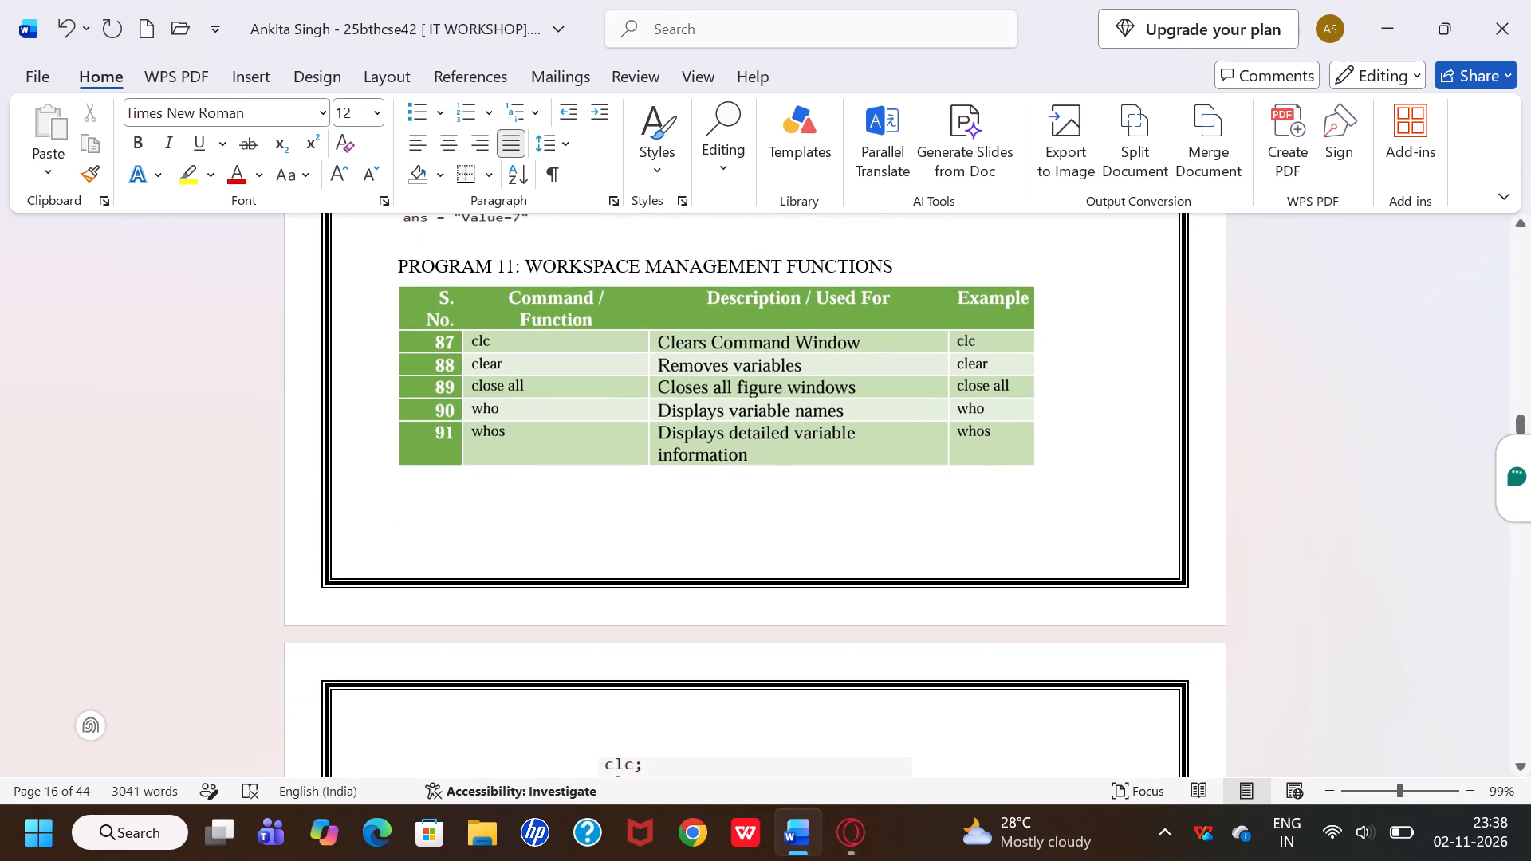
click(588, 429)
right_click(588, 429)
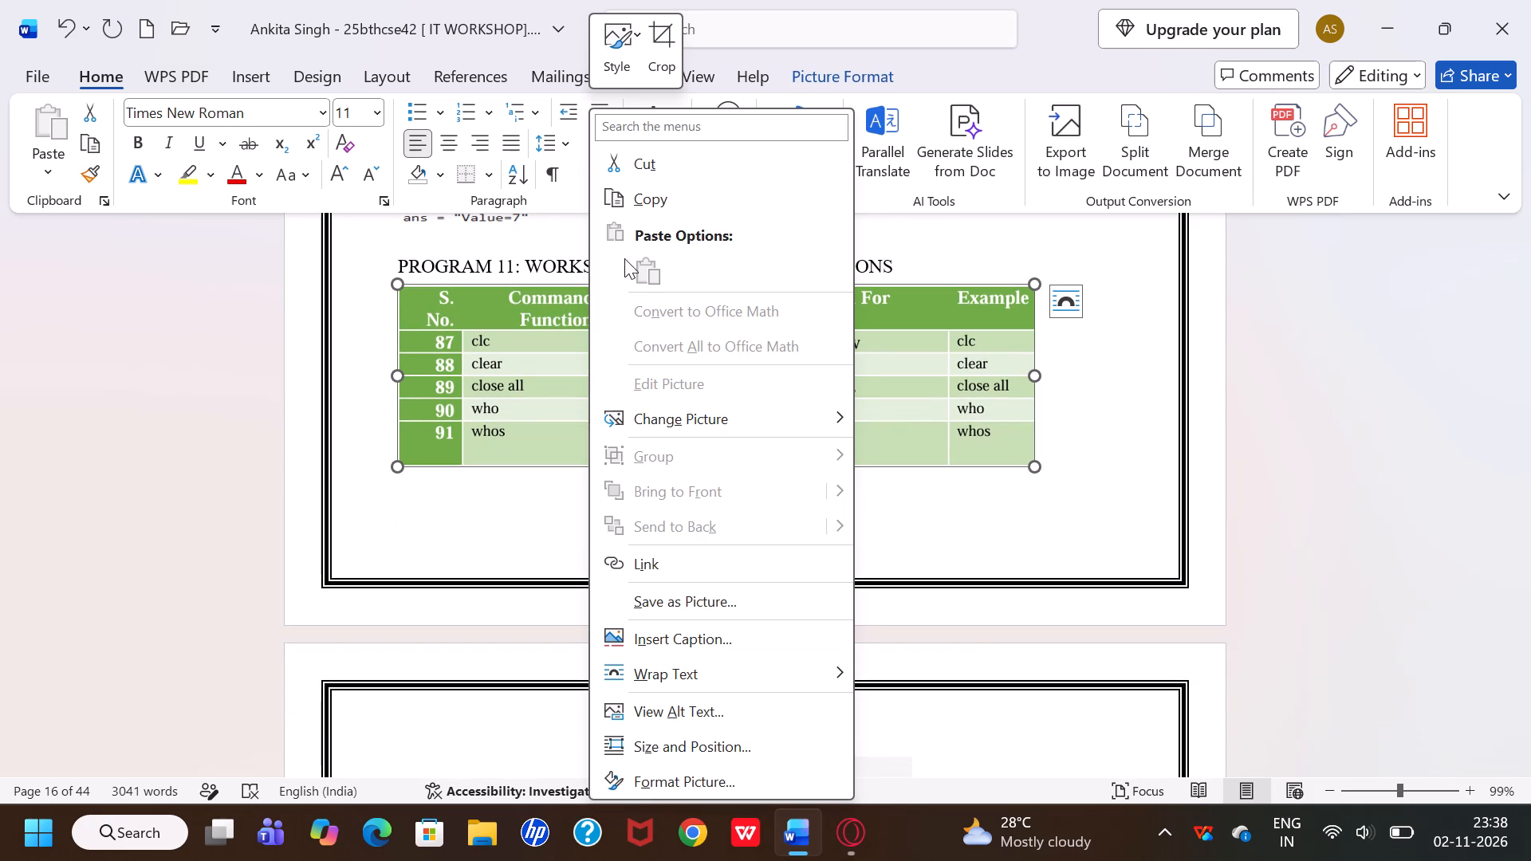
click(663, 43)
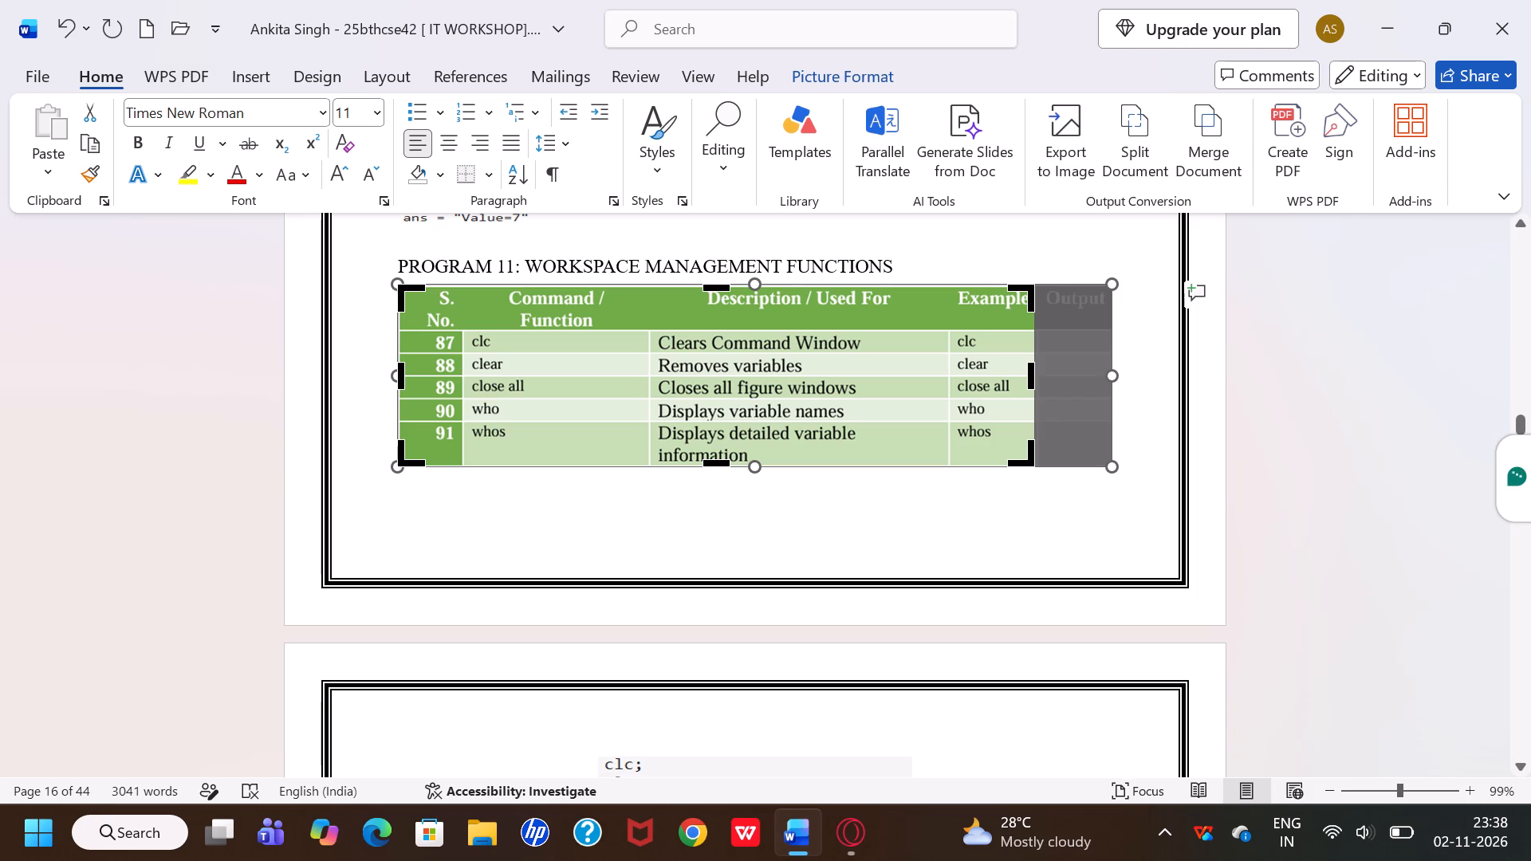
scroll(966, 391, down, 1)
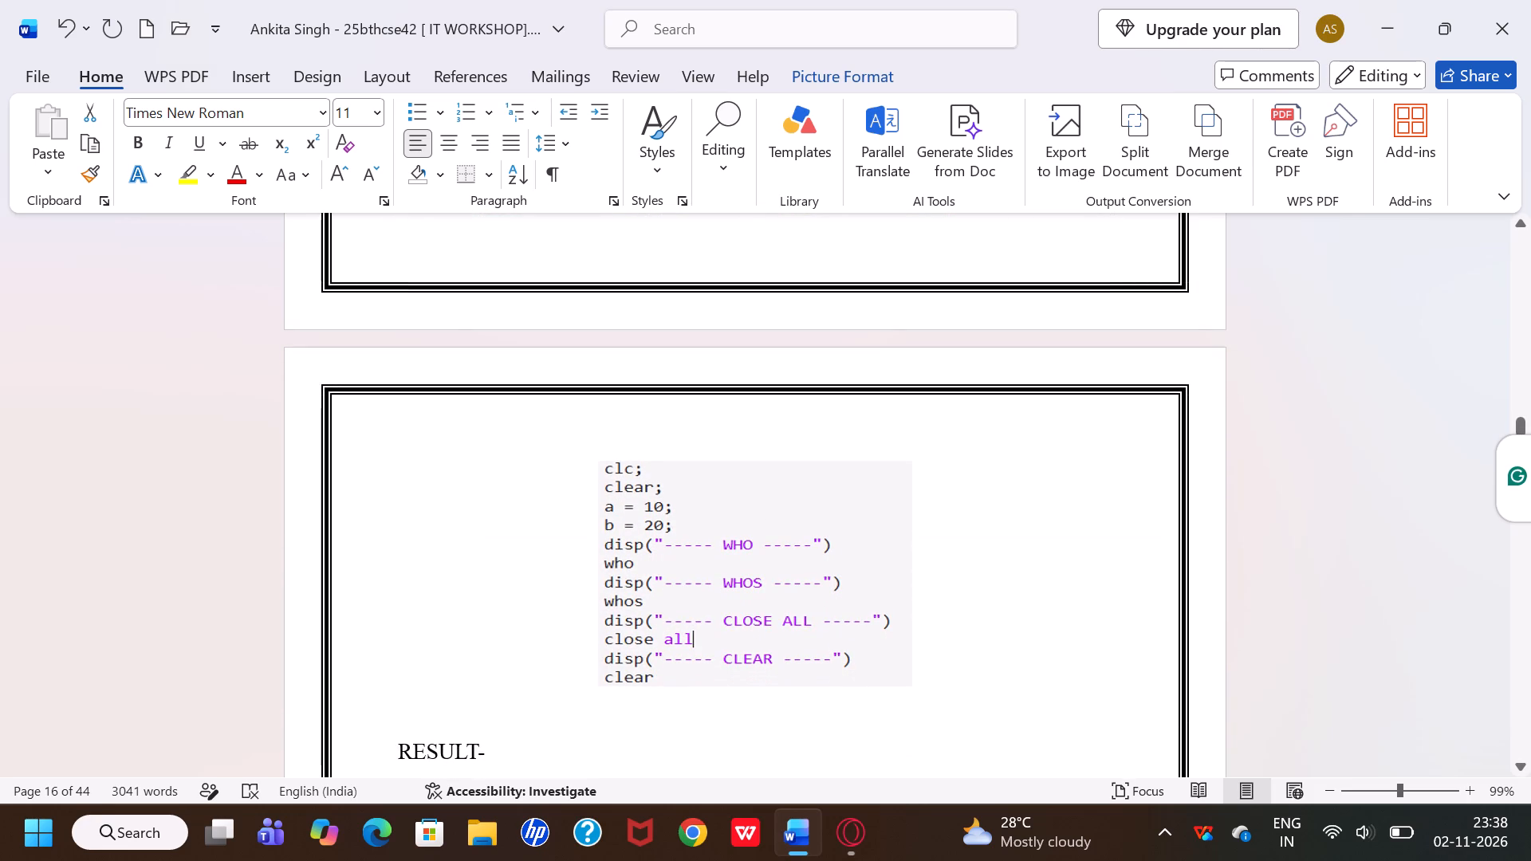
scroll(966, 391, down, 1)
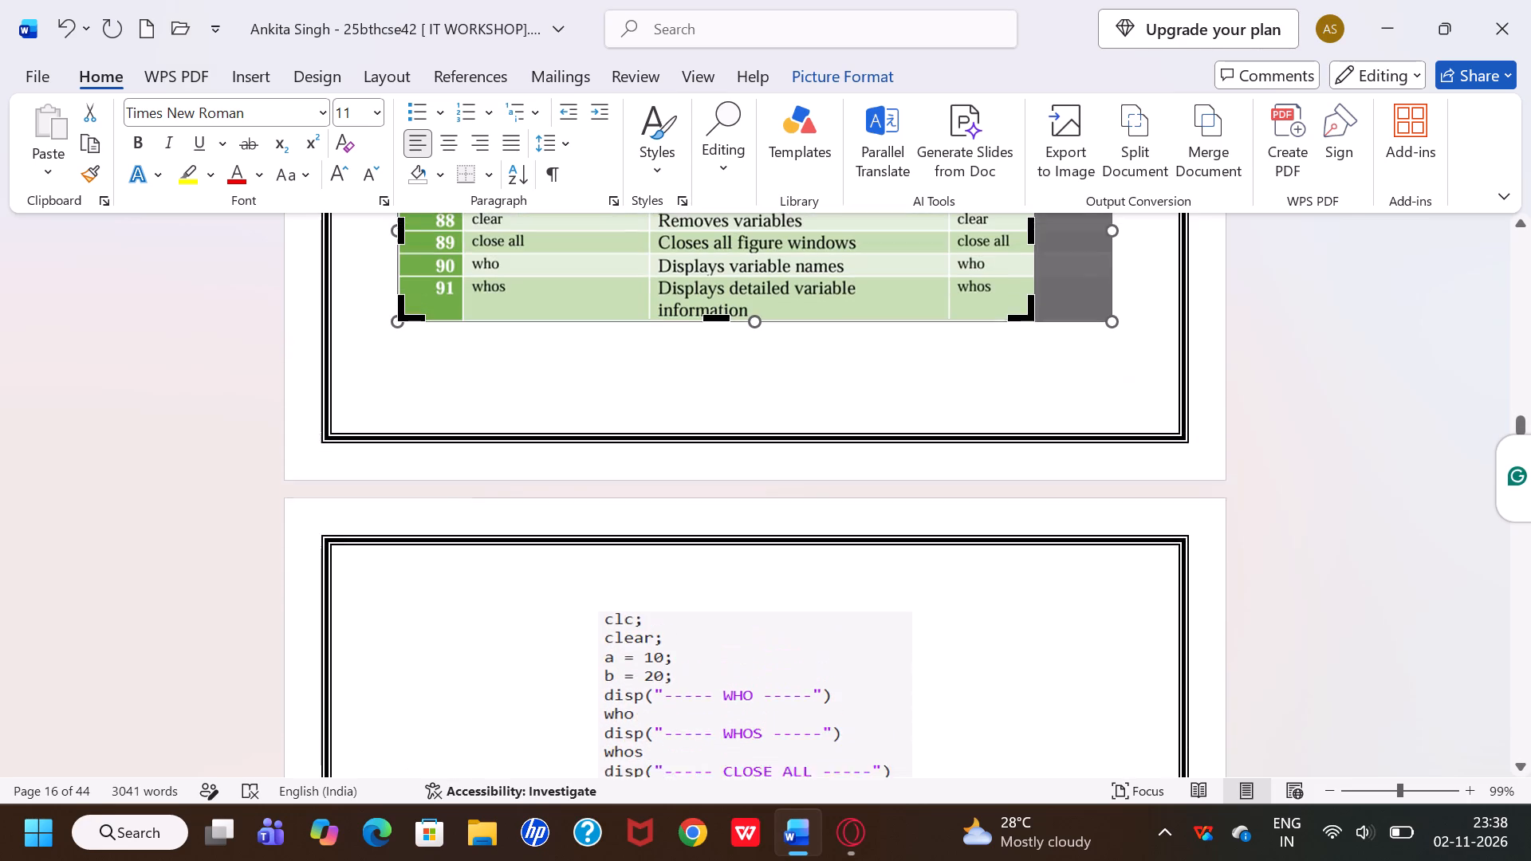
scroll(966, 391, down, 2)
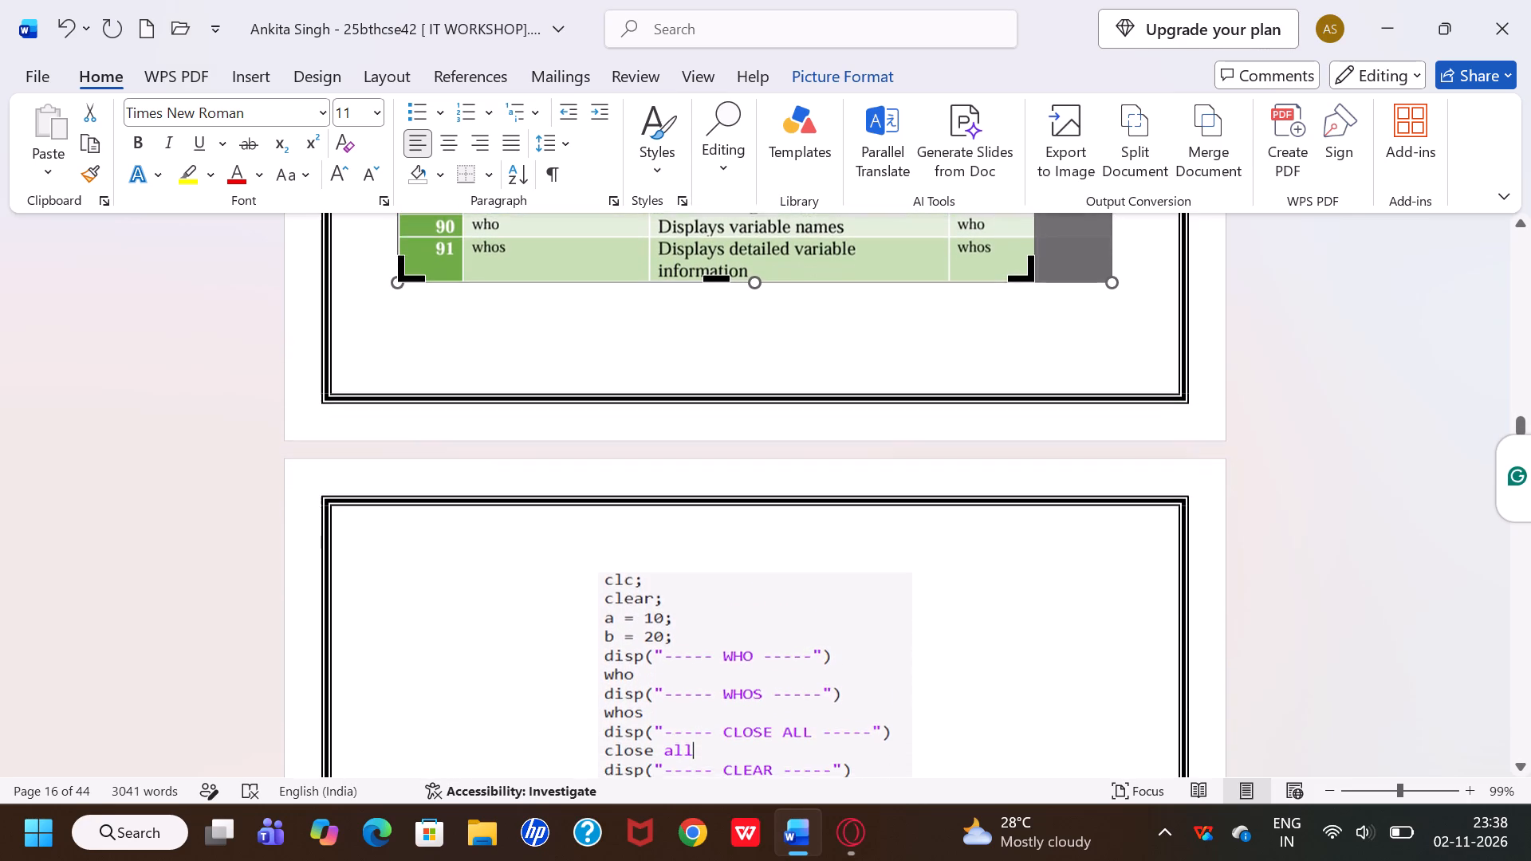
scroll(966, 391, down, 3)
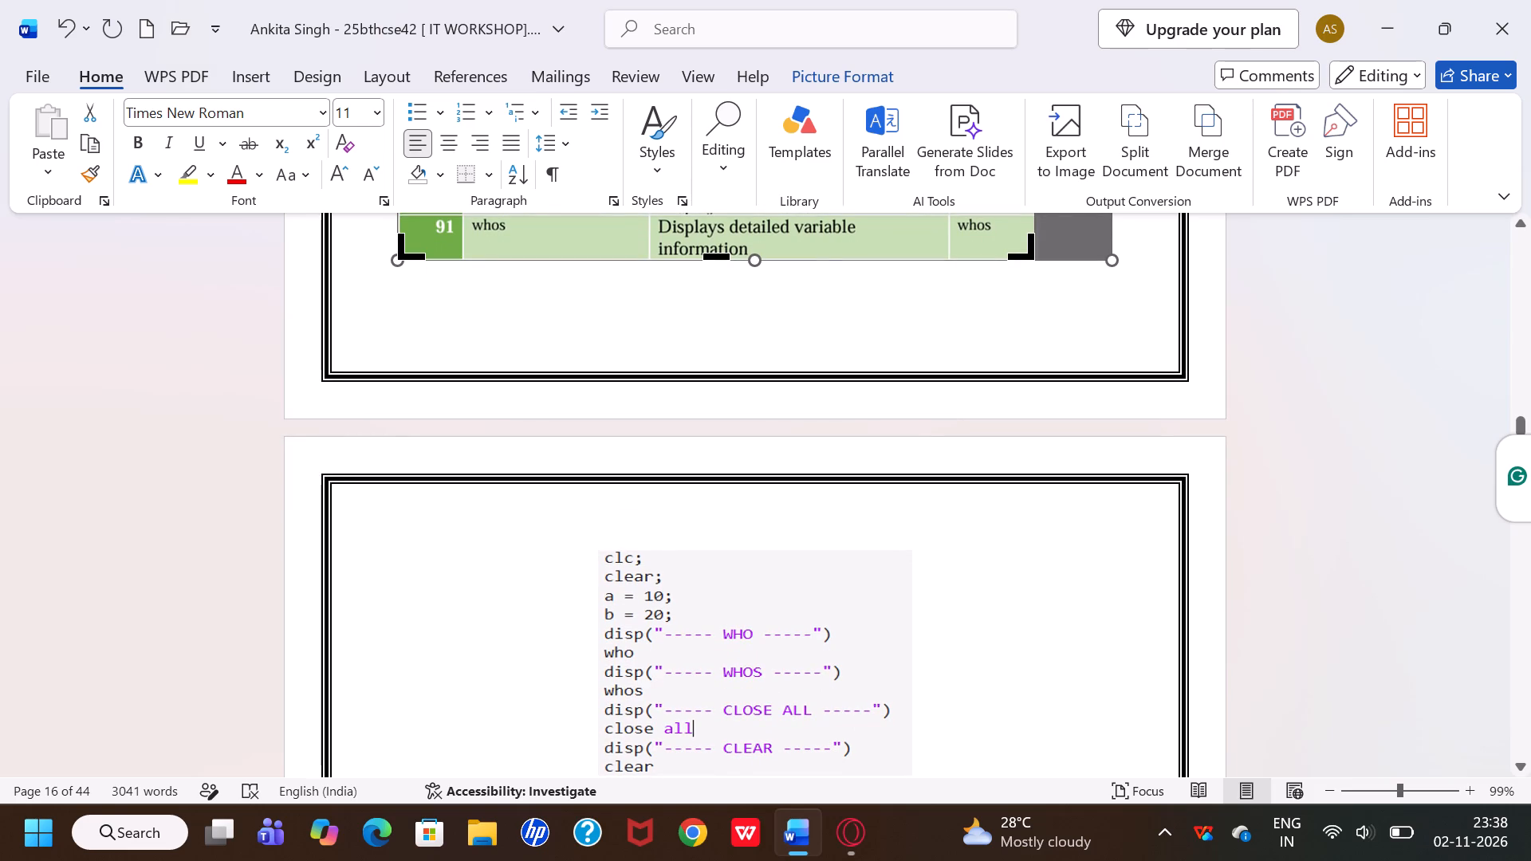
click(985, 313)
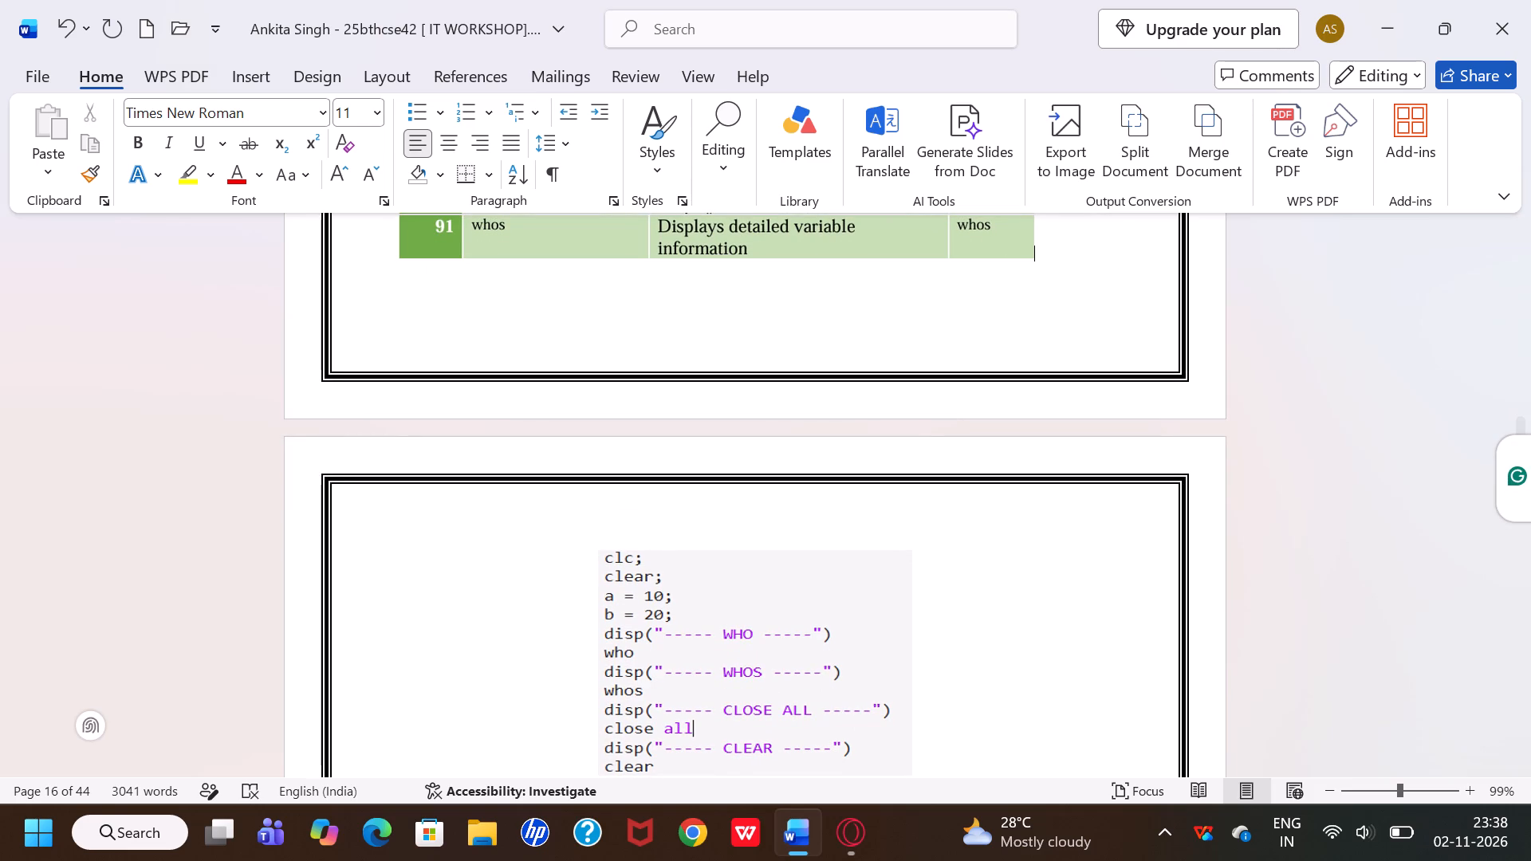
Crop the Example column off the Program 11 table picture and justify the picture's paragraph.
scroll(985, 313, up, 1)
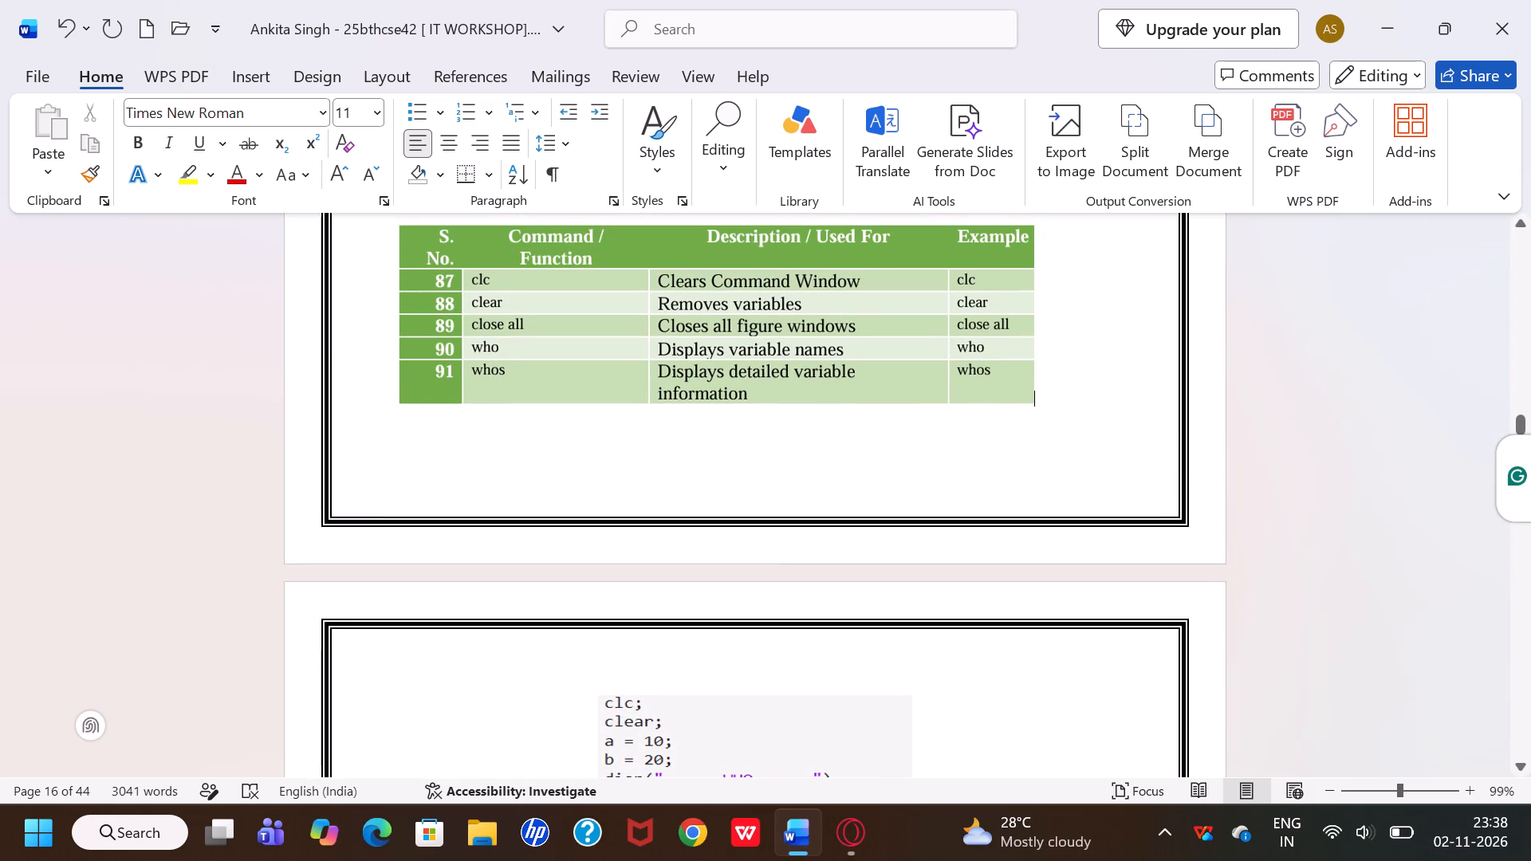
right_click(985, 313)
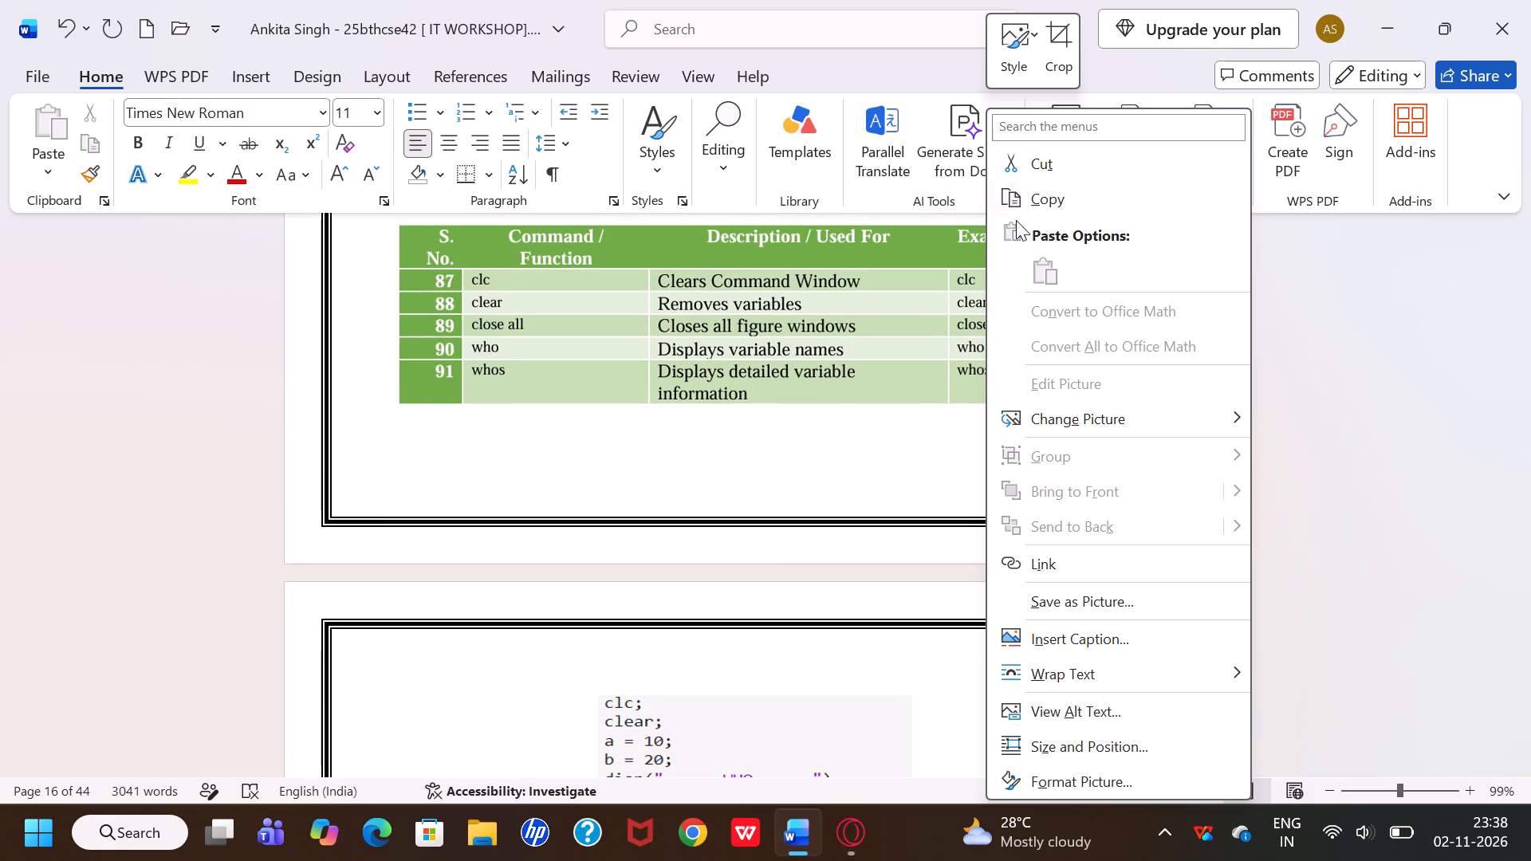
click(1053, 77)
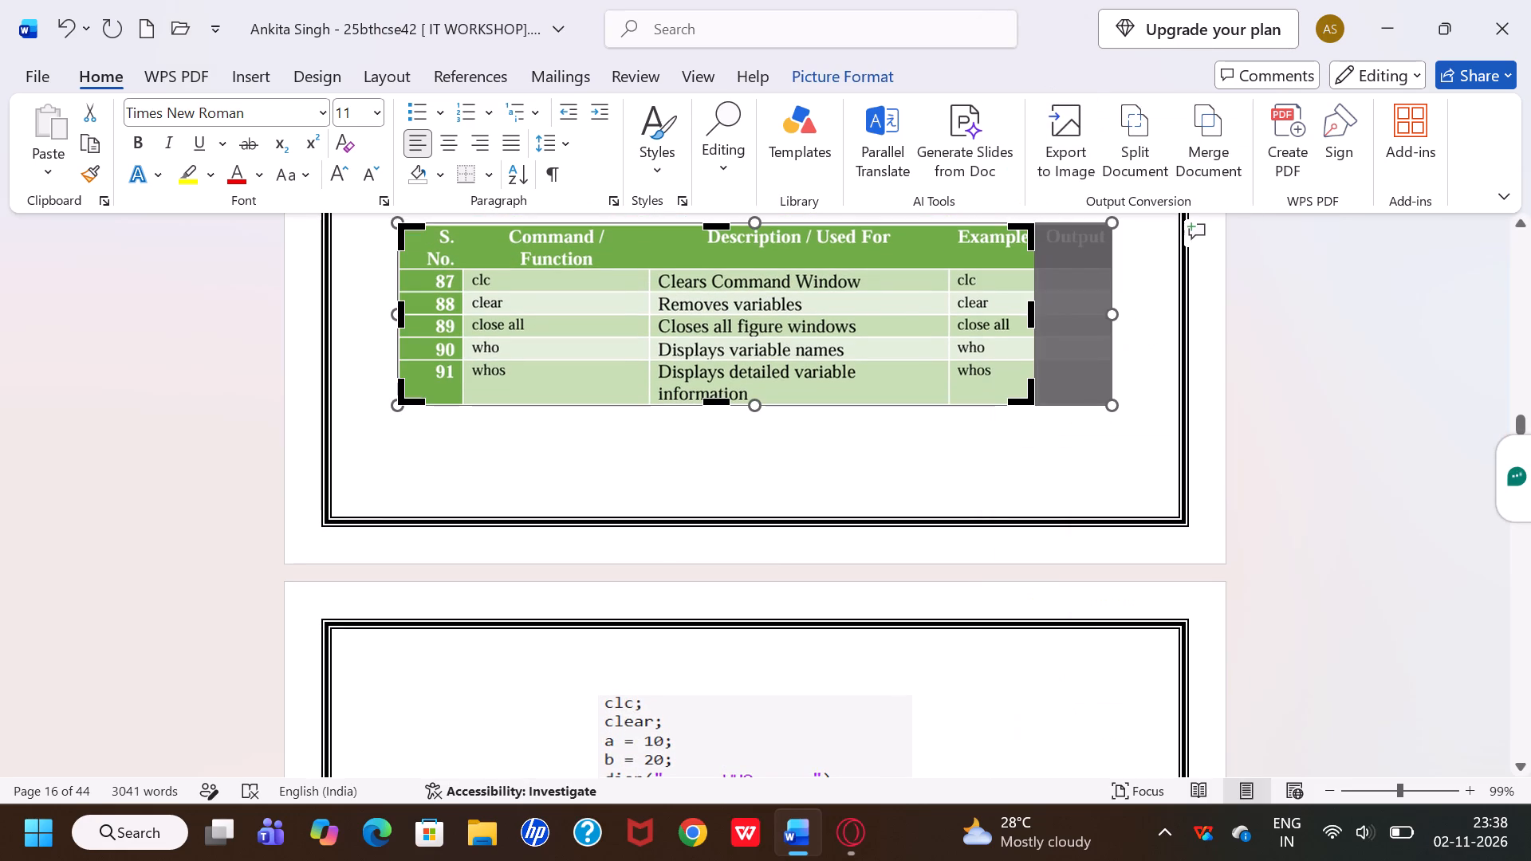
drag(1033, 312, 948, 307)
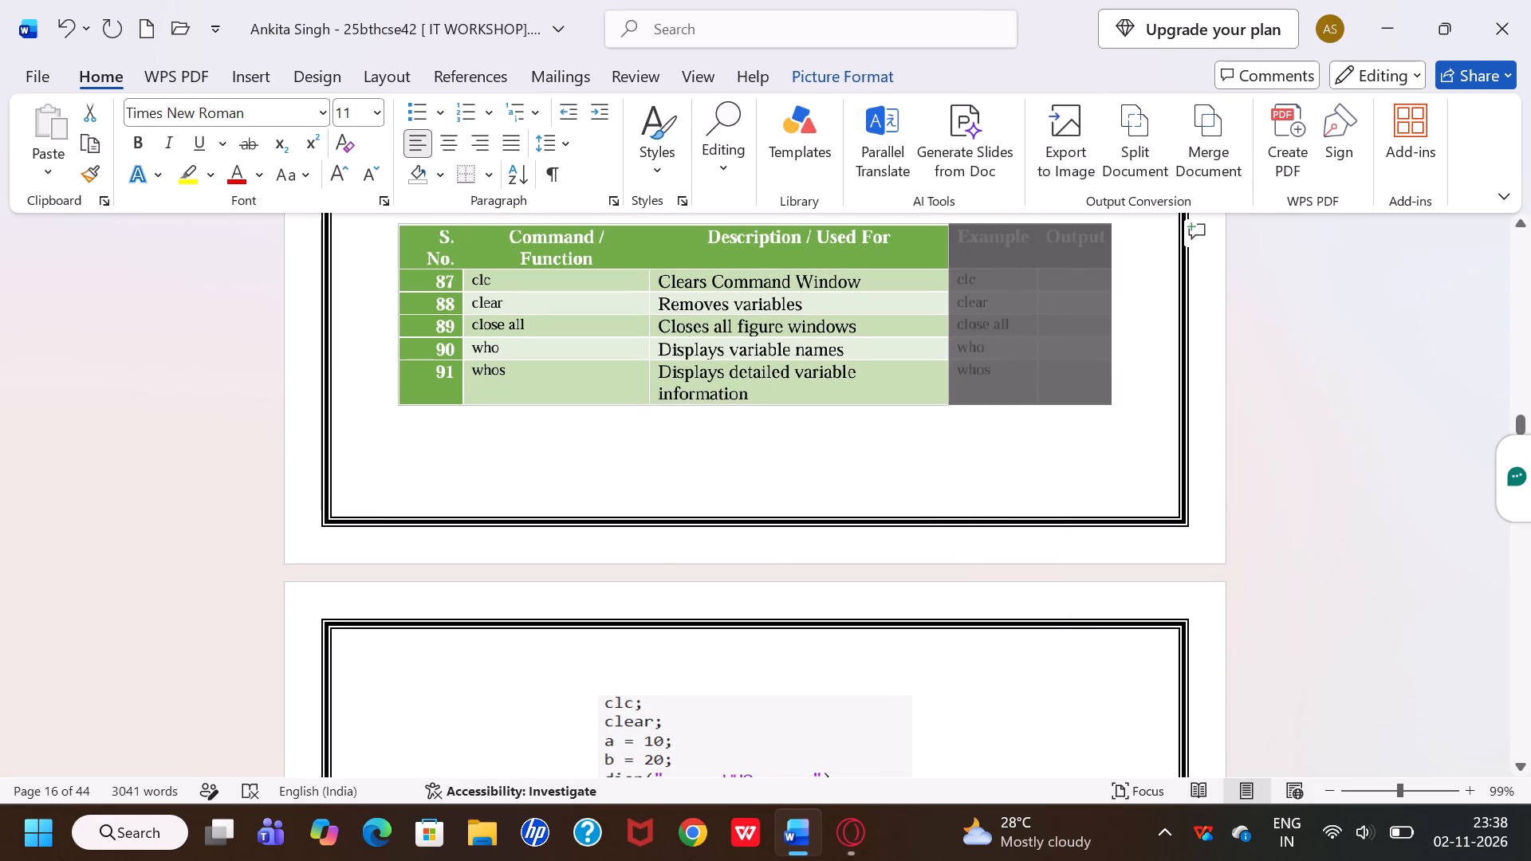
drag(948, 307, 949, 307)
click(885, 495)
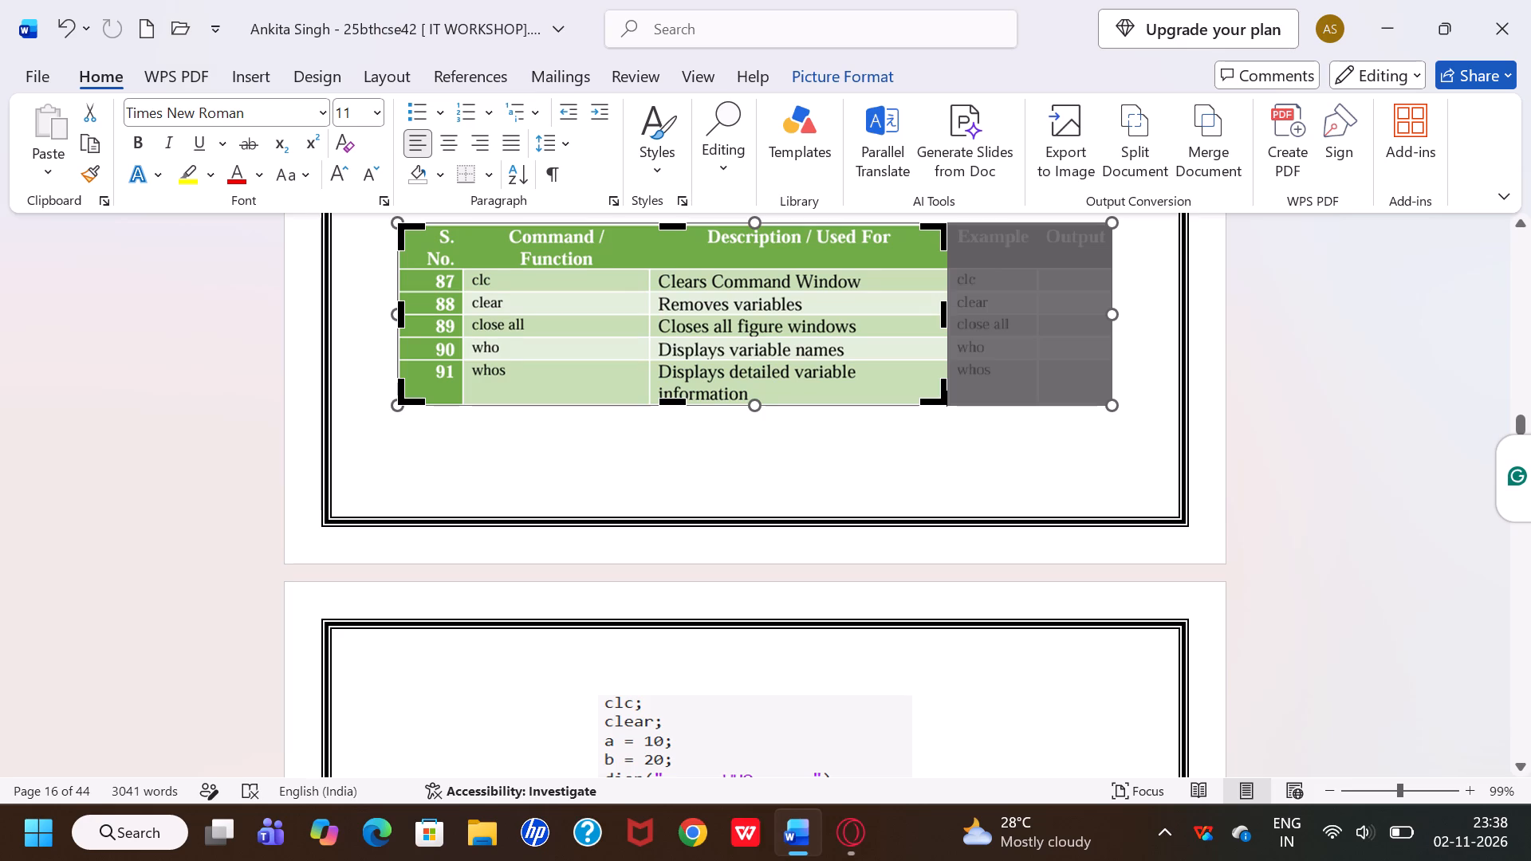
click(514, 149)
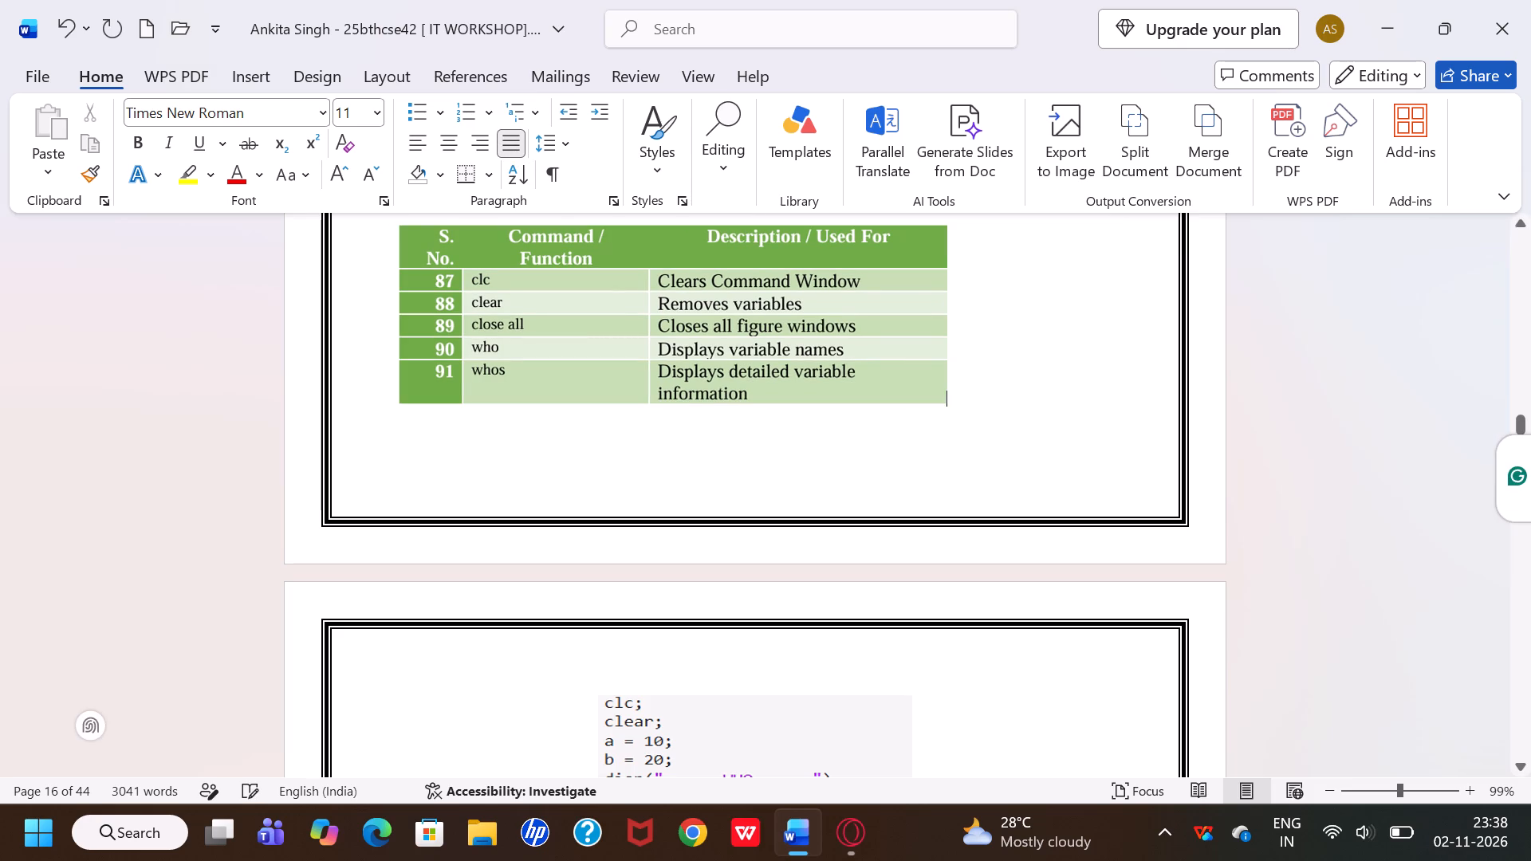
click(541, 431)
Reduce the height of the Program 11 code picture by about 30%, keeping its width, and justify it.
scroll(541, 431, down, 1)
click(683, 411)
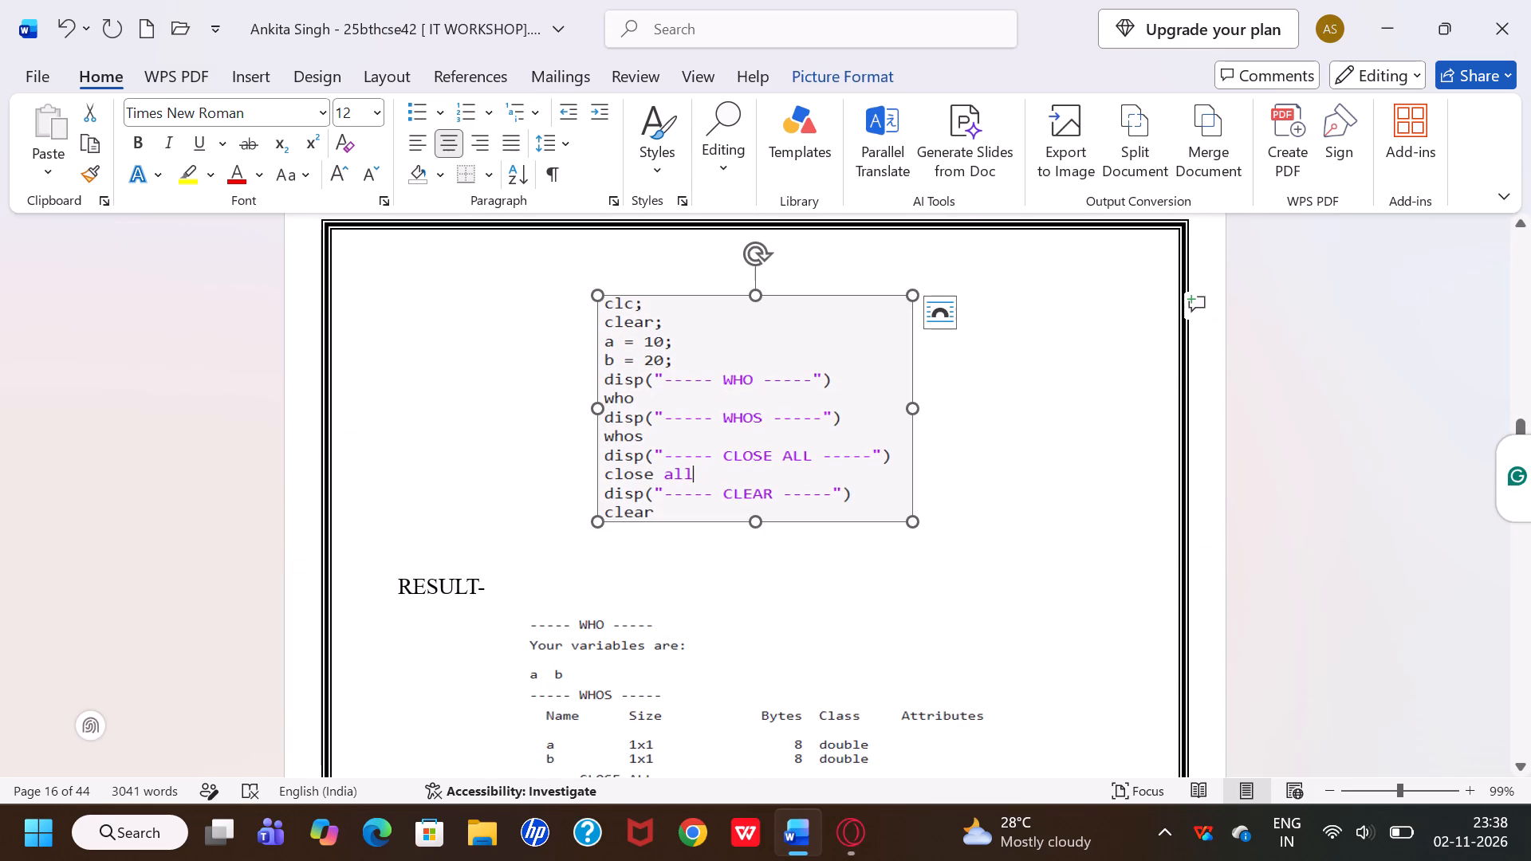
right_drag(756, 526, 756, 481)
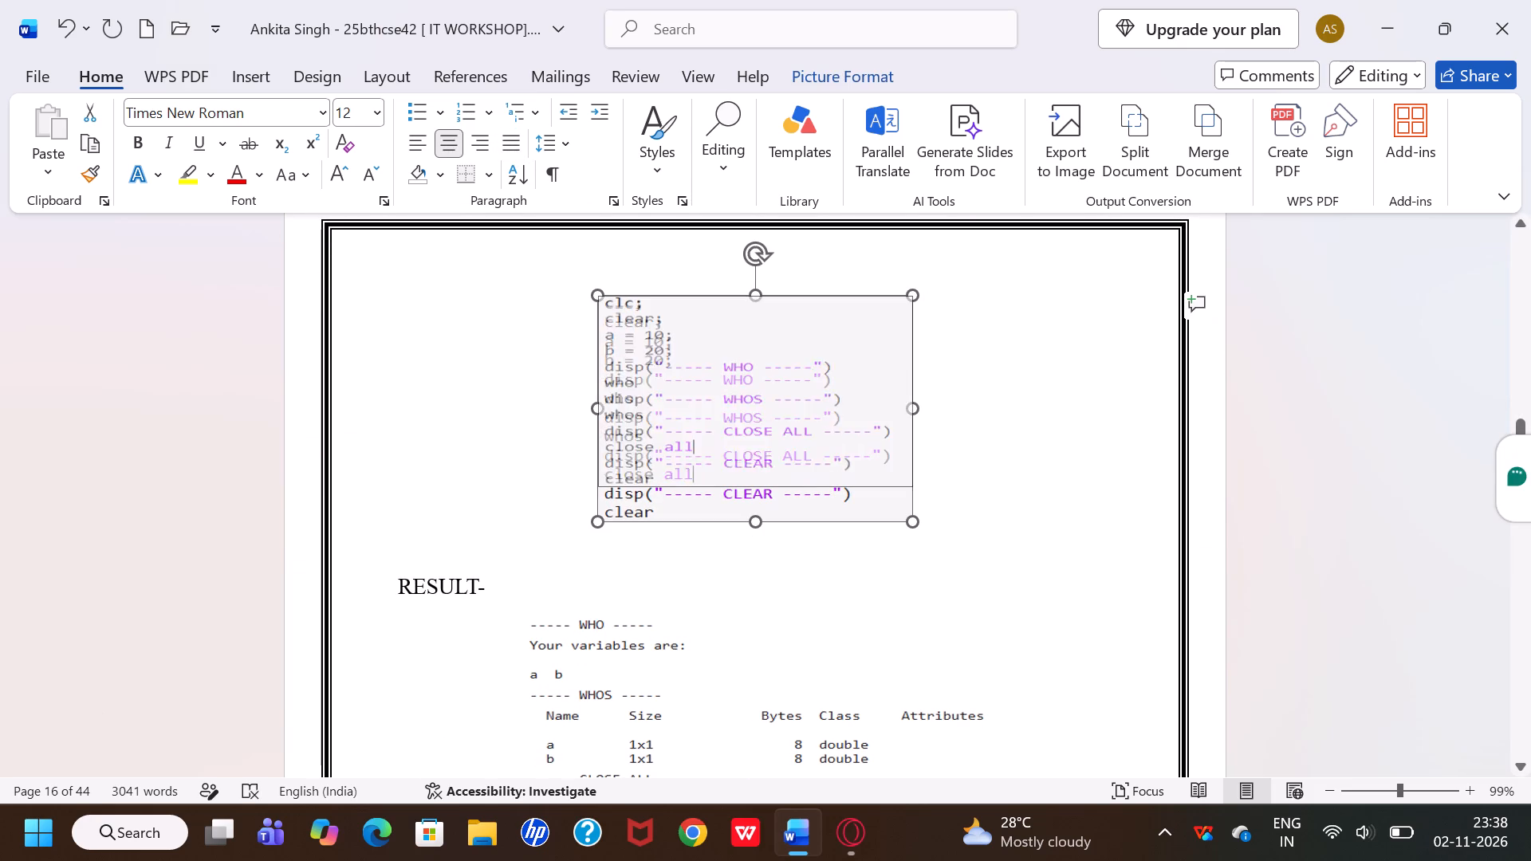
right_drag(756, 481, 757, 454)
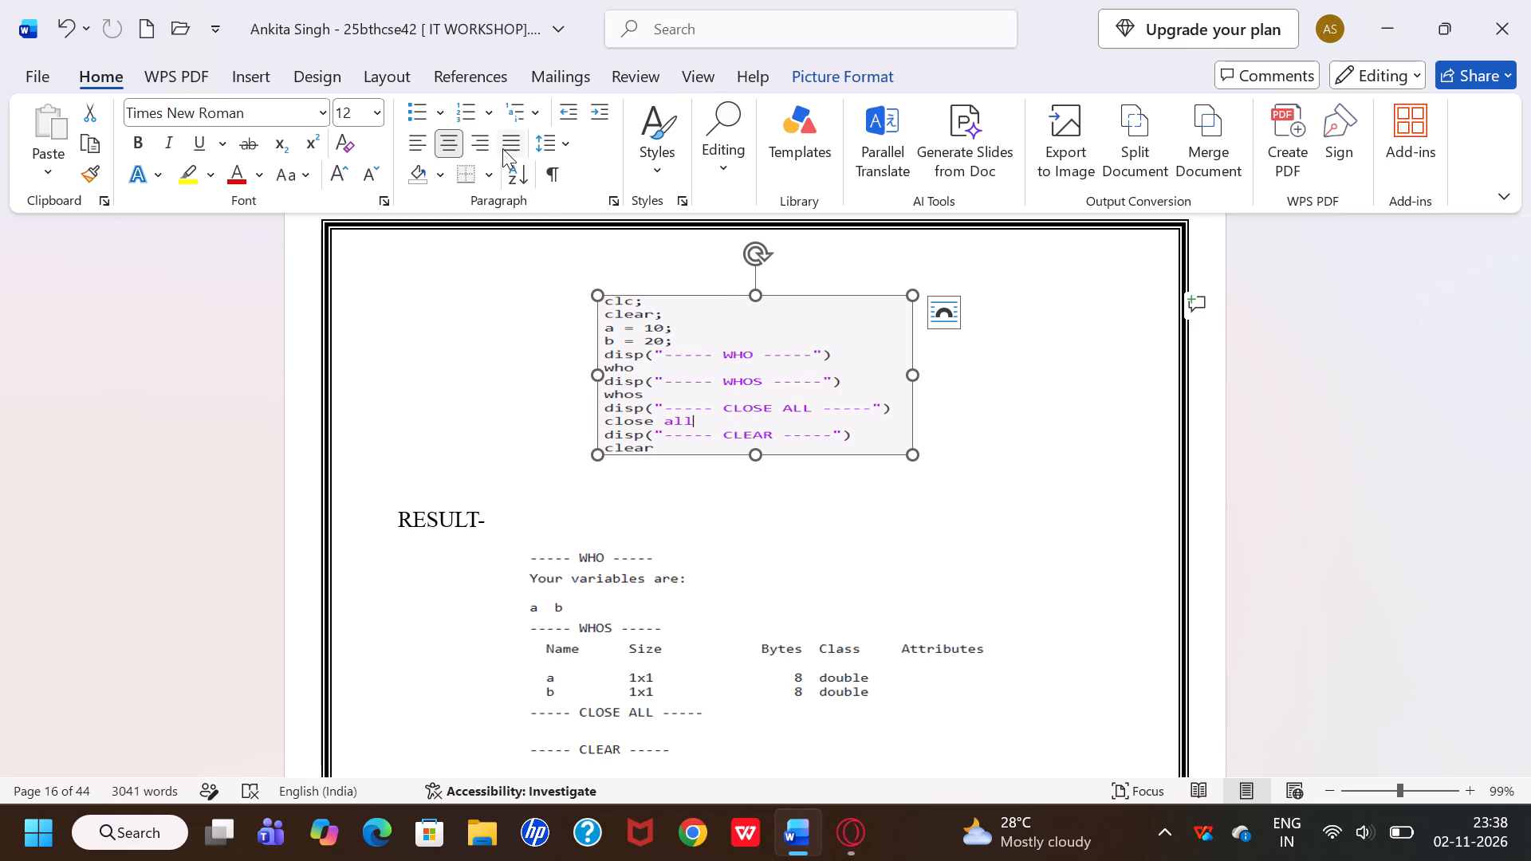
click(502, 148)
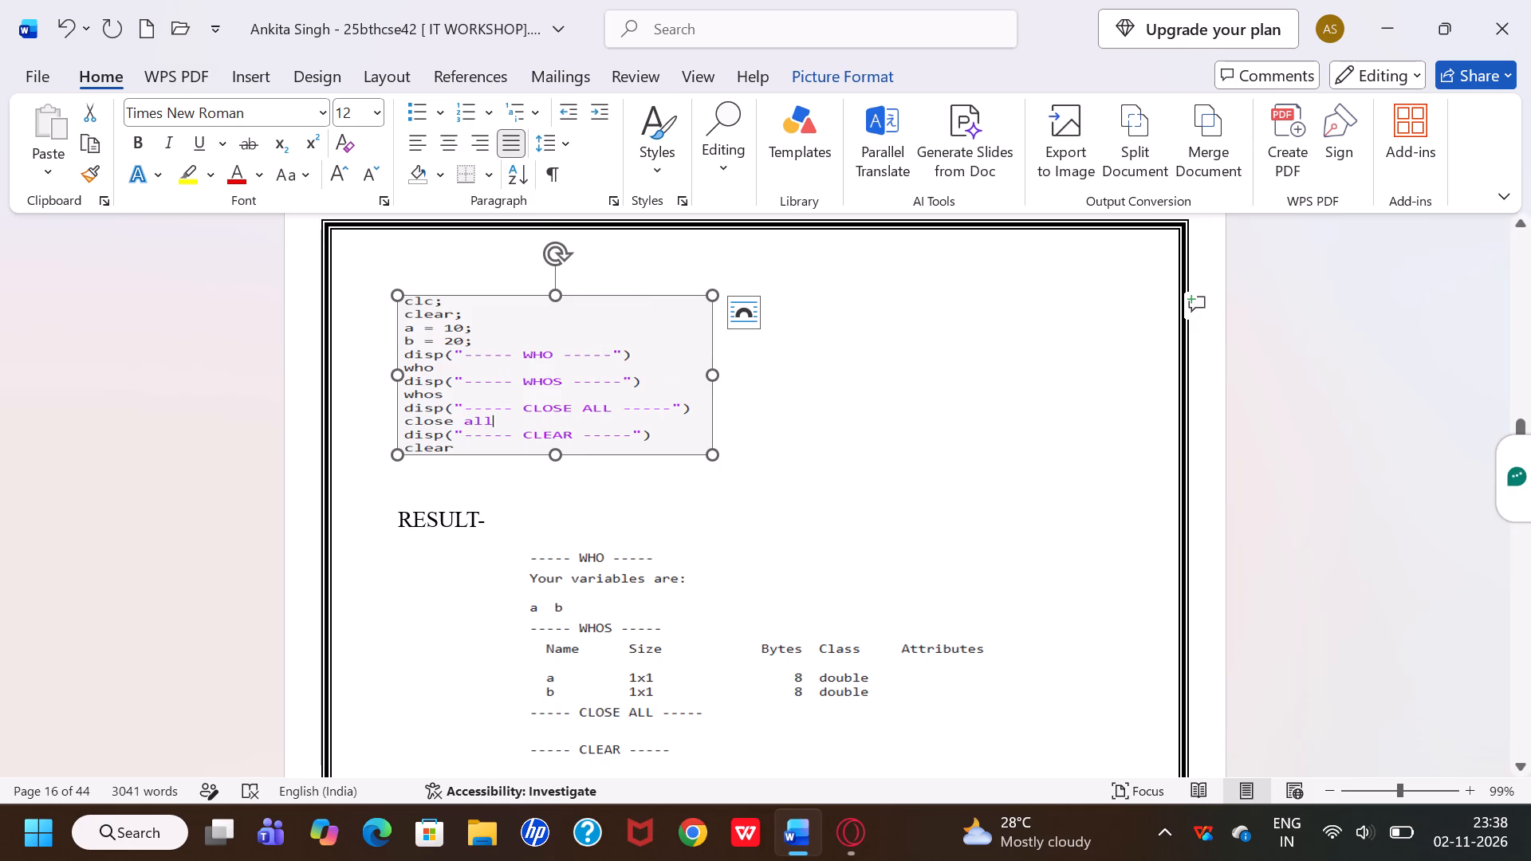
Delete the blank line between the Program 11 code picture and the RESULT- heading.
click(406, 487)
triple_click(406, 487)
key(BackSpace)
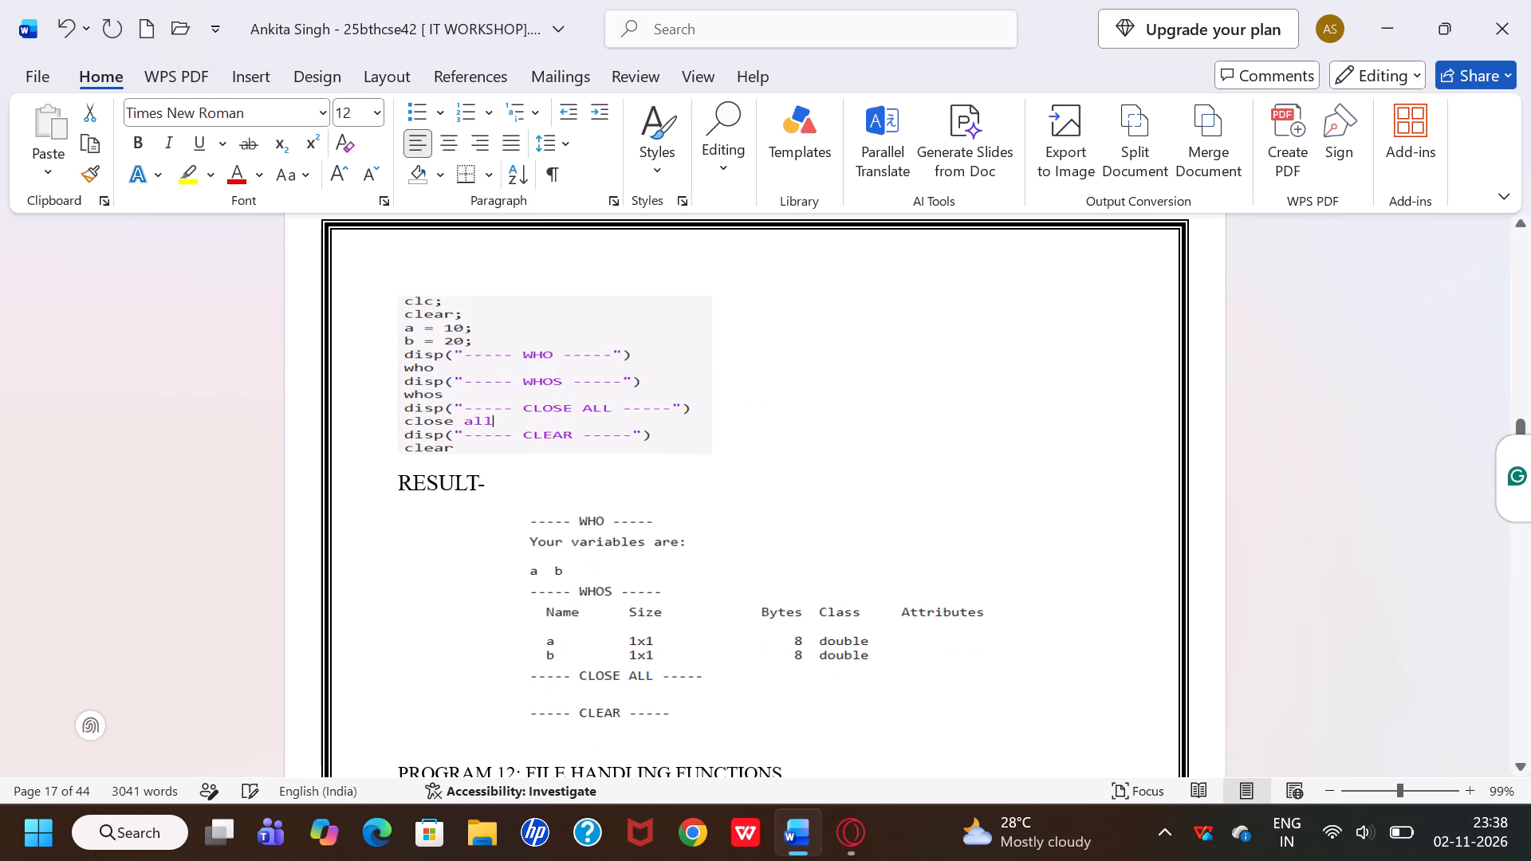
Set the Program 11 RESULT- heading to font size 12.
triple_click(406, 487)
click(589, 408)
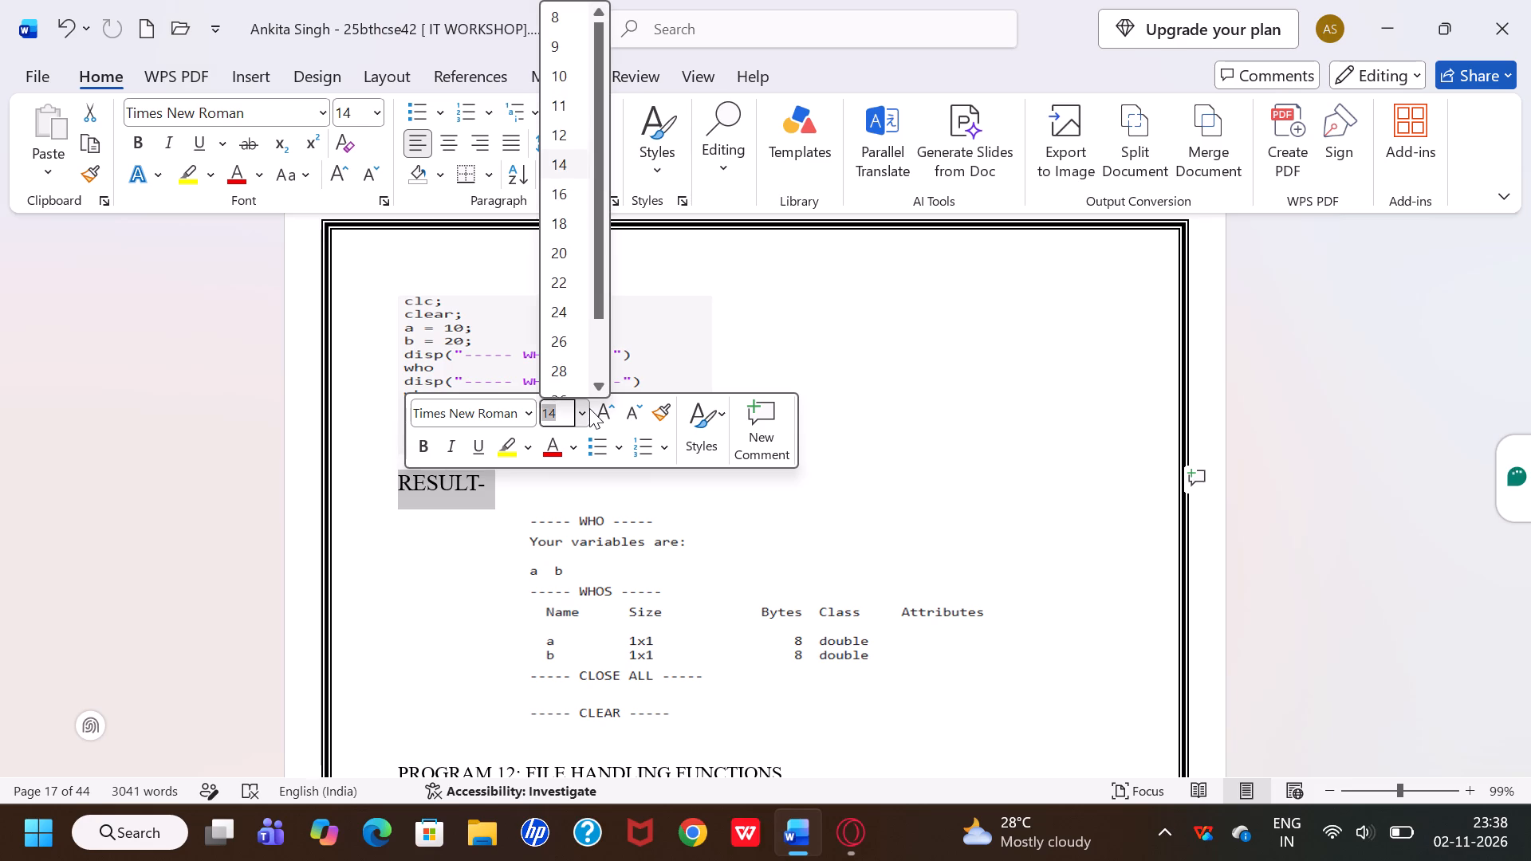
click(568, 133)
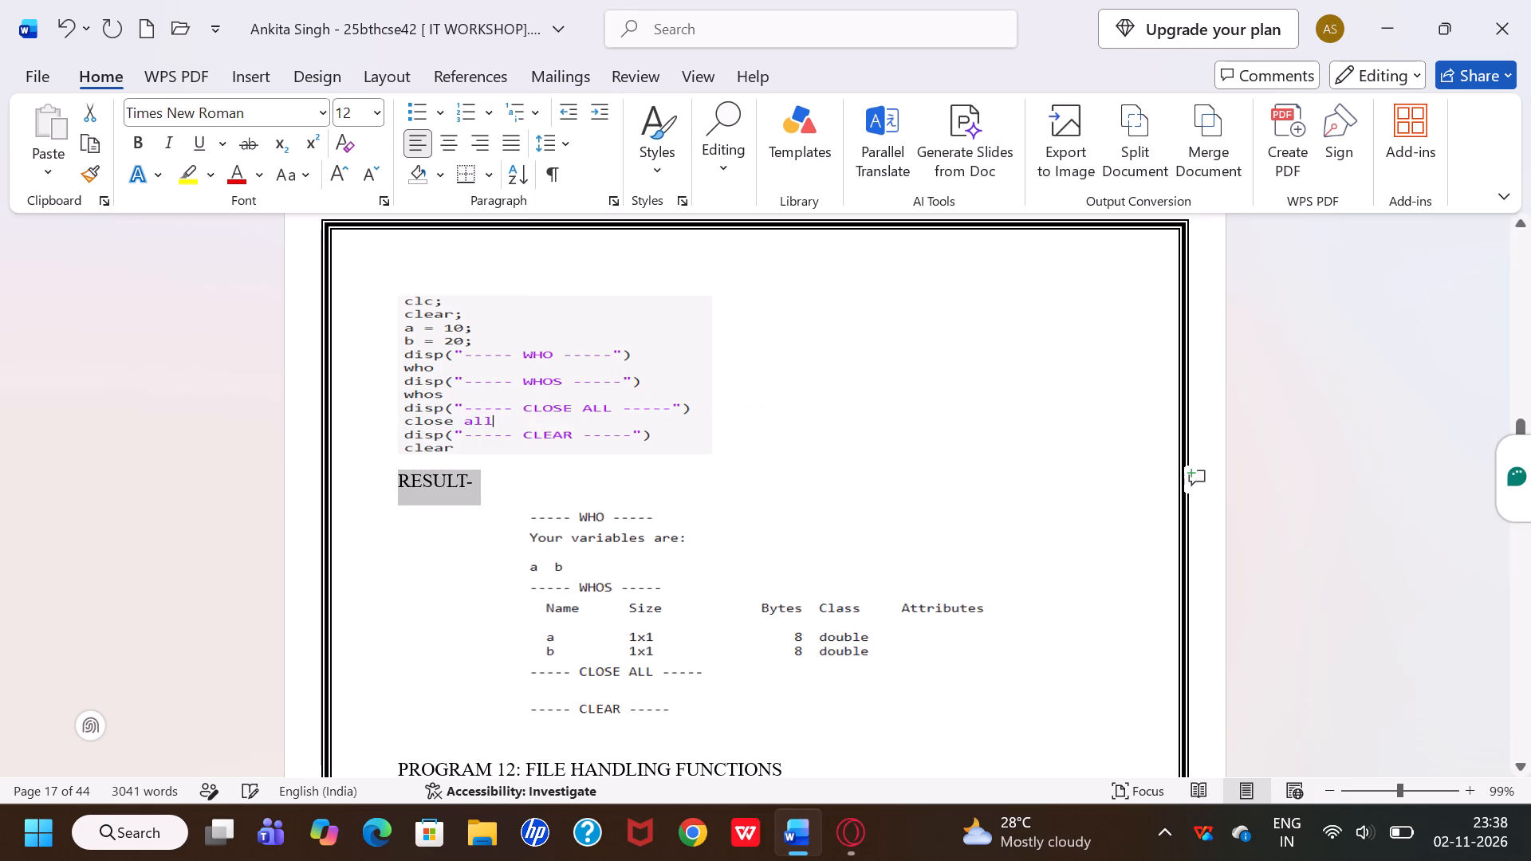
Justify the Program 11 result output picture and reduce its height by about a quarter, keeping its width.
click(616, 545)
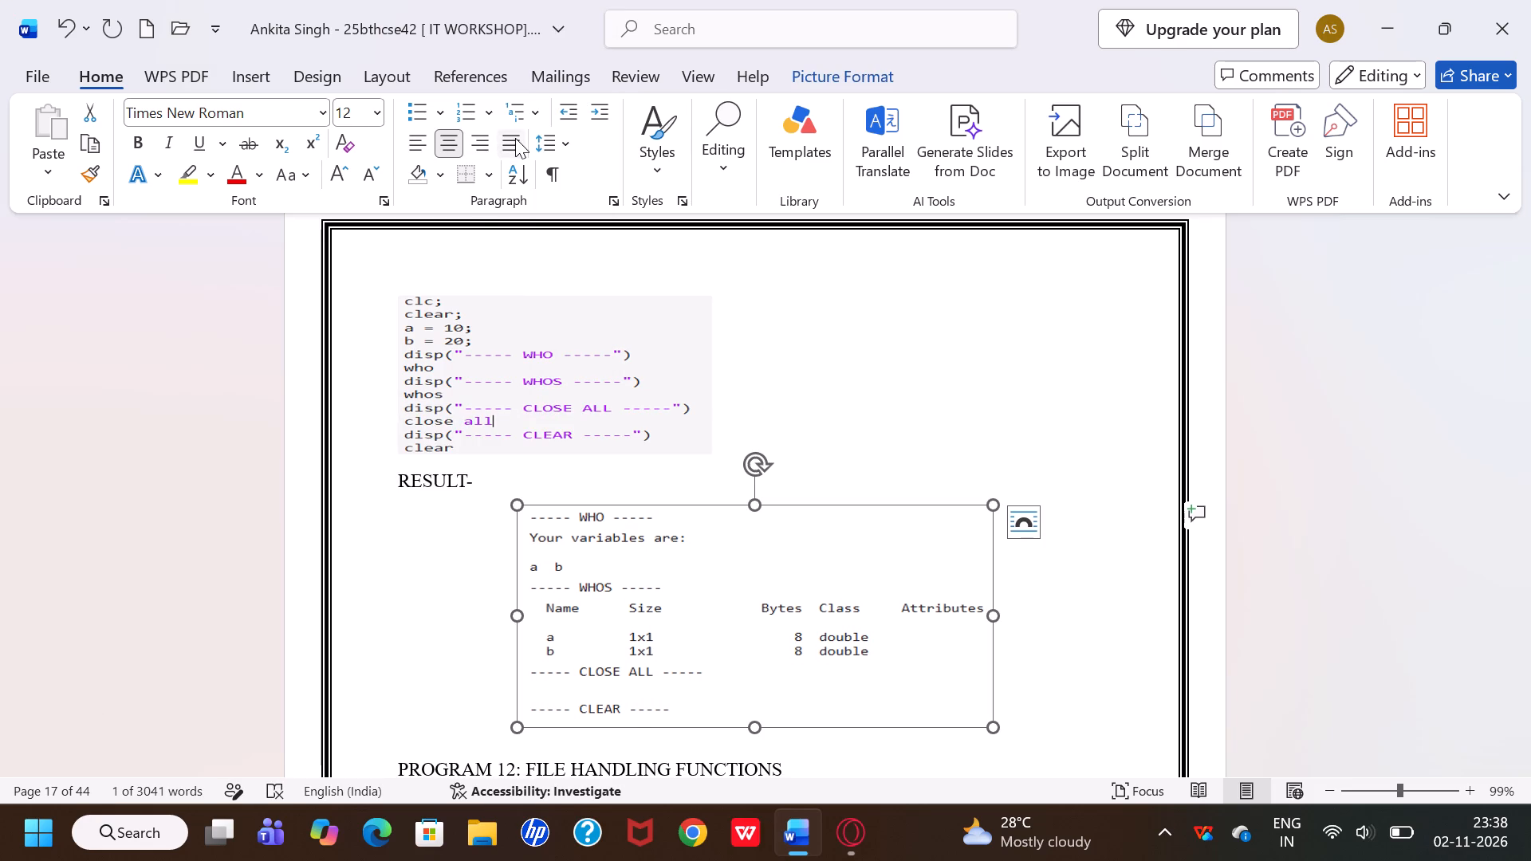
click(515, 138)
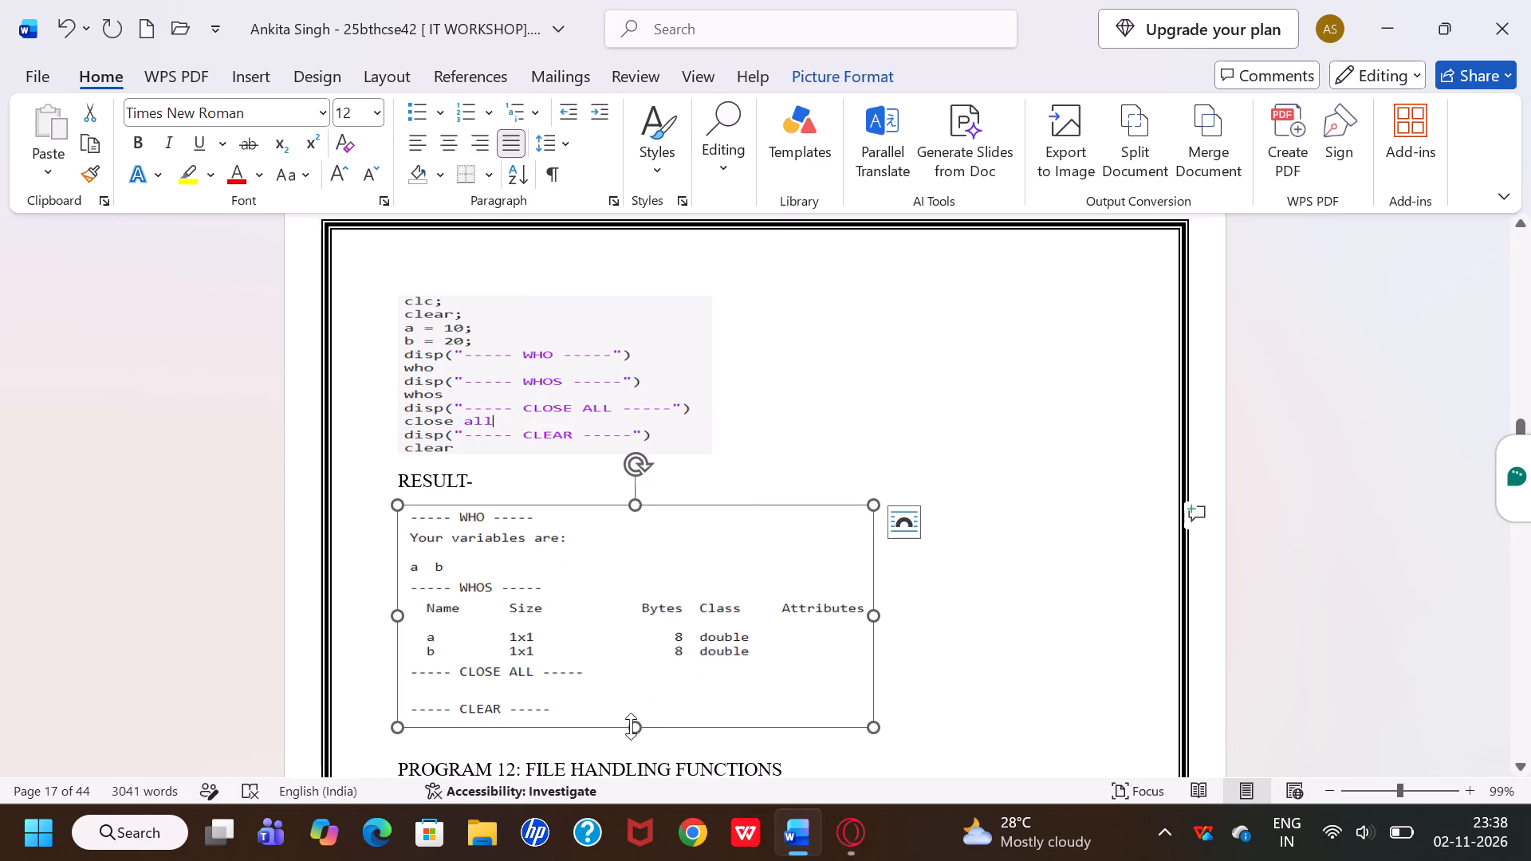
right_drag(631, 726, 633, 673)
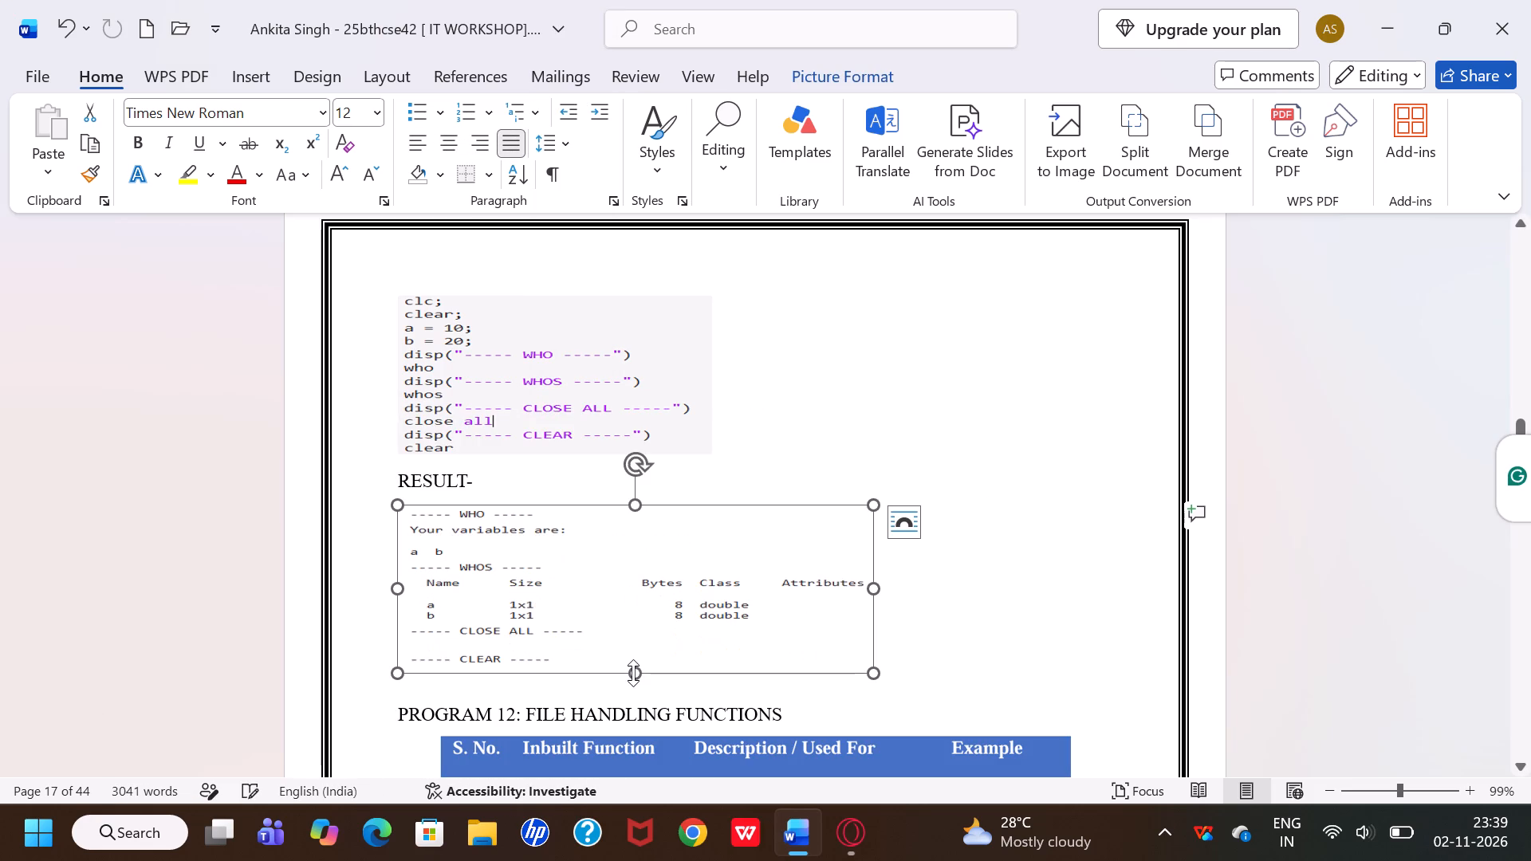
click(924, 681)
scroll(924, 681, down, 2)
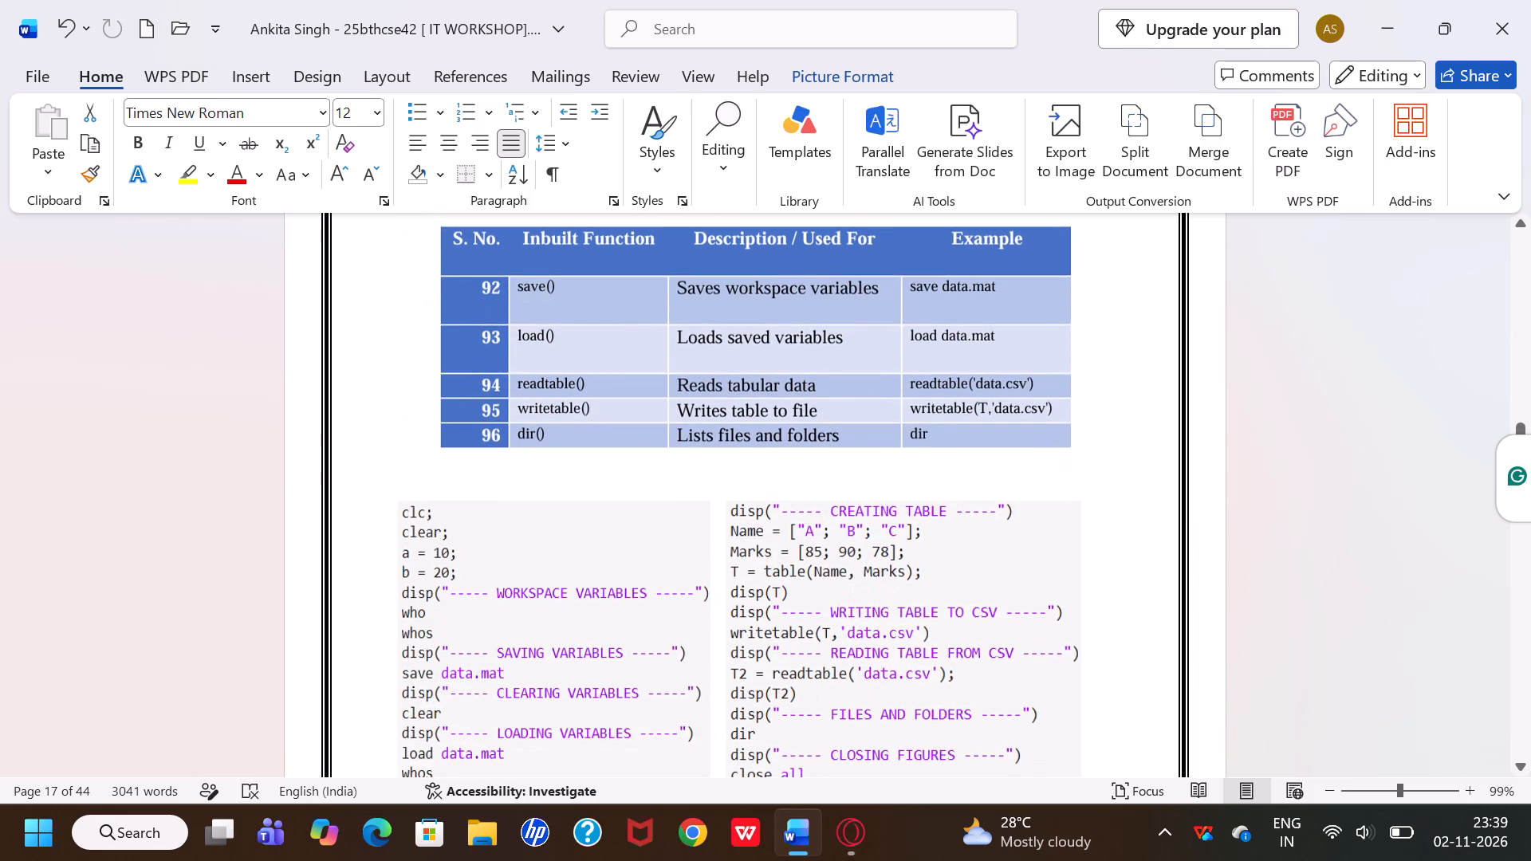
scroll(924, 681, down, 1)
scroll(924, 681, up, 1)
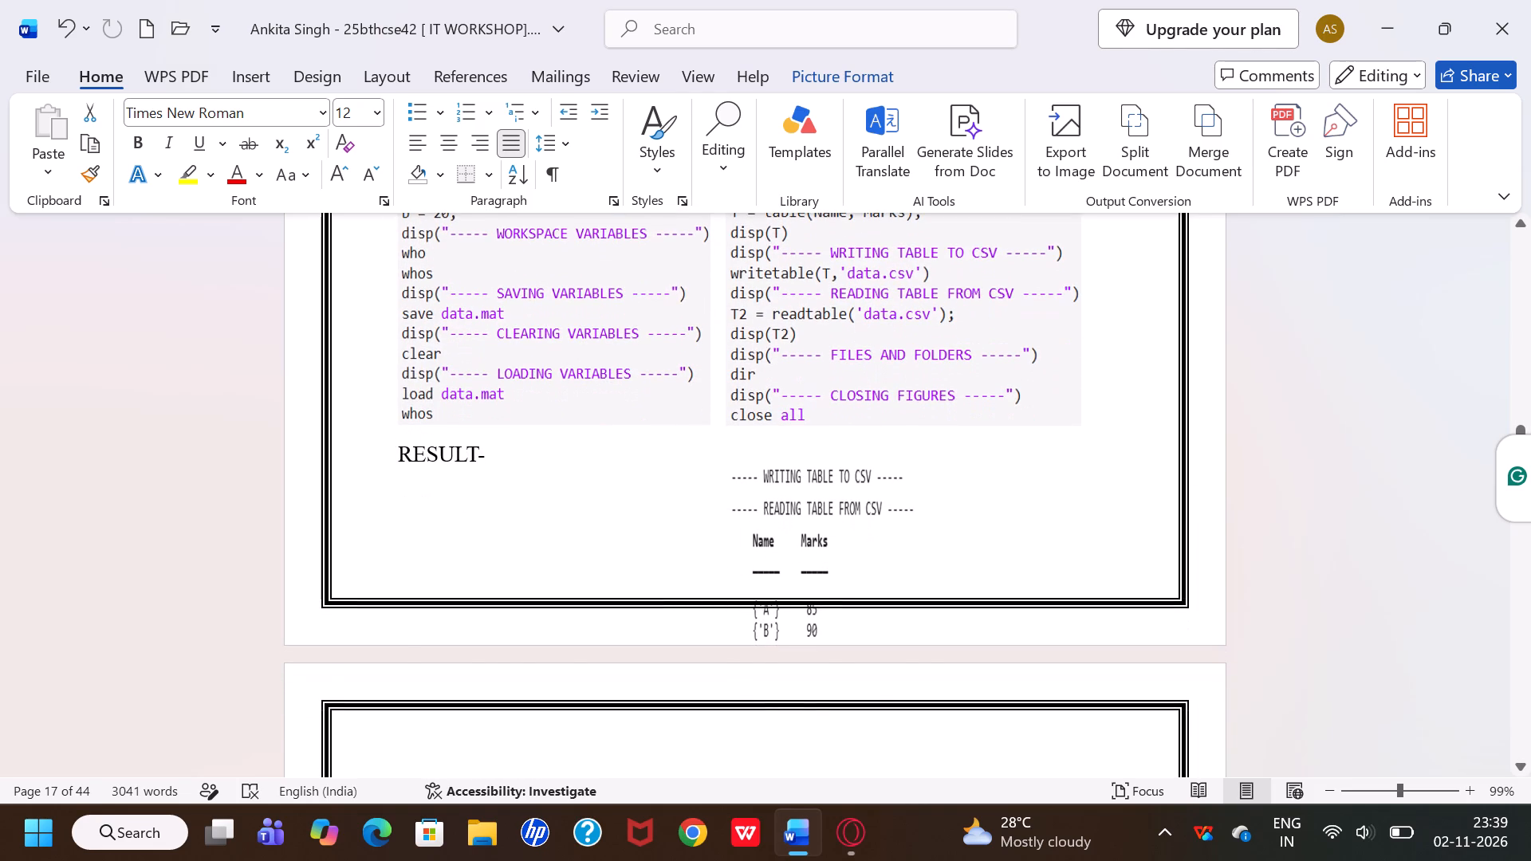
Justify the PROGRAM 12: FILE HANDLING FUNCTIONS table picture so it lines up with the heading's left edge.
scroll(924, 681, up, 3)
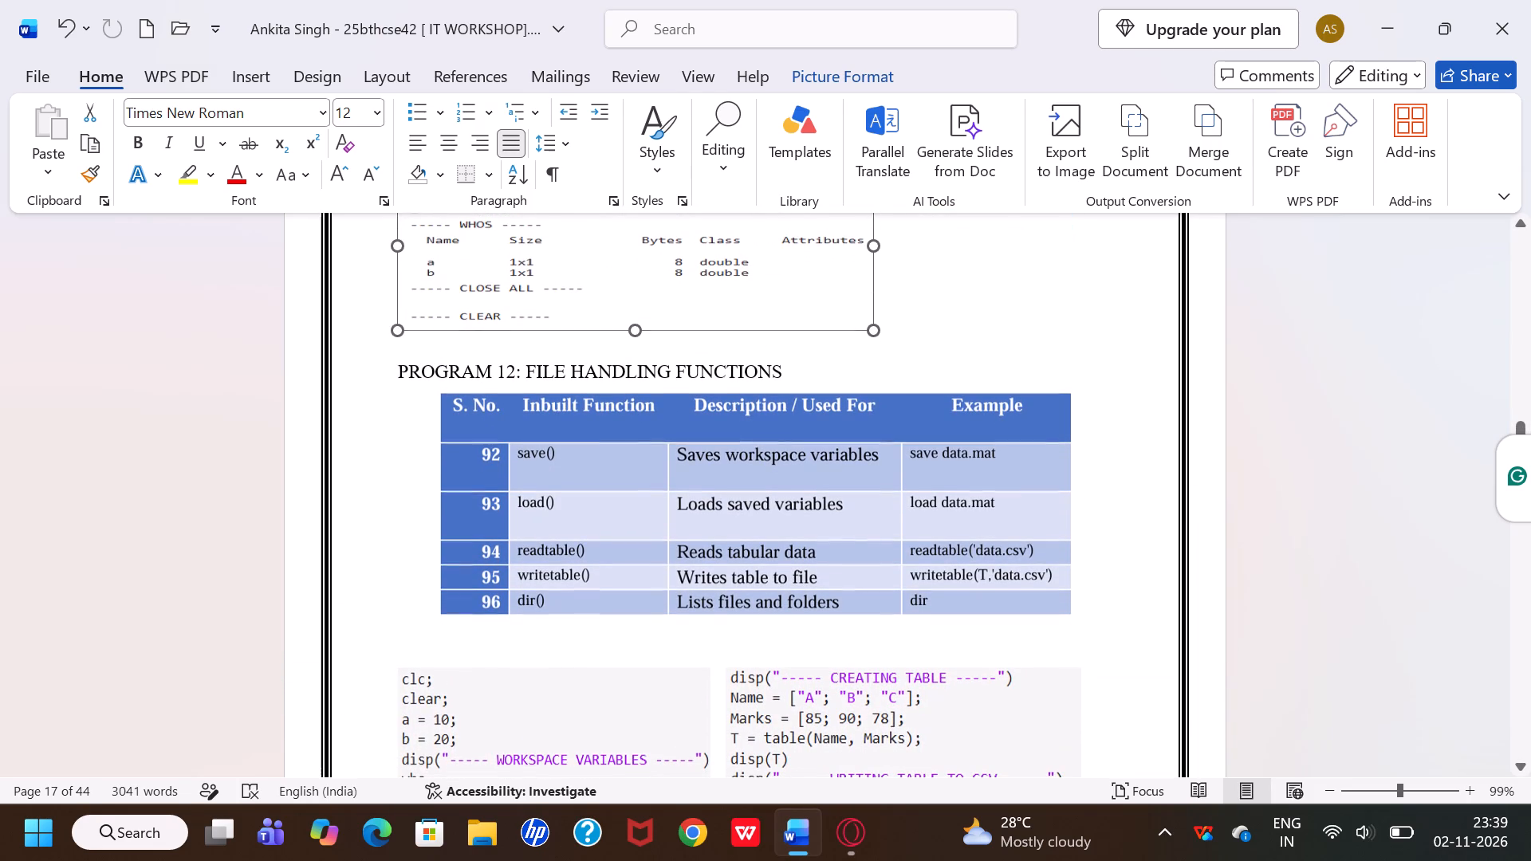
click(795, 548)
click(795, 548)
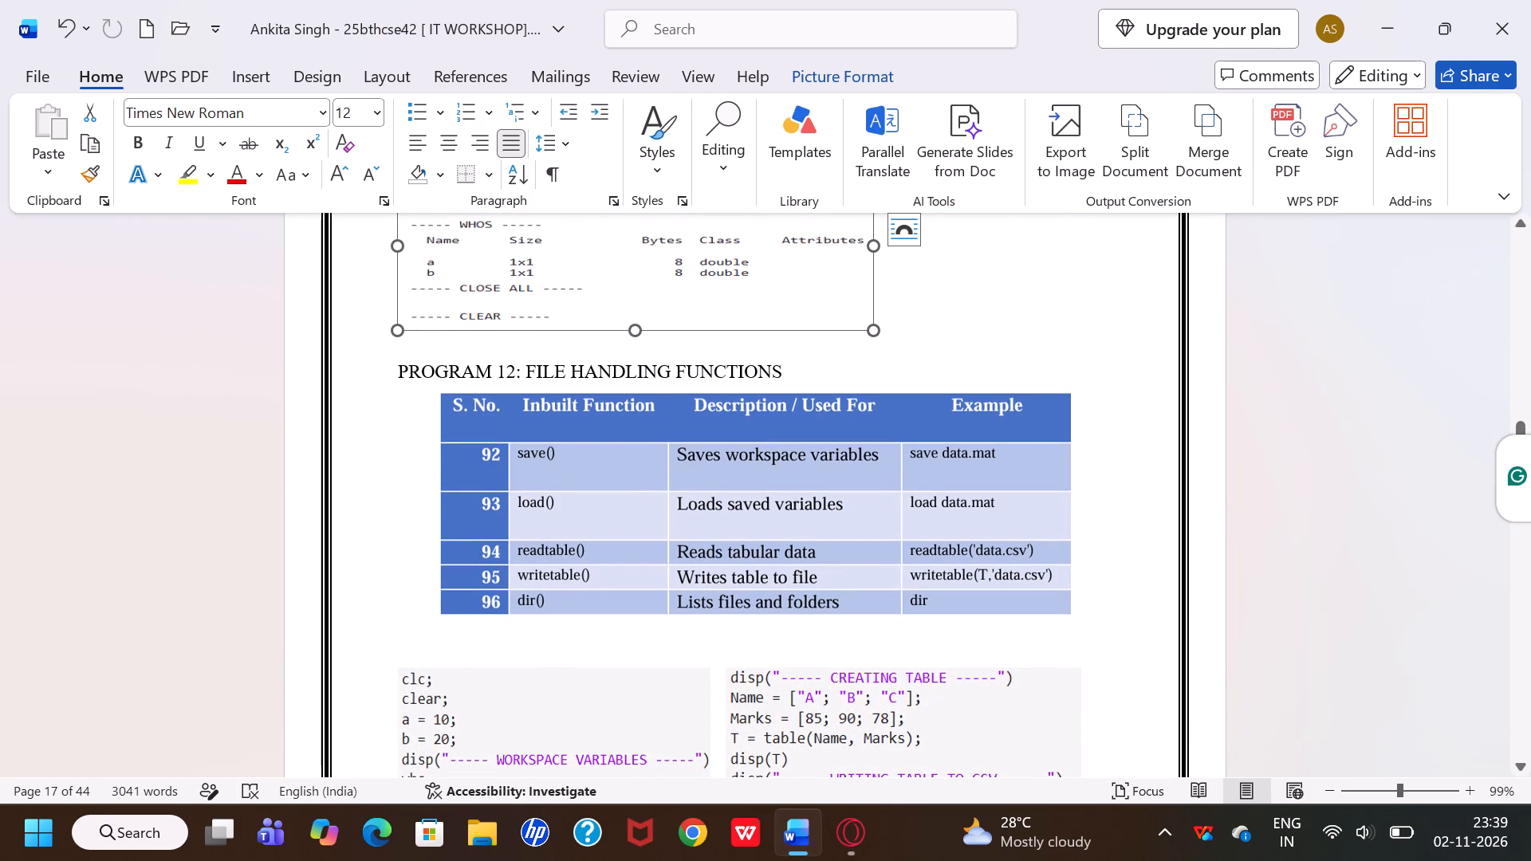
key(Escape)
click(795, 548)
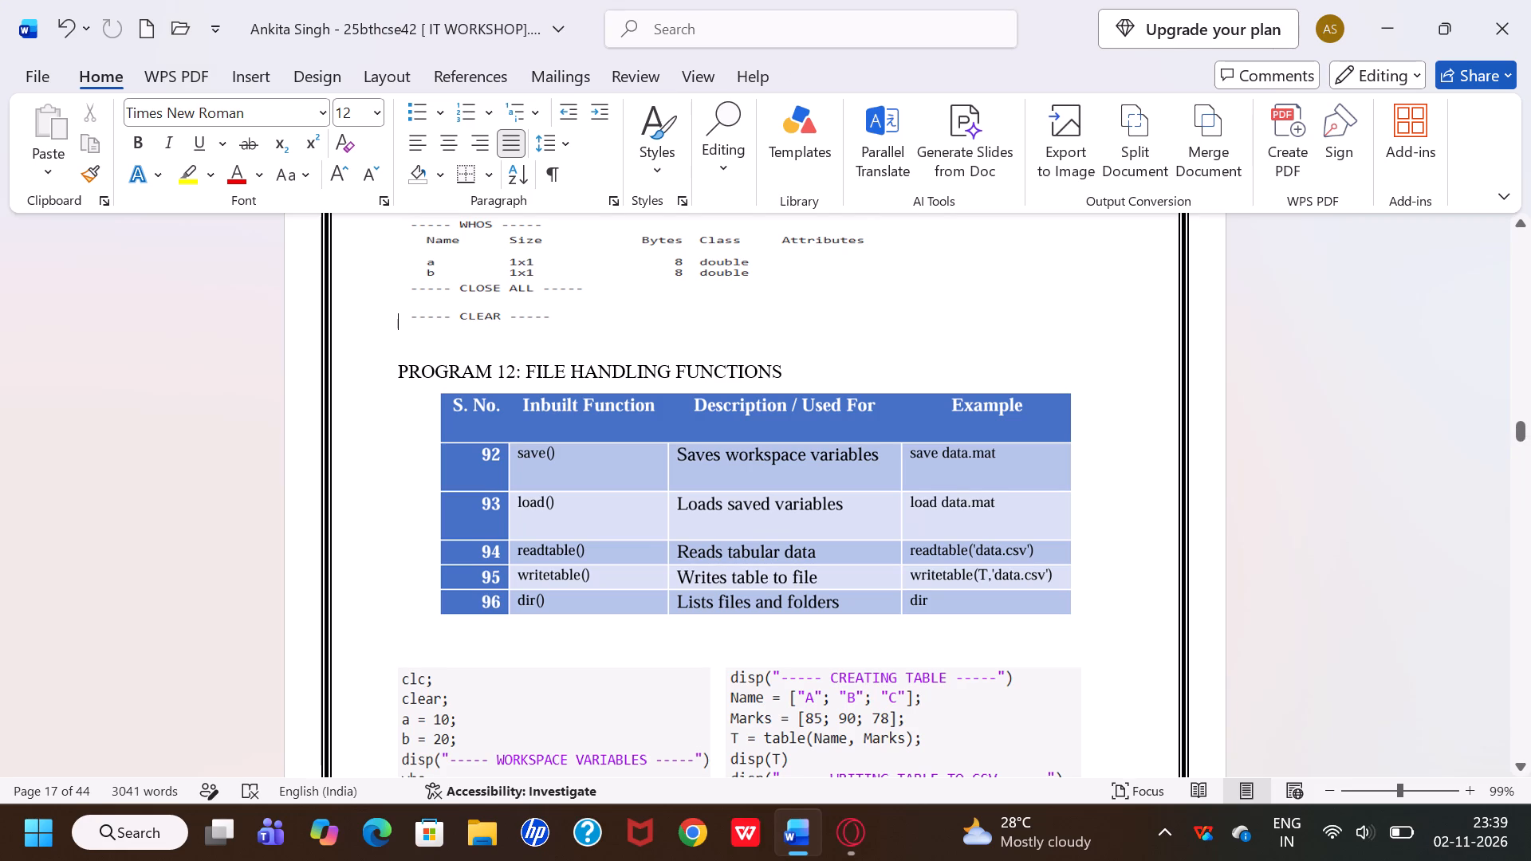
click(747, 524)
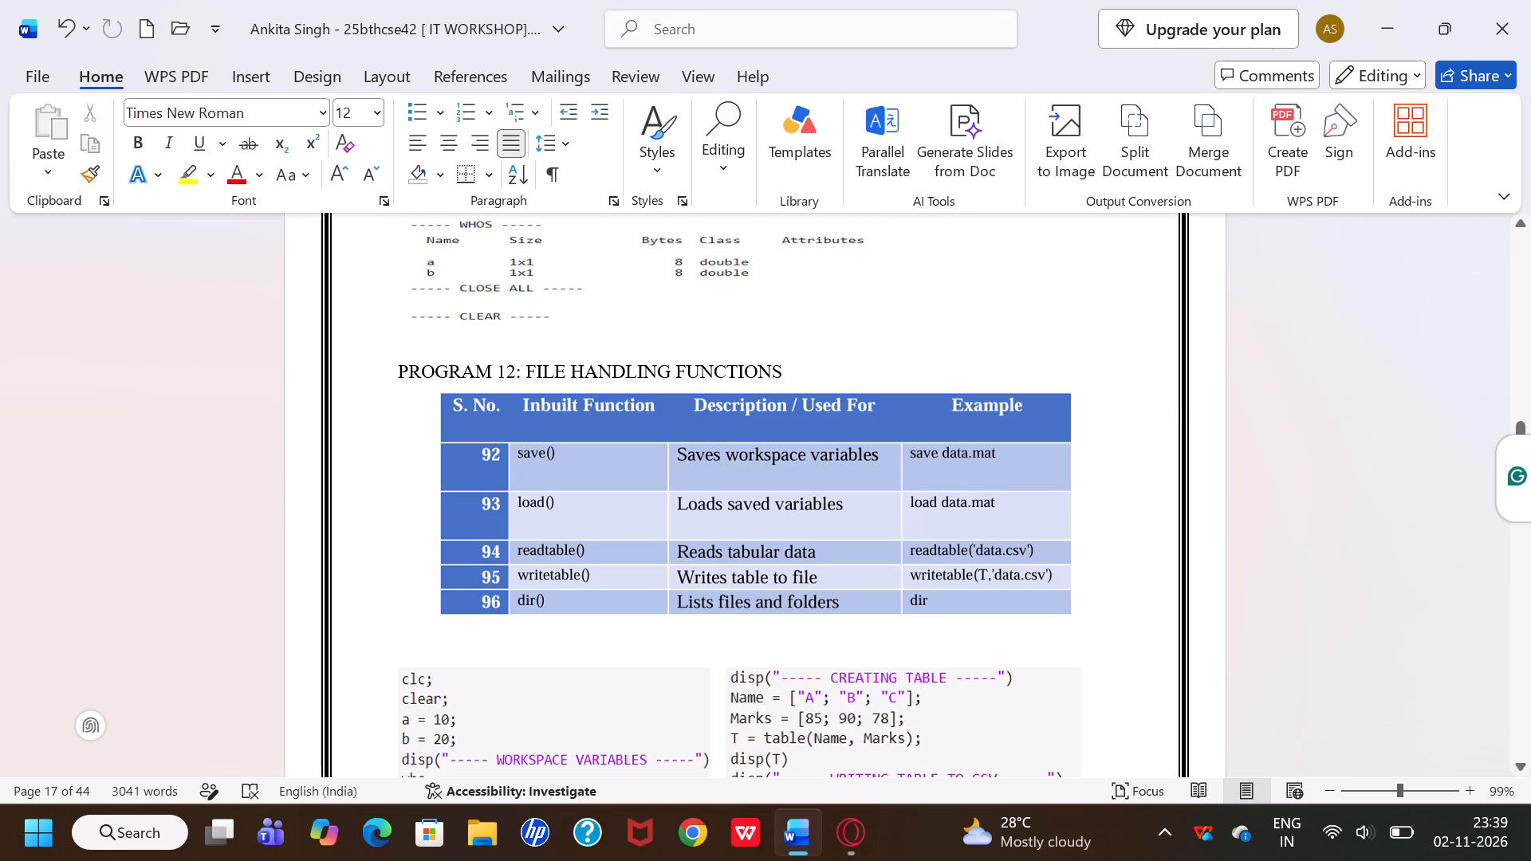
triple_click(747, 524)
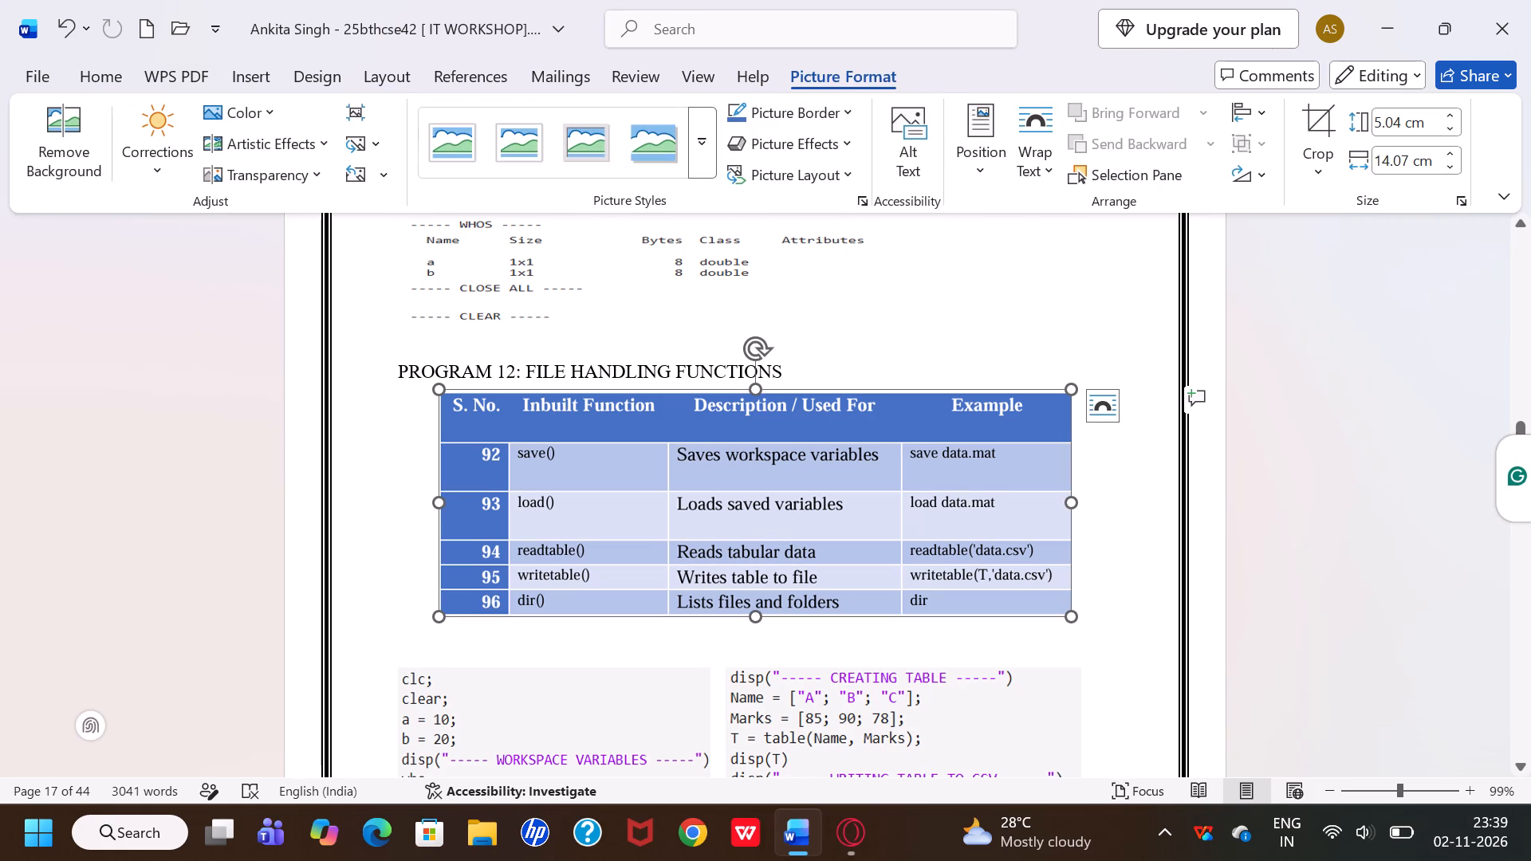
click(722, 491)
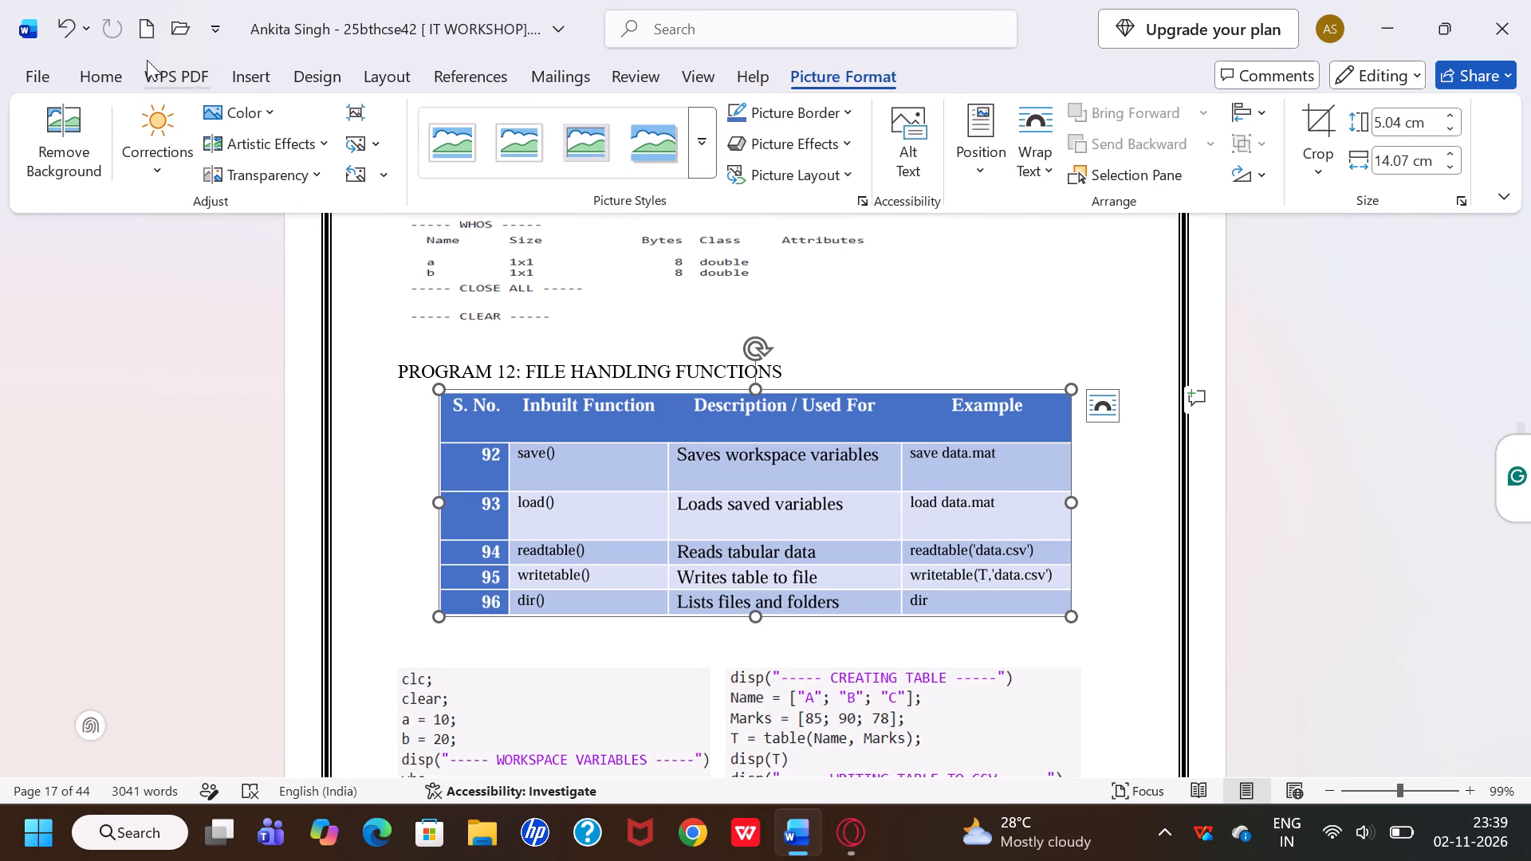
click(96, 79)
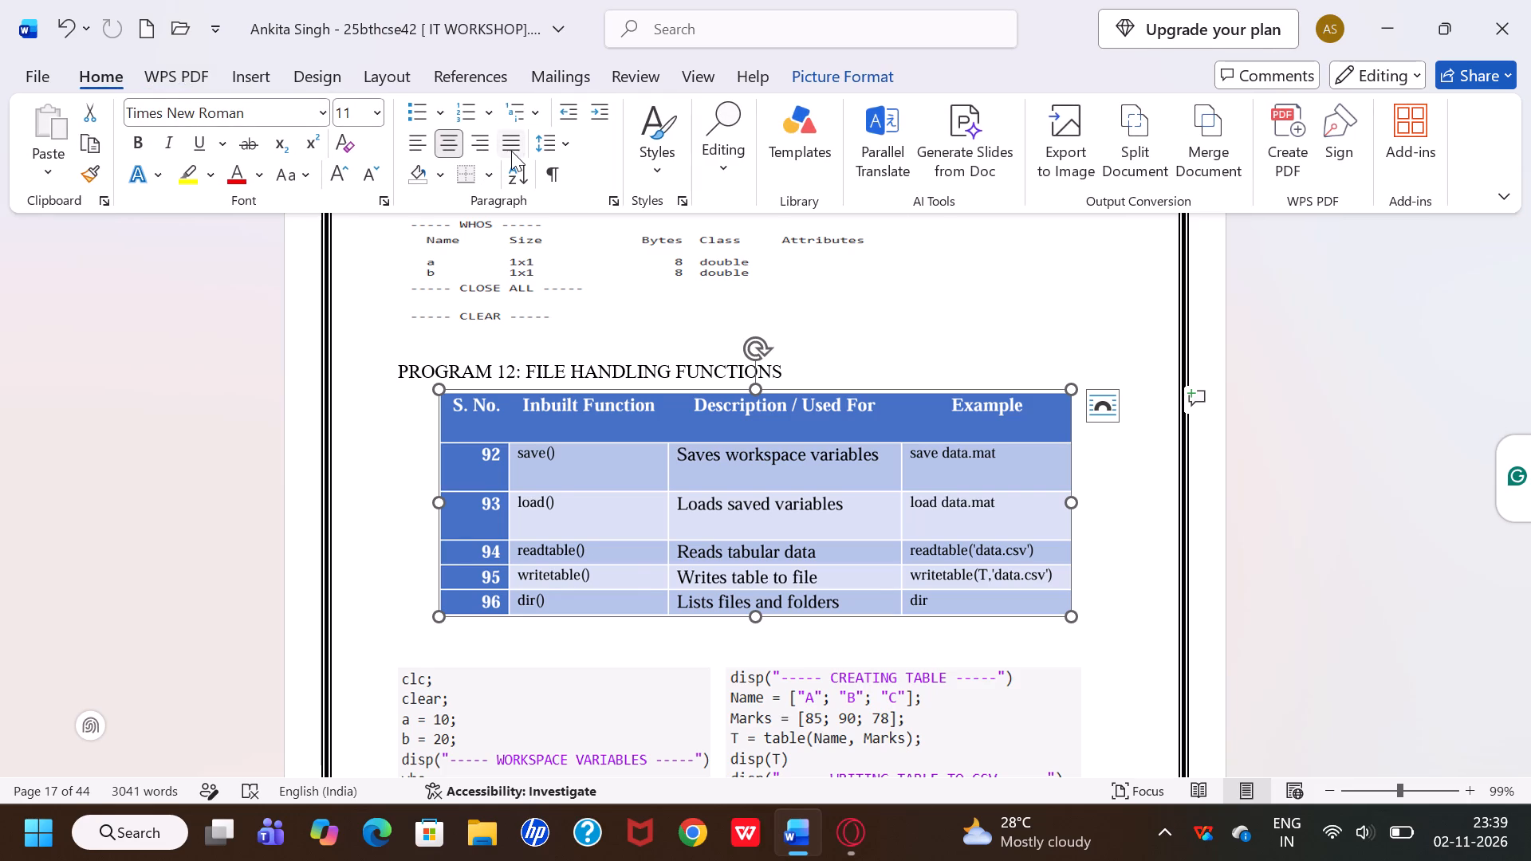
click(511, 151)
Crop the Program 12 table picture from its right side to remove the Example column, ending at Description / Used For.
click(573, 478)
right_click(573, 478)
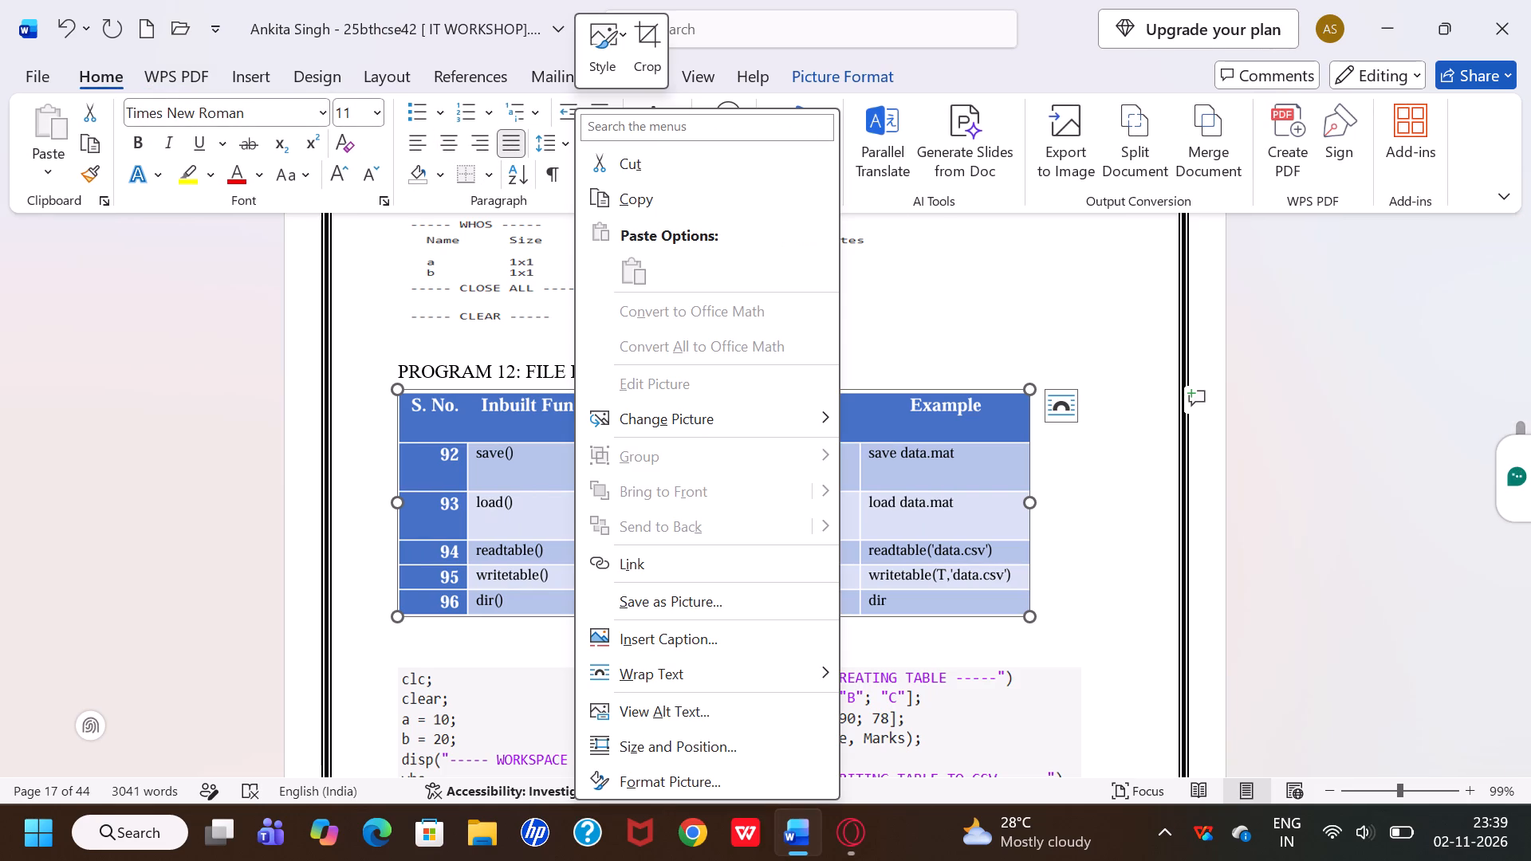
click(651, 86)
click(648, 66)
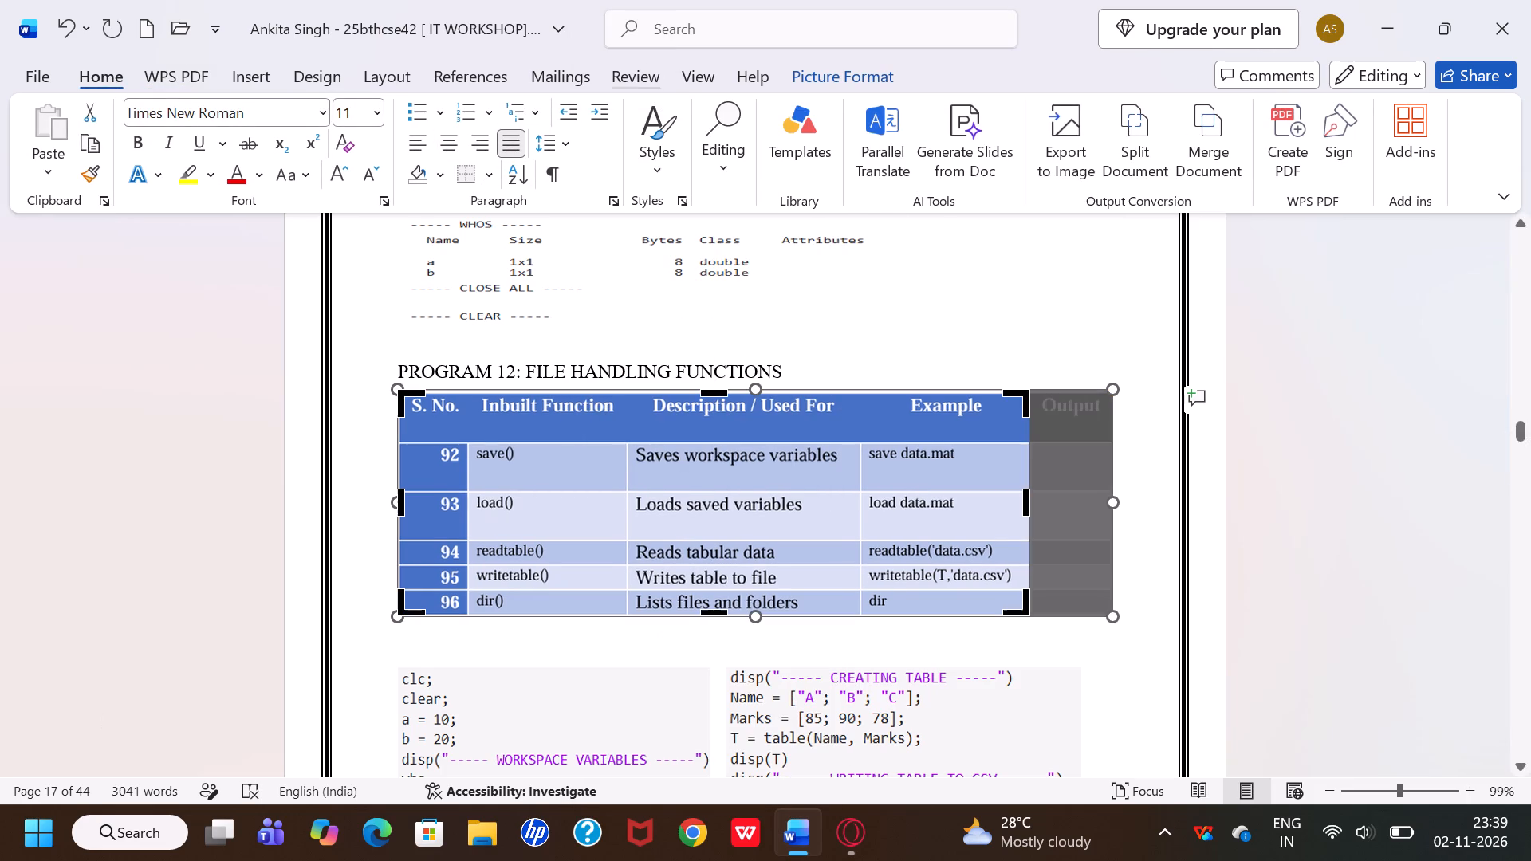
drag(1028, 501, 986, 493)
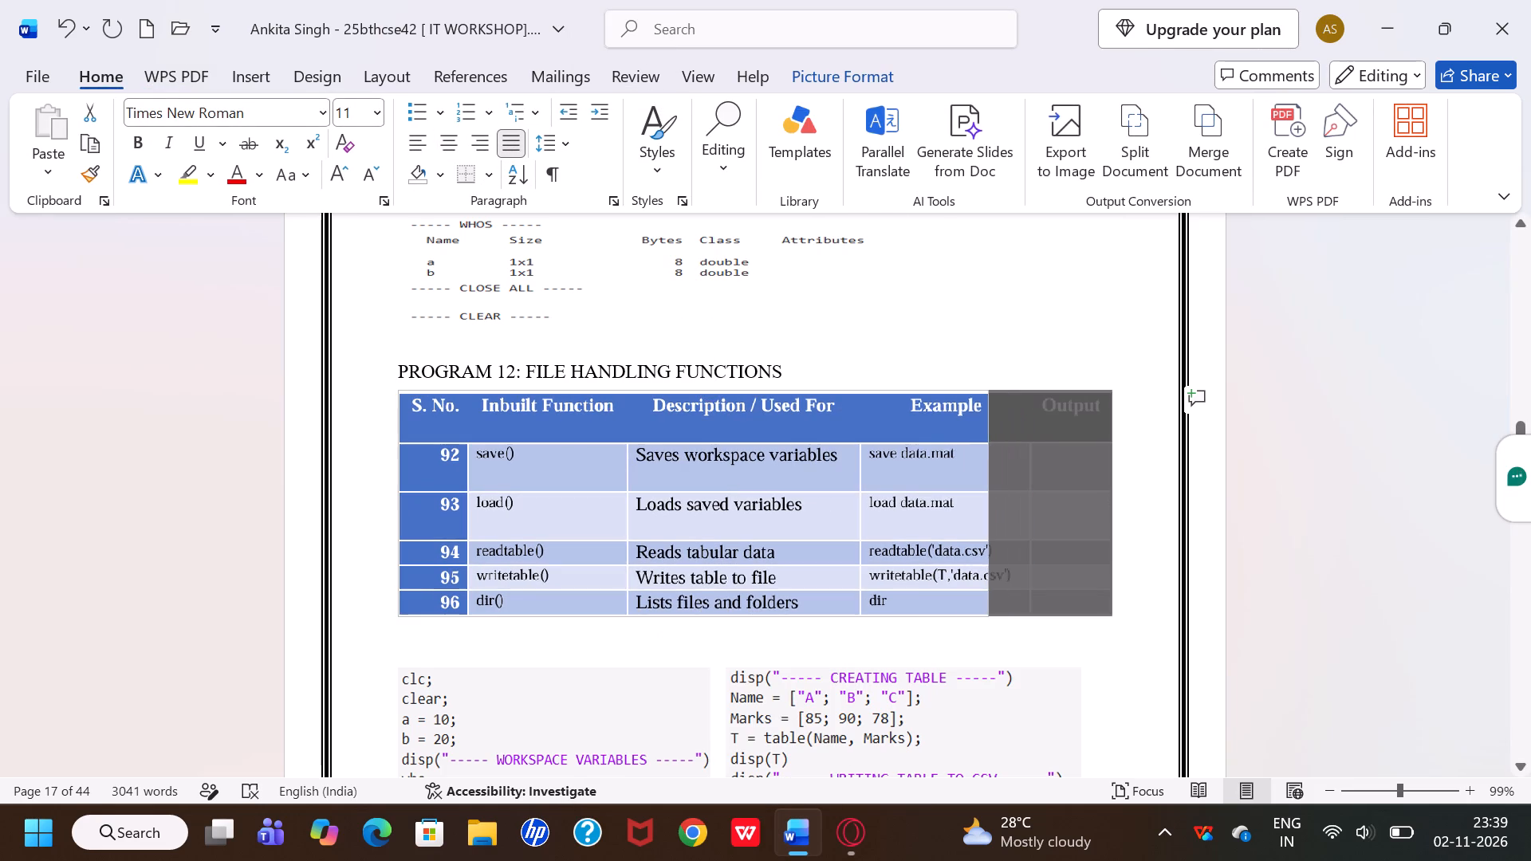
drag(986, 493, 864, 476)
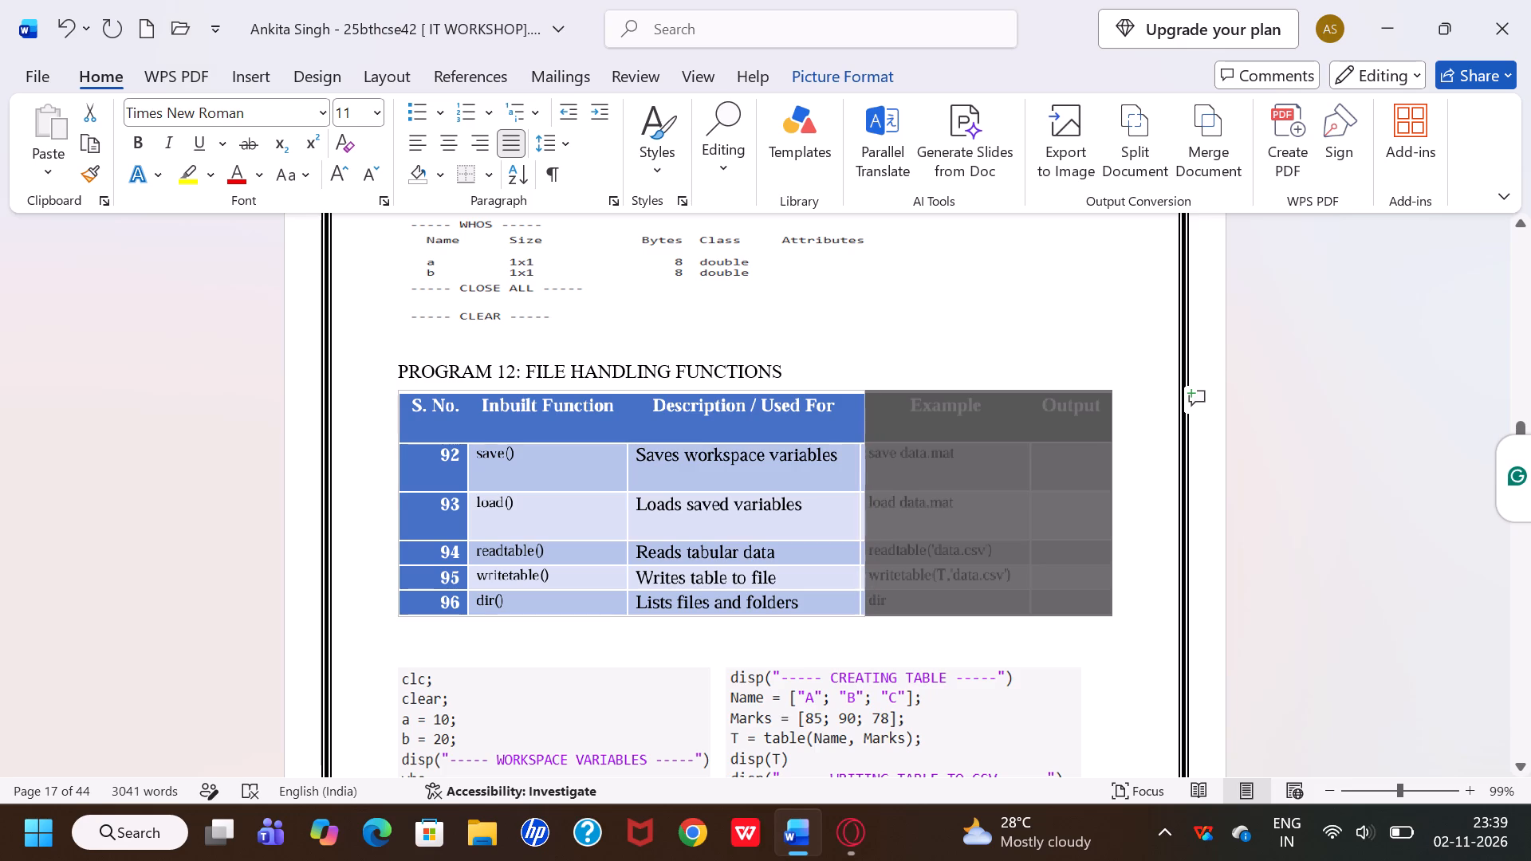
drag(864, 476, 862, 476)
click(951, 354)
Reduce the heights of the two side-by-side Program 12 code pictures by about a quarter, keeping their widths.
scroll(951, 354, down, 1)
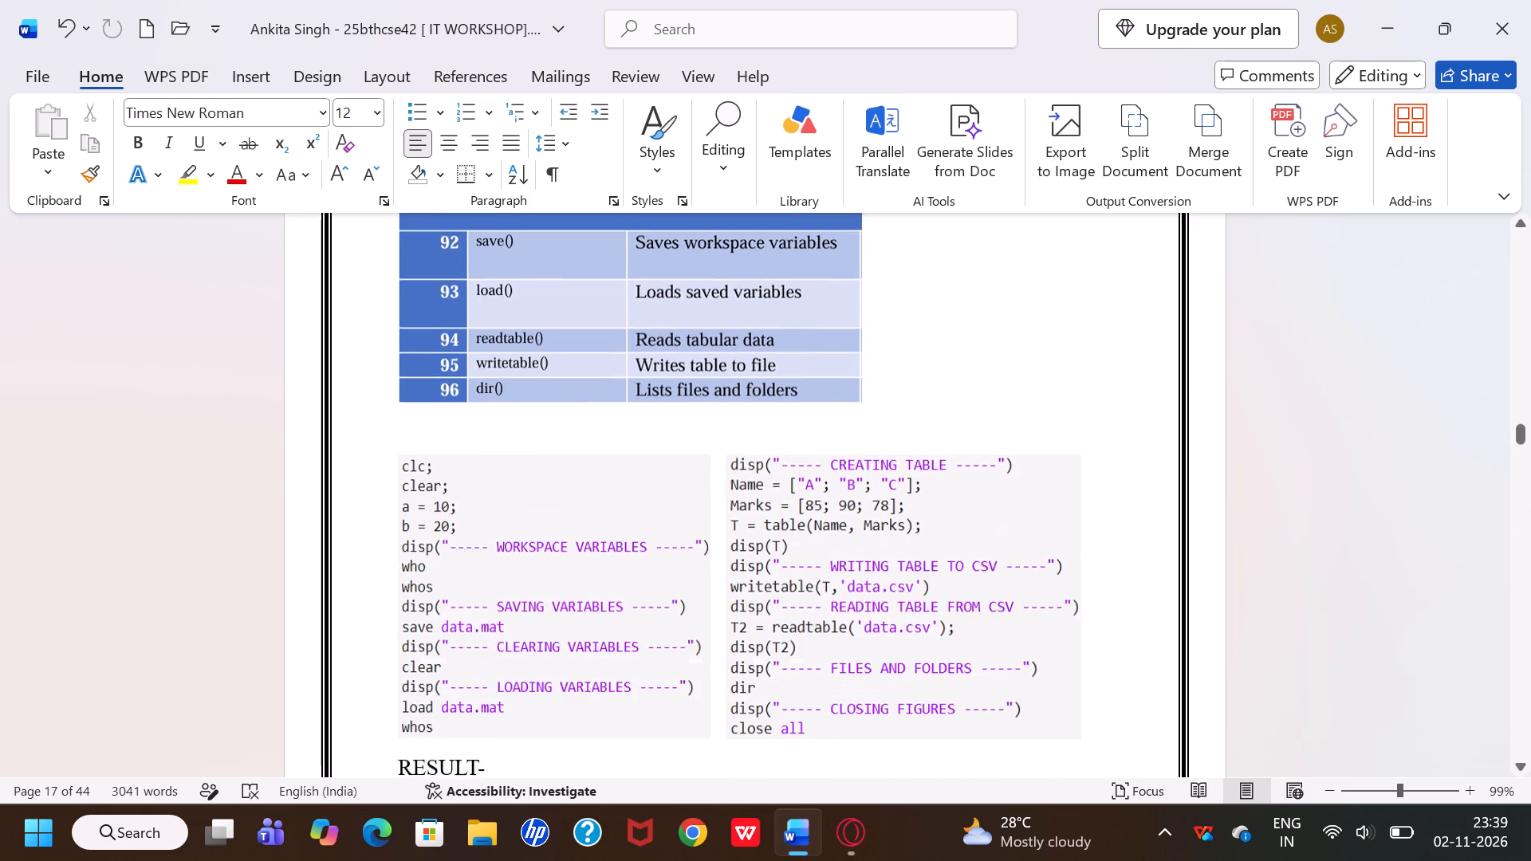
scroll(951, 354, down, 1)
click(617, 425)
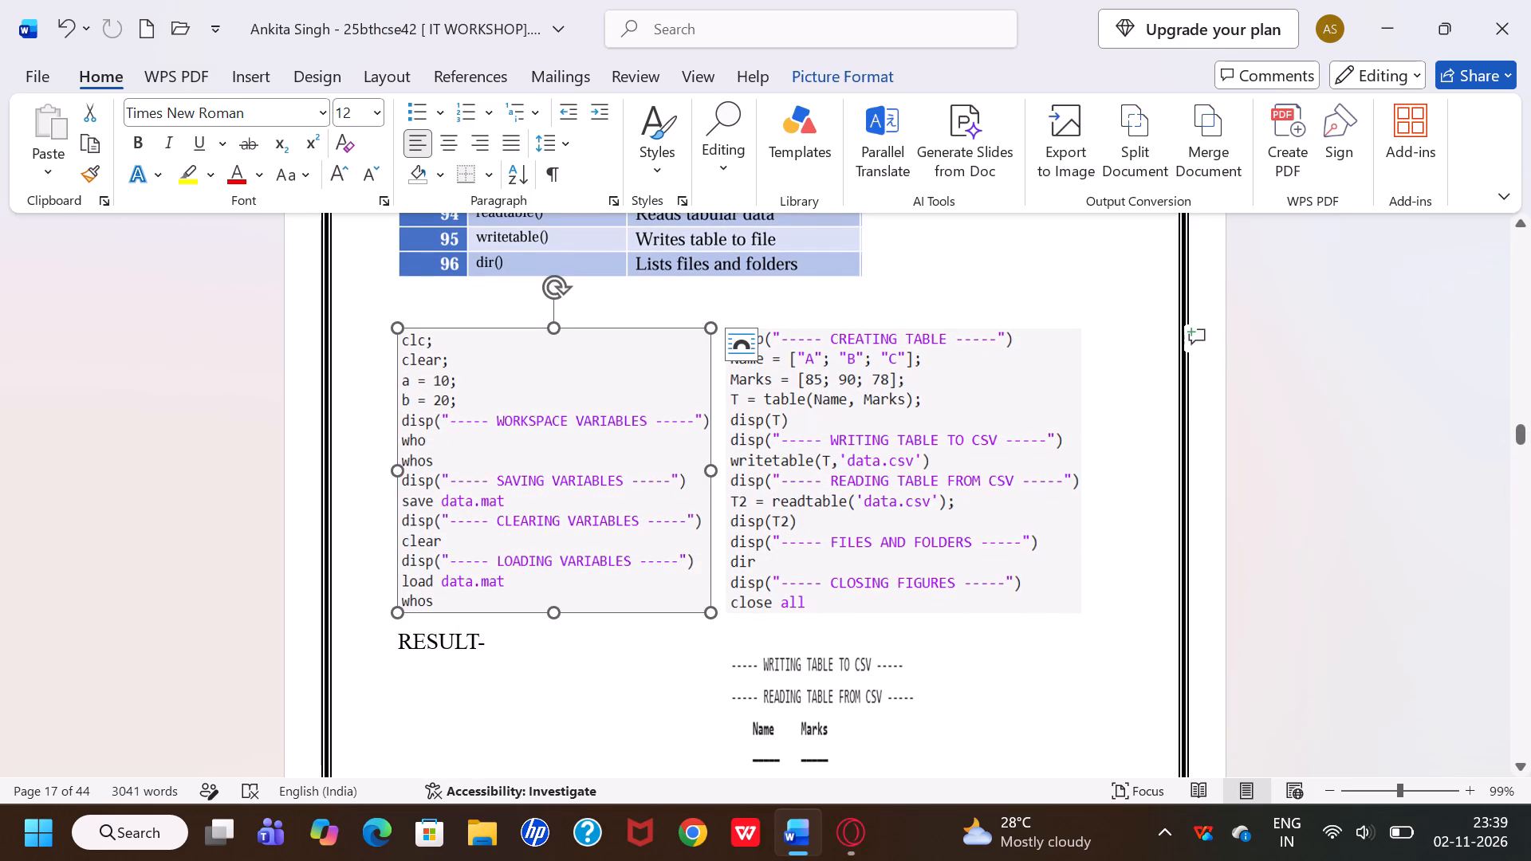
right_drag(550, 609, 550, 544)
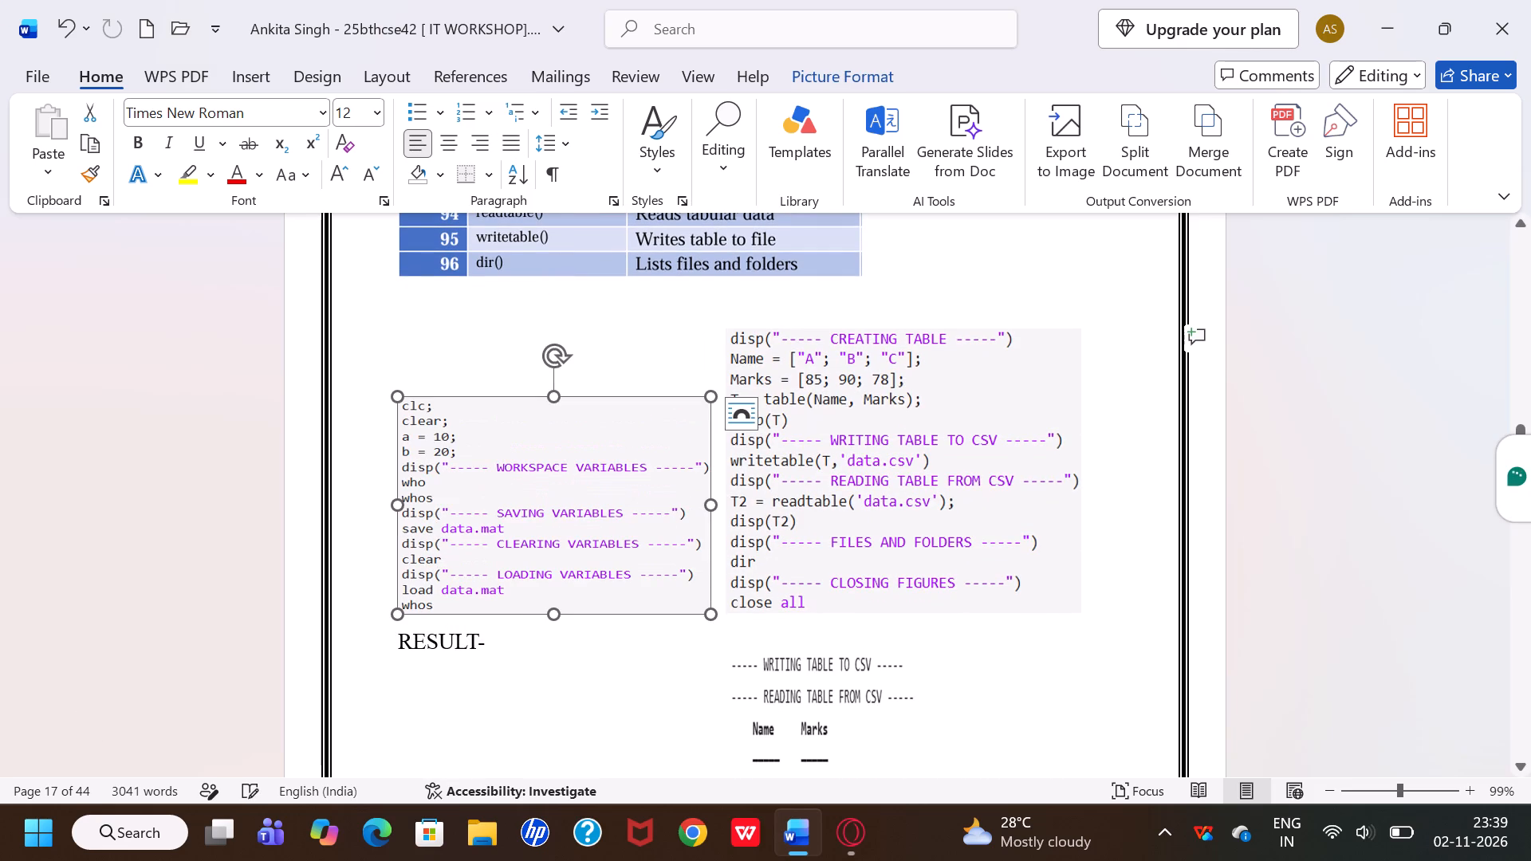
click(836, 523)
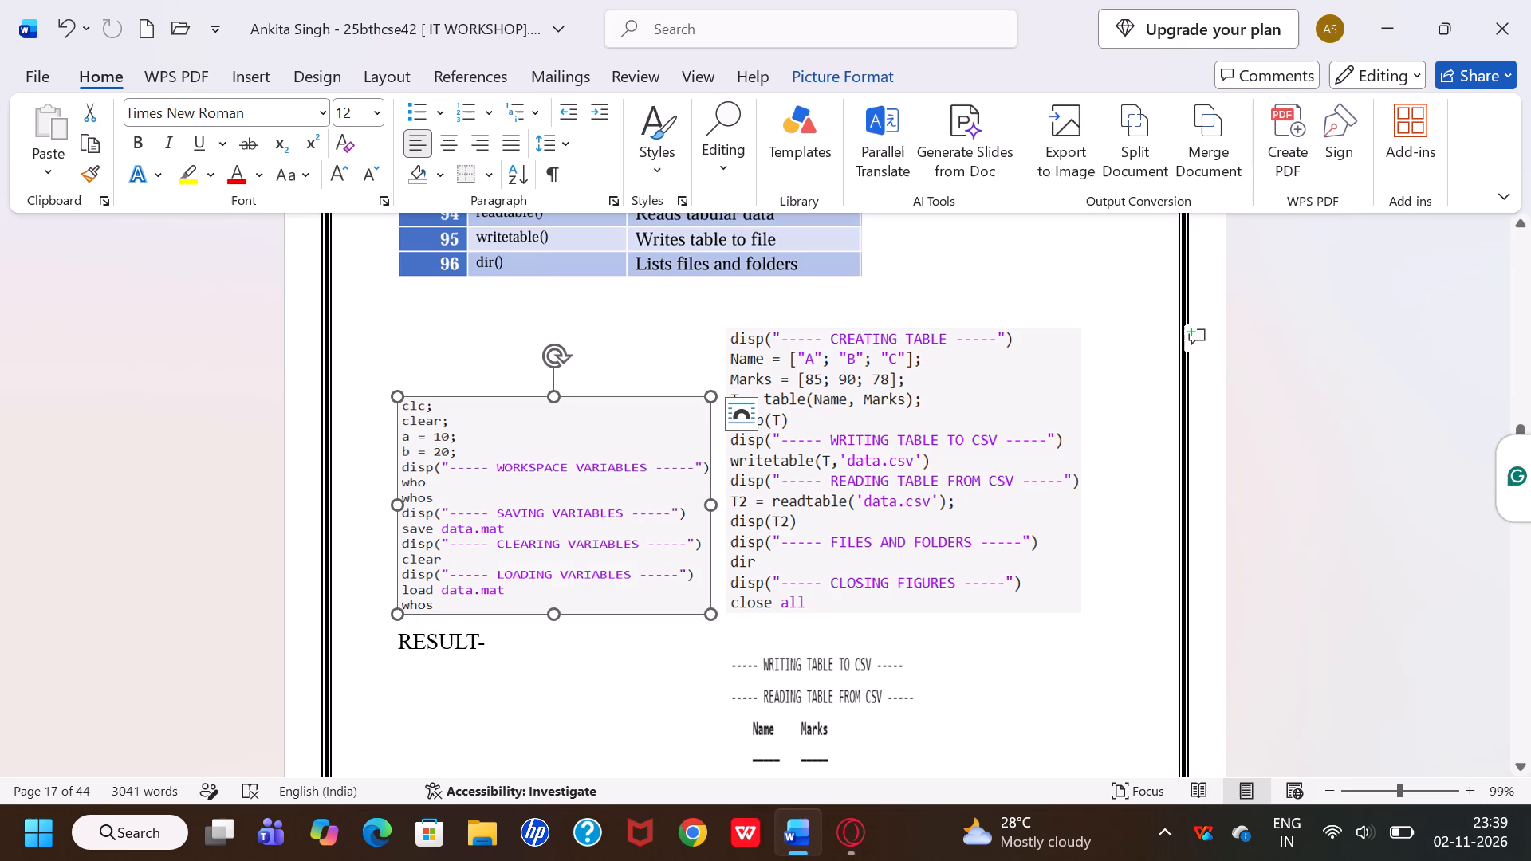
triple_click(860, 544)
click(860, 544)
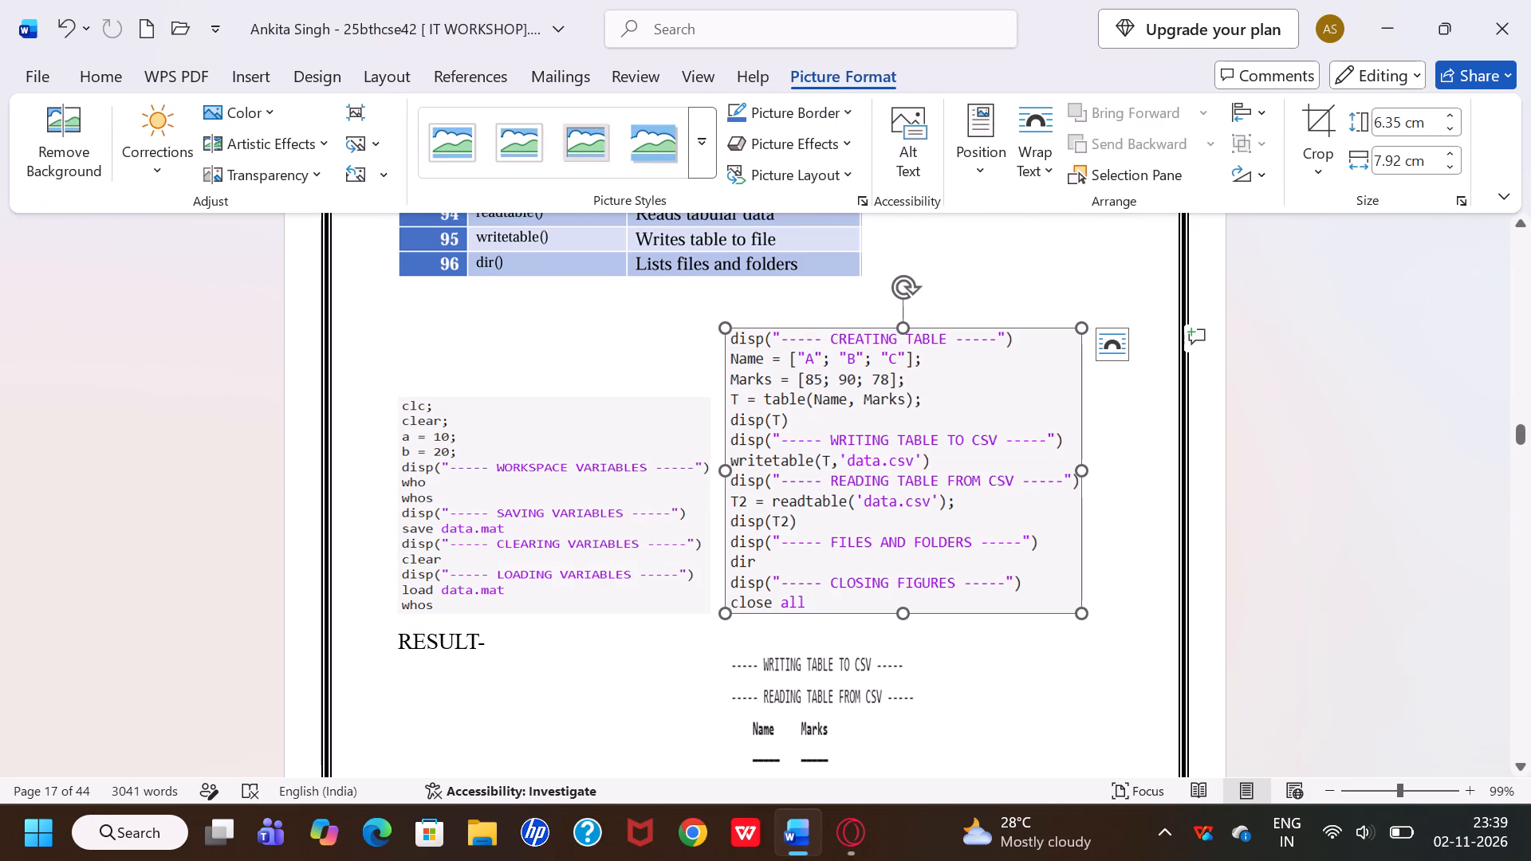
drag(906, 609, 909, 541)
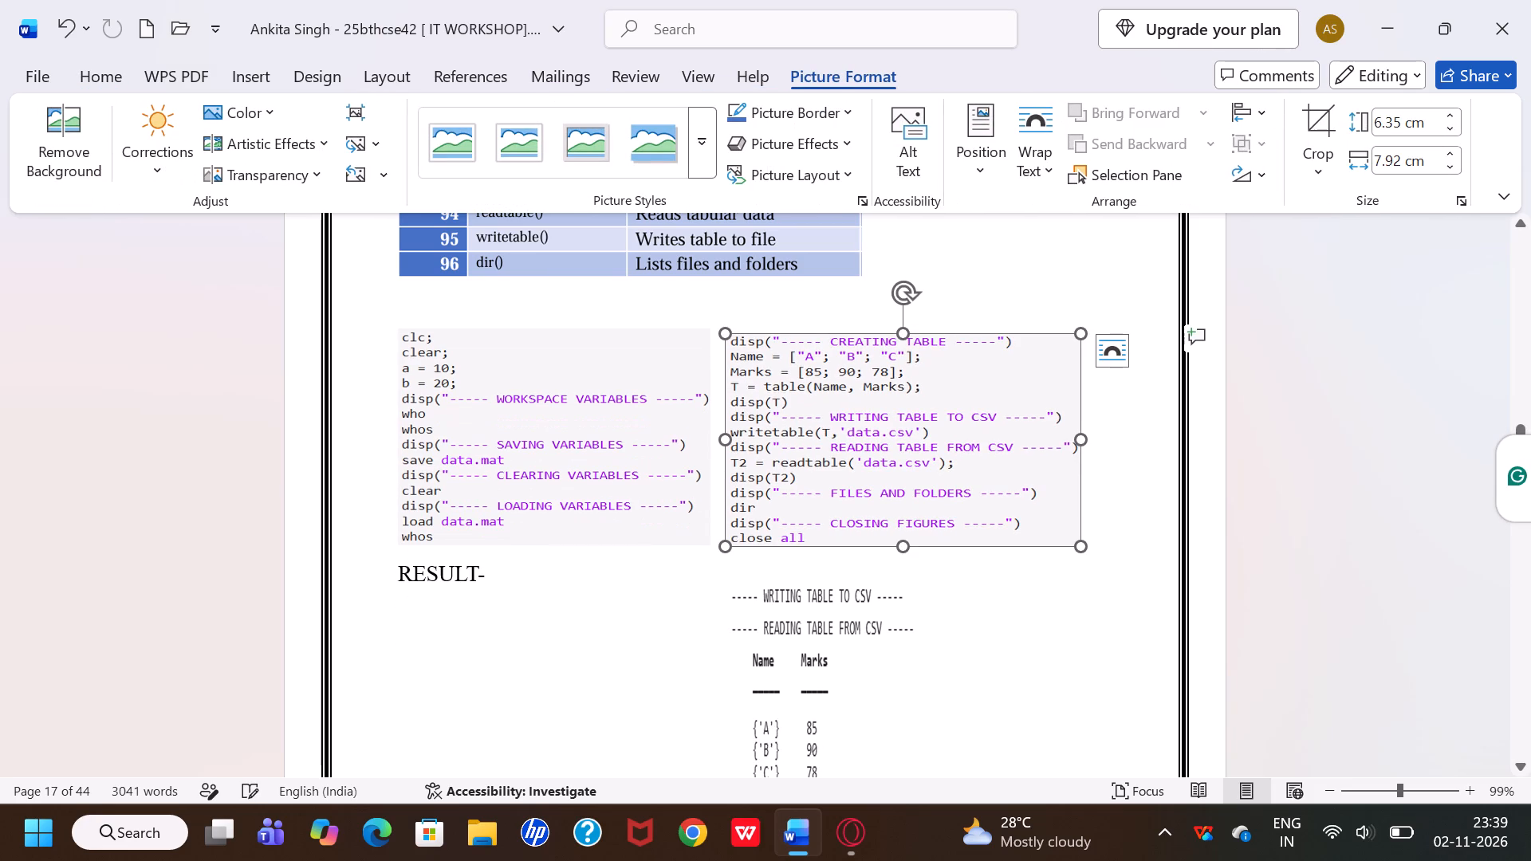
Delete the blank line between the Program 12 table picture and the code pictures.
right_click(959, 632)
scroll(959, 632, down, 2)
scroll(959, 632, up, 1)
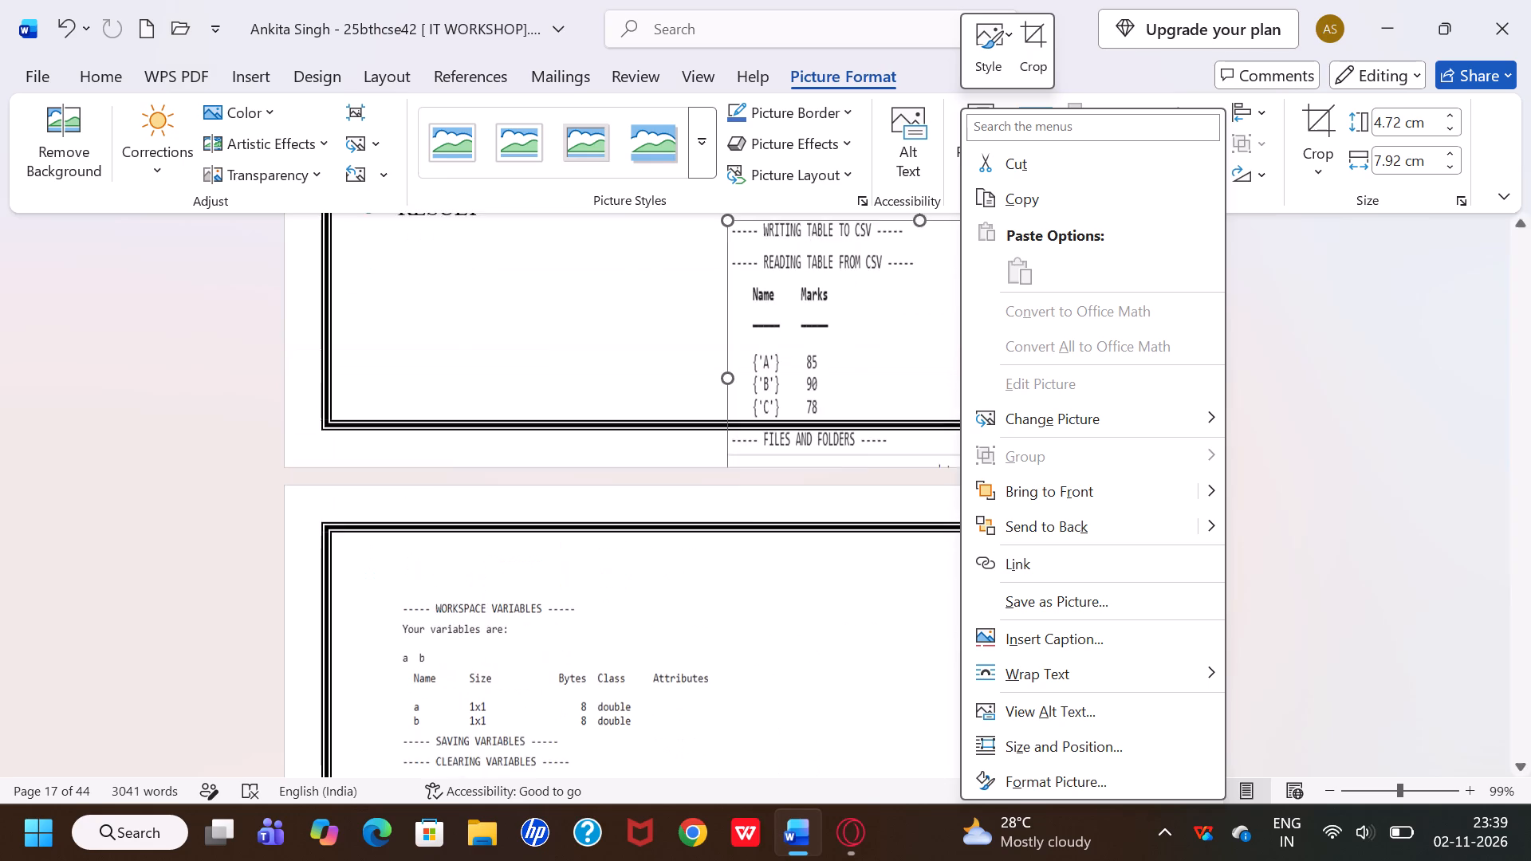
scroll(959, 632, up, 2)
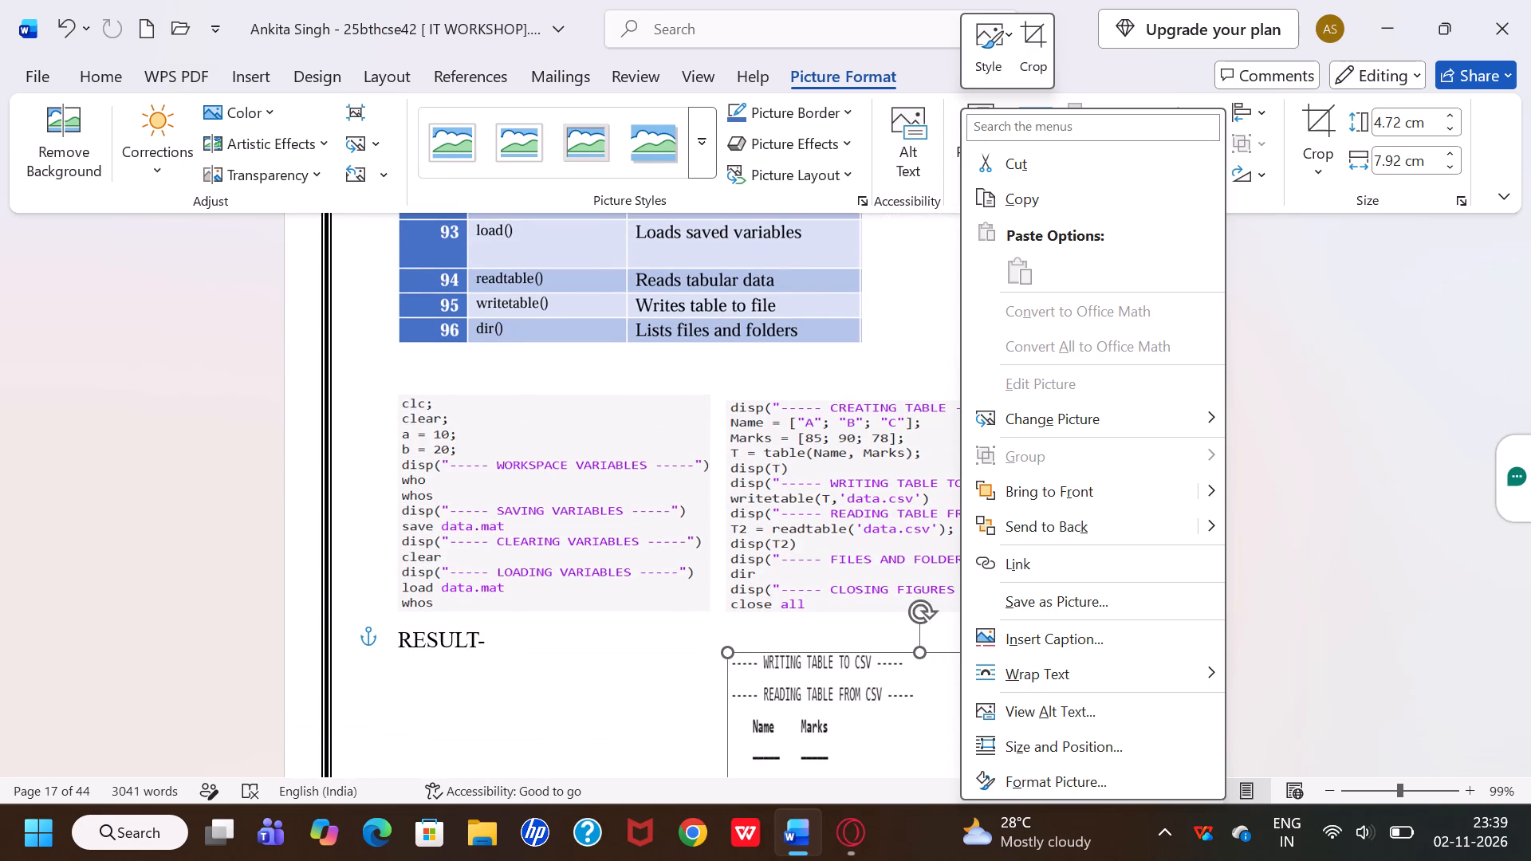
click(396, 373)
triple_click(396, 373)
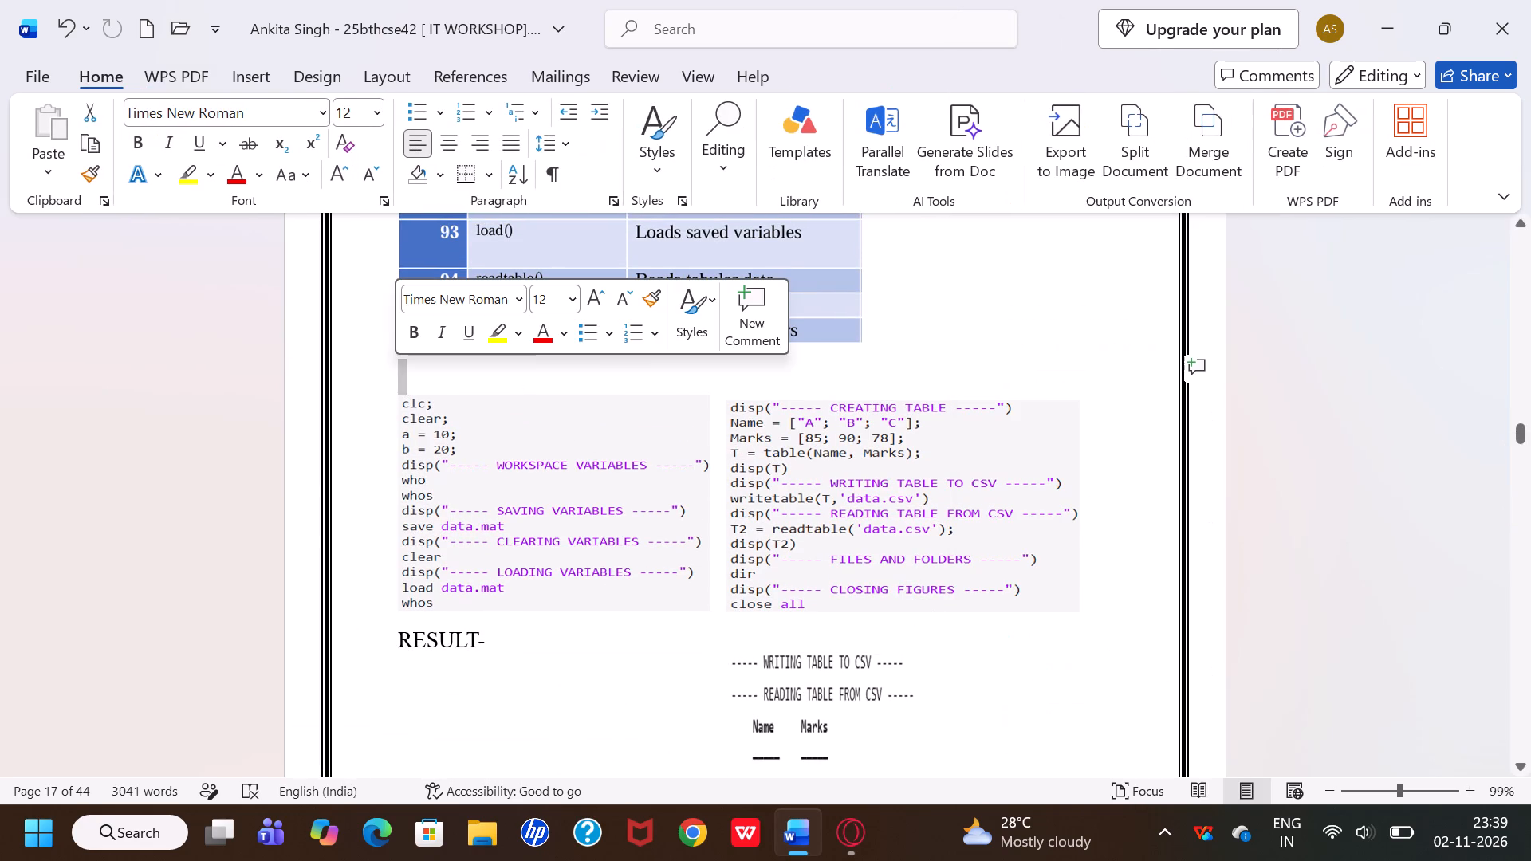
key(BackSpace)
Set the Program 12 RESULT- heading to font size 12.
scroll(396, 373, down, 1)
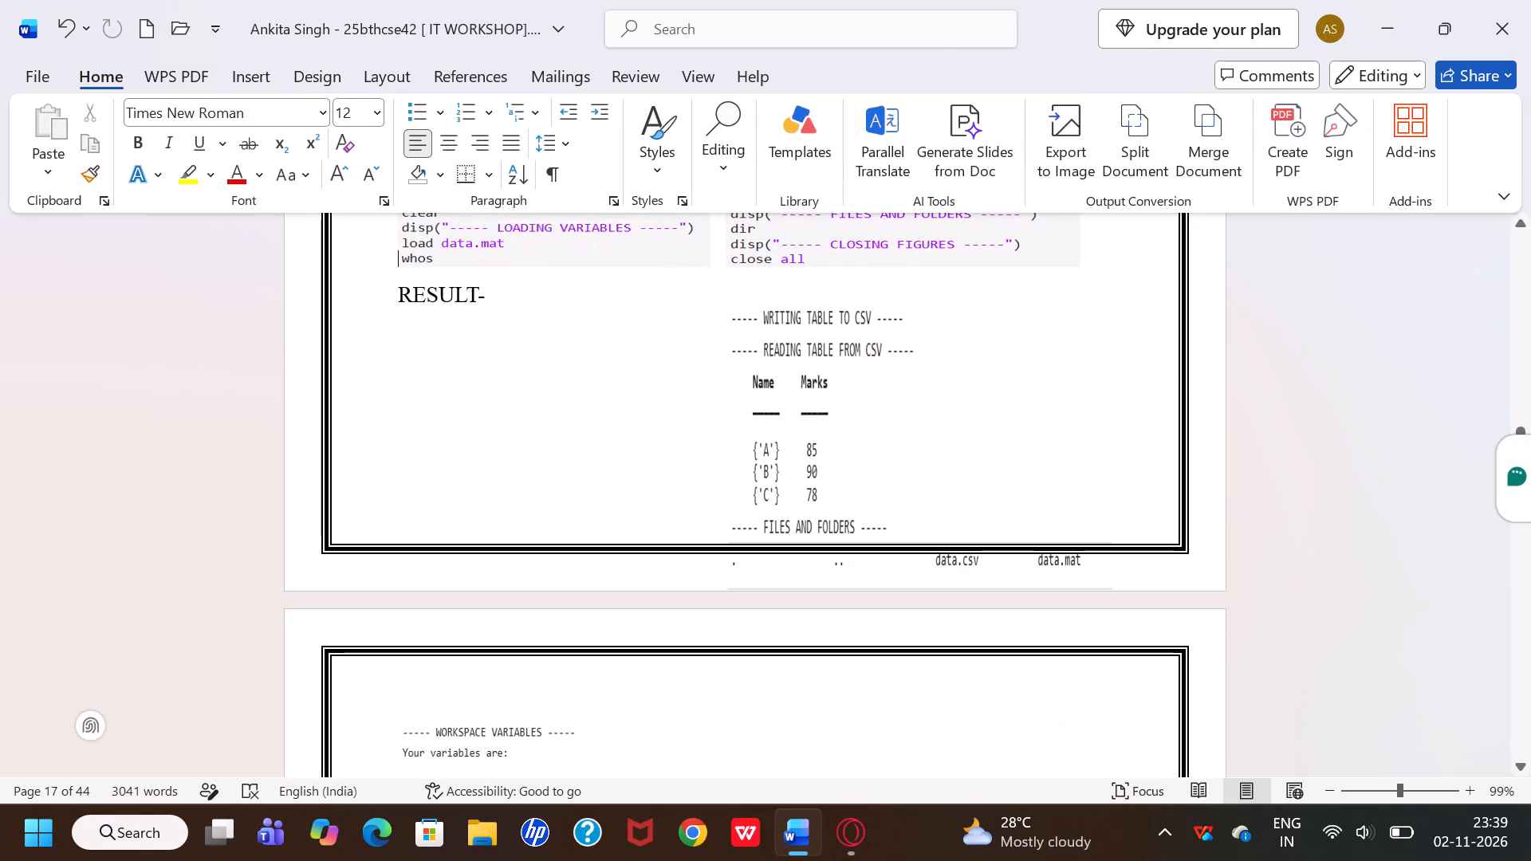
triple_click(443, 293)
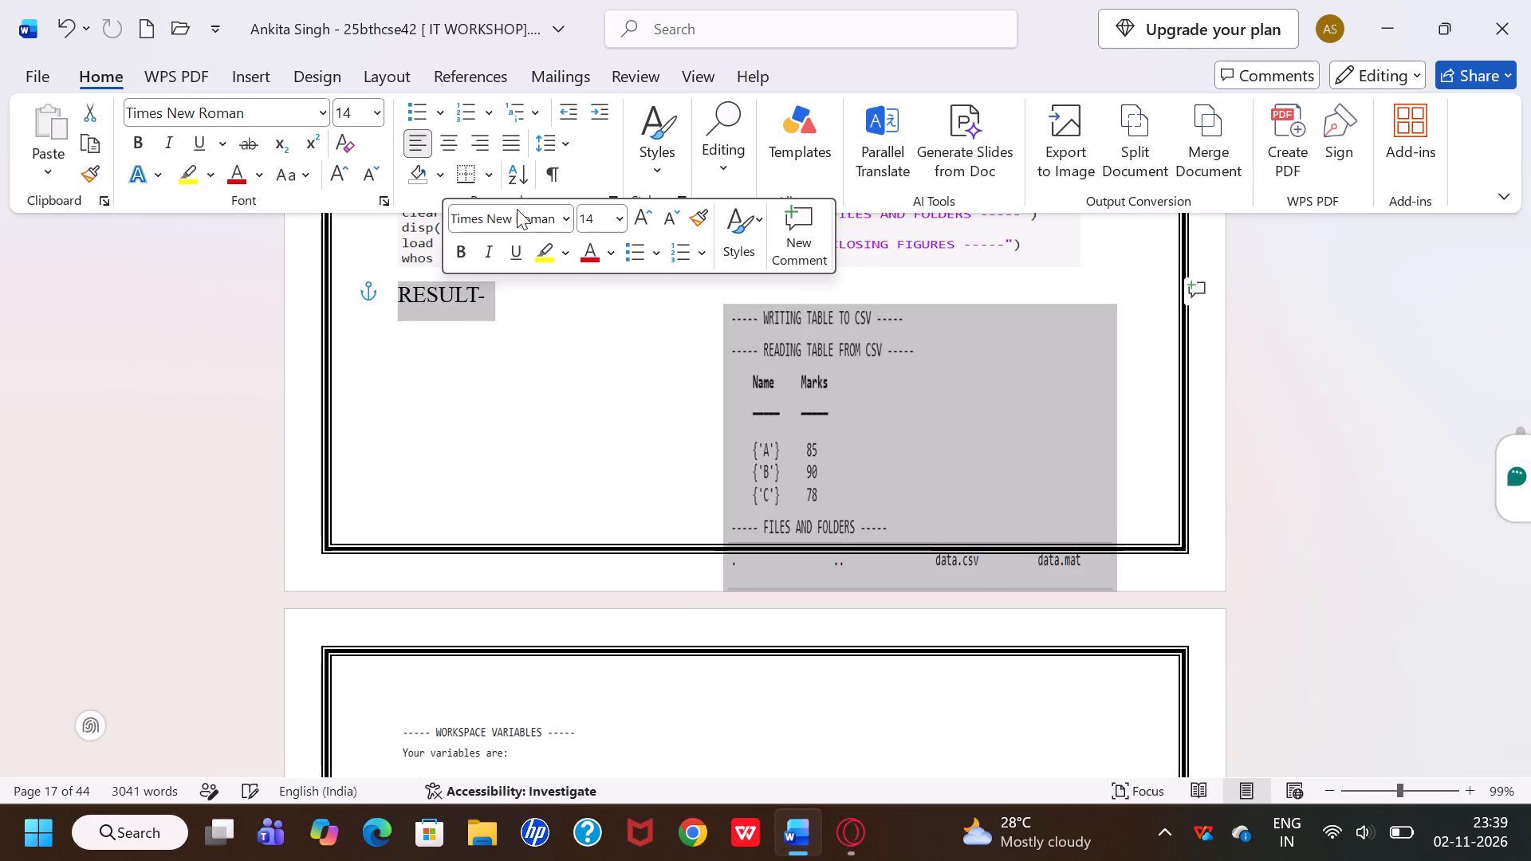
click(376, 107)
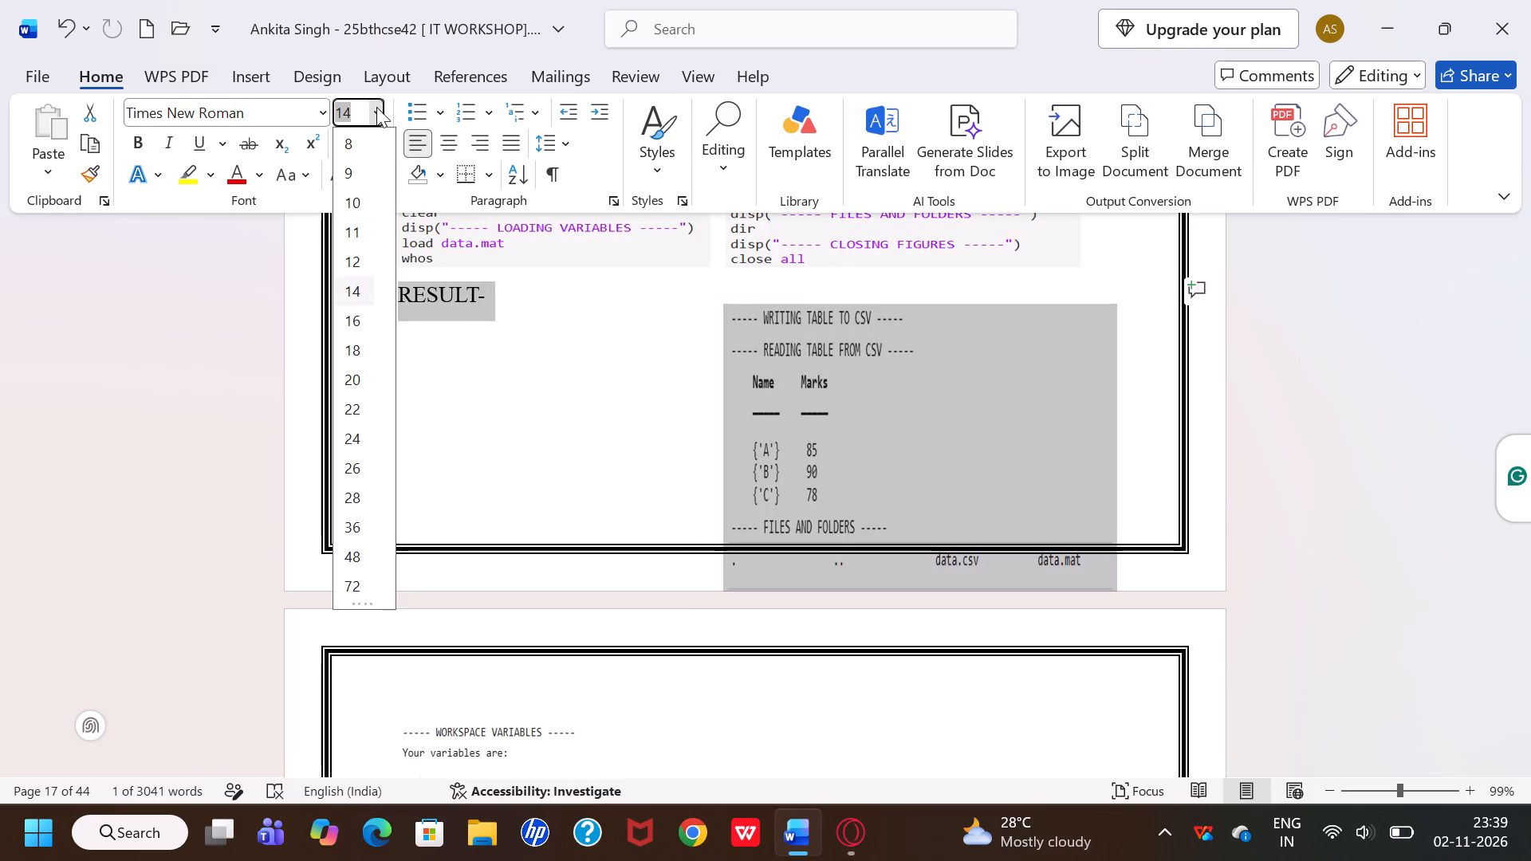
click(362, 258)
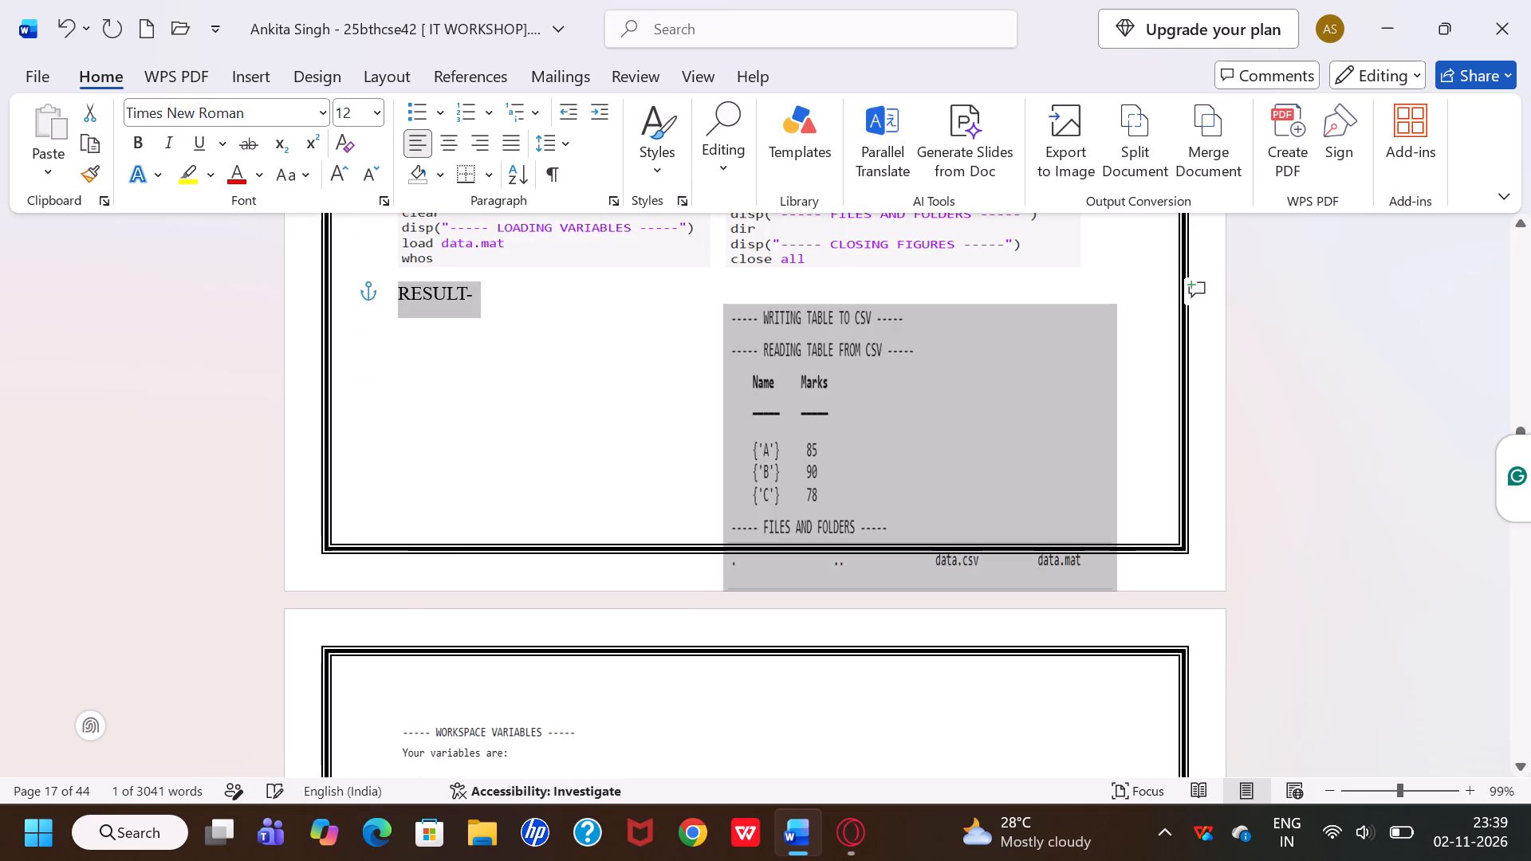
Reduce the height of the WRITING TABLE TO CSV result picture from its upper edge by about a sixth.
click(475, 372)
click(809, 402)
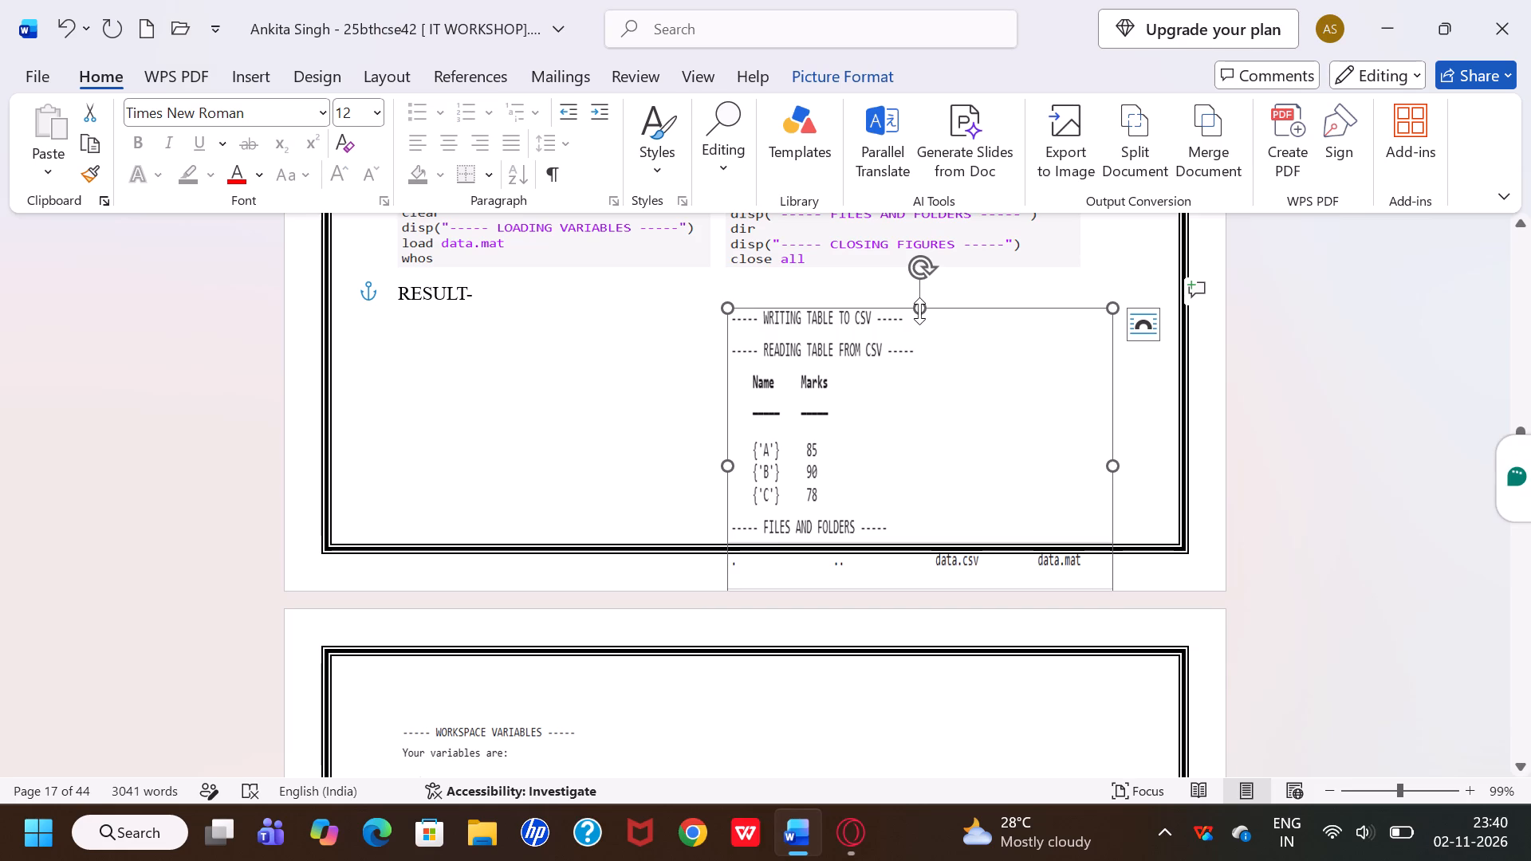
drag(919, 311, 917, 364)
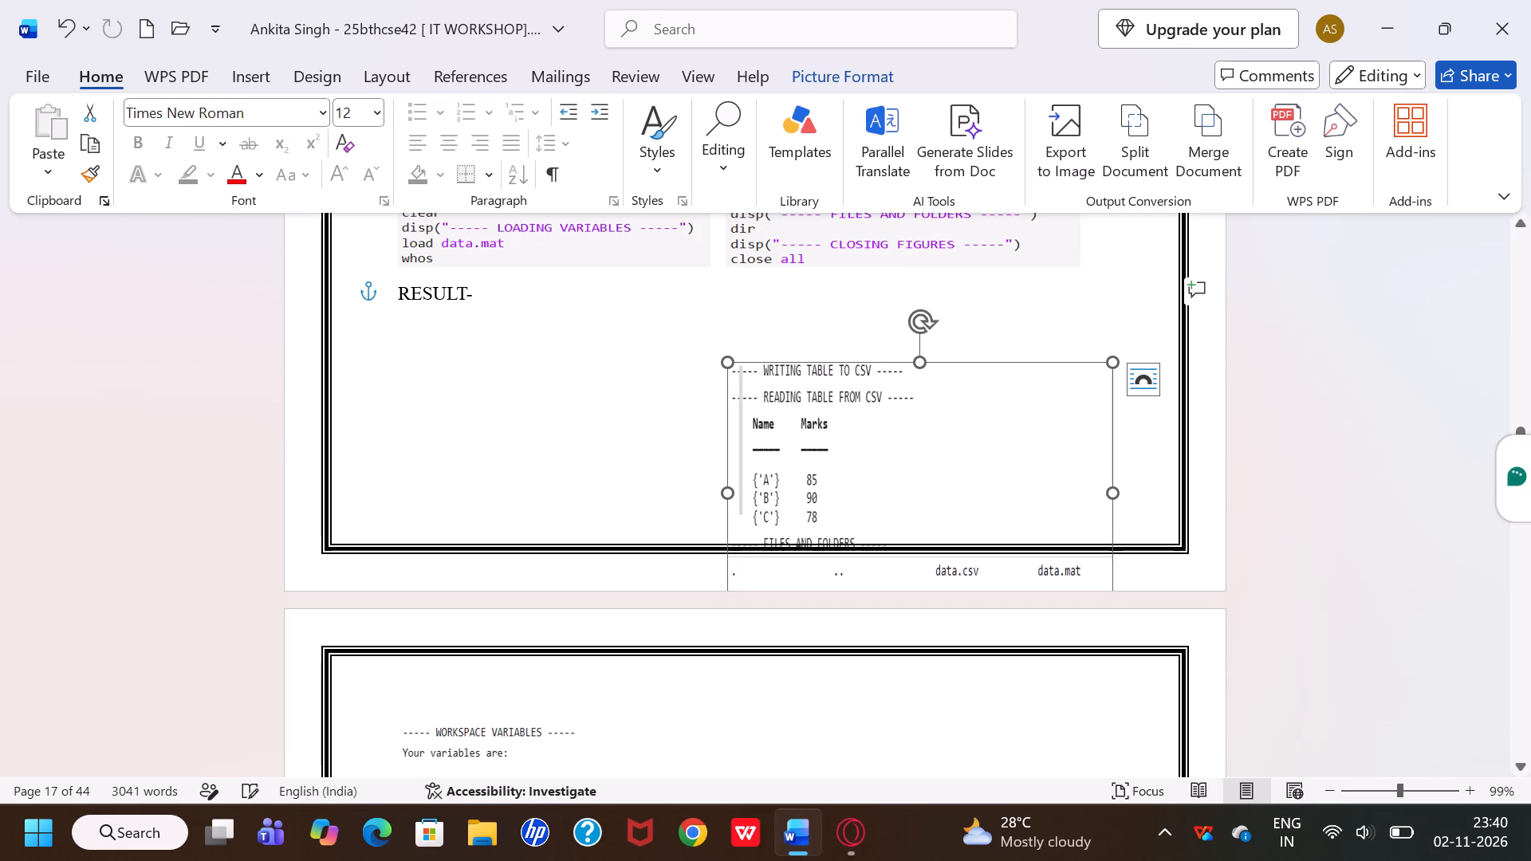
click(585, 327)
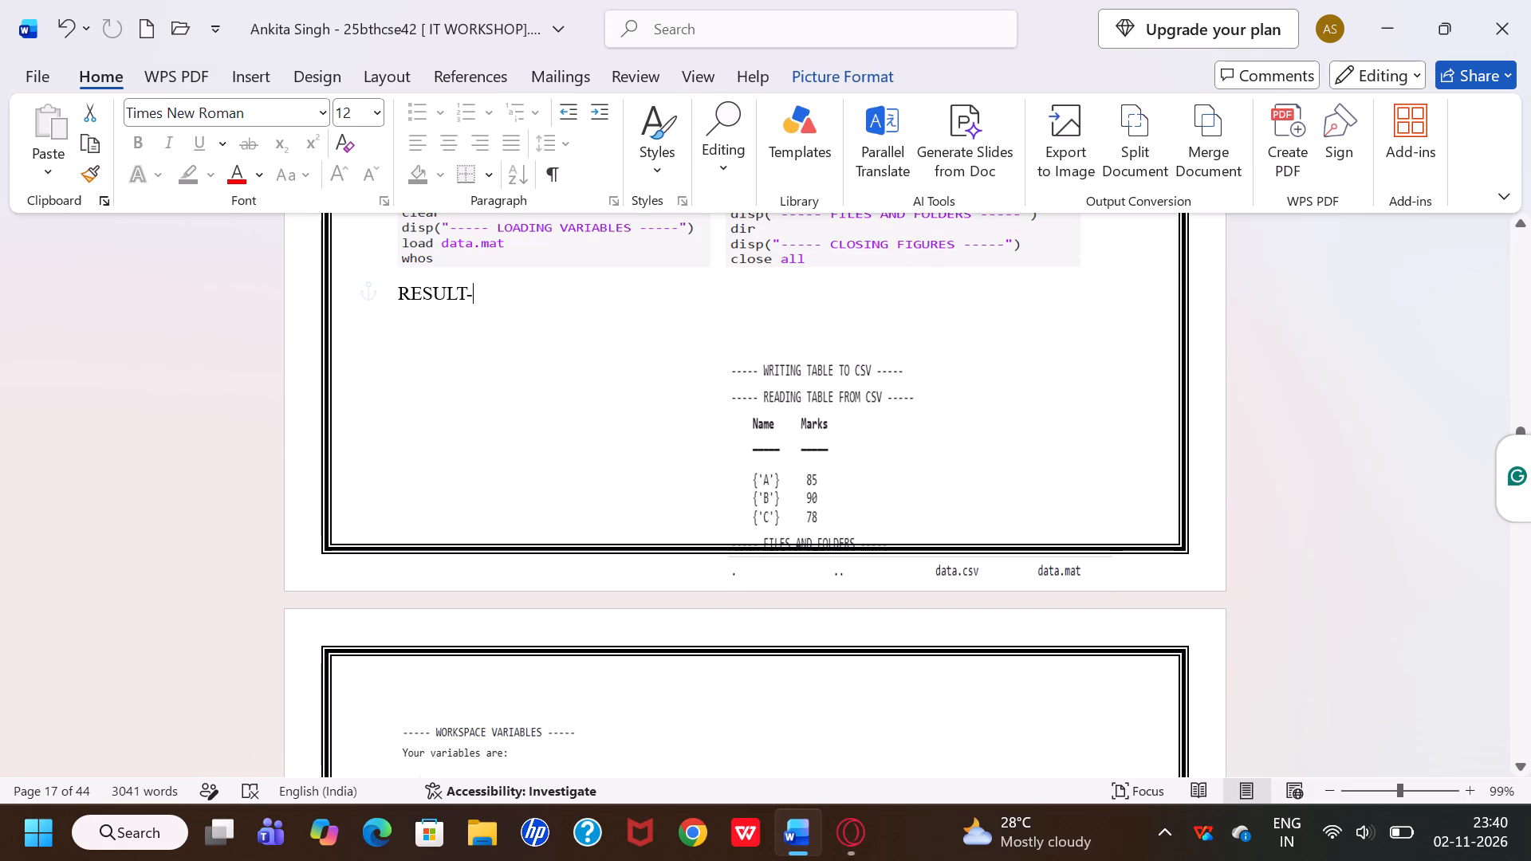
double_click(400, 347)
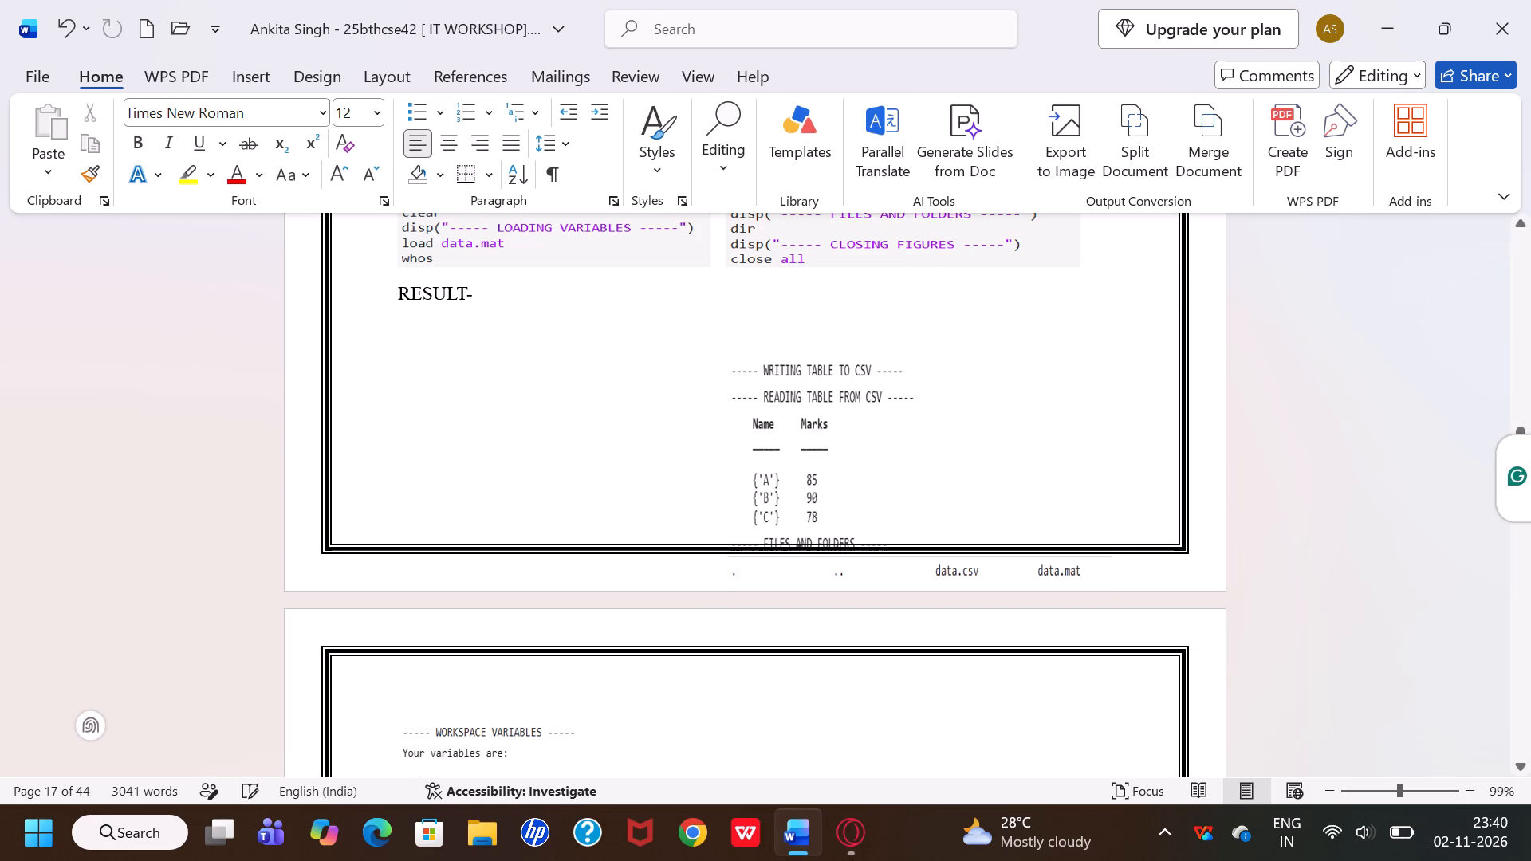
Move the CSV result picture up beside the RESULT- heading and reduce its height to about 4.5 cm, keeping its width.
drag(758, 414, 635, 328)
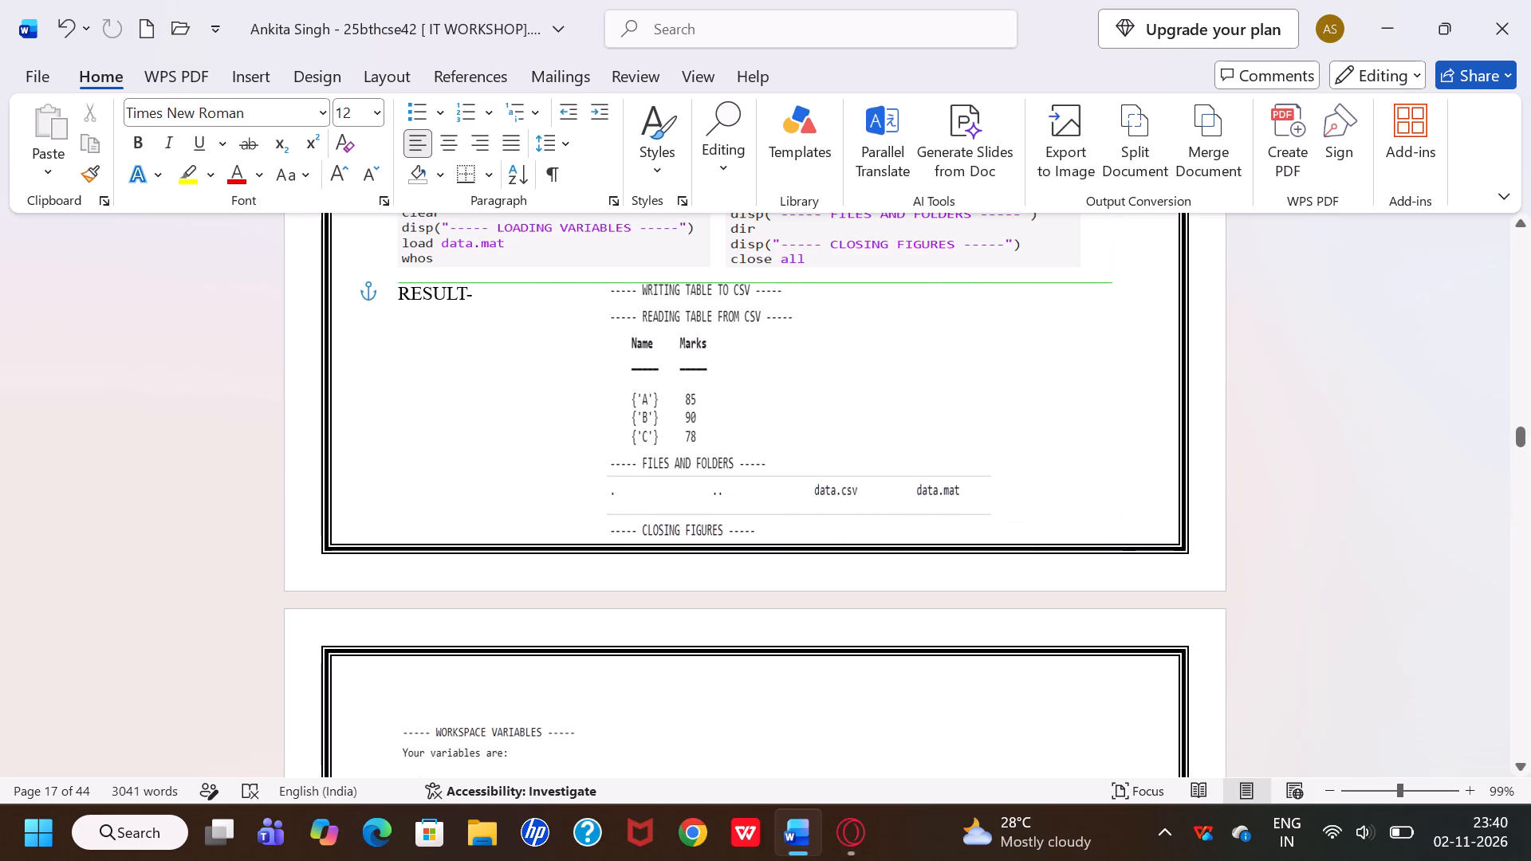
drag(635, 328, 624, 334)
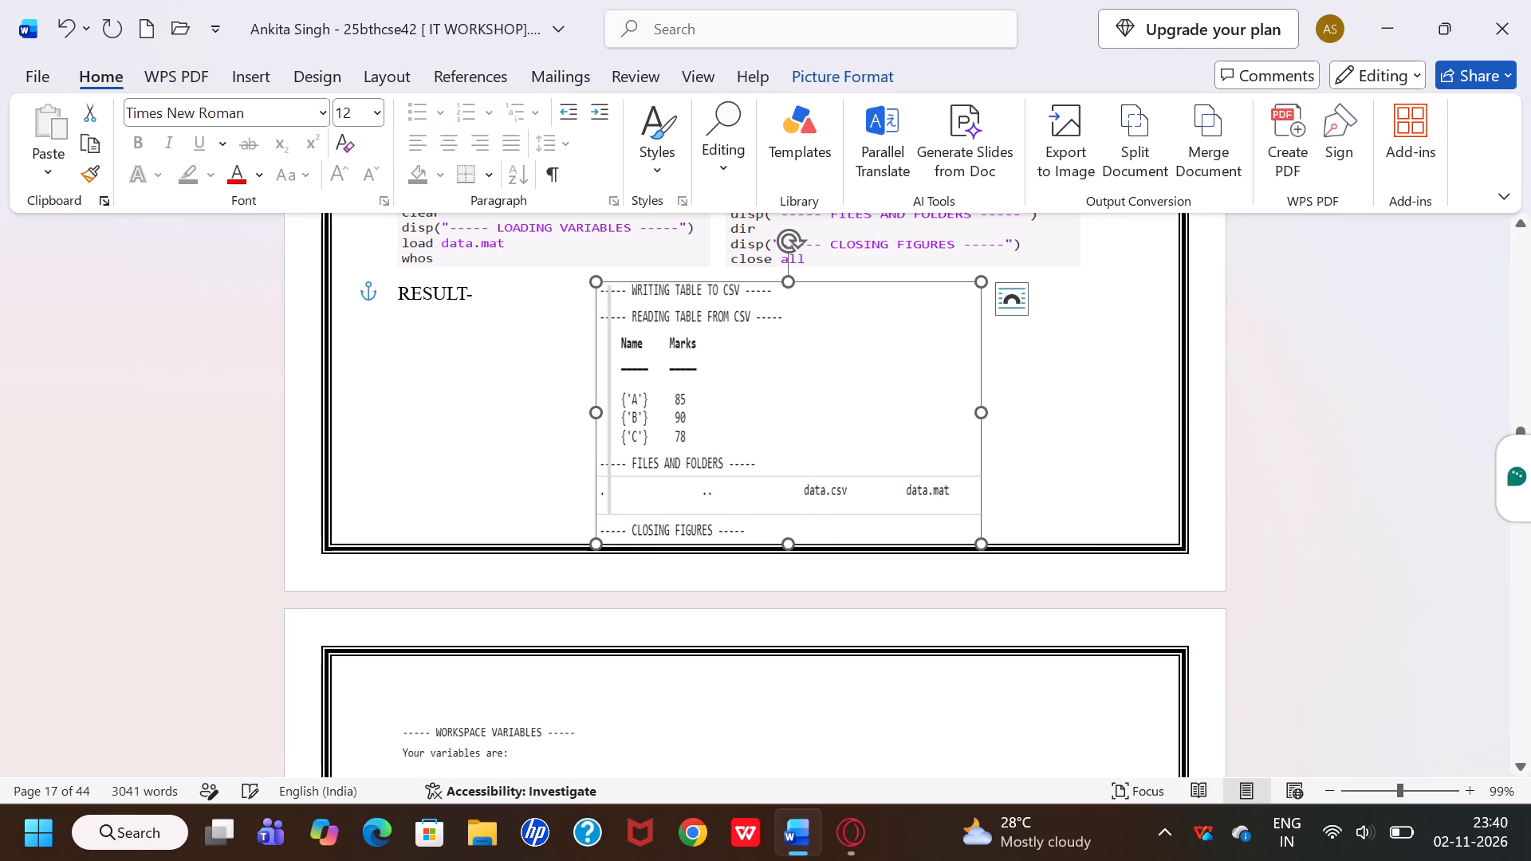
right_drag(789, 541, 777, 484)
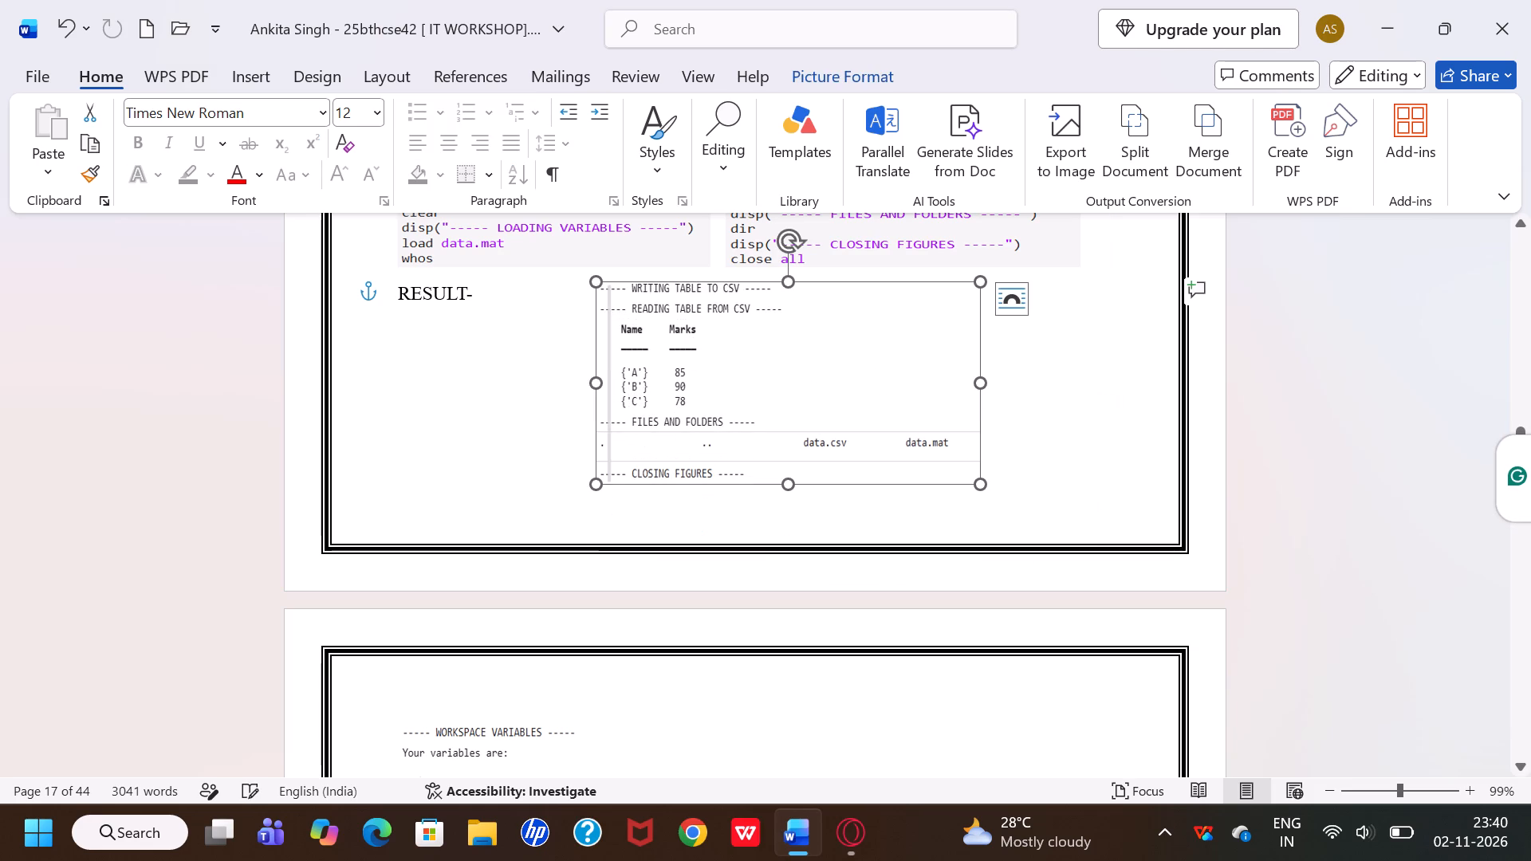
drag(819, 374, 775, 389)
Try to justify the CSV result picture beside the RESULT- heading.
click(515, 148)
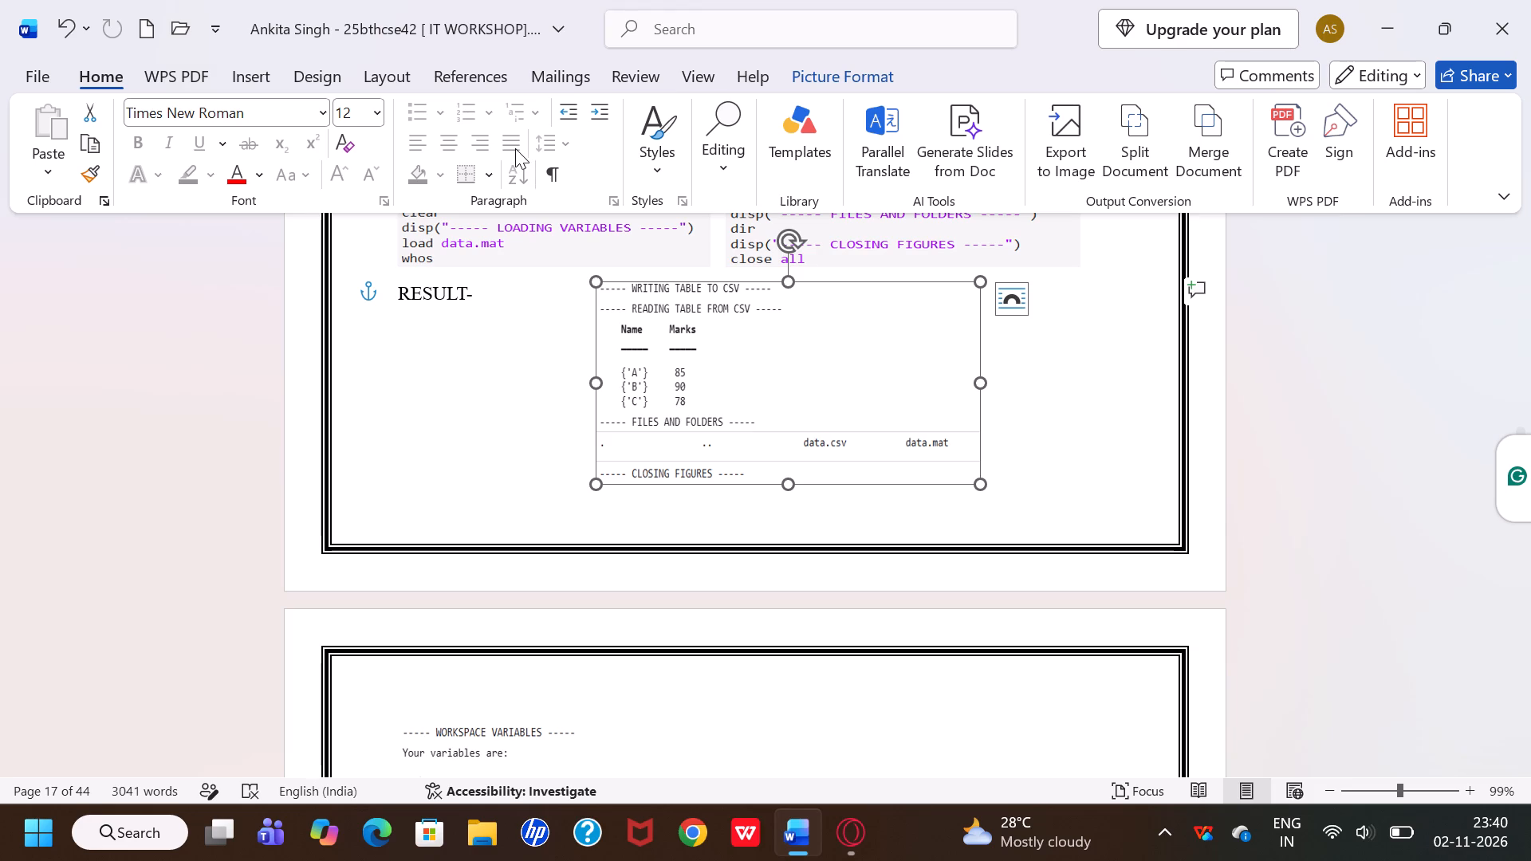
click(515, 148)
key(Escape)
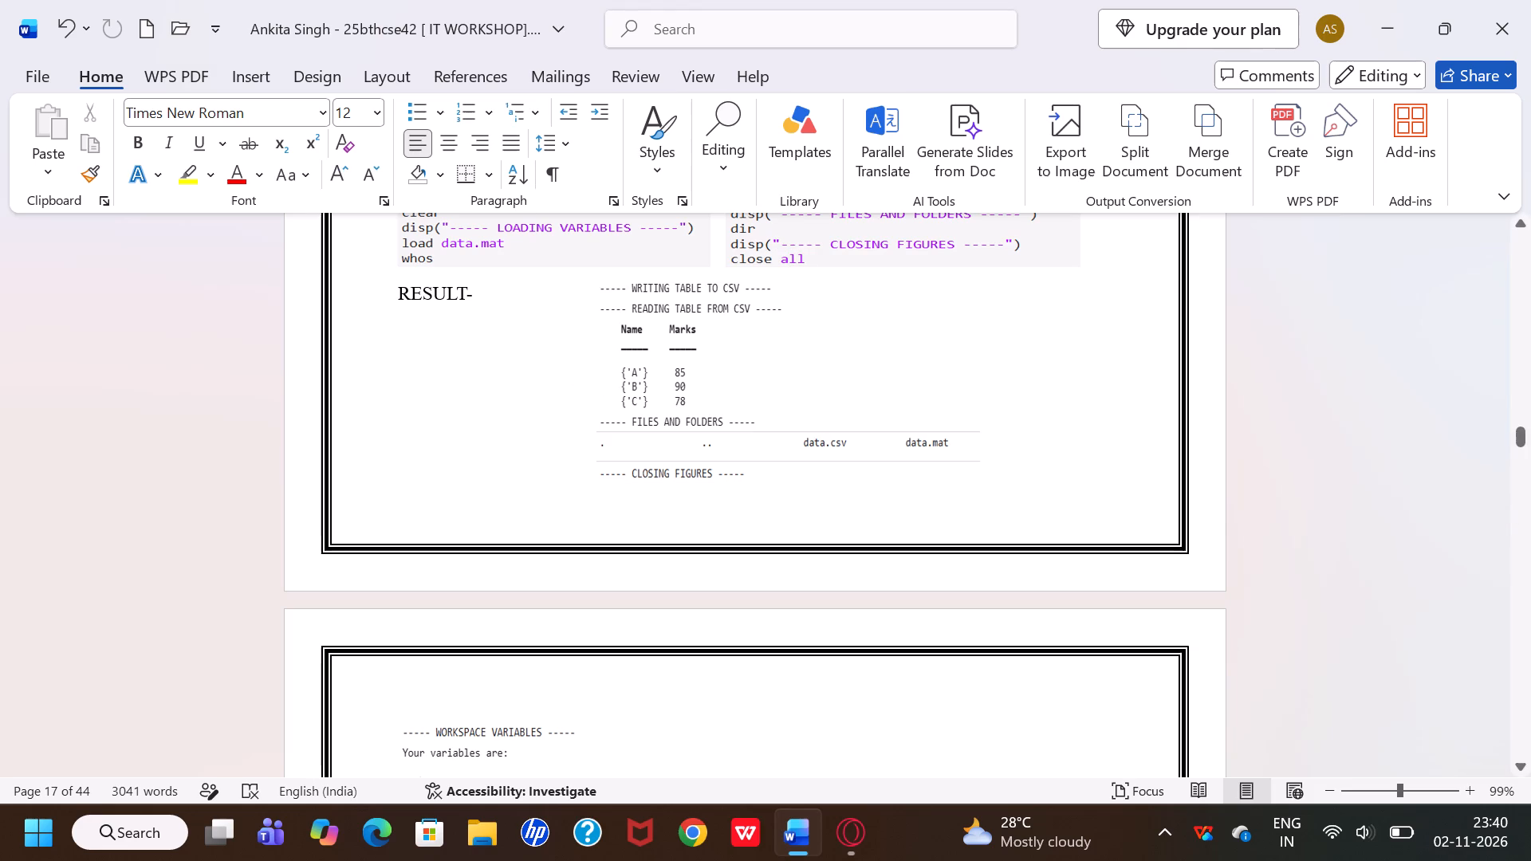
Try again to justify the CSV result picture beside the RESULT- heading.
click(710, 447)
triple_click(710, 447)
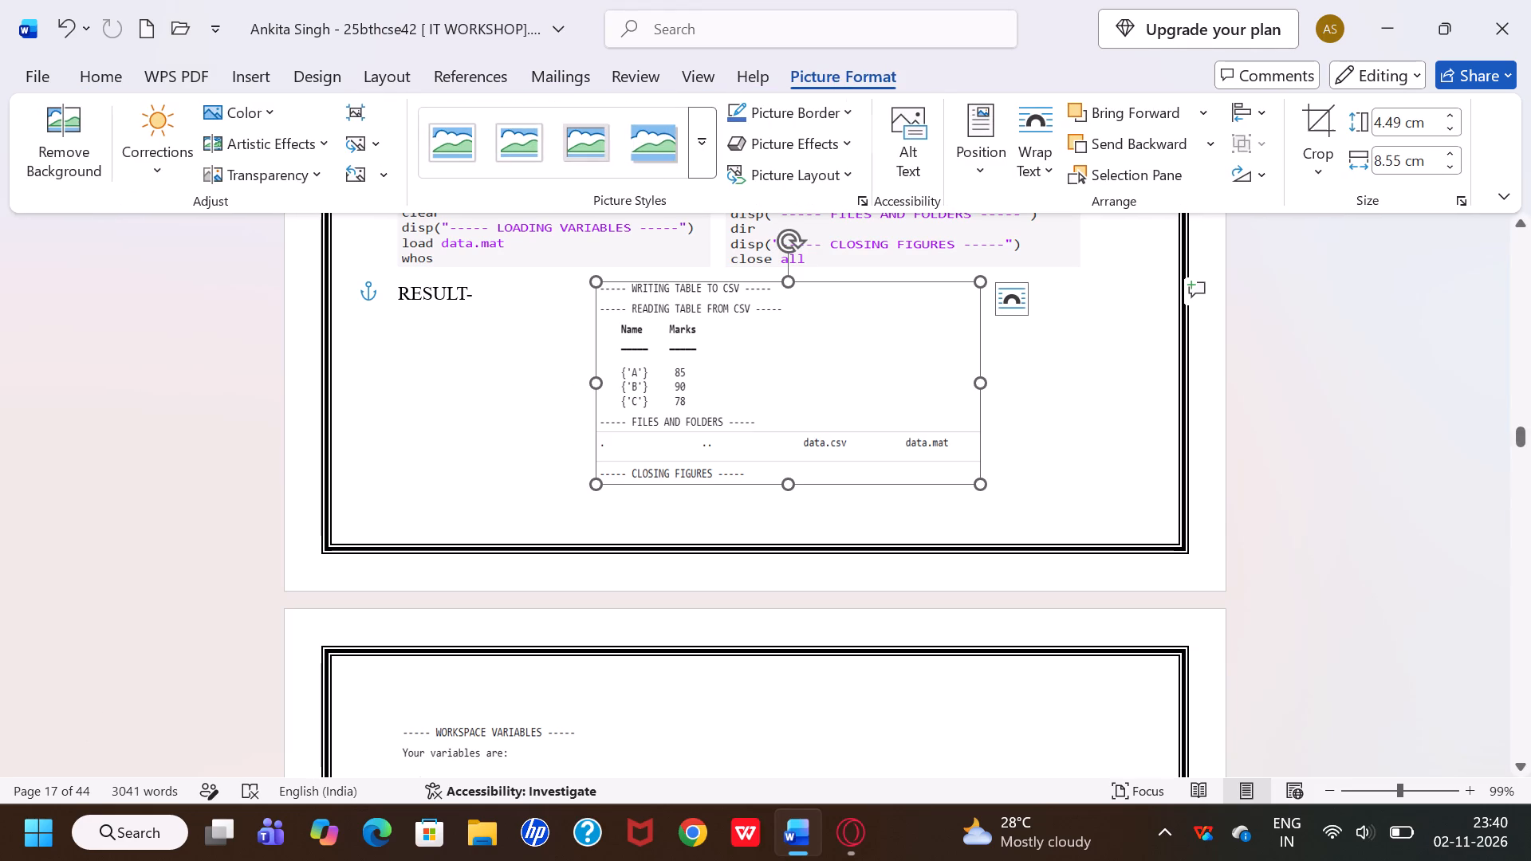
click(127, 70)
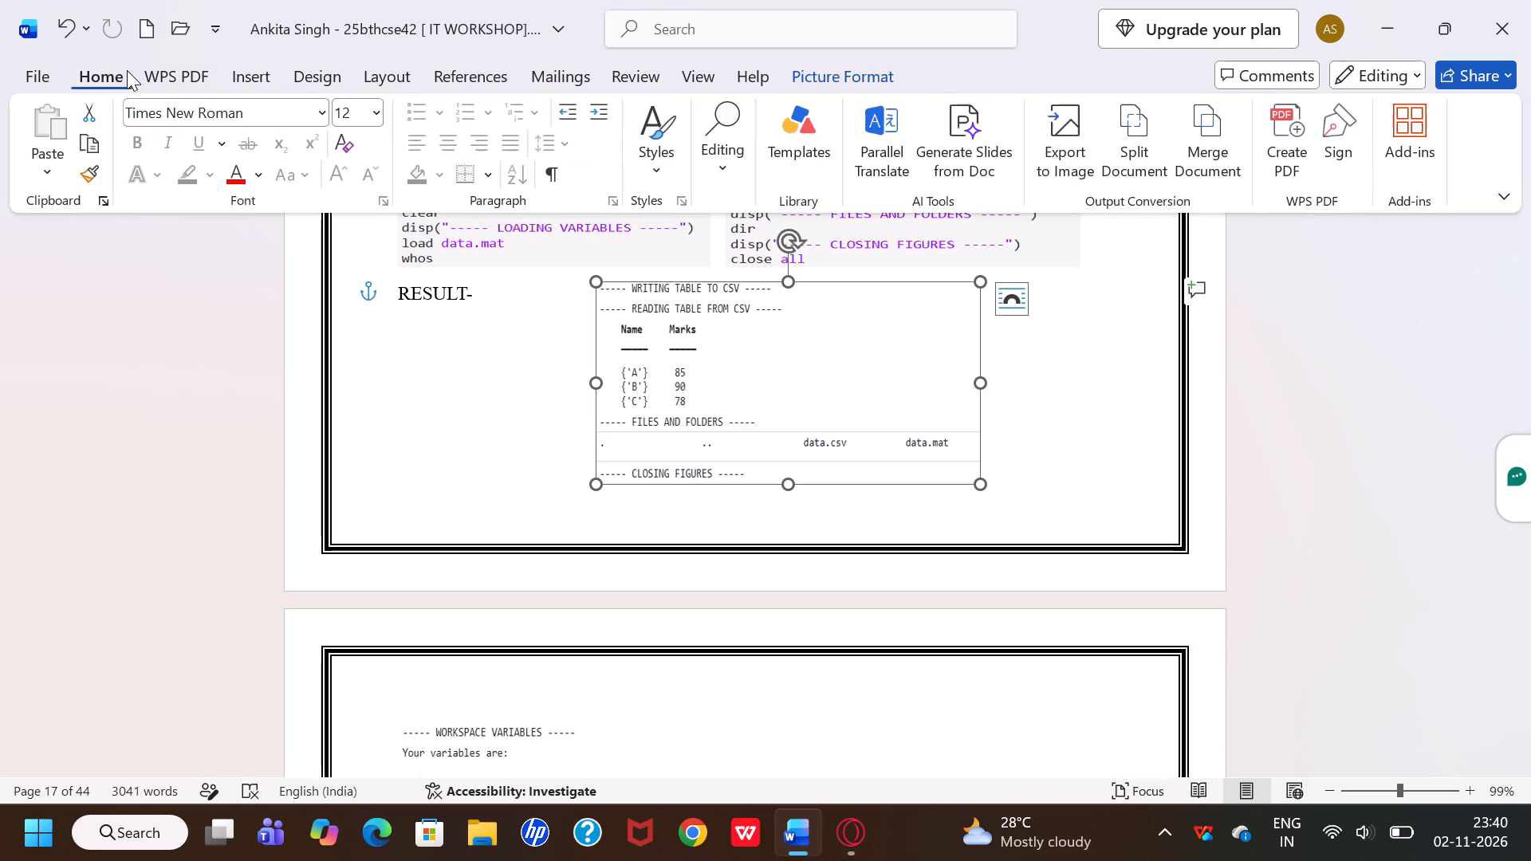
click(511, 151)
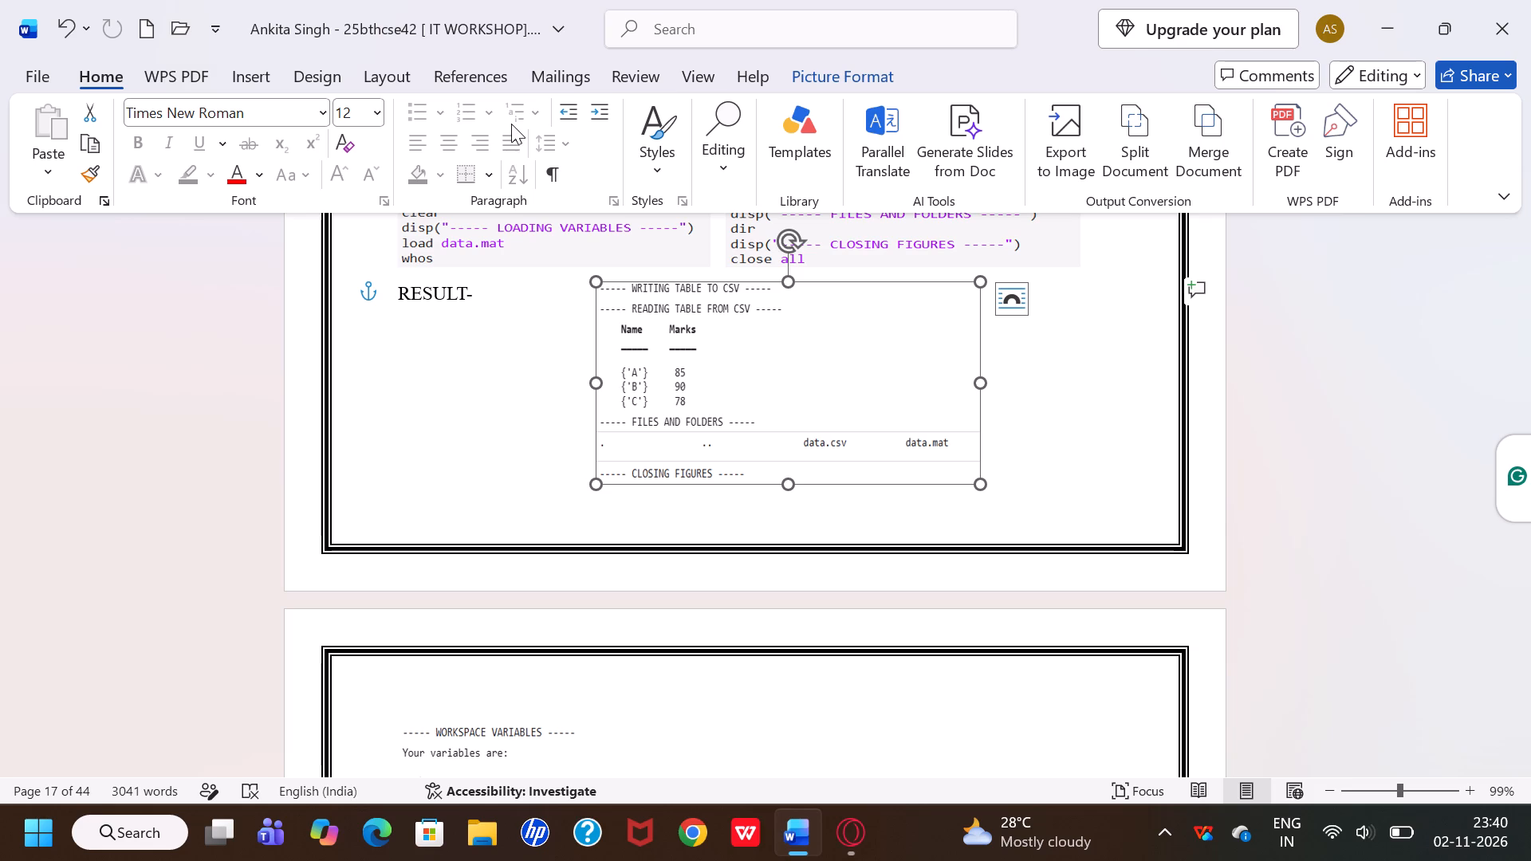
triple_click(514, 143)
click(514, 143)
Move the CSV result picture directly below the RESULT- heading, its left edge slightly further left than the heading text.
click(714, 395)
drag(714, 395, 628, 419)
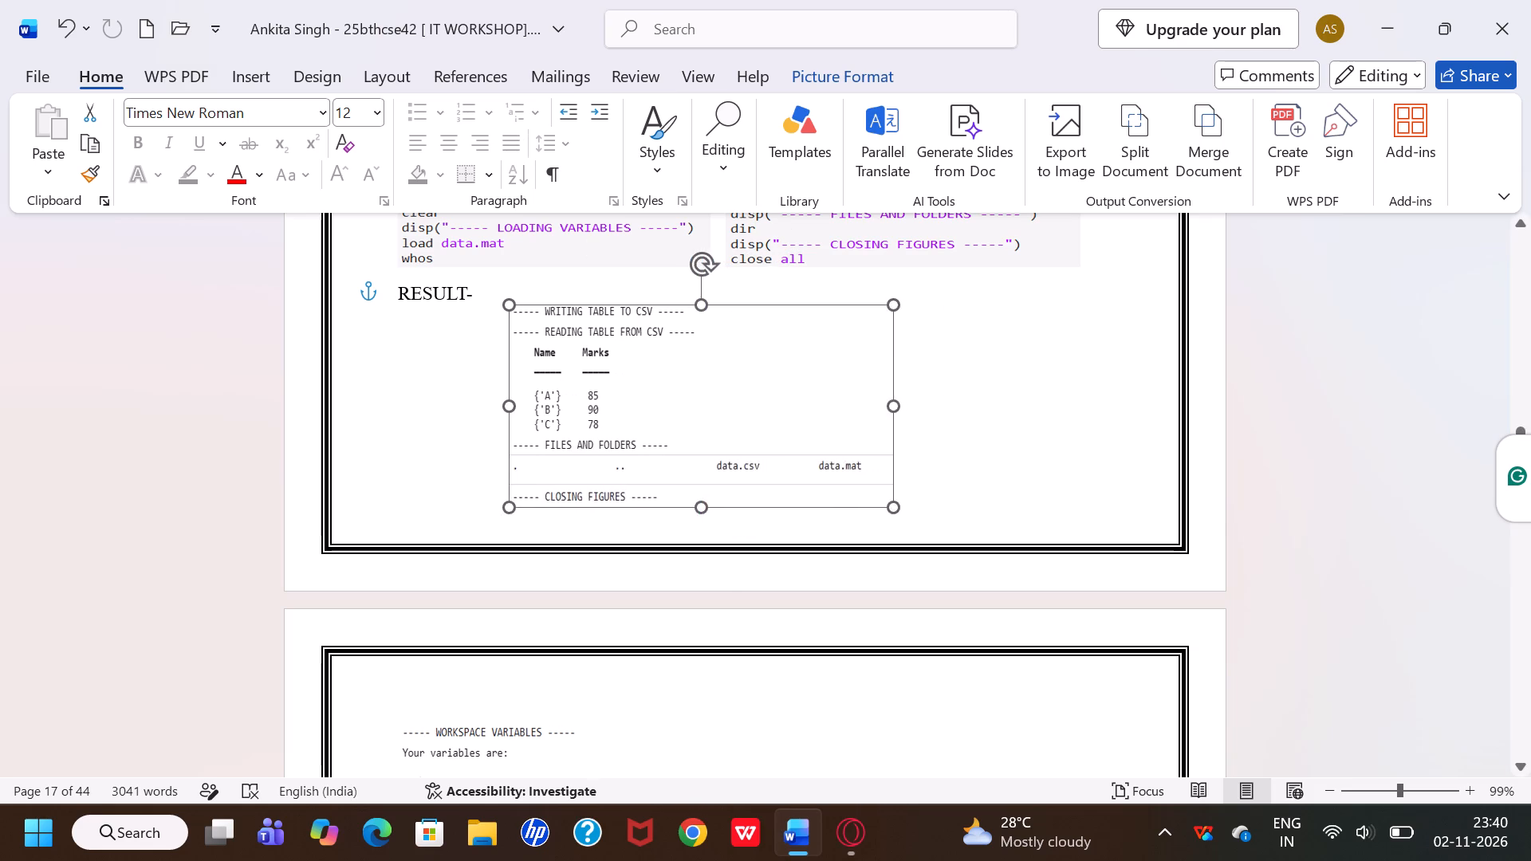
drag(628, 419, 509, 428)
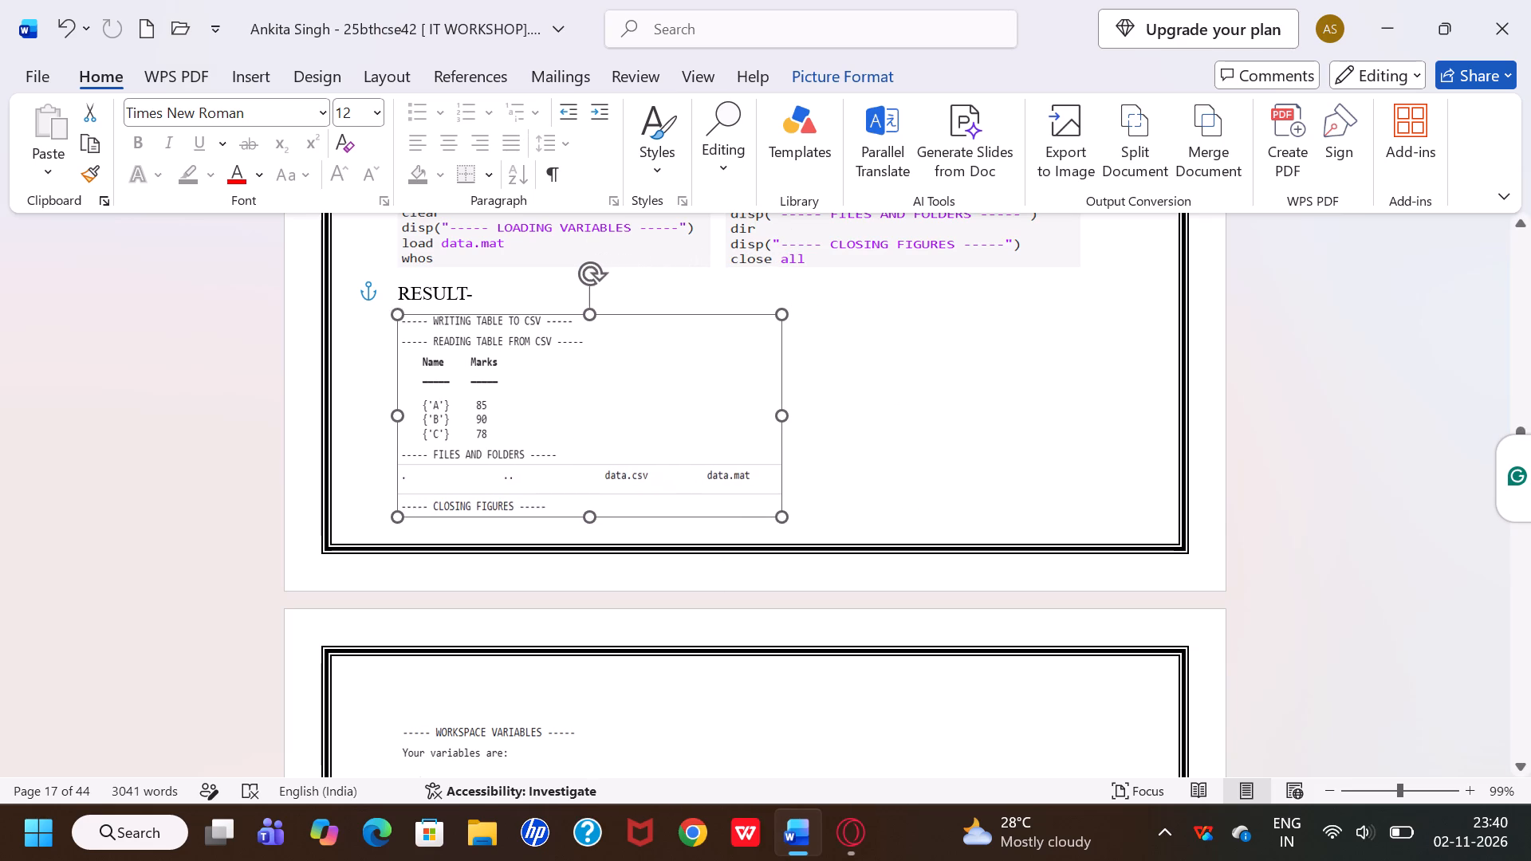
drag(509, 428, 490, 422)
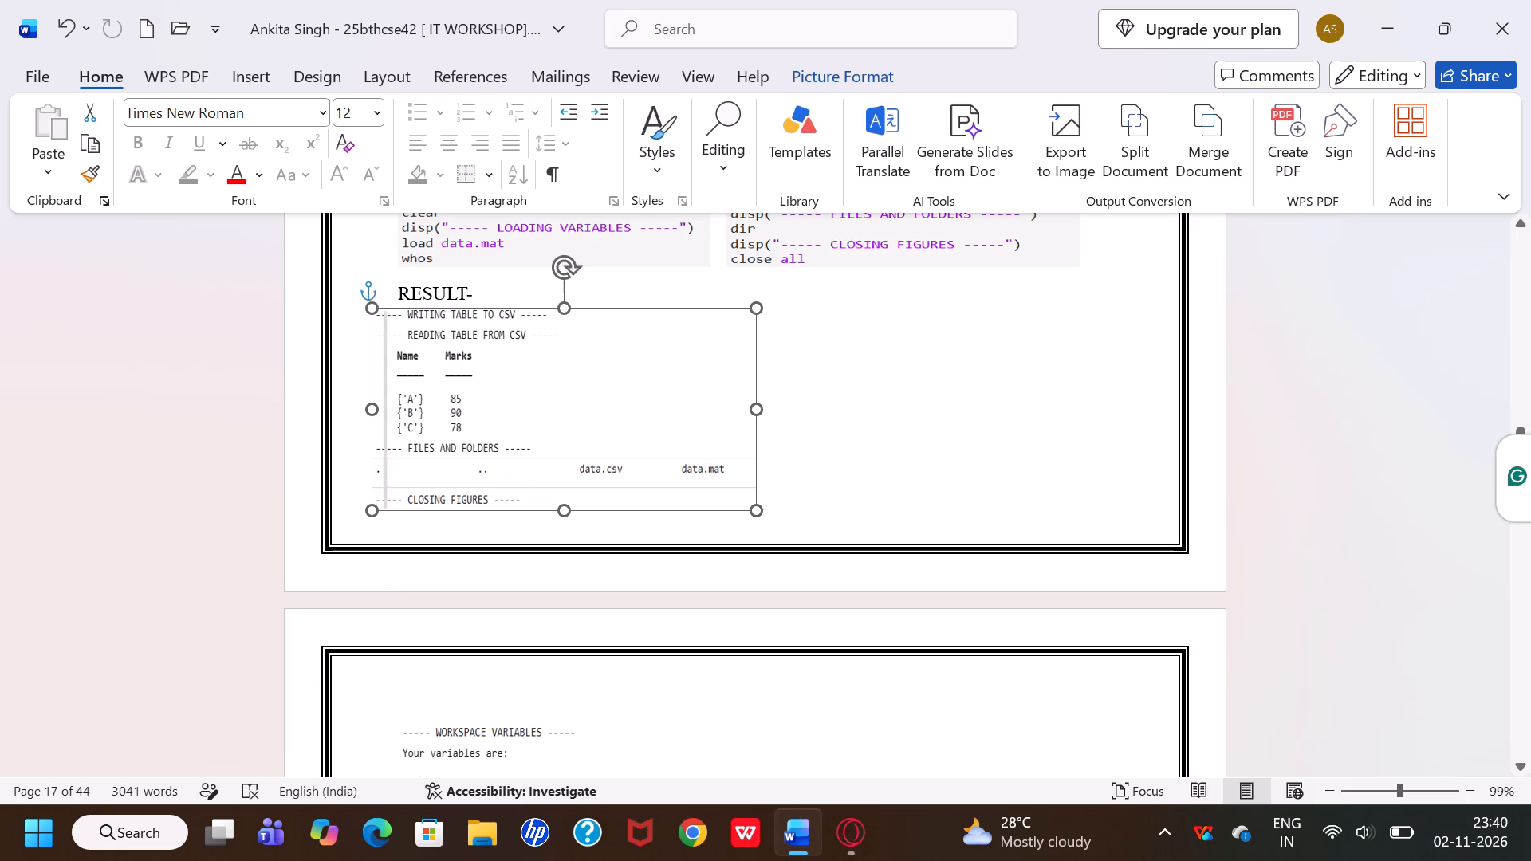
drag(490, 422, 492, 422)
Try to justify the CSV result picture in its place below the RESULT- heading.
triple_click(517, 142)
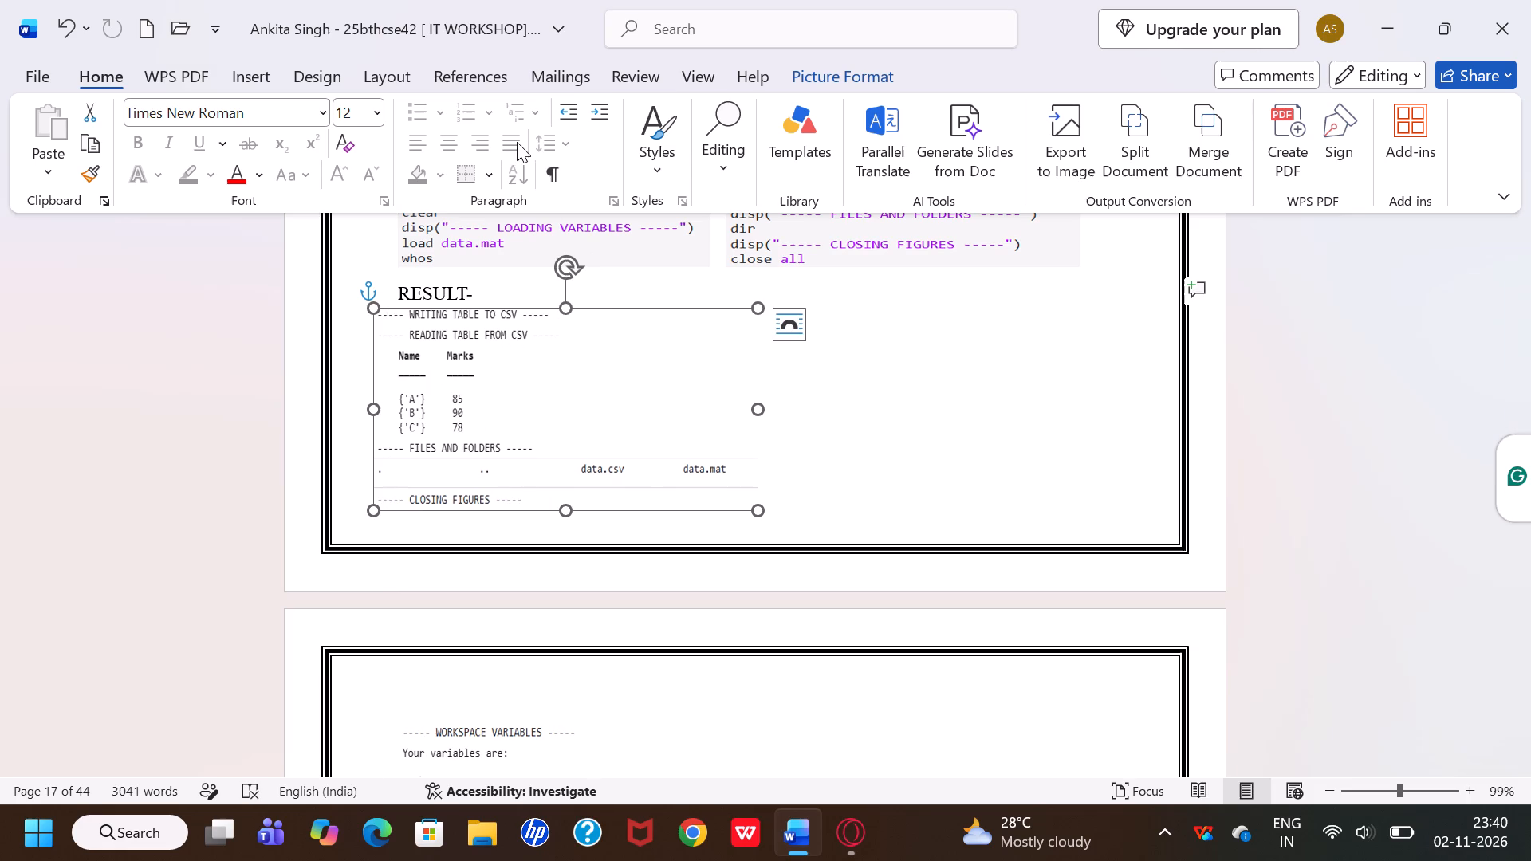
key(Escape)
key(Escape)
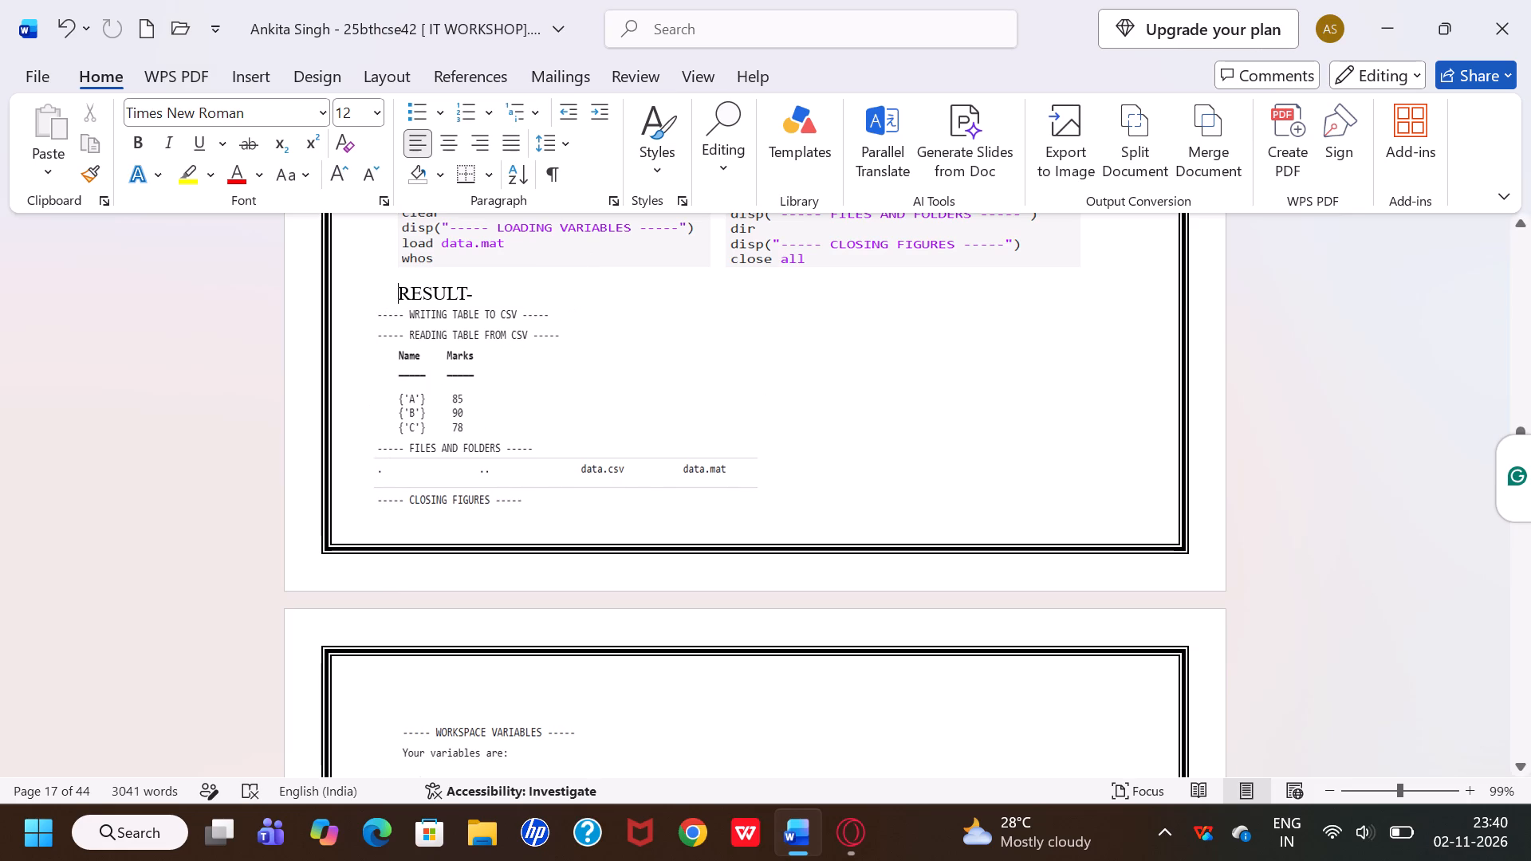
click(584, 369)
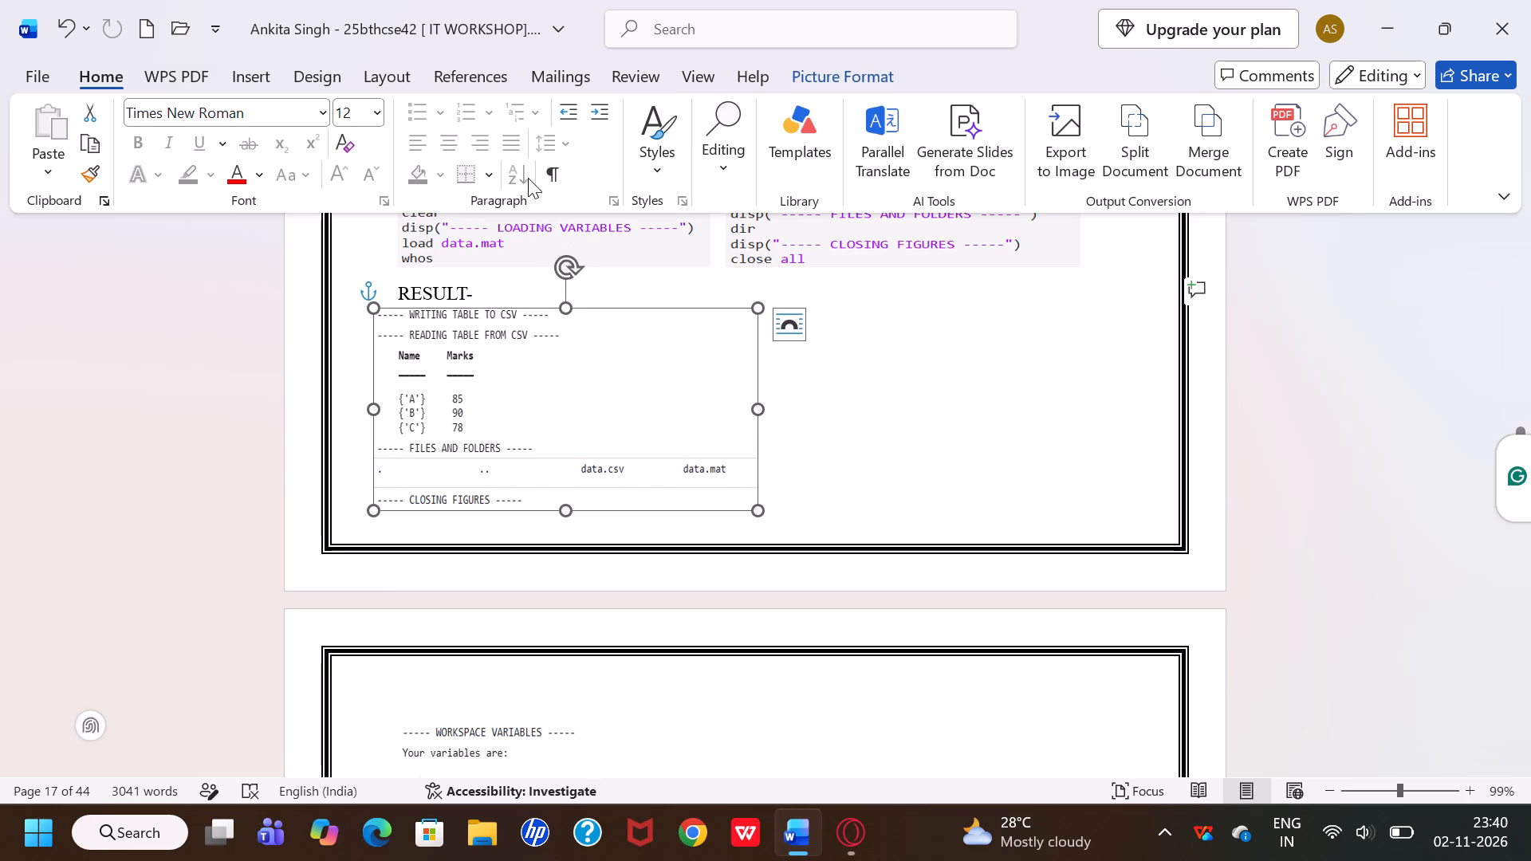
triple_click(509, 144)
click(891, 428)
Select the CSV result picture below the Program 12 RESULT- heading.
scroll(891, 428, up, 1)
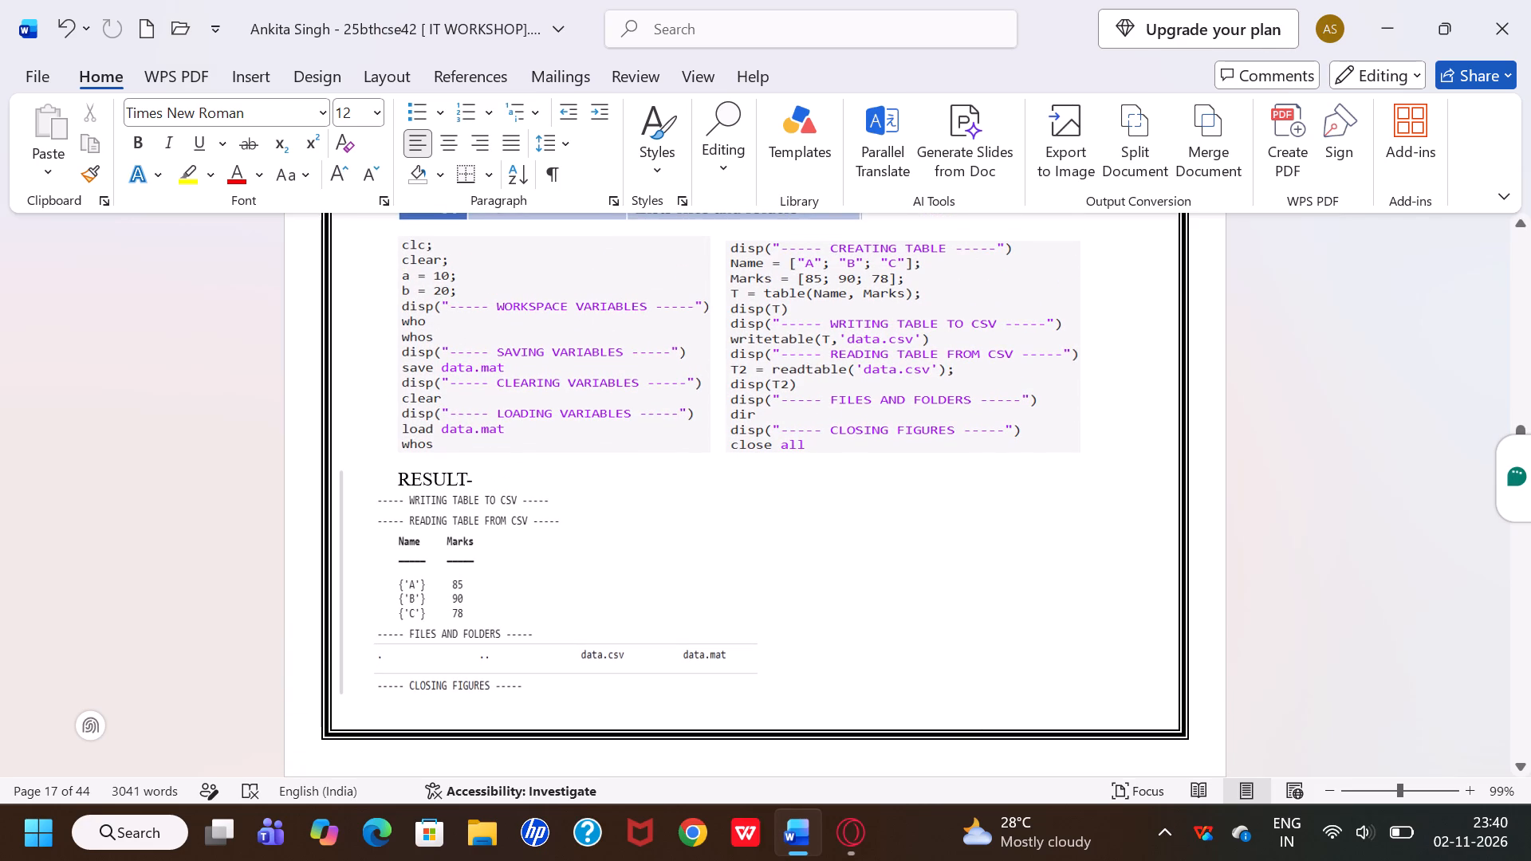
click(632, 565)
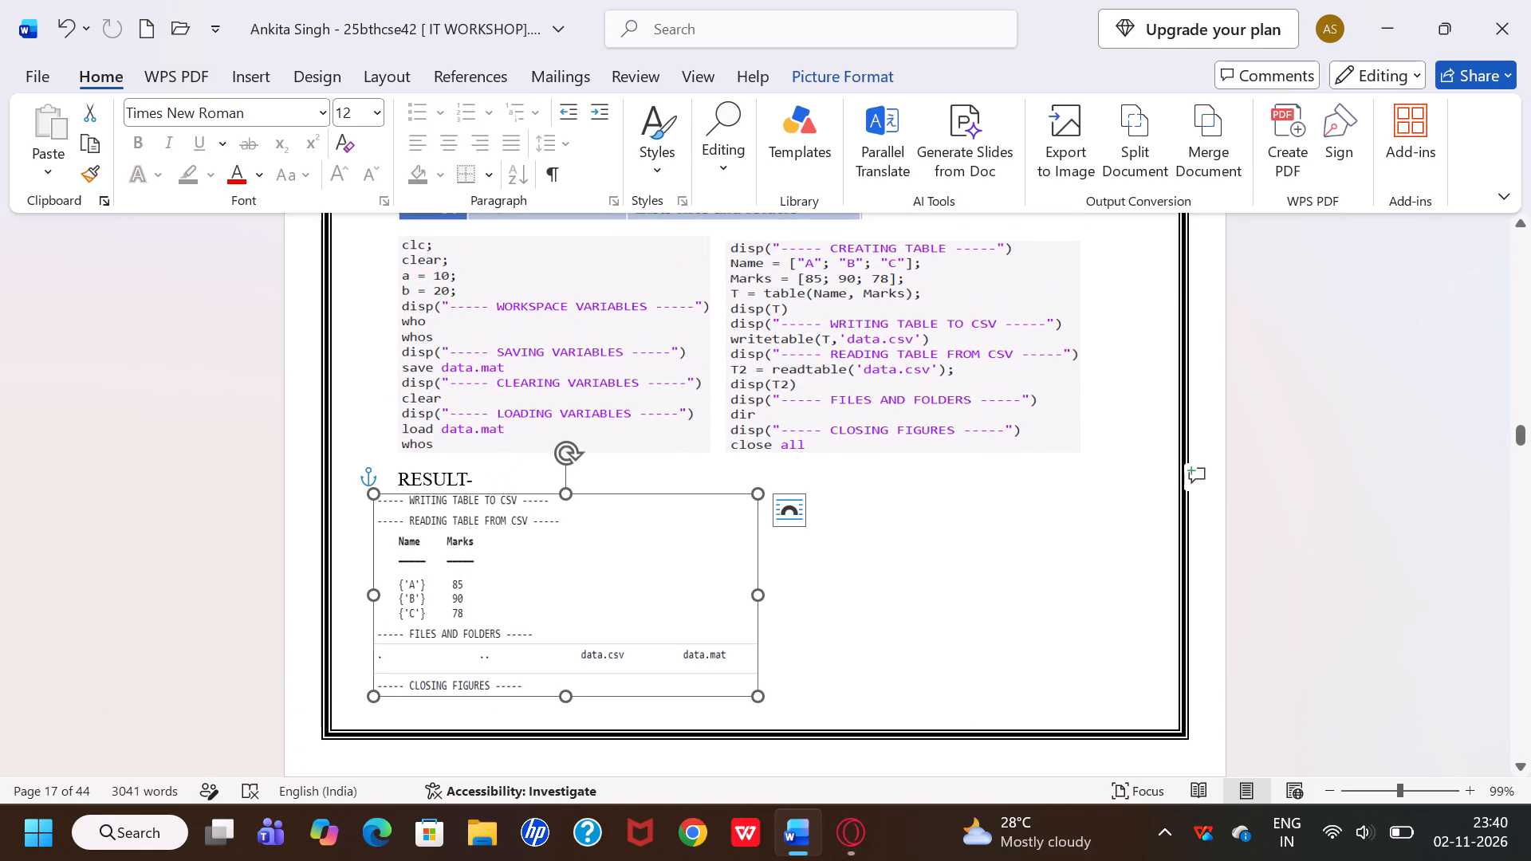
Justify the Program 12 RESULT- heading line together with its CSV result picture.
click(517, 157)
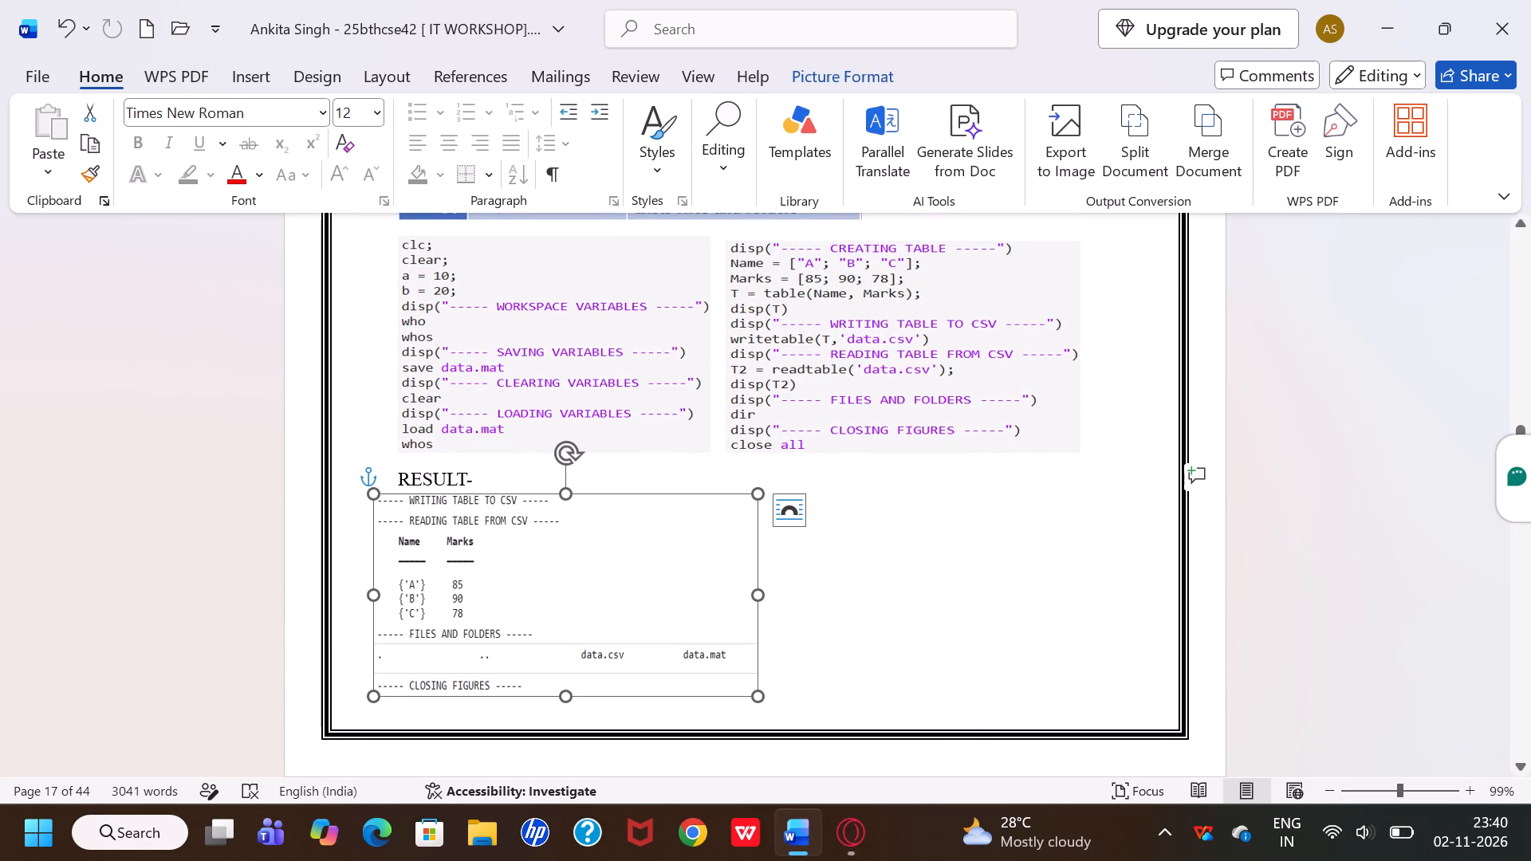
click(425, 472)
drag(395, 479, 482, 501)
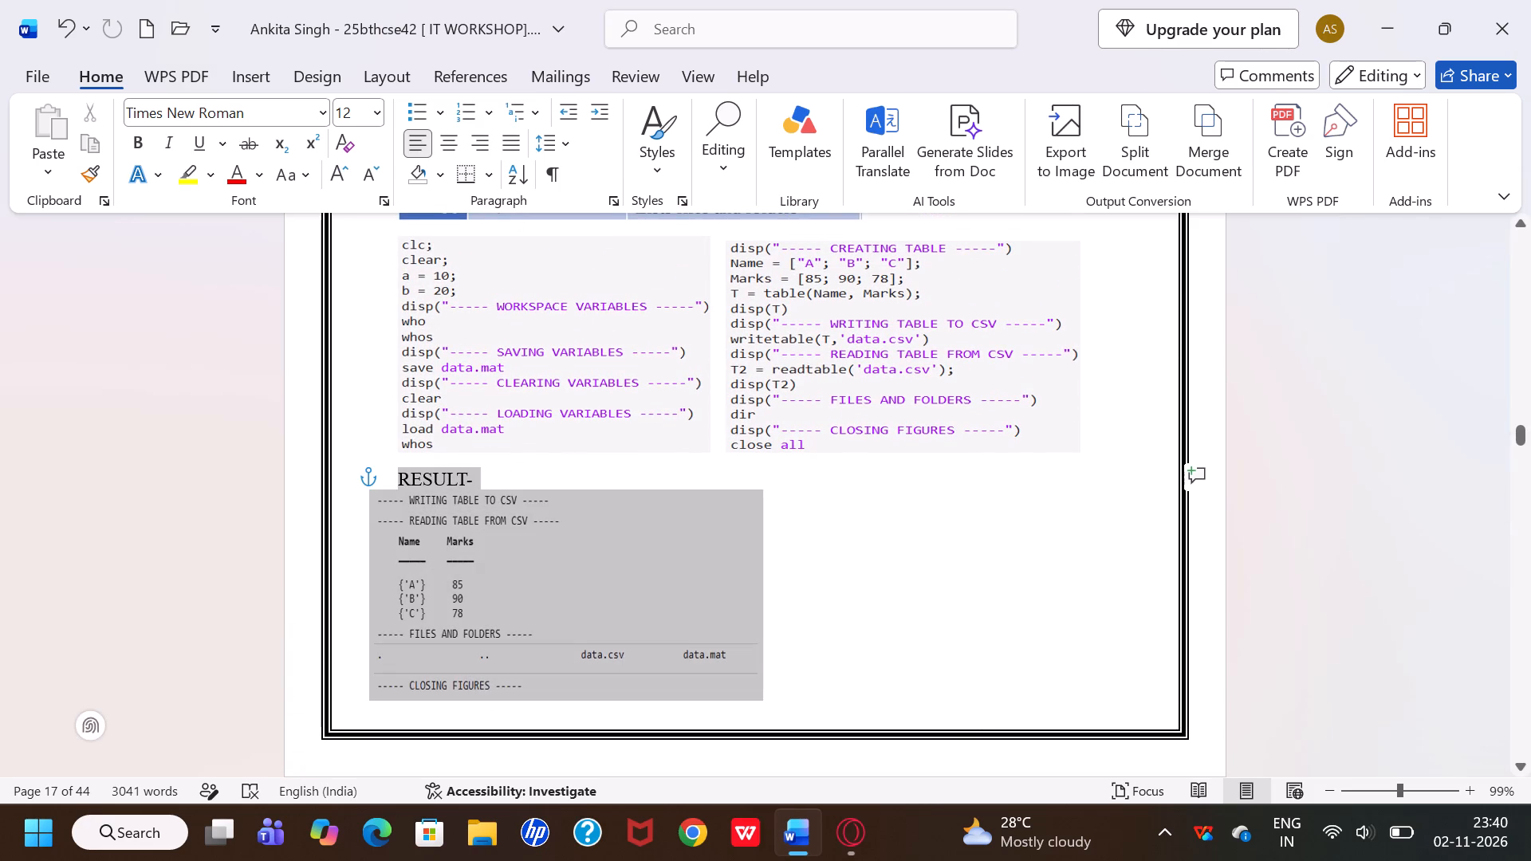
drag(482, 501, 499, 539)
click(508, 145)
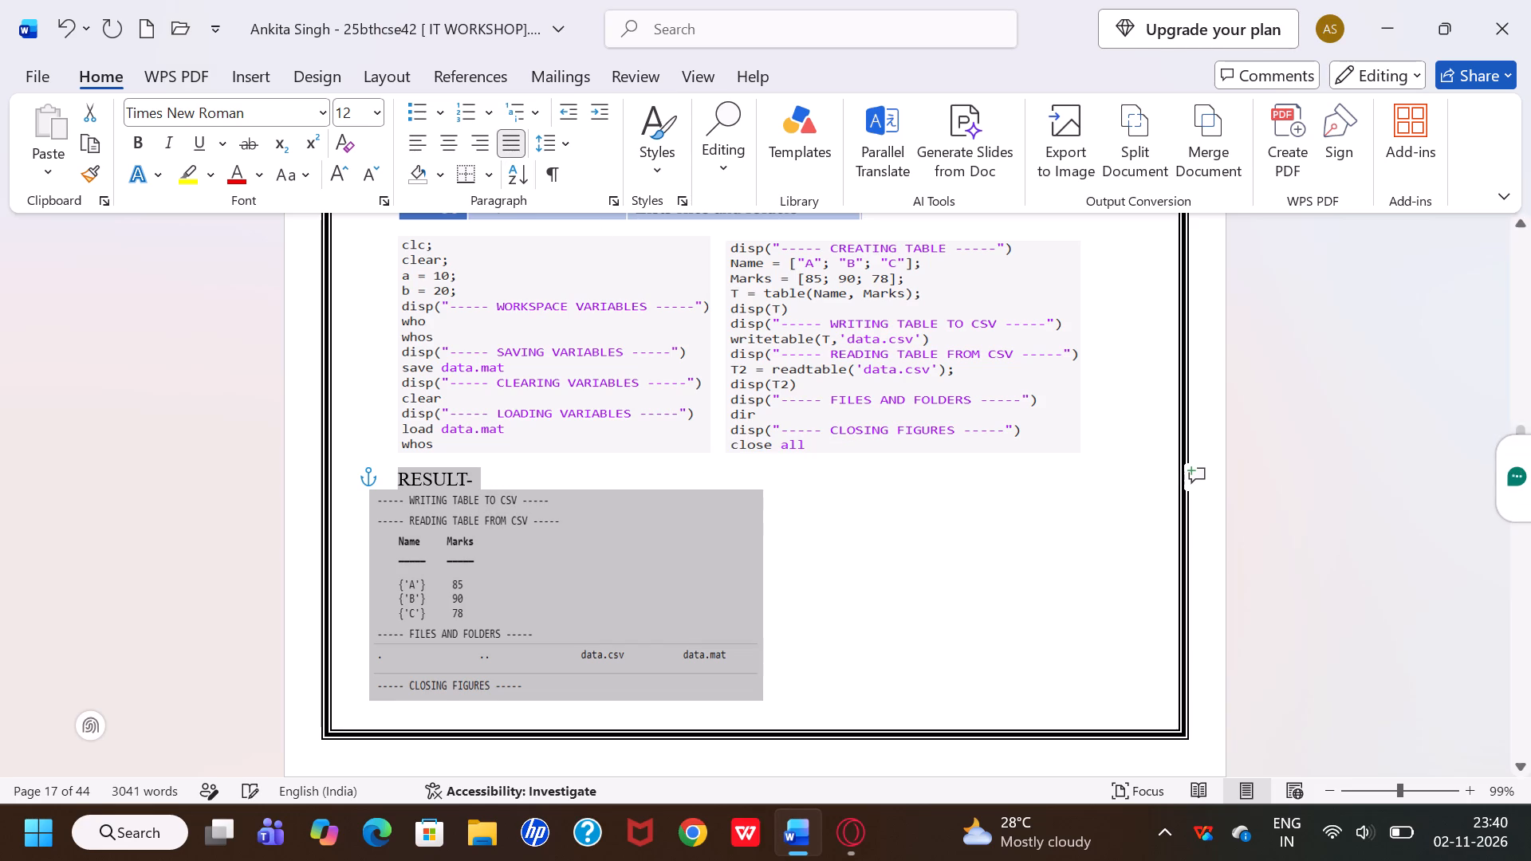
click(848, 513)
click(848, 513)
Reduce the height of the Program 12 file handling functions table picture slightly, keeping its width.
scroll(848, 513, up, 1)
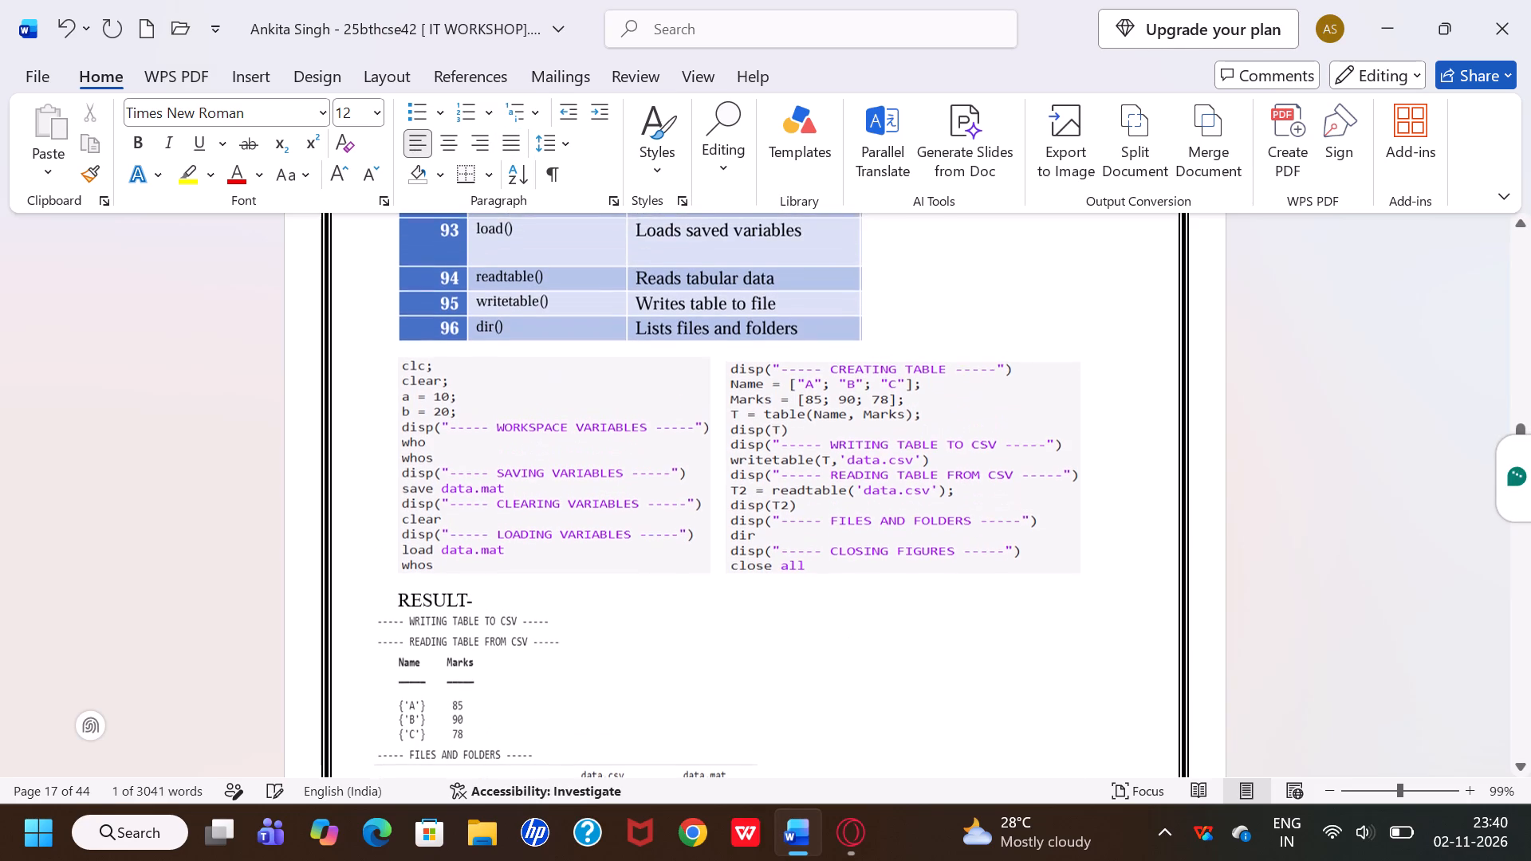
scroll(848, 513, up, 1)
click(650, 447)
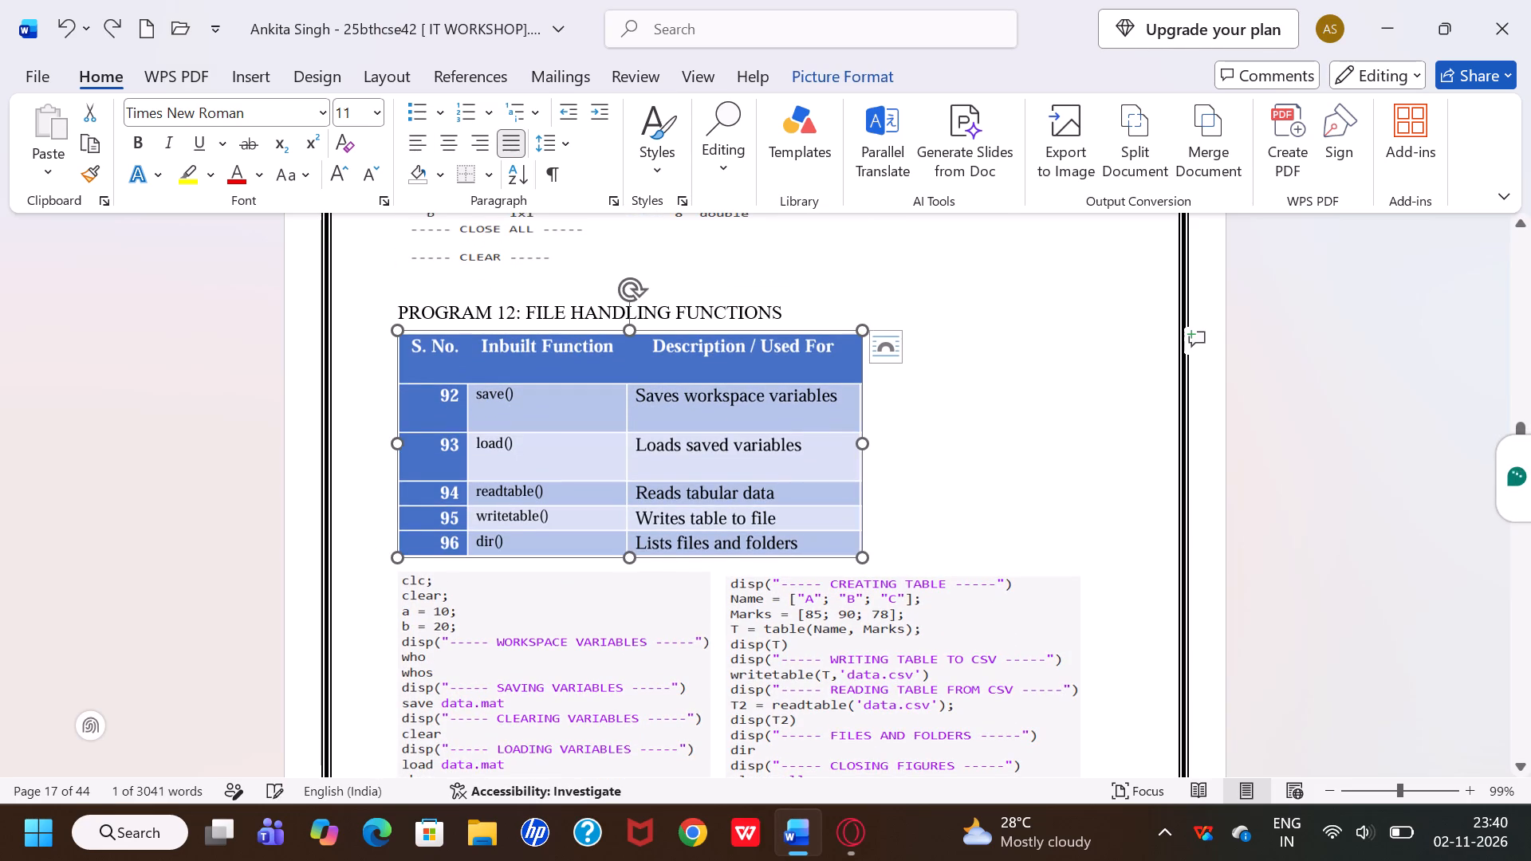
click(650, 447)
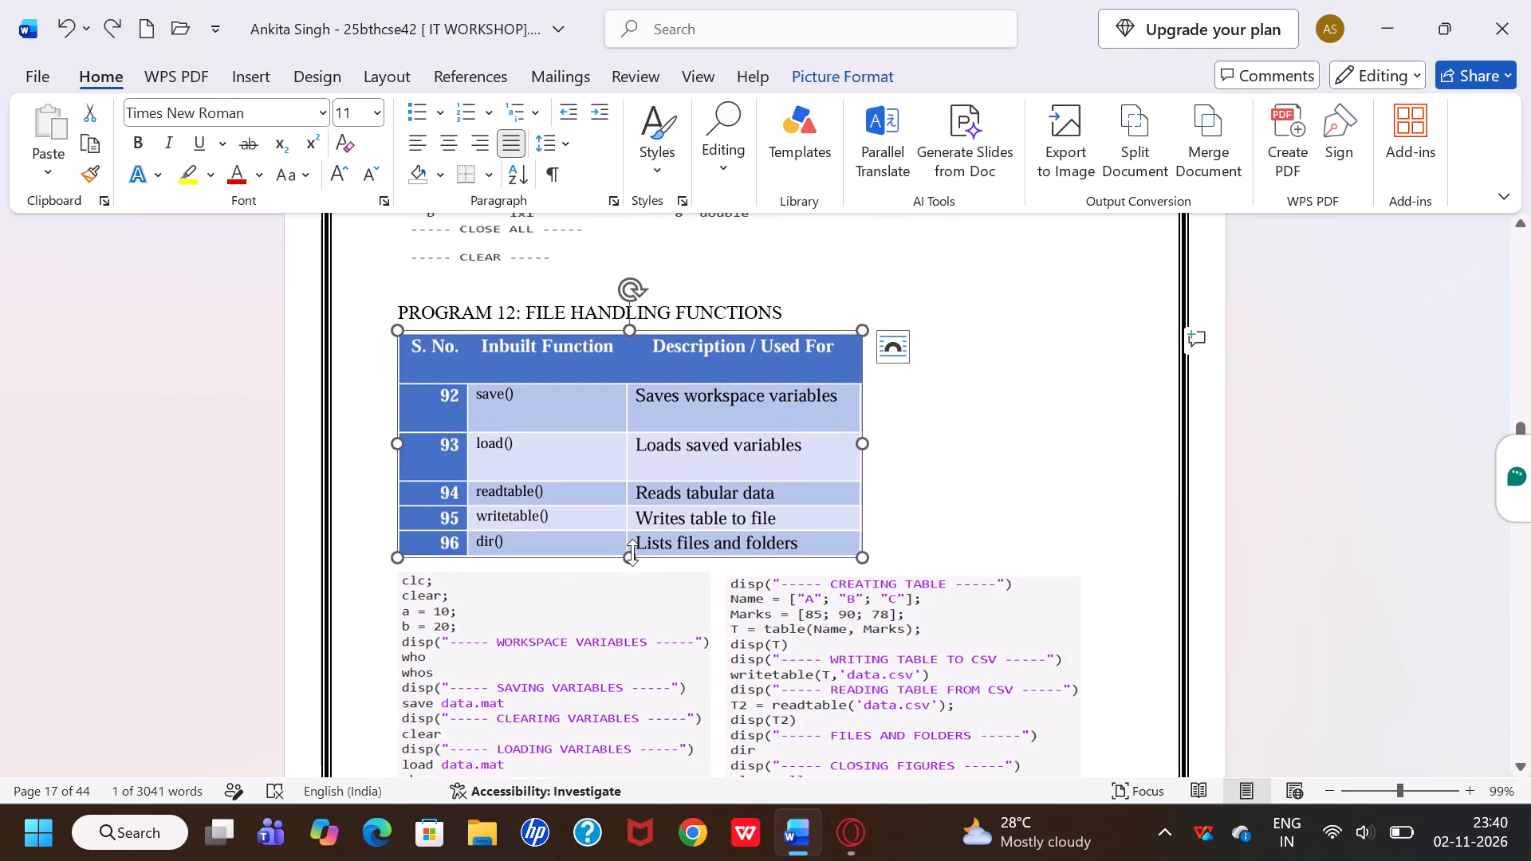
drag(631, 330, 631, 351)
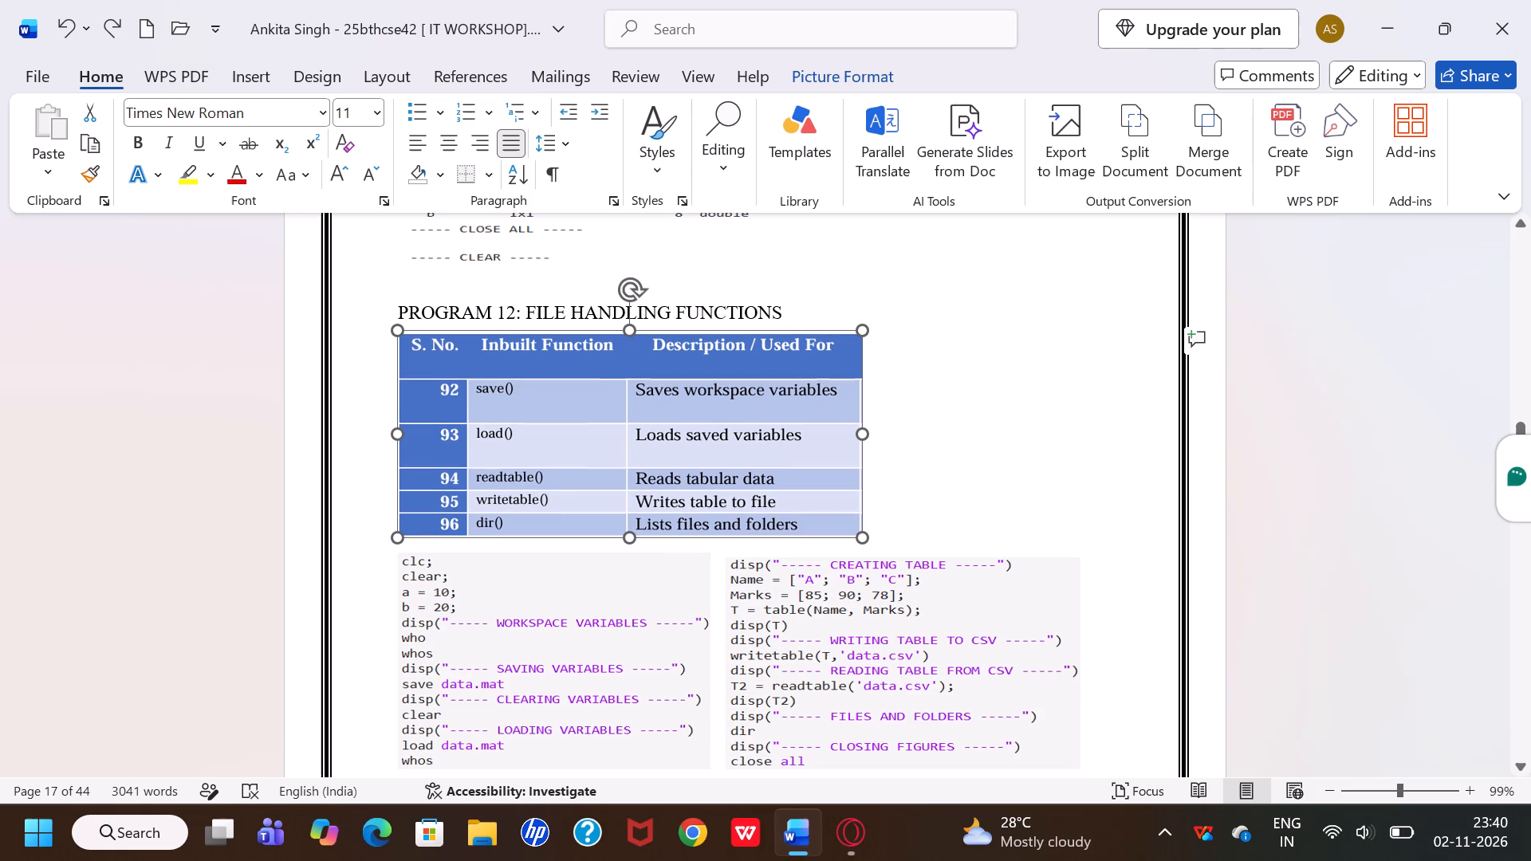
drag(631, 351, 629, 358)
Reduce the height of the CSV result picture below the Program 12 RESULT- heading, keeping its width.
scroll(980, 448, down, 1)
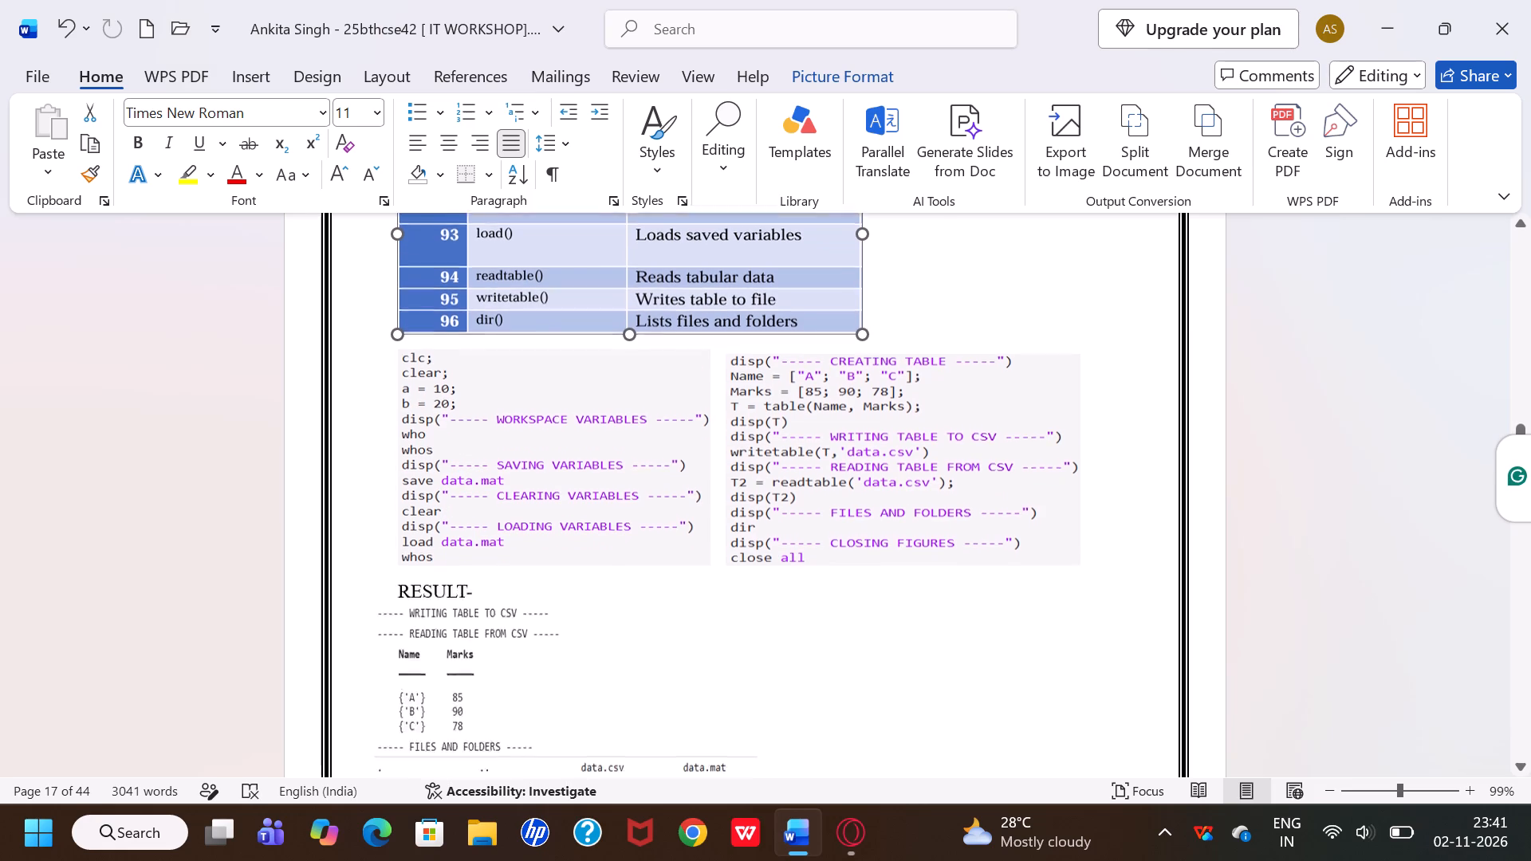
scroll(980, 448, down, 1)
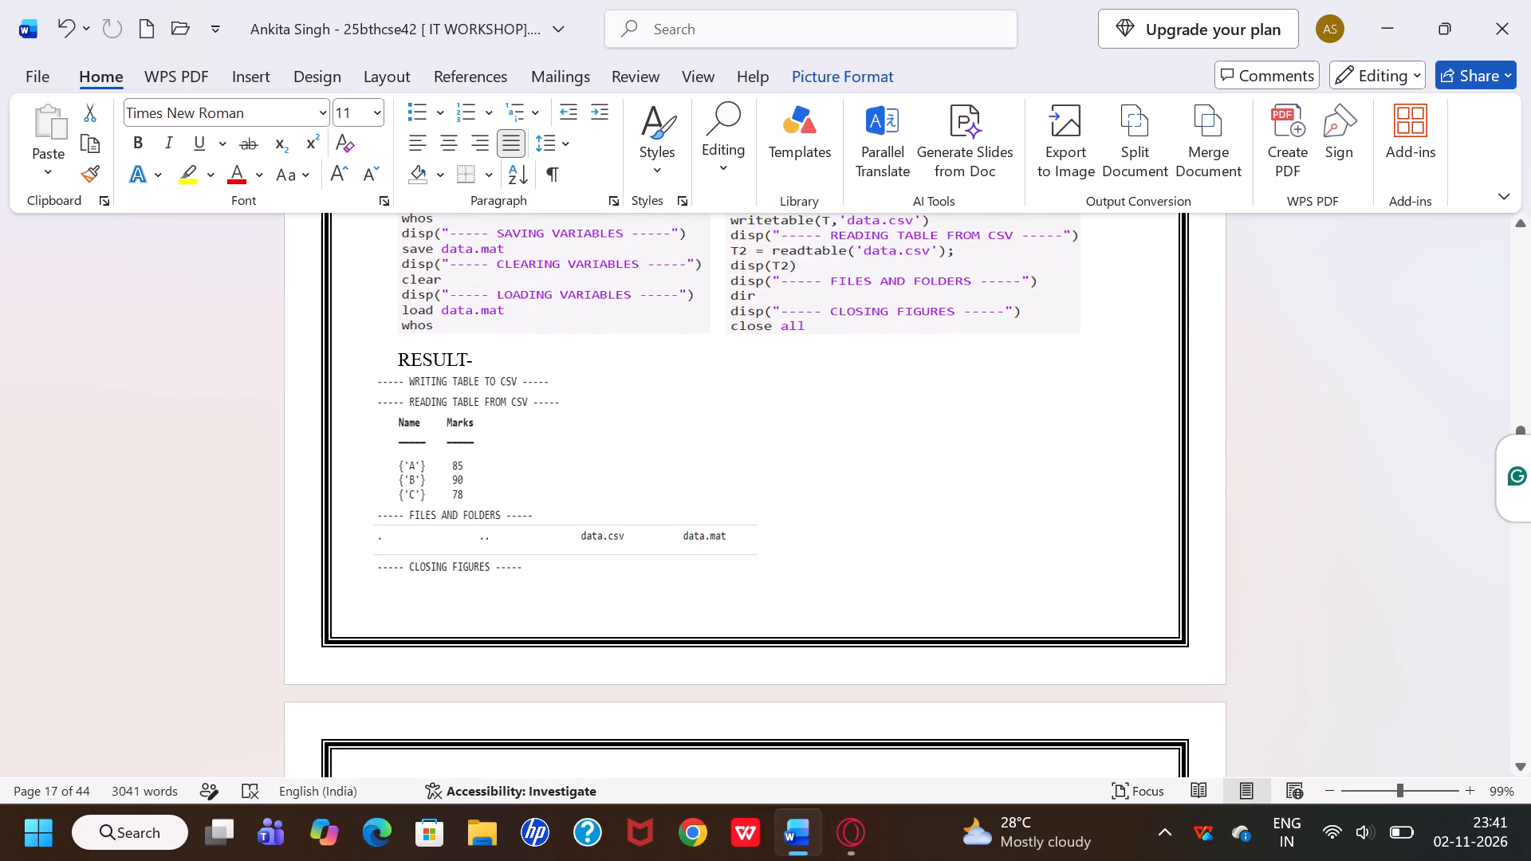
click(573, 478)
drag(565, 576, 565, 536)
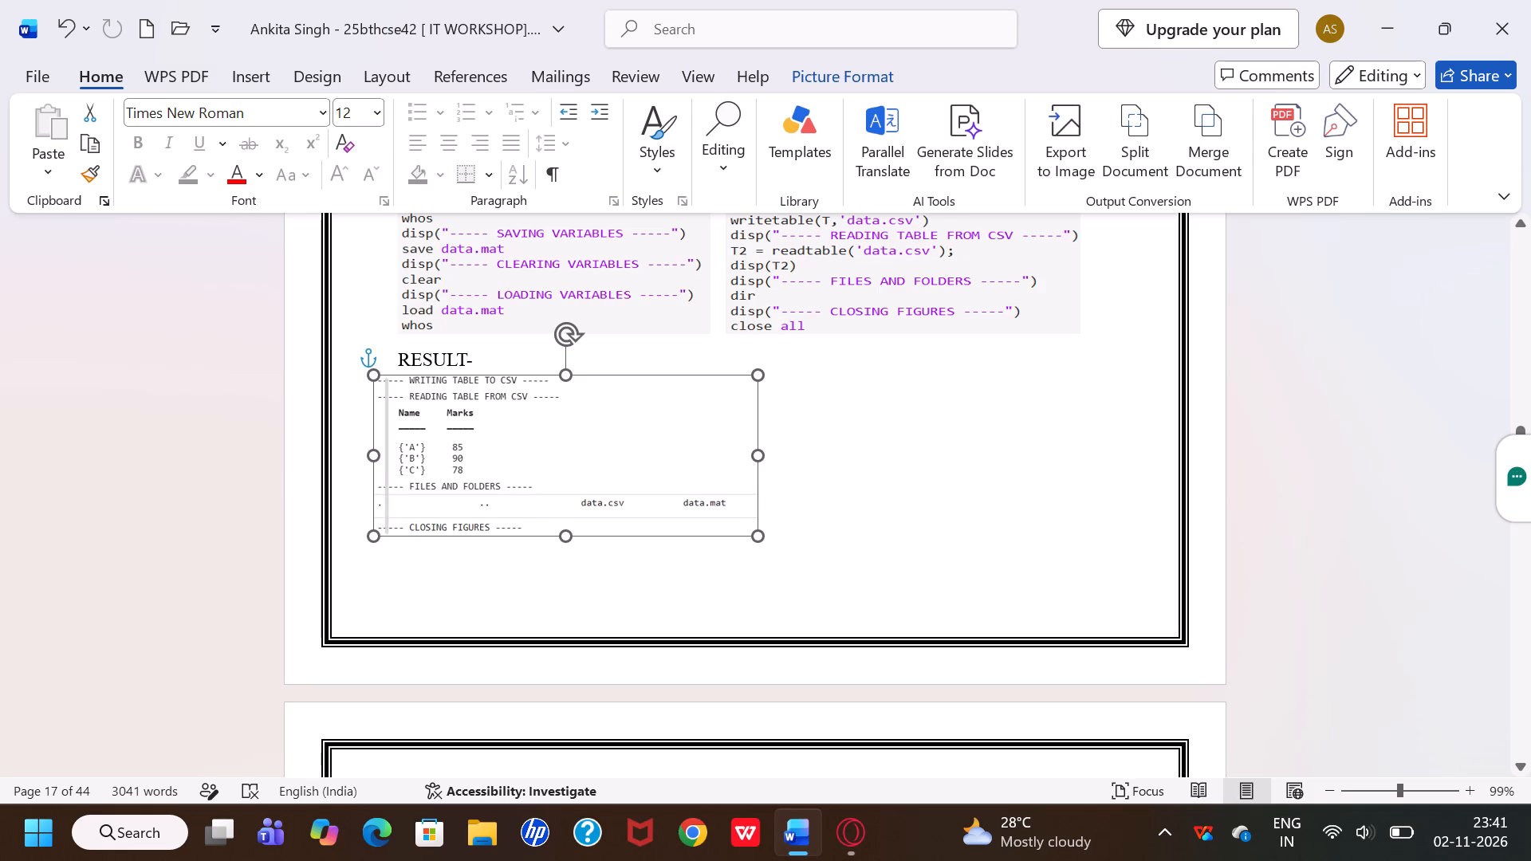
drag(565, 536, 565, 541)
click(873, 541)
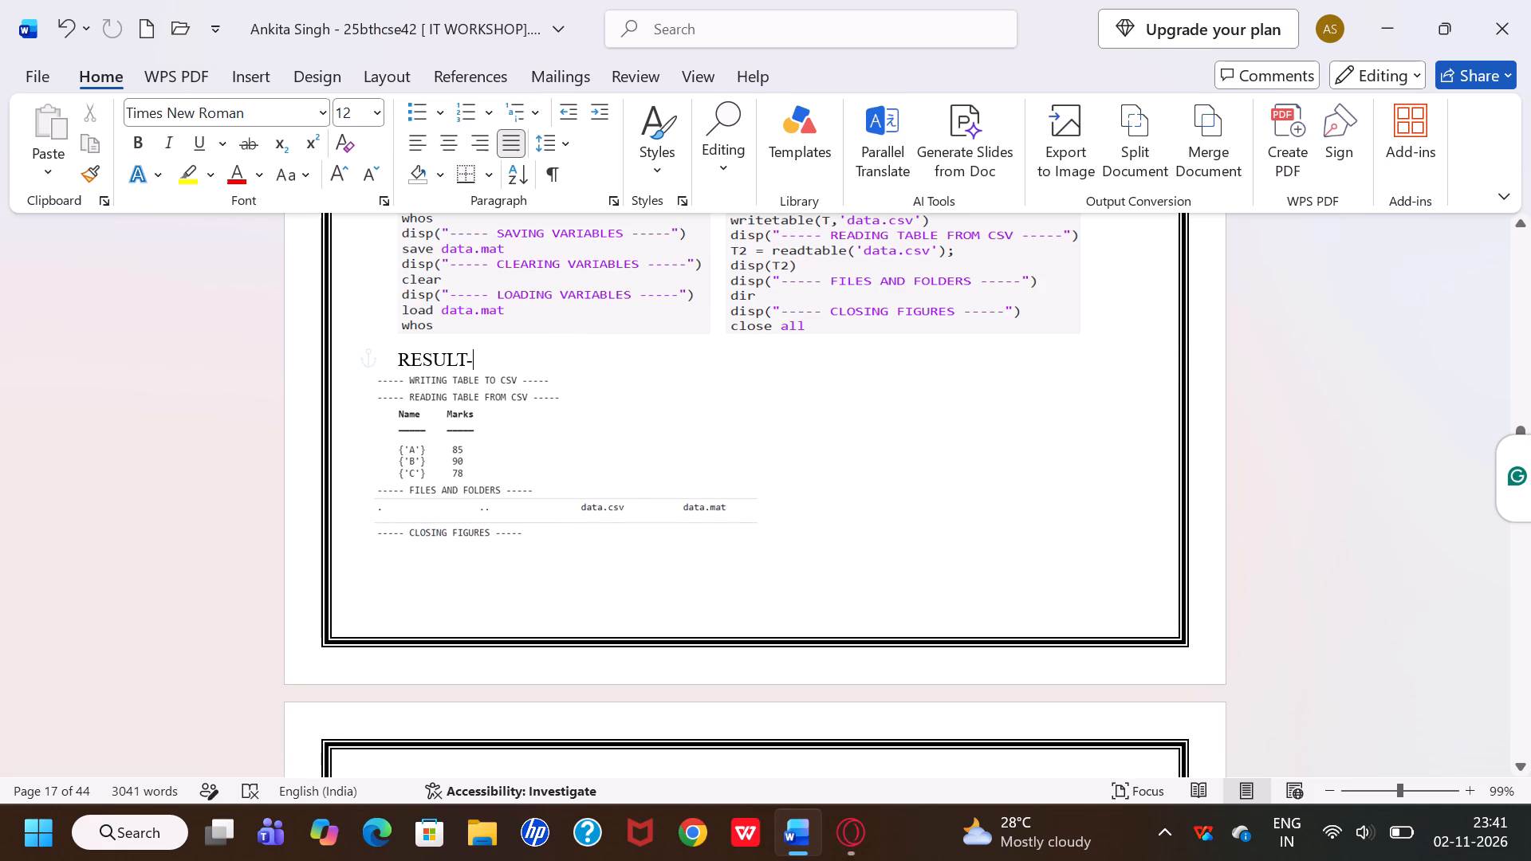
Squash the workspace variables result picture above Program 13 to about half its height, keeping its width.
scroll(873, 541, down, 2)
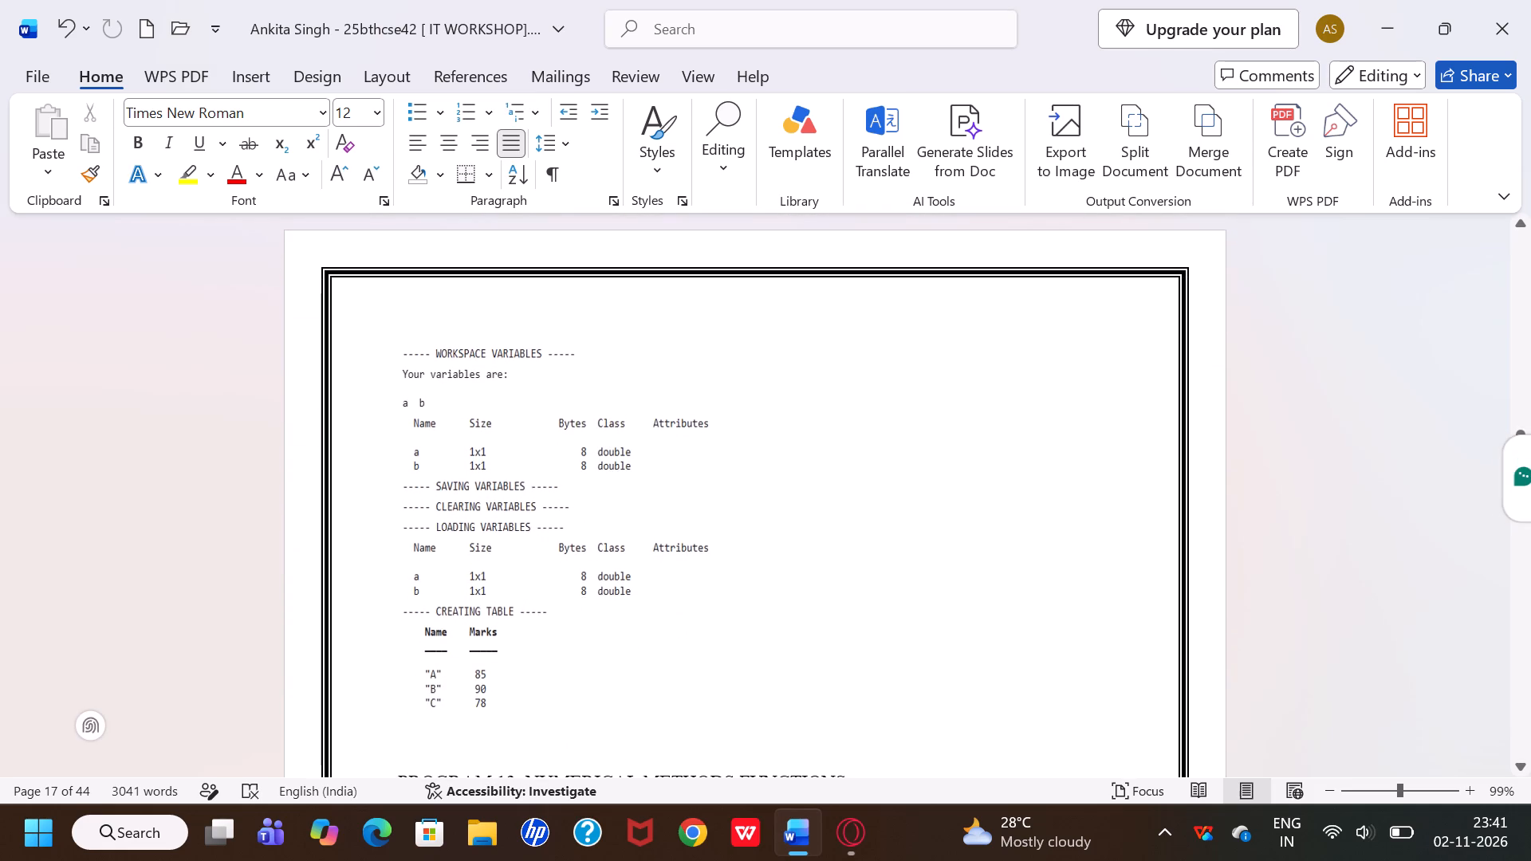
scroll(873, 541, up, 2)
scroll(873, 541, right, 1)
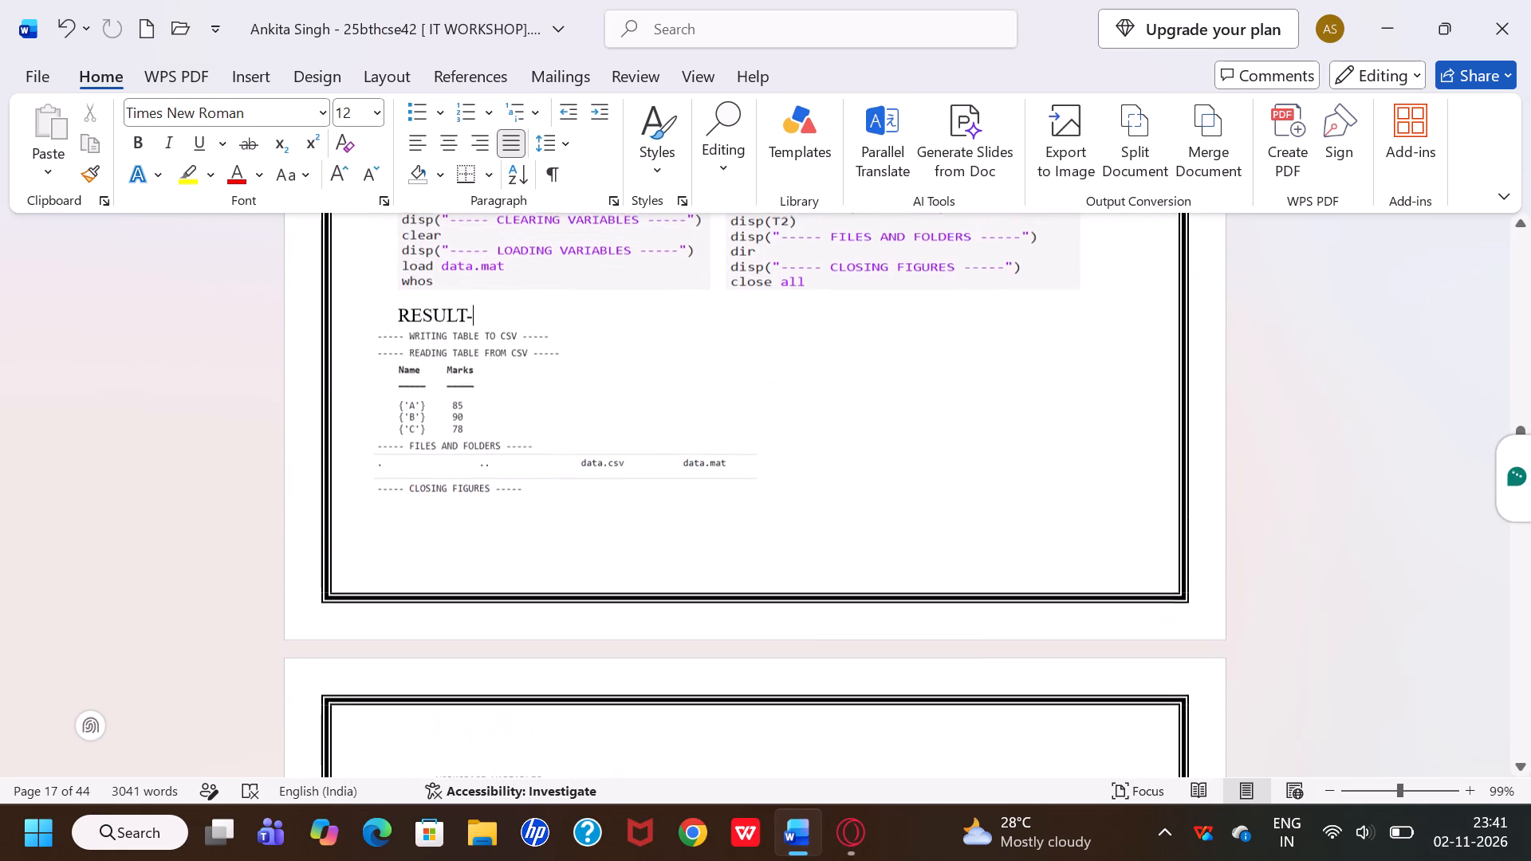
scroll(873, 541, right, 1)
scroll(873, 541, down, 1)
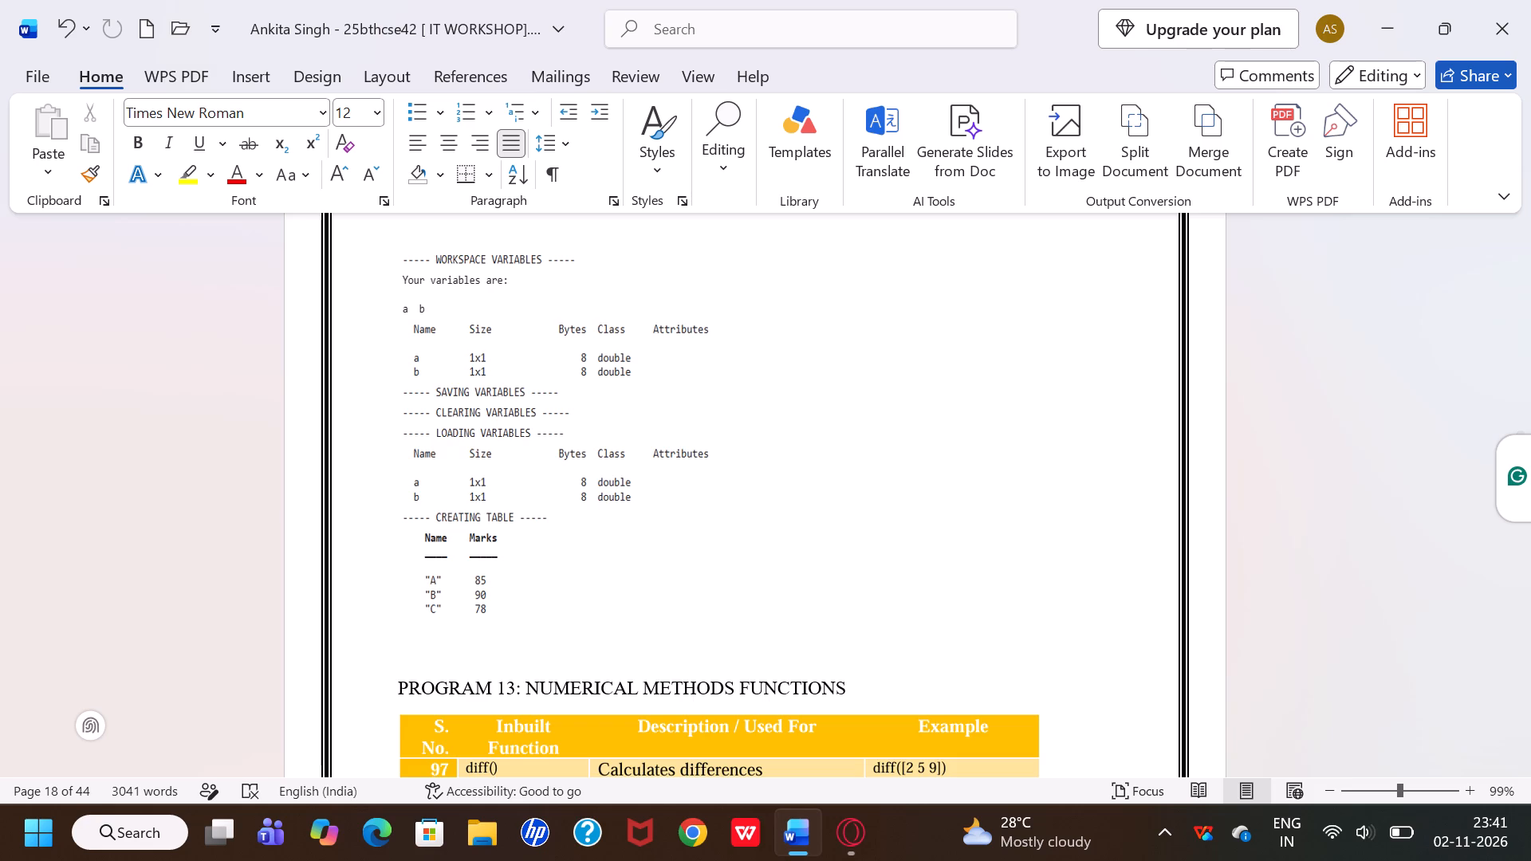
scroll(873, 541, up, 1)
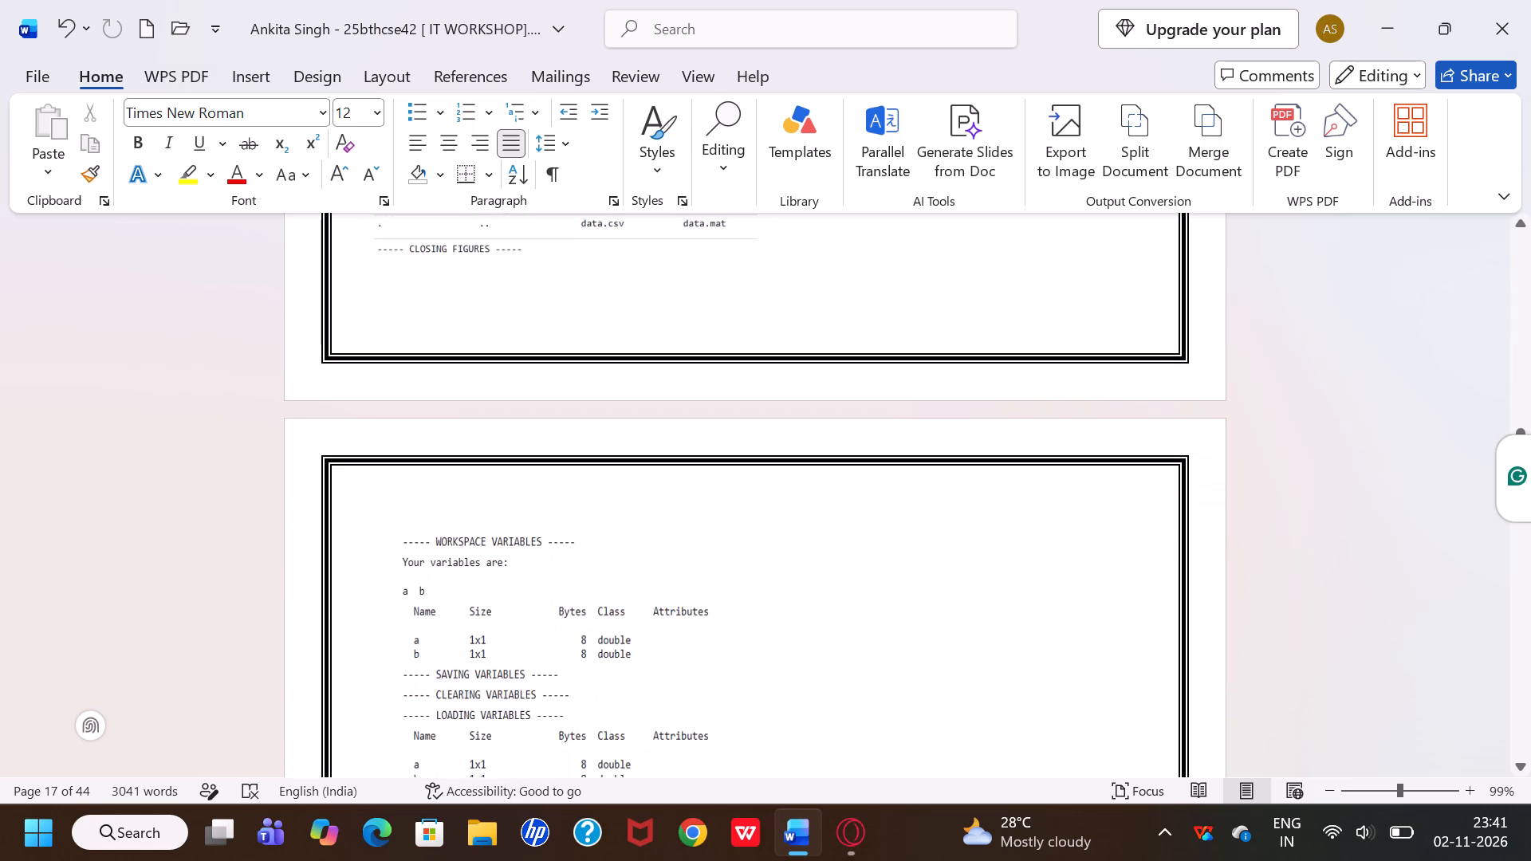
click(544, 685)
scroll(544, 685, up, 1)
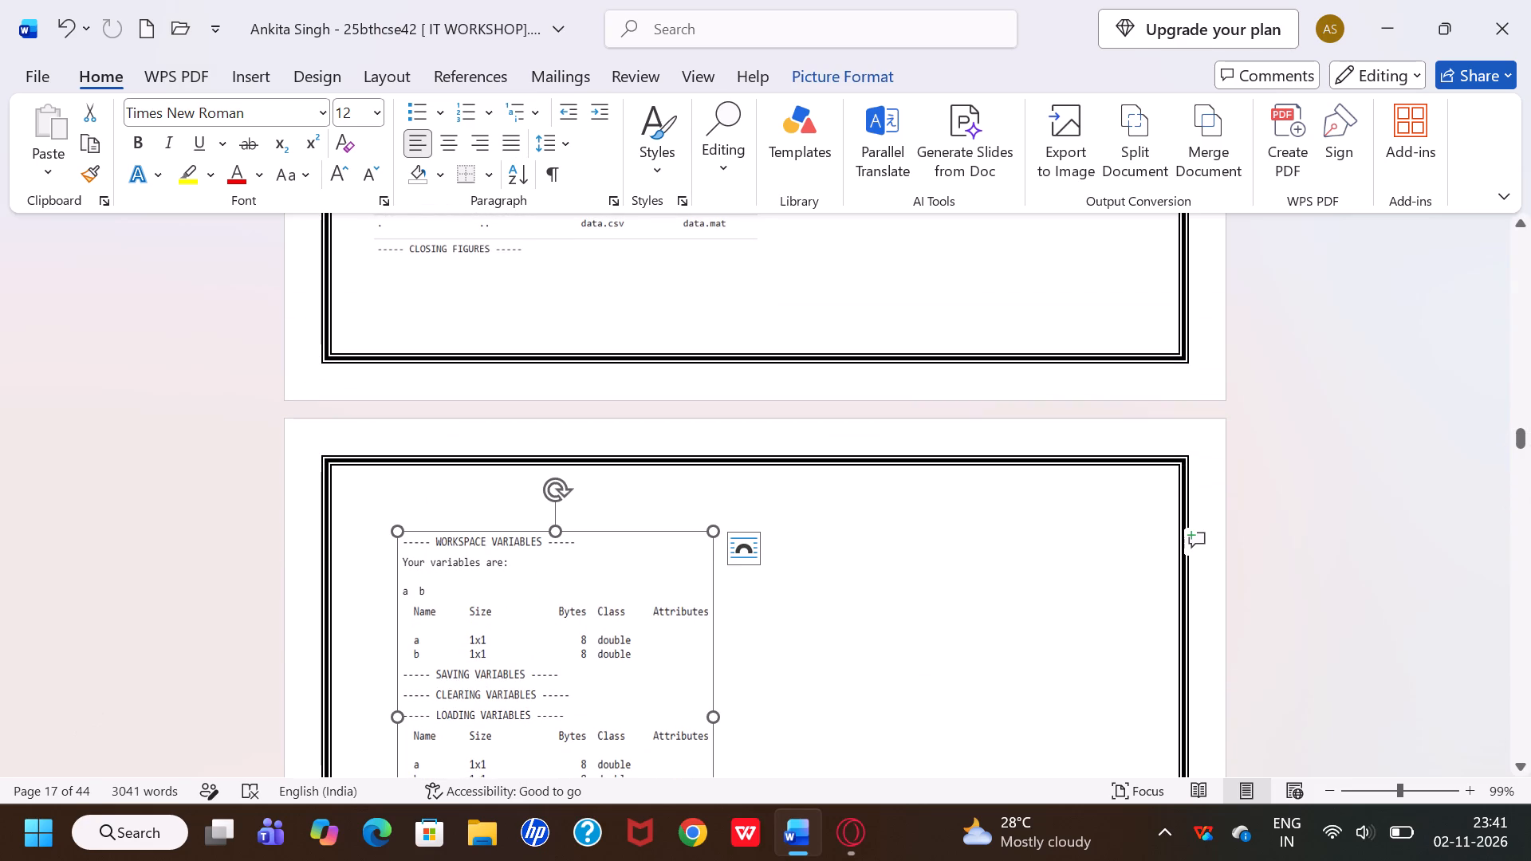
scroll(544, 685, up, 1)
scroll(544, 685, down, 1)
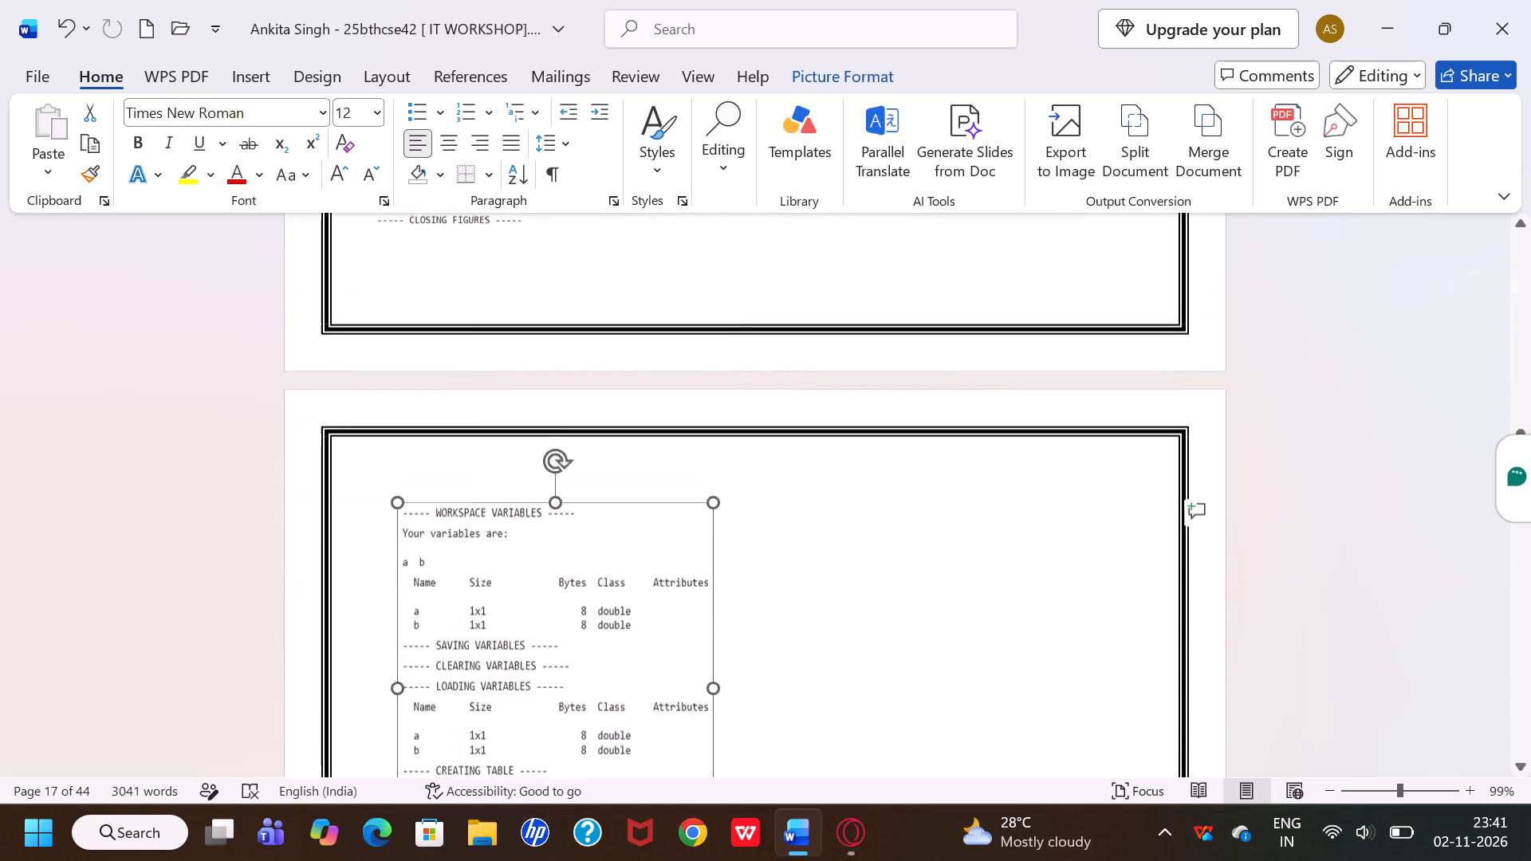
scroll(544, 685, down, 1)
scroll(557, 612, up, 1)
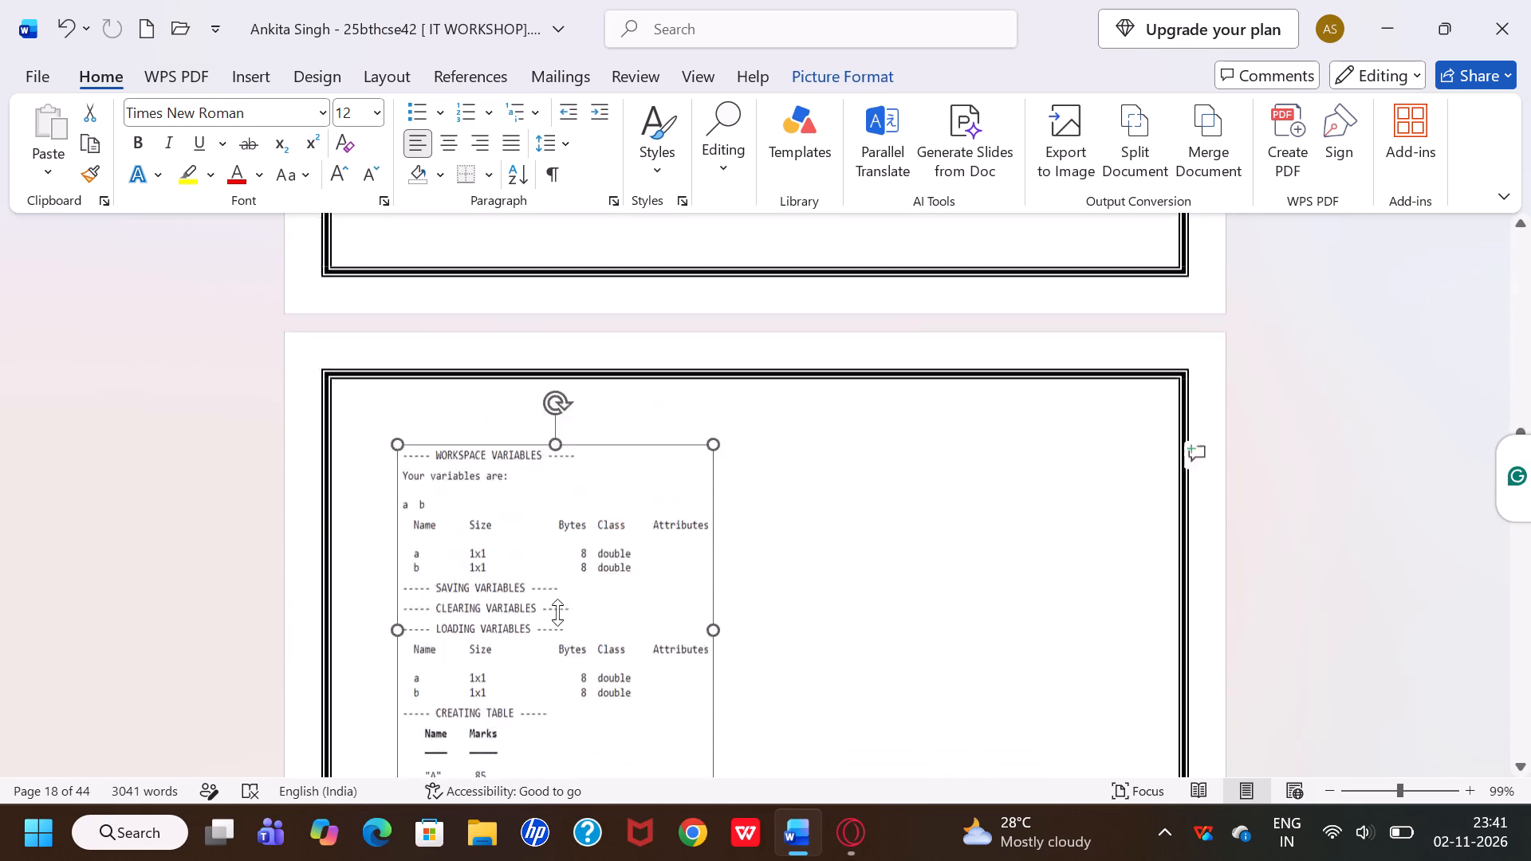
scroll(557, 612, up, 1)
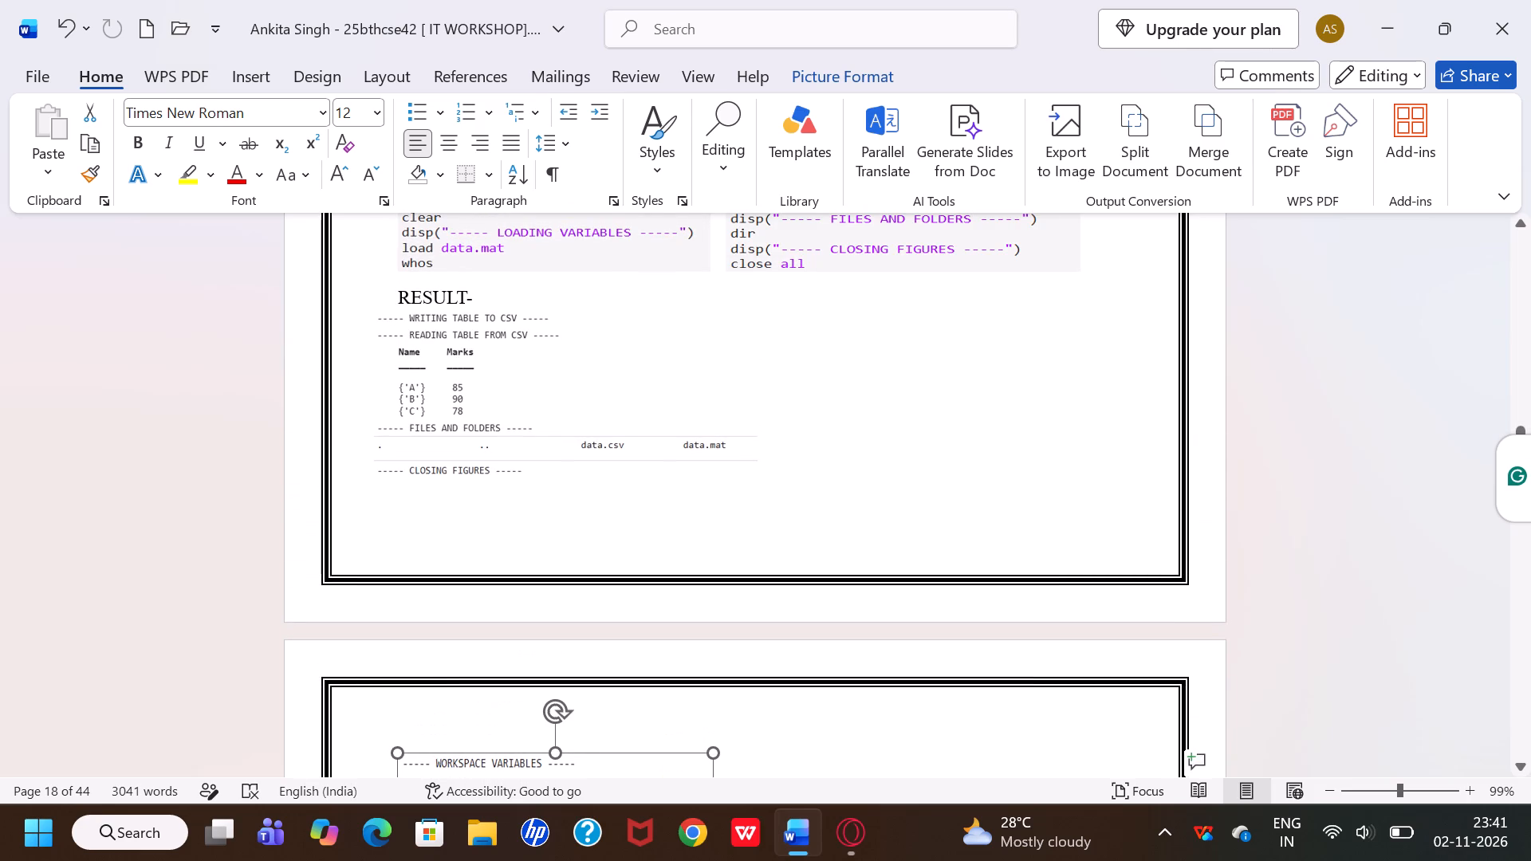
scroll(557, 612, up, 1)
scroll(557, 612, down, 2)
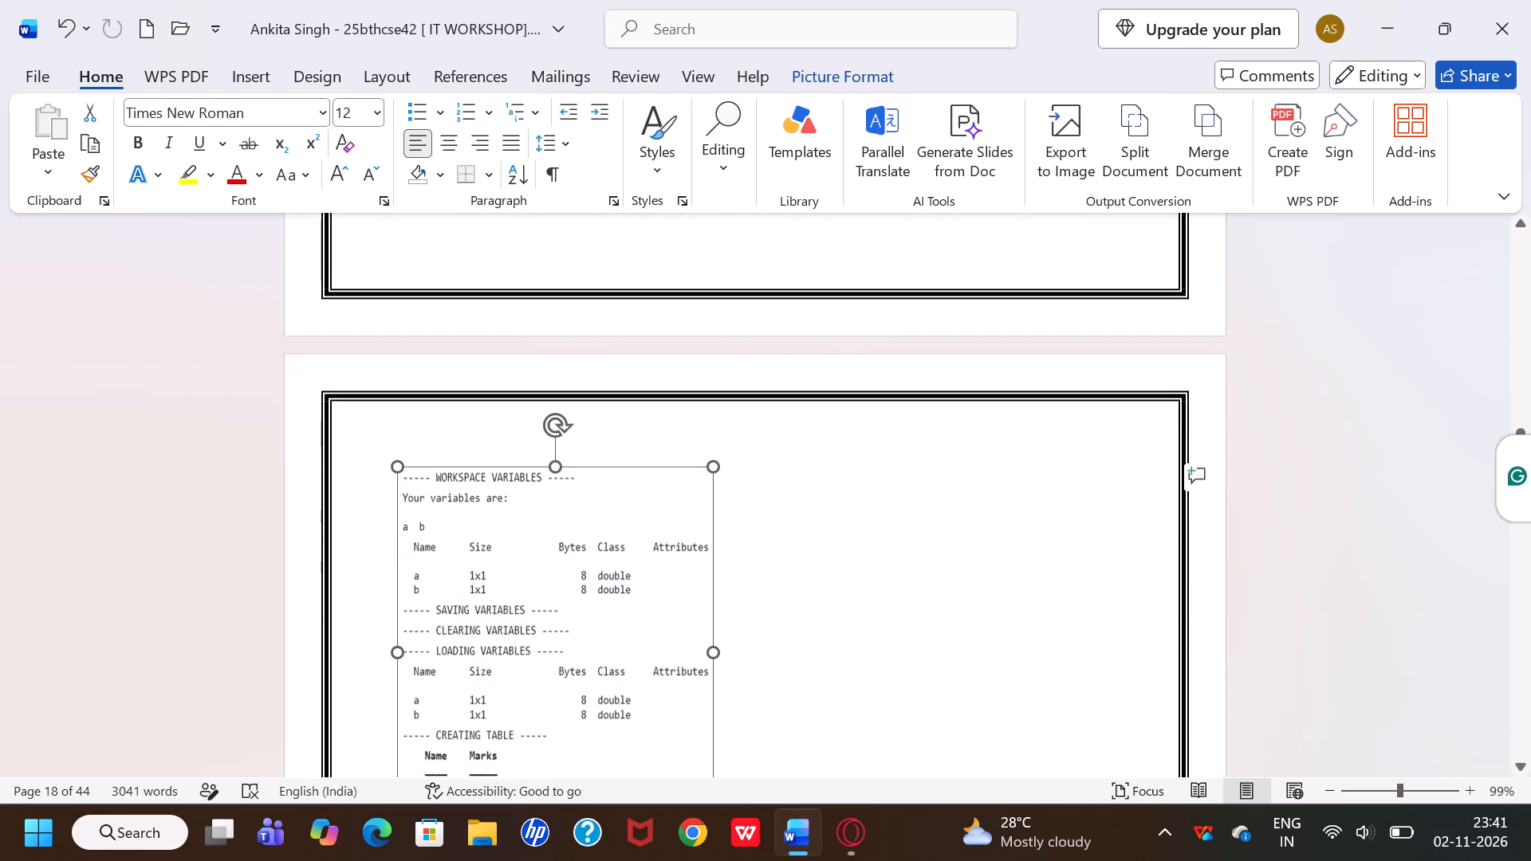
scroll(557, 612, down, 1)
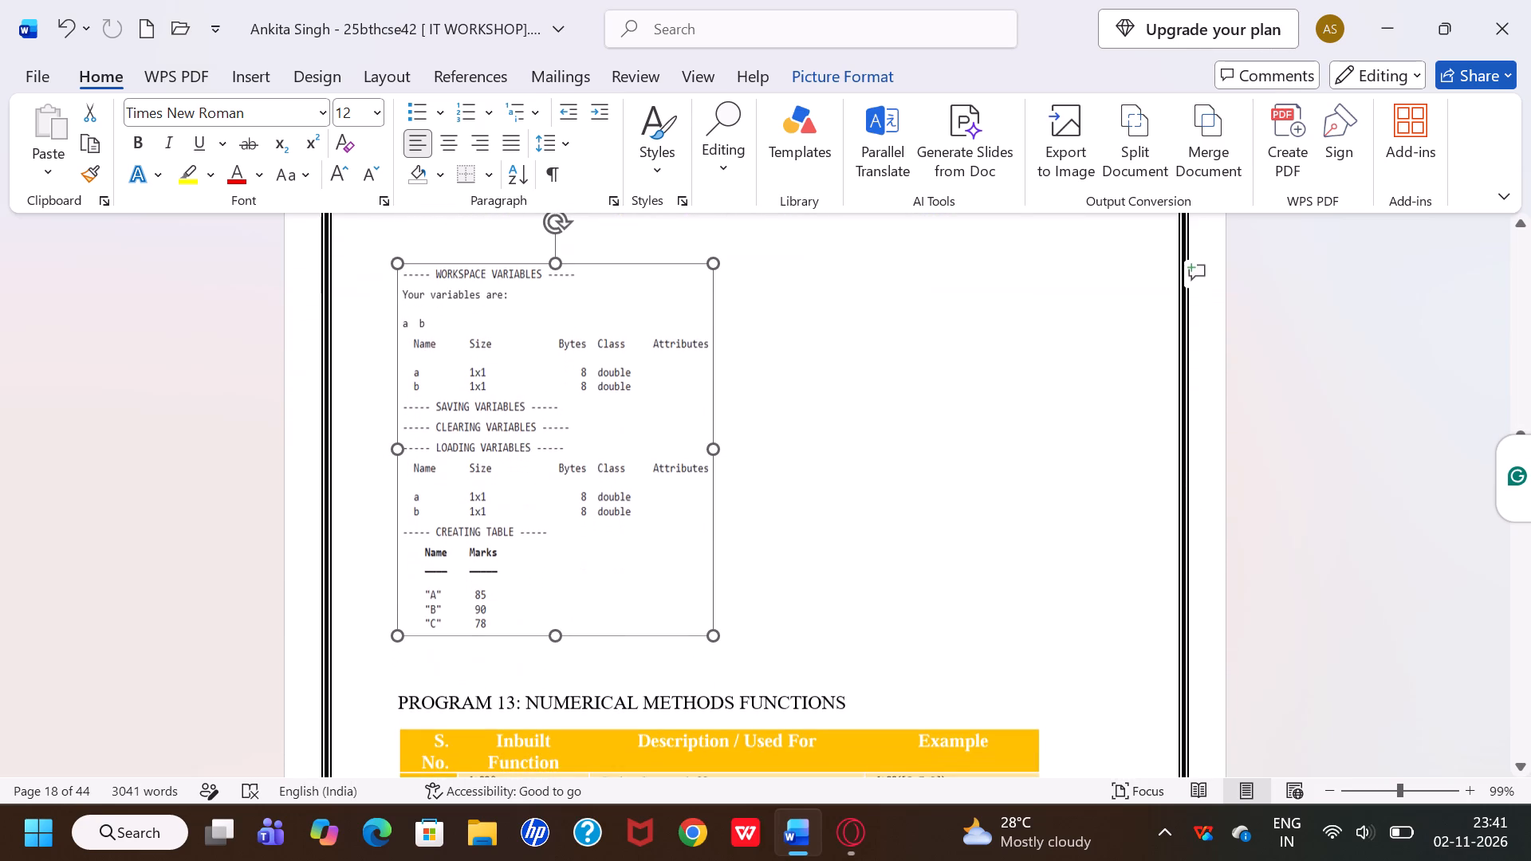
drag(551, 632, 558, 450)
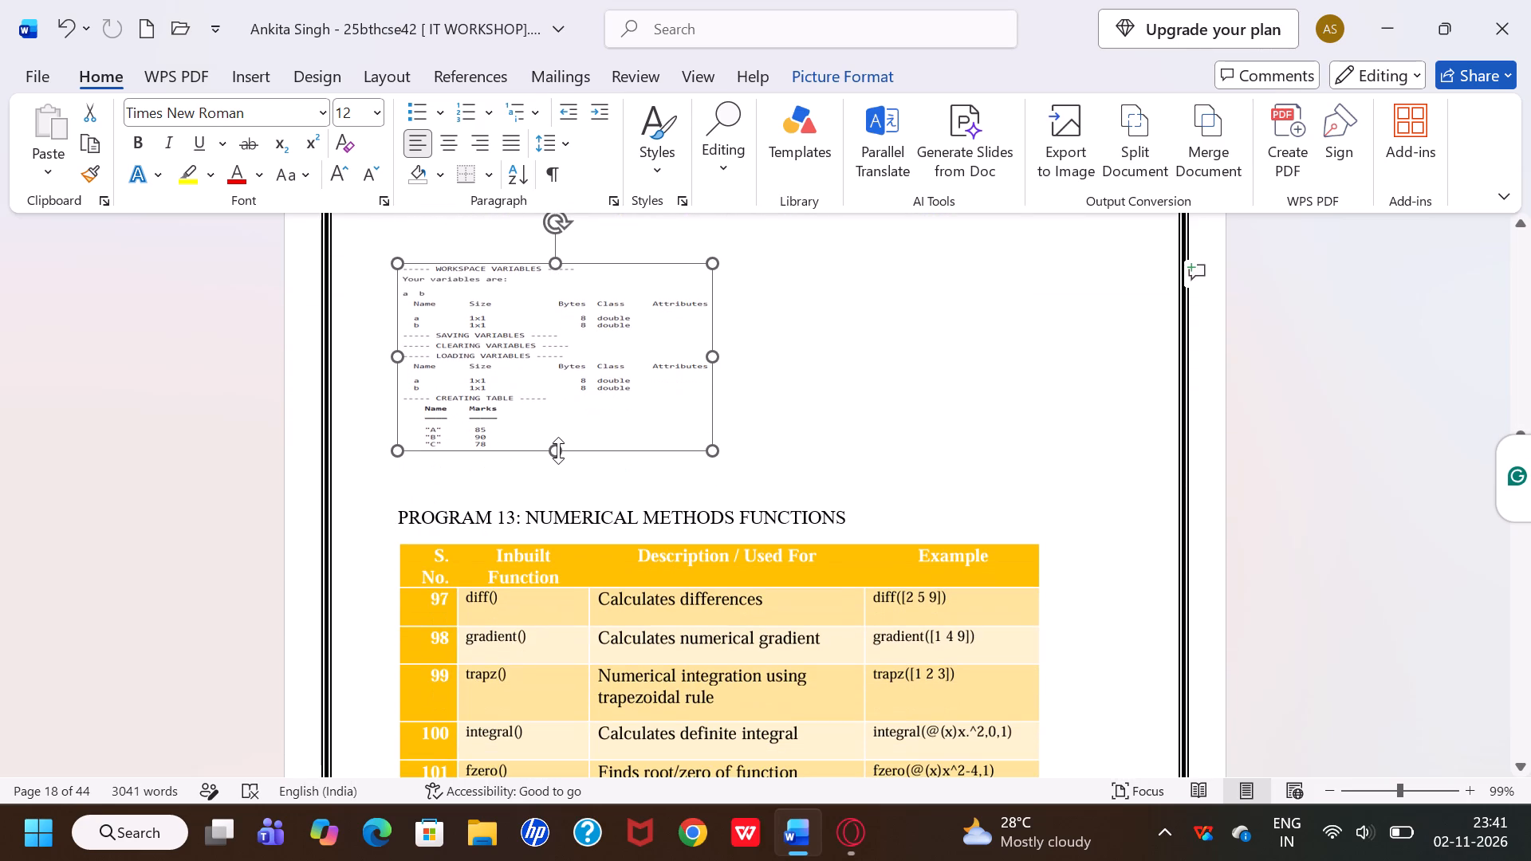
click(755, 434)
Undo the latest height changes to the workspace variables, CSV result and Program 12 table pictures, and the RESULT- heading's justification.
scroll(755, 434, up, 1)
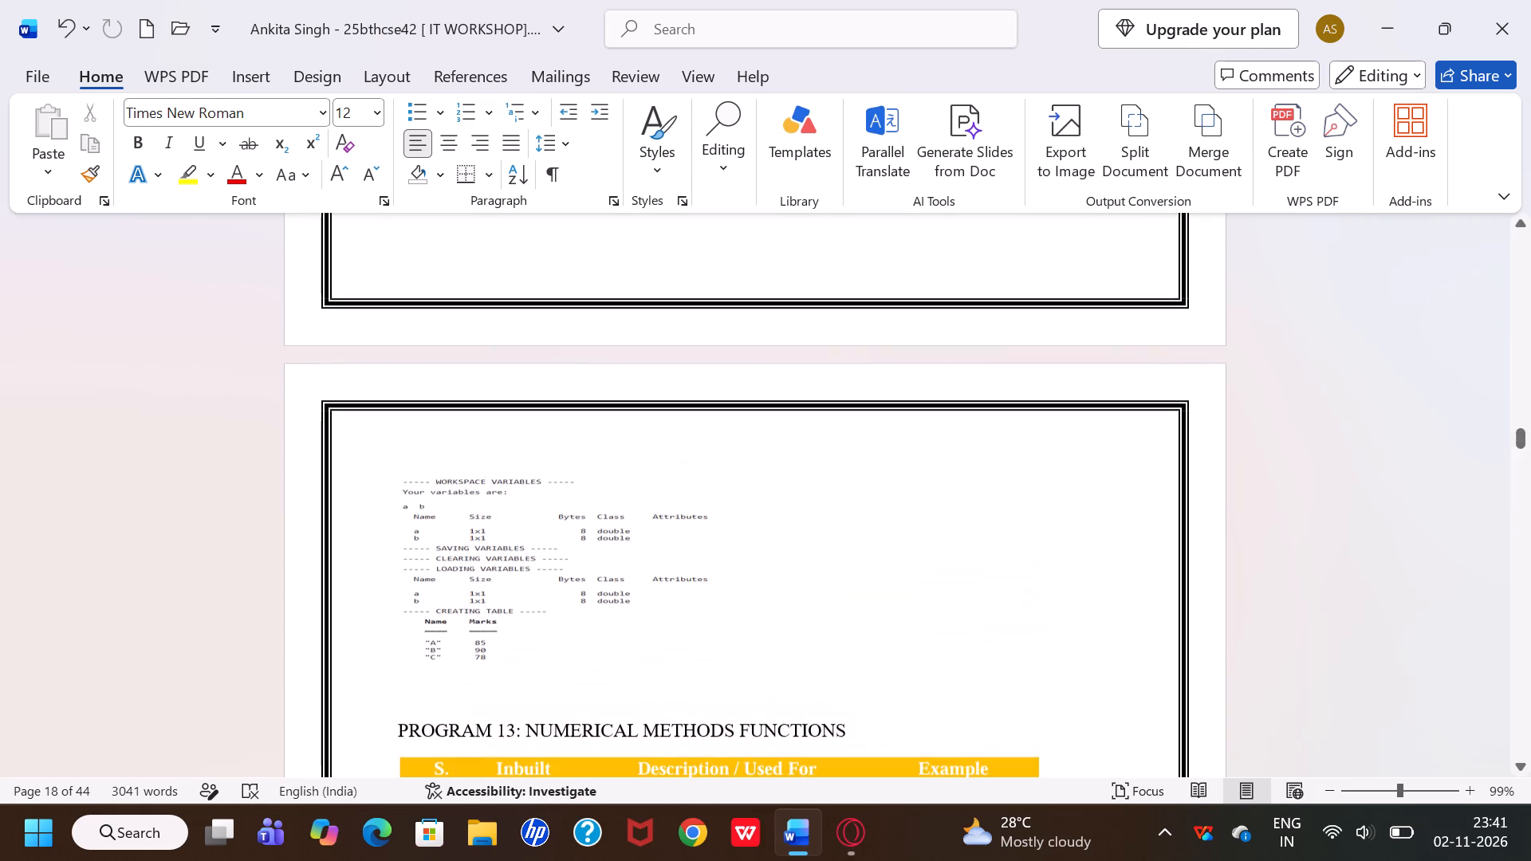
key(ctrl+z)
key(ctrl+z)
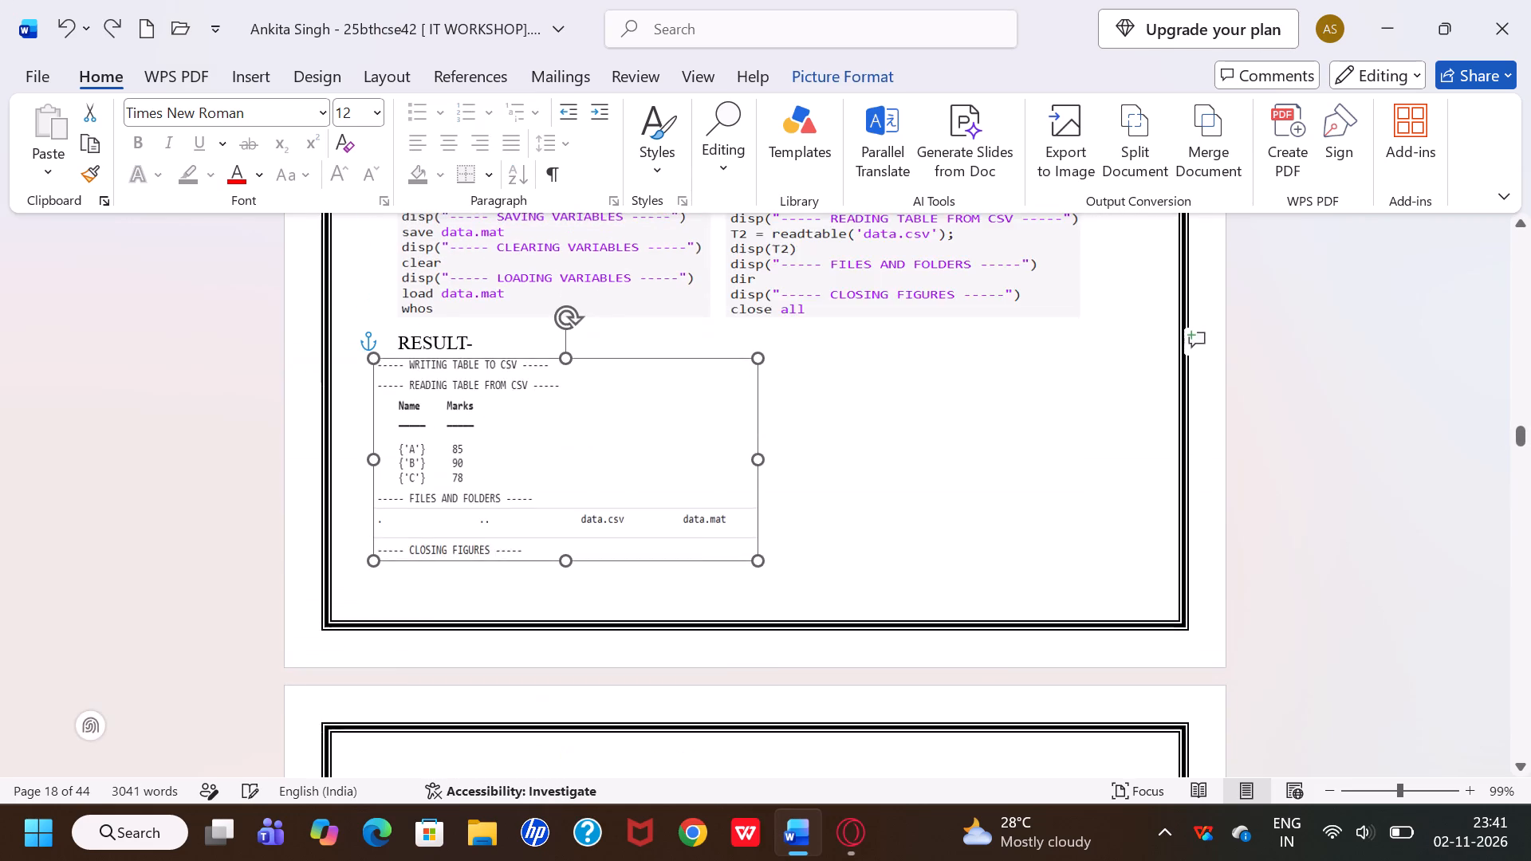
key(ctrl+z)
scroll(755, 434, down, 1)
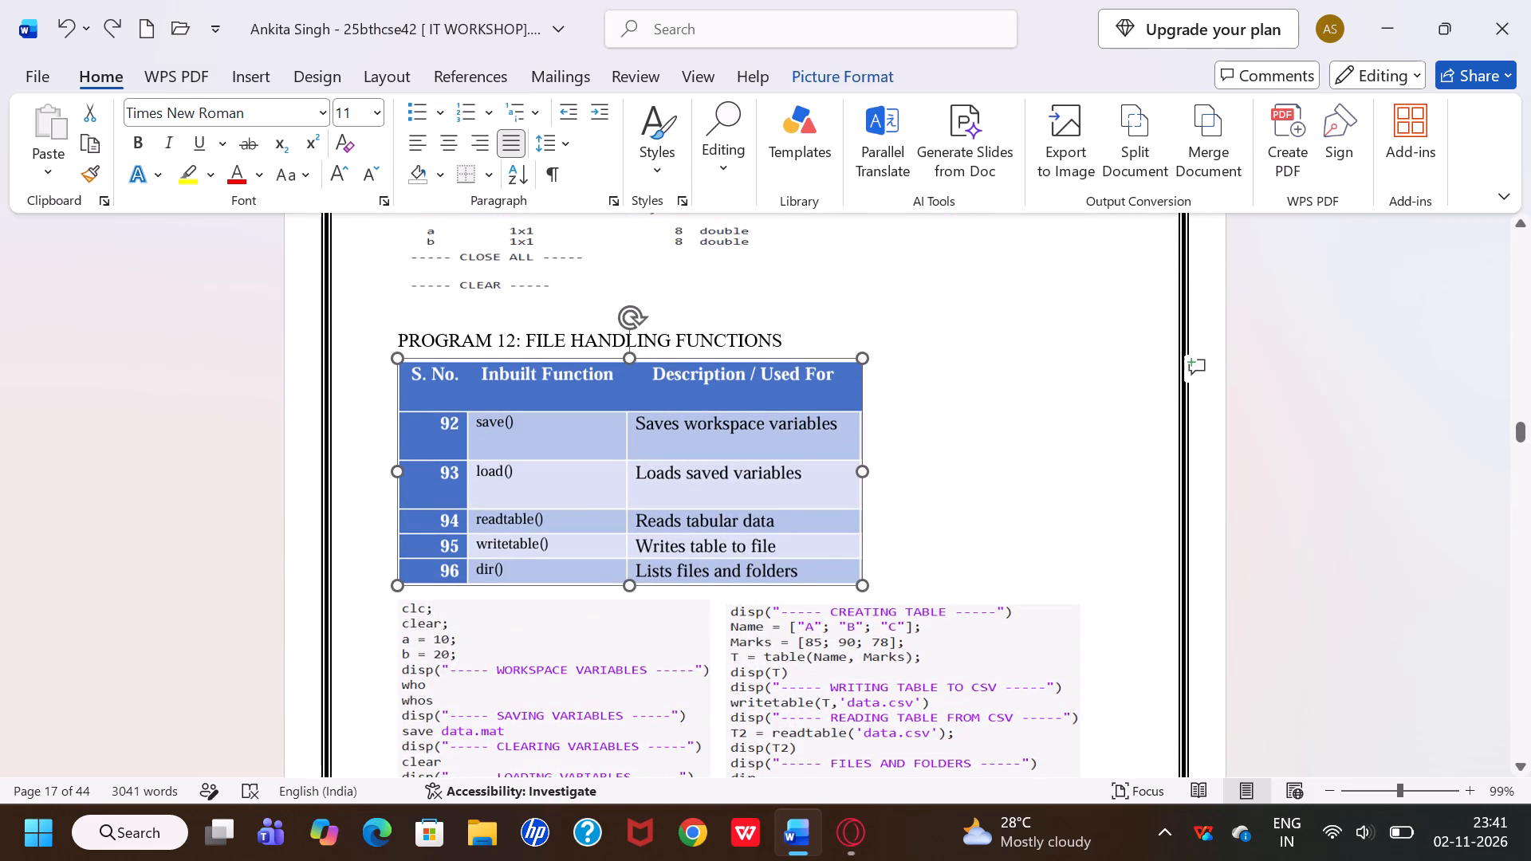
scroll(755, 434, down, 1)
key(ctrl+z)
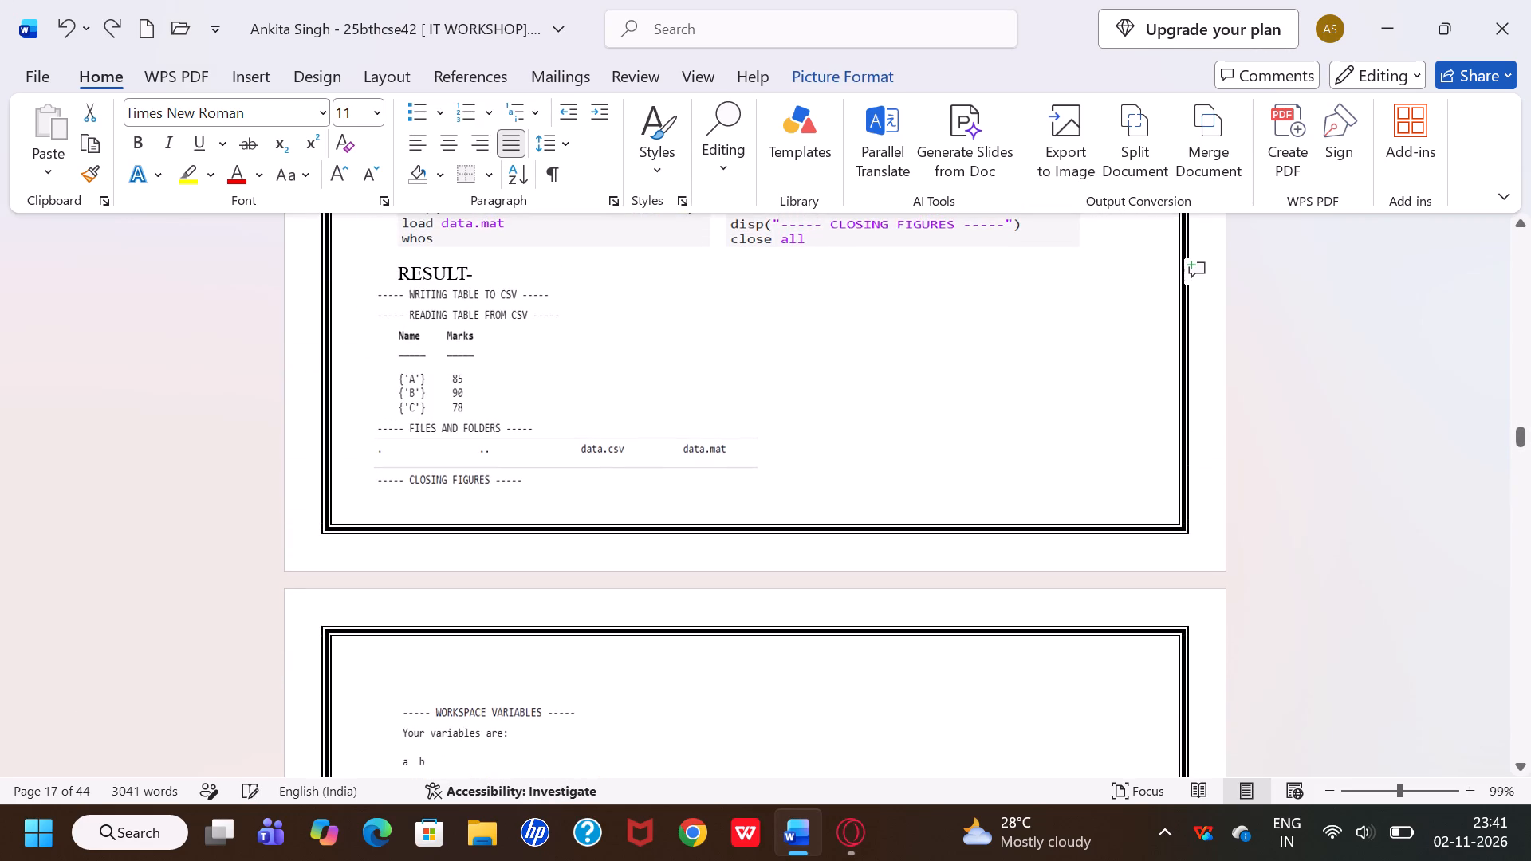
Undo the earlier Program 12 edits to the CSV result picture, RESULT- heading size, code picture heights, and table cropping and alignment.
key(ctrl+z)
key(ctrl+z)
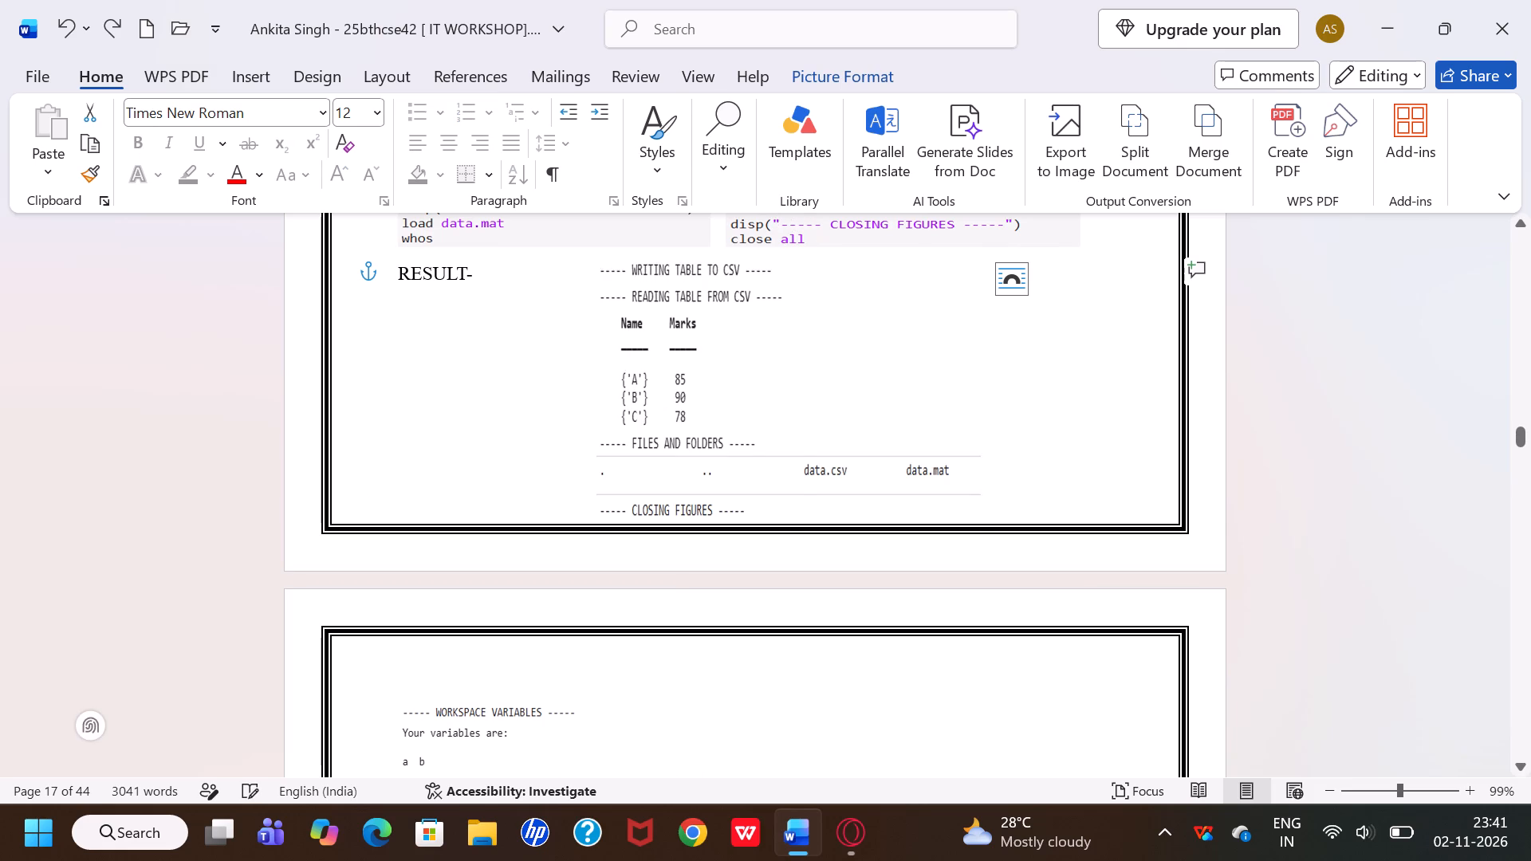
key(ctrl+z)
key(ctrl+z)
key(ctrl+z)
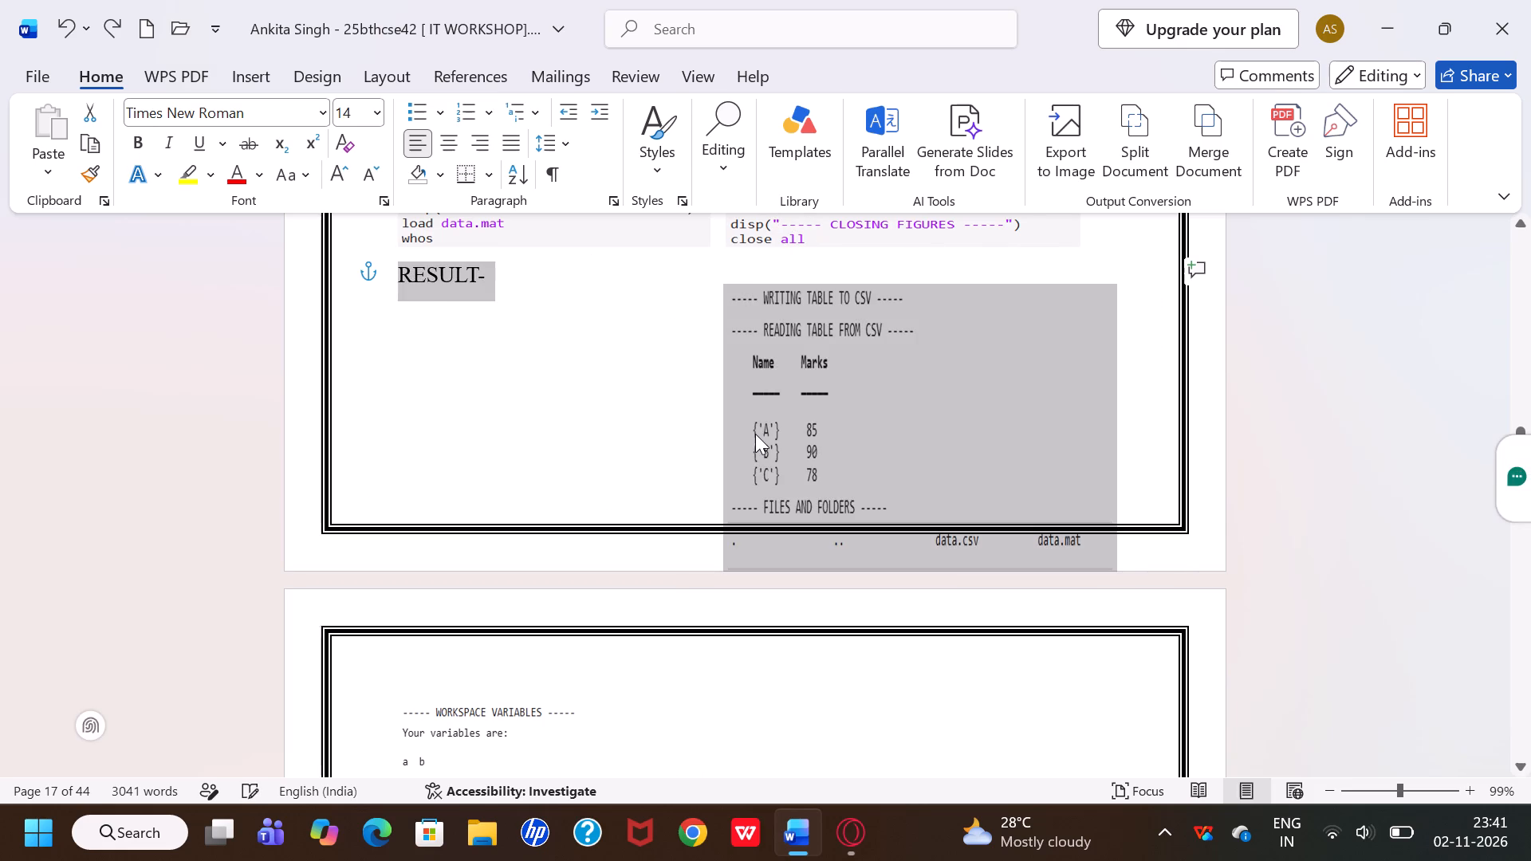
key(ctrl+z)
key(ctrl+z)
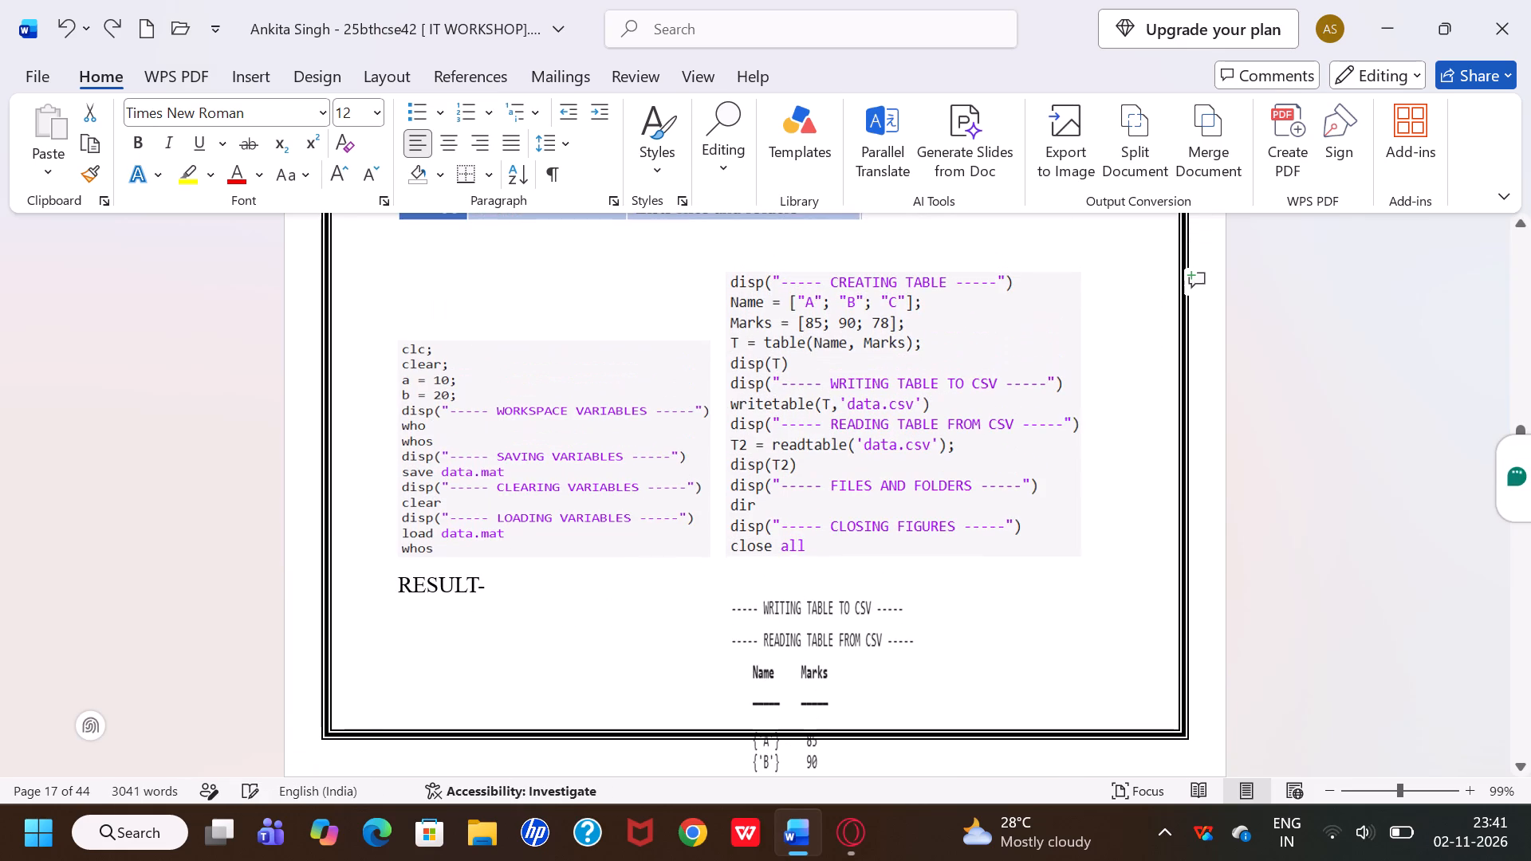
key(ctrl+z)
key(ctrl+z)
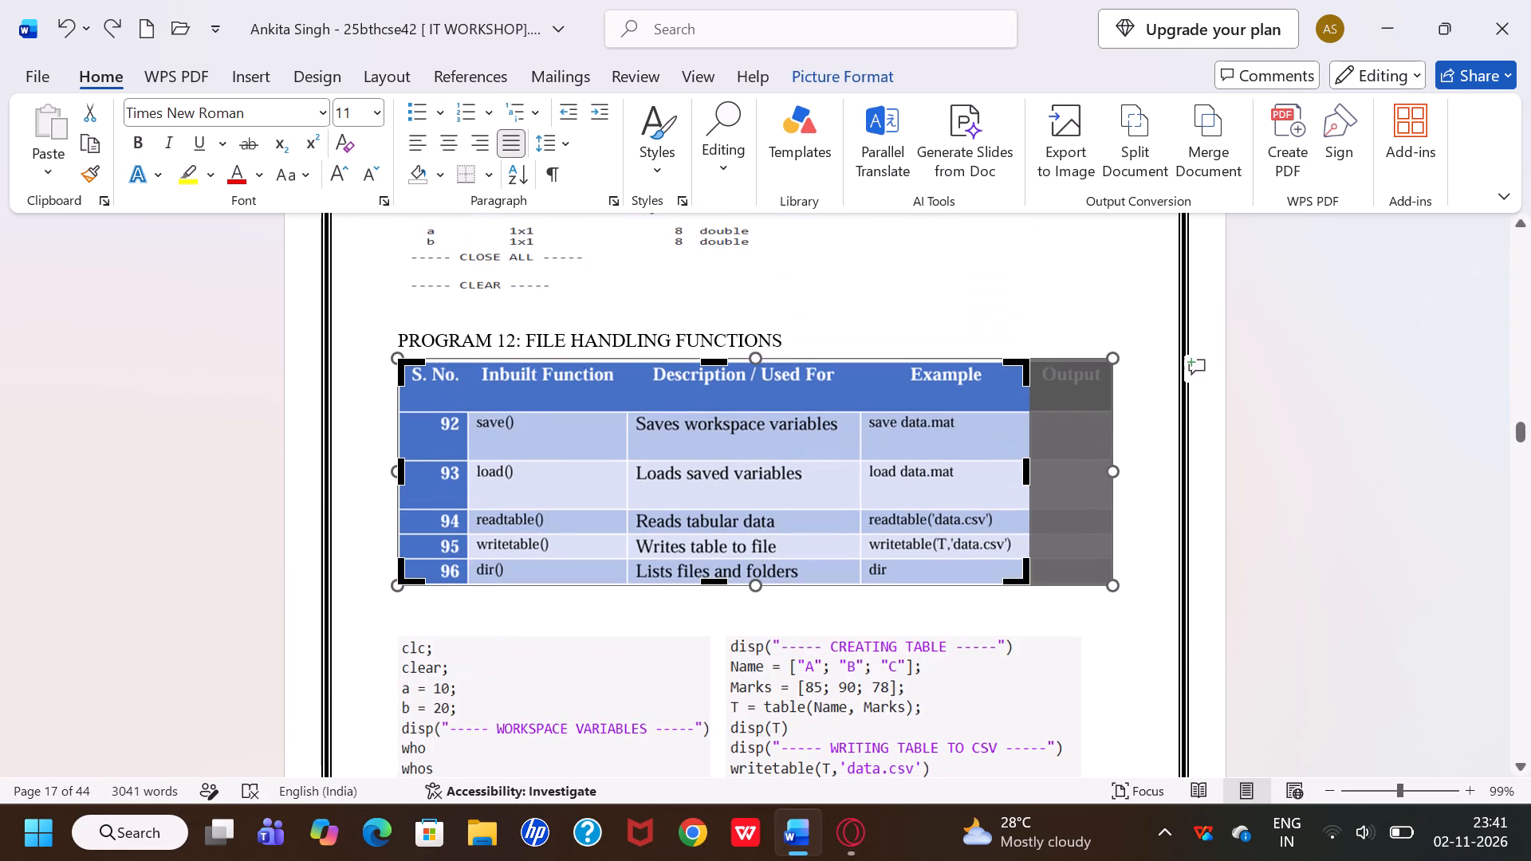
key(ctrl+z)
scroll(755, 434, down, 2)
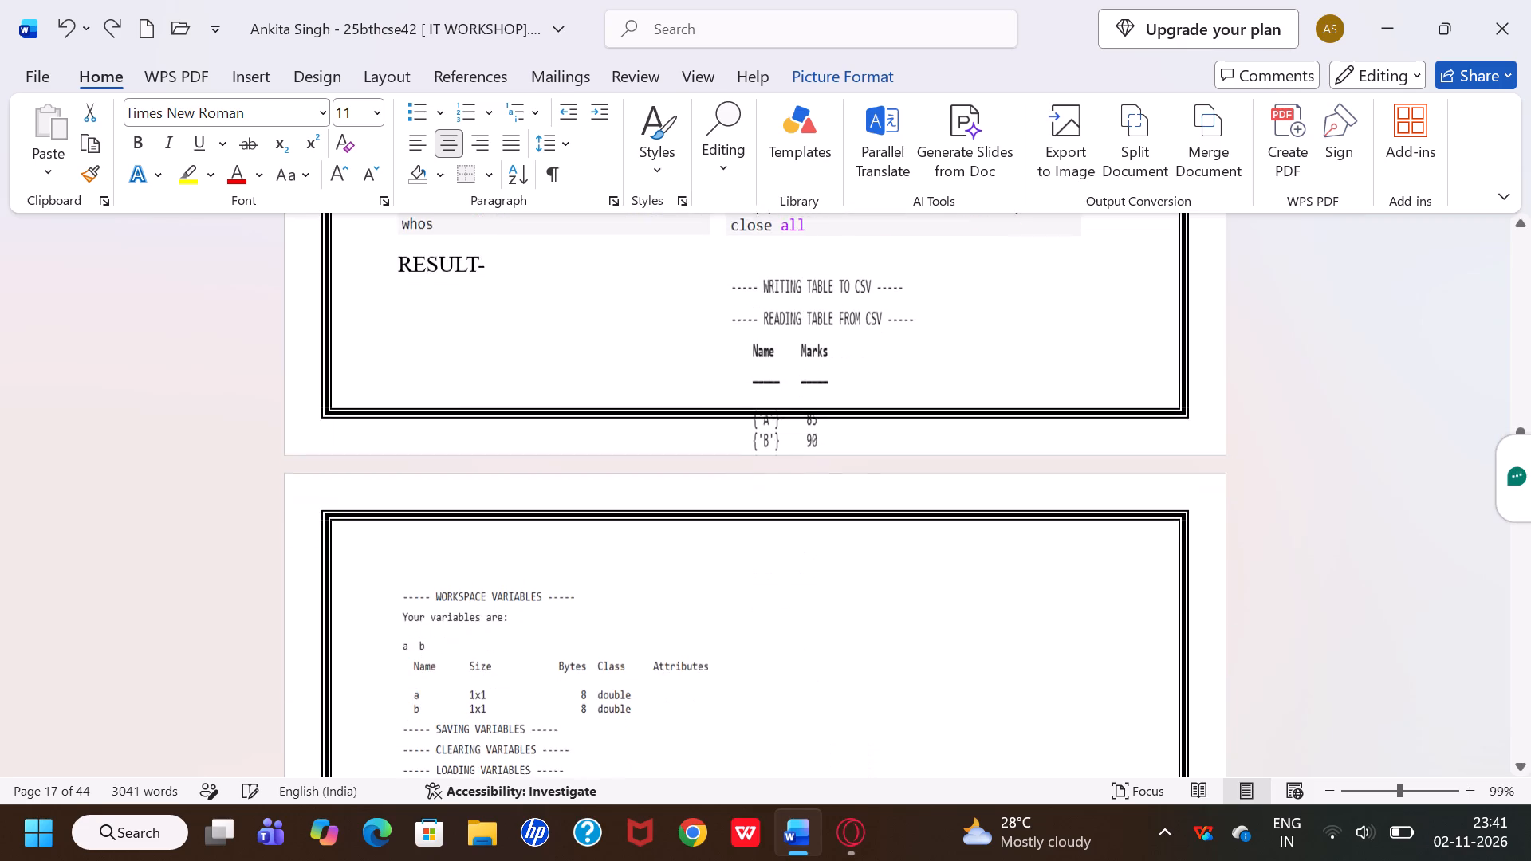
Undo the earlier Program 11 result picture resizing and alignment, the RESULT- heading size change, and the edit before them.
key(ctrl+z)
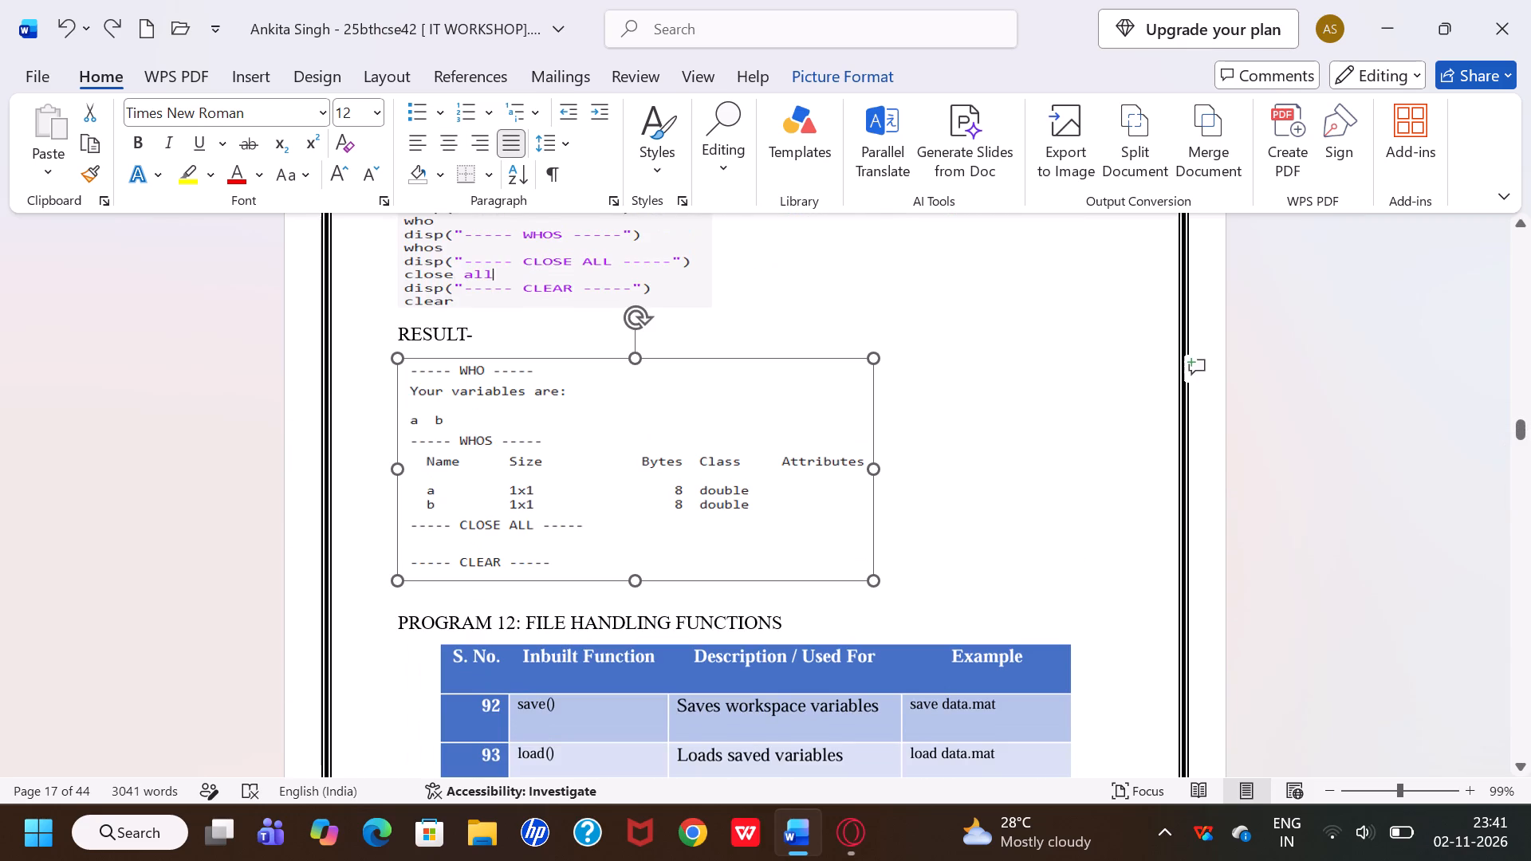
key(ctrl+z)
key(ctrl+z)
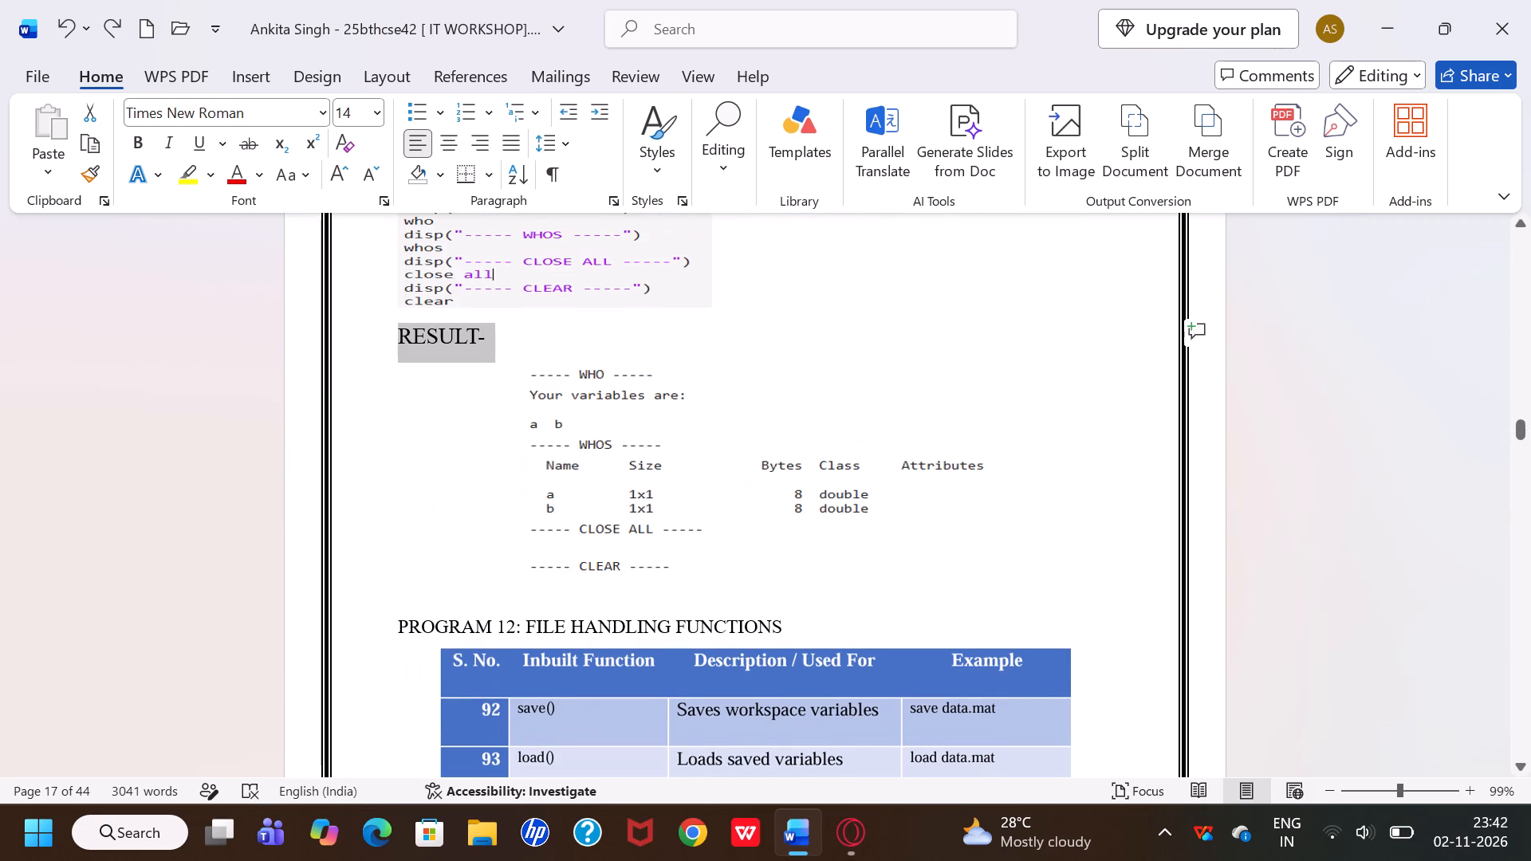
scroll(755, 434, down, 2)
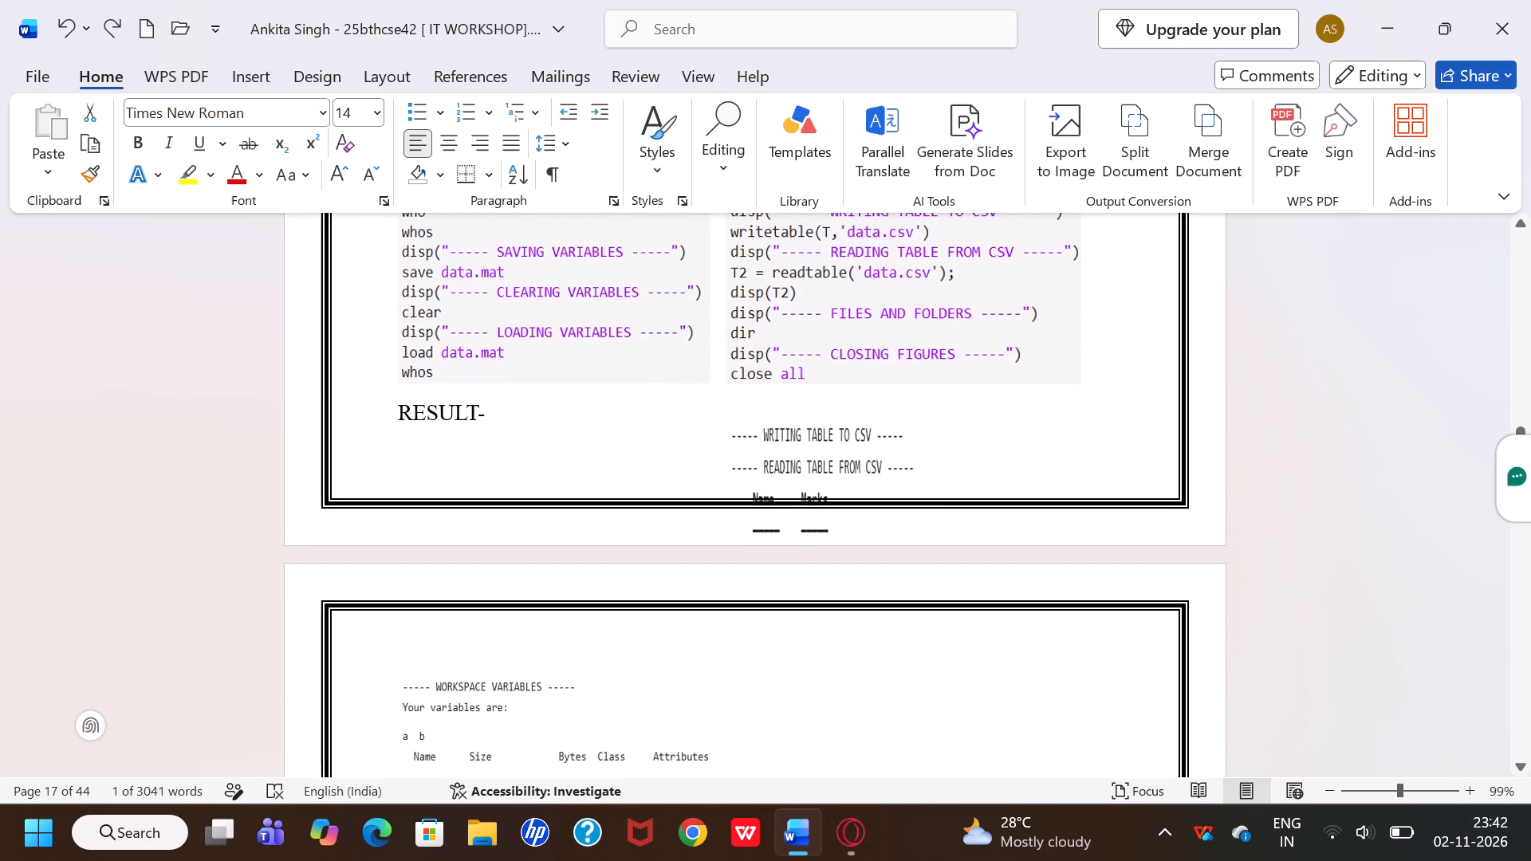
key(ctrl+z)
scroll(755, 434, down, 3)
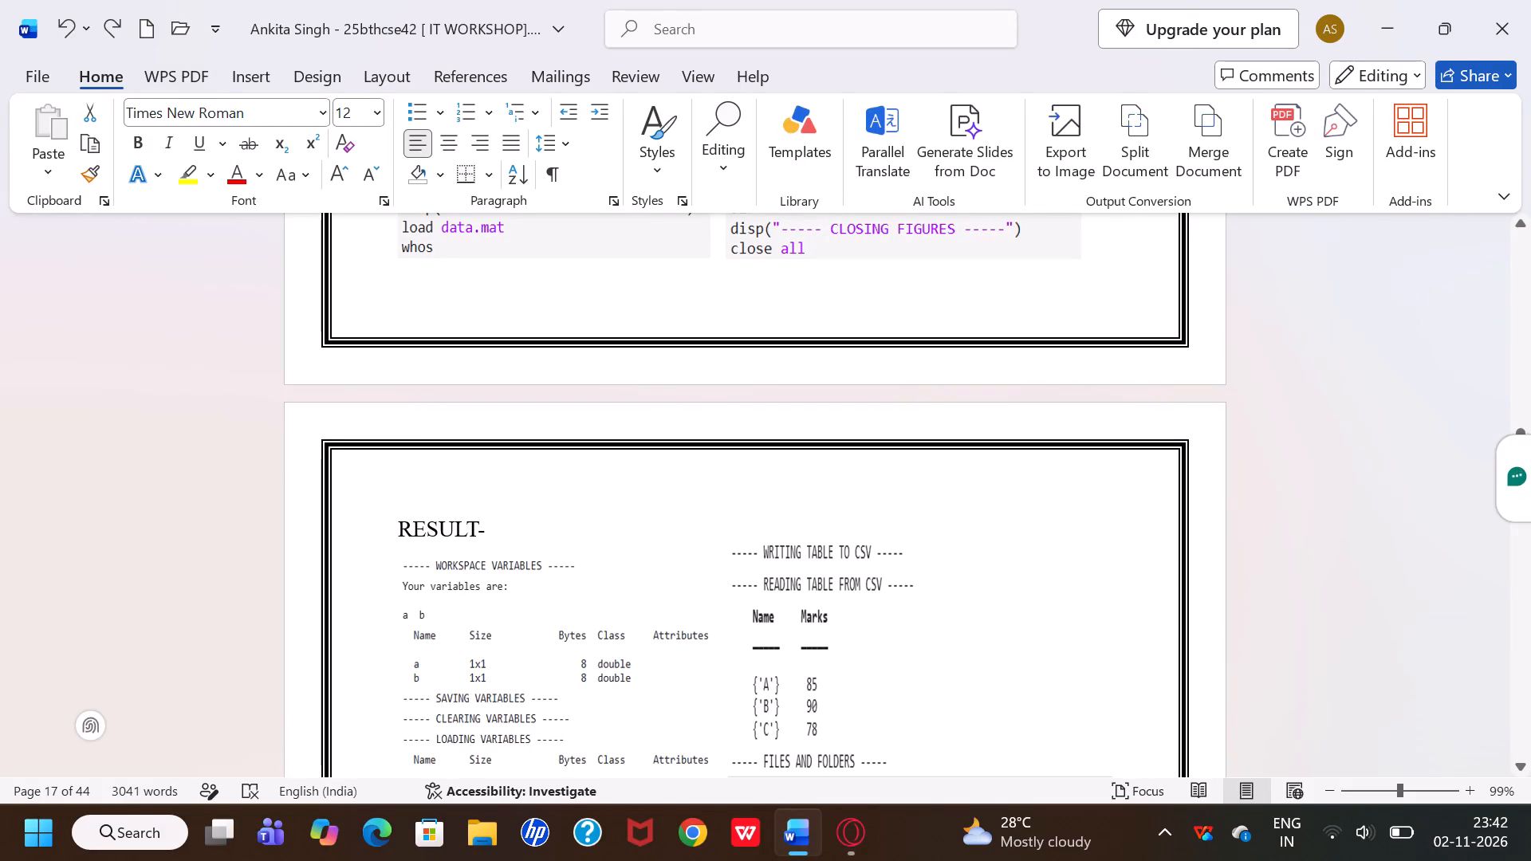
Redo the undone Program 11 result edits and the Program 12 table's cropping and alignment, through the first code picture's height reduction.
key(ctrl+y)
key(ctrl+y)
key(ctrl+y)
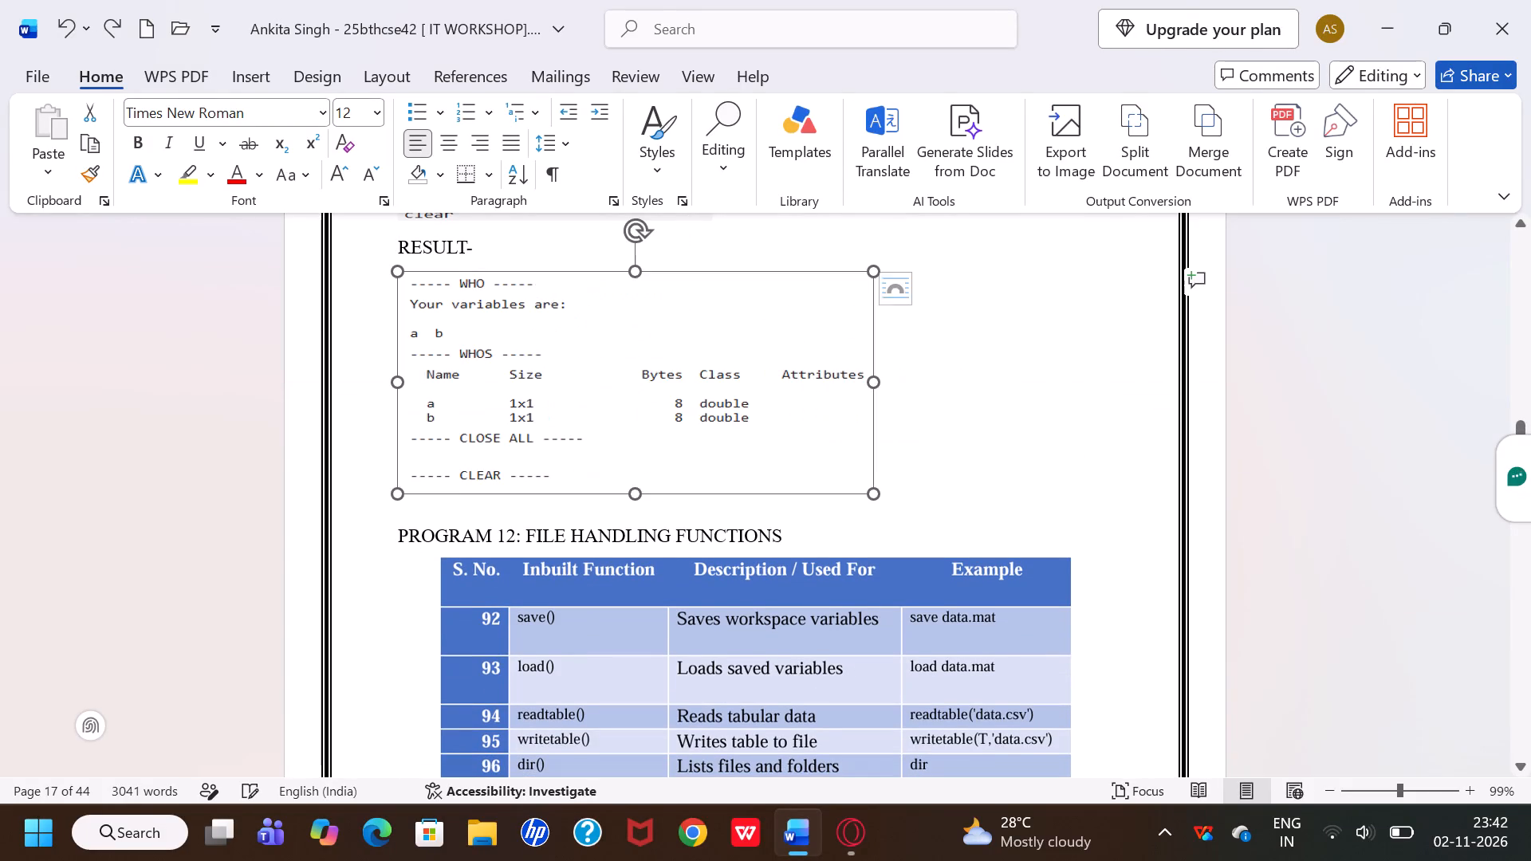
key(ctrl+y)
key(ctrl+y)
key(ctrl+y)
key(ctrl+y)
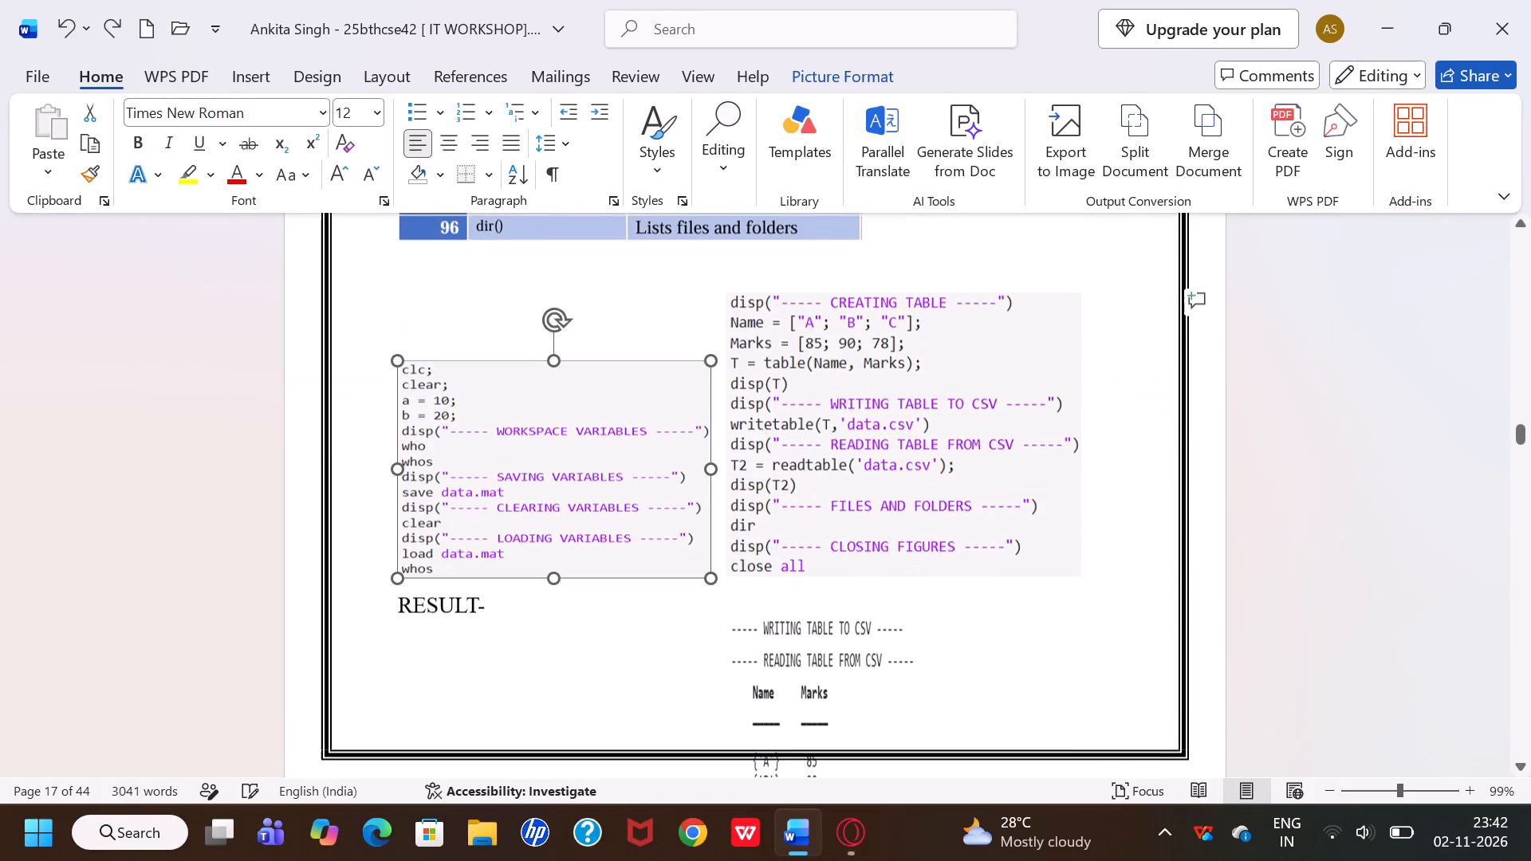
Redo the remaining Program 12 edits to the second code picture, the RESULT- heading size, and the CSV result picture.
key(ctrl+y)
key(ctrl+y)
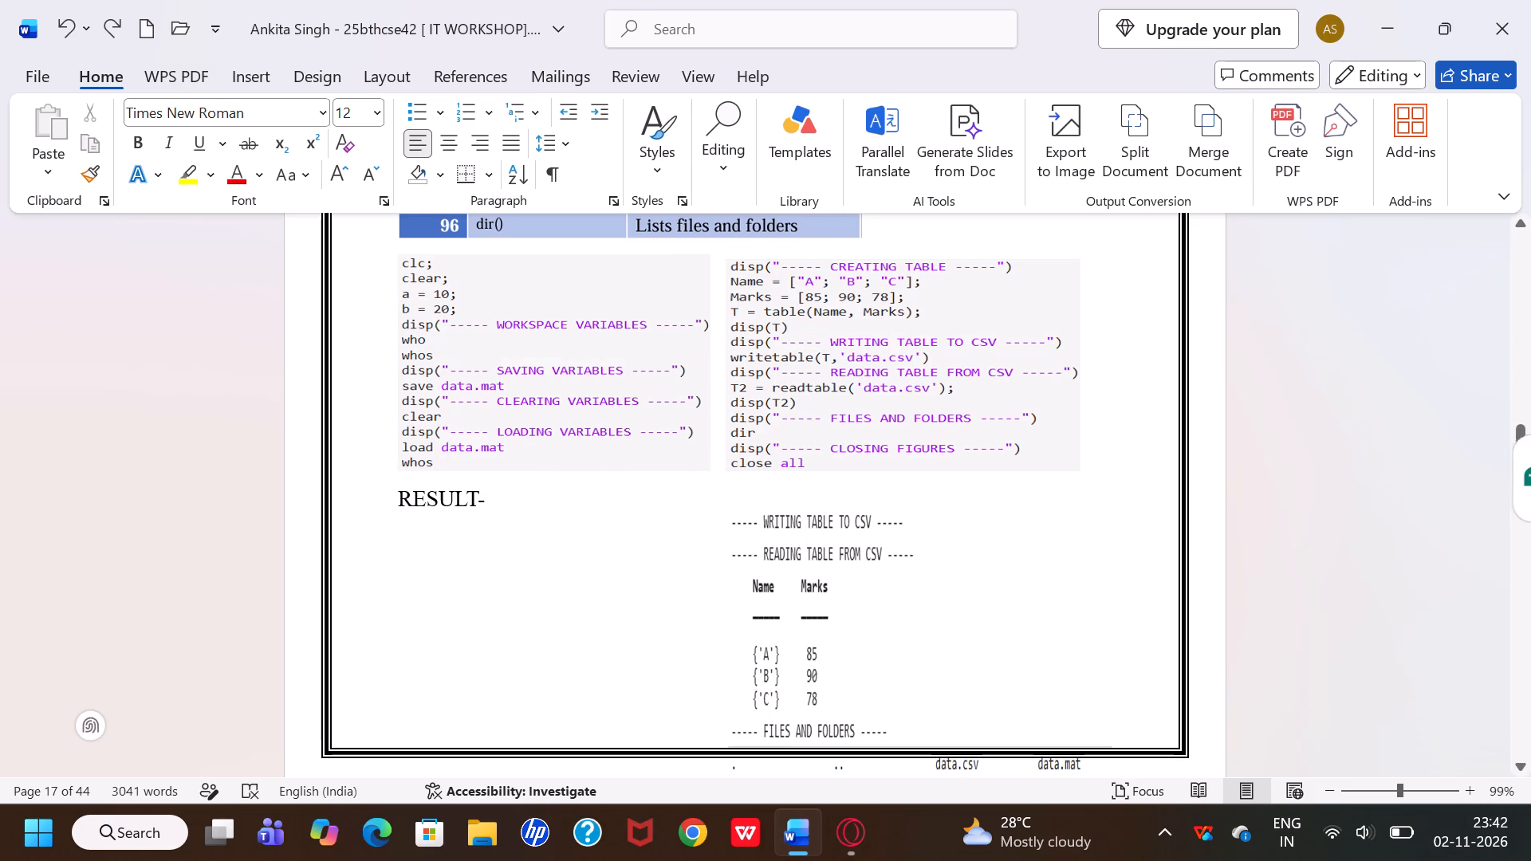
key(ctrl+y)
key(ctrl+y)
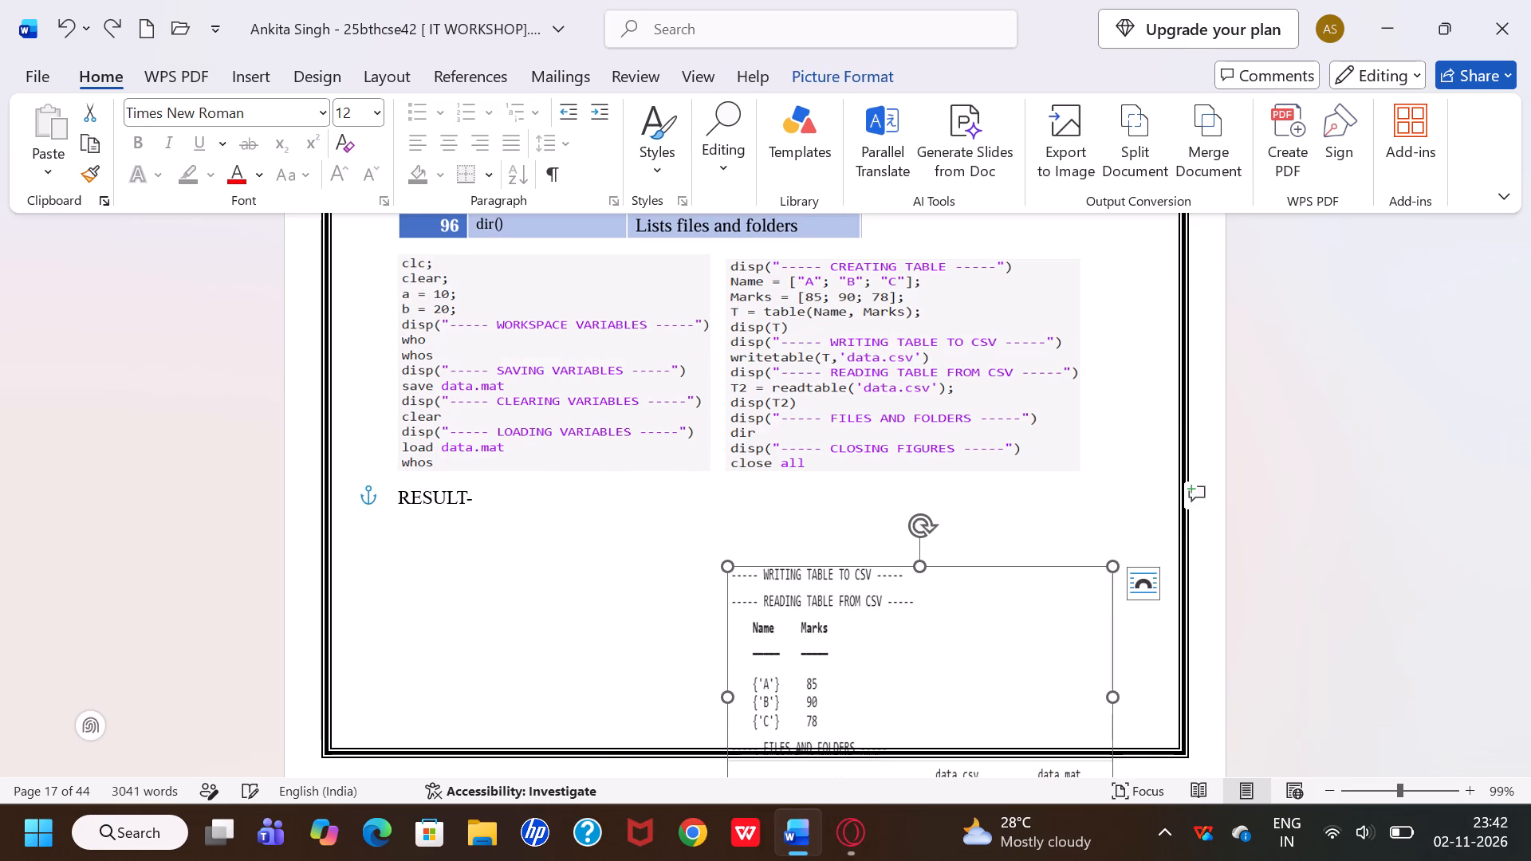
key(ctrl+y)
key(ctrl+y)
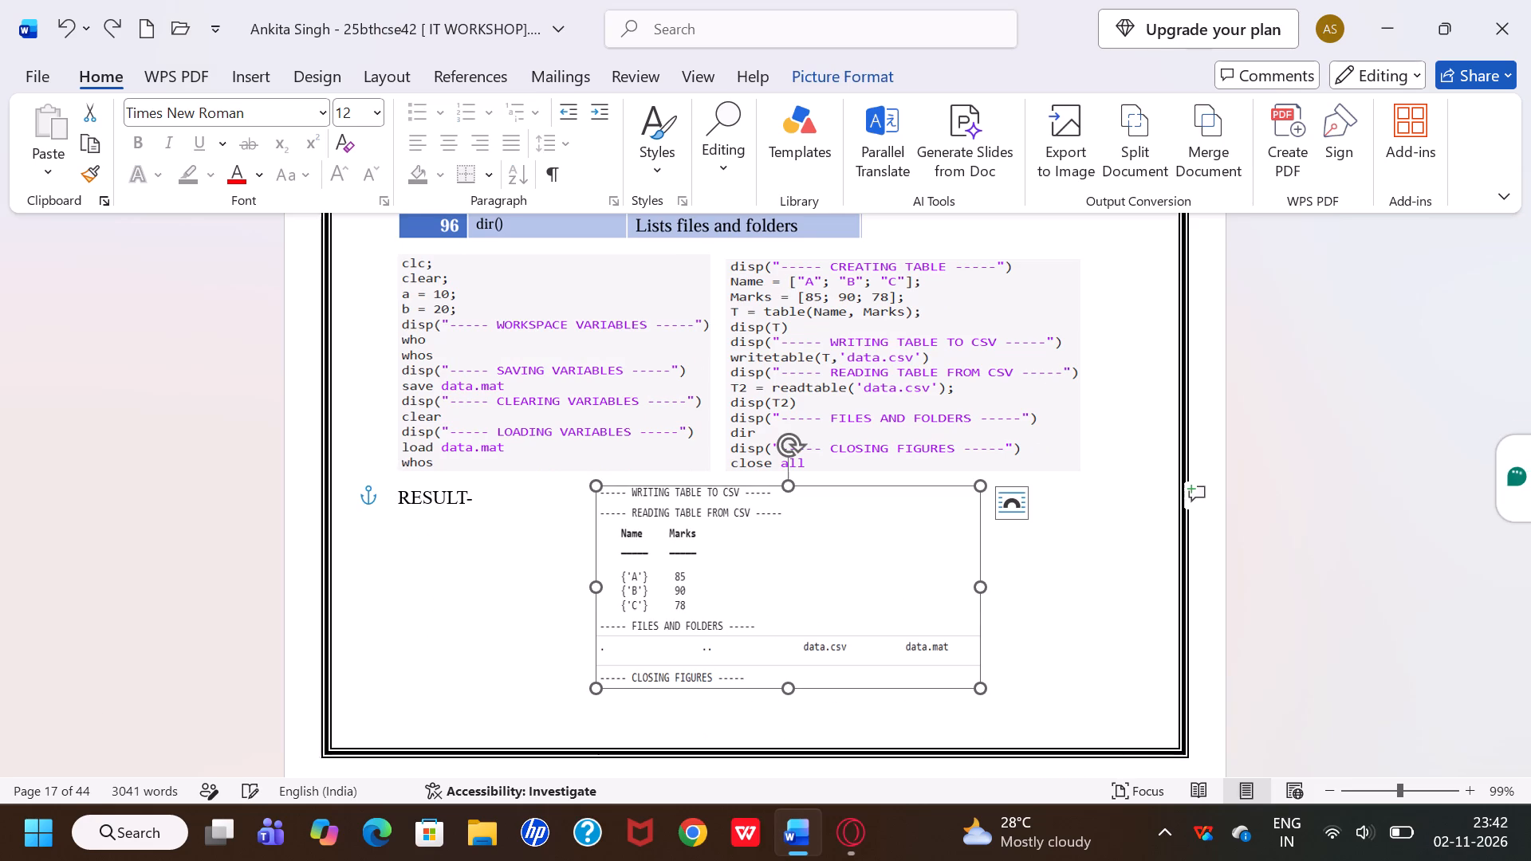
Squash the Program 12 function table picture to about three quarters of its height, keeping its width.
scroll(755, 434, up, 2)
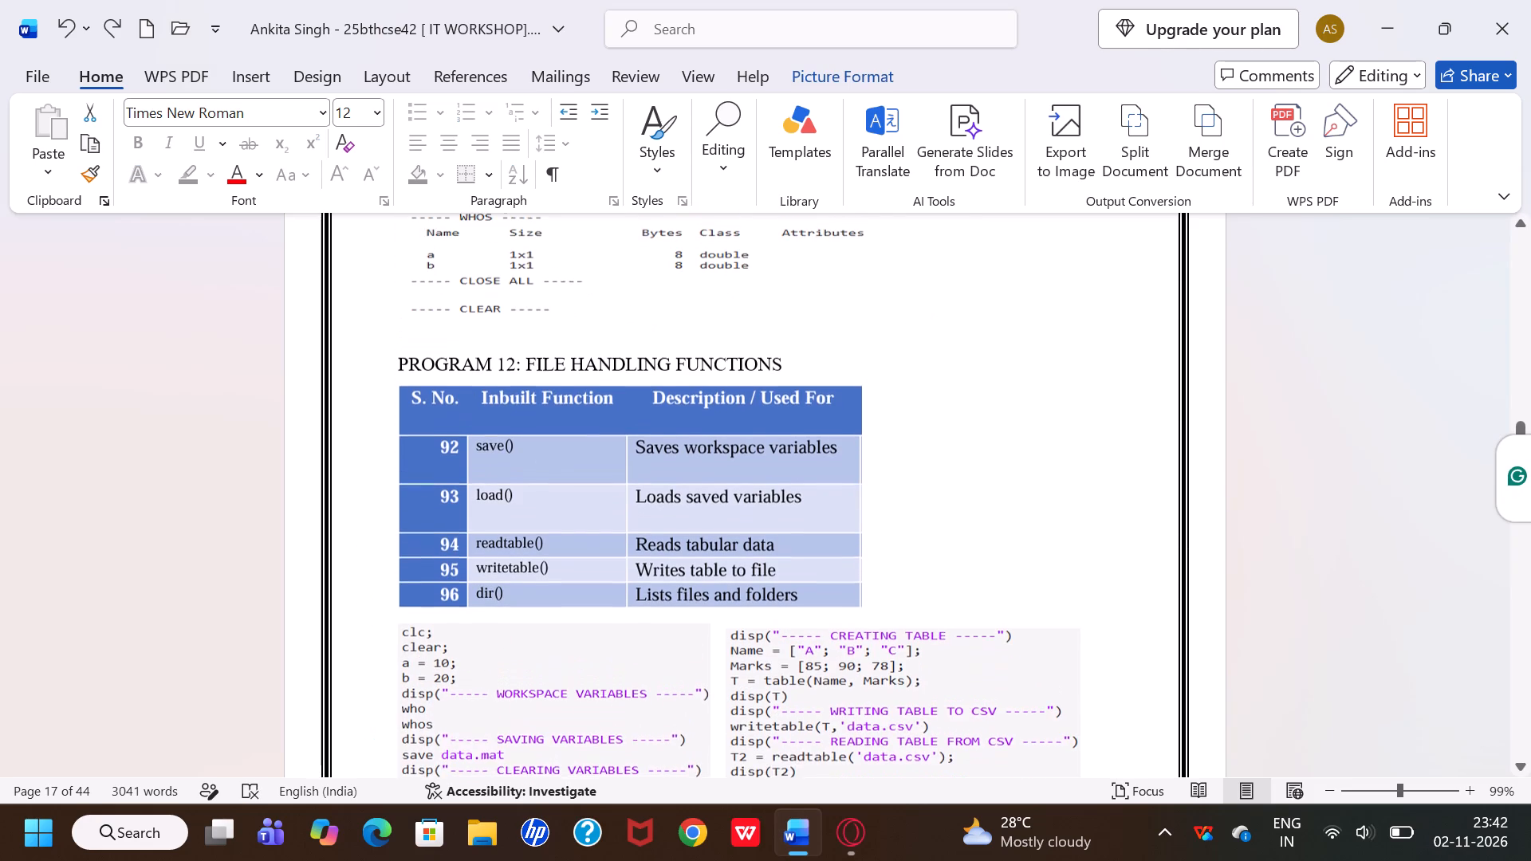
click(620, 491)
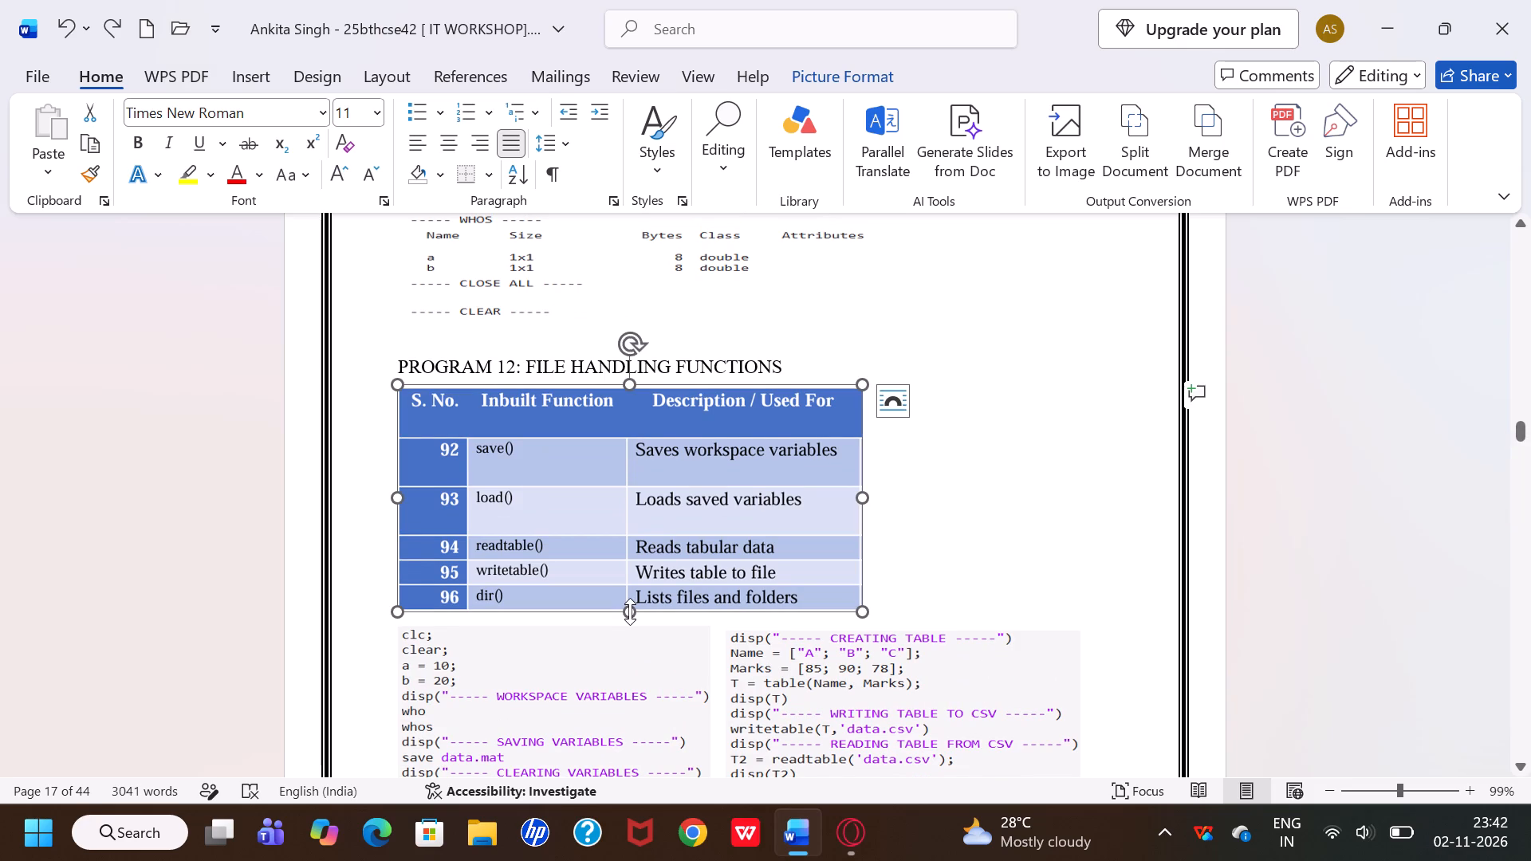
drag(630, 611, 628, 553)
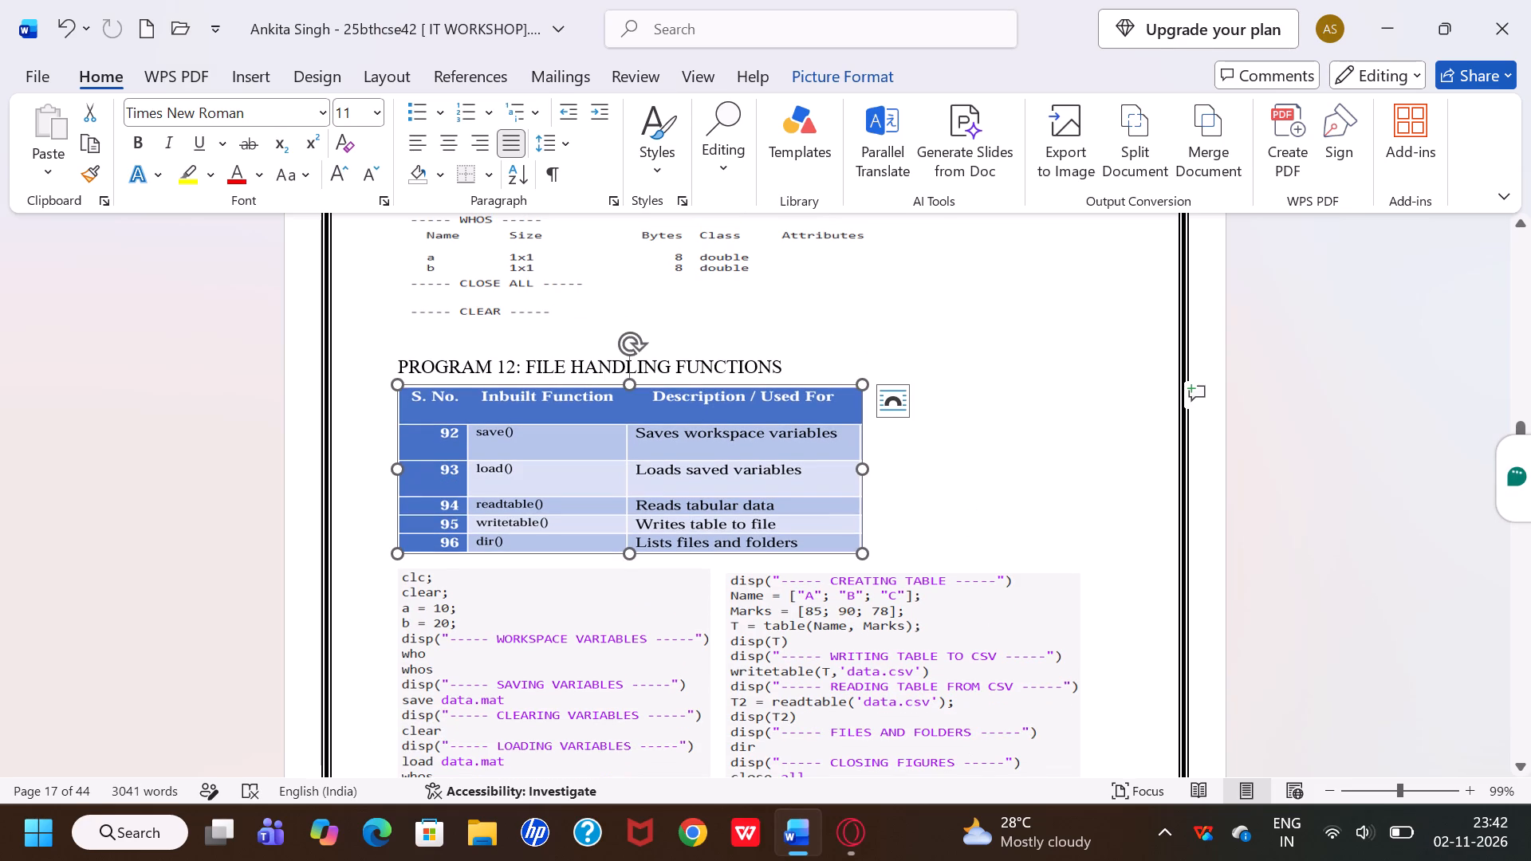
click(980, 506)
Move the CSV result picture rightward beneath the CREATING TABLE code picture, aligning their left edges.
scroll(980, 506, down, 2)
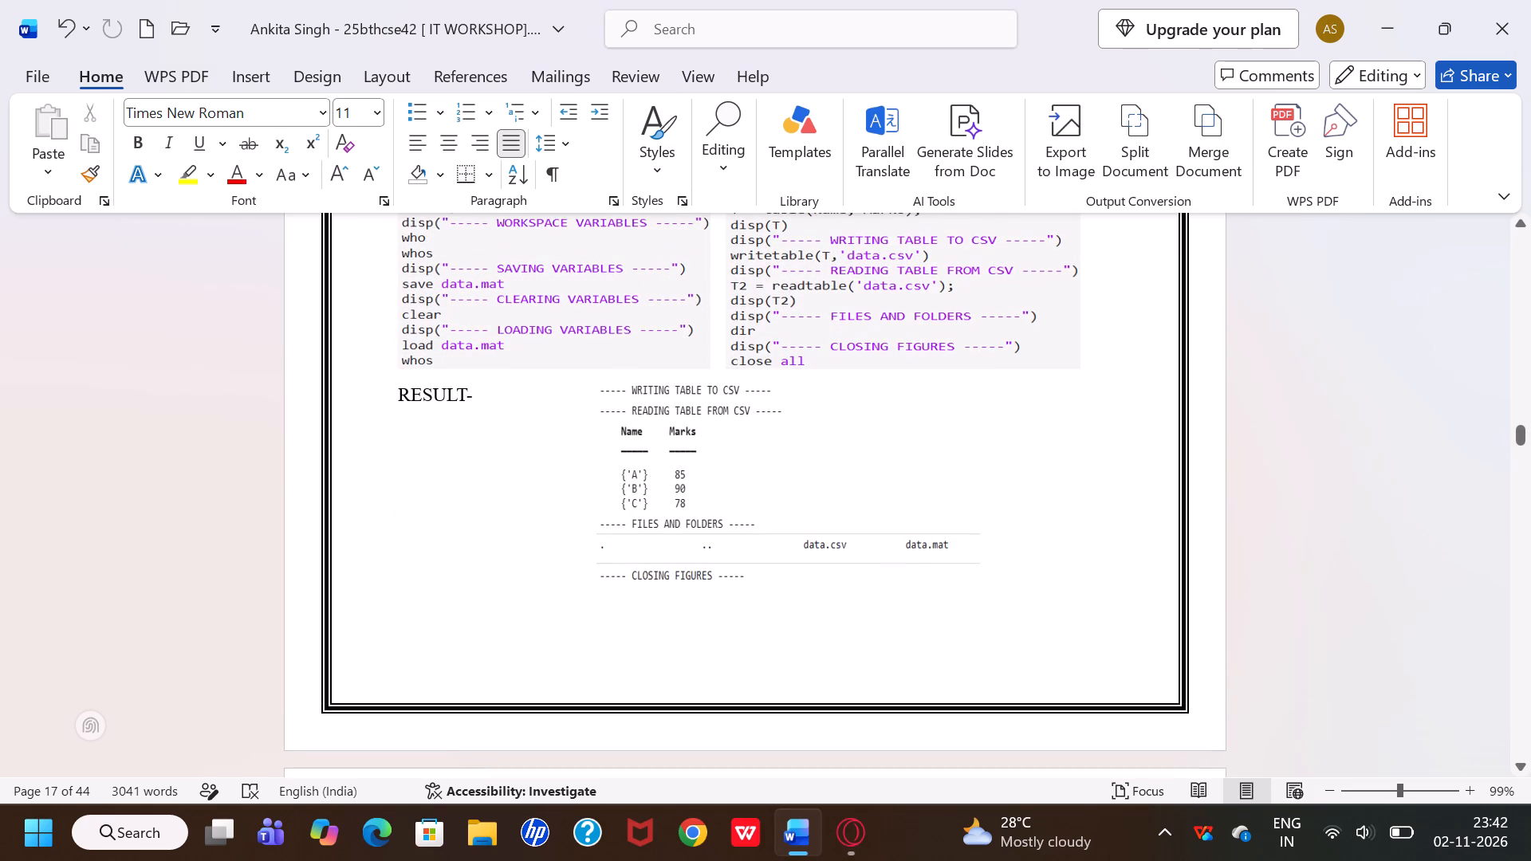
scroll(980, 506, up, 1)
scroll(980, 506, down, 1)
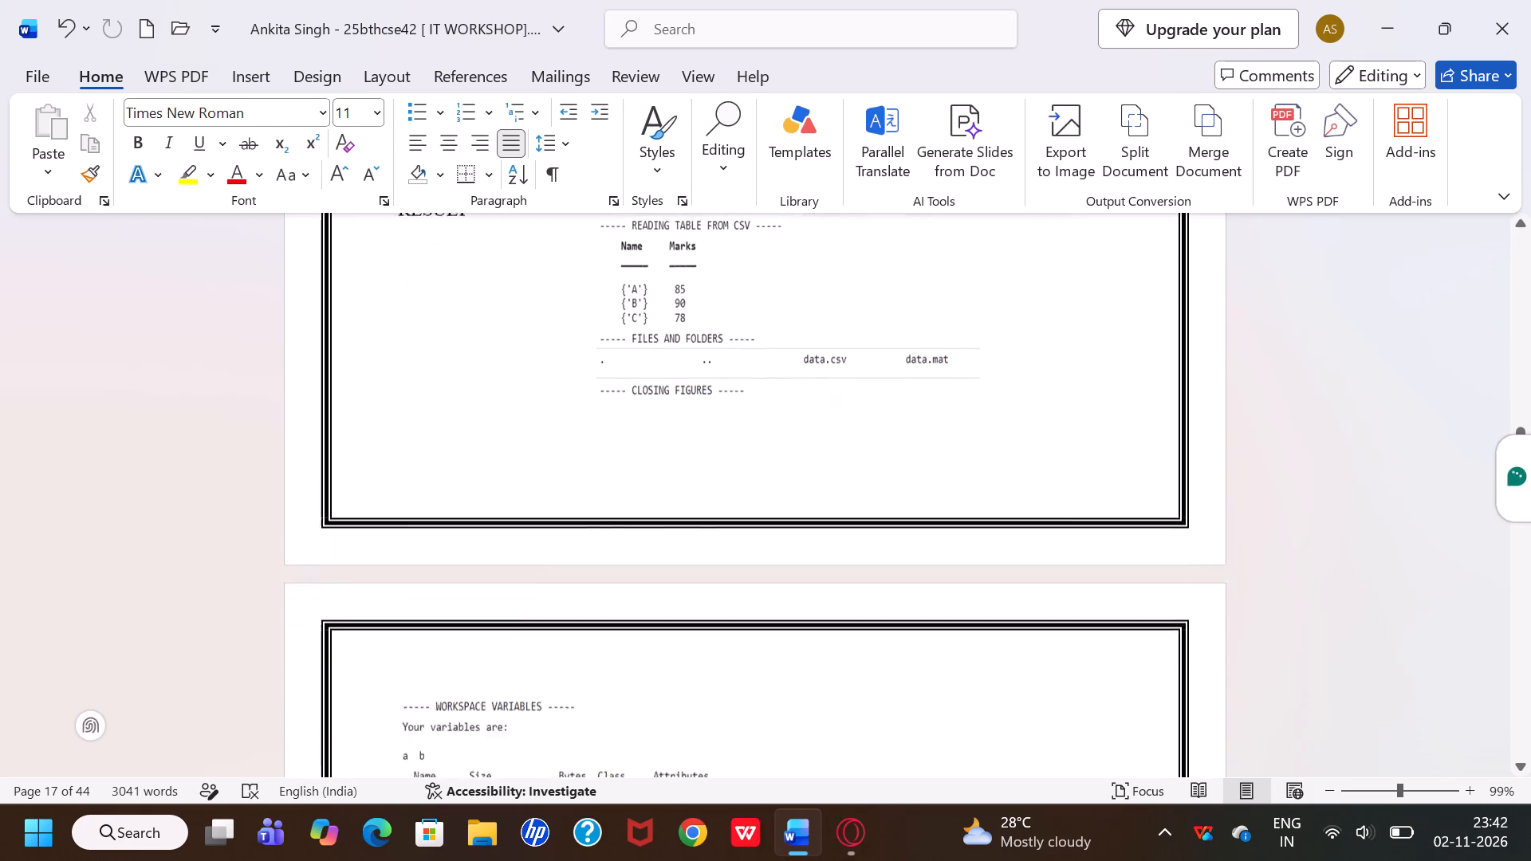
scroll(980, 506, down, 1)
scroll(980, 506, up, 1)
drag(789, 423, 845, 431)
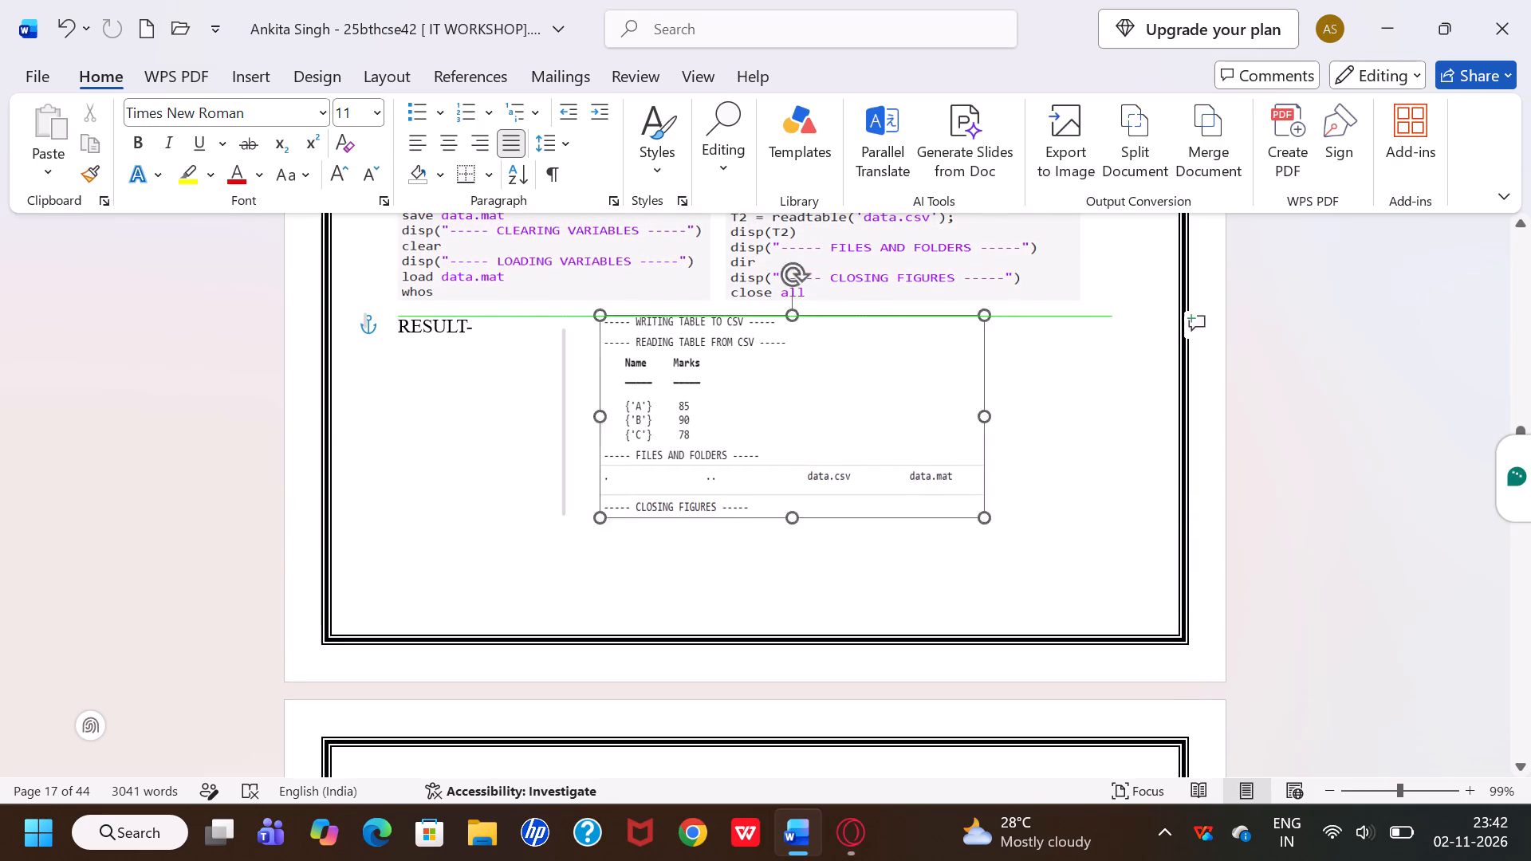
drag(845, 431, 932, 432)
click(575, 480)
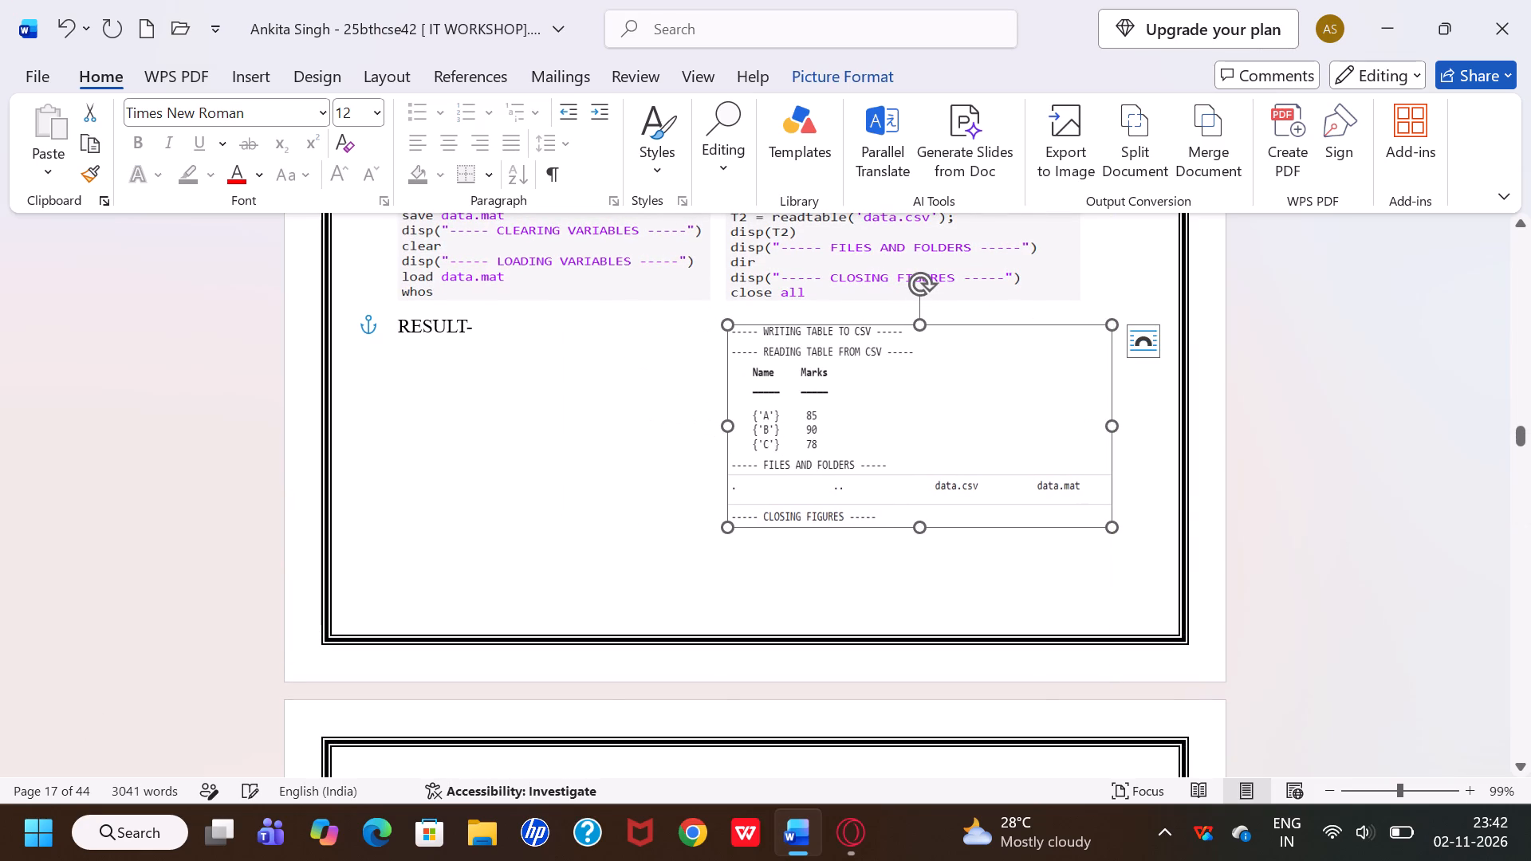
Squash the workspace variables result picture to about half its height so it fits under Program 12's RESULT- heading.
scroll(575, 480, down, 1)
click(568, 502)
scroll(568, 502, down, 1)
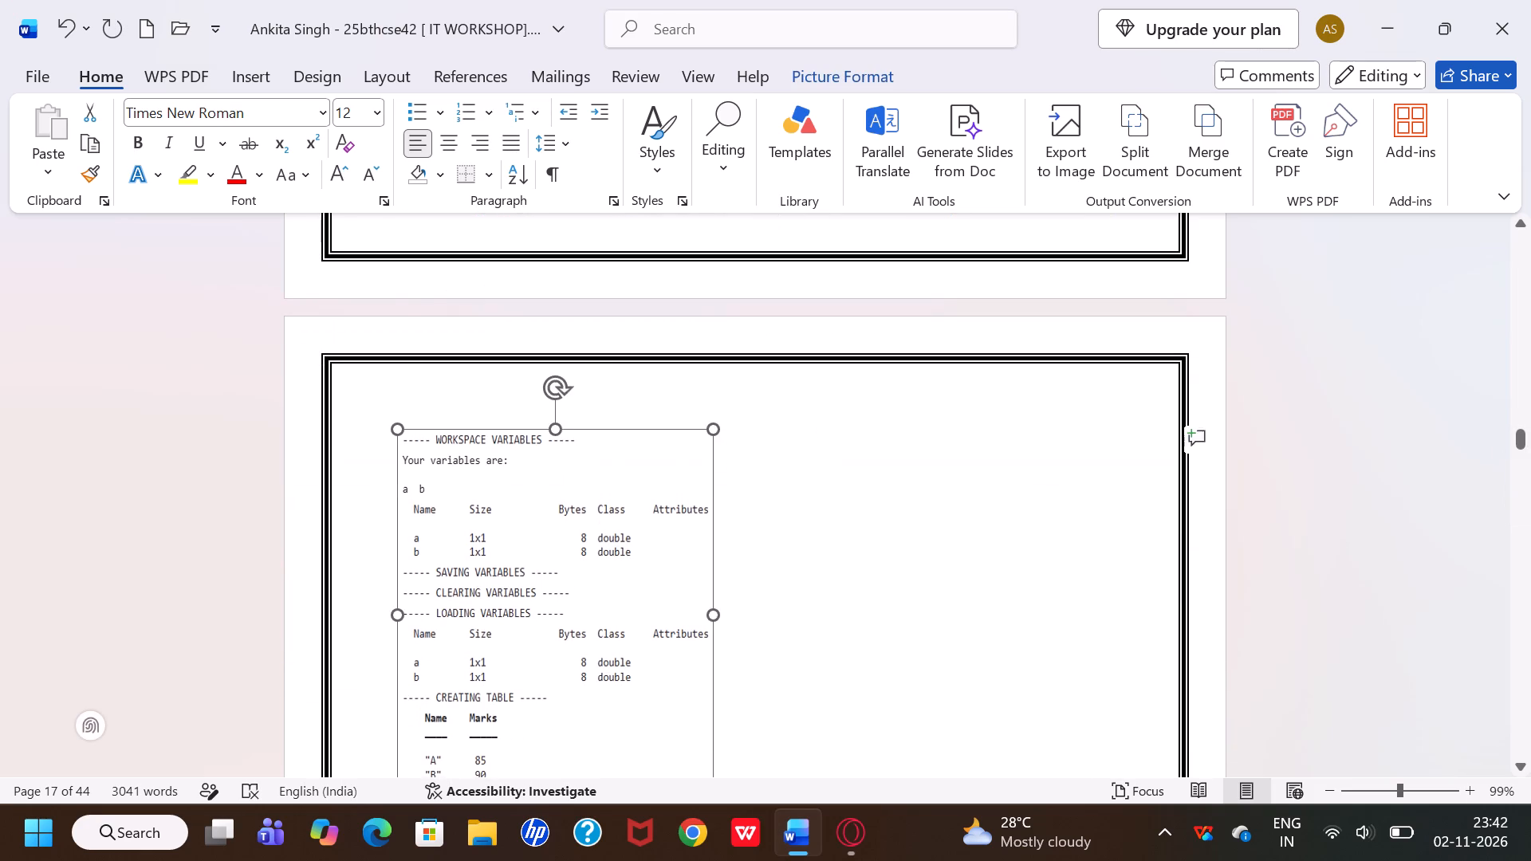
scroll(568, 502, down, 1)
drag(557, 525, 549, 357)
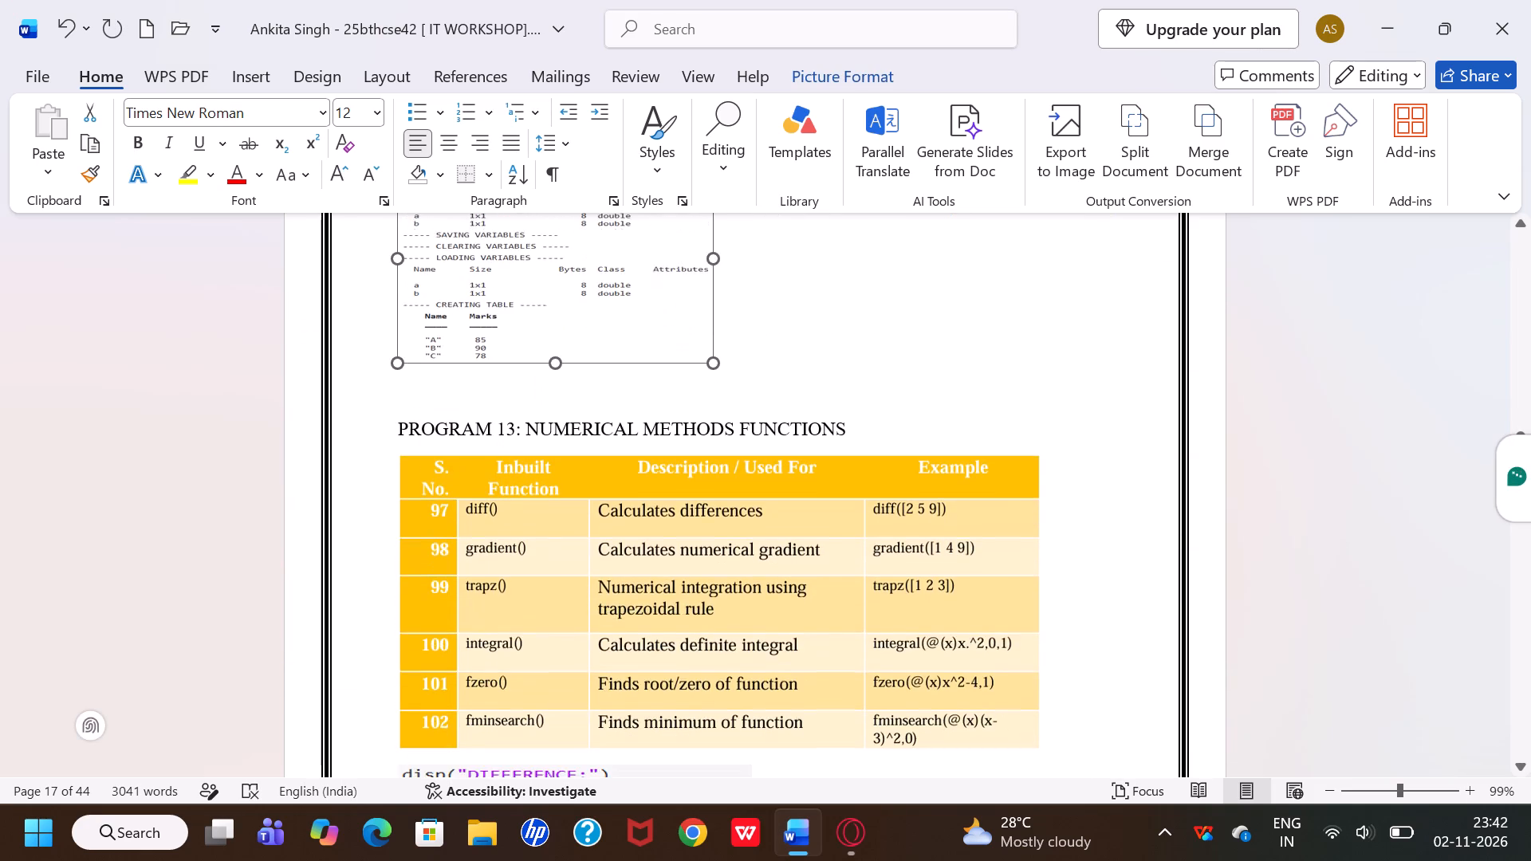
drag(549, 357, 549, 342)
scroll(549, 342, up, 1)
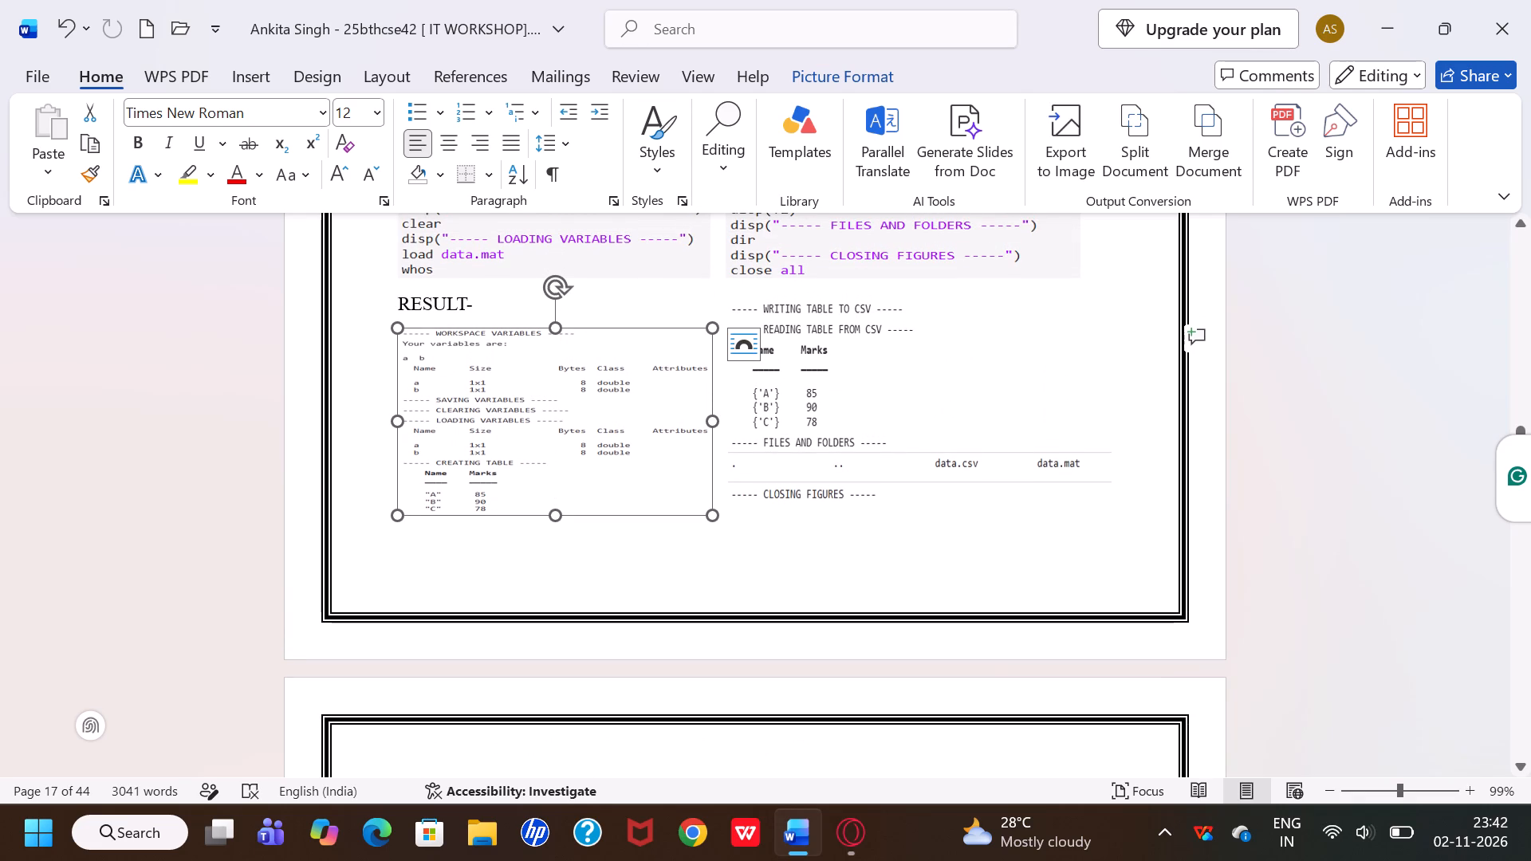
Move the CSV result picture down slightly to align its top with the workspace variables result picture.
click(820, 385)
drag(820, 385, 820, 397)
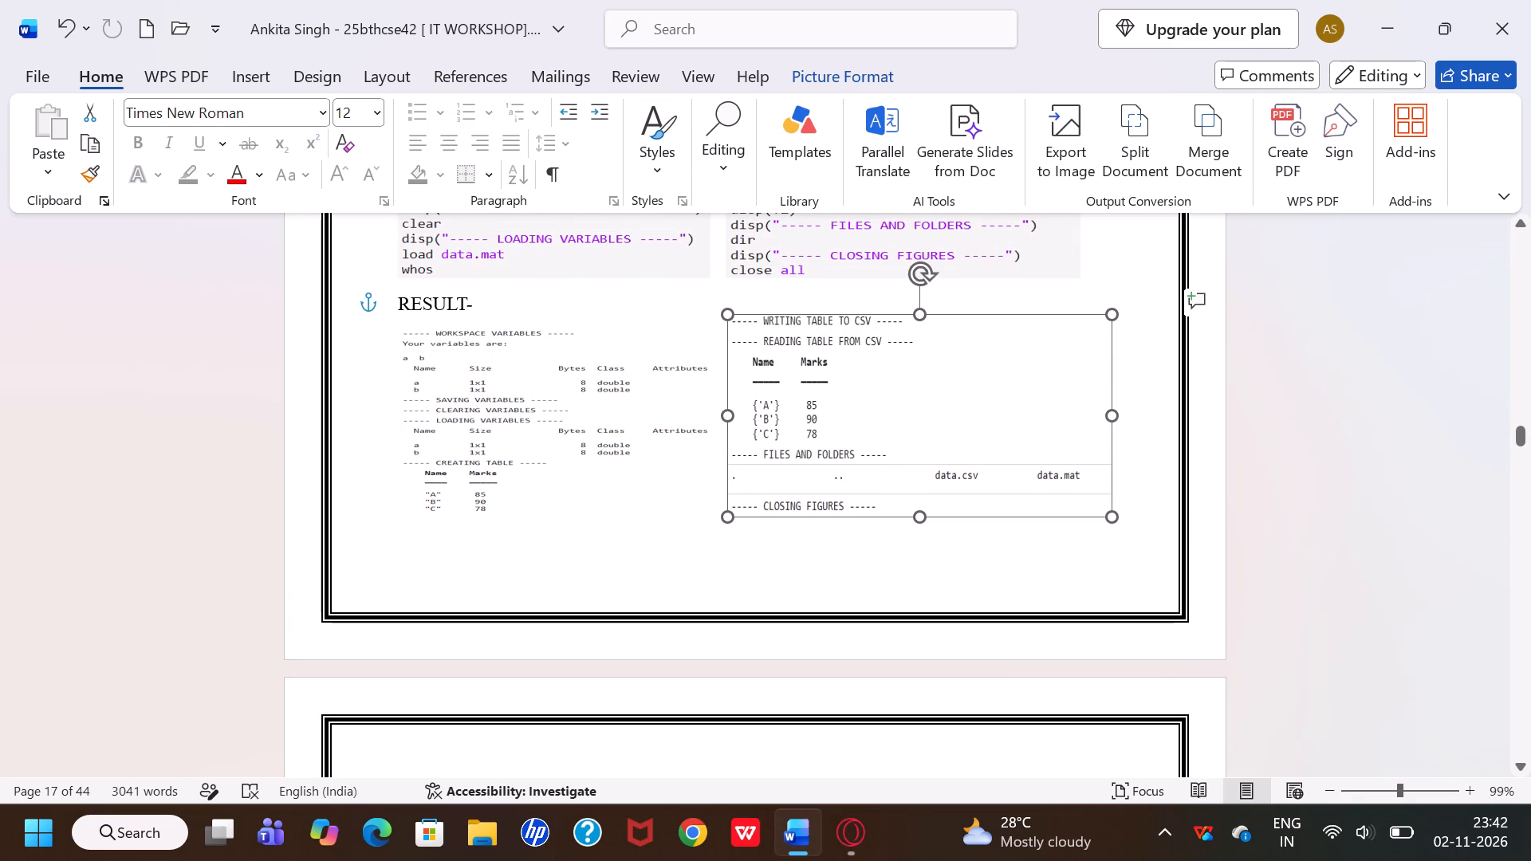
drag(820, 397, 819, 410)
click(799, 566)
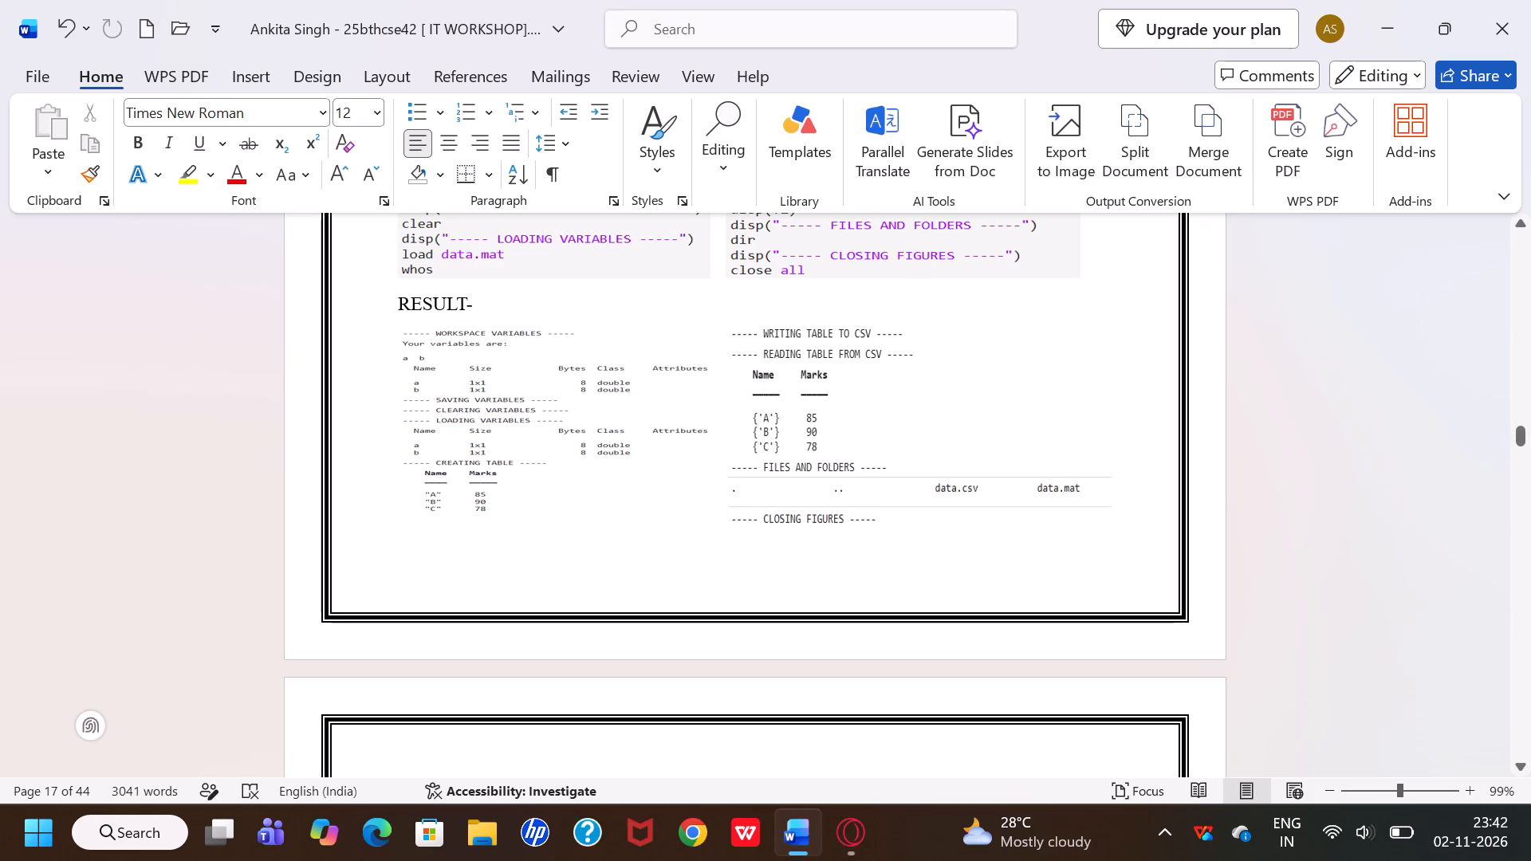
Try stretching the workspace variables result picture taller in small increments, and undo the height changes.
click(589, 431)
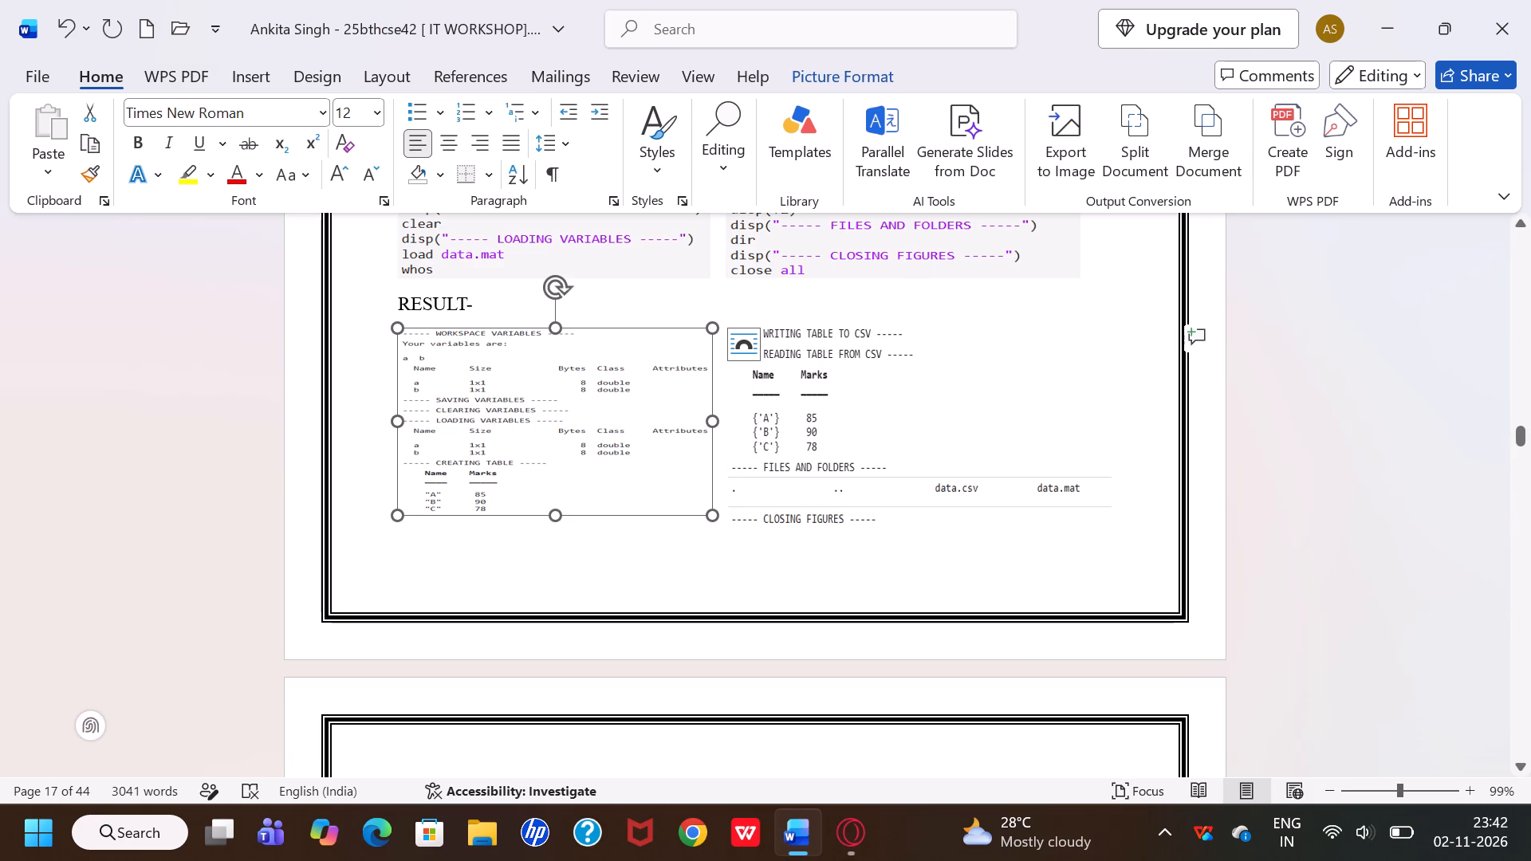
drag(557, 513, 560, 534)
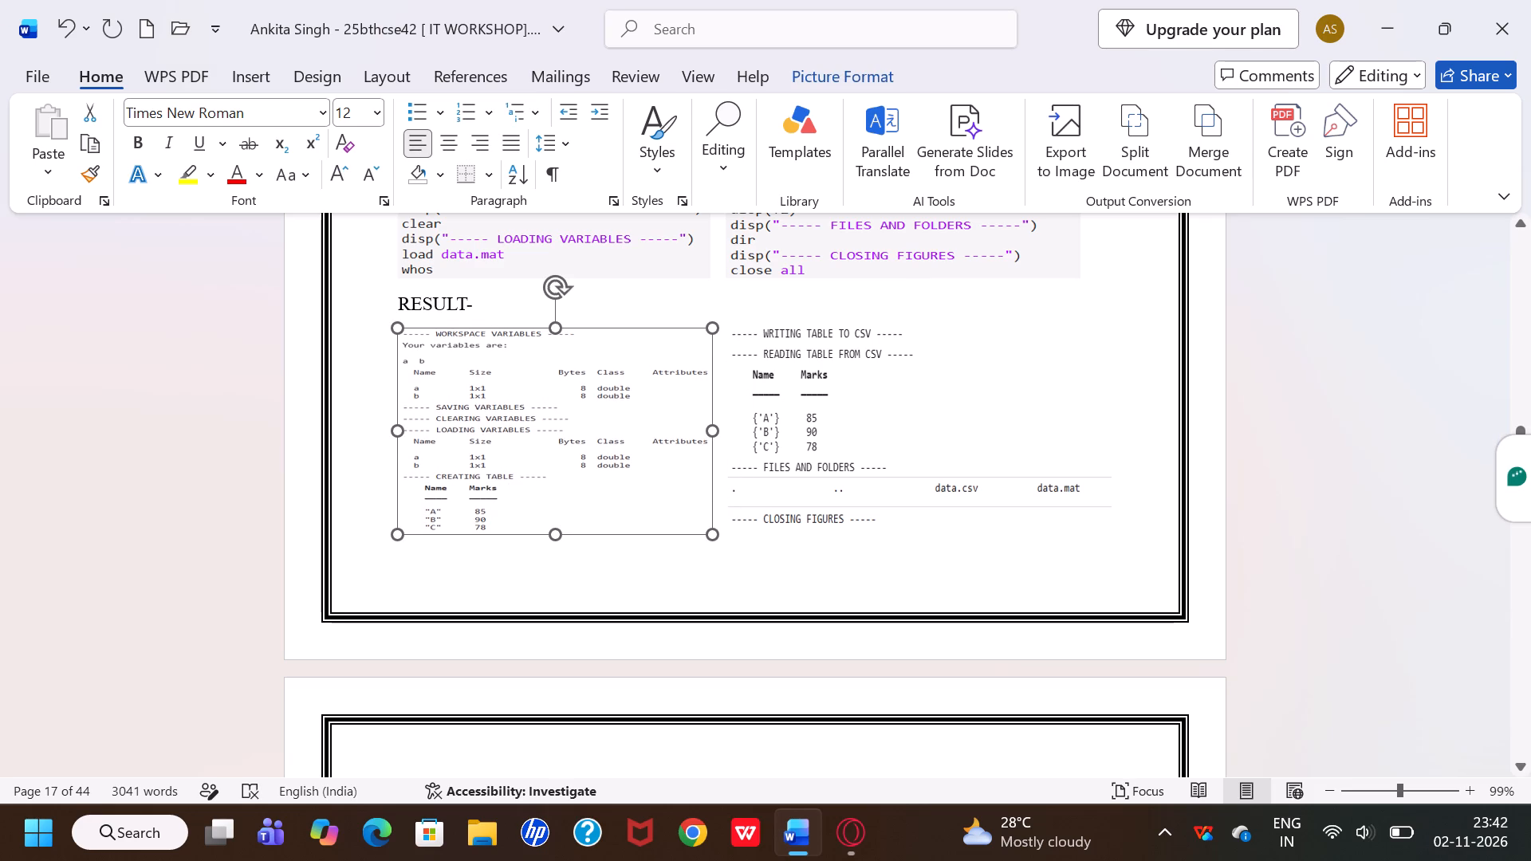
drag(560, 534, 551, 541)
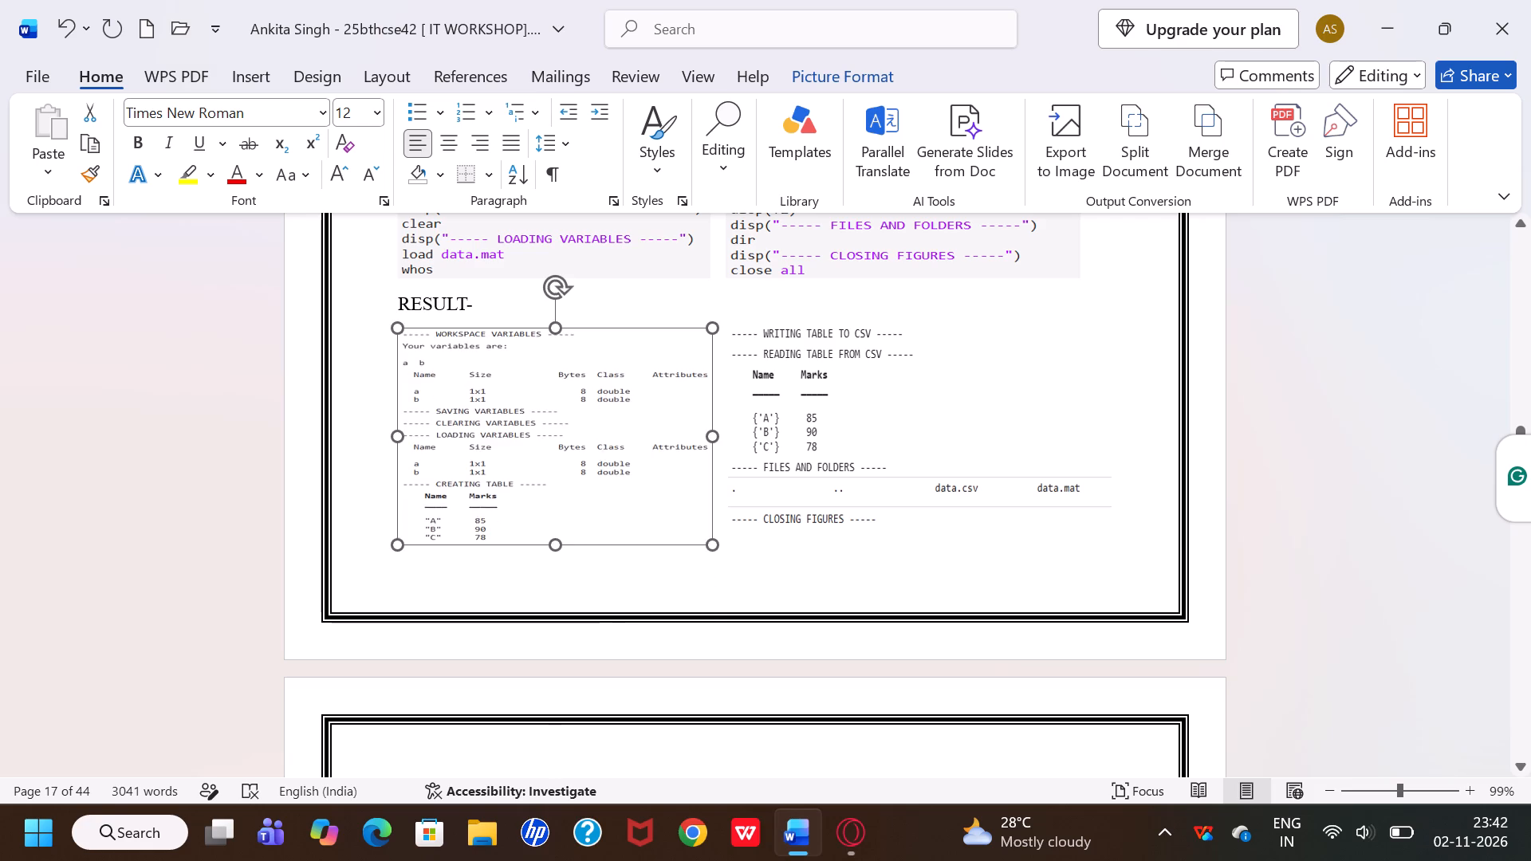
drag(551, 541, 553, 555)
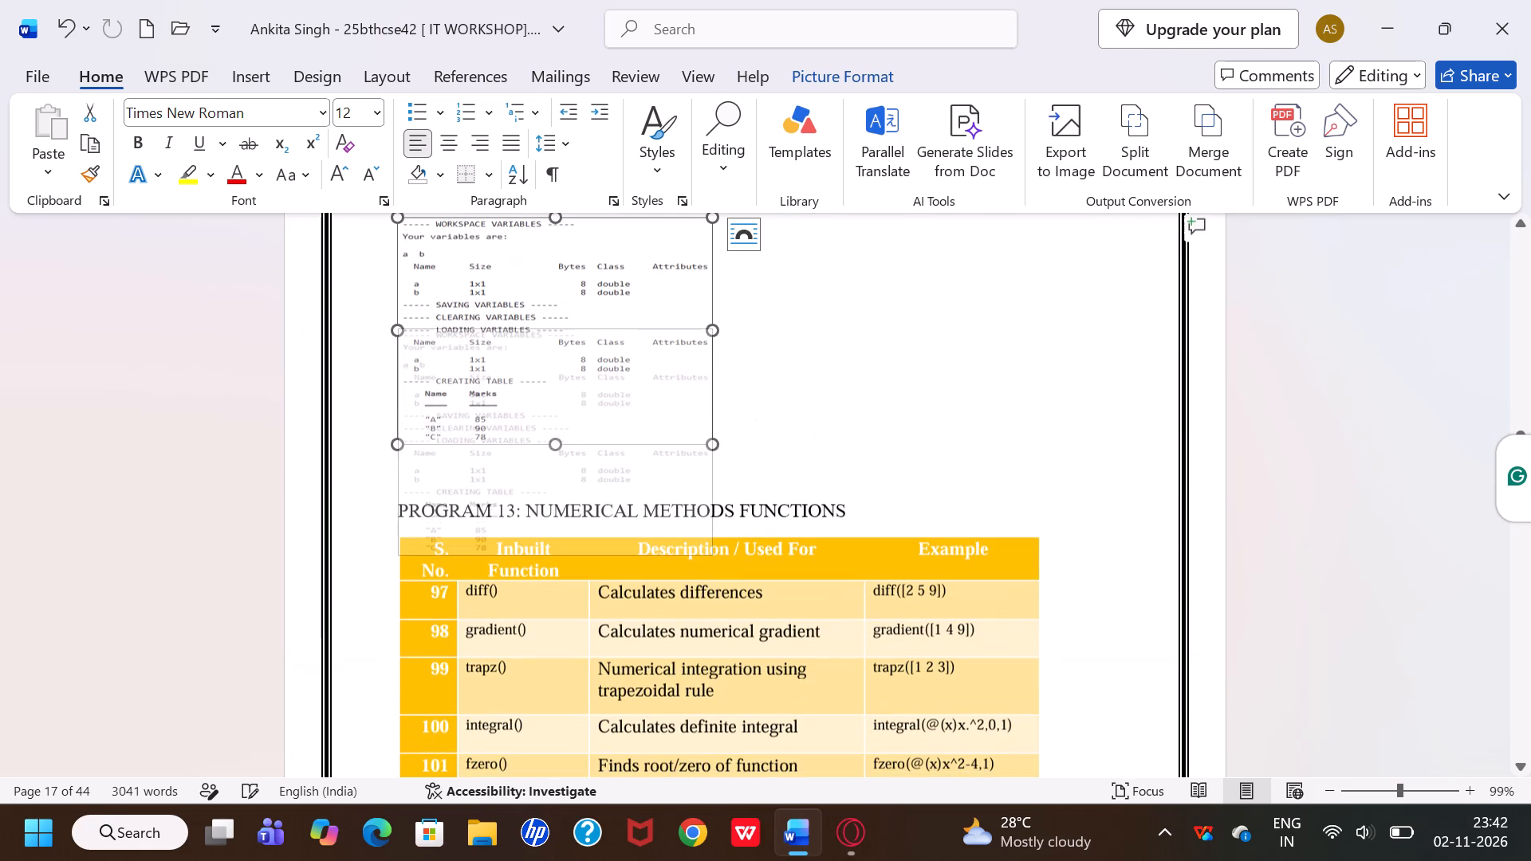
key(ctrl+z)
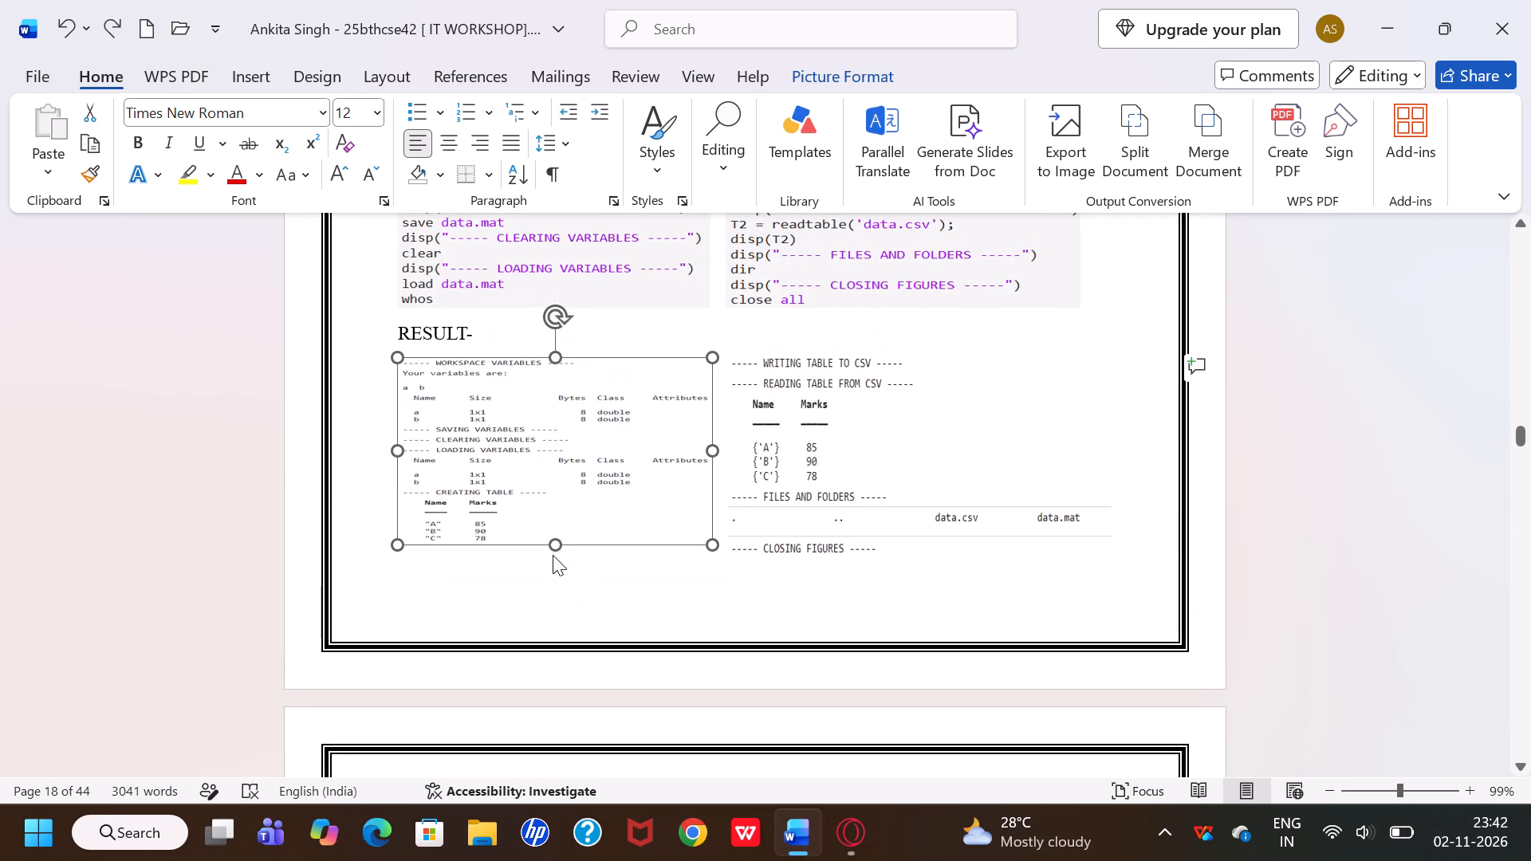
Stretch the workspace variables result picture slightly taller, keeping it on the same page as the RESULT- heading.
drag(556, 545, 557, 581)
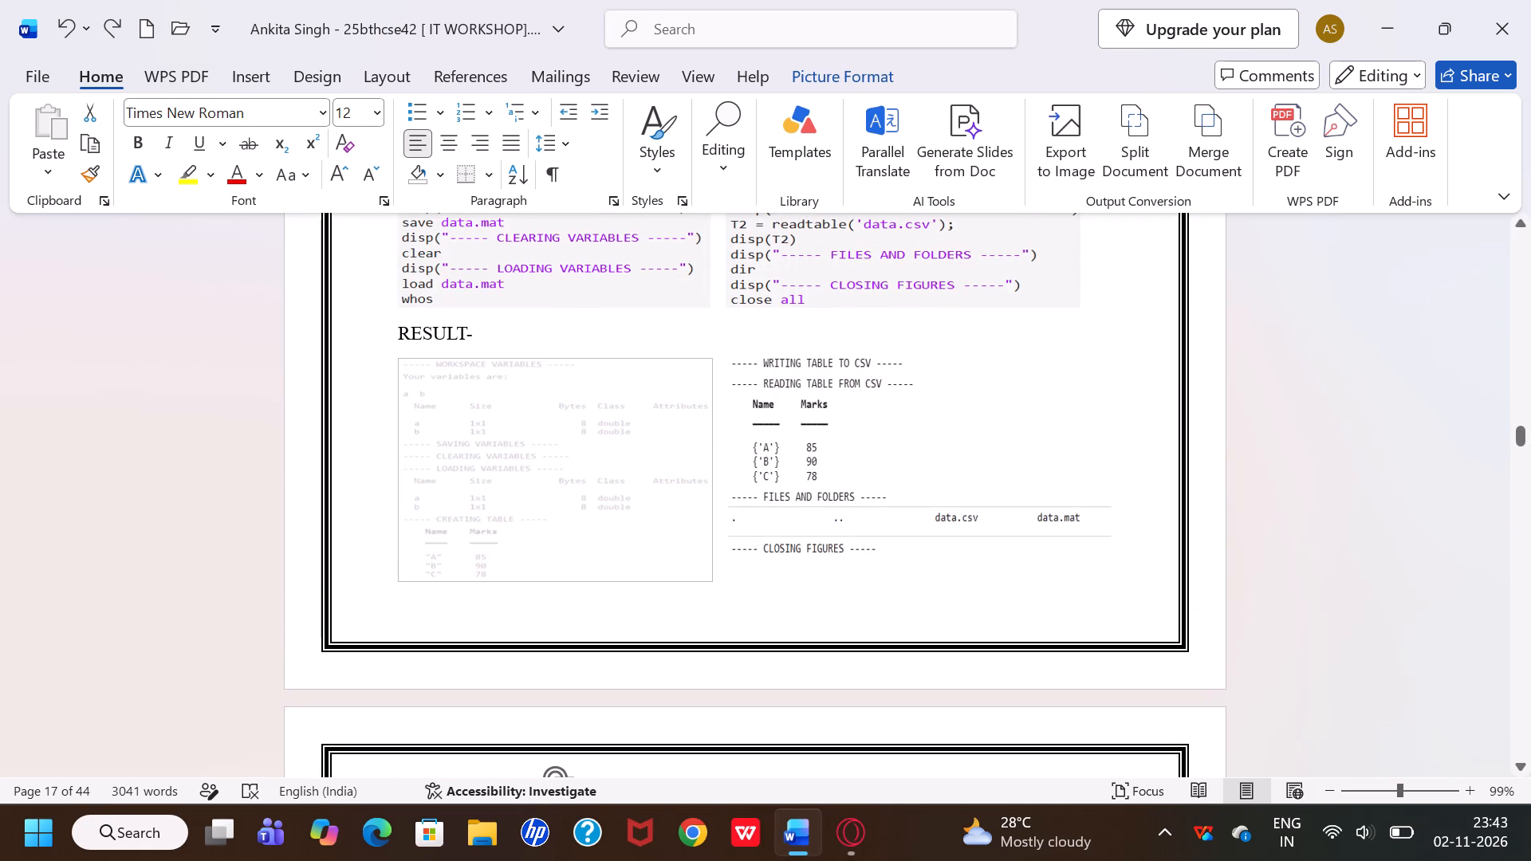
drag(557, 581, 557, 572)
click(588, 619)
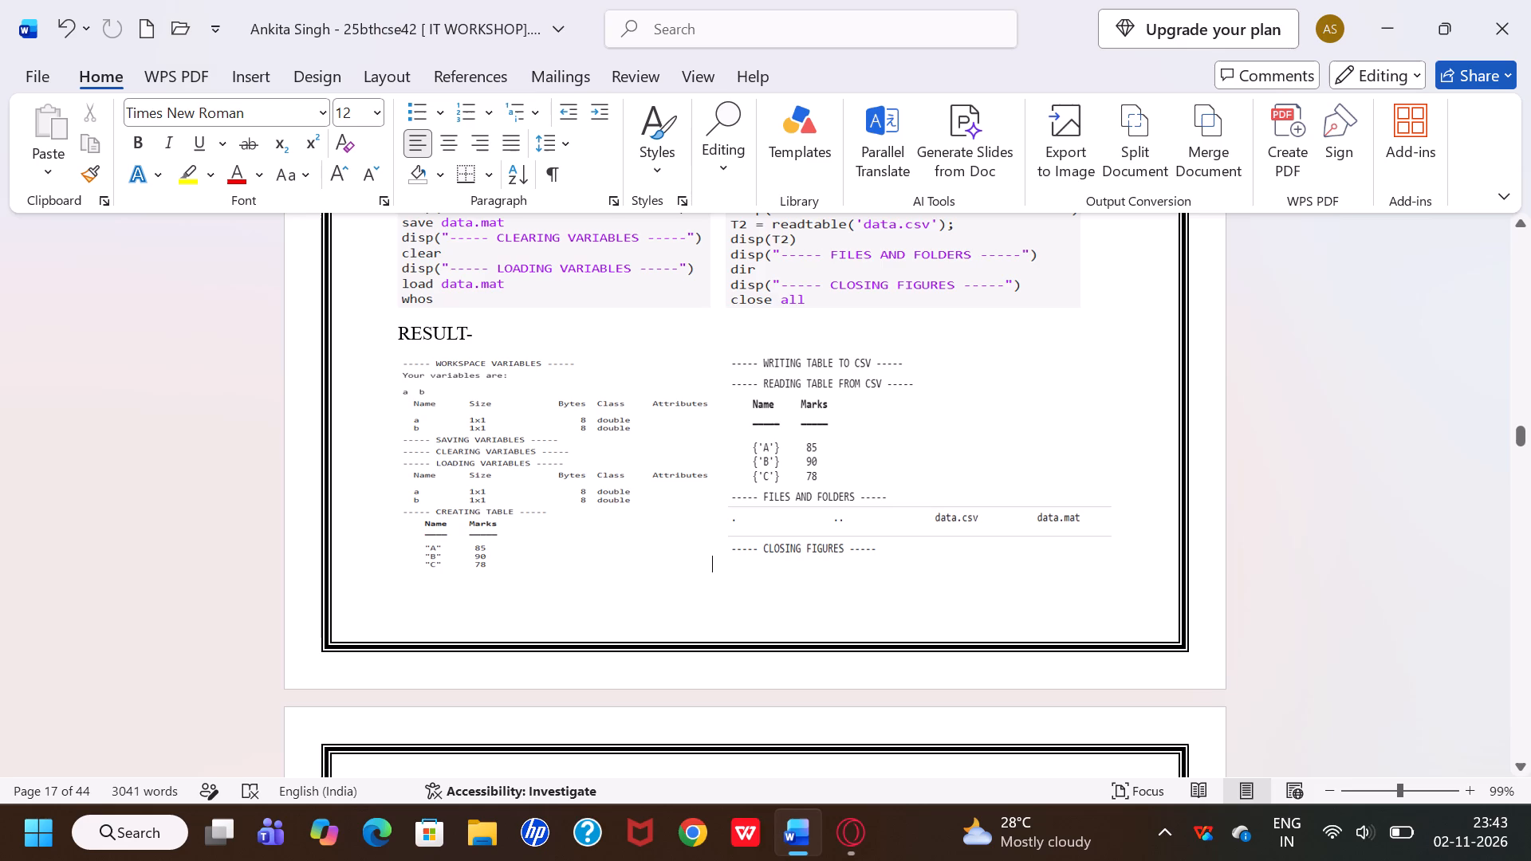
Stretch the CSV result picture's height until its bottom edge lines up with the workspace variables result picture.
click(907, 472)
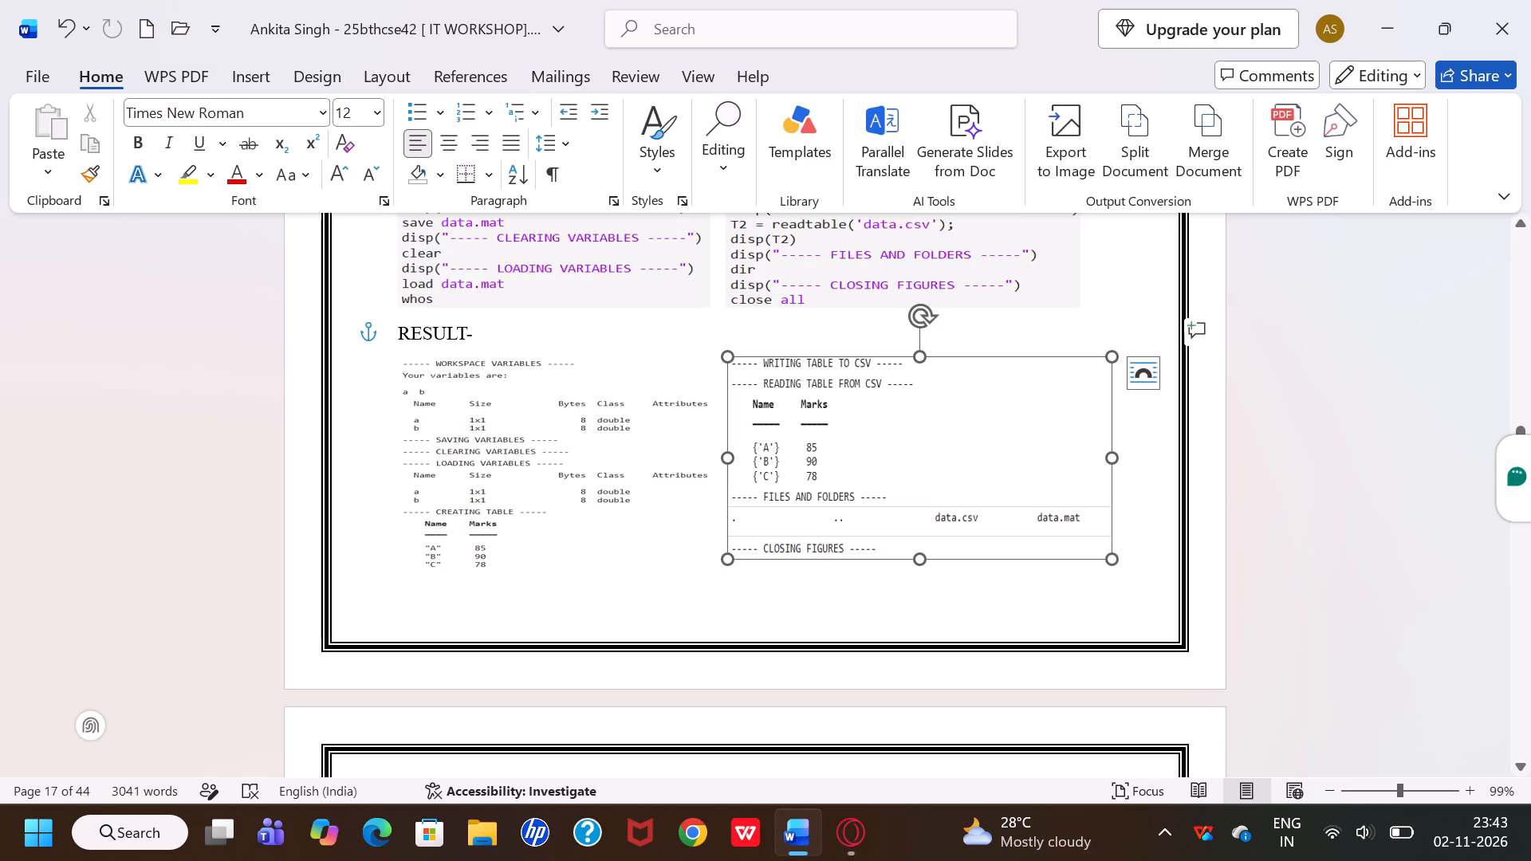
drag(921, 553, 921, 562)
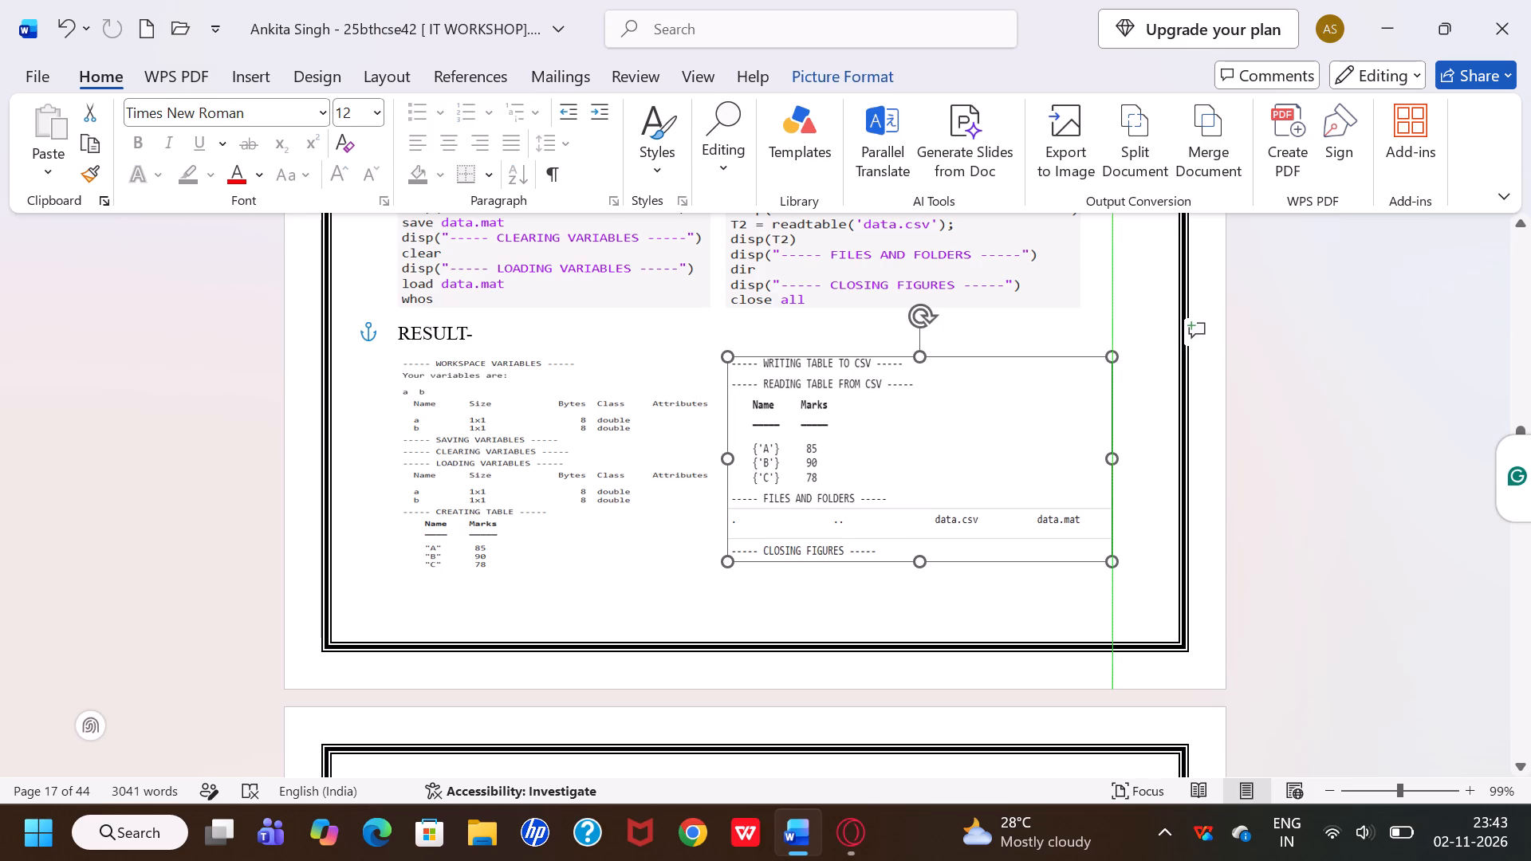
drag(921, 562, 923, 580)
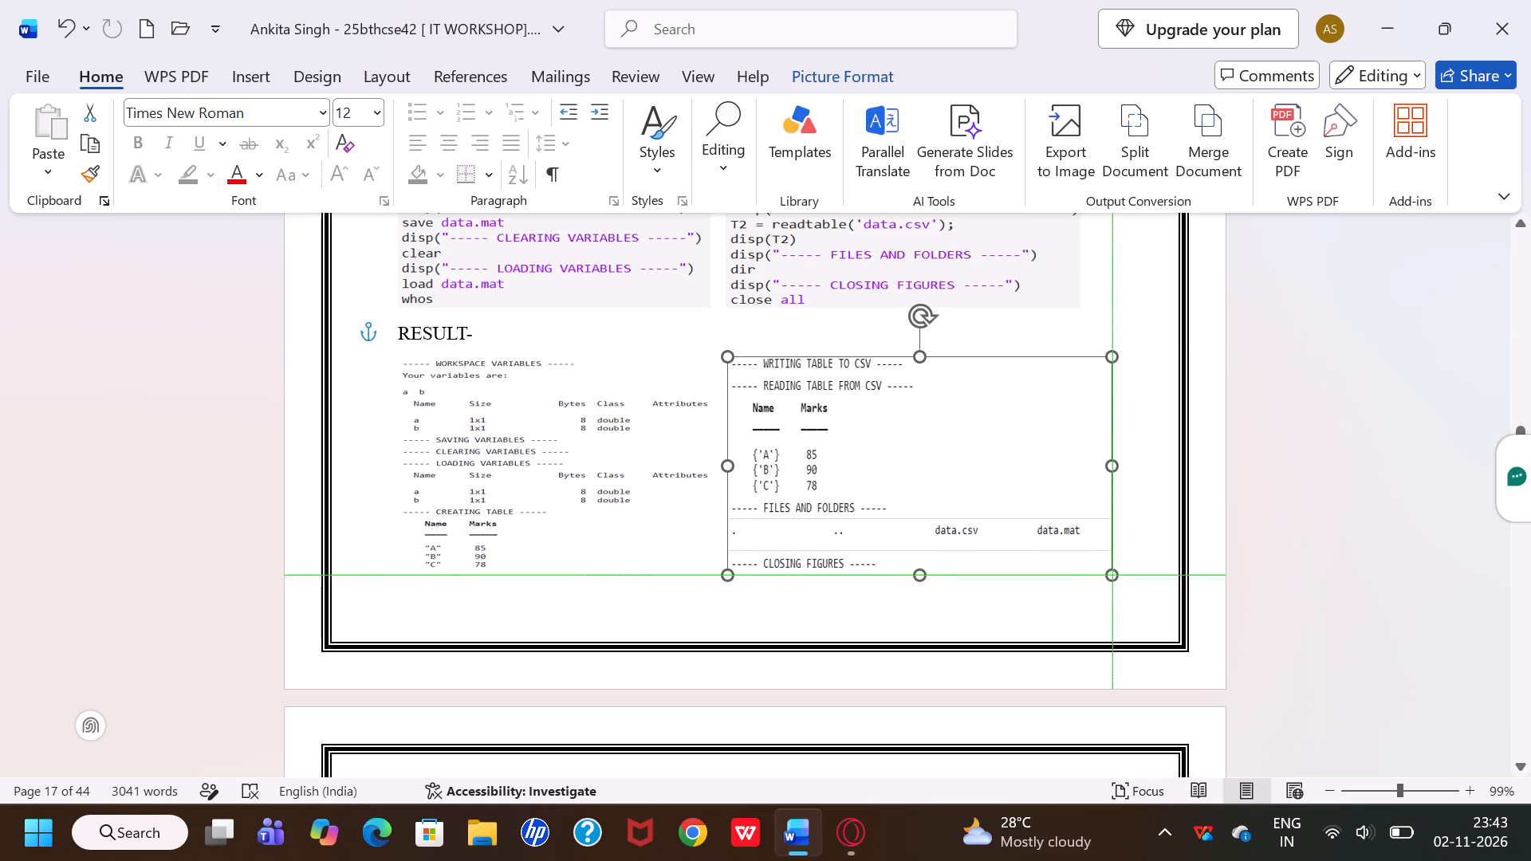
drag(923, 580, 923, 580)
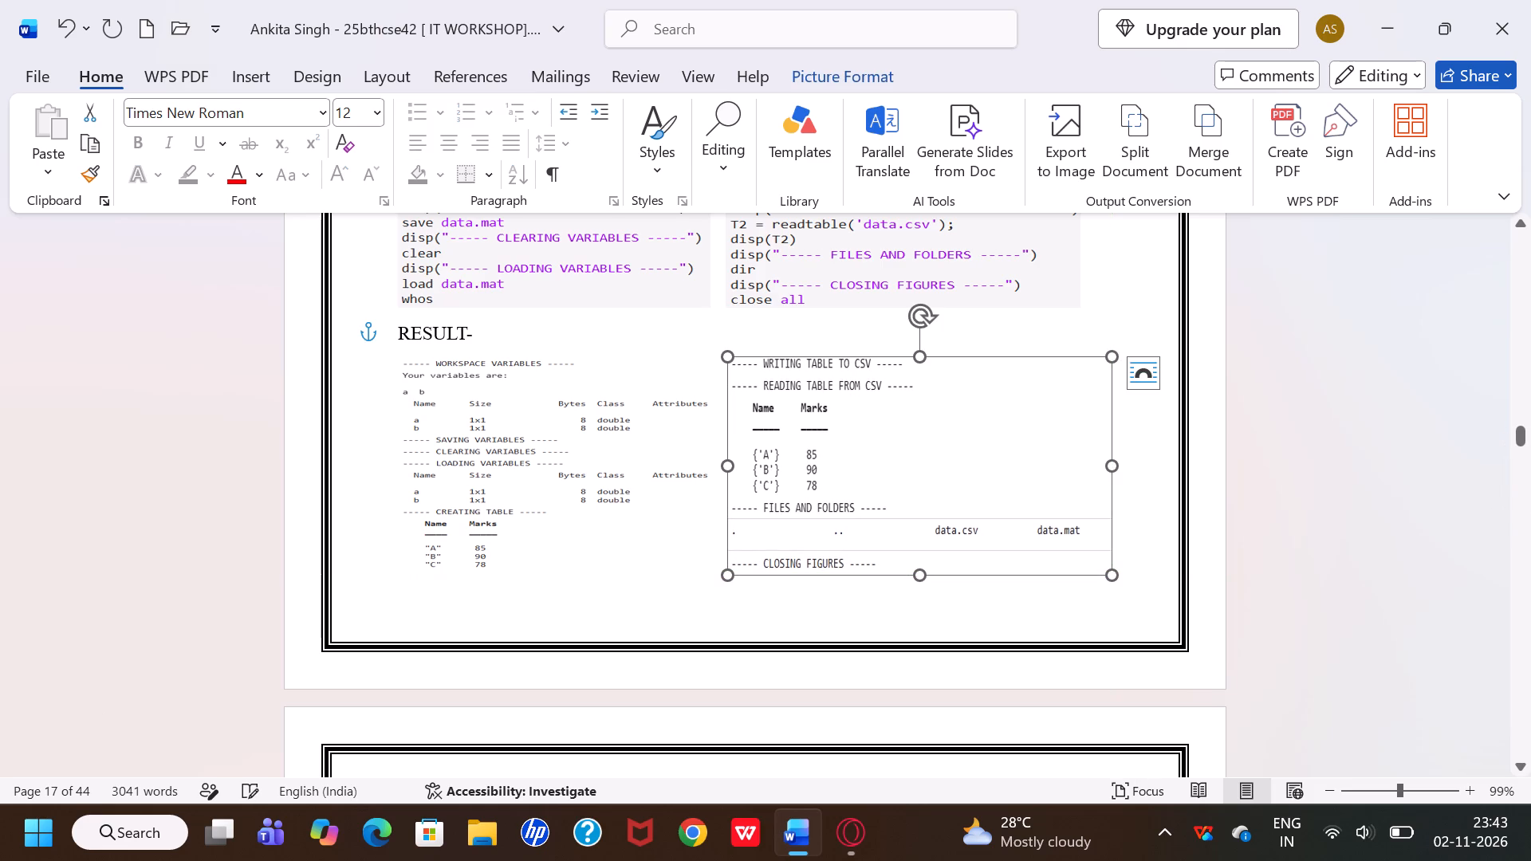
click(915, 628)
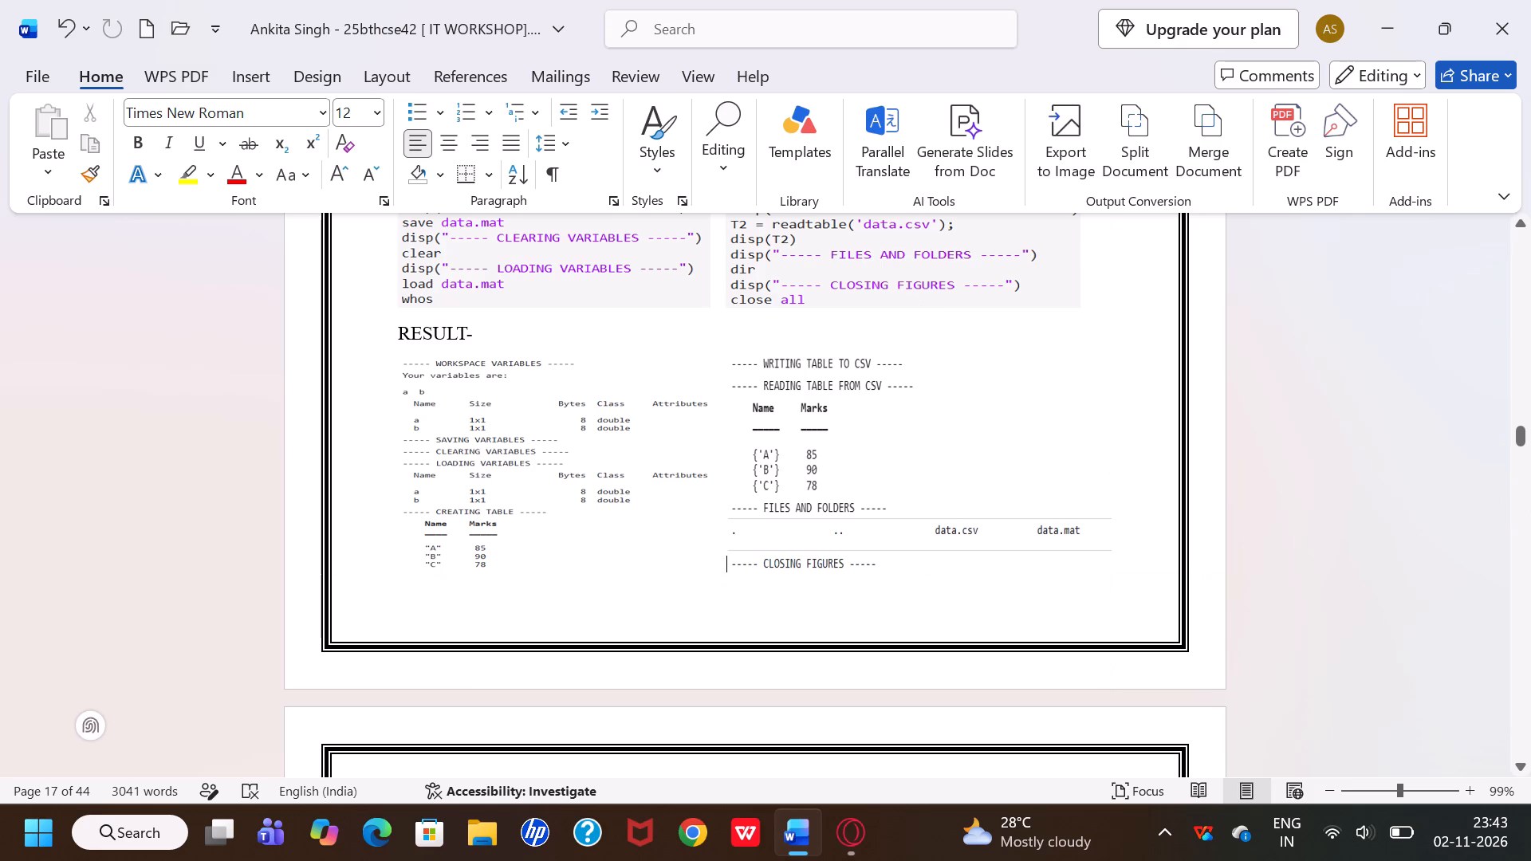
Reduce the height of the Program 11 WHO/WHOS result picture slightly, keeping its width.
scroll(915, 628, up, 2)
scroll(830, 600, up, 1)
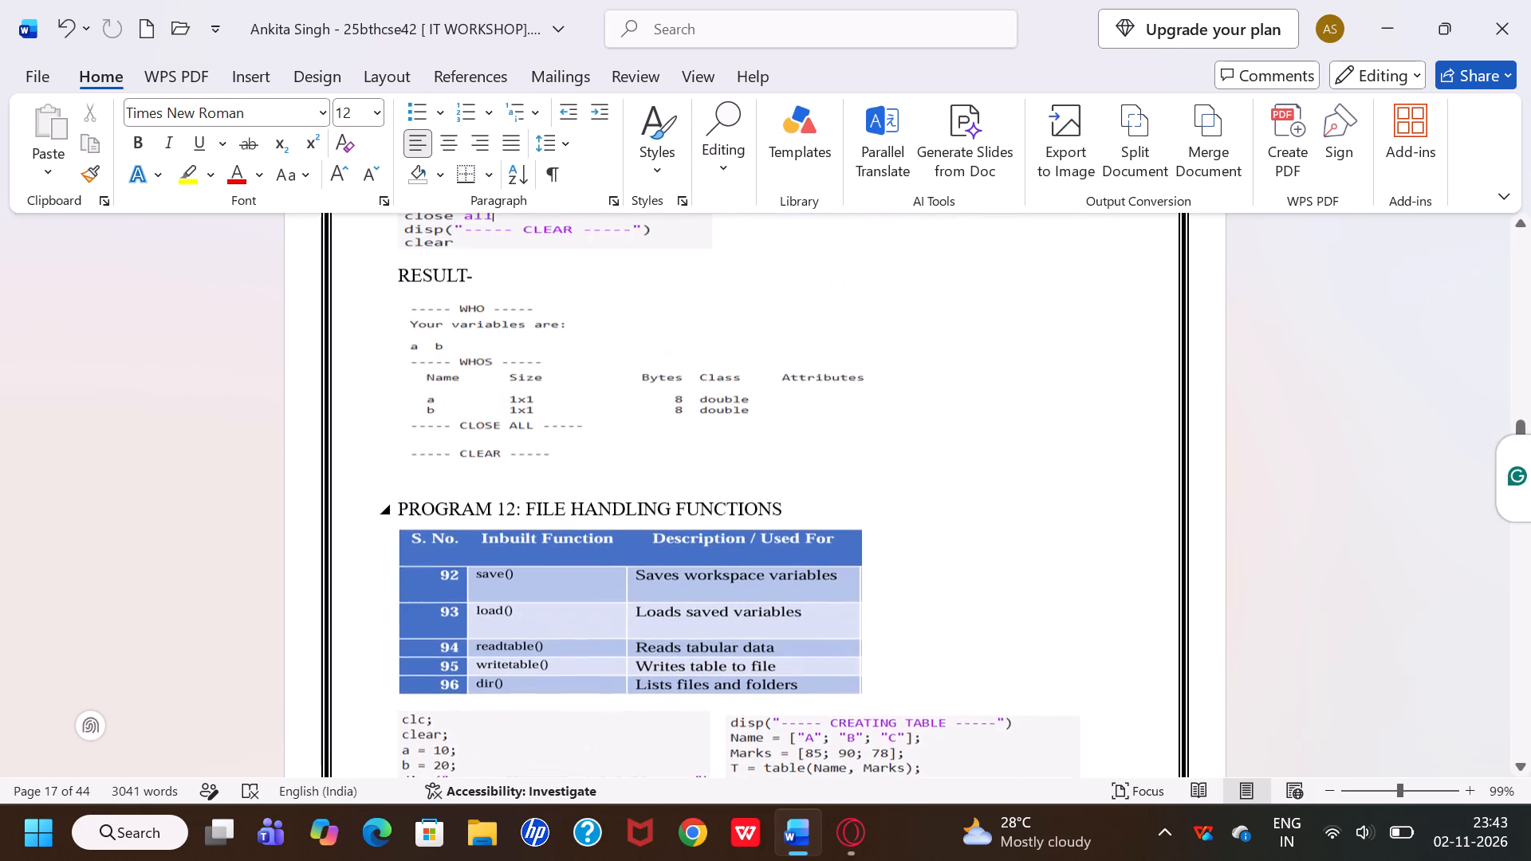
scroll(830, 600, up, 1)
click(604, 465)
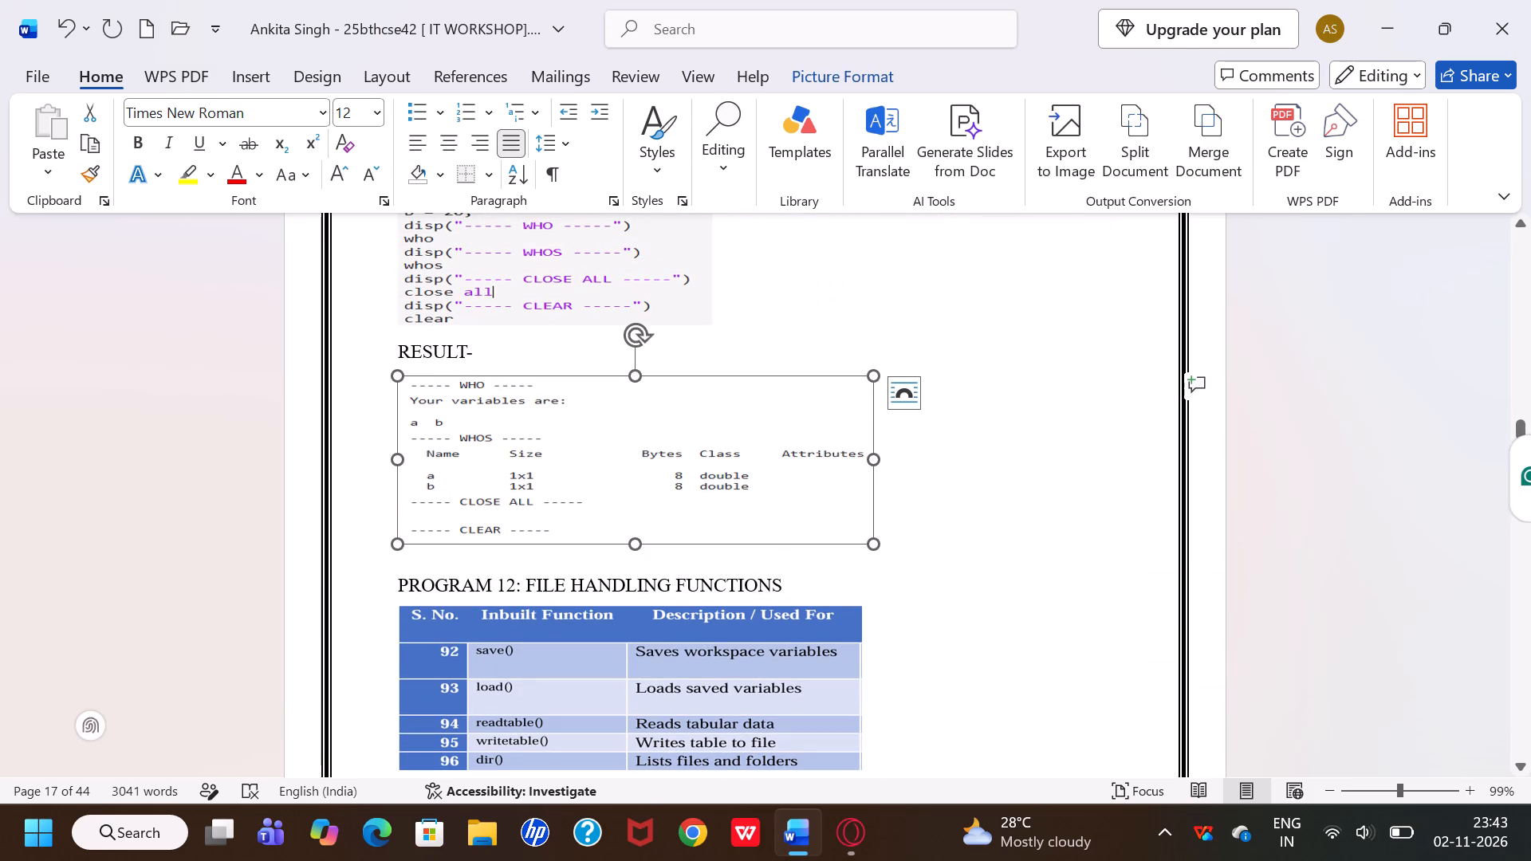
click(636, 544)
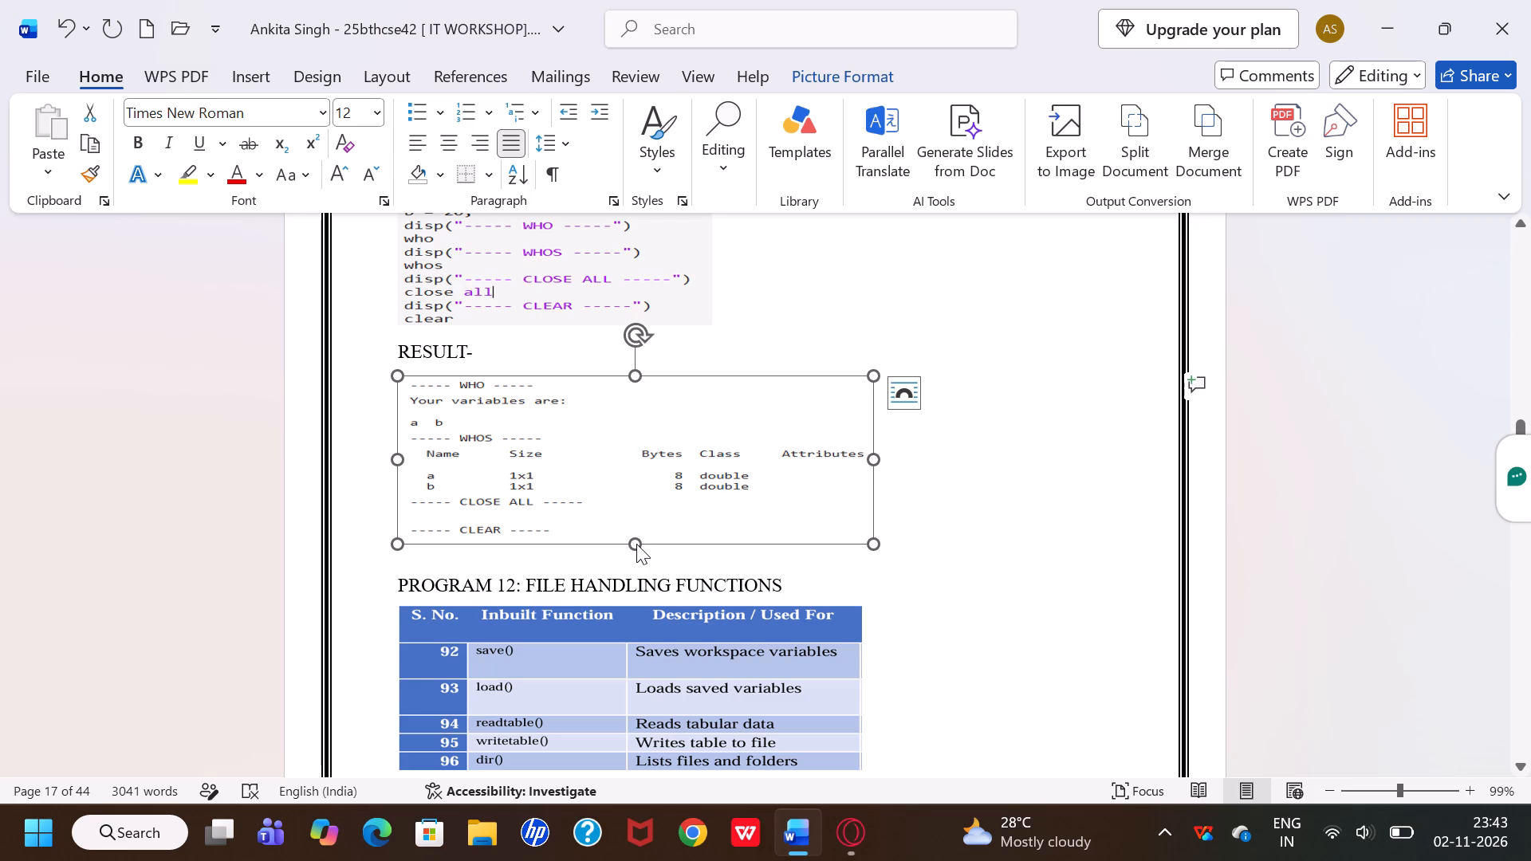
drag(636, 541, 636, 523)
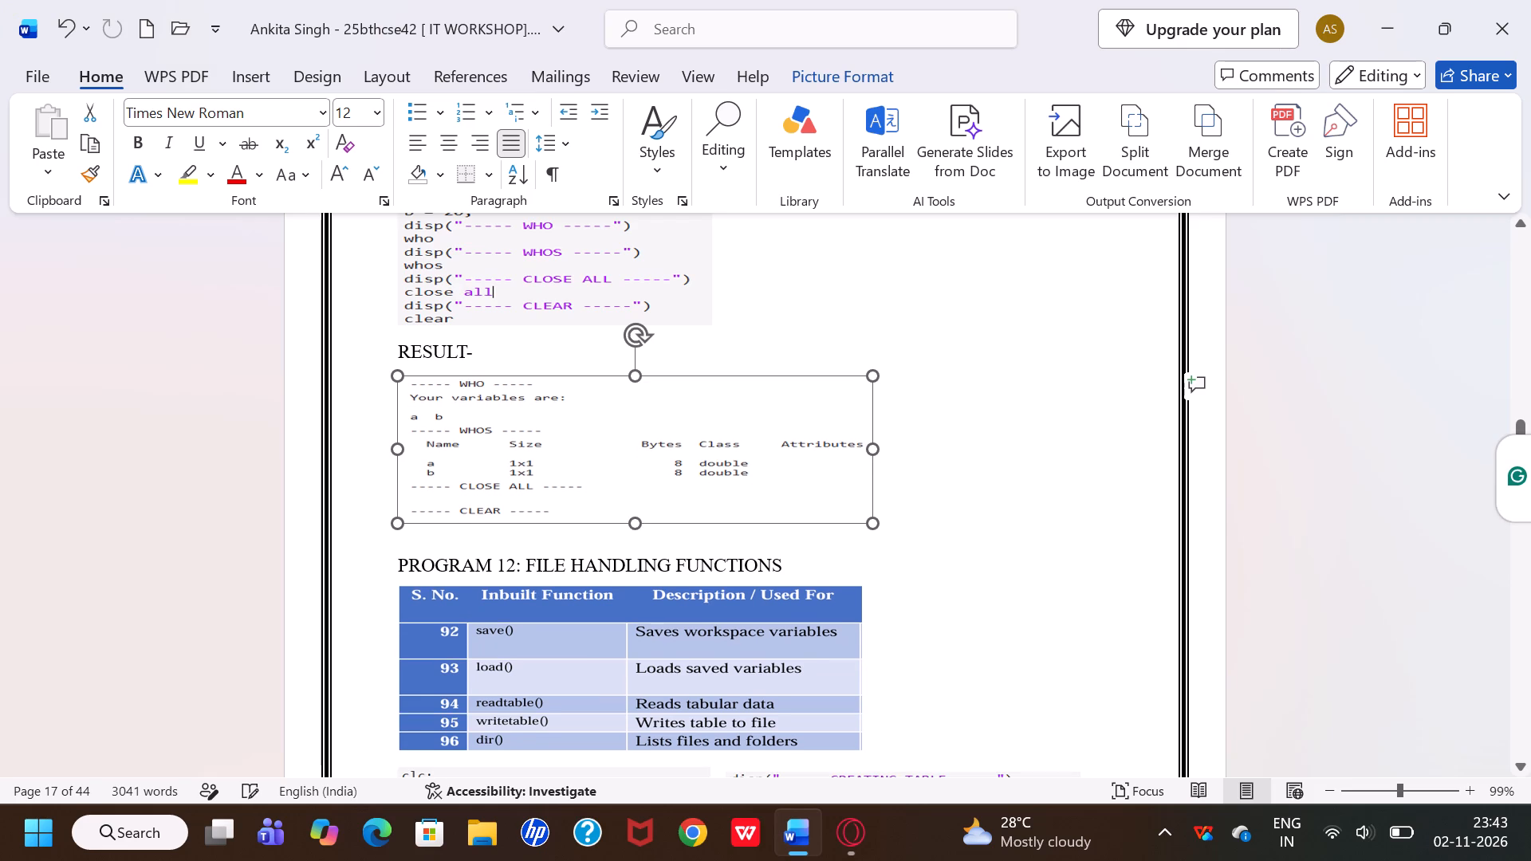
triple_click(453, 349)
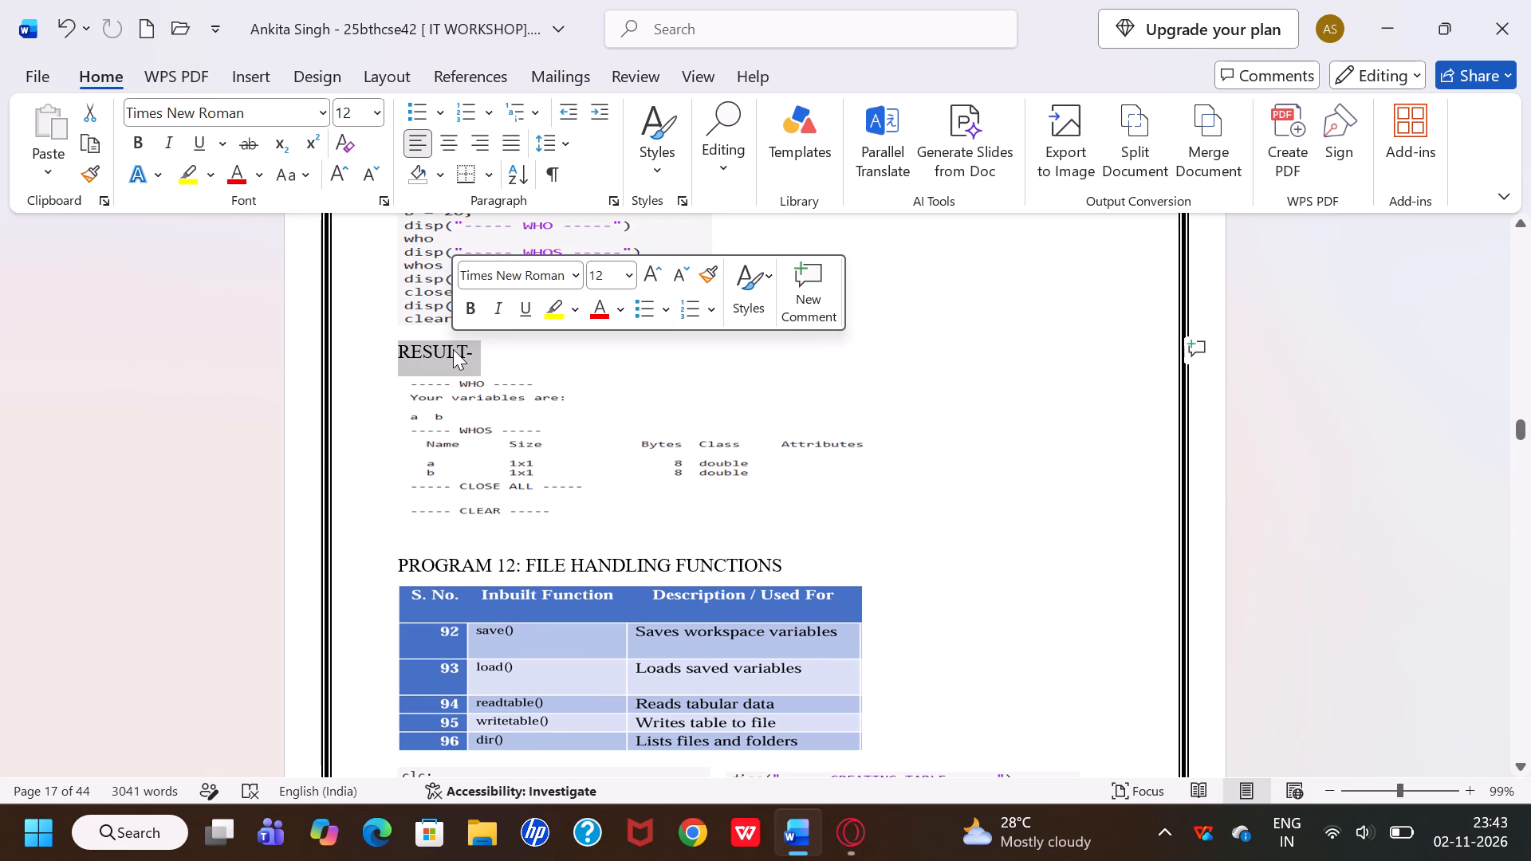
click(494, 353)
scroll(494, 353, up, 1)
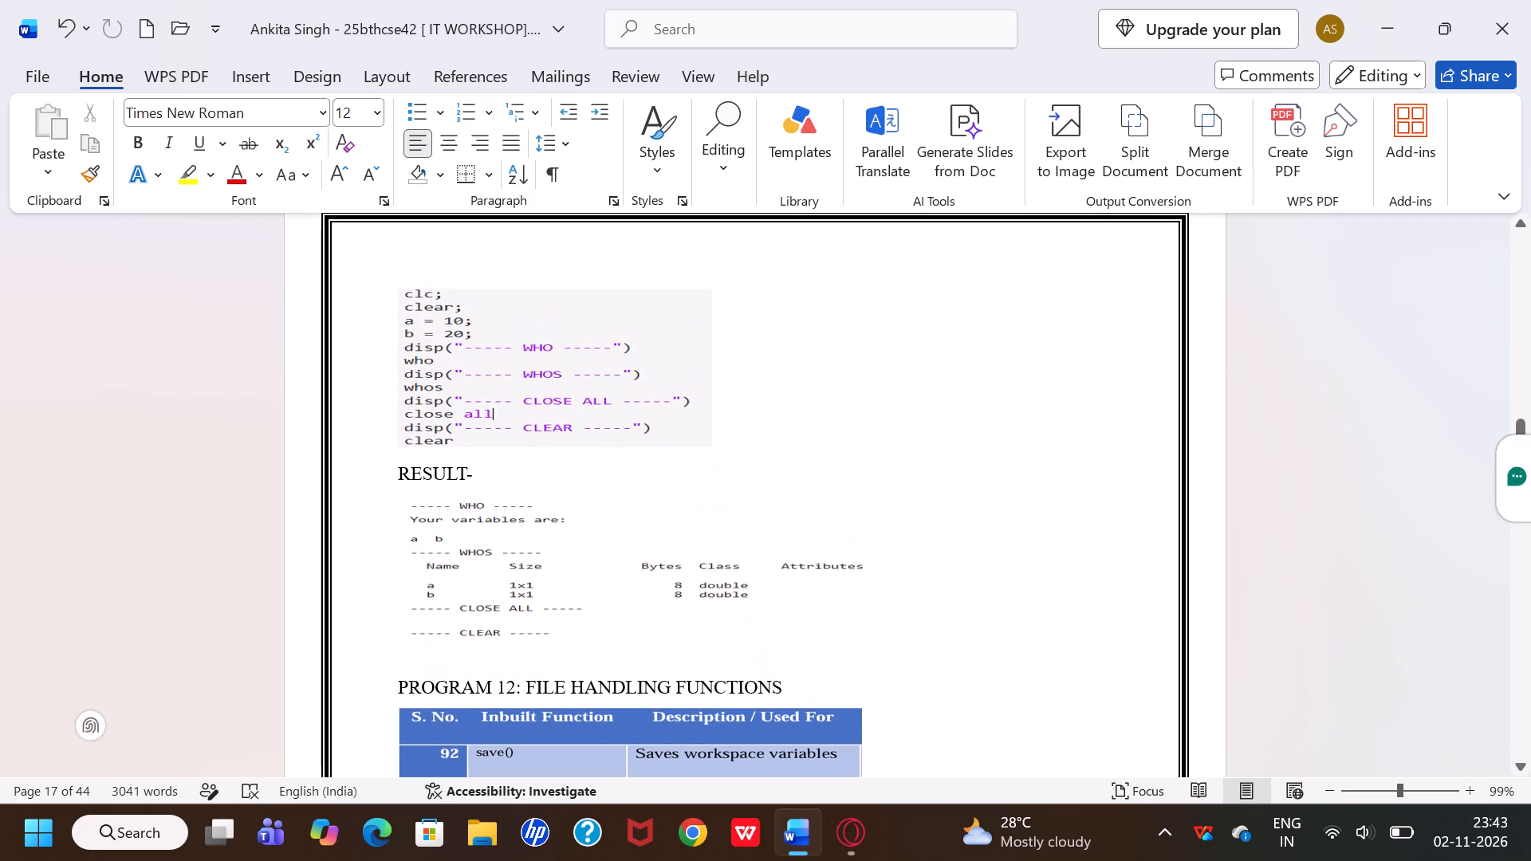
Reduce the height of the Program 12 function table picture slightly from its top edge, keeping its width.
scroll(494, 353, up, 2)
scroll(494, 353, down, 2)
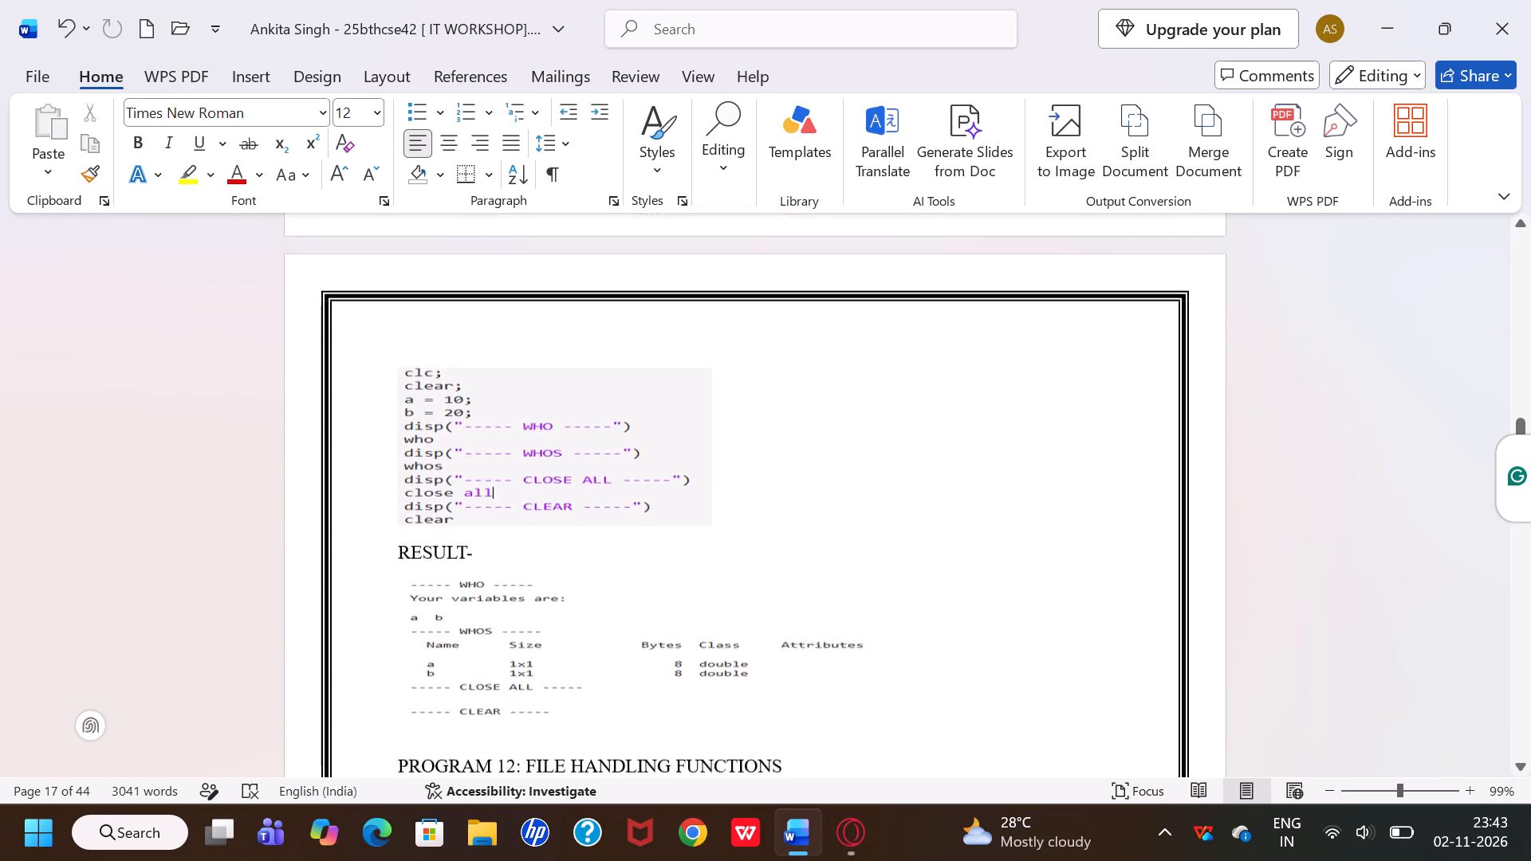
scroll(494, 353, down, 2)
click(541, 387)
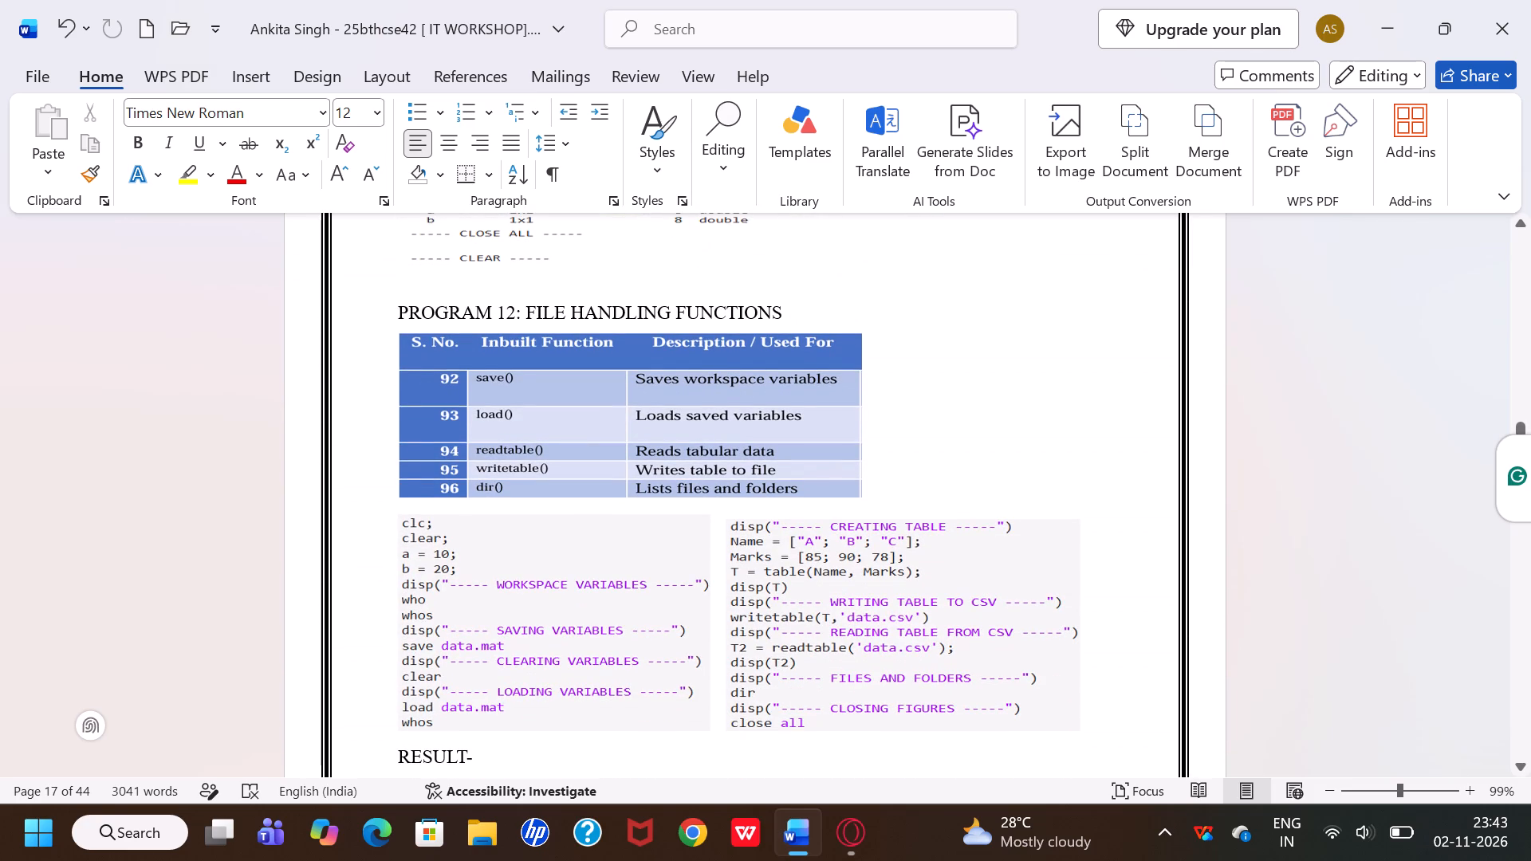
drag(629, 328, 628, 337)
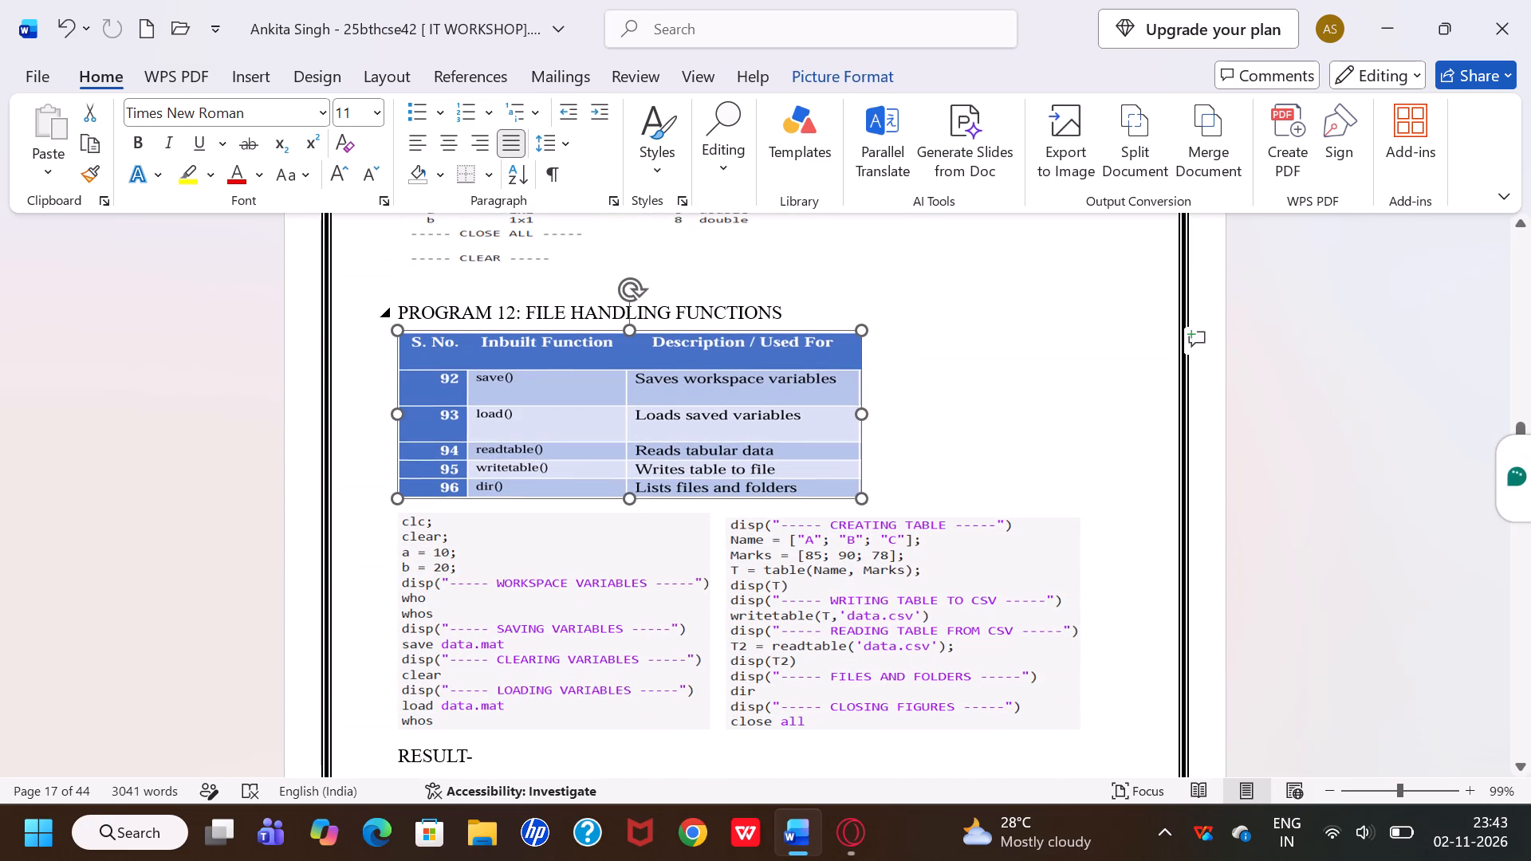
drag(628, 337, 628, 338)
Reduce the height of the Program 12 workspace variables code picture above the RESULT- heading, keeping its width.
scroll(808, 394, down, 1)
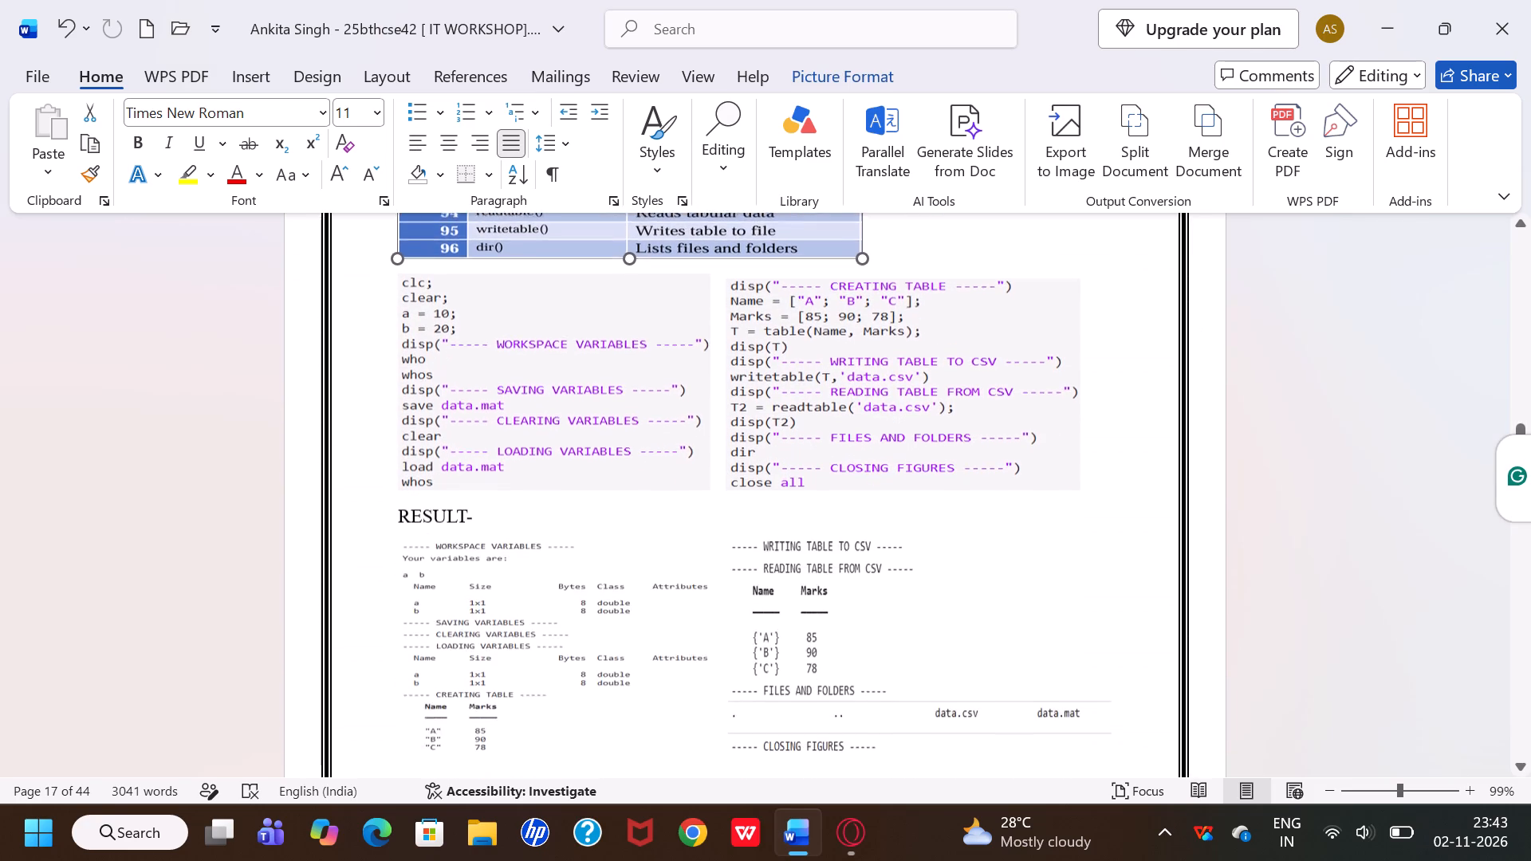
scroll(808, 394, down, 1)
scroll(808, 394, up, 2)
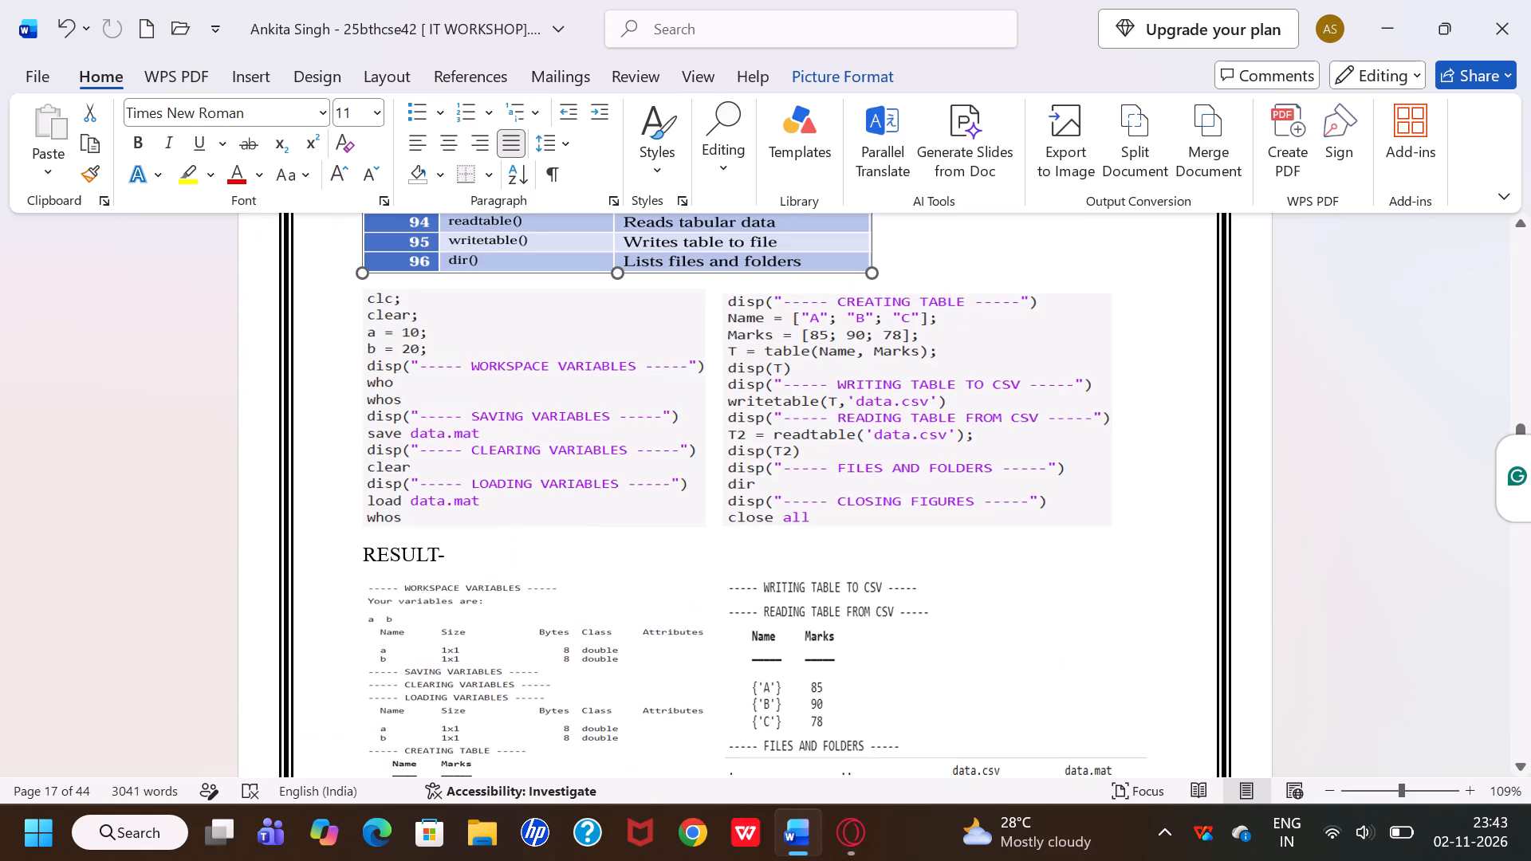
click(634, 435)
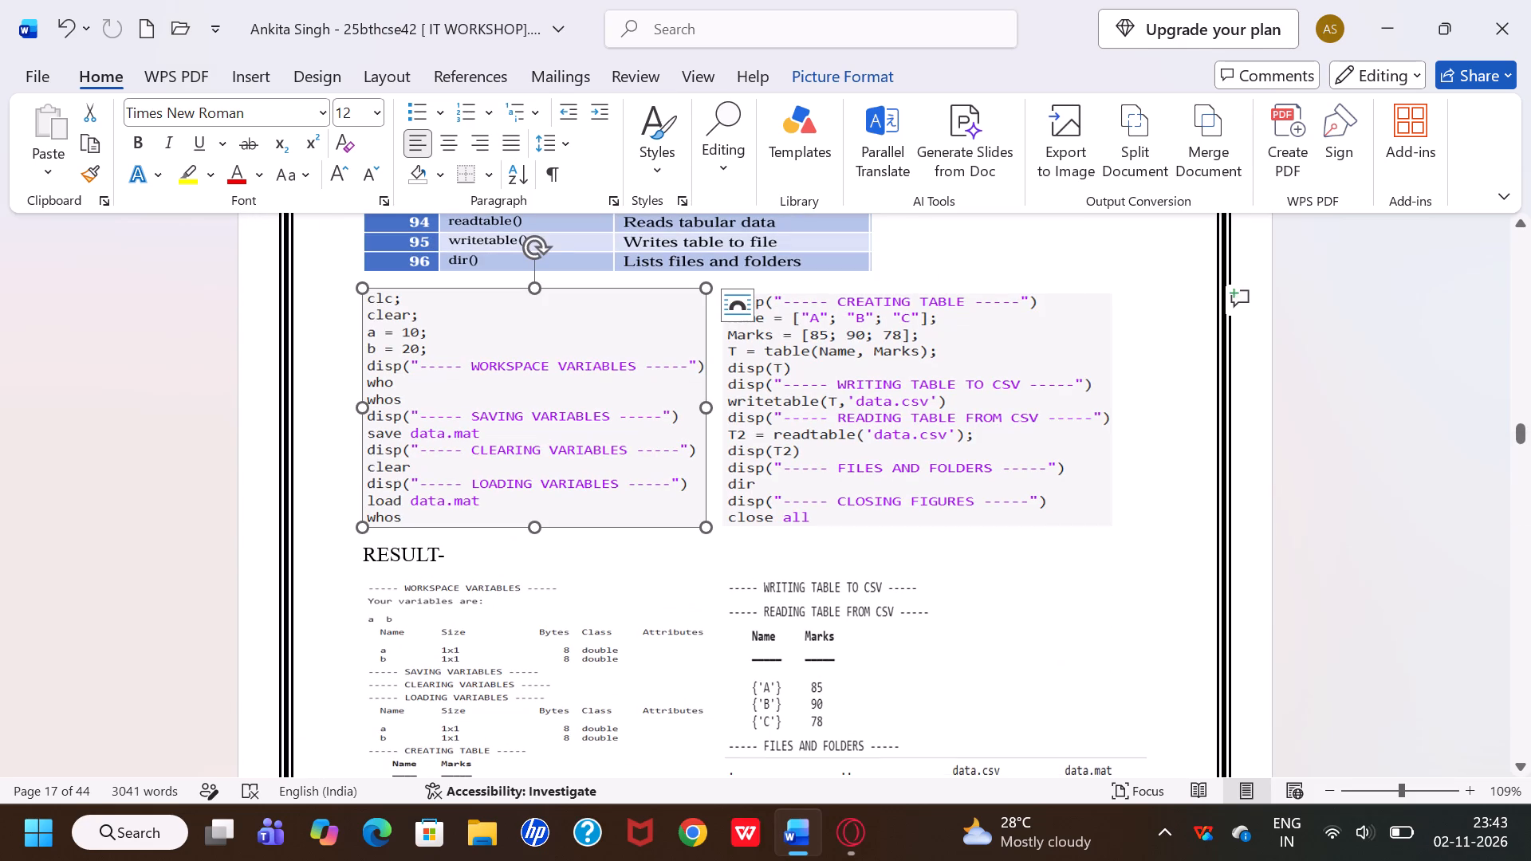
drag(529, 525, 529, 491)
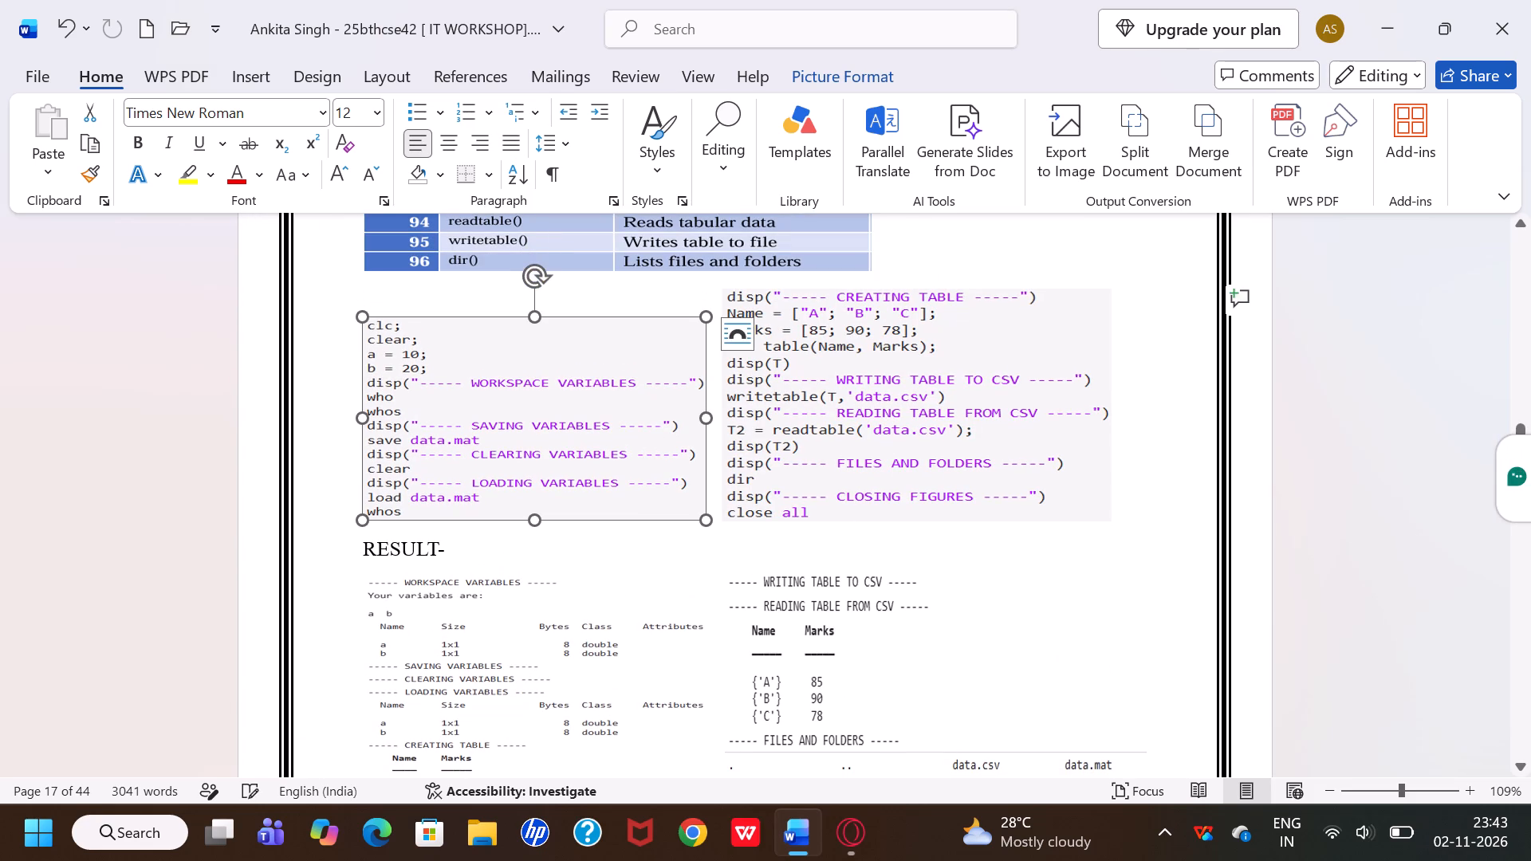
Reduce the height of the Program 12 creating-table code picture to match the shortened code picture beside it.
click(802, 483)
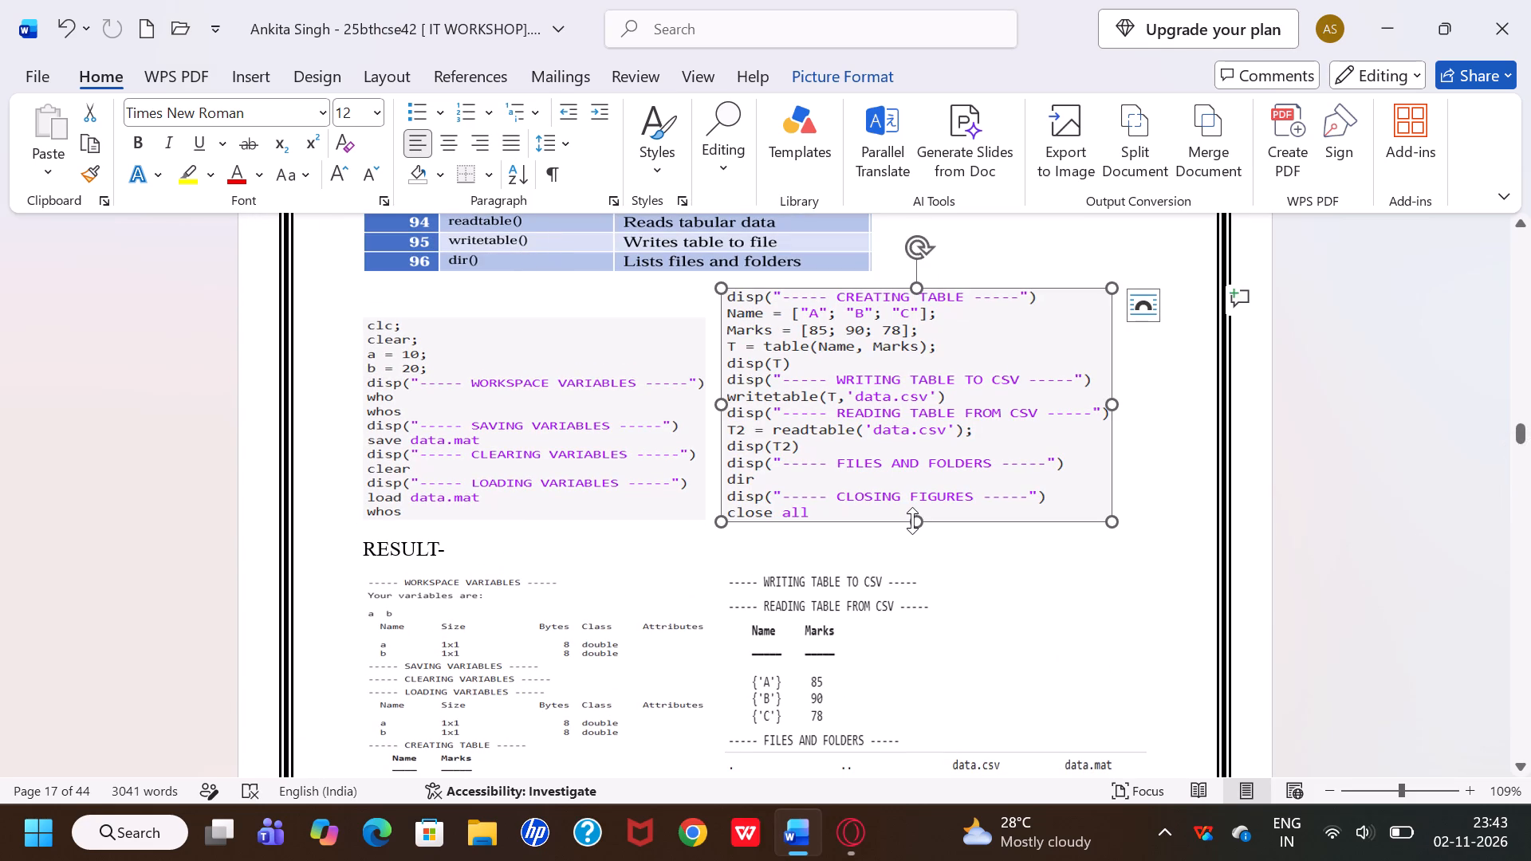
drag(912, 521, 911, 482)
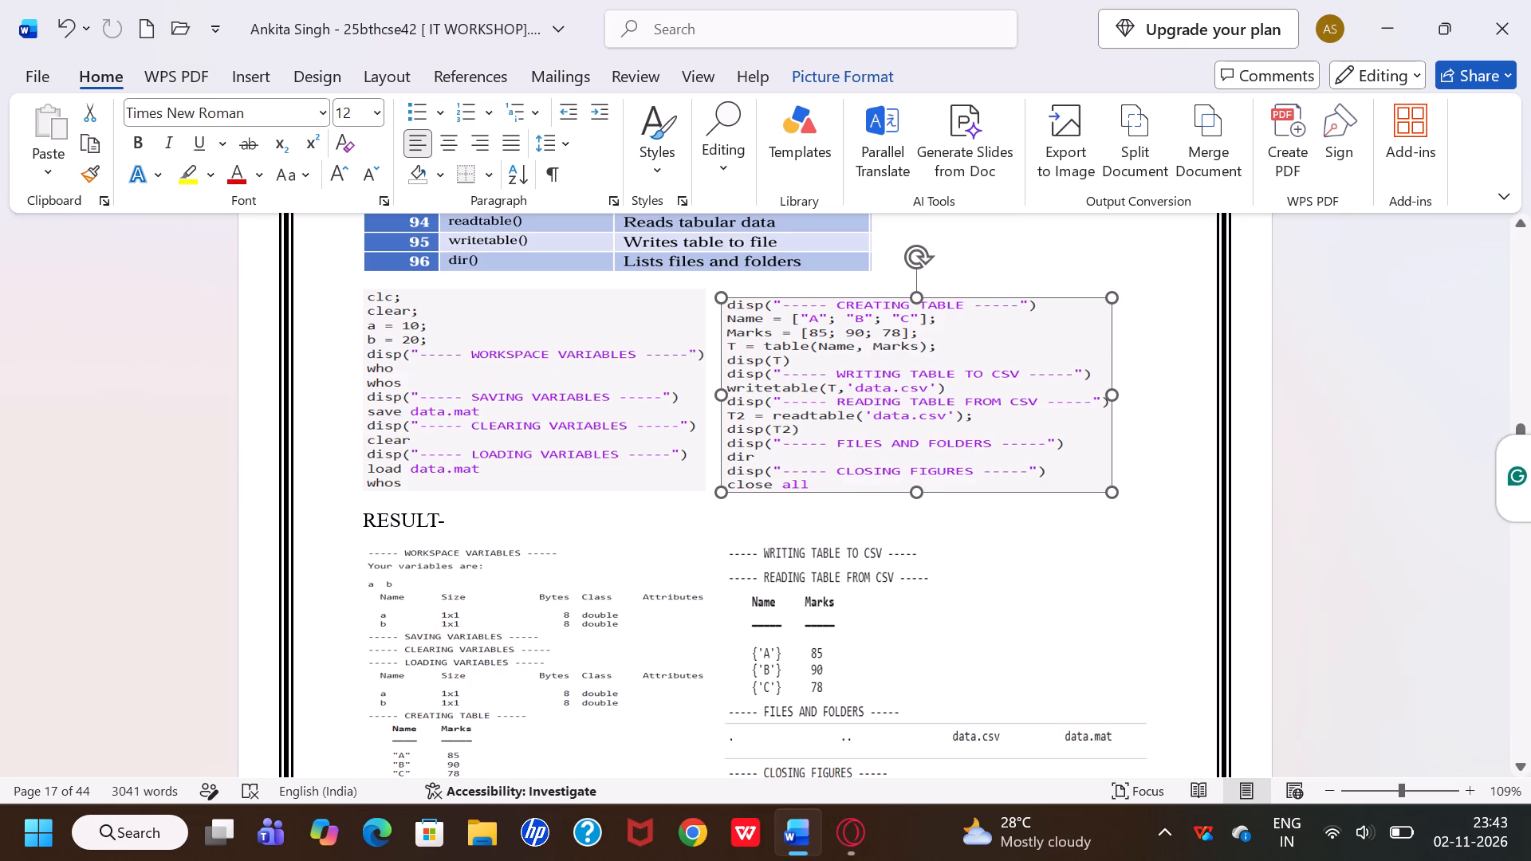
drag(911, 482, 912, 489)
click(958, 546)
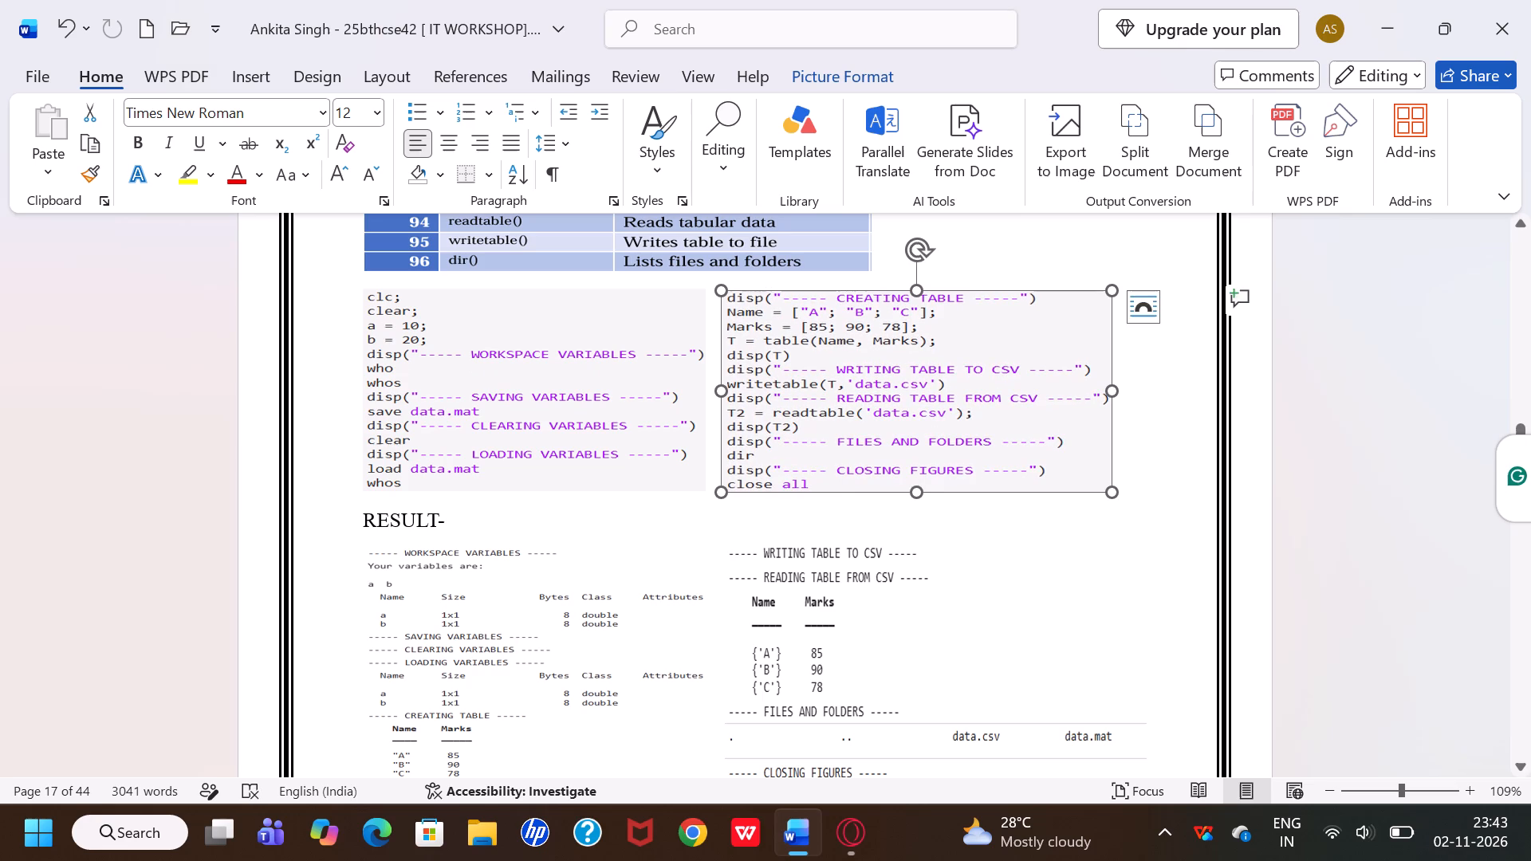
Stretch the workspace variables result picture slightly taller into the free space at the bottom of the page.
scroll(958, 546, down, 1)
scroll(723, 463, up, 1)
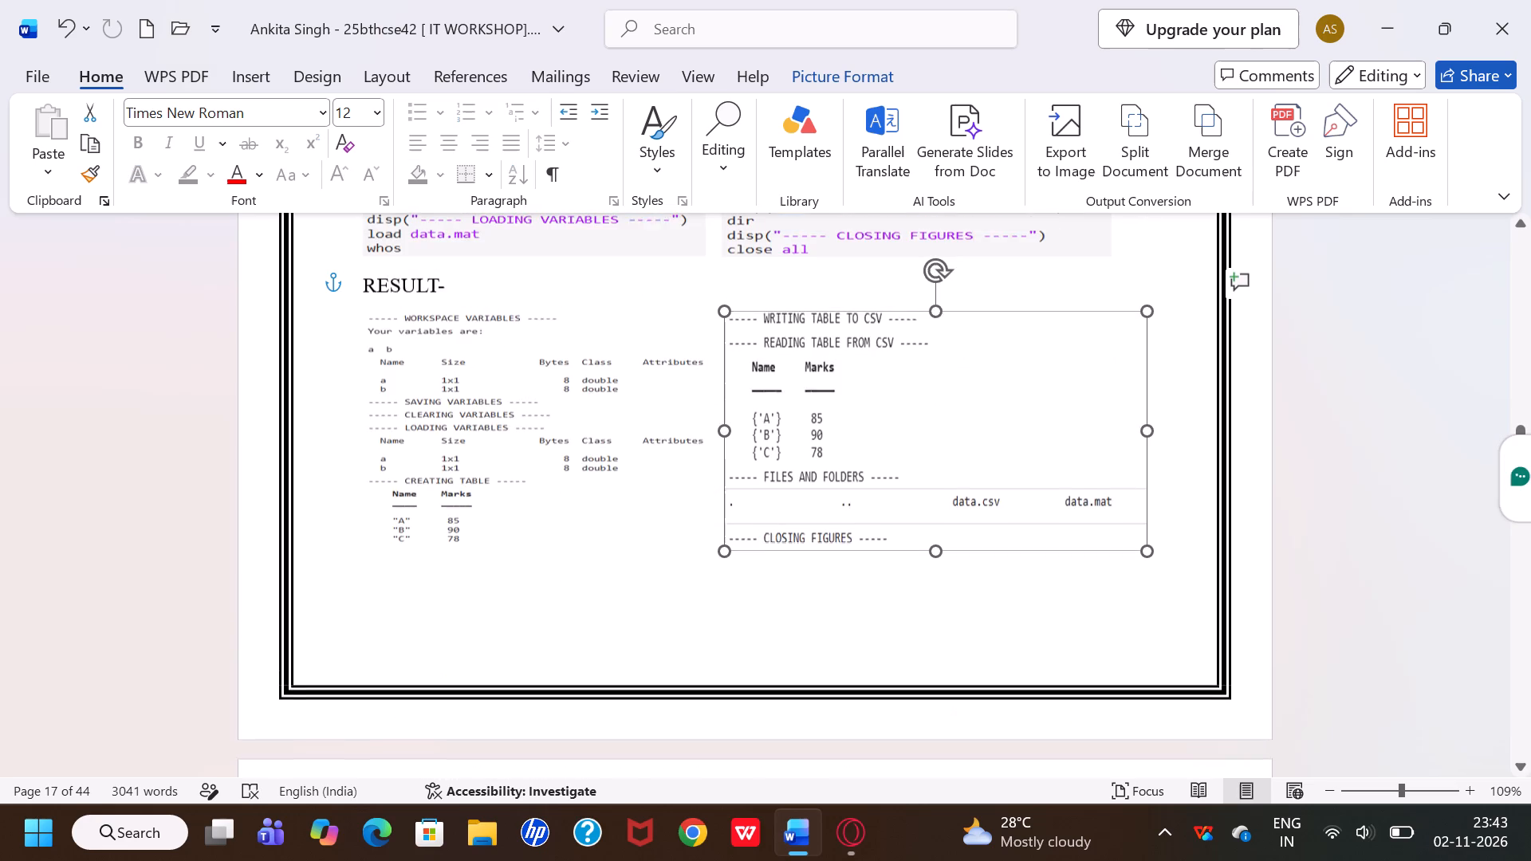
click(565, 440)
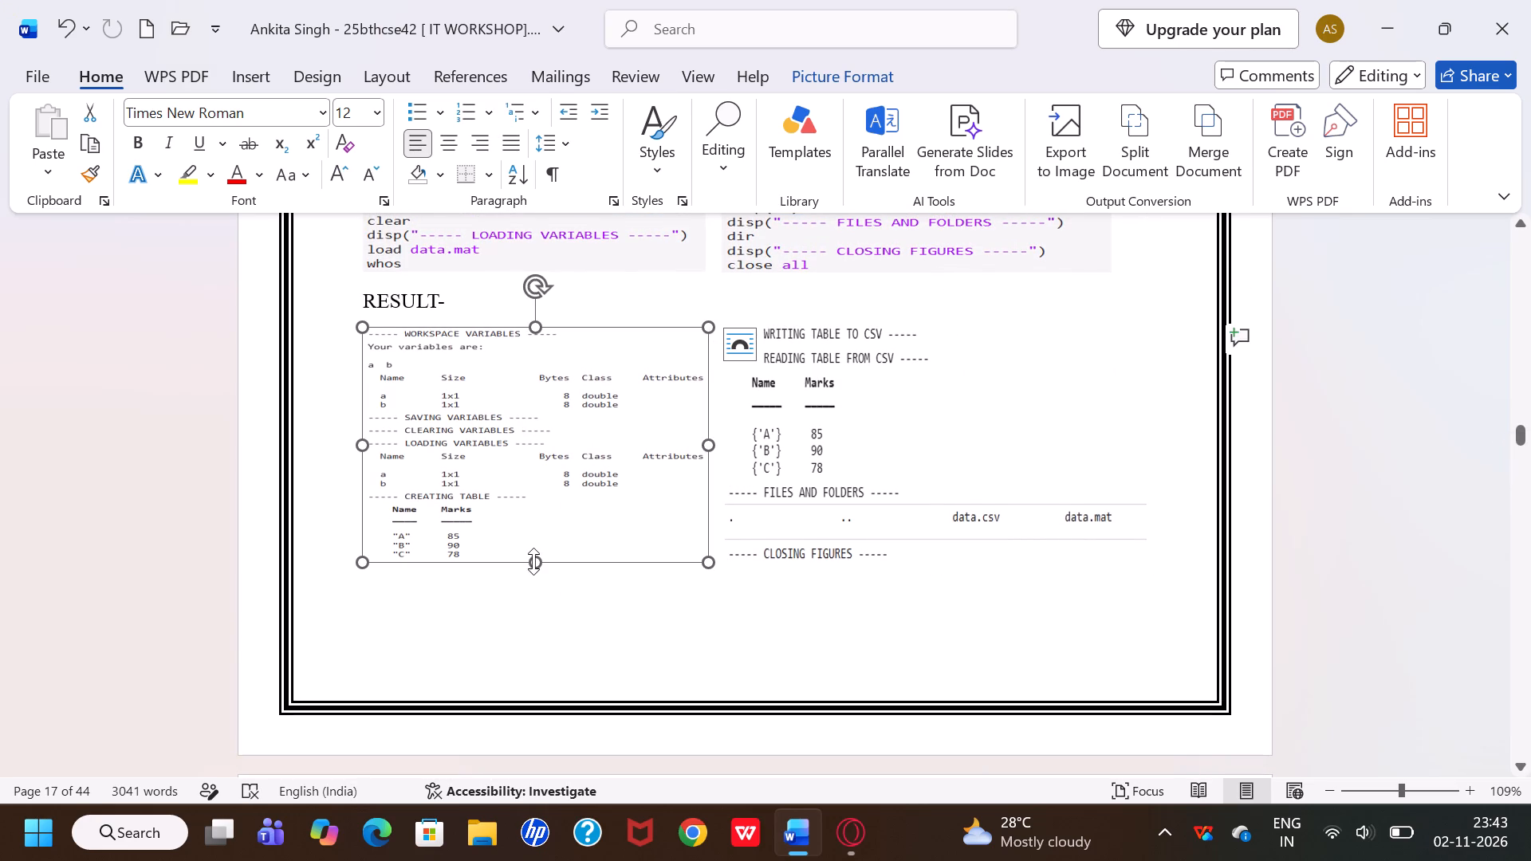
drag(533, 561, 534, 583)
click(568, 635)
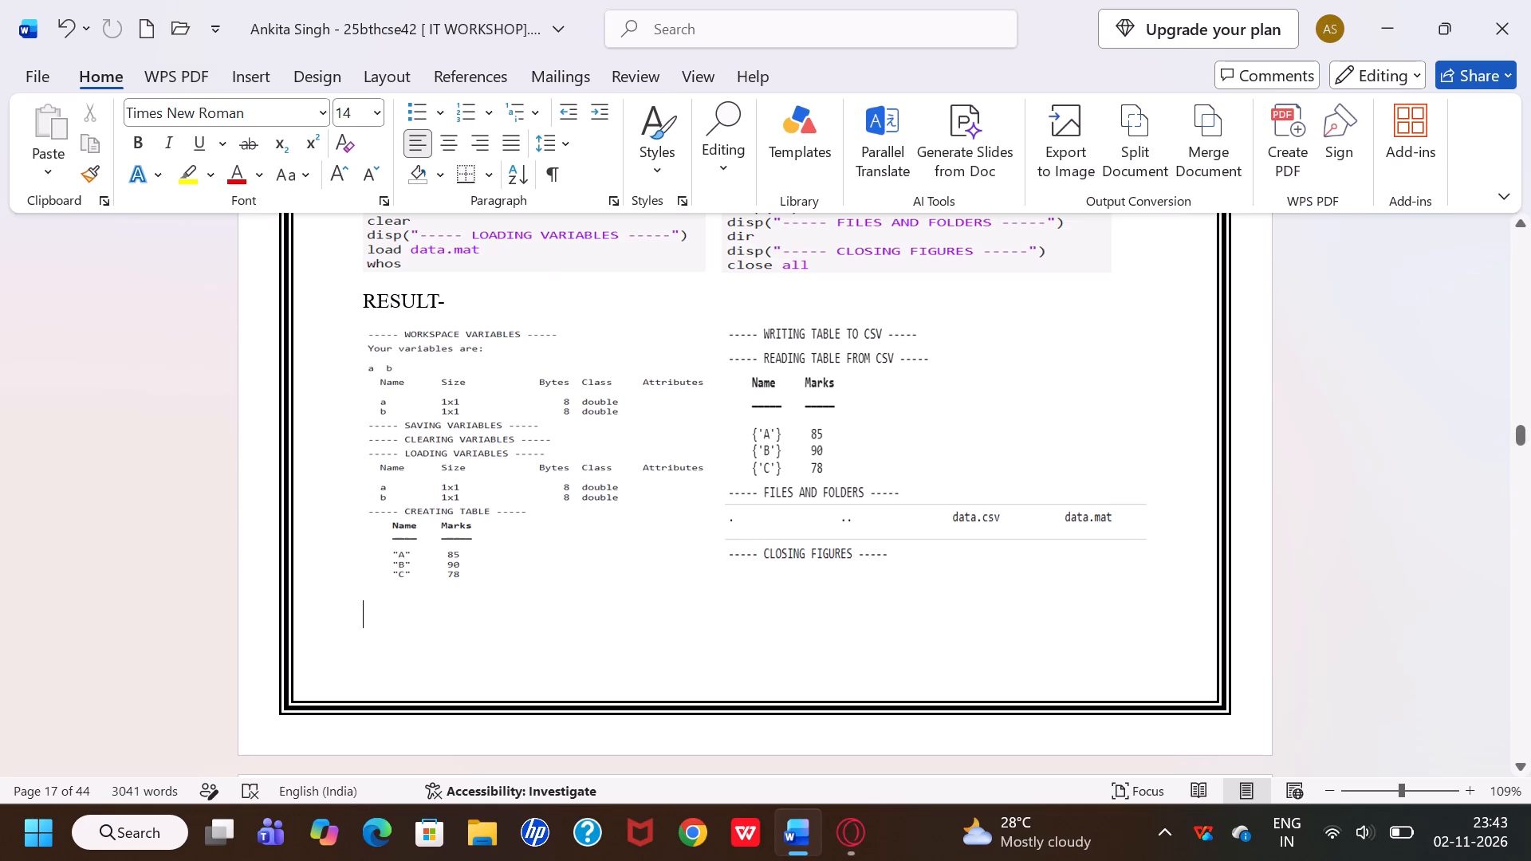
Stretch the CSV result picture taller until its bottom edge lines up with the workspace variables result picture.
click(889, 534)
drag(939, 564, 939, 574)
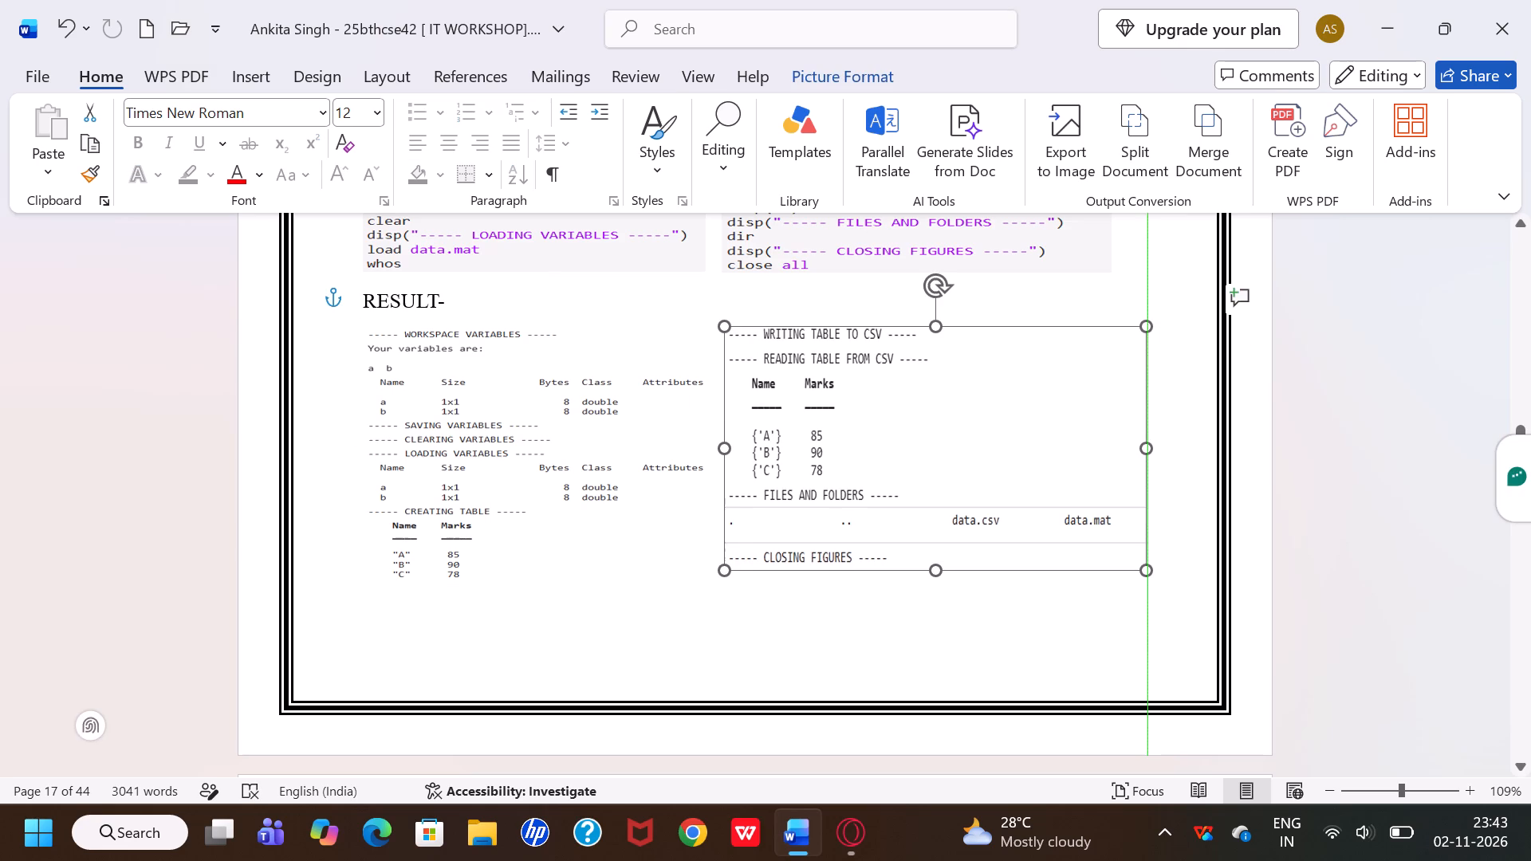
drag(939, 574, 939, 586)
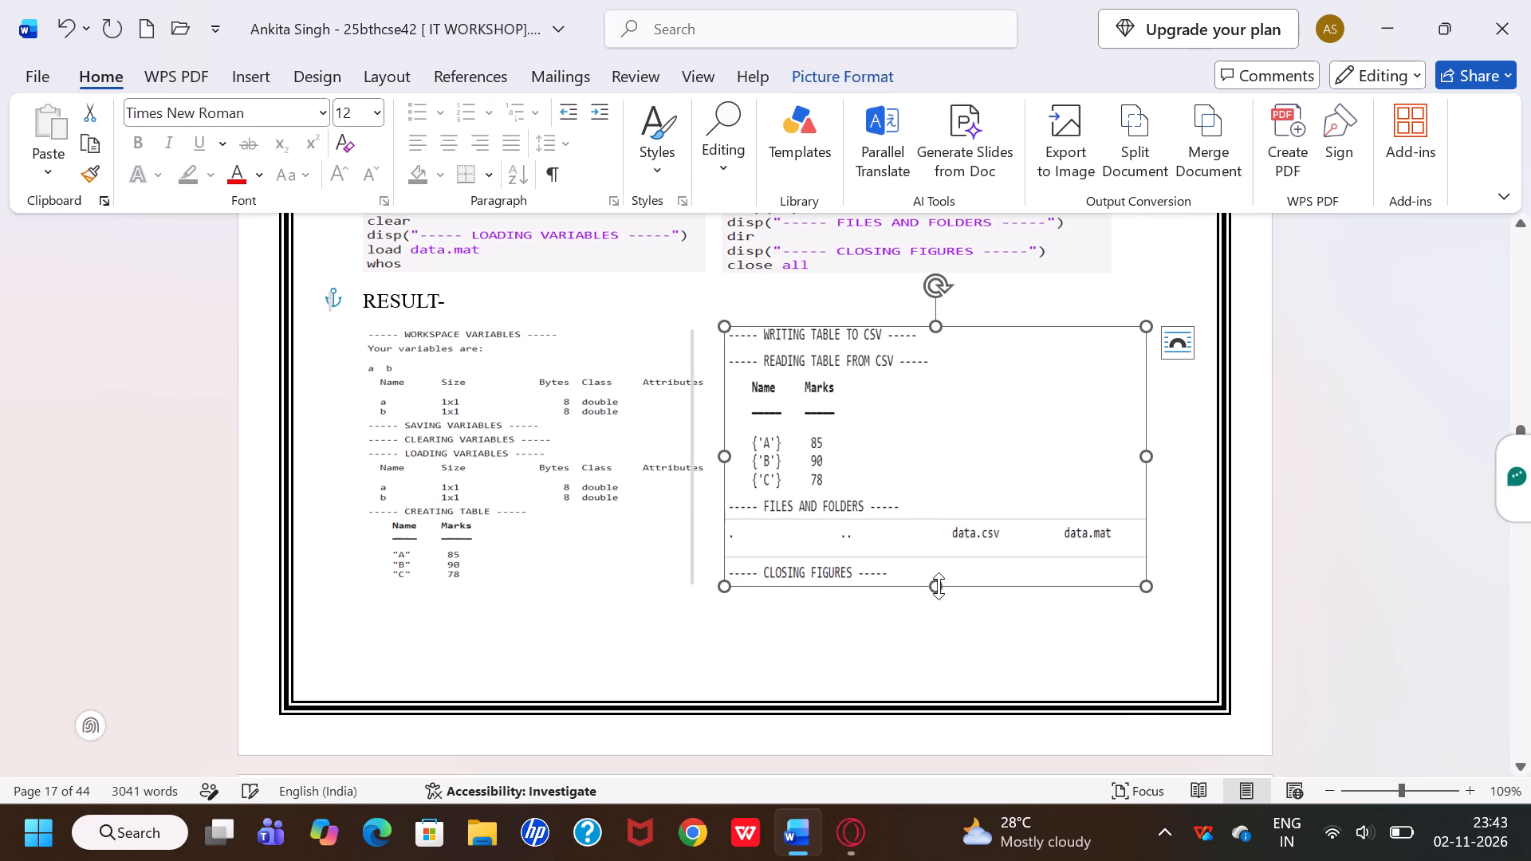
click(913, 631)
scroll(913, 631, down, 2)
scroll(913, 631, up, 1)
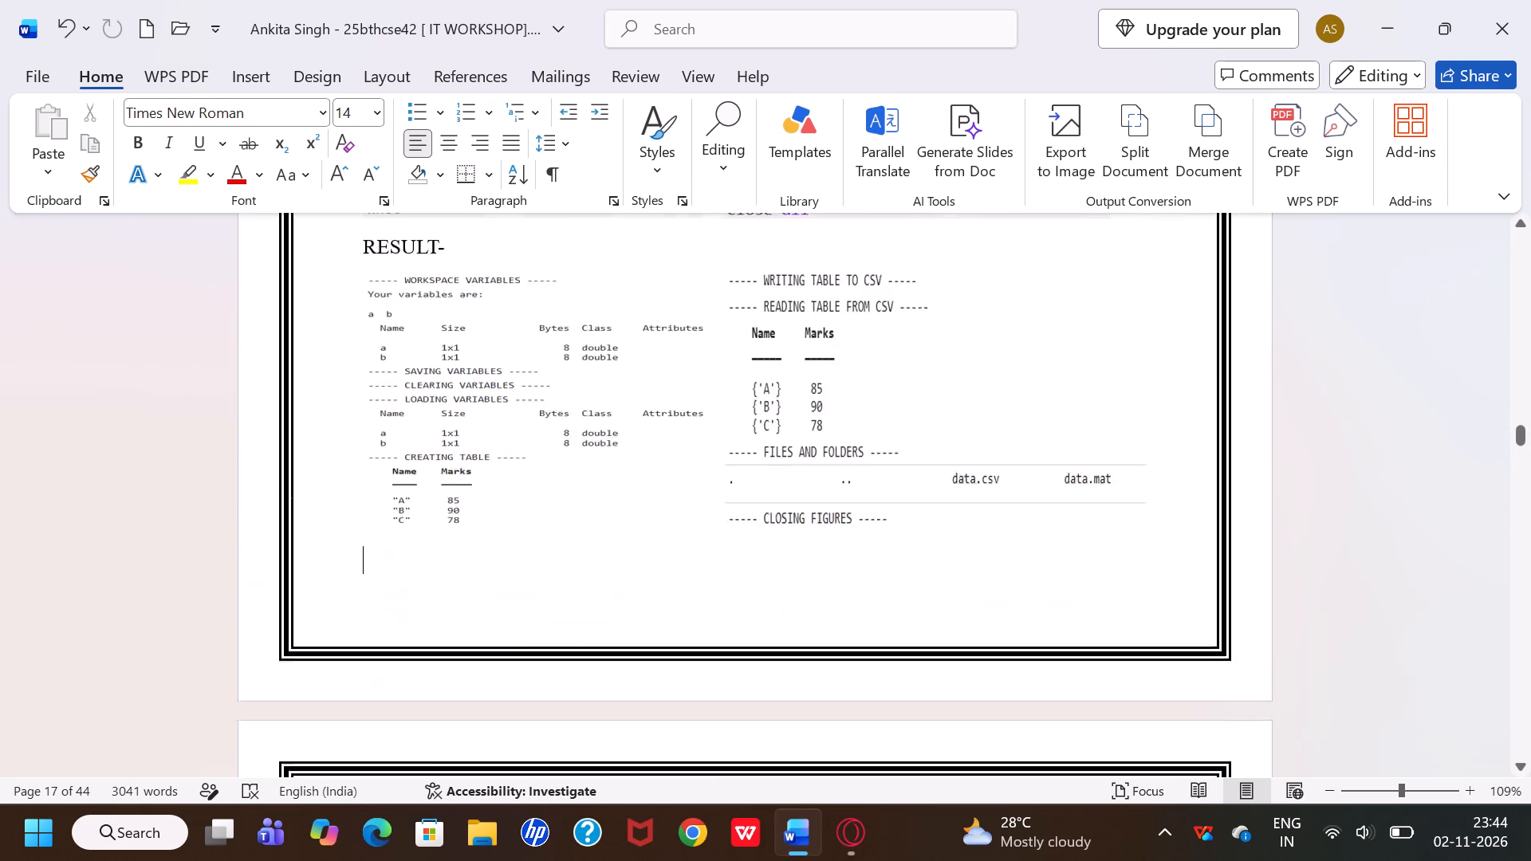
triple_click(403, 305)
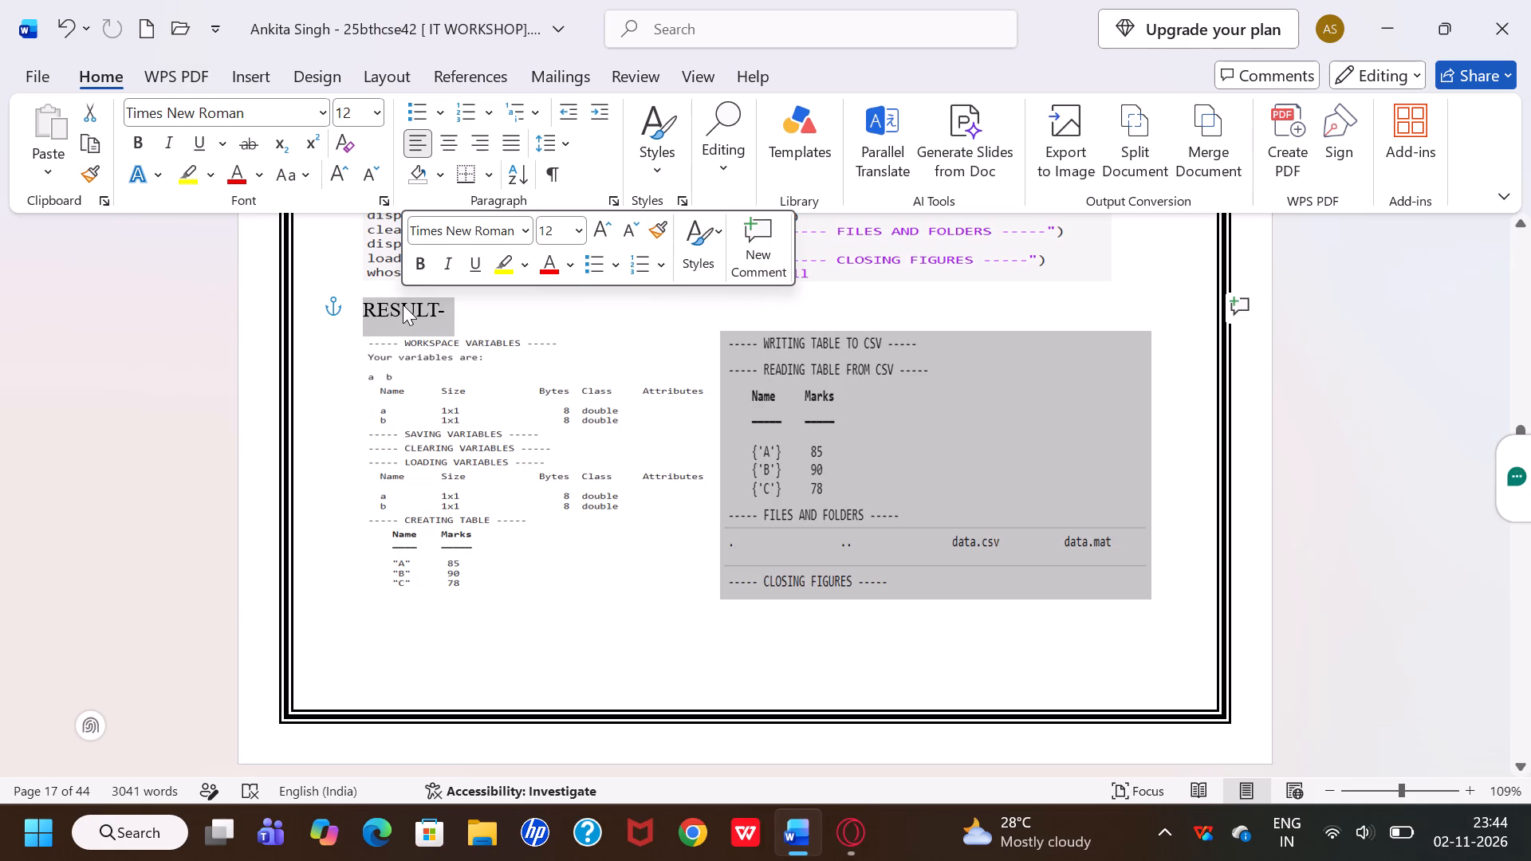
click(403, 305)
Reduce the height of the Program 13 numerical methods table picture to about 4.69 cm, keeping its width.
scroll(403, 305, down, 3)
scroll(403, 305, up, 1)
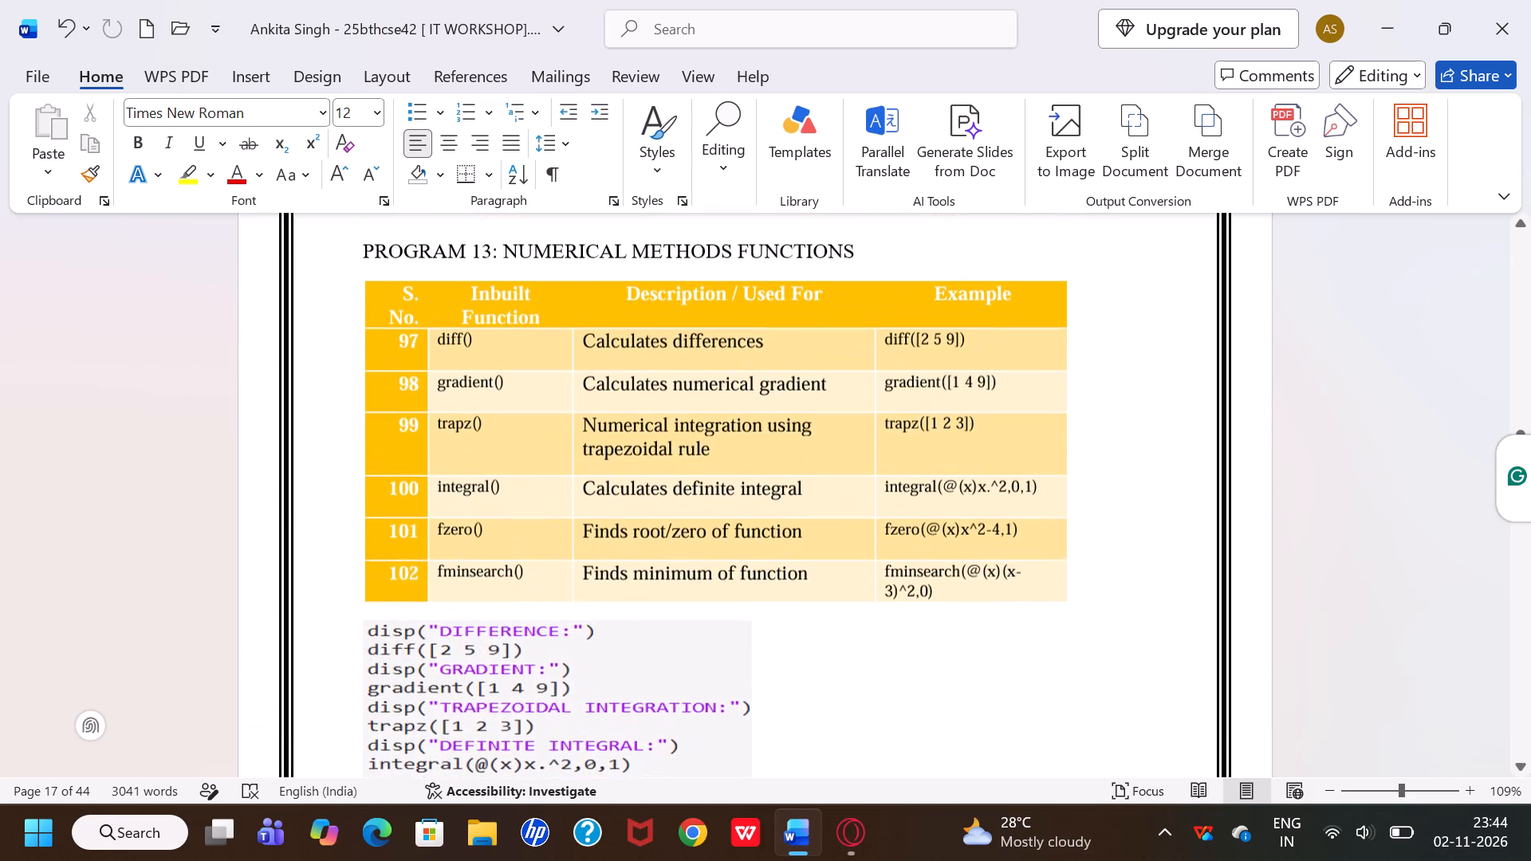
scroll(403, 305, up, 1)
click(480, 416)
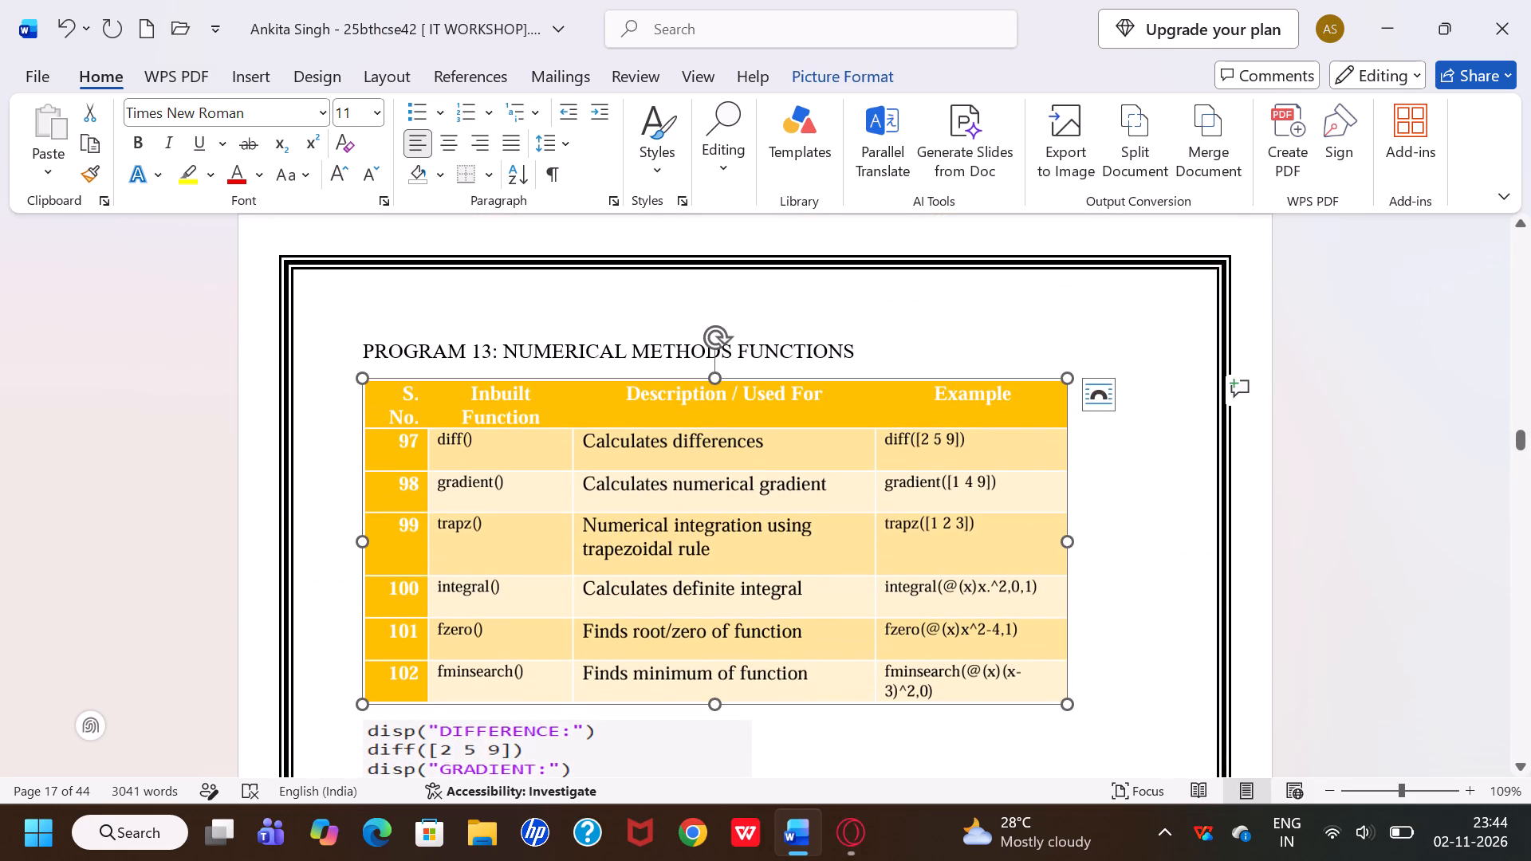
right_drag(715, 708, 706, 646)
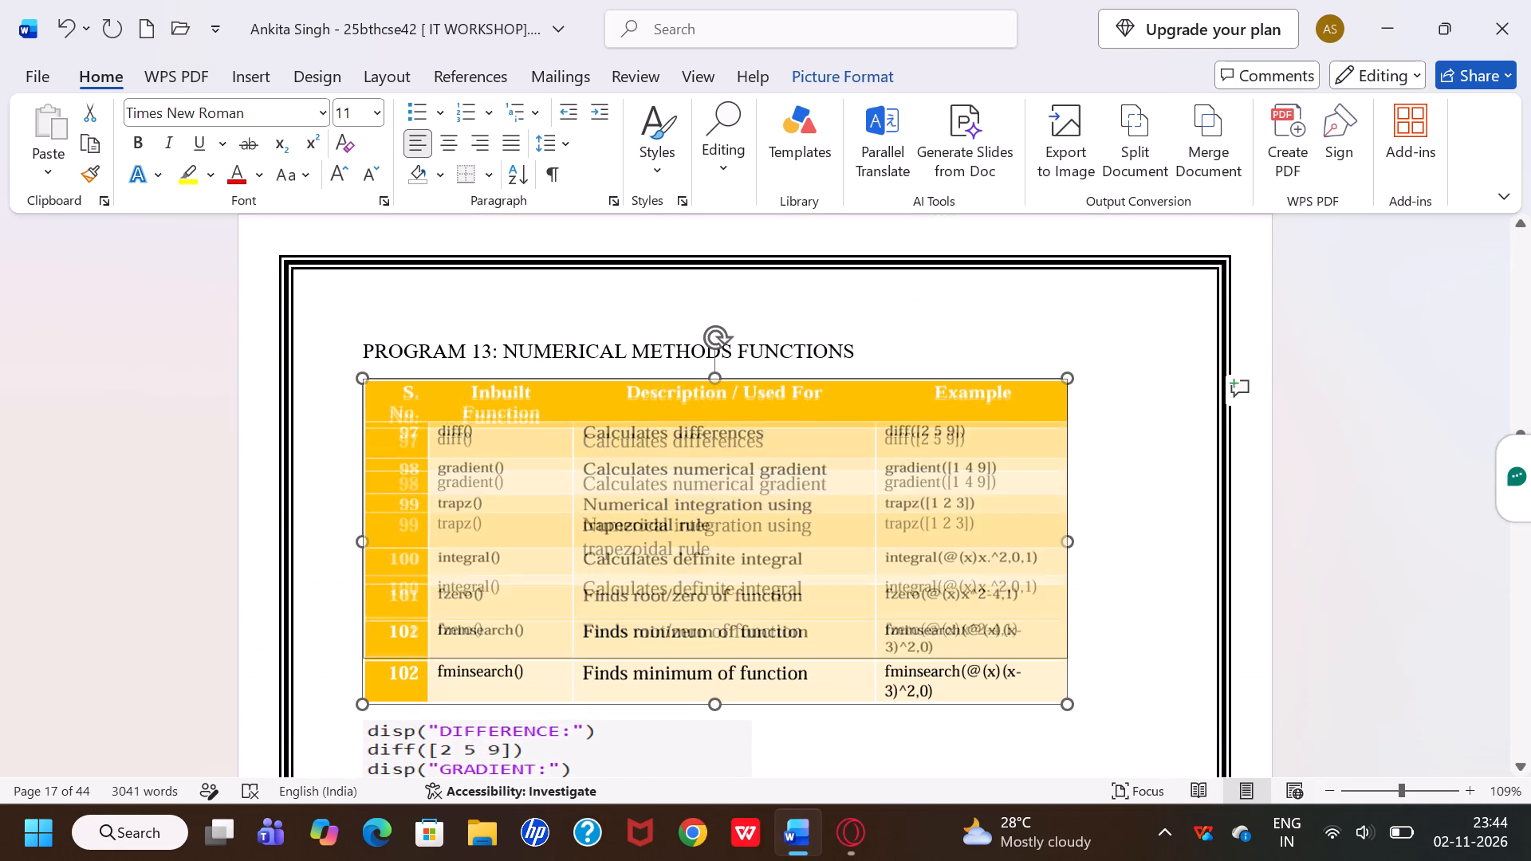
right_drag(706, 646, 705, 610)
click(740, 528)
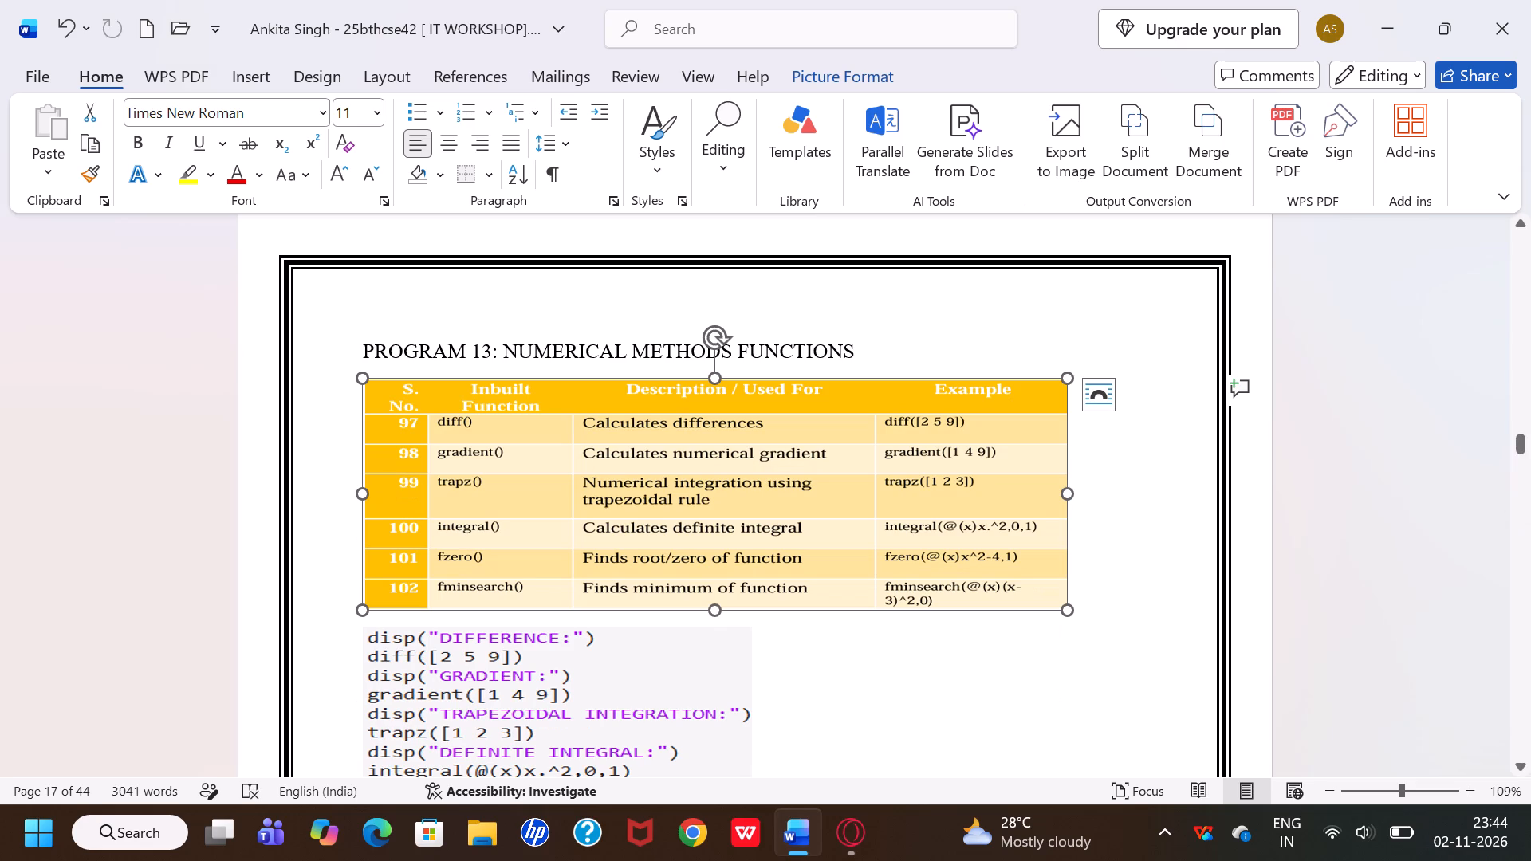
click(740, 528)
click(740, 528)
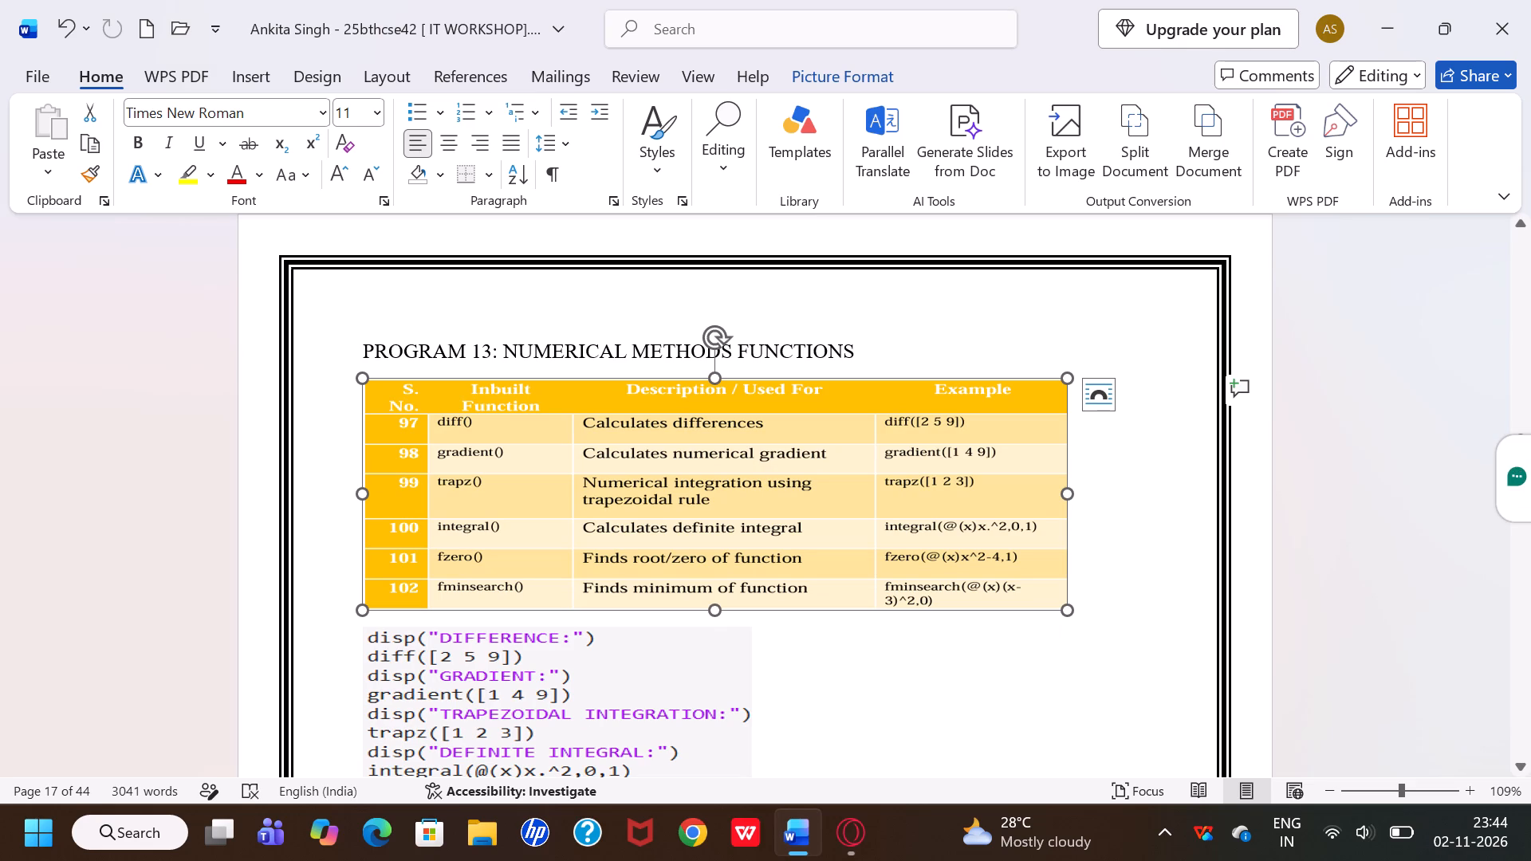
key(Escape)
Crop the Example column off the Program 13 table picture, leaving it about 10.37 cm wide.
click(740, 528)
click(740, 528)
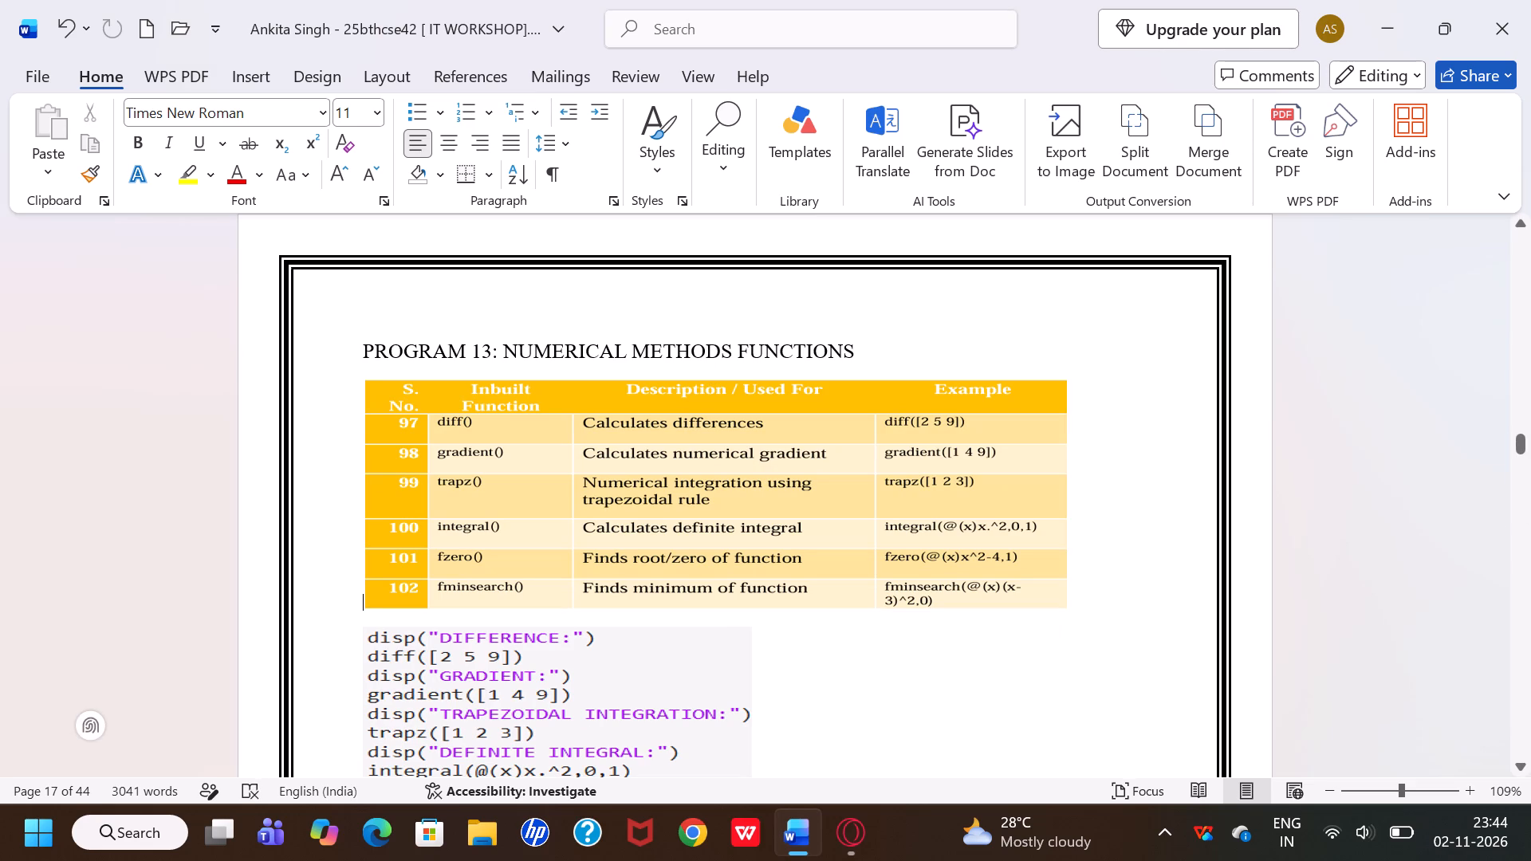
triple_click(740, 528)
right_click(809, 501)
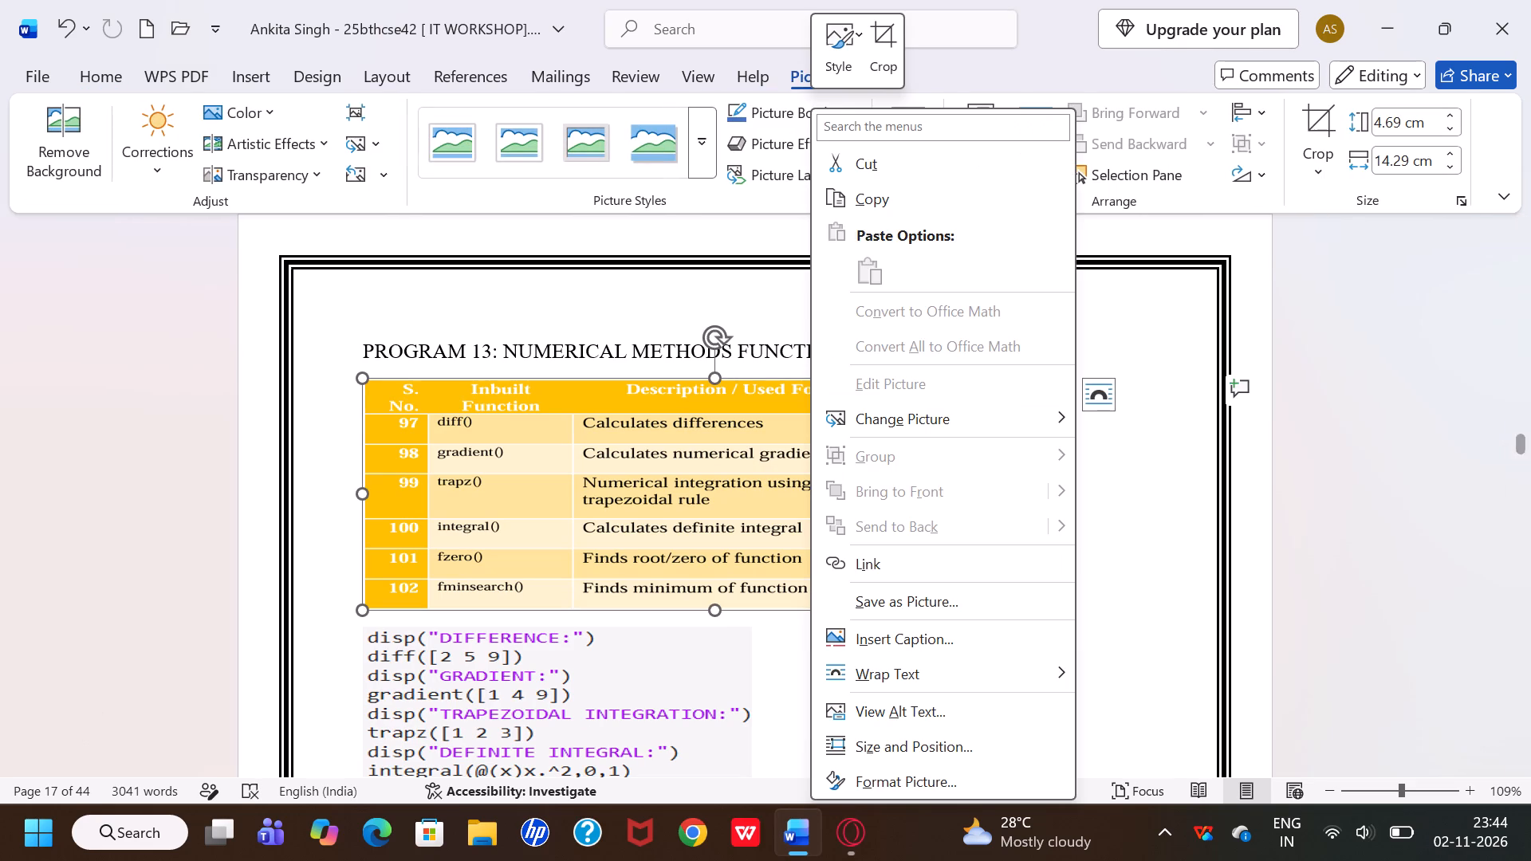
click(877, 73)
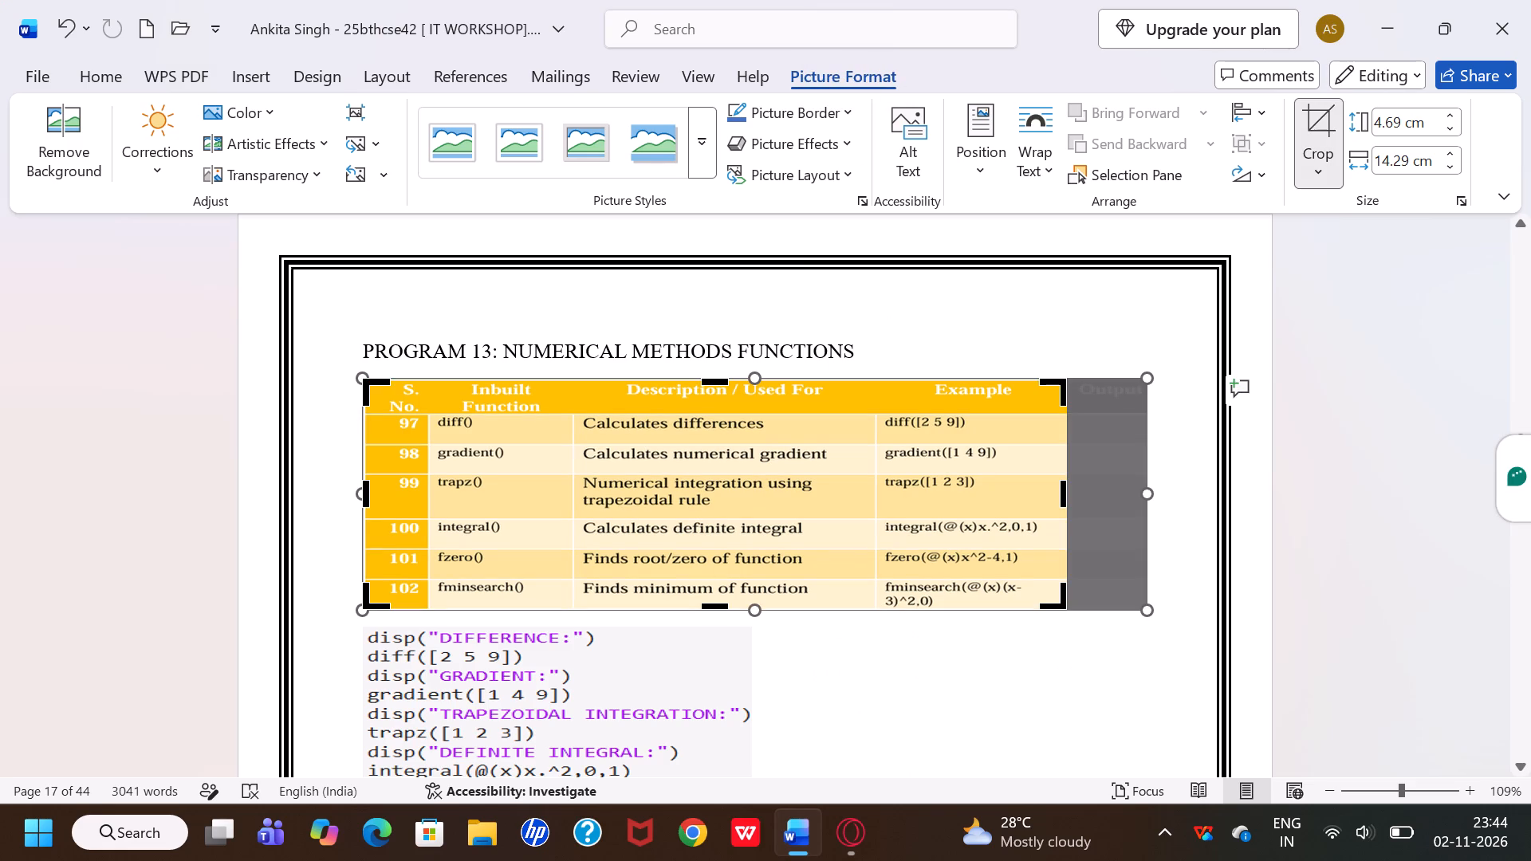
drag(1067, 492, 884, 484)
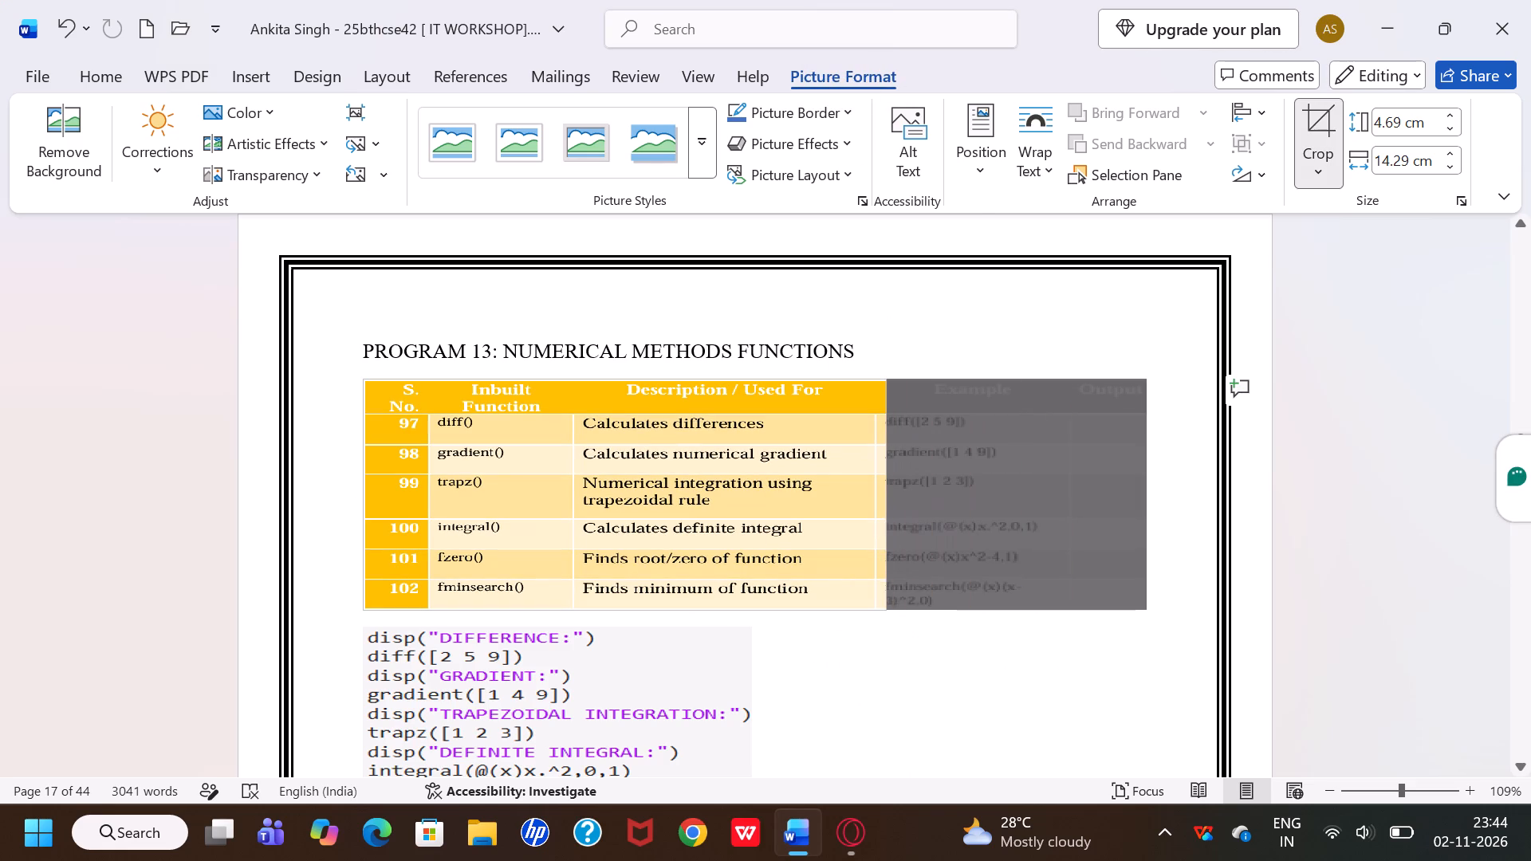
drag(884, 484, 875, 478)
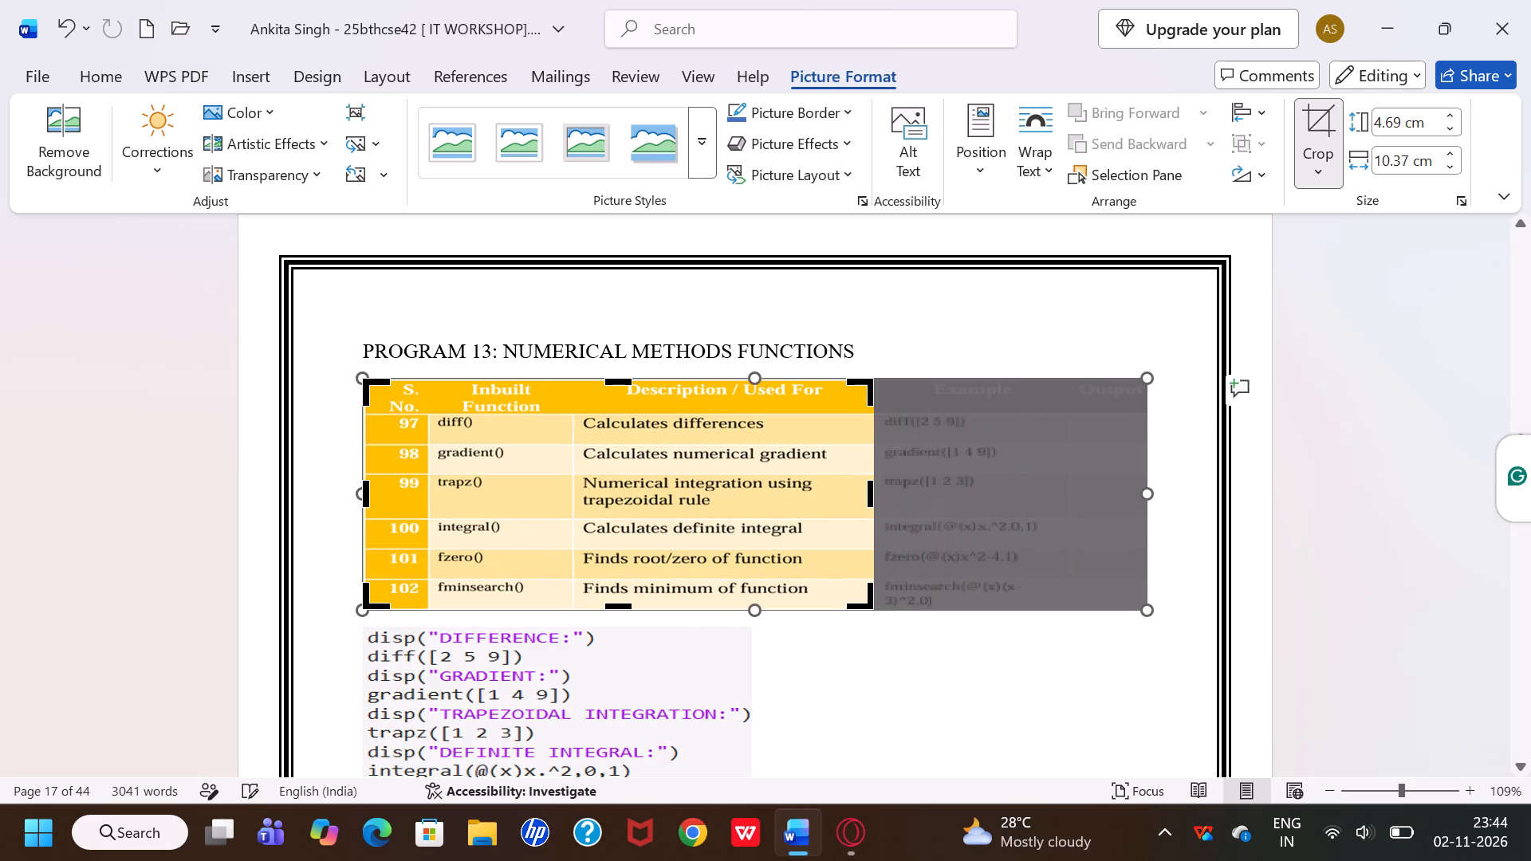
click(1021, 630)
Set the Program 13 table picture's paragraph alignment to justified.
scroll(1021, 630, up, 1)
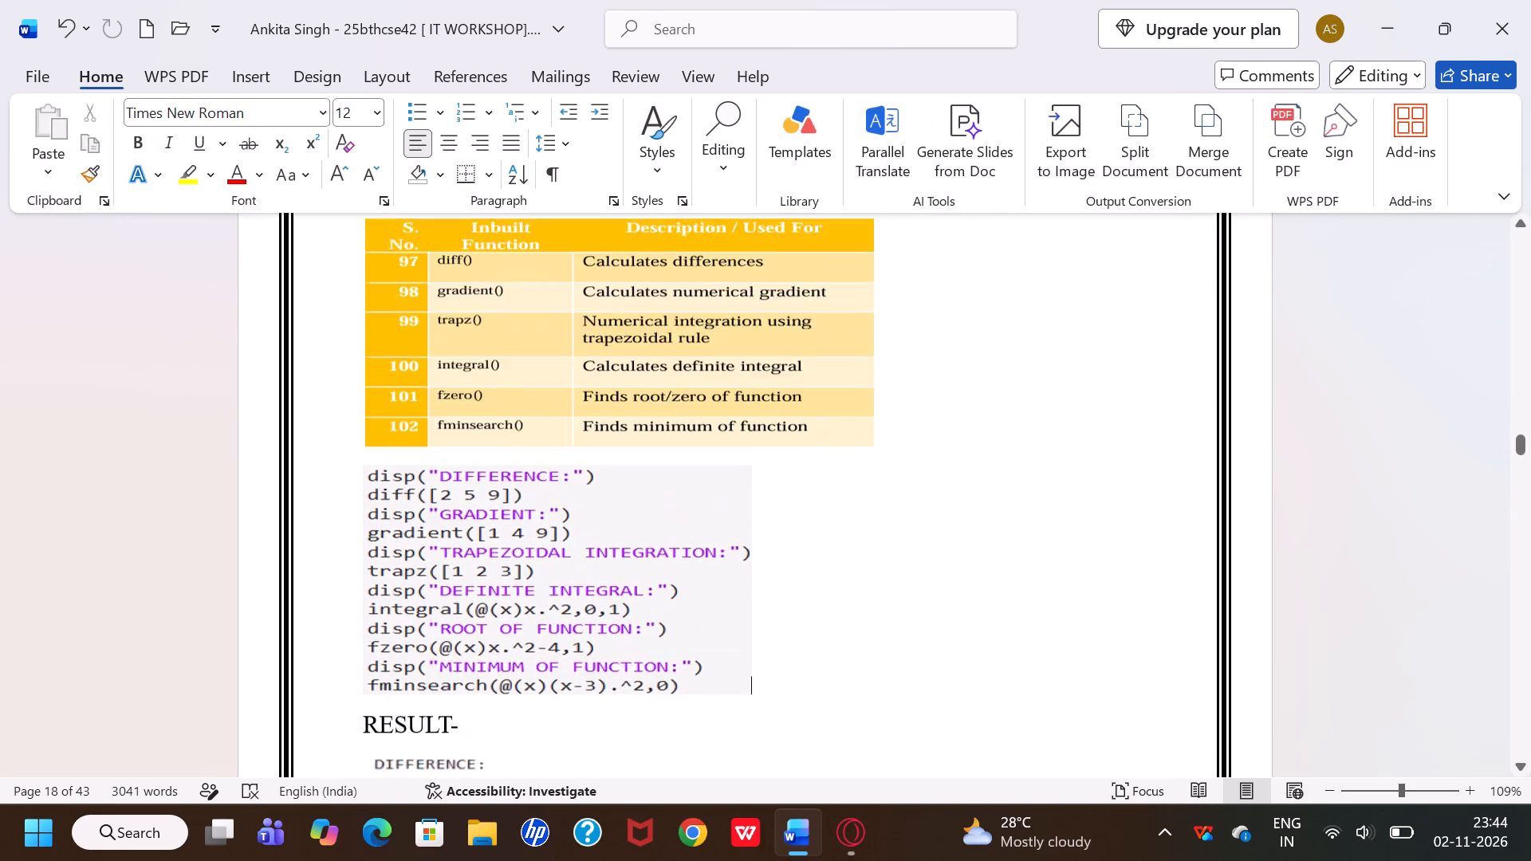
scroll(1021, 630, up, 1)
click(715, 545)
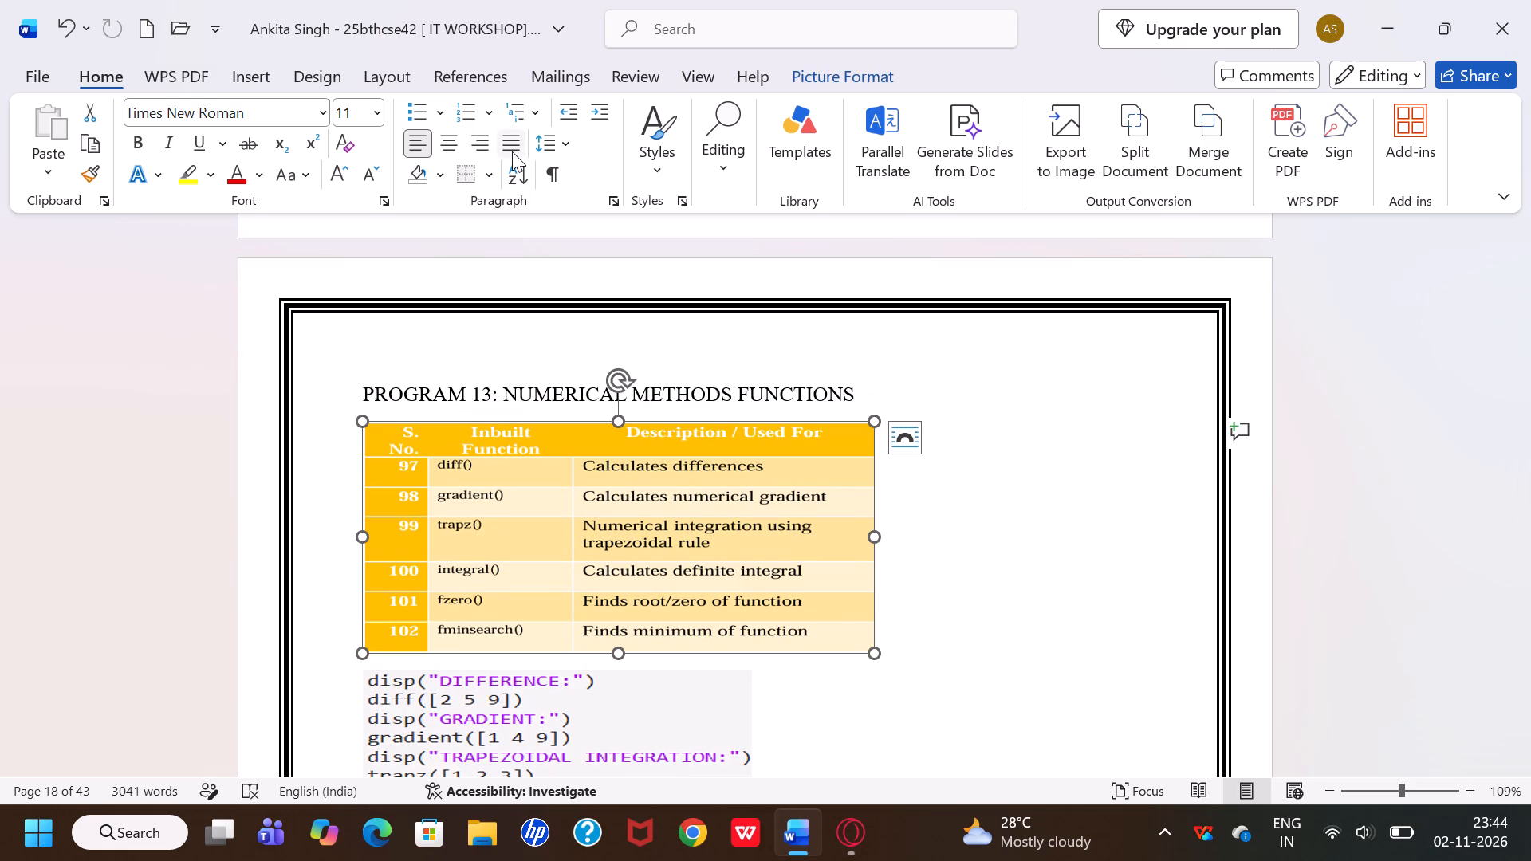
click(512, 151)
click(943, 394)
Set the paragraph alignment of the Program 12 workspace variables result picture to justified.
scroll(943, 394, up, 1)
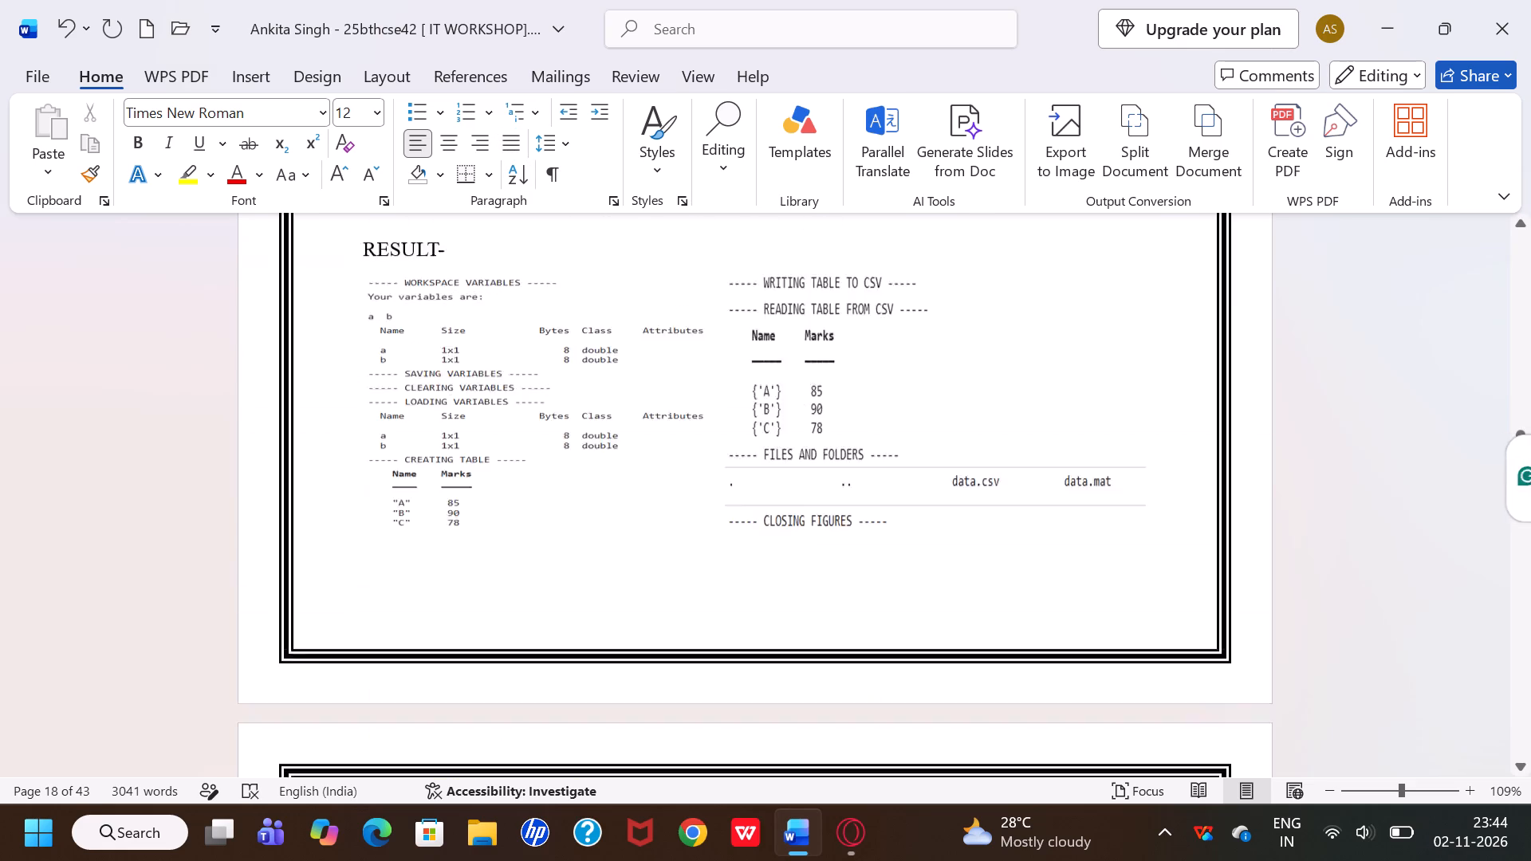
click(643, 418)
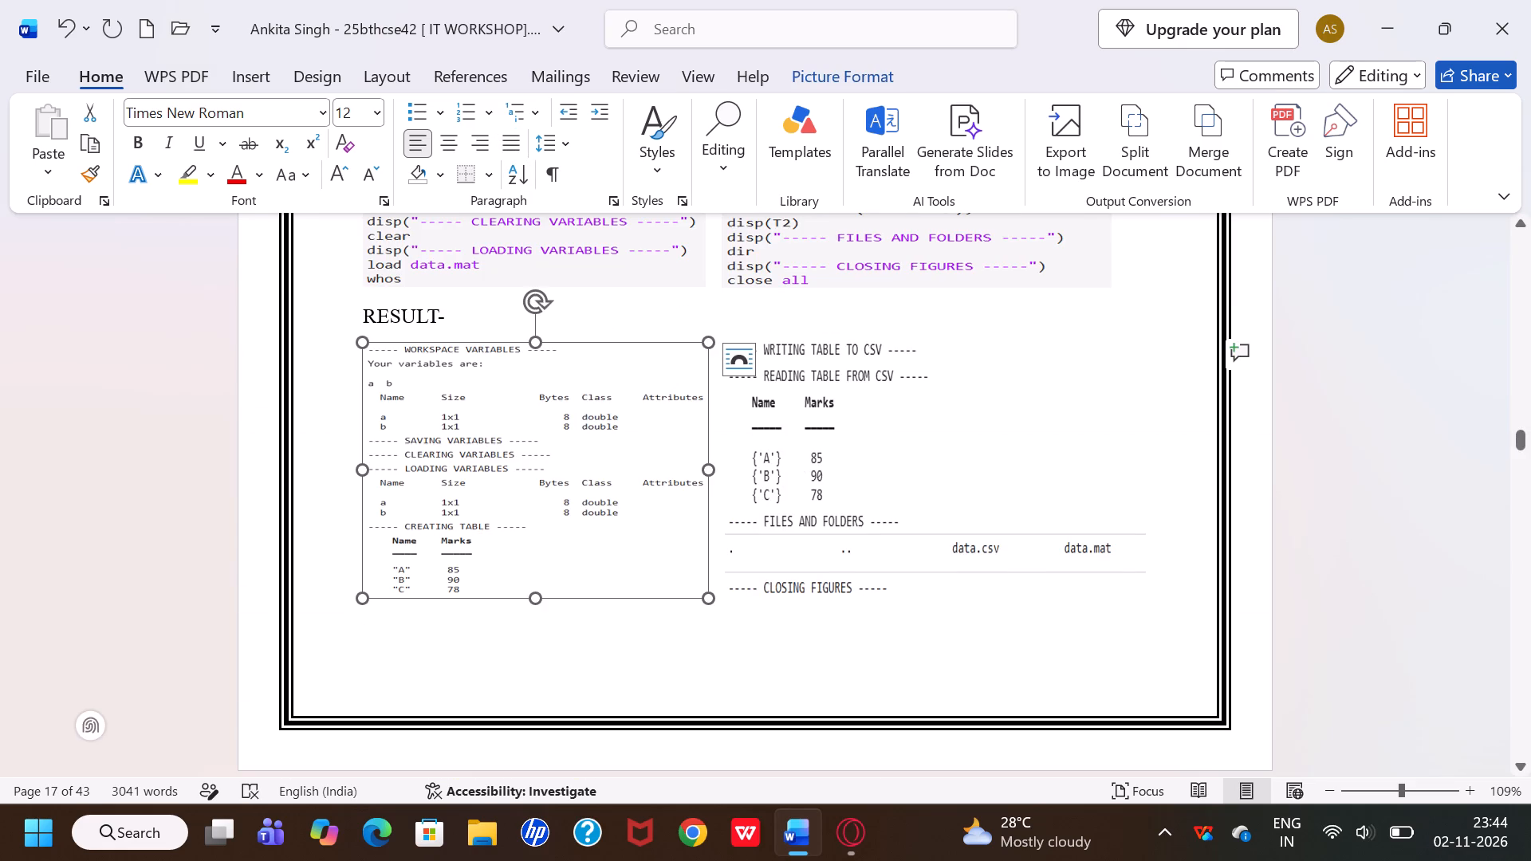
click(506, 143)
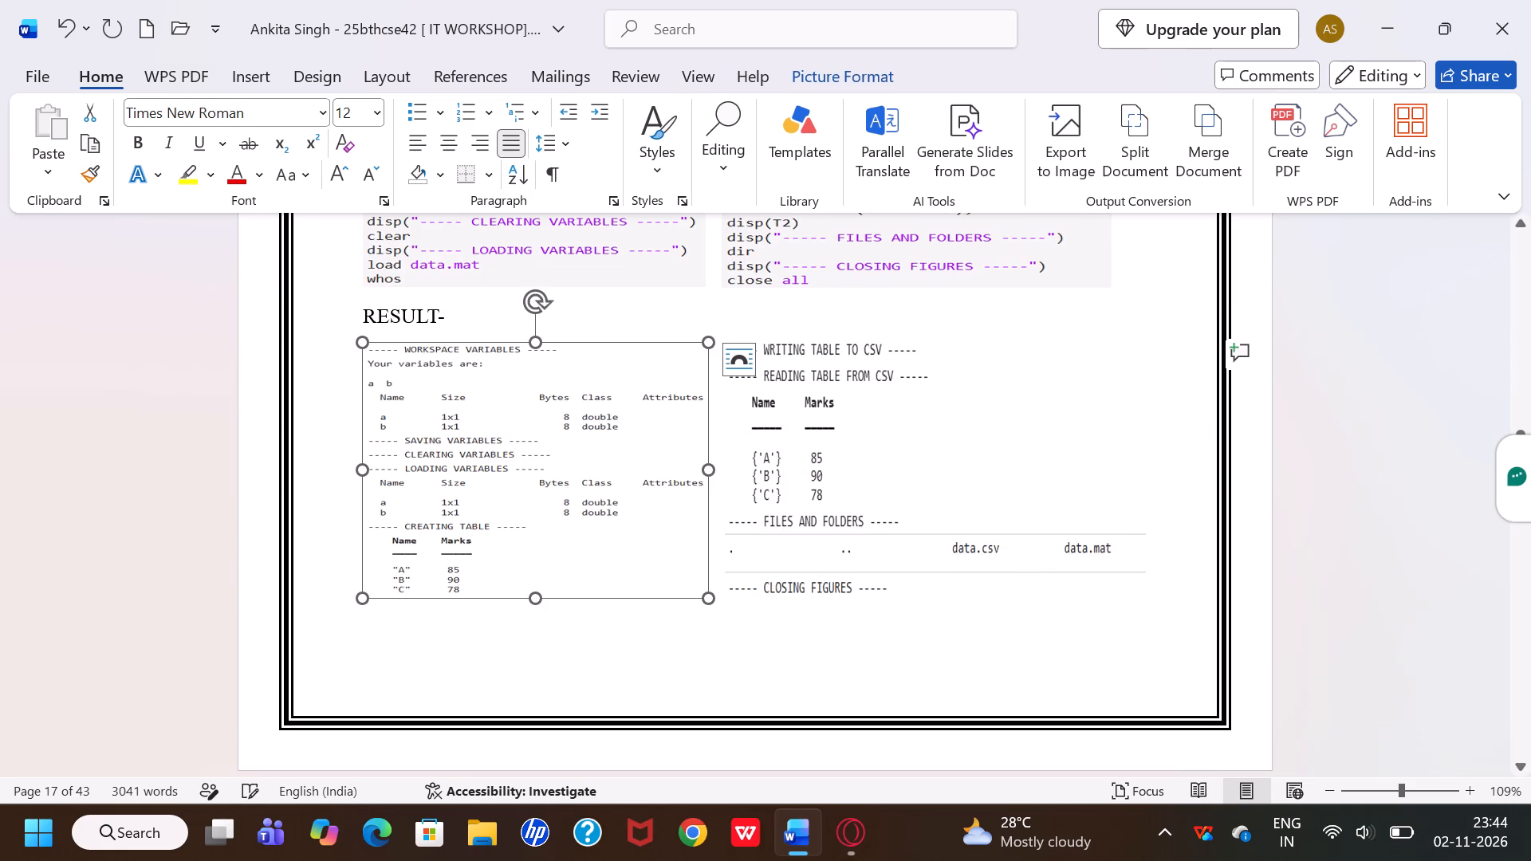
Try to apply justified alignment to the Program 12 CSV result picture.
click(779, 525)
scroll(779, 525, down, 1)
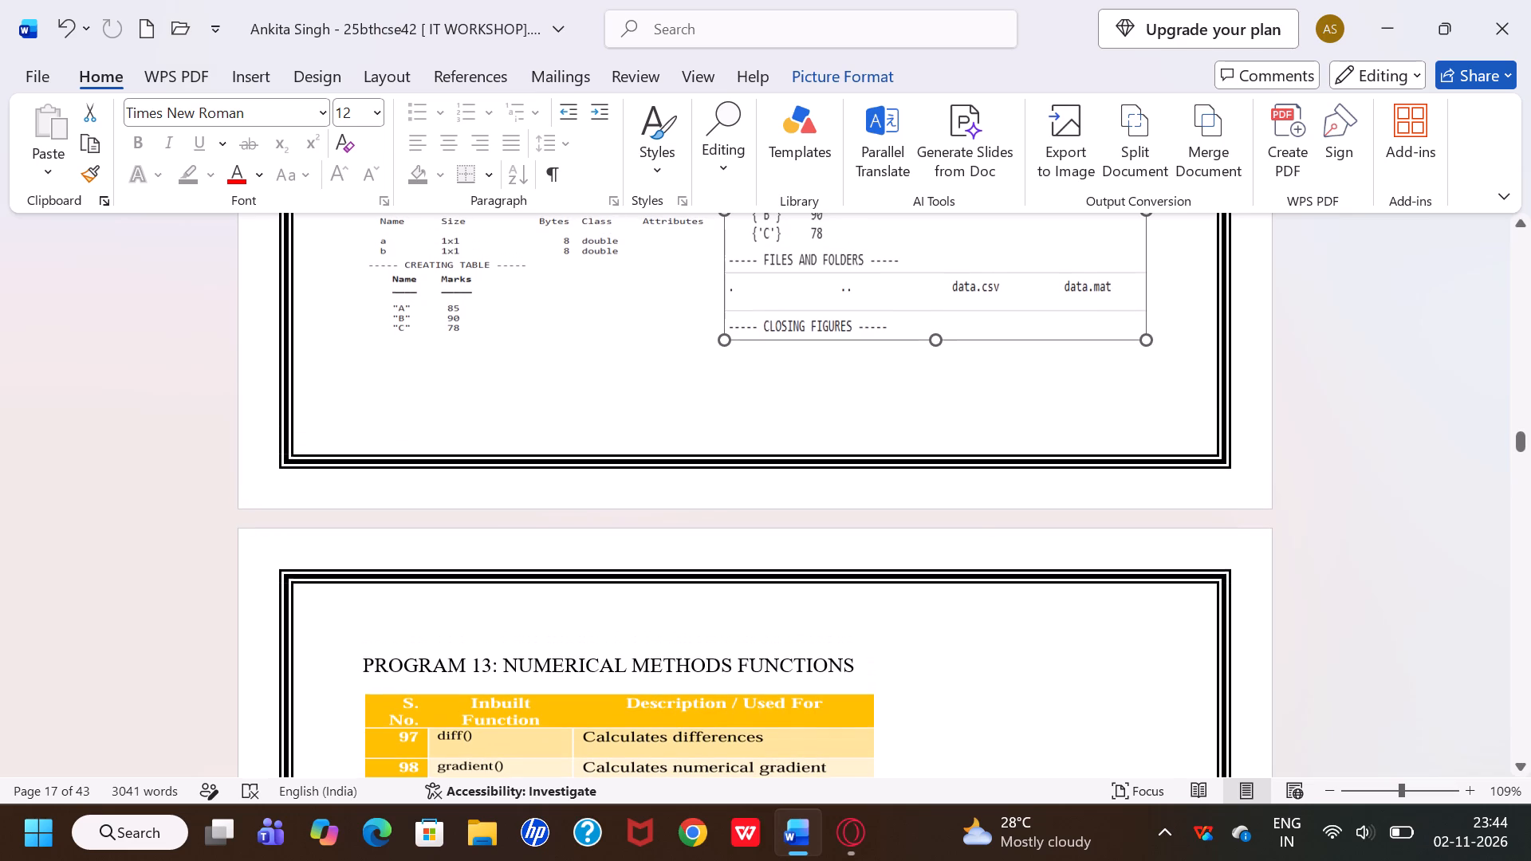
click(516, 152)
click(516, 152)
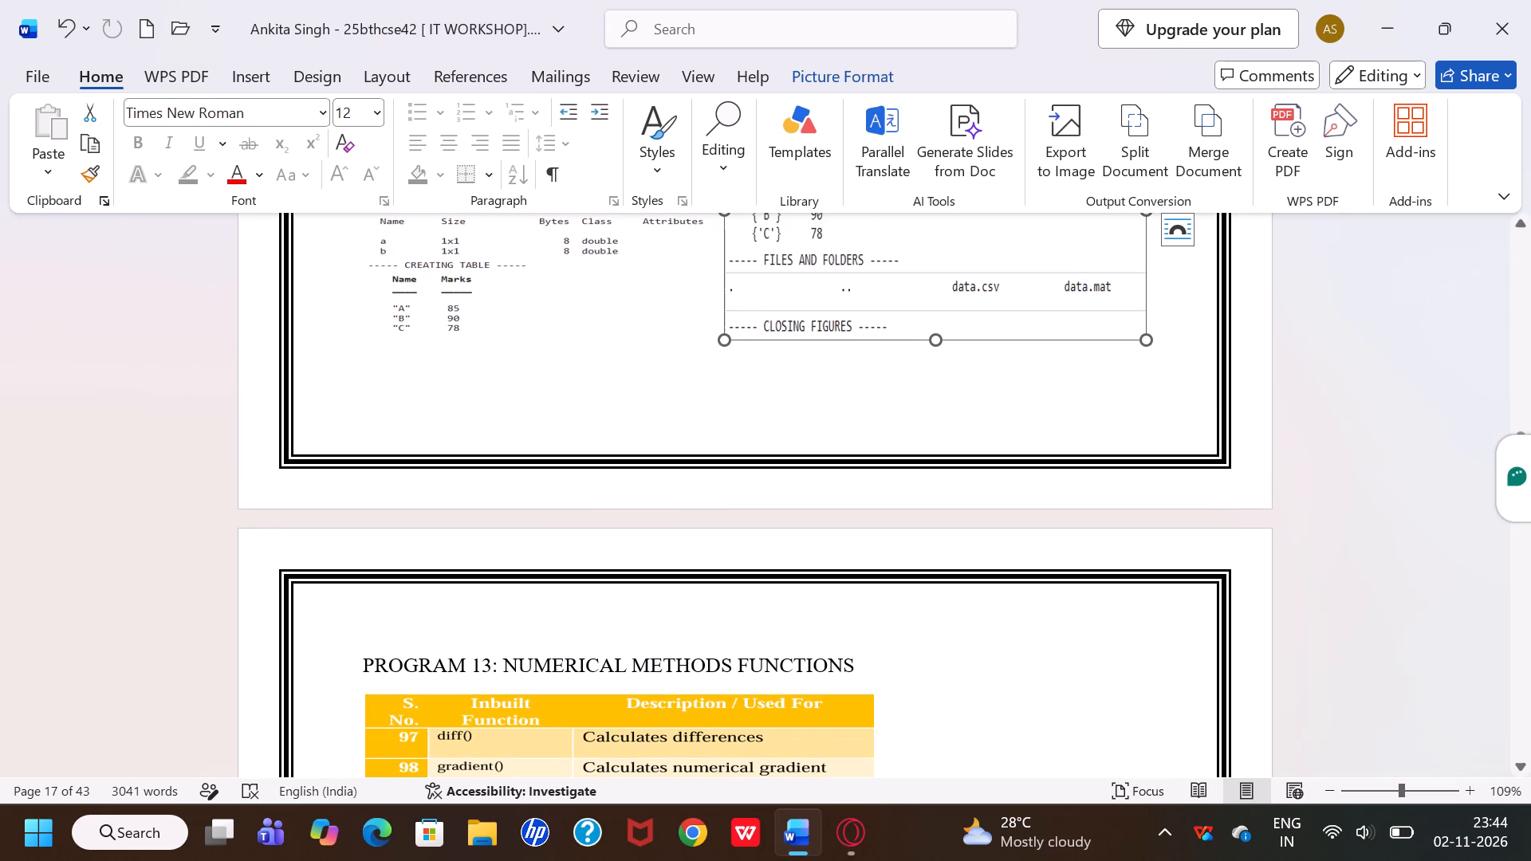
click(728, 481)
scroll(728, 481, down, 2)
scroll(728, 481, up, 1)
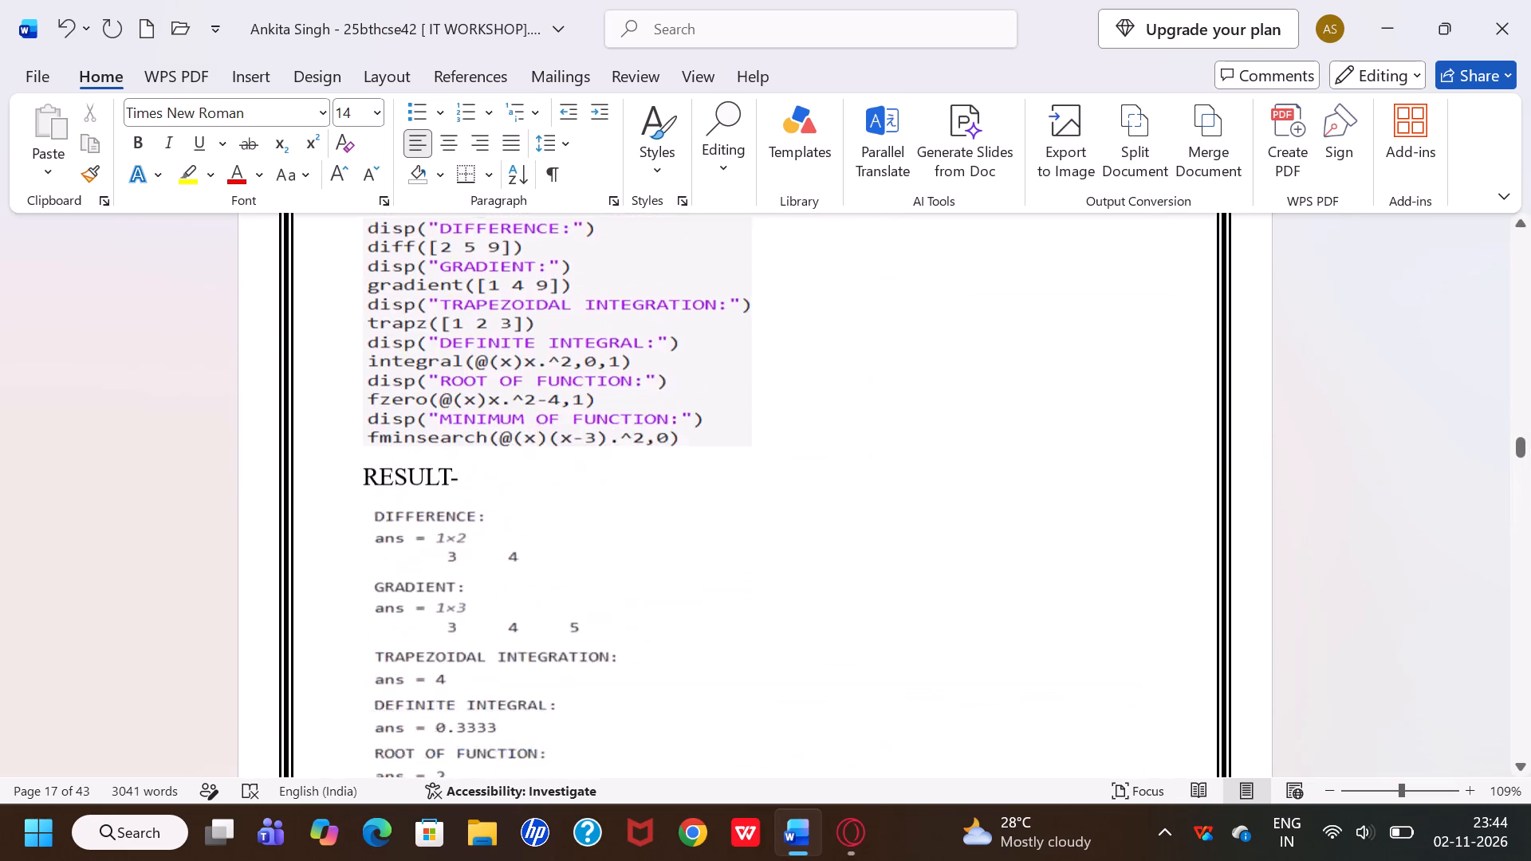
Reduce the height of the Program 13 code picture from its bottom edge, keeping its width.
scroll(728, 481, up, 1)
click(632, 495)
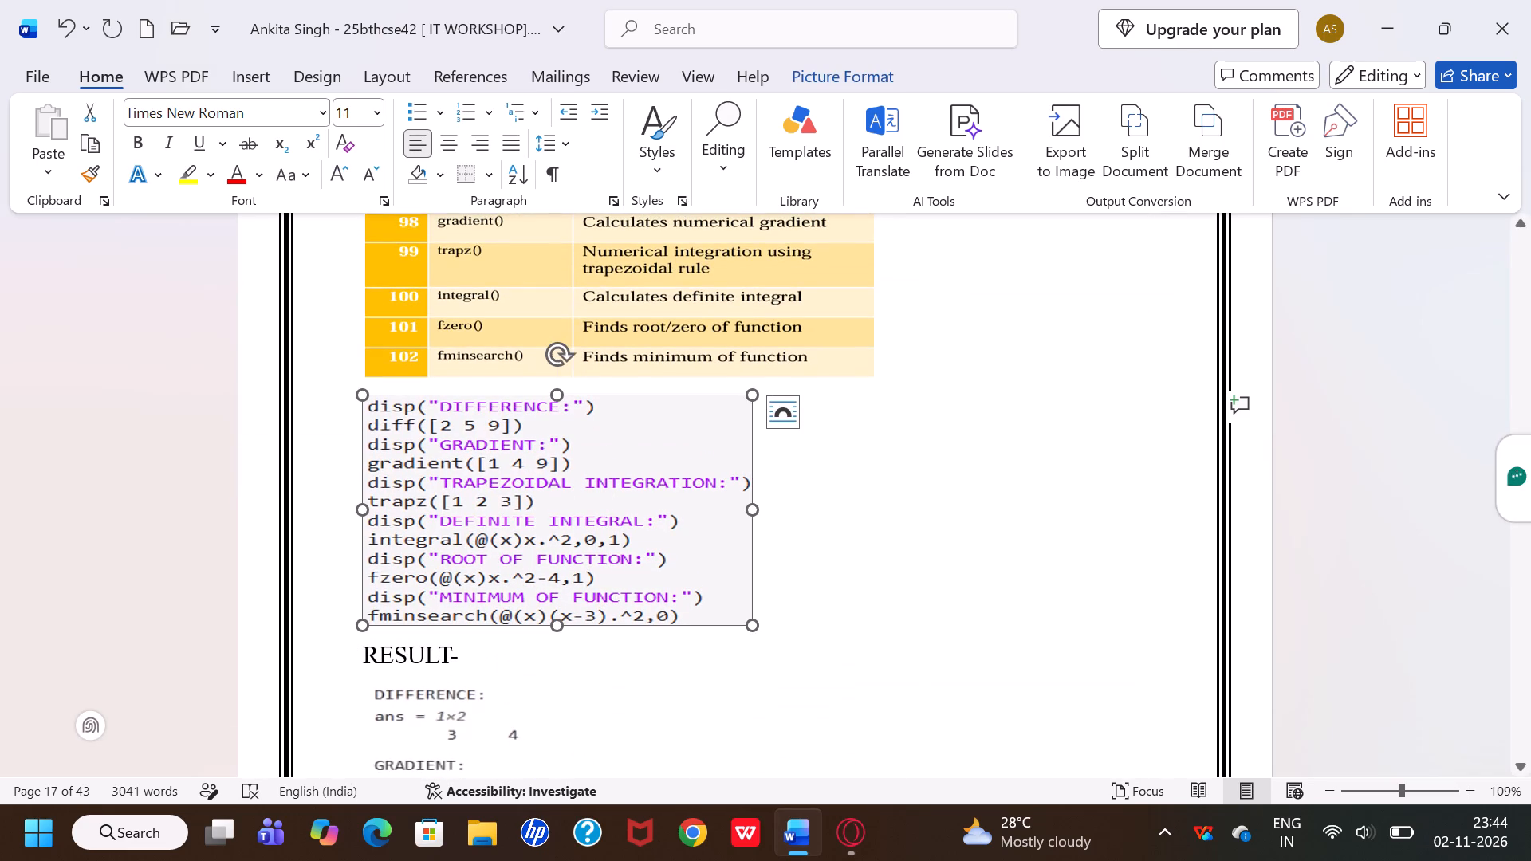
drag(557, 628, 556, 592)
click(624, 654)
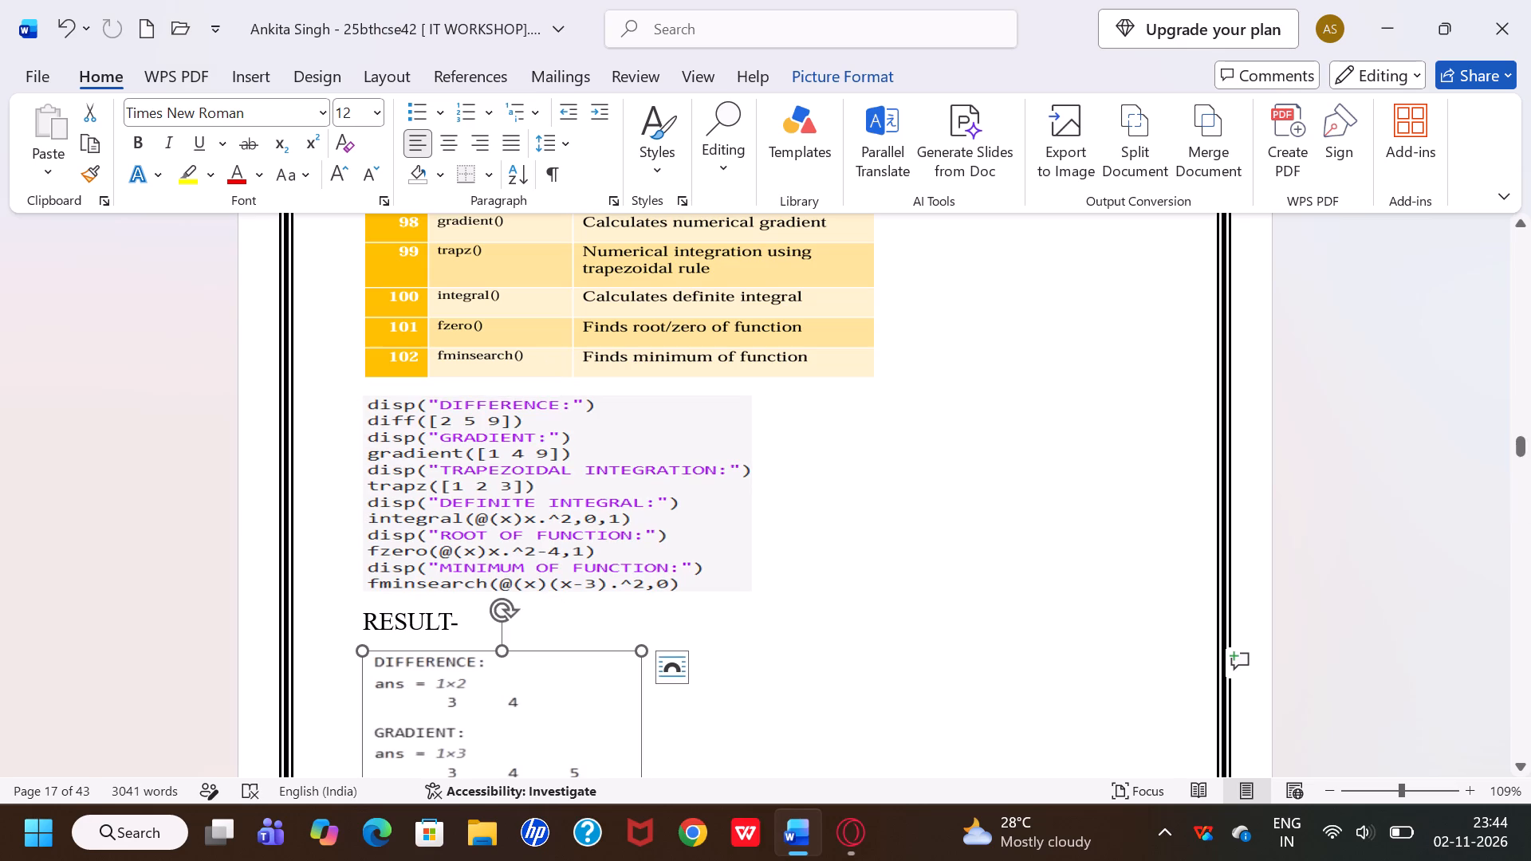
Set the font size of the RESULT- heading under the Program 13 code picture to 12.
click(418, 619)
triple_click(418, 619)
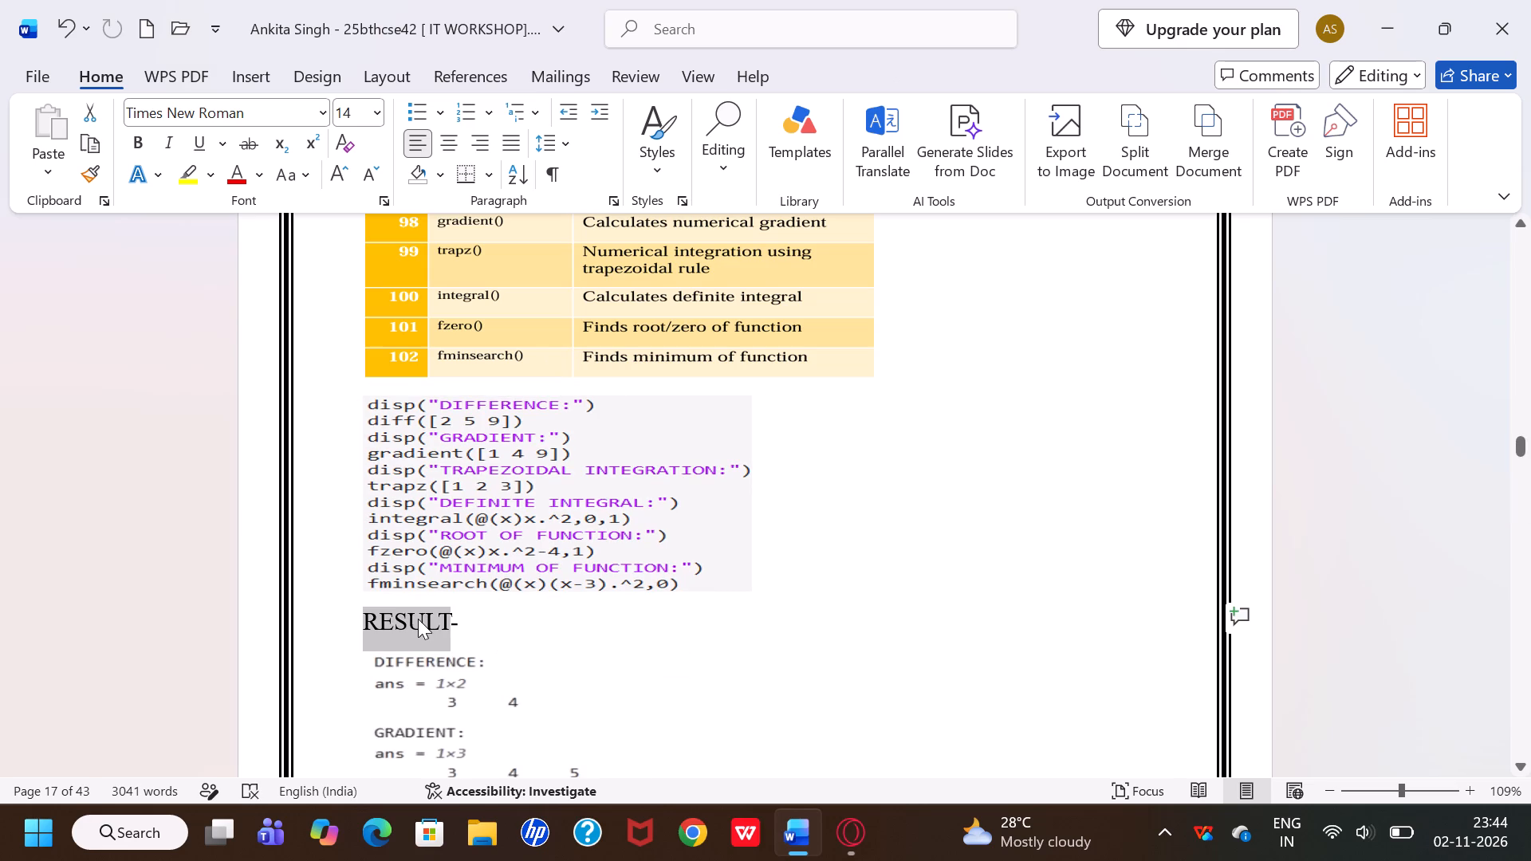
click(593, 545)
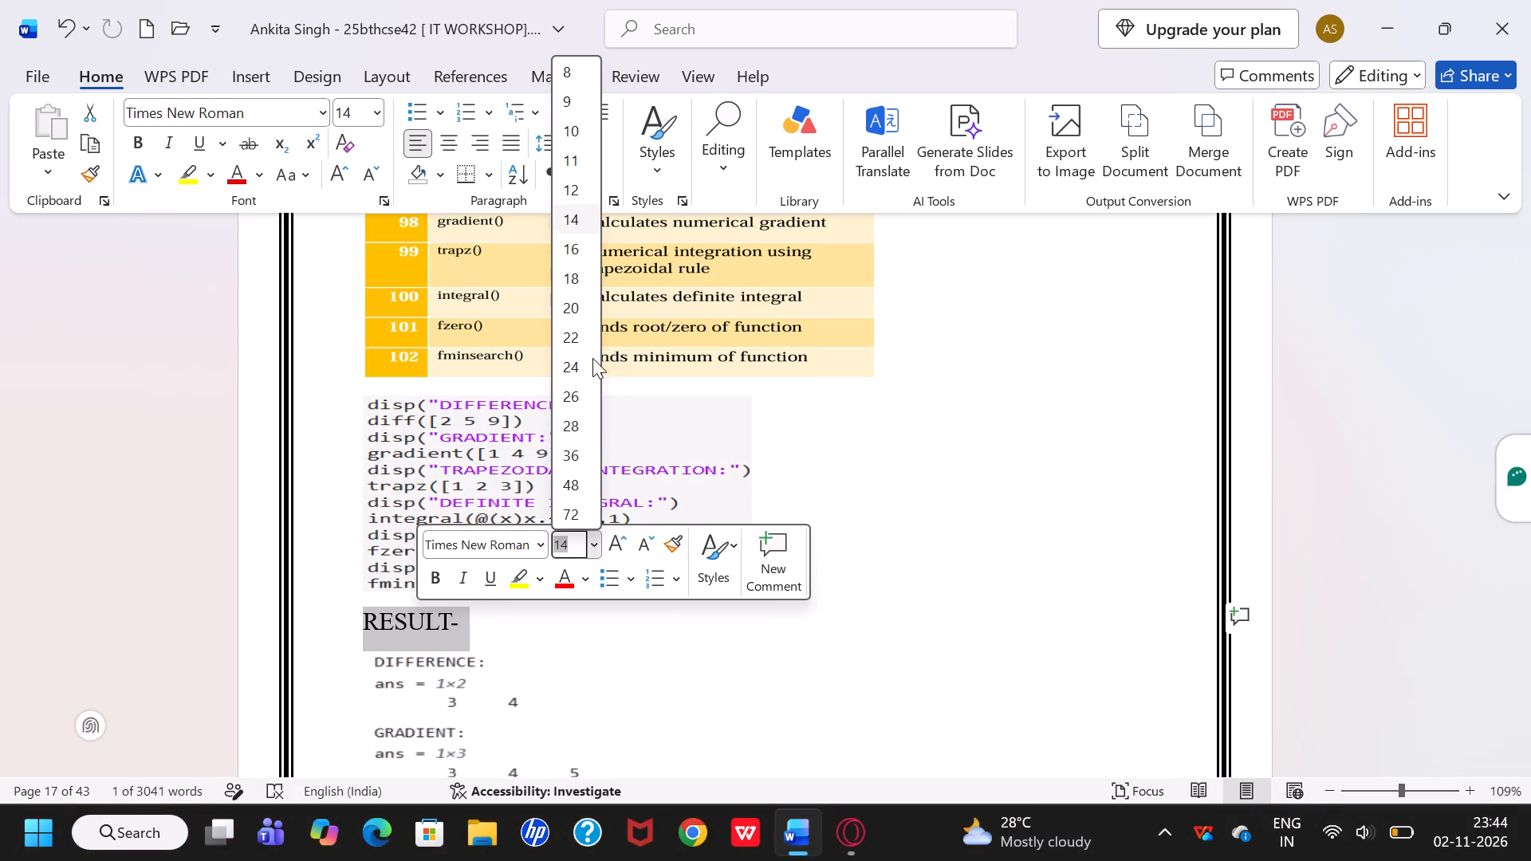
click(573, 195)
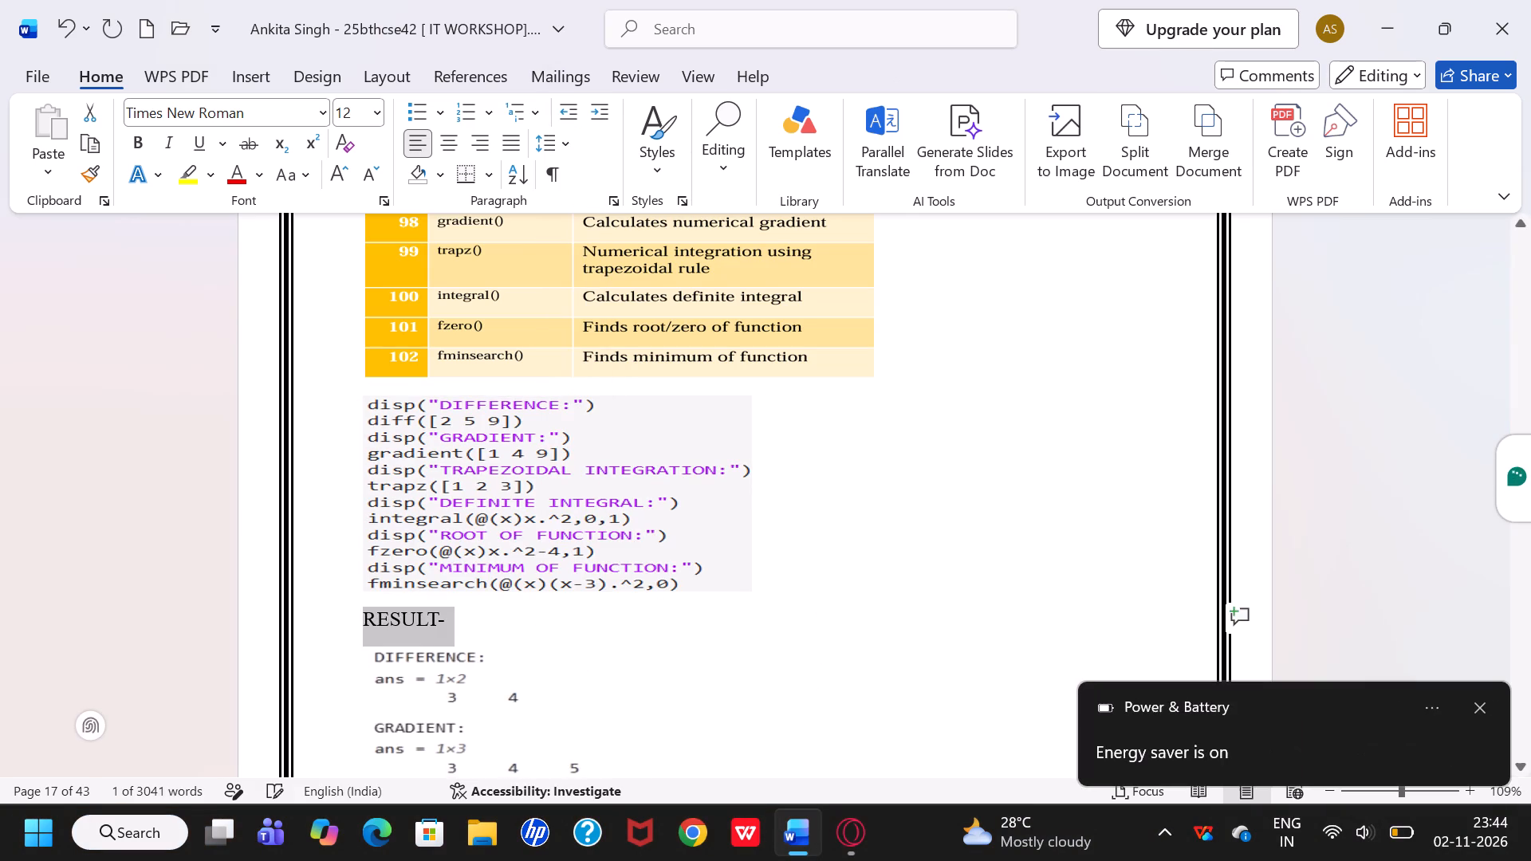
click(840, 576)
Reduce the height of the Program 13 result picture from its bottom edge so it ends closer to its heading.
scroll(840, 576, up, 1)
scroll(840, 576, down, 2)
click(518, 557)
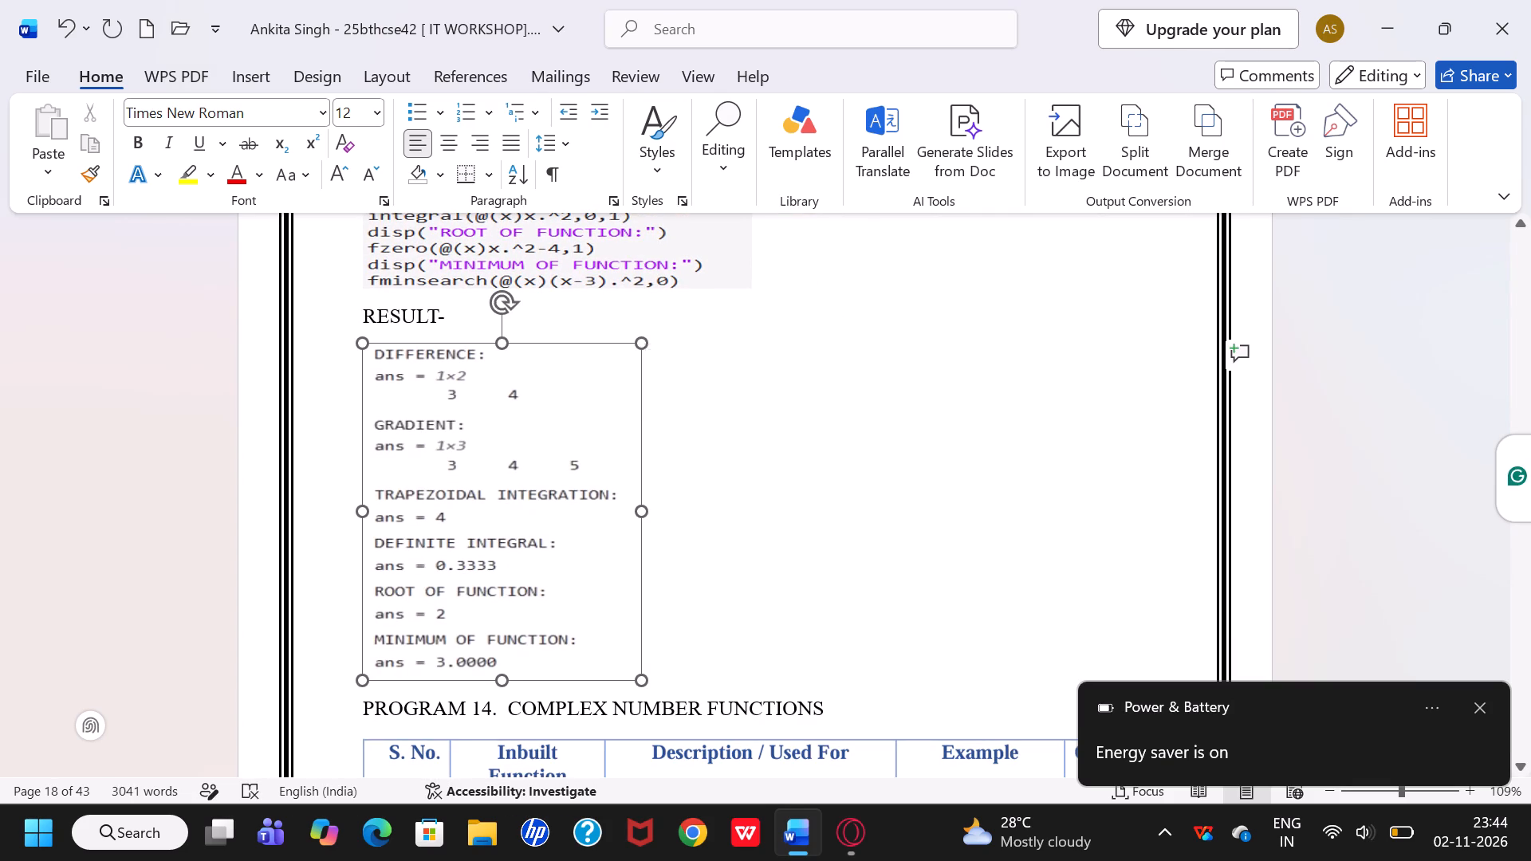
right_drag(506, 677, 504, 651)
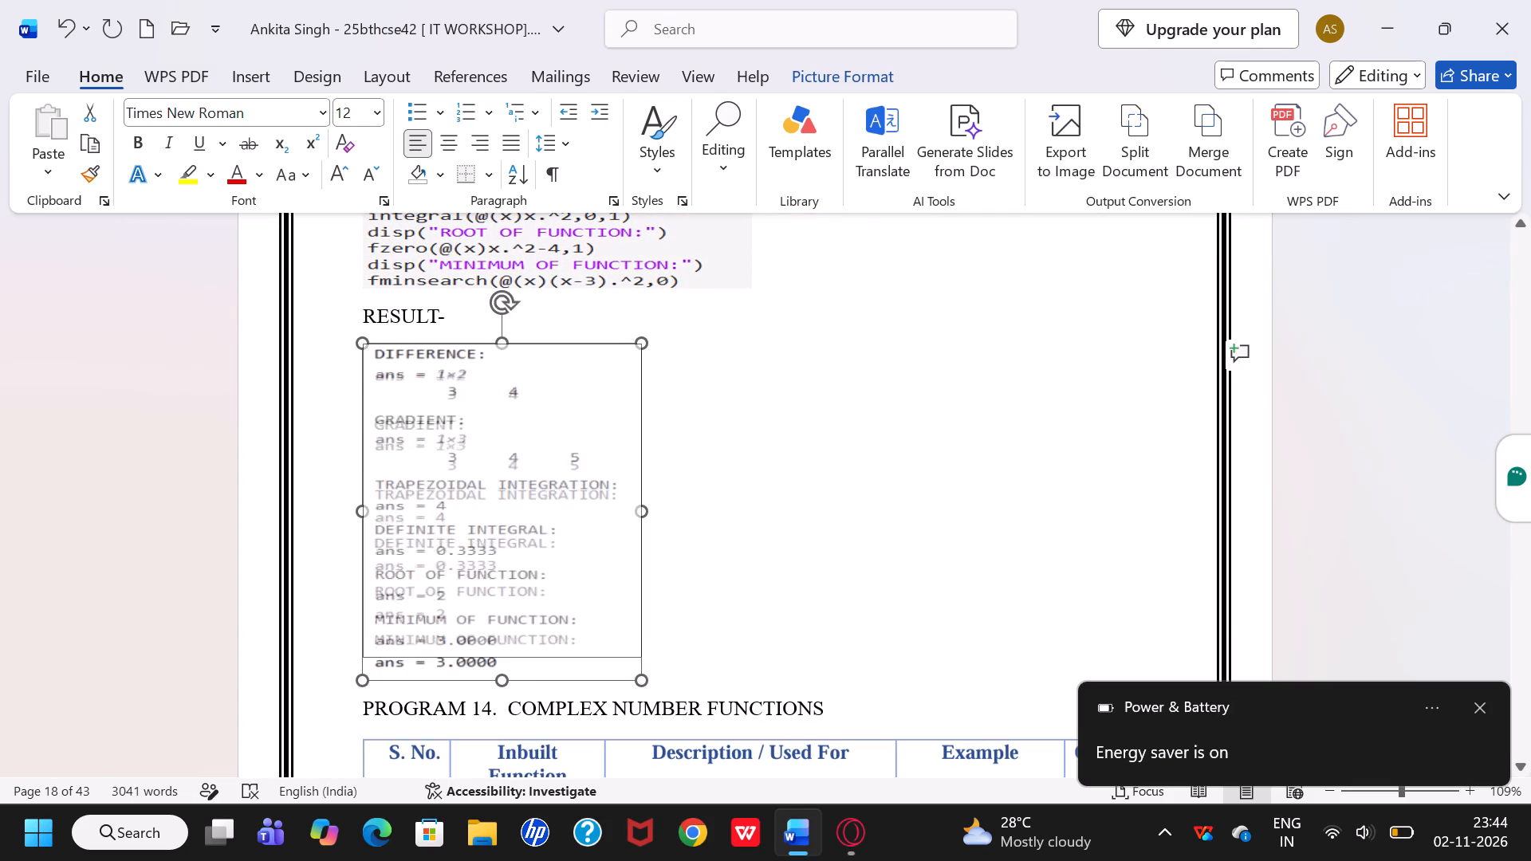
right_drag(504, 651, 503, 614)
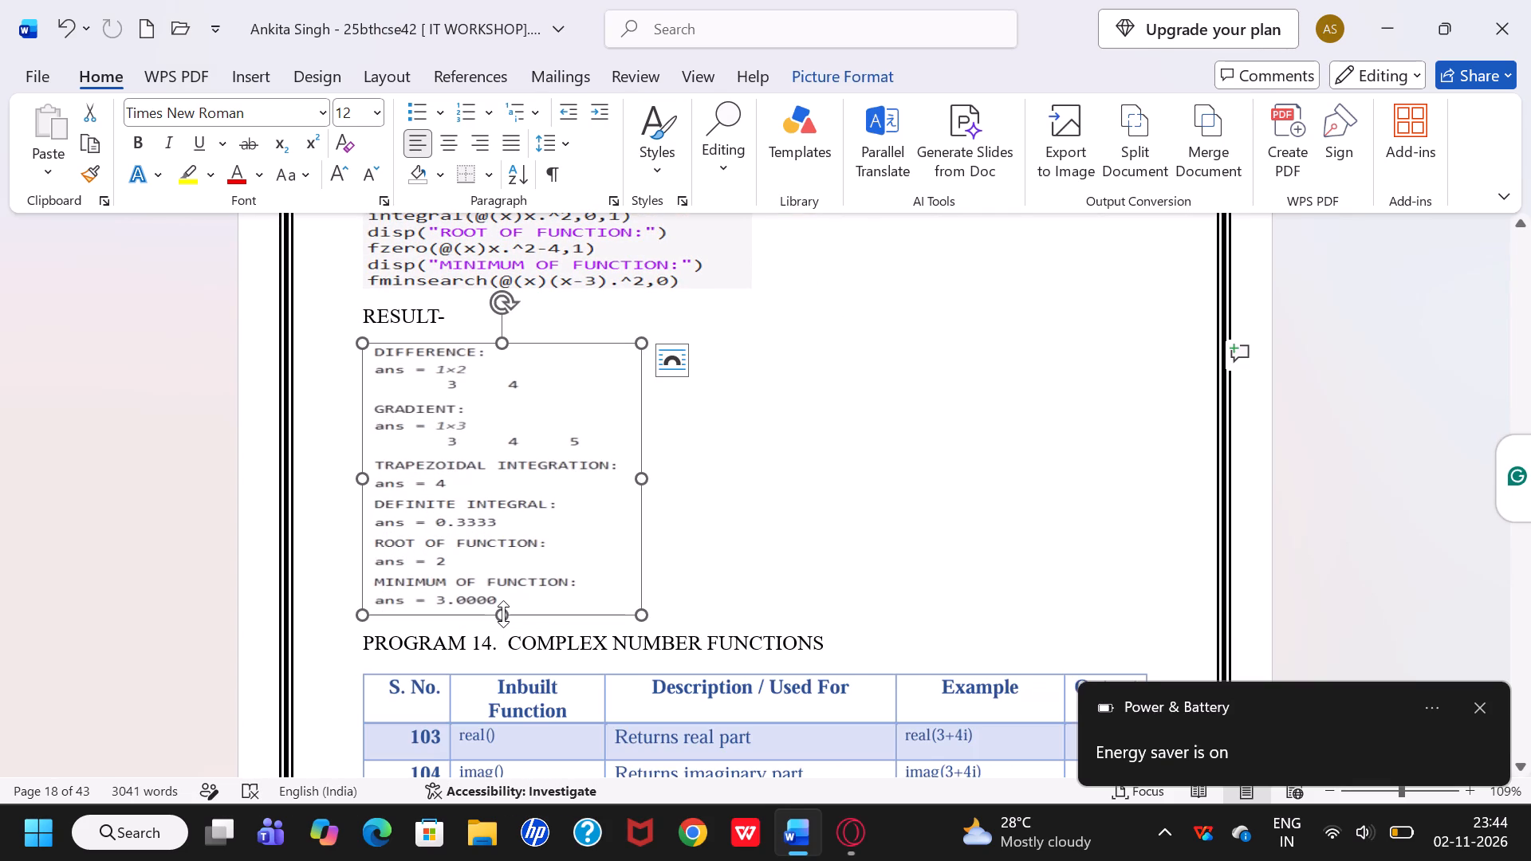
Reduce the height of the Program 13 function table picture slightly from its bottom edge, keeping its width.
scroll(503, 614, up, 1)
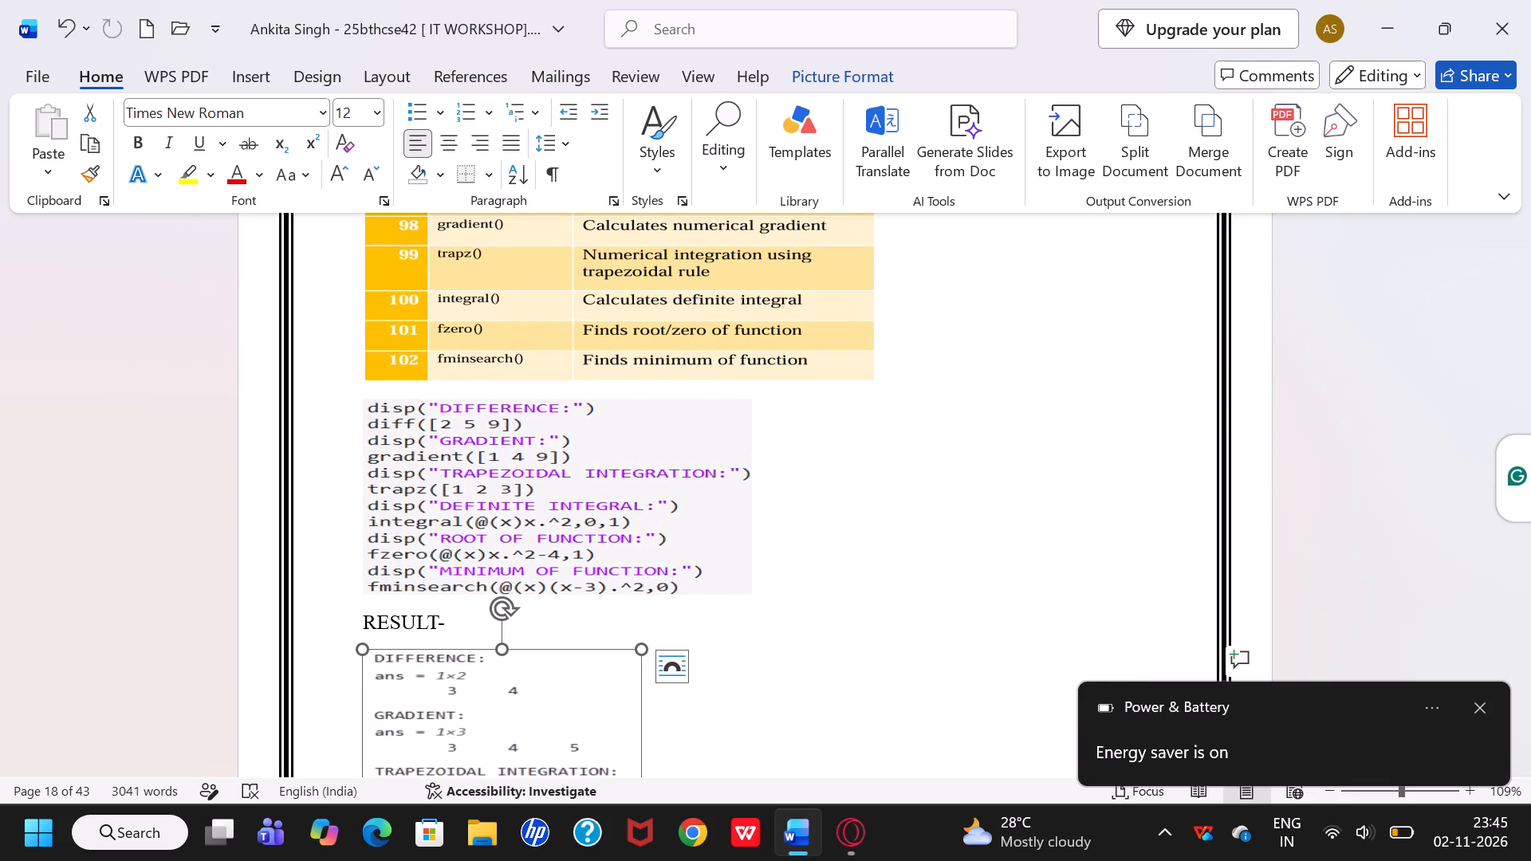
scroll(799, 512, up, 1)
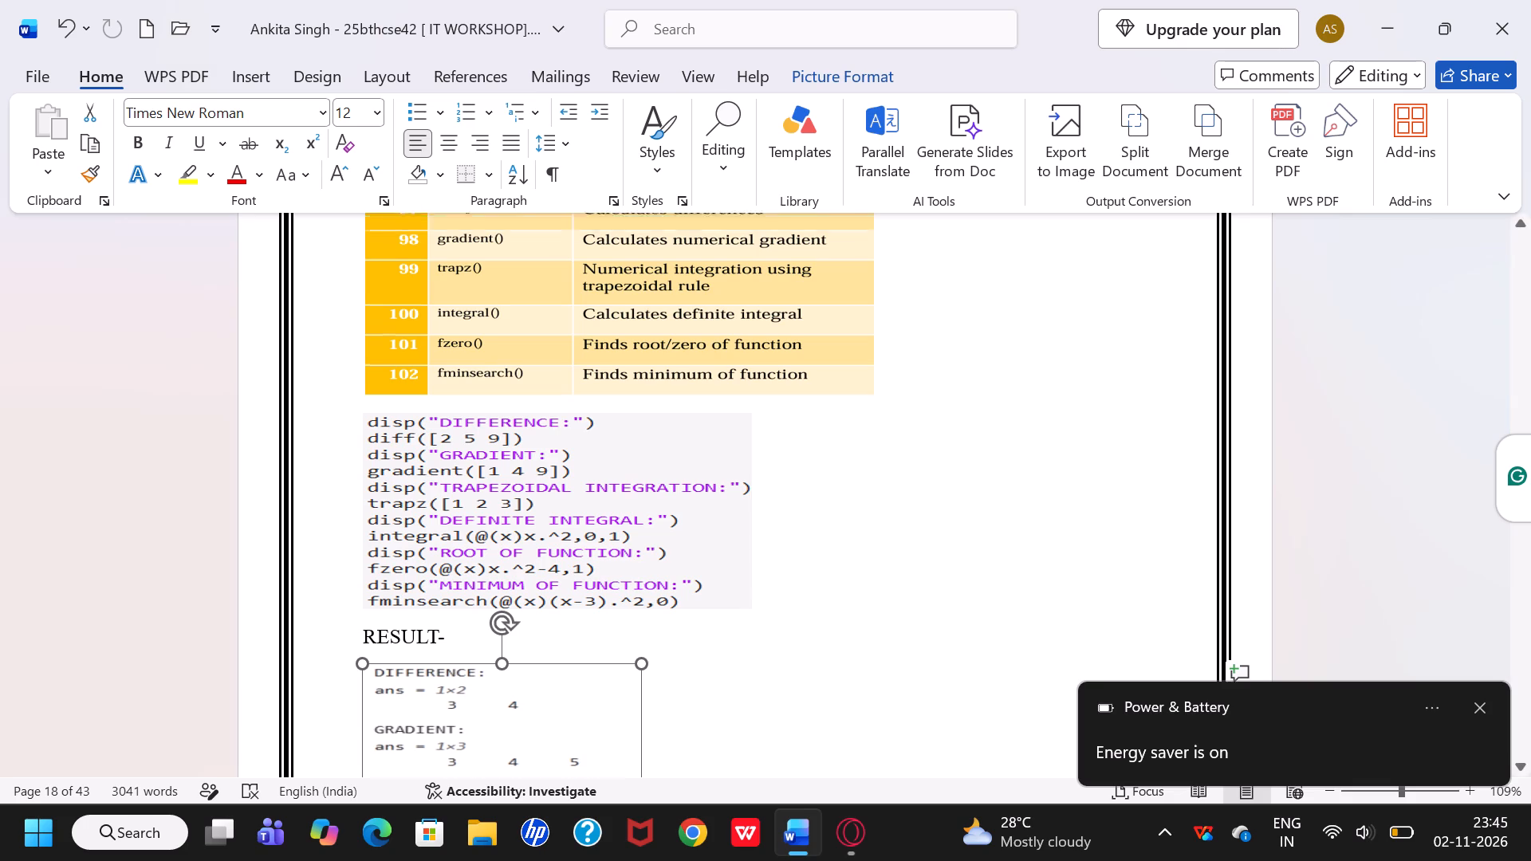
scroll(799, 512, up, 1)
click(646, 550)
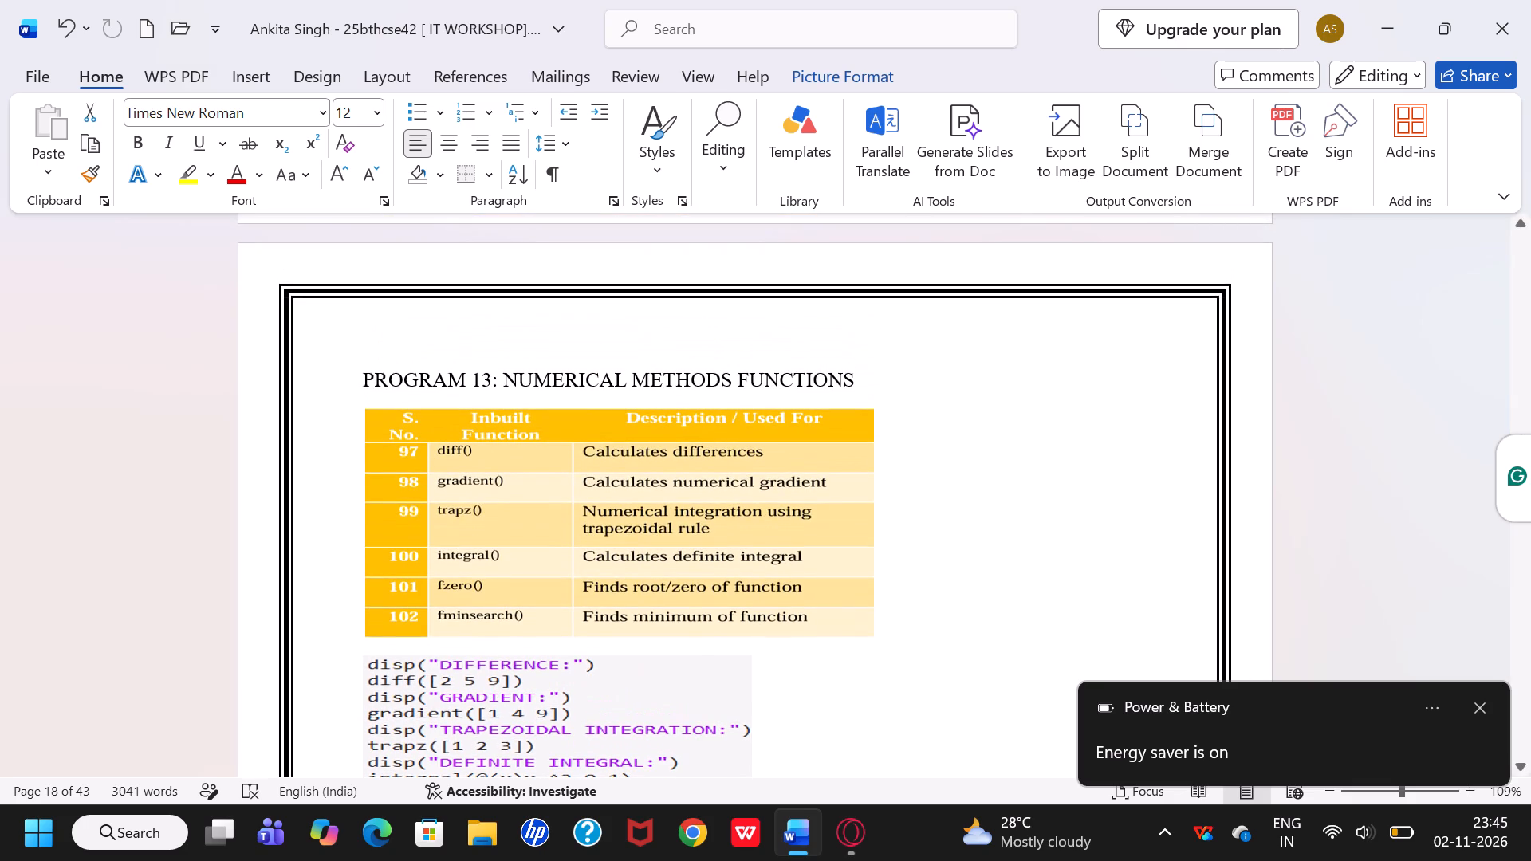
triple_click(646, 550)
key(Escape)
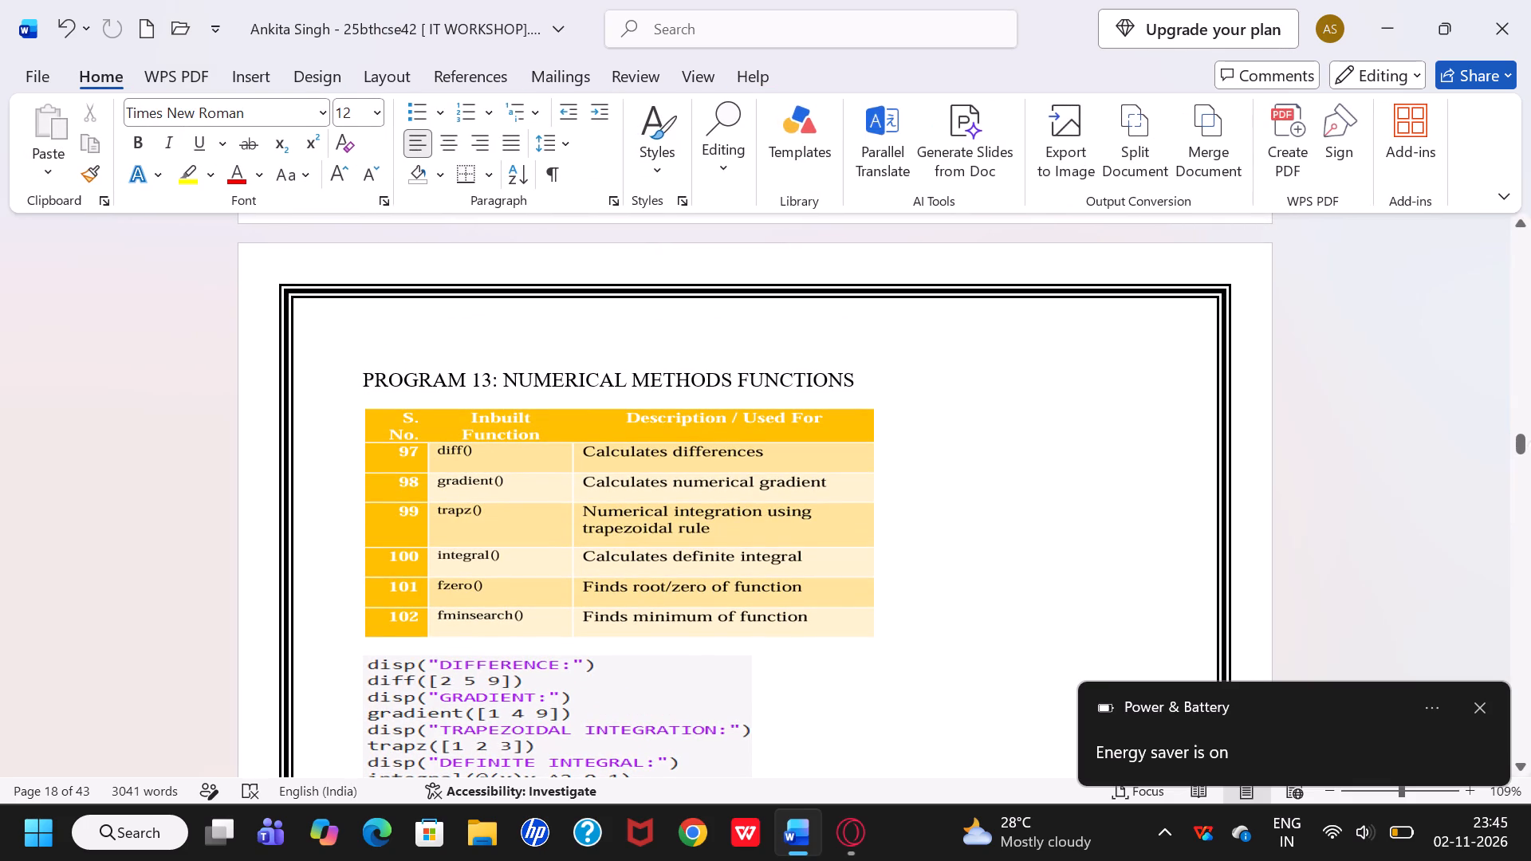
click(910, 521)
click(762, 537)
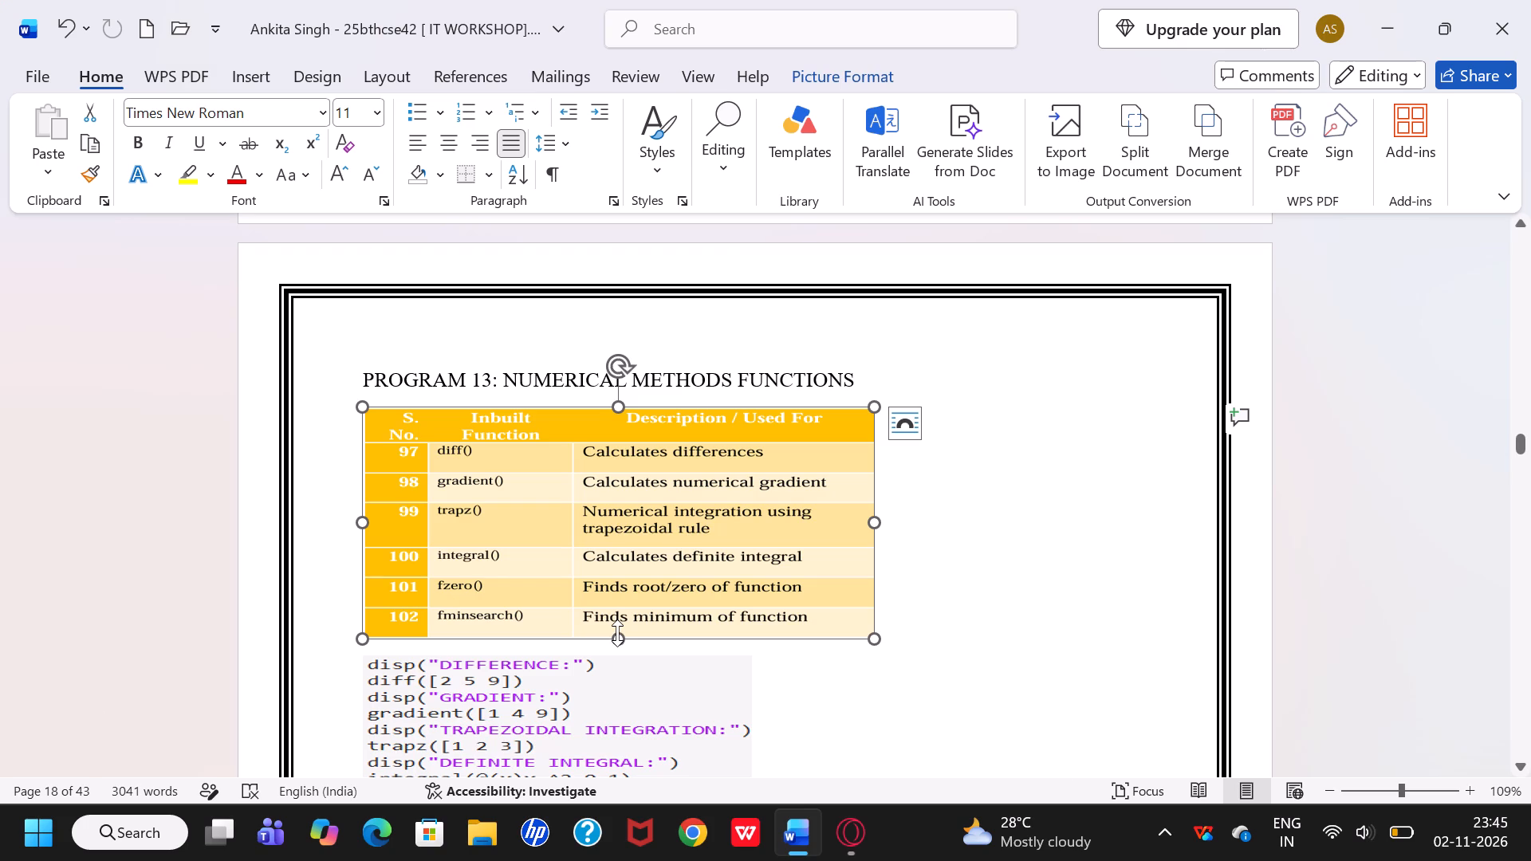
drag(616, 636, 617, 611)
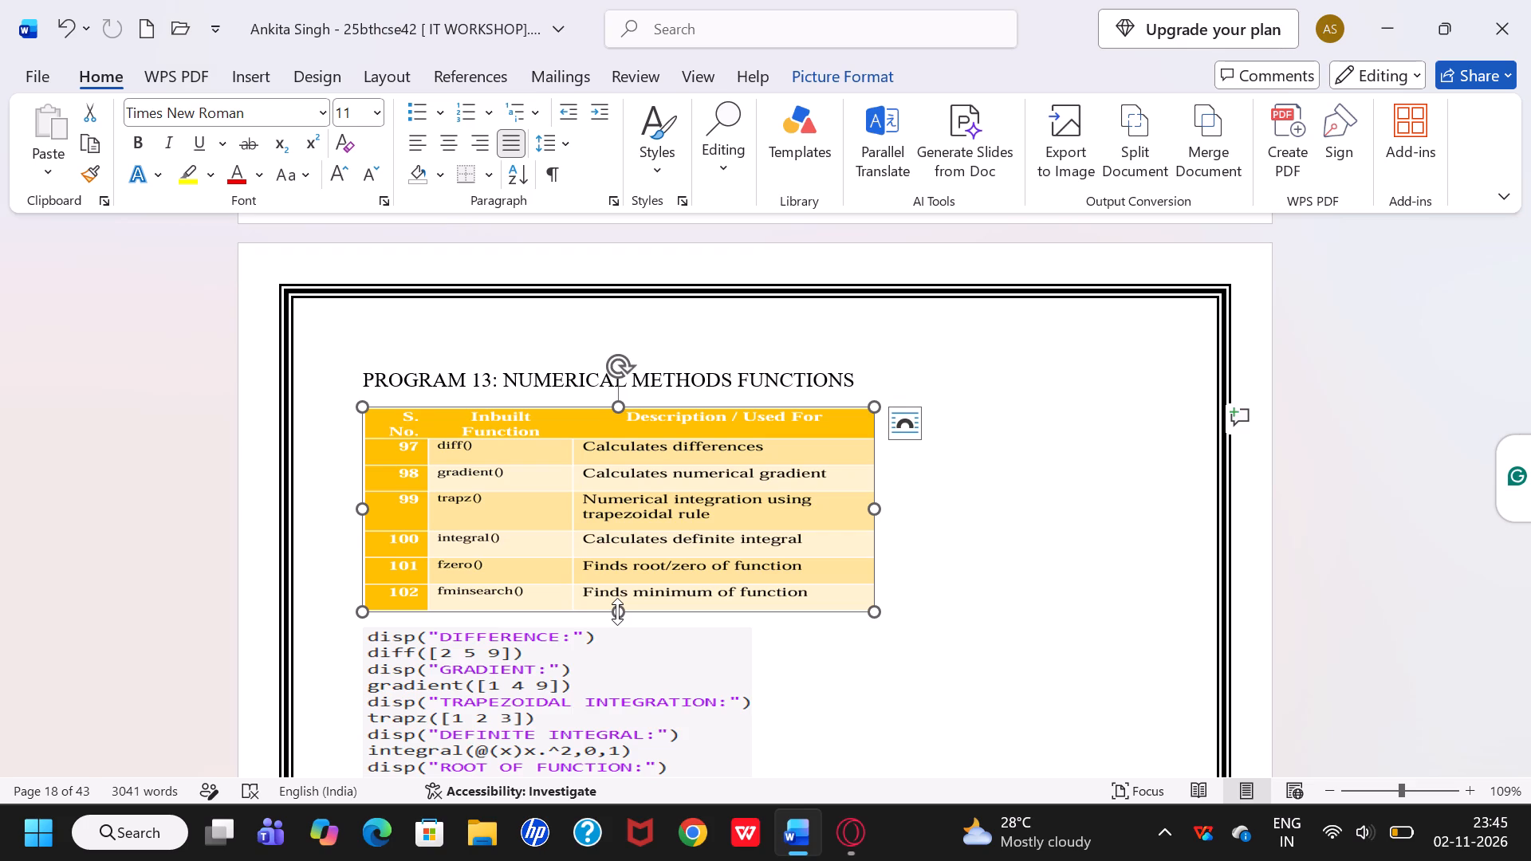
Insert four blank lines after the Program 14 table picture to push the RESULT text box onto the following page.
scroll(617, 611, down, 2)
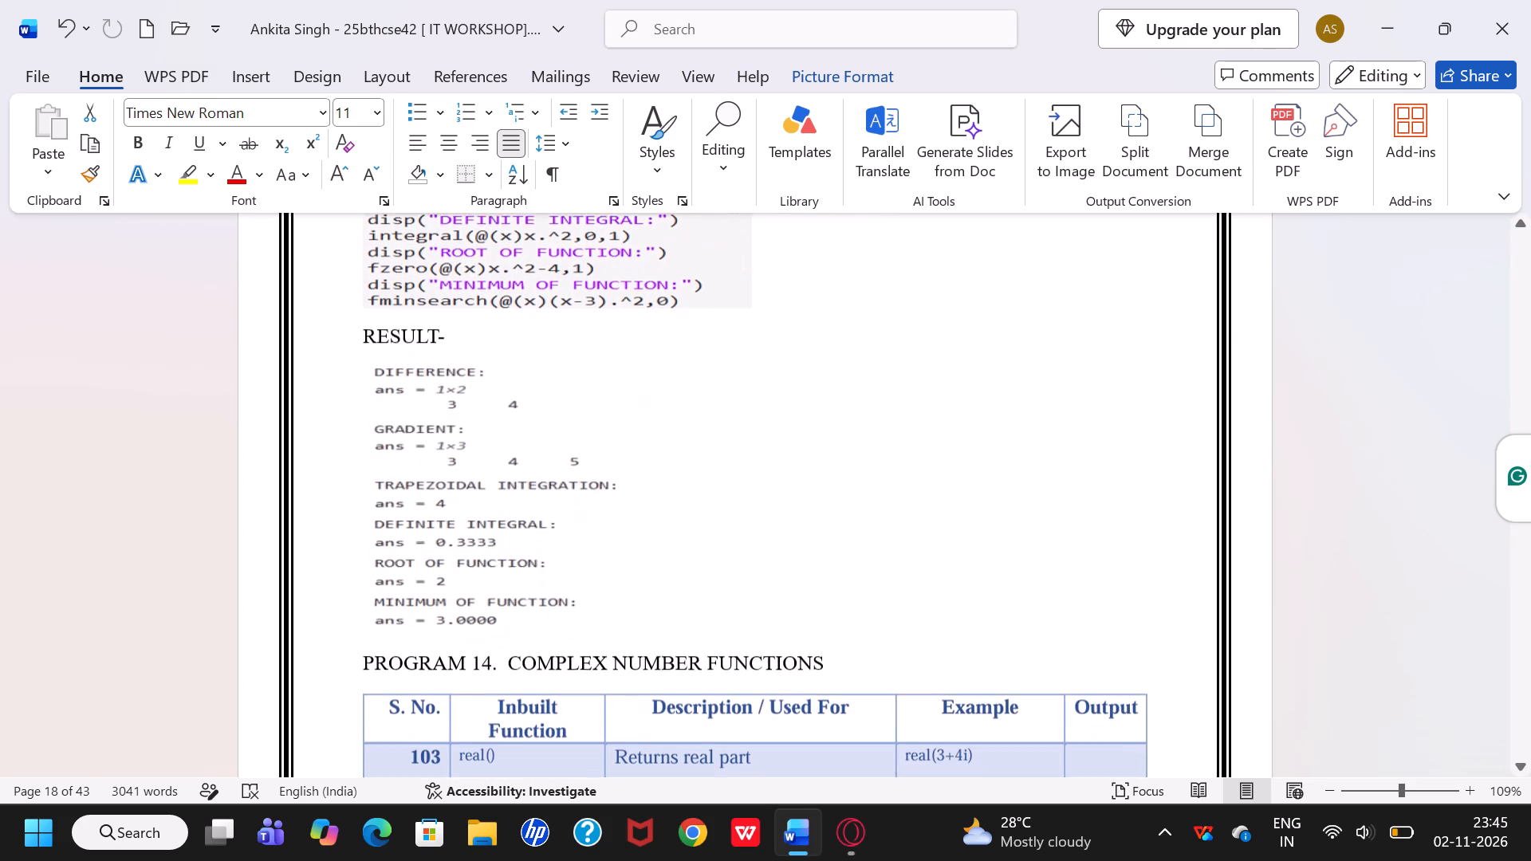
scroll(617, 611, down, 4)
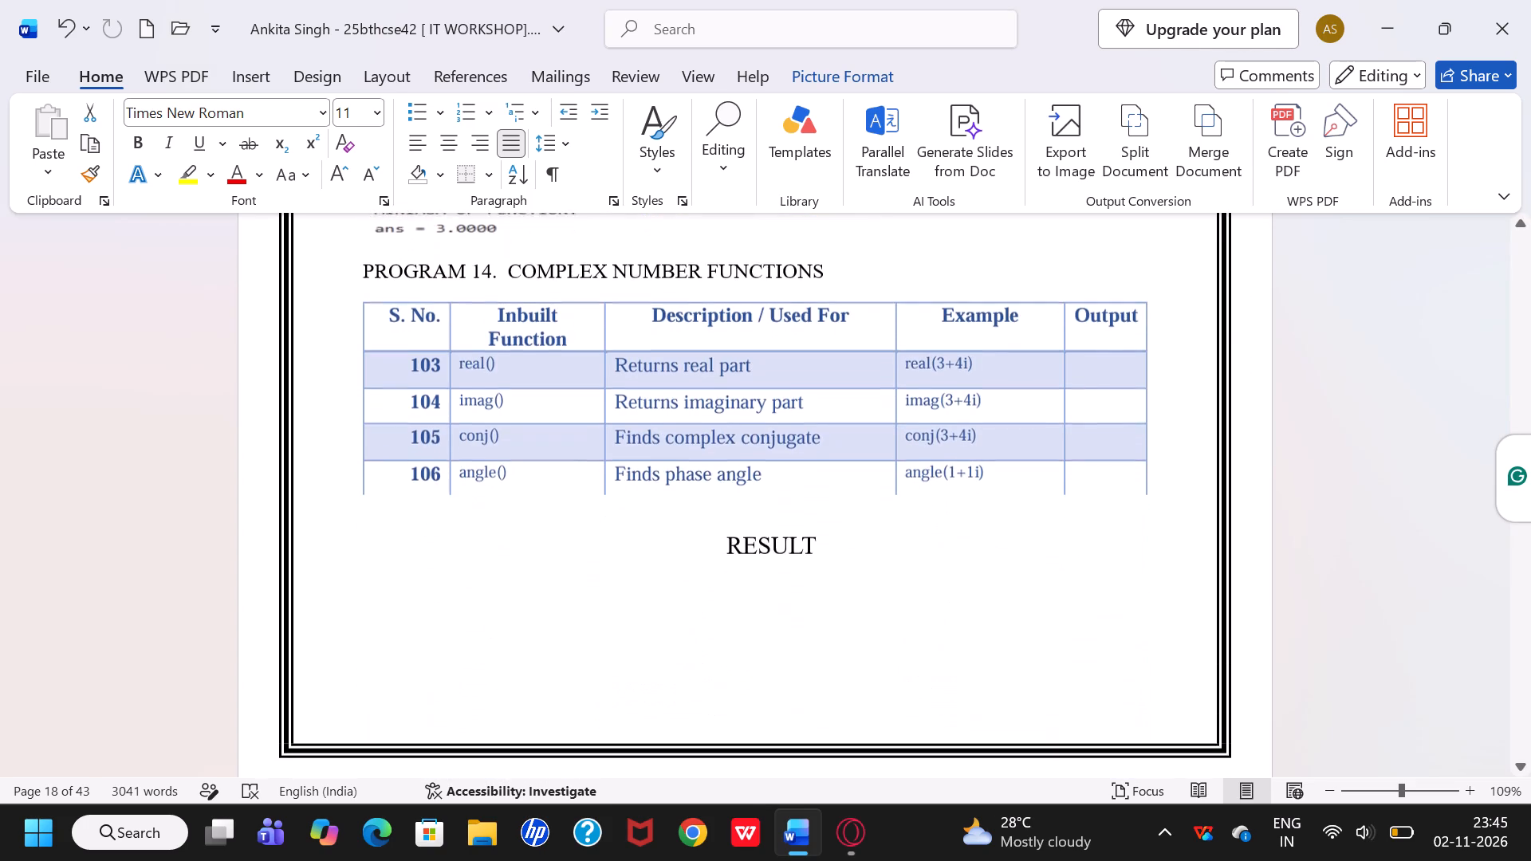
scroll(617, 611, up, 1)
scroll(617, 611, down, 2)
scroll(617, 611, up, 1)
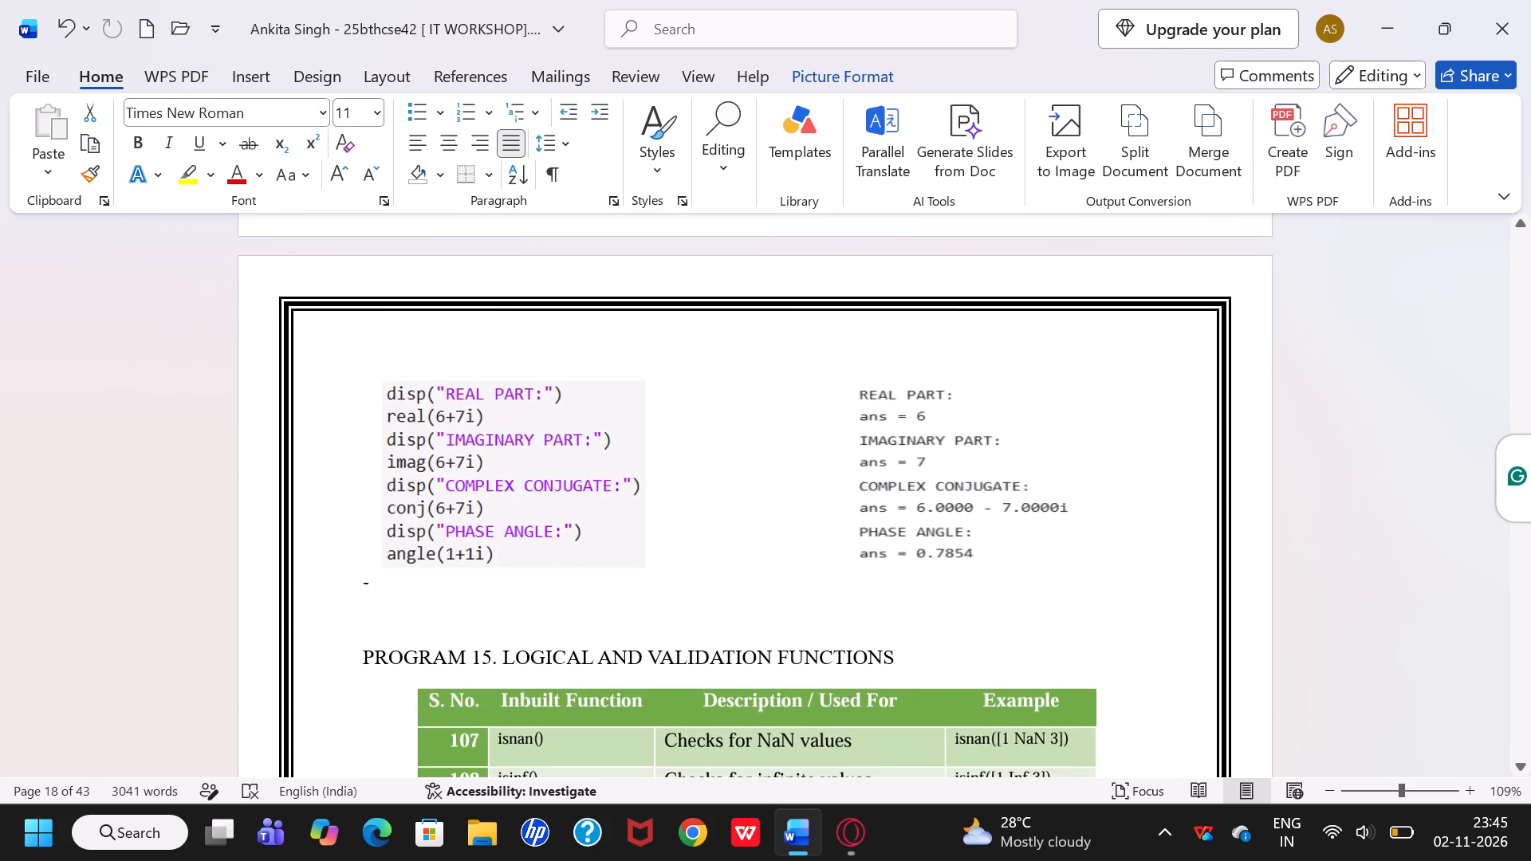
scroll(617, 611, up, 1)
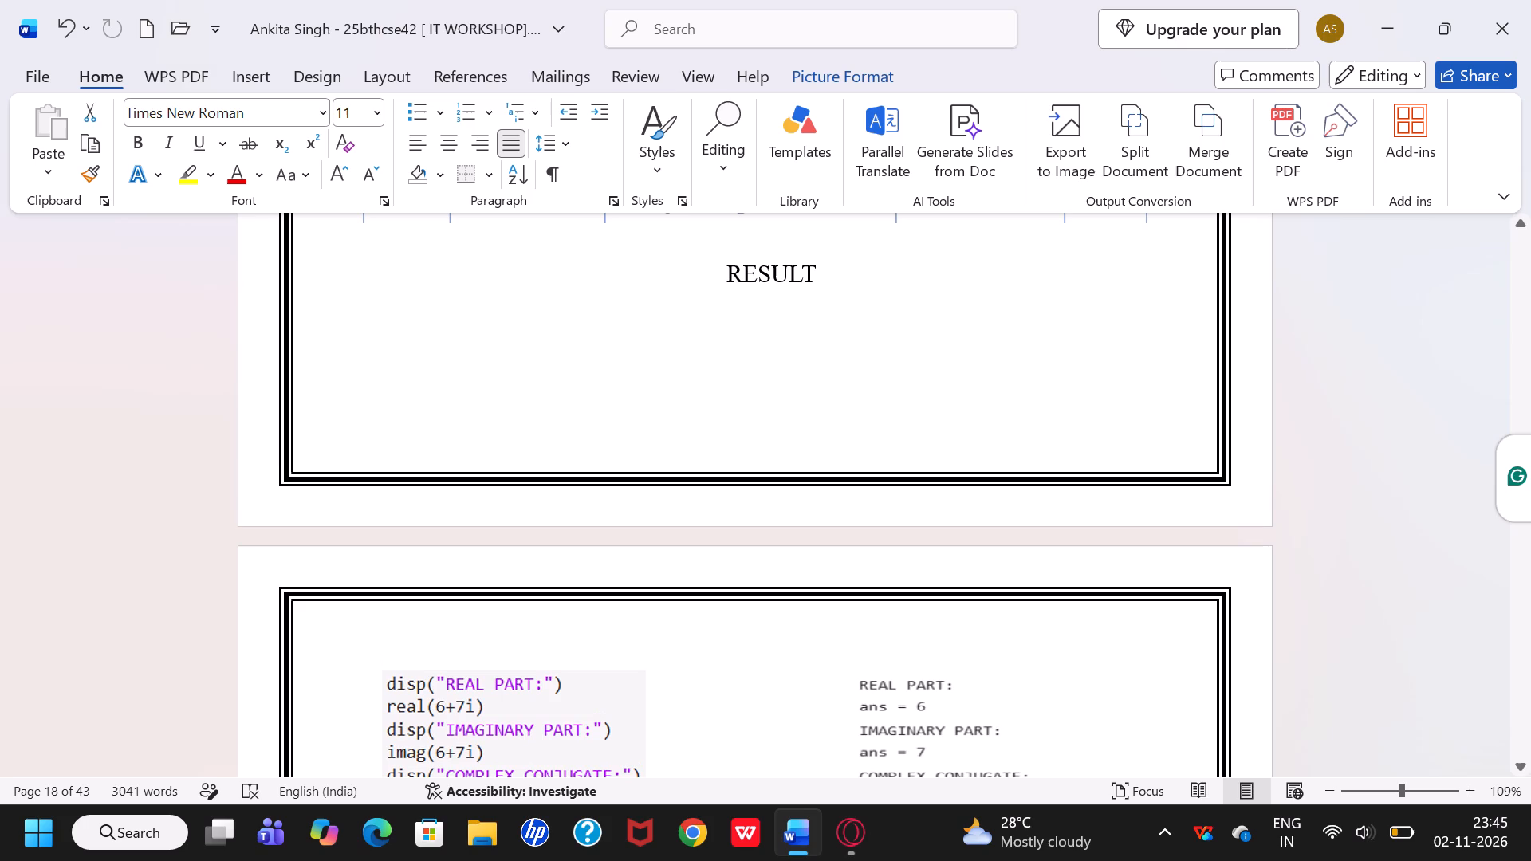
click(733, 253)
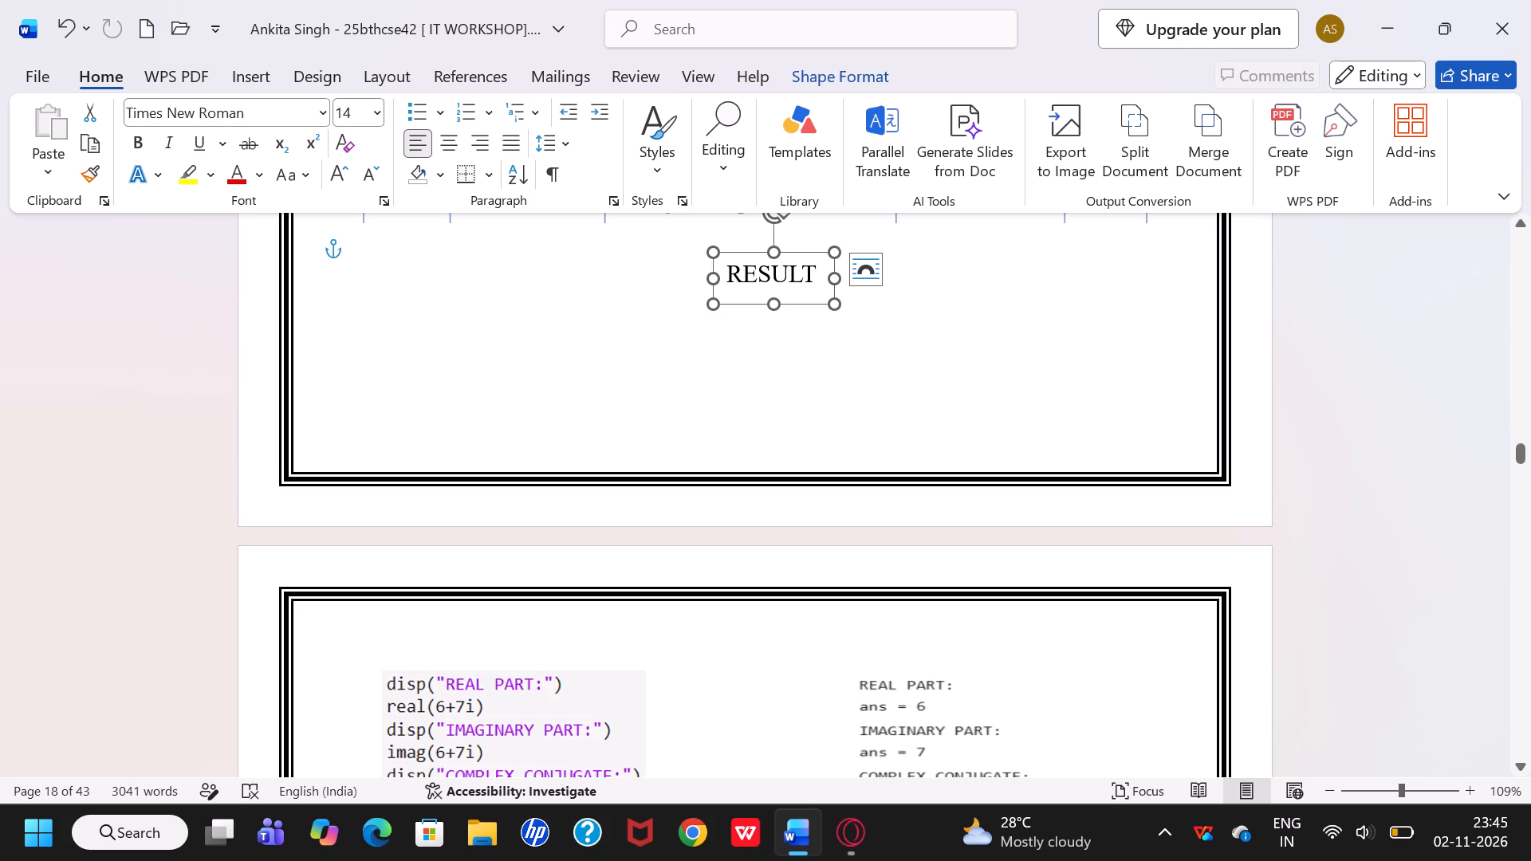
click(698, 270)
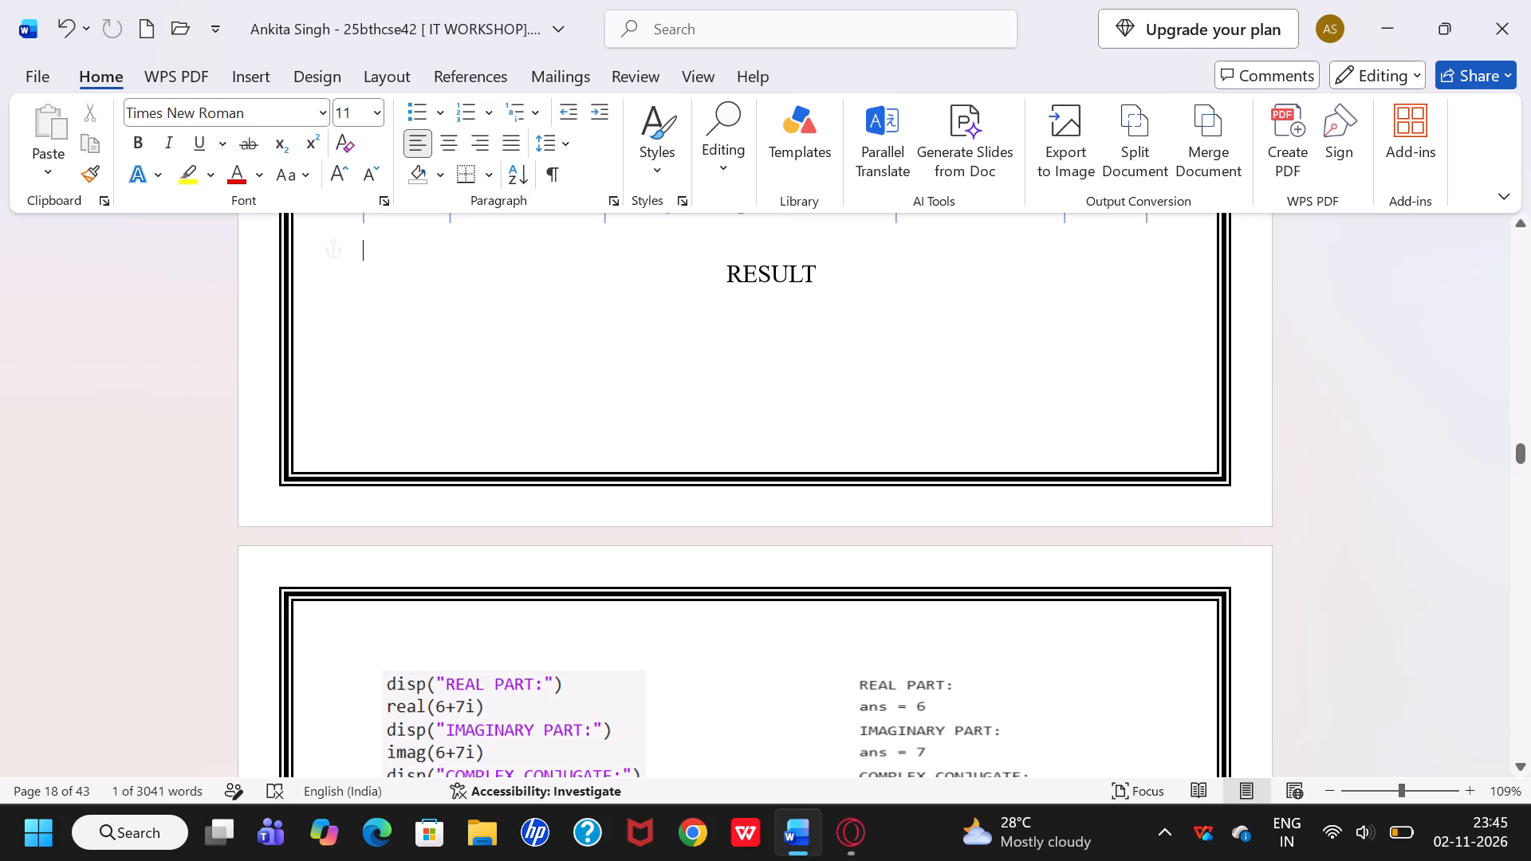
click(710, 271)
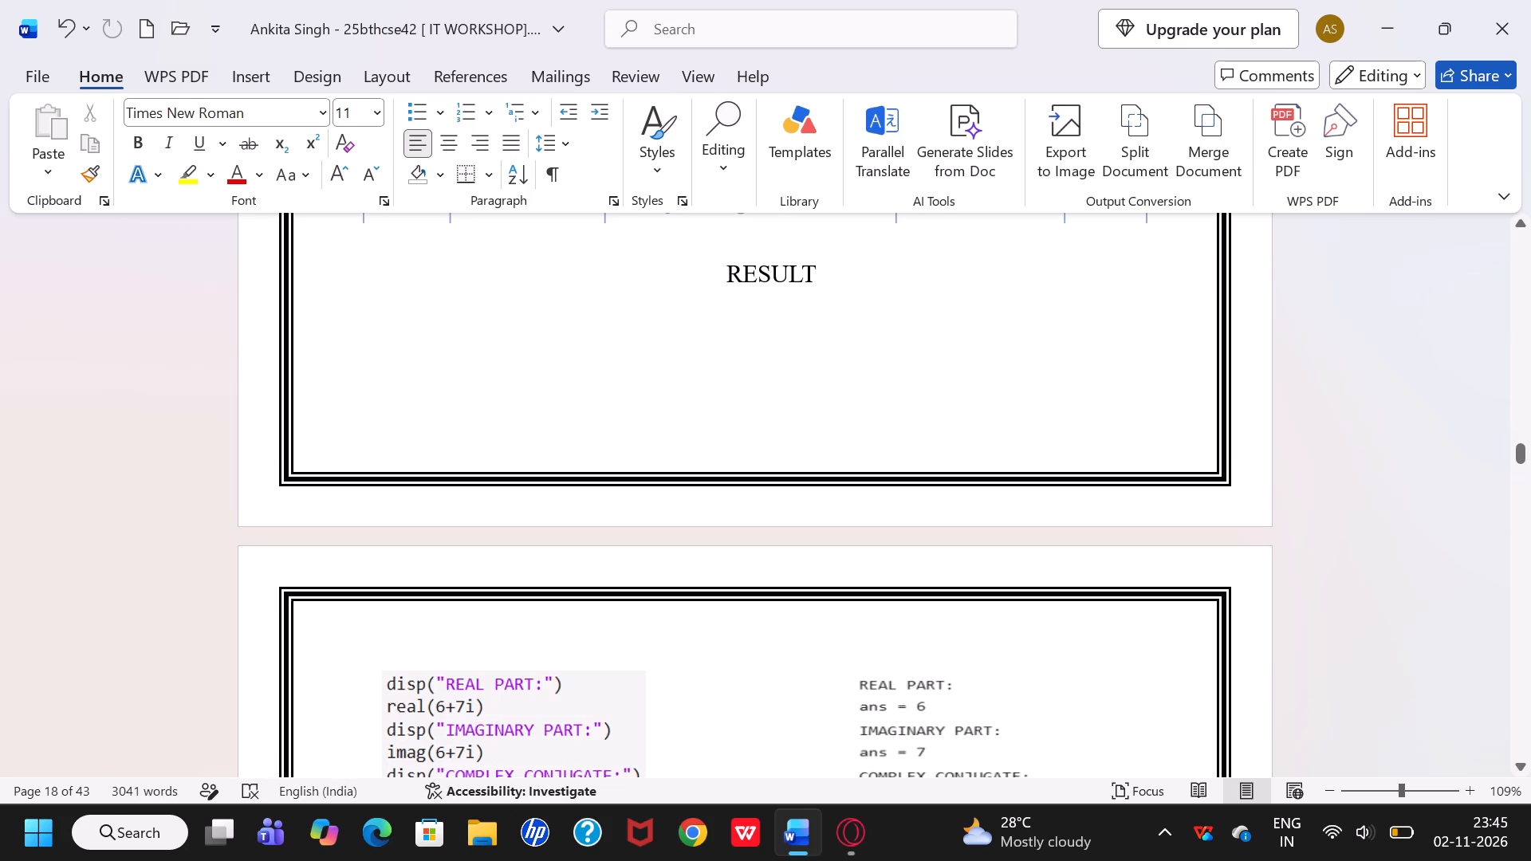
click(680, 246)
key(Return)
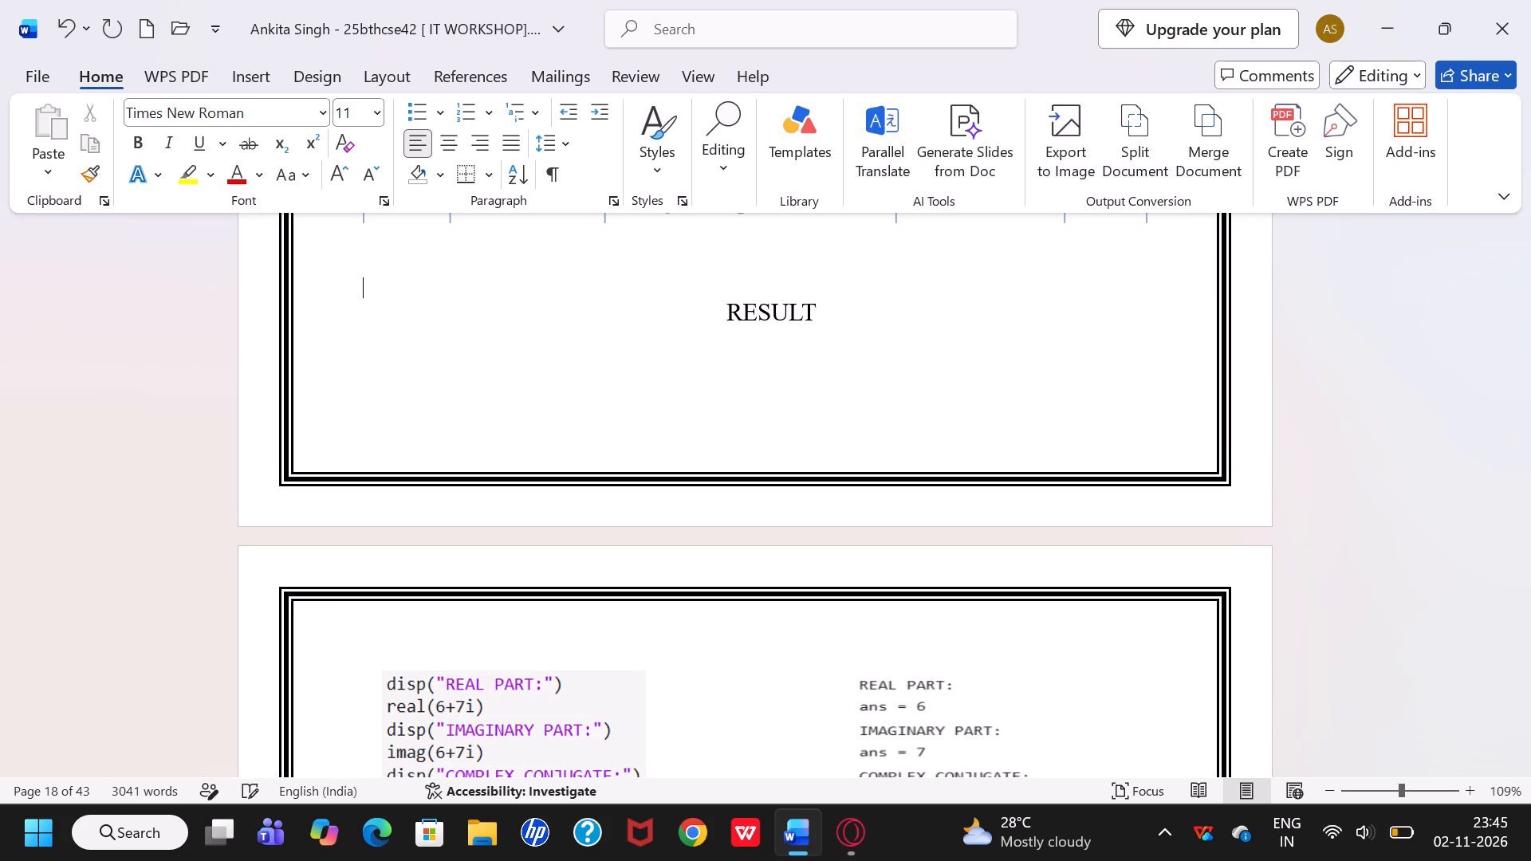
key(Return)
key(Return)
key(Return)
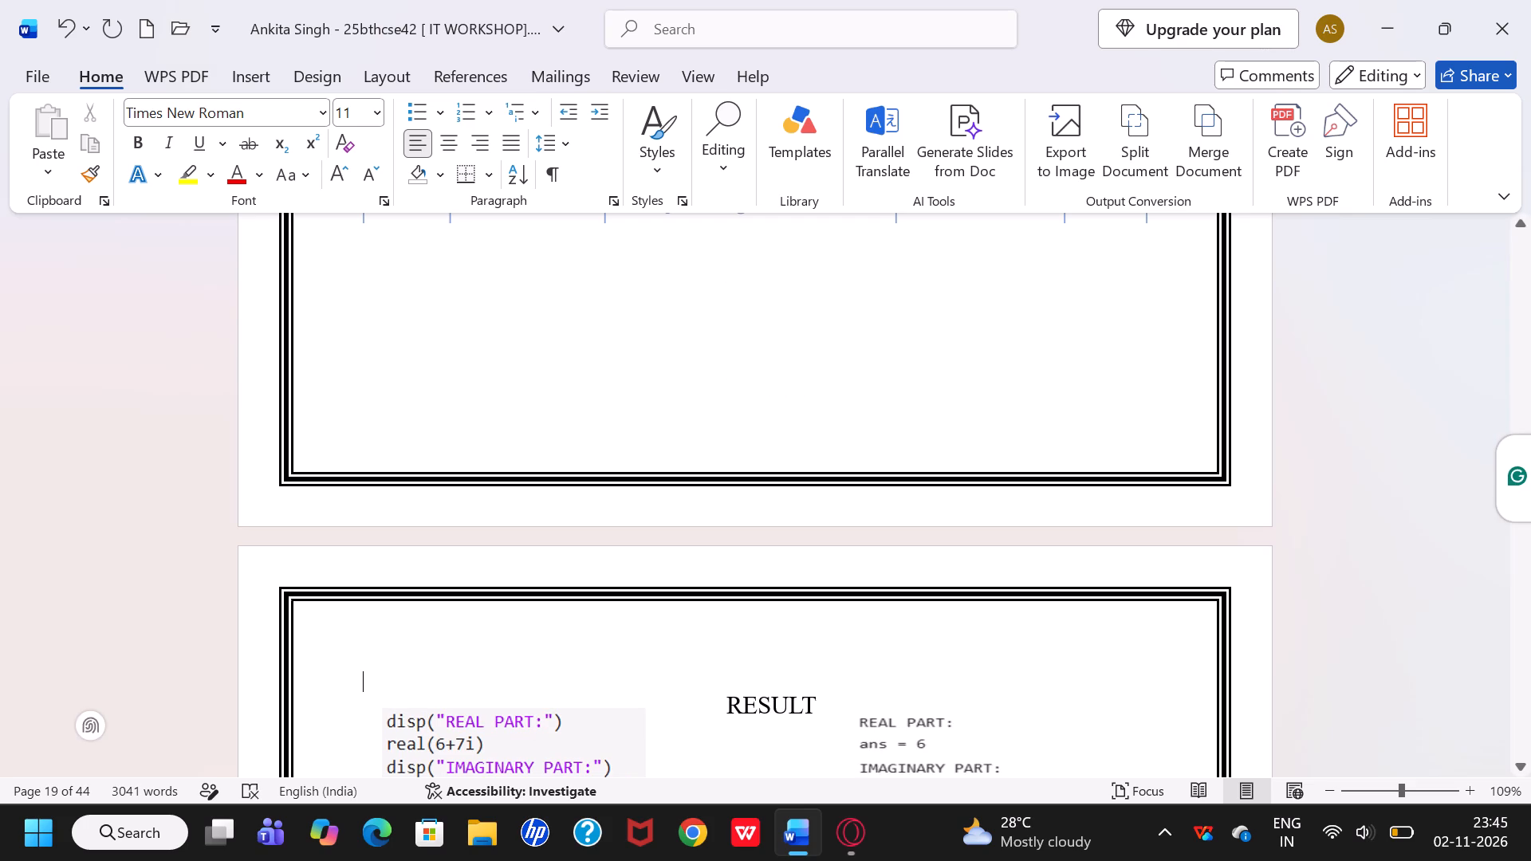
Review the page layout from the Program 12 results through Program 13 to the Program 14 heading.
scroll(680, 246, up, 4)
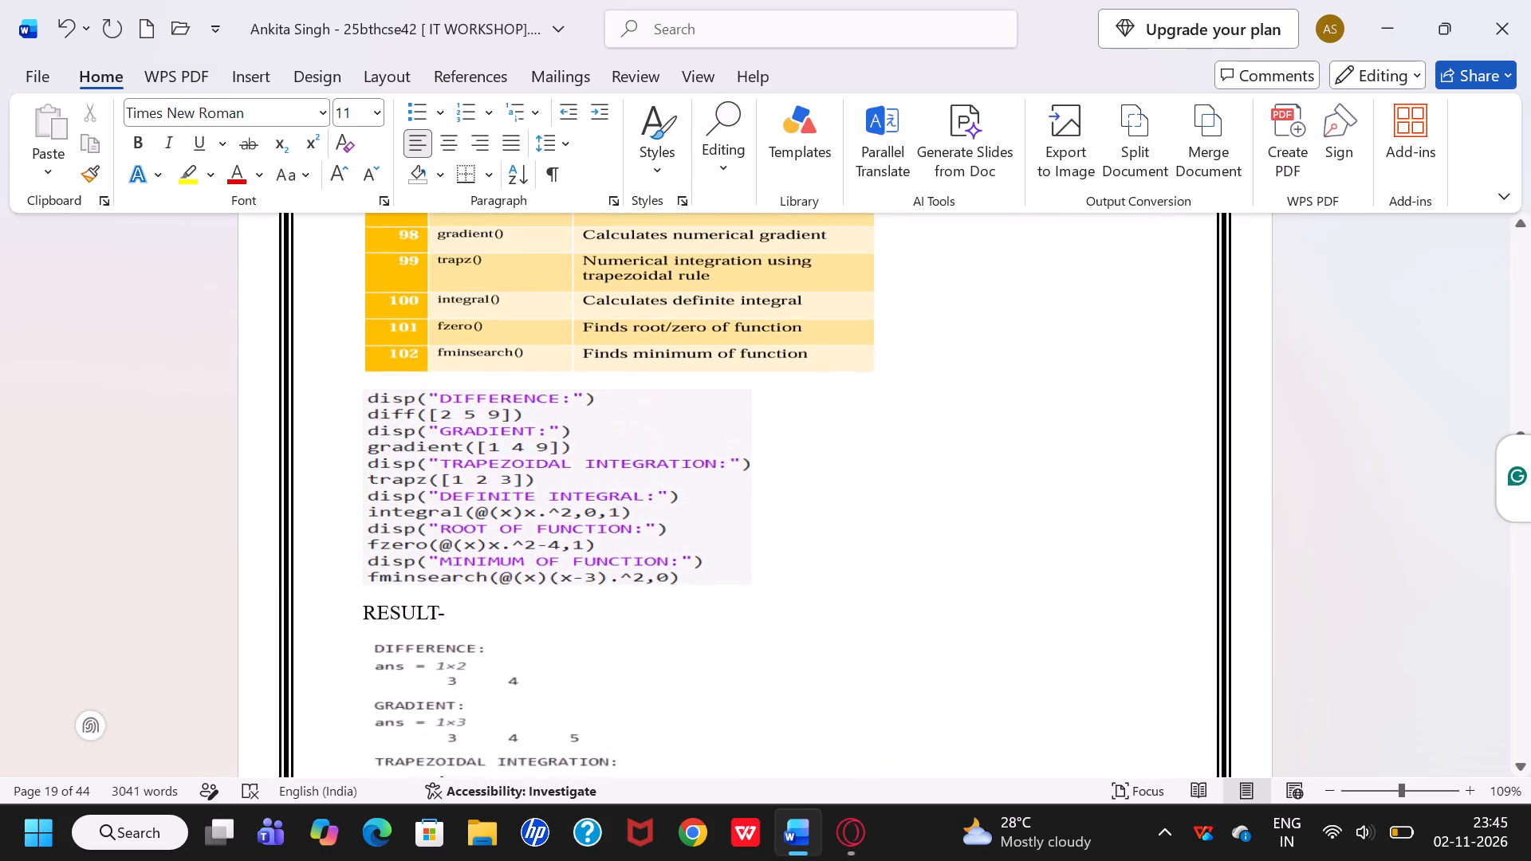
scroll(680, 246, up, 1)
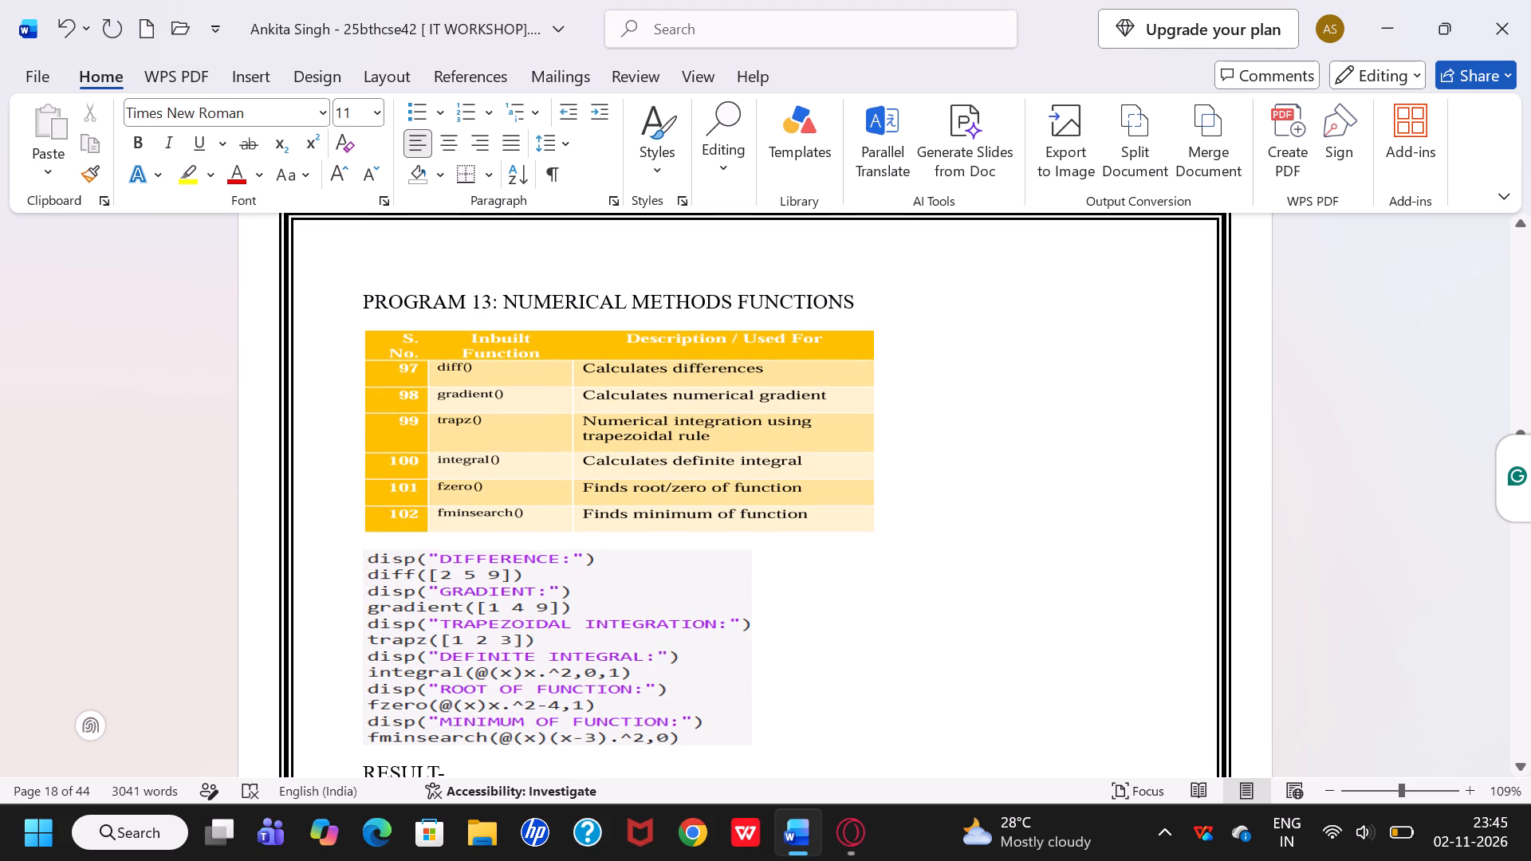
scroll(680, 246, down, 1)
scroll(680, 246, up, 1)
scroll(680, 246, down, 1)
scroll(680, 246, up, 1)
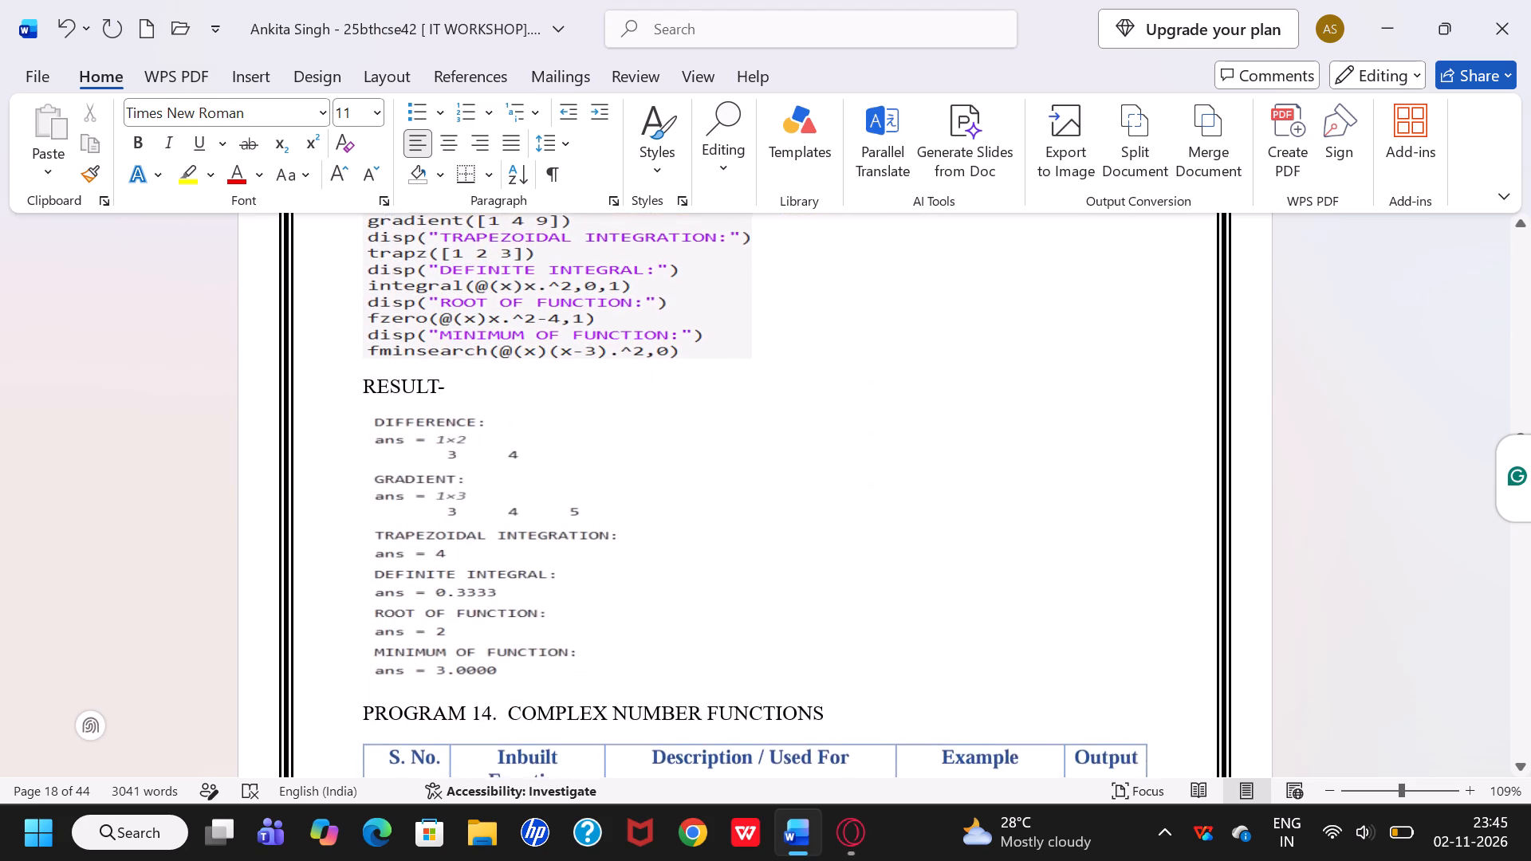
scroll(680, 246, up, 3)
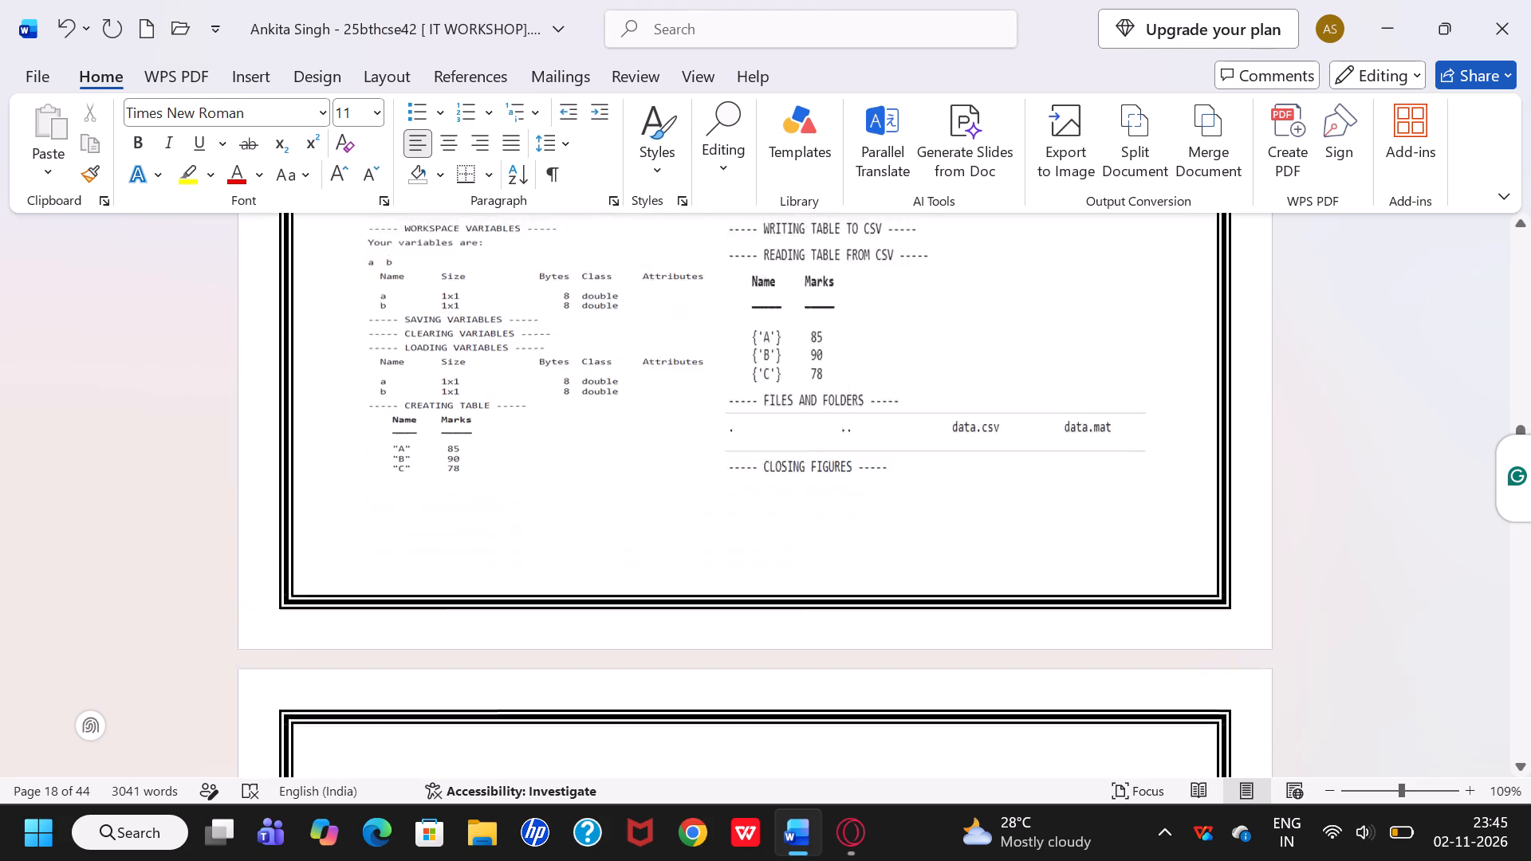
scroll(680, 246, up, 1)
scroll(680, 246, down, 1)
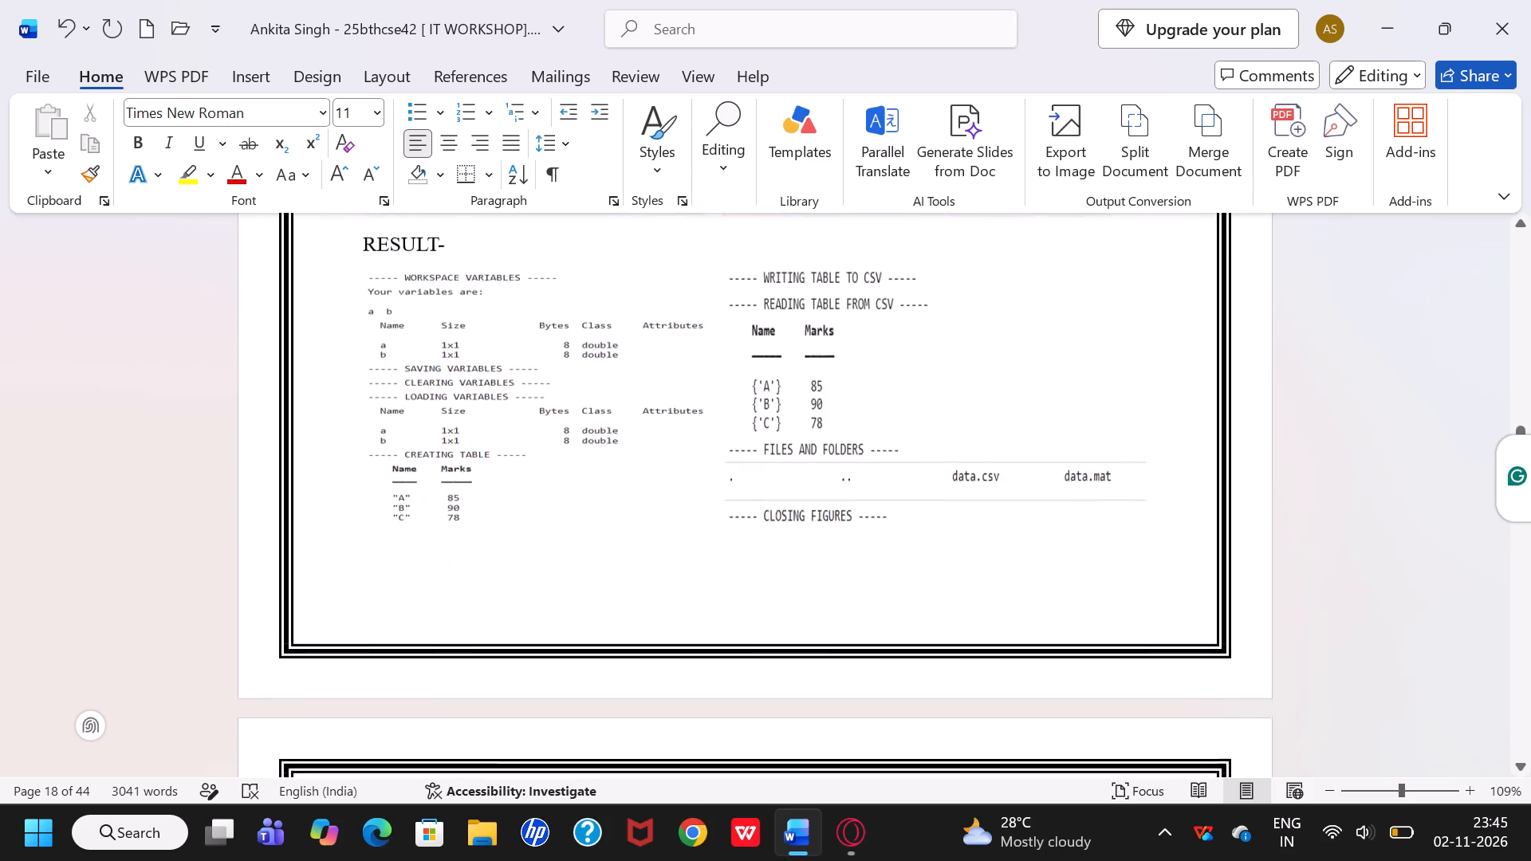
scroll(680, 246, down, 1)
scroll(680, 246, up, 2)
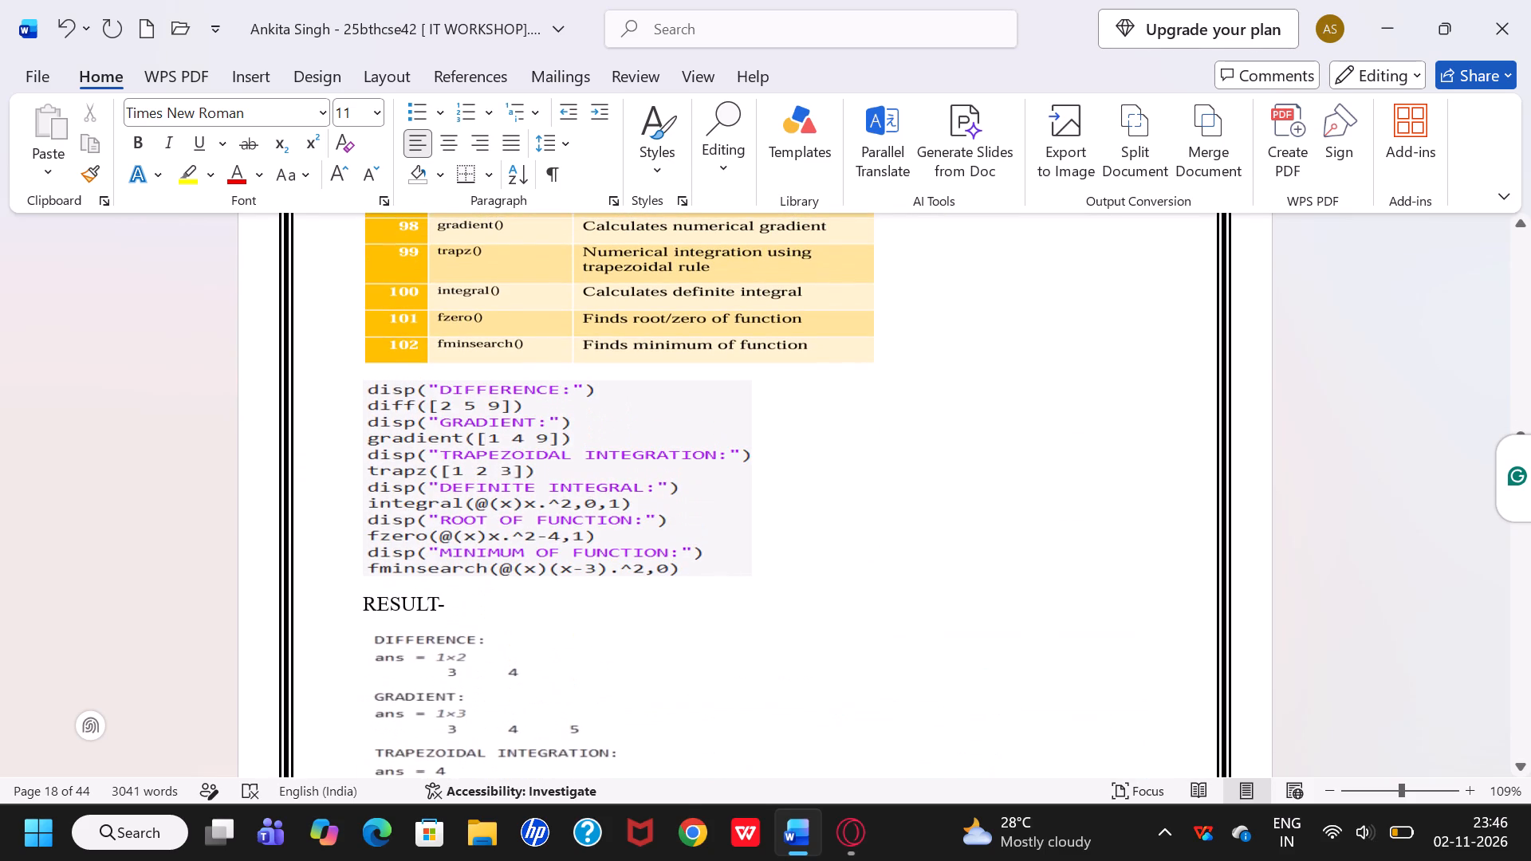
Crop the Program 14 function table picture from its right edge to remove the Example and Output columns.
scroll(680, 246, down, 1)
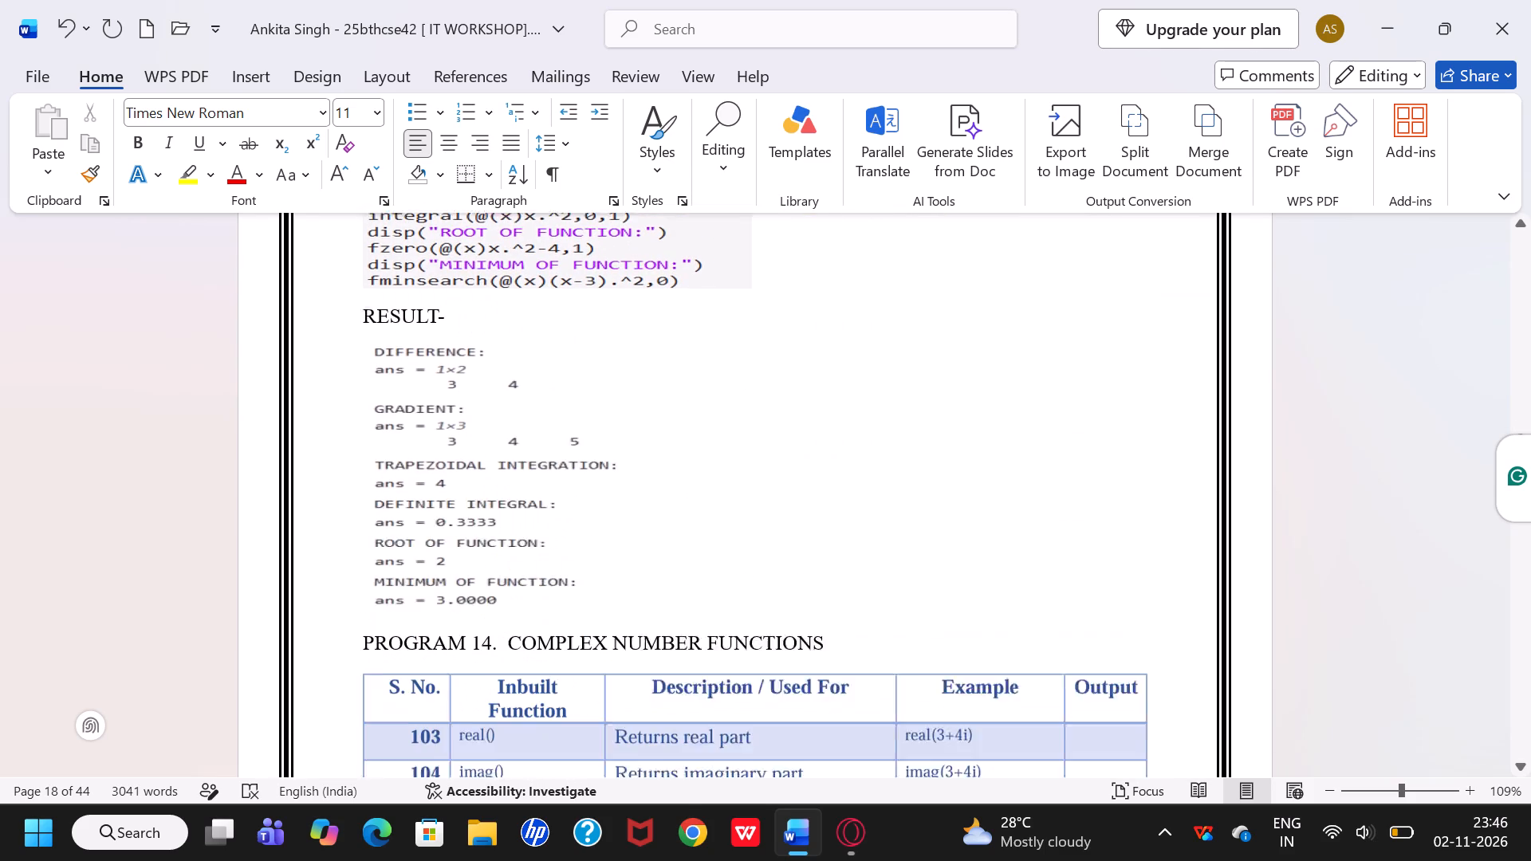
scroll(680, 246, down, 1)
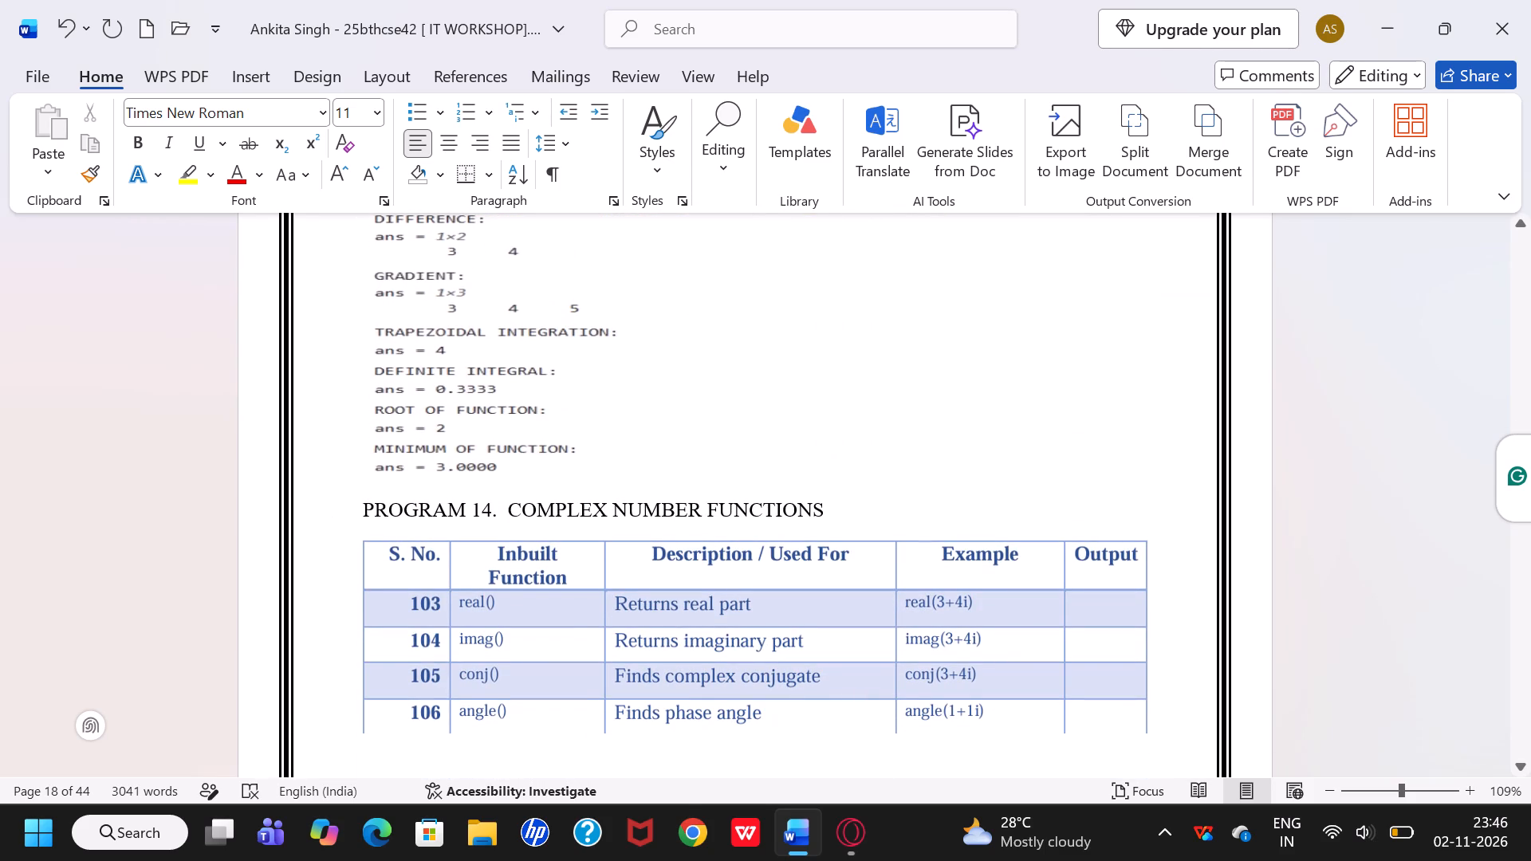
click(668, 568)
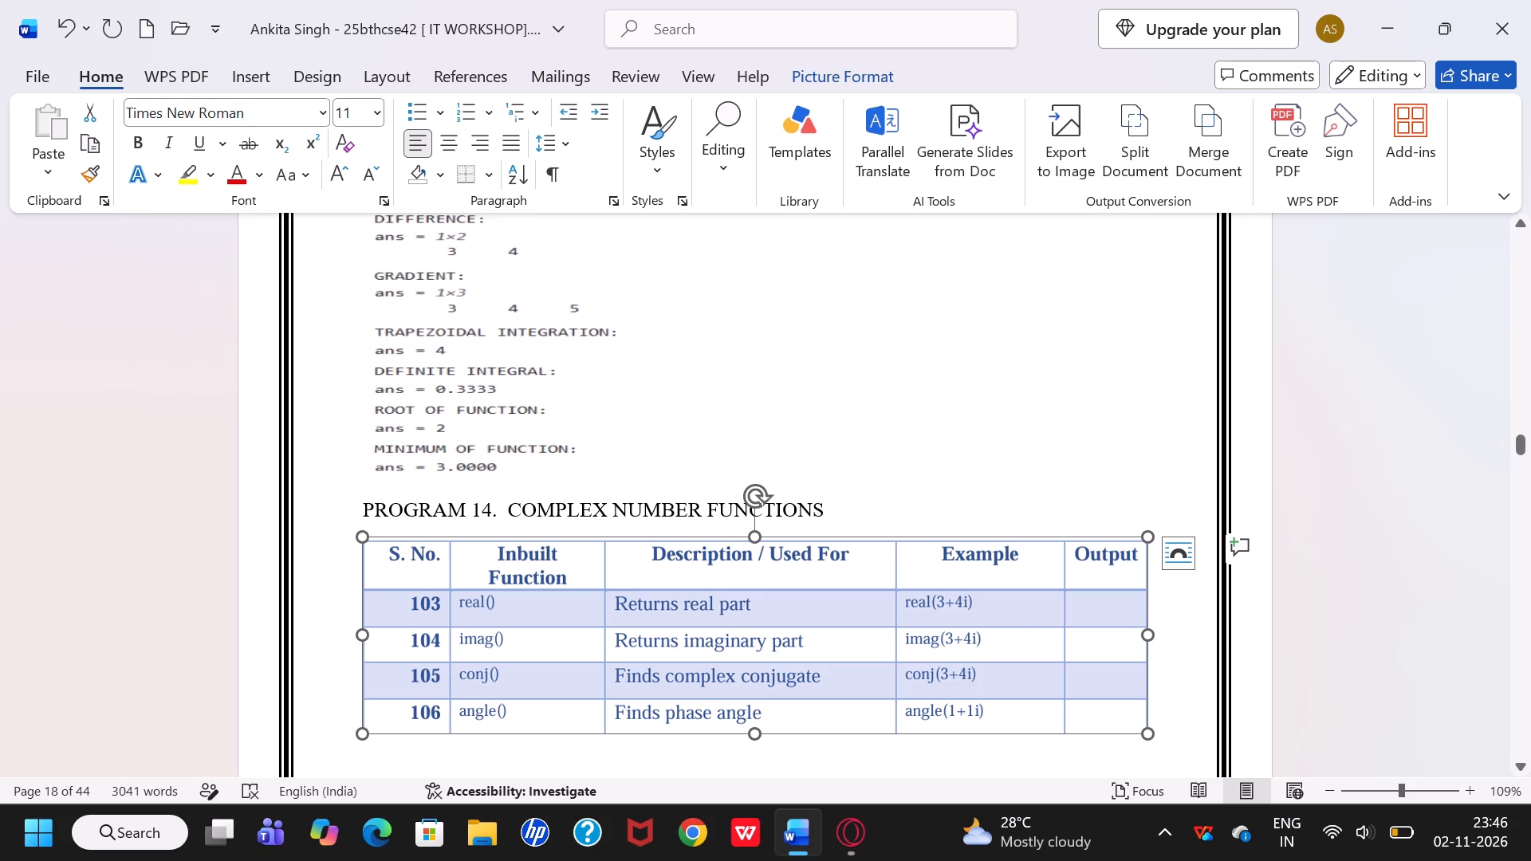
right_click(919, 588)
click(986, 62)
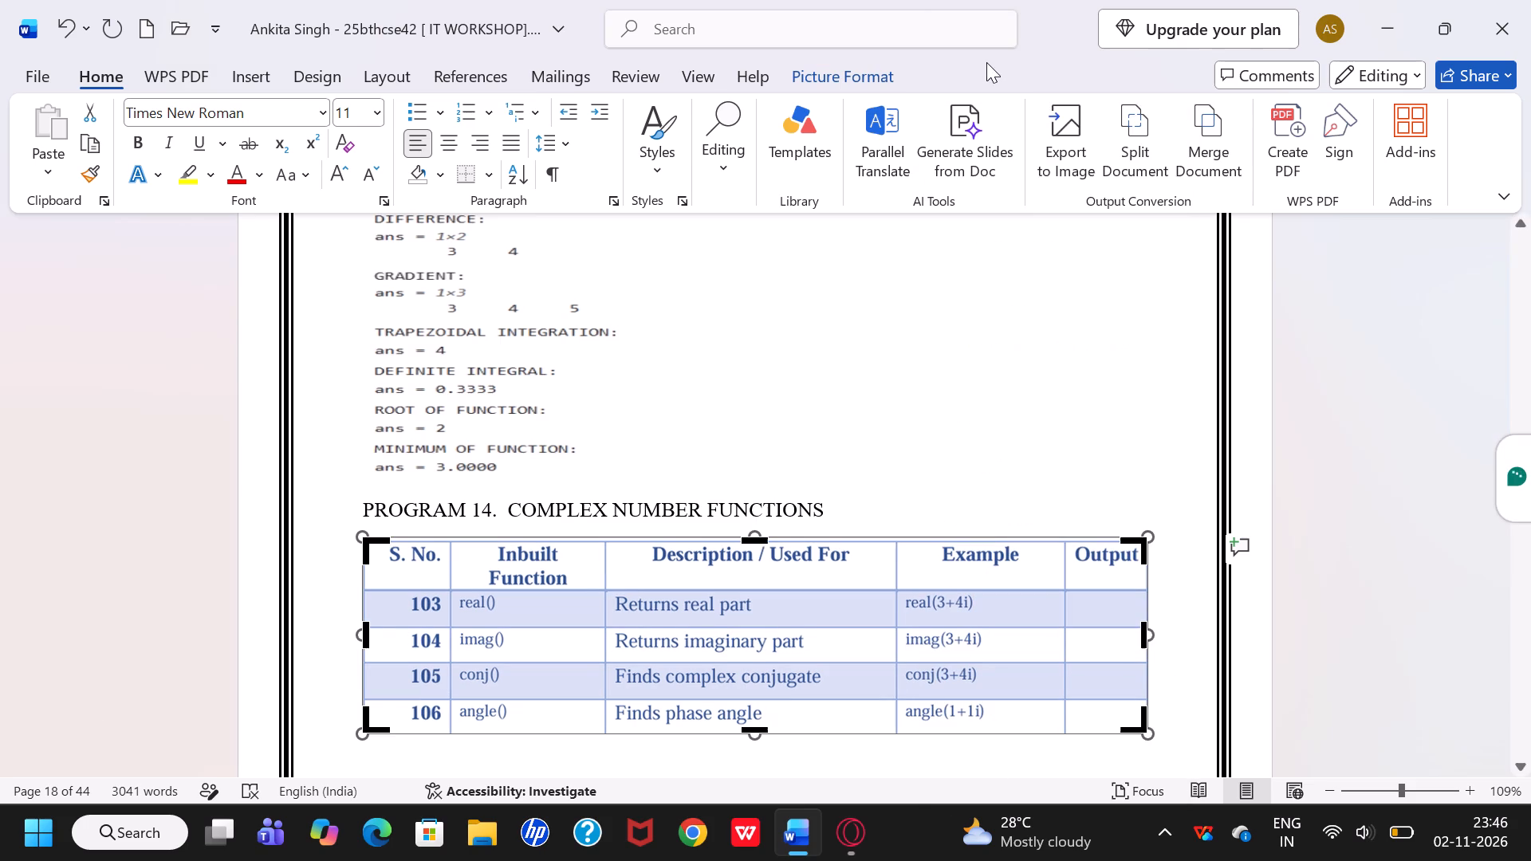
drag(1146, 637, 934, 617)
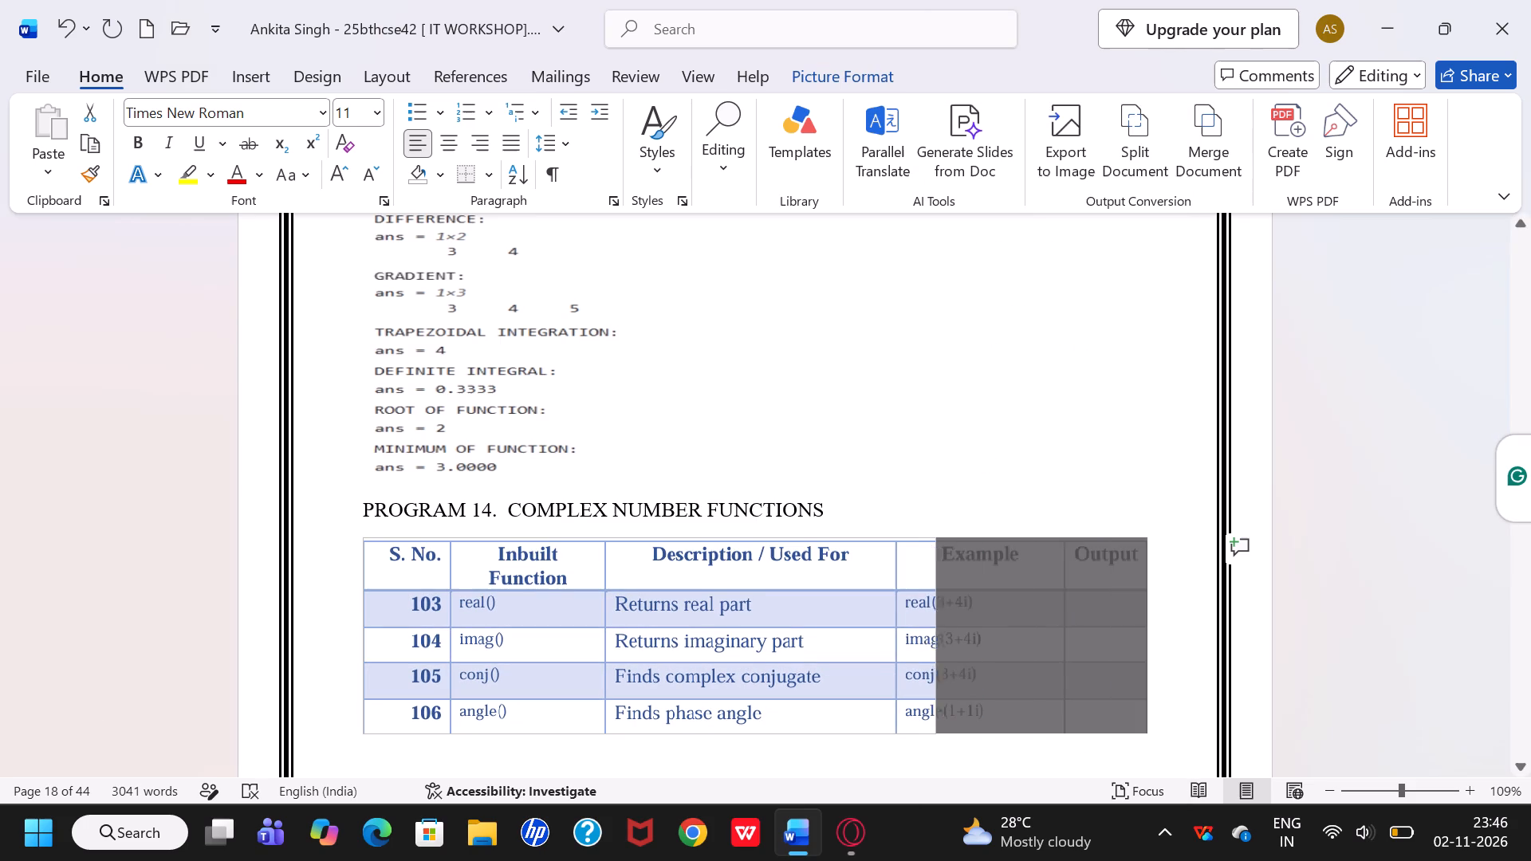
drag(934, 617, 900, 611)
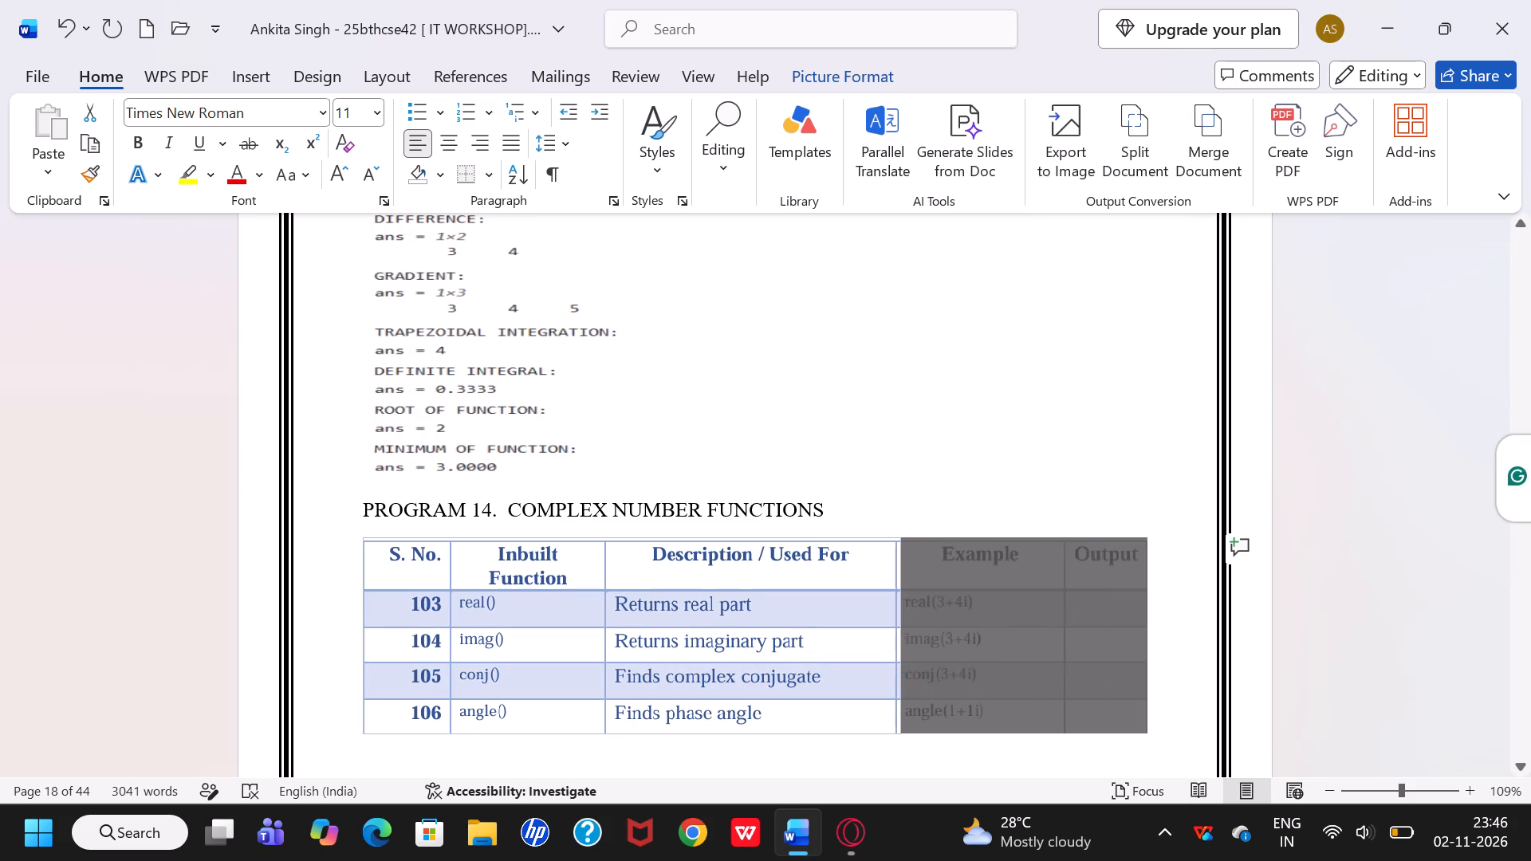
drag(900, 611, 898, 611)
click(927, 472)
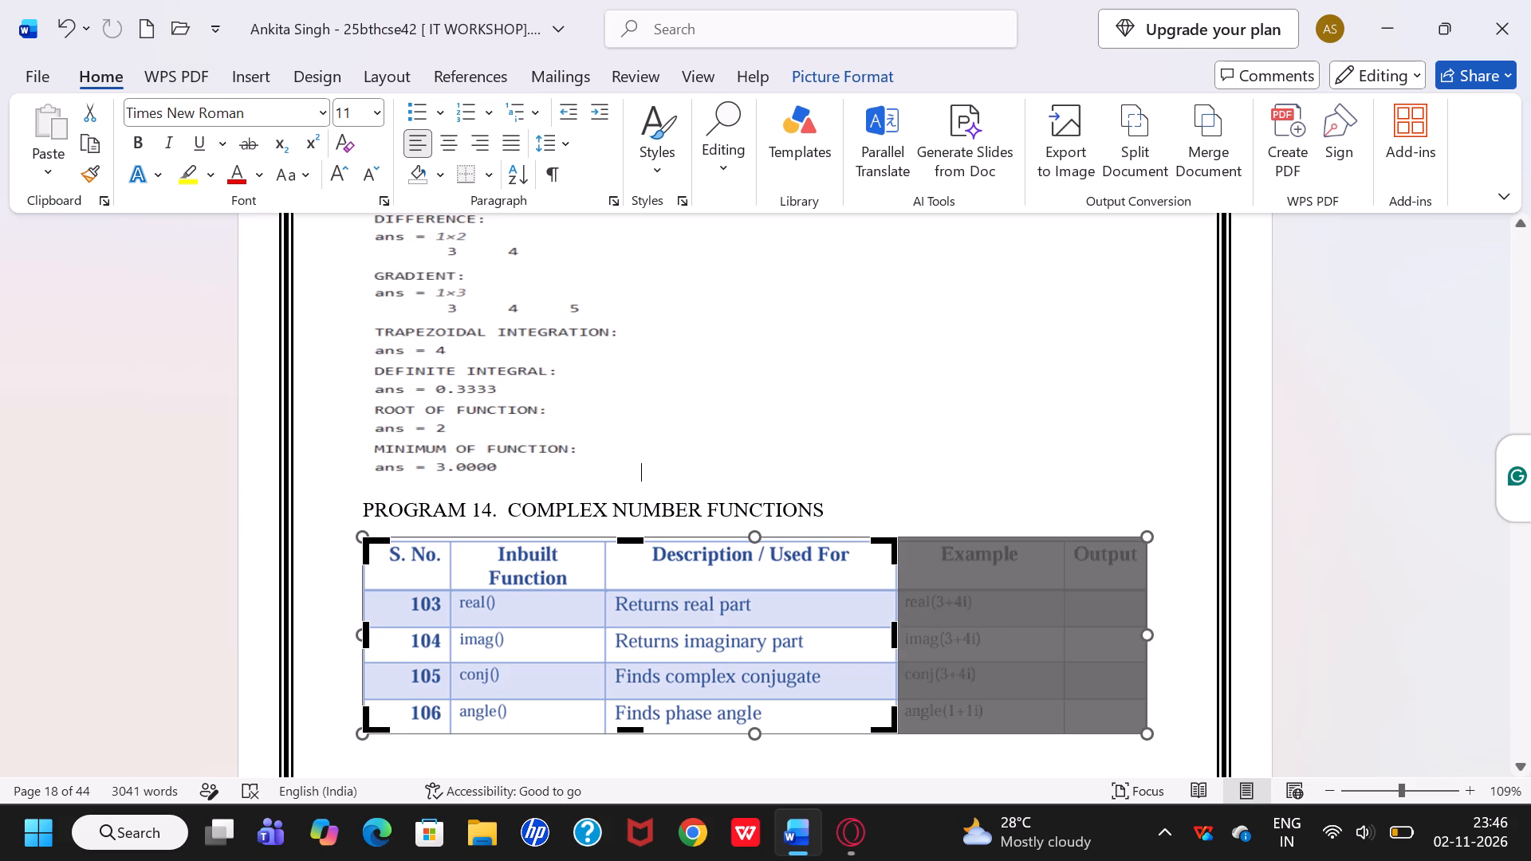
Reduce the height of the cropped Program 14 table picture from its bottom edge, keeping its width.
scroll(927, 472, down, 1)
scroll(927, 472, up, 1)
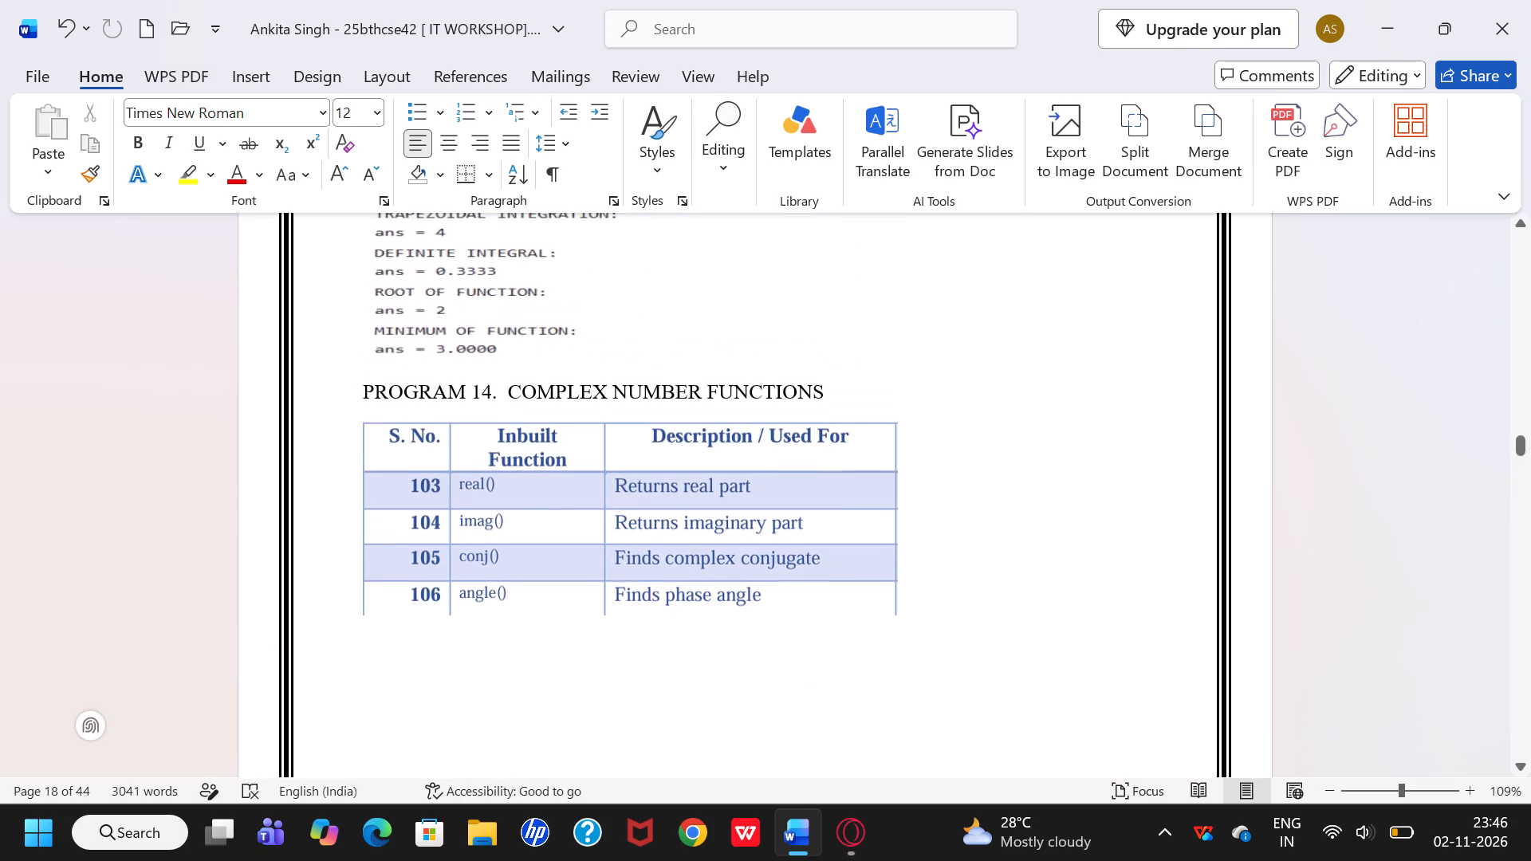
click(654, 527)
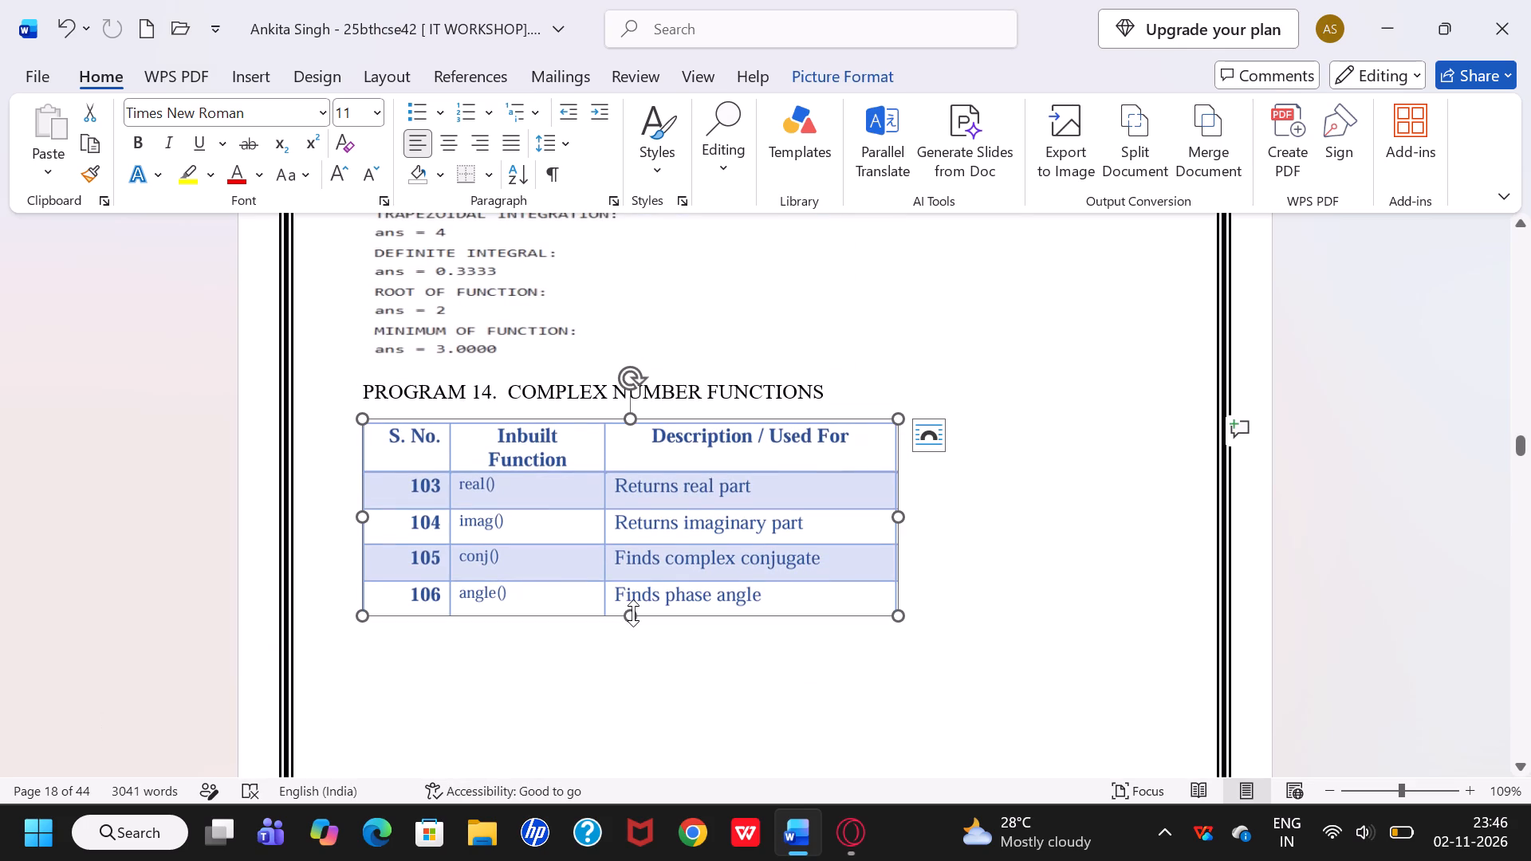
right_drag(633, 613, 632, 588)
right_drag(632, 588, 630, 574)
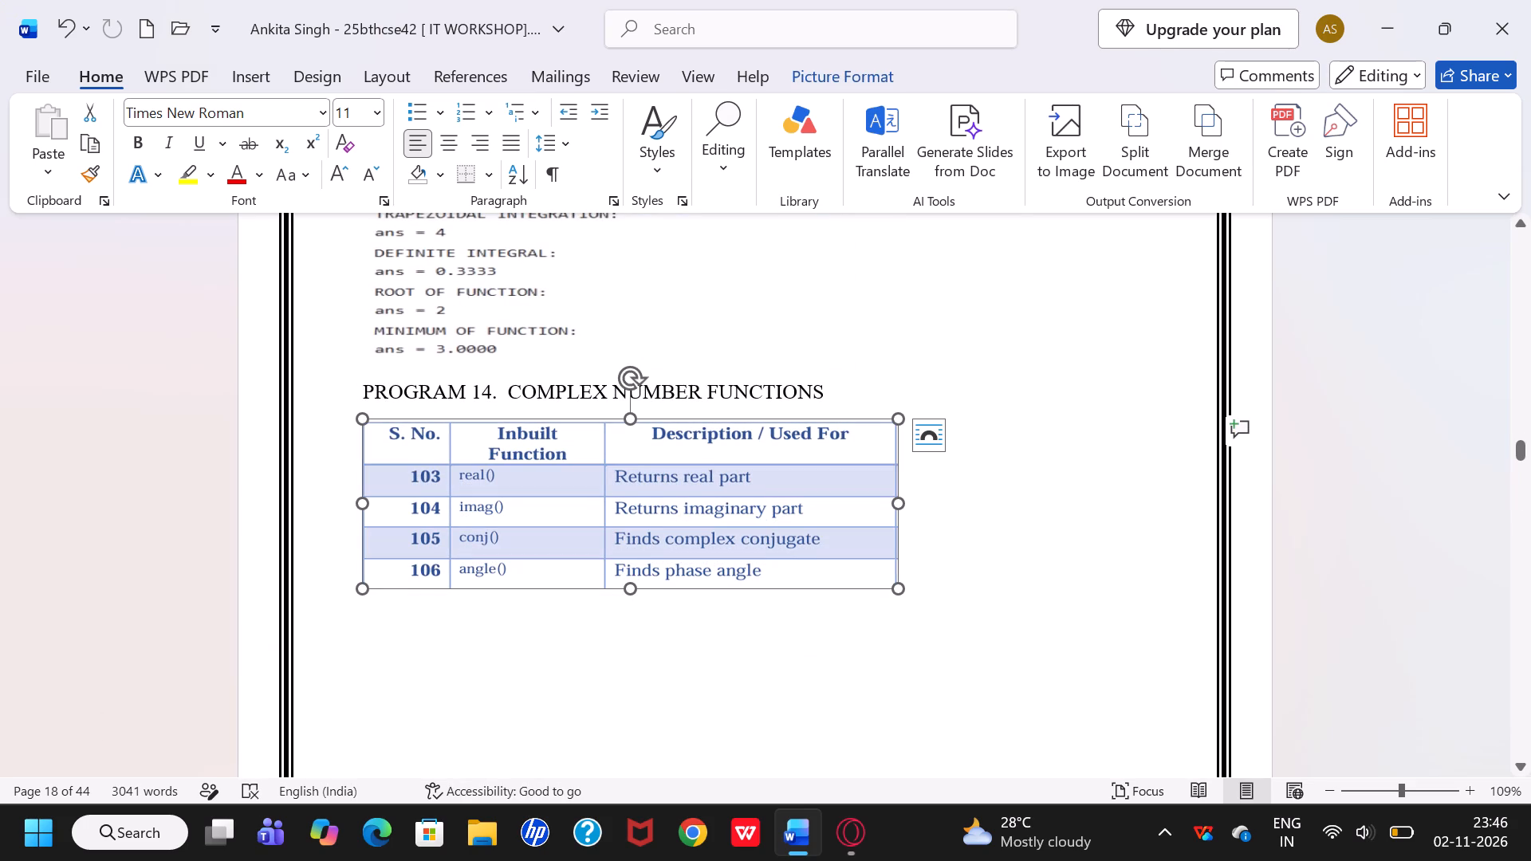
right_drag(630, 574, 630, 549)
right_drag(632, 591, 631, 552)
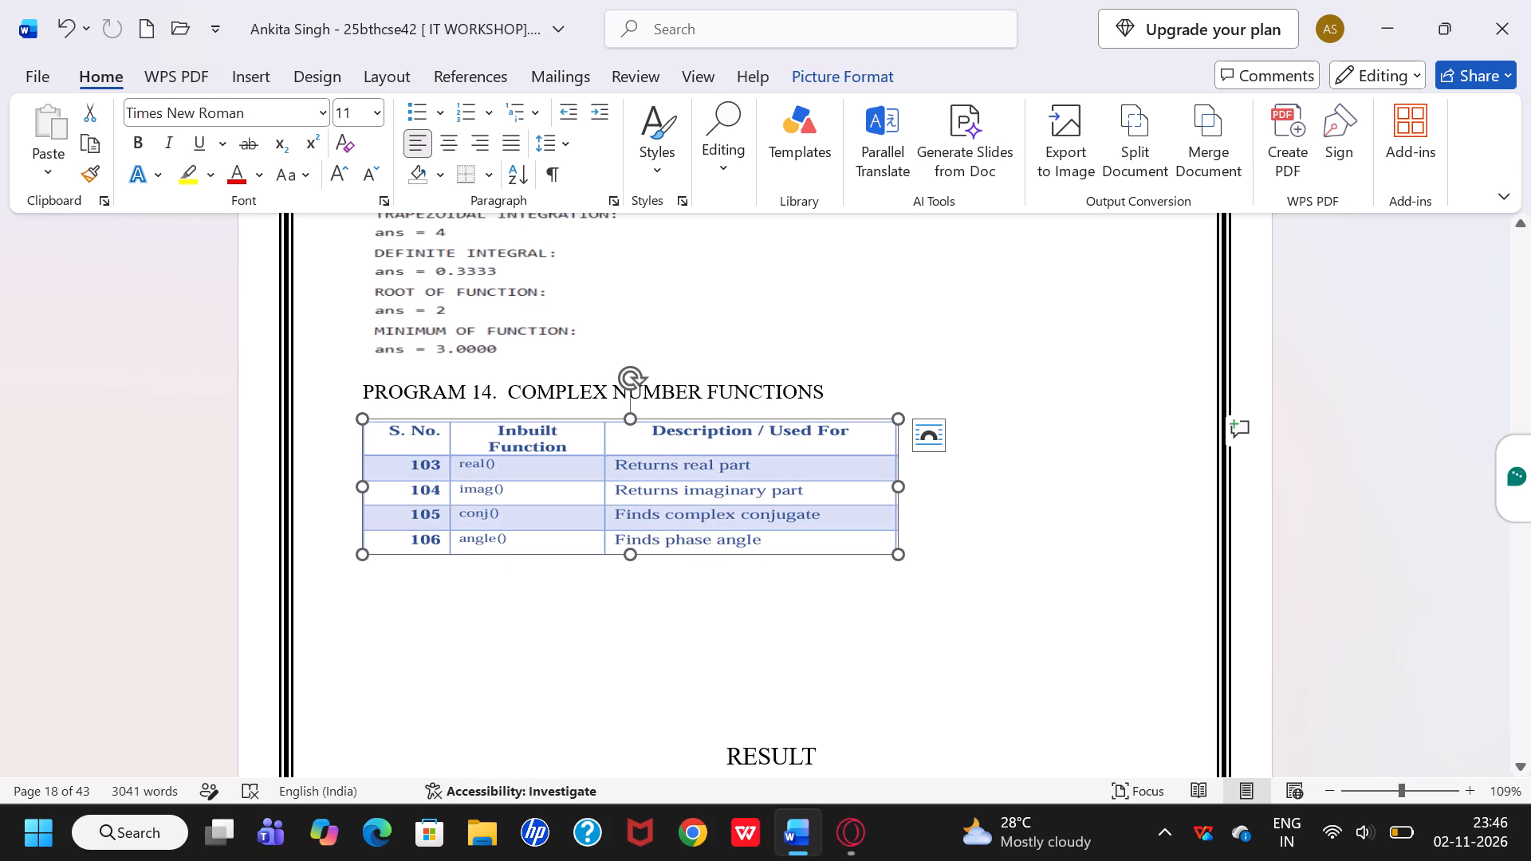
Delete the four blank lines between the Program 14 table picture and the RESULT text.
scroll(672, 593, down, 1)
scroll(672, 593, up, 1)
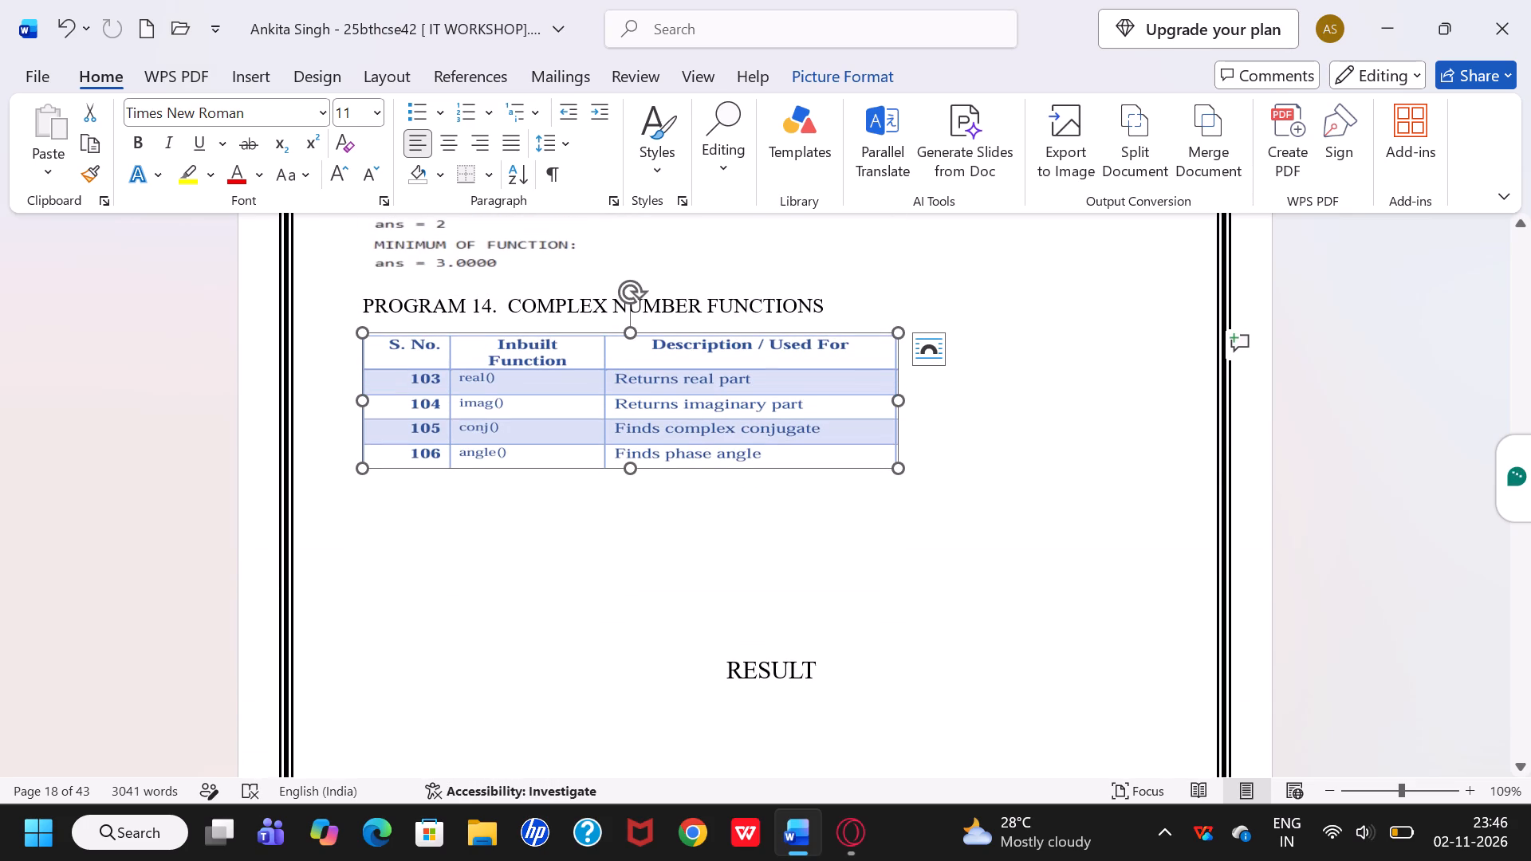
click(710, 659)
click(734, 603)
triple_click(734, 603)
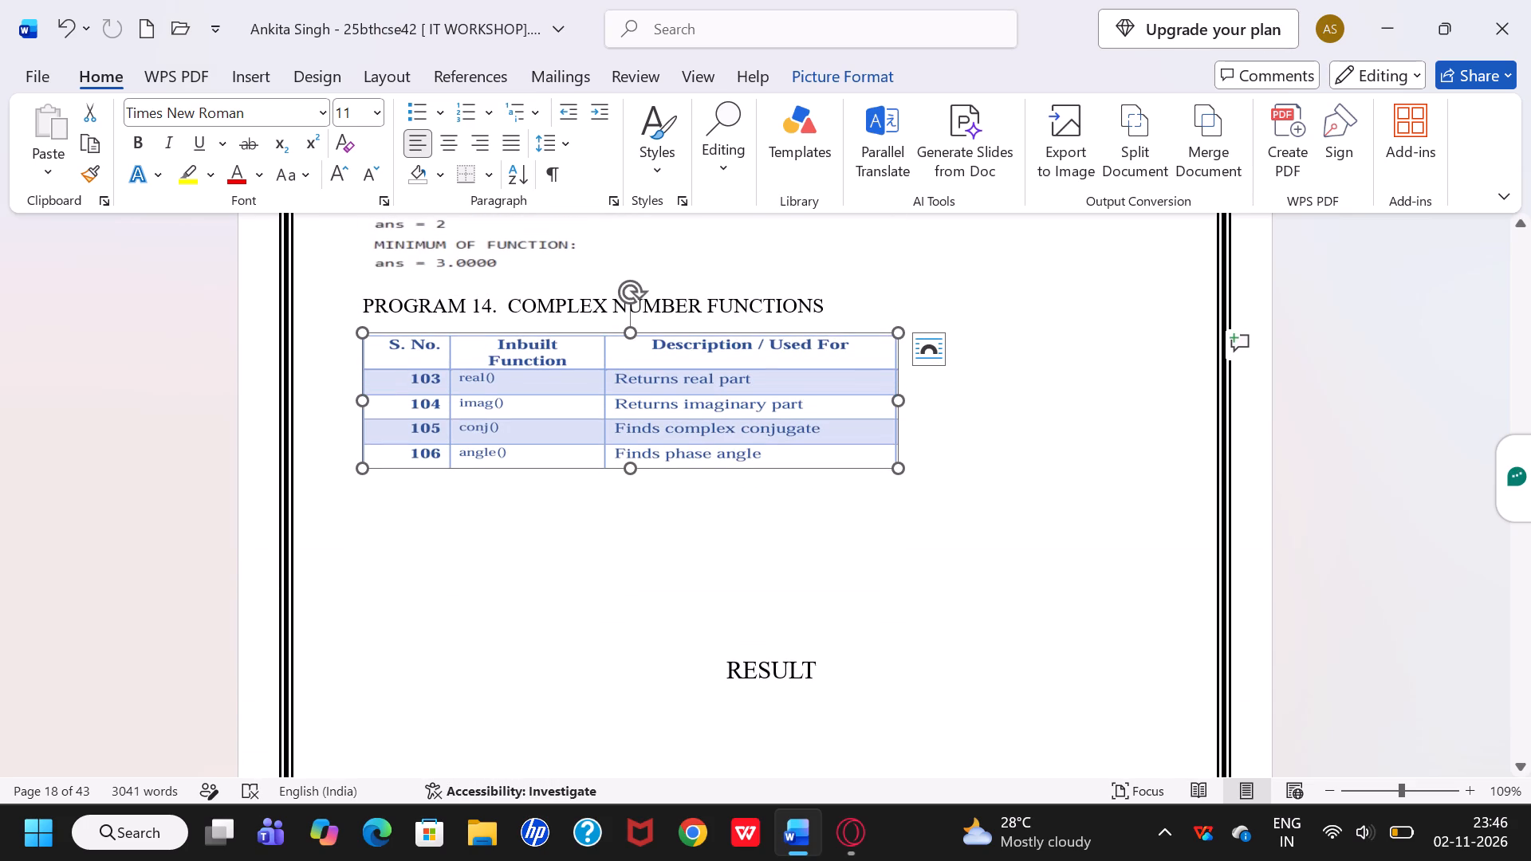
click(734, 603)
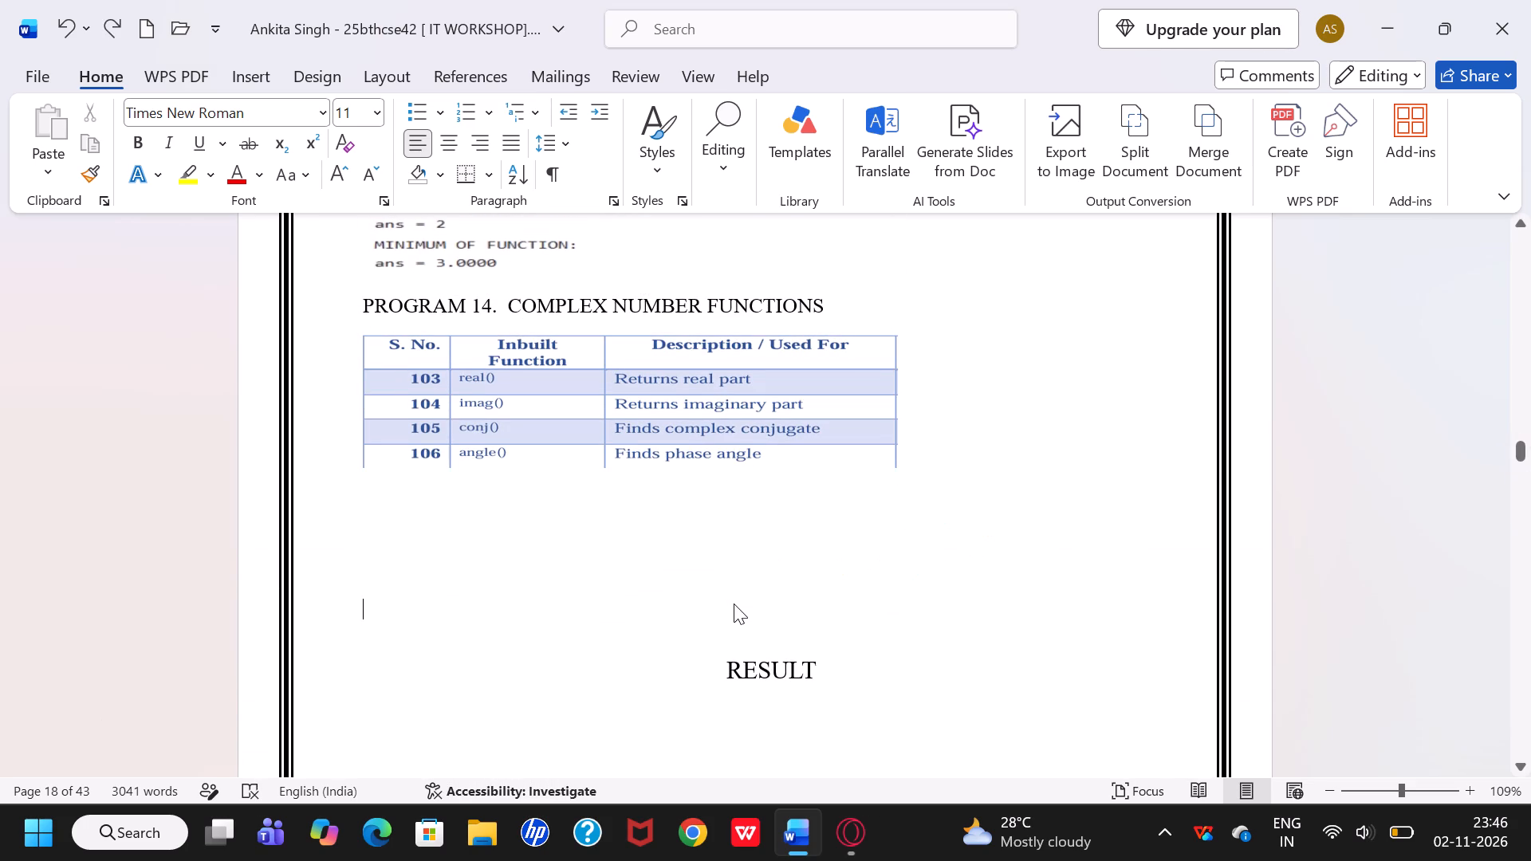
key(BackSpace)
key(BackSpace)
key(BackSpace)
key(BackSpace)
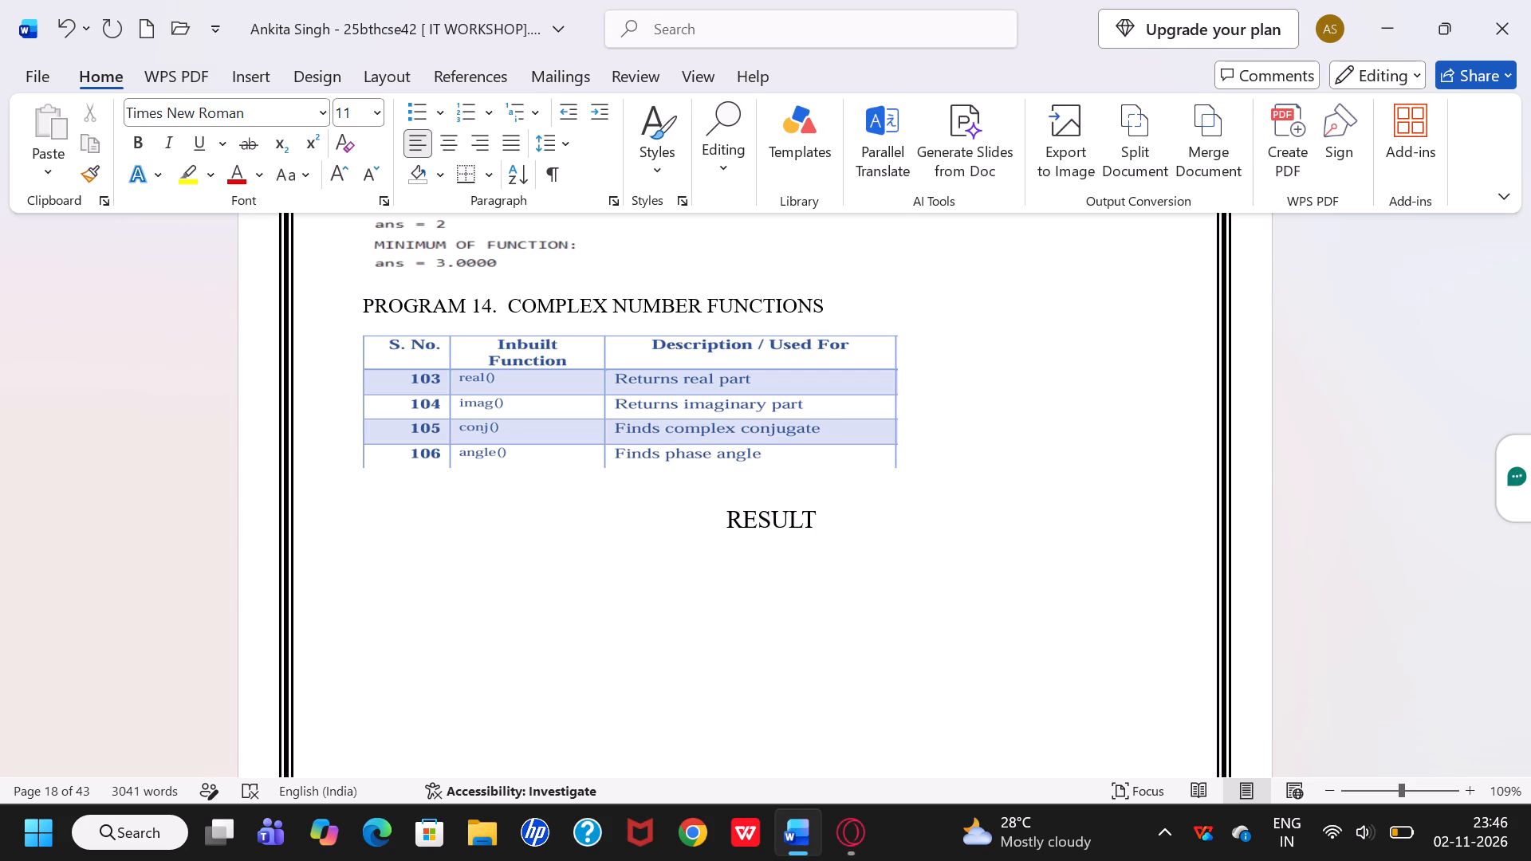
Reduce the height of the Program 14 code picture from its bottom edge, keeping its width.
scroll(734, 603, down, 2)
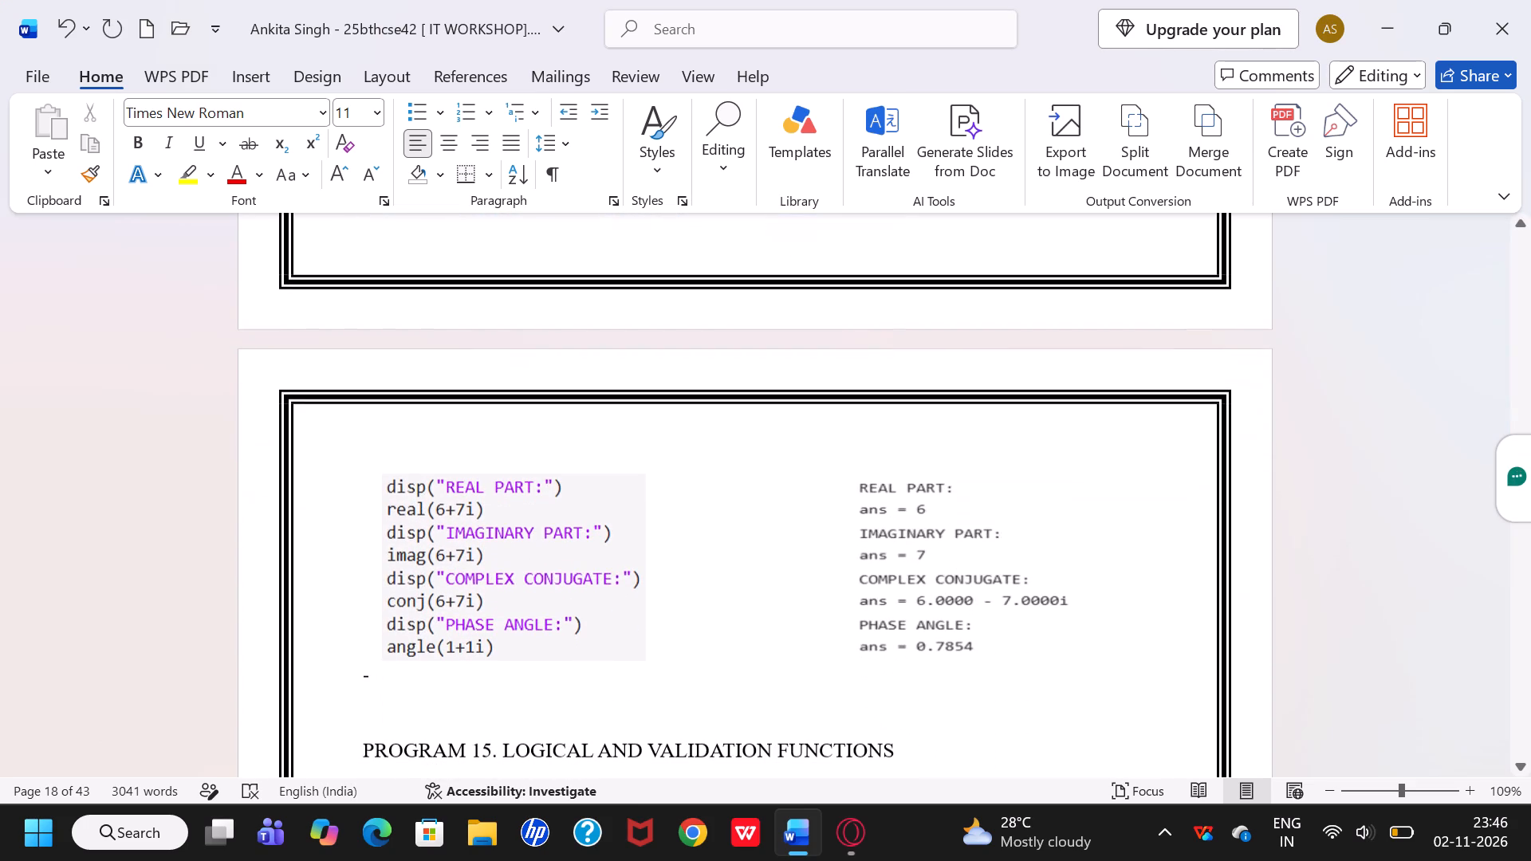
click(523, 630)
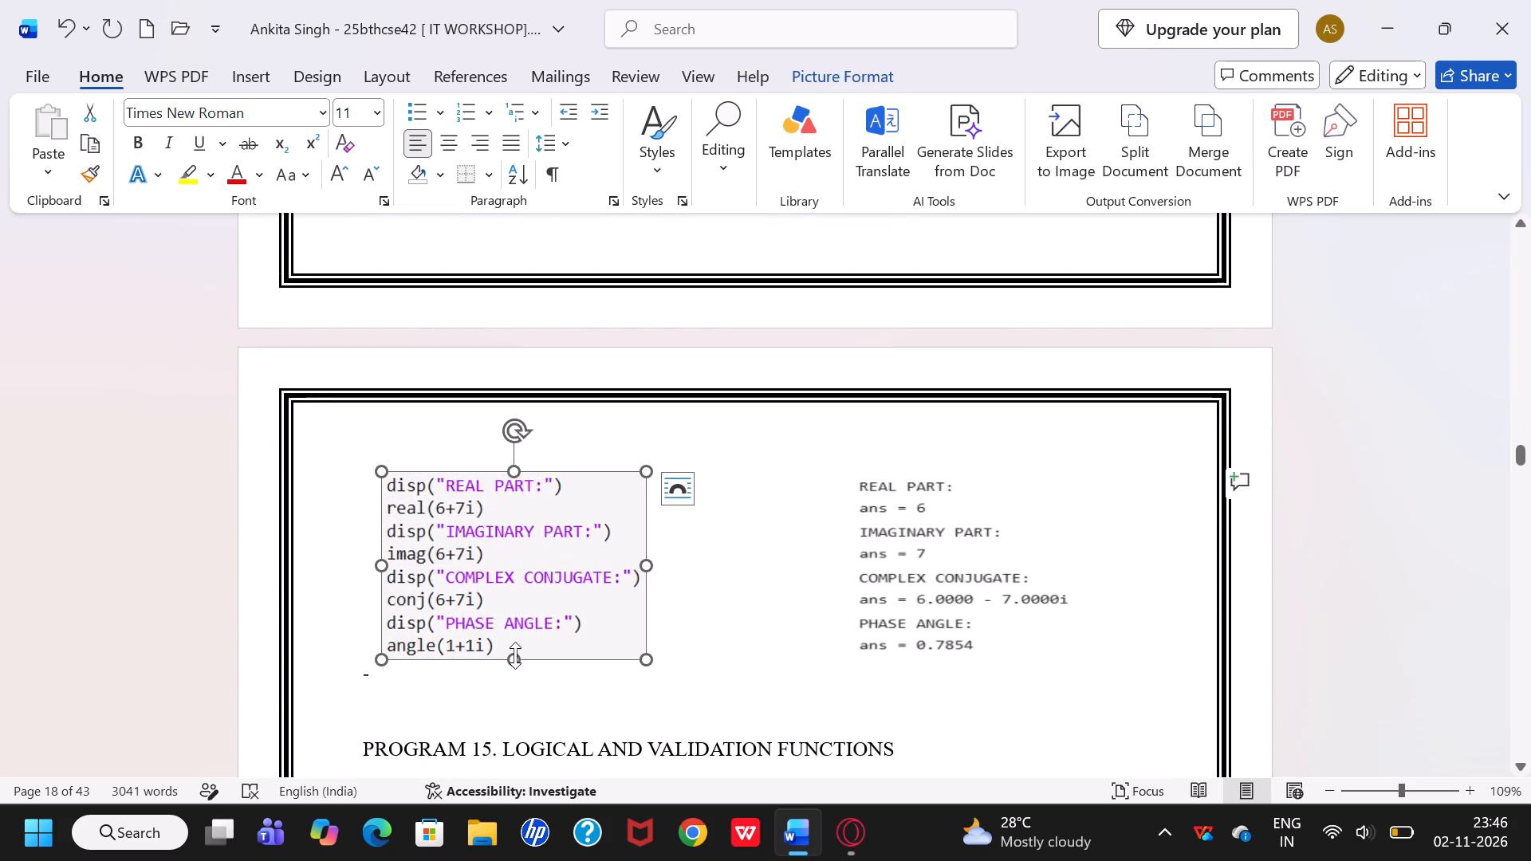
drag(515, 655, 518, 607)
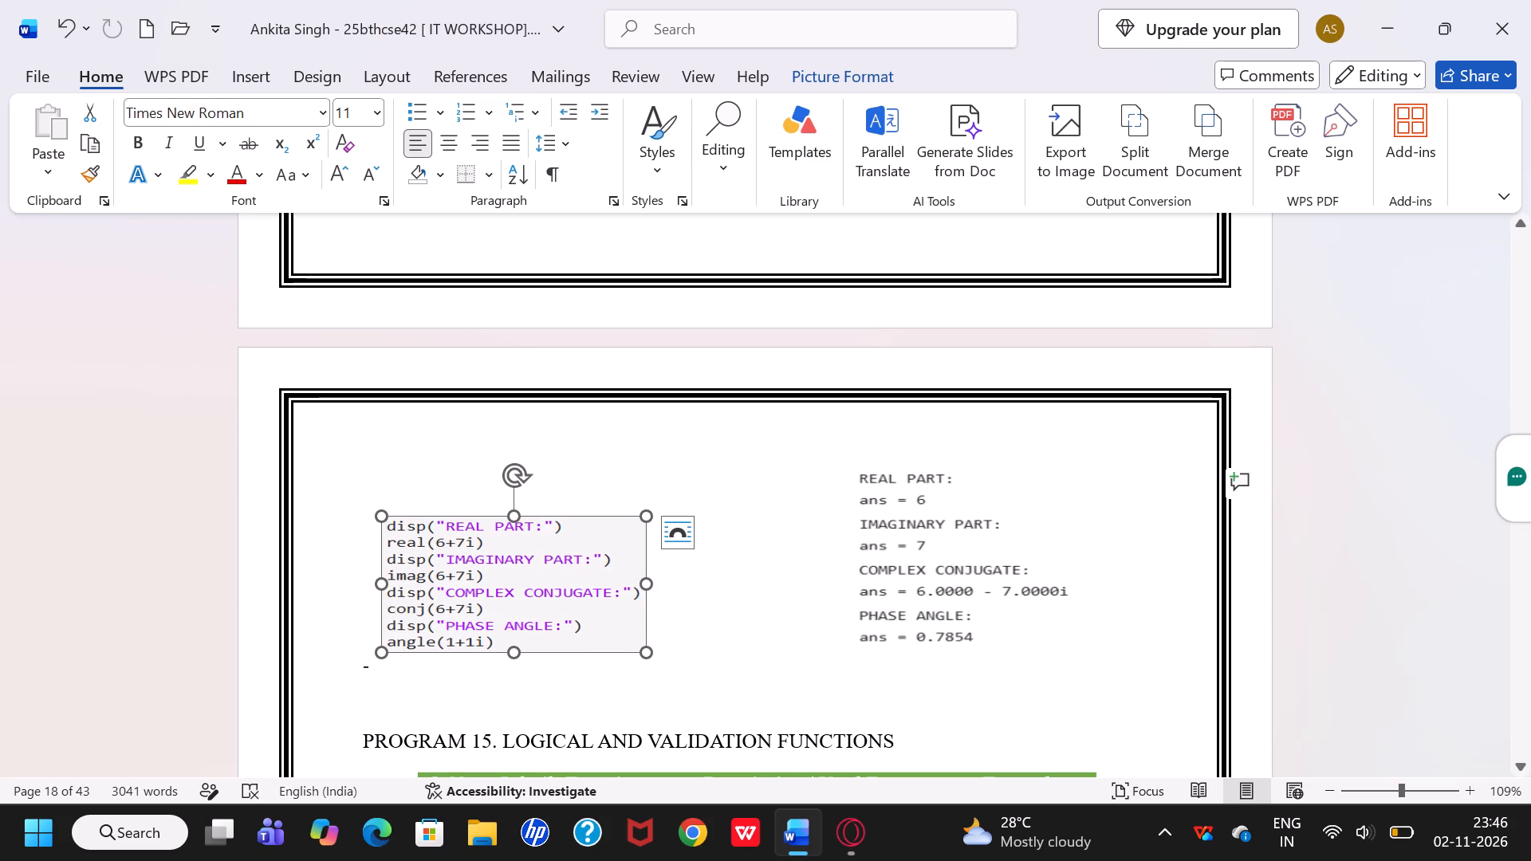
Shrink the Program 14 output picture's height to bring it onto the table's page, and fine-tune it from the bottom edge.
click(926, 584)
drag(966, 651, 965, 645)
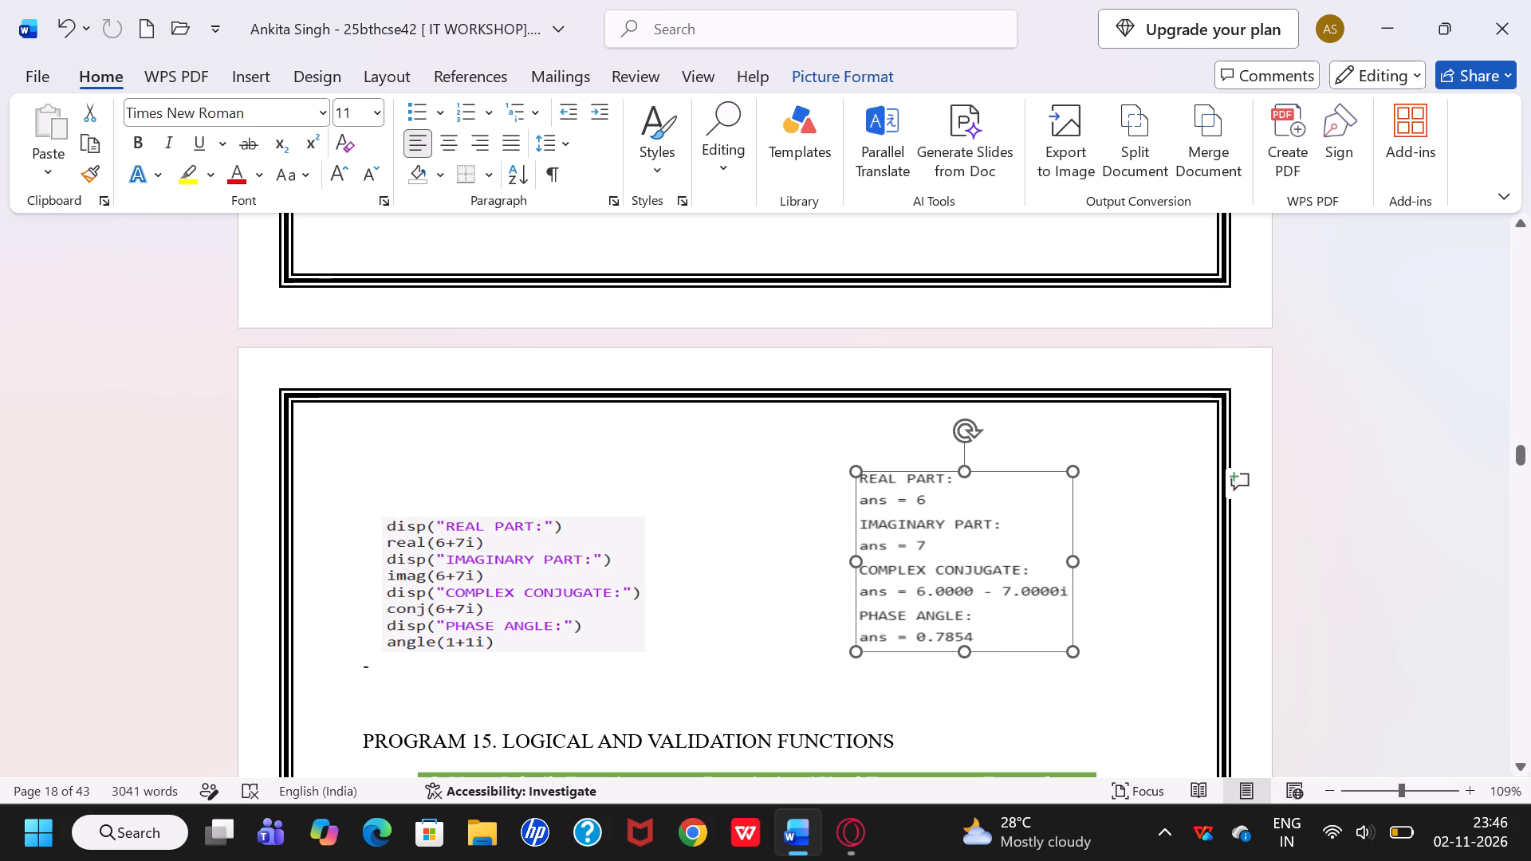
drag(965, 645, 957, 599)
scroll(957, 599, up, 1)
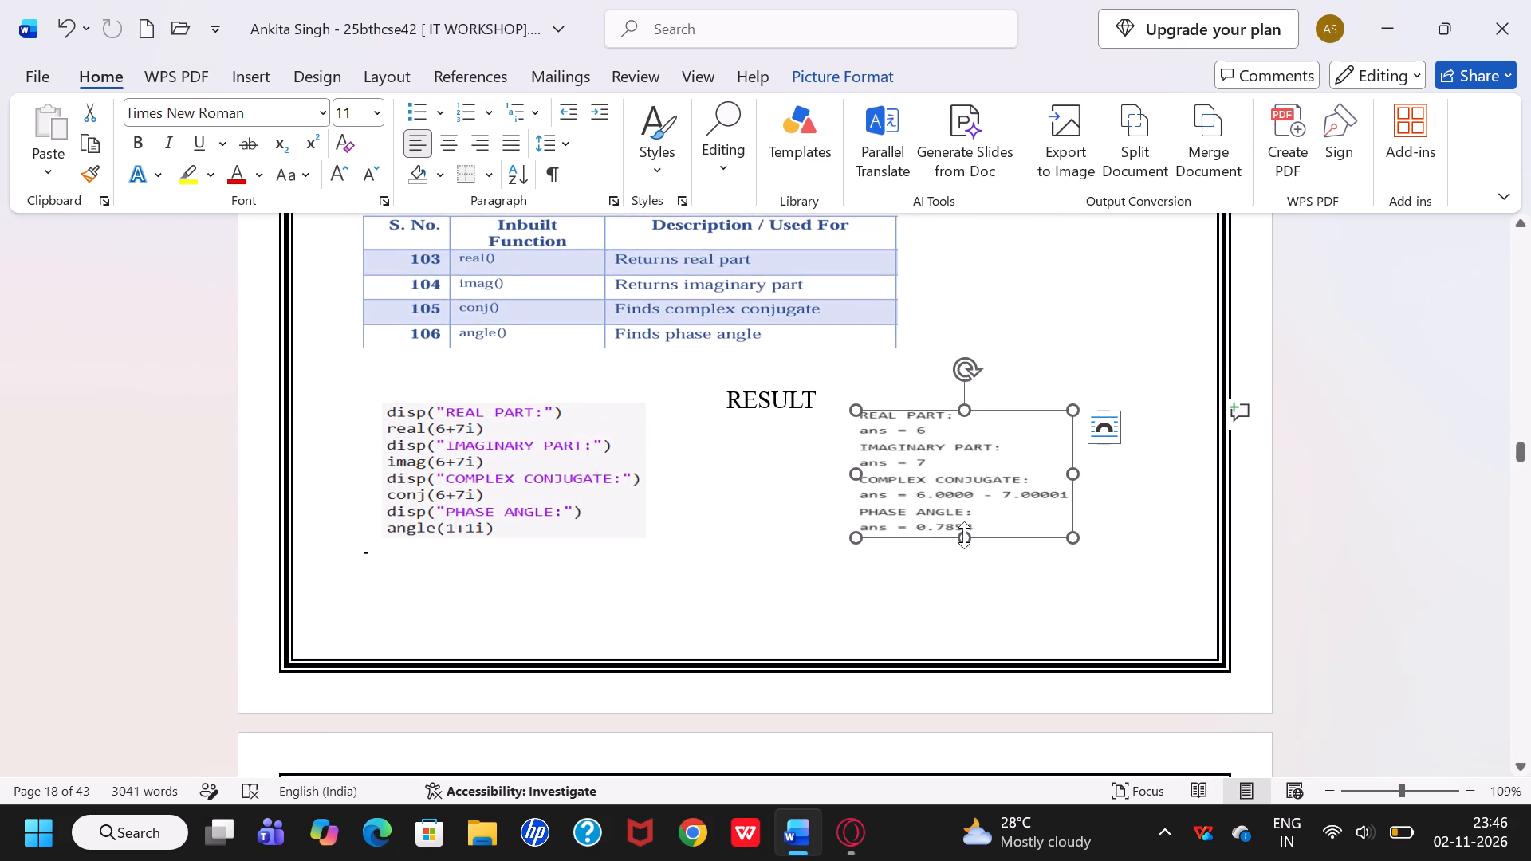
drag(969, 543, 967, 560)
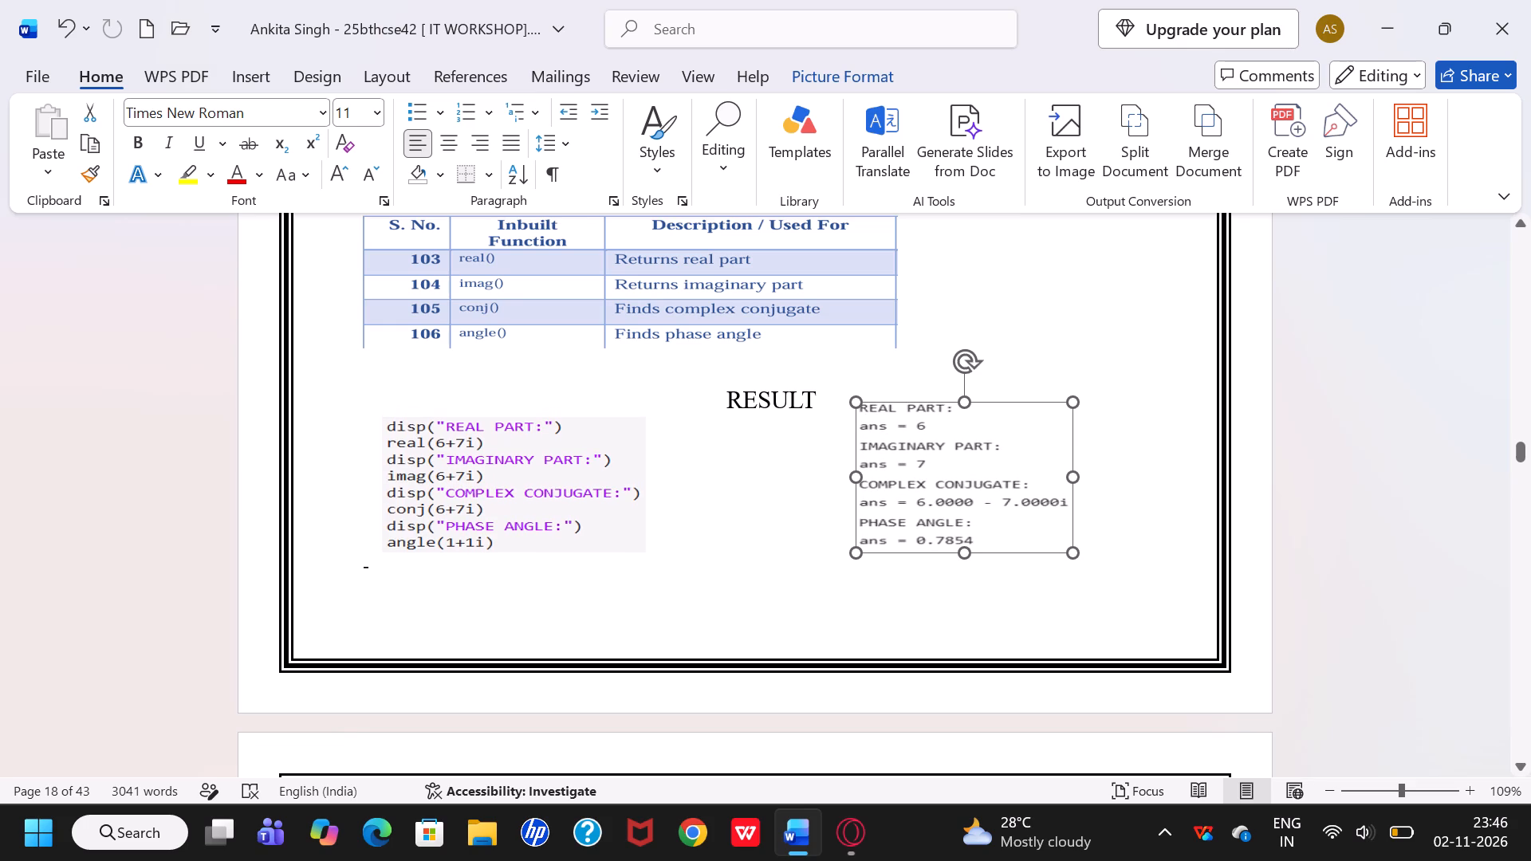
drag(967, 560, 967, 578)
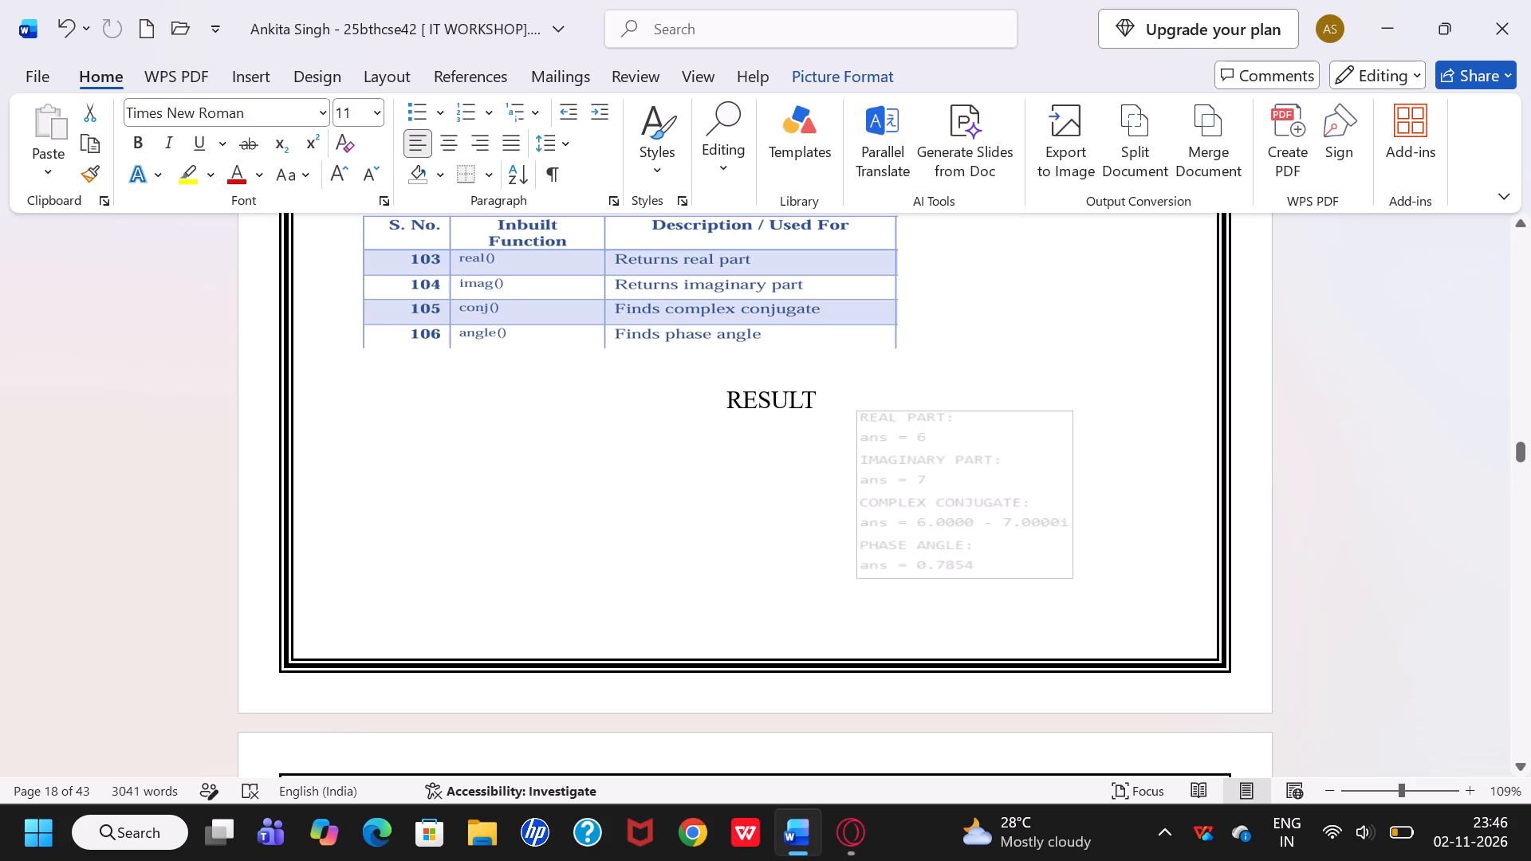
drag(967, 578, 966, 571)
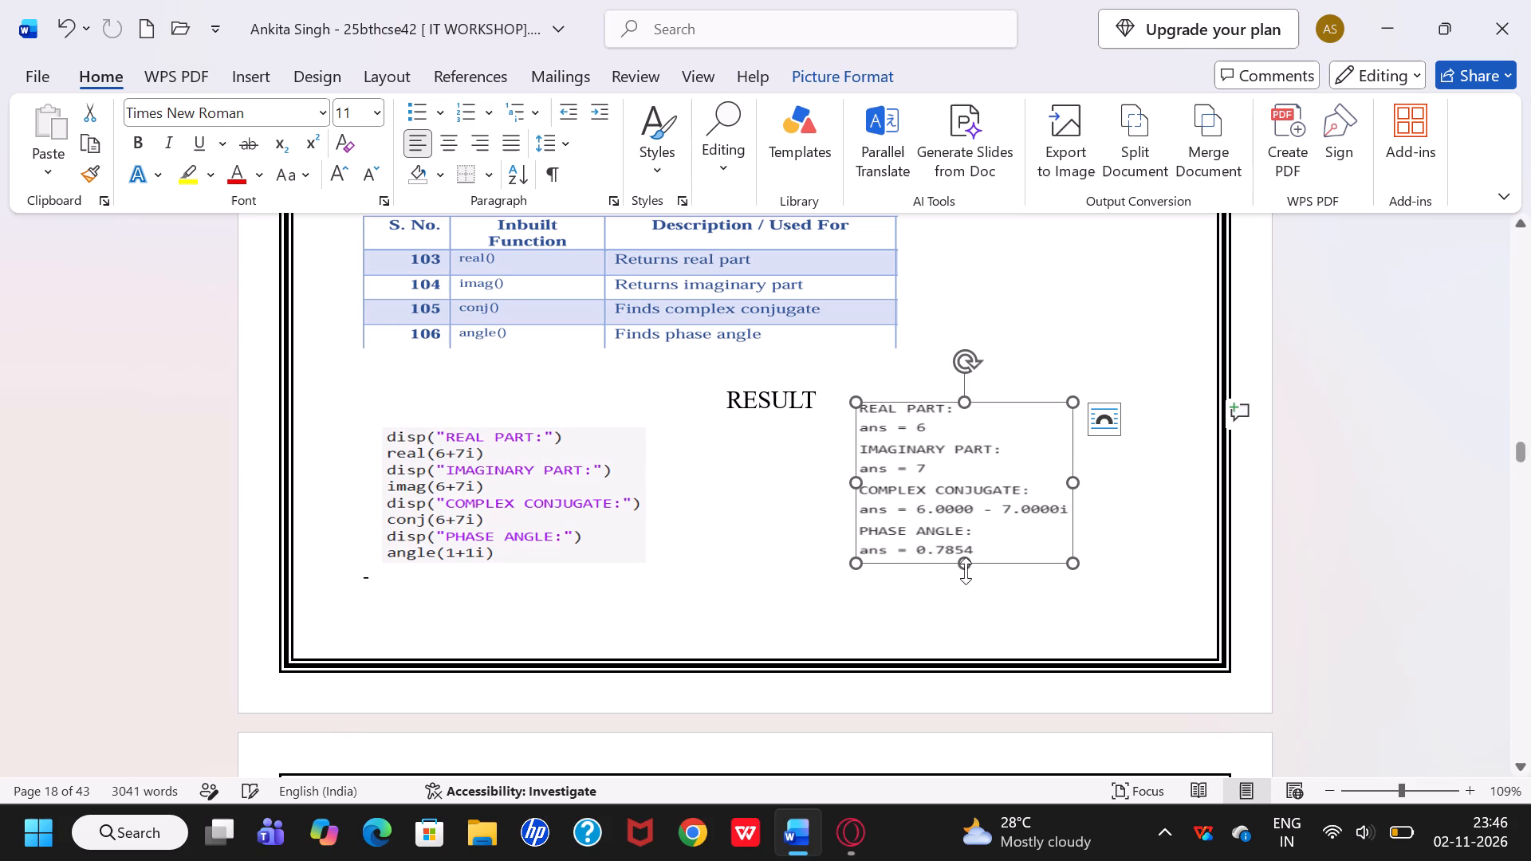
Stretch the Program 14 code picture upward from its top edge to match the height of the output picture.
click(524, 478)
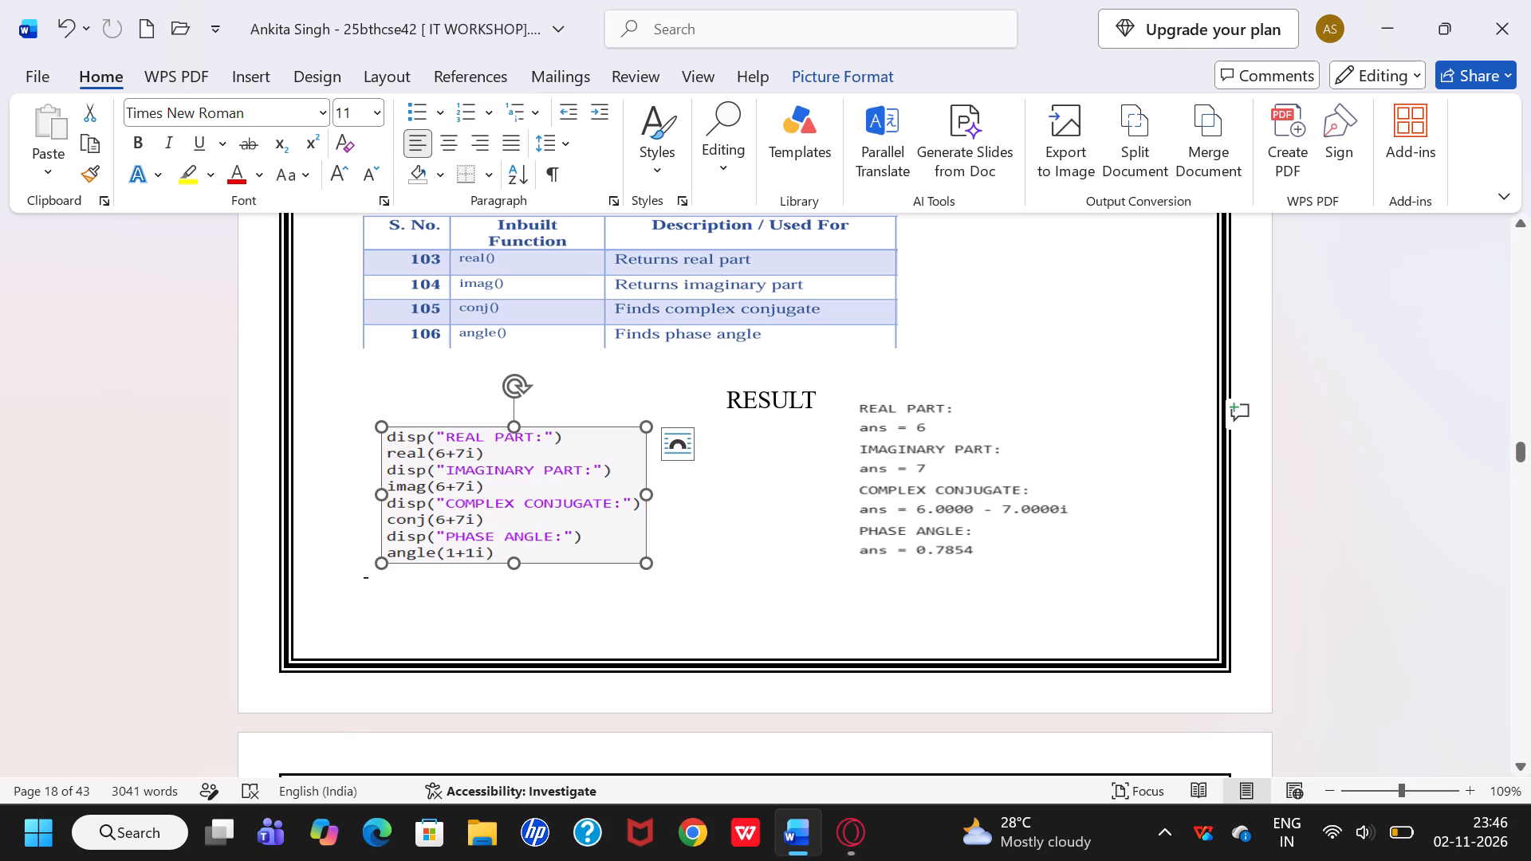
drag(515, 424, 515, 404)
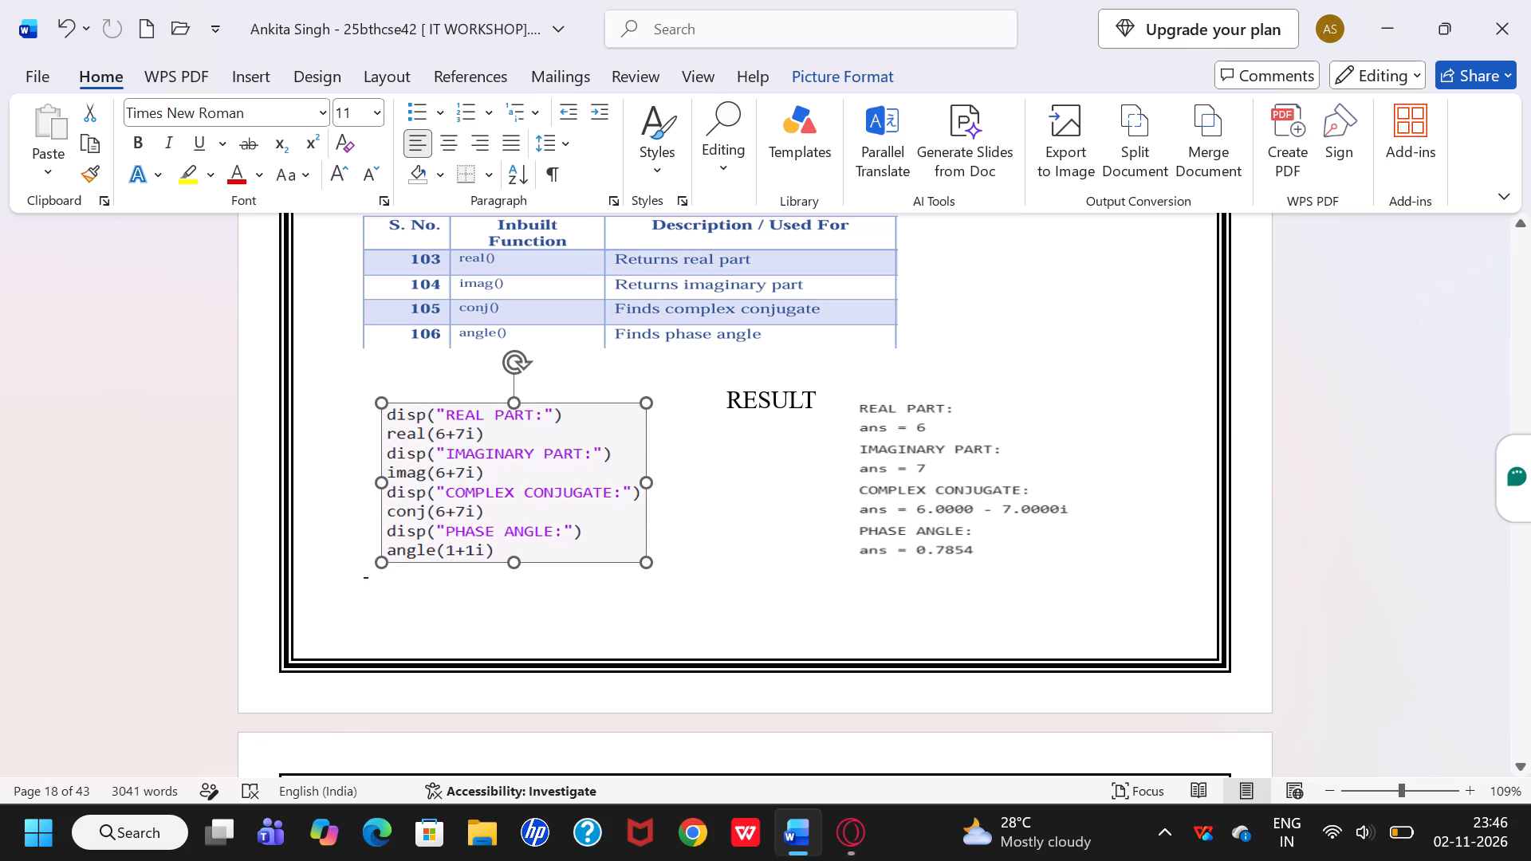
drag(515, 404, 517, 405)
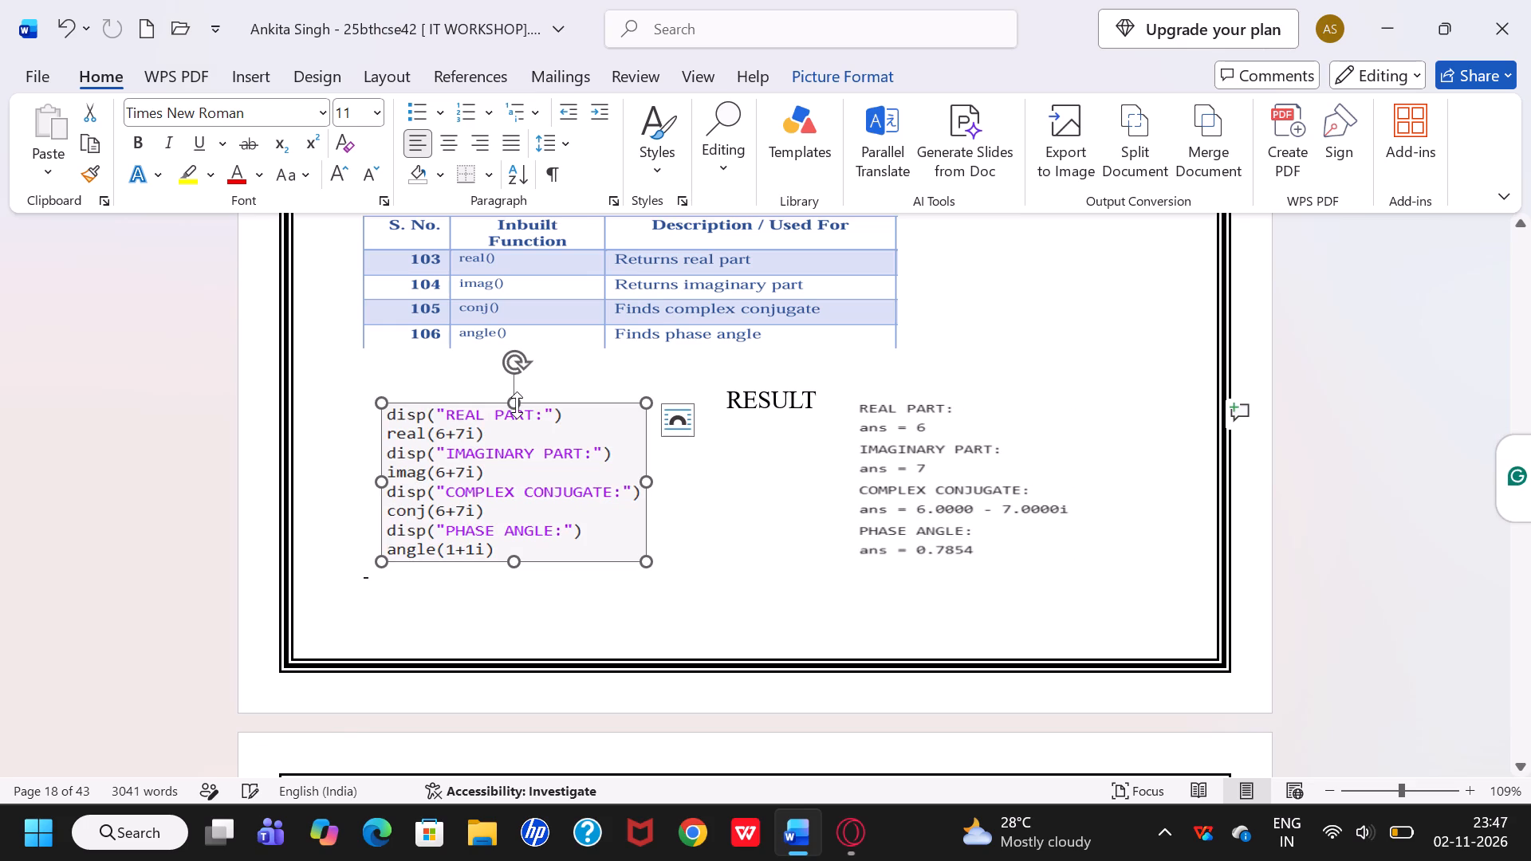
click(703, 525)
Delete the blank line above the Program 15 heading at the start of its page.
scroll(703, 525, up, 1)
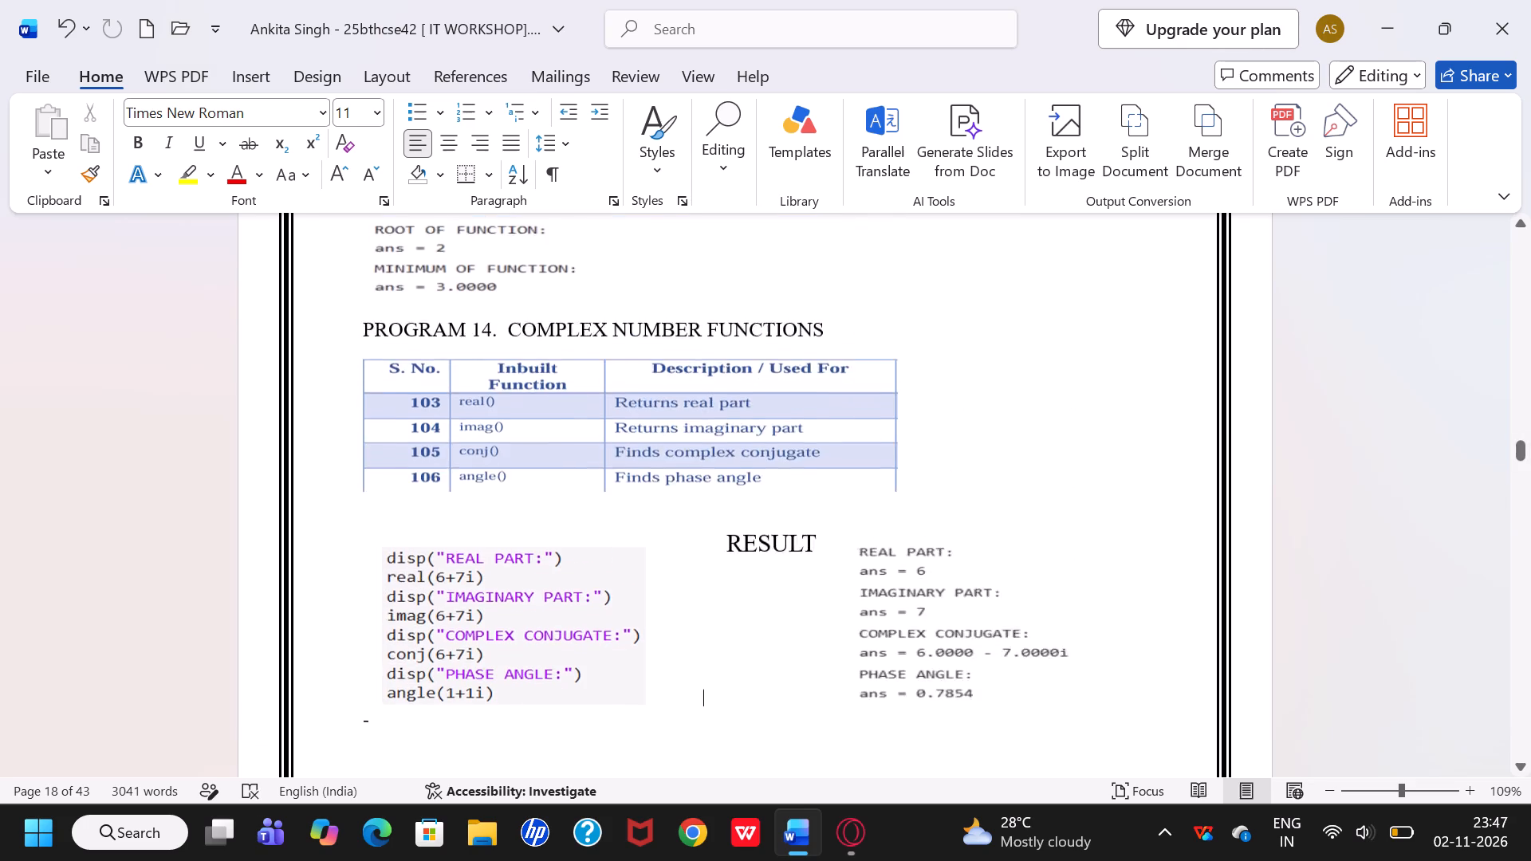
scroll(703, 525, up, 1)
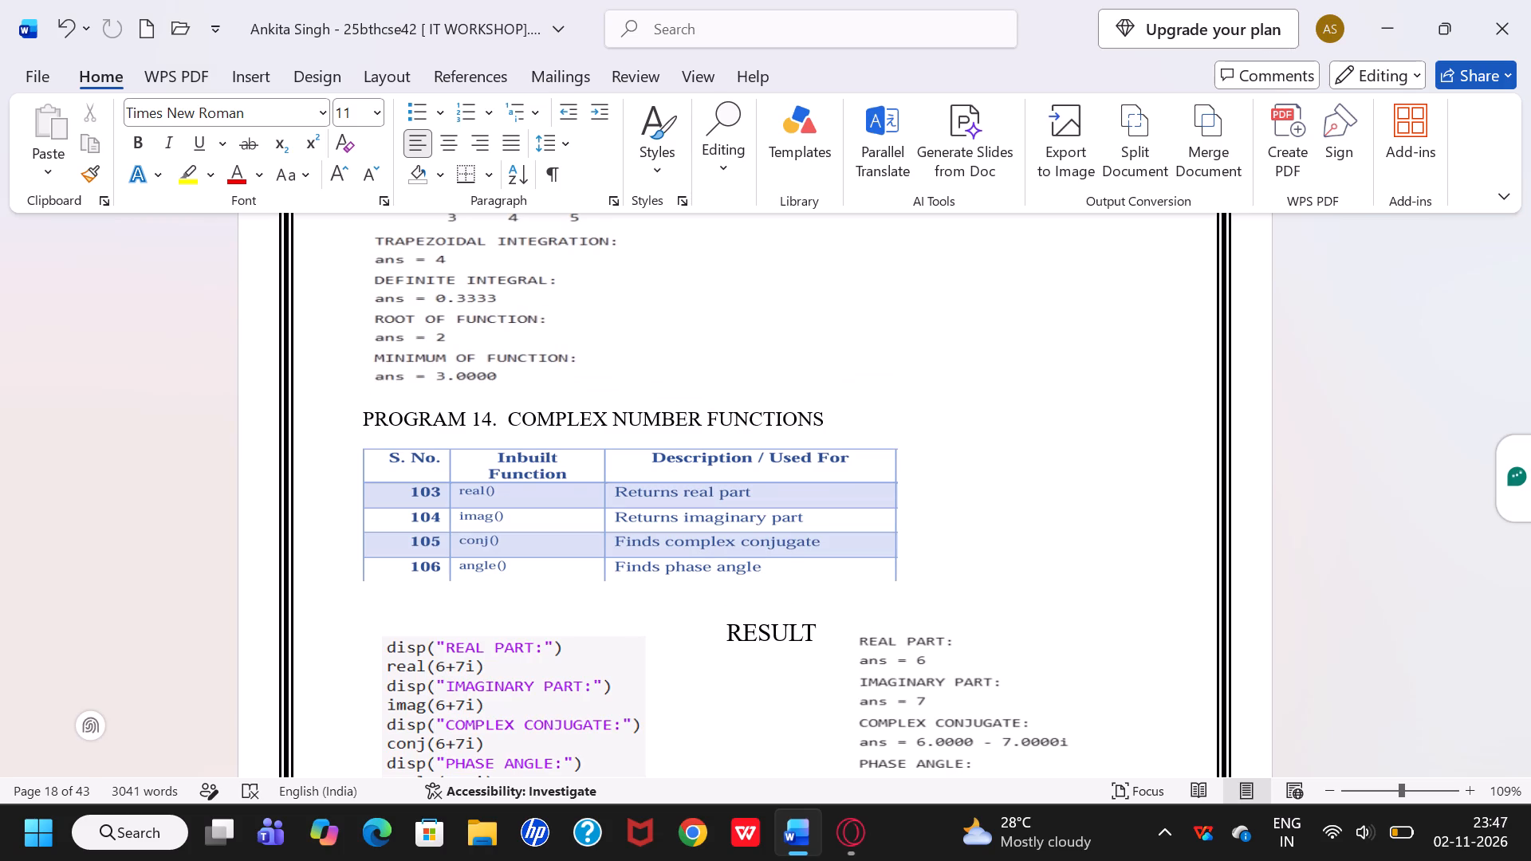
scroll(703, 525, down, 2)
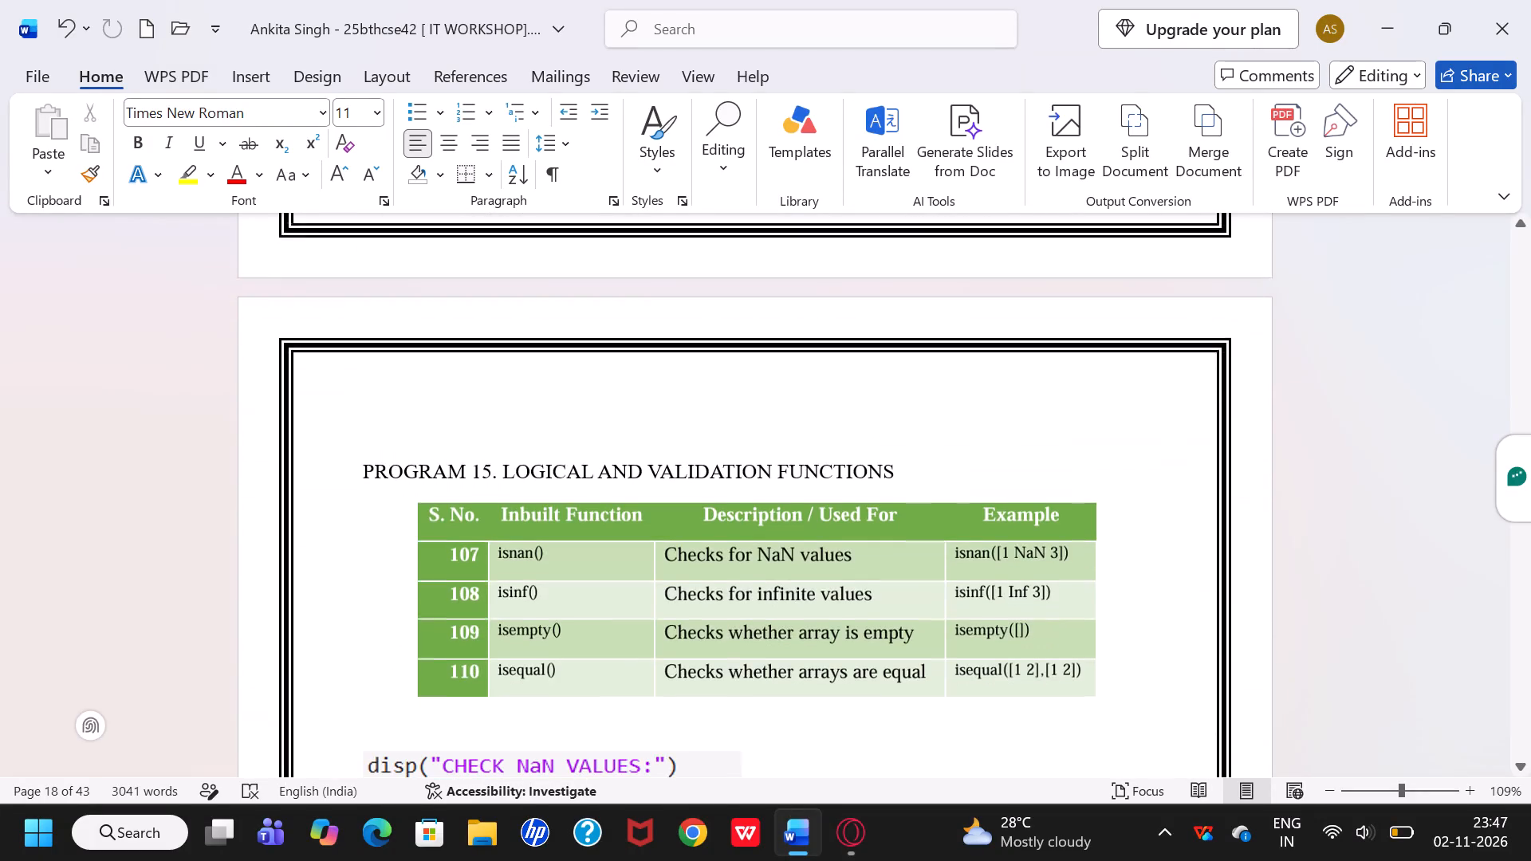
click(389, 340)
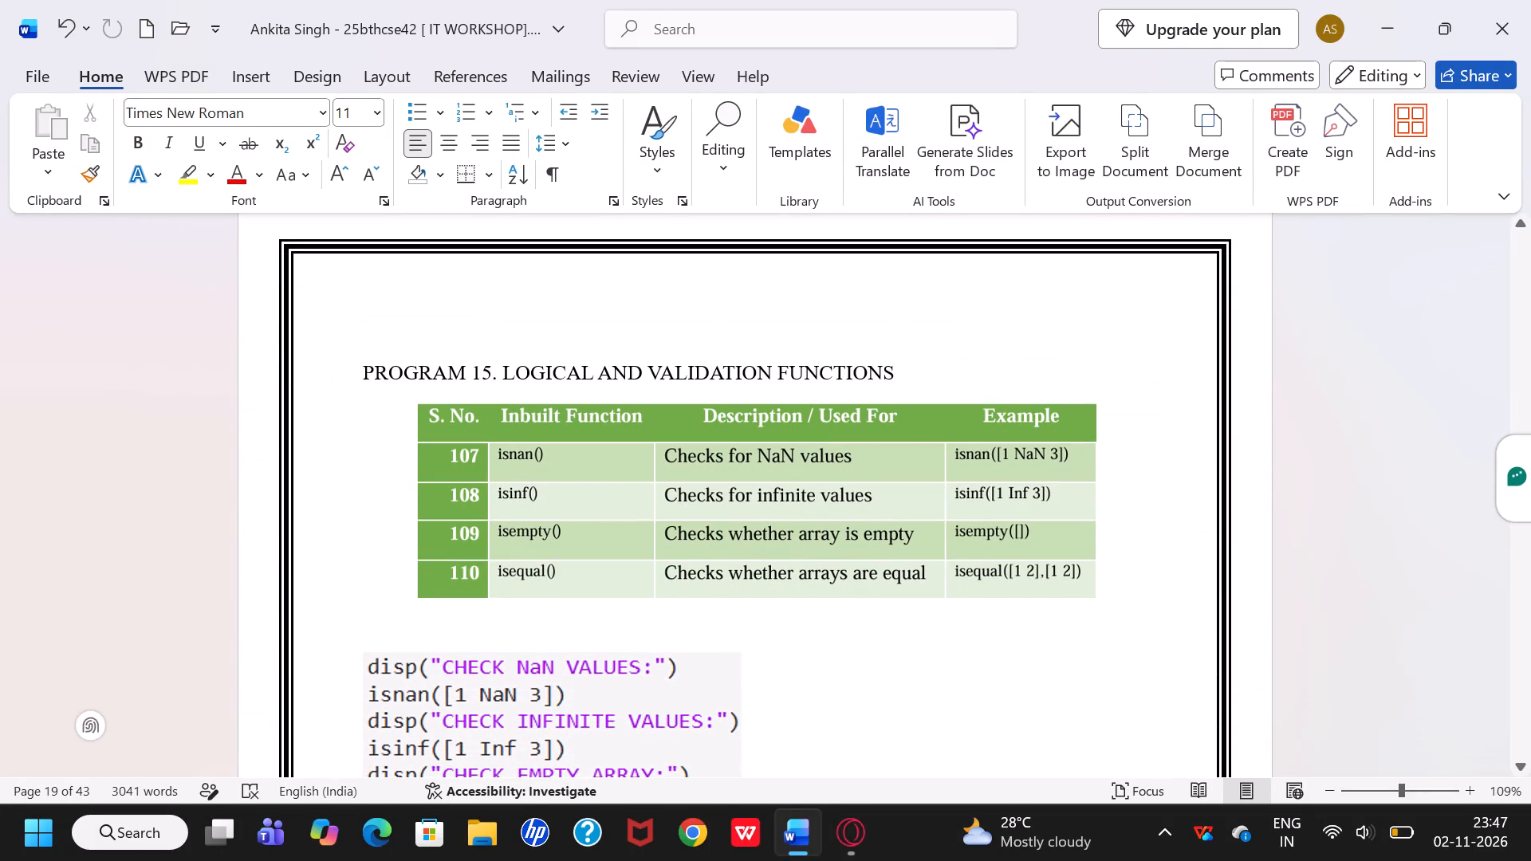
key(BackSpace)
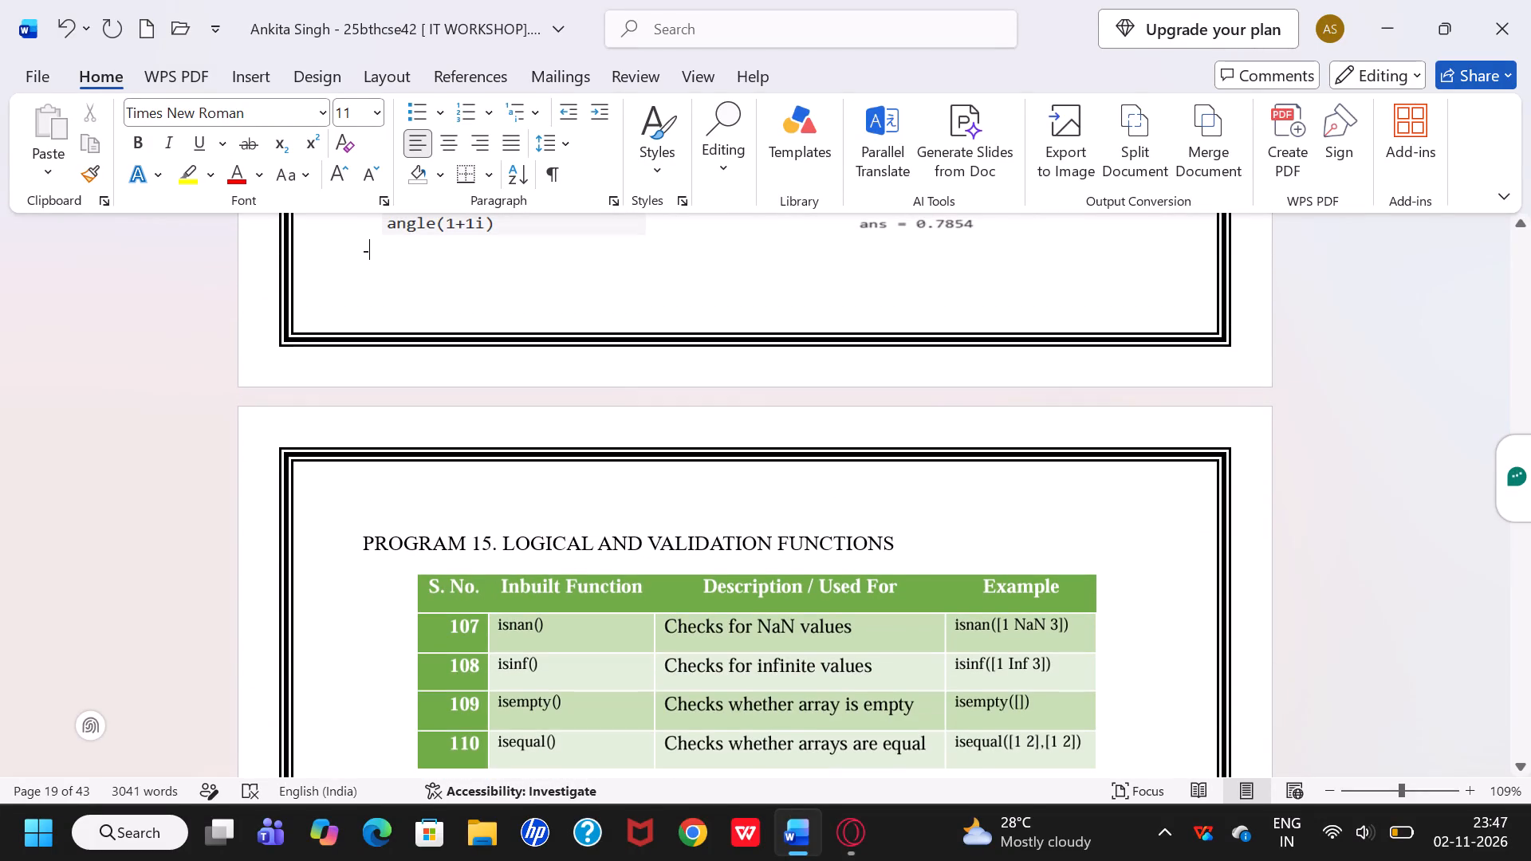
Crop the Example column off the Program 15 function table picture, ending it after the Description / Used For column.
scroll(389, 340, up, 1)
scroll(495, 564, down, 1)
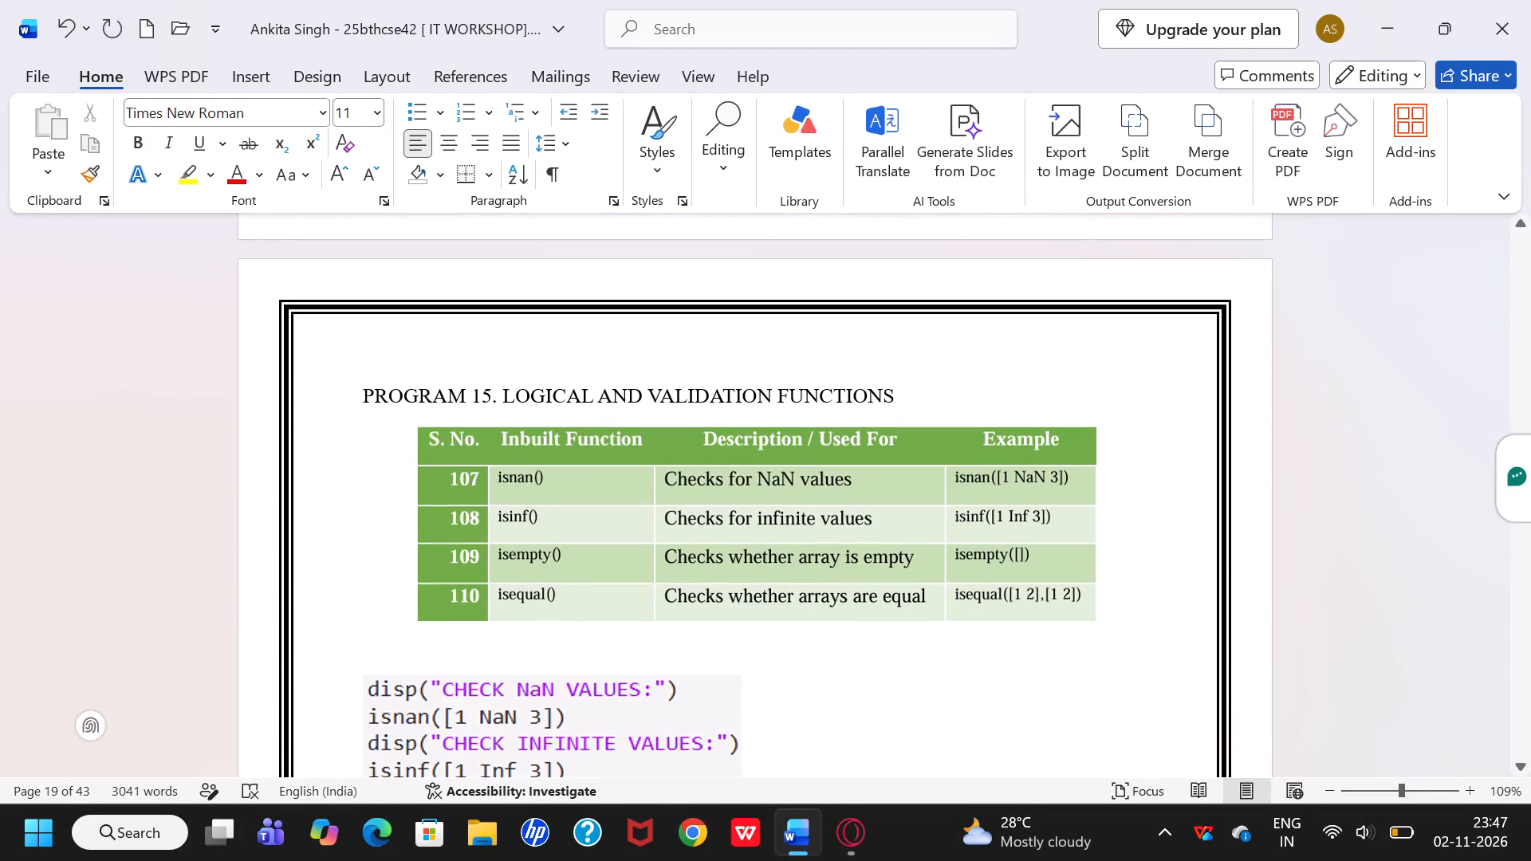
click(657, 542)
right_click(657, 542)
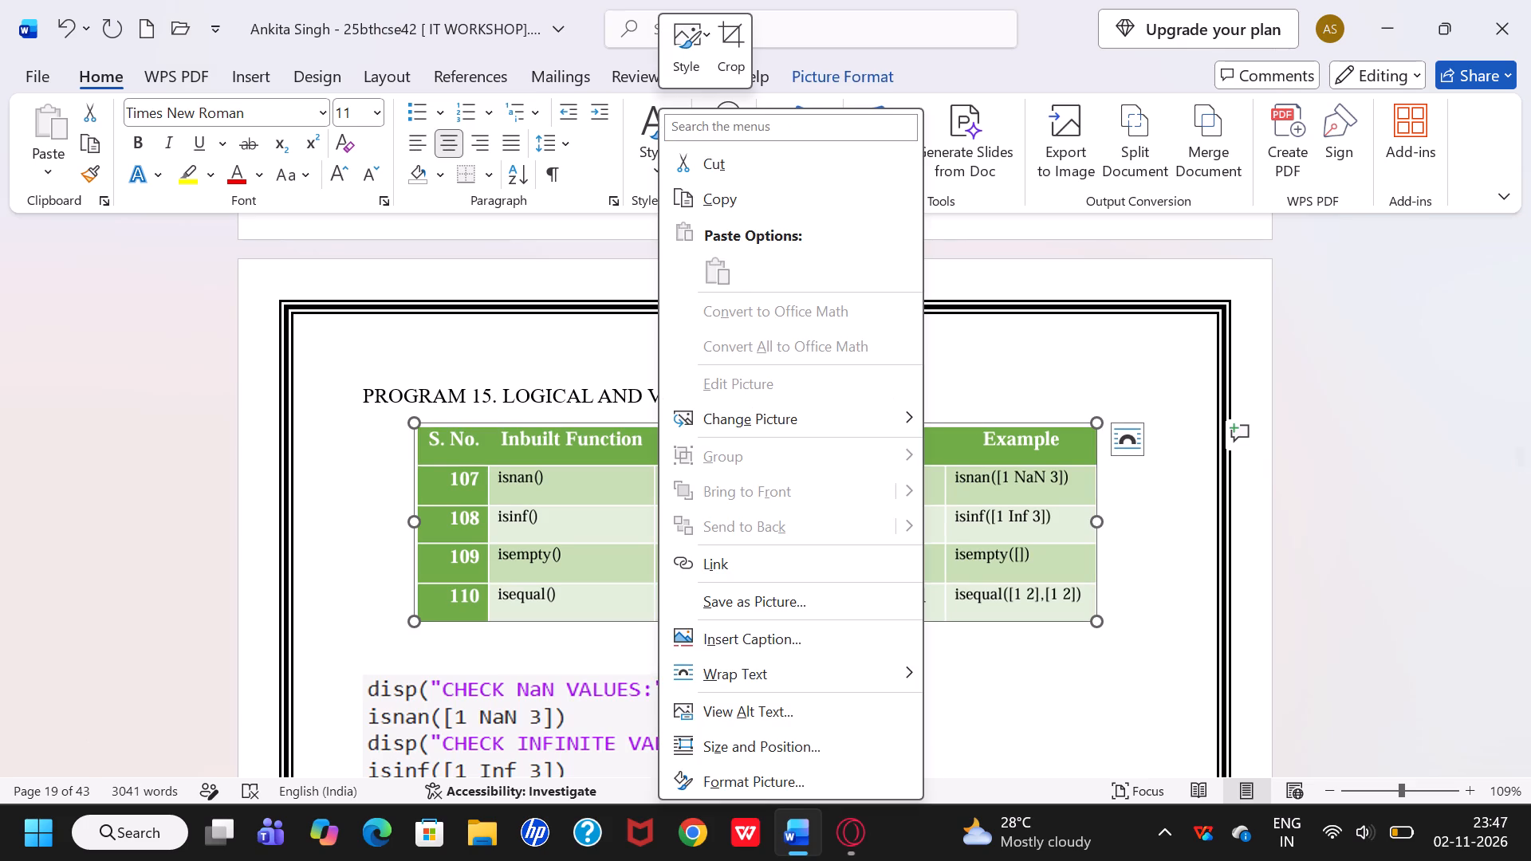
click(721, 64)
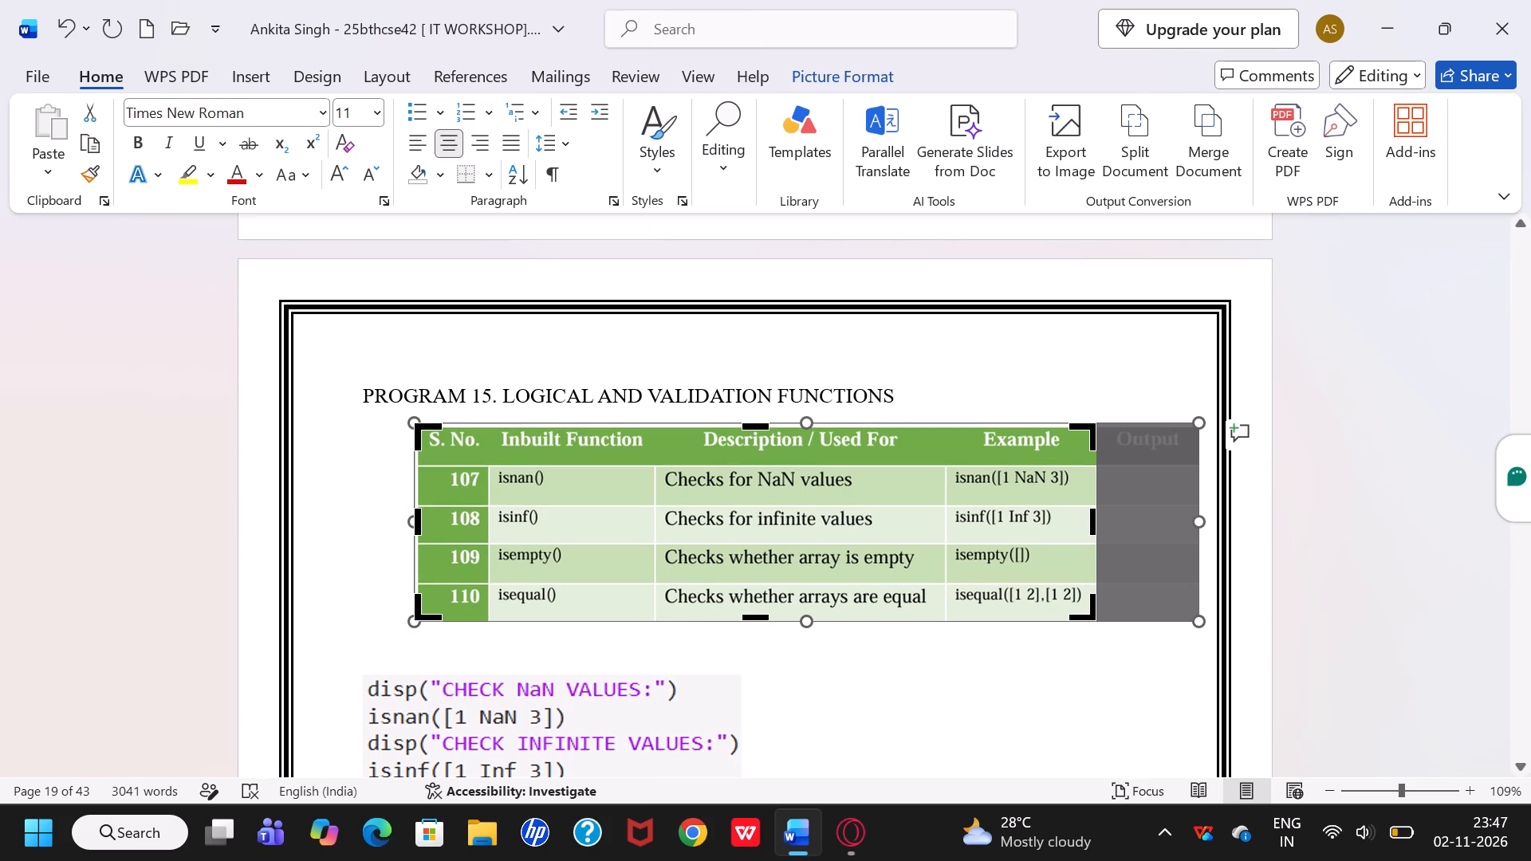
drag(1094, 521, 964, 517)
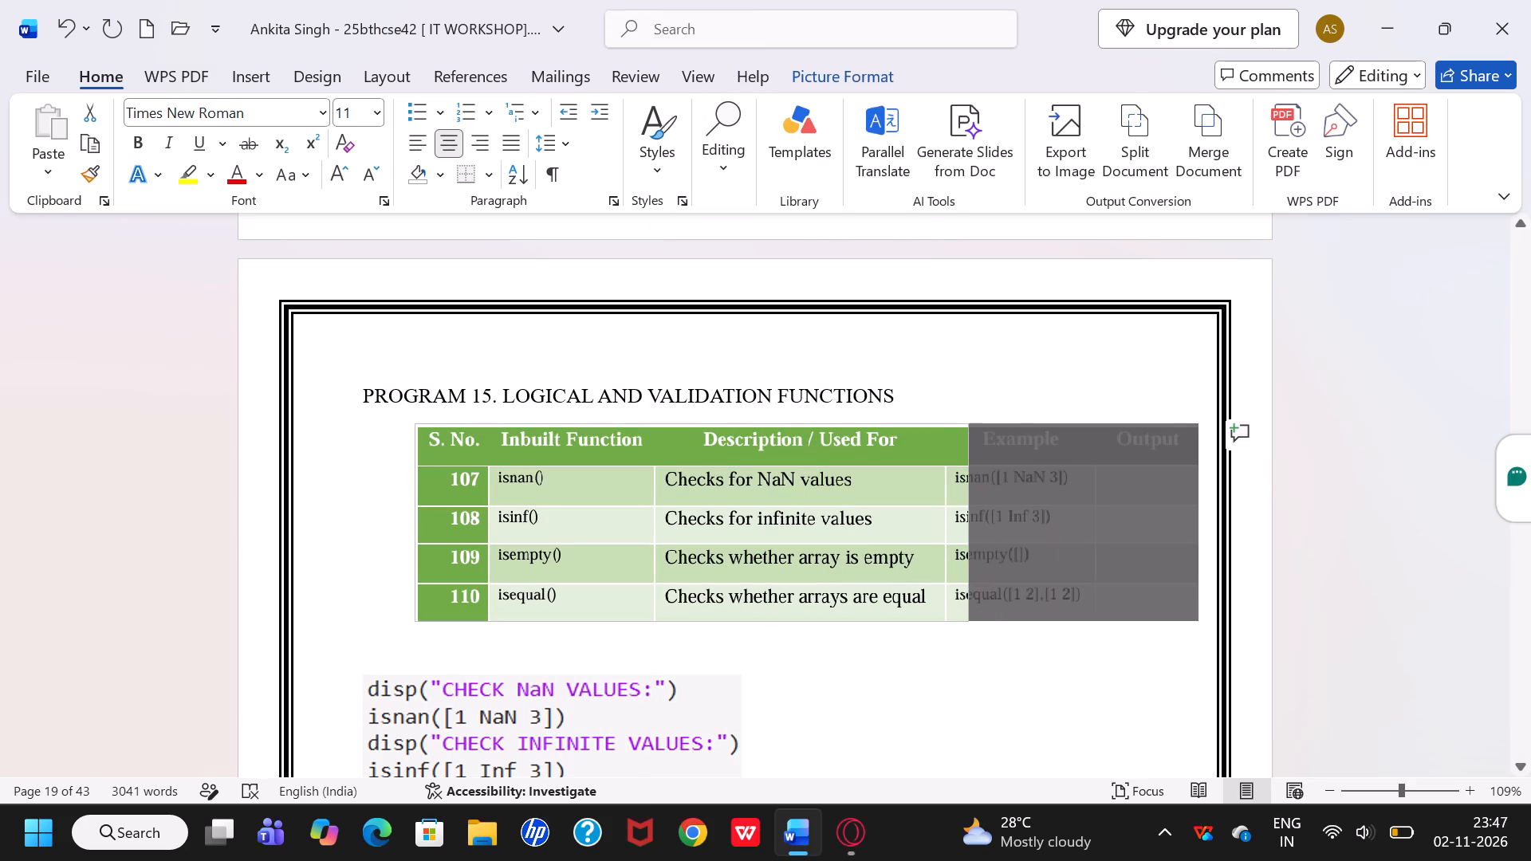
drag(964, 517, 941, 516)
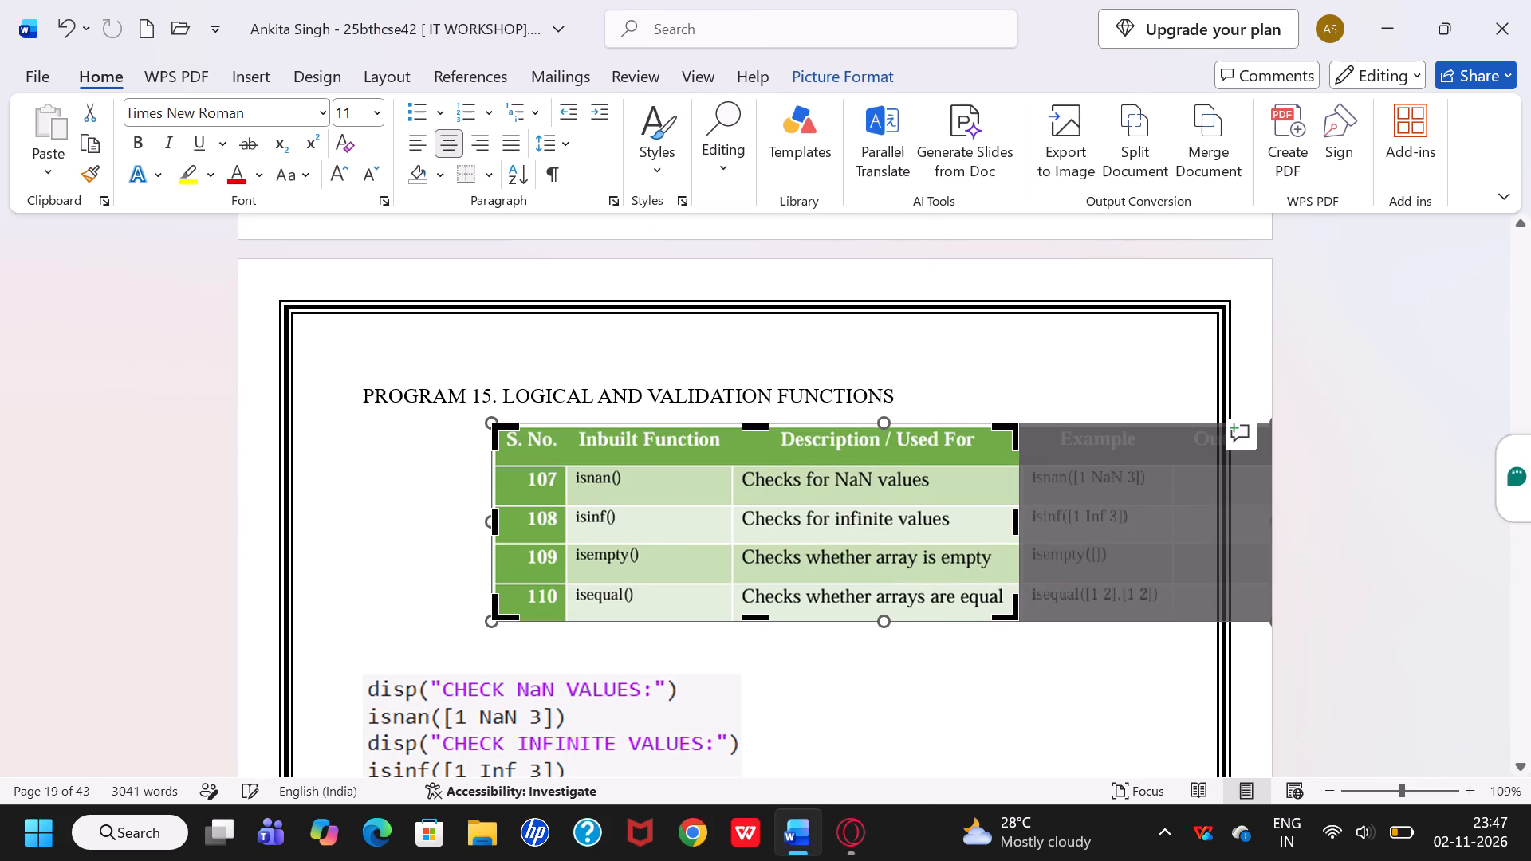
click(961, 670)
Justify the cropped Program 15 table picture so it lines up with the page's left margin.
click(818, 532)
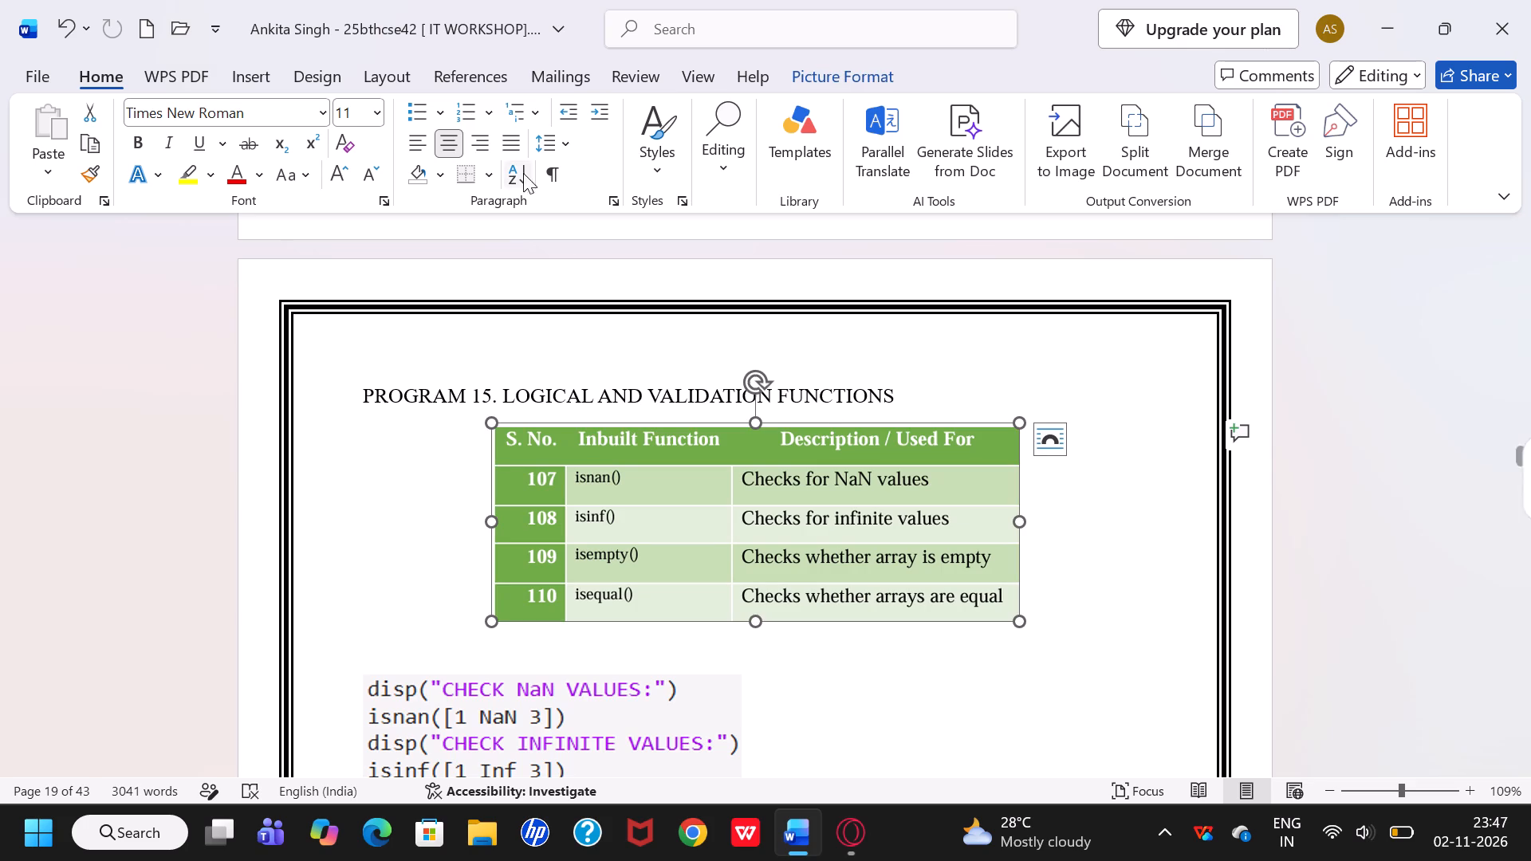
click(506, 150)
click(616, 406)
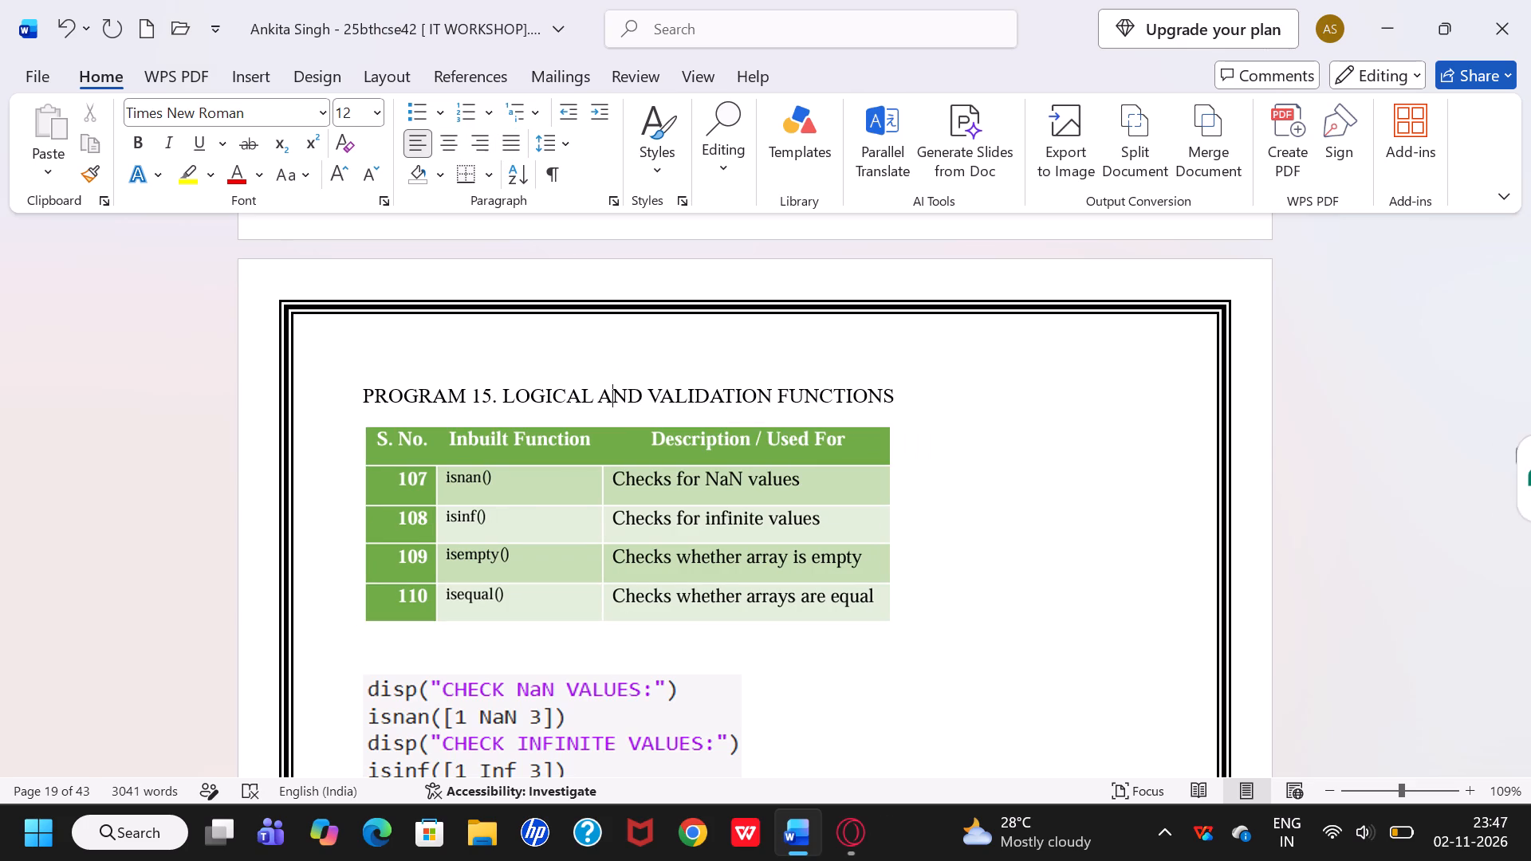
Justify the line holding the Program 14 code and output pictures.
scroll(616, 406, up, 1)
click(575, 415)
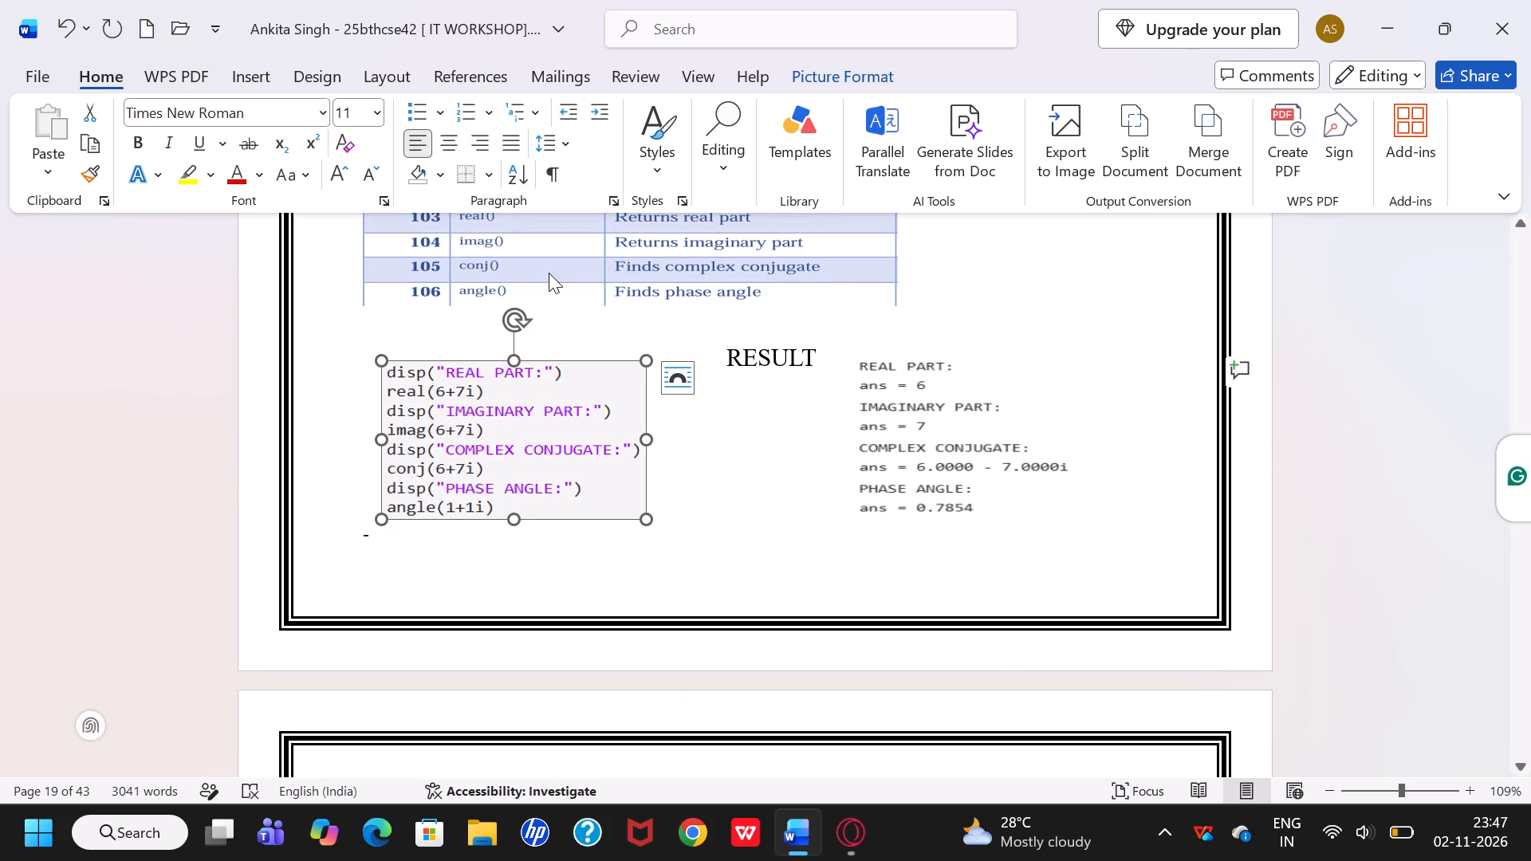
click(510, 146)
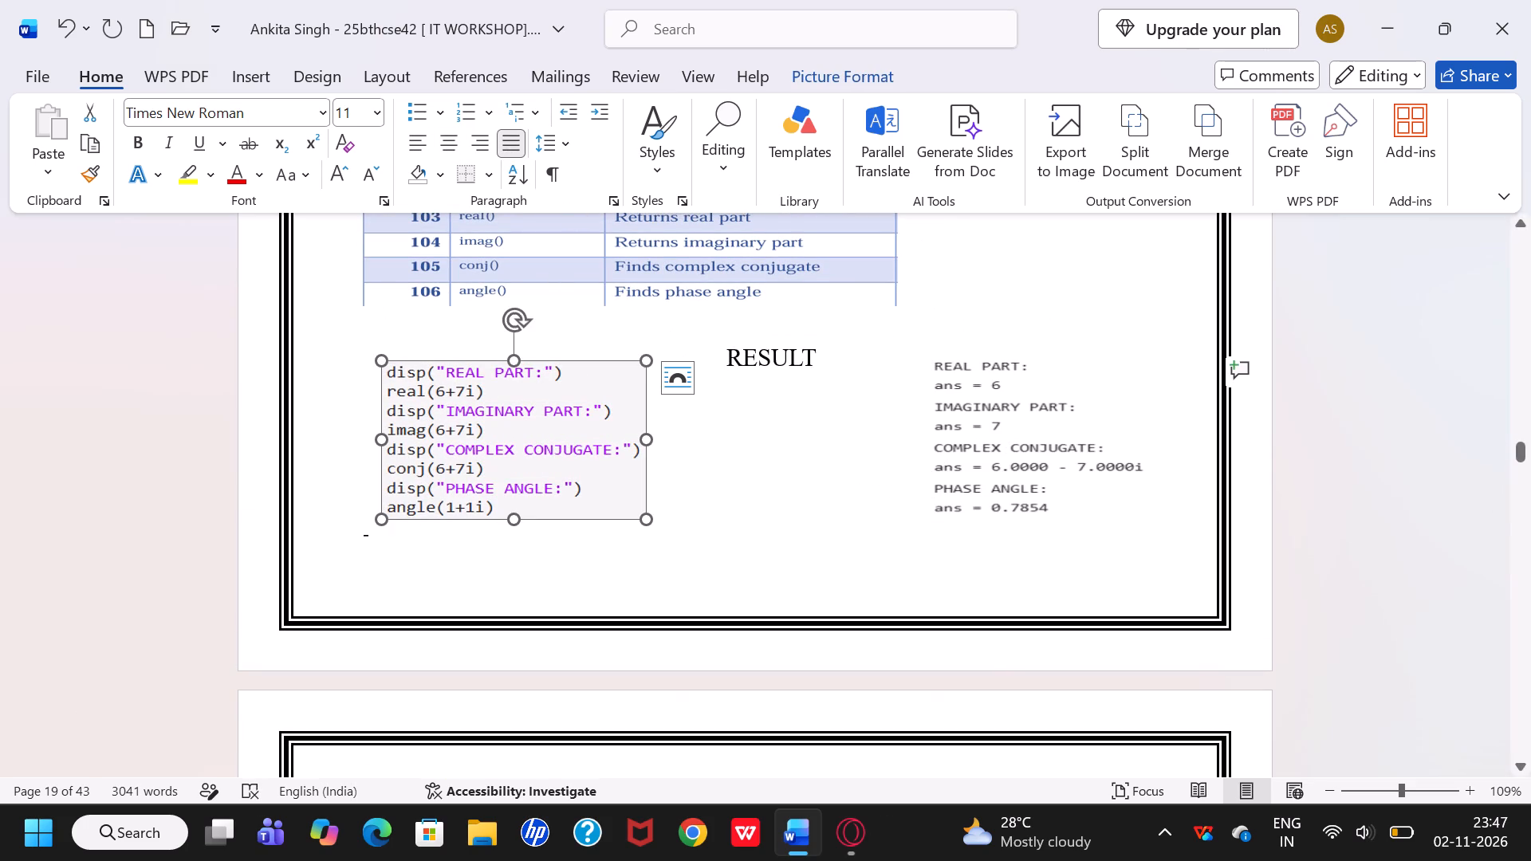
Move the Program 14 RESULT text box so it sits directly above the output picture.
triple_click(780, 365)
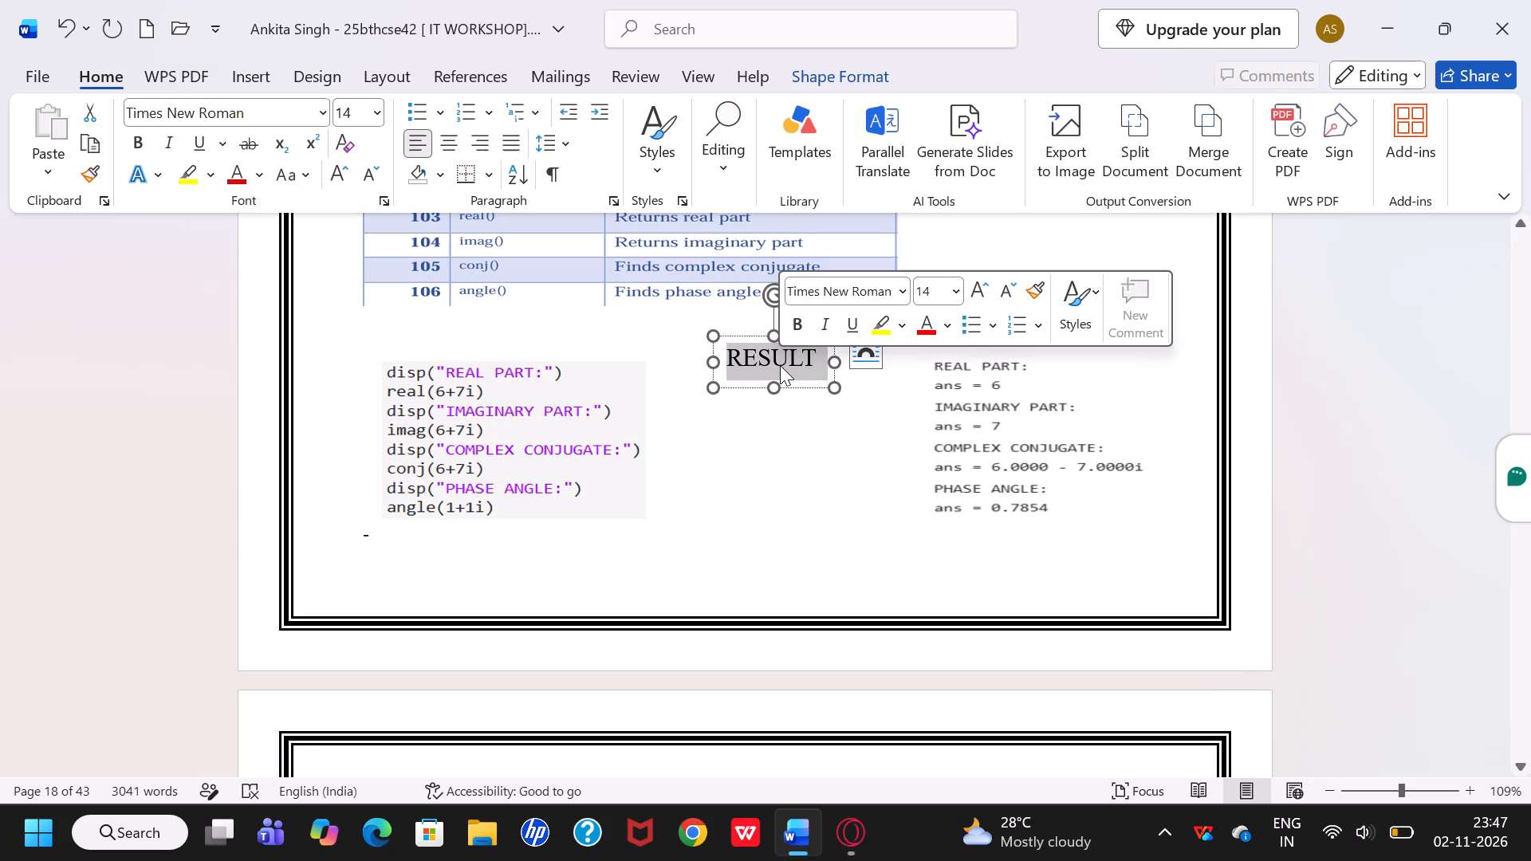
click(954, 402)
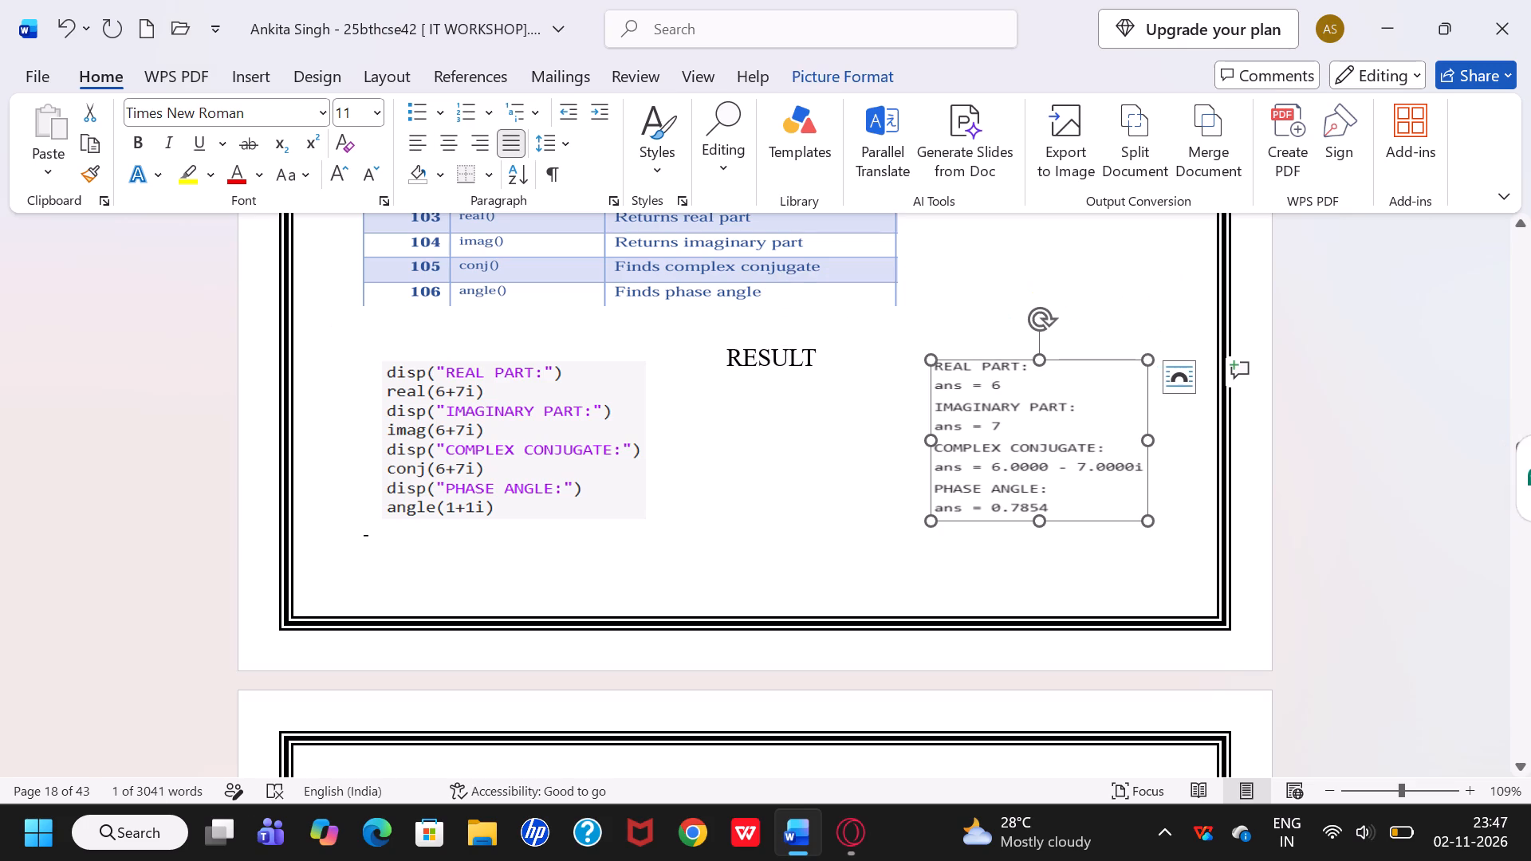
drag(742, 342, 784, 354)
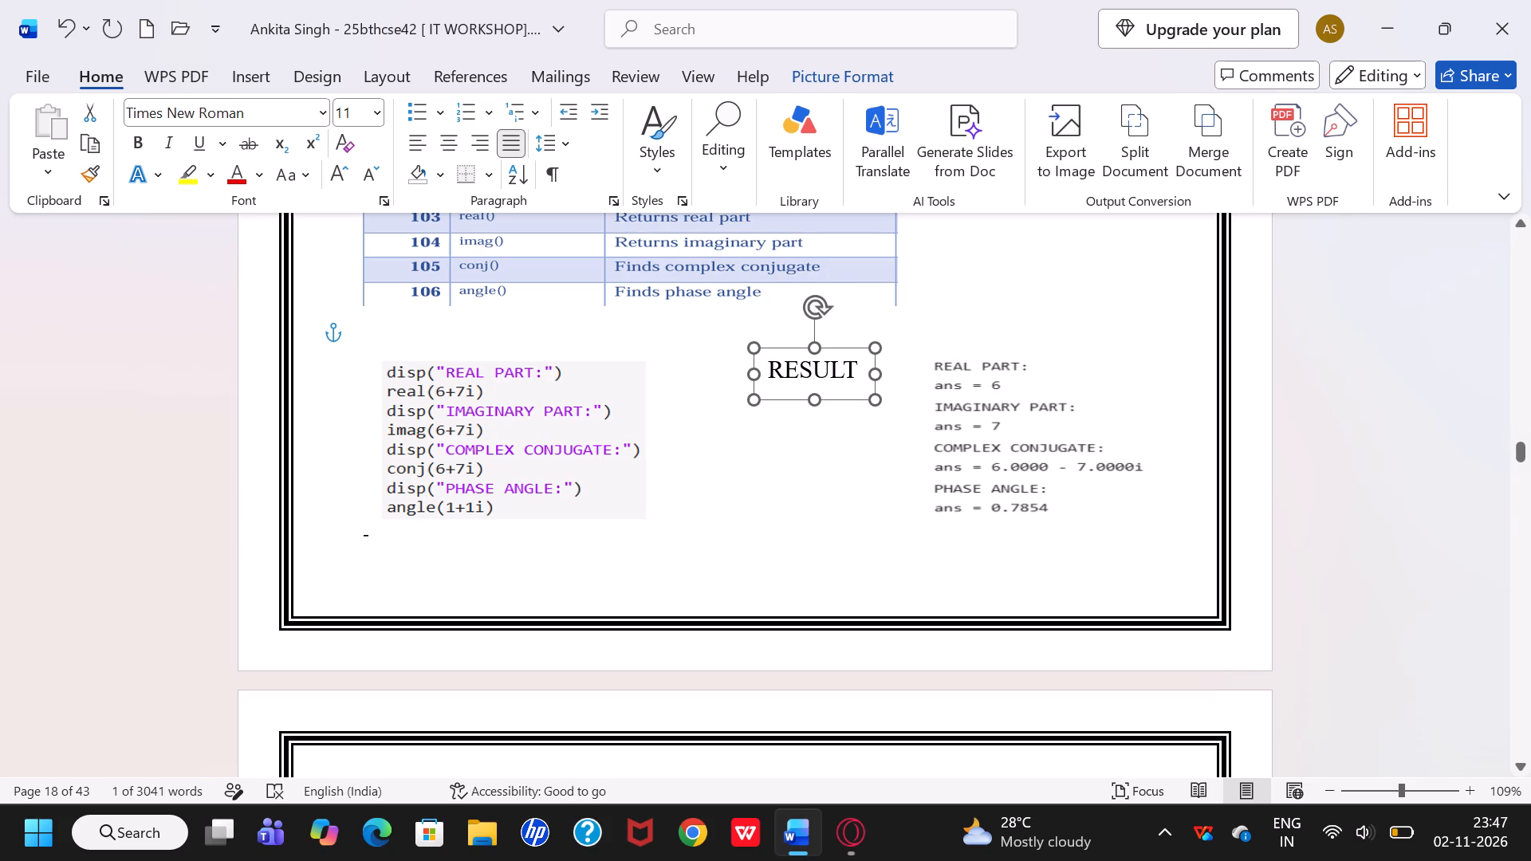
drag(784, 354, 810, 329)
click(801, 441)
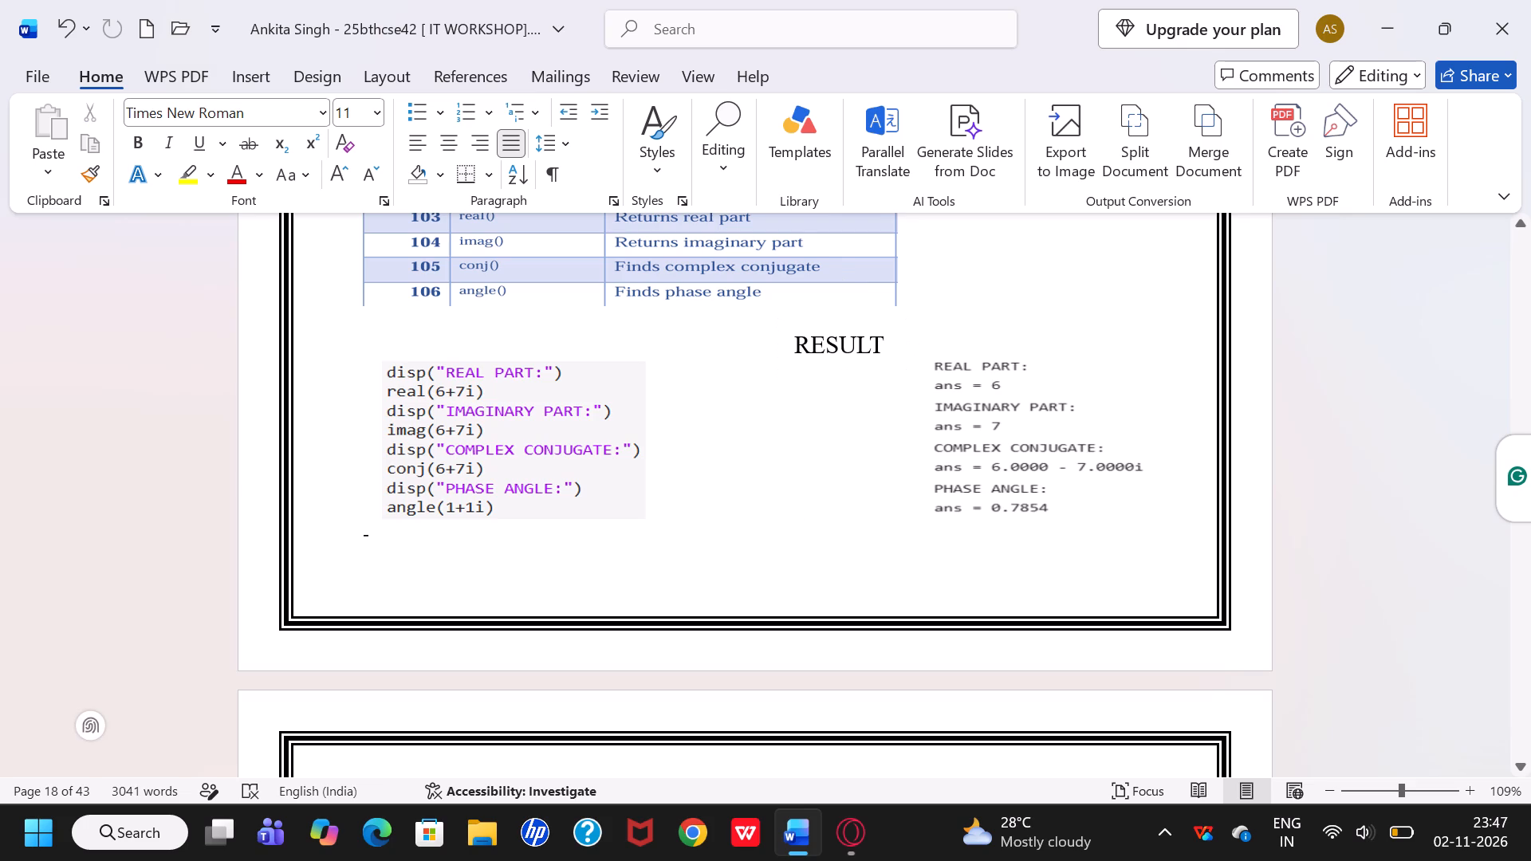
scroll(608, 427, up, 1)
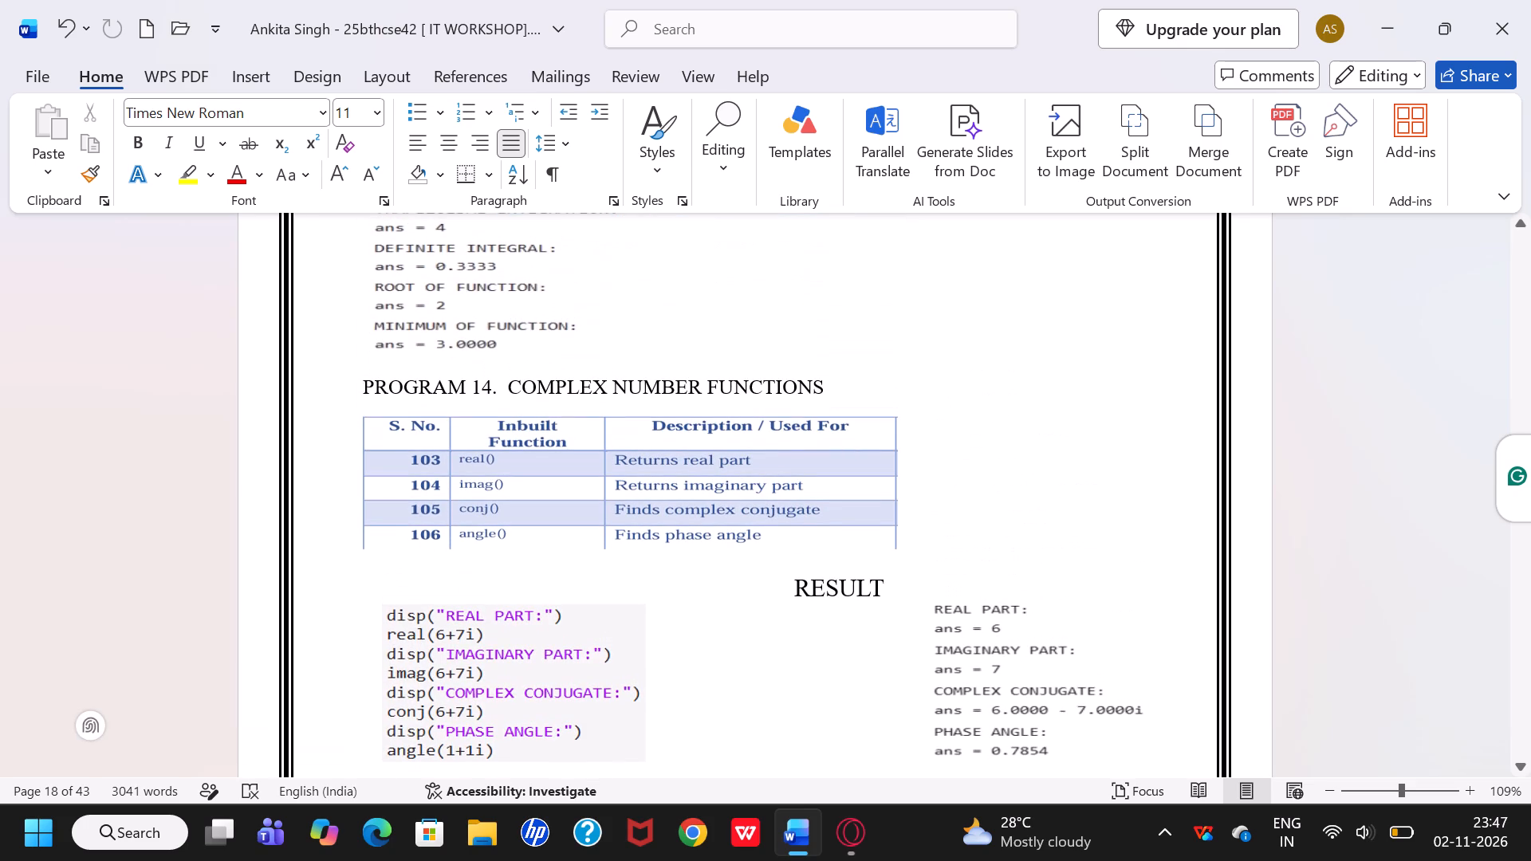
click(813, 584)
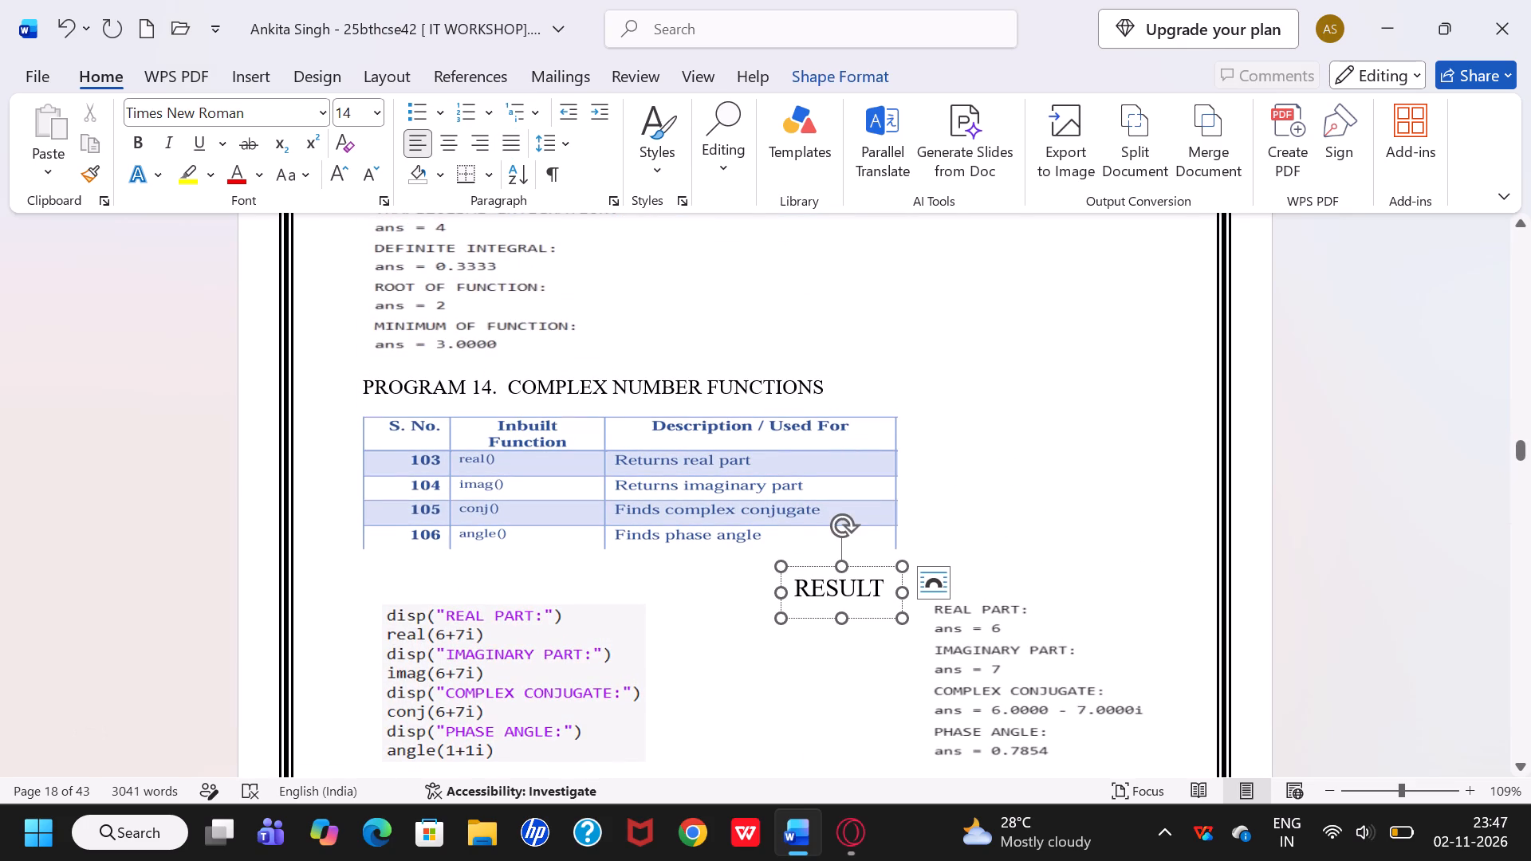
drag(817, 569, 943, 548)
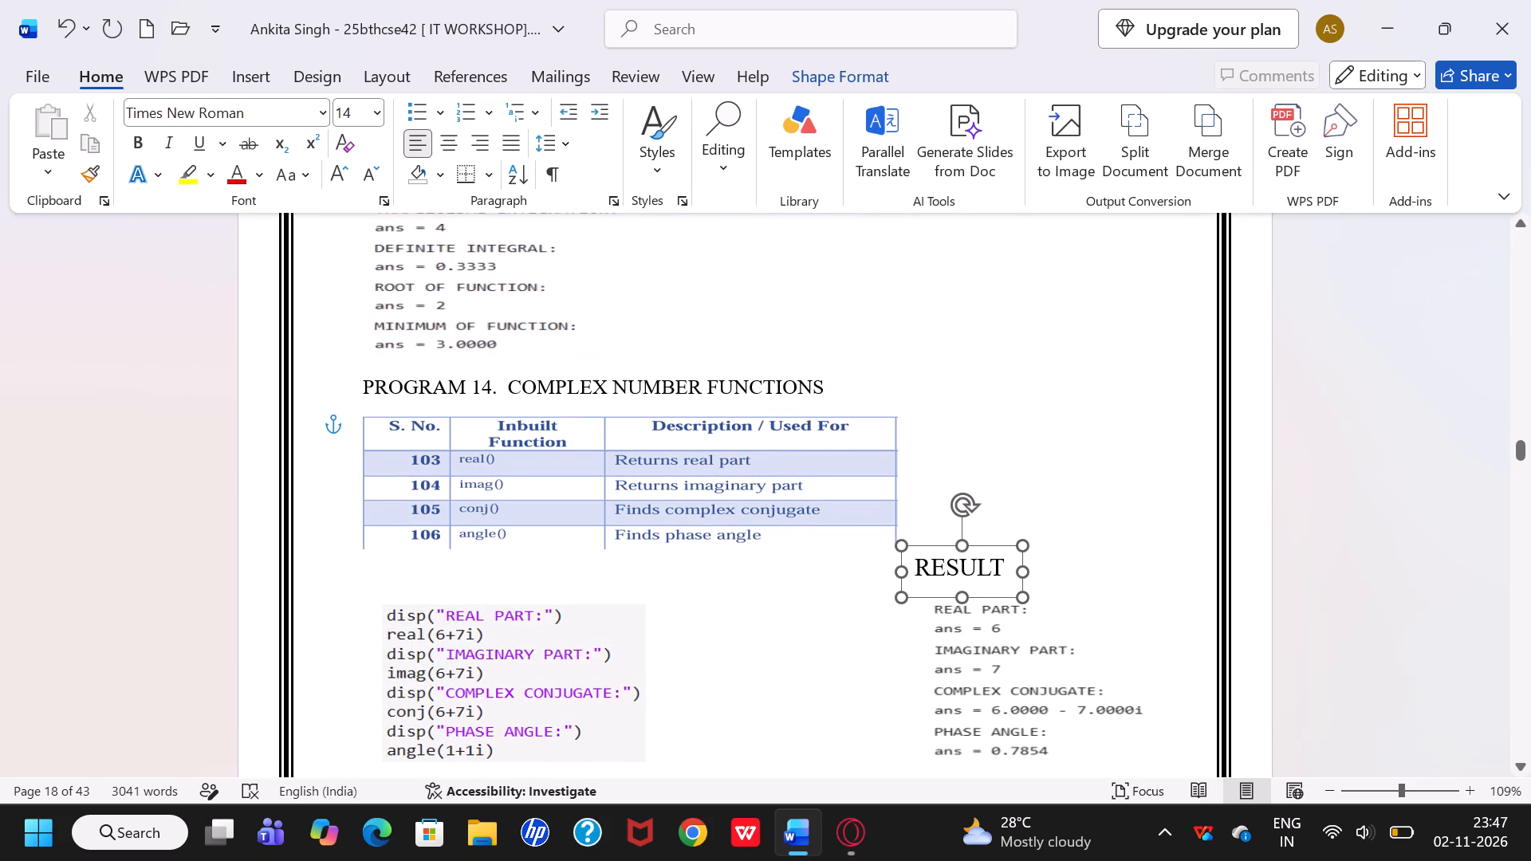
drag(943, 548, 960, 546)
click(849, 582)
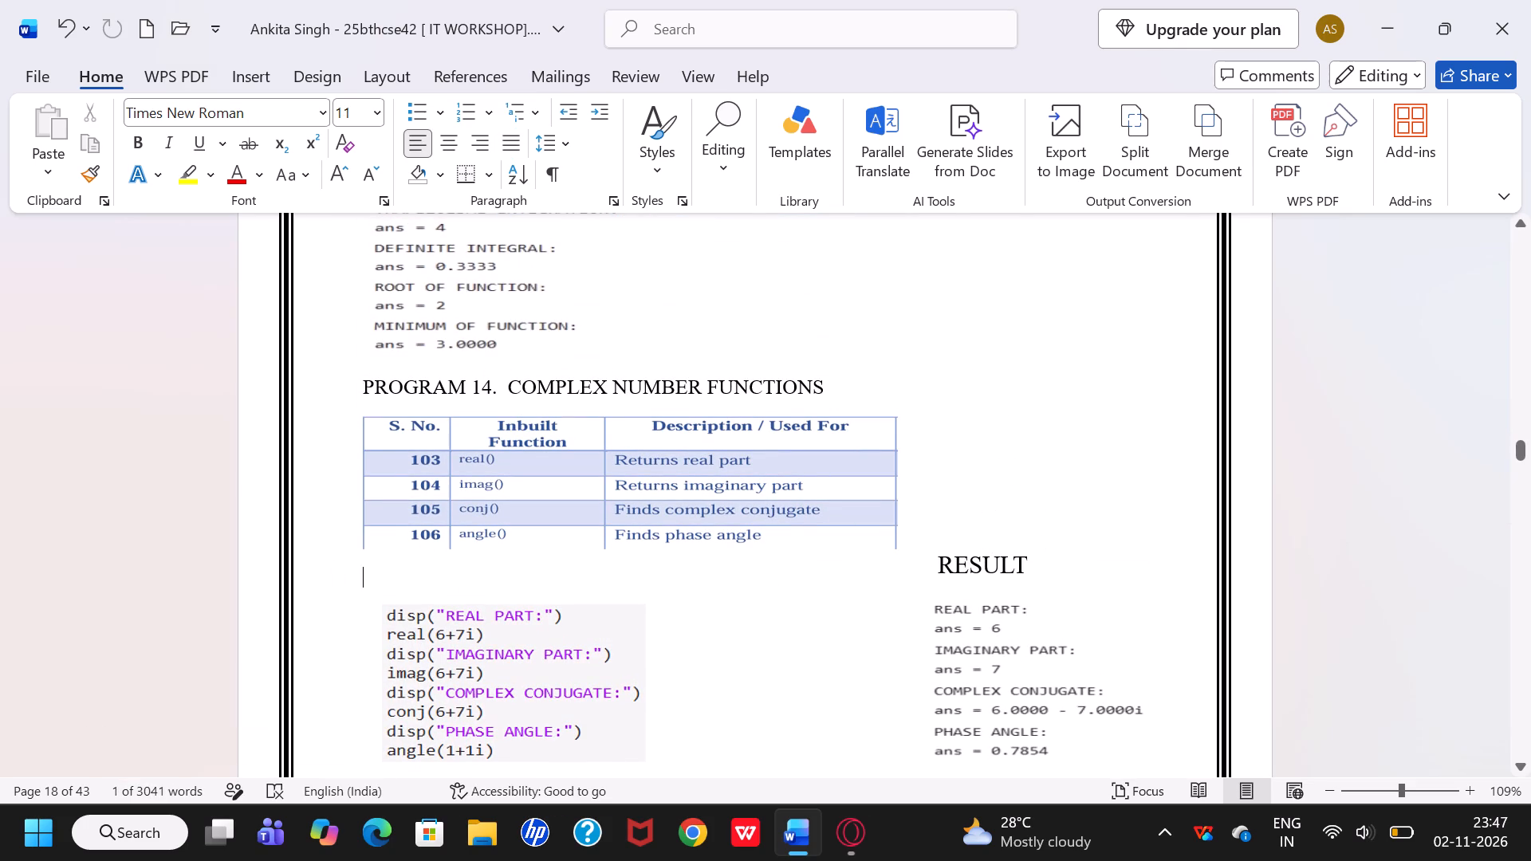
Compare with the Program 13 headings and set the Program 14 RESULT text to font size 12.
scroll(849, 582, down, 1)
scroll(849, 582, up, 1)
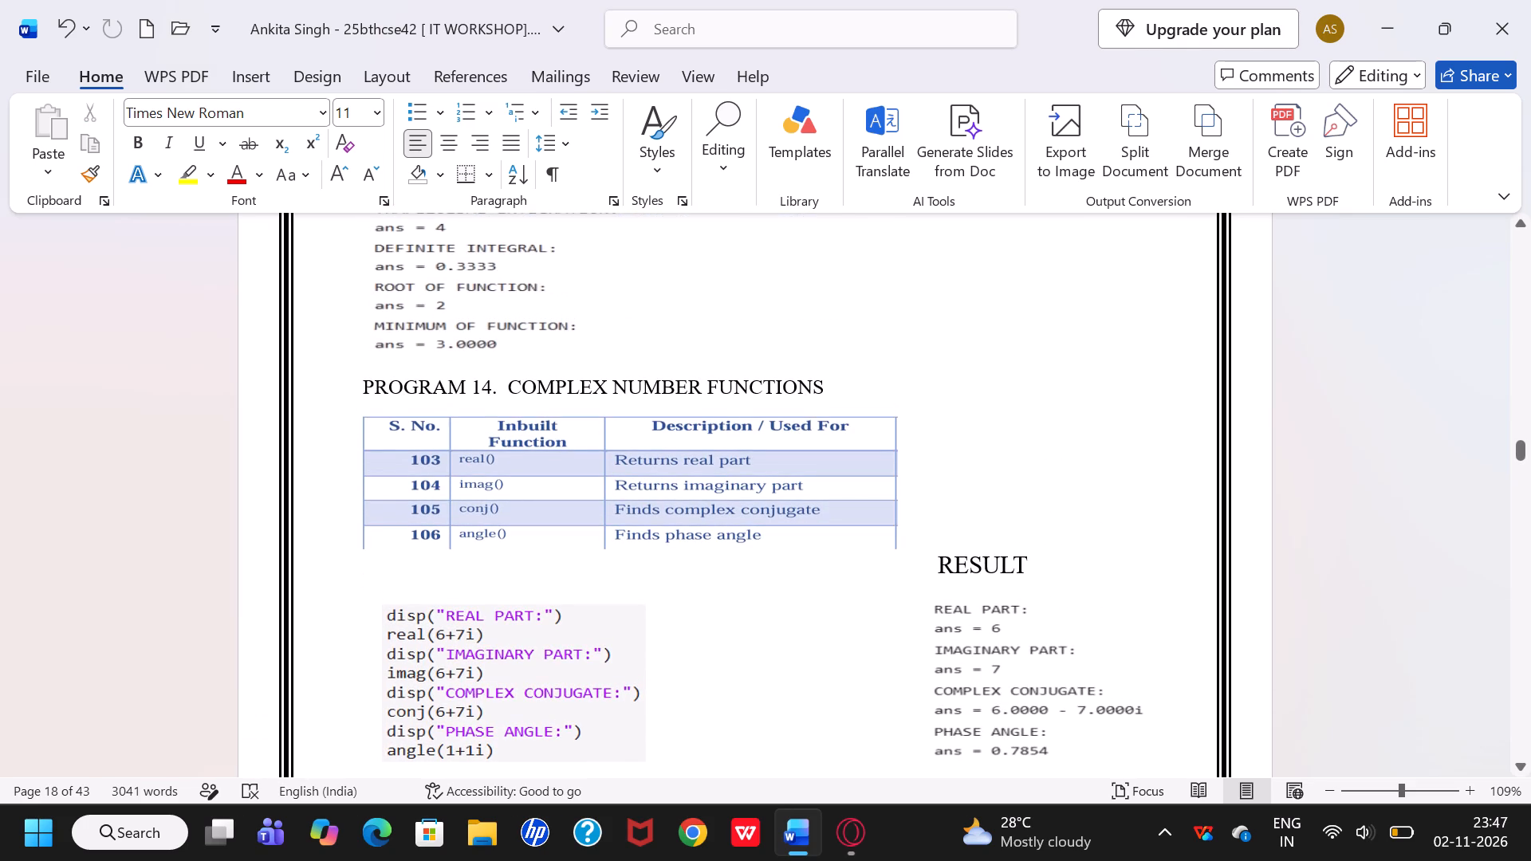
scroll(849, 582, up, 2)
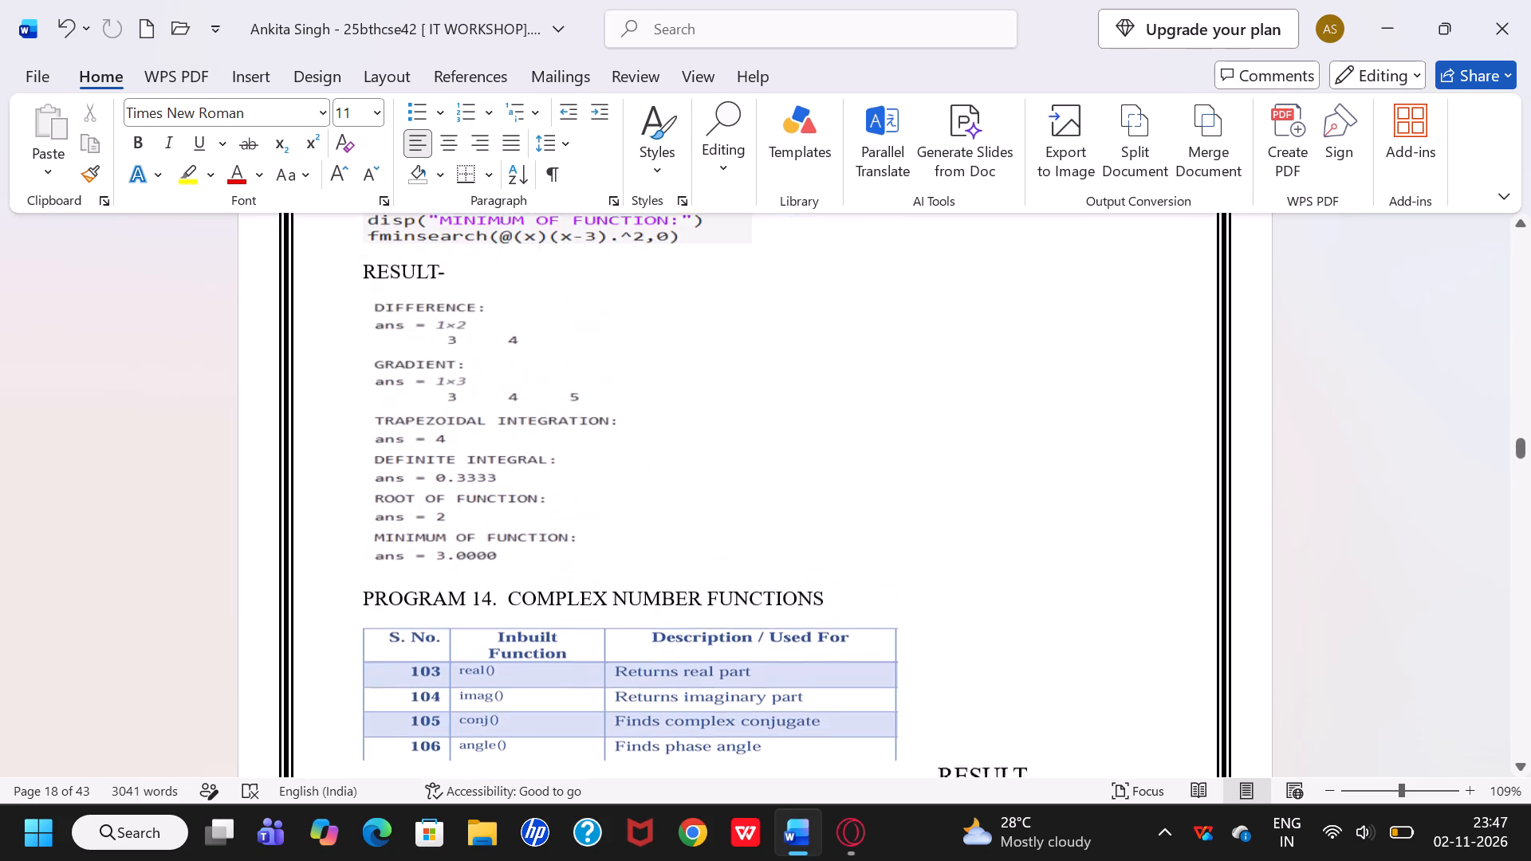
scroll(849, 582, up, 1)
scroll(849, 582, down, 1)
scroll(849, 582, up, 2)
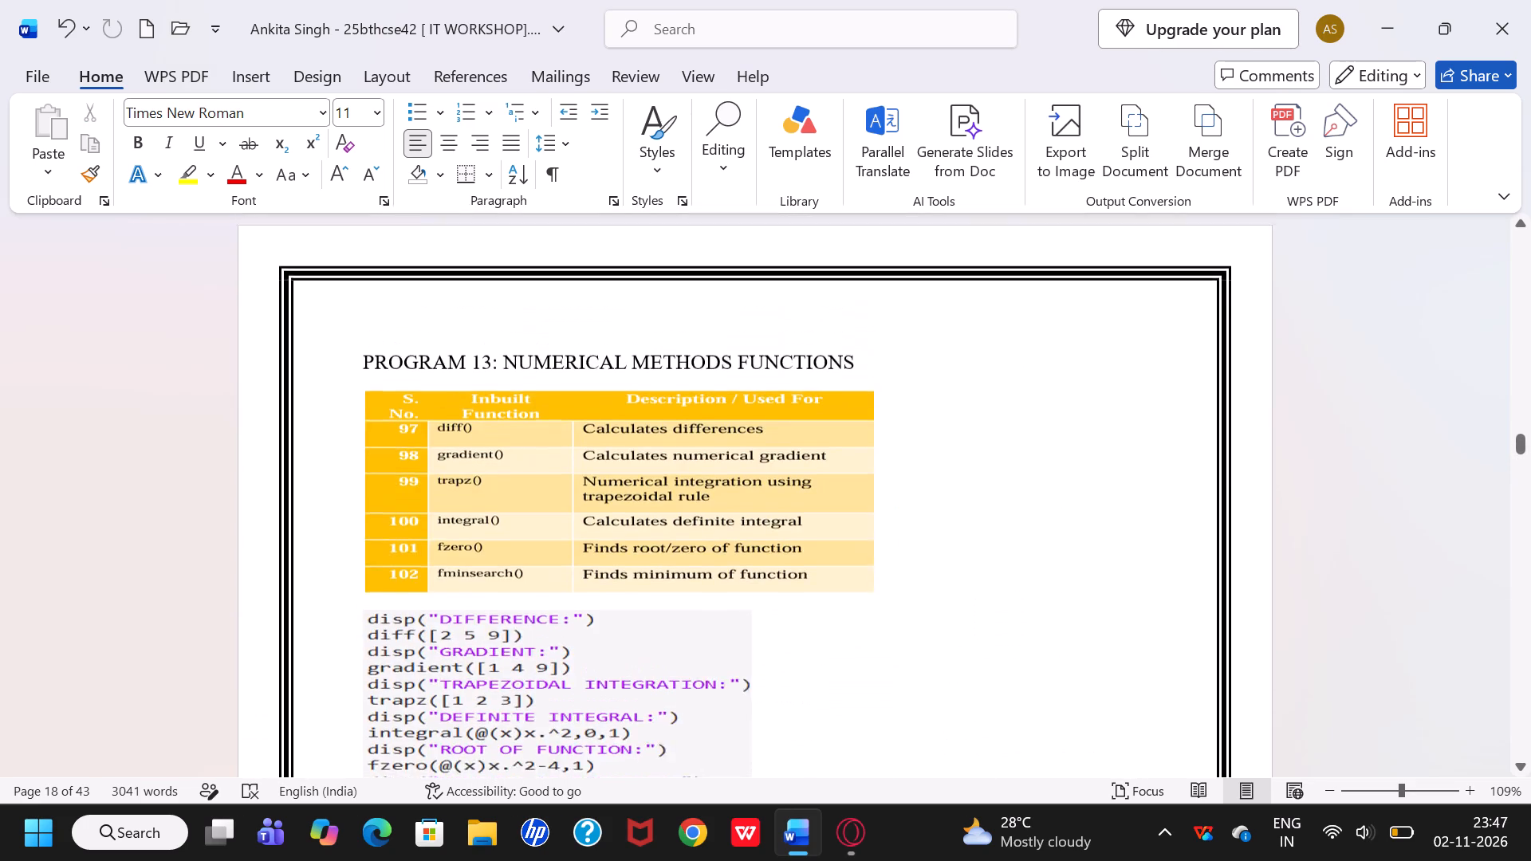
scroll(849, 582, down, 2)
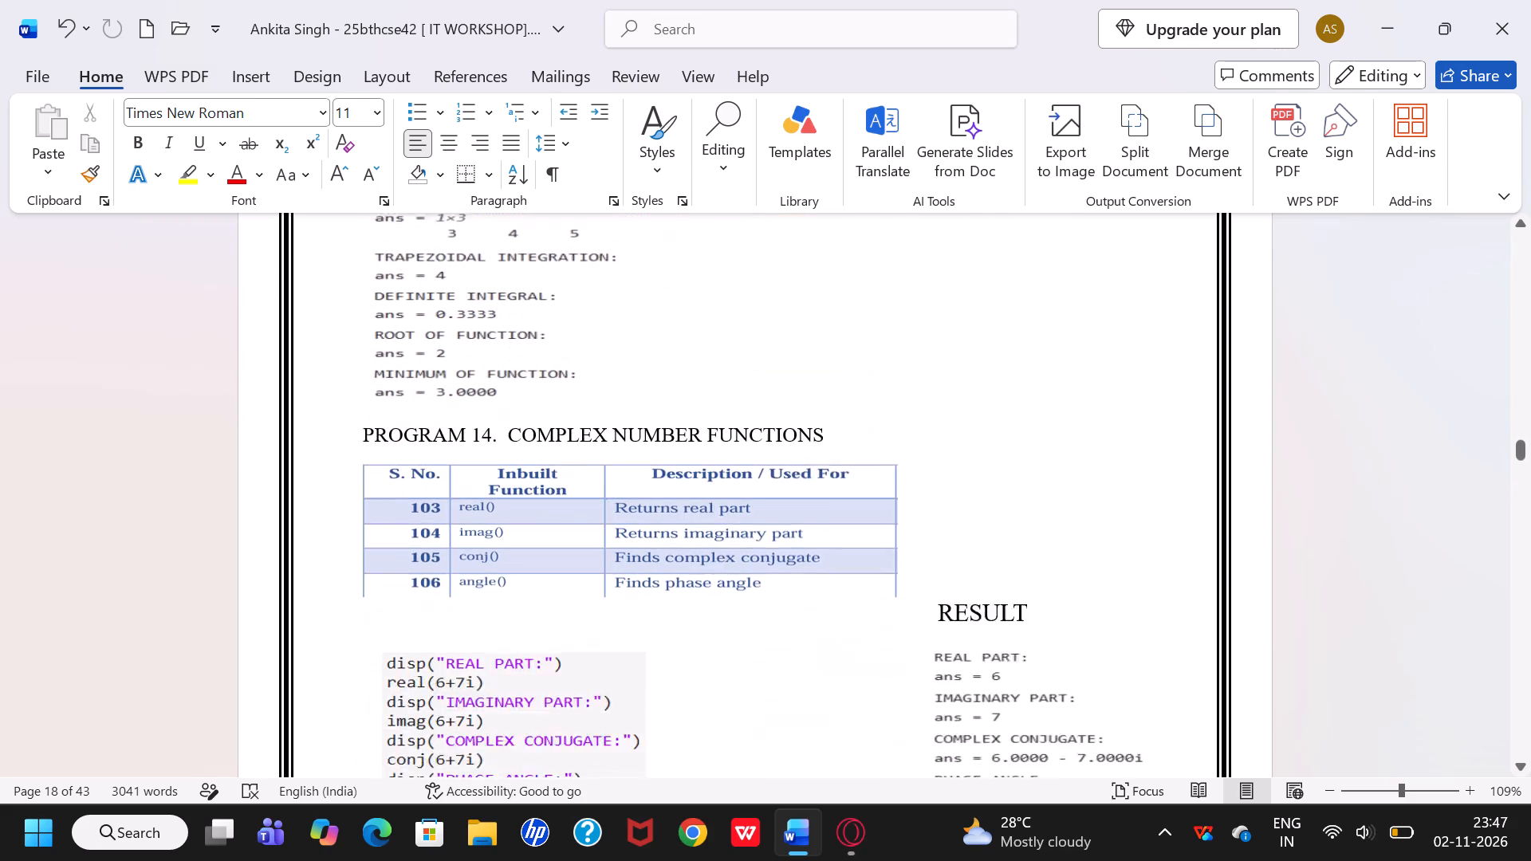
scroll(849, 582, down, 1)
triple_click(984, 533)
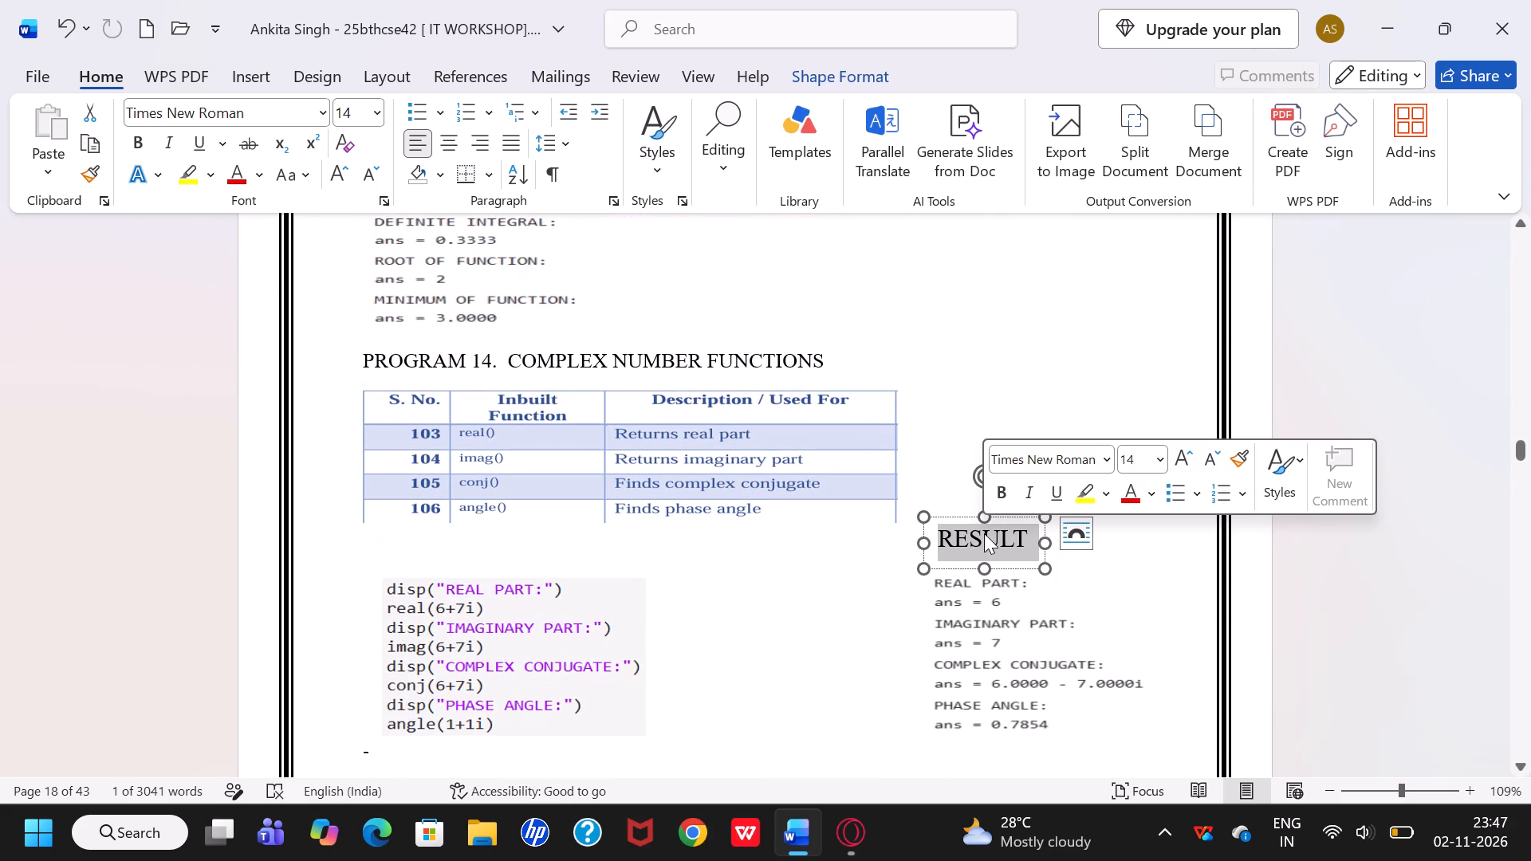
click(1156, 462)
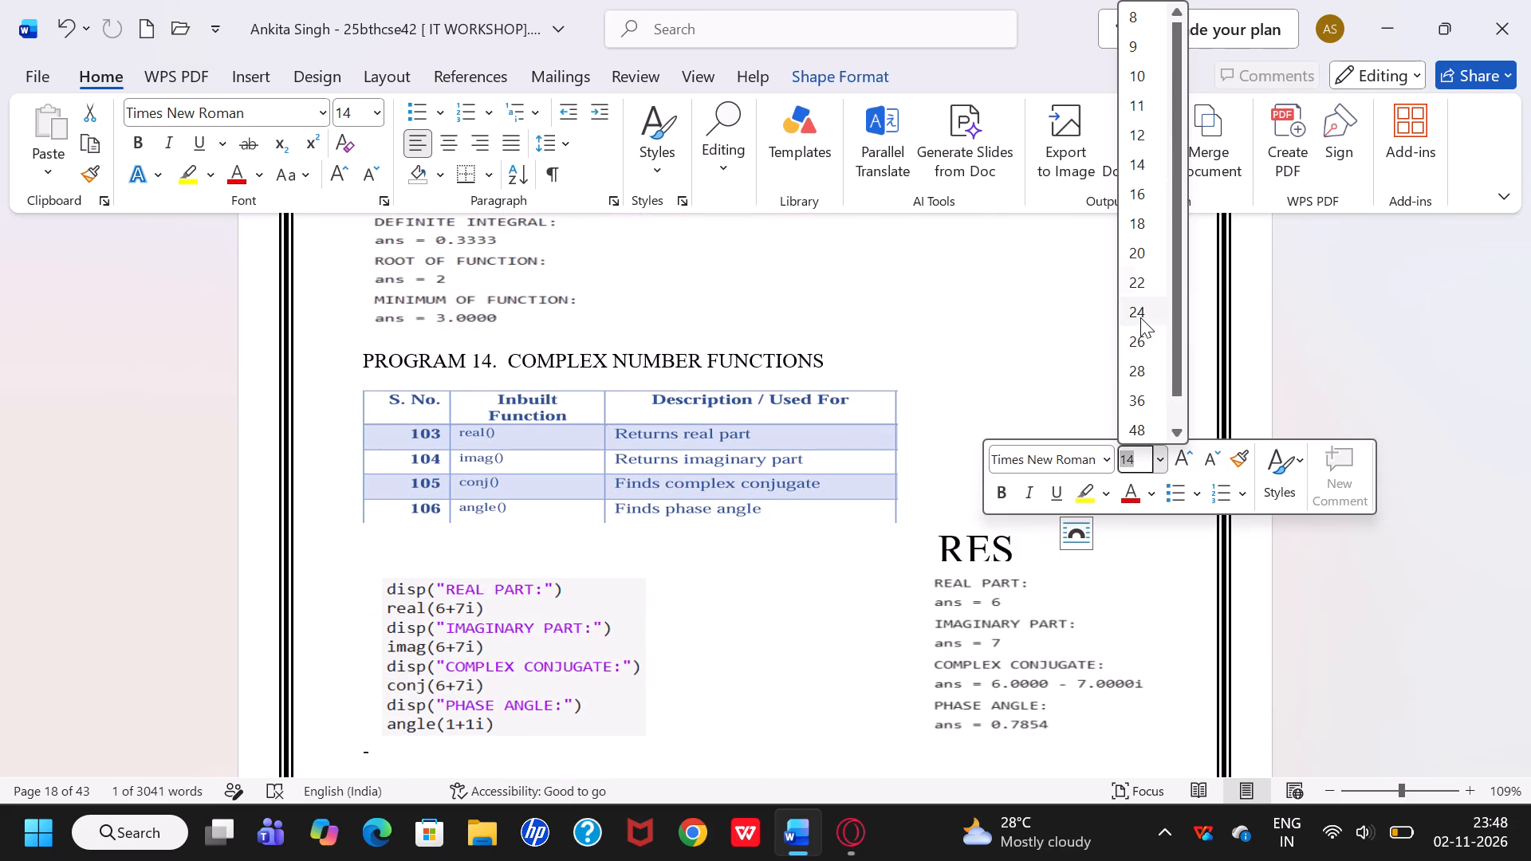
click(1138, 137)
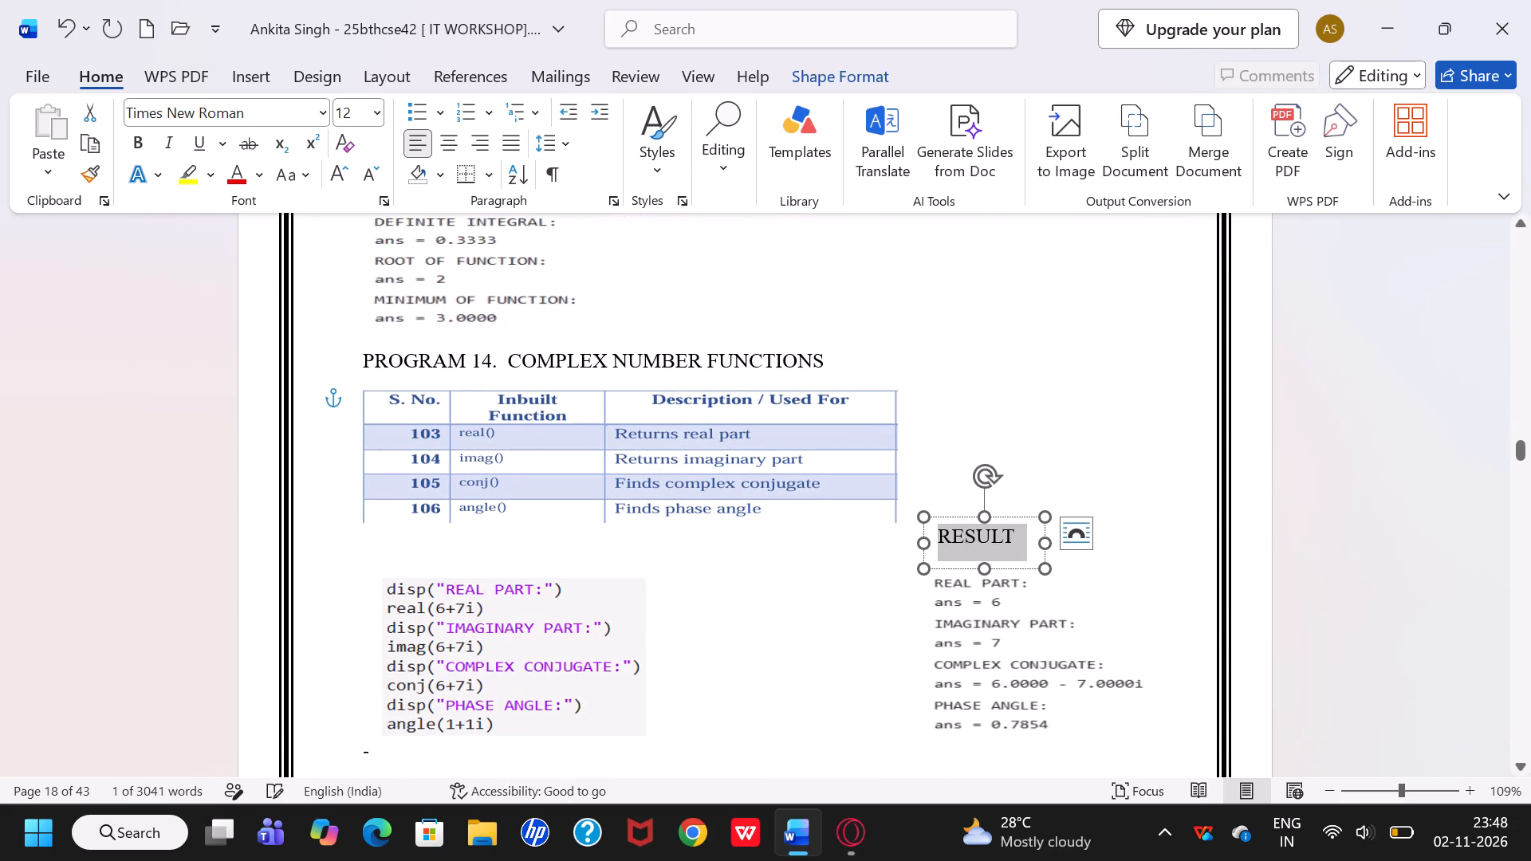
click(1008, 396)
Slightly reduce the Program 14 RESULT text box's height and move it down closer to the output picture.
click(989, 537)
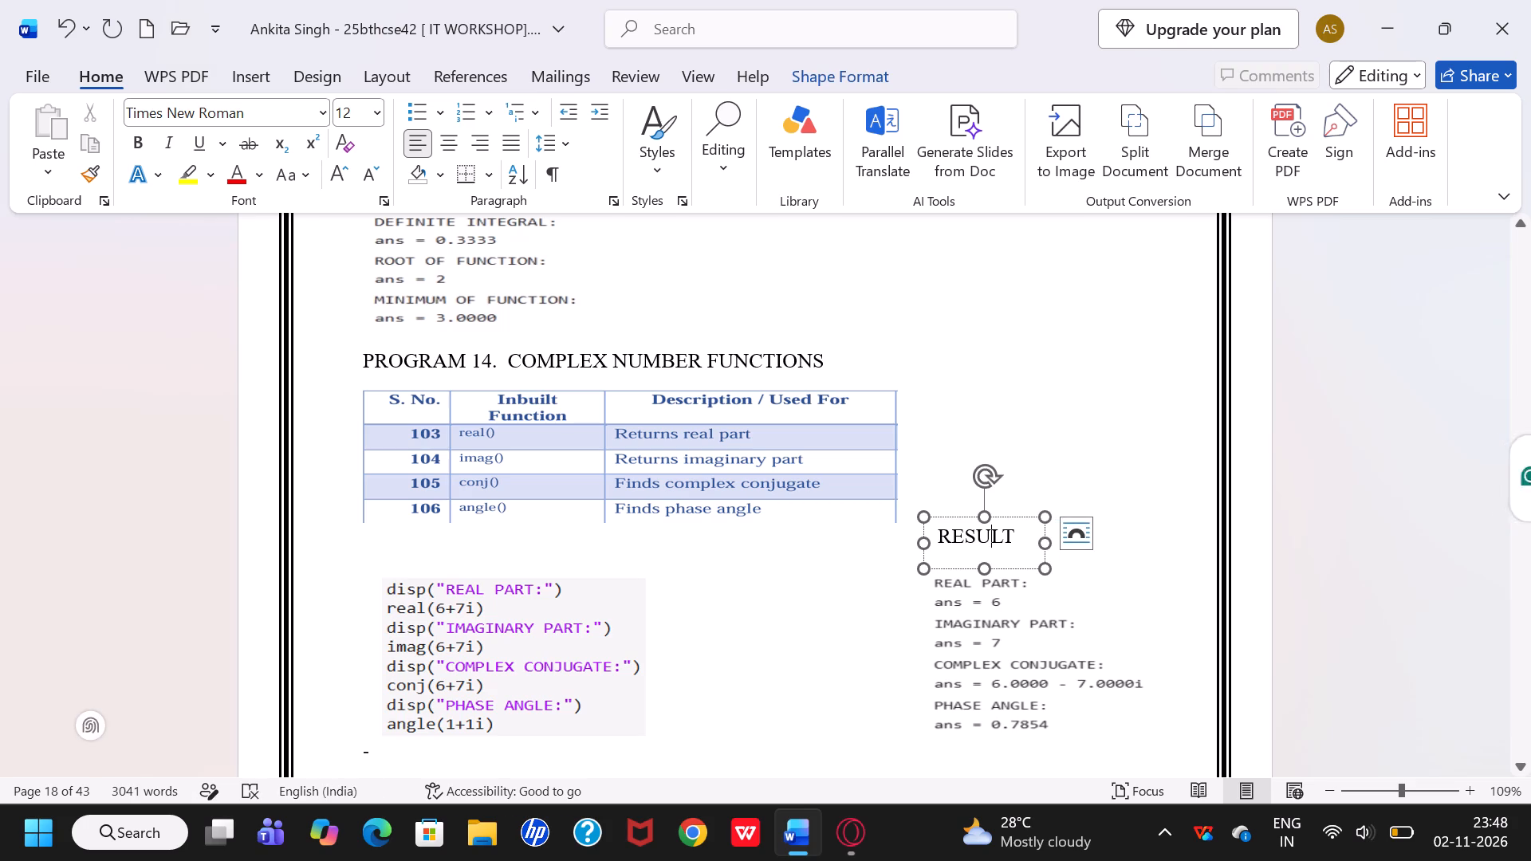
drag(987, 564, 988, 556)
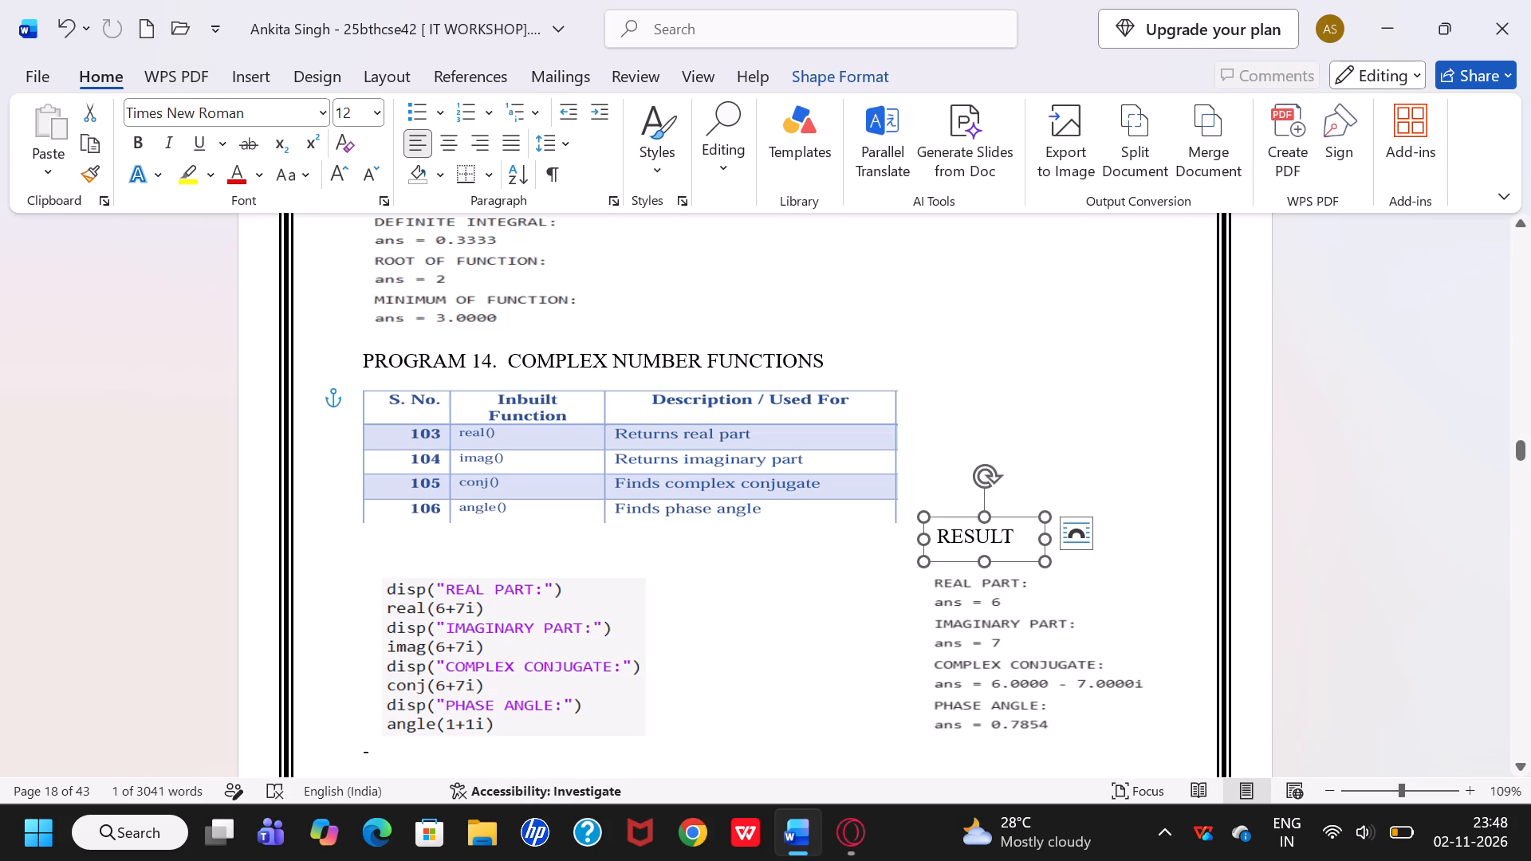
drag(967, 517, 969, 531)
click(1079, 477)
Delete the blank line between the Program 15 table picture and its code picture.
scroll(1079, 477, down, 1)
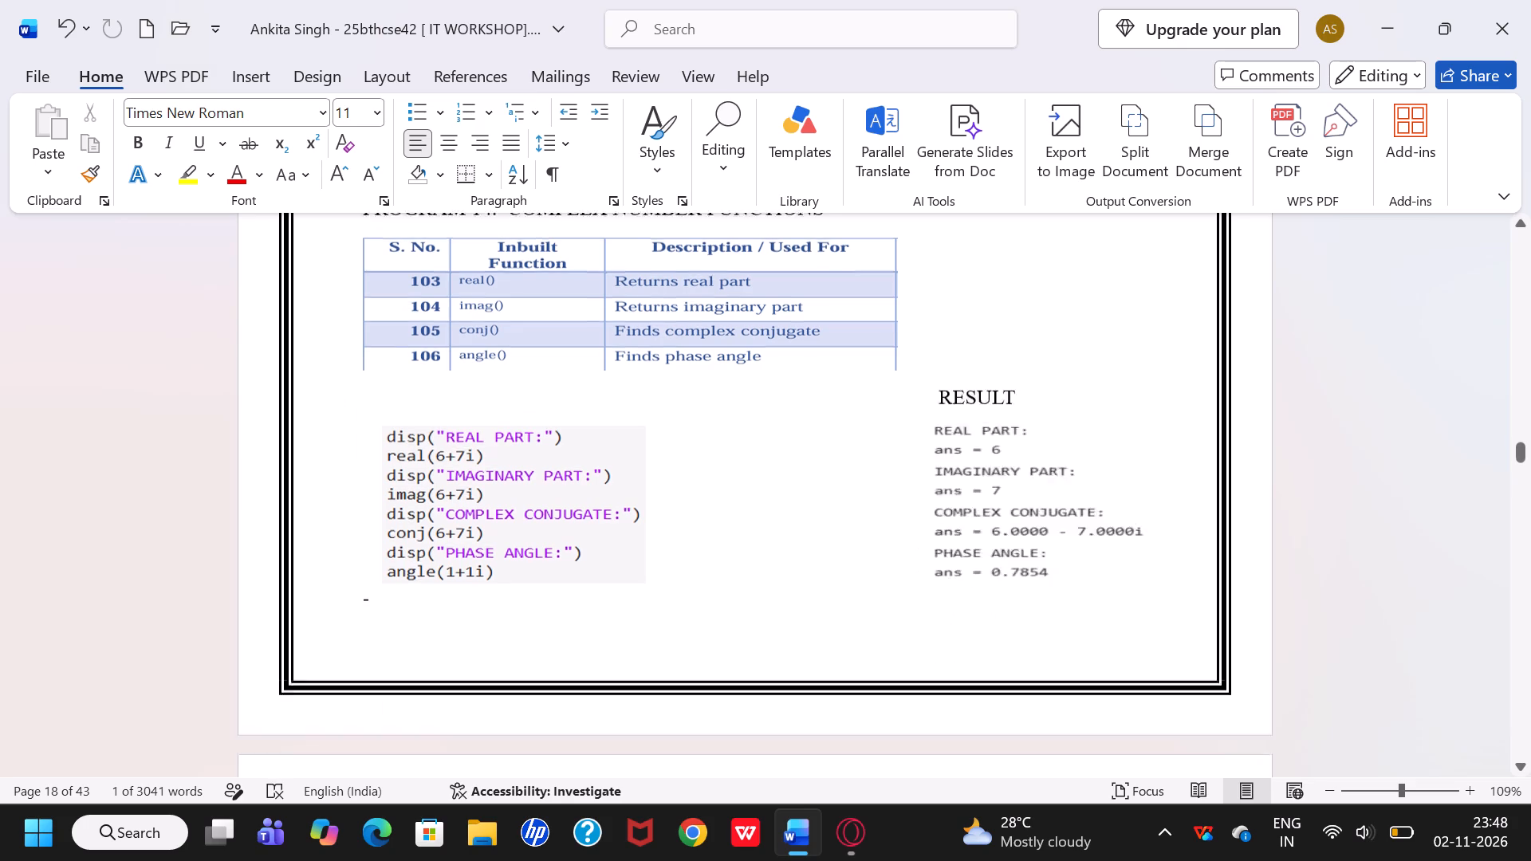
scroll(1079, 477, down, 1)
scroll(1079, 477, up, 1)
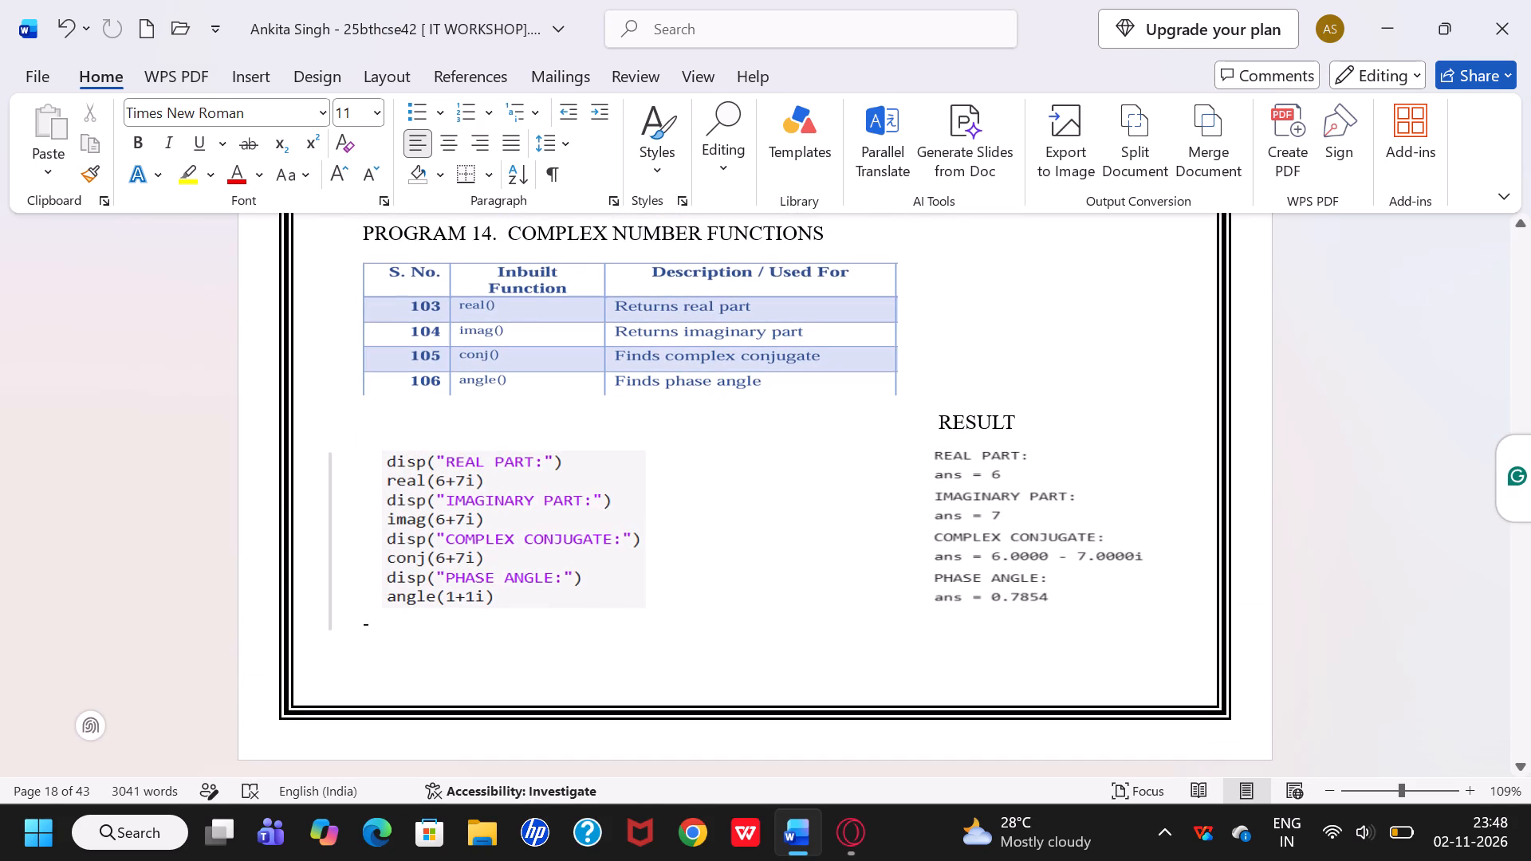
scroll(615, 489, down, 1)
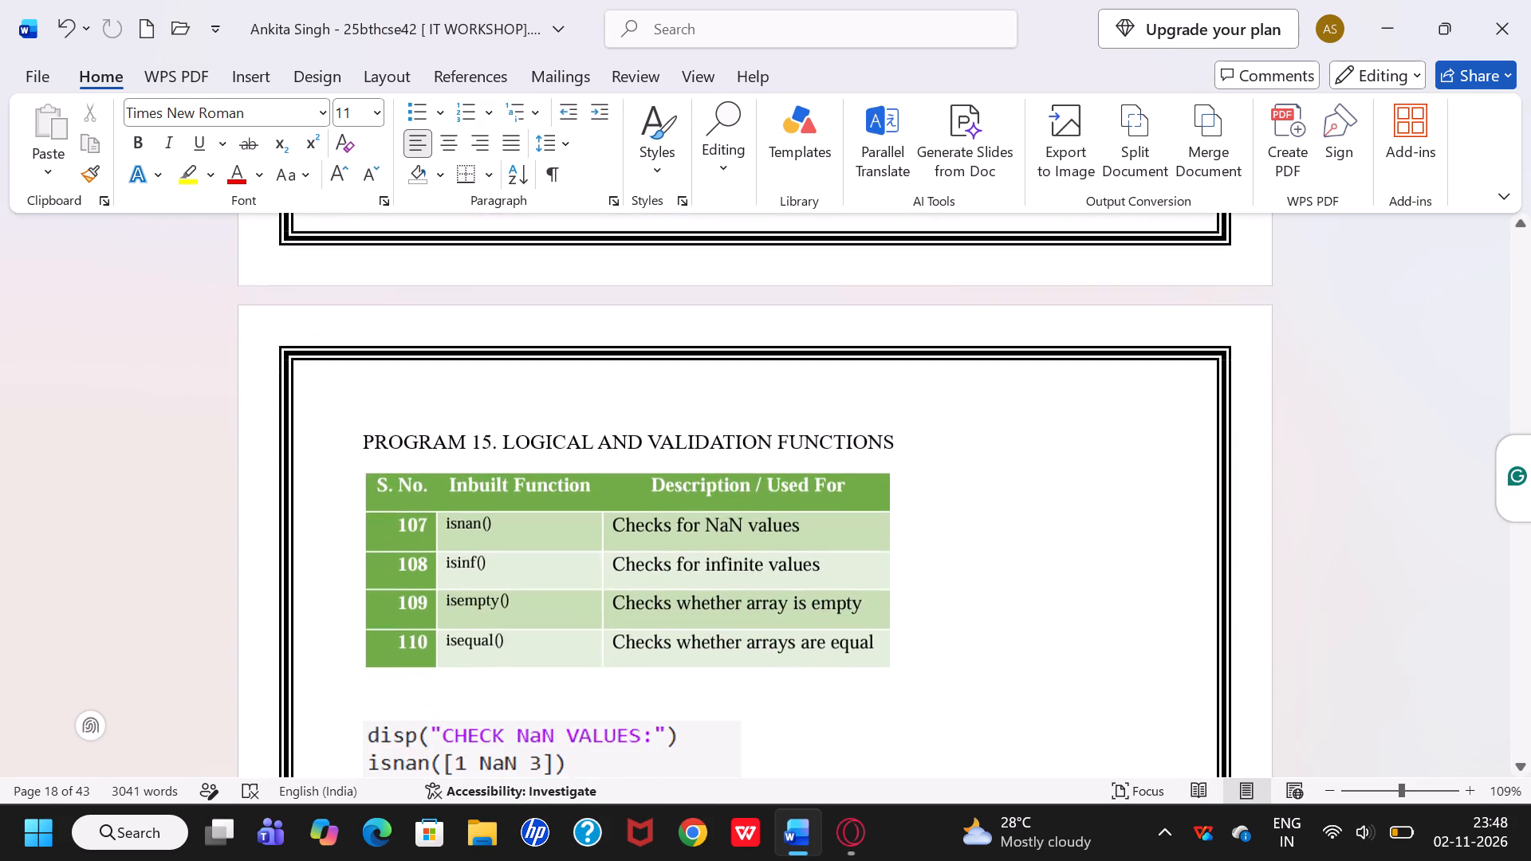
scroll(615, 489, down, 2)
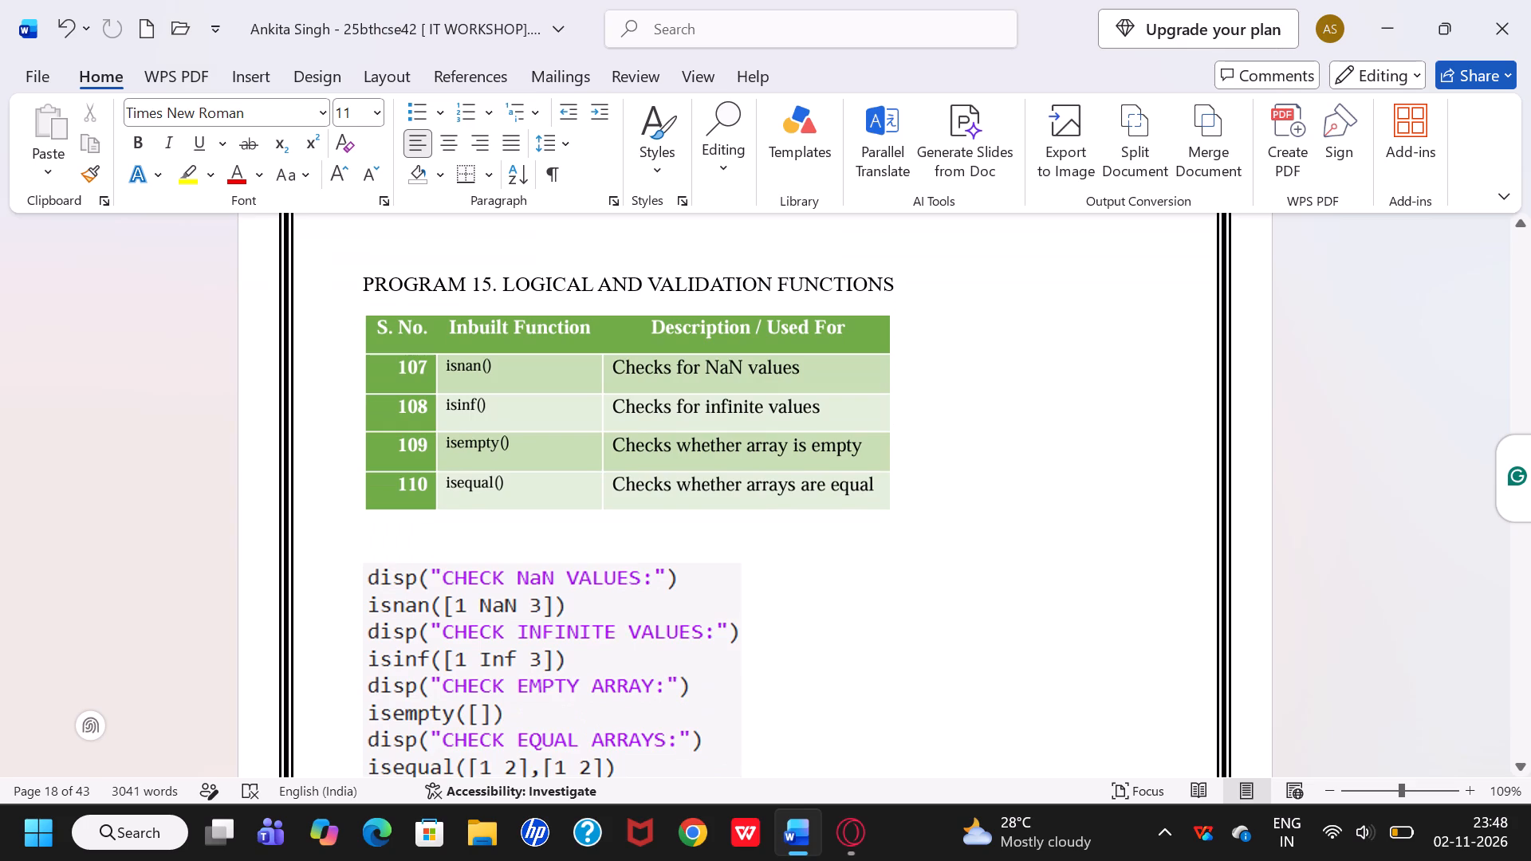
click(562, 585)
click(435, 529)
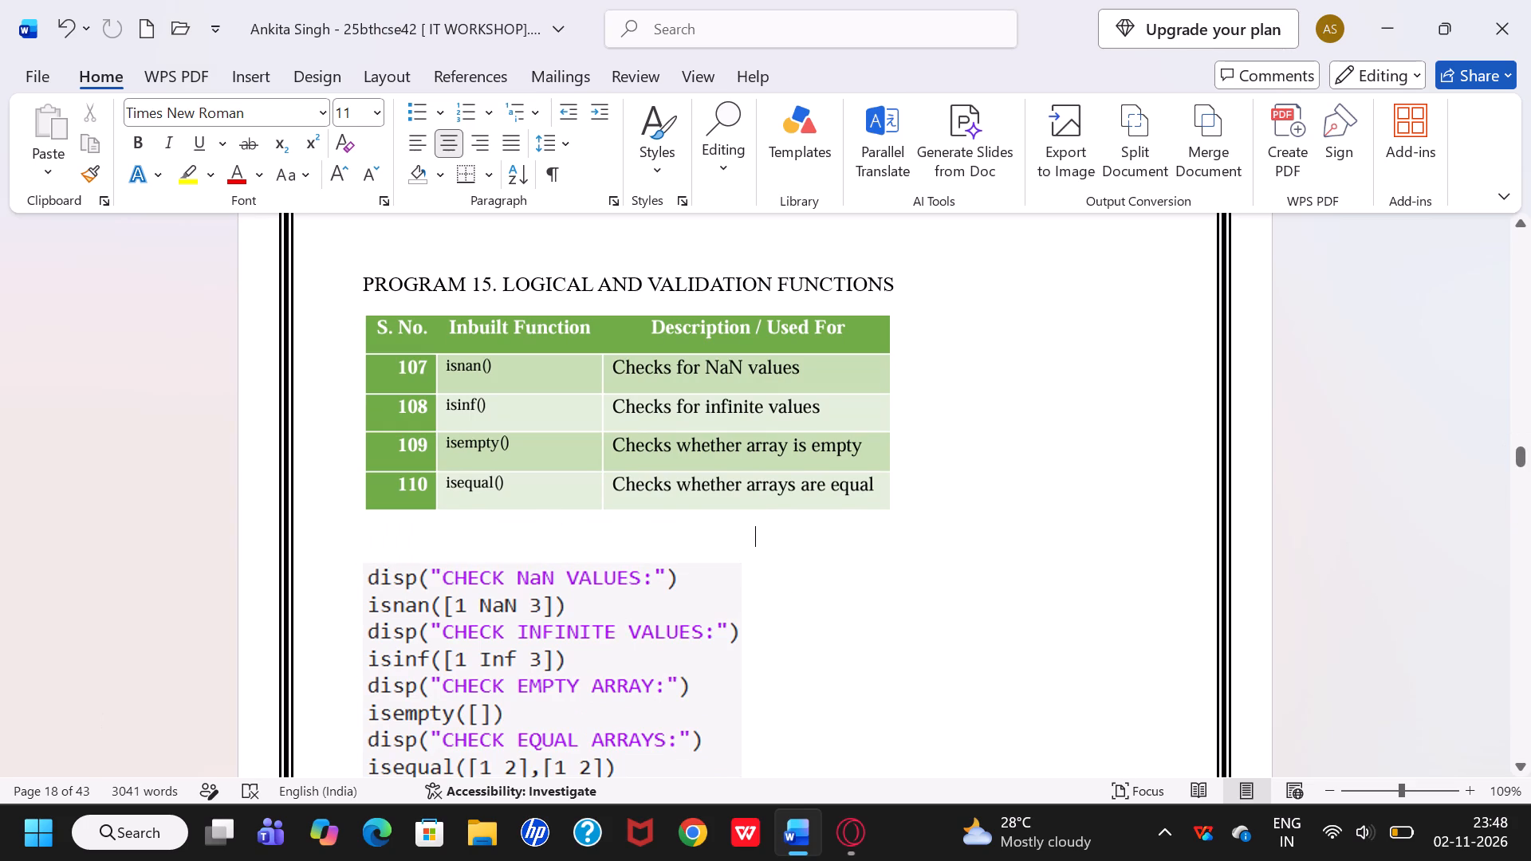
key(BackSpace)
key(BackSpace)
Delete the blank line between the Program 15 code picture and its RESULT heading.
scroll(435, 529, down, 1)
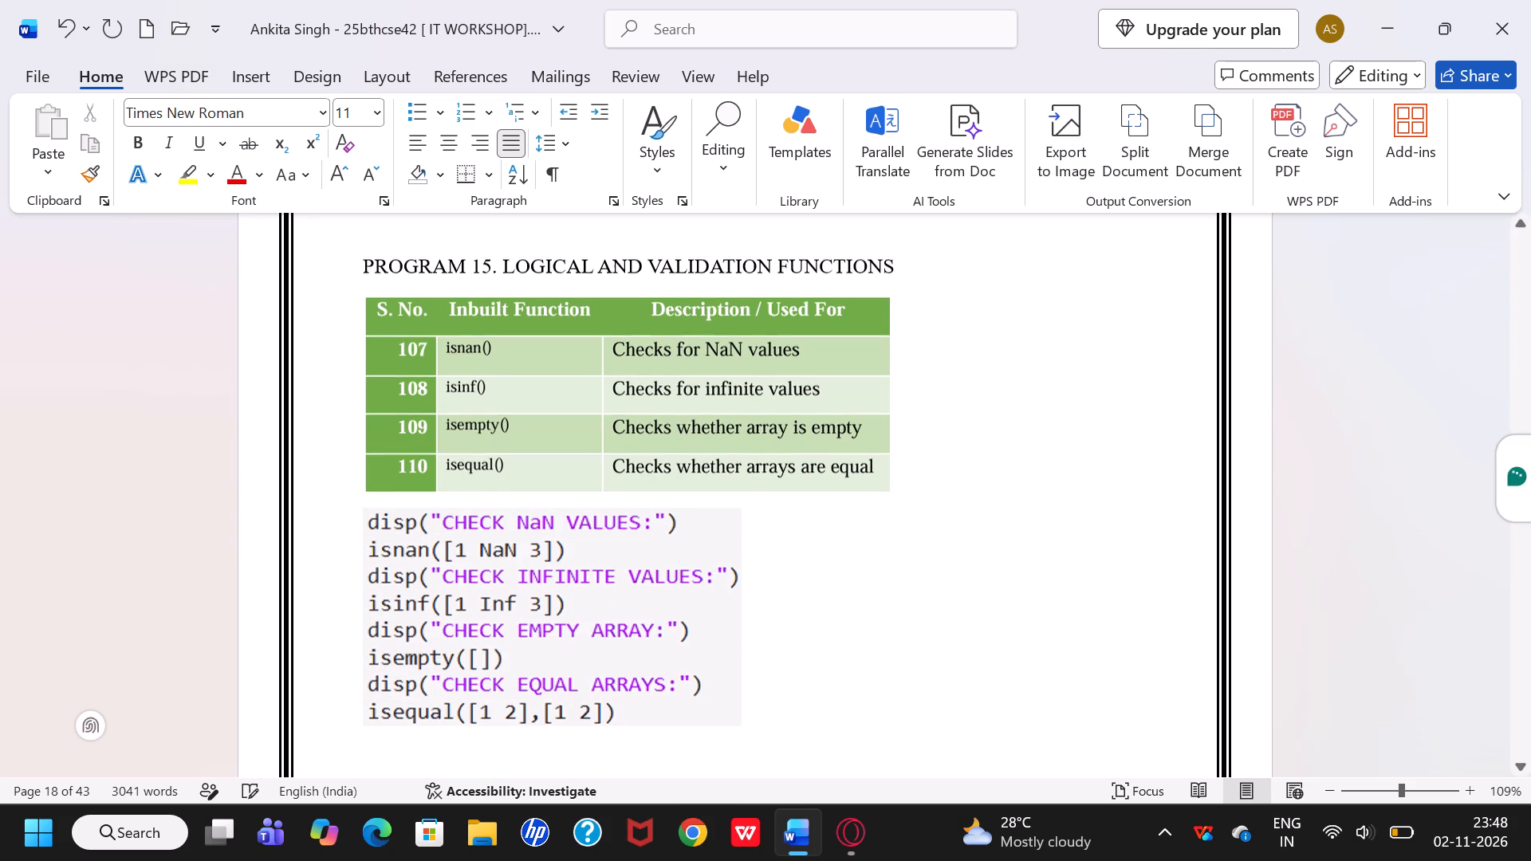
scroll(435, 529, down, 1)
click(504, 519)
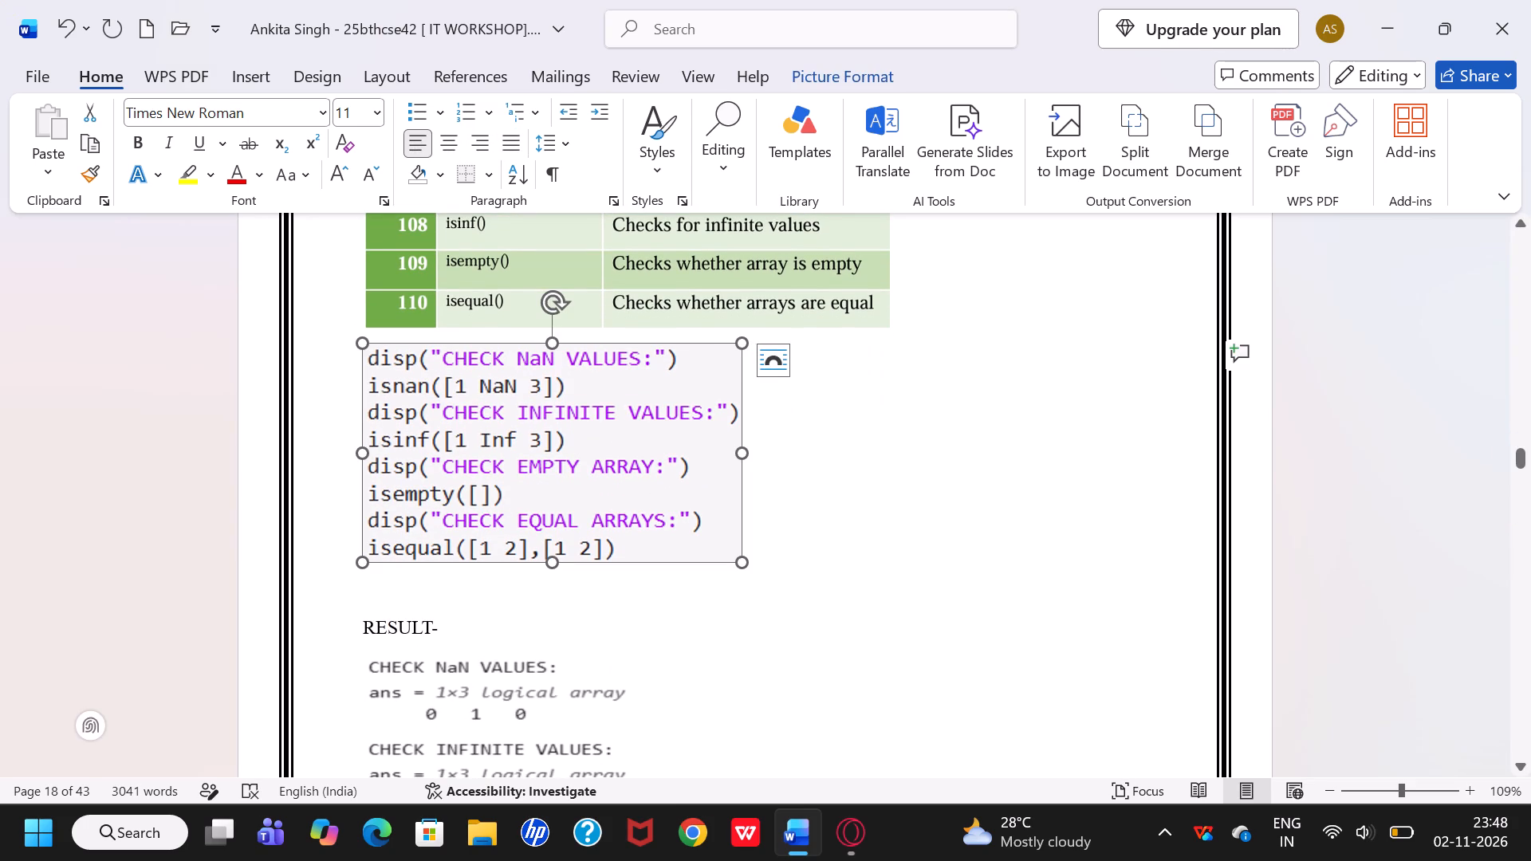
scroll(566, 577, down, 2)
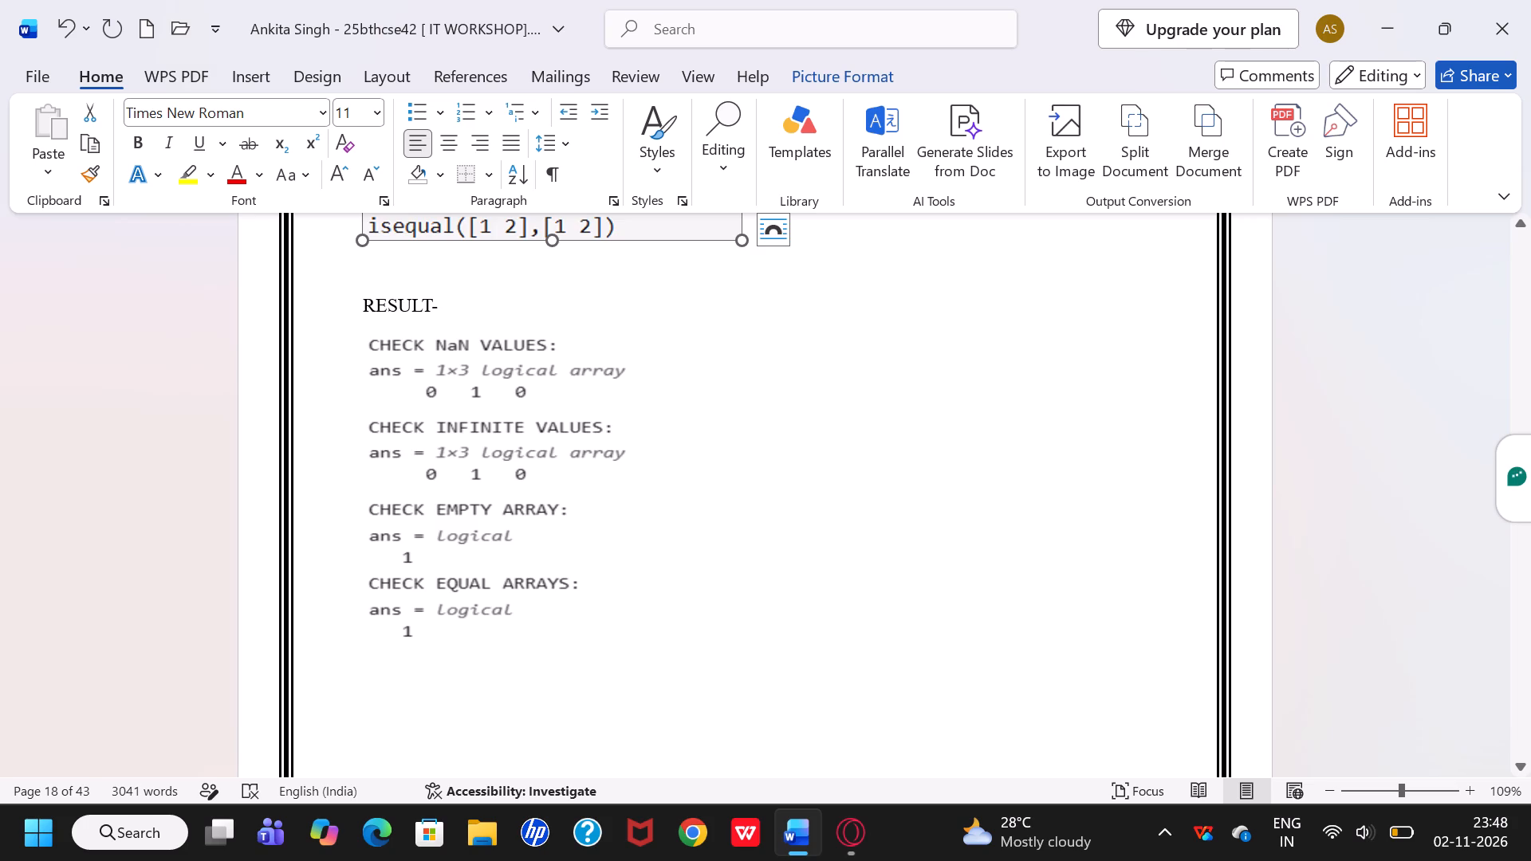
scroll(521, 544, down, 1)
scroll(521, 544, up, 2)
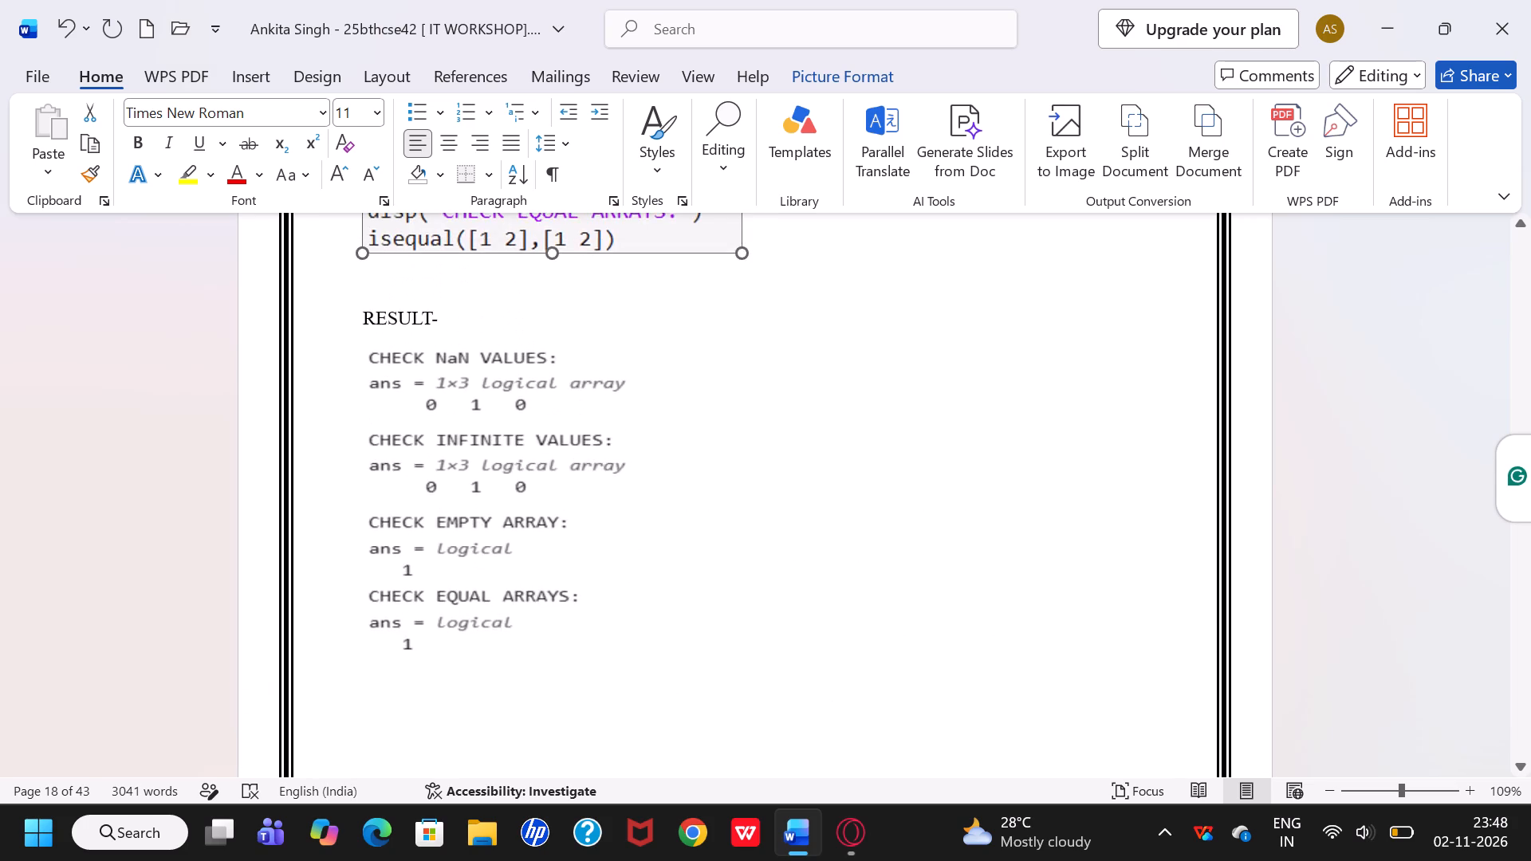
scroll(521, 544, up, 1)
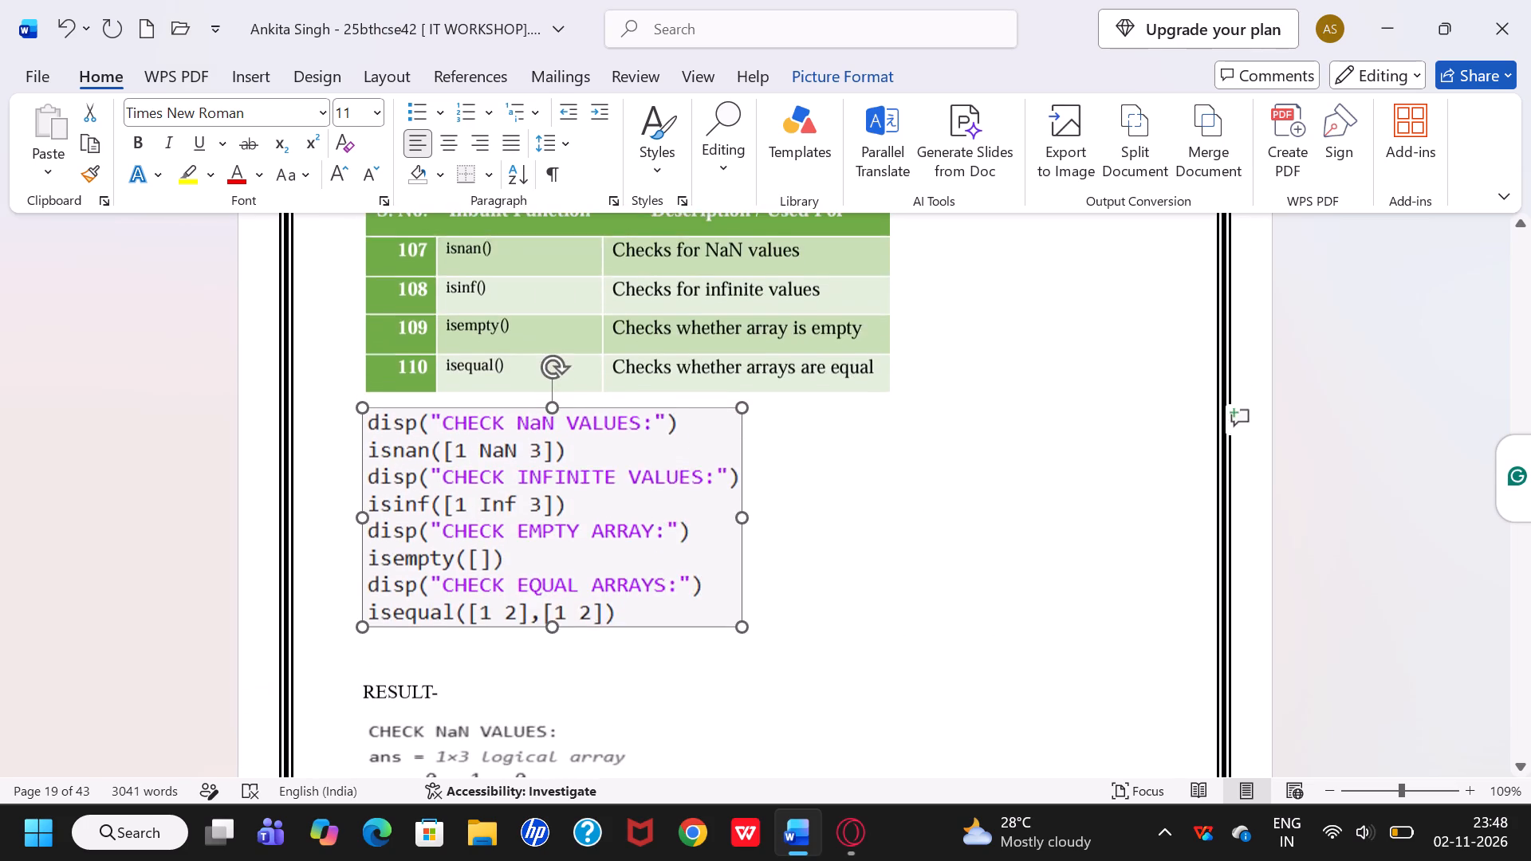
scroll(556, 601, down, 1)
click(545, 561)
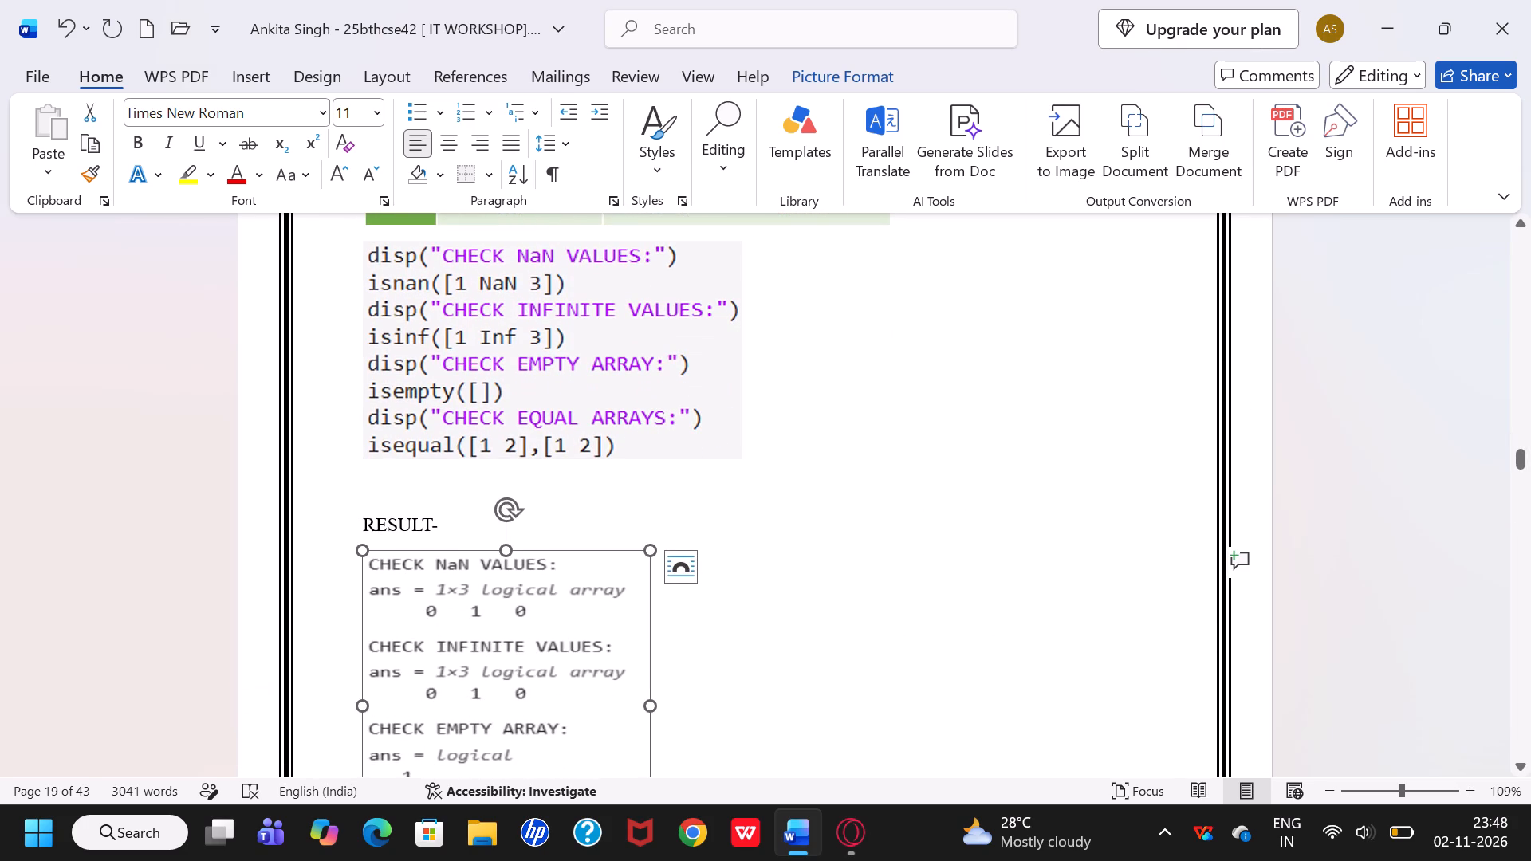
click(512, 148)
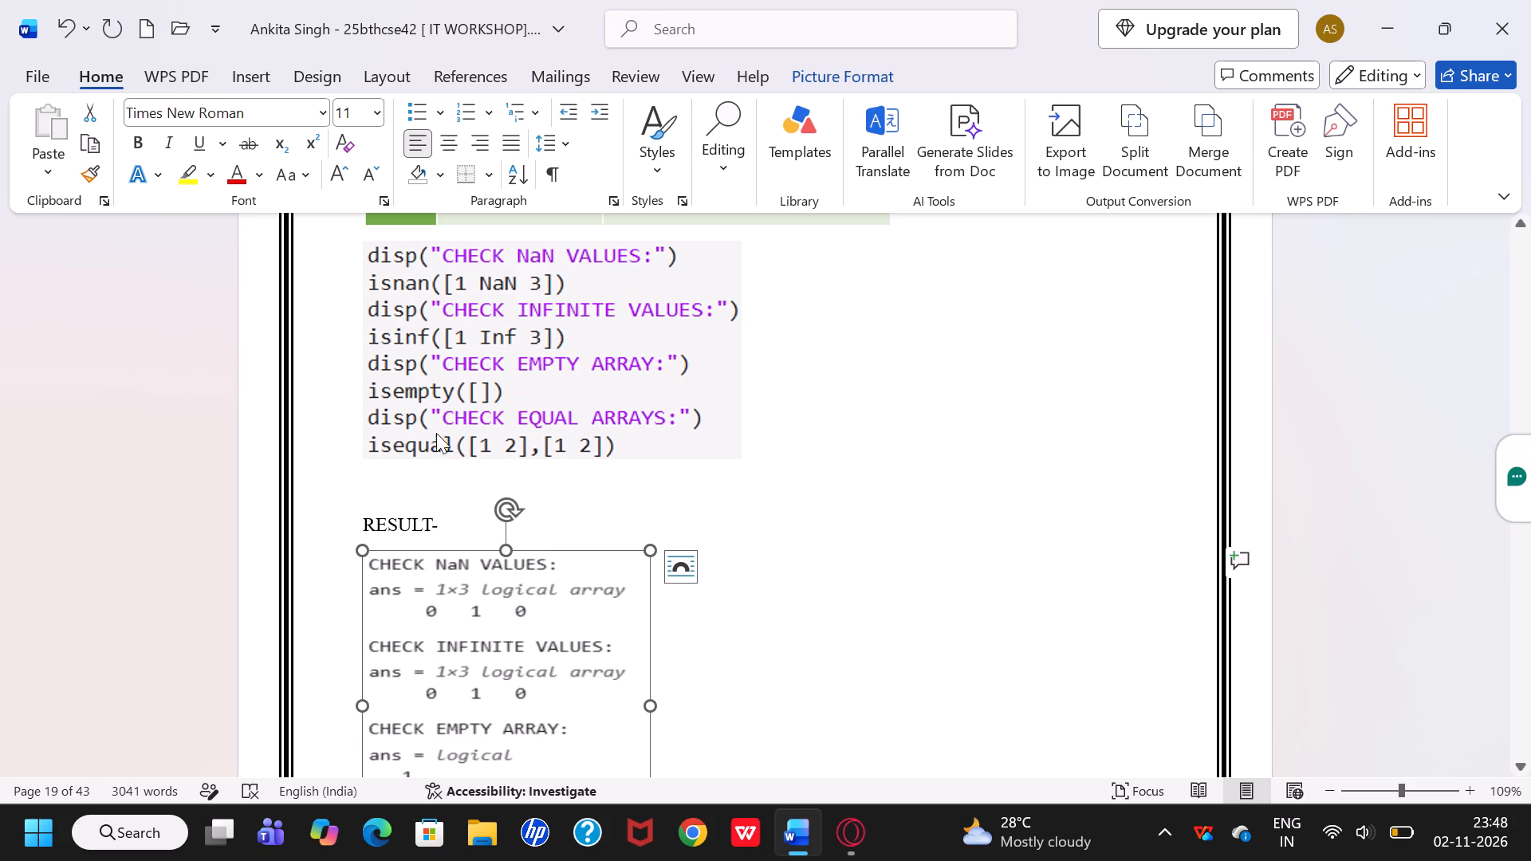
click(381, 490)
key(BackSpace)
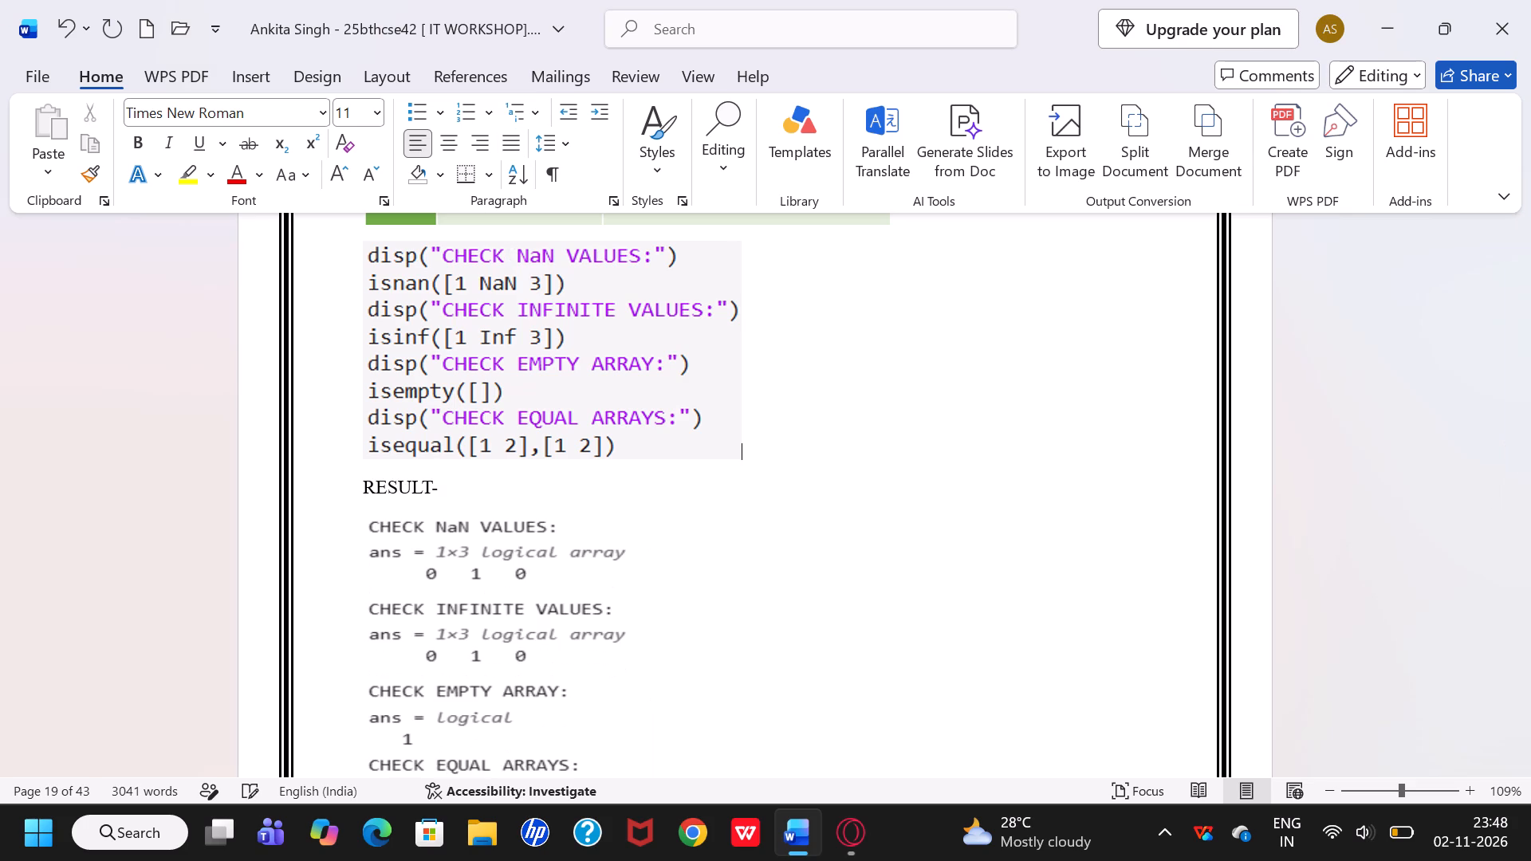
Set the Program 15 RESULT heading to font size 12.
triple_click(381, 490)
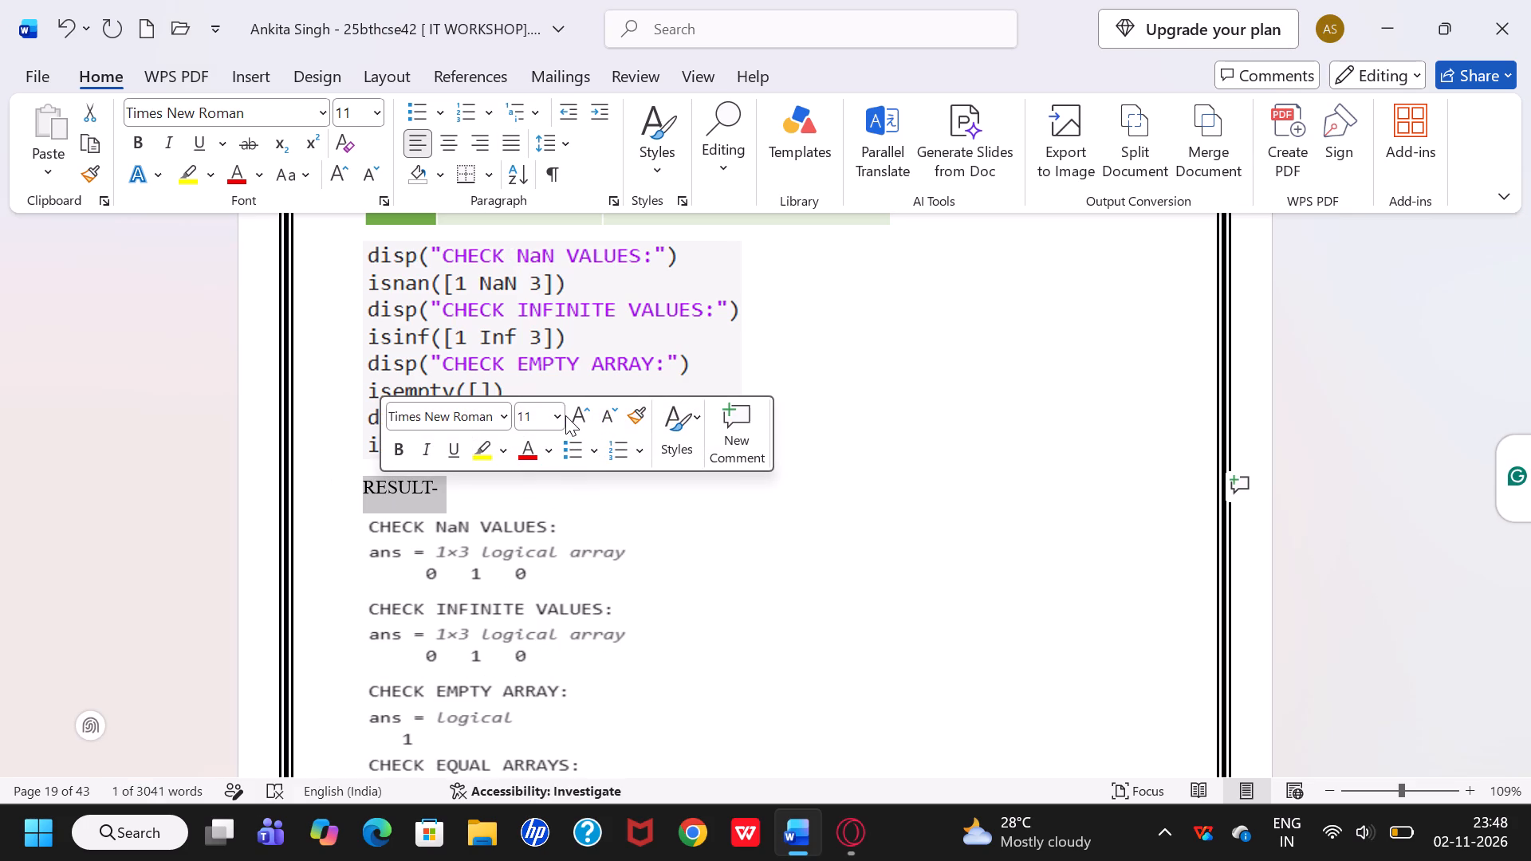
click(561, 415)
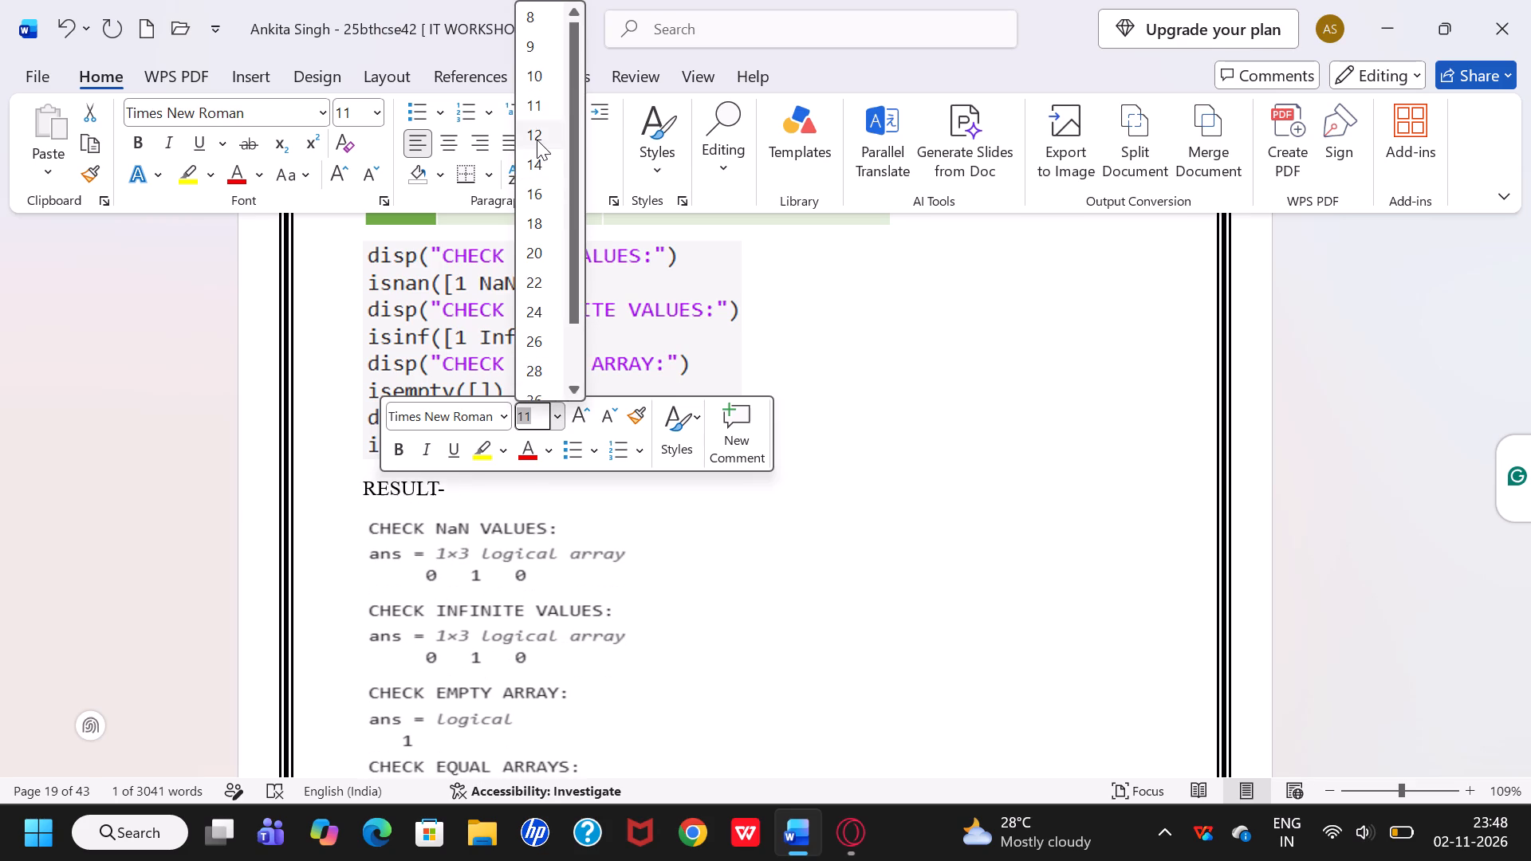
click(537, 140)
click(696, 587)
Insert three blank lines before the heading "6. Performance of all the operators in MATLAB" to push it onto the next page.
scroll(696, 587, down, 1)
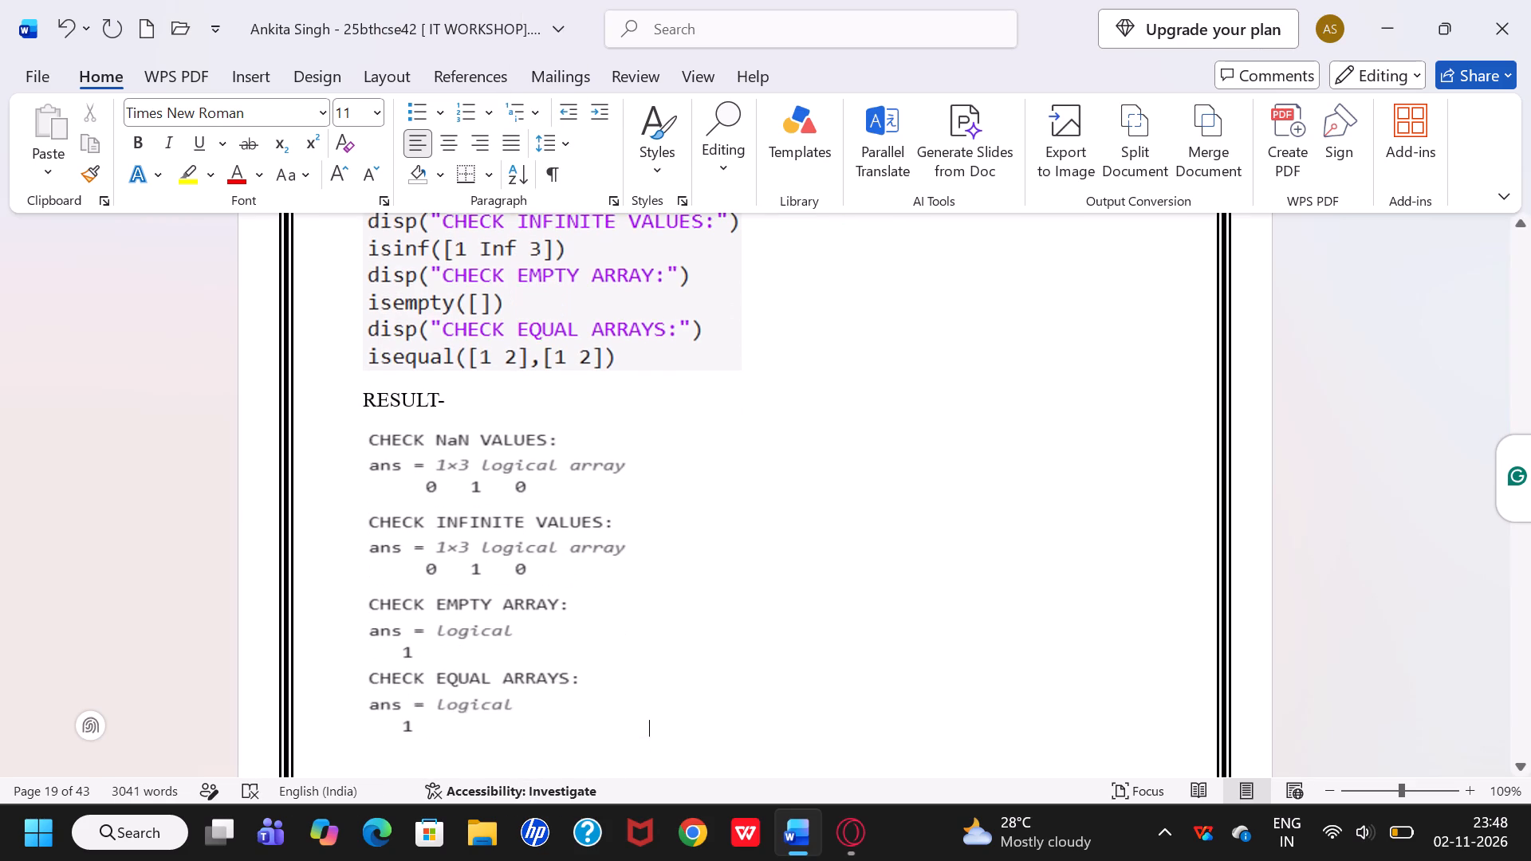
scroll(696, 587, down, 1)
click(493, 512)
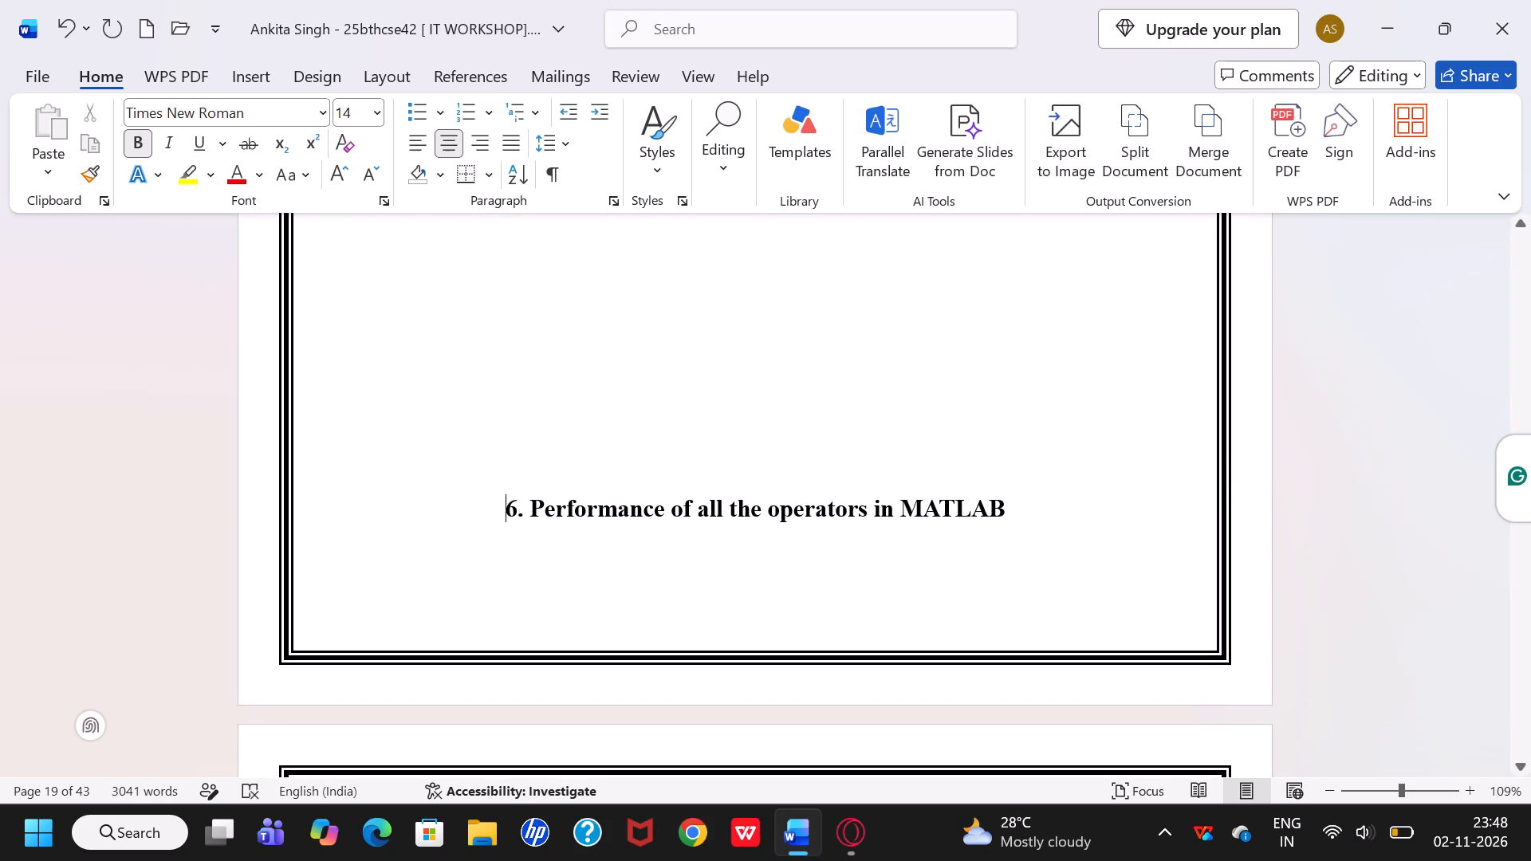
key(Return)
key(Return)
key(Return)
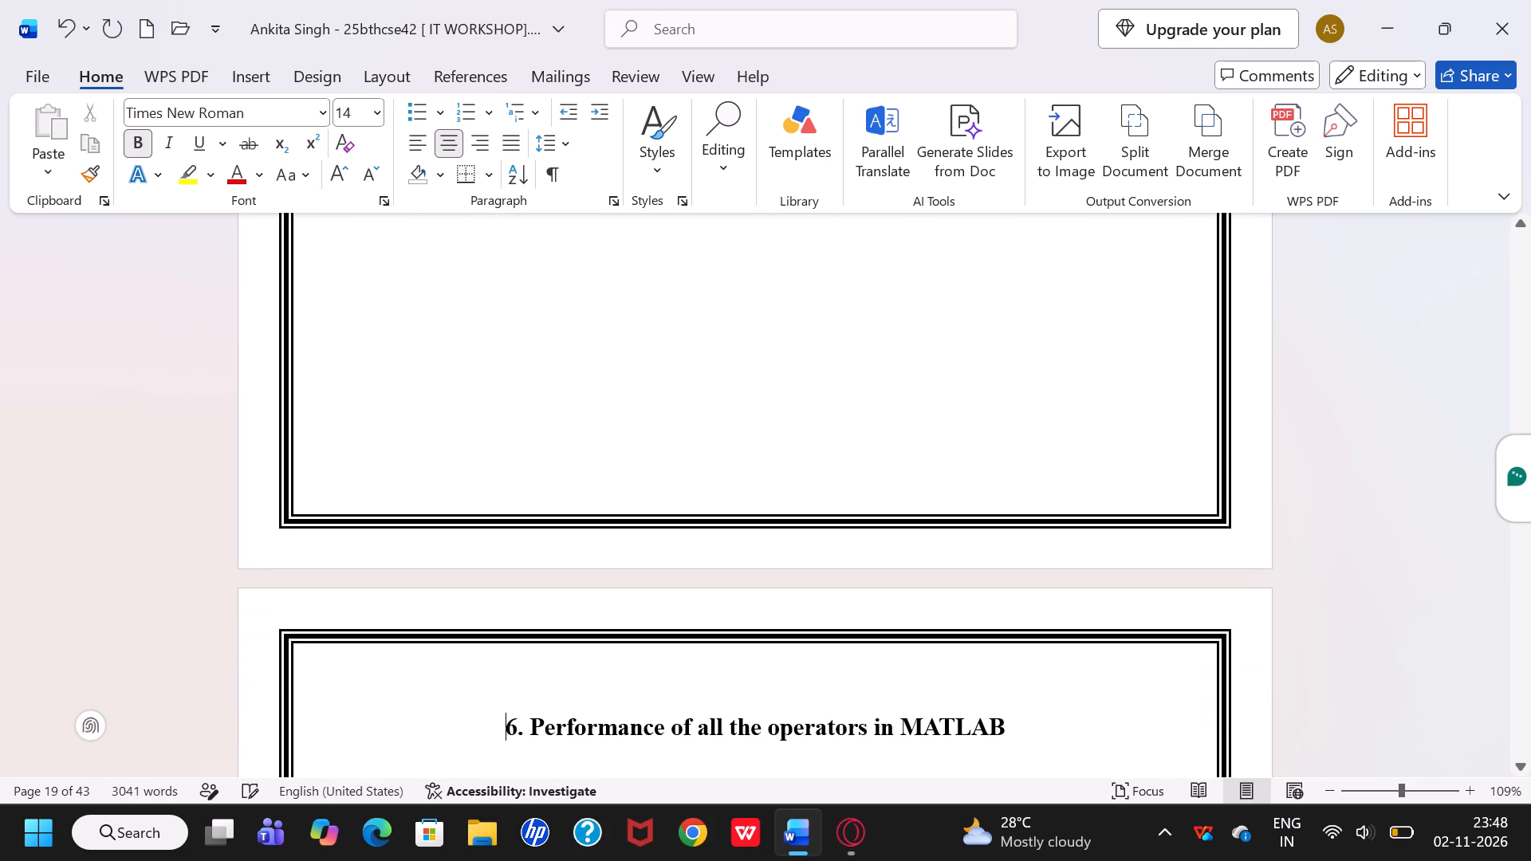
Look back over the Program 14 and 15 pages and save the document.
scroll(493, 512, down, 1)
scroll(493, 512, up, 3)
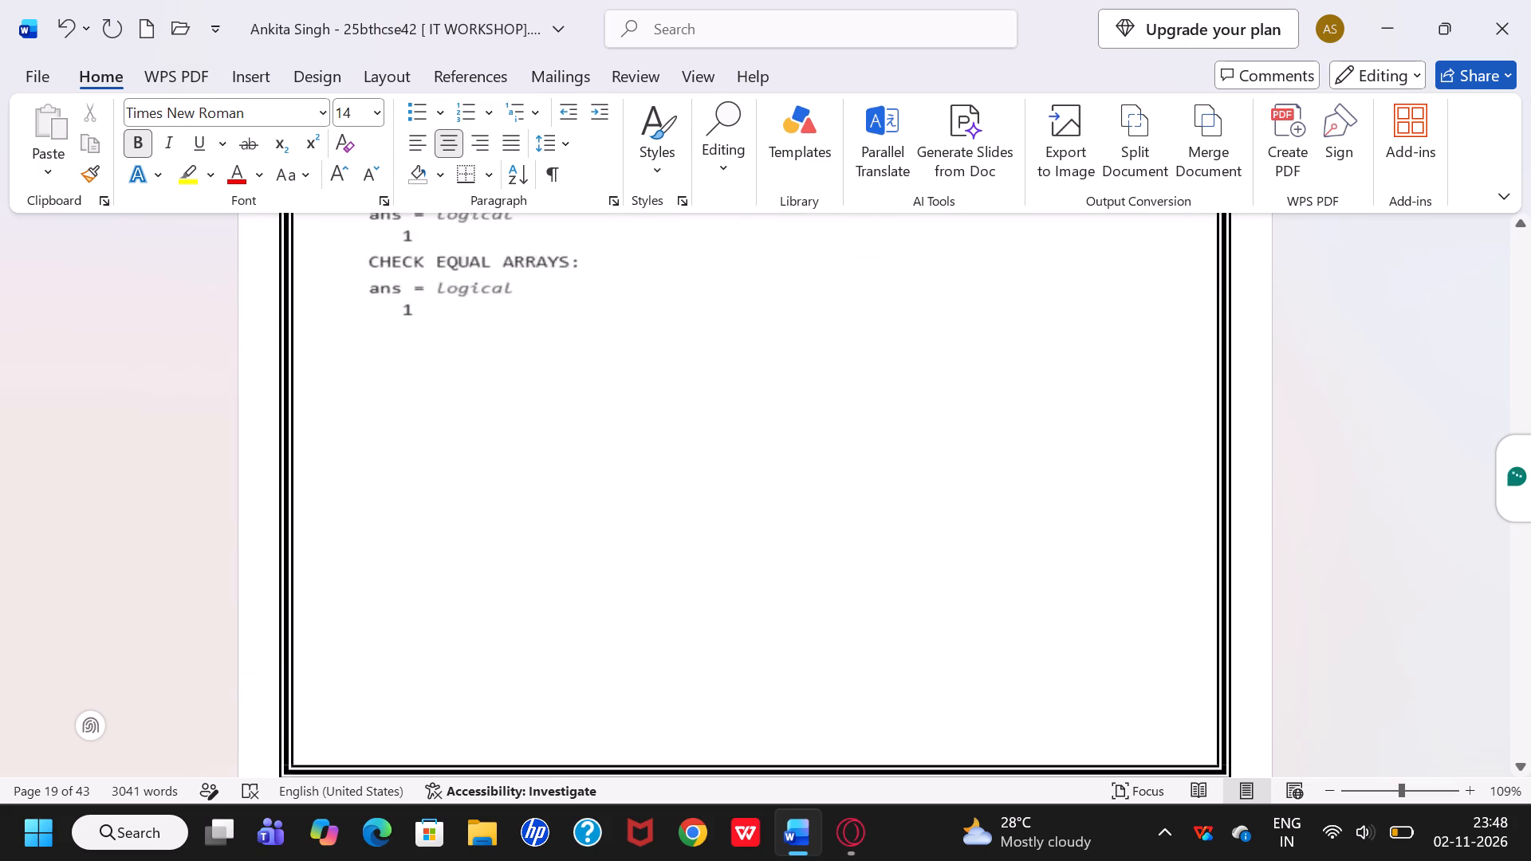
scroll(493, 512, up, 3)
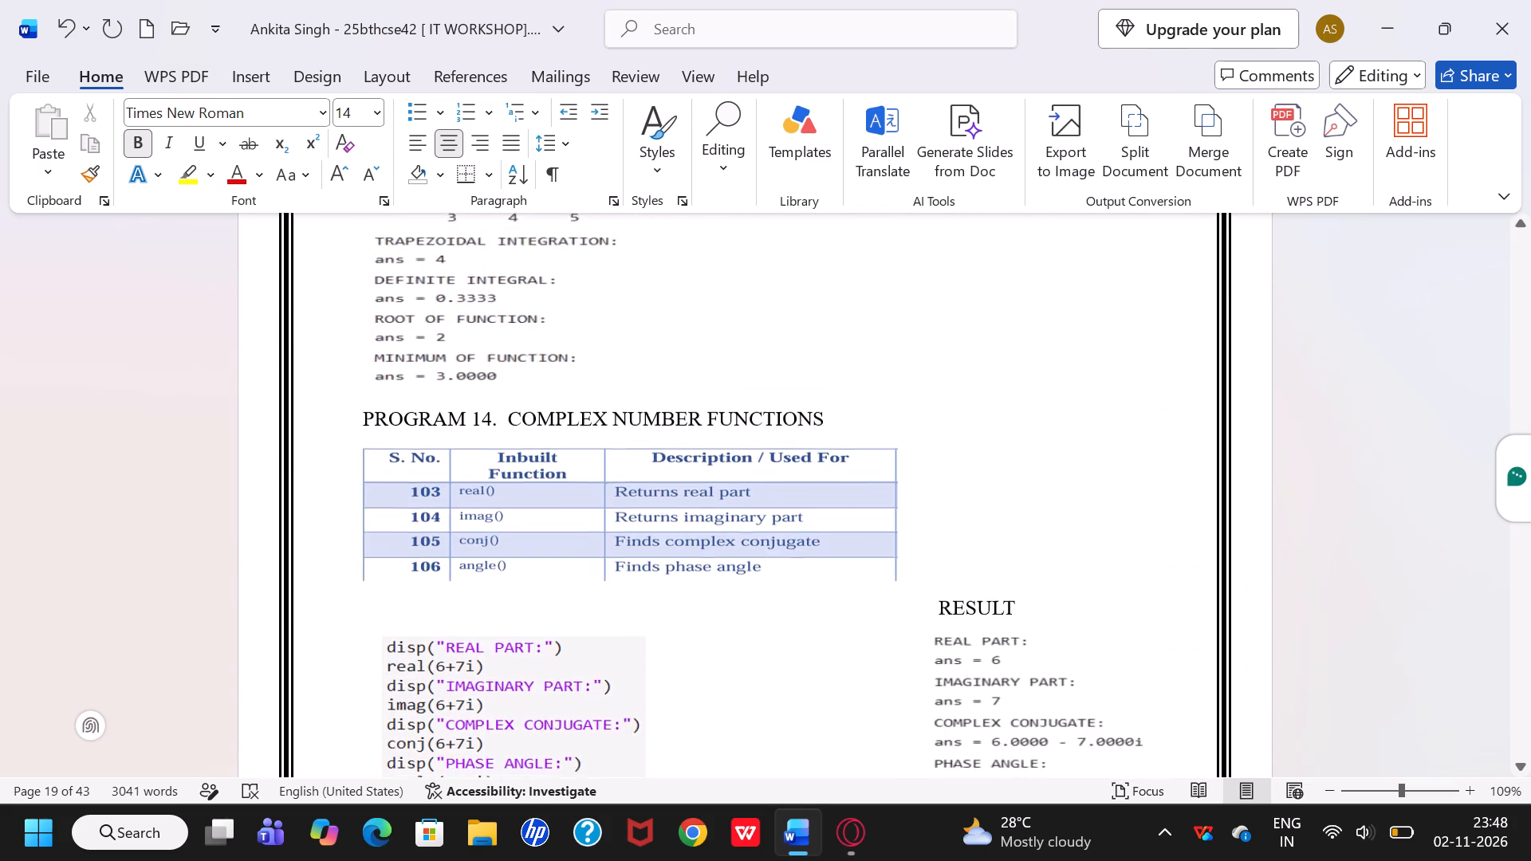
scroll(493, 512, up, 1)
key(ctrl+s)
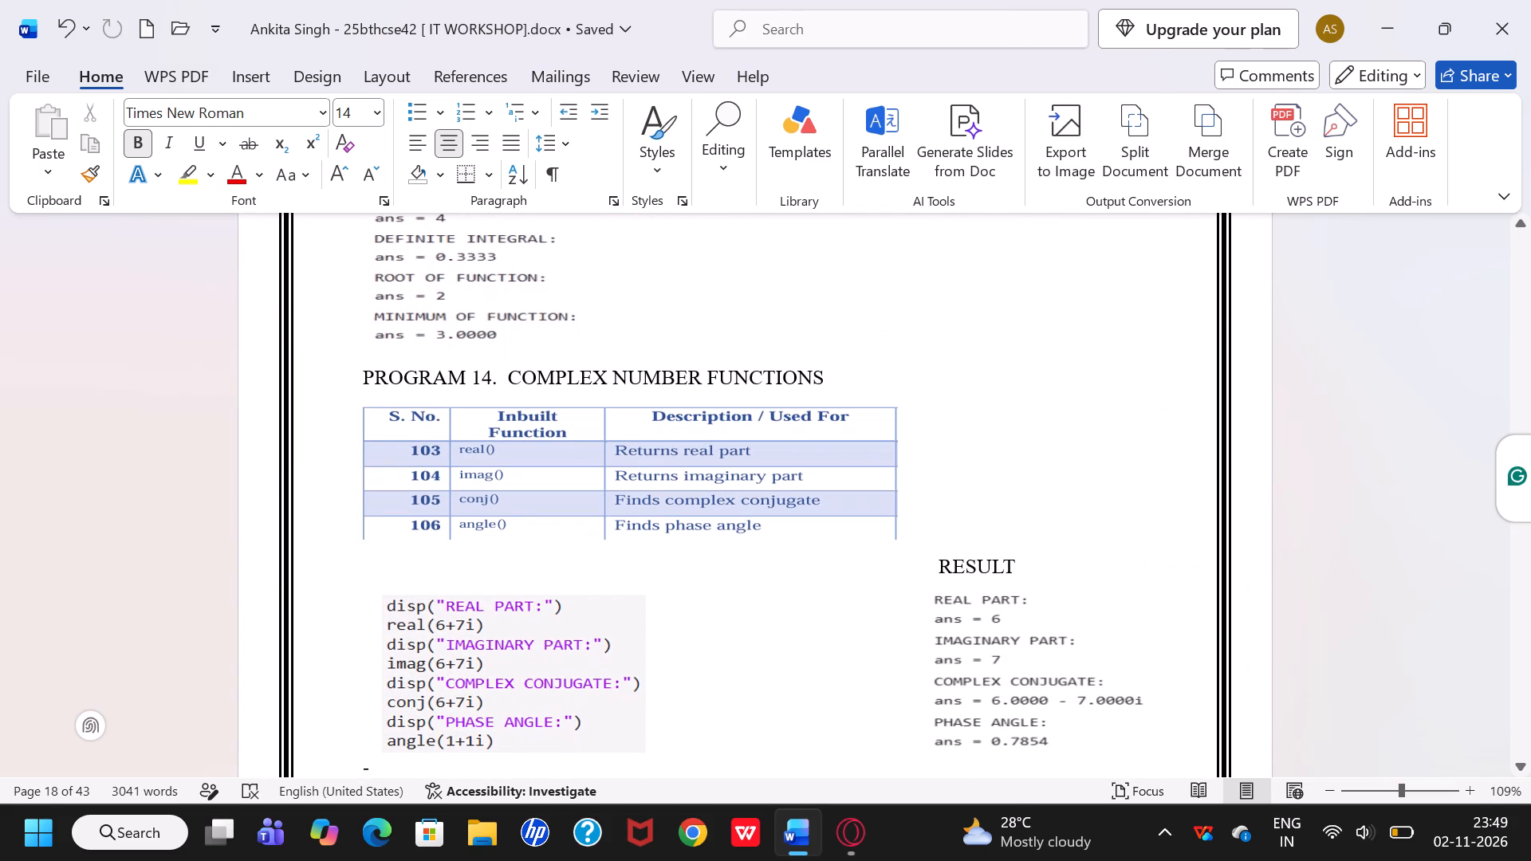
Examine the section 6 operator programs, comparing Program 1's code, explanations and output and the start of Program 2.
scroll(493, 512, down, 3)
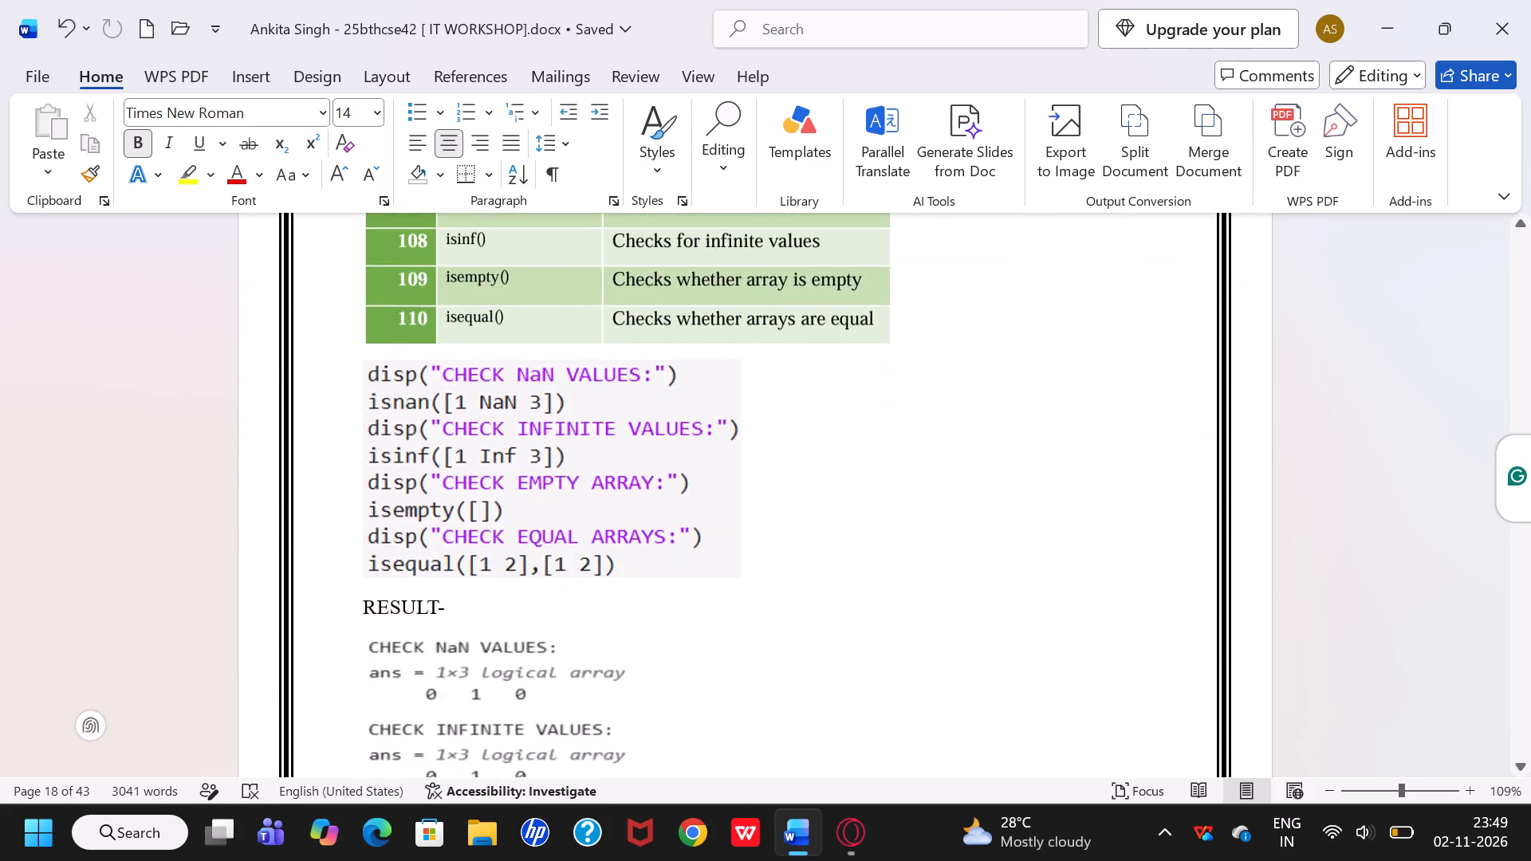
scroll(493, 512, down, 4)
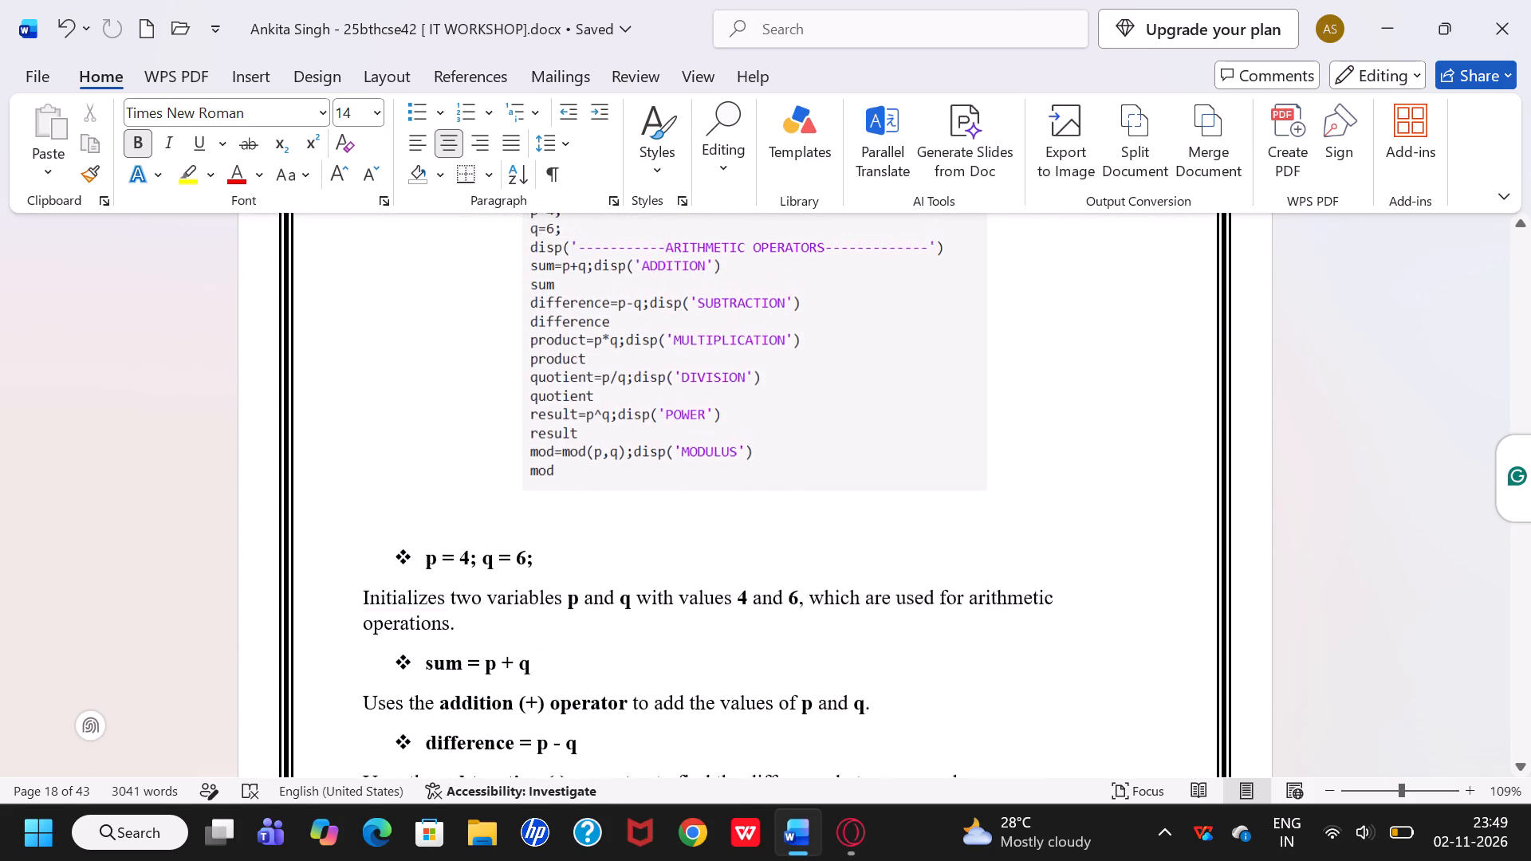
scroll(493, 512, right, 2)
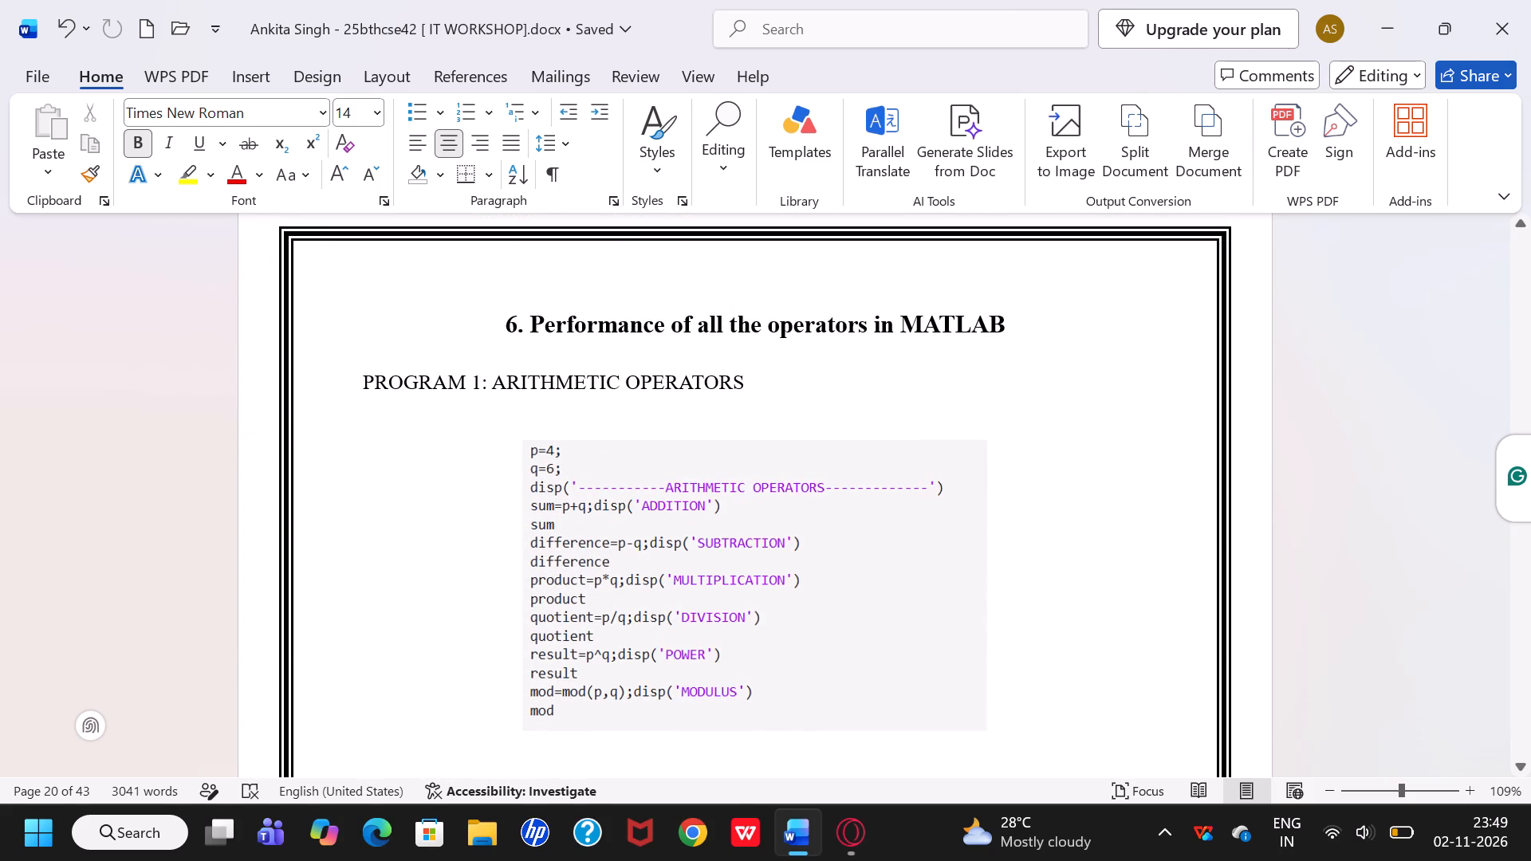
scroll(493, 512, down, 2)
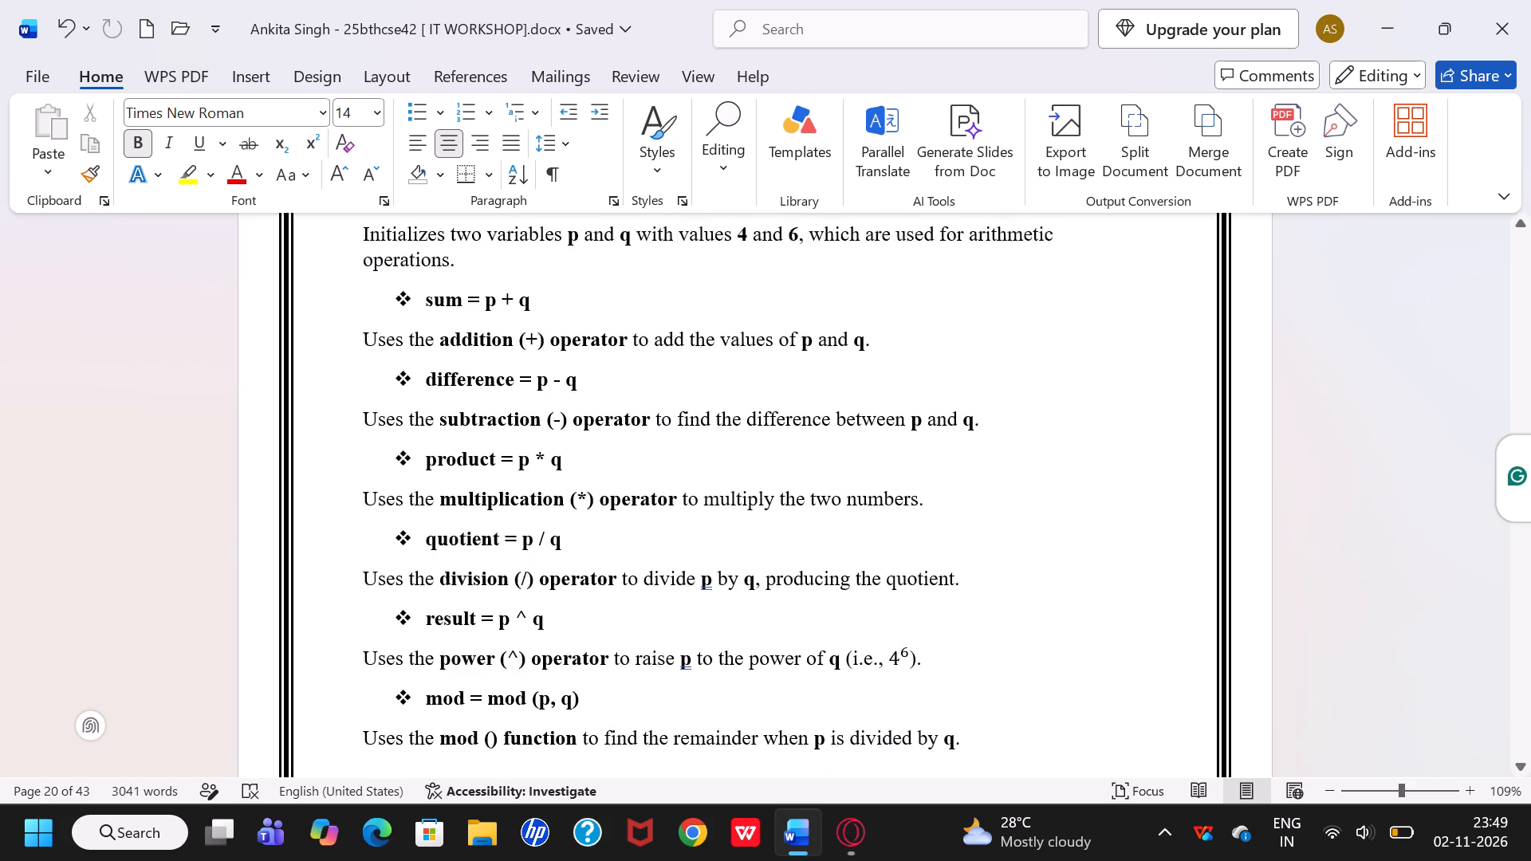
scroll(493, 512, down, 3)
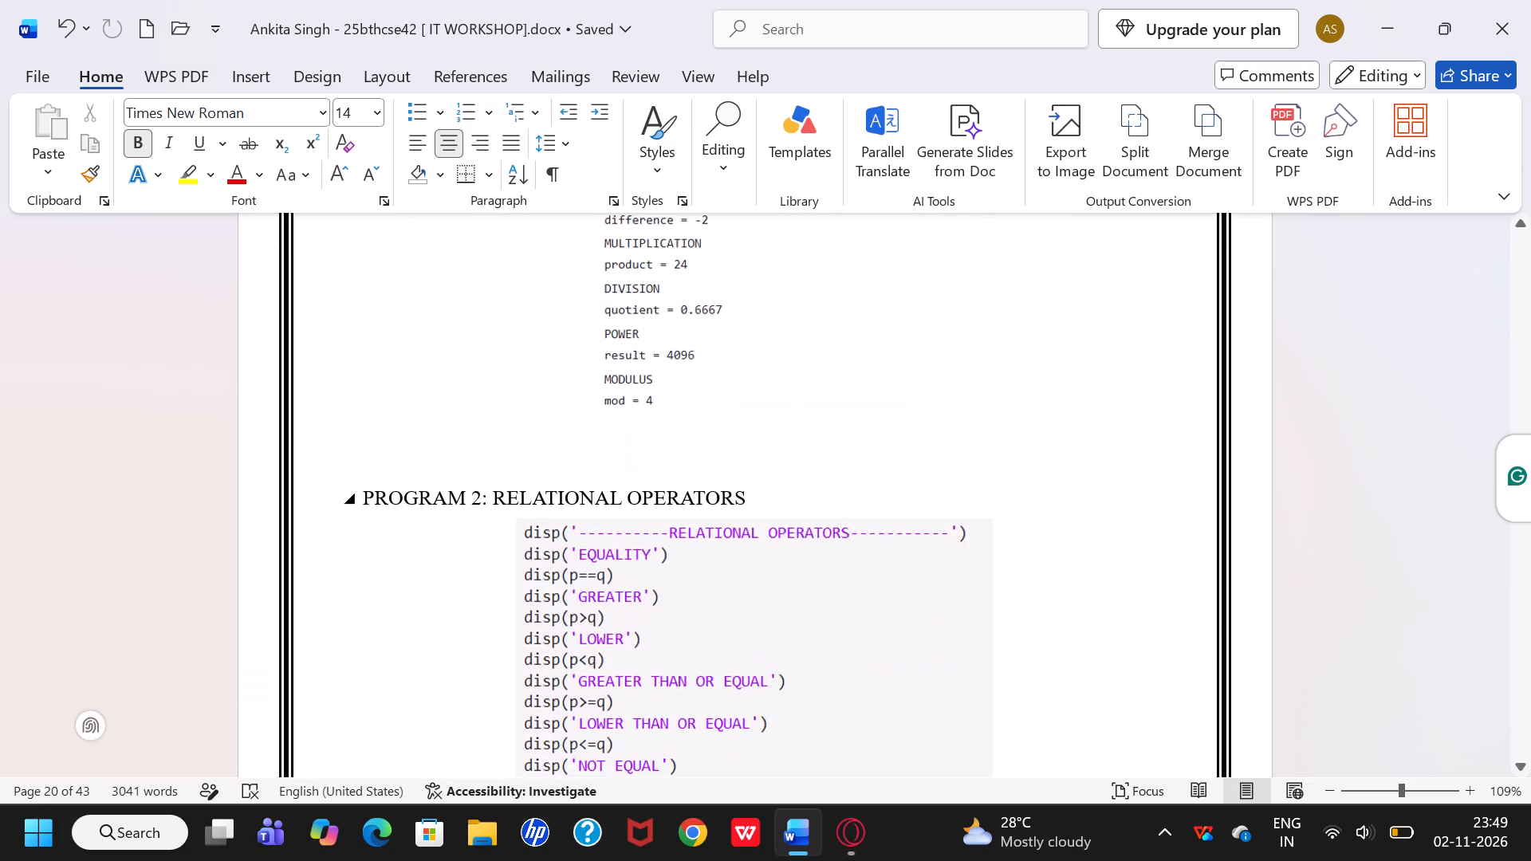
scroll(493, 512, up, 1)
scroll(493, 512, down, 2)
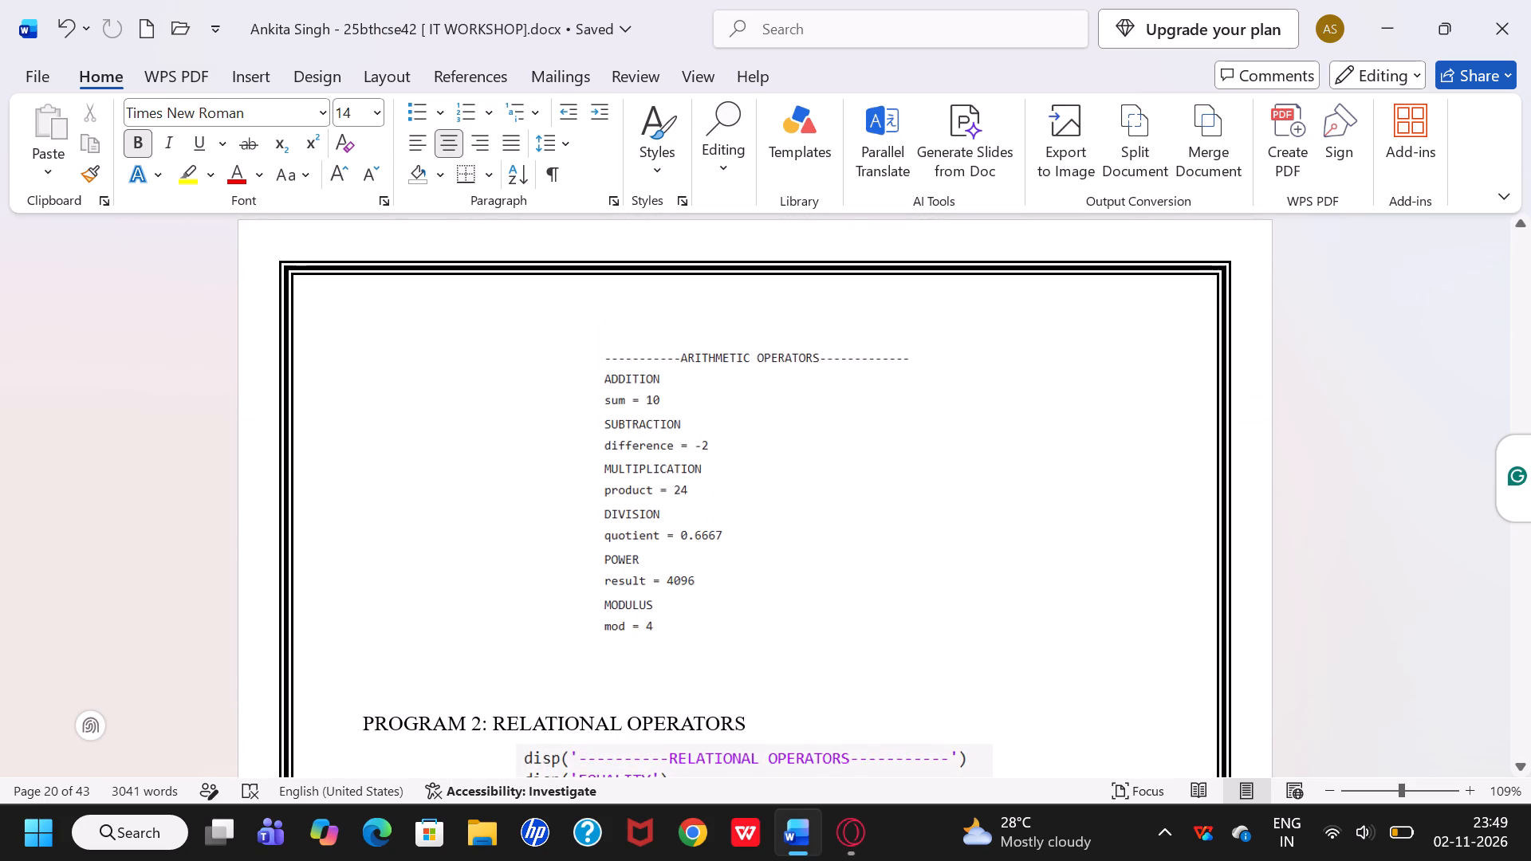
scroll(493, 512, down, 4)
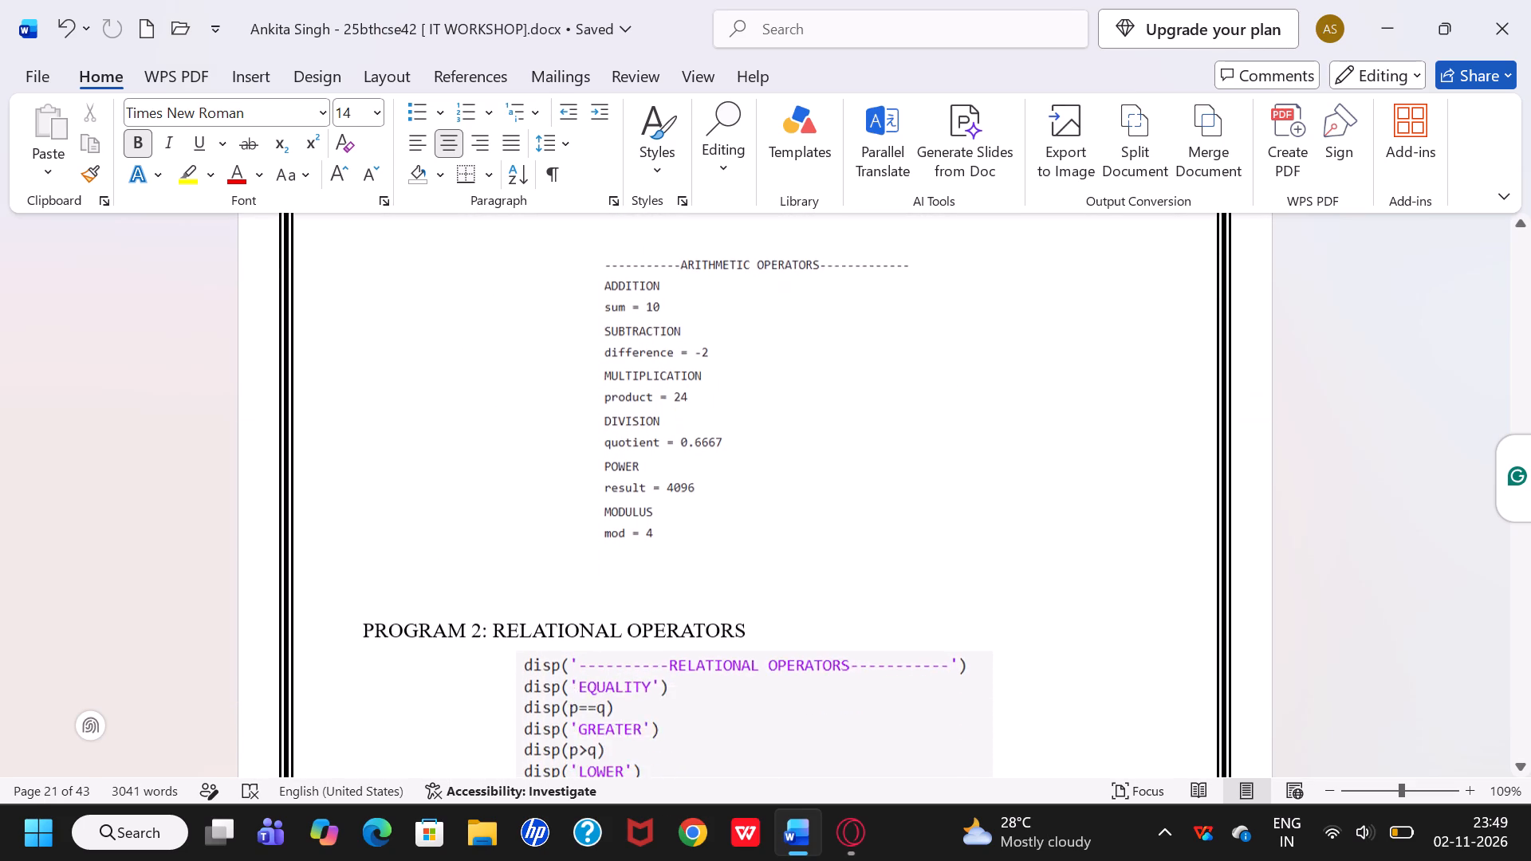
scroll(493, 512, down, 1)
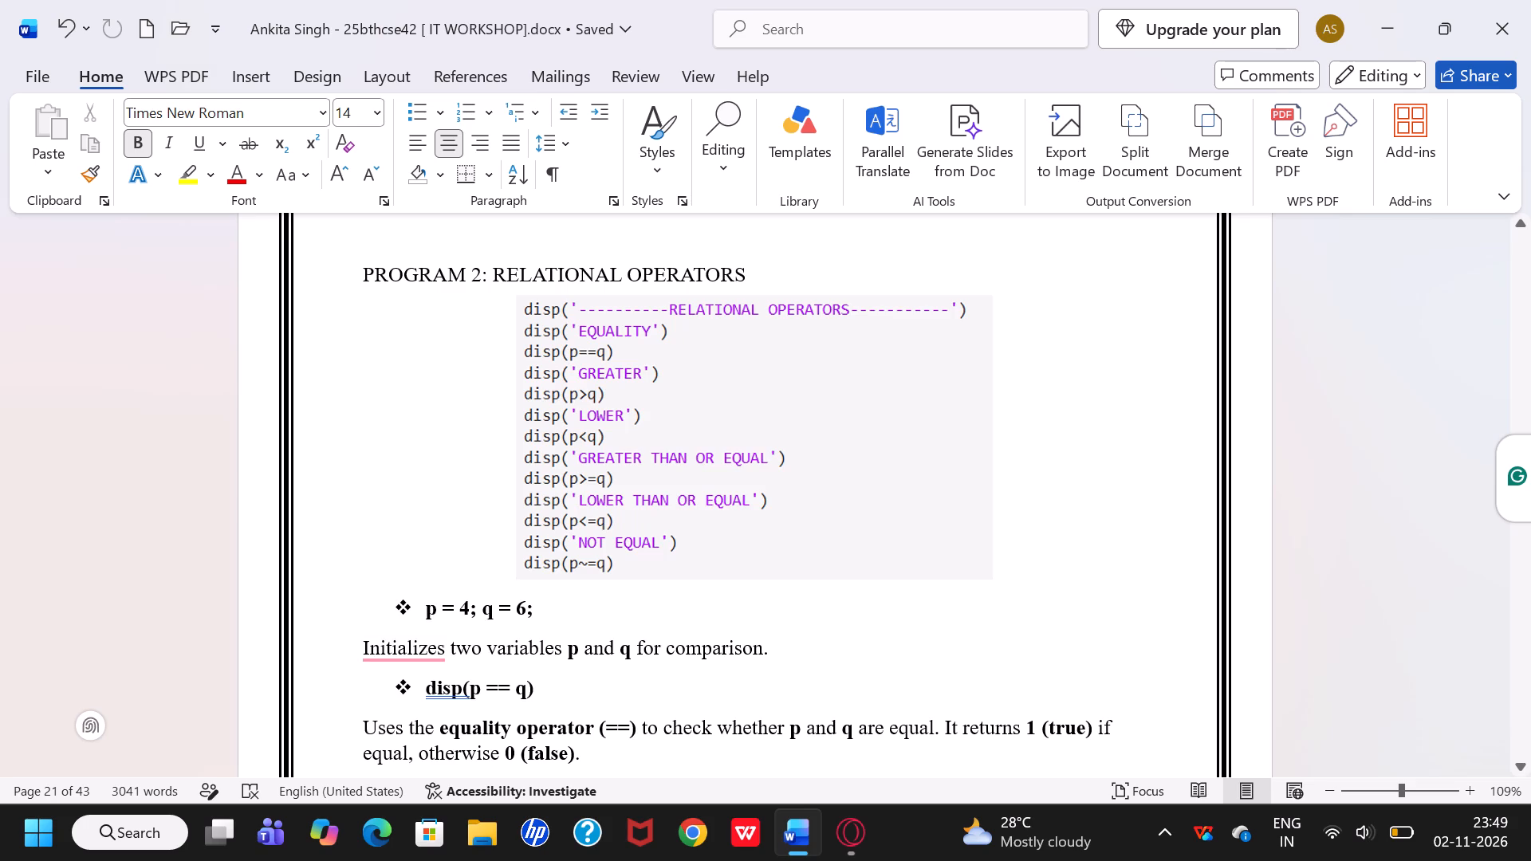
scroll(493, 512, up, 2)
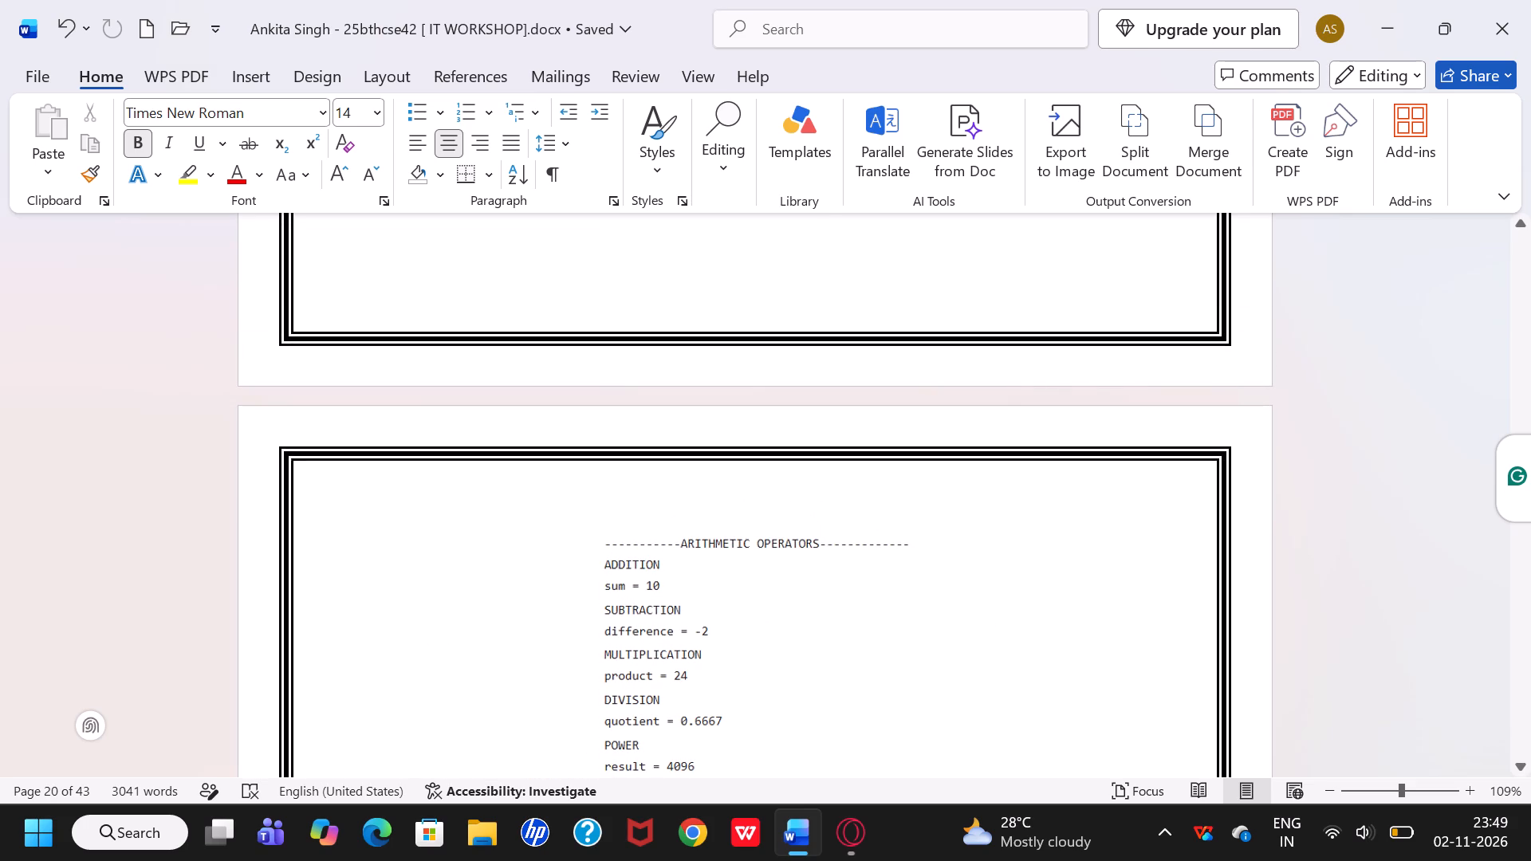
scroll(493, 512, down, 1)
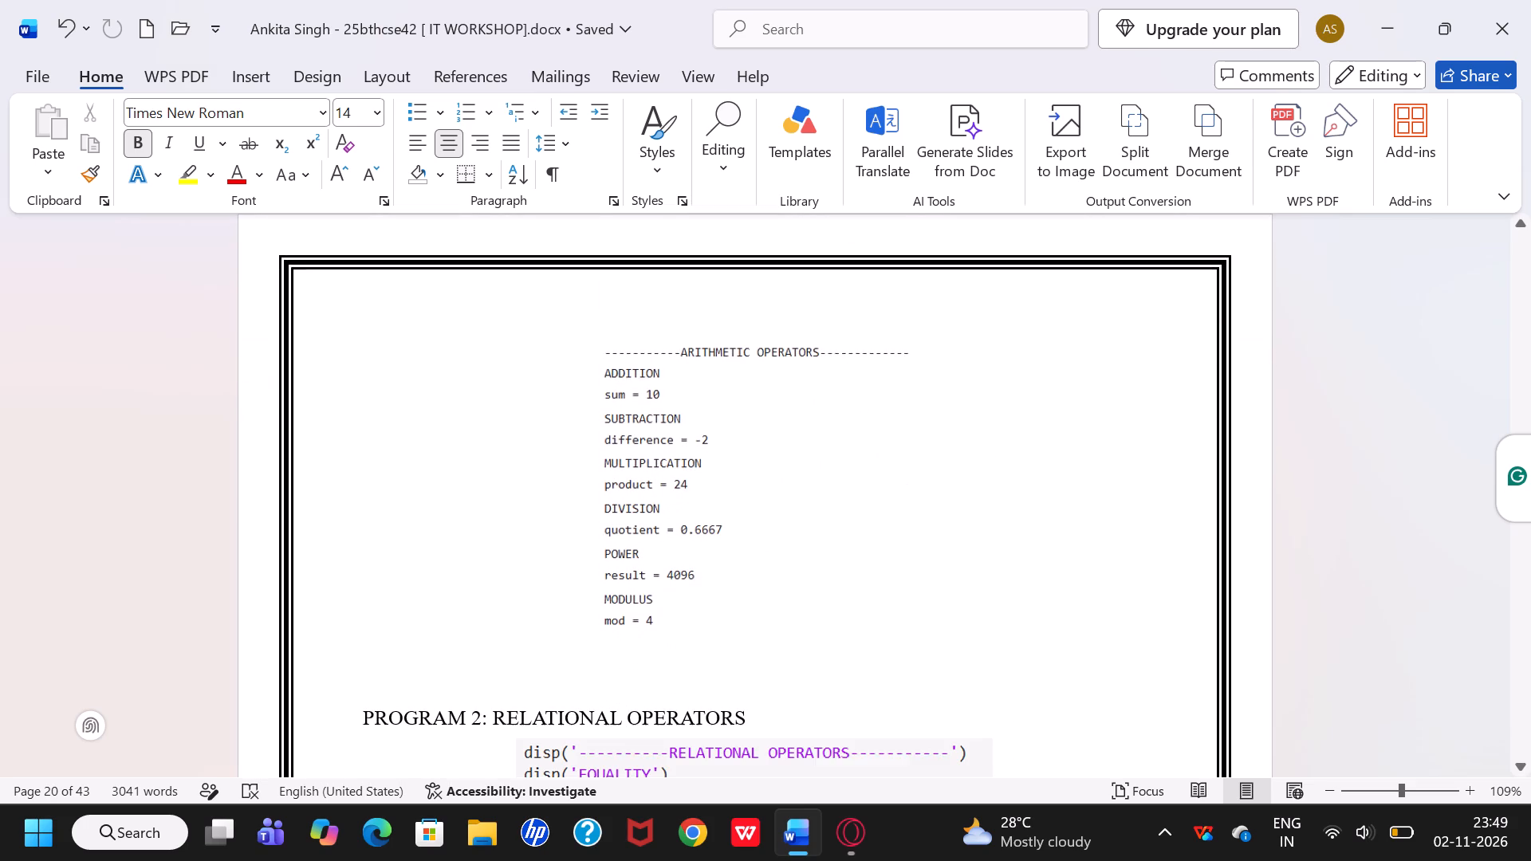
scroll(493, 512, down, 1)
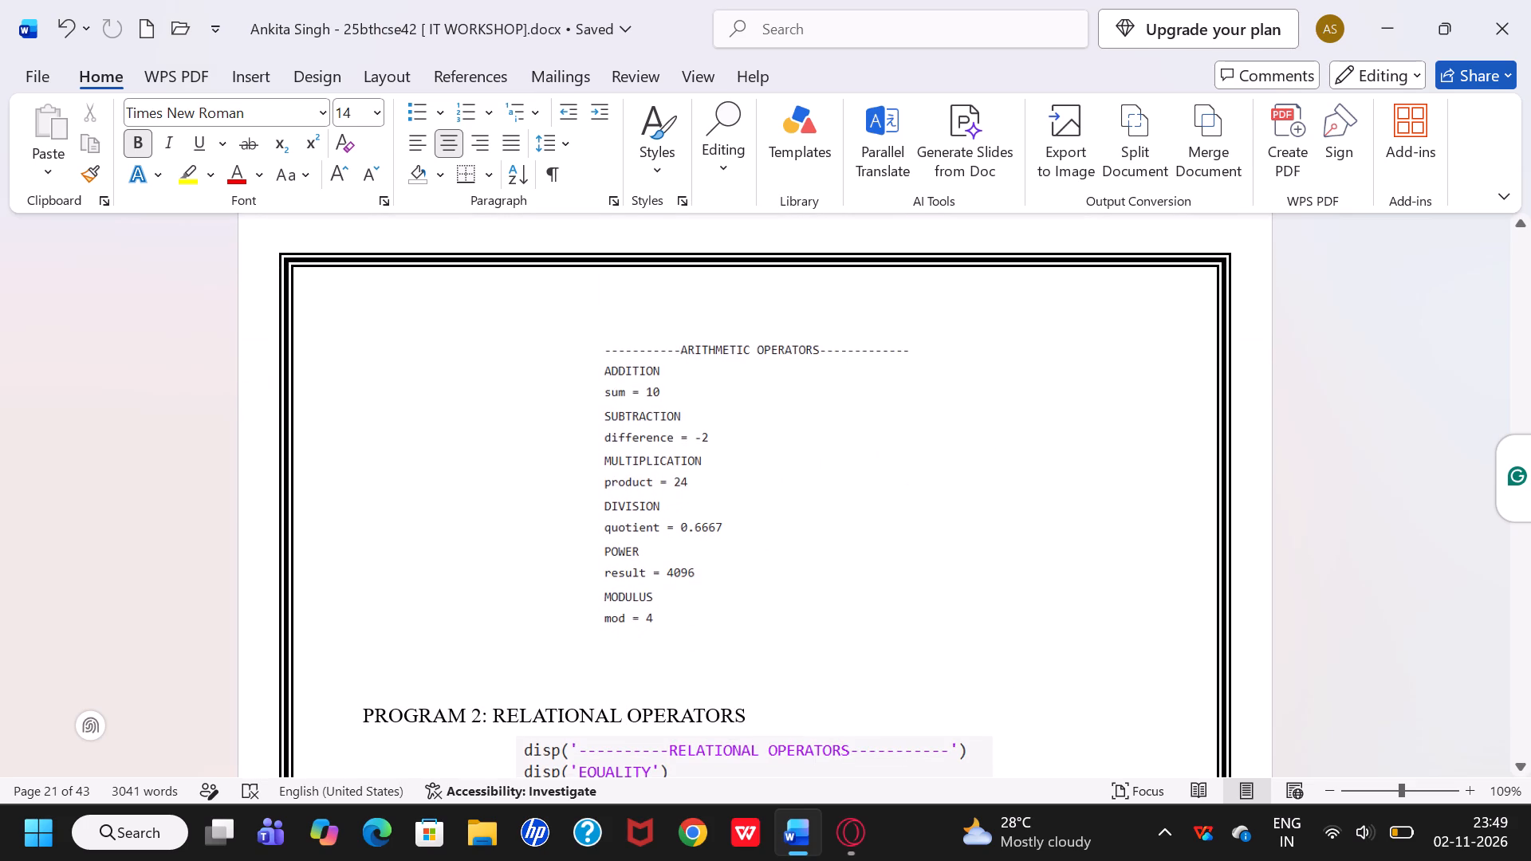
scroll(493, 512, up, 4)
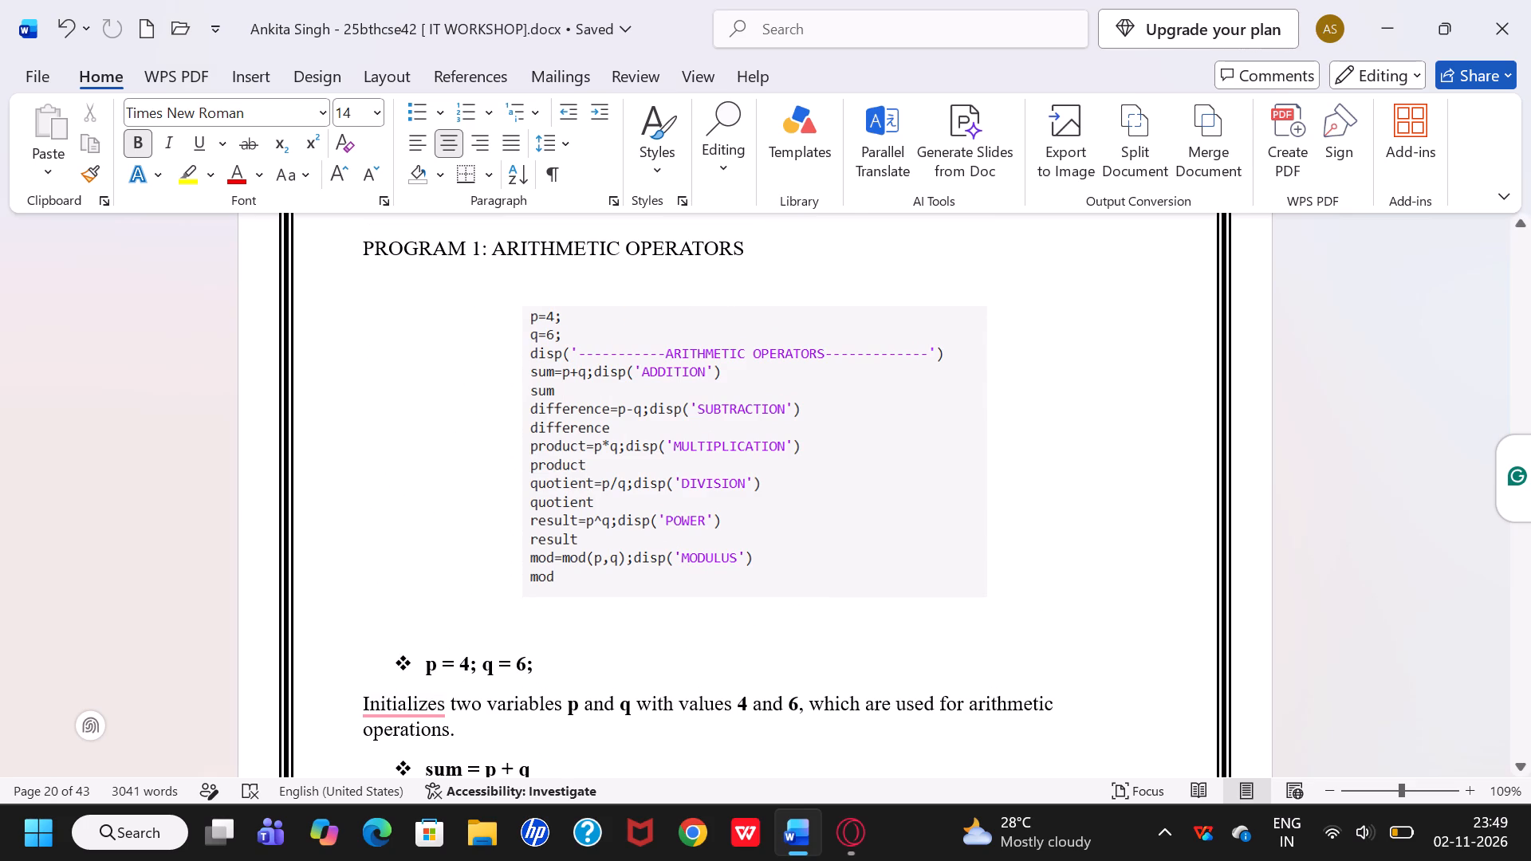
scroll(521, 584, down, 2)
scroll(521, 584, up, 1)
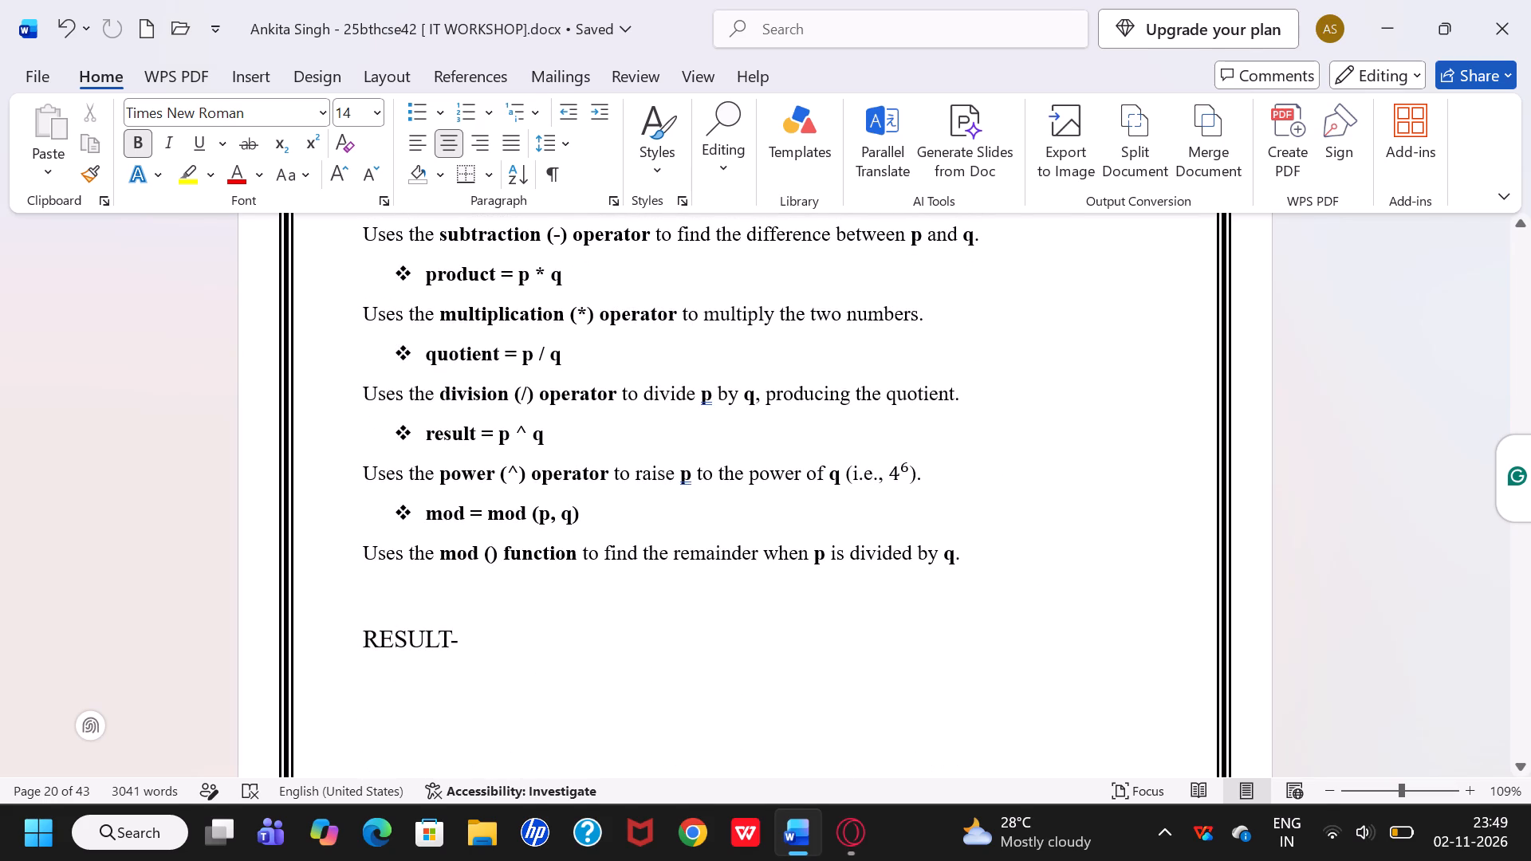
scroll(521, 584, up, 1)
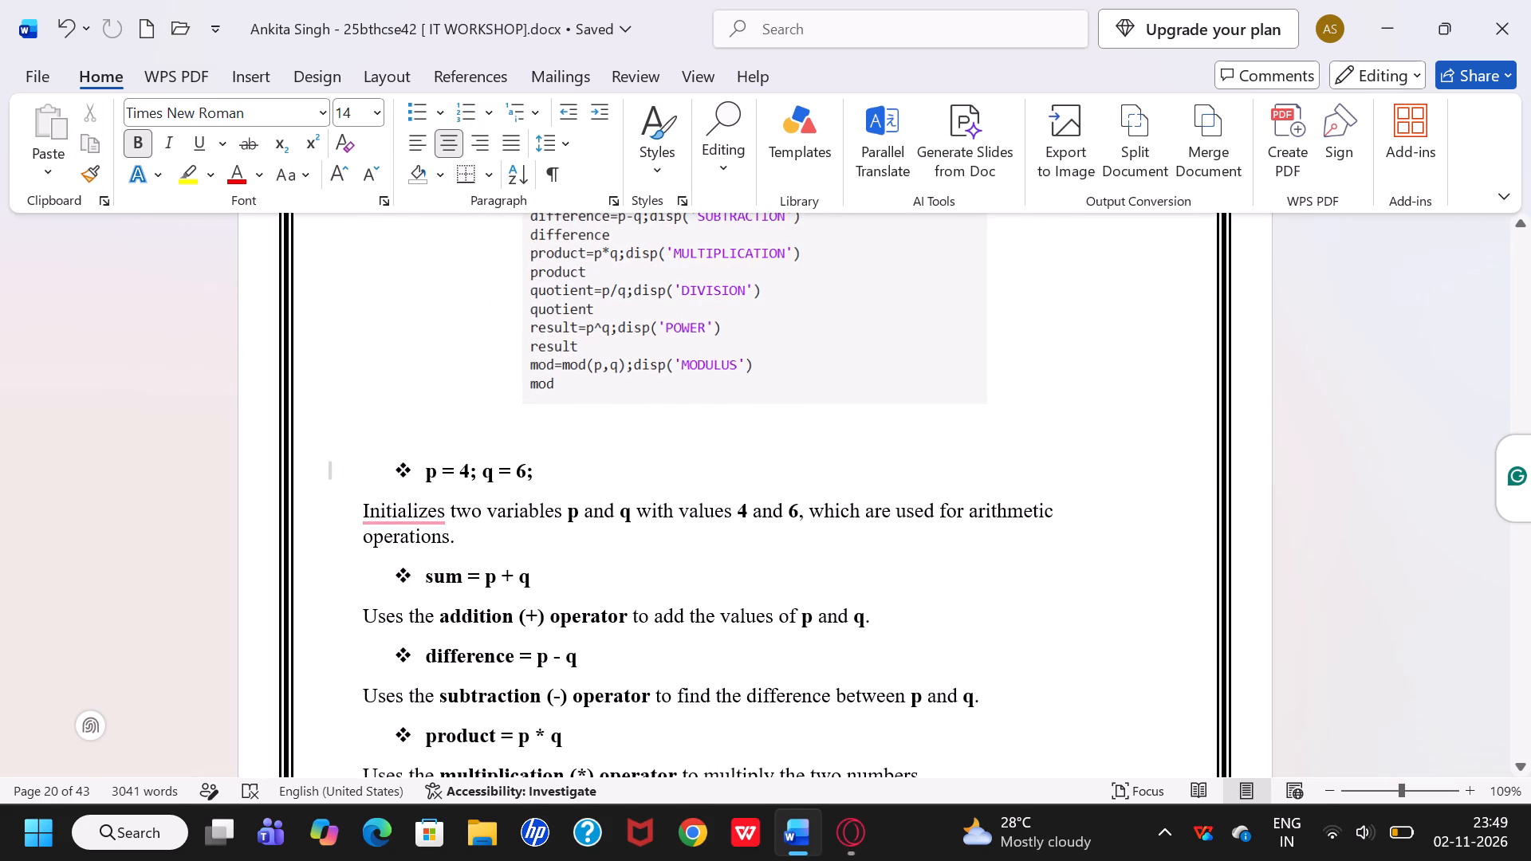
Change the variable values in Program 1's first explanation bullet to p = 5 and q = 8.
click(469, 469)
key(BackSpace)
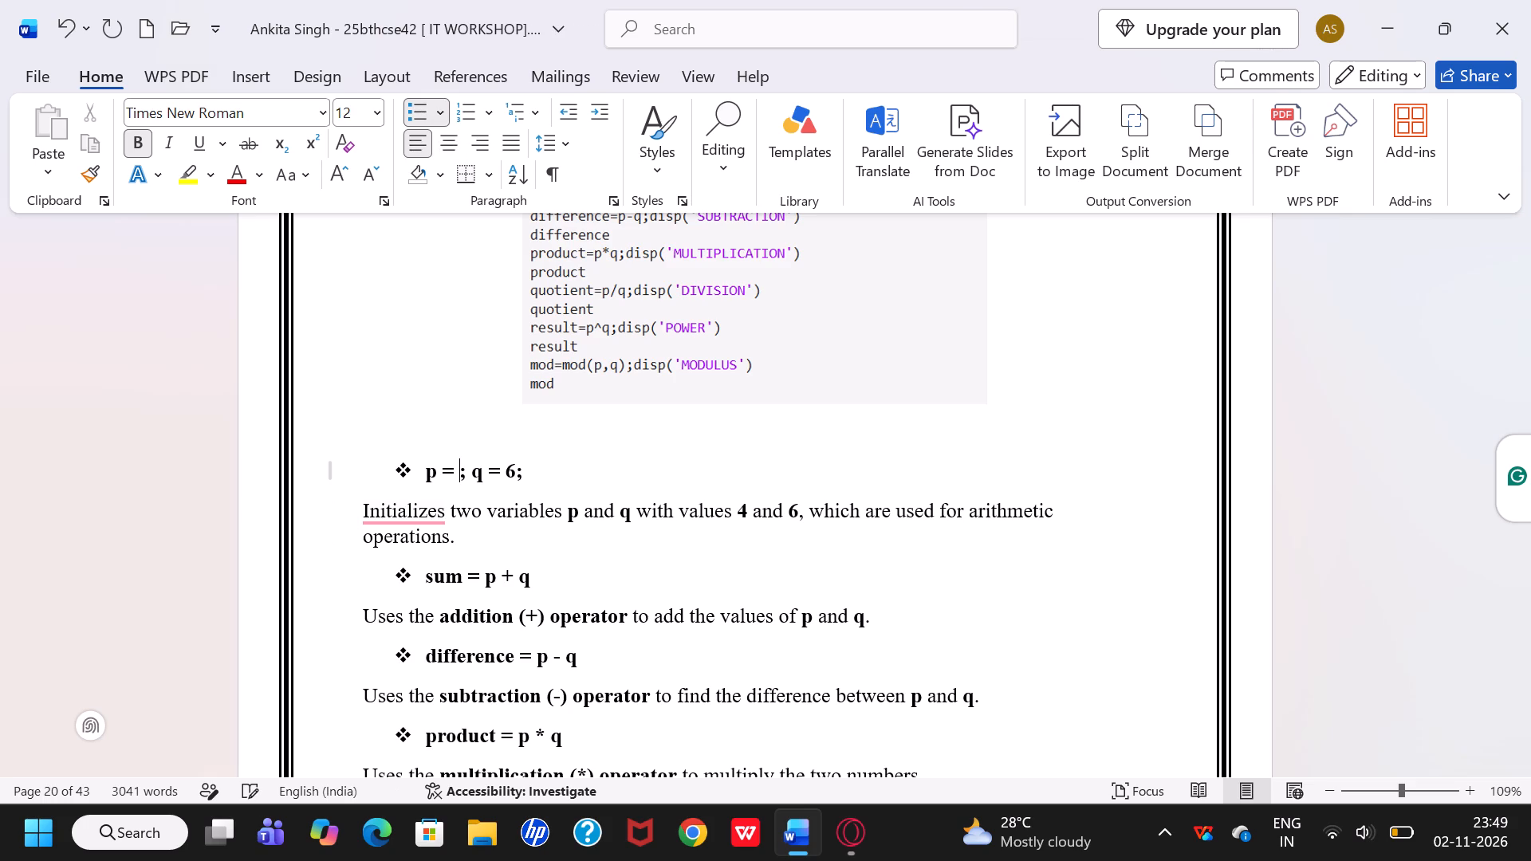
key(5)
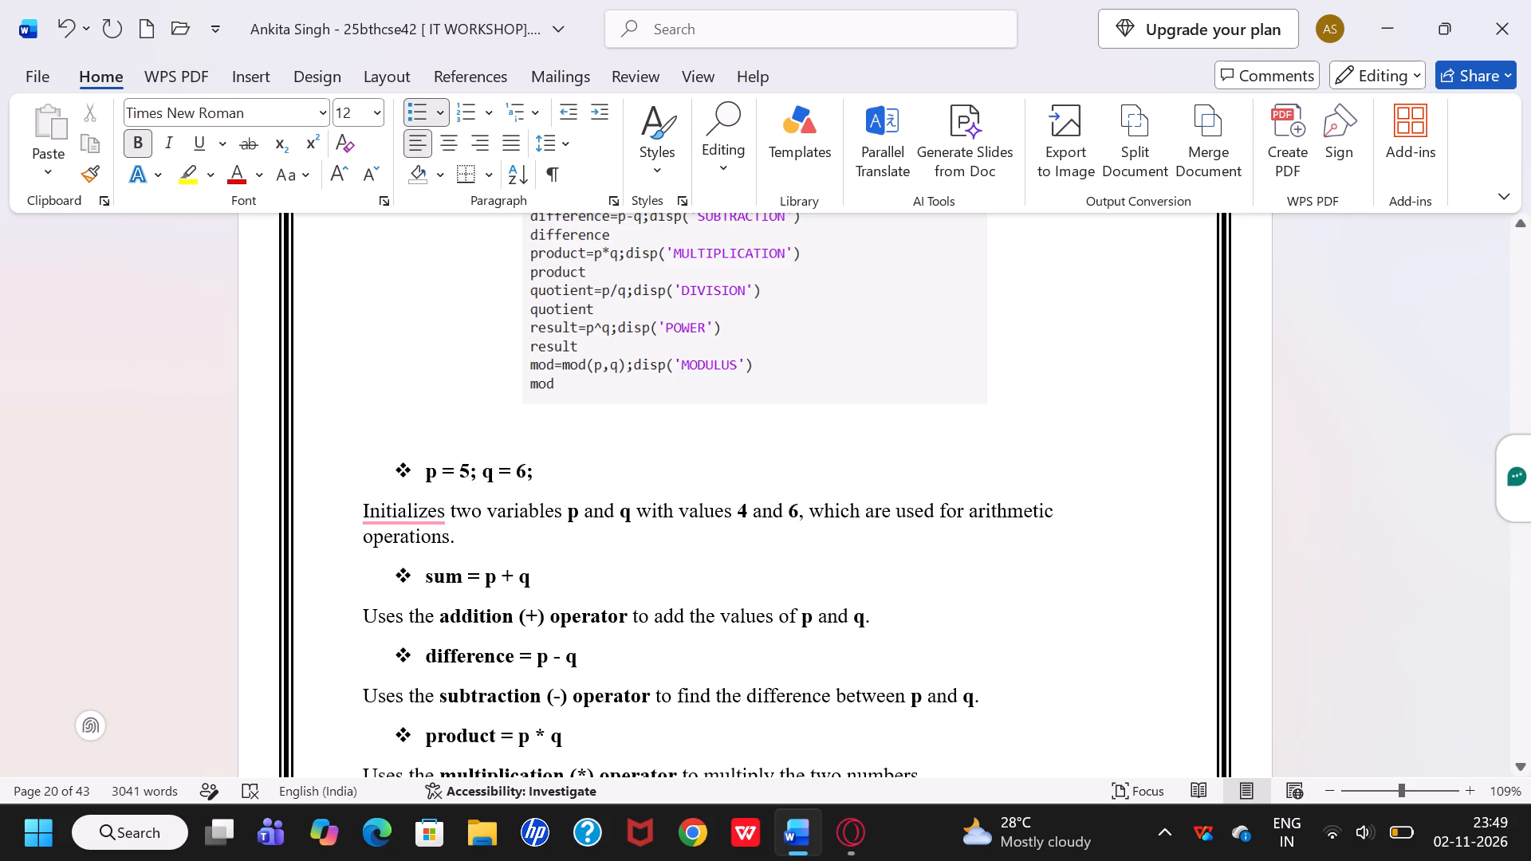
click(521, 467)
key(BackSpace)
key(8)
scroll(665, 542, down, 1)
scroll(665, 542, up, 1)
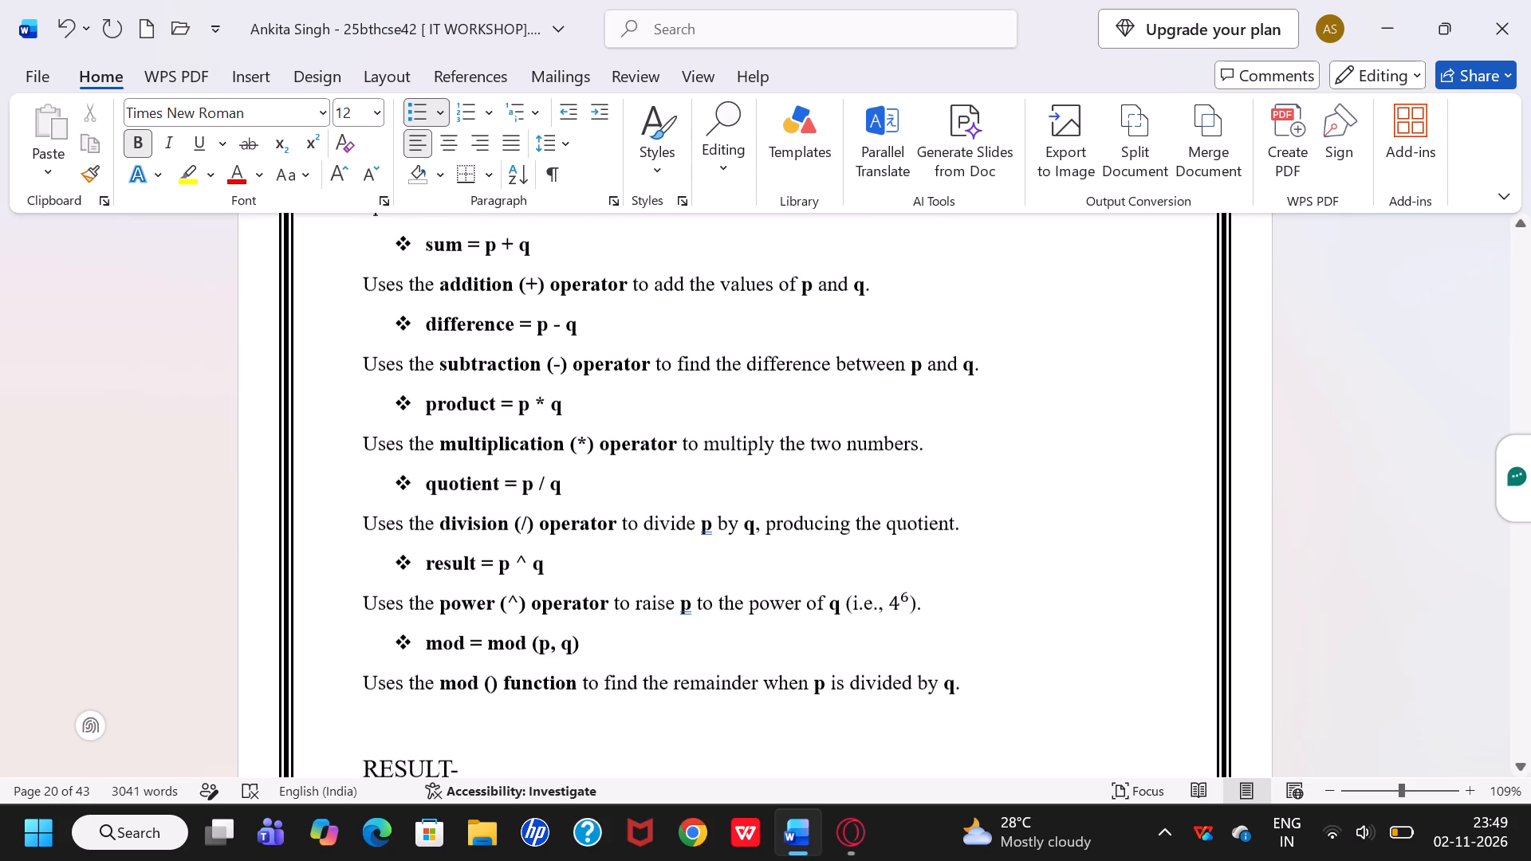
Delete the bracketed 4⁶ example after "the power of q" in Program 1's power operator explanation.
scroll(665, 542, up, 2)
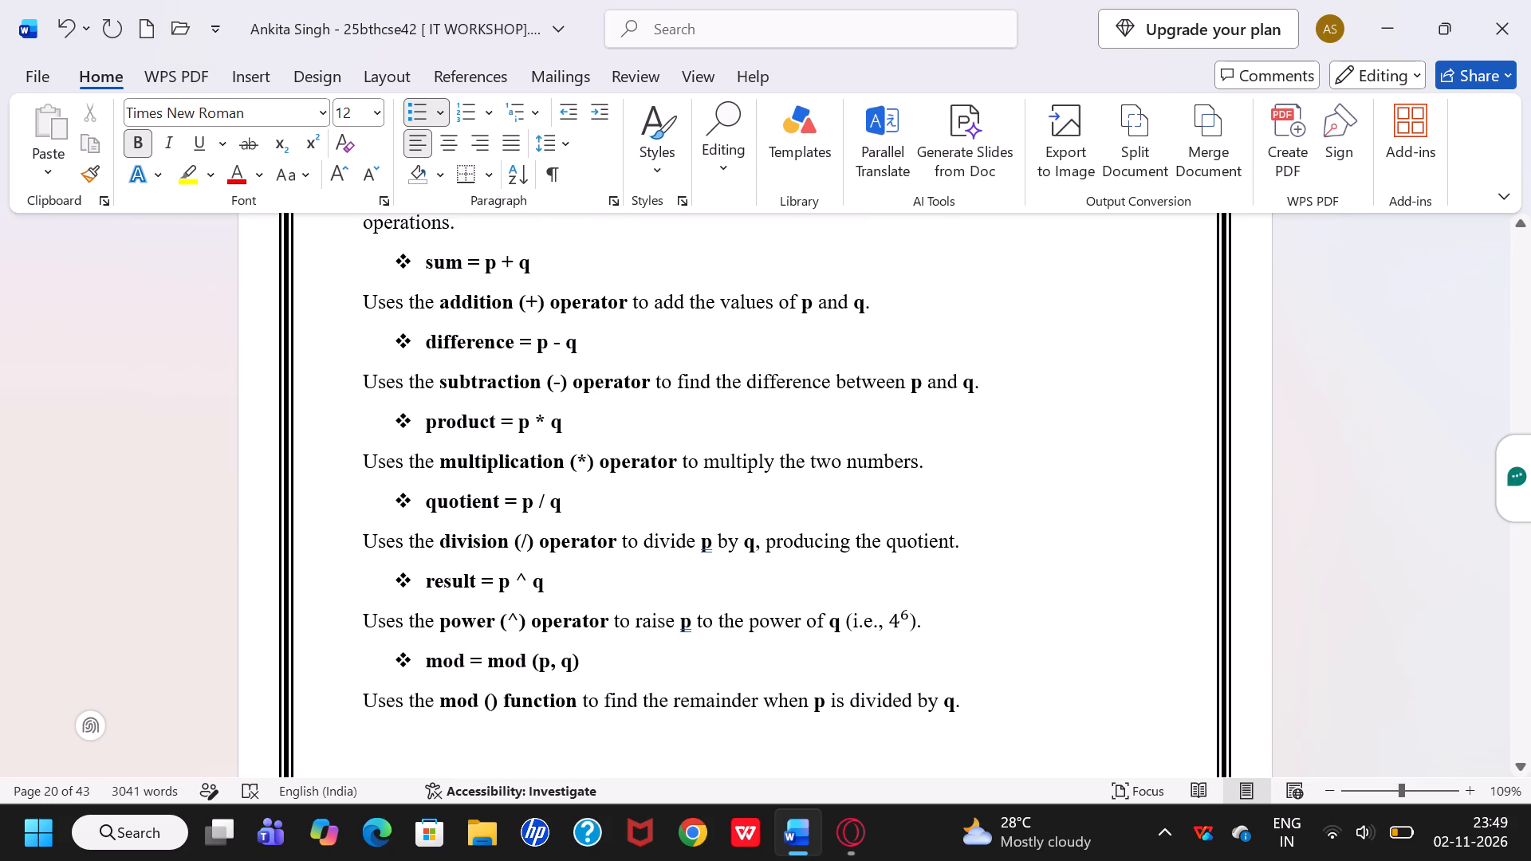
click(915, 616)
key(BackSpace)
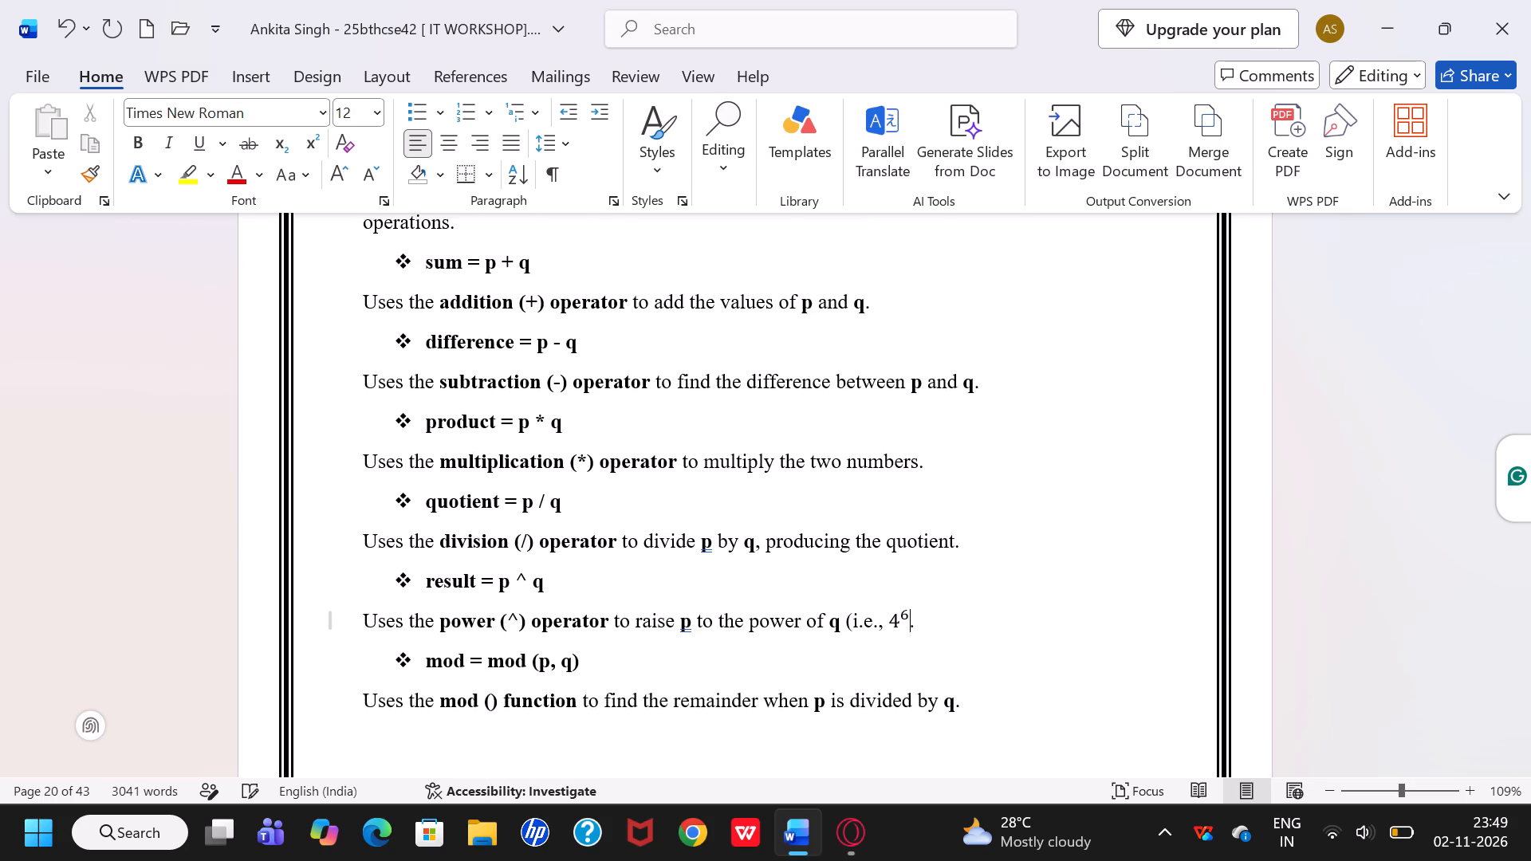
key(BackSpace)
key(BackSpace)
key(BackSpace)
key(BackSpace)
key(BackSpace)
key(BackSpace)
key(BackSpace)
key(BackSpace)
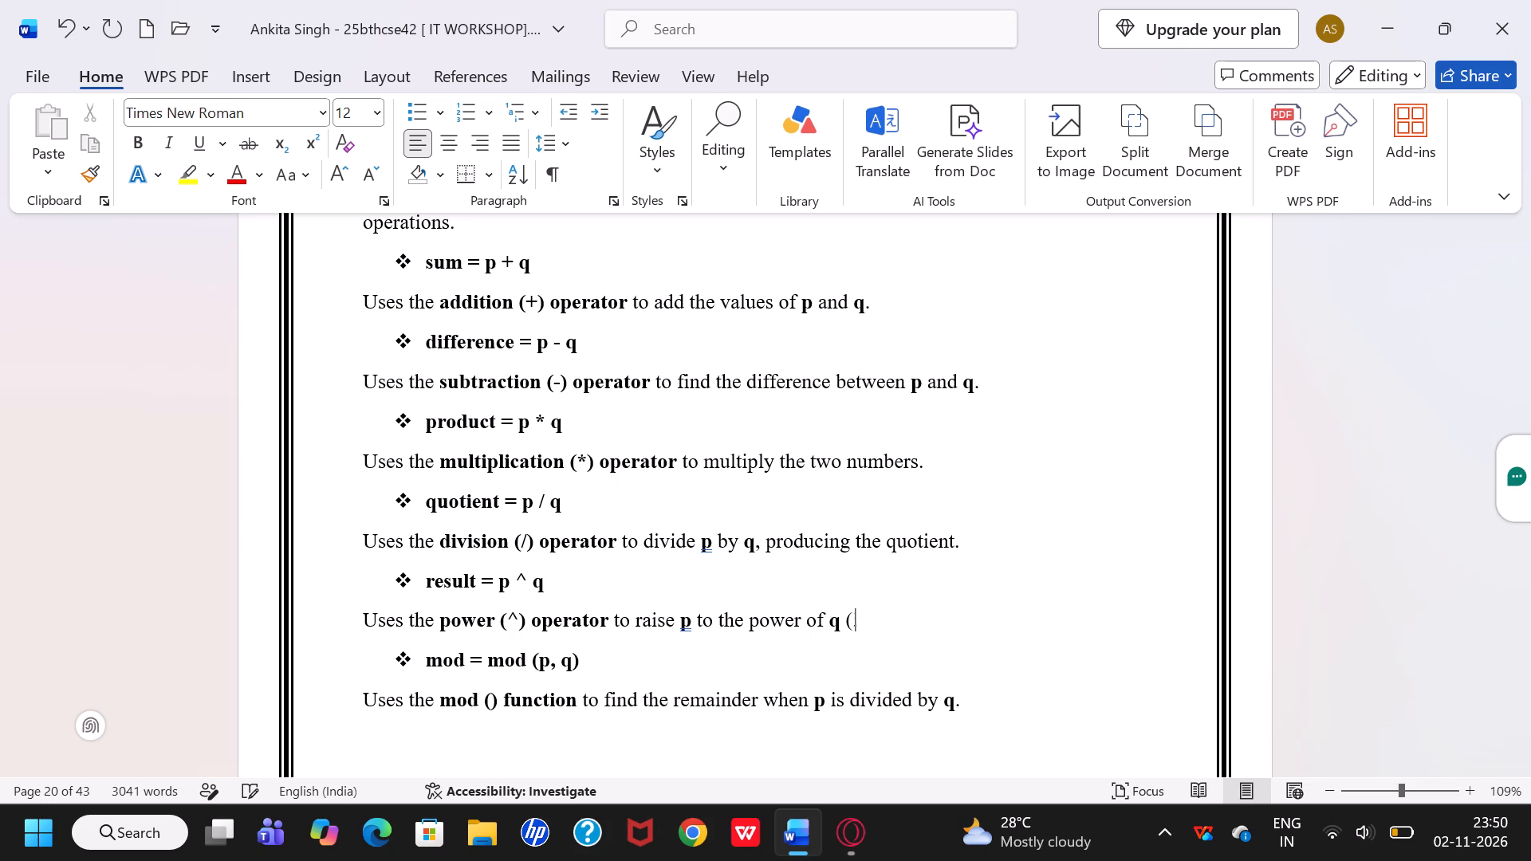
key(BackSpace)
key(BackSpace)
click(1038, 619)
Examine the code images, explanations and results of Programs 1 to 3 in section 6 for how p and q are used.
scroll(1038, 619, up, 1)
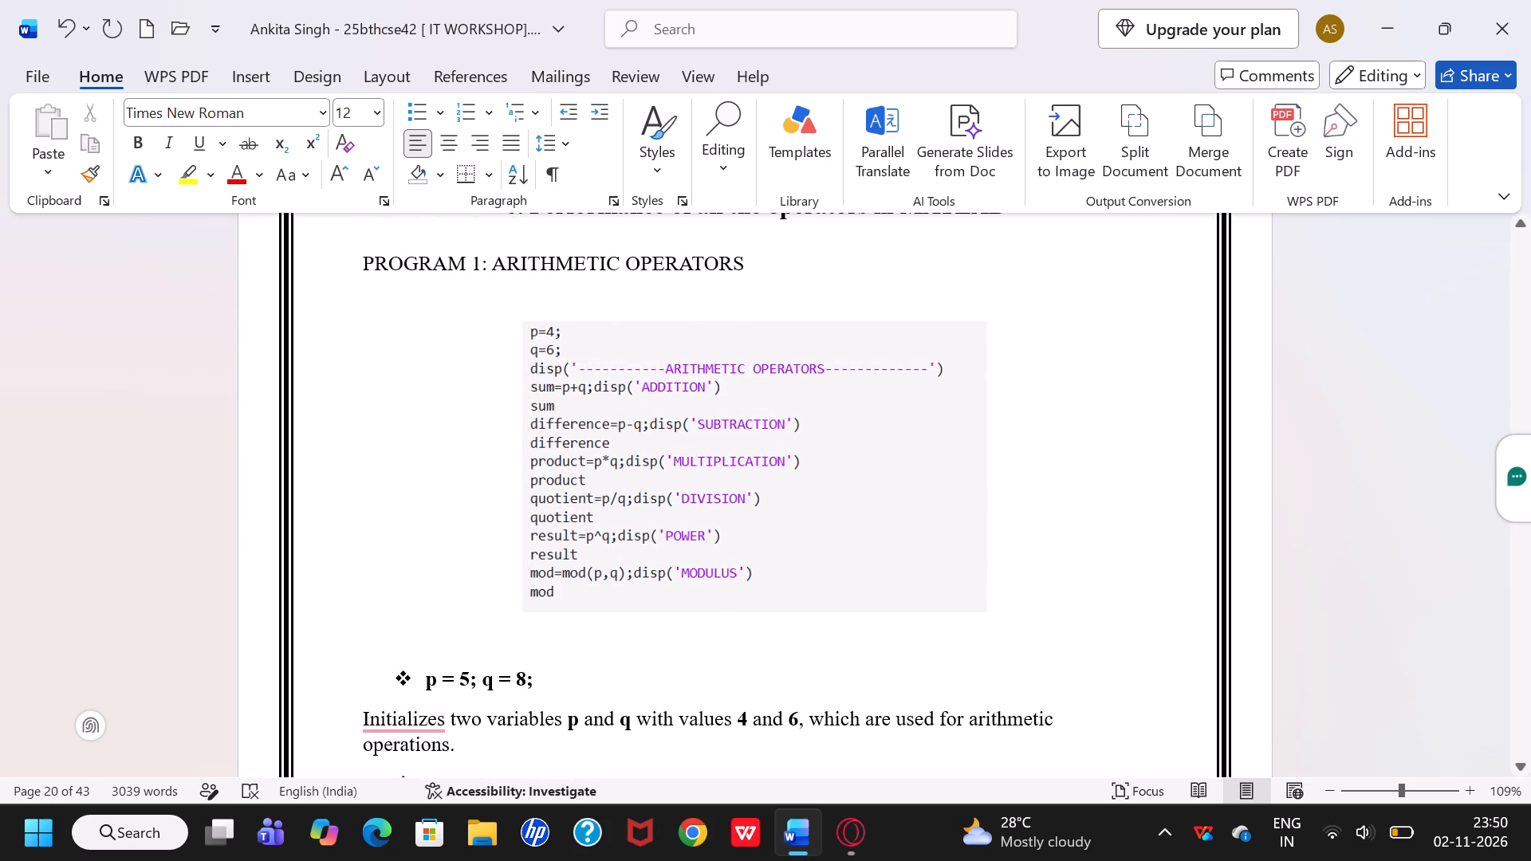
click(824, 503)
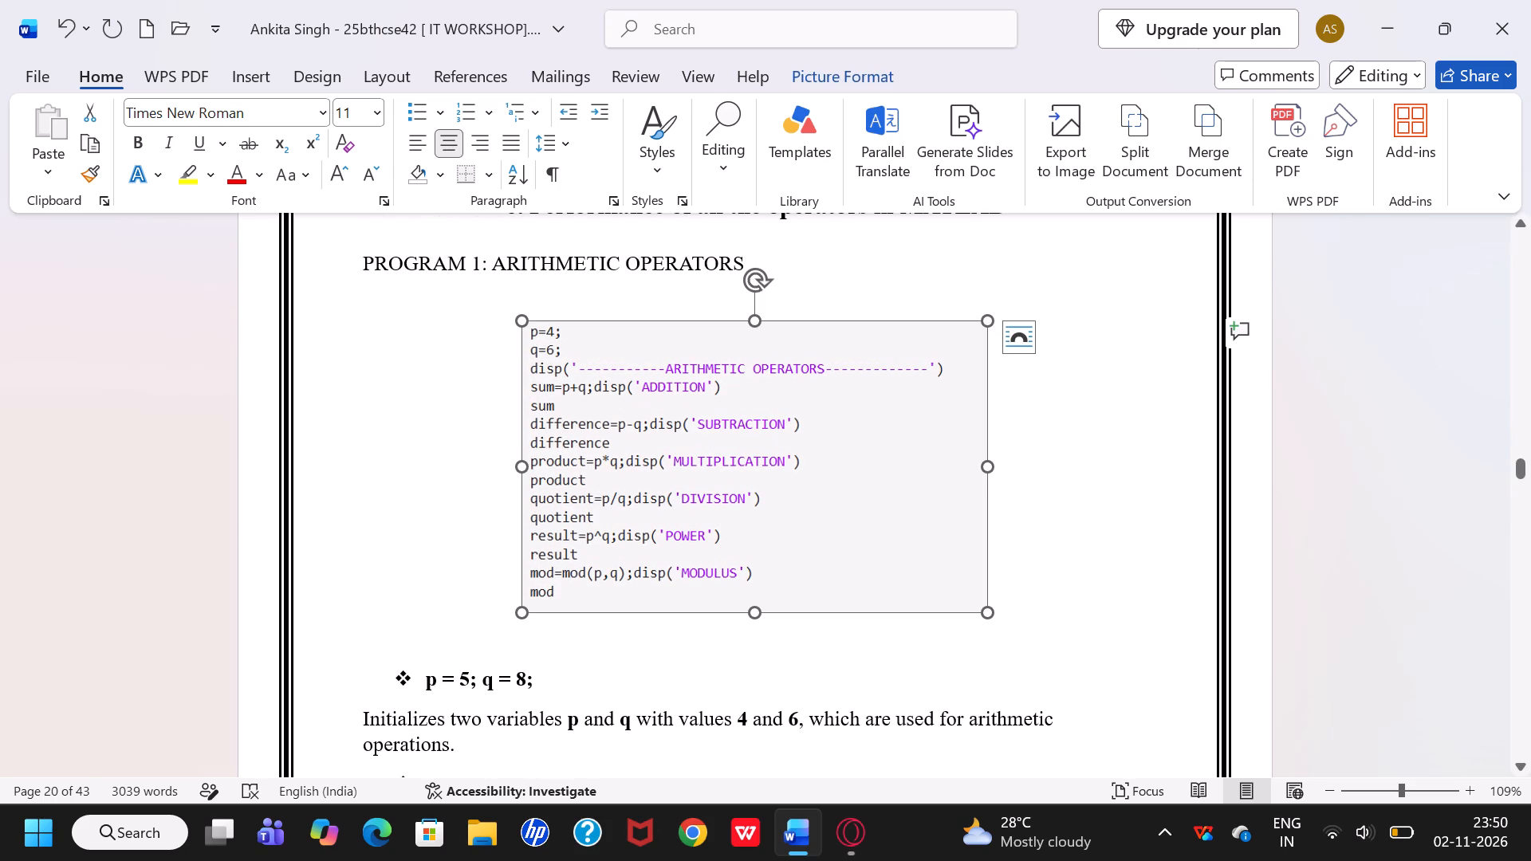
click(557, 333)
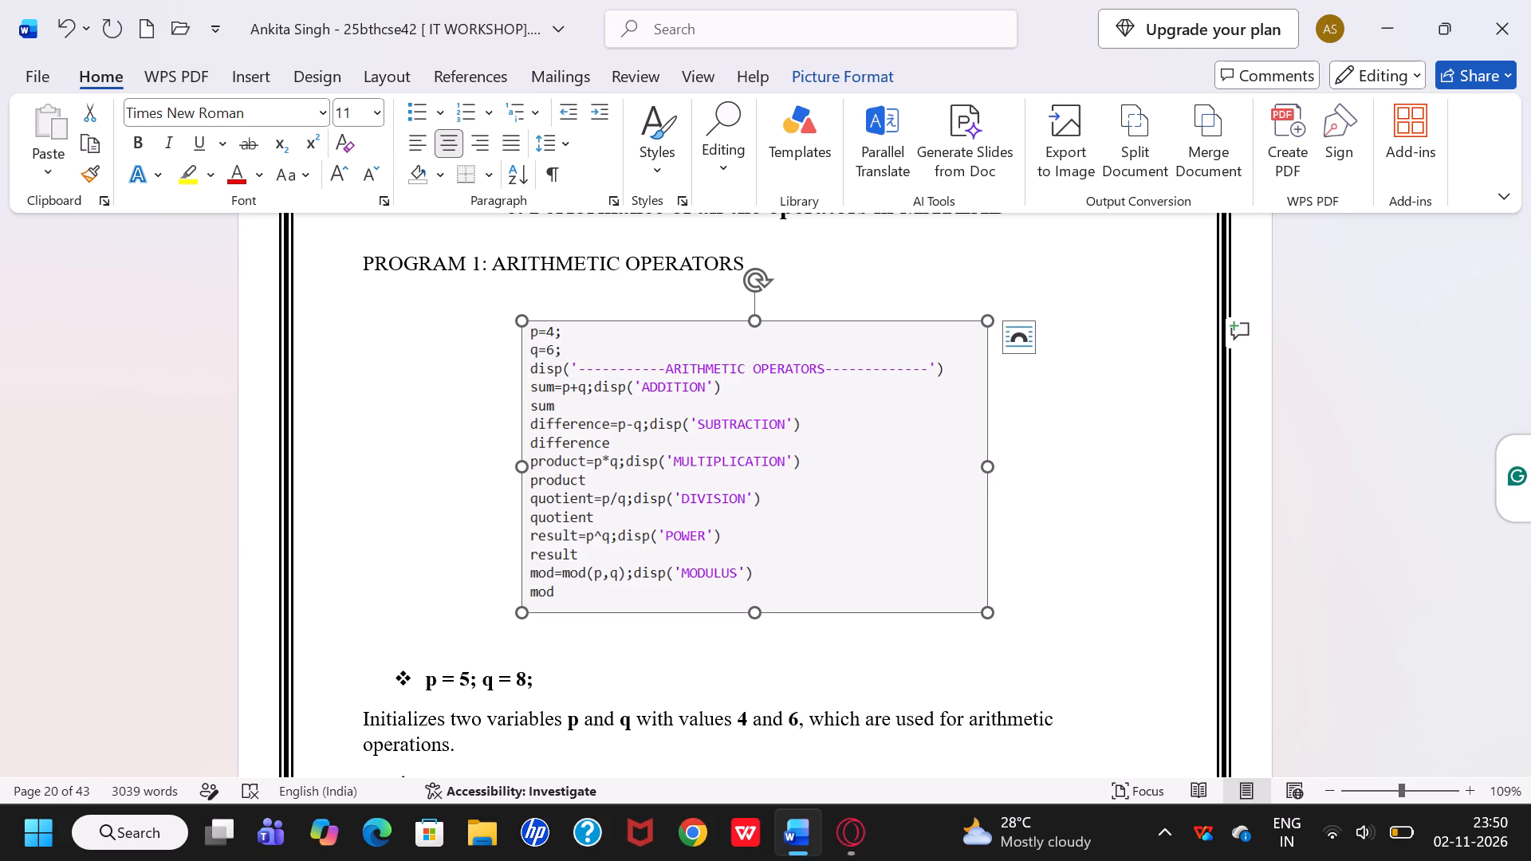
scroll(557, 333, down, 2)
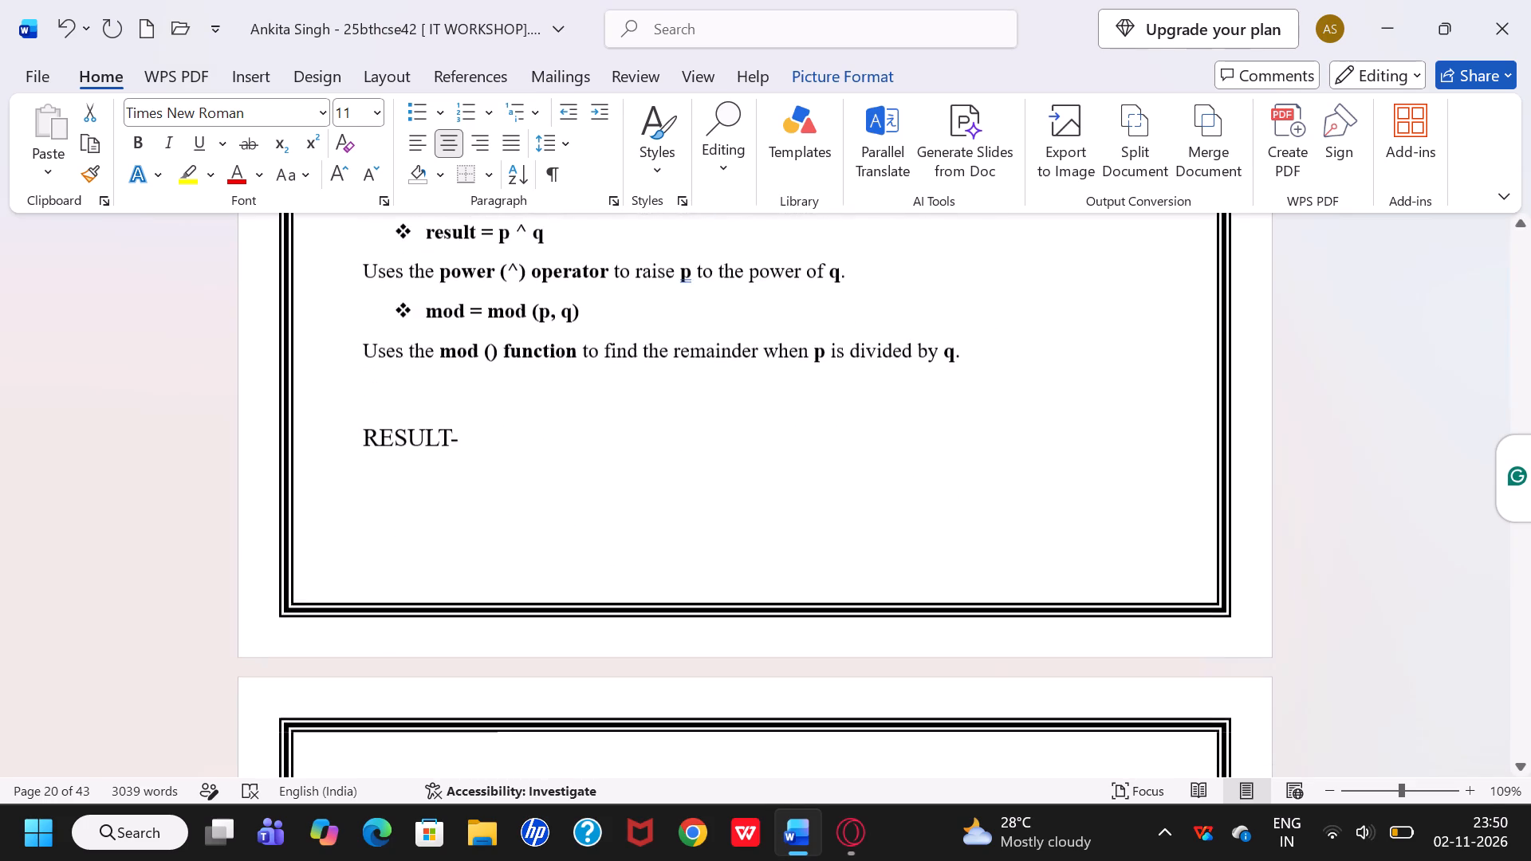
scroll(557, 333, down, 5)
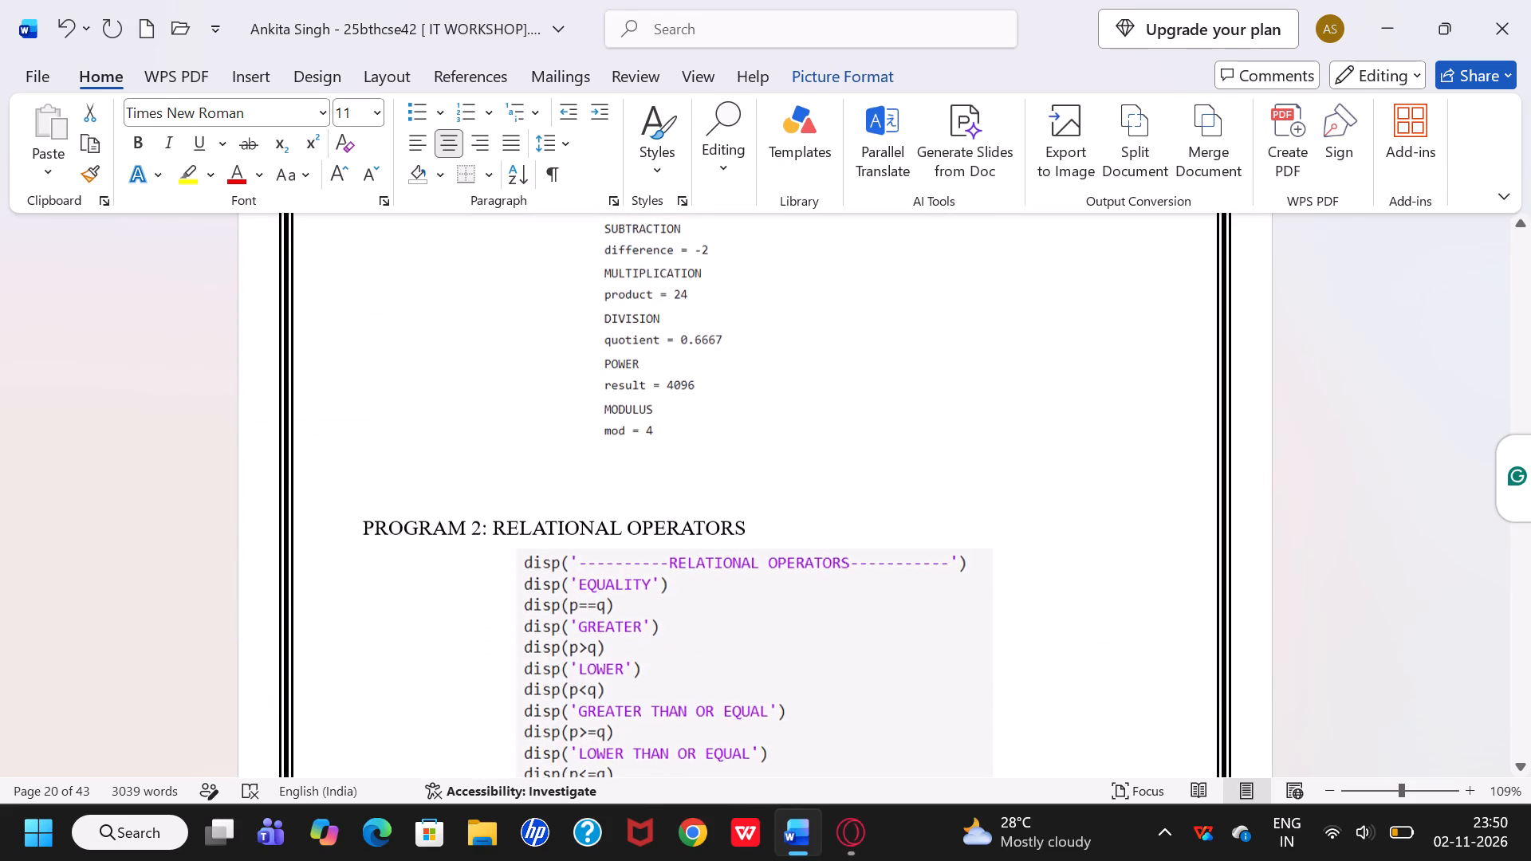
scroll(557, 333, down, 2)
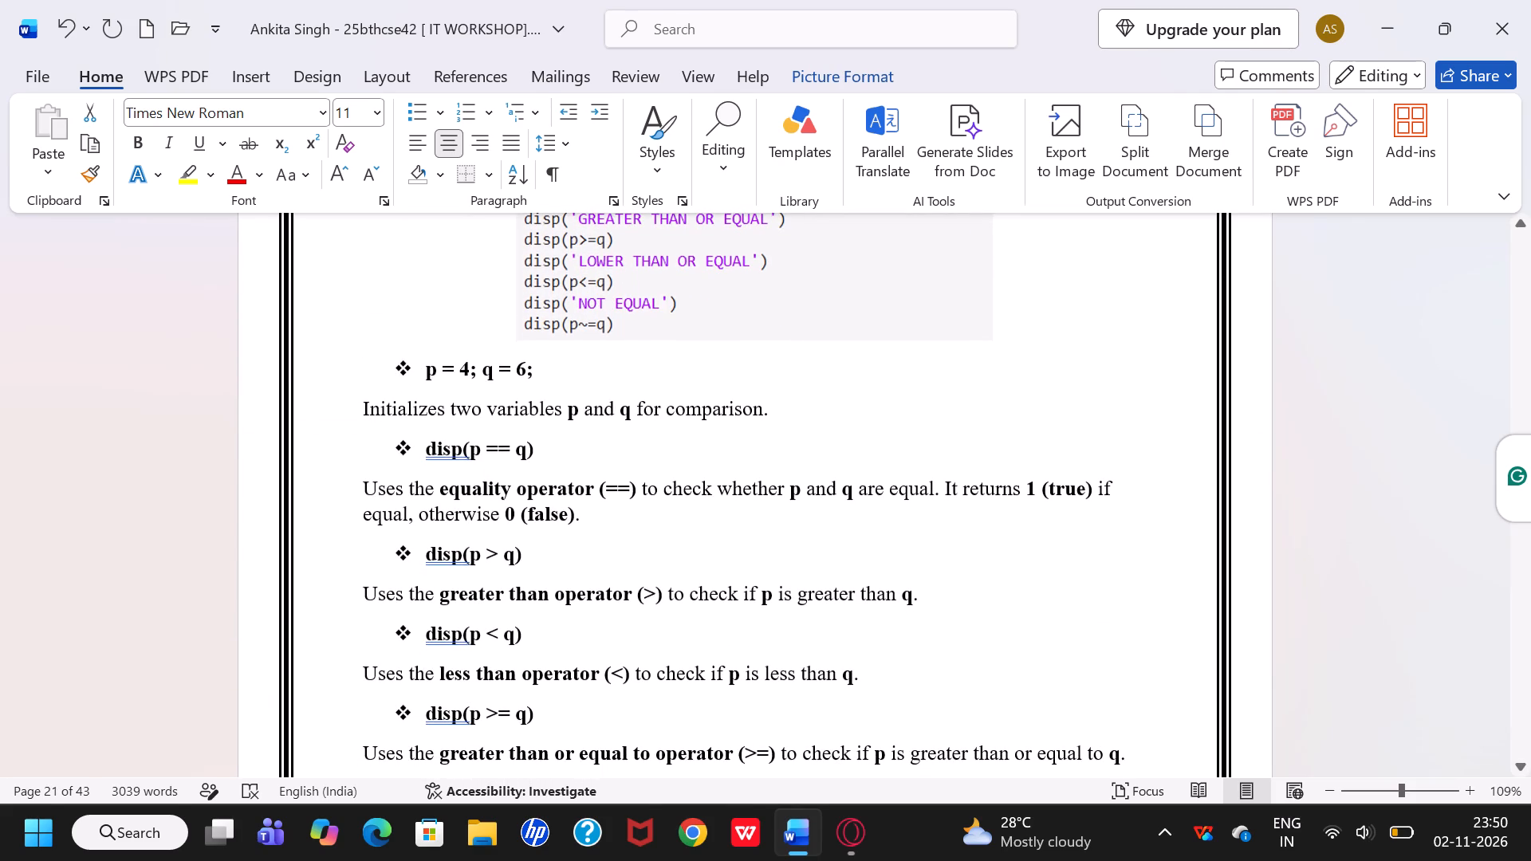
scroll(557, 333, down, 1)
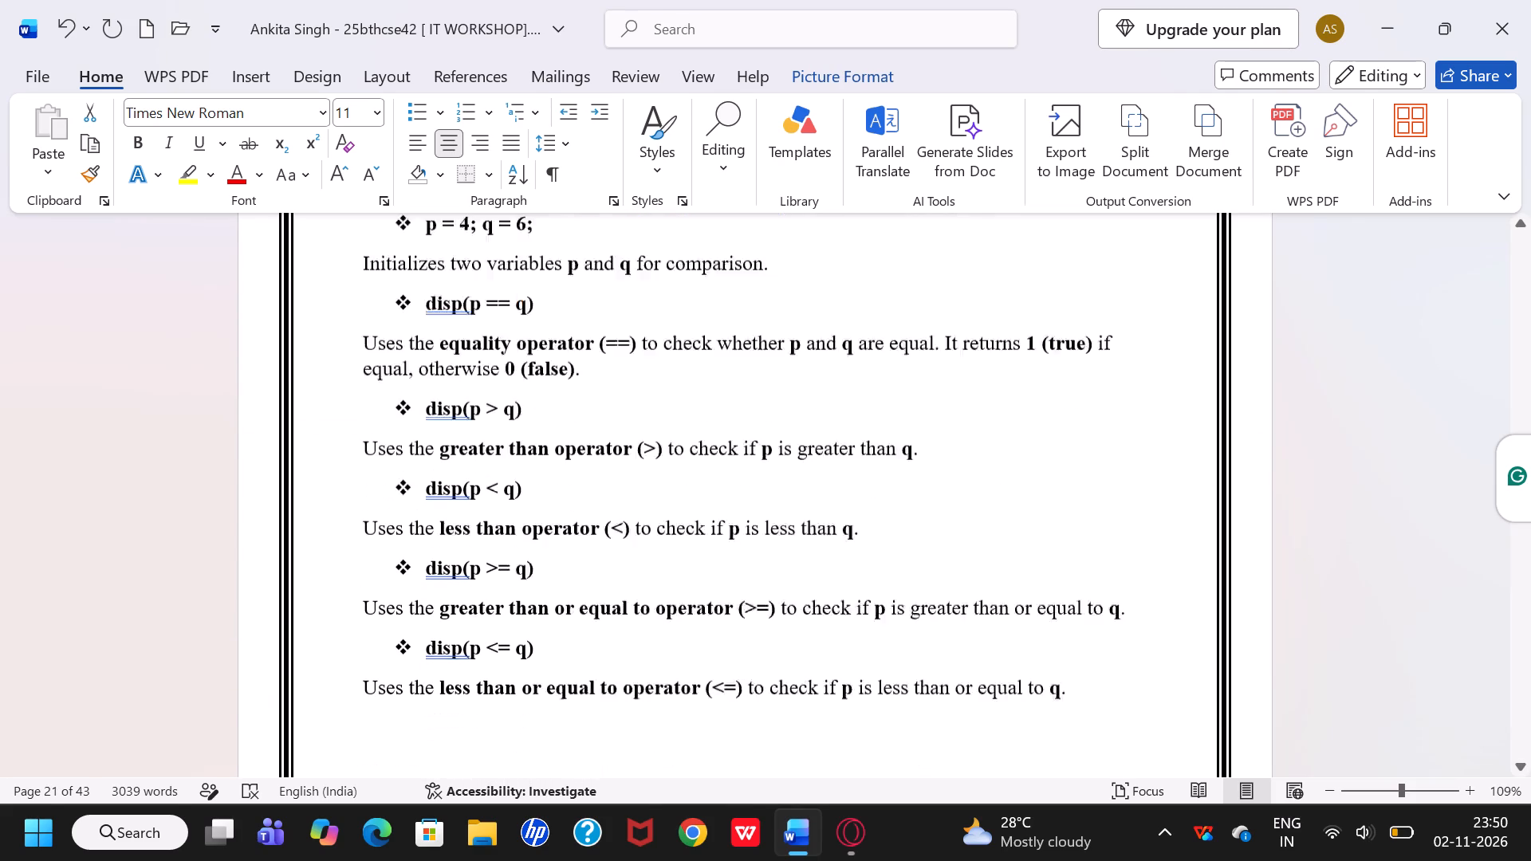
scroll(557, 333, down, 2)
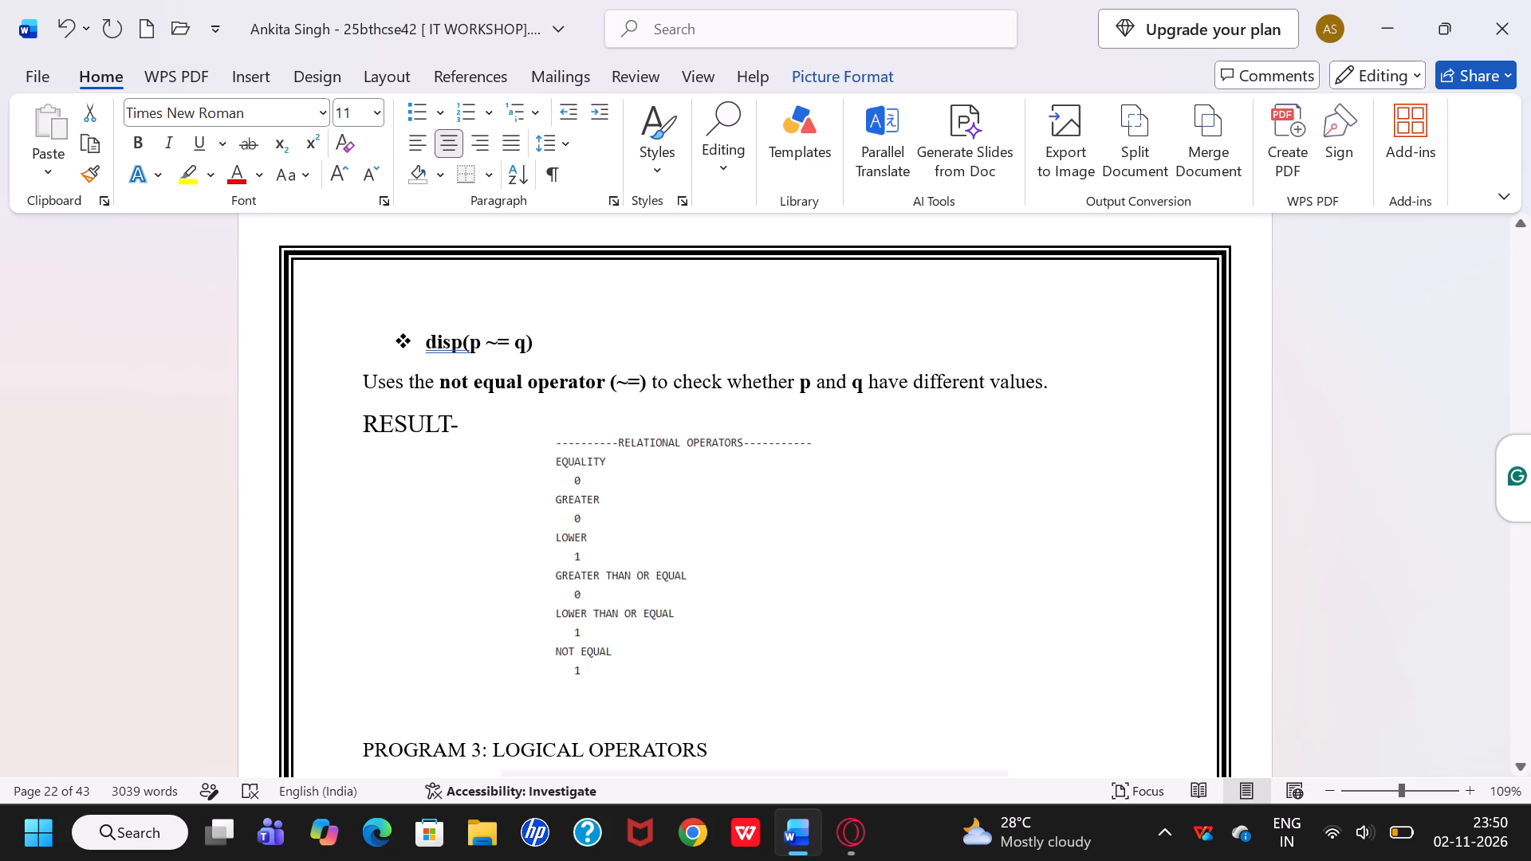
scroll(557, 333, up, 2)
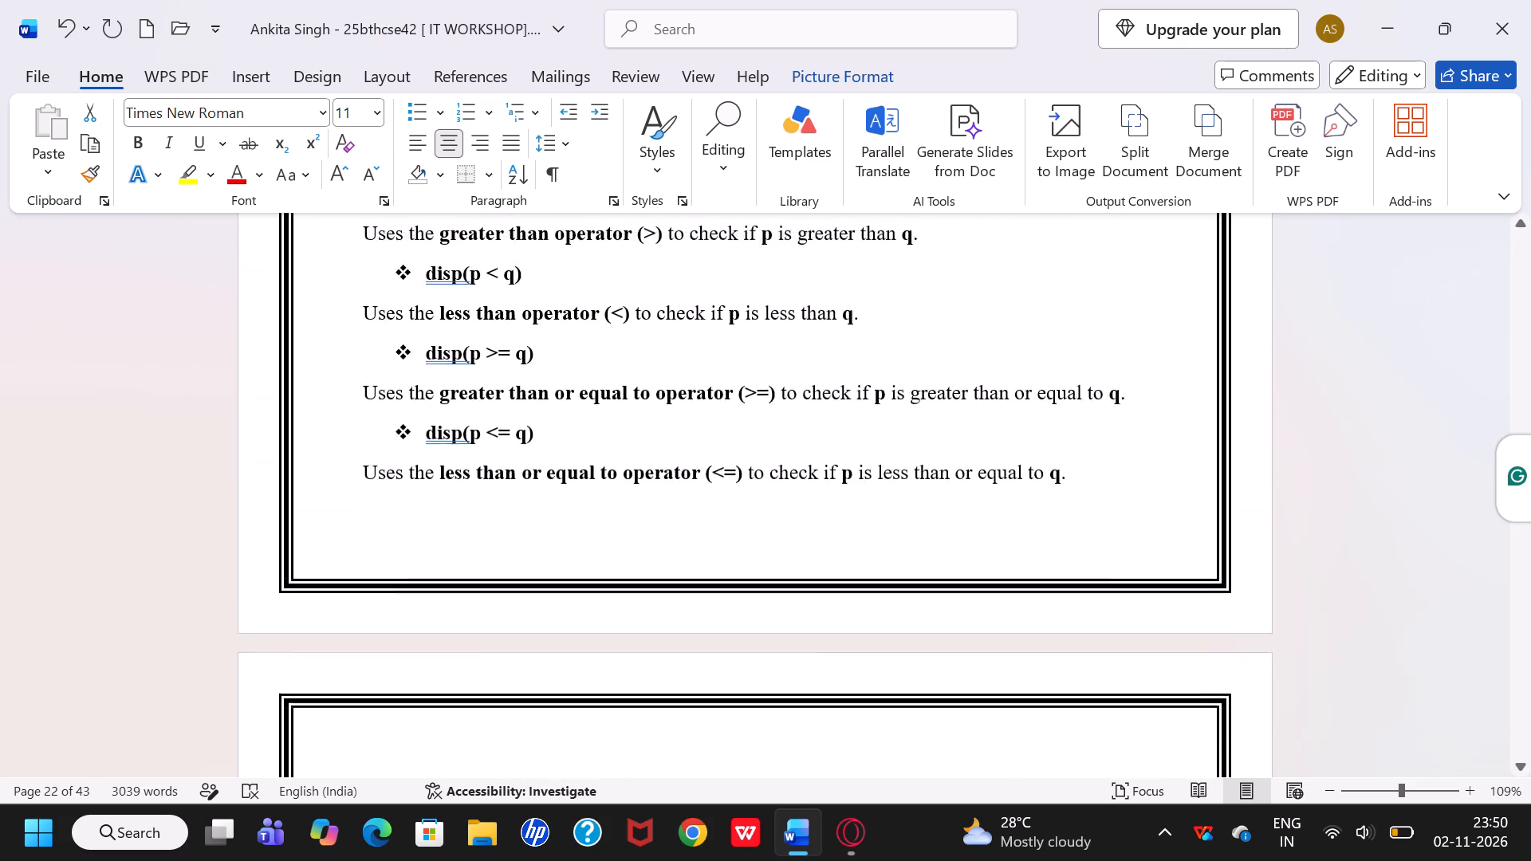
scroll(557, 333, up, 3)
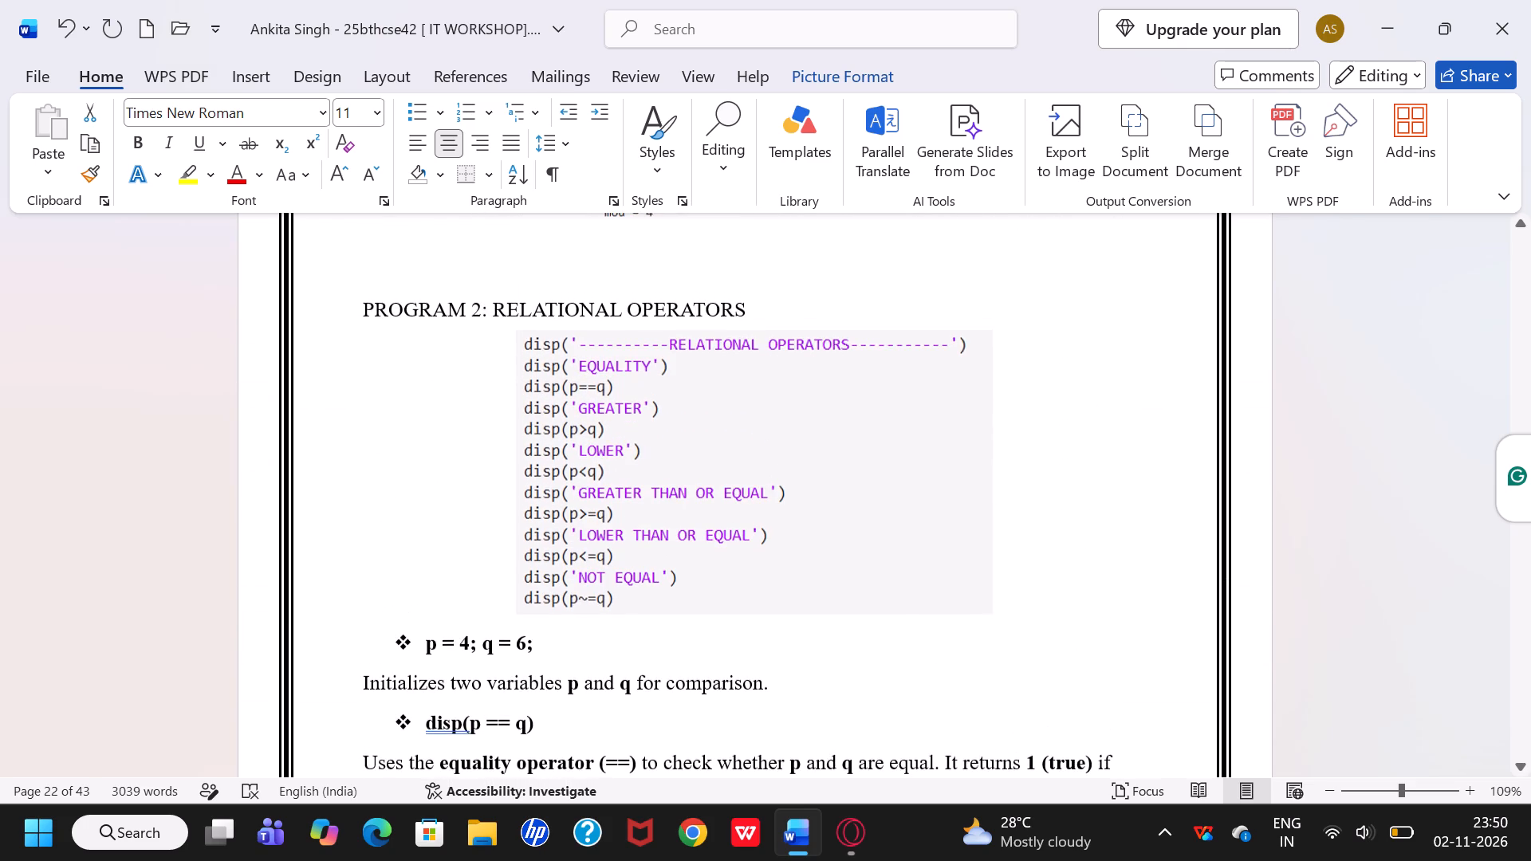
scroll(557, 333, down, 4)
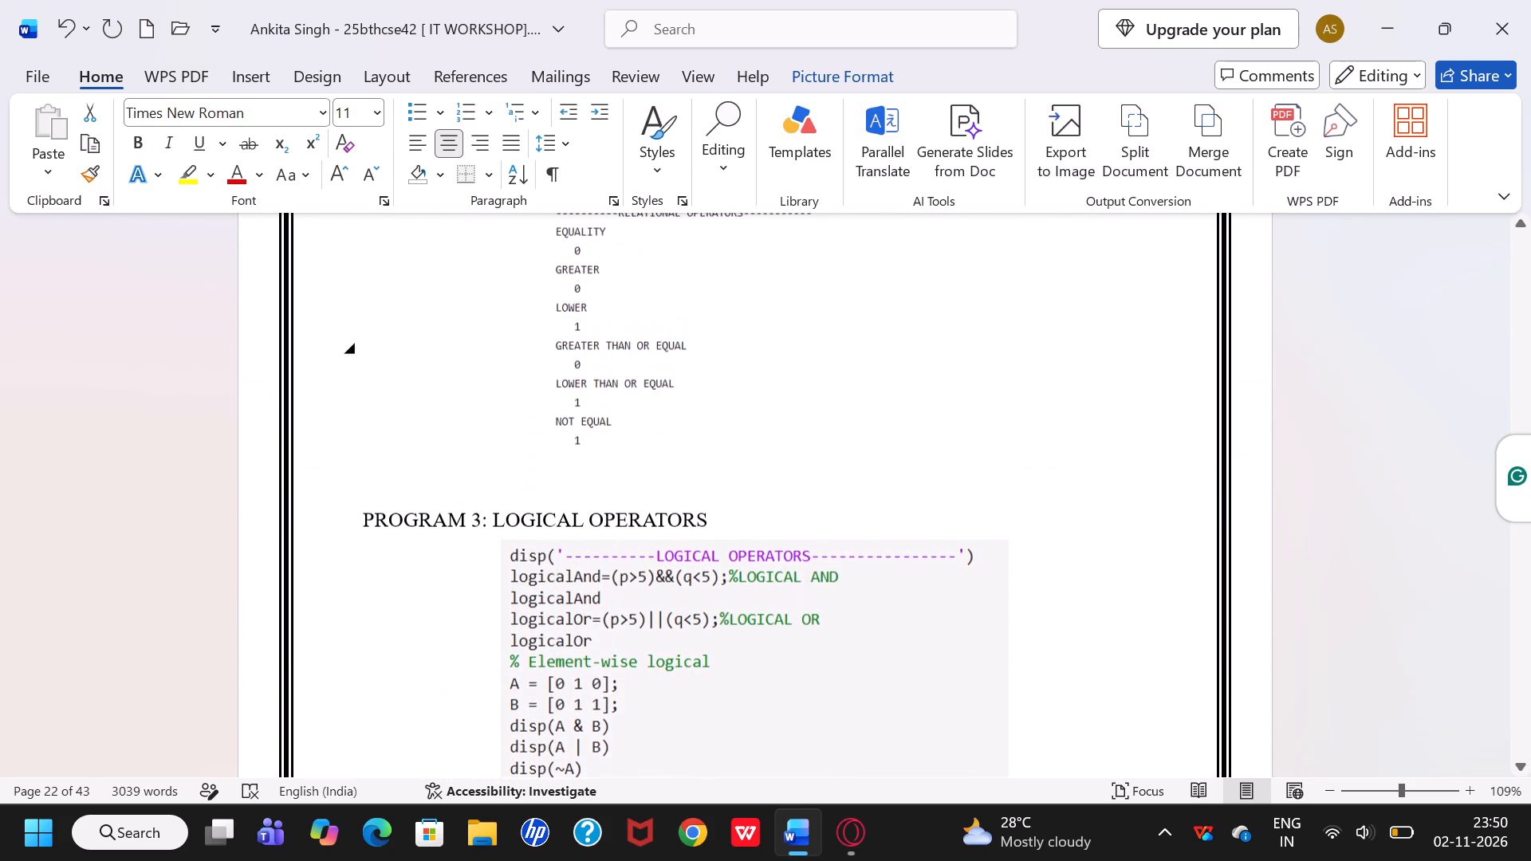
scroll(557, 333, down, 1)
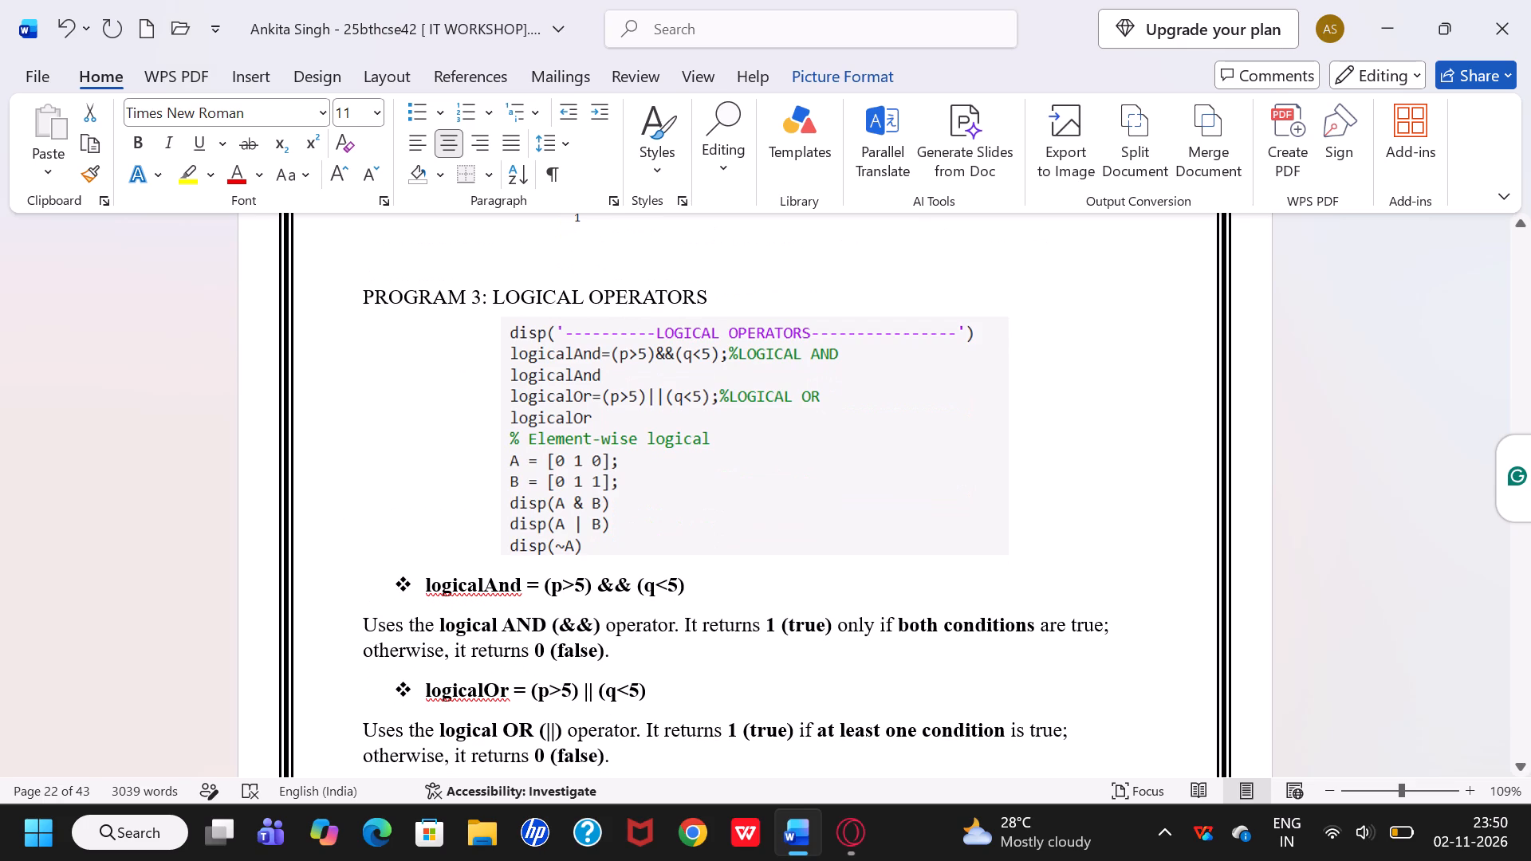
scroll(557, 333, up, 4)
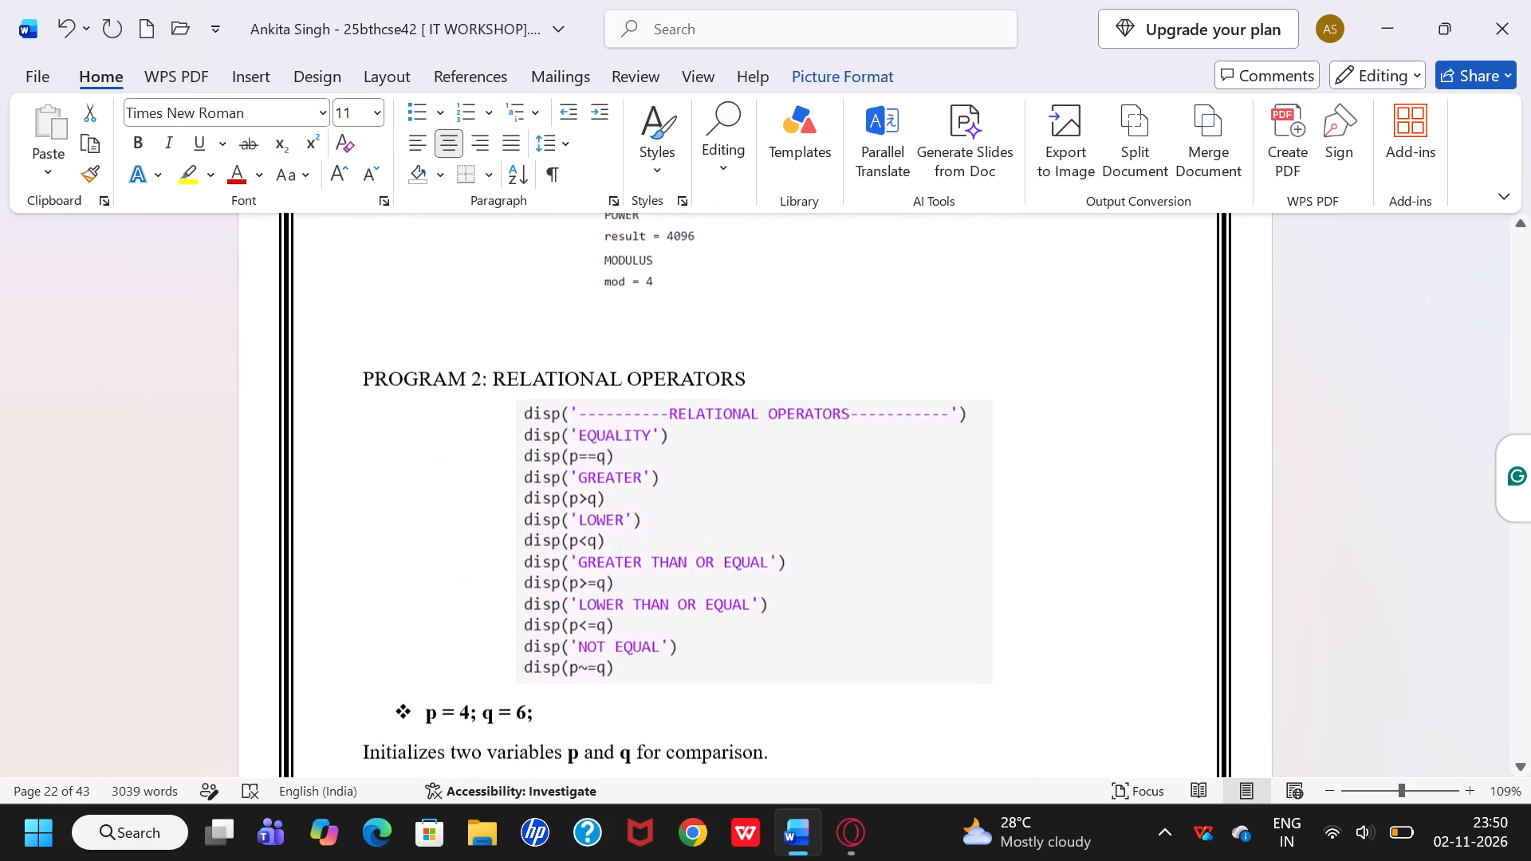
scroll(557, 333, up, 3)
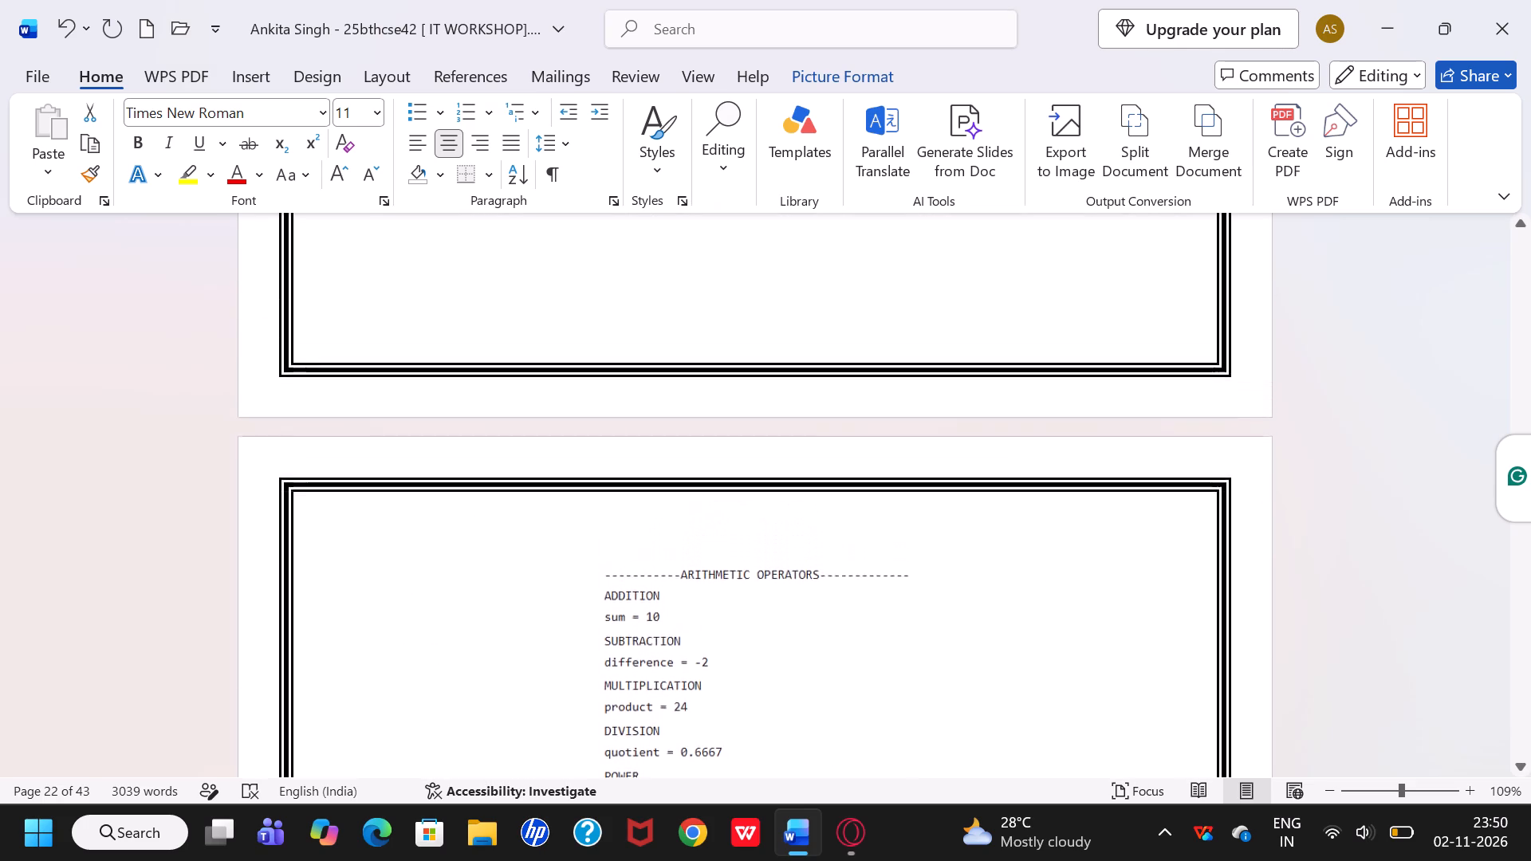
scroll(557, 333, up, 3)
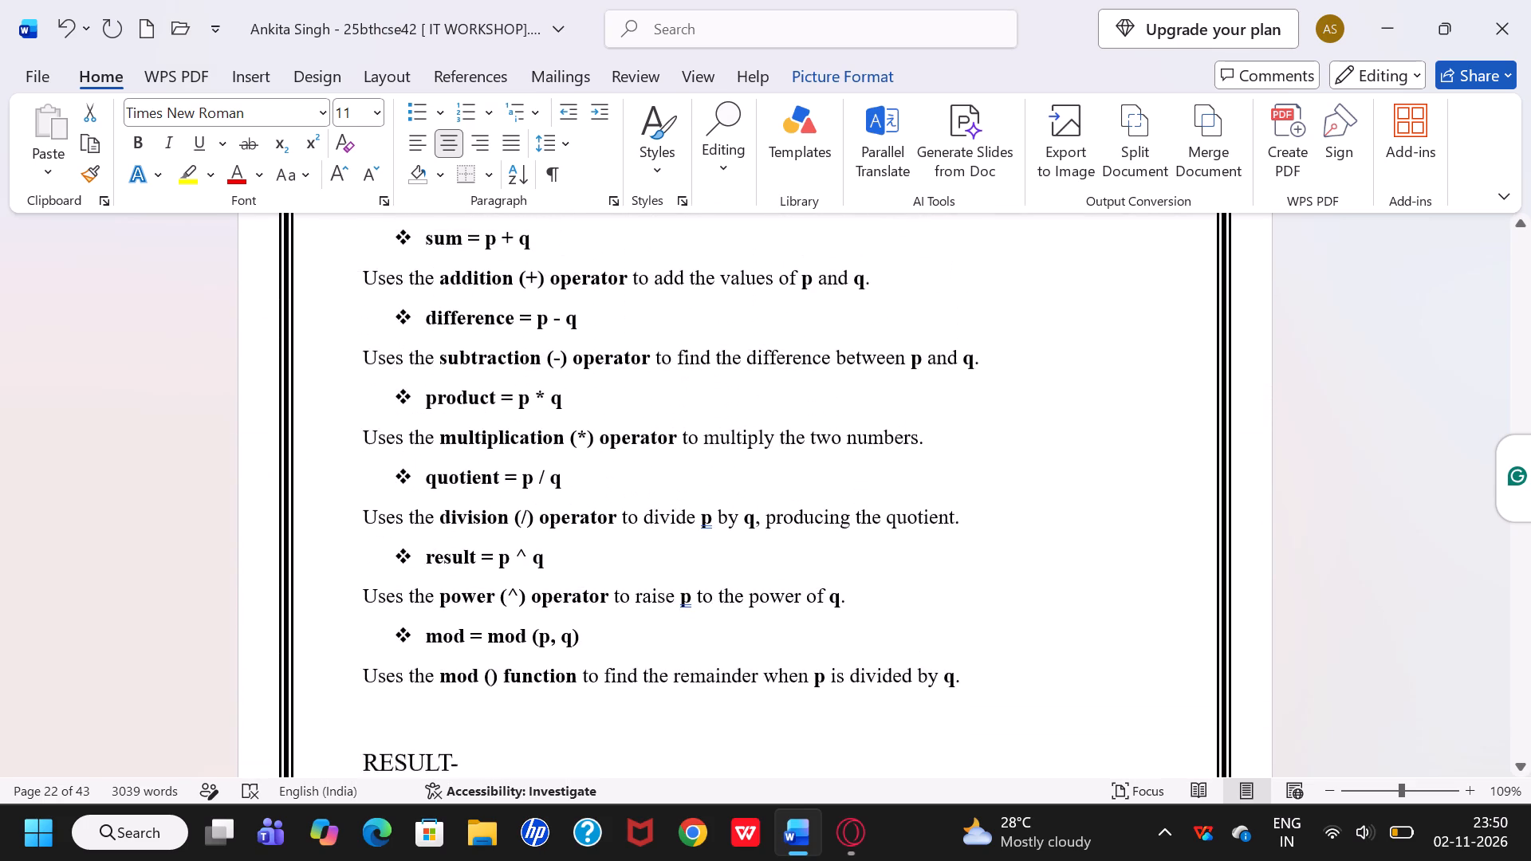
scroll(557, 333, up, 2)
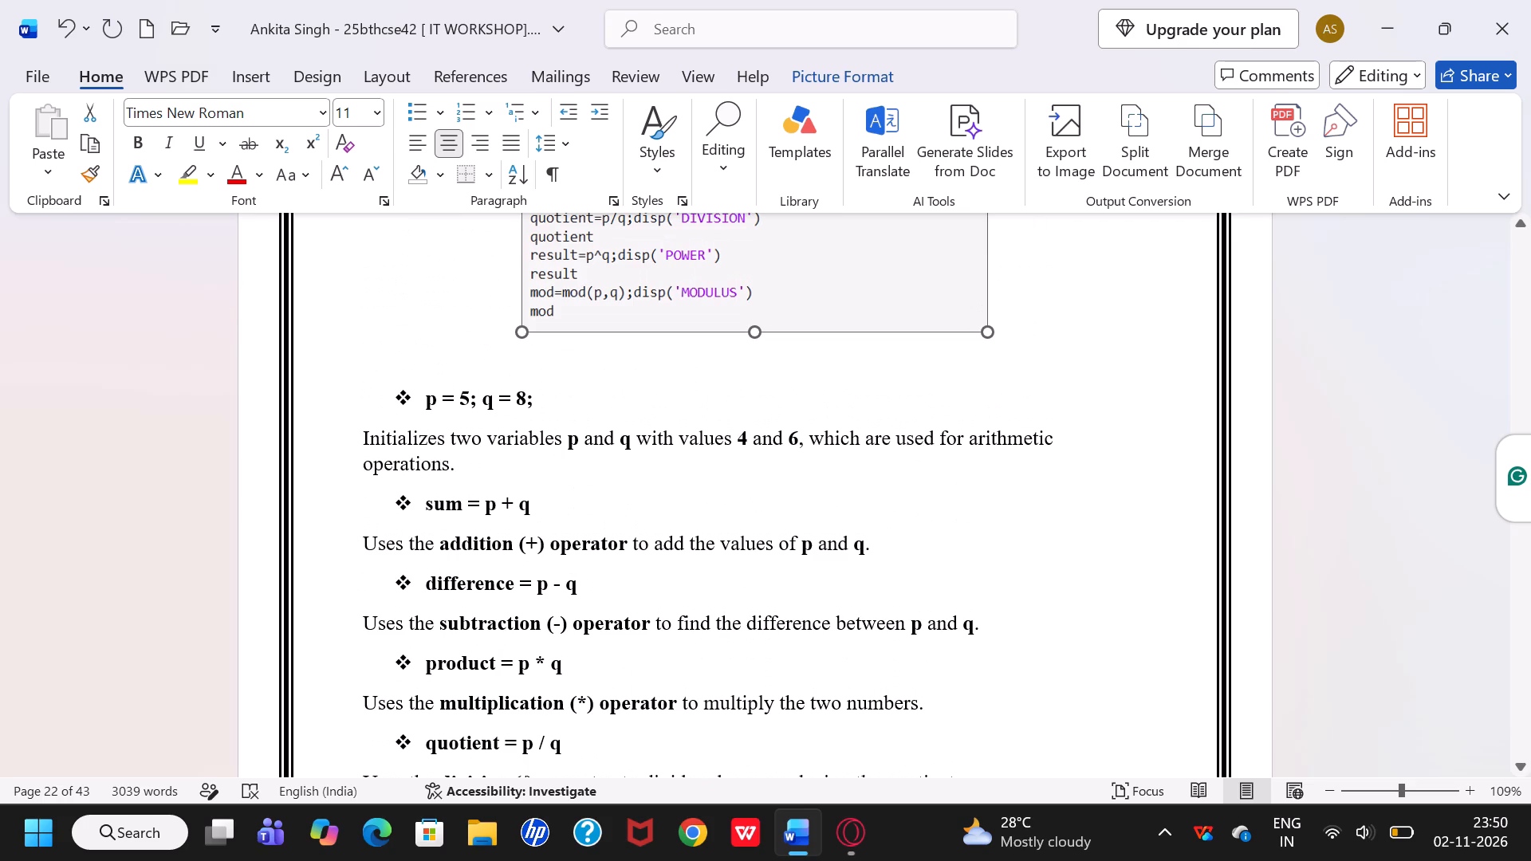
scroll(557, 333, up, 2)
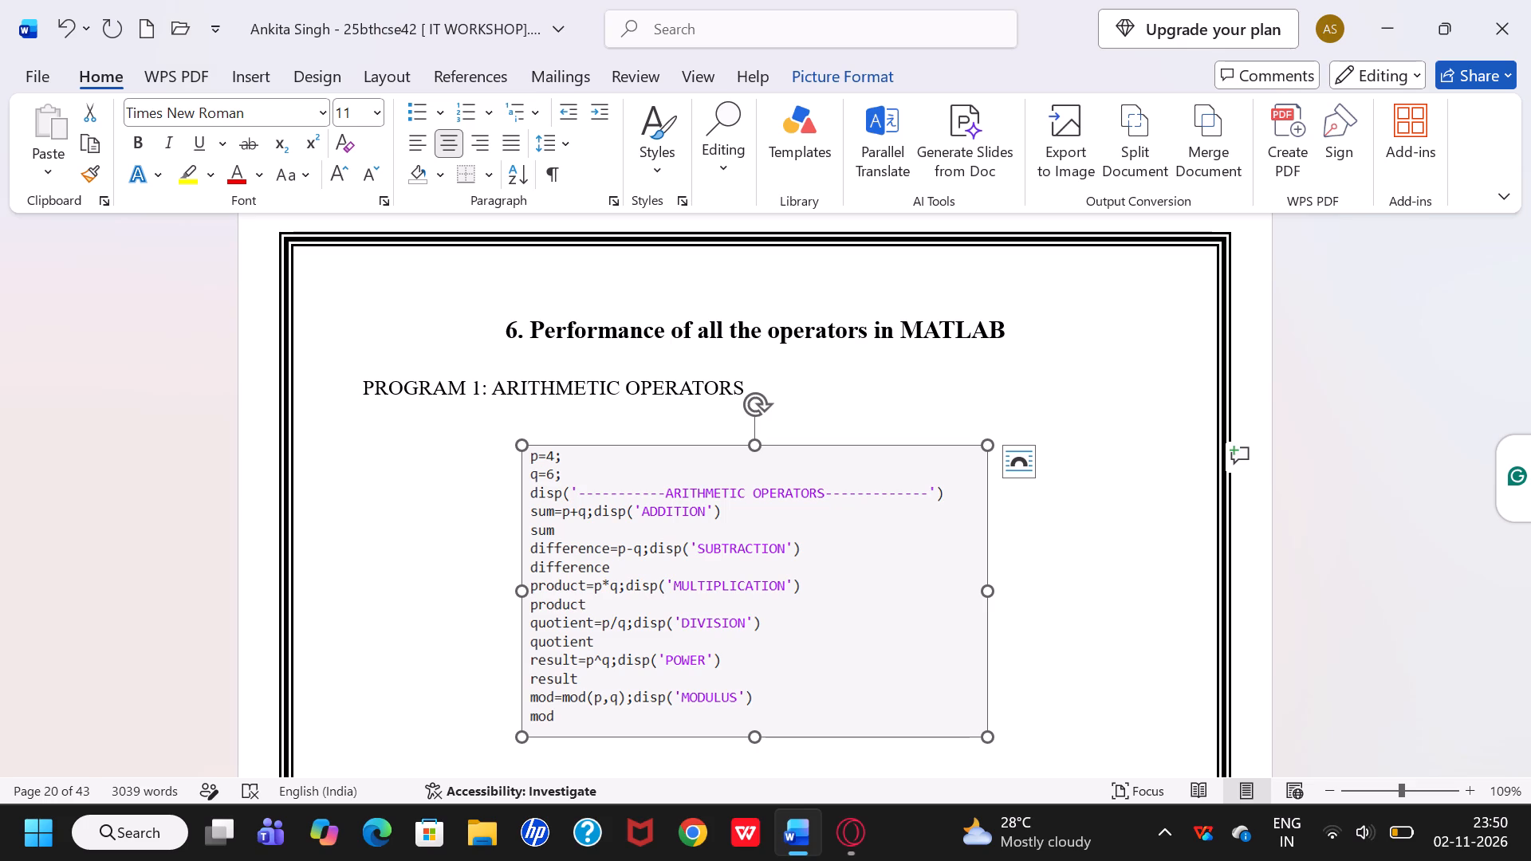
triple_click(553, 396)
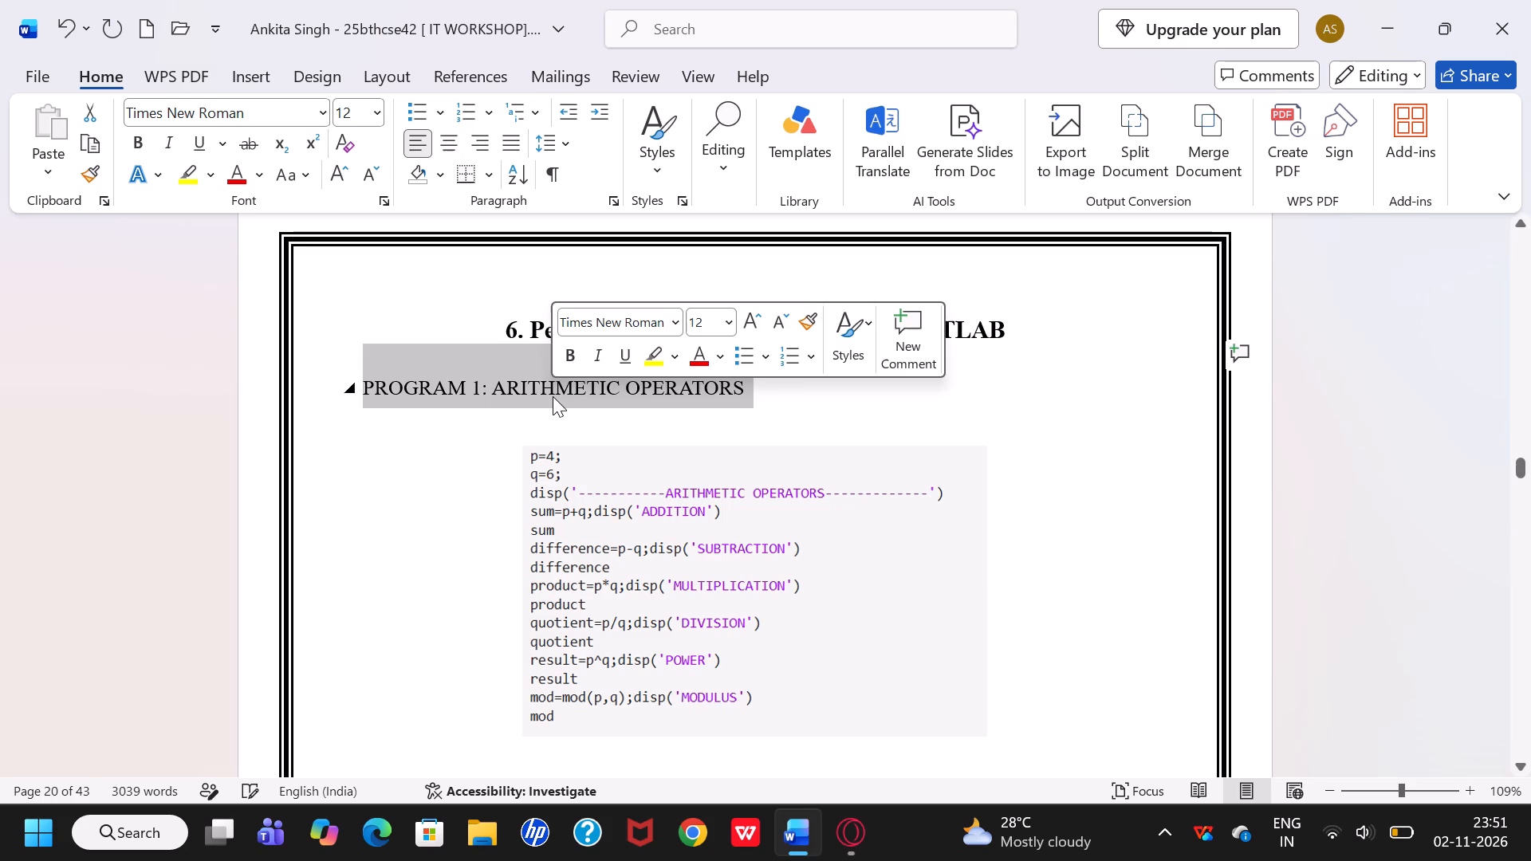
click(553, 396)
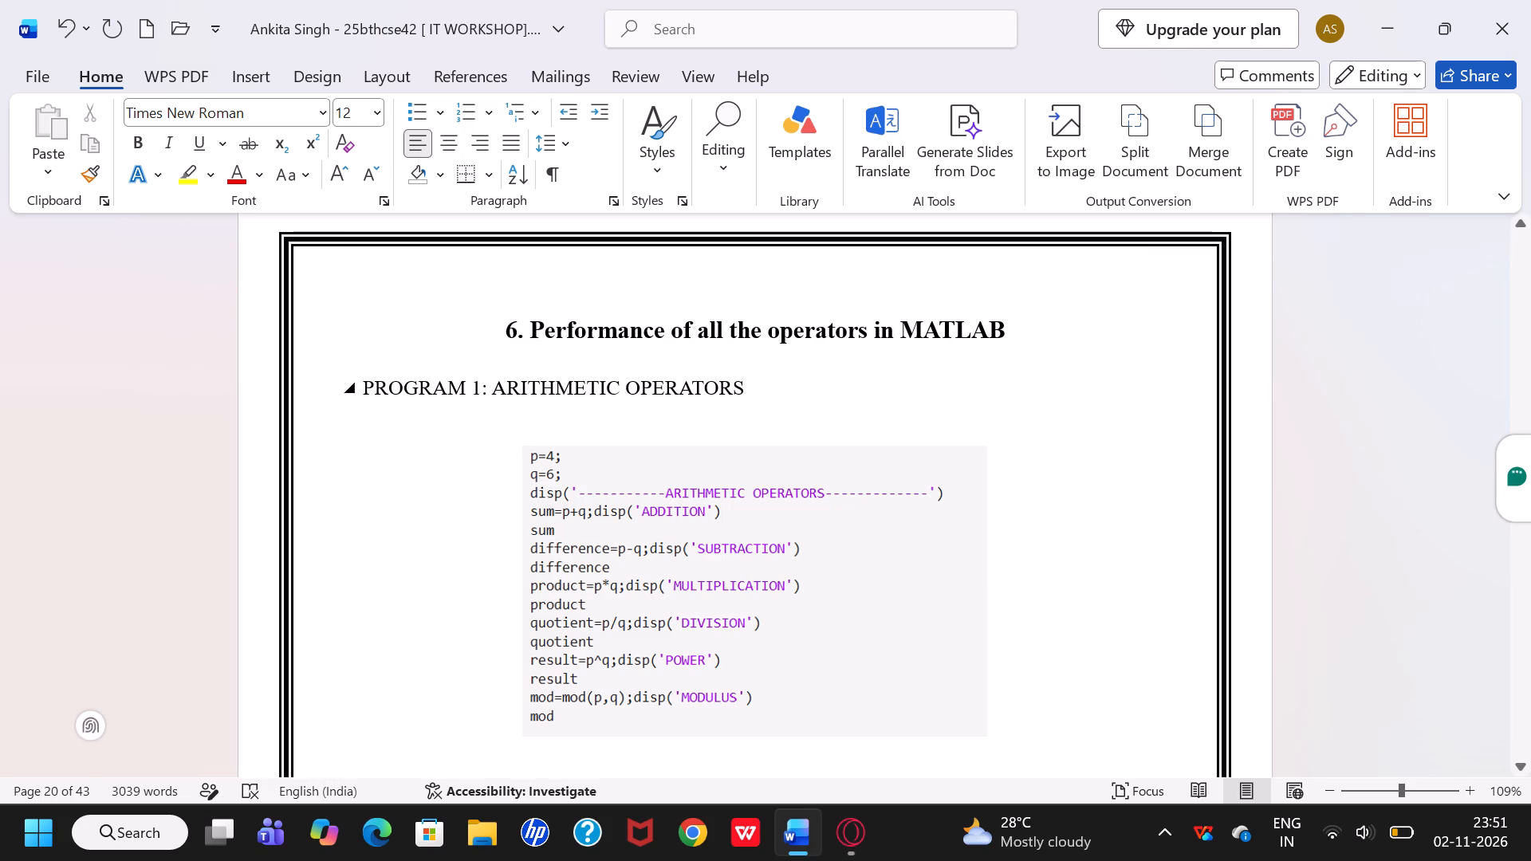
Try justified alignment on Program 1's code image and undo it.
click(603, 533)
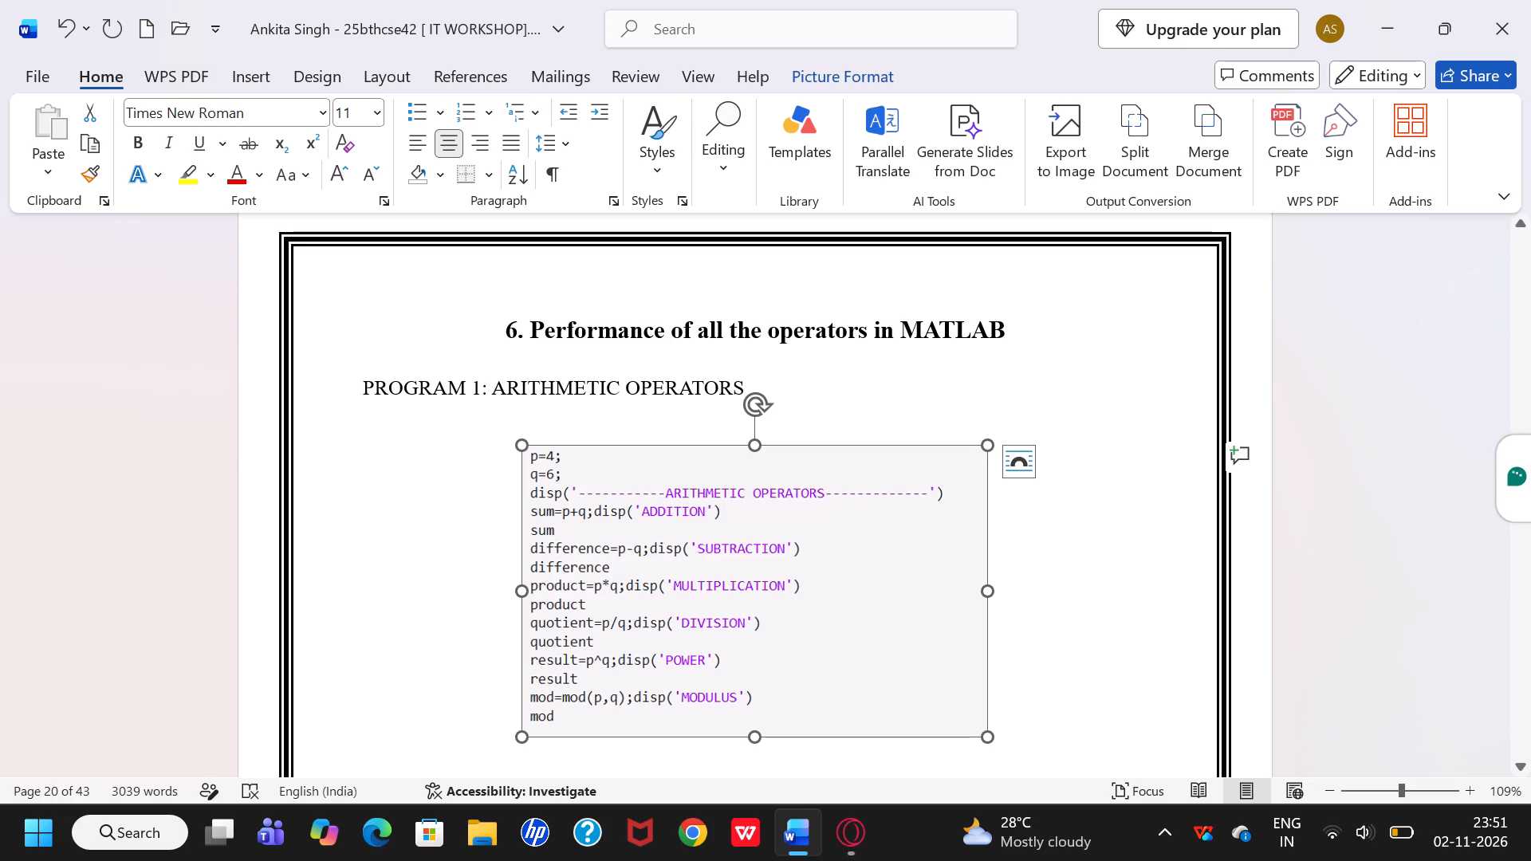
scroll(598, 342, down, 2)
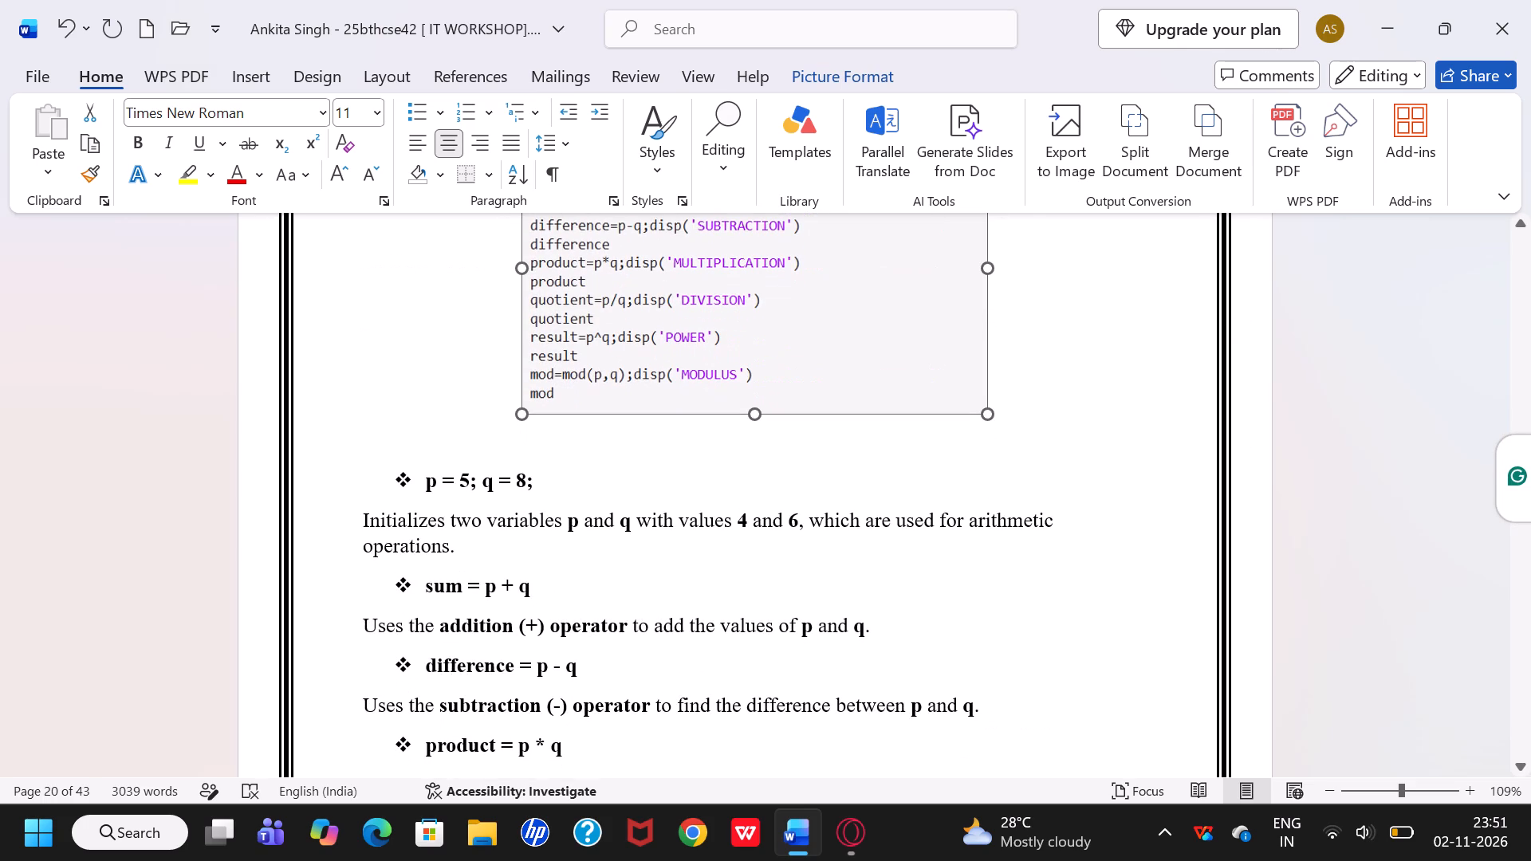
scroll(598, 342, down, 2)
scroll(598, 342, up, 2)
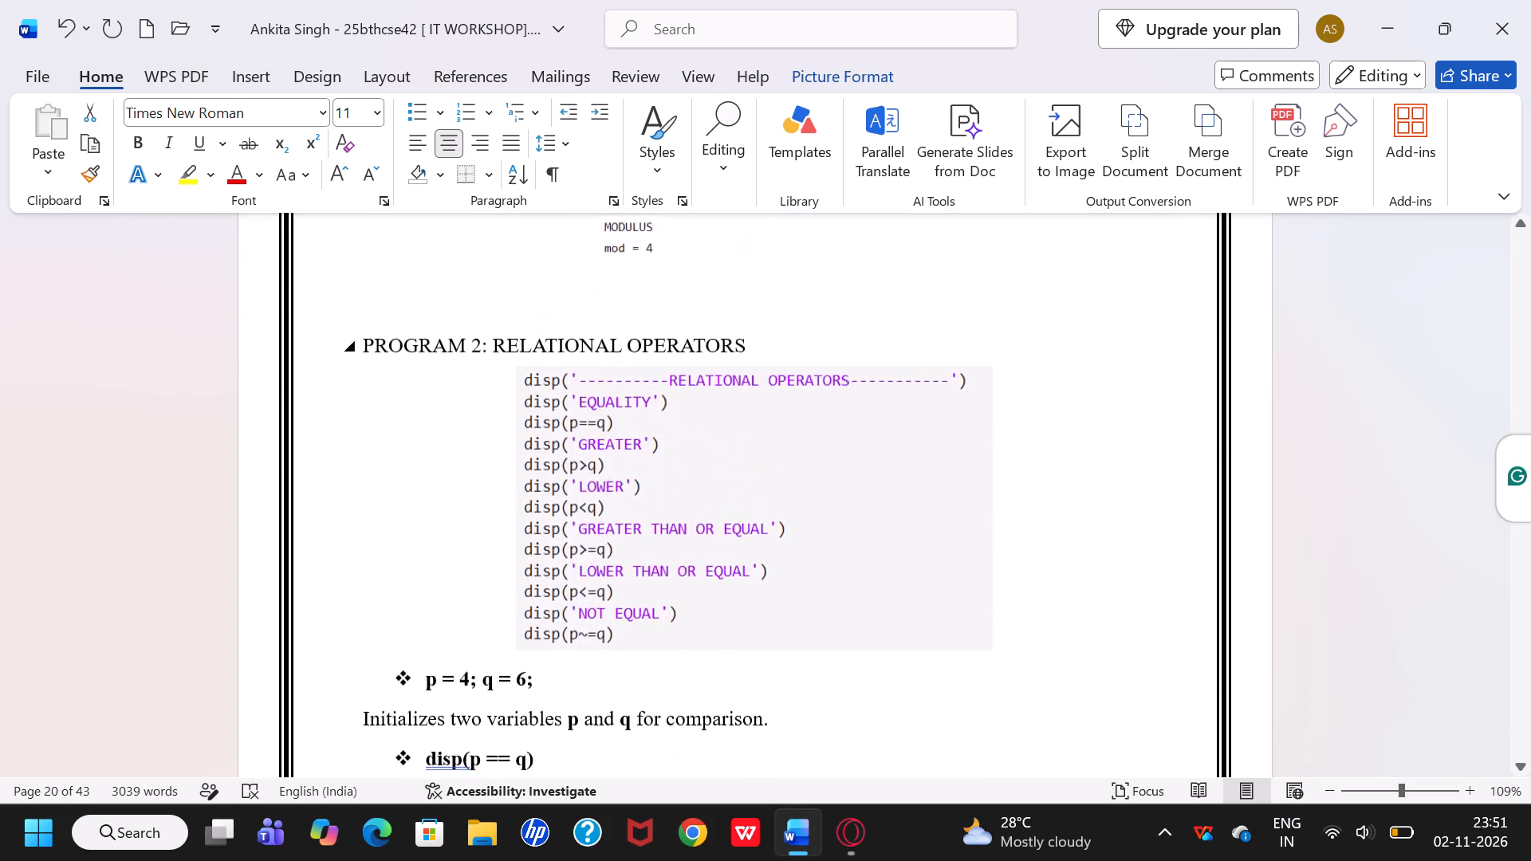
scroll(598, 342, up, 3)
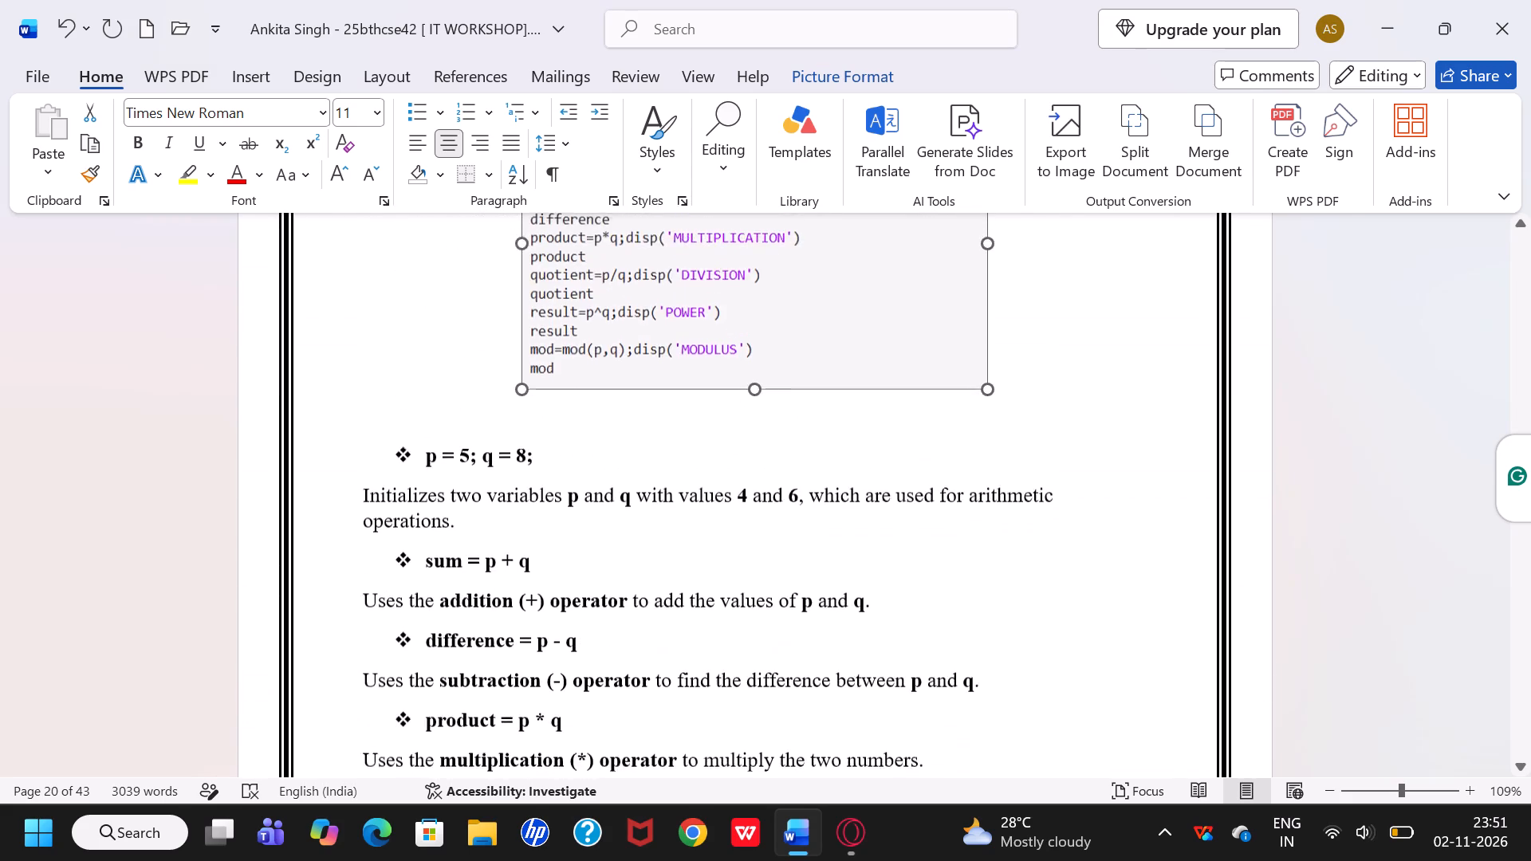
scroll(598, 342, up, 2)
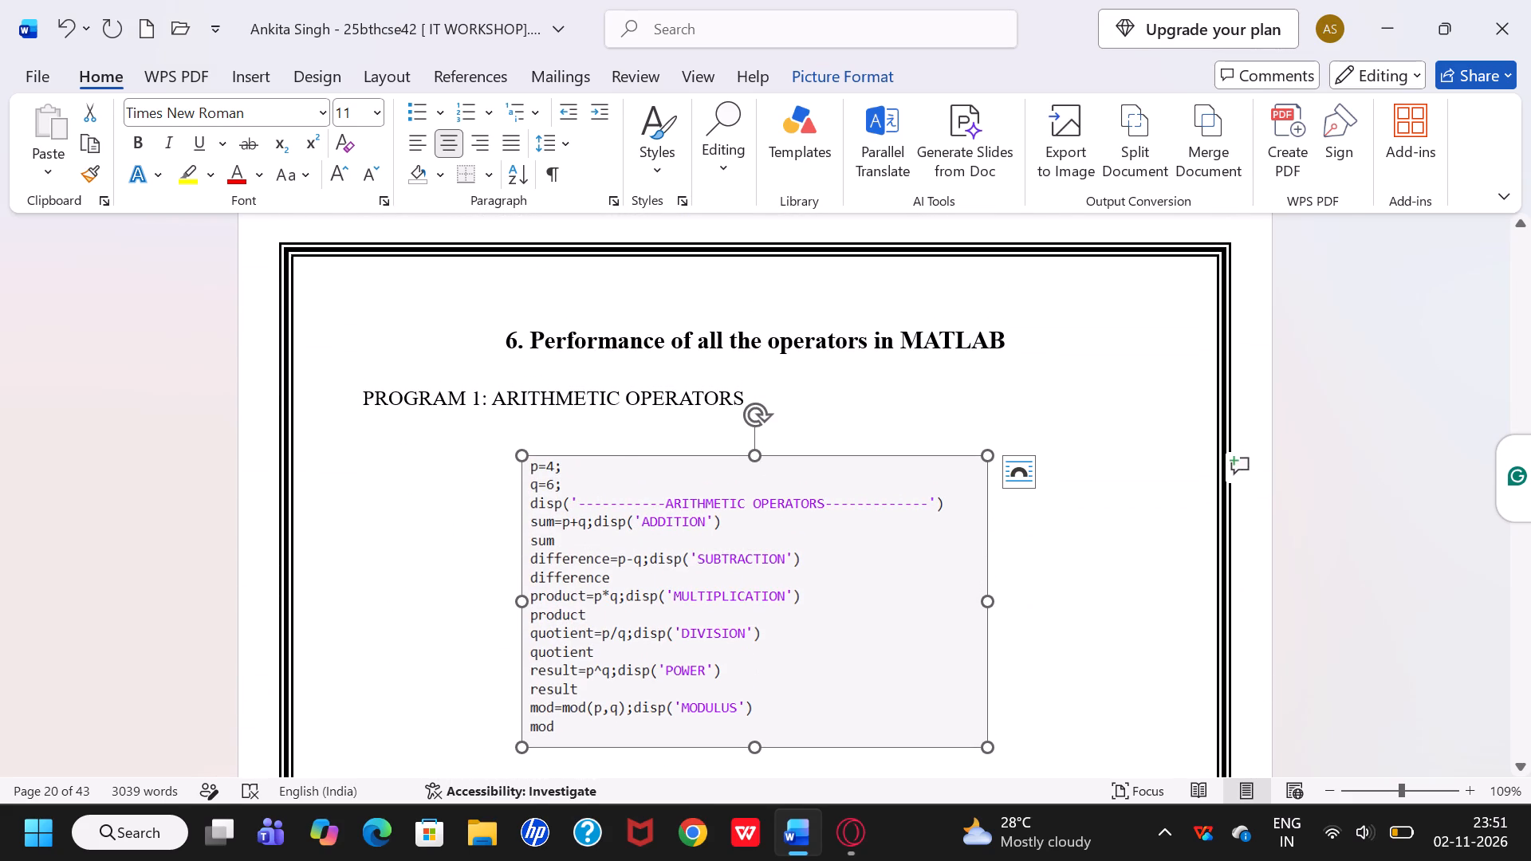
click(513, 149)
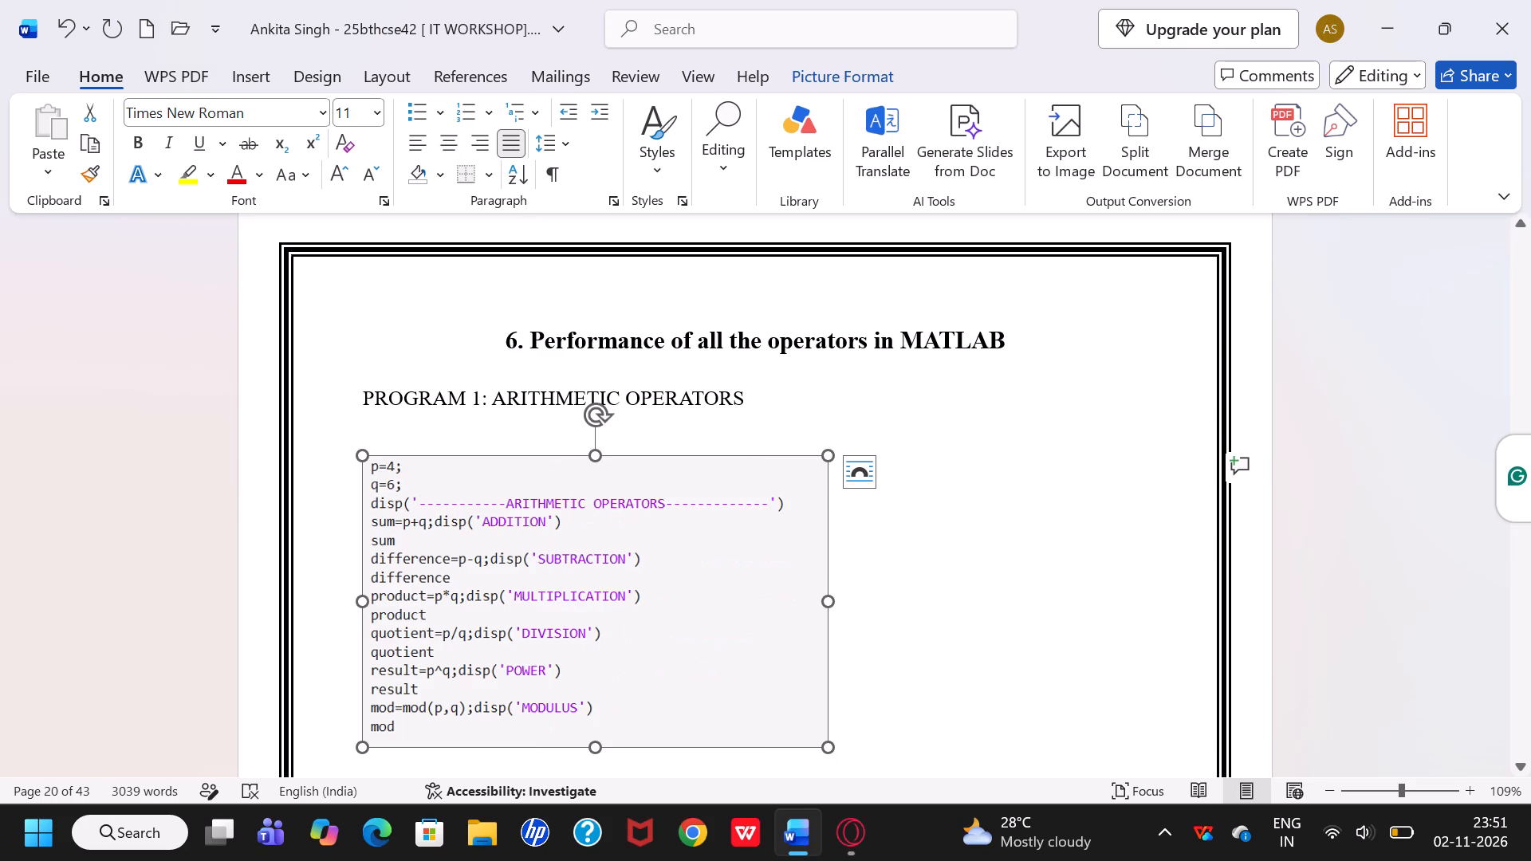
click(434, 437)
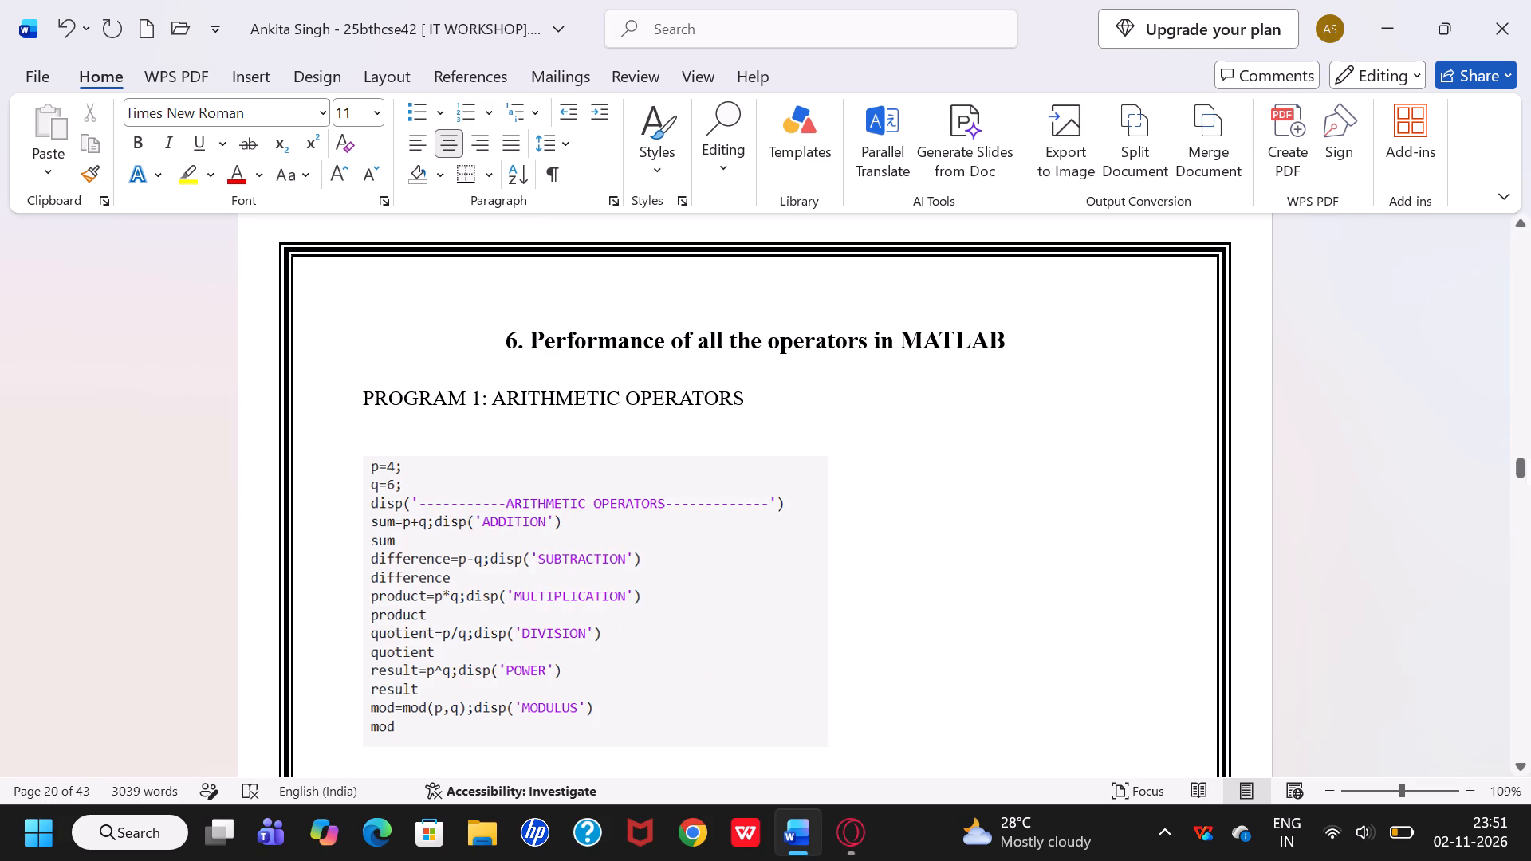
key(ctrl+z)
Undo the recent Program 1 edits back to the bullet p = 4; q = 6 and the bracketed 4⁶ example in the power explanation.
key(ctrl+z)
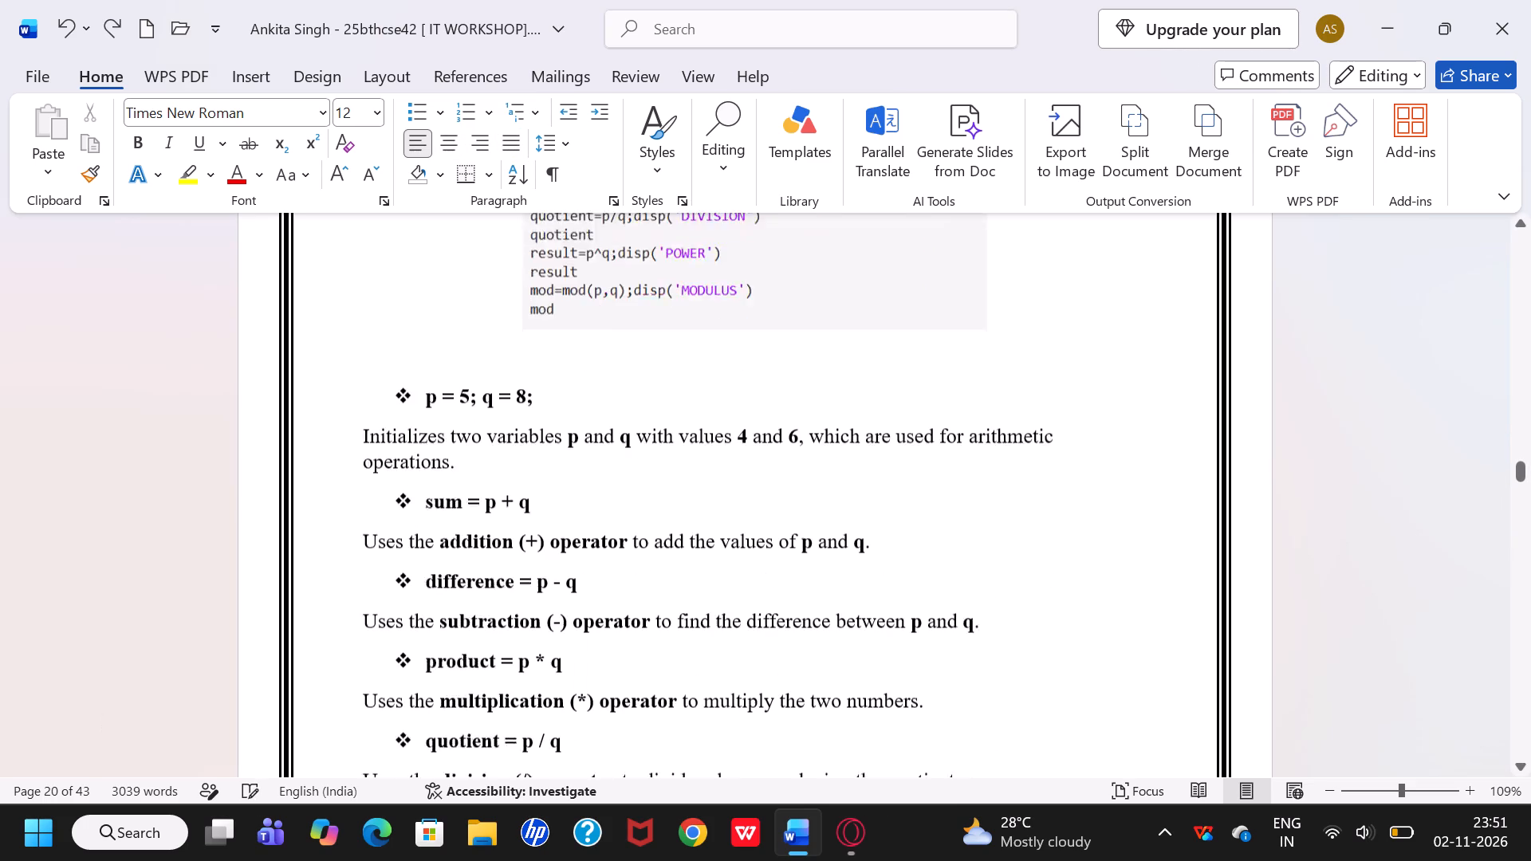
scroll(434, 437, up, 1)
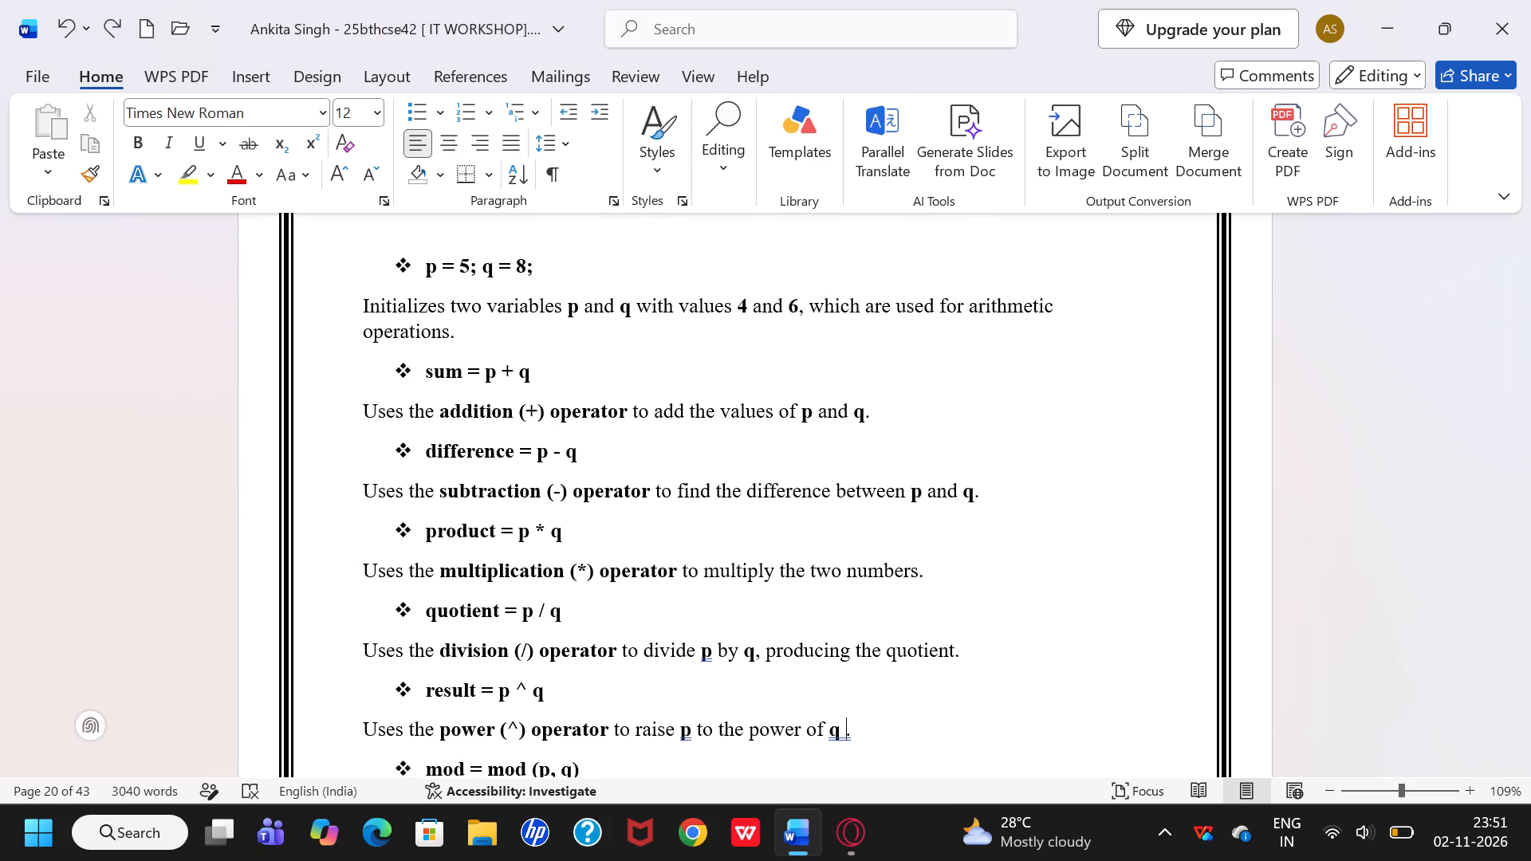
scroll(434, 437, up, 2)
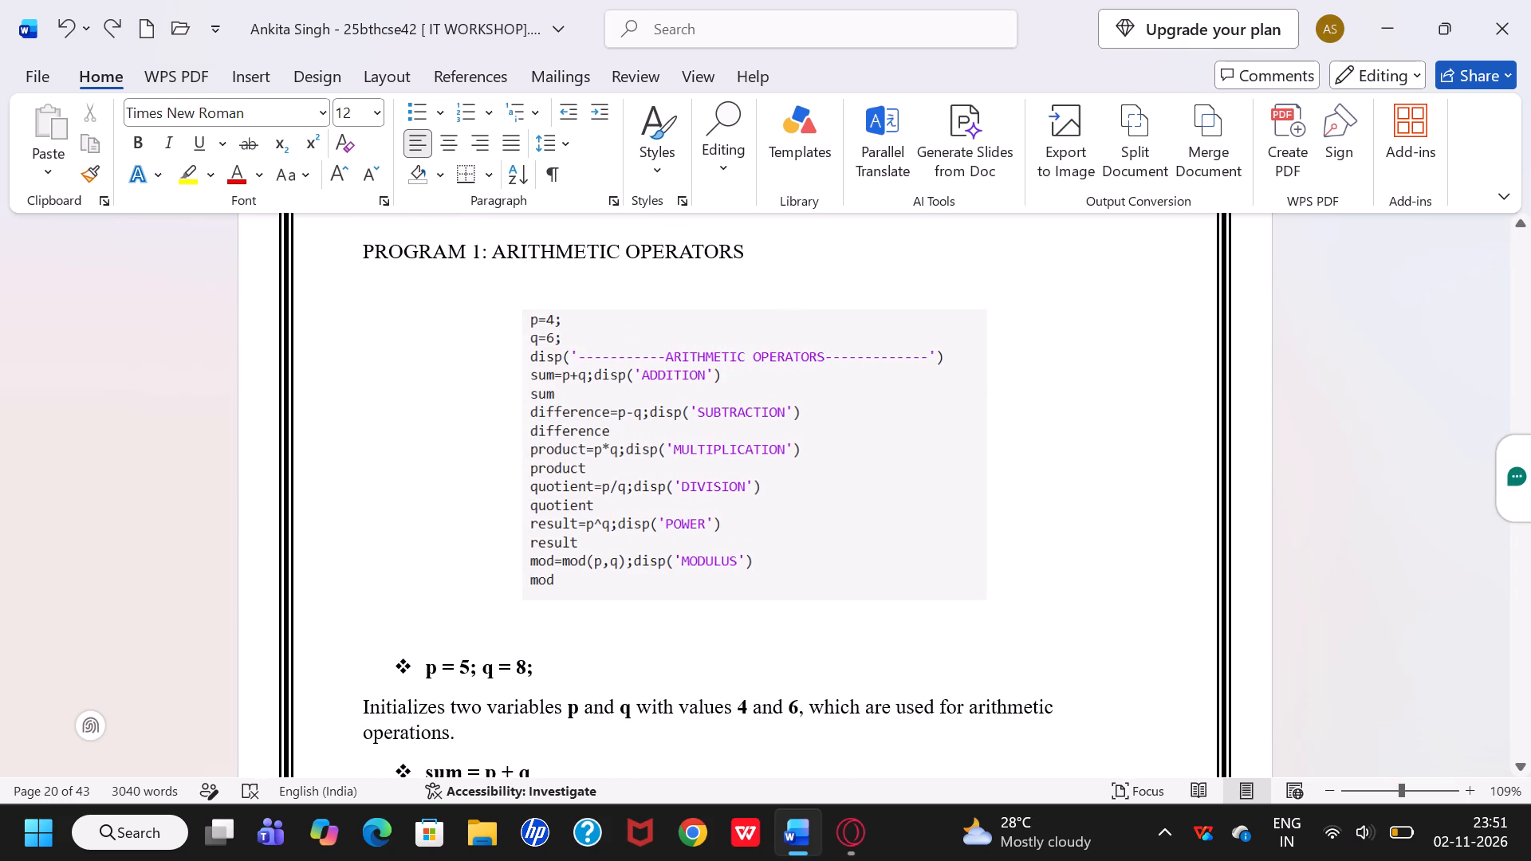
key(ctrl+z)
key(ctrl+z)
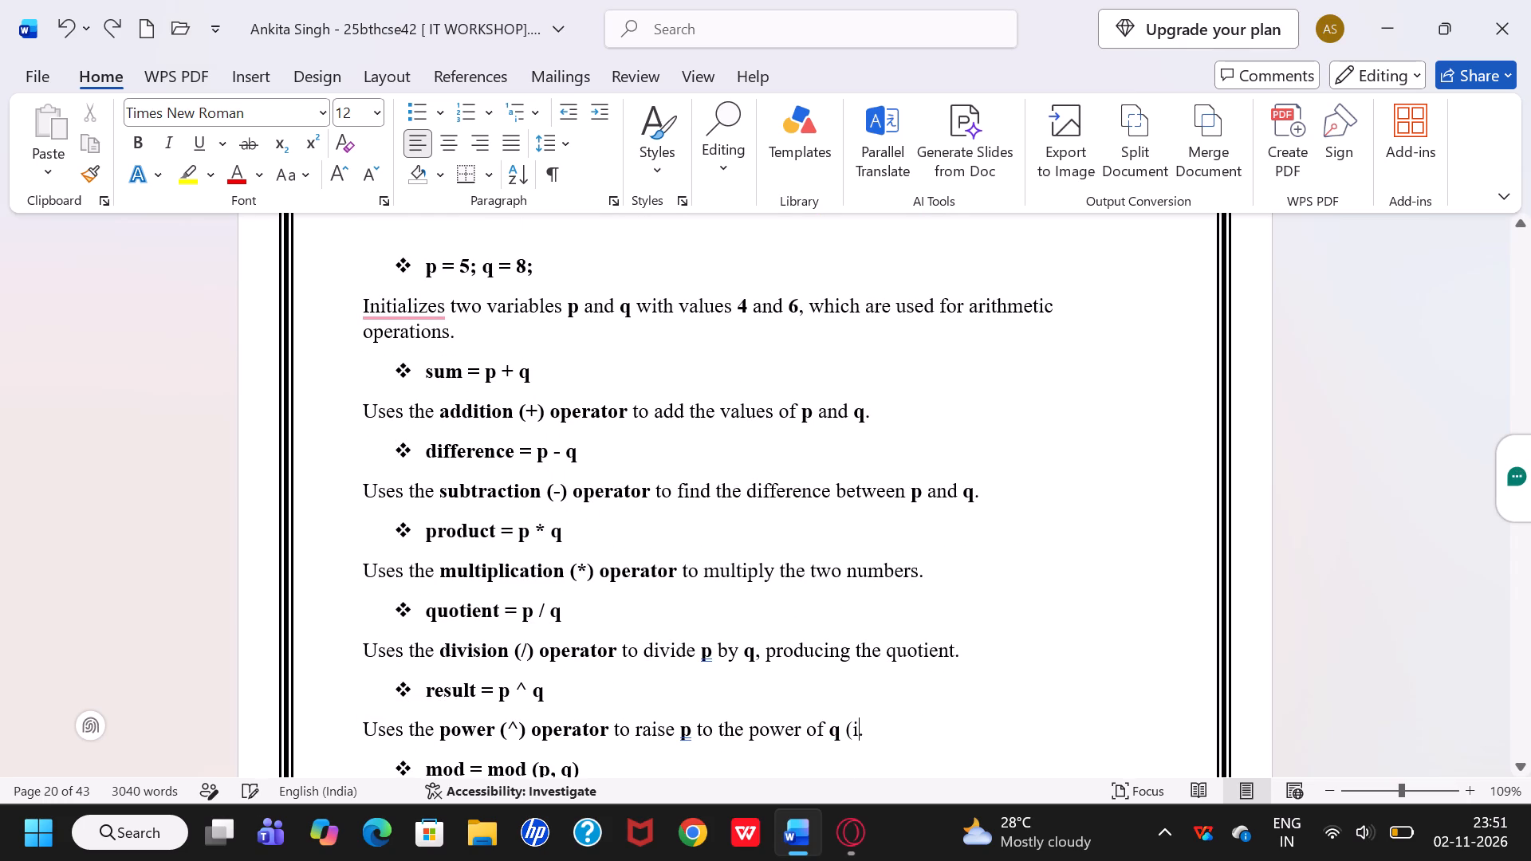
key(ctrl+z)
key(ctrl+z)
key(ctrl+z)
key(ctrl+z)
key(ctrl+z)
key(ctrl+z)
key(ctrl+z)
key(ctrl+z)
key(ctrl+z)
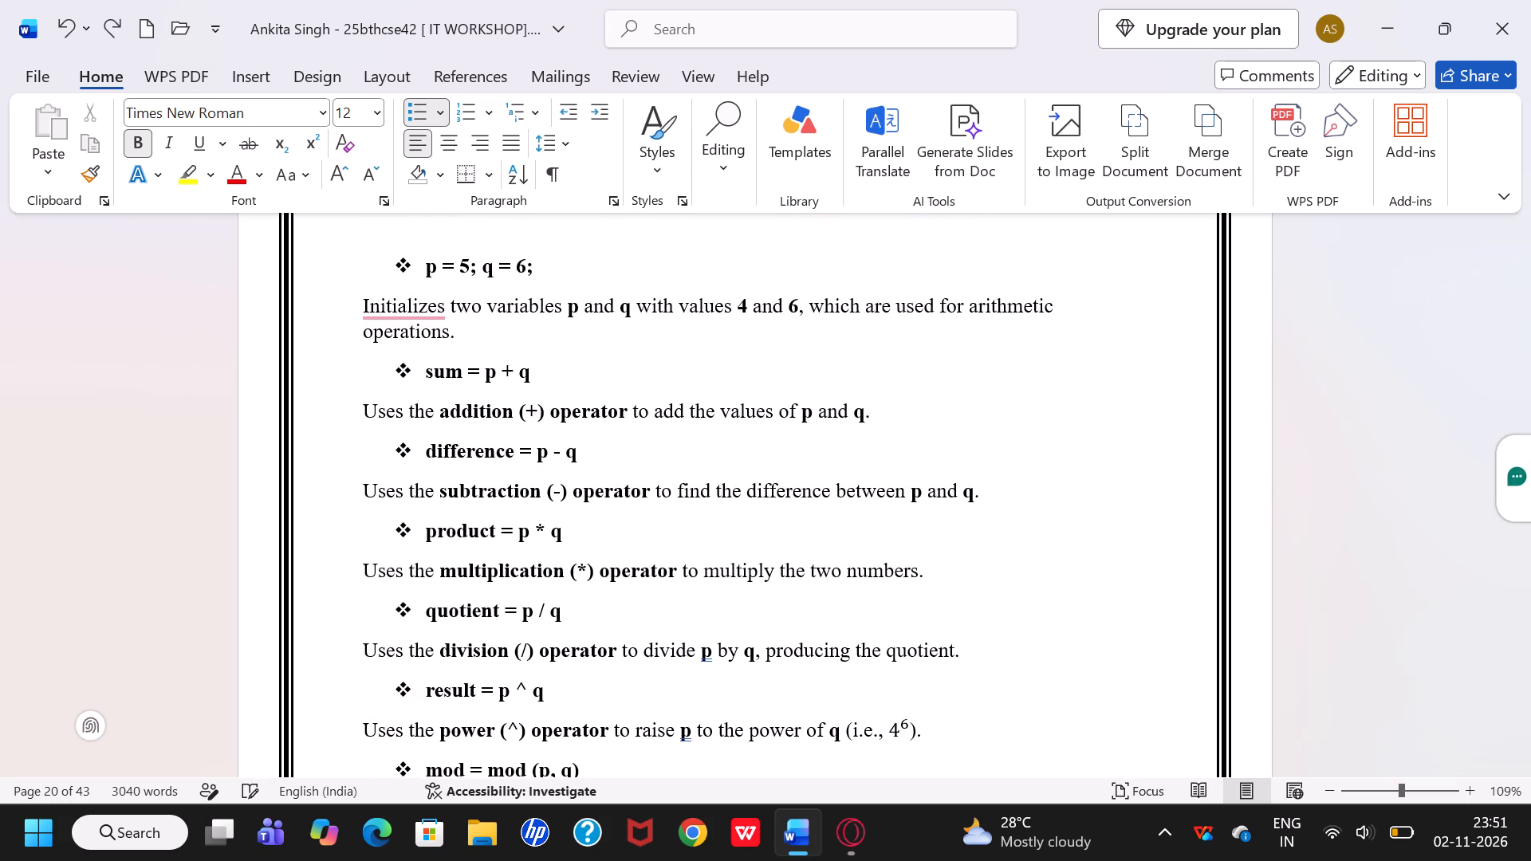
key(ctrl+z)
key(ctrl+z)
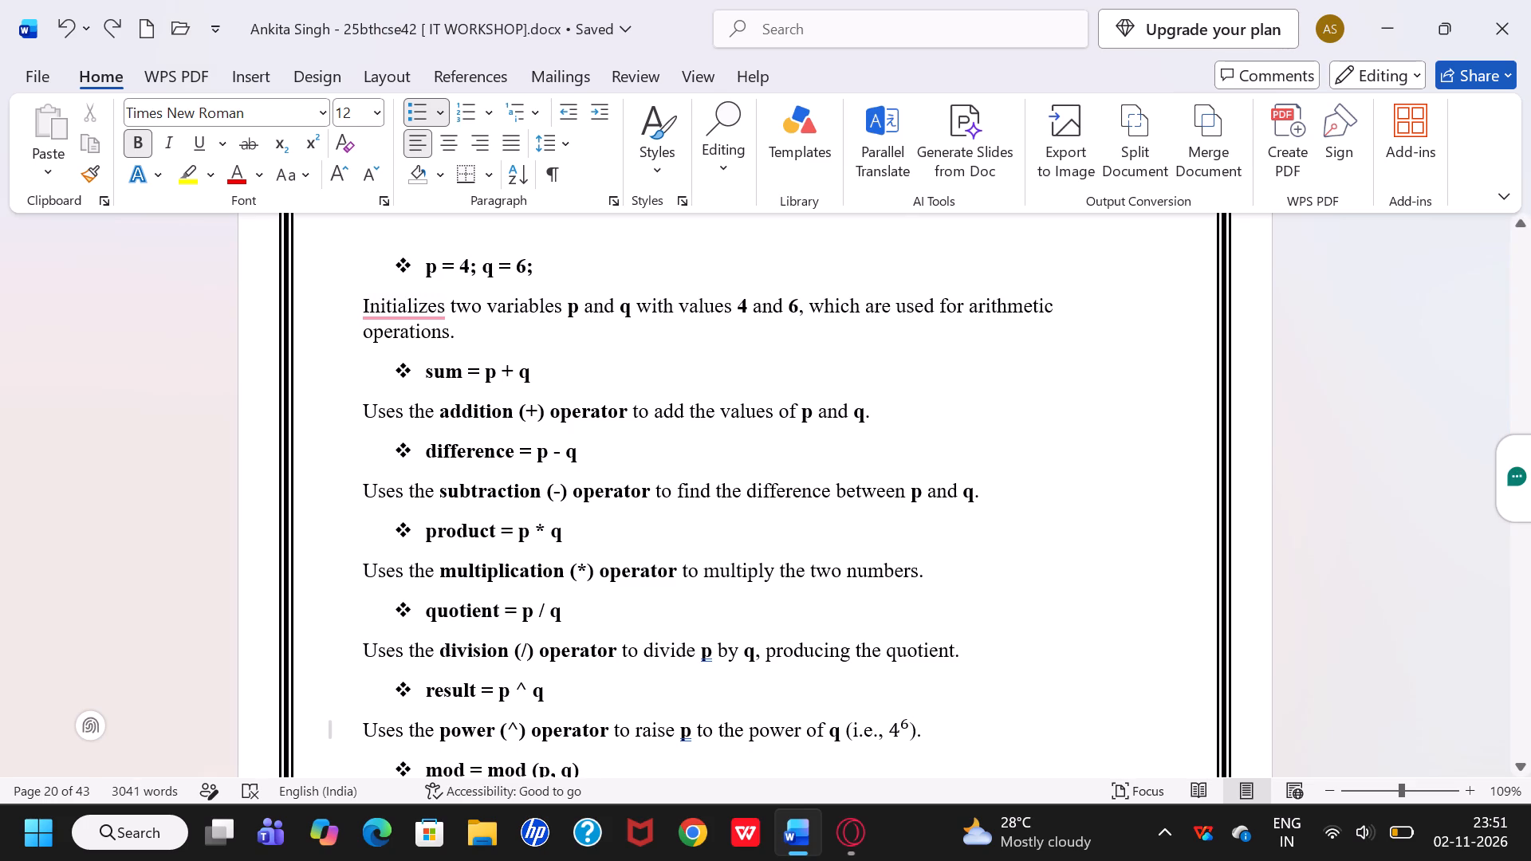
Replace the bracketed 4⁶ example at the end of Program 1's power operator explanation with a full stop.
drag(912, 727, 844, 724)
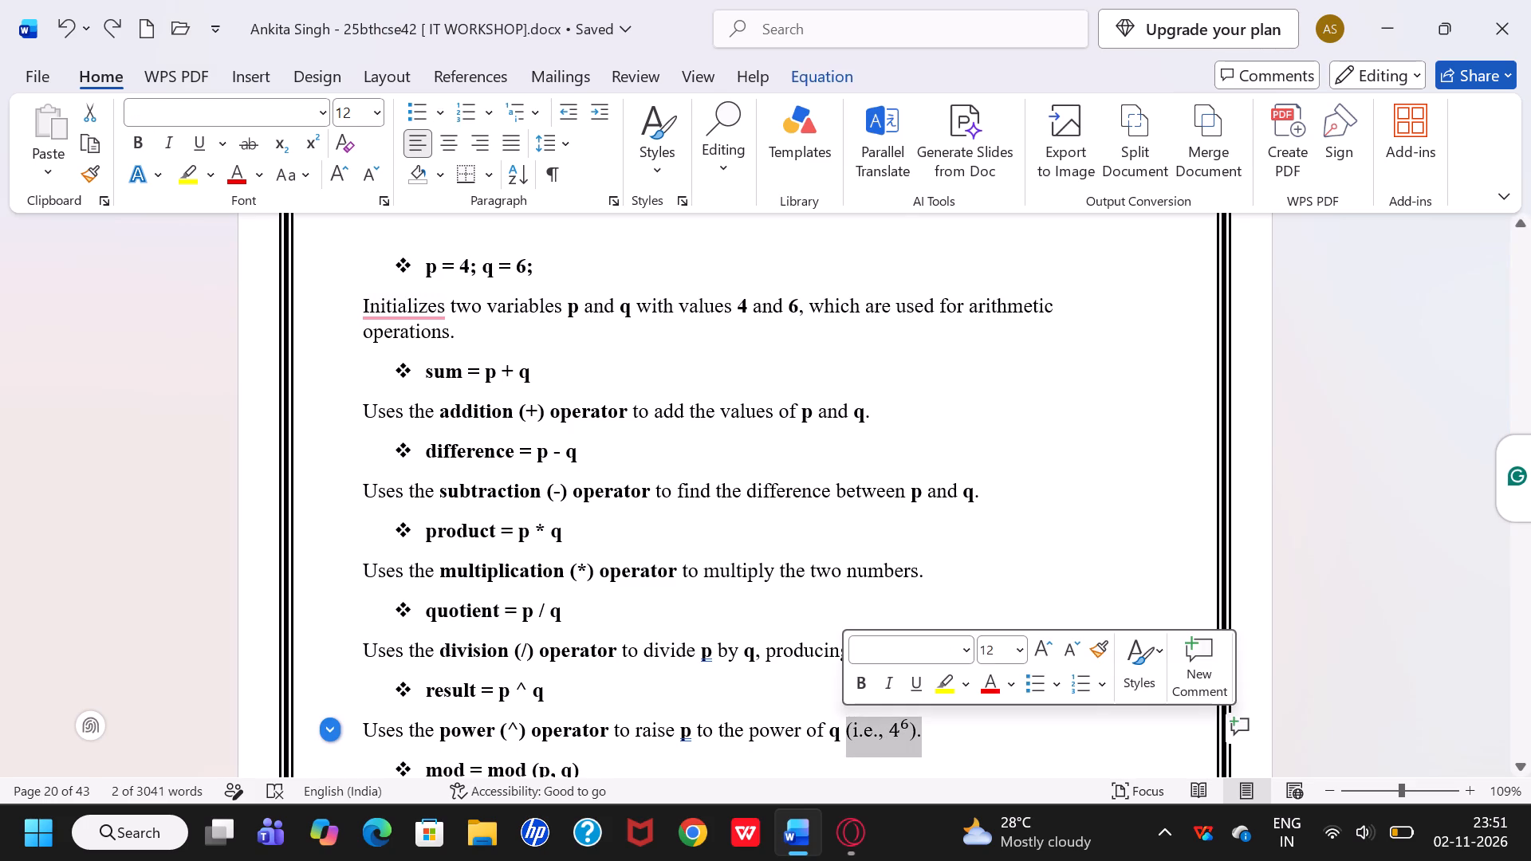
key(BackSpace)
key(period)
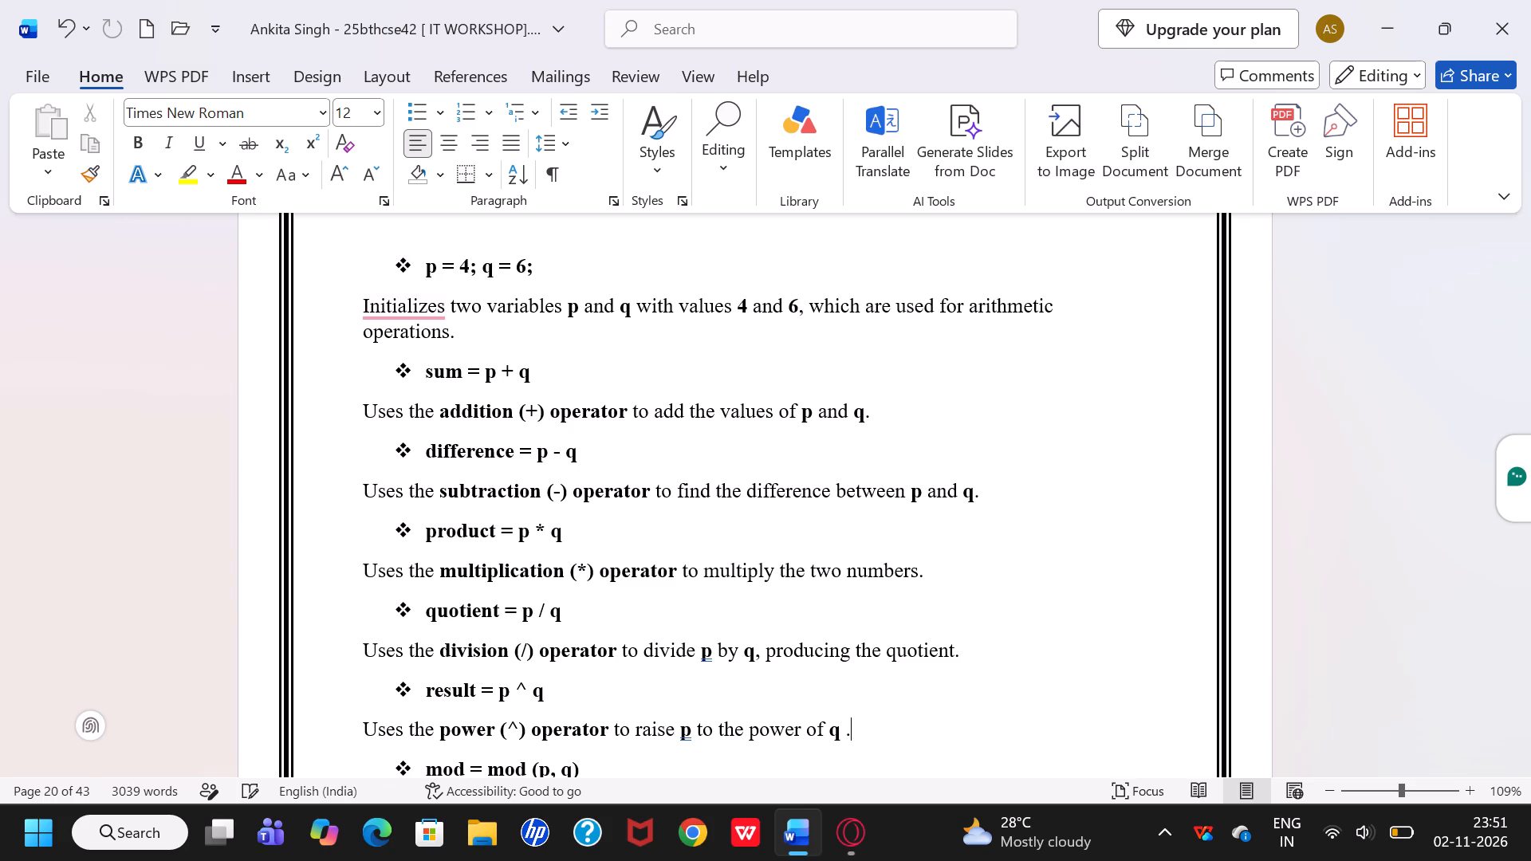
Remove the blank line between the PROGRAM 1: ARITHMETIC OPERATORS heading and its code image.
scroll(905, 686, up, 1)
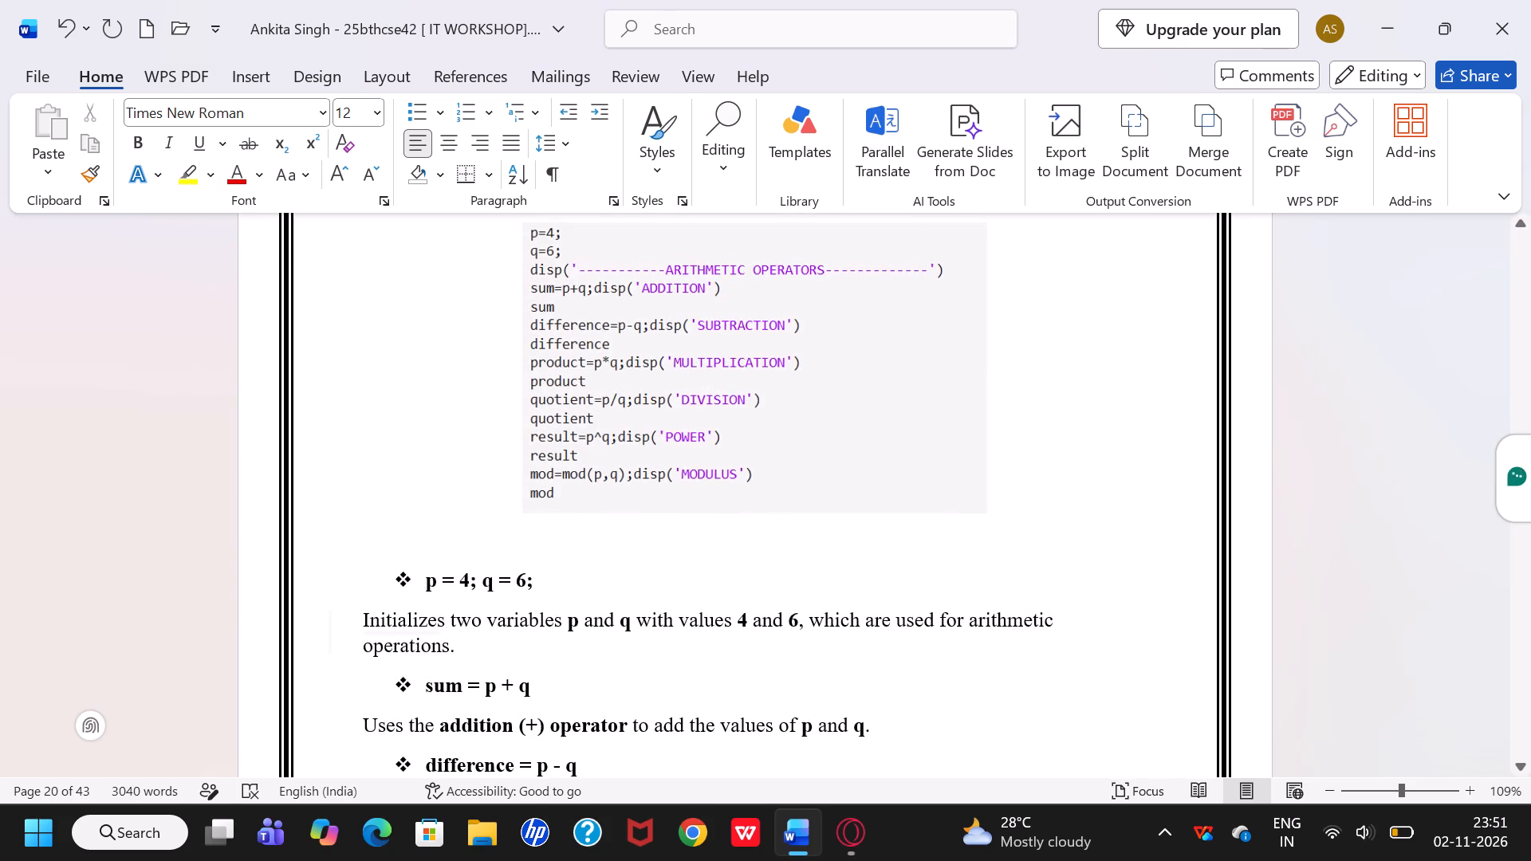
scroll(664, 616, up, 1)
click(431, 449)
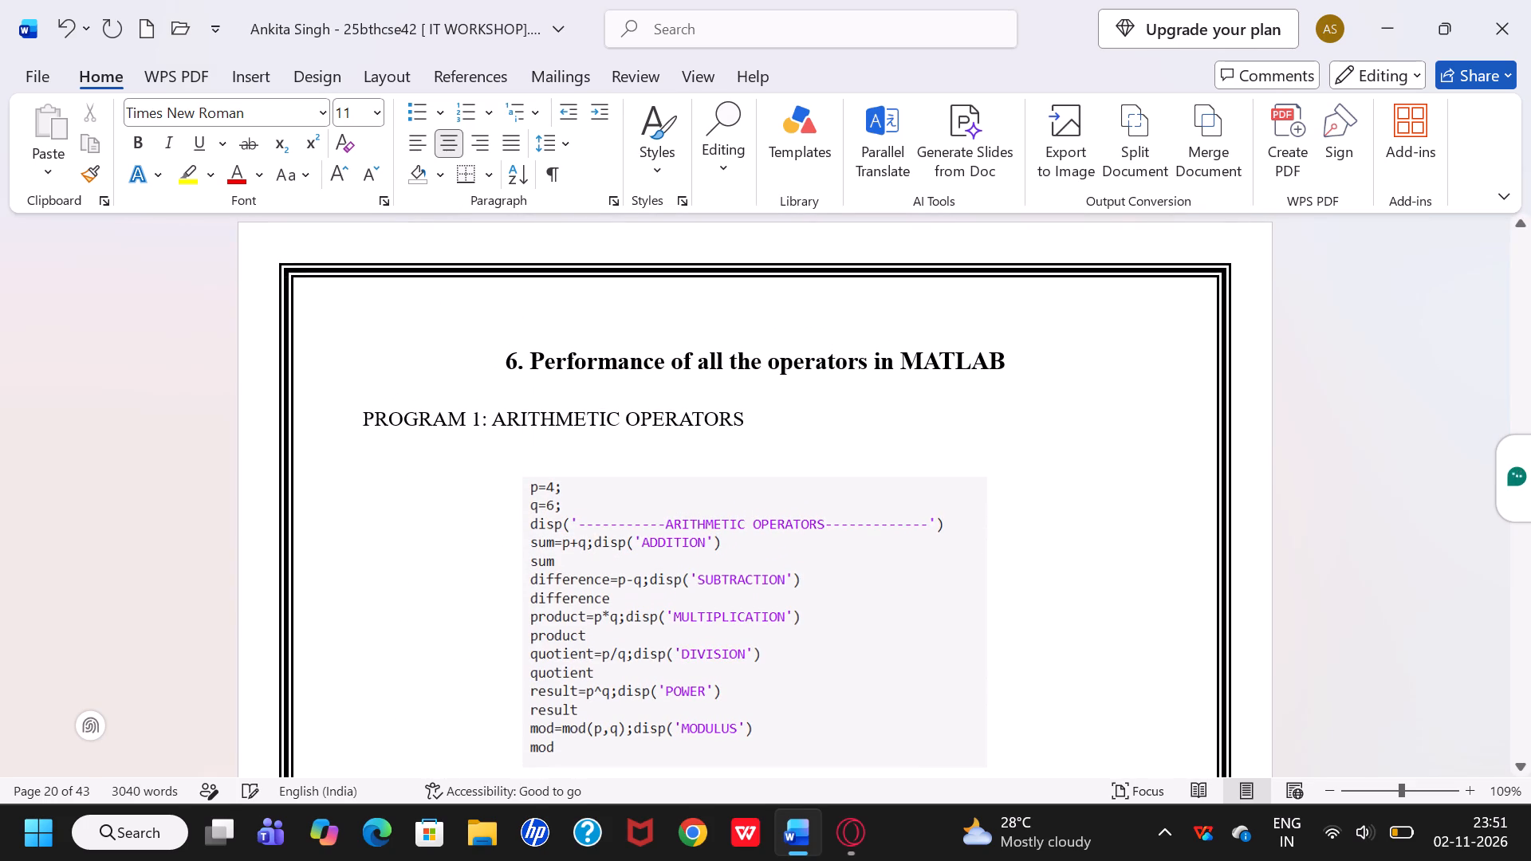
key(BackSpace)
key(BackSpace)
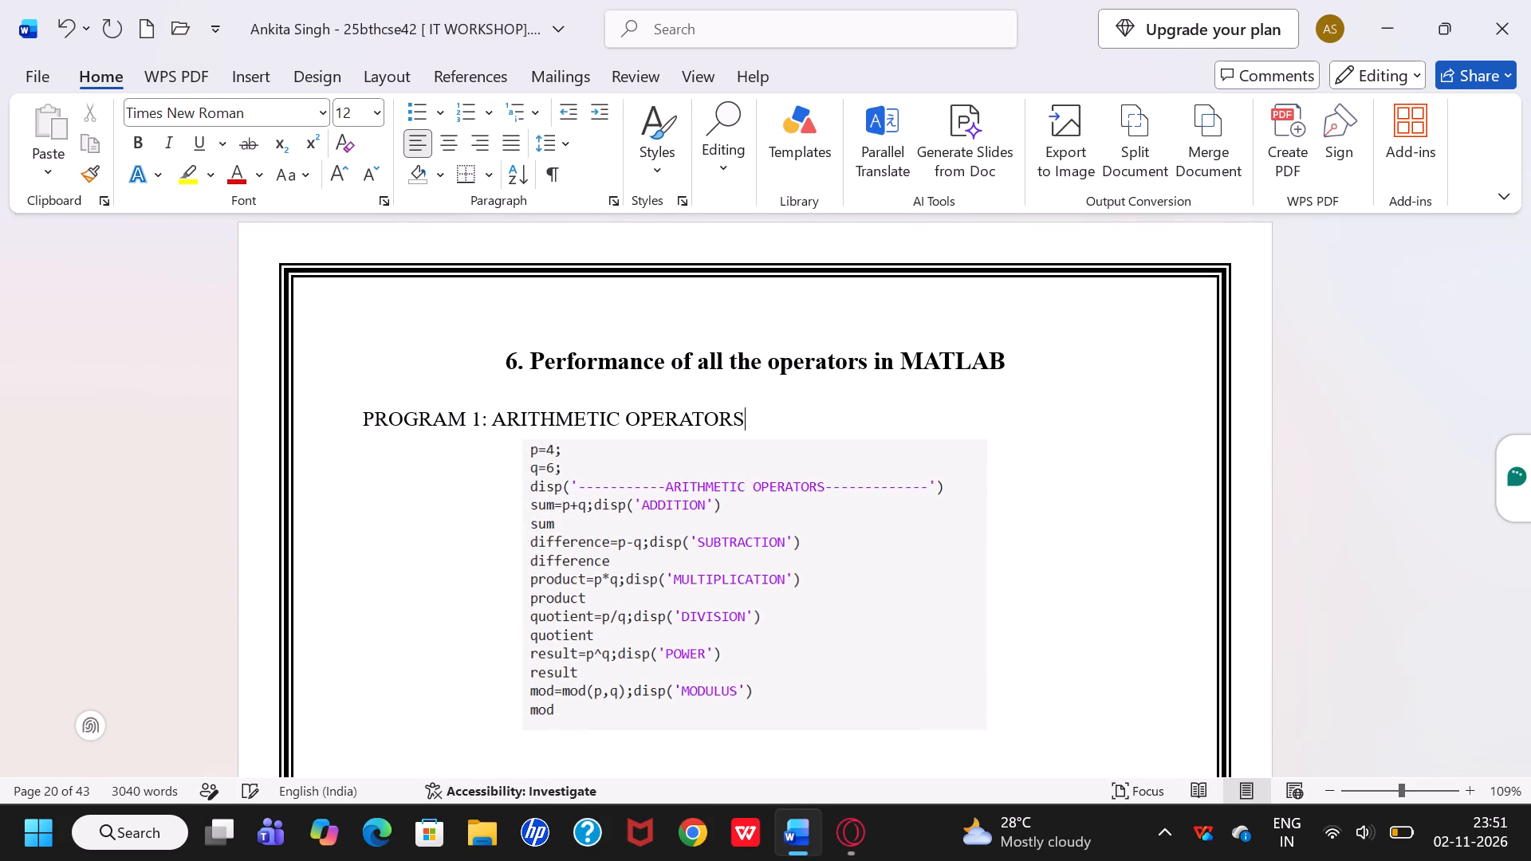
Justify Program 1's code image and reduce its height by about a third, keeping its width.
click(621, 524)
click(514, 140)
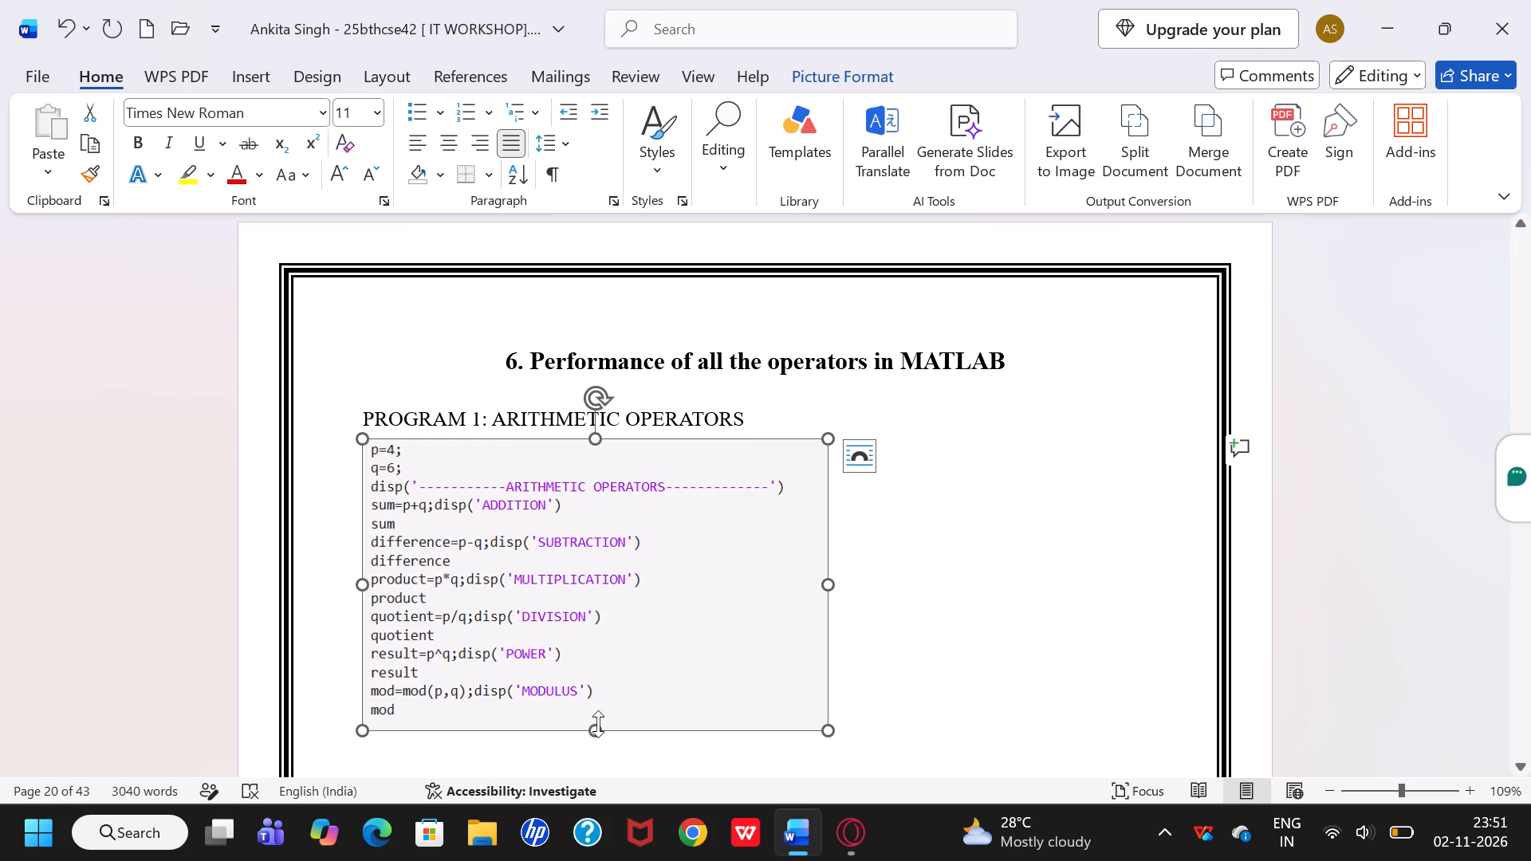
drag(598, 724, 597, 631)
Remove the blank line between Program 1's code image and the p = 4; q = 6 bullet.
click(896, 646)
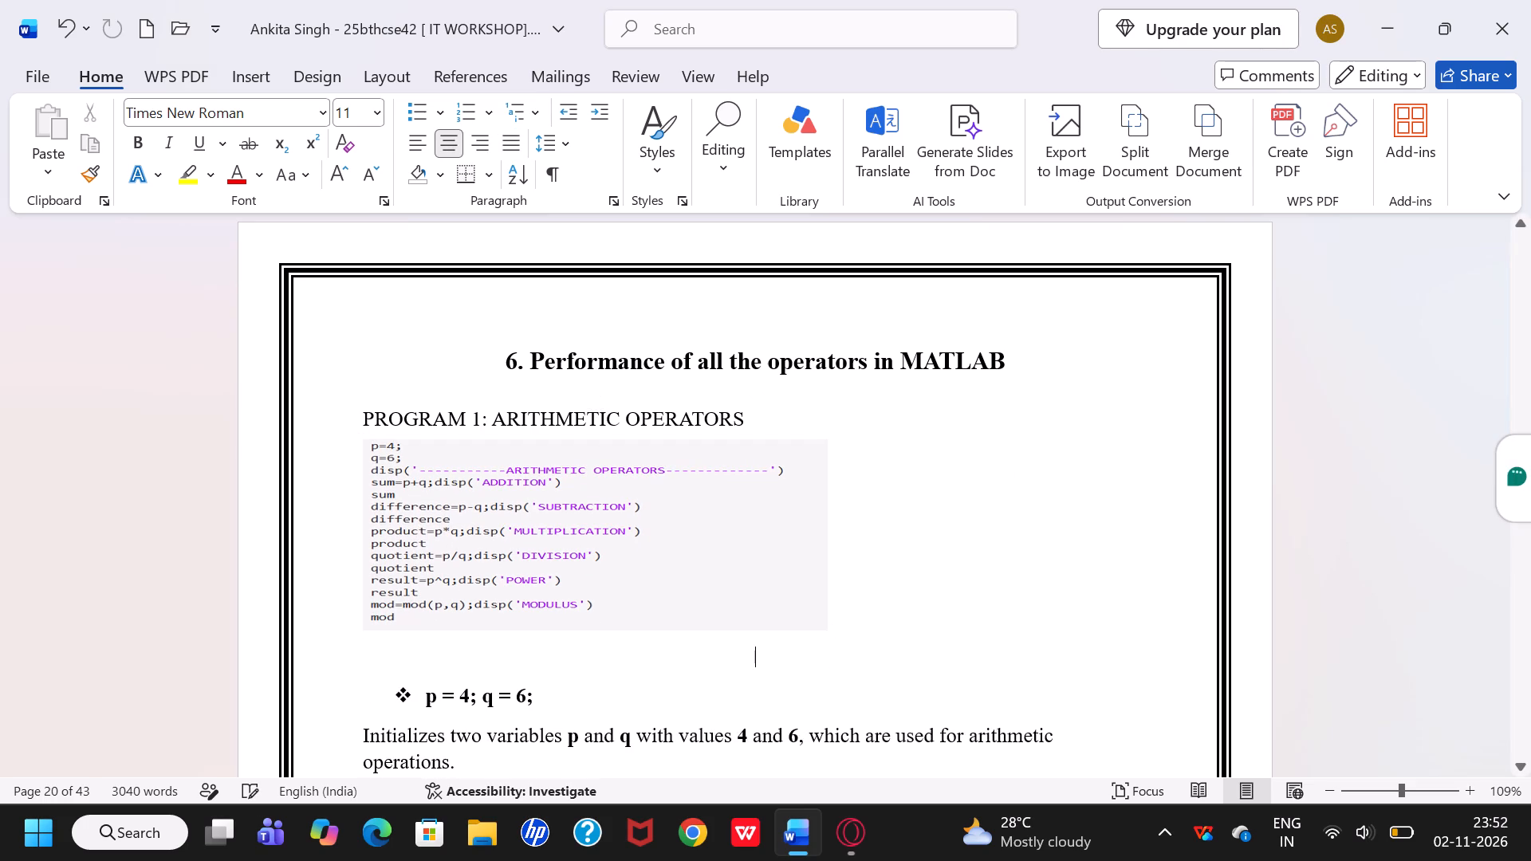
key(BackSpace)
key(BackSpace)
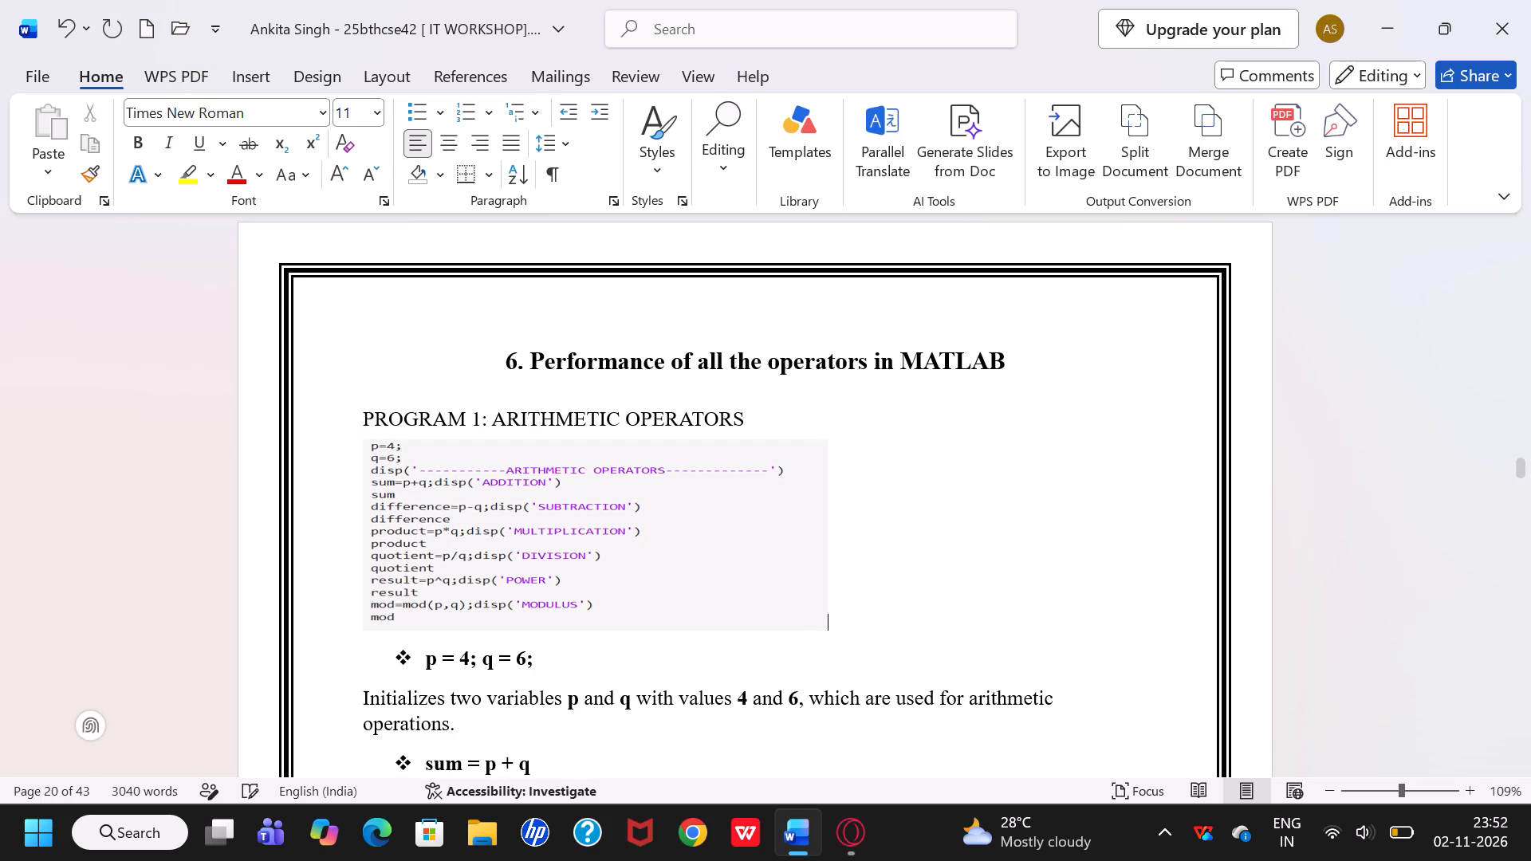
Remove the blank line between Program 1's mod () function explanation and the RESULT- heading.
scroll(501, 662, down, 2)
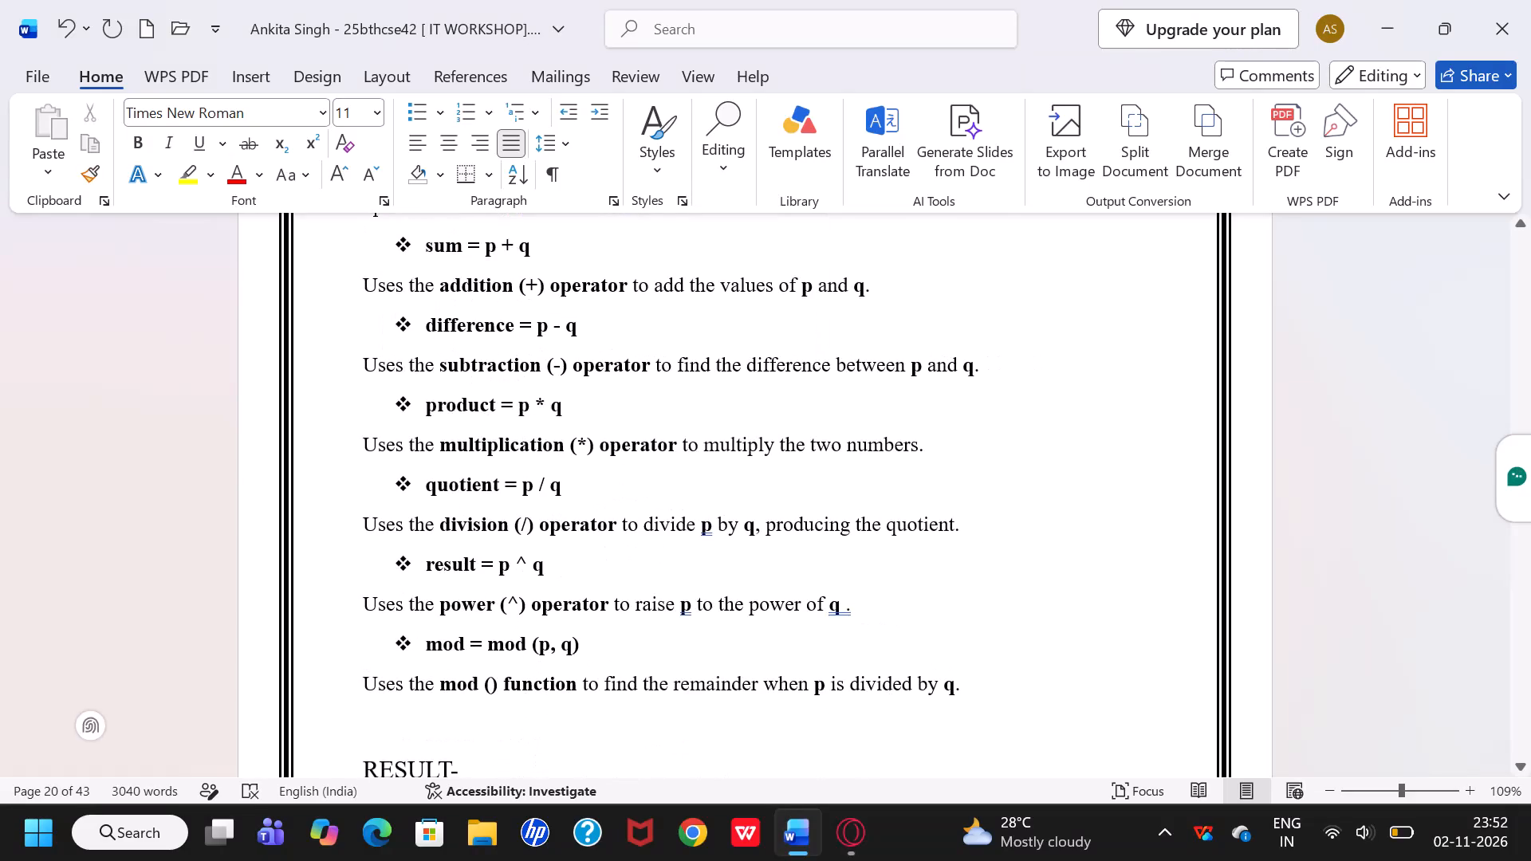
scroll(501, 662, down, 1)
triple_click(465, 434)
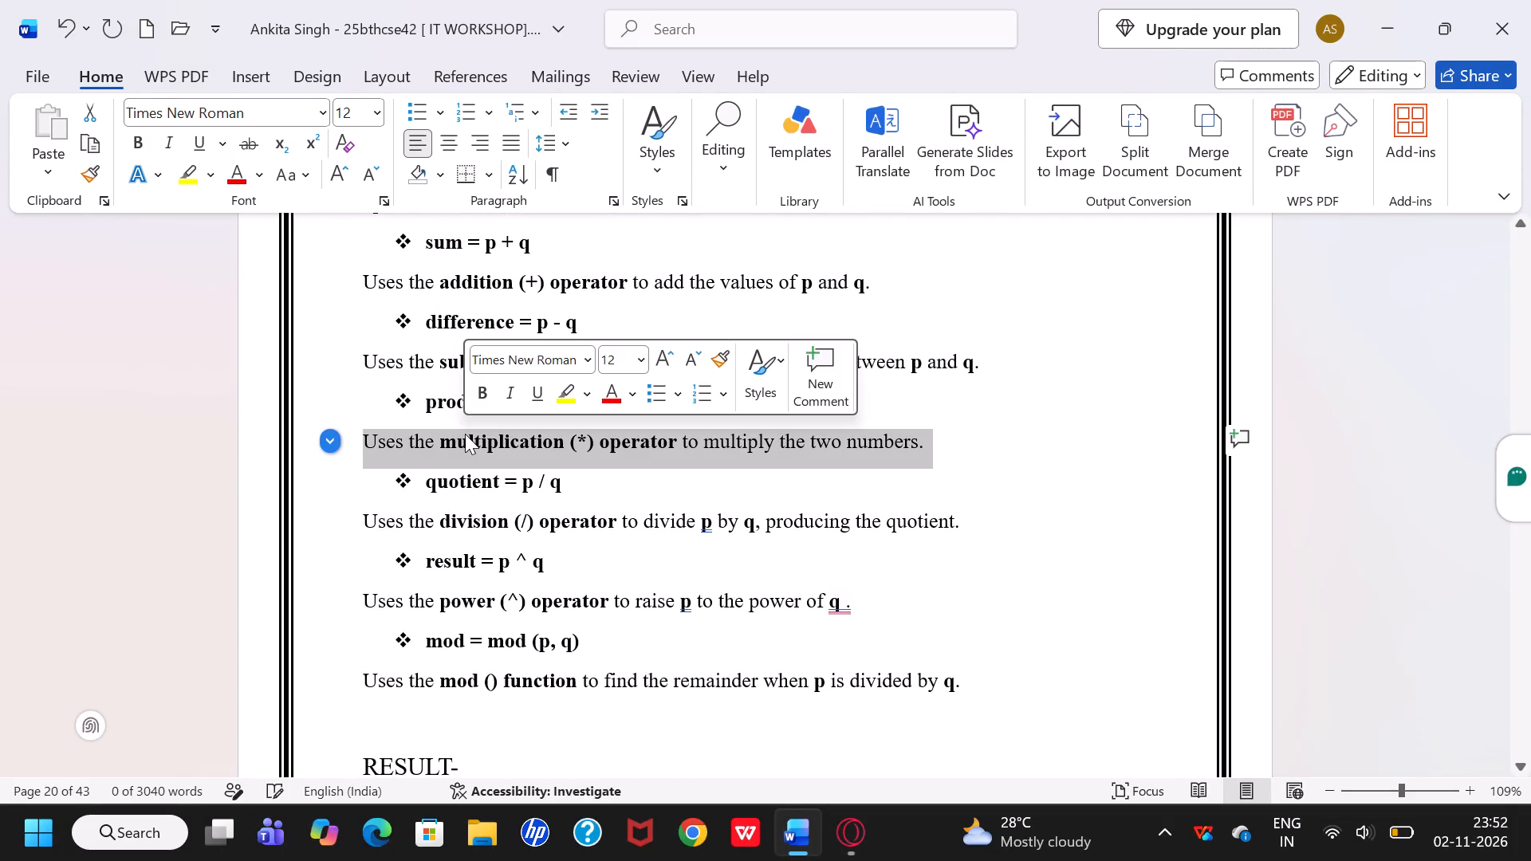
click(465, 434)
scroll(465, 434, down, 1)
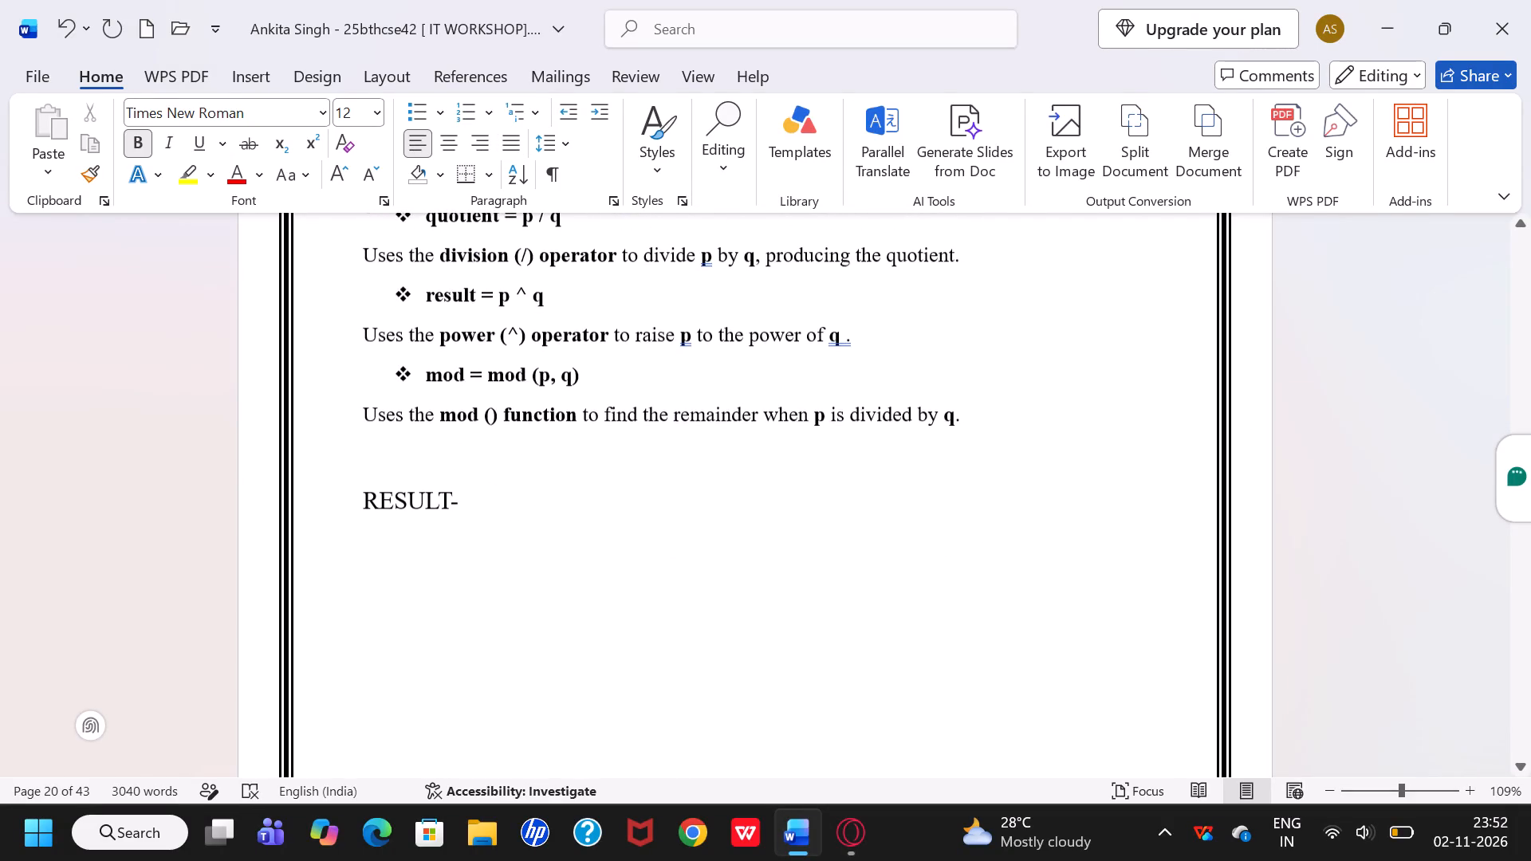
click(391, 437)
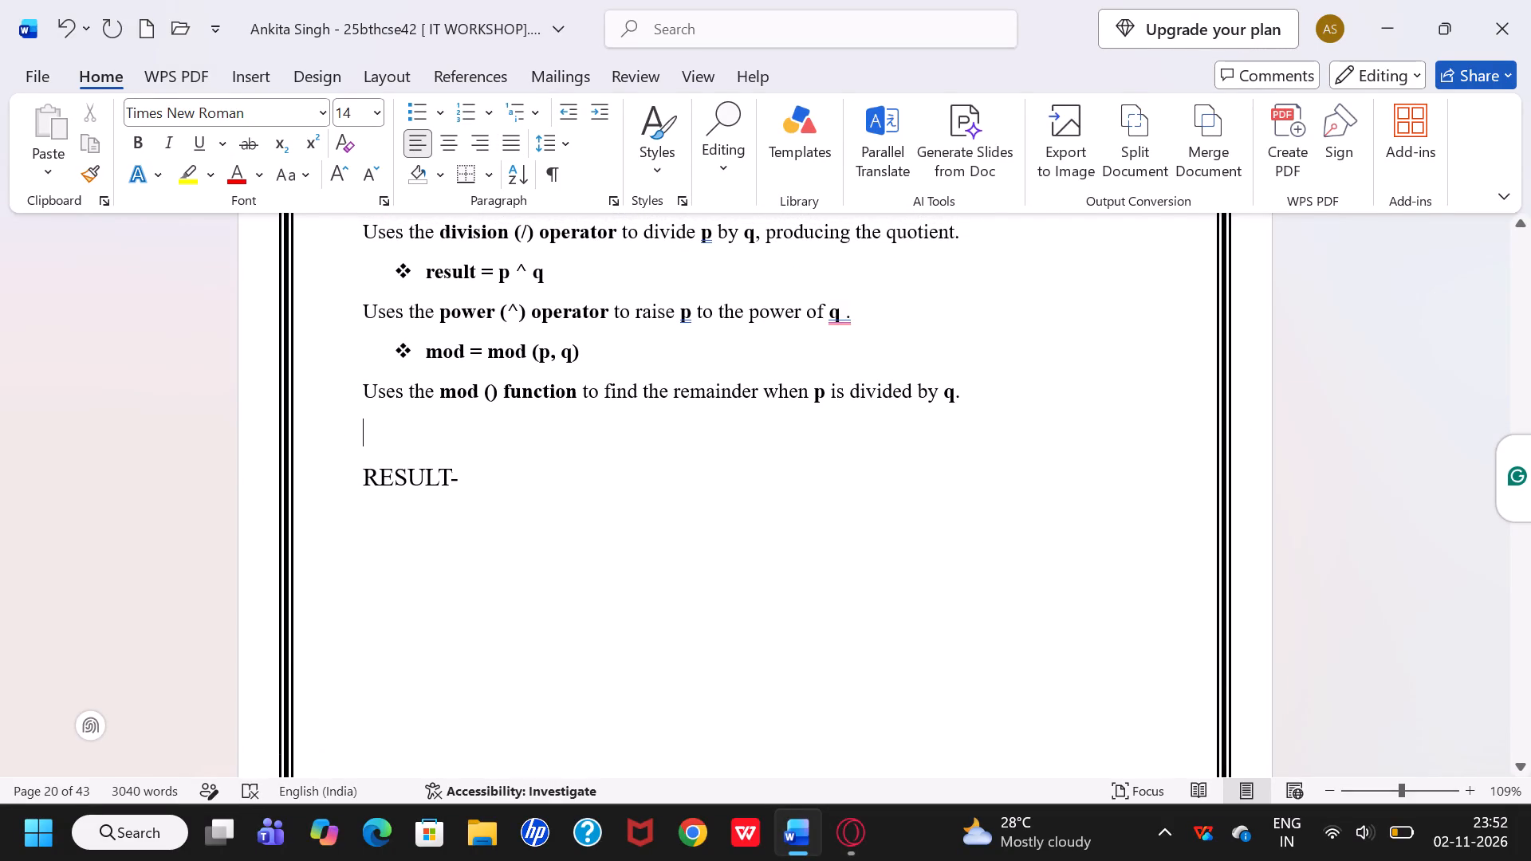
key(BackSpace)
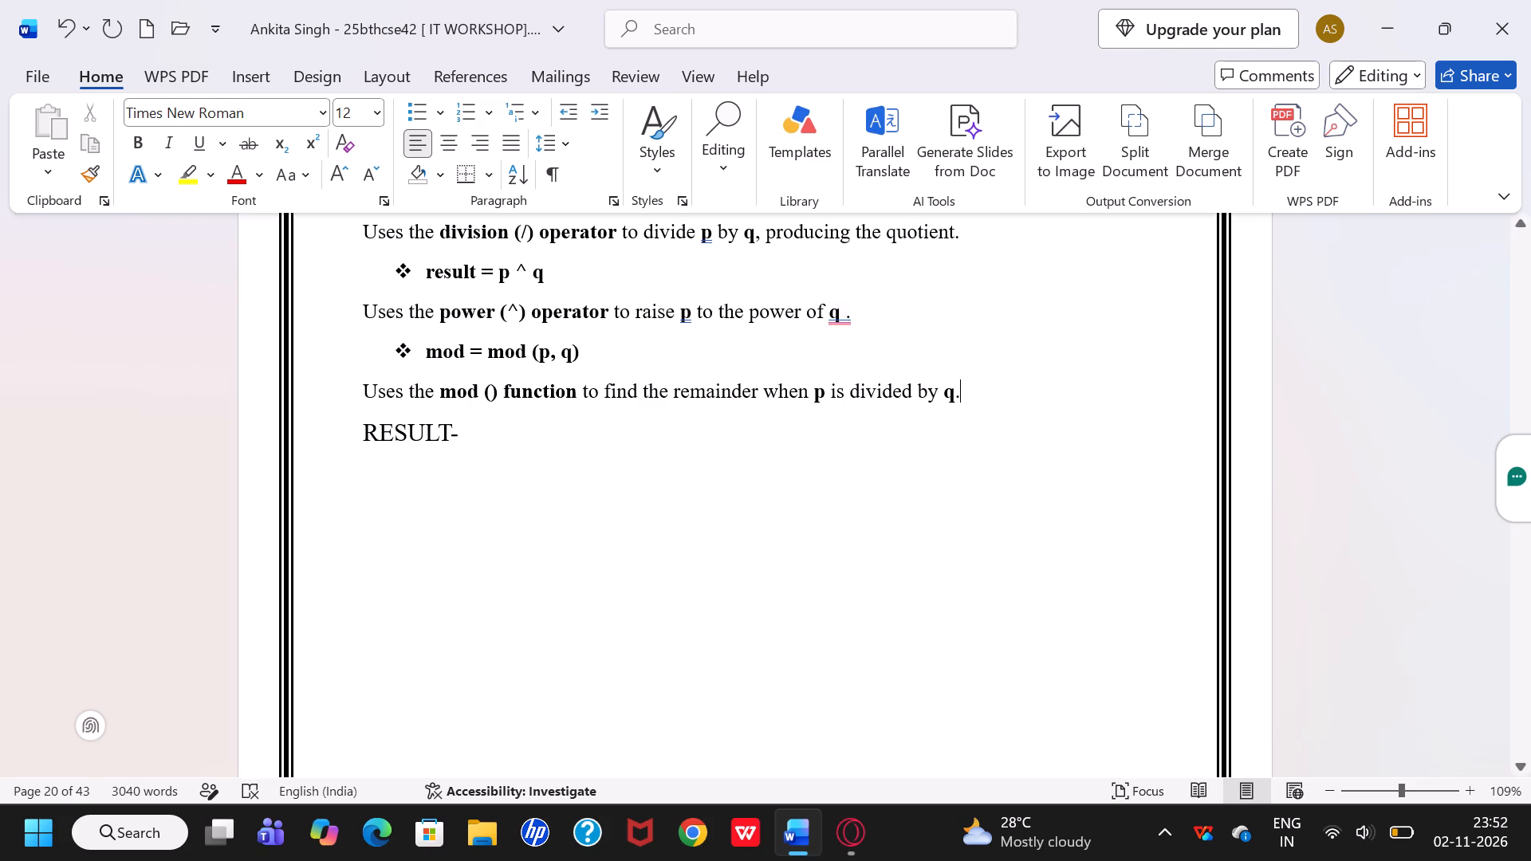
Set the font size of Program 1's RESULT- heading to 12.
triple_click(394, 442)
click(572, 372)
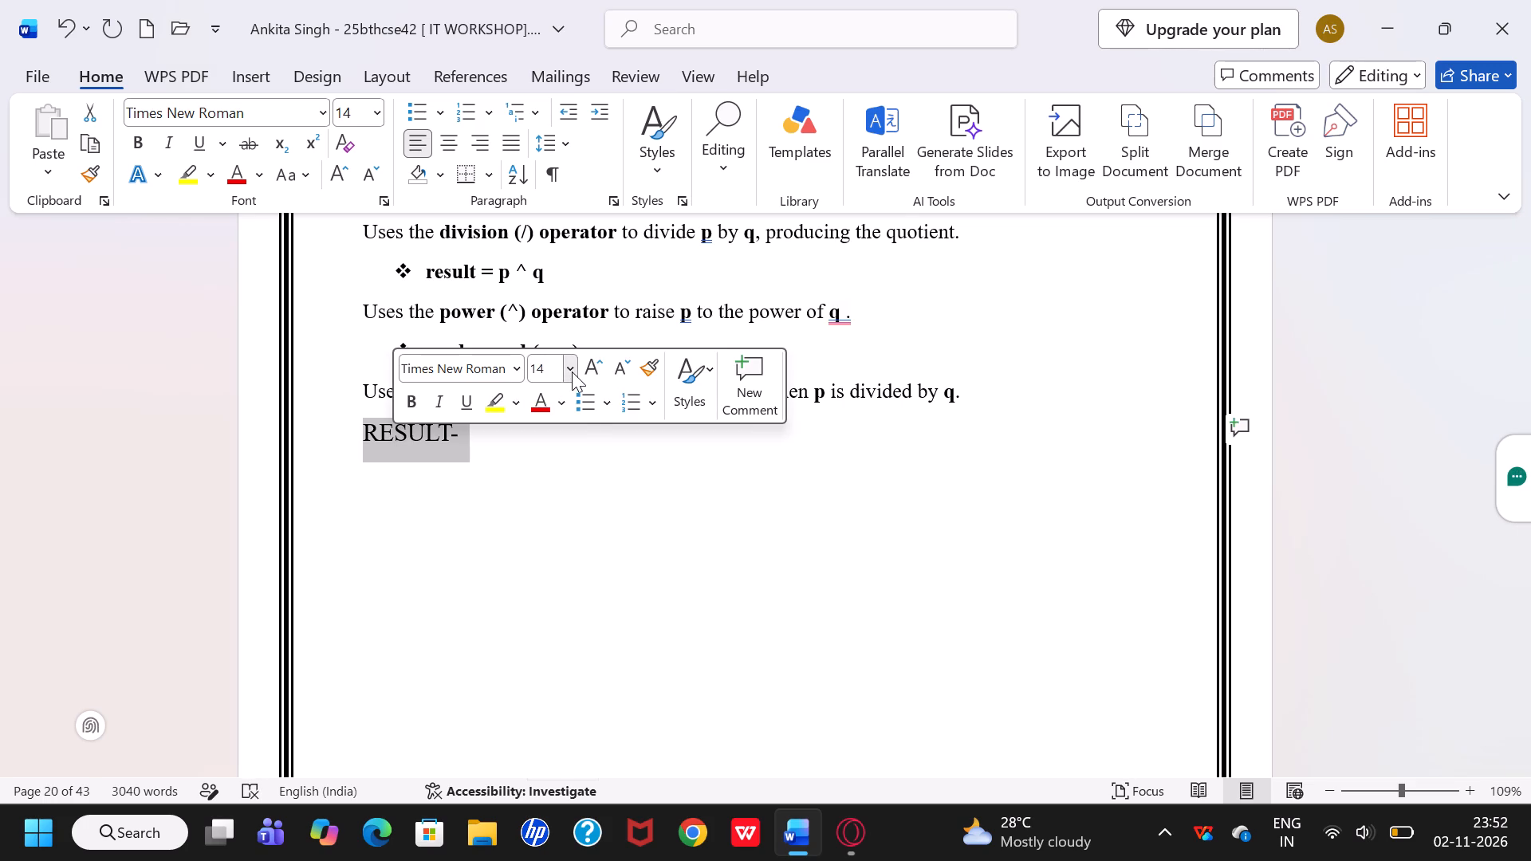
click(556, 518)
click(556, 518)
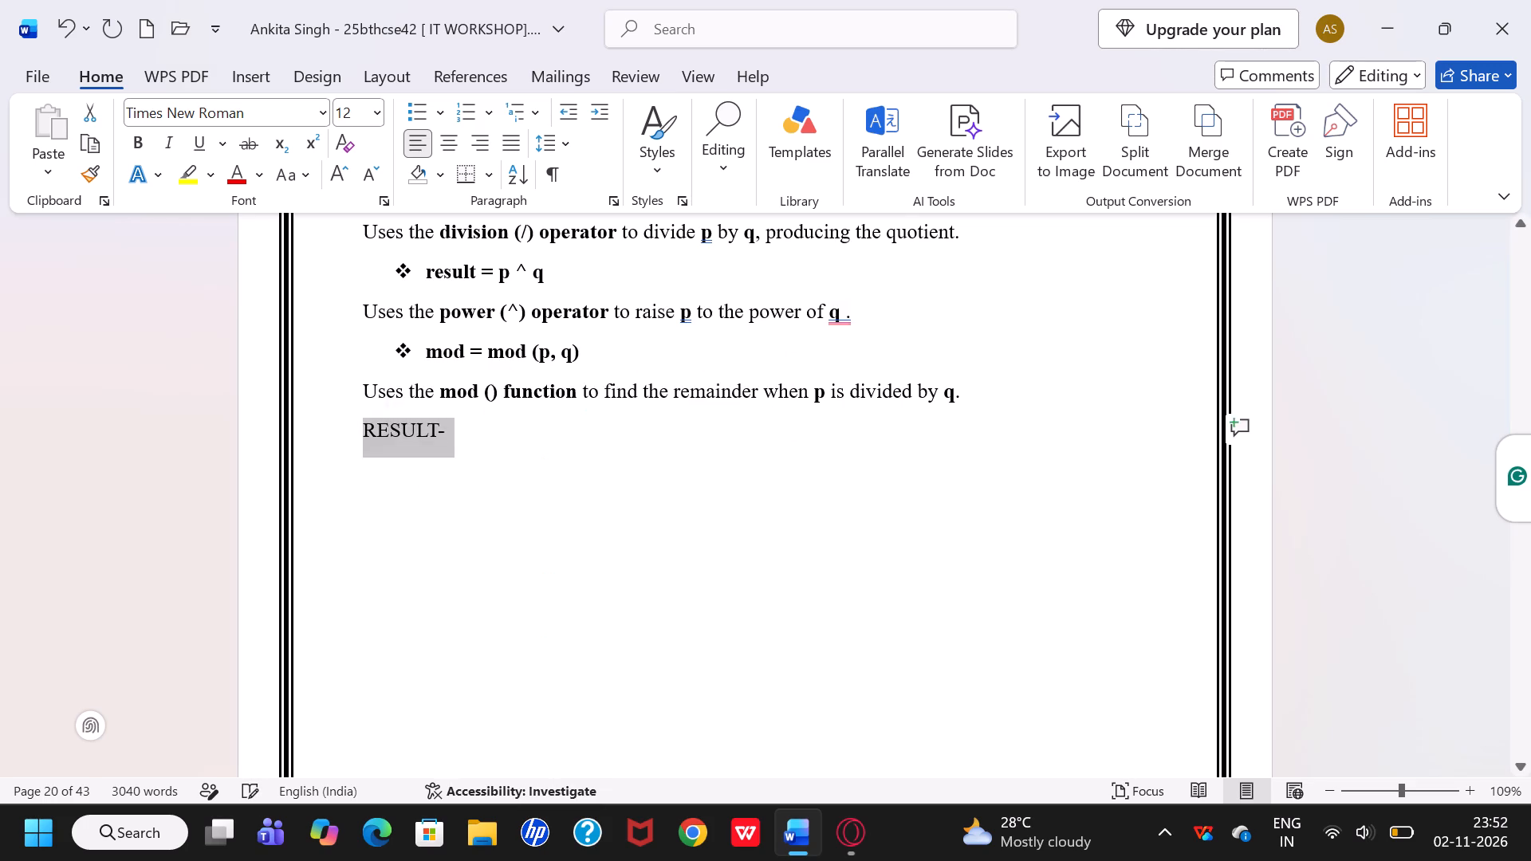
Reduce the height of Program 1's result image so it fits on the page beneath its RESULT- heading.
scroll(556, 518, down, 1)
click(680, 561)
scroll(680, 561, down, 1)
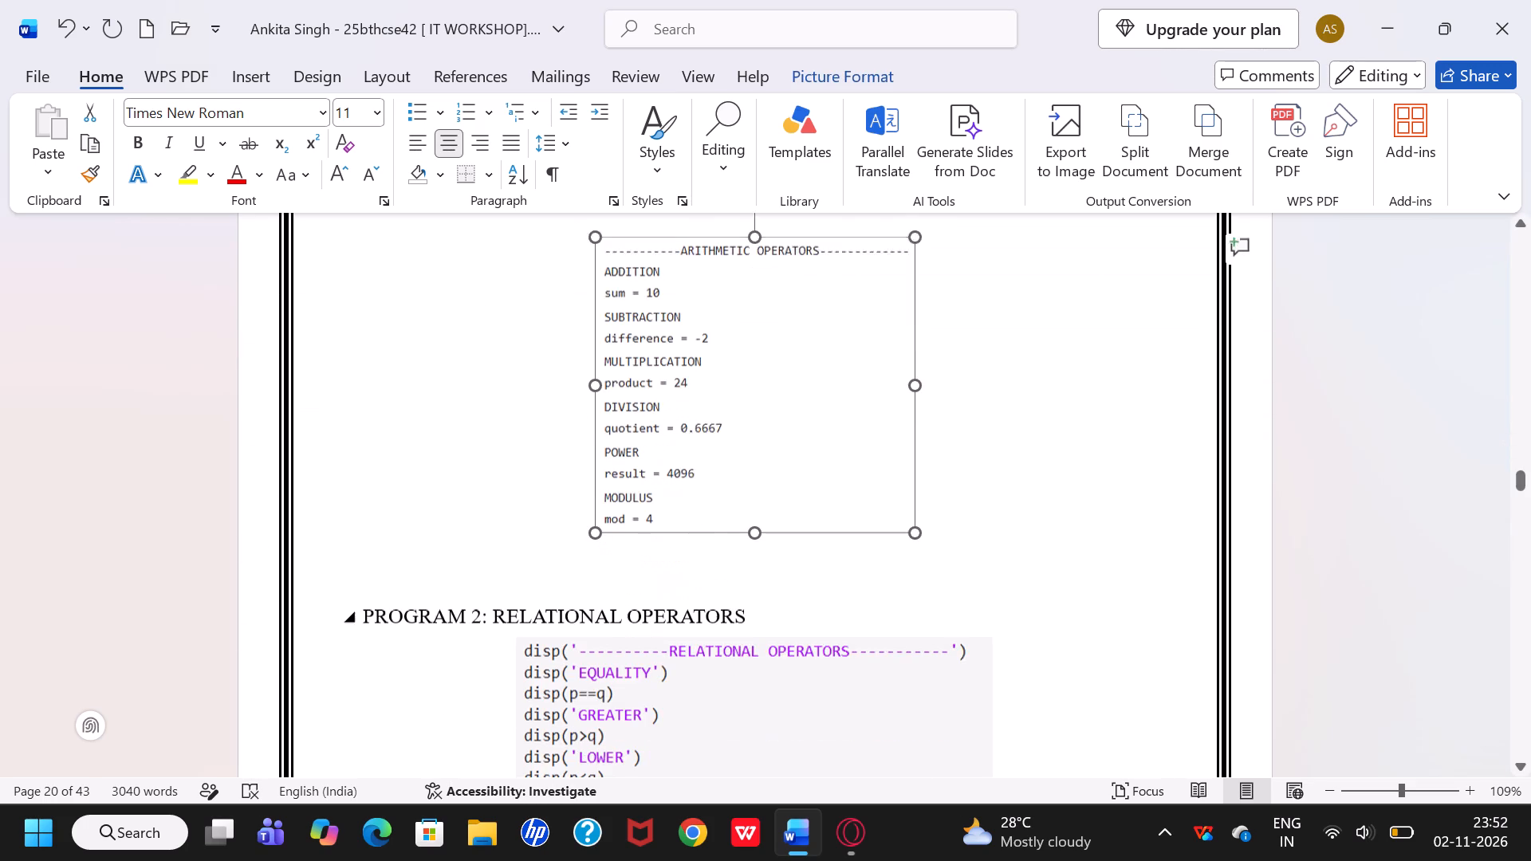
scroll(680, 561, down, 1)
drag(756, 489, 753, 397)
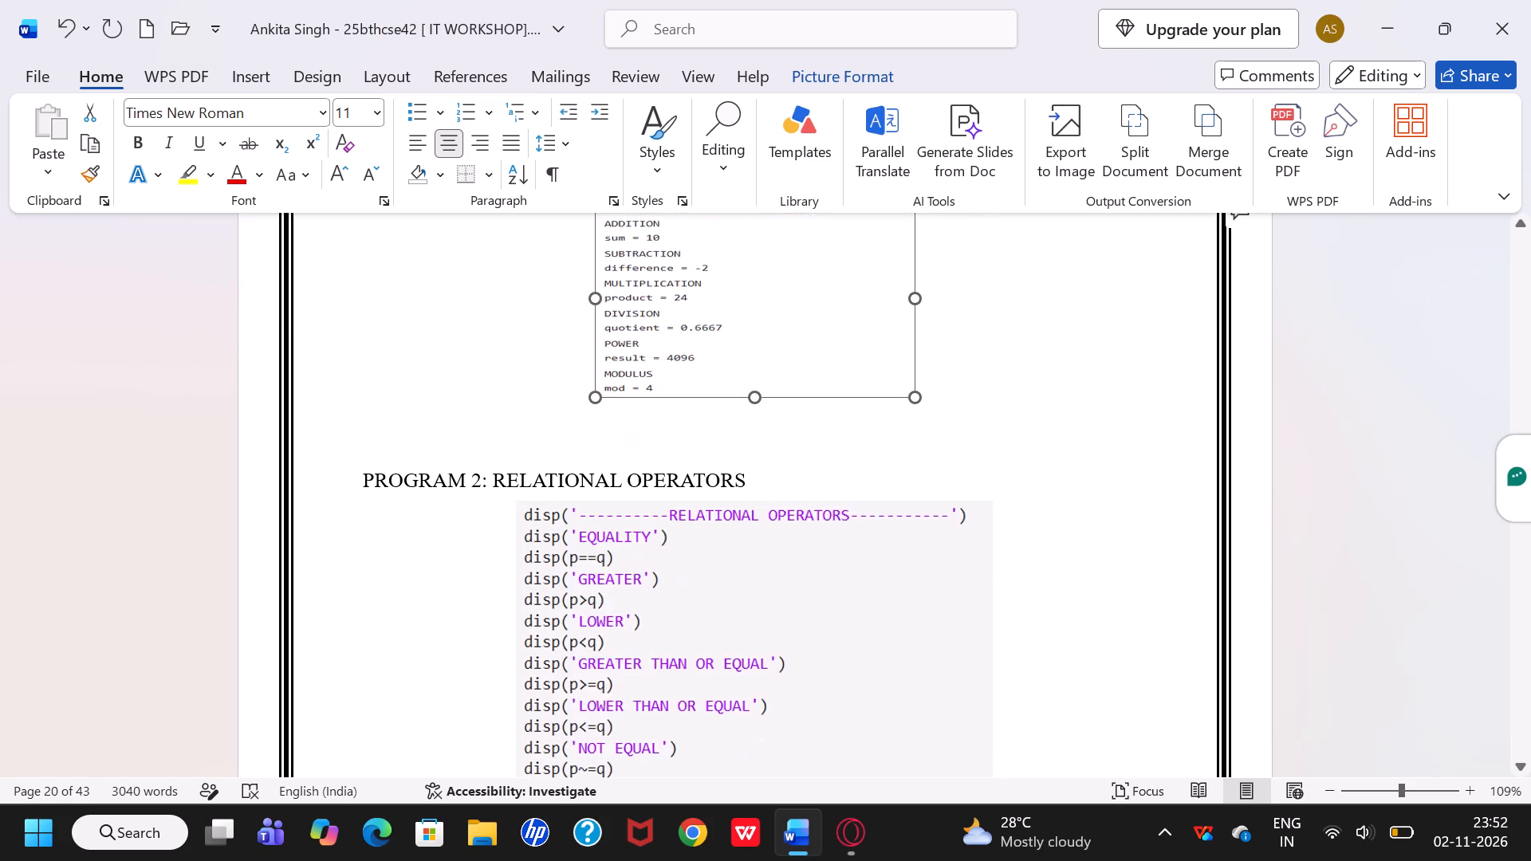
drag(753, 397, 753, 384)
scroll(753, 384, up, 1)
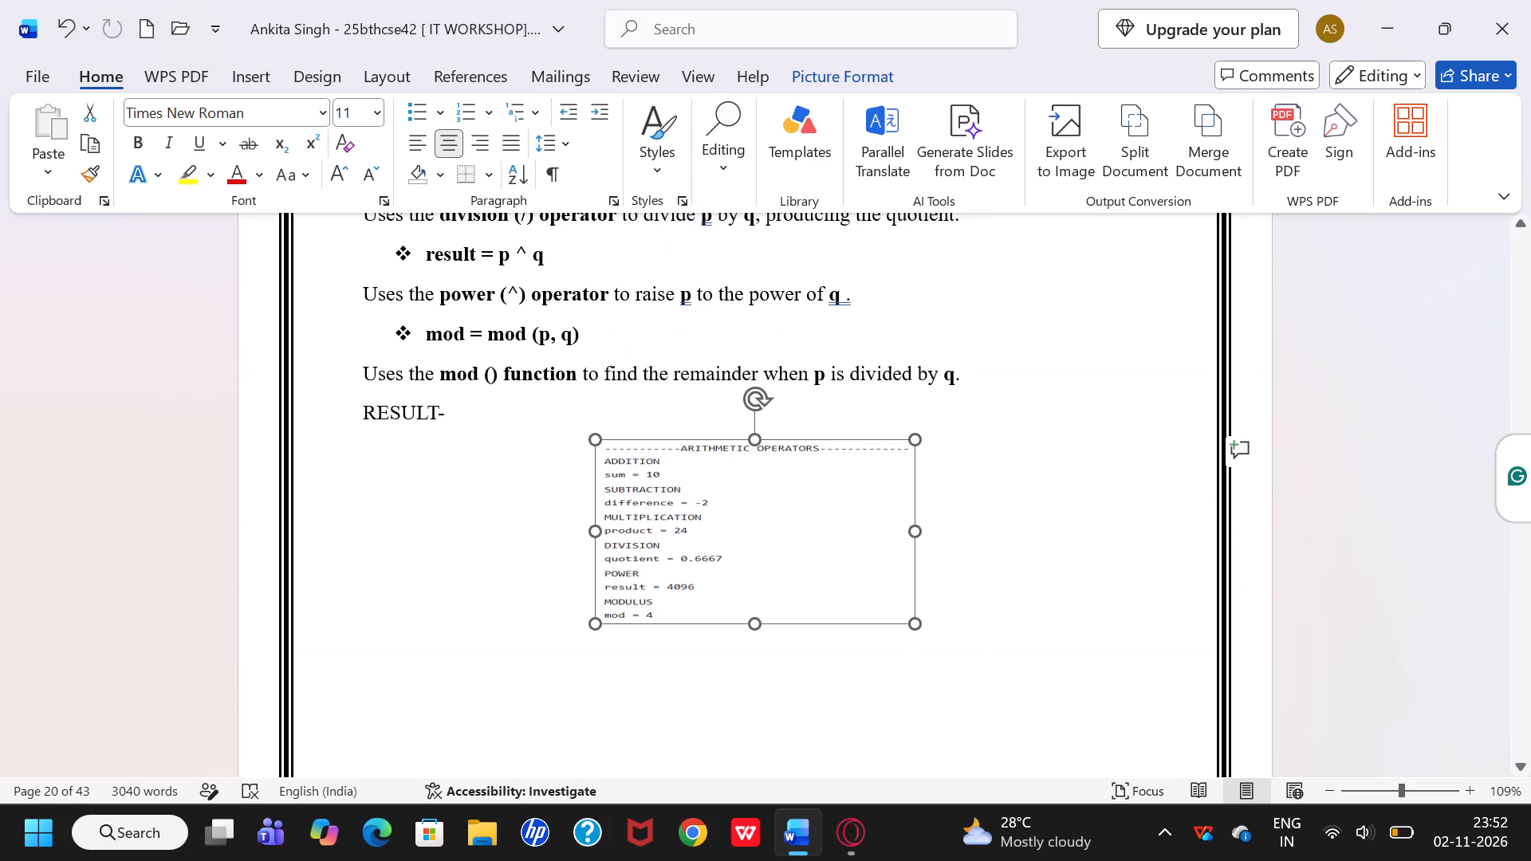
Apply justified alignment to Program 1's result image.
click(702, 470)
click(521, 152)
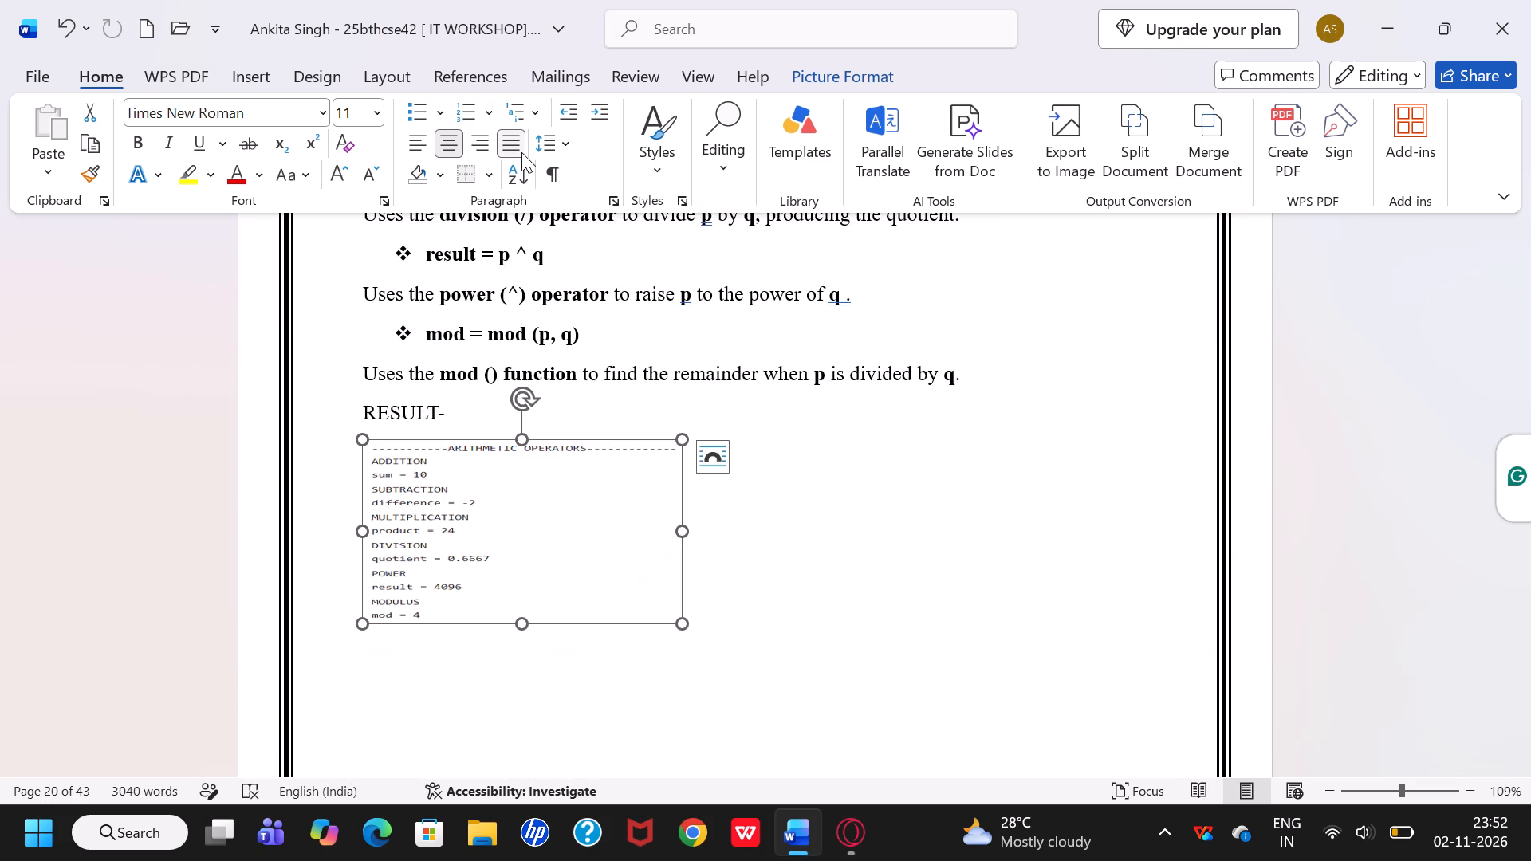
click(794, 607)
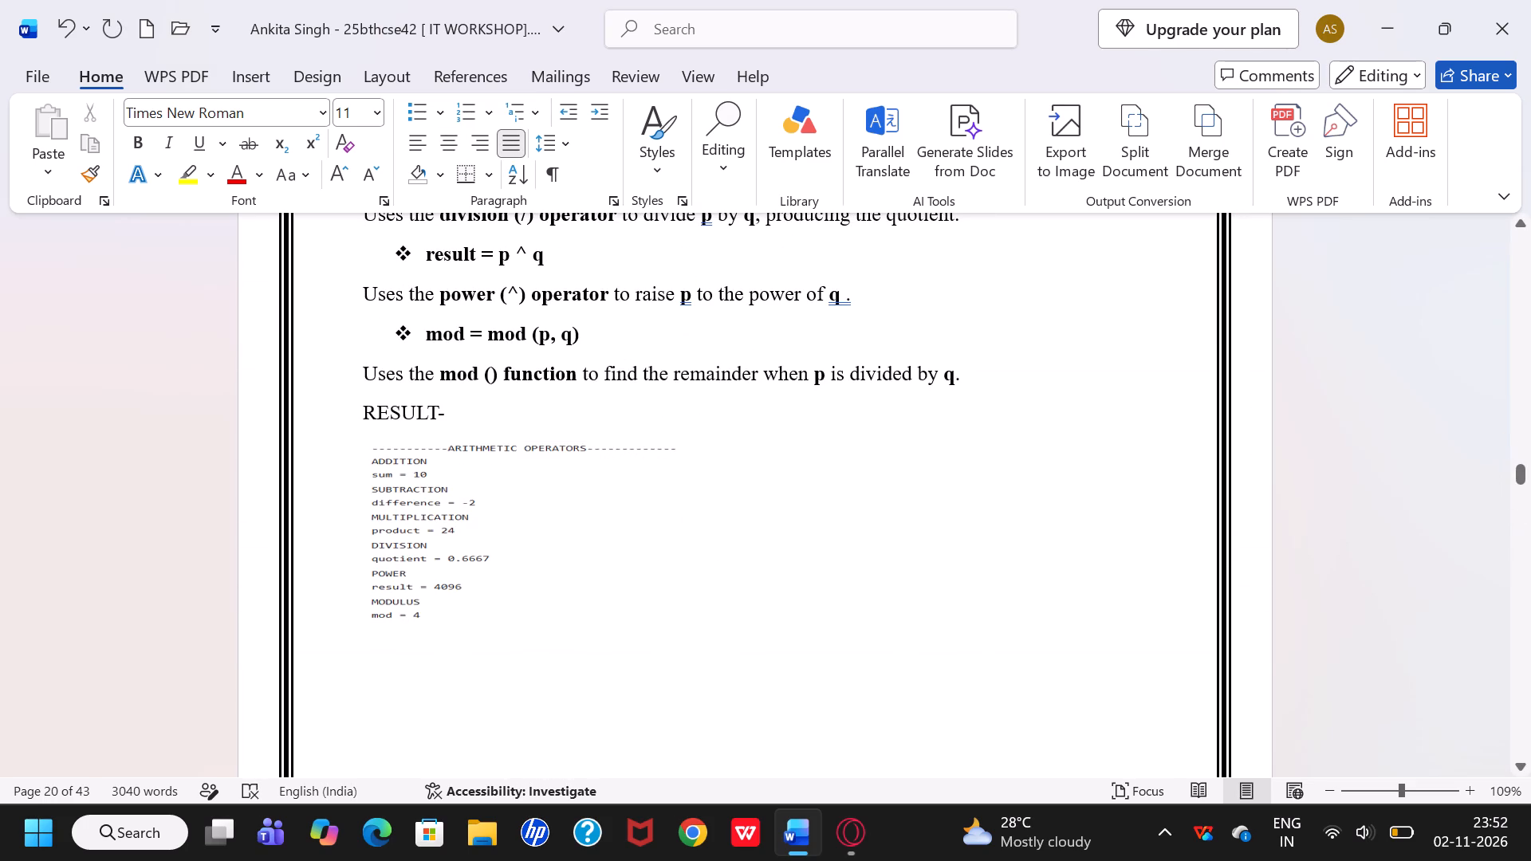
Stretch Program 1's result image slightly taller while keeping it beneath the RESULT- heading on the same page.
click(541, 564)
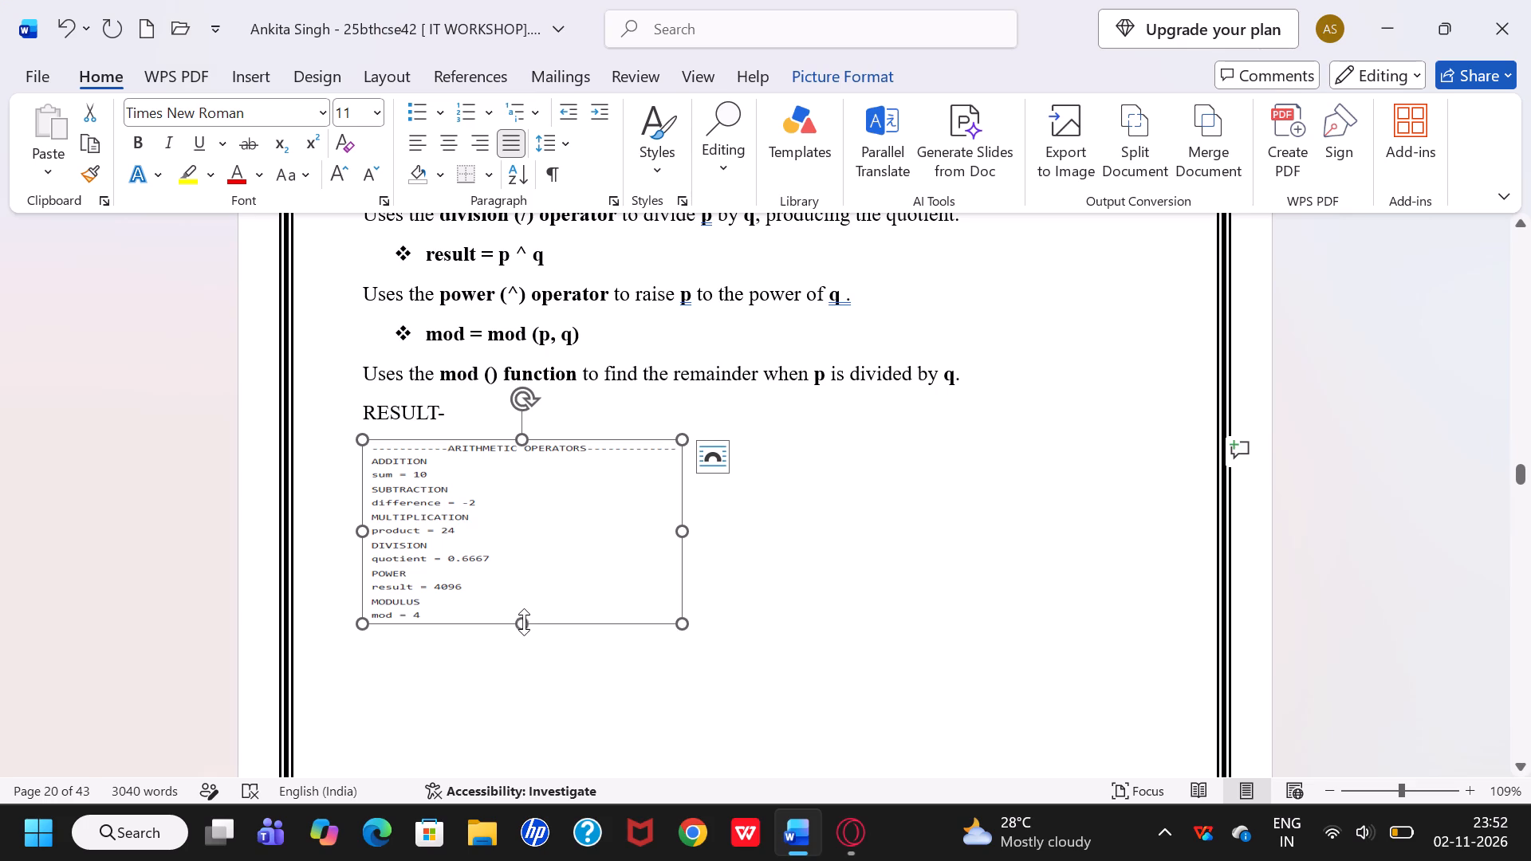
drag(523, 622, 522, 666)
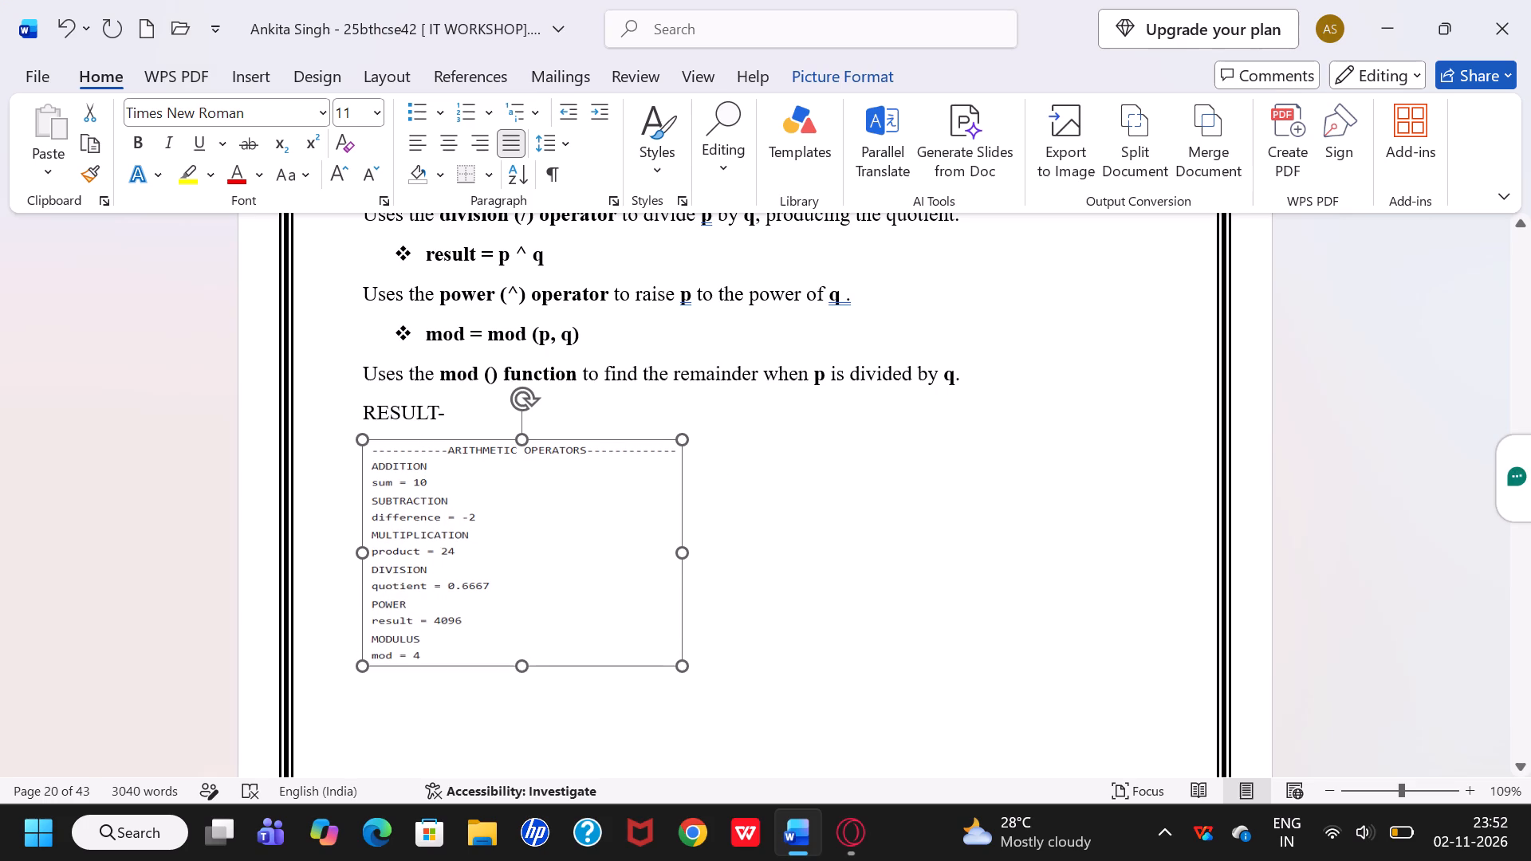
drag(522, 666, 523, 675)
click(761, 621)
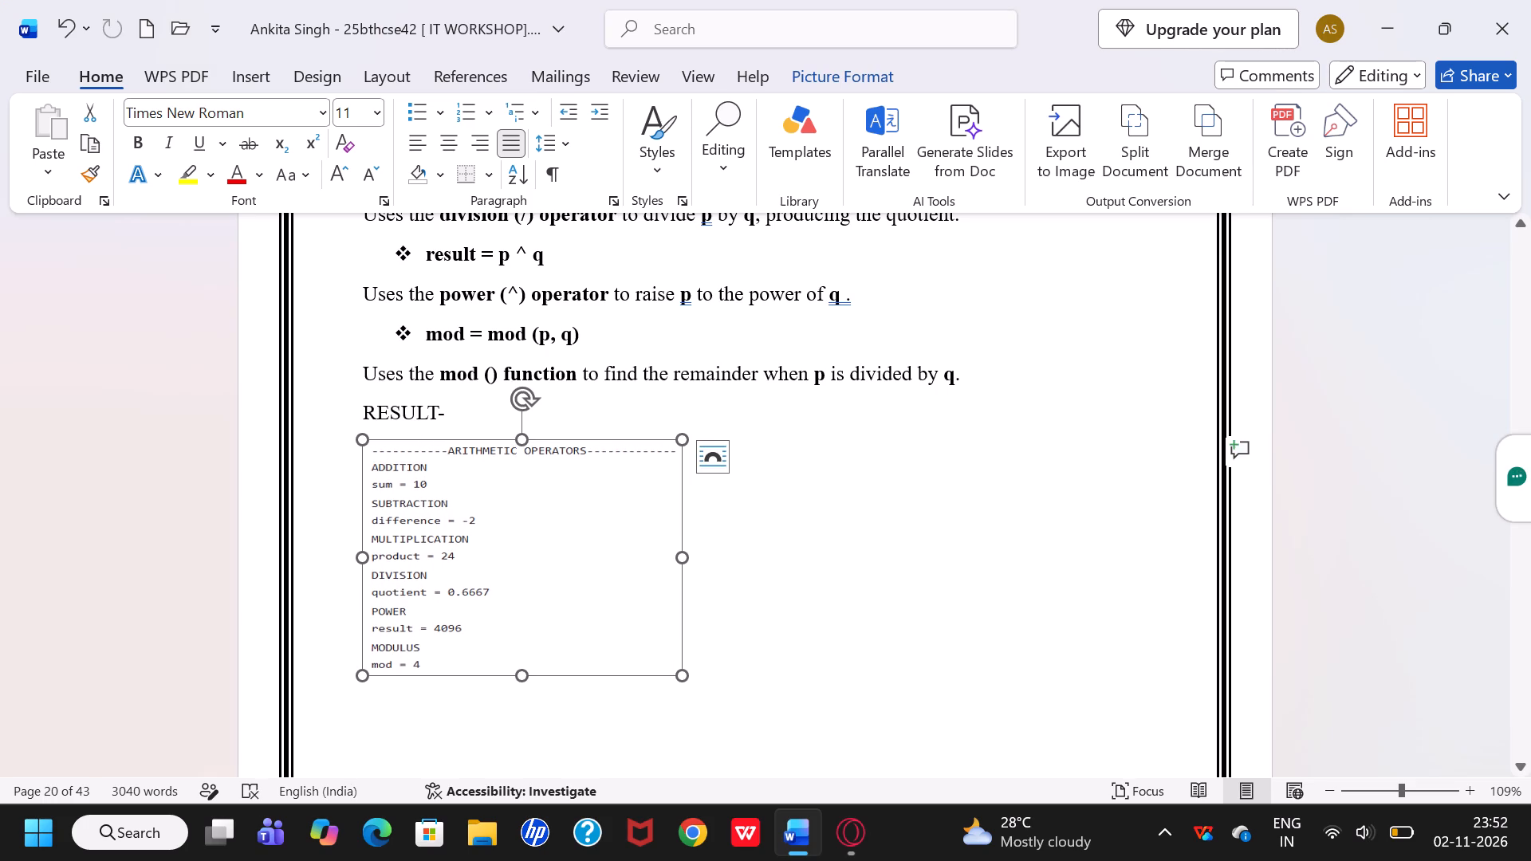
Justify Program 2's relational operators code image and reduce its height by about a fifth, keeping its width.
scroll(761, 621, down, 2)
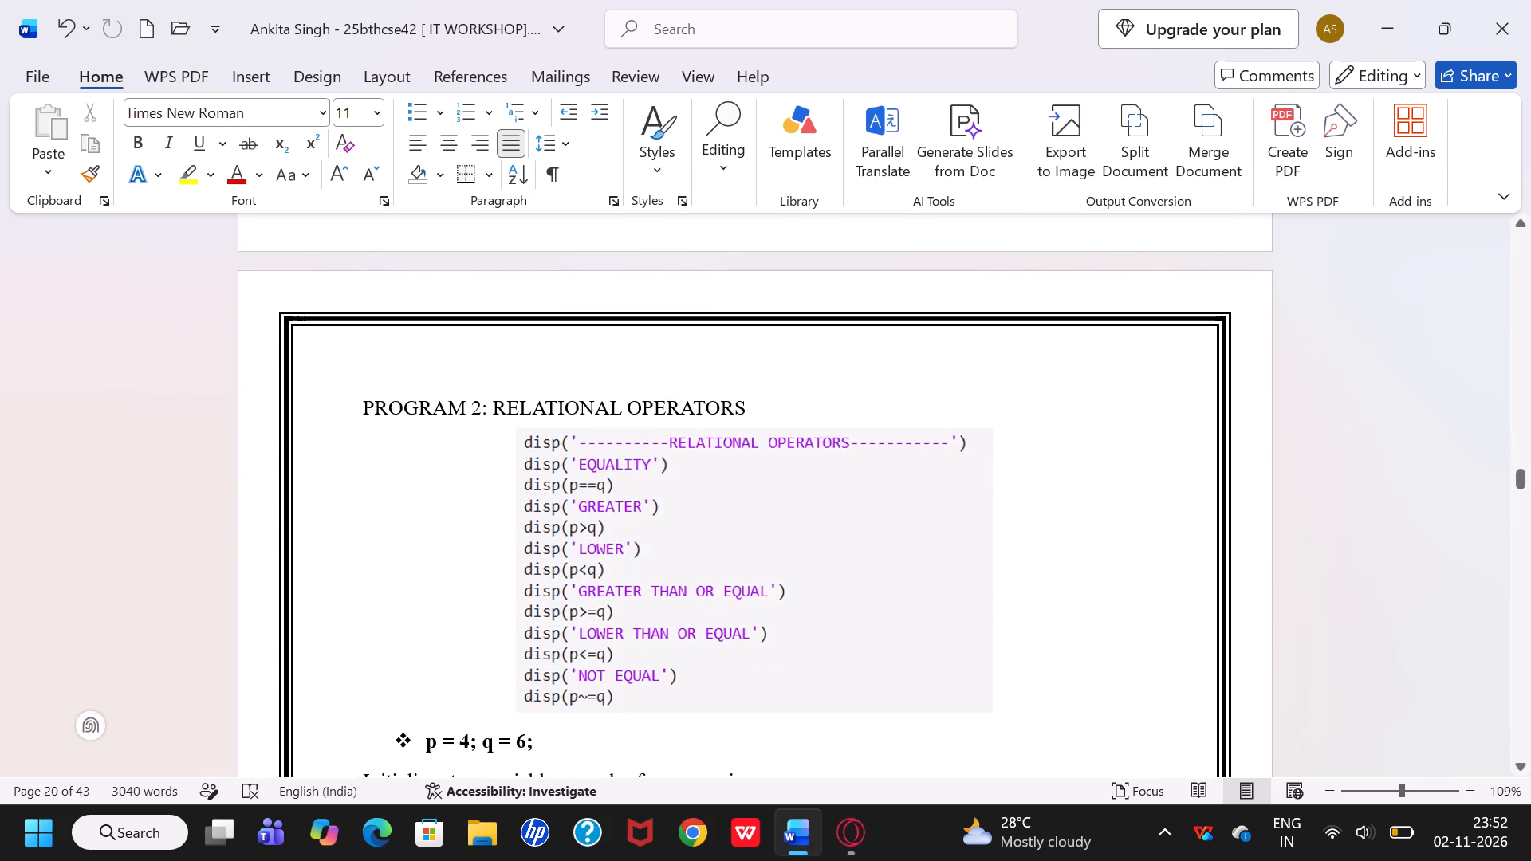
click(665, 537)
click(506, 143)
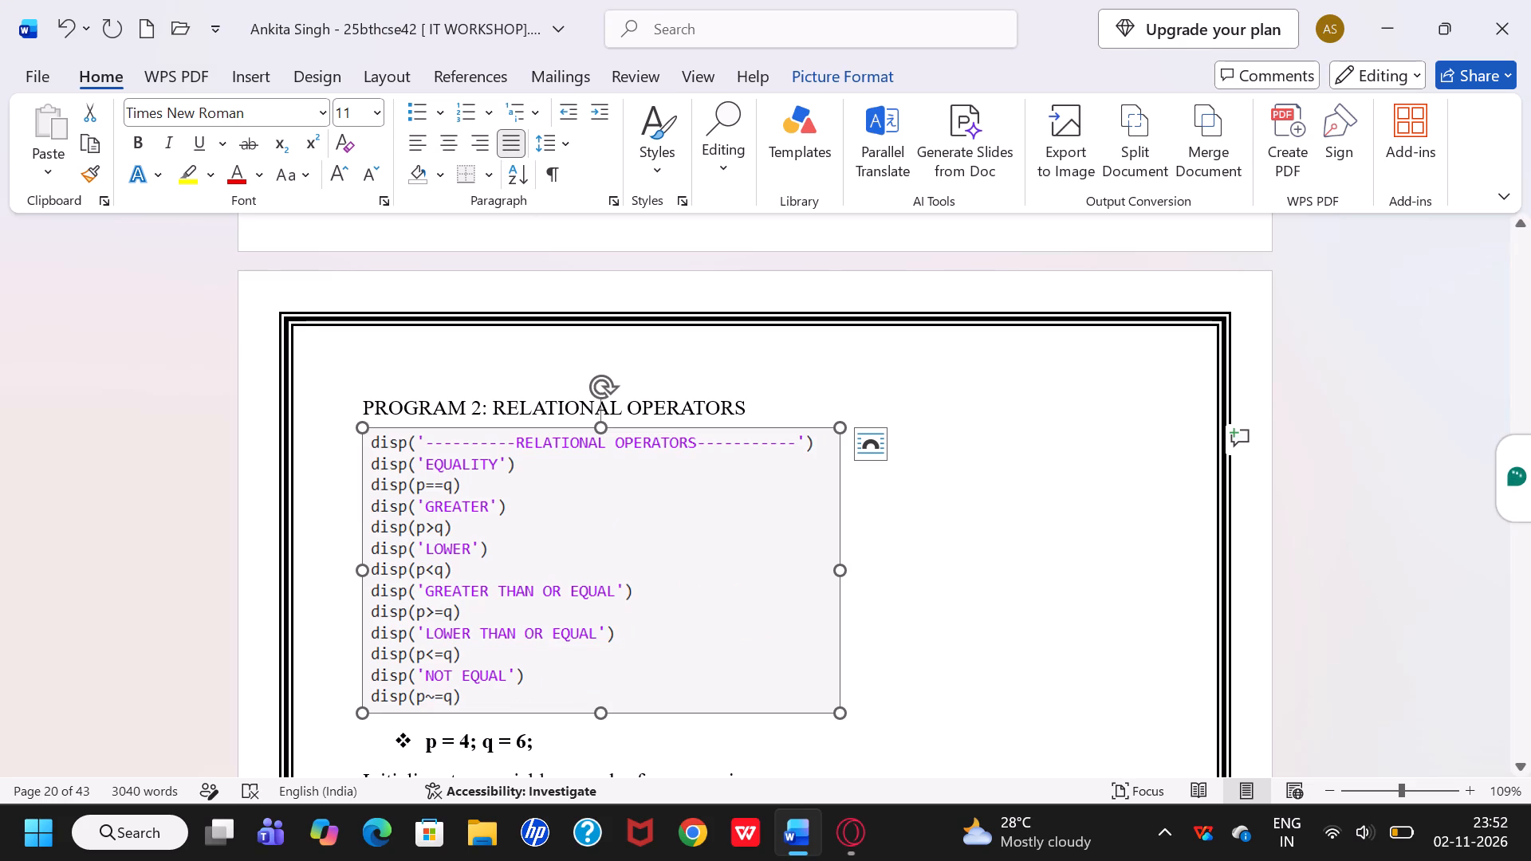
right_drag(600, 711, 600, 651)
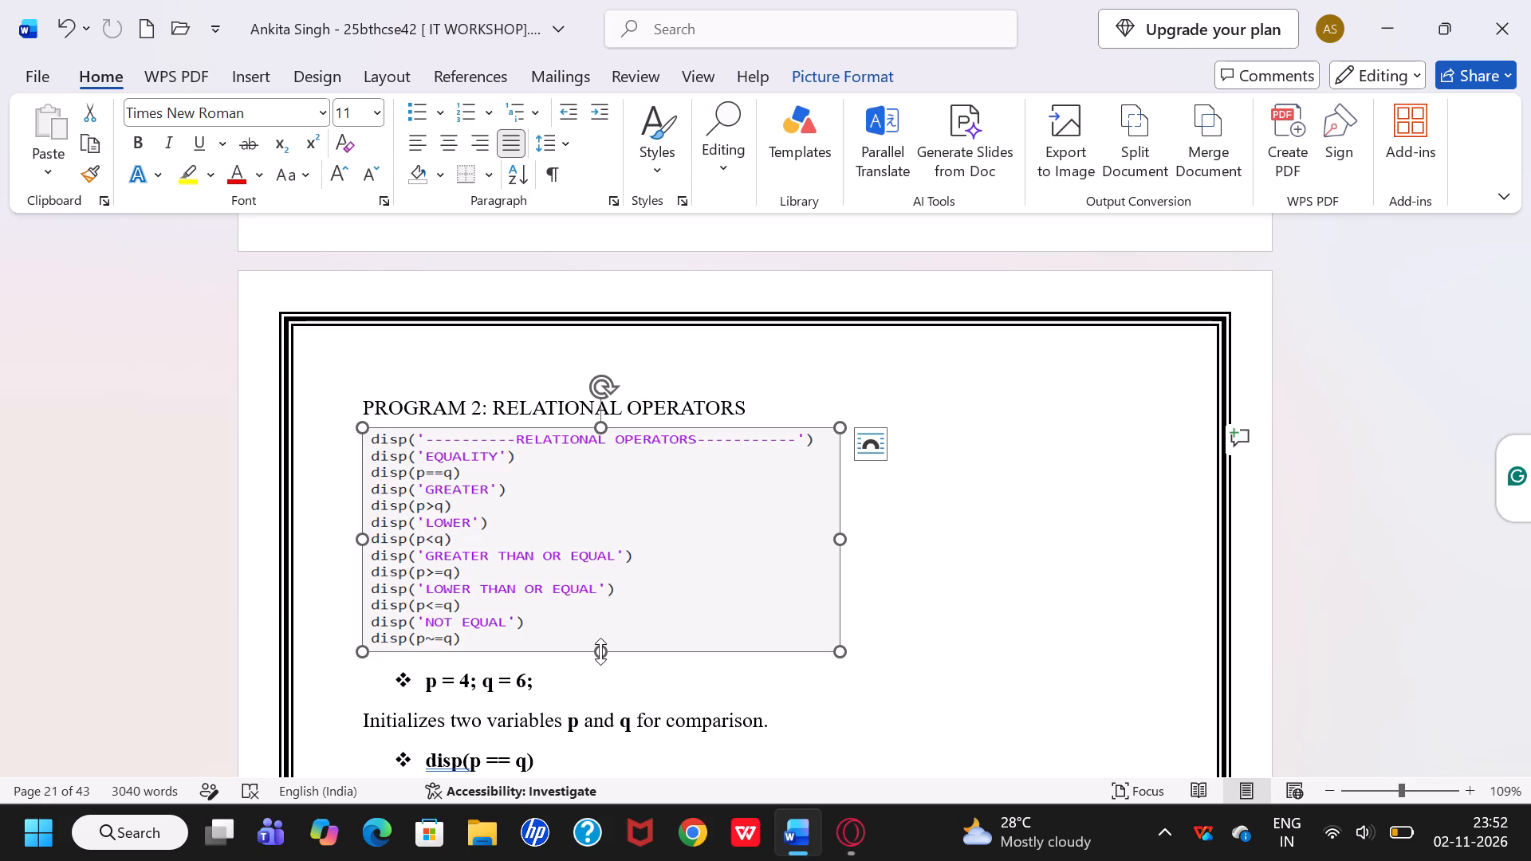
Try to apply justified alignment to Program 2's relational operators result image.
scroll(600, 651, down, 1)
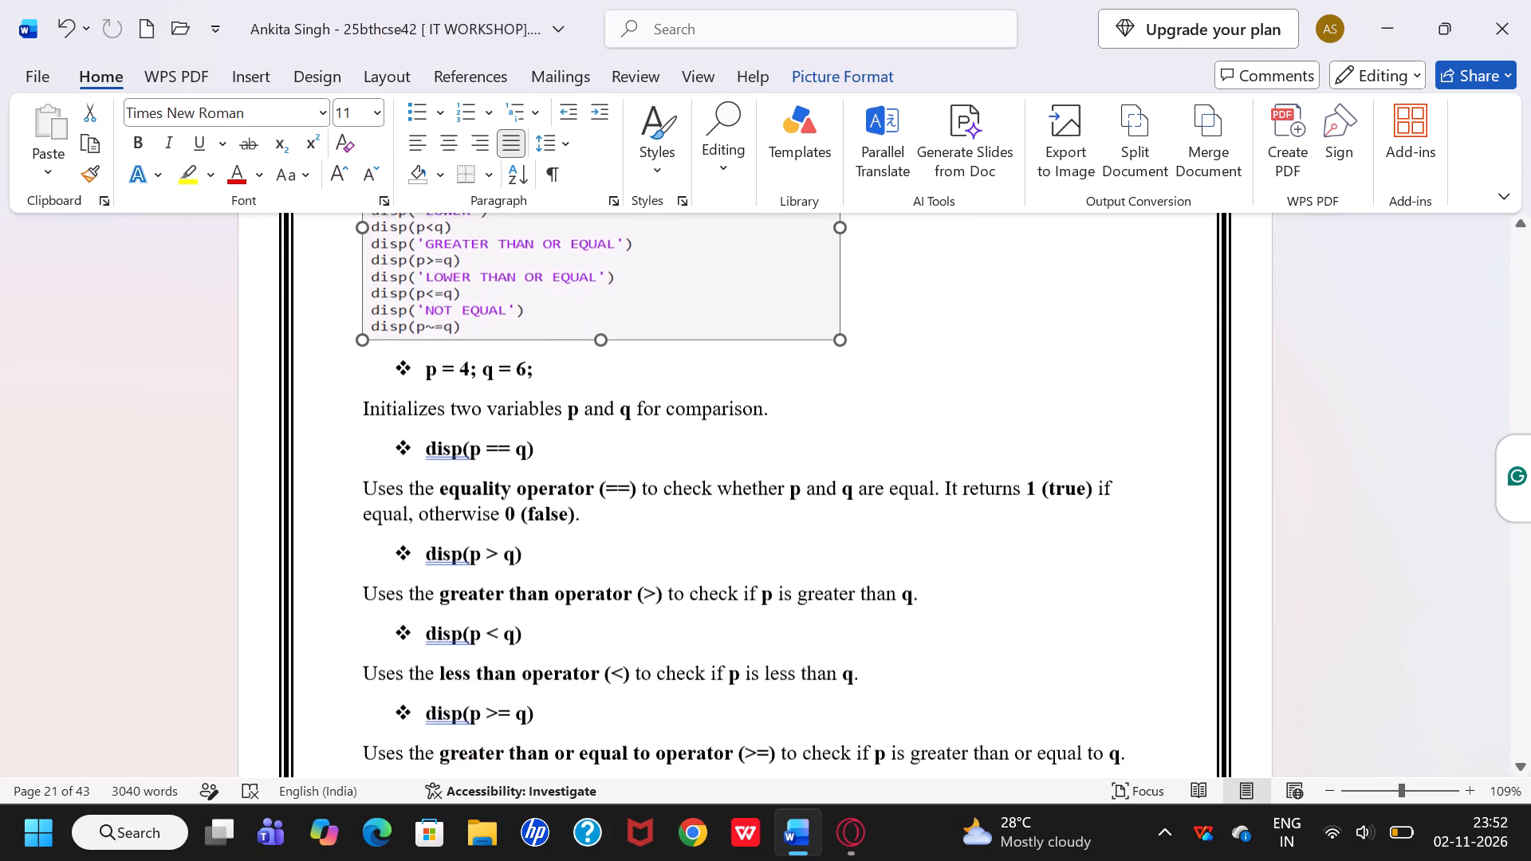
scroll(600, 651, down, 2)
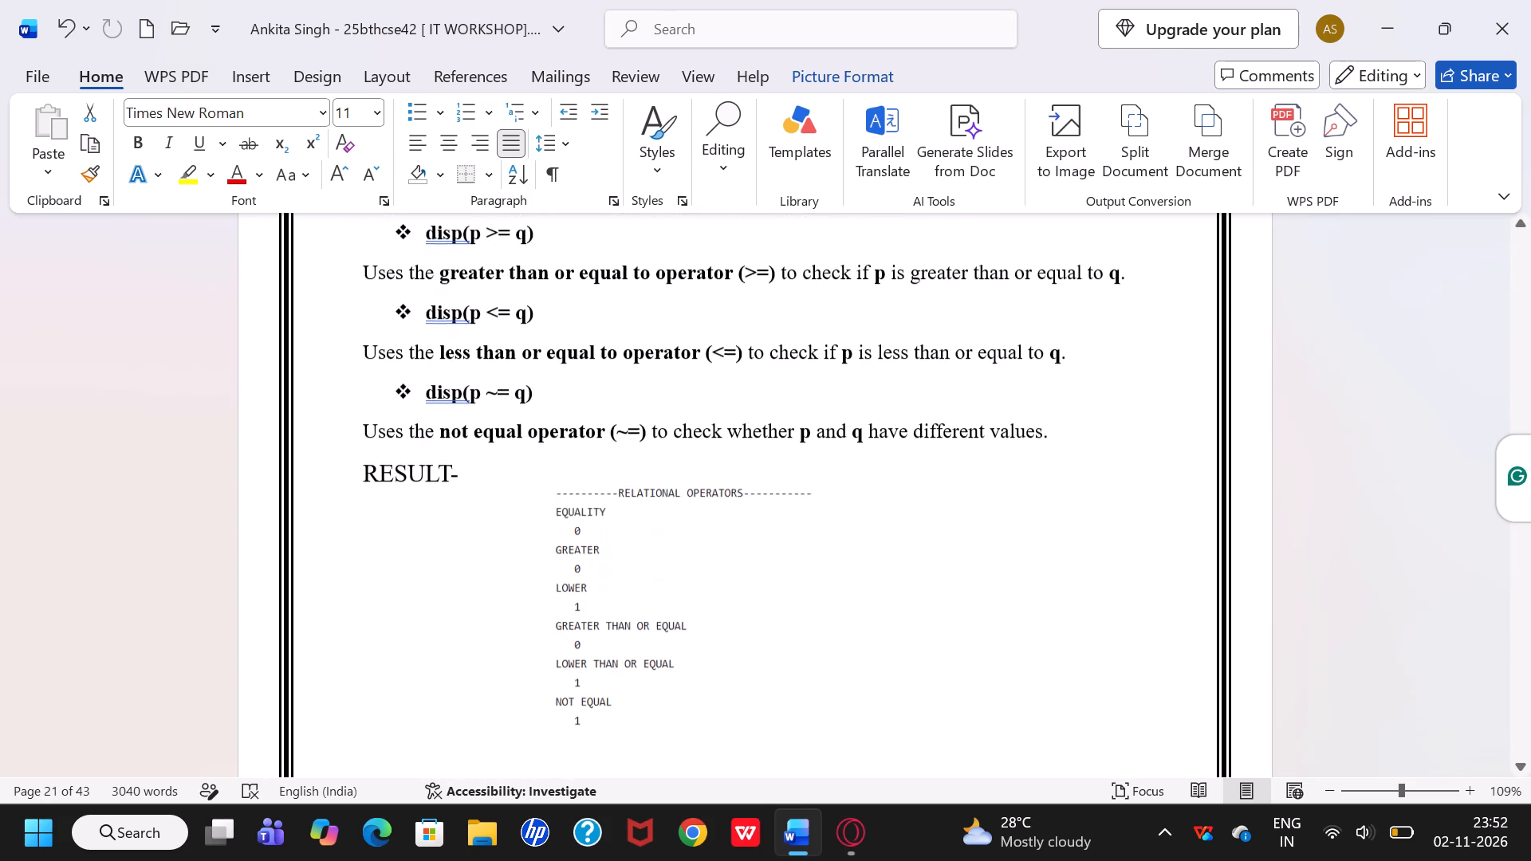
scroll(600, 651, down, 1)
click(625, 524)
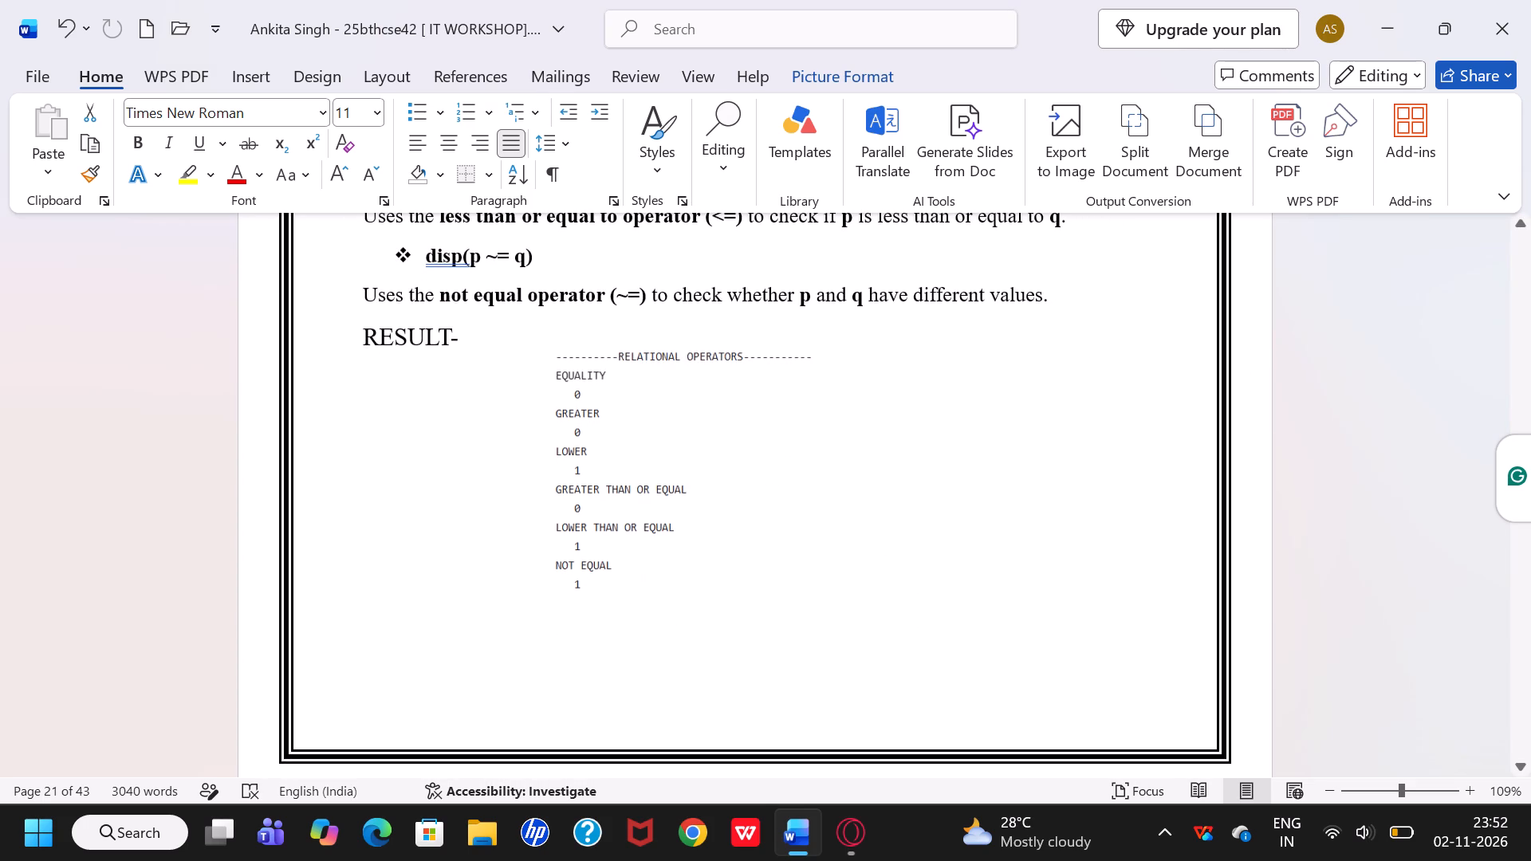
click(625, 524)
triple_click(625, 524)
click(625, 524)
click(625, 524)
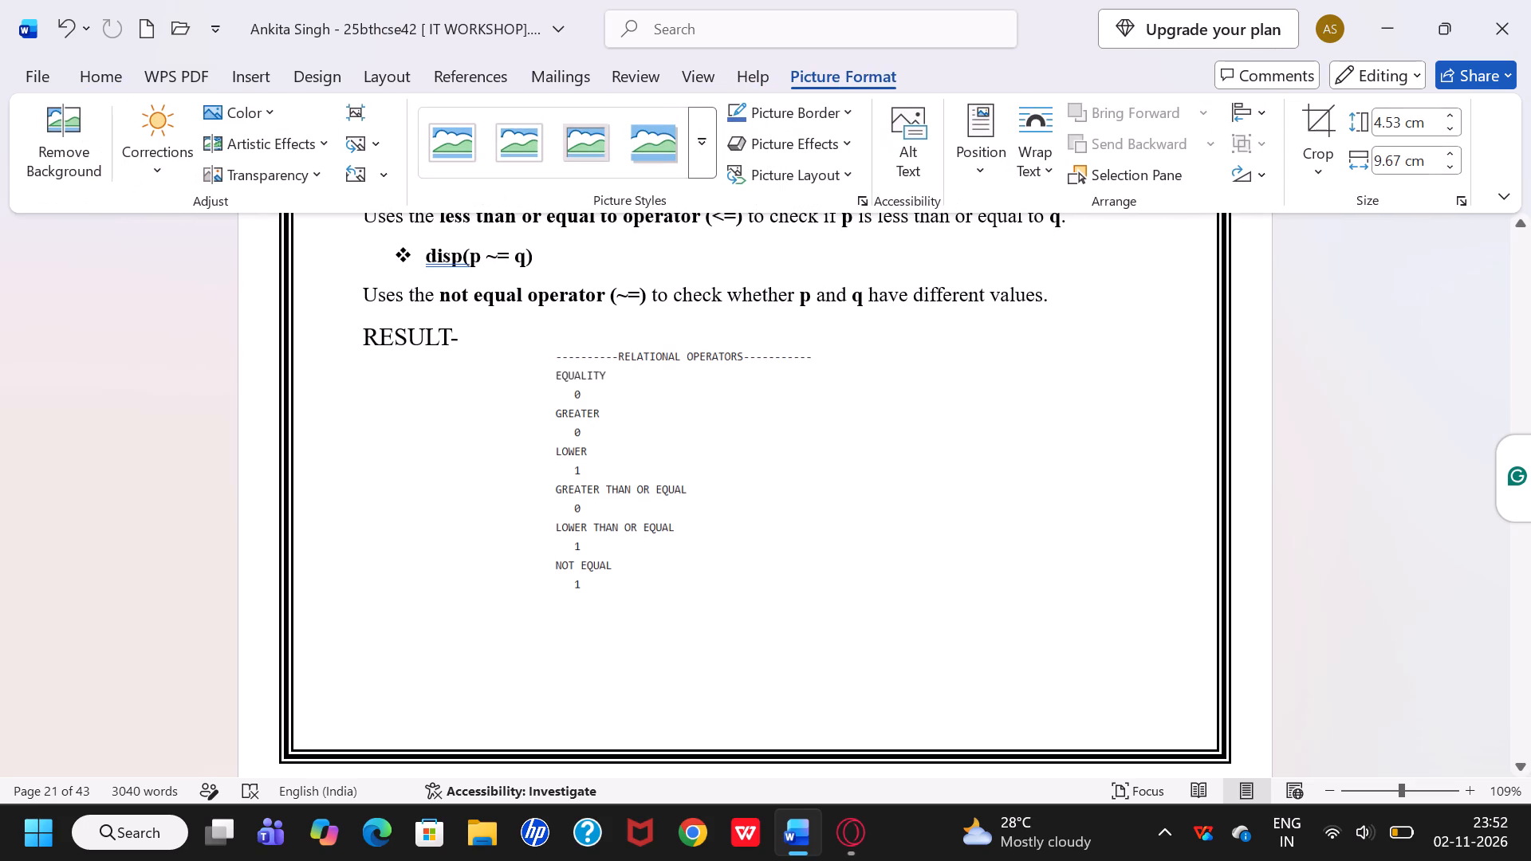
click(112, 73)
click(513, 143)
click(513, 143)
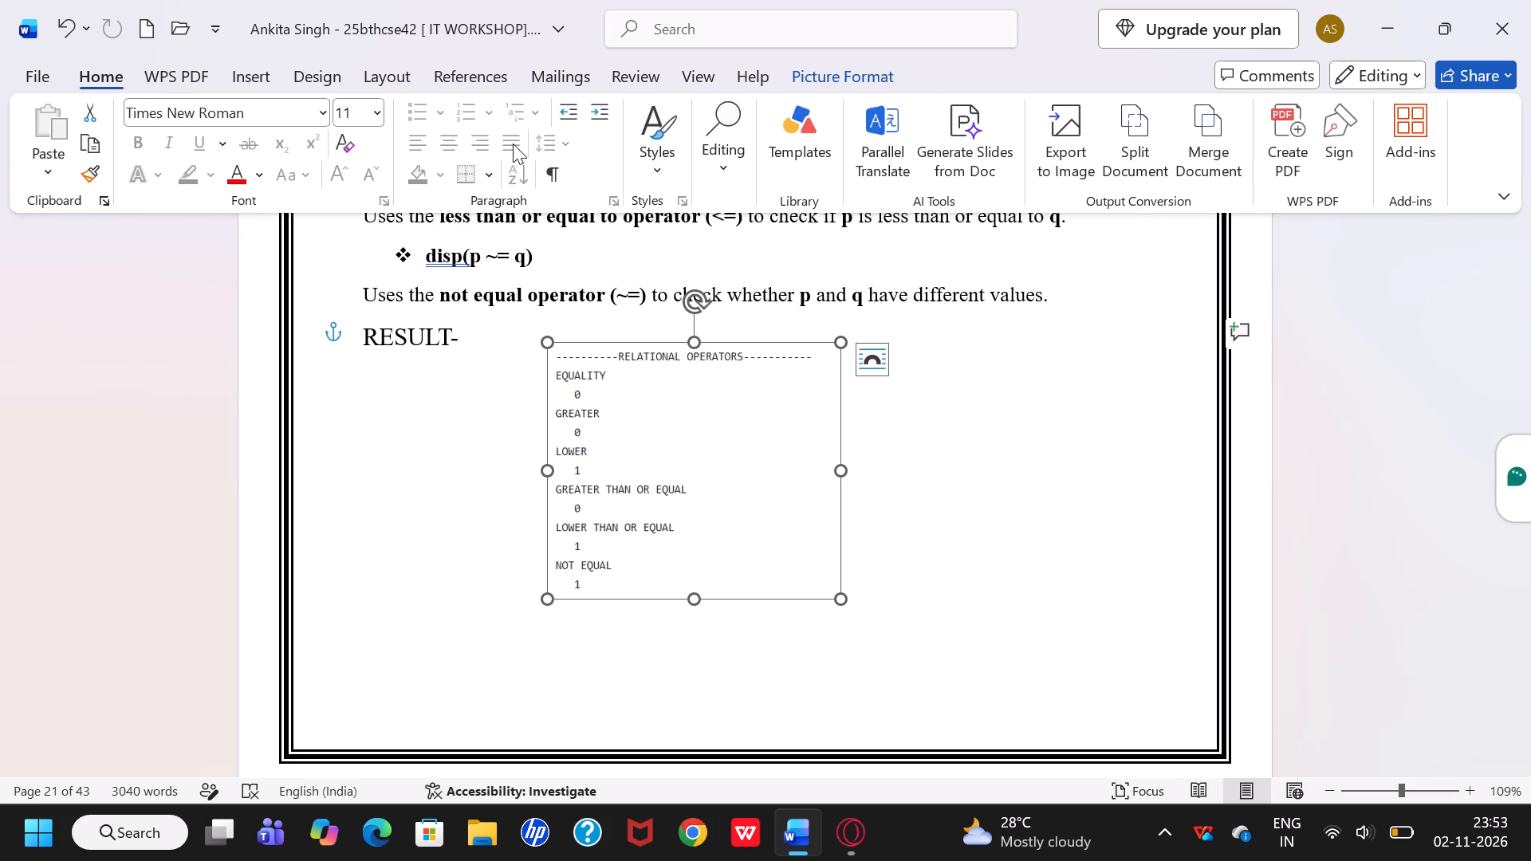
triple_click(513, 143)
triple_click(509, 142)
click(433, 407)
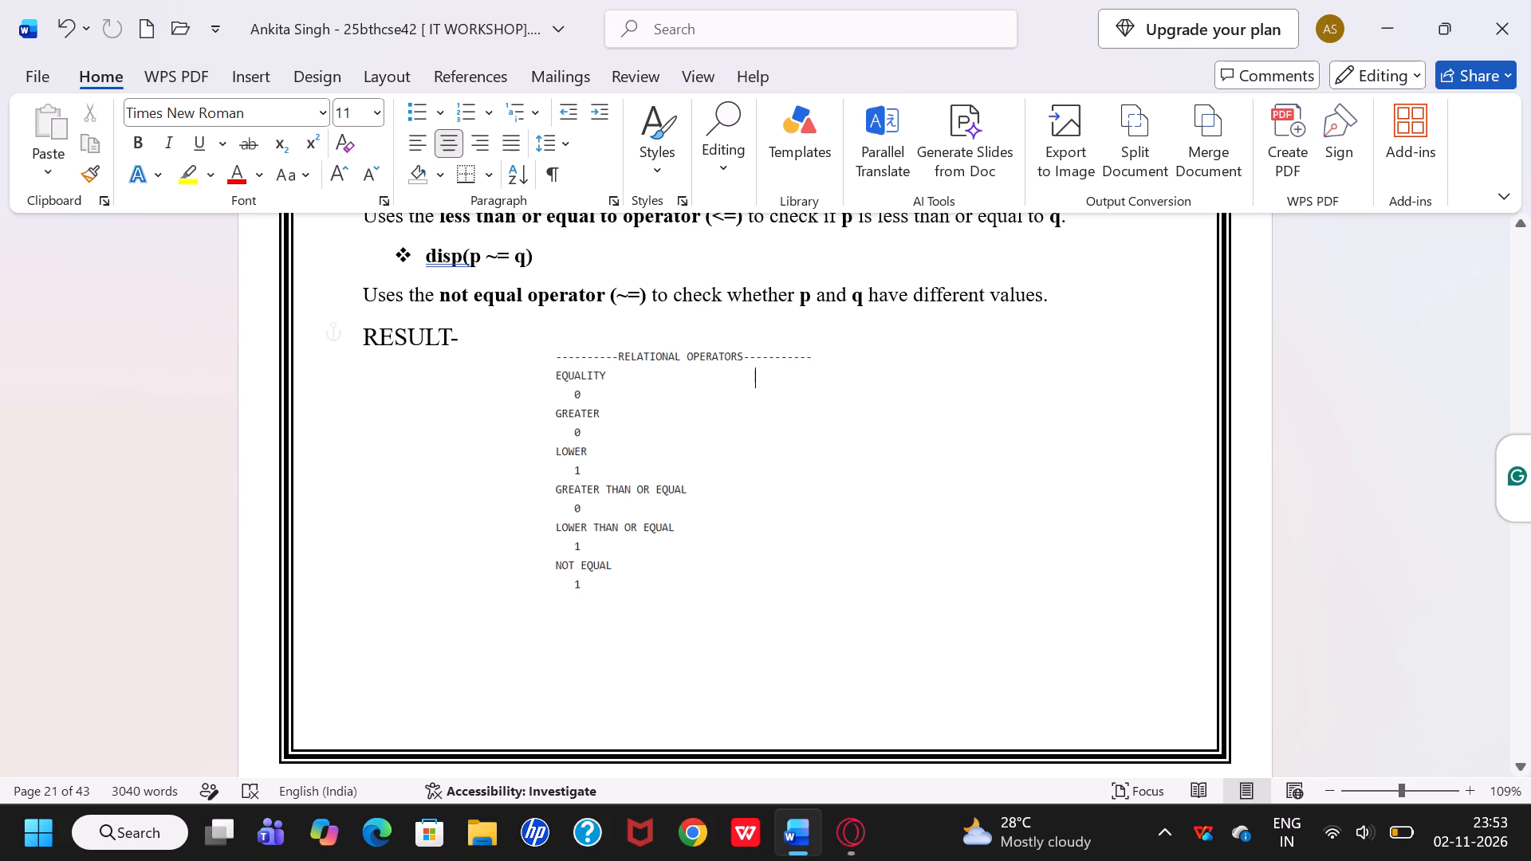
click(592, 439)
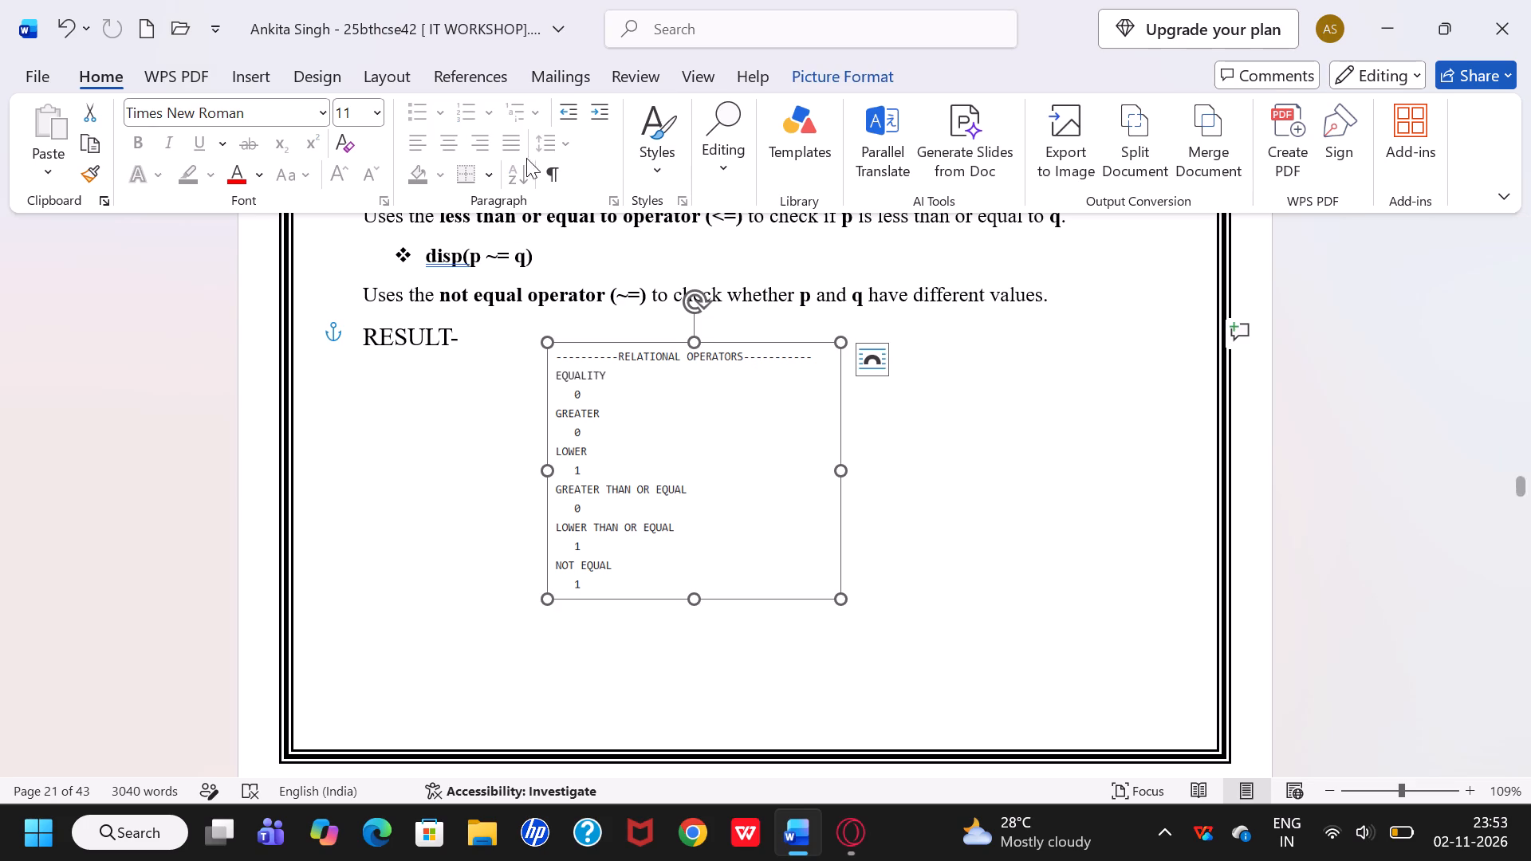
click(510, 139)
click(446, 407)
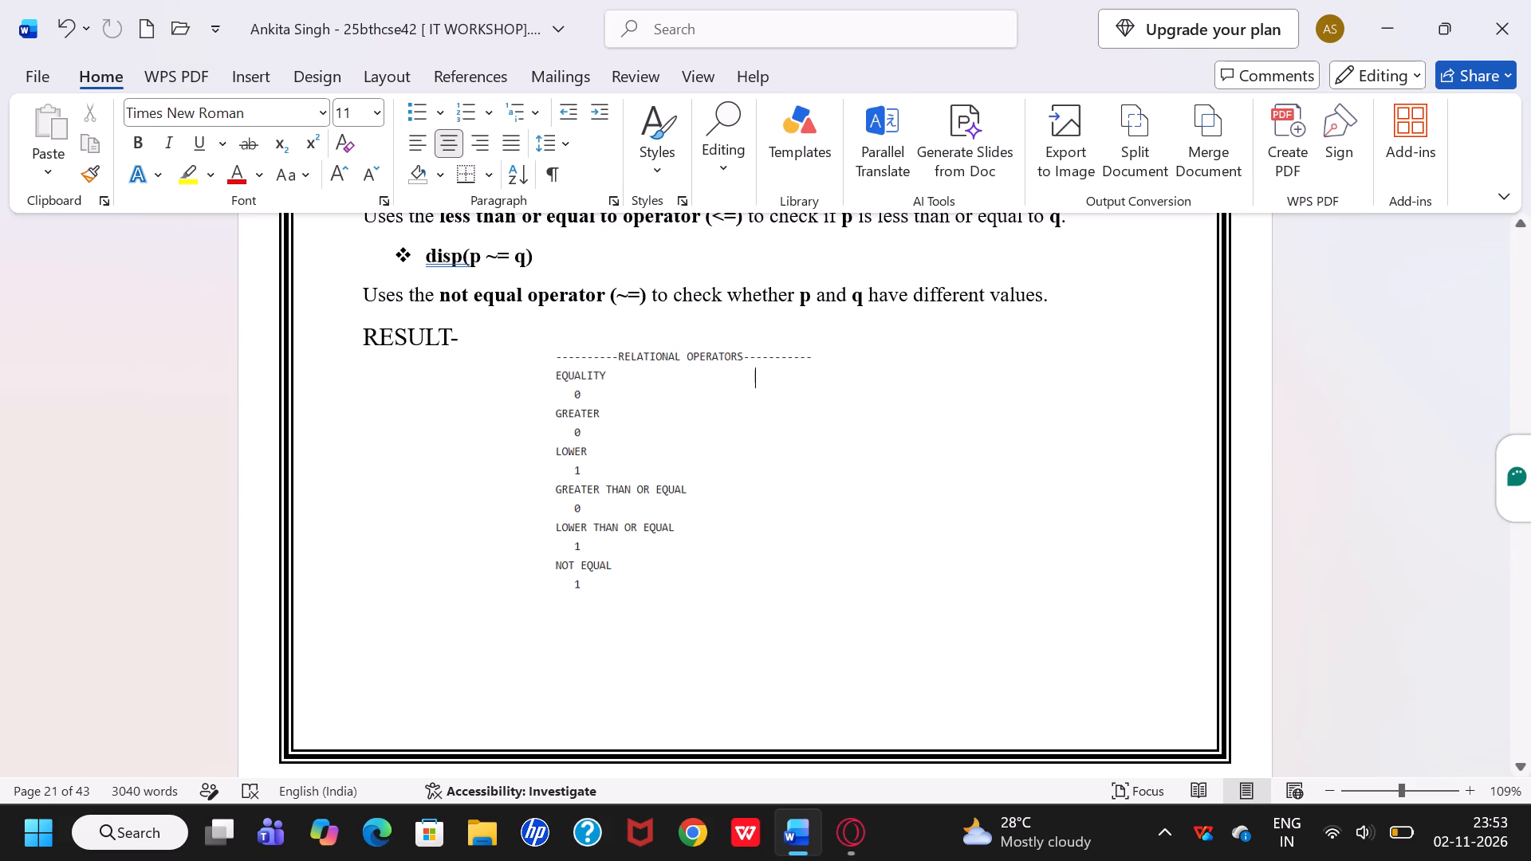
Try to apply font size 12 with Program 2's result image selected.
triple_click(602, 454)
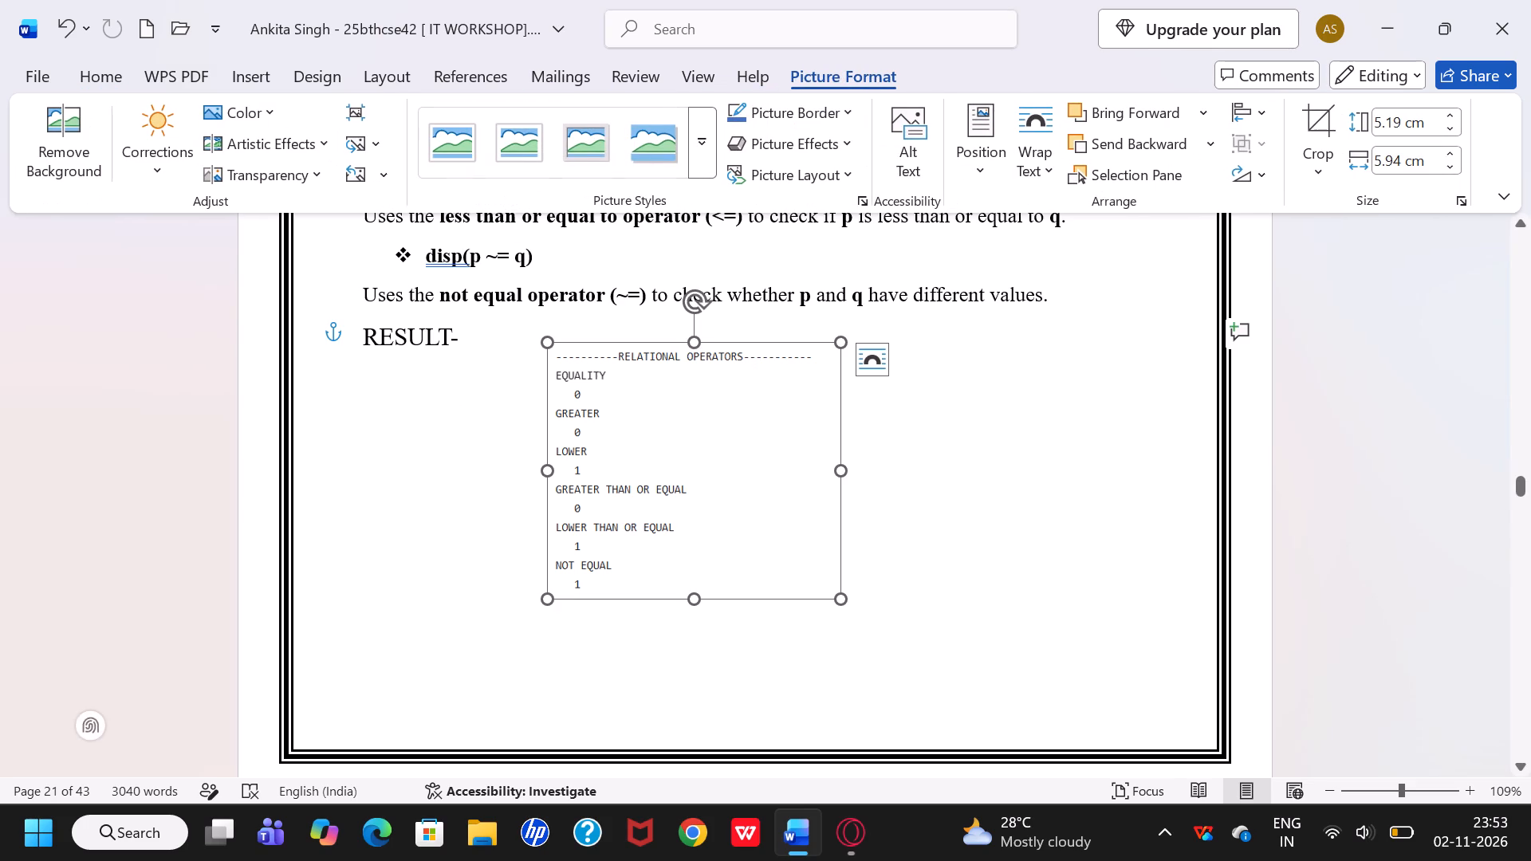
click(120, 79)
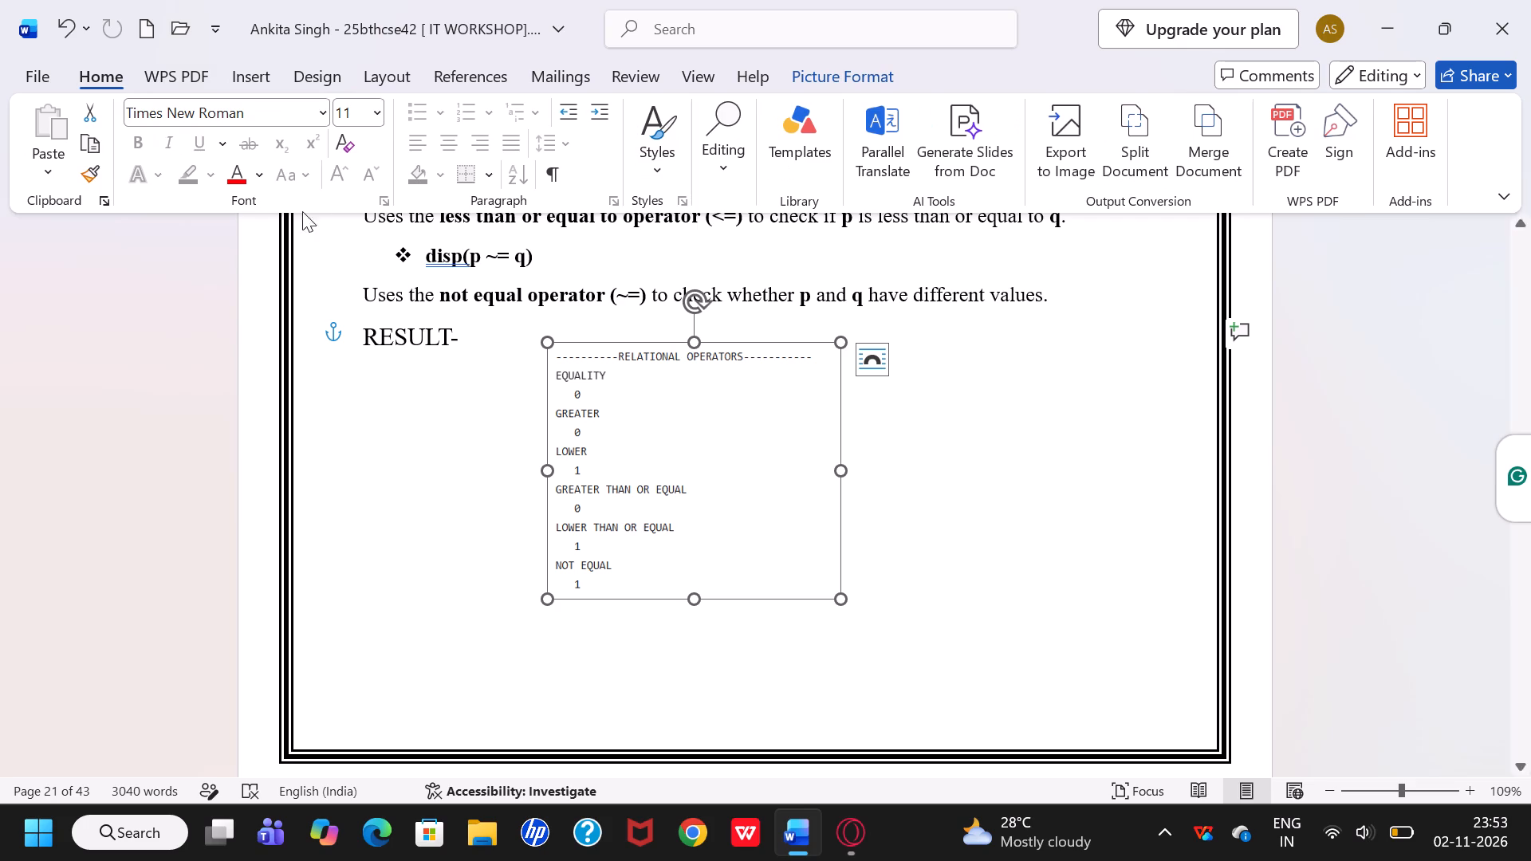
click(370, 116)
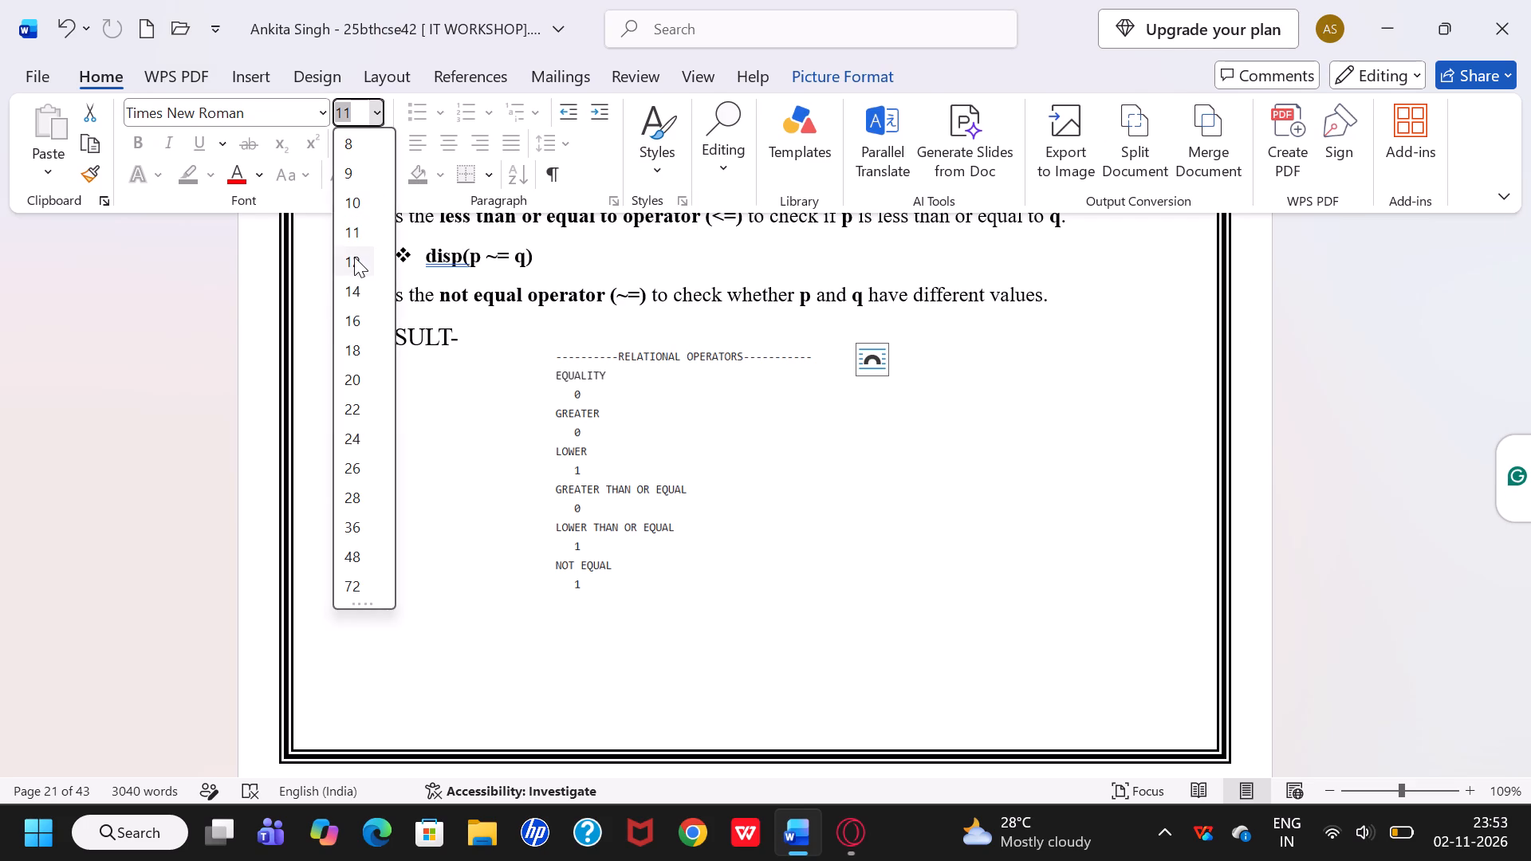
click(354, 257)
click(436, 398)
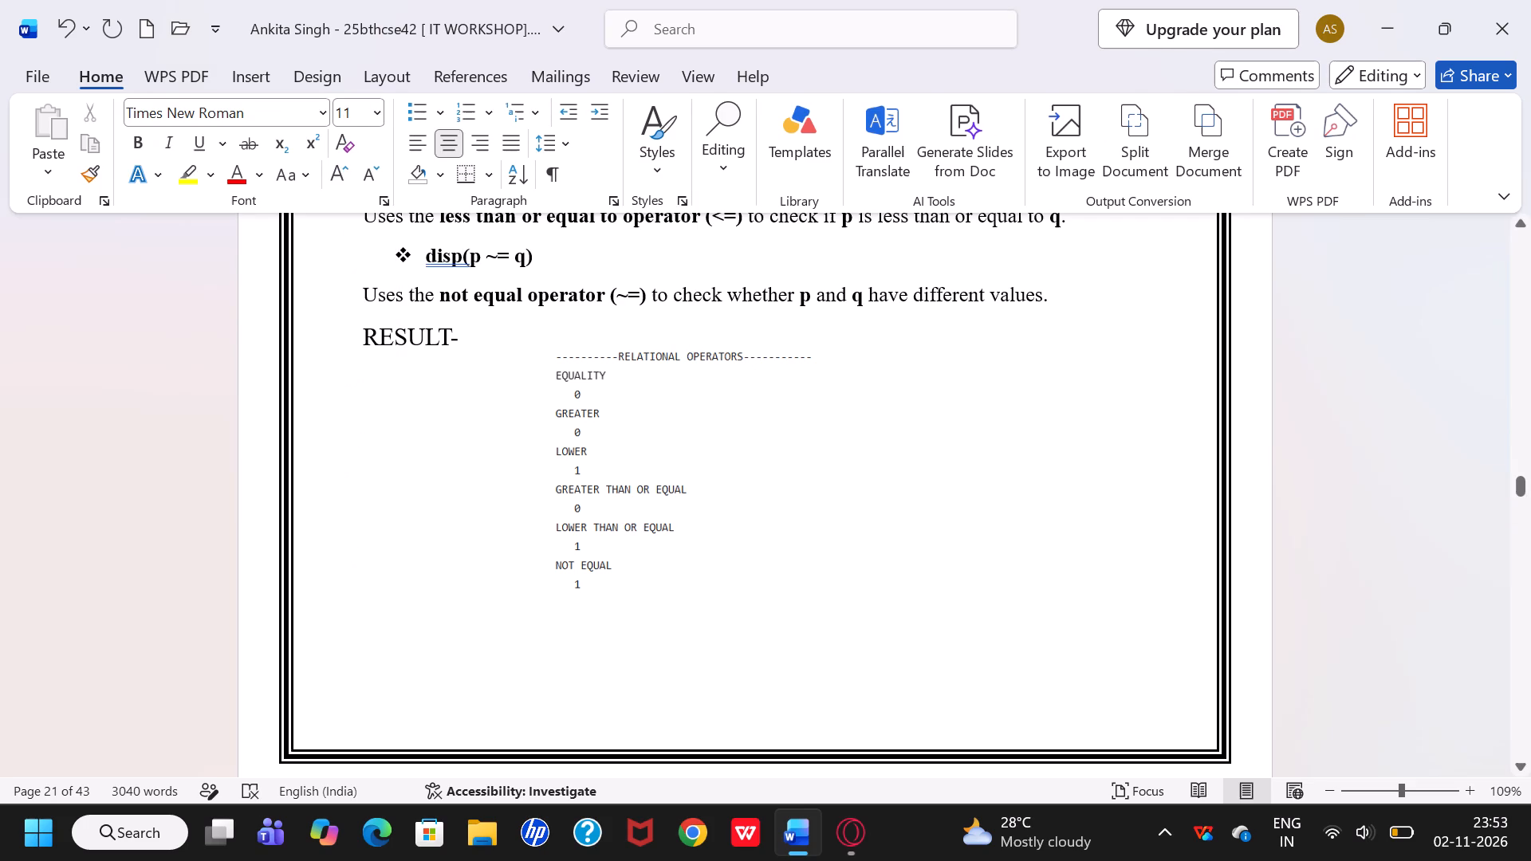
Set Program 2's RESULT- heading to font size 12 and justify it.
triple_click(374, 333)
click(376, 113)
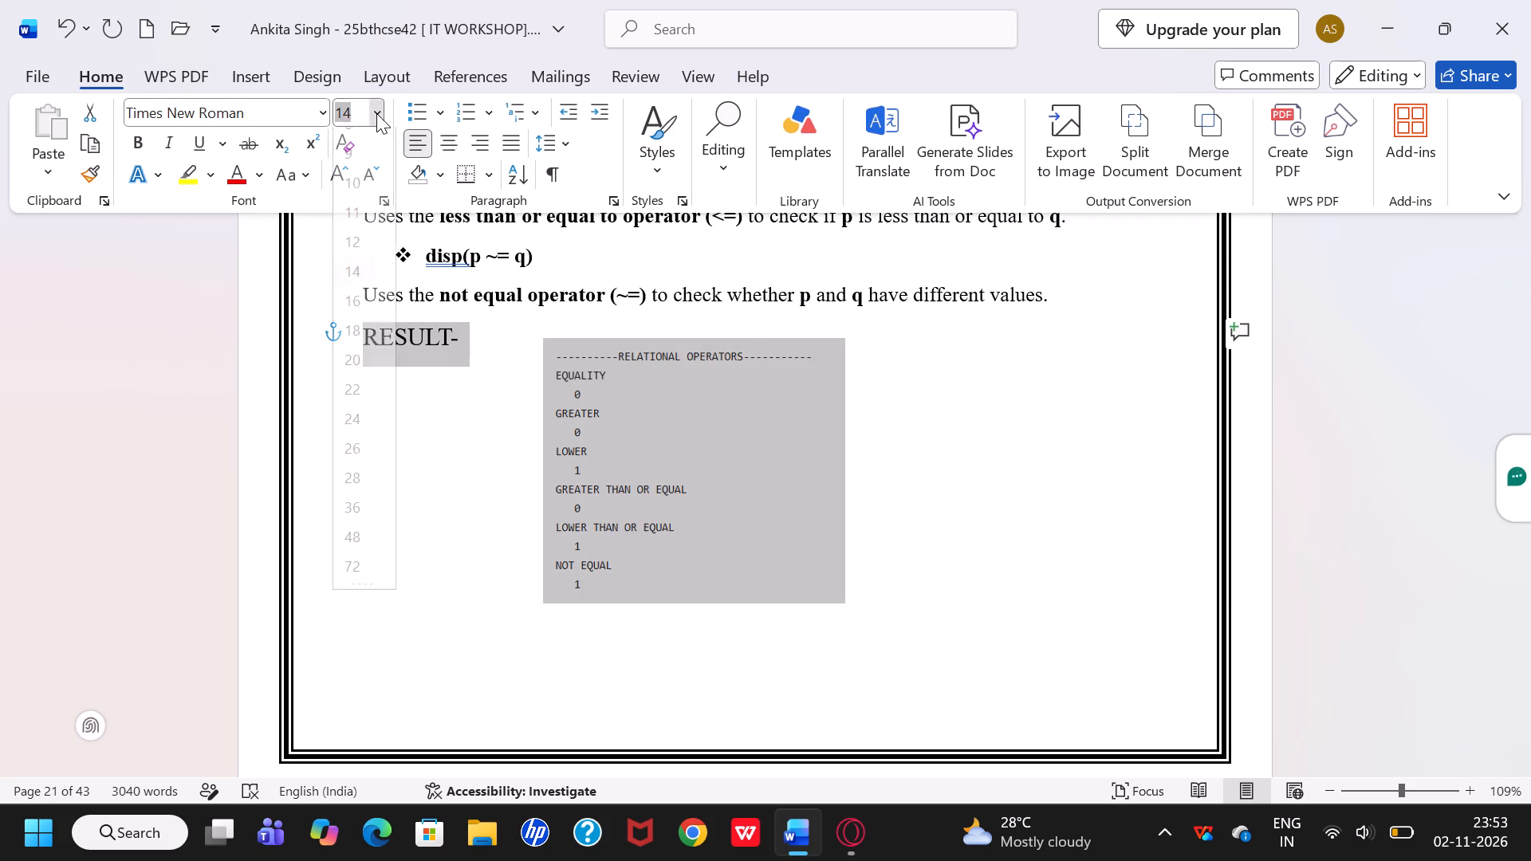
click(365, 257)
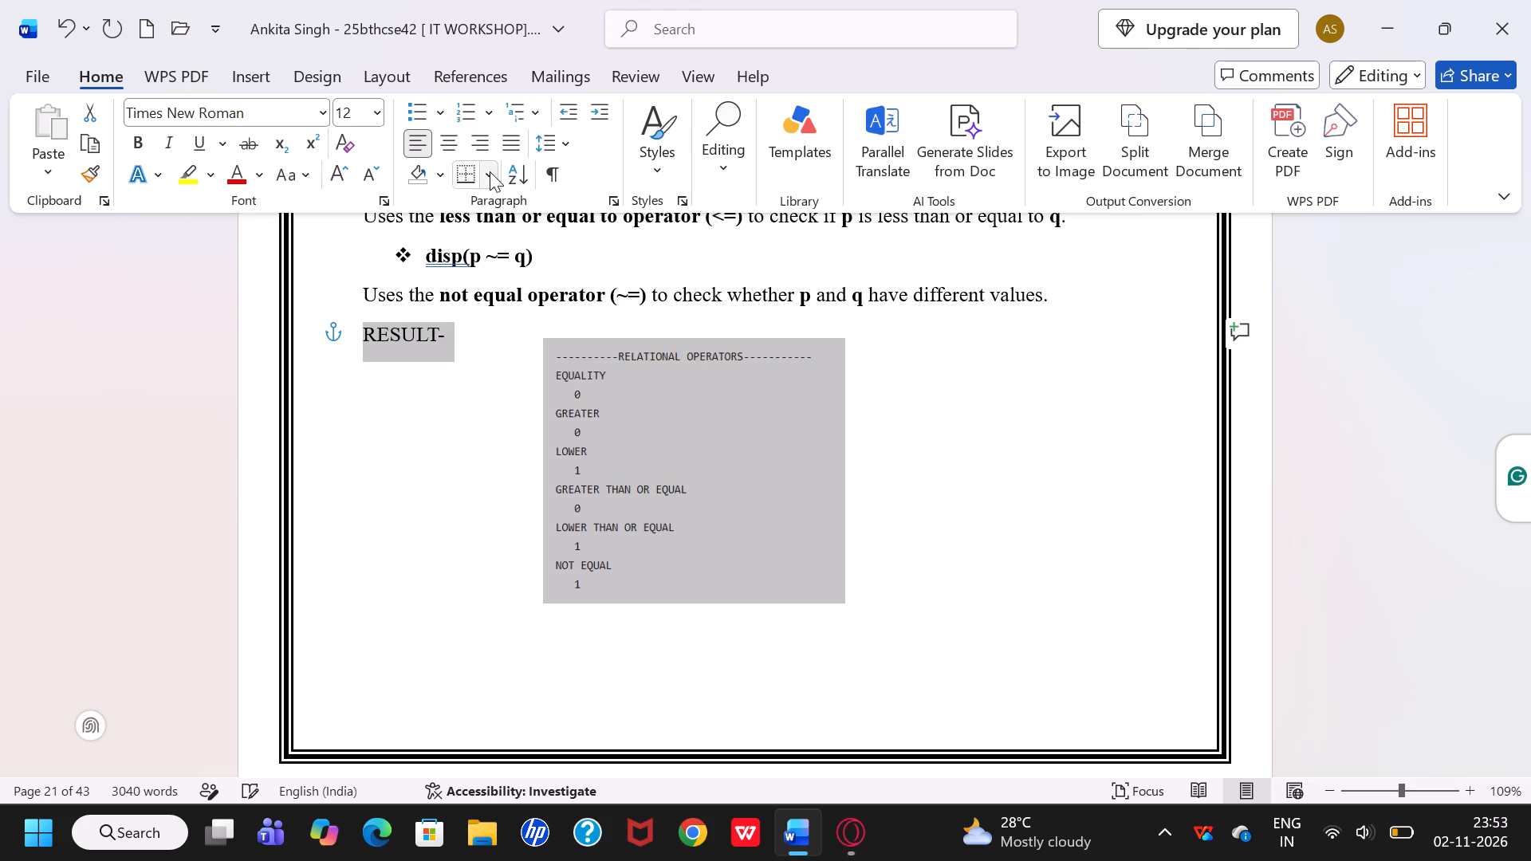
click(514, 156)
click(514, 156)
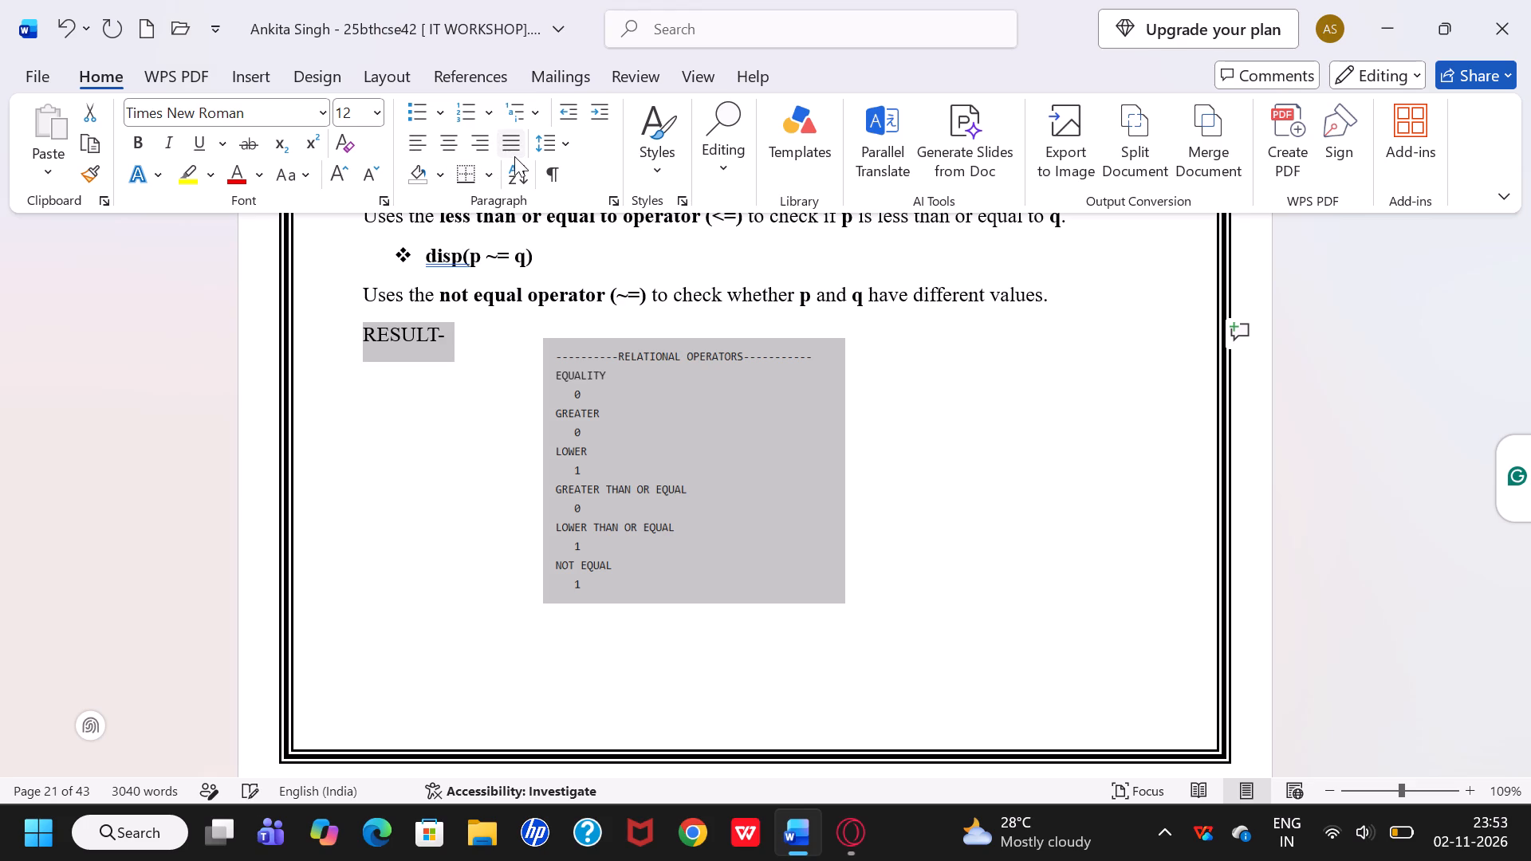
click(514, 156)
click(514, 156)
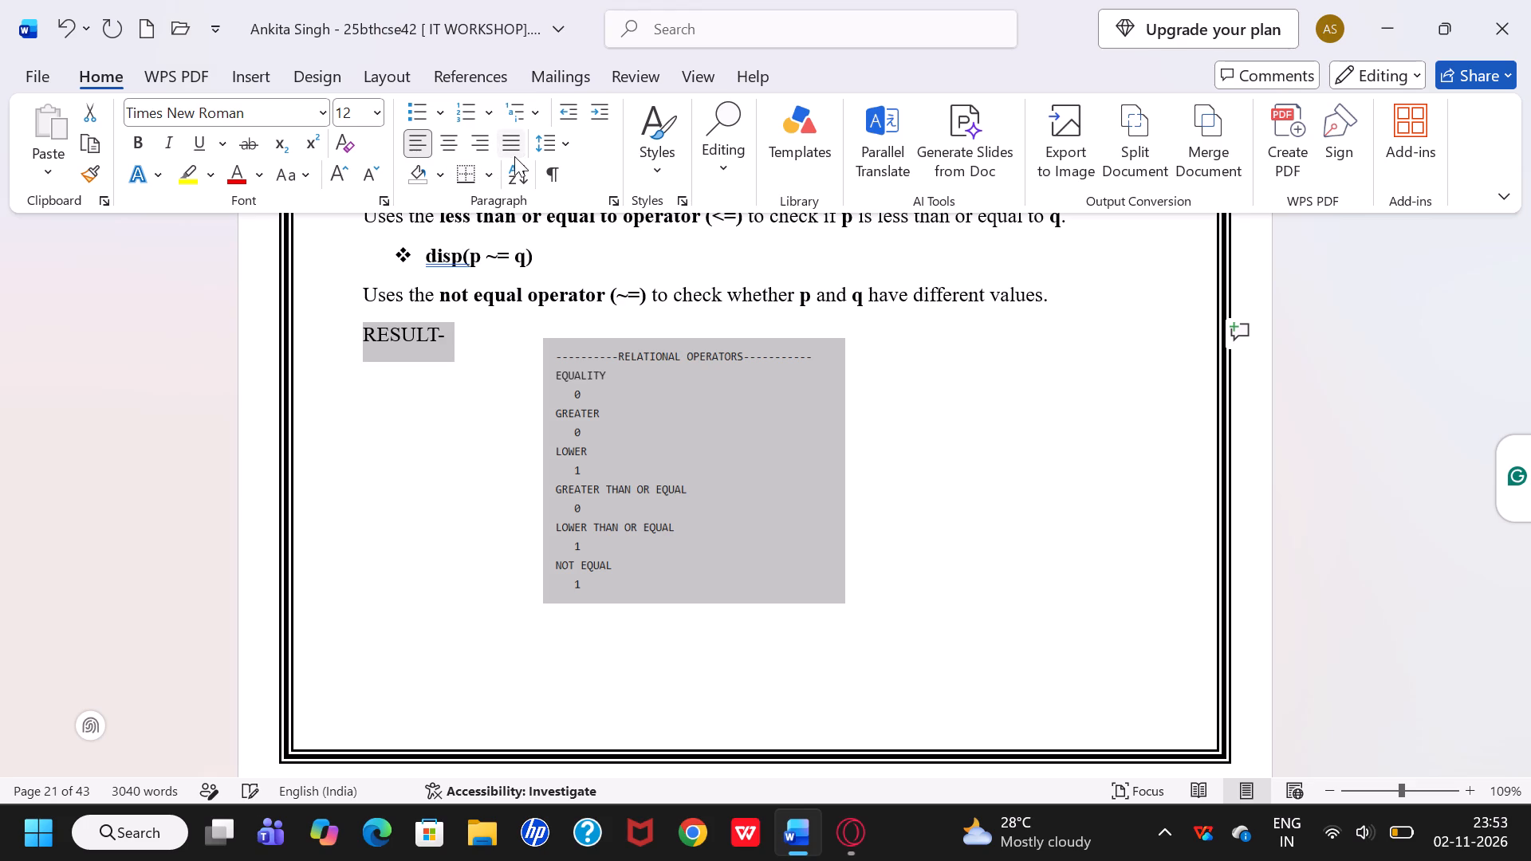
click(514, 156)
click(496, 363)
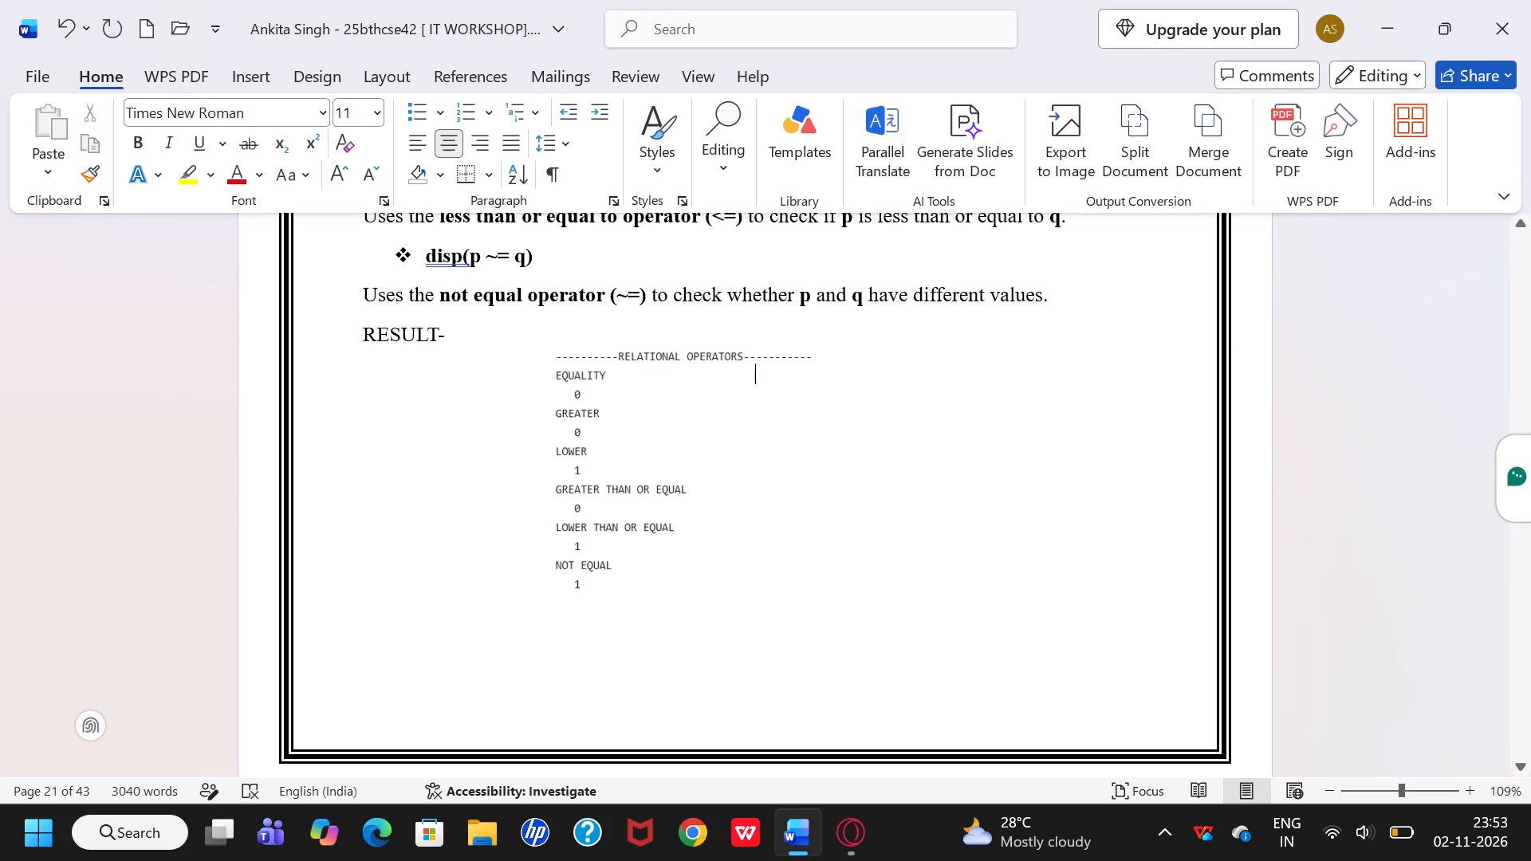
Move Program 2's result image directly beneath its RESULT- heading, aligned with the document's left text margin.
click(608, 397)
triple_click(607, 390)
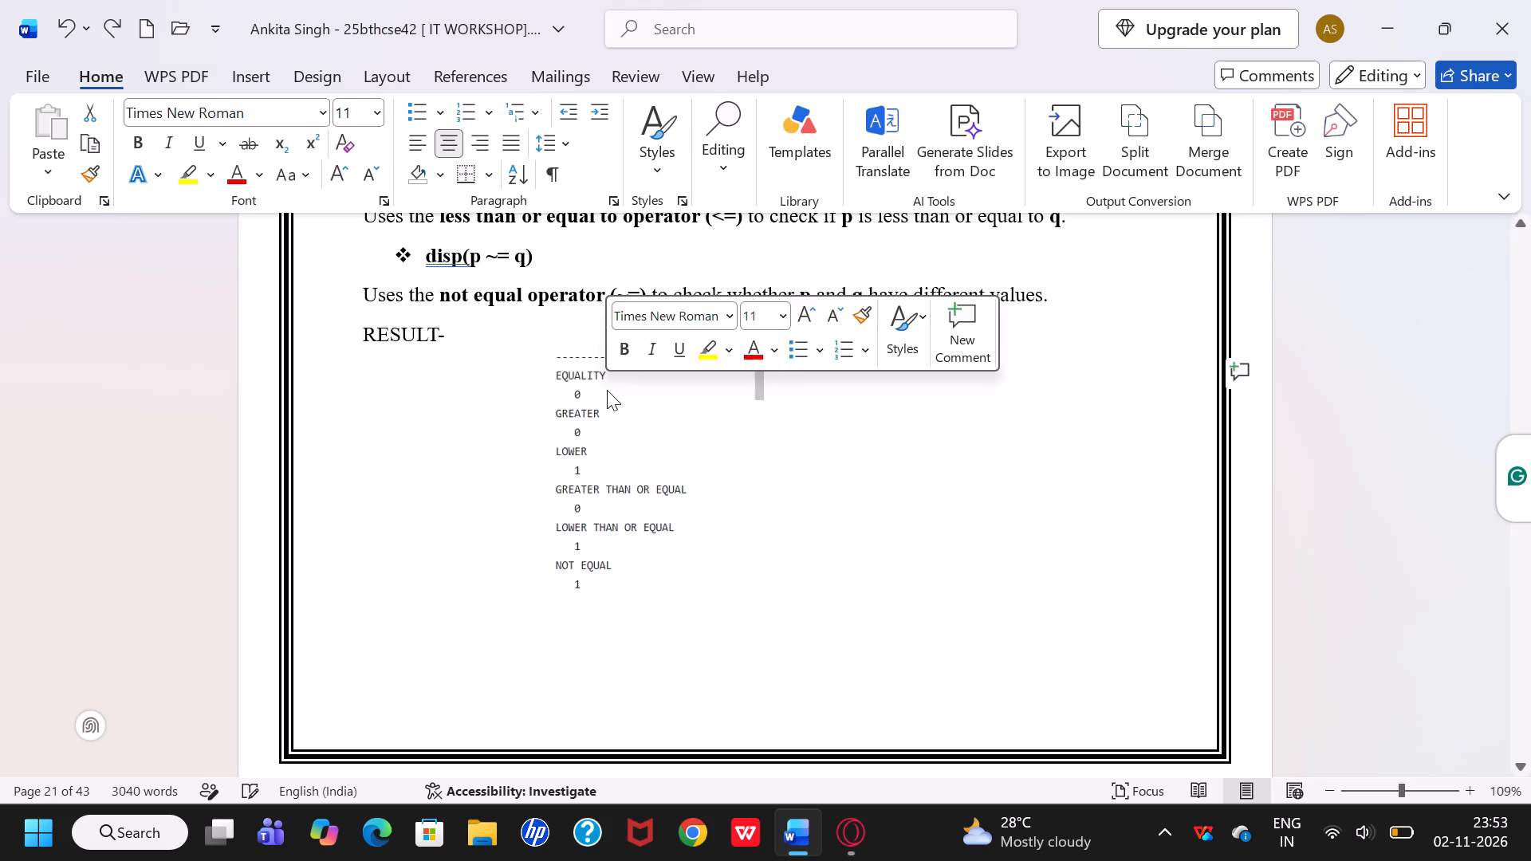
click(607, 390)
click(681, 389)
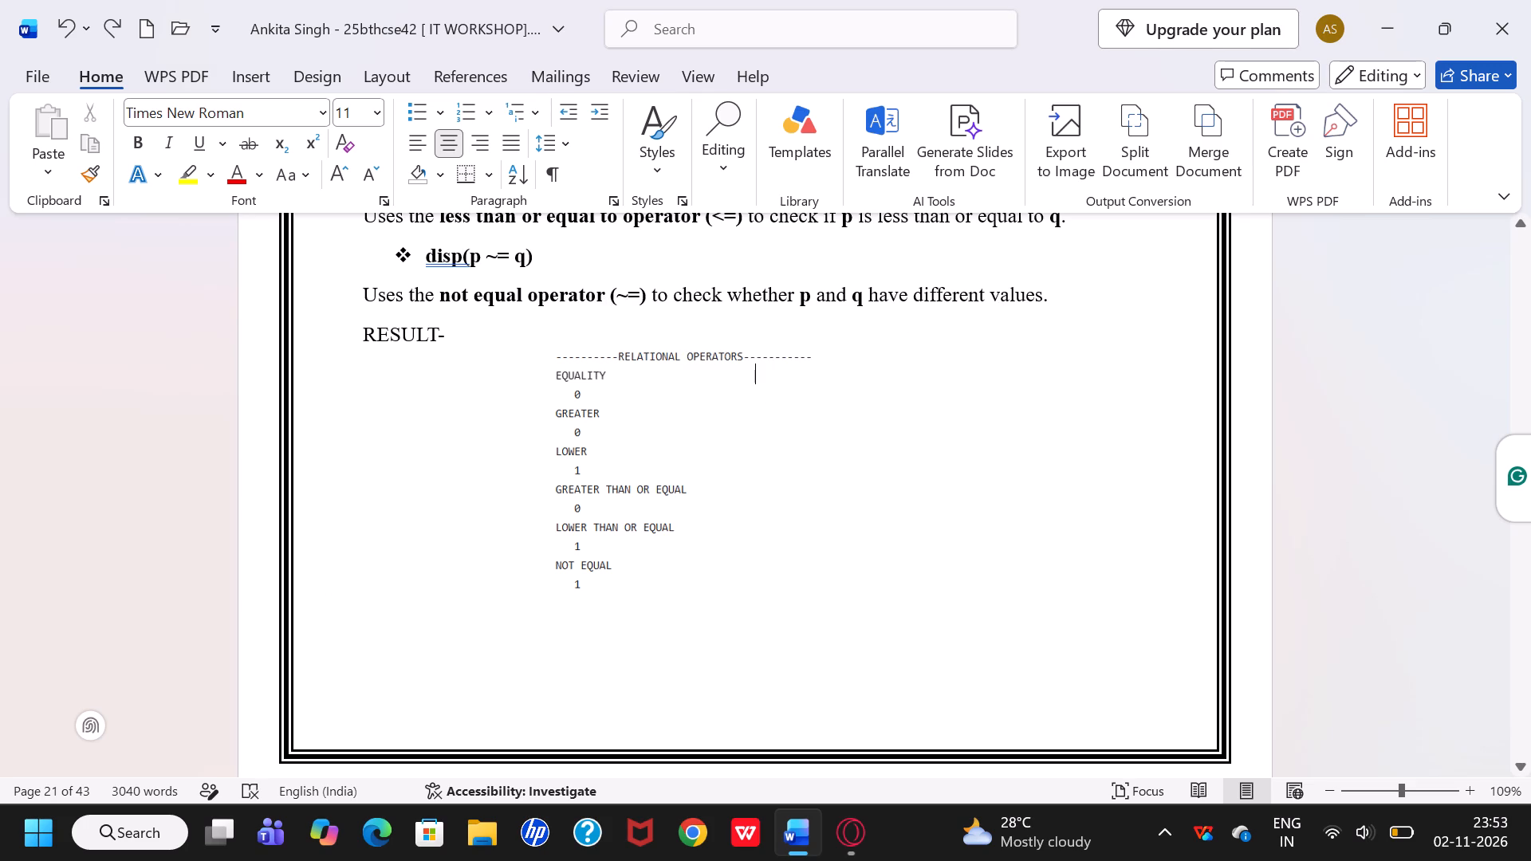
double_click(712, 389)
click(754, 368)
double_click(721, 356)
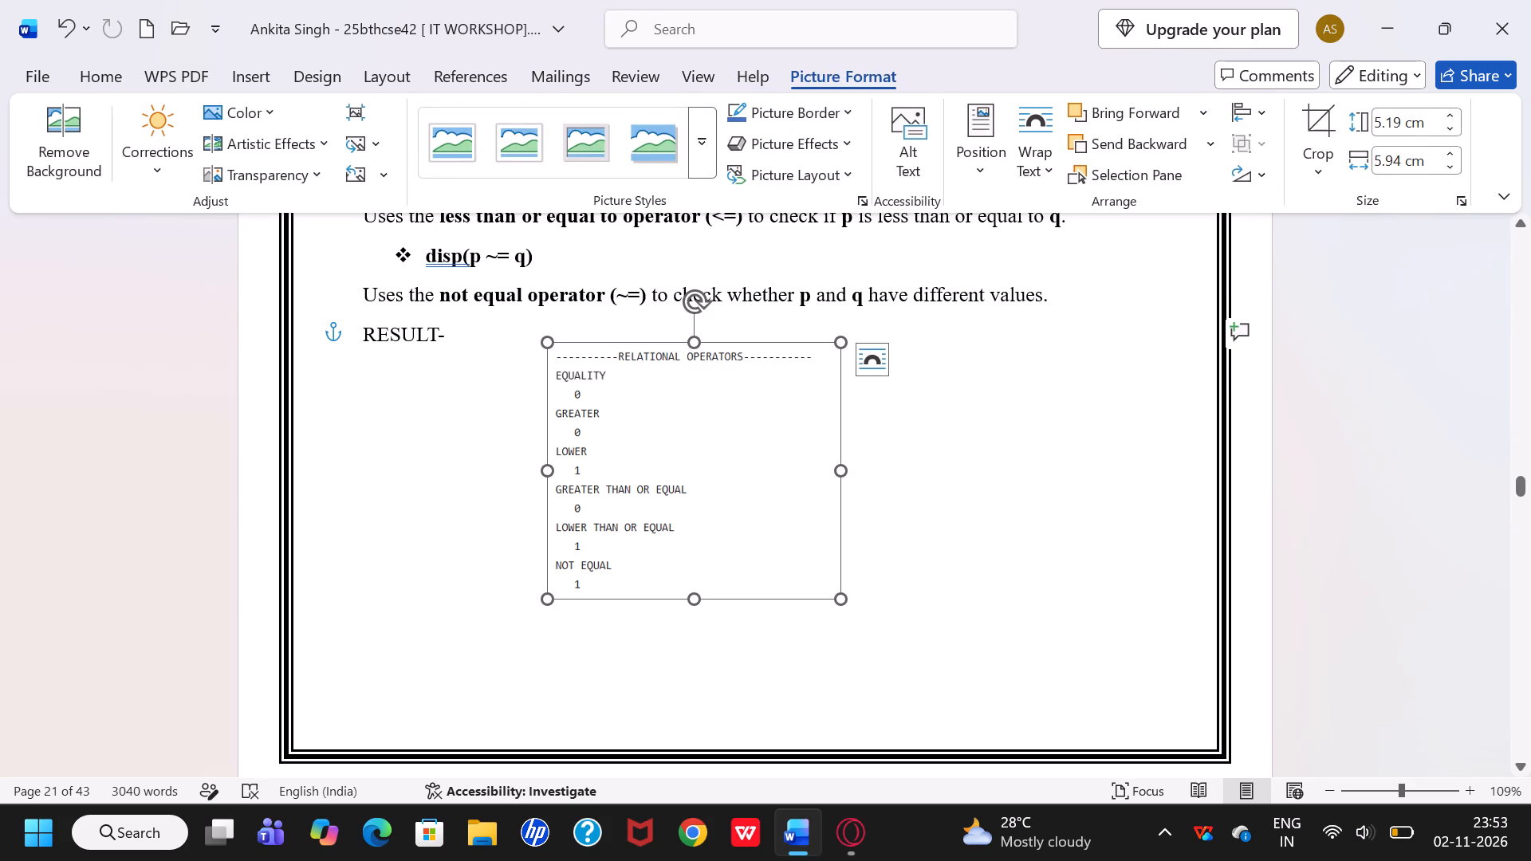
click(742, 352)
click(734, 374)
click(734, 374)
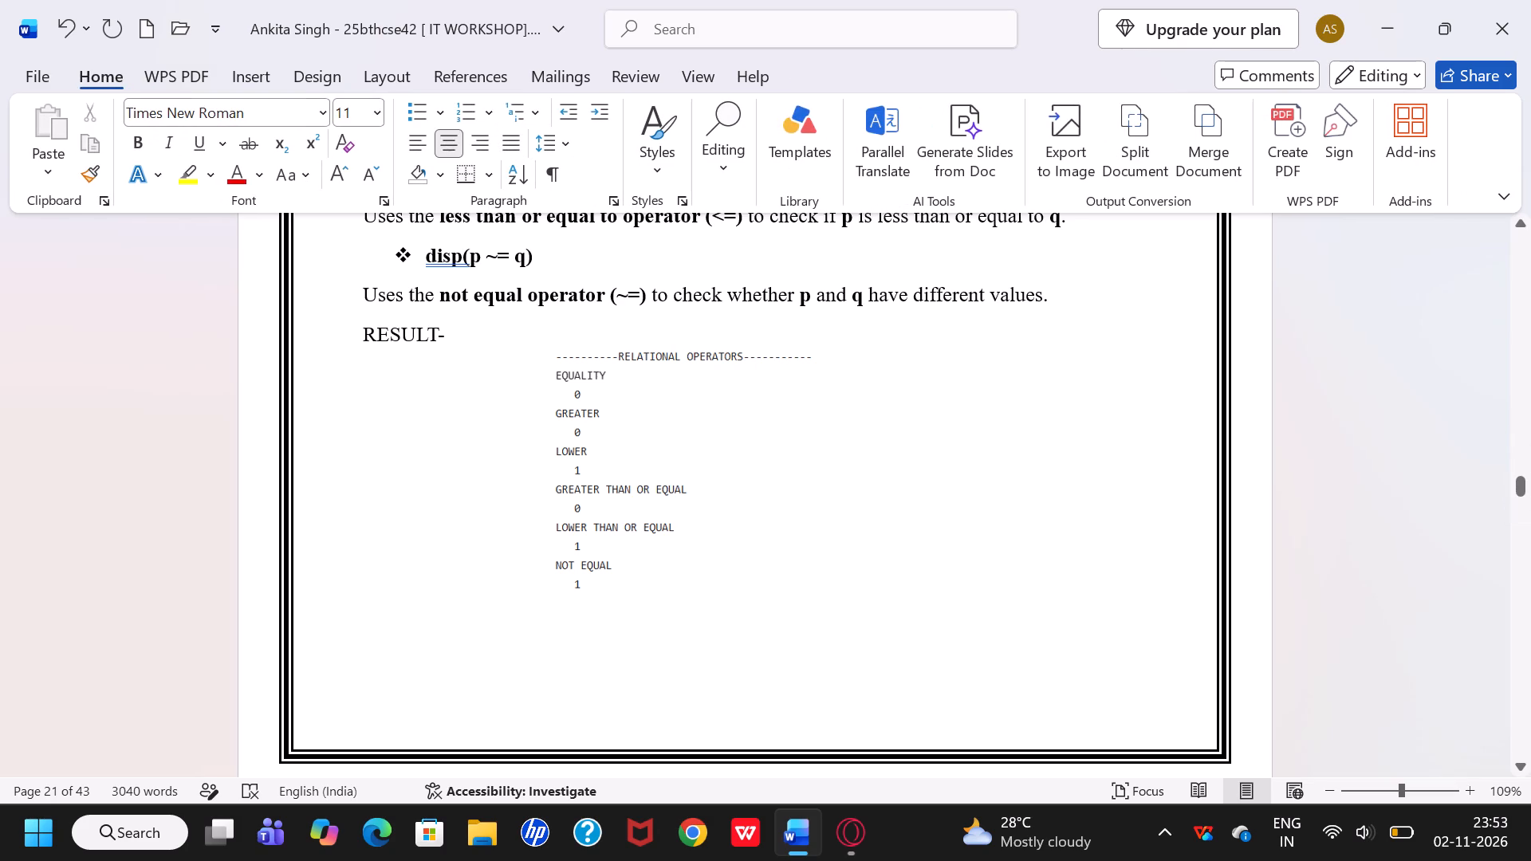
double_click(718, 363)
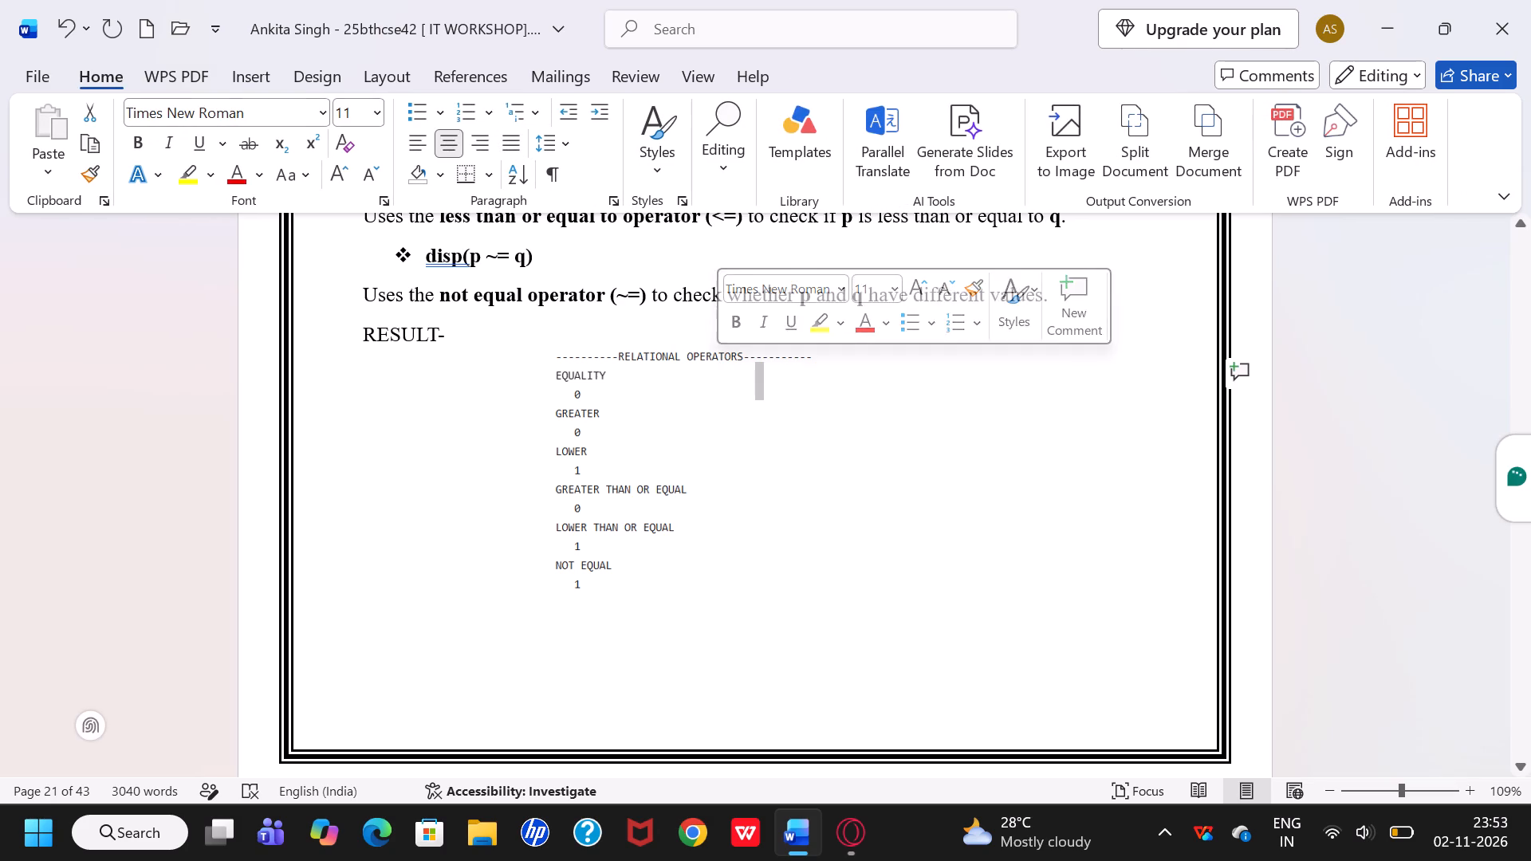
click(670, 352)
triple_click(670, 352)
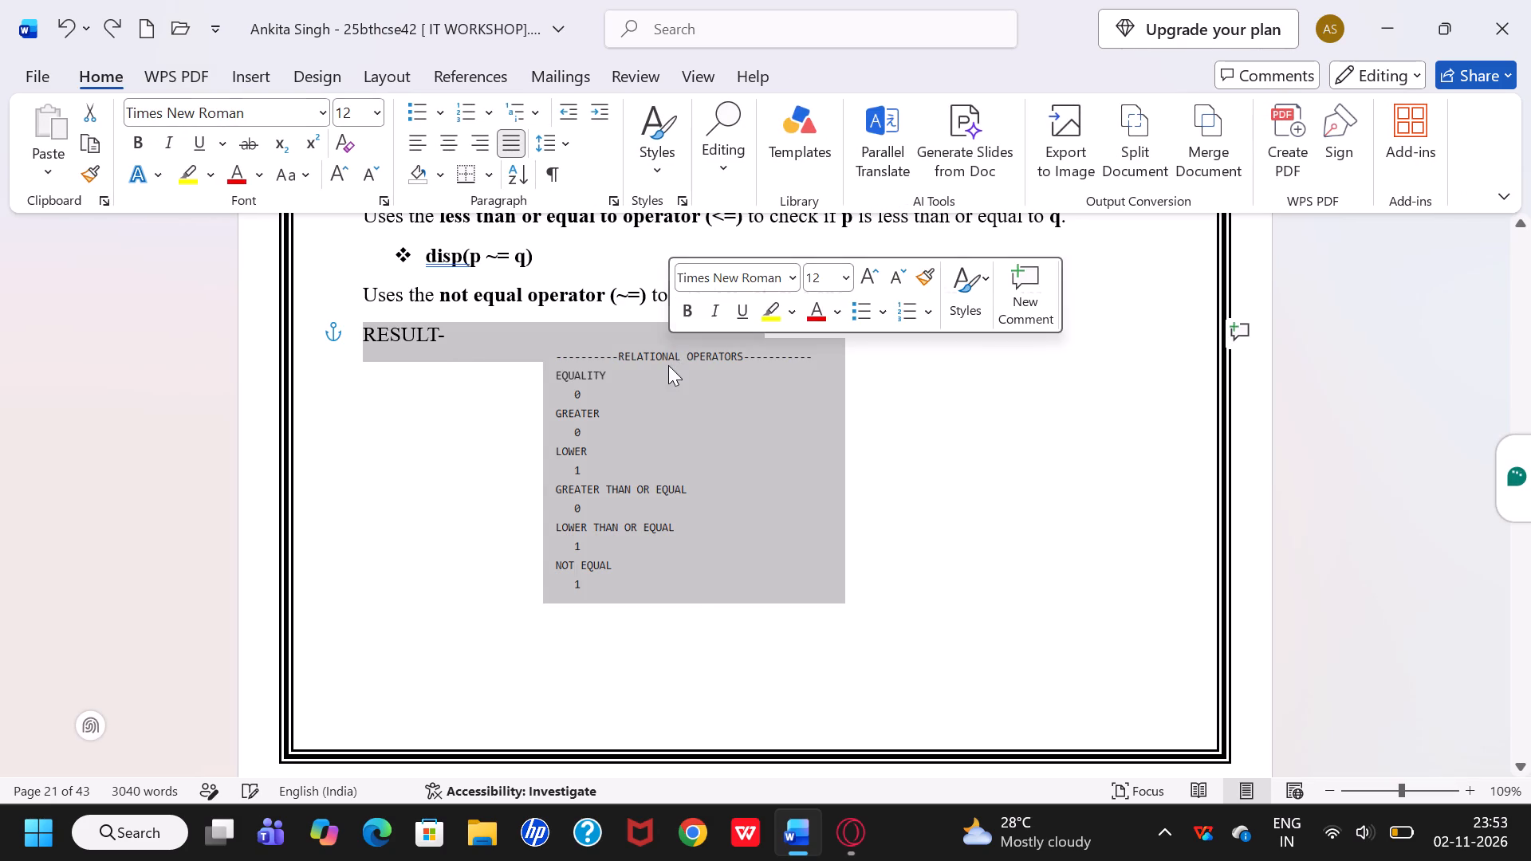
click(668, 365)
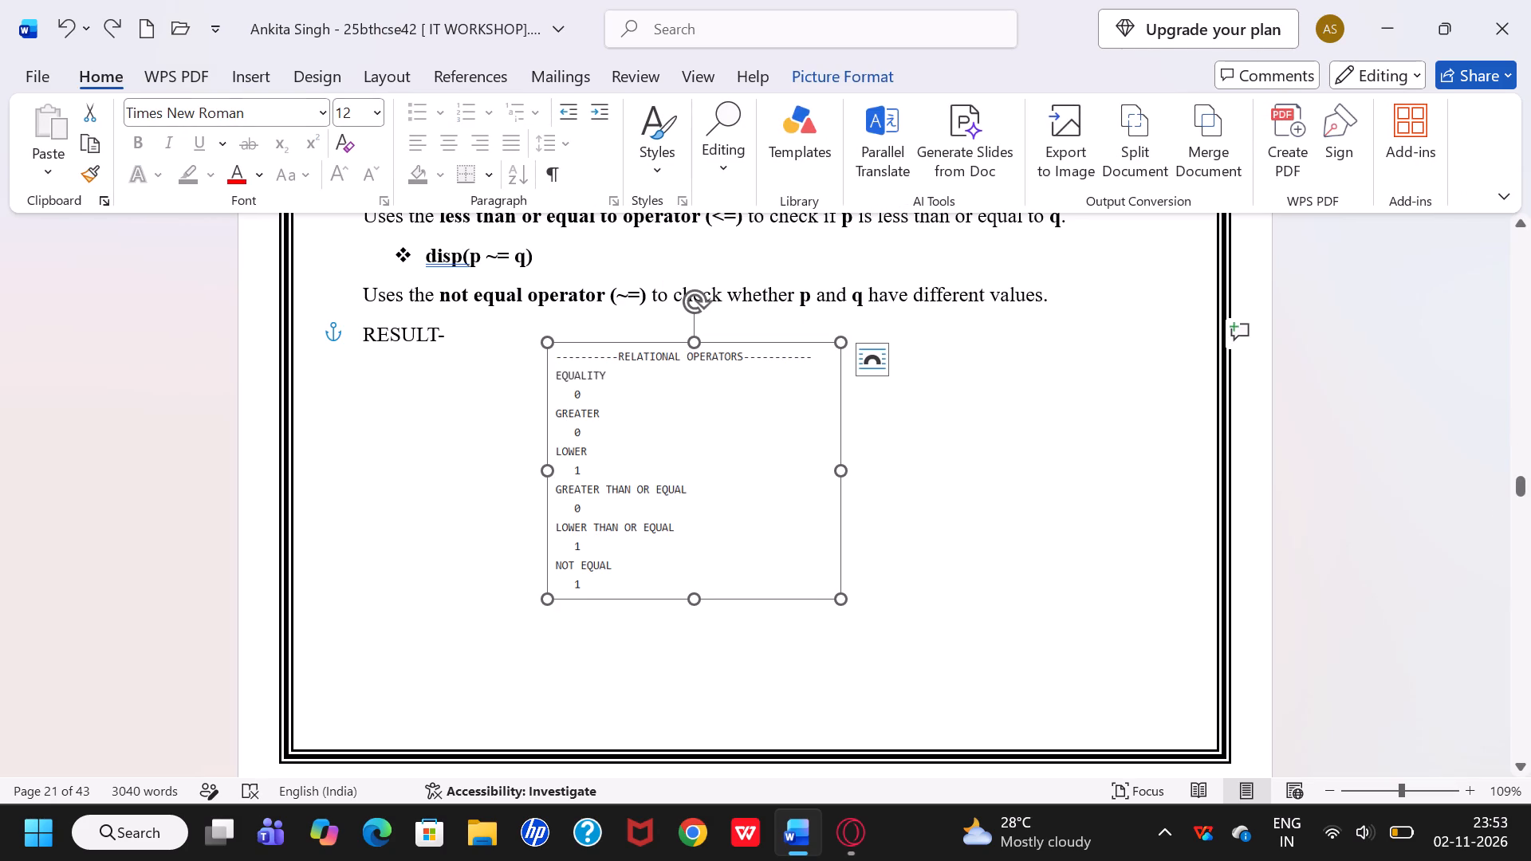
drag(616, 345, 429, 360)
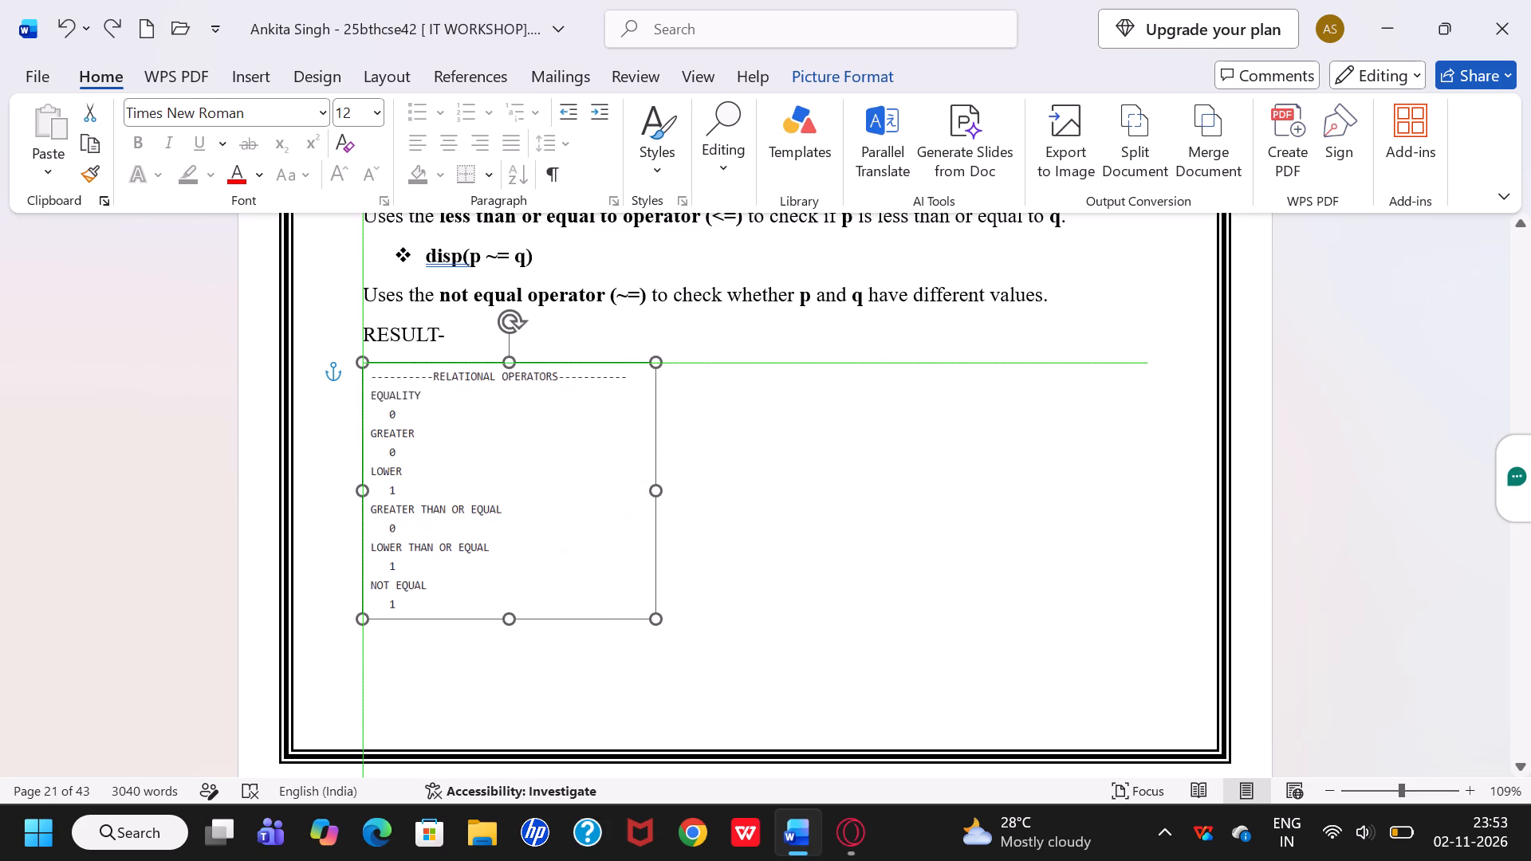
drag(429, 360, 427, 356)
click(781, 539)
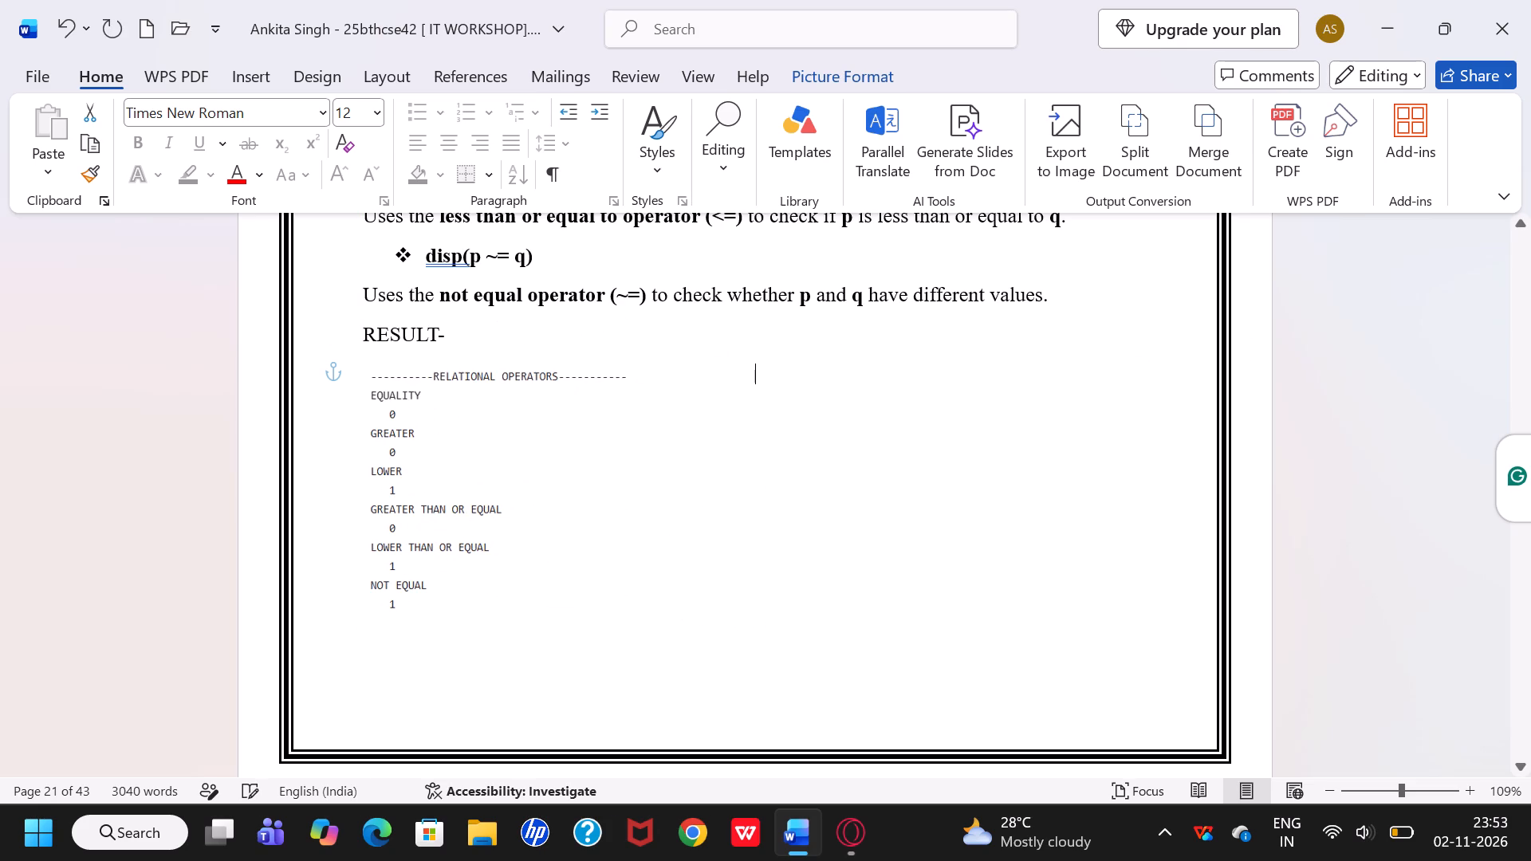
Delete the blank lines above the PROGRAM 3: LOGICAL OPERATORS heading.
scroll(781, 539, down, 2)
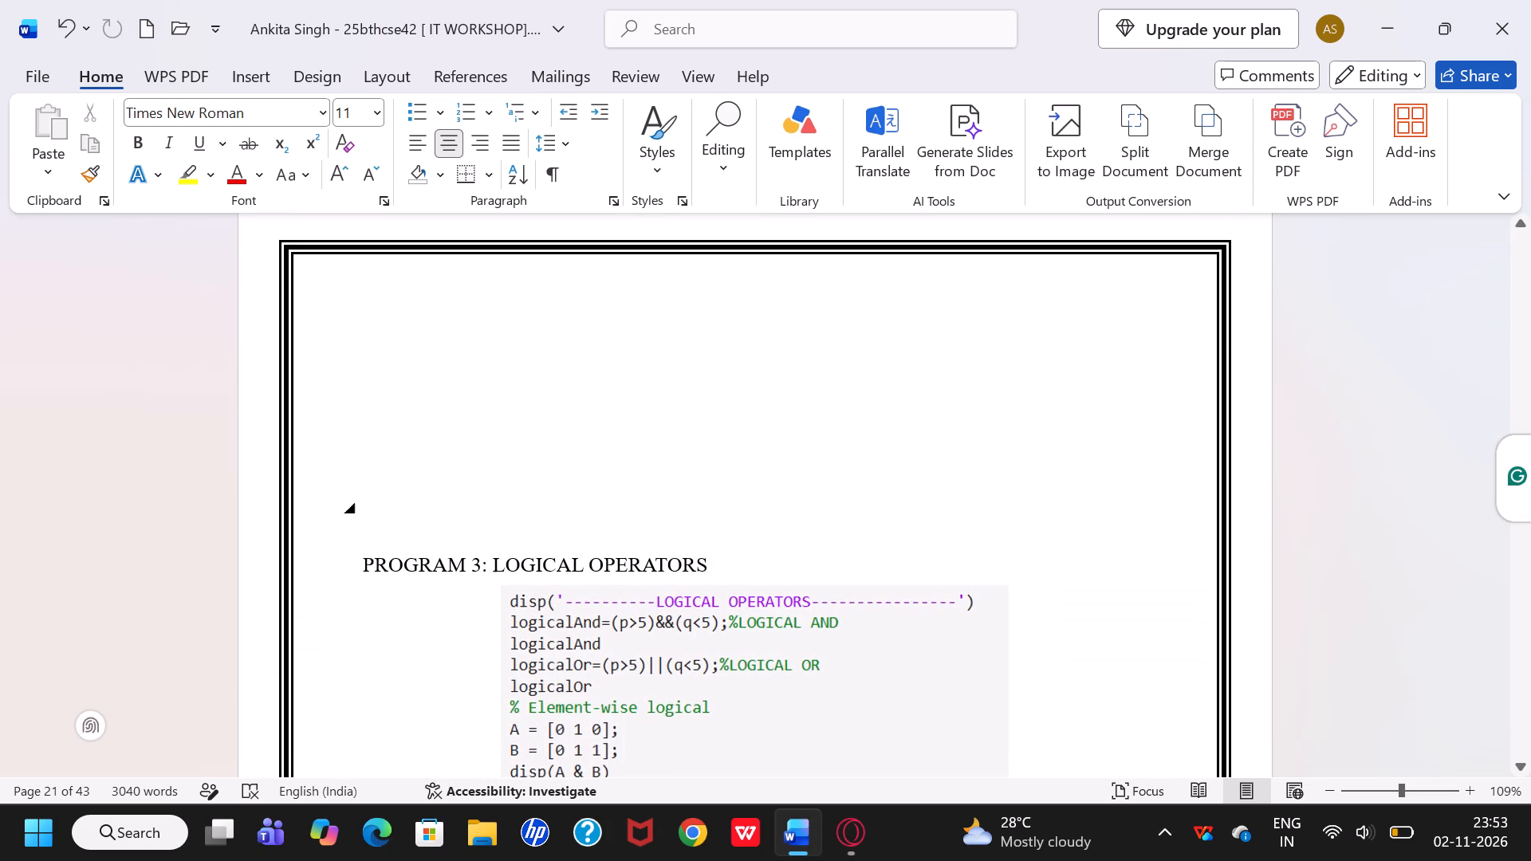
click(392, 521)
key(BackSpace)
key(BackSpace)
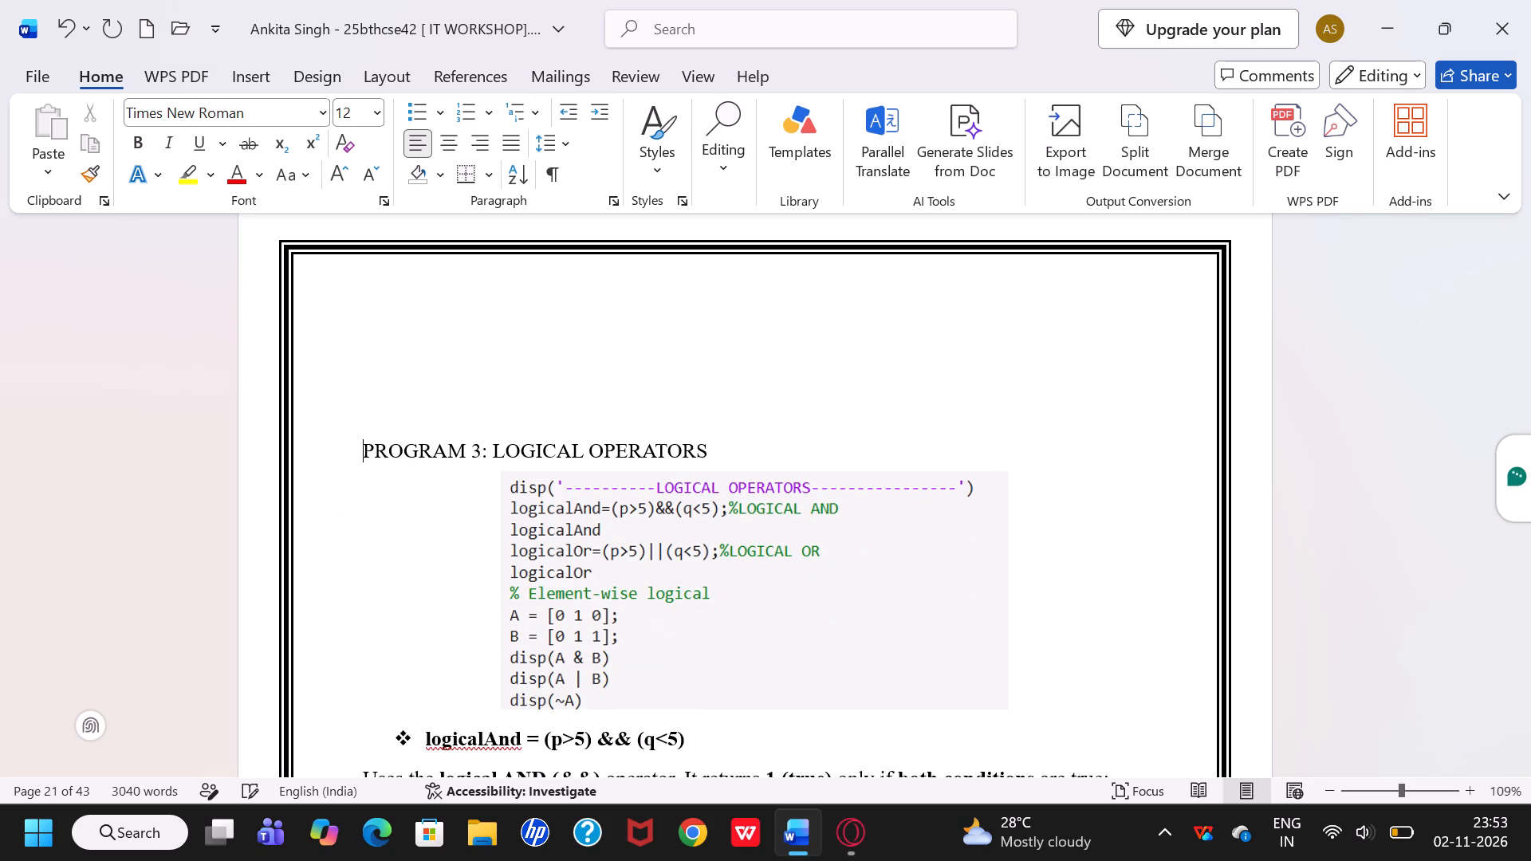
key(BackSpace)
key(BackSpace)
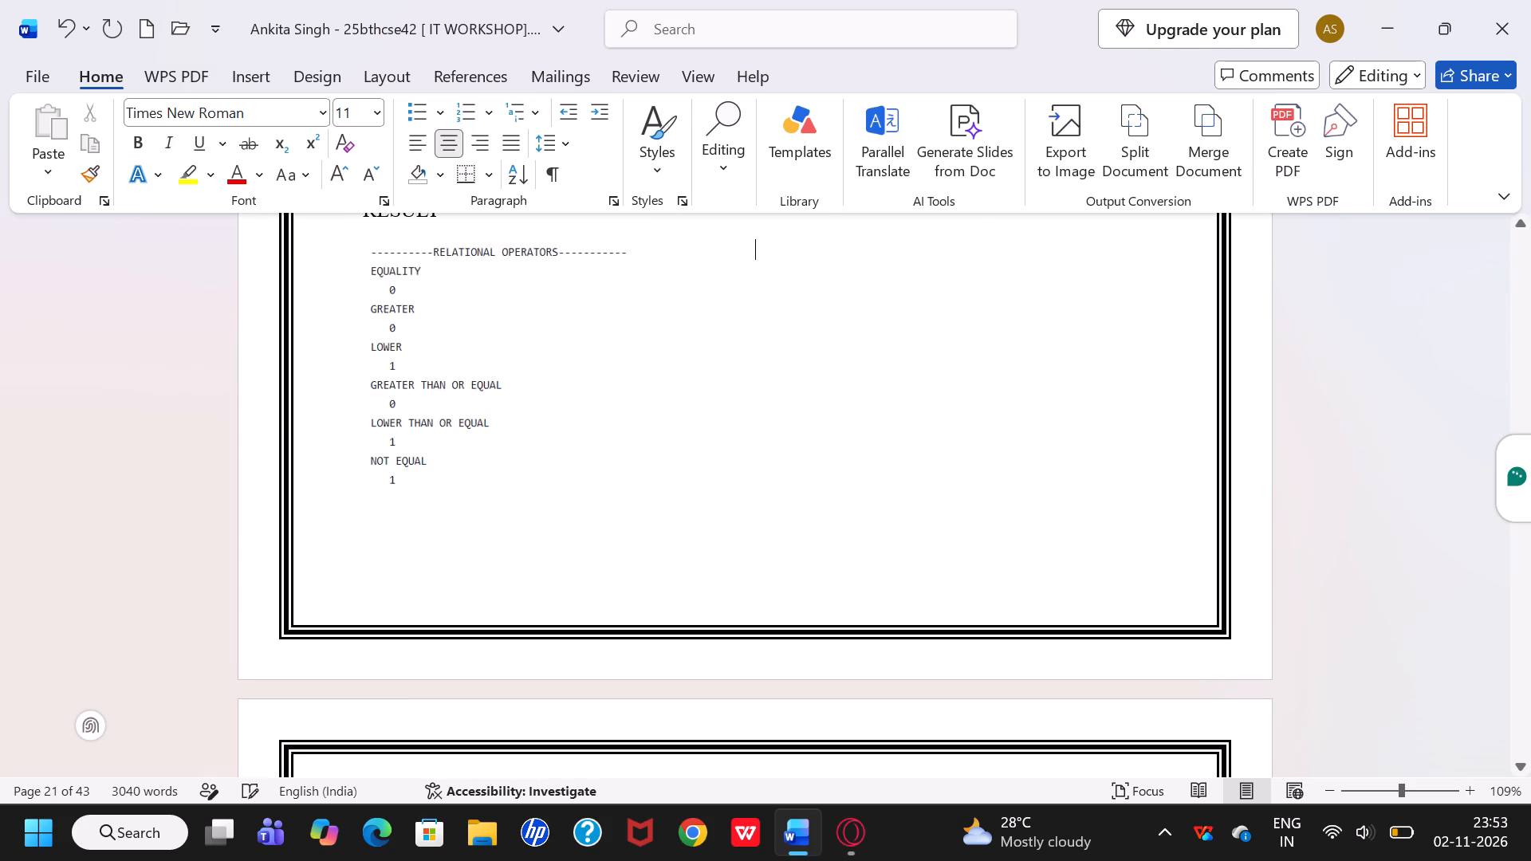
Undo the last blank-line deletion and return to the PROGRAM 3: LOGICAL OPERATORS heading.
scroll(392, 521, up, 1)
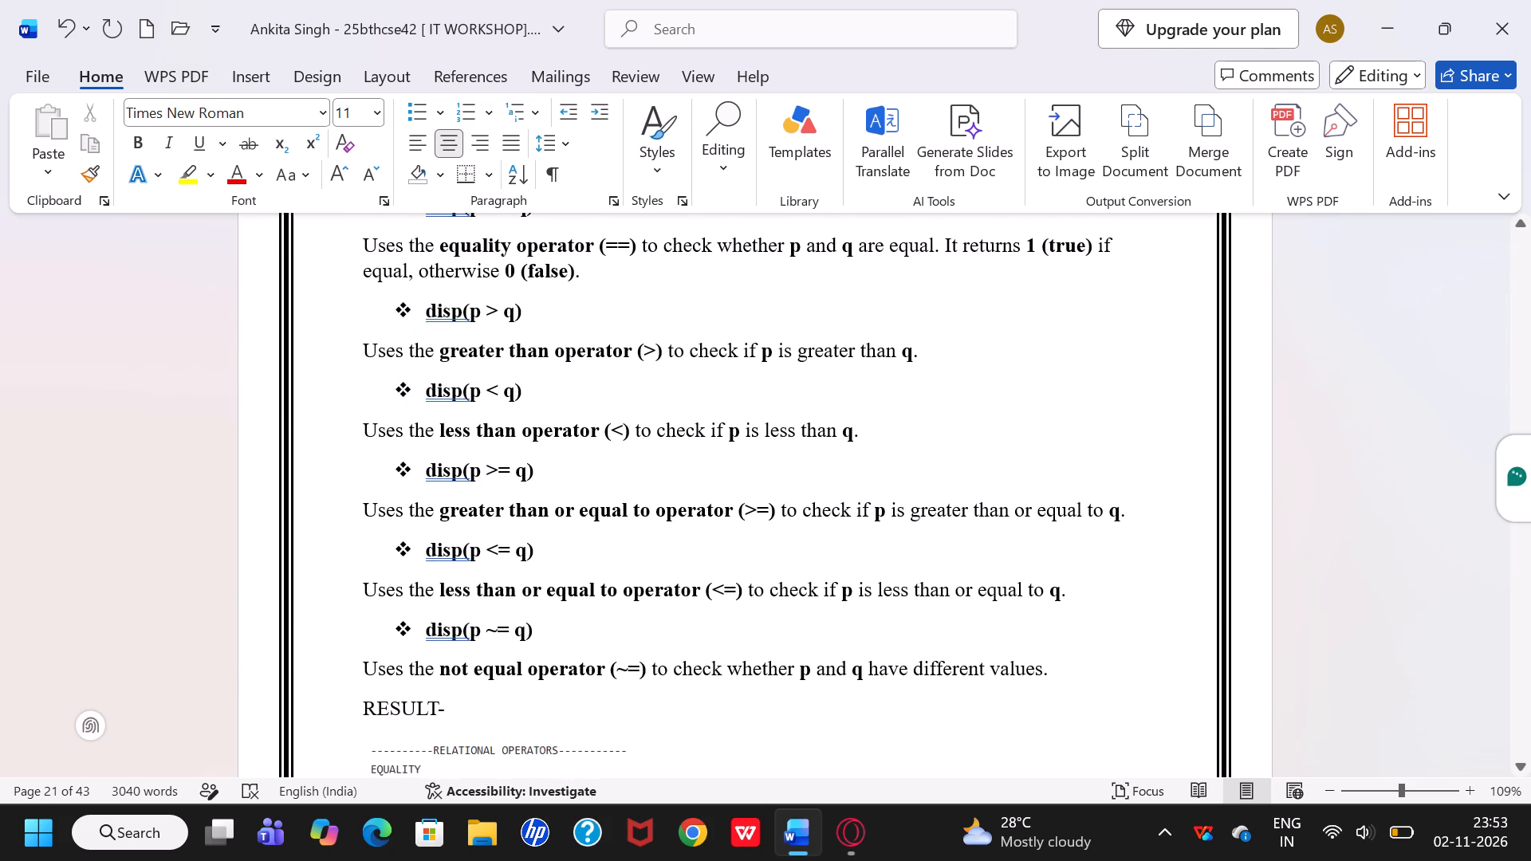
key(ctrl+z)
scroll(392, 521, down, 1)
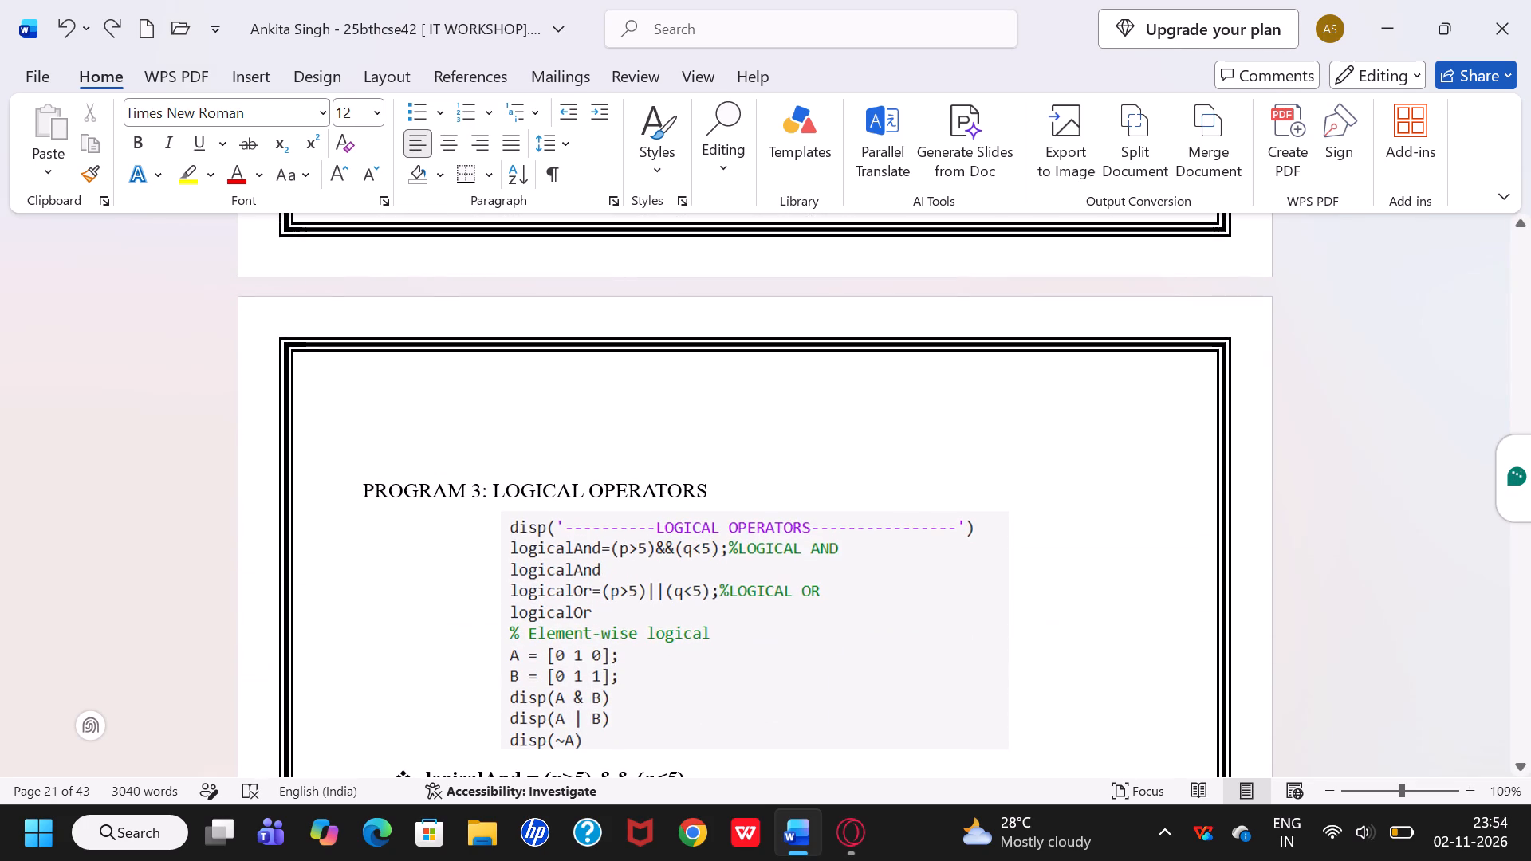
click(372, 469)
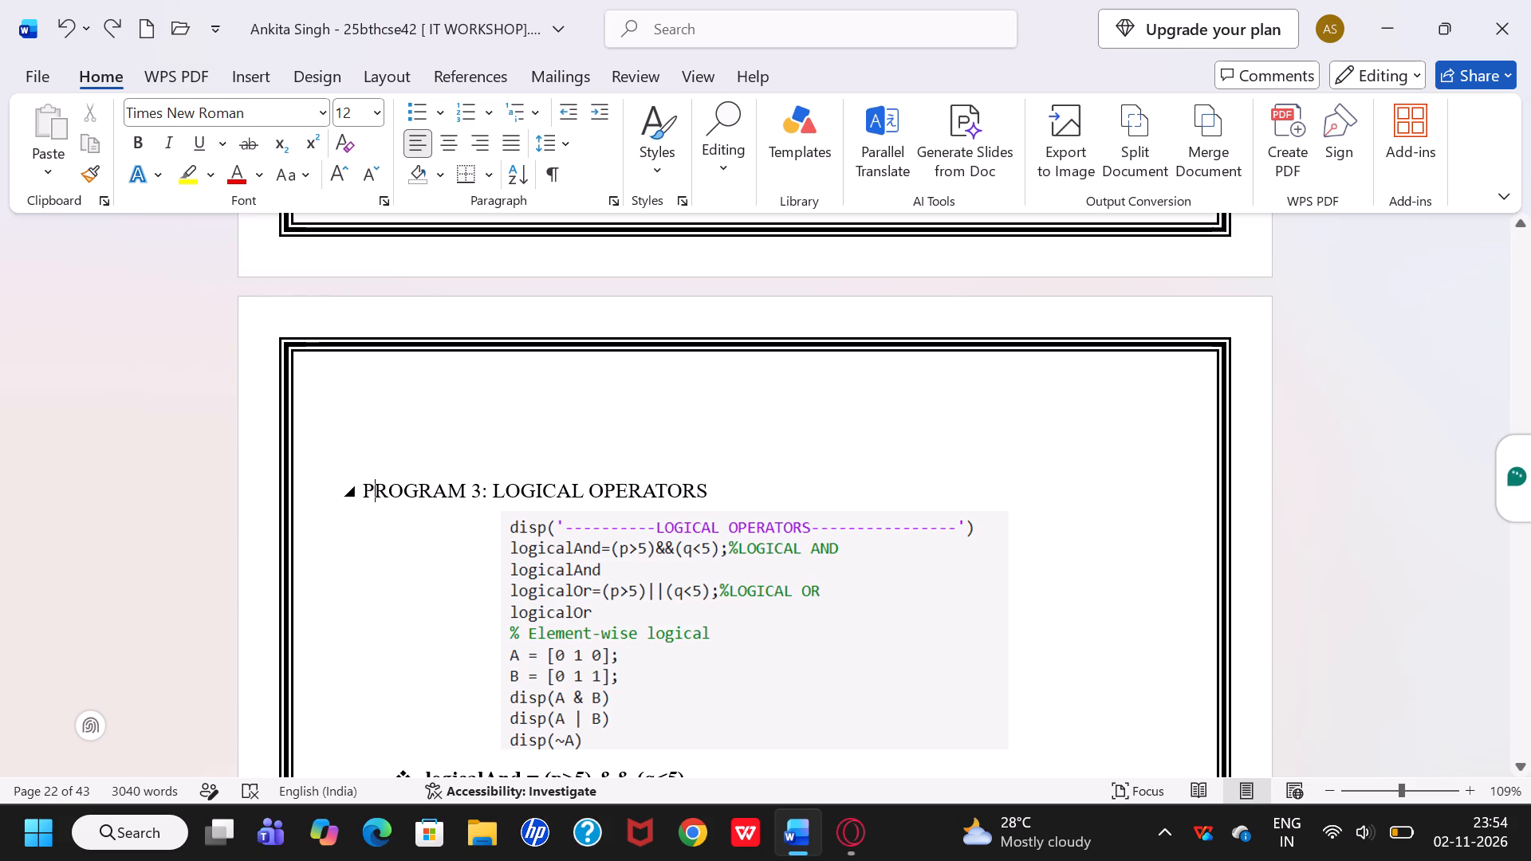
Delete the blank line above the PROGRAM 3: LOGICAL OPERATORS heading.
click(361, 478)
key(BackSpace)
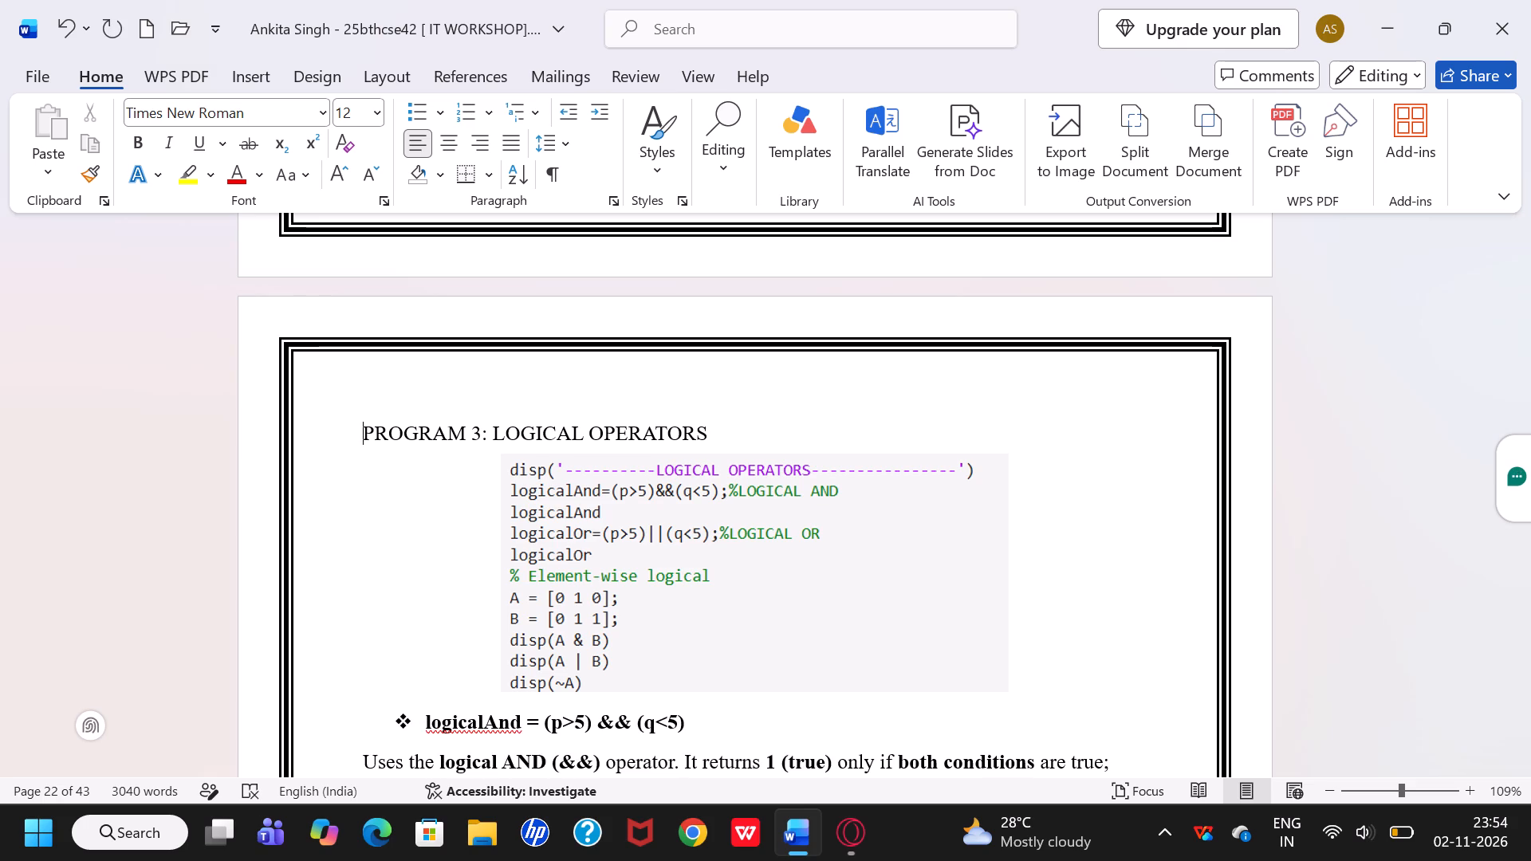
Justify Program 3's code image so it aligns with the document's left text margin.
click(594, 530)
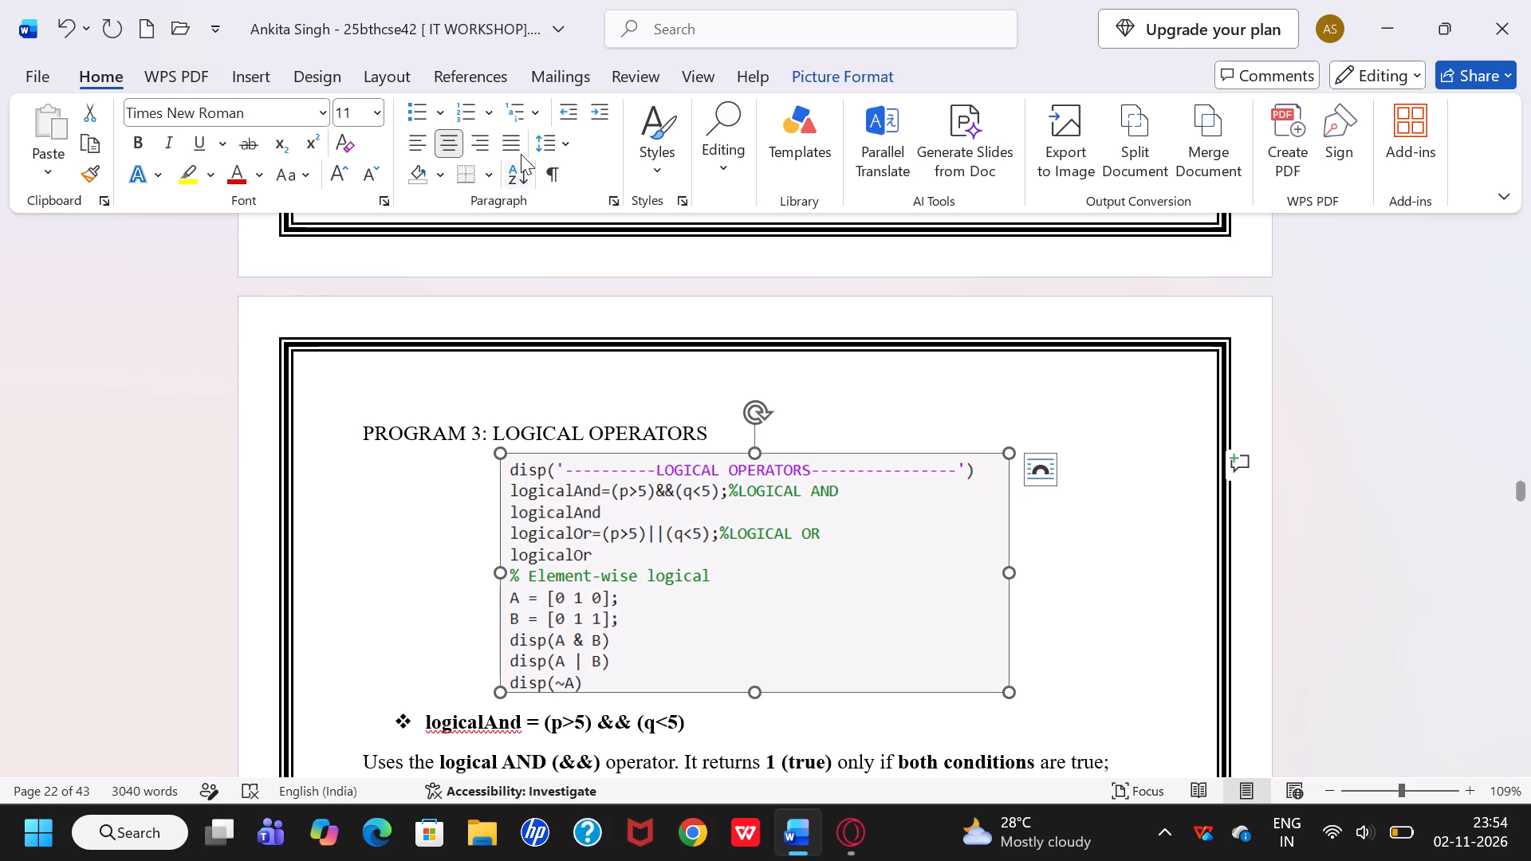
click(517, 150)
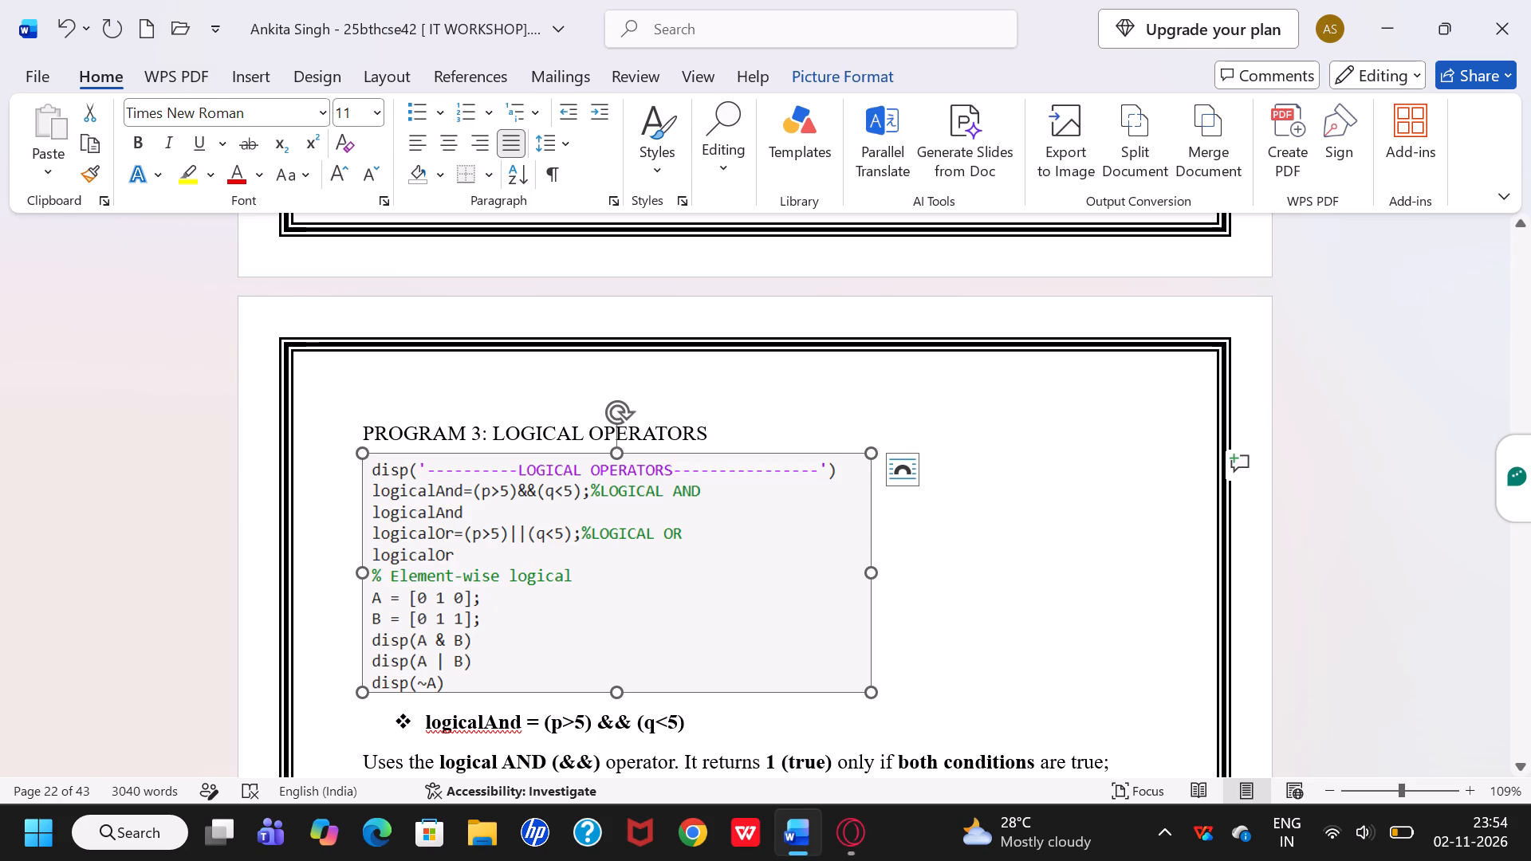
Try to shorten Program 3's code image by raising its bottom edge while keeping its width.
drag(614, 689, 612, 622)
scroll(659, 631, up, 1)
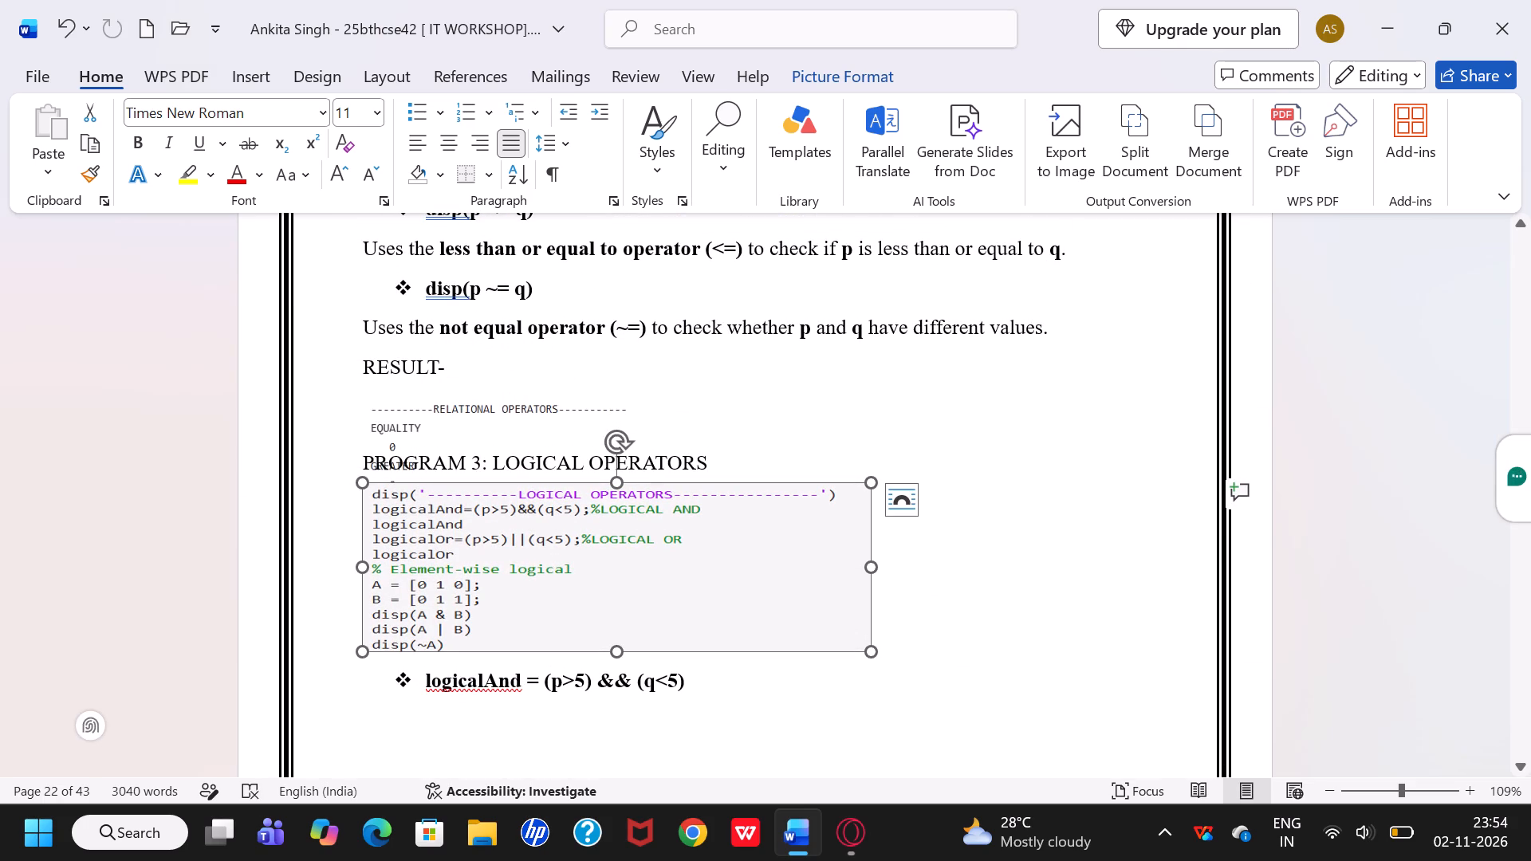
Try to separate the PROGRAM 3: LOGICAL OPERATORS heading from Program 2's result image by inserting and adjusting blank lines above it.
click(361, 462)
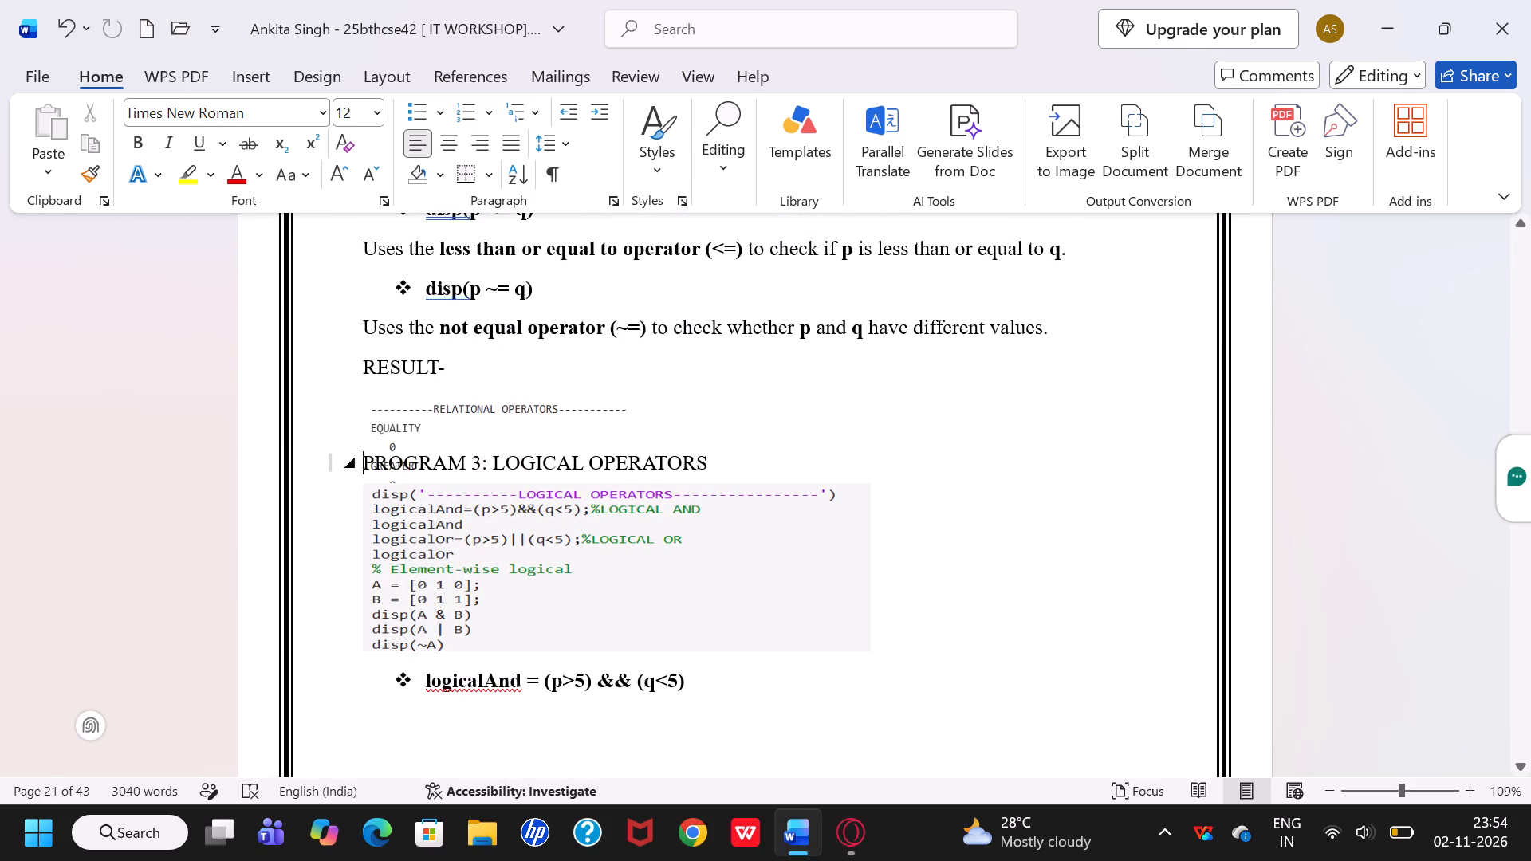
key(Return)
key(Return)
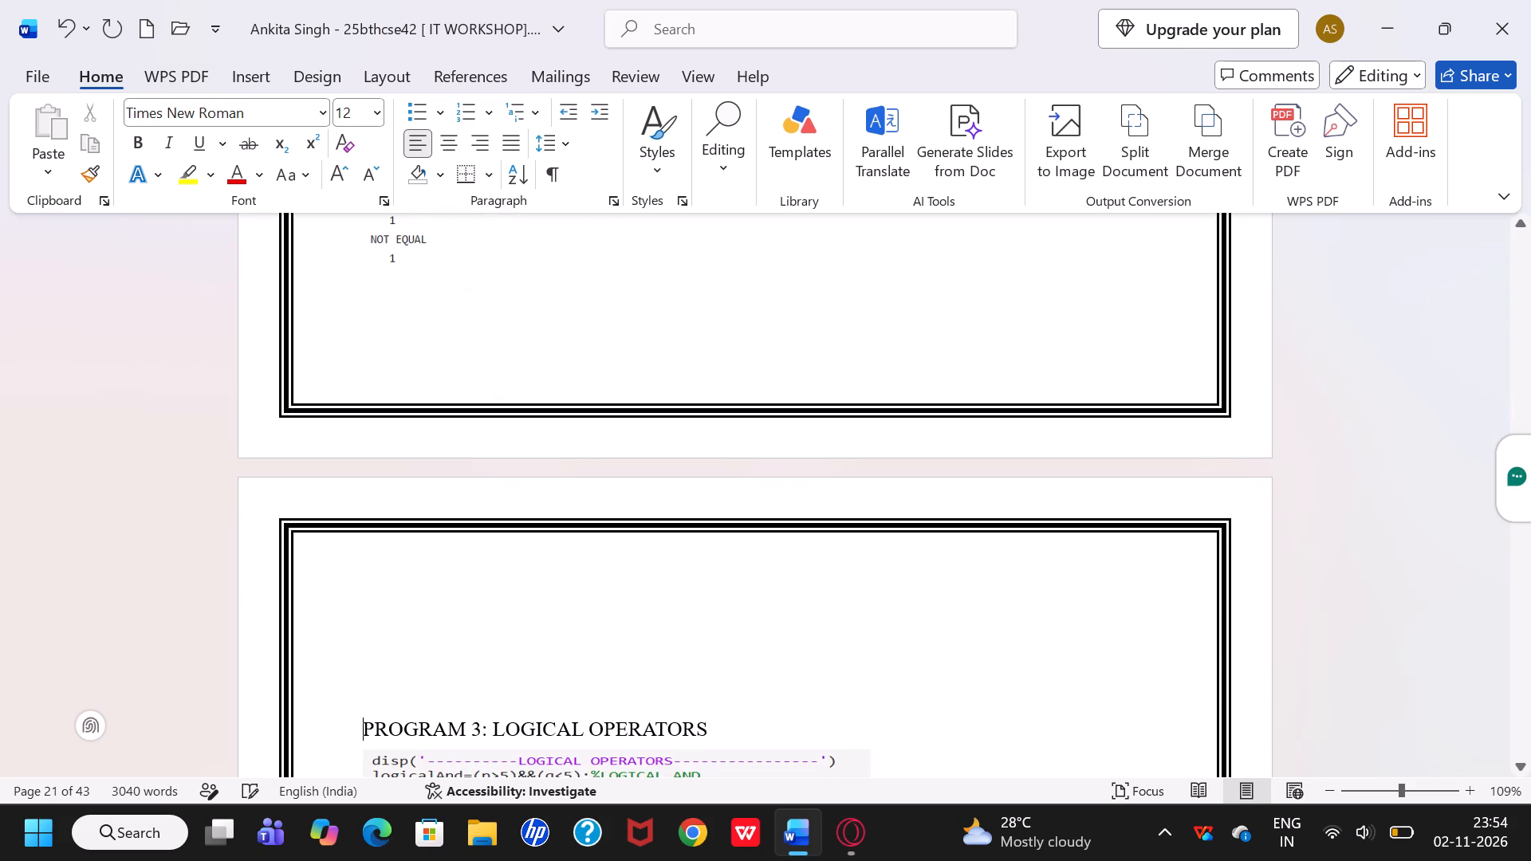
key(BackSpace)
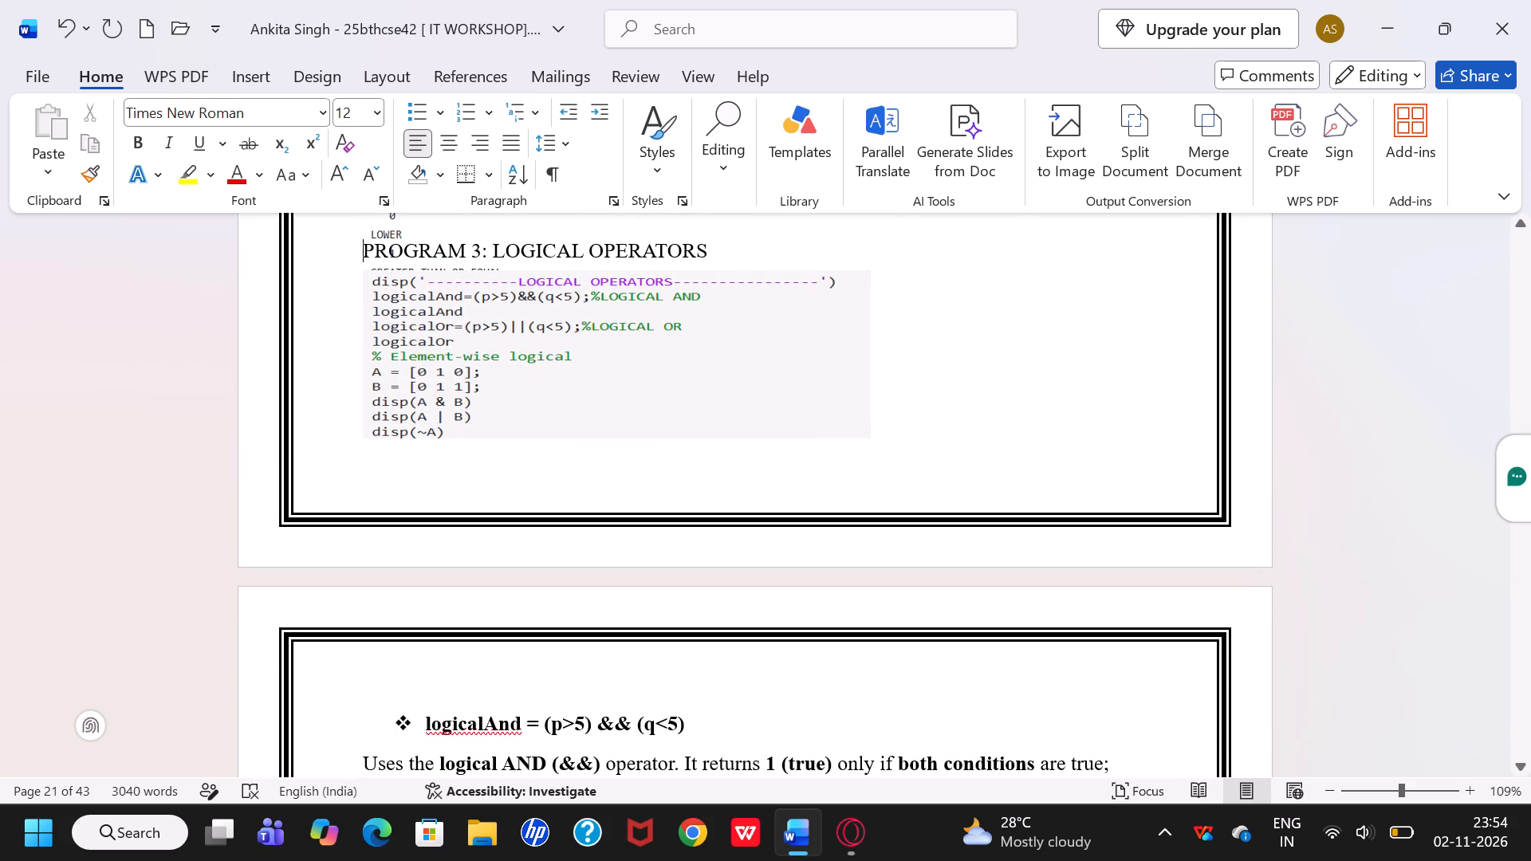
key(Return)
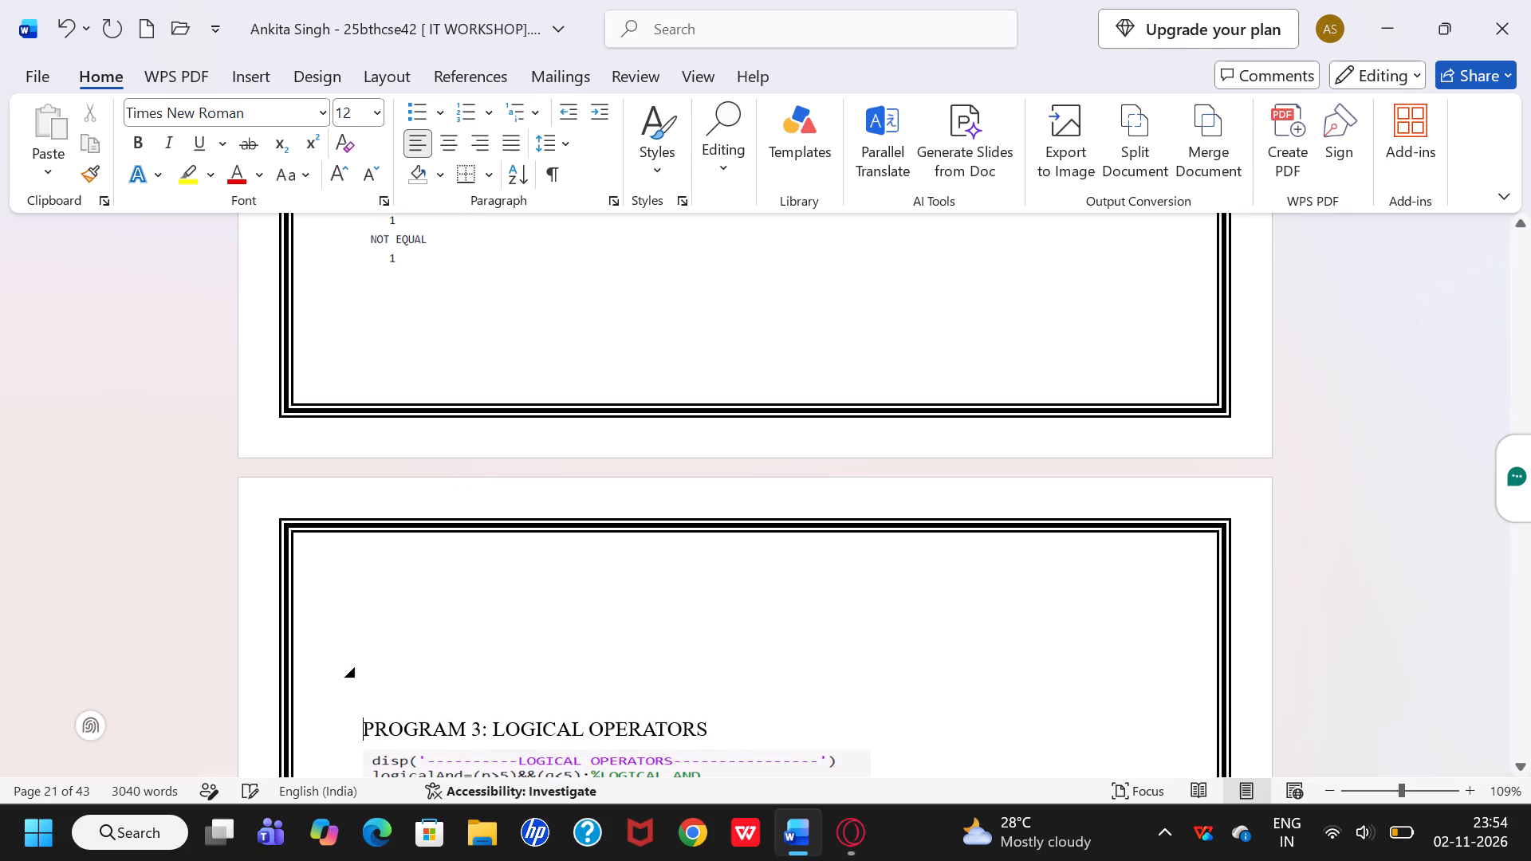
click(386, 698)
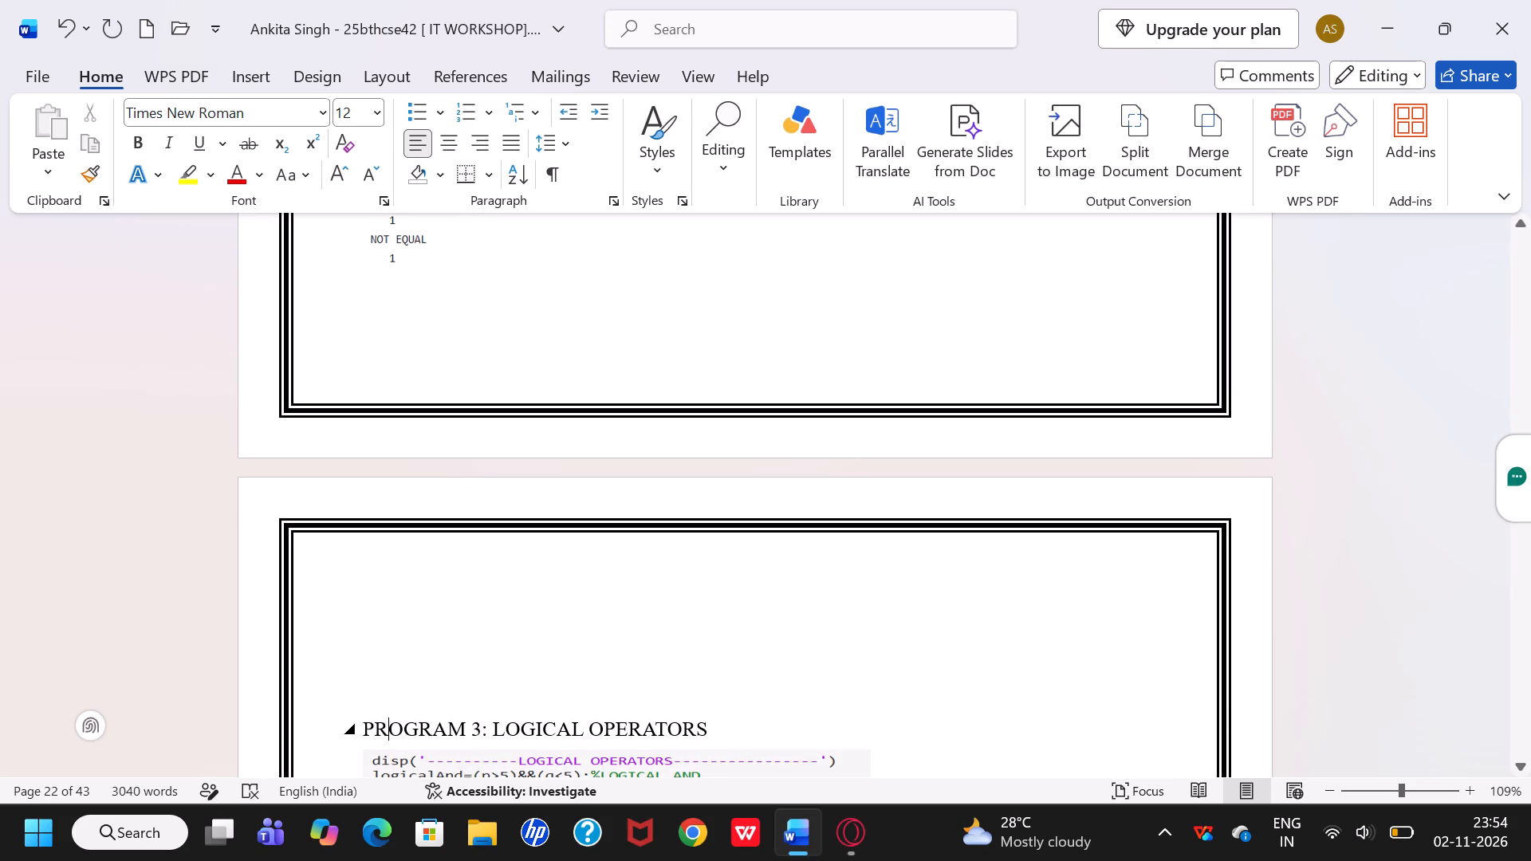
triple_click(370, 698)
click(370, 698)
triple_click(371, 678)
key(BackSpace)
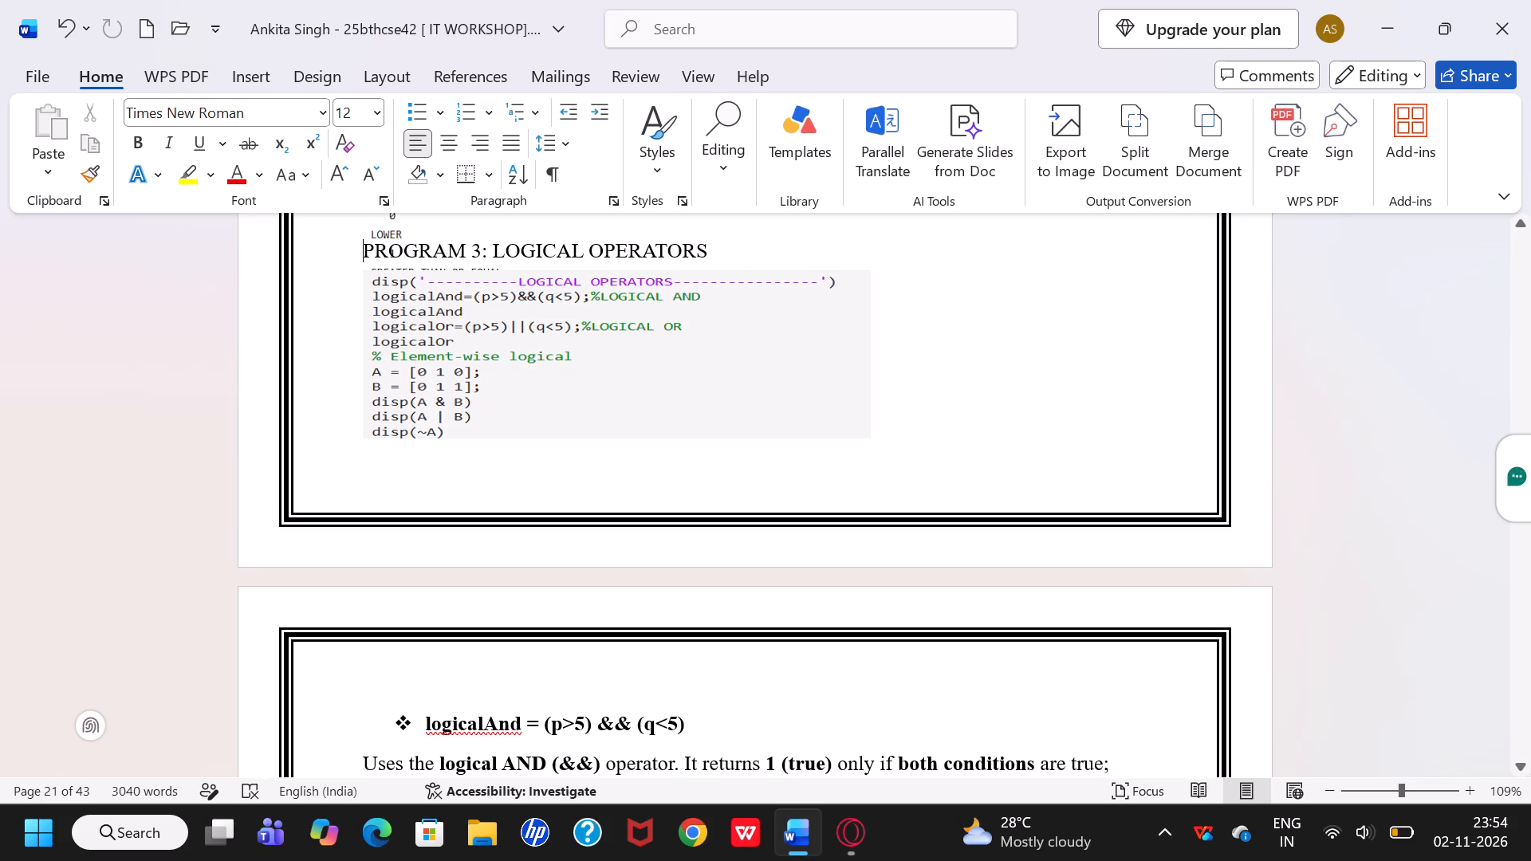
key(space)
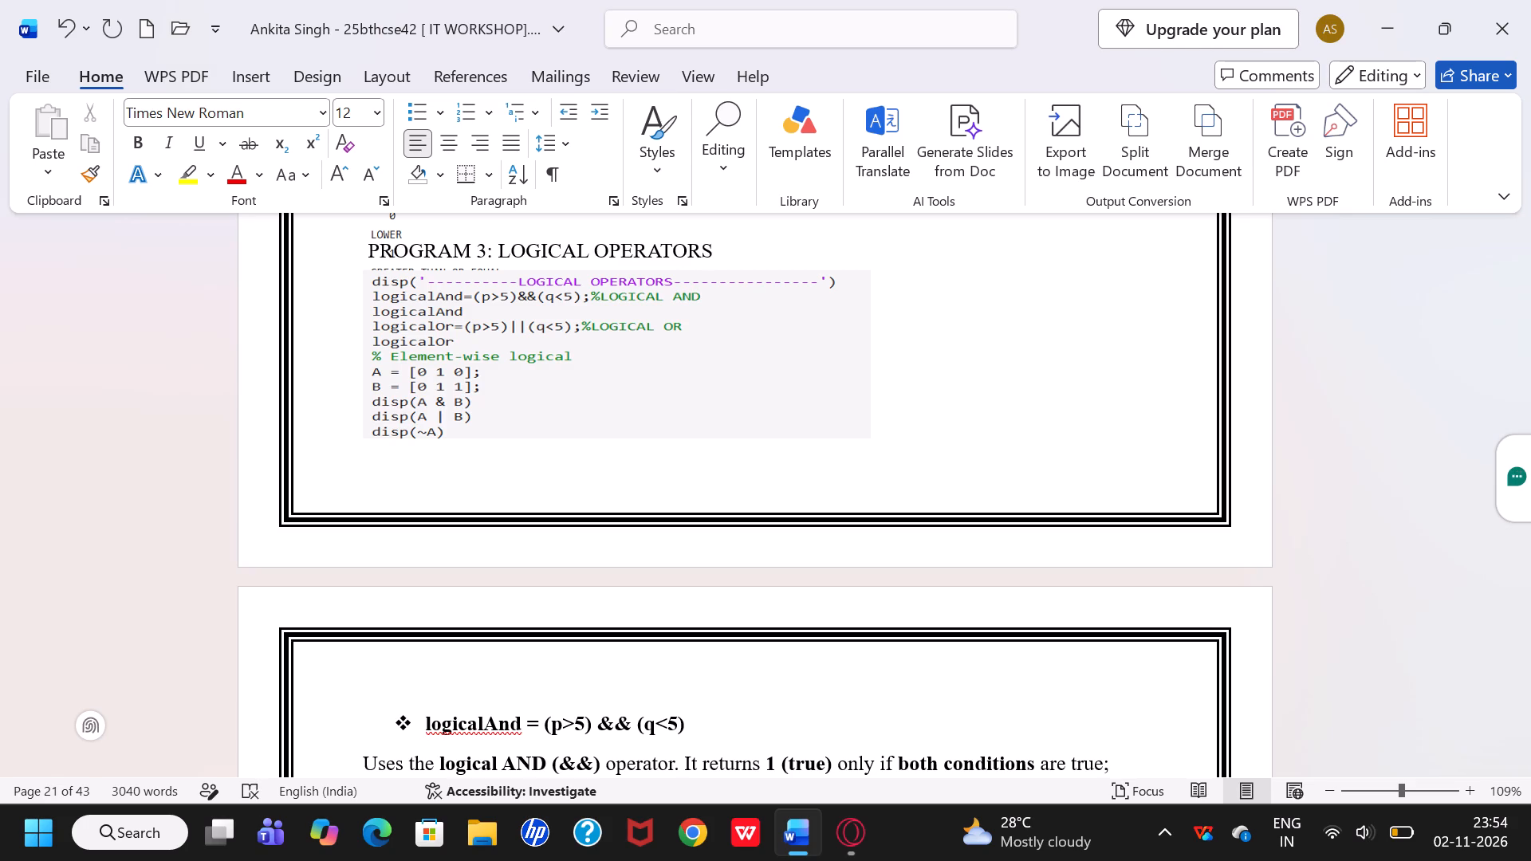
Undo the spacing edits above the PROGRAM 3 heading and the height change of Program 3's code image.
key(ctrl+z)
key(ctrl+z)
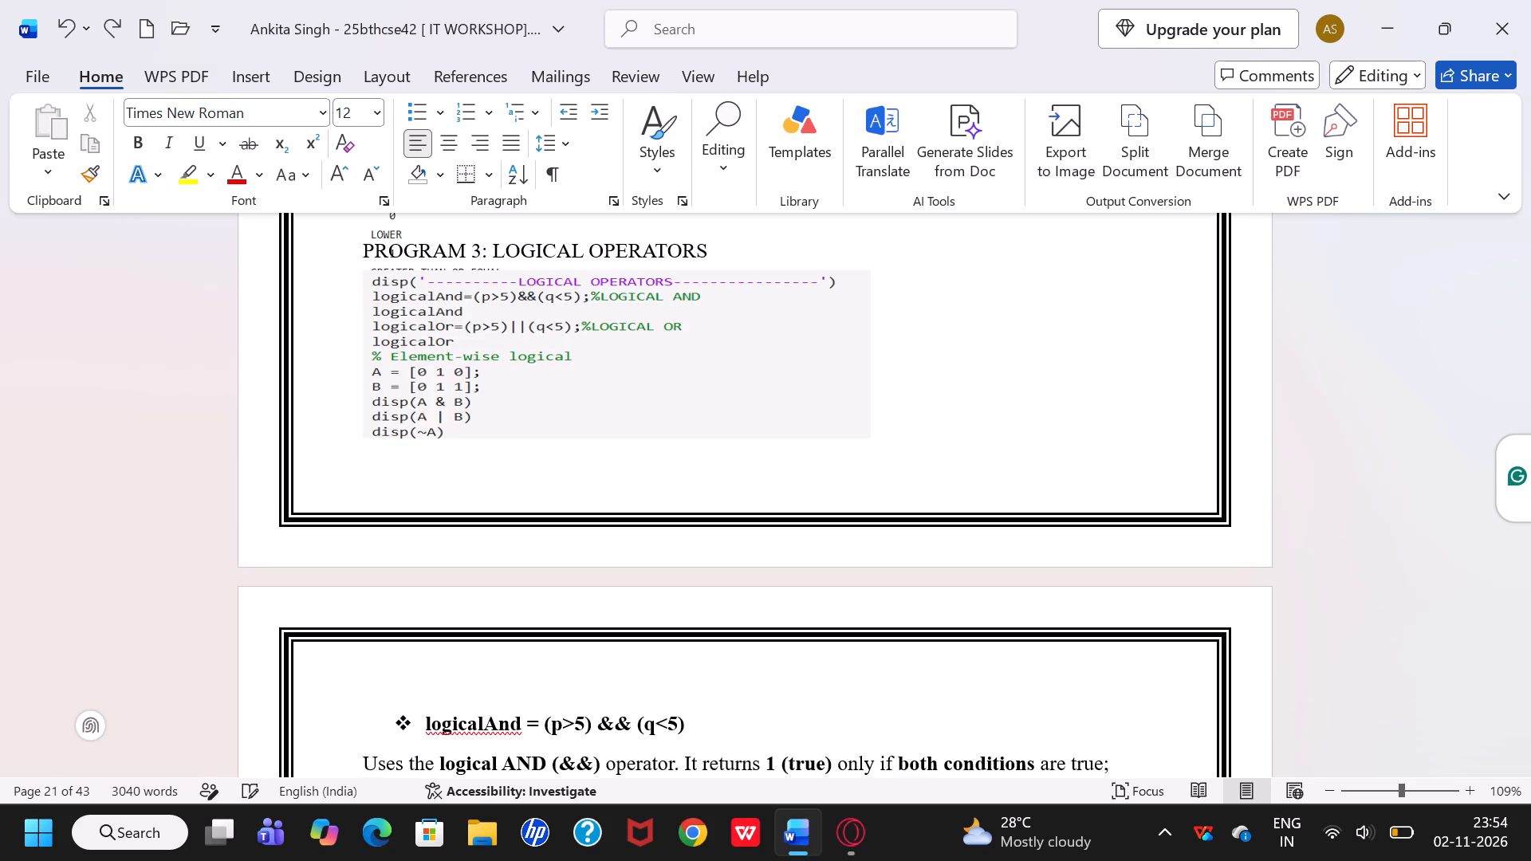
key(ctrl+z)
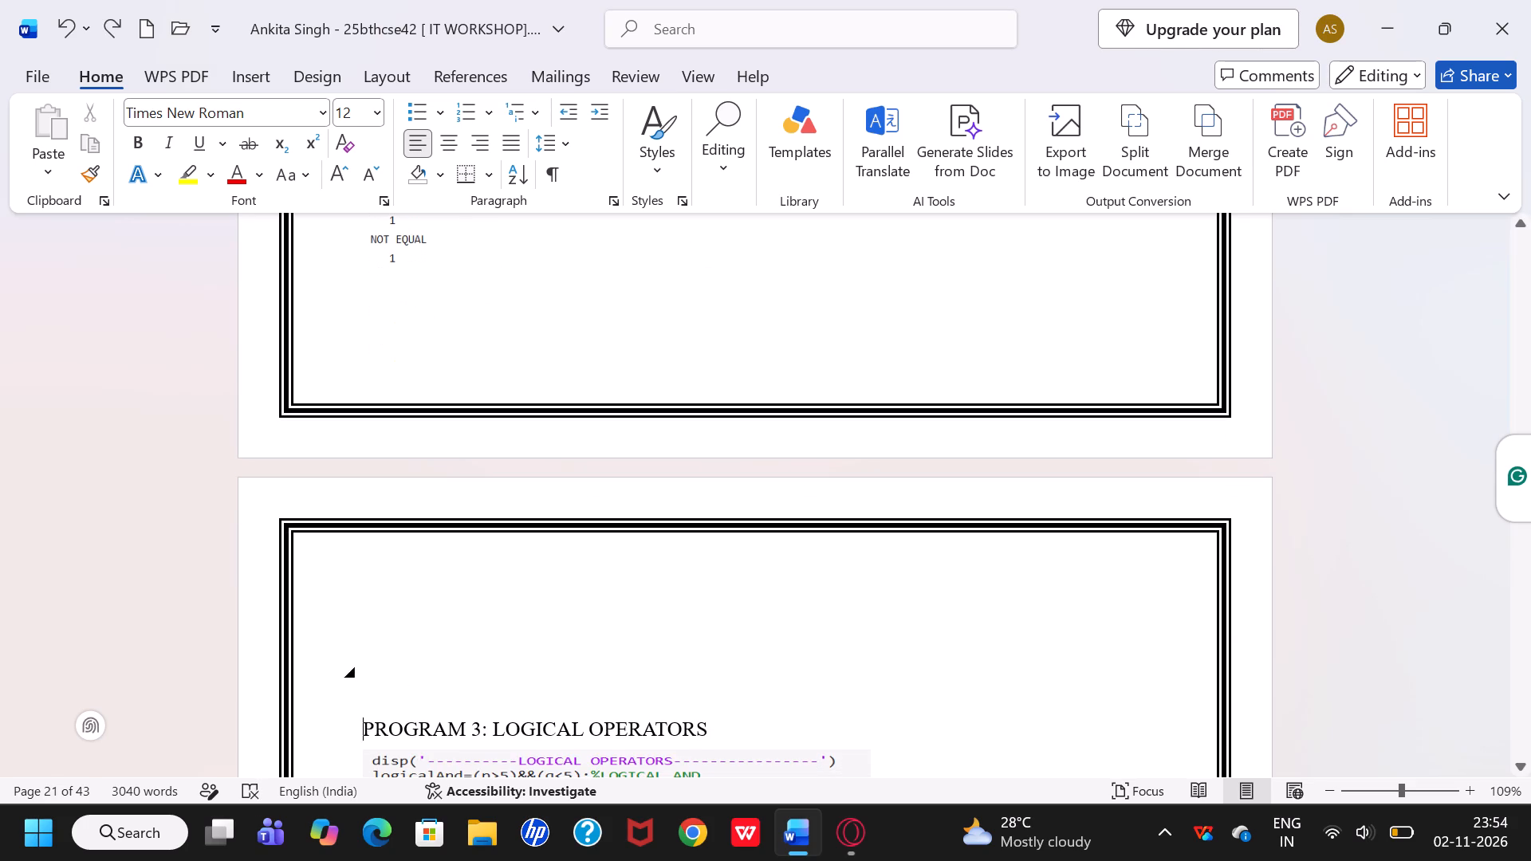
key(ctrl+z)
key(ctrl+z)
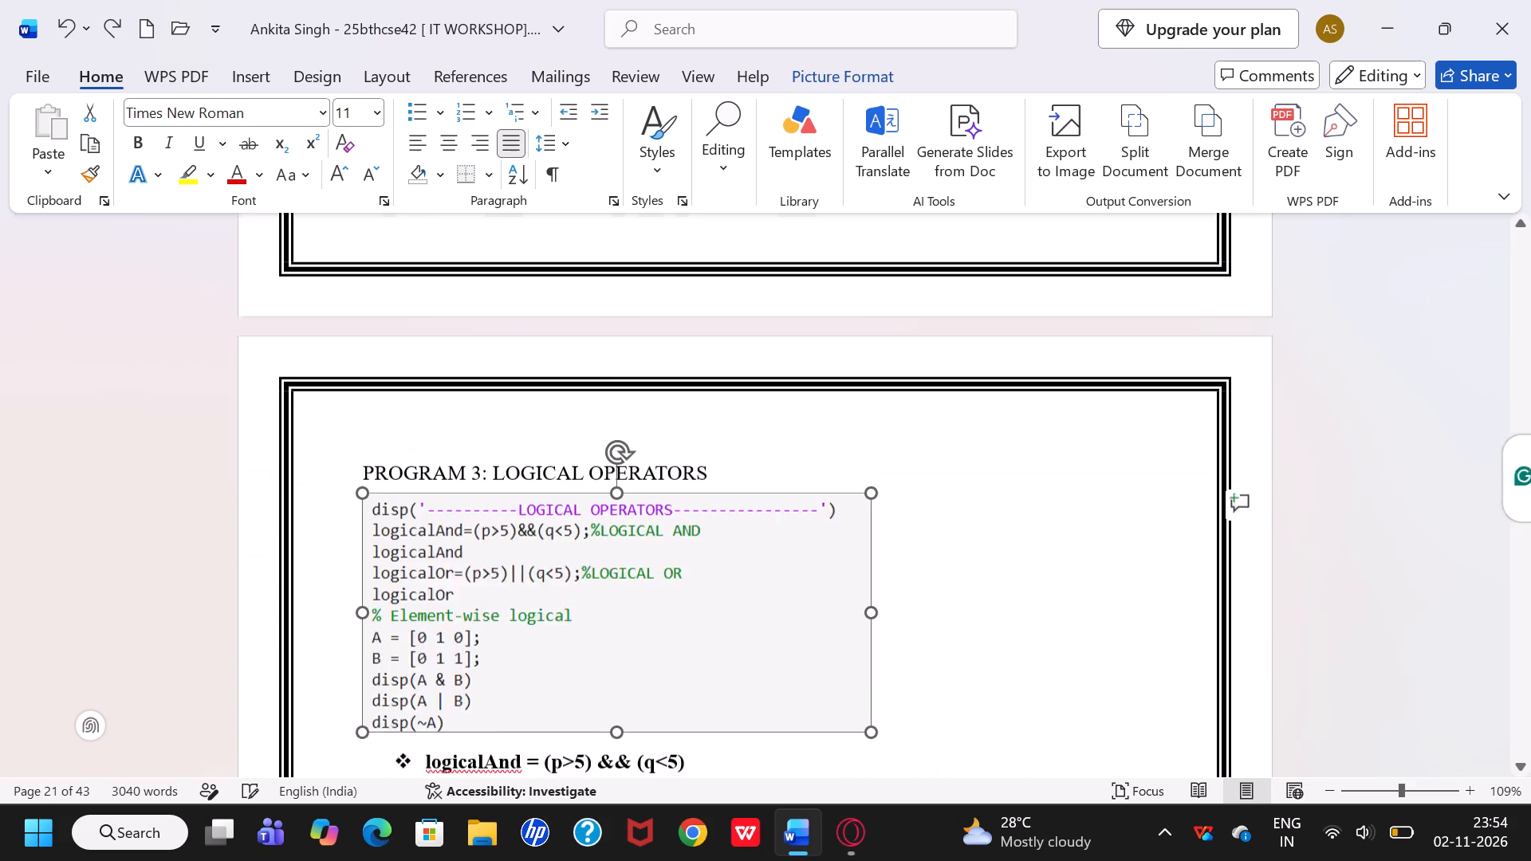
Switch the paragraph holding Program 3's code image from justified to left alignment.
click(623, 561)
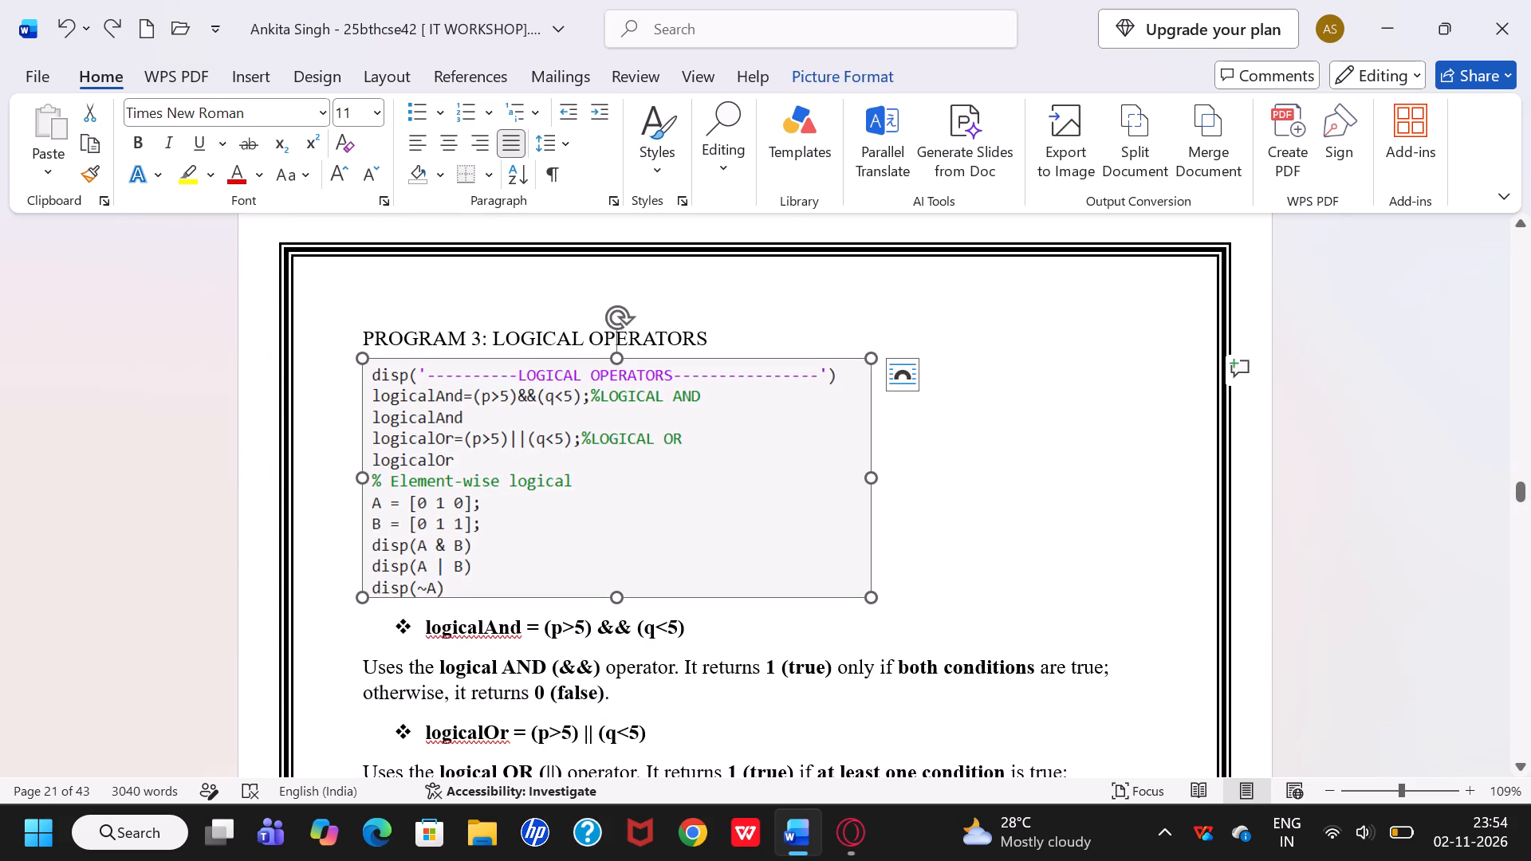
click(1048, 533)
scroll(1048, 533, down, 1)
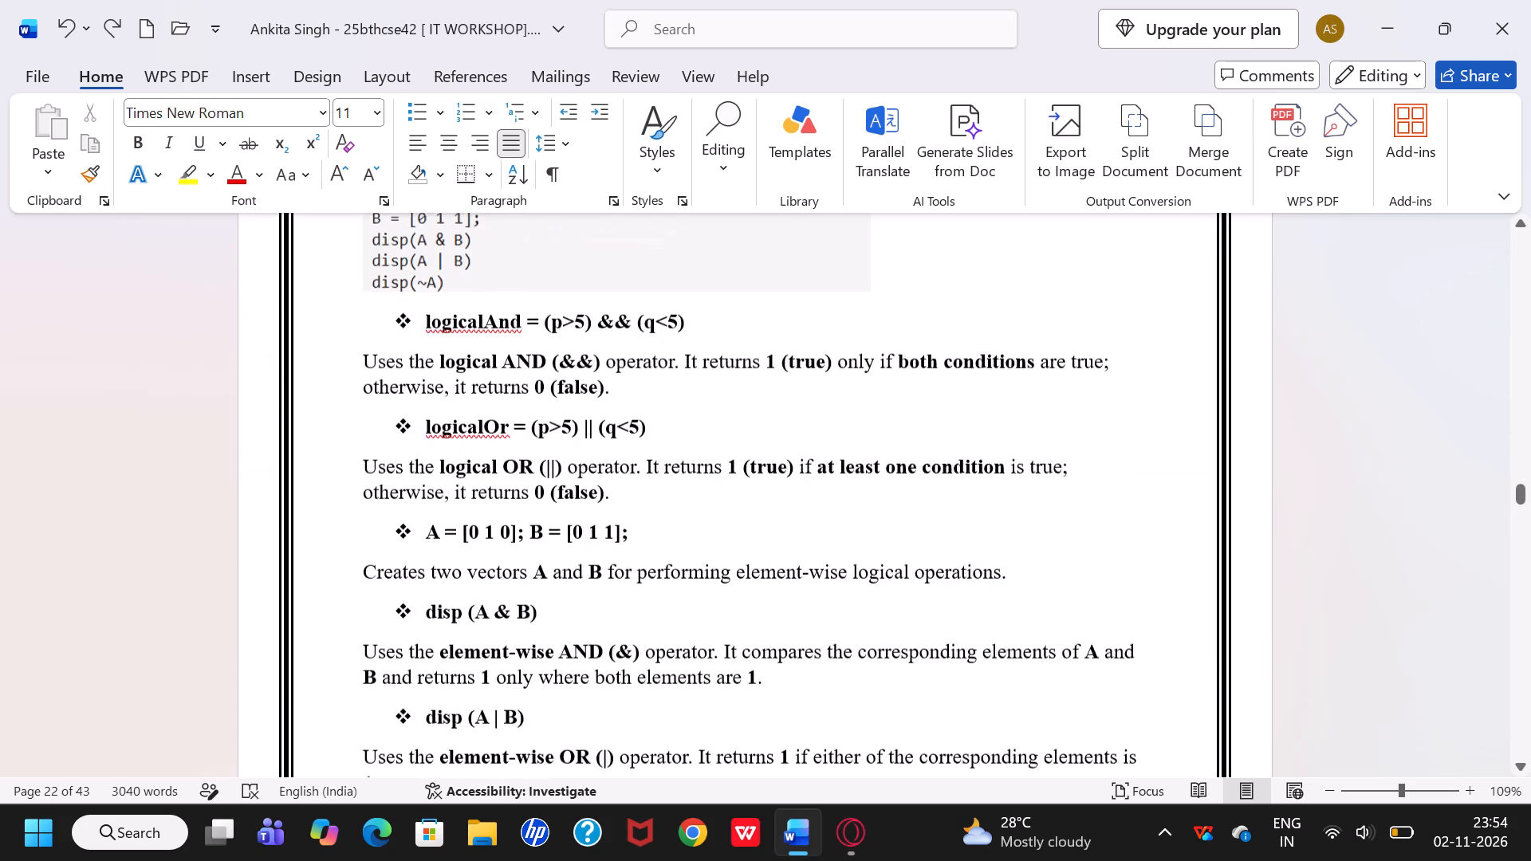
scroll(1048, 533, up, 2)
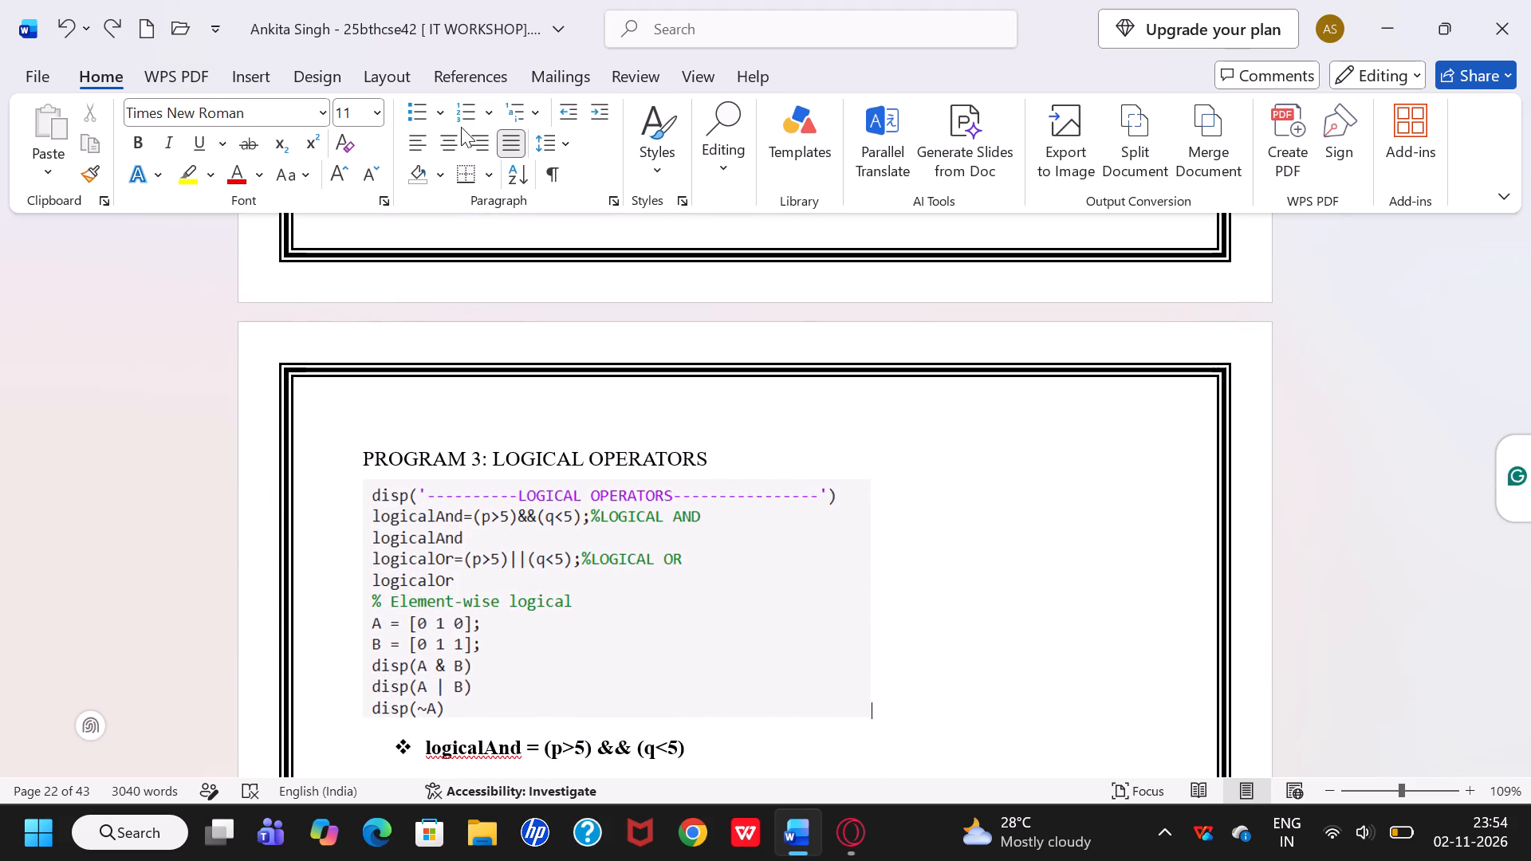
click(505, 141)
click(965, 506)
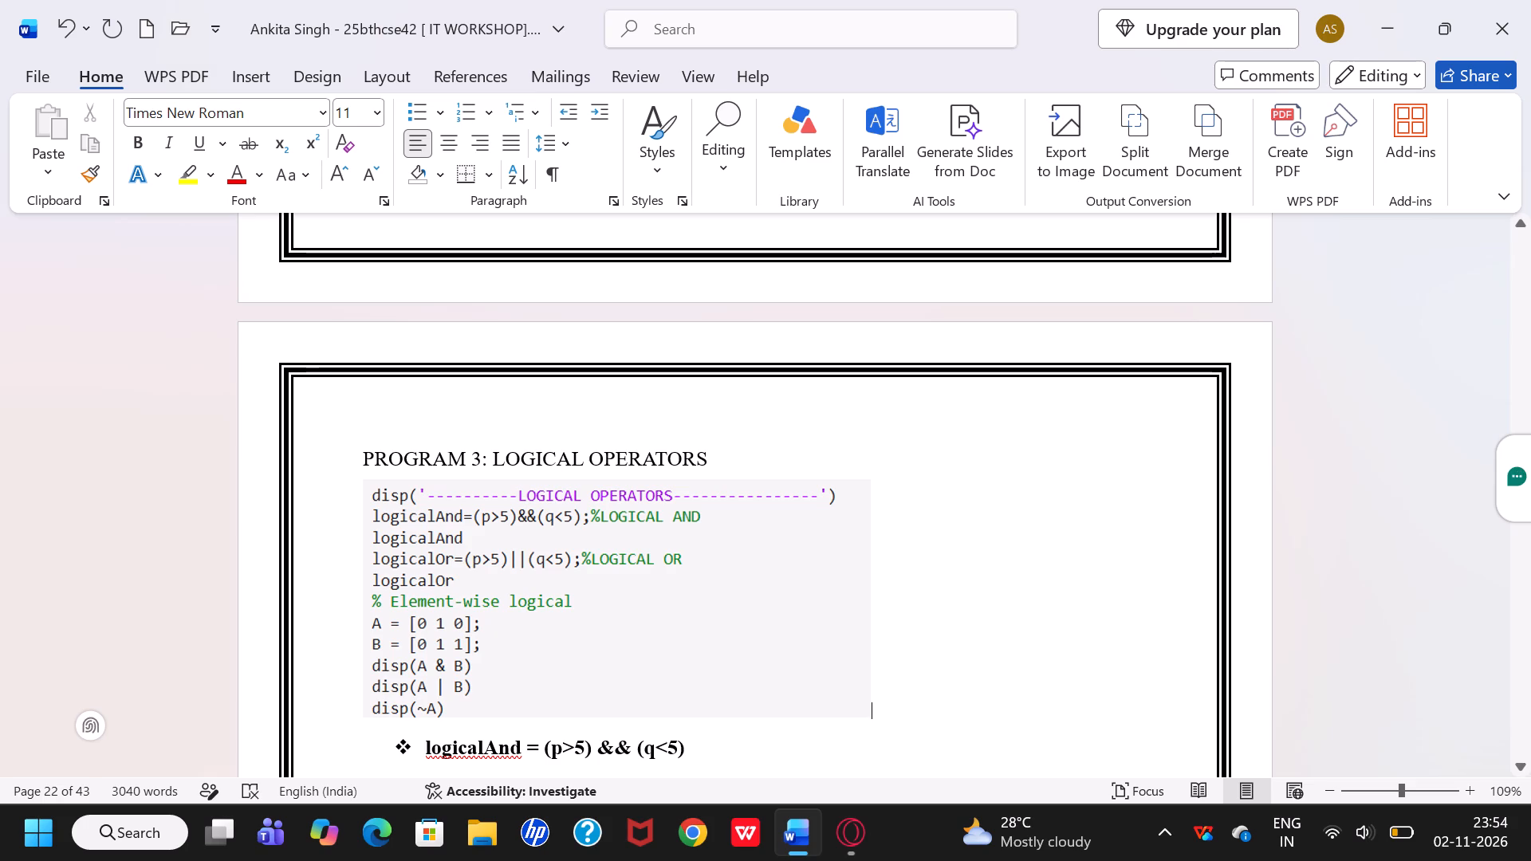
Delete the blank lines above disp(~A) and above Program 3's RESULT- heading.
scroll(965, 506, up, 1)
scroll(965, 506, down, 2)
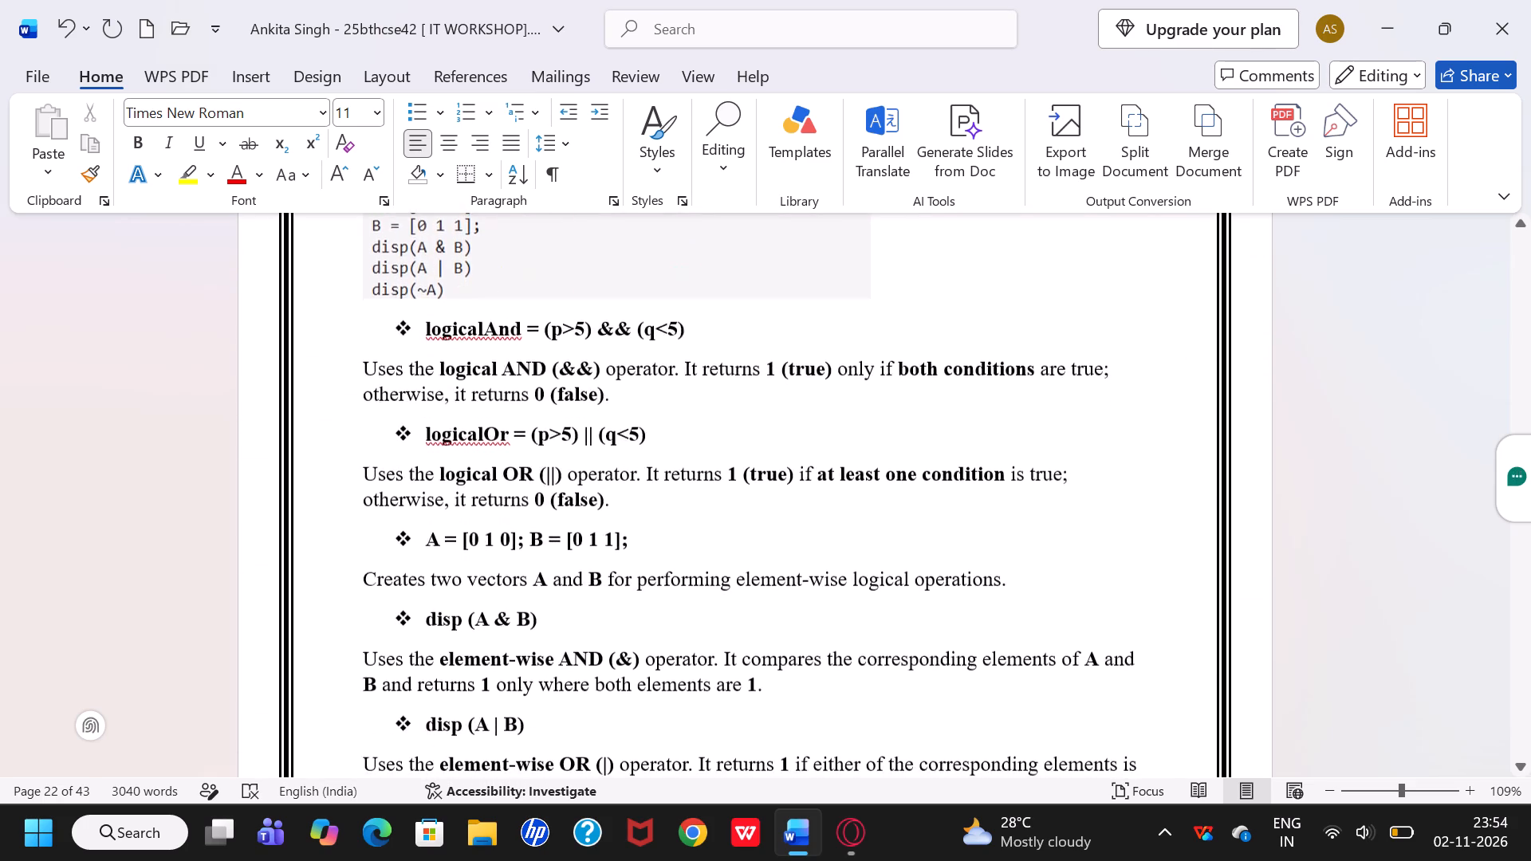
scroll(965, 506, down, 1)
click(376, 462)
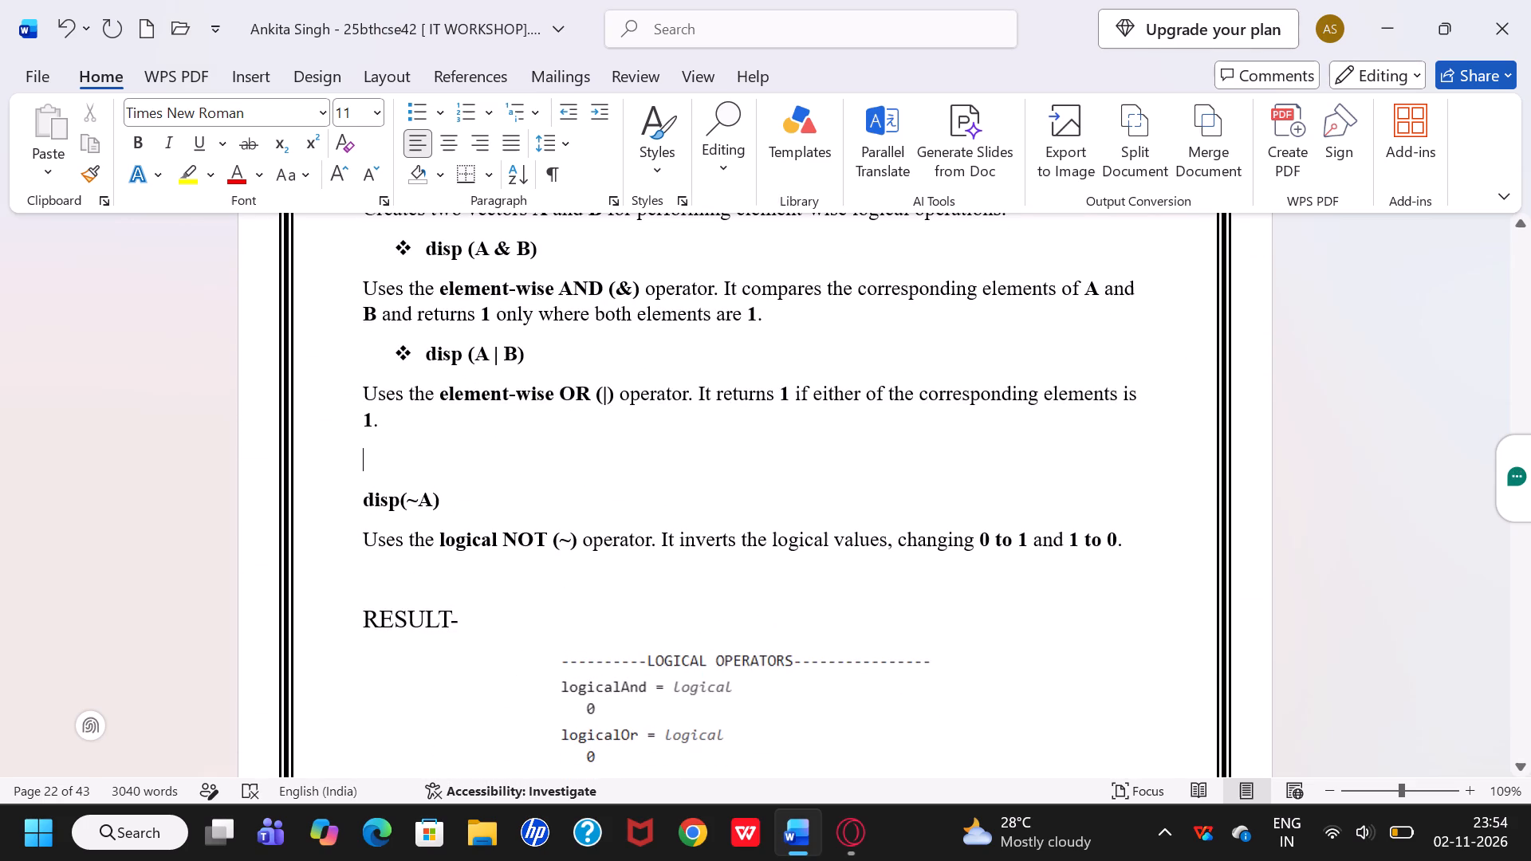
key(BackSpace)
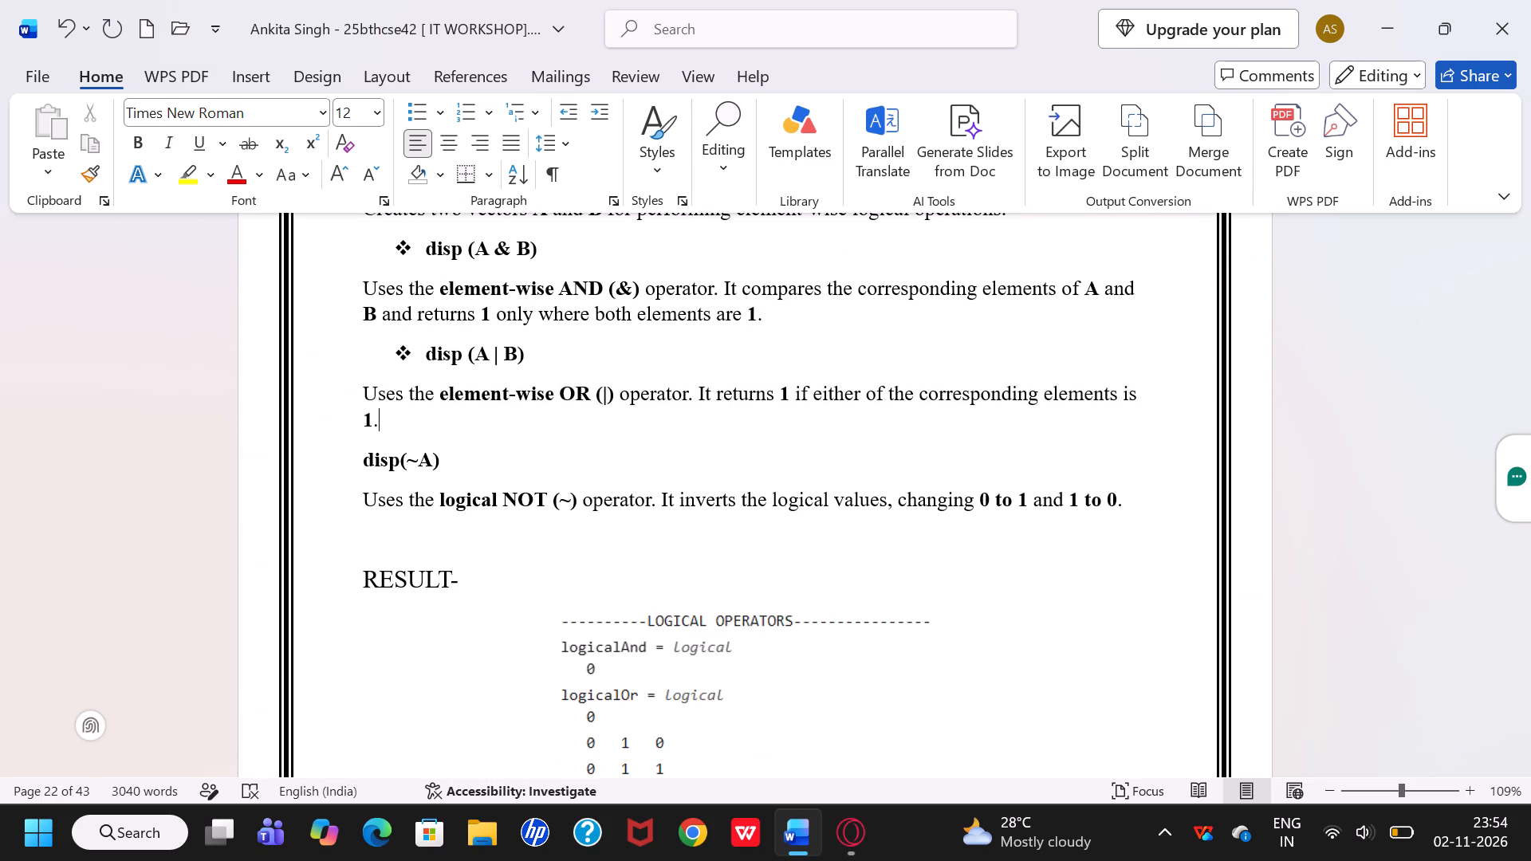
triple_click(407, 407)
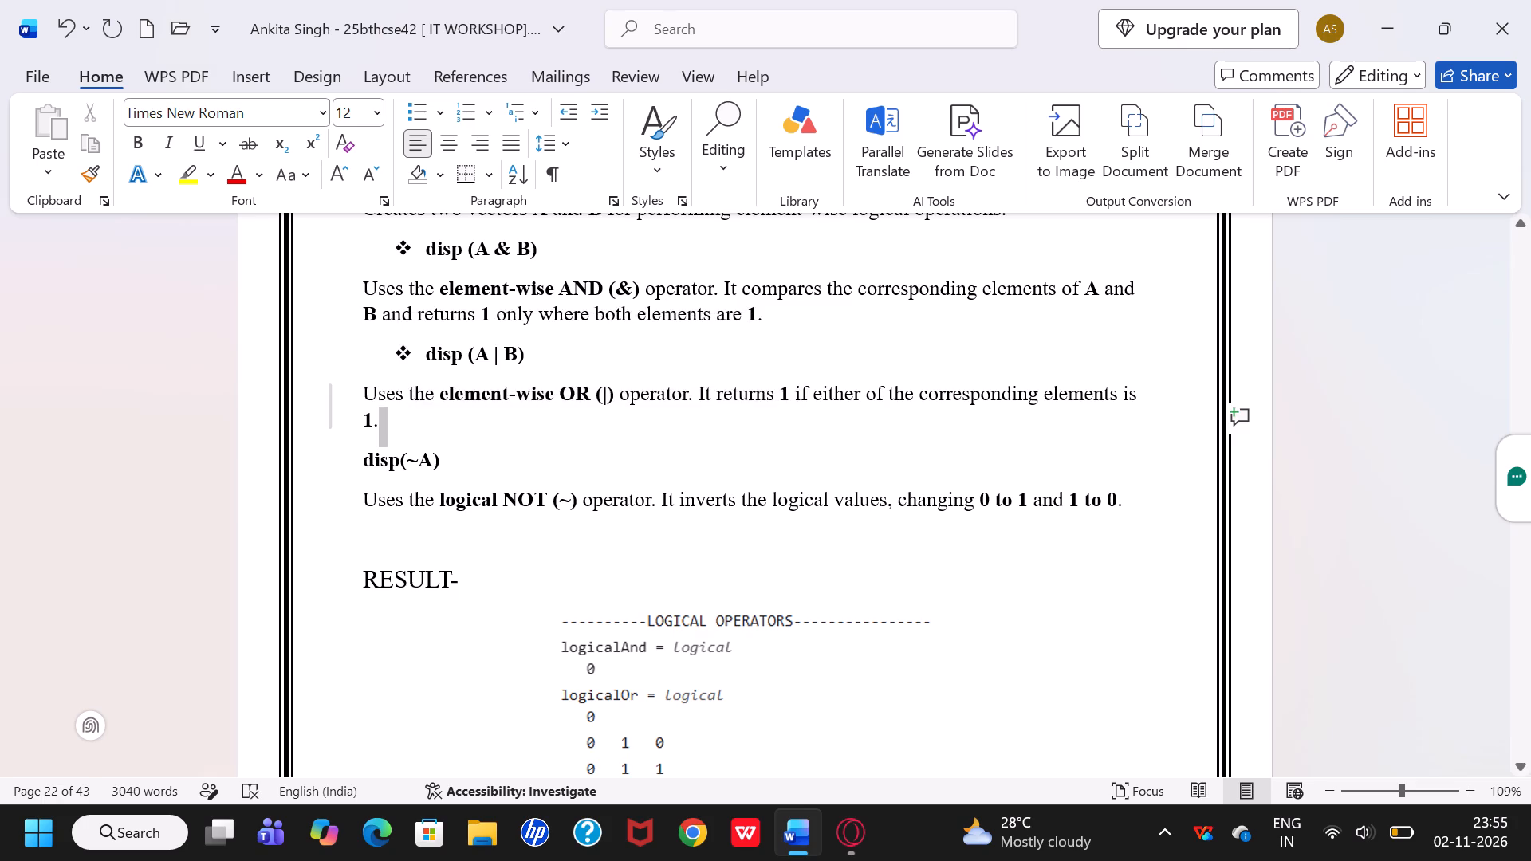
click(407, 407)
scroll(407, 407, down, 1)
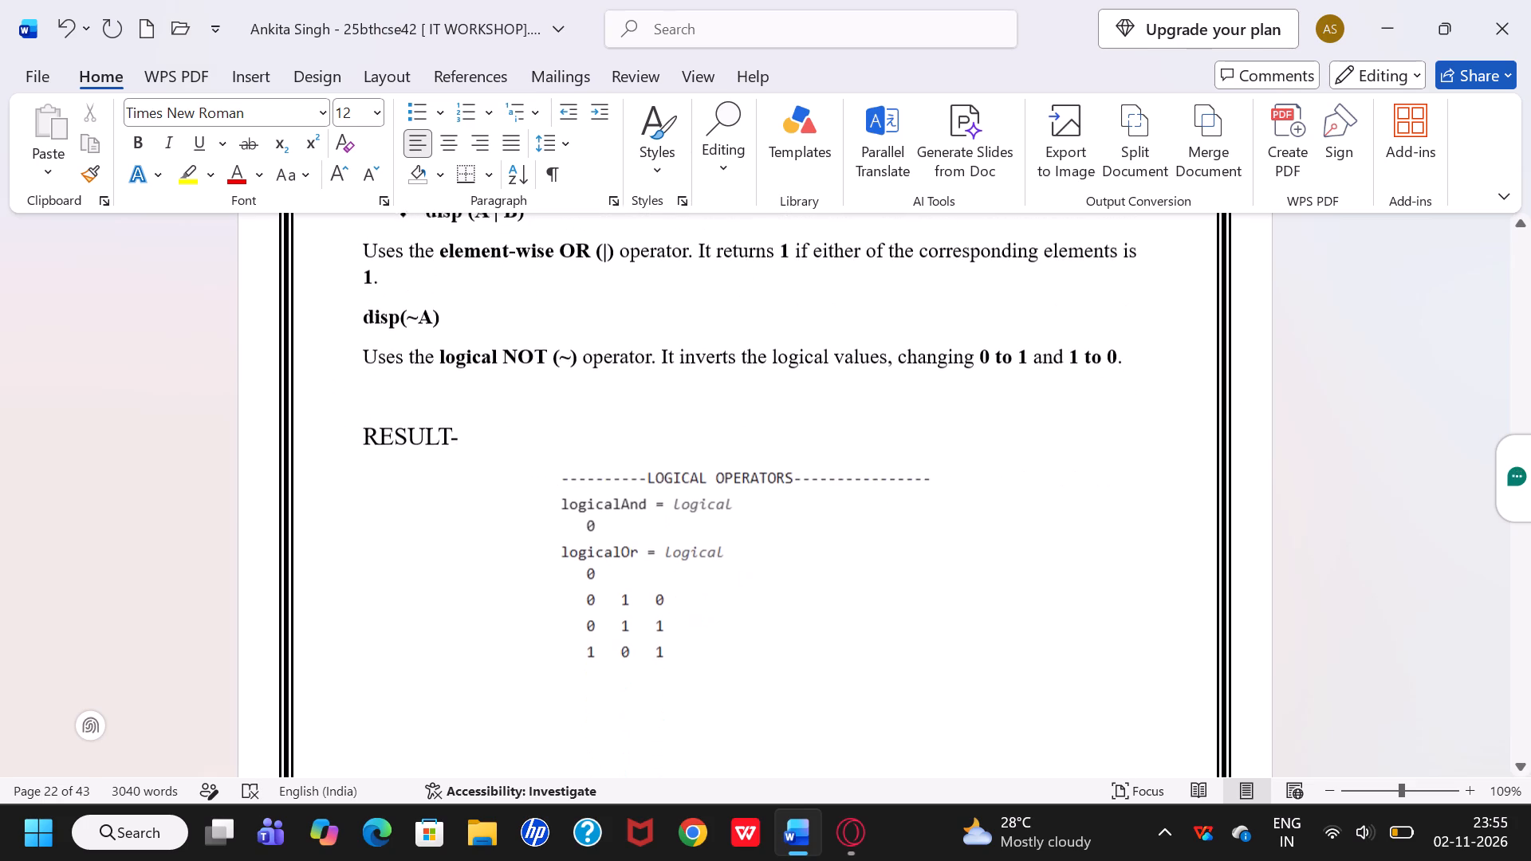
click(386, 392)
key(BackSpace)
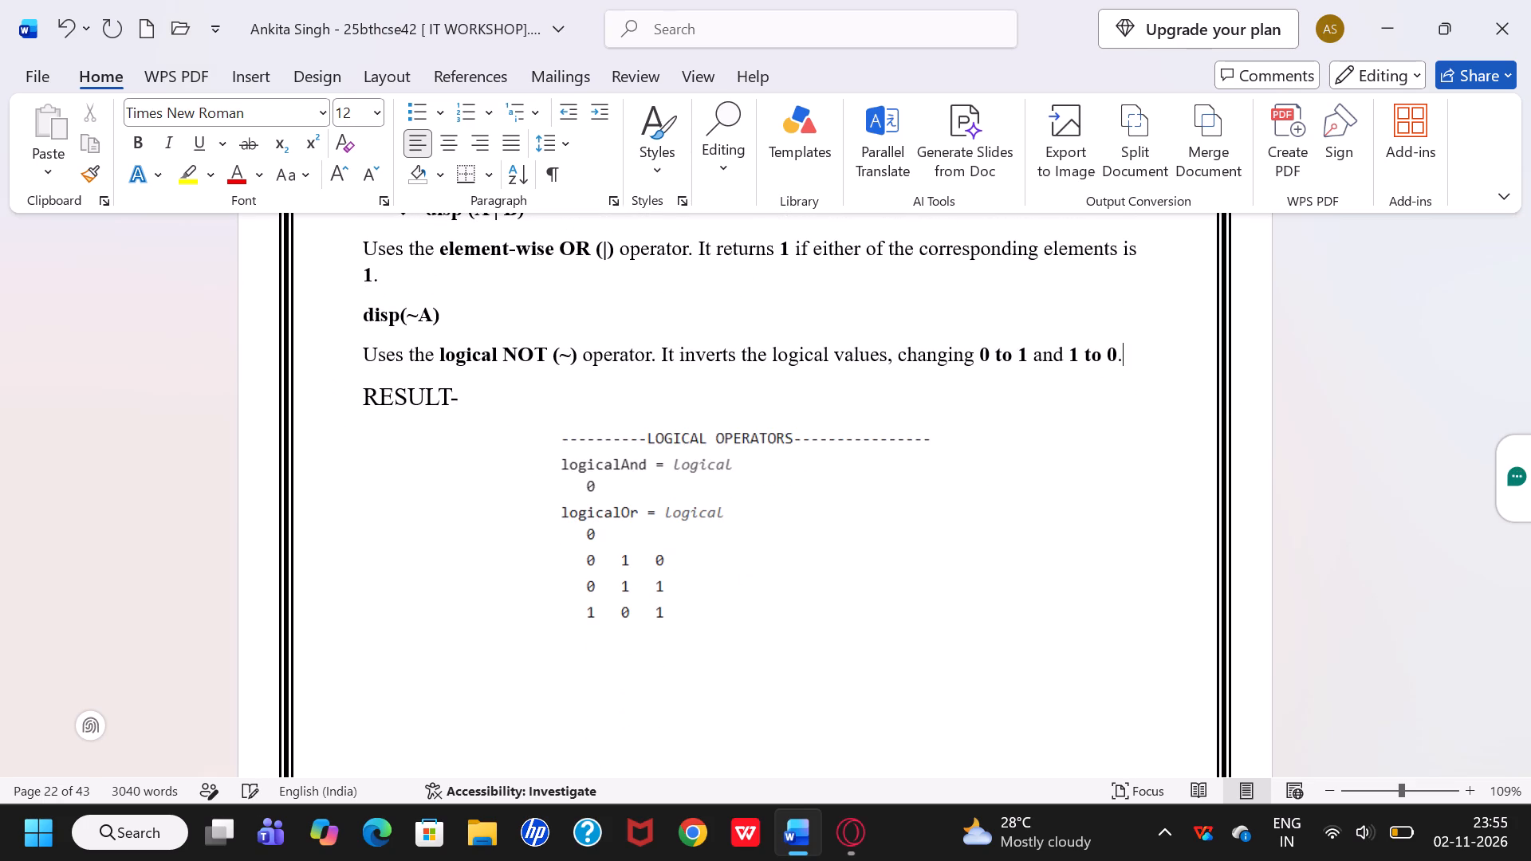
Set Program 3's RESULT- heading to font size 12.
triple_click(411, 401)
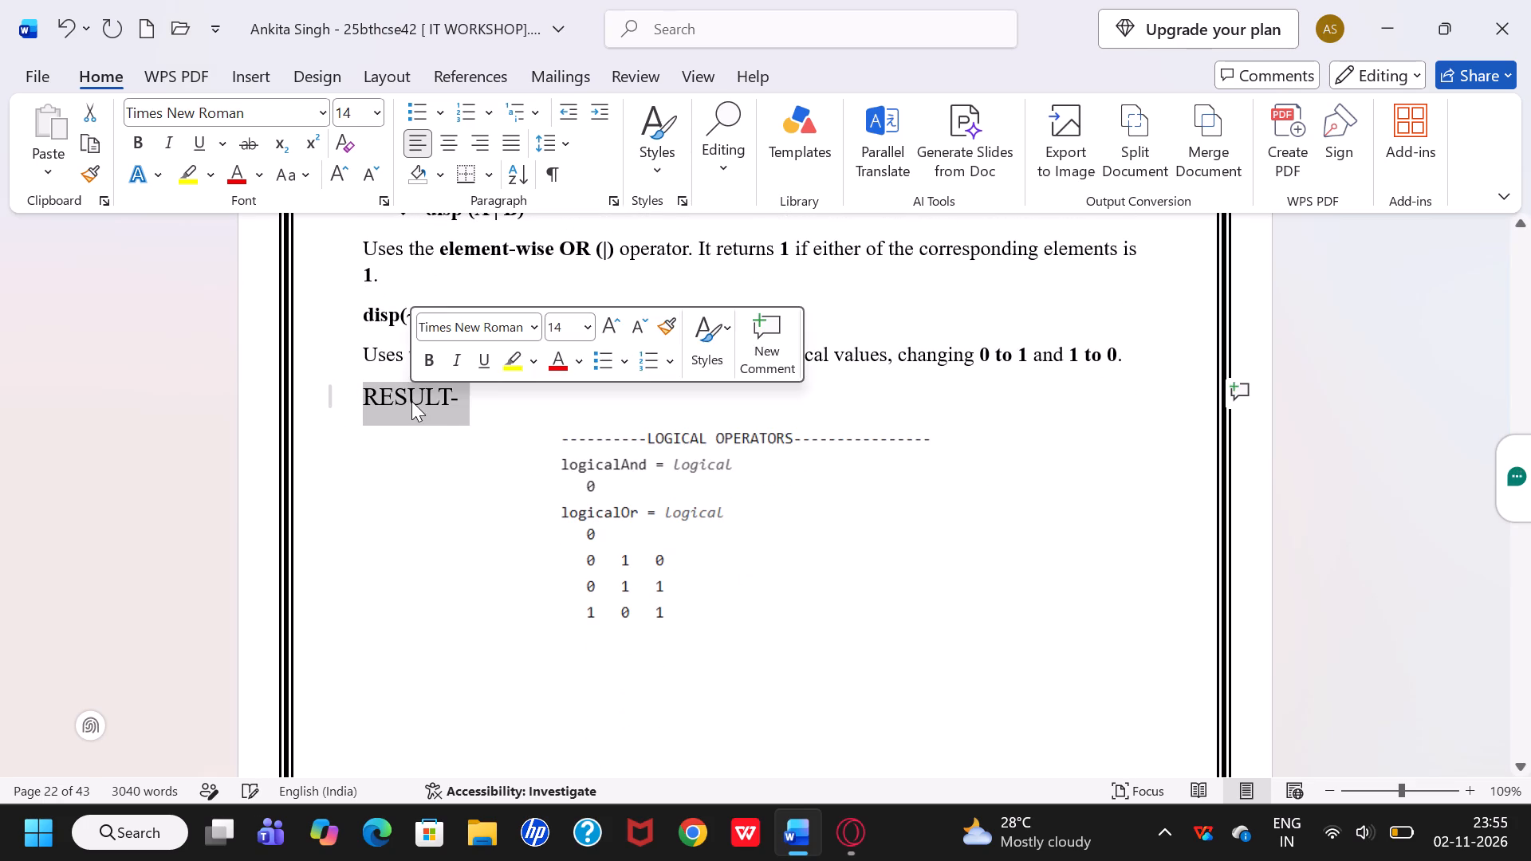
click(371, 112)
click(357, 258)
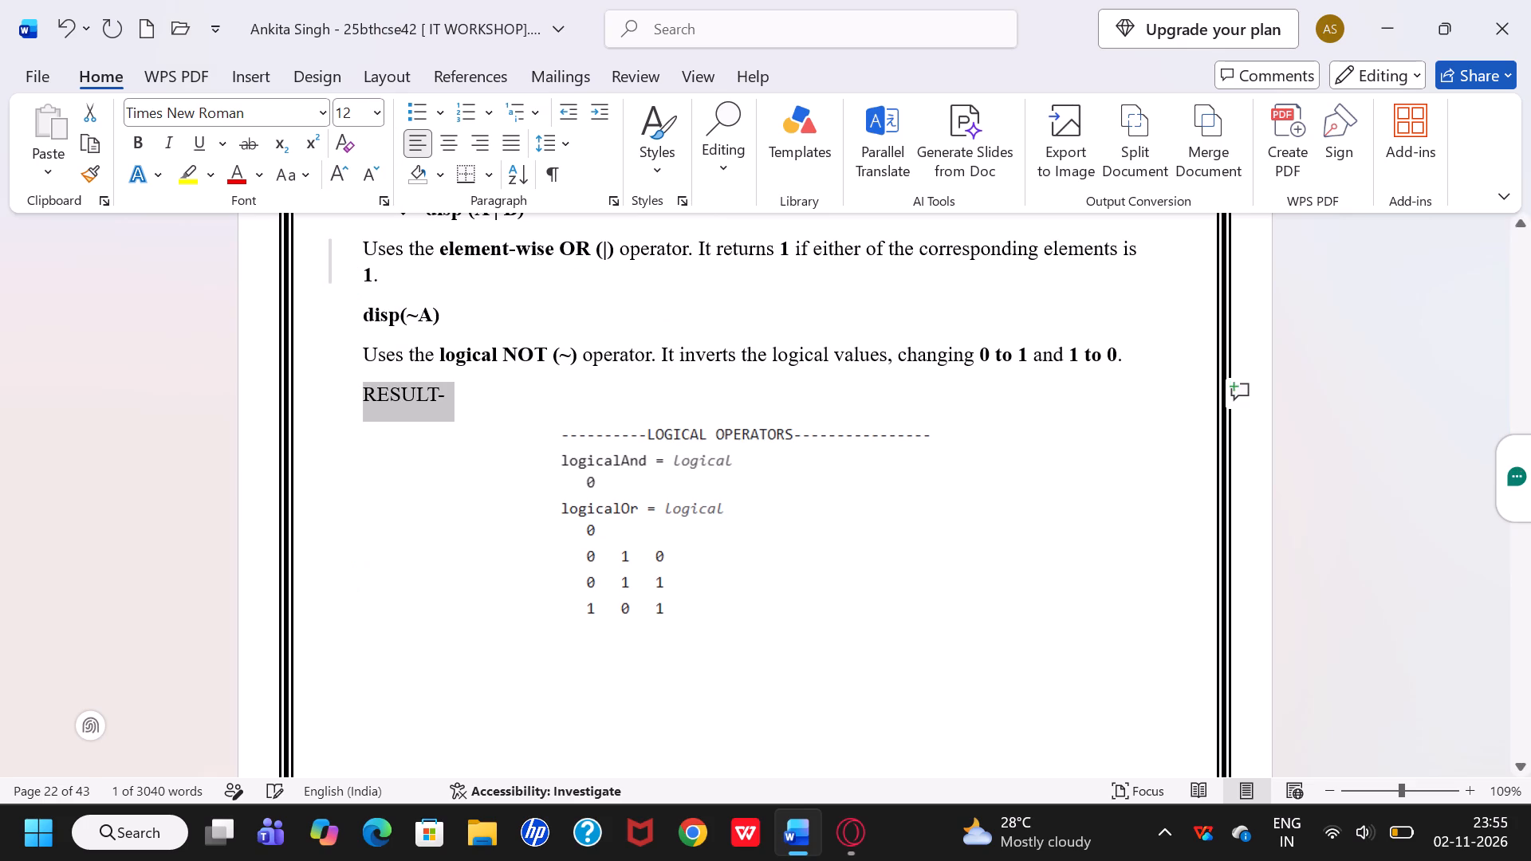
Justify Program 3's result image so it aligns with the left text margin beneath its RESULT- heading.
click(623, 478)
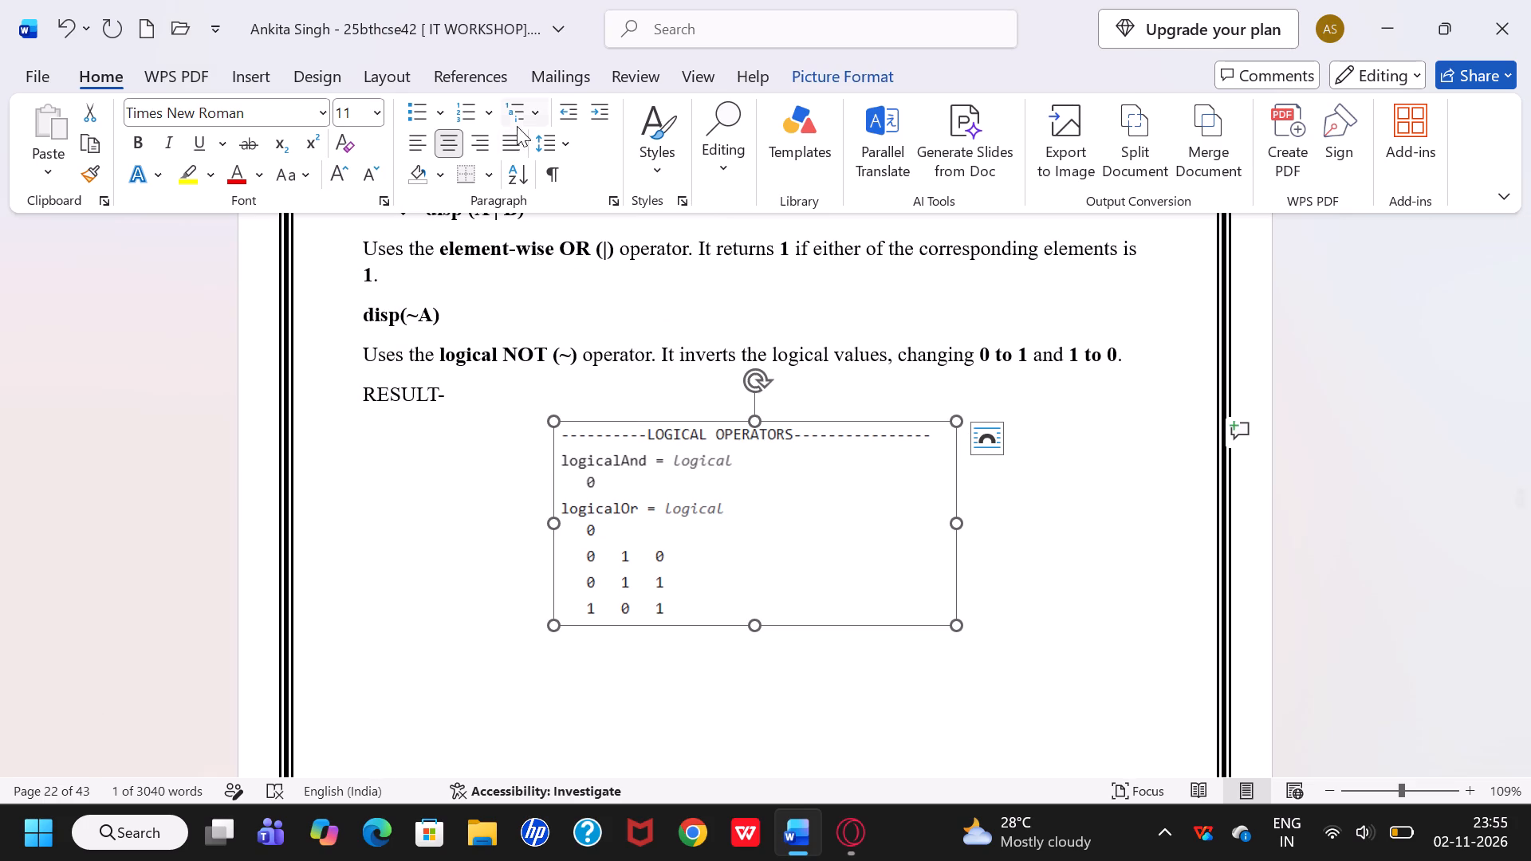
click(516, 136)
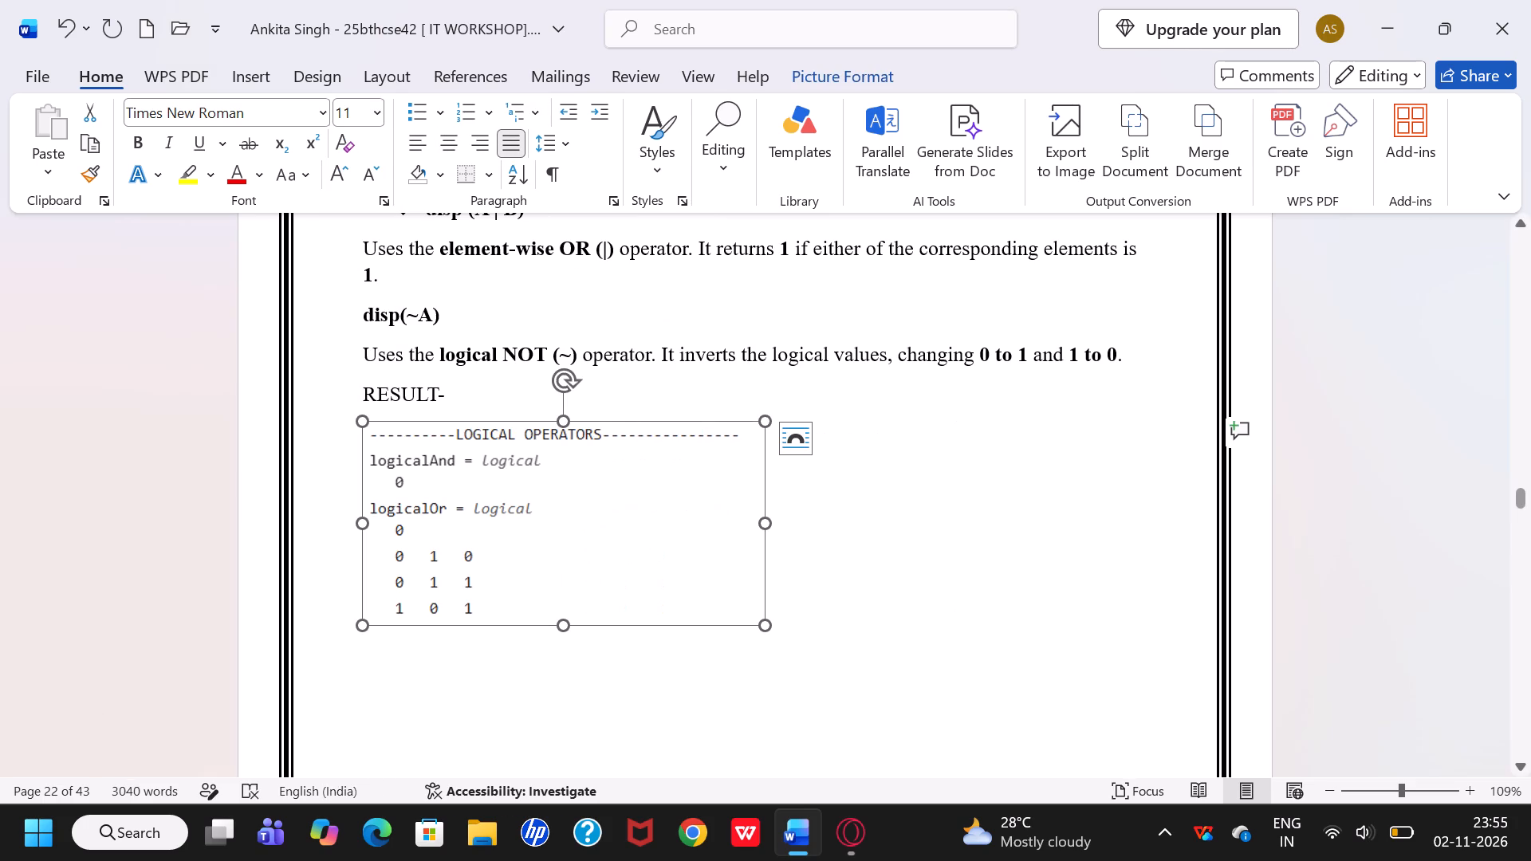
click(843, 565)
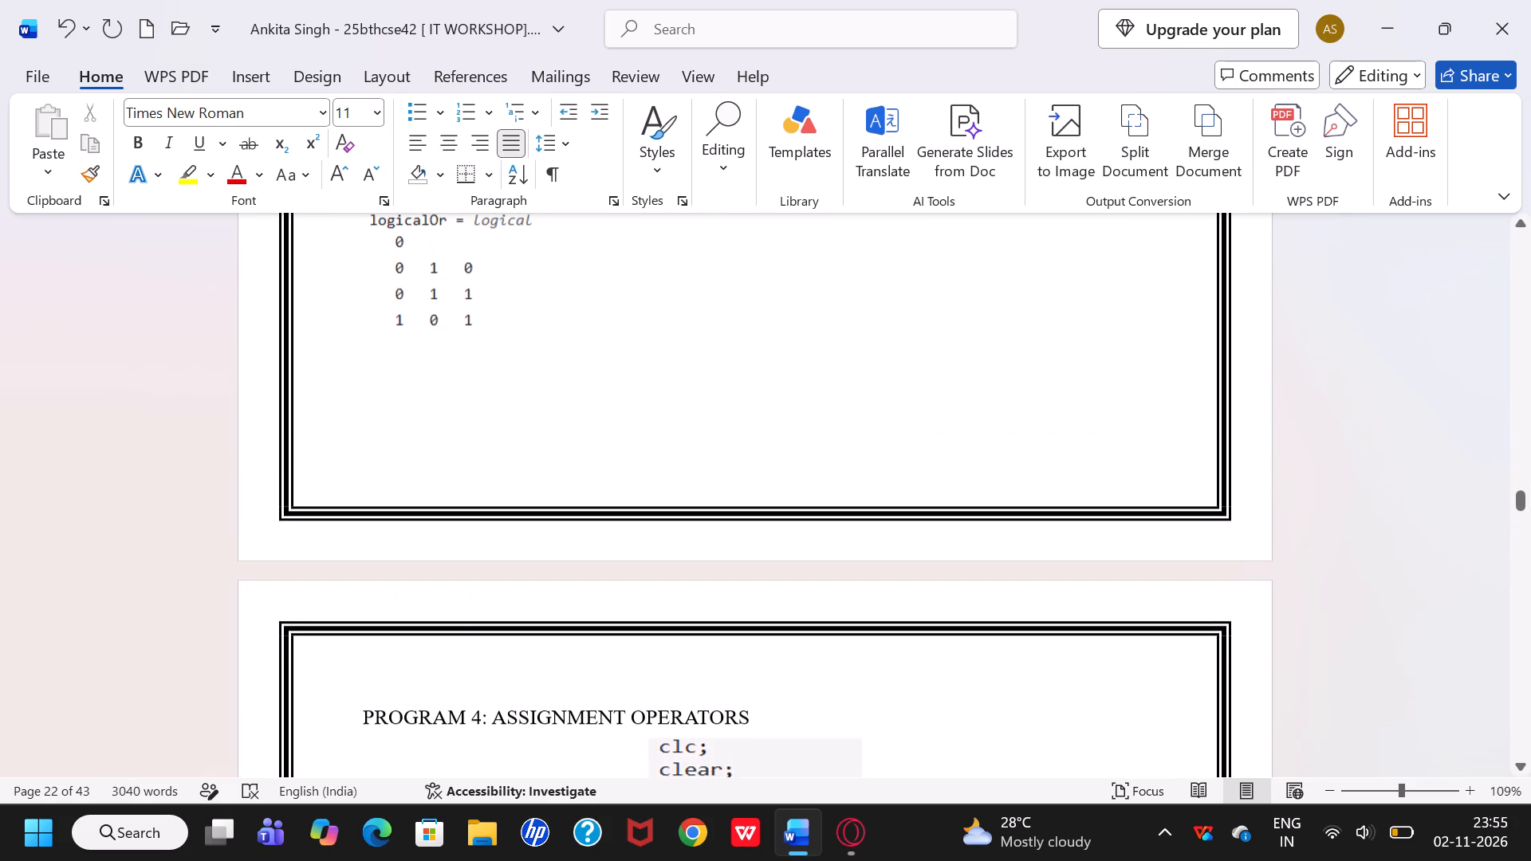
Justify the code image under PROGRAM 4: ASSIGNMENT OPERATORS so it aligns with the left text margin.
scroll(843, 565, up, 1)
scroll(641, 557, up, 1)
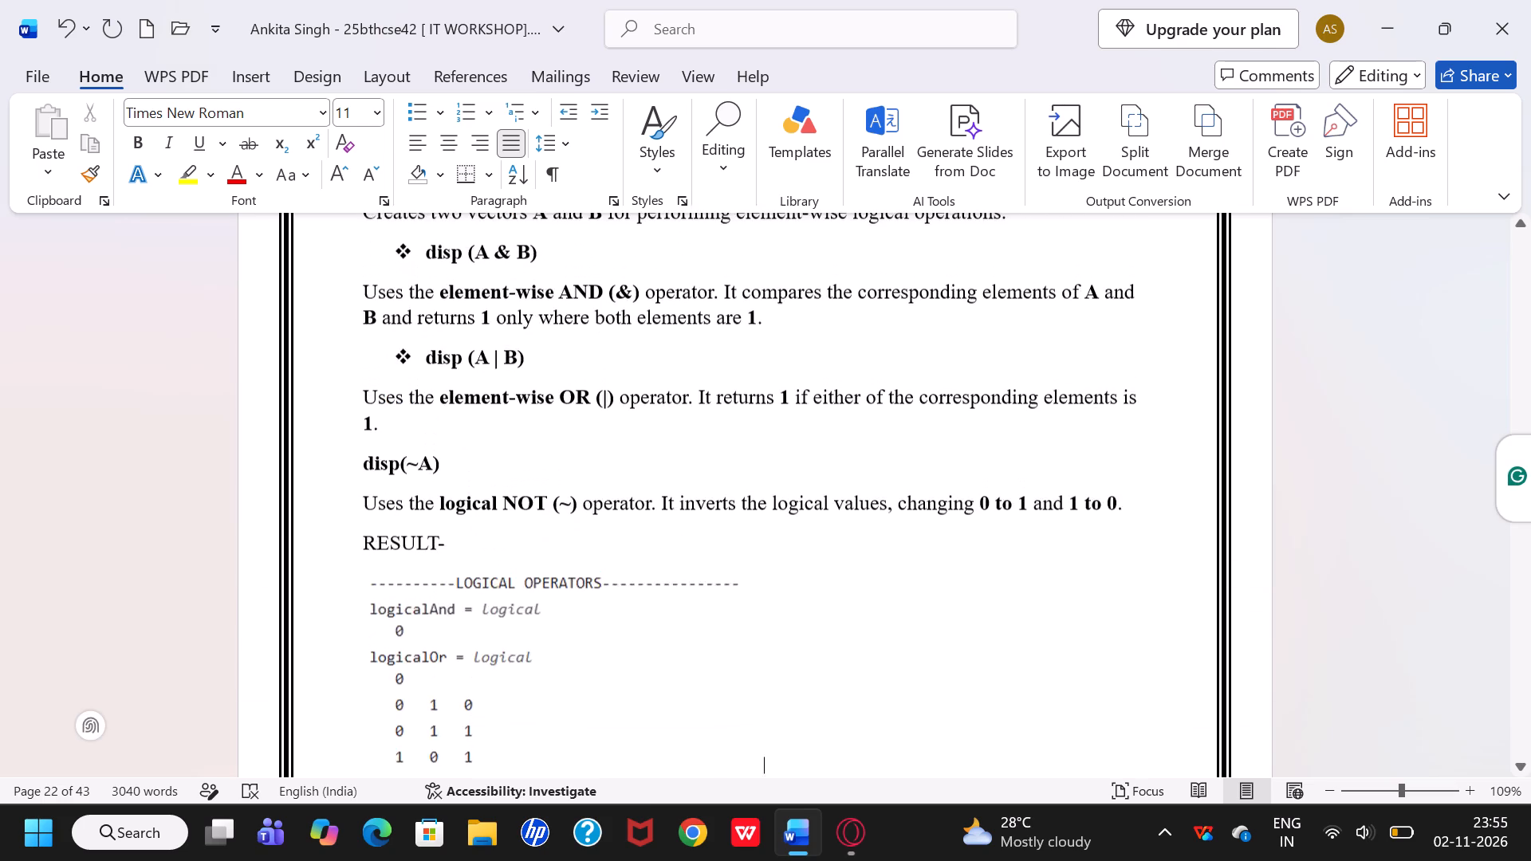
scroll(641, 557, up, 3)
scroll(641, 557, down, 5)
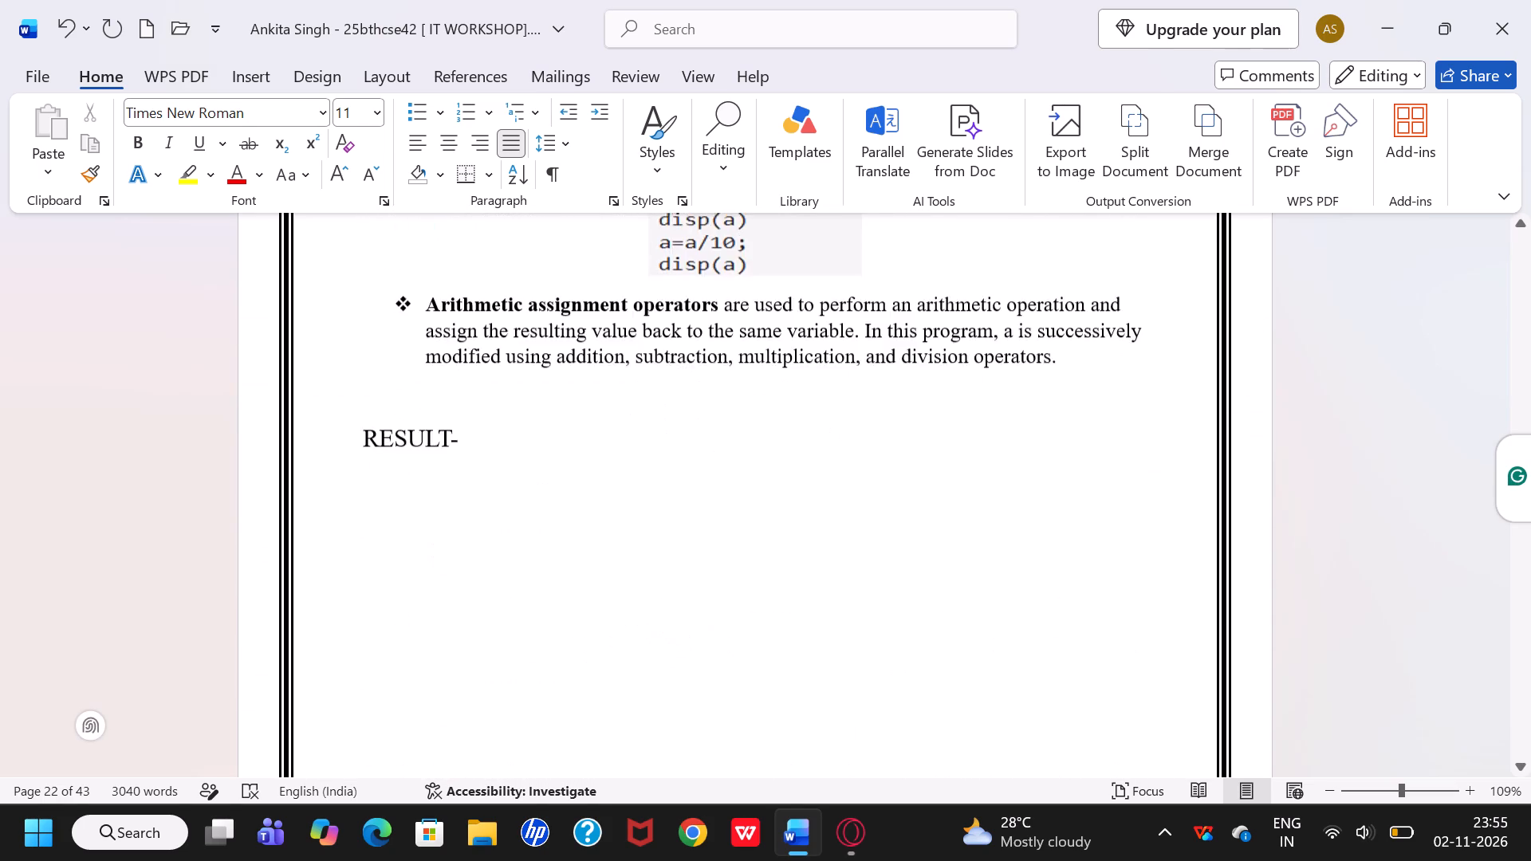
scroll(641, 557, up, 1)
click(704, 560)
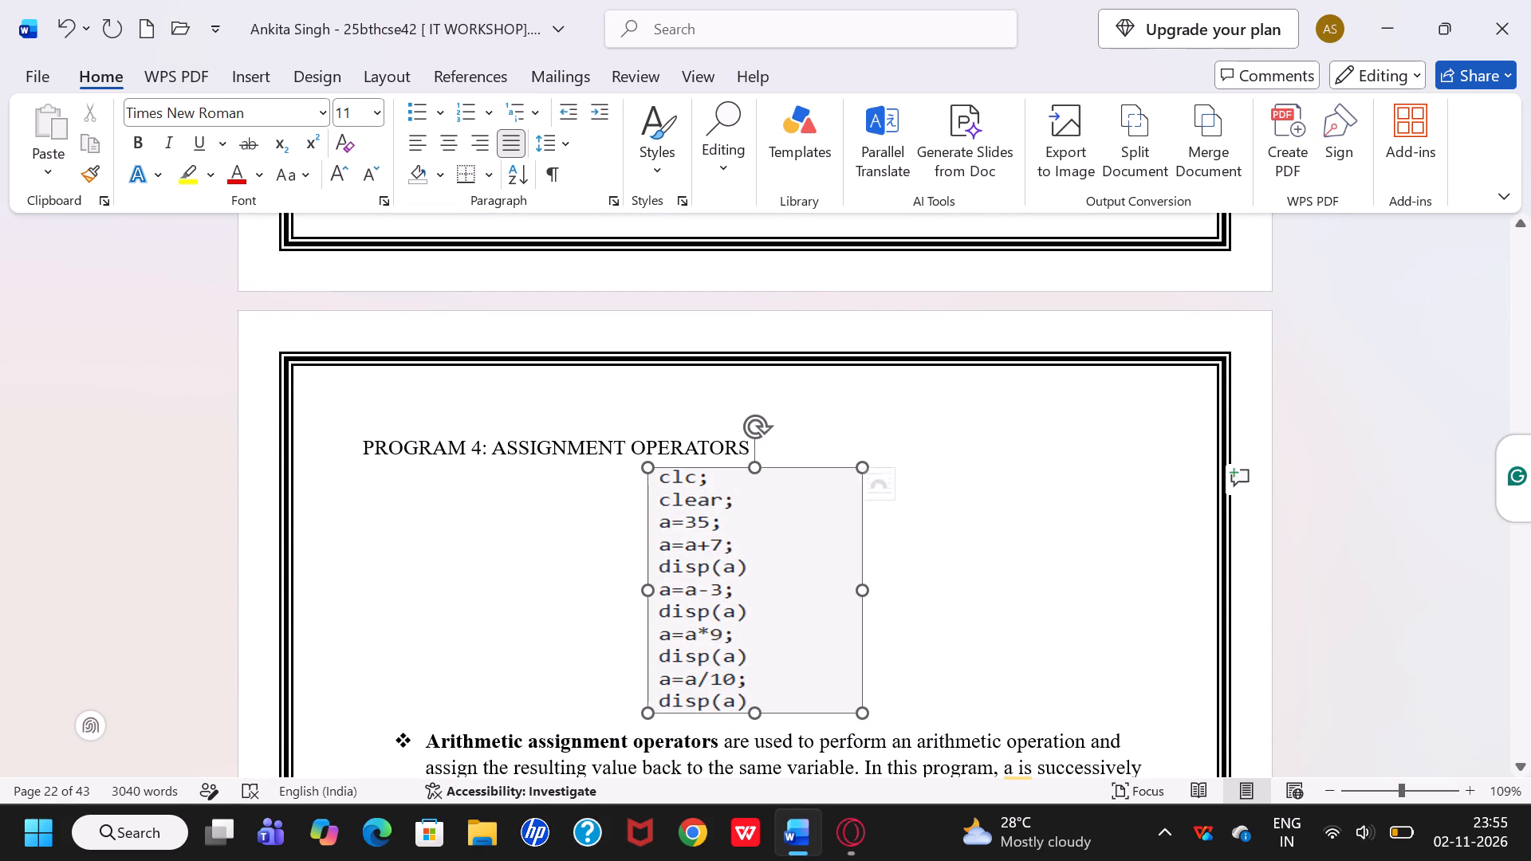
click(510, 140)
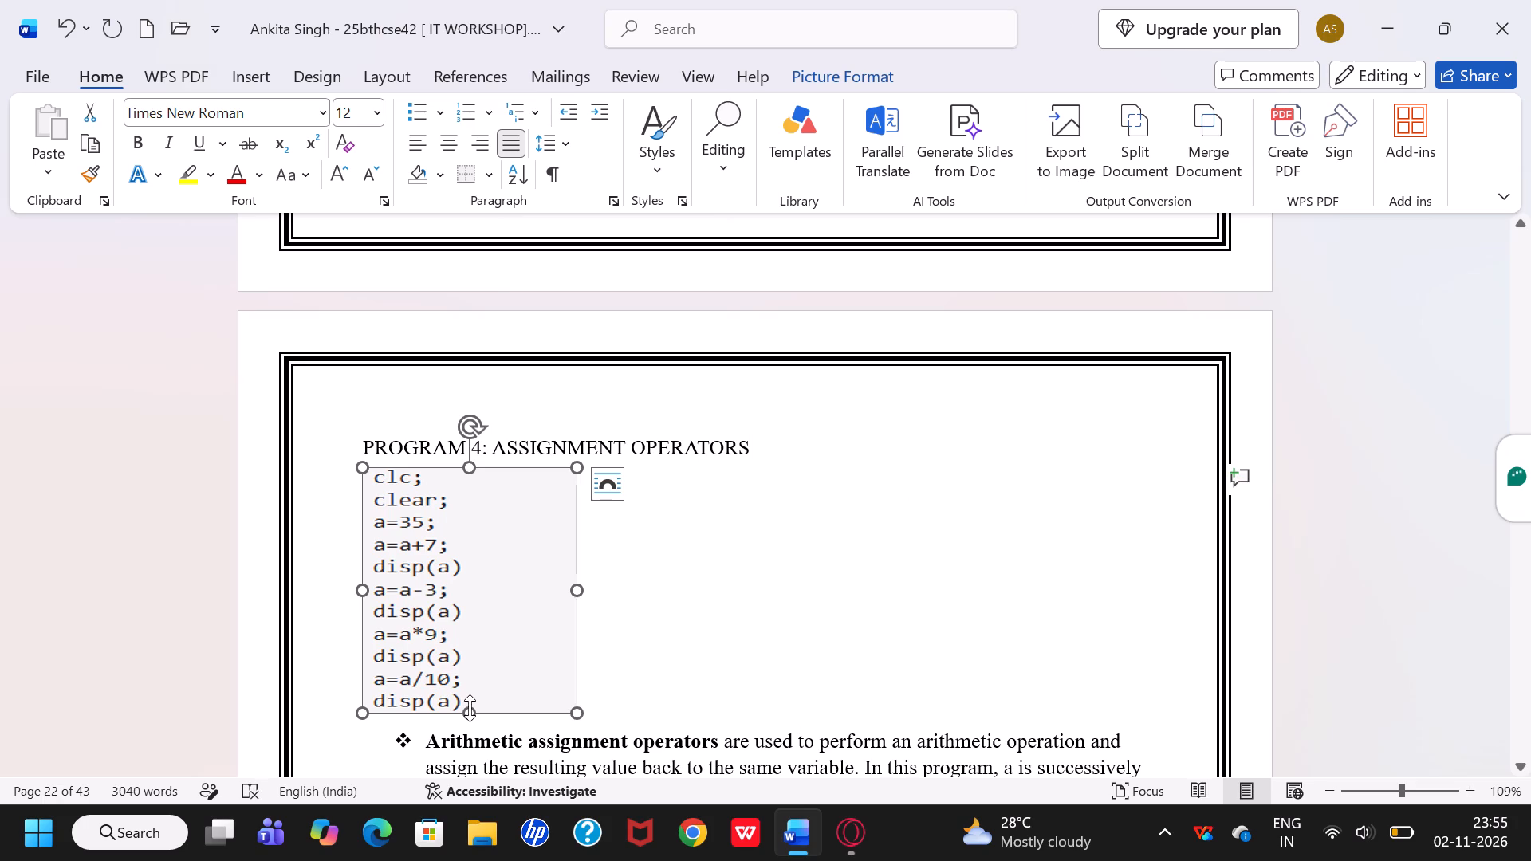
Reduce the height of the code image under PROGRAM 4: ASSIGNMENT OPERATORS, keeping its width.
right_drag(468, 711, 468, 658)
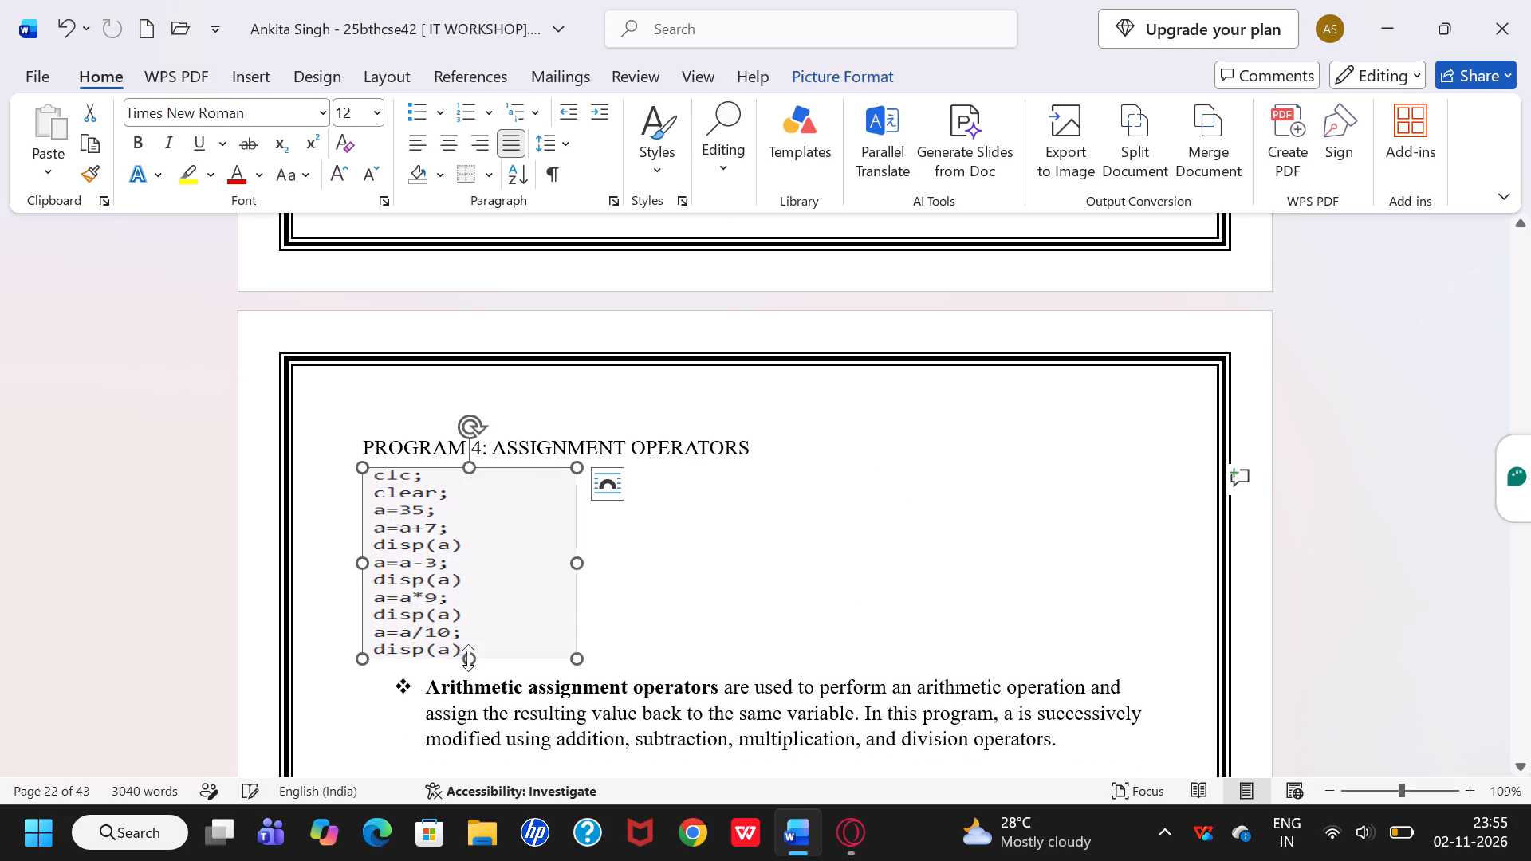
Justify Program 4's RESULT- heading at font size 12 and delete the blank line above it.
scroll(656, 644, down, 1)
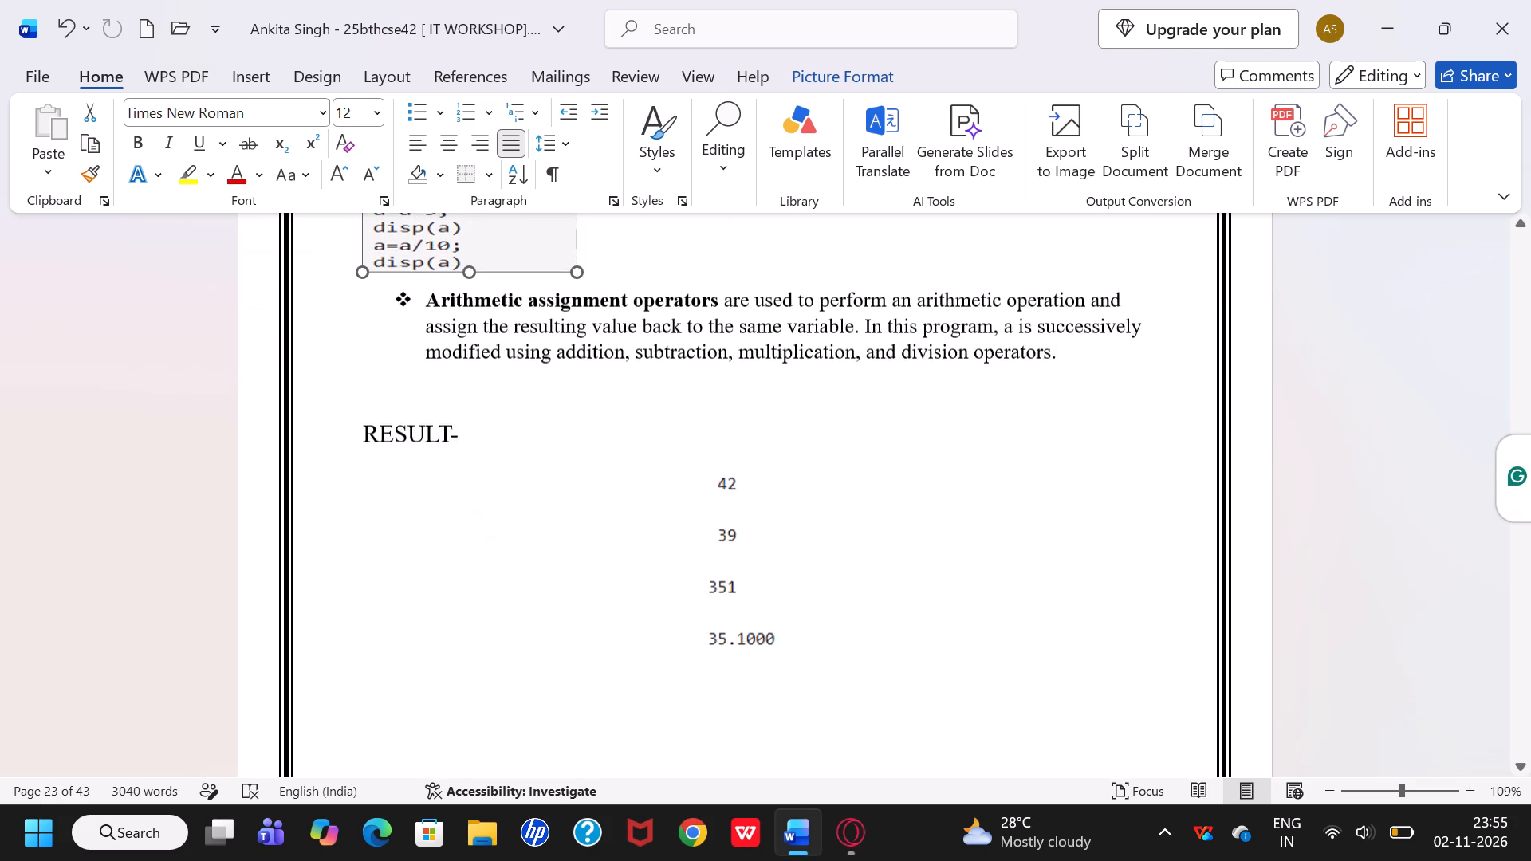
scroll(656, 644, up, 1)
triple_click(422, 518)
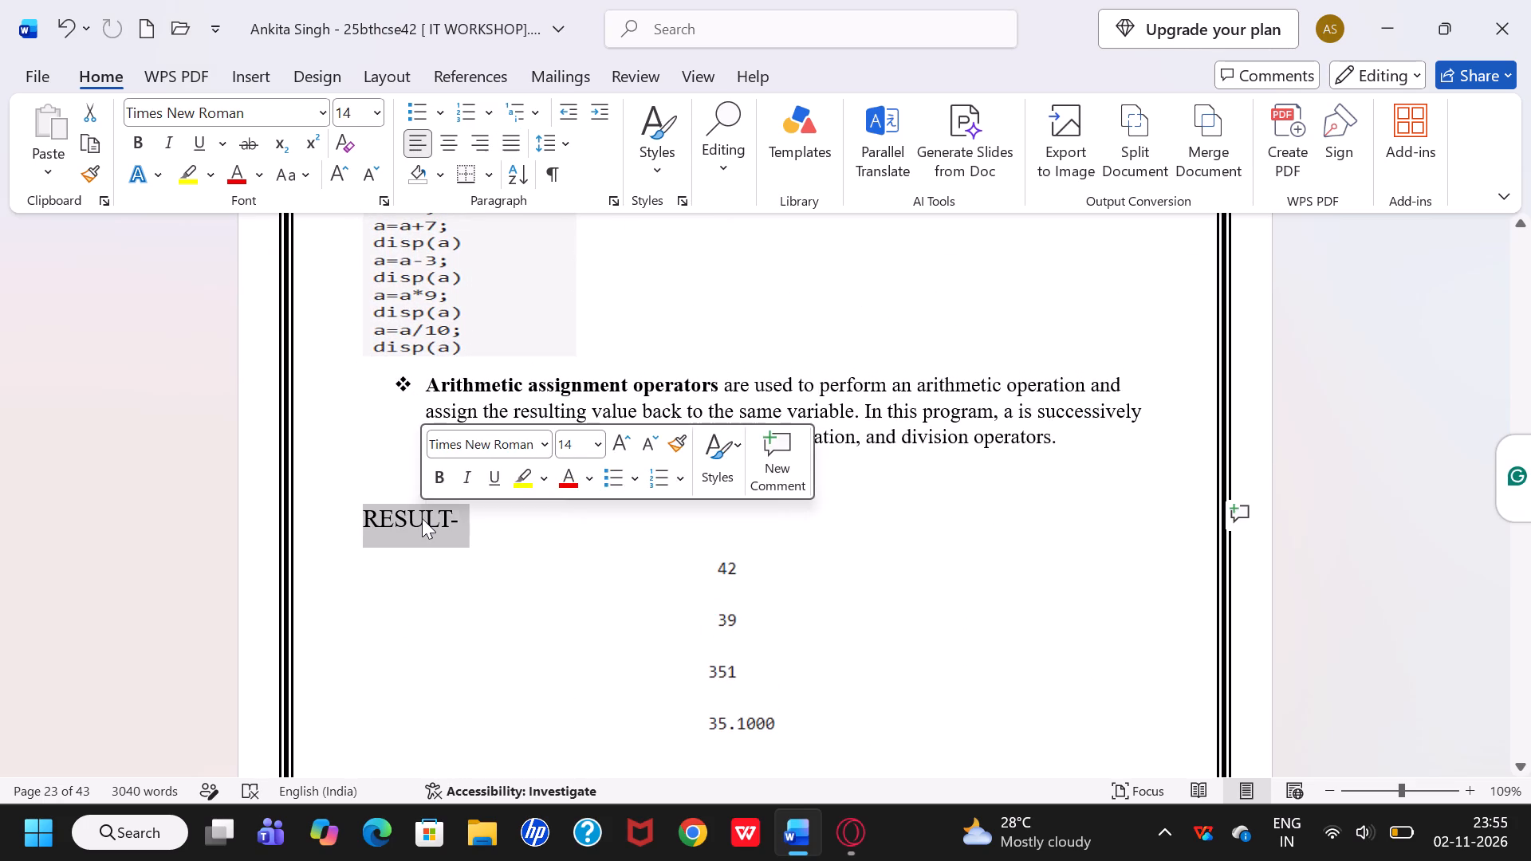
click(506, 147)
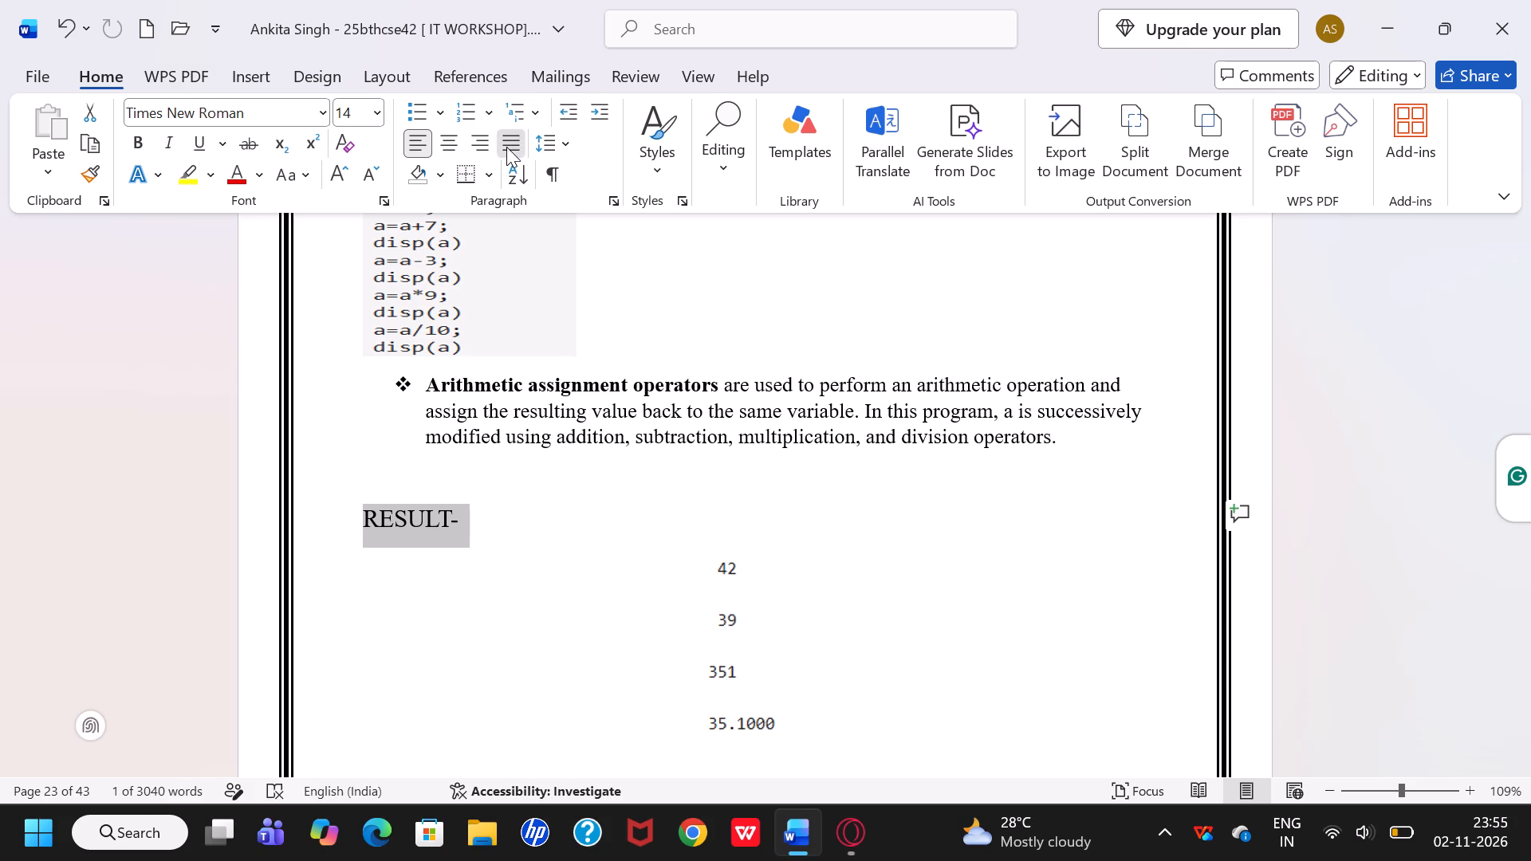
click(379, 113)
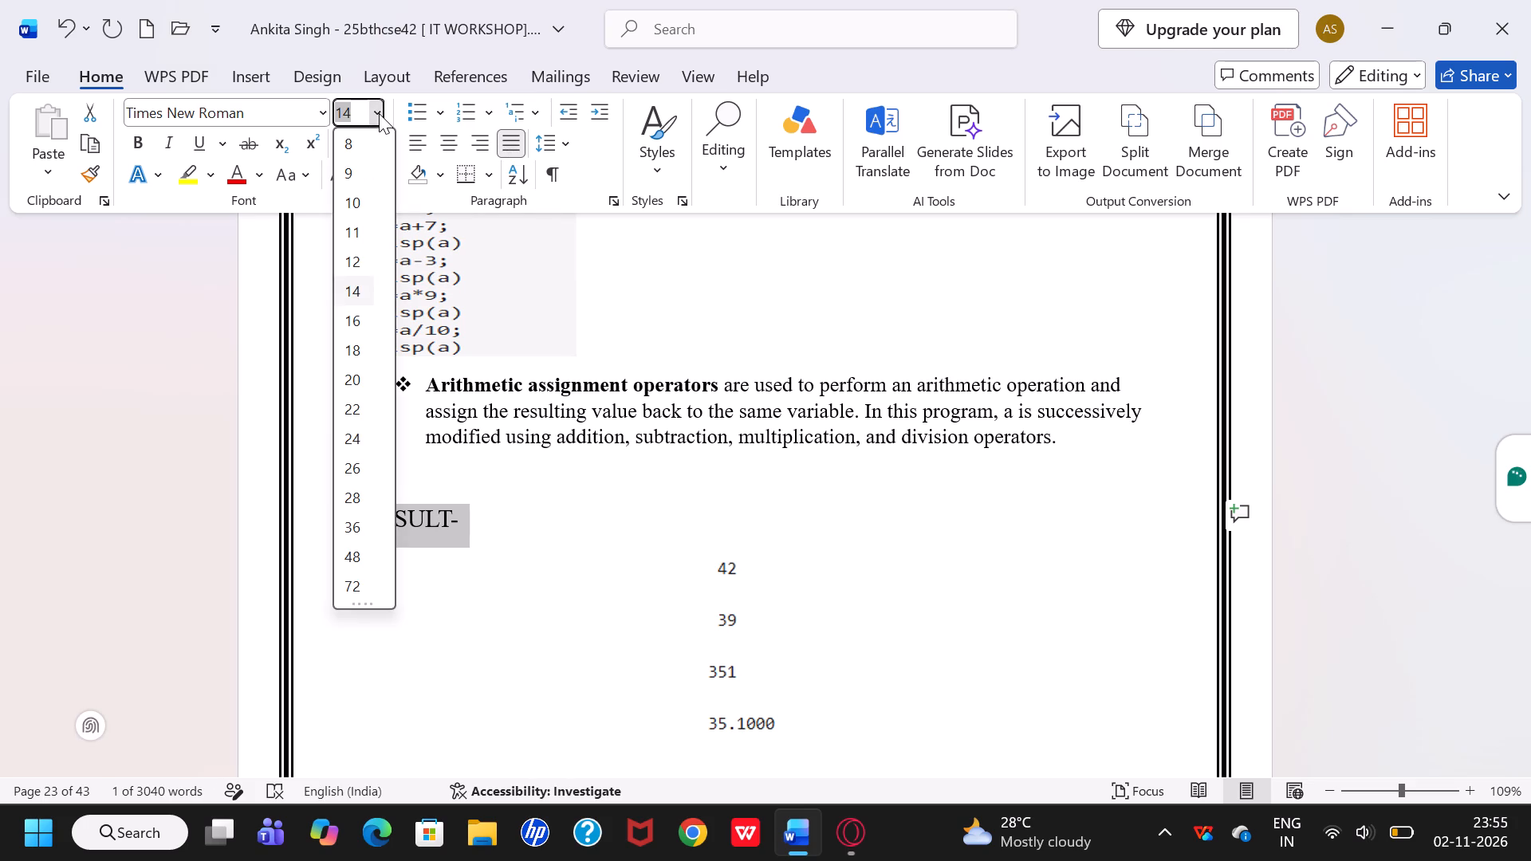
click(360, 265)
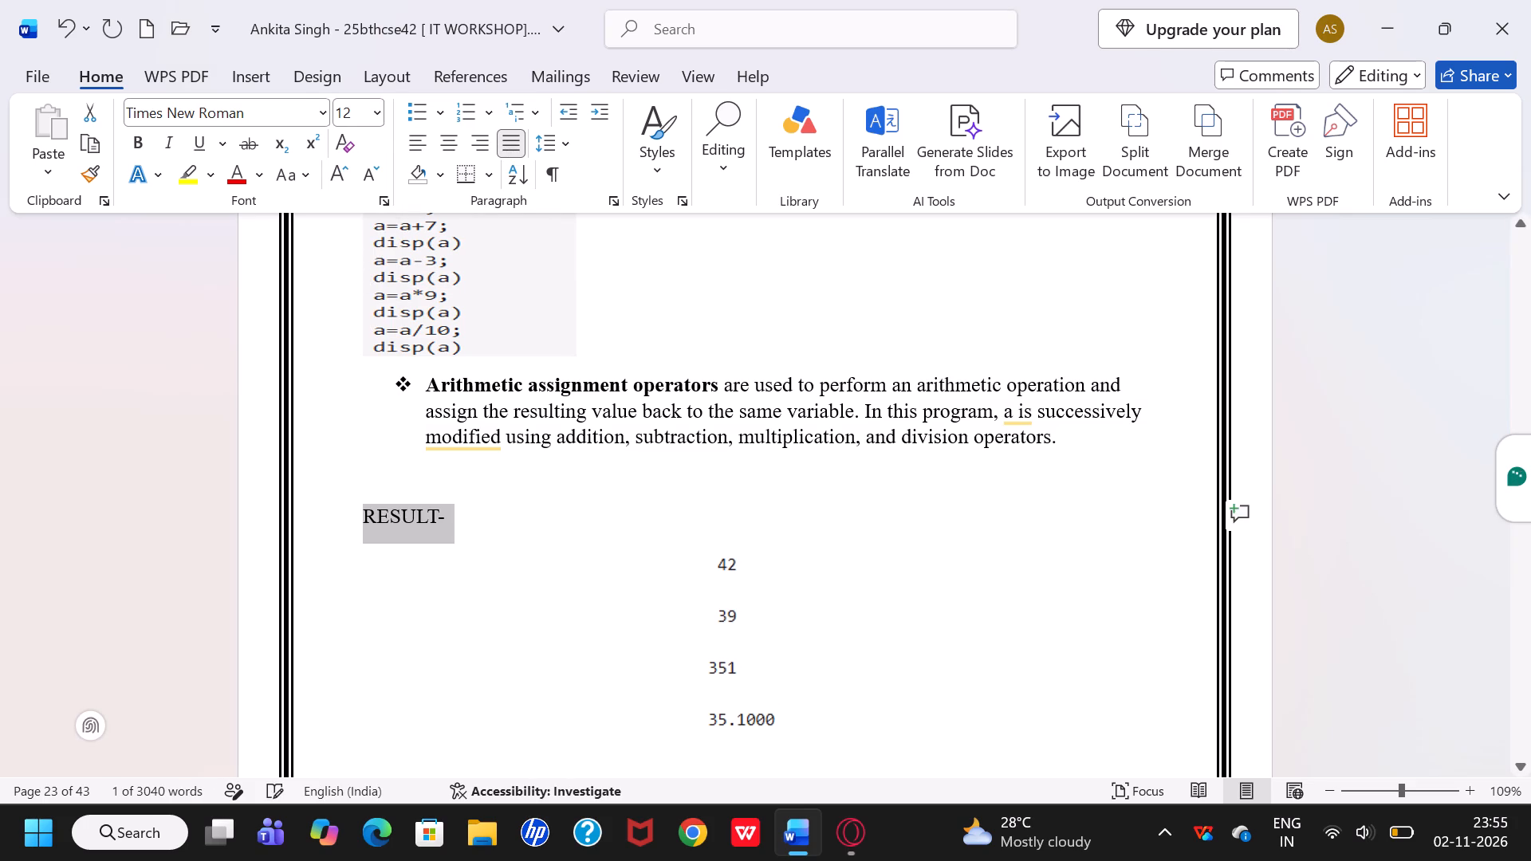
click(422, 480)
key(BackSpace)
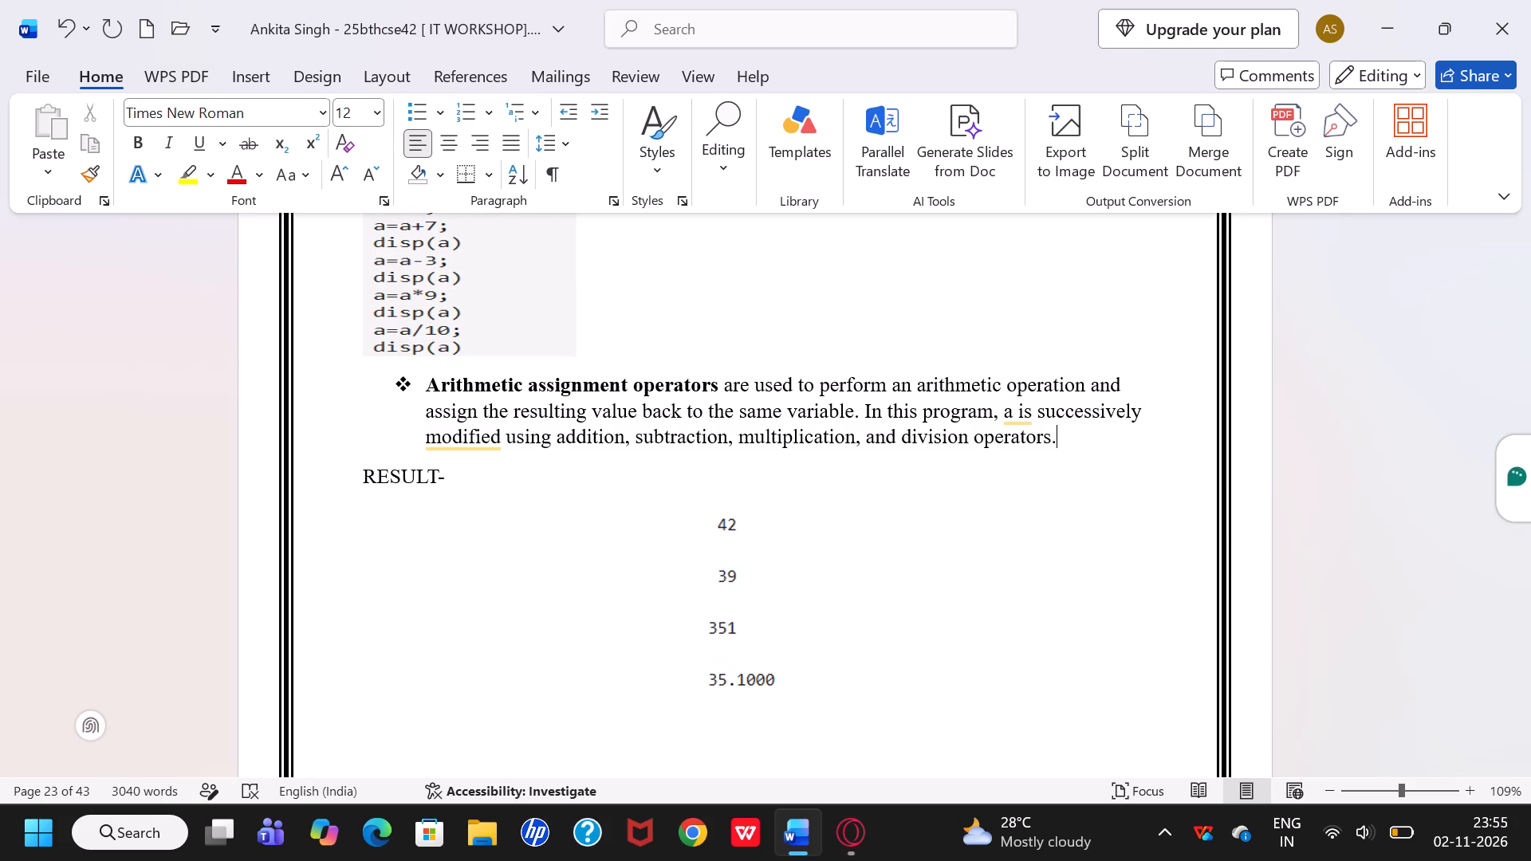
Justify Program 4's result image to the left text margin and reduce its height slightly.
click(731, 603)
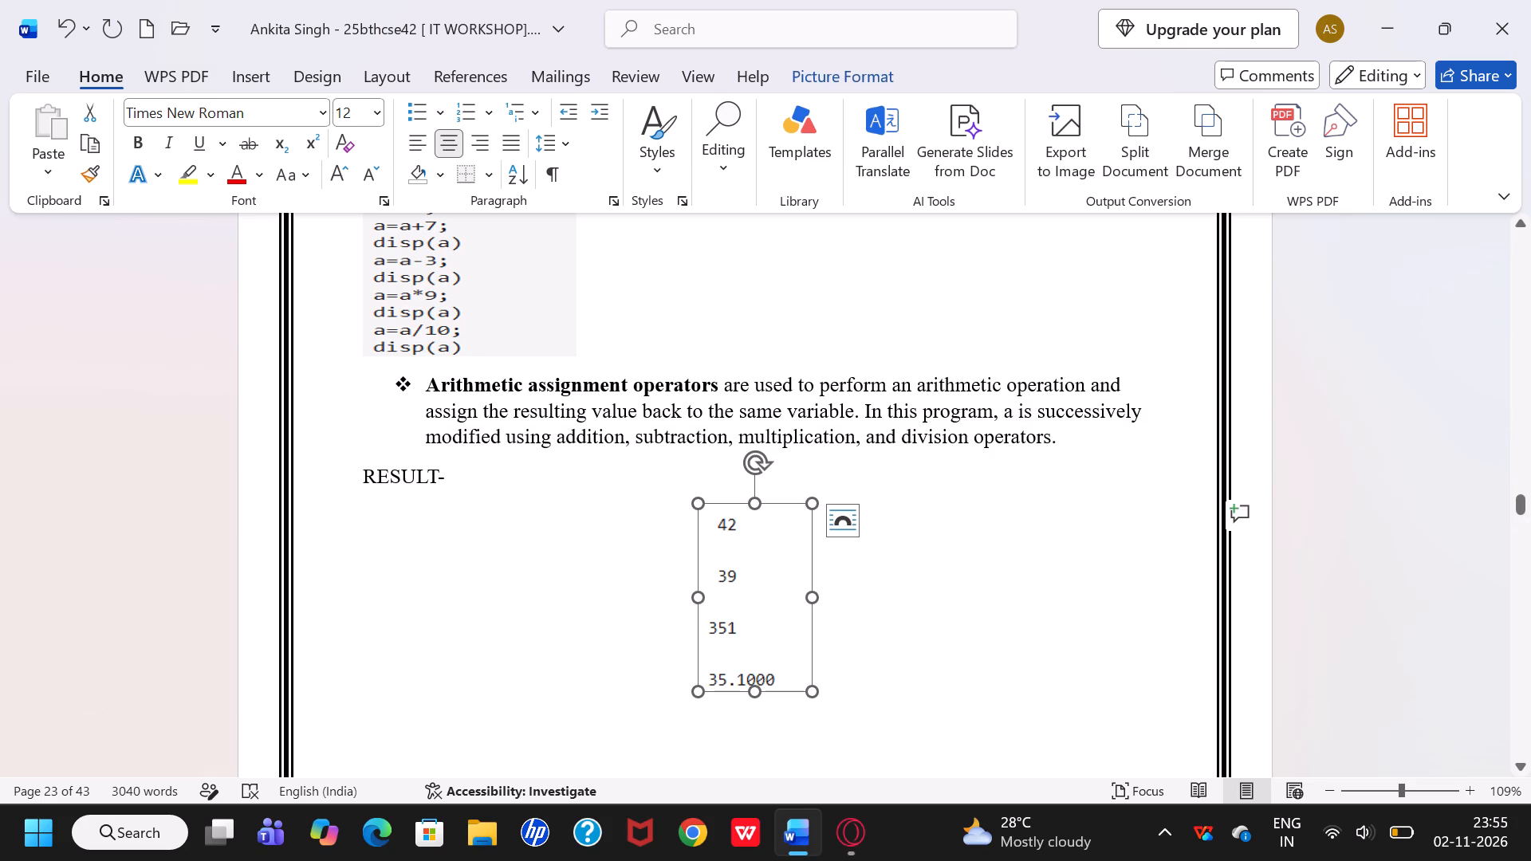
click(518, 141)
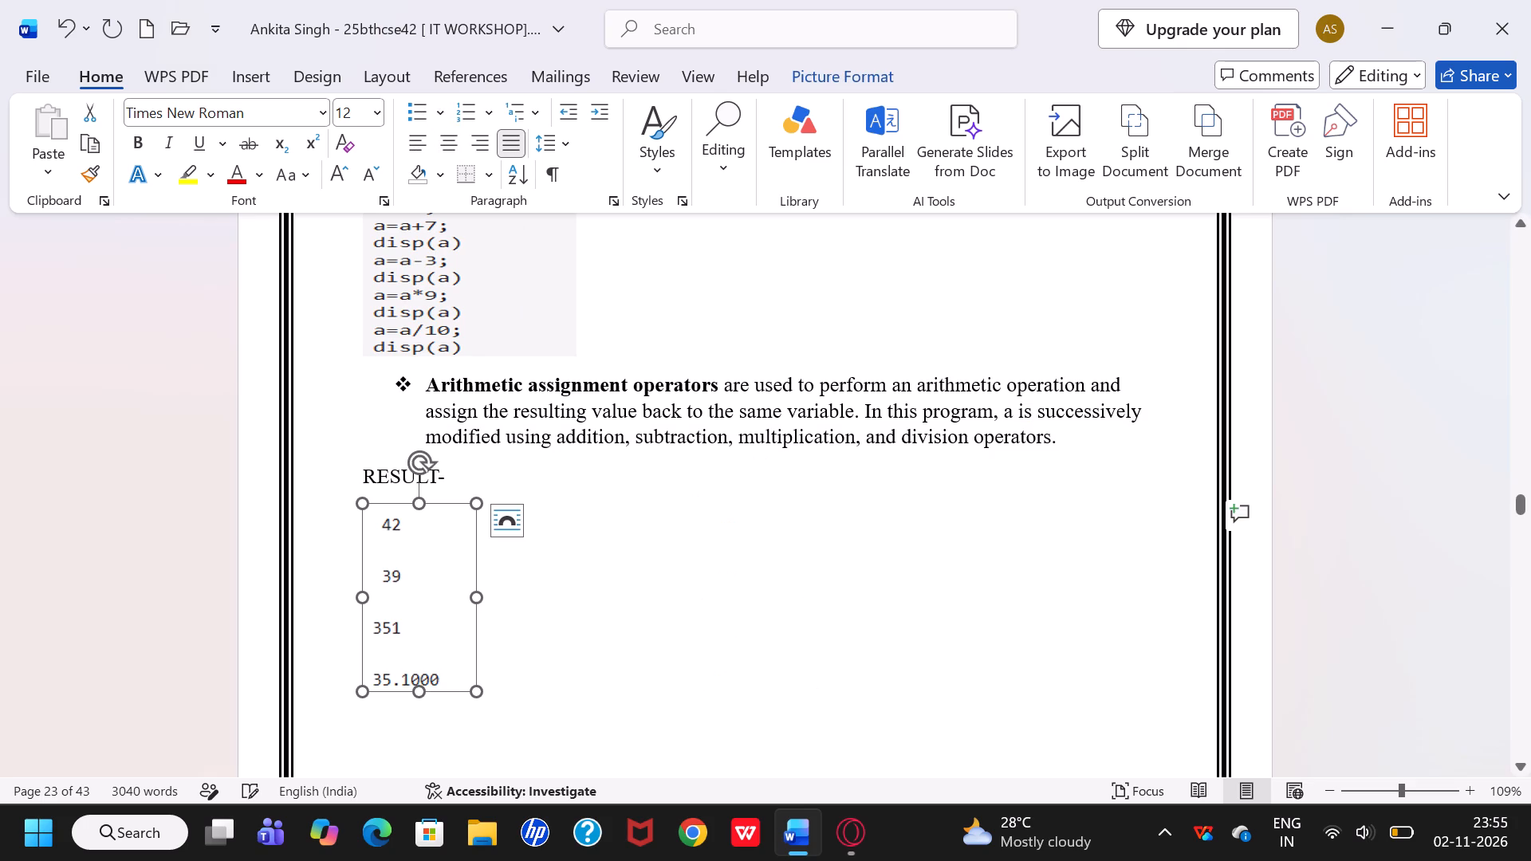
drag(424, 690, 427, 642)
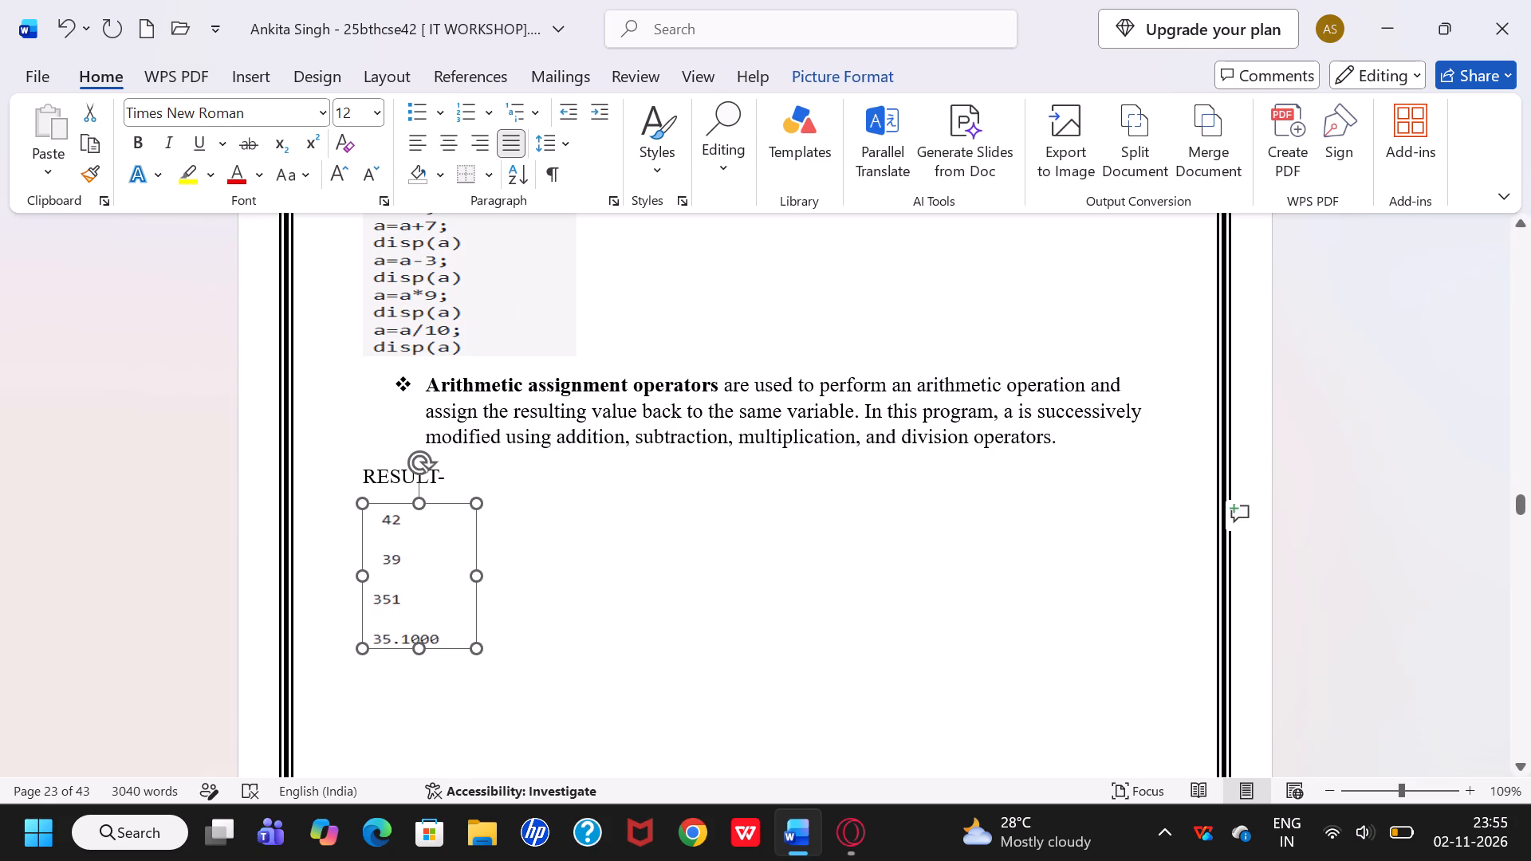
drag(427, 642, 427, 636)
click(557, 677)
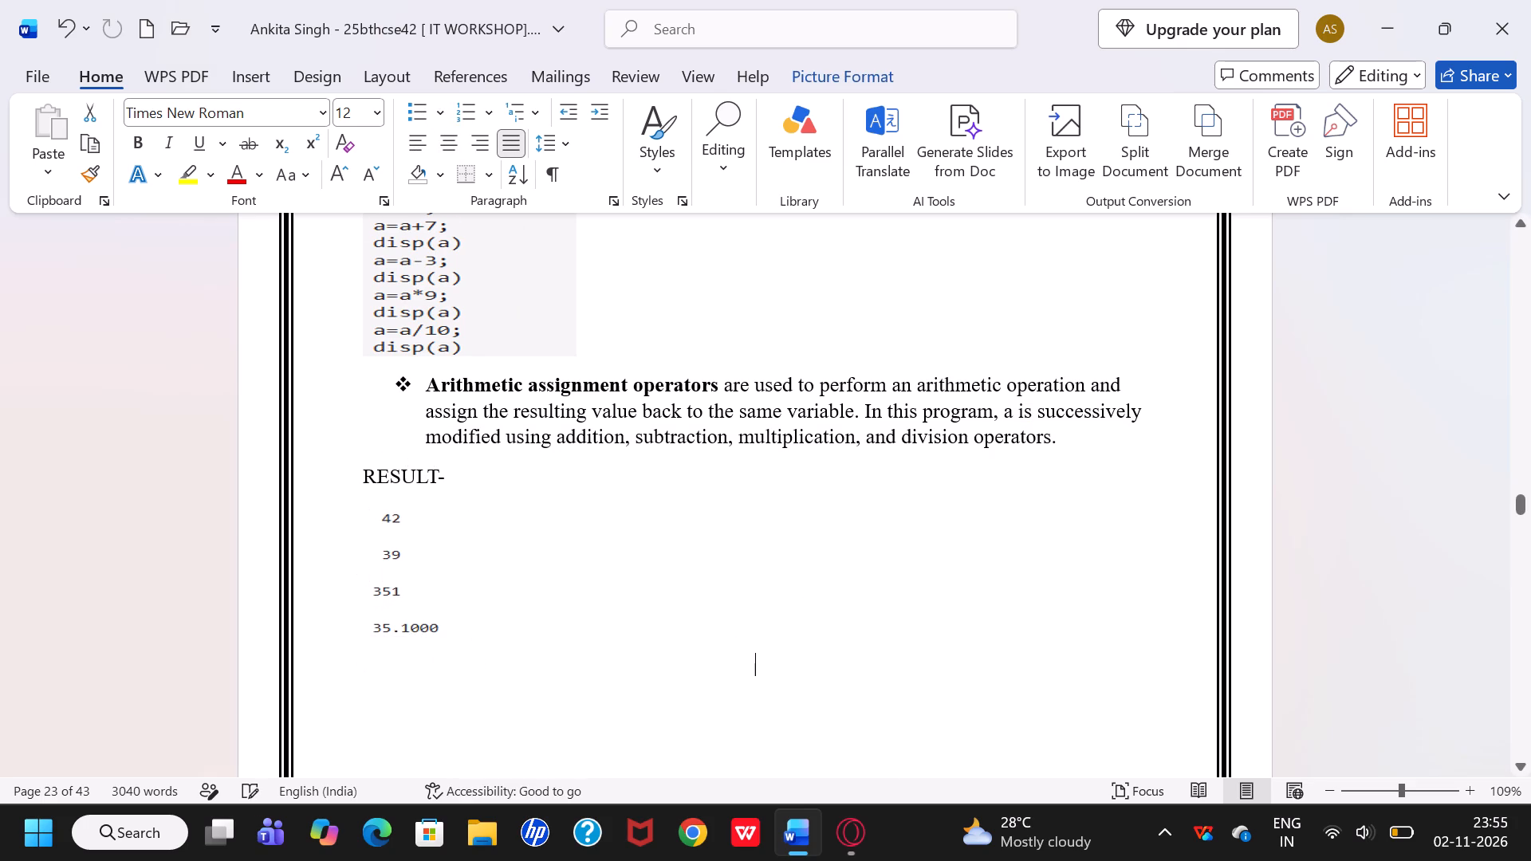
Delete the blank lines between Program 4's result image and the PROGRAM 5: BITWISE OPERATORS heading.
scroll(557, 677, down, 1)
scroll(557, 677, up, 1)
click(397, 524)
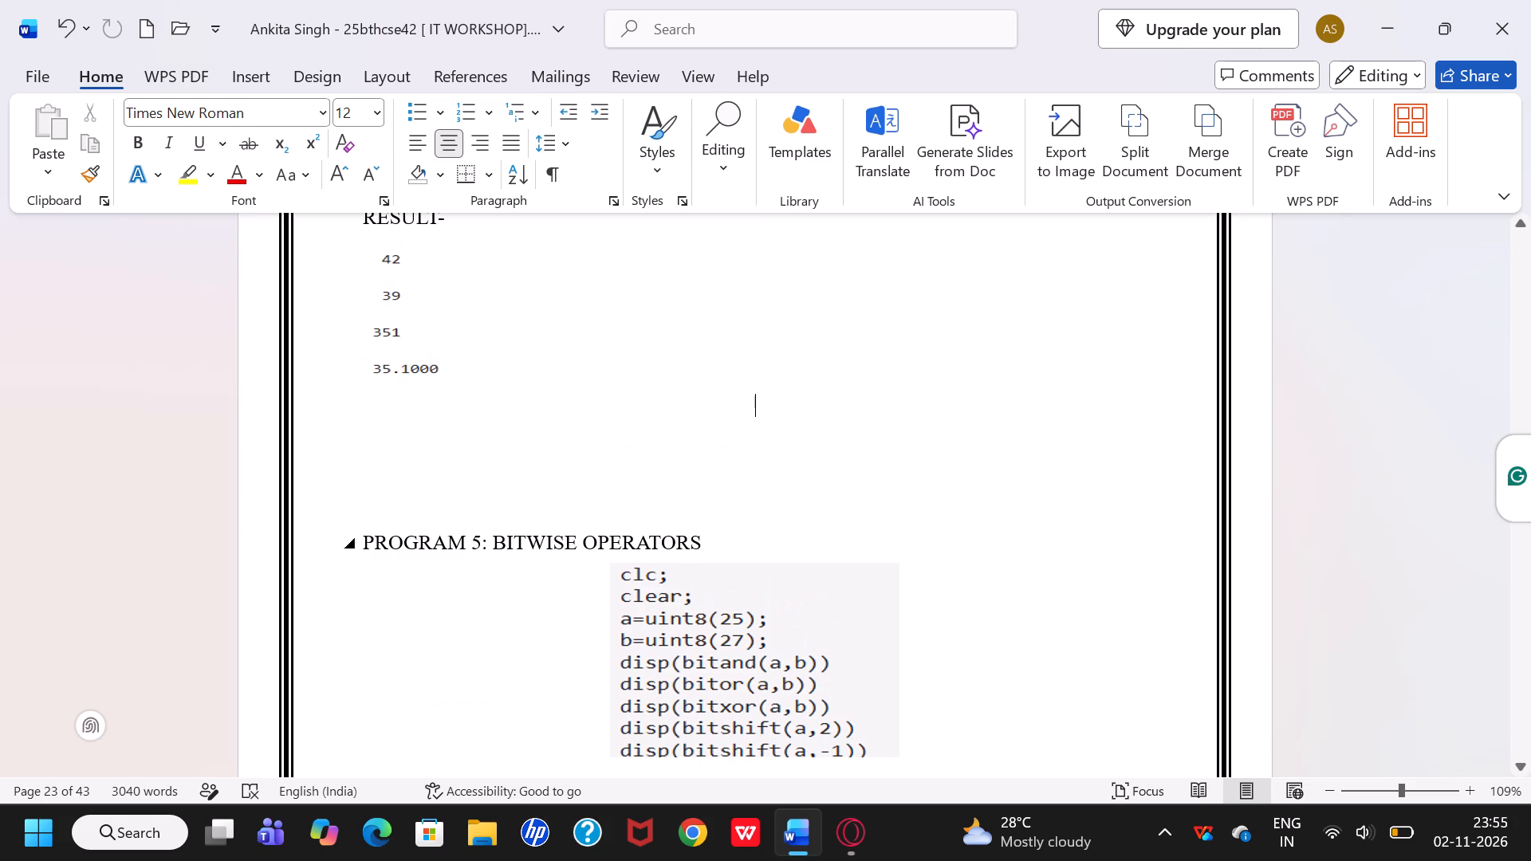
click(394, 509)
key(BackSpace)
key(BackSpace)
key(BackSpace)
key(BackSpace)
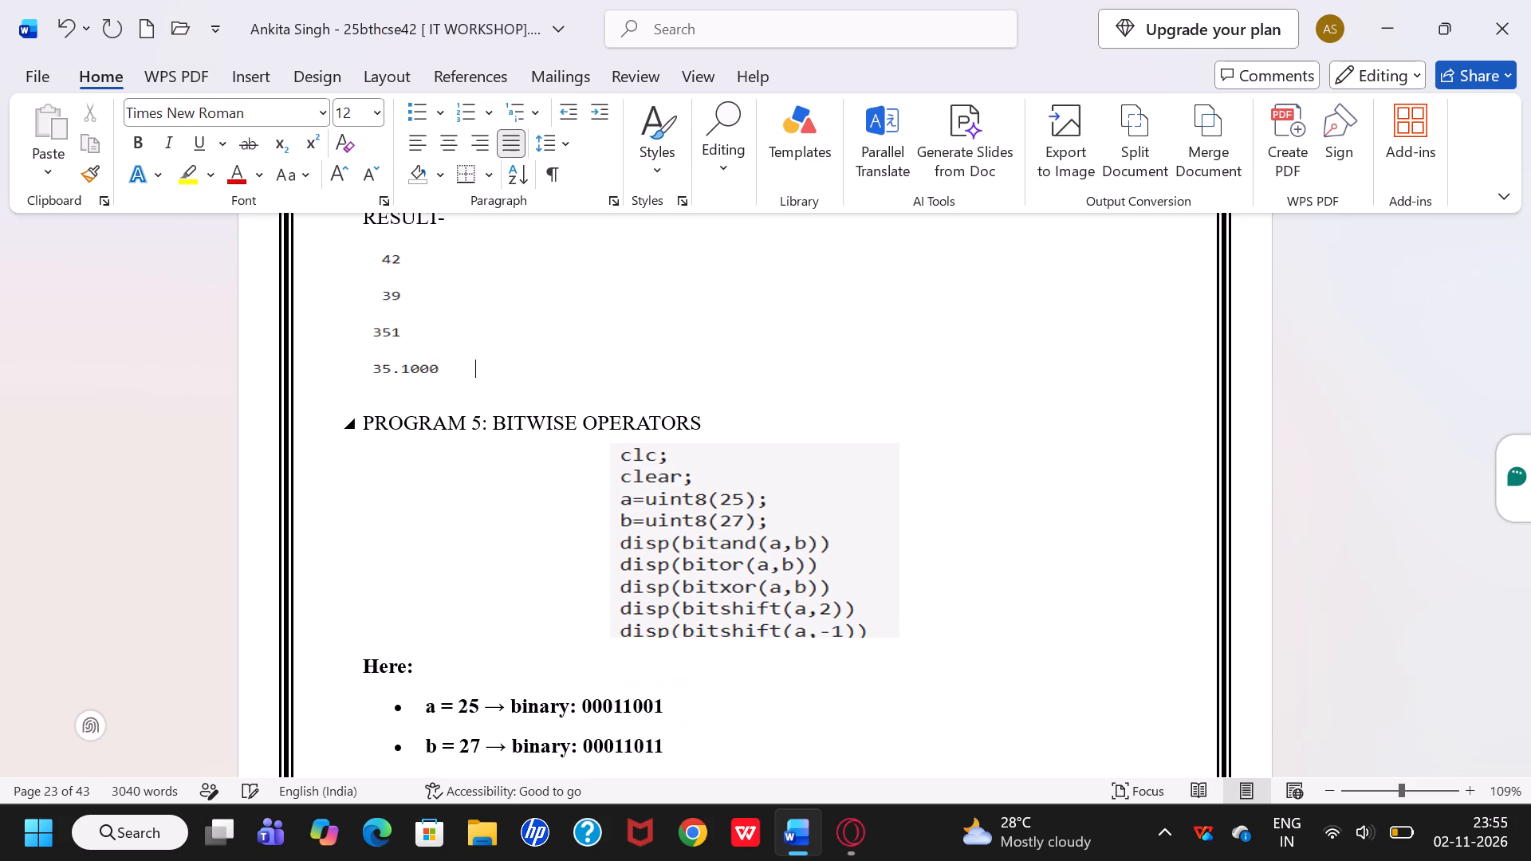
Justify Program 5's code image to the left text margin and reduce its height slightly, keeping the code readable.
click(727, 570)
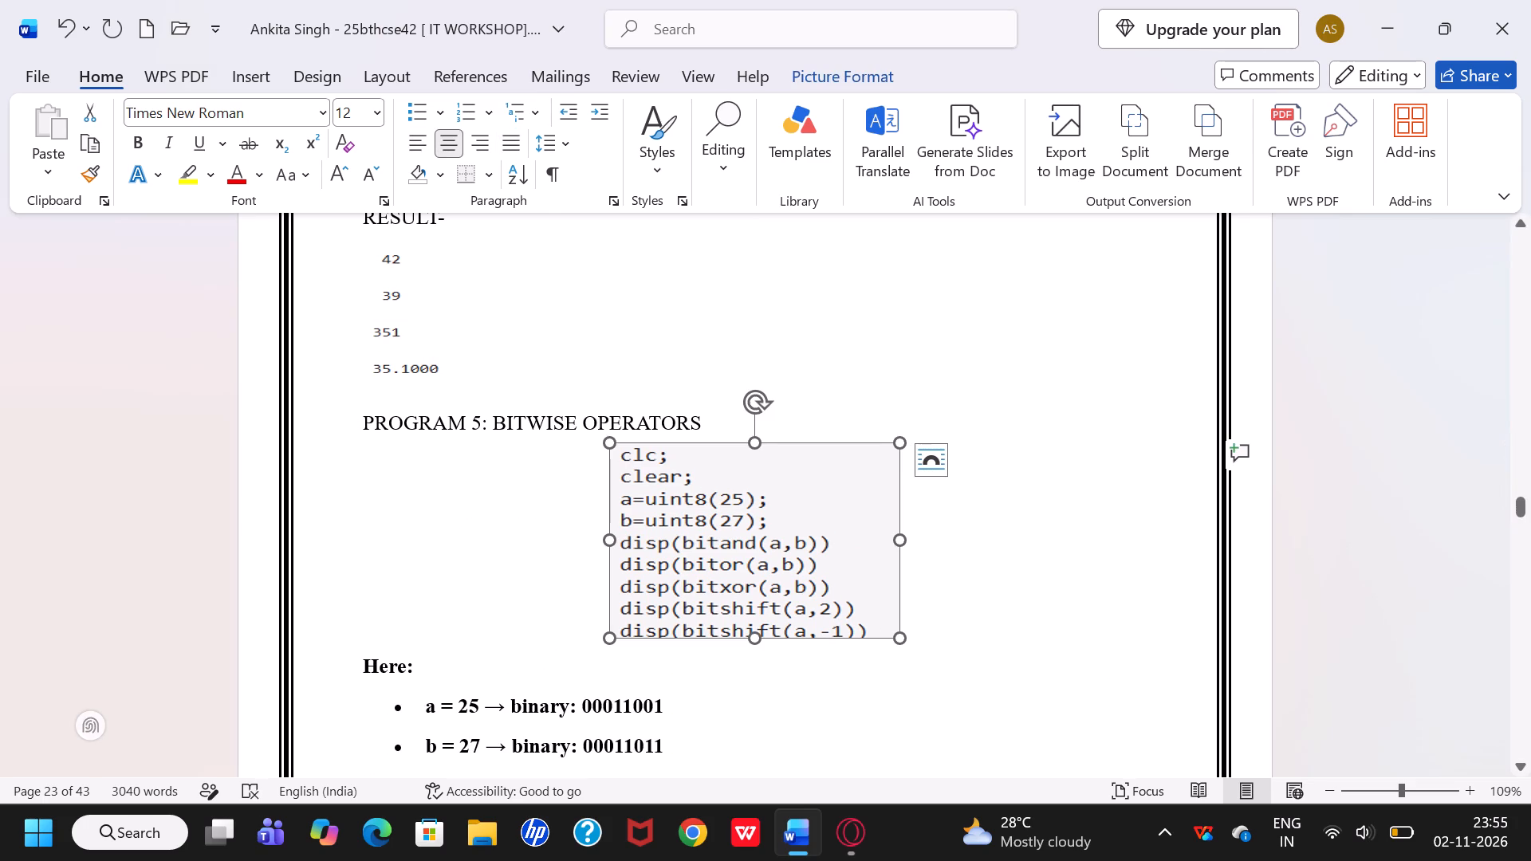
click(516, 156)
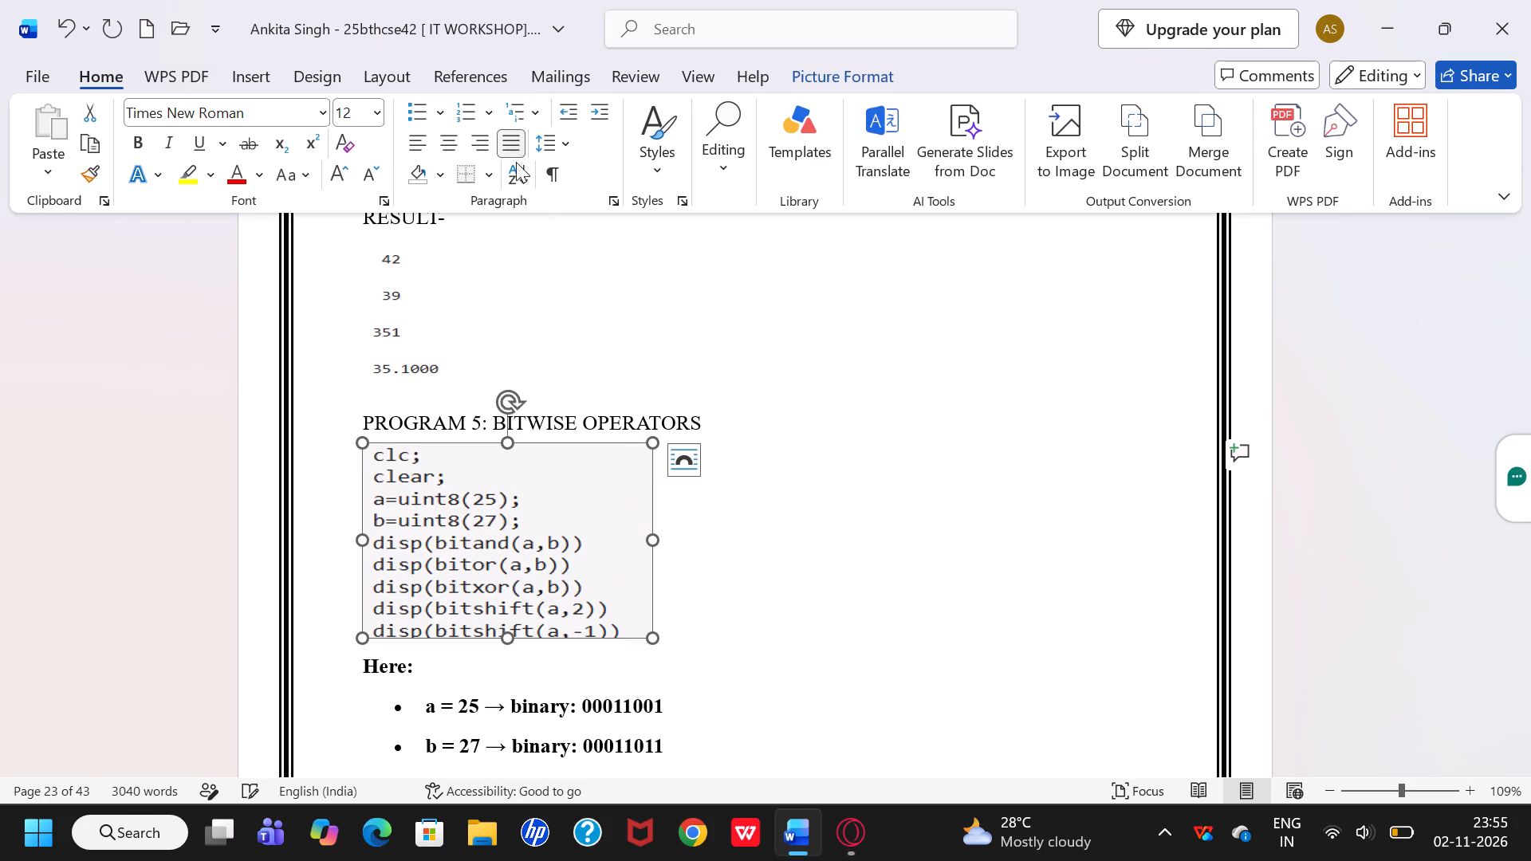
drag(510, 634, 518, 591)
click(747, 606)
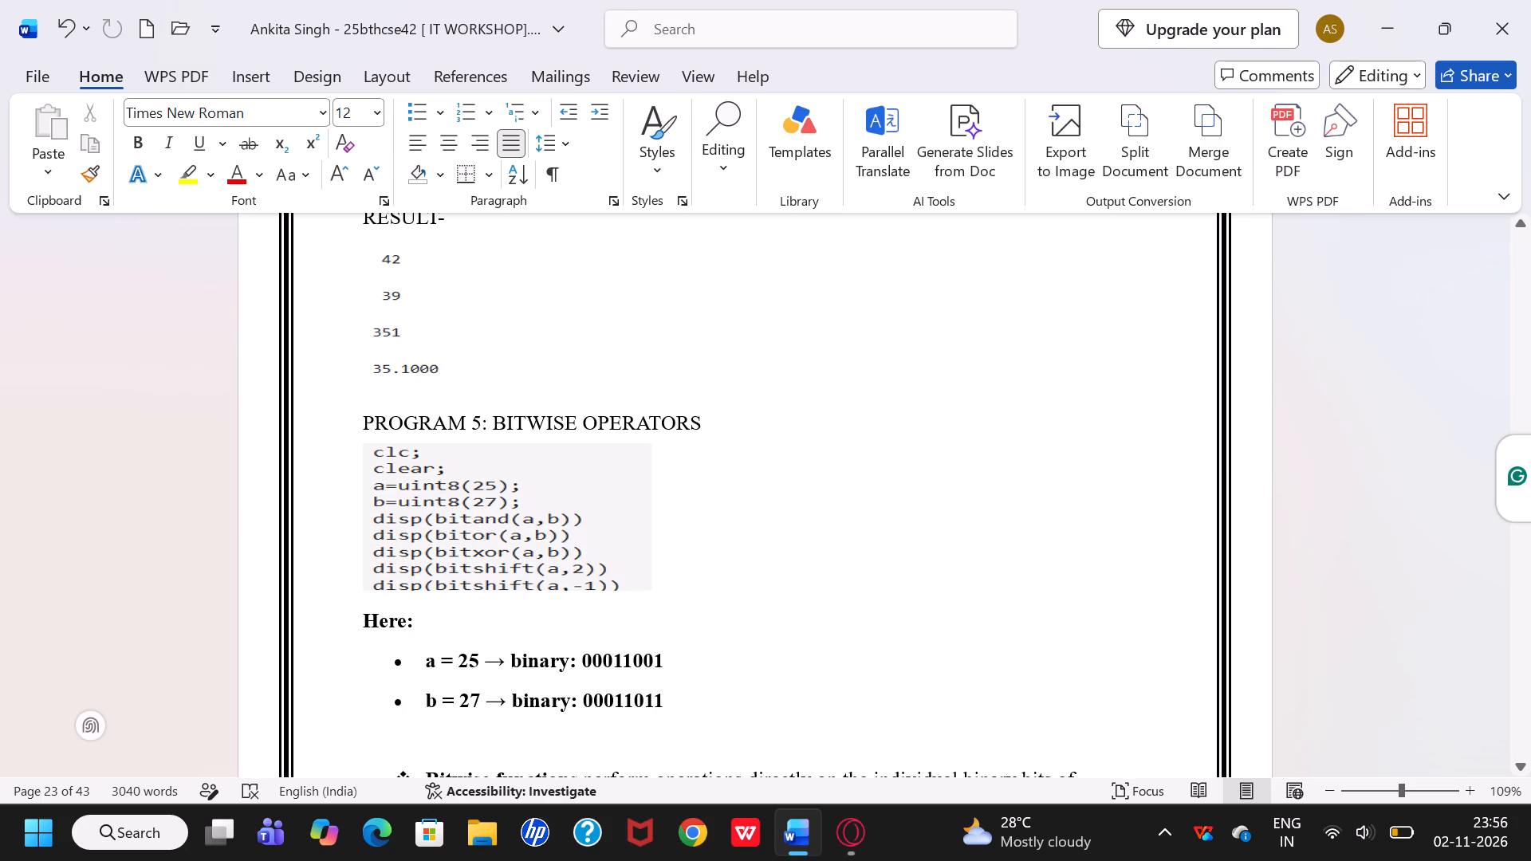
click(608, 546)
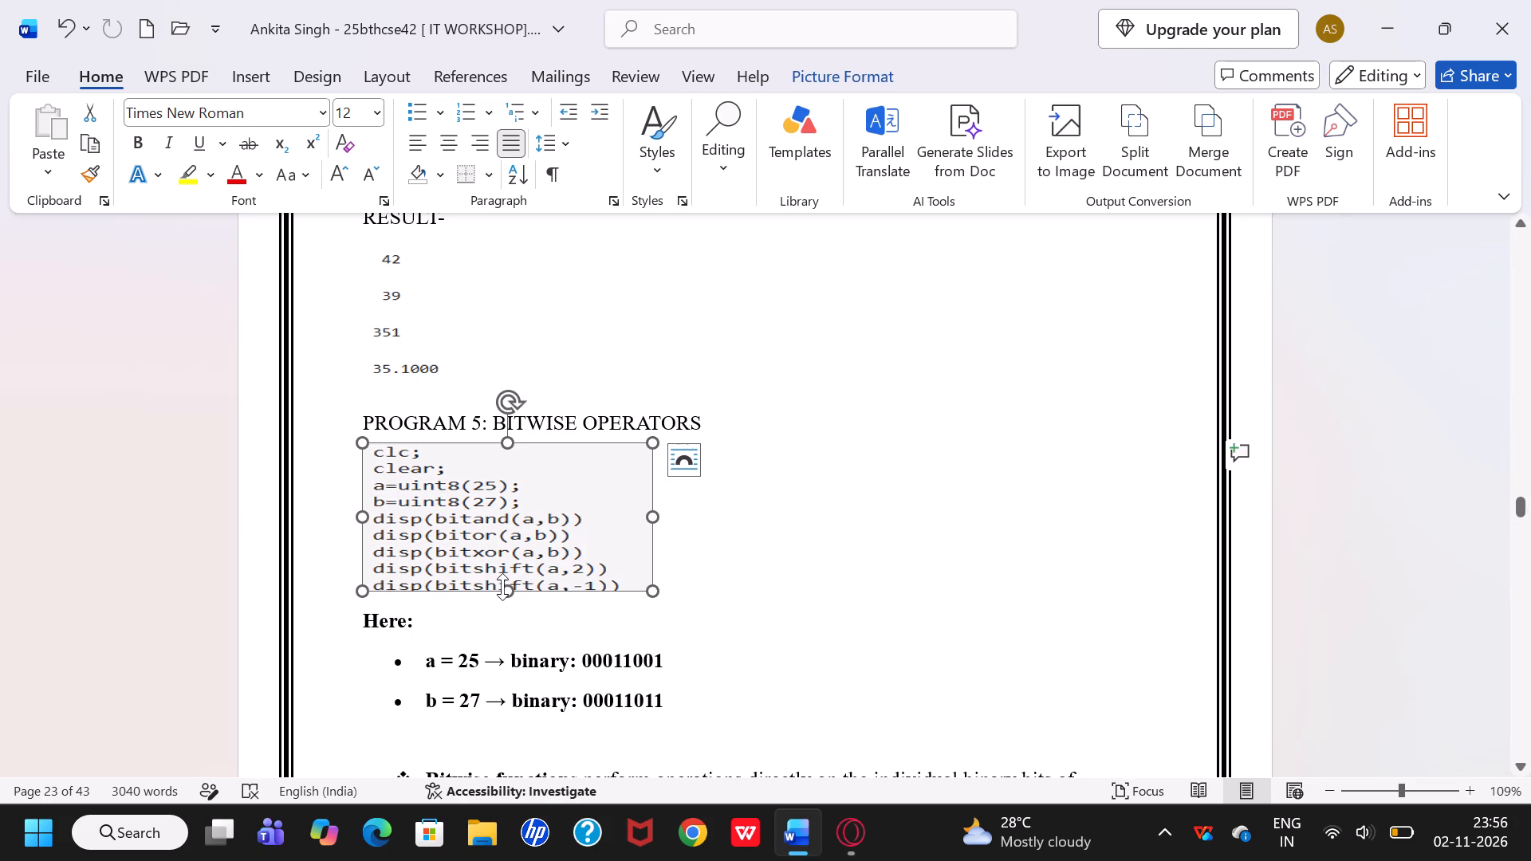
drag(508, 588, 508, 616)
click(717, 616)
Delete the blank lines above and below the Bitwise functions paragraph in Program 5.
scroll(717, 616, down, 1)
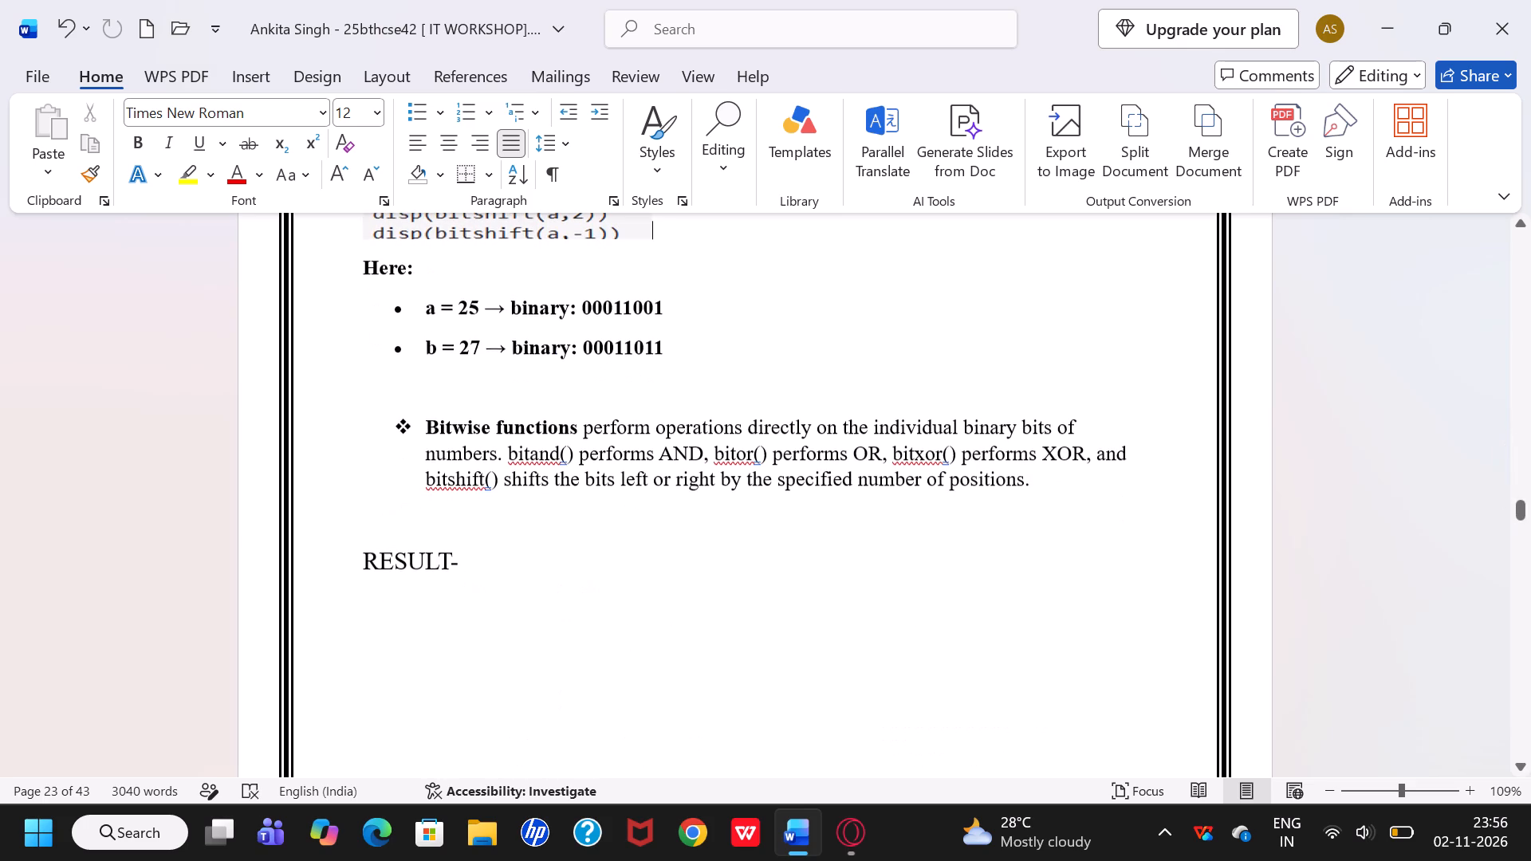
click(403, 381)
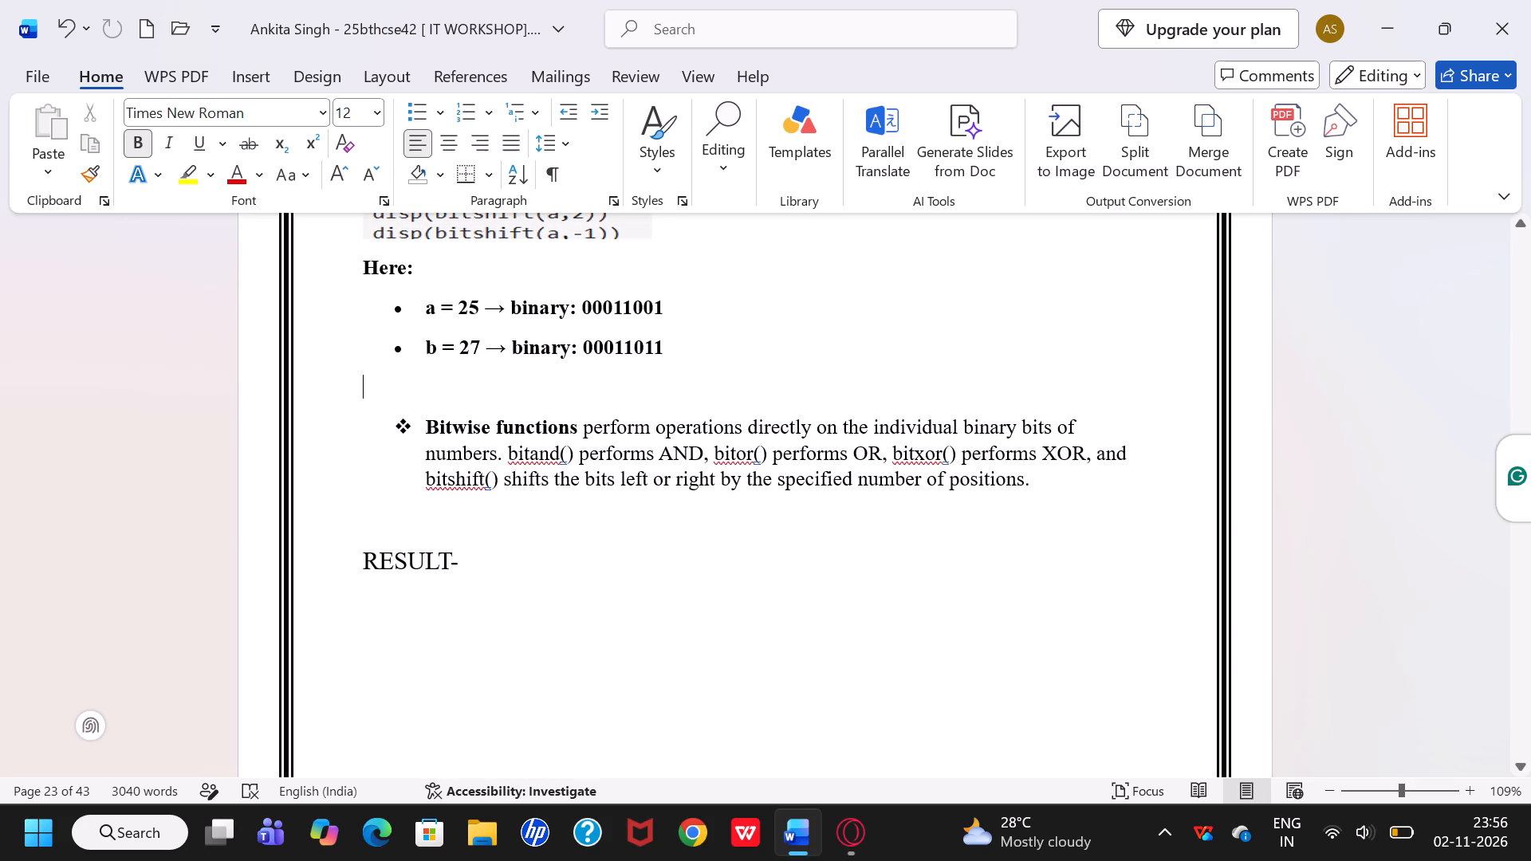
key(BackSpace)
click(418, 487)
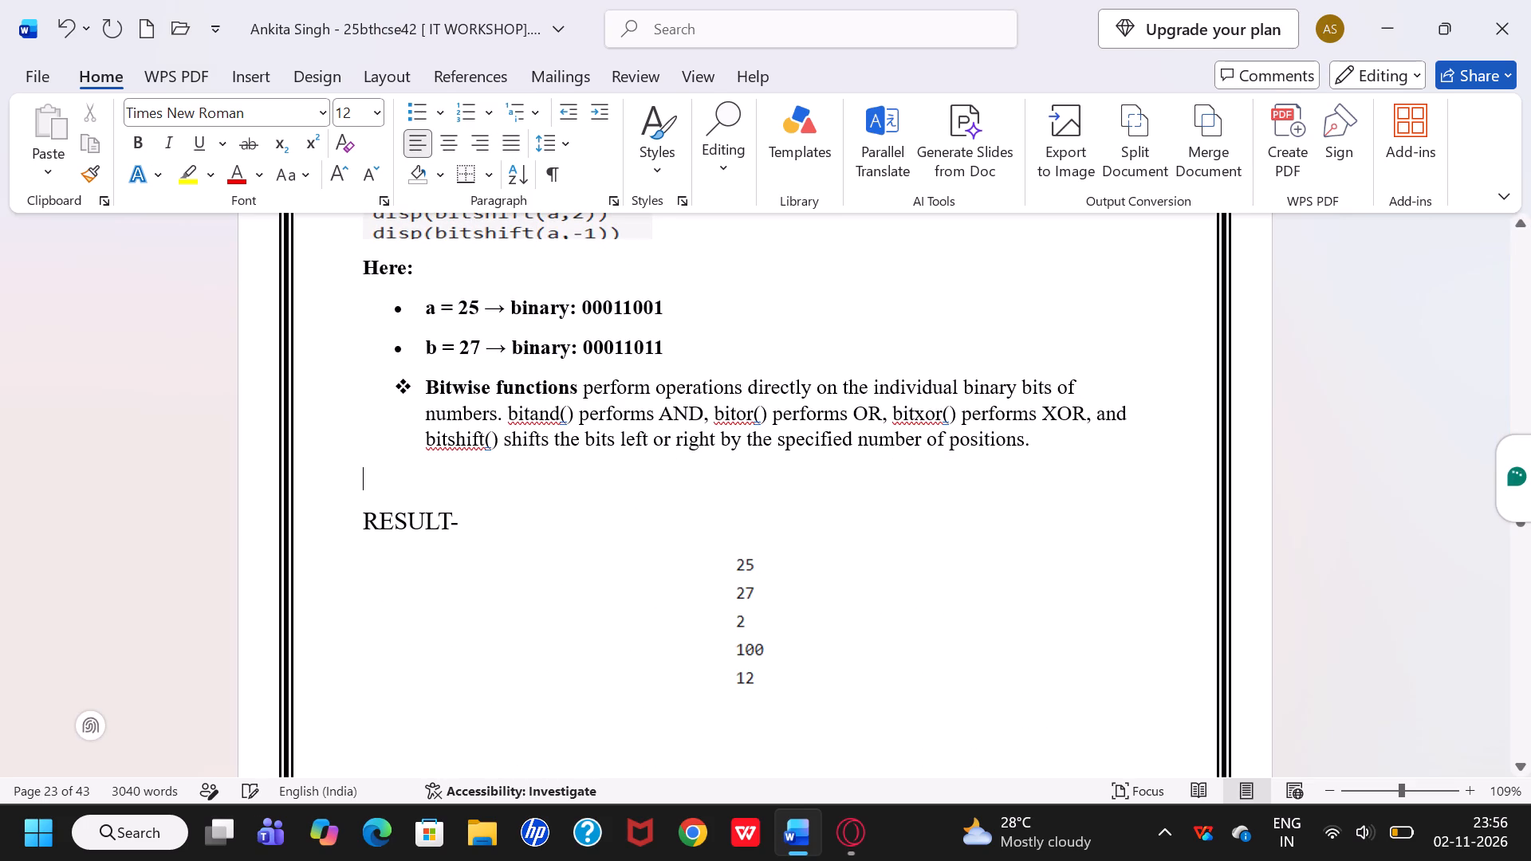
key(BackSpace)
Set Program 5's RESULT- heading to font size 12.
triple_click(411, 474)
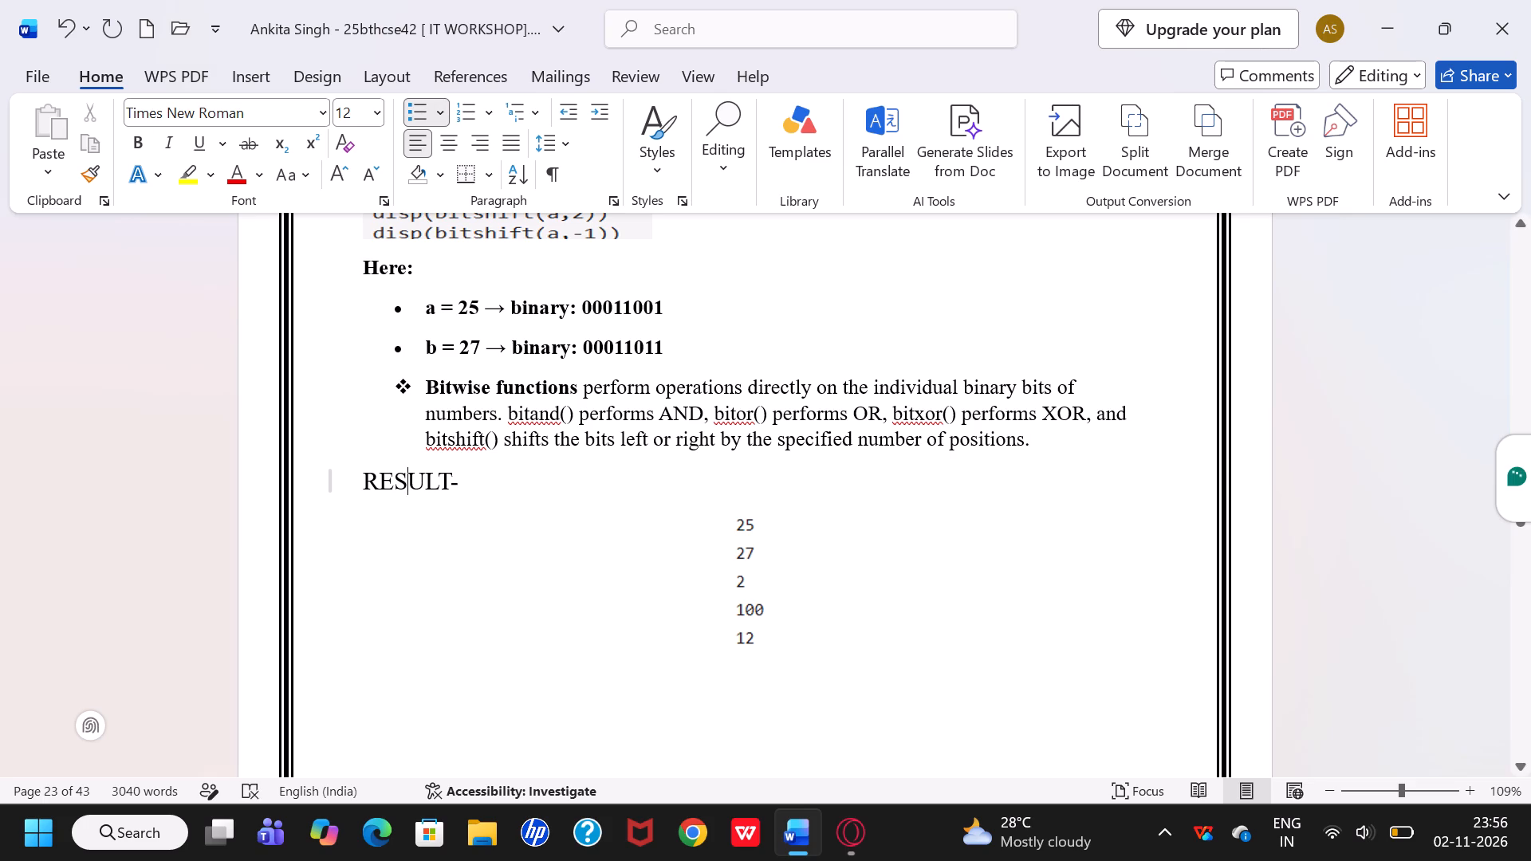
click(383, 111)
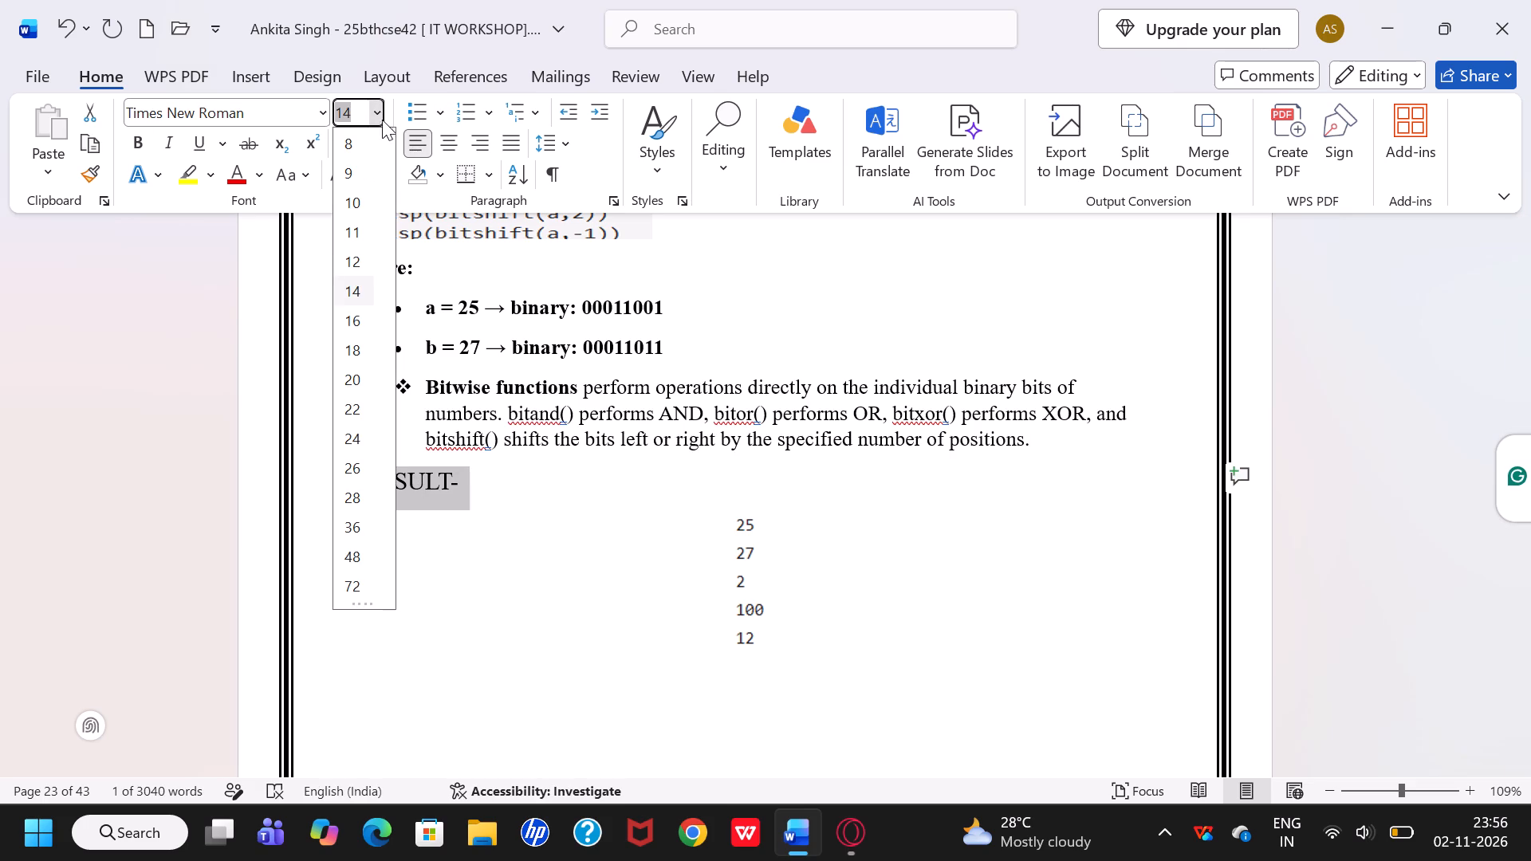
click(368, 263)
click(470, 530)
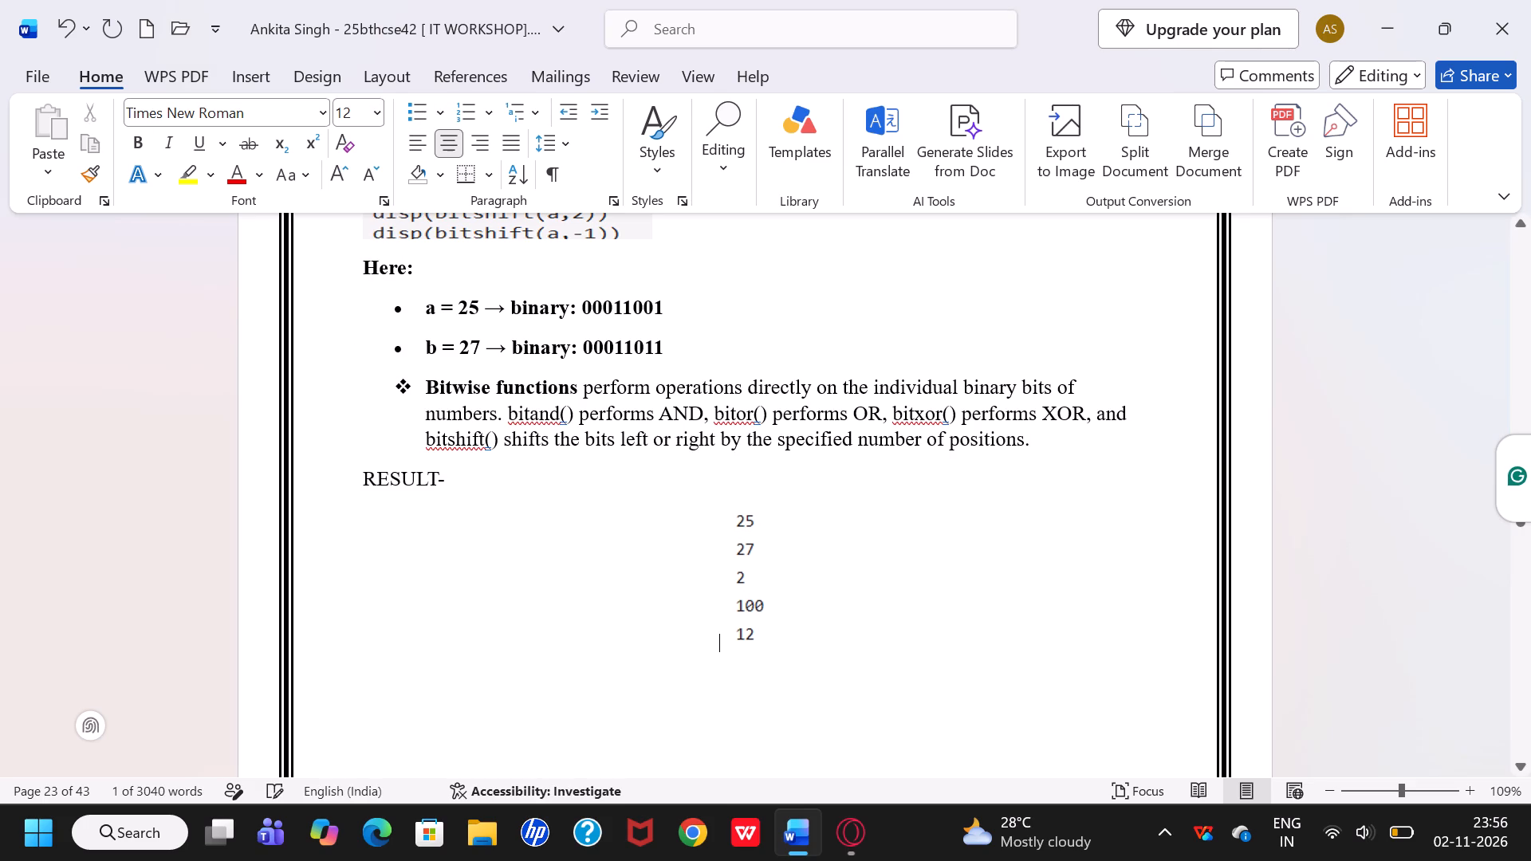
Justify everything in Program 5 from the Here: line through the result image.
drag(364, 270, 569, 458)
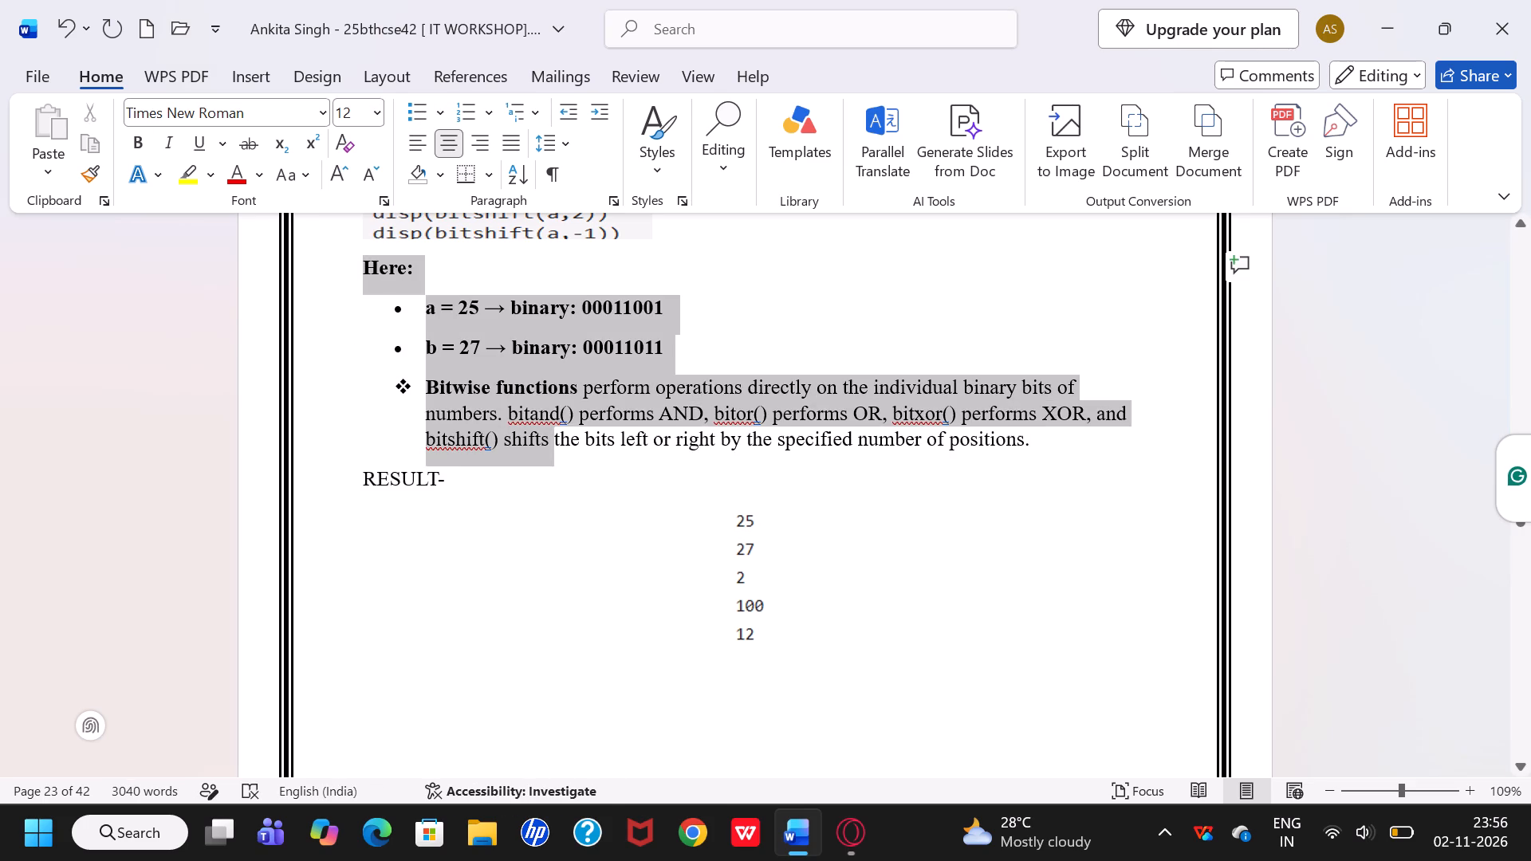
drag(569, 458, 835, 647)
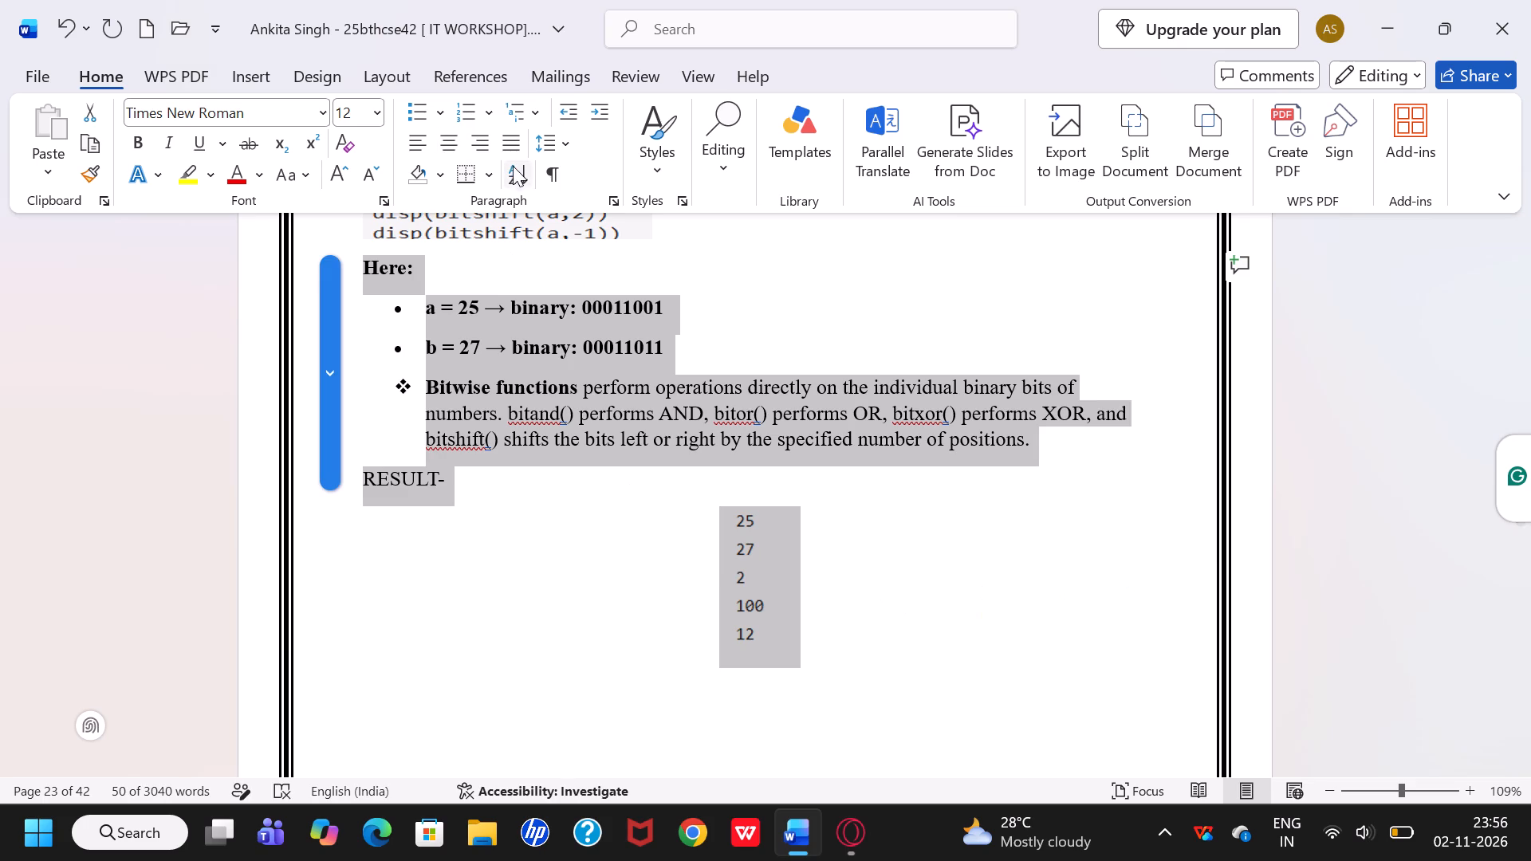
click(510, 147)
click(581, 469)
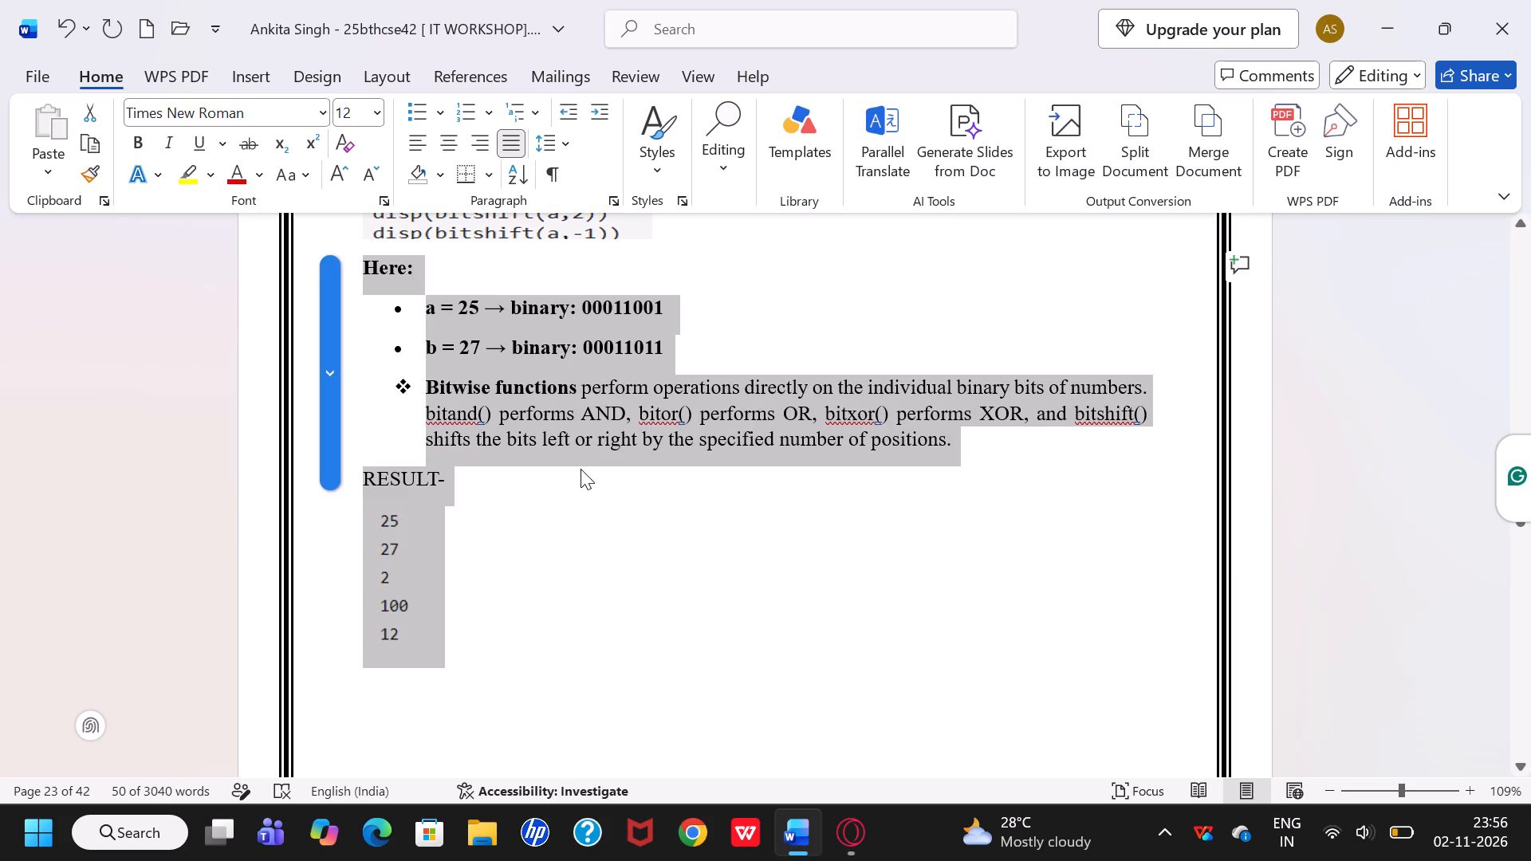
click(377, 556)
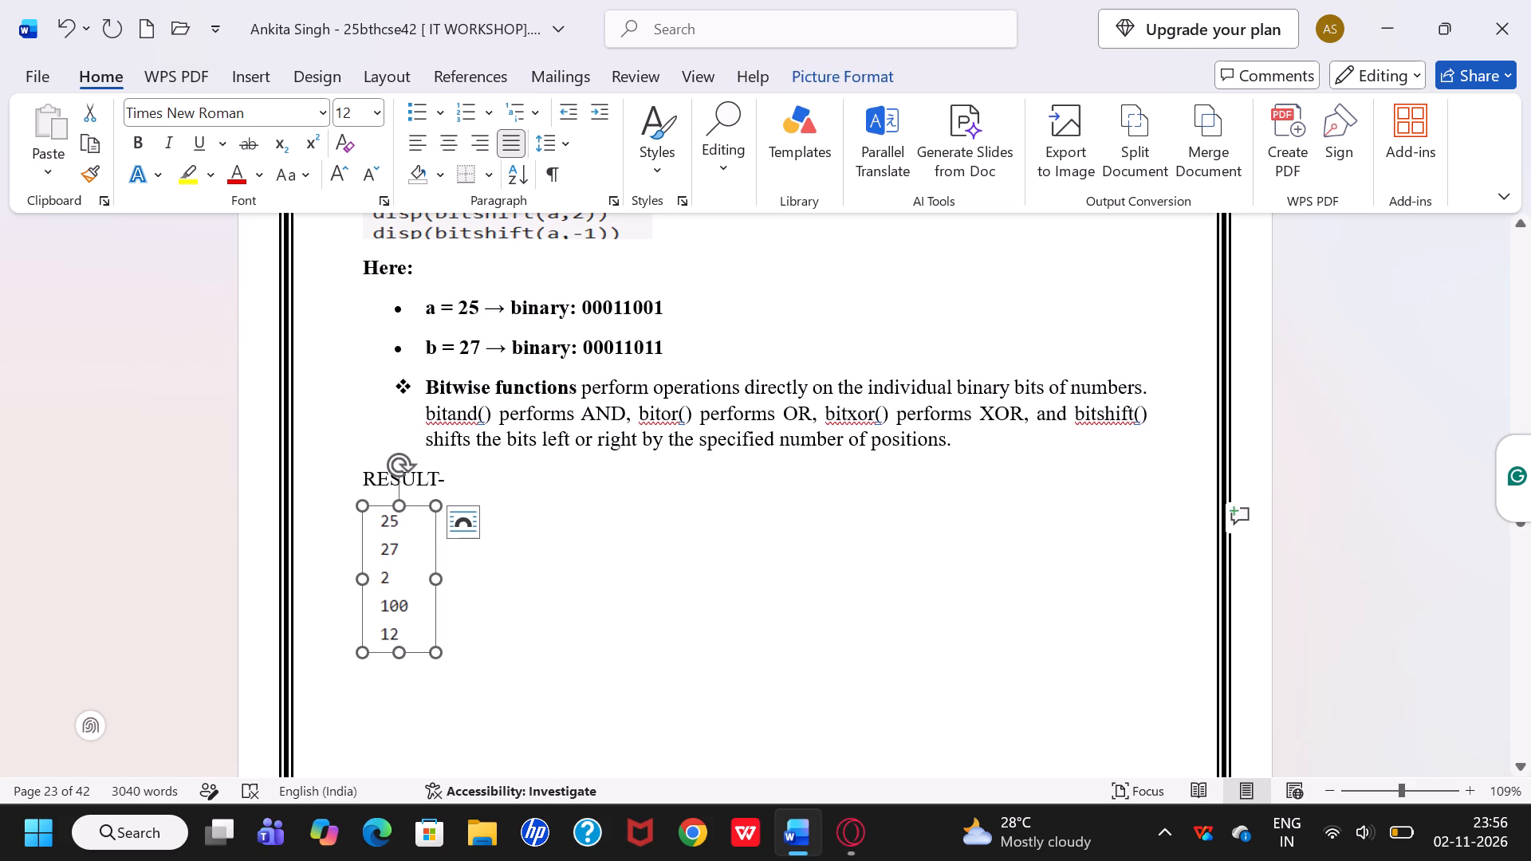
Justify the Arithmetic assignment operators paragraph in Program 4.
scroll(377, 556, down, 1)
scroll(403, 509, up, 1)
click(524, 428)
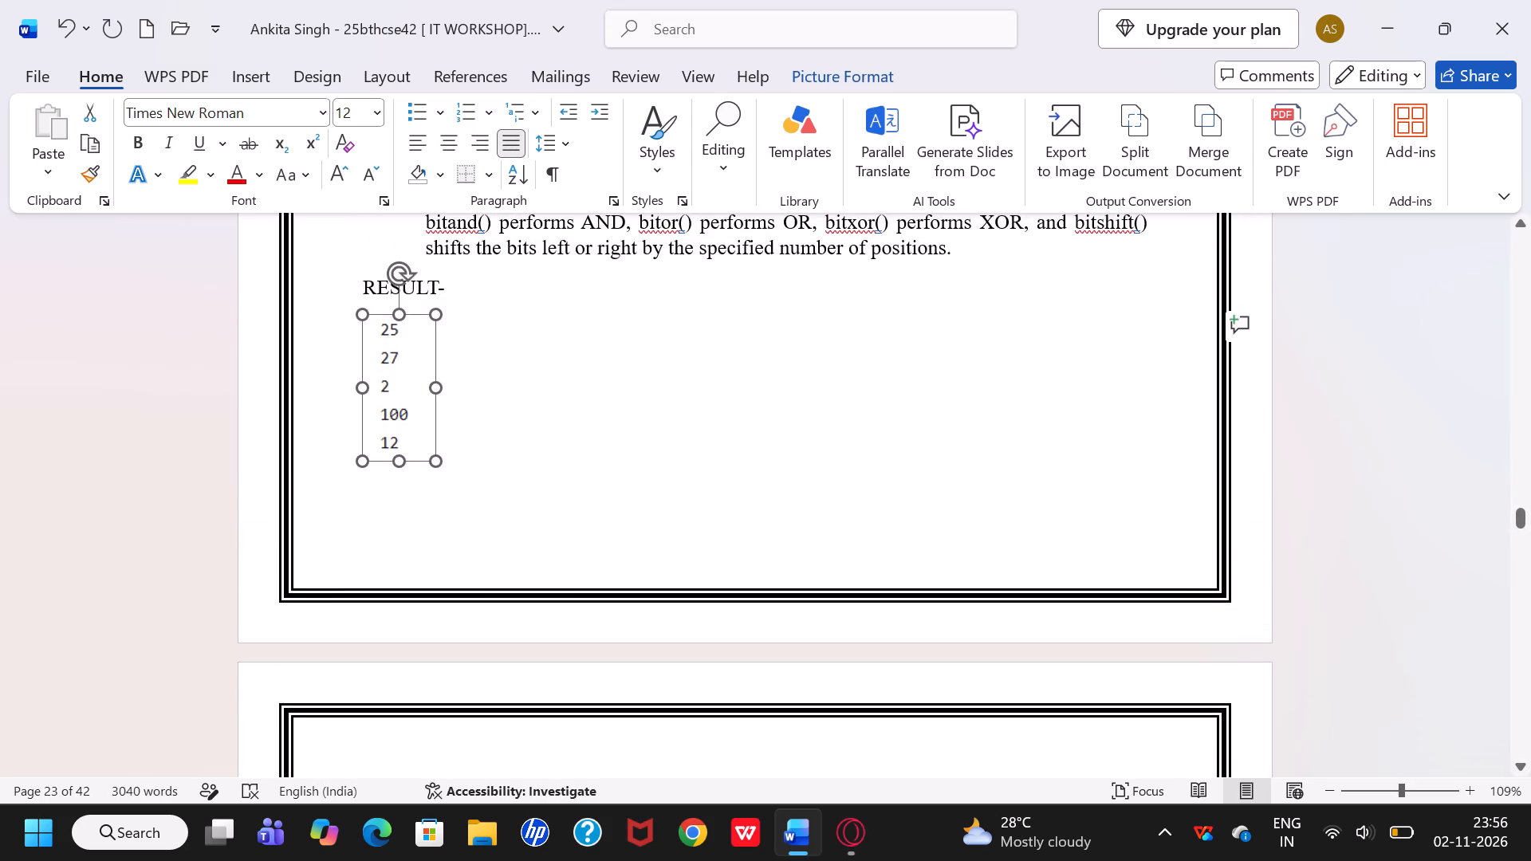
scroll(524, 428, up, 3)
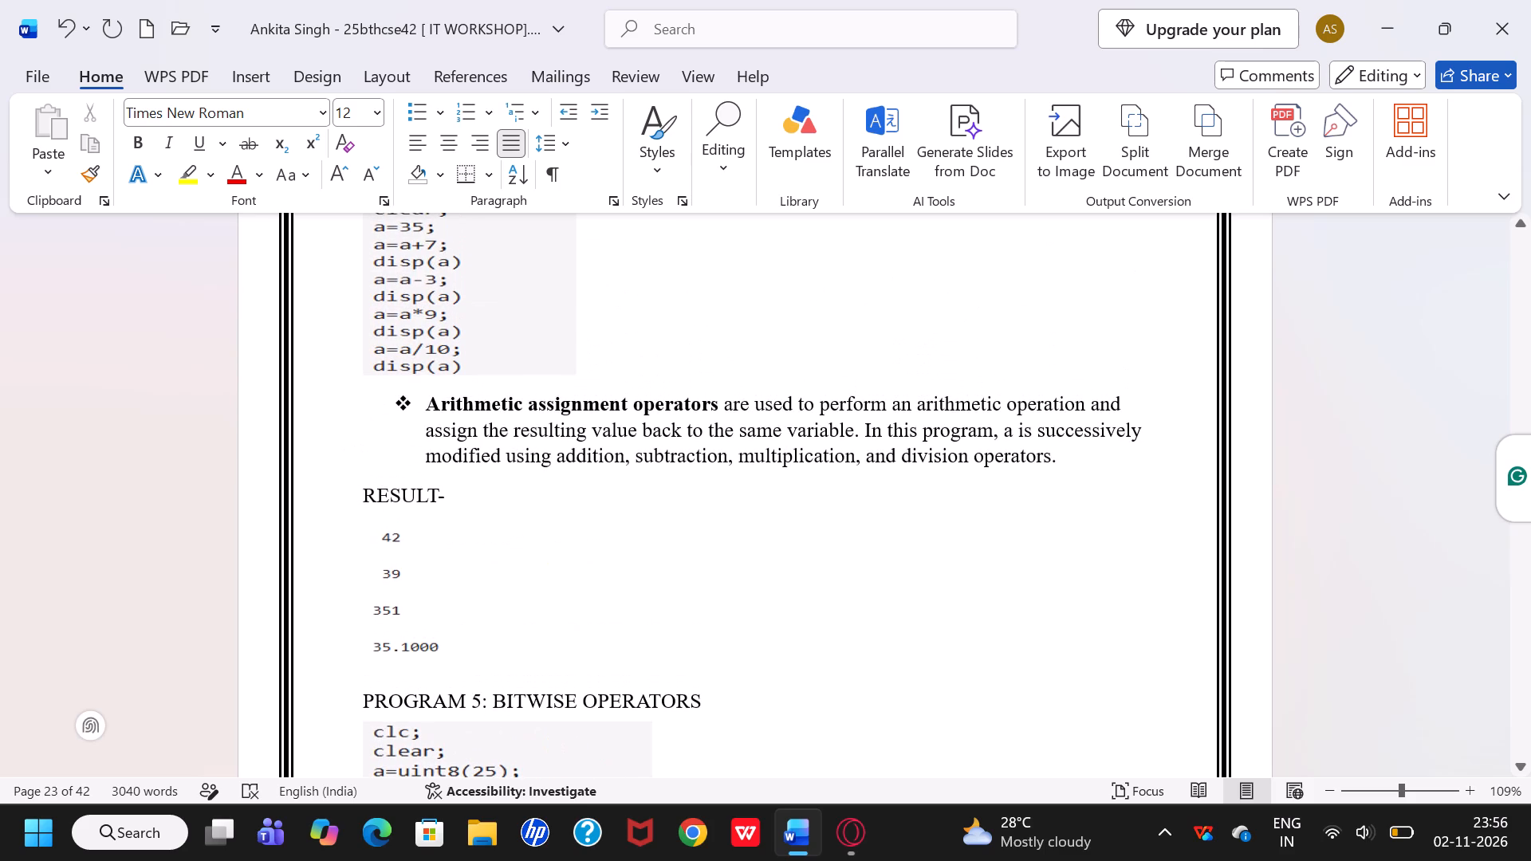
triple_click(524, 428)
click(524, 428)
triple_click(524, 428)
click(524, 428)
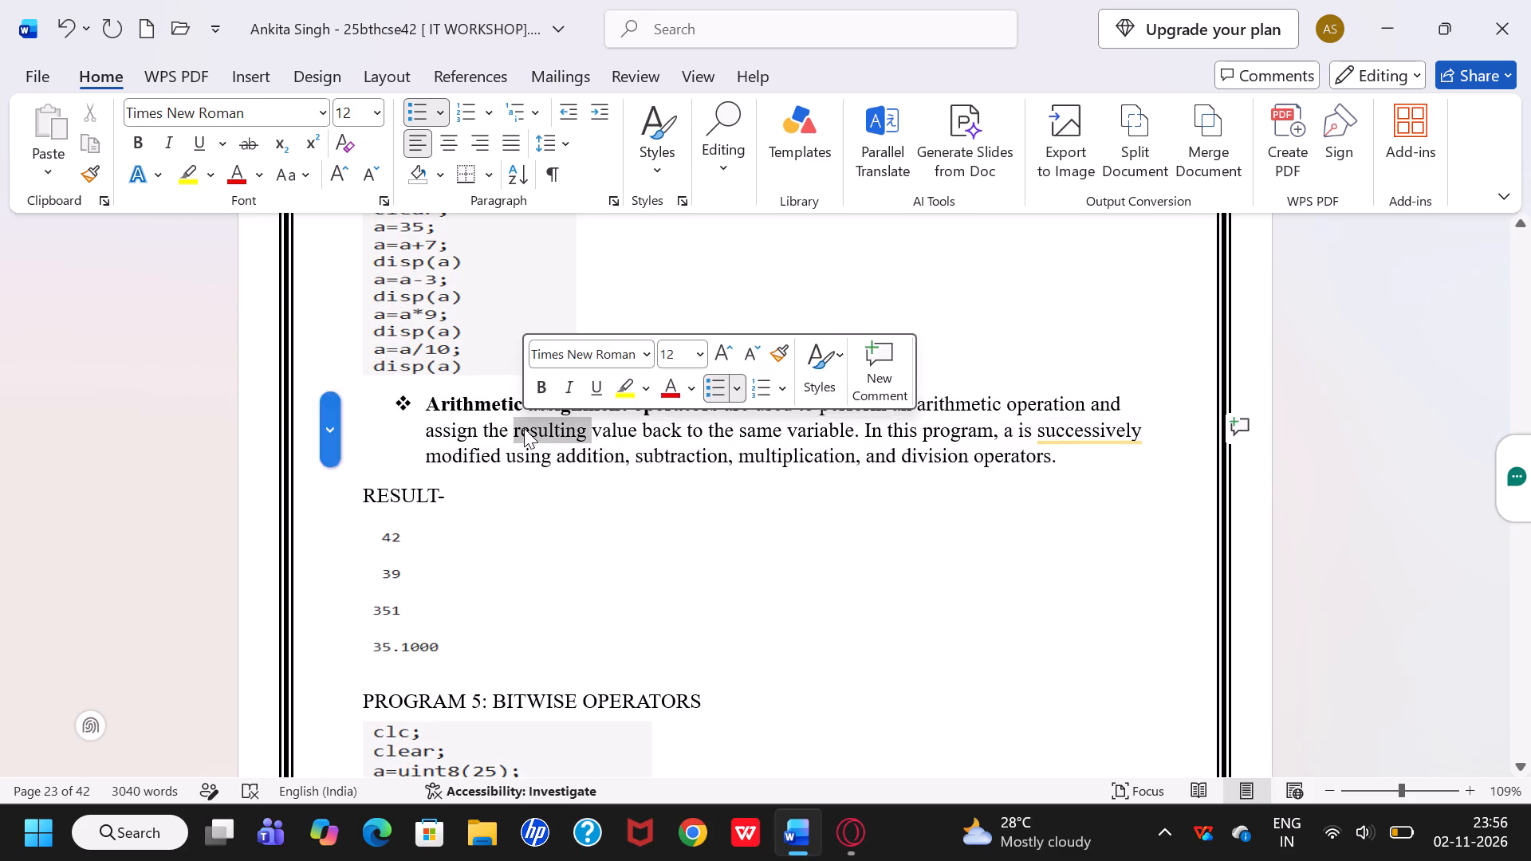
triple_click(524, 428)
click(509, 141)
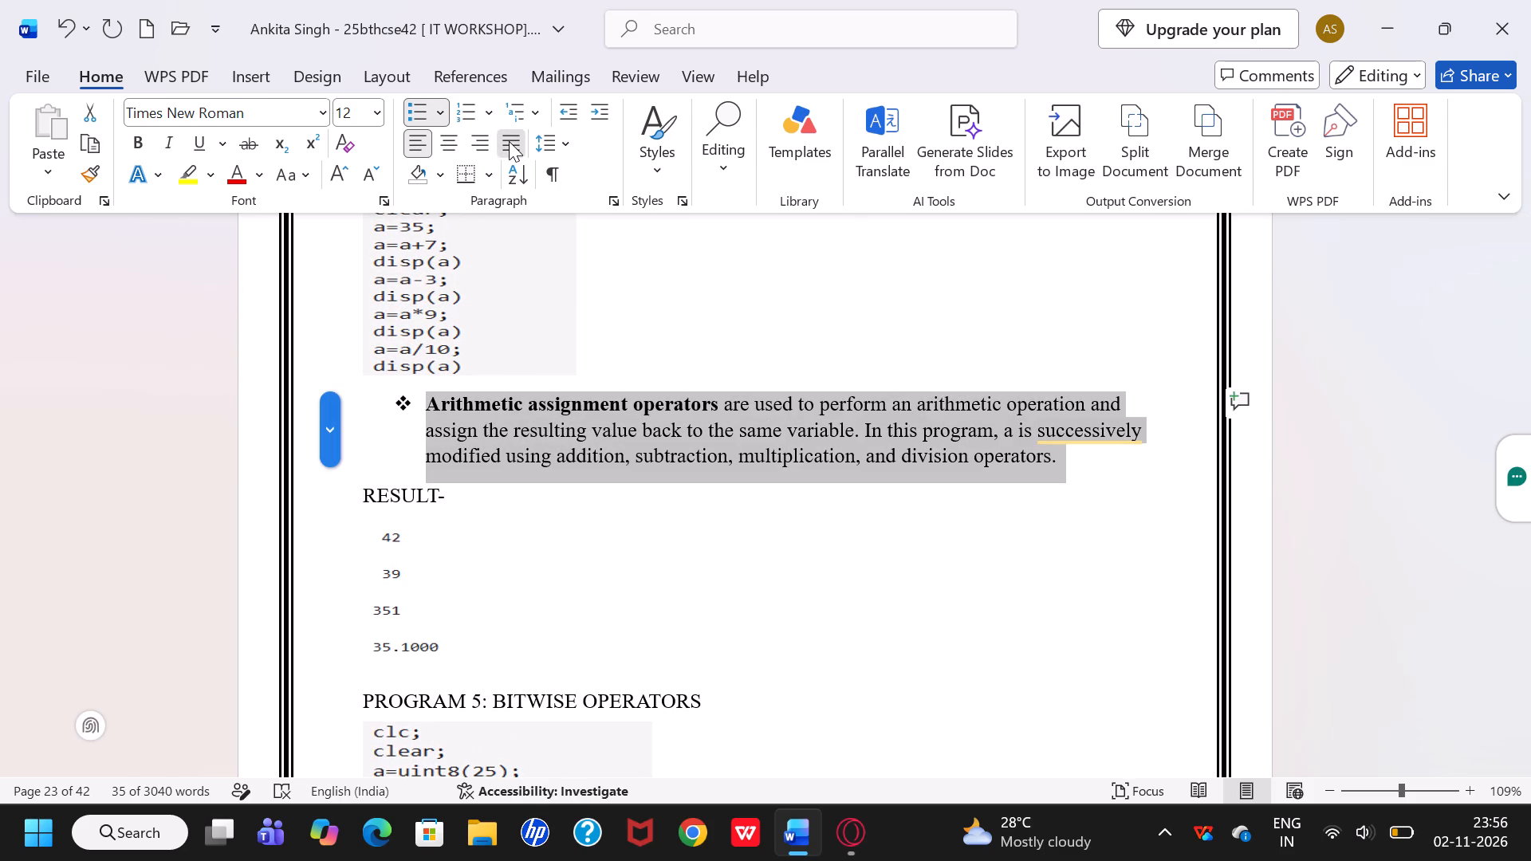
click(688, 301)
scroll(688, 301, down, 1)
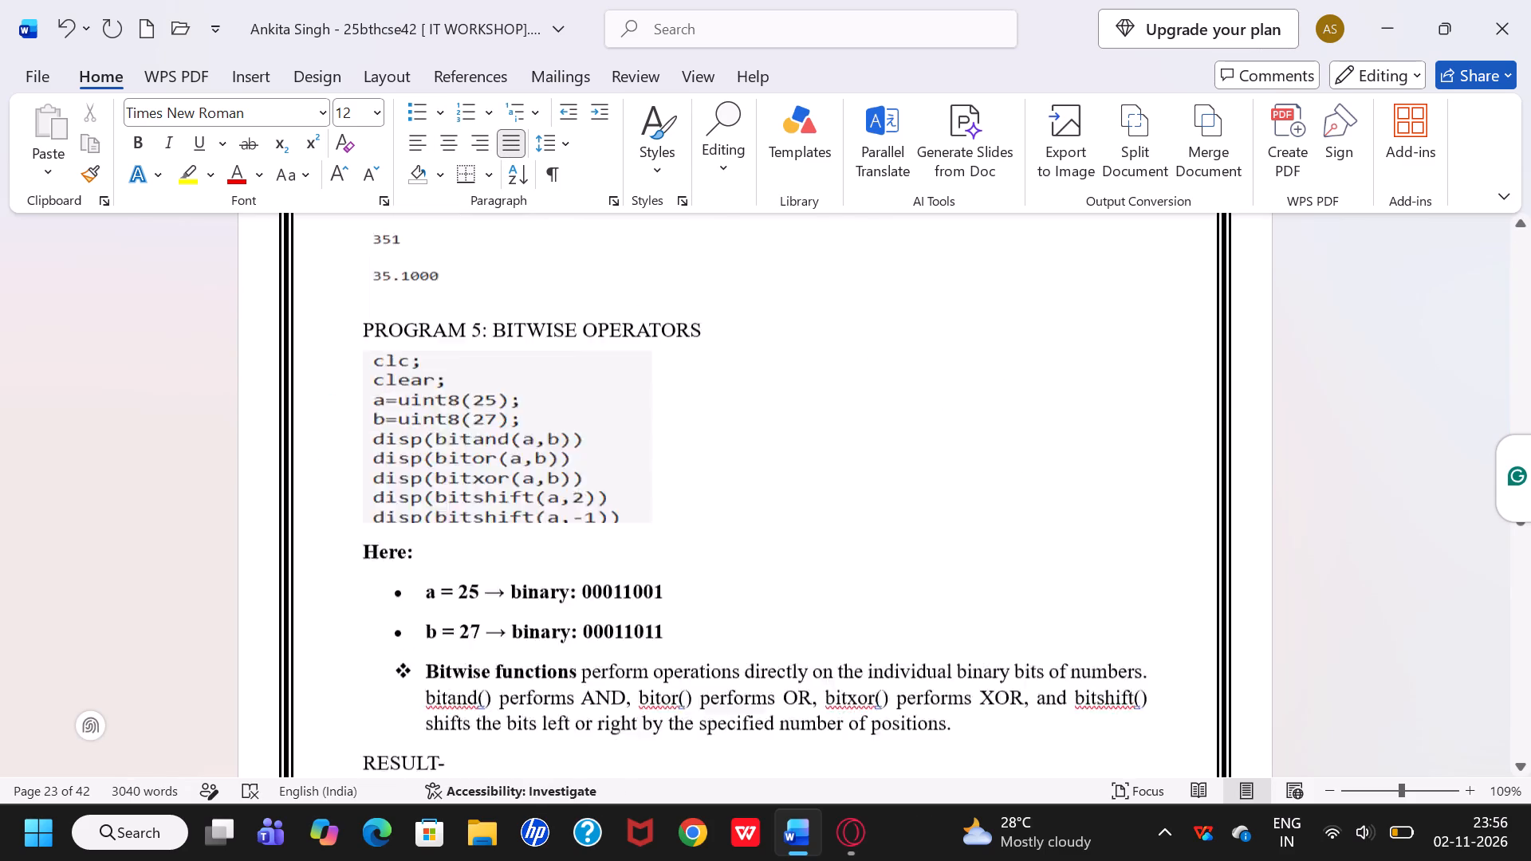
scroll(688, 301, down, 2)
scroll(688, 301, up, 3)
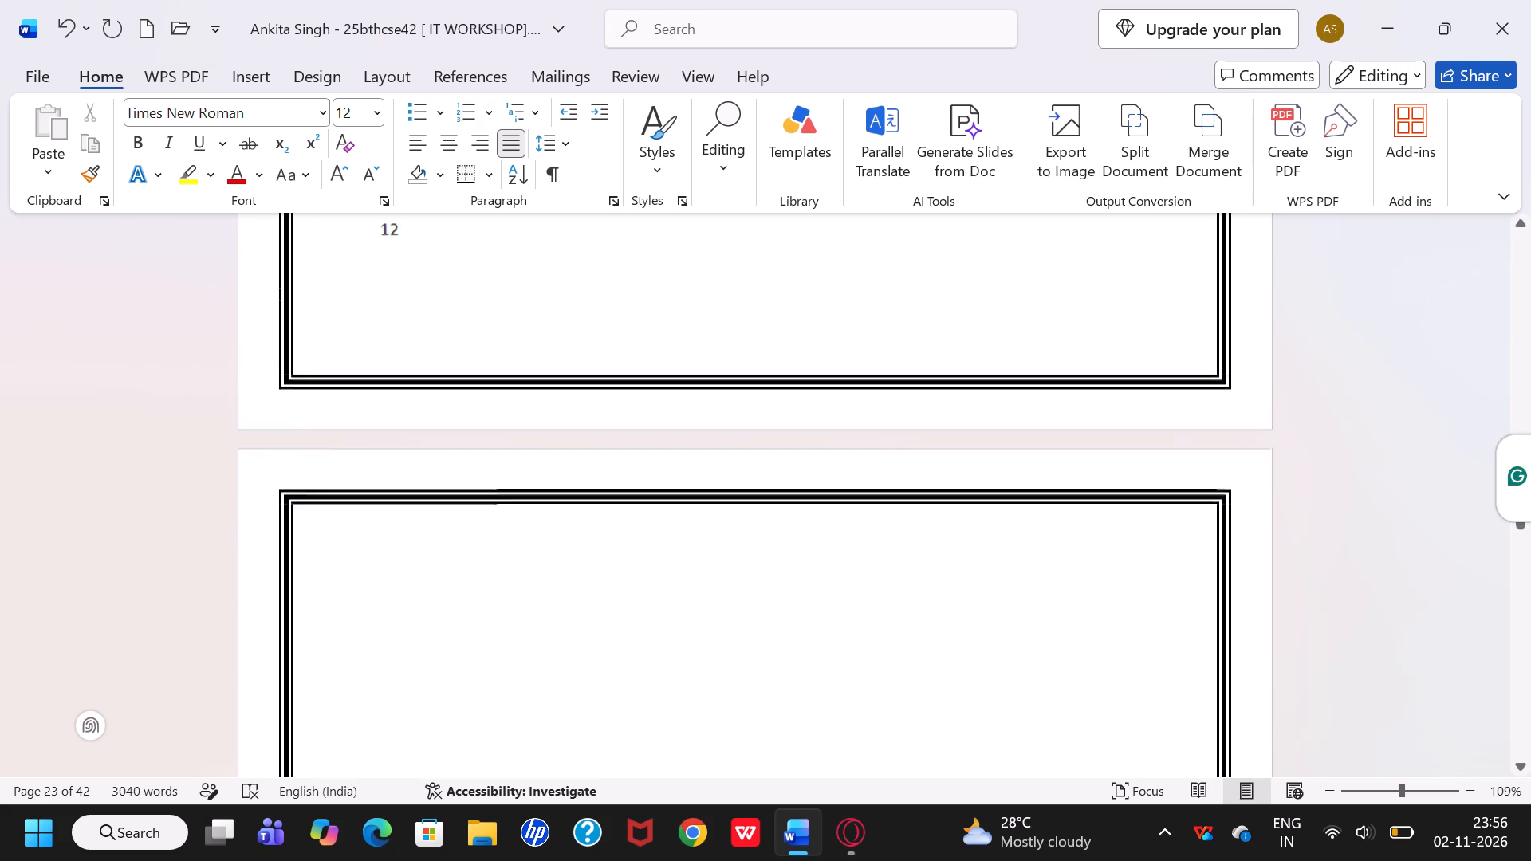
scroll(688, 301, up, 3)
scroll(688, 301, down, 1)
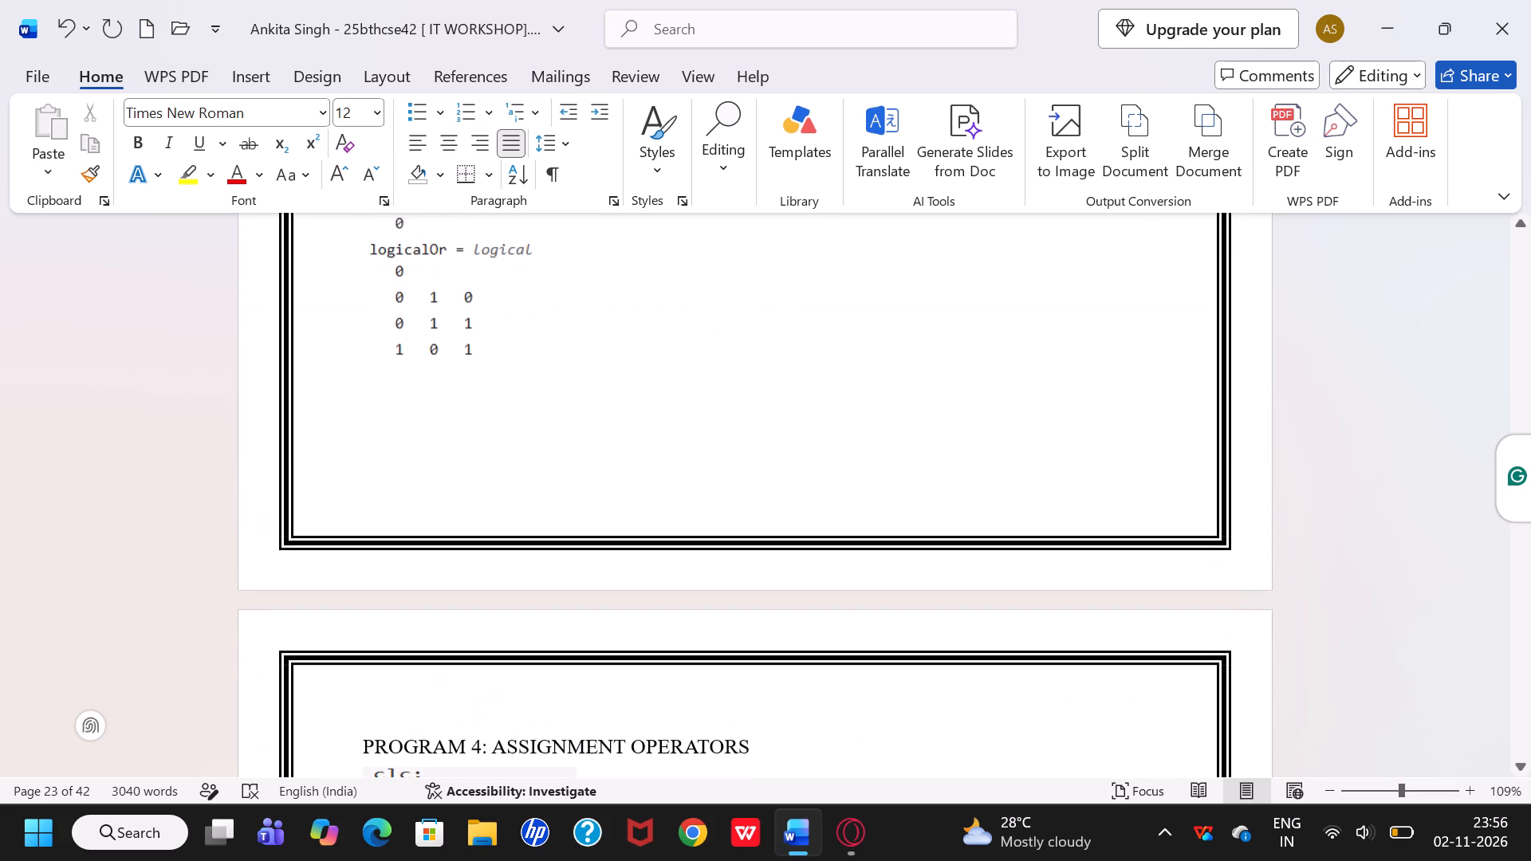
Delete the blank lines above the section 7 heading, MATLAB: User-Defined Functions.
scroll(688, 301, down, 2)
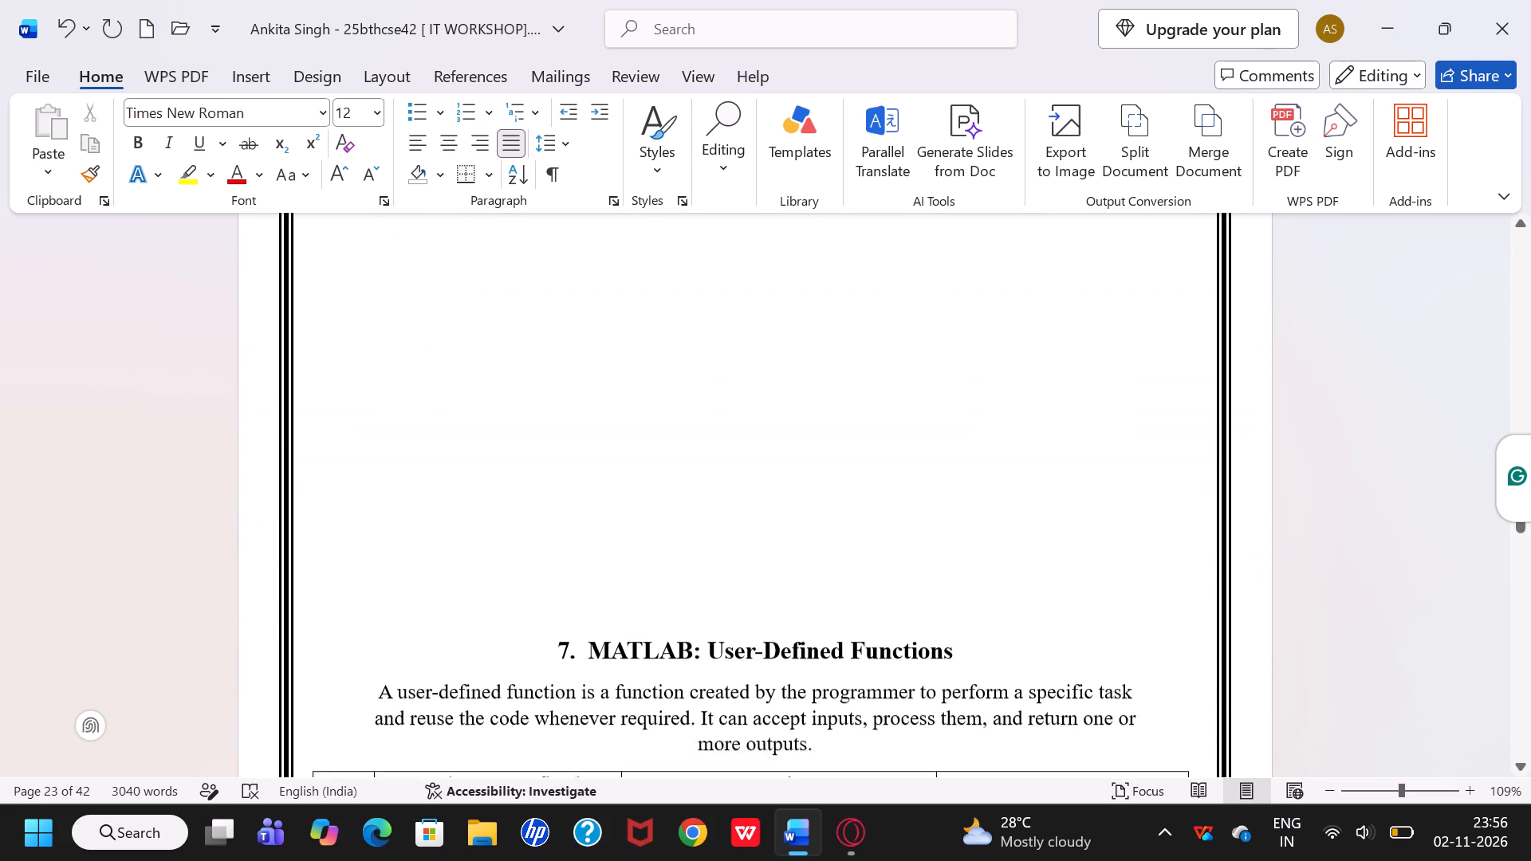
click(596, 560)
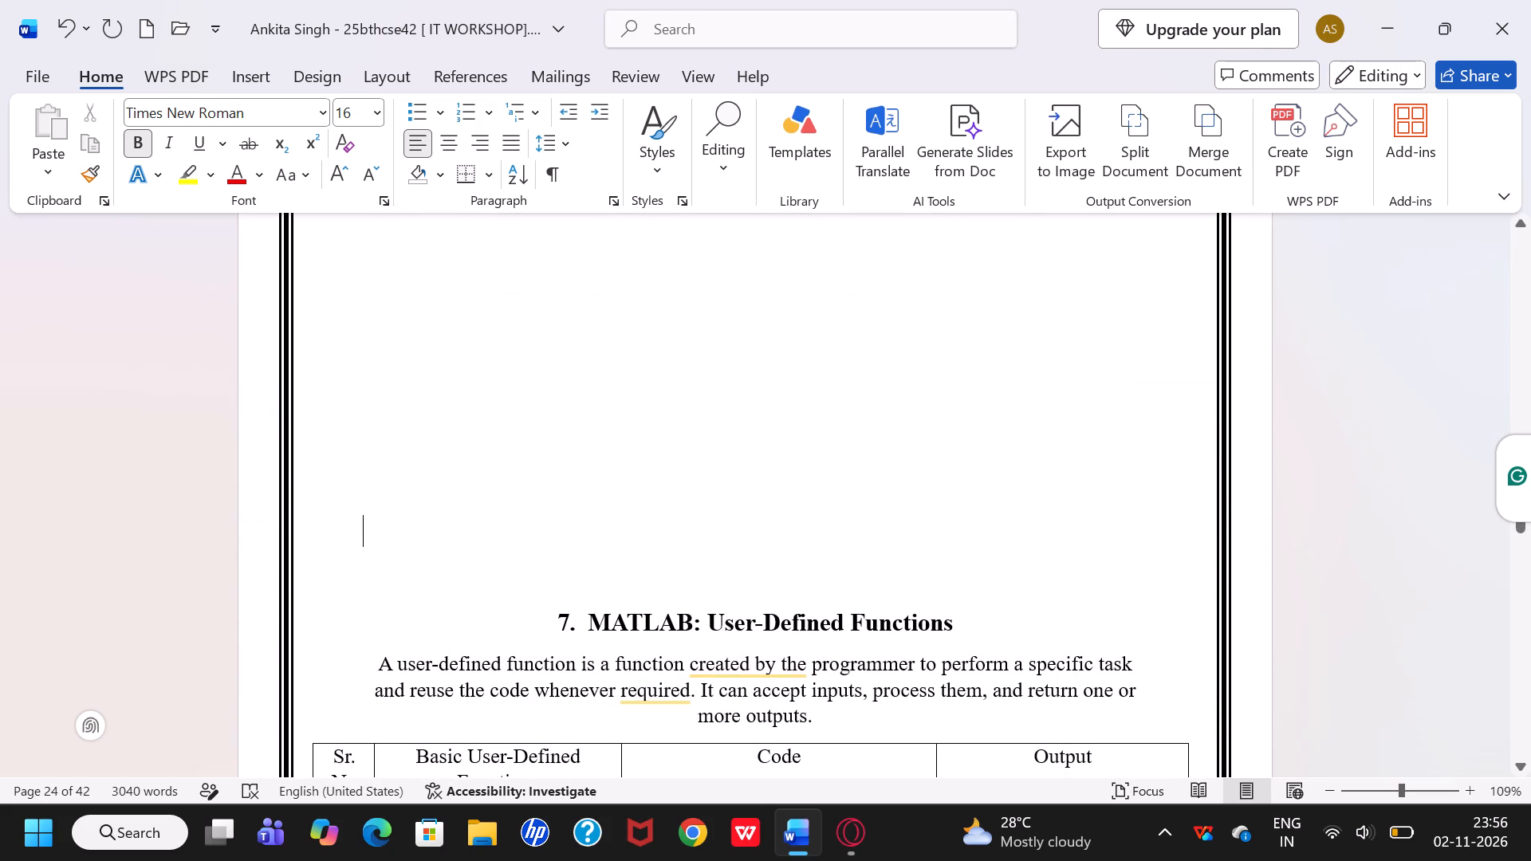
key(BackSpace)
key(BackSpace)
key(BackSpace)
key(BackSpace)
key(BackSpace)
key(BackSpace)
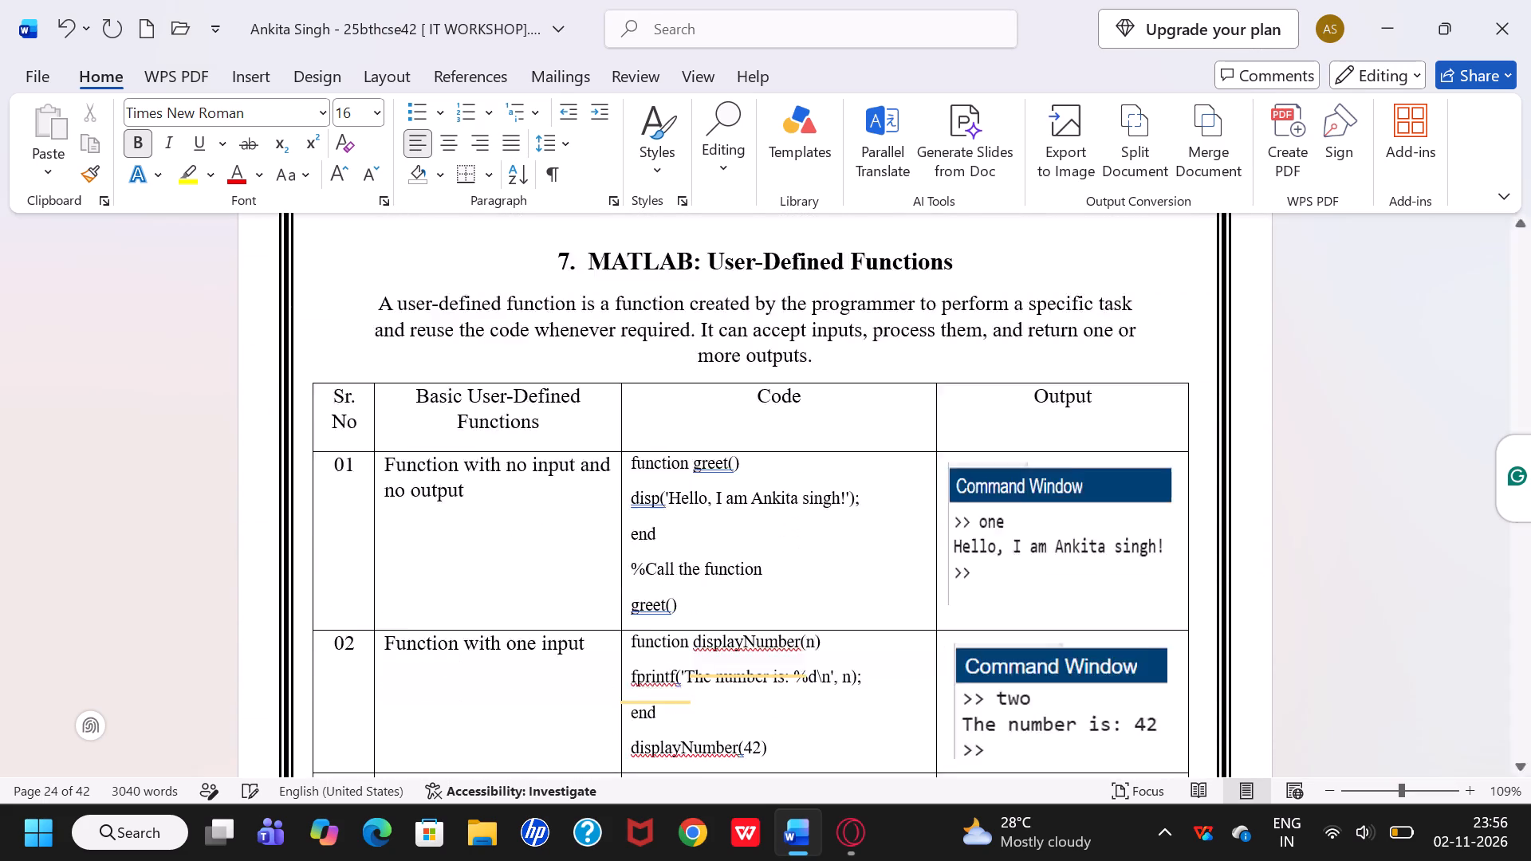
key(BackSpace)
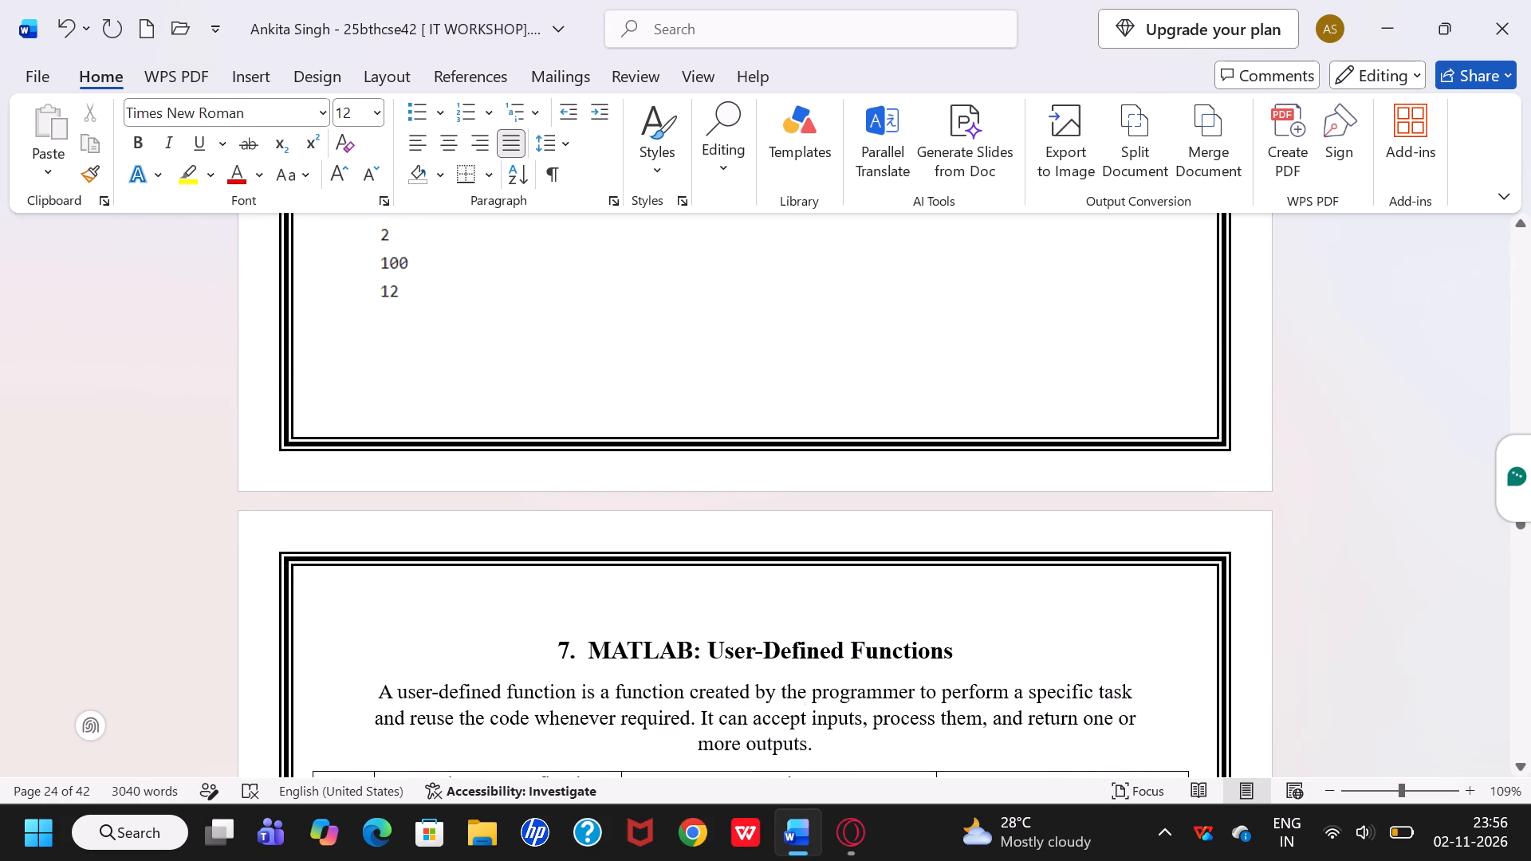
click(582, 605)
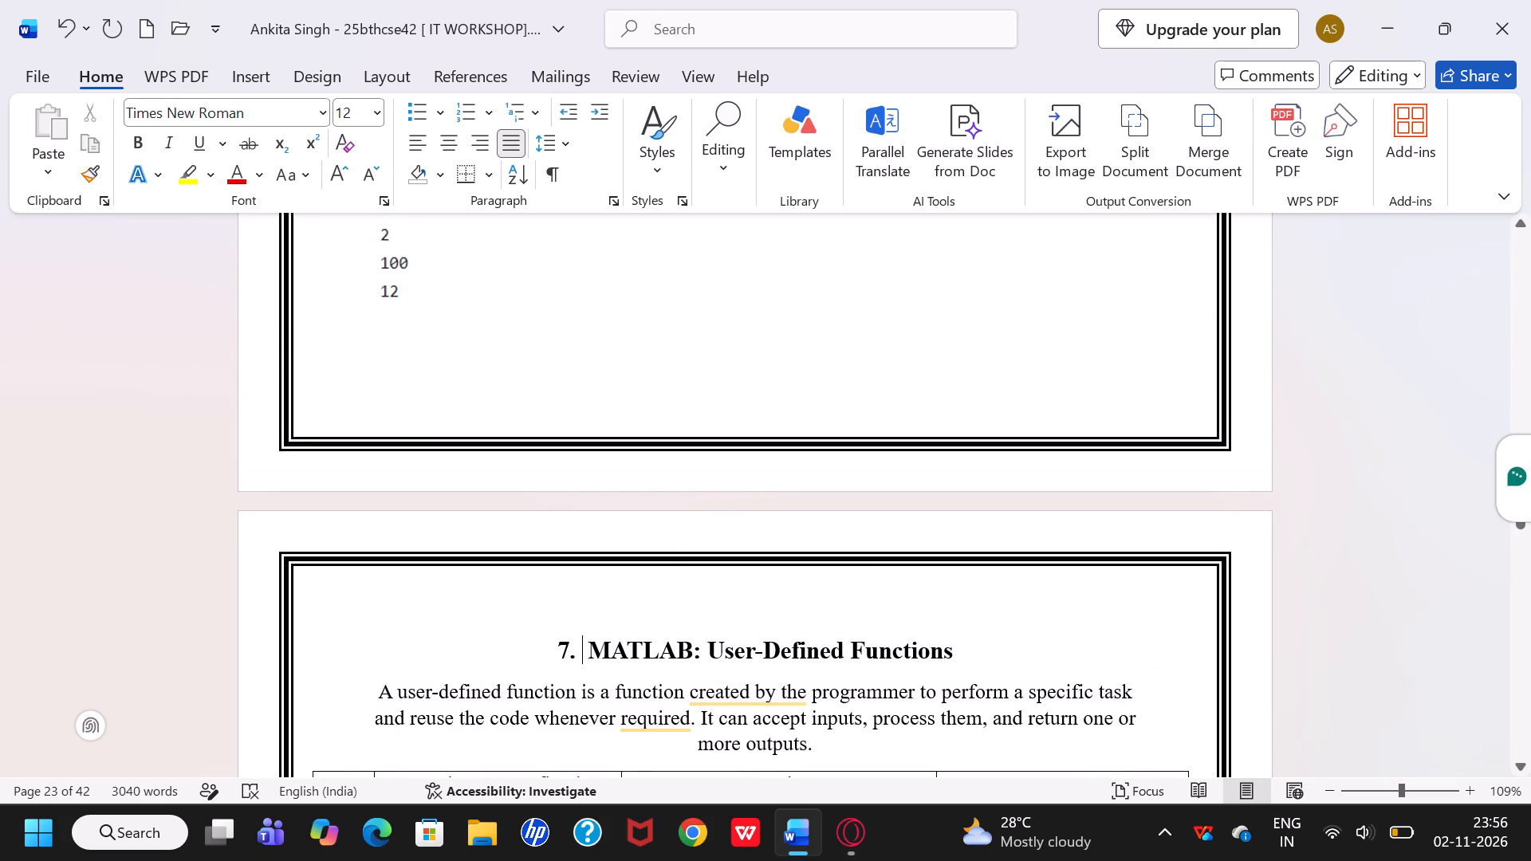
Justify the introductory paragraph about user-defined functions under the section 7 heading.
scroll(582, 605, down, 1)
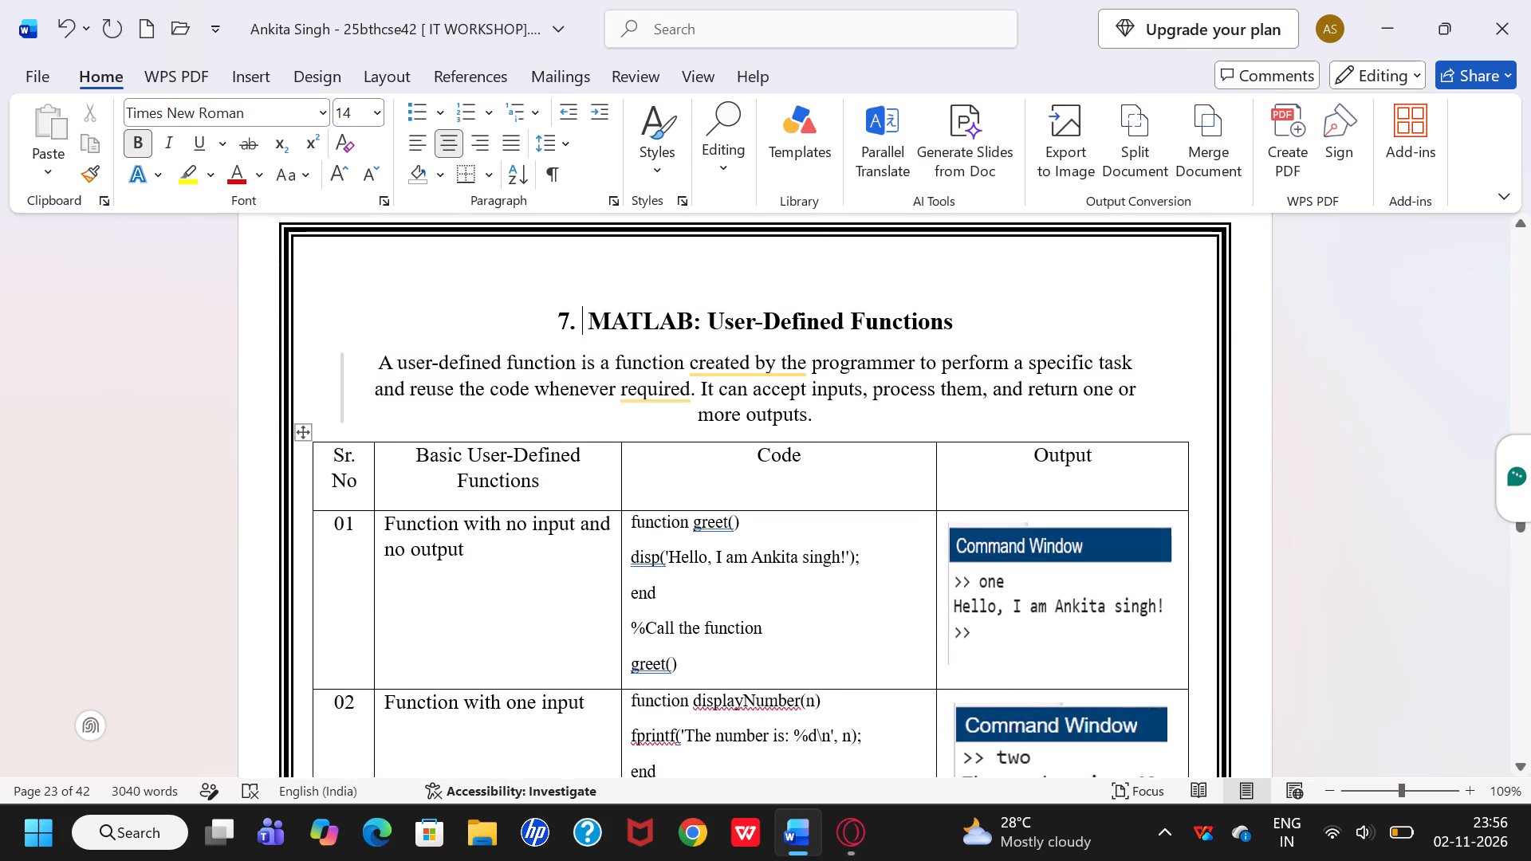
triple_click(566, 378)
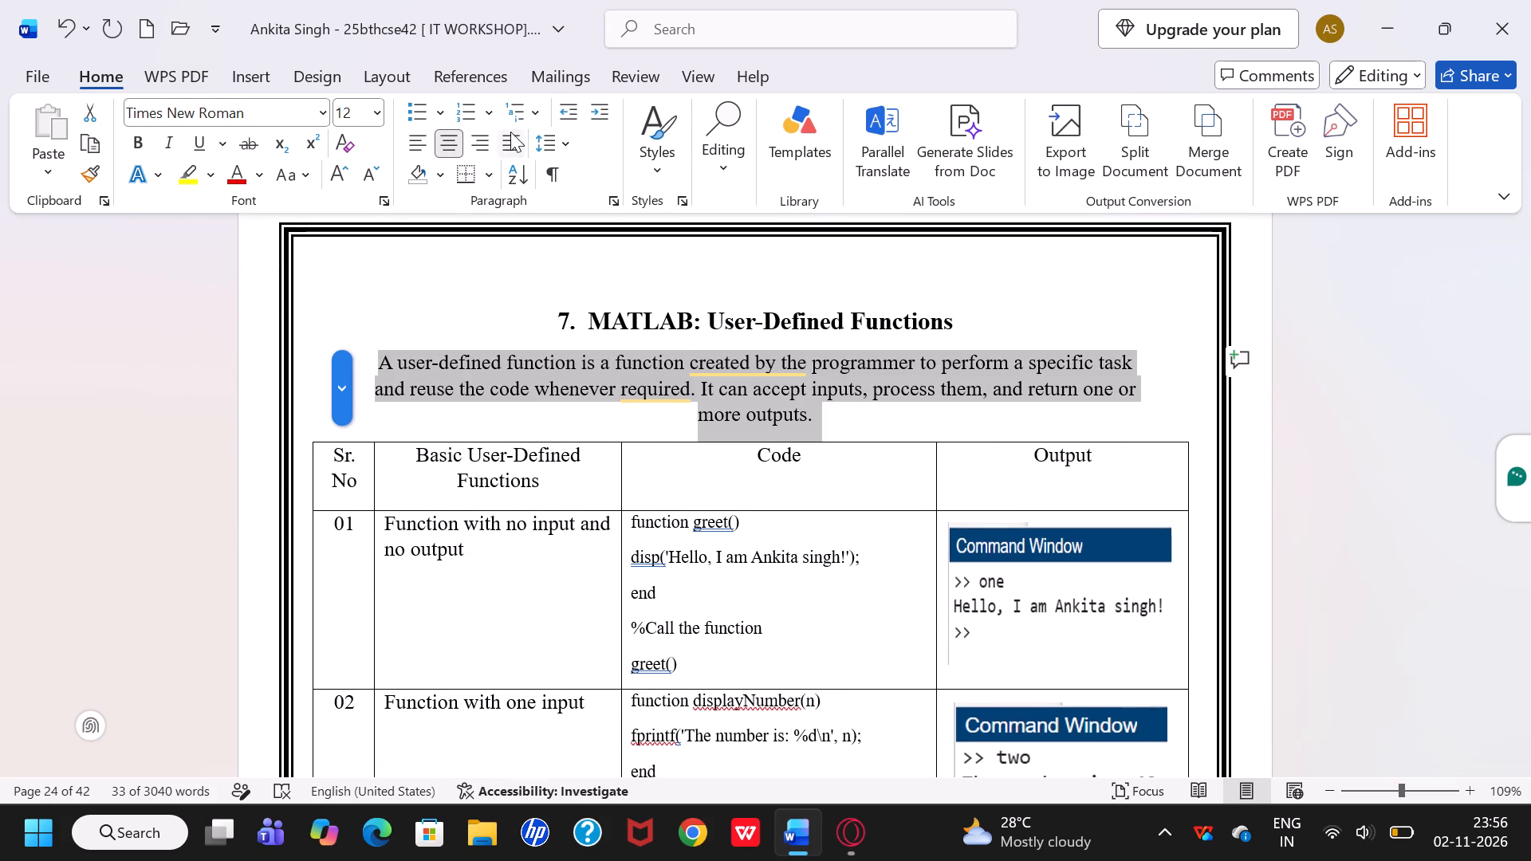
click(512, 133)
click(568, 393)
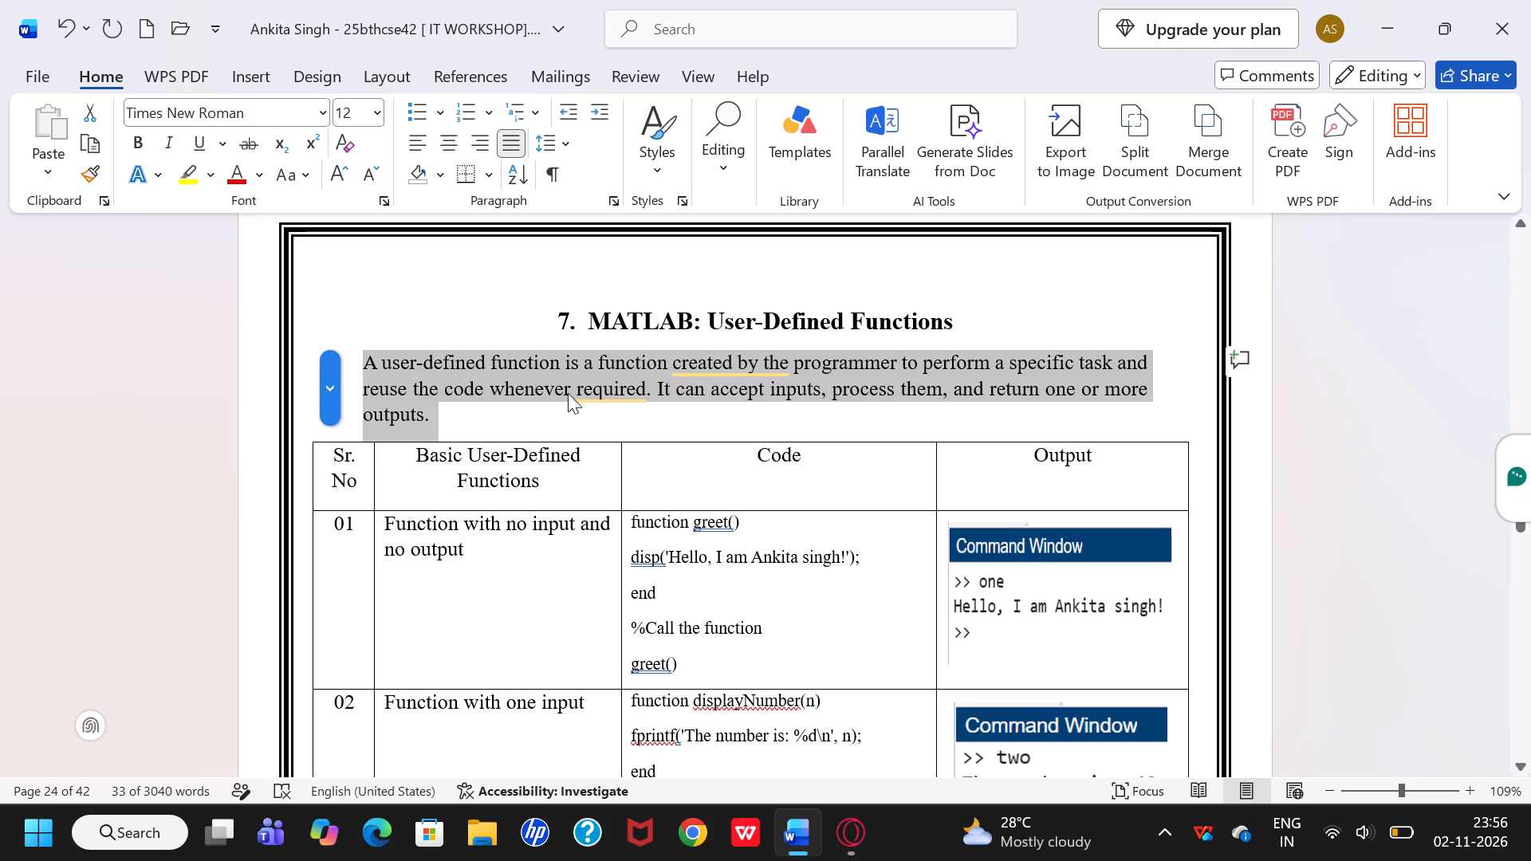
Set all text in the section 7 user-defined functions table to font size 12.
click(301, 431)
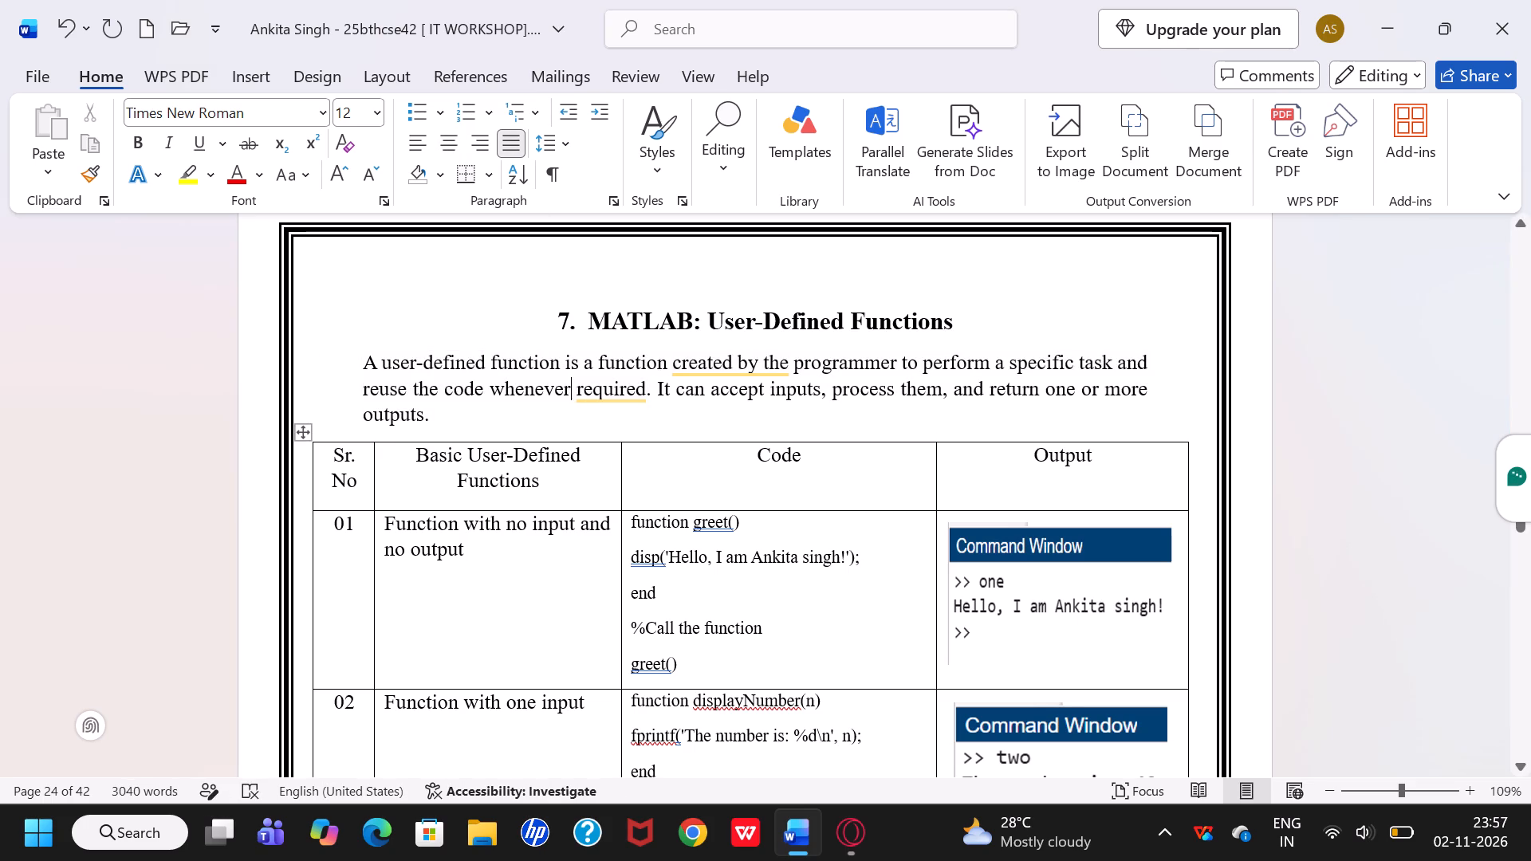
click(379, 109)
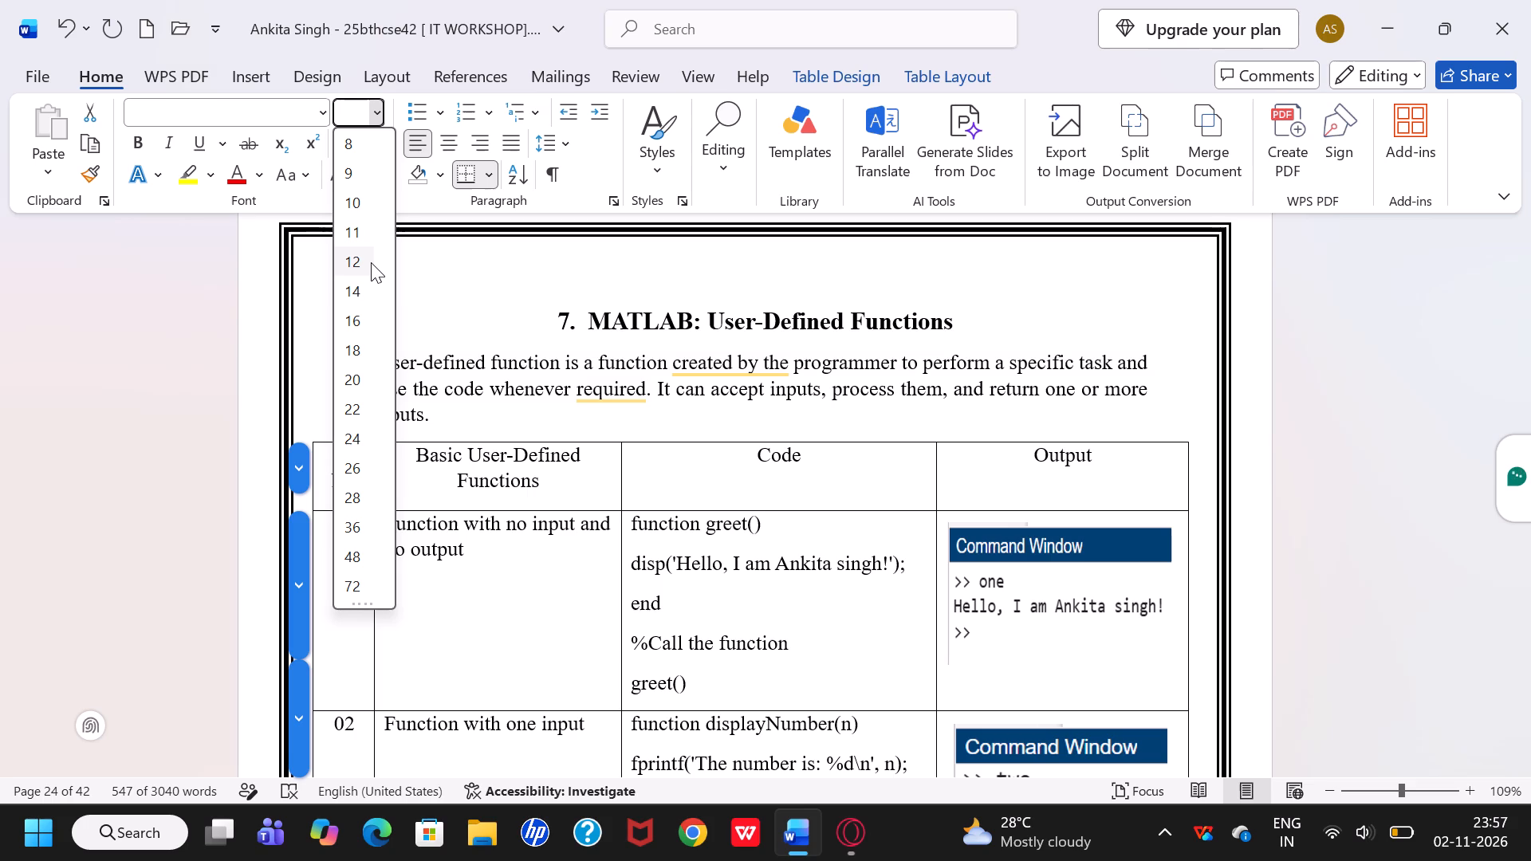
click(371, 262)
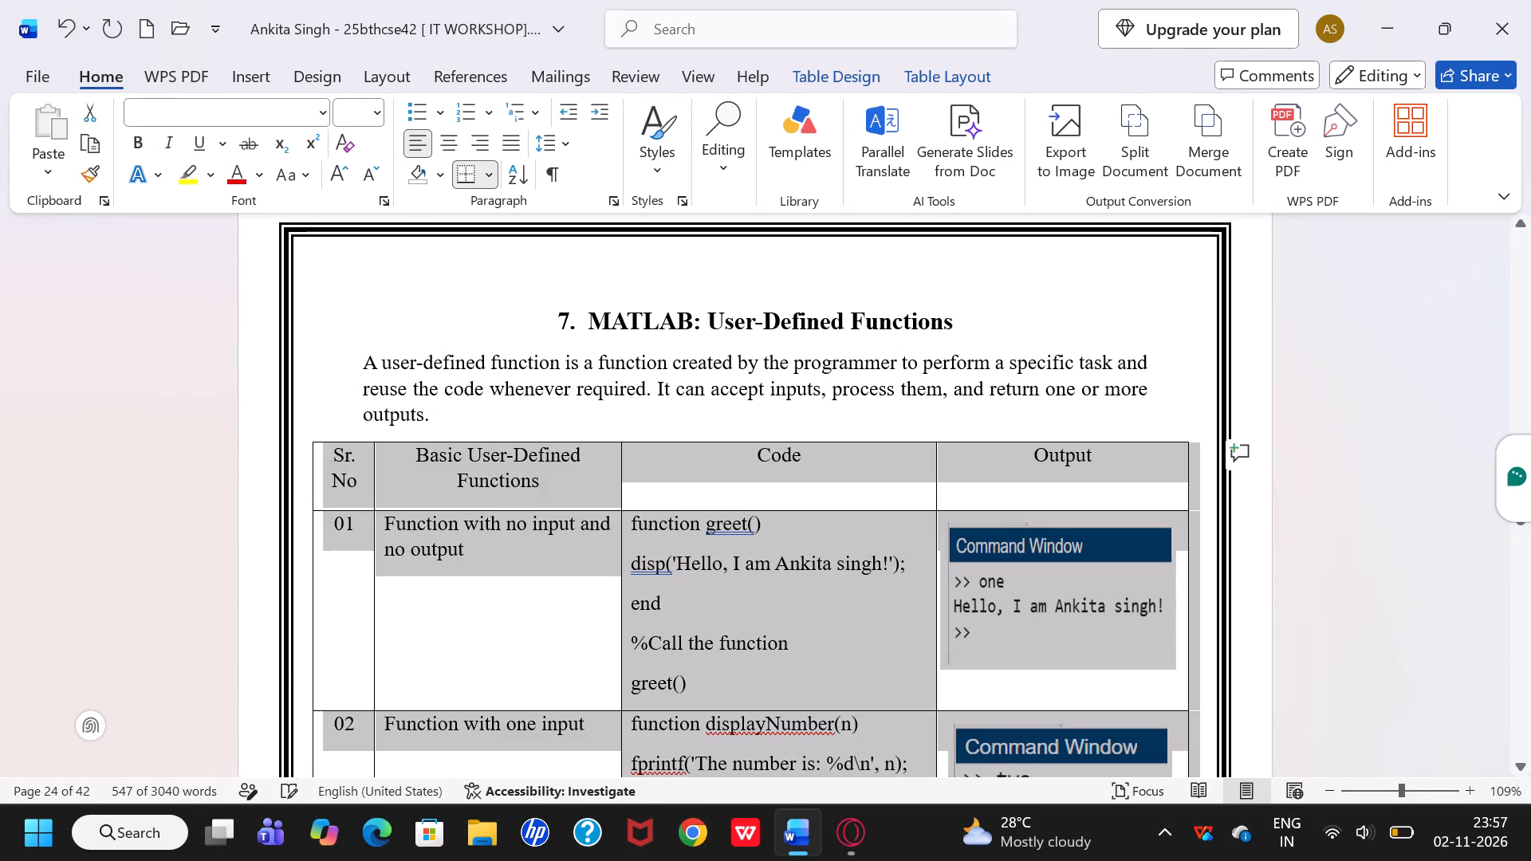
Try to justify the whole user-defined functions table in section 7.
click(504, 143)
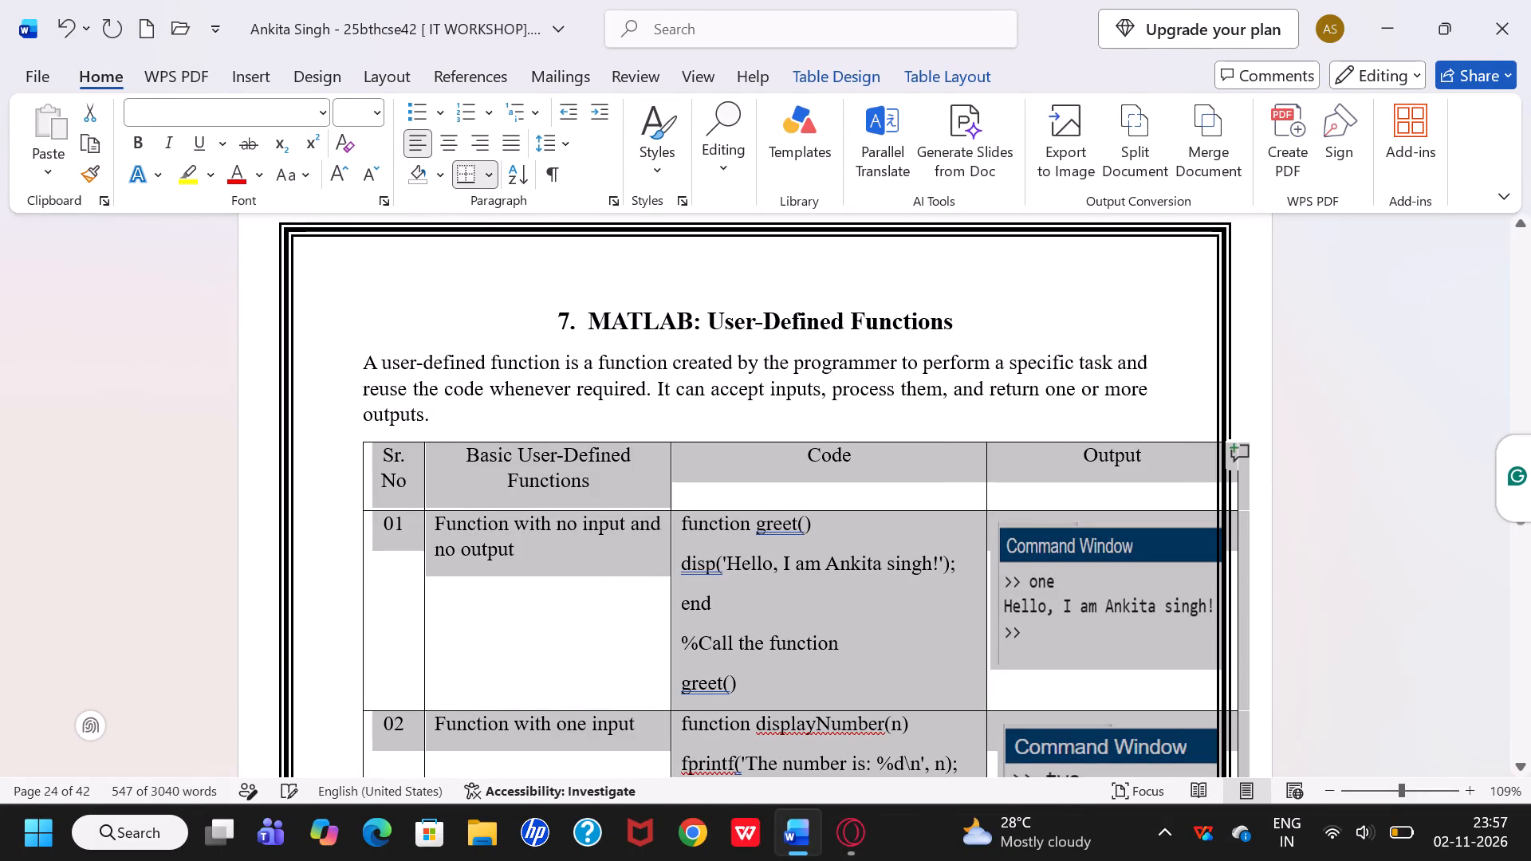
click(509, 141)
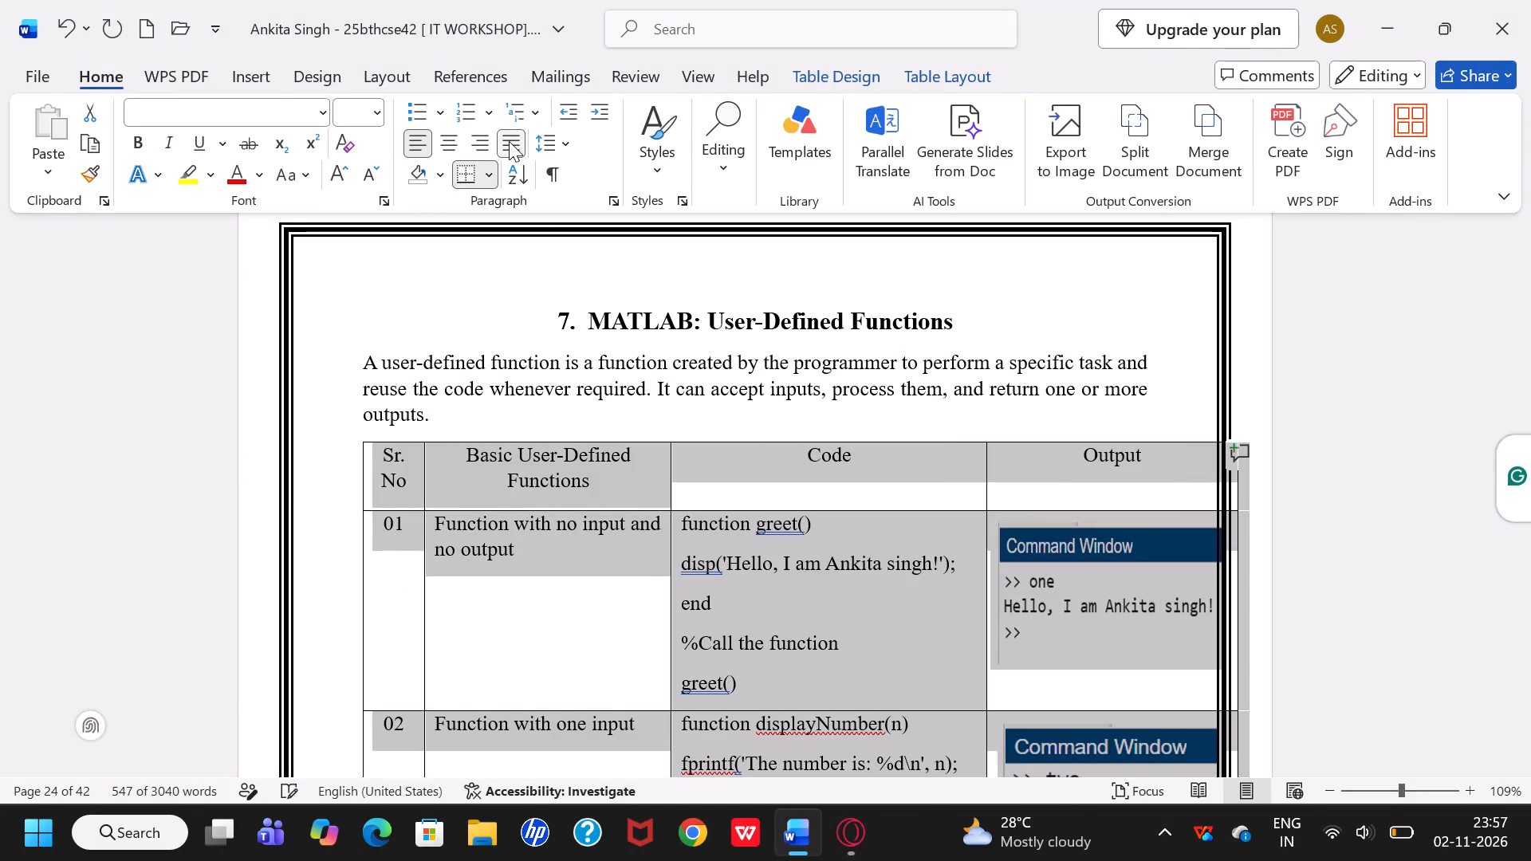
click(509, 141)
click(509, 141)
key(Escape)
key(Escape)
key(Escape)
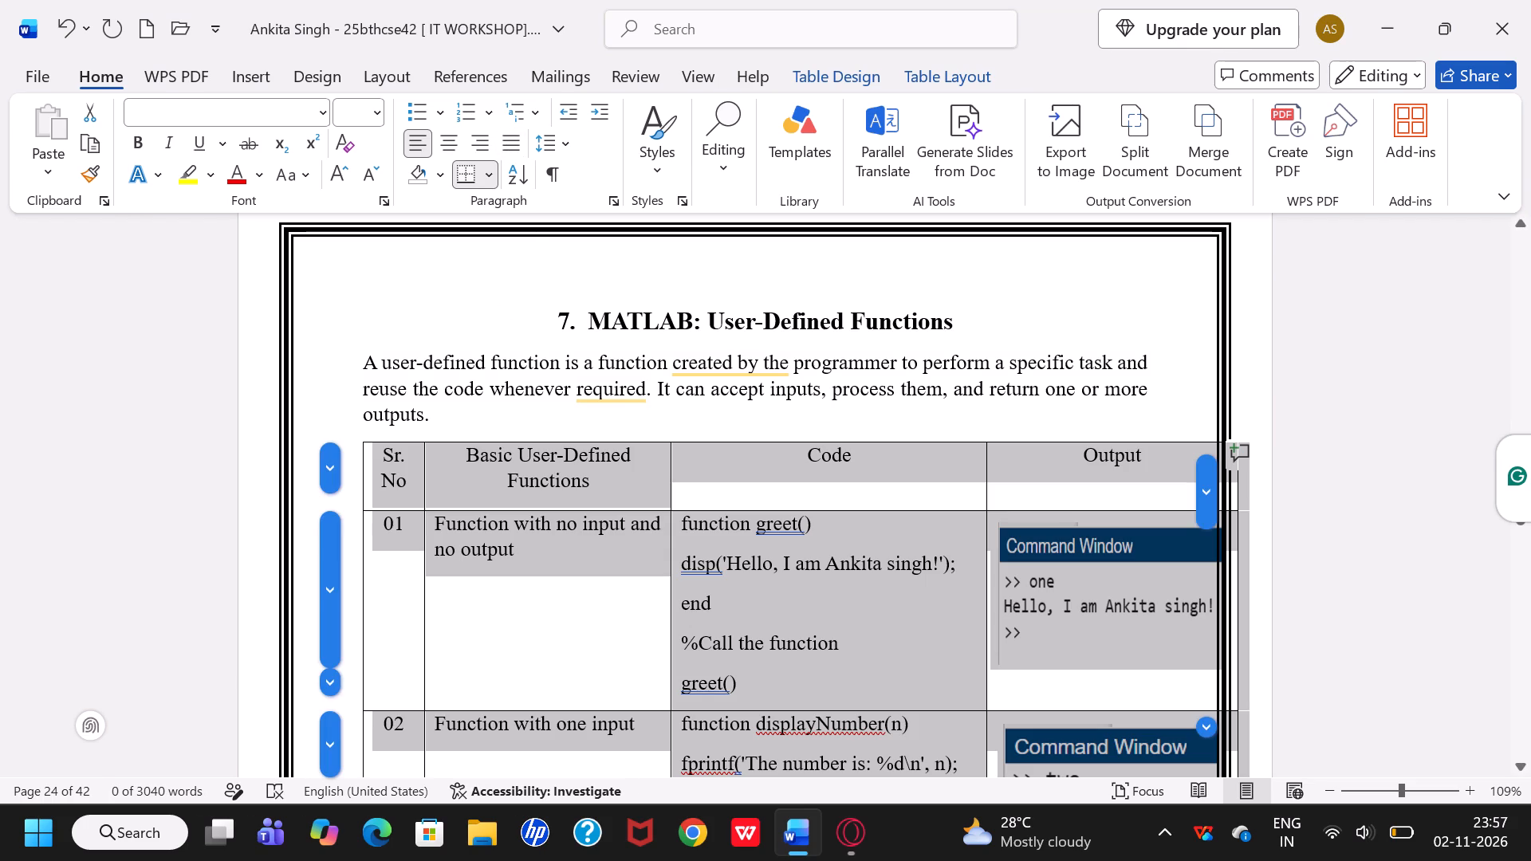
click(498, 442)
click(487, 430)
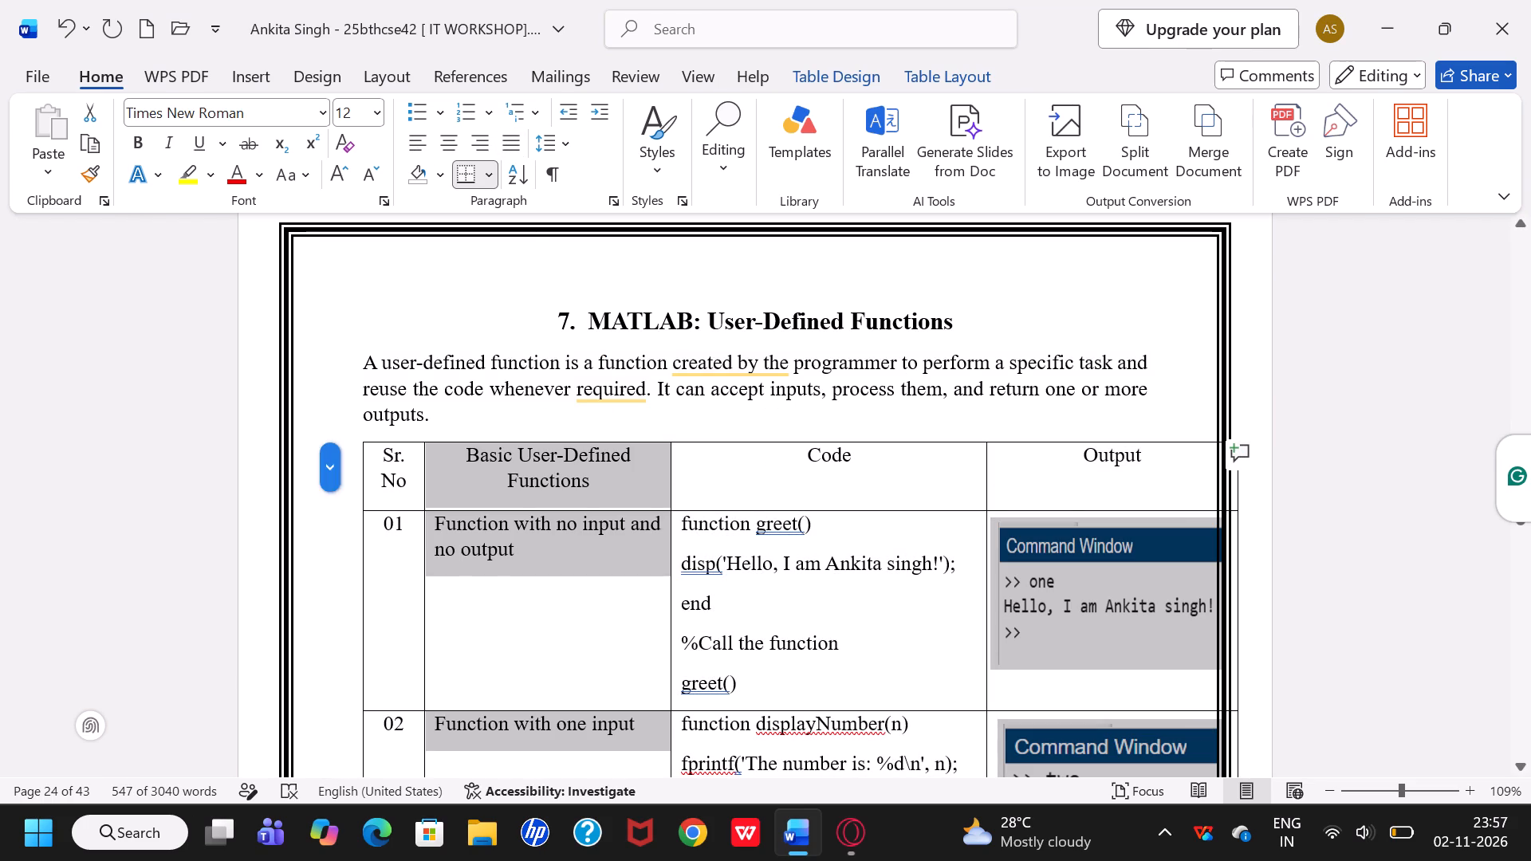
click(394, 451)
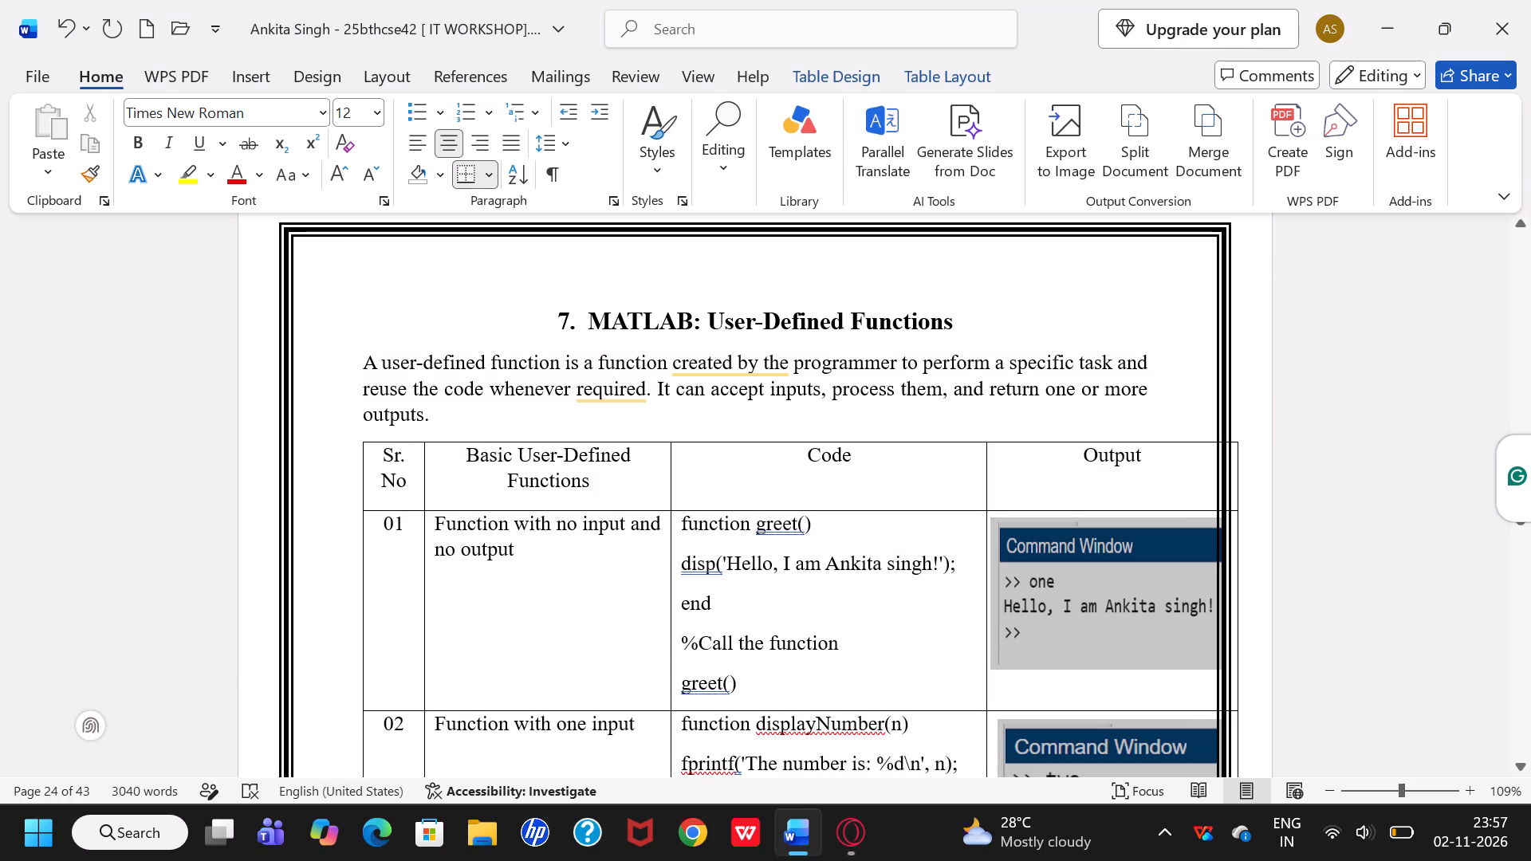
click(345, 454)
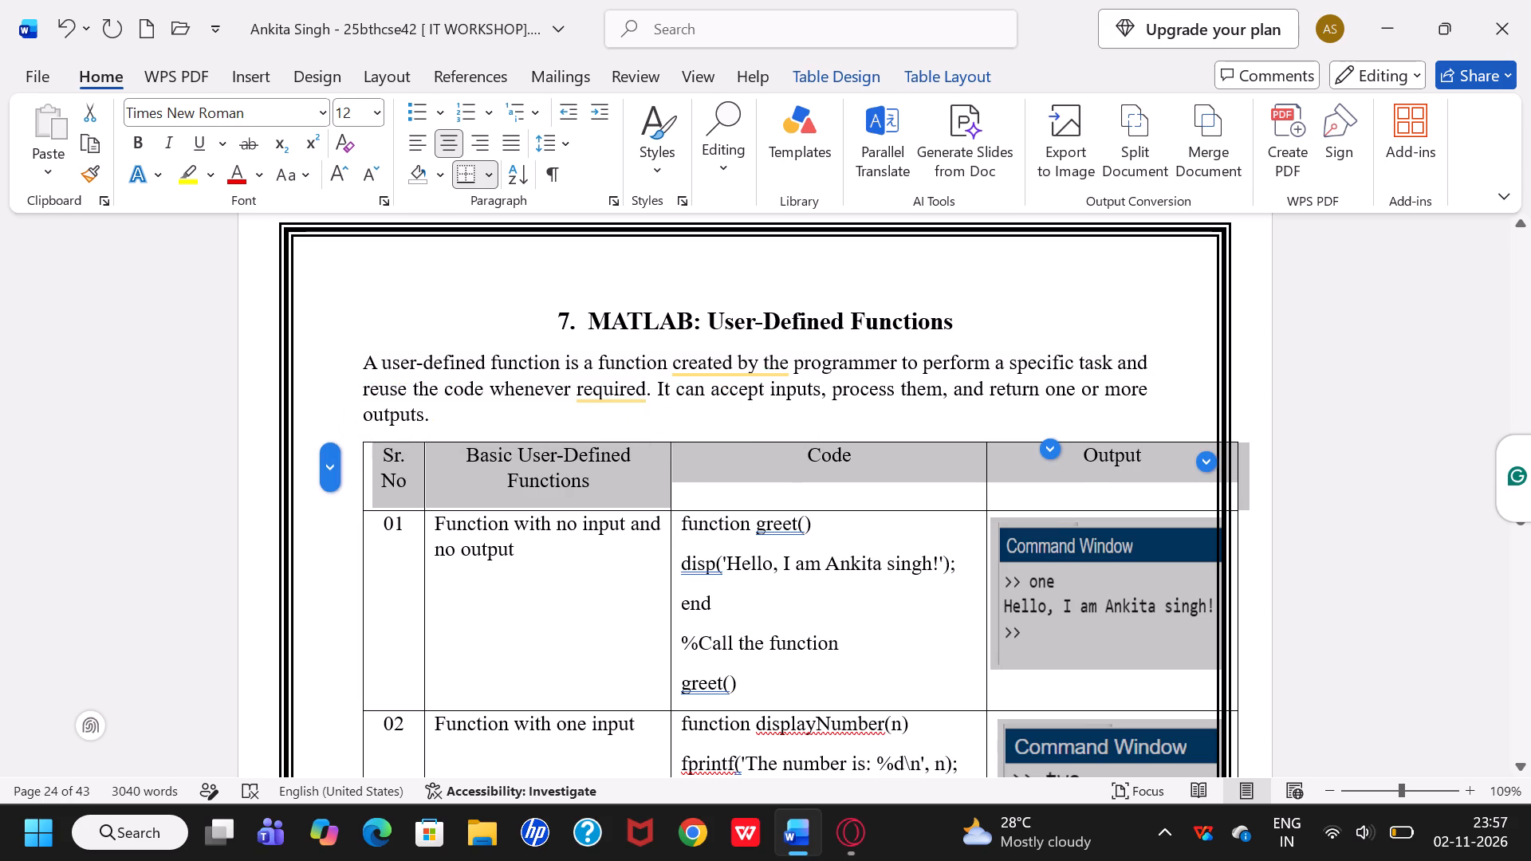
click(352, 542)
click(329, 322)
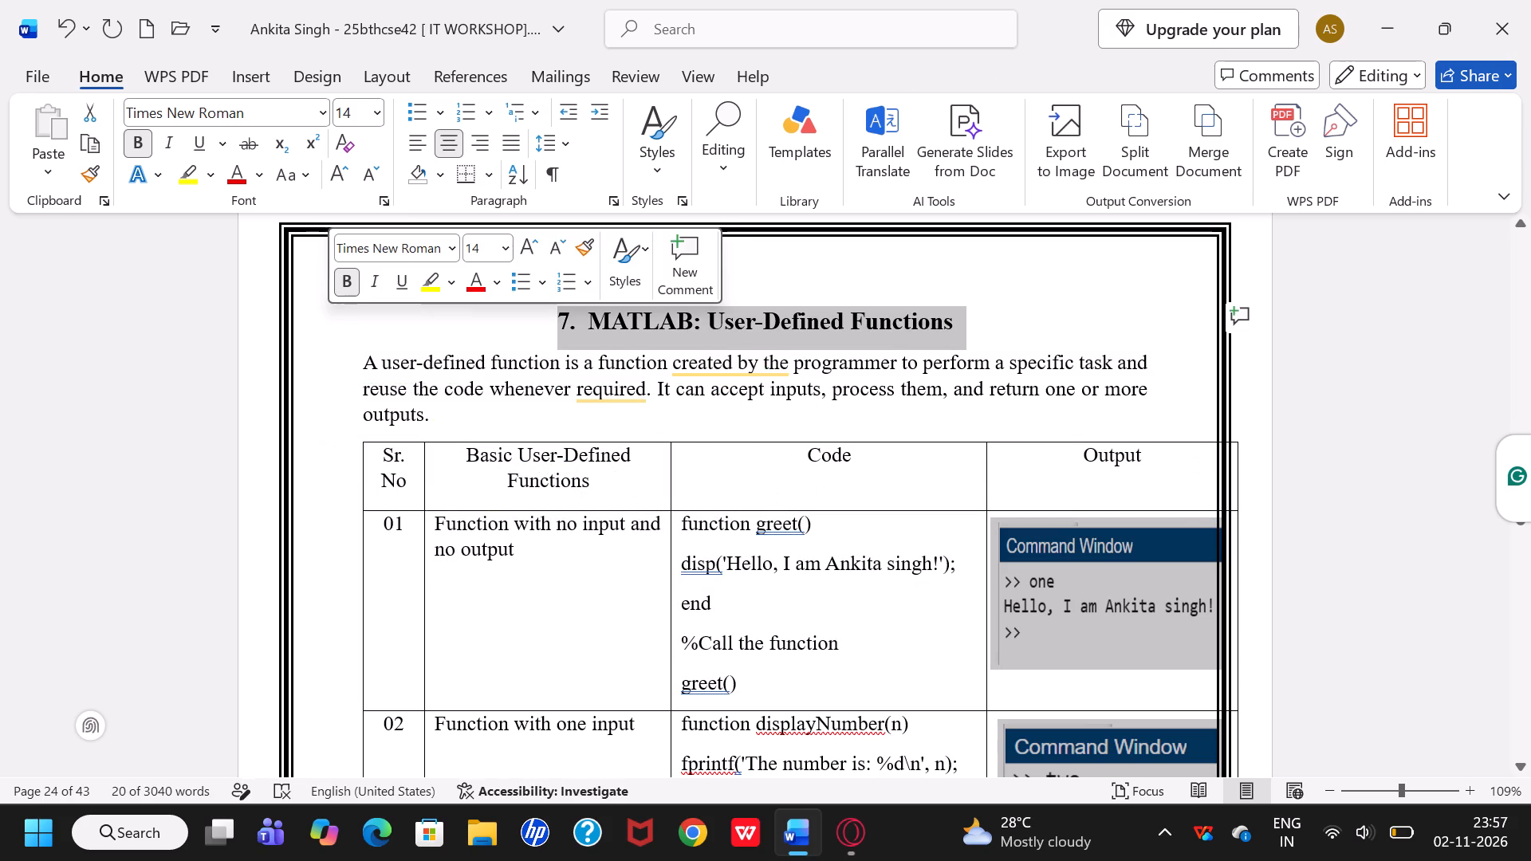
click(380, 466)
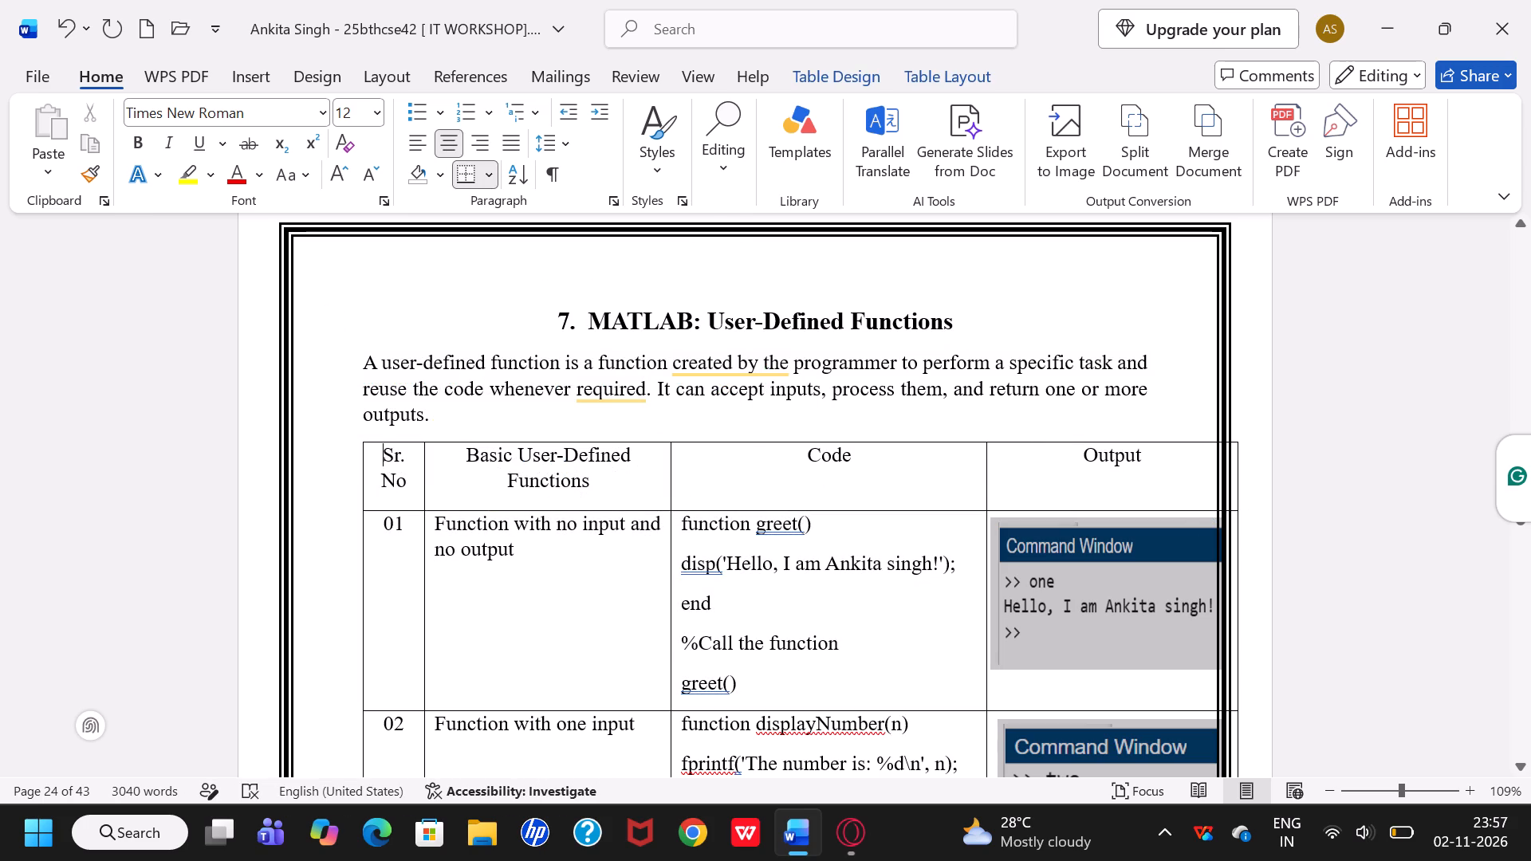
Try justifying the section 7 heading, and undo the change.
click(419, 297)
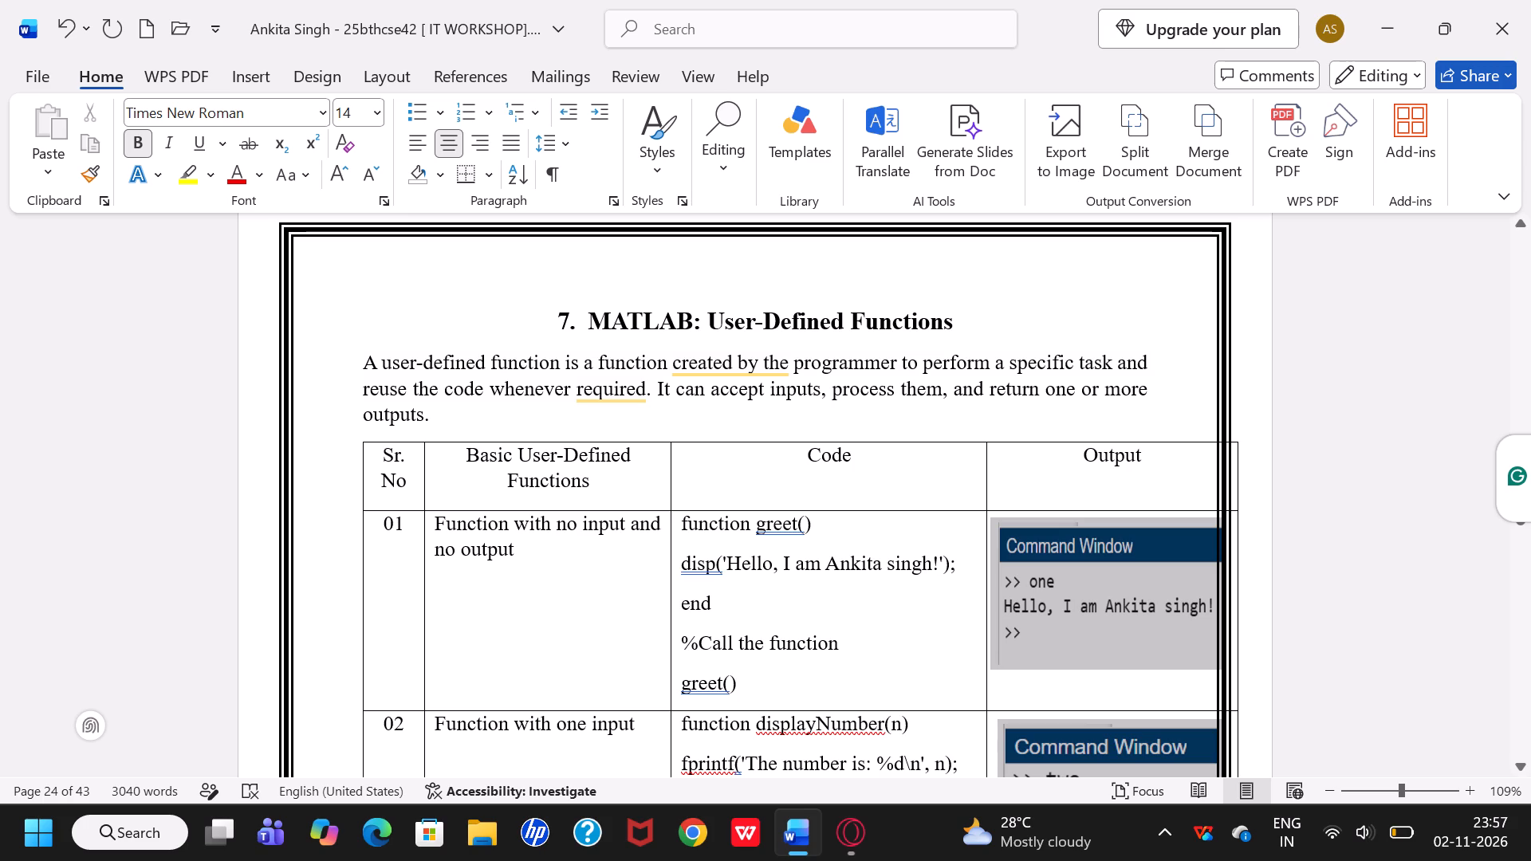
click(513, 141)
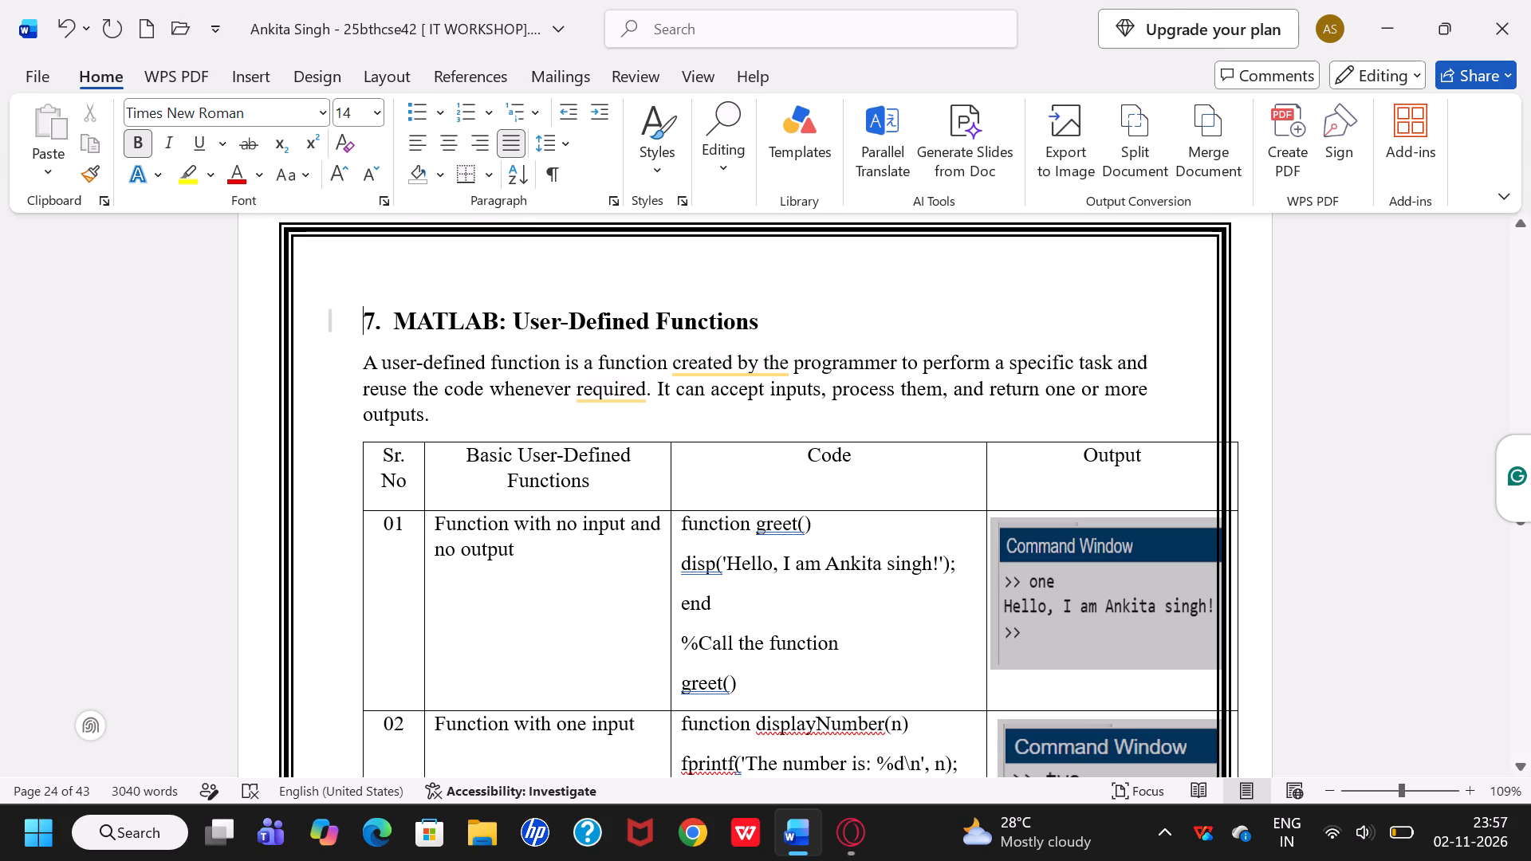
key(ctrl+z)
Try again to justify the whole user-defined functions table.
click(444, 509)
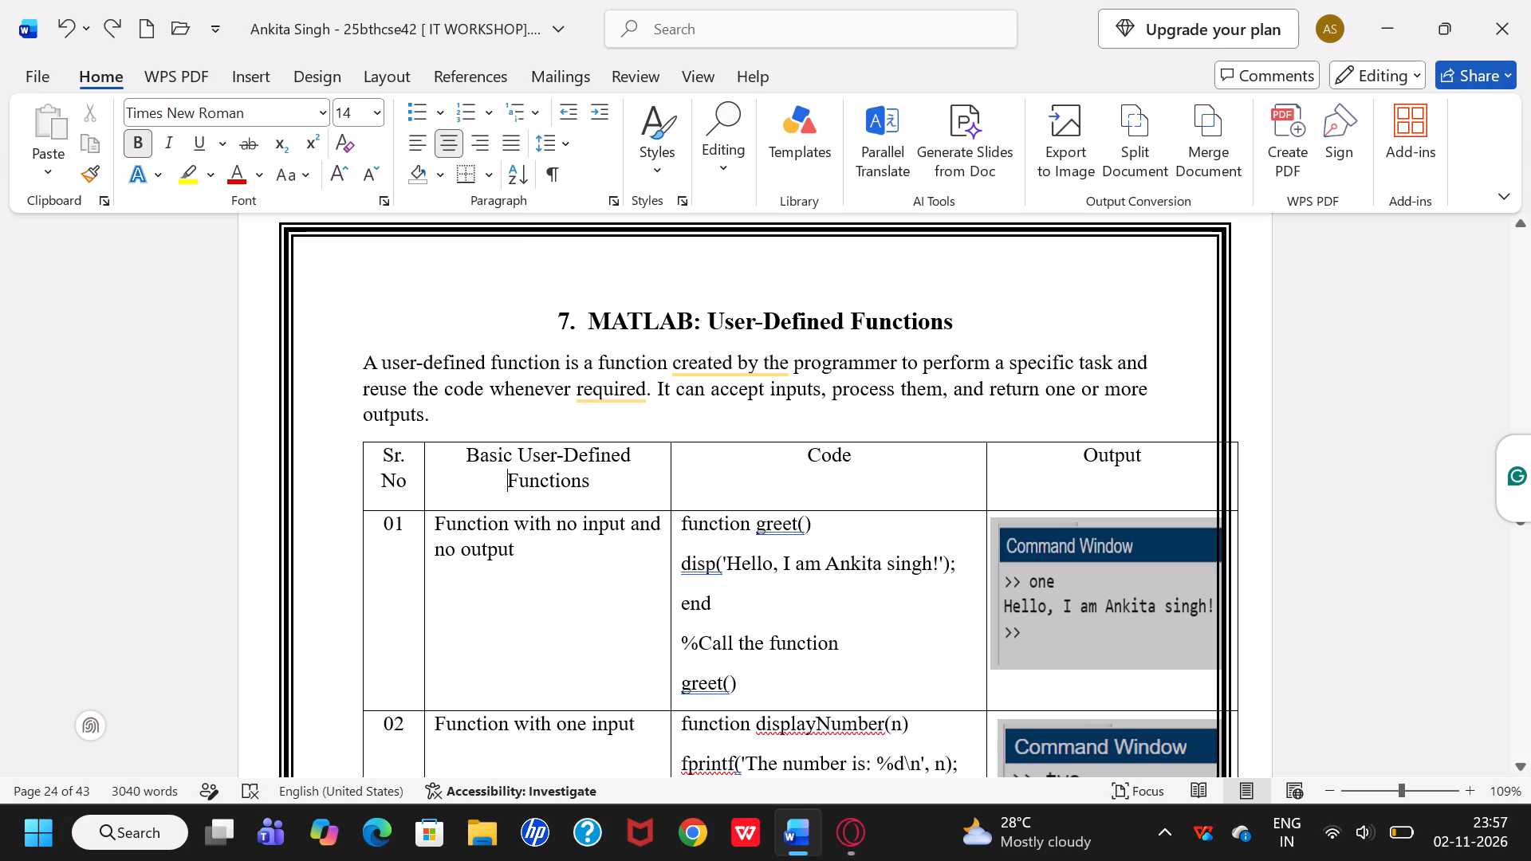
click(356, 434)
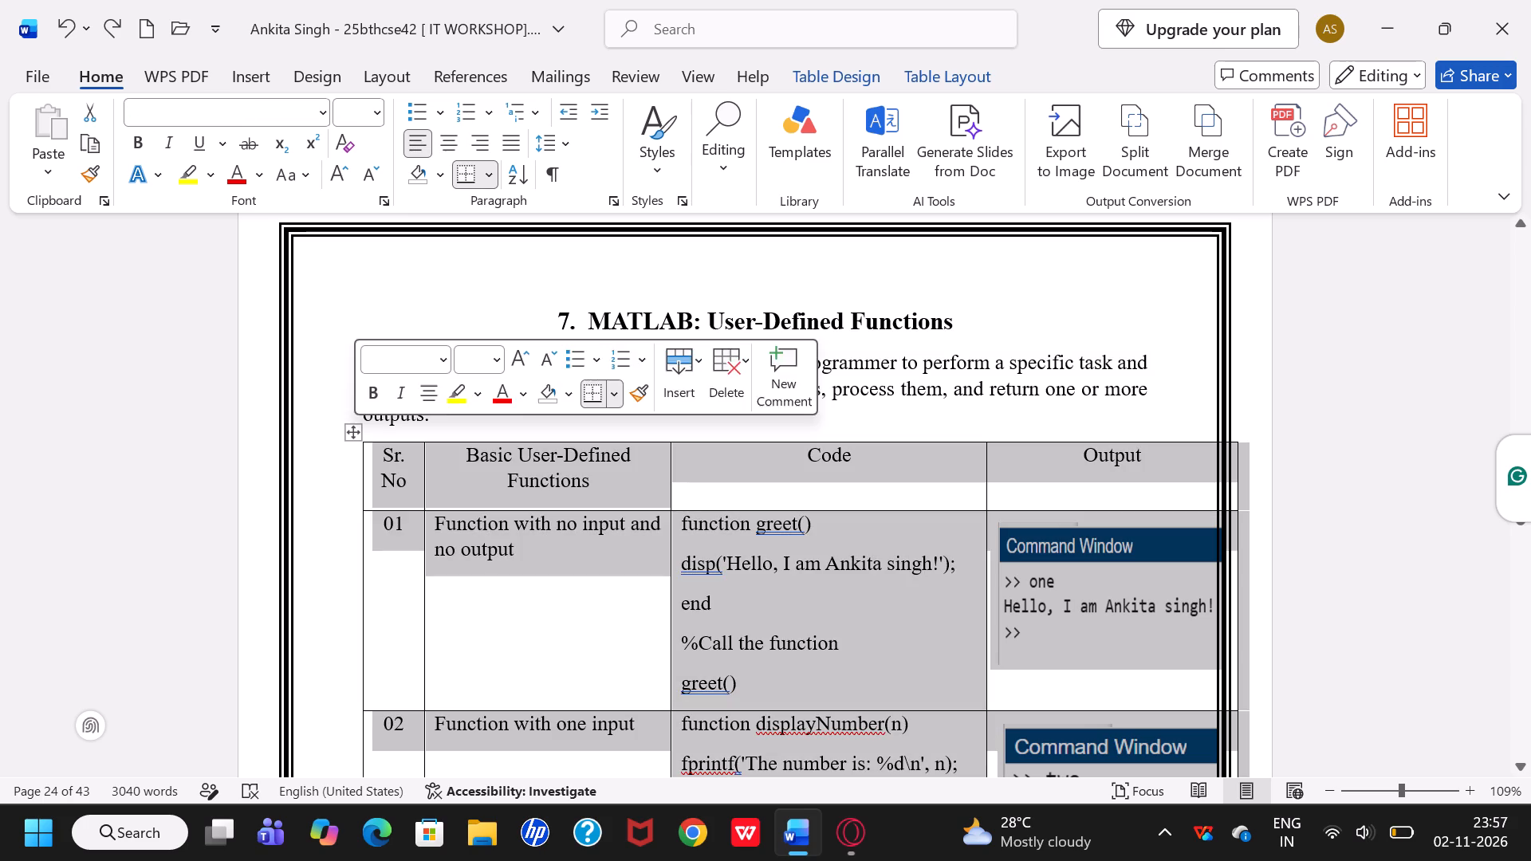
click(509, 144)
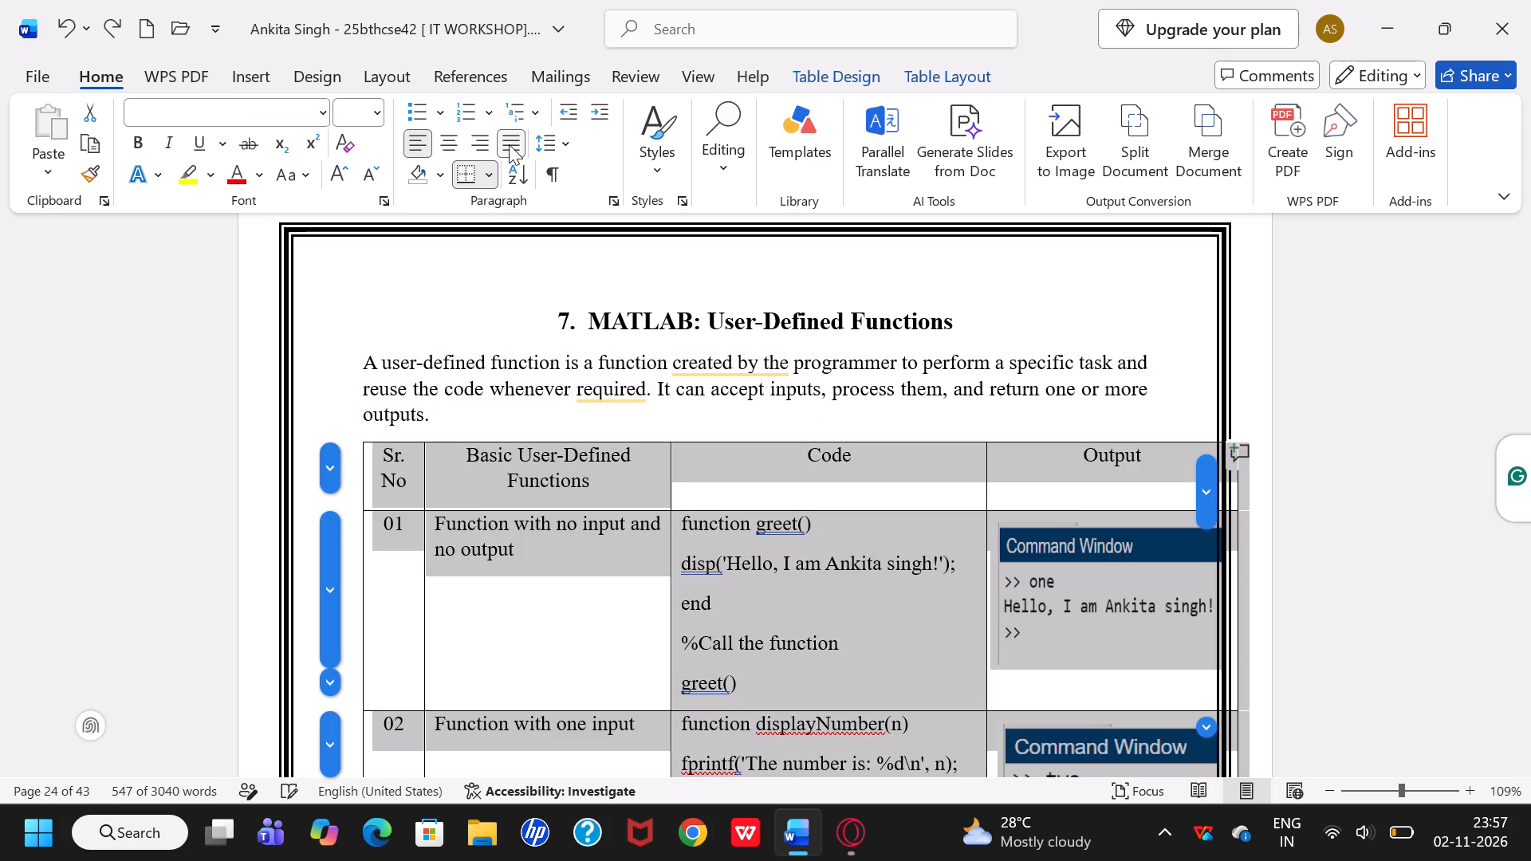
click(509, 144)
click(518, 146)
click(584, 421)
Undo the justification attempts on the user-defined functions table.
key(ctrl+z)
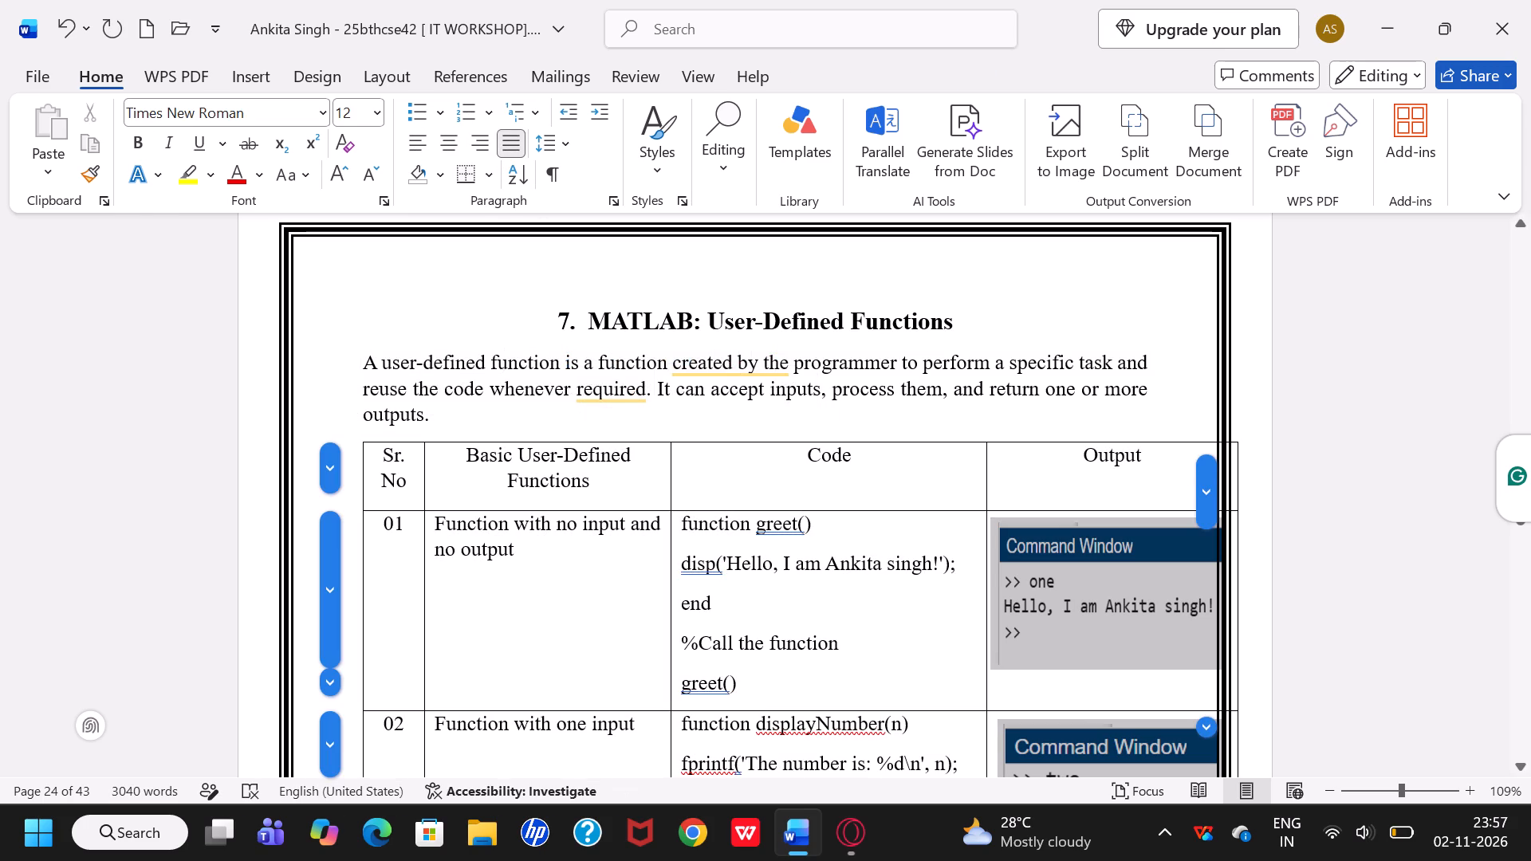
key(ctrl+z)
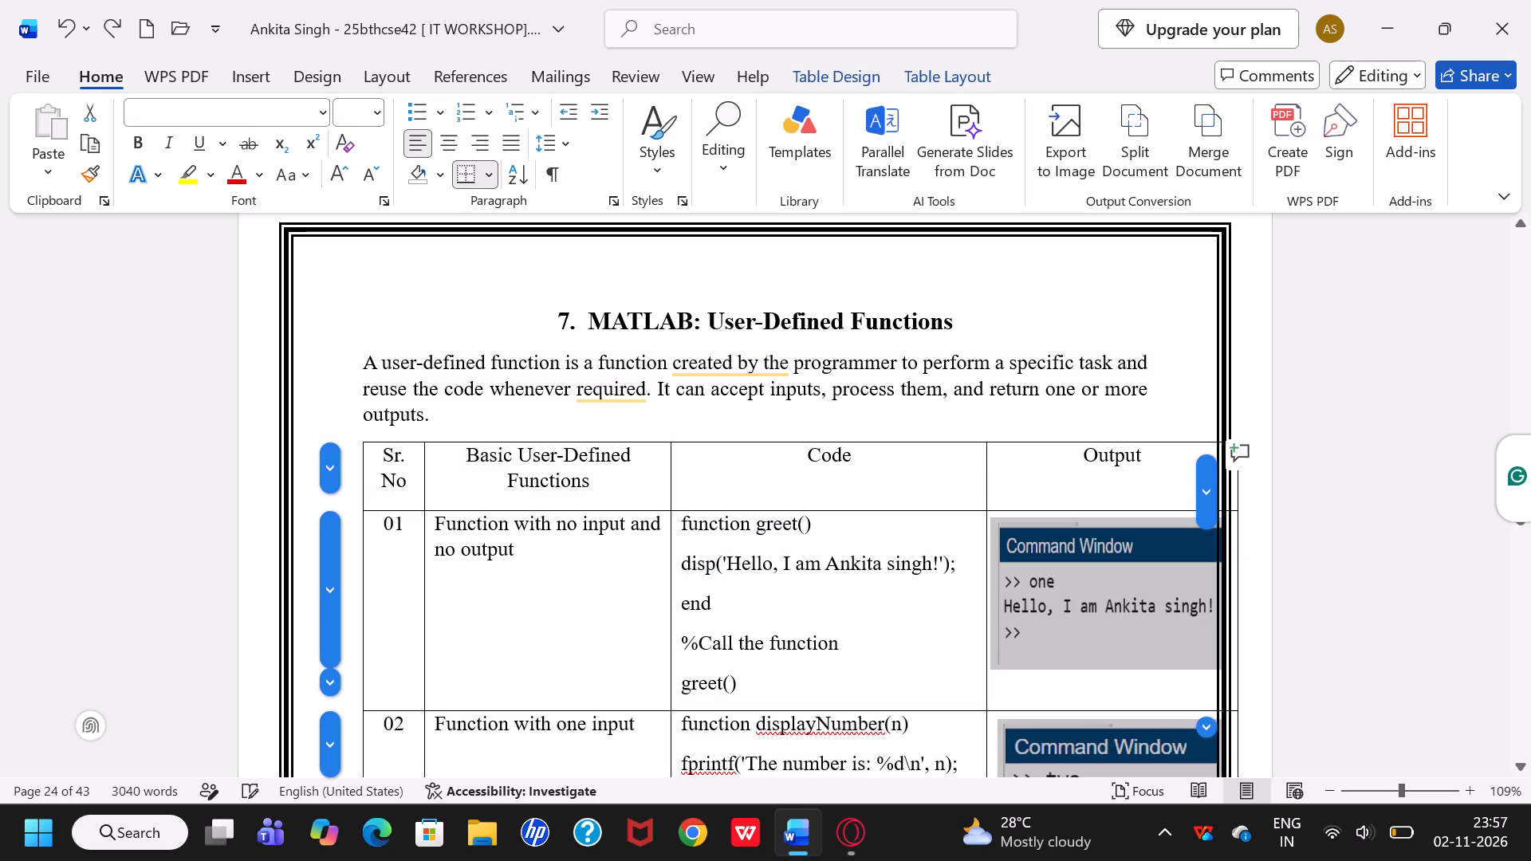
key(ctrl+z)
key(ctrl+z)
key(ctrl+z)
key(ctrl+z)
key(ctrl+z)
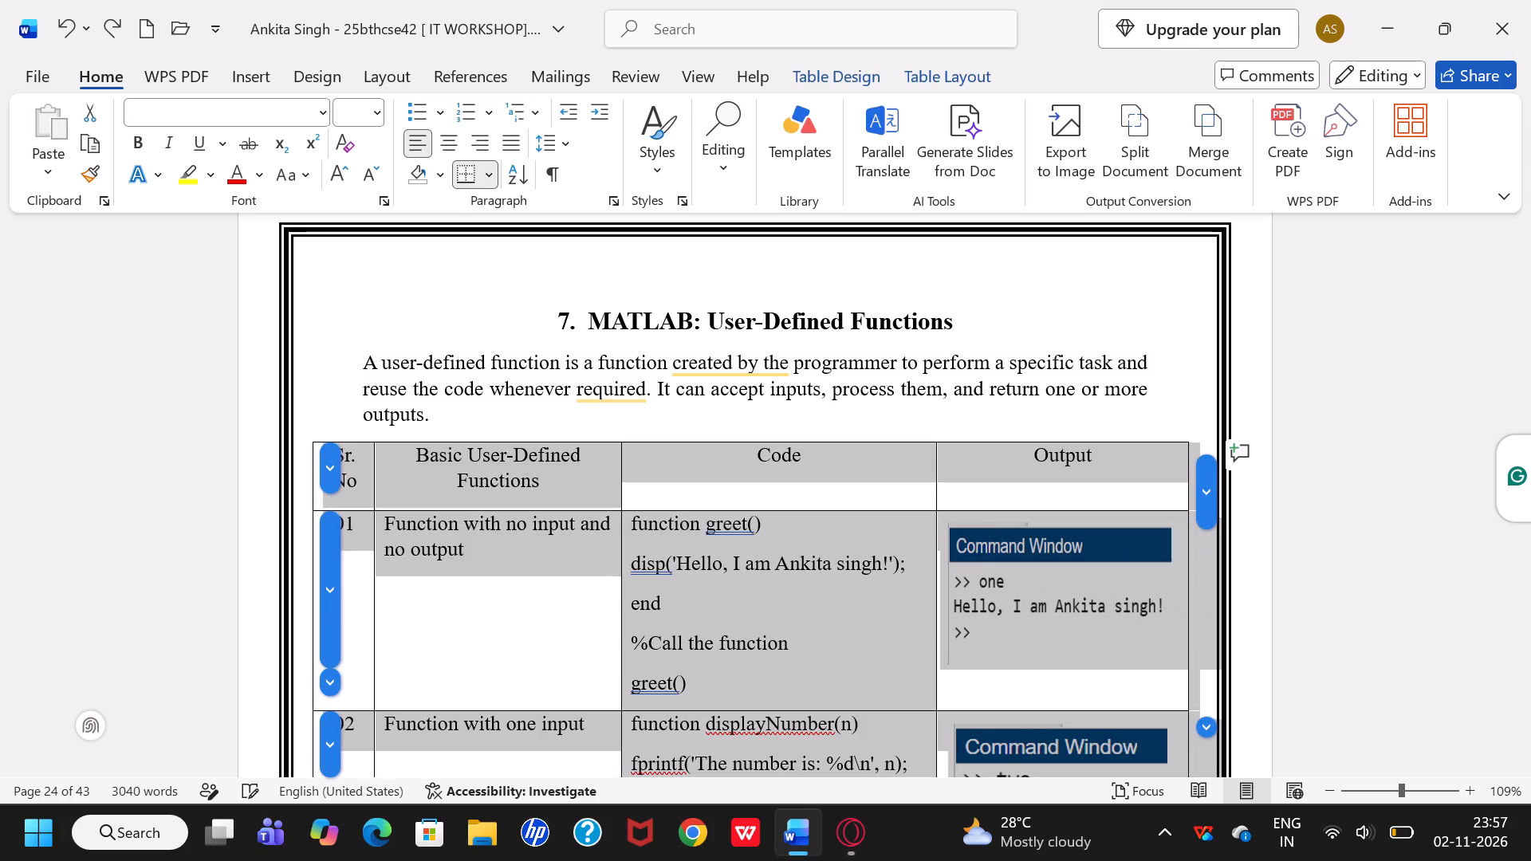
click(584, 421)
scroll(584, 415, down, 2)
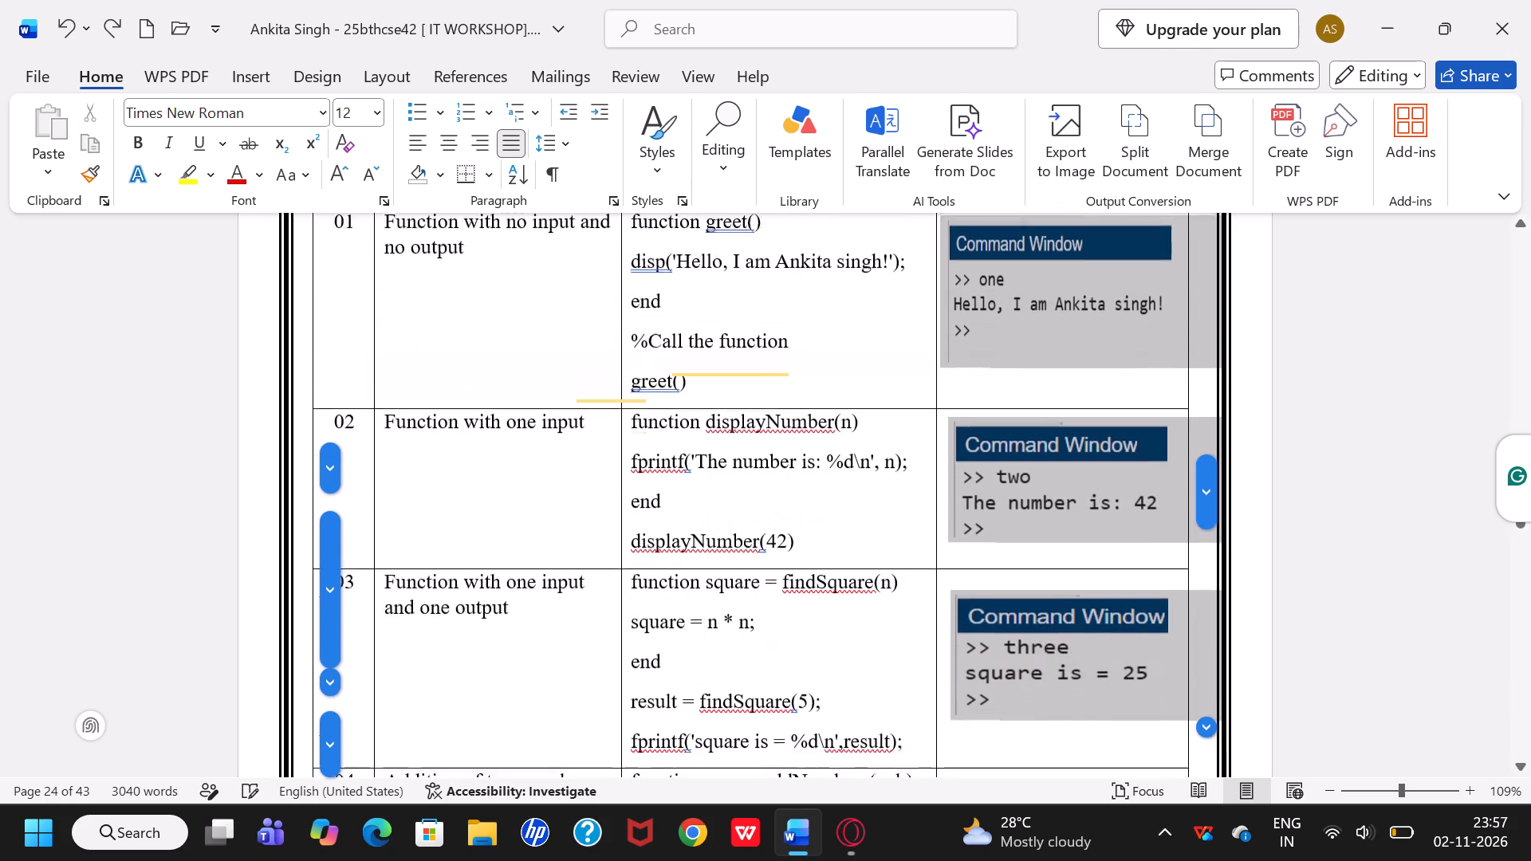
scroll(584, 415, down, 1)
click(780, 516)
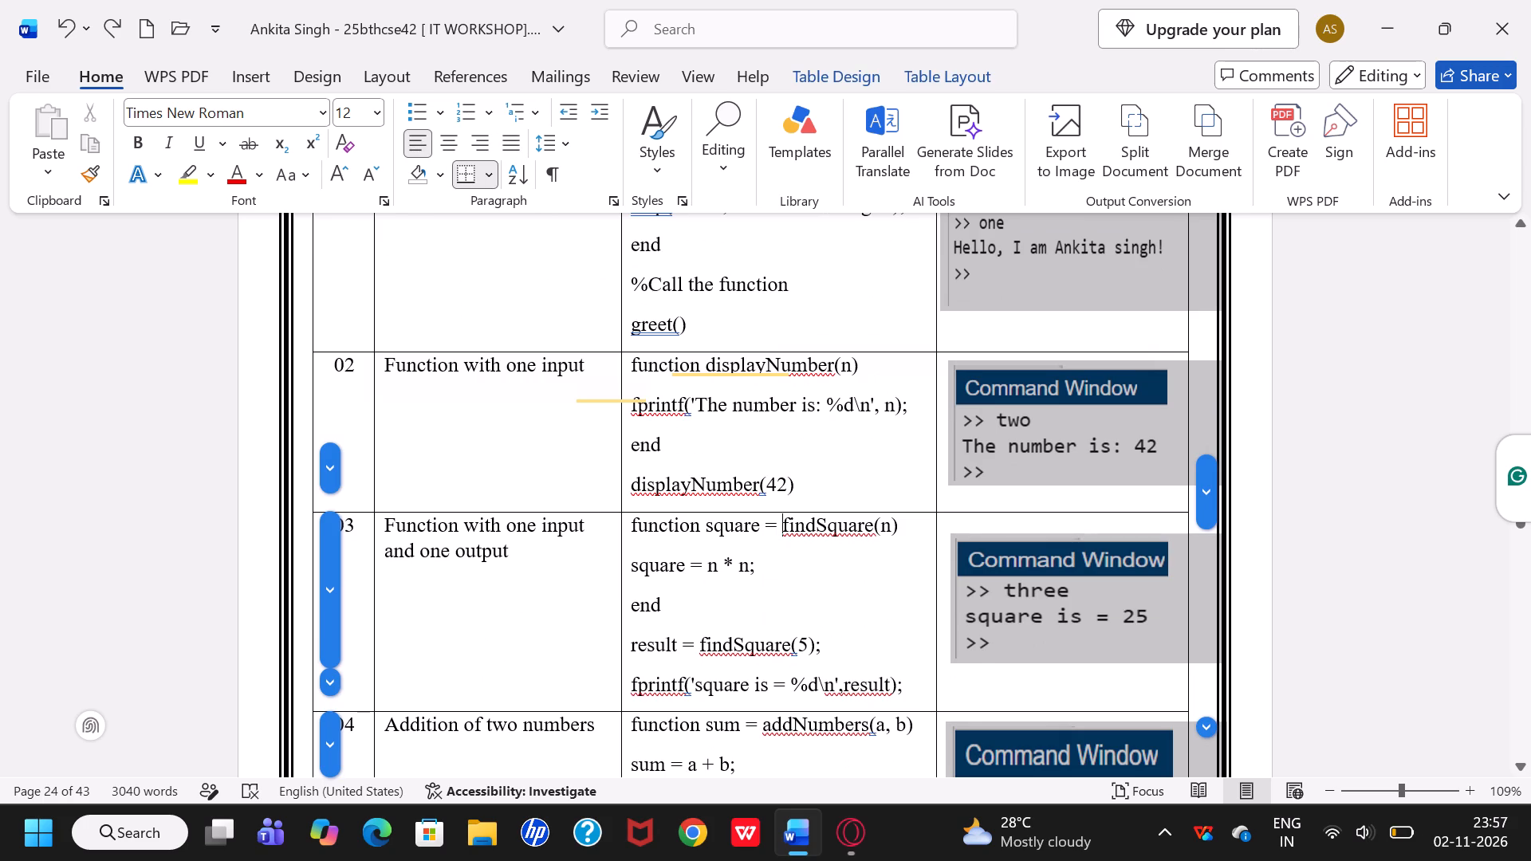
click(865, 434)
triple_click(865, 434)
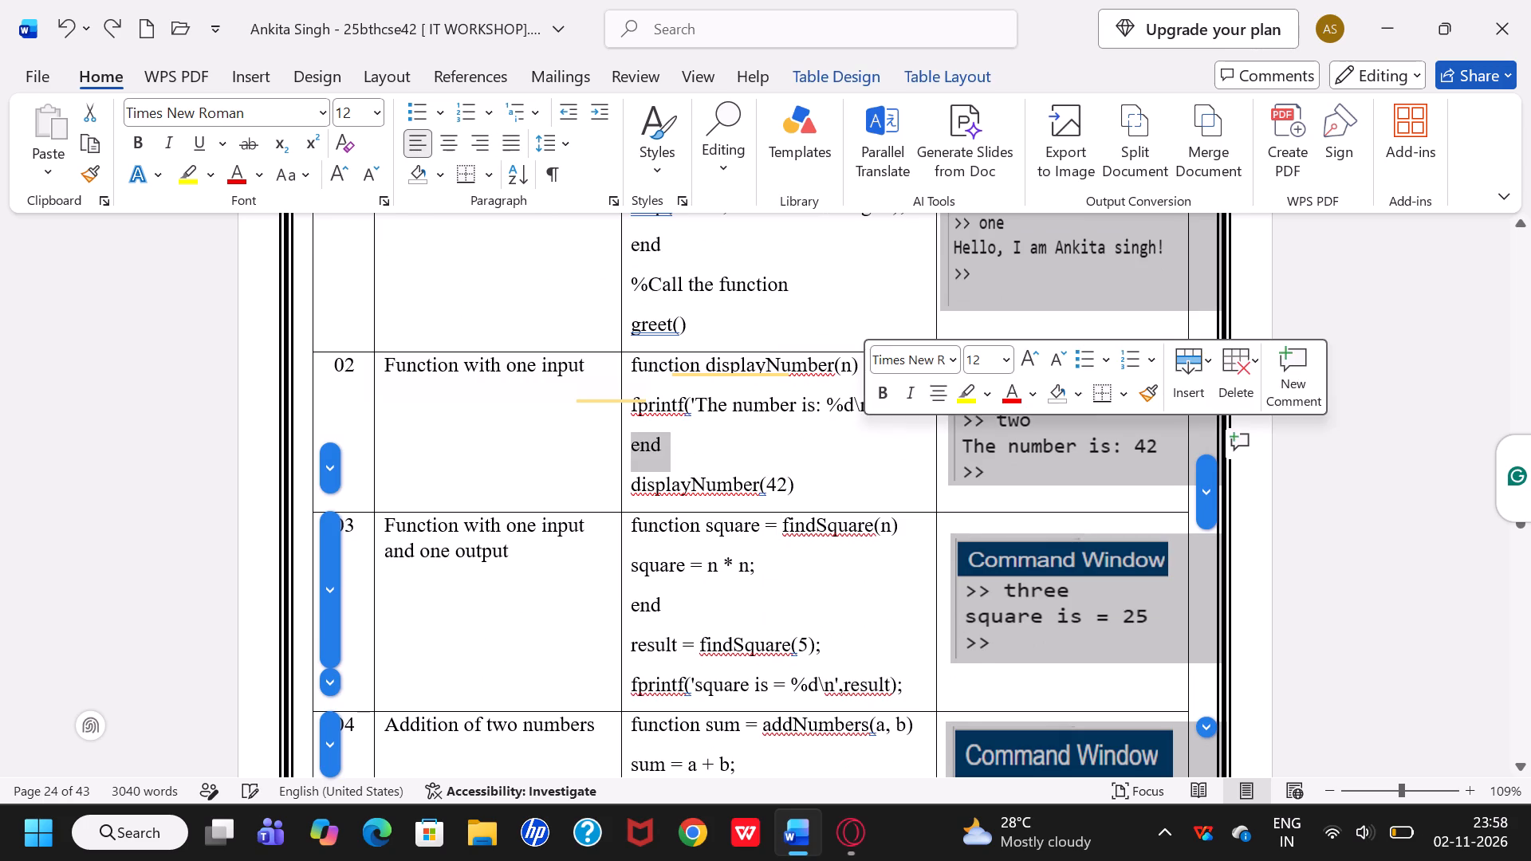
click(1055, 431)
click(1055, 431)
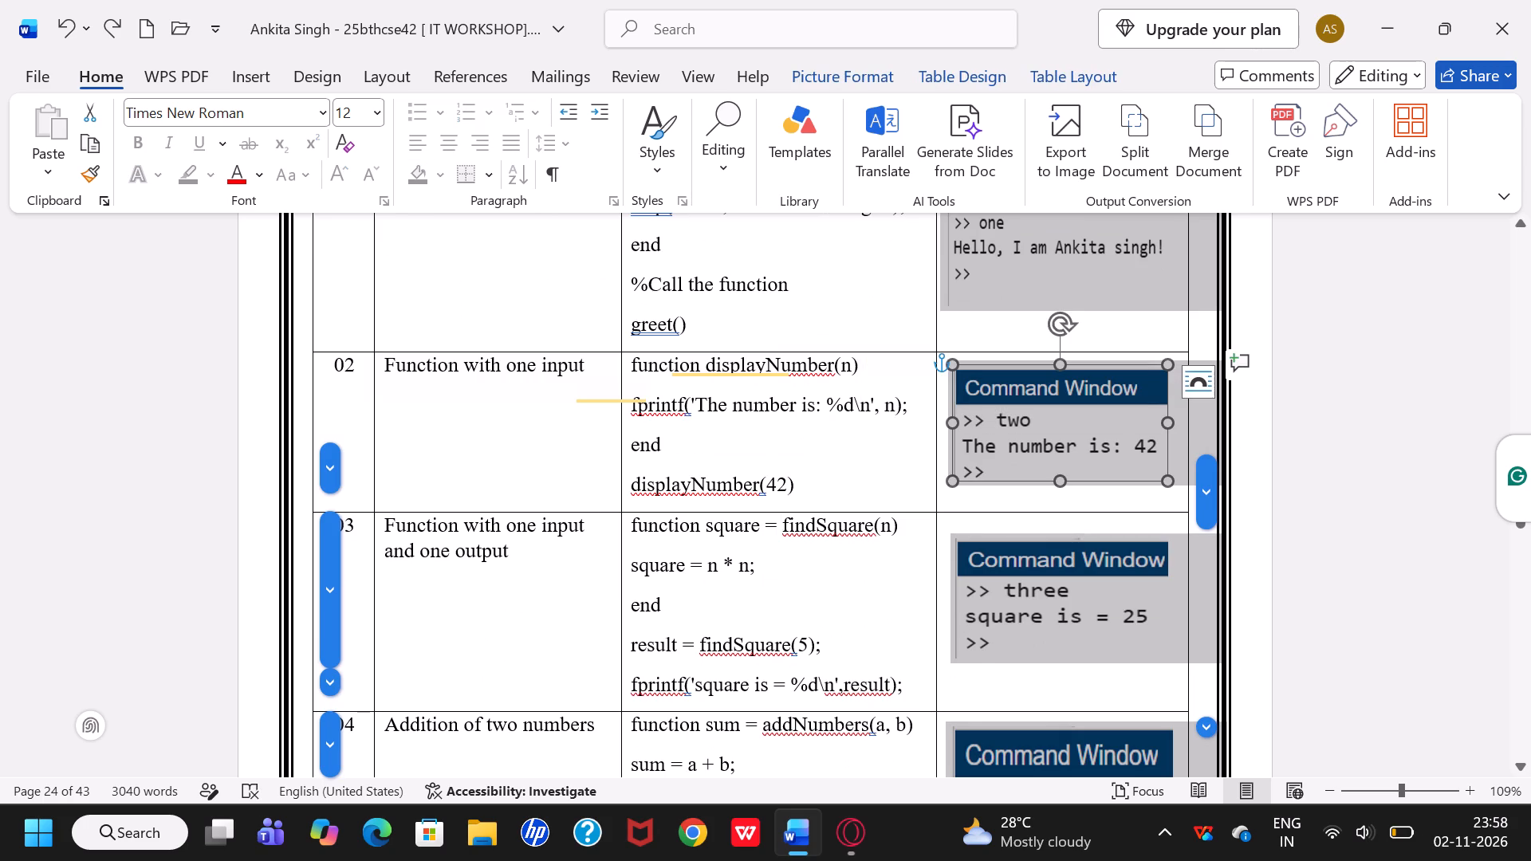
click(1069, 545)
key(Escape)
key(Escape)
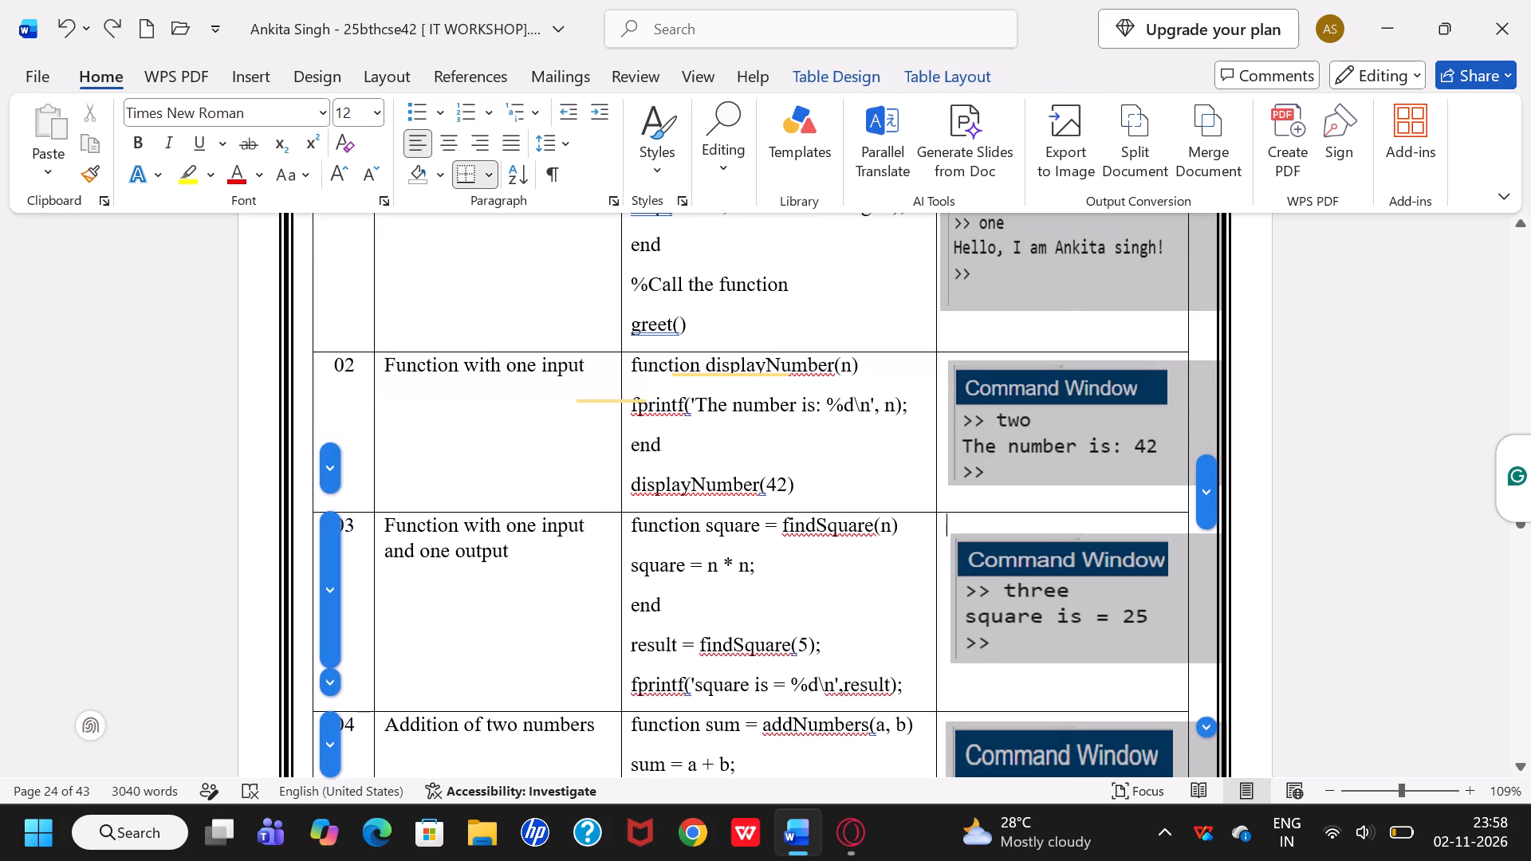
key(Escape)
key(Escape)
Undo the user-defined functions table's font formatting and the section 7 introduction's justification, keeping the blank line above the heading deleted.
key(ctrl+z)
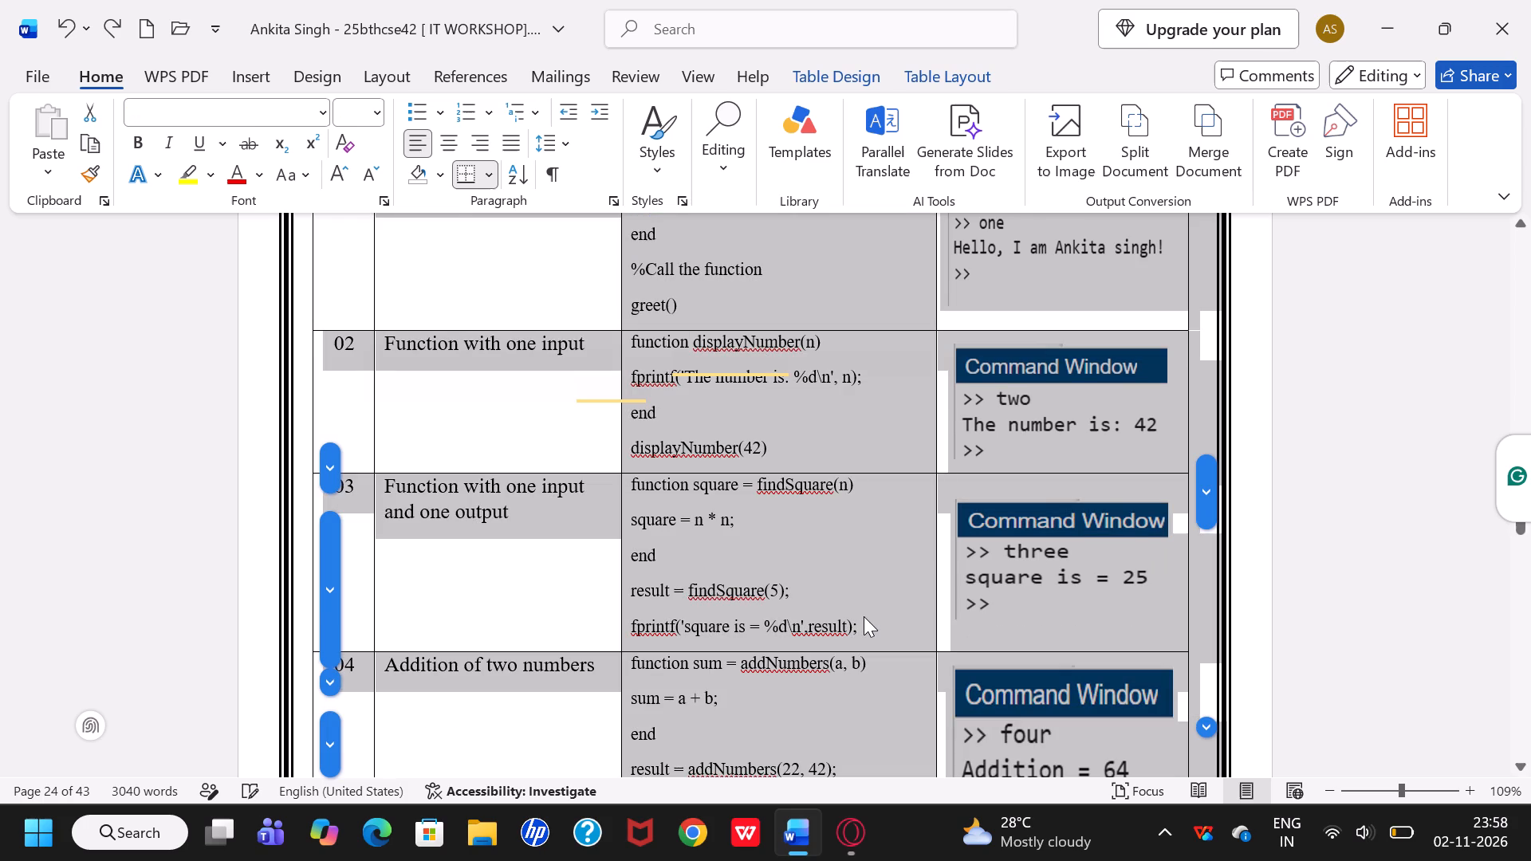
key(ctrl+z)
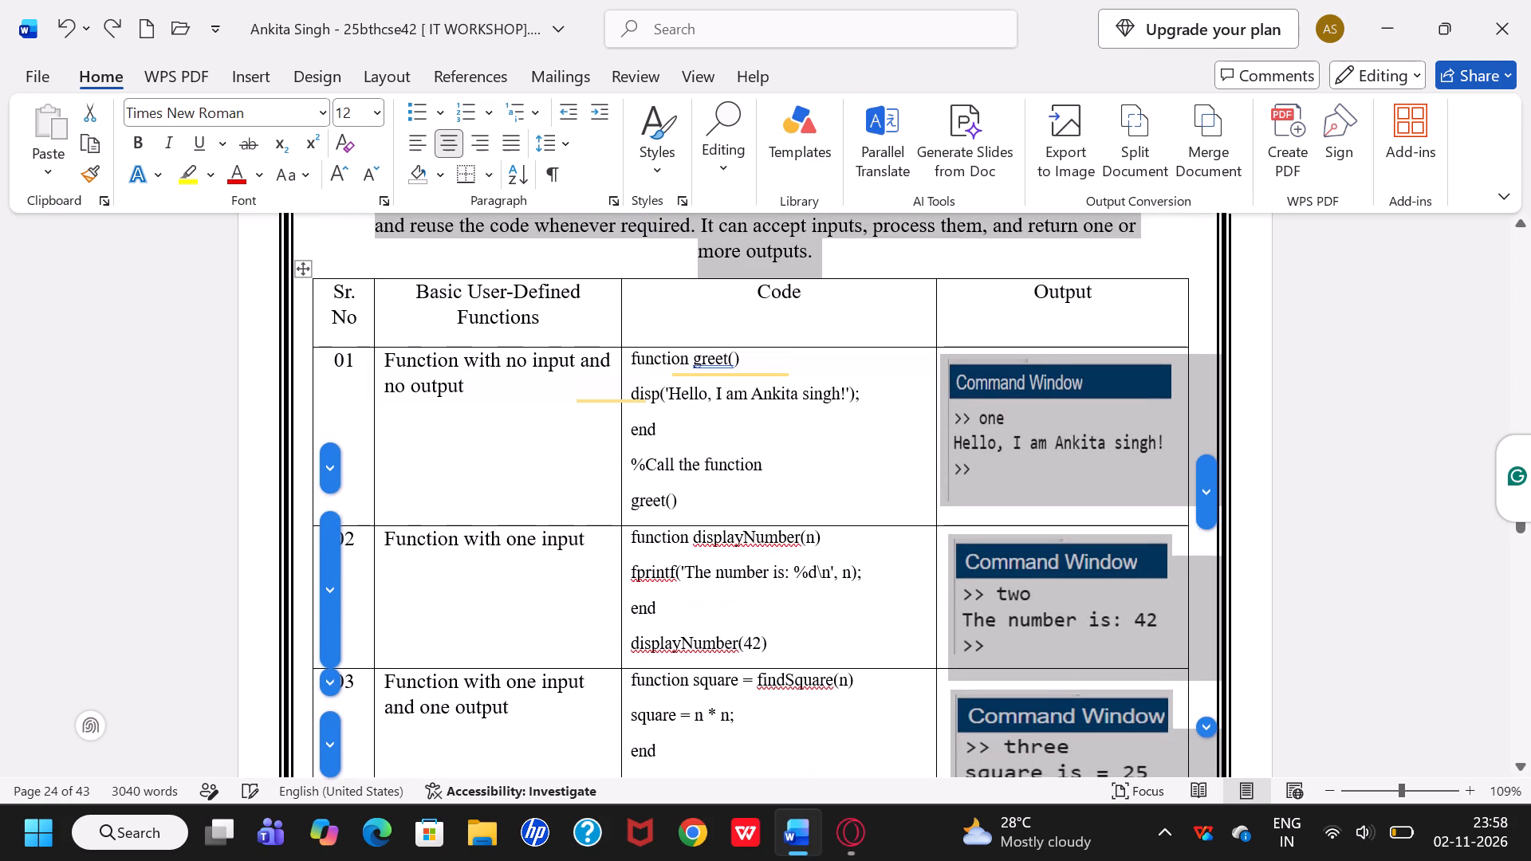
key(ctrl+z)
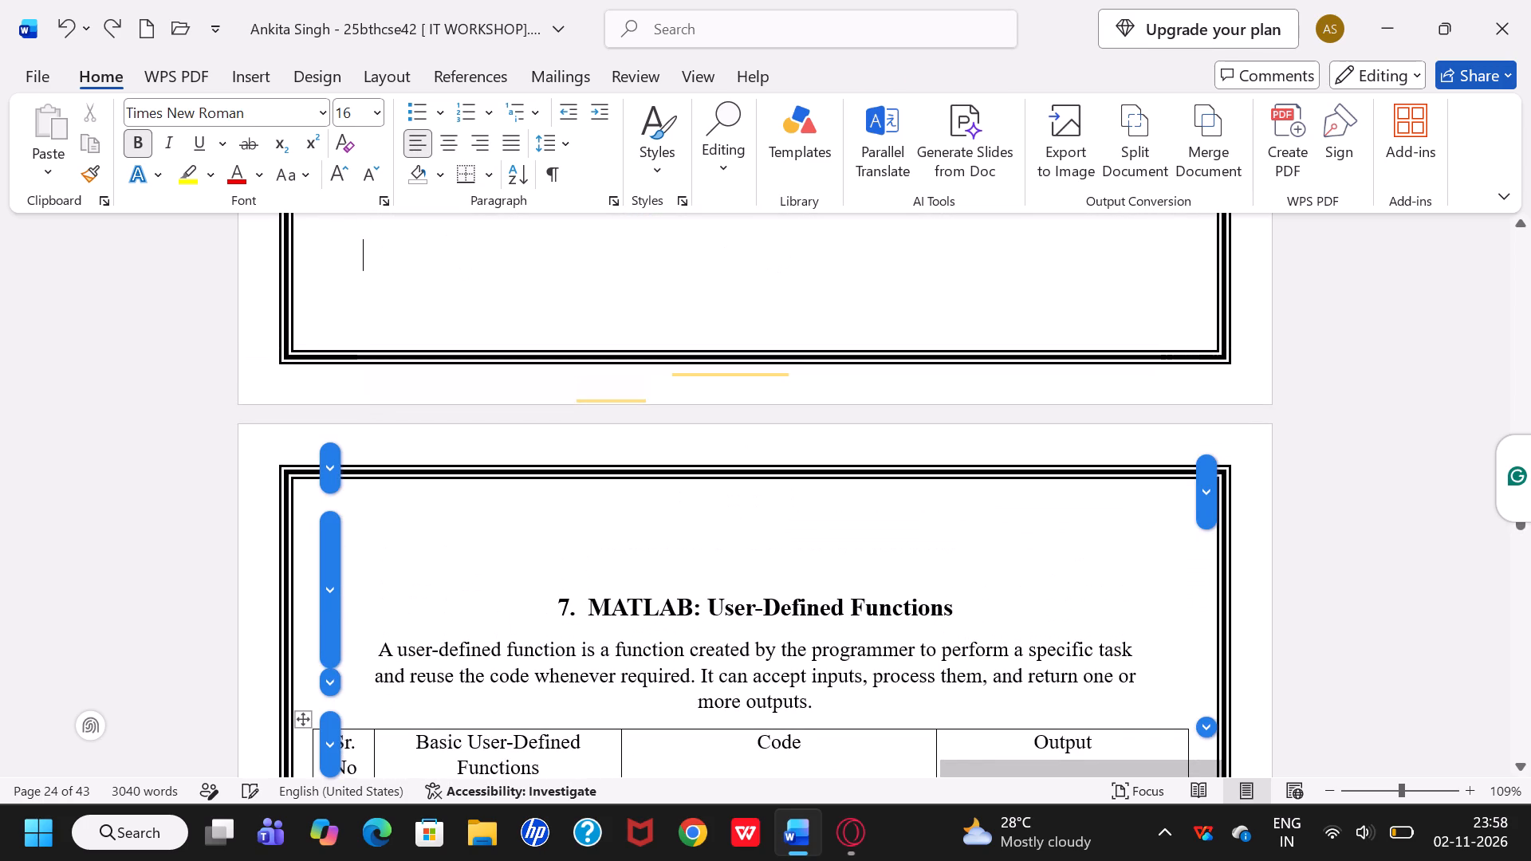
click(586, 548)
key(ctrl+y)
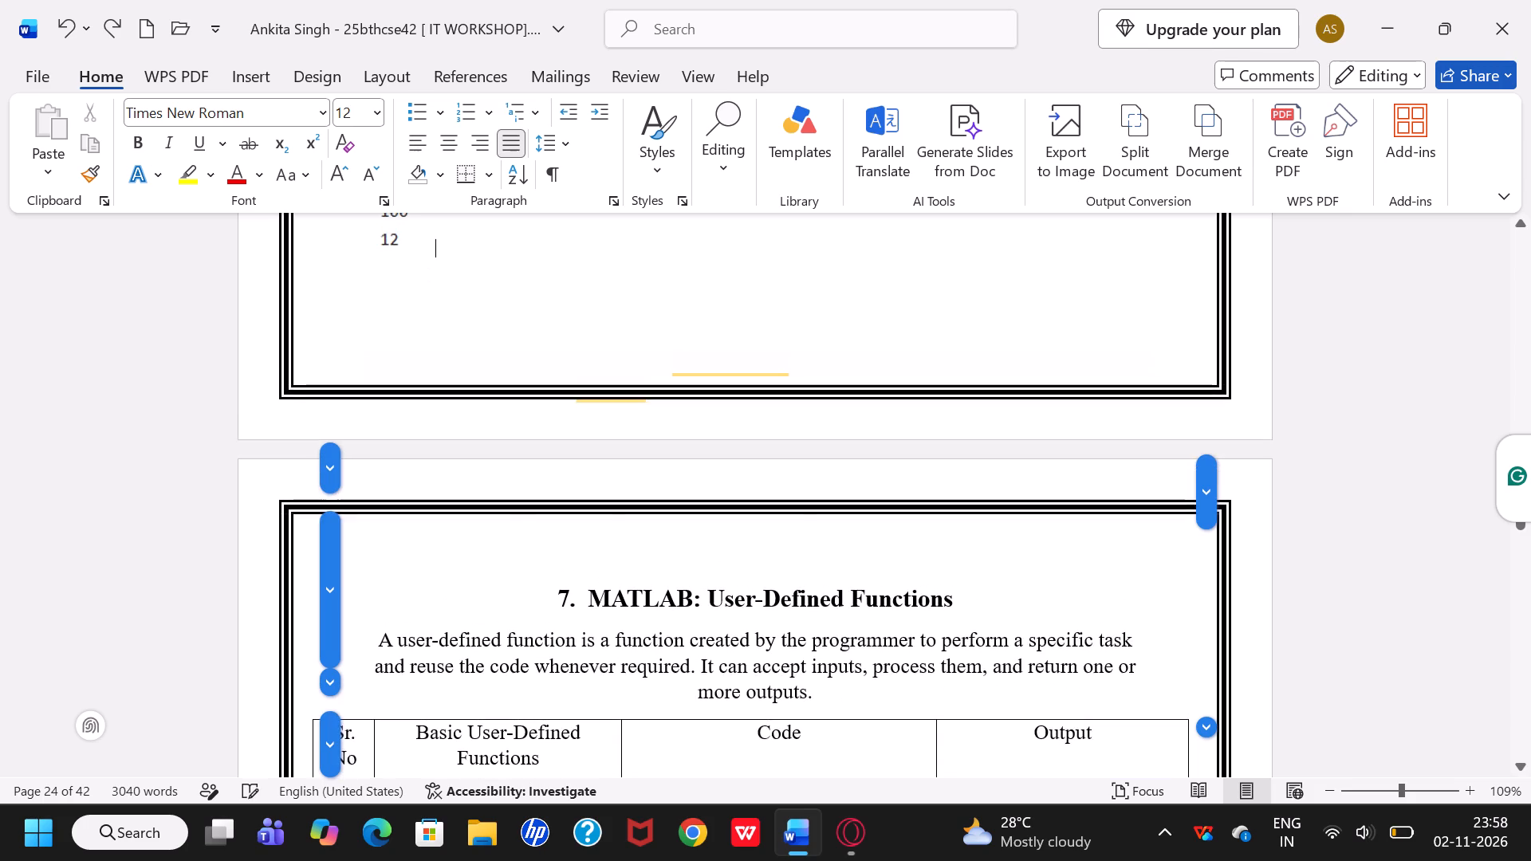
Toggle off the bottom border of row 03's output cell in the user-defined functions table.
scroll(586, 548, down, 2)
triple_click(1083, 524)
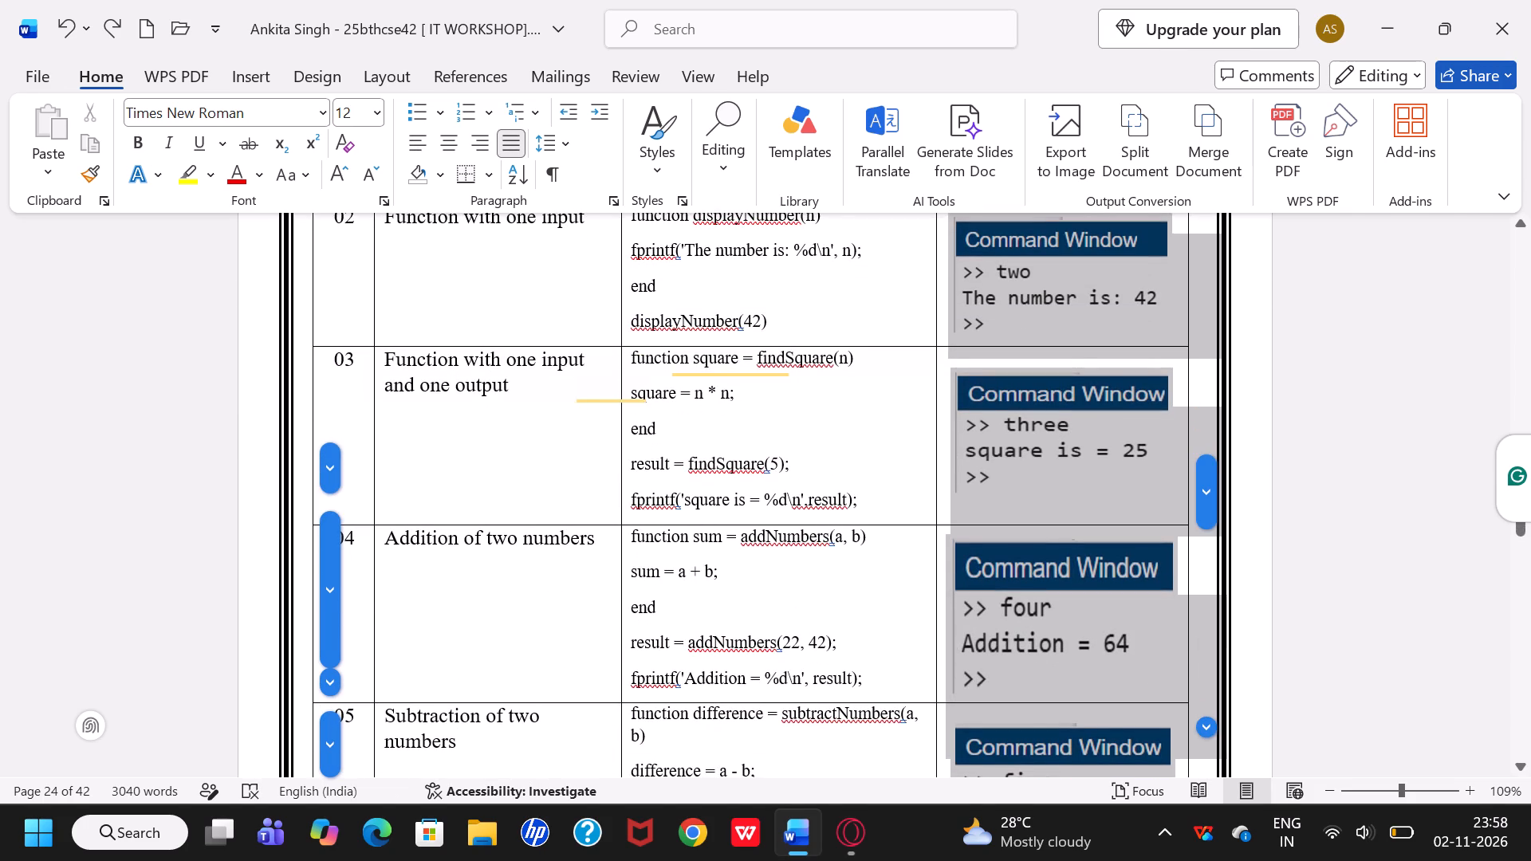
click(489, 176)
click(467, 177)
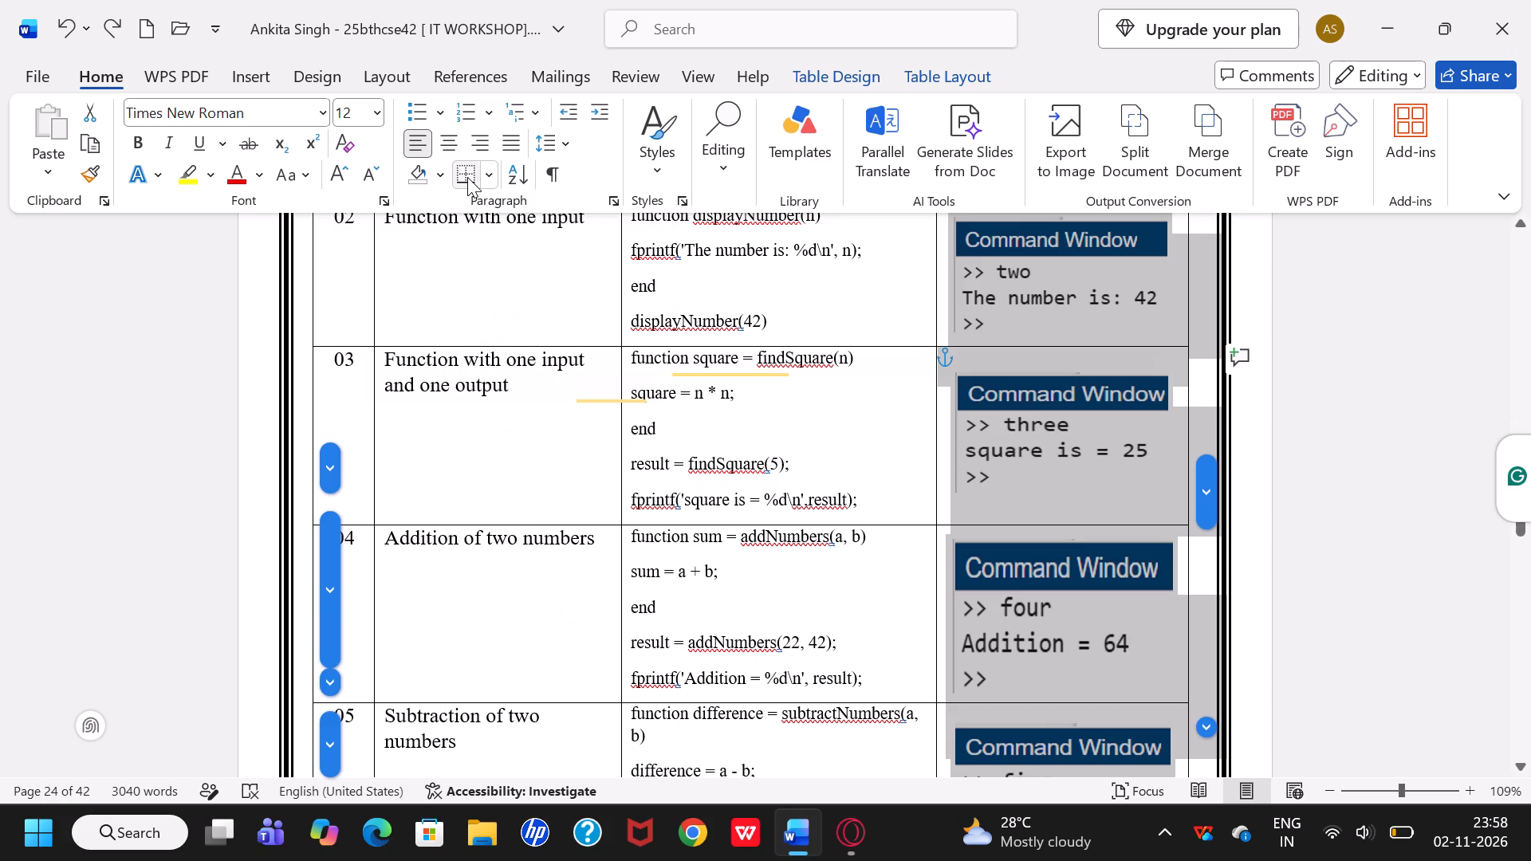
click(467, 177)
click(467, 177)
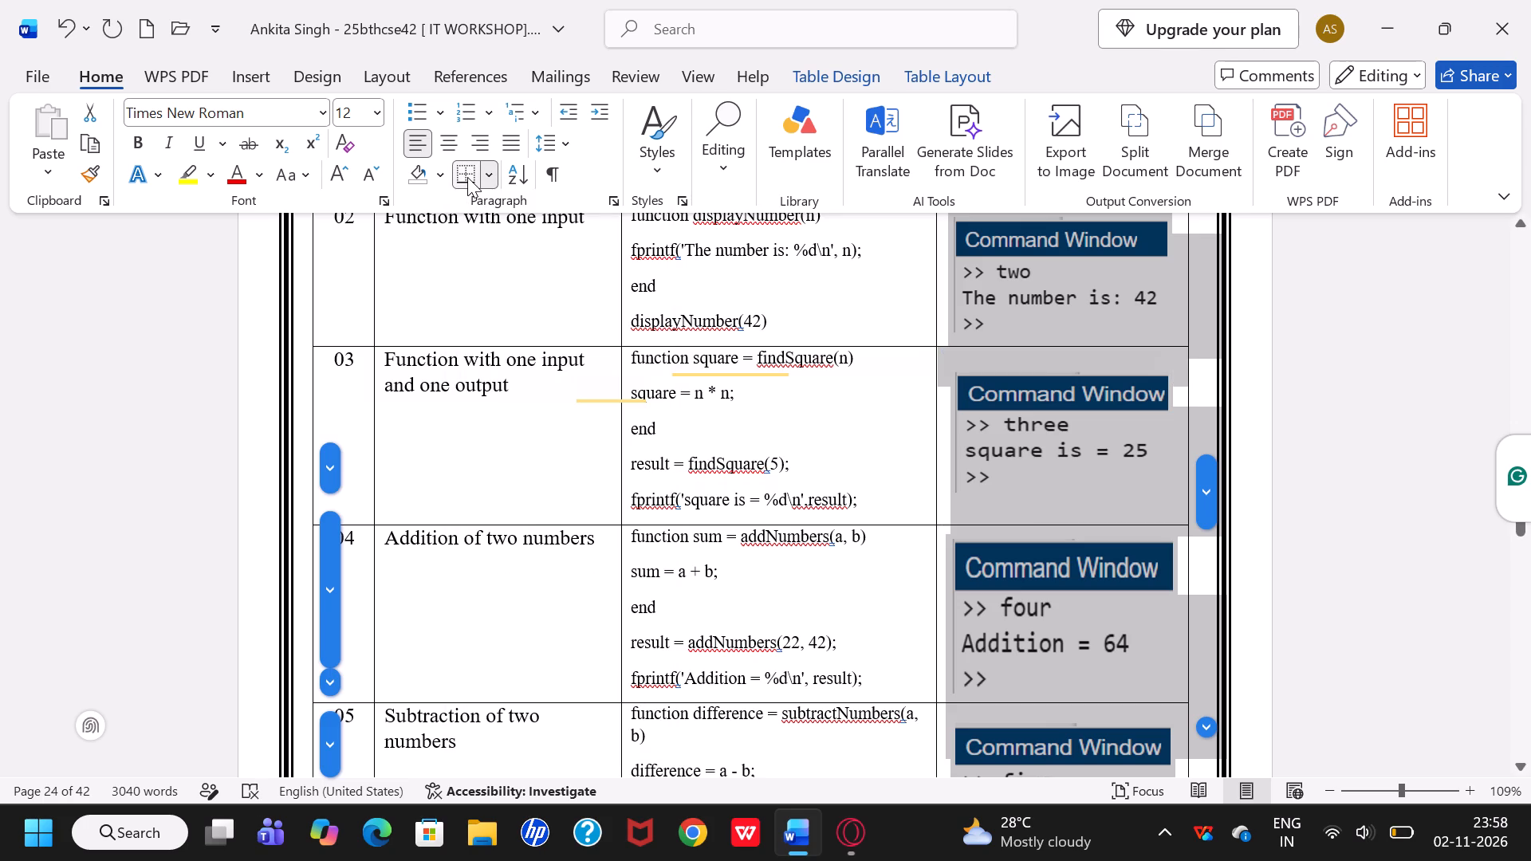
click(467, 177)
Remove the bottom border of the "Function with one input" cell in row 02.
click(500, 277)
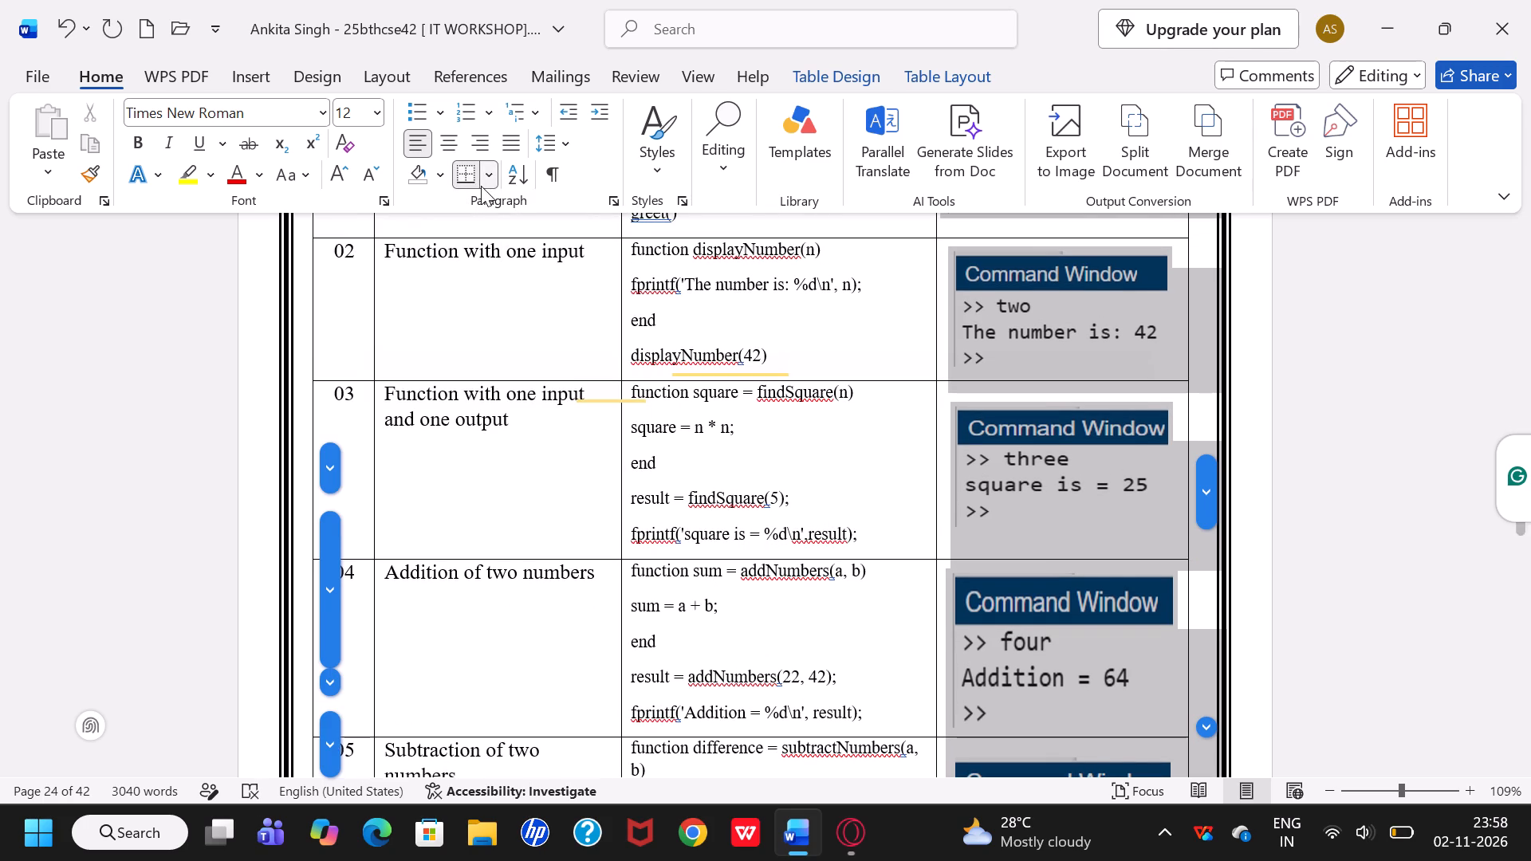
click(478, 186)
click(469, 351)
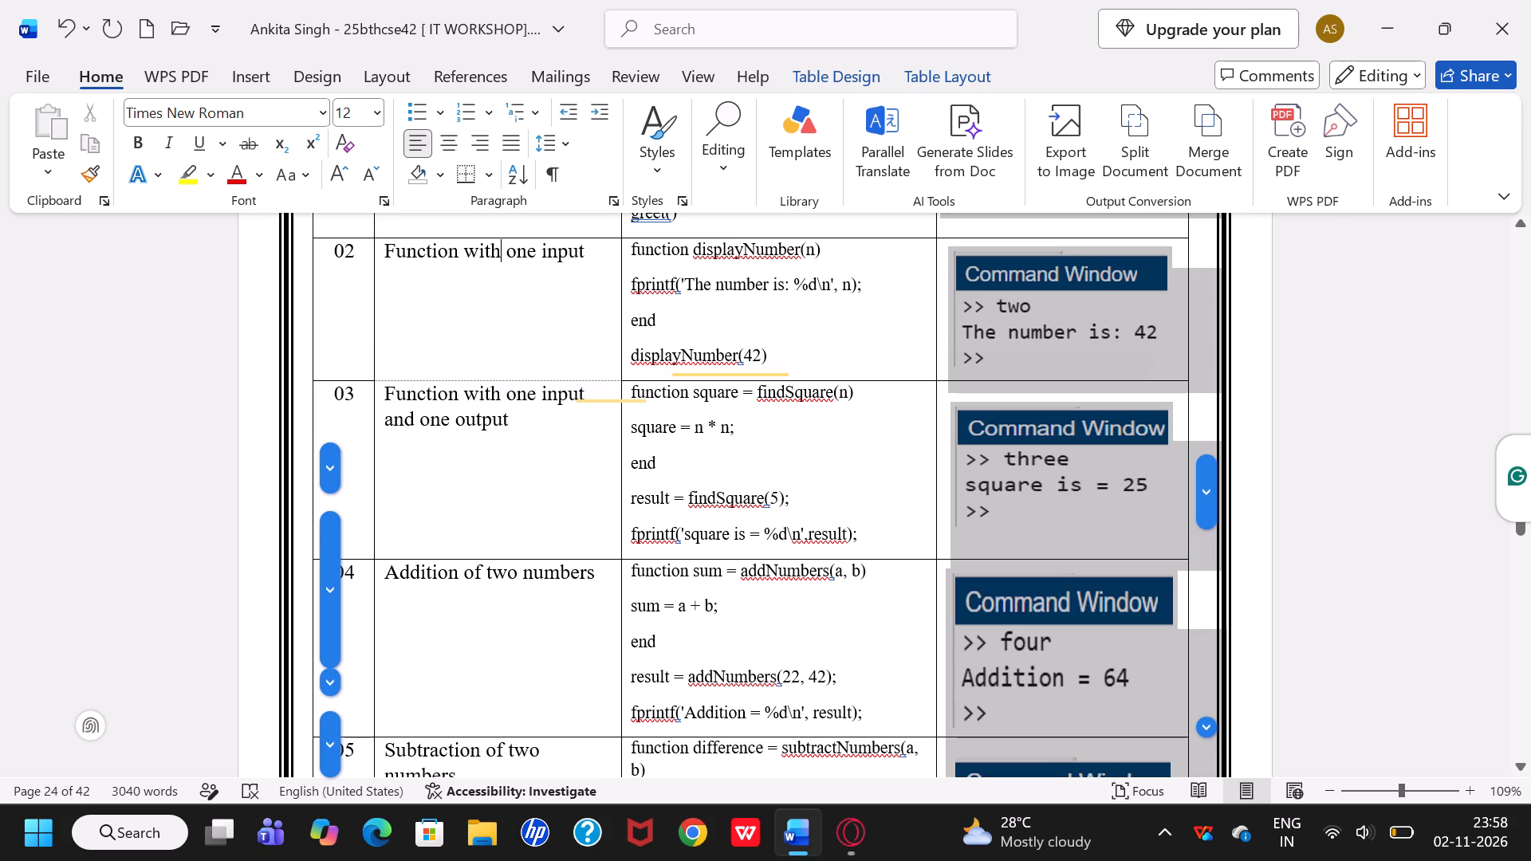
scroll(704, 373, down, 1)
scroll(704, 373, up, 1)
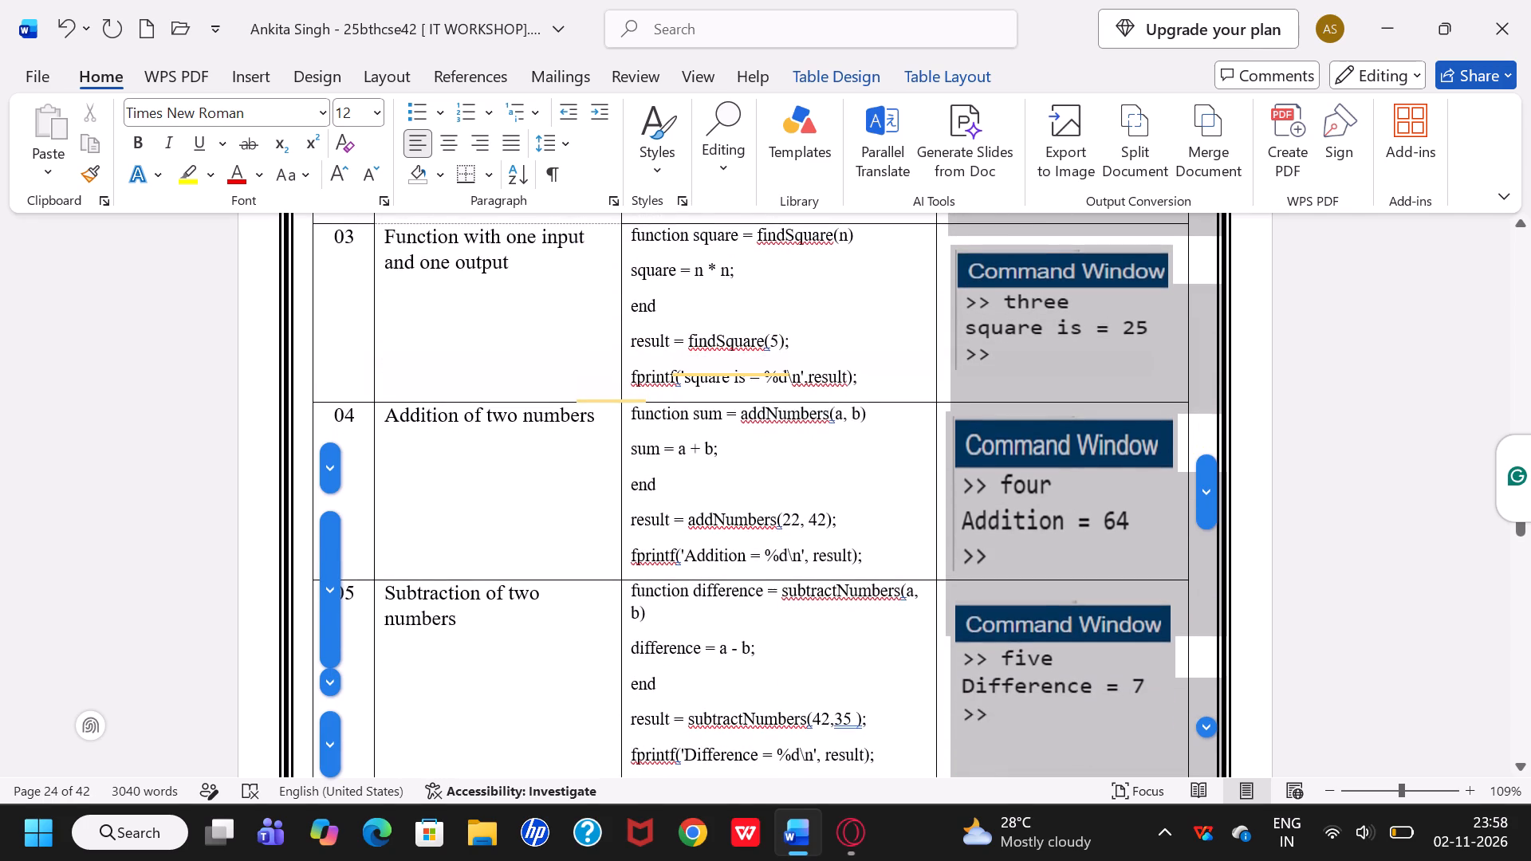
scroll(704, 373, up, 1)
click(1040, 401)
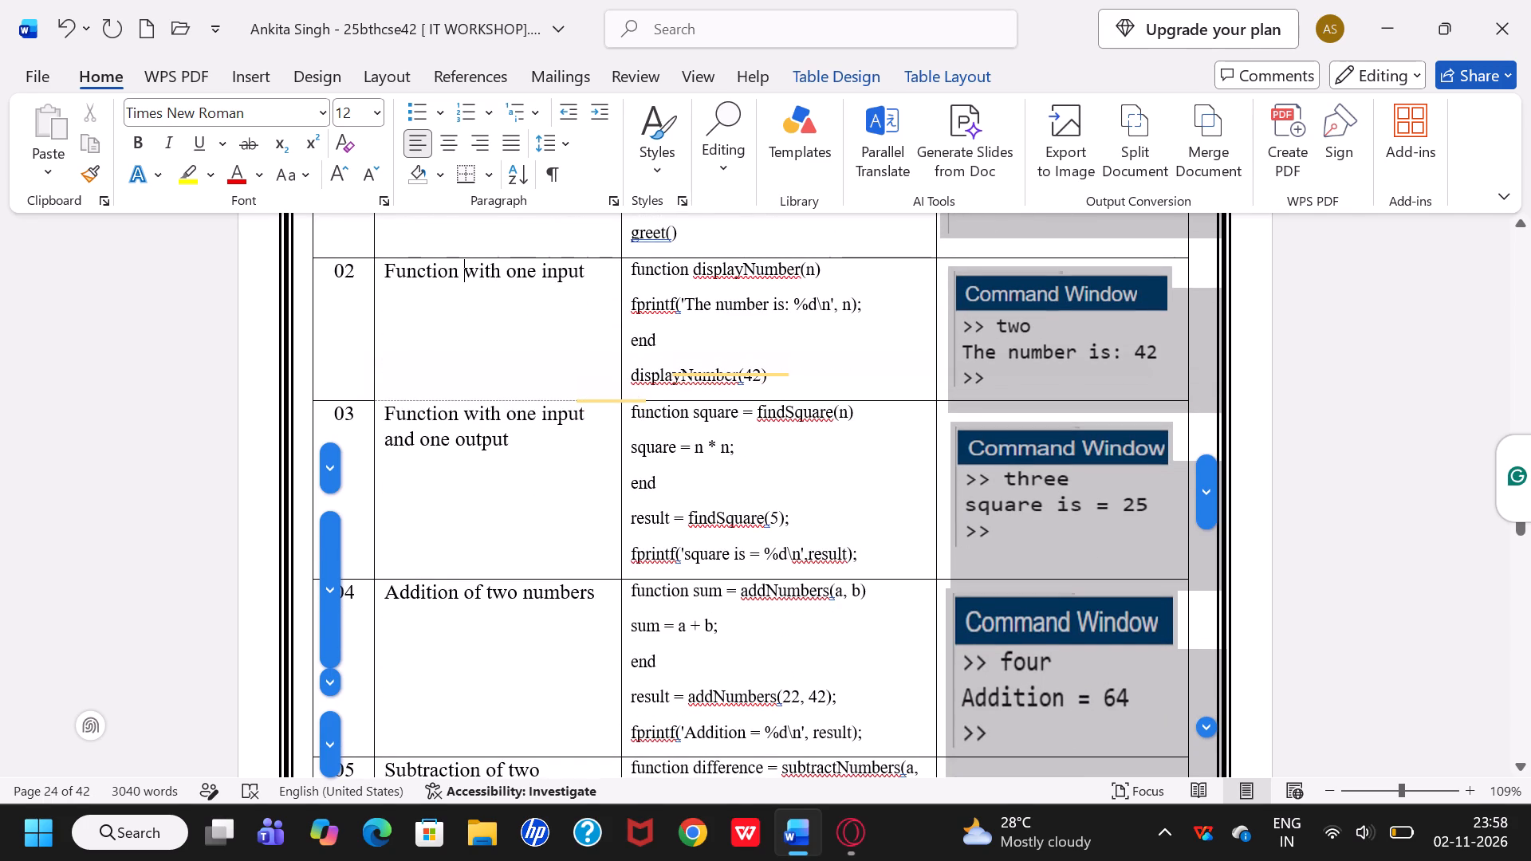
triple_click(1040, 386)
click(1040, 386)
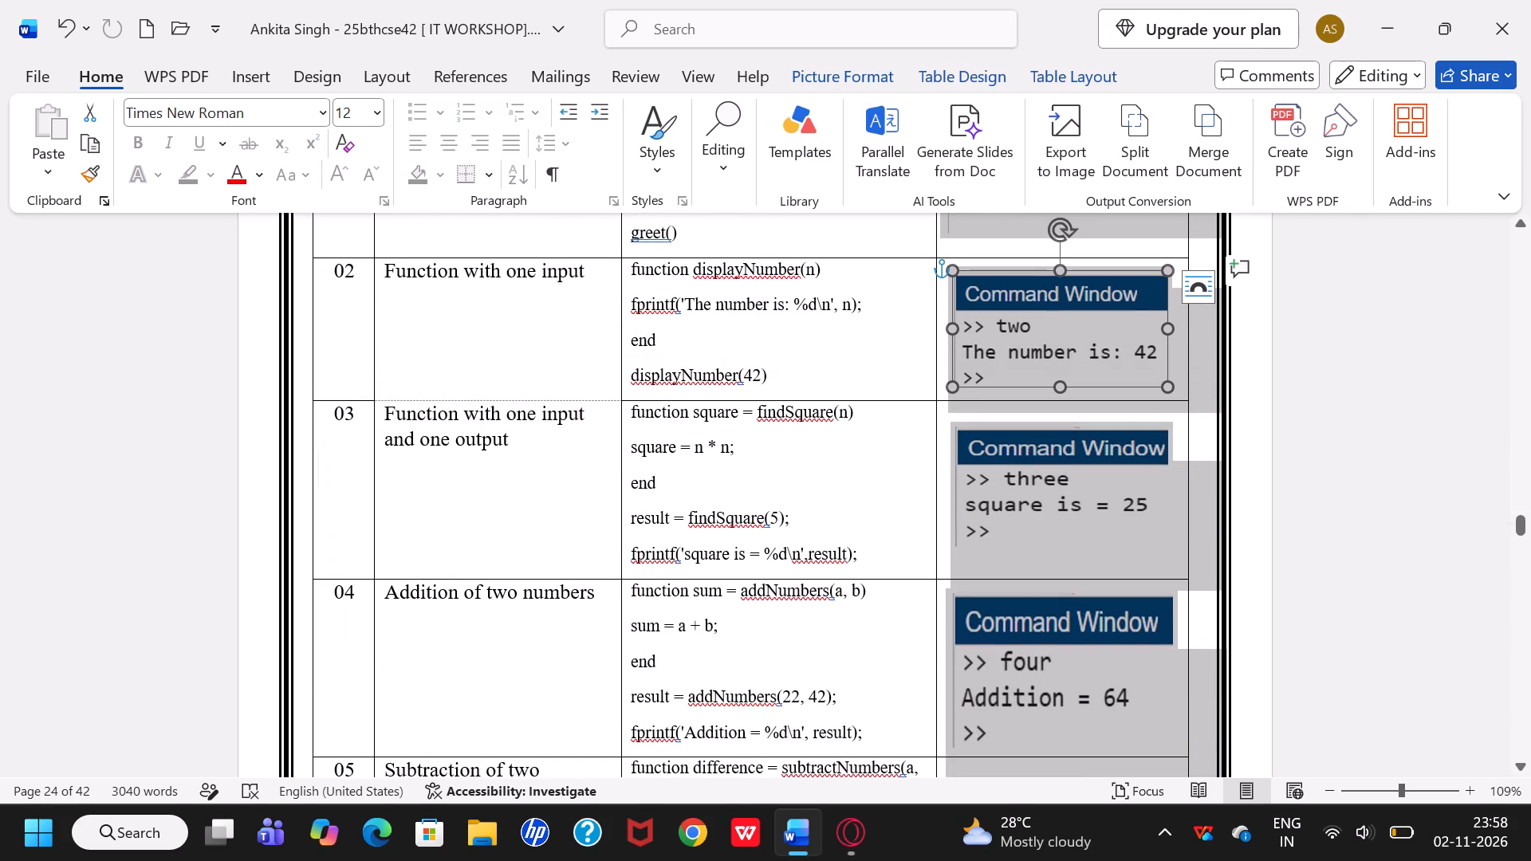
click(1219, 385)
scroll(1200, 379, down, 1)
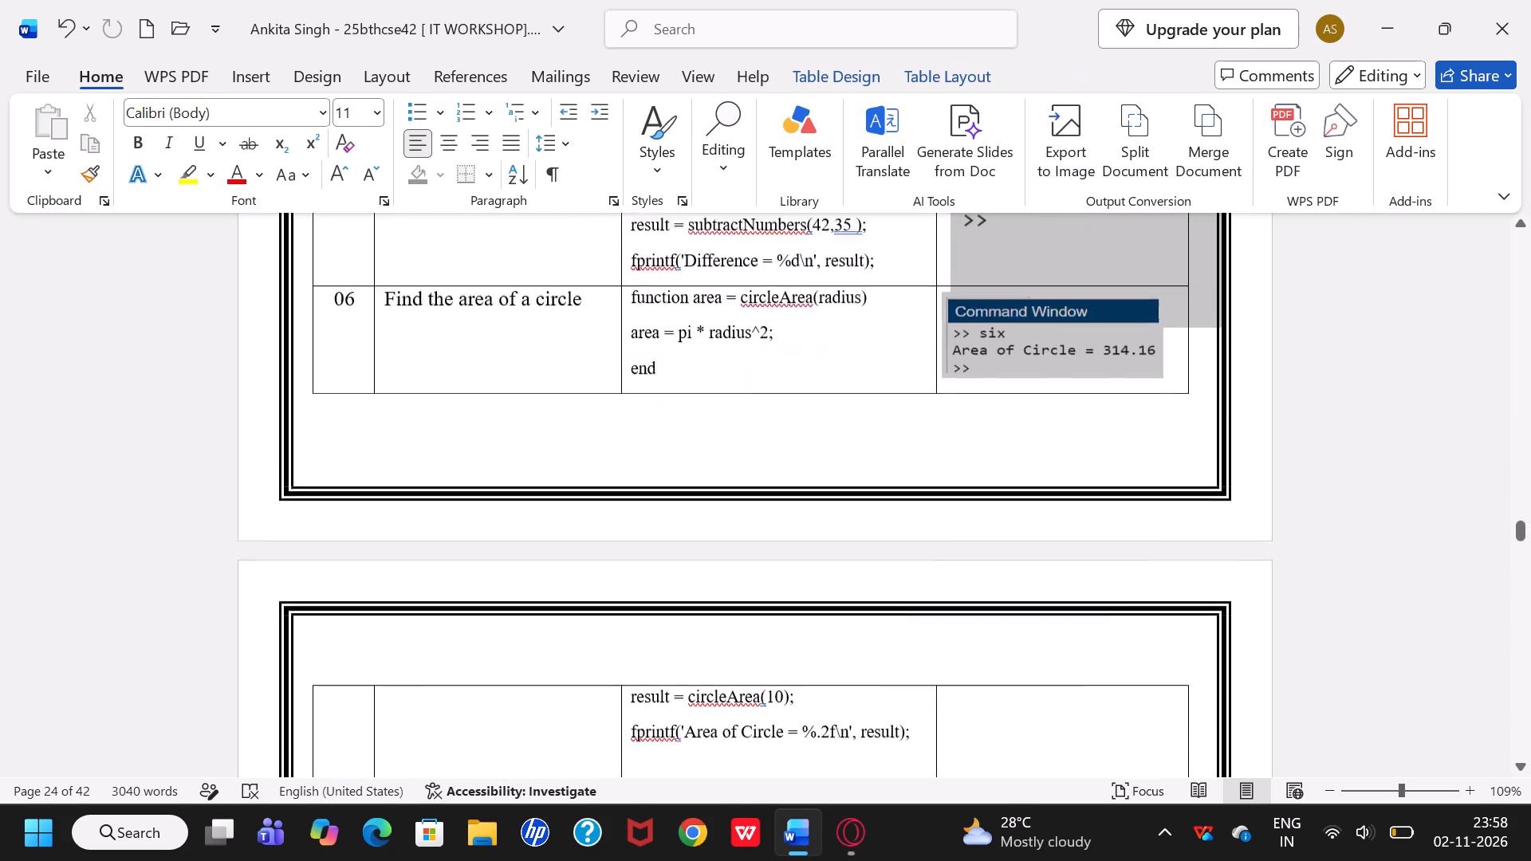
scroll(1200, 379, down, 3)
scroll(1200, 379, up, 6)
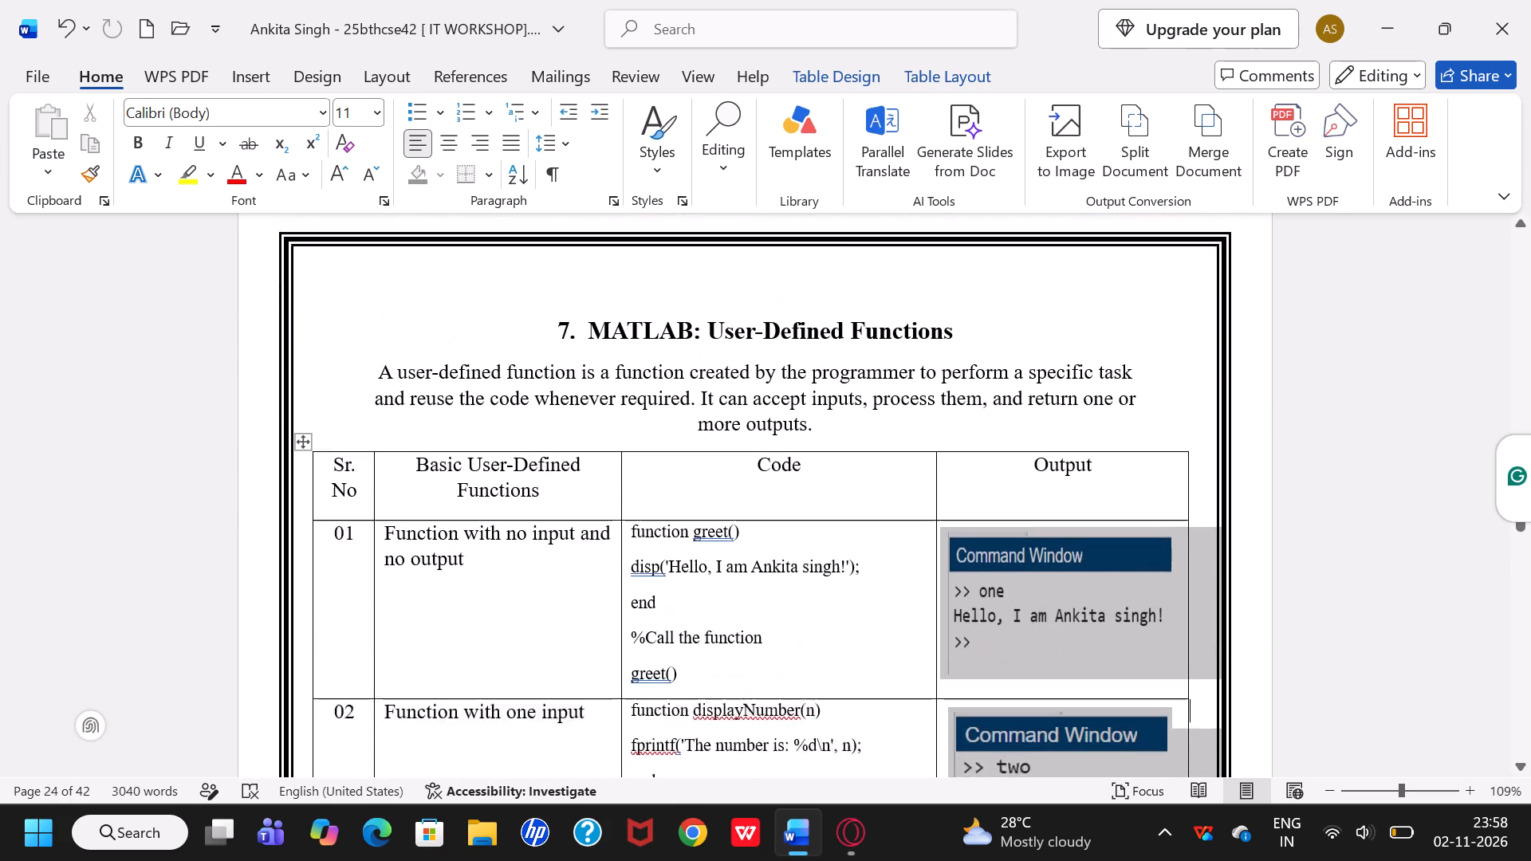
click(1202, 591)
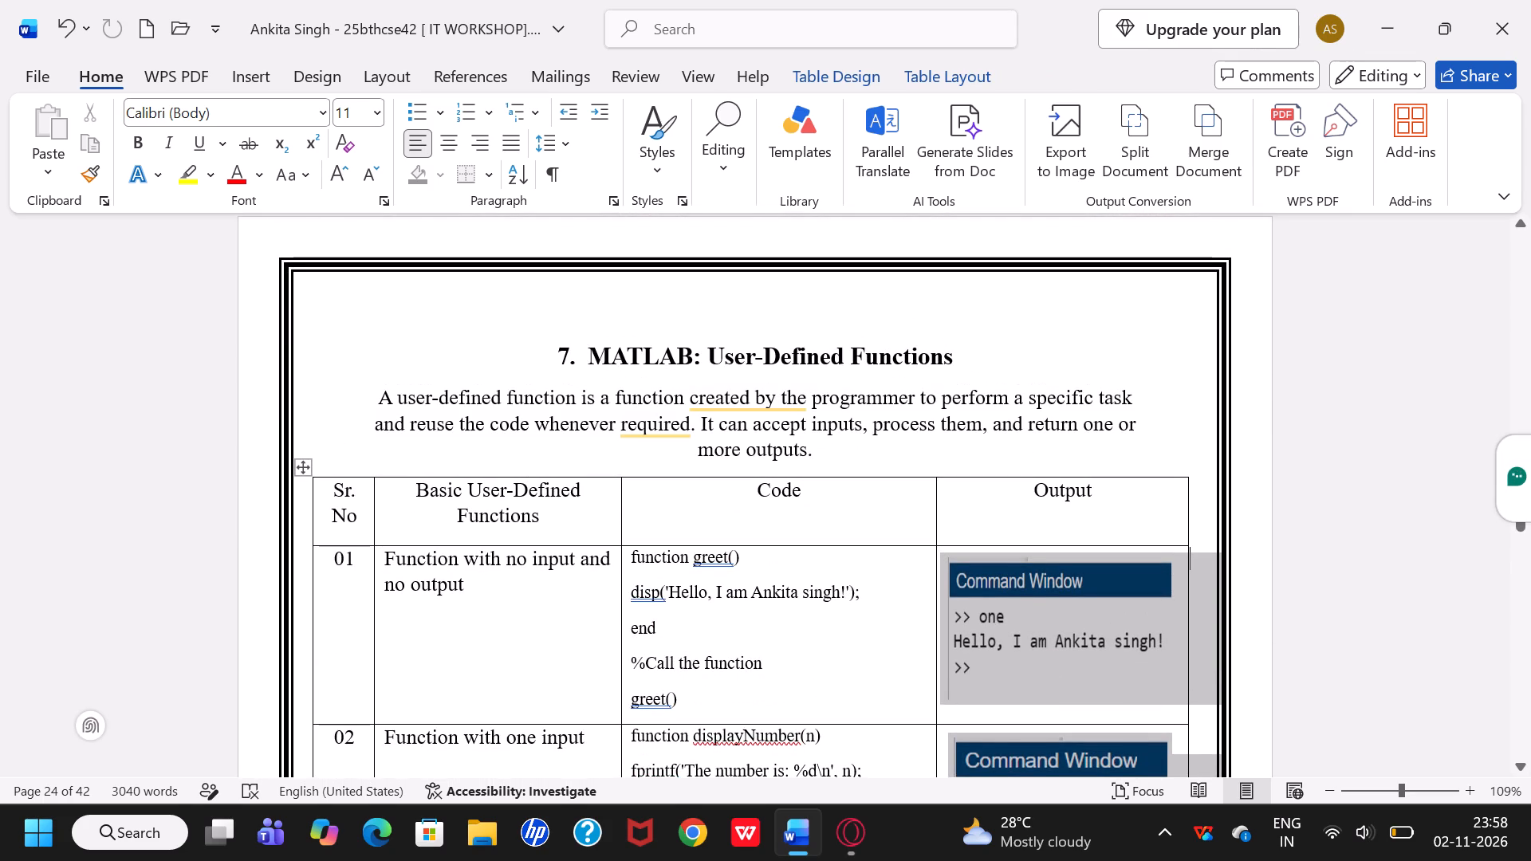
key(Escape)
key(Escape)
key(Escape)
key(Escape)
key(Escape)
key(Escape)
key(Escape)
Justify the introductory paragraph beneath the section 7 heading, "MATLAB: User-Defined Functions".
triple_click(816, 407)
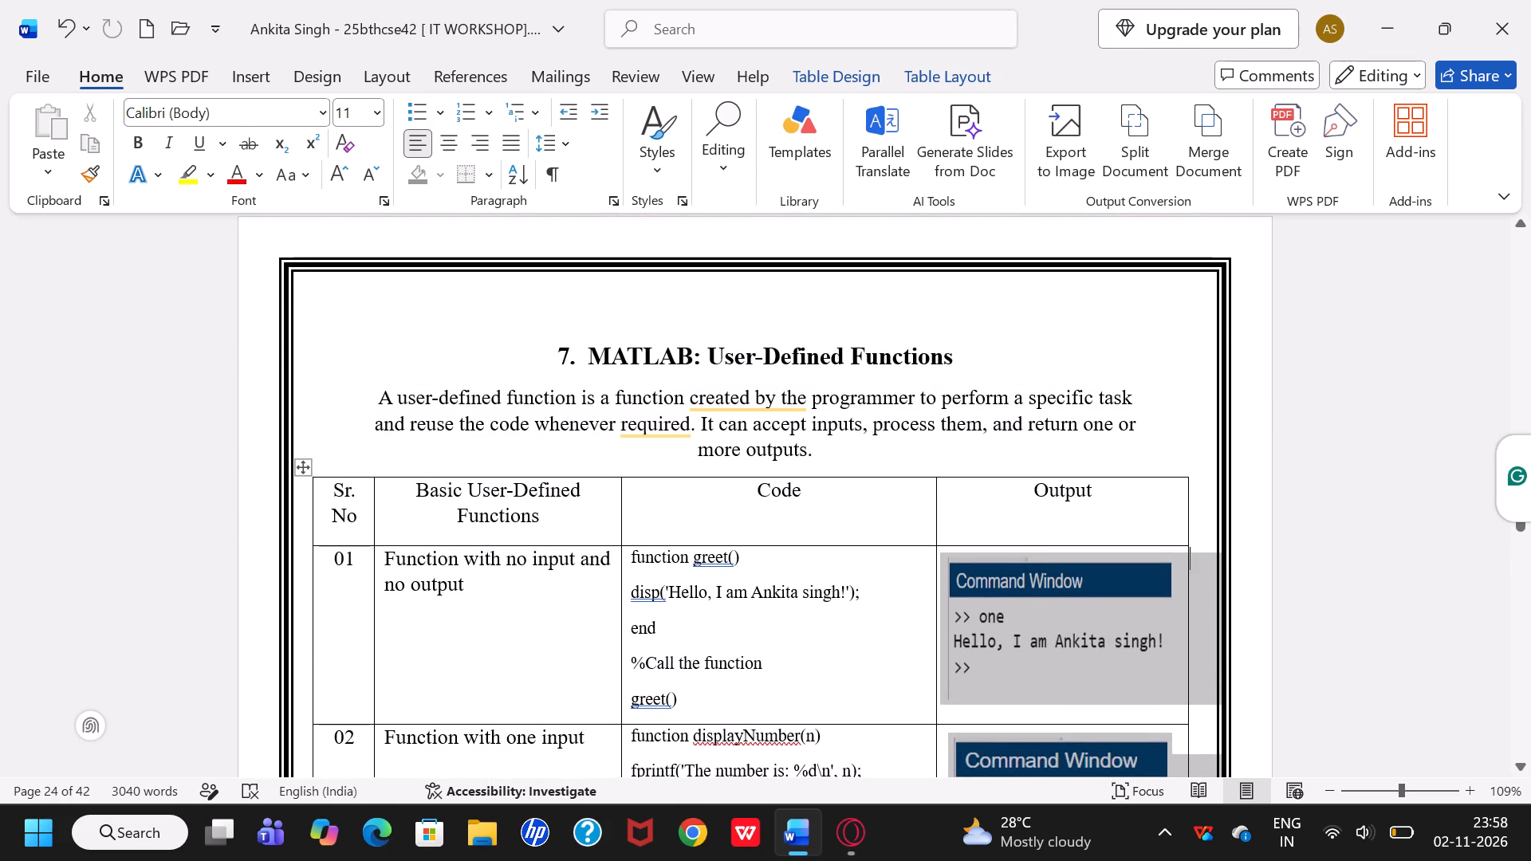
click(816, 407)
triple_click(816, 407)
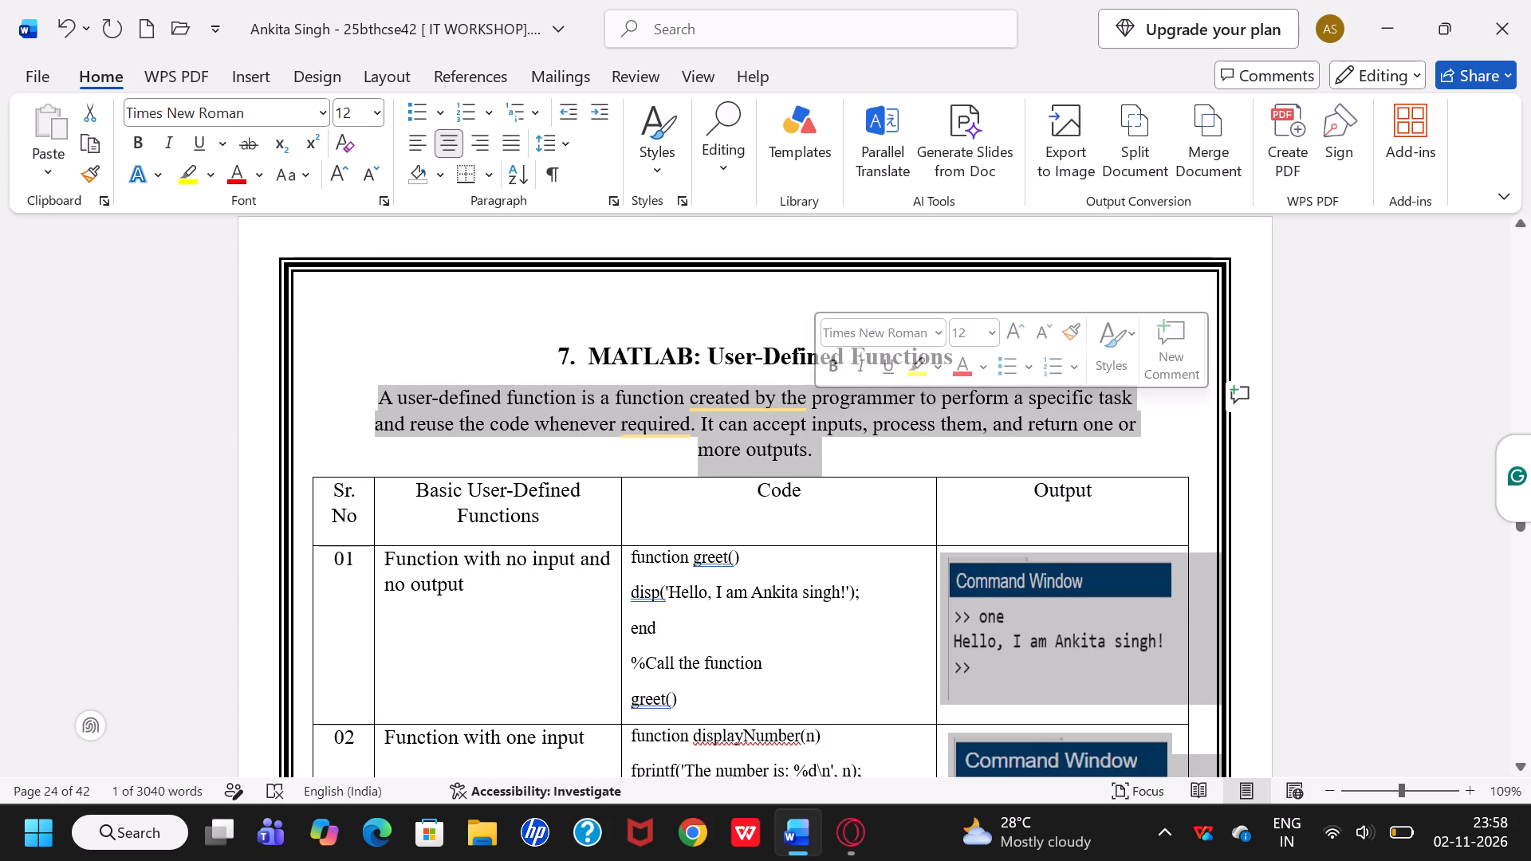
click(506, 151)
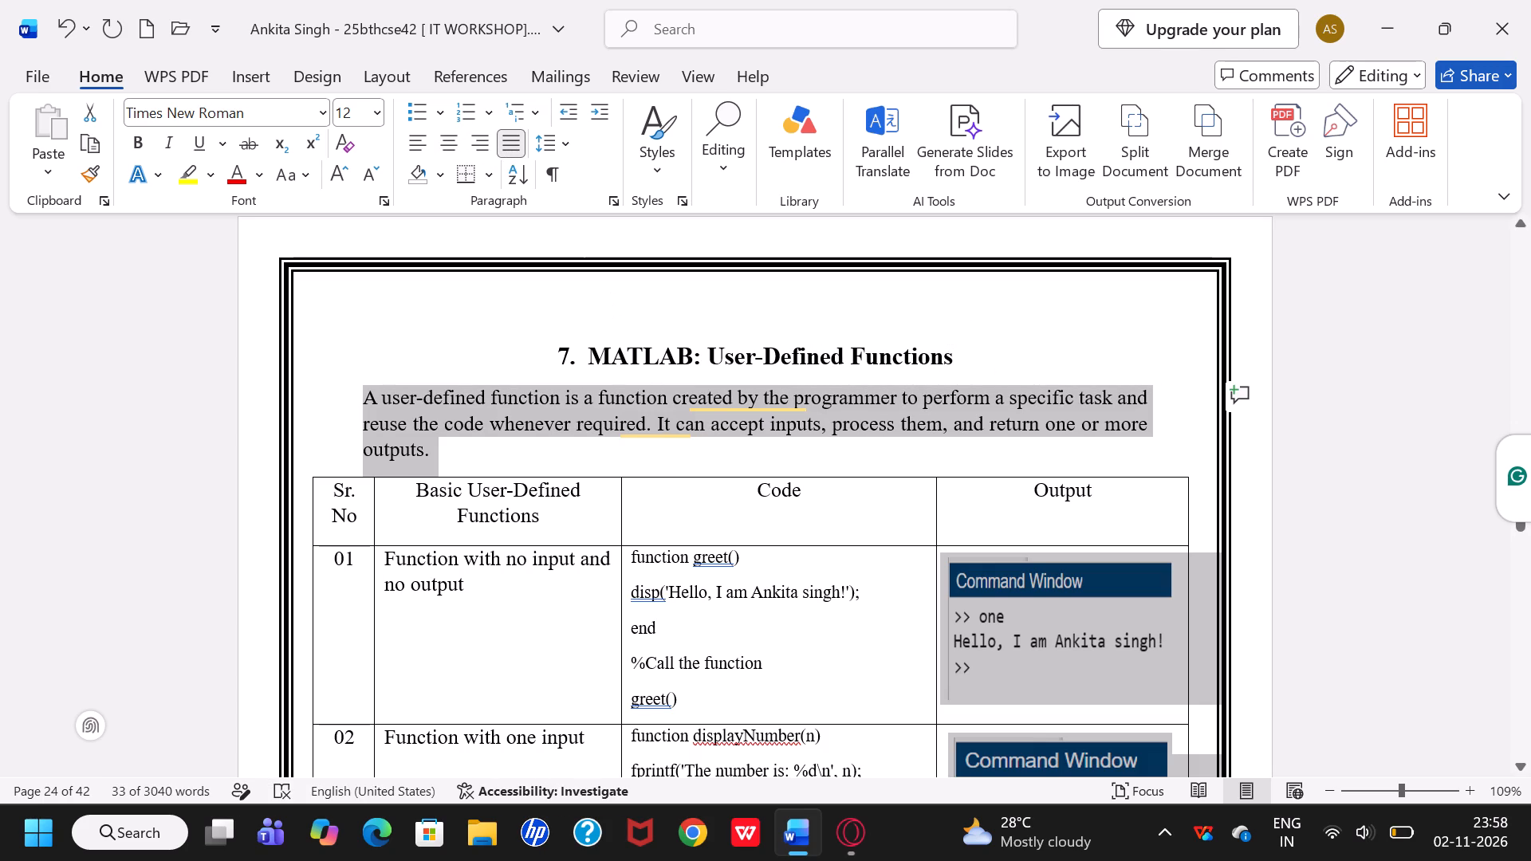
click(557, 336)
Remove the bottom border of the output cell in row 06, "Find the area of a circle".
scroll(565, 289, down, 1)
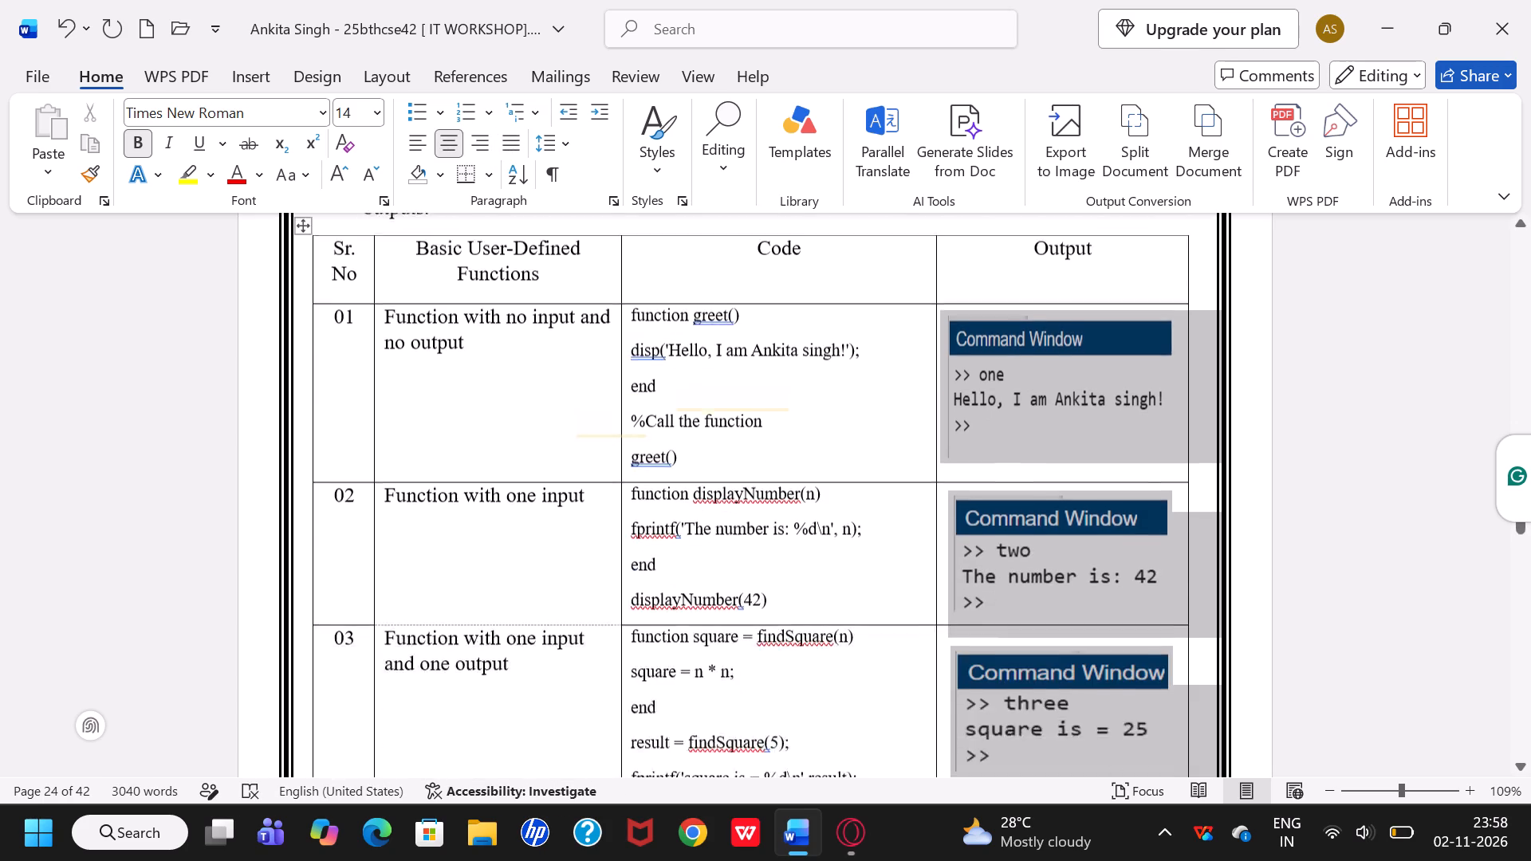
scroll(565, 289, down, 2)
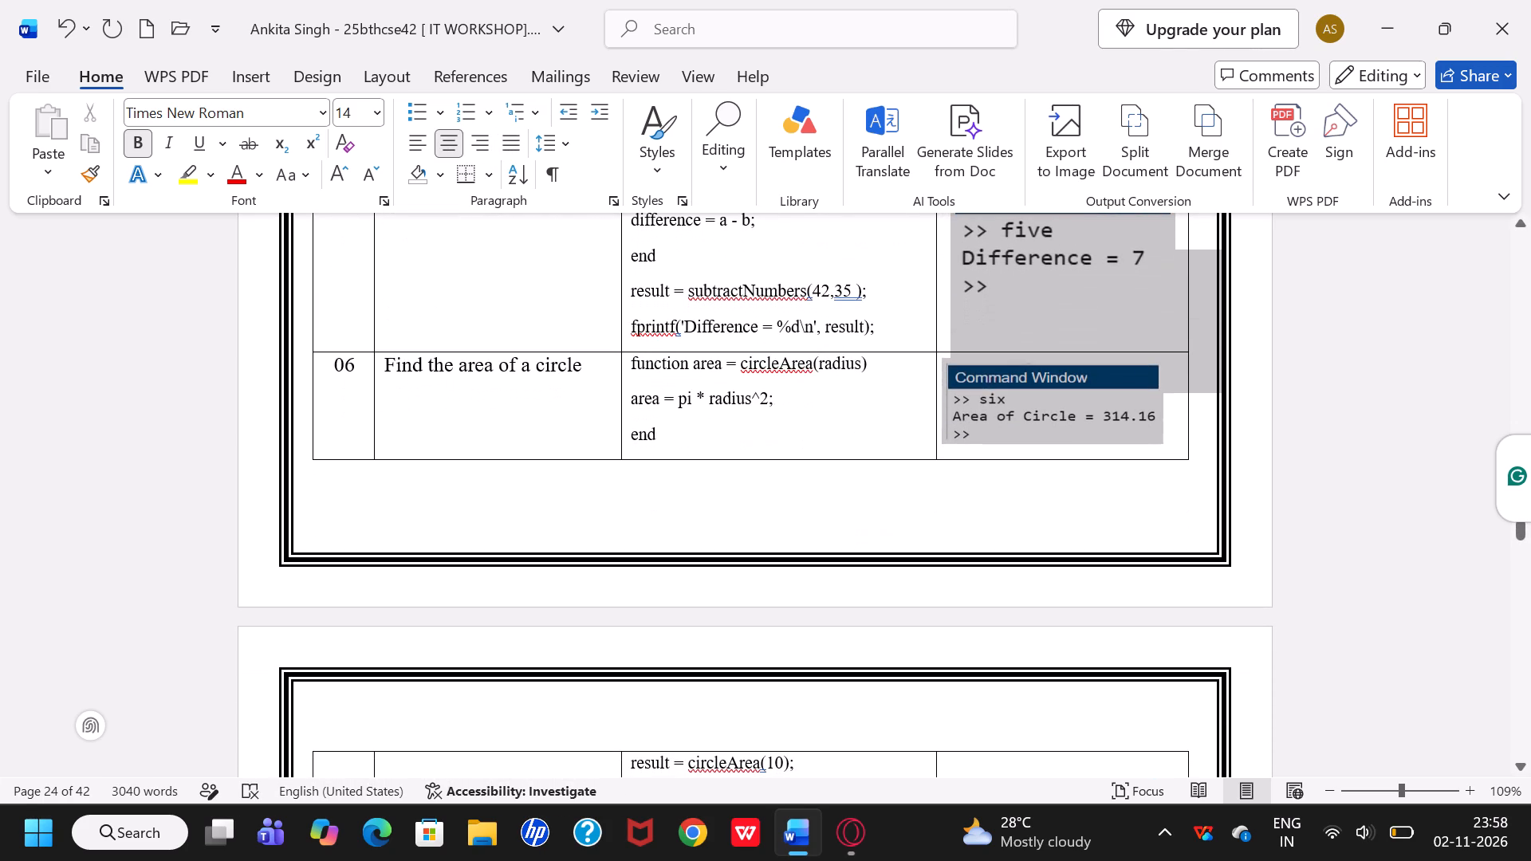
double_click(1003, 391)
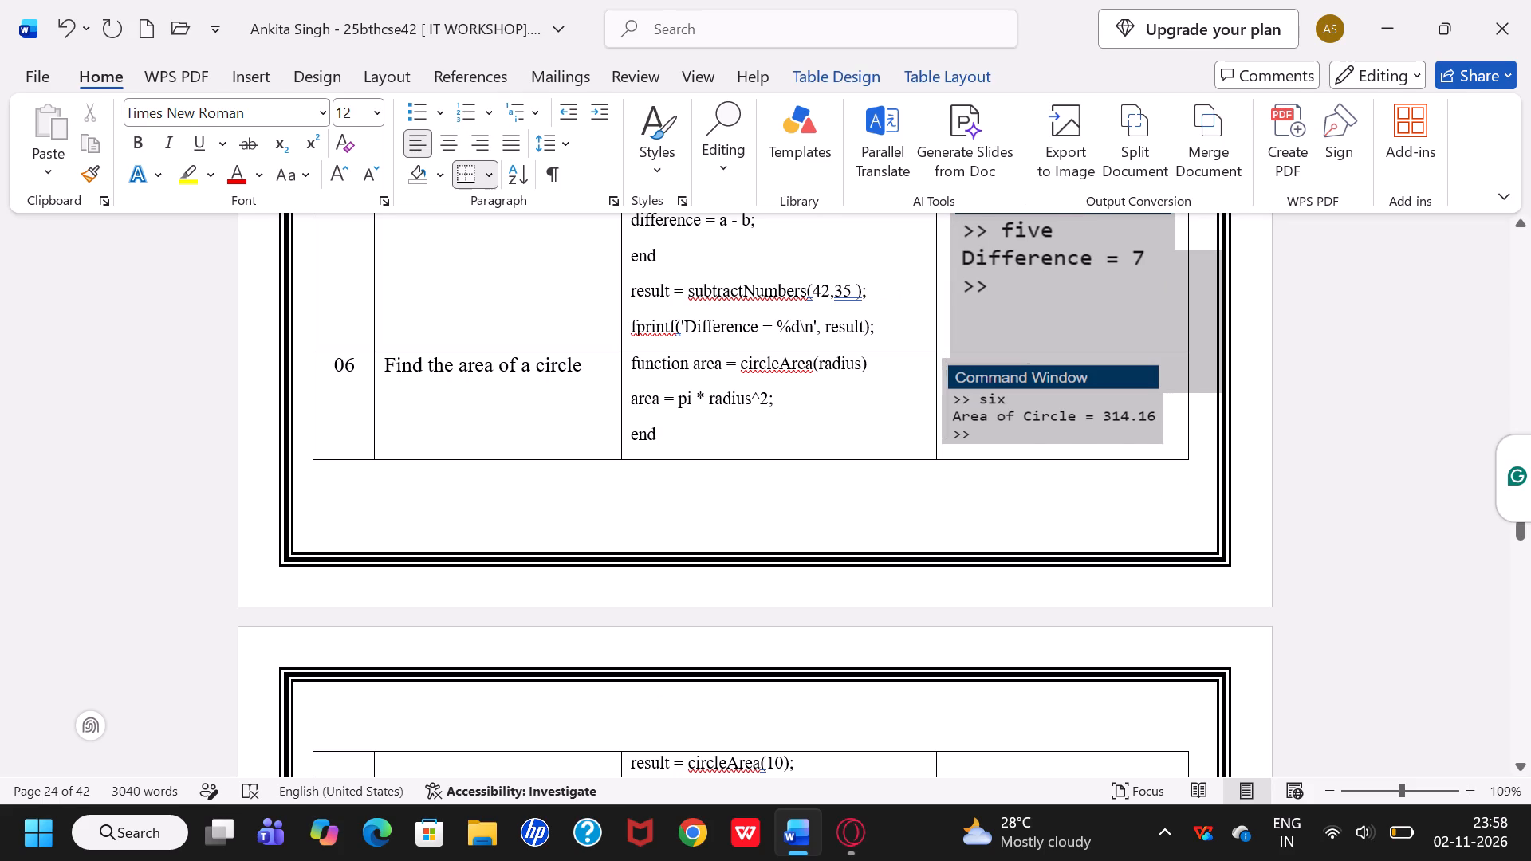
right_click(1003, 391)
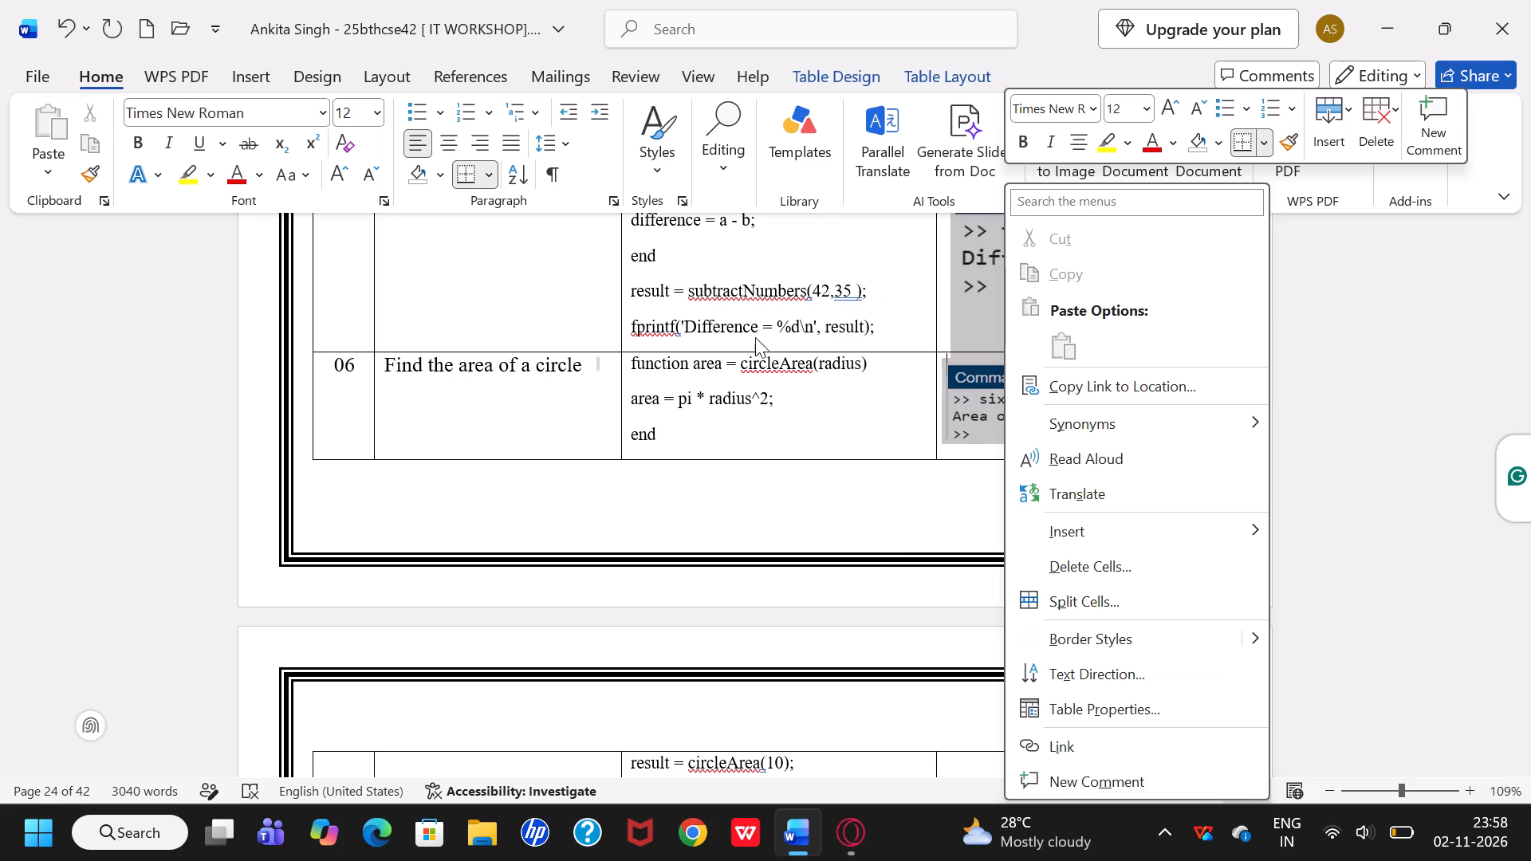
click(457, 175)
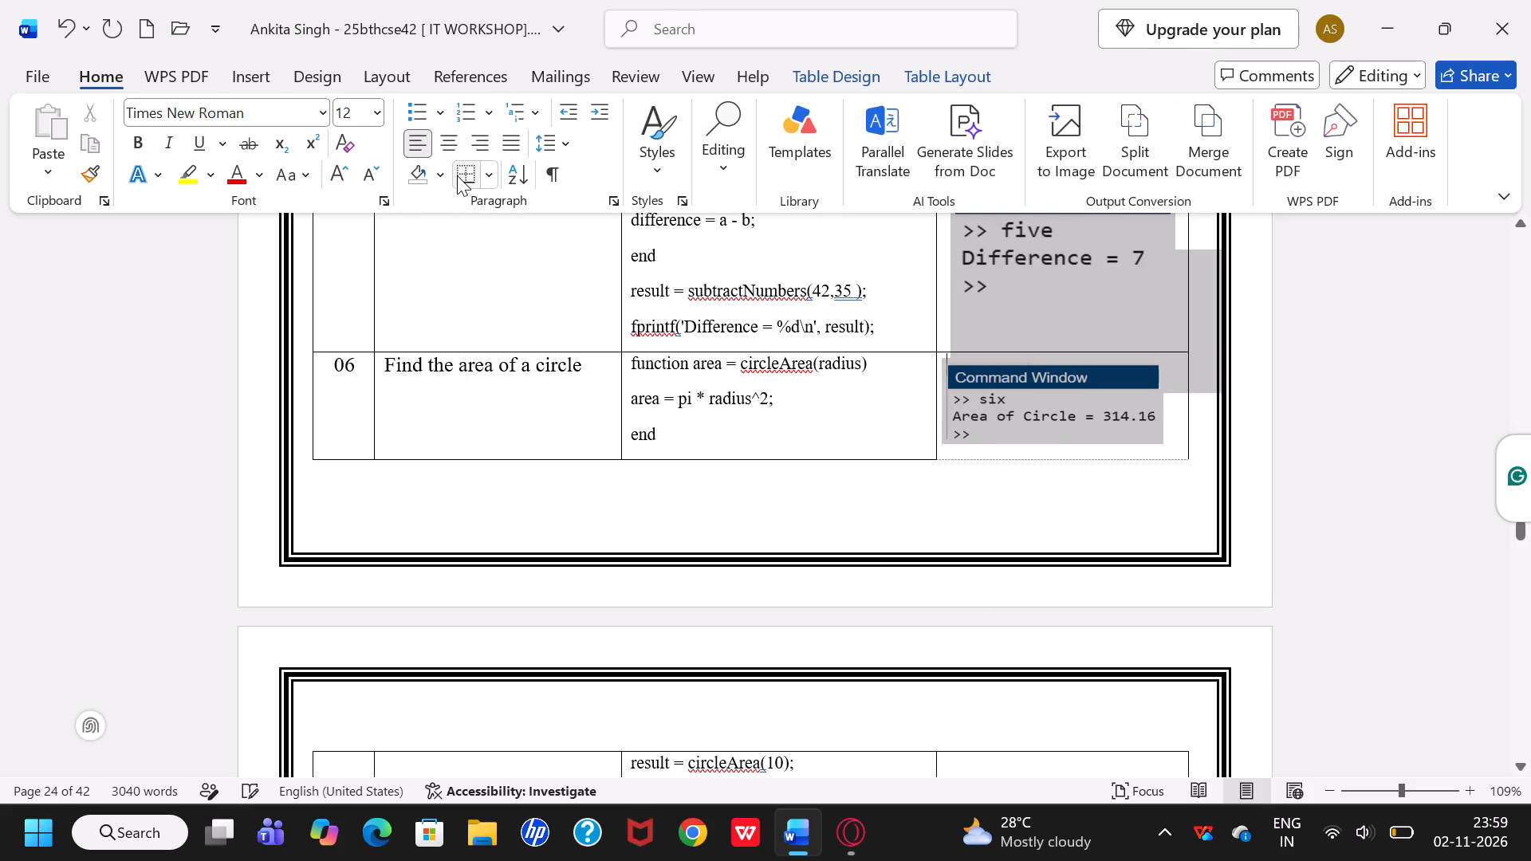
click(620, 453)
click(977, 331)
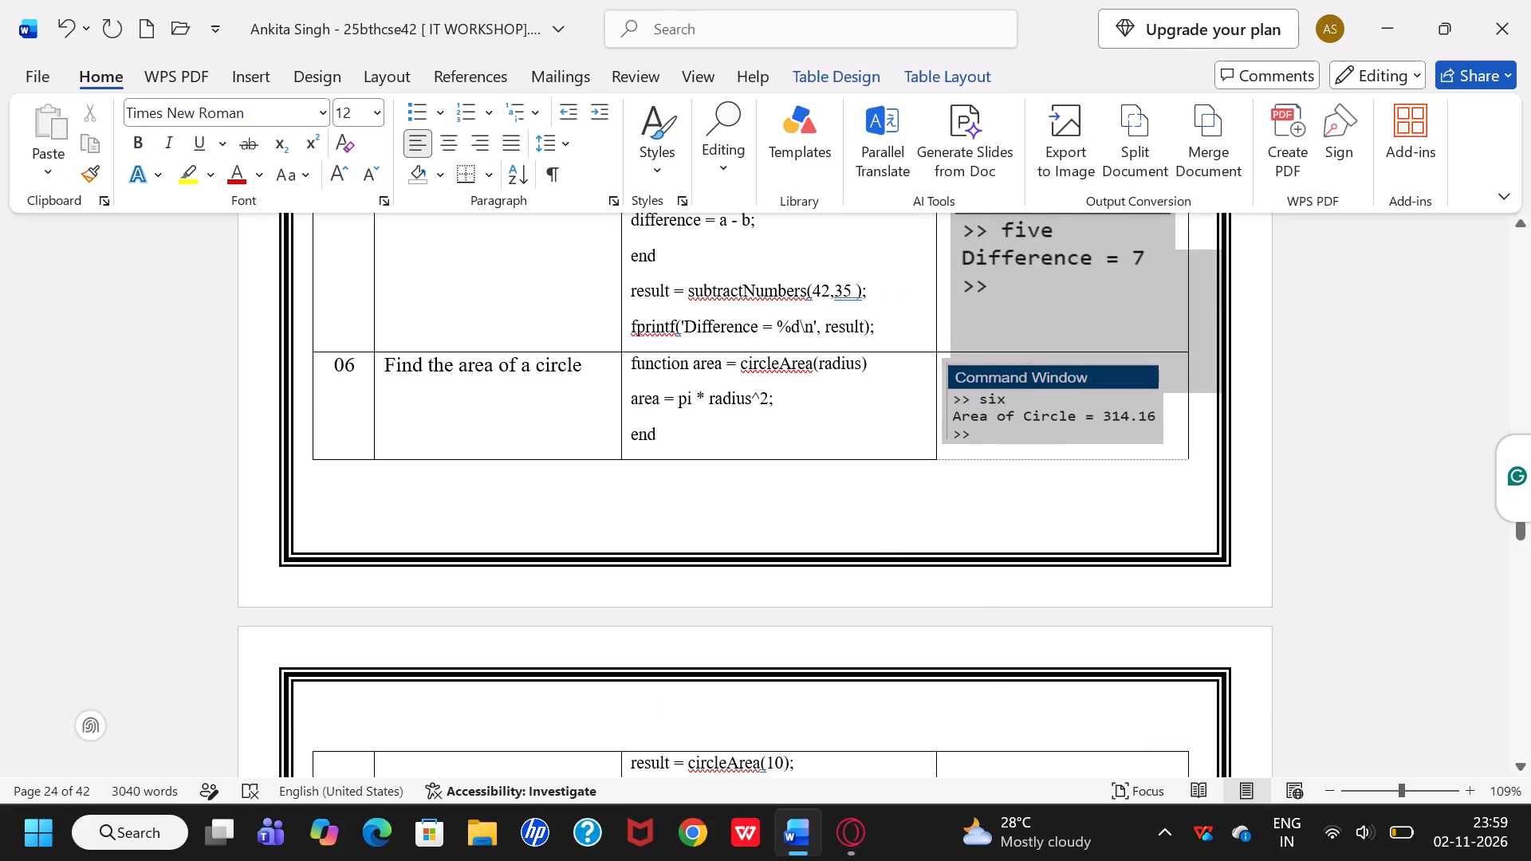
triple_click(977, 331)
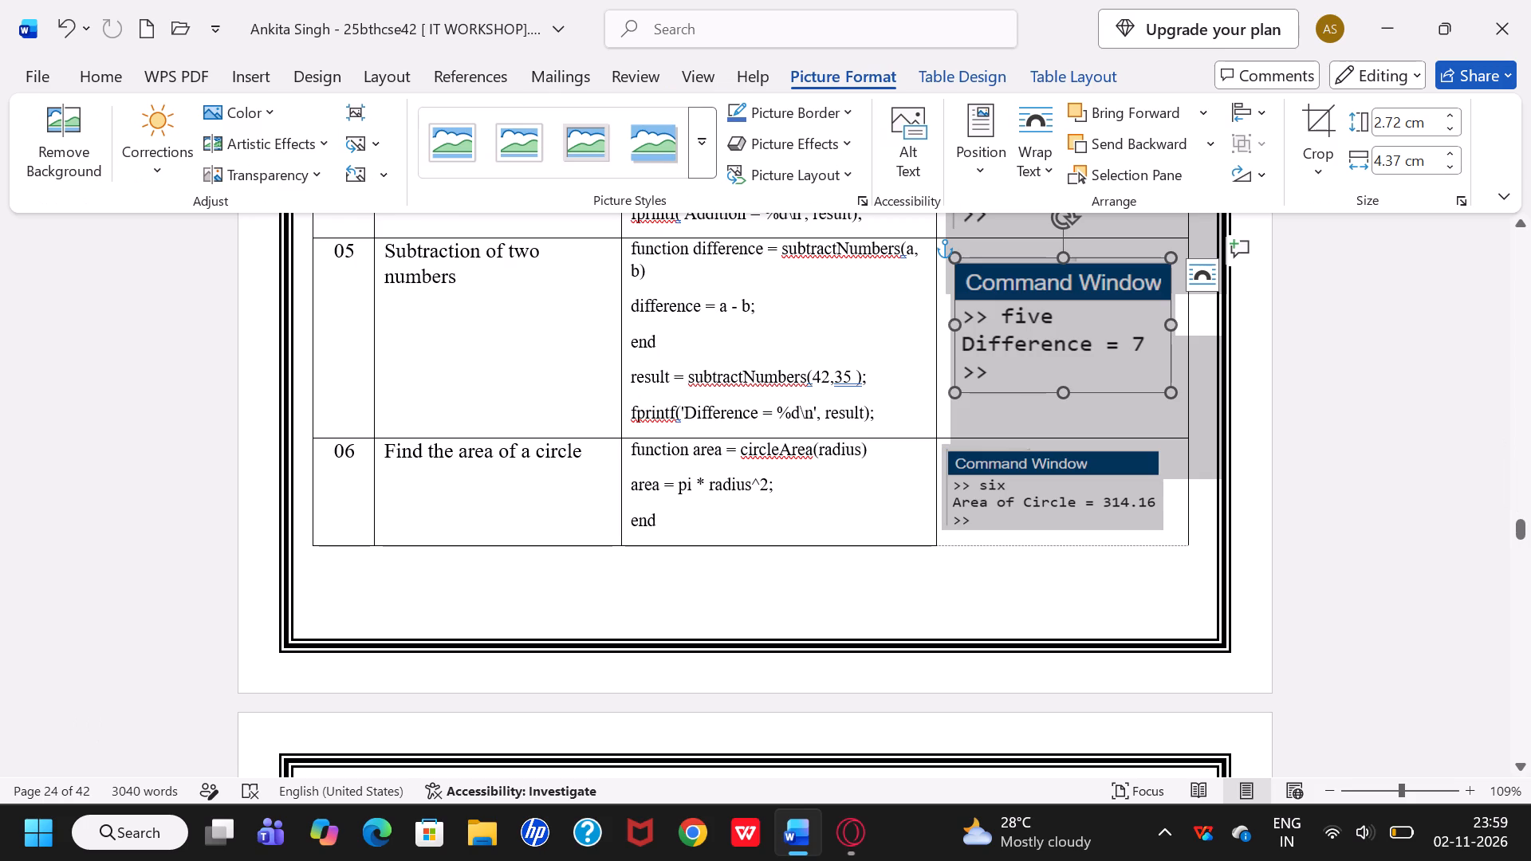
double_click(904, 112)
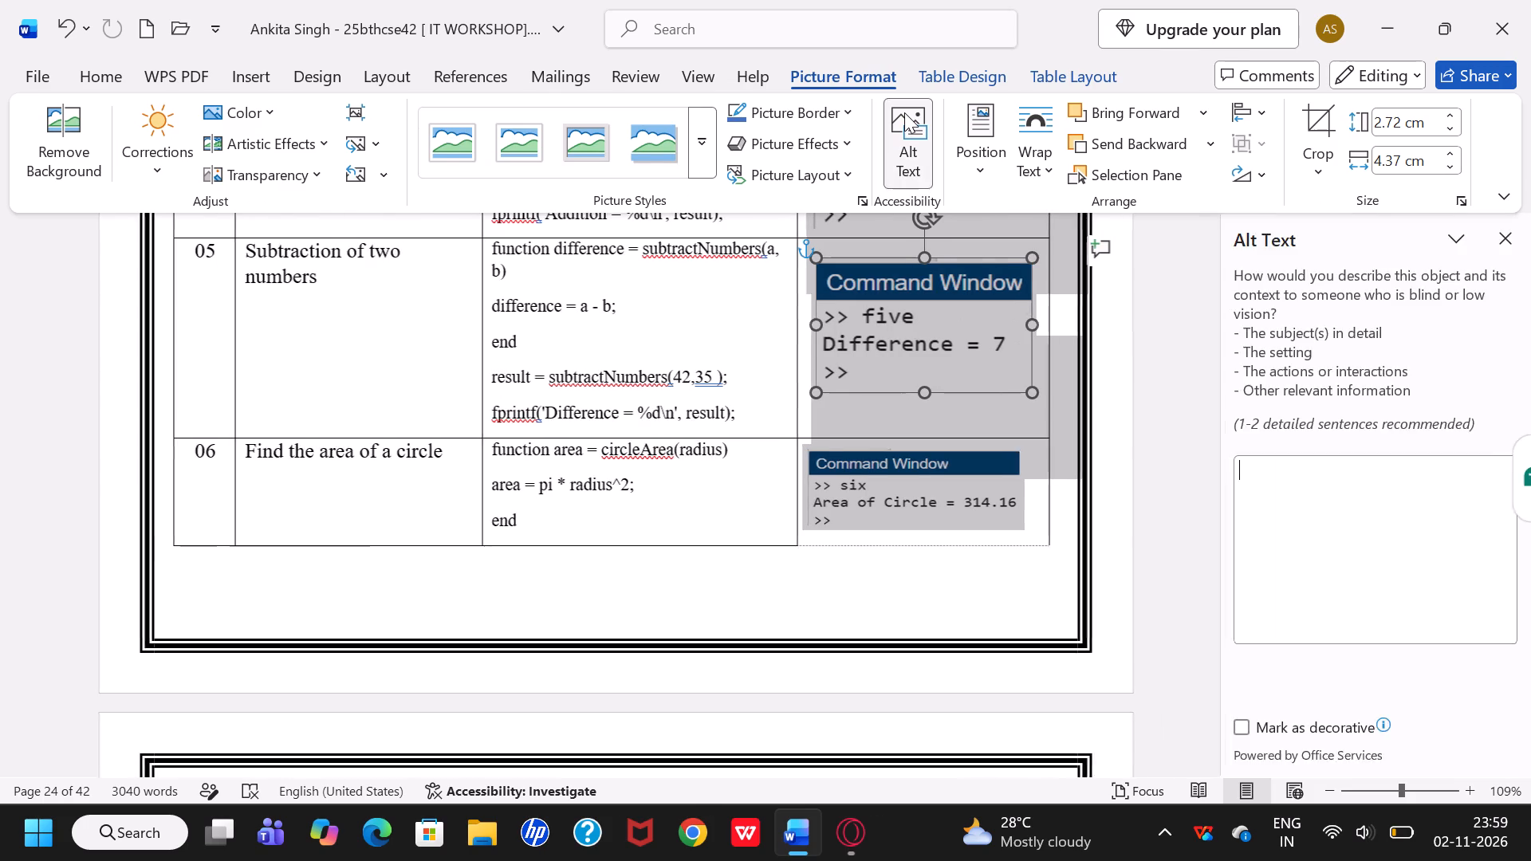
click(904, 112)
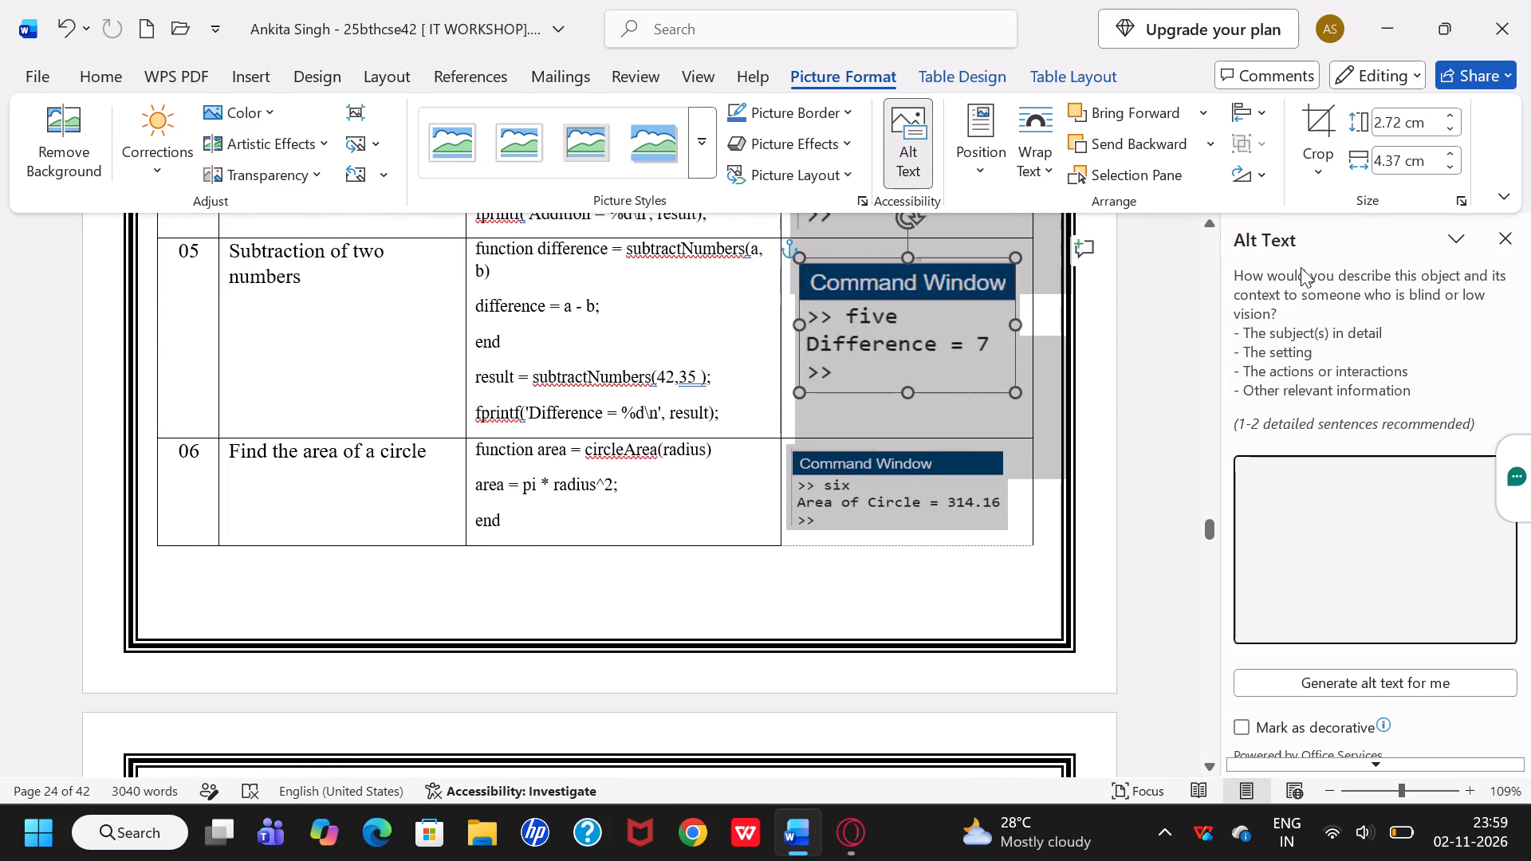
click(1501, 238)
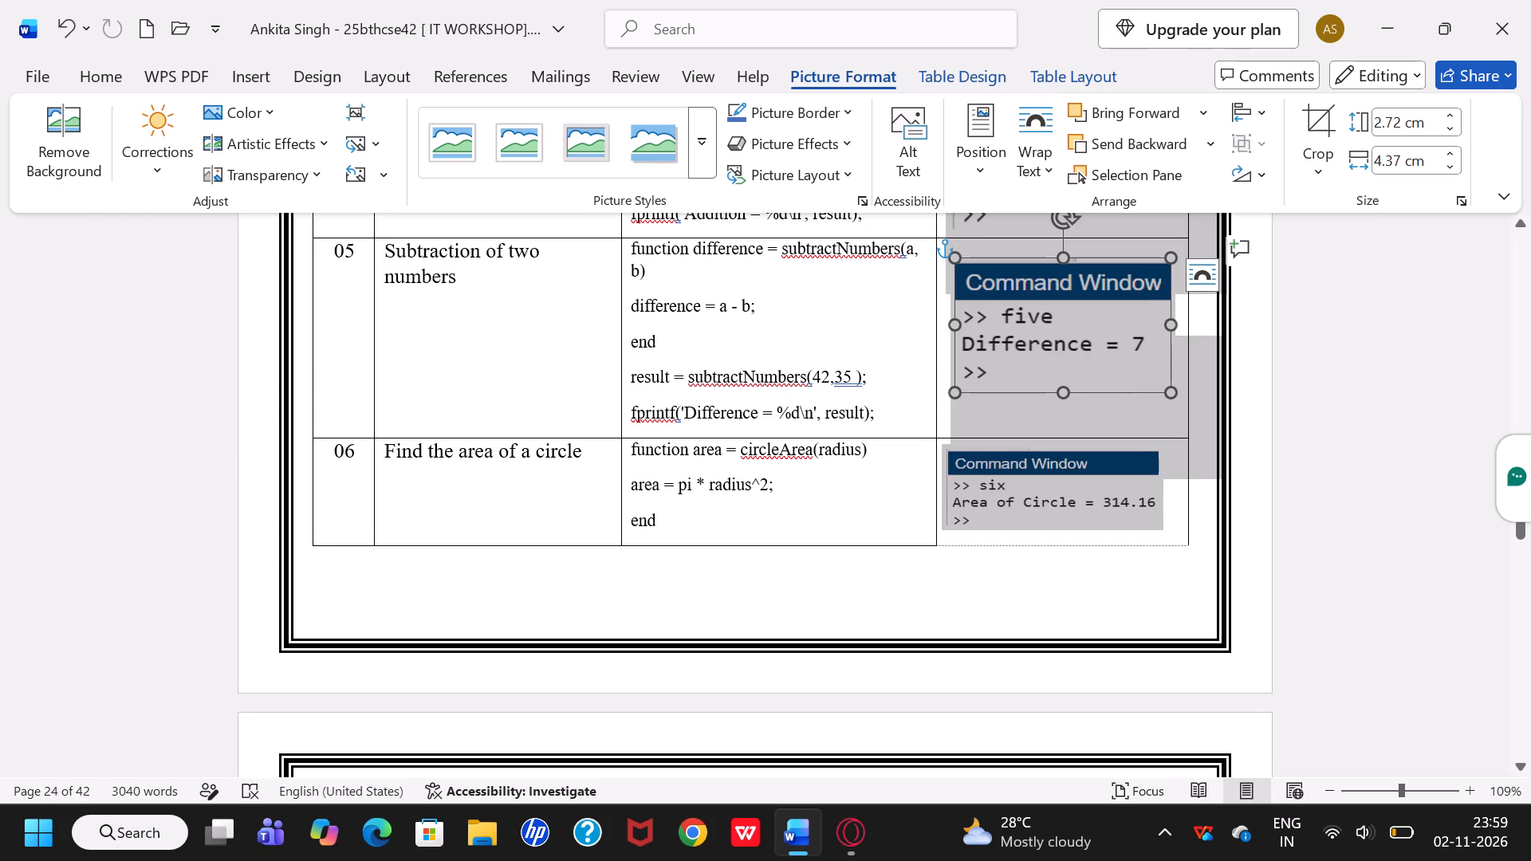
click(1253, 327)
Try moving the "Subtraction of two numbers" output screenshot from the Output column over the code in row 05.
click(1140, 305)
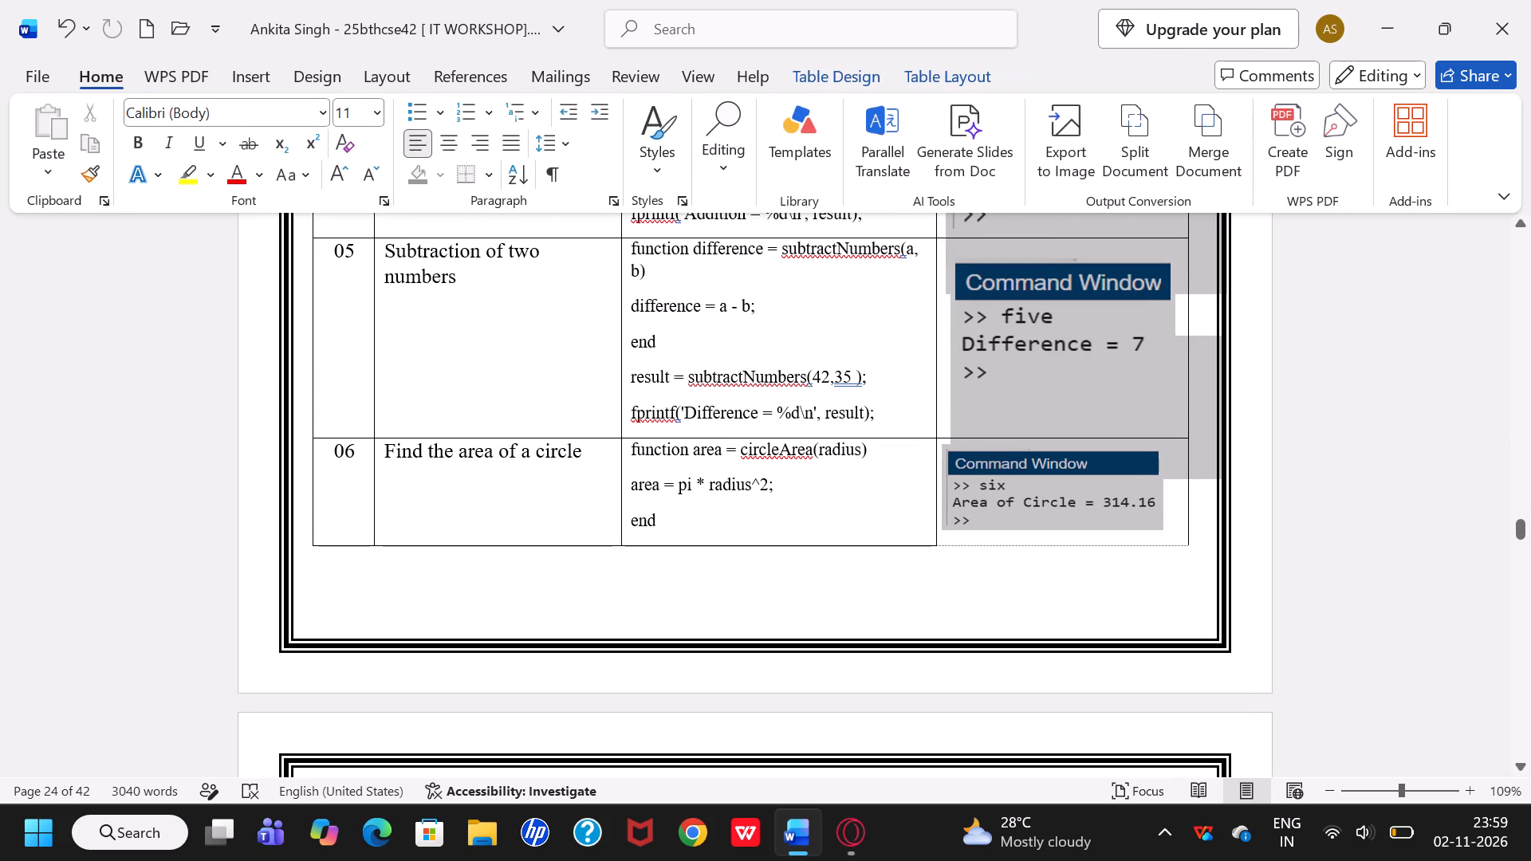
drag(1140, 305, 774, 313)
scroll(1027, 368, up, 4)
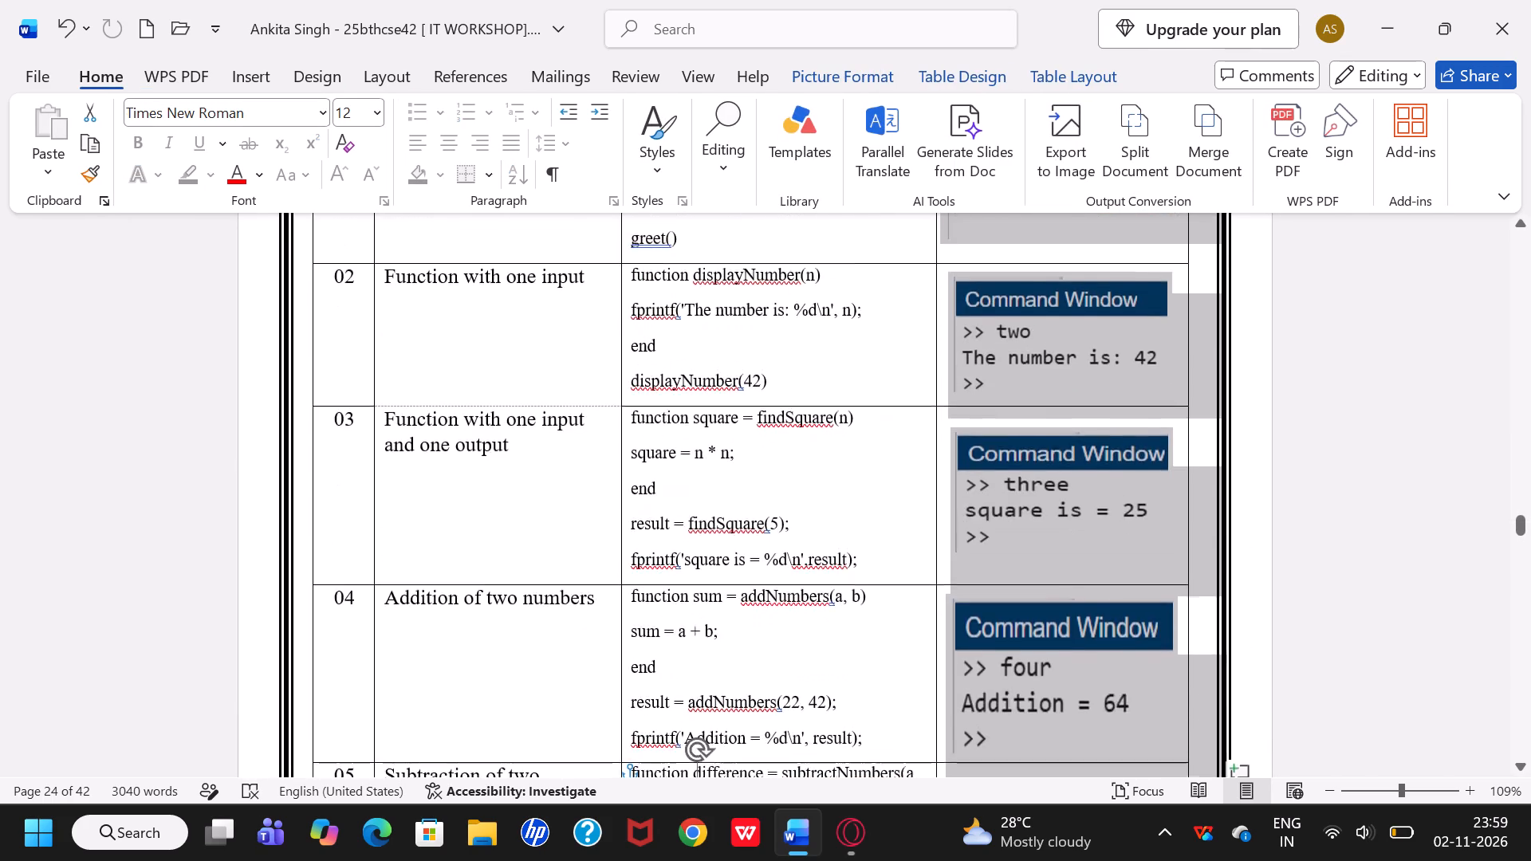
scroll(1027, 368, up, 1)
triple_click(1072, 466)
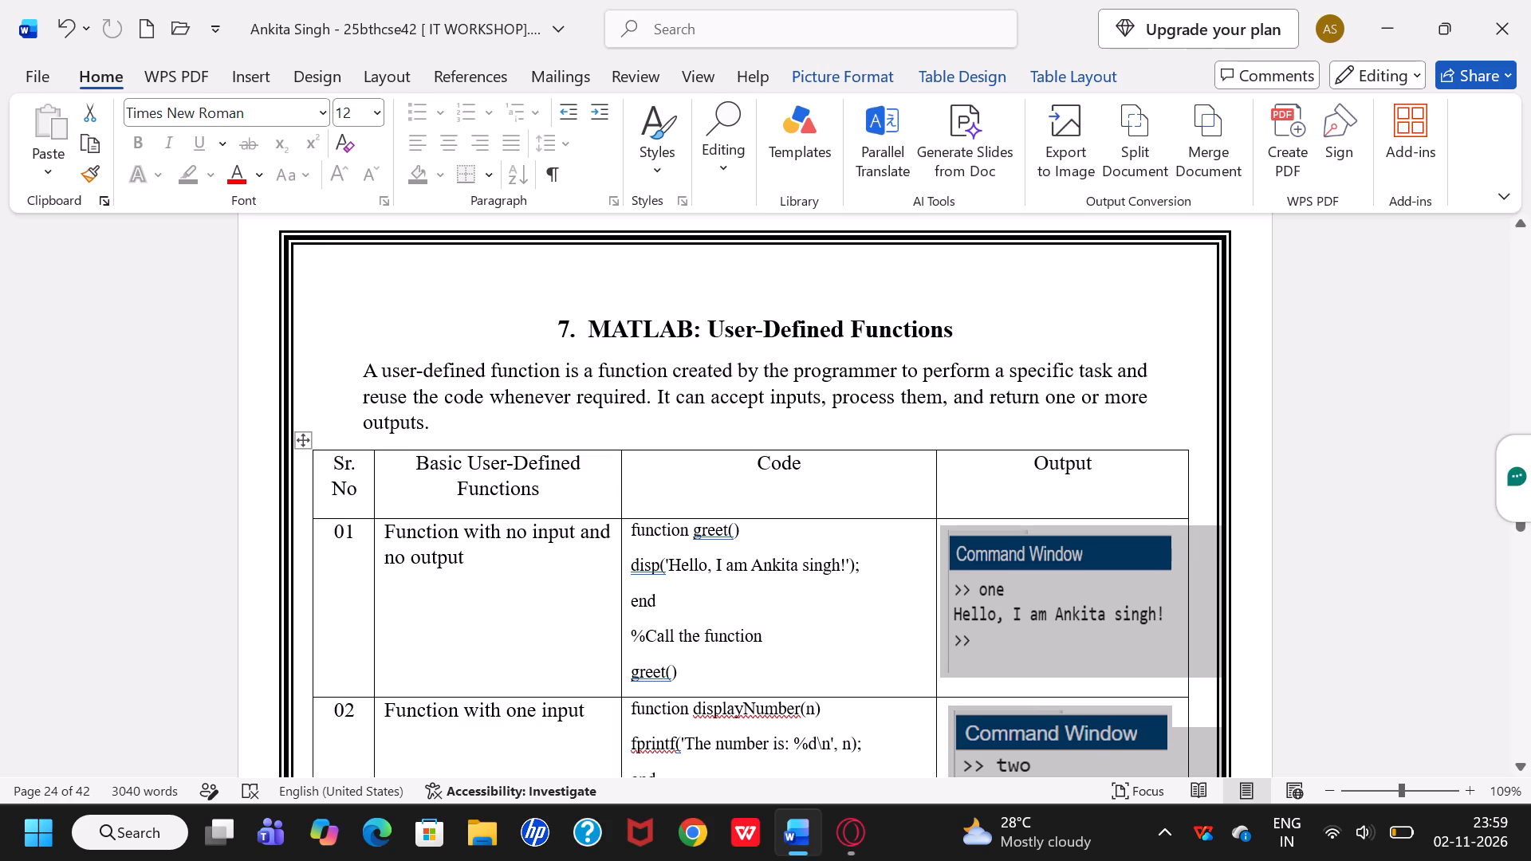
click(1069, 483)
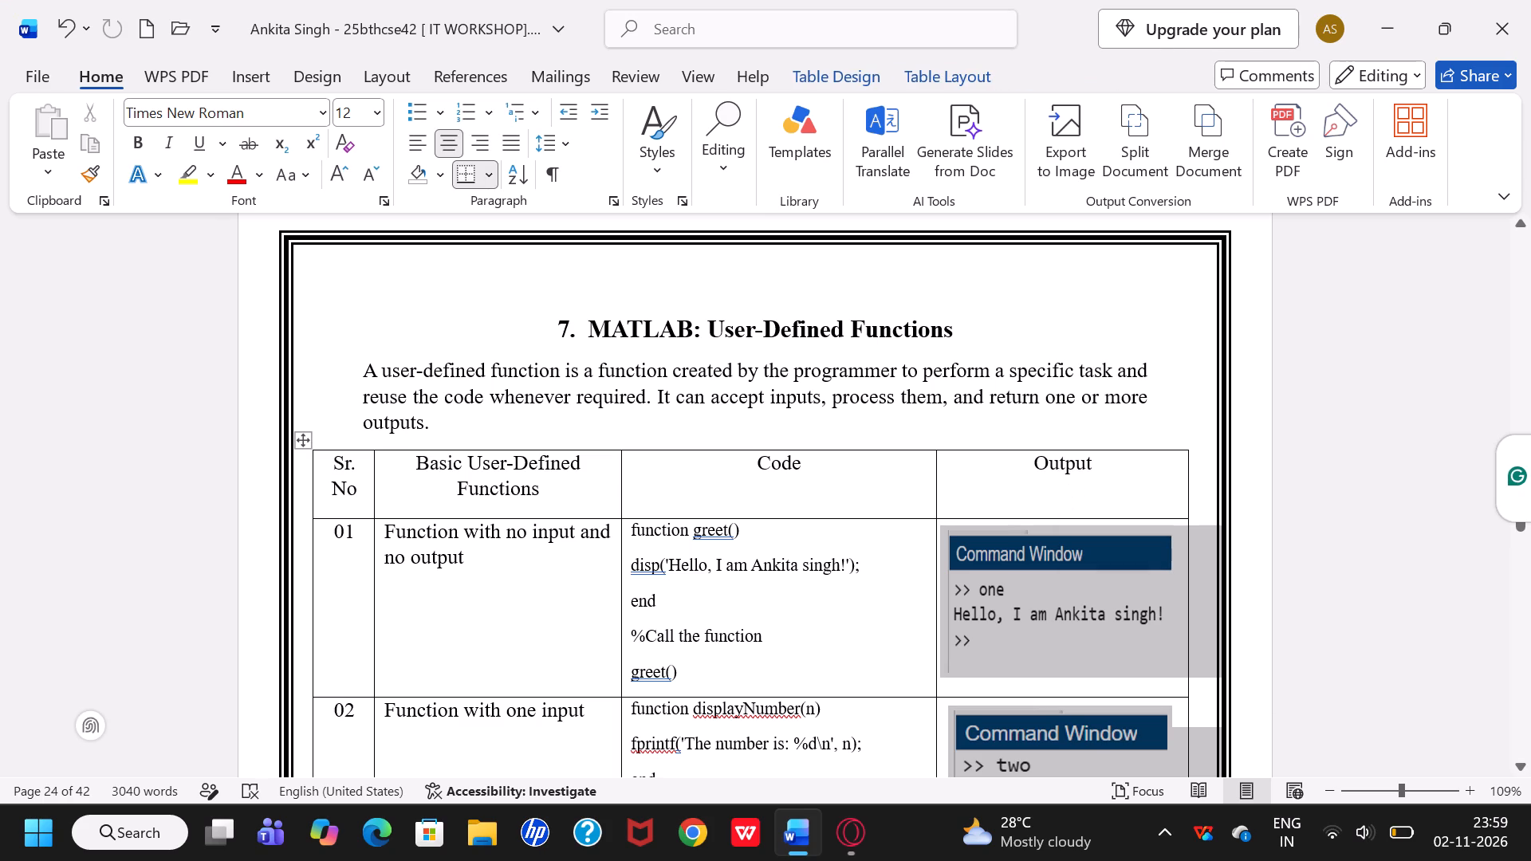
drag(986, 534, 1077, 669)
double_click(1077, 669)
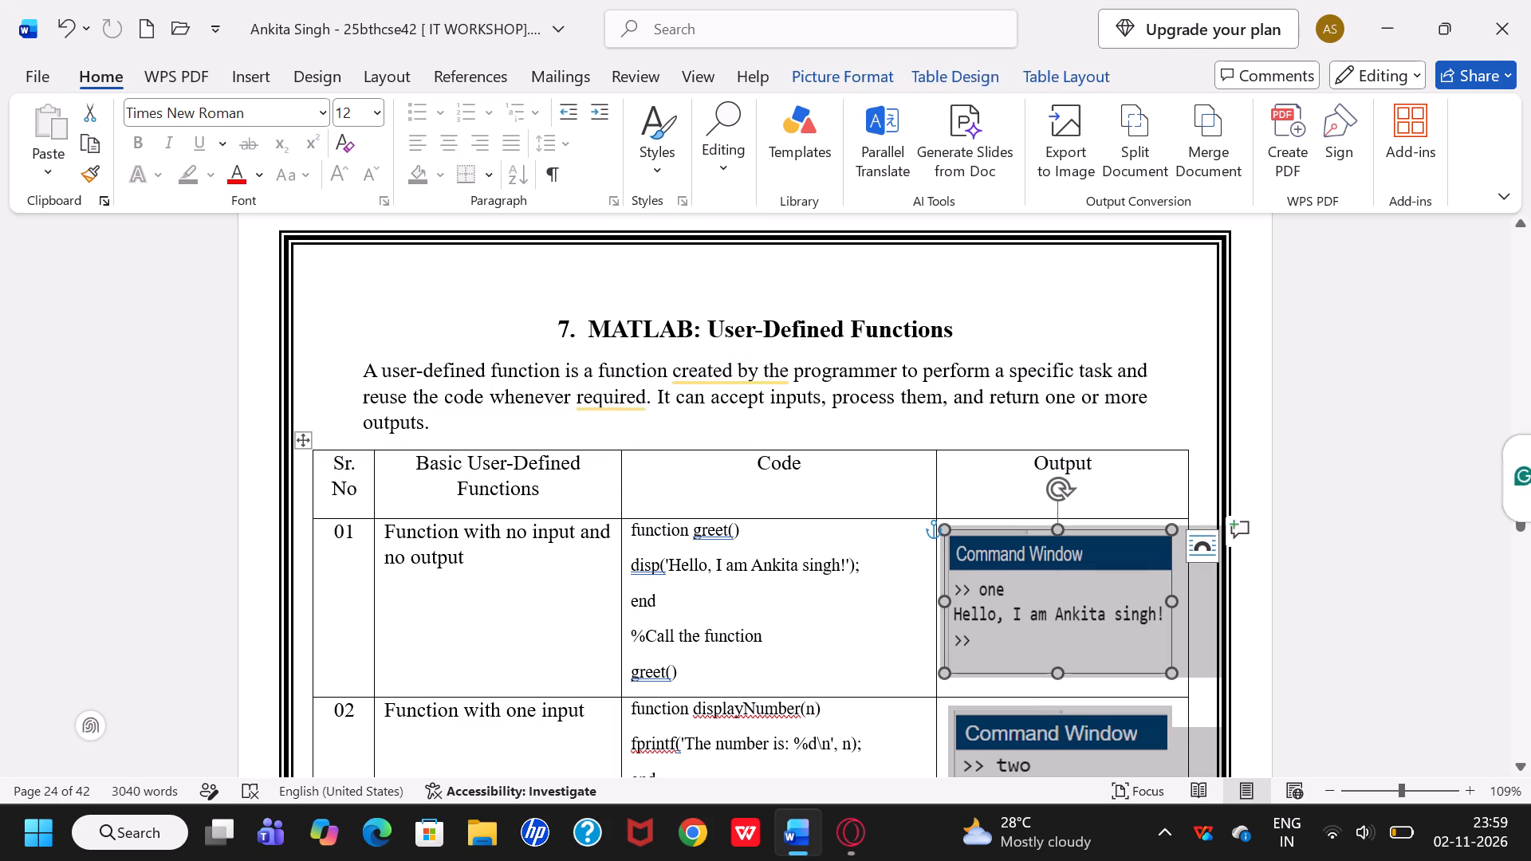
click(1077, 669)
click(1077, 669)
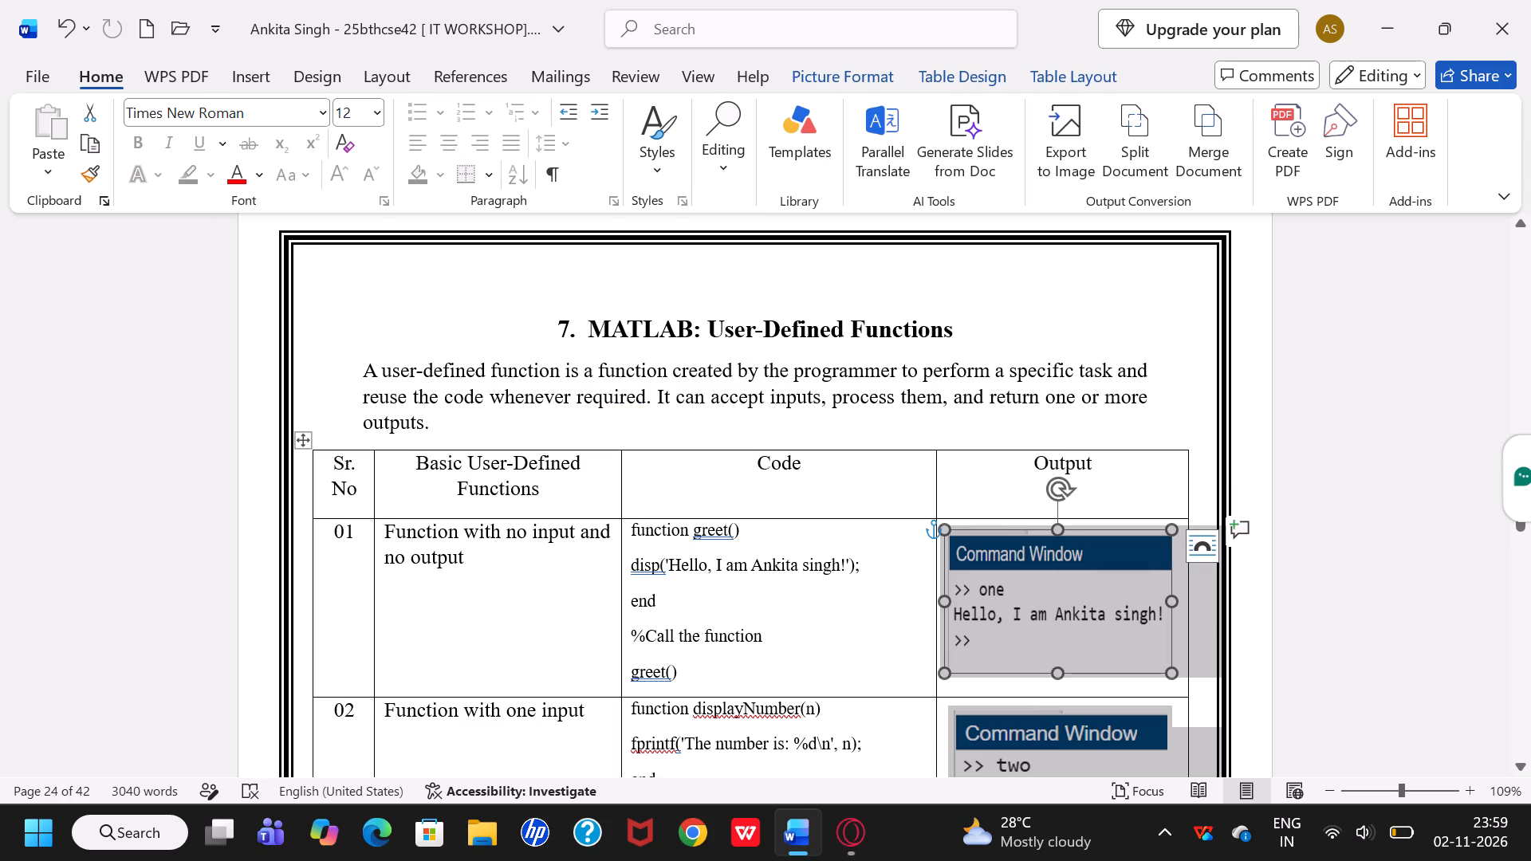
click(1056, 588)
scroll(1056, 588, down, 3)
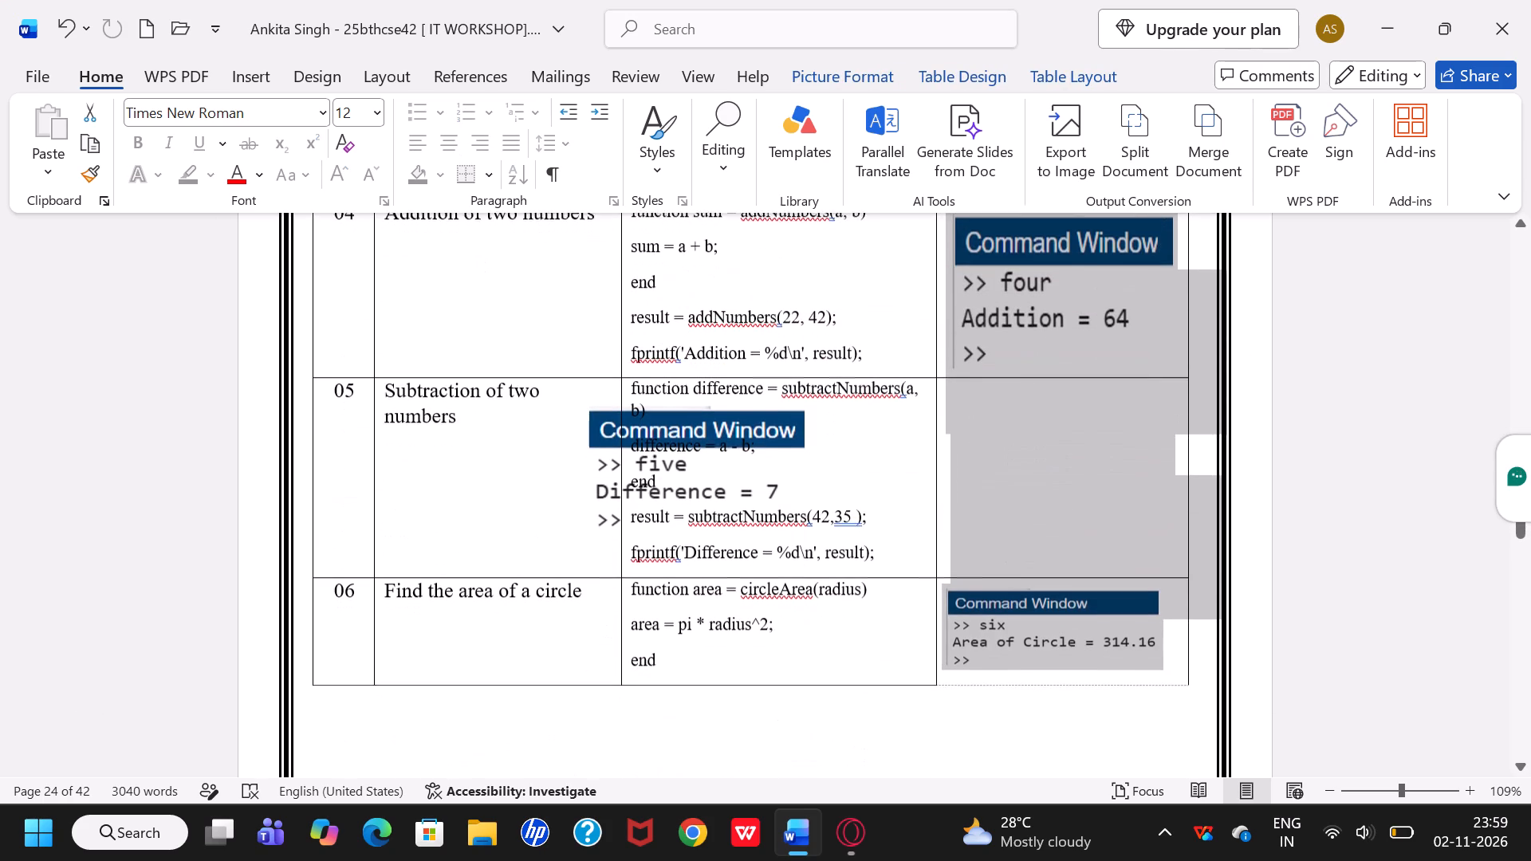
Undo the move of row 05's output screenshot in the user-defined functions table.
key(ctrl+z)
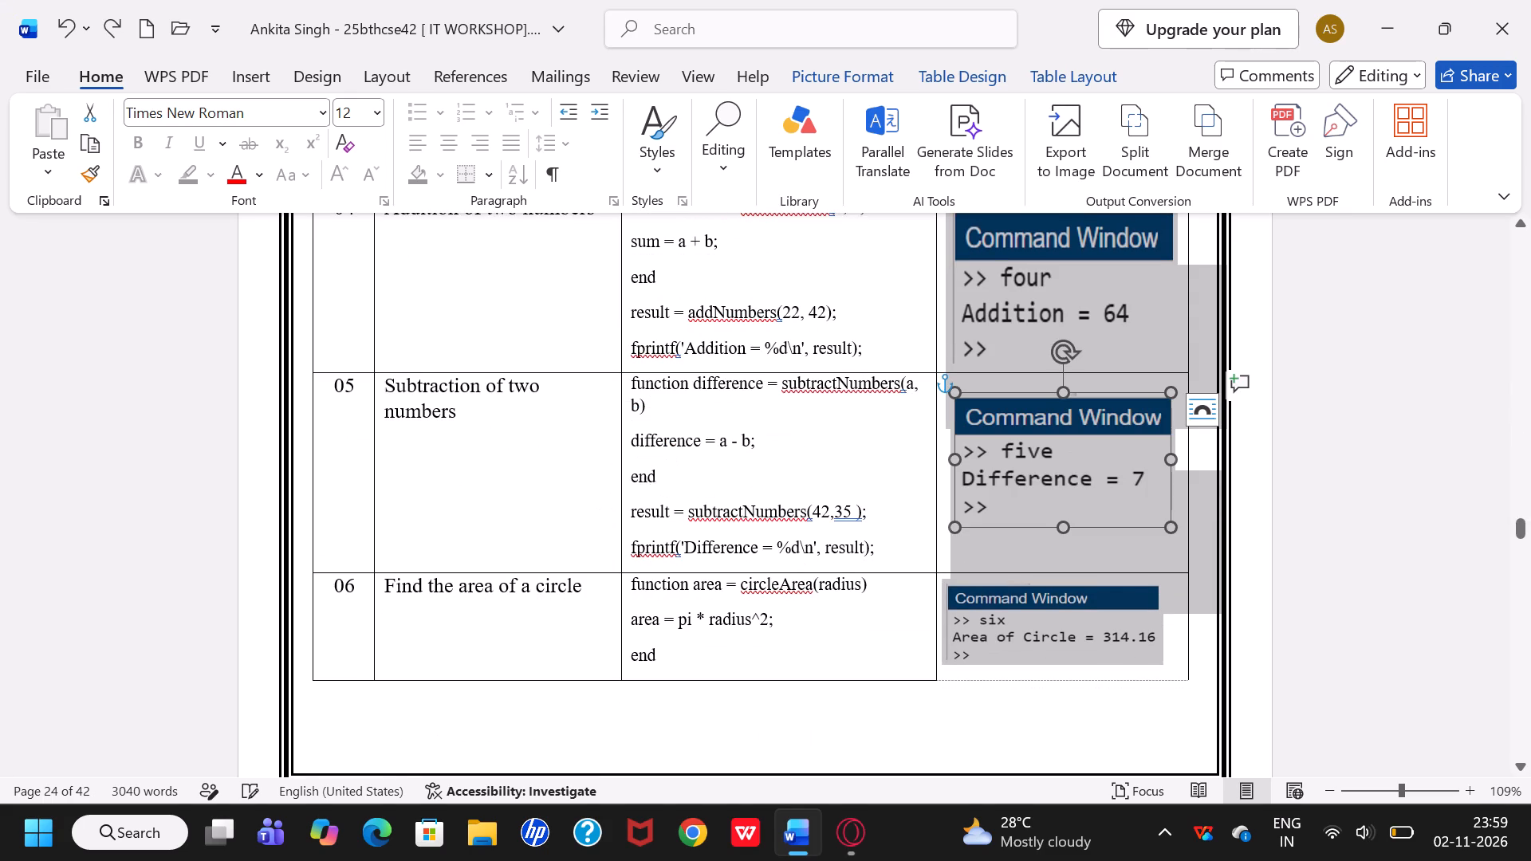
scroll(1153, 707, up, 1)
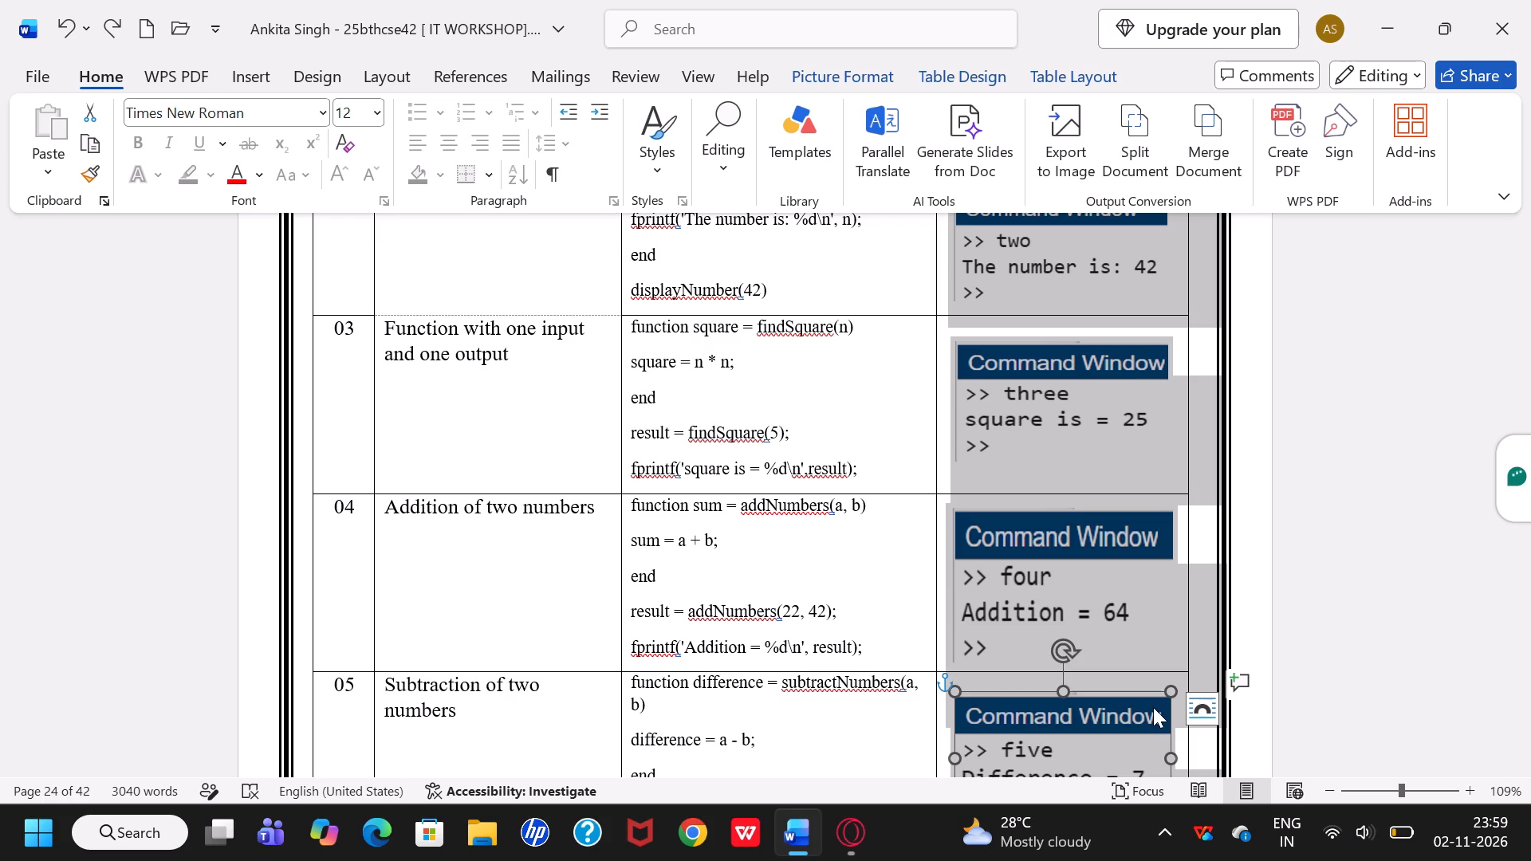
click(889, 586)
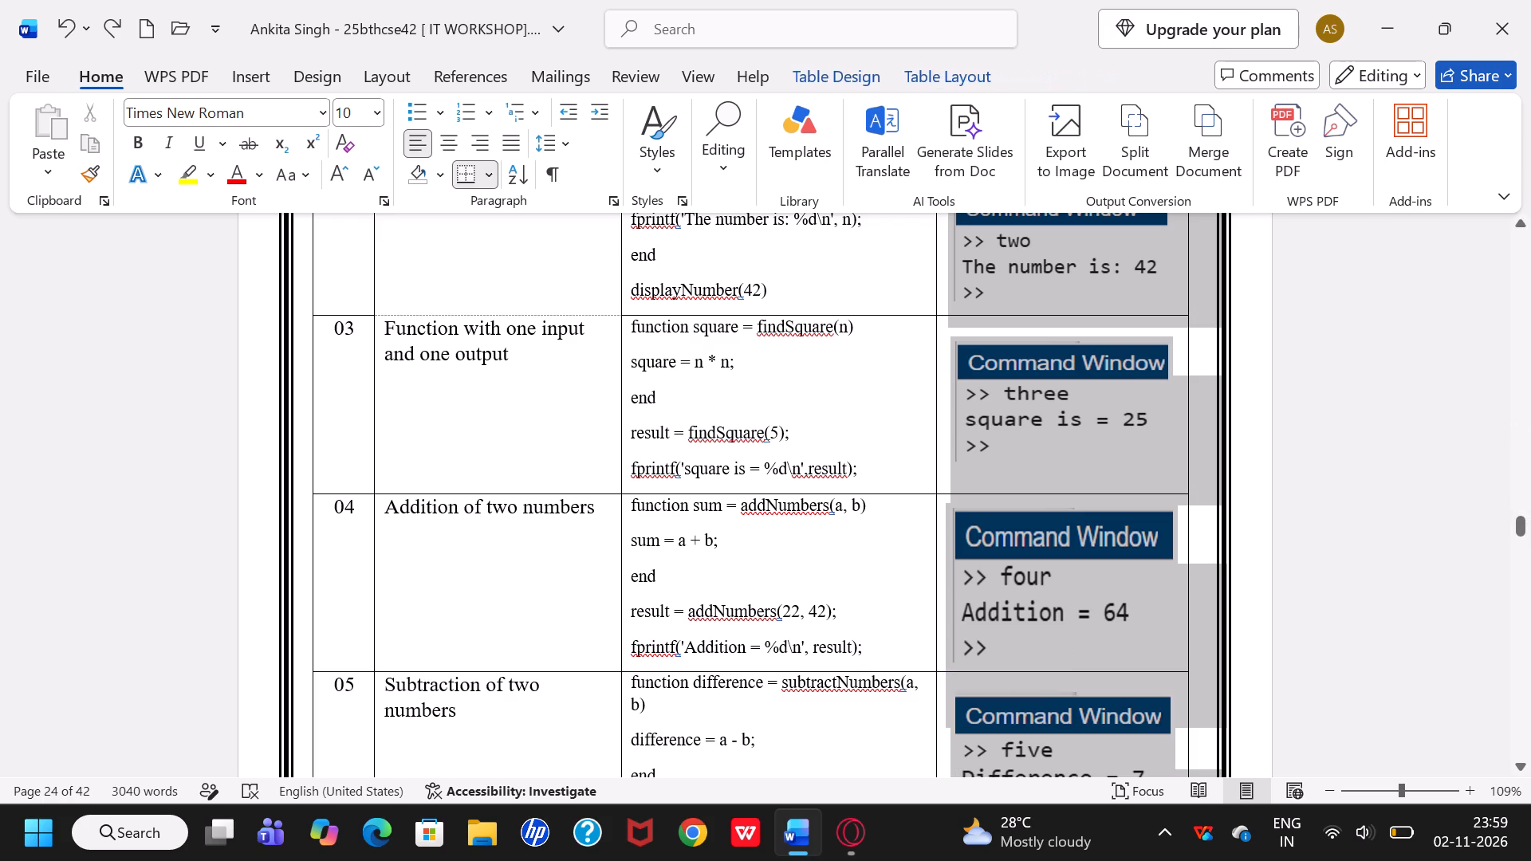
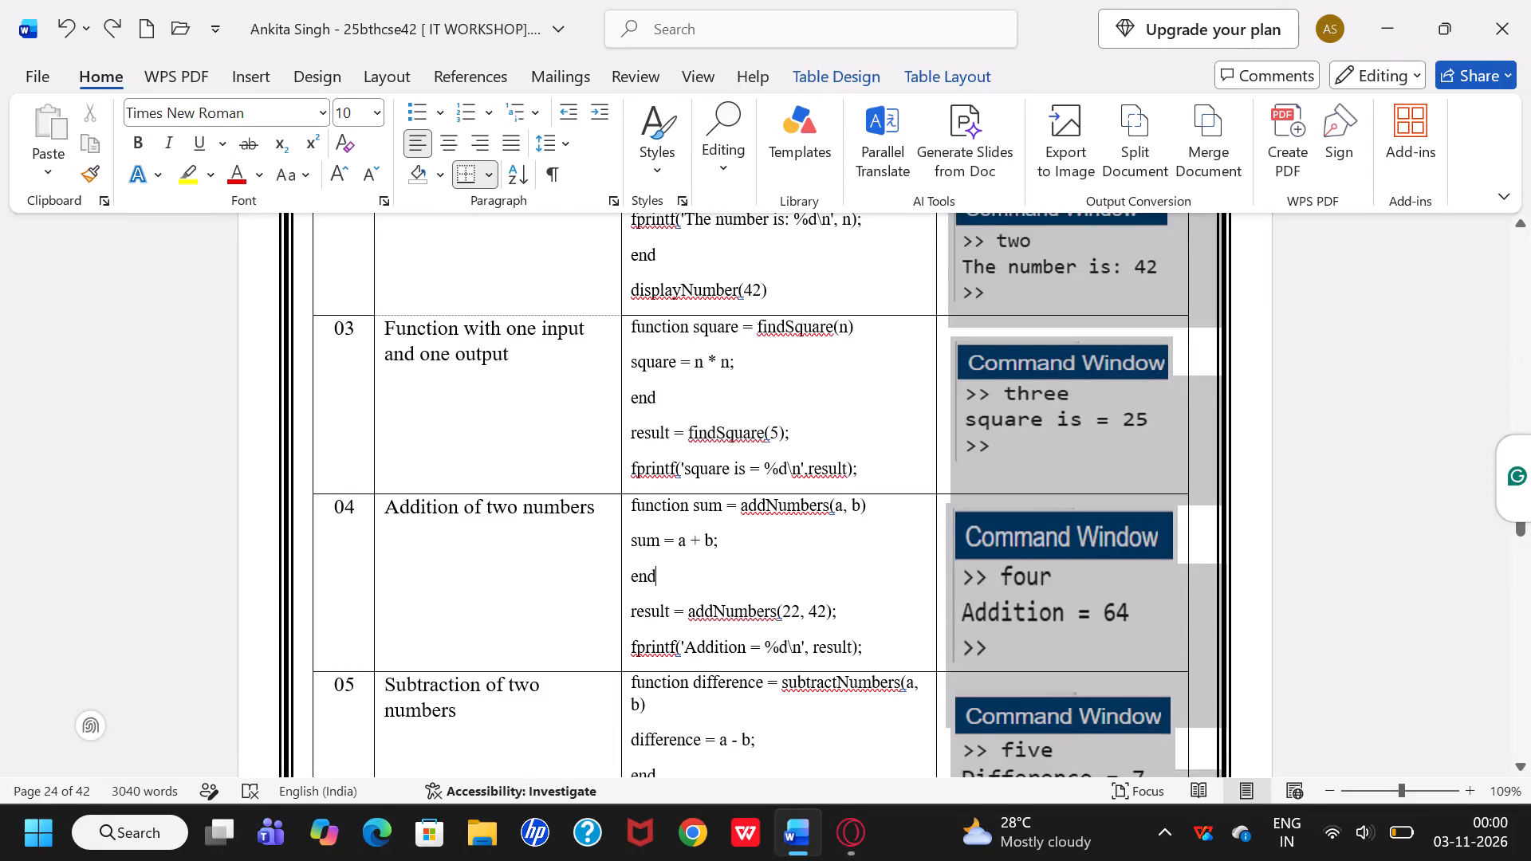
Set the text wrapping of row 01's Command Window picture in the Output column to In Front of Text.
scroll(1006, 421, up, 2)
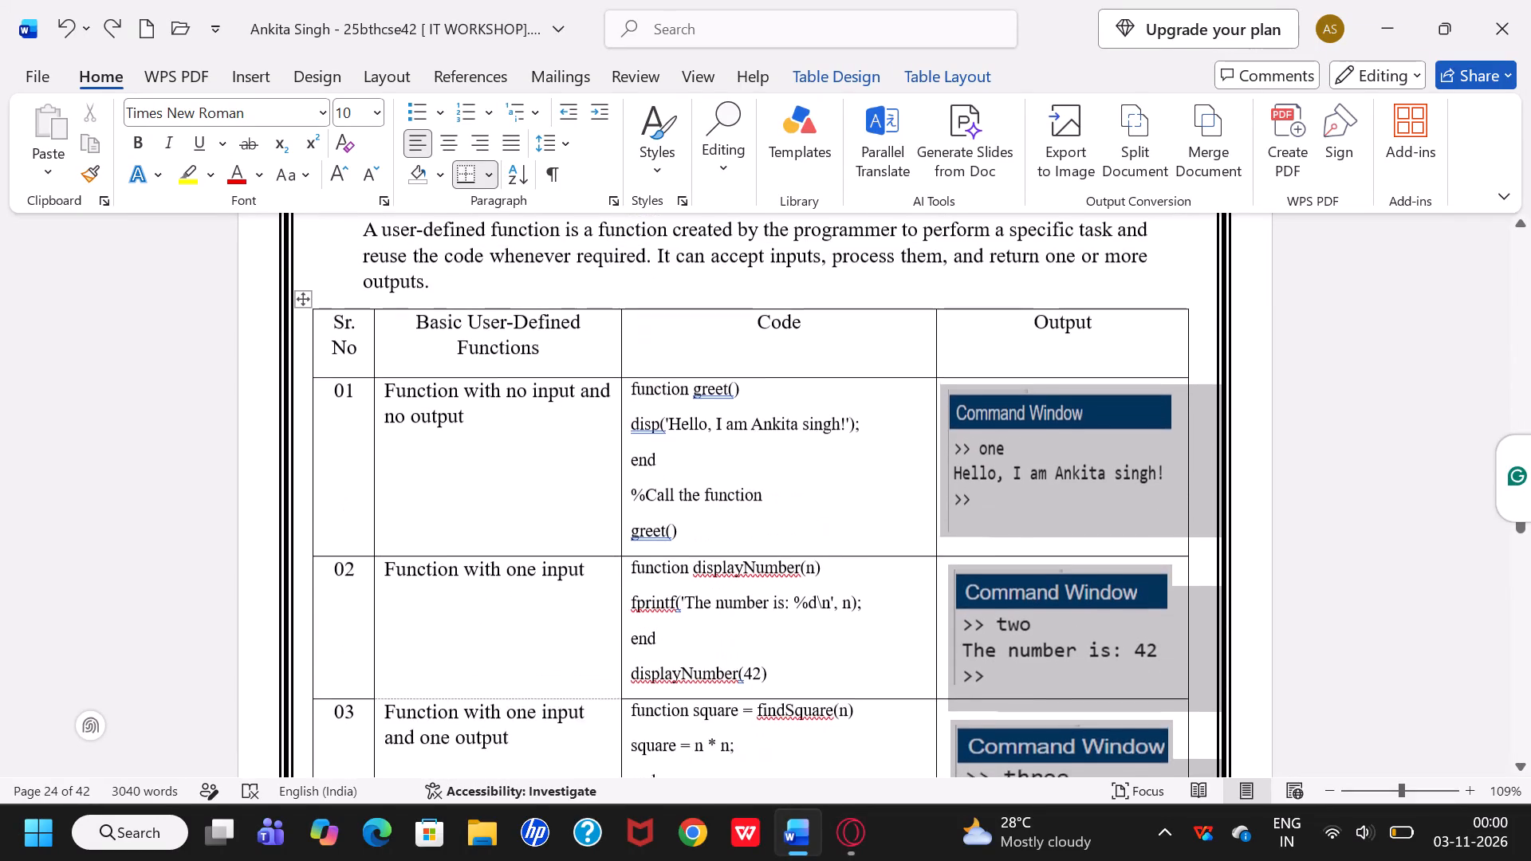
click(1006, 421)
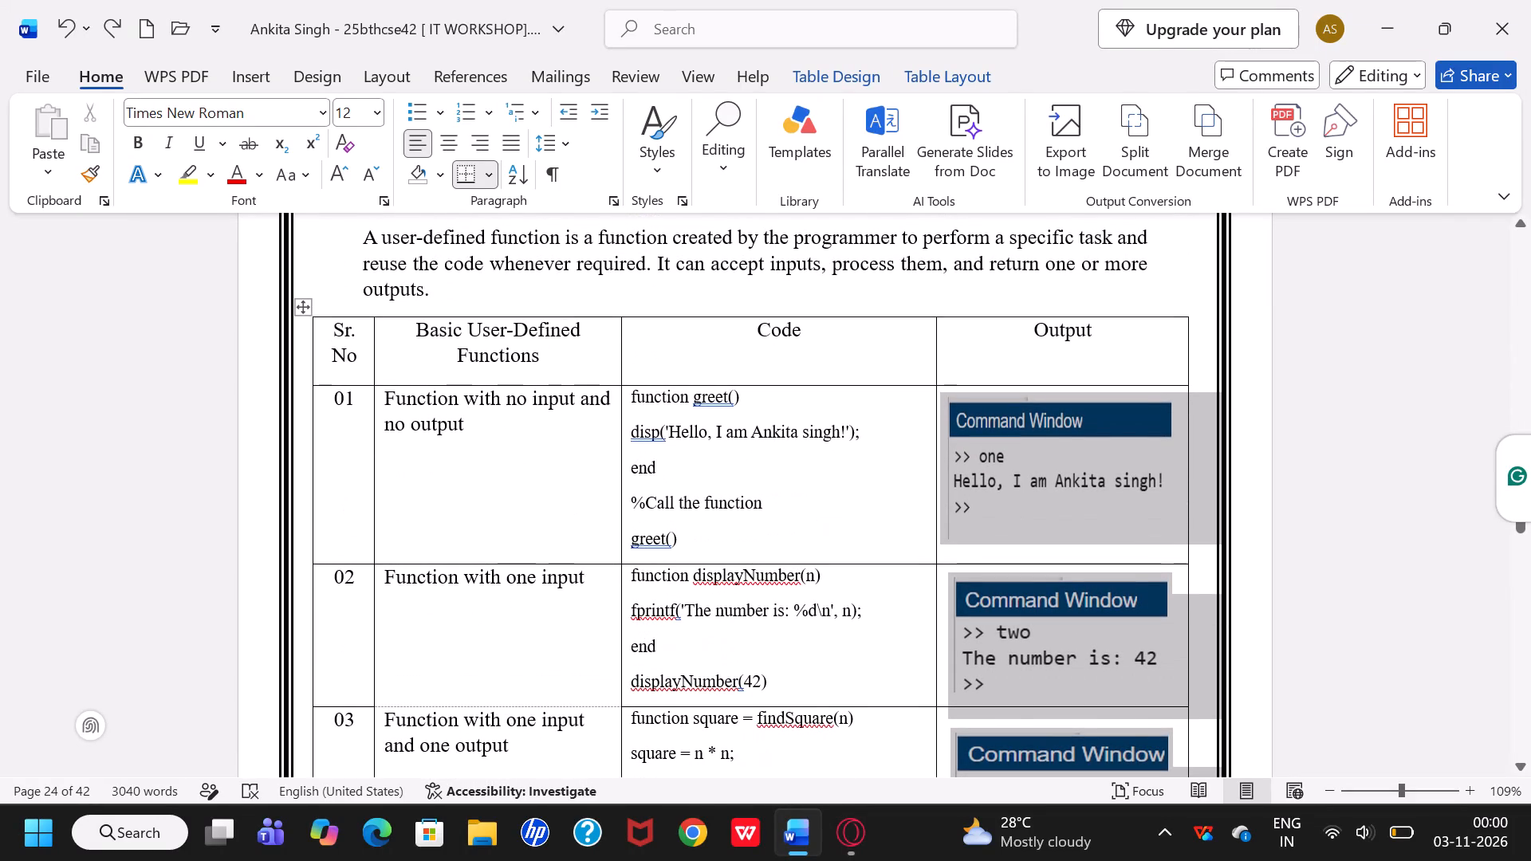
right_click(1006, 421)
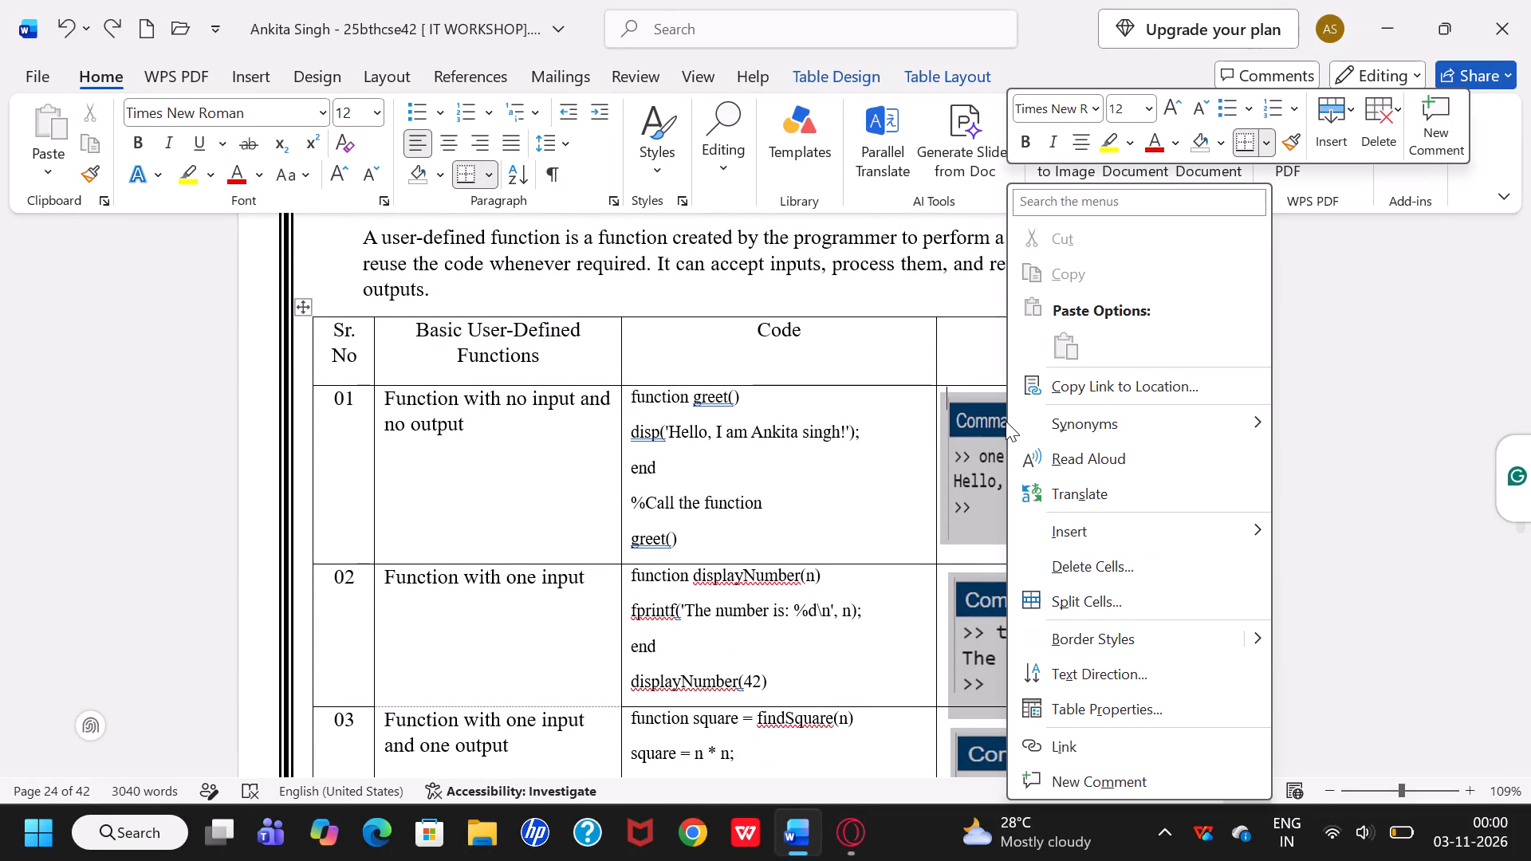
scroll(1096, 566, down, 1)
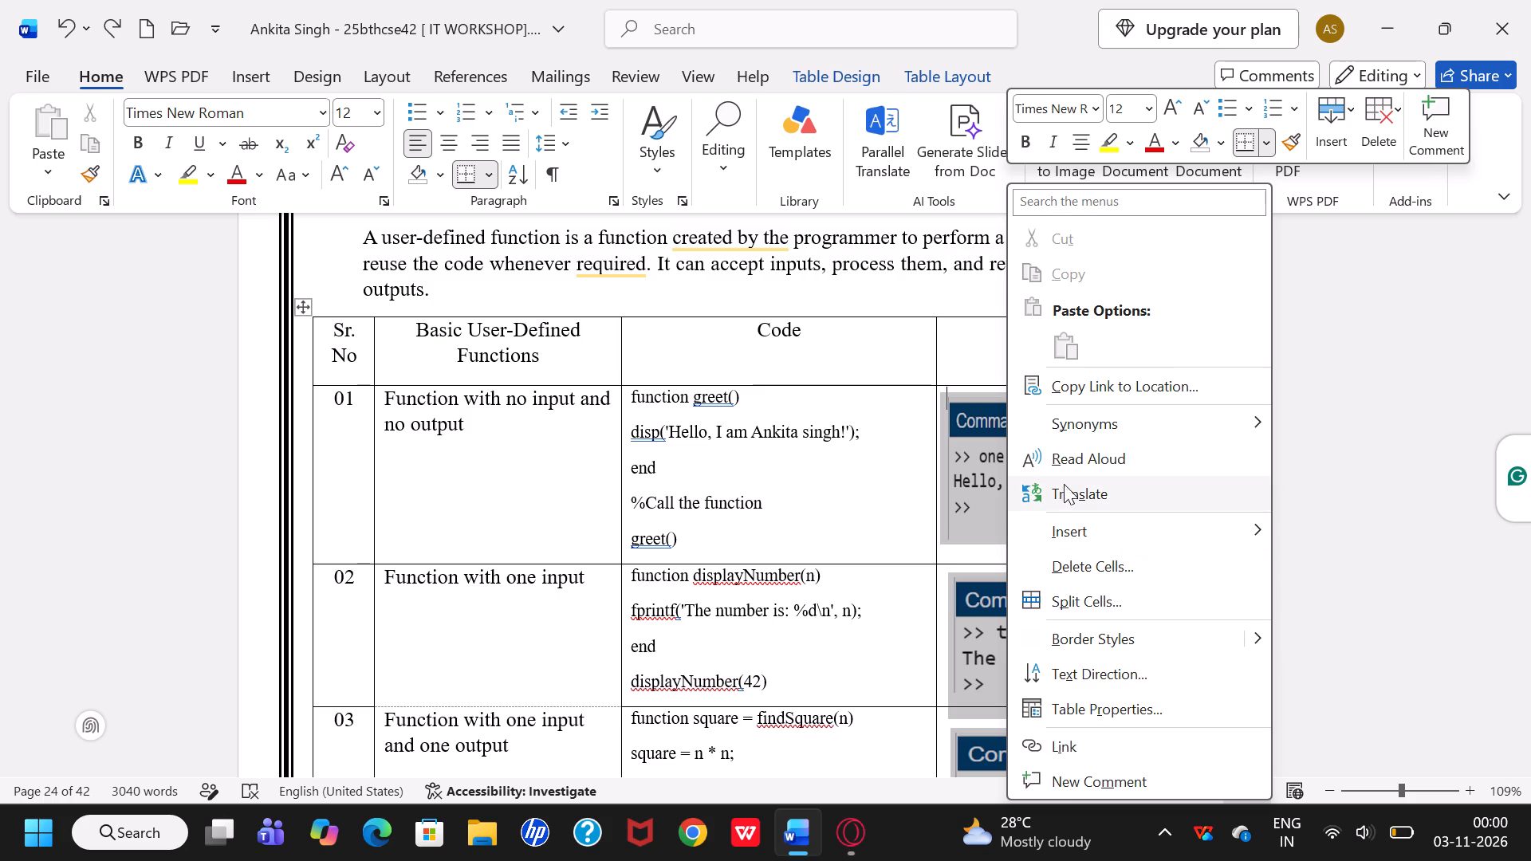
click(984, 474)
click(984, 474)
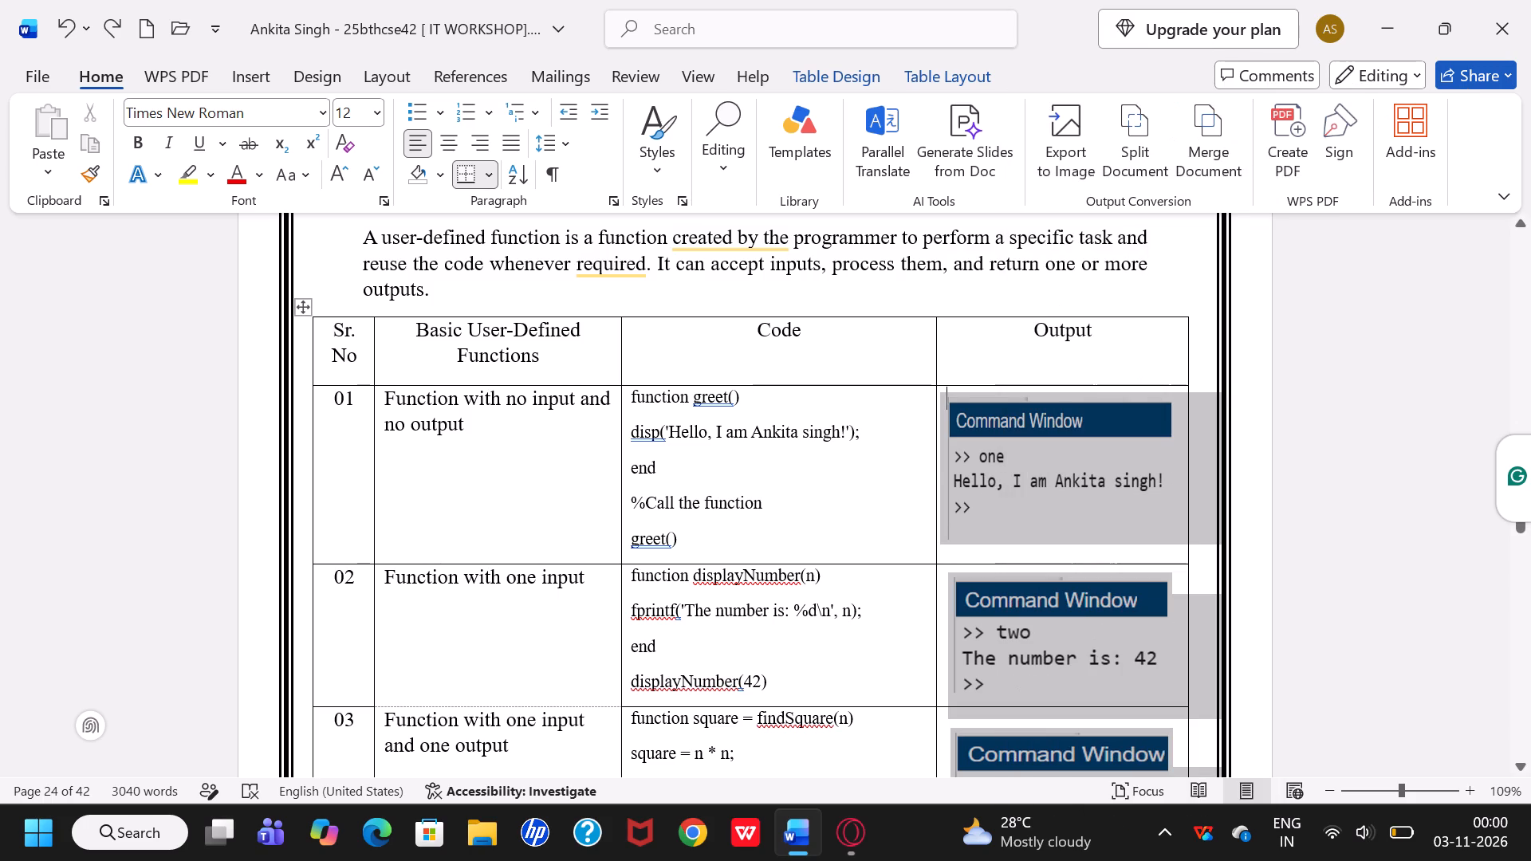
click(984, 474)
right_click(984, 474)
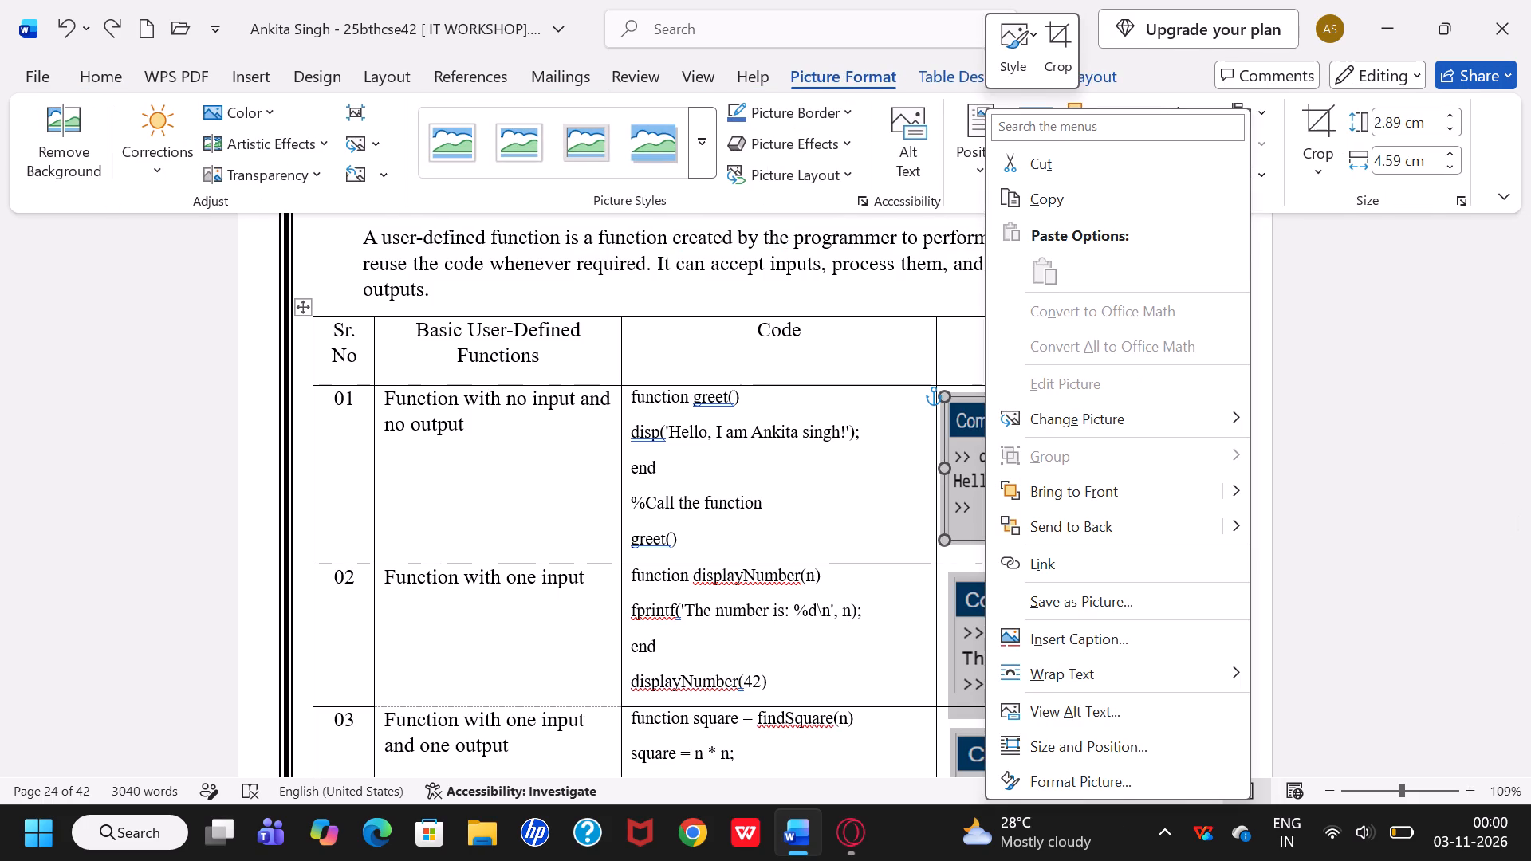
scroll(1128, 486, down, 1)
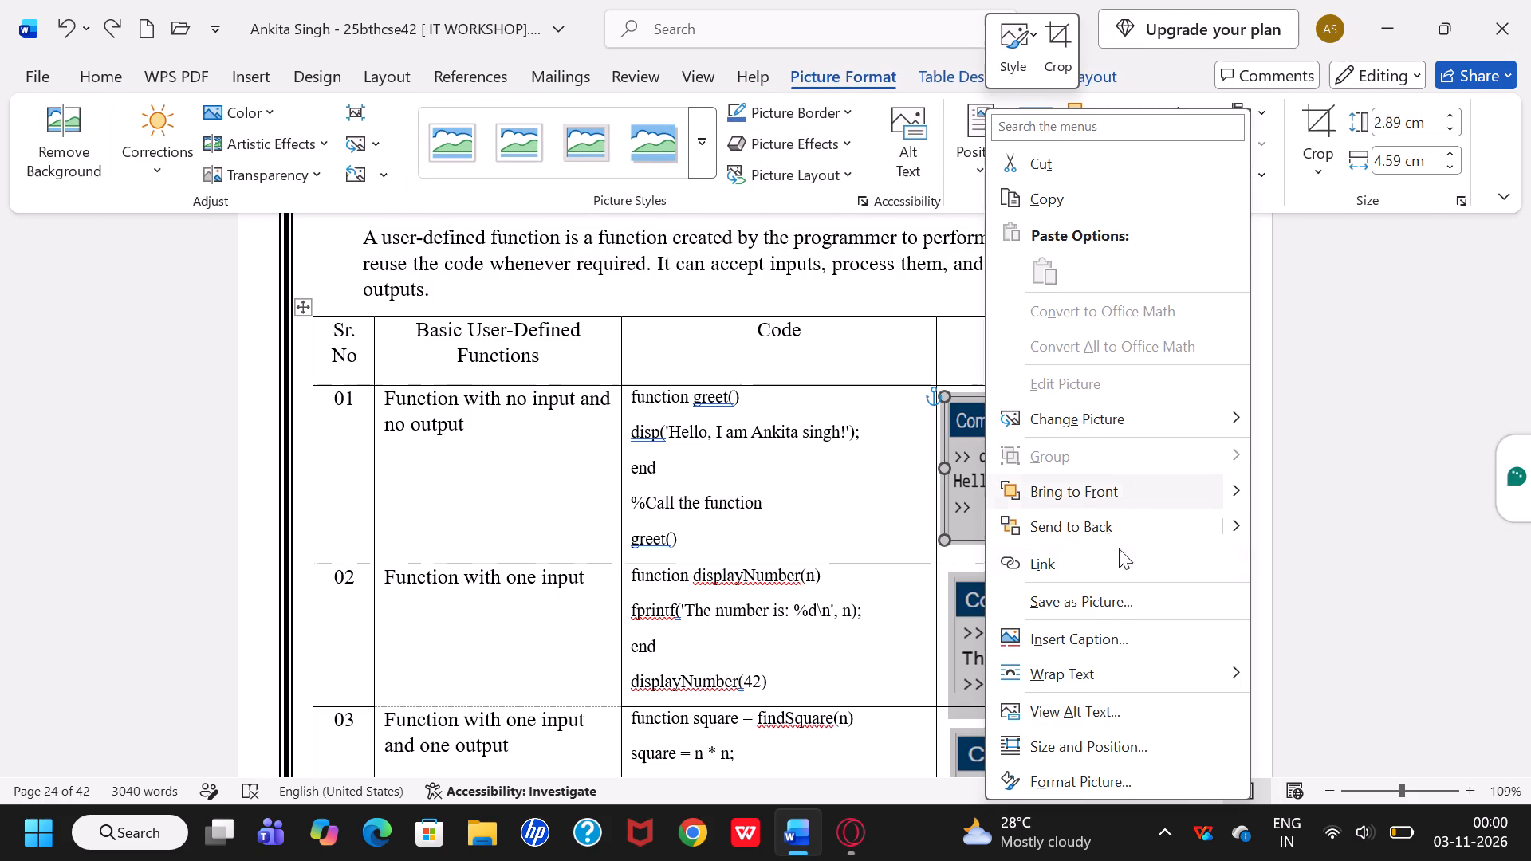
click(1083, 675)
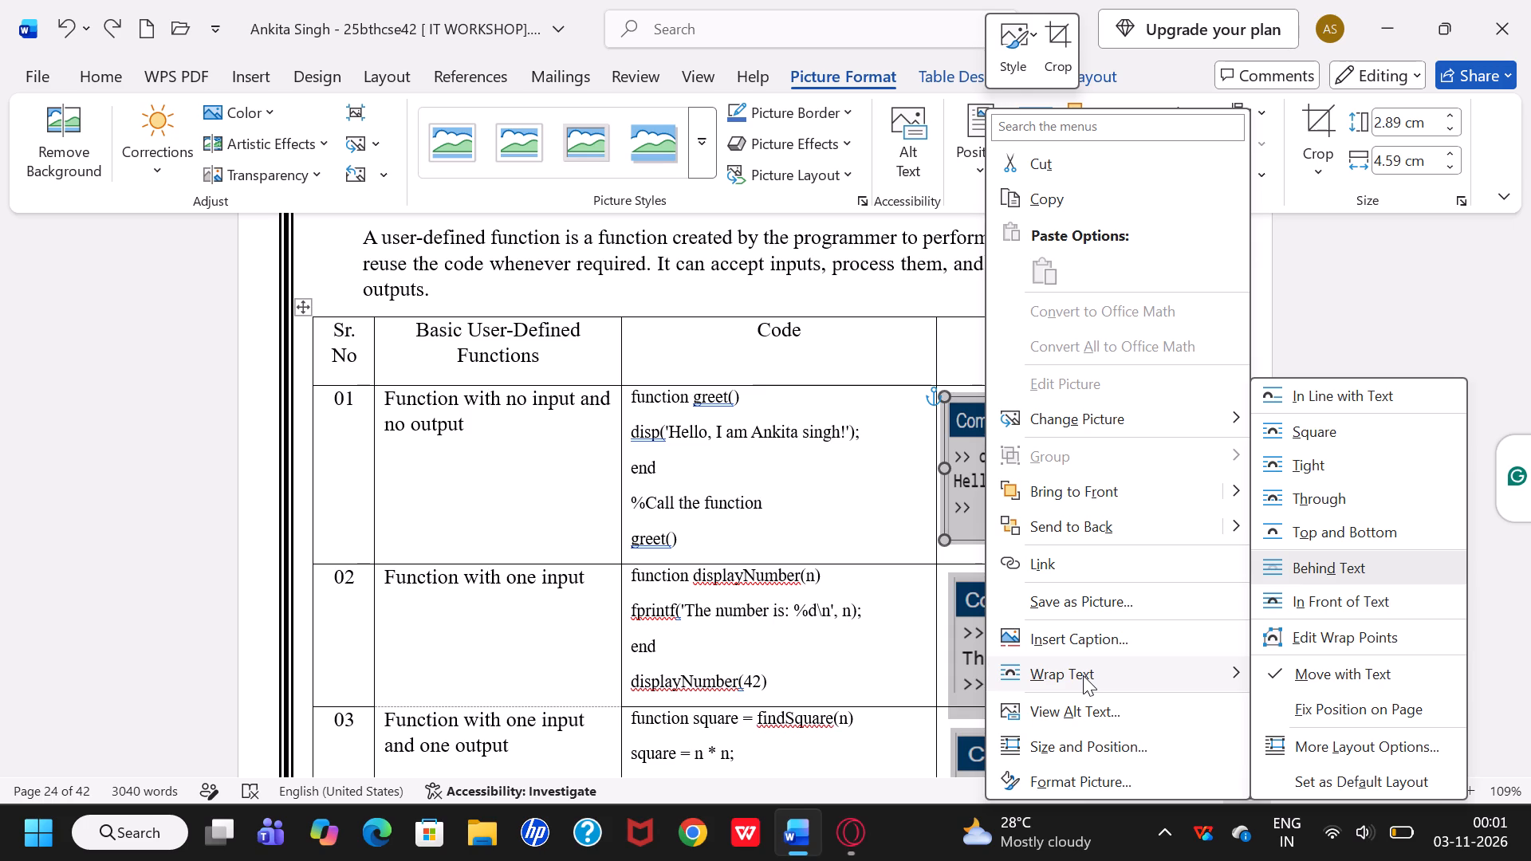
click(1314, 601)
click(1277, 578)
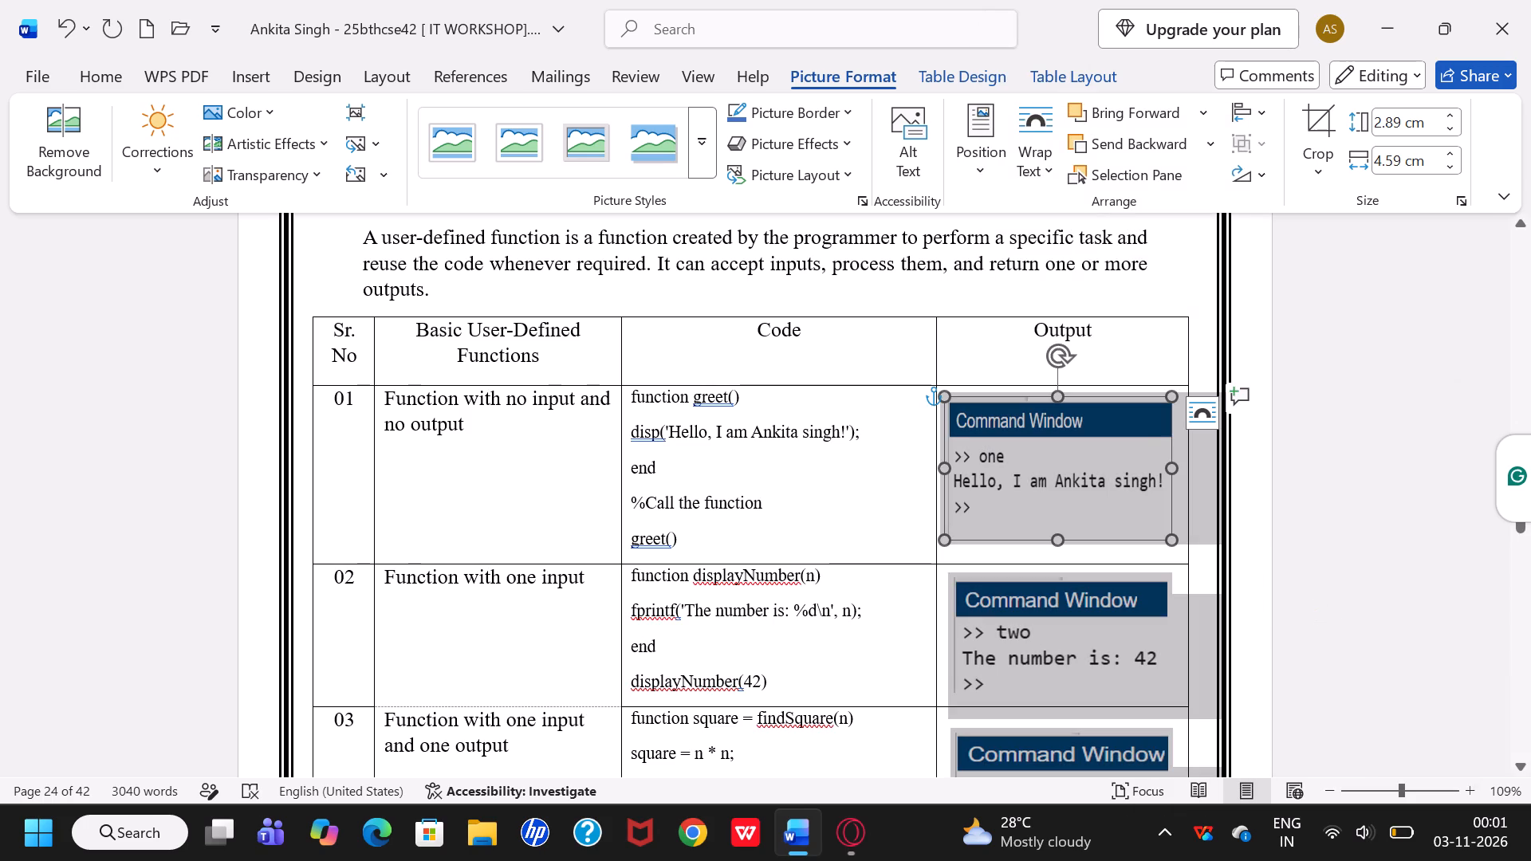
click(1241, 566)
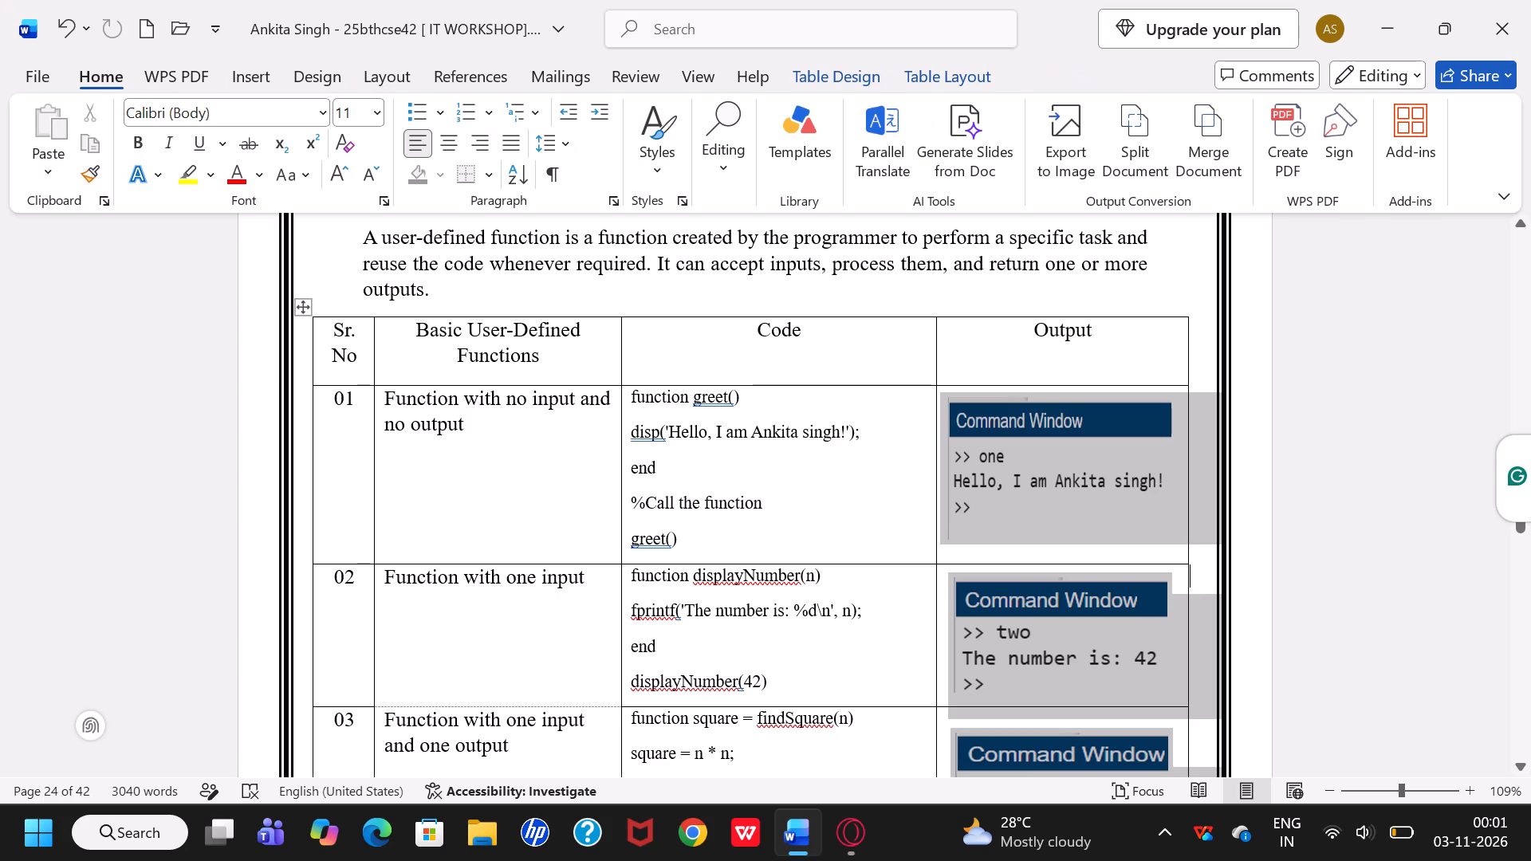
click(1146, 490)
click(1146, 490)
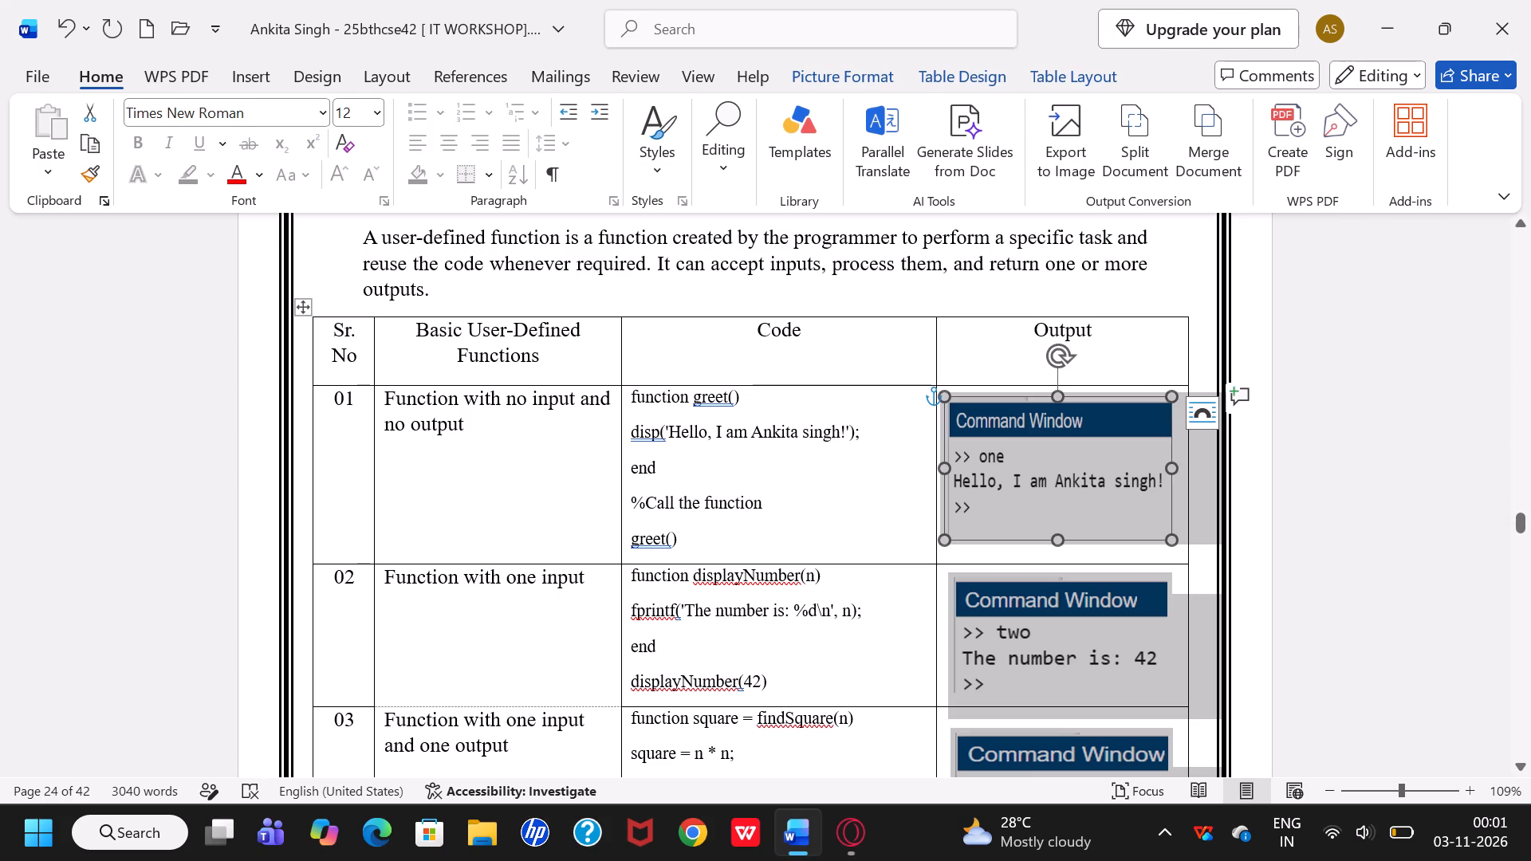
Set the text wrapping of row 02's Command Window picture in the Output column to In Front of Text.
click(1100, 640)
right_click(1100, 640)
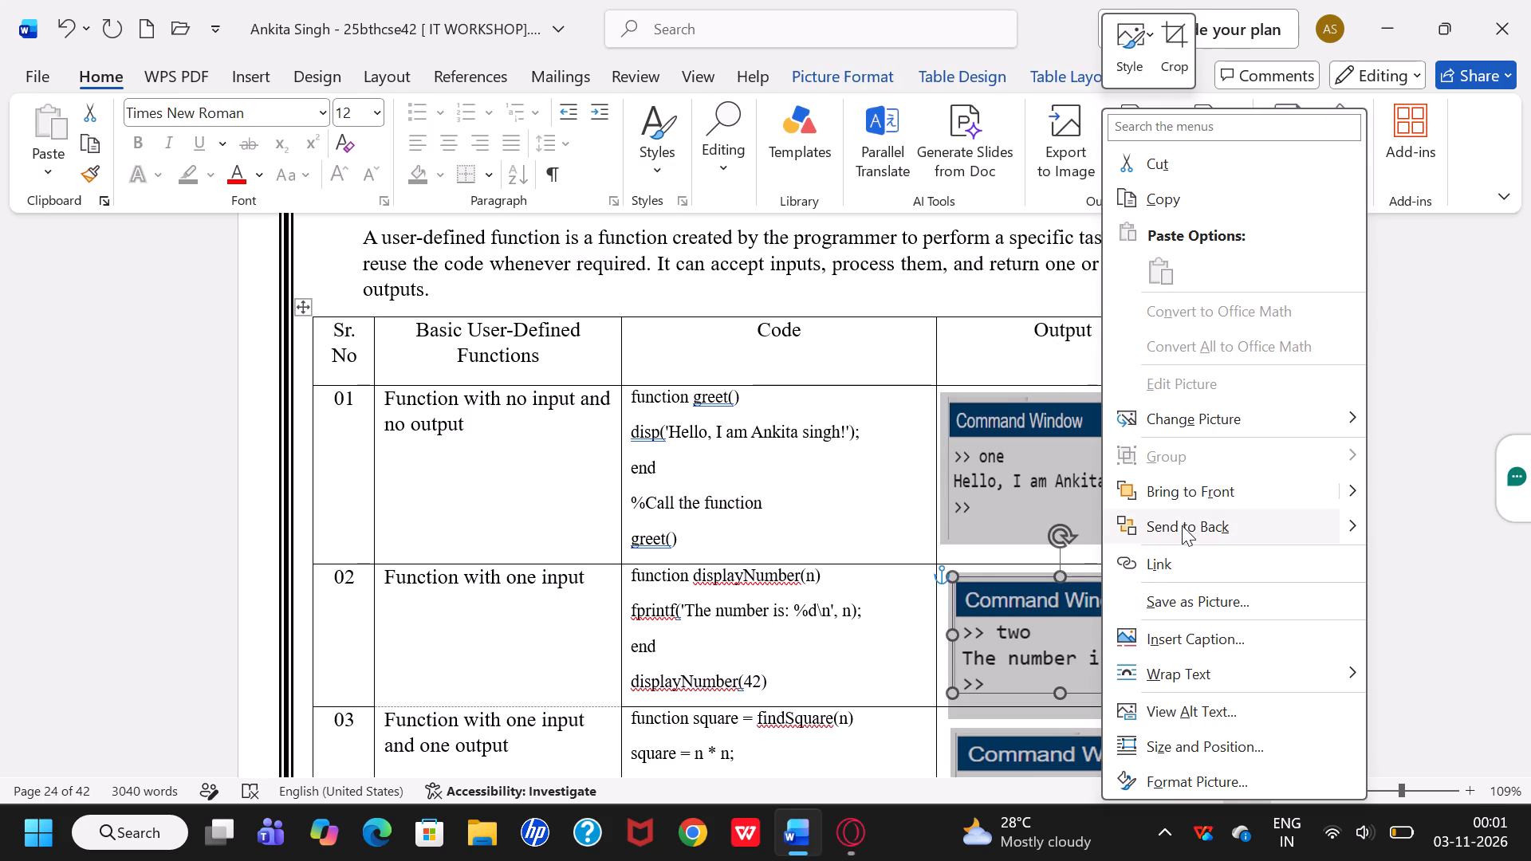
click(1189, 670)
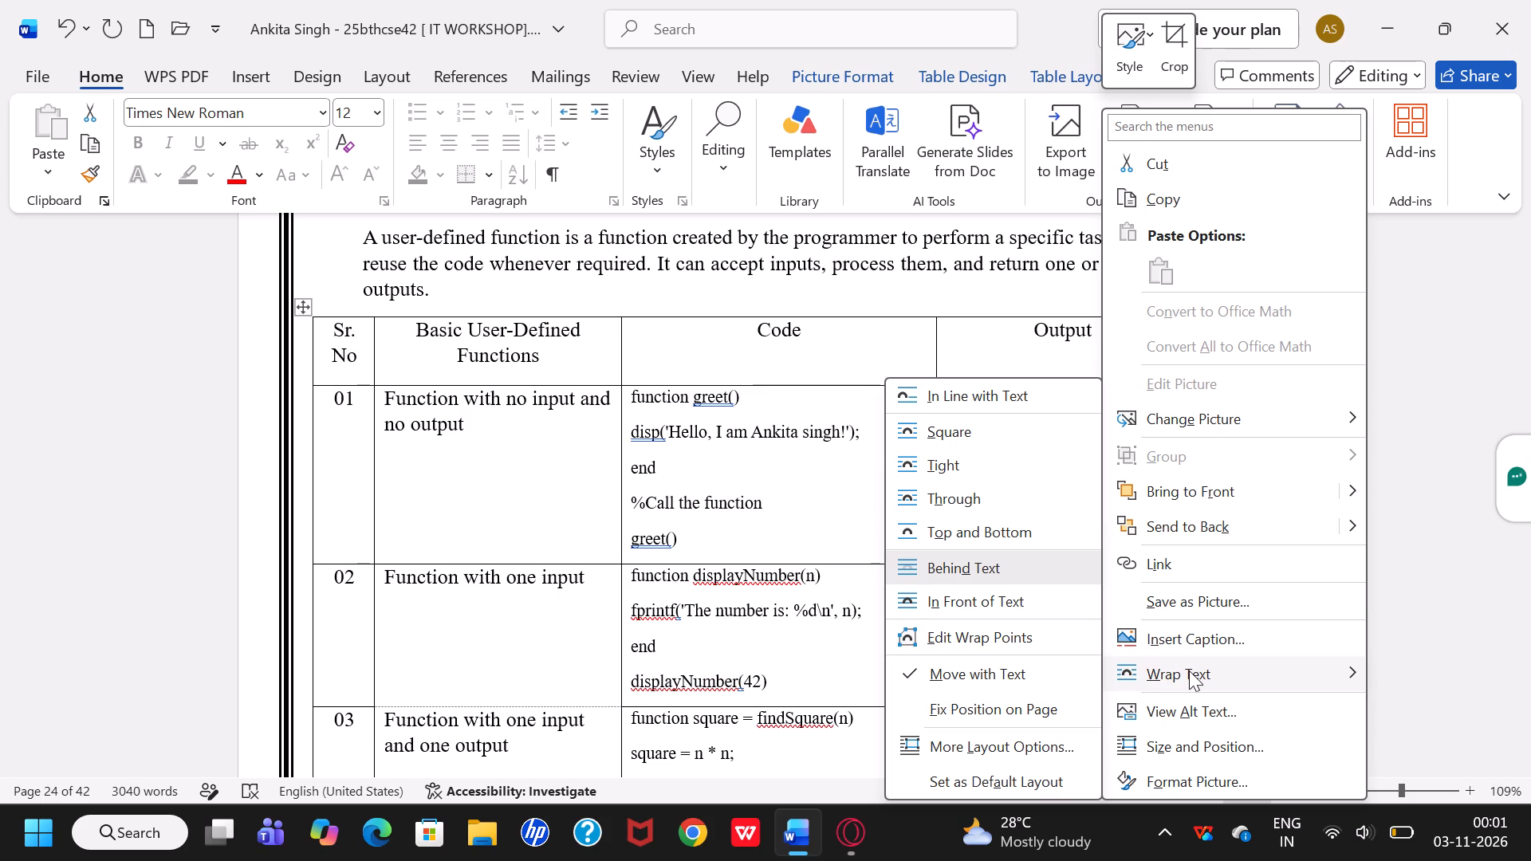
click(1189, 670)
click(1342, 666)
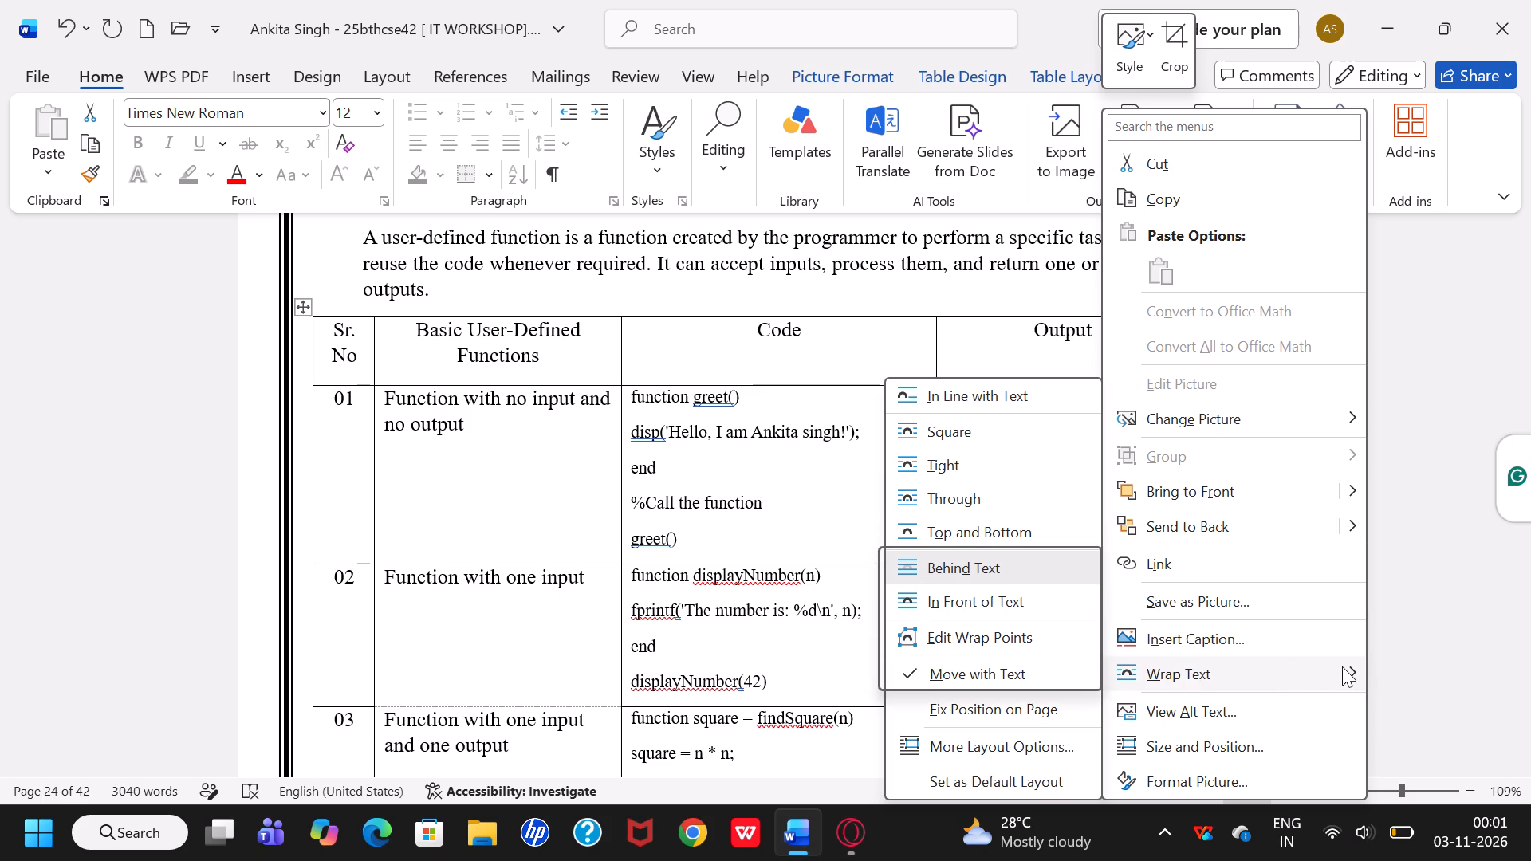
click(1261, 670)
click(1261, 670)
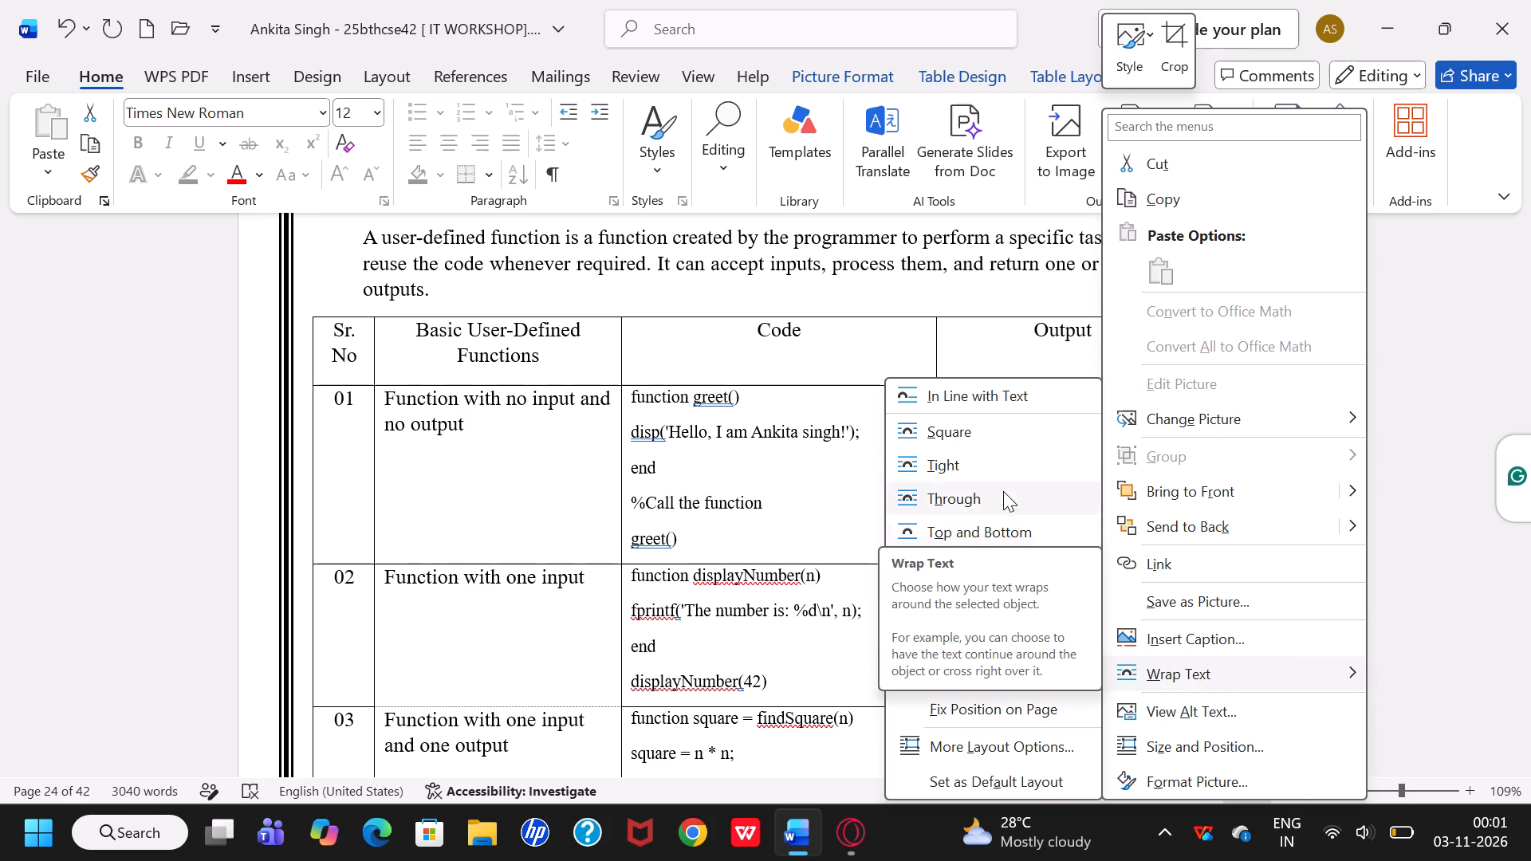
click(1006, 602)
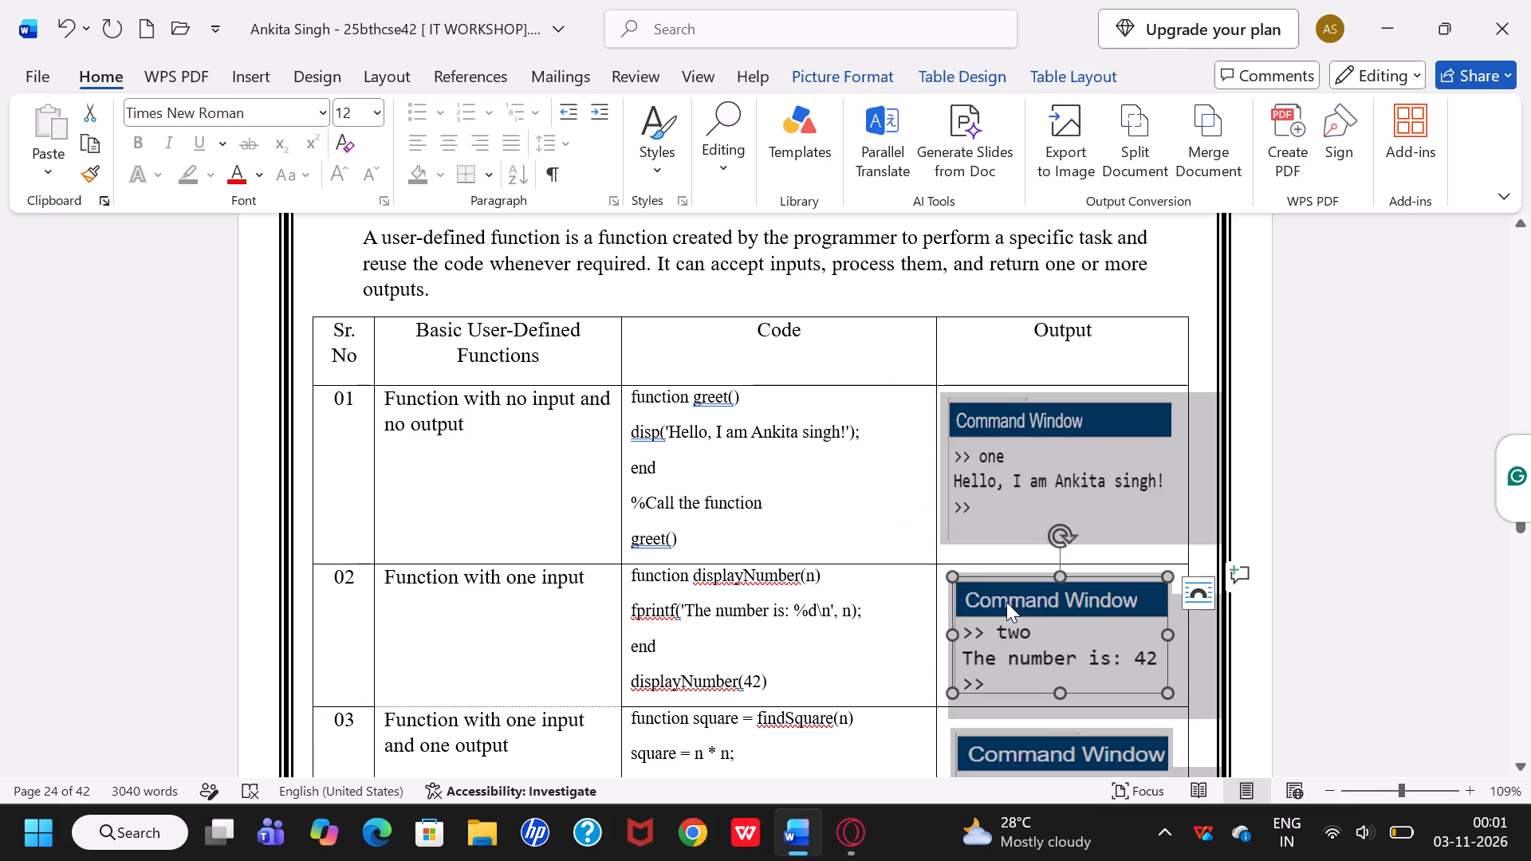
click(1006, 602)
click(899, 623)
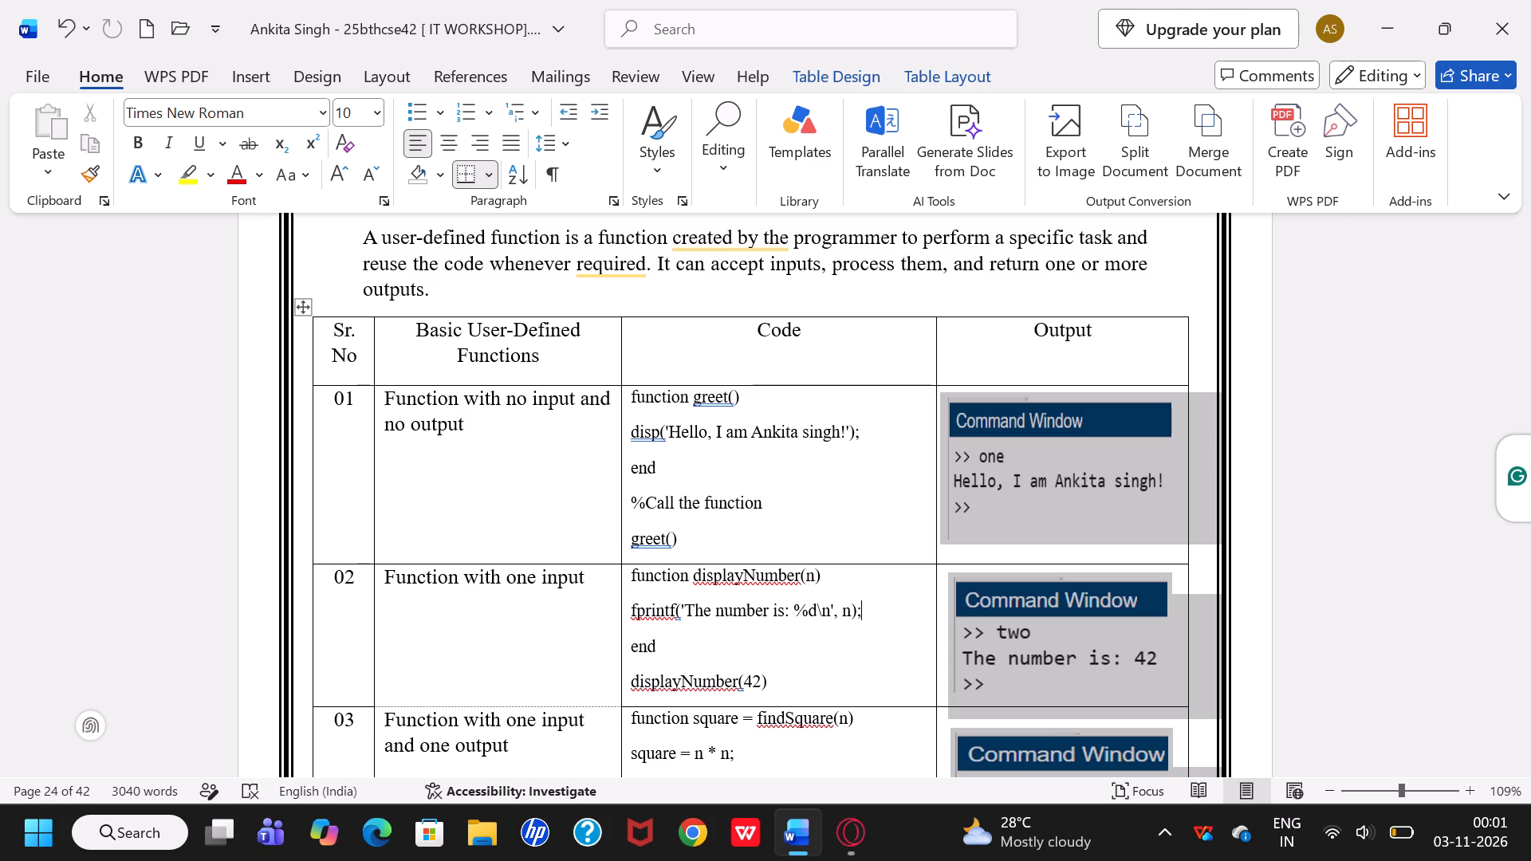
Nudge row 02's Command Window picture slightly up and to the right within its Output cell.
click(1005, 612)
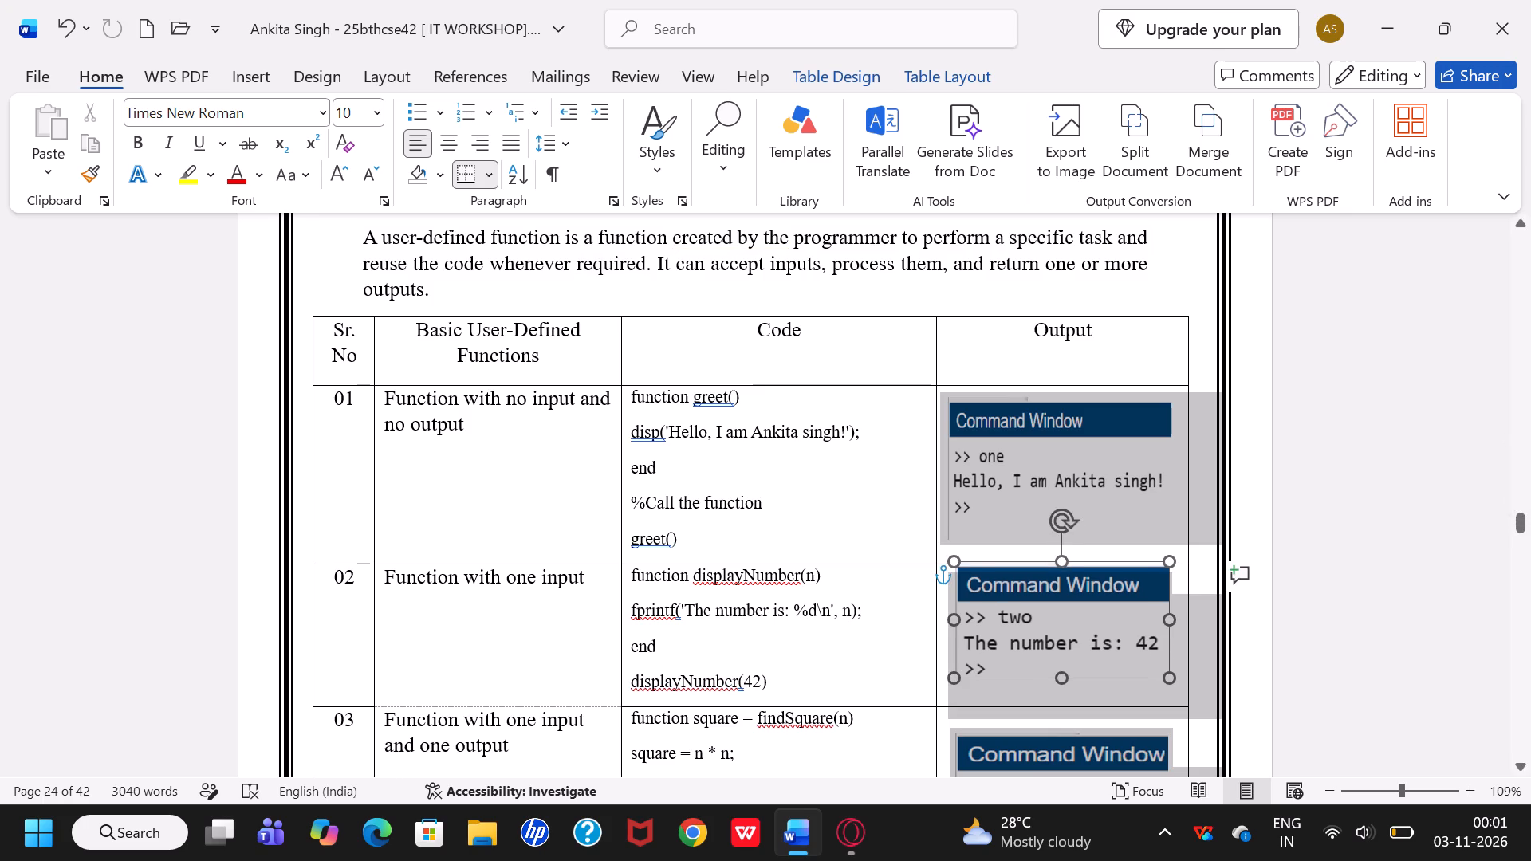
click(1210, 674)
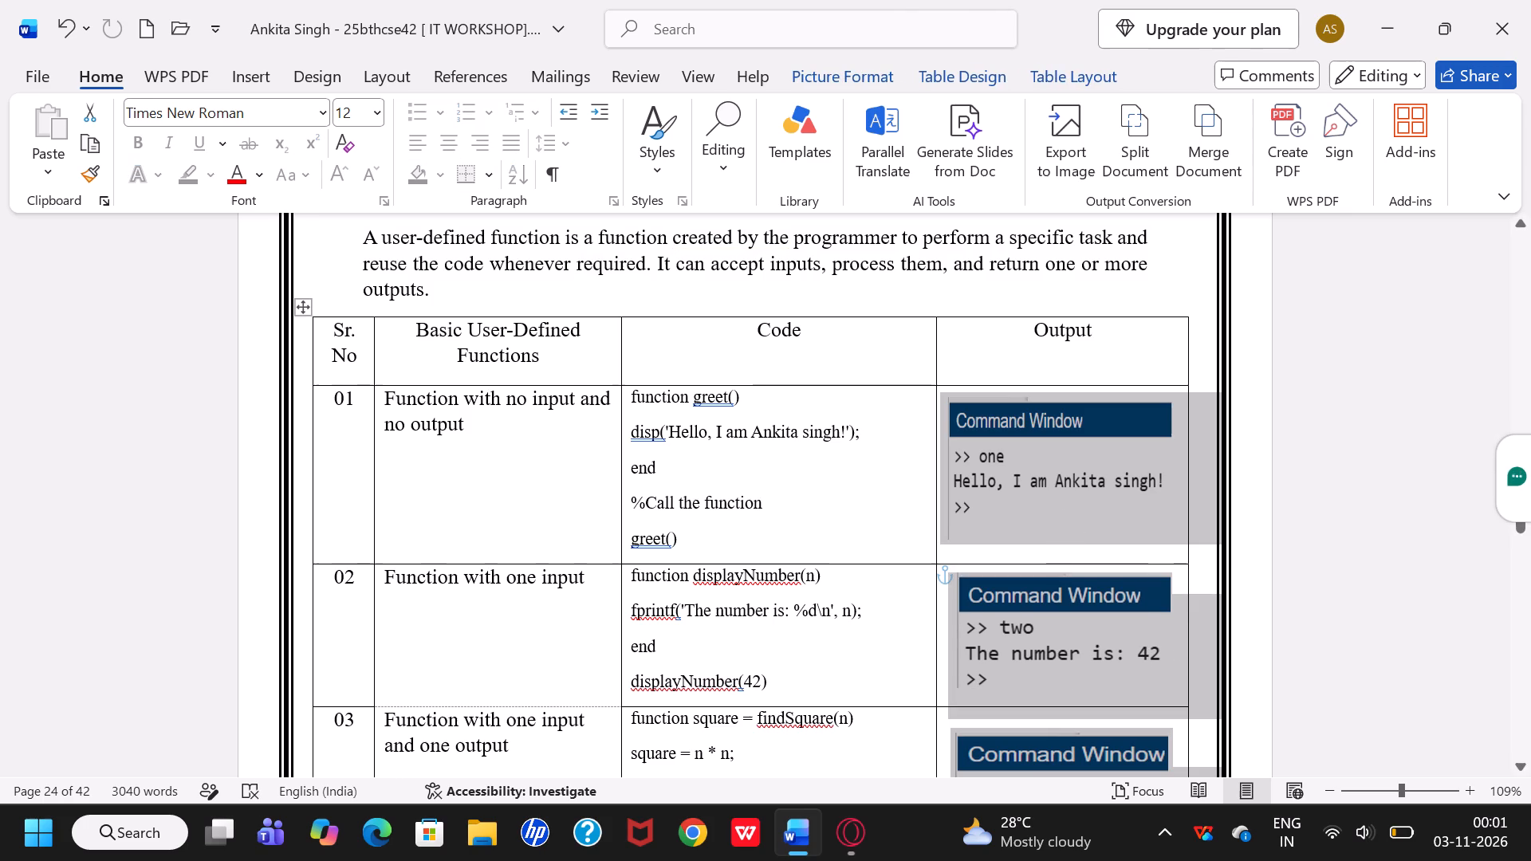
click(1151, 673)
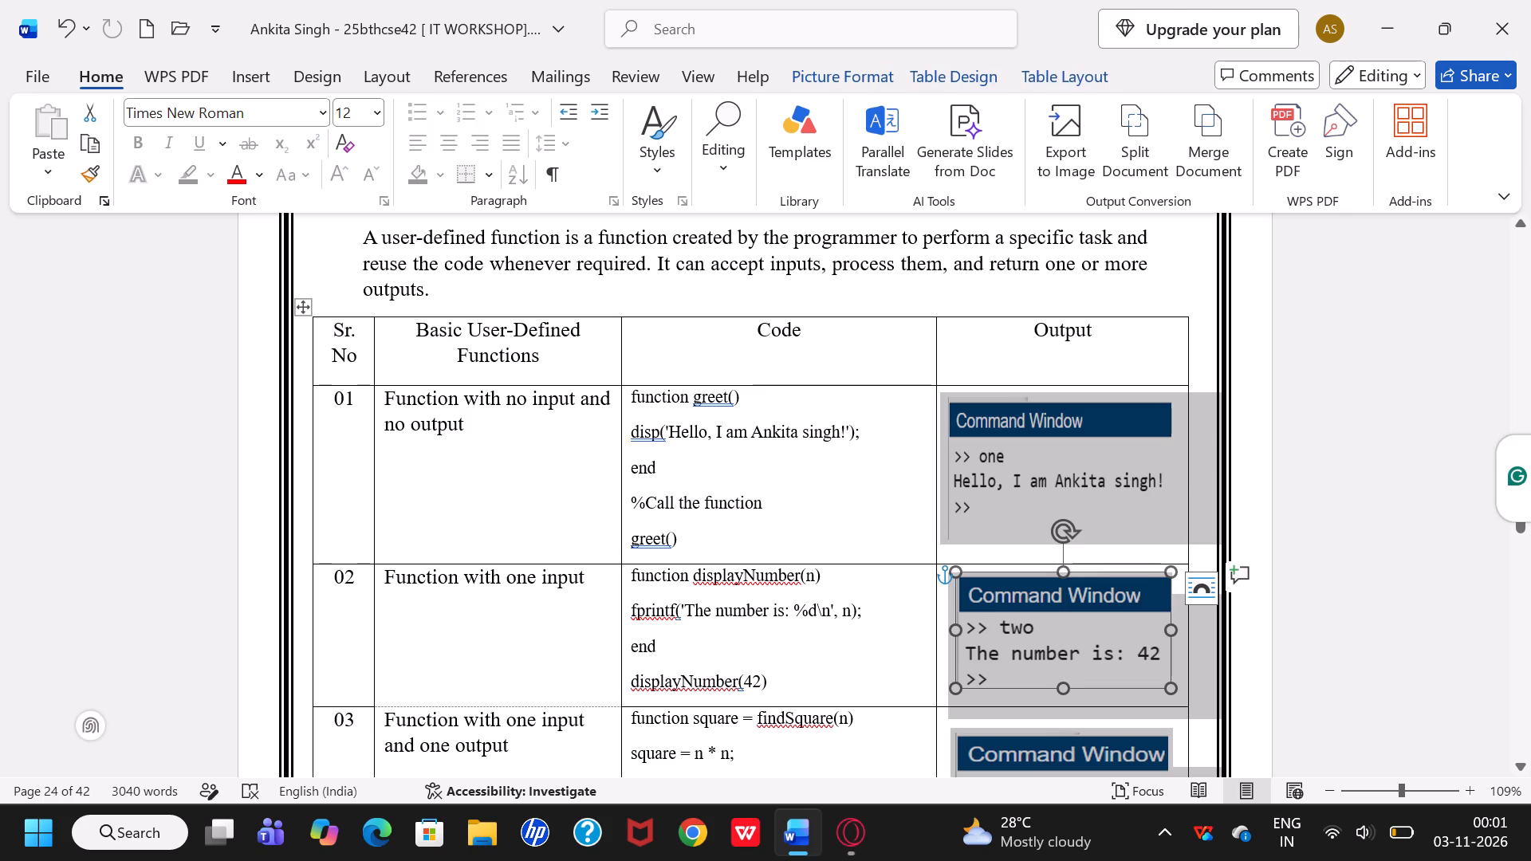
click(1200, 662)
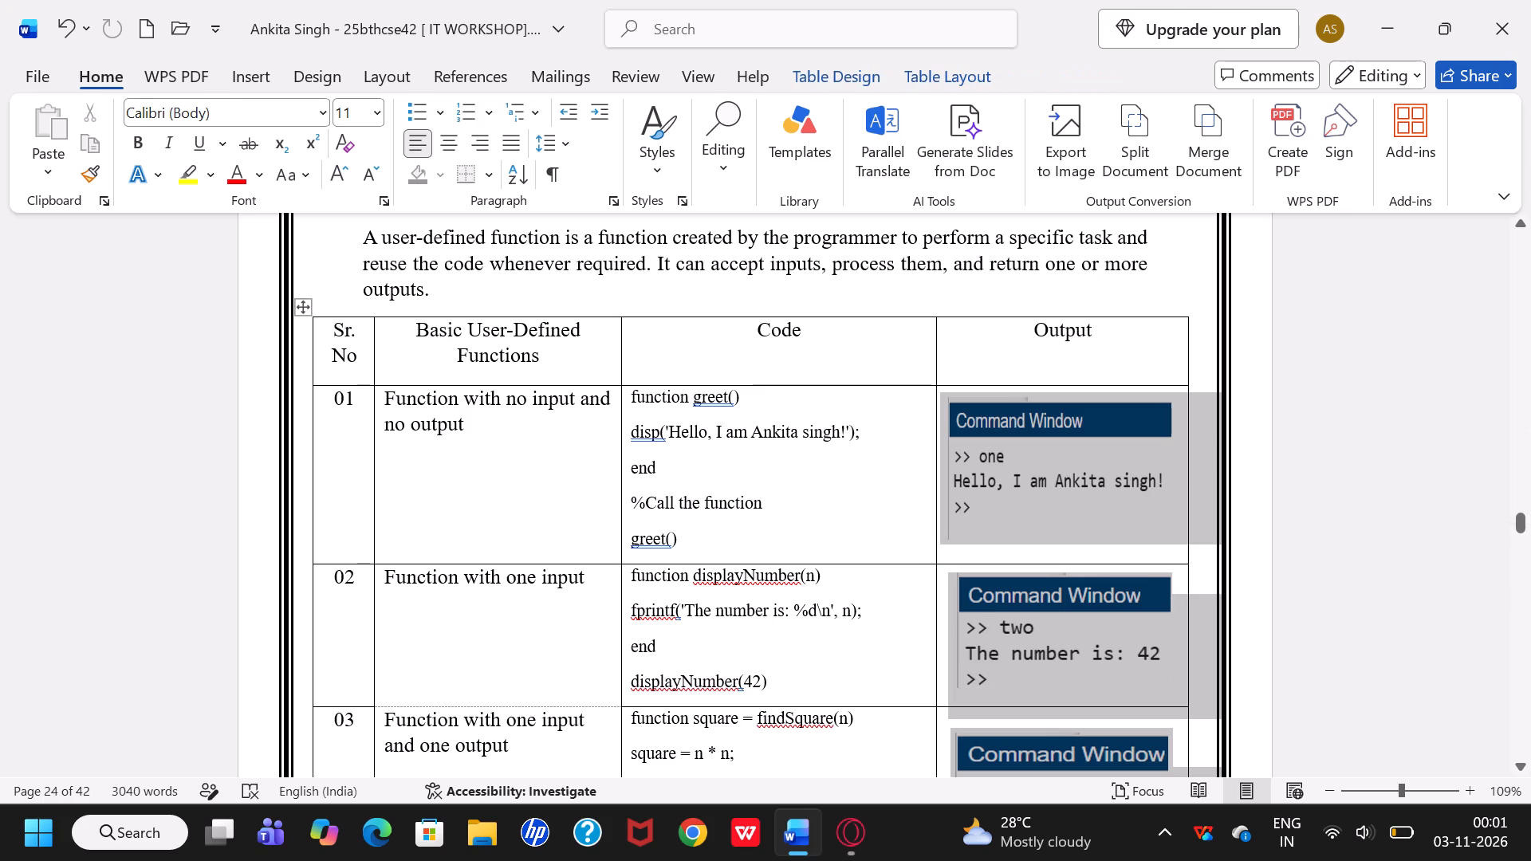
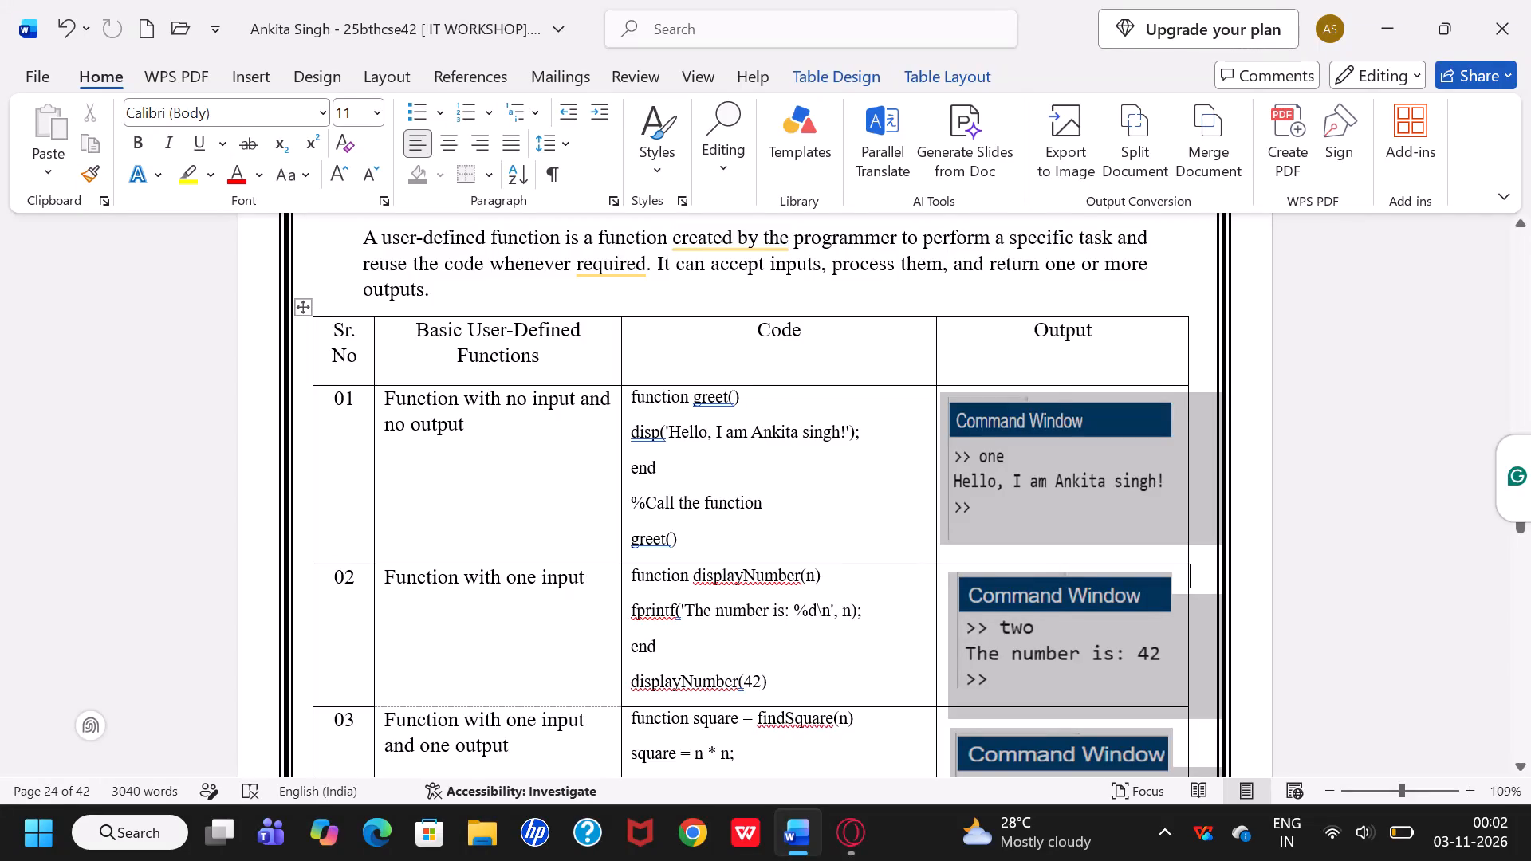
Bring row 01's Command Window picture in the Output column to the front.
click(1092, 497)
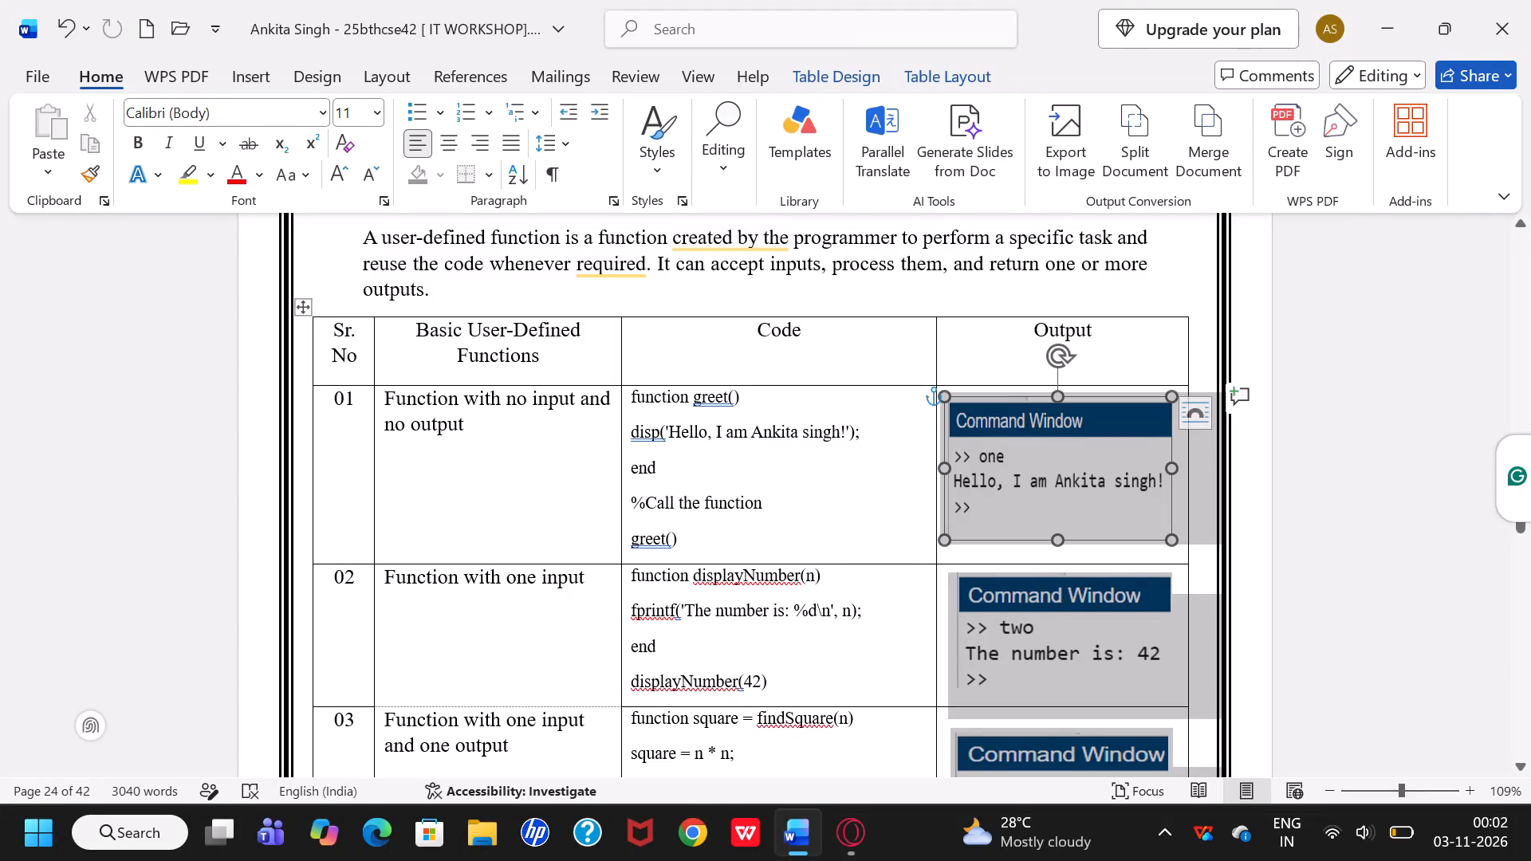
right_click(1092, 497)
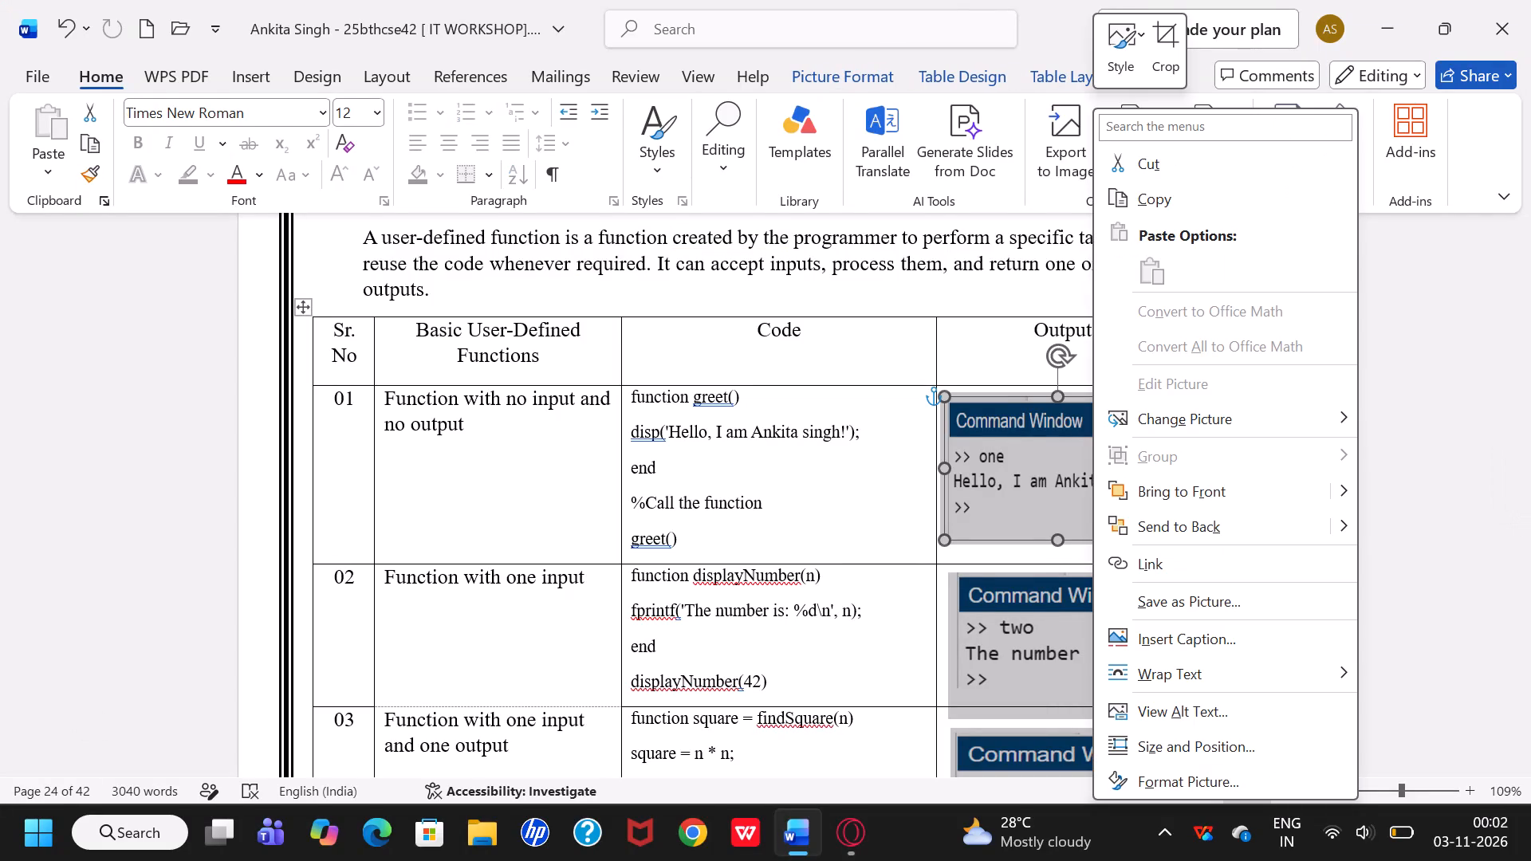
click(1075, 489)
click(1075, 489)
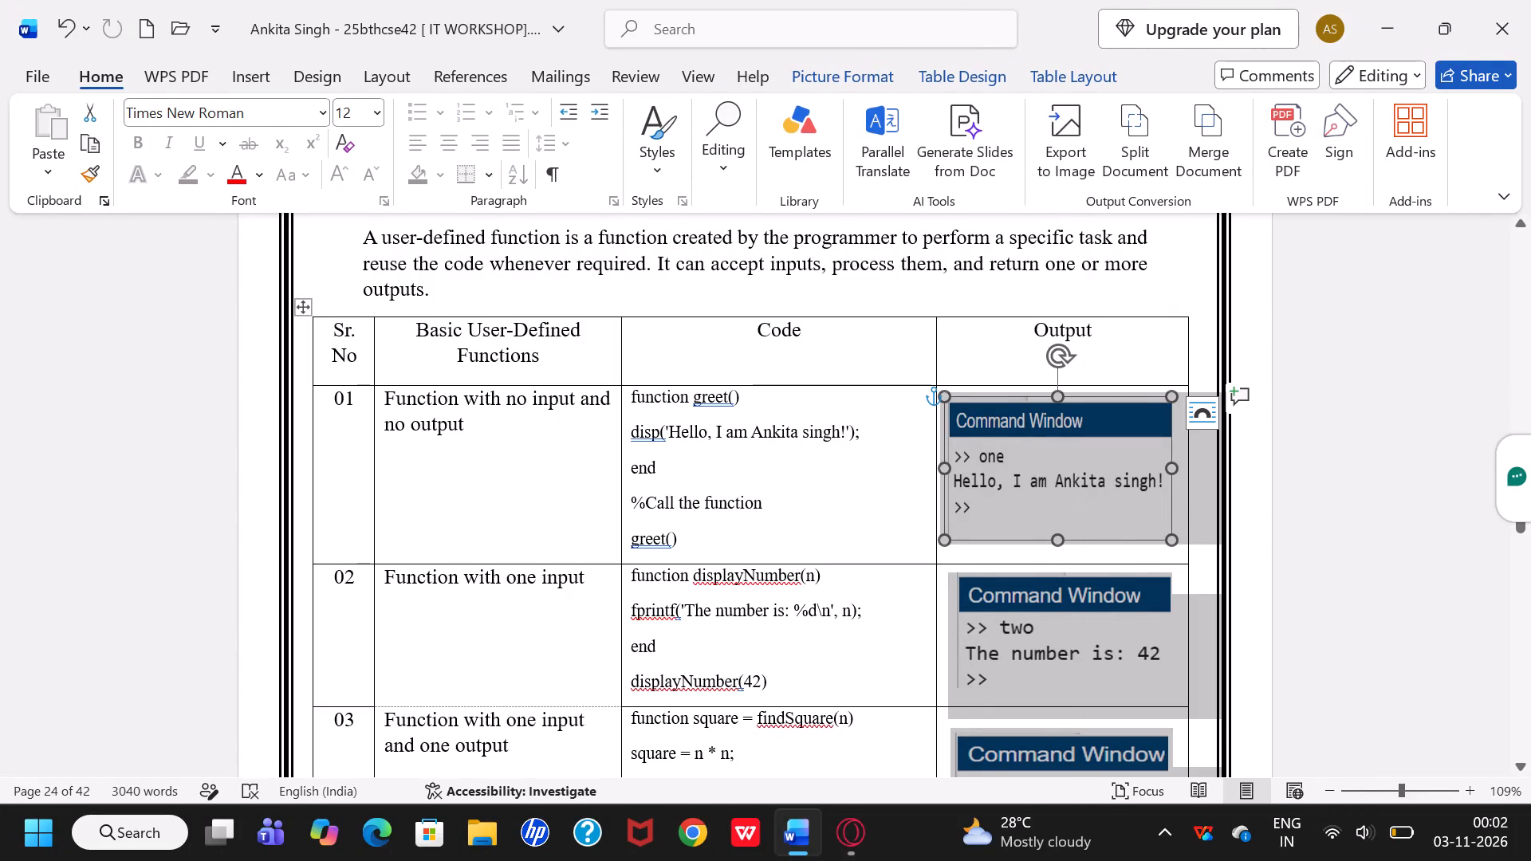
right_click(1075, 489)
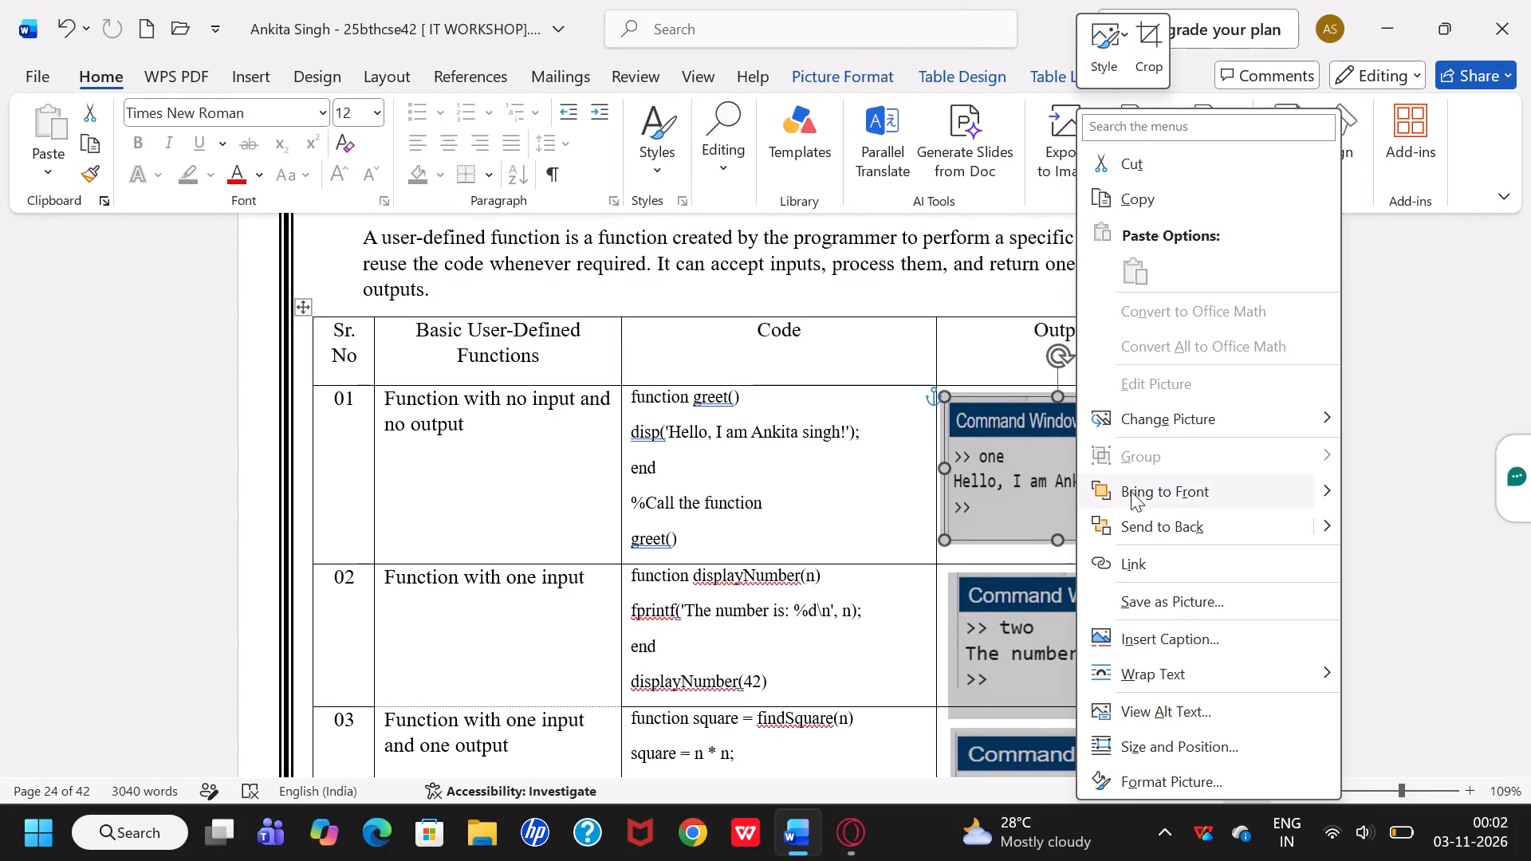
click(1131, 491)
click(1131, 491)
click(1131, 491)
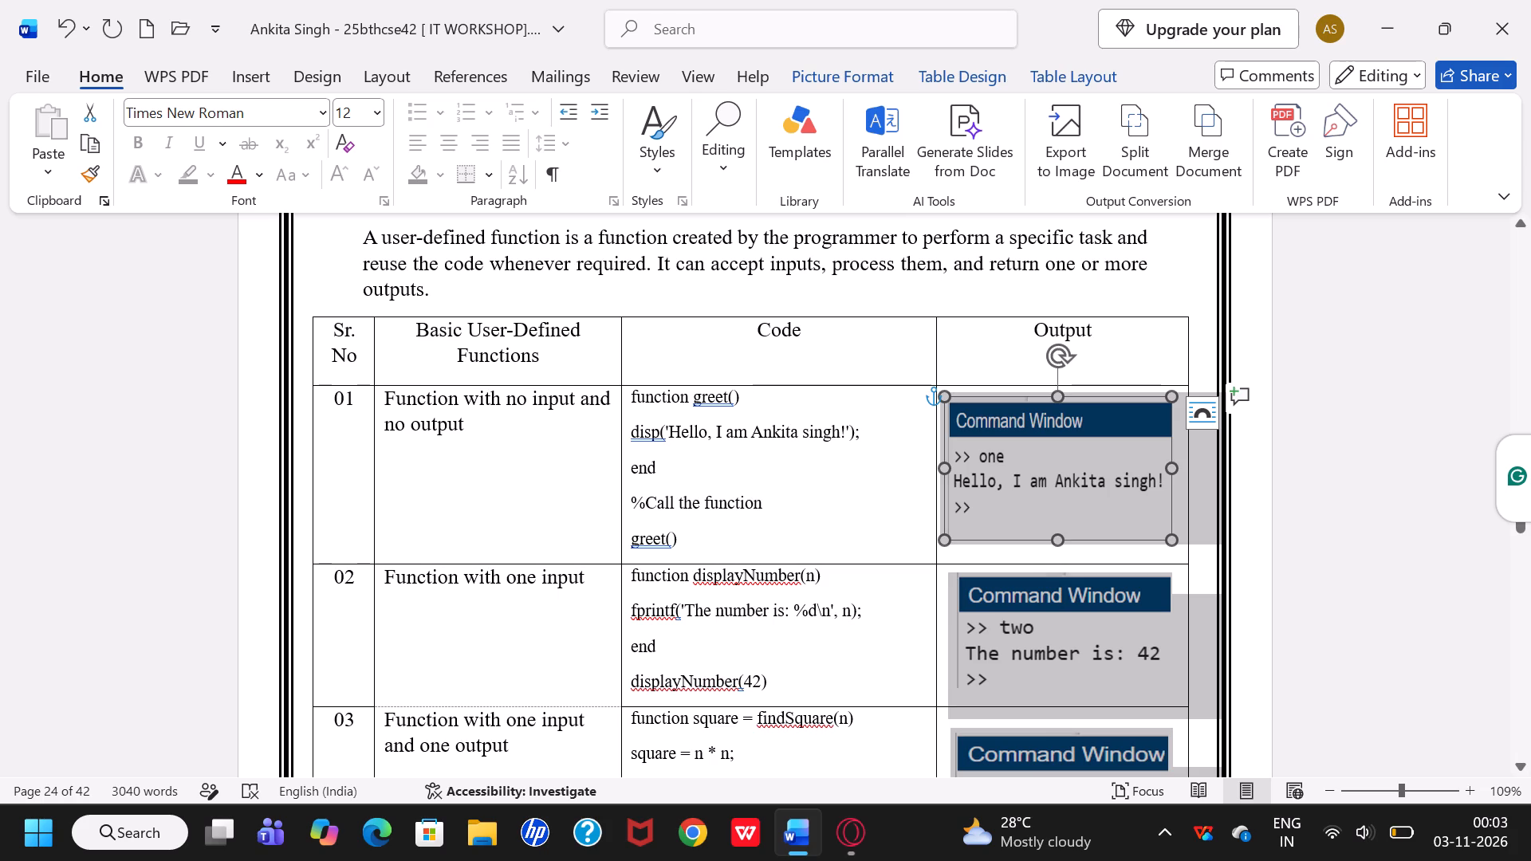
Check the effects options in the Format Picture settings for row 01's Command Window picture.
click(1131, 491)
right_click(1131, 491)
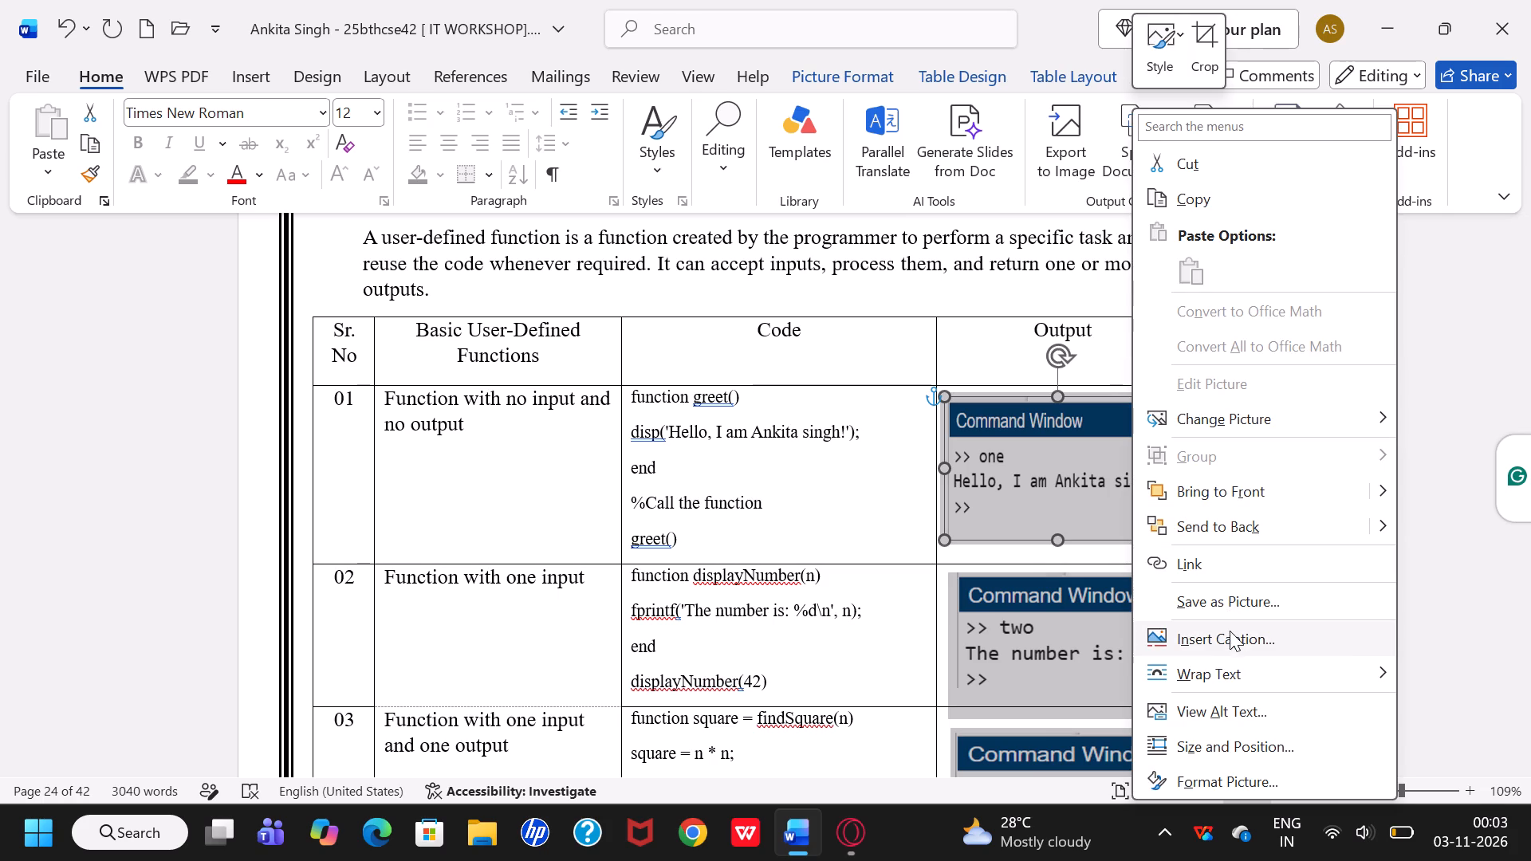
scroll(1231, 639, down, 2)
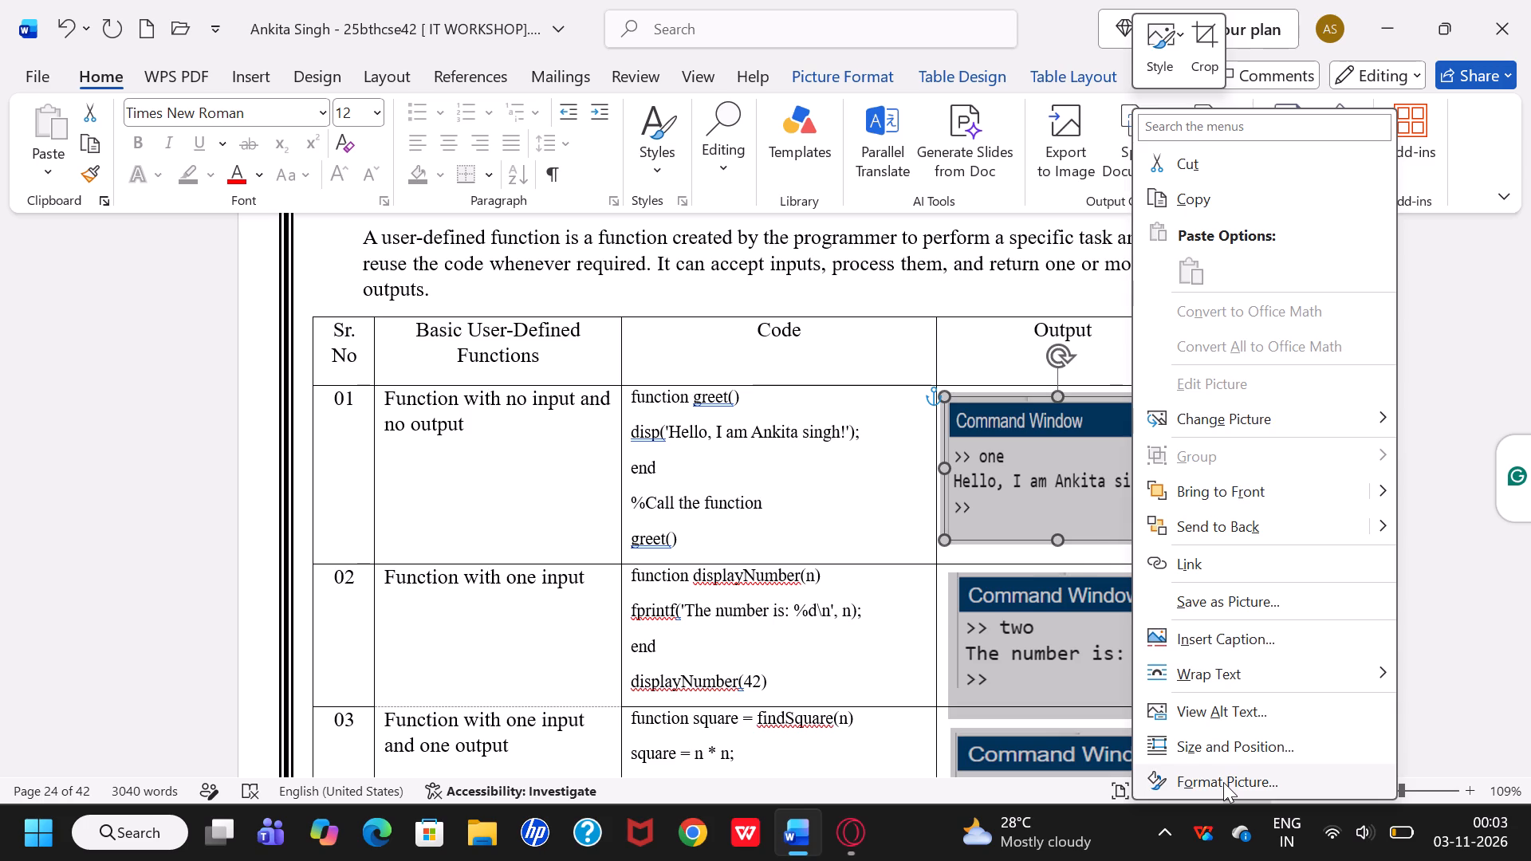
click(1223, 782)
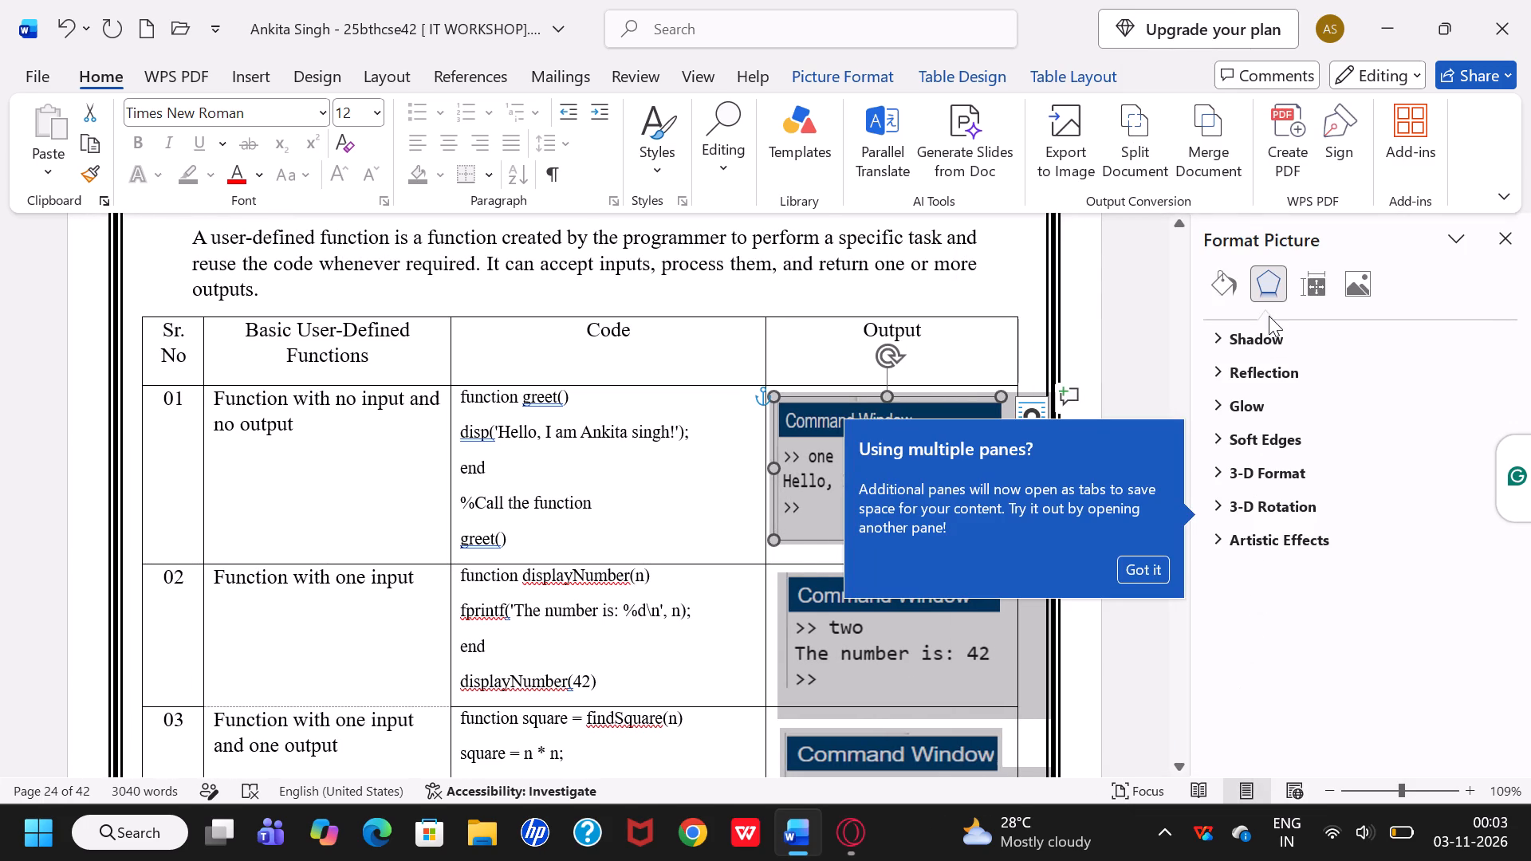
click(1267, 286)
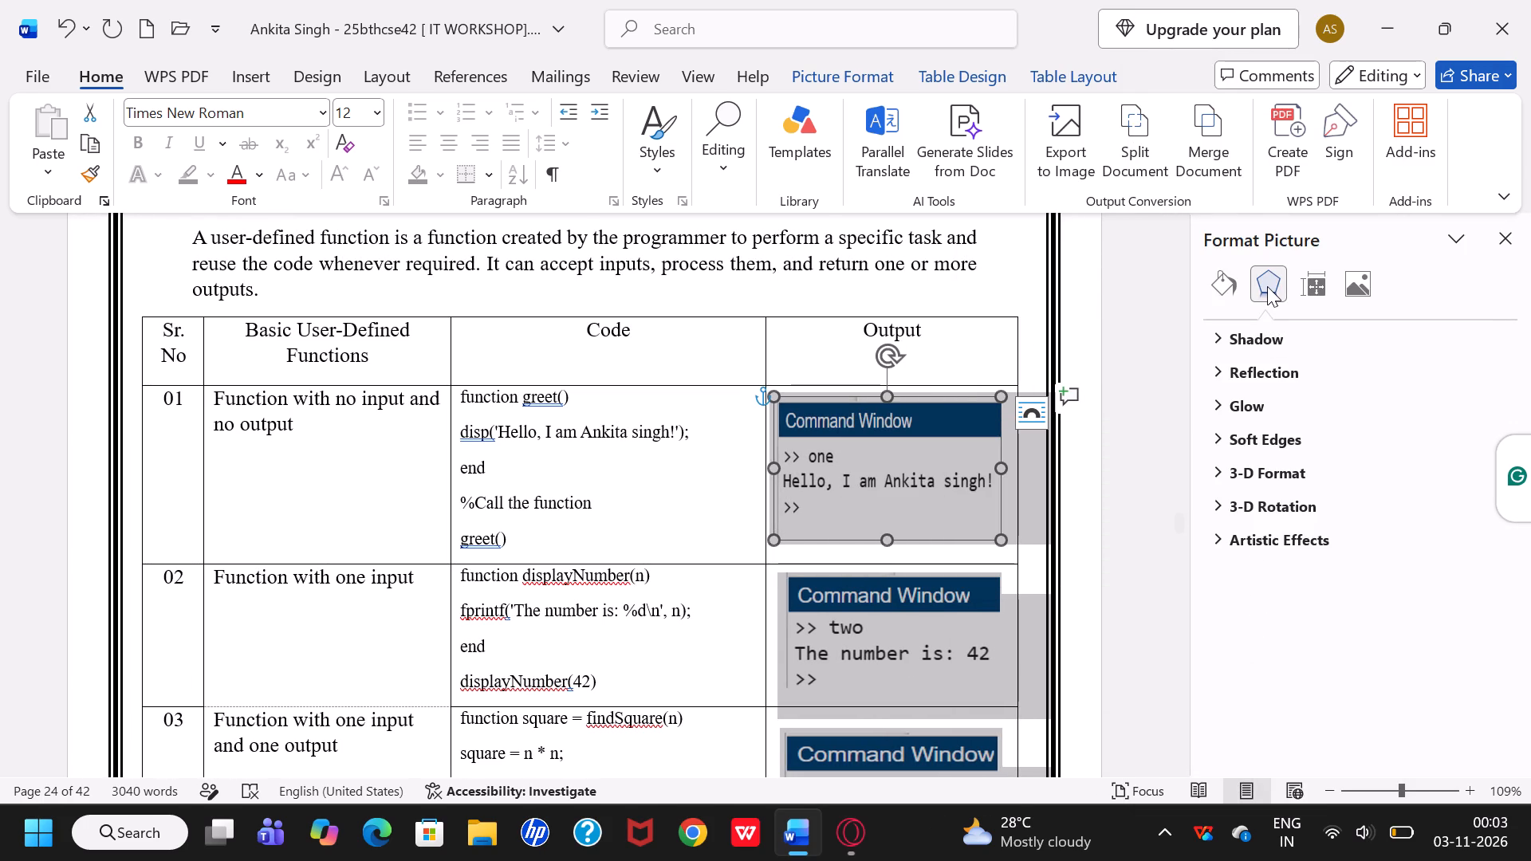
click(1267, 286)
click(1509, 253)
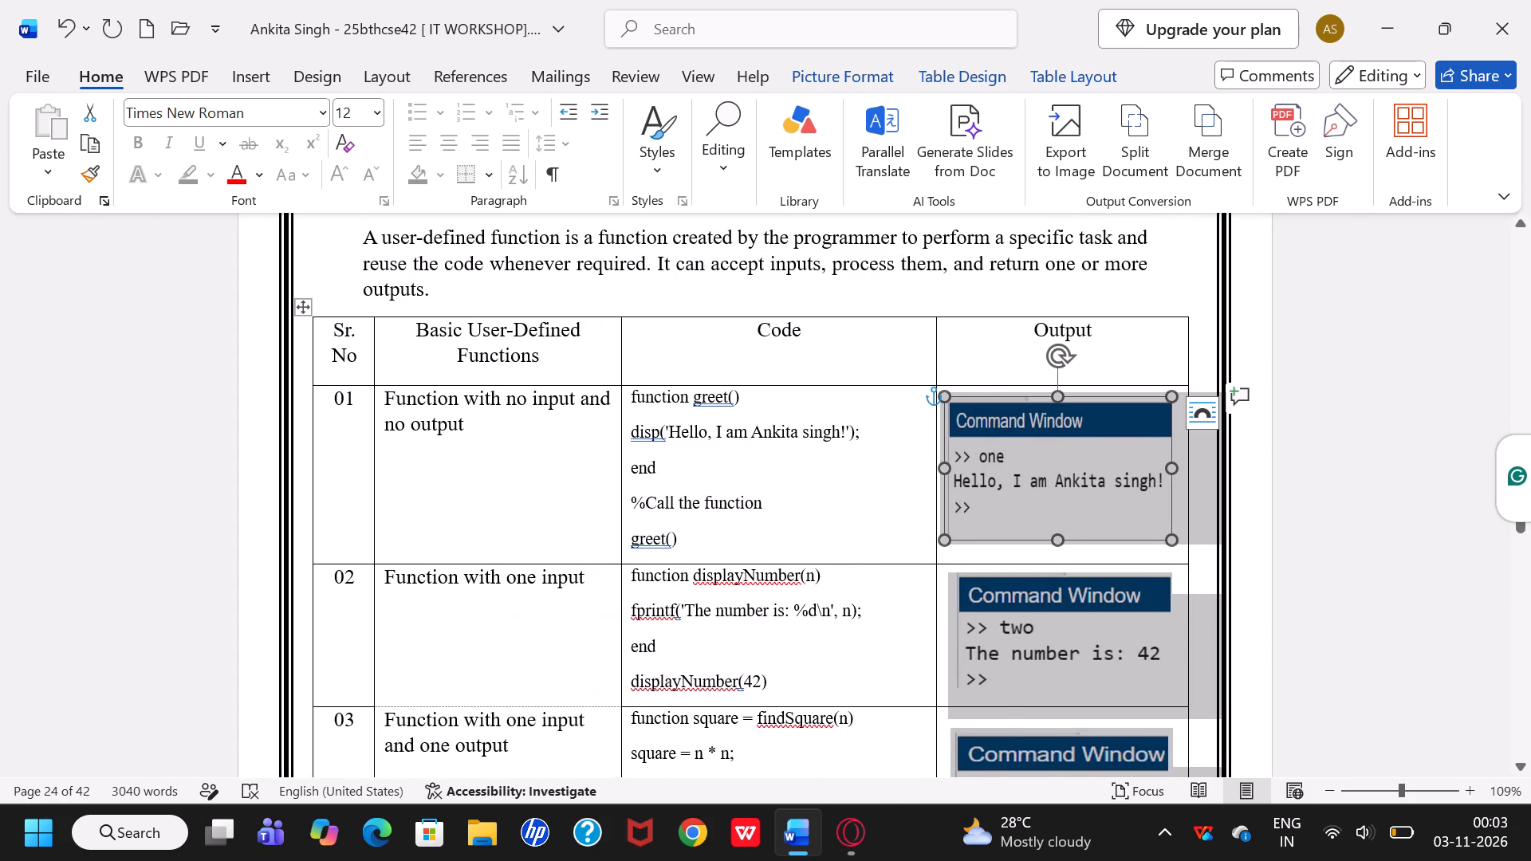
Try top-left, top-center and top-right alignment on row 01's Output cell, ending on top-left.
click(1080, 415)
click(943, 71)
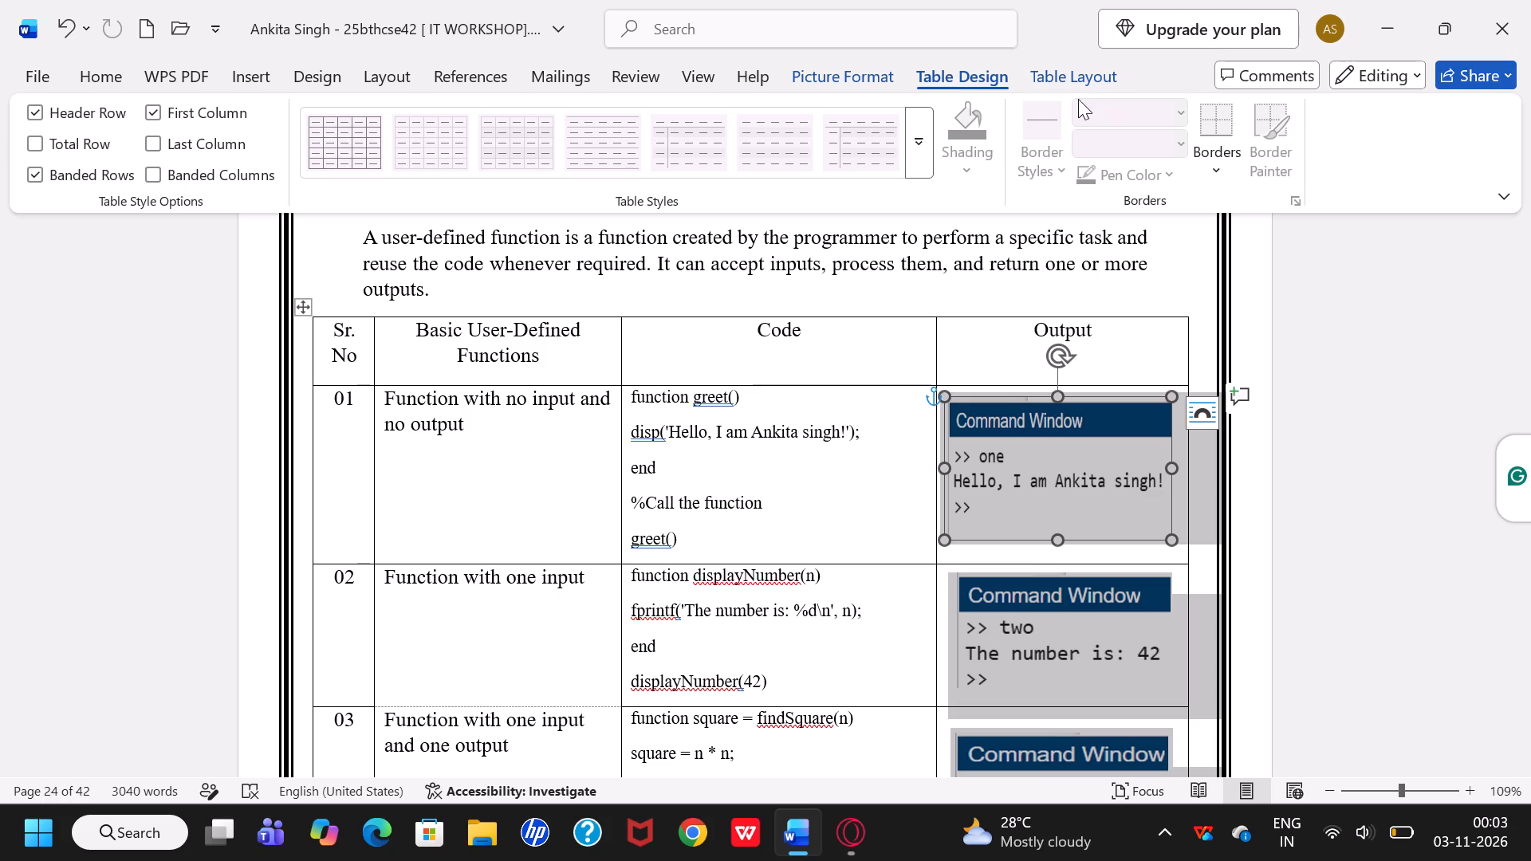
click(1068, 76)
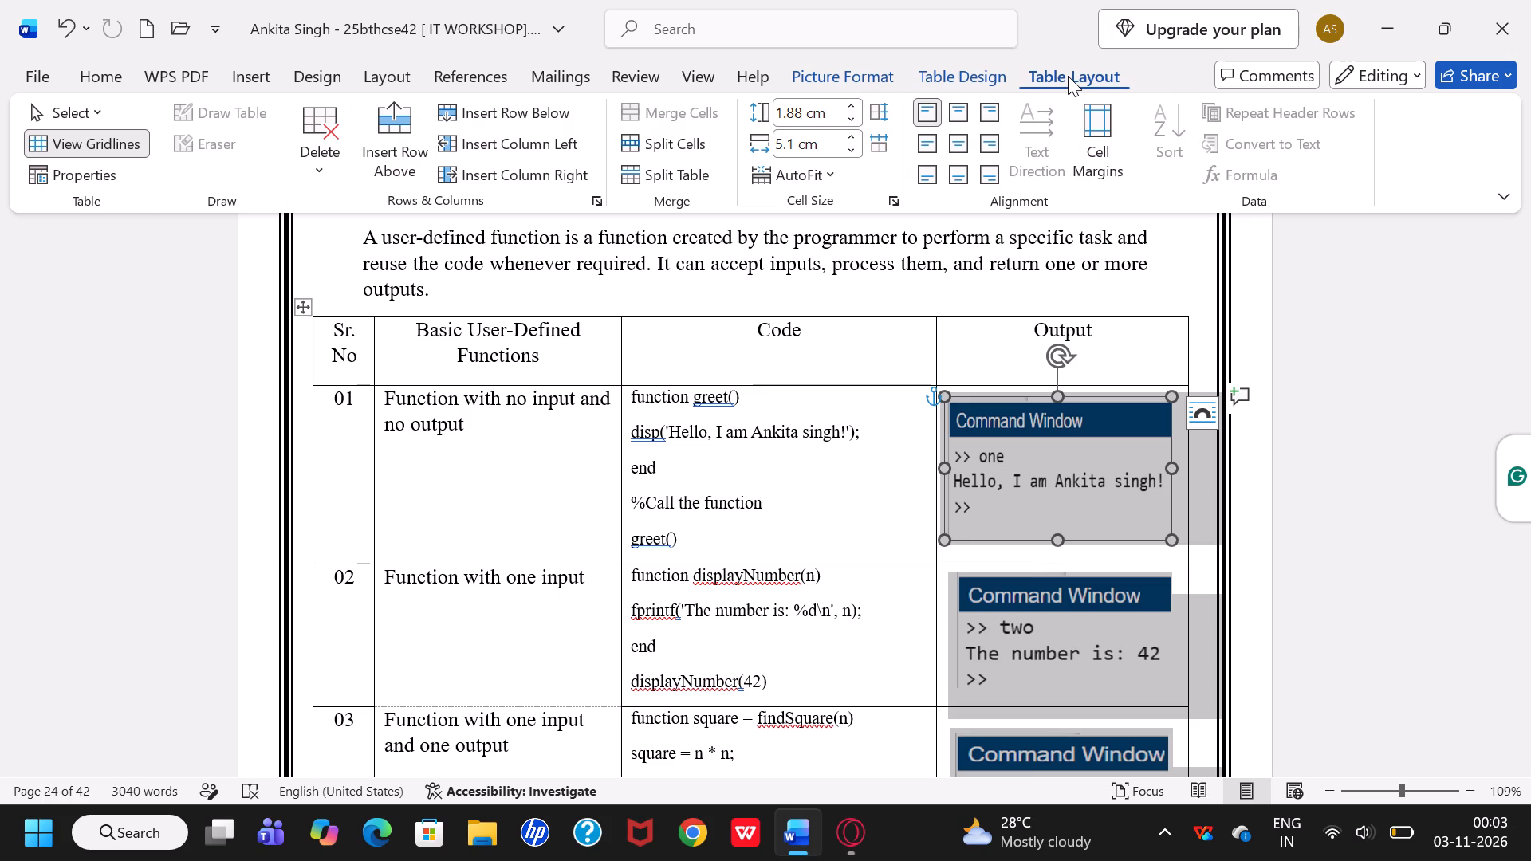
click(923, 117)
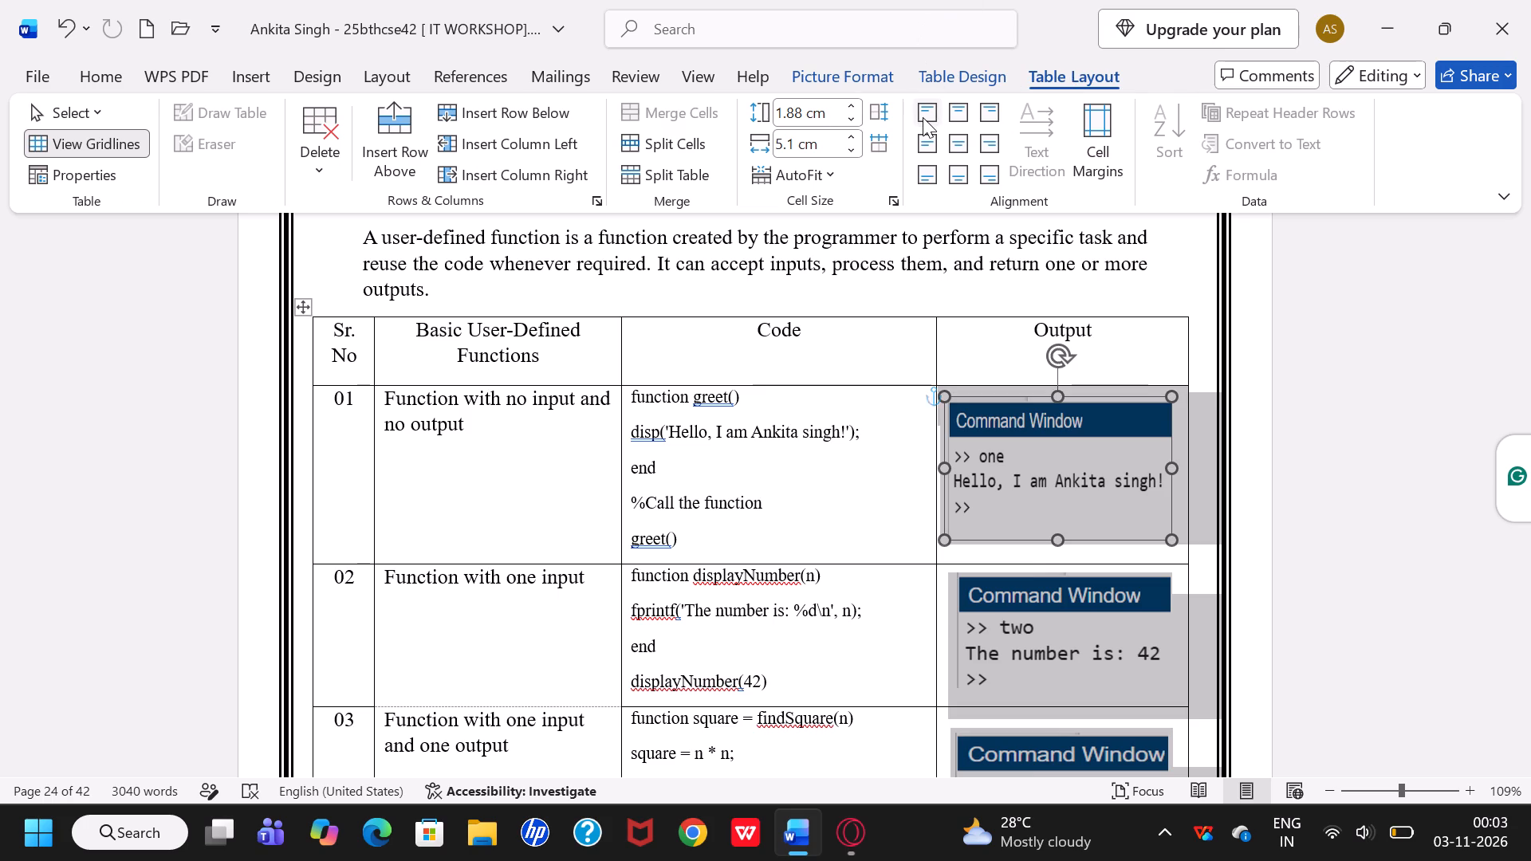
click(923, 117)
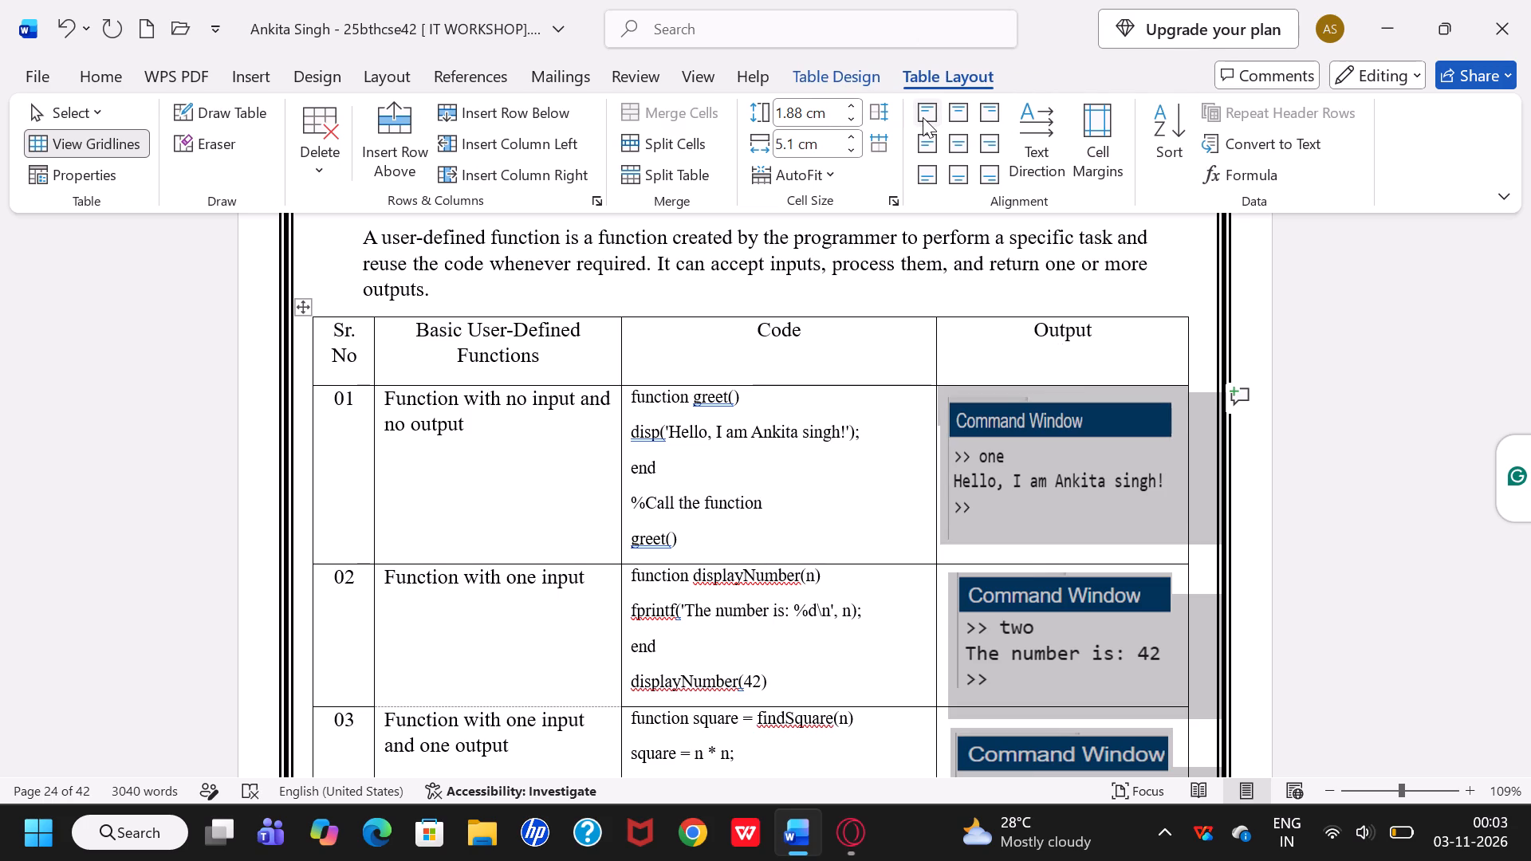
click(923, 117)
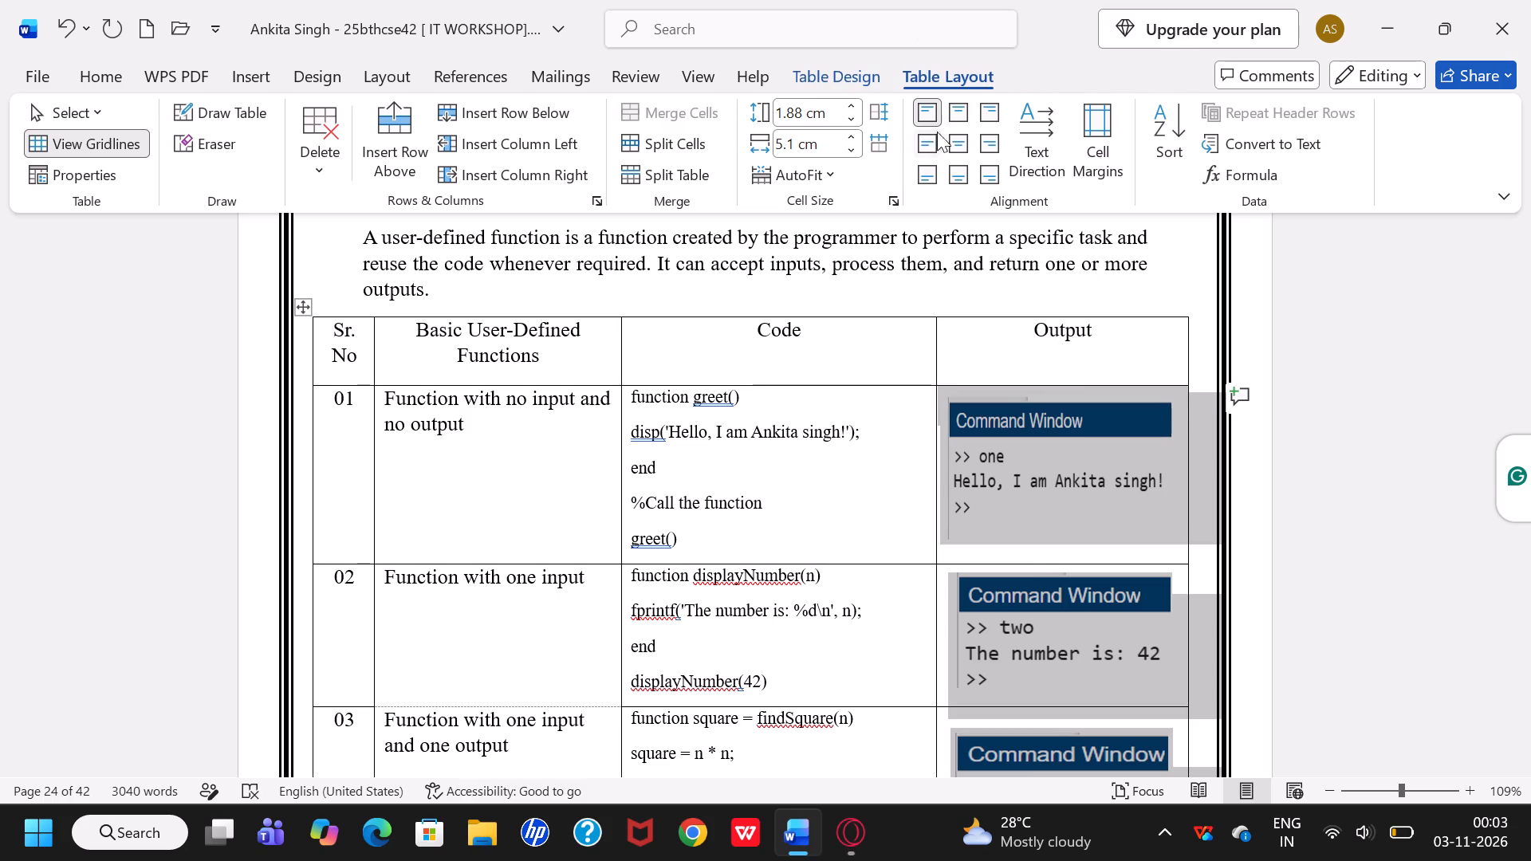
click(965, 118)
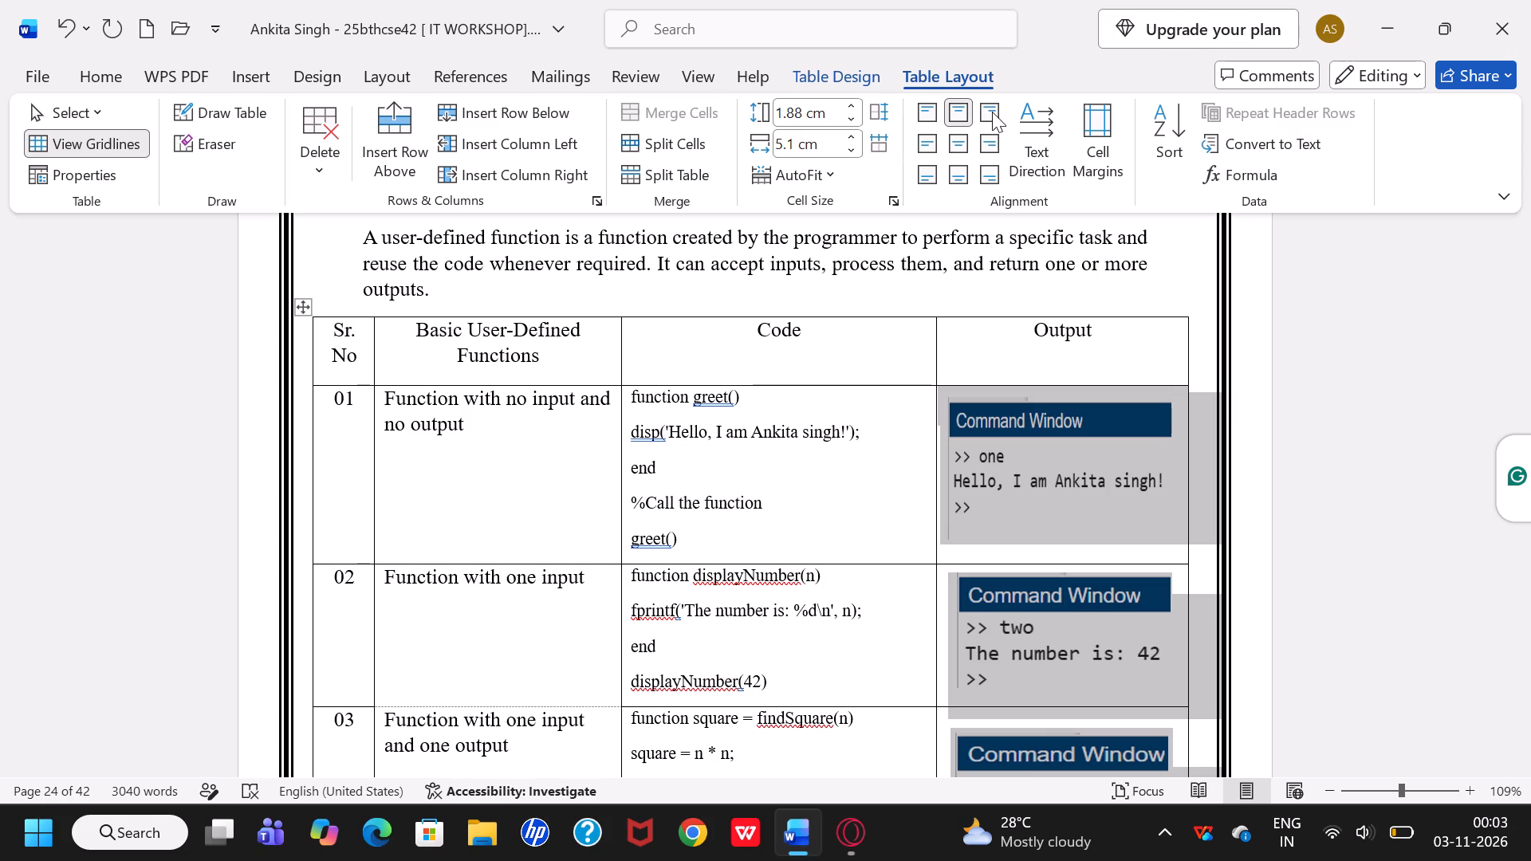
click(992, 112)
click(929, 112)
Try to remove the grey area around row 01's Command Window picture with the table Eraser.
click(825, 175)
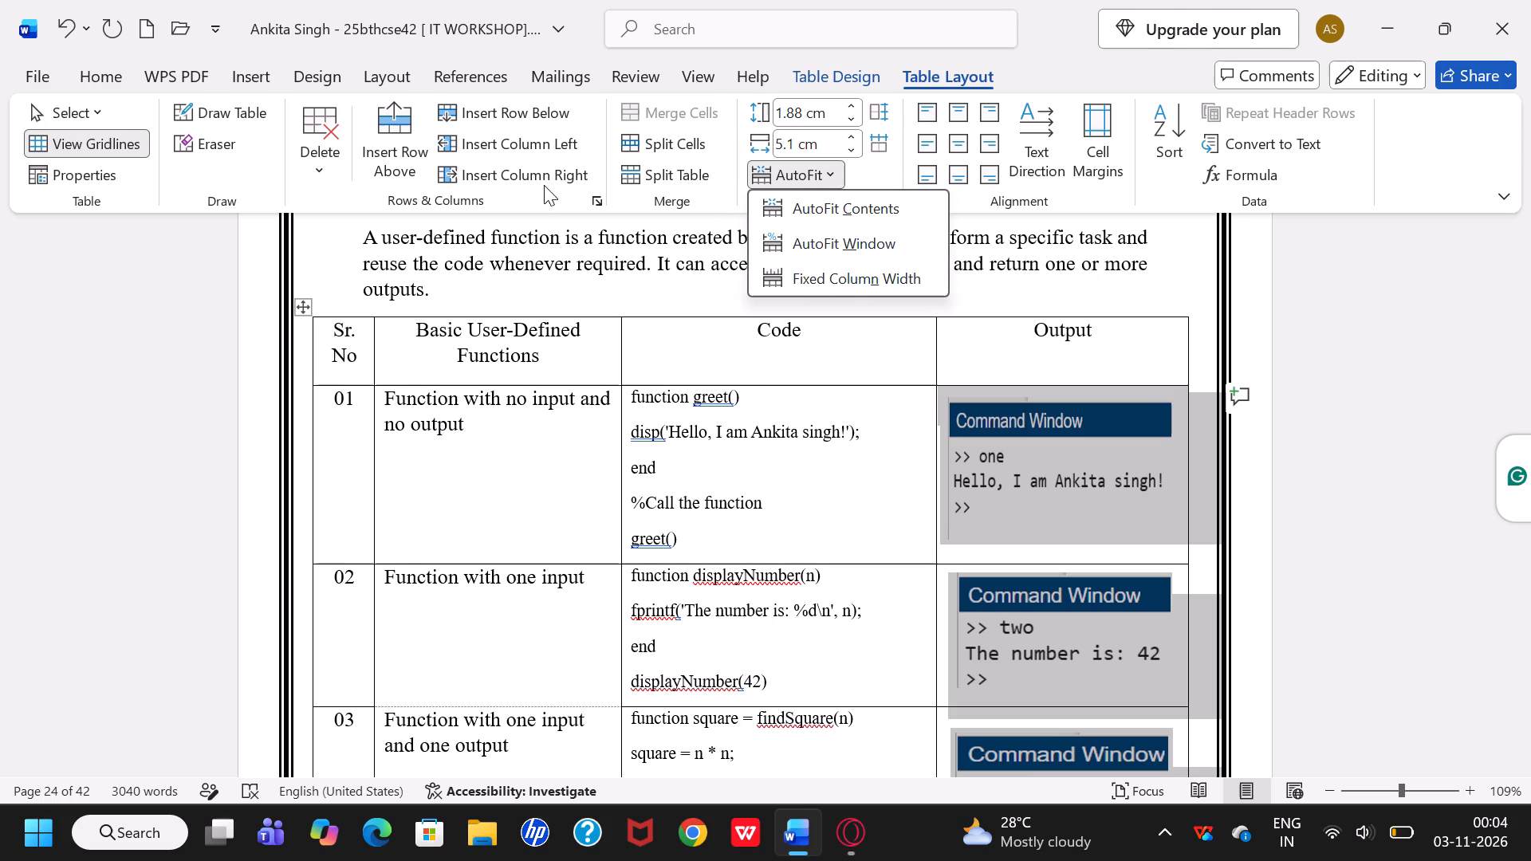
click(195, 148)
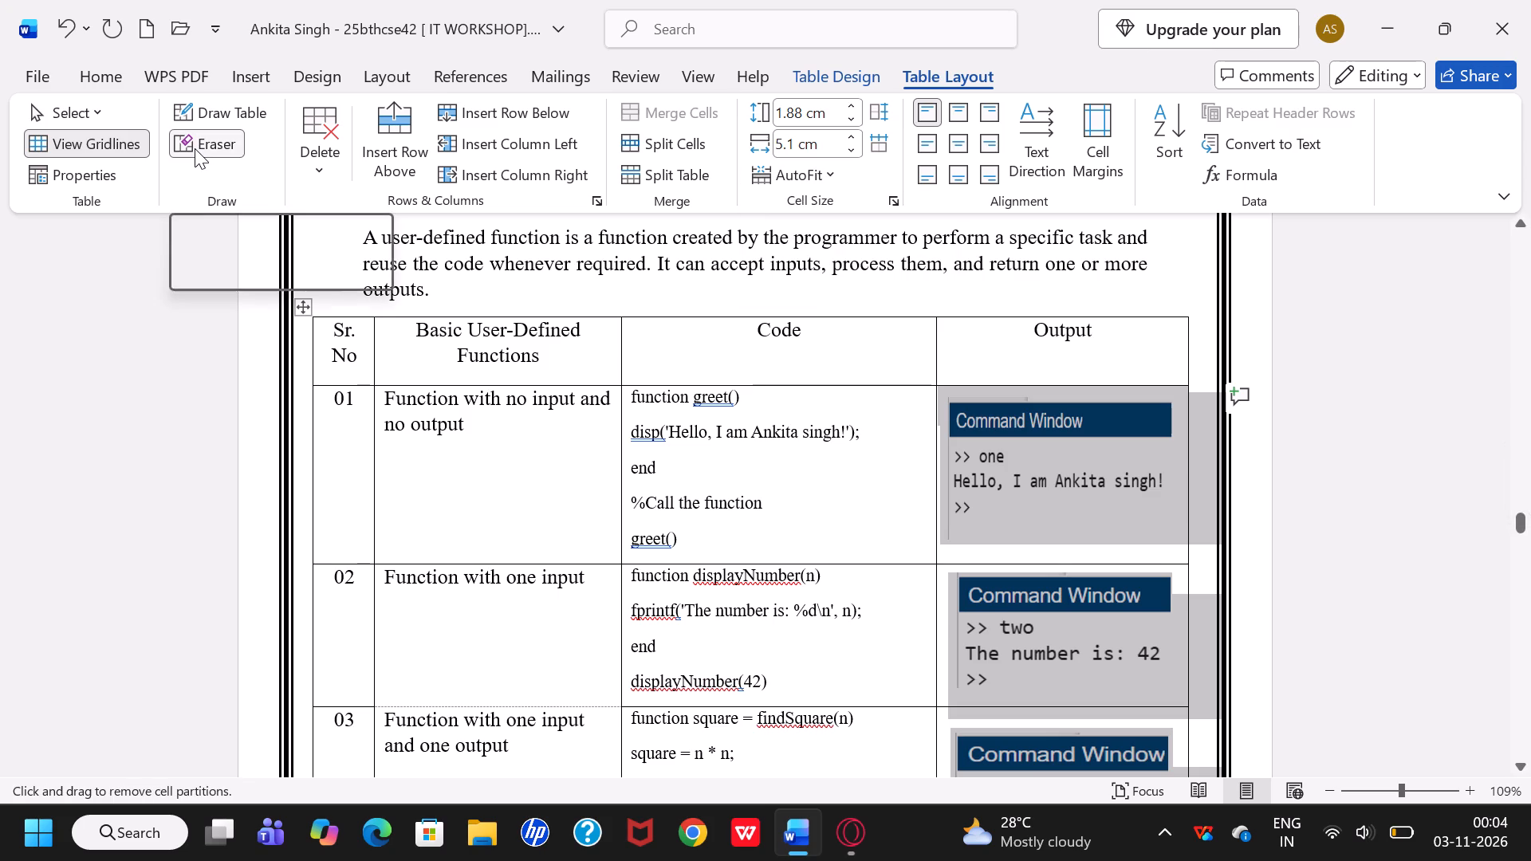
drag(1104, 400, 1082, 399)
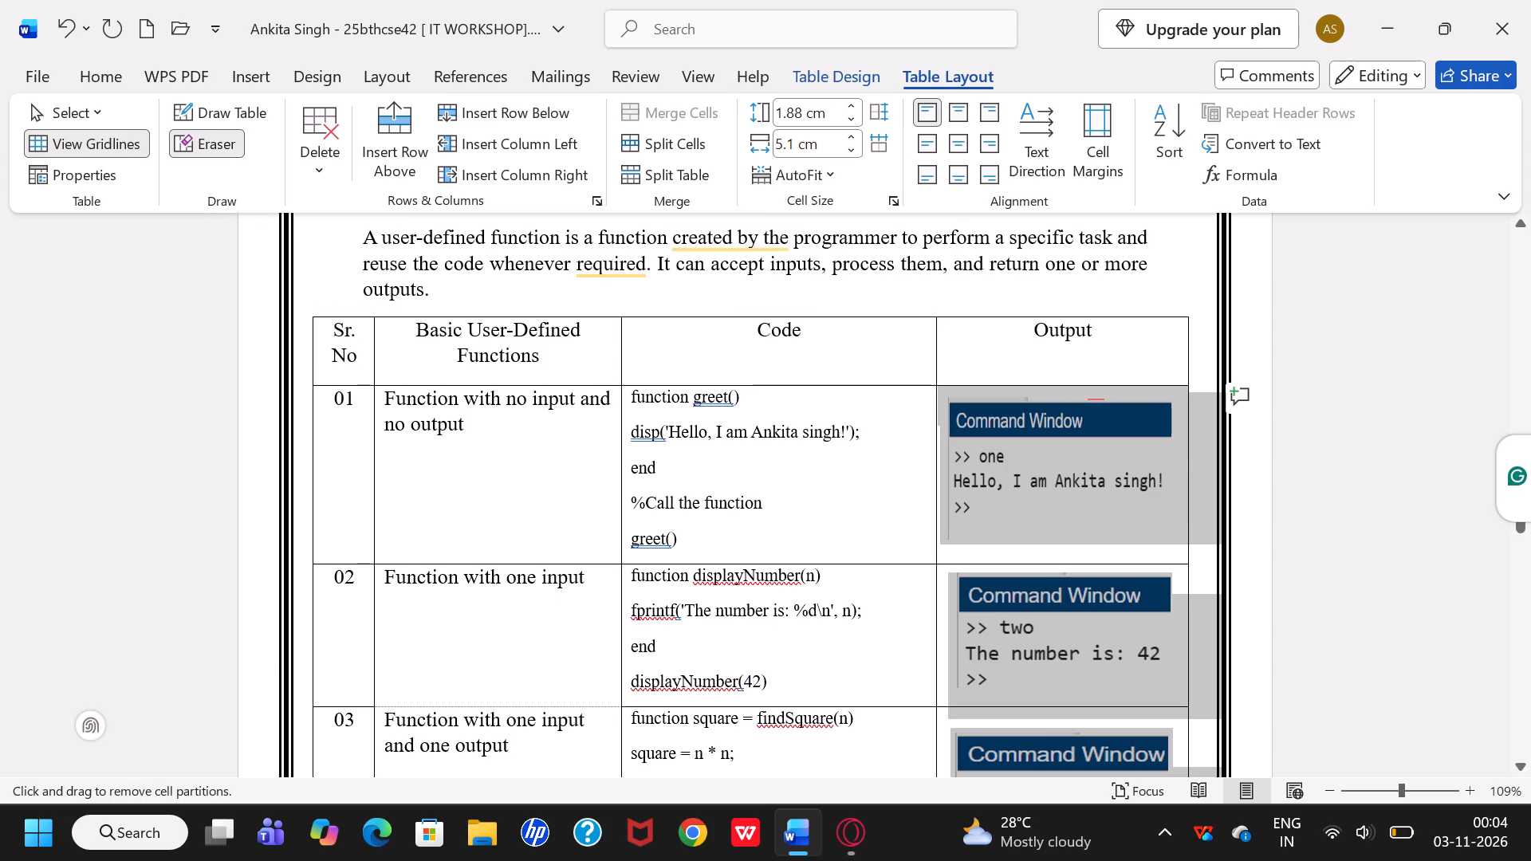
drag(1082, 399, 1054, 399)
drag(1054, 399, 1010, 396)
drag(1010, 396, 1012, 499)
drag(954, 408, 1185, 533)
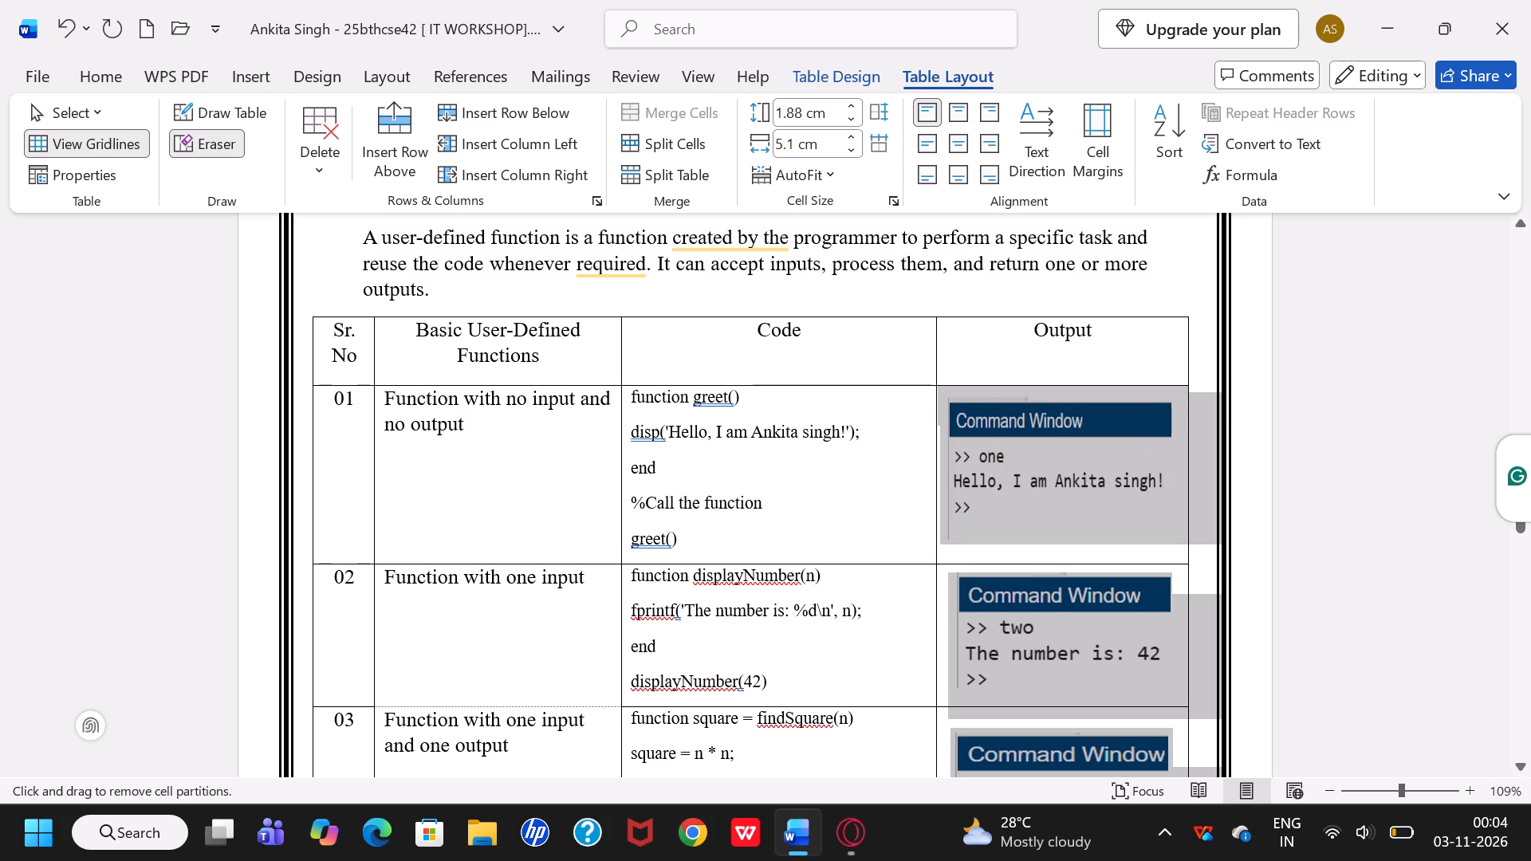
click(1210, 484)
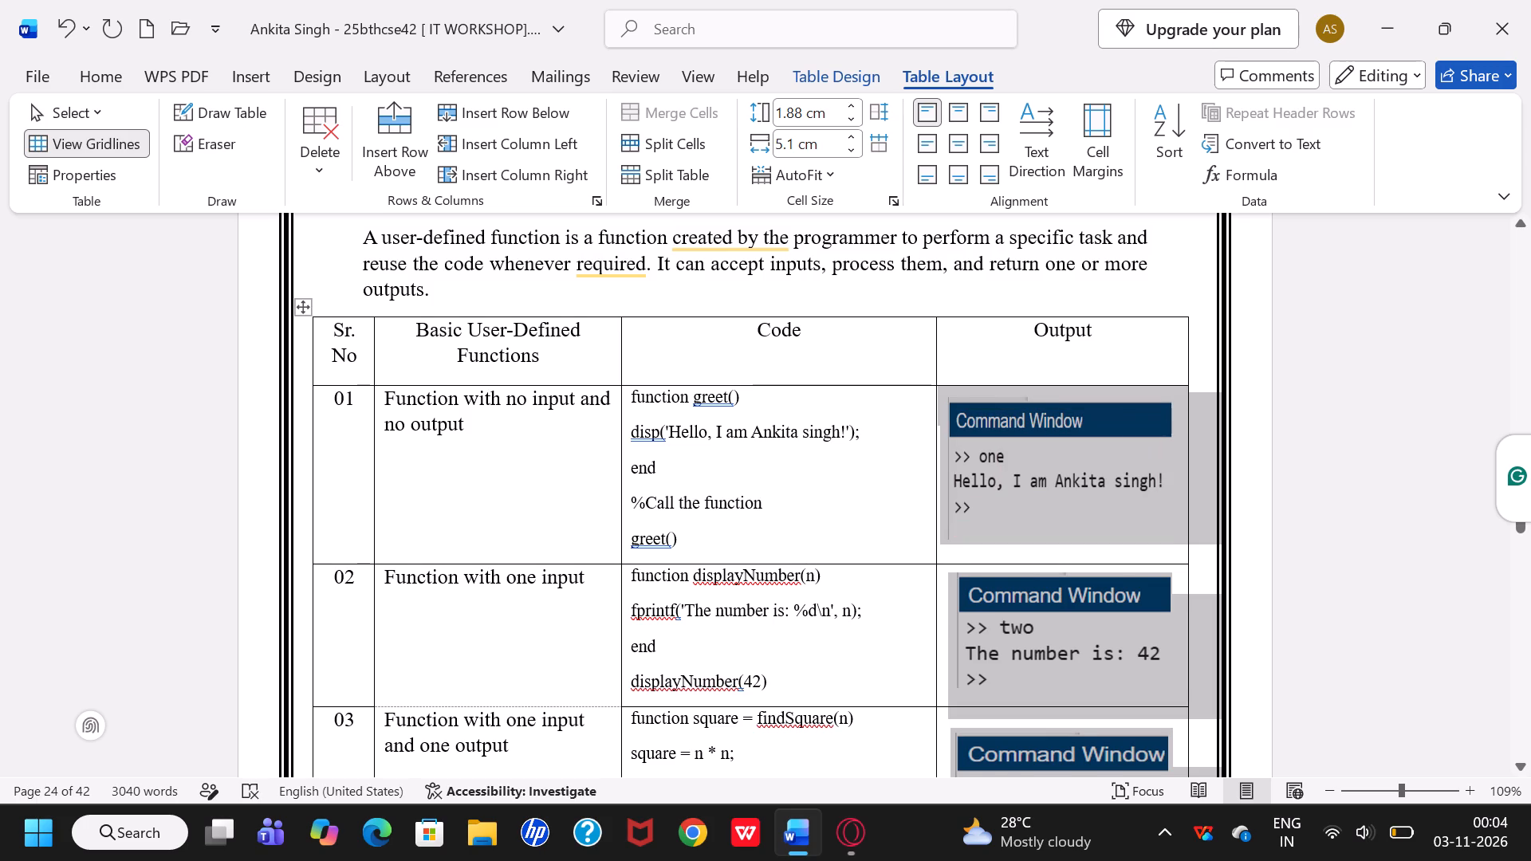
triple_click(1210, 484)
Select the whole user-defined functions table and check its size, alignment and text wrapping in Table Properties.
scroll(1210, 484, down, 2)
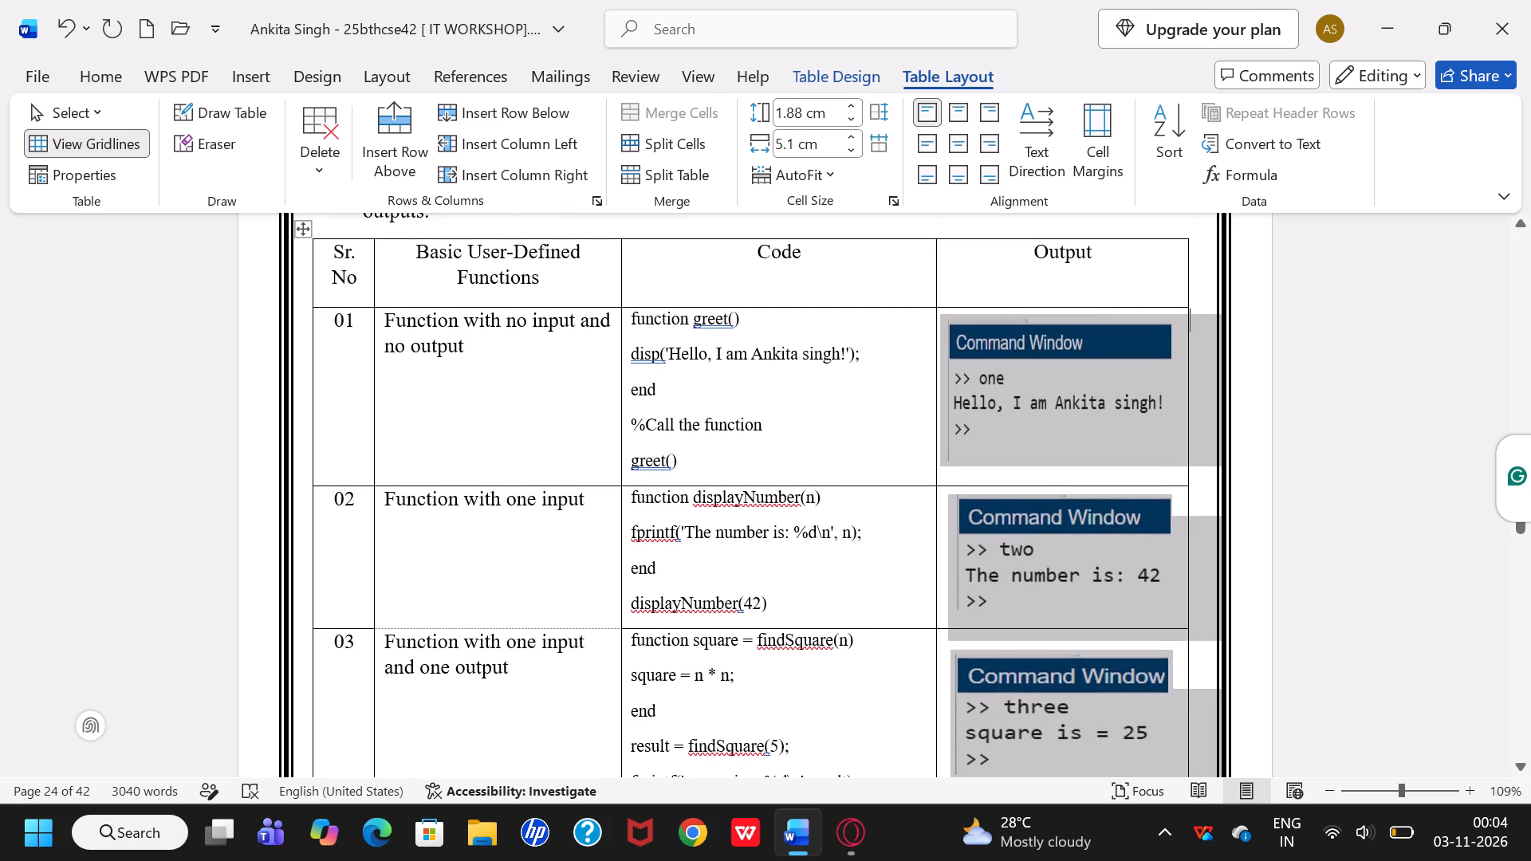
scroll(1210, 484, down, 12)
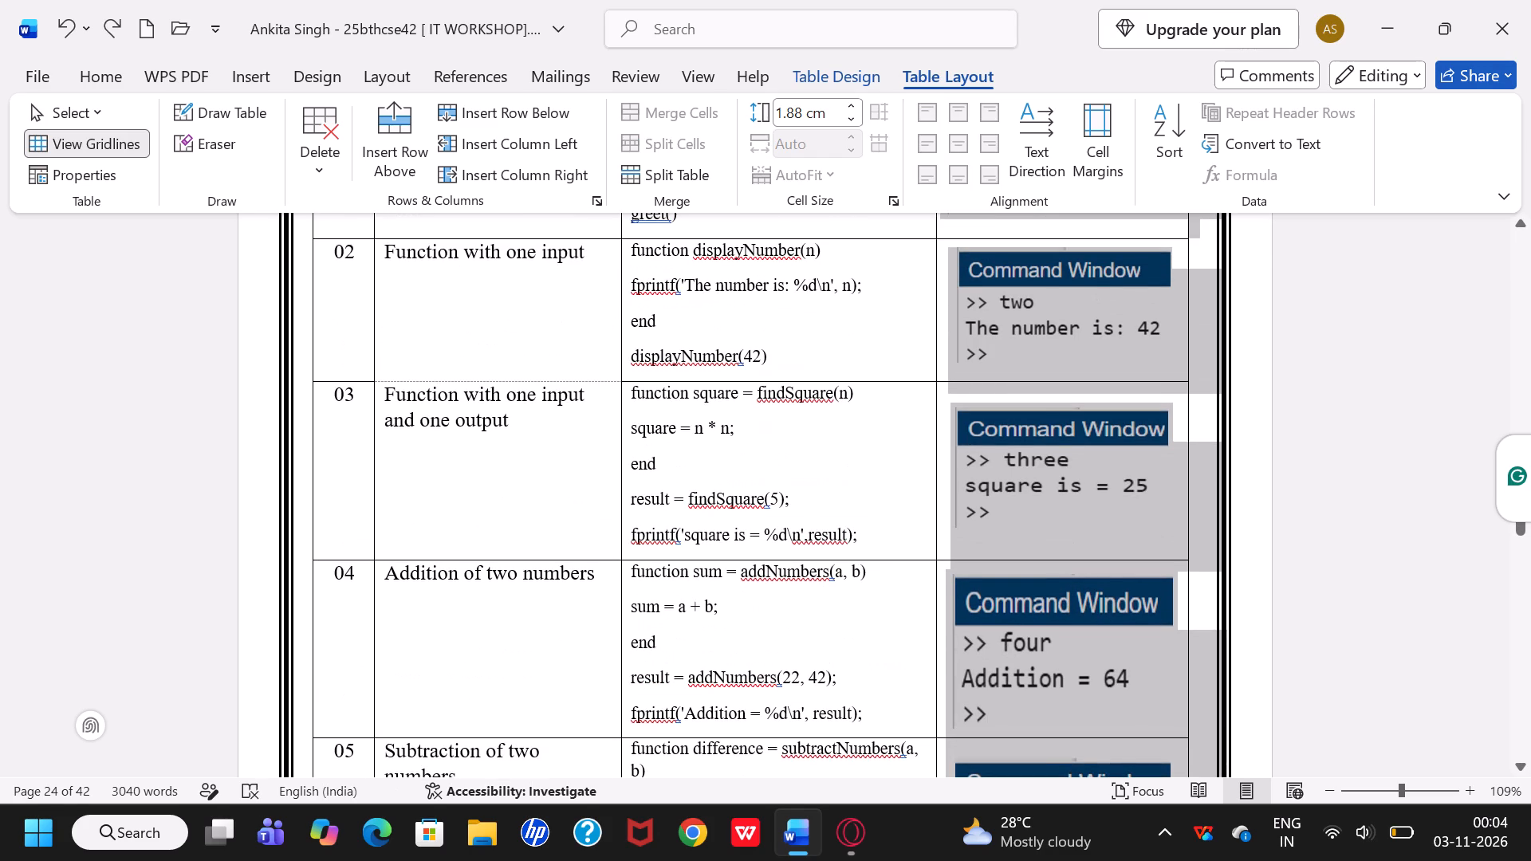
click(1108, 309)
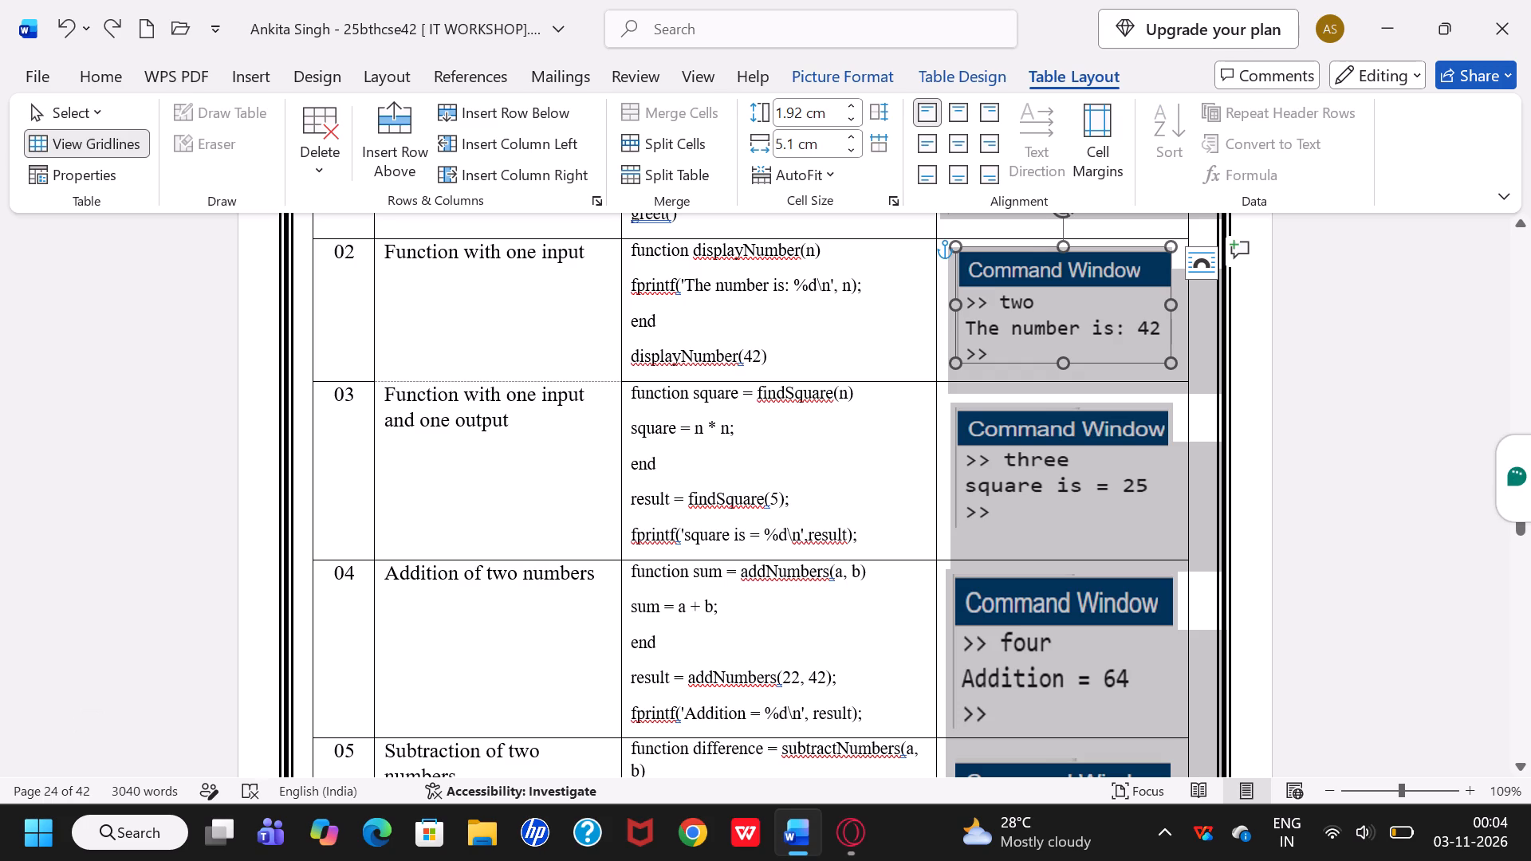
click(79, 114)
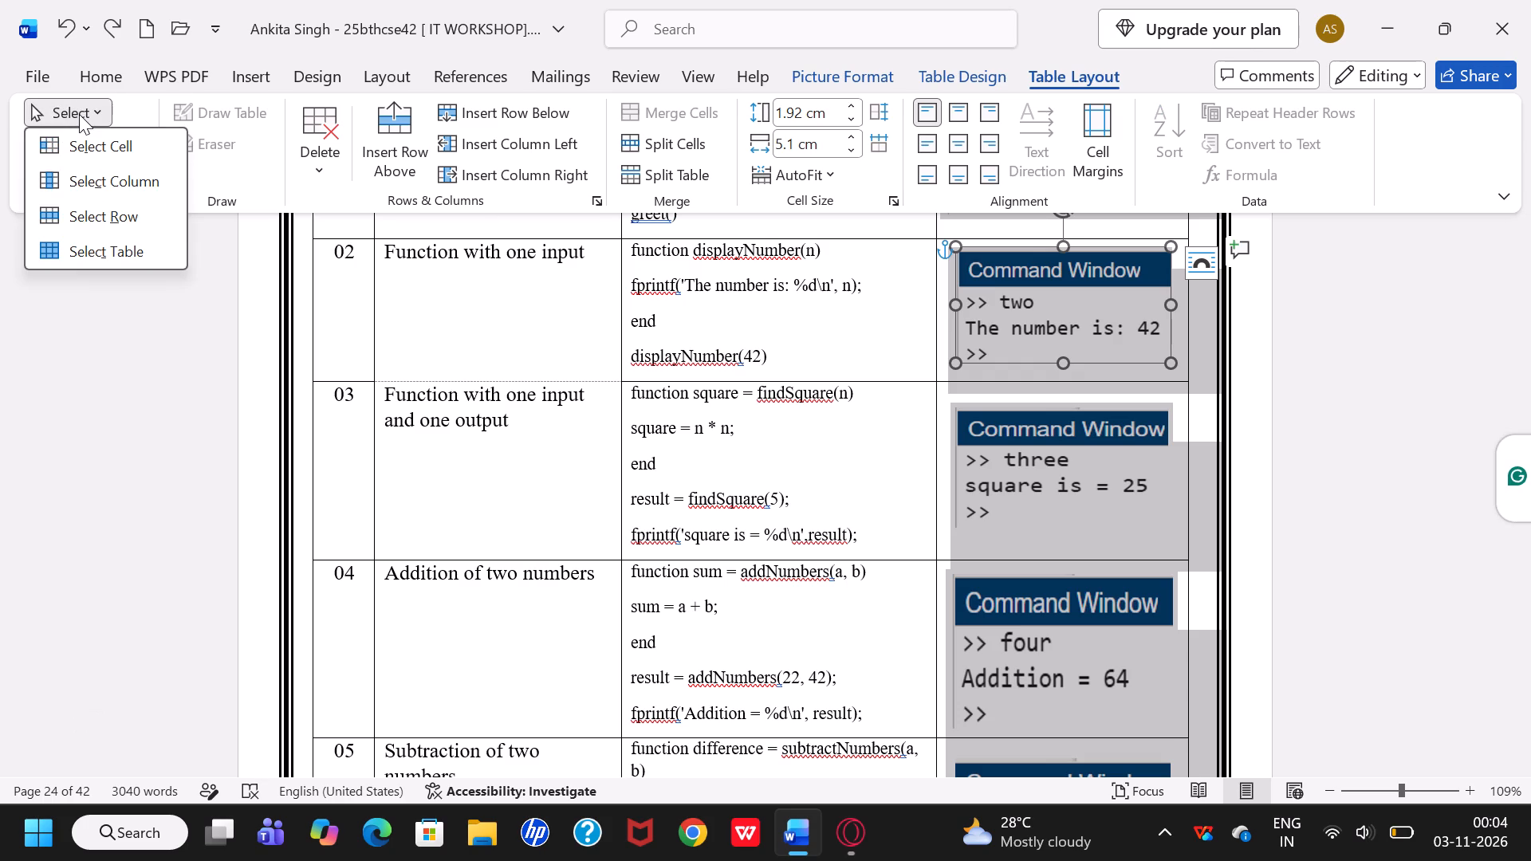
click(136, 250)
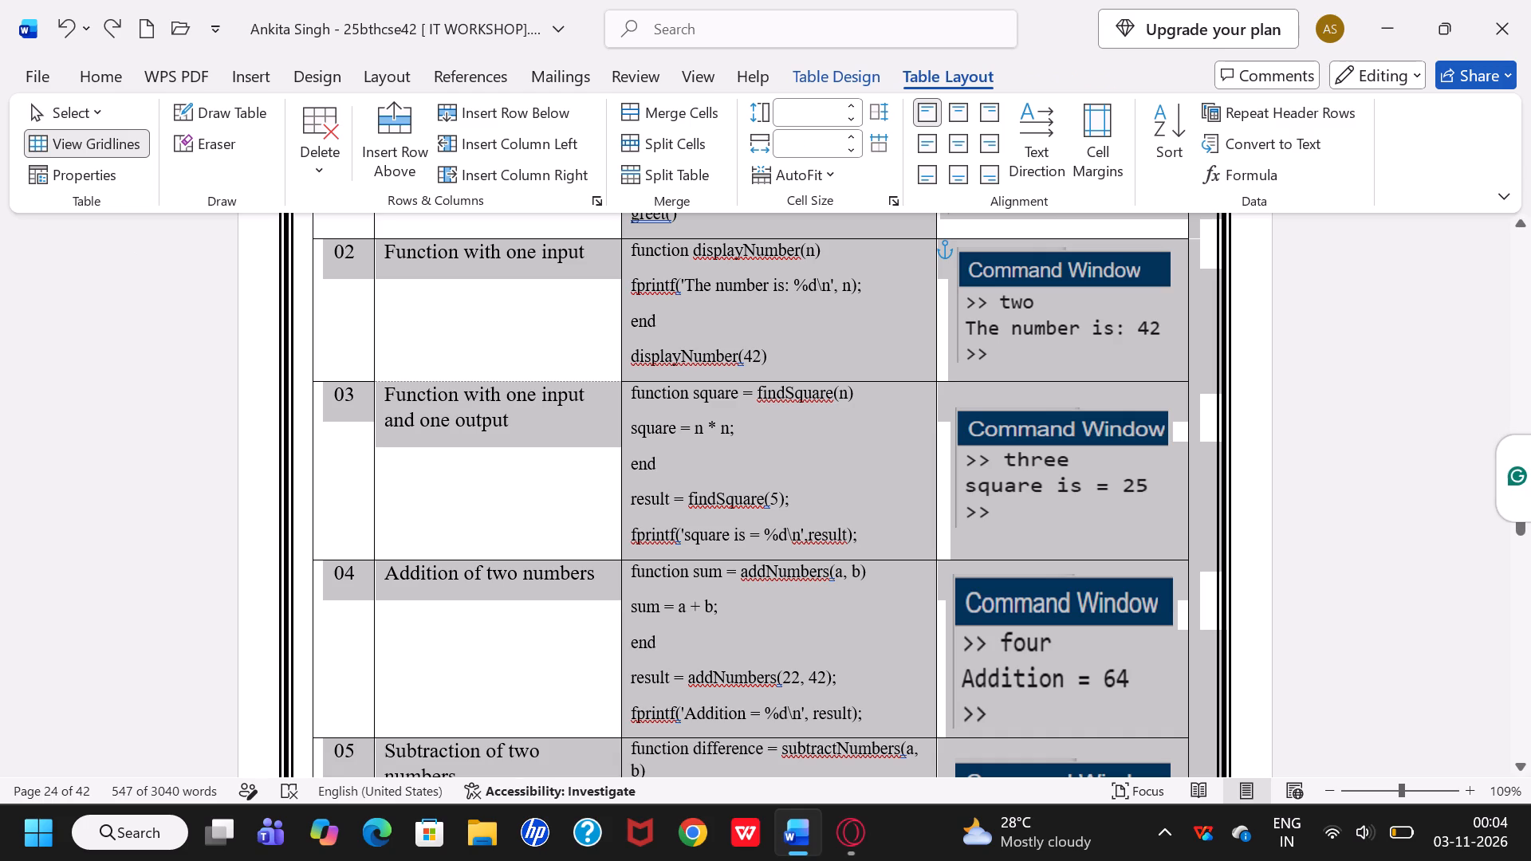
click(92, 179)
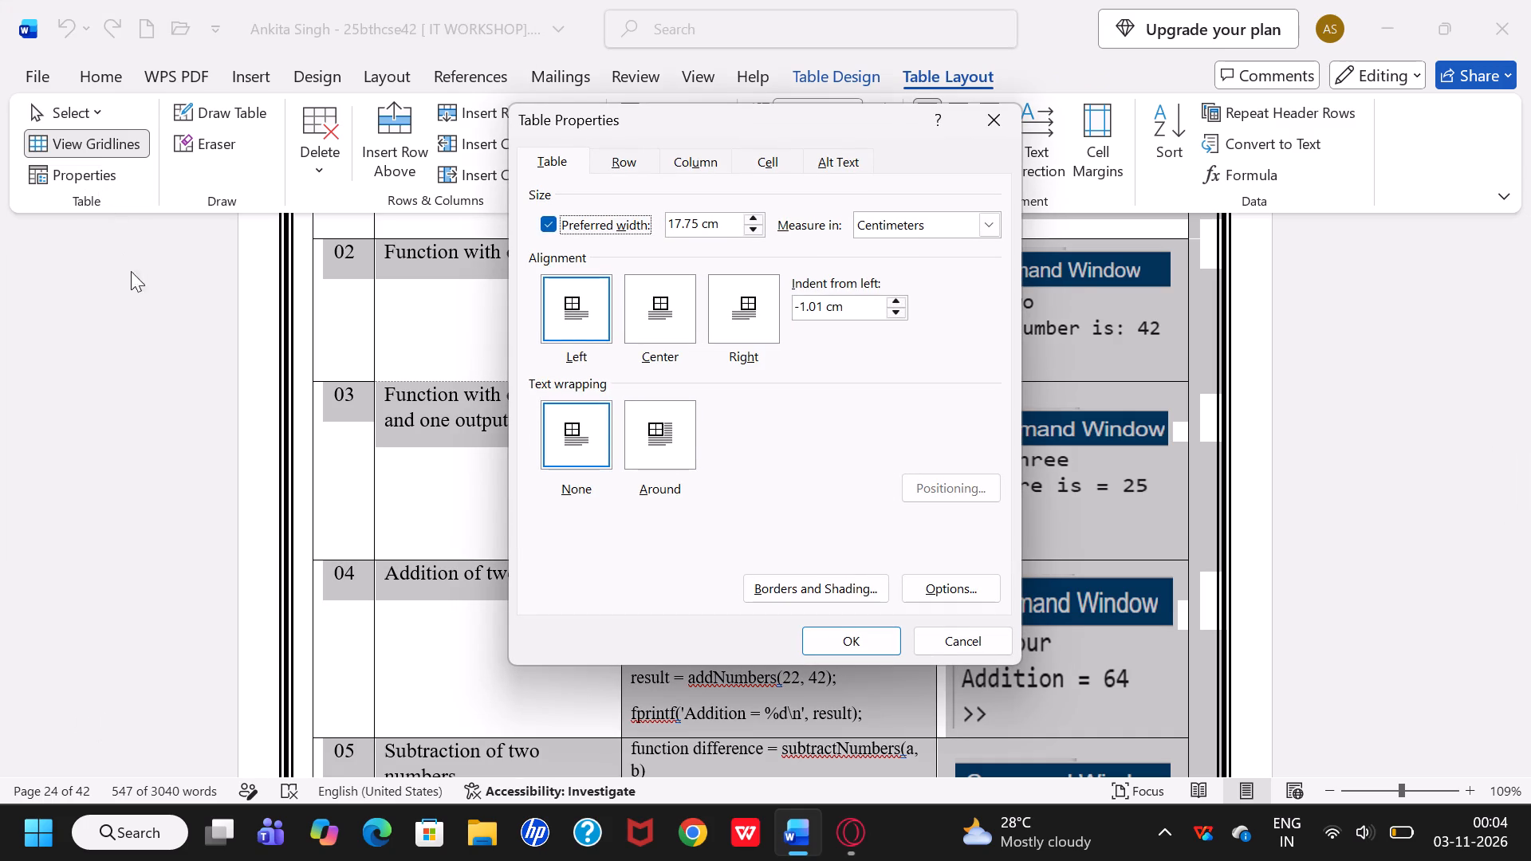
click(141, 298)
click(985, 119)
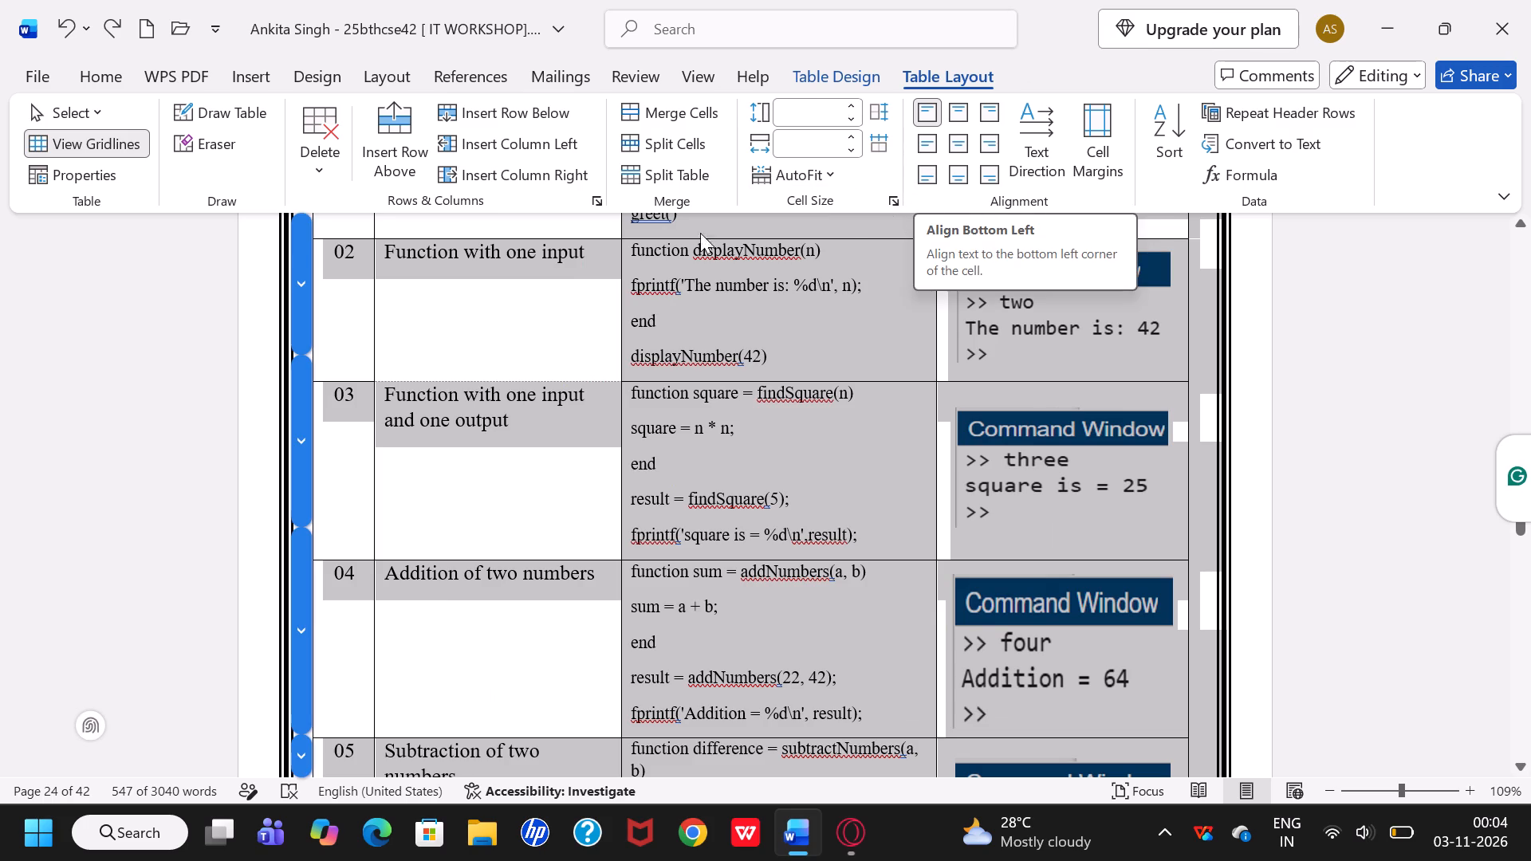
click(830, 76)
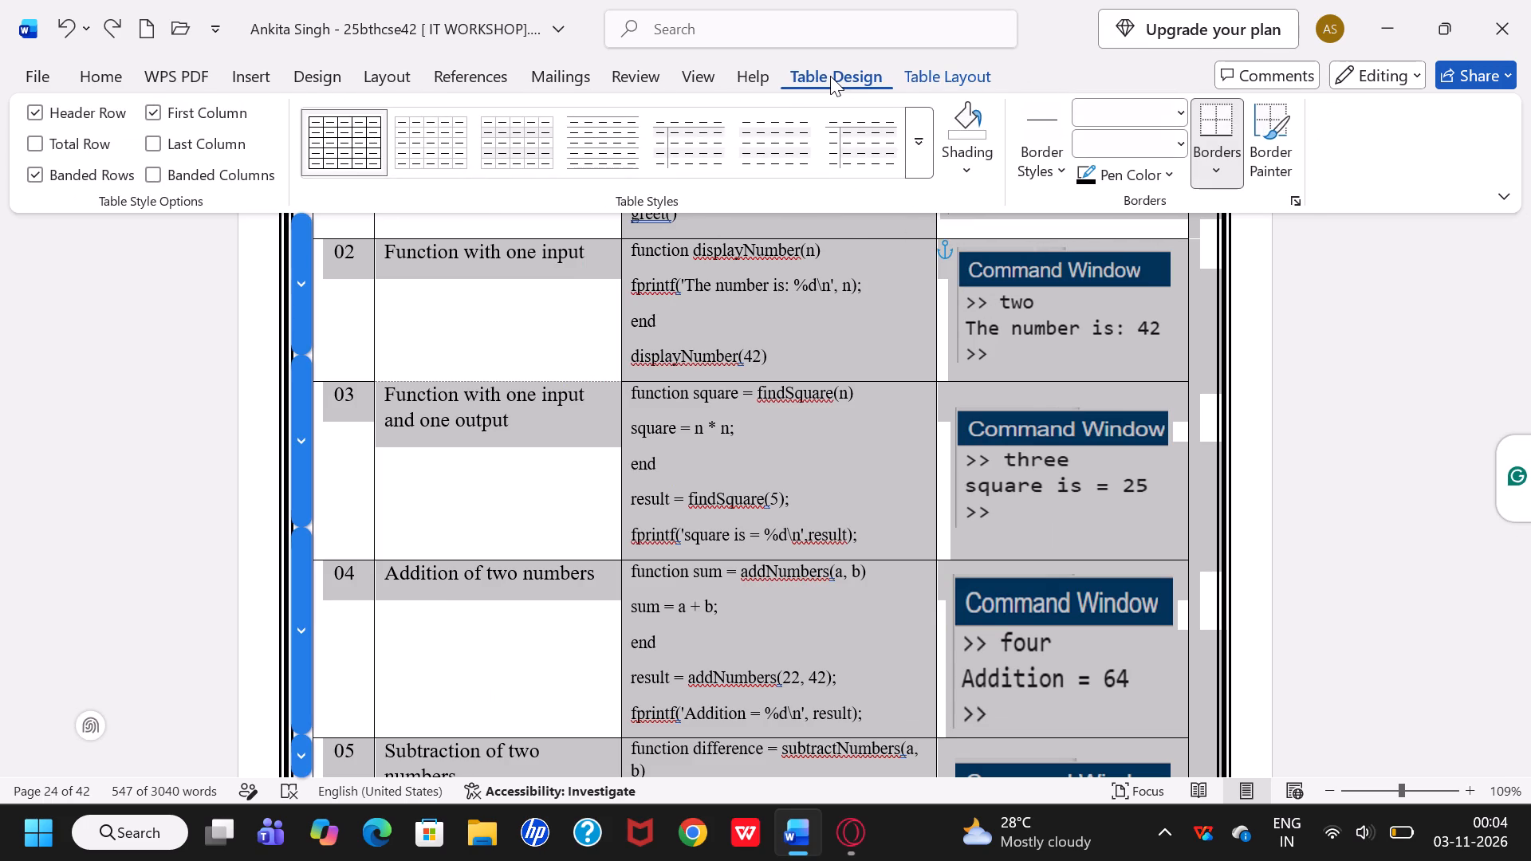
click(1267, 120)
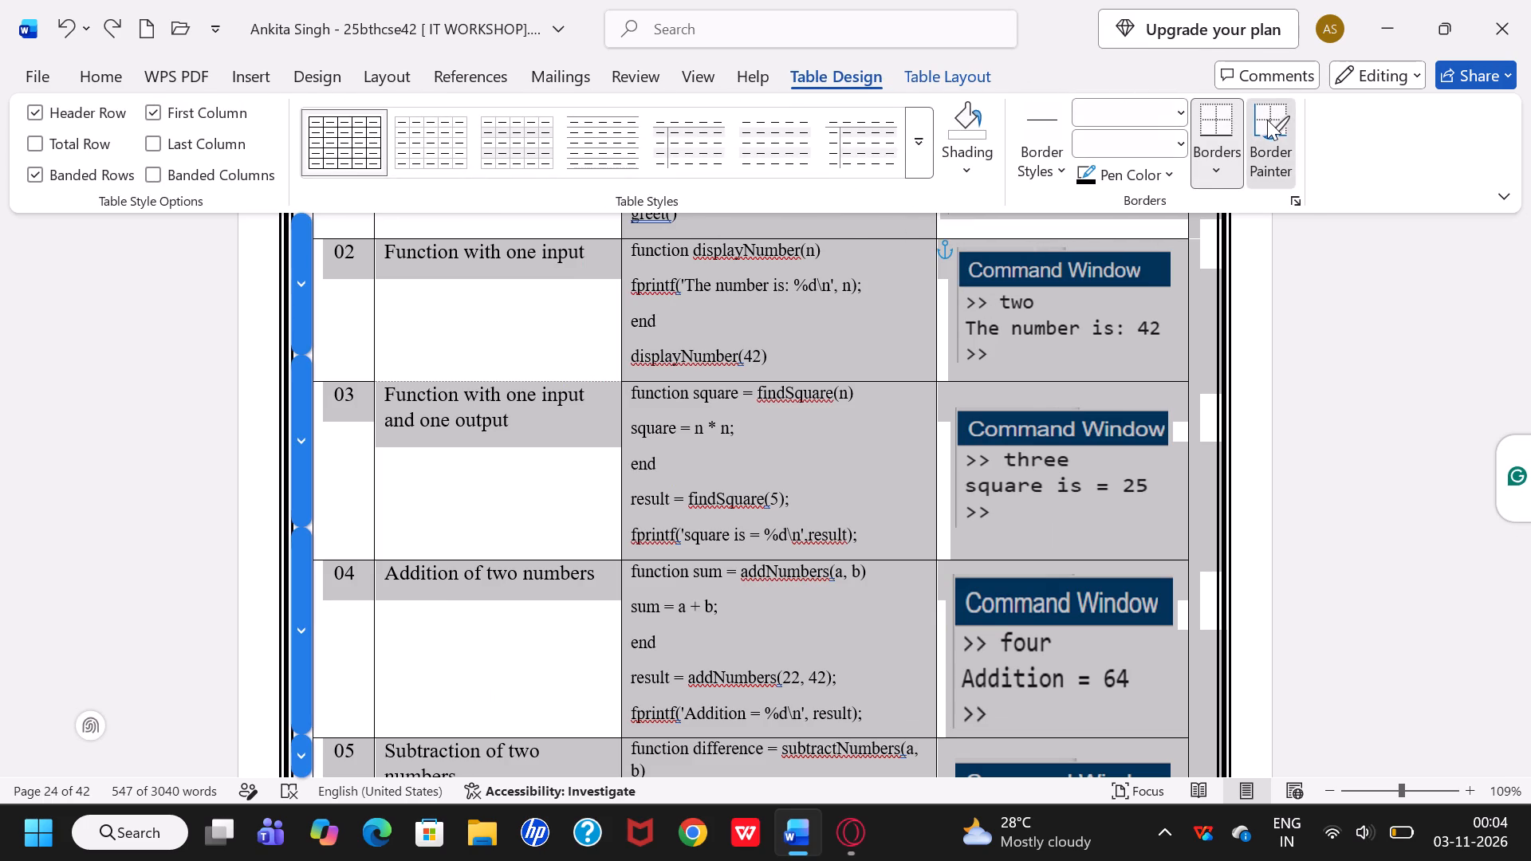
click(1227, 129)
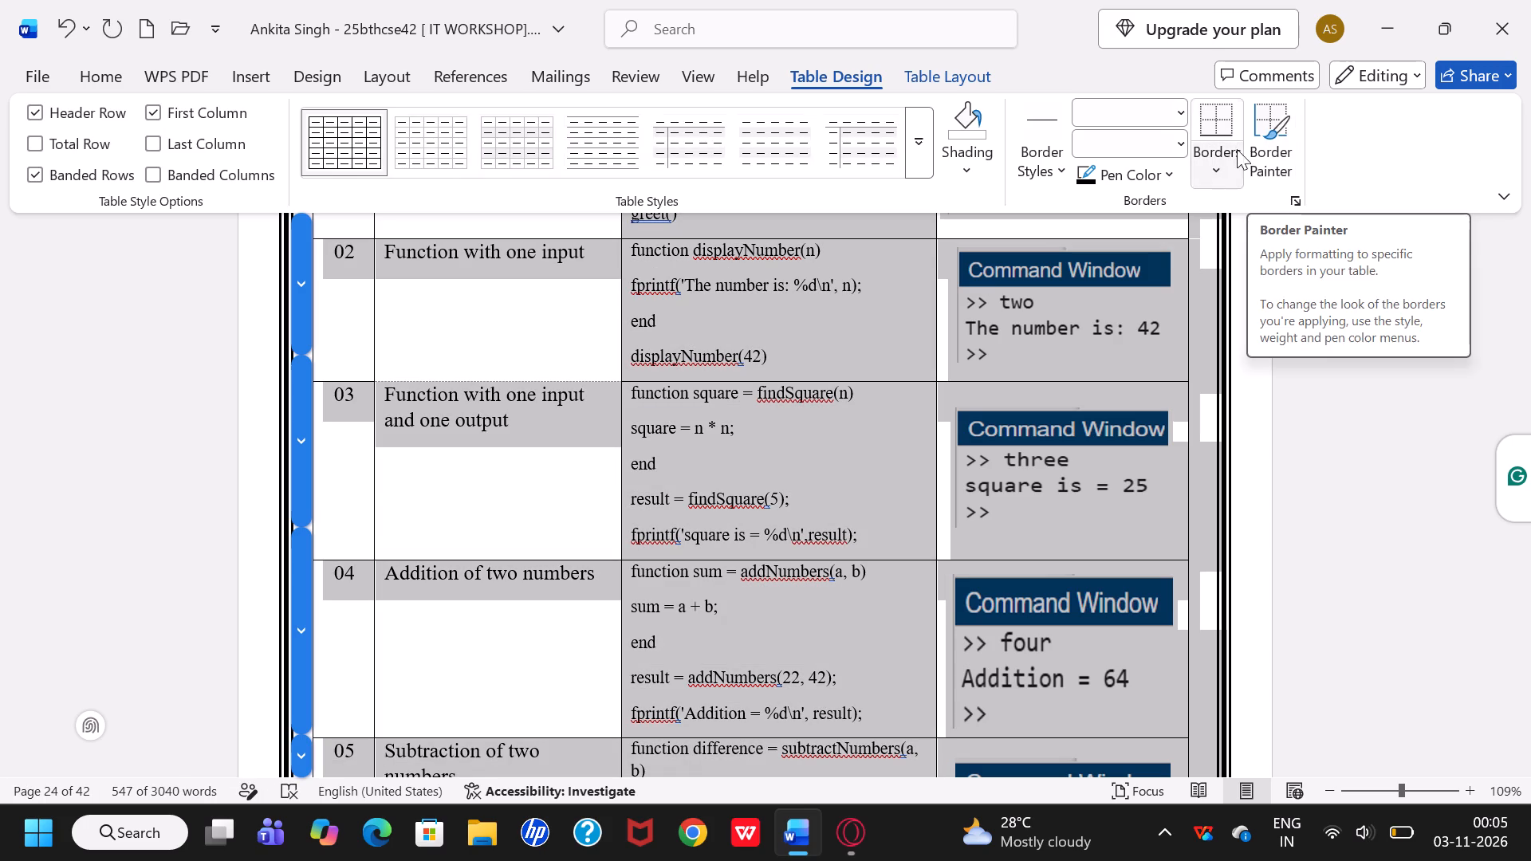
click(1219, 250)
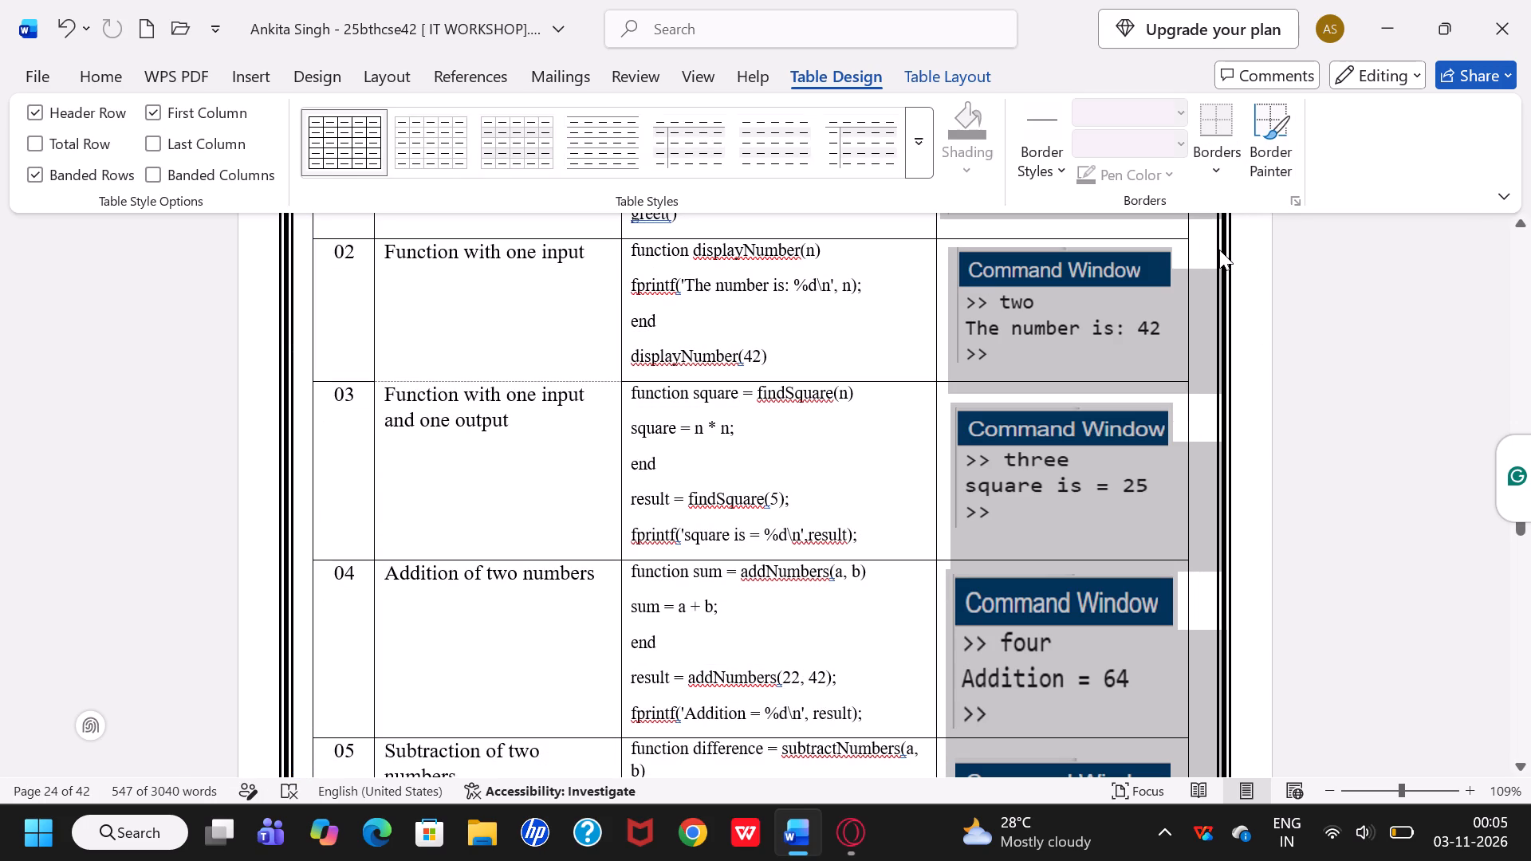
Set the shading of row 02's Output cell to white.
click(1171, 288)
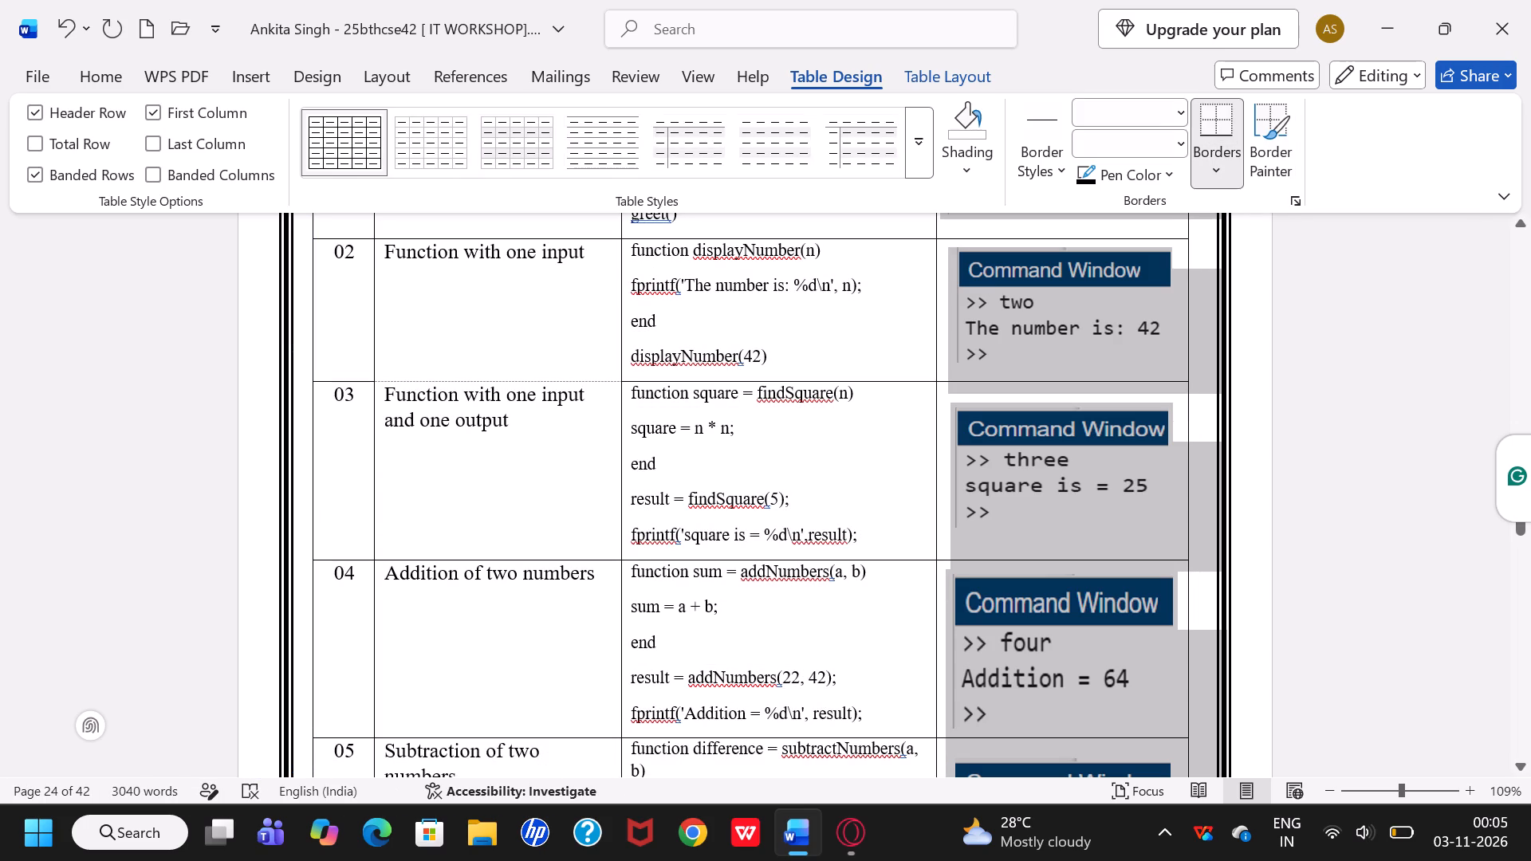
click(971, 167)
click(965, 285)
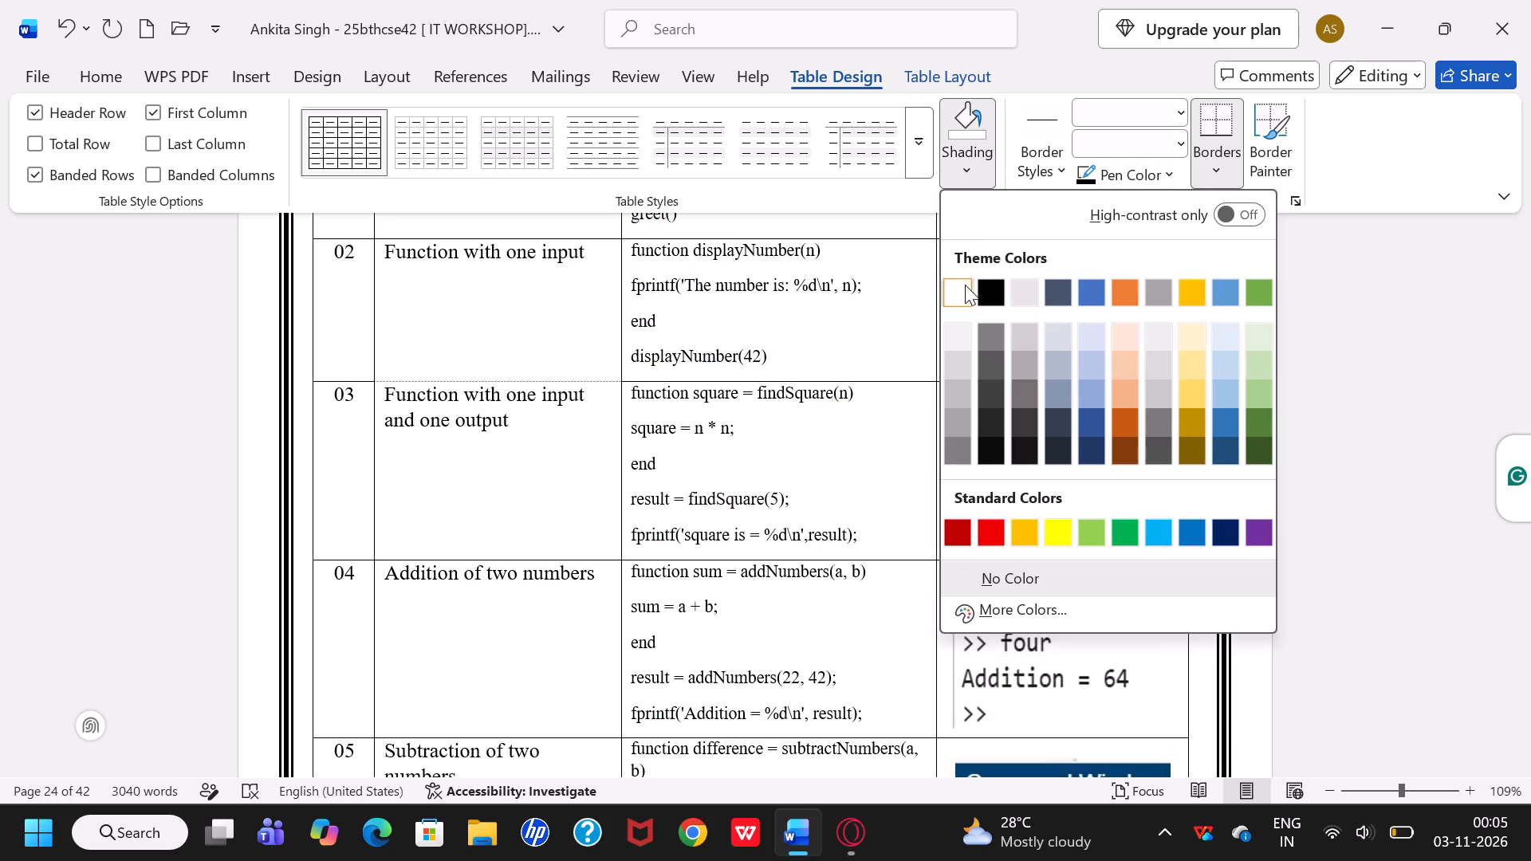
click(915, 305)
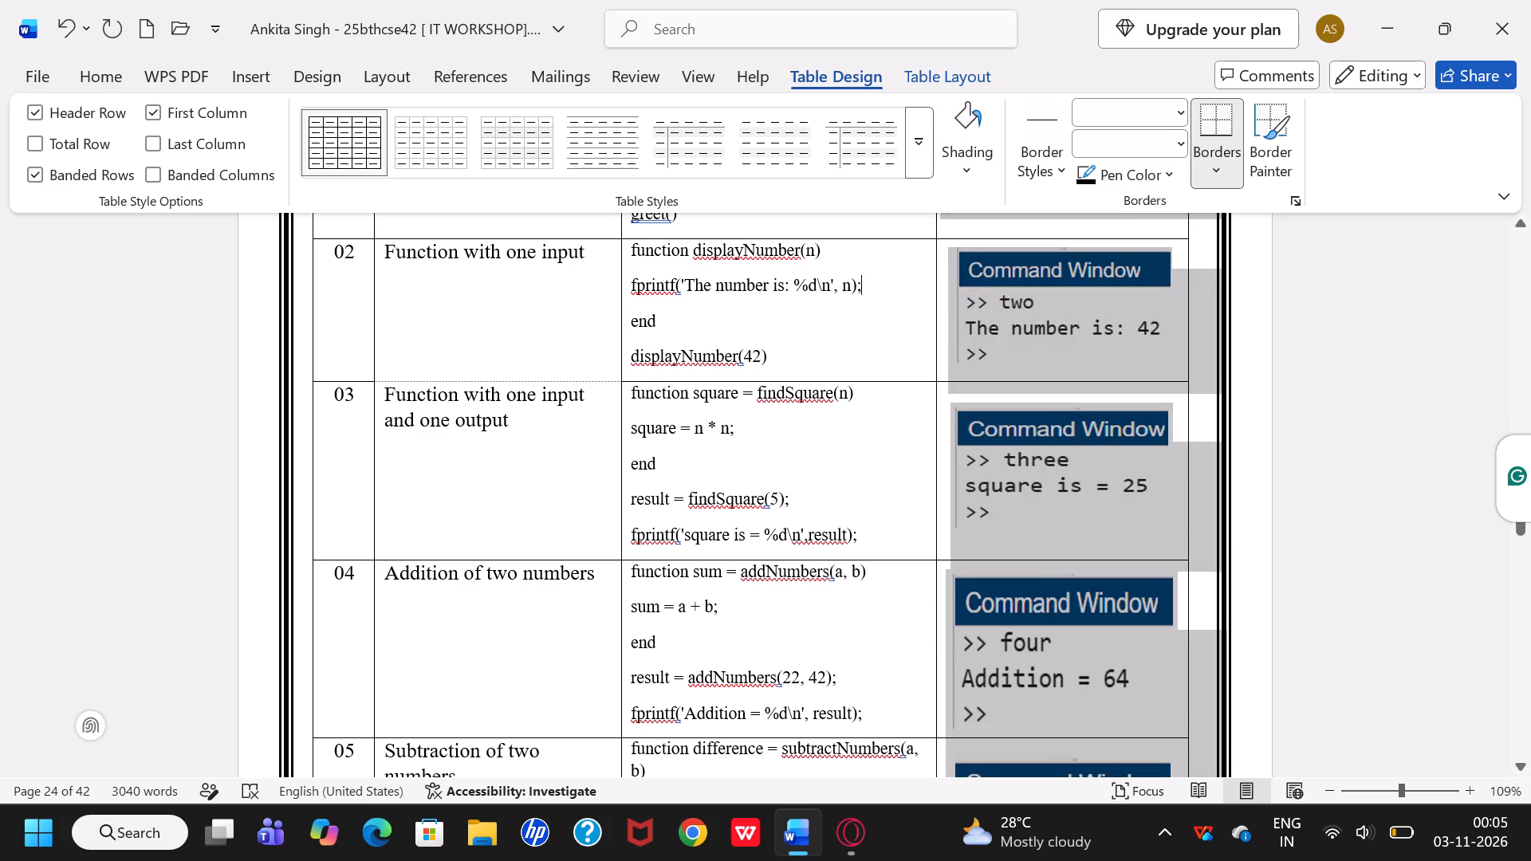
click(976, 146)
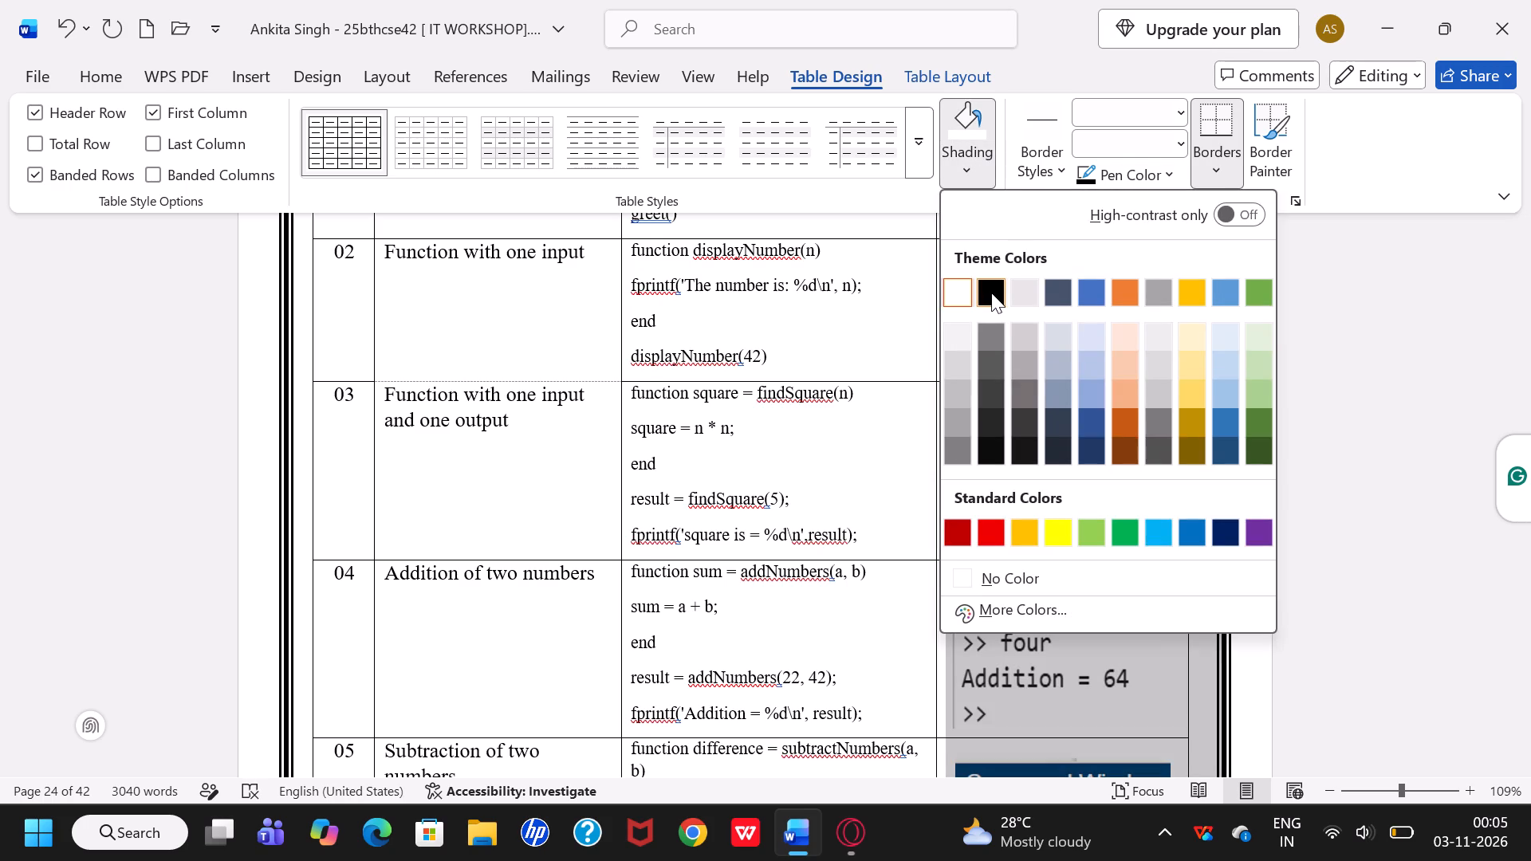
click(899, 423)
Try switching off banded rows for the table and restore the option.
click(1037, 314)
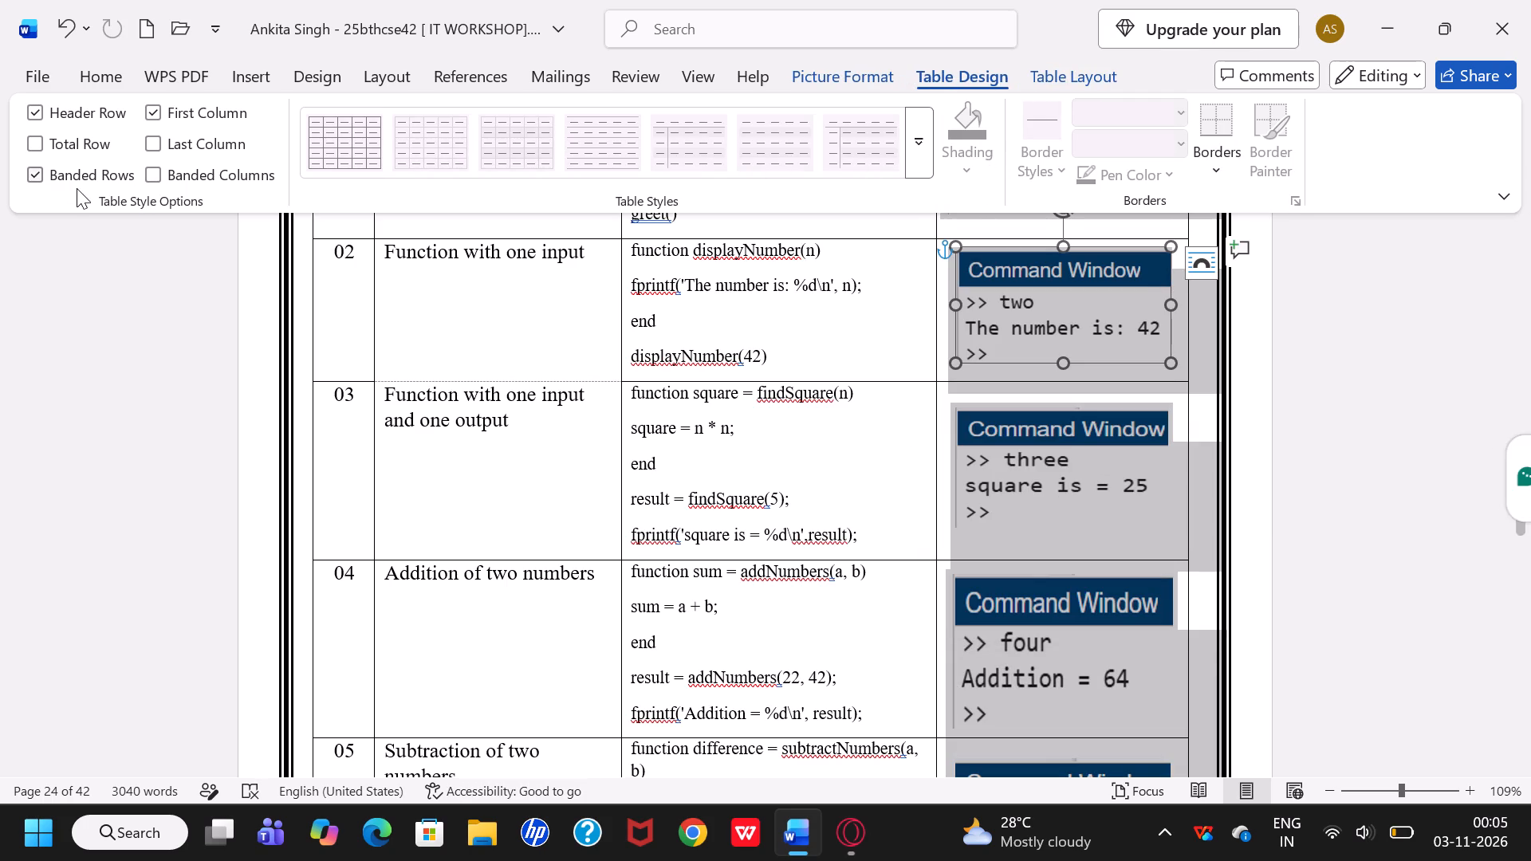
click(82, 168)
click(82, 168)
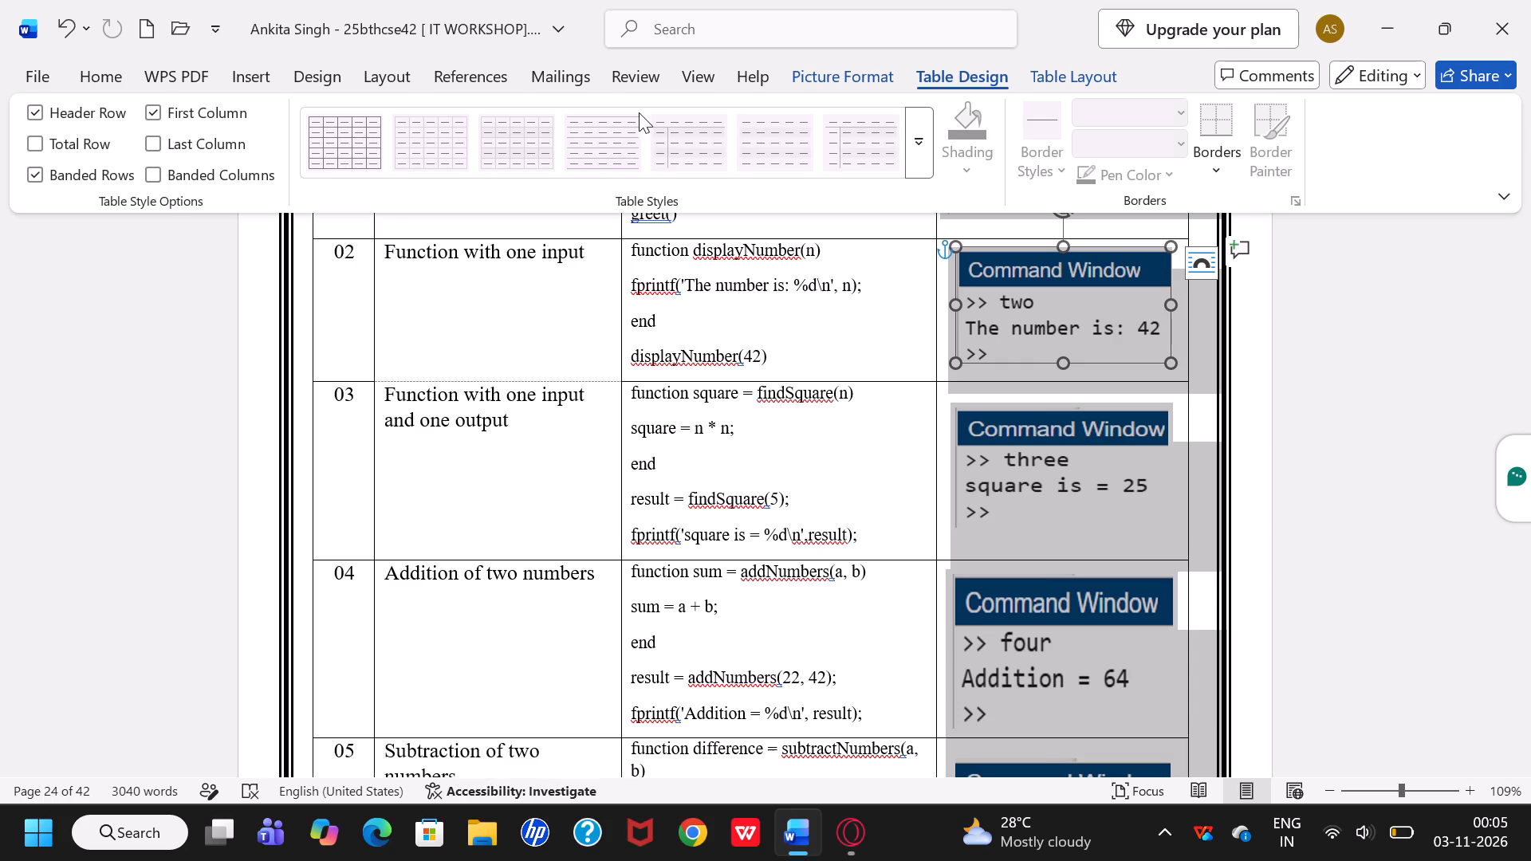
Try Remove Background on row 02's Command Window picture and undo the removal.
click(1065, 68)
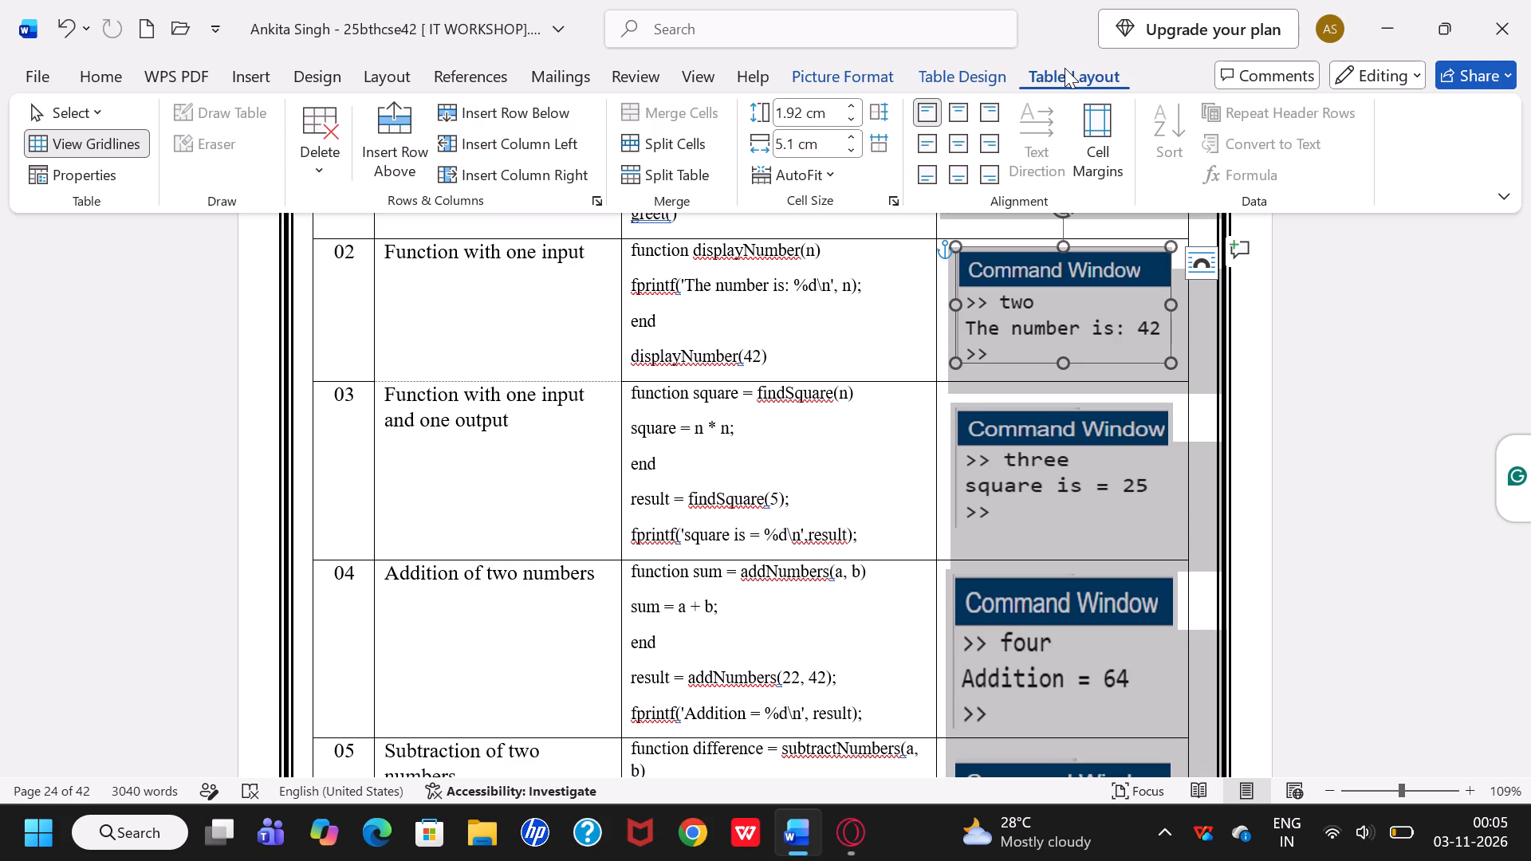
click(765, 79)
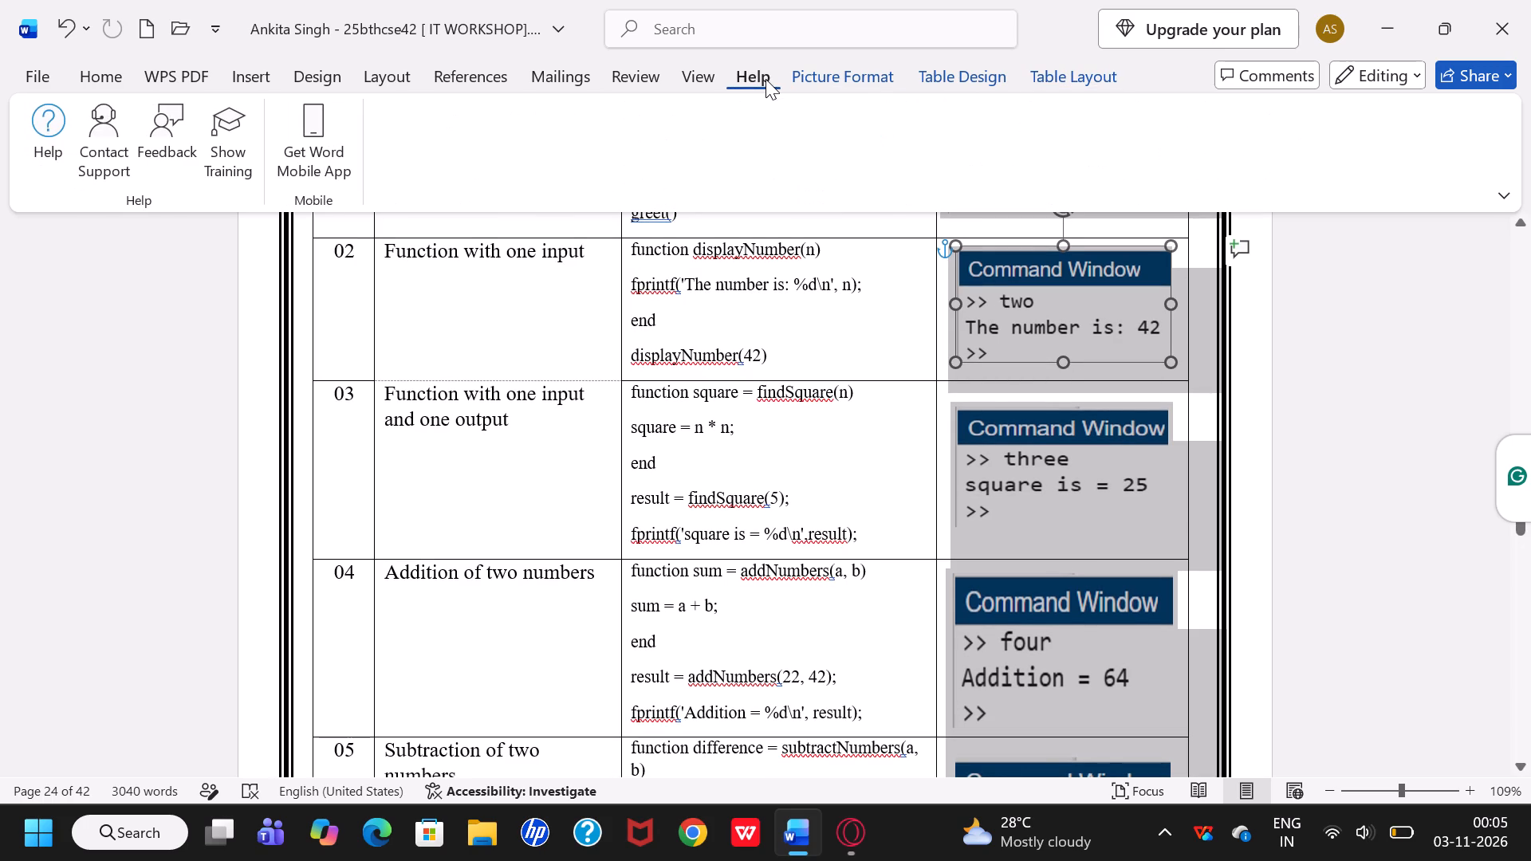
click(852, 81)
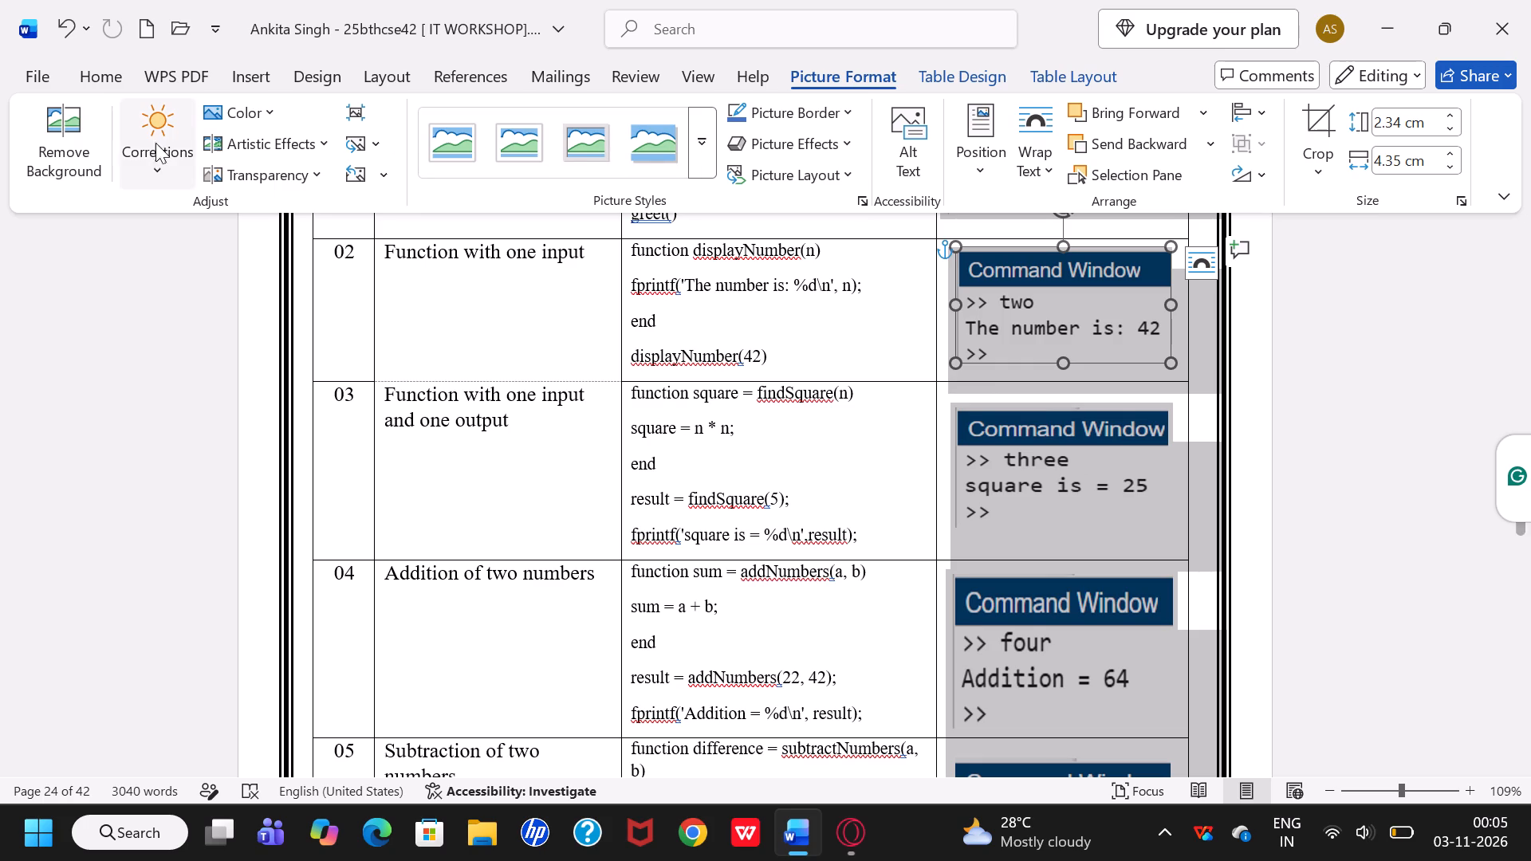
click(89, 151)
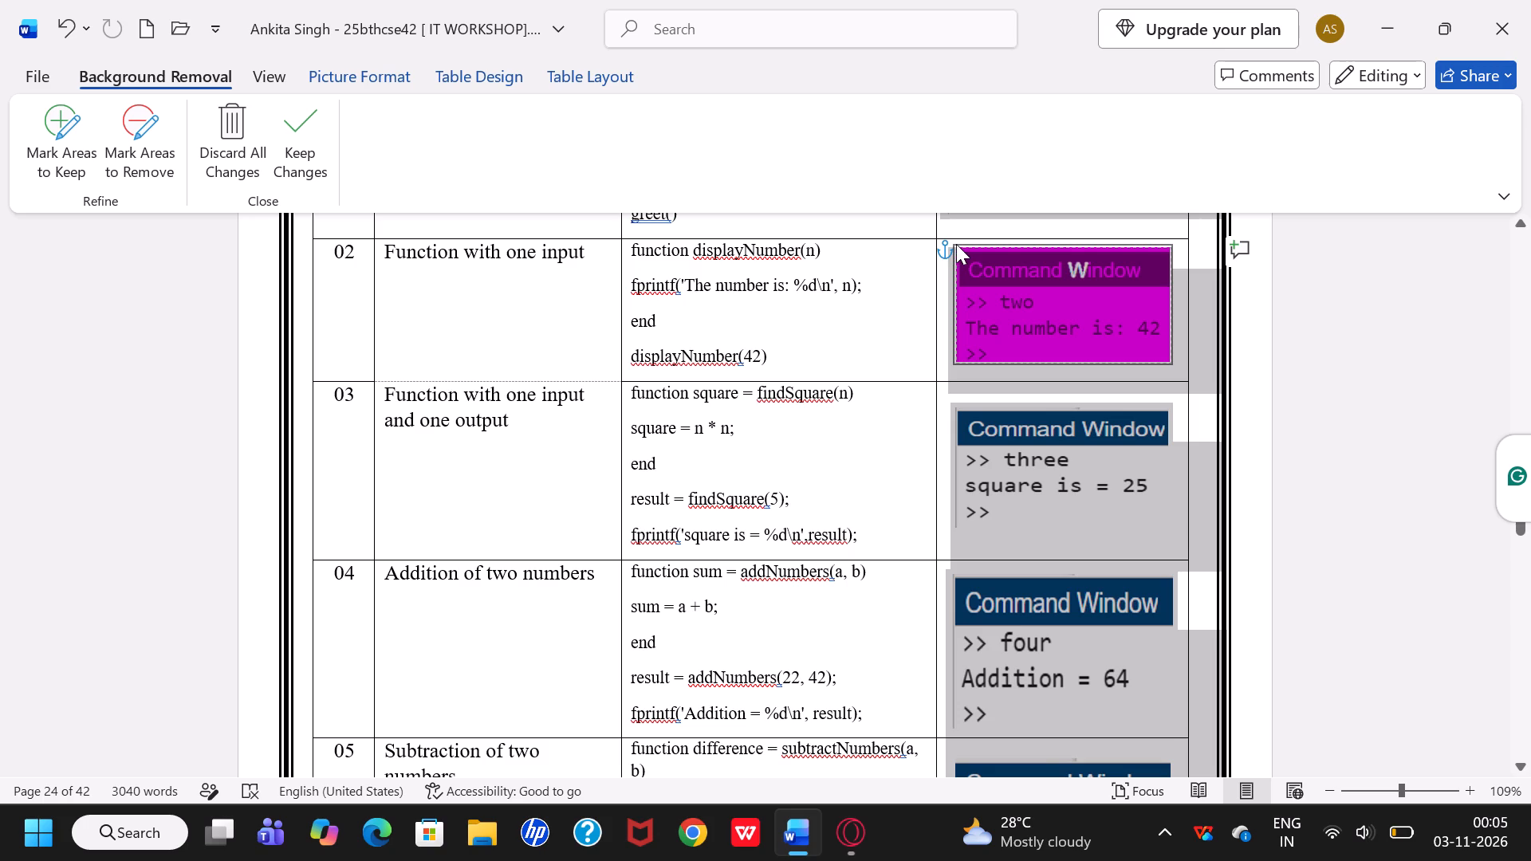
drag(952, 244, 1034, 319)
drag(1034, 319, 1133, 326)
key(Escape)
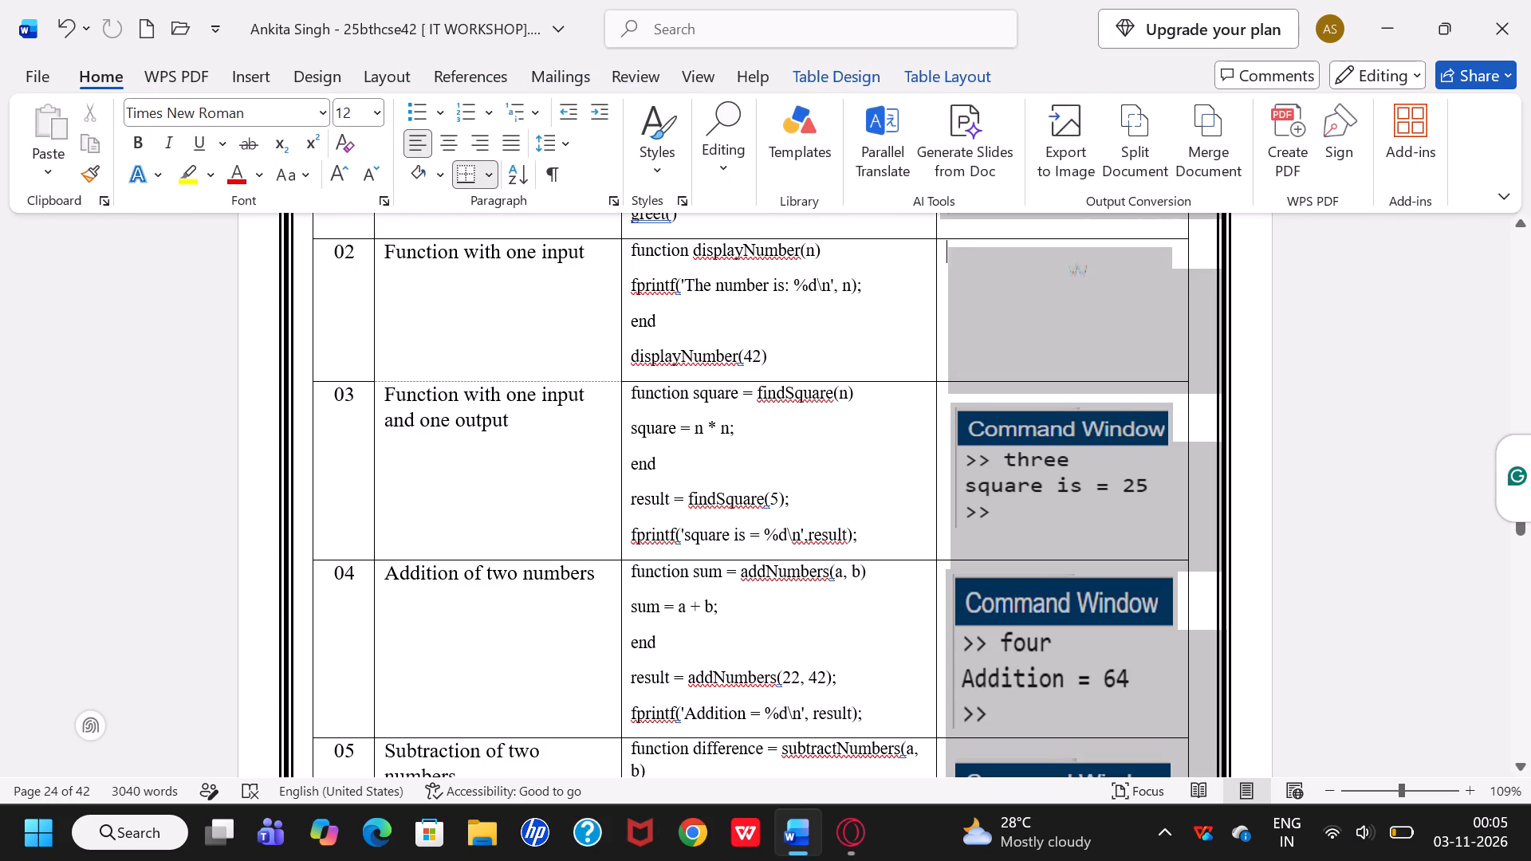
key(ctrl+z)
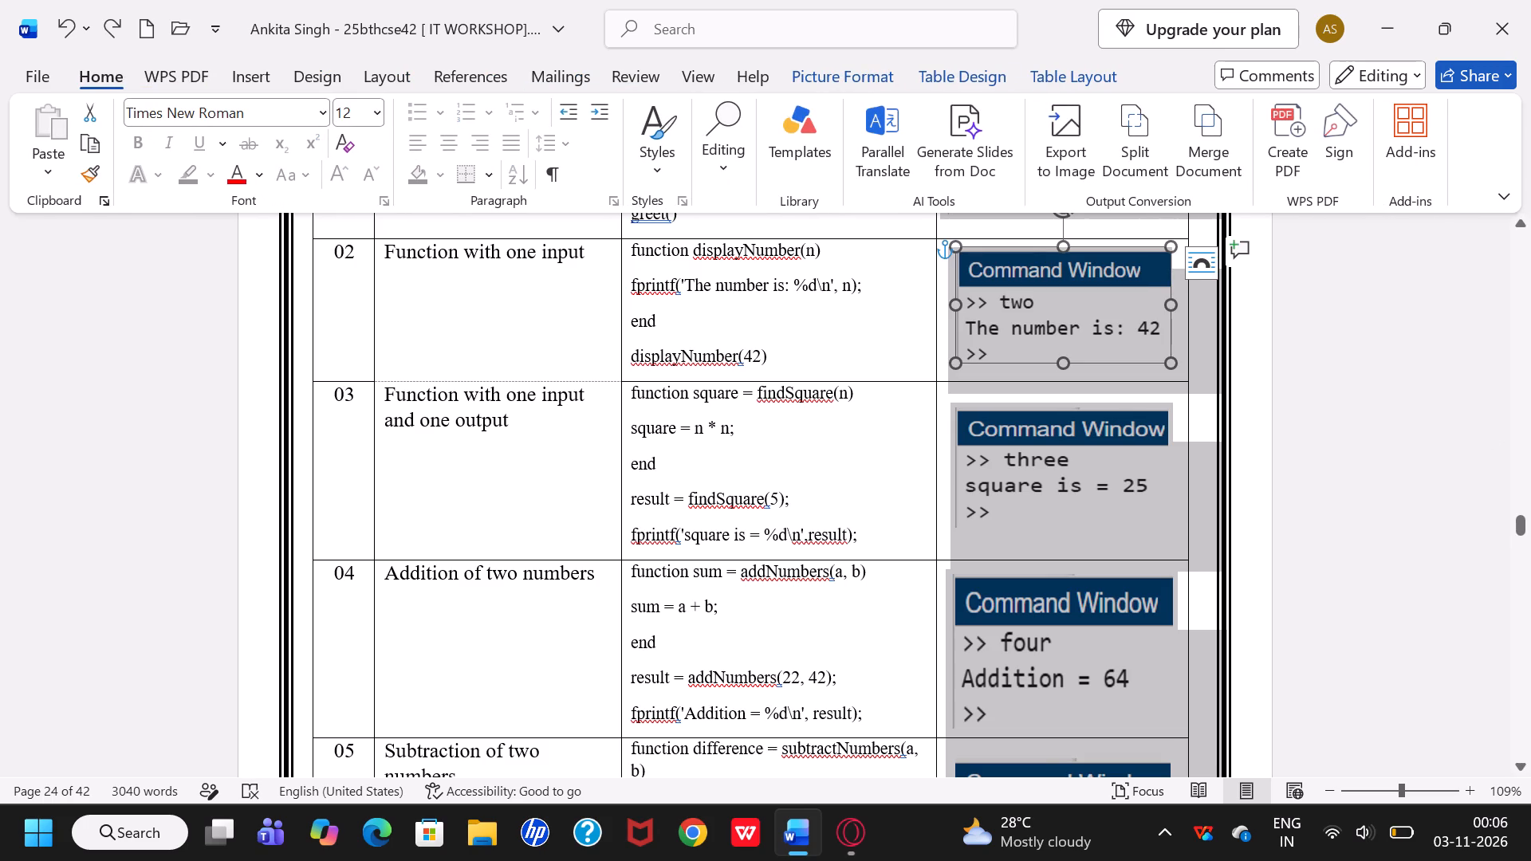
Set the font at the end-of-row mark beside row 02 to Times New Roman.
click(1223, 366)
click(1214, 358)
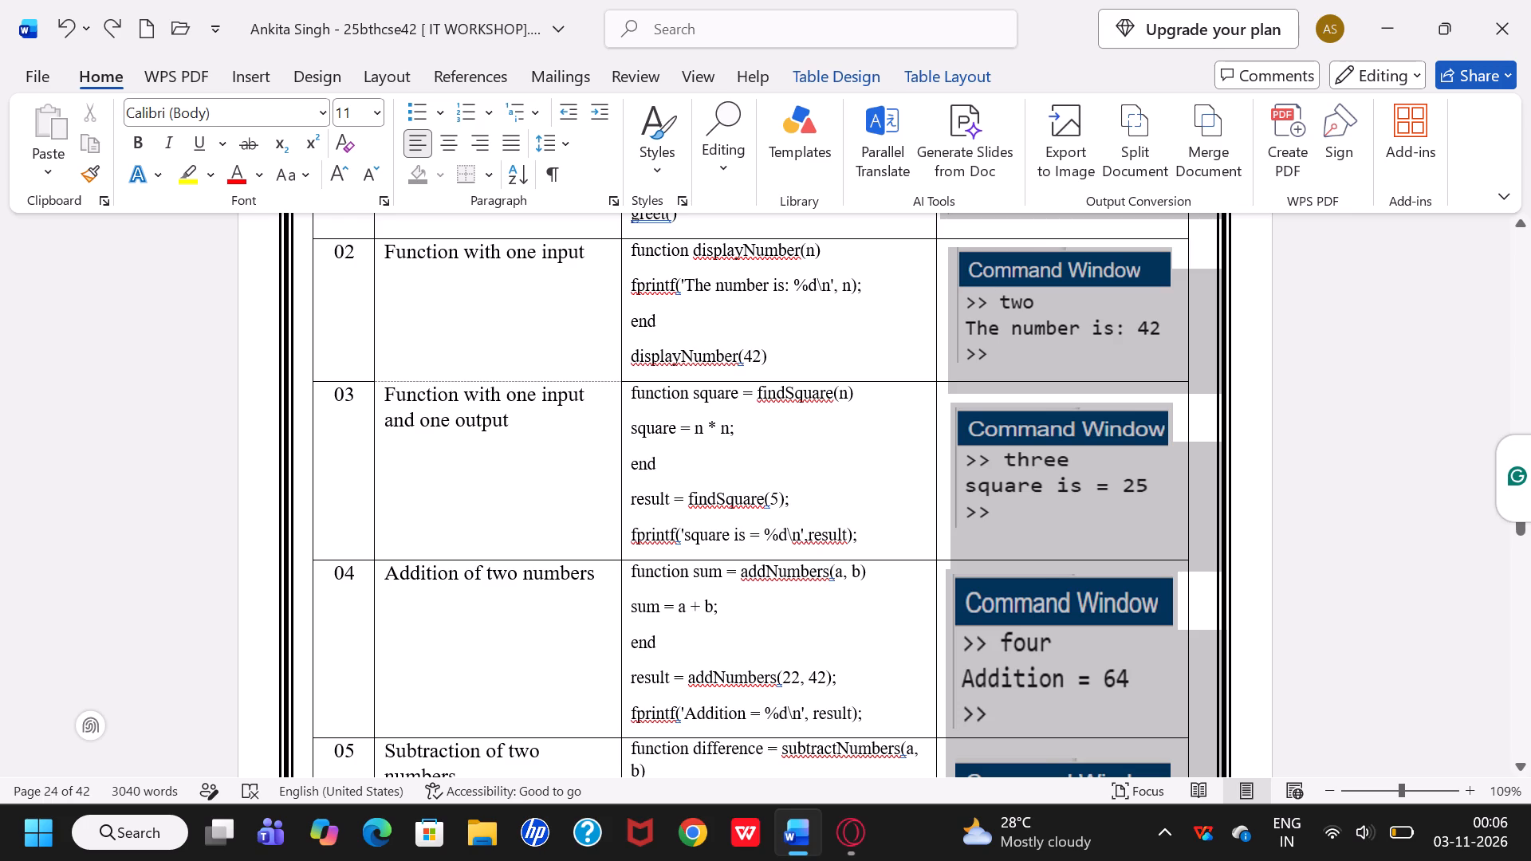
click(324, 113)
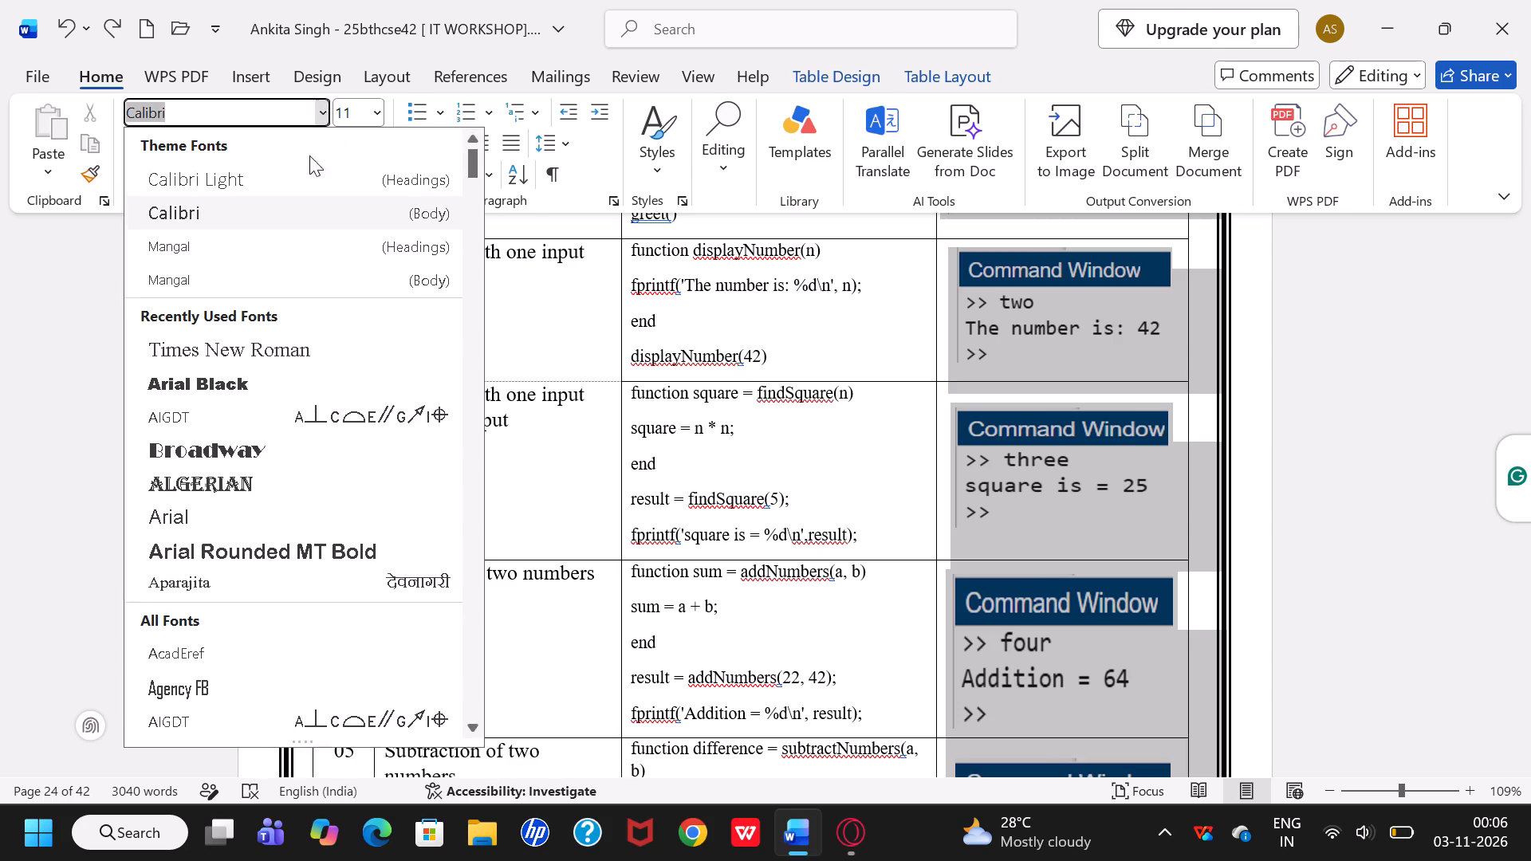
click(276, 334)
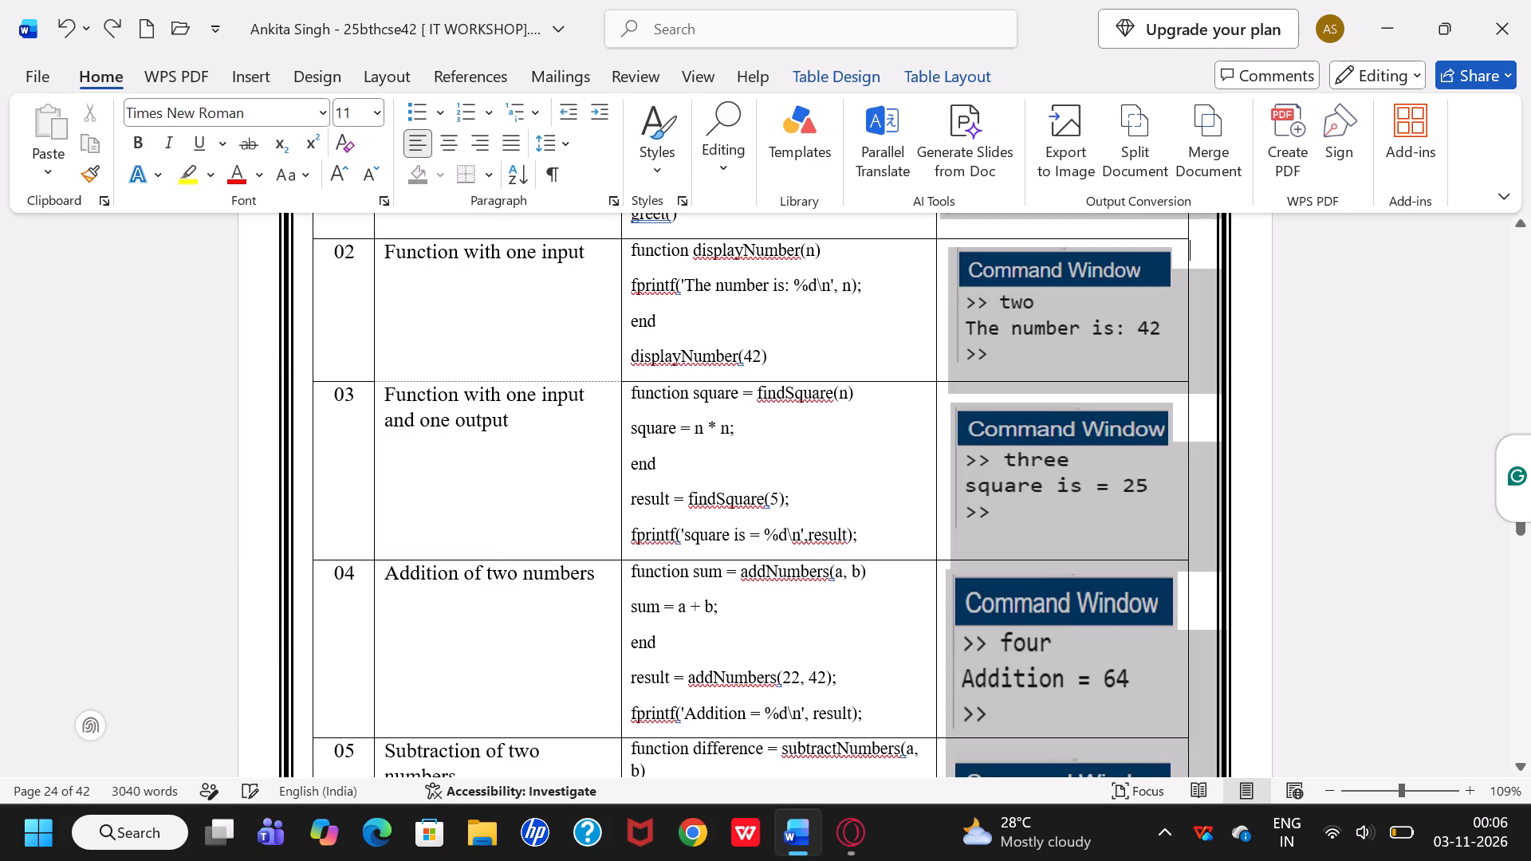
click(317, 113)
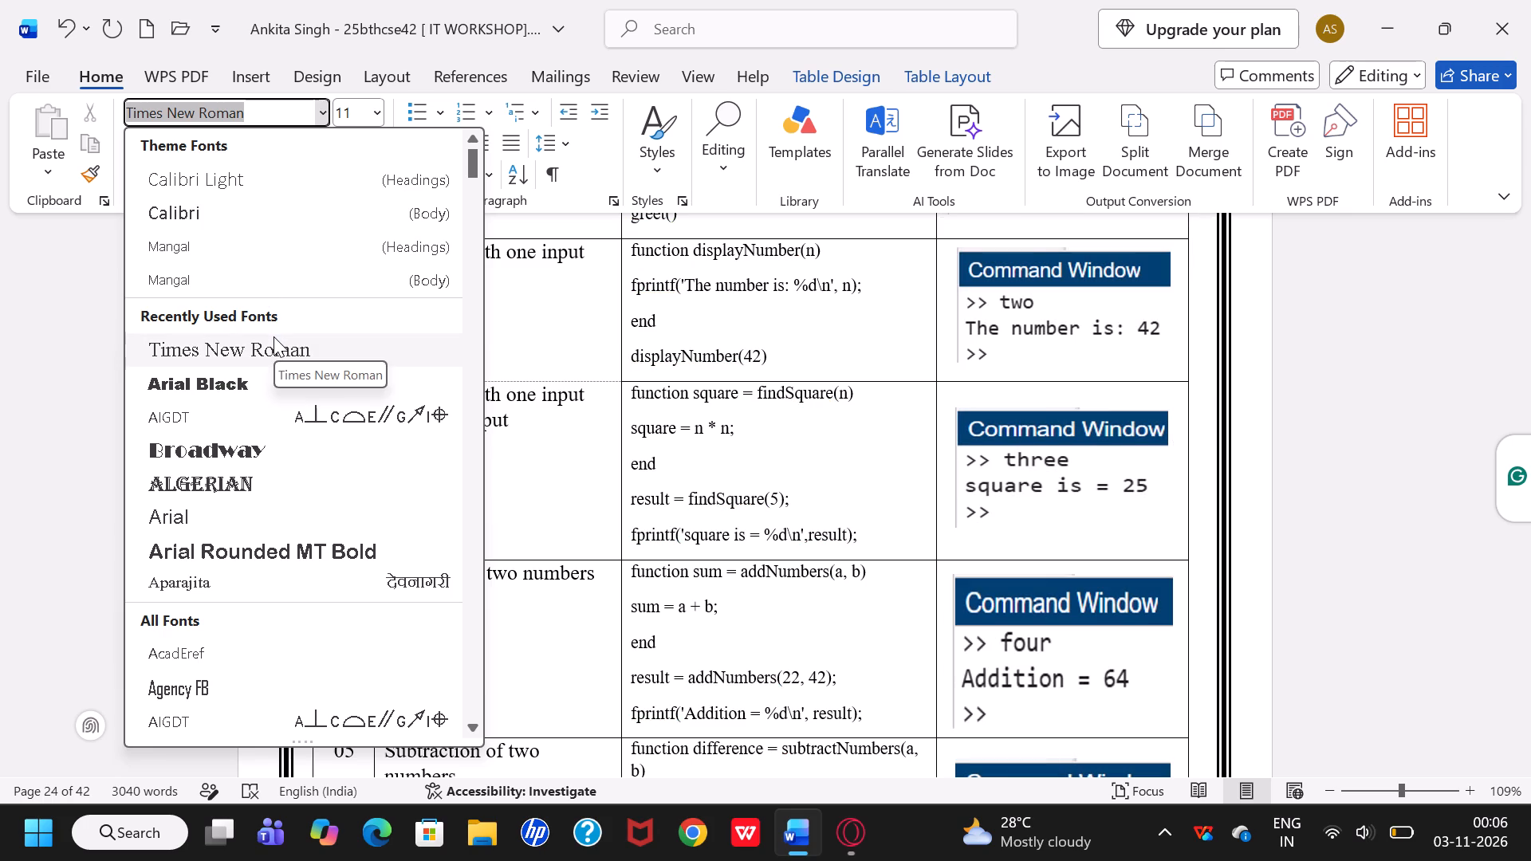
click(274, 336)
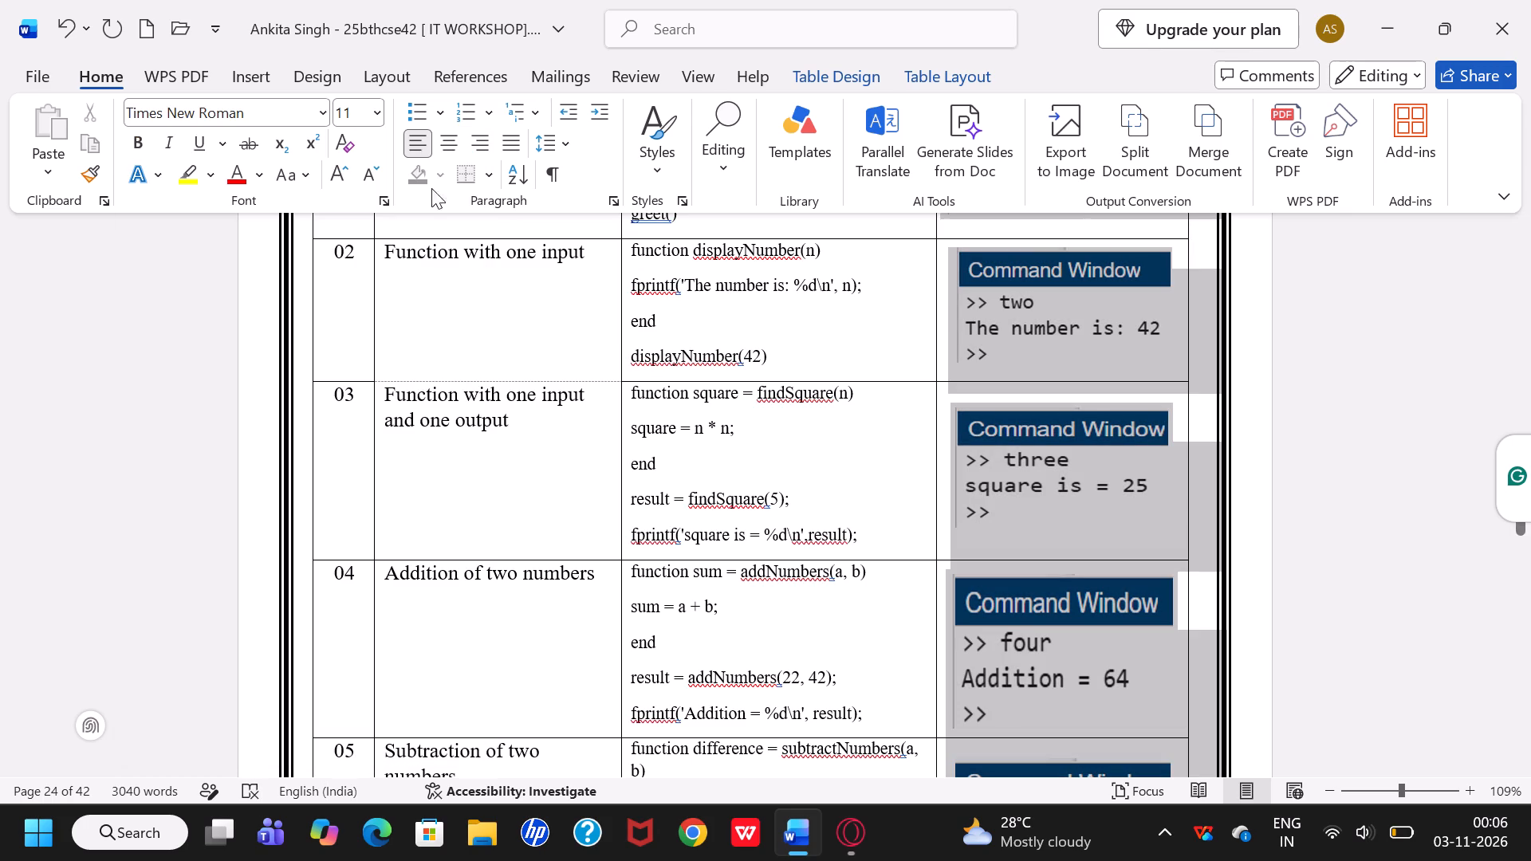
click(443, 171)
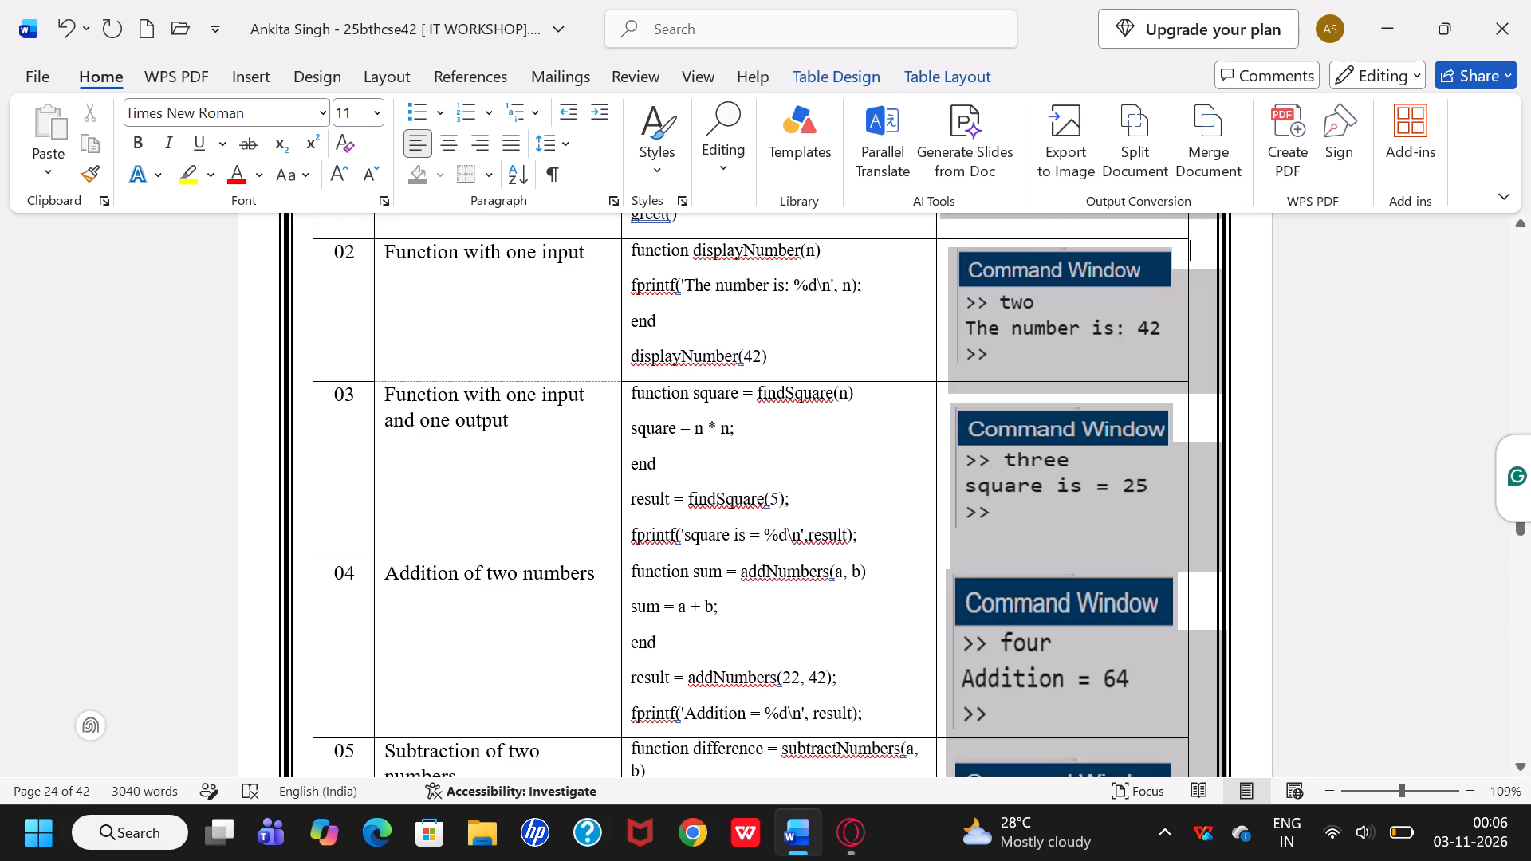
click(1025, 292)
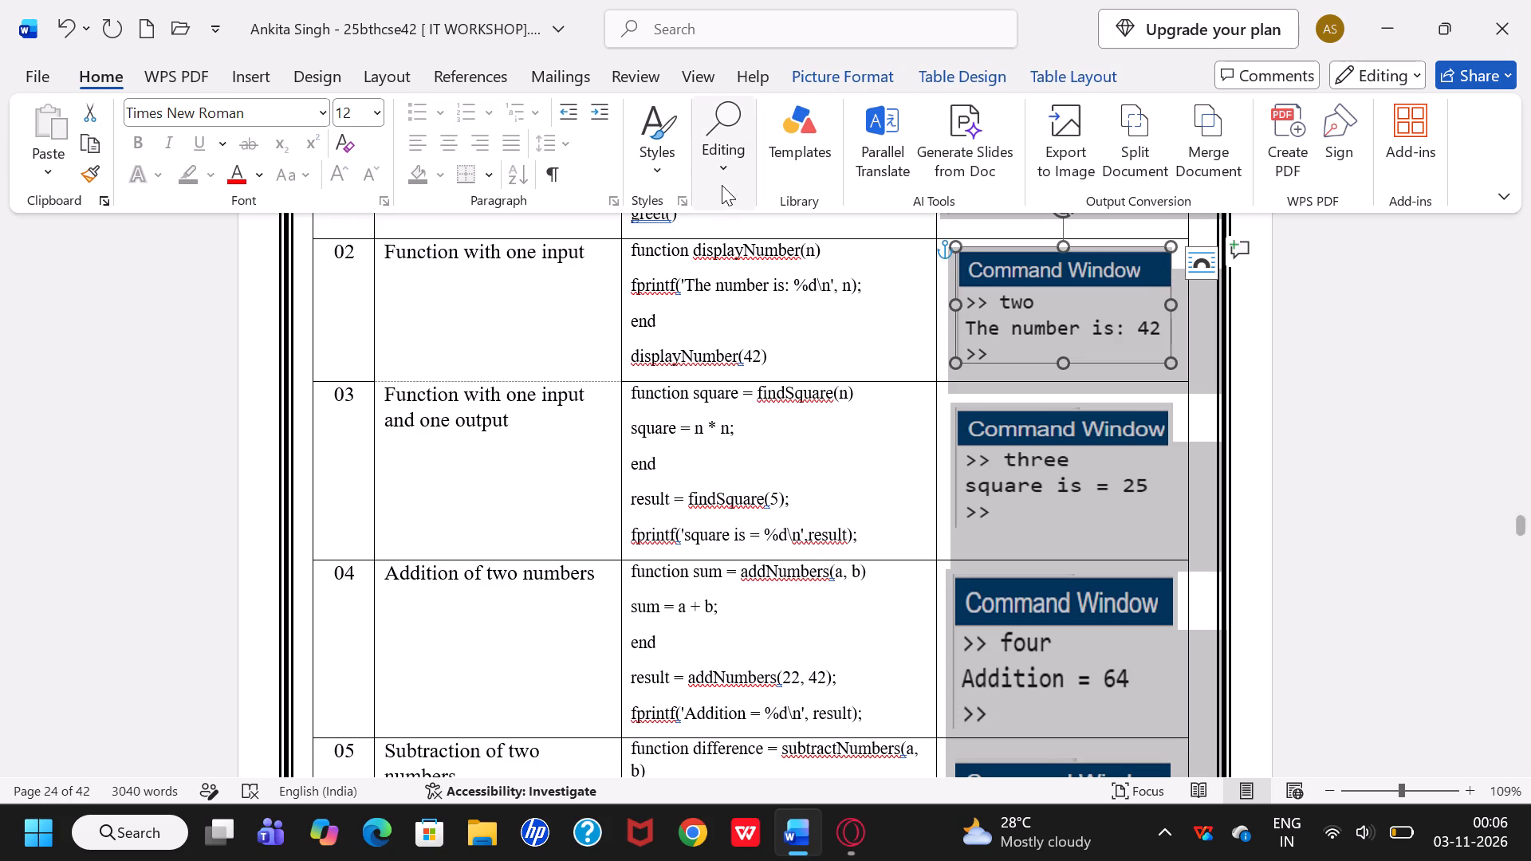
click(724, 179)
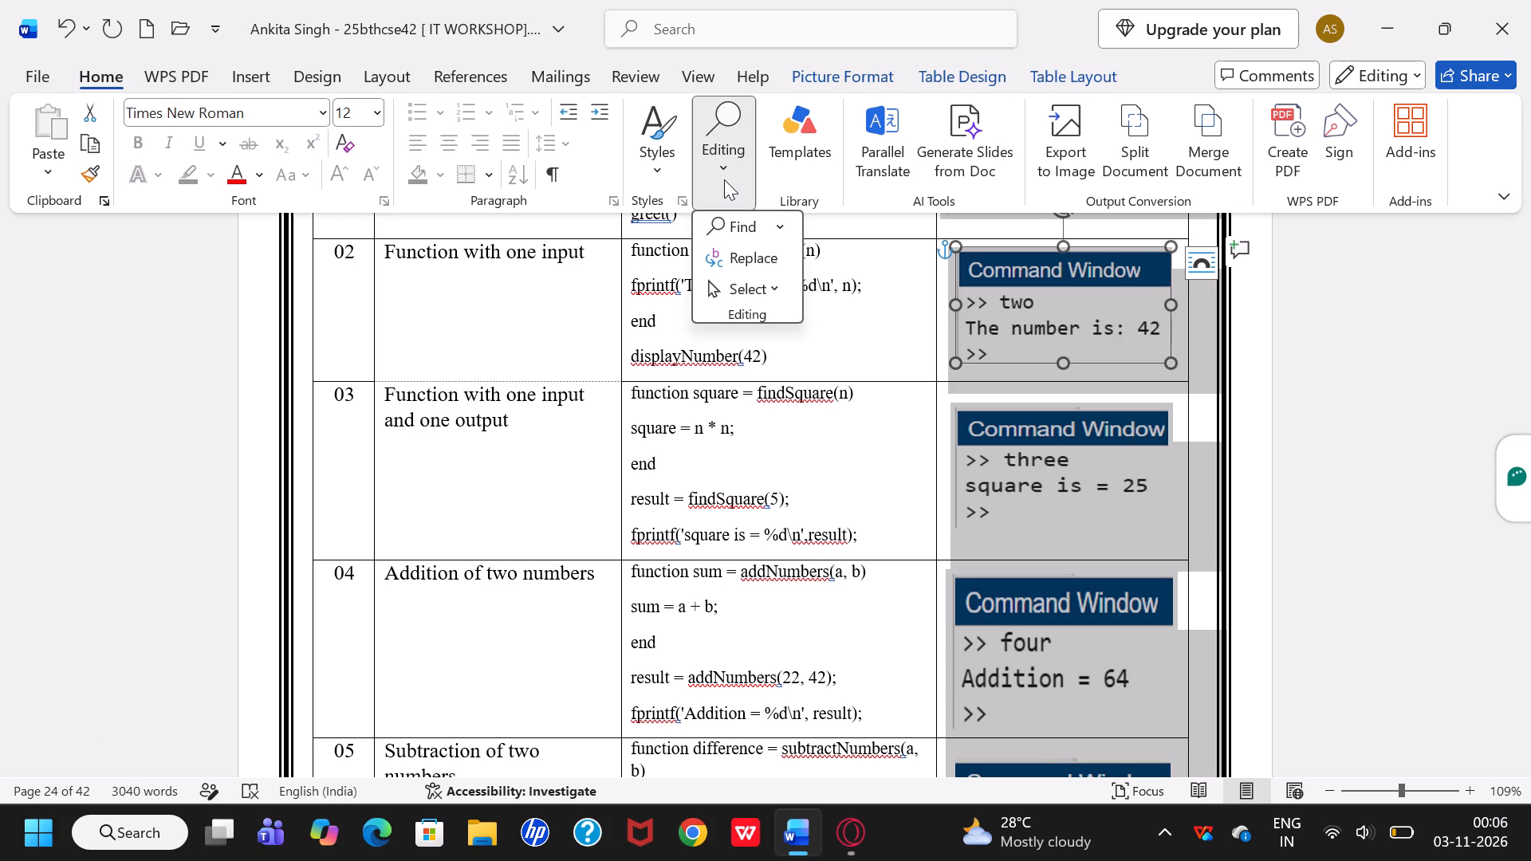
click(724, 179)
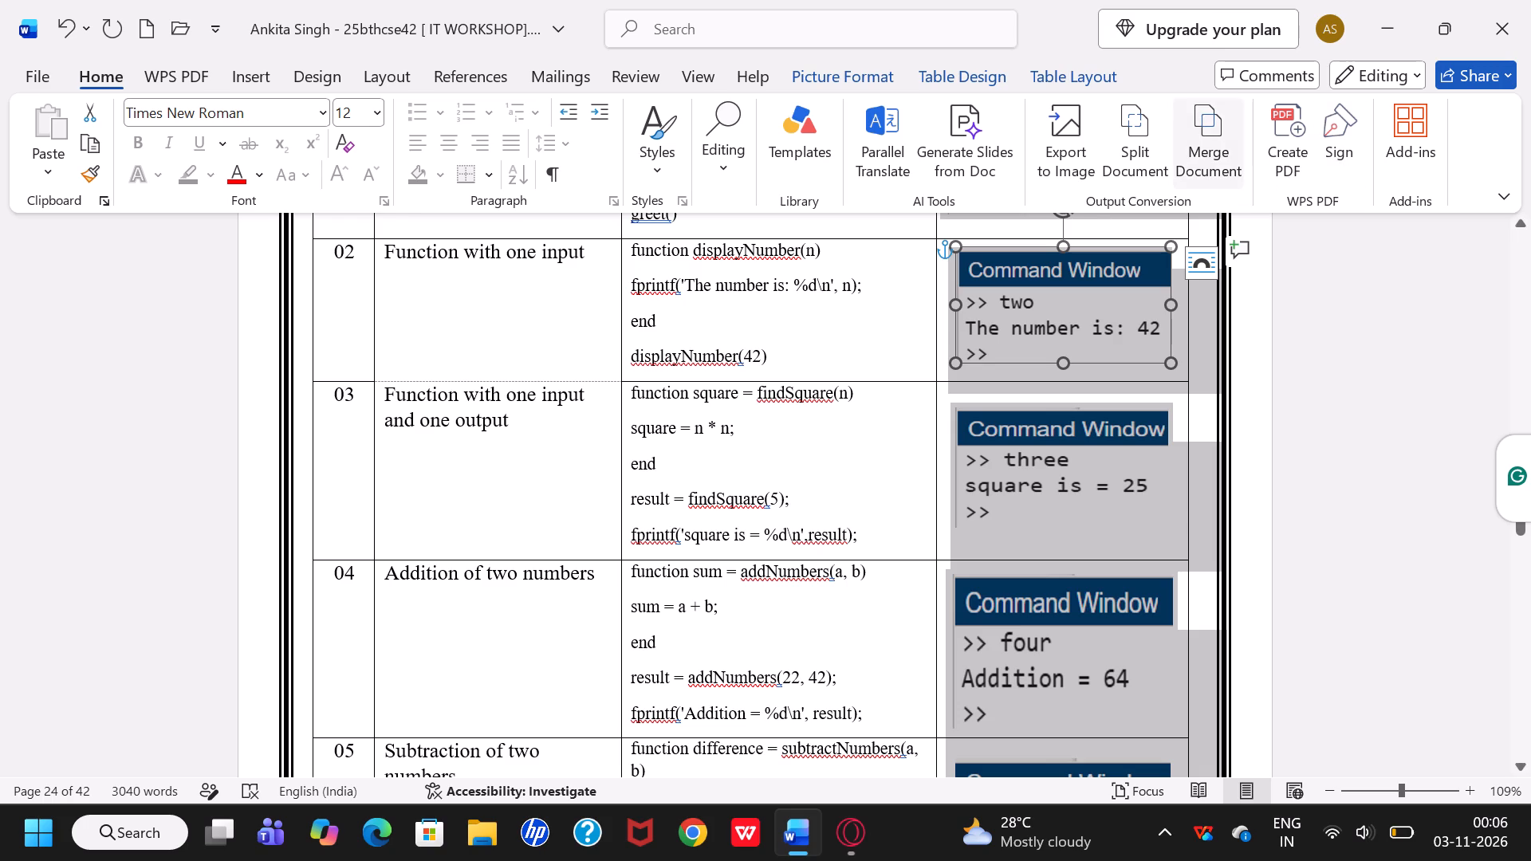
Examine the grey areas around the Command Window pictures in rows 01 to 06 of the table.
scroll(578, 338, down, 2)
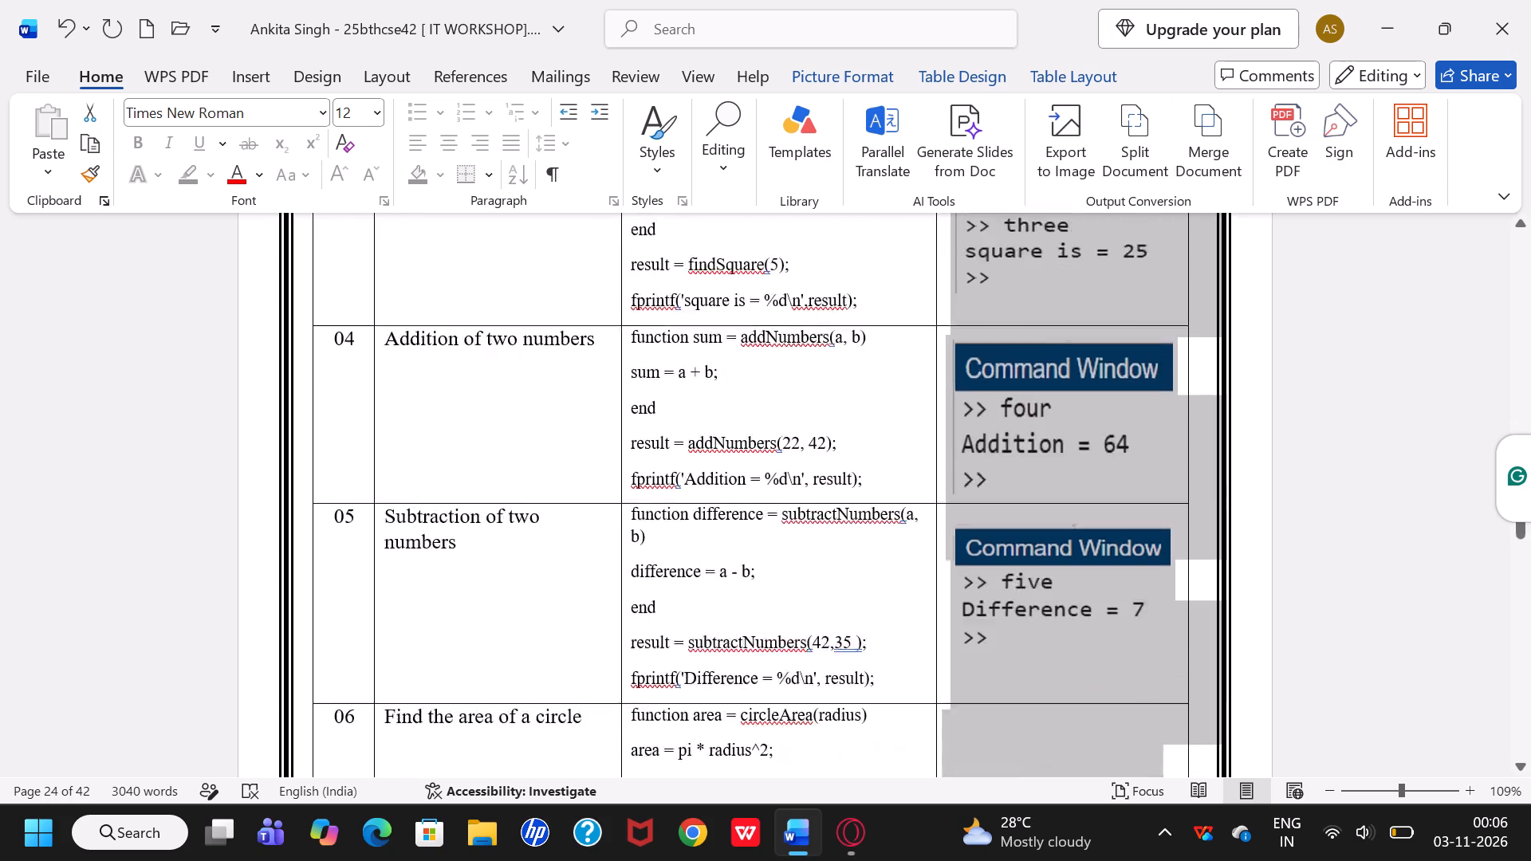
scroll(578, 338, down, 2)
scroll(578, 338, up, 3)
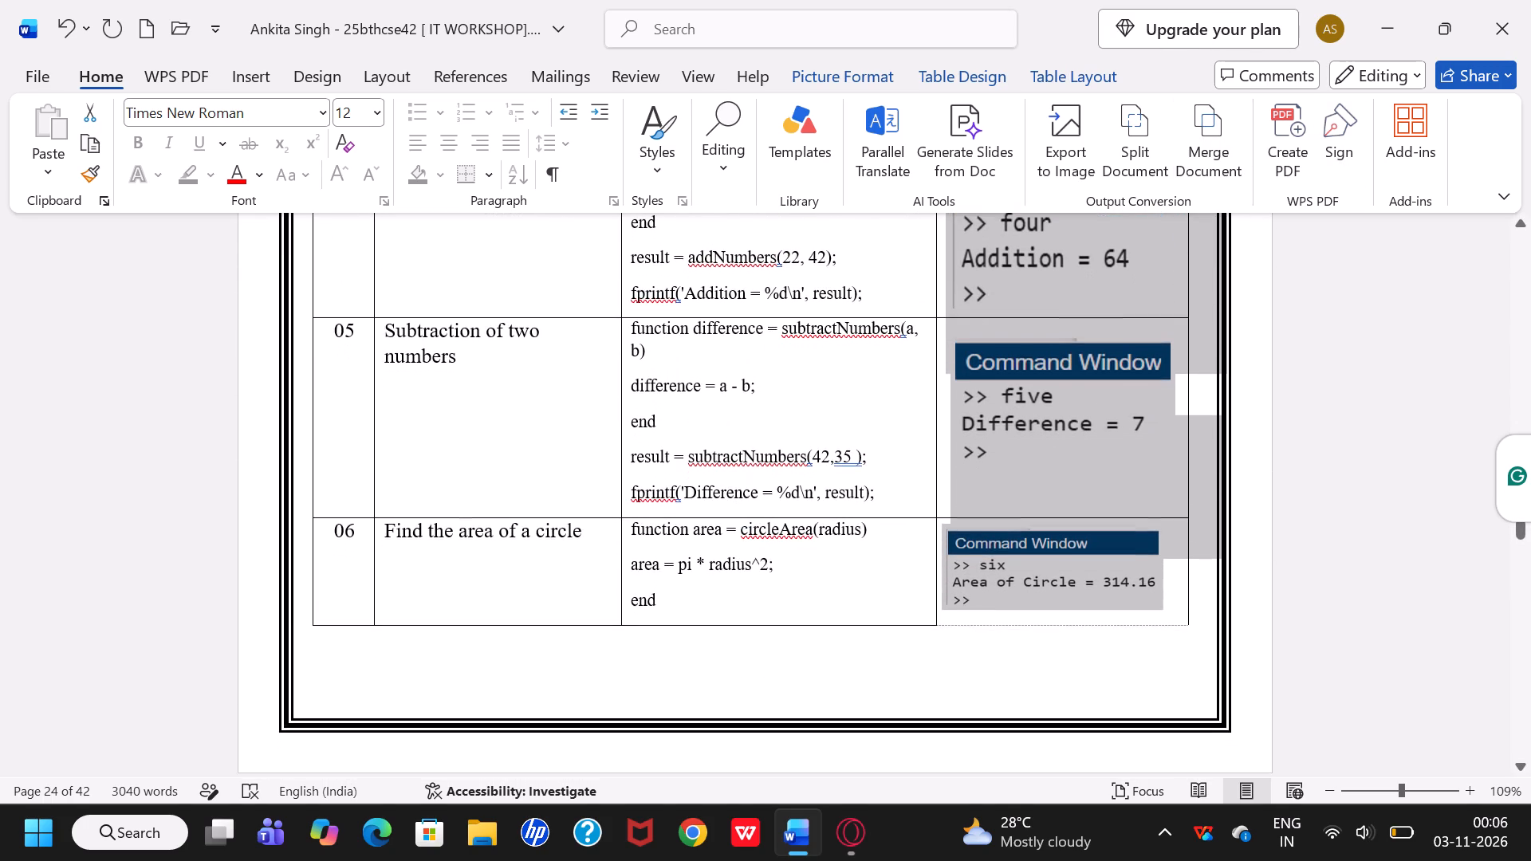
click(895, 528)
scroll(895, 528, right, 1)
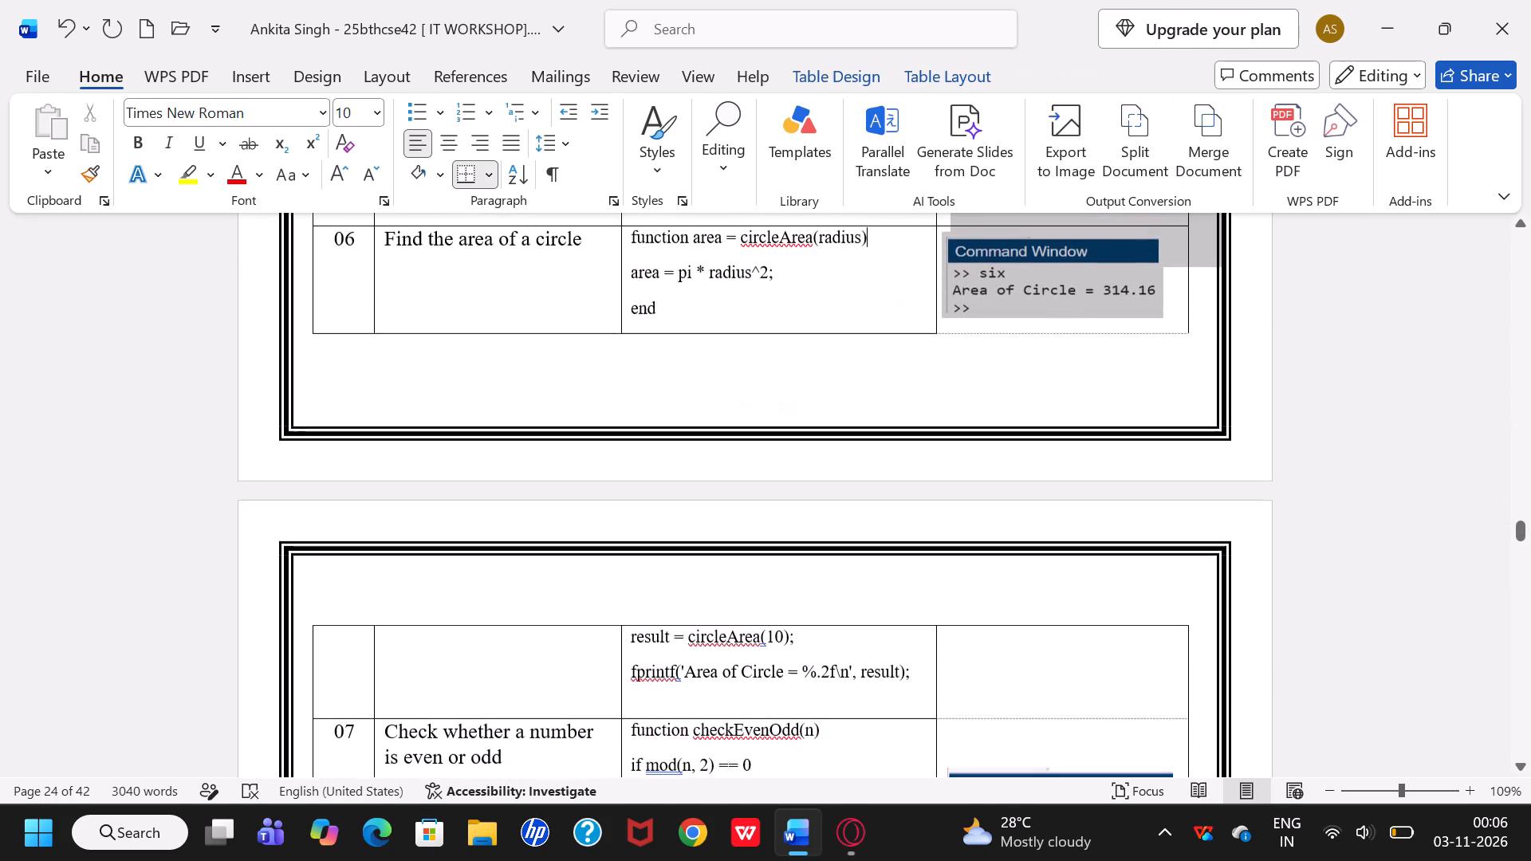
scroll(895, 528, right, 1)
scroll(895, 528, up, 2)
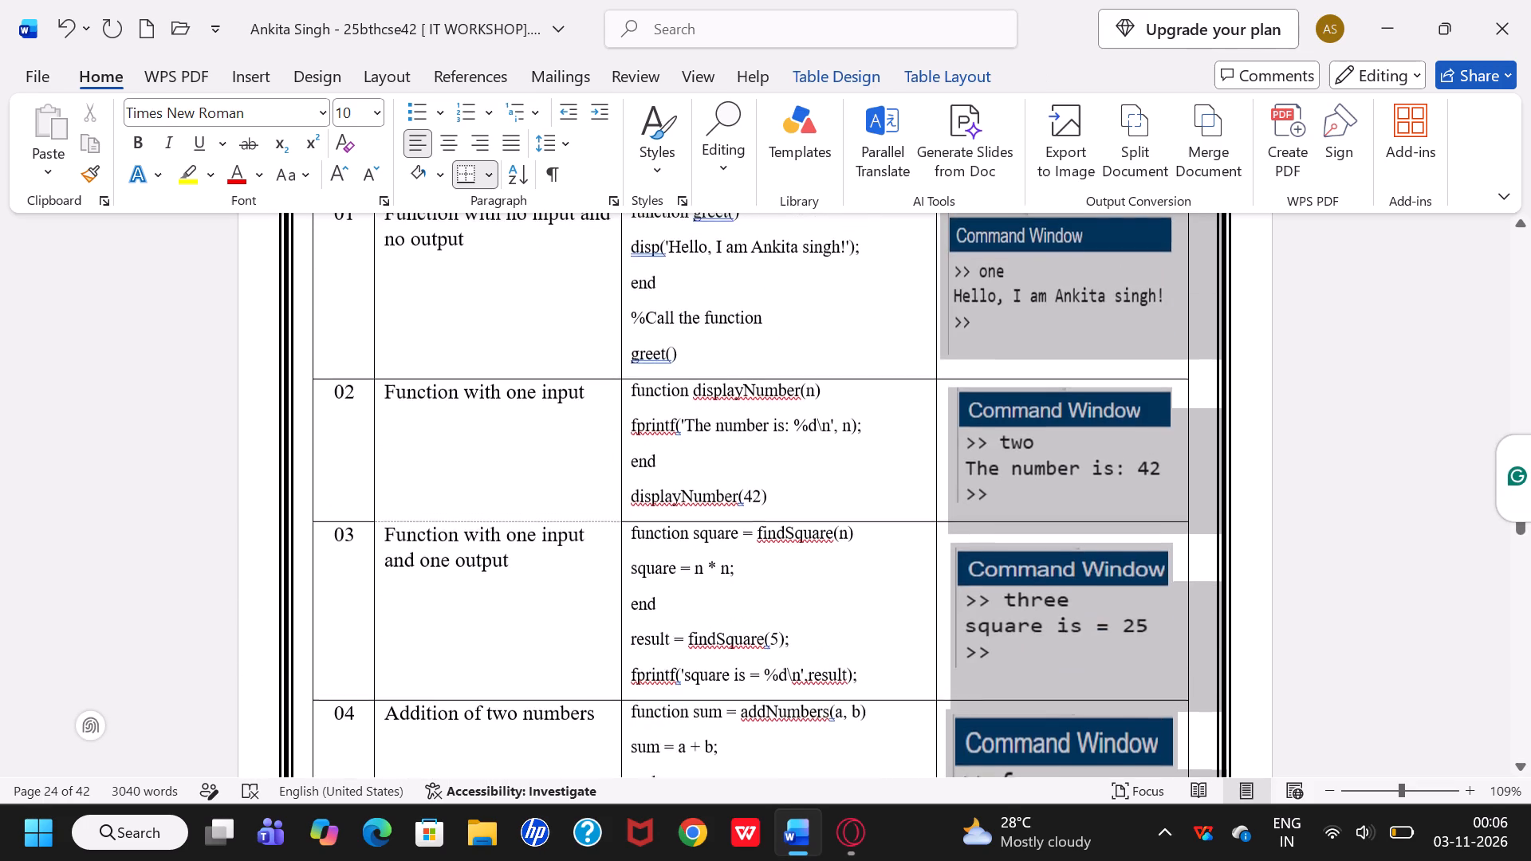
scroll(895, 528, up, 1)
right_click(895, 528)
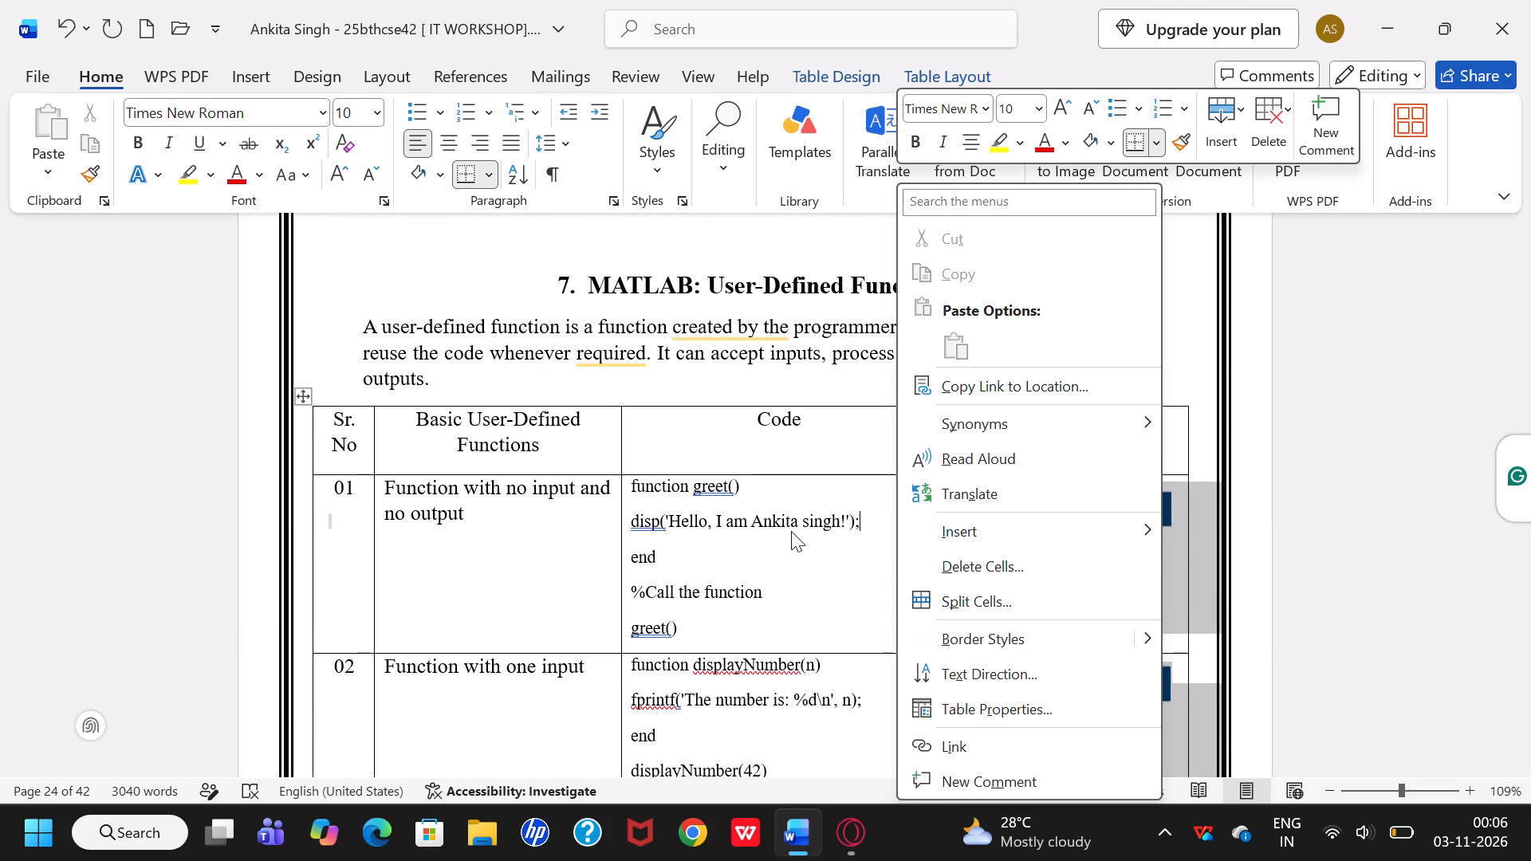
click(791, 531)
Undo the recent formatting and picture edits, going back to before the User-Defined Functions heading and introduction text were in place.
key(ctrl+z)
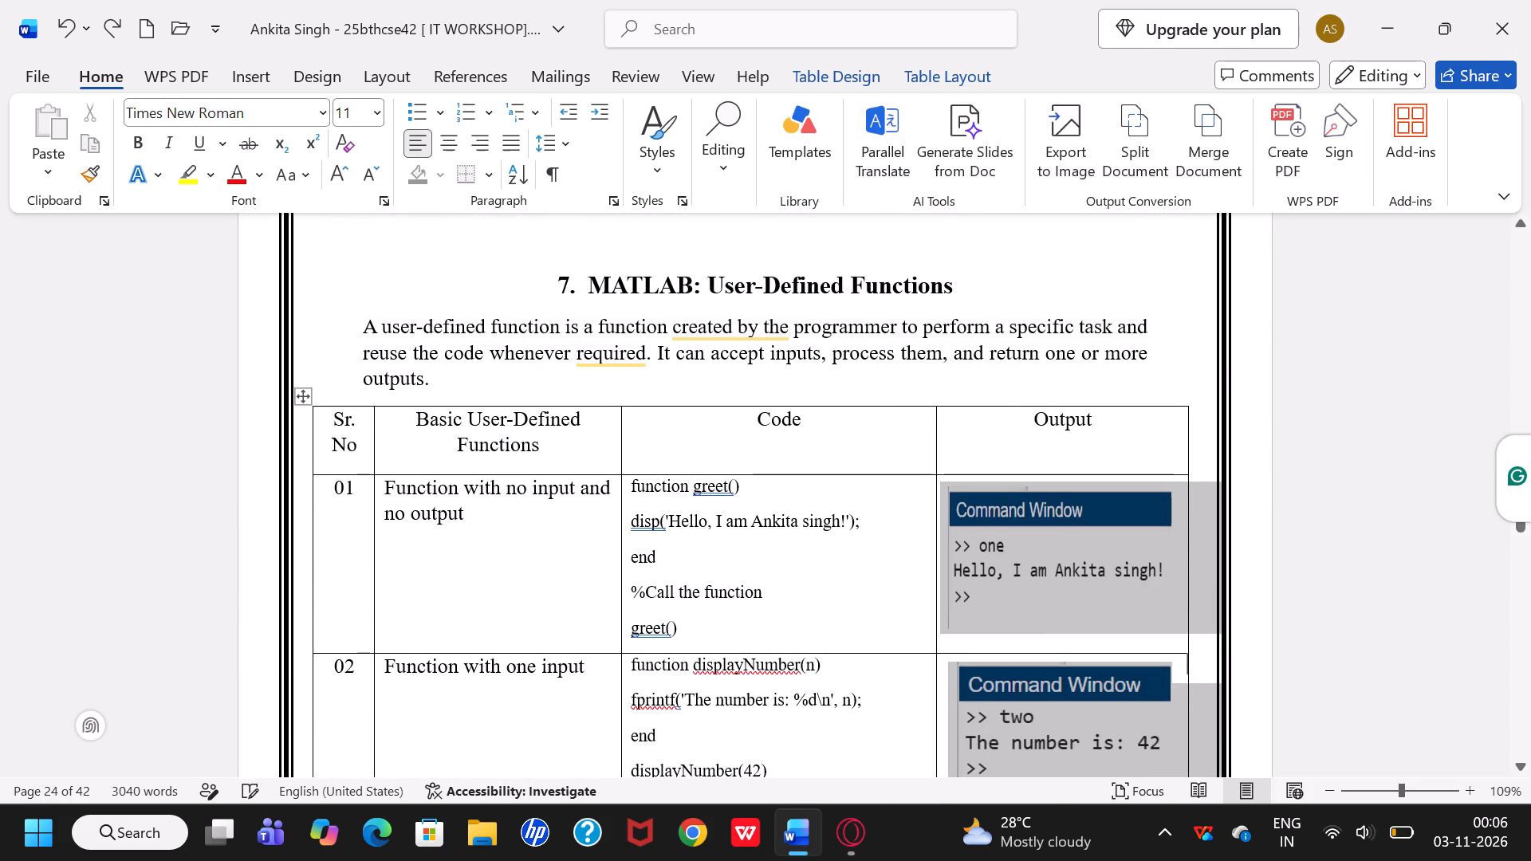
key(ctrl+z)
key(ctrl+z)
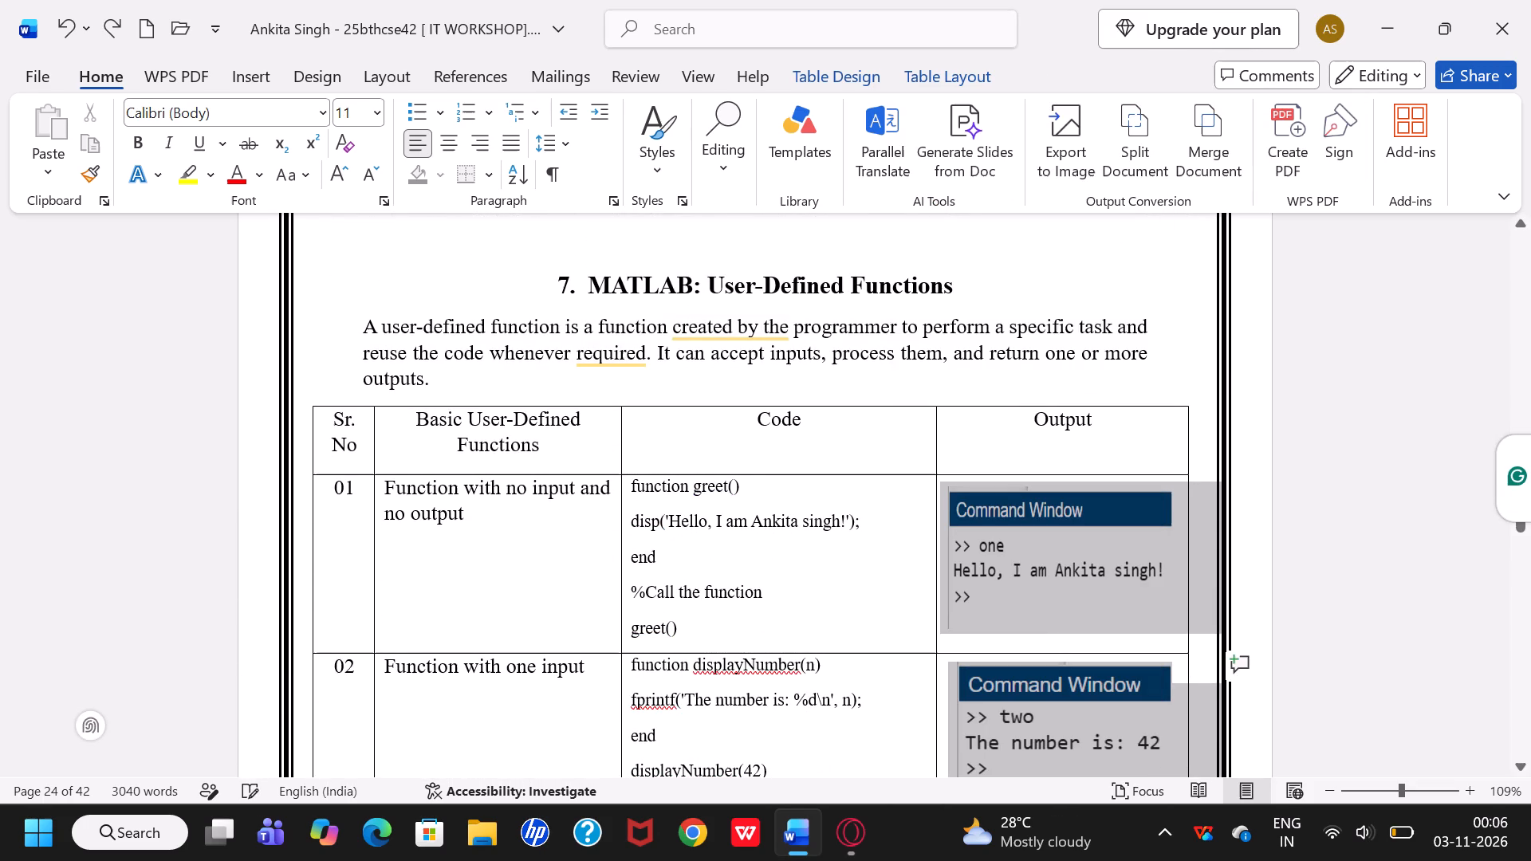
key(ctrl+z)
key(ctrl+z)
key(ctrl+z)
key(ctrl+z)
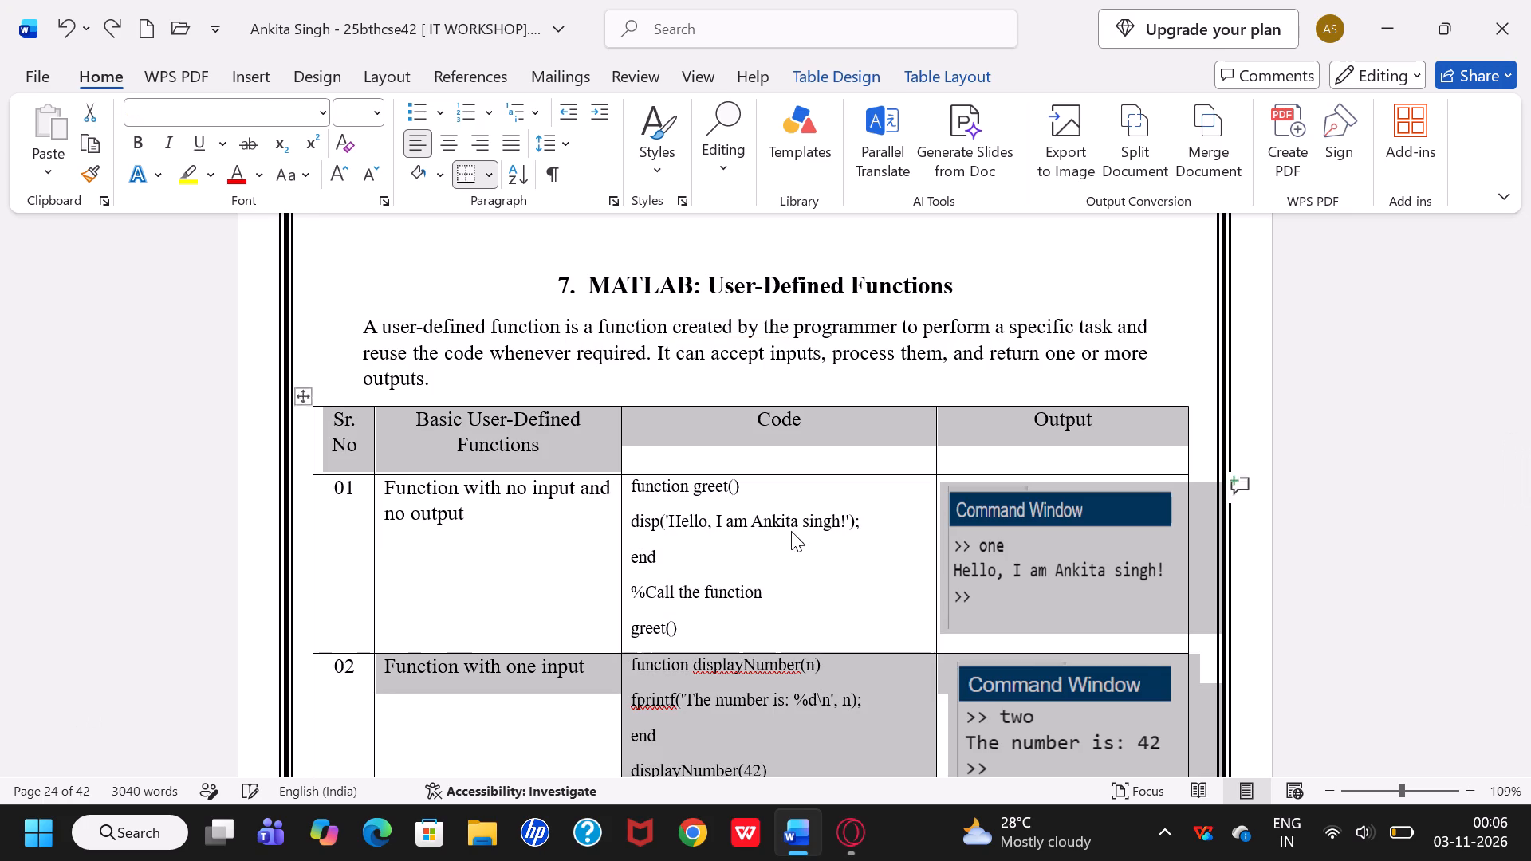
key(ctrl+z)
key(ctrl+z)
key(ctrl+z)
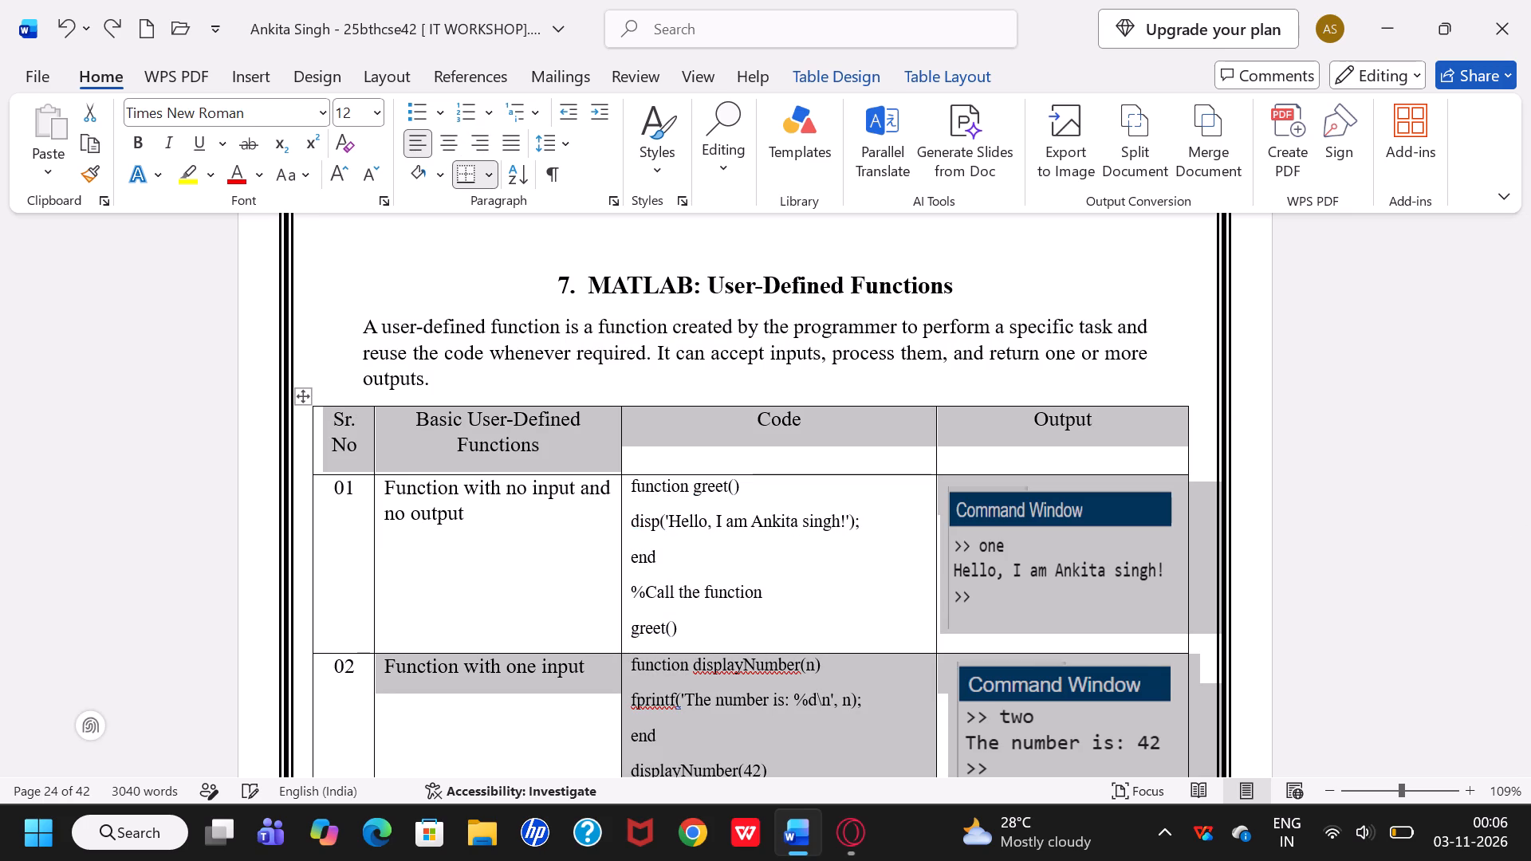
key(ctrl+z)
key(ctrl+z)
key(ctrl+z)
key(ctrl+z)
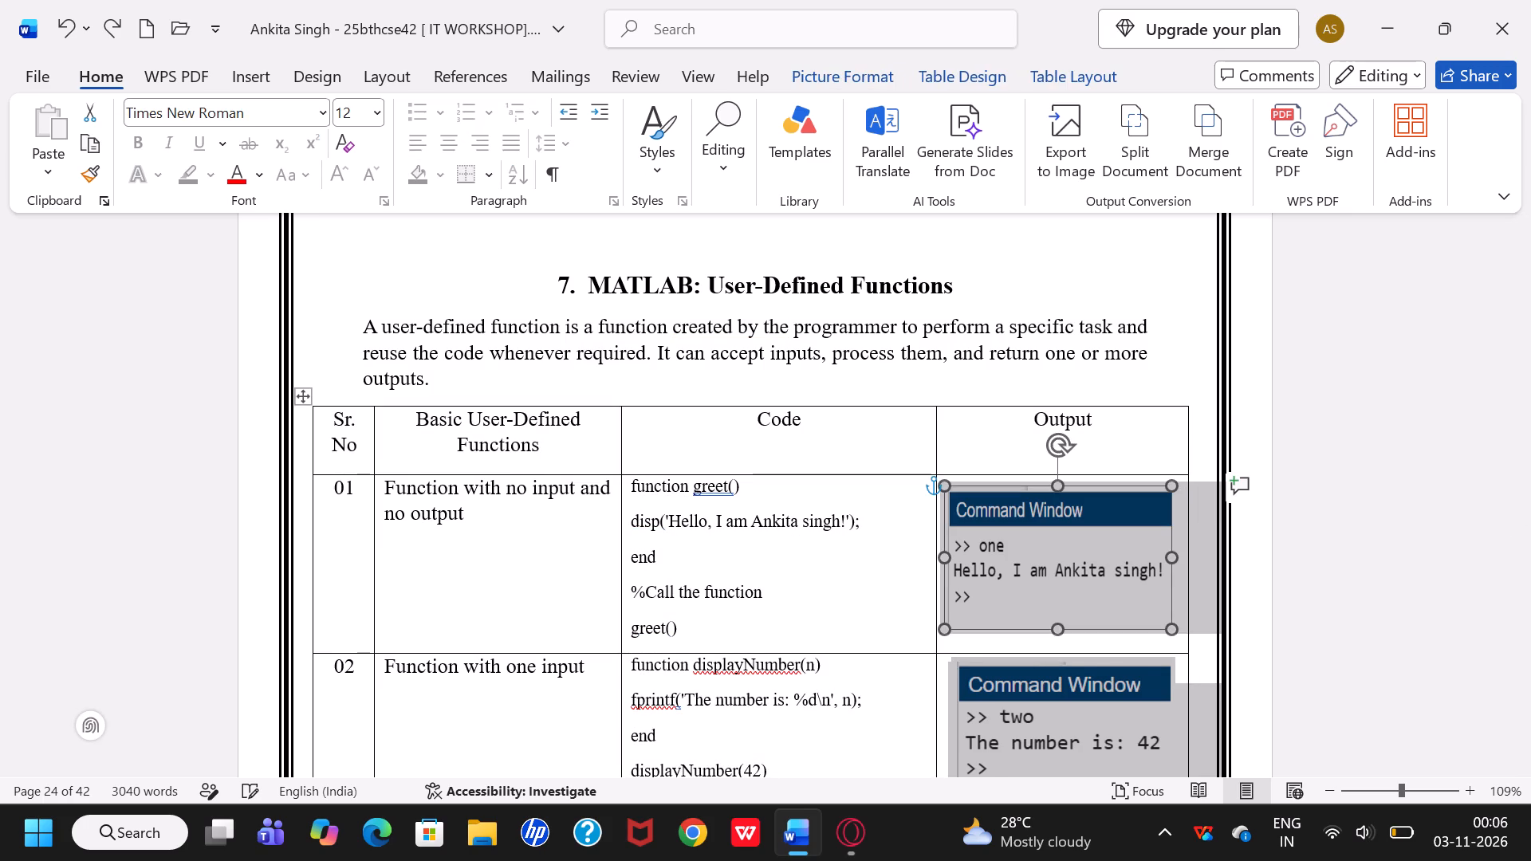
key(ctrl+z)
key(ctrl+z)
key(ctrl+z)
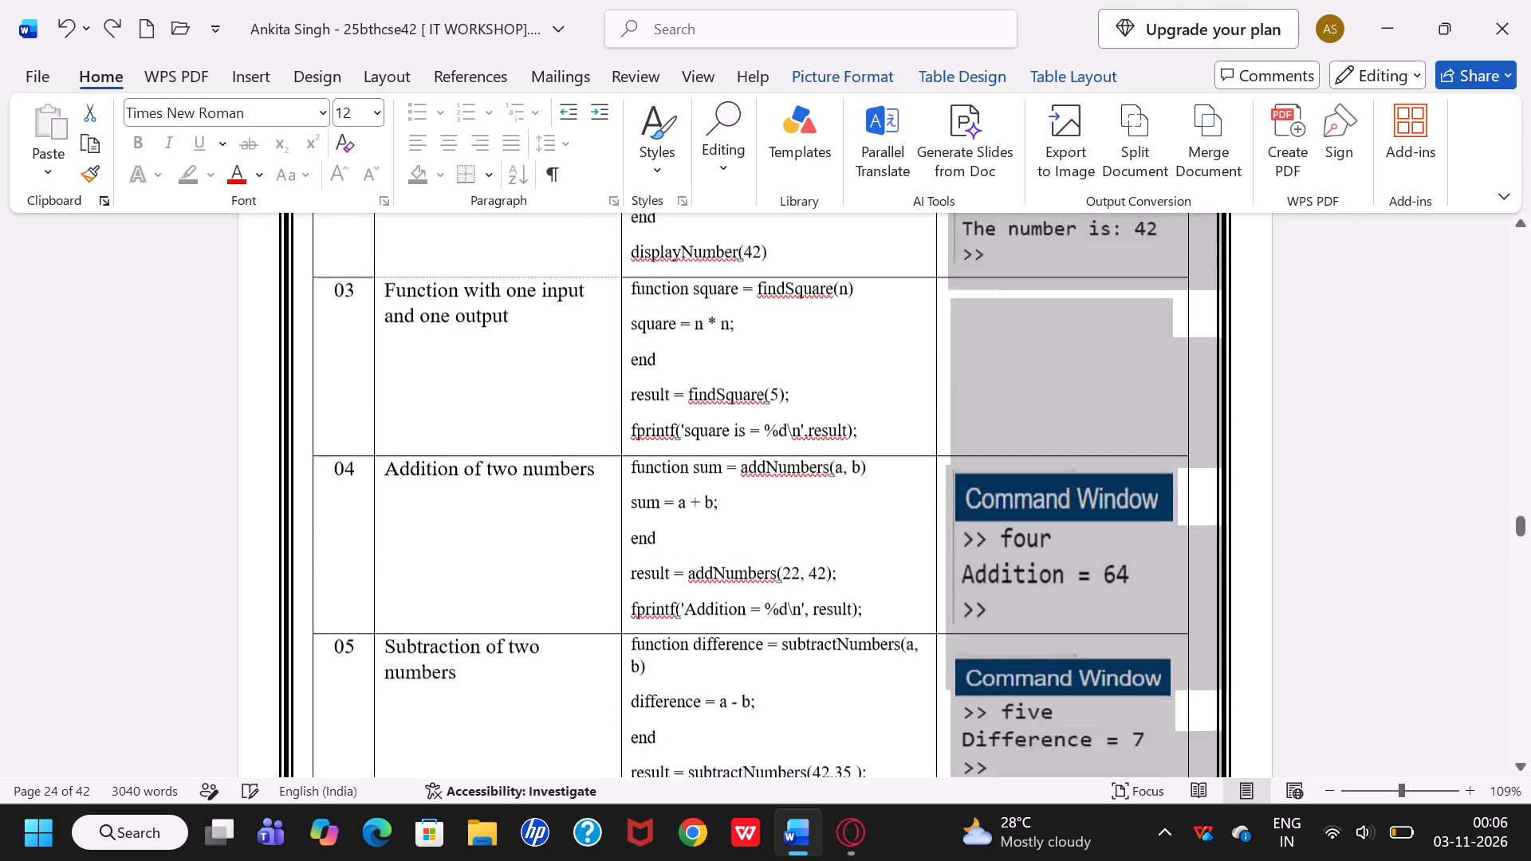
key(ctrl+z)
key(ctrl+z)
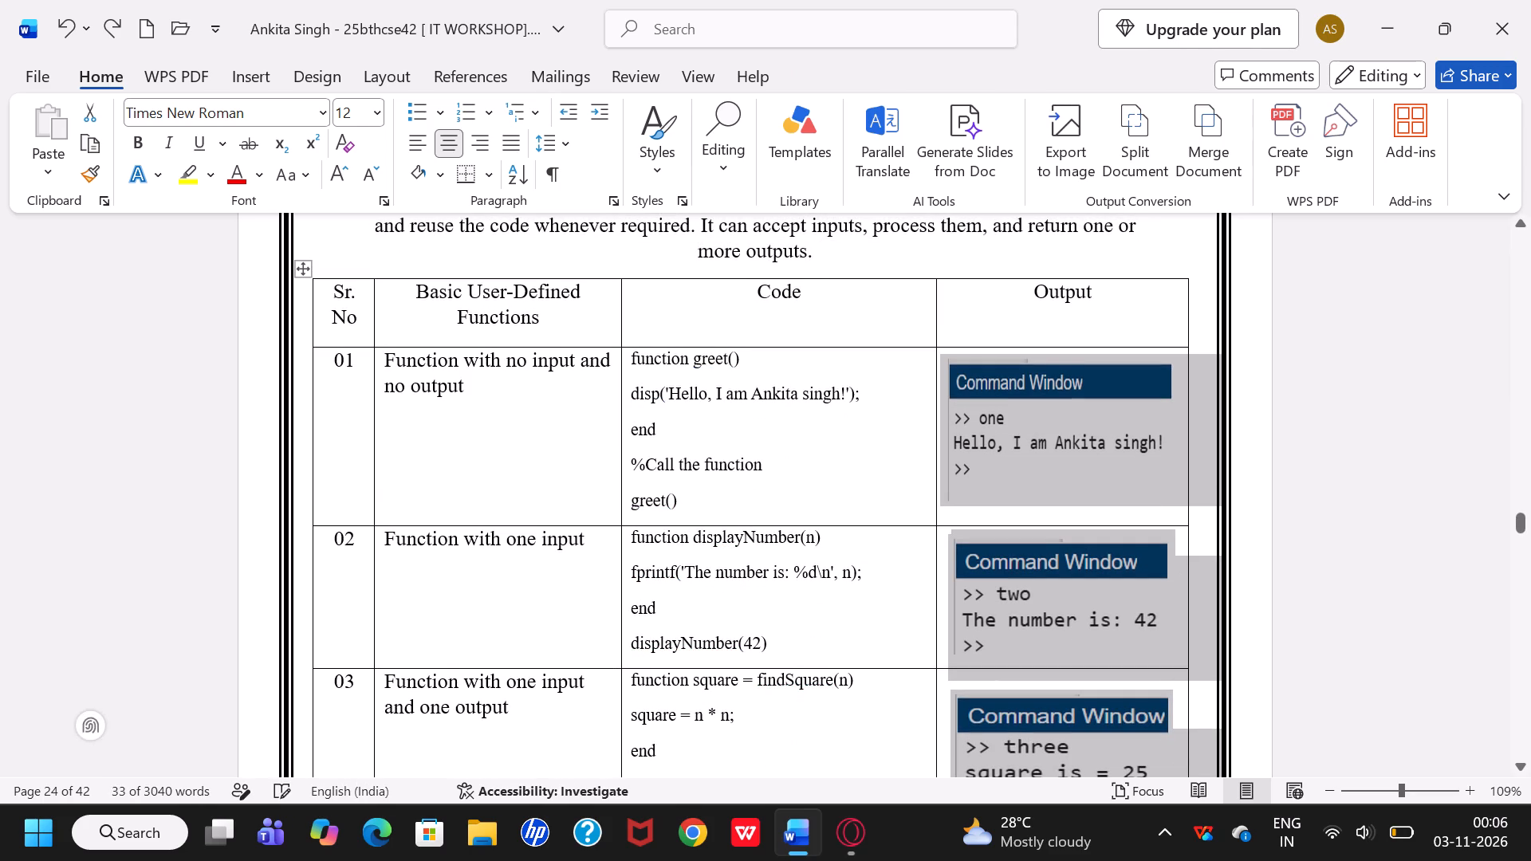
key(ctrl+z)
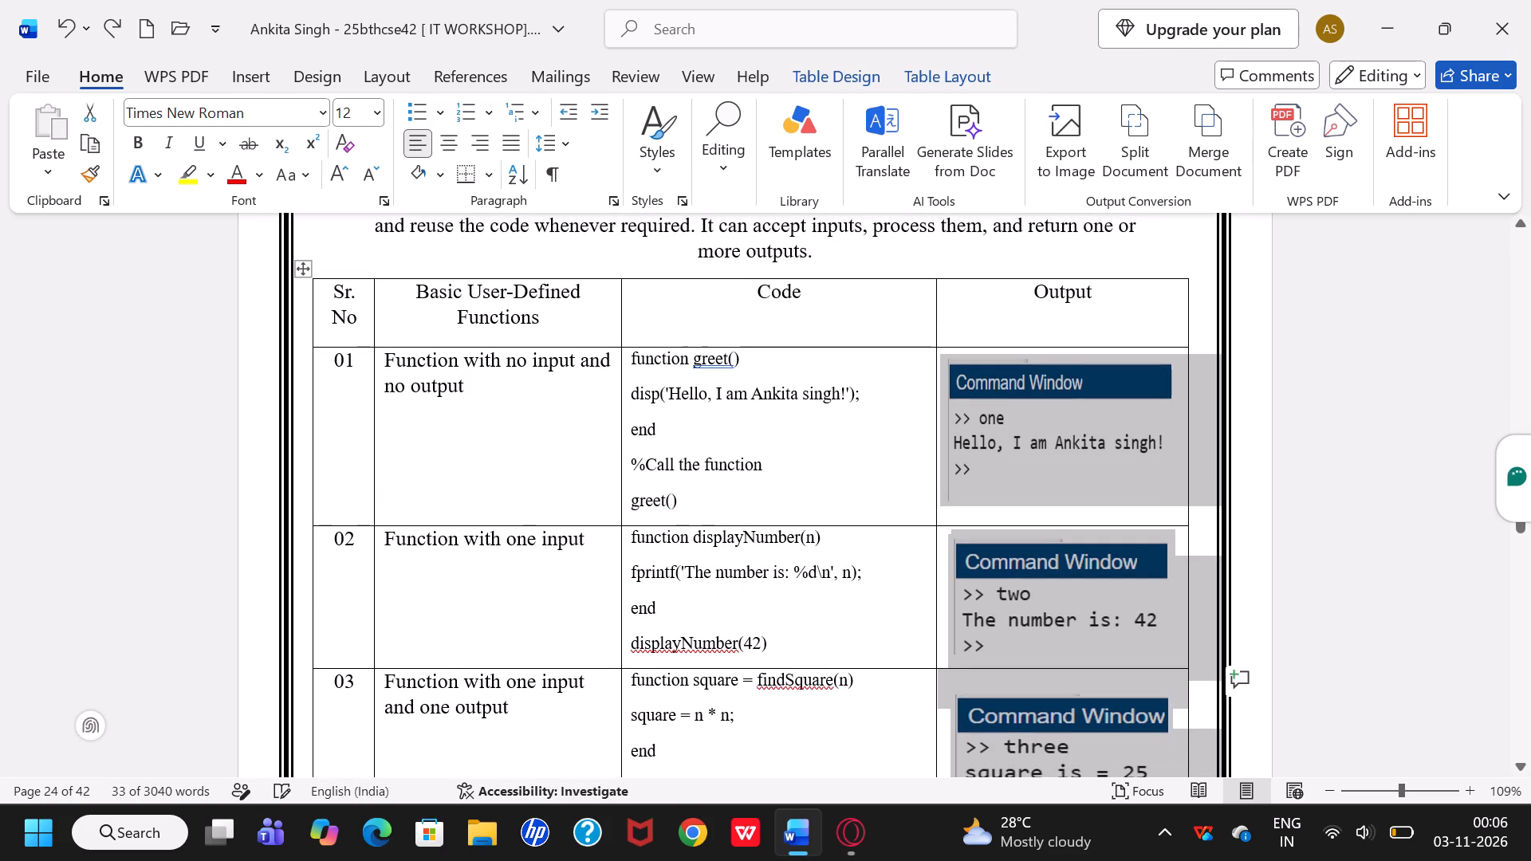
key(ctrl+z)
key(ctrl+z)
key(ctrl+z)
key(ctrl+z)
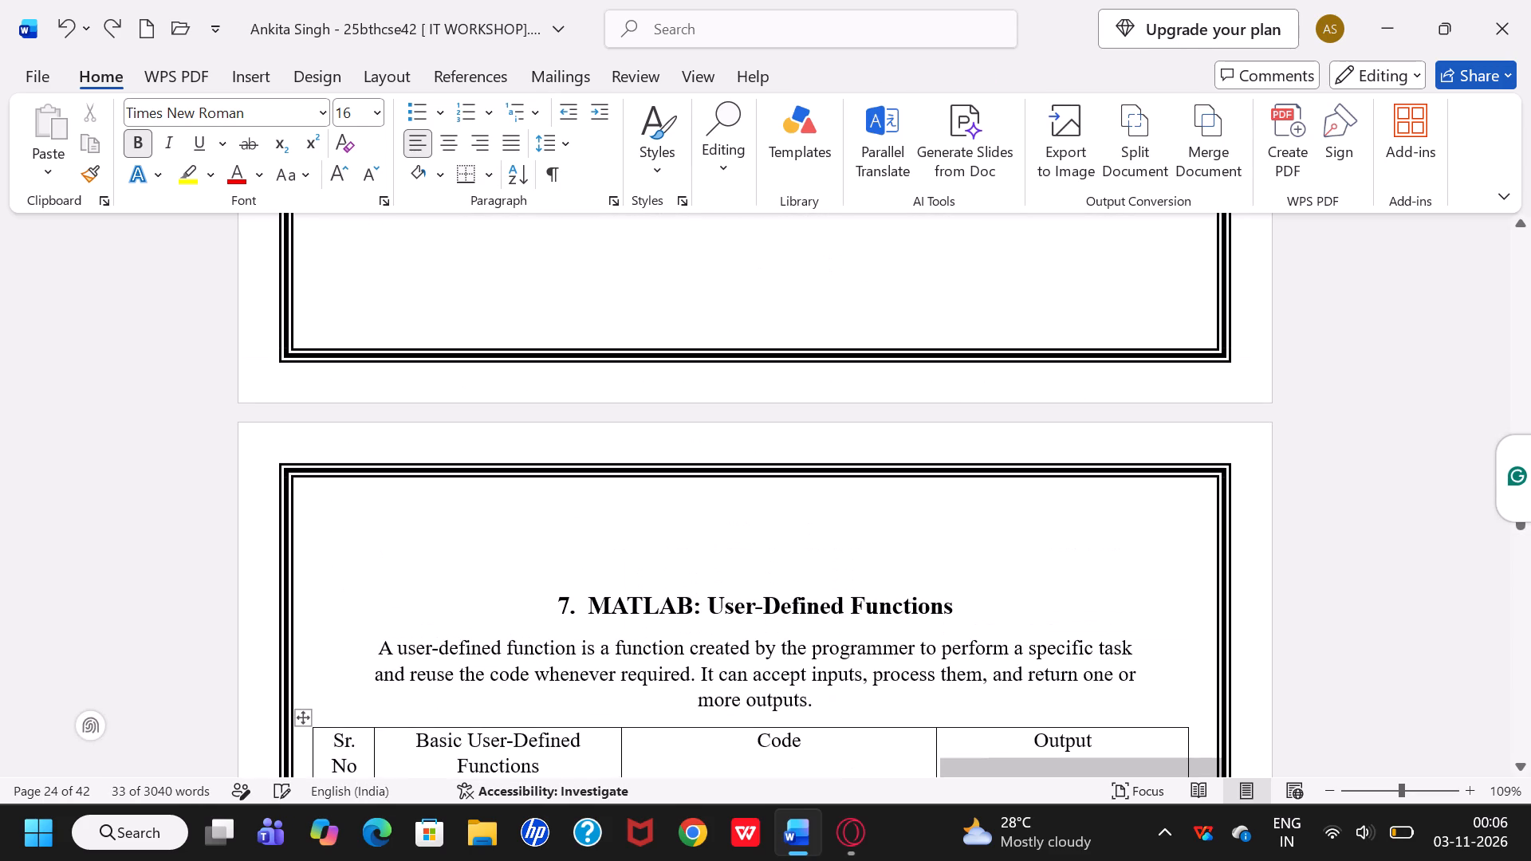
key(ctrl+z)
key(ctrl+z)
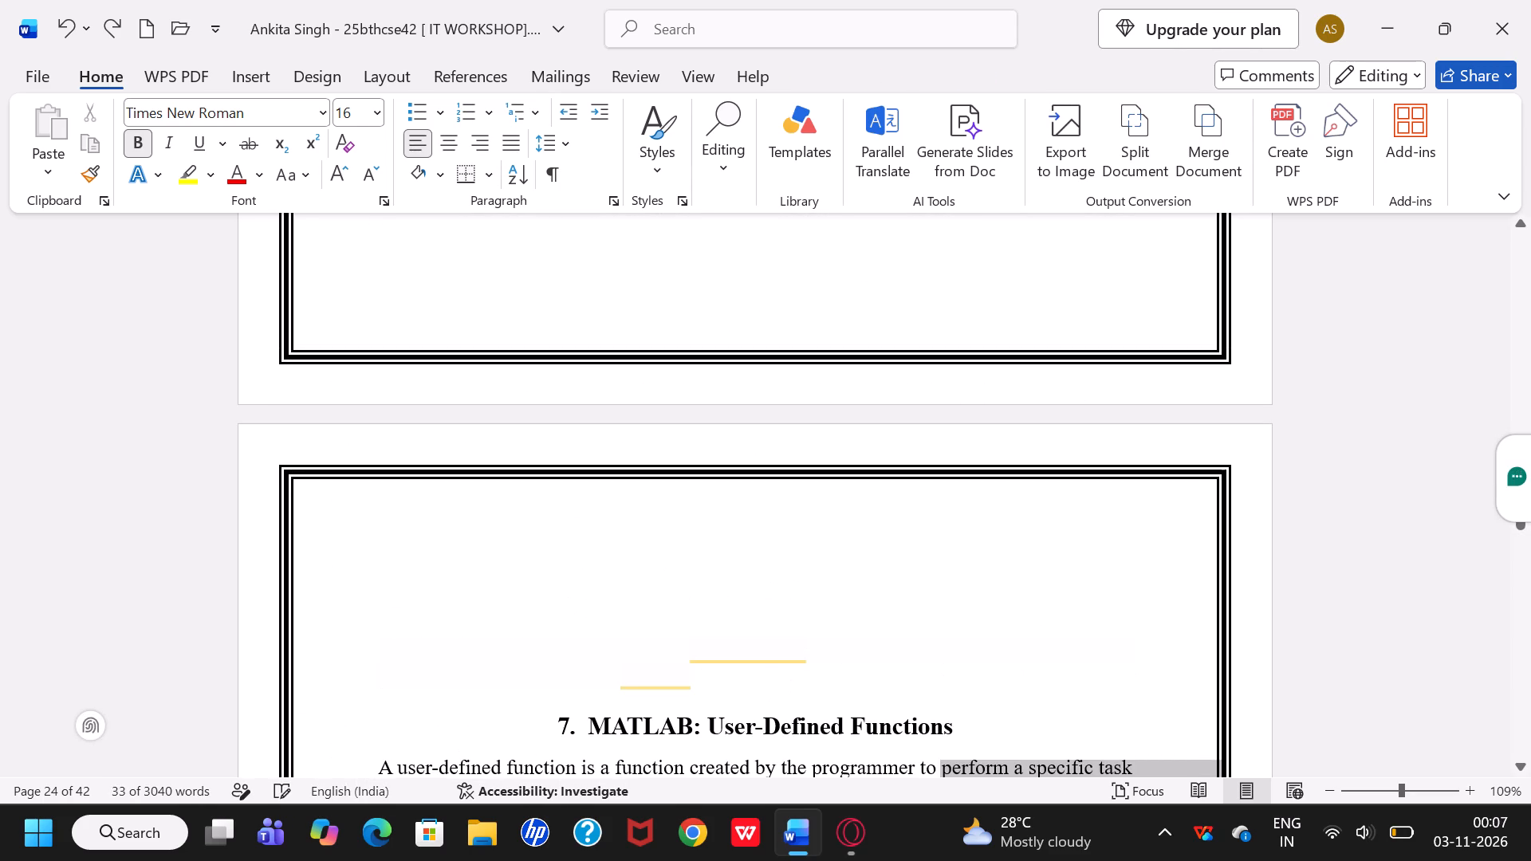
key(ctrl+z)
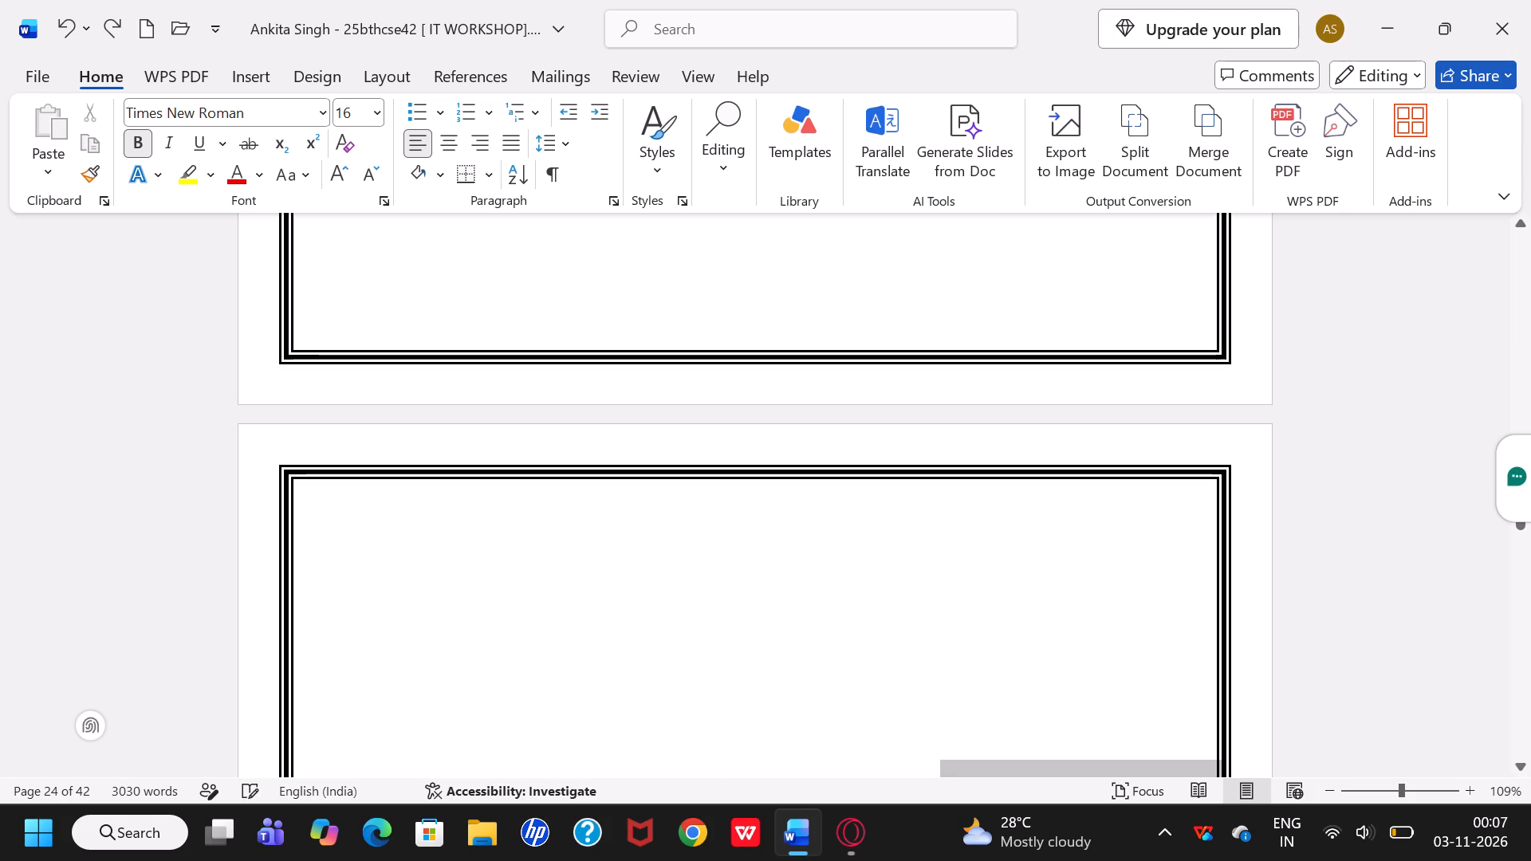
Redo the most recently undone edits to bring back the User-Defined Functions heading and centred introduction above the table.
key(ctrl+y)
key(ctrl+y)
key(ctrl+y)
key(ctrl+y)
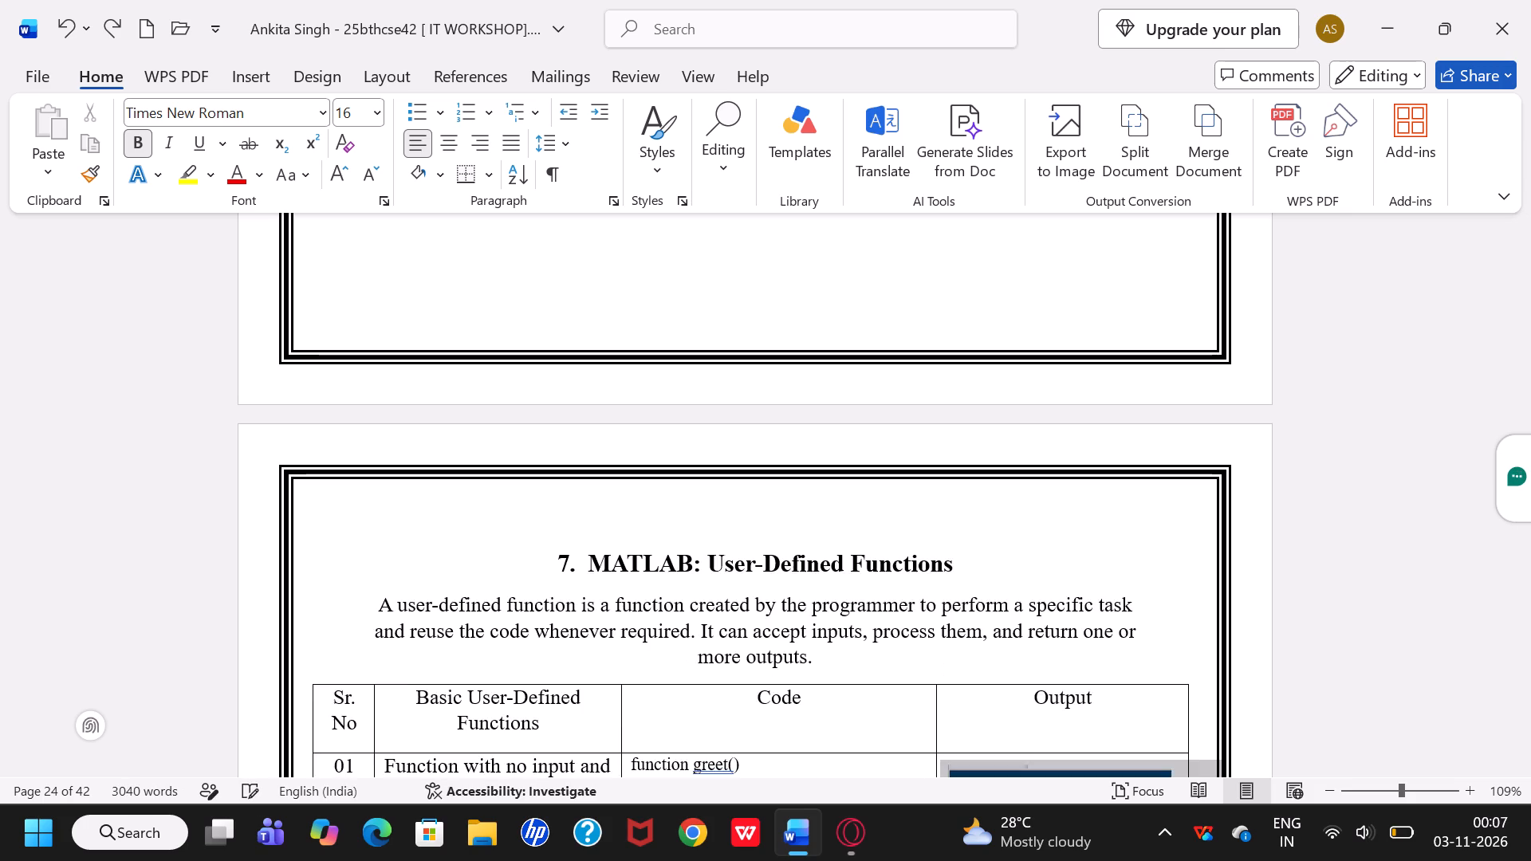
key(ctrl+y)
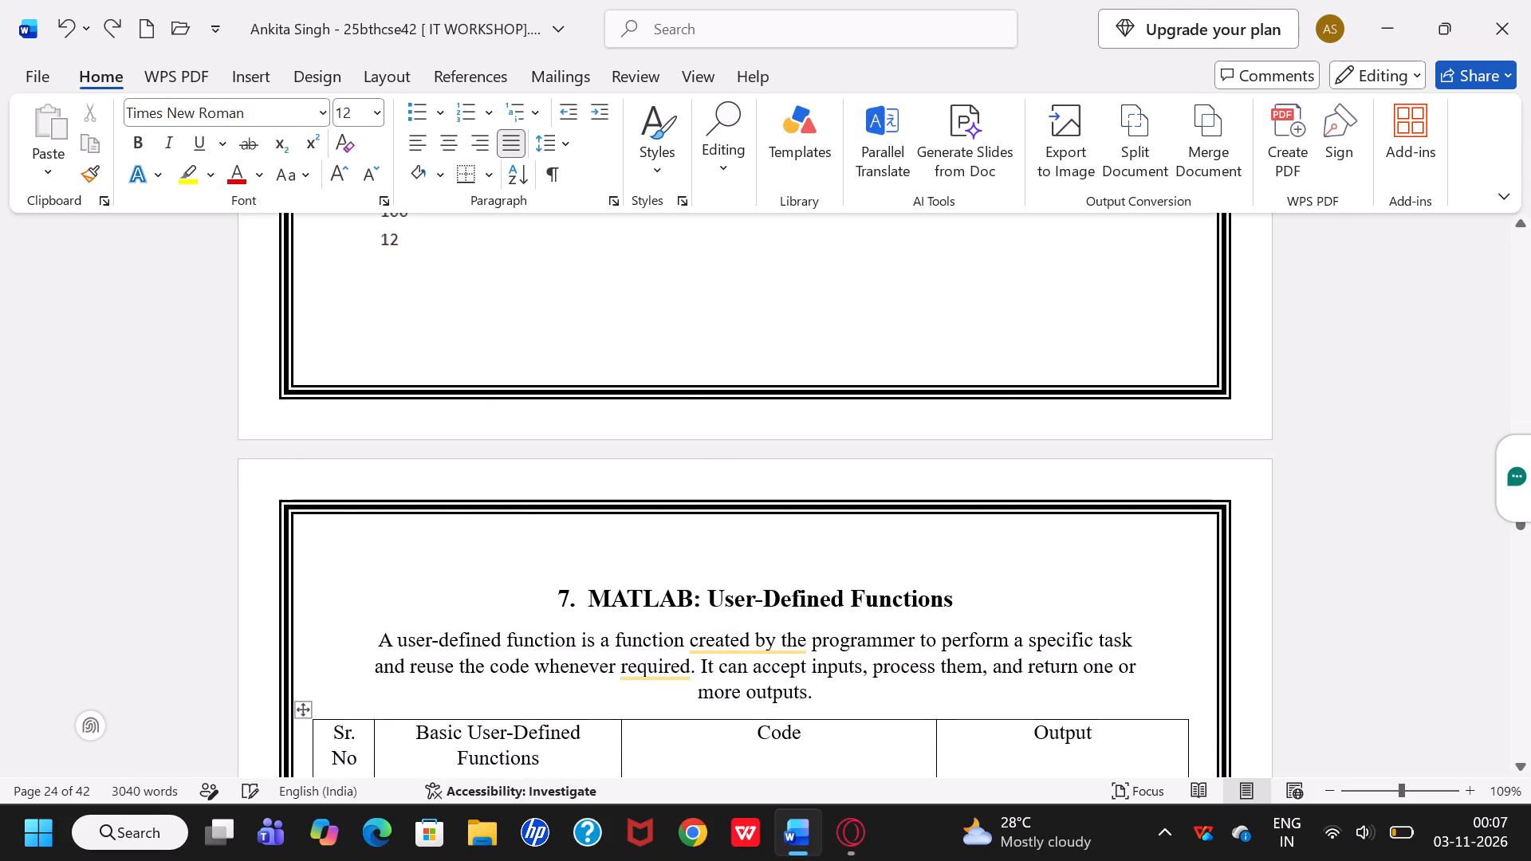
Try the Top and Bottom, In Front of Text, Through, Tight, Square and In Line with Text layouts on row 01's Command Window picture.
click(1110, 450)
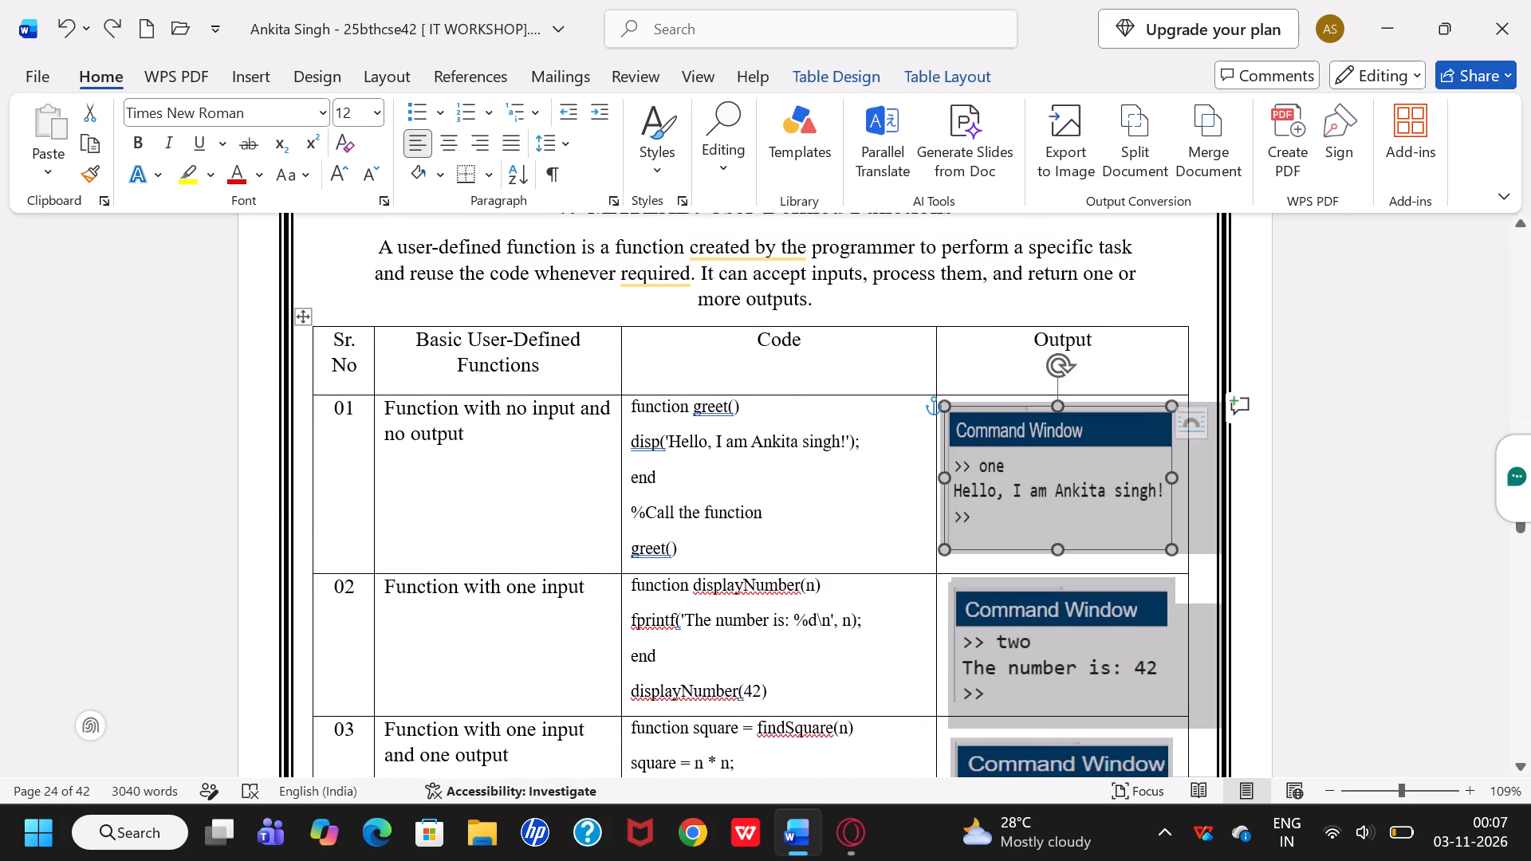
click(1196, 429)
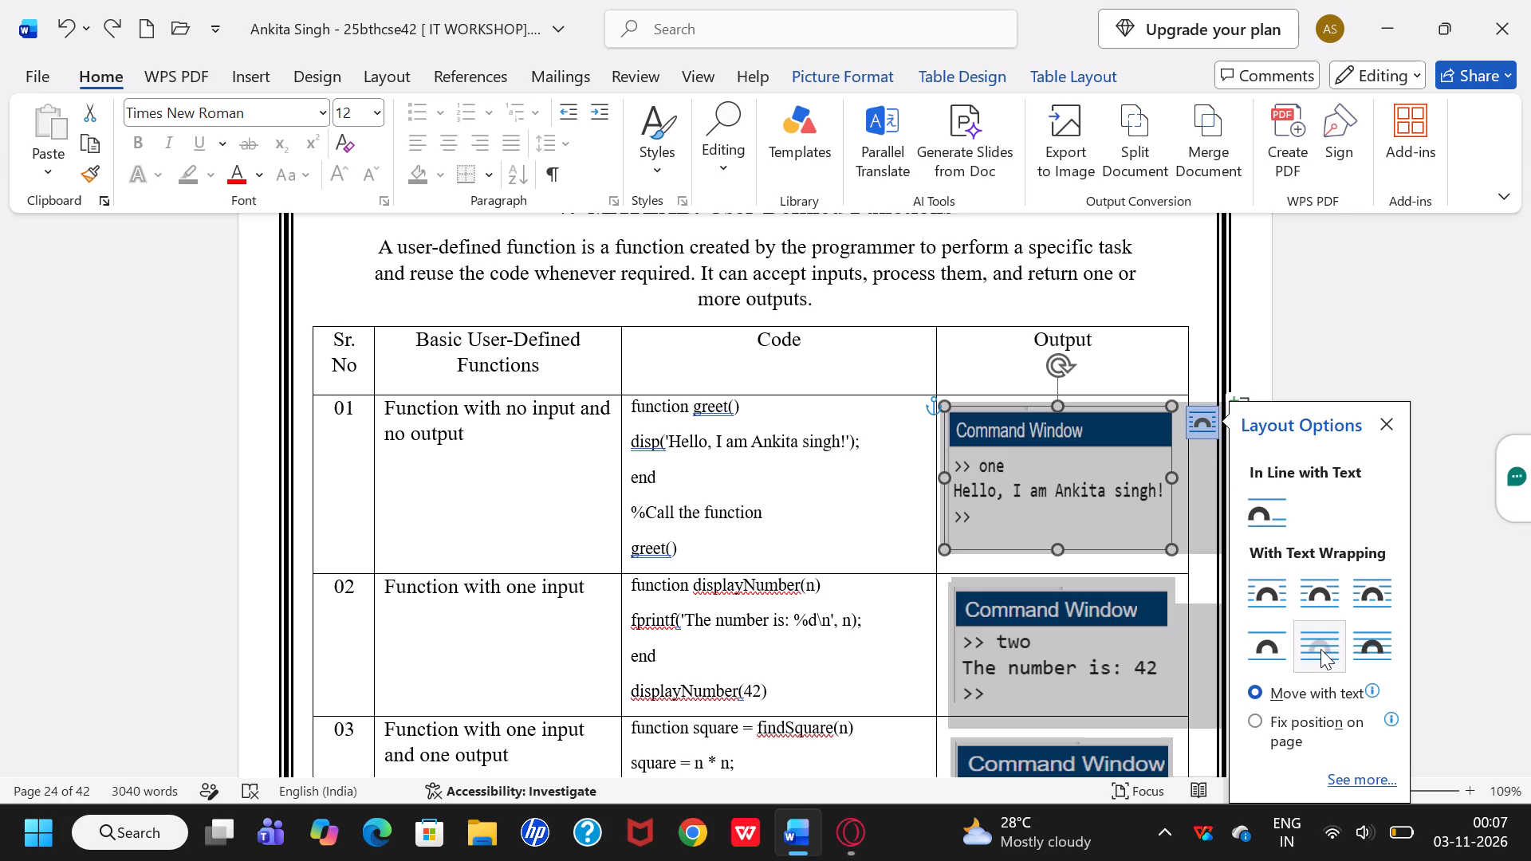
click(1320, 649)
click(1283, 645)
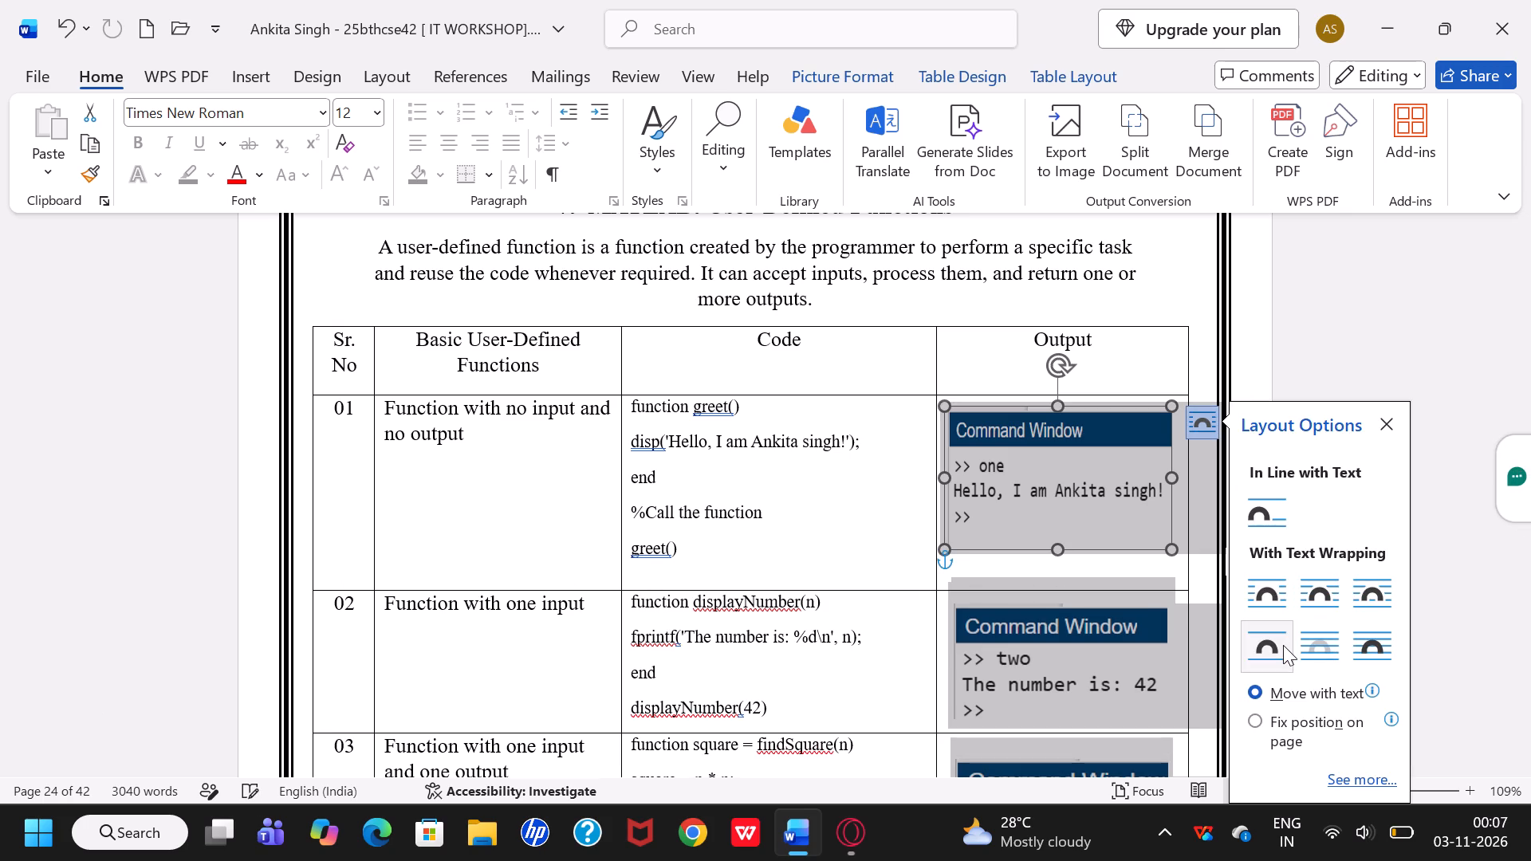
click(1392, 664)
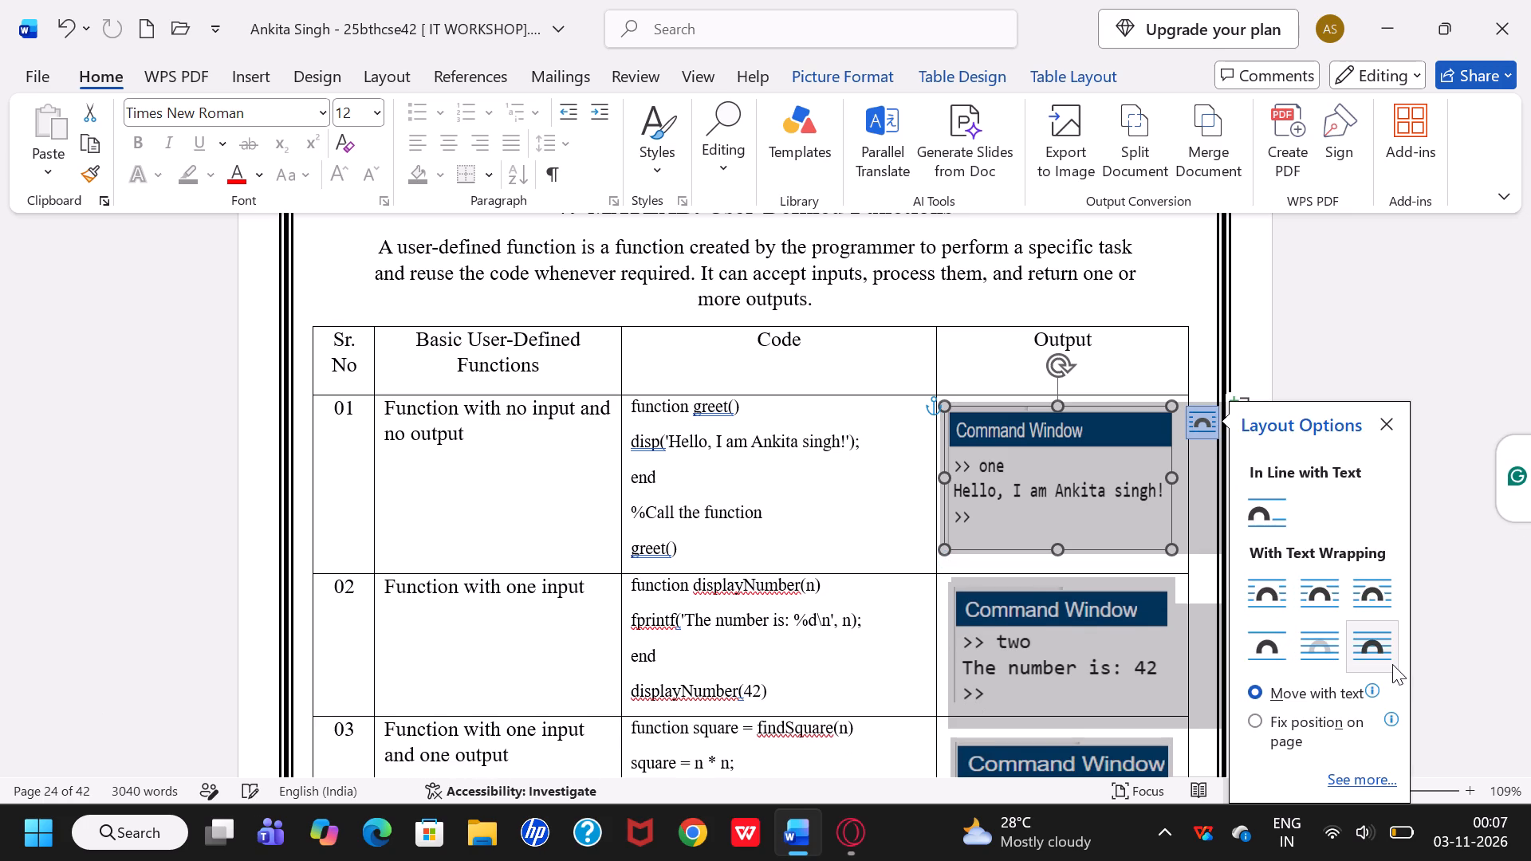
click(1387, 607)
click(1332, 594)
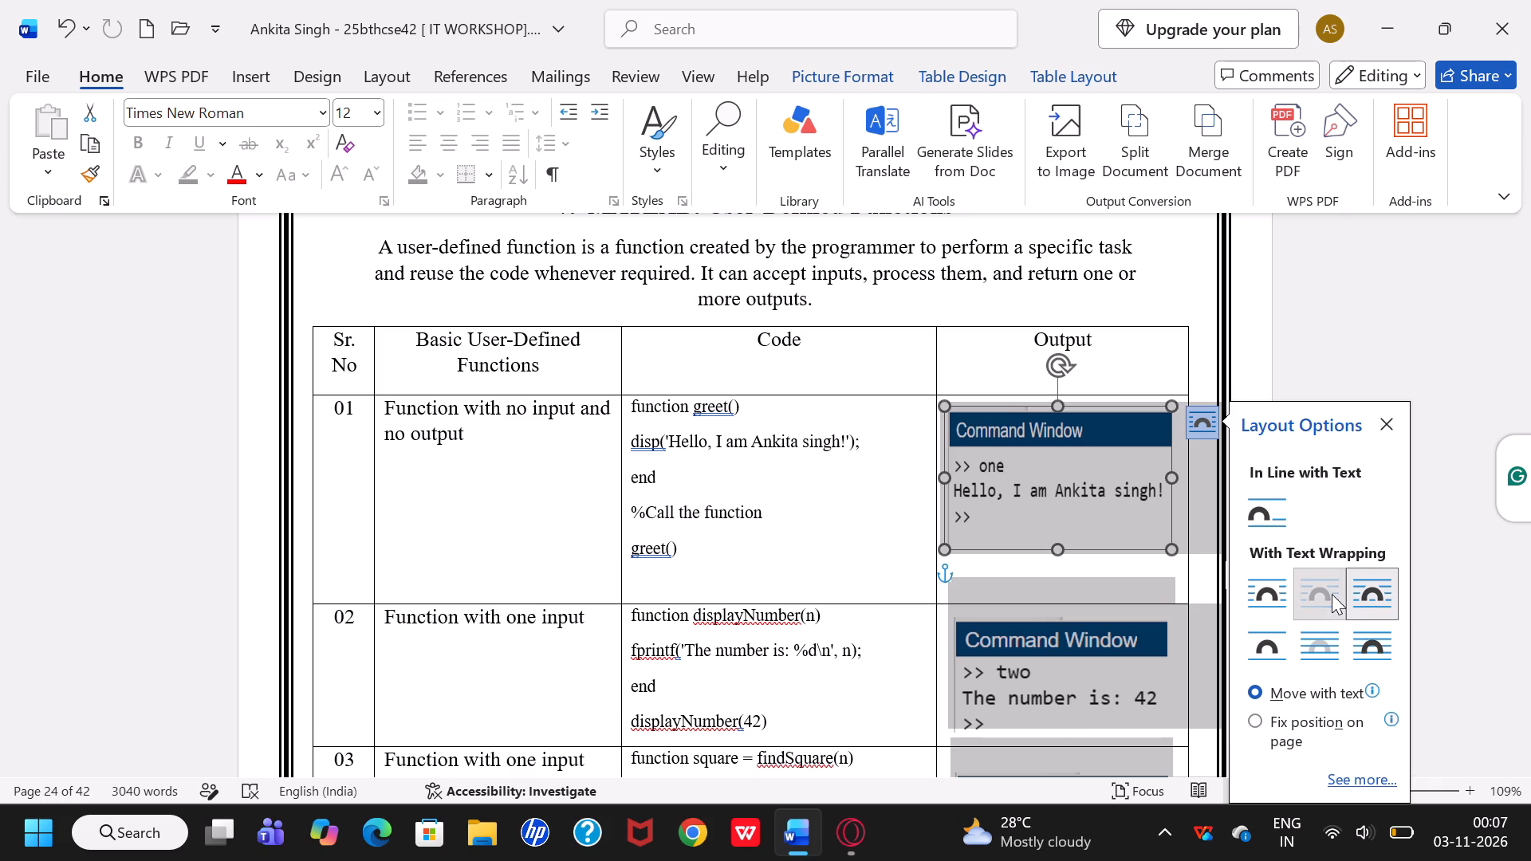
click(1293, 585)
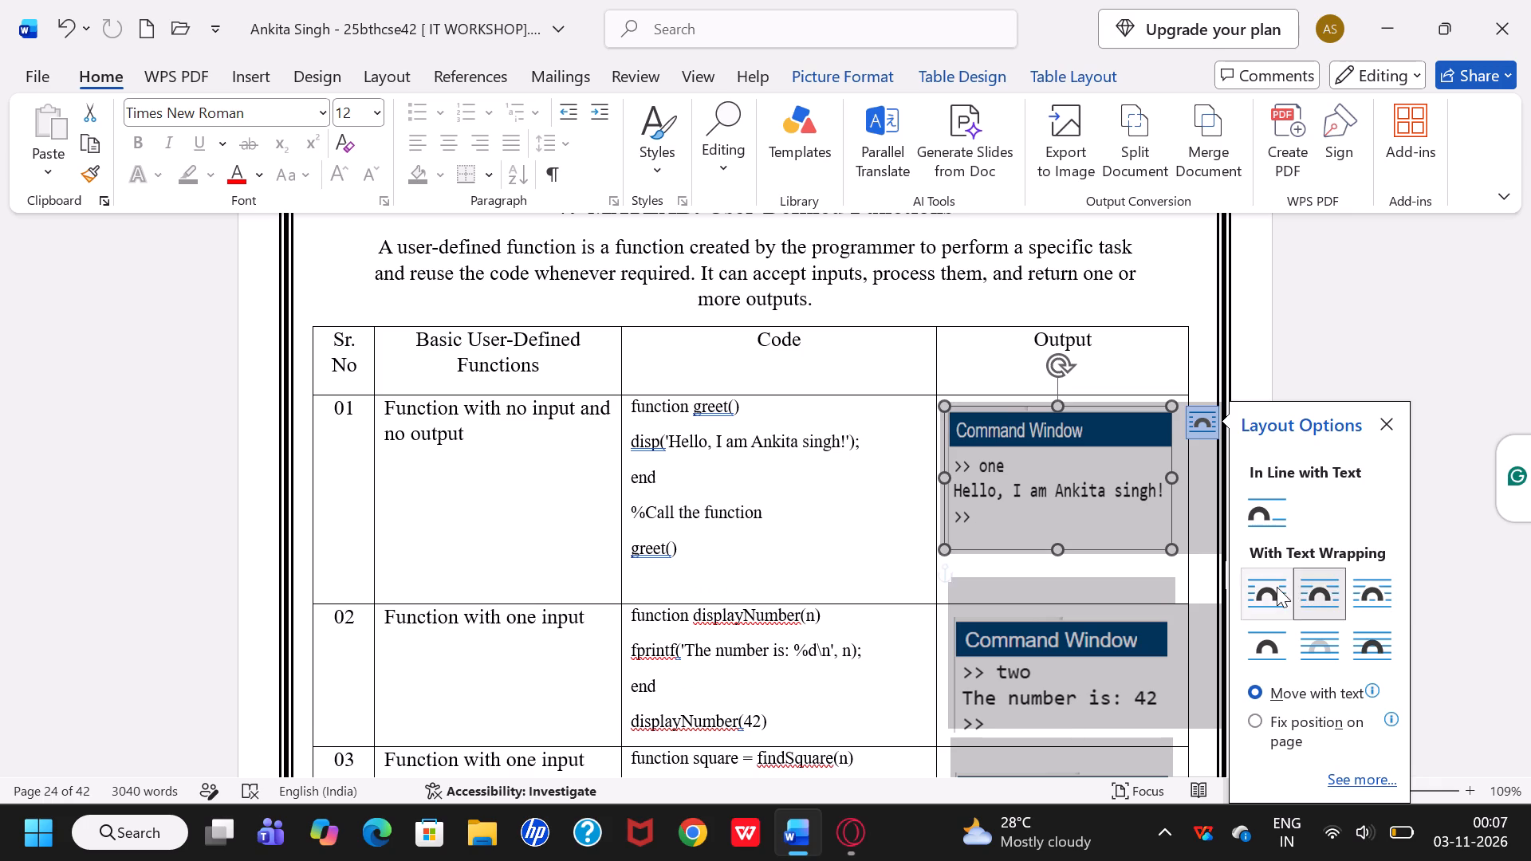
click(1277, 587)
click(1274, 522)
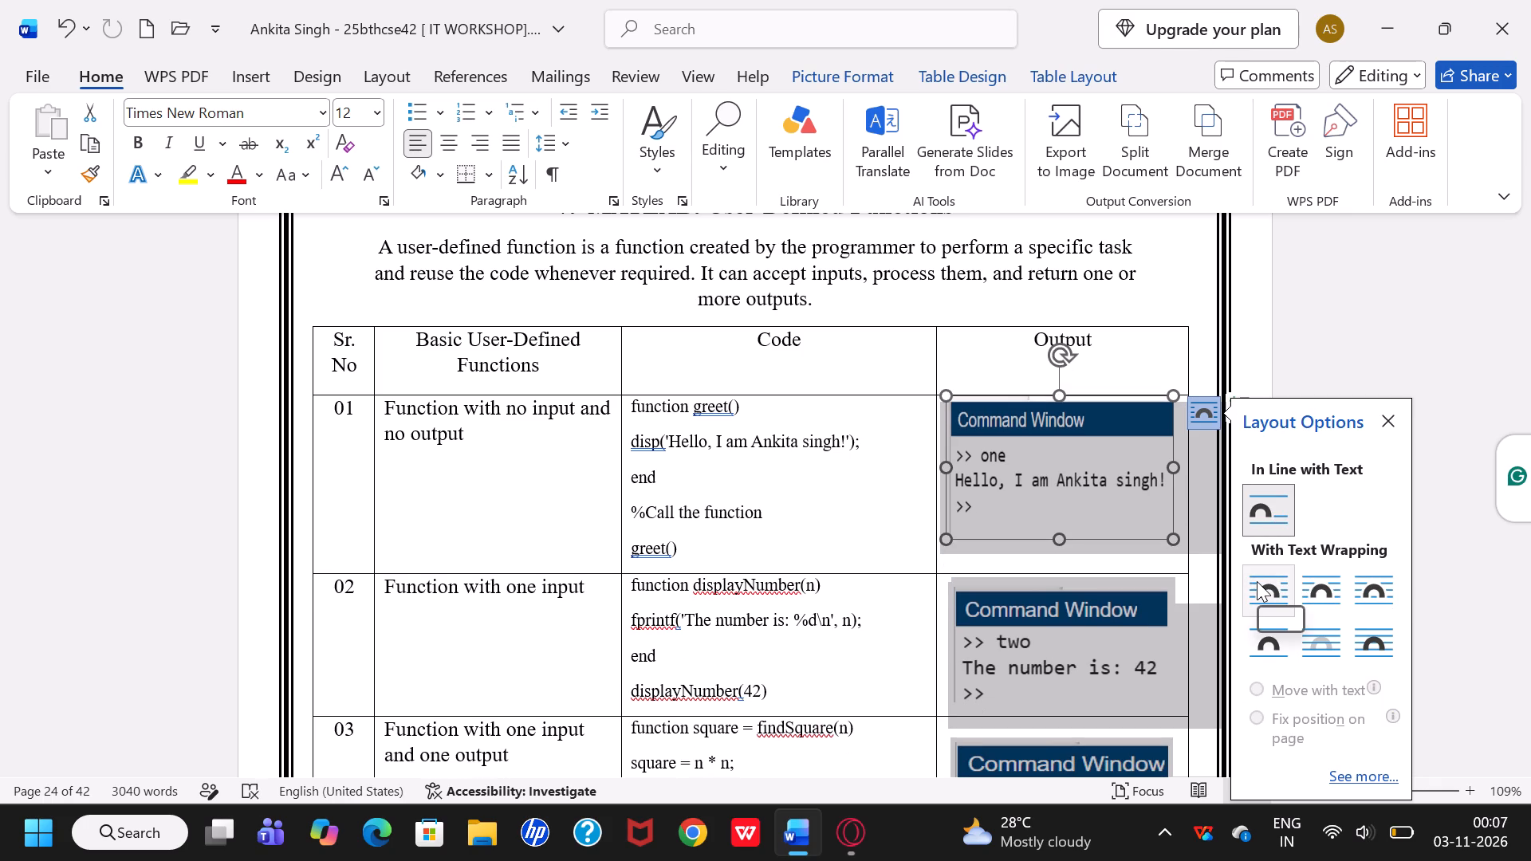
Set row 01's Command Window picture to Behind Text wrapping with the Move with text option.
click(1328, 635)
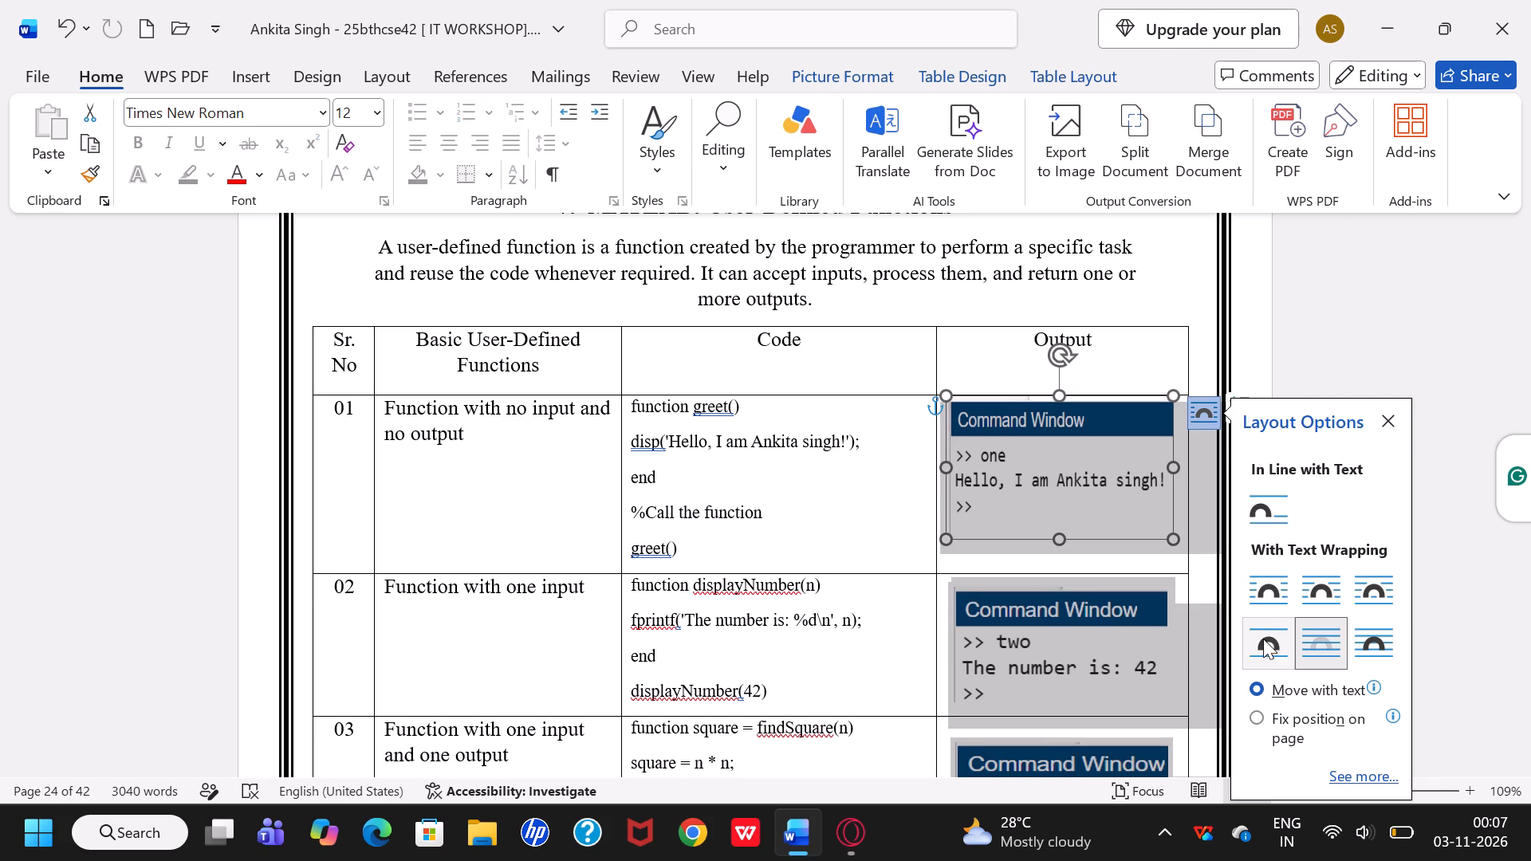
click(1254, 716)
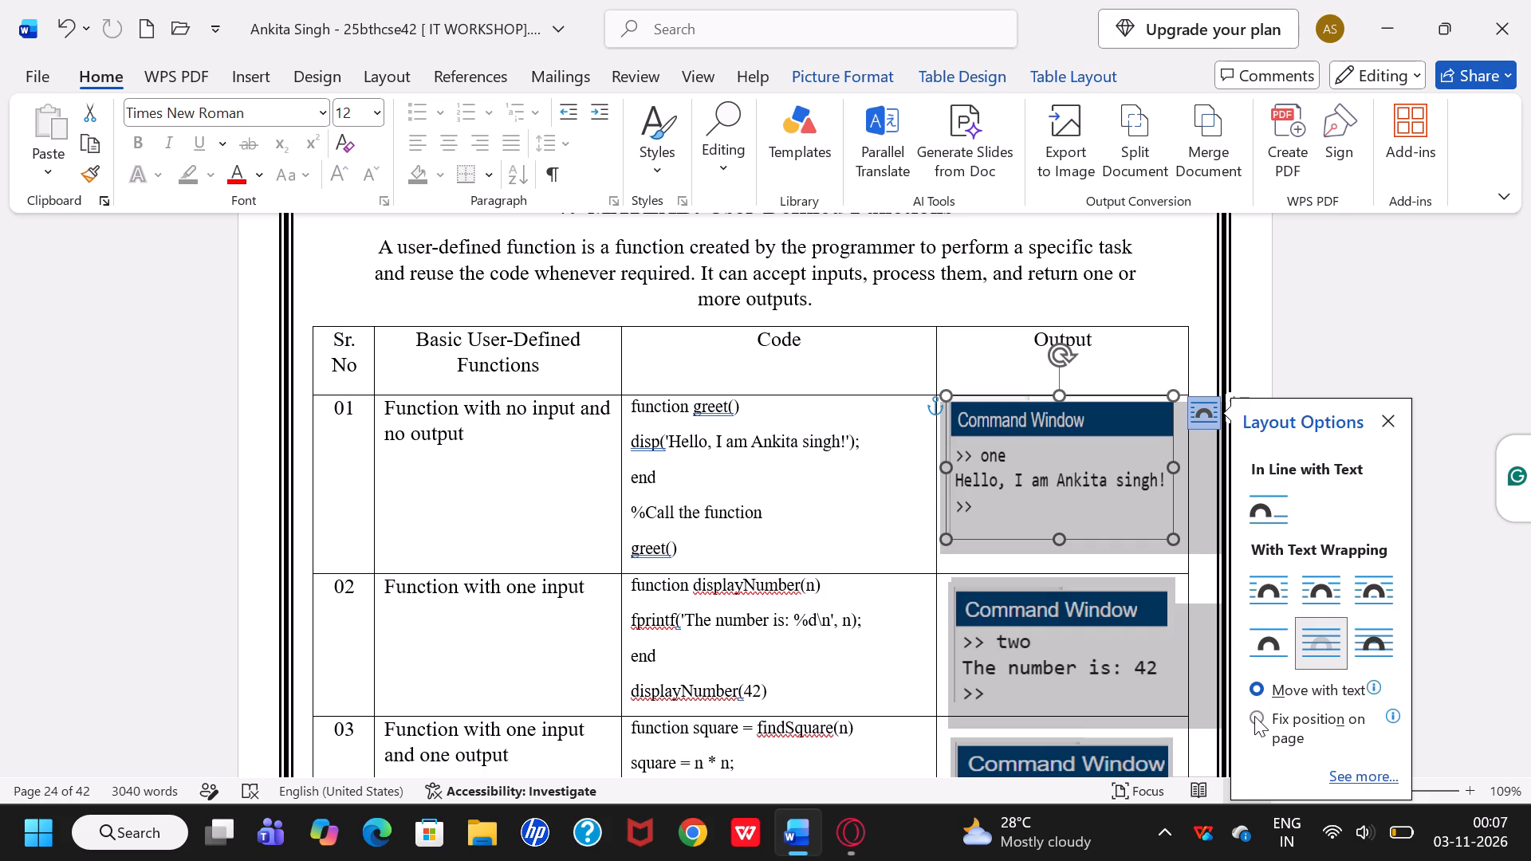
click(1254, 716)
click(1254, 693)
click(1399, 425)
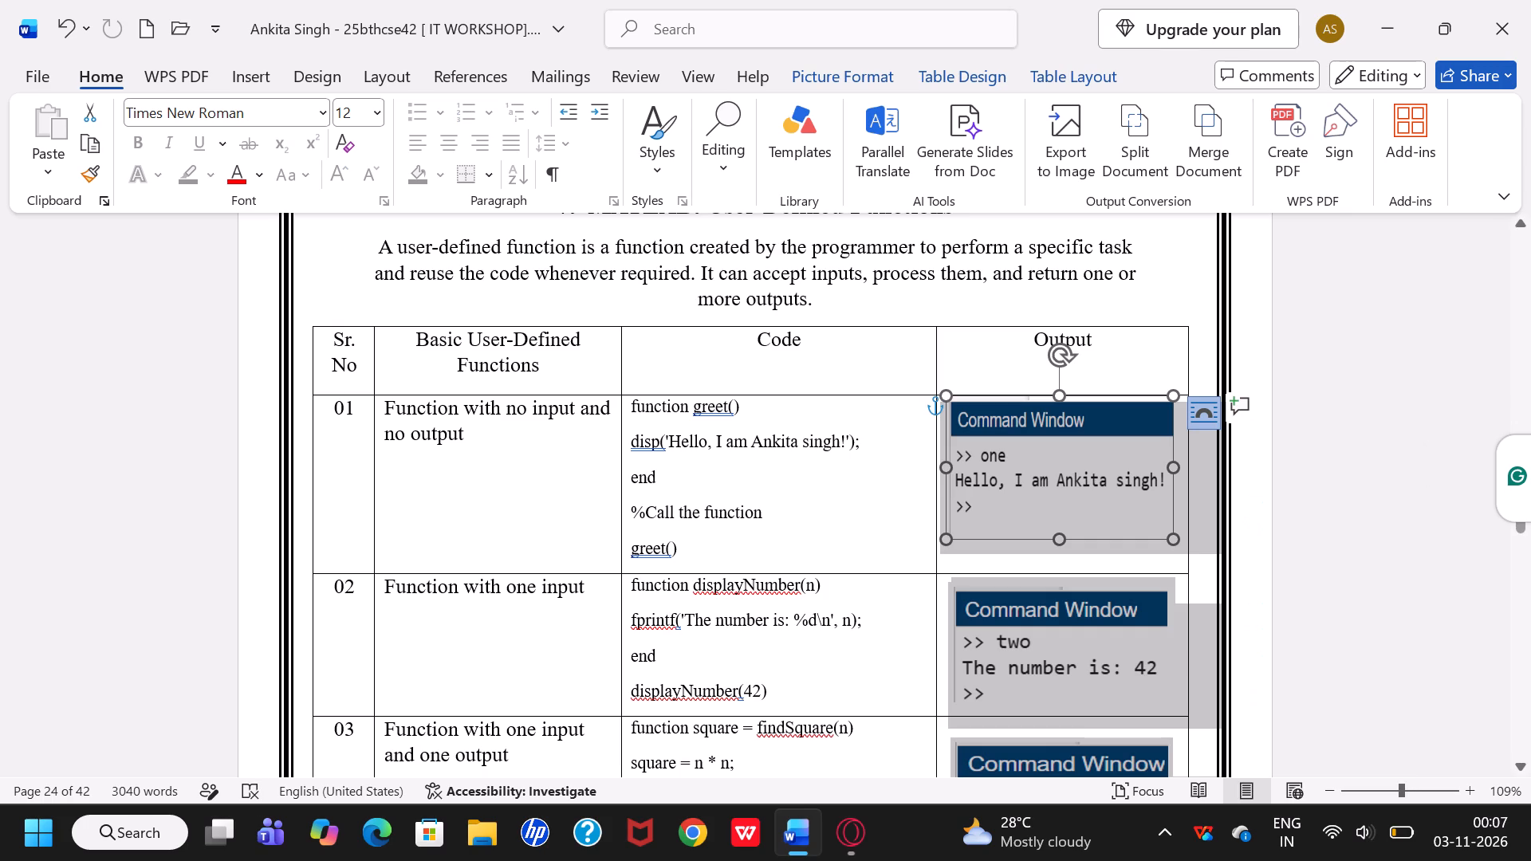
Move the Command Window pictures of rows 01, 02 and 03 out of the Output column, over the Code column text.
click(1096, 470)
drag(1096, 470, 661, 490)
scroll(968, 497, down, 1)
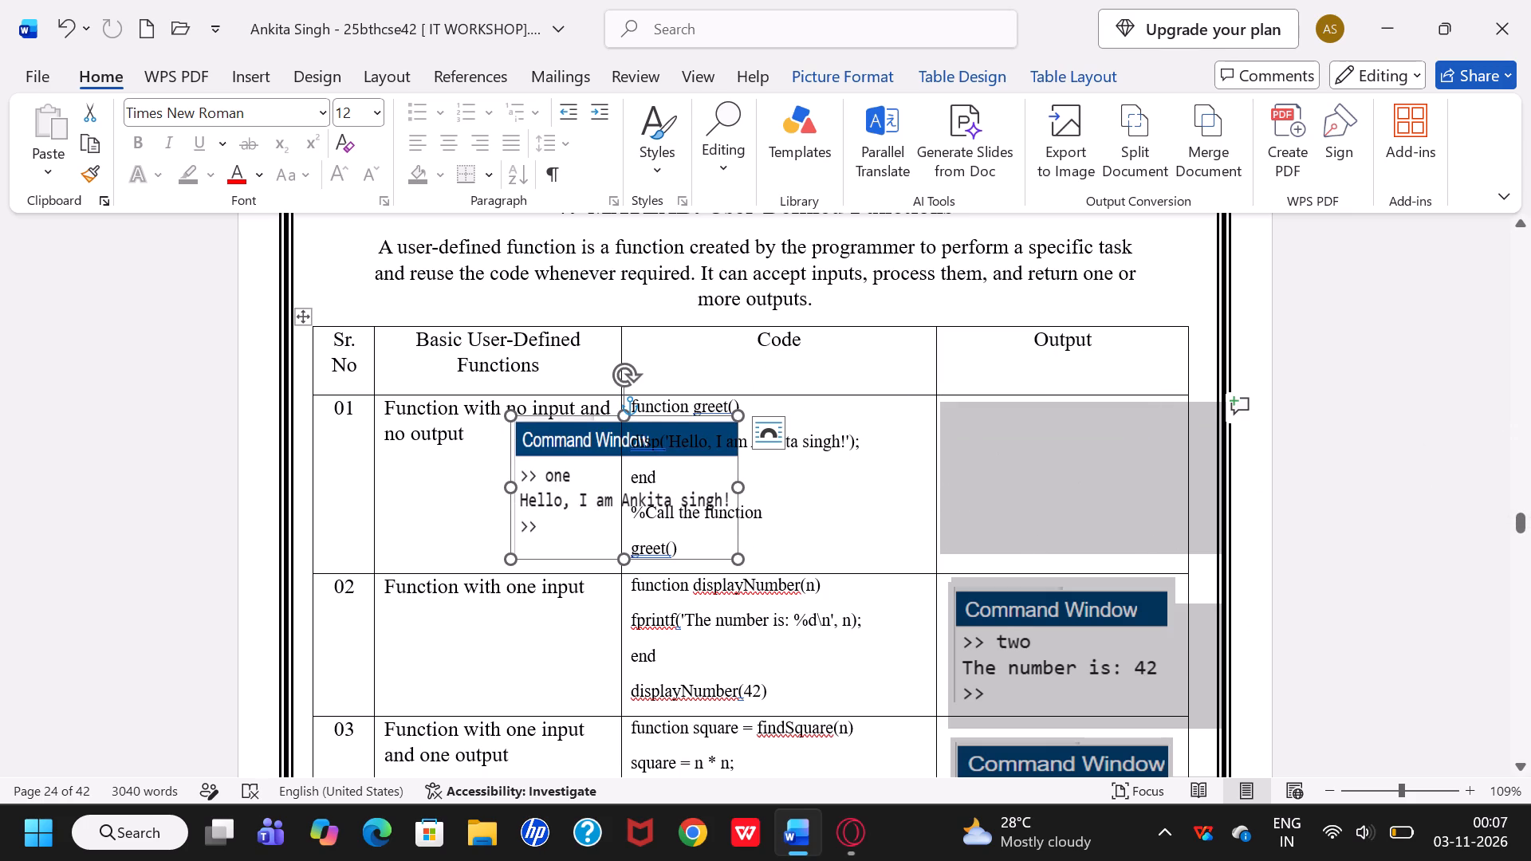
scroll(968, 497, down, 1)
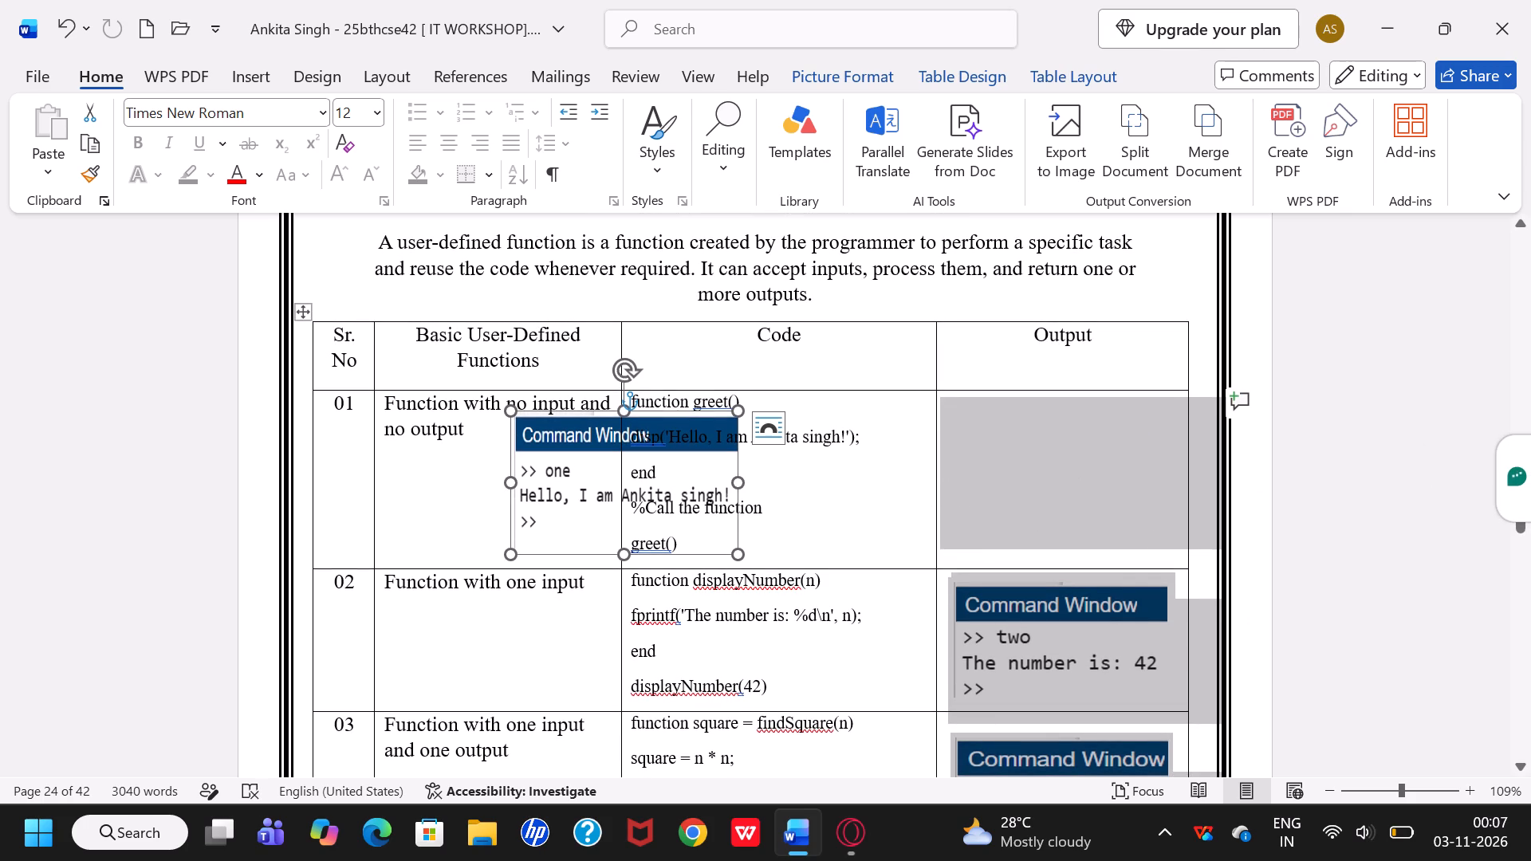
scroll(750, 525, down, 1)
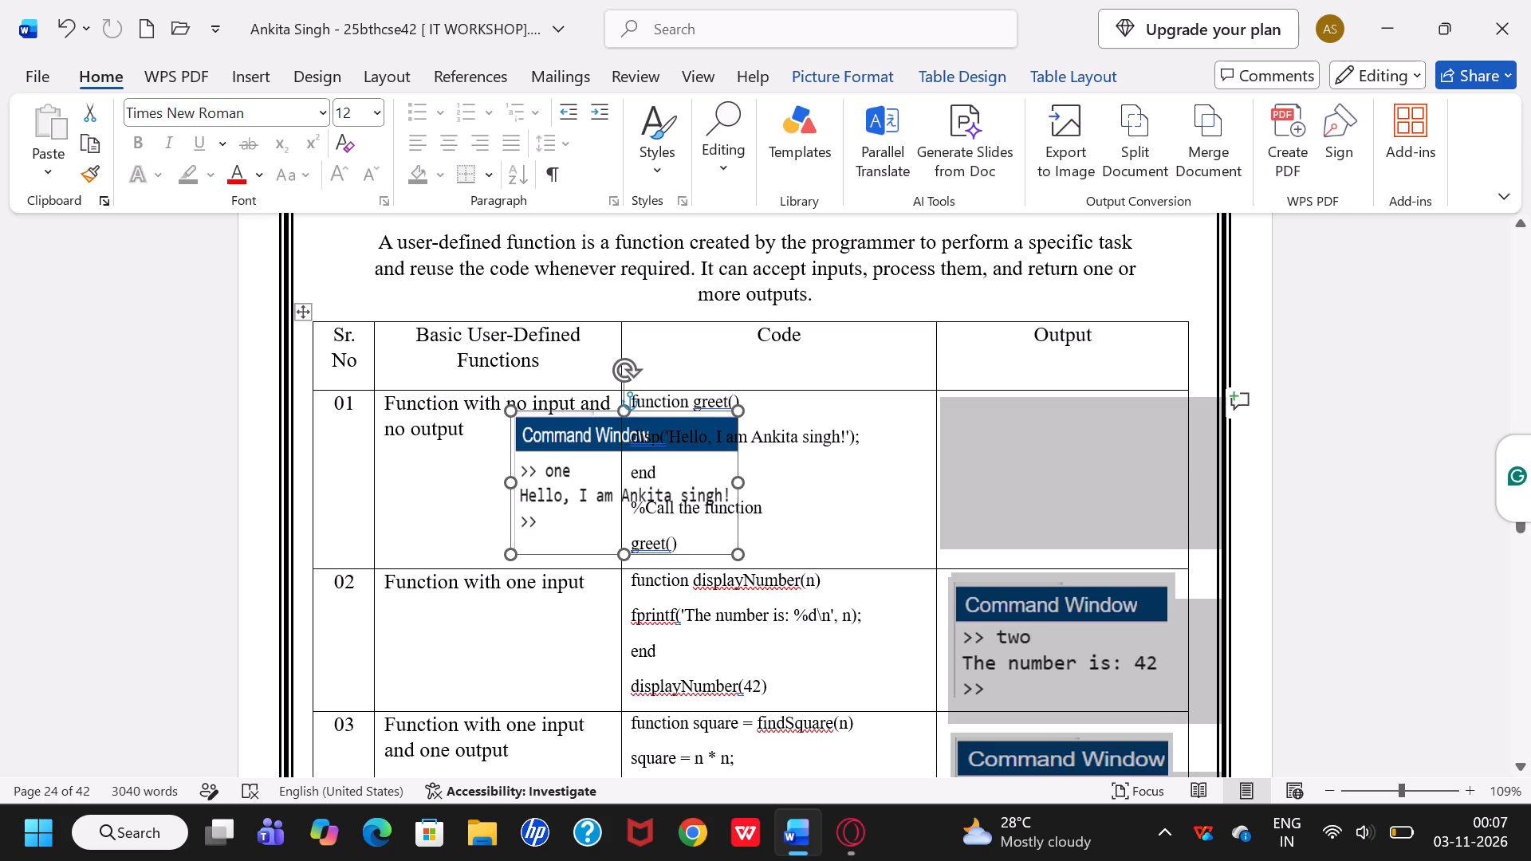
scroll(750, 525, down, 1)
drag(983, 474, 742, 458)
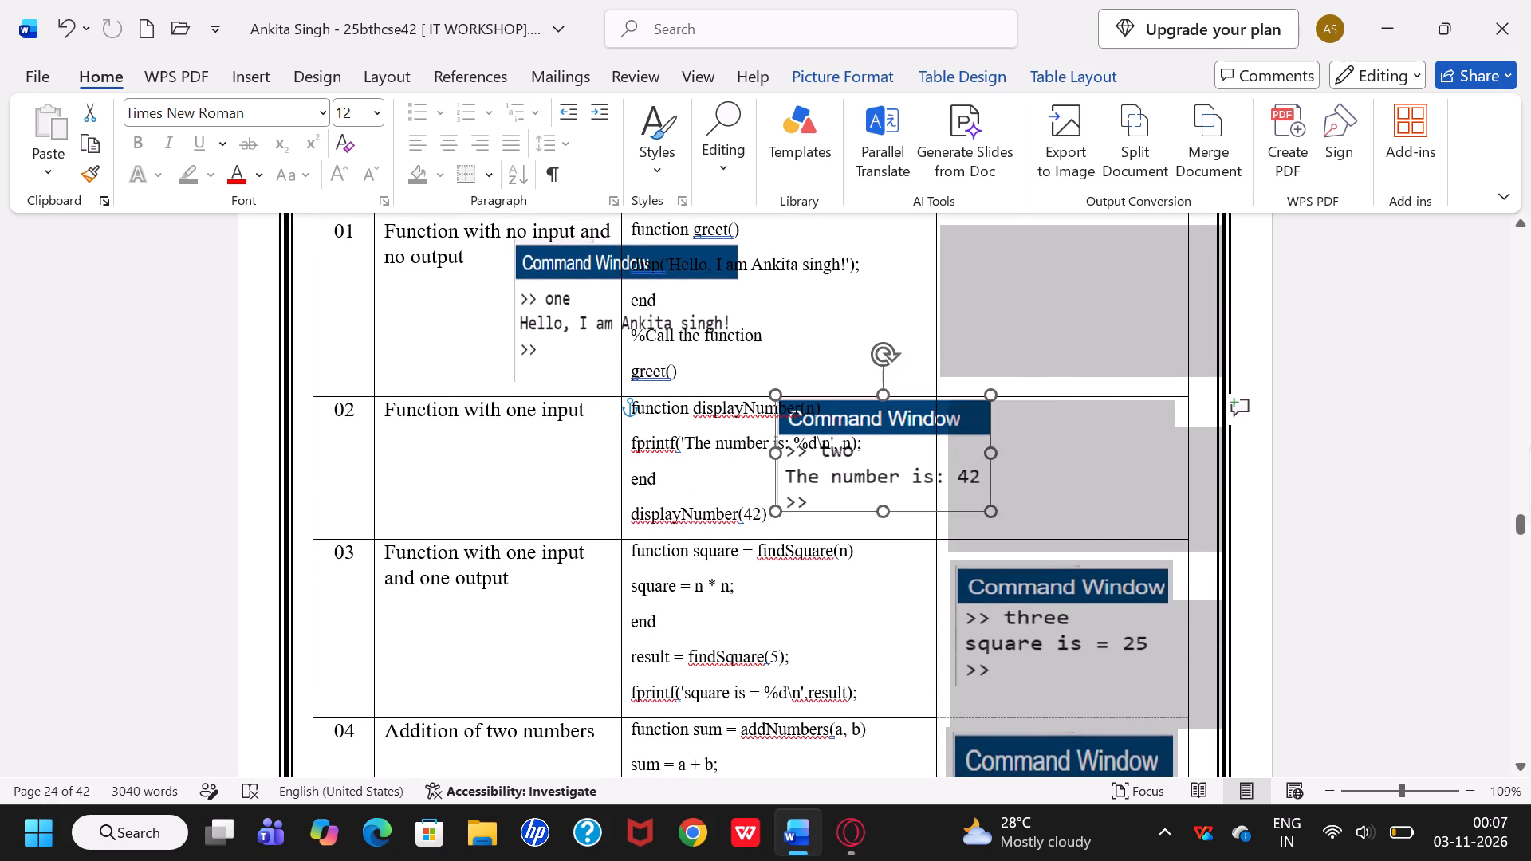
drag(742, 458, 678, 456)
scroll(968, 557, down, 1)
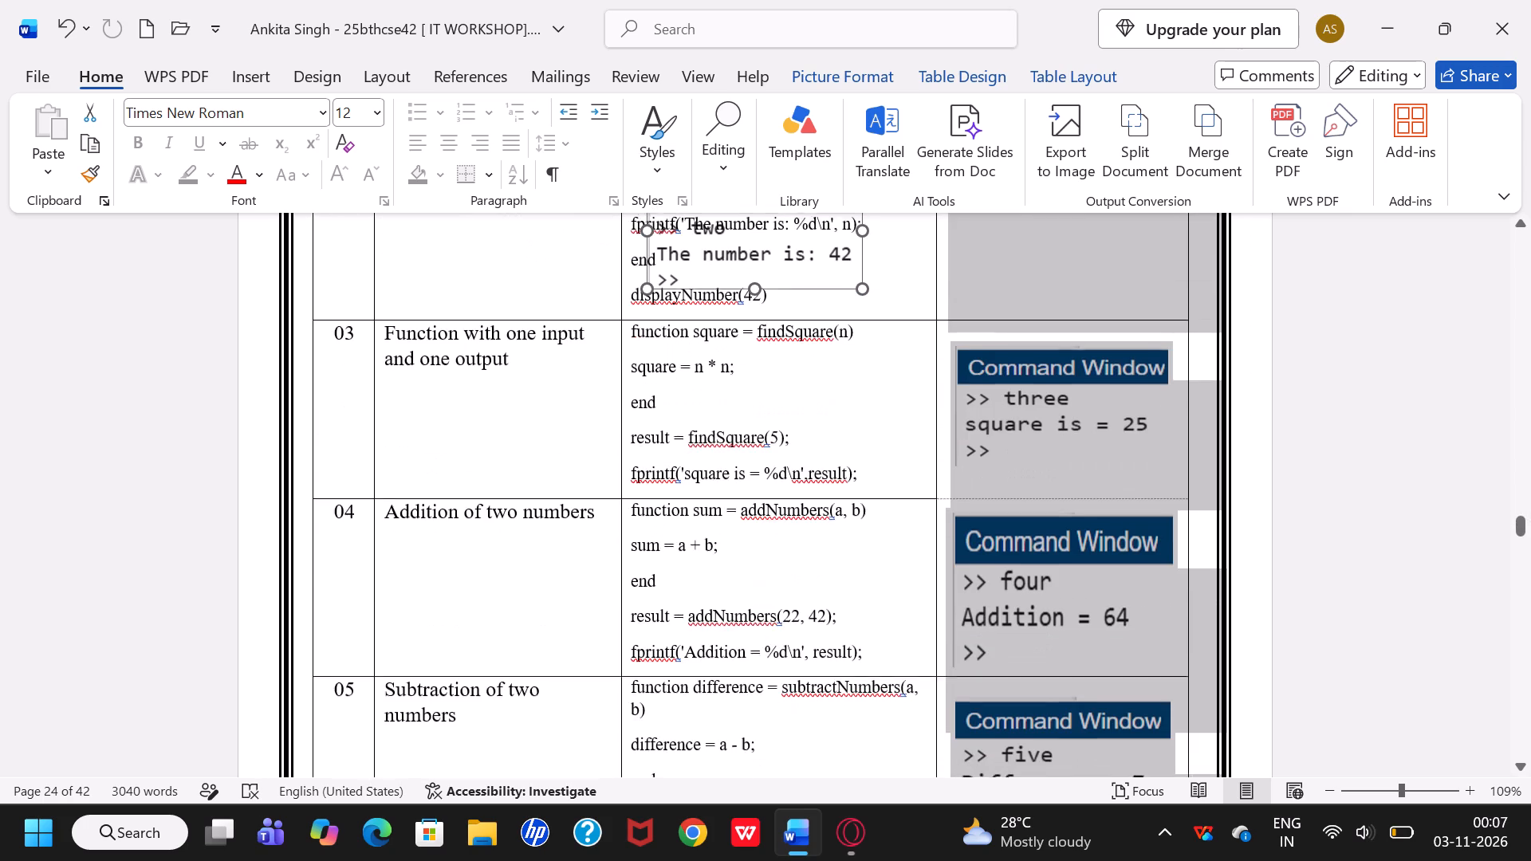
drag(1027, 406, 690, 419)
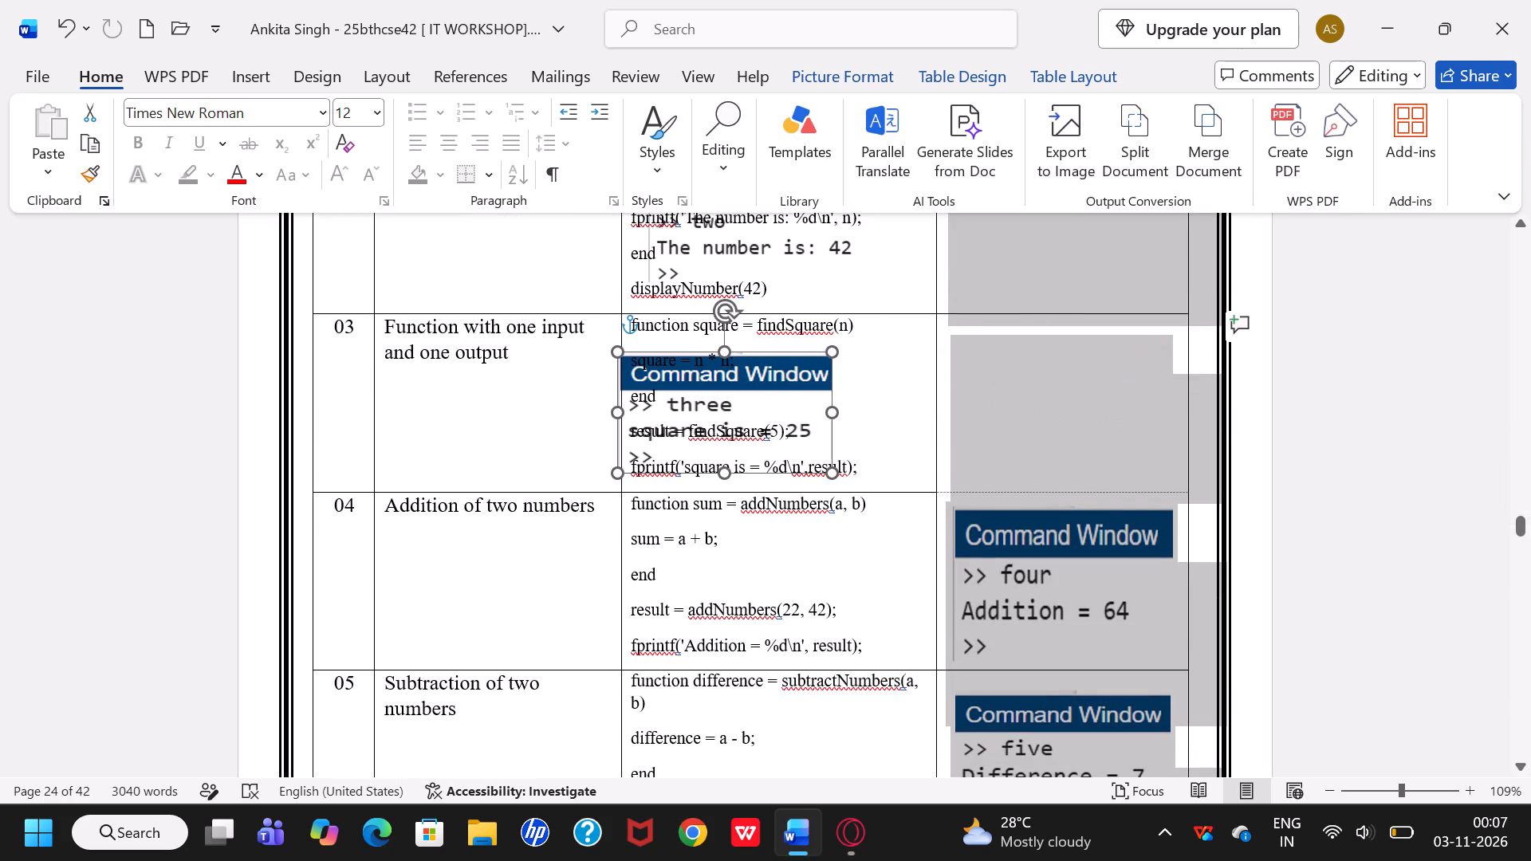
Move the Command Window pictures of rows 04, 05 and 06 out of the Output column, over the Code column text.
drag(987, 556, 665, 547)
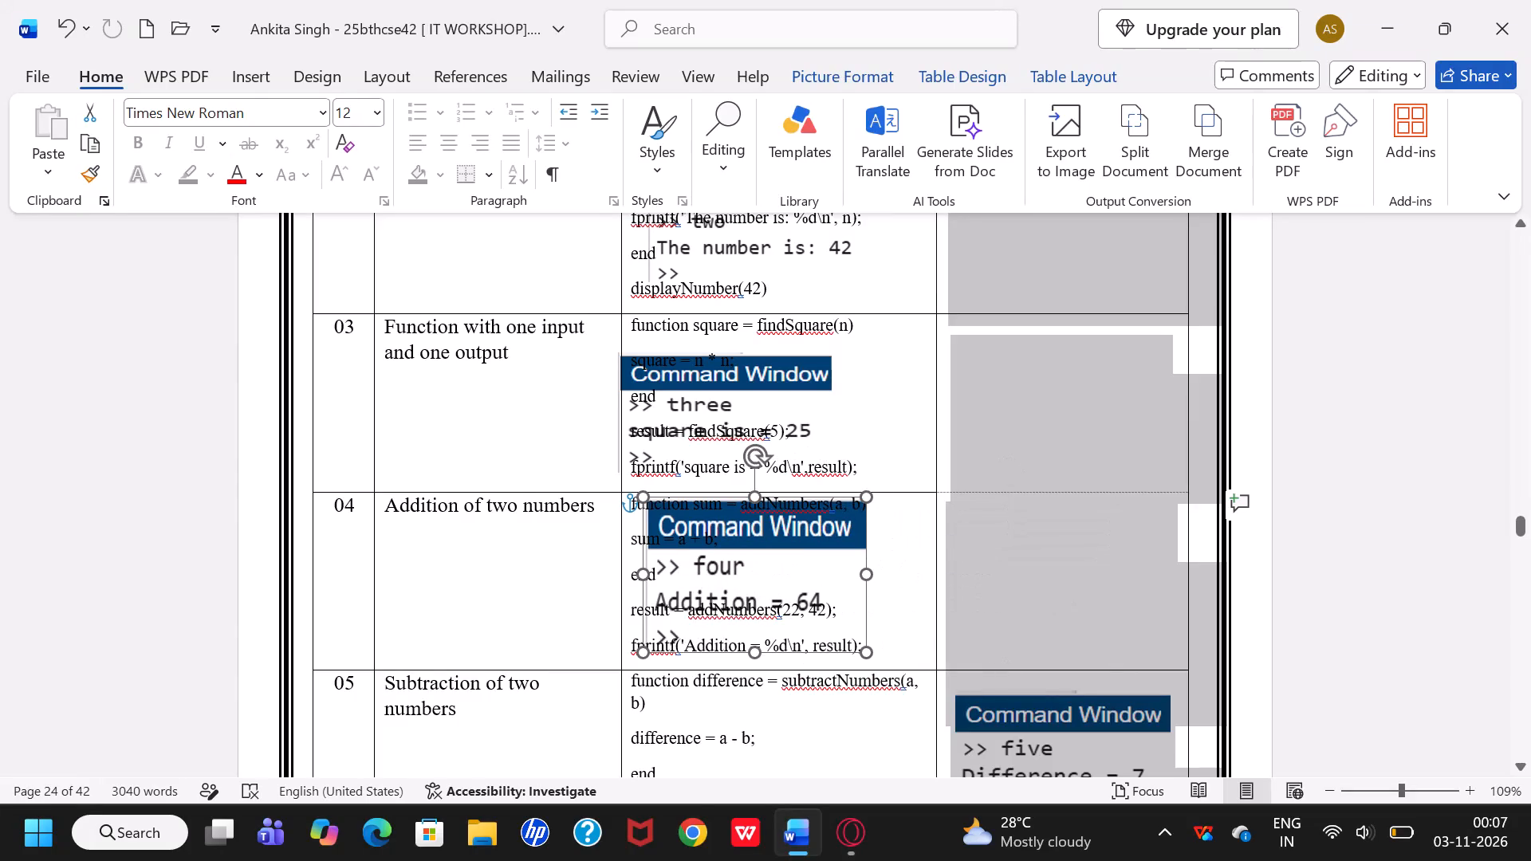
scroll(665, 547, down, 1)
click(992, 521)
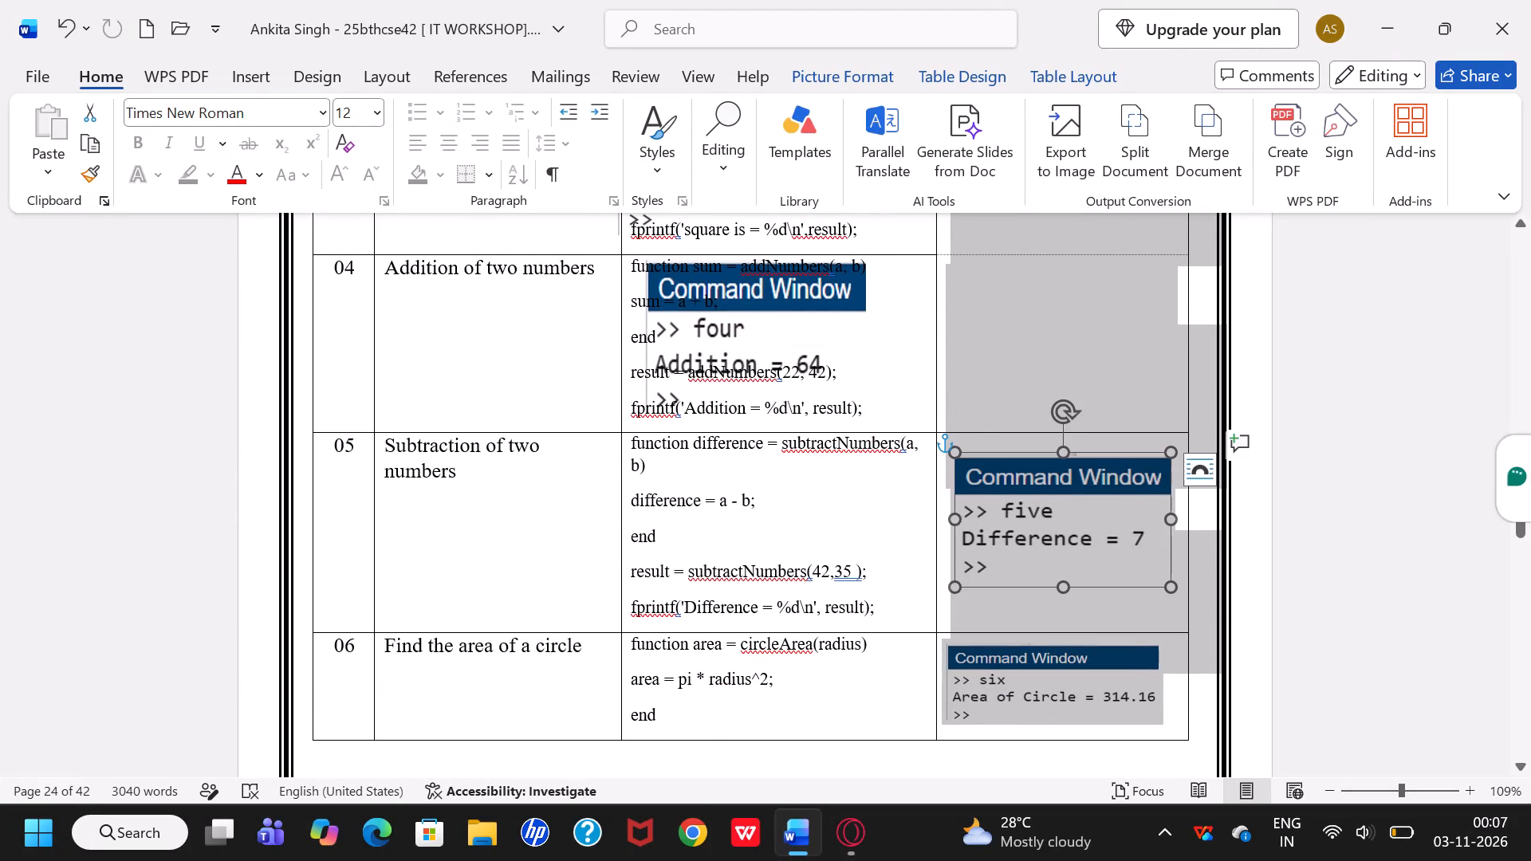
drag(981, 521, 693, 509)
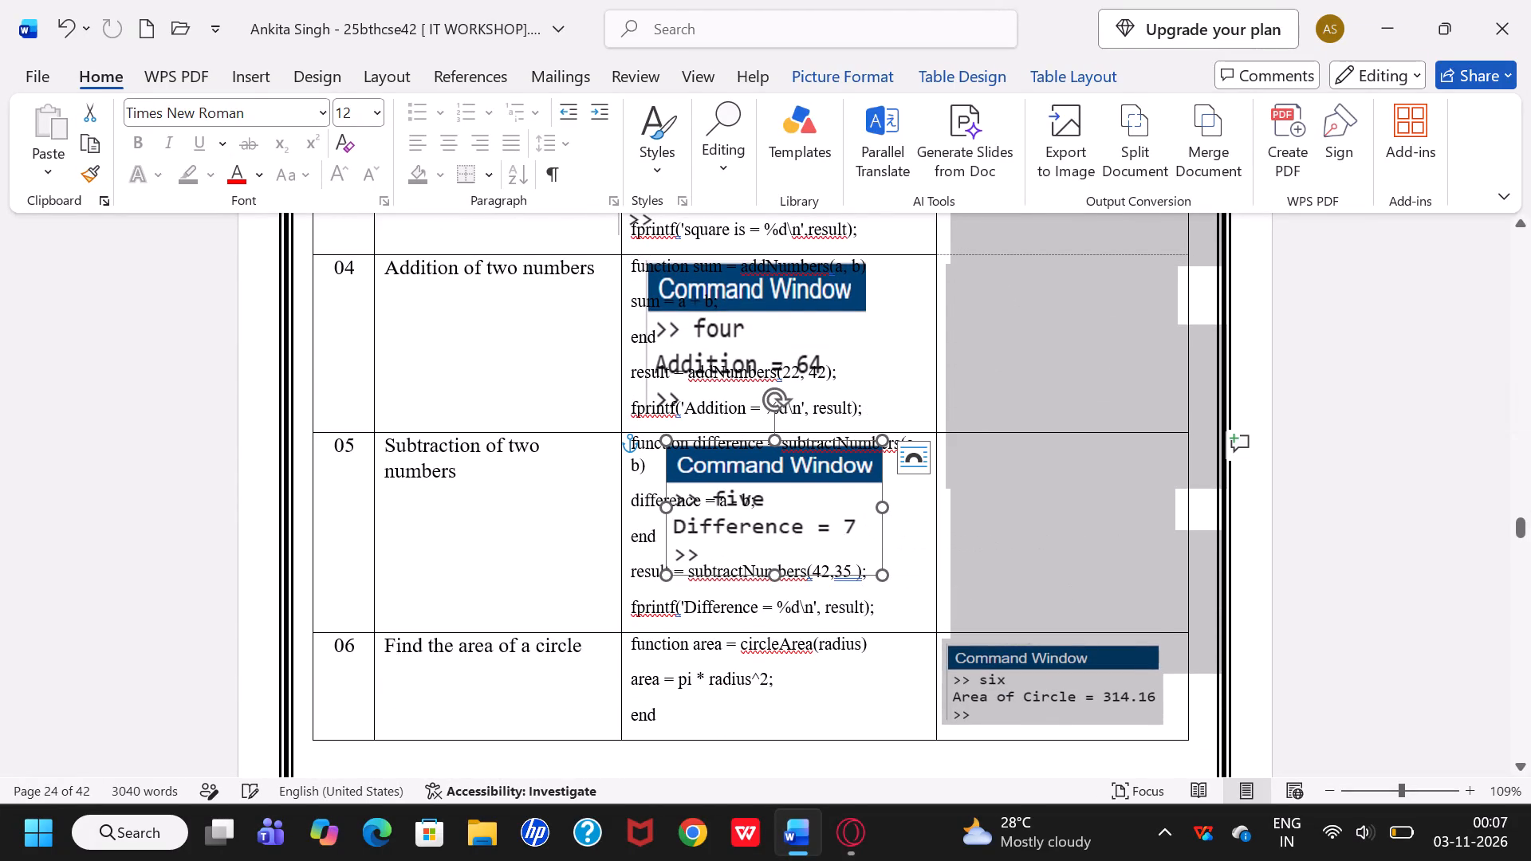
click(1055, 684)
drag(1055, 684, 735, 659)
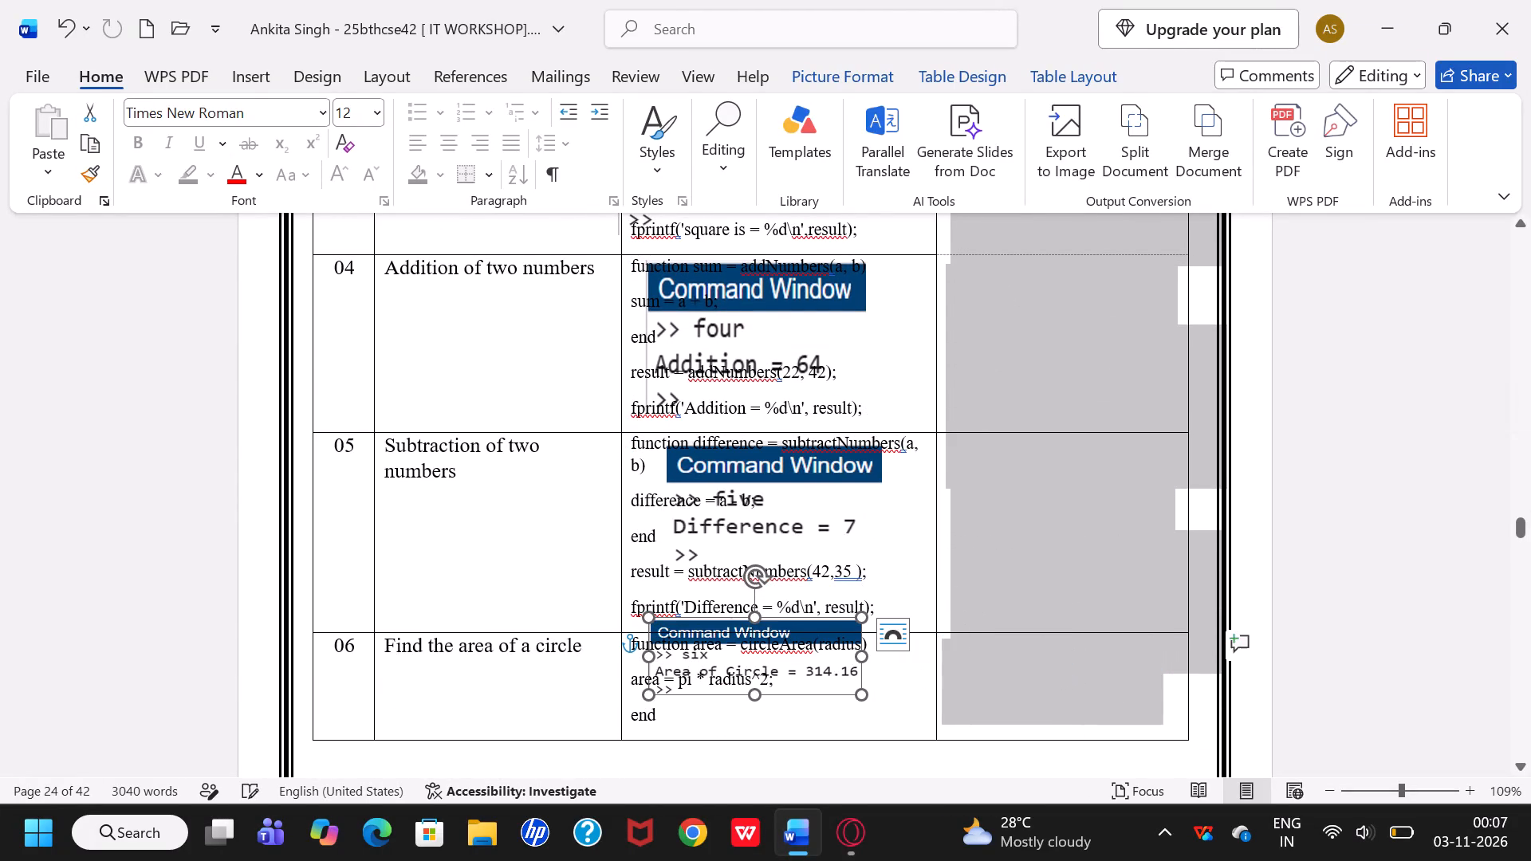
Move row 07's Command Window picture completely out of the Output column, over the checkEvenOdd code.
scroll(735, 659, down, 4)
scroll(735, 659, up, 1)
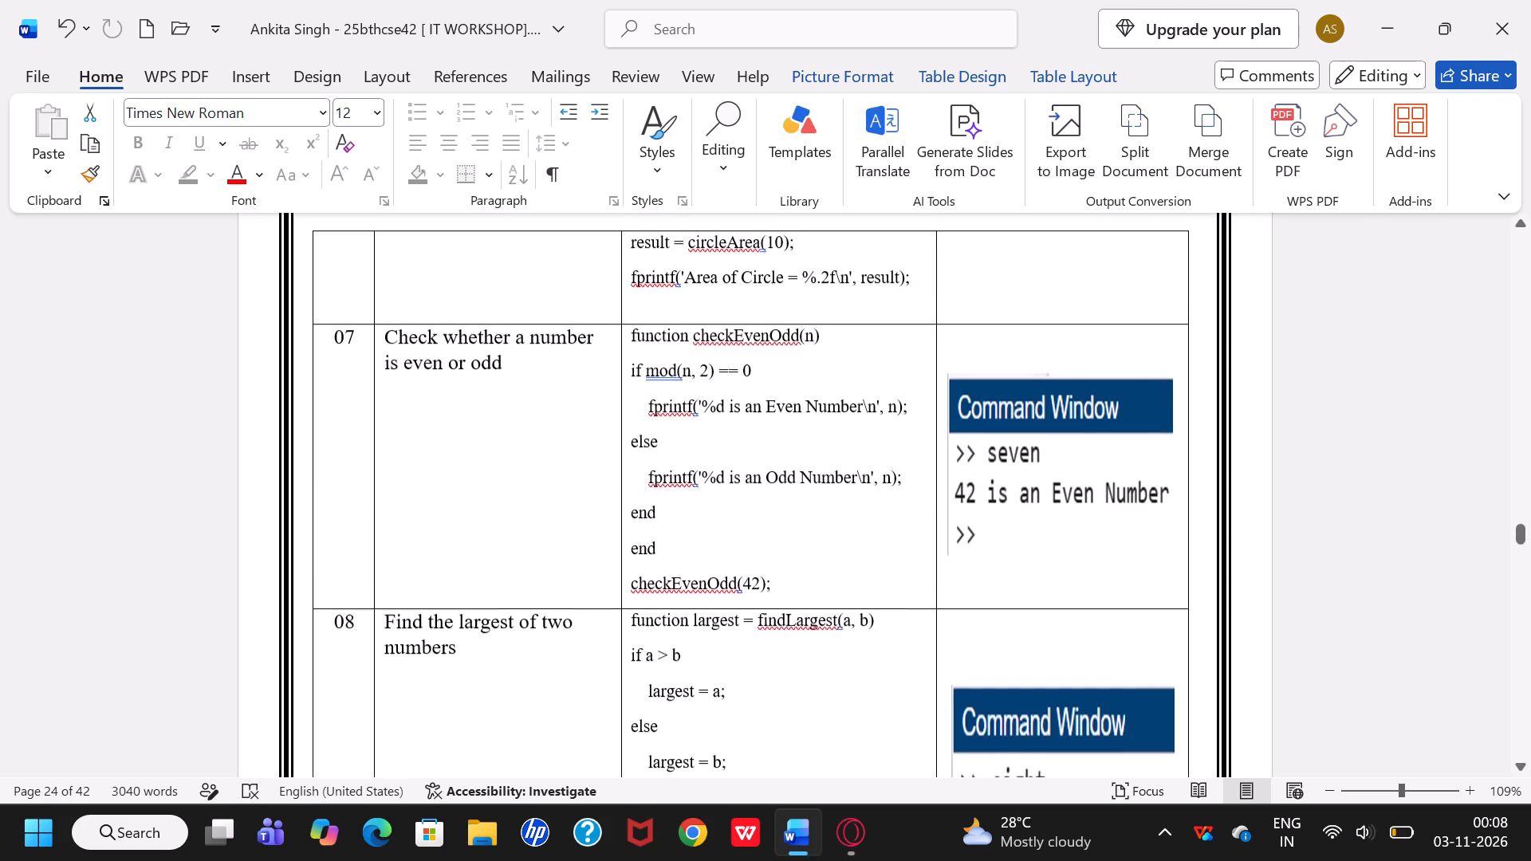
click(997, 482)
drag(997, 482, 793, 462)
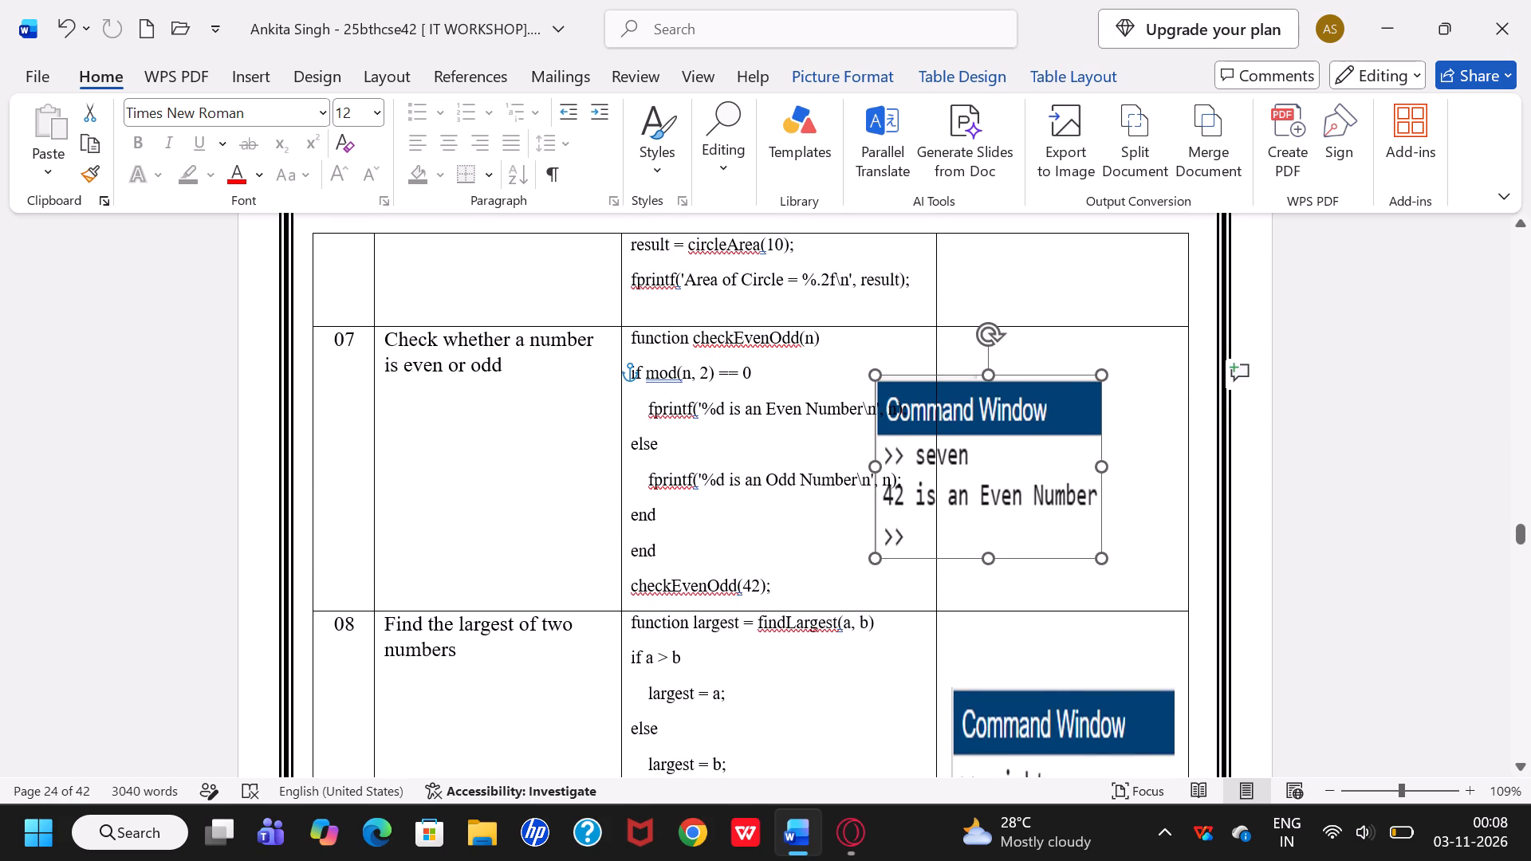
click(787, 462)
click(920, 470)
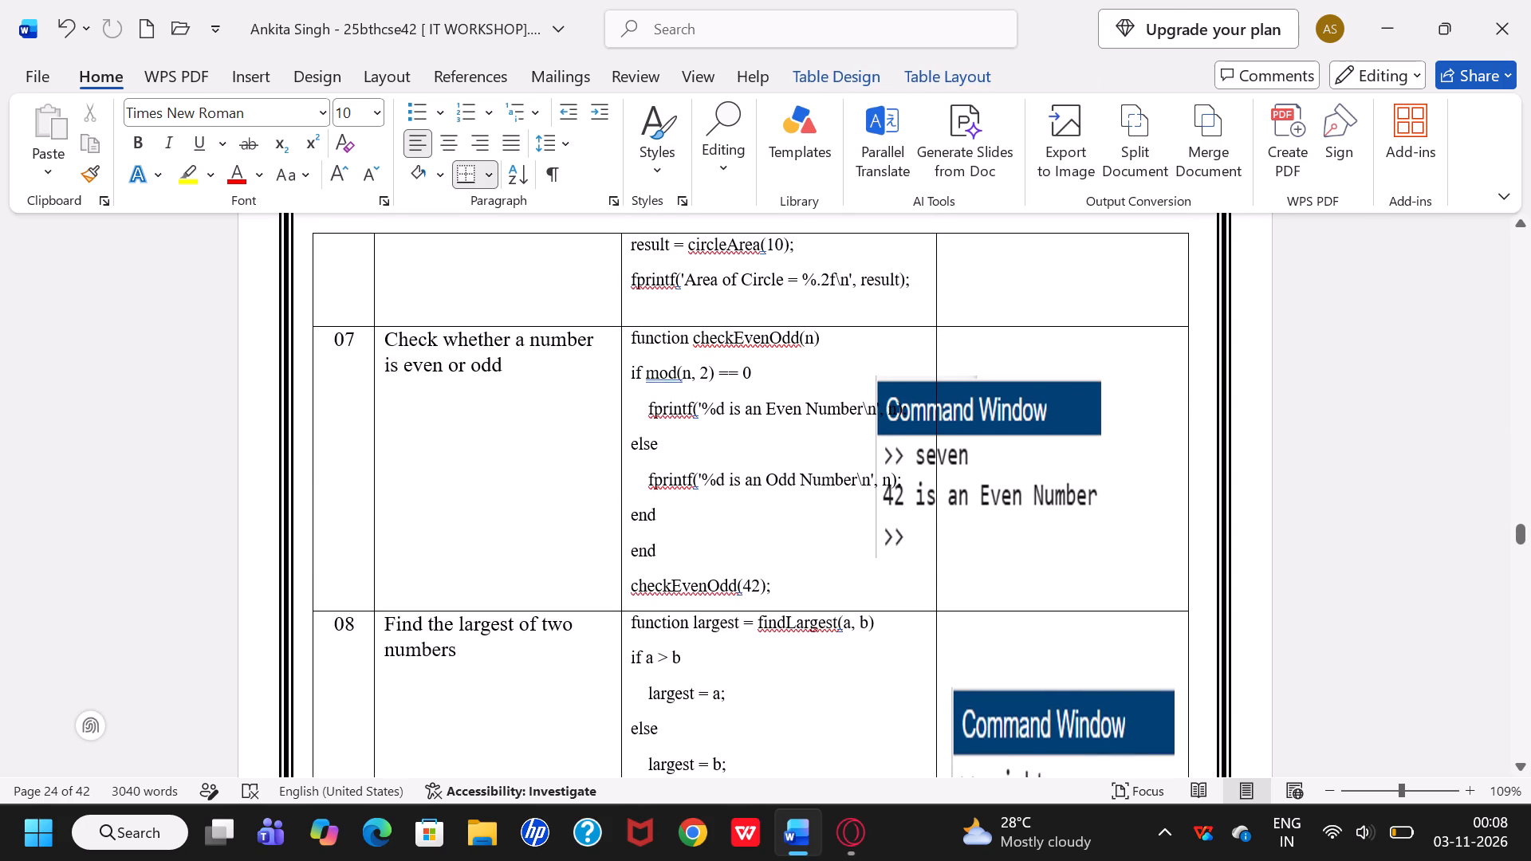
click(891, 423)
click(935, 386)
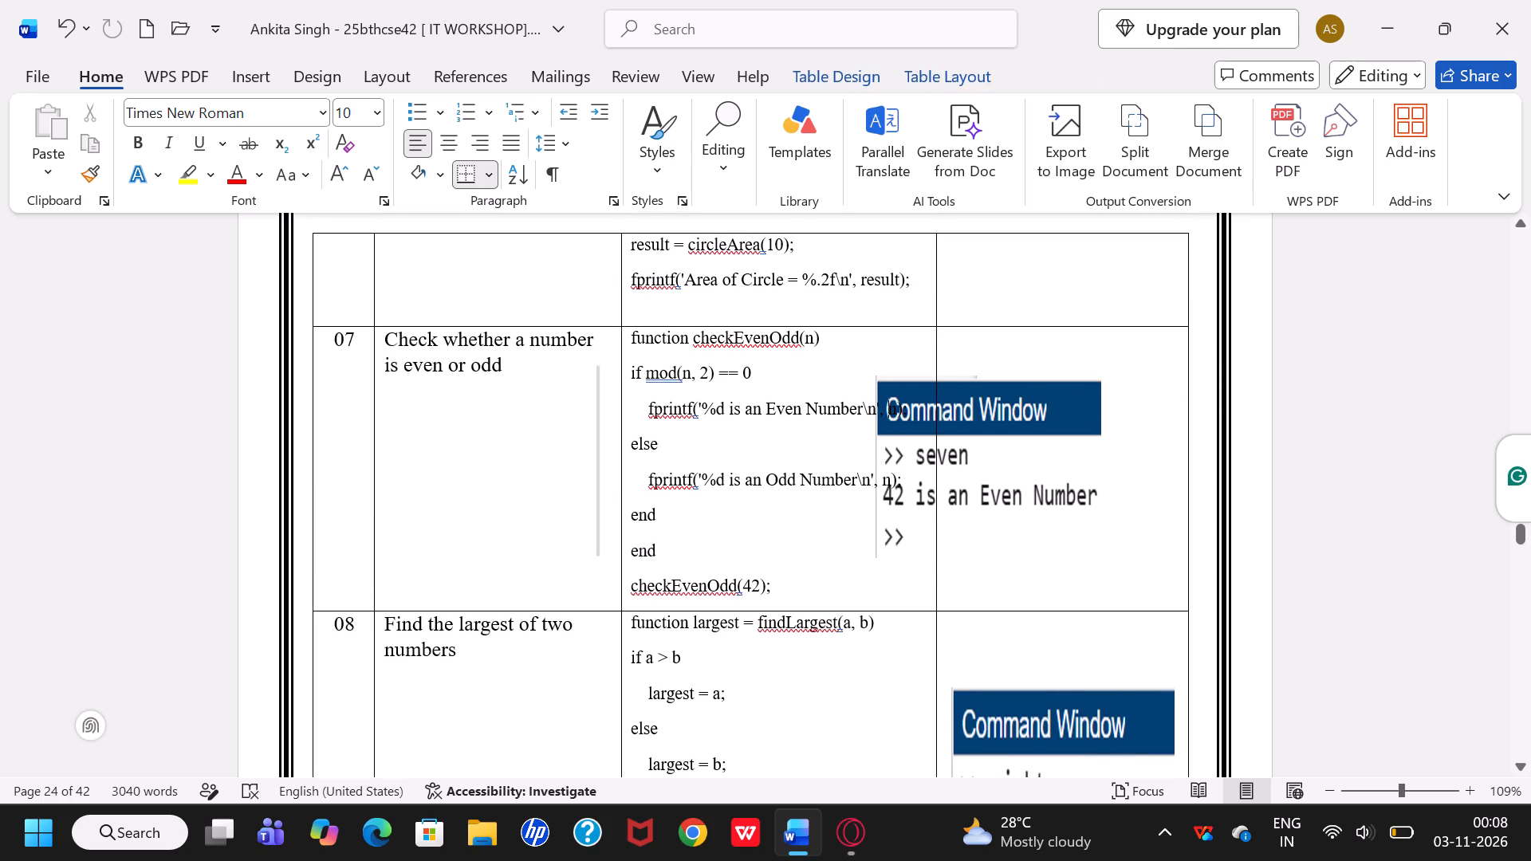
triple_click(913, 381)
click(913, 381)
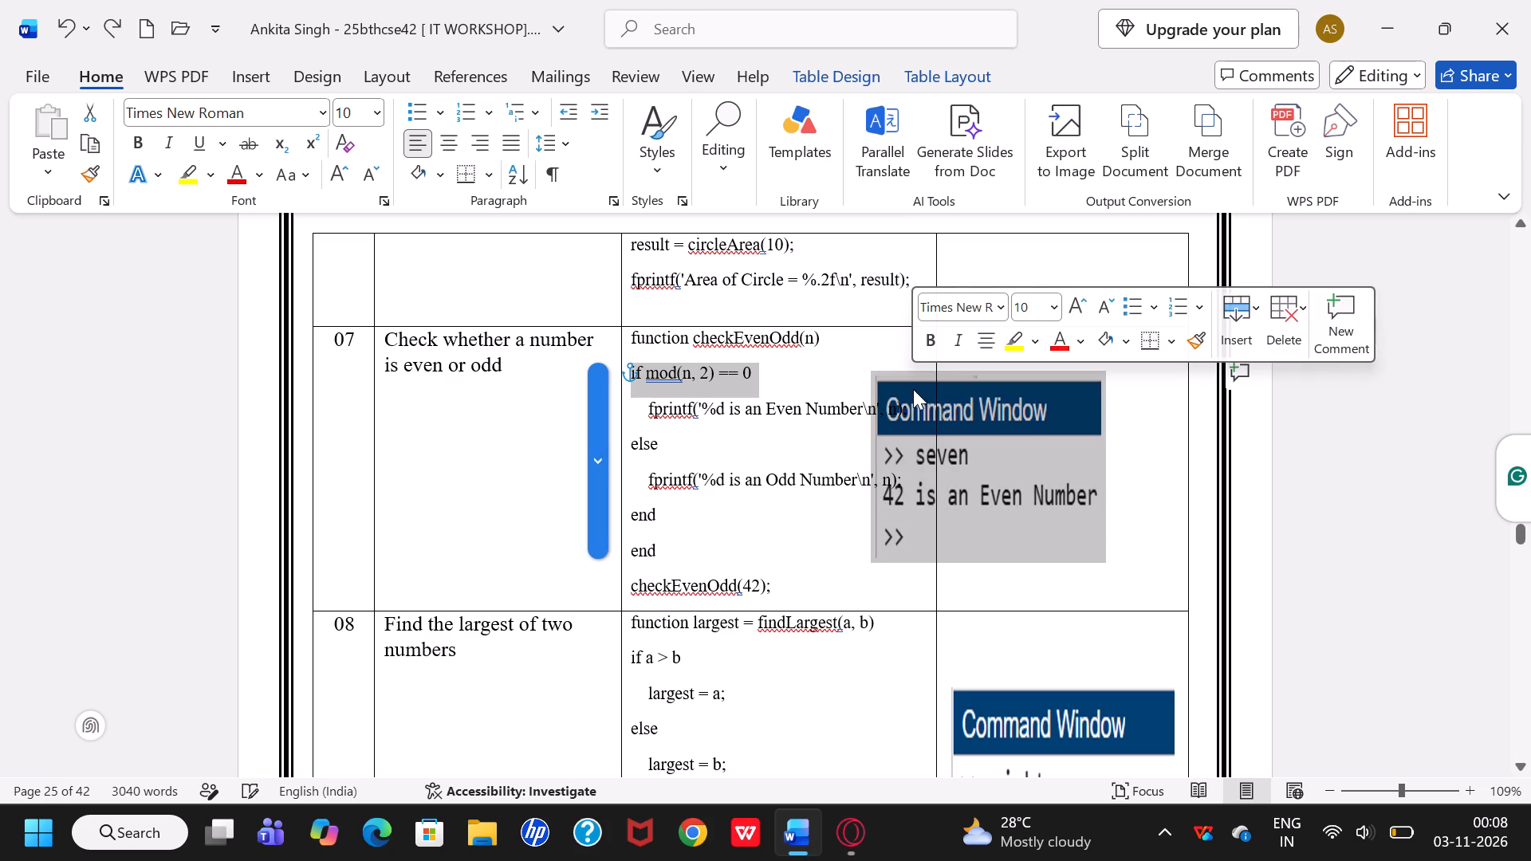
click(913, 389)
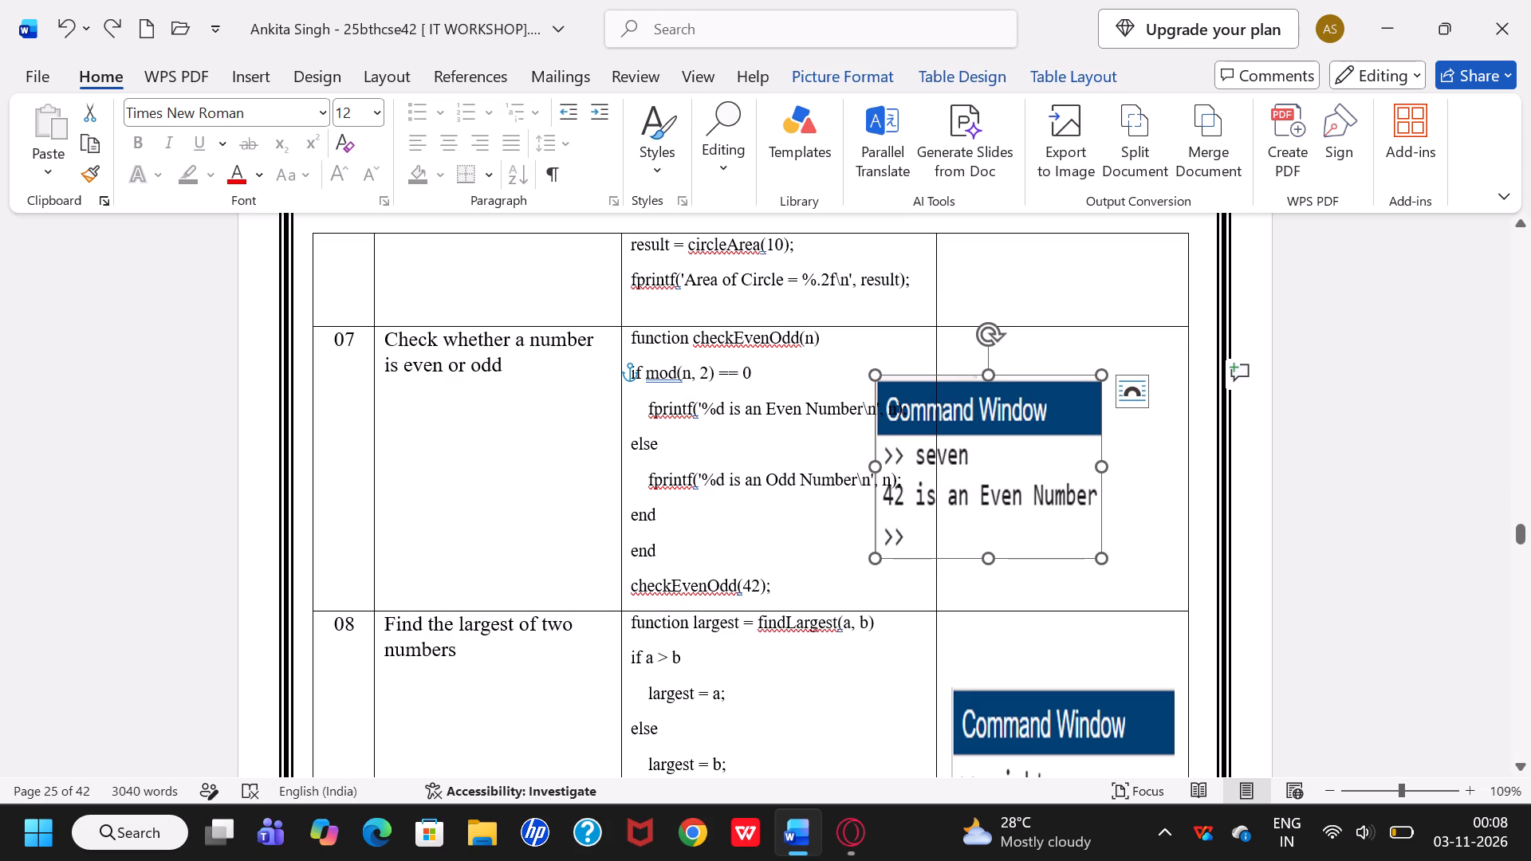
drag(900, 377, 658, 378)
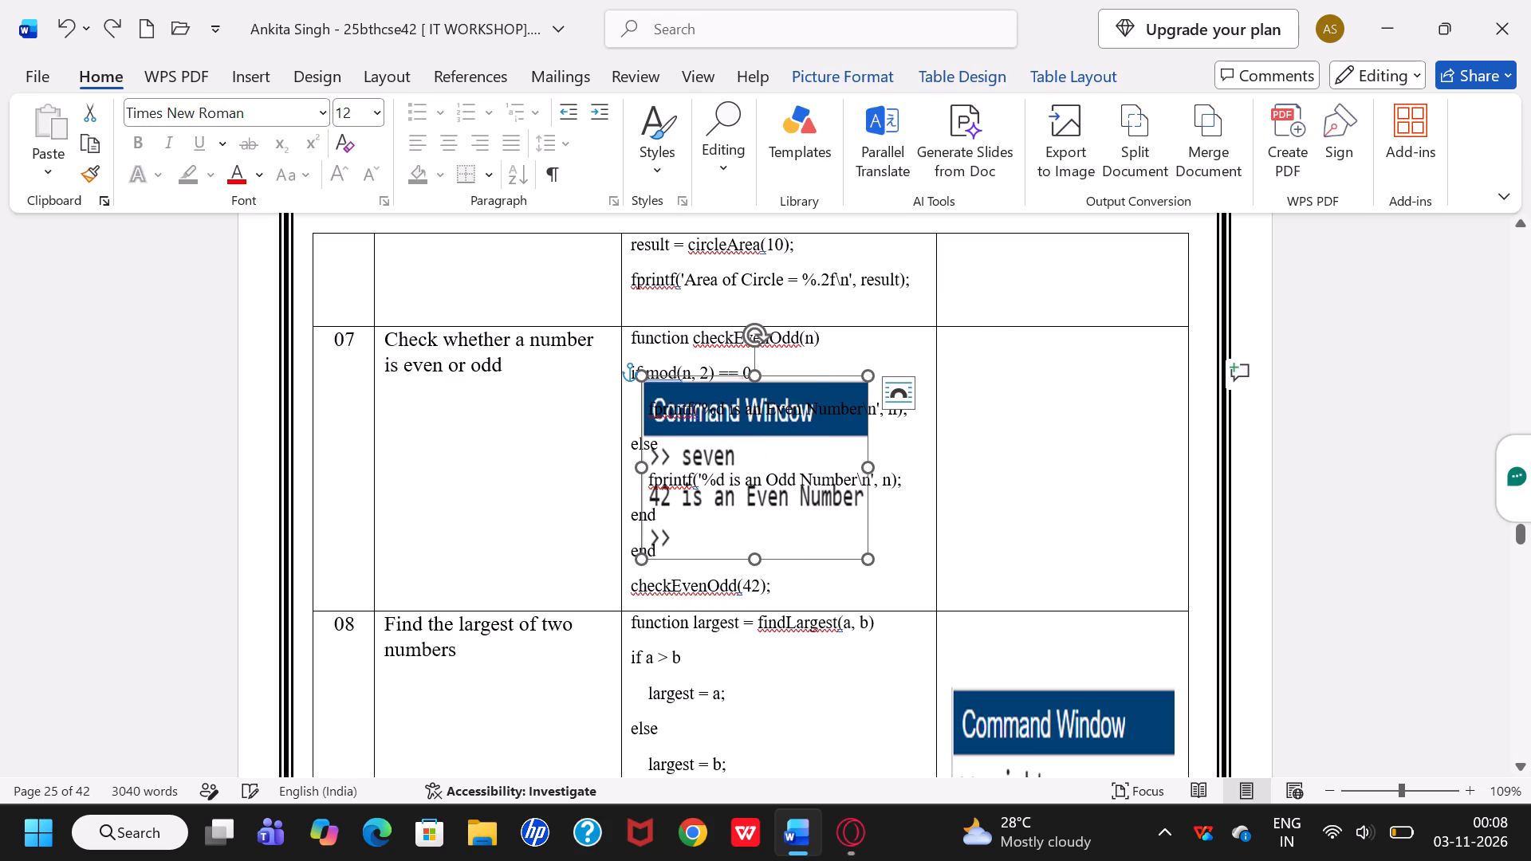
Move row 08's Command Window picture out of the Output column, across the border between the description and Code columns.
scroll(863, 442, down, 1)
click(1002, 460)
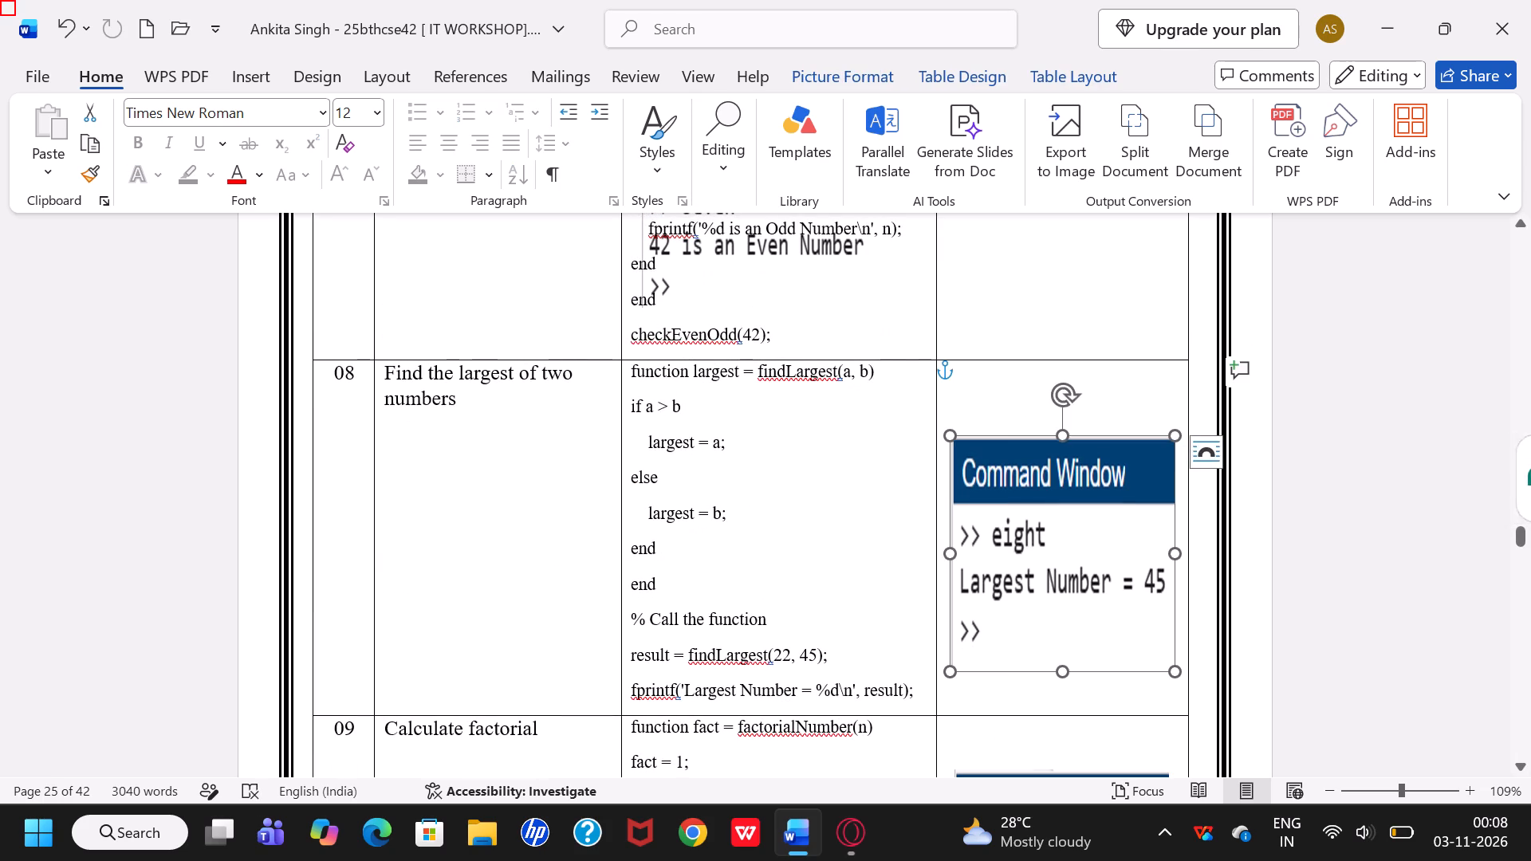
drag(1002, 460, 725, 440)
scroll(727, 398, down, 1)
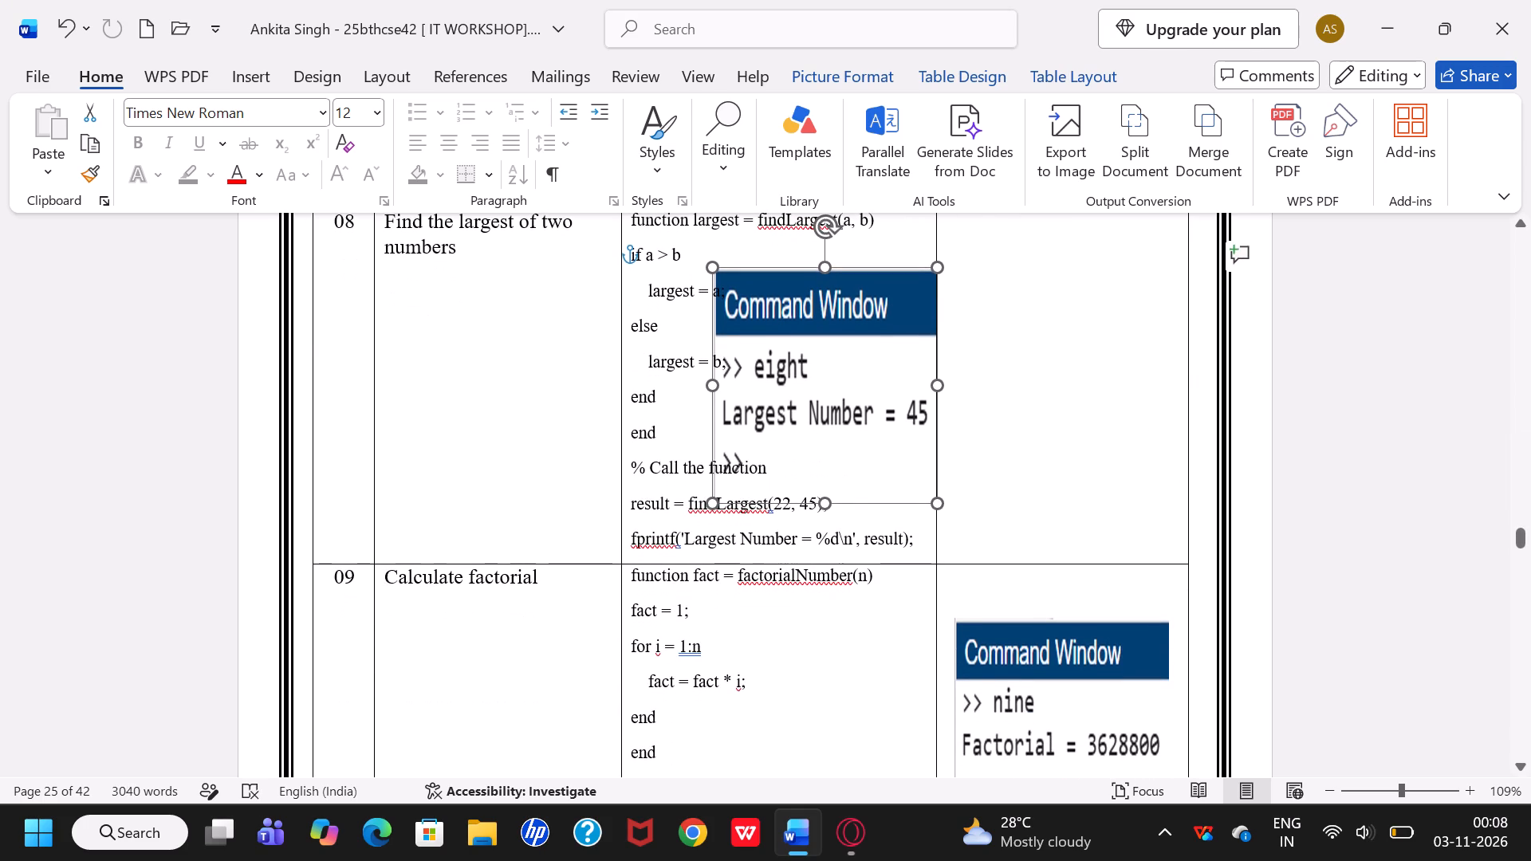
click(821, 361)
click(786, 305)
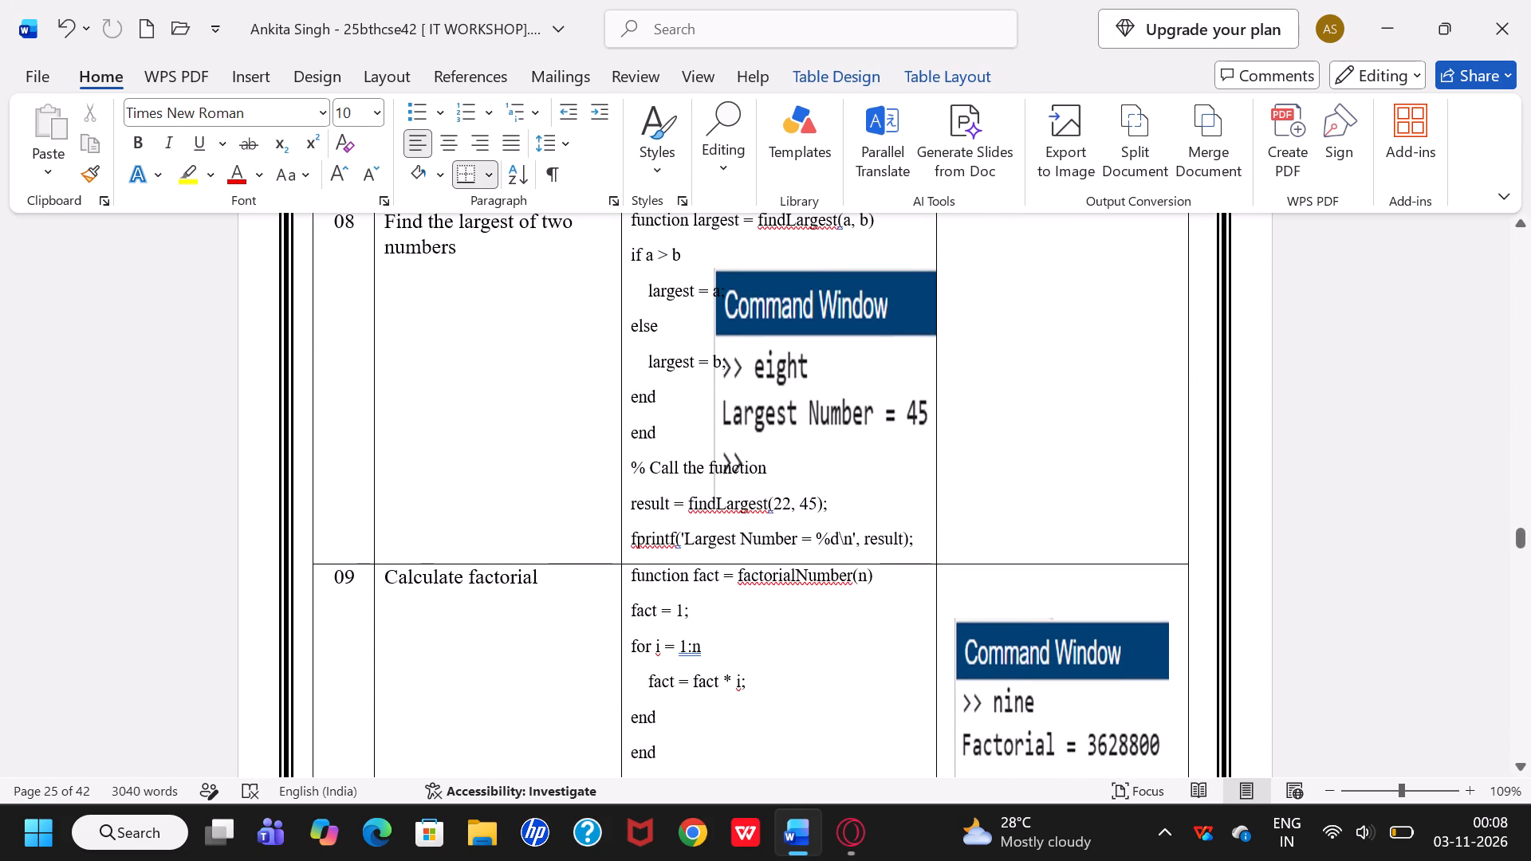
triple_click(738, 286)
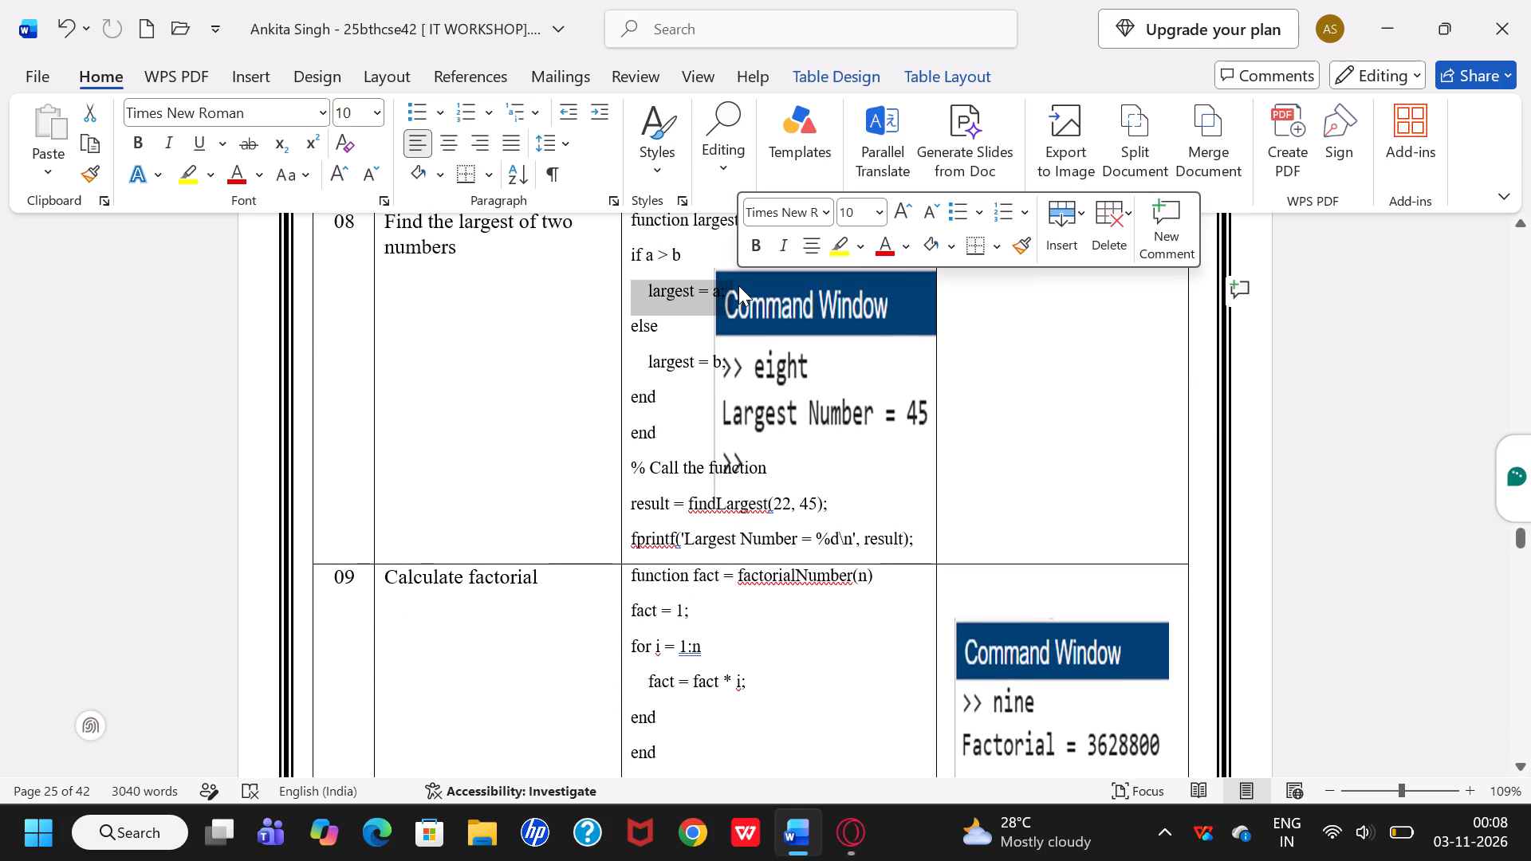
click(784, 285)
click(789, 270)
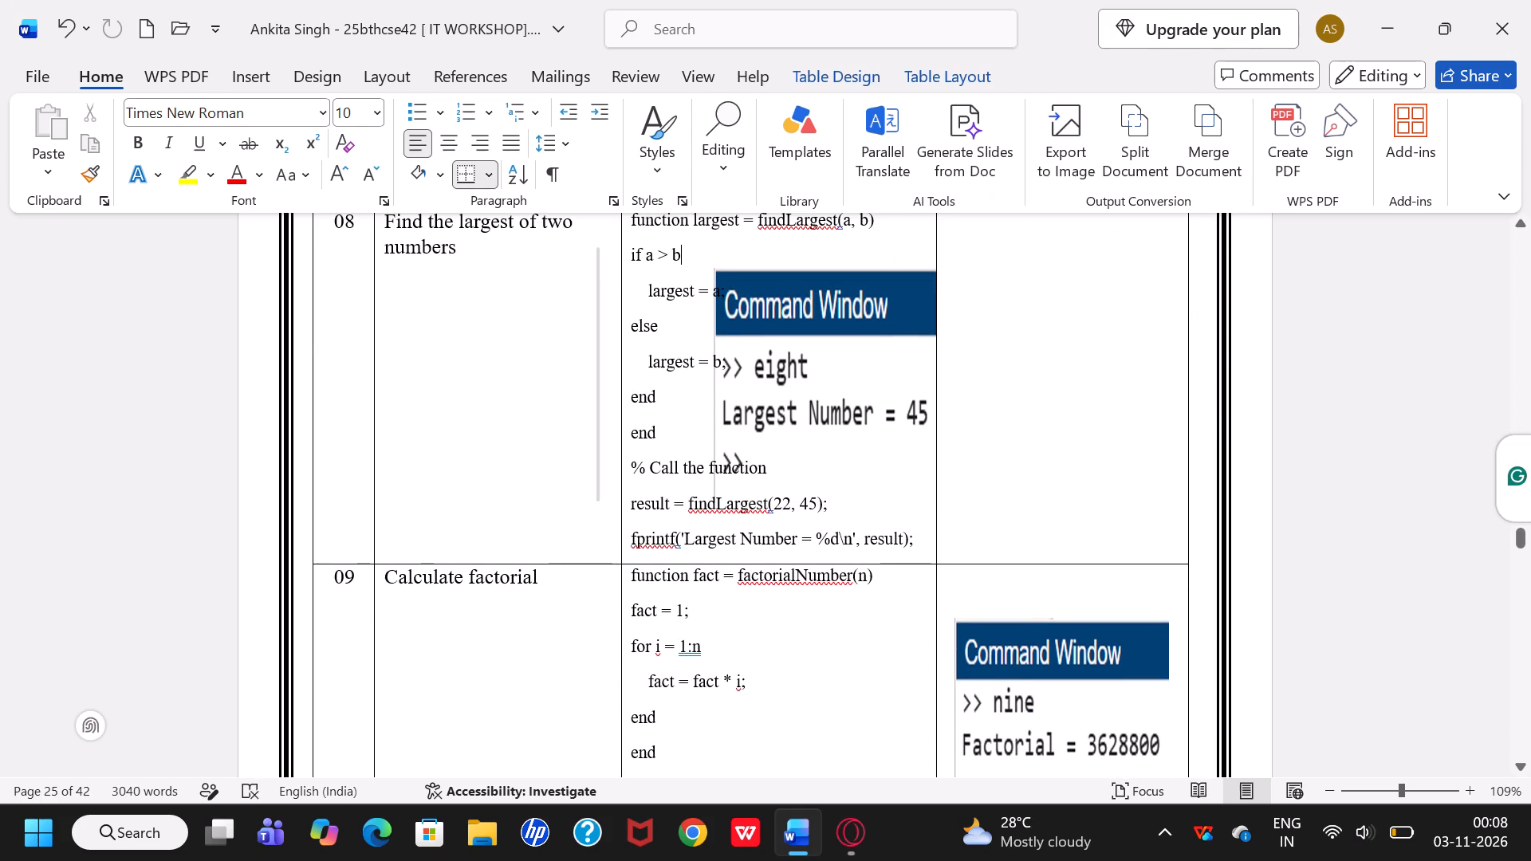
click(877, 313)
click(924, 372)
triple_click(880, 363)
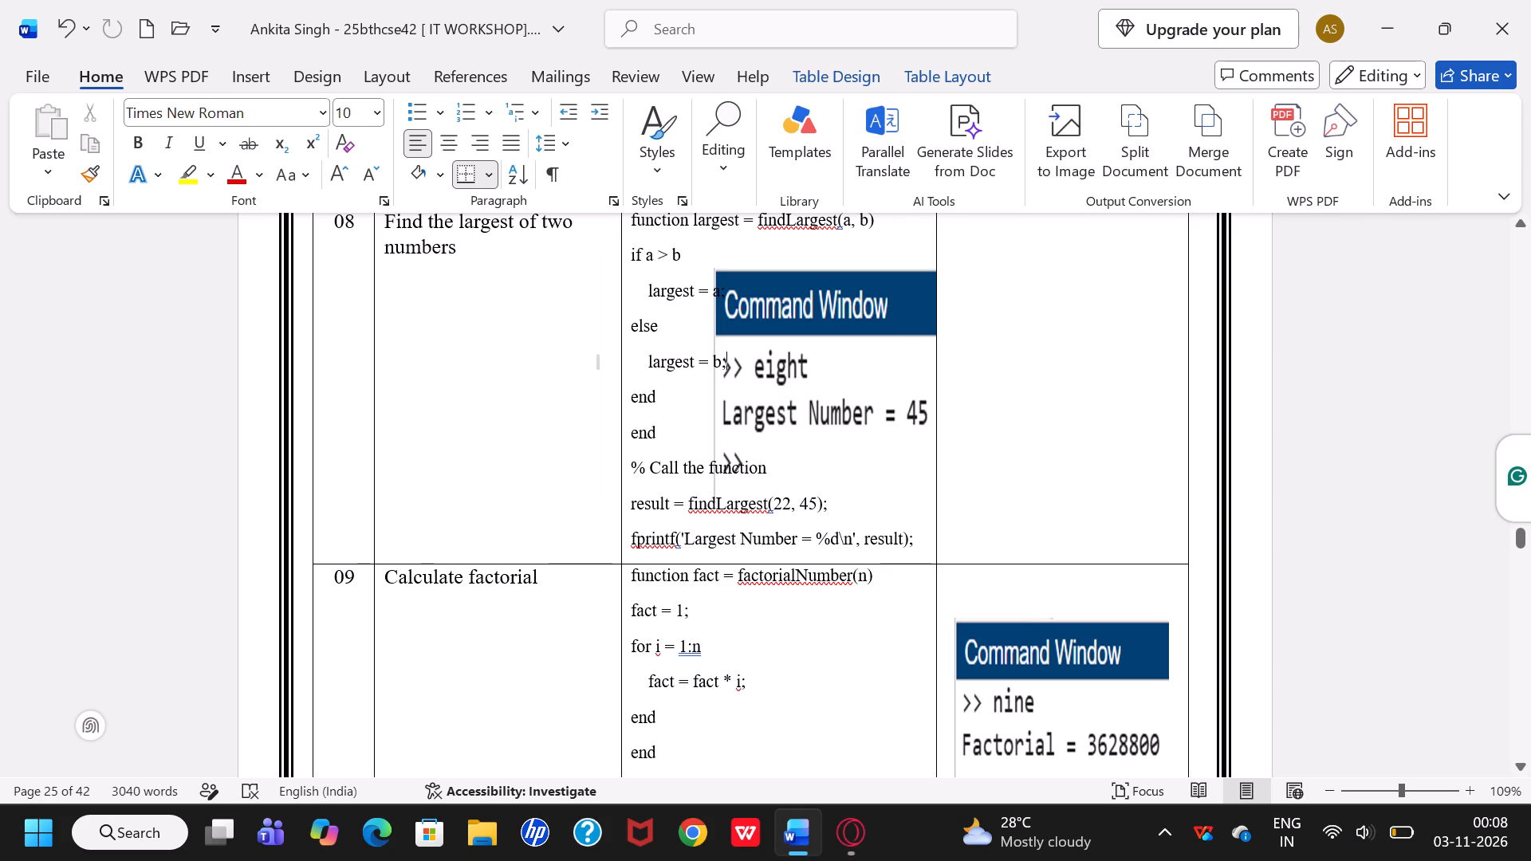
triple_click(880, 363)
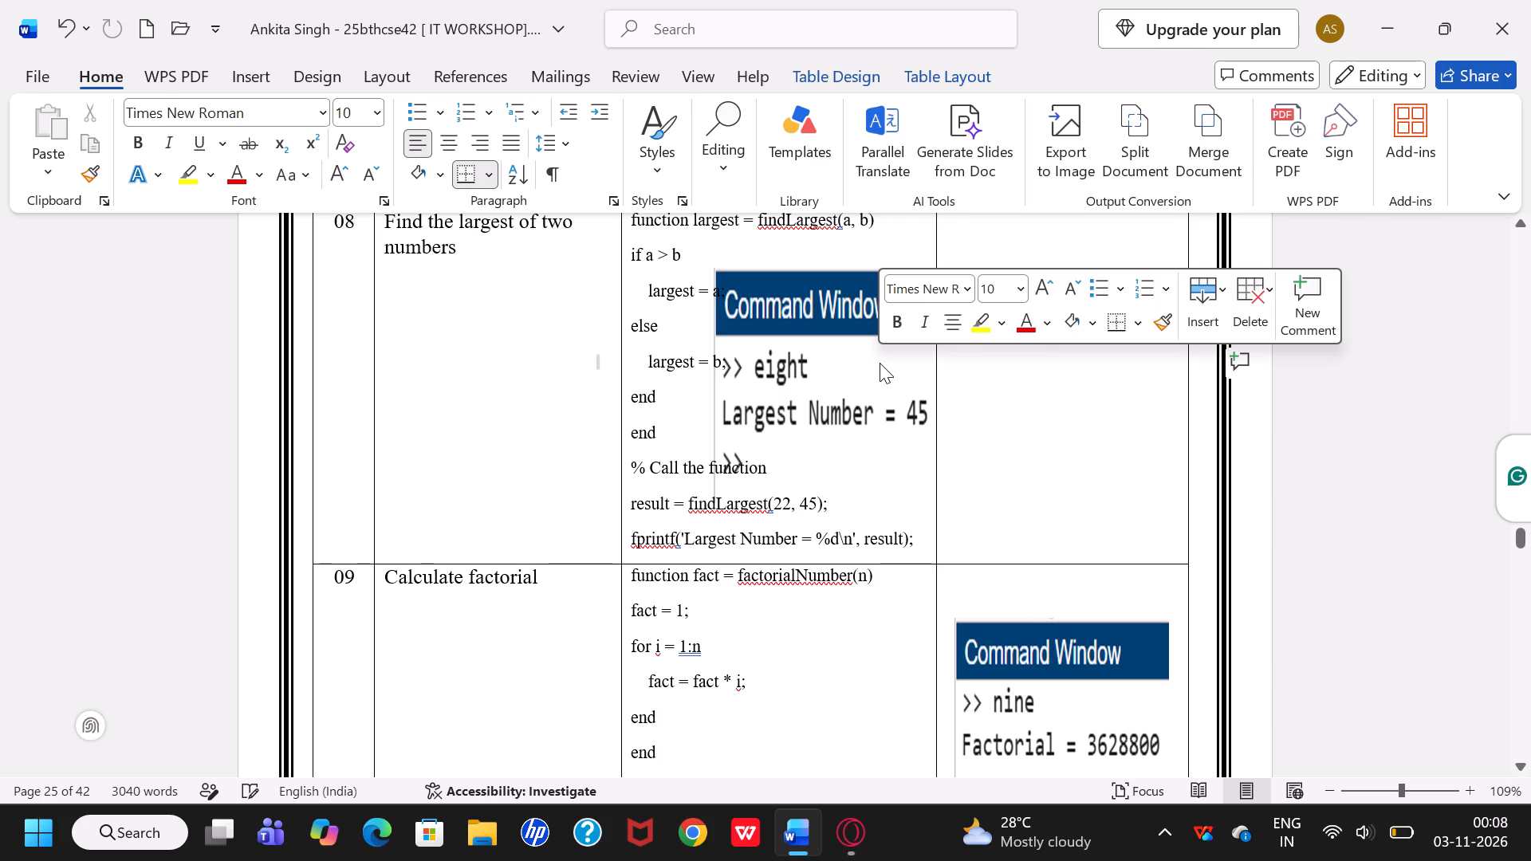
key(Escape)
click(856, 368)
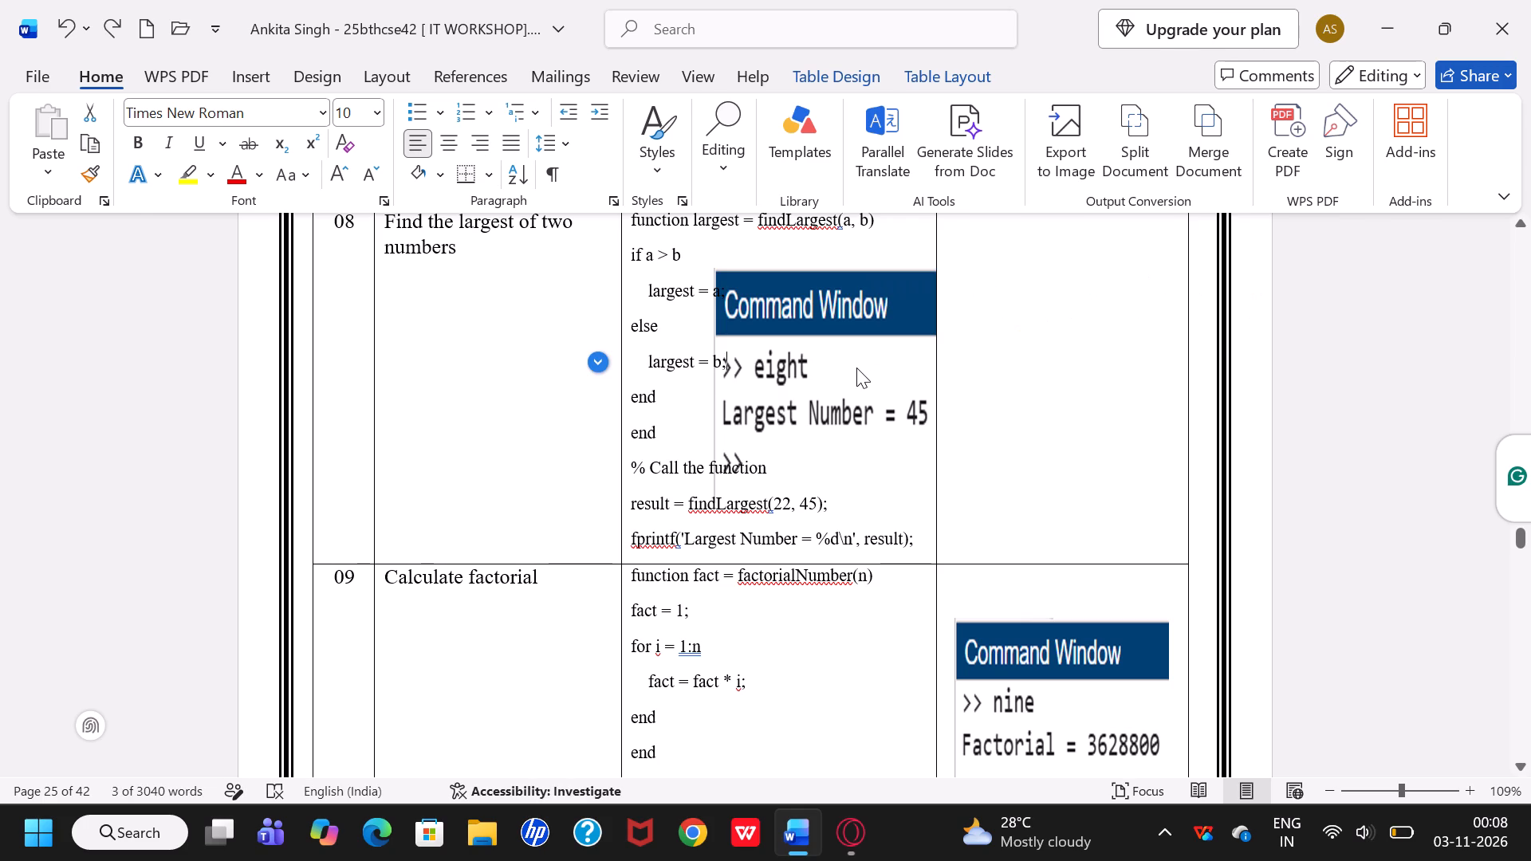
click(840, 320)
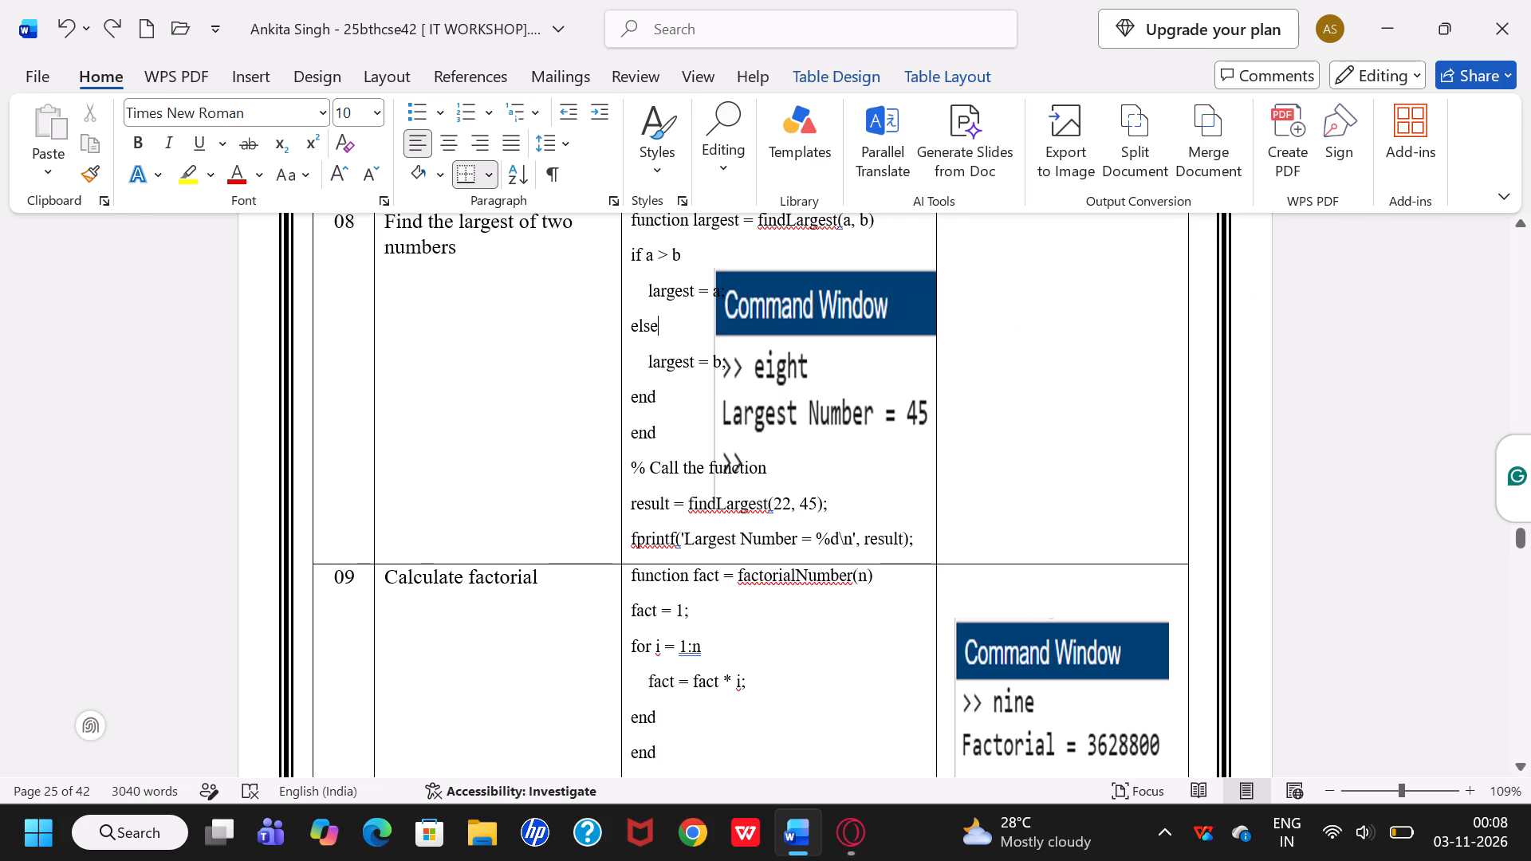
click(856, 297)
triple_click(768, 277)
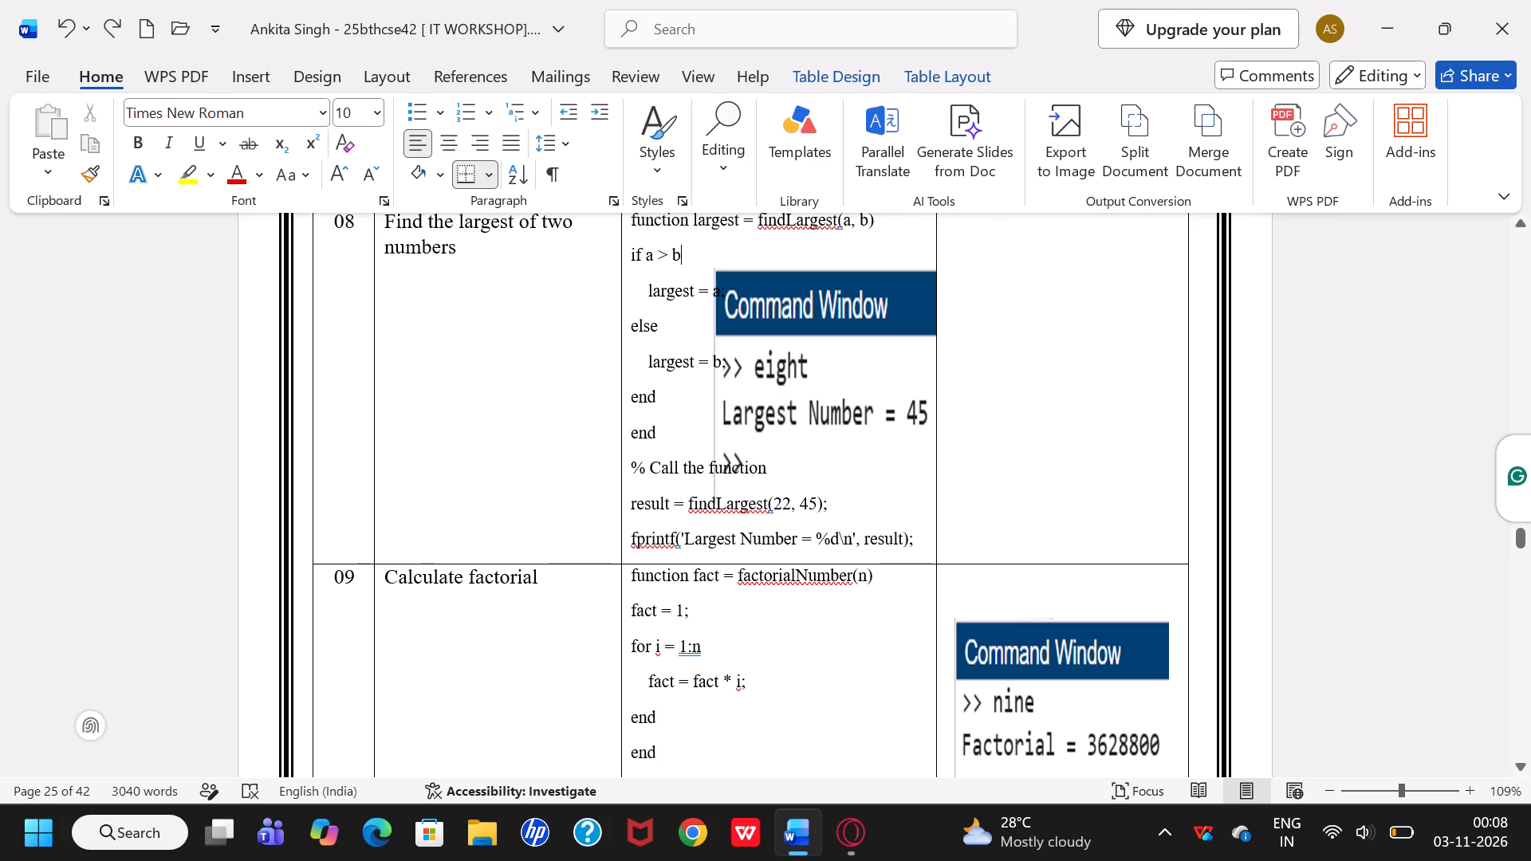
click(761, 269)
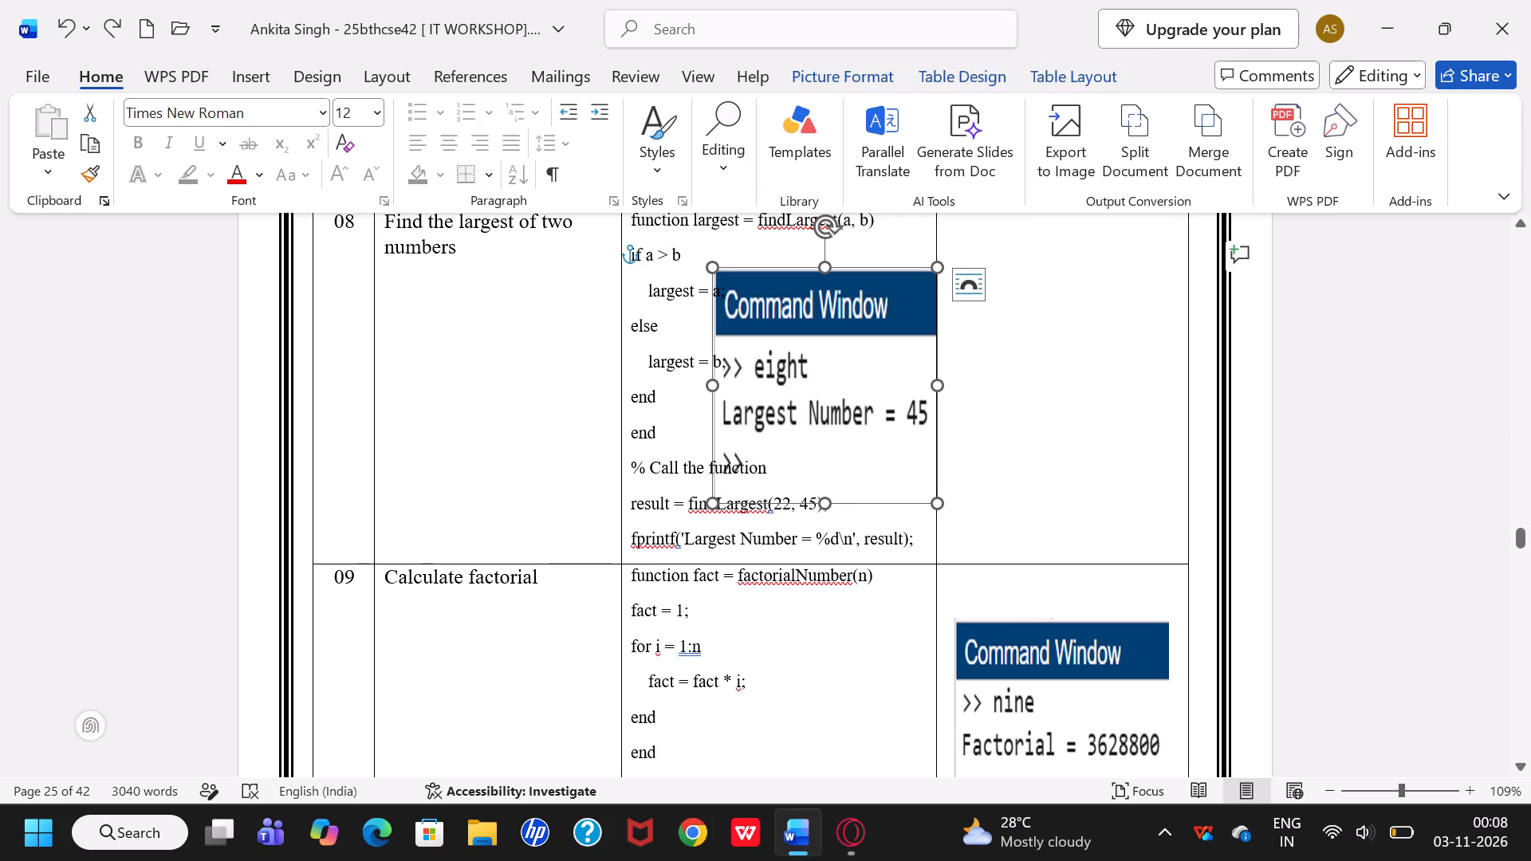
drag(754, 270, 499, 285)
click(793, 349)
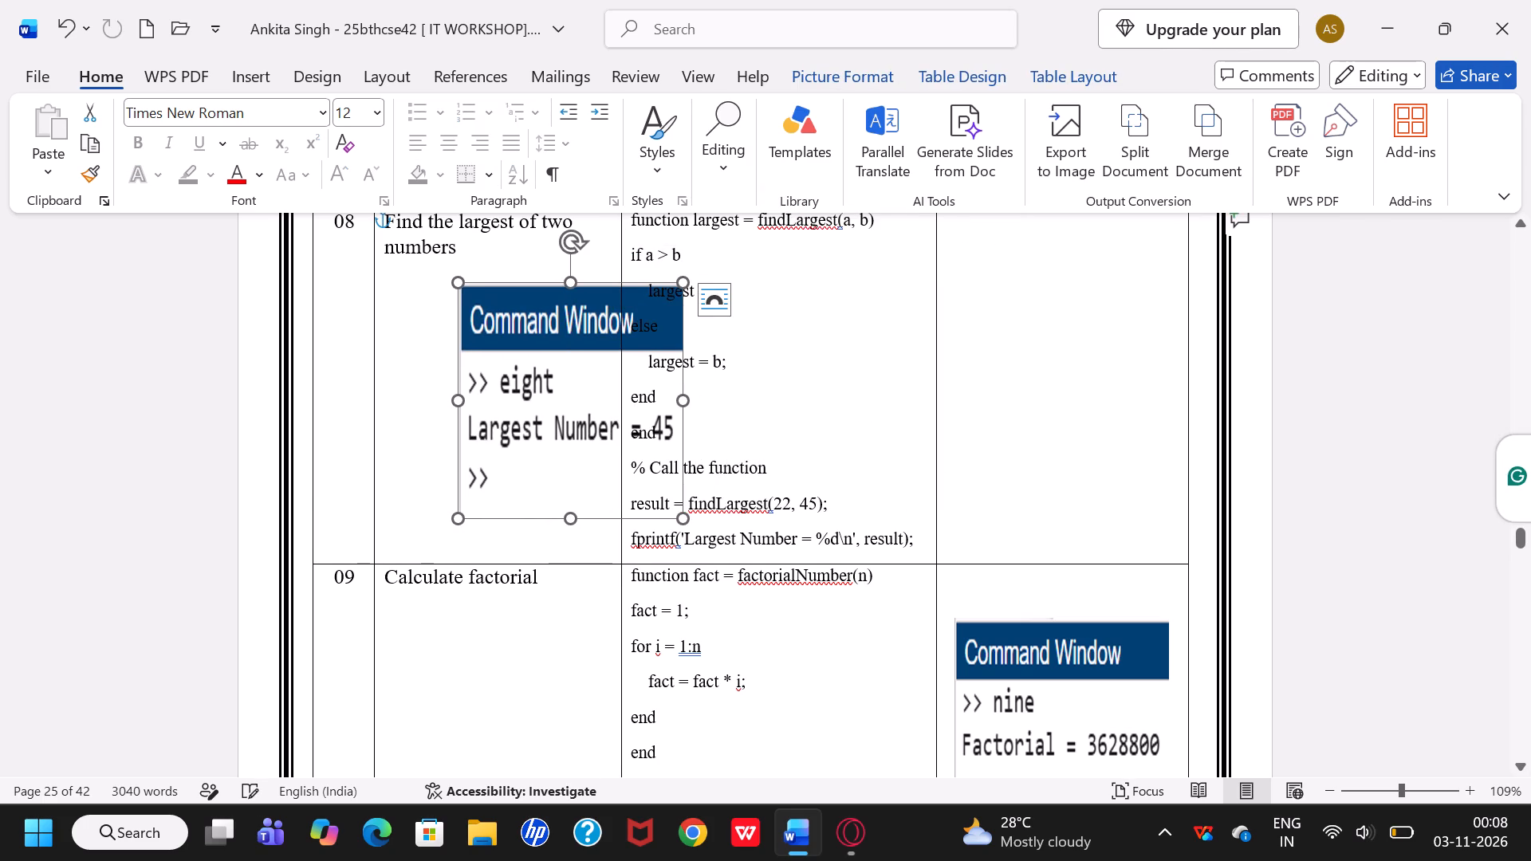
Move the Command Window pictures of rows 09 and 10 out of the Output column, into the description column.
scroll(793, 349, down, 1)
click(1009, 431)
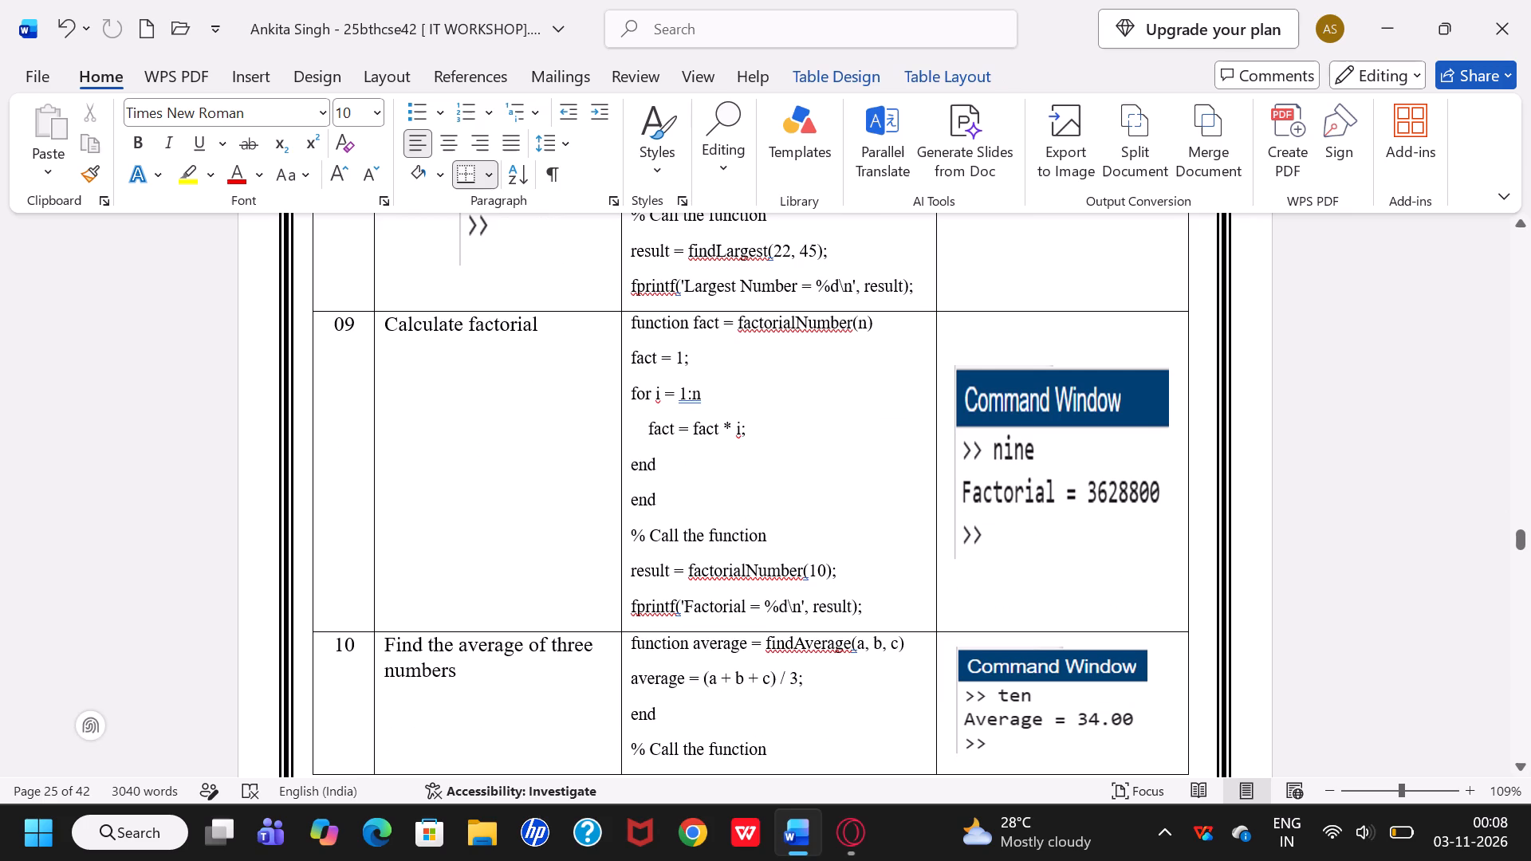
drag(1009, 431, 494, 438)
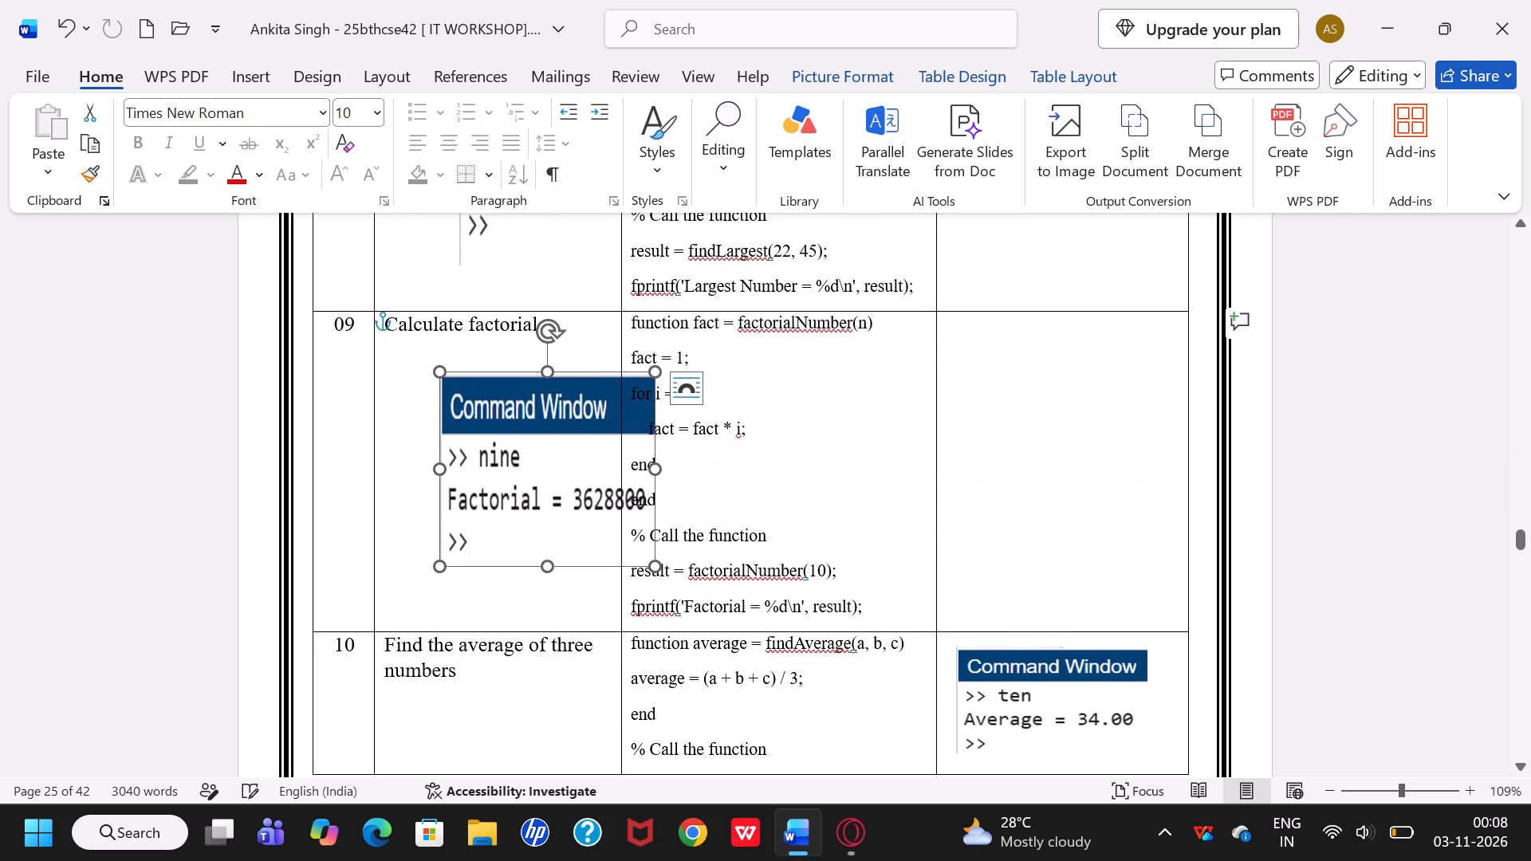
click(789, 481)
scroll(789, 481, down, 1)
click(1020, 414)
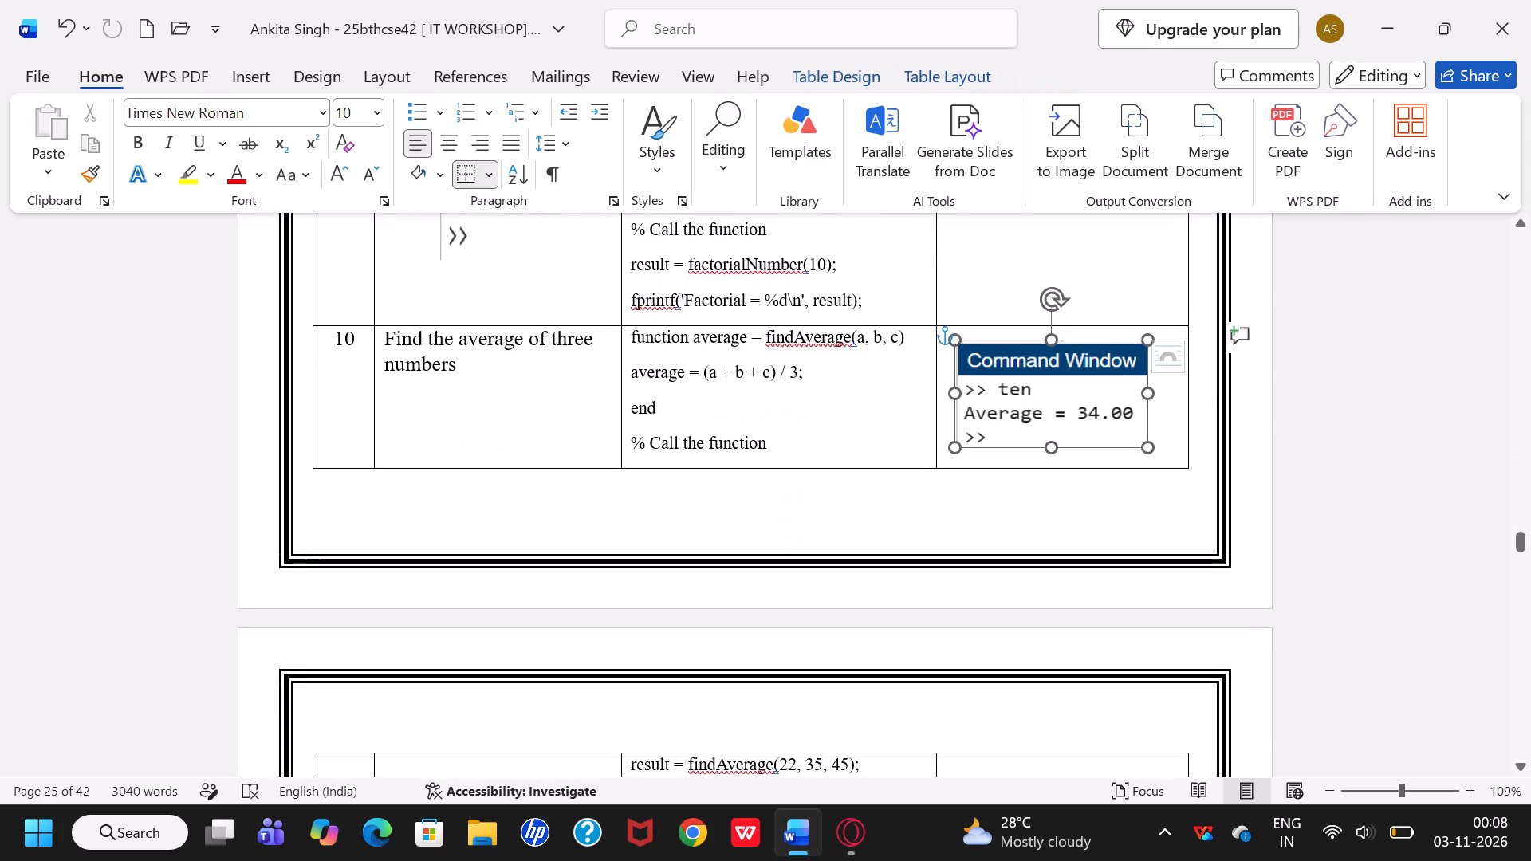
drag(1008, 414, 462, 403)
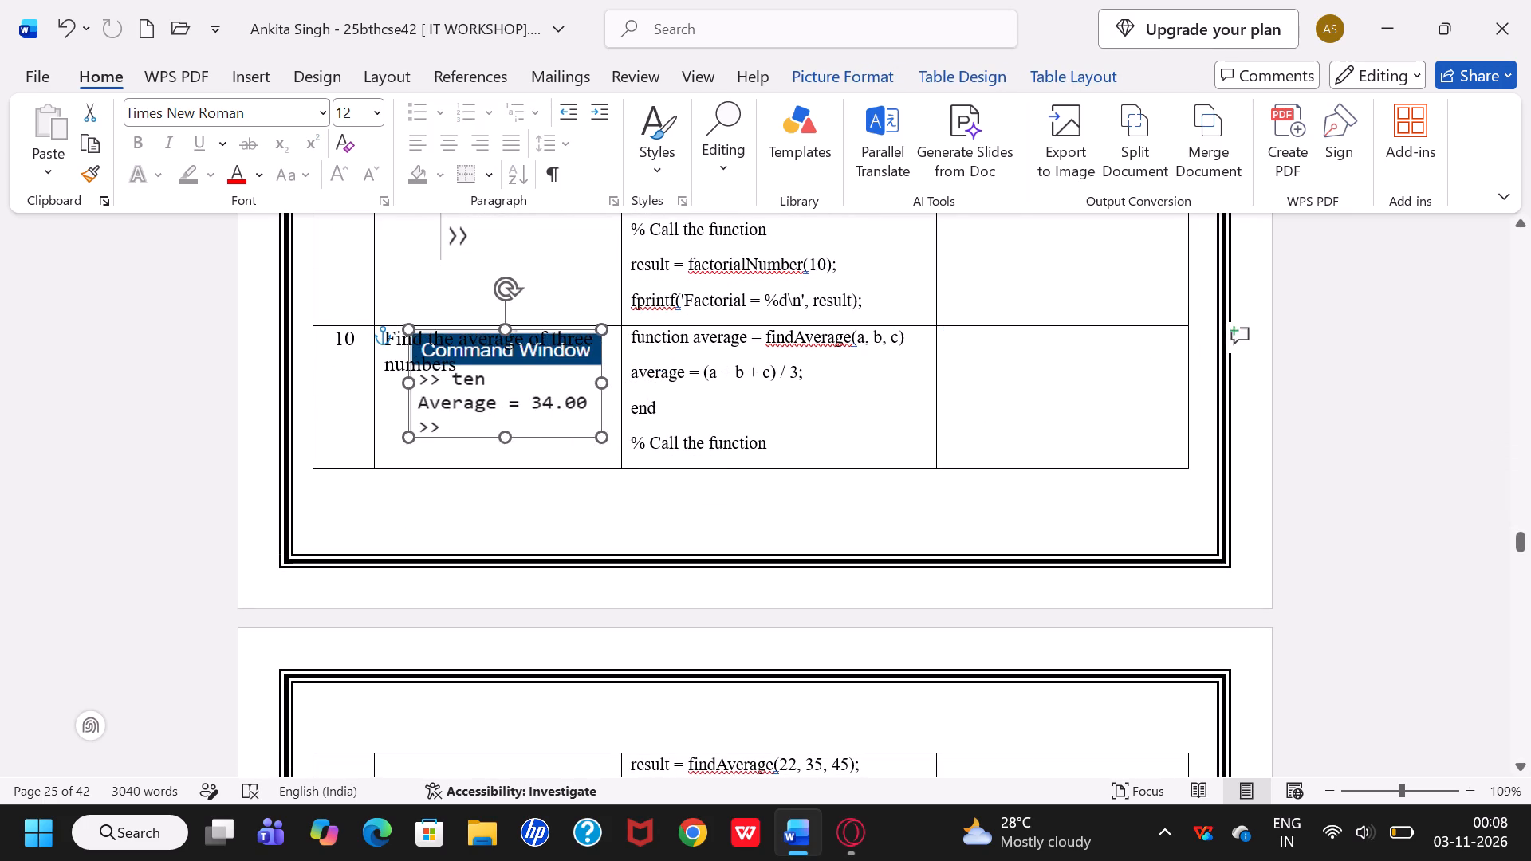
Move row 11's Command Window picture over the Code column and row 12's picture over the description column.
scroll(462, 403, down, 2)
drag(1006, 476, 664, 482)
scroll(664, 482, down, 1)
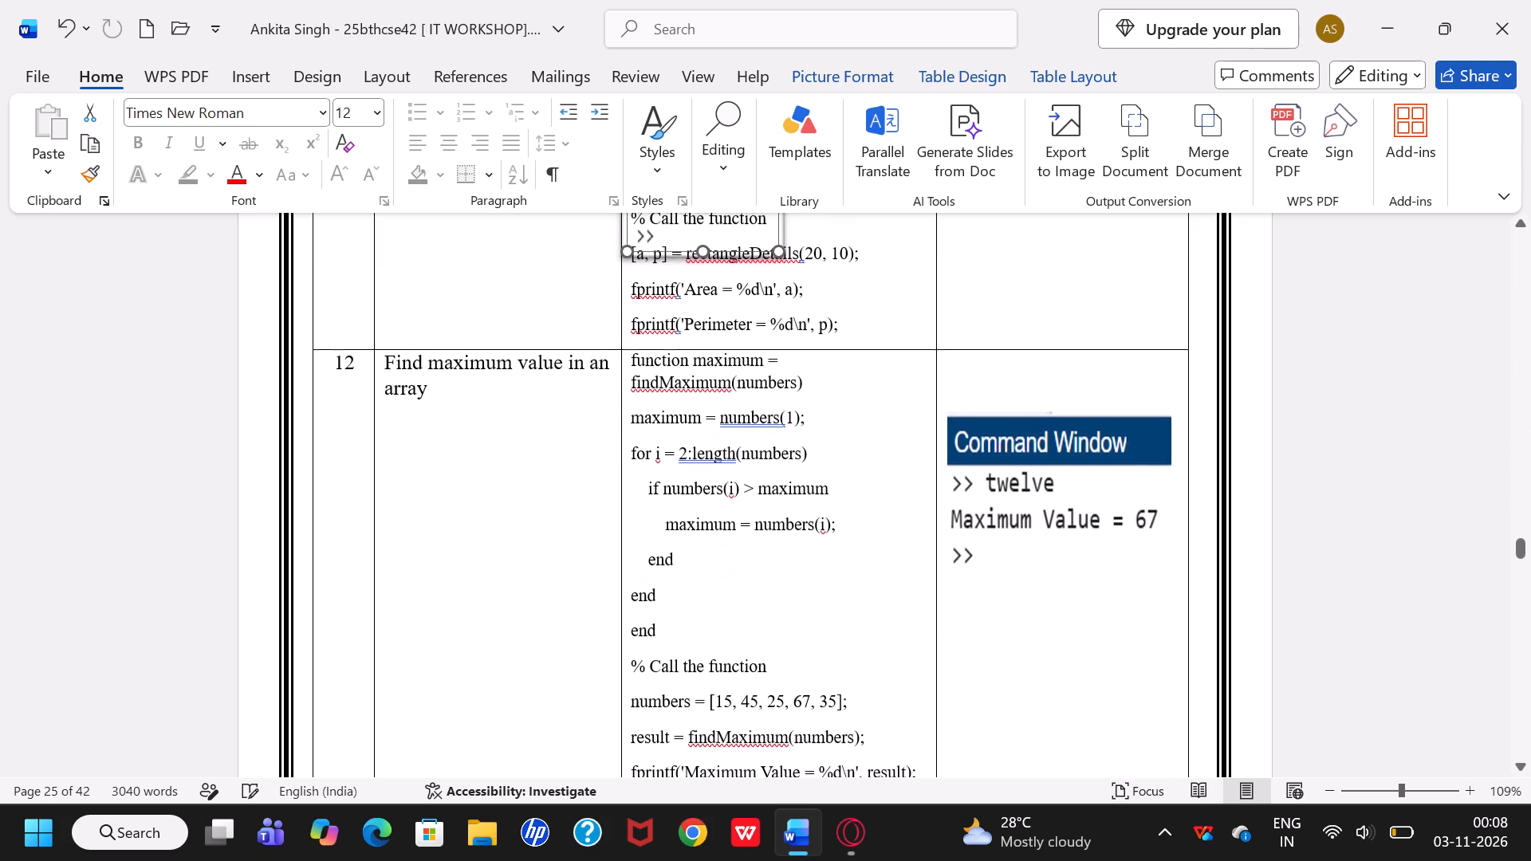
click(957, 489)
drag(957, 489, 456, 495)
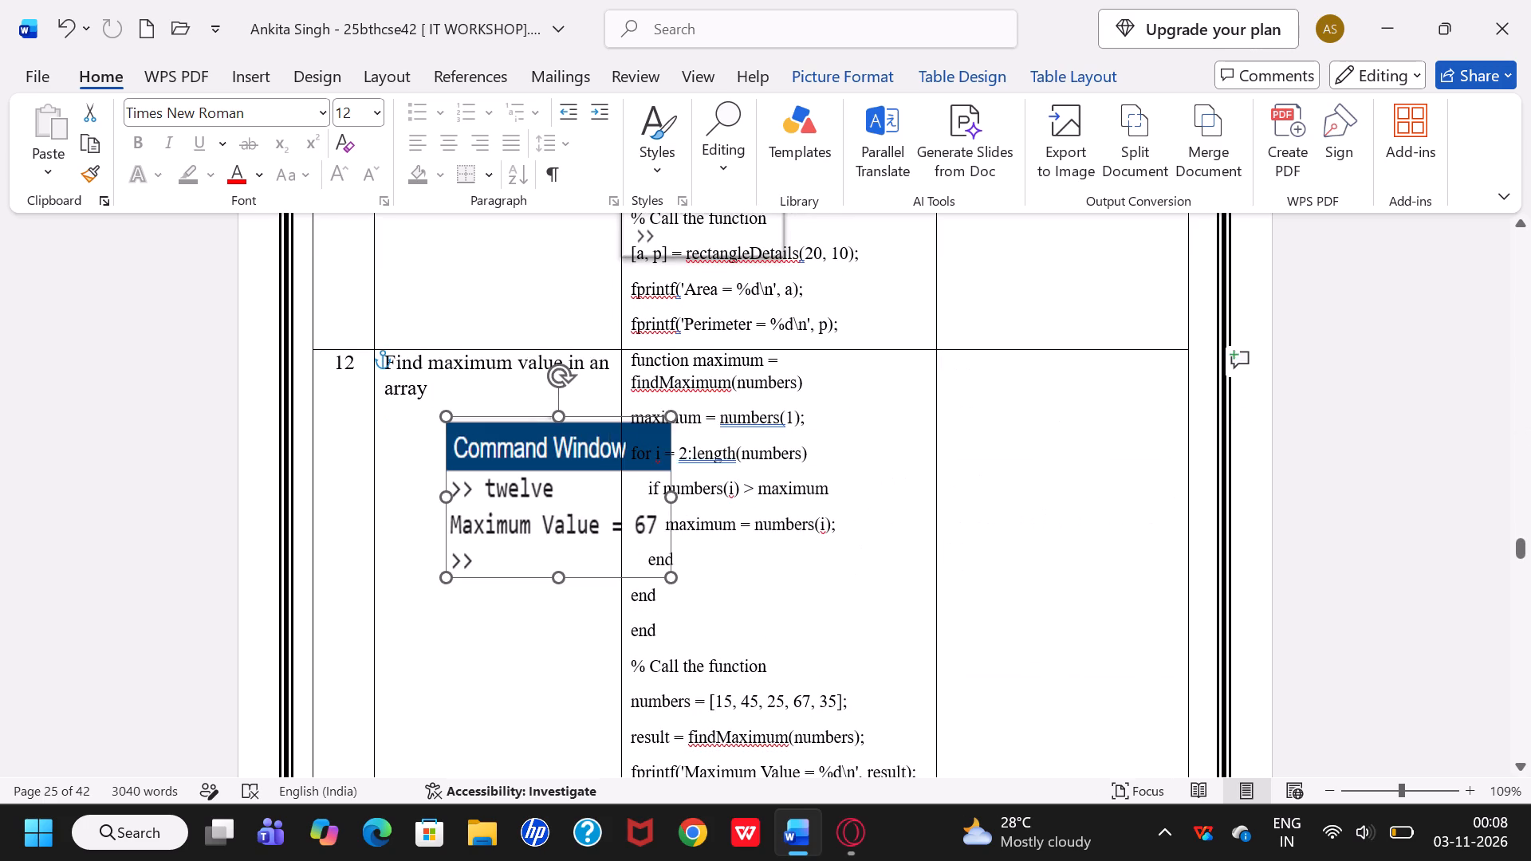
Move the Command Window pictures of rows 13, 14 and 15 out of the Output column, towards the description column.
scroll(456, 495, down, 2)
scroll(456, 495, up, 1)
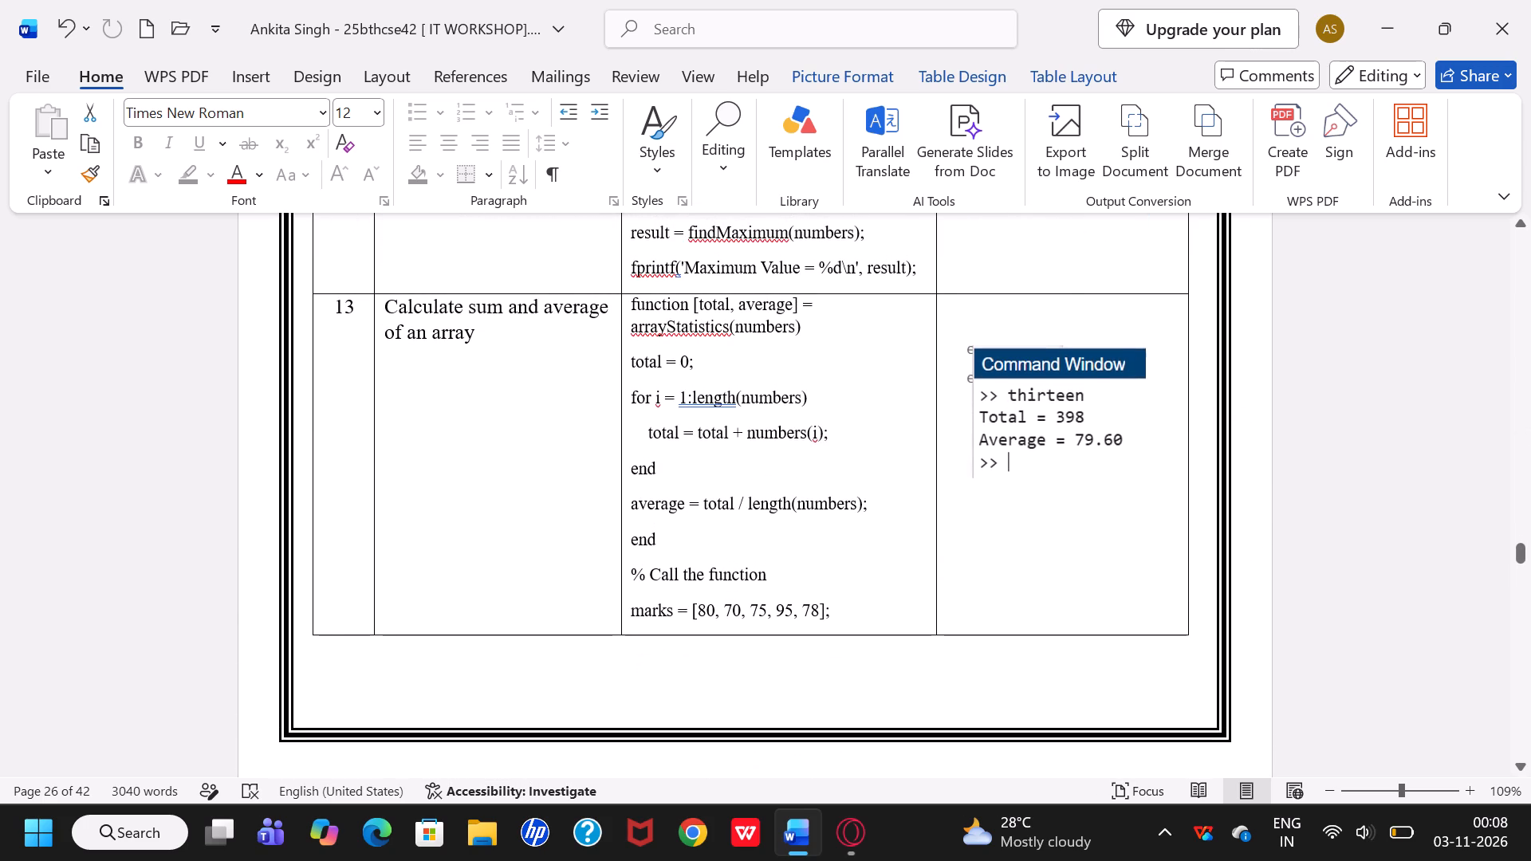
click(1009, 441)
drag(1009, 441, 492, 441)
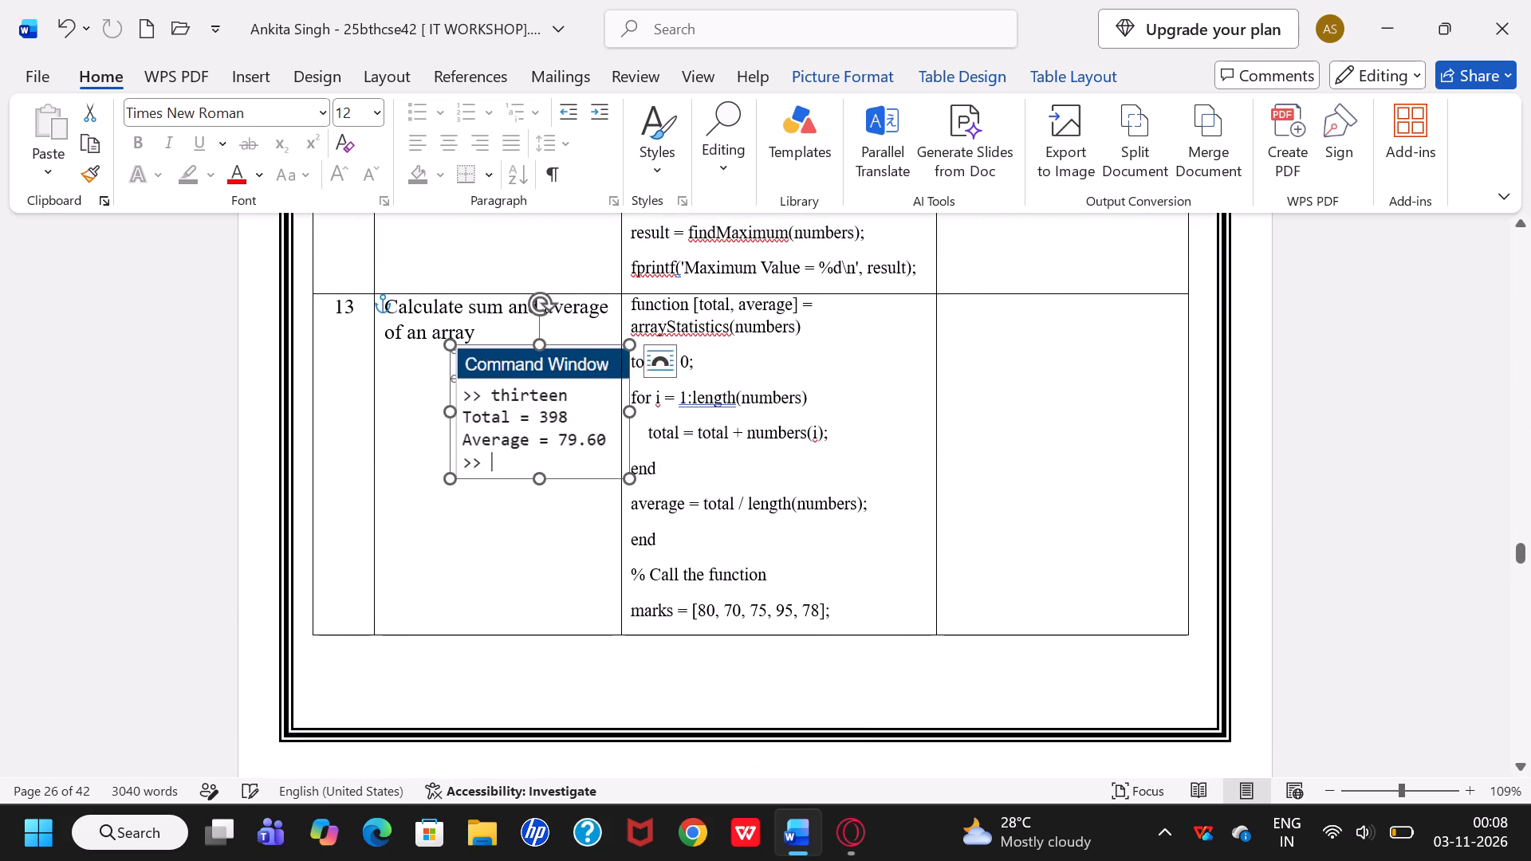
scroll(492, 441, down, 2)
drag(1013, 525, 713, 500)
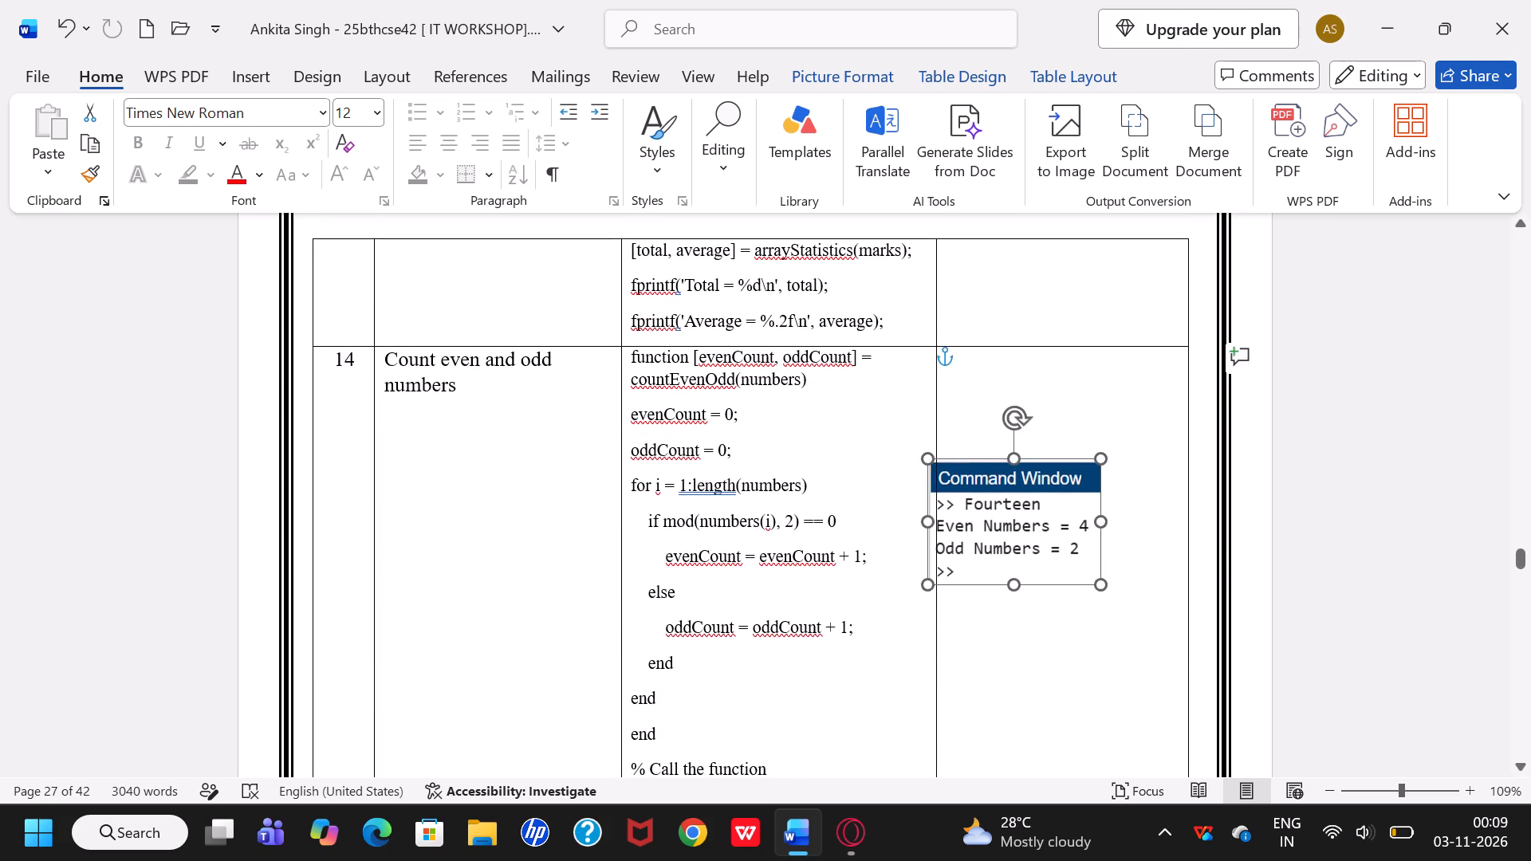
drag(713, 500, 549, 498)
scroll(549, 498, down, 2)
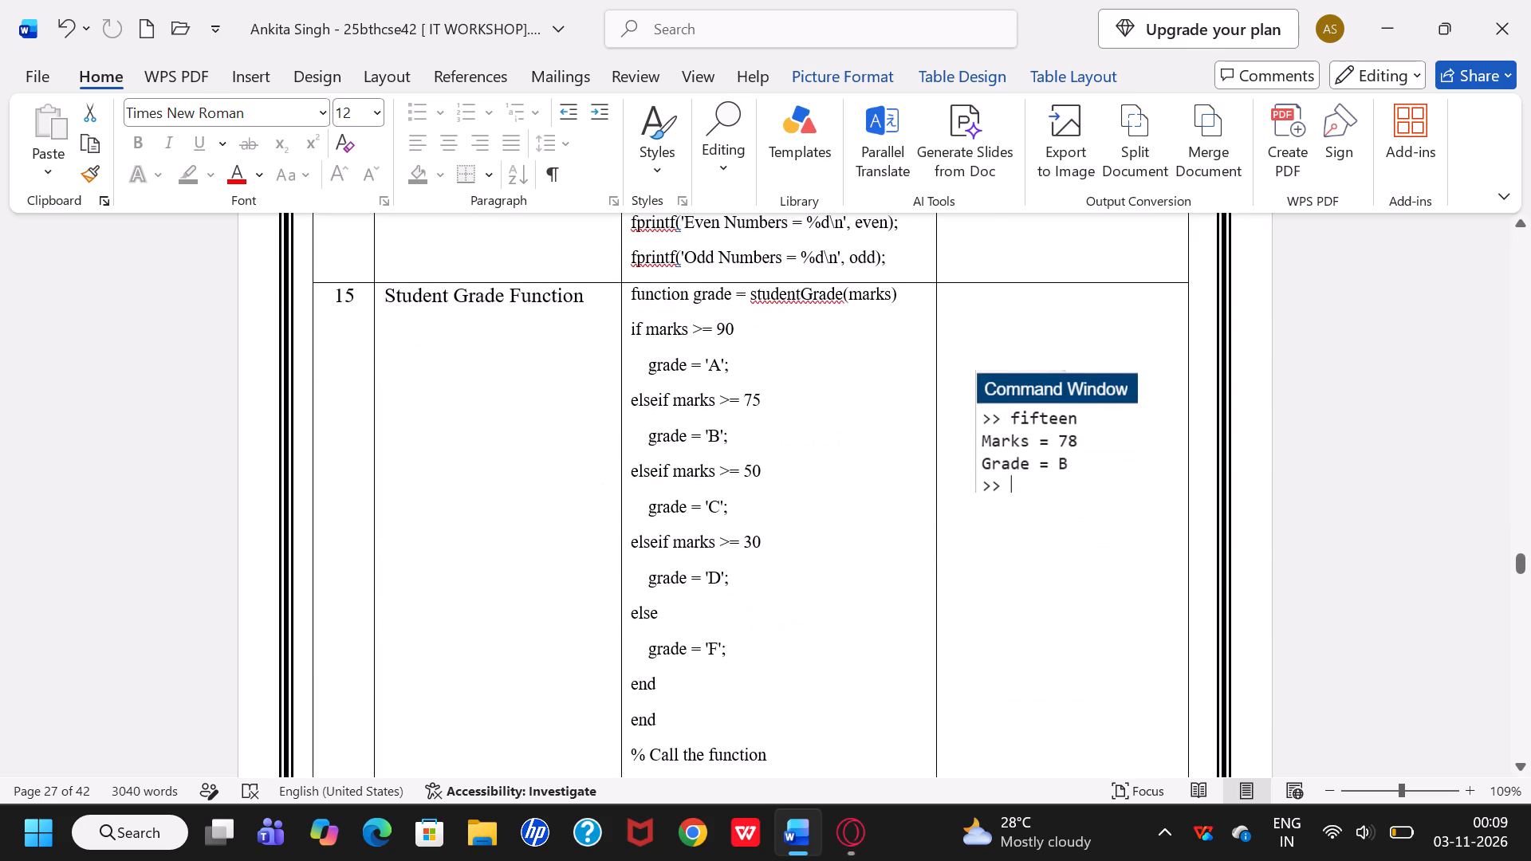
click(1049, 453)
drag(1049, 453, 565, 453)
scroll(565, 453, down, 1)
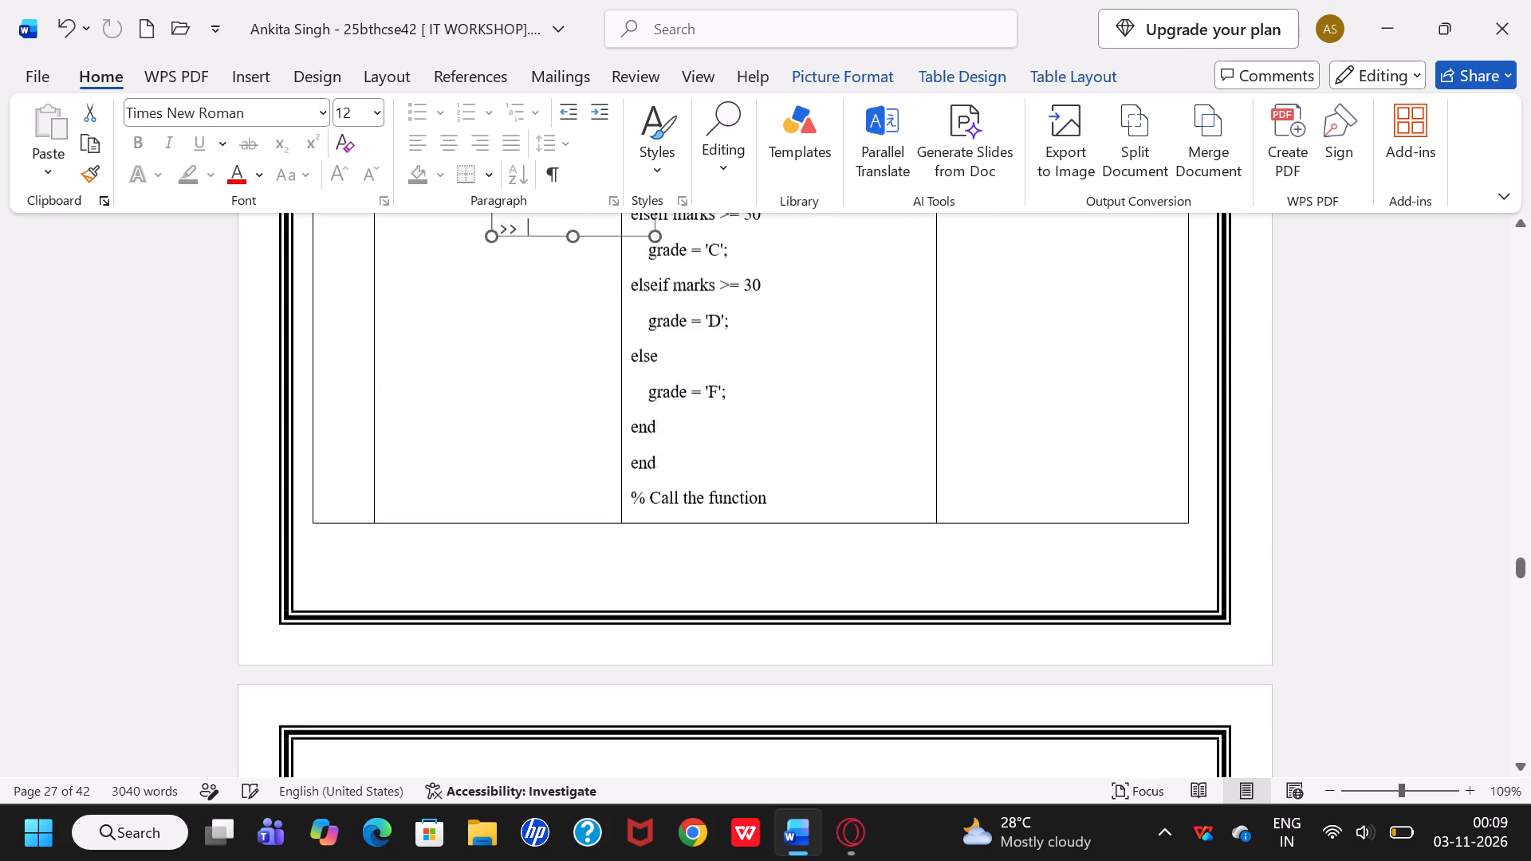
Set the font size of the whole user-defined functions table to 12.
scroll(565, 453, down, 3)
scroll(565, 453, up, 1)
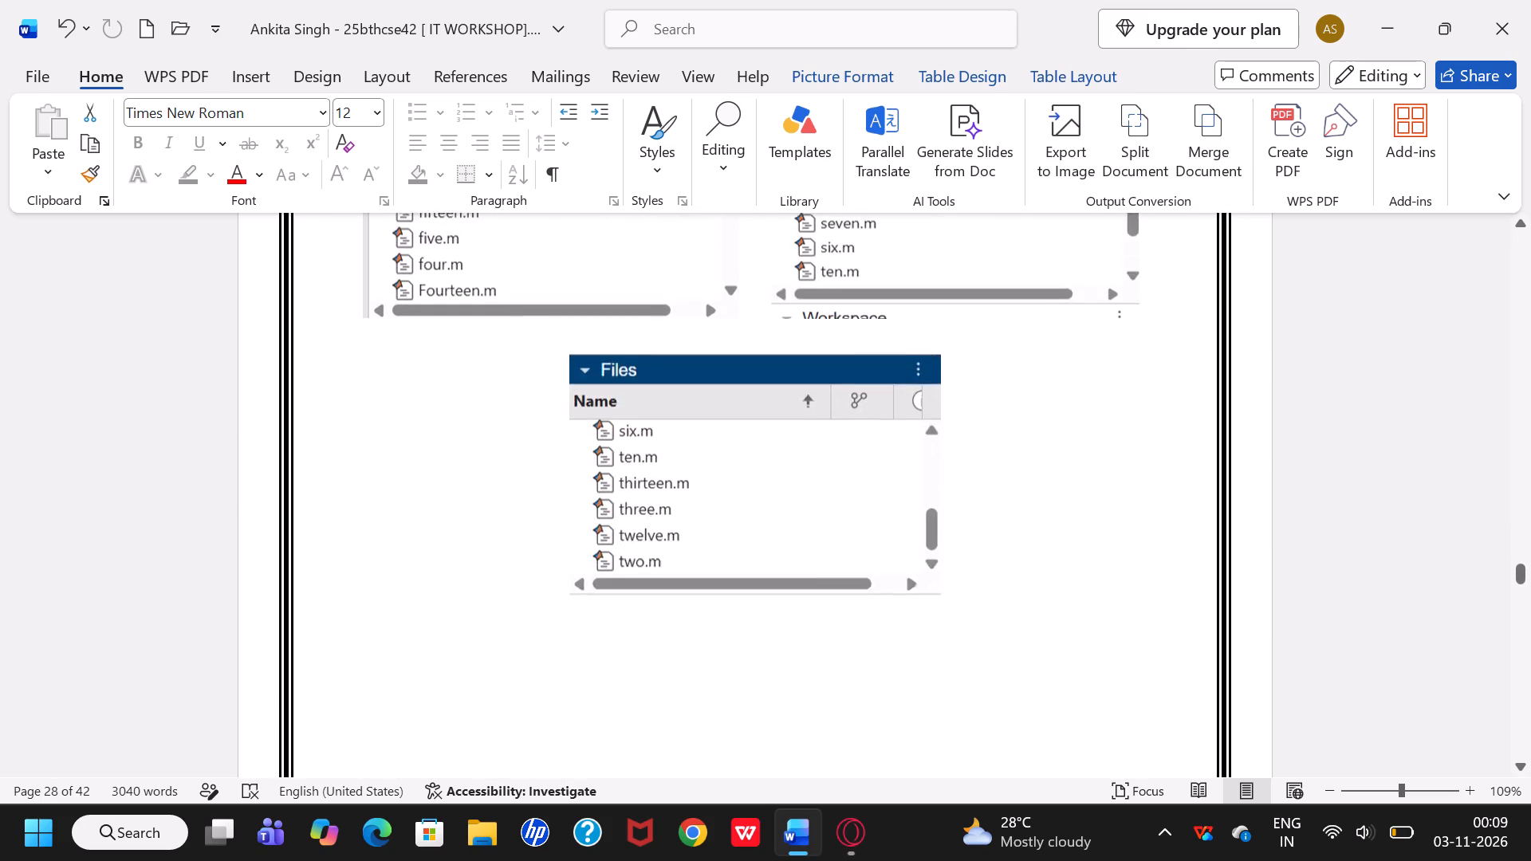
scroll(565, 453, up, 3)
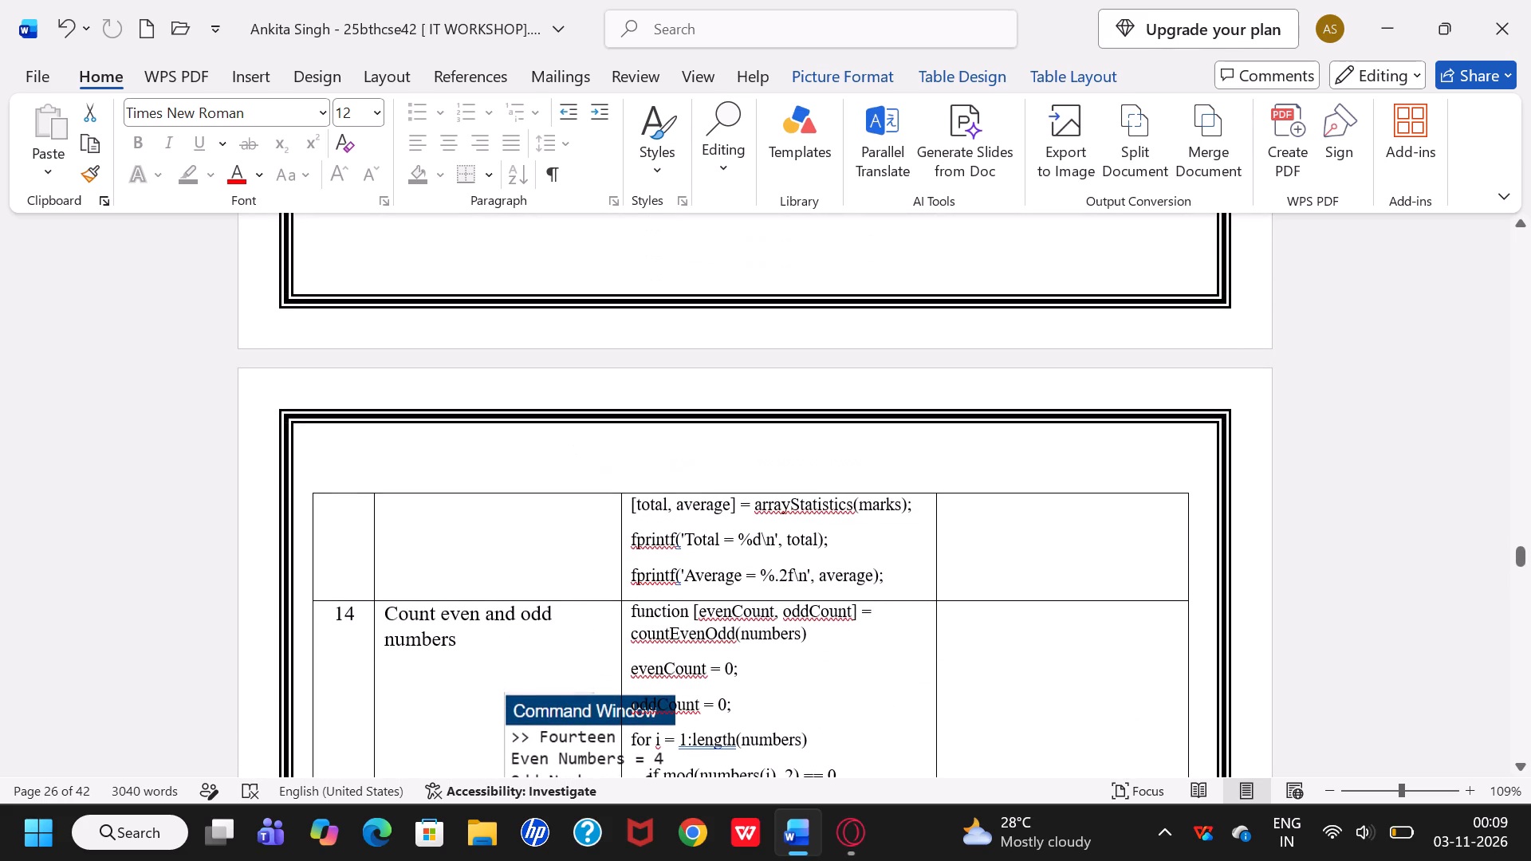
scroll(565, 453, up, 11)
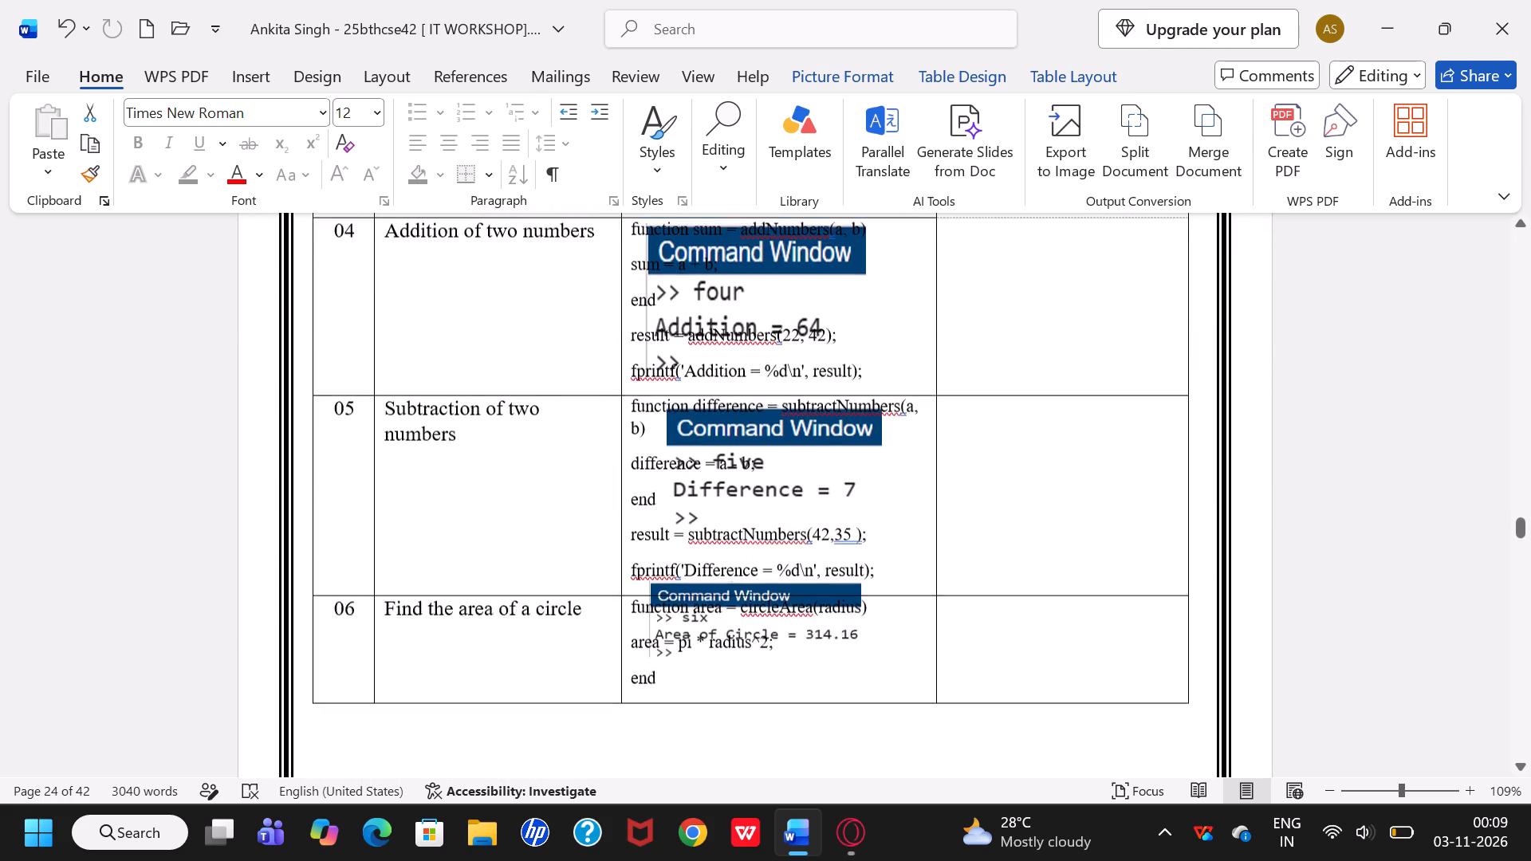
scroll(565, 453, up, 2)
scroll(565, 453, down, 1)
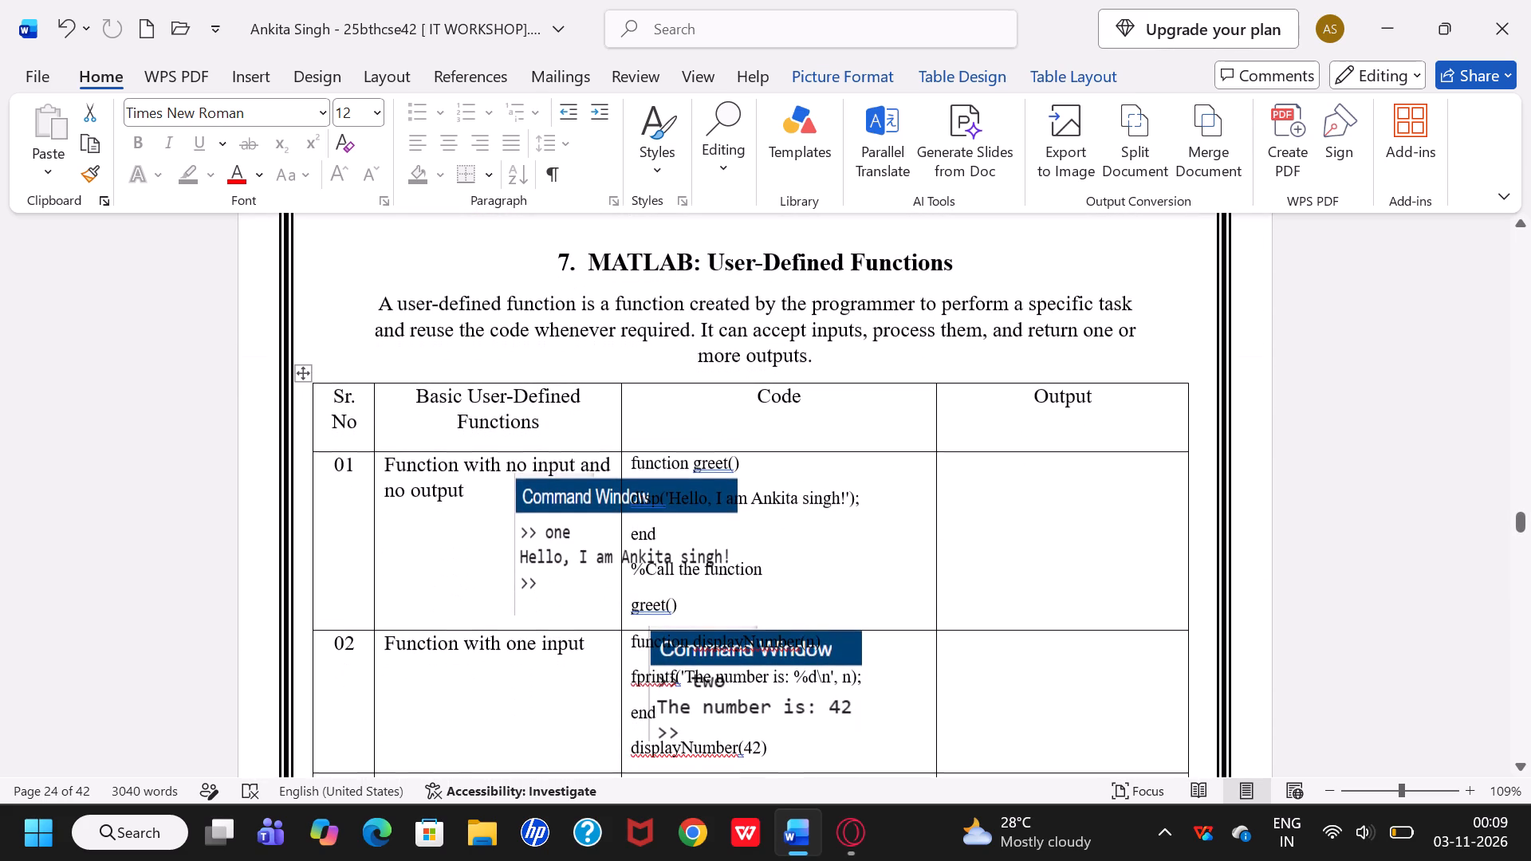
double_click(301, 374)
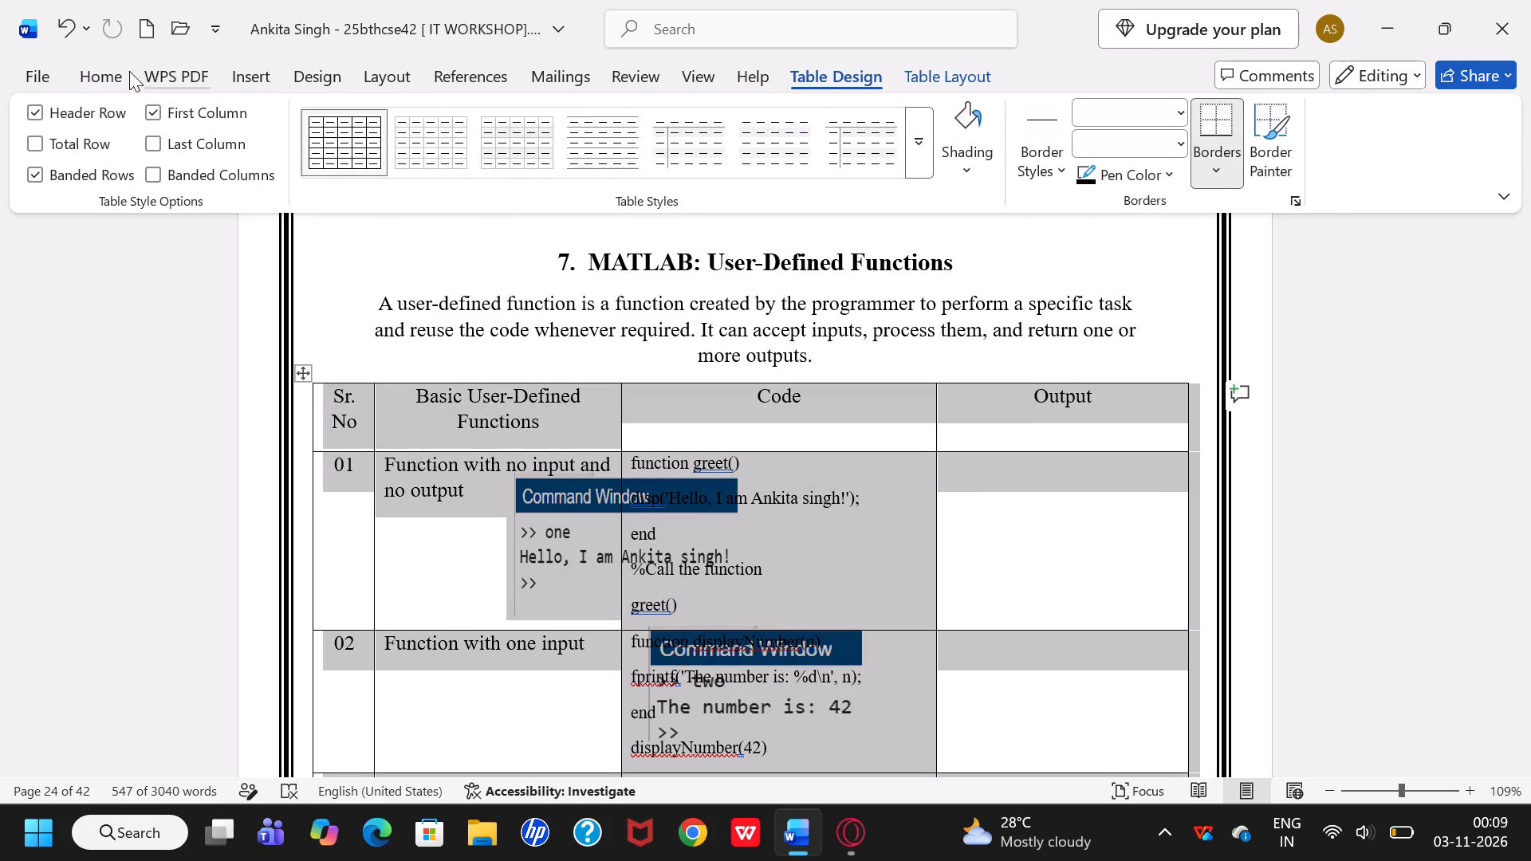
click(104, 77)
click(373, 115)
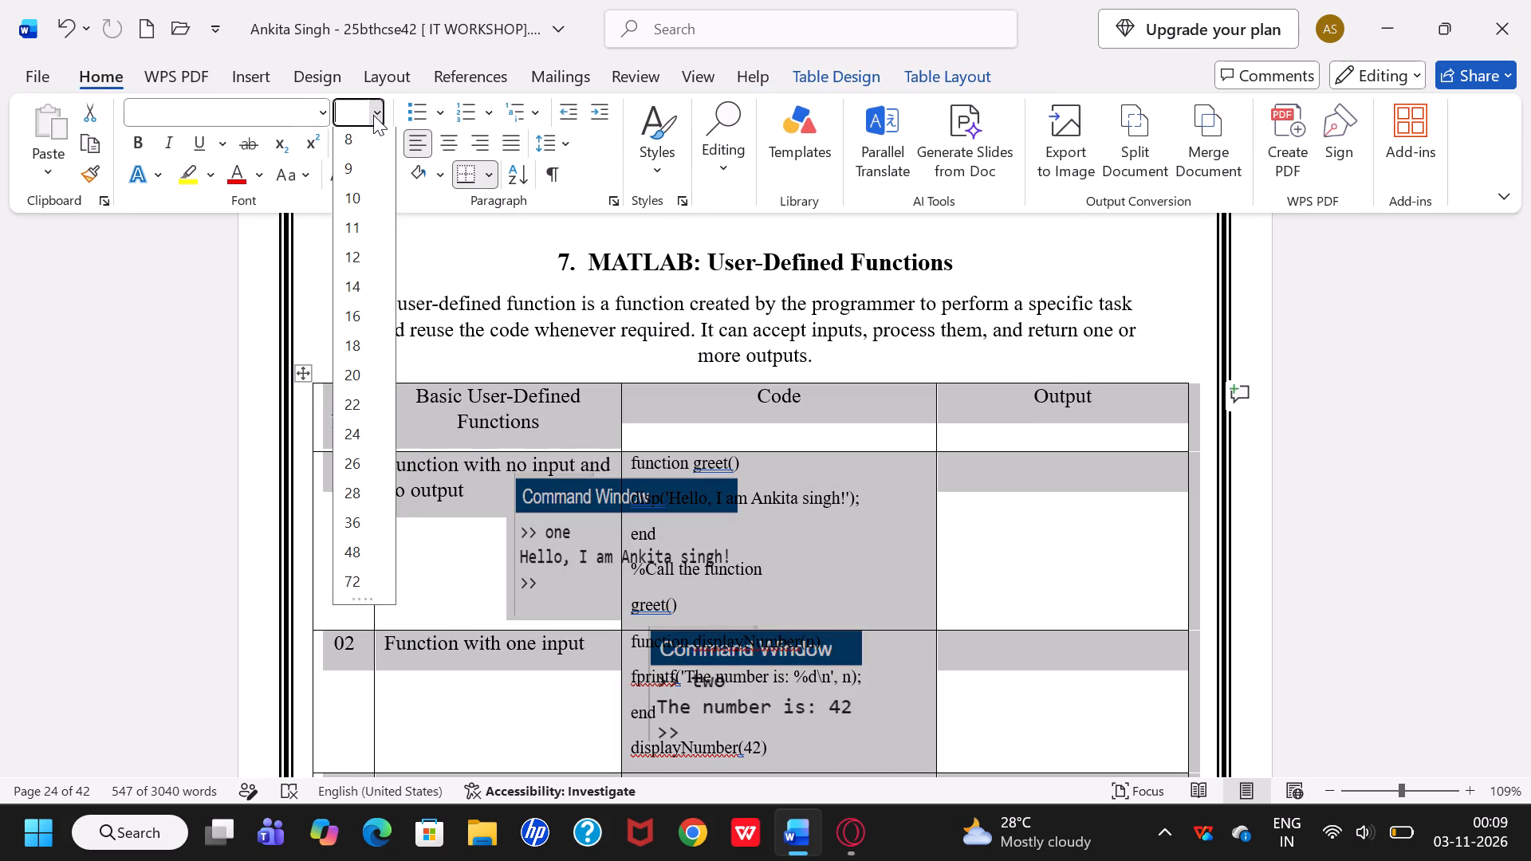
click(361, 267)
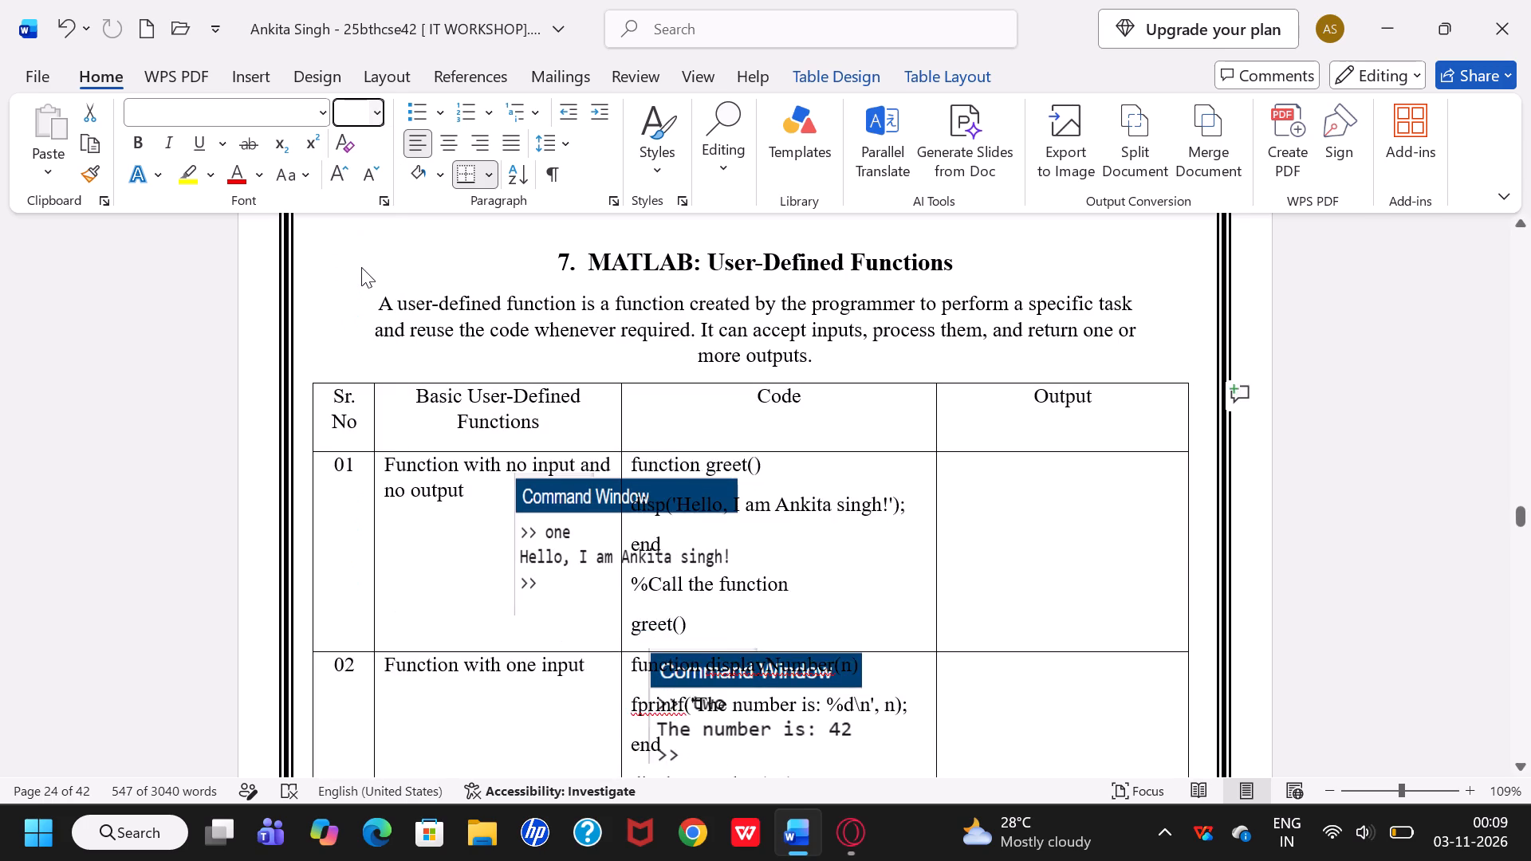
click(415, 305)
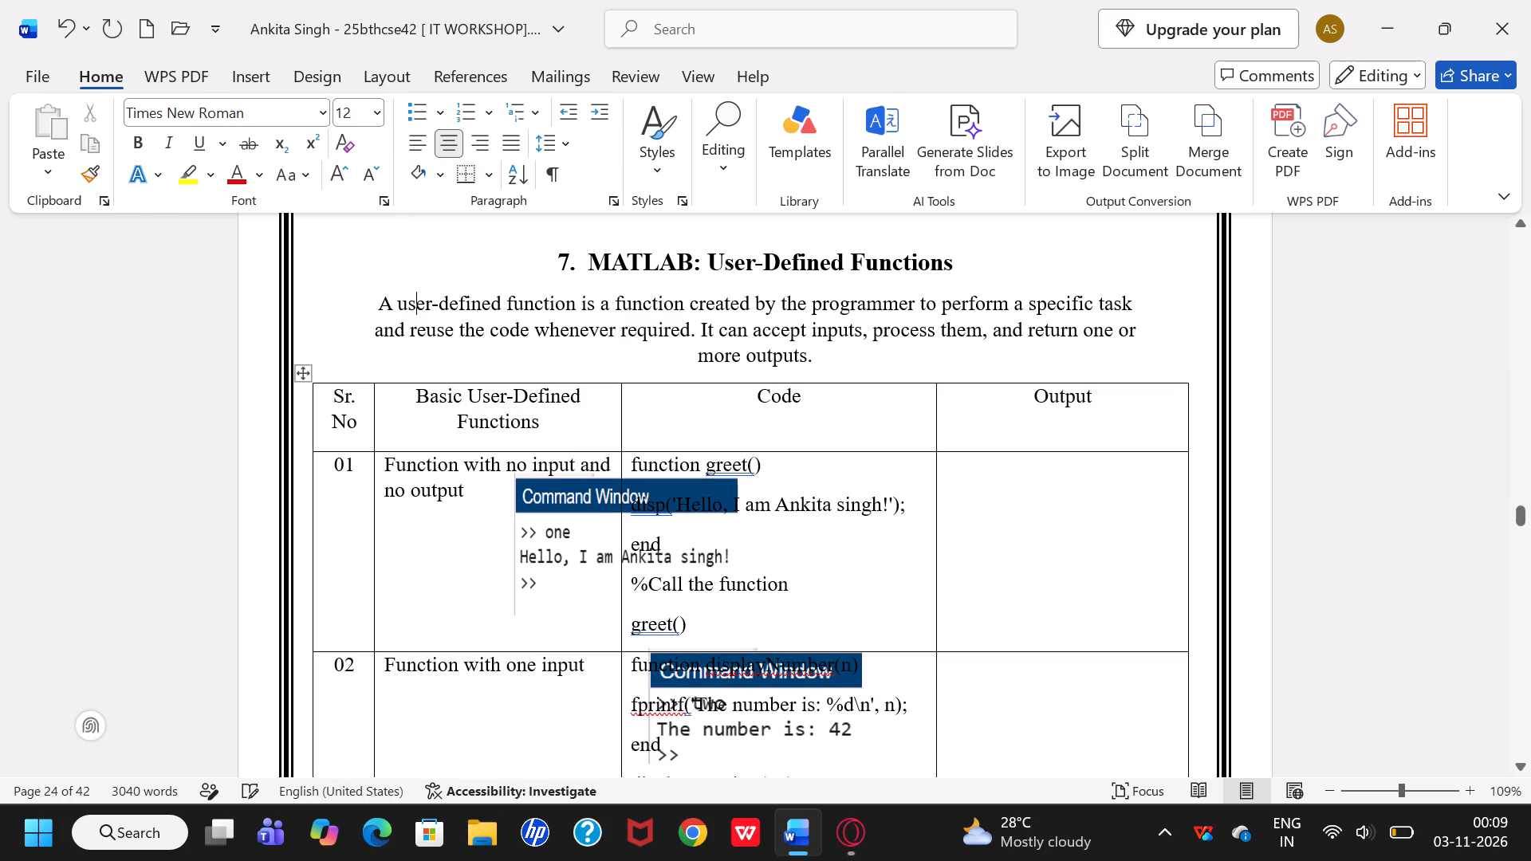
Remove the bottom border of row 01's description cell in the user-defined functions table.
click(580, 498)
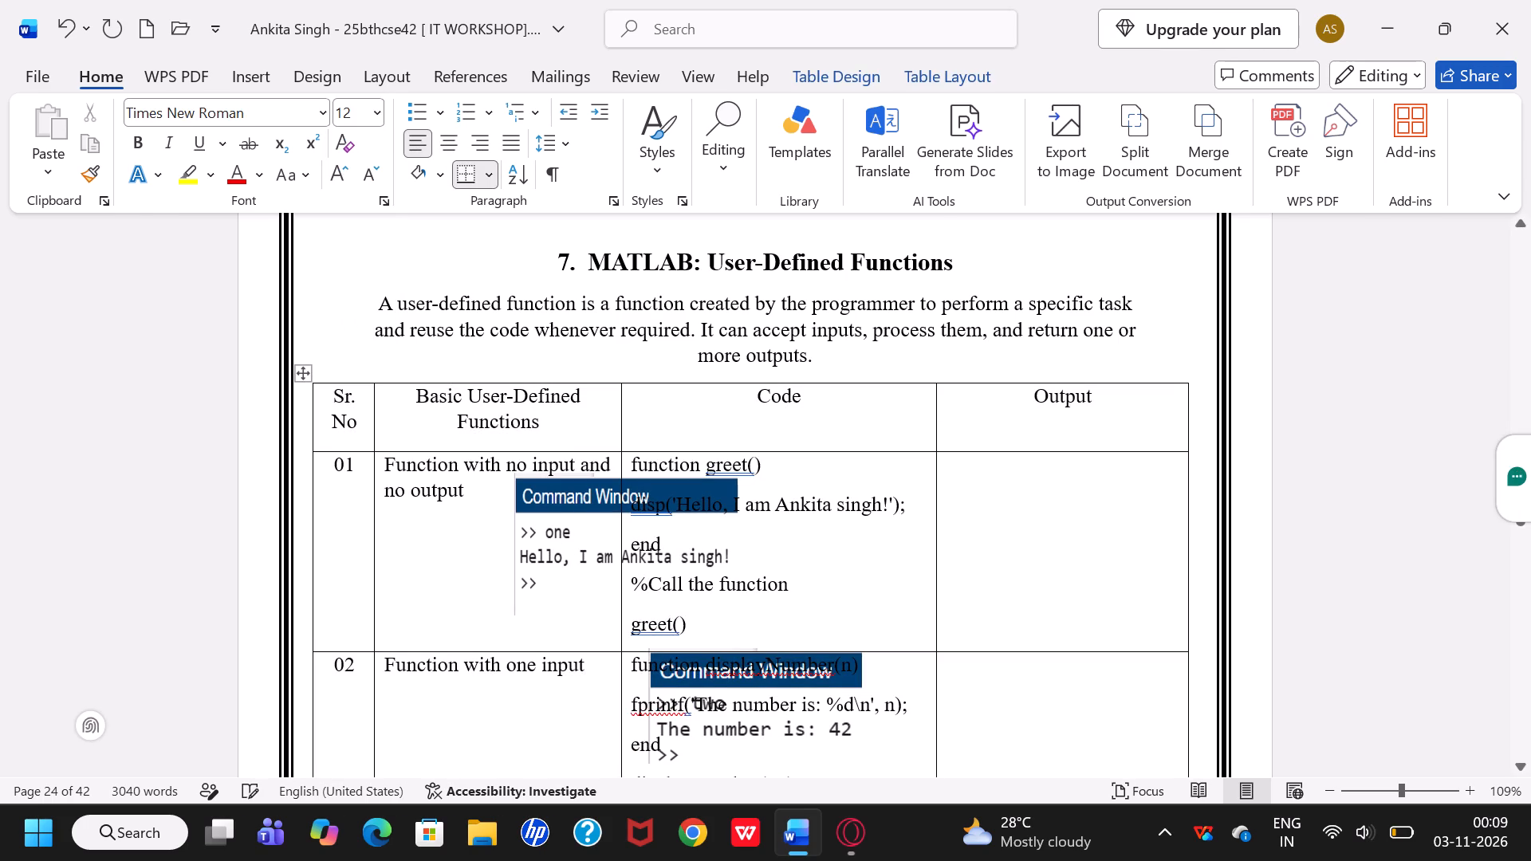
click(543, 497)
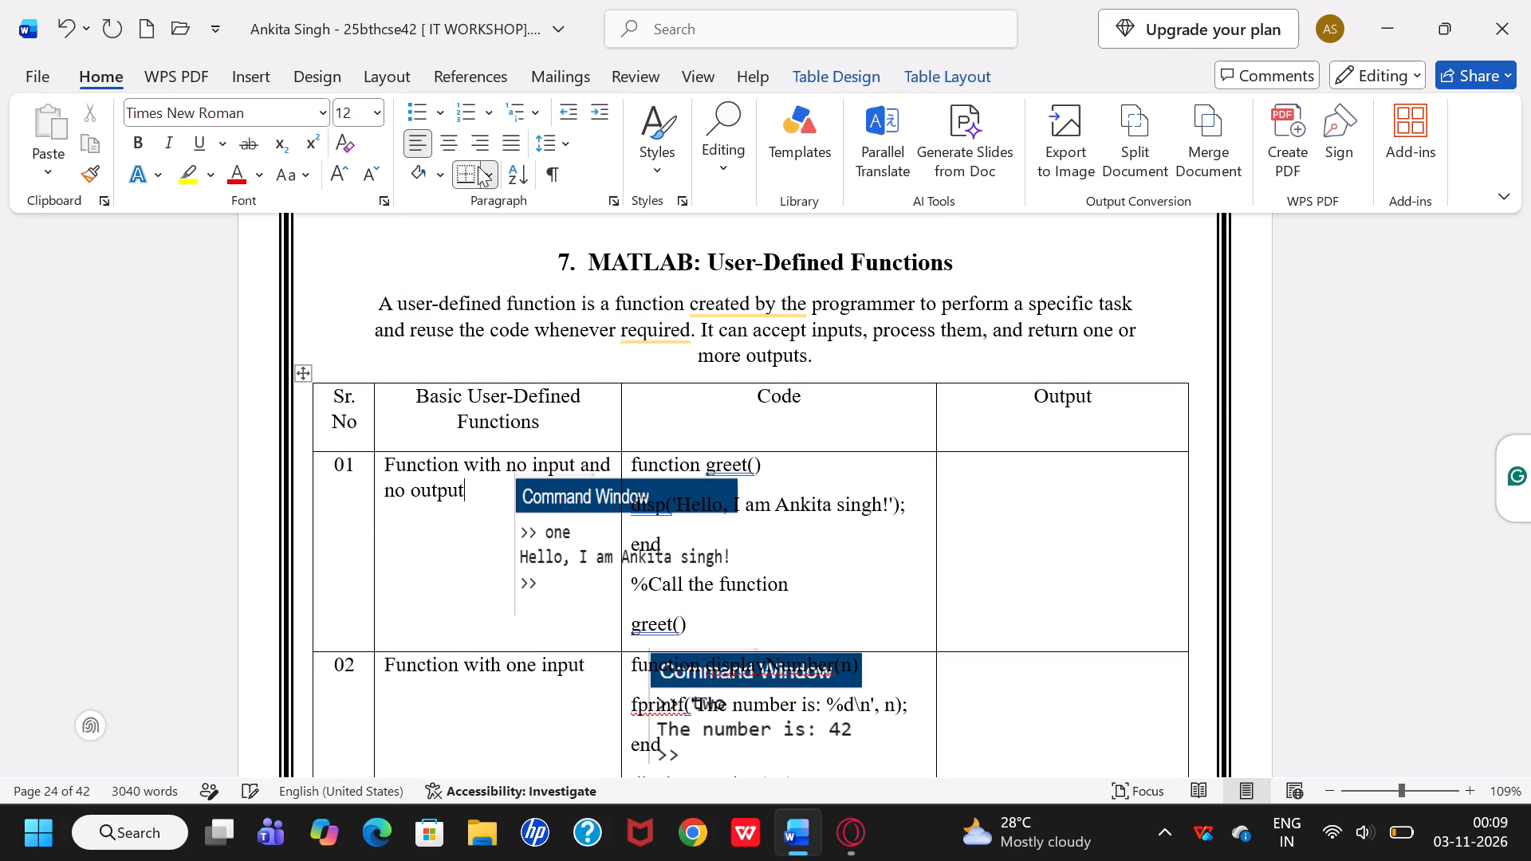
click(471, 173)
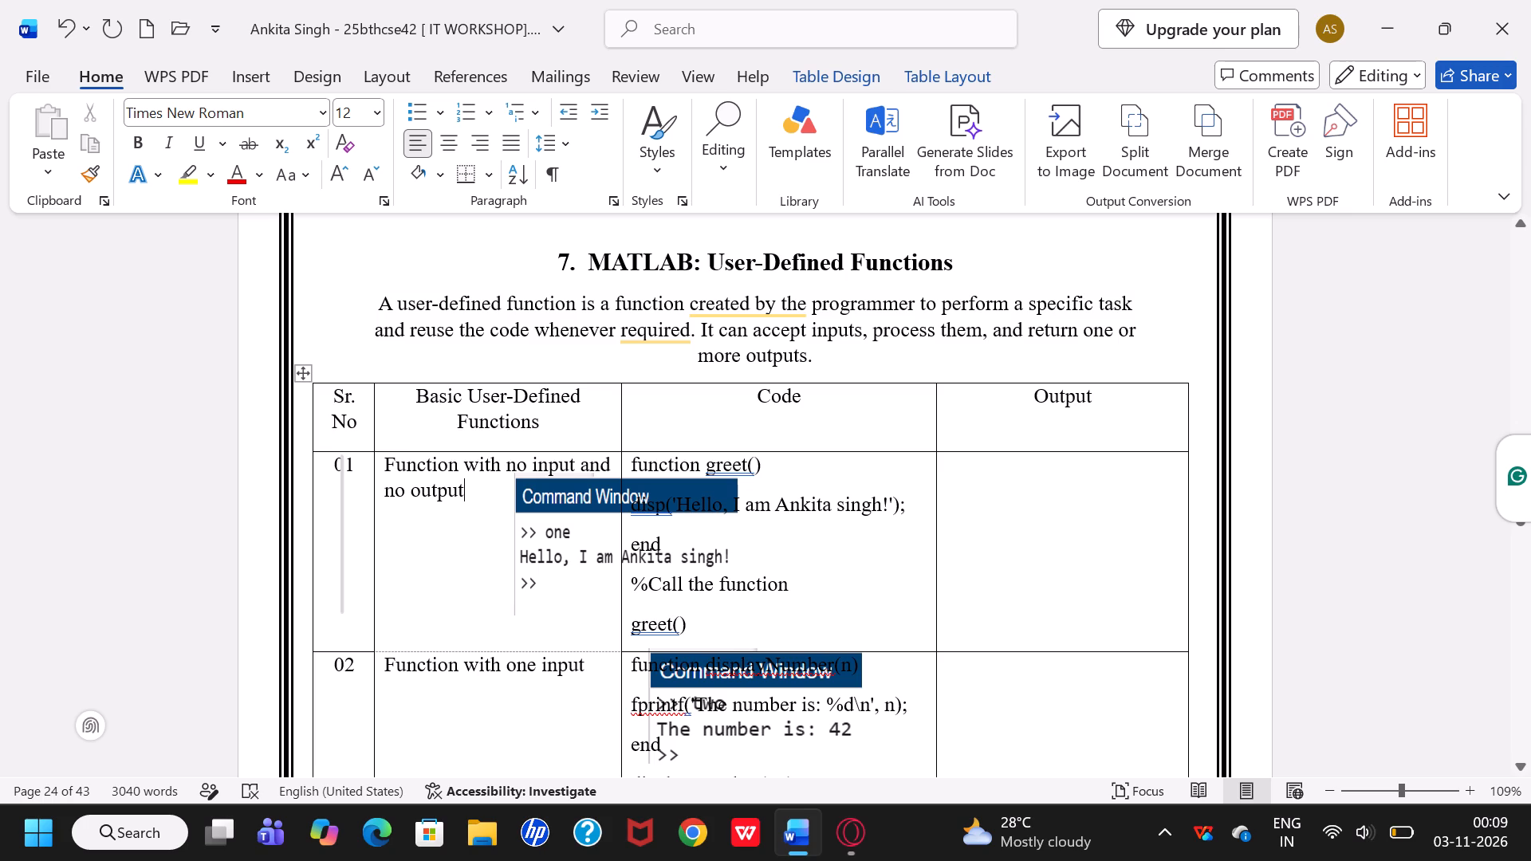
Move row 01's Command Window picture into the Output column, beside its greet() code.
click(545, 482)
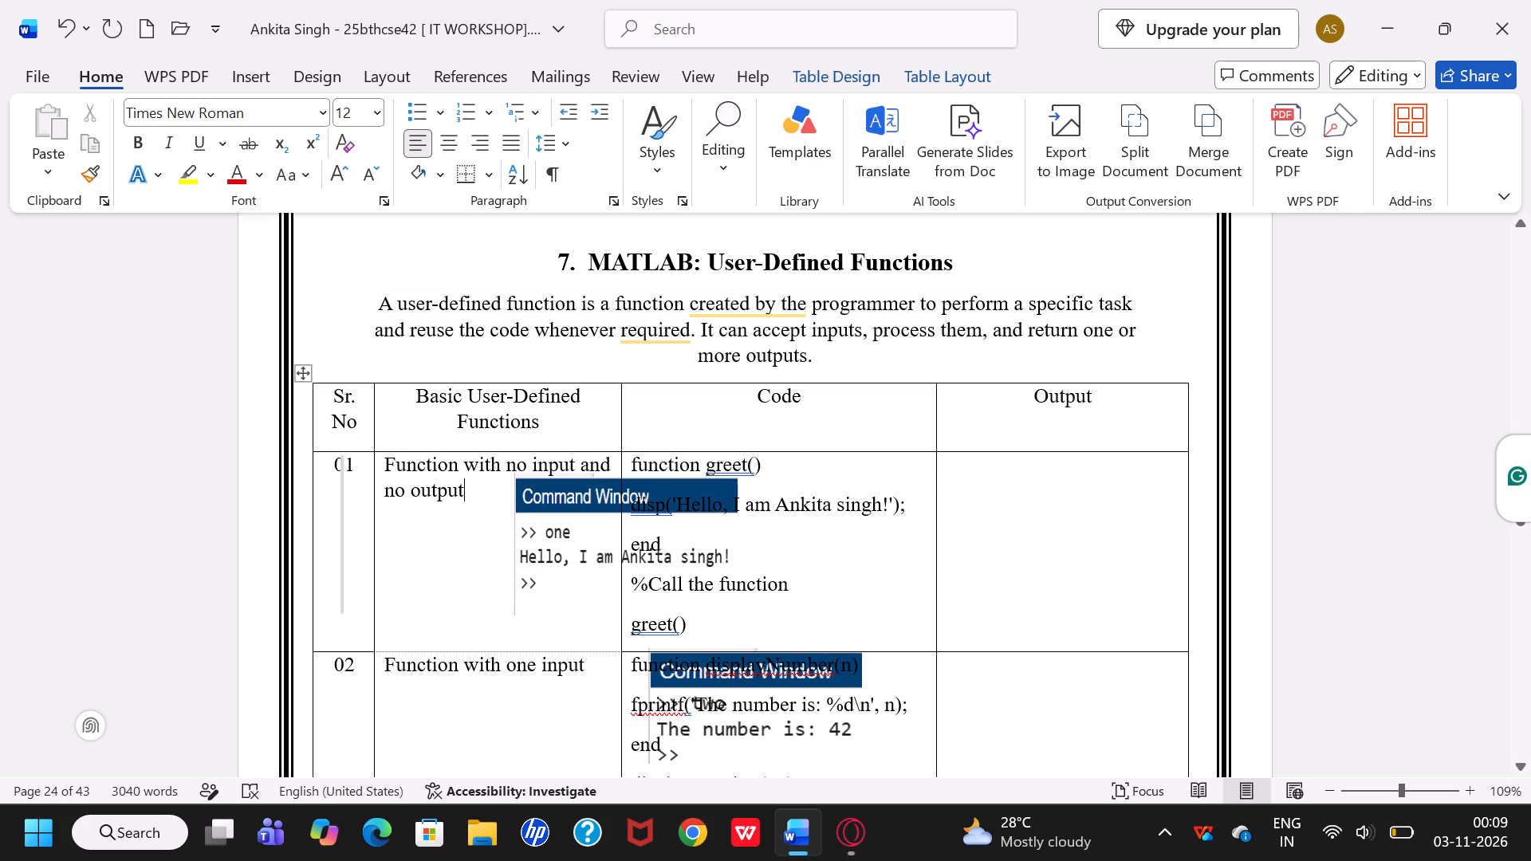
click(519, 484)
triple_click(709, 487)
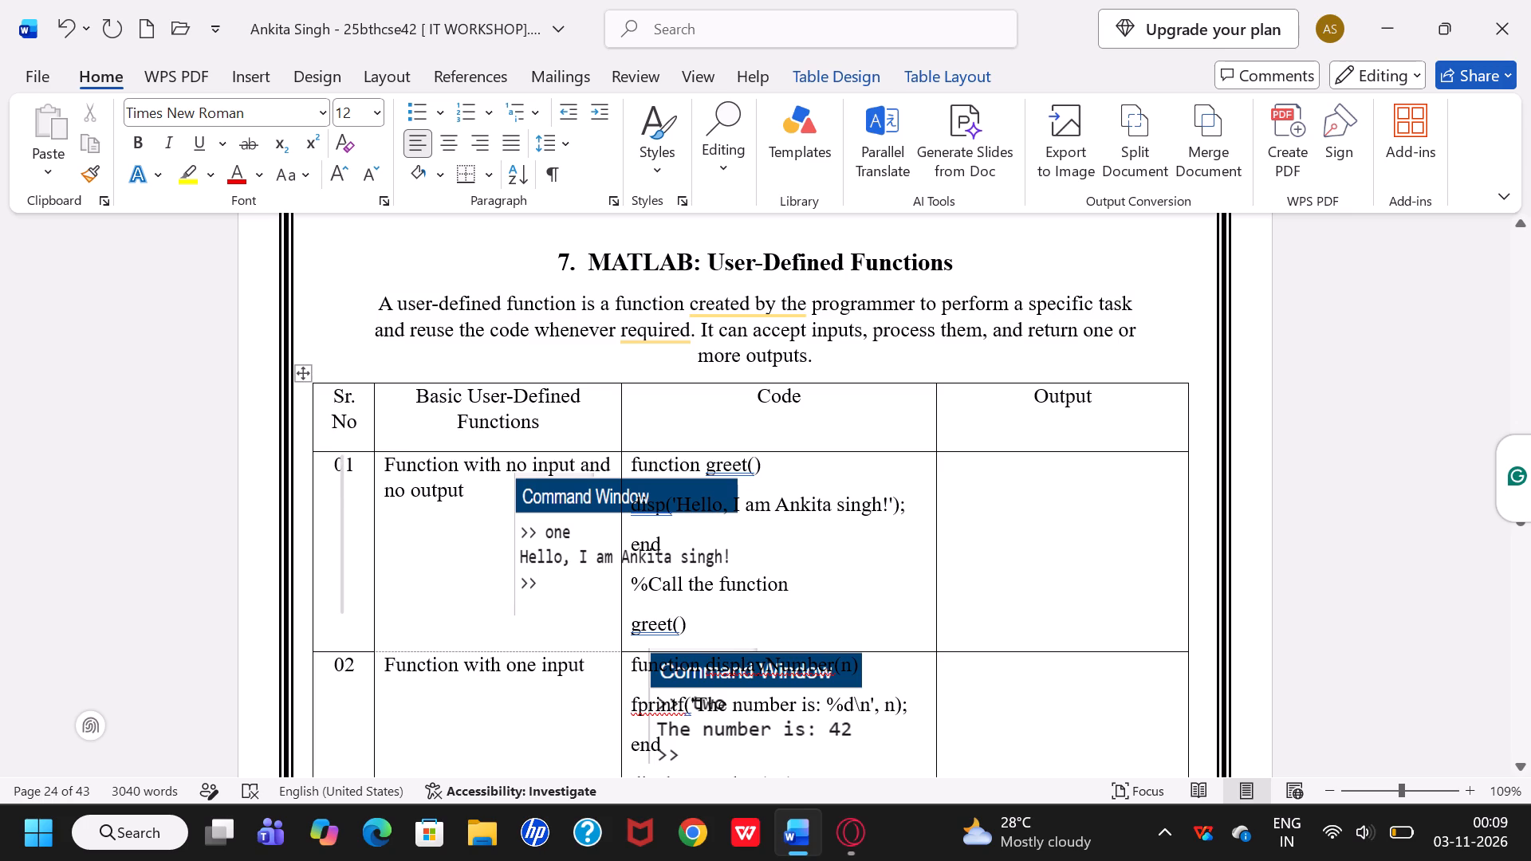
click(709, 487)
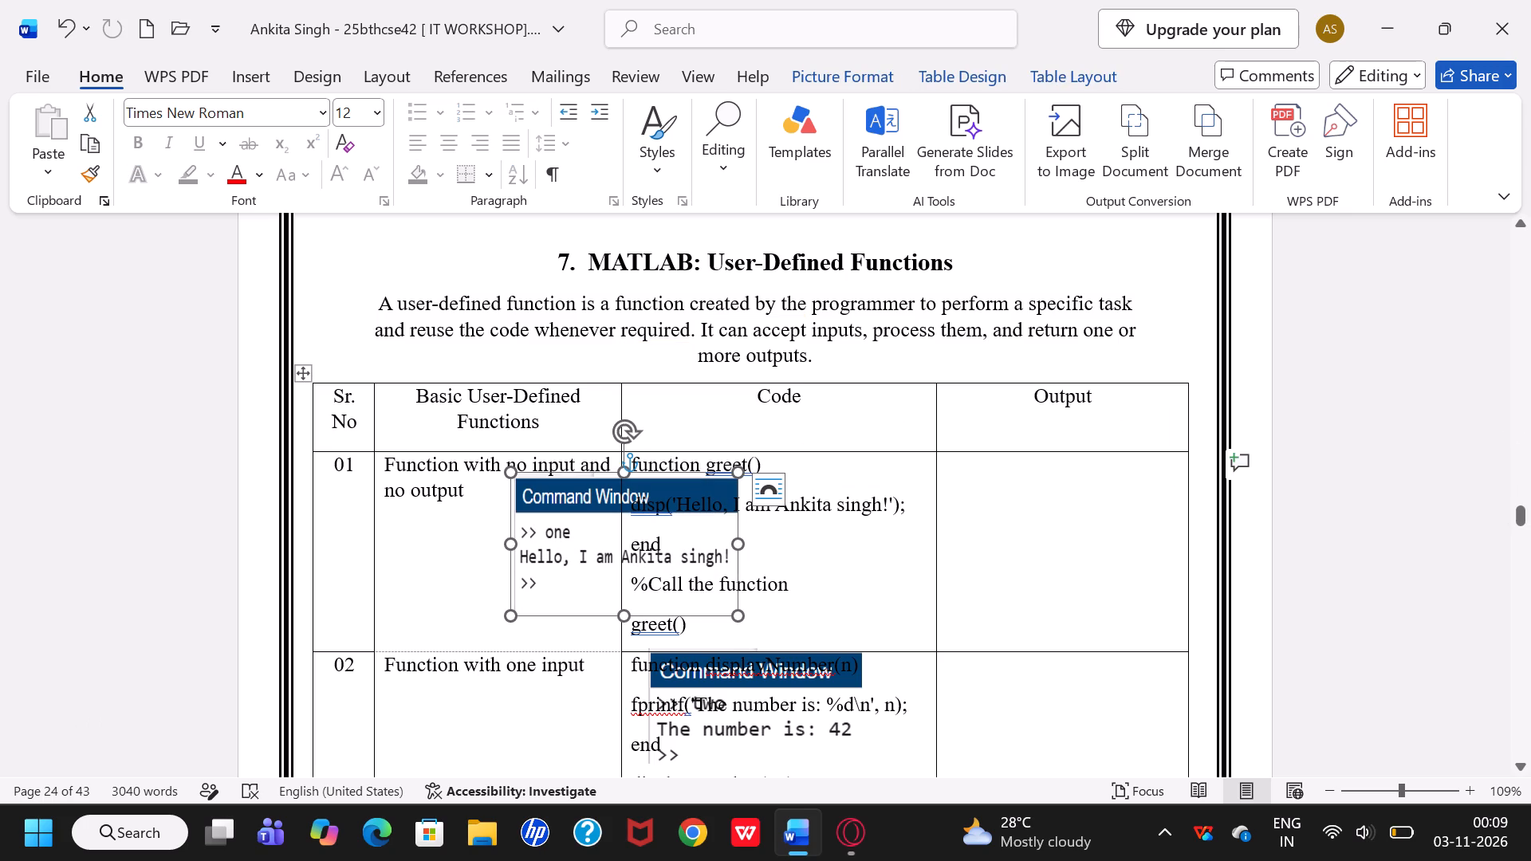
drag(683, 476, 1013, 492)
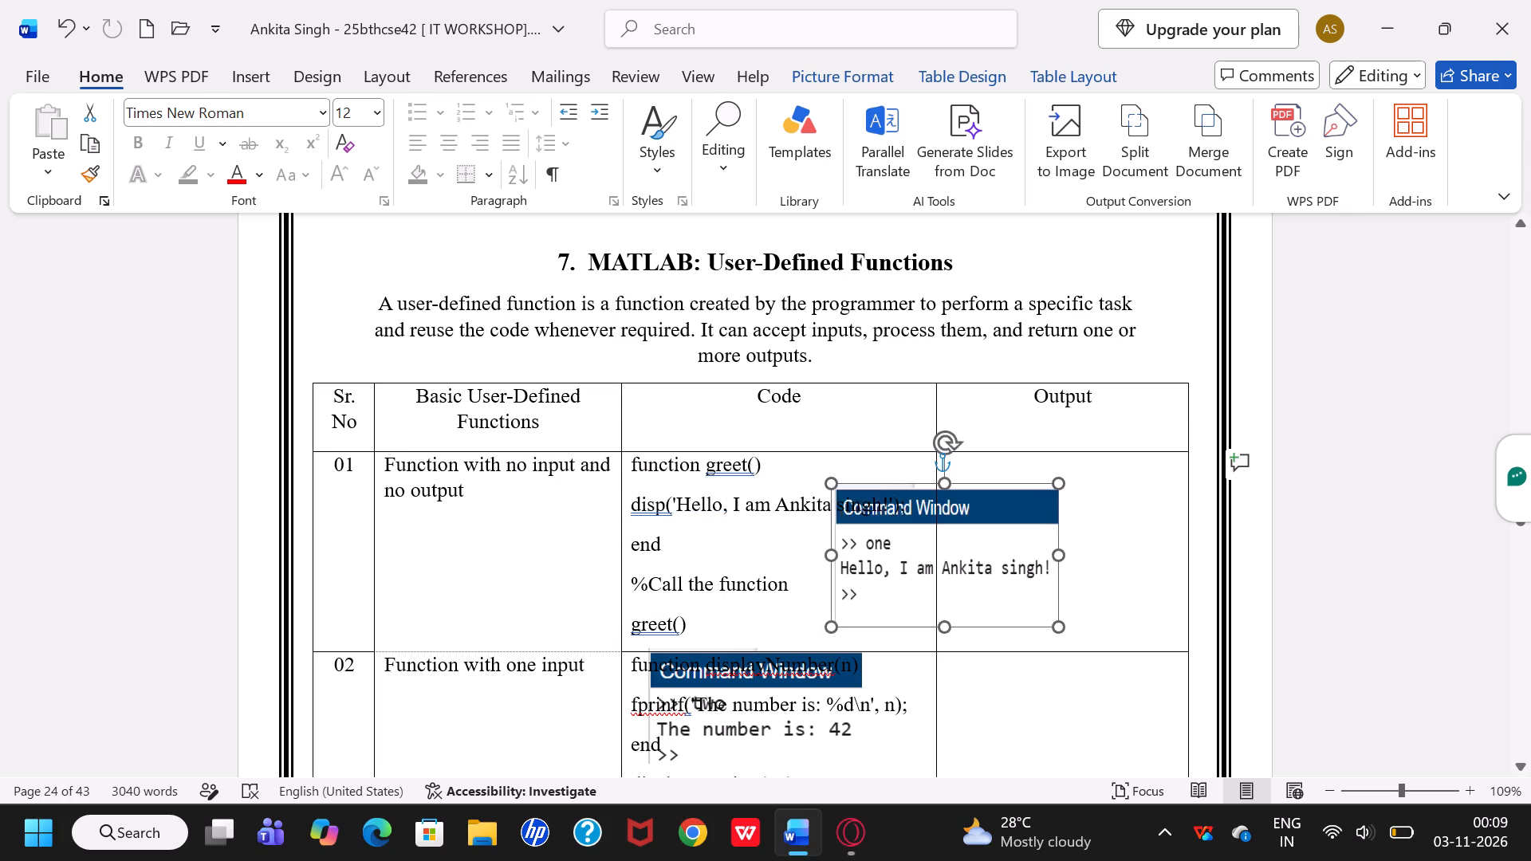
drag(1013, 492, 1125, 480)
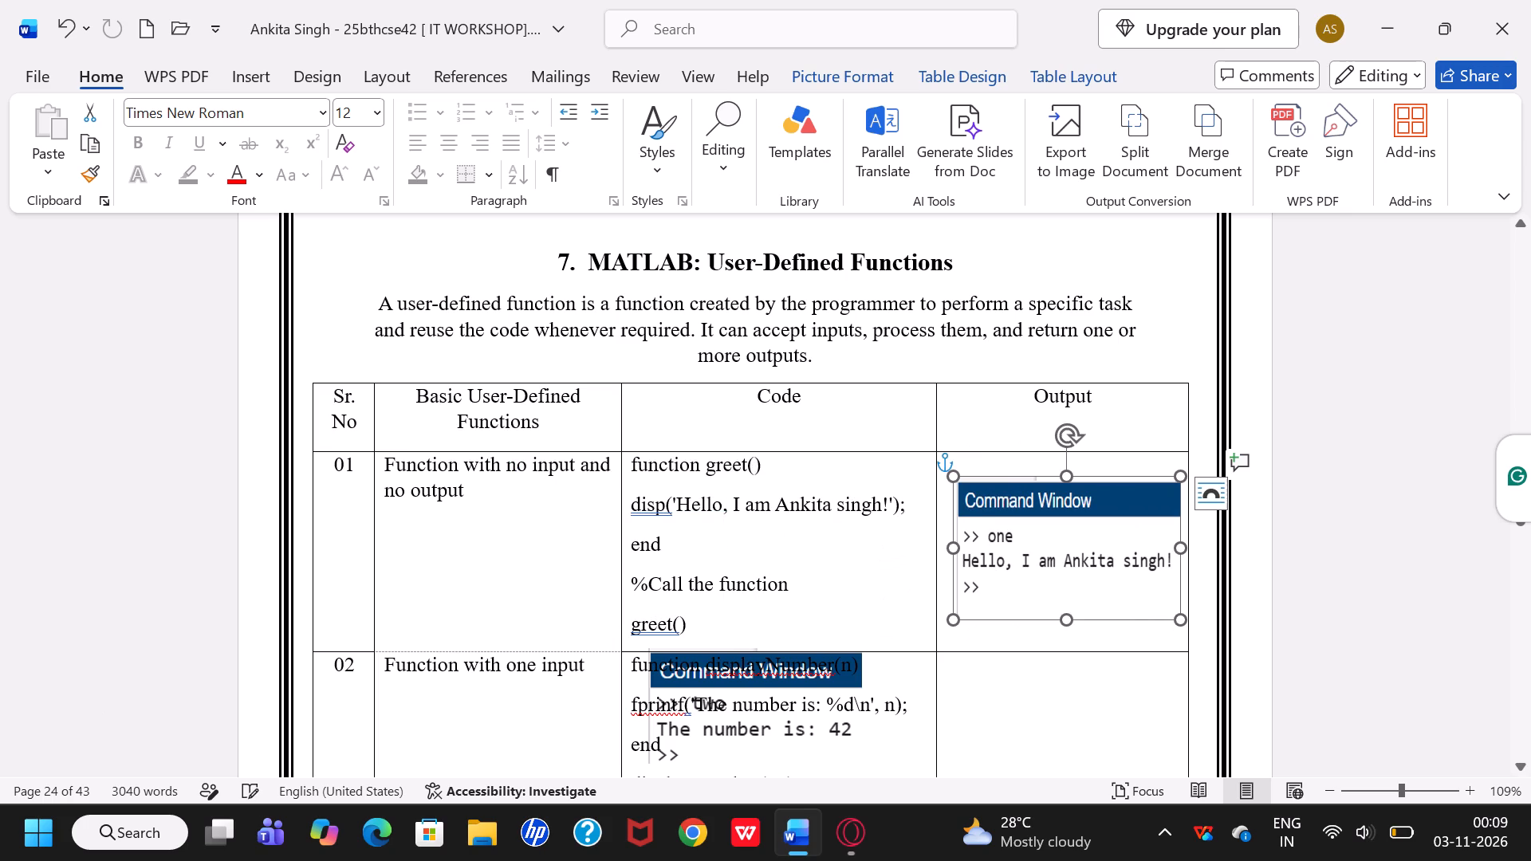
click(924, 521)
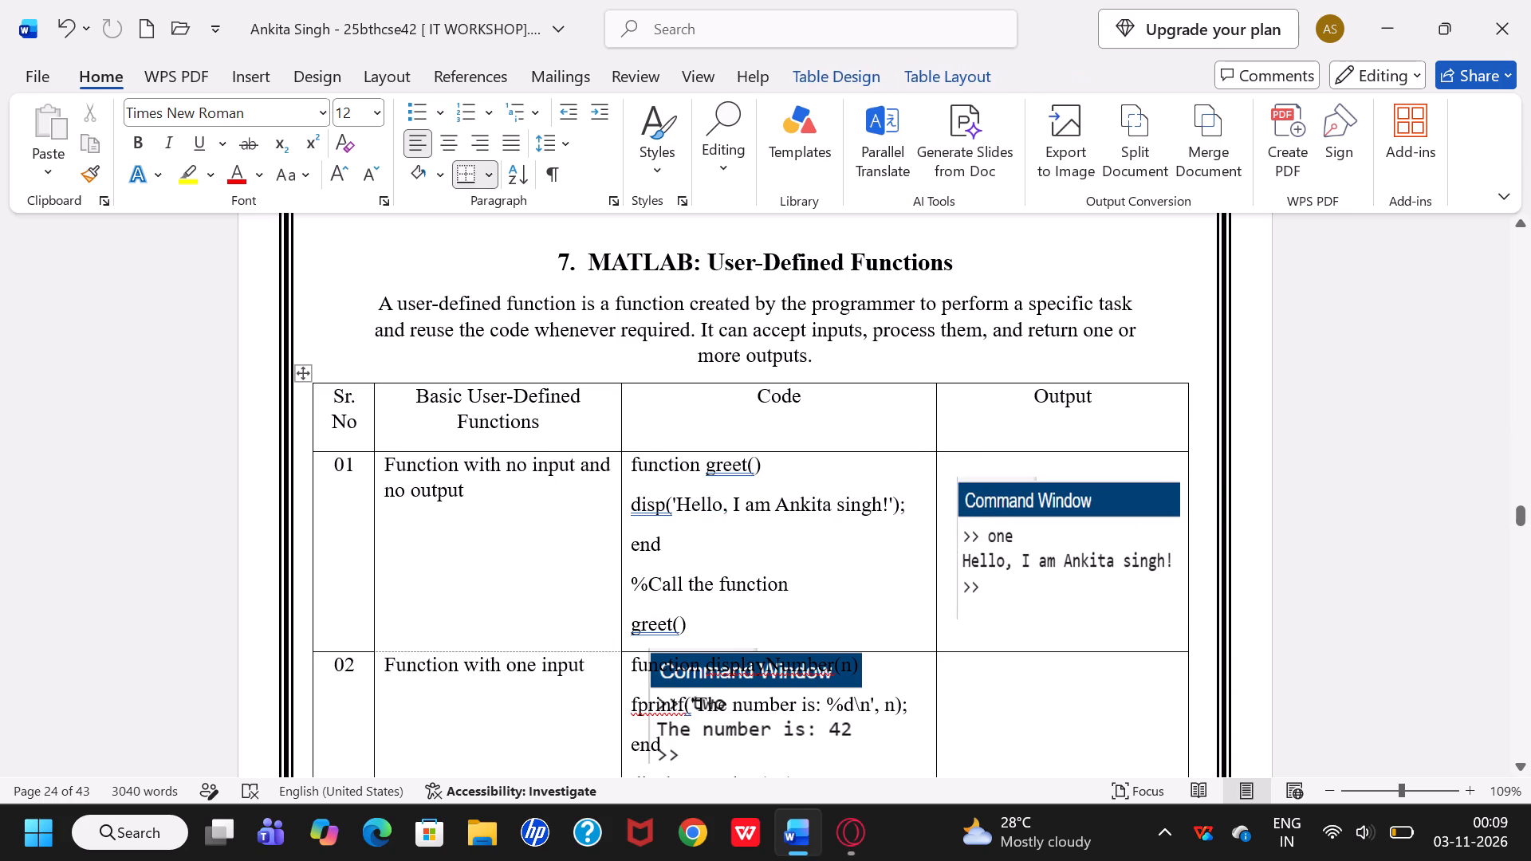
Move row 02's Command Window picture from the Code column into row 02's Output cell.
scroll(924, 521, down, 3)
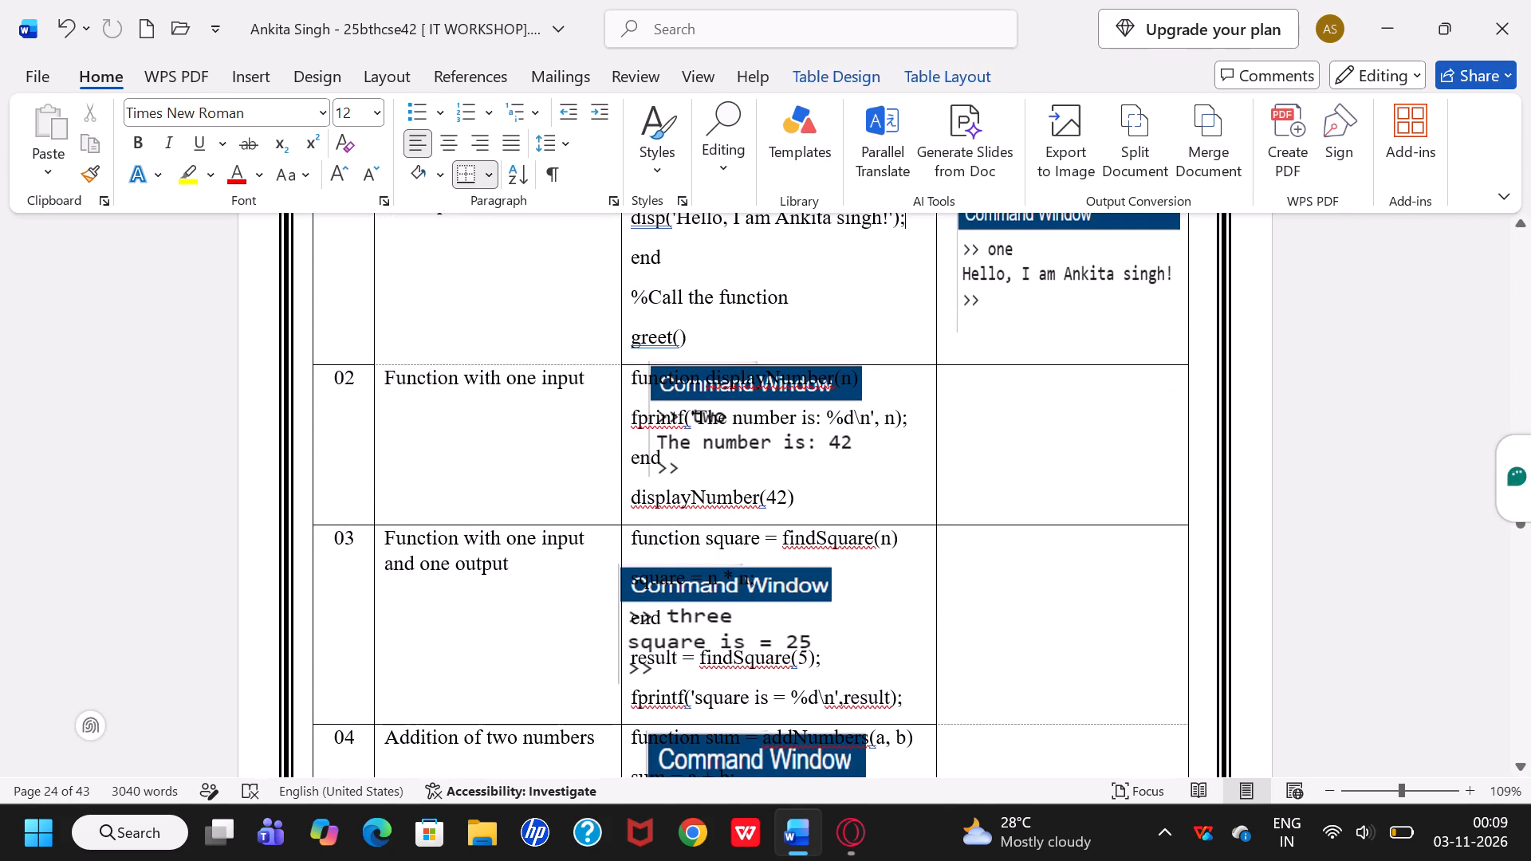
click(851, 395)
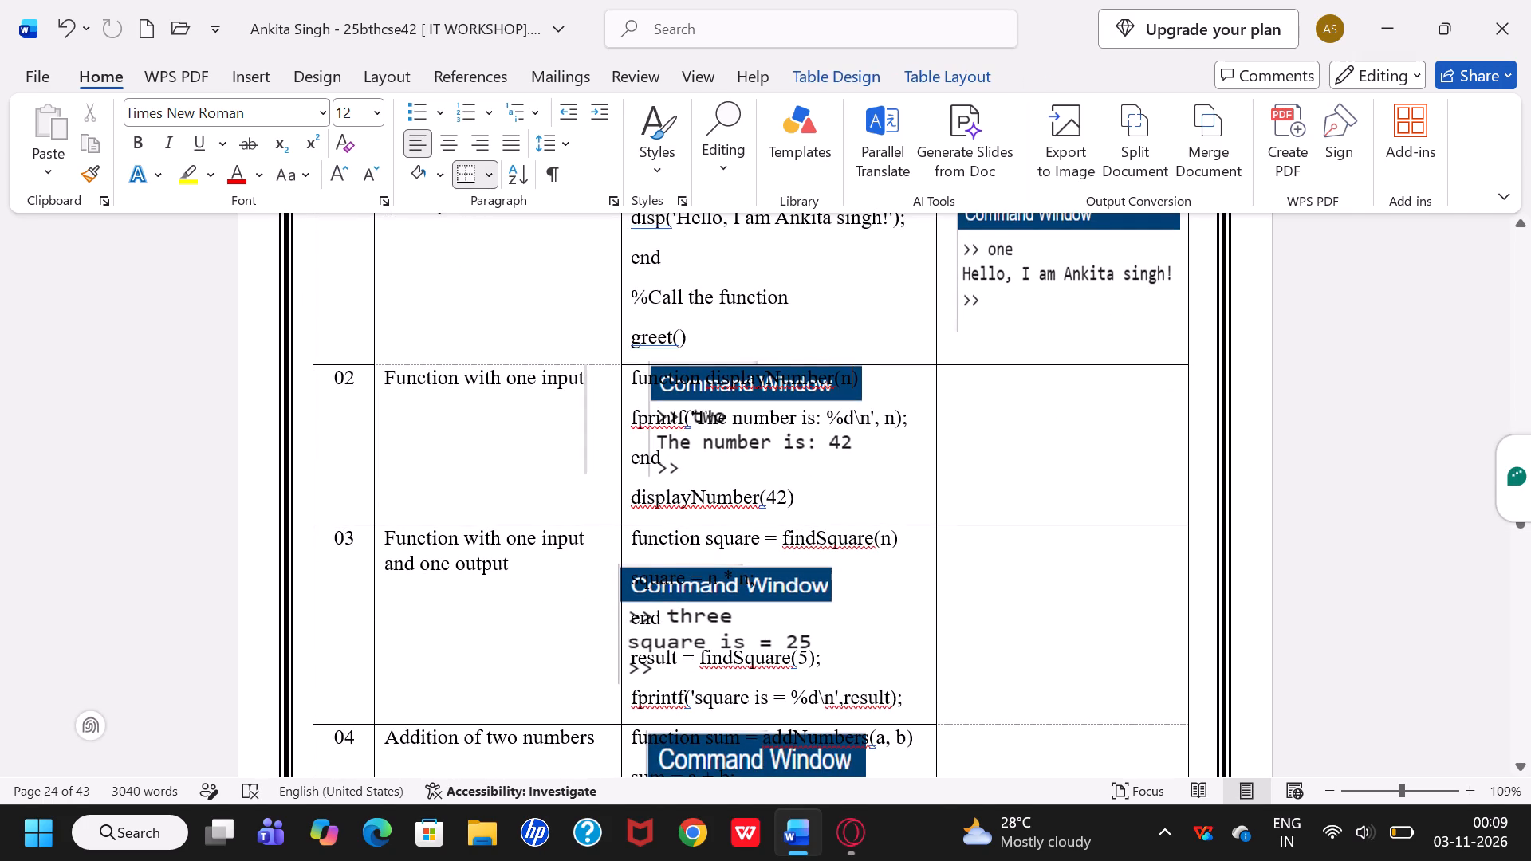
click(822, 373)
click(710, 371)
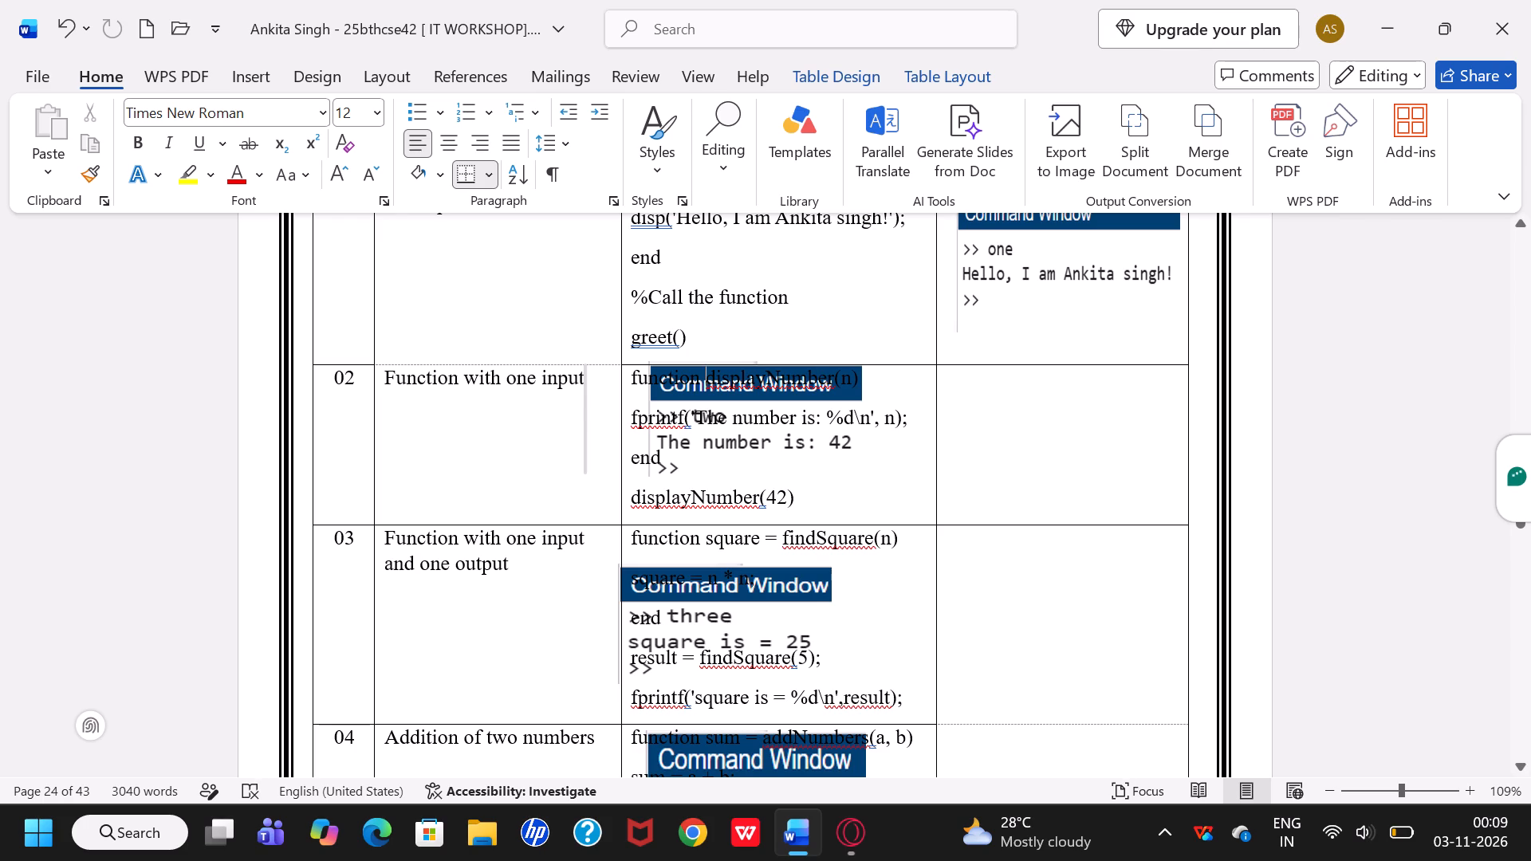
click(740, 428)
triple_click(740, 428)
triple_click(740, 428)
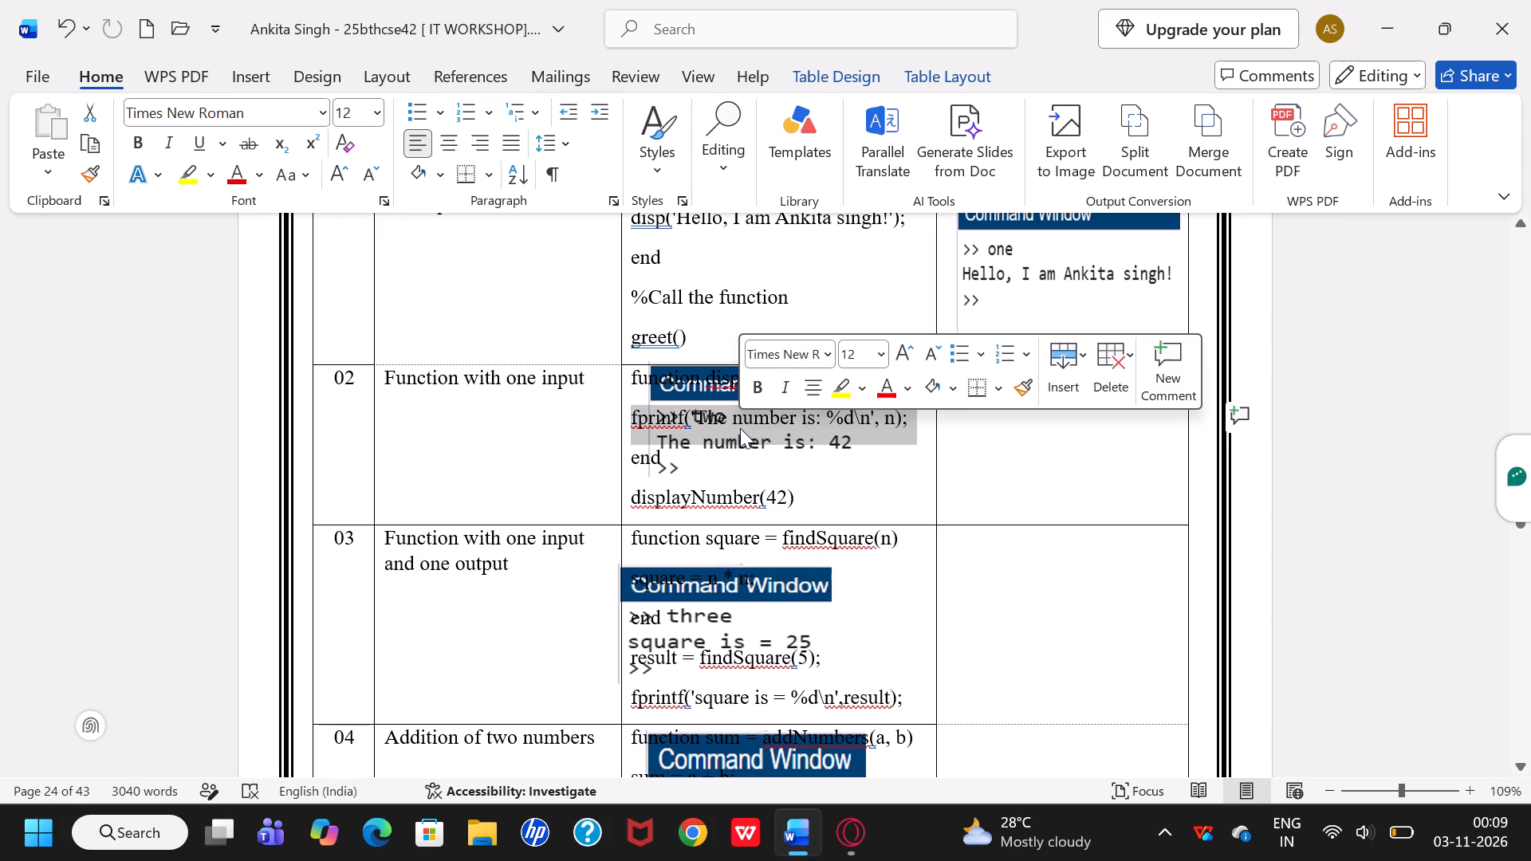
double_click(712, 378)
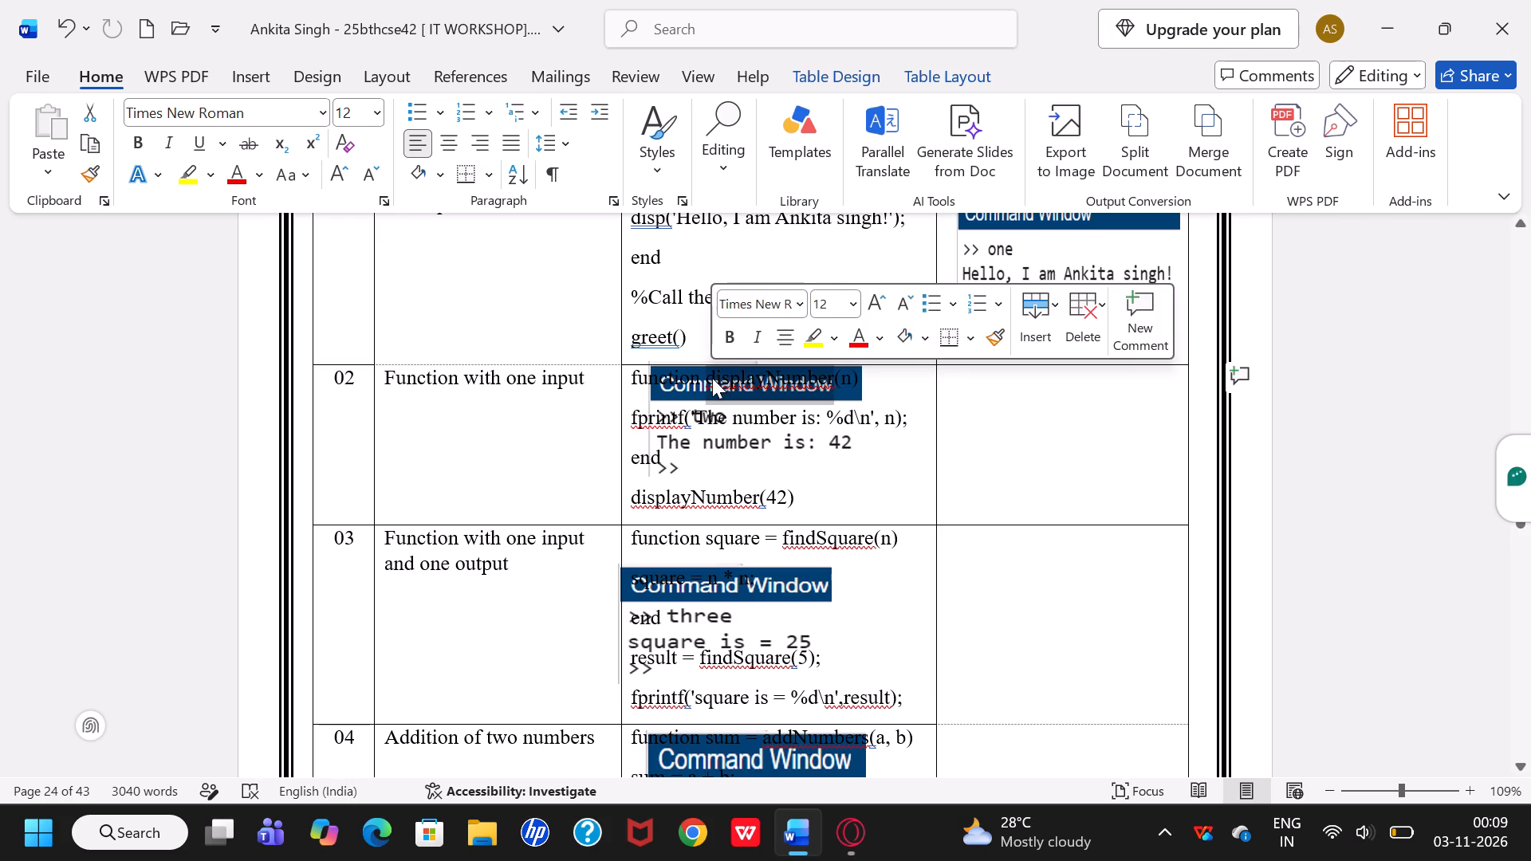
click(658, 401)
triple_click(658, 401)
click(658, 401)
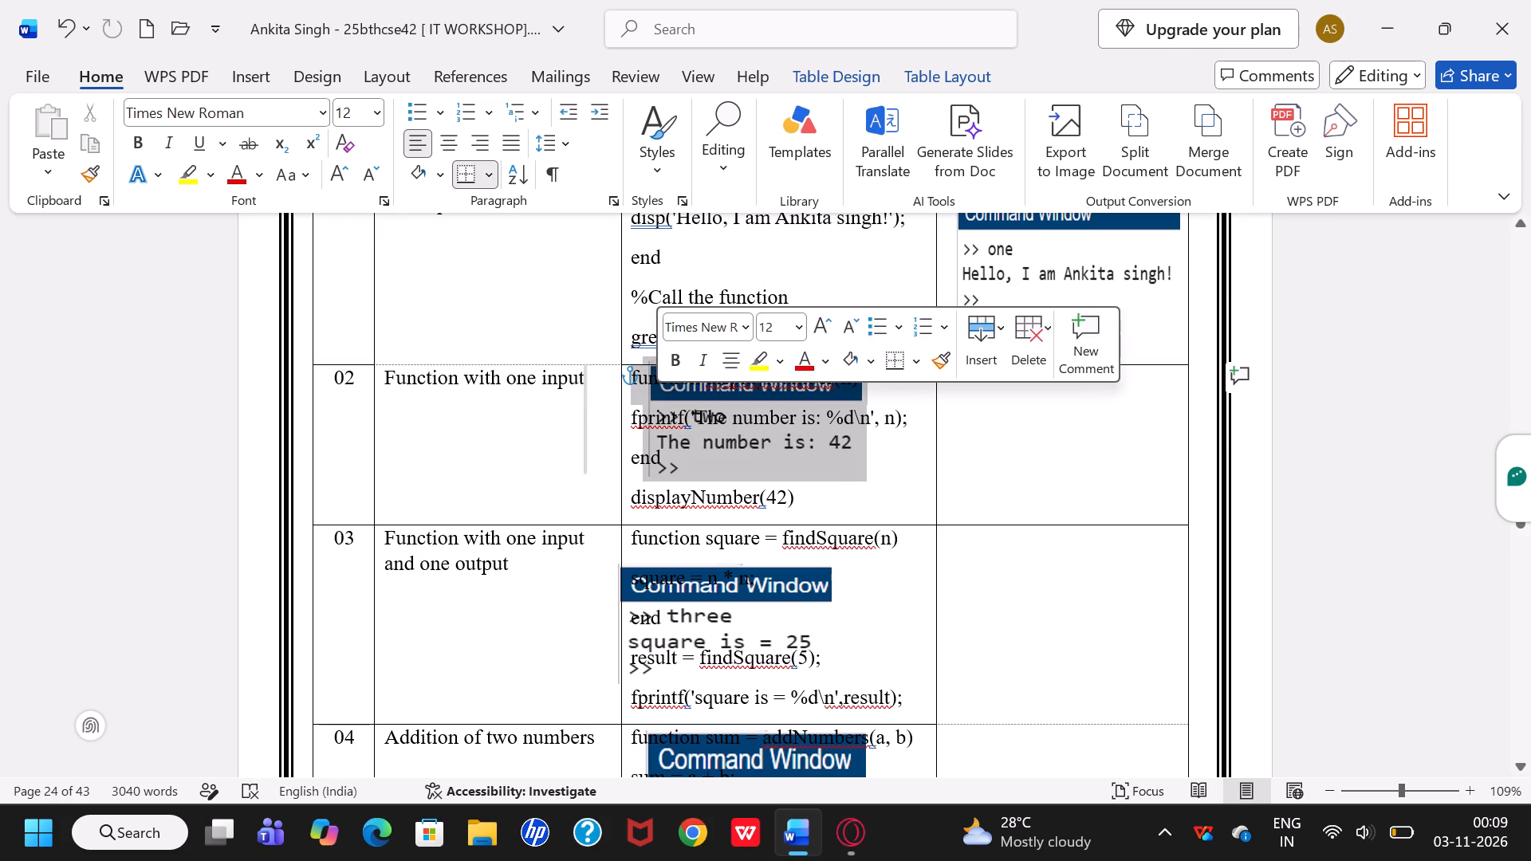
click(658, 401)
click(658, 401)
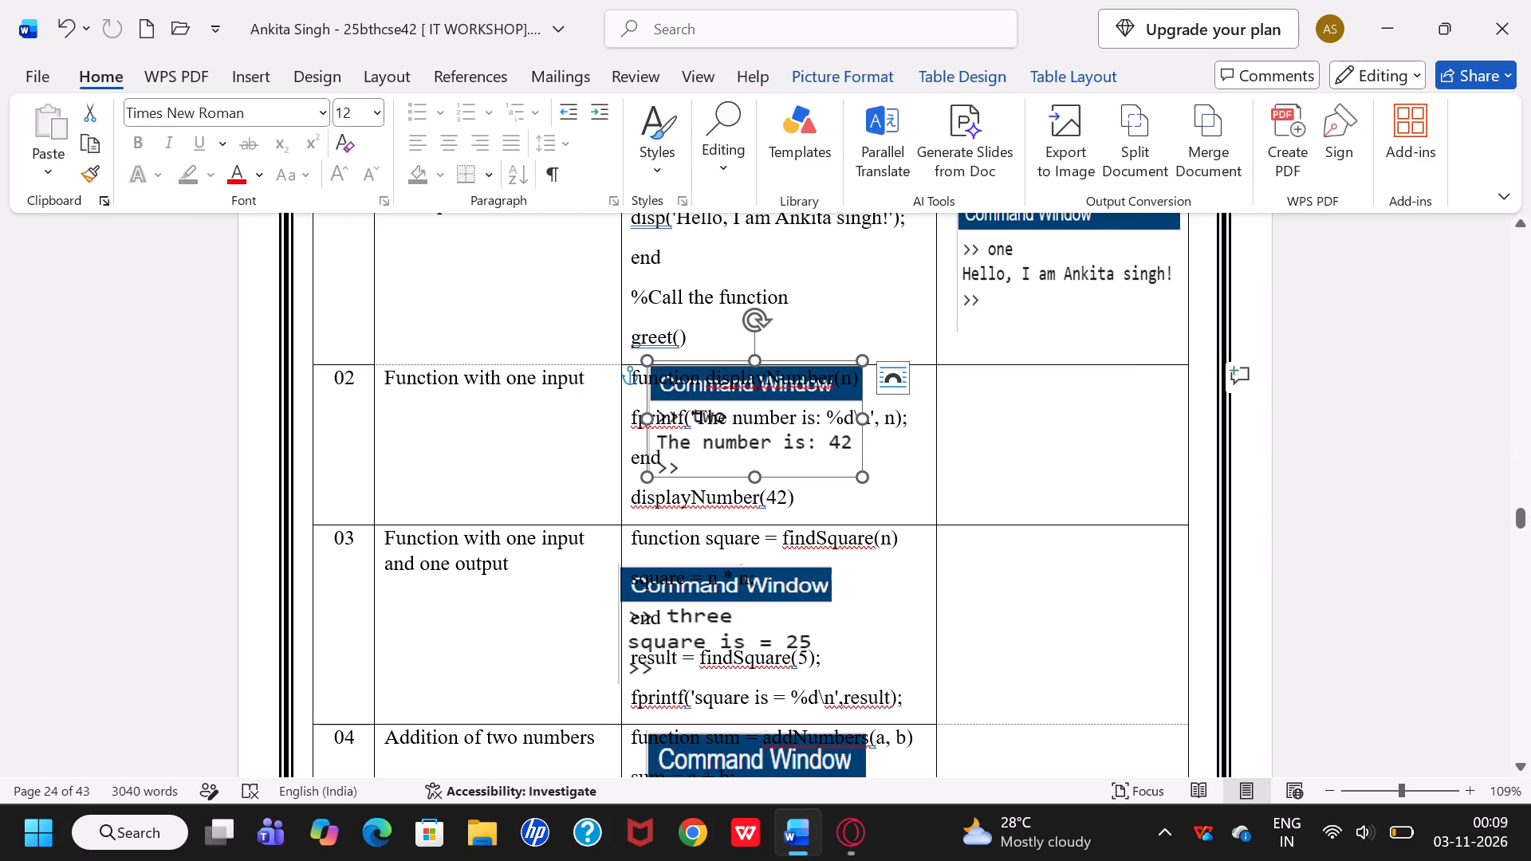
drag(673, 364, 980, 387)
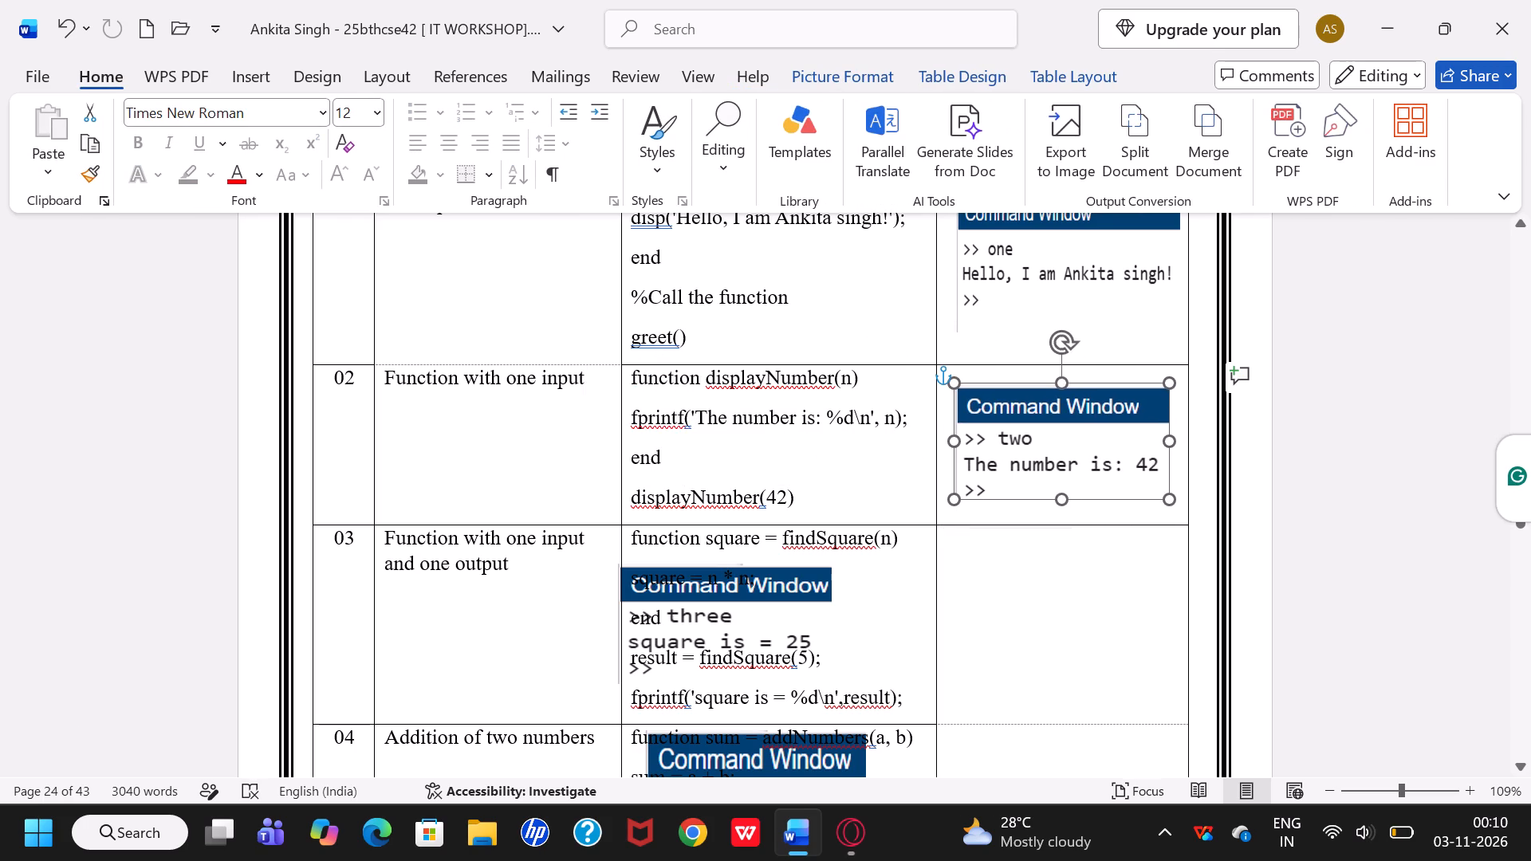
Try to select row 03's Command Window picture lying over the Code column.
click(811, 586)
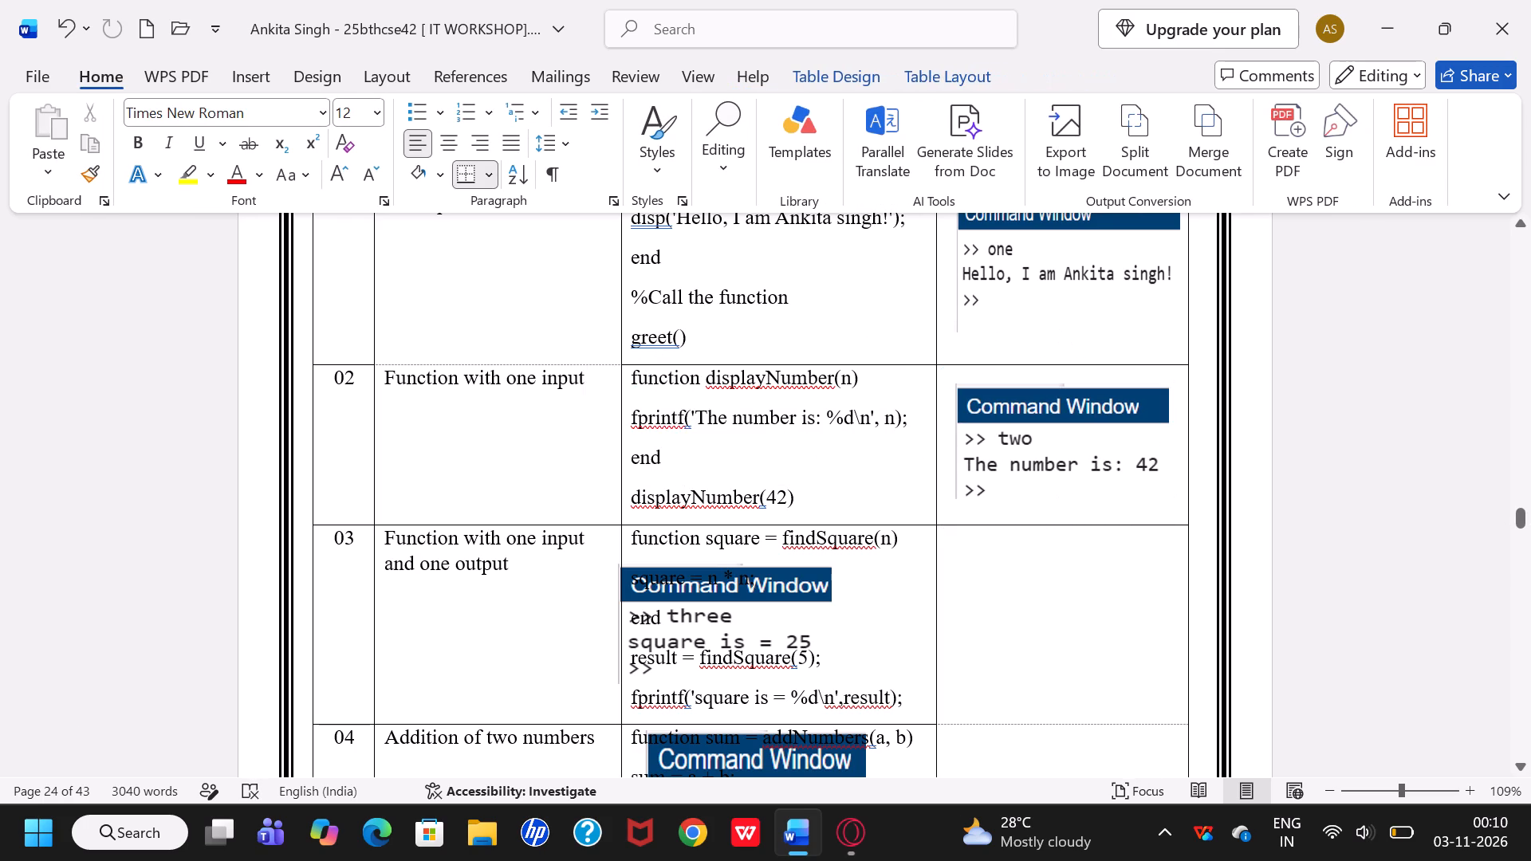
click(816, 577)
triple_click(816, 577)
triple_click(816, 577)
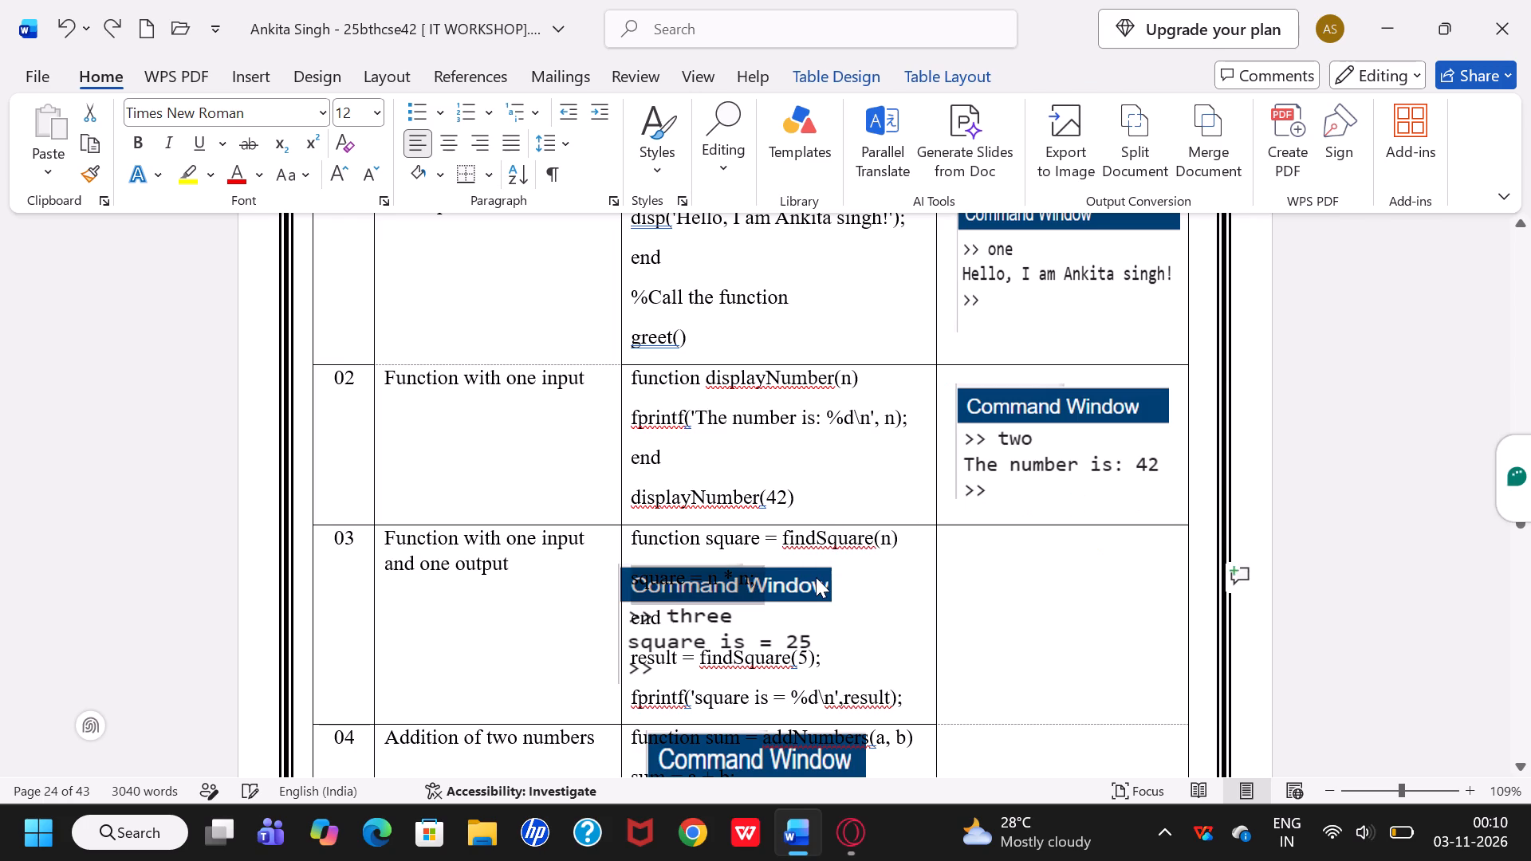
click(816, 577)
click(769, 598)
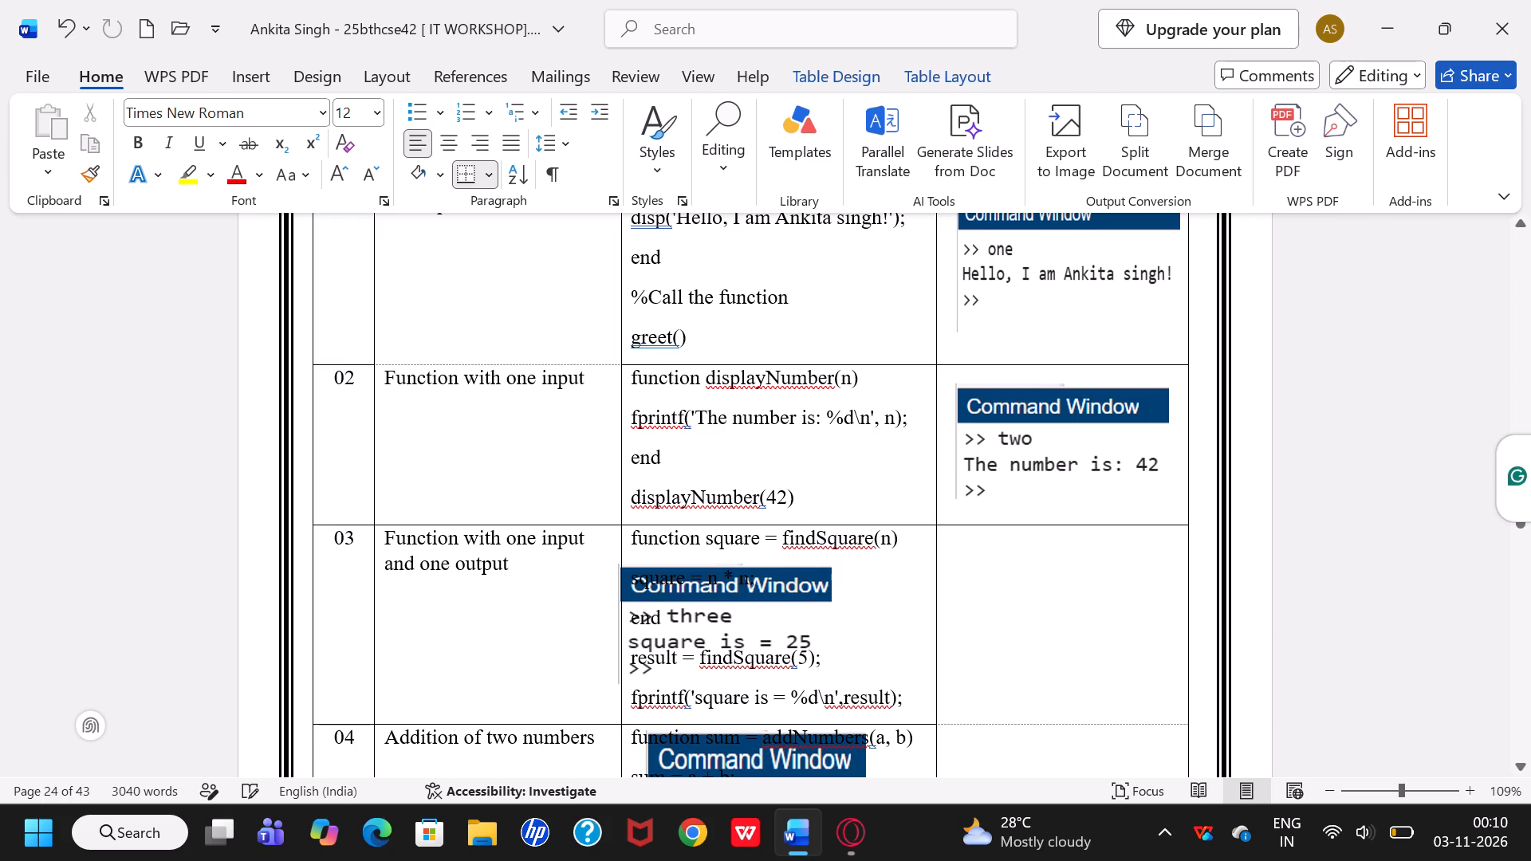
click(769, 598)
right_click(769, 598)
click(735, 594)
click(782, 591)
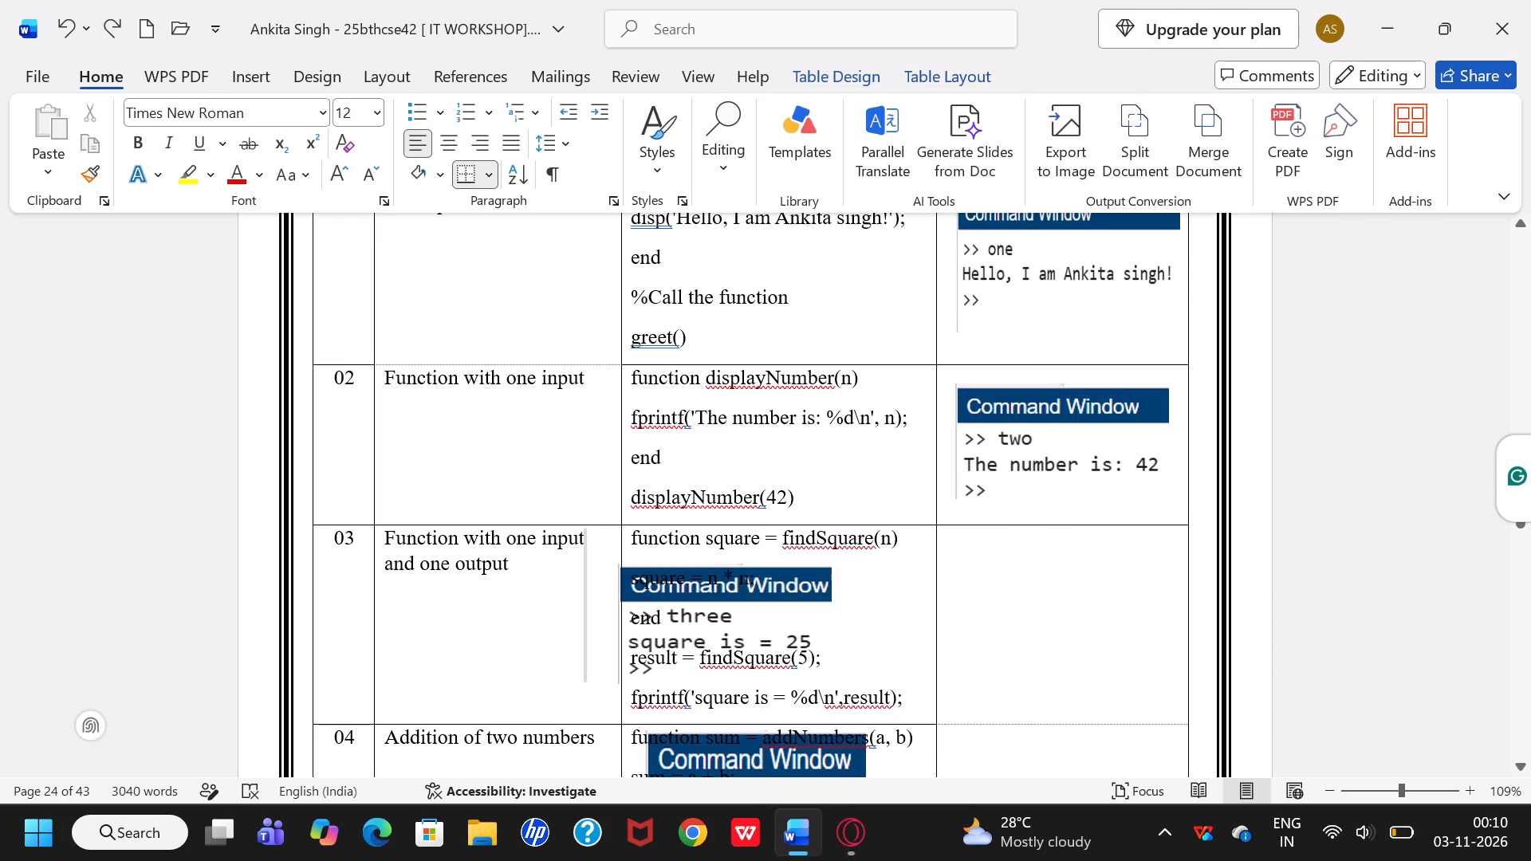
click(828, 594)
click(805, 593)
Justify the introductory paragraph under the "MATLAB: User-Defined Functions" heading.
scroll(813, 579, up, 2)
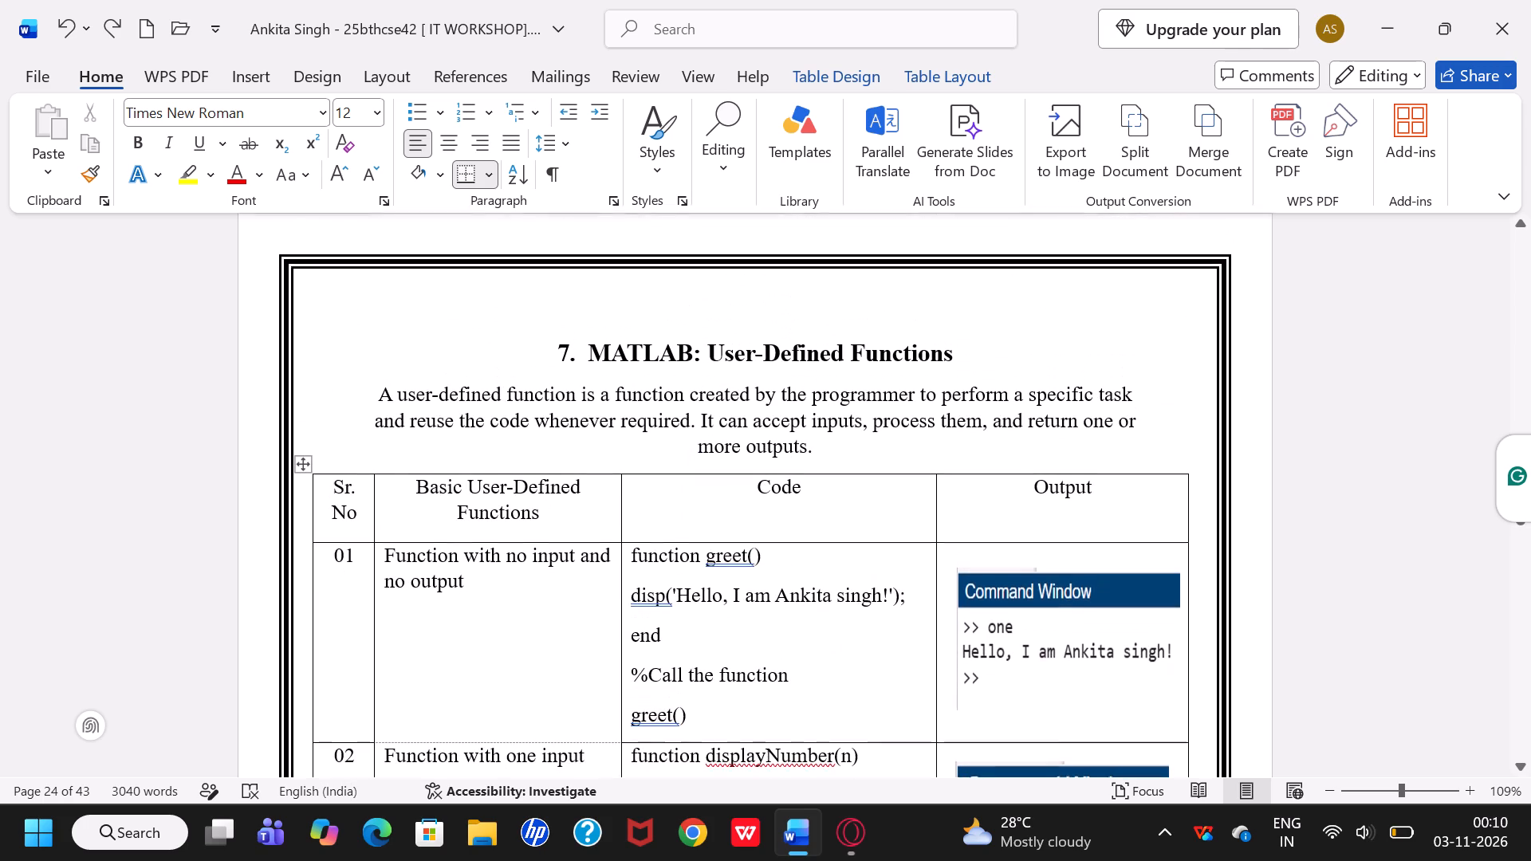
triple_click(720, 427)
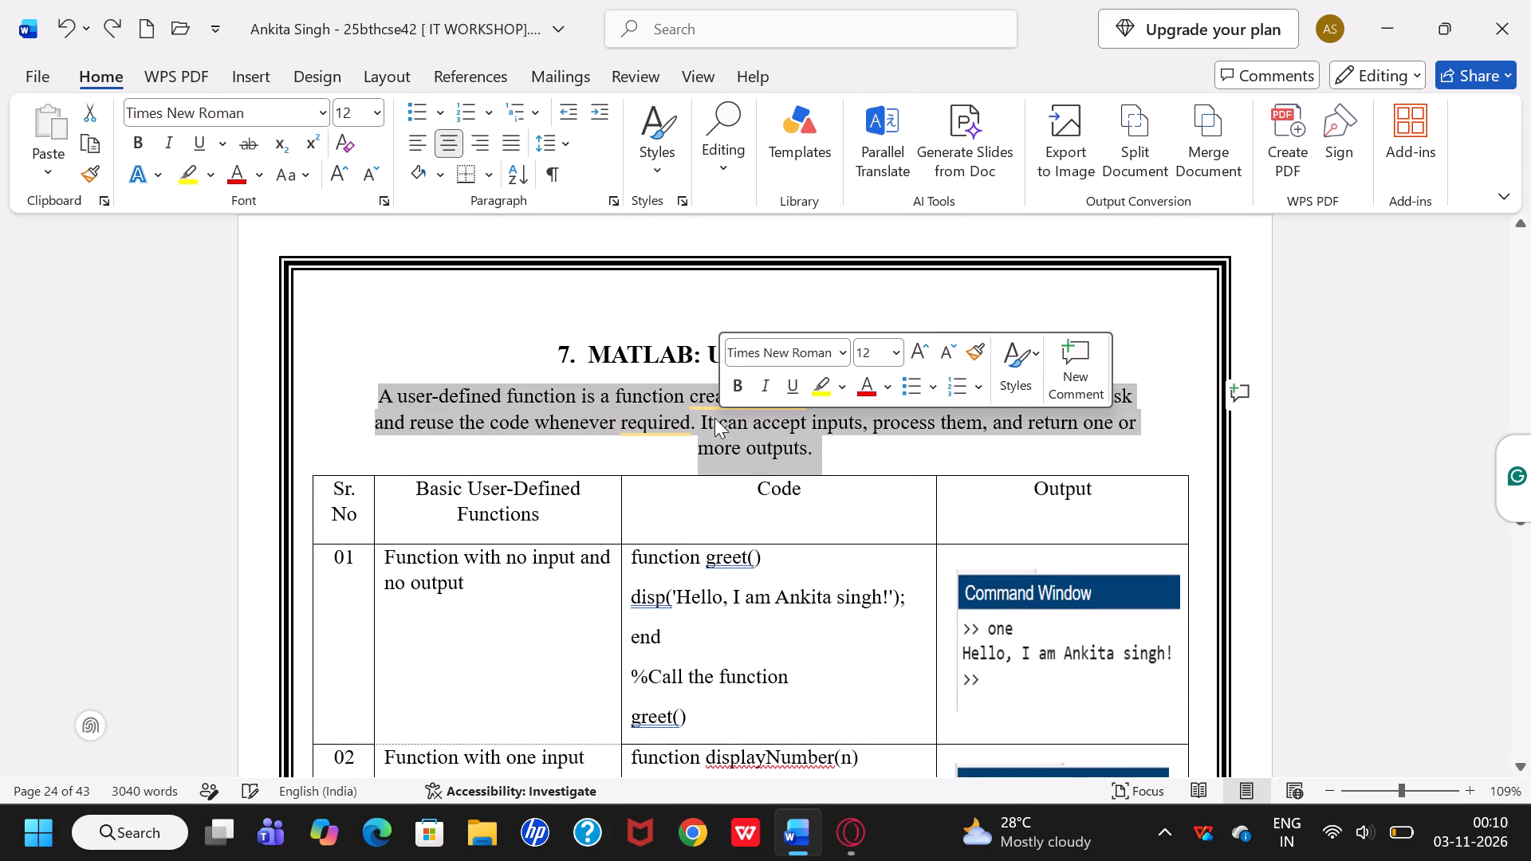
click(505, 147)
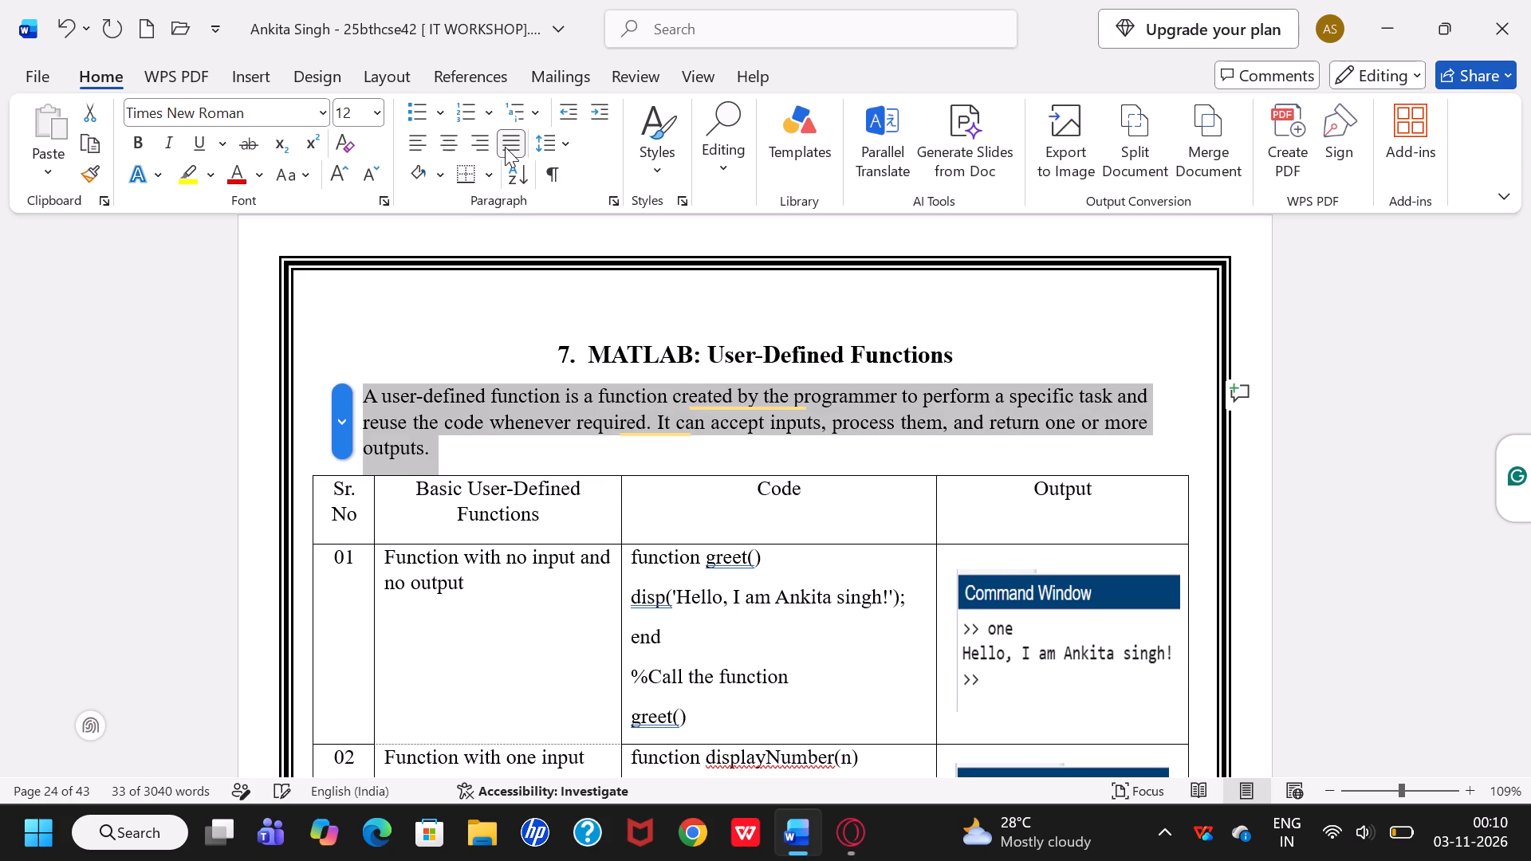
Move row 04's Command Window picture from the Code column into the Output cell beside the addNumbers code.
click(656, 375)
scroll(656, 375, down, 2)
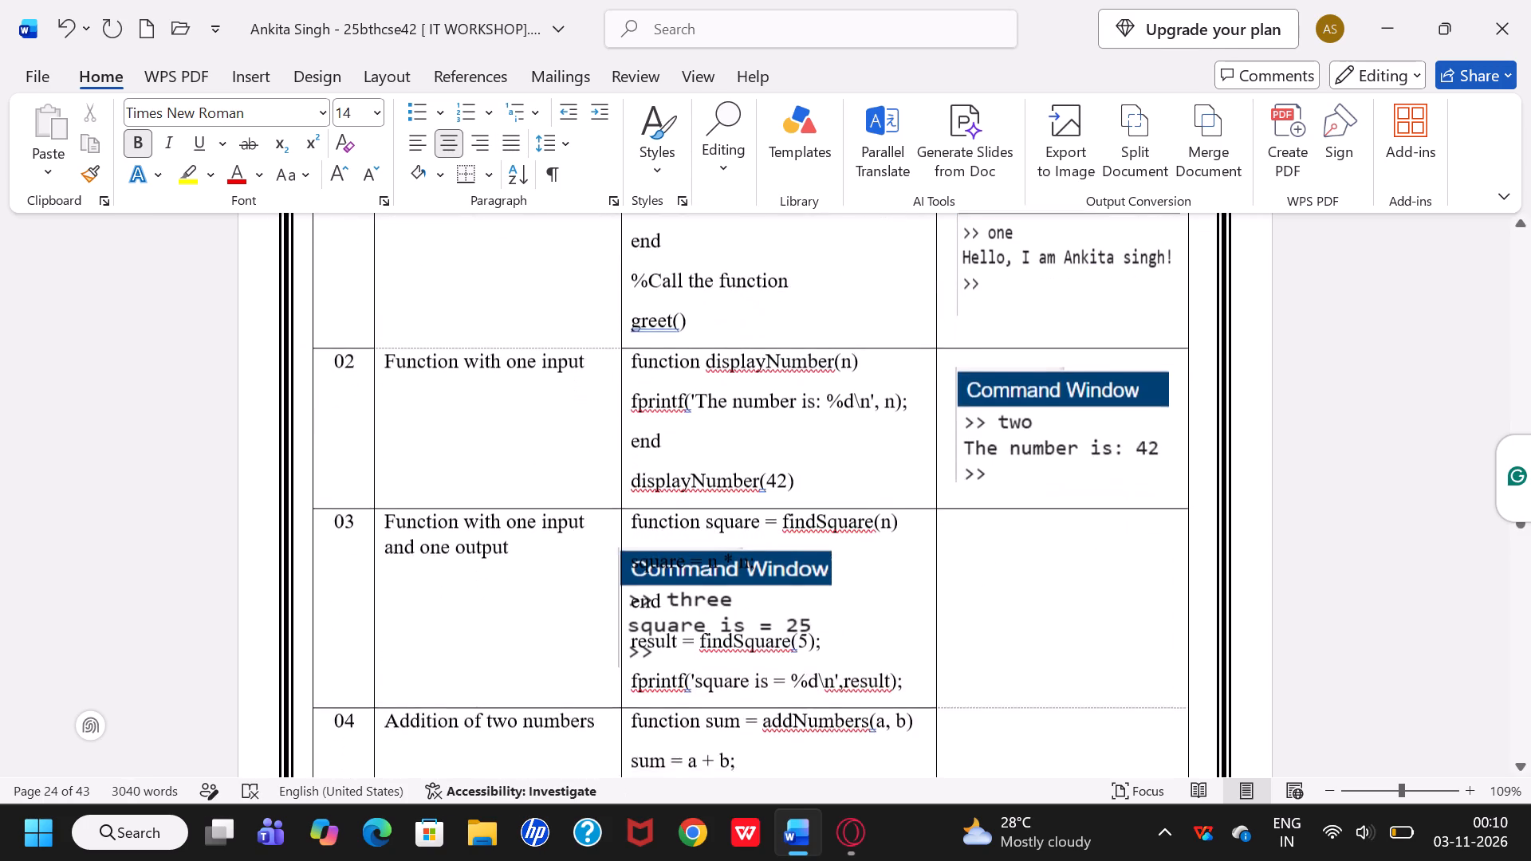
scroll(656, 375, down, 1)
click(760, 466)
triple_click(760, 466)
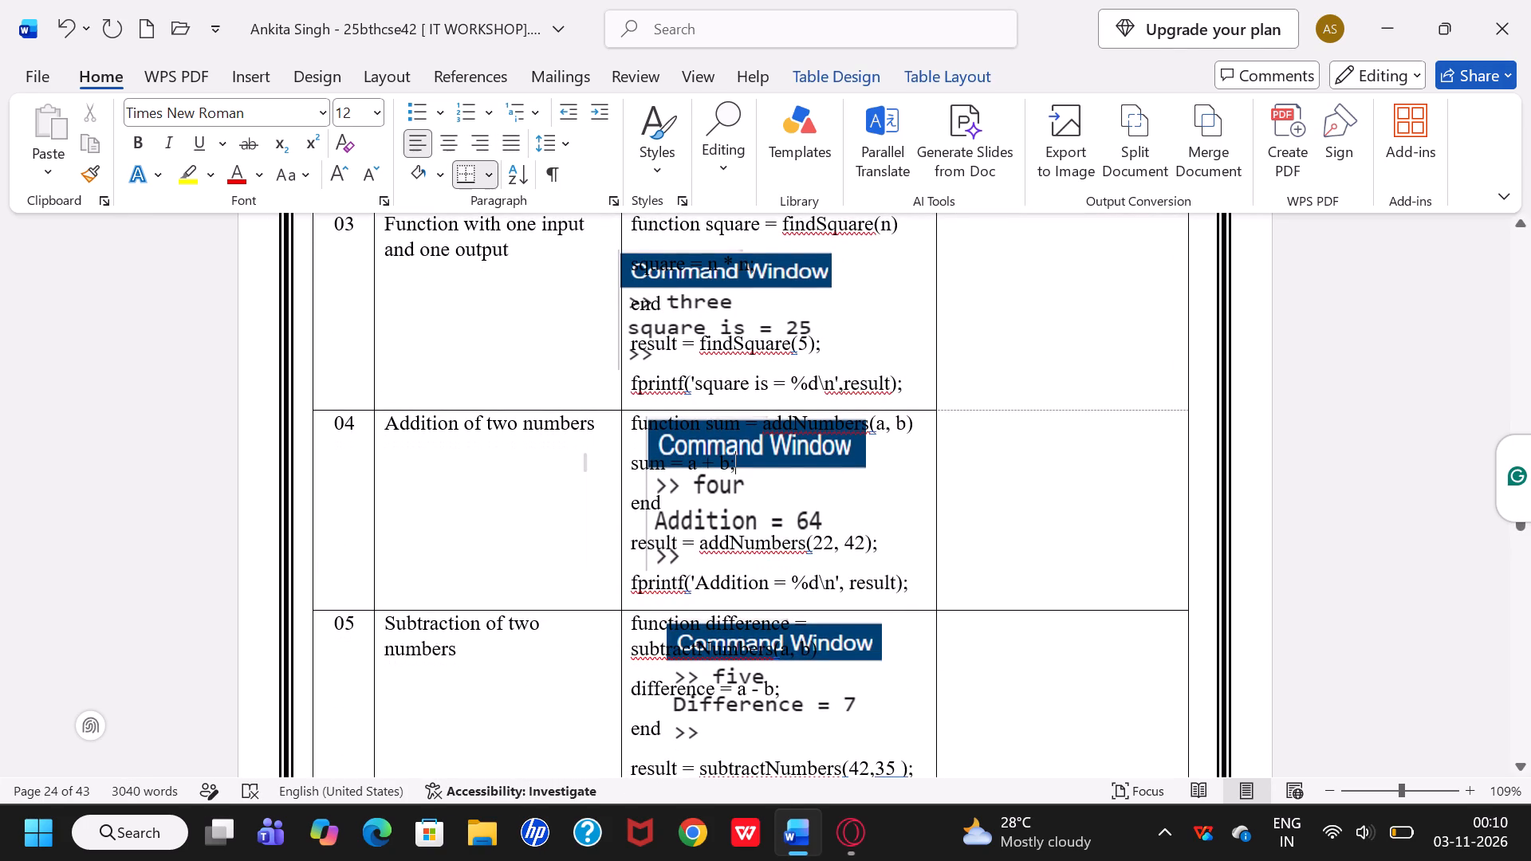
click(760, 466)
click(855, 448)
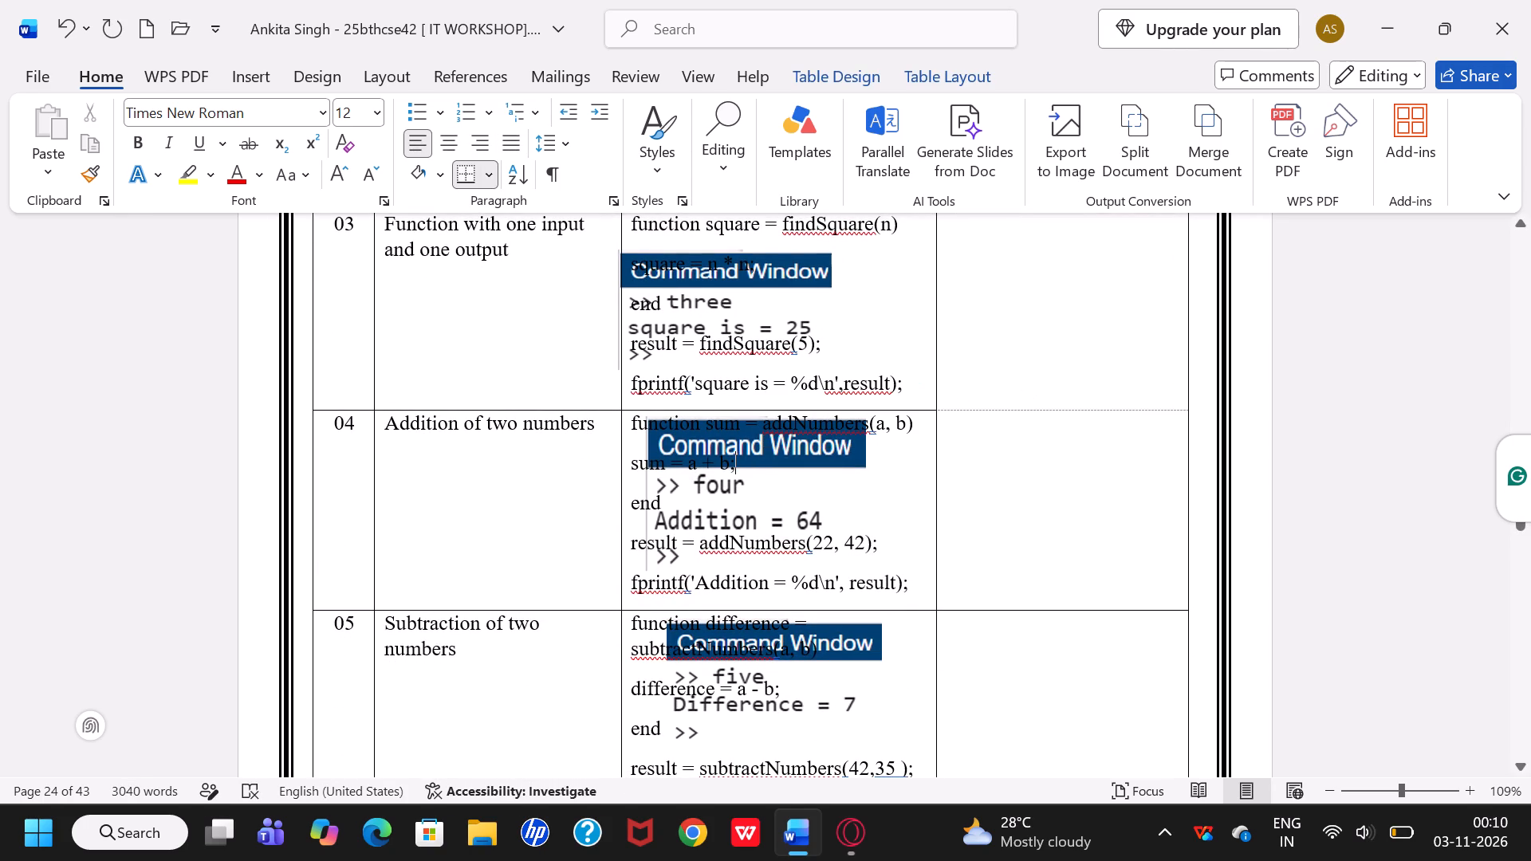
triple_click(855, 448)
click(855, 448)
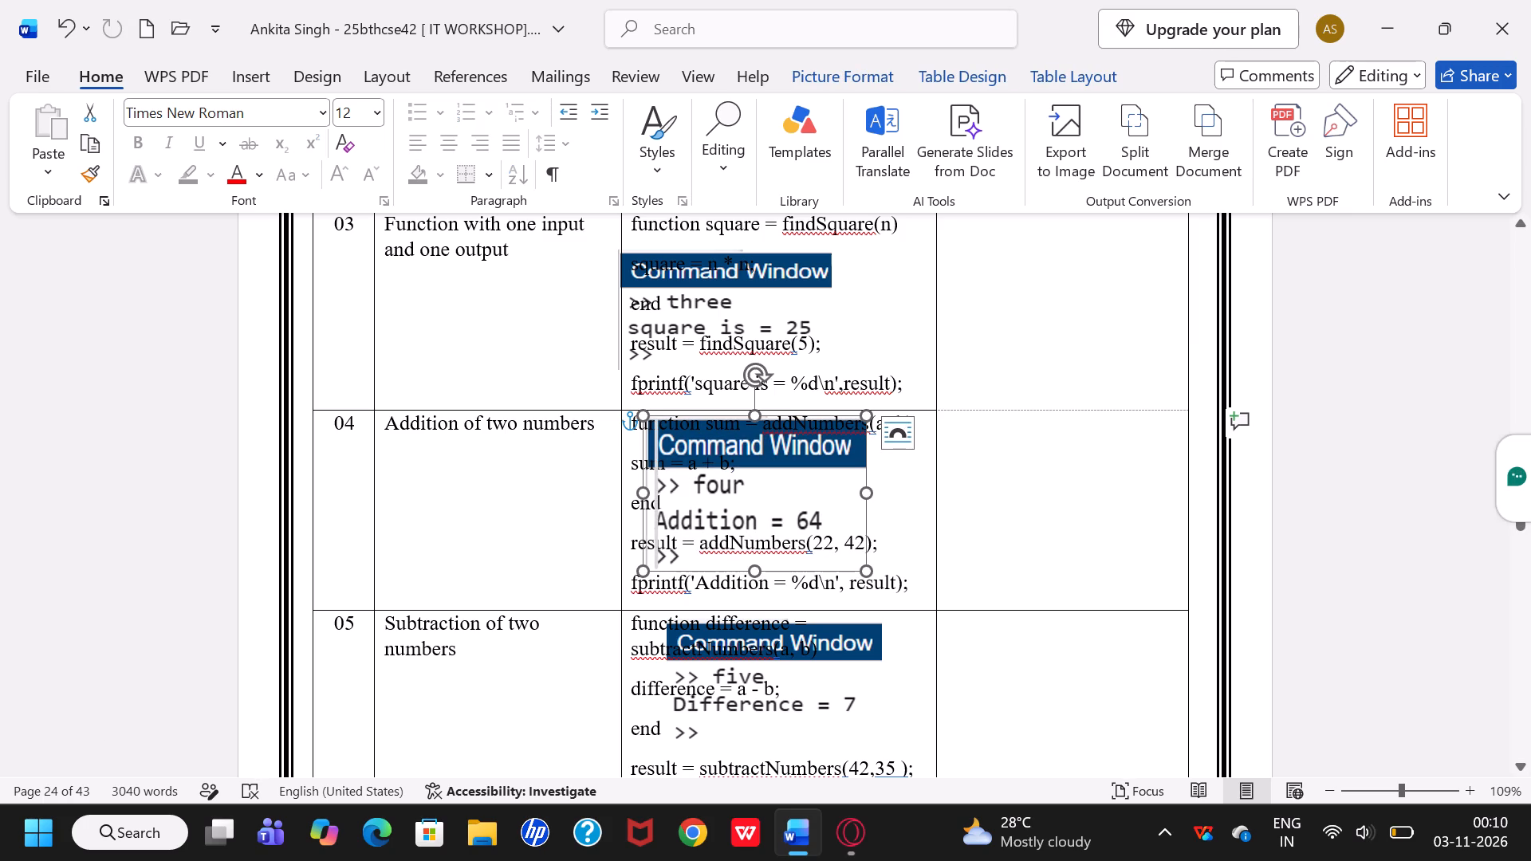
drag(866, 470, 1139, 476)
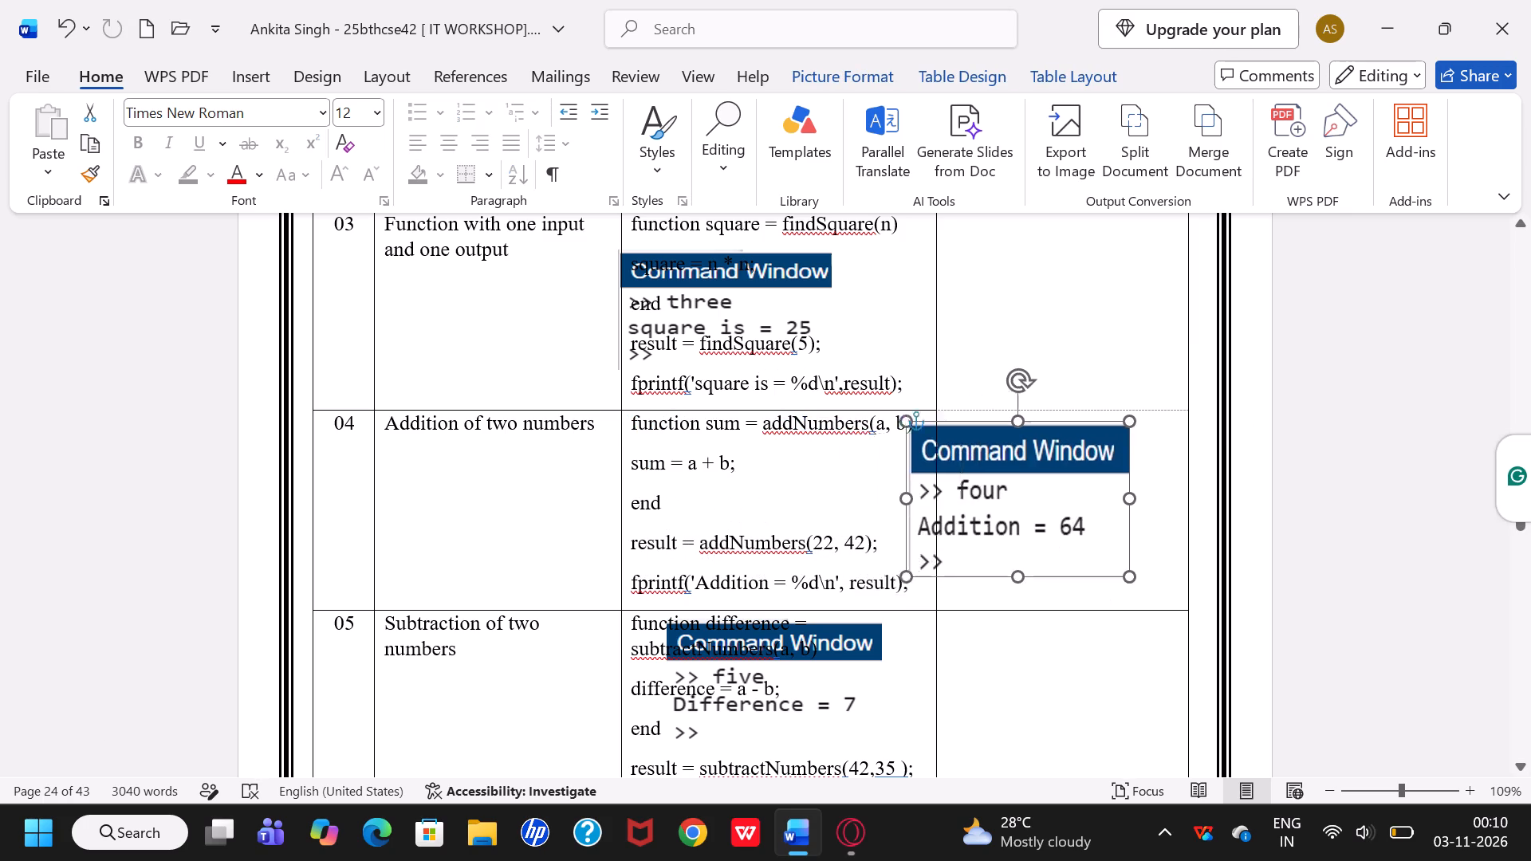
drag(1139, 476, 1180, 486)
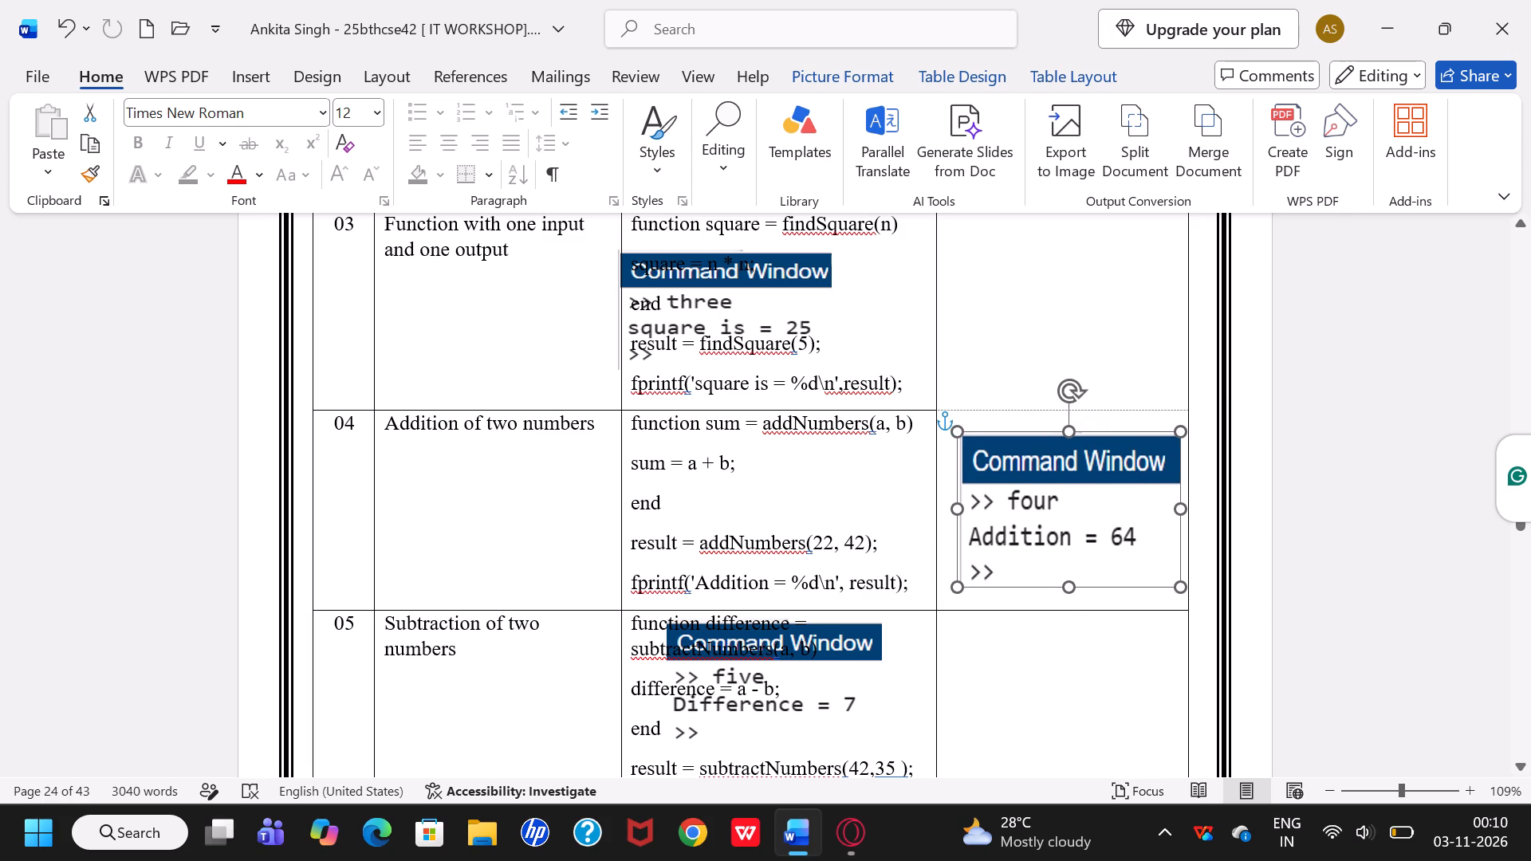
drag(1180, 486, 1172, 485)
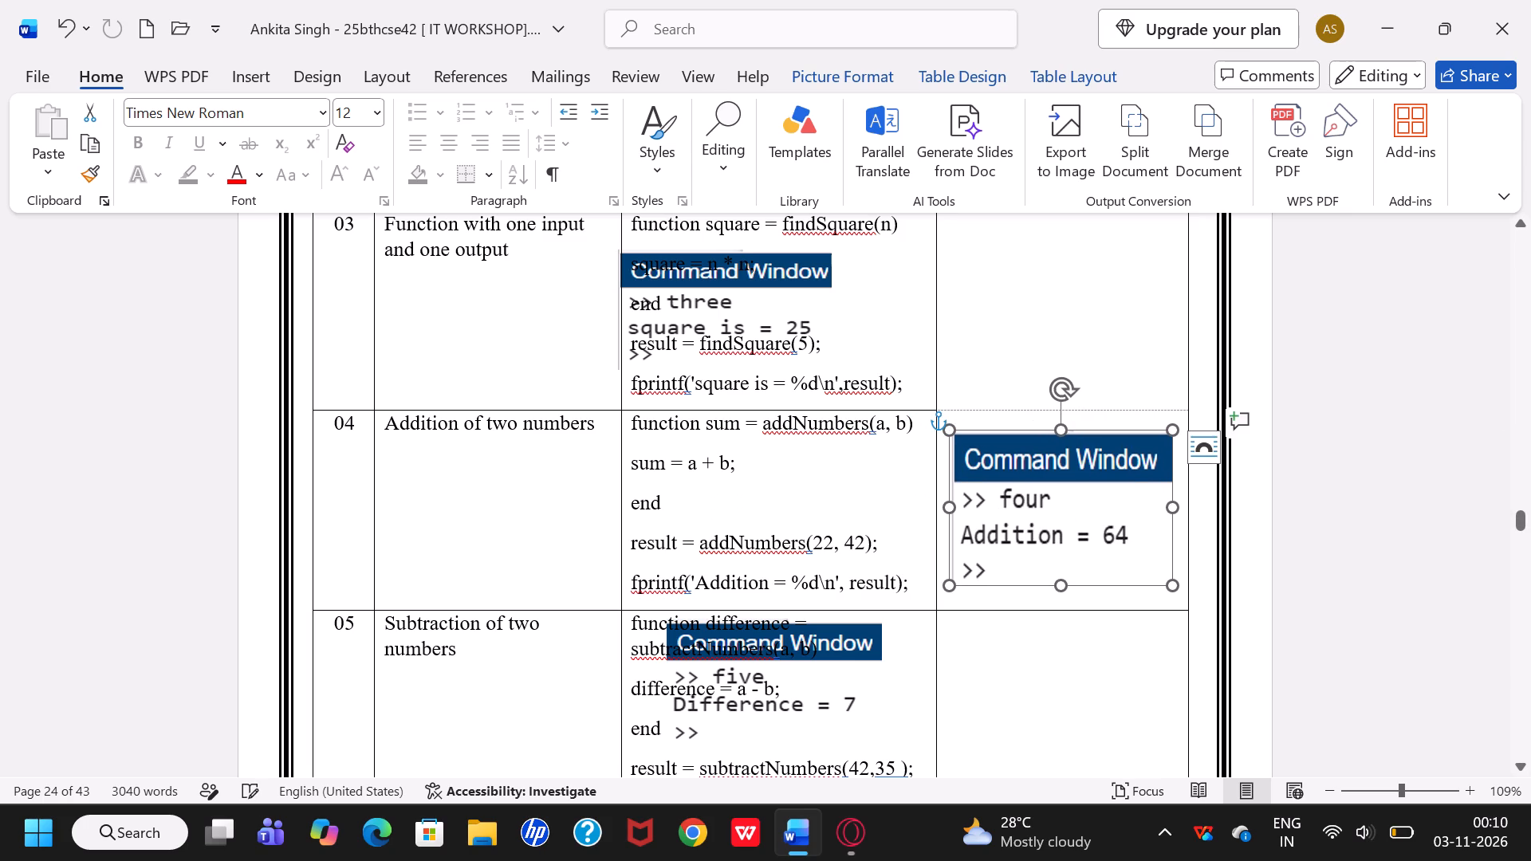
click(1066, 641)
Move row 03's Command Window picture off the findSquare code into row 03's Output cell, in line with the pictures above and below.
scroll(1066, 641, up, 2)
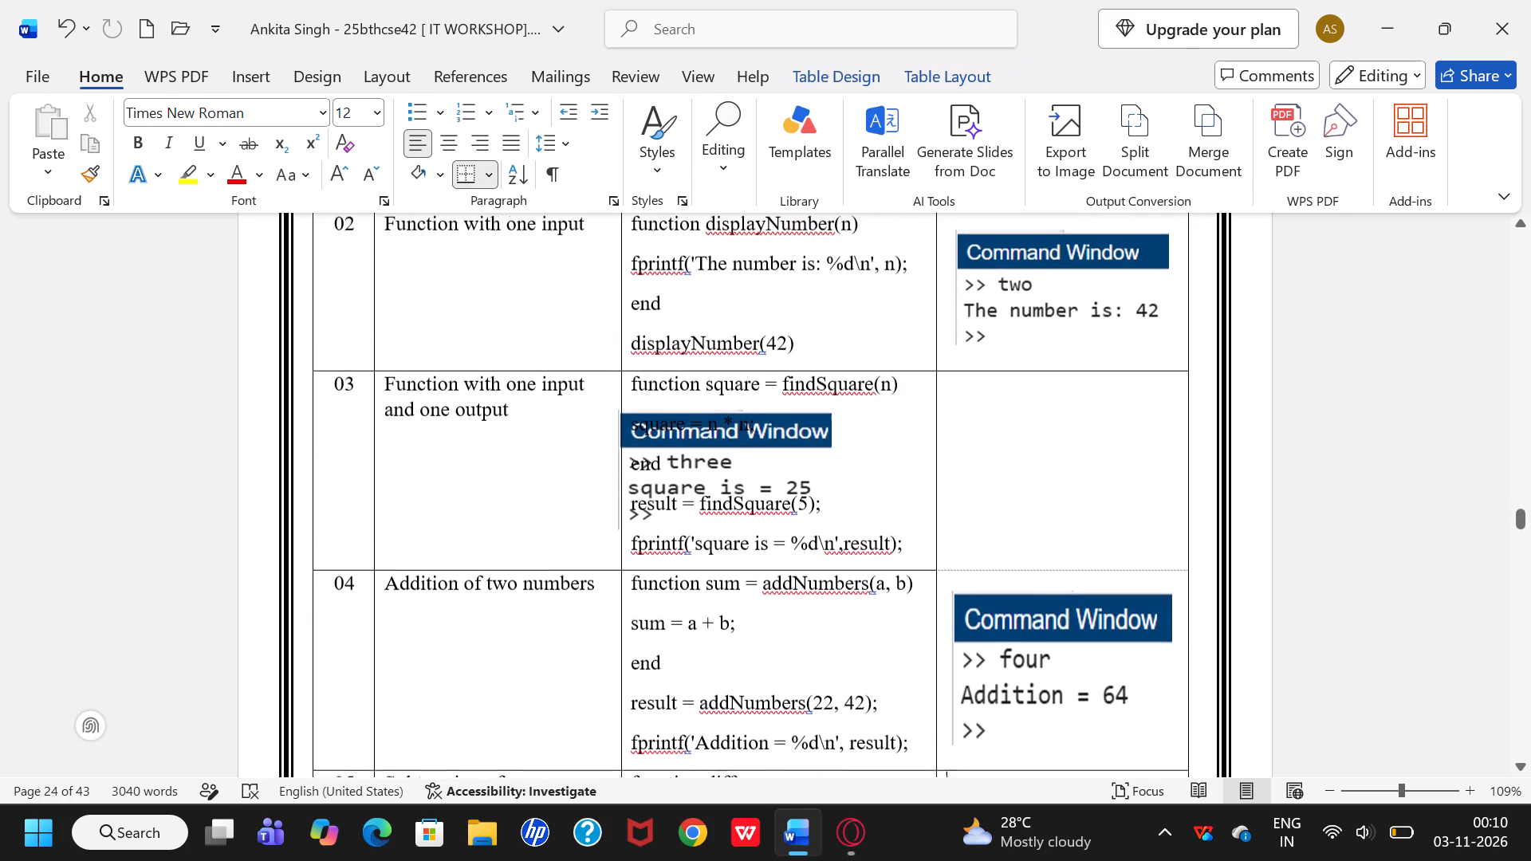
scroll(1066, 641, up, 1)
triple_click(817, 466)
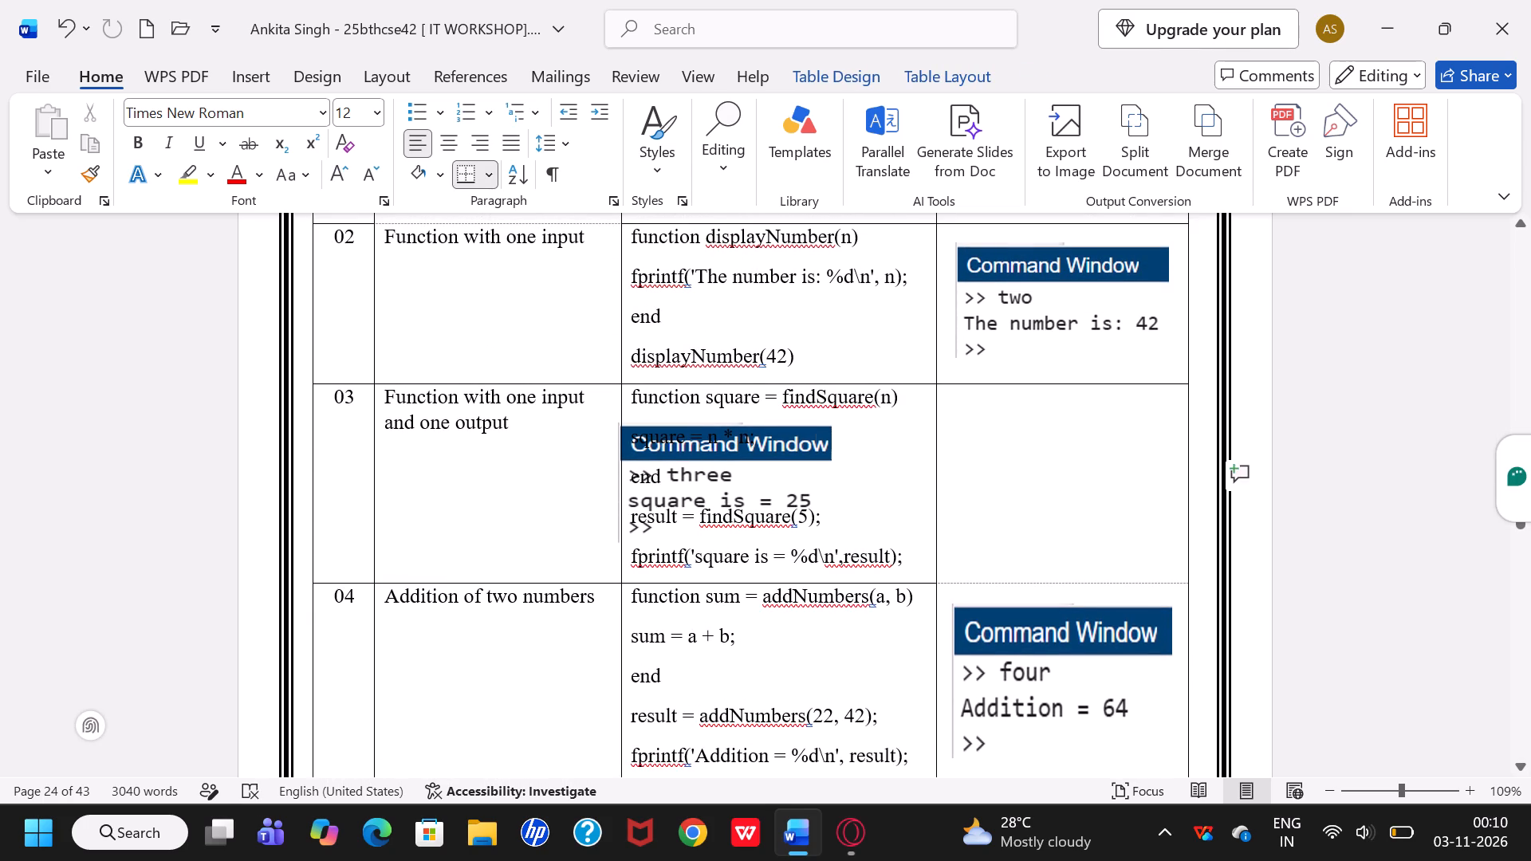
triple_click(817, 466)
double_click(817, 466)
triple_click(817, 466)
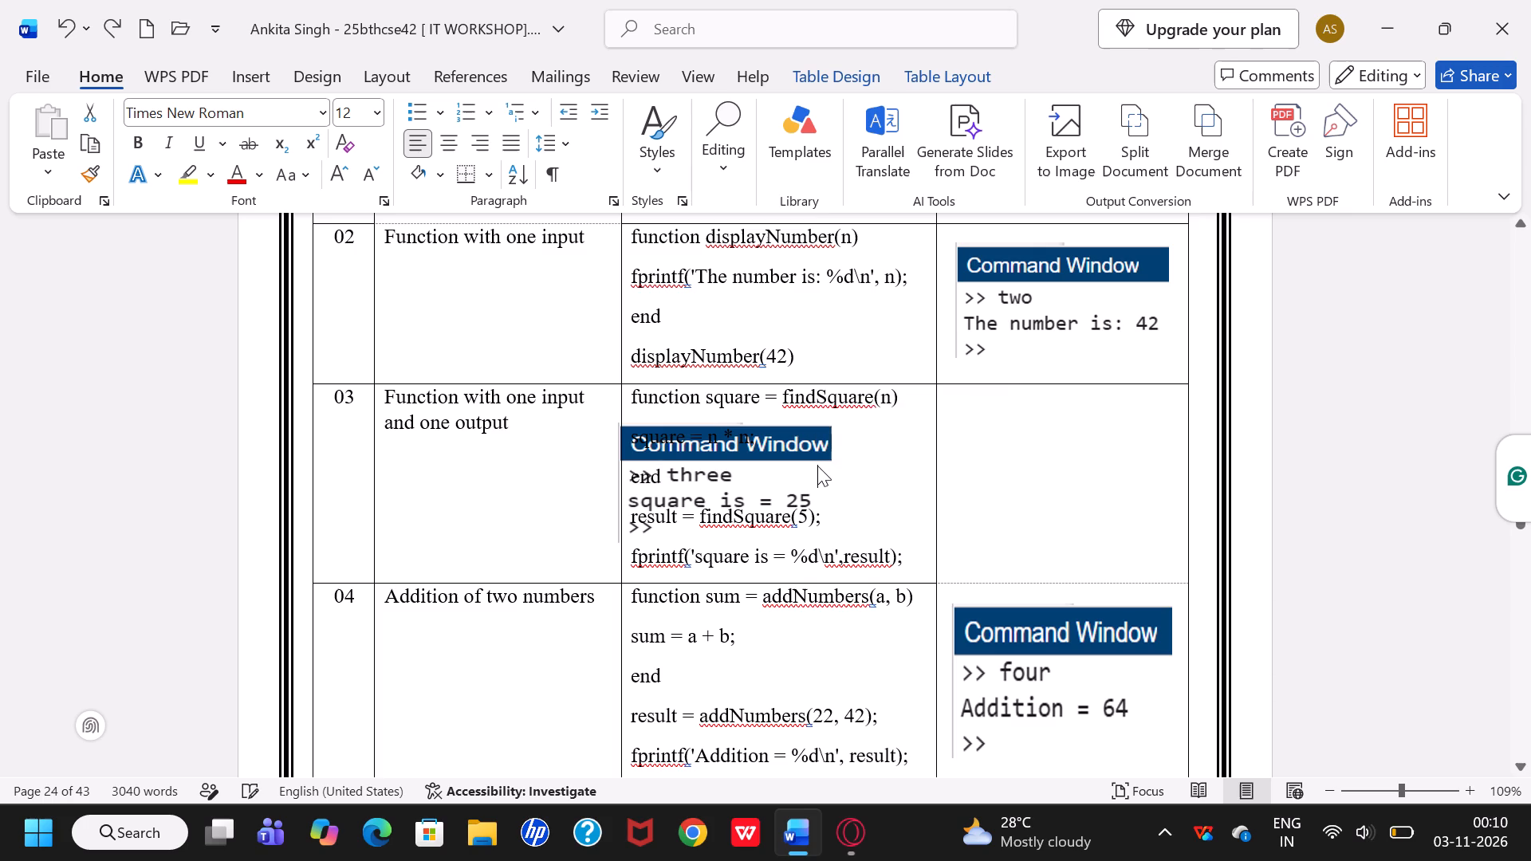
triple_click(817, 466)
click(817, 466)
triple_click(796, 425)
click(796, 425)
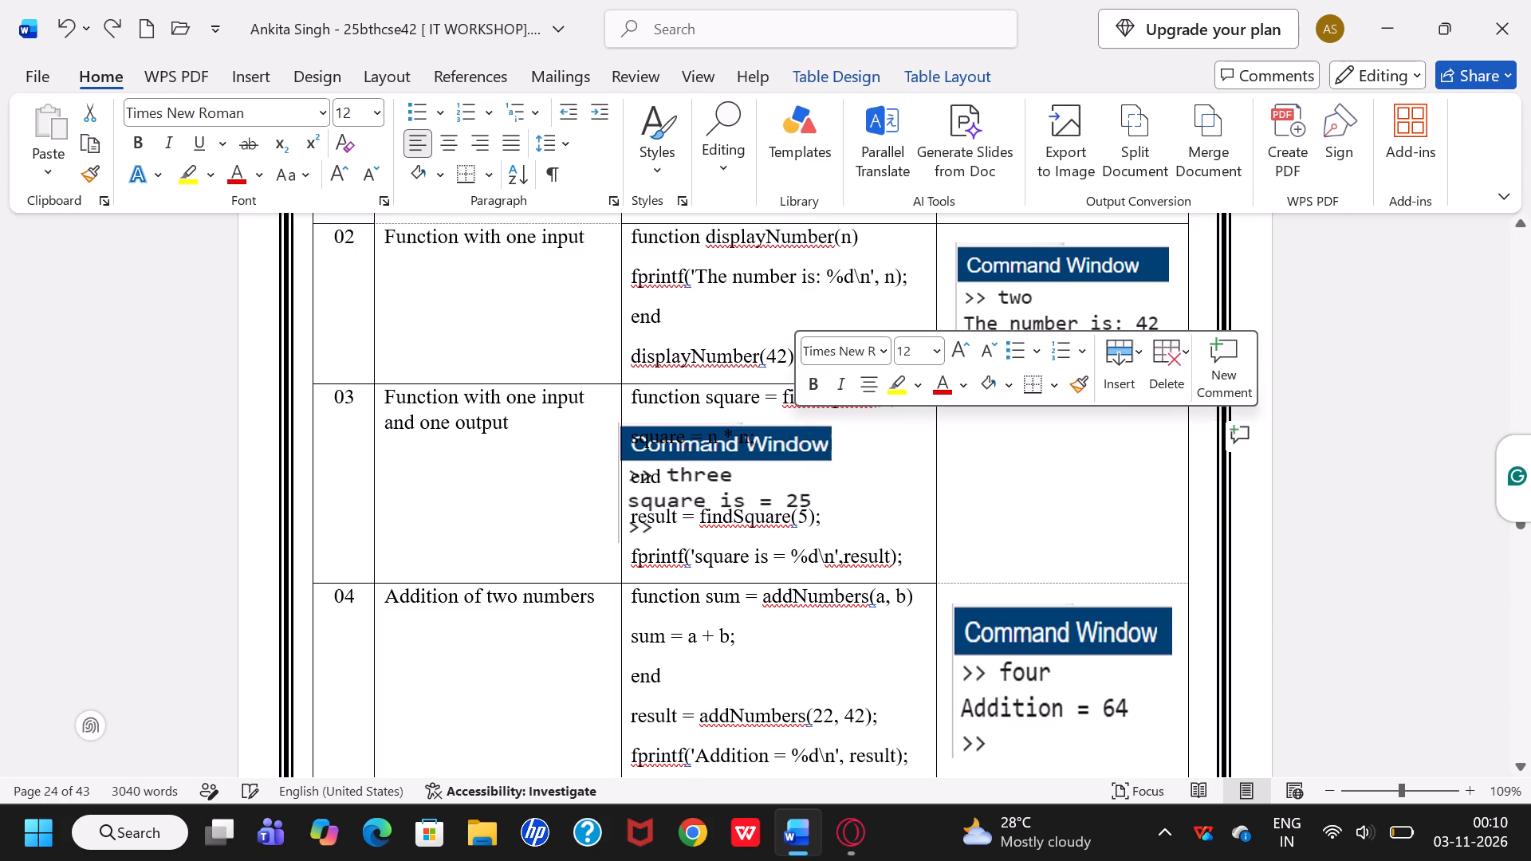
triple_click(796, 425)
triple_click(796, 425)
click(796, 425)
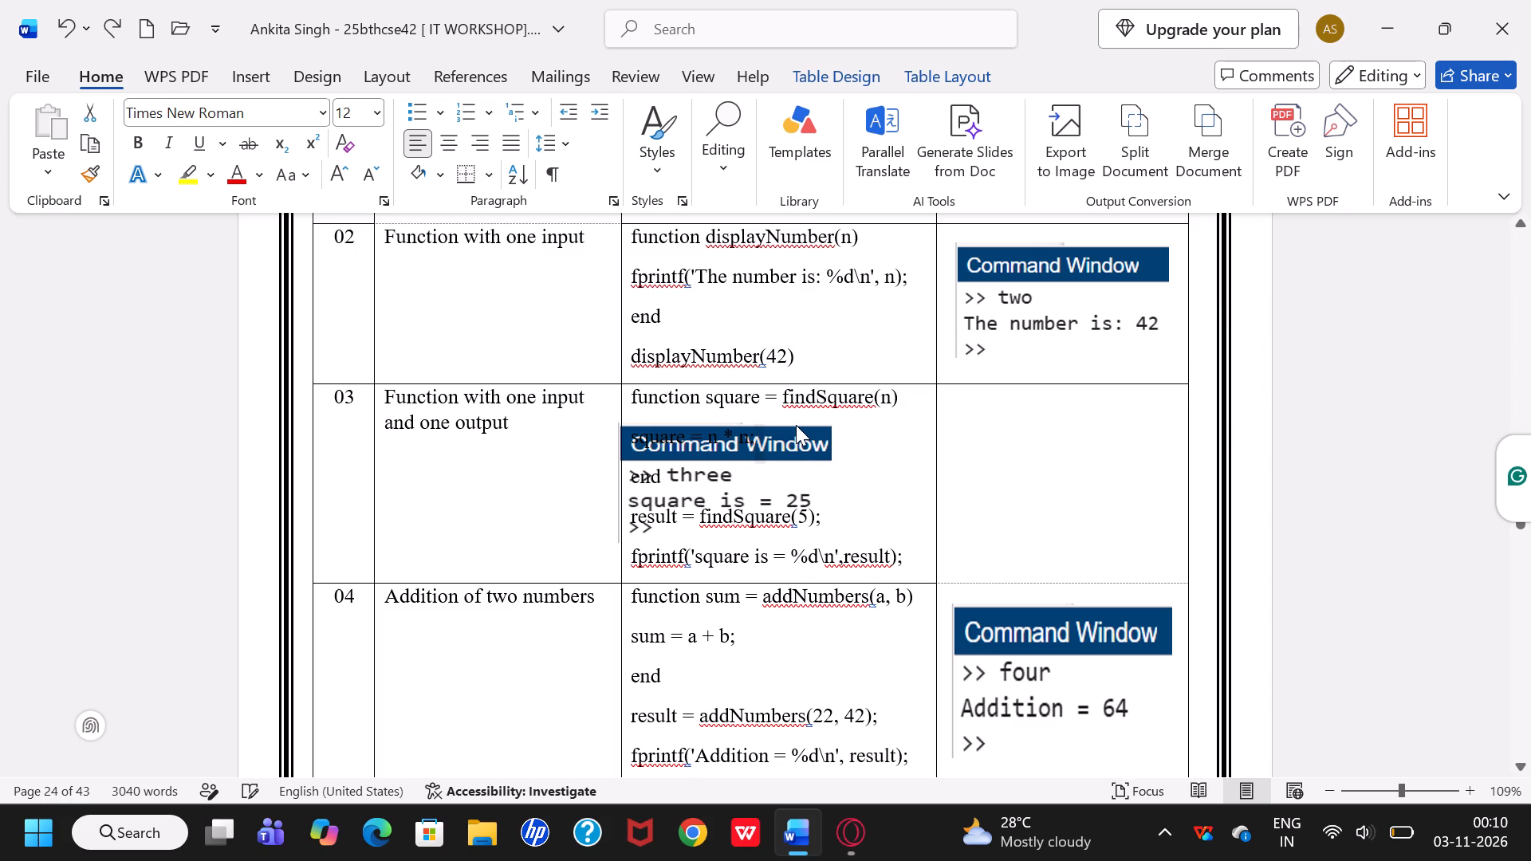
triple_click(814, 461)
click(814, 461)
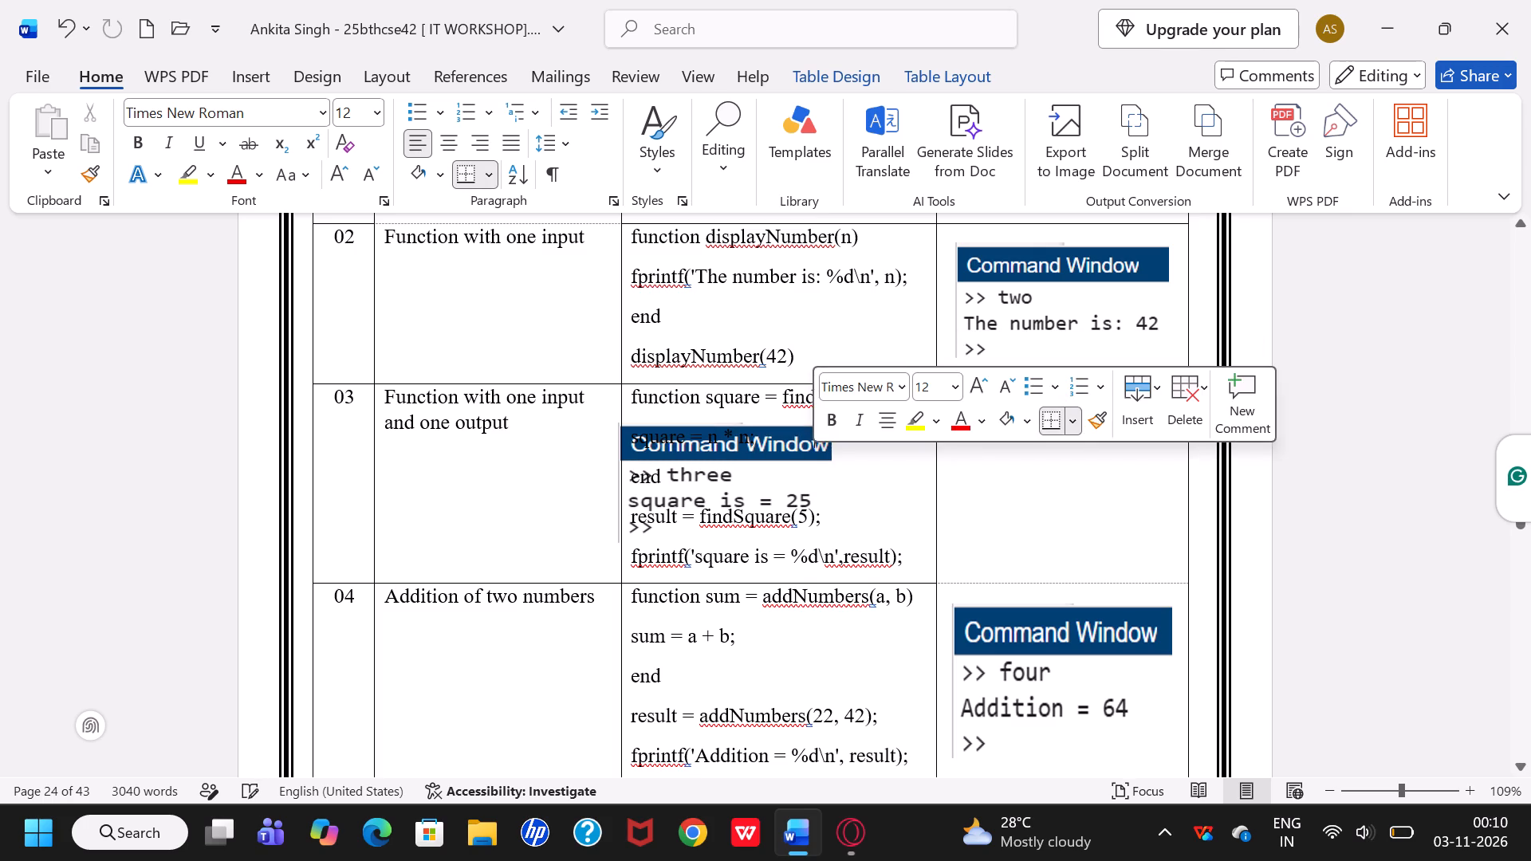
click(814, 461)
drag(822, 443, 863, 446)
triple_click(785, 432)
click(785, 432)
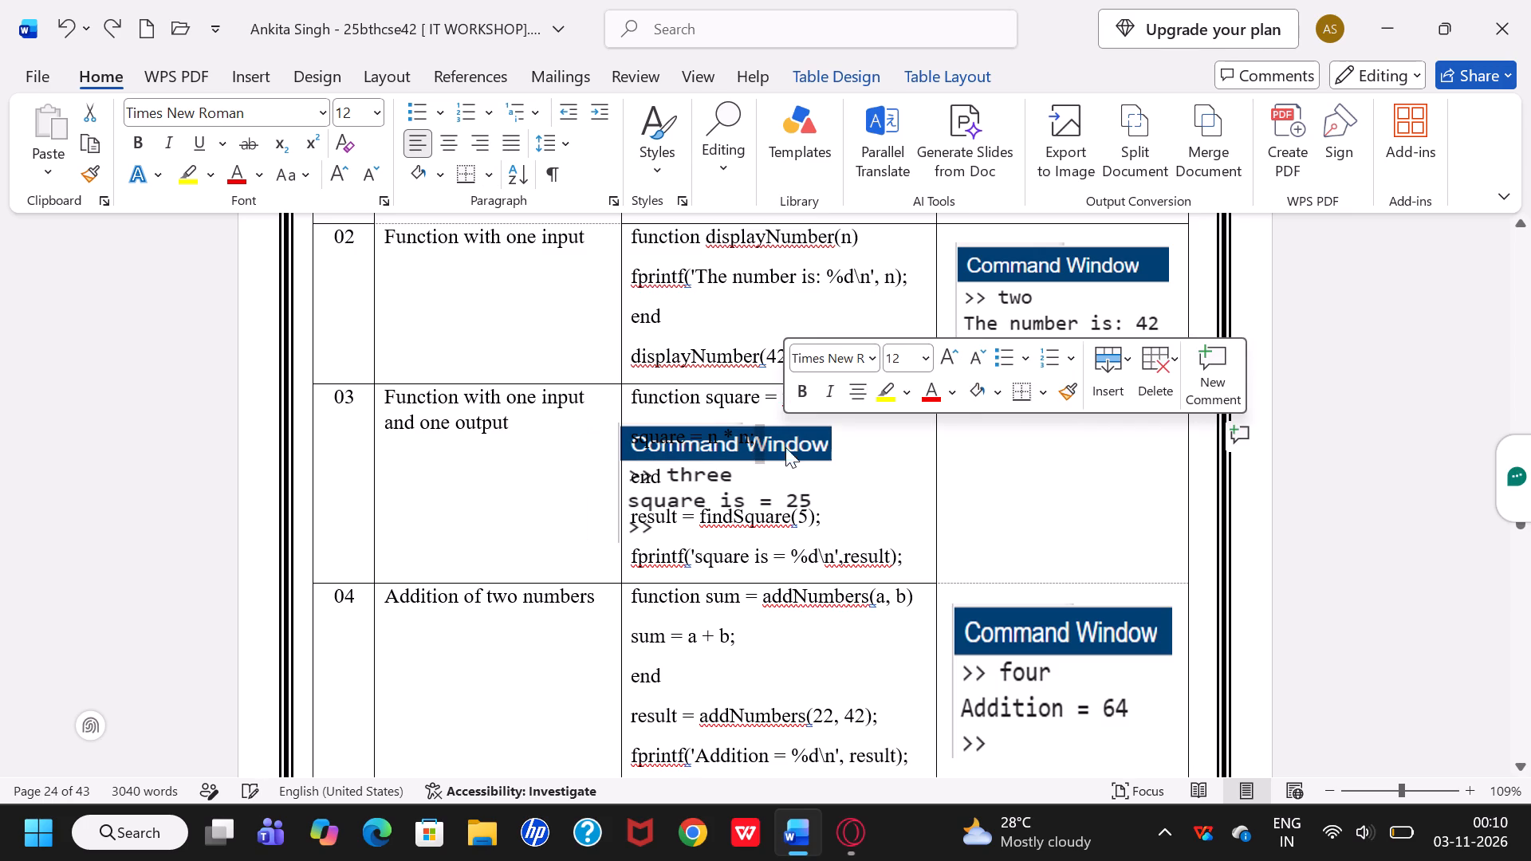
drag(781, 478, 650, 403)
click(745, 458)
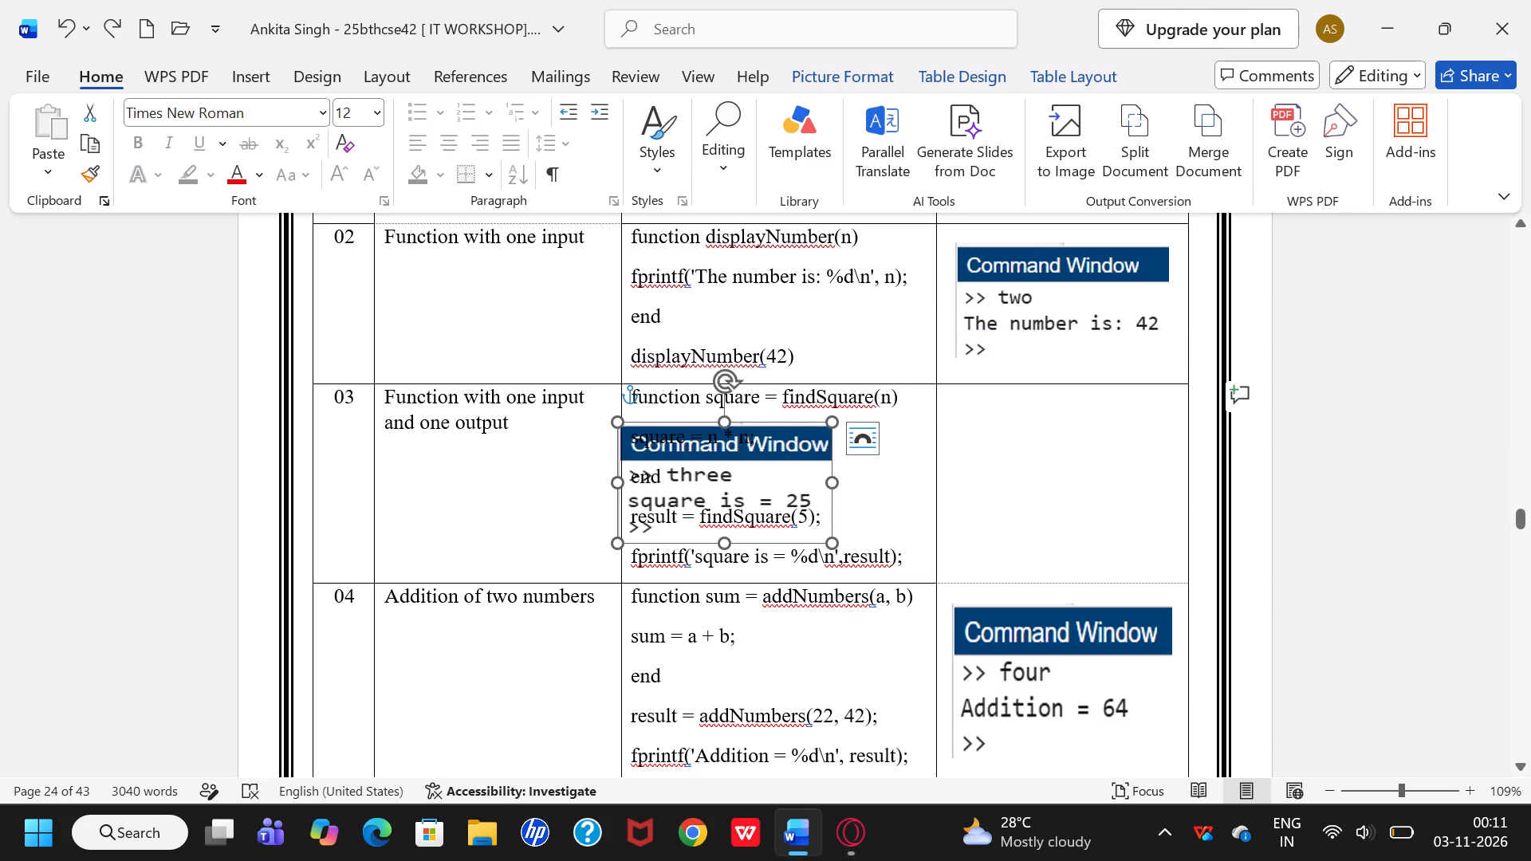
drag(785, 427, 1120, 438)
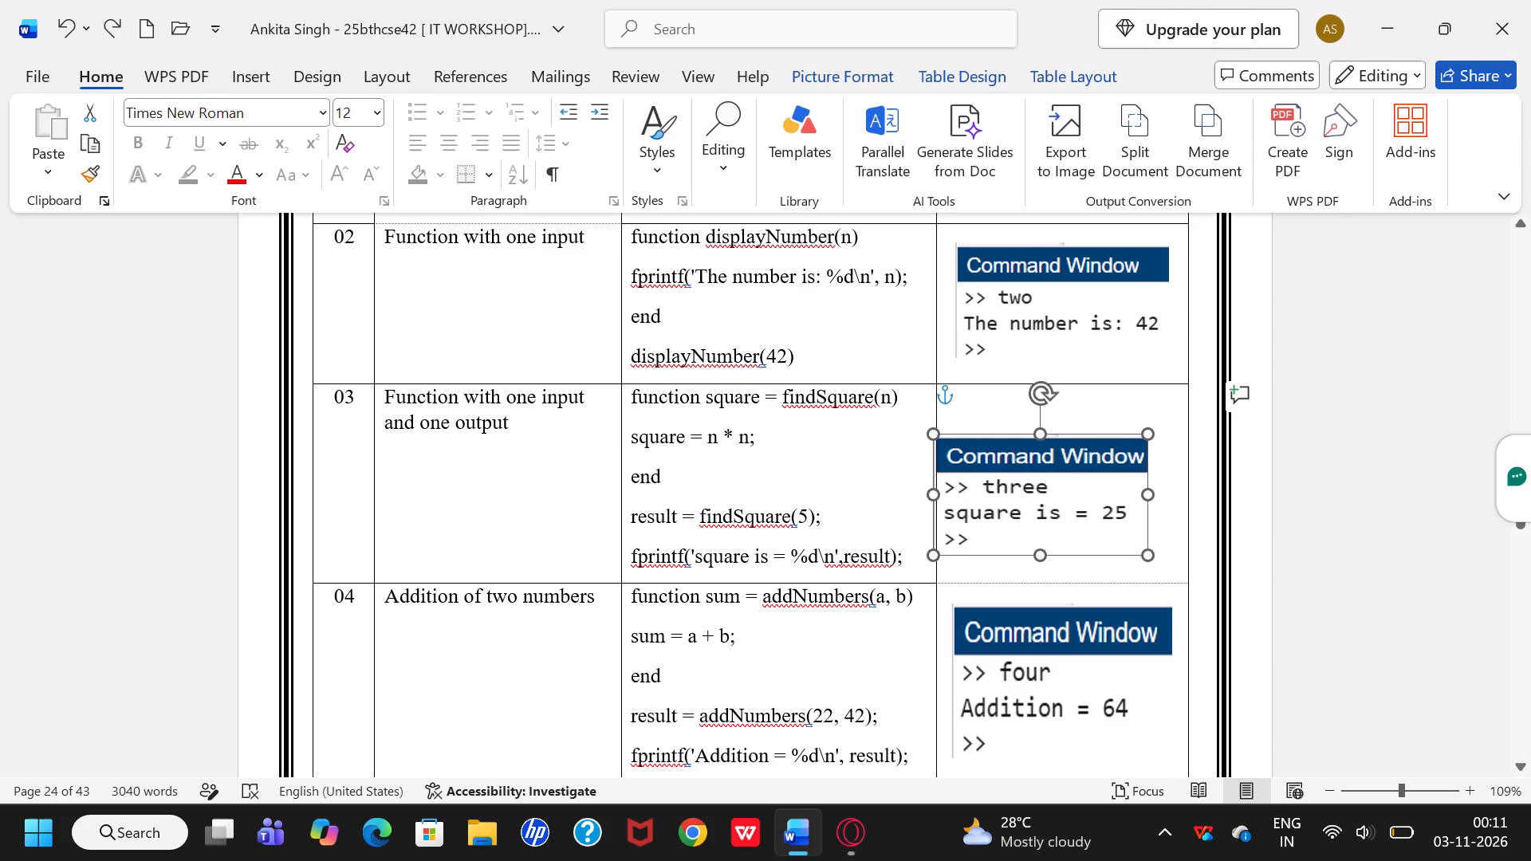
drag(1120, 438, 1124, 426)
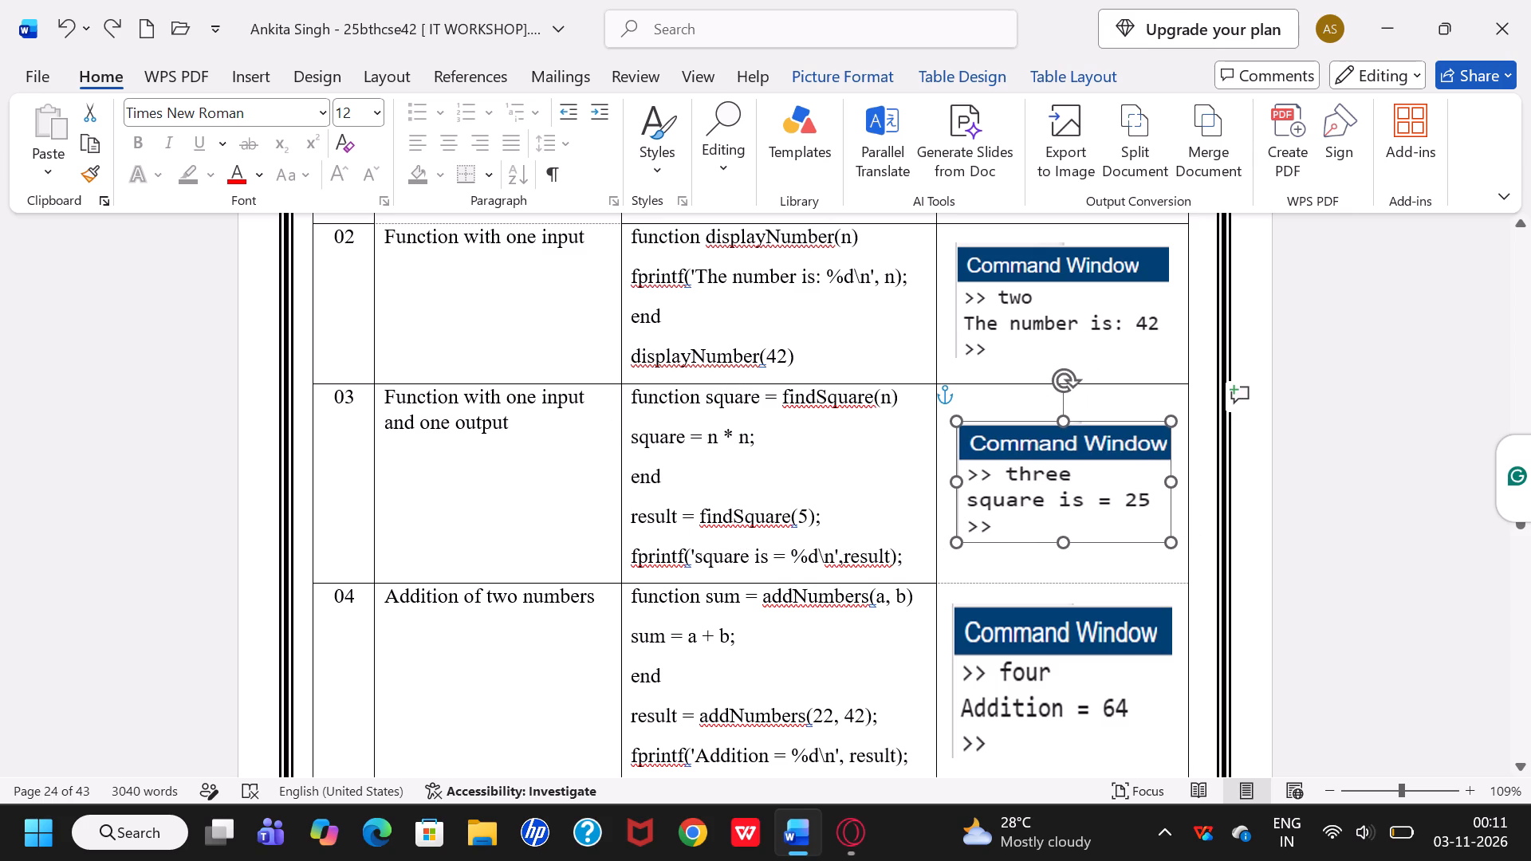
drag(1124, 426, 1122, 422)
click(933, 479)
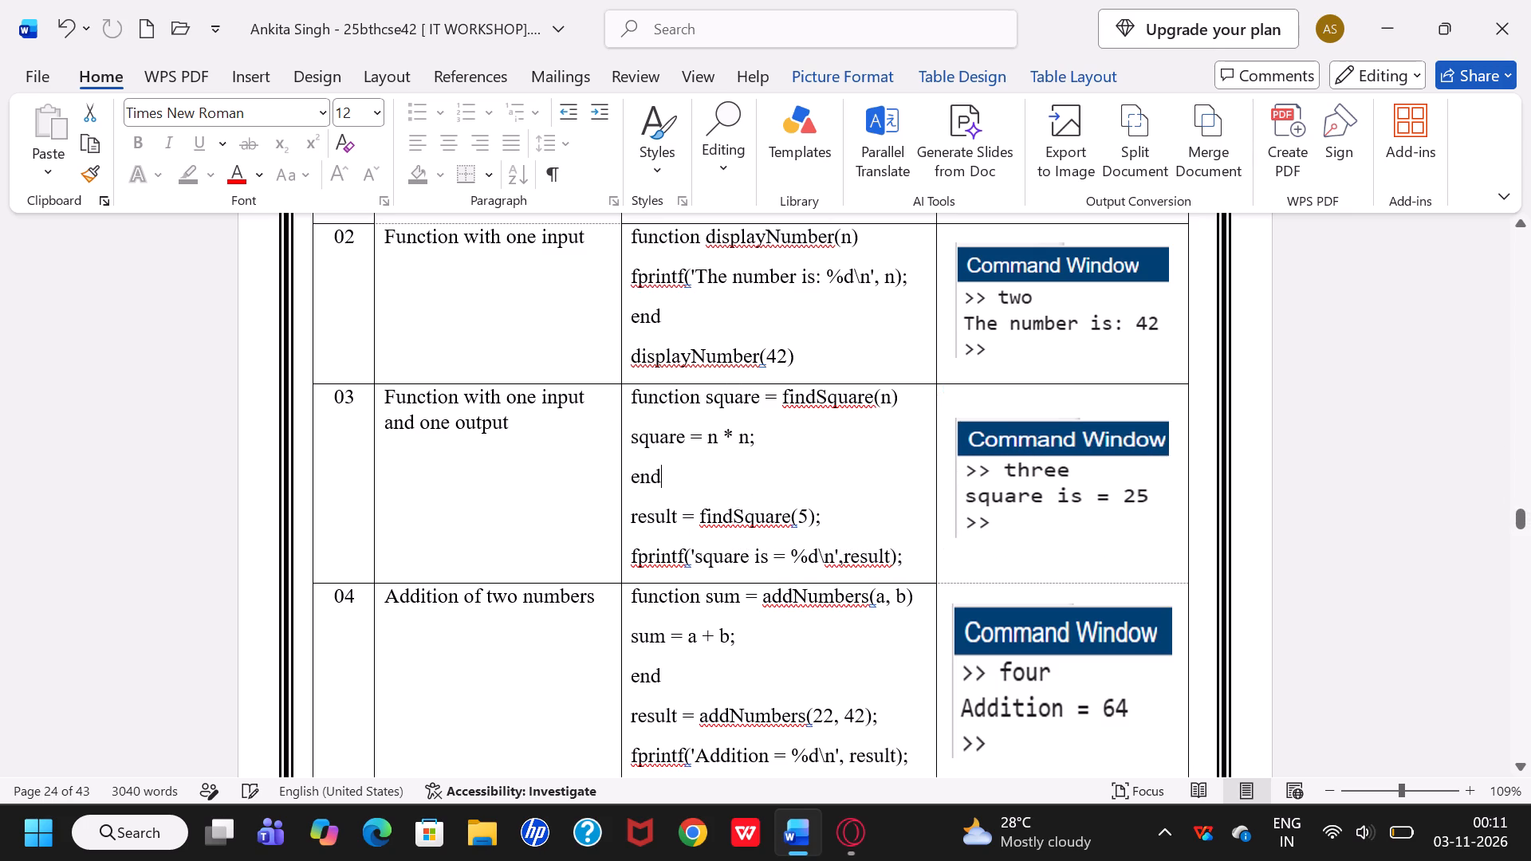
Move row 05's Command Window picture from the Code column into the Output cell beside the subtractNumbers code.
scroll(933, 479, down, 2)
triple_click(852, 391)
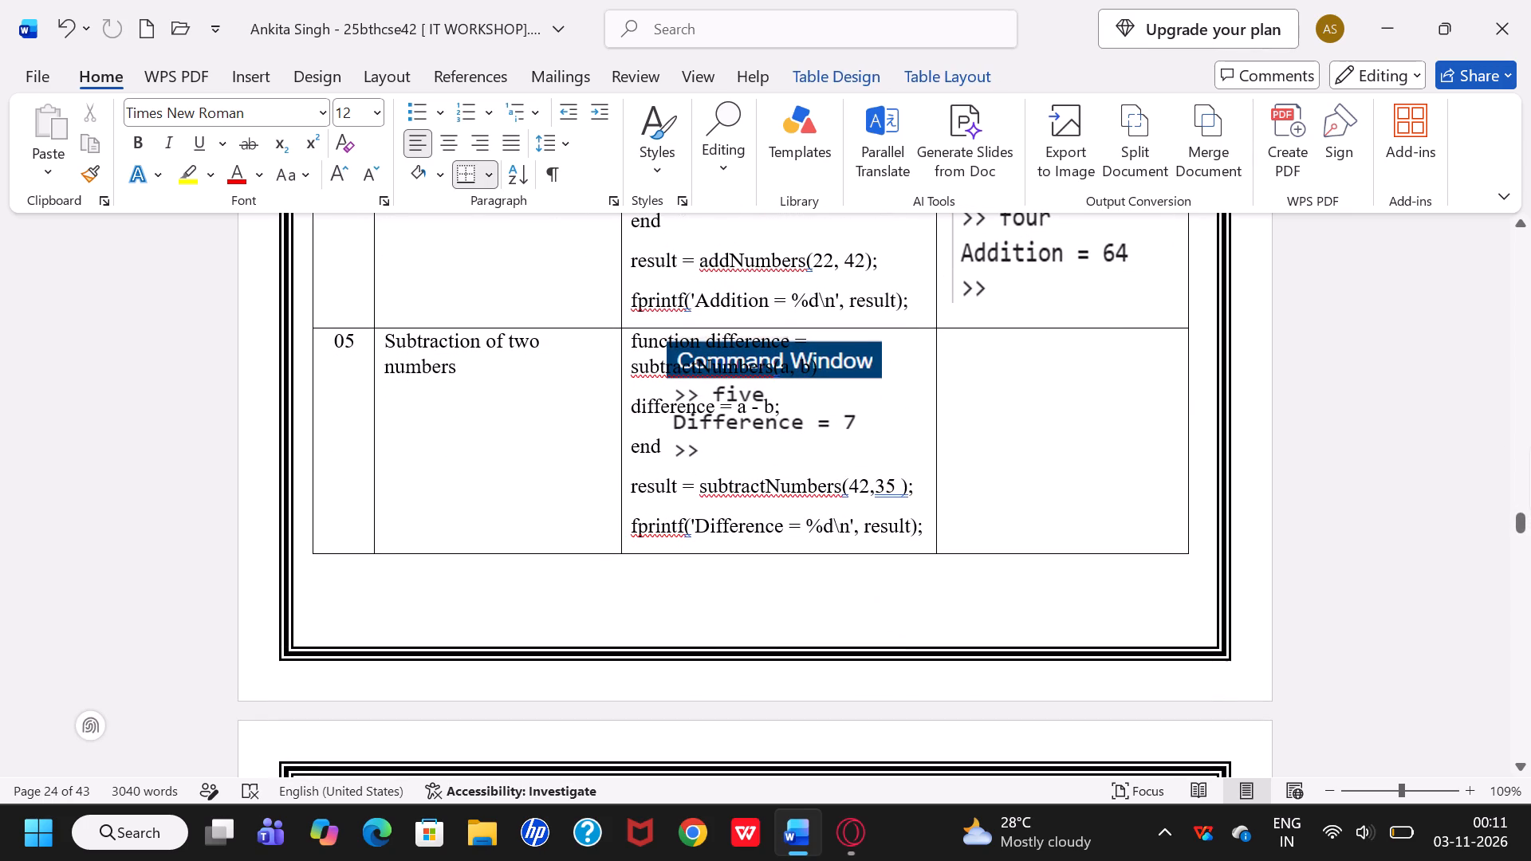
click(852, 391)
click(852, 391)
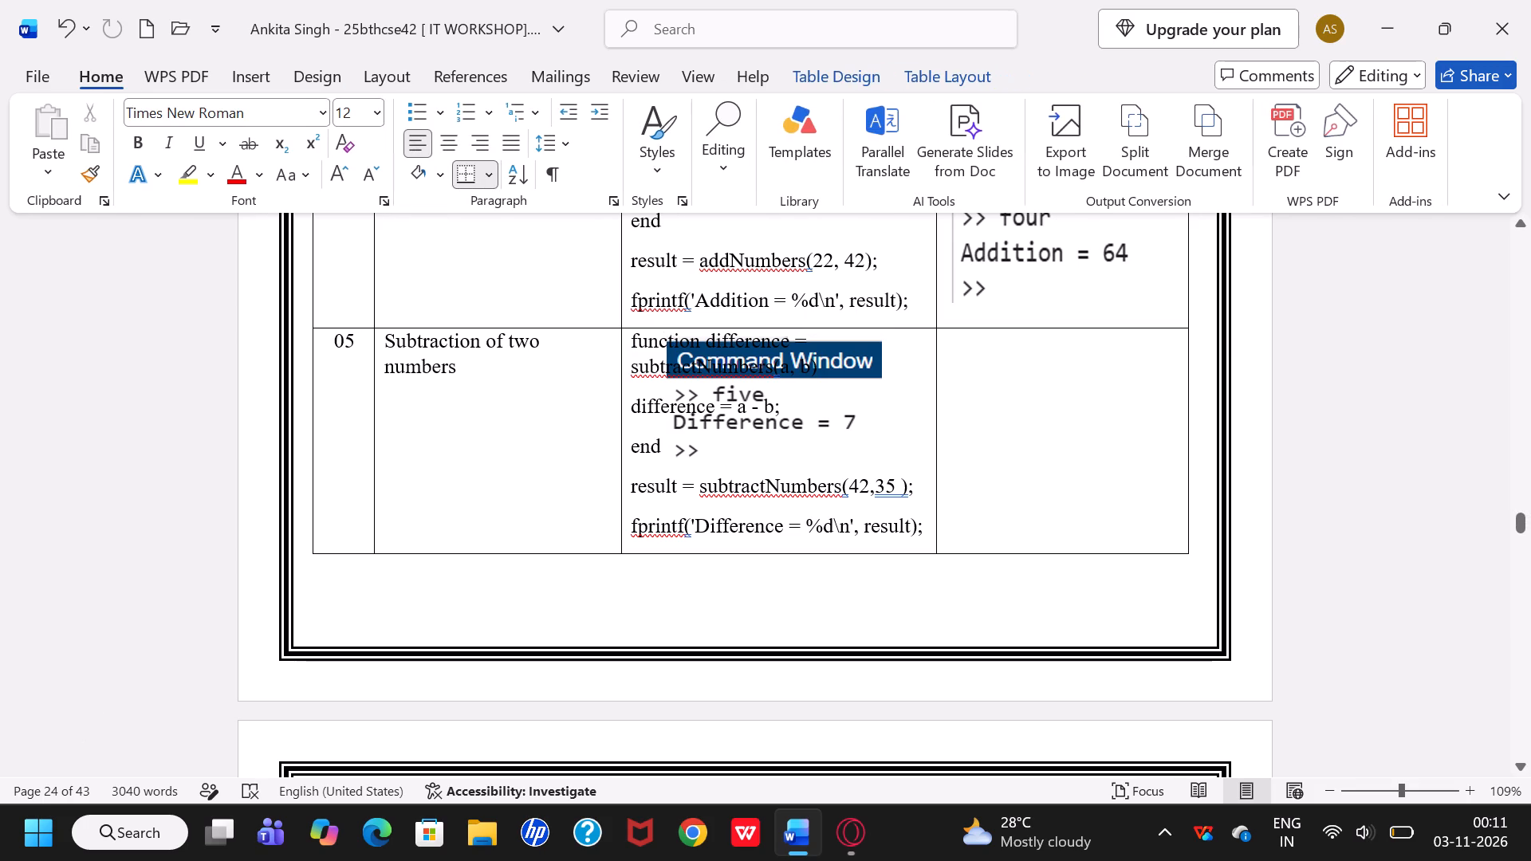
triple_click(852, 380)
click(852, 380)
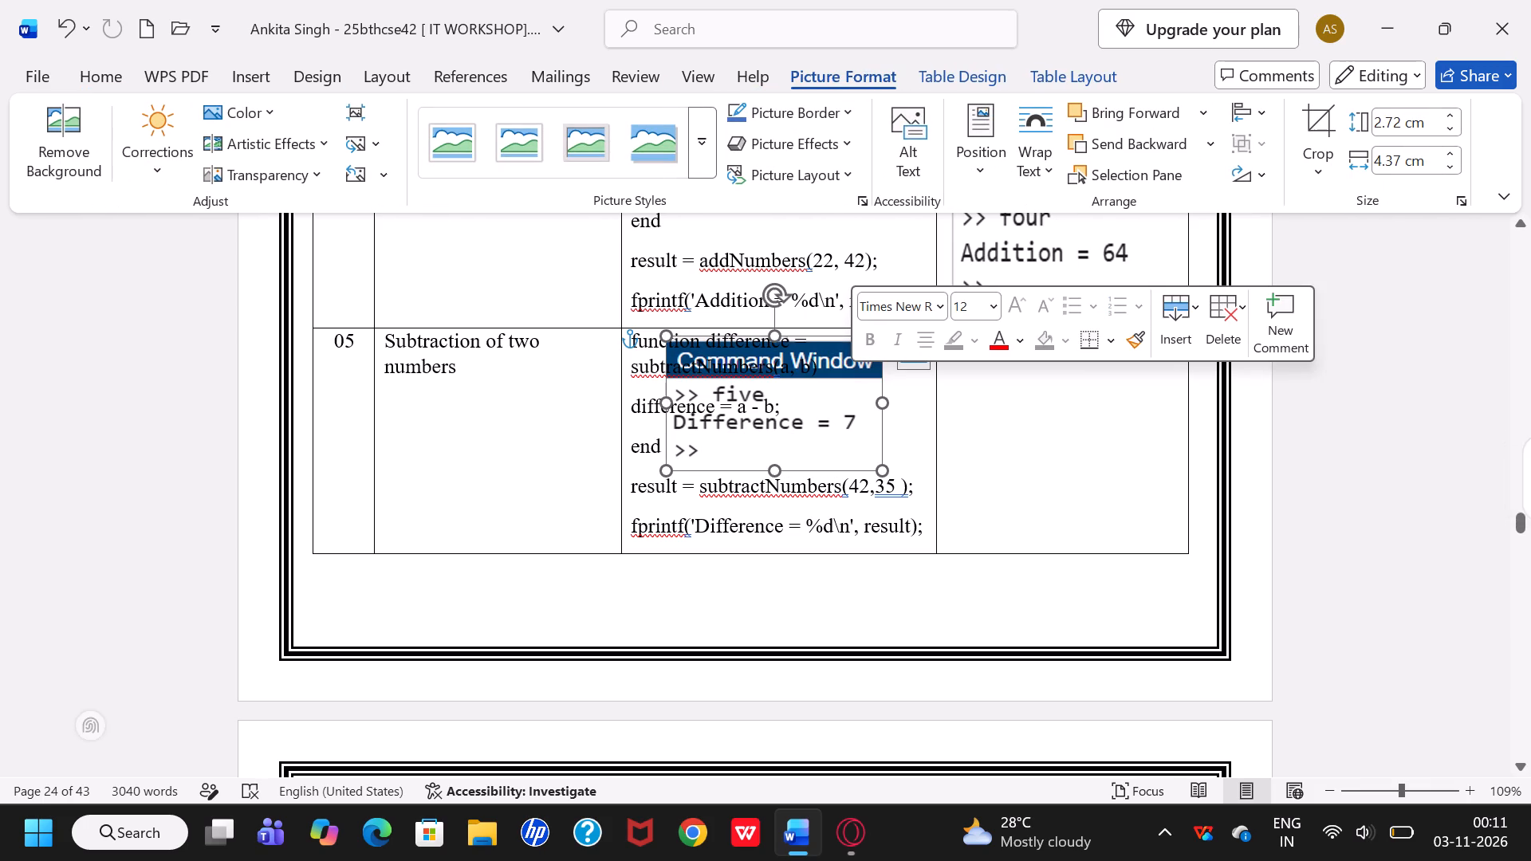
drag(825, 338, 1044, 394)
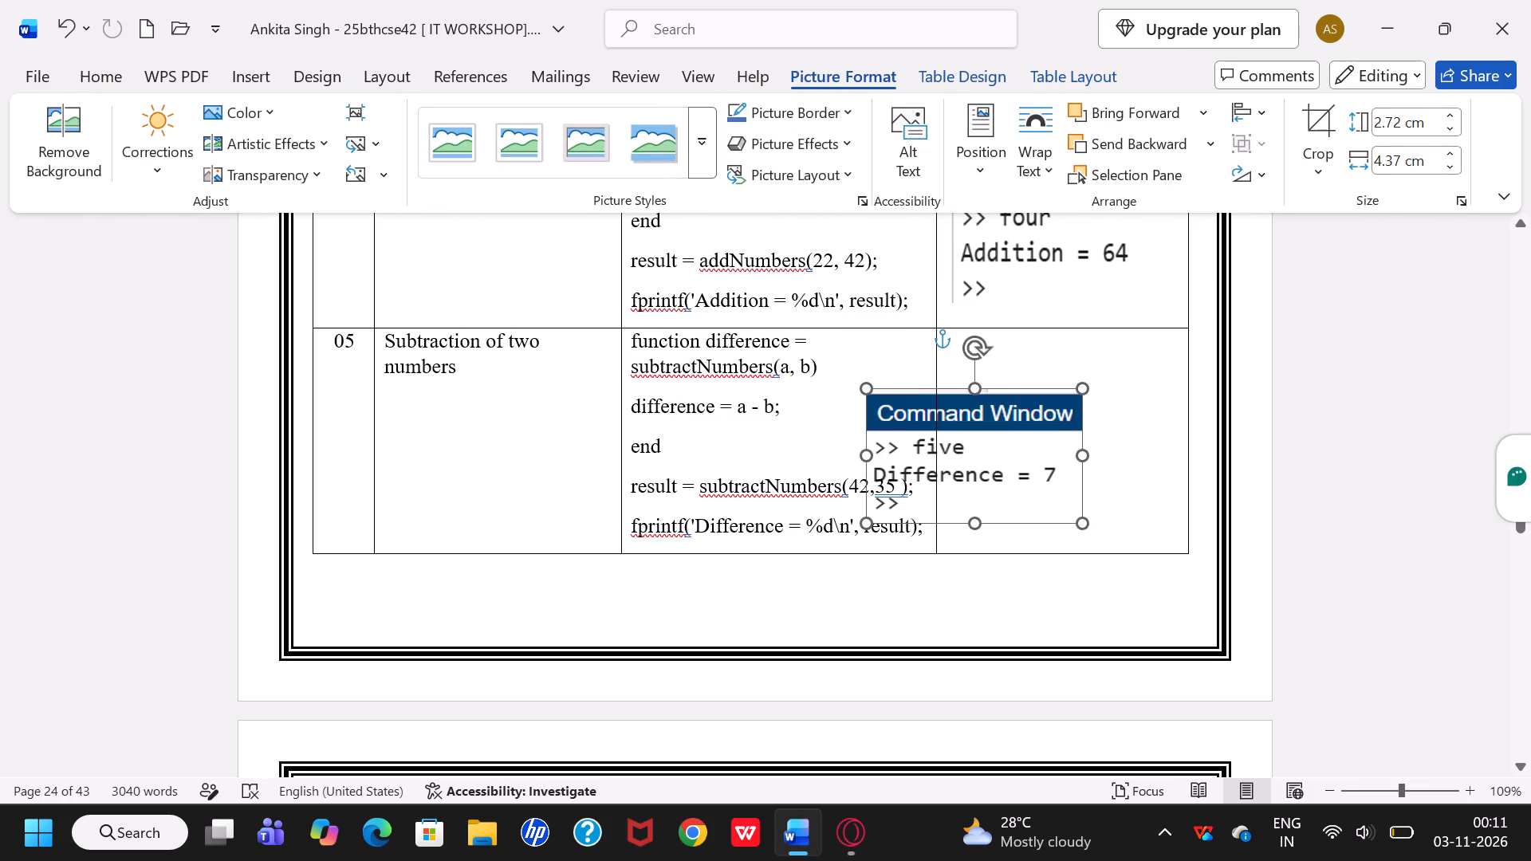
drag(1044, 394, 1166, 359)
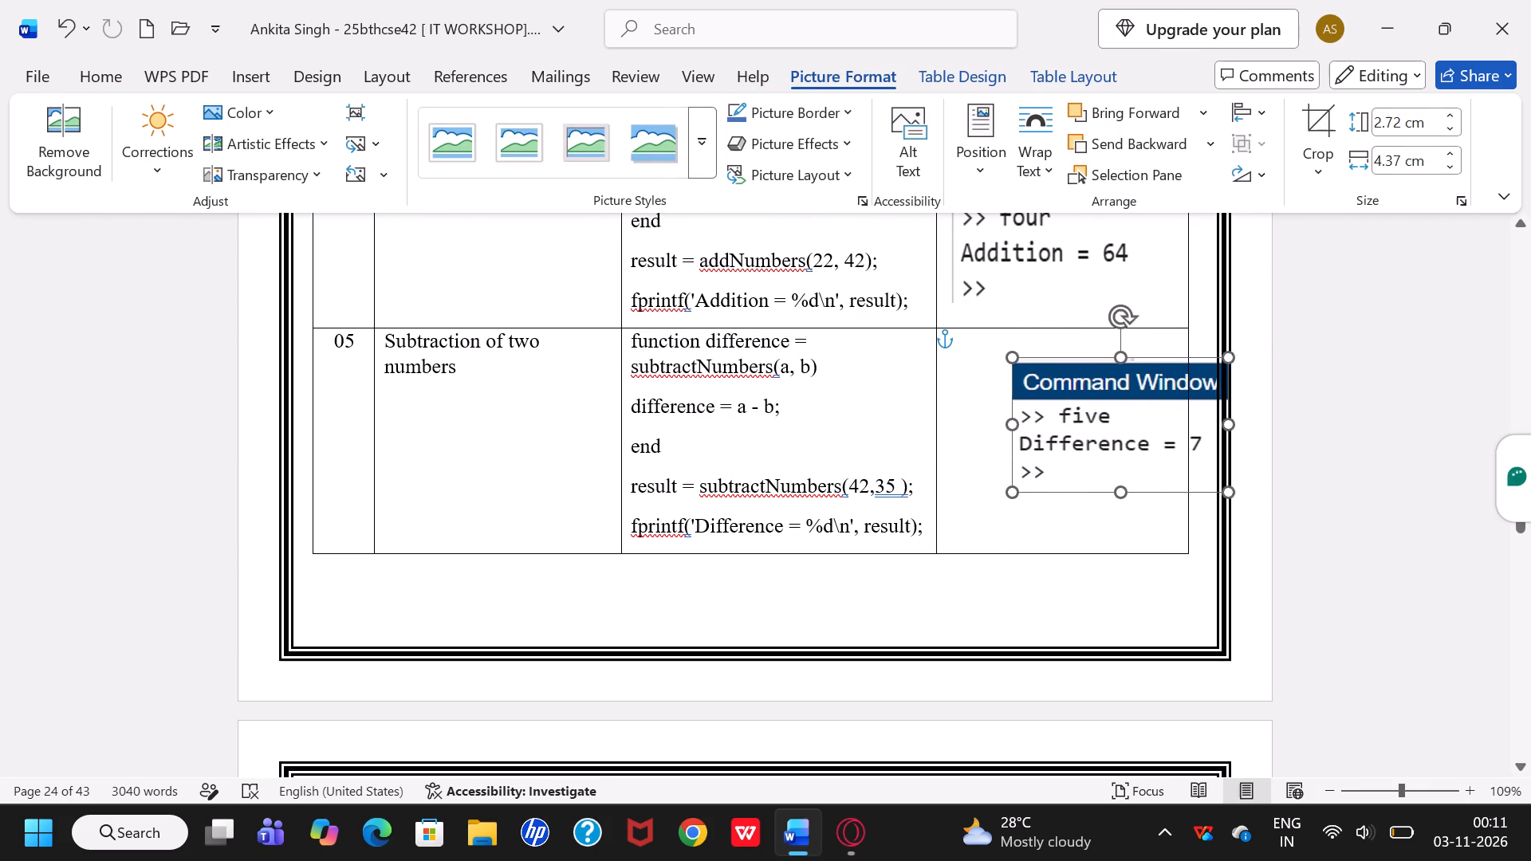
drag(1166, 359, 1120, 359)
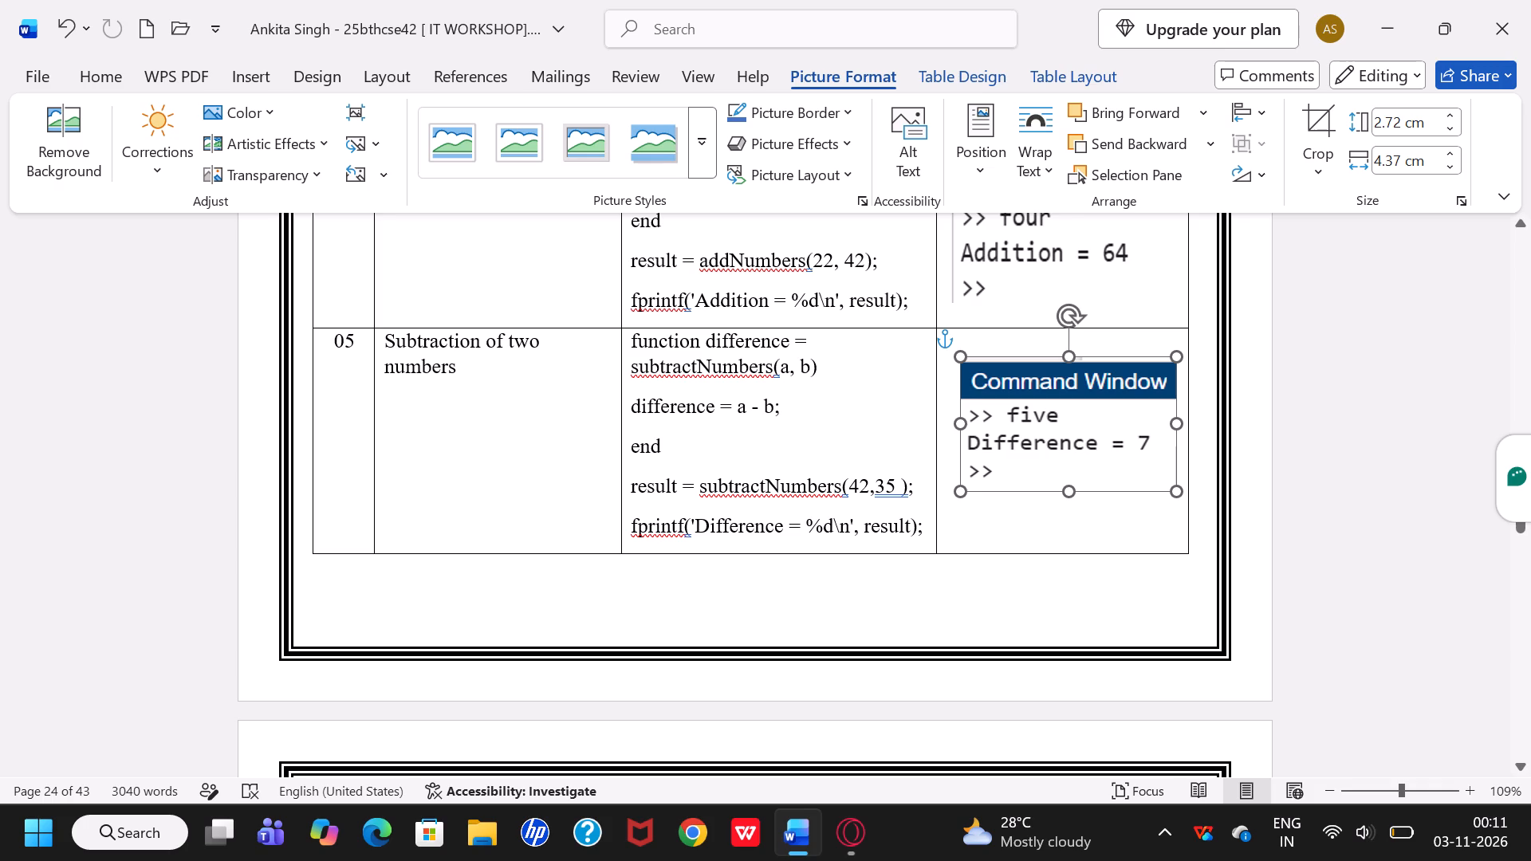
drag(1120, 359, 1116, 356)
click(1037, 525)
Move row 06's Command Window picture from the Code column into the Output cell beside the circleArea code.
scroll(1037, 525, down, 2)
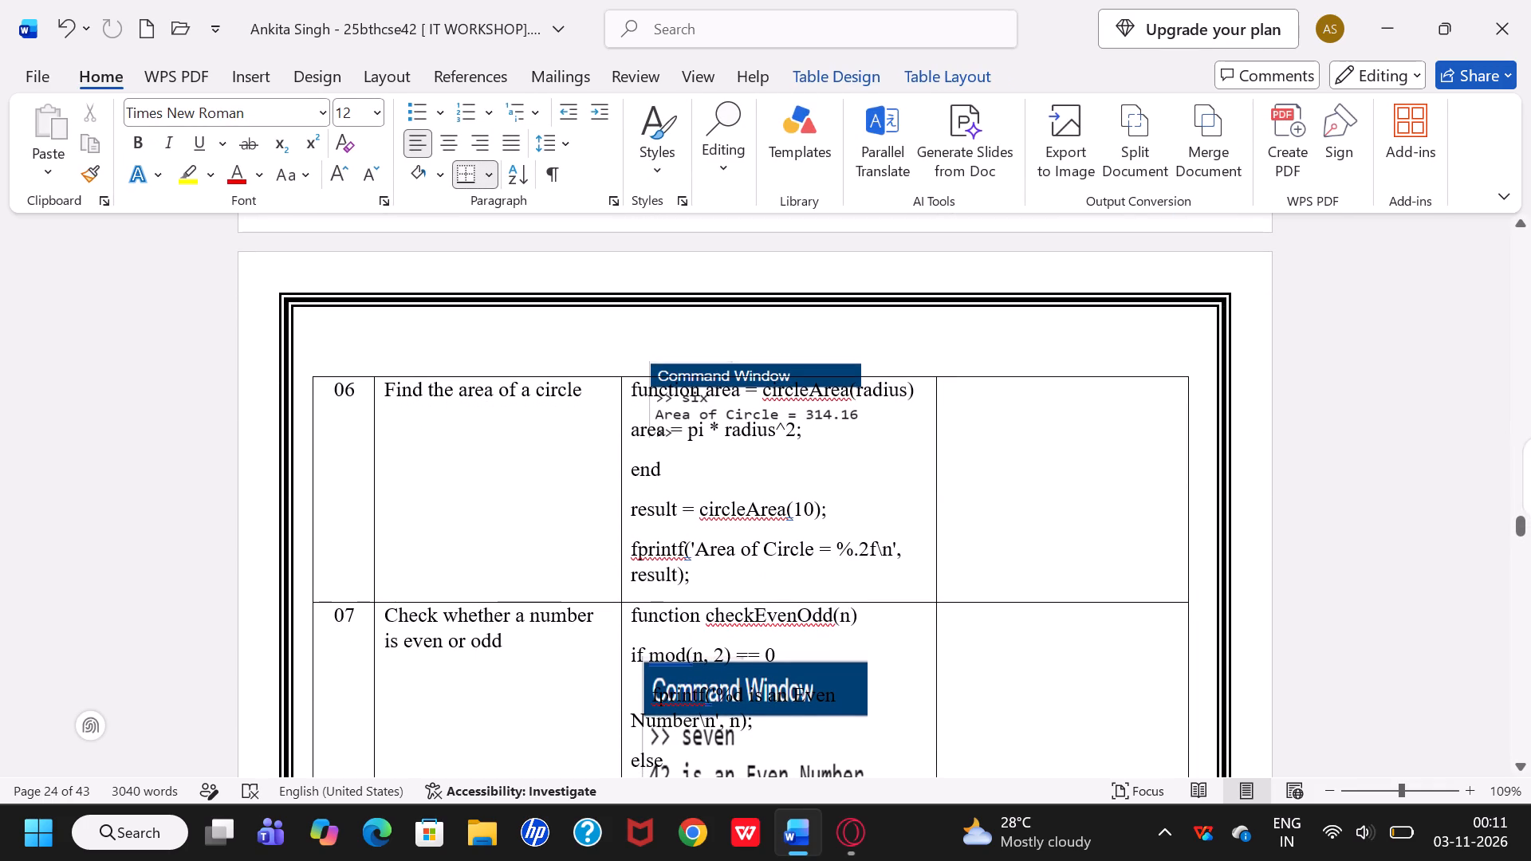
drag(817, 368, 1107, 443)
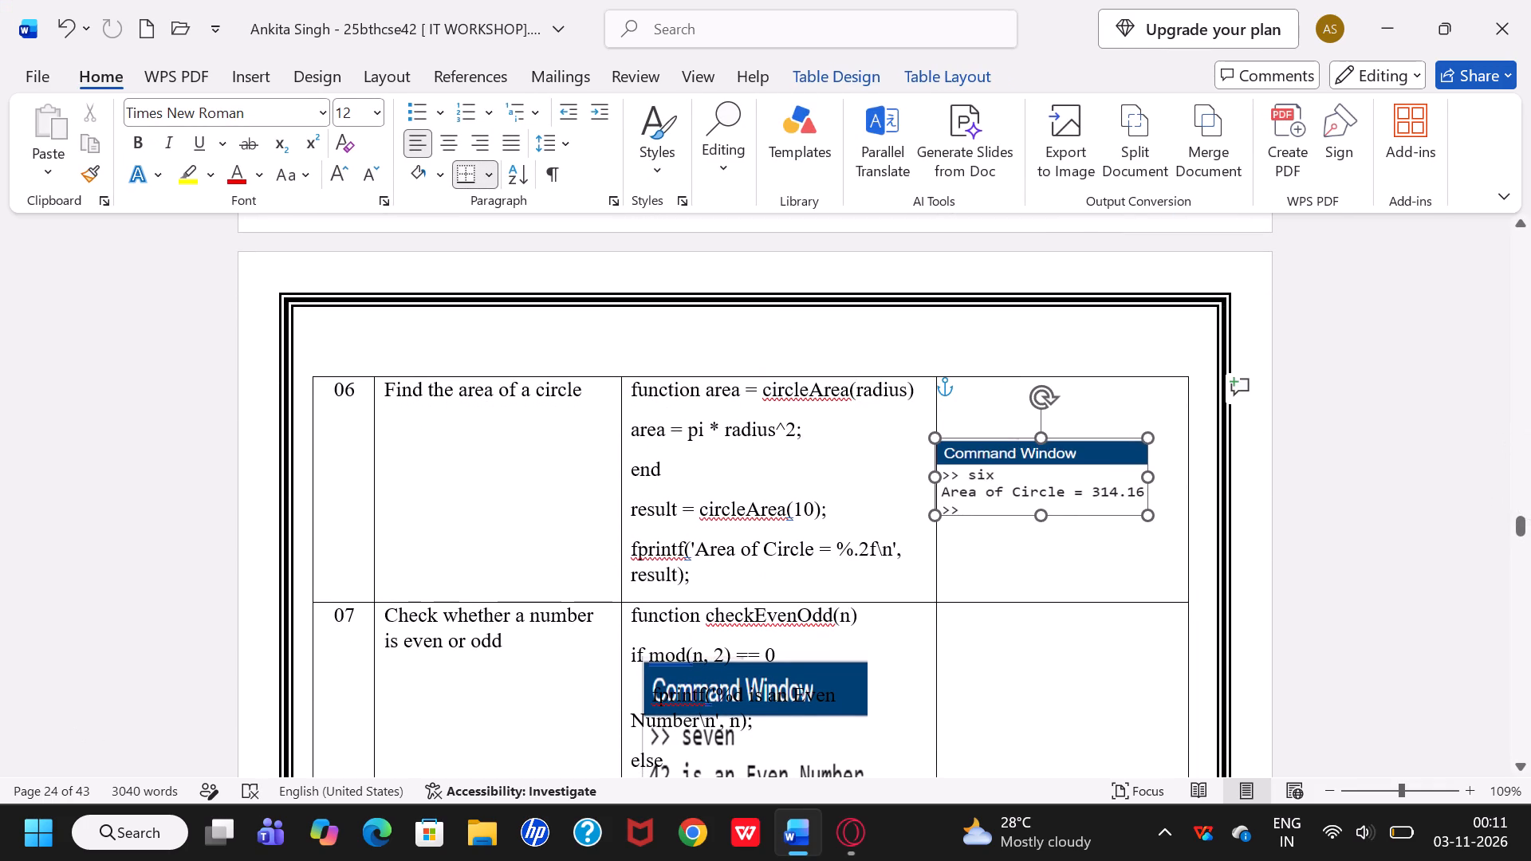
drag(1107, 443, 1131, 449)
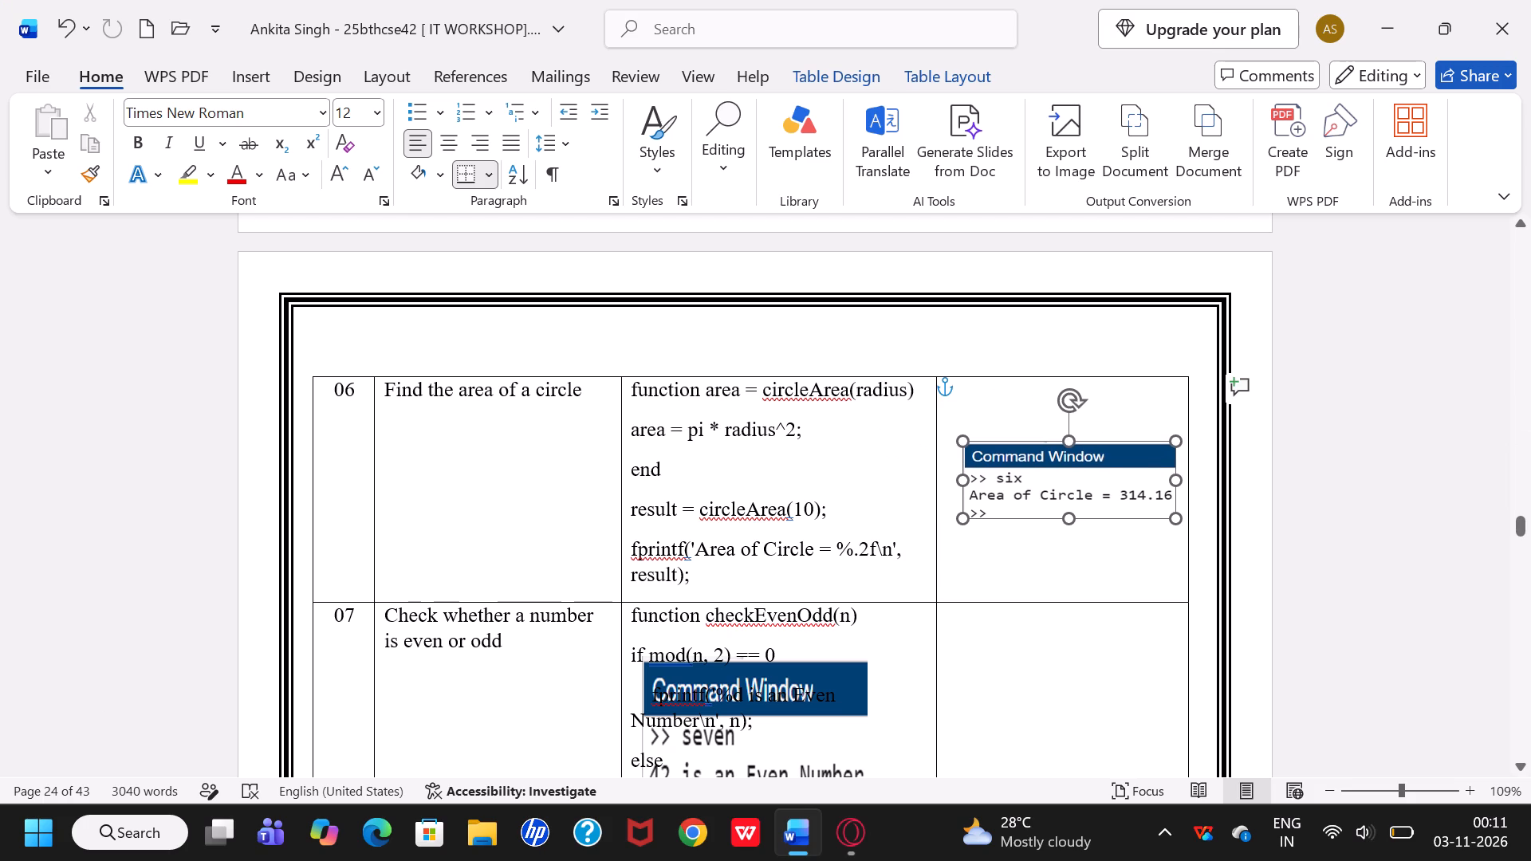
drag(1131, 449, 1126, 449)
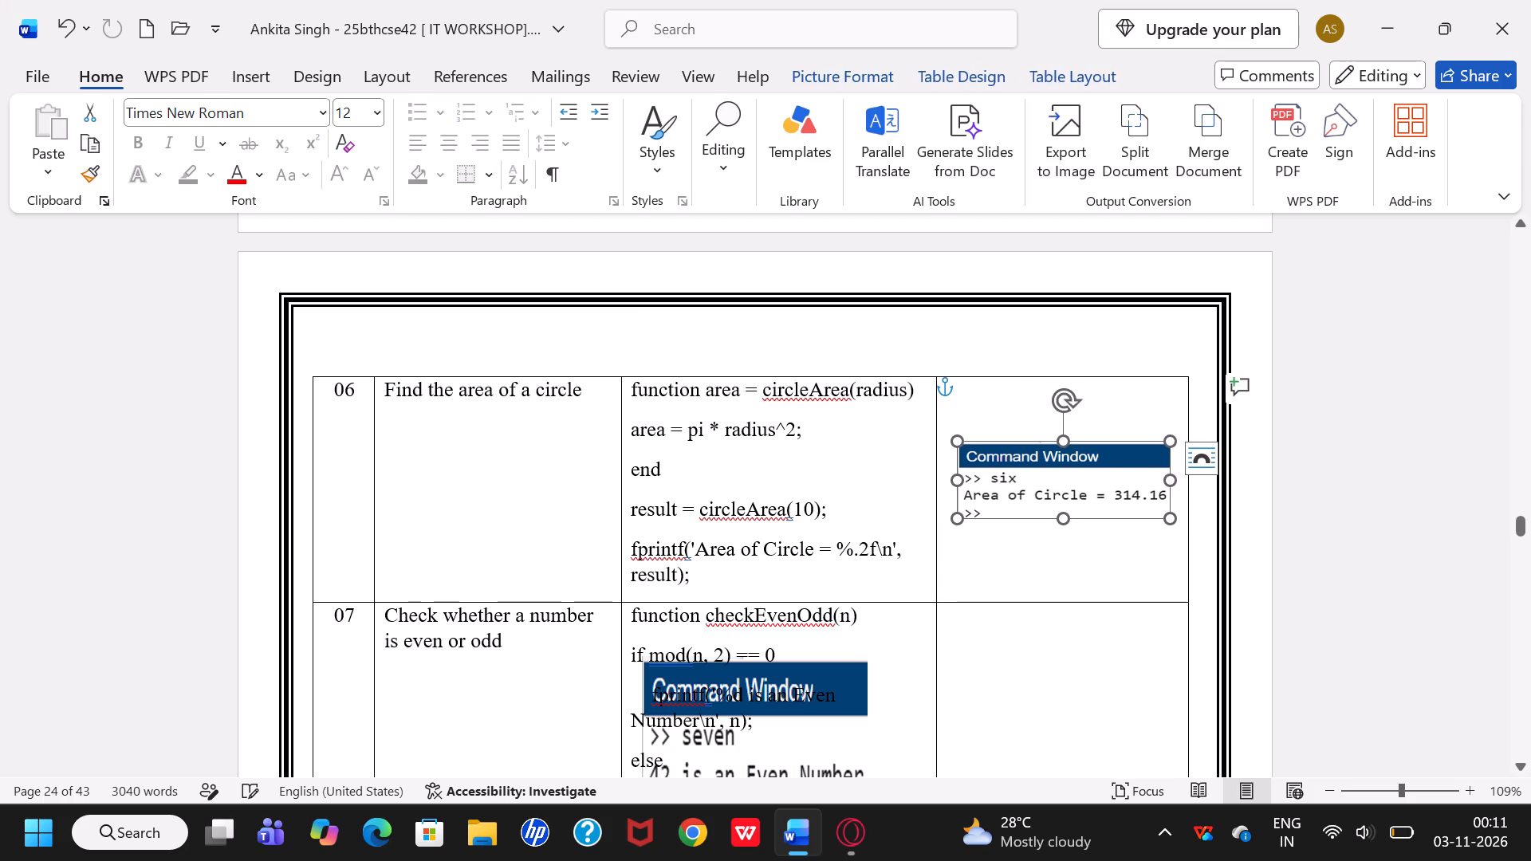
click(1089, 572)
Move row 07's Command Window picture off the checkEvenOdd code into row 07's Output cell, keeping it within the cell borders.
scroll(1089, 572, down, 2)
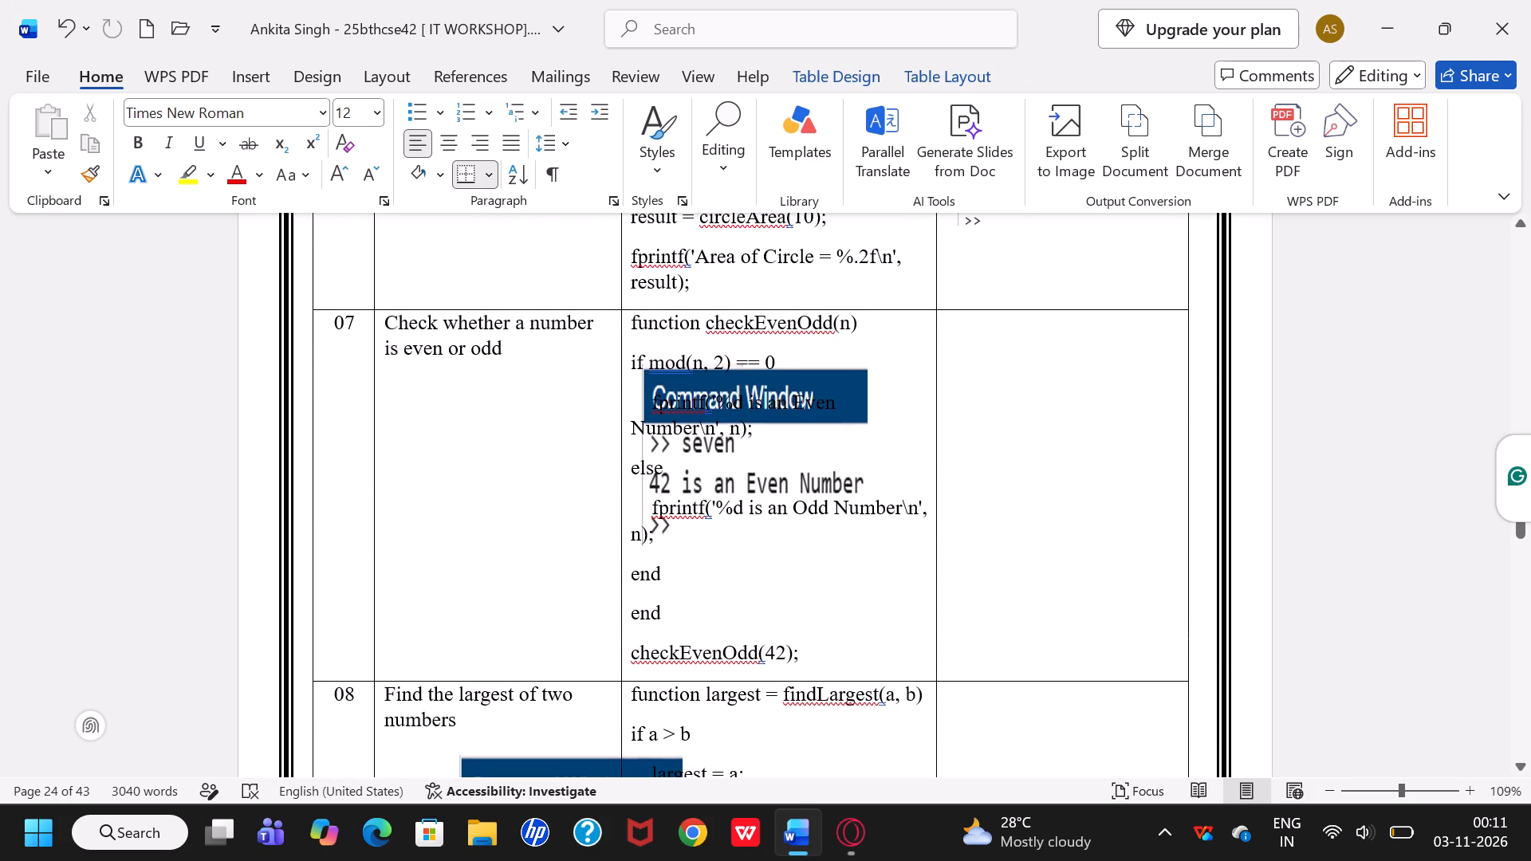
click(835, 383)
click(841, 386)
triple_click(841, 386)
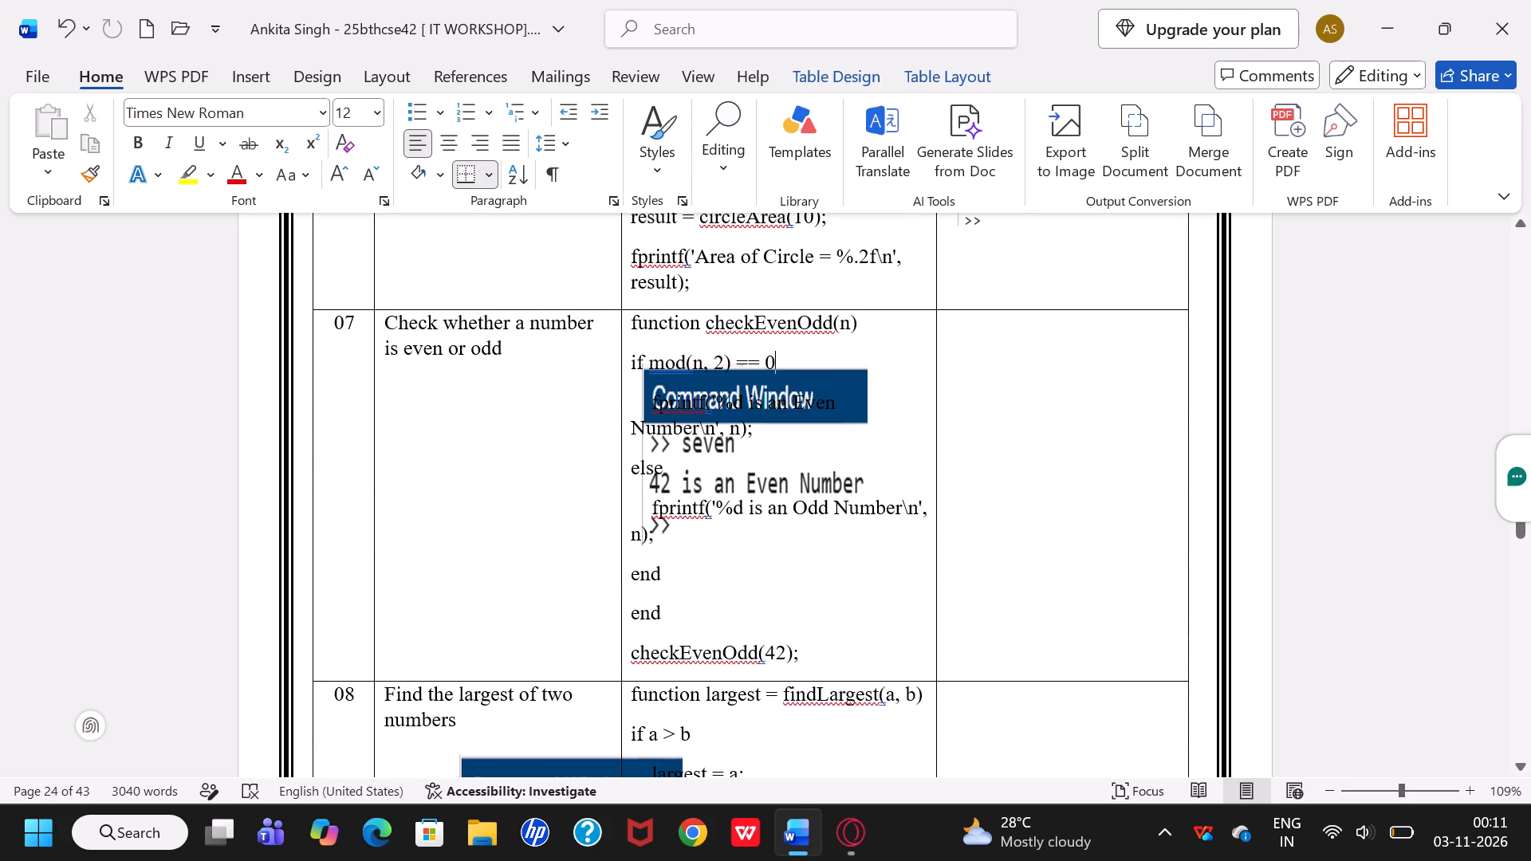
click(841, 386)
click(841, 386)
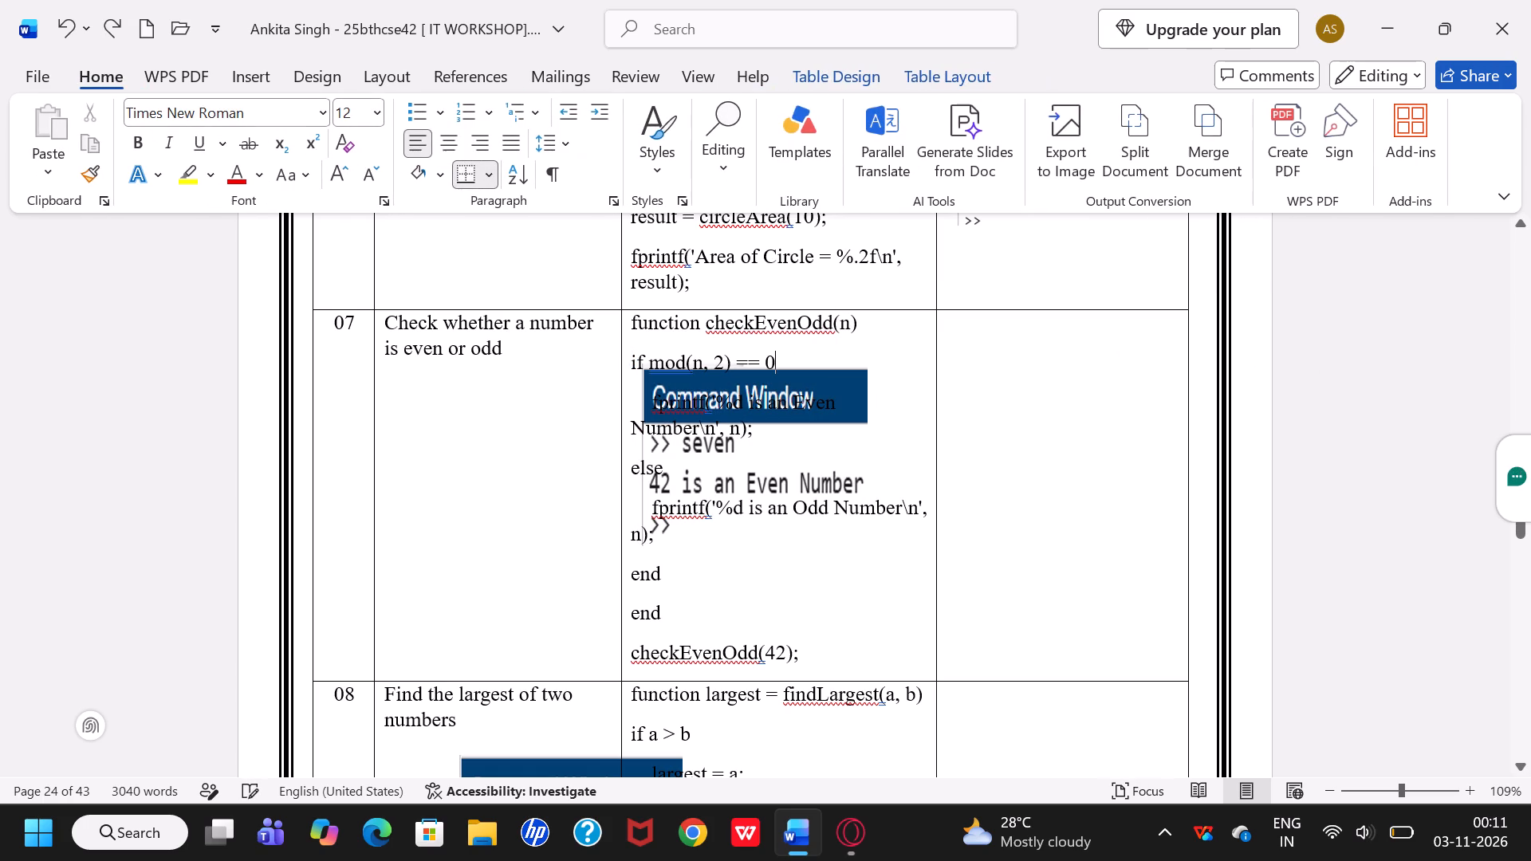
click(825, 370)
click(839, 388)
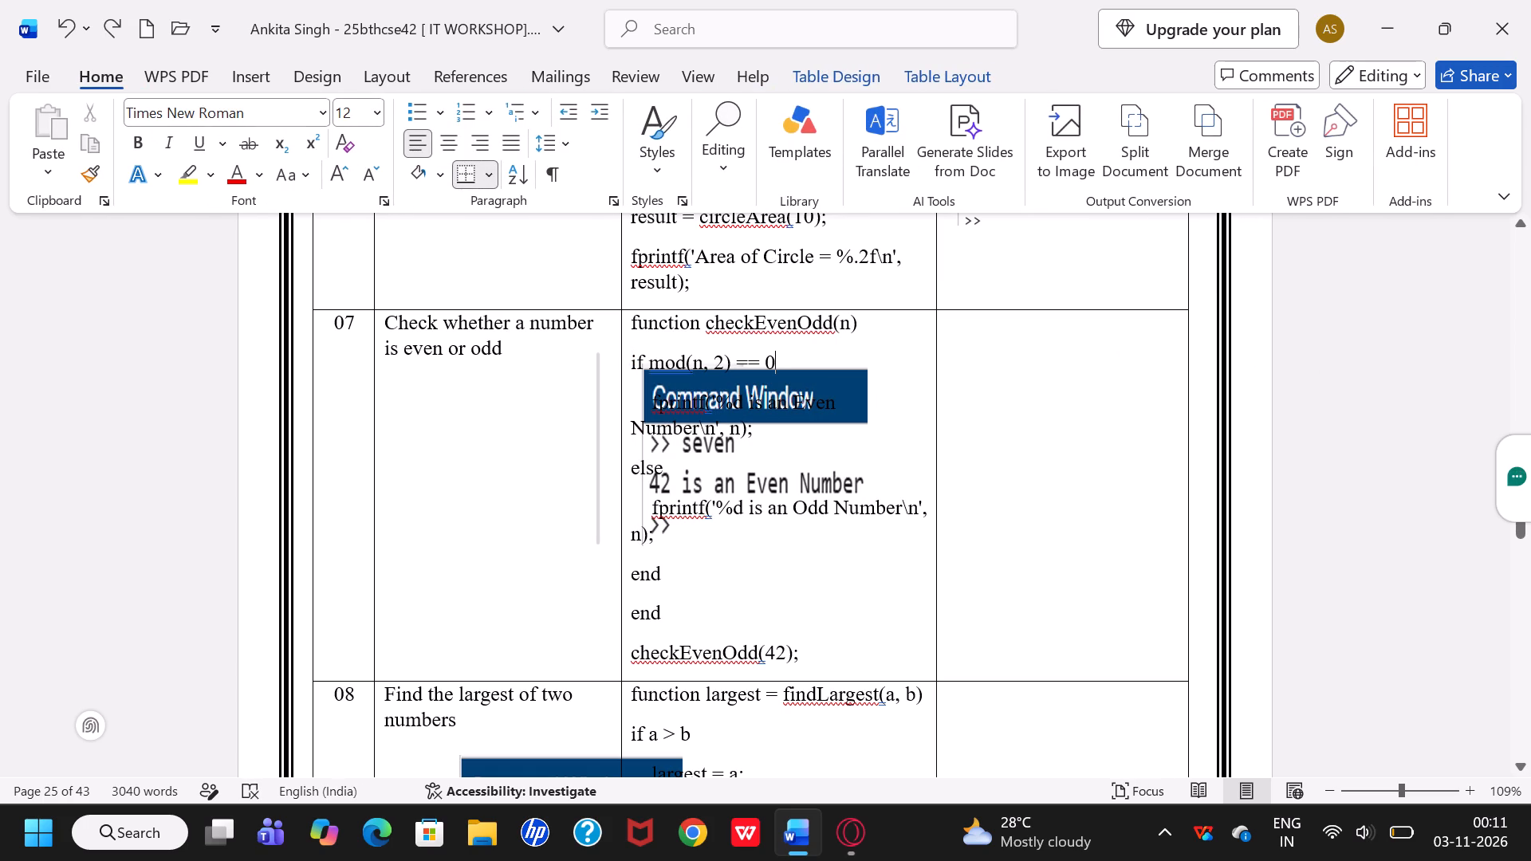
click(853, 389)
triple_click(827, 372)
click(848, 391)
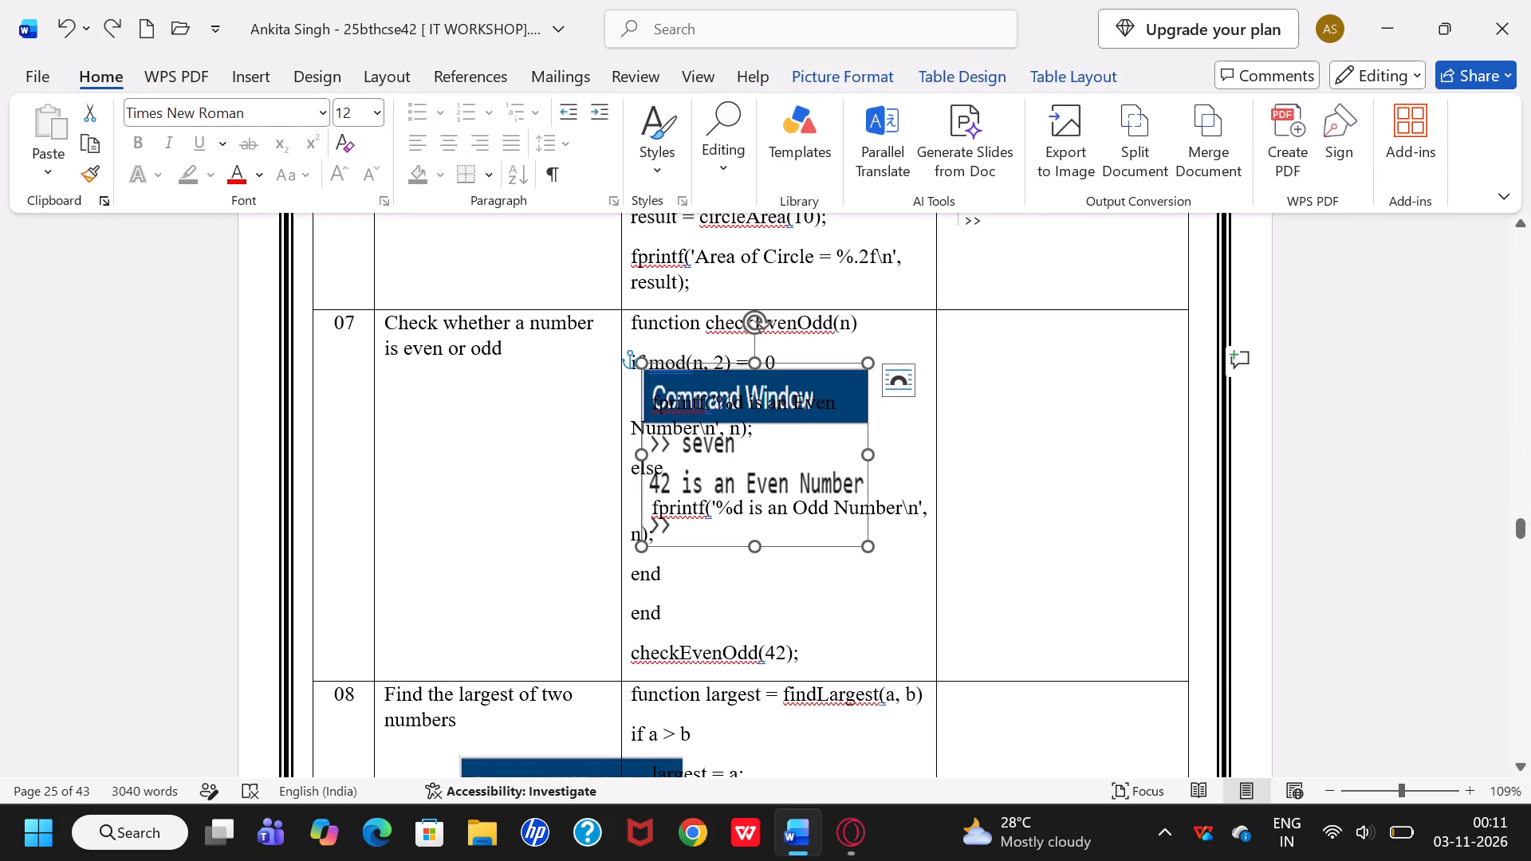
drag(828, 361, 846, 370)
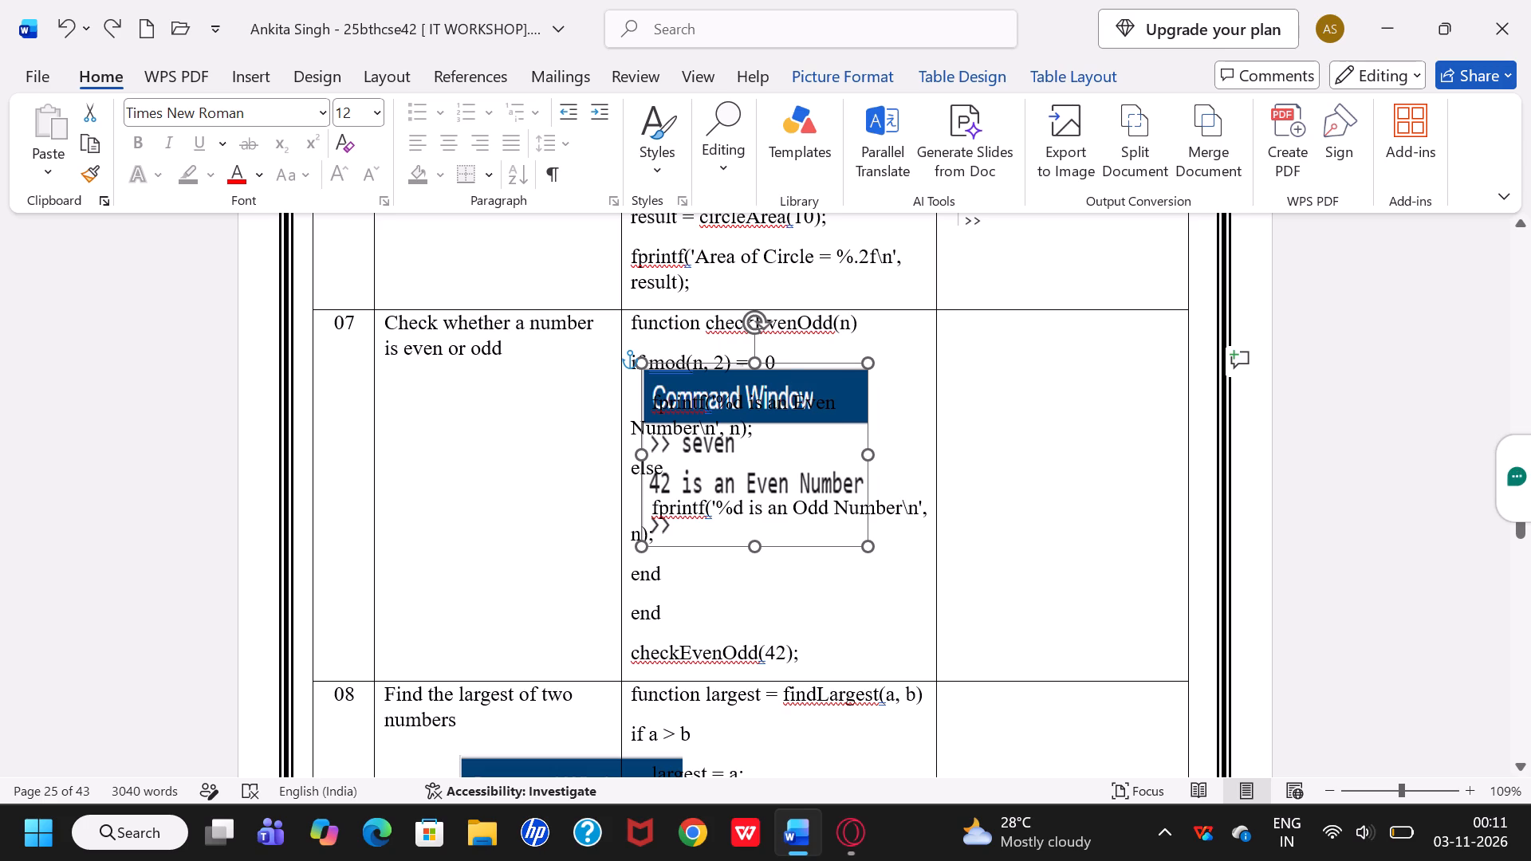
drag(846, 370, 1155, 385)
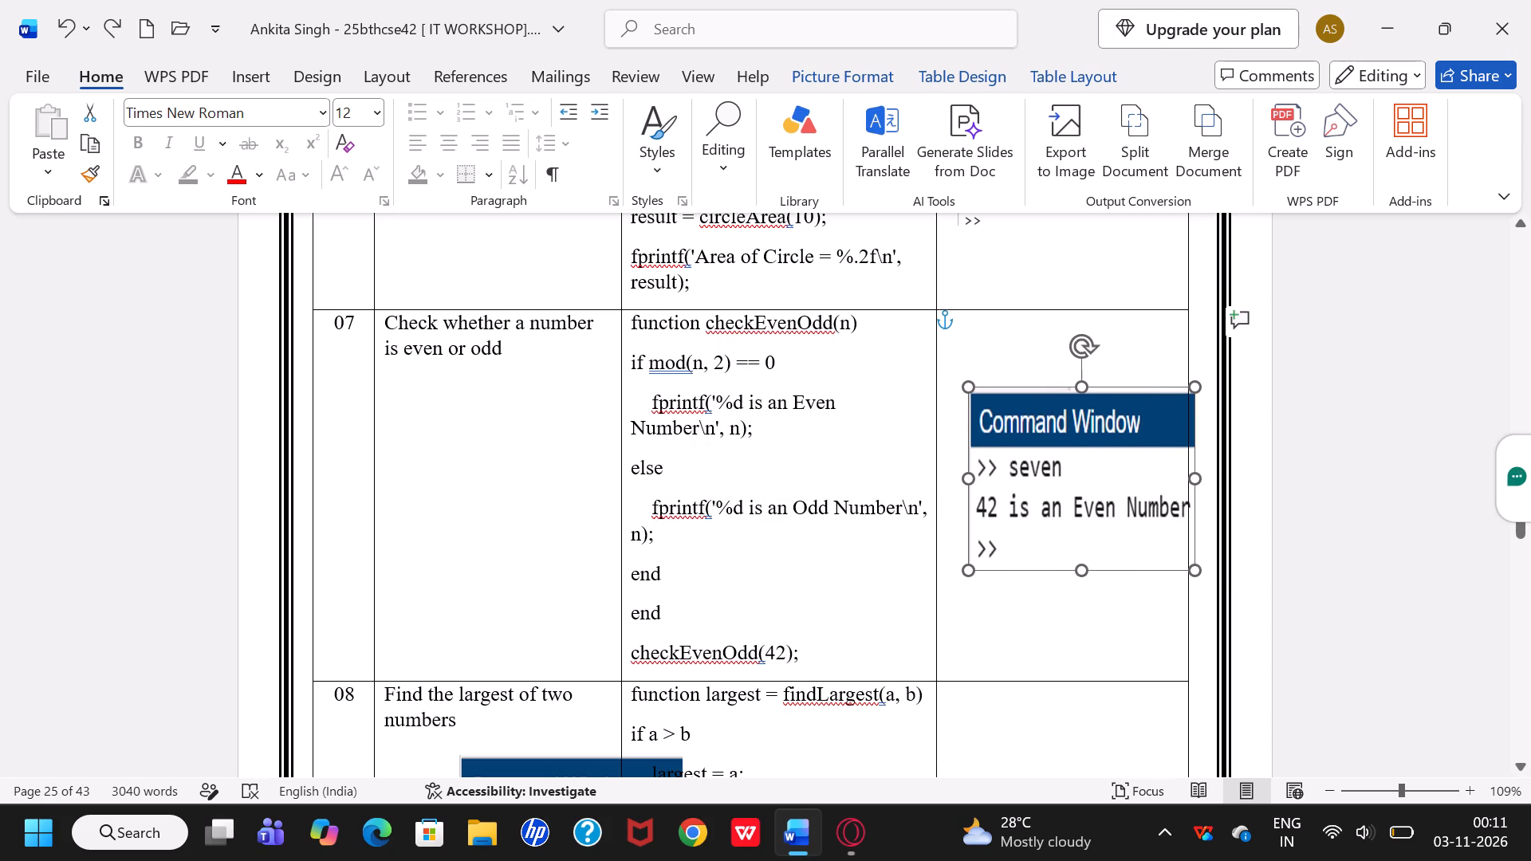
drag(1155, 385, 1139, 379)
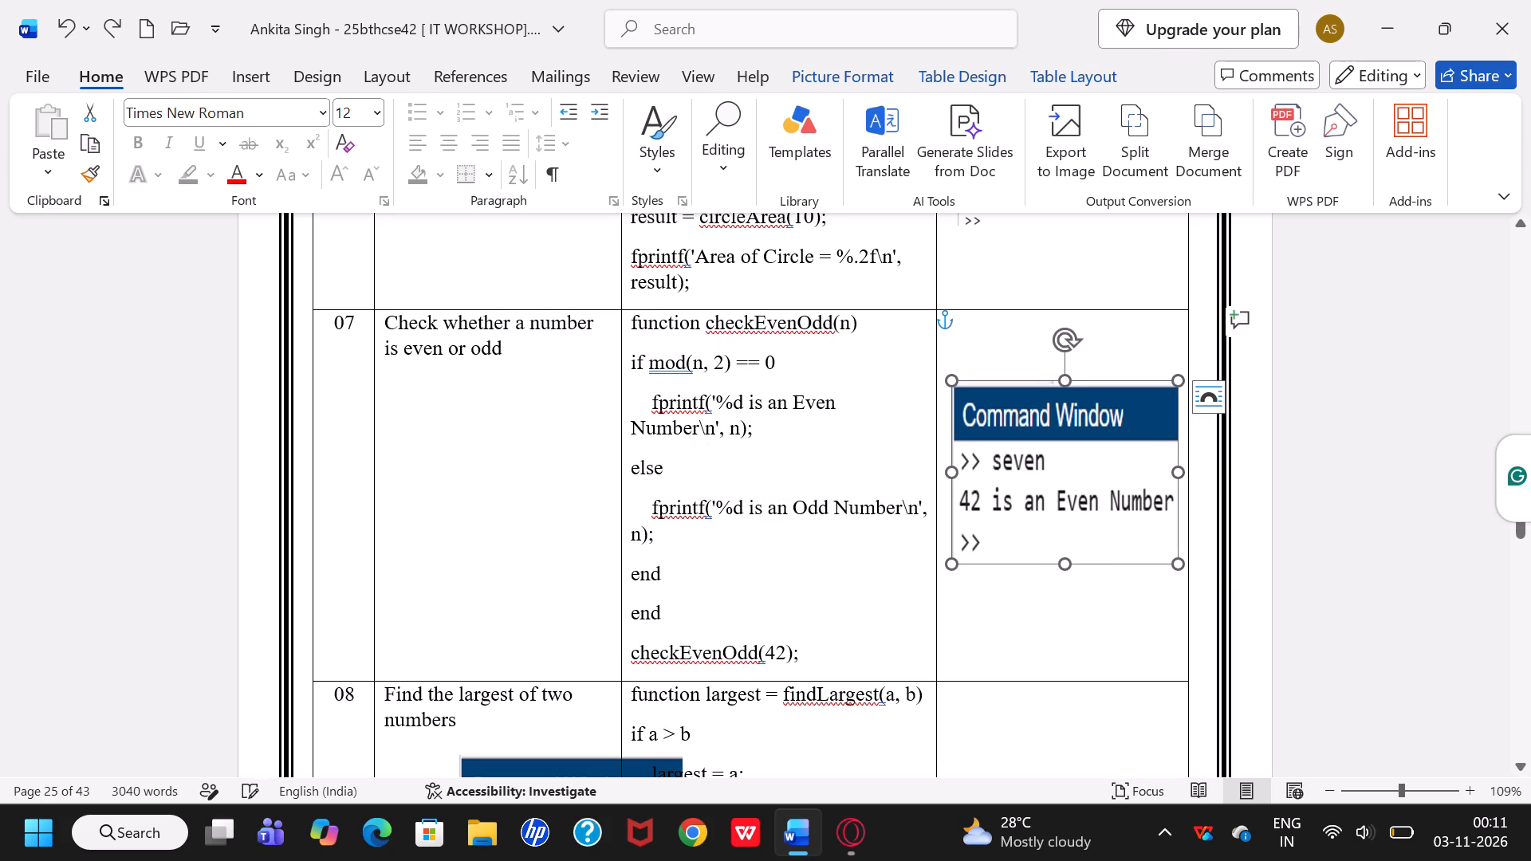
click(914, 380)
Move row 08's Command Window picture from between the first columns into the Output cell beside the findLargest code.
scroll(914, 380, down, 2)
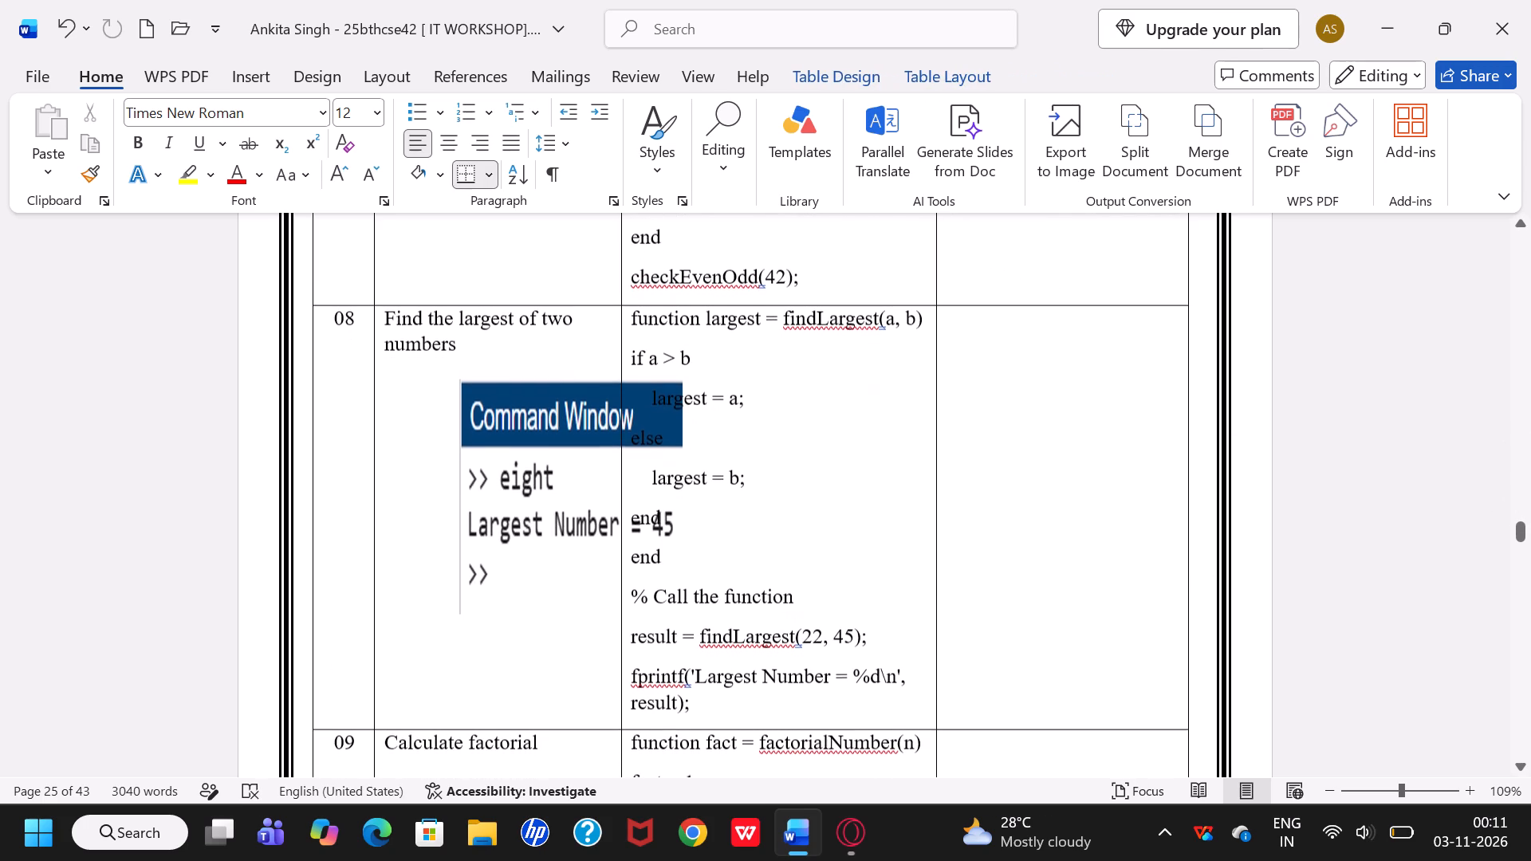
click(570, 415)
drag(570, 415, 847, 434)
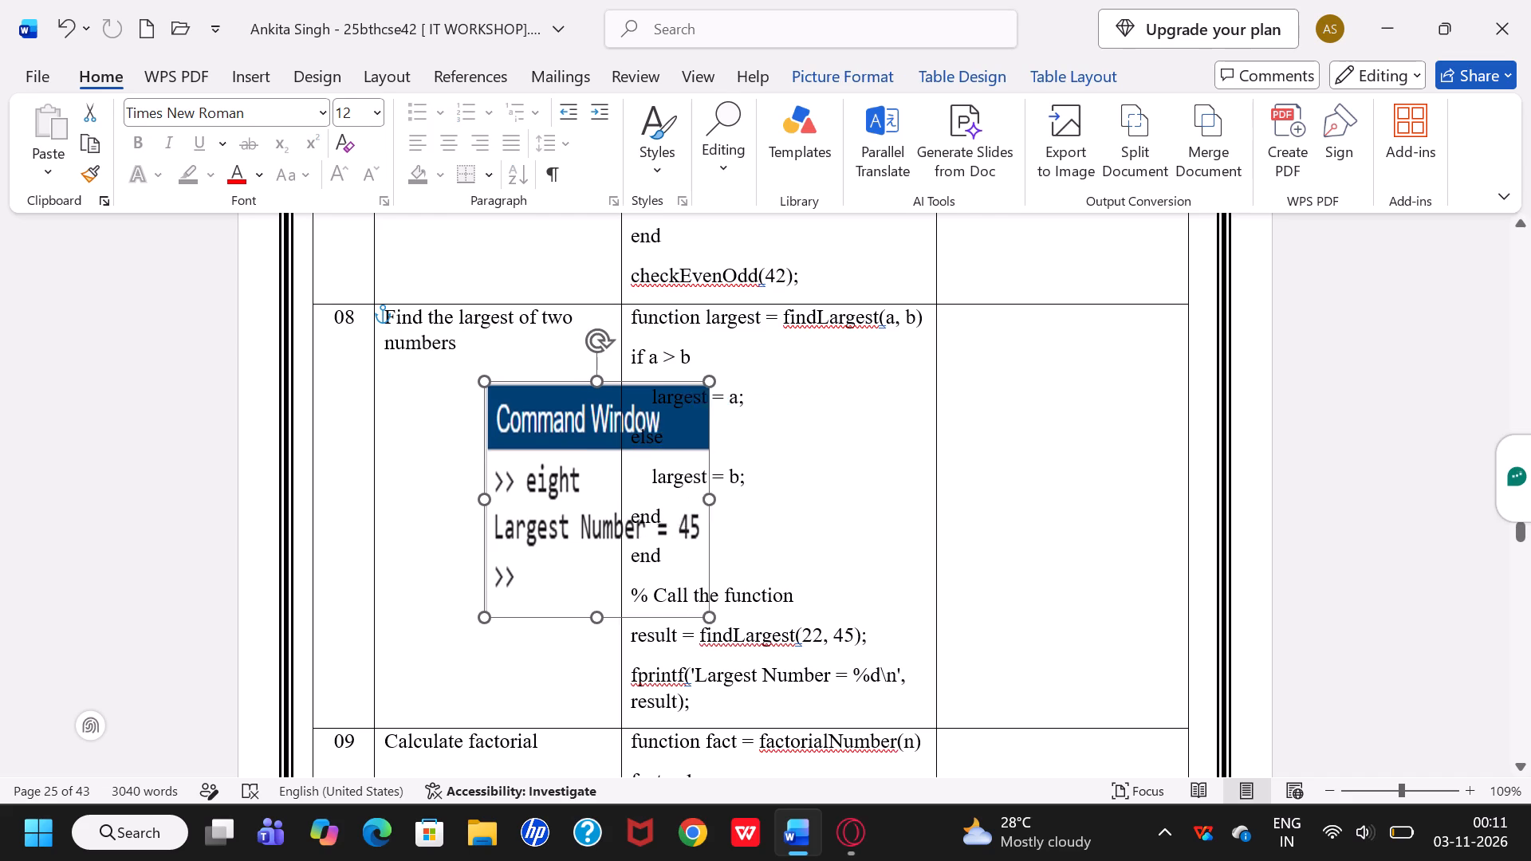
drag(847, 434, 1077, 411)
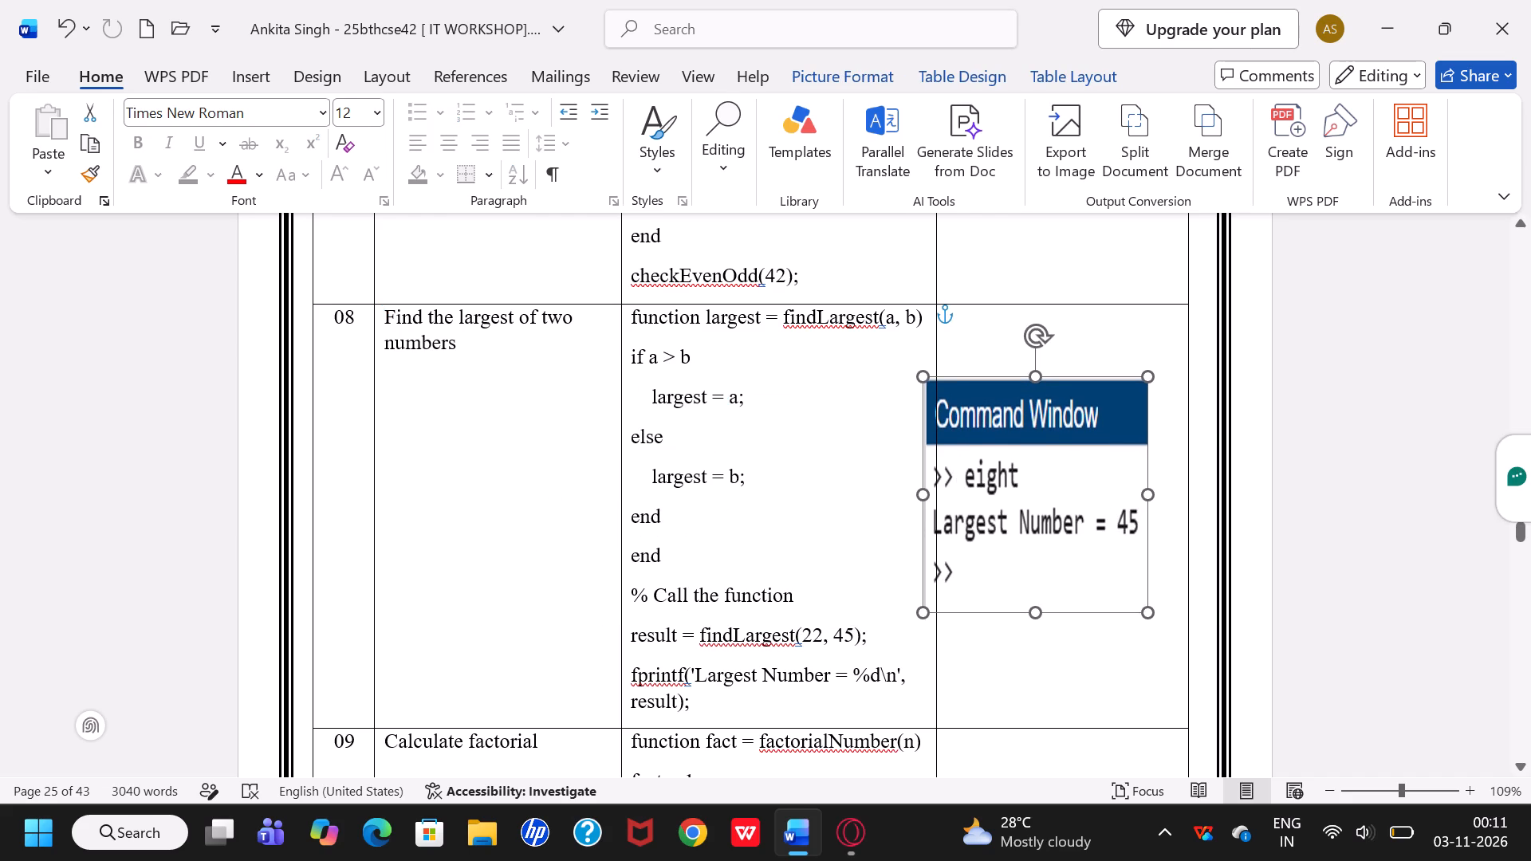
drag(1077, 411, 1076, 389)
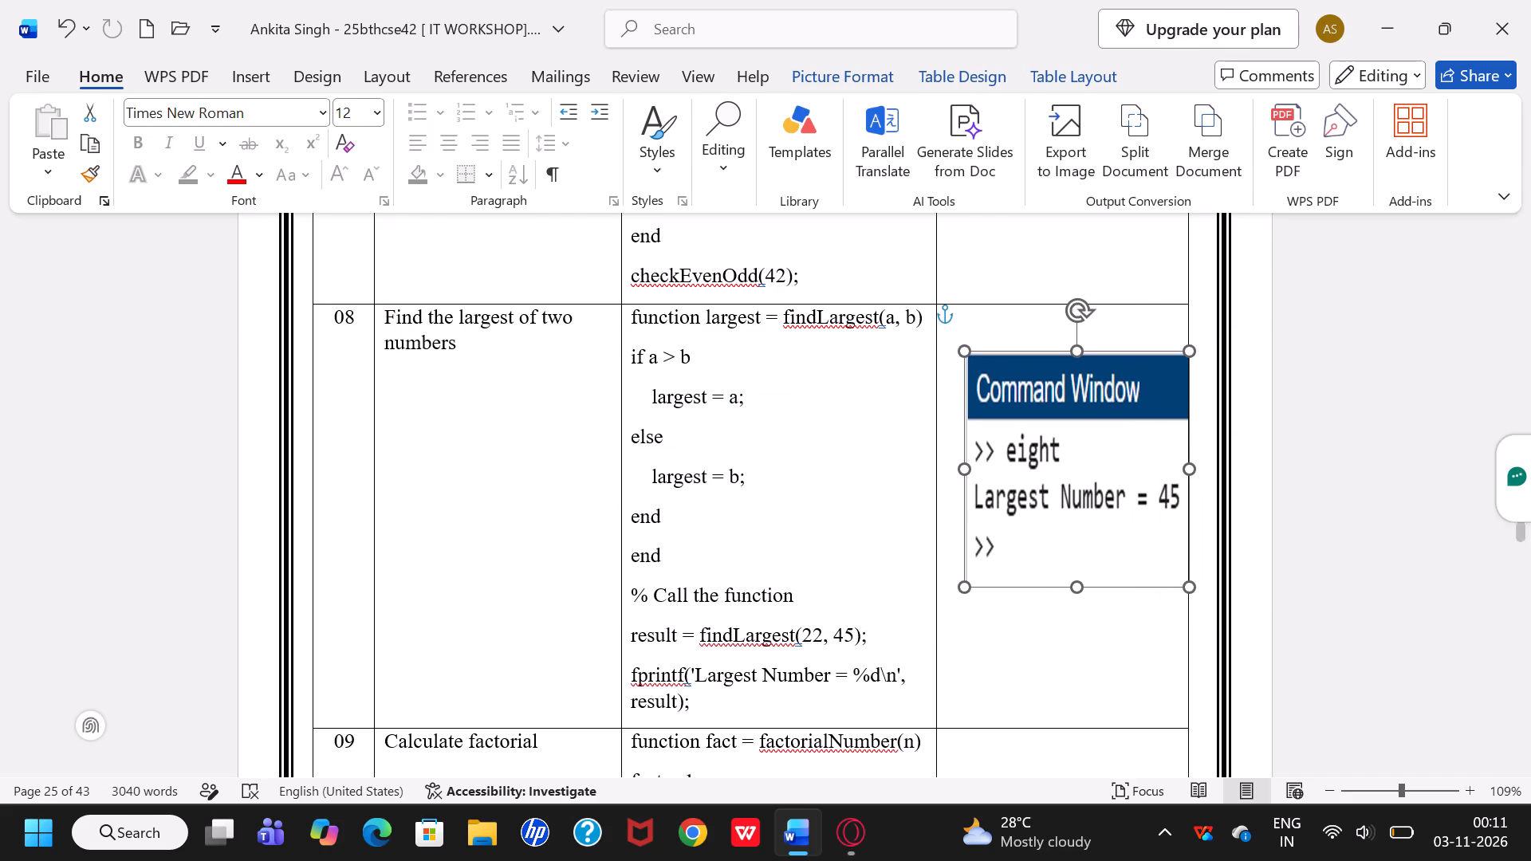
drag(1076, 389, 1065, 391)
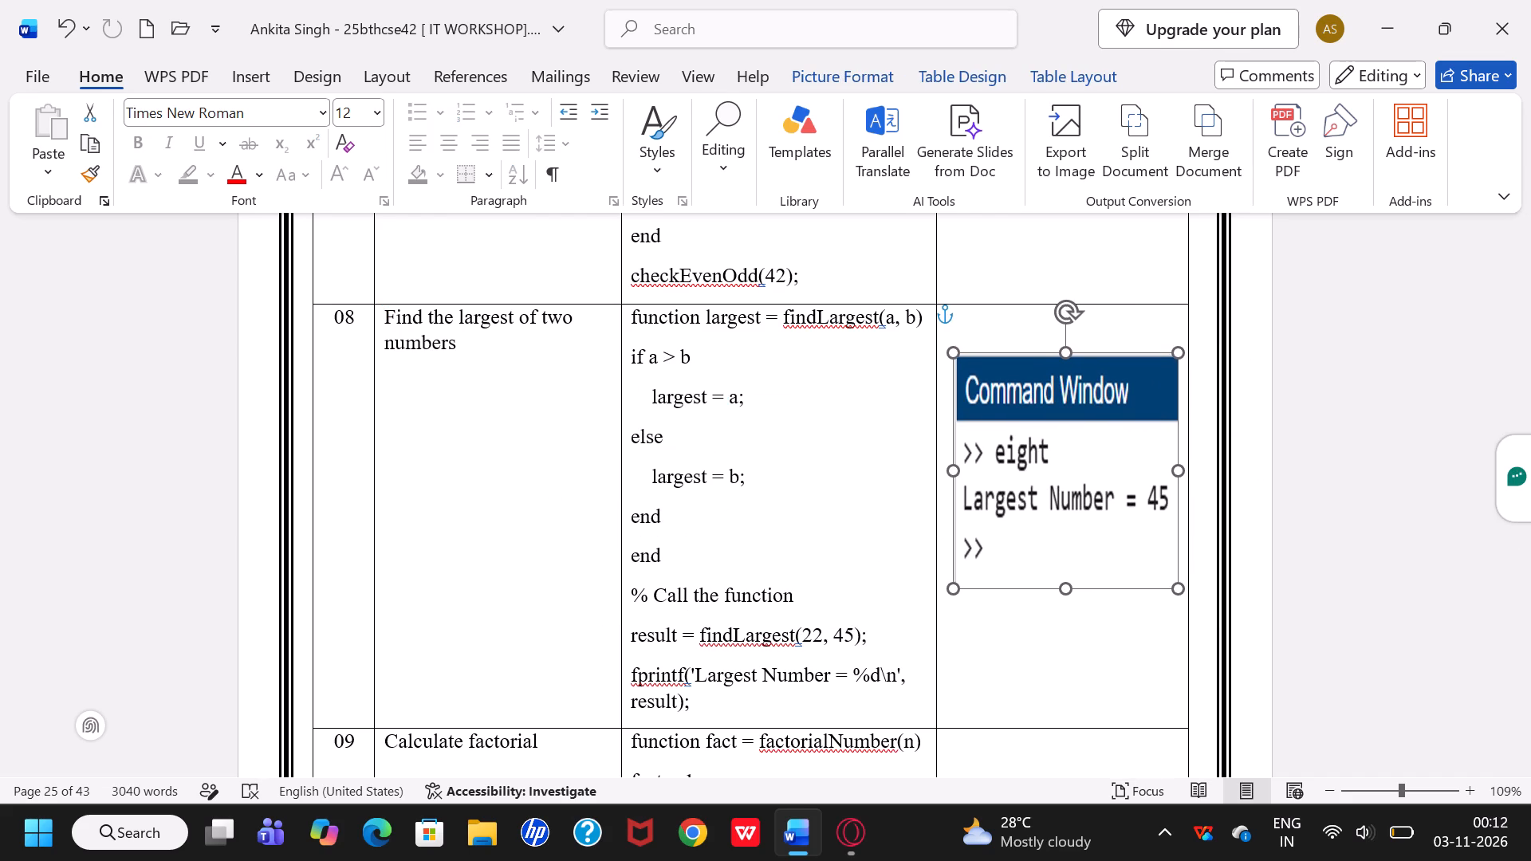
drag(1065, 391, 1064, 390)
click(889, 399)
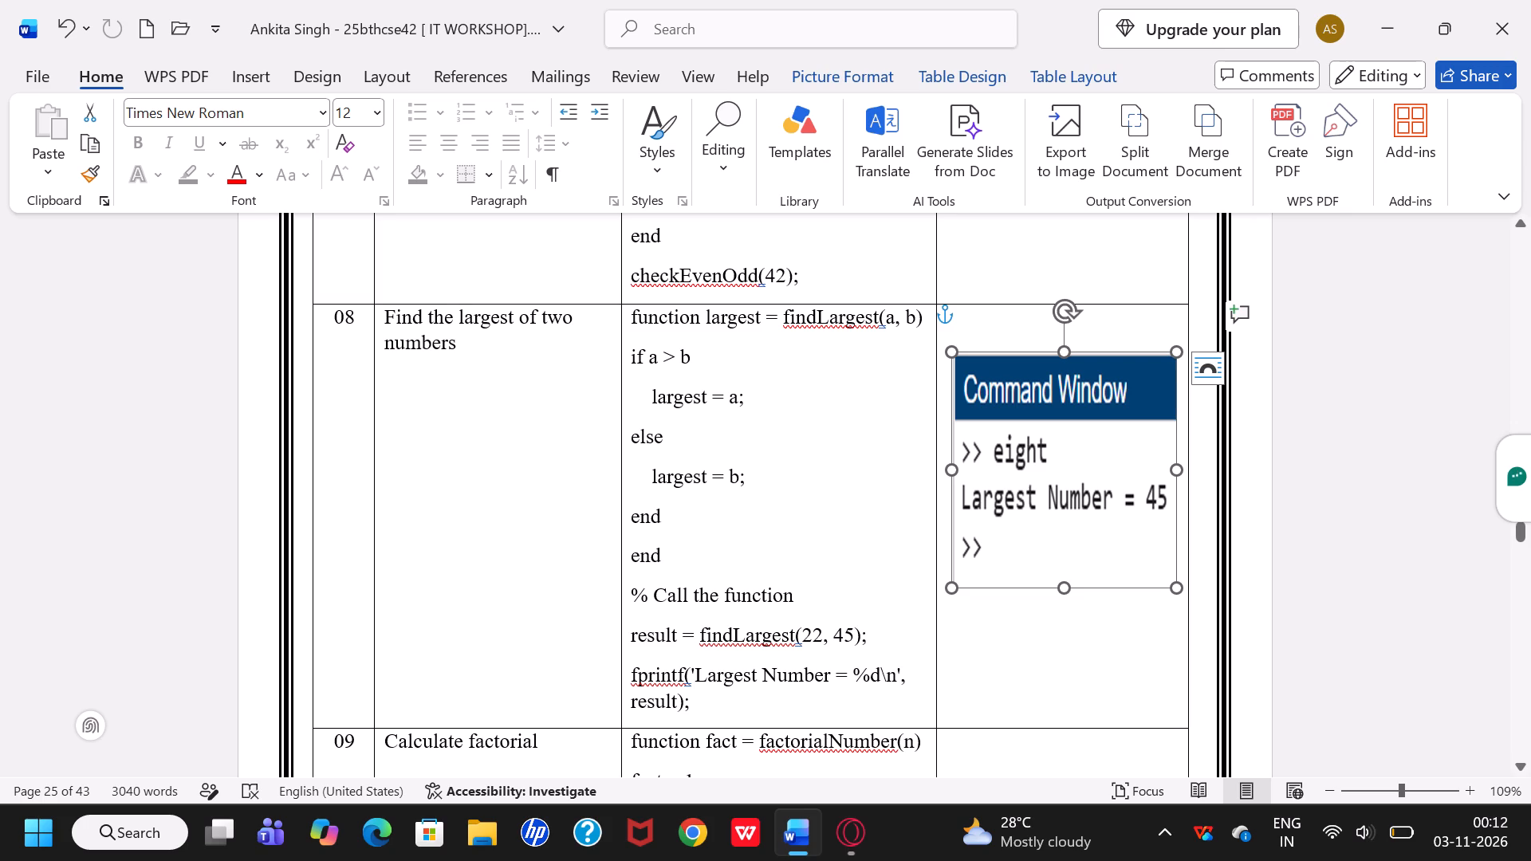
Reduce the height of row 09's Command Window picture and fit it inside the Output cell beside the factorialNumber code.
scroll(889, 399, down, 2)
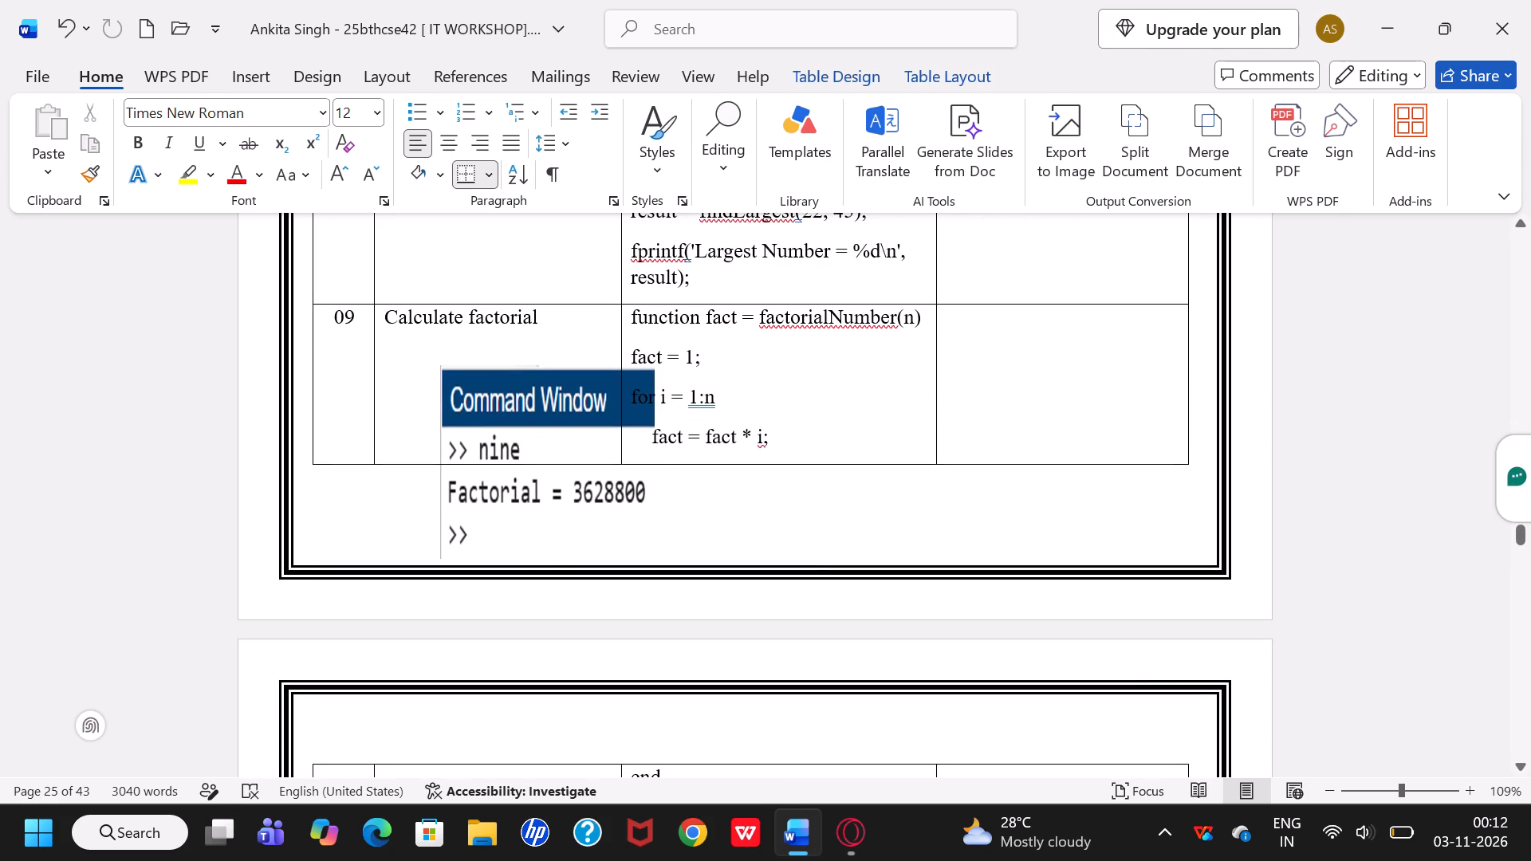
drag(568, 387, 1008, 349)
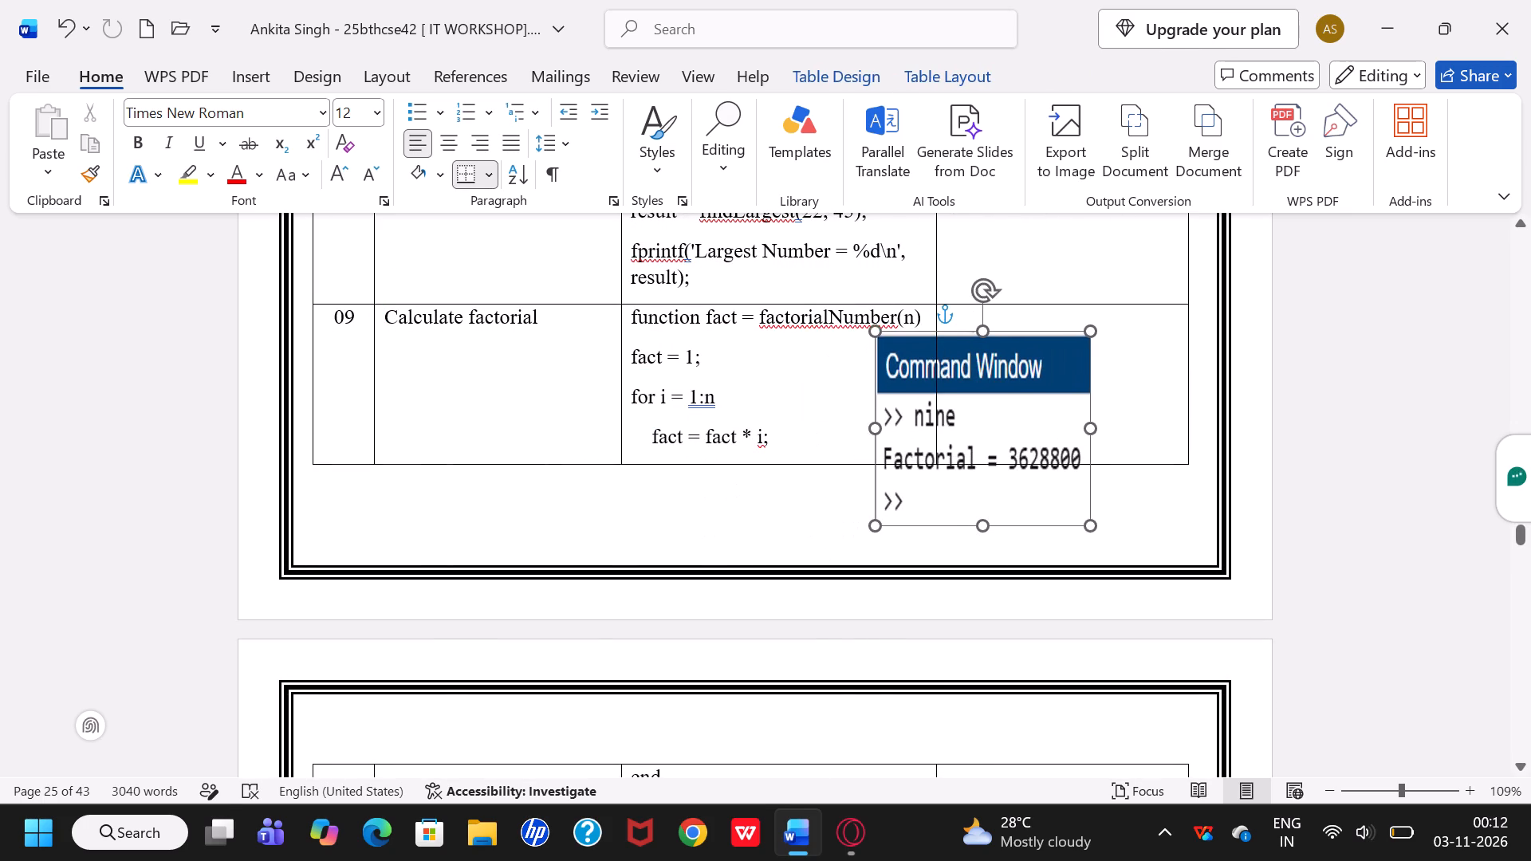
drag(1008, 349, 1011, 344)
drag(990, 516, 989, 444)
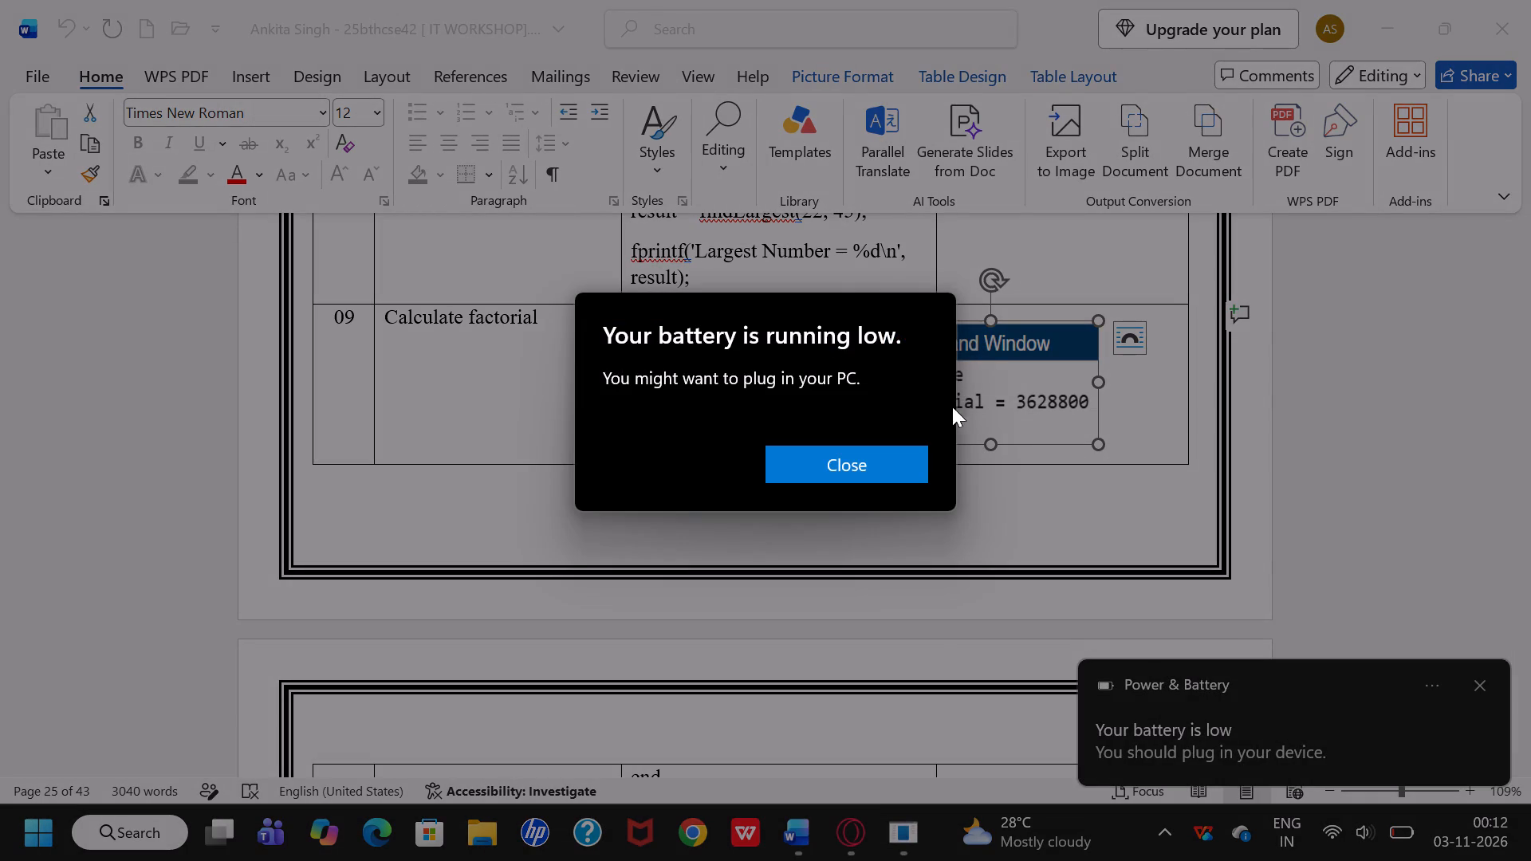
click(880, 464)
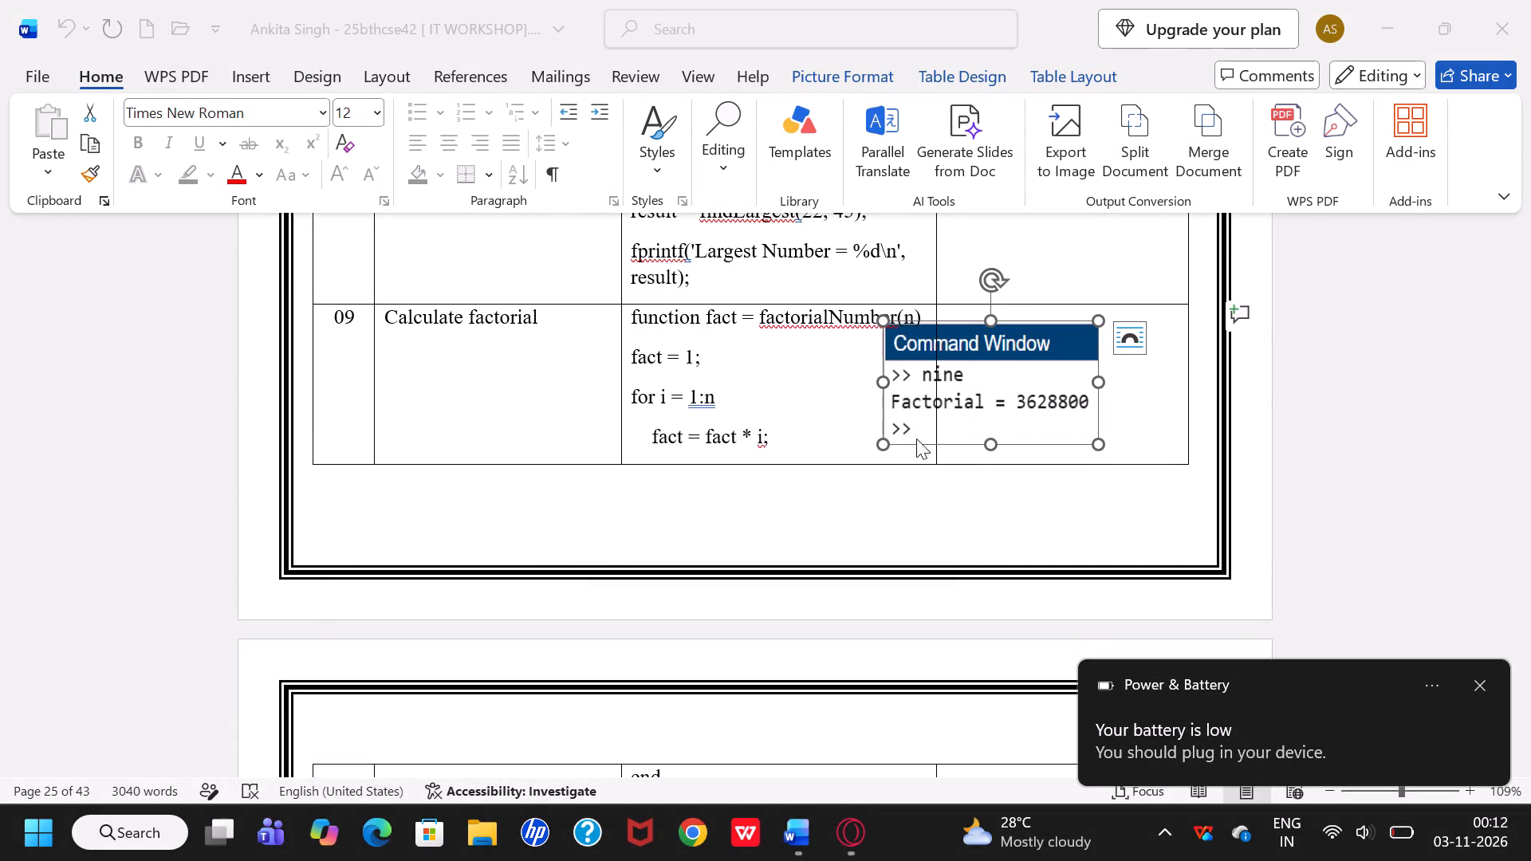
click(958, 337)
click(958, 337)
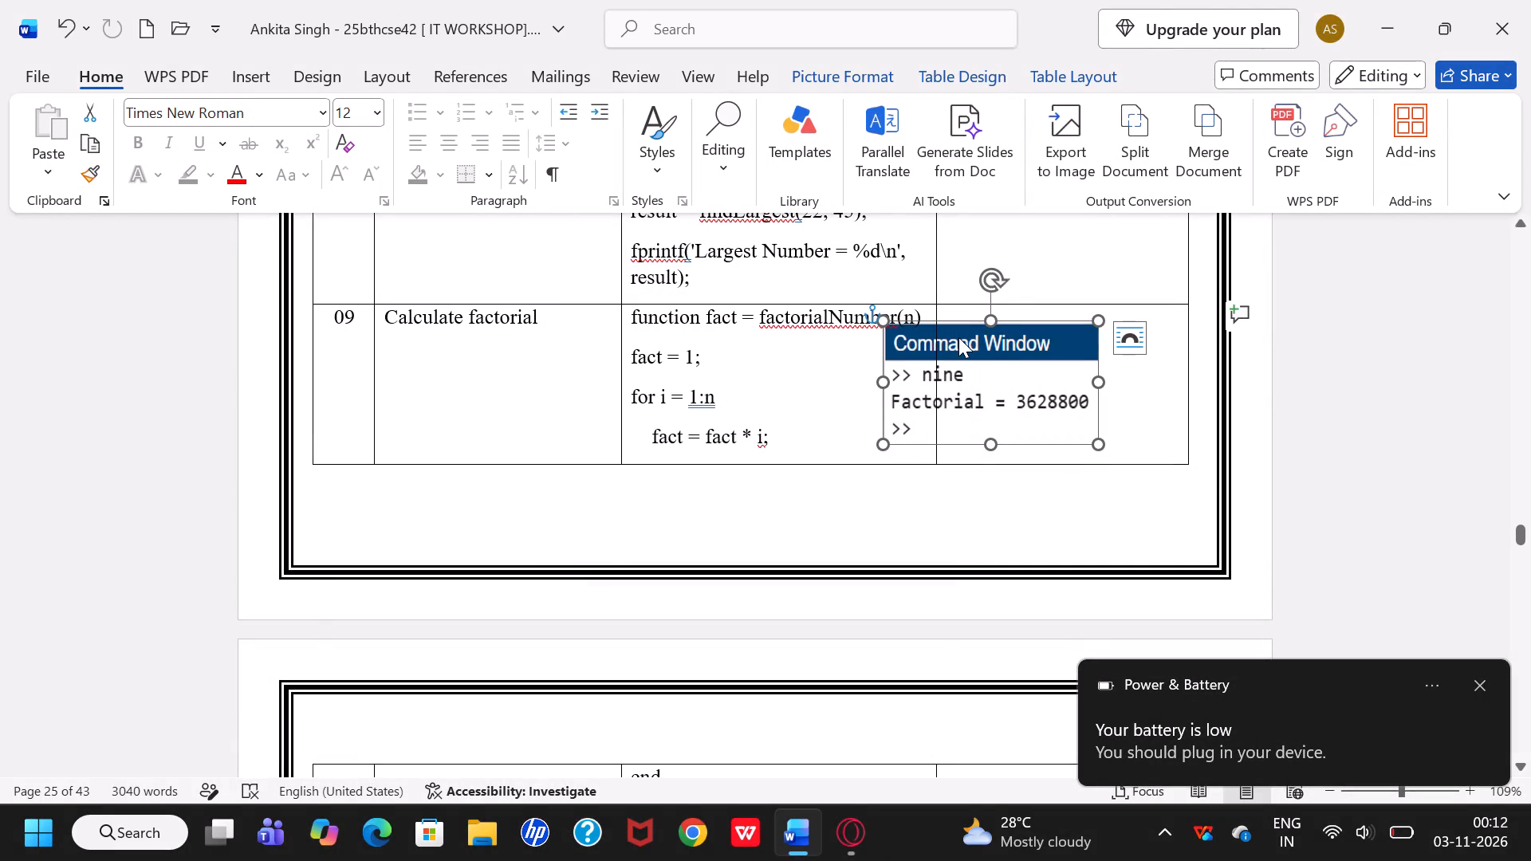
click(1018, 354)
drag(1018, 354, 1095, 354)
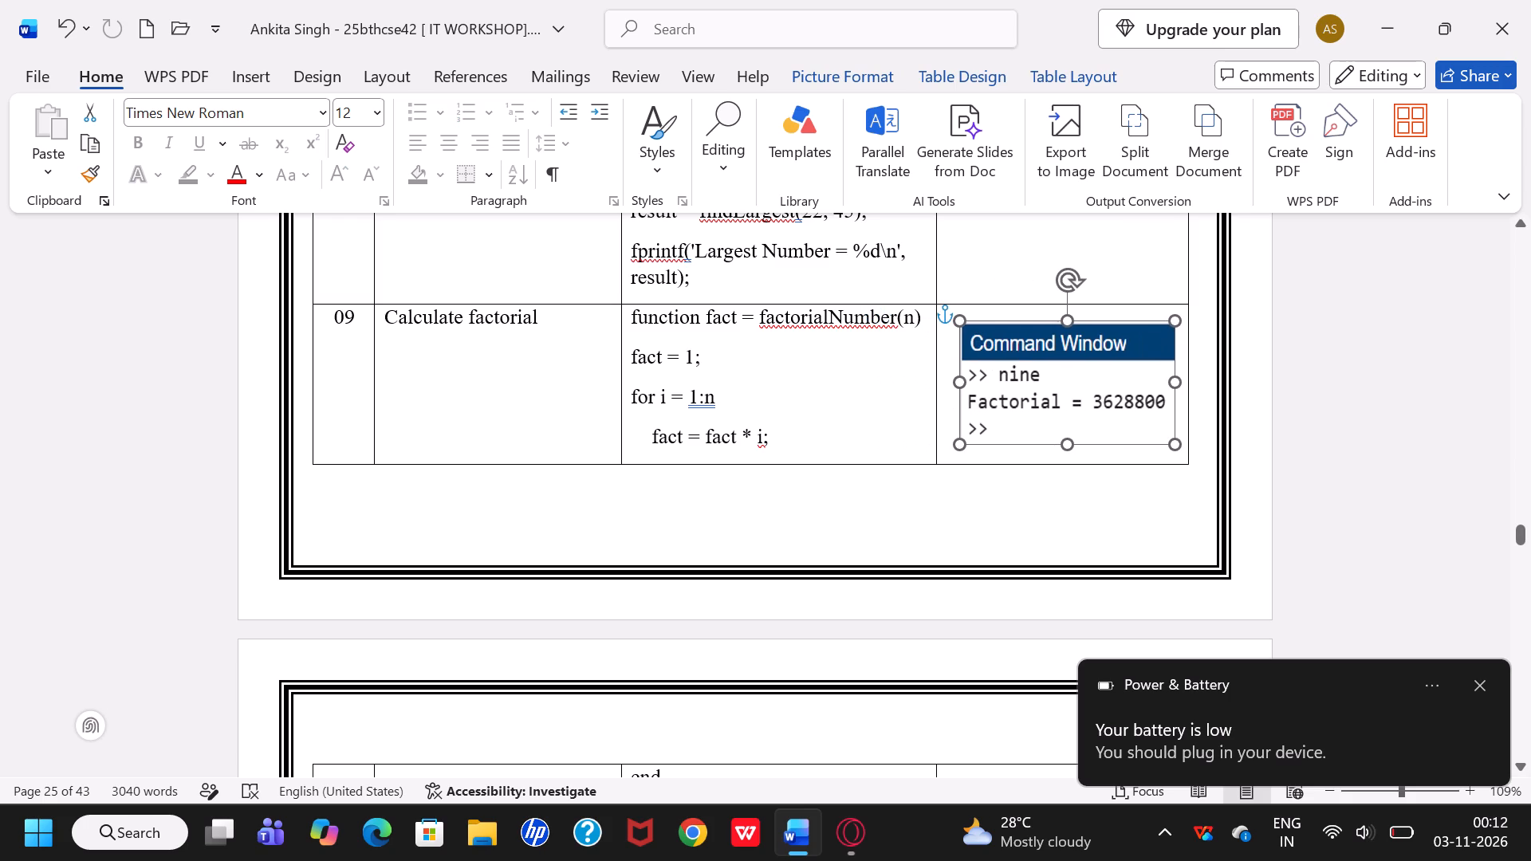
drag(1095, 354, 1093, 354)
click(1021, 502)
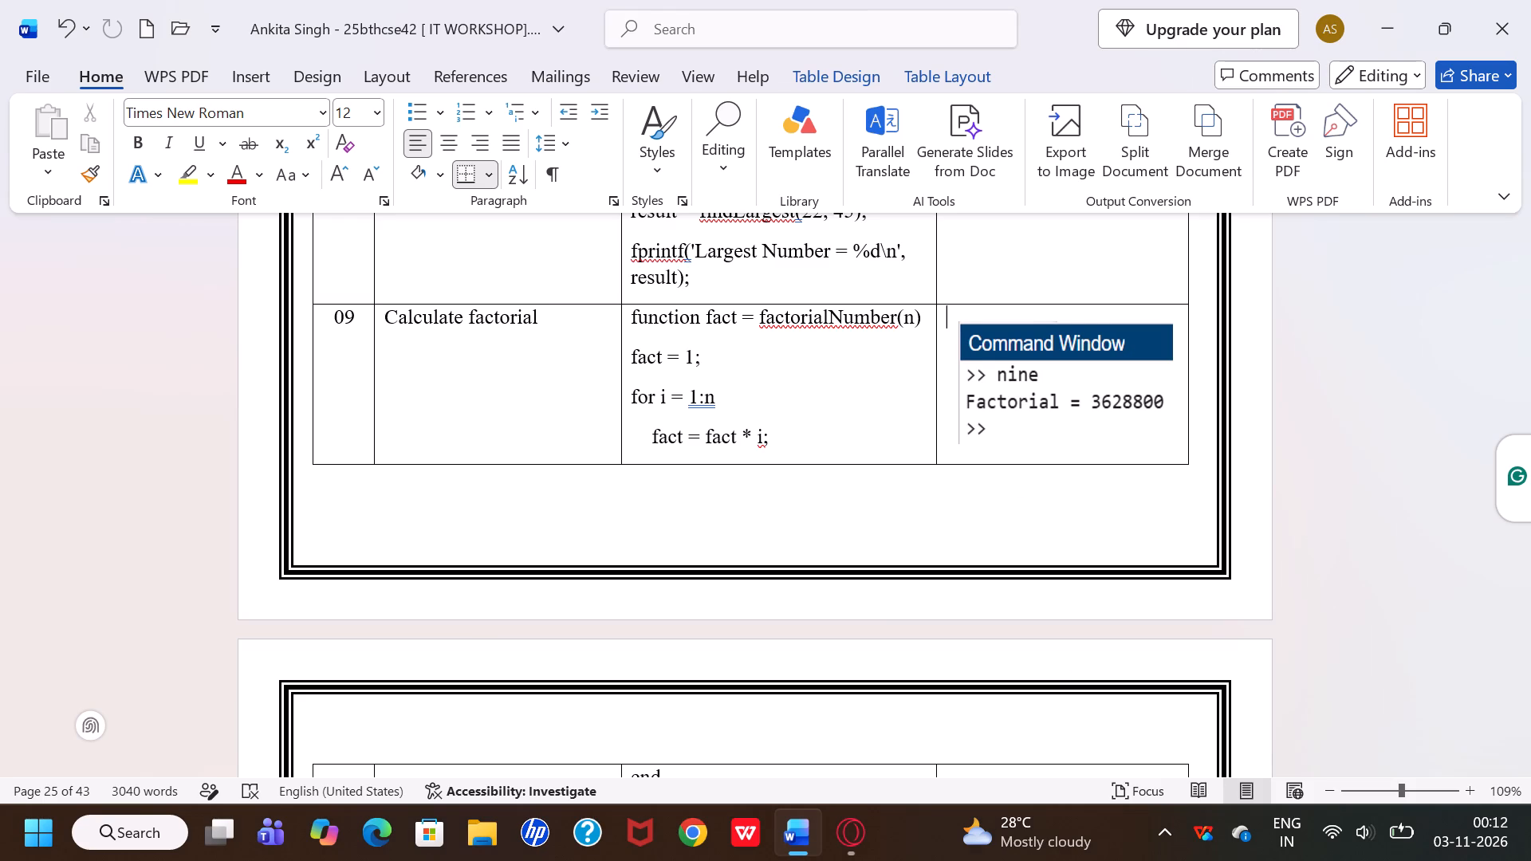
Move row 10's Command Window picture off the problem description into the Output cell beside the findAverage code.
scroll(1021, 502, down, 3)
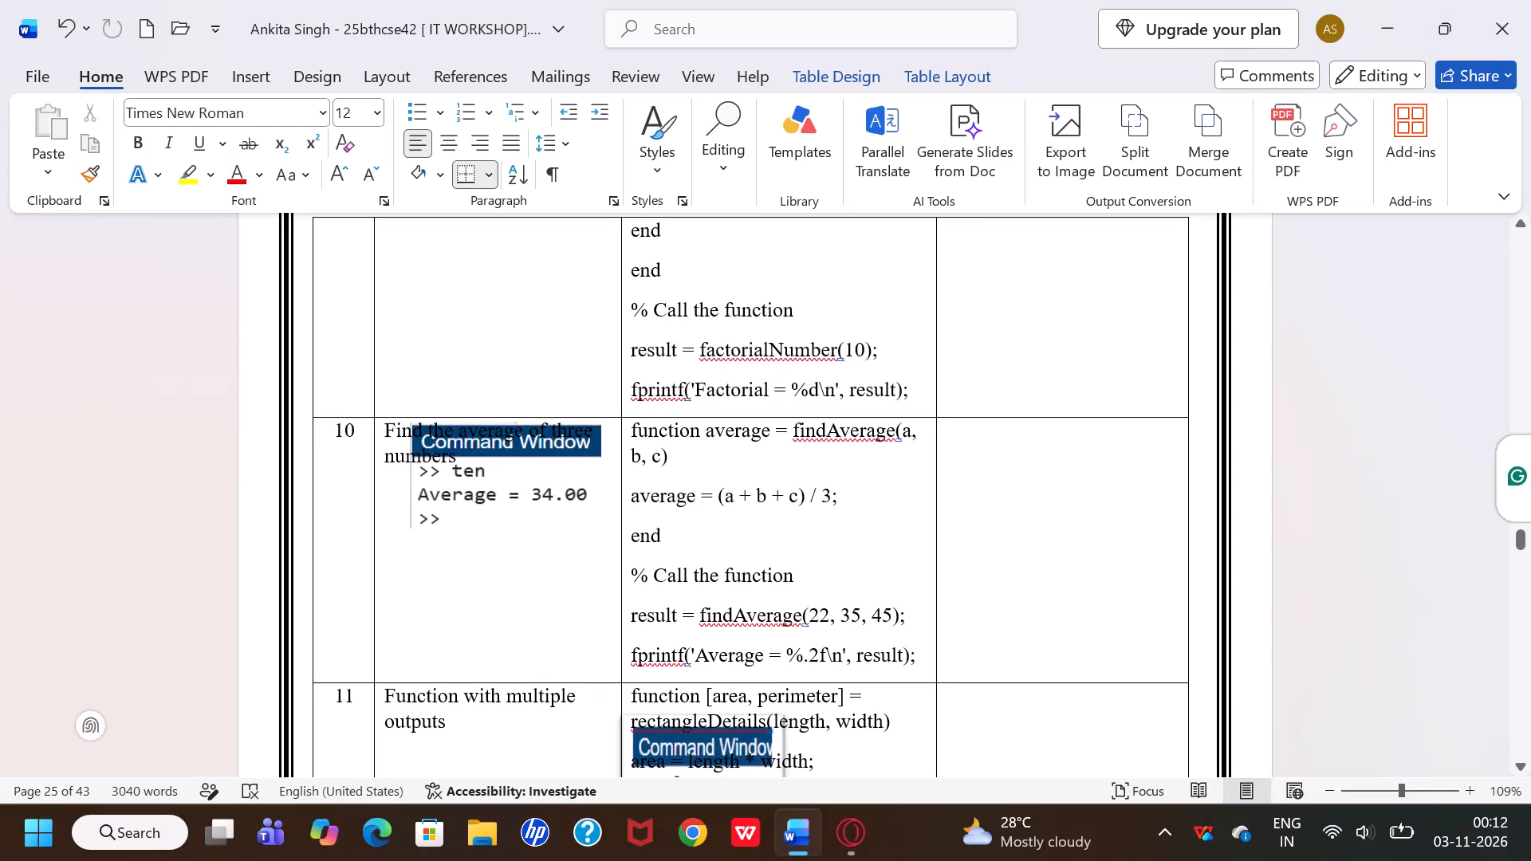
click(543, 454)
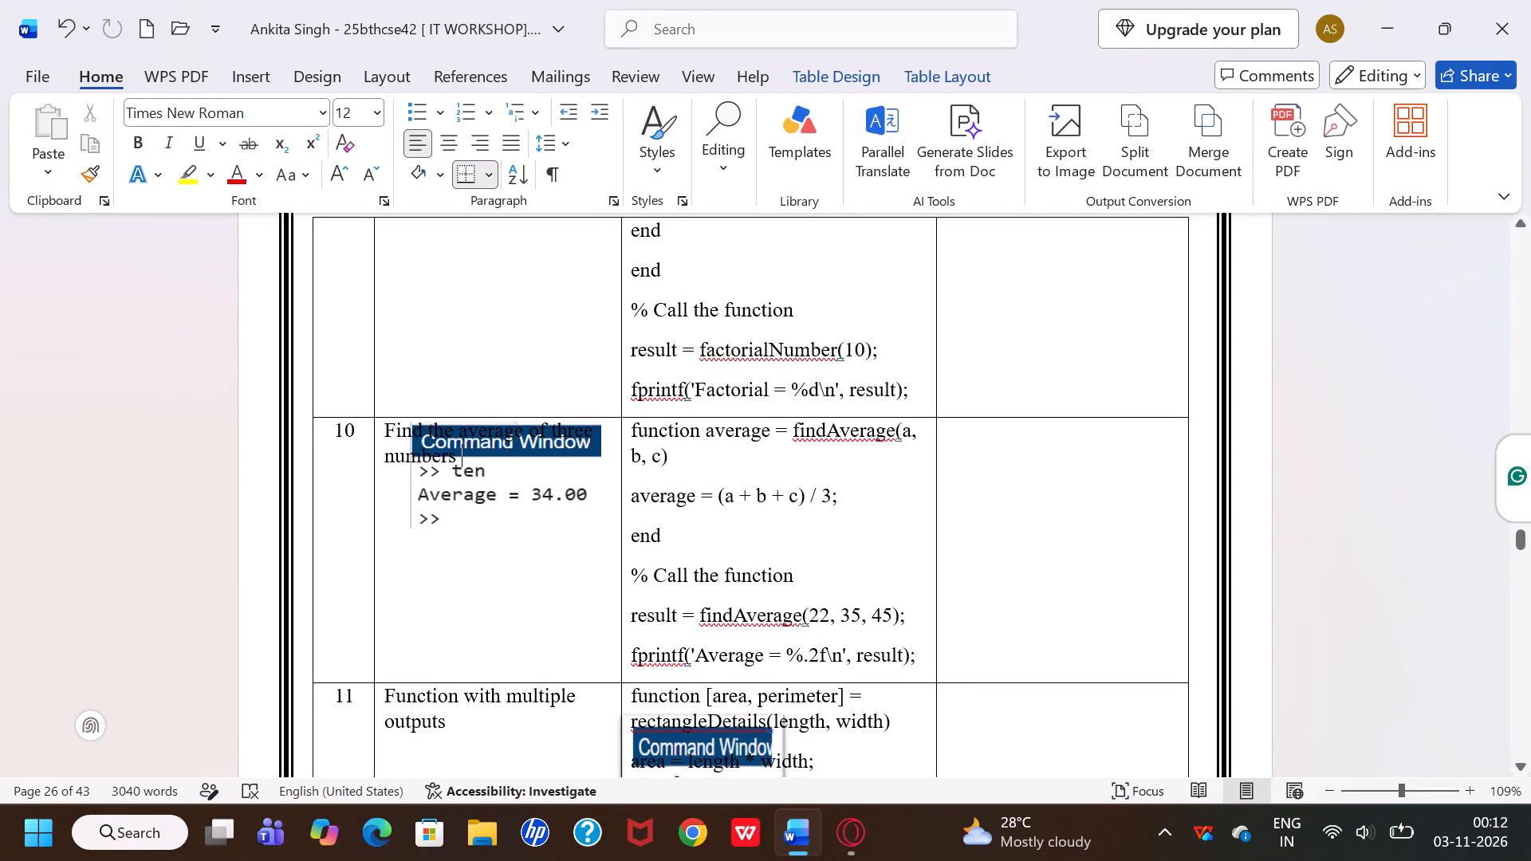
click(485, 466)
click(543, 495)
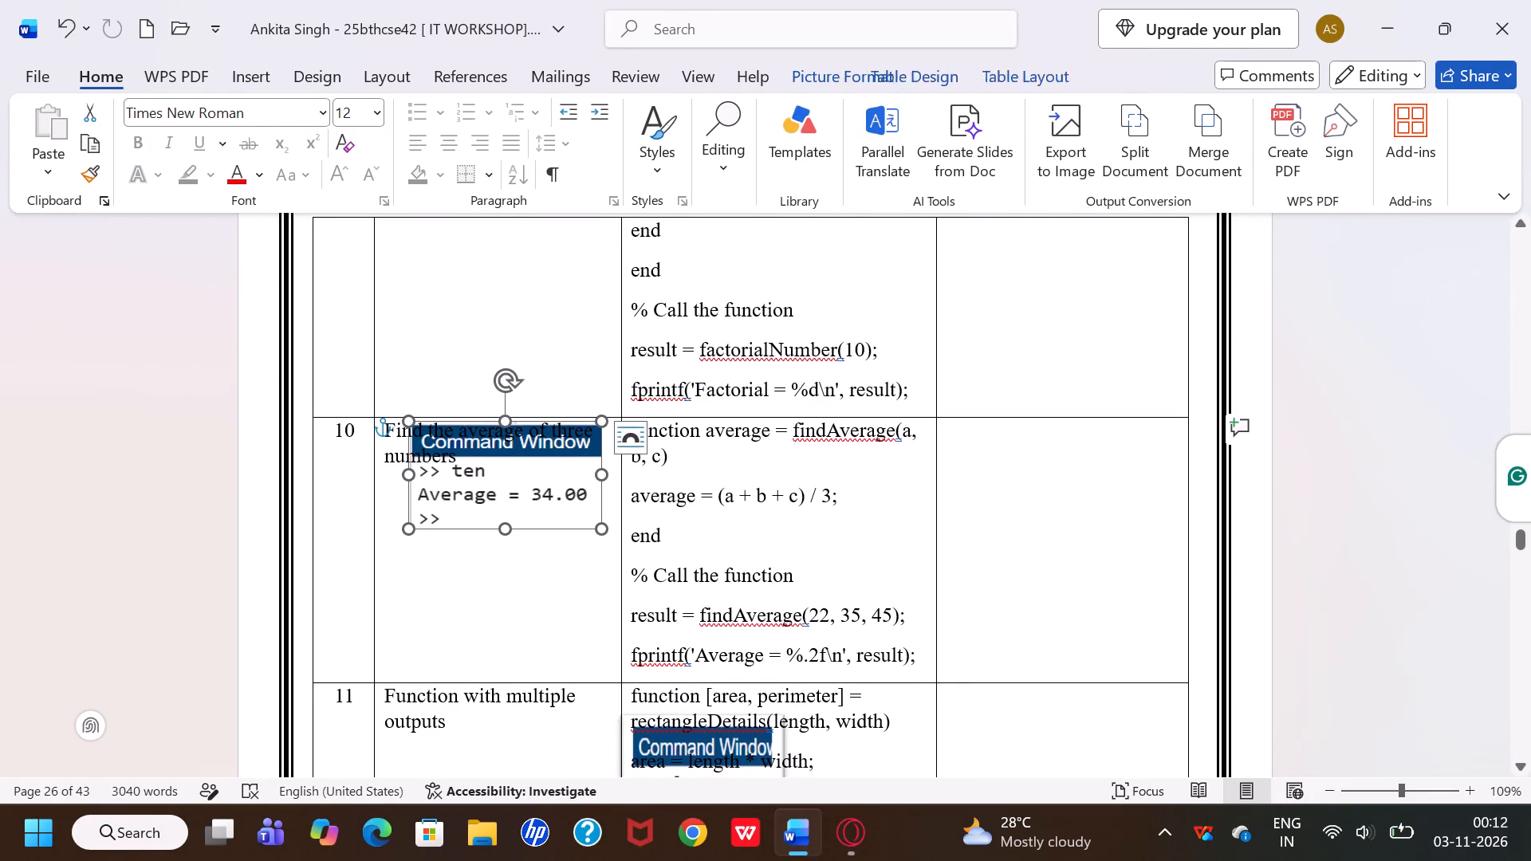
drag(543, 495, 1072, 557)
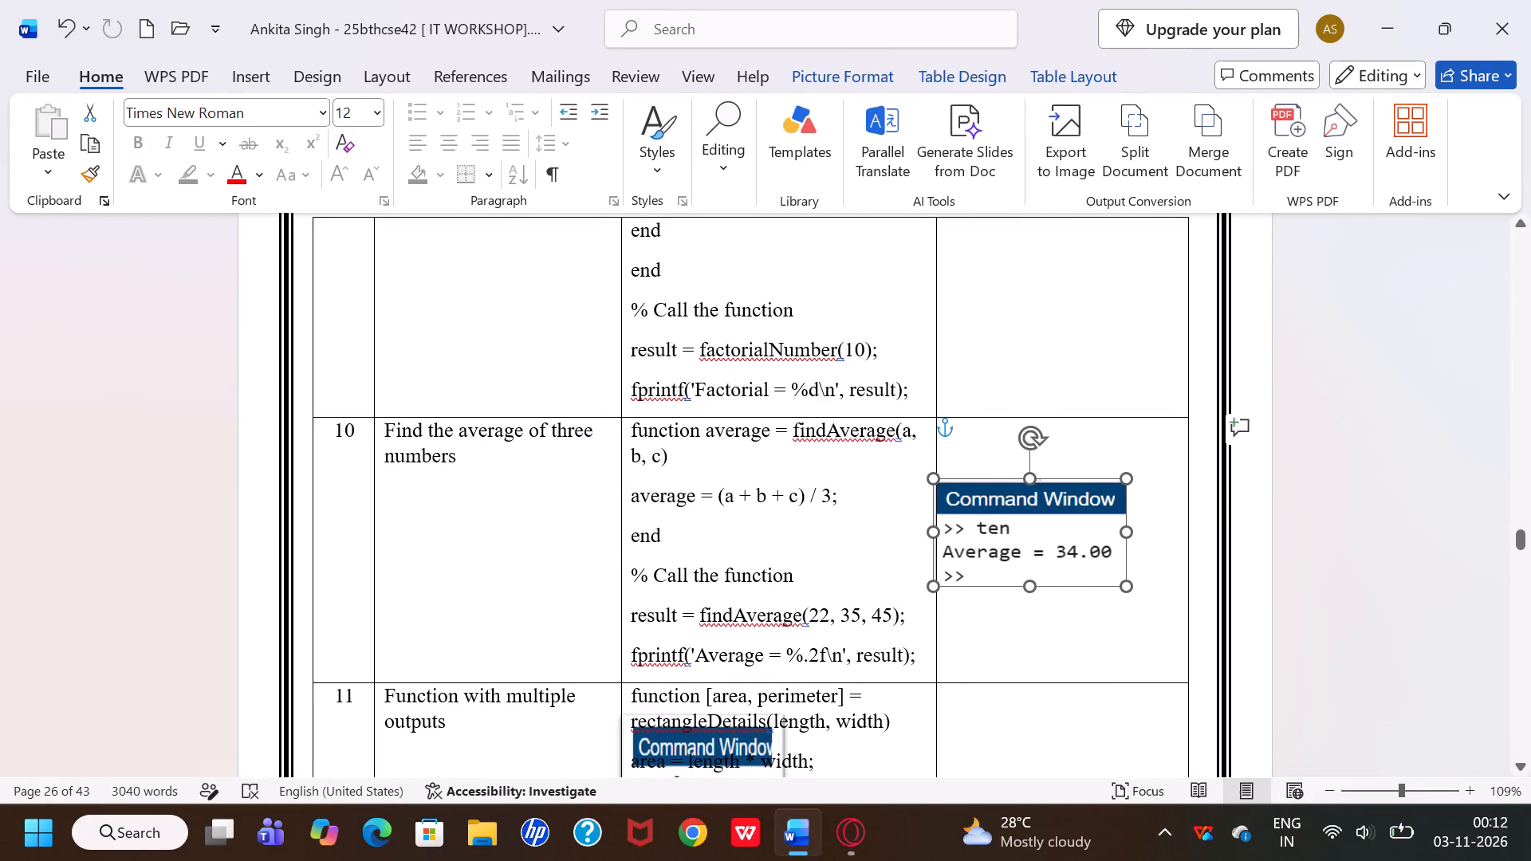
drag(1072, 557, 1102, 552)
click(1067, 665)
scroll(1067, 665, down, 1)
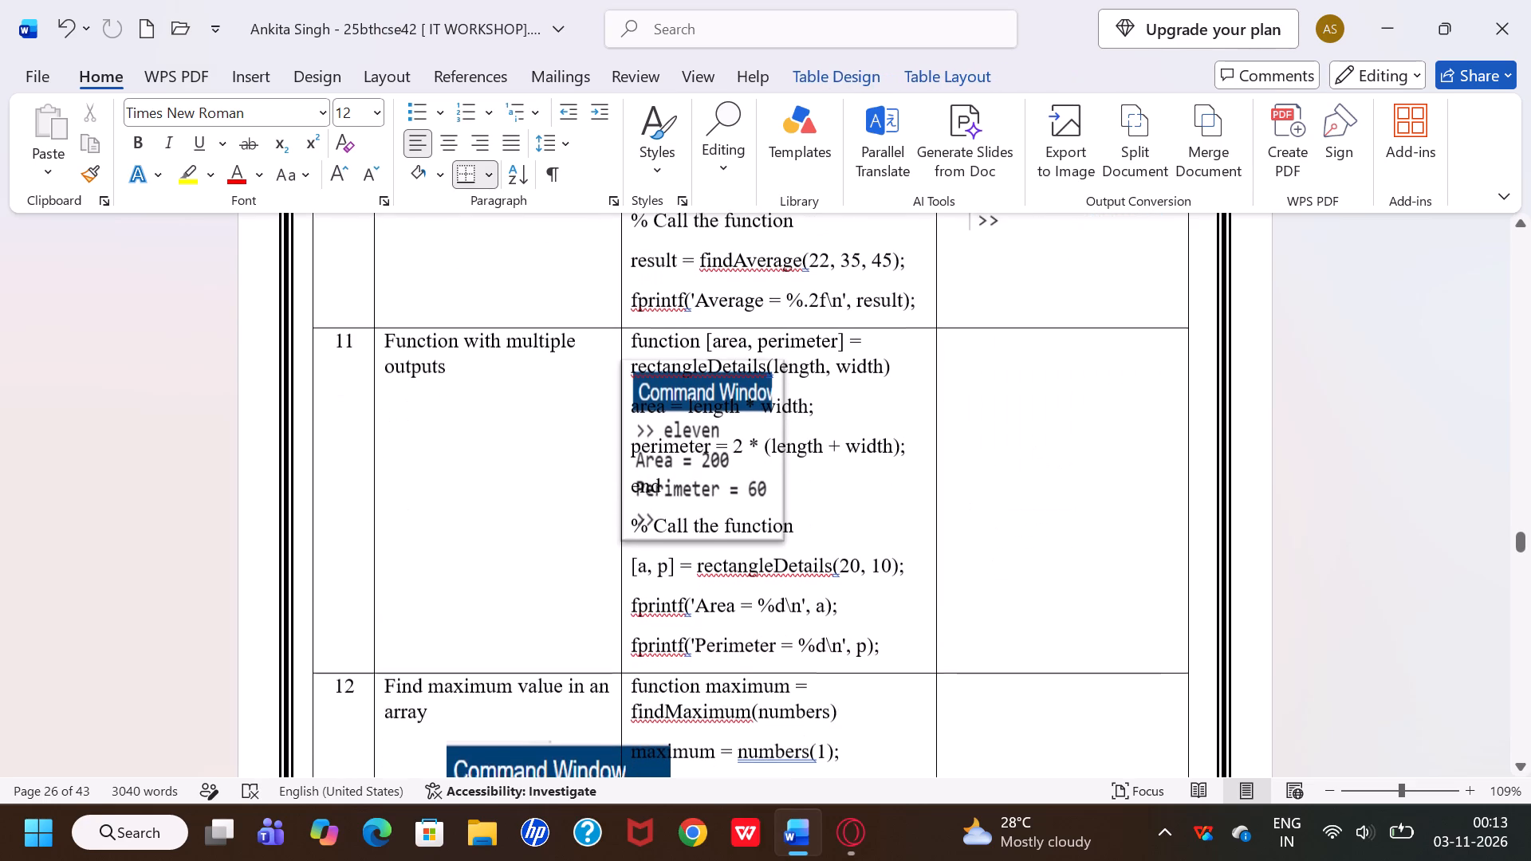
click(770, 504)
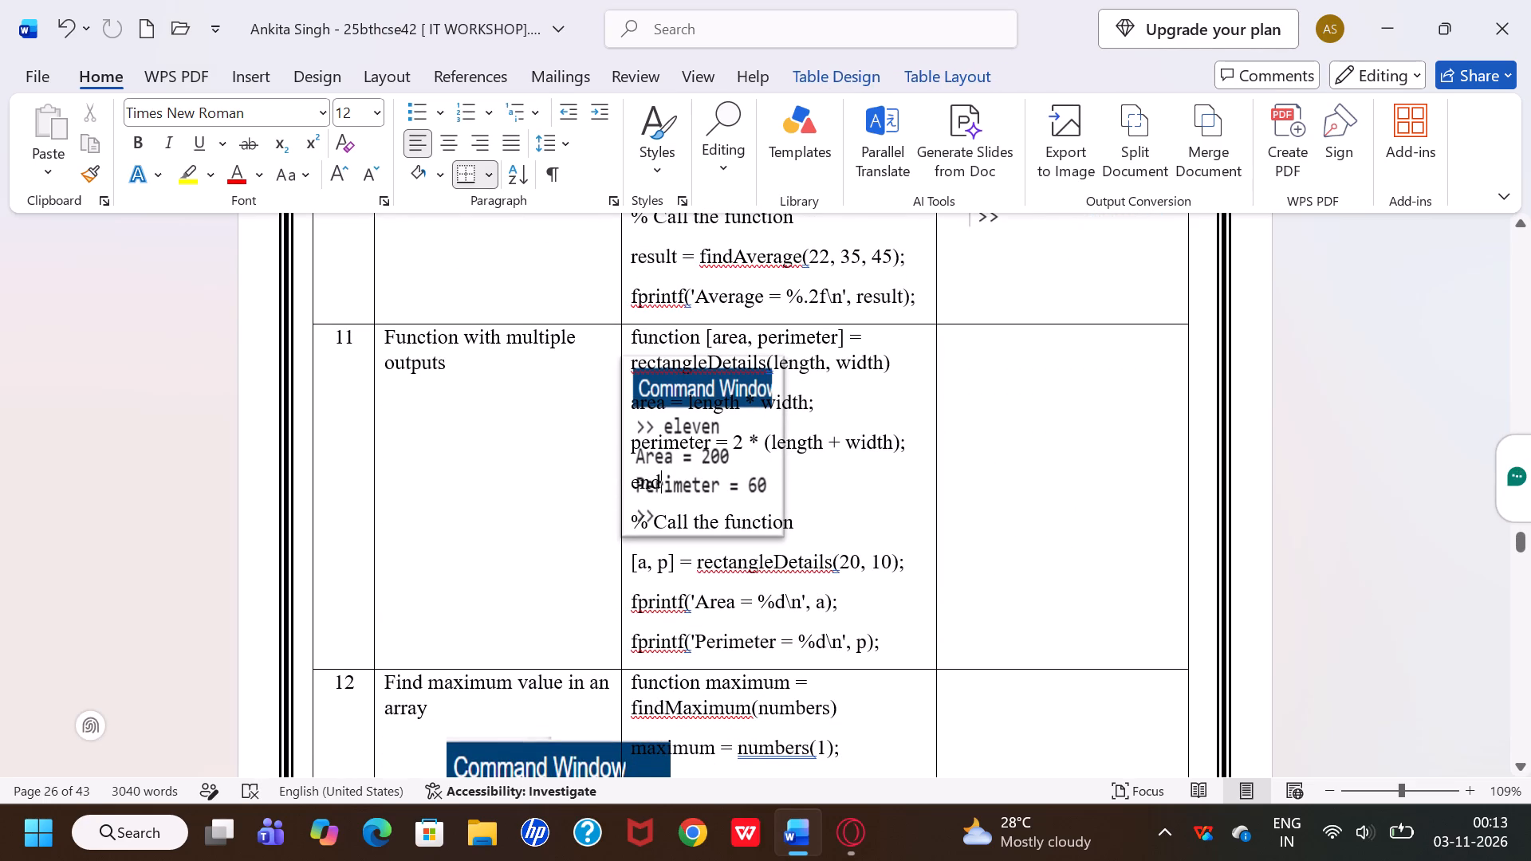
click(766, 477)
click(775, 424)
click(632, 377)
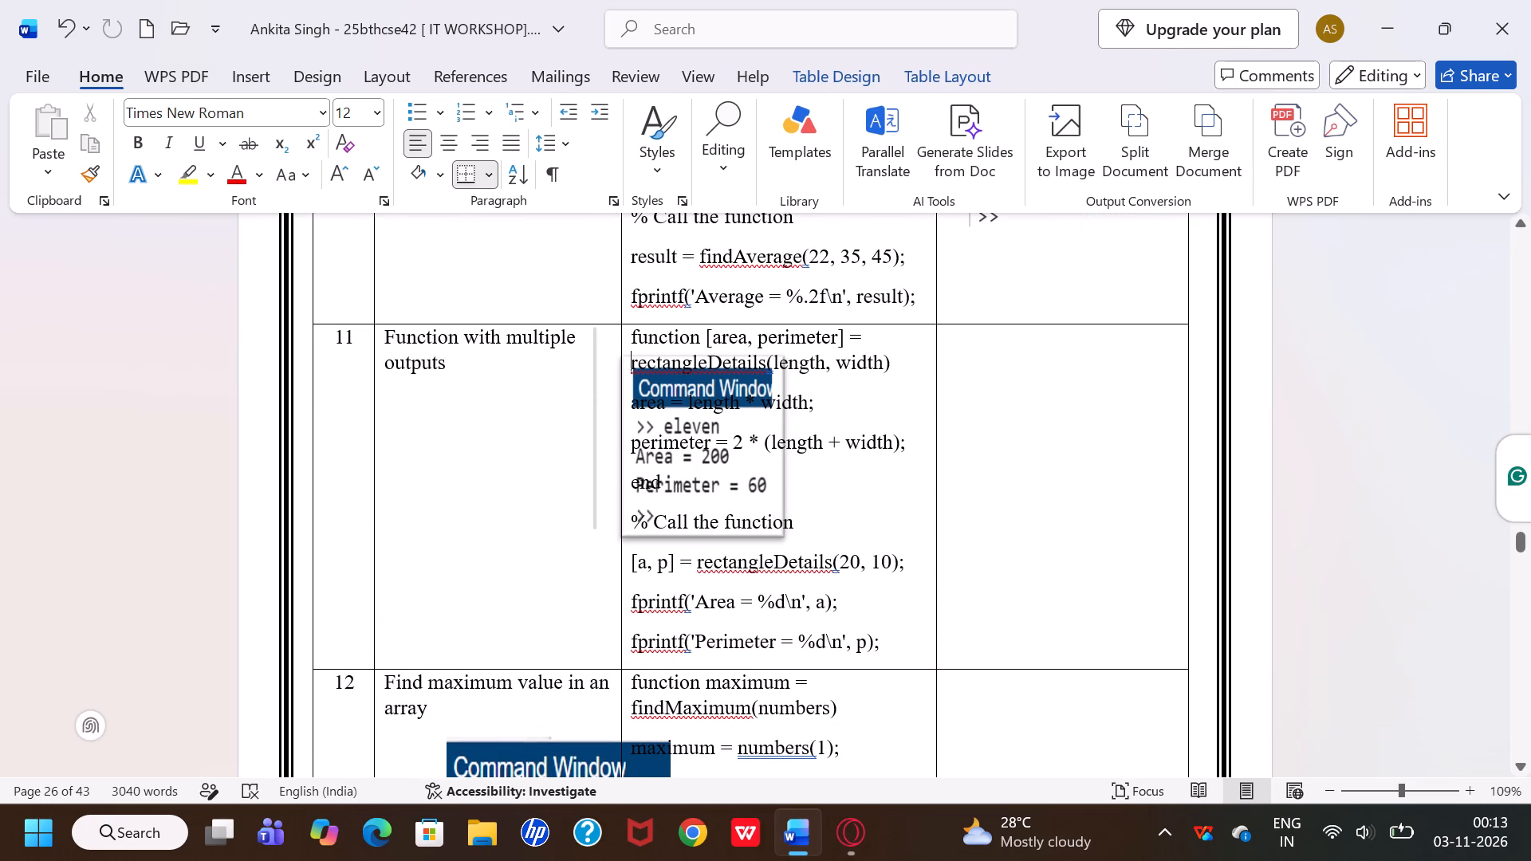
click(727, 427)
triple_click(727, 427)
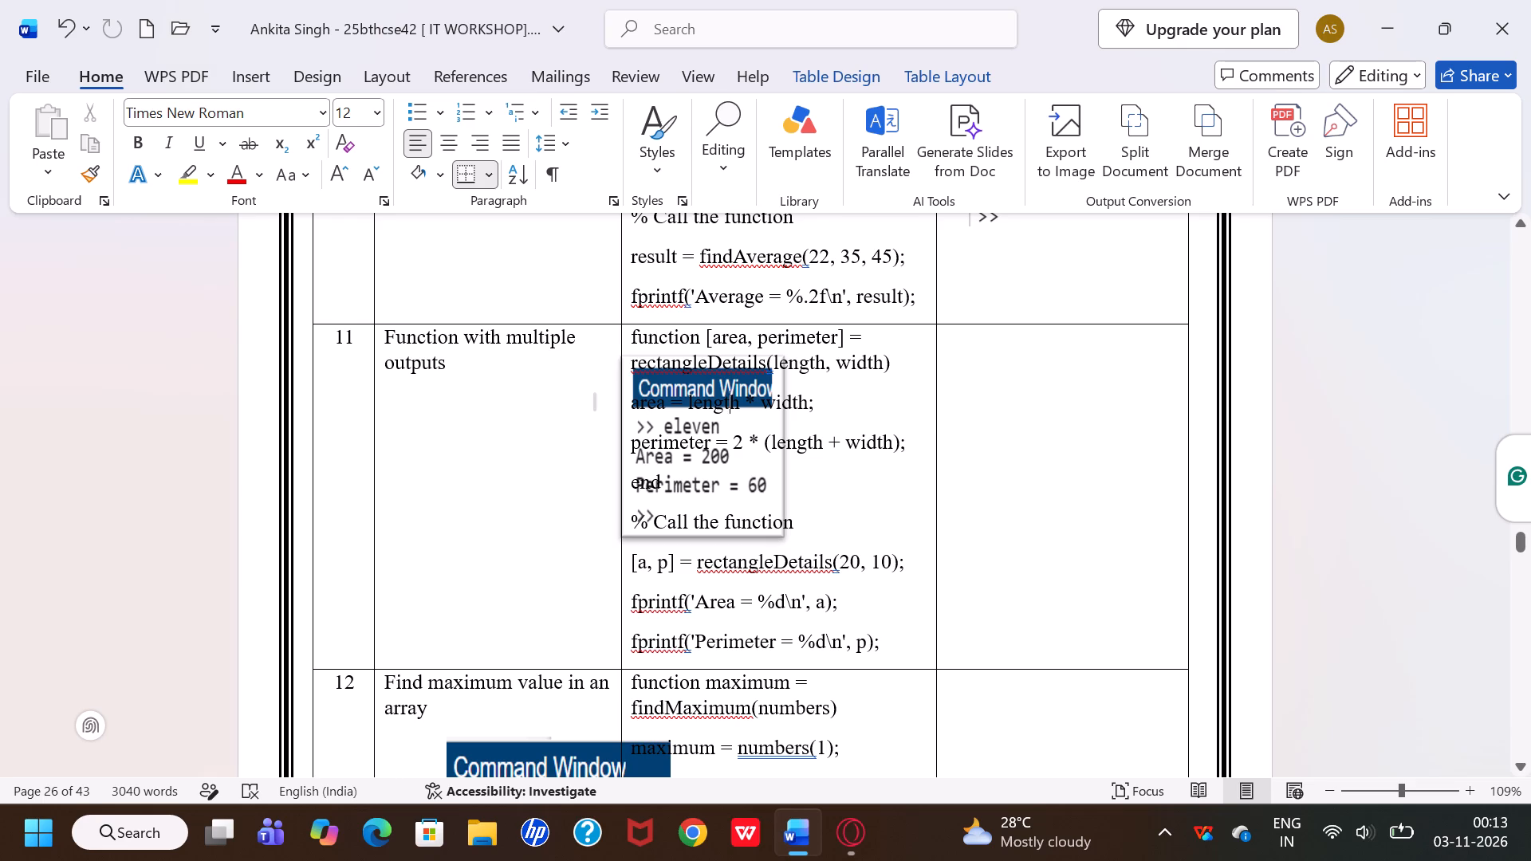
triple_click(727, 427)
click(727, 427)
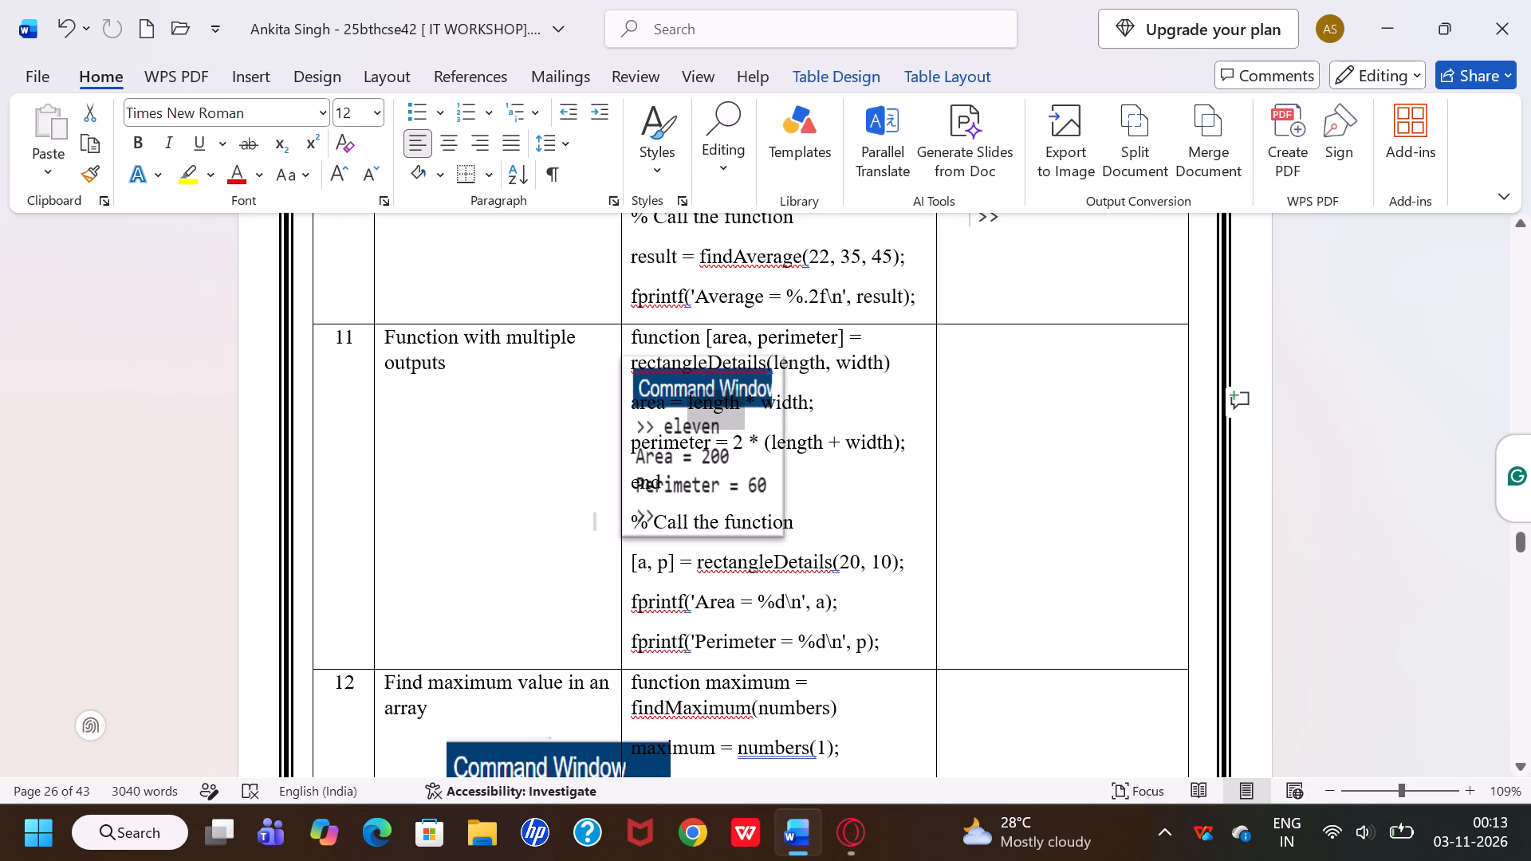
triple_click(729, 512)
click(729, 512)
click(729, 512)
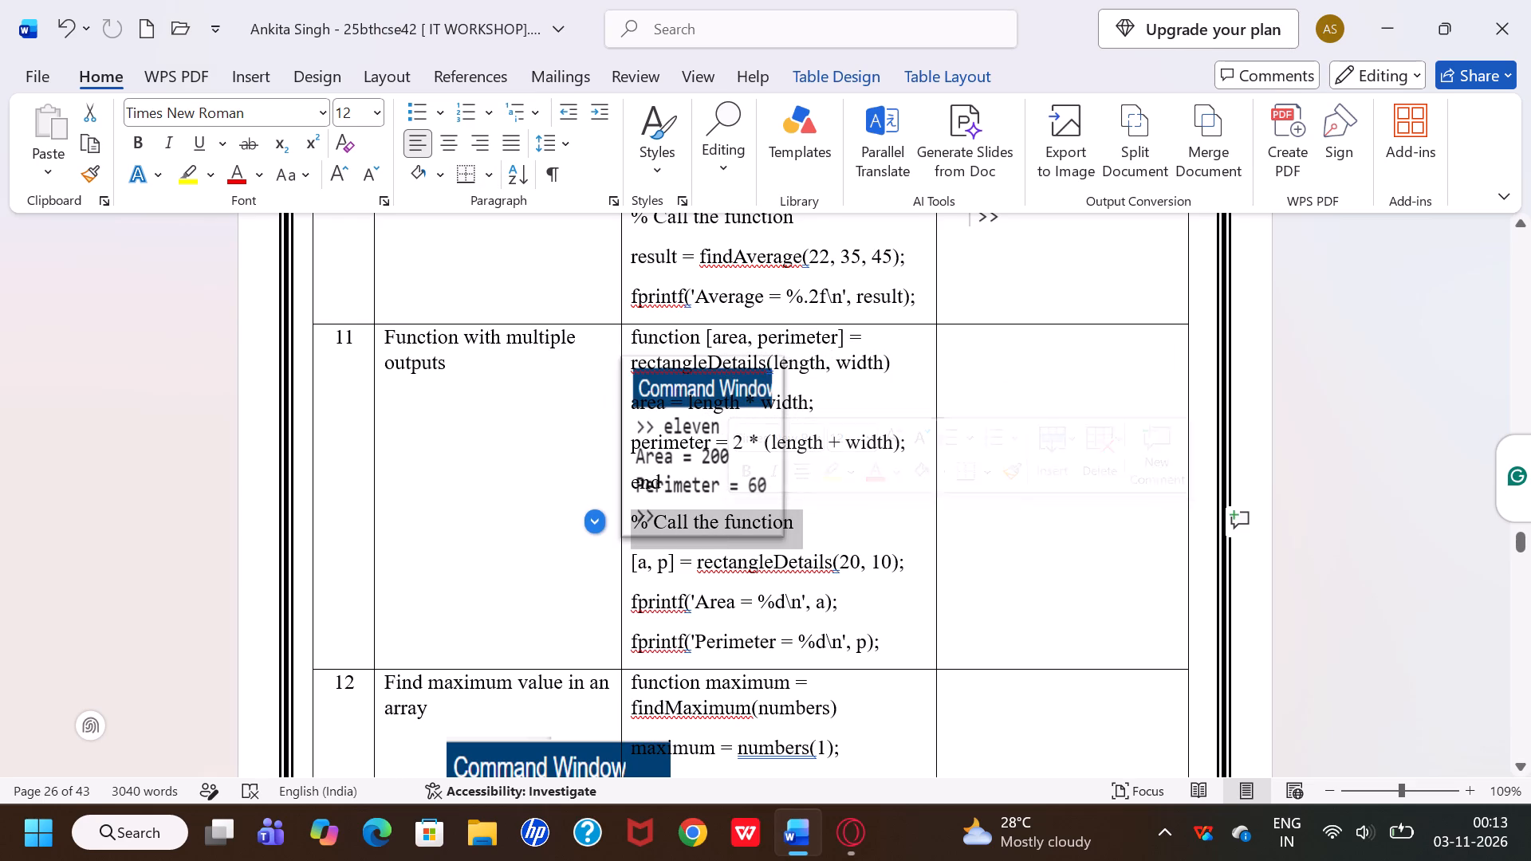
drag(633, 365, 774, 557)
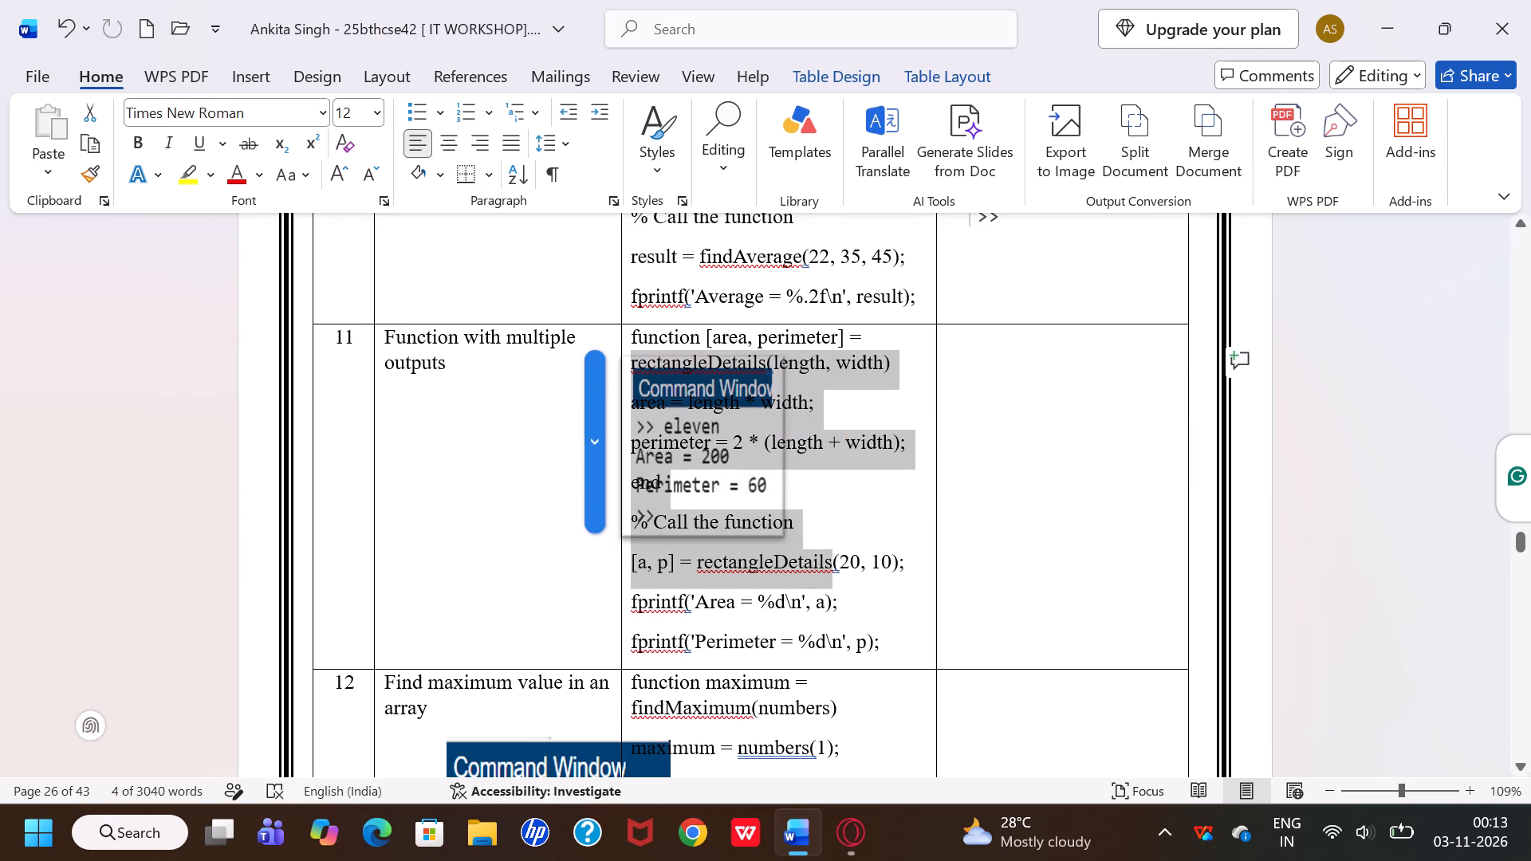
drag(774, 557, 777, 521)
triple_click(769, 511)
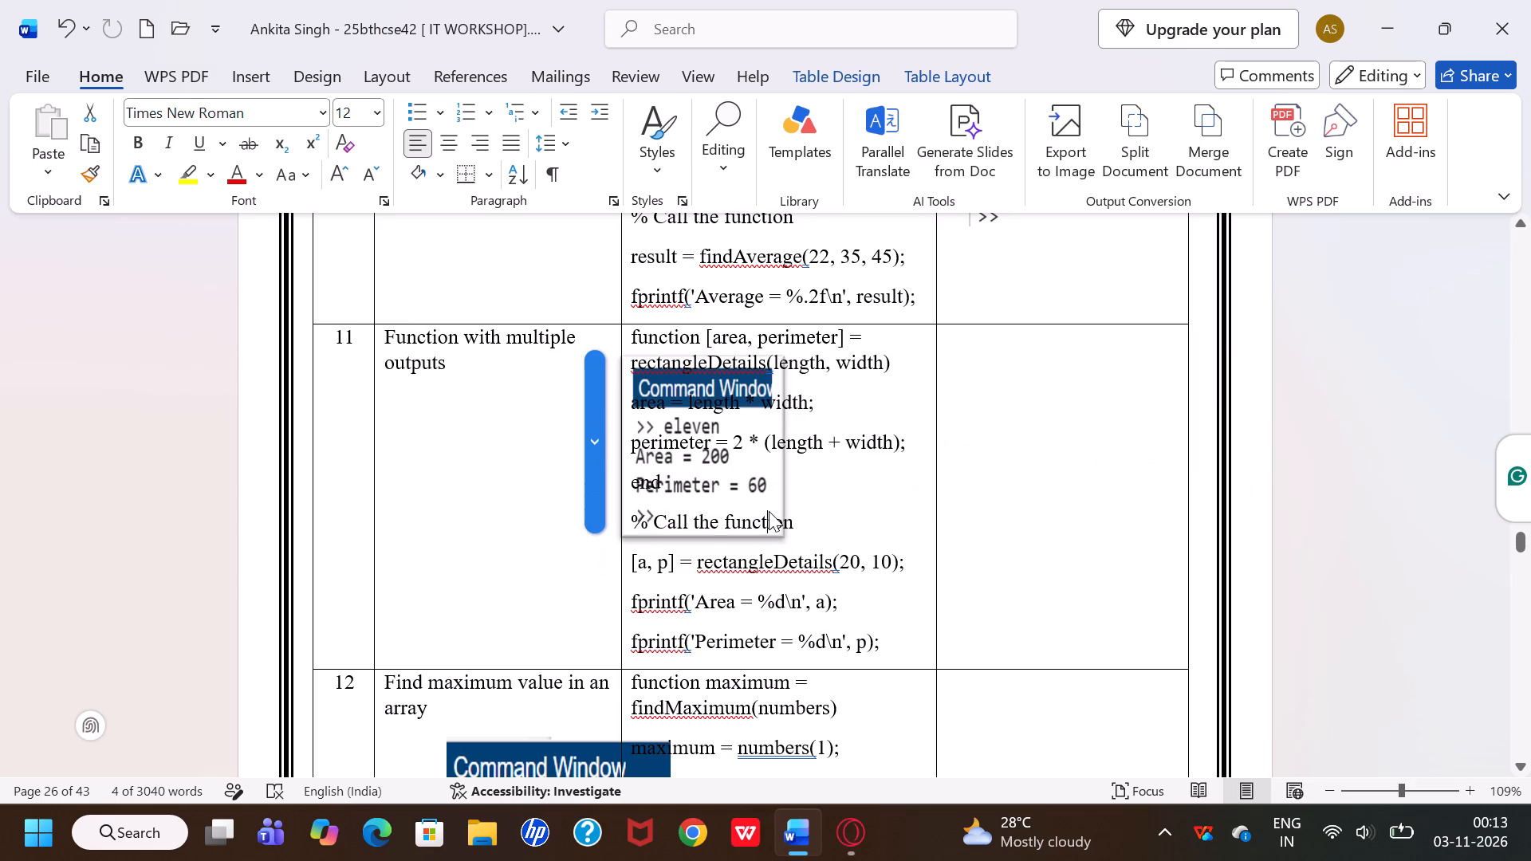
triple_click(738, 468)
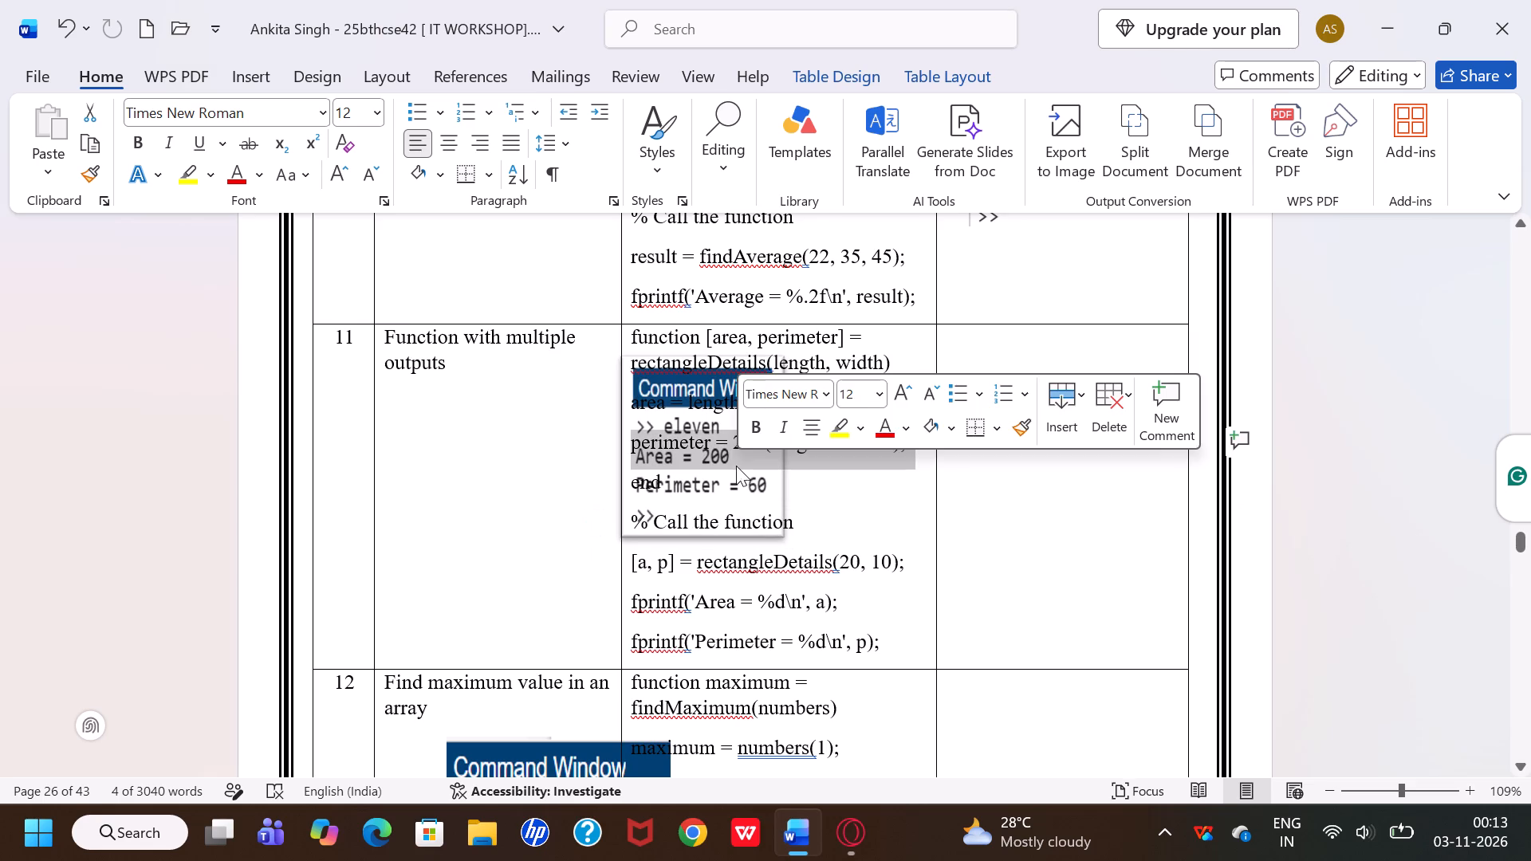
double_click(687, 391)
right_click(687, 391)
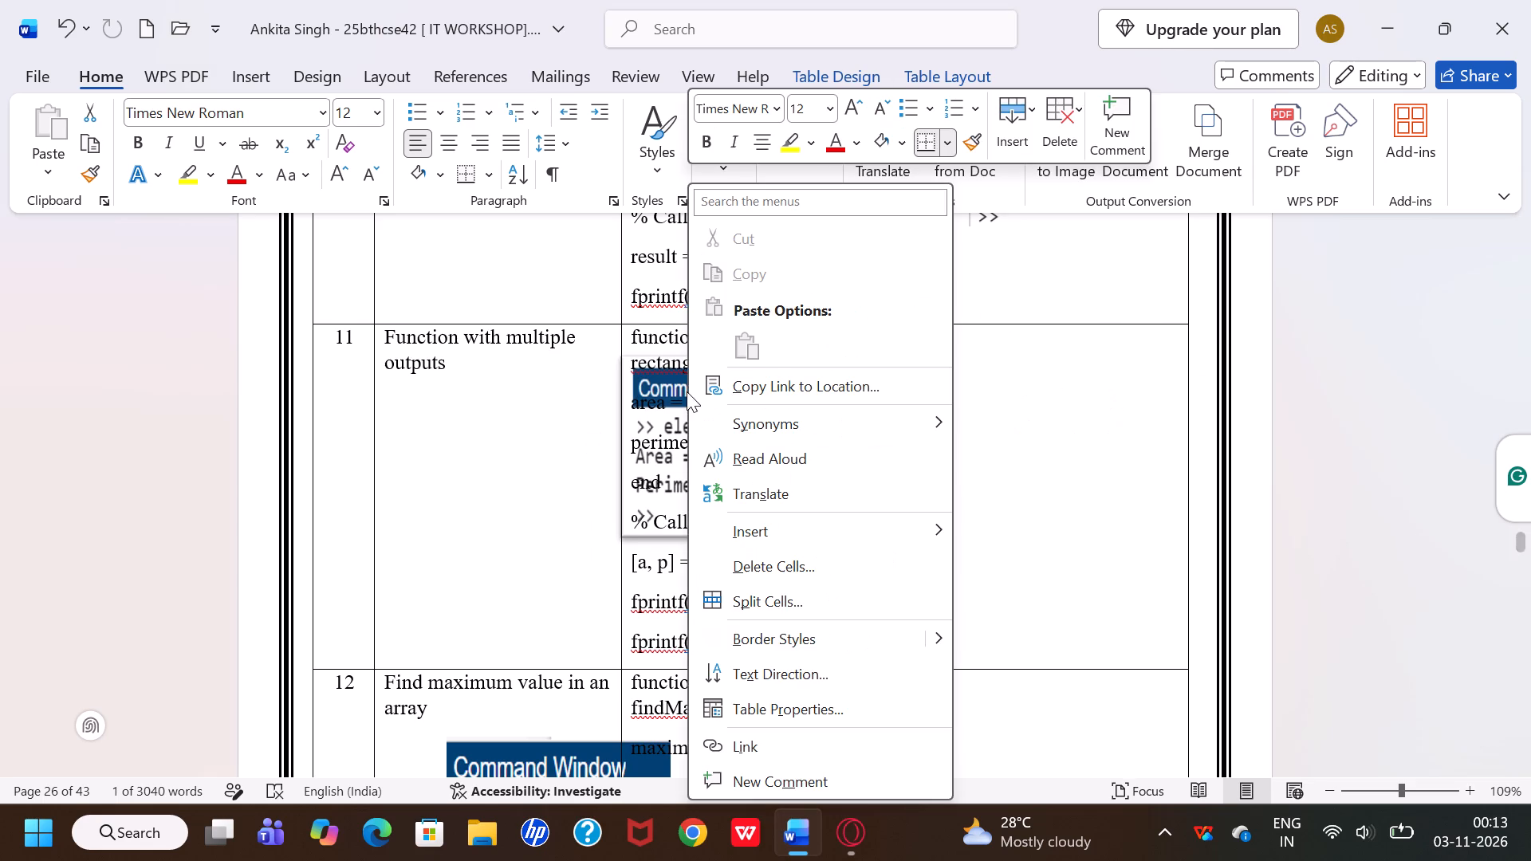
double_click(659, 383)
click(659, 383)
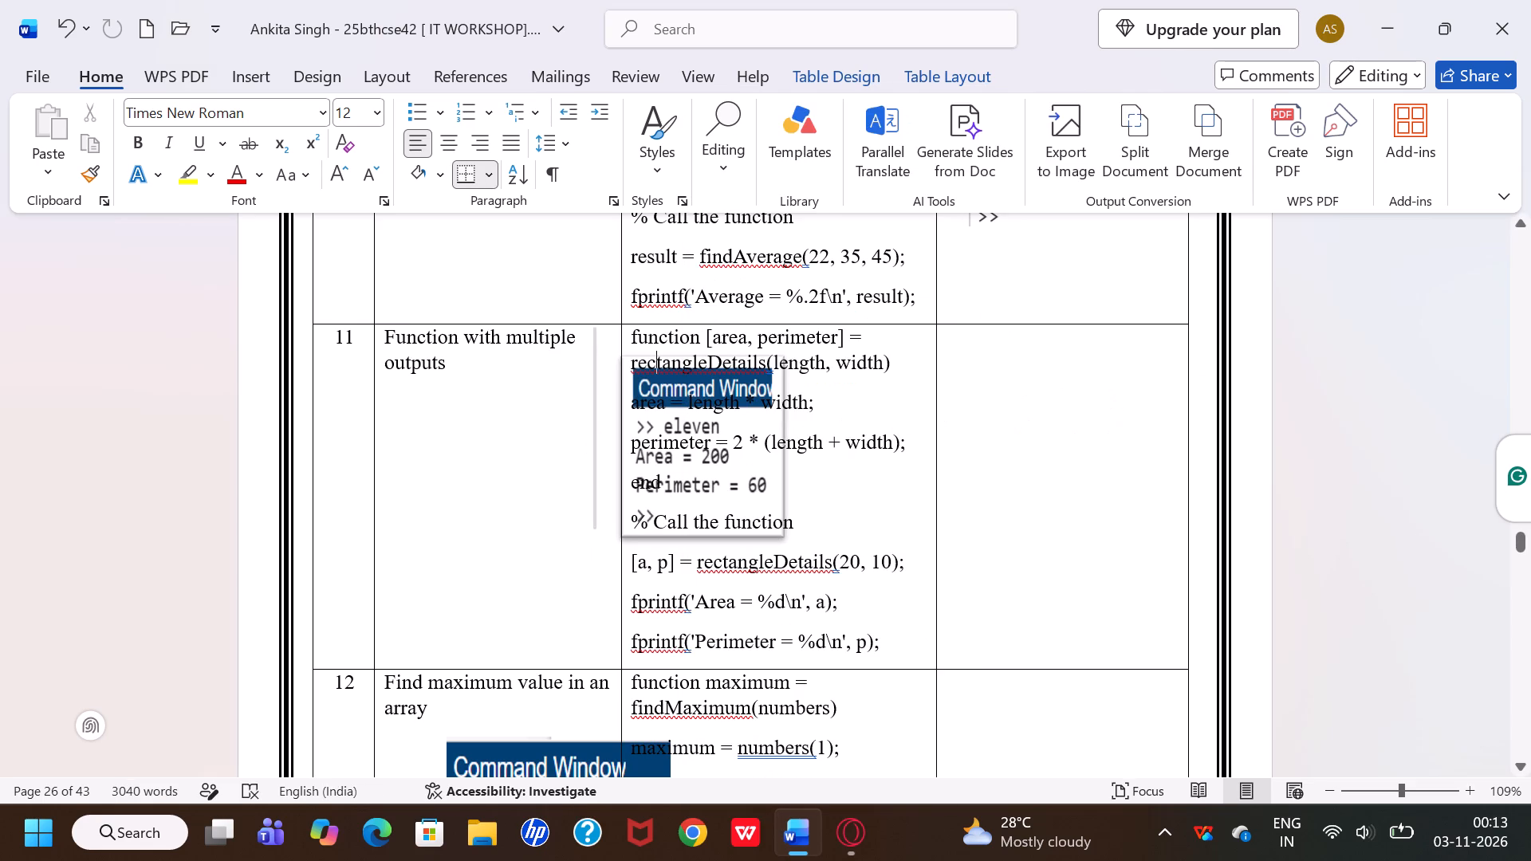
Remove the bottom border of row 11's rectangleDetails code cell.
click(470, 174)
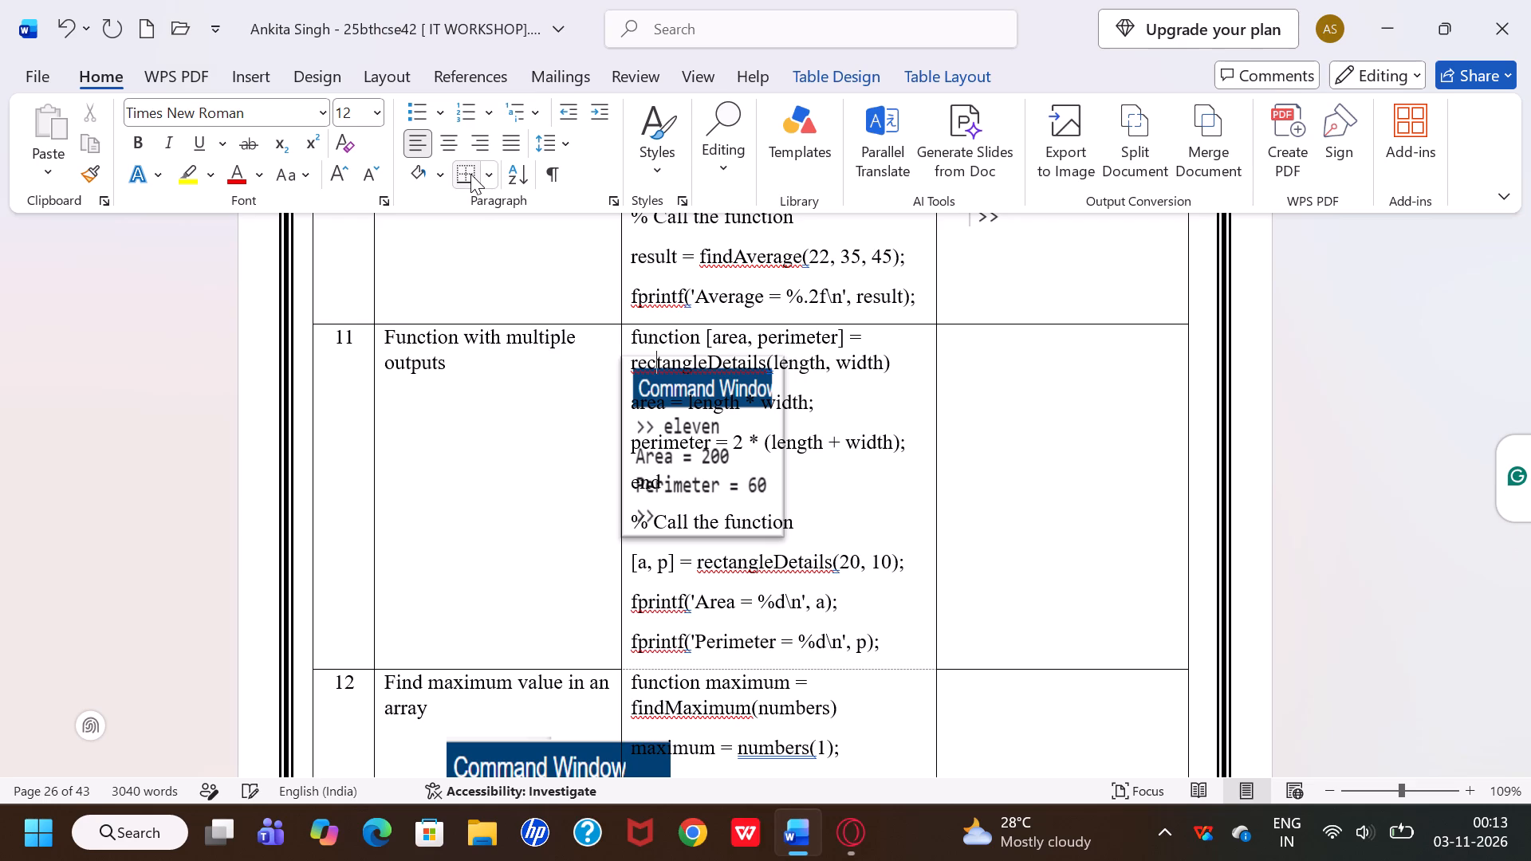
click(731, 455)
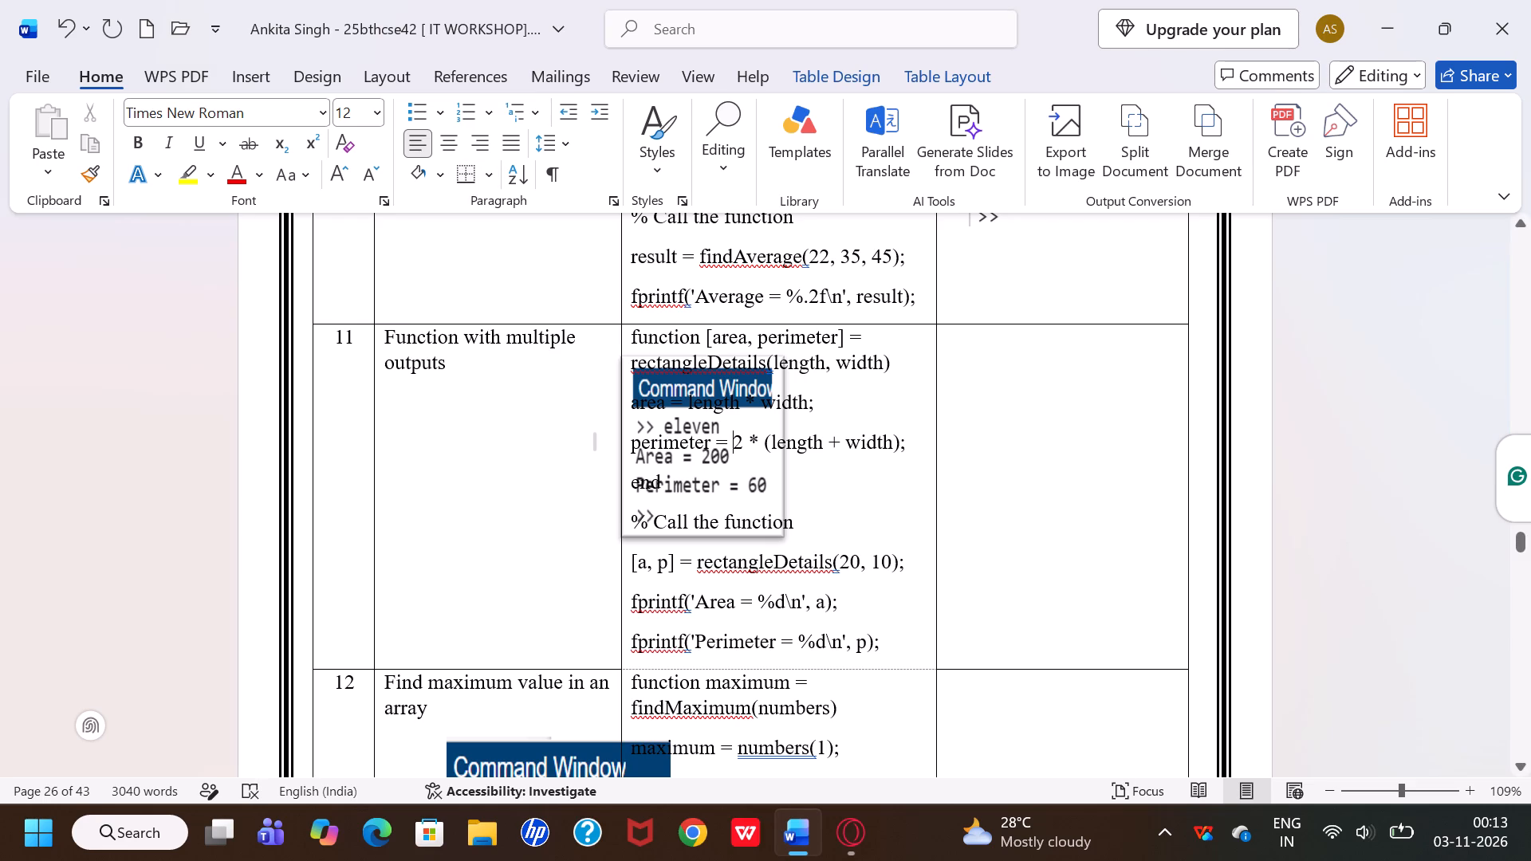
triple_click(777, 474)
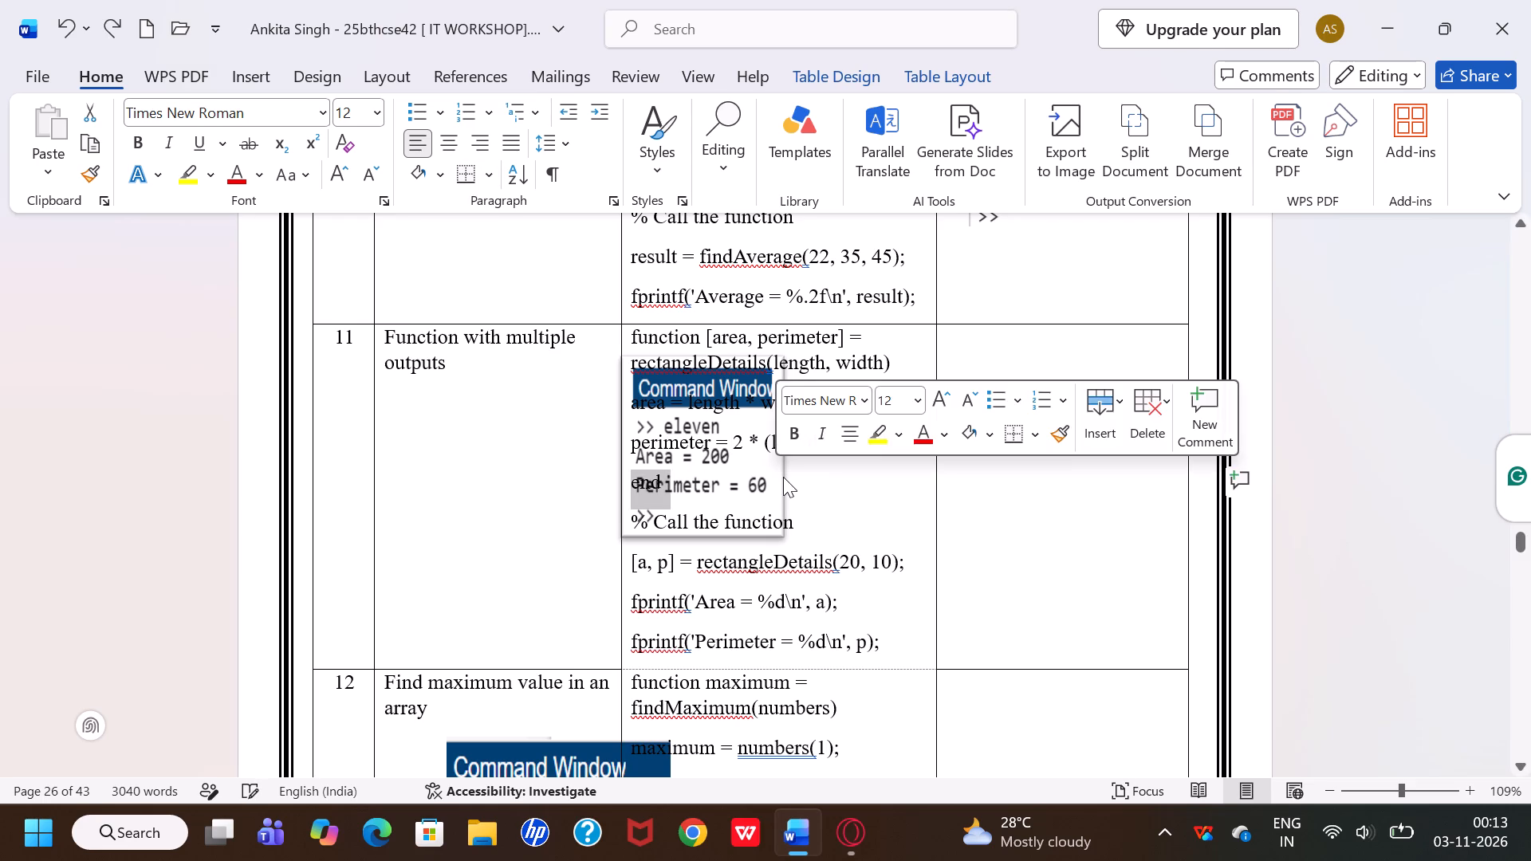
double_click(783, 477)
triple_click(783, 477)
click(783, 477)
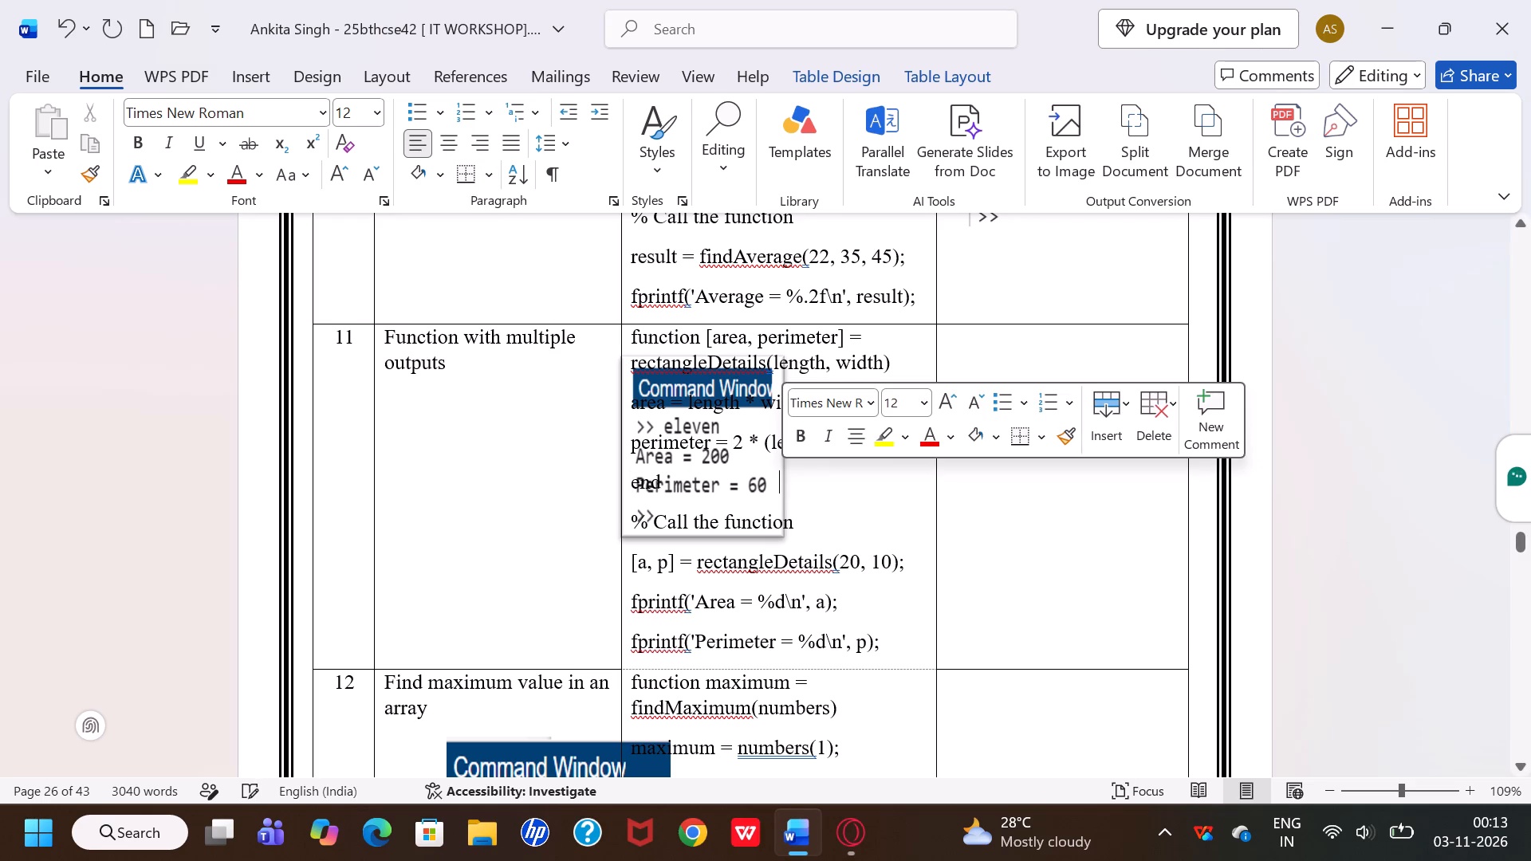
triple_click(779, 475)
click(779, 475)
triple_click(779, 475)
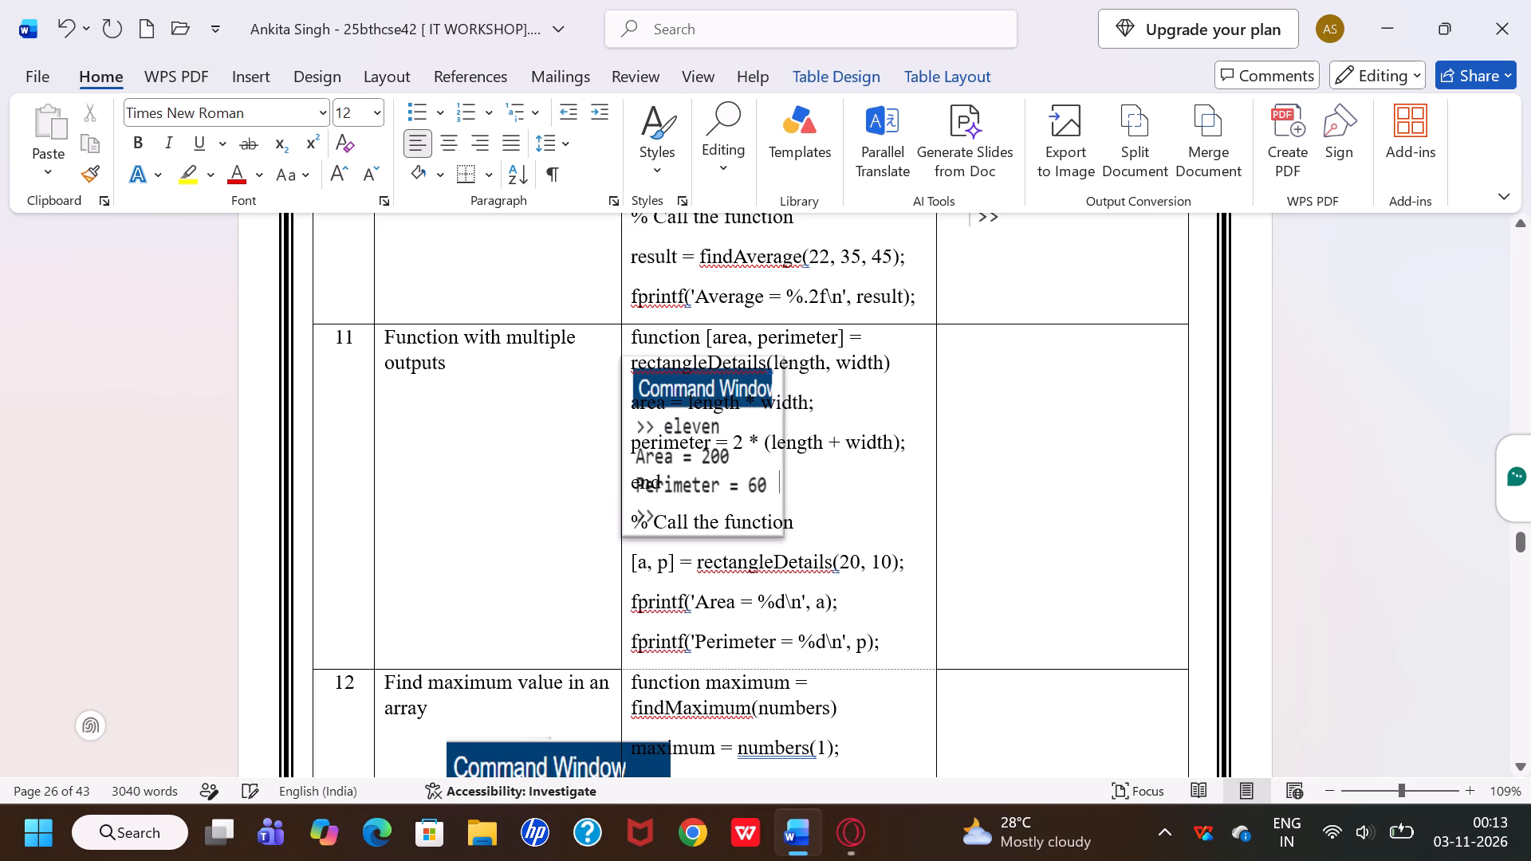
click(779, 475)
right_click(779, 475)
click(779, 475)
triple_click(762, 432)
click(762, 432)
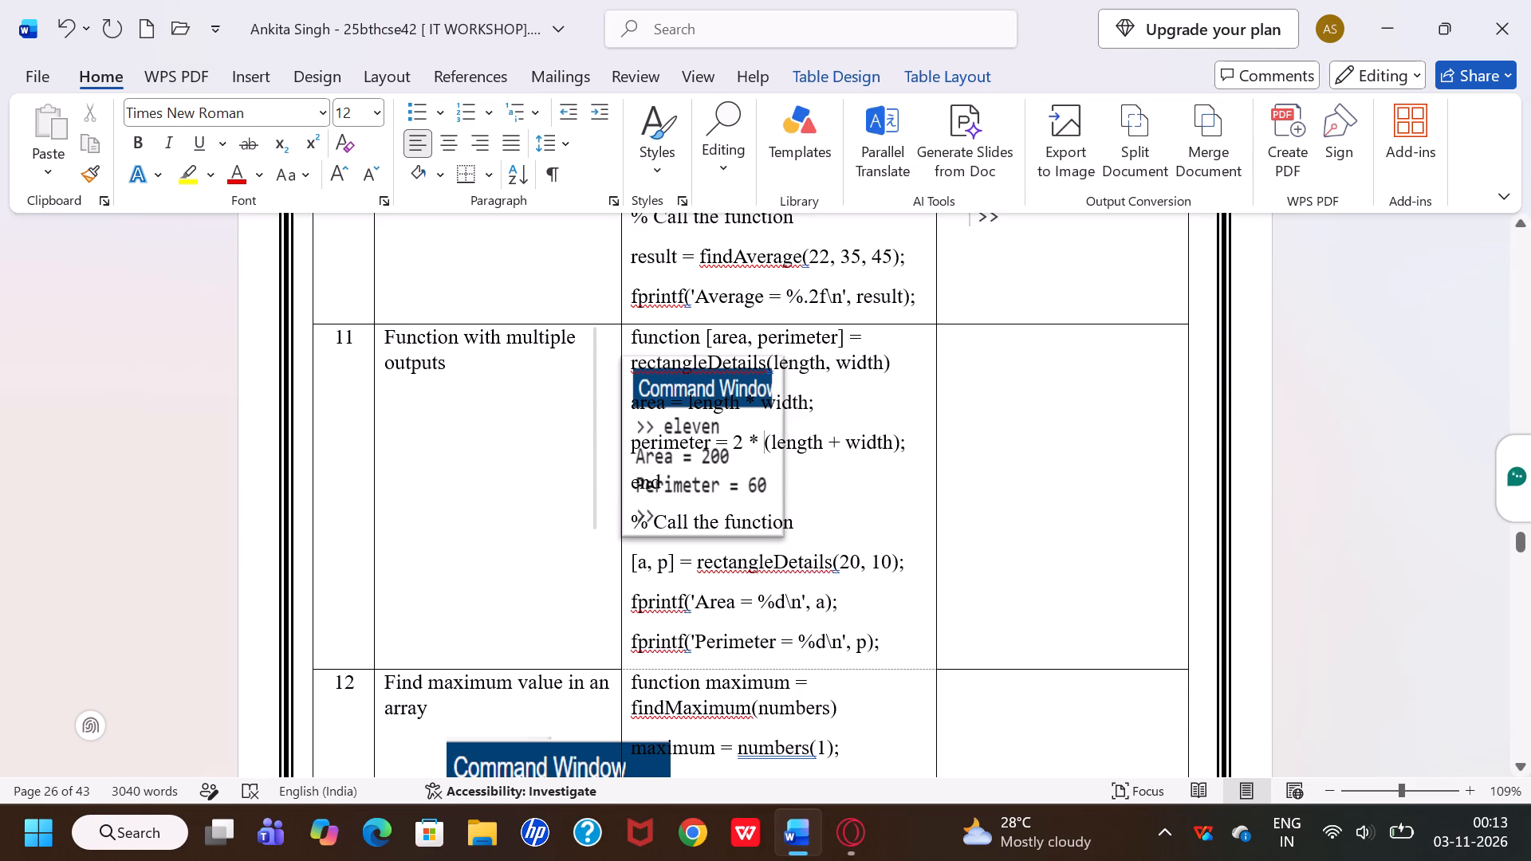
Move row 11's Command Window picture off the rectangleDetails code into row 11's Output cell, clear of the cell borders.
drag(627, 412, 974, 418)
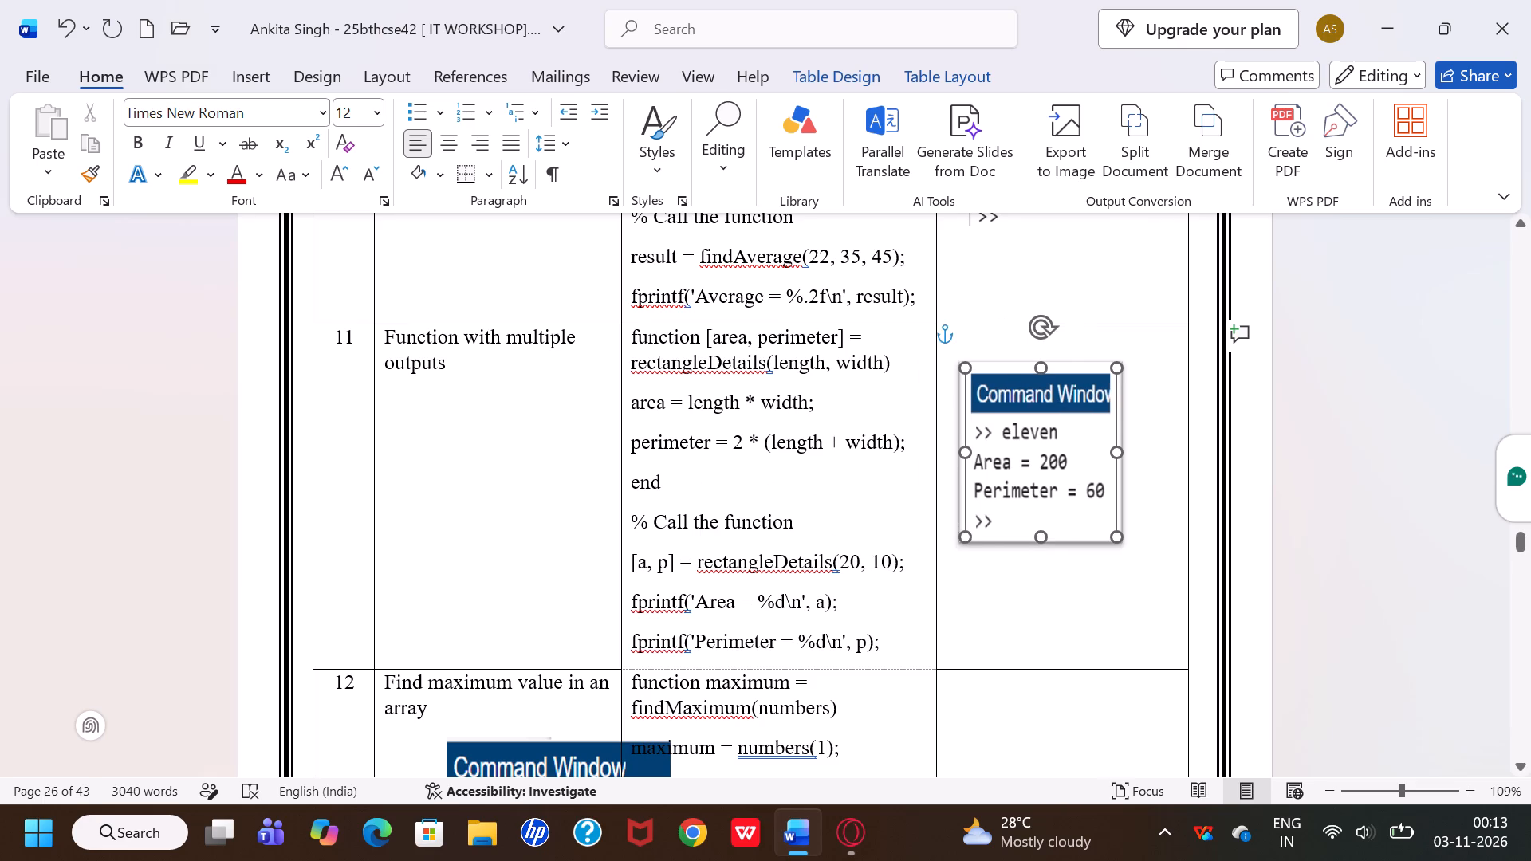
drag(974, 418, 985, 427)
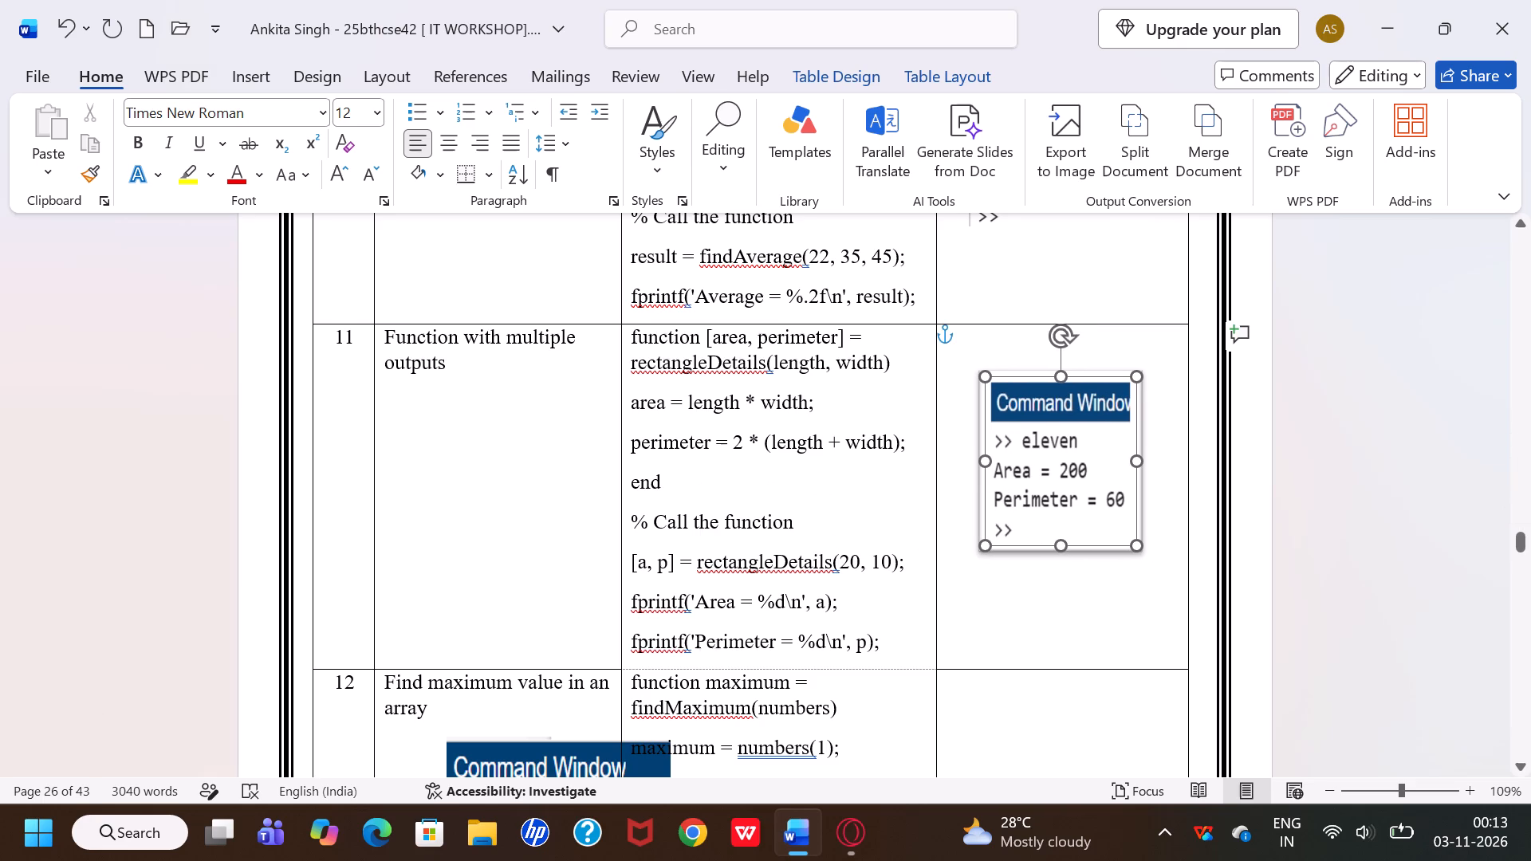
drag(985, 427, 986, 444)
click(889, 438)
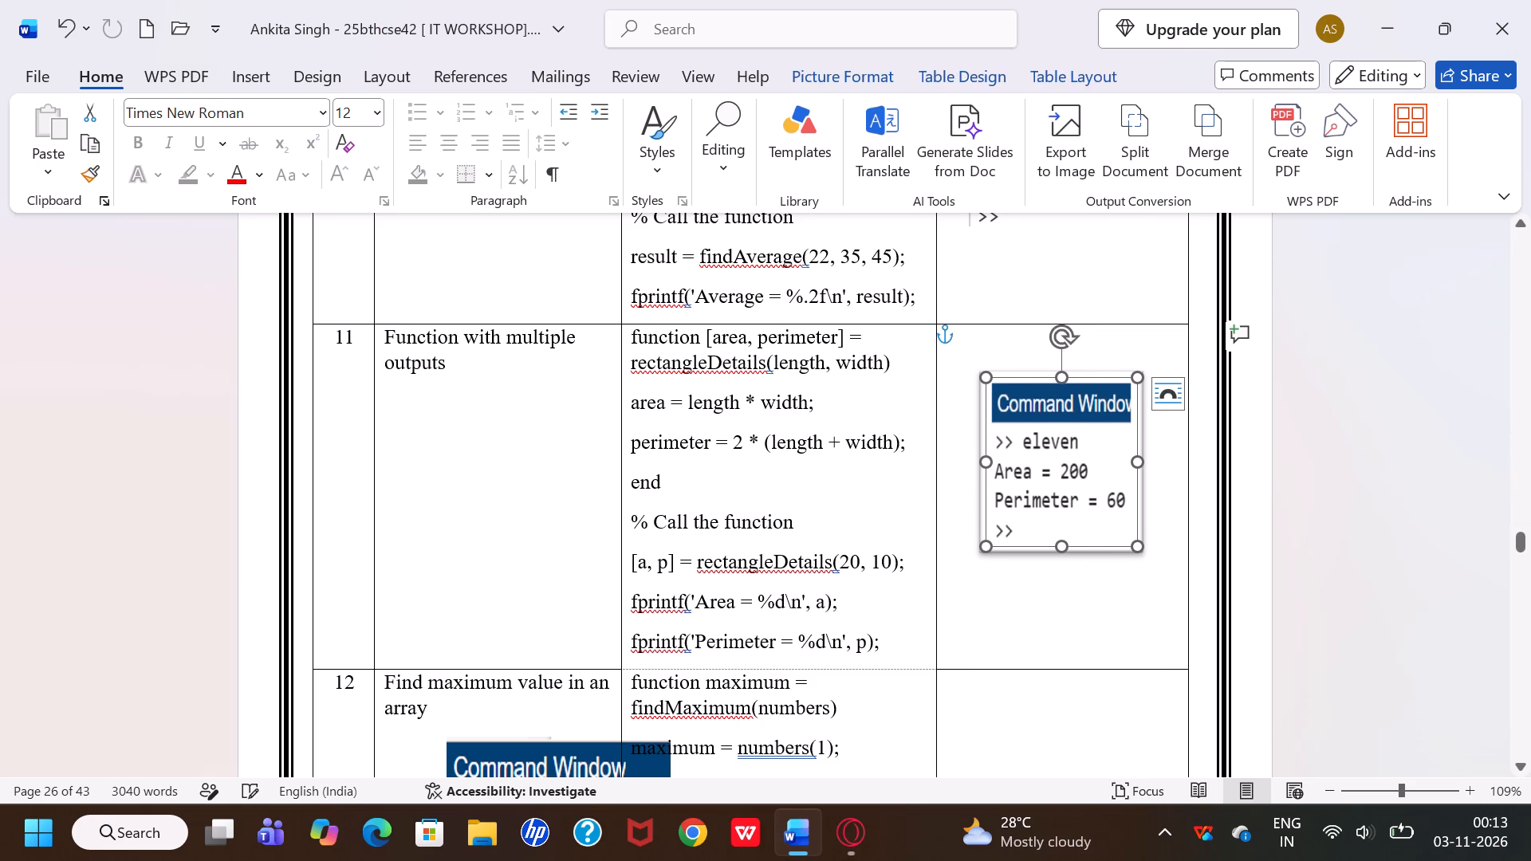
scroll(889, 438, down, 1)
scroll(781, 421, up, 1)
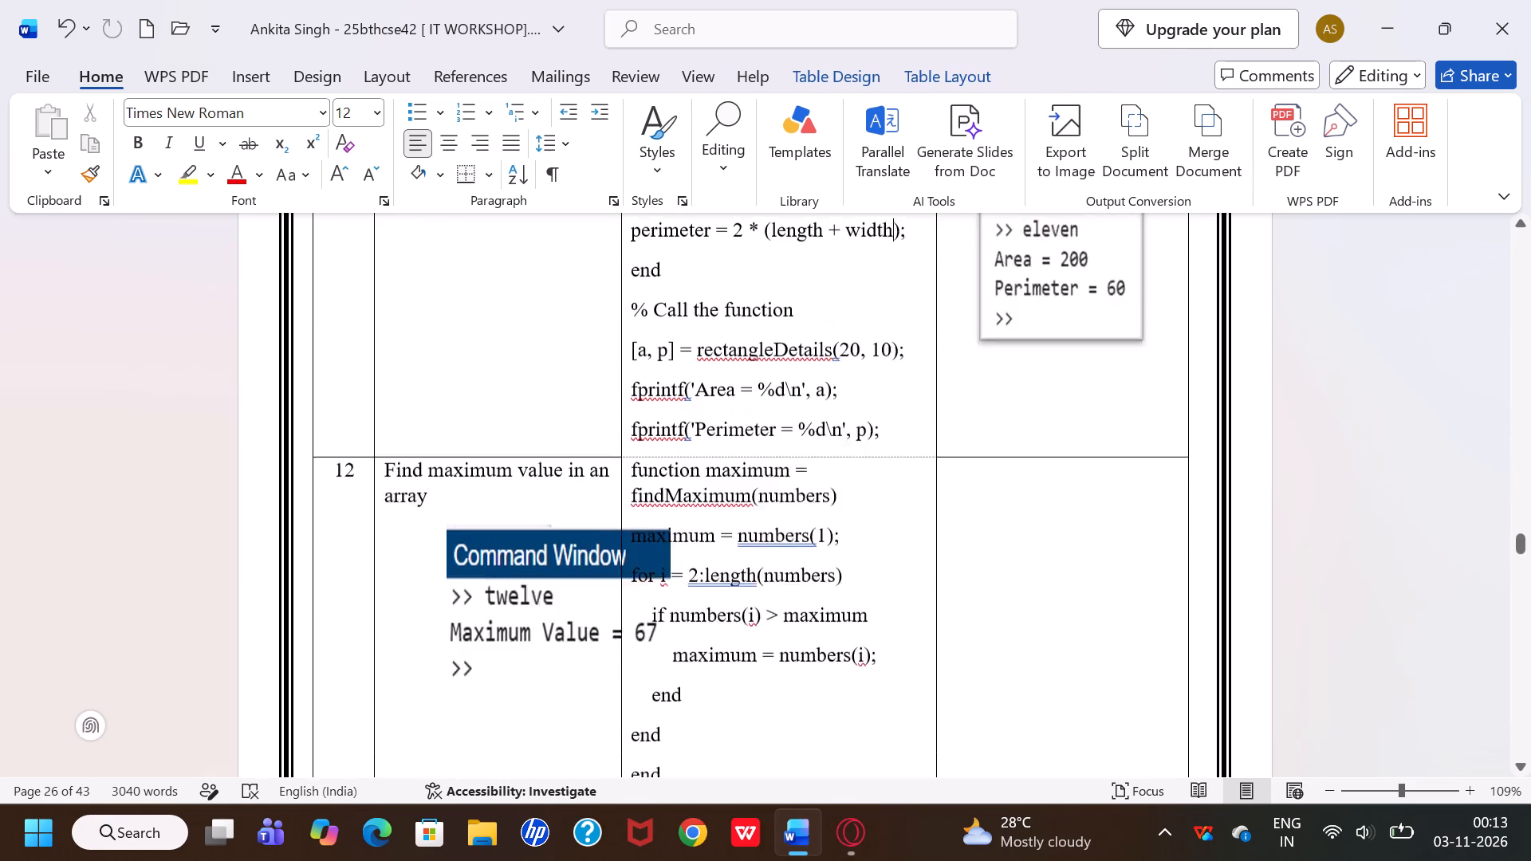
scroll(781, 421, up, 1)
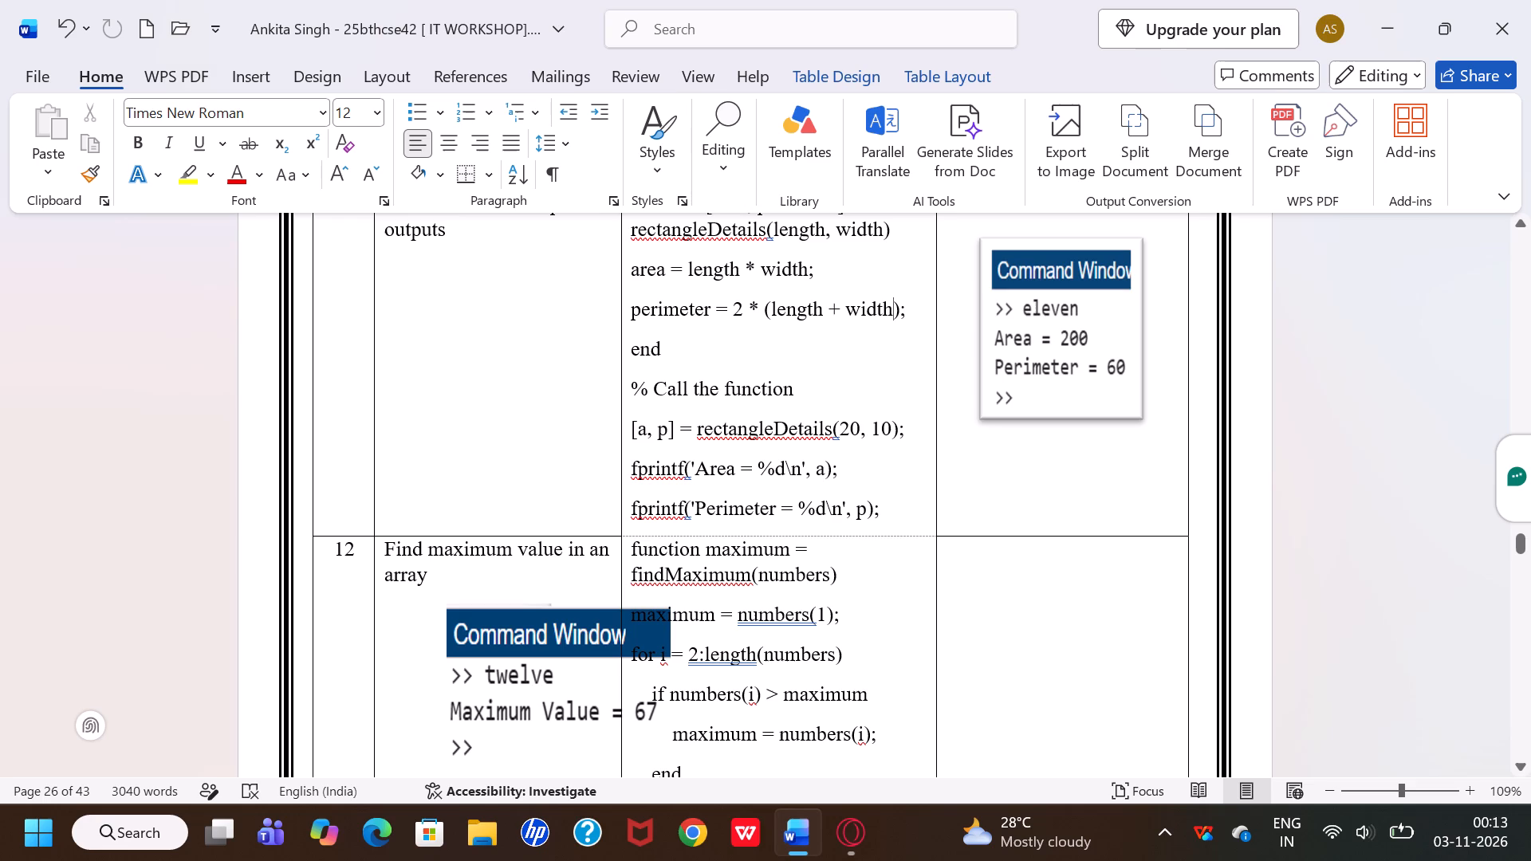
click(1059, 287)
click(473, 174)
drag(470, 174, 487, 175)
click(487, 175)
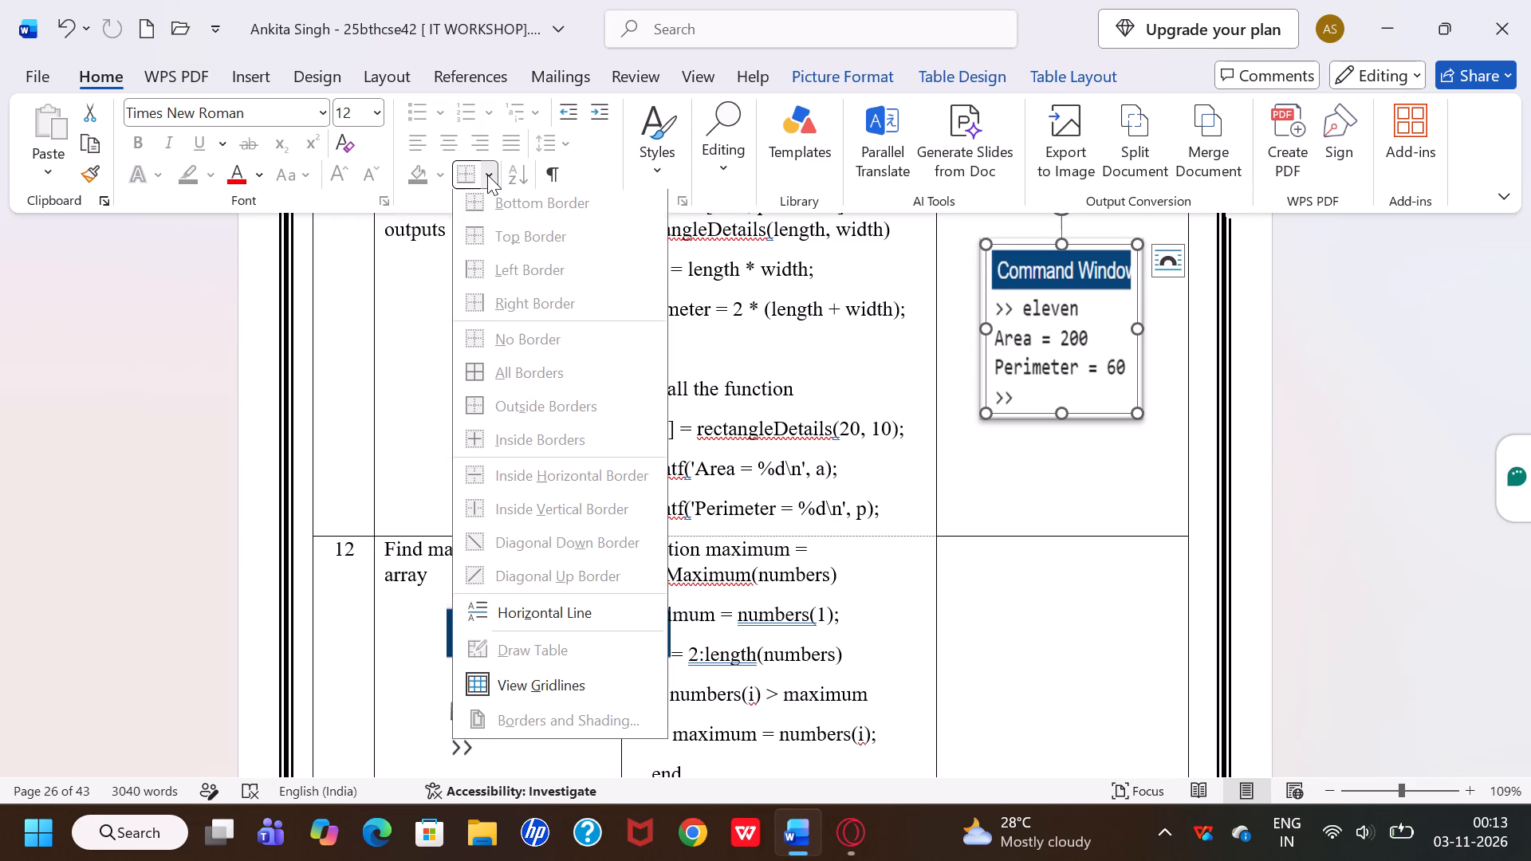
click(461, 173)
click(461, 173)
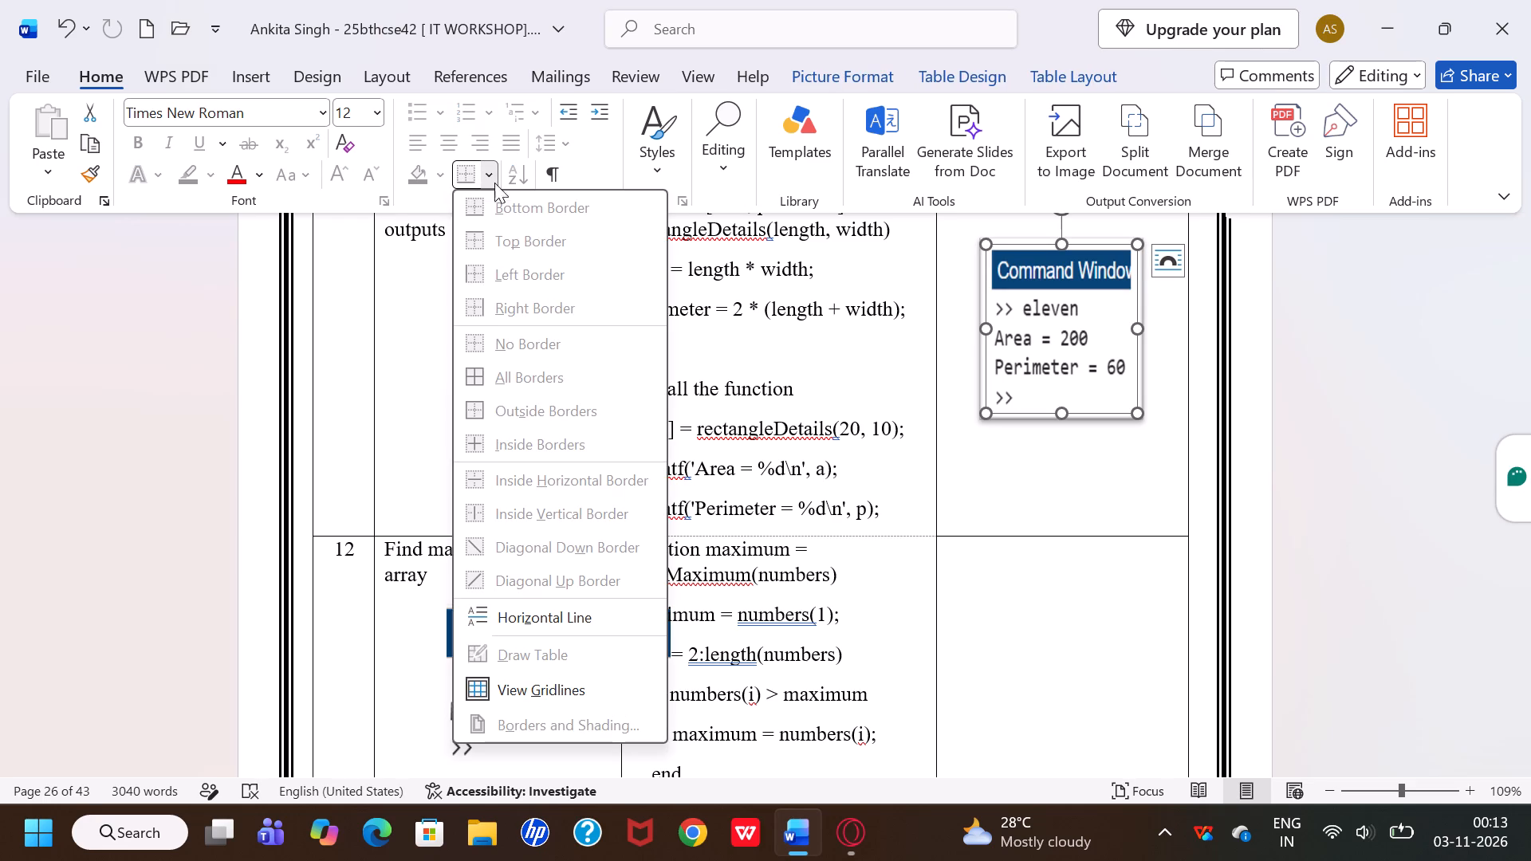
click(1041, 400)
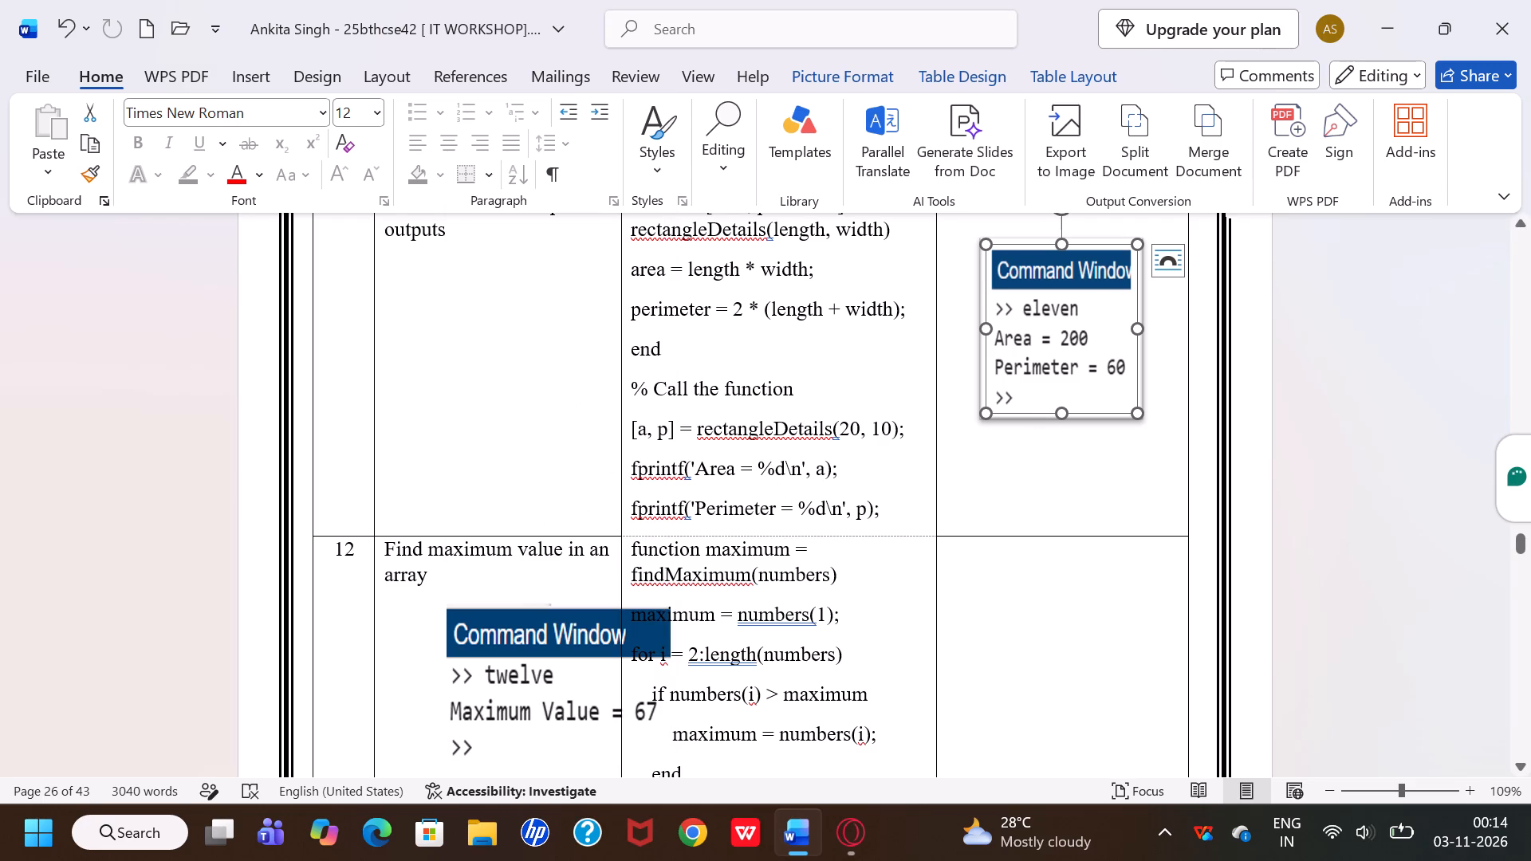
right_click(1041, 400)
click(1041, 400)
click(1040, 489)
Move row 12's Command Window picture into the Output cell beside the findMaximum code, keeping it within the cell borders.
scroll(972, 502, down, 1)
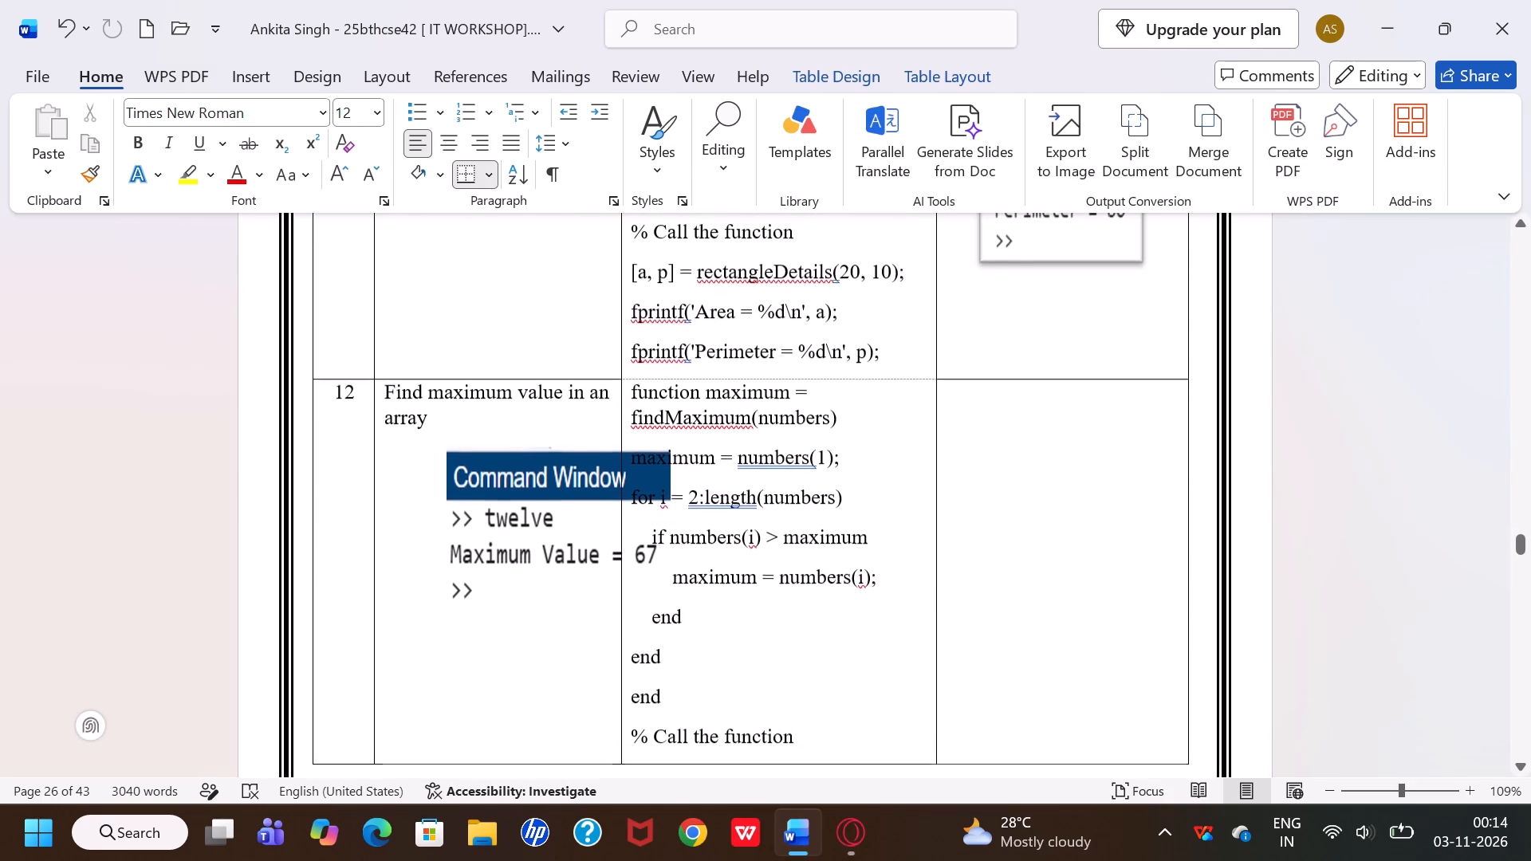
click(590, 484)
drag(590, 484, 1037, 508)
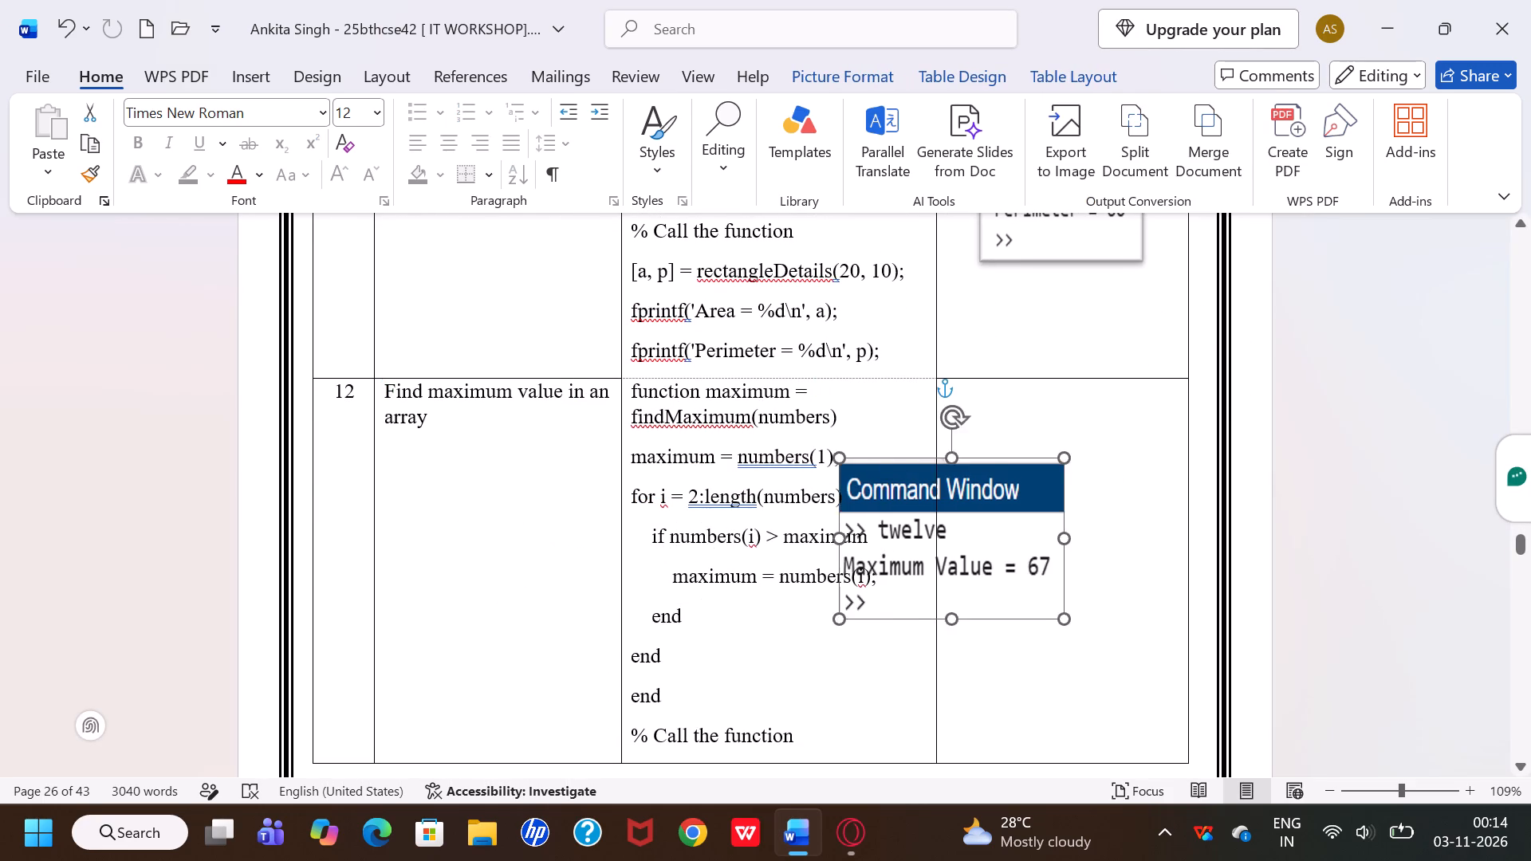
drag(1037, 508, 1092, 490)
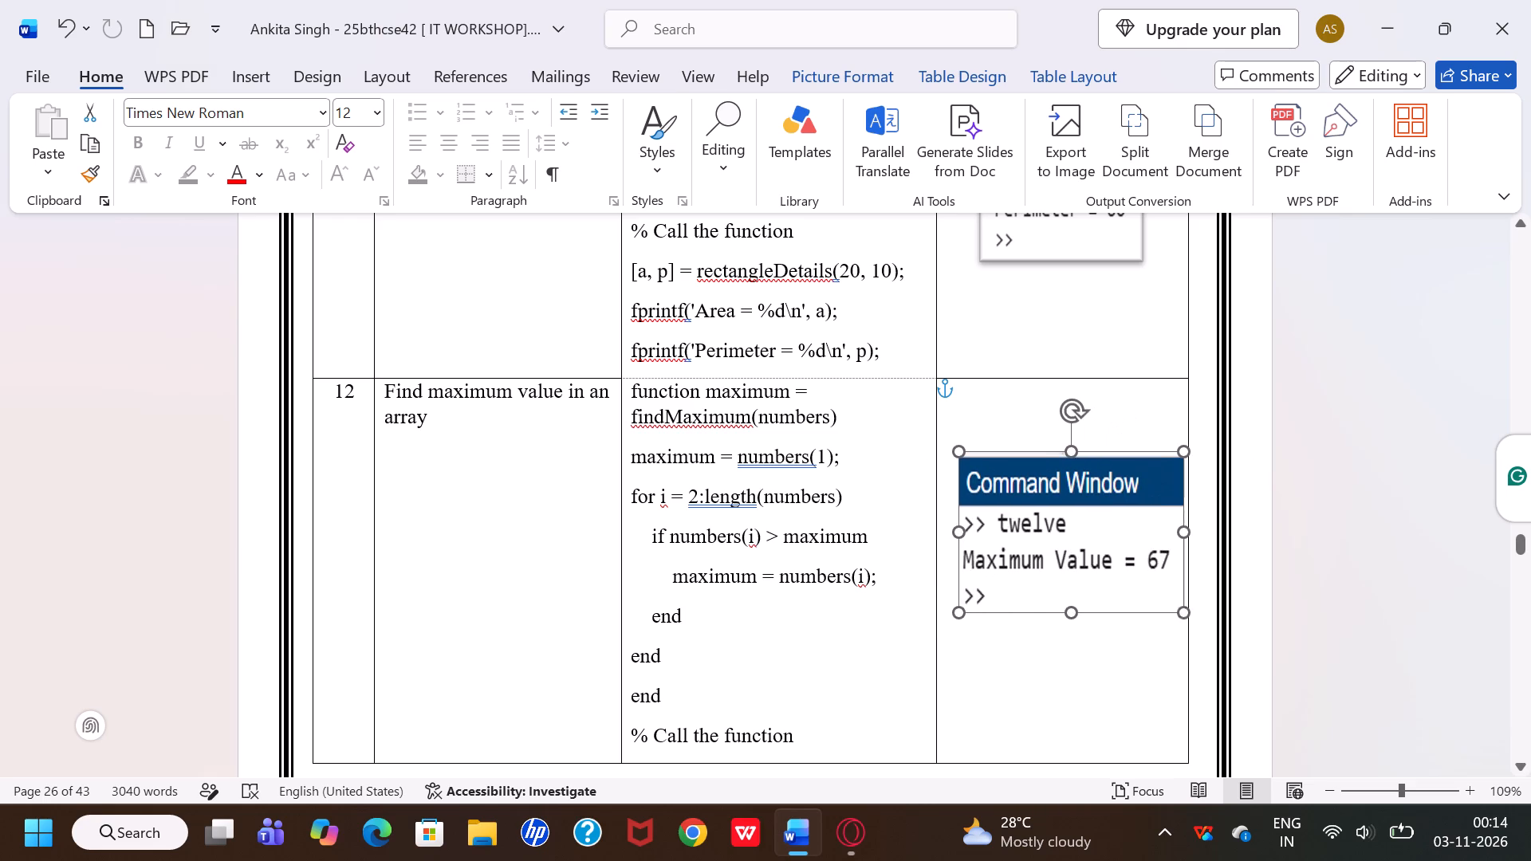
drag(1092, 490, 1094, 492)
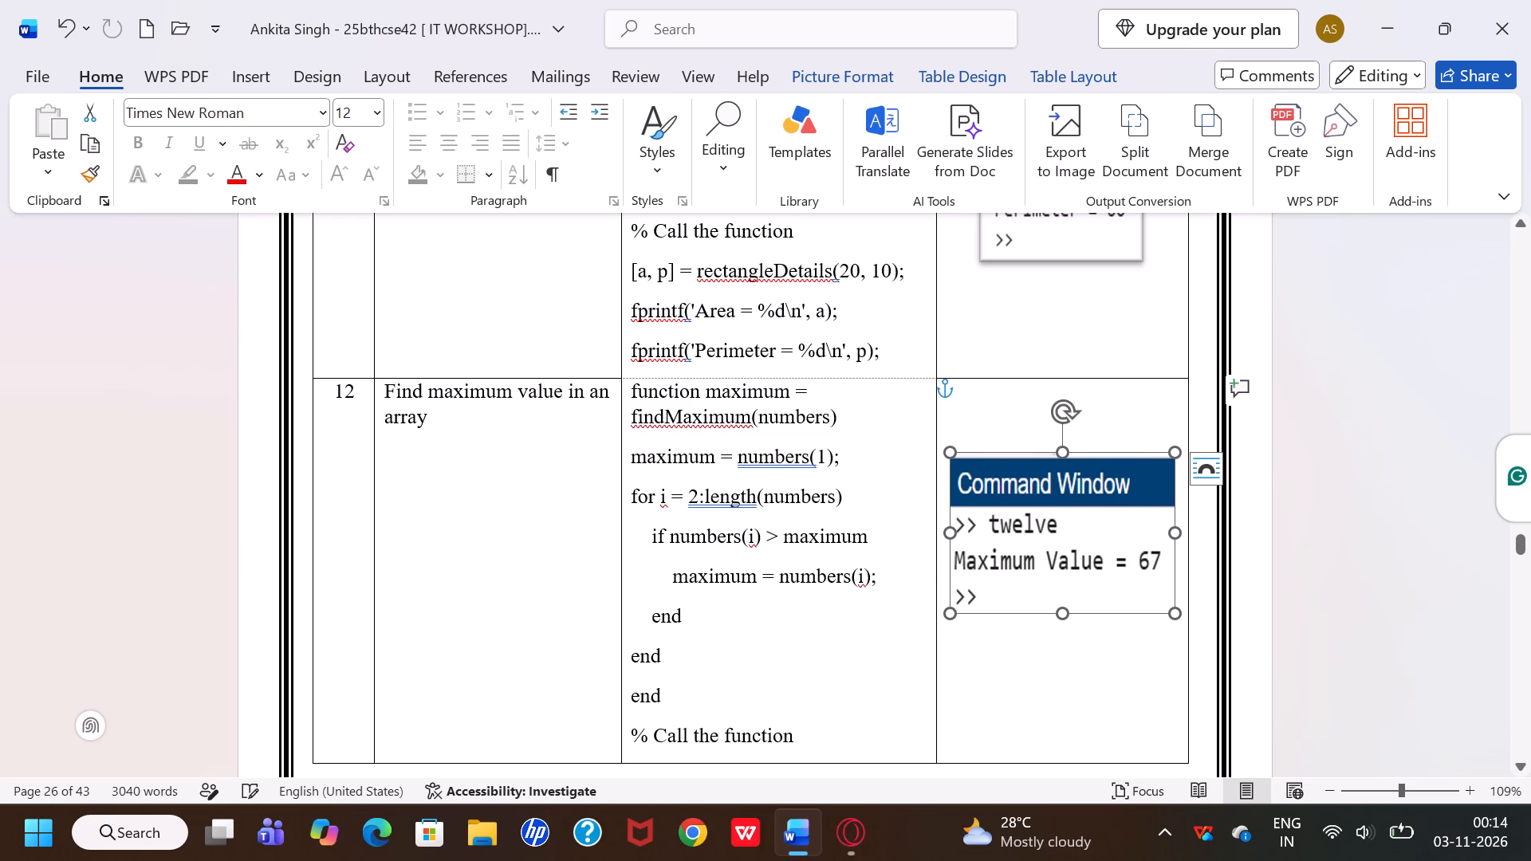
click(1069, 643)
Move row 13's Command Window picture off the problem description into the Output cell beside the arrayStatistics code.
scroll(1069, 643, down, 2)
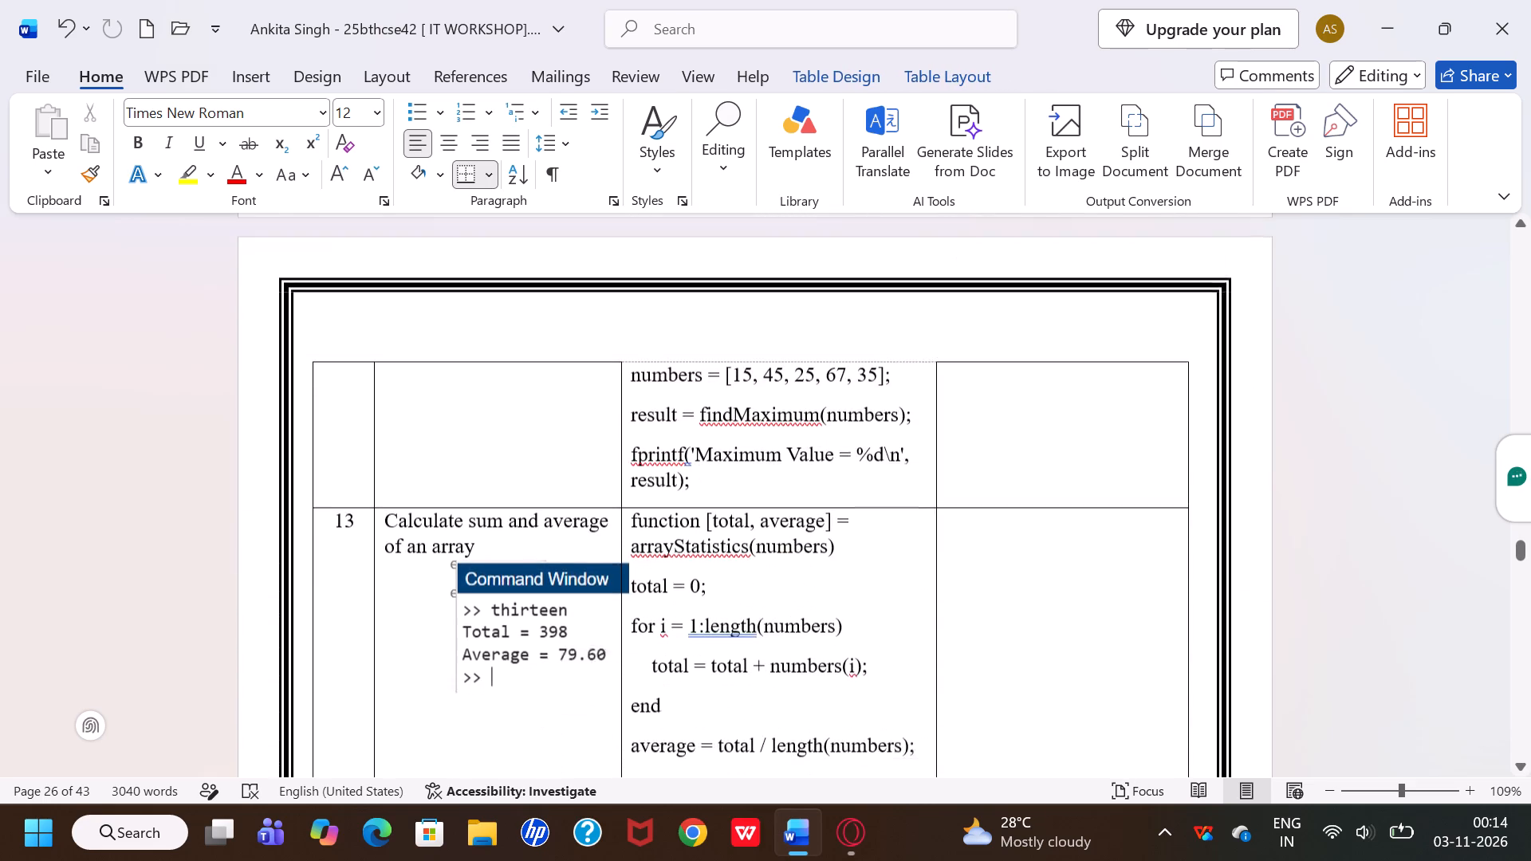
scroll(1069, 643, down, 1)
click(581, 555)
drag(581, 555, 713, 548)
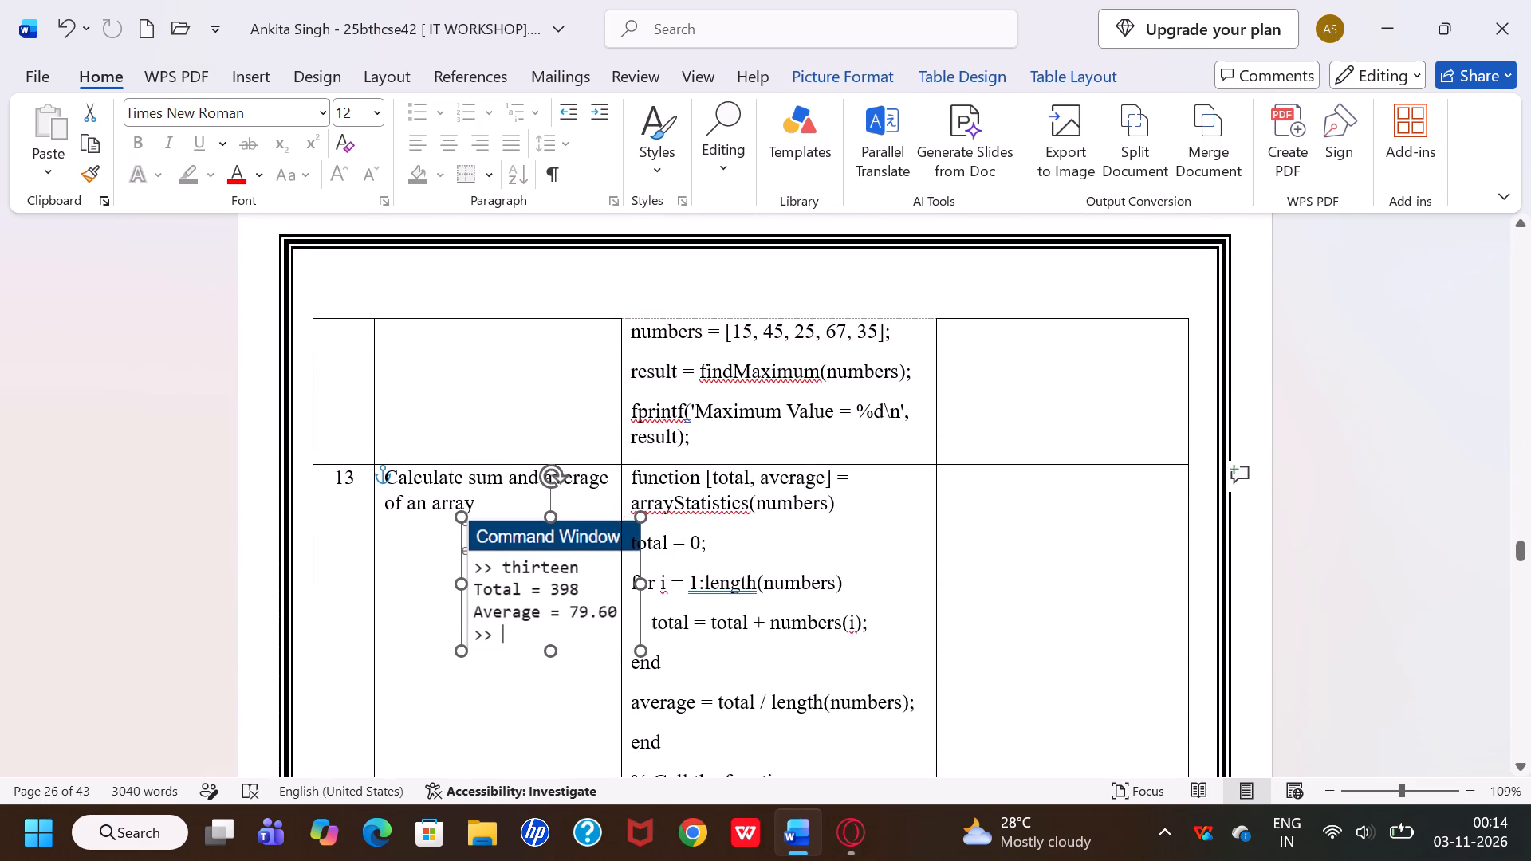
drag(713, 548, 1083, 574)
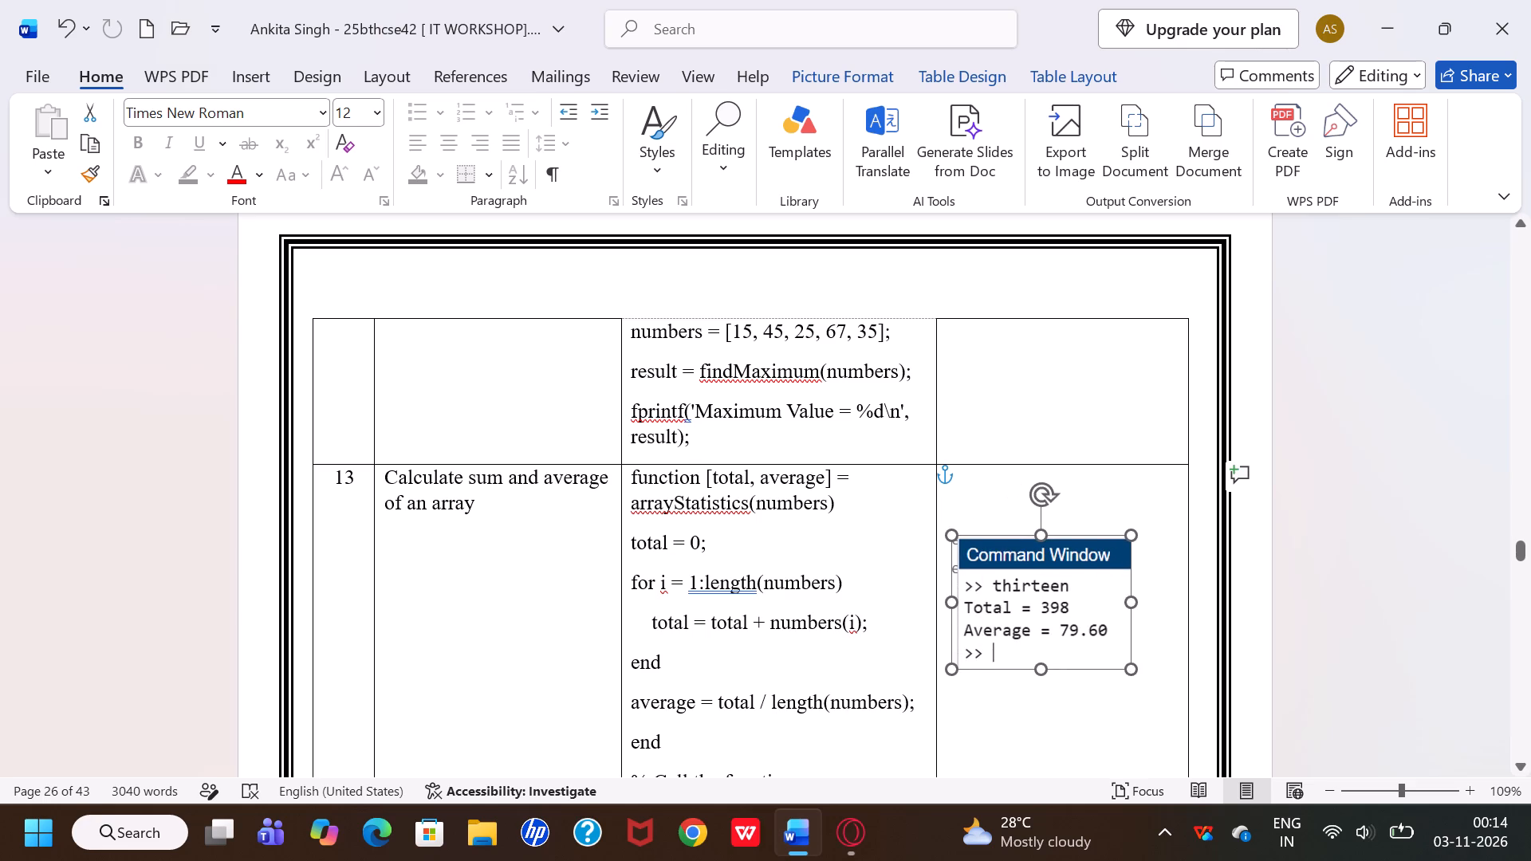
drag(1083, 574, 1100, 578)
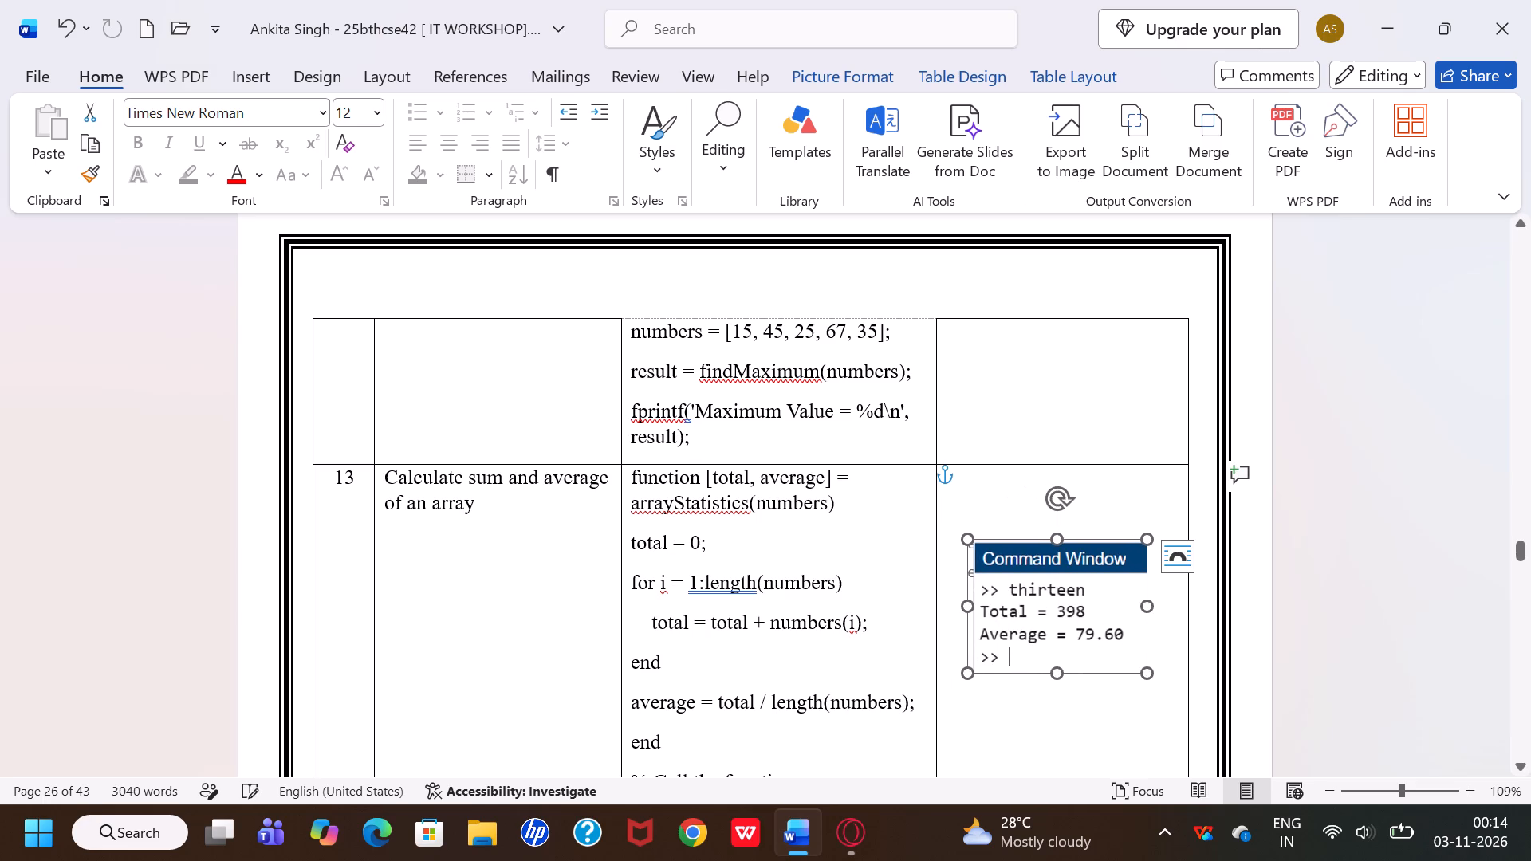
click(941, 623)
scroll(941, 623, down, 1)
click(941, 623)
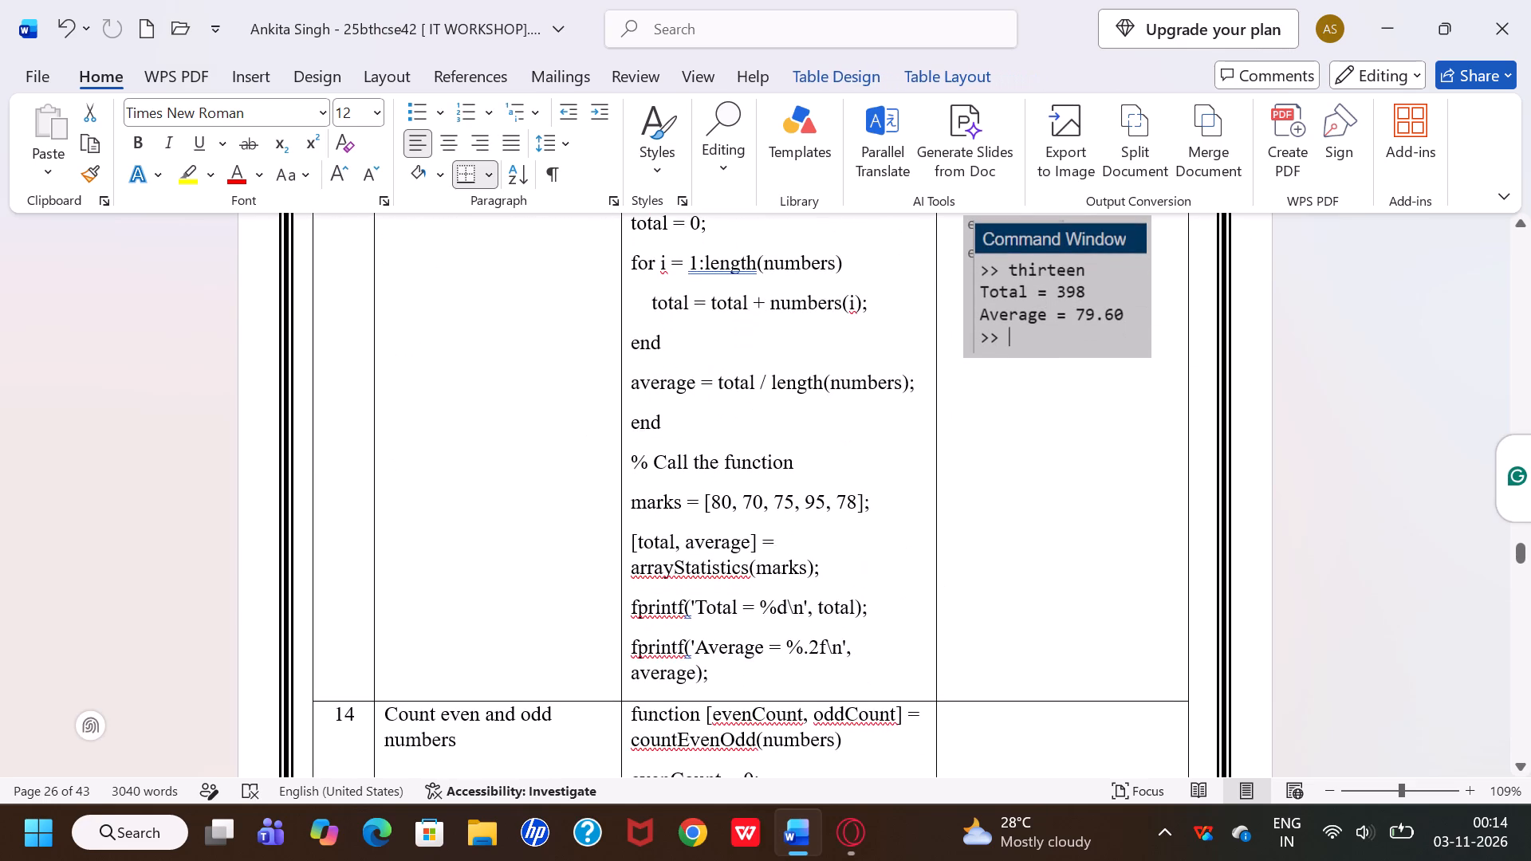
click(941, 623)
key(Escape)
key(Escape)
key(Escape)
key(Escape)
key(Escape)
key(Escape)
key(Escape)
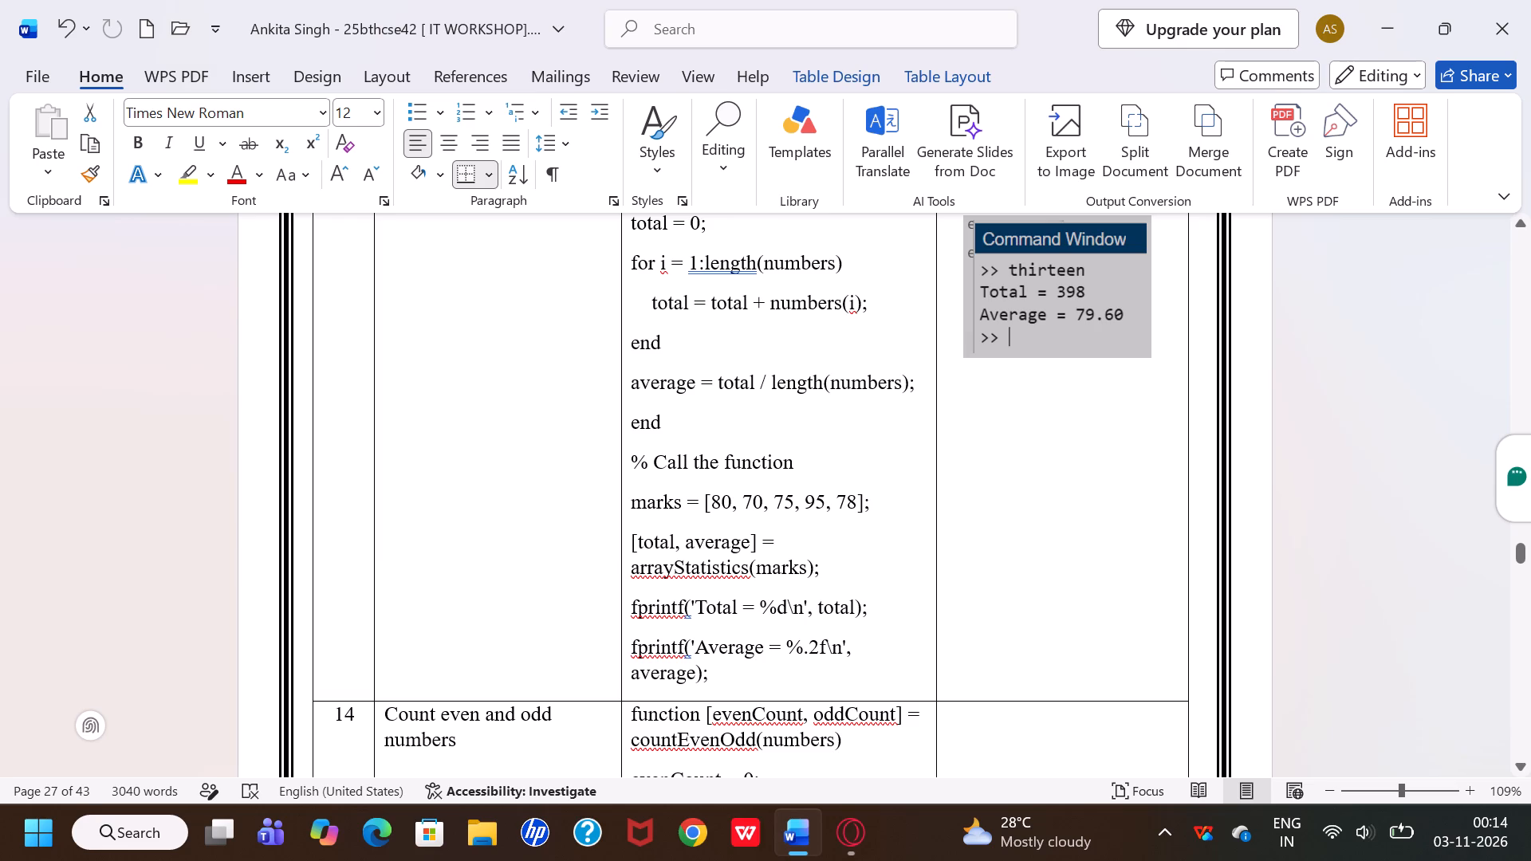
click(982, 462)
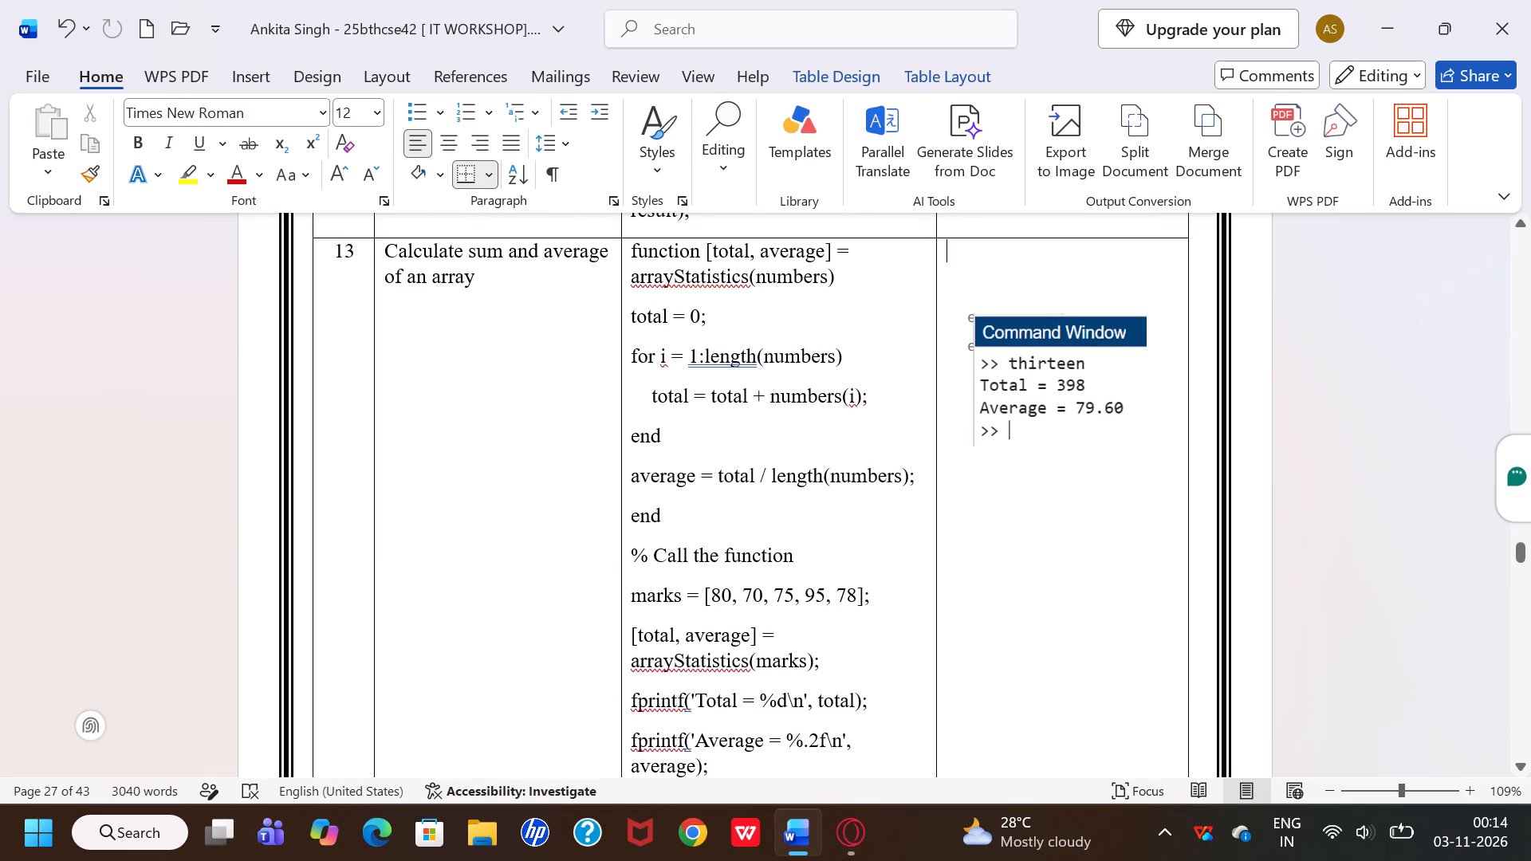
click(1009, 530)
Move row 14's Command Window picture off the countEvenOdd code into row 14's Output cell, clear of the cell borders.
scroll(1009, 530, down, 2)
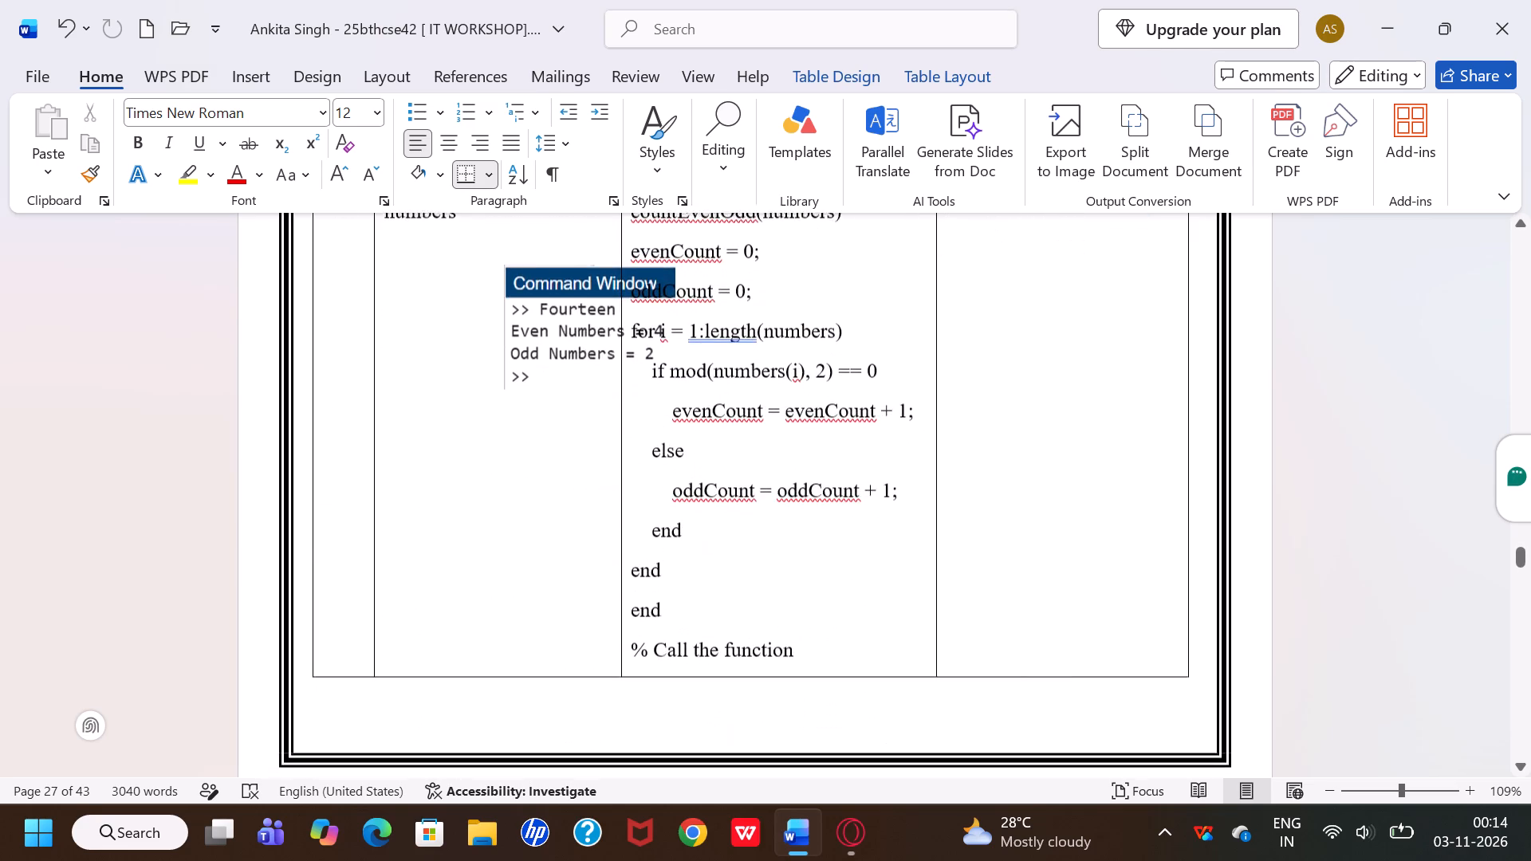
scroll(906, 487, up, 1)
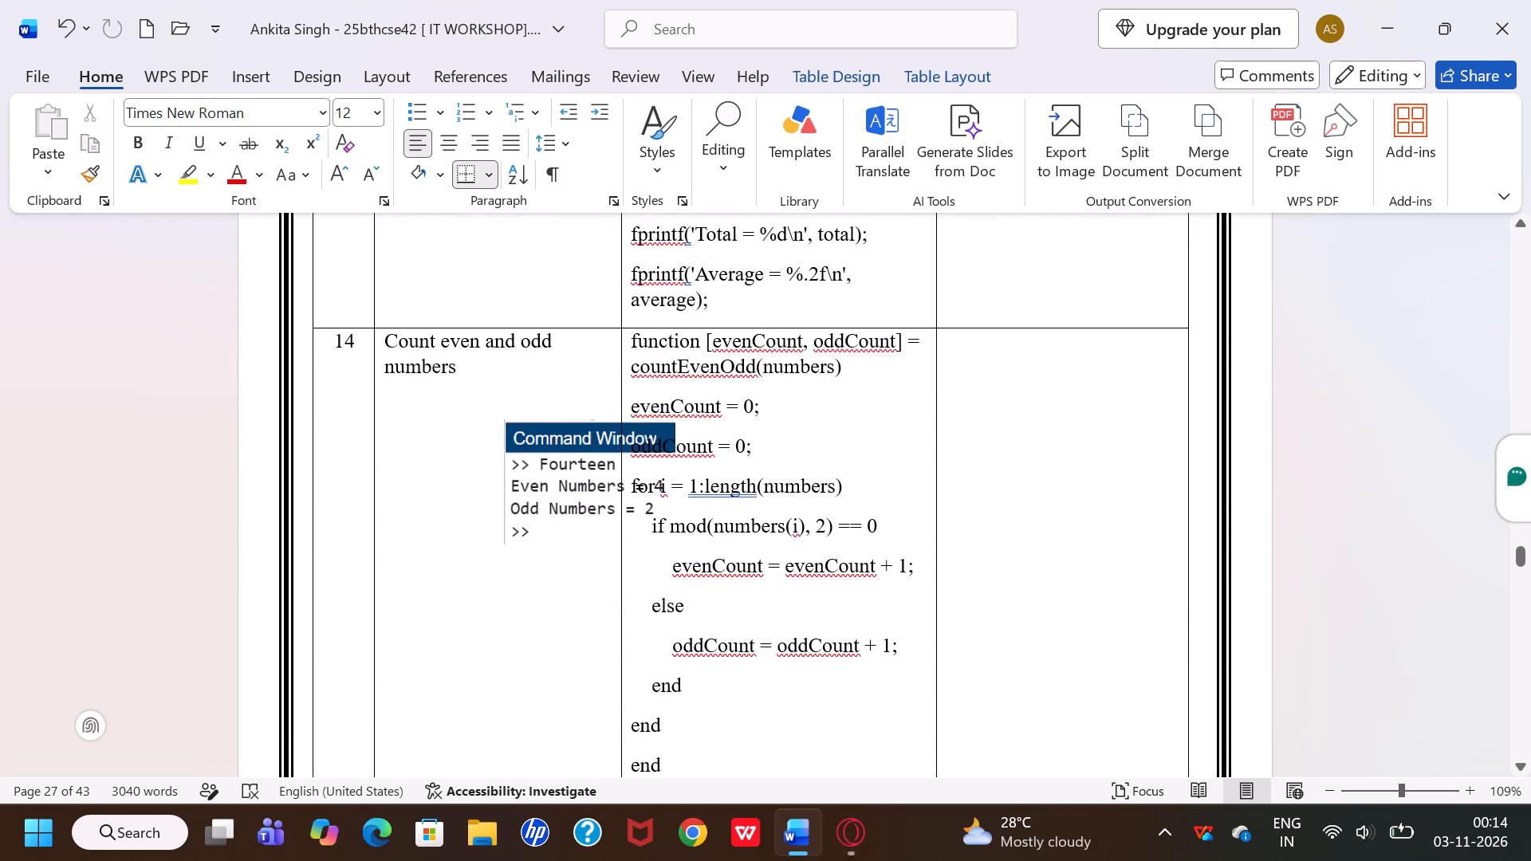
drag(562, 441, 1022, 472)
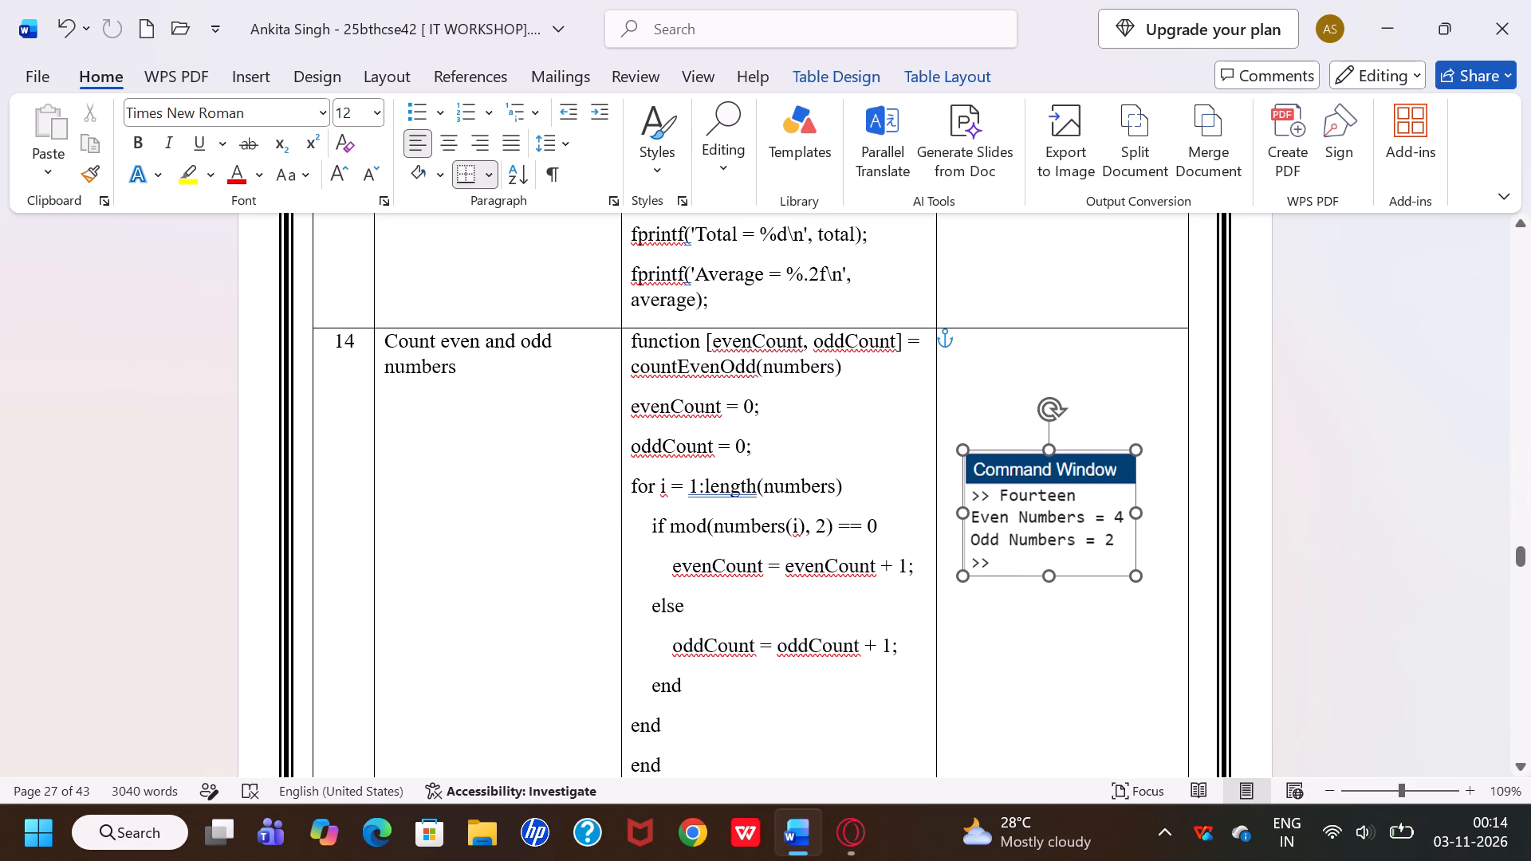
drag(1022, 472, 1037, 472)
click(859, 448)
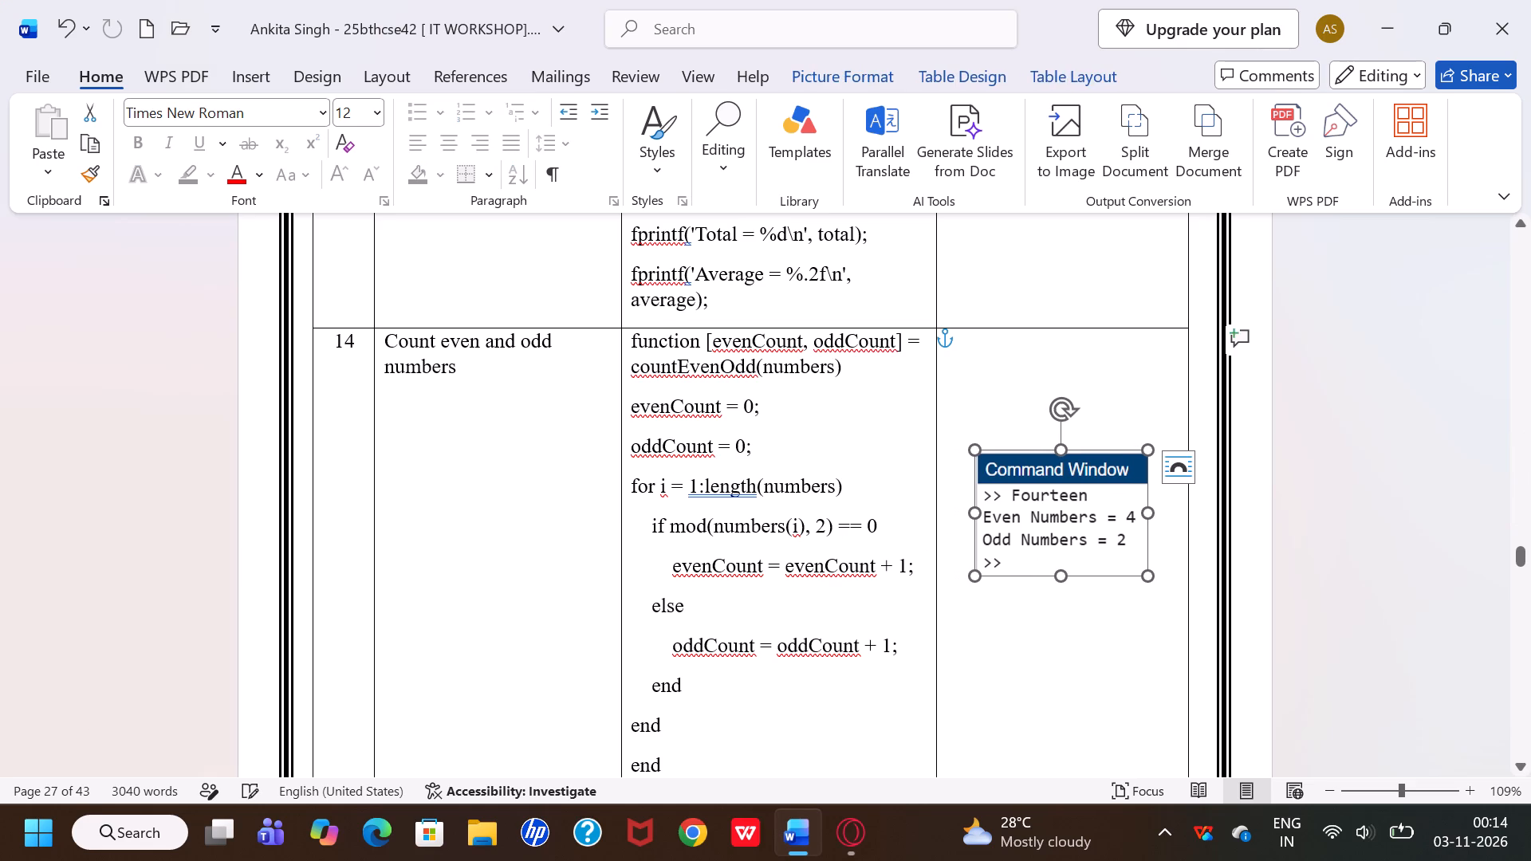
Move row 15's Command Window picture into the Output cell beside the studentGrade code, keeping it within the cell borders.
scroll(859, 448, up, 9)
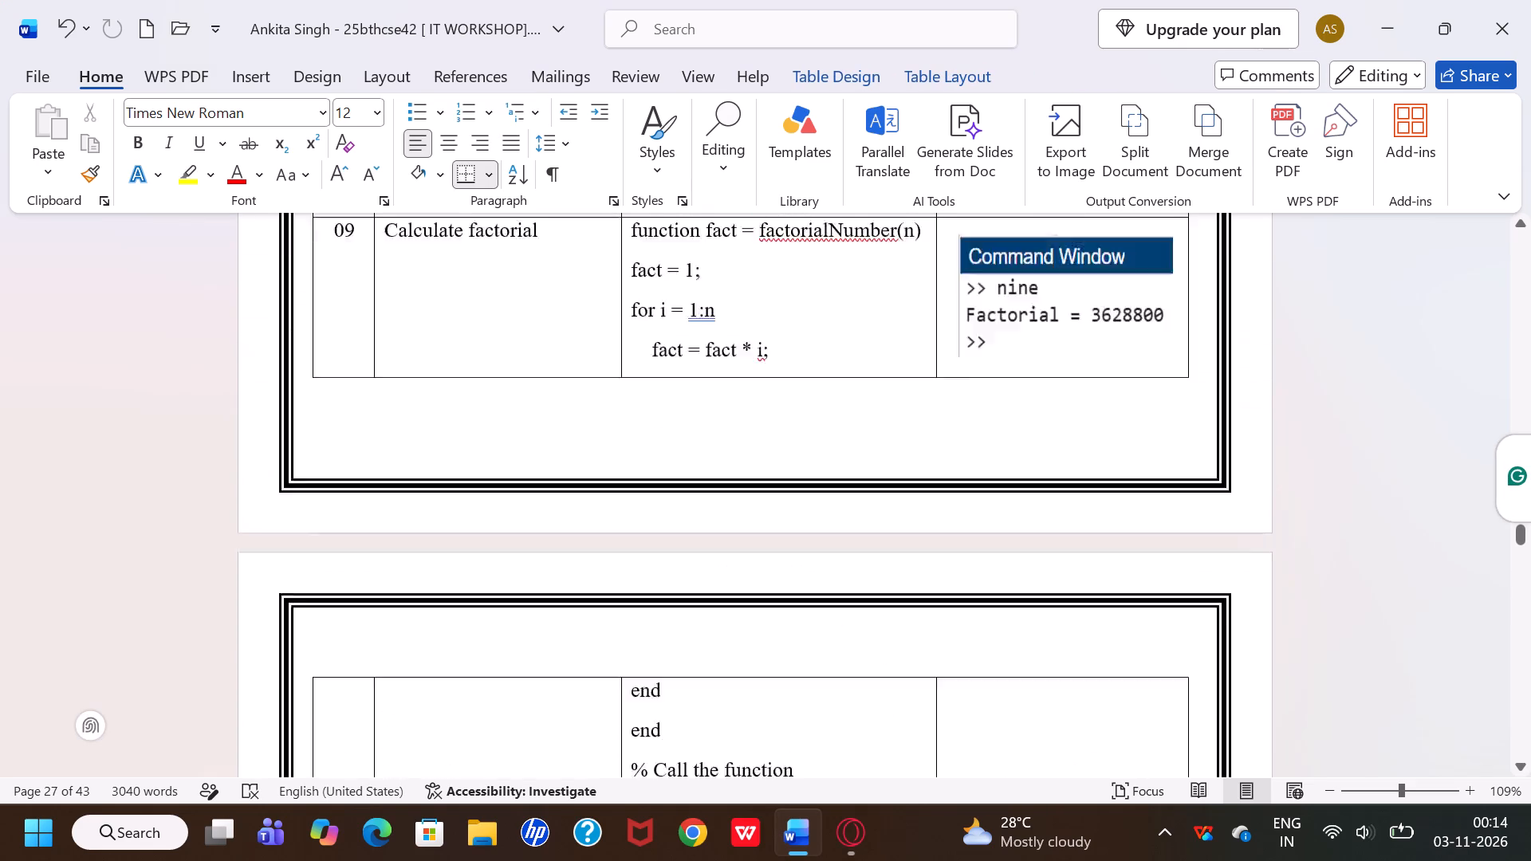
scroll(859, 448, up, 1)
scroll(859, 448, down, 8)
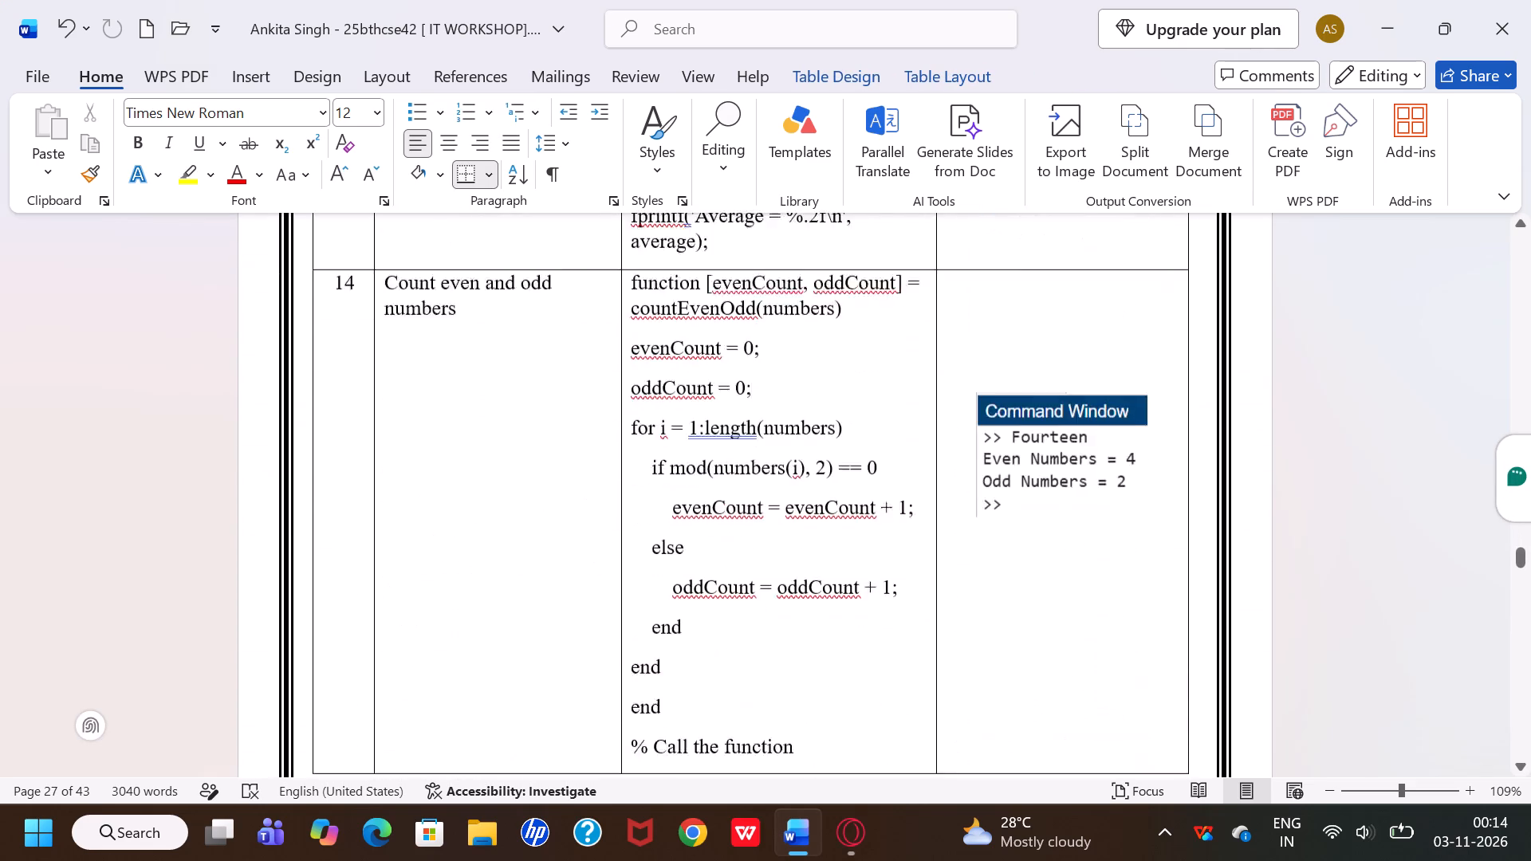
scroll(859, 448, down, 4)
scroll(859, 448, up, 1)
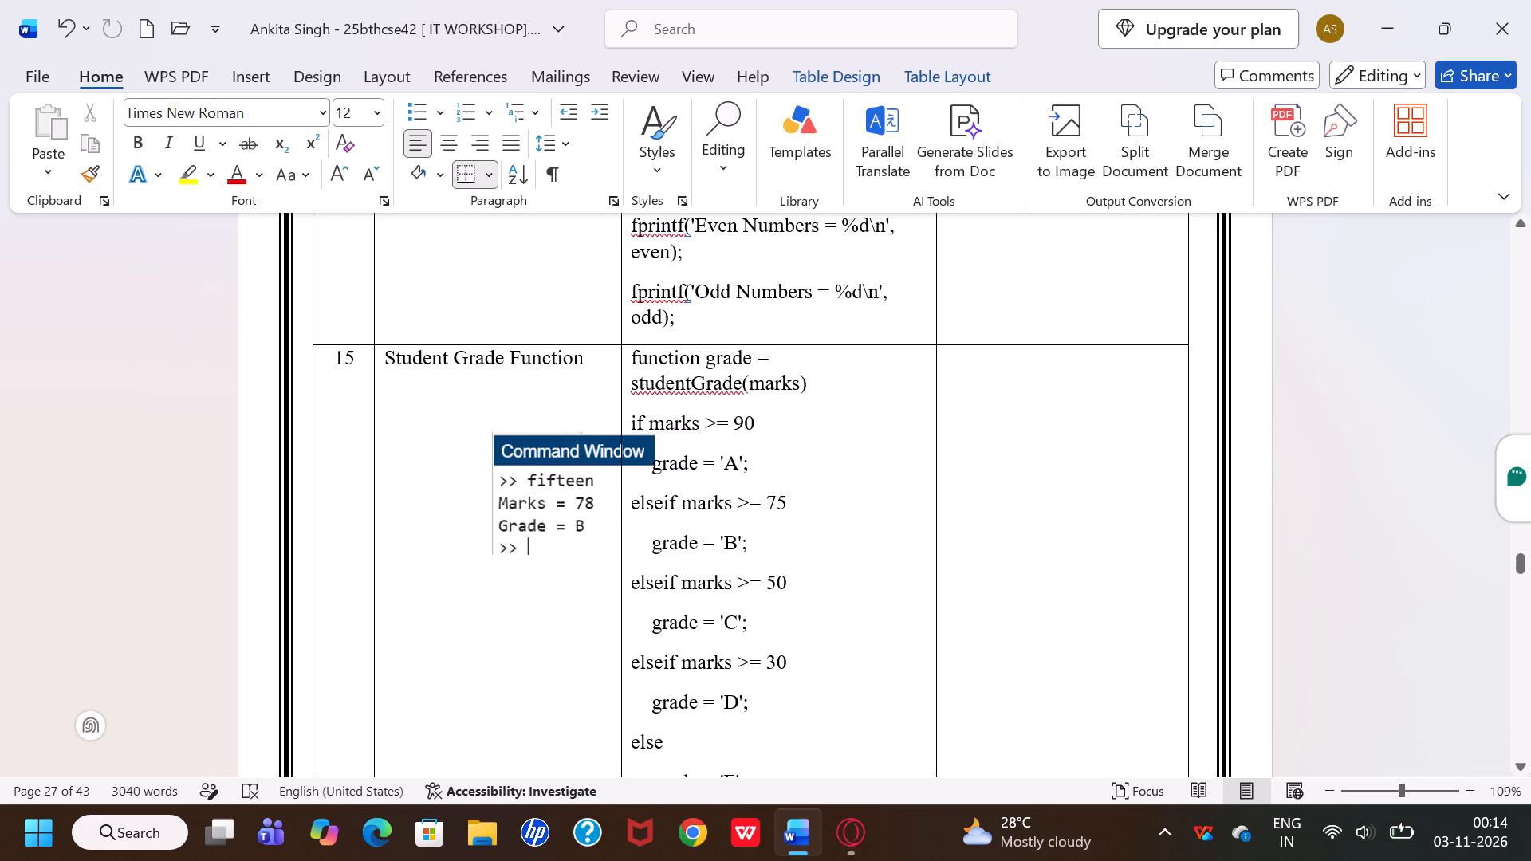
drag(545, 464, 1017, 464)
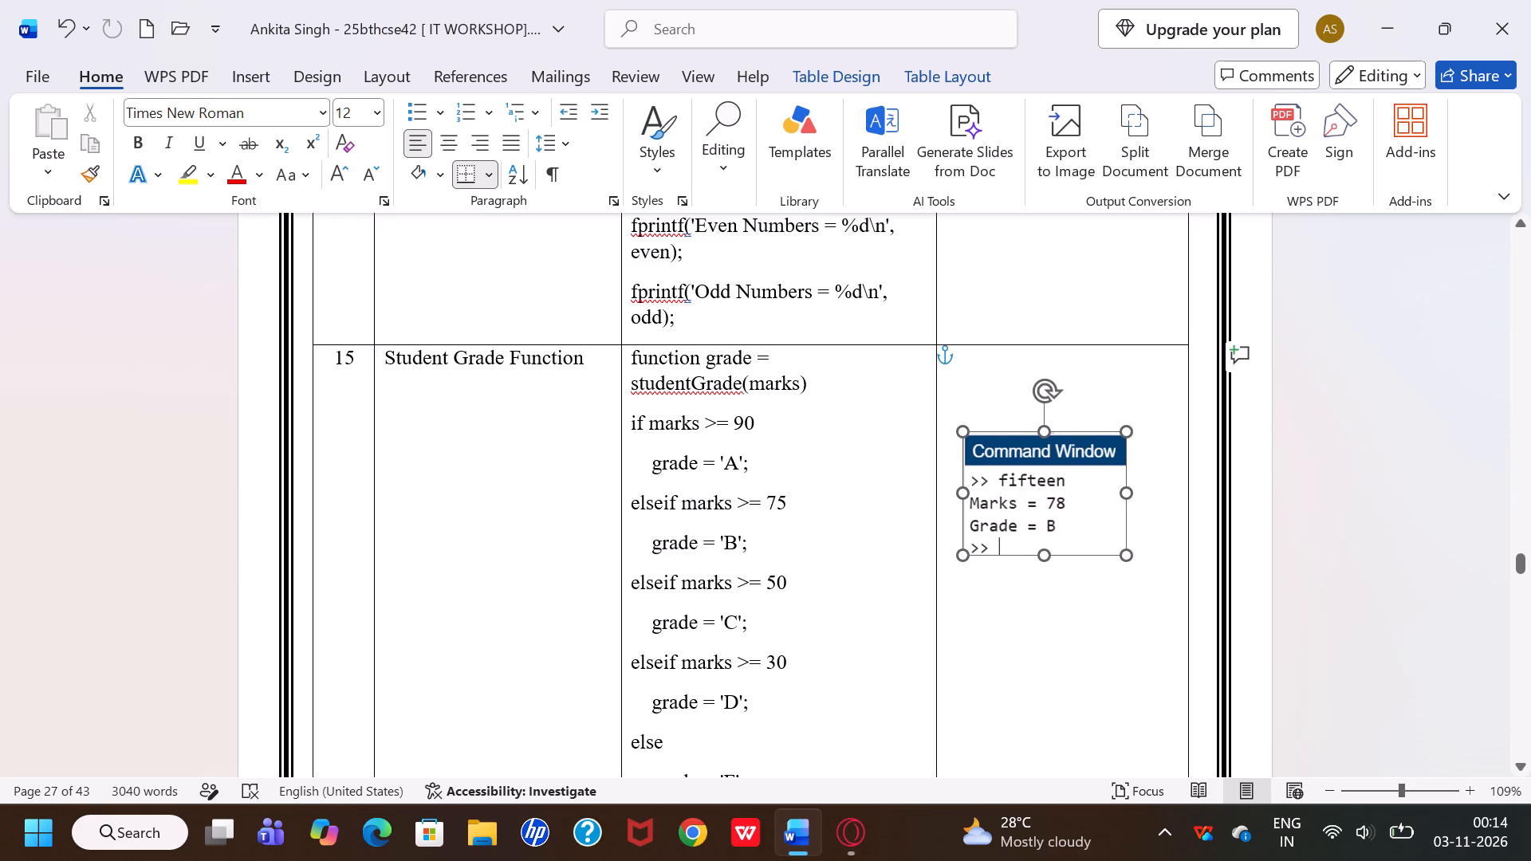
drag(1017, 464, 1025, 464)
click(884, 474)
Delete the empty line below the last fprintf statement in row 15's studentGrade code cell.
scroll(884, 474, up, 2)
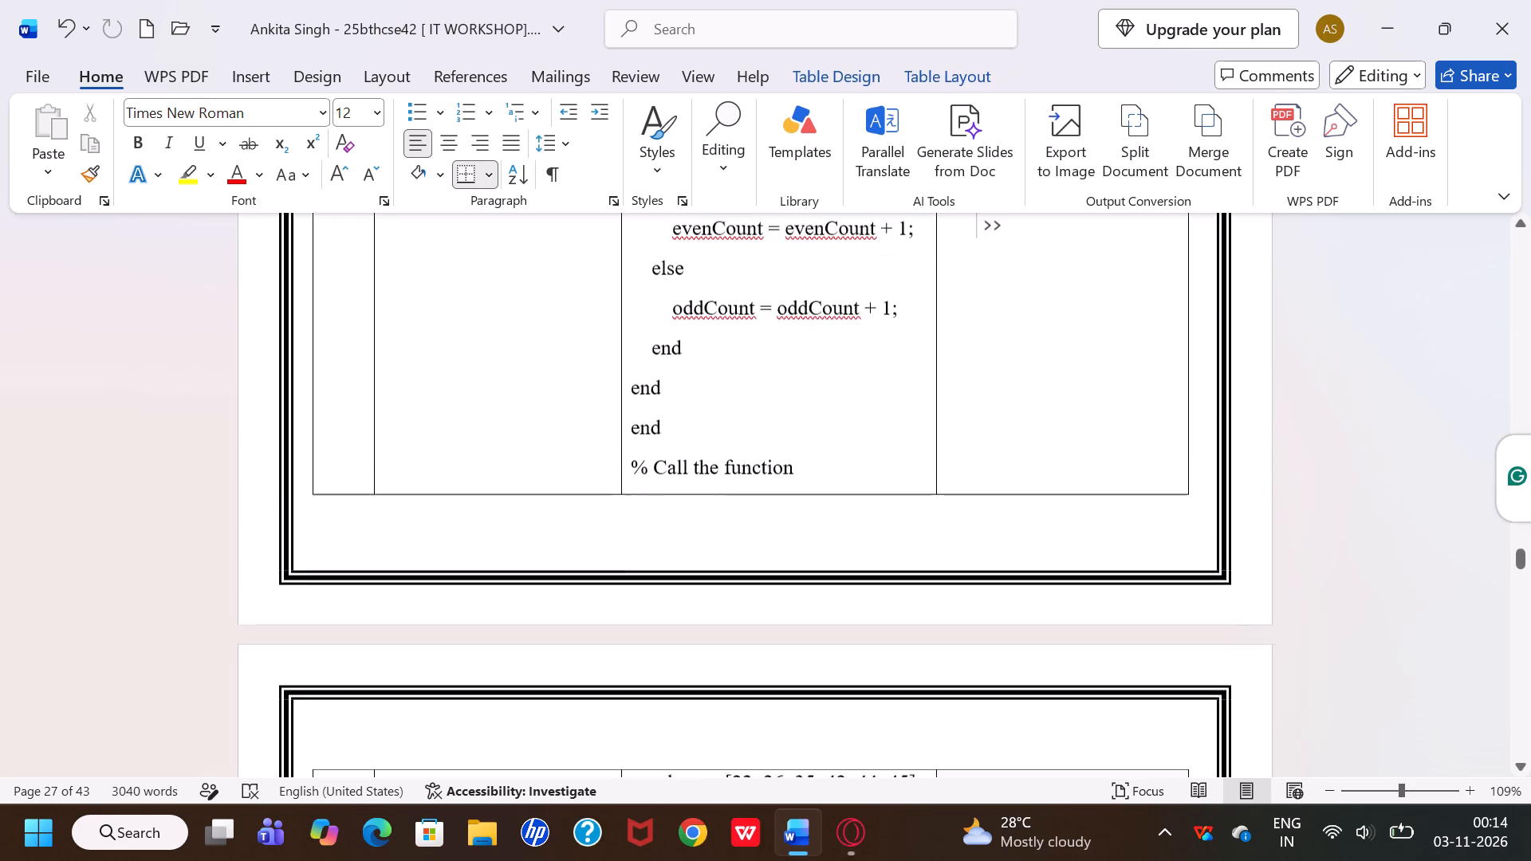
scroll(884, 474, down, 5)
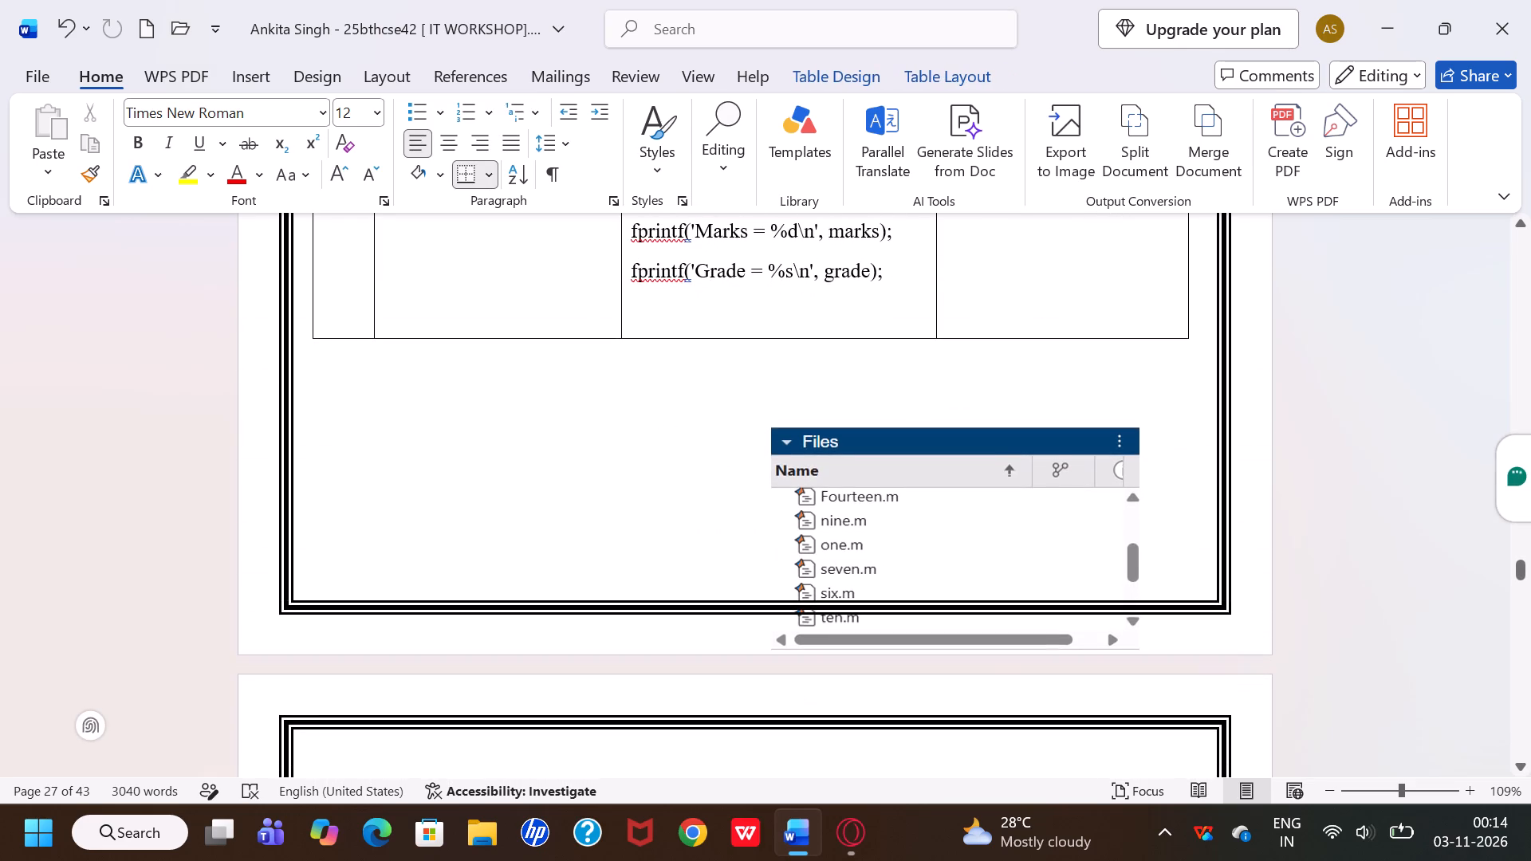
scroll(884, 474, down, 2)
scroll(884, 474, up, 2)
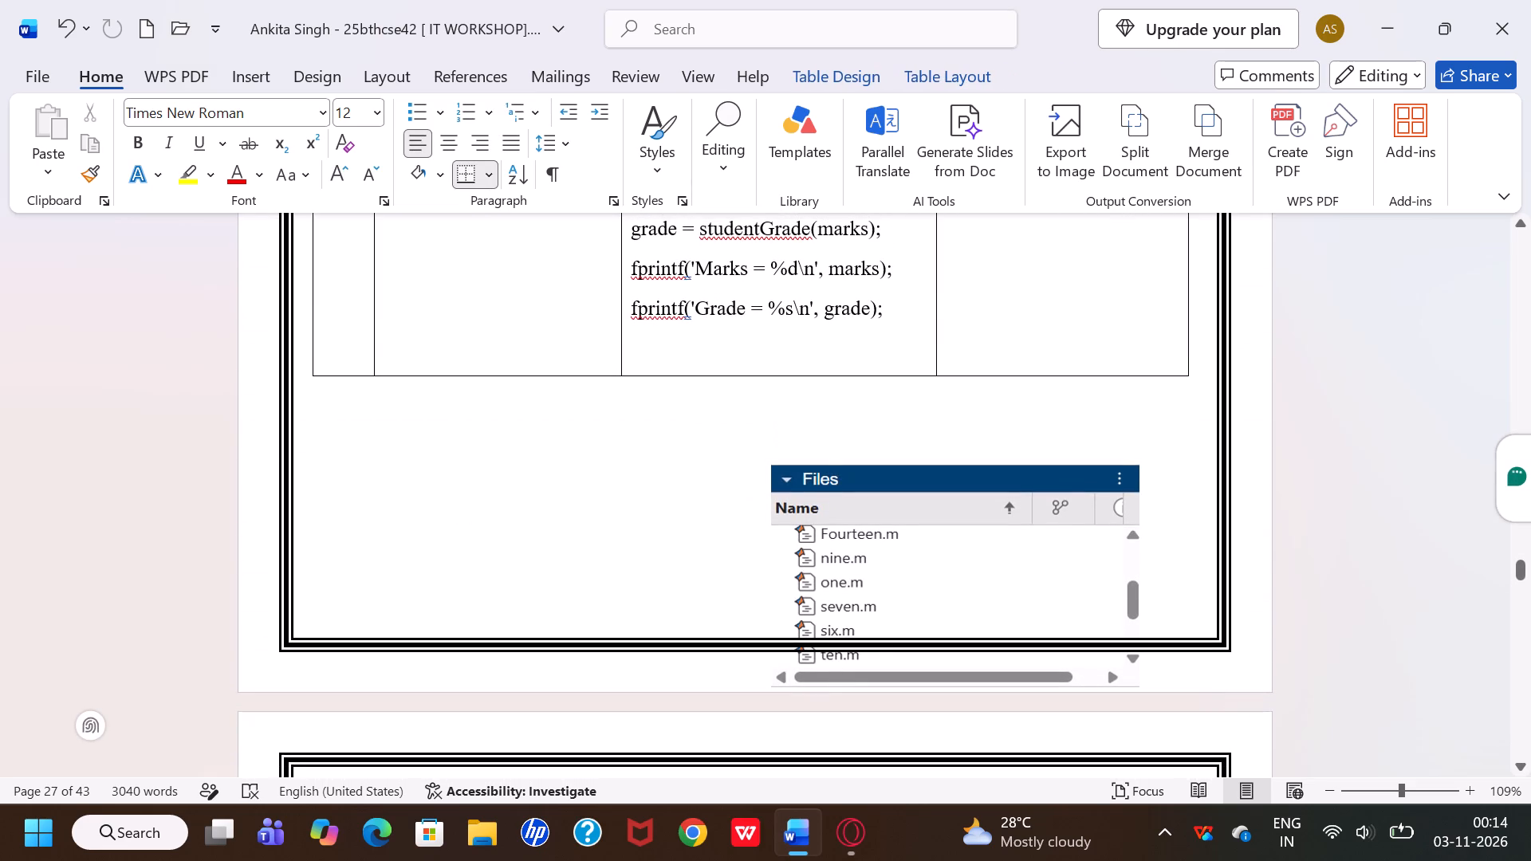
scroll(884, 474, up, 2)
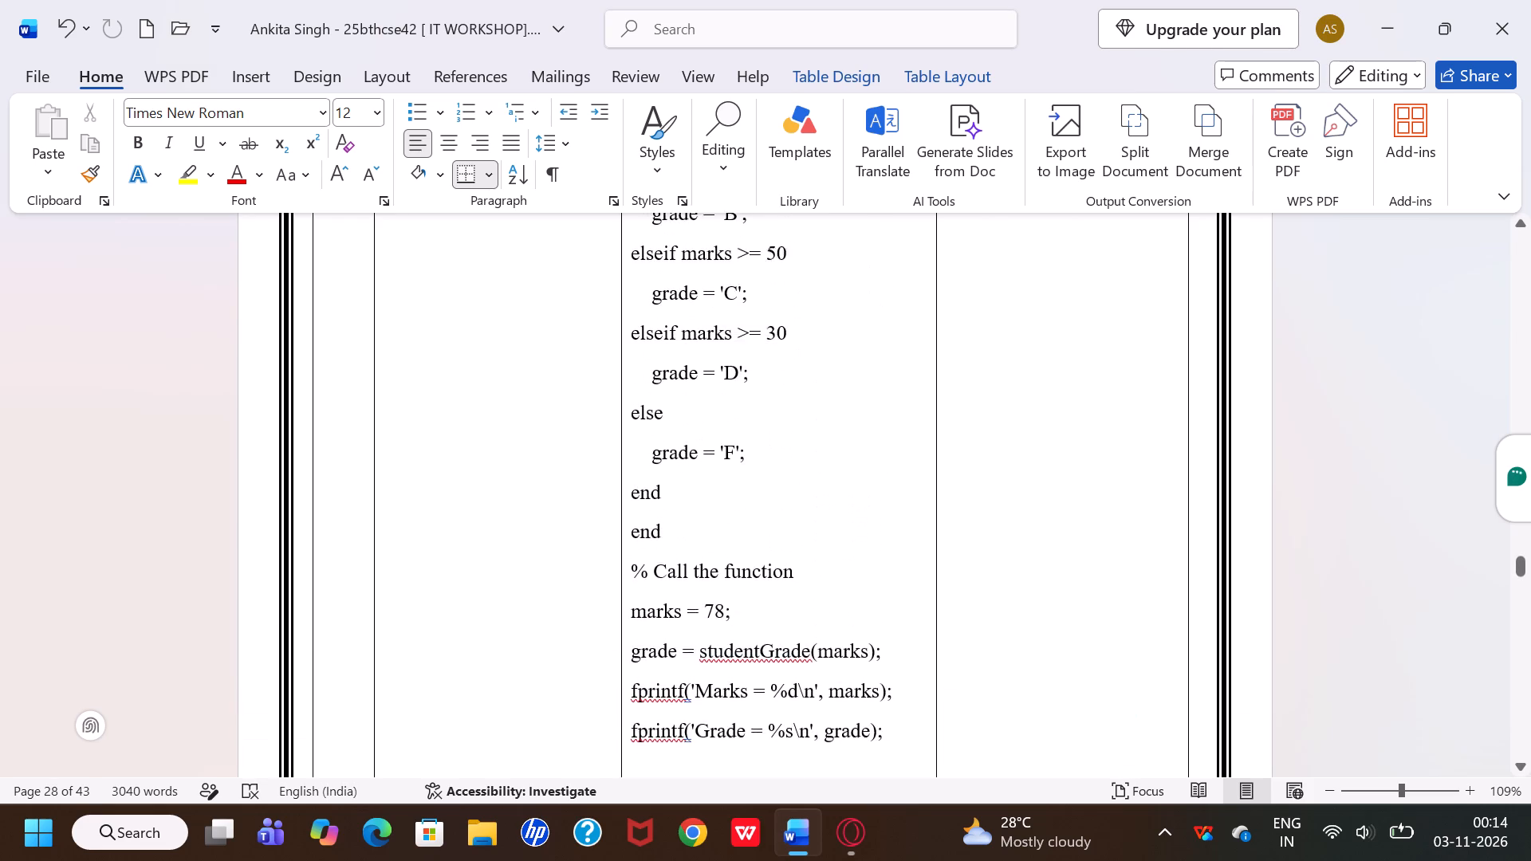
scroll(884, 474, up, 2)
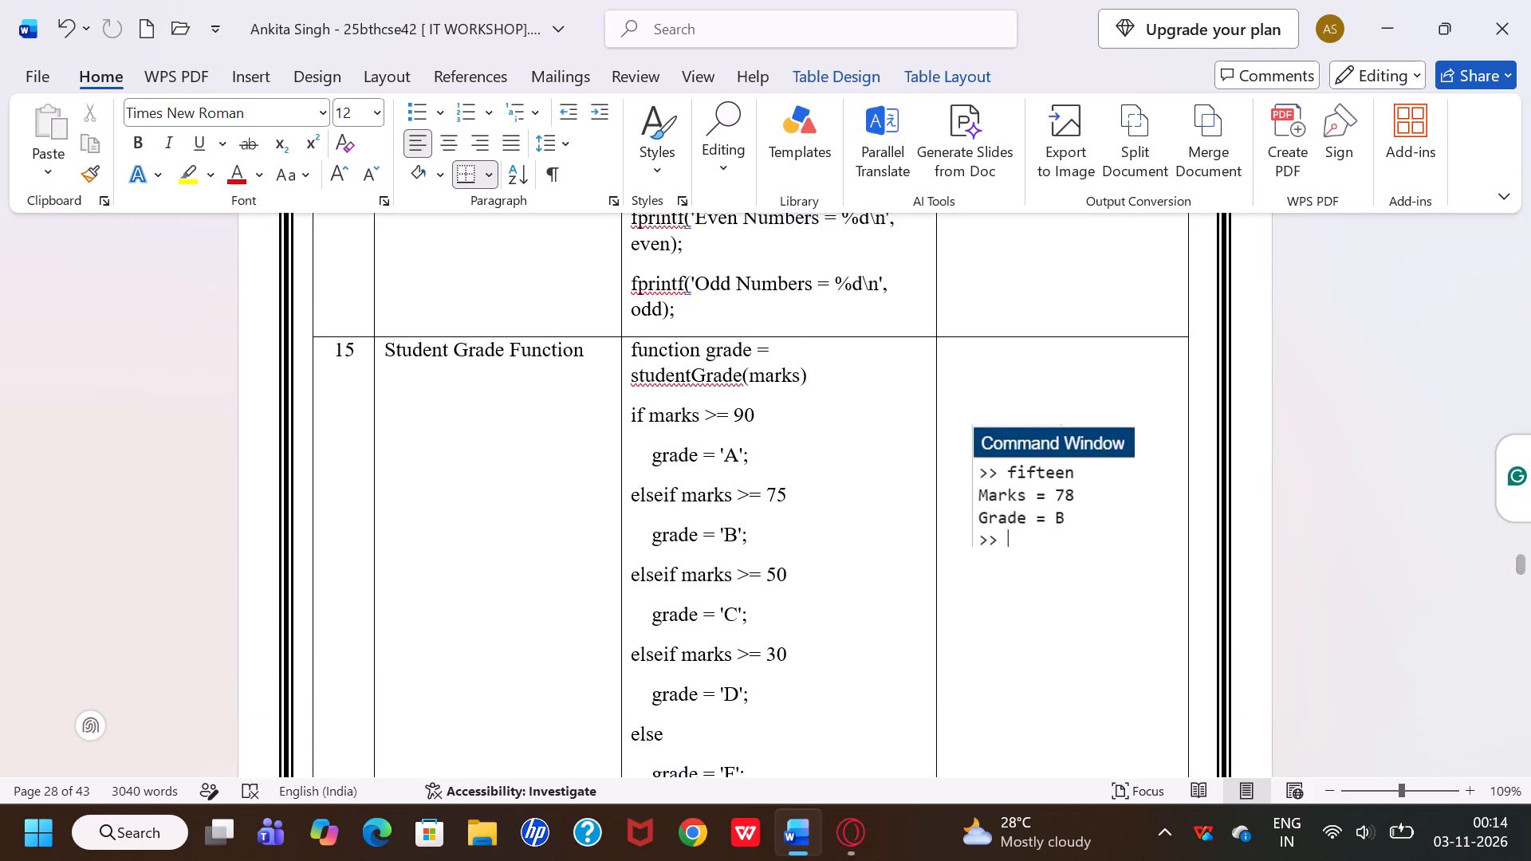
scroll(884, 474, down, 3)
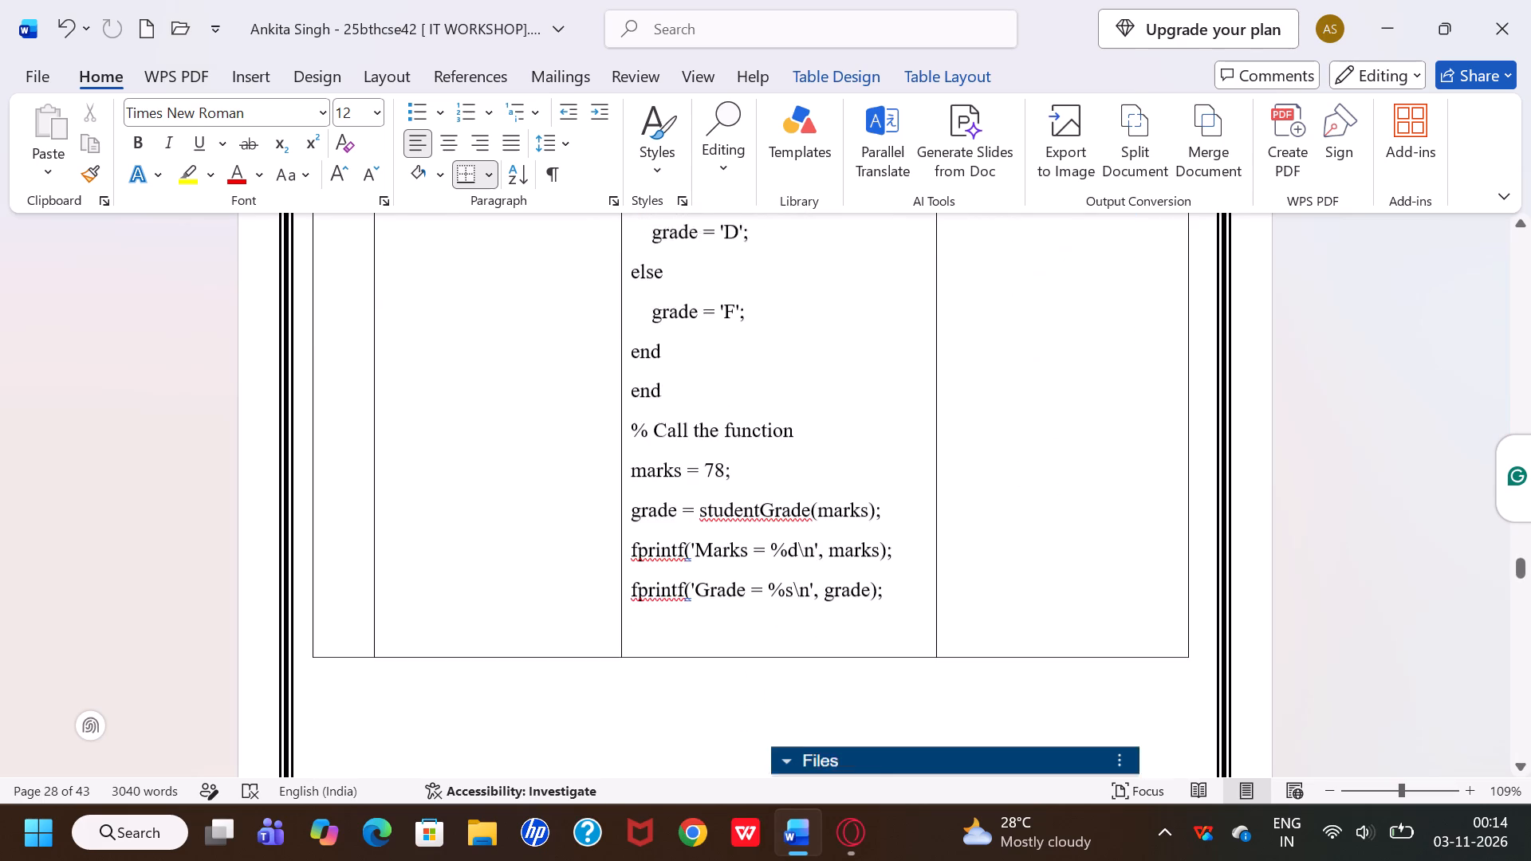
scroll(884, 474, down, 1)
click(660, 596)
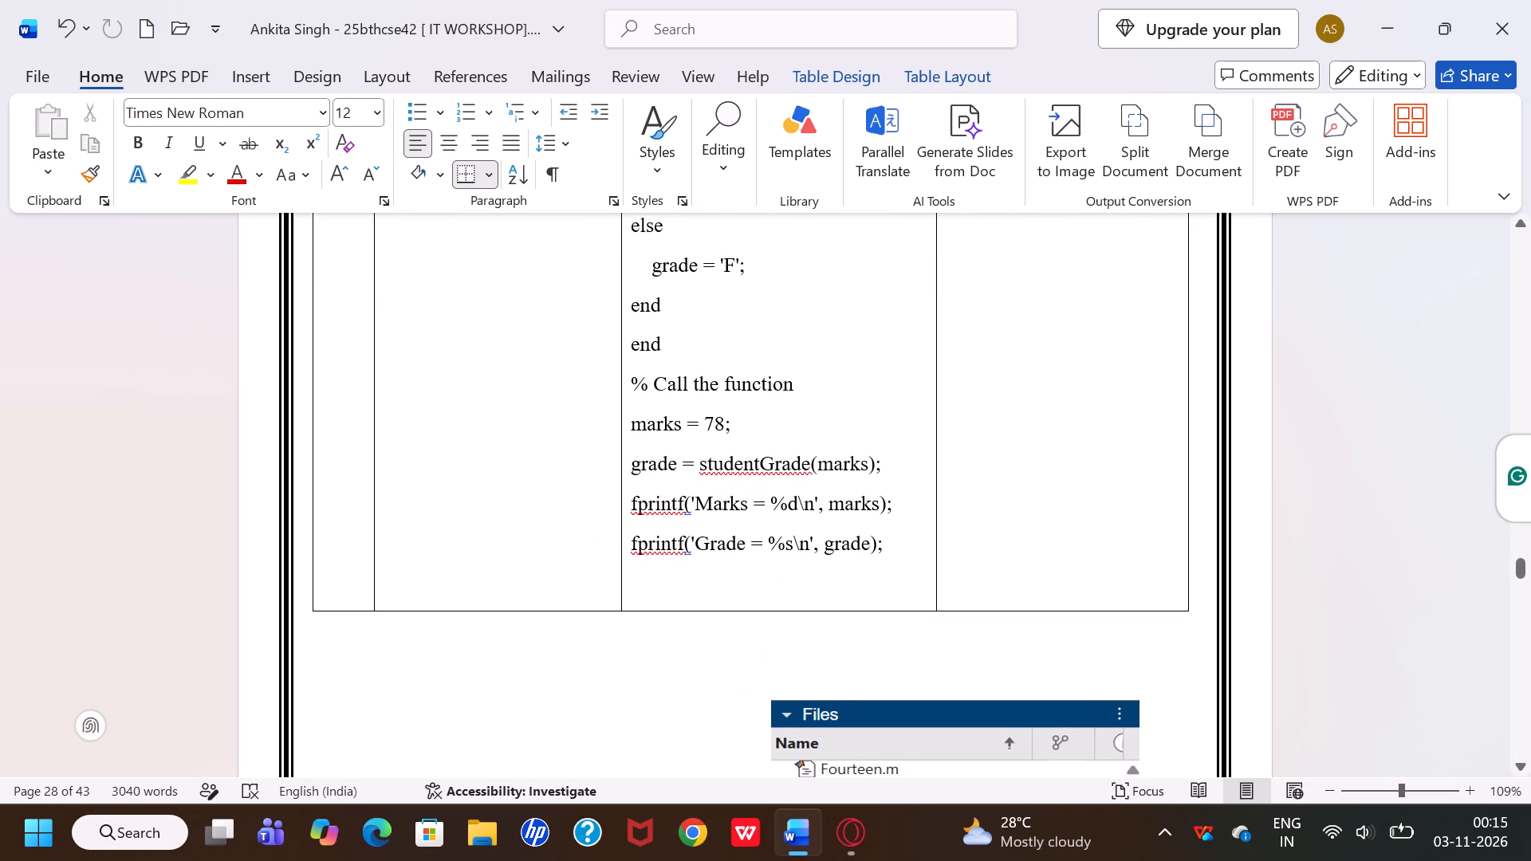
key(BackSpace)
Review the table from row 15 back up to the section heading, checking the code text and Output picture placement.
scroll(660, 596, up, 3)
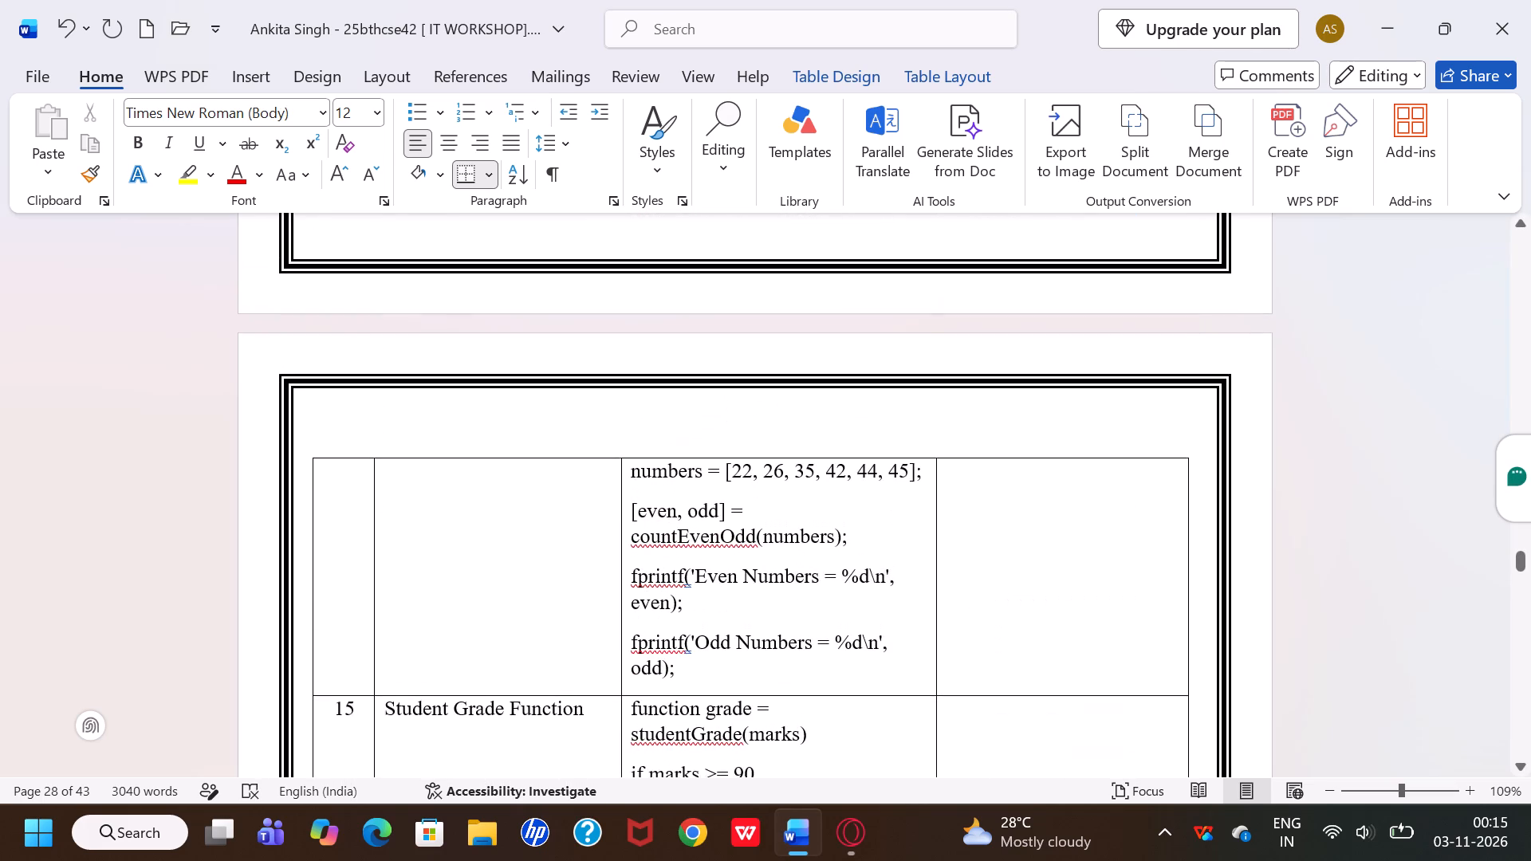
scroll(660, 596, up, 4)
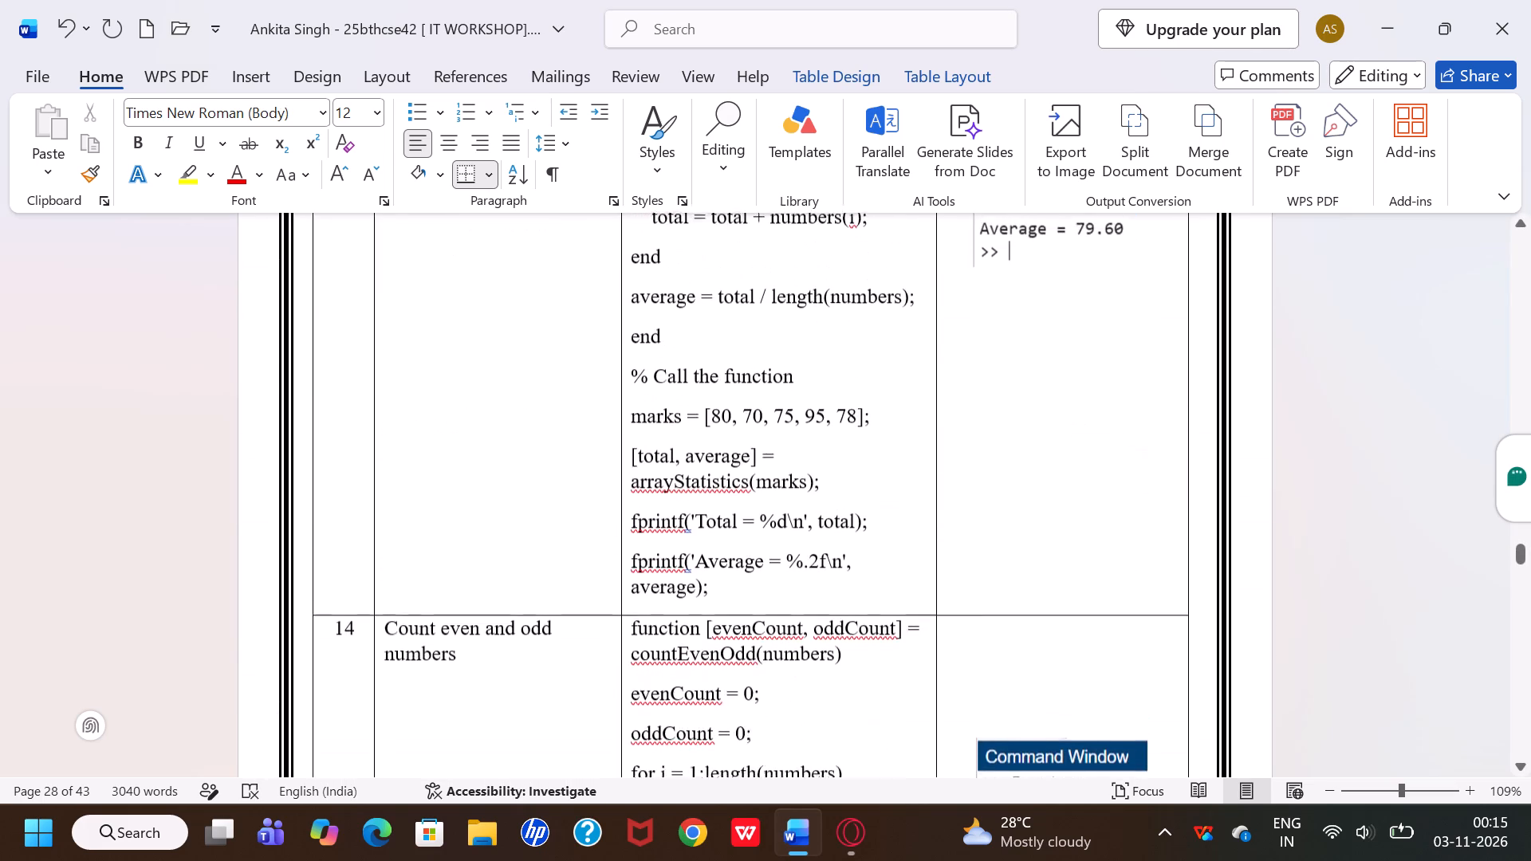
scroll(660, 596, up, 3)
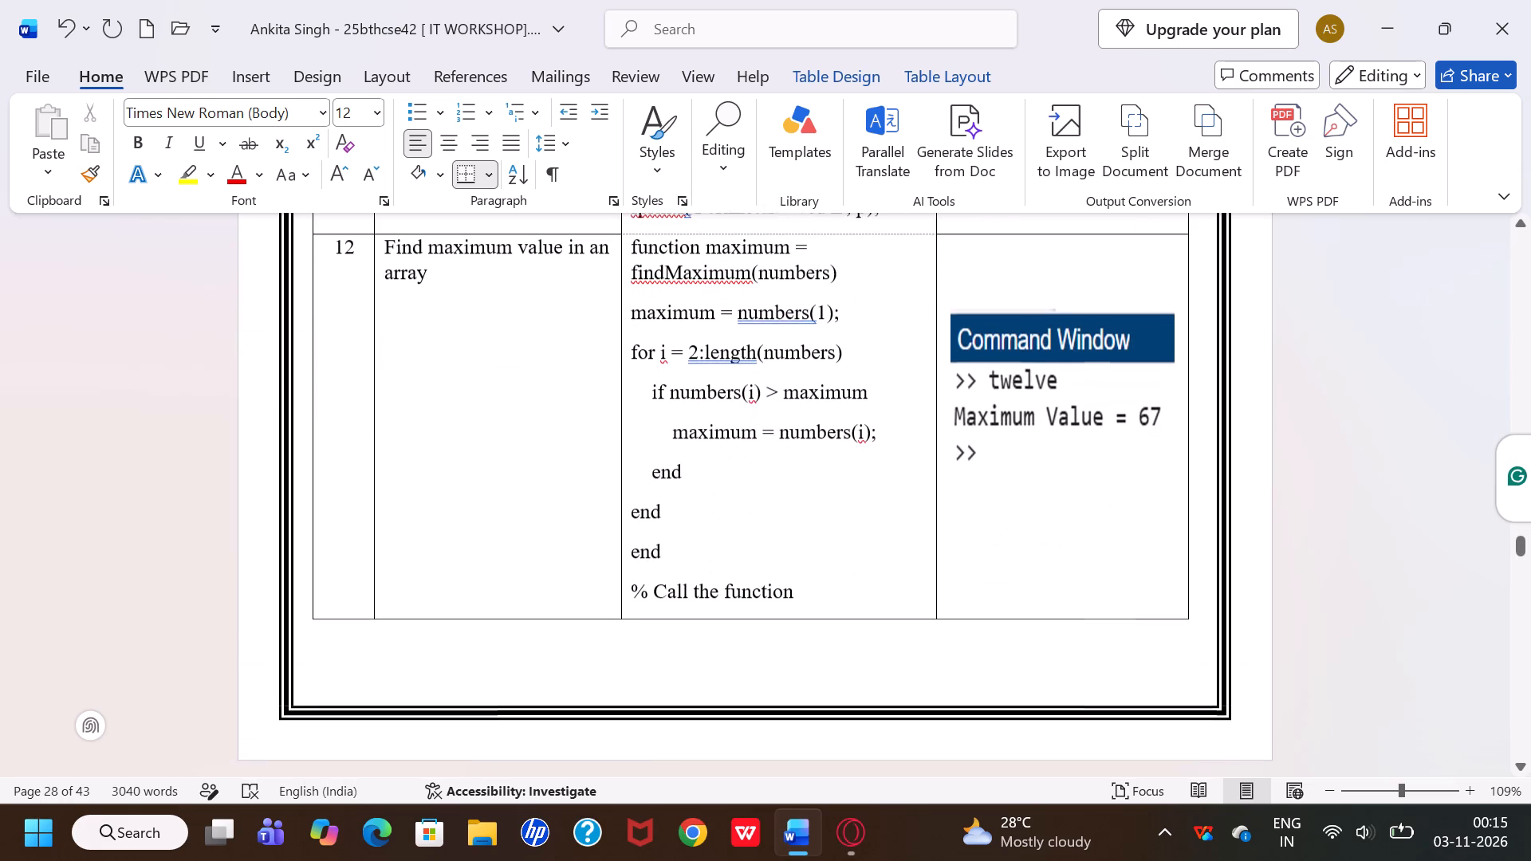
scroll(660, 596, up, 2)
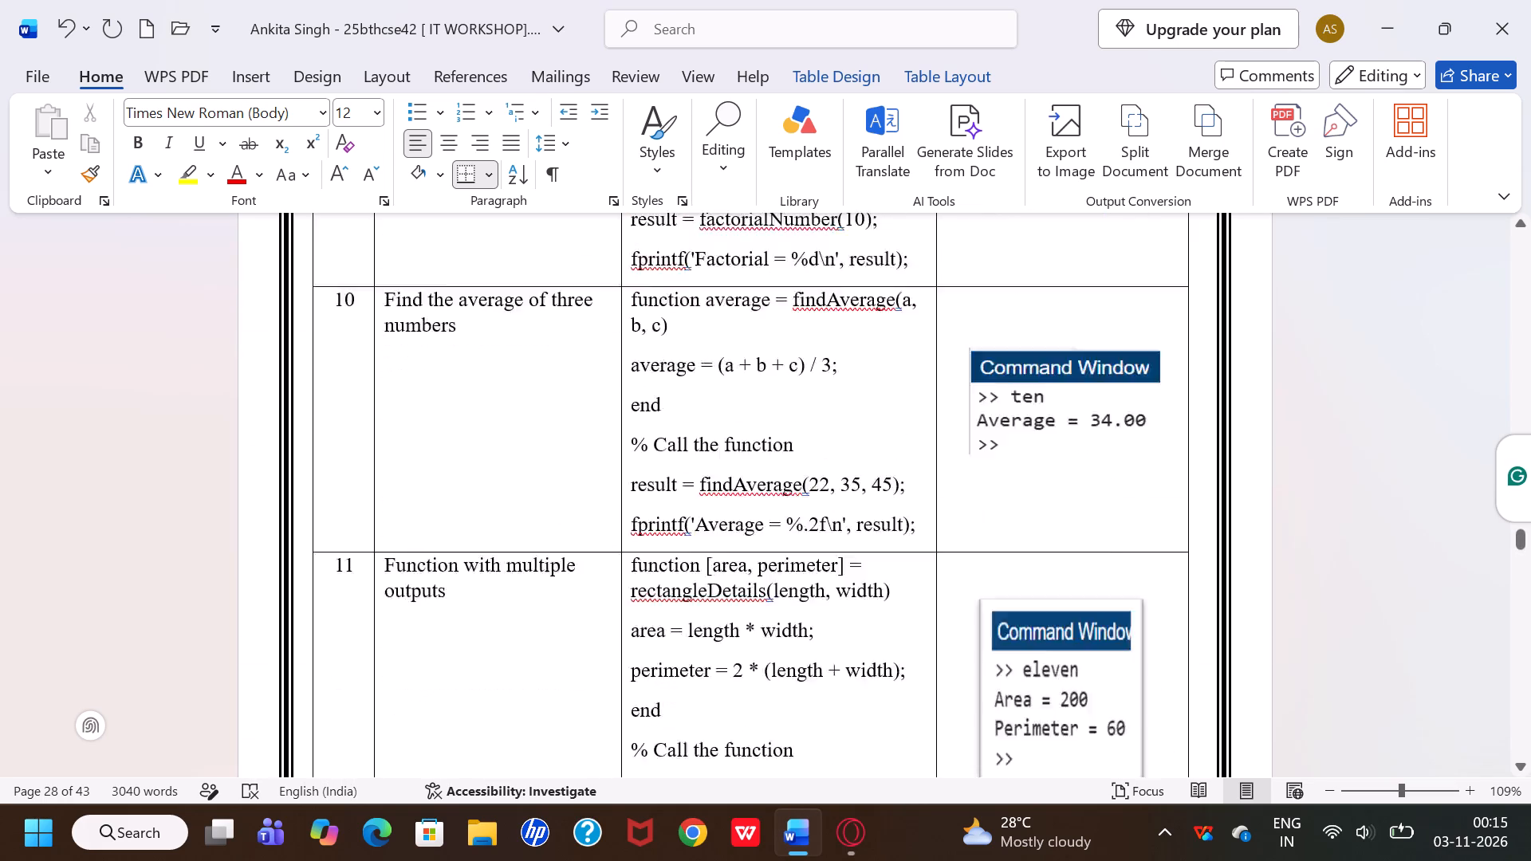
scroll(660, 596, up, 5)
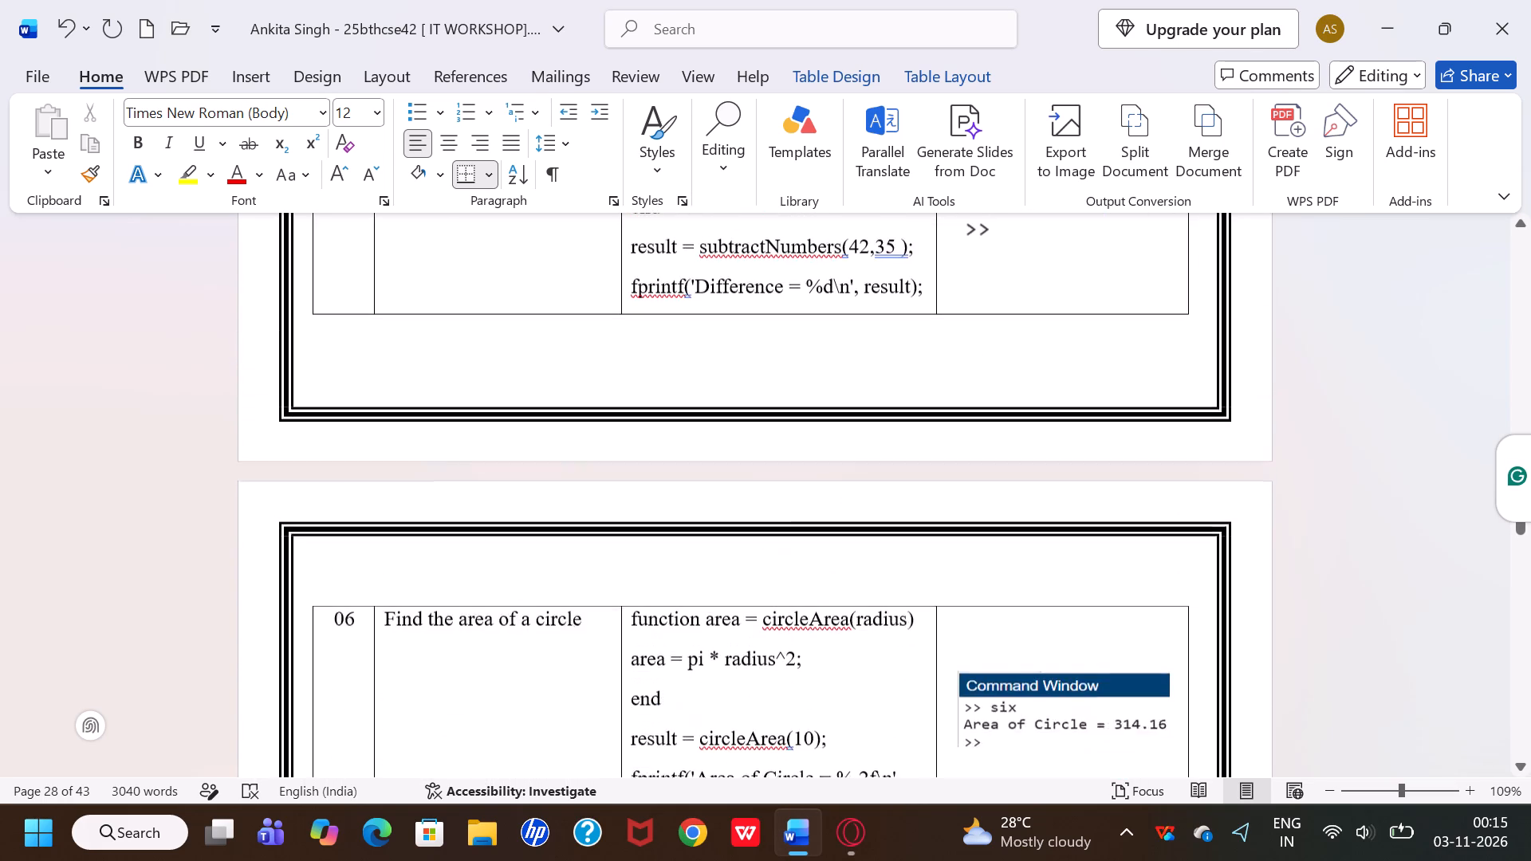
scroll(660, 596, up, 4)
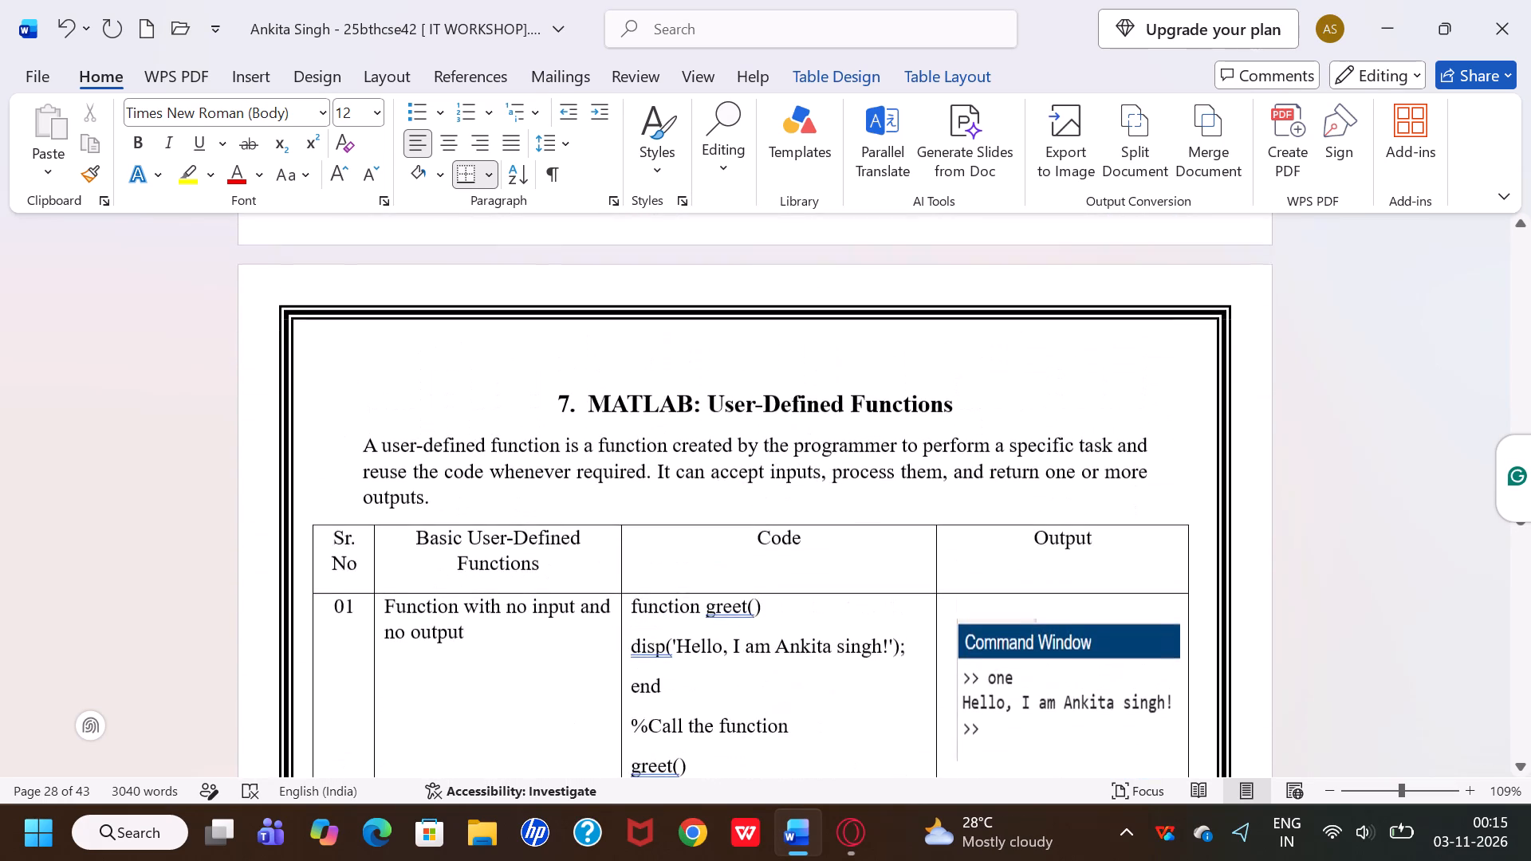
scroll(660, 596, down, 1)
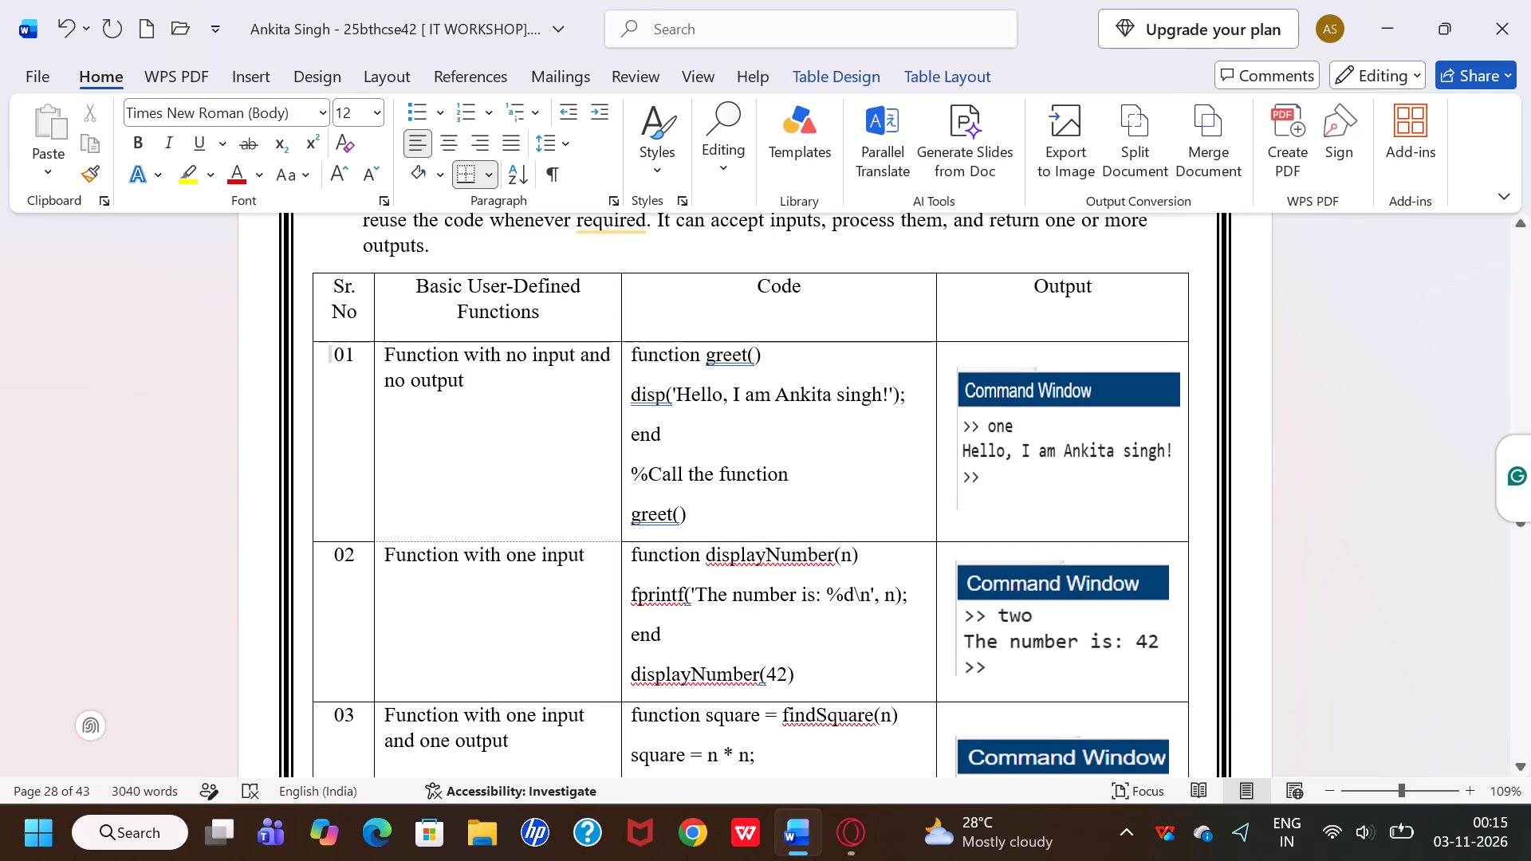
Set the code text of rows 01 and 02, greet and displayNumber, to 12 point.
drag(636, 353, 747, 509)
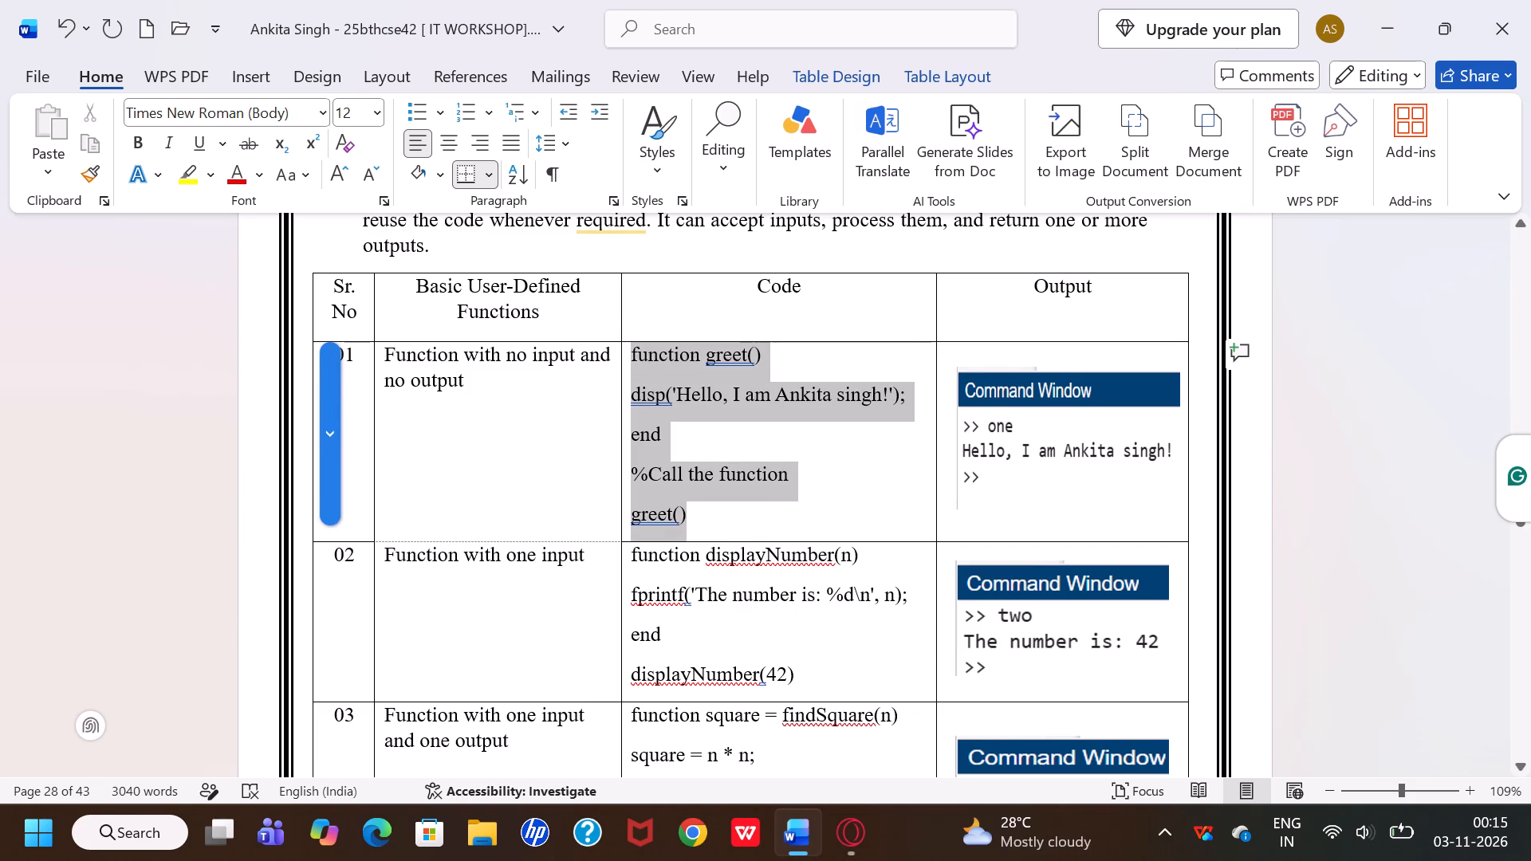
drag(747, 509, 793, 572)
click(930, 502)
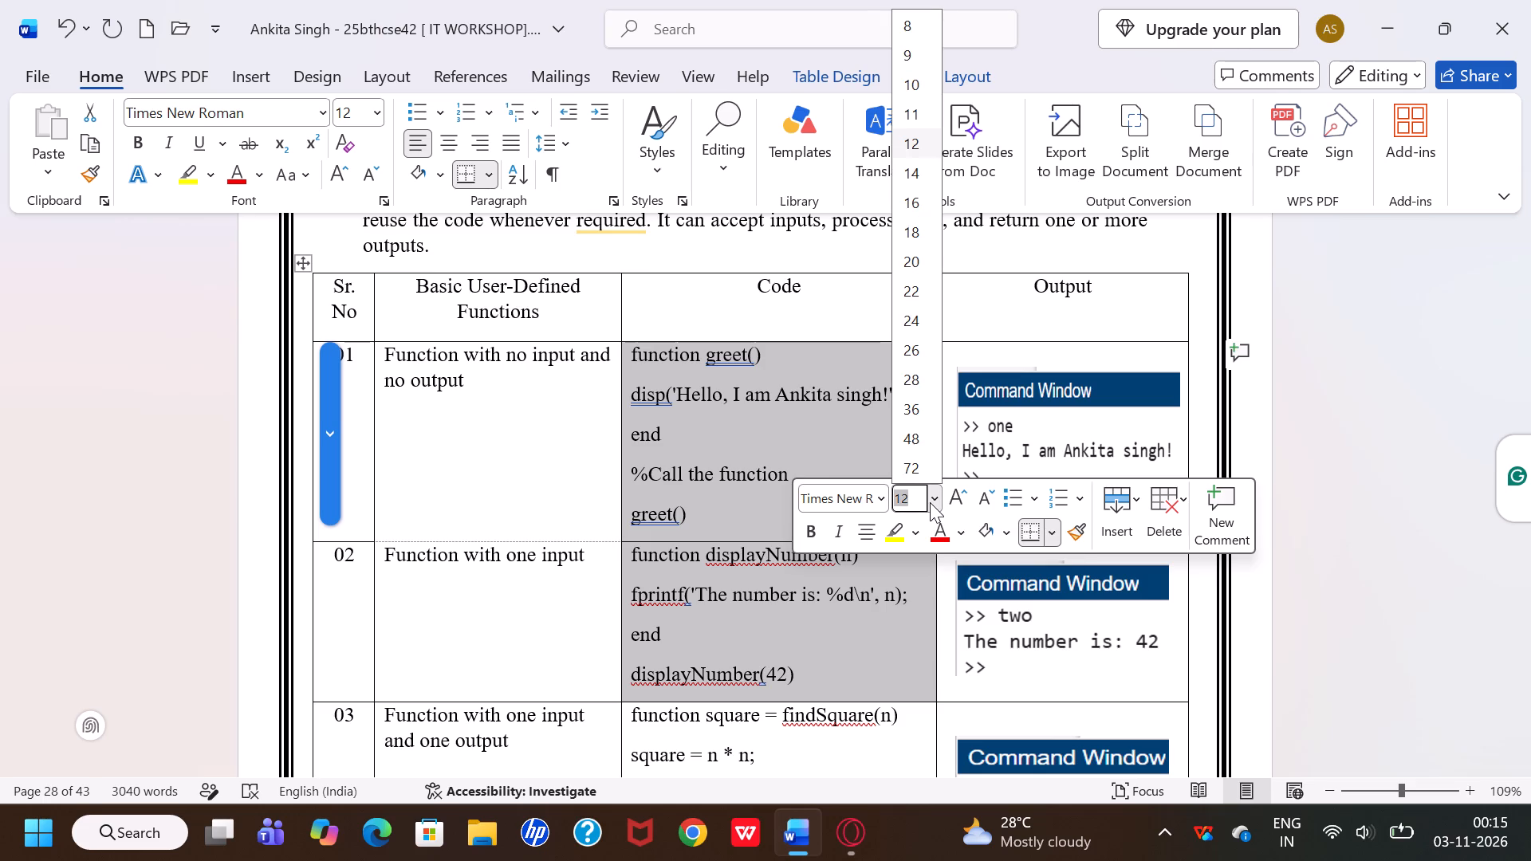
click(903, 133)
click(838, 310)
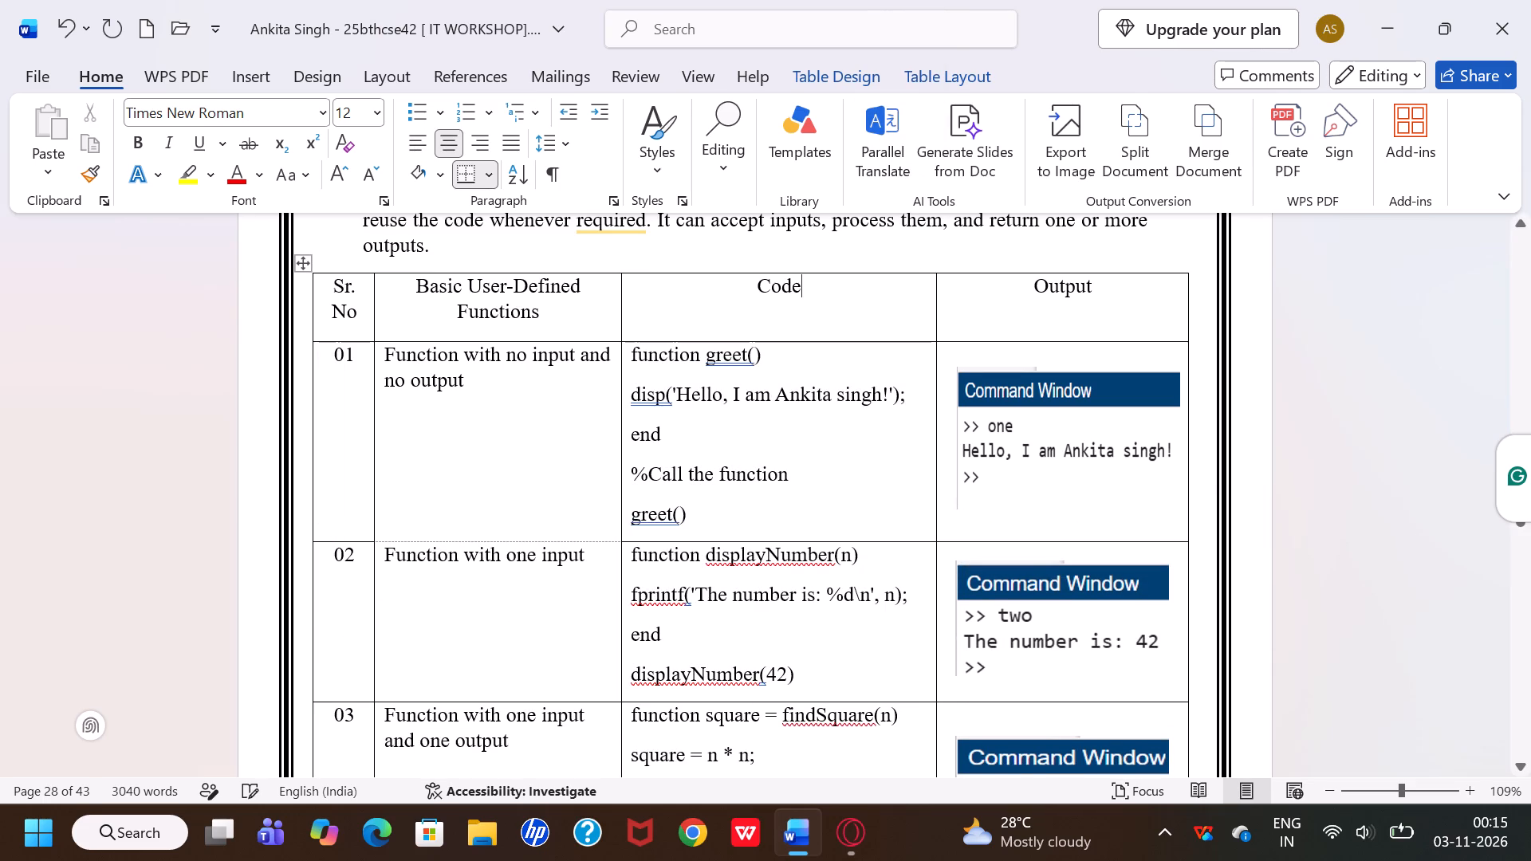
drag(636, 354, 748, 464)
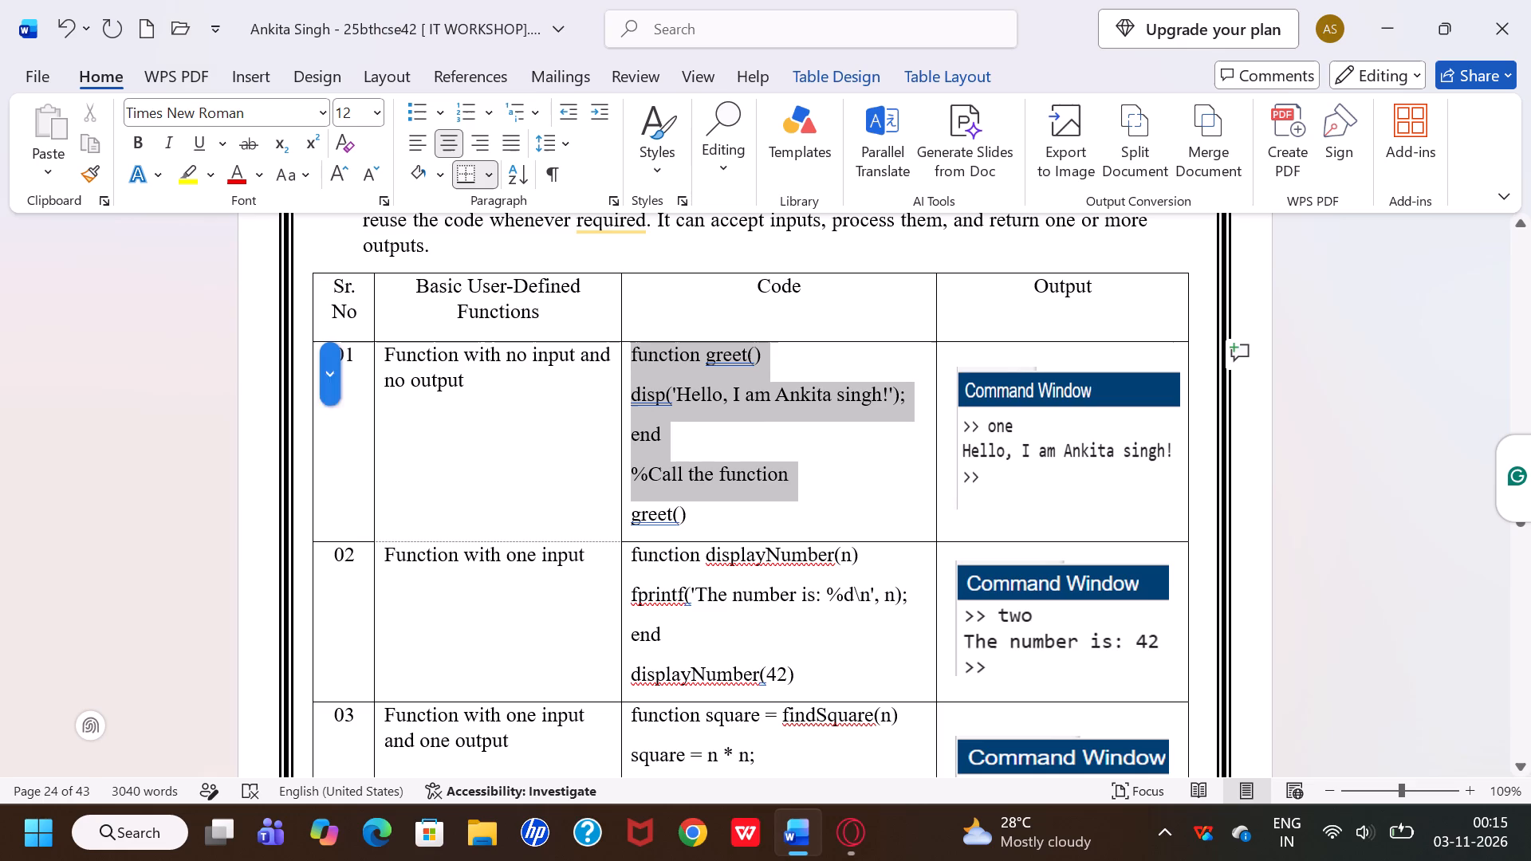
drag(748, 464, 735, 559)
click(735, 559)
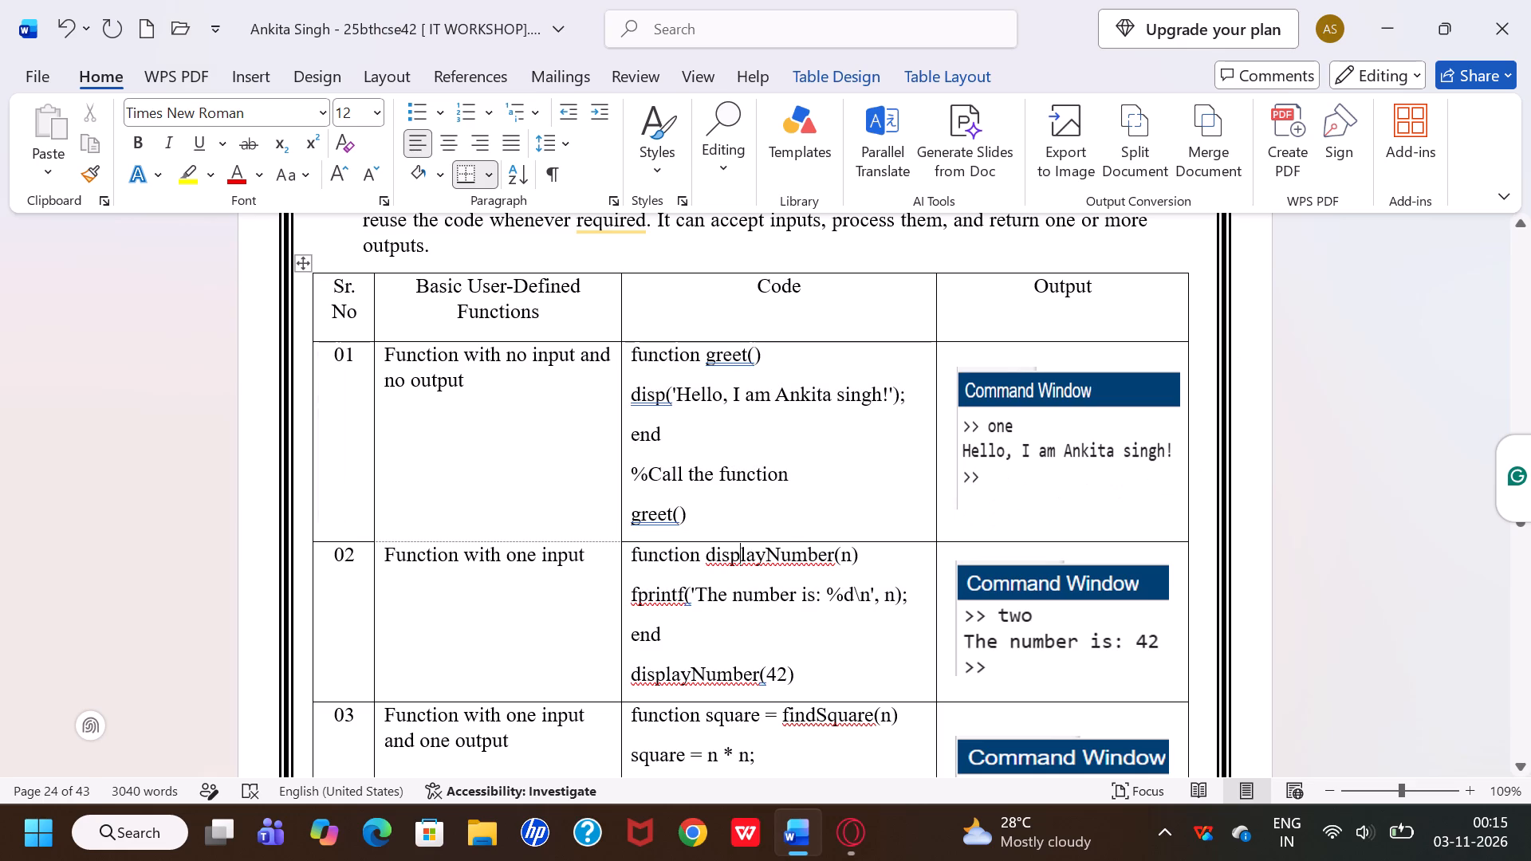
Set the code text of rows 01 and 02, greet and displayNumber, to 10 point.
right_drag(699, 509, 633, 372)
click(774, 303)
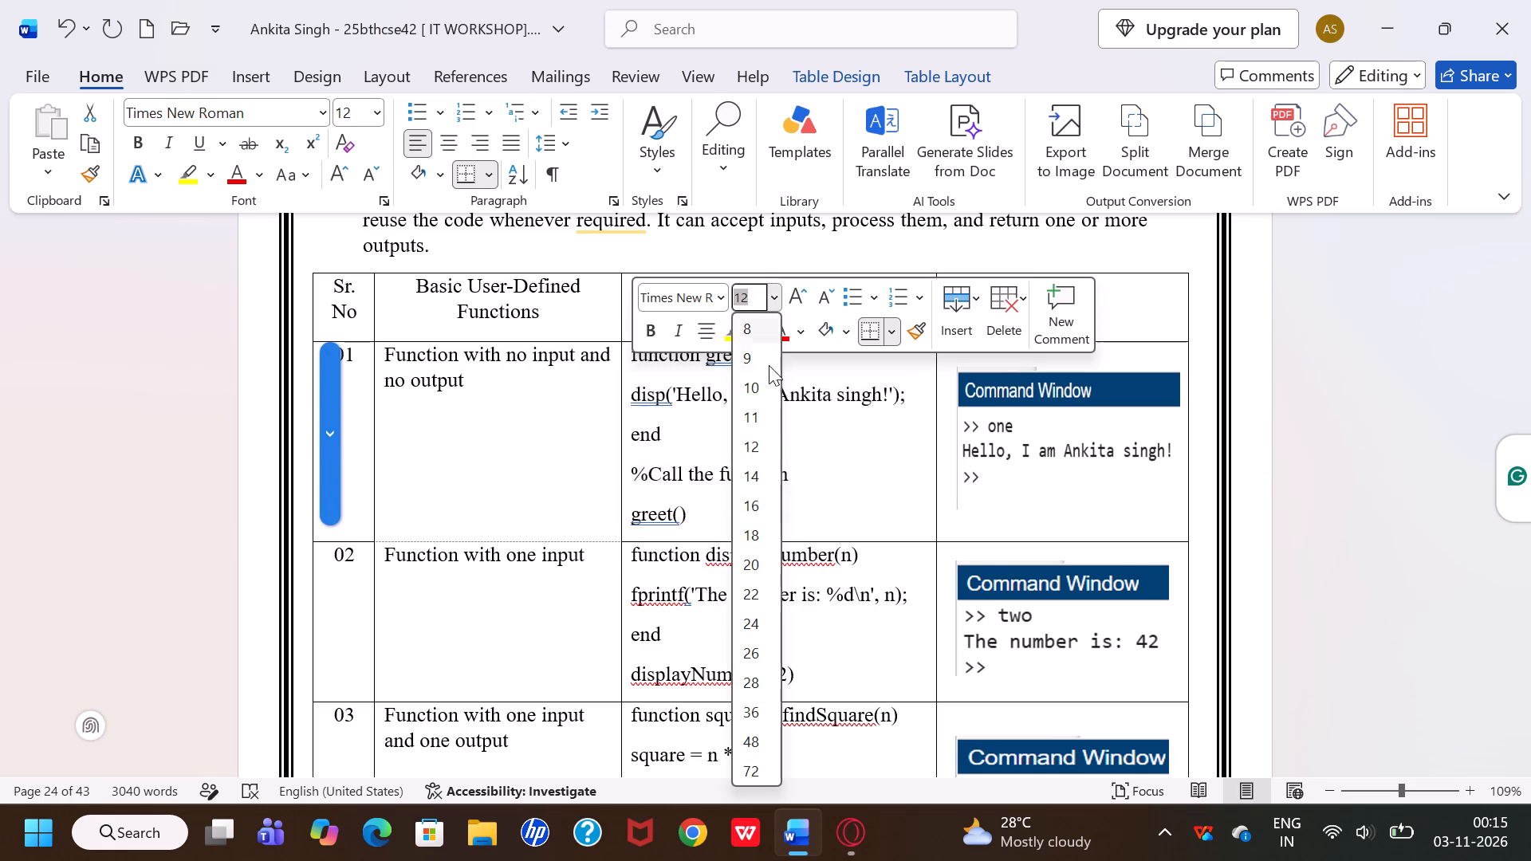
click(761, 390)
click(791, 497)
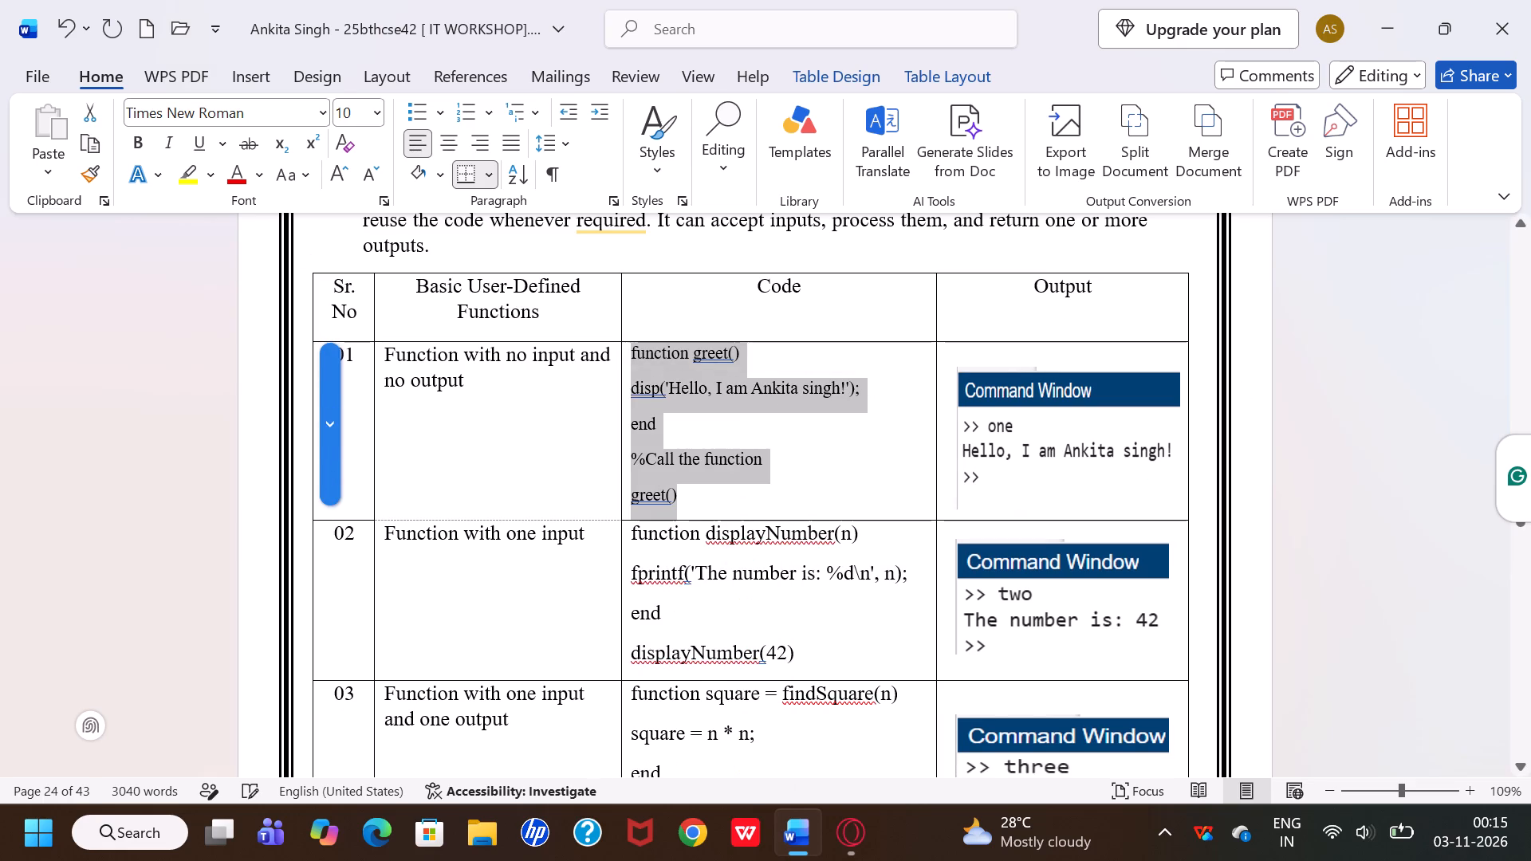
scroll(791, 497, down, 1)
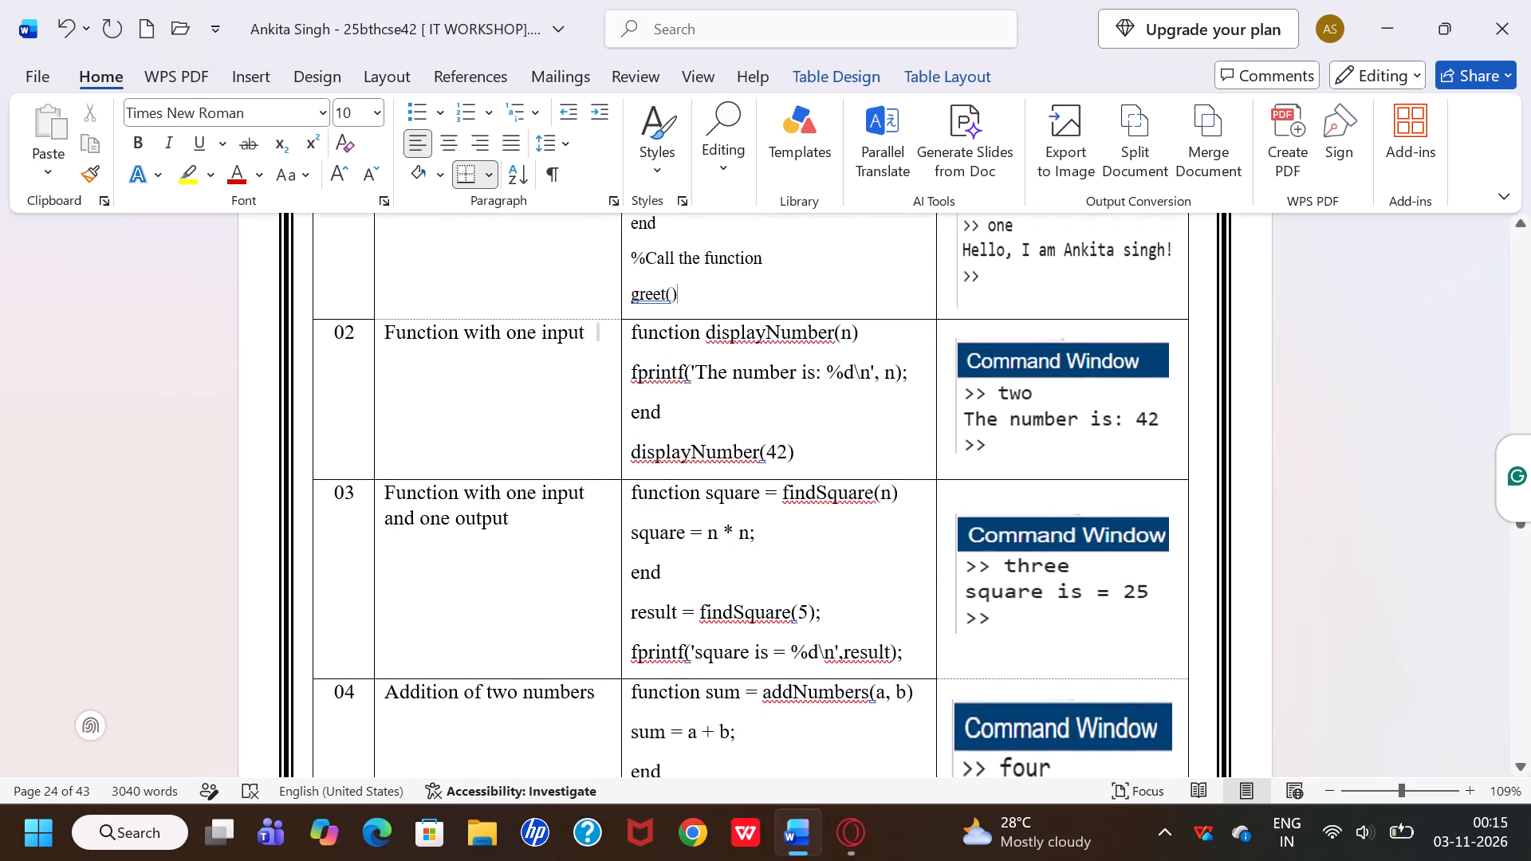
drag(633, 335, 793, 446)
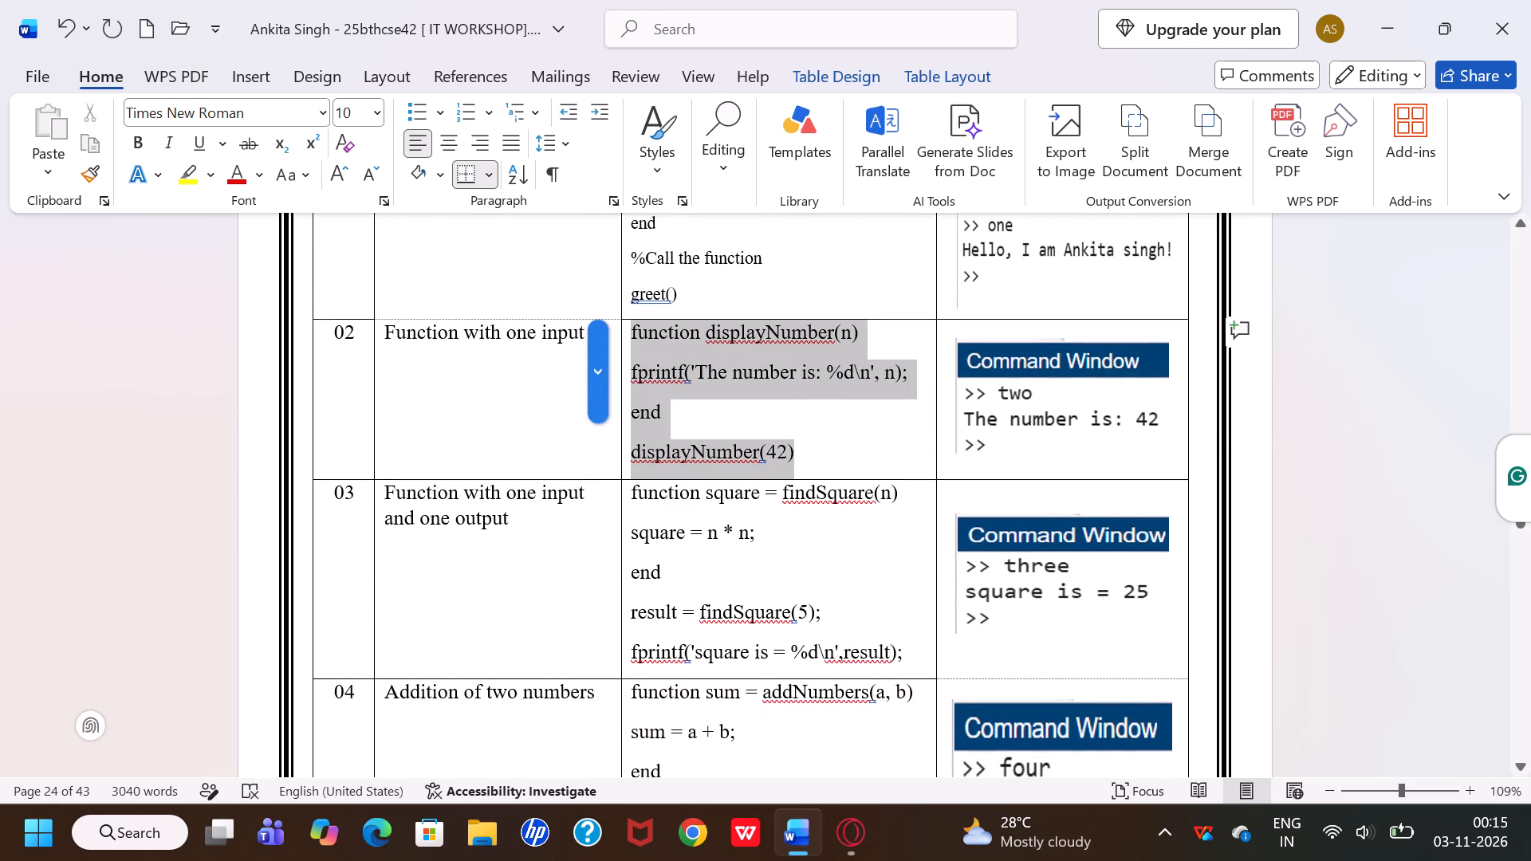
drag(793, 446, 793, 452)
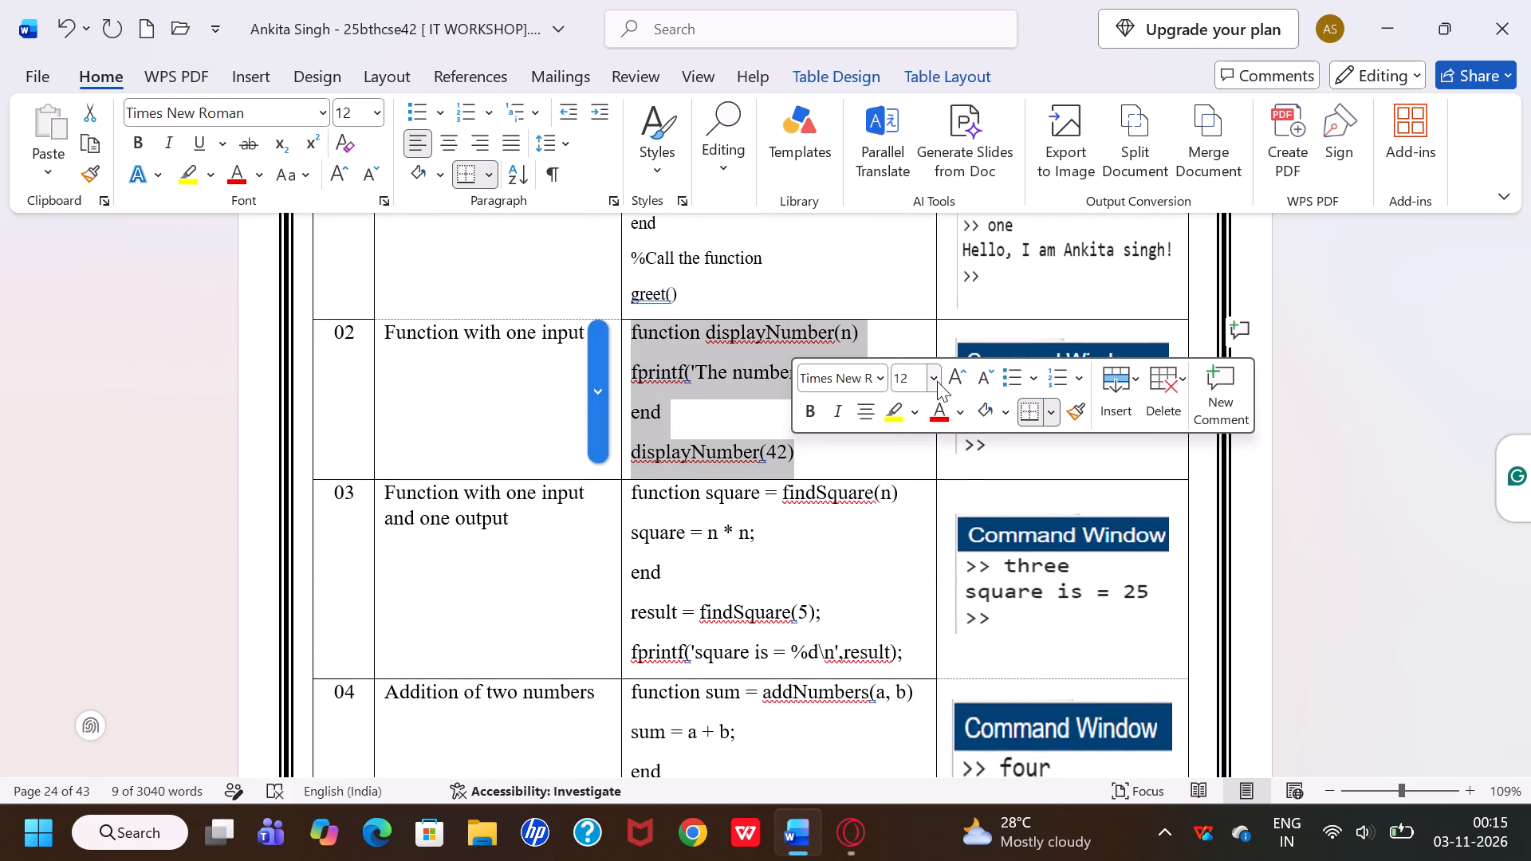
click(937, 381)
click(913, 471)
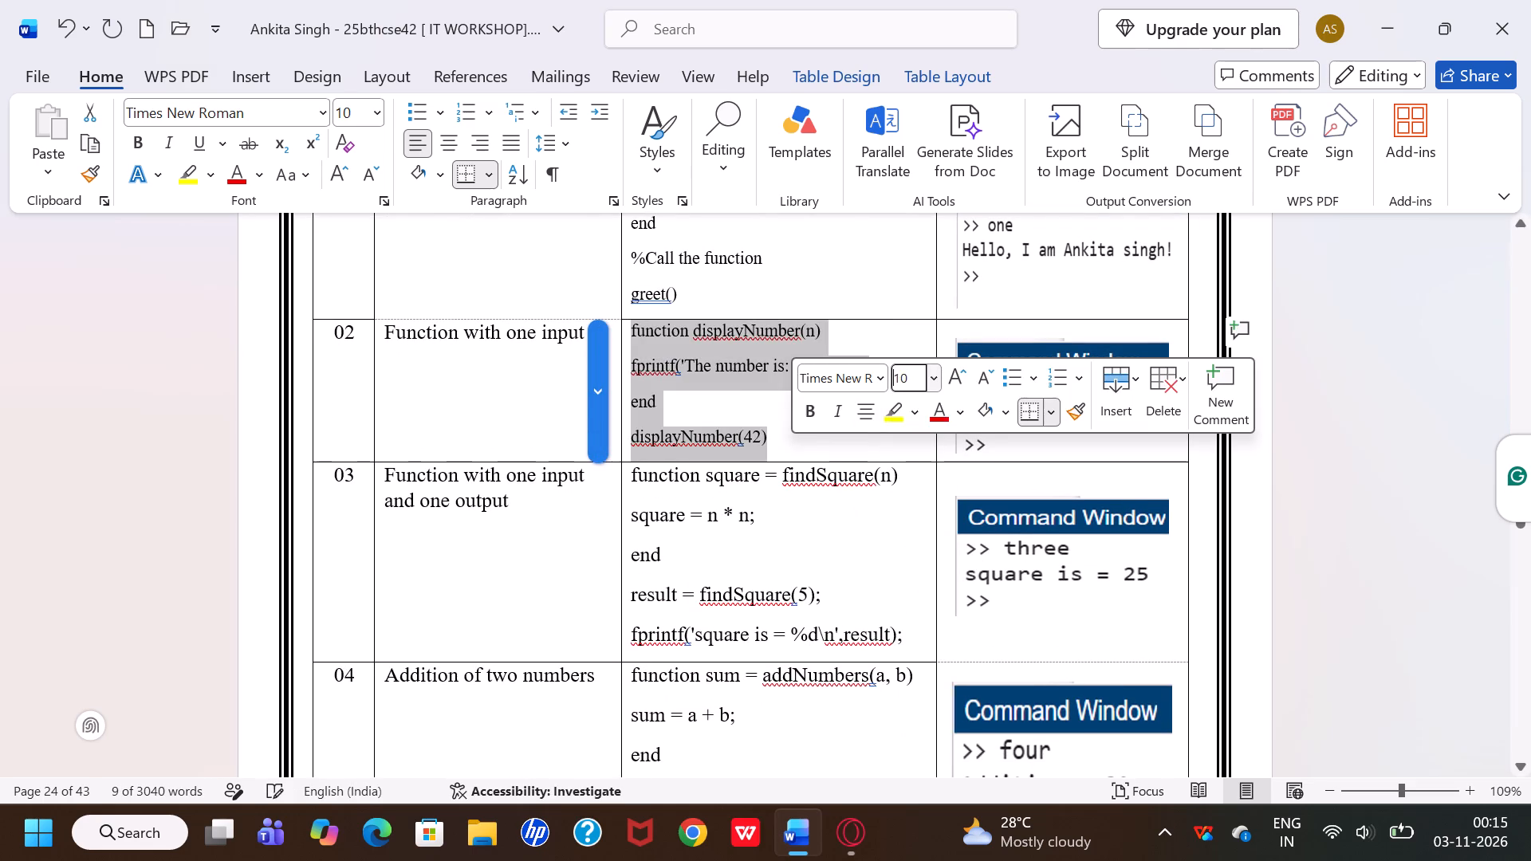
click(847, 518)
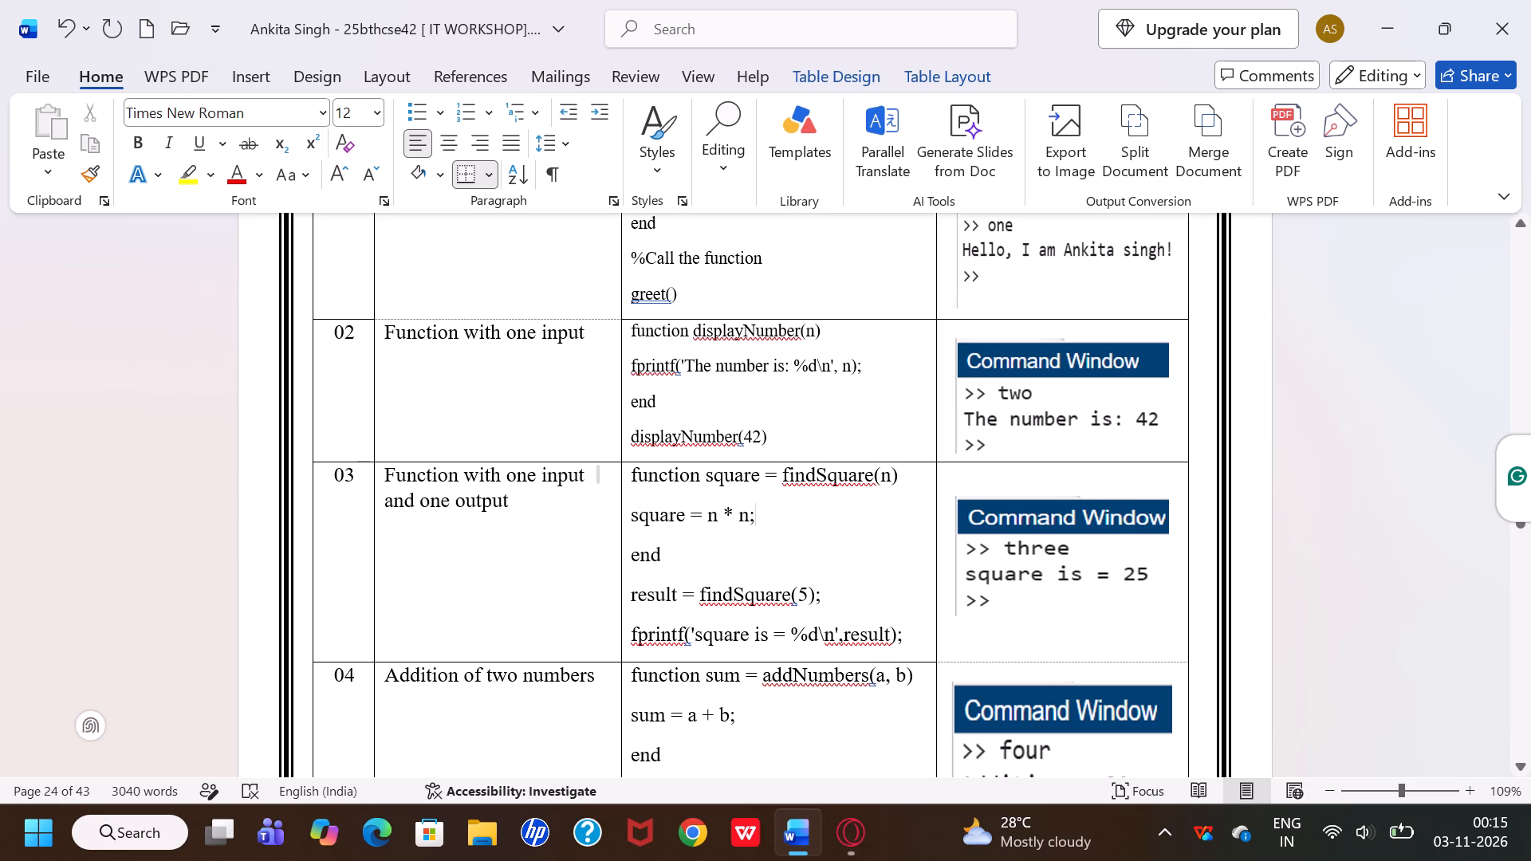
Set row 03's findSquare code text to 10 point.
drag(636, 475, 773, 541)
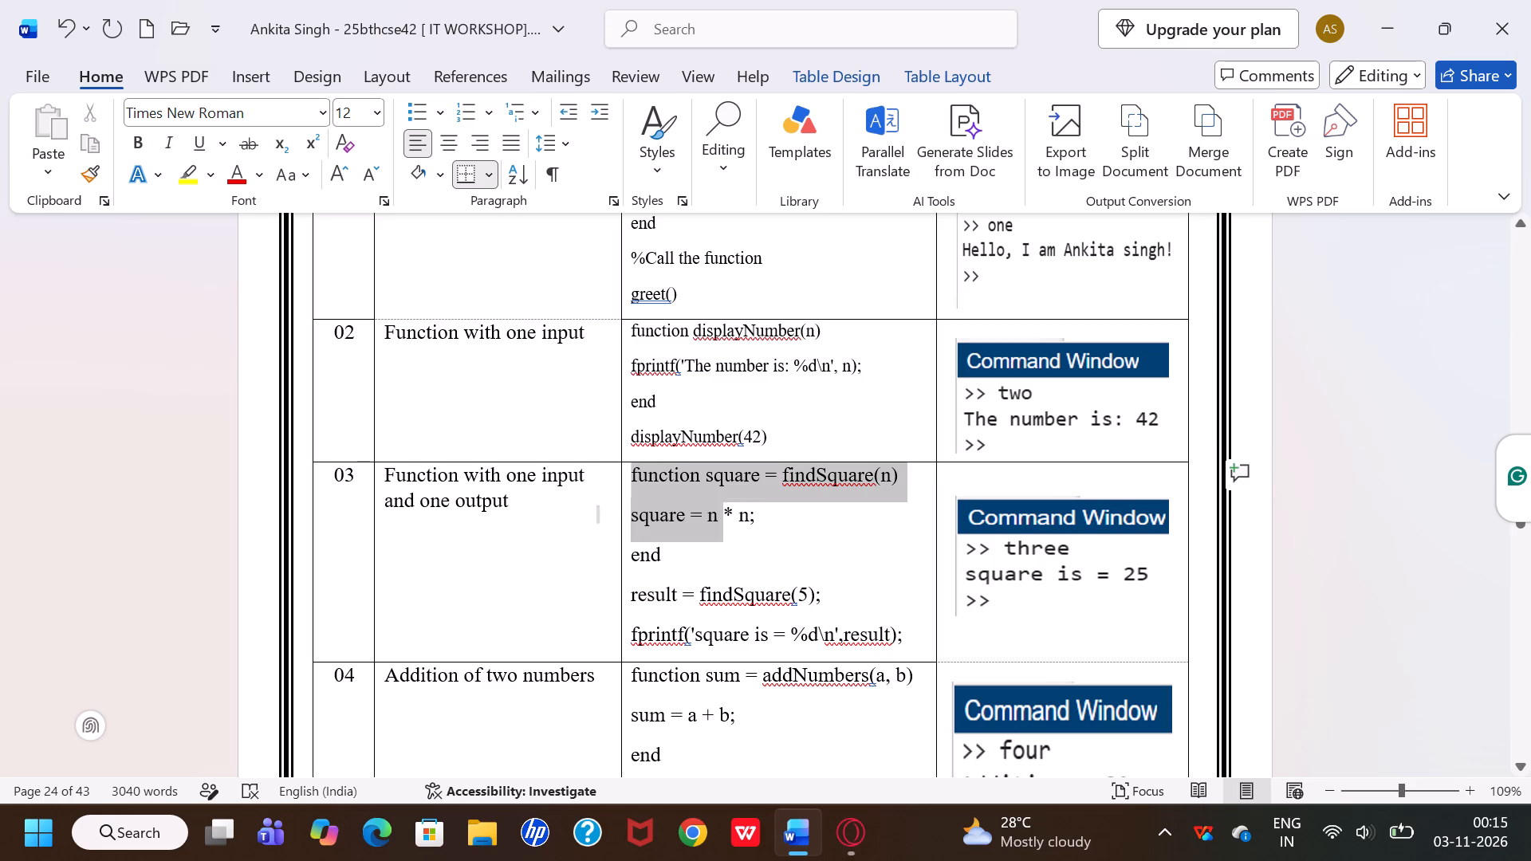
drag(773, 541, 887, 631)
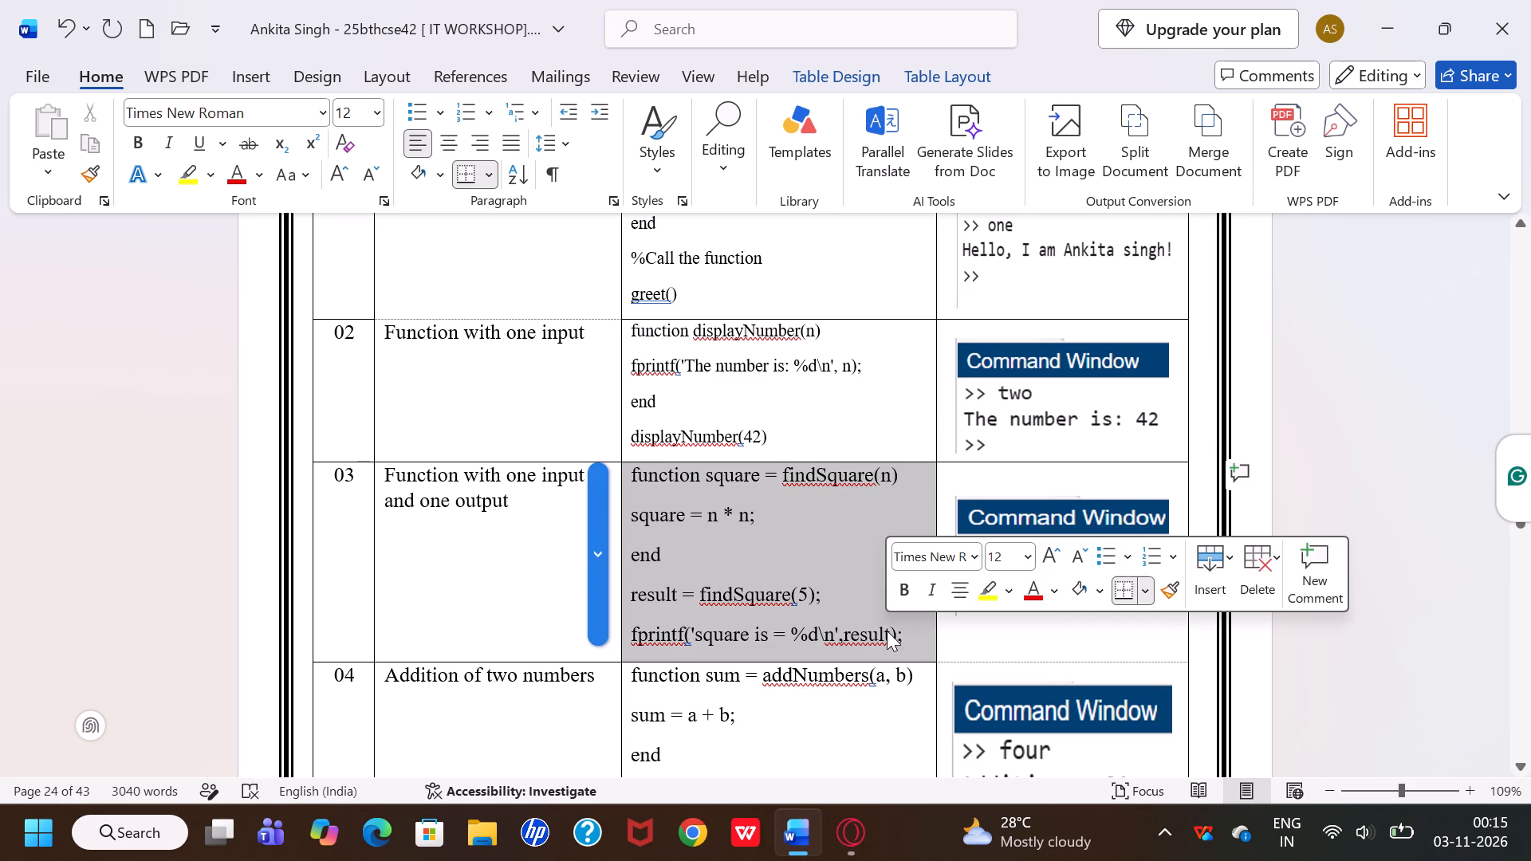
click(1022, 559)
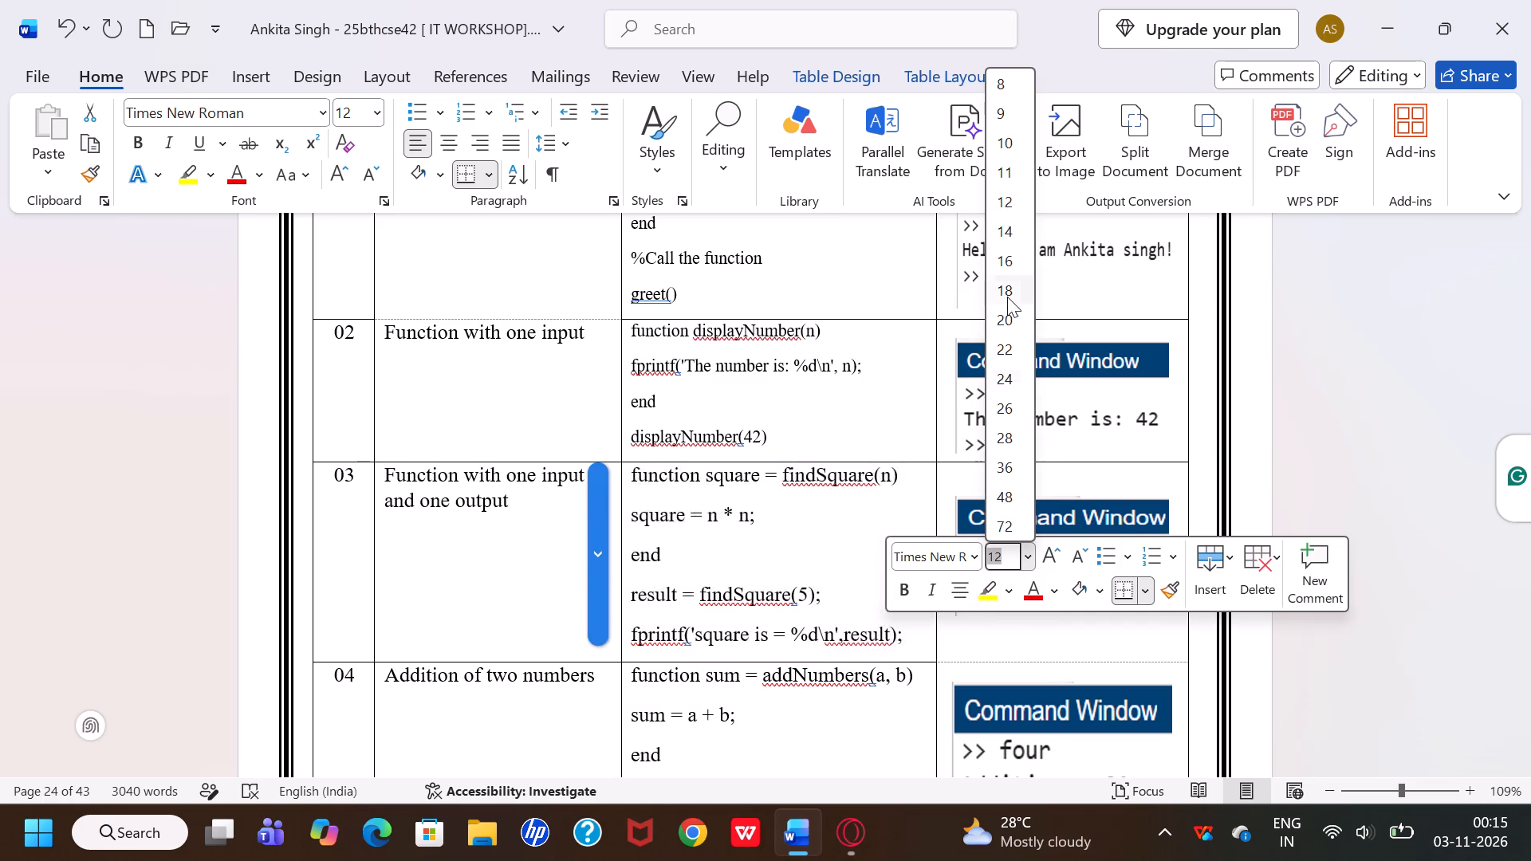
click(1000, 153)
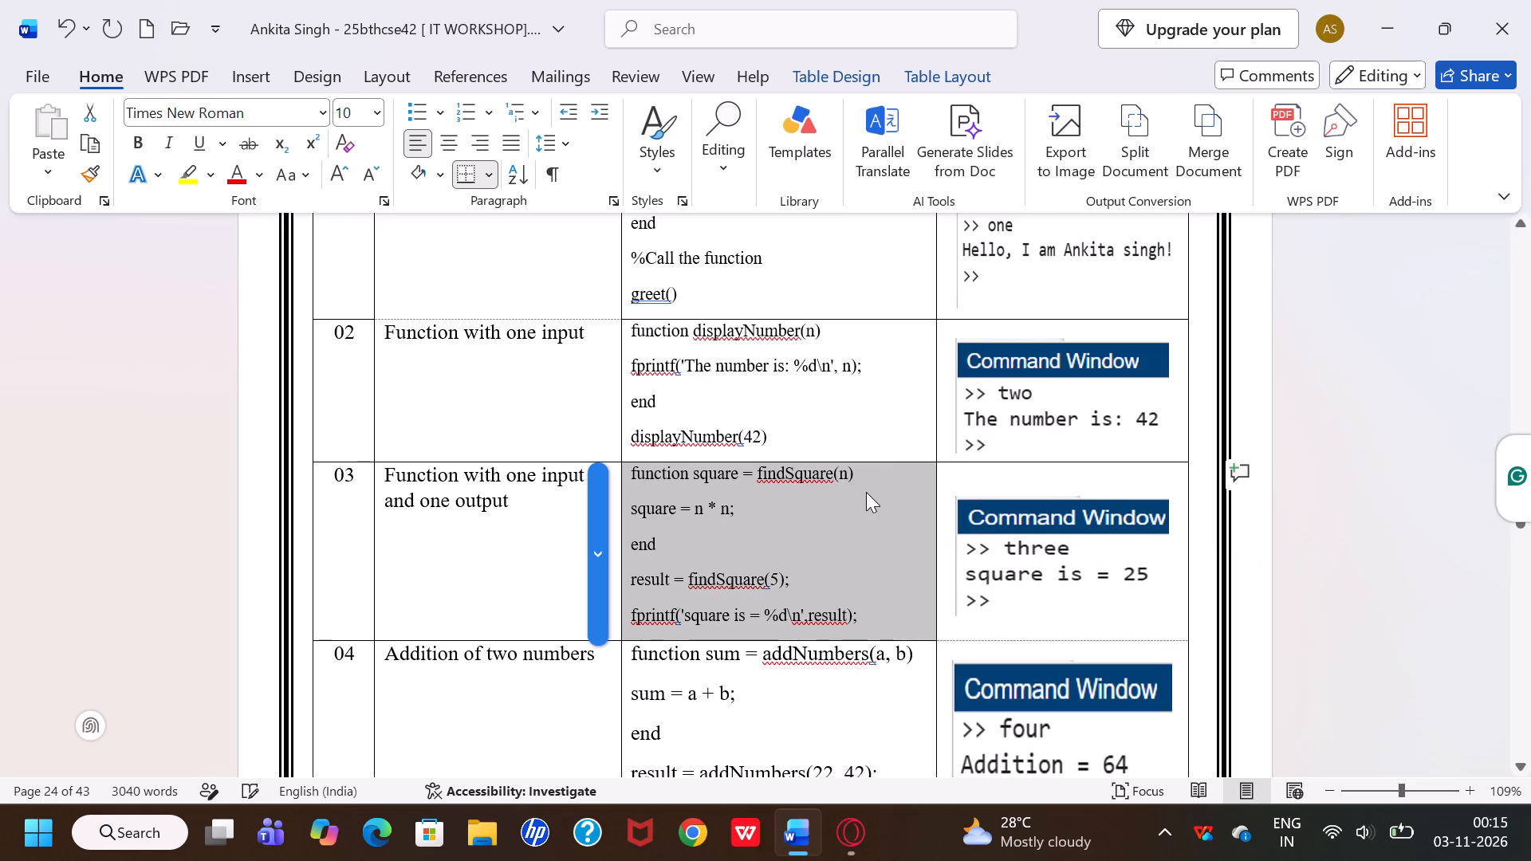
click(863, 495)
Set row 04's addNumbers code text to 10 point.
scroll(863, 495, down, 1)
scroll(863, 495, up, 1)
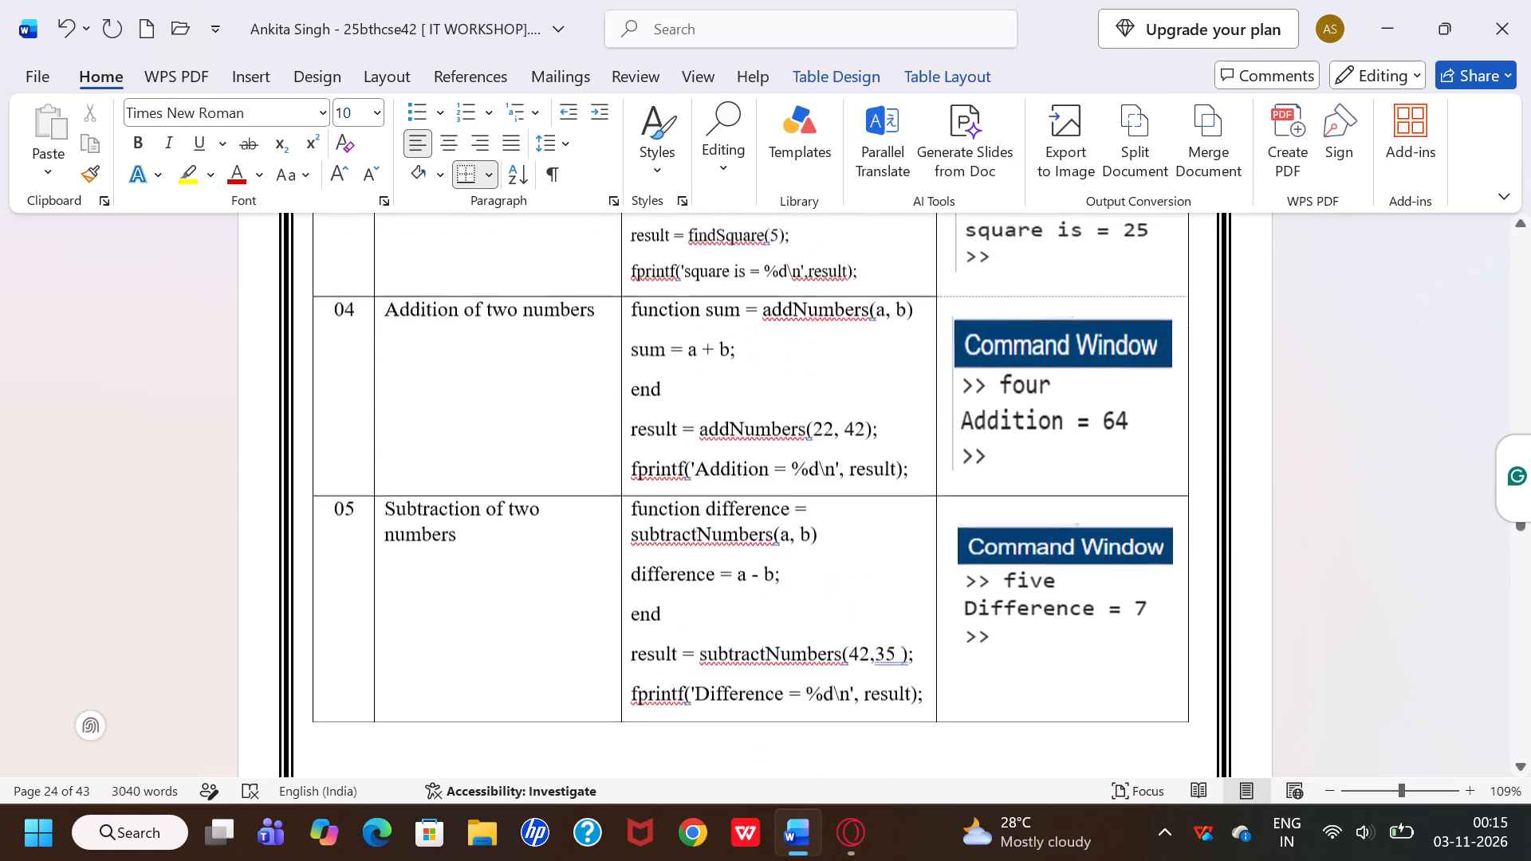
scroll(863, 495, up, 1)
drag(634, 442, 742, 522)
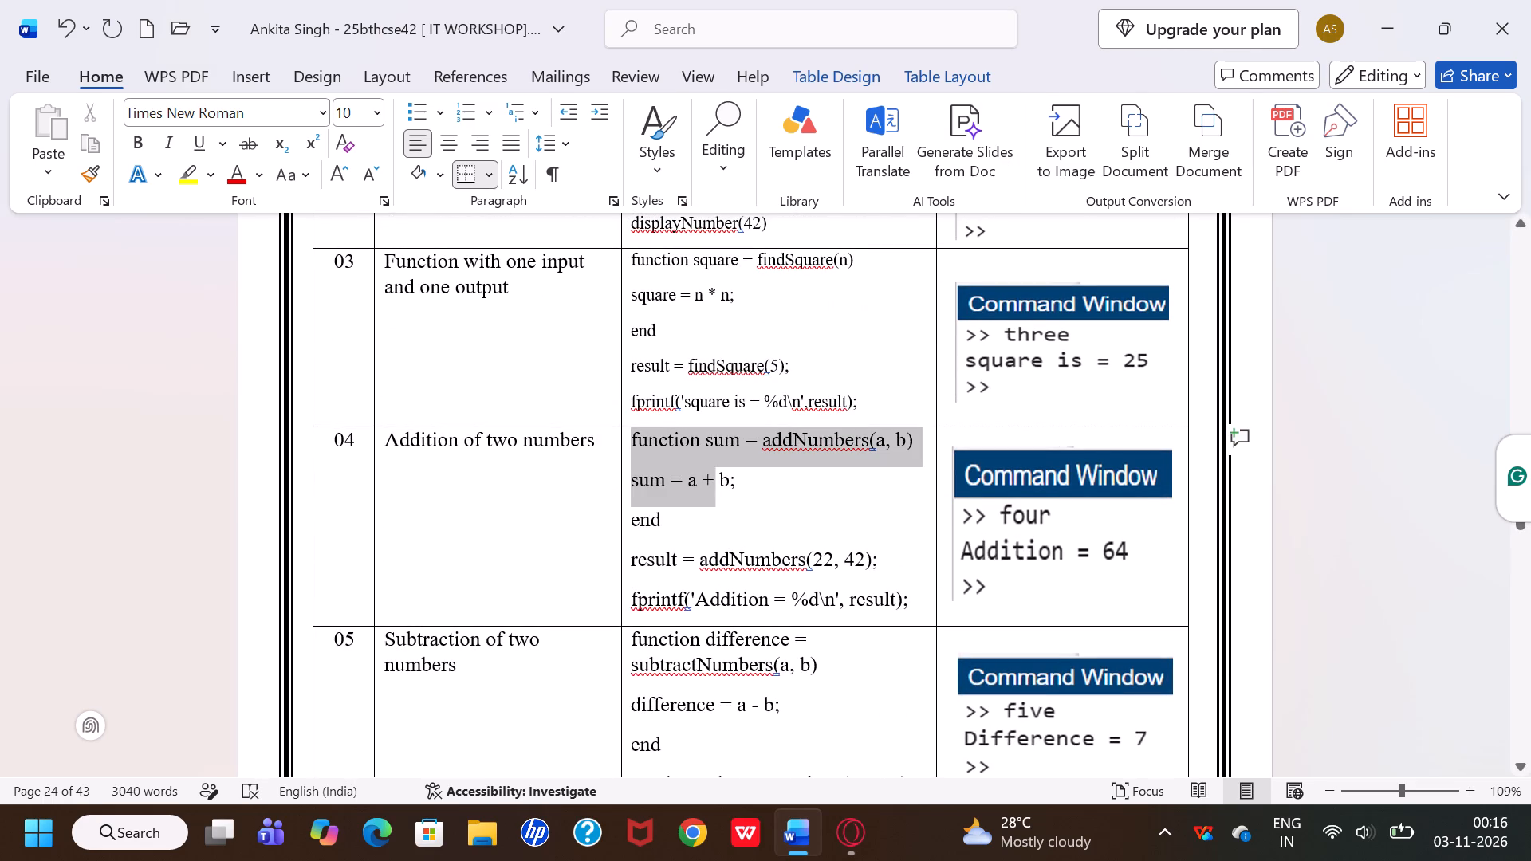
drag(742, 522, 898, 595)
click(1038, 525)
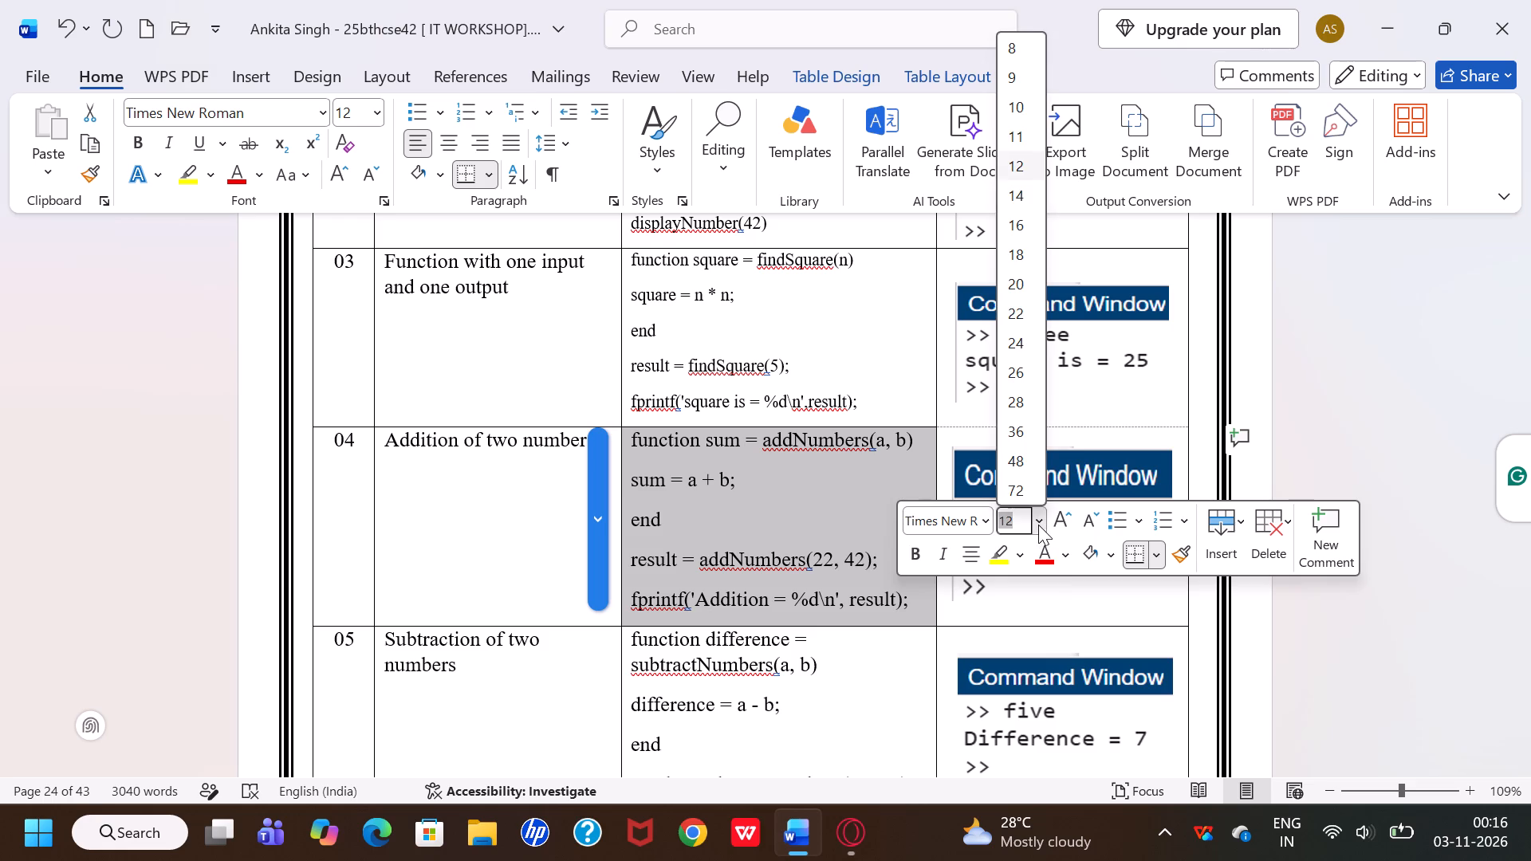
click(1015, 176)
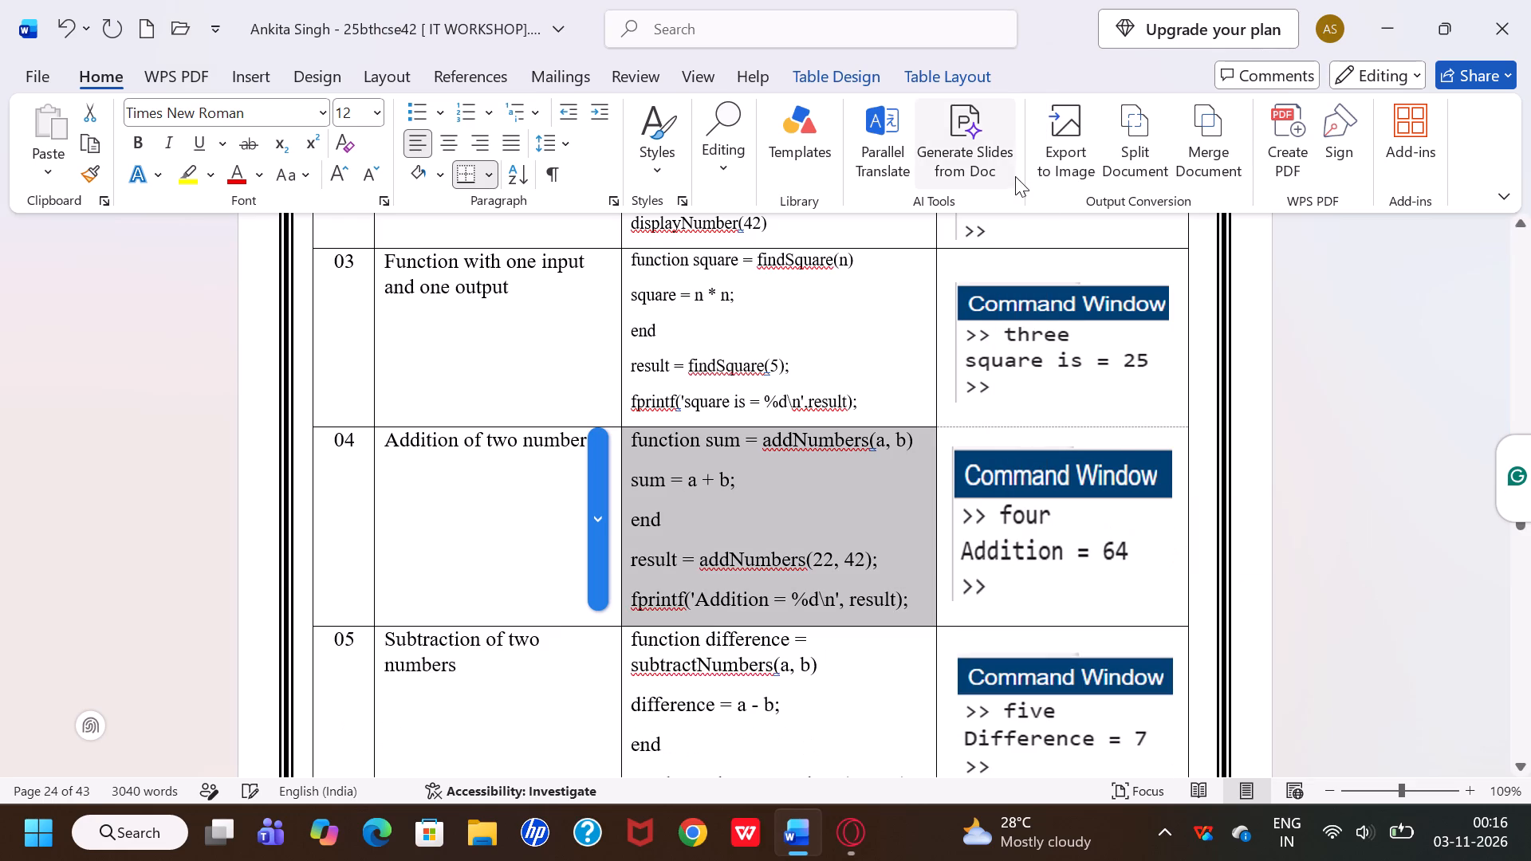
click(383, 112)
click(372, 196)
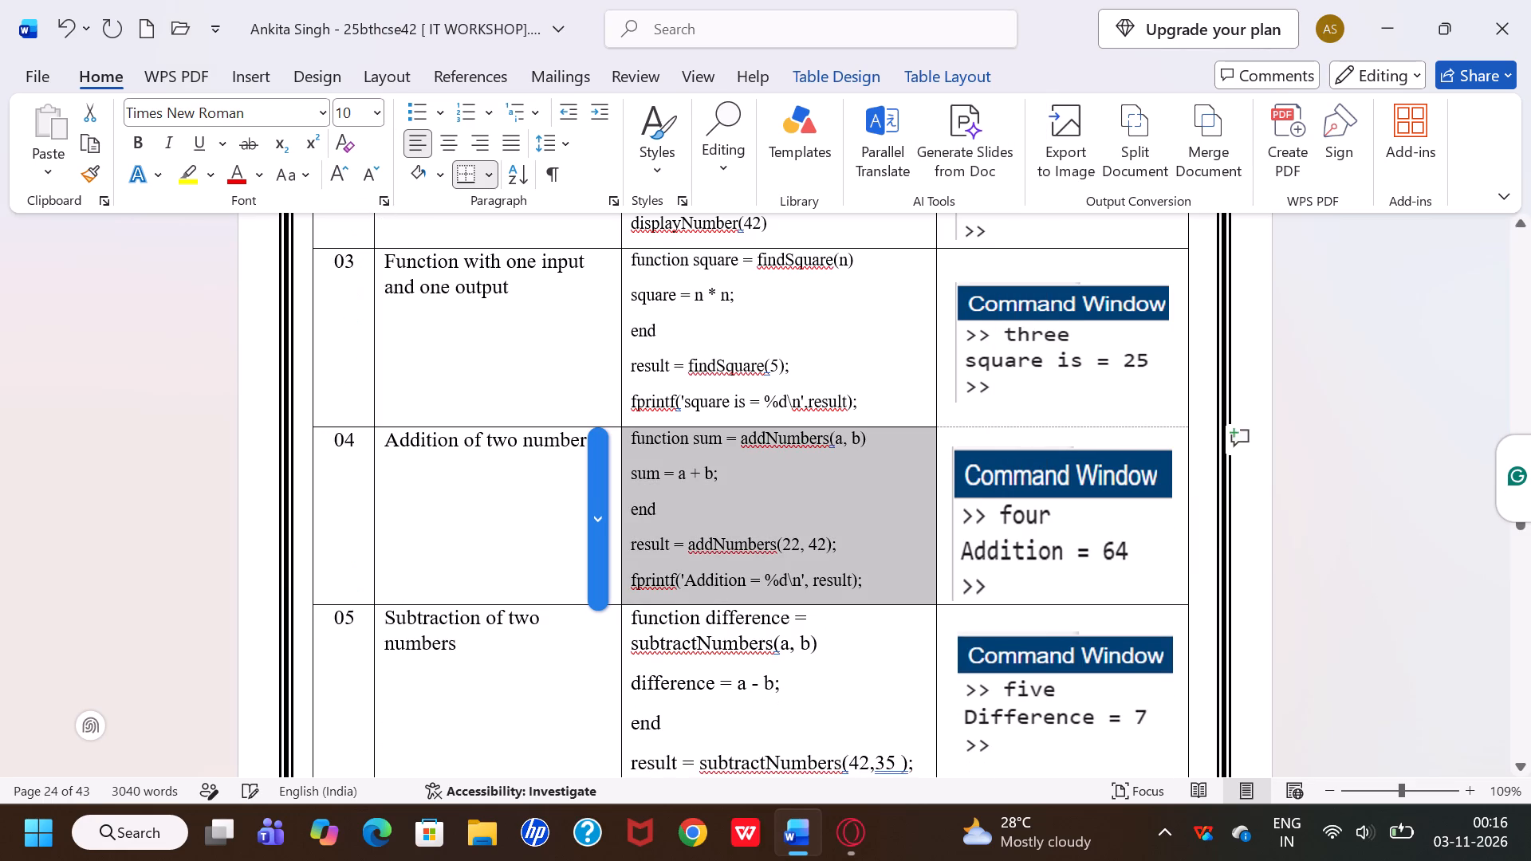
click(675, 471)
Set row 05's subtractNumbers code text to 10 point.
scroll(675, 471, down, 1)
scroll(675, 471, up, 1)
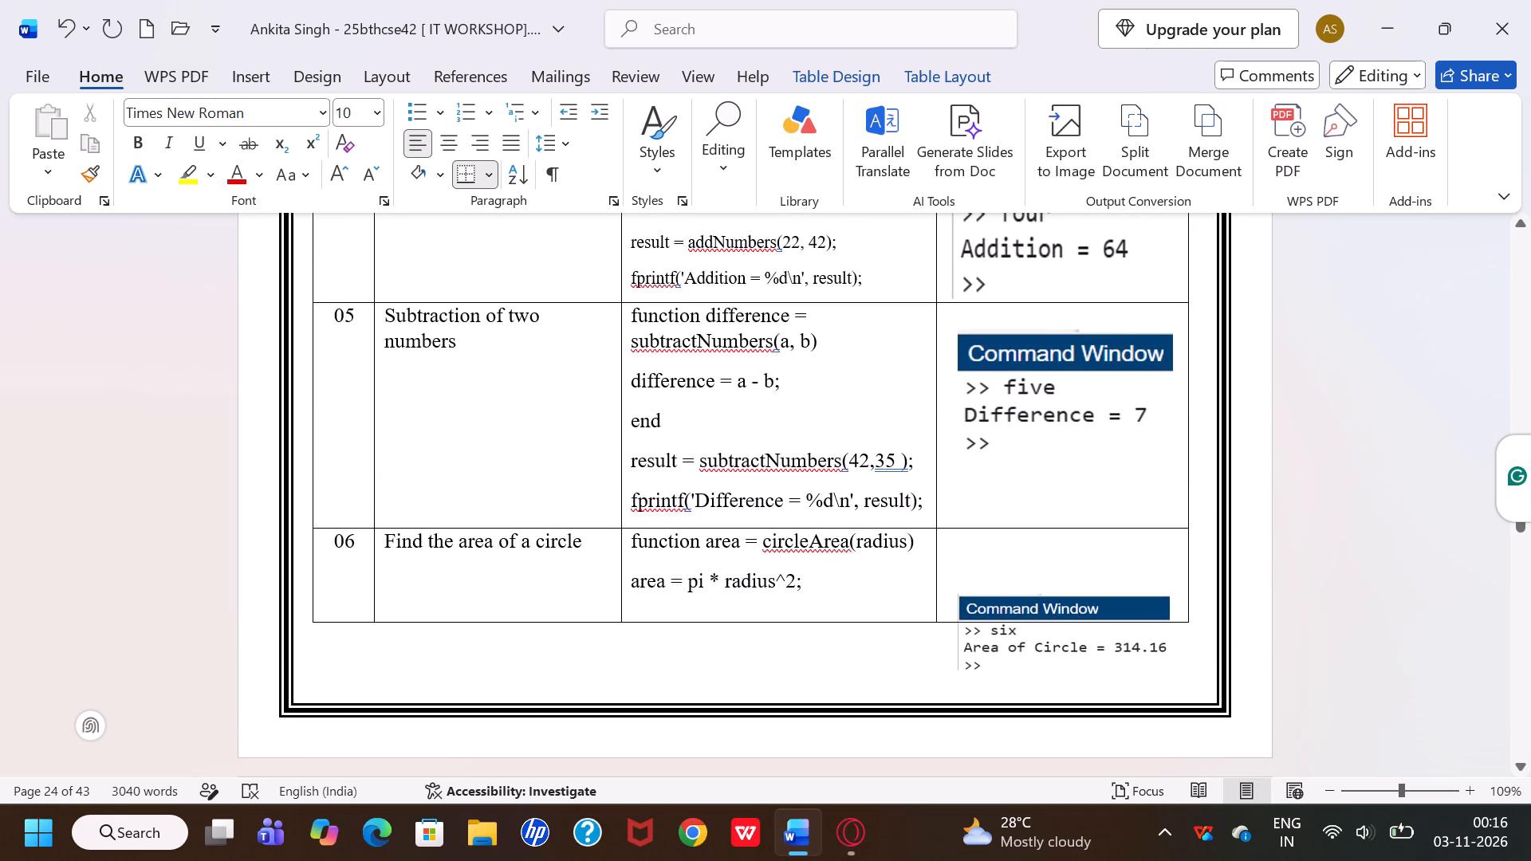
drag(634, 314, 708, 466)
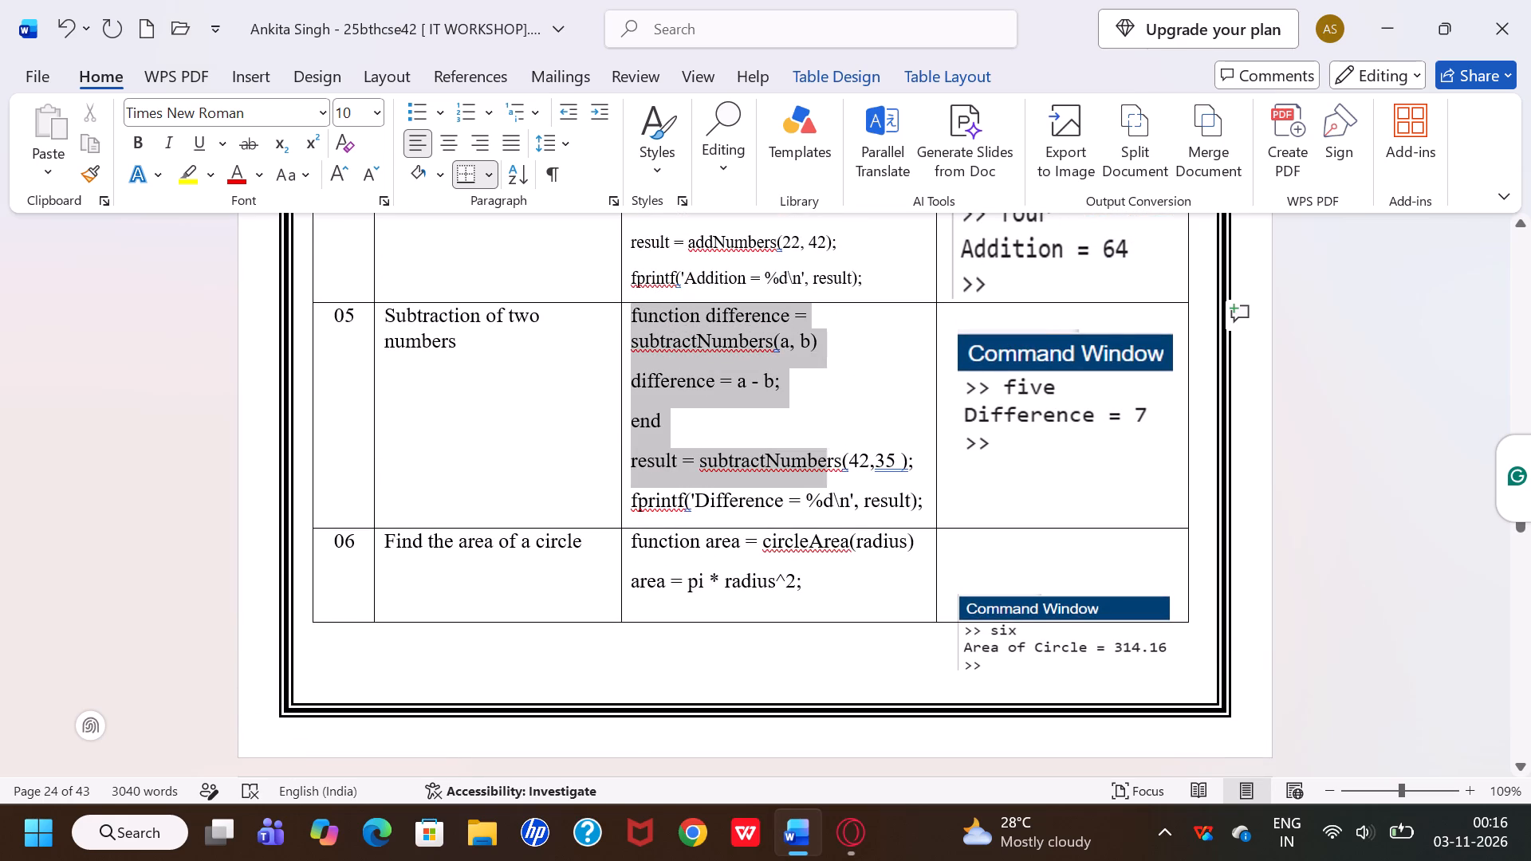
drag(708, 466, 818, 478)
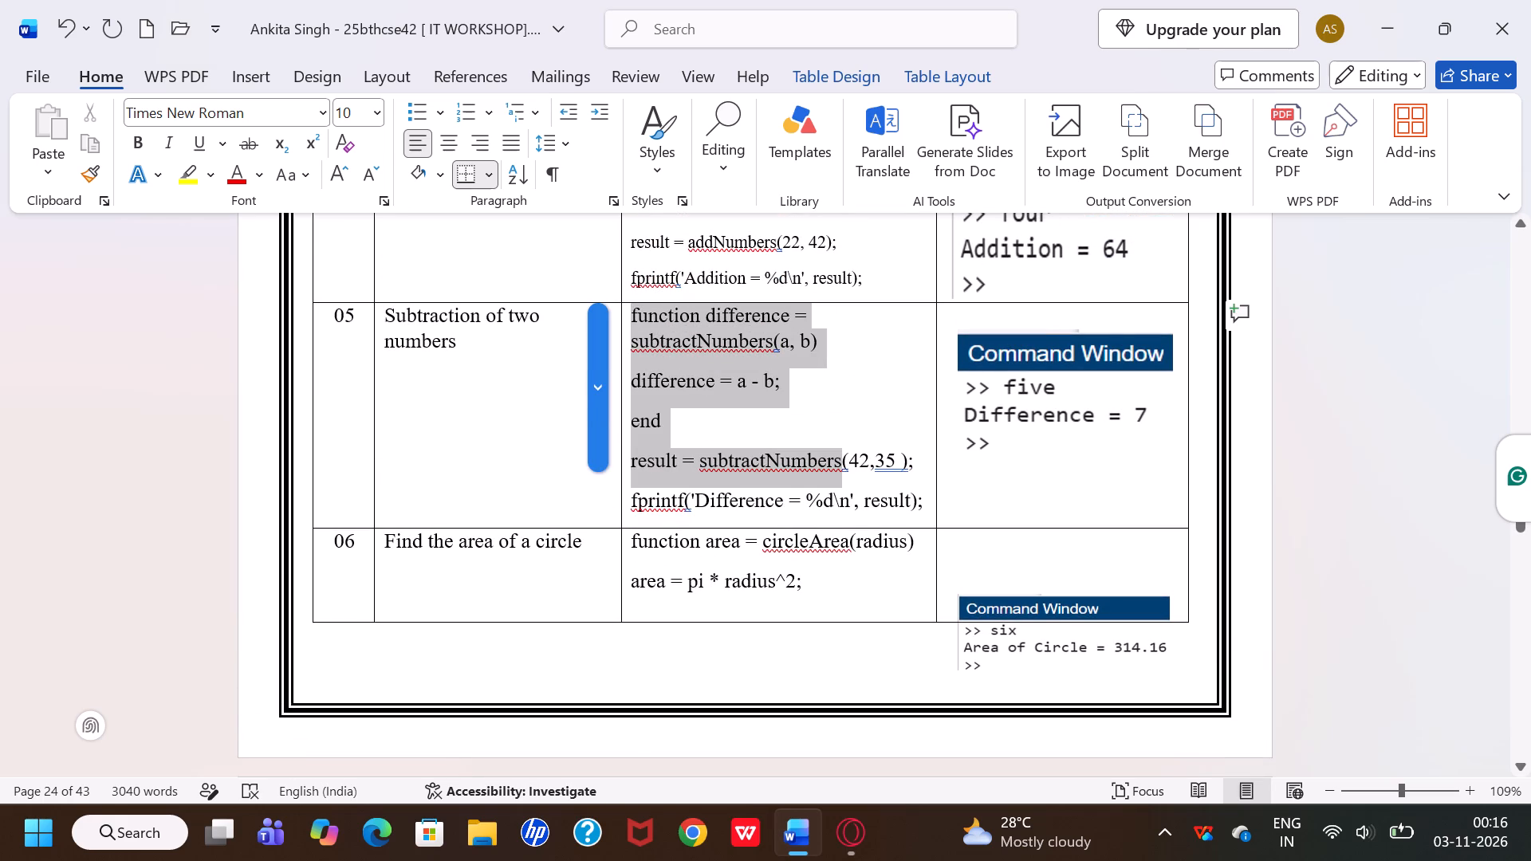
drag(818, 478, 905, 492)
click(1045, 424)
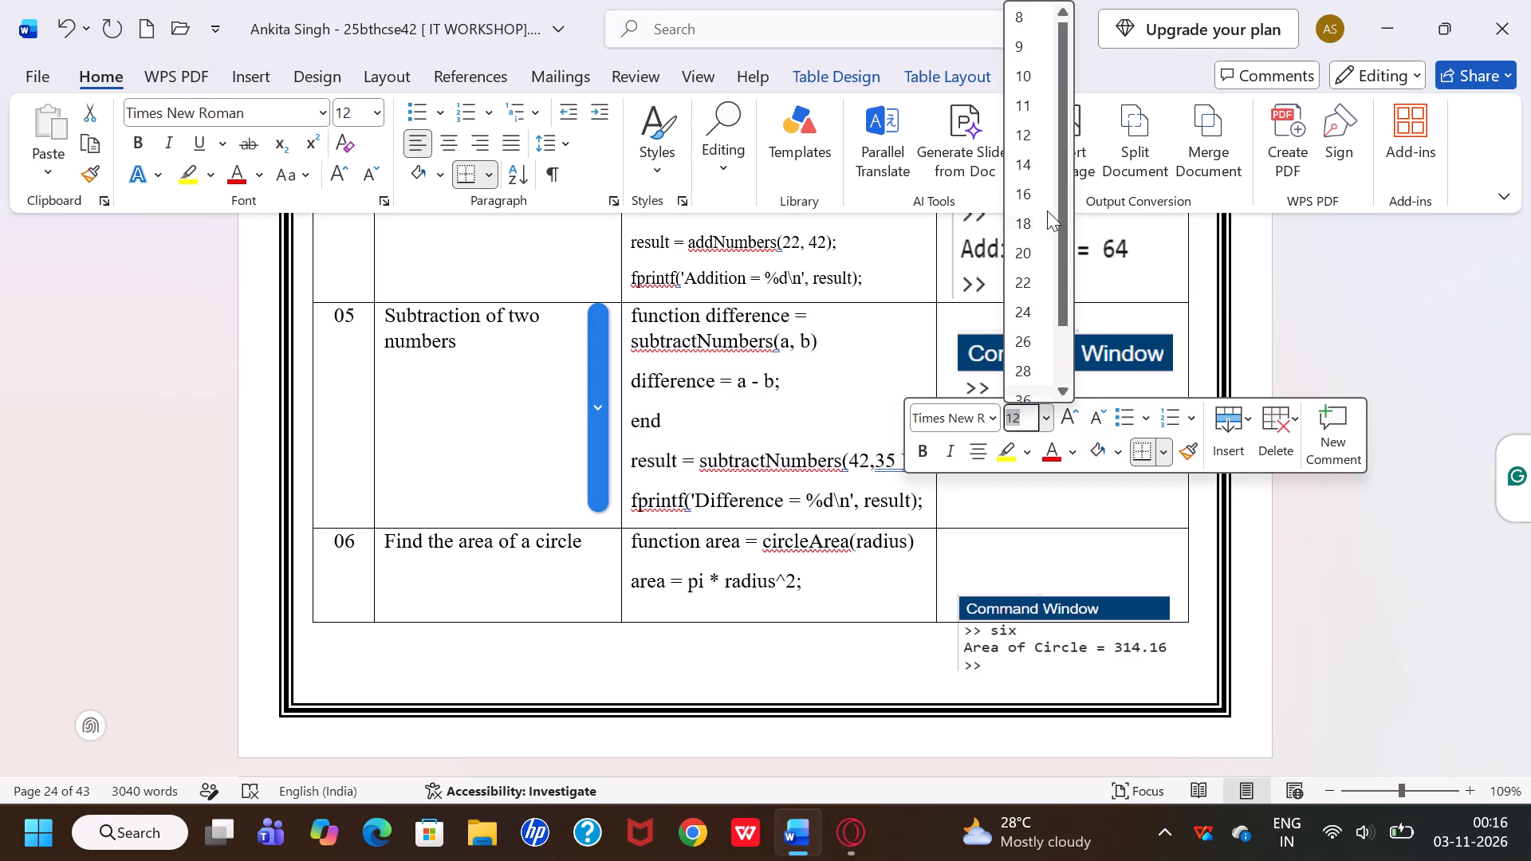
click(1023, 88)
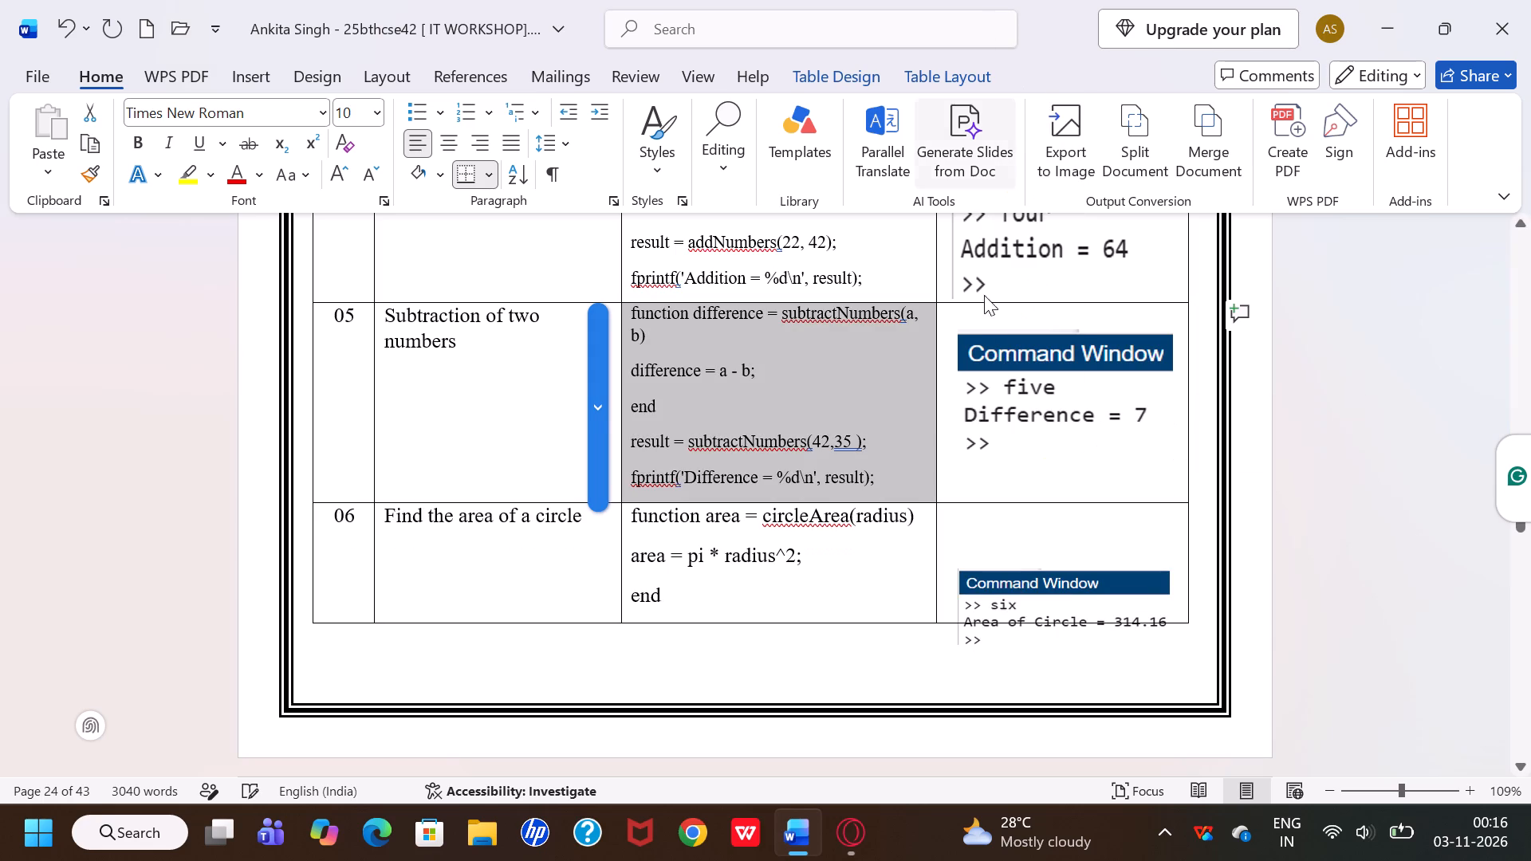
click(914, 449)
Move row 06's Command Window picture up into its Output cell, keeping it within the cell borders.
scroll(914, 449, down, 1)
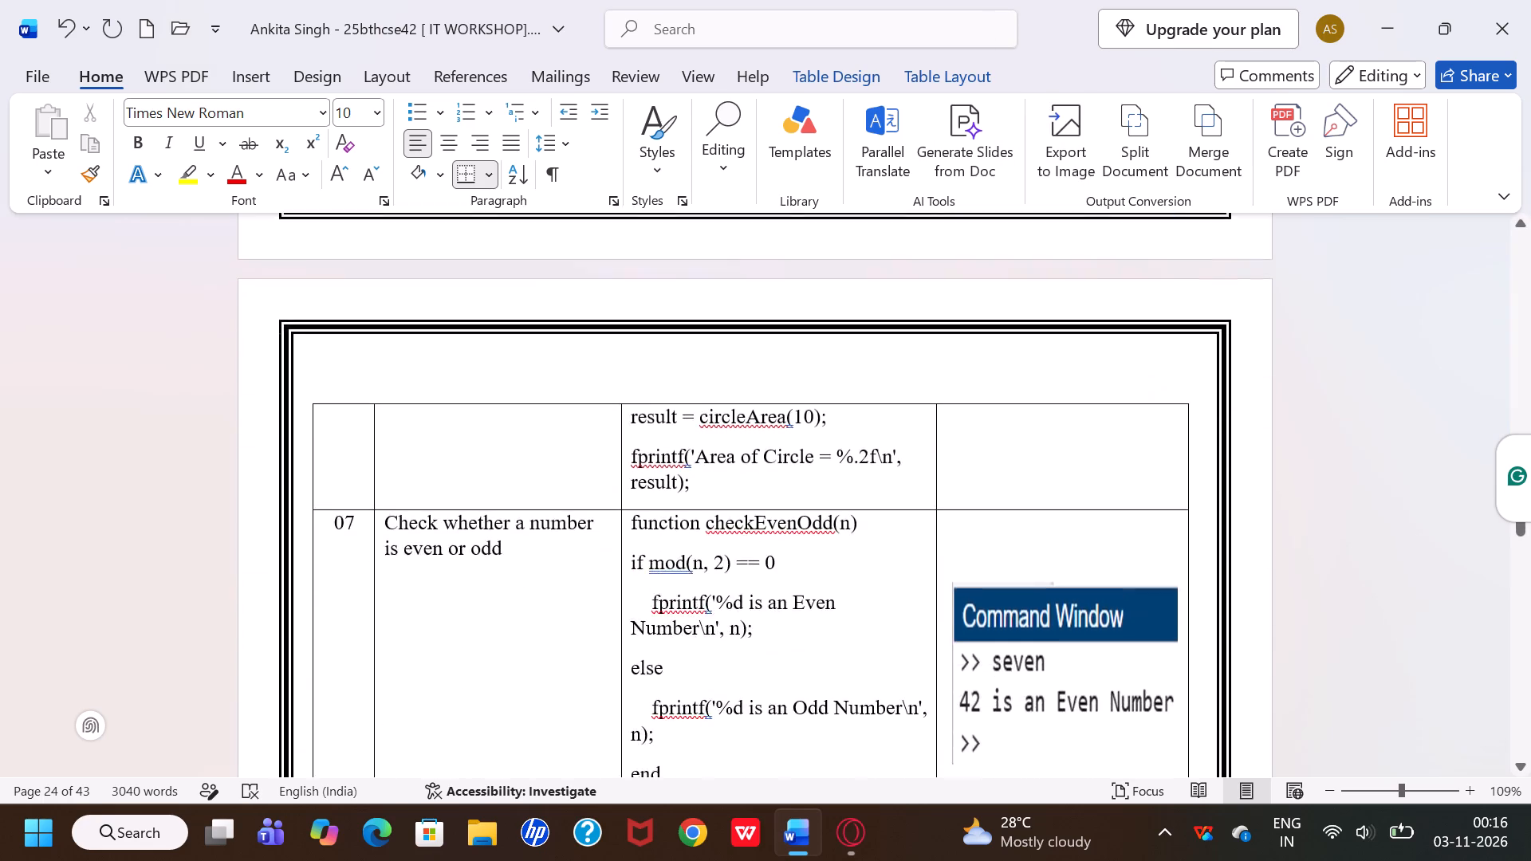
drag(1013, 438, 1013, 435)
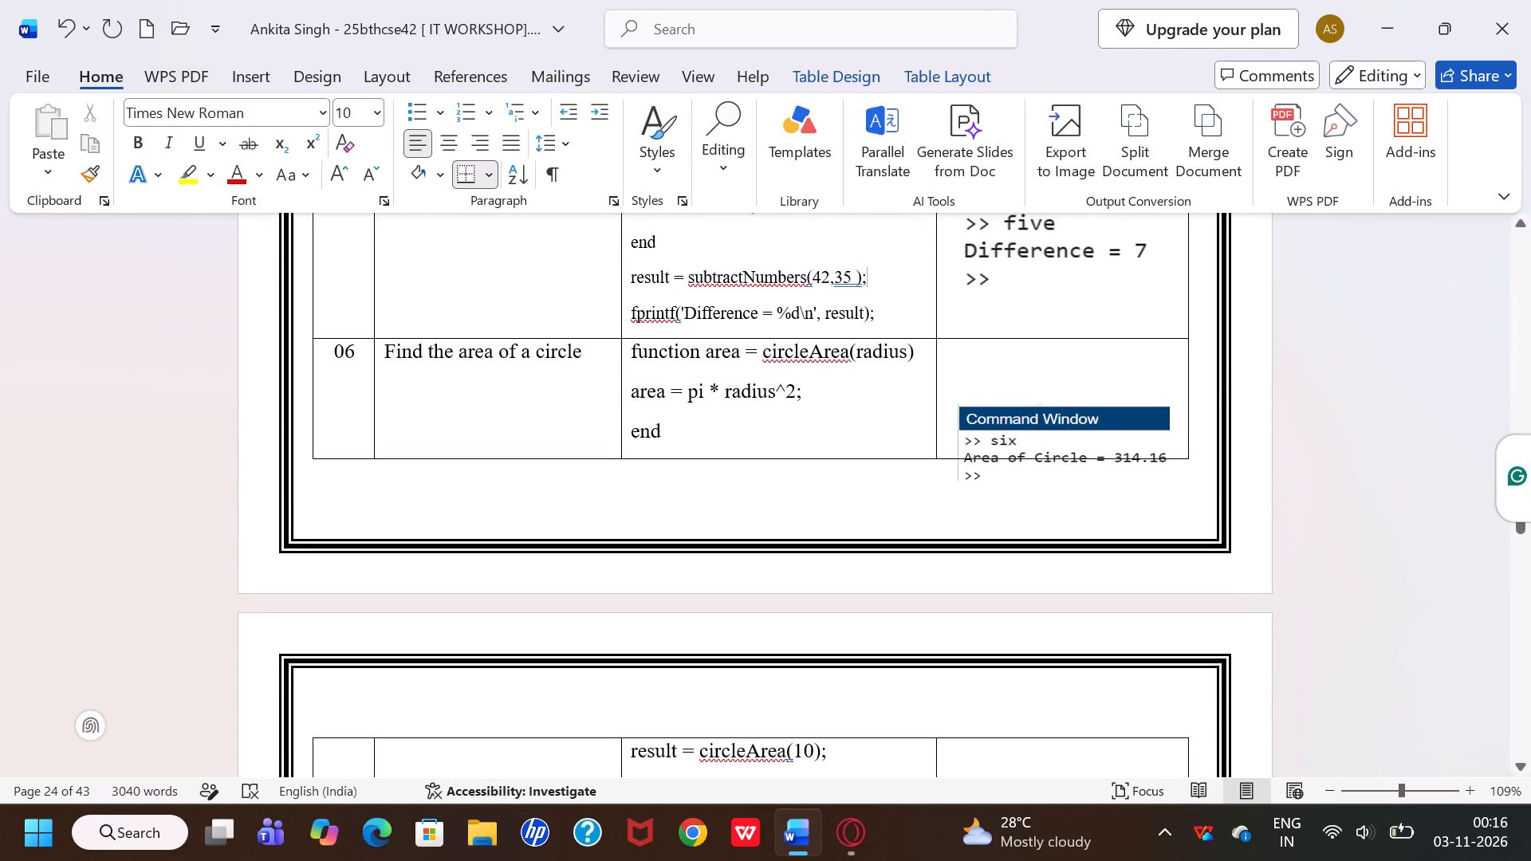
drag(1013, 435, 1018, 391)
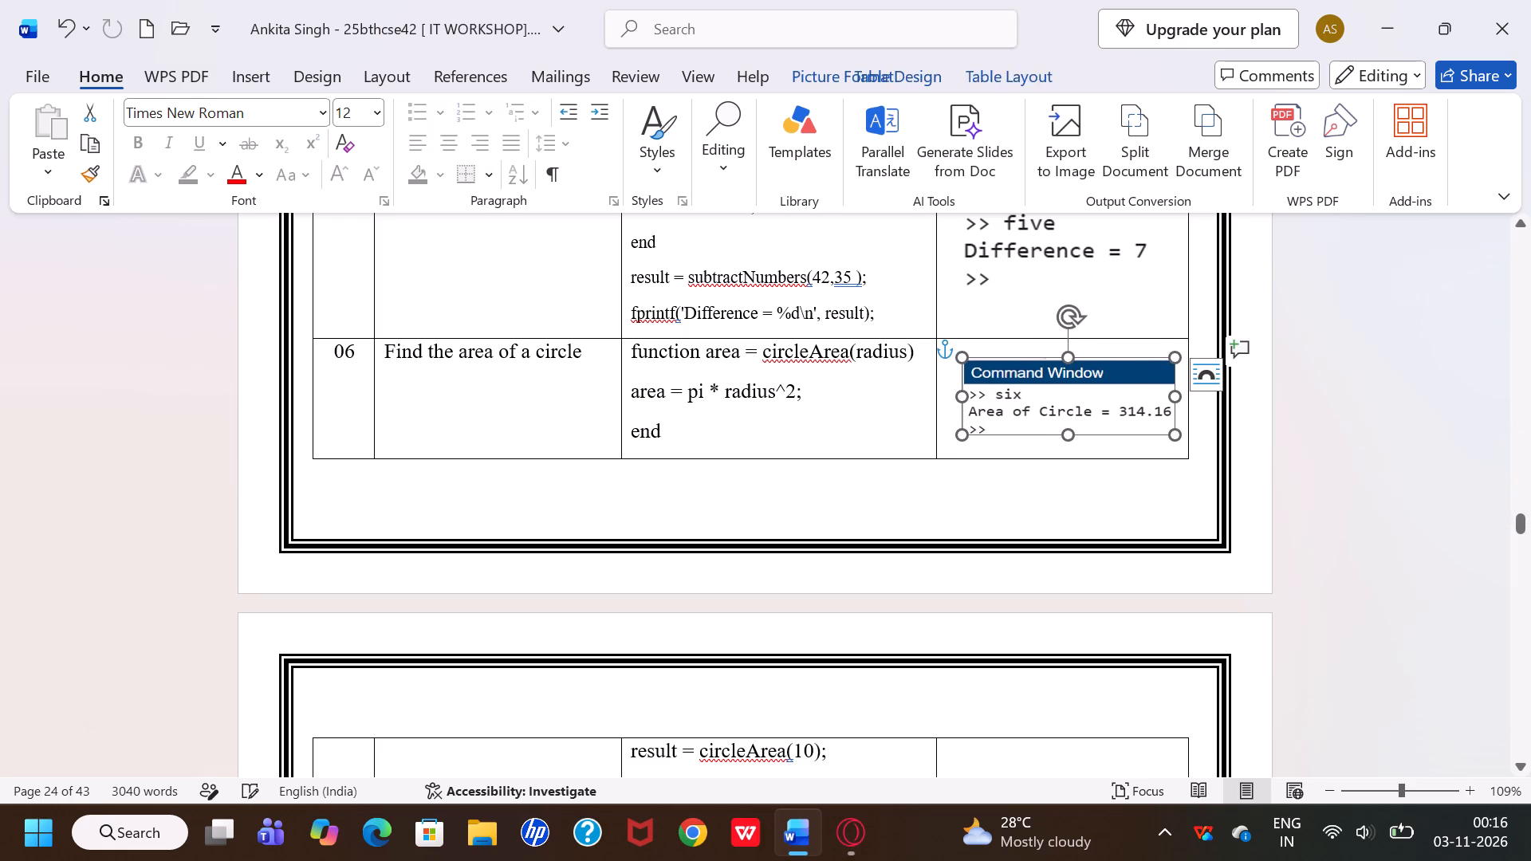
click(875, 519)
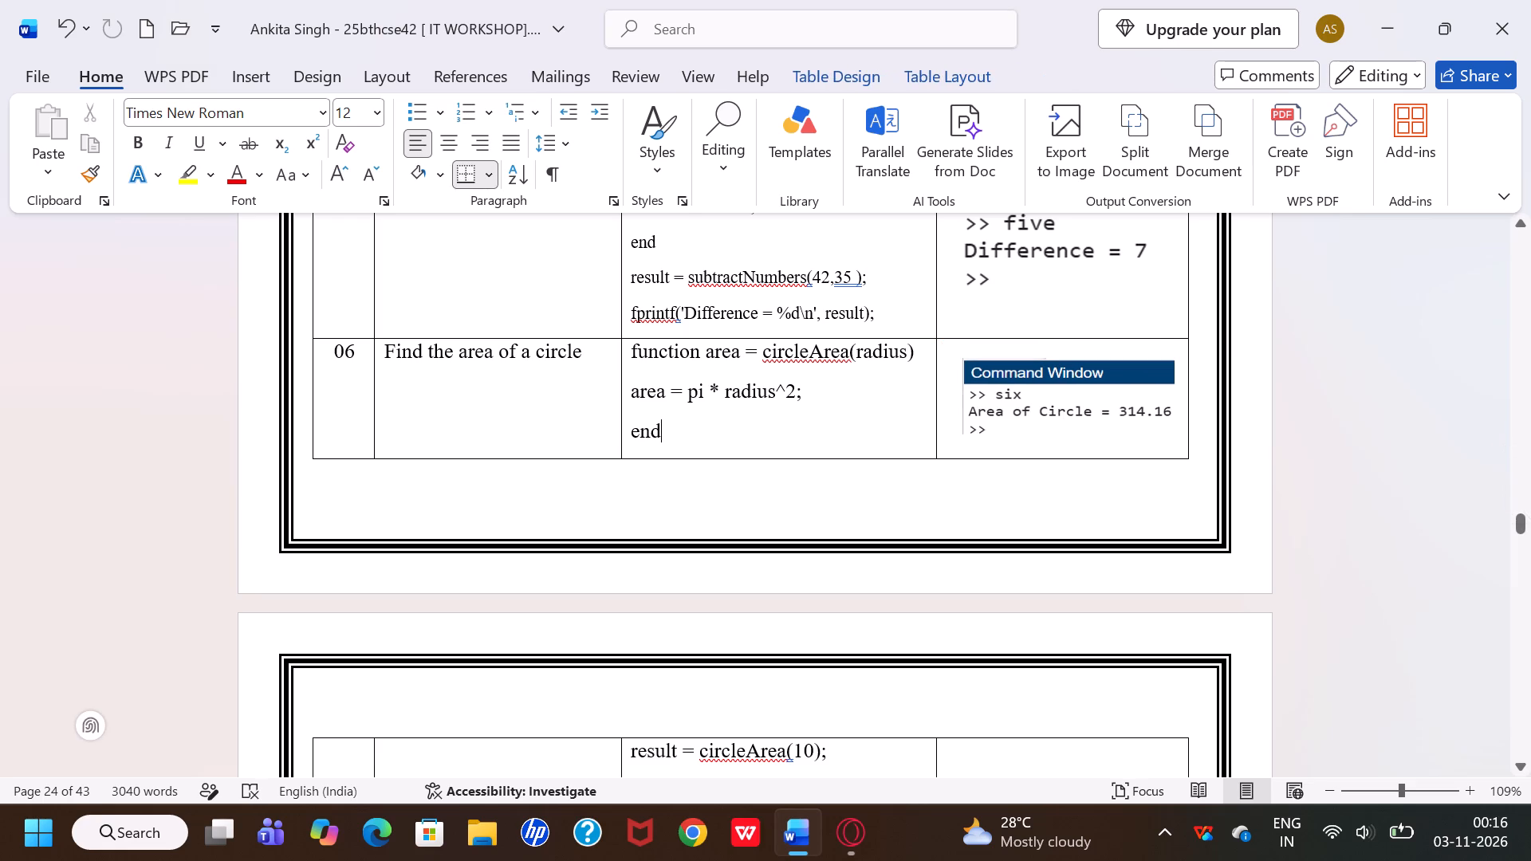
Set the first part of row 06's circleArea code, from the function line through end, to 10 point.
drag(633, 350, 663, 418)
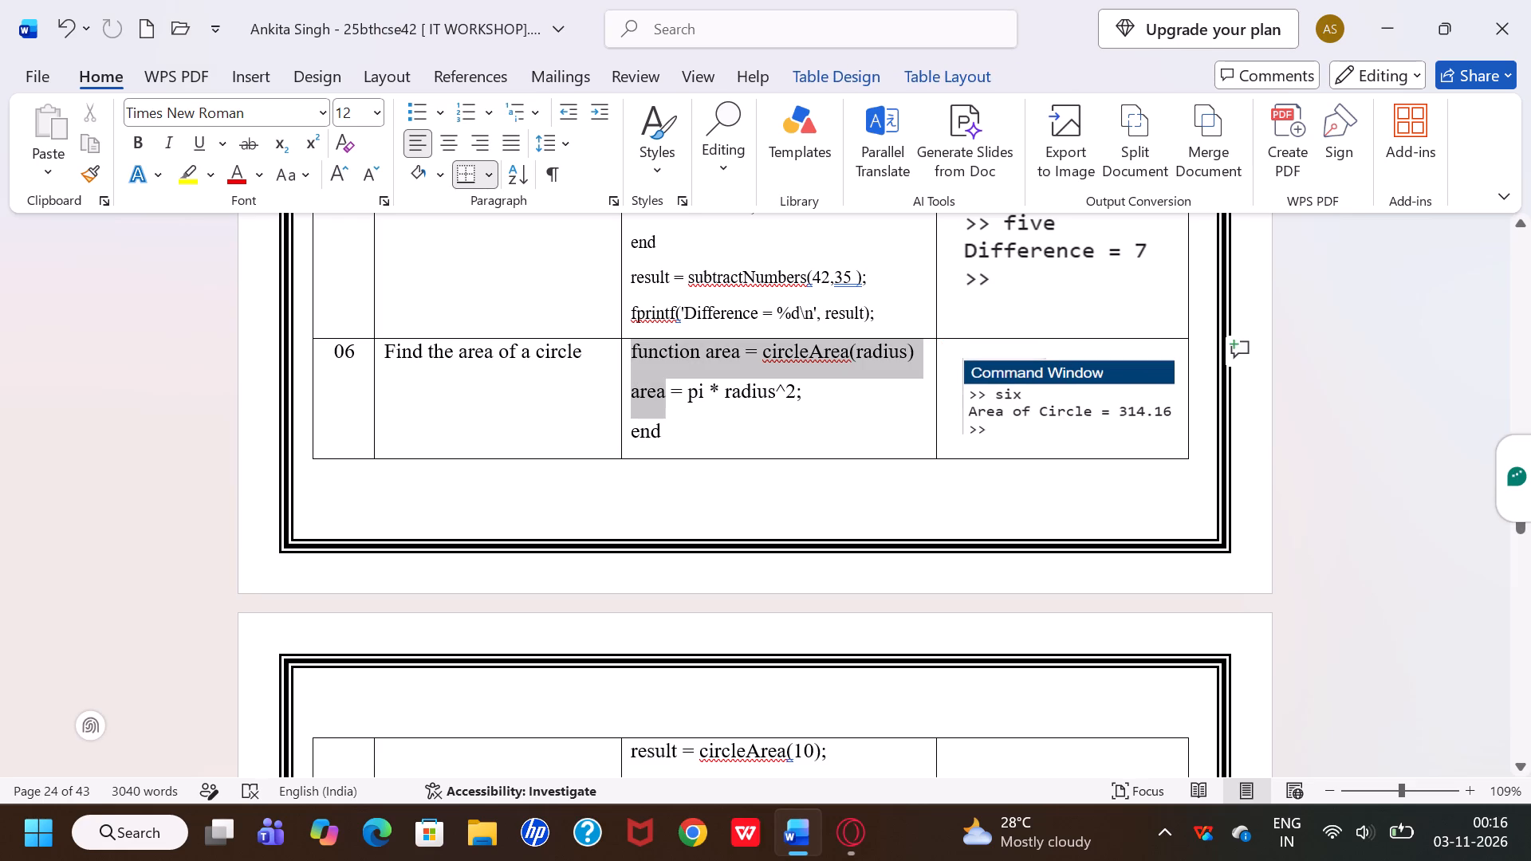
drag(663, 418, 668, 425)
click(814, 356)
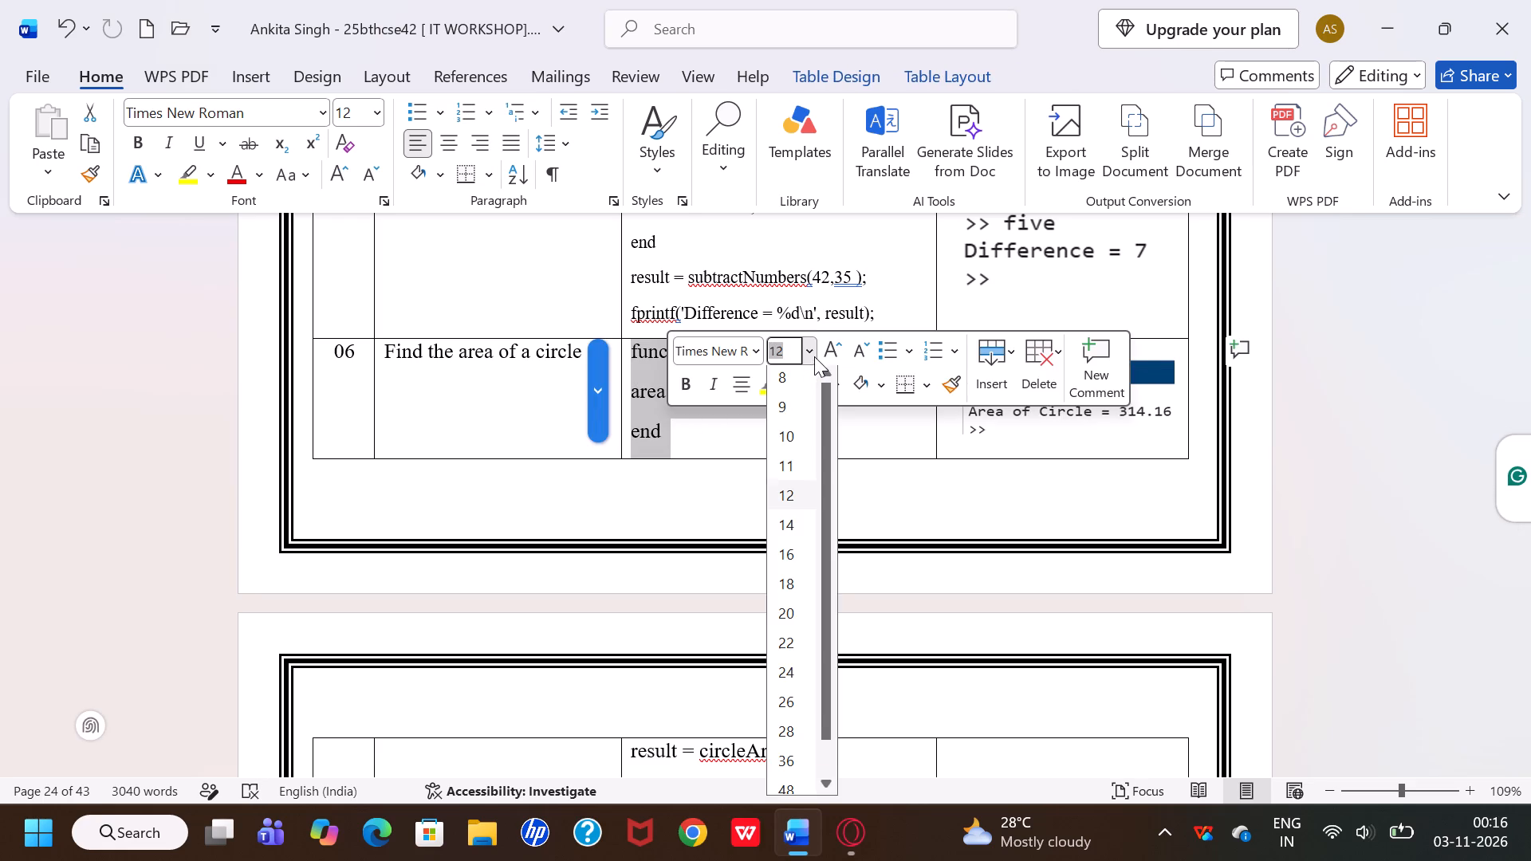
click(789, 438)
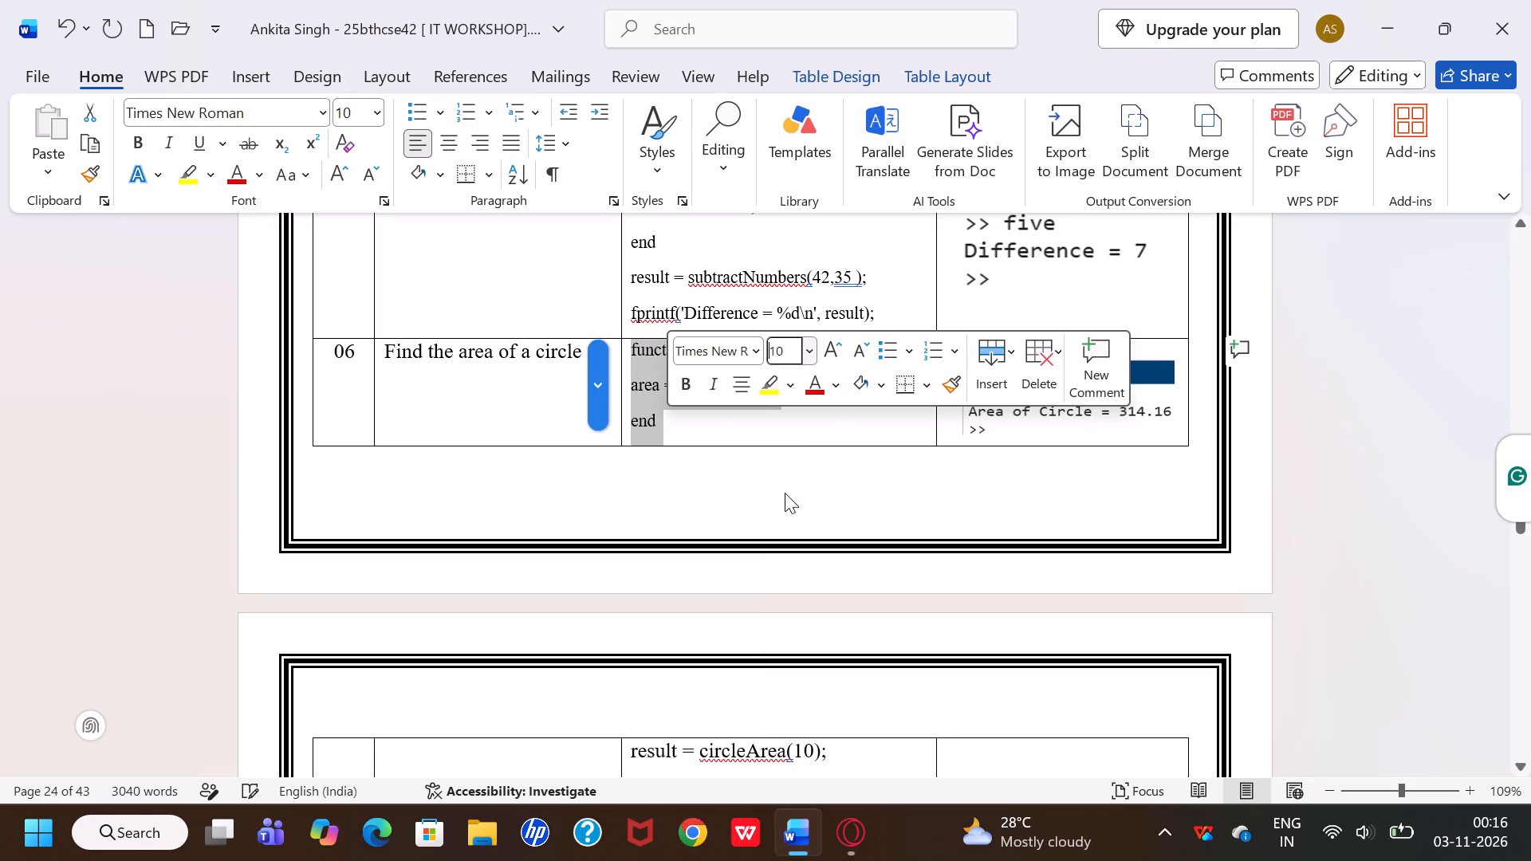
click(785, 493)
Nudge row 06's Command Window picture slightly upward within its Output cell.
scroll(911, 494, down, 1)
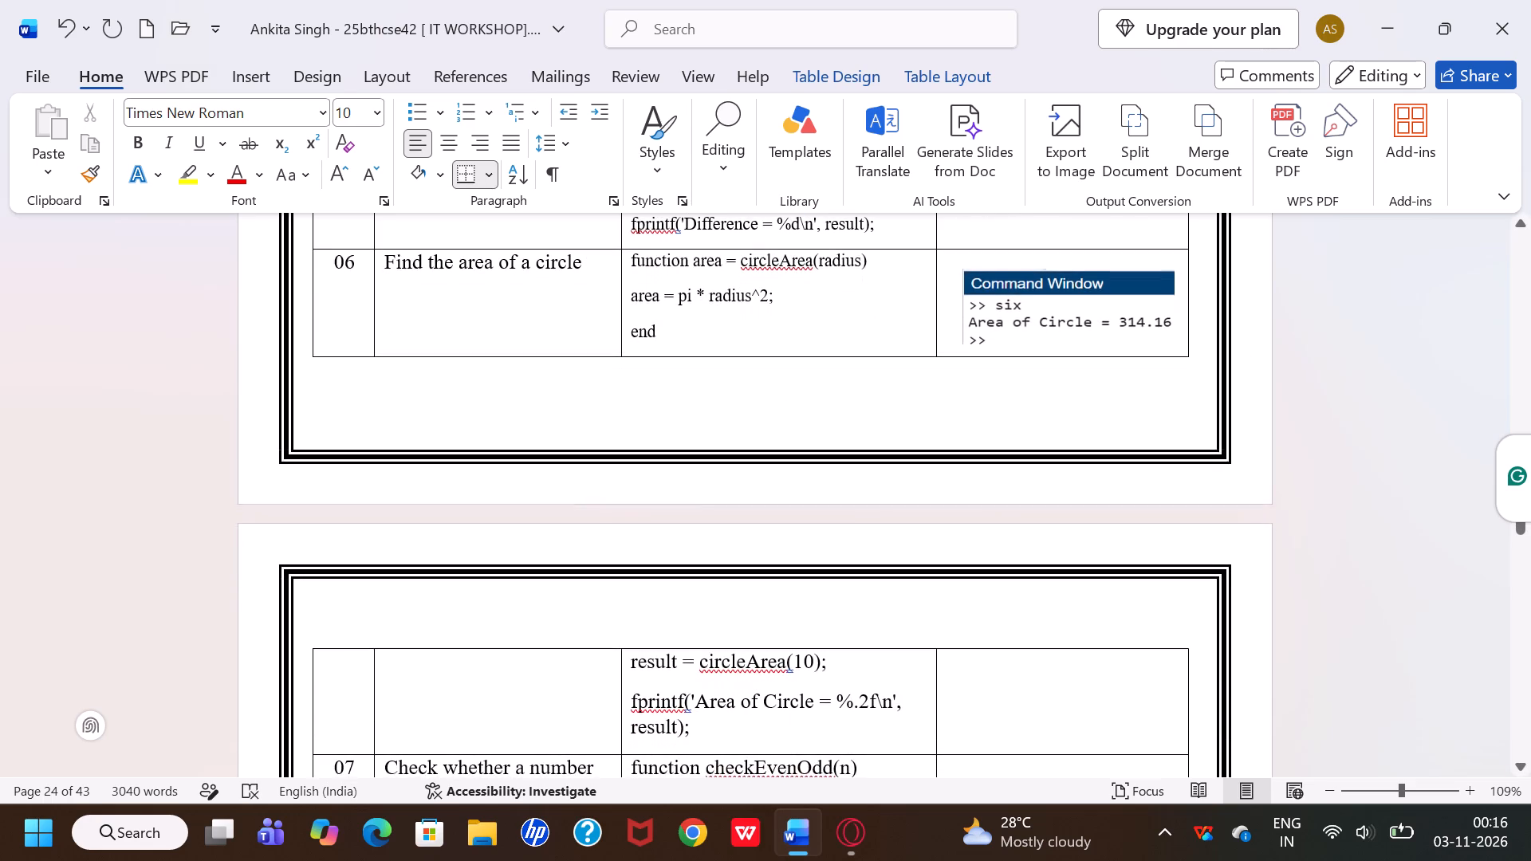
drag(1030, 313, 1029, 305)
click(992, 396)
Set row 06's remaining code on the following page, the result and fprintf lines, to 10 point.
scroll(992, 396, down, 1)
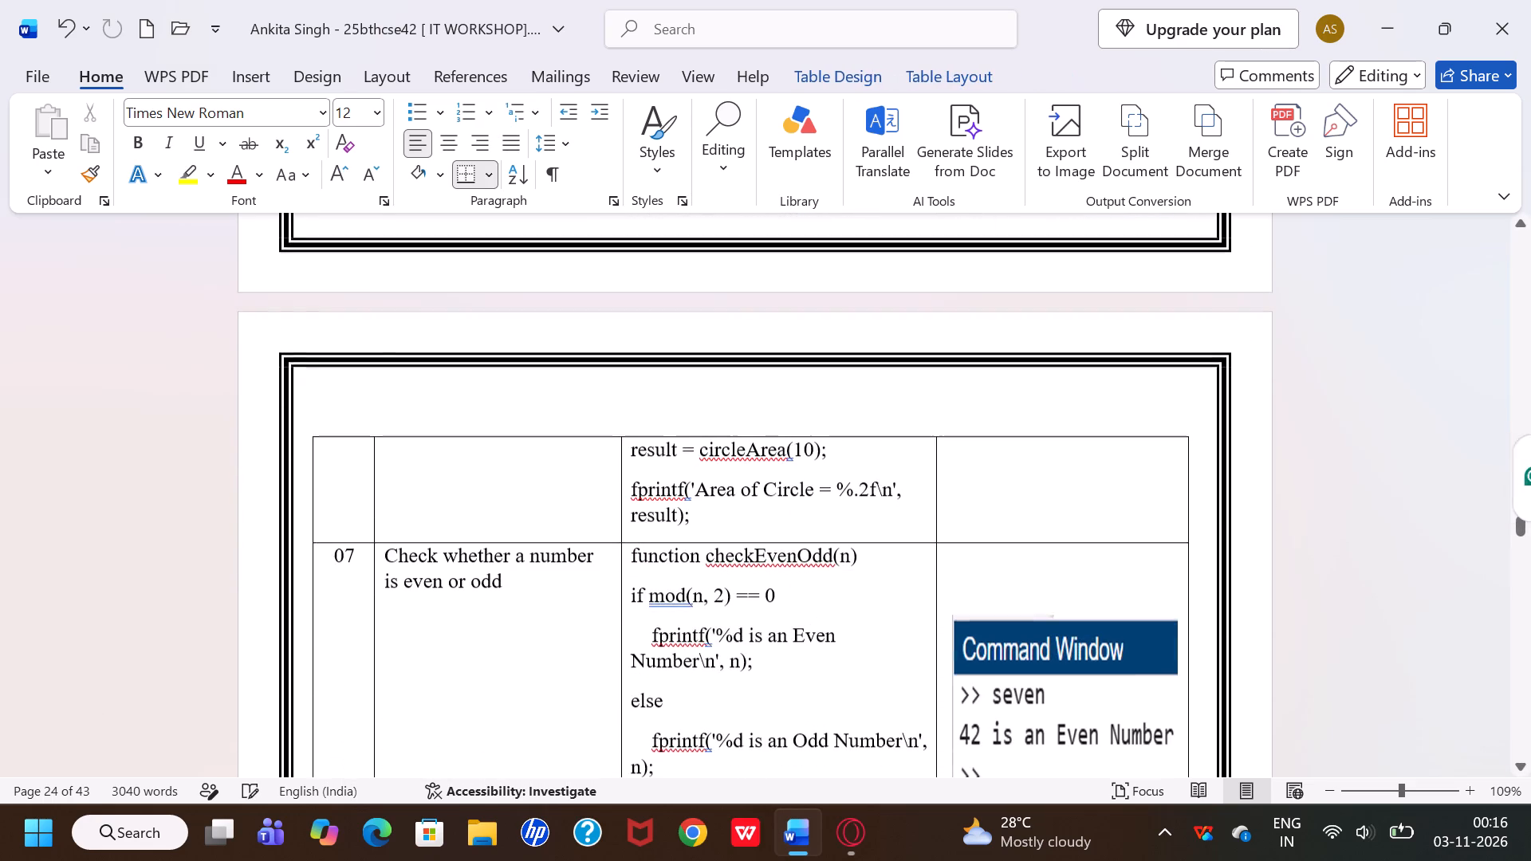
drag(636, 442, 675, 448)
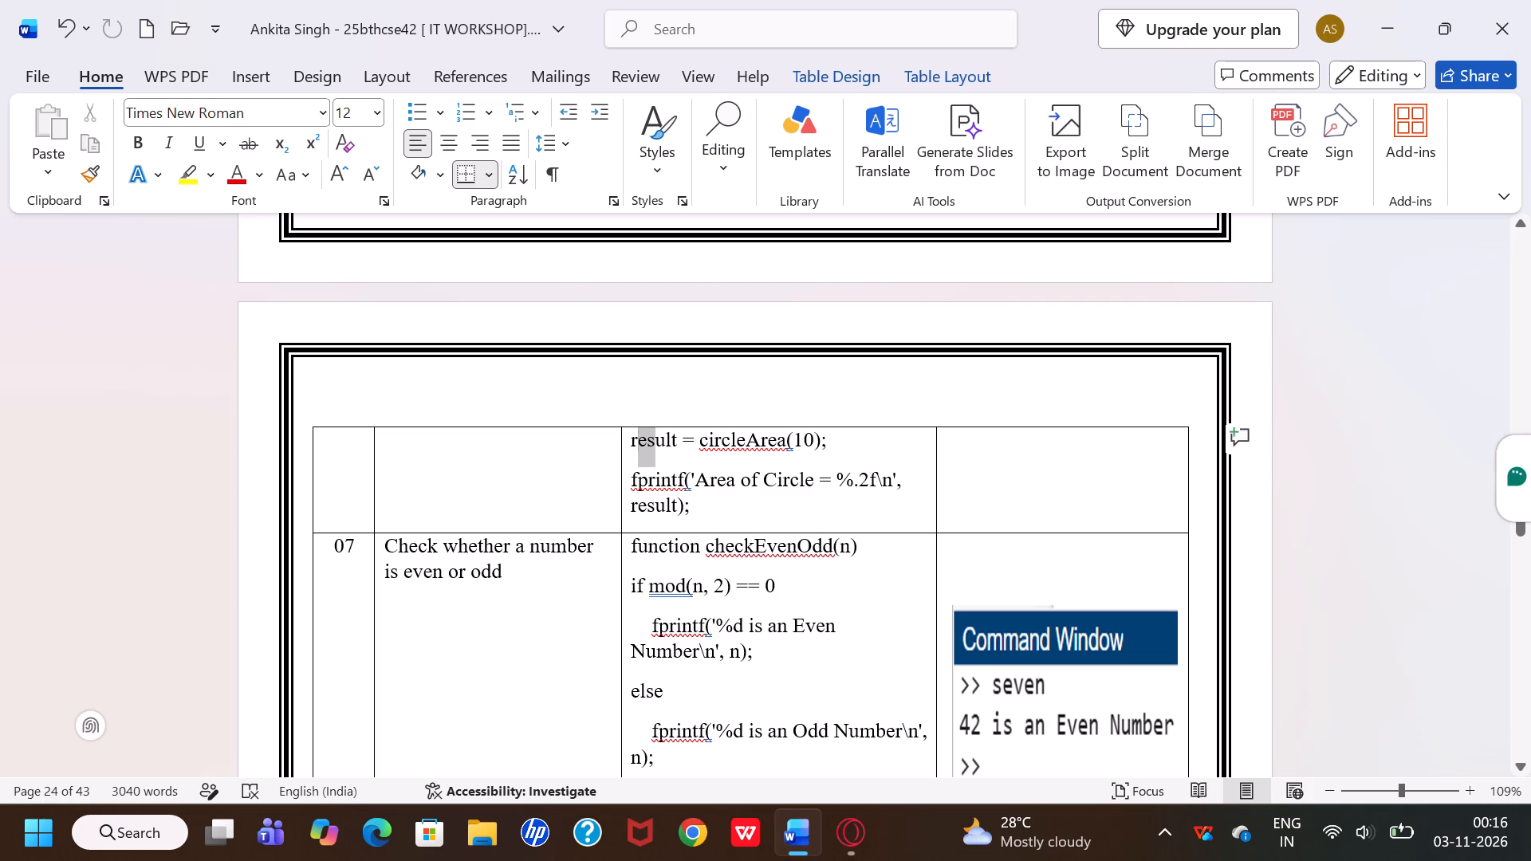
drag(675, 448, 691, 512)
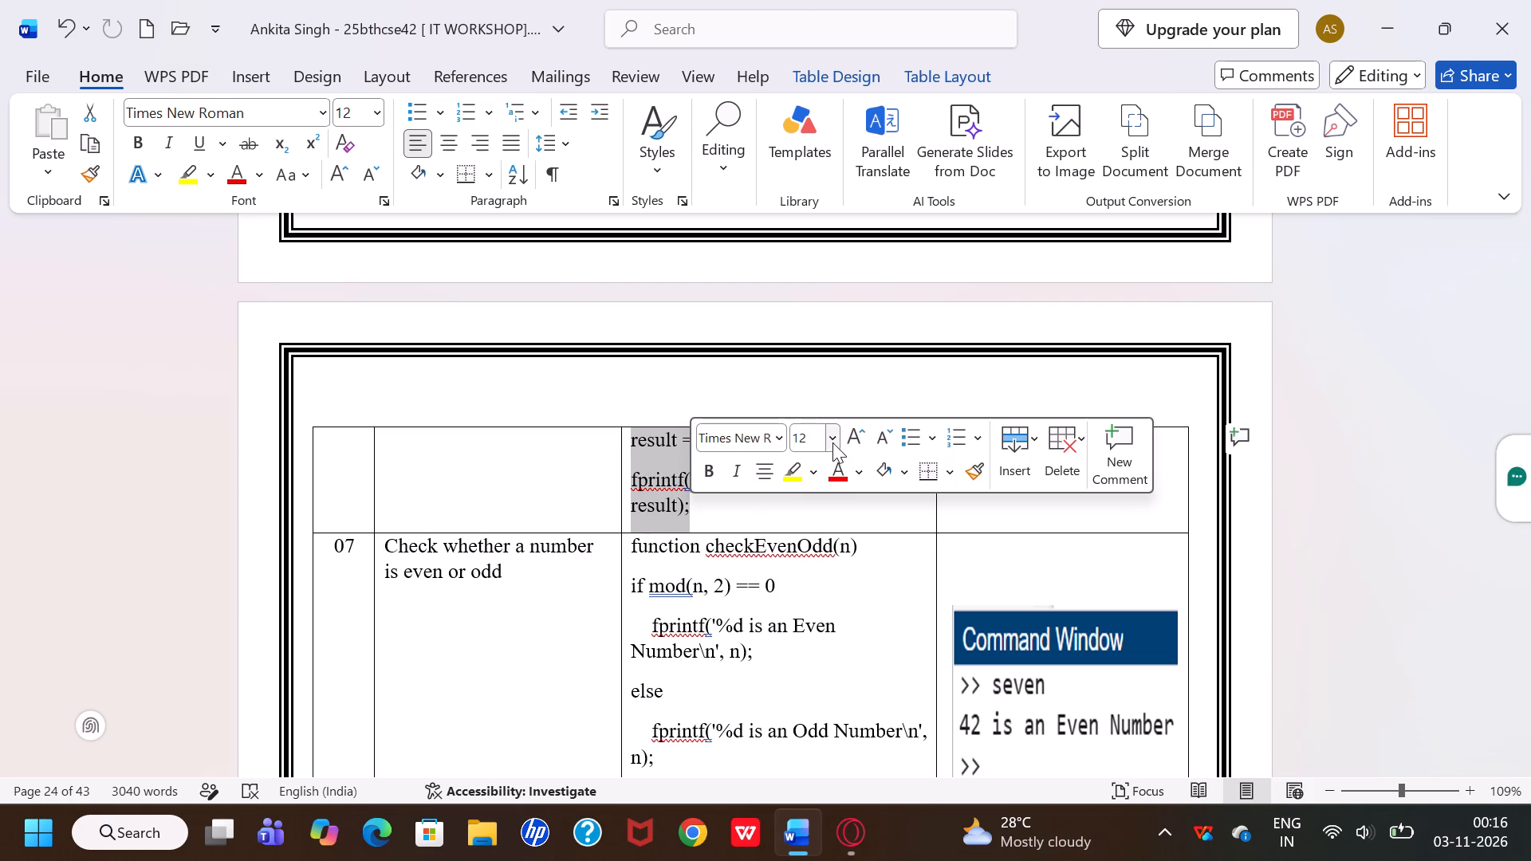
click(828, 437)
click(805, 82)
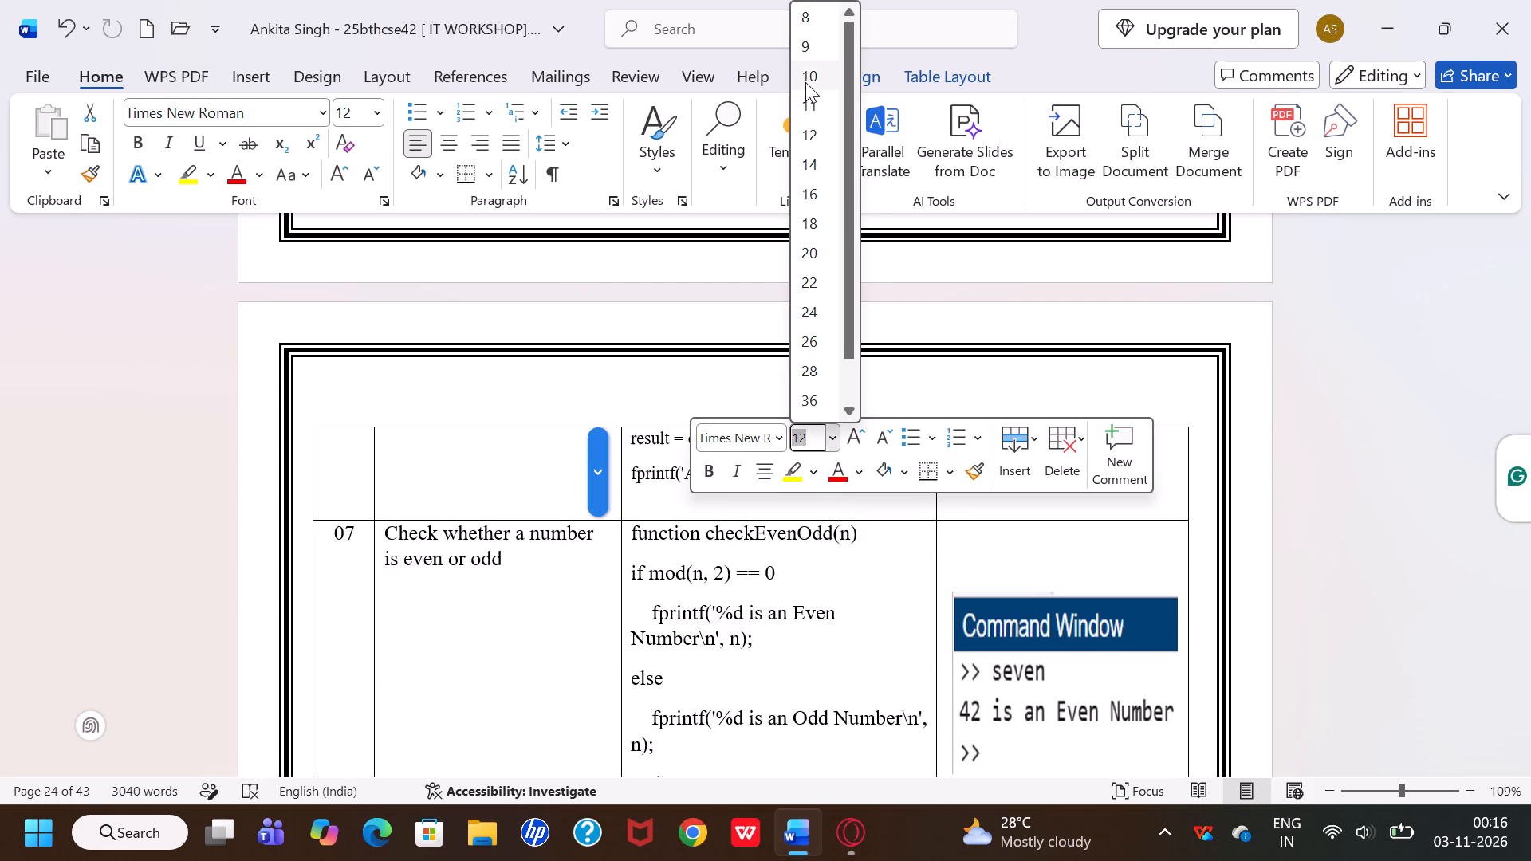
click(817, 446)
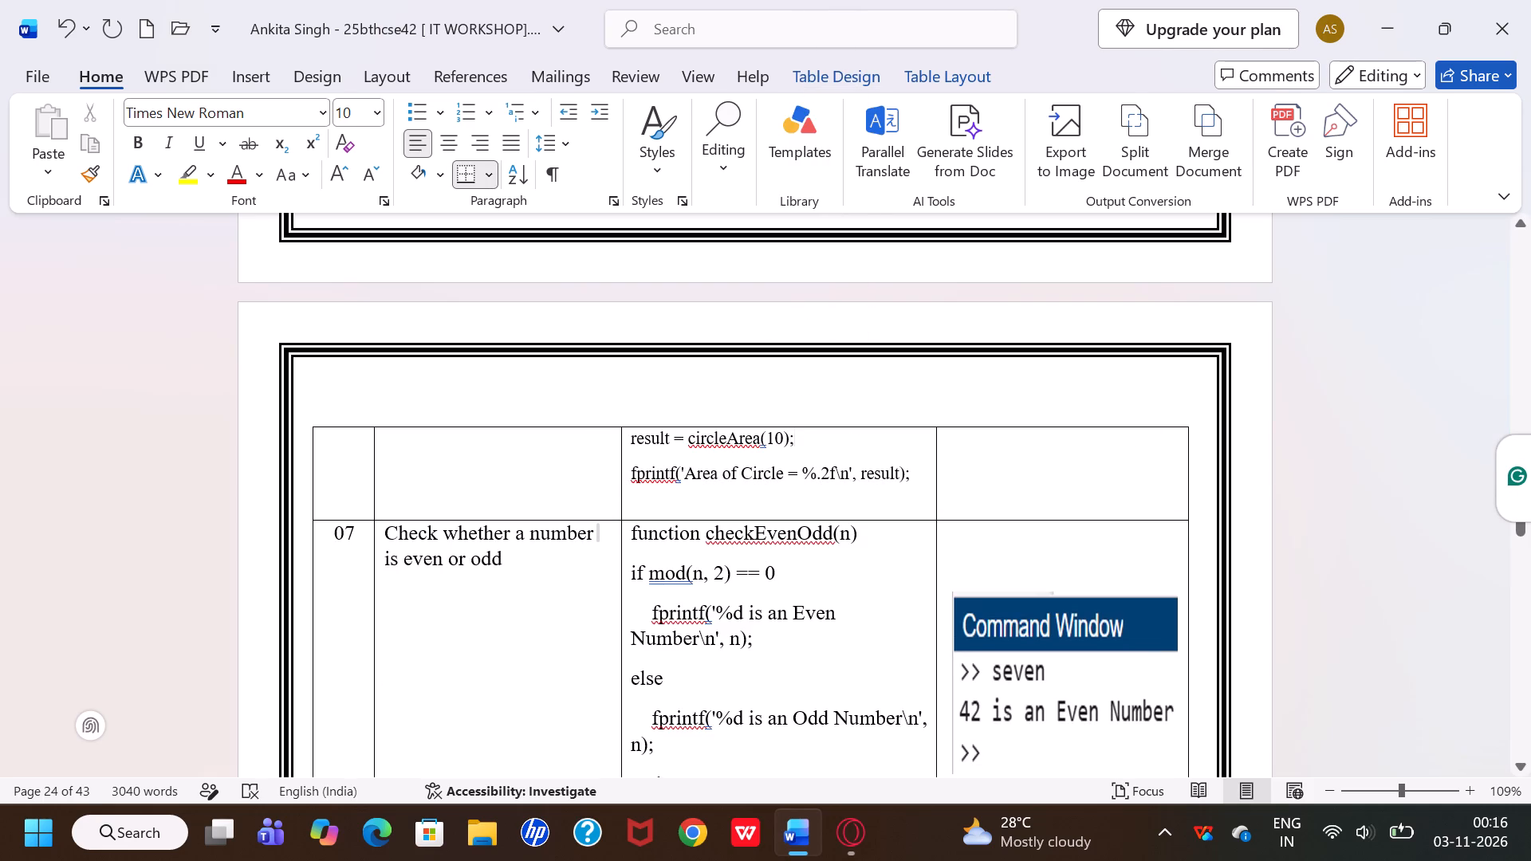
click(671, 511)
double_click(647, 504)
Raise the border between rows 06 and 07 to remove the empty space below row 06's fprintf line.
click(703, 517)
drag(743, 521, 744, 505)
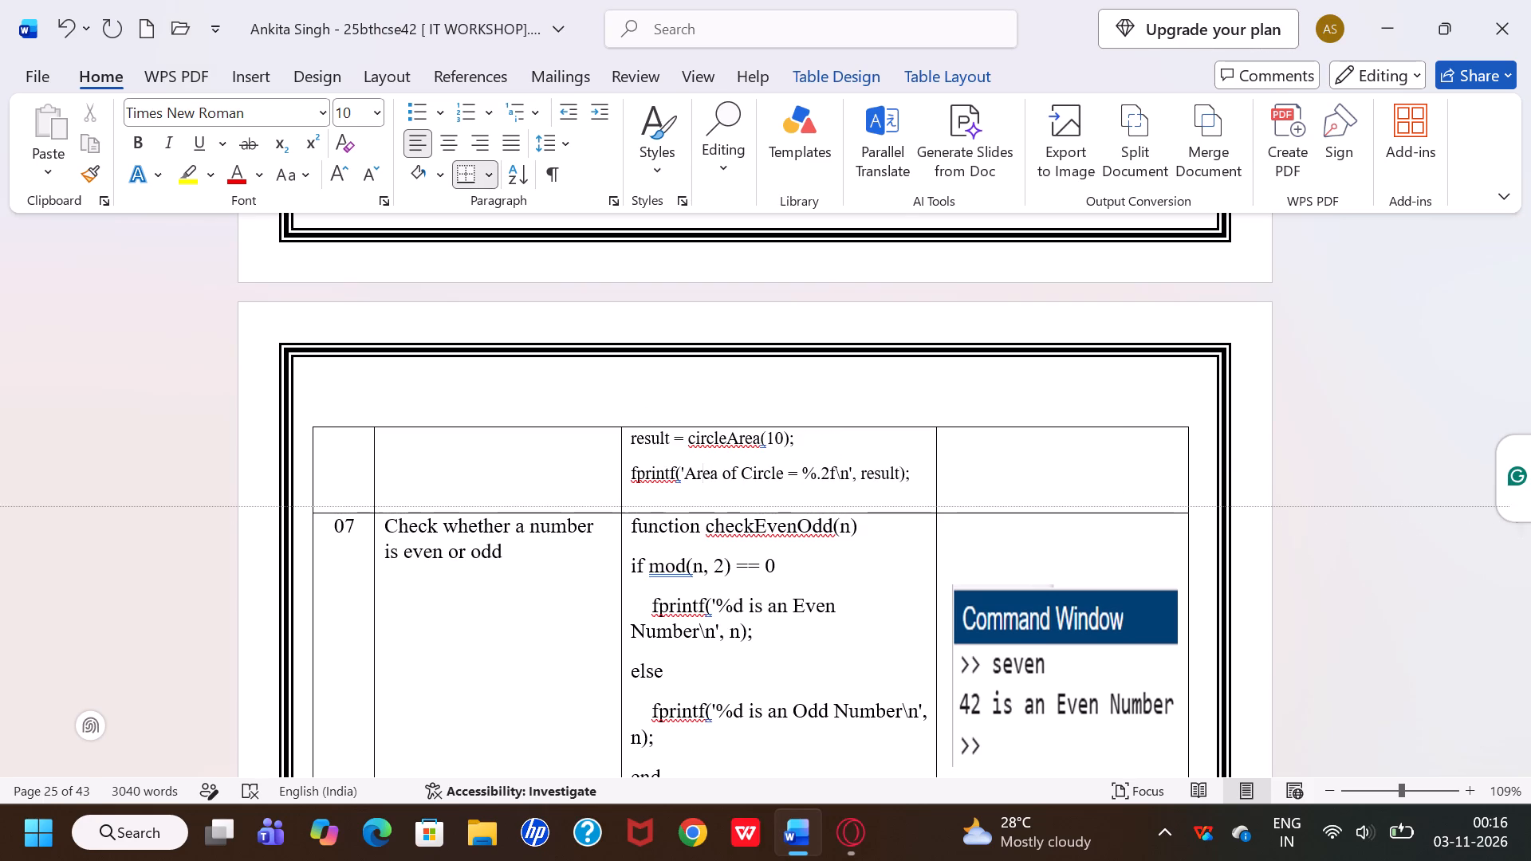
drag(744, 505, 743, 497)
click(848, 573)
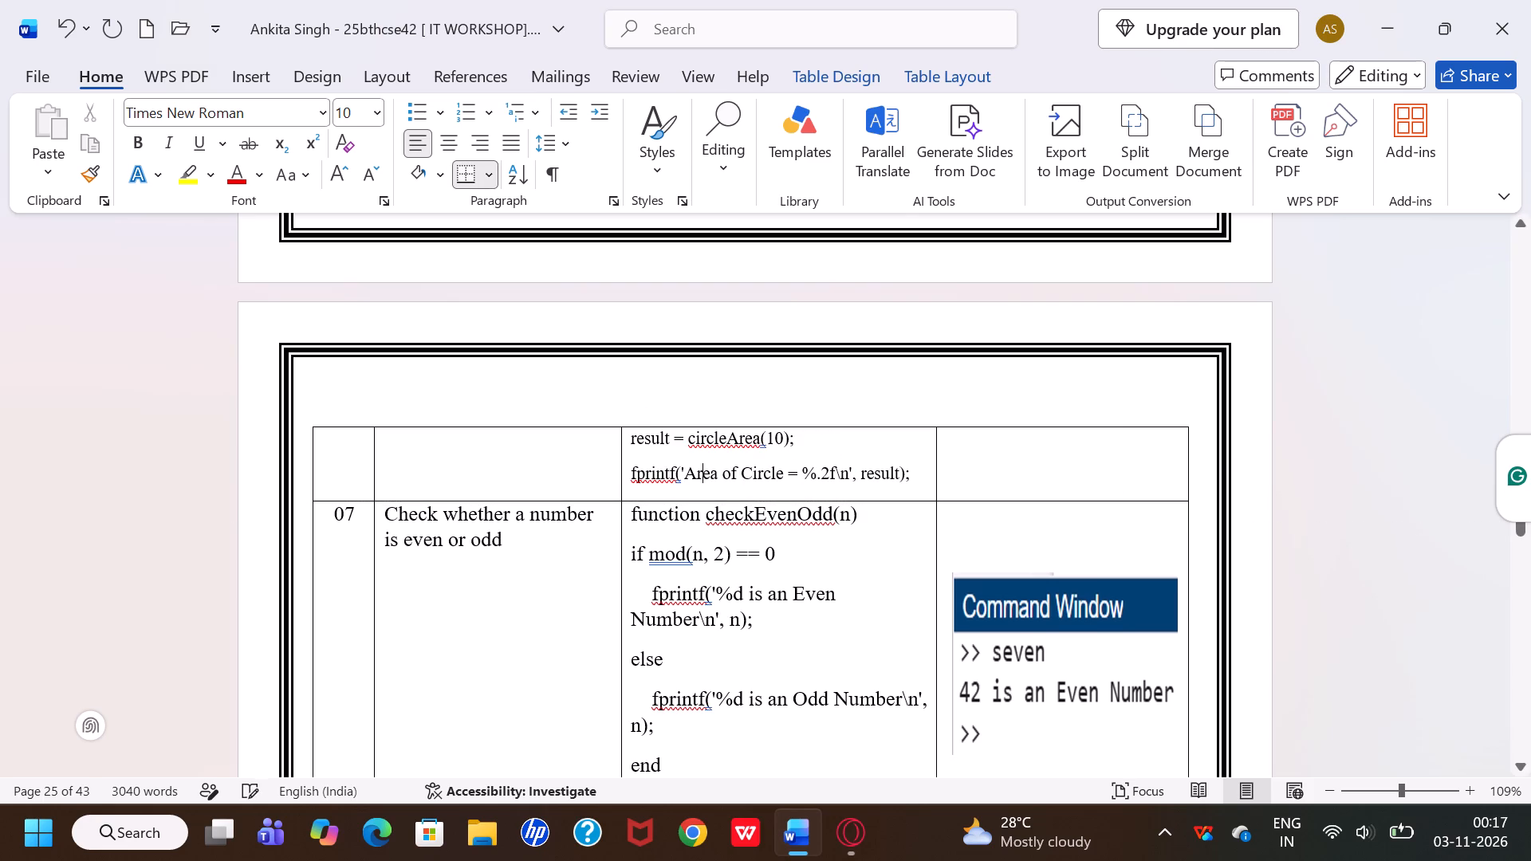
Set all of row 07's checkEvenOdd code, from the function line through the checkEvenOdd(42) call, to 10 point.
scroll(848, 573, down, 1)
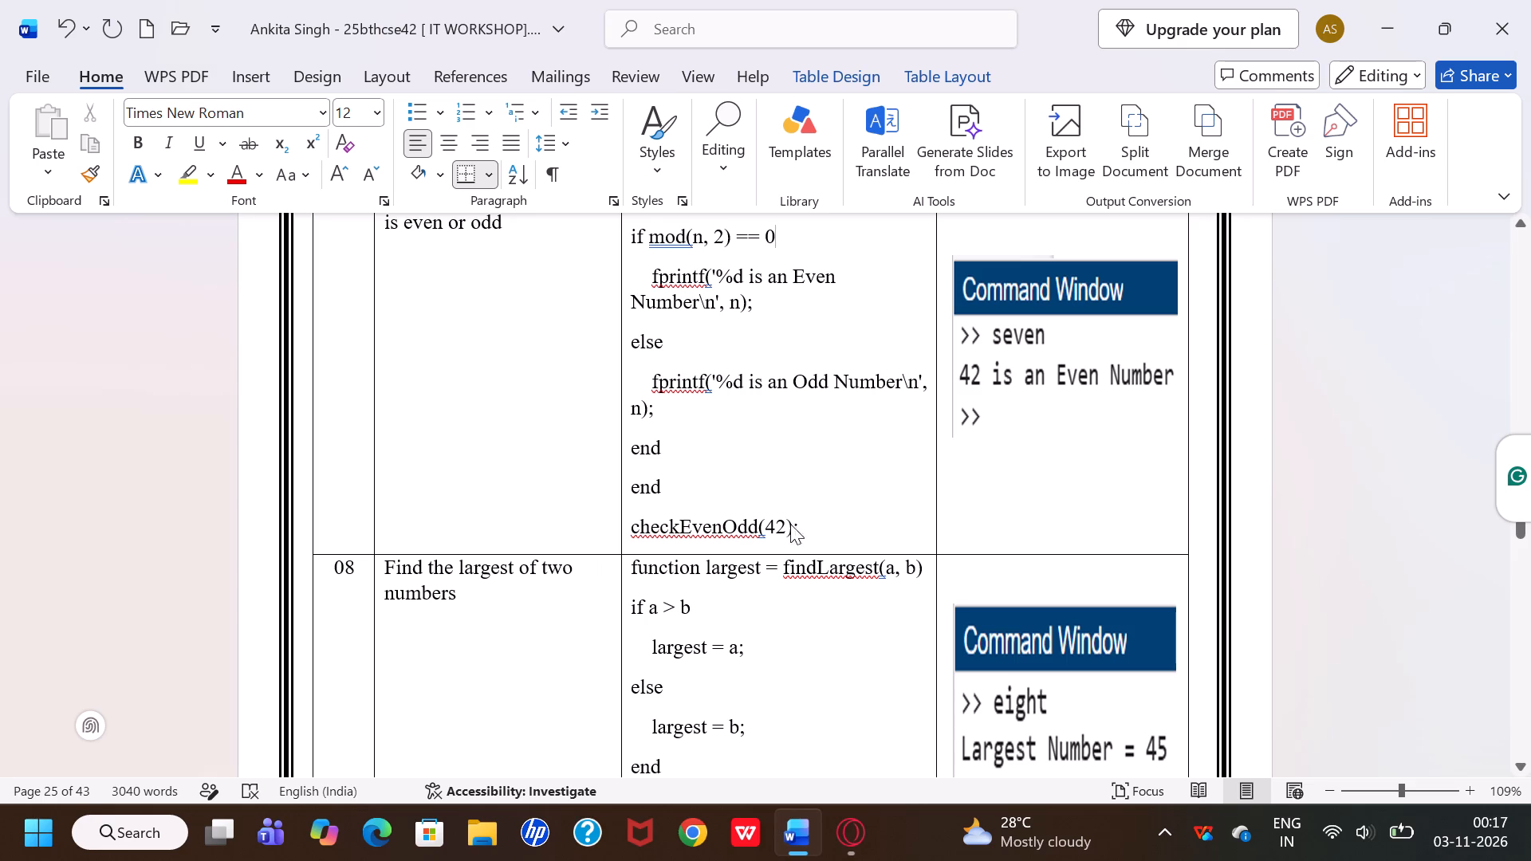
drag(797, 523, 653, 458)
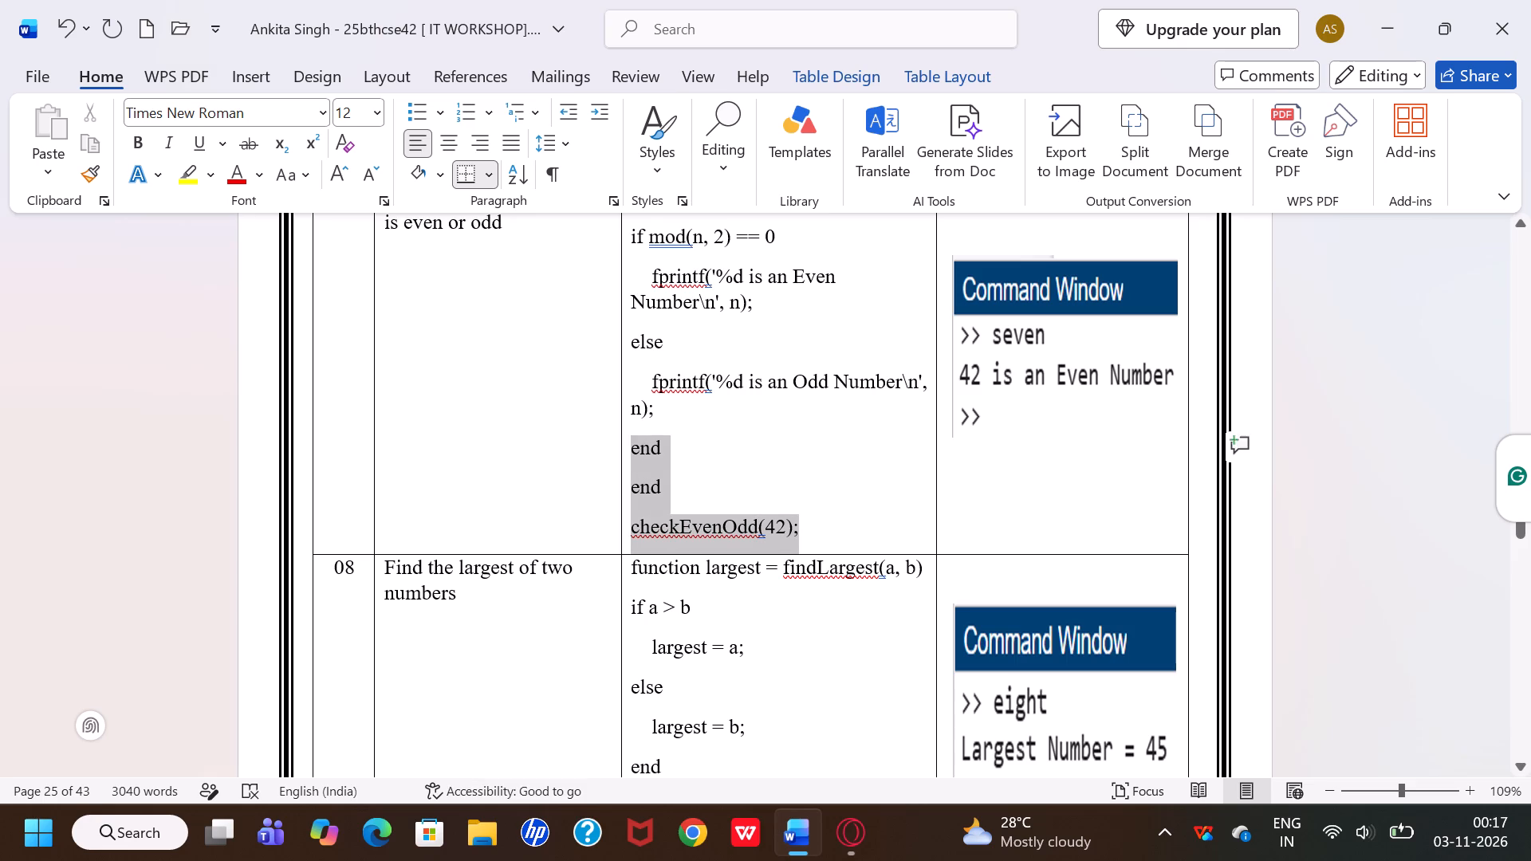
drag(653, 458, 673, 331)
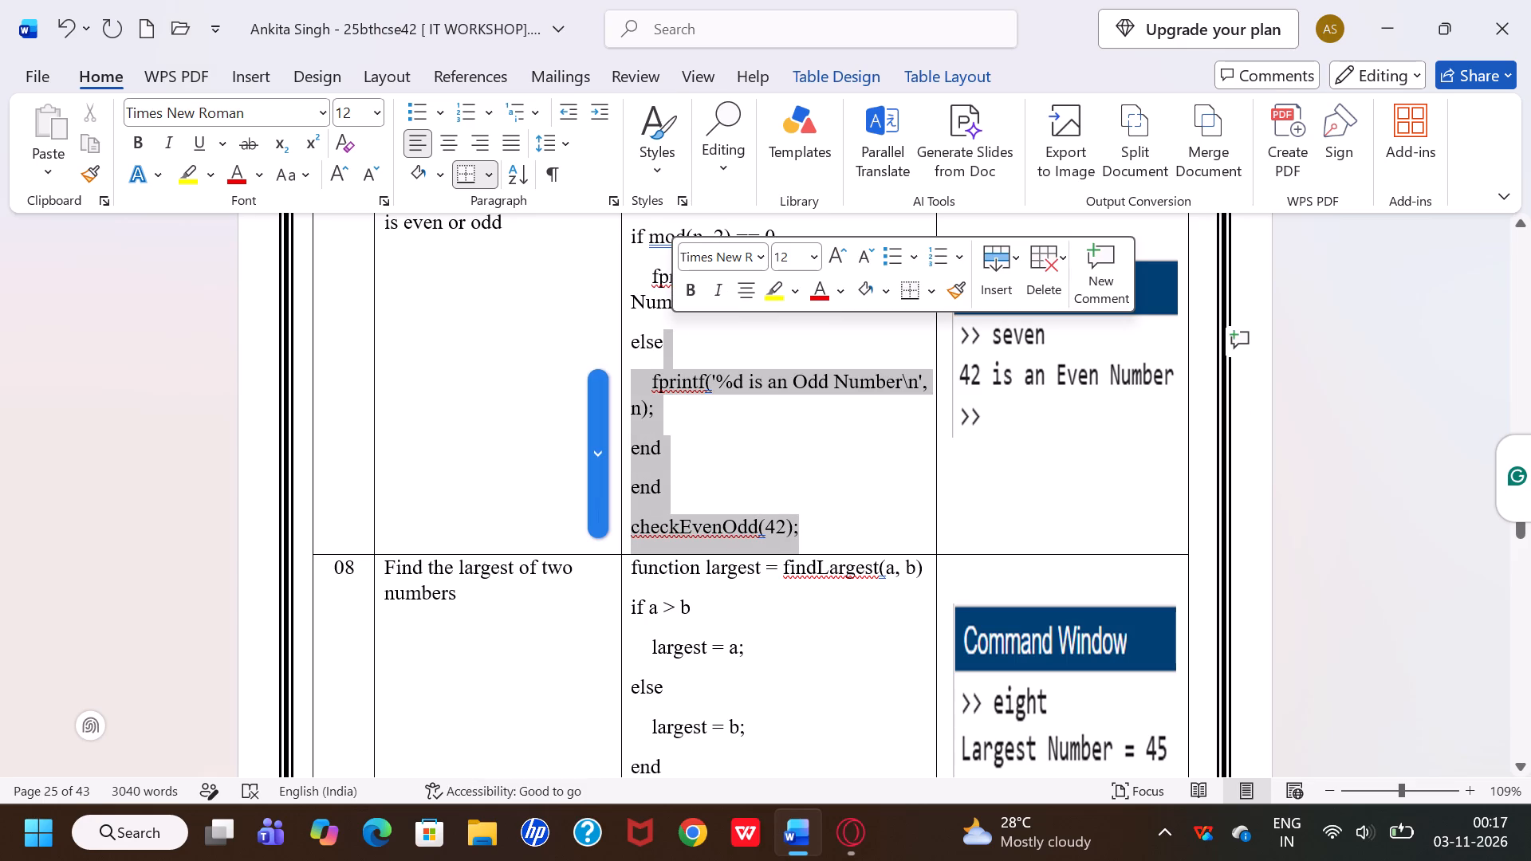
click(808, 253)
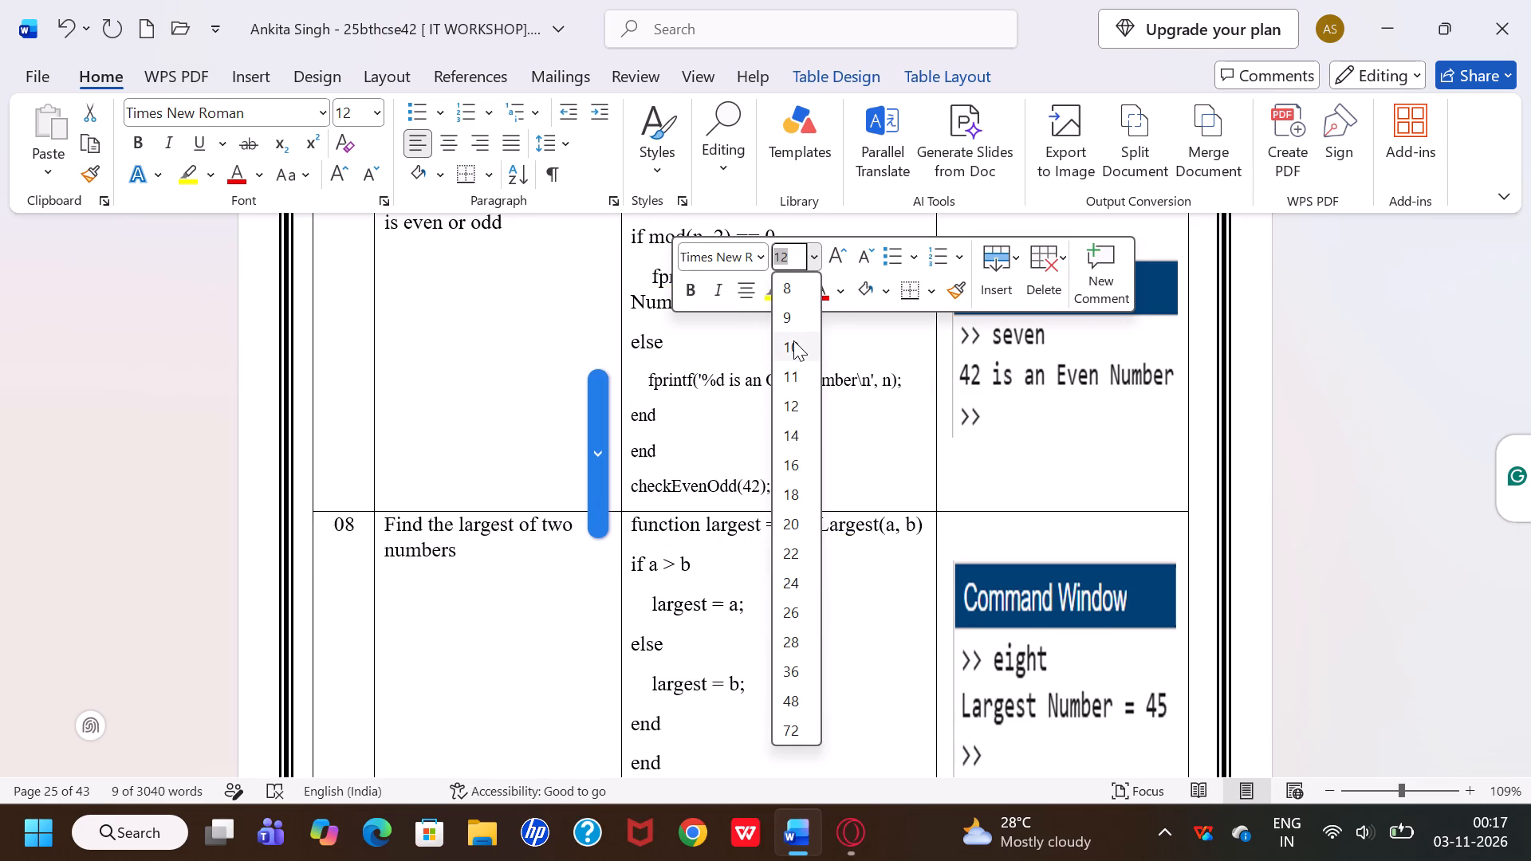
click(793, 340)
scroll(793, 340, up, 1)
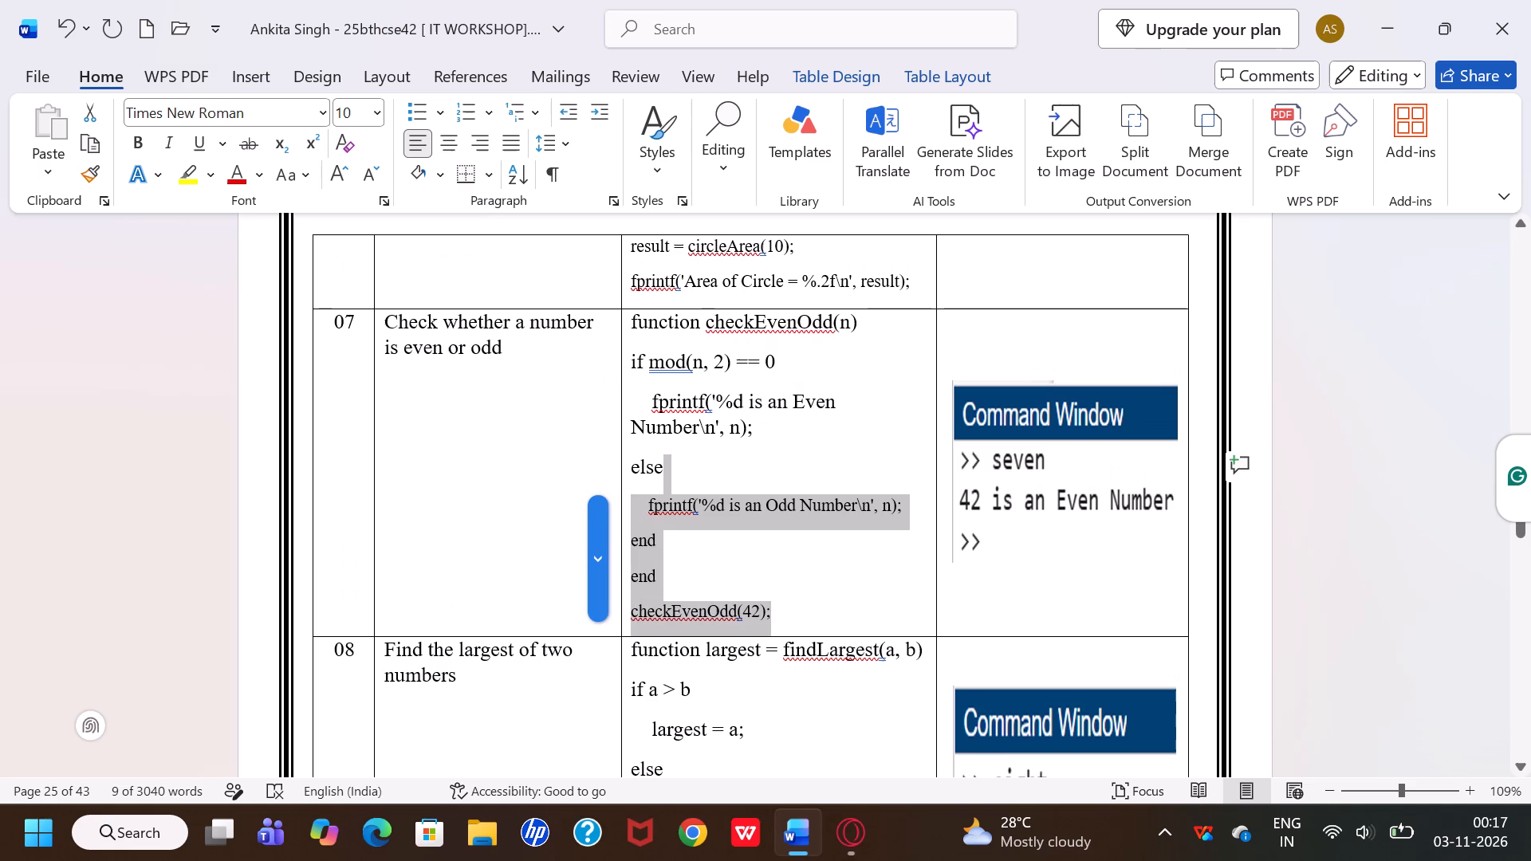
click(780, 375)
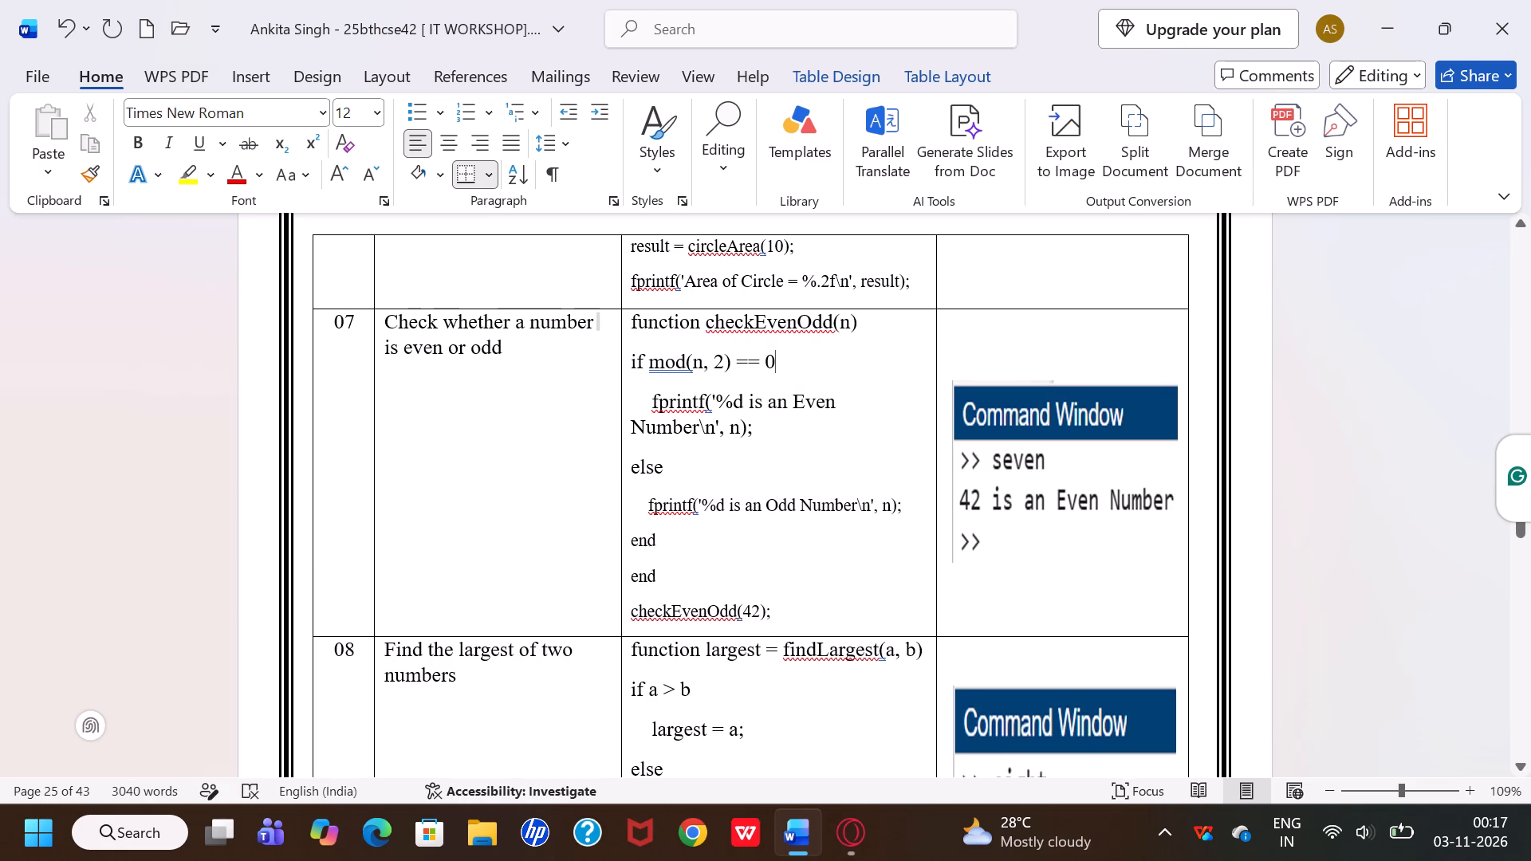
drag(632, 321, 675, 445)
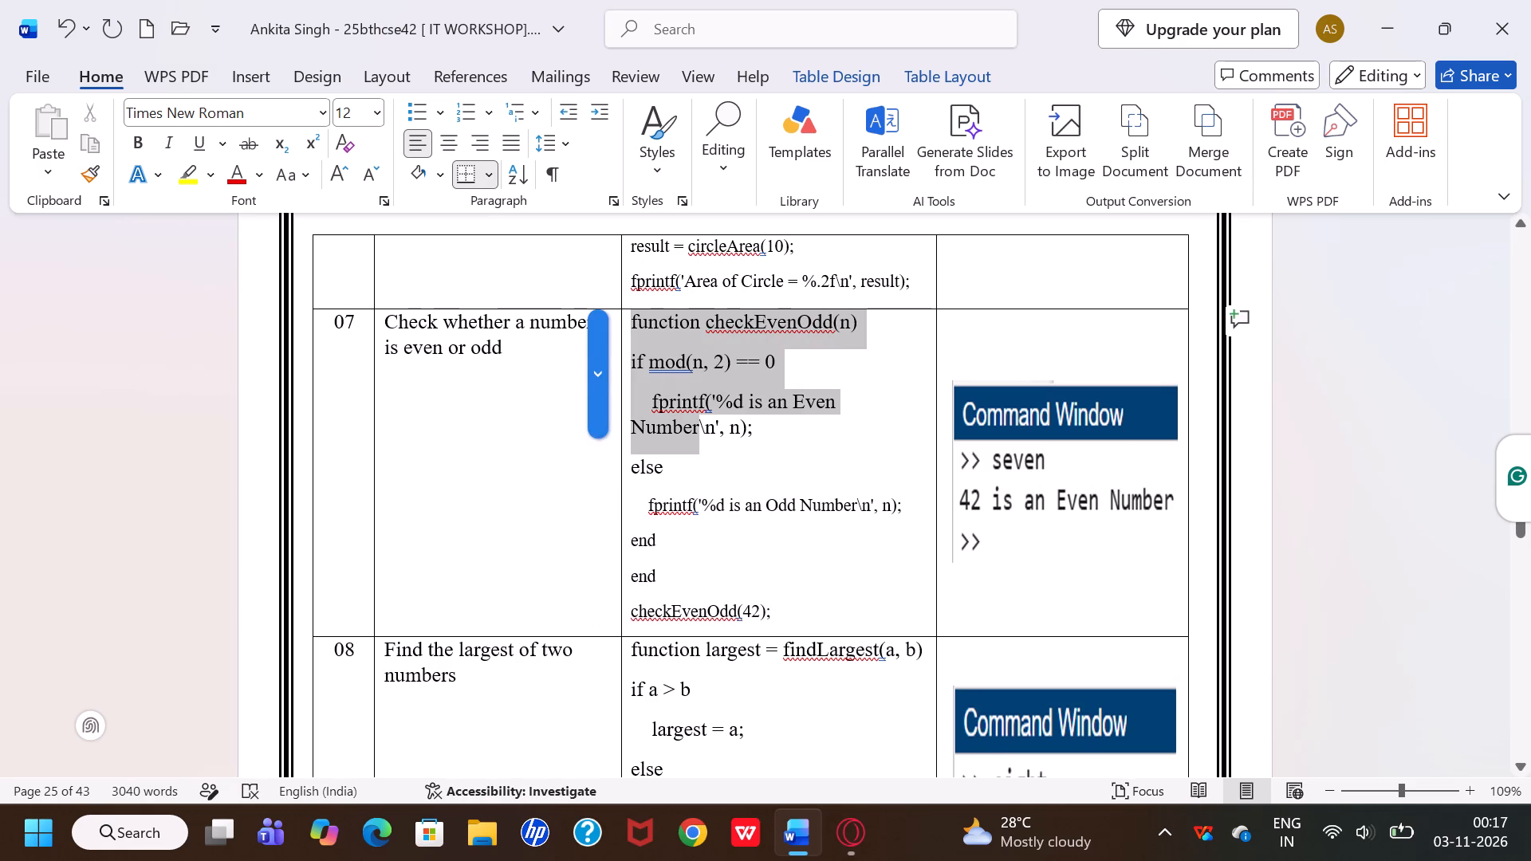
drag(675, 445, 681, 454)
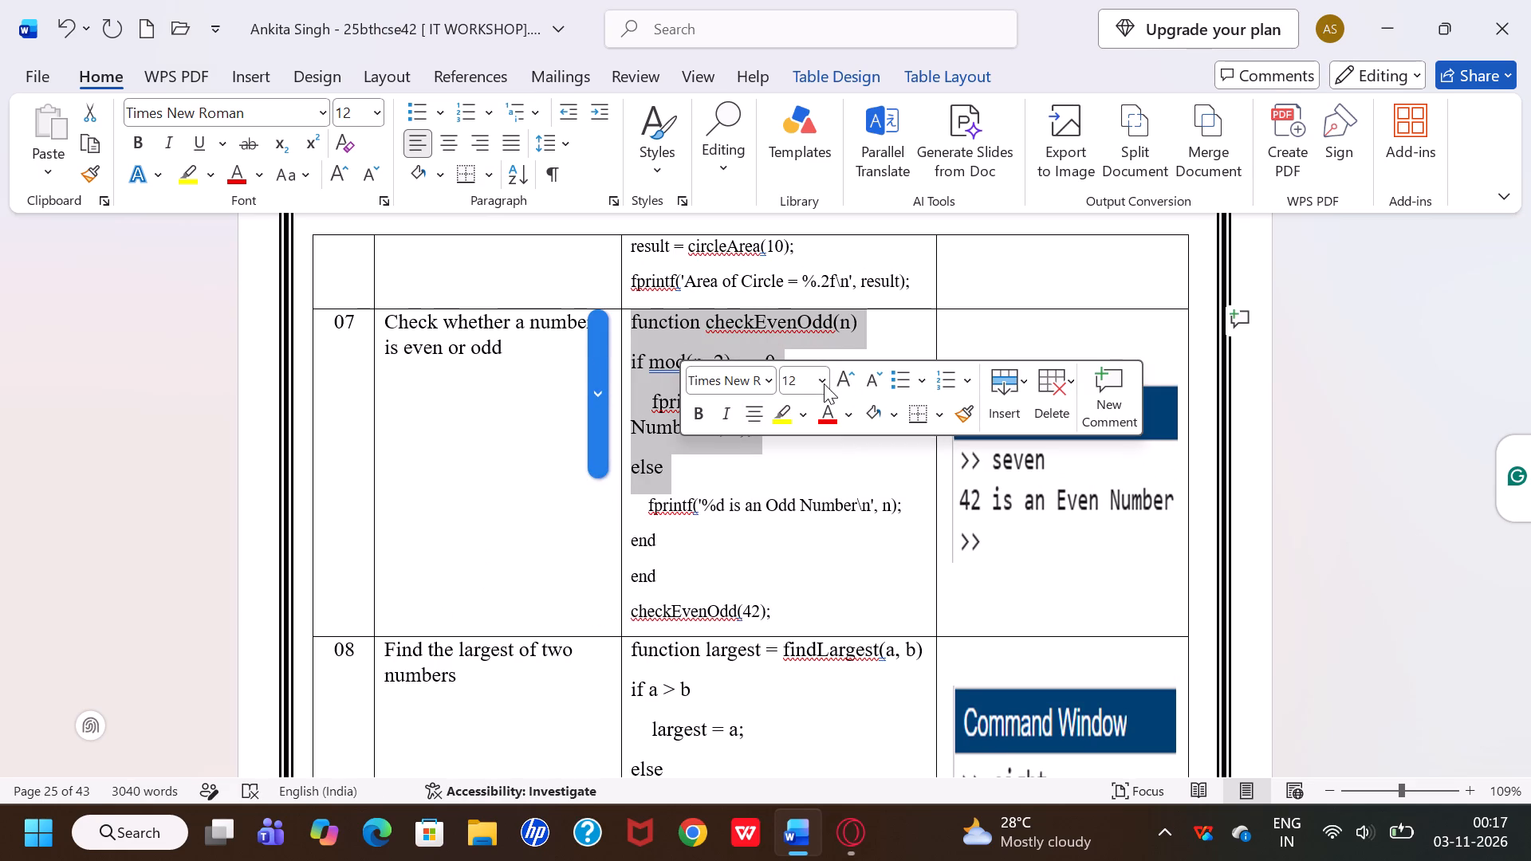
click(823, 383)
click(812, 463)
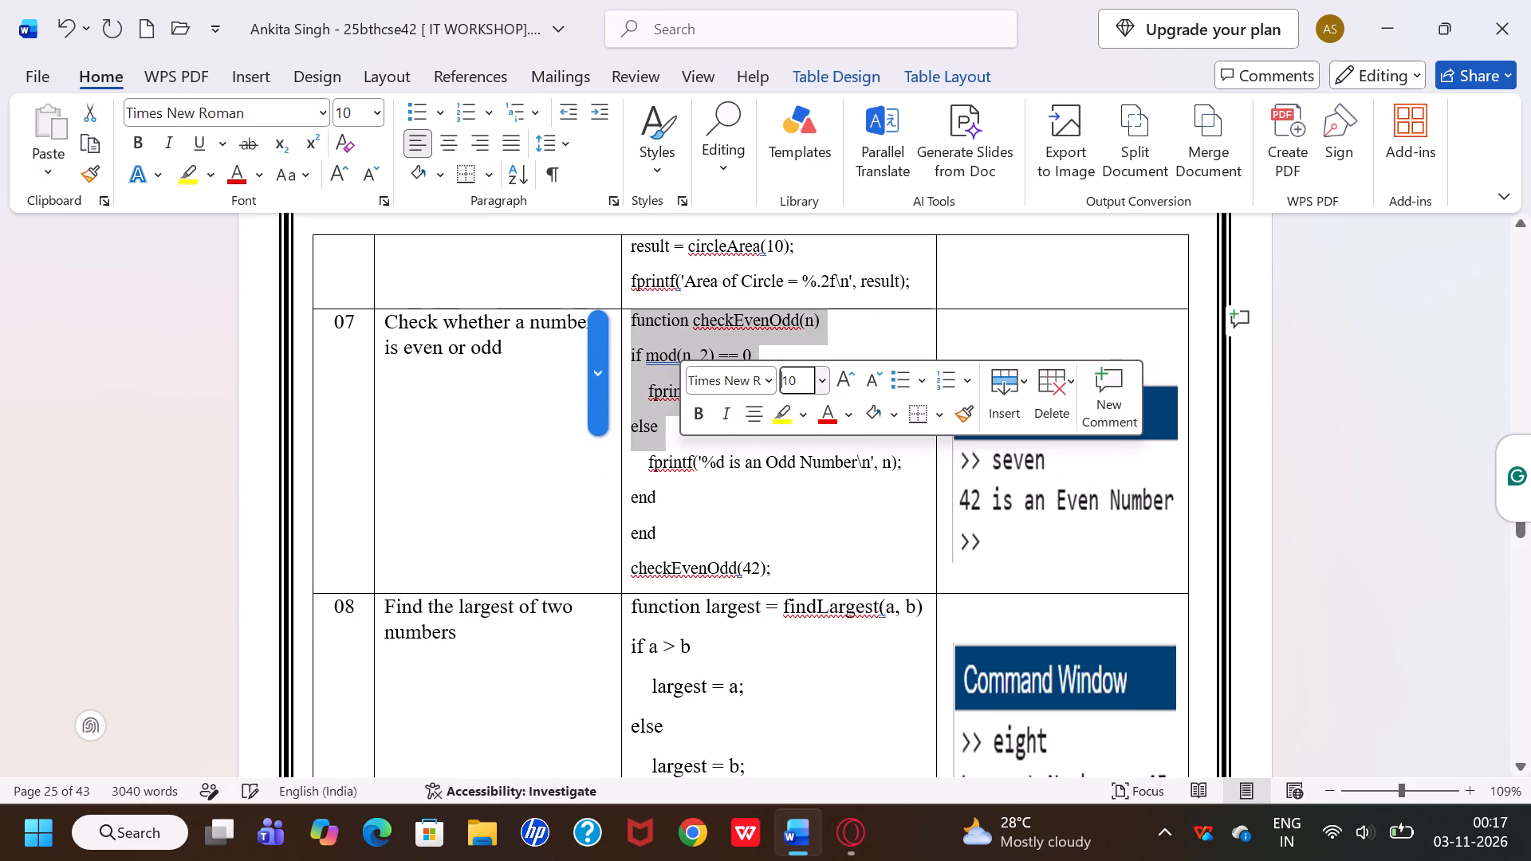
click(811, 493)
Move row 07's Command Window picture slightly upward within its Output cell.
drag(1017, 443, 1013, 407)
click(927, 600)
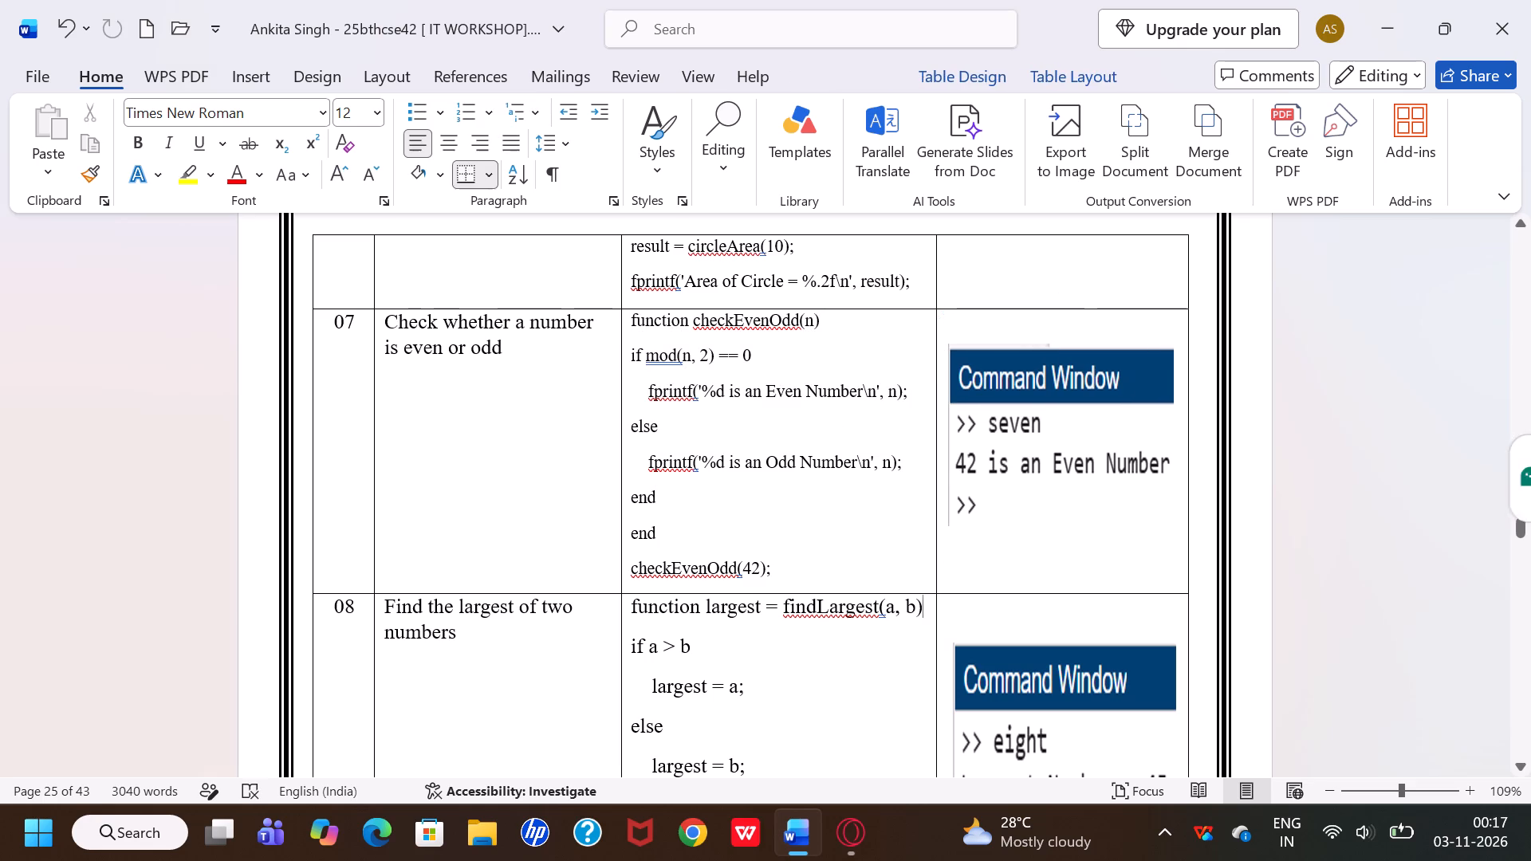
Set all of row 08's findLargest code, from the function line through the fprintf line, to 10 point.
scroll(927, 600, down, 1)
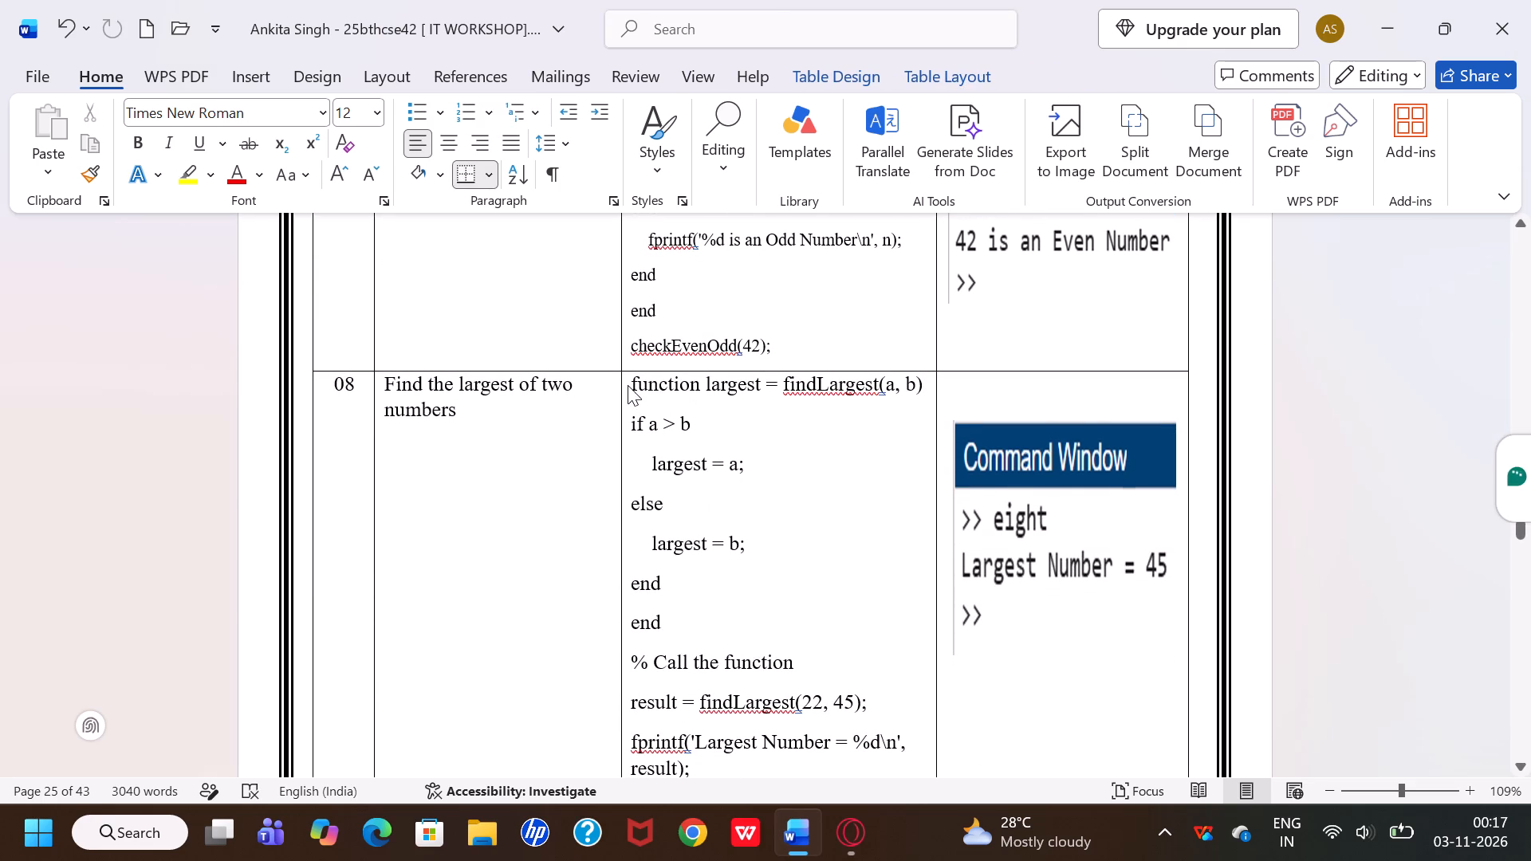
drag(633, 385, 733, 518)
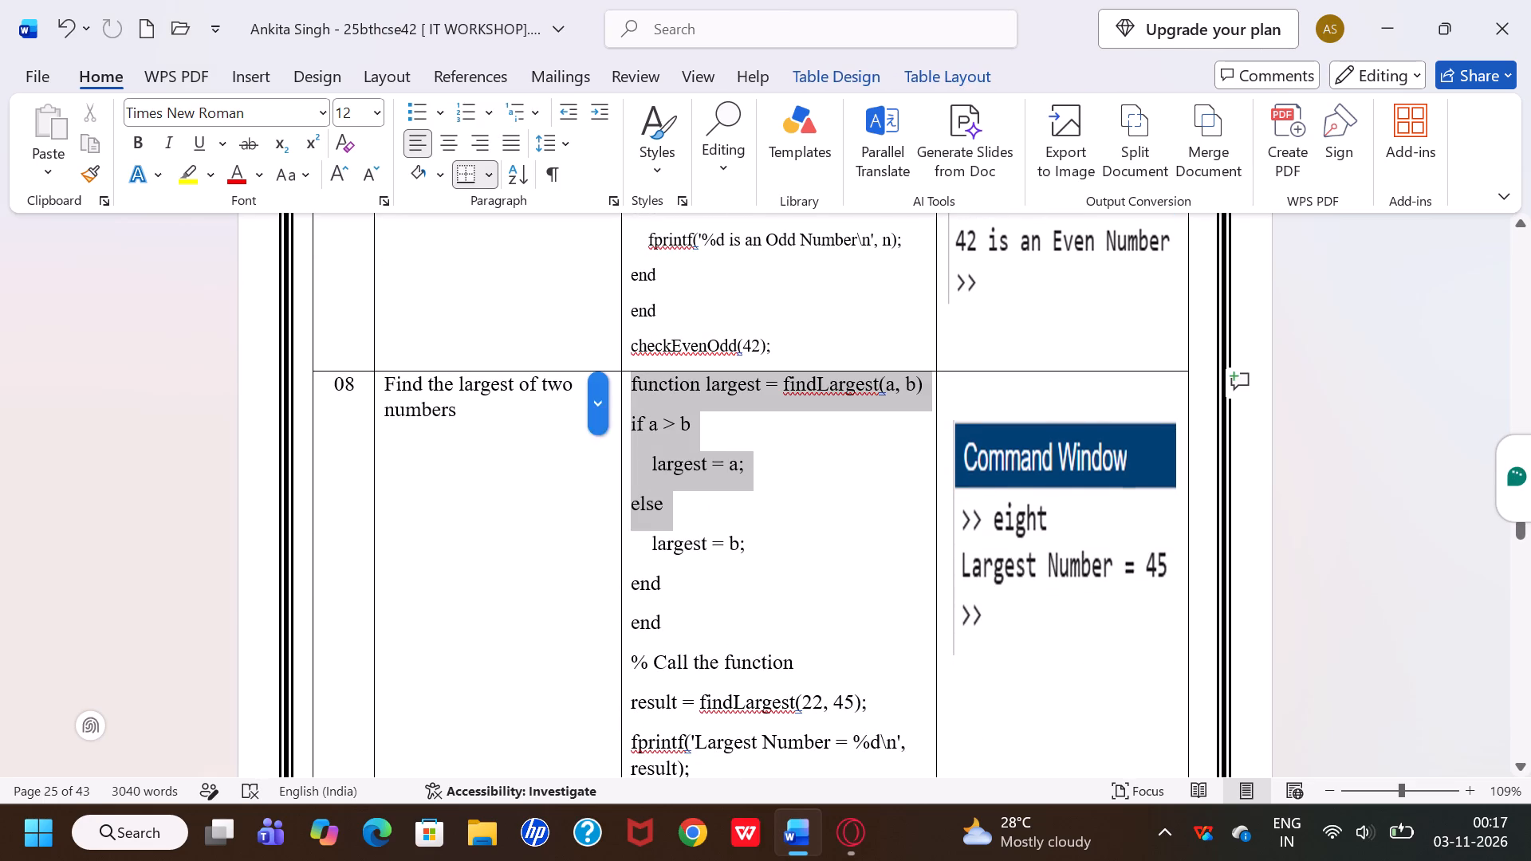
drag(733, 518, 831, 769)
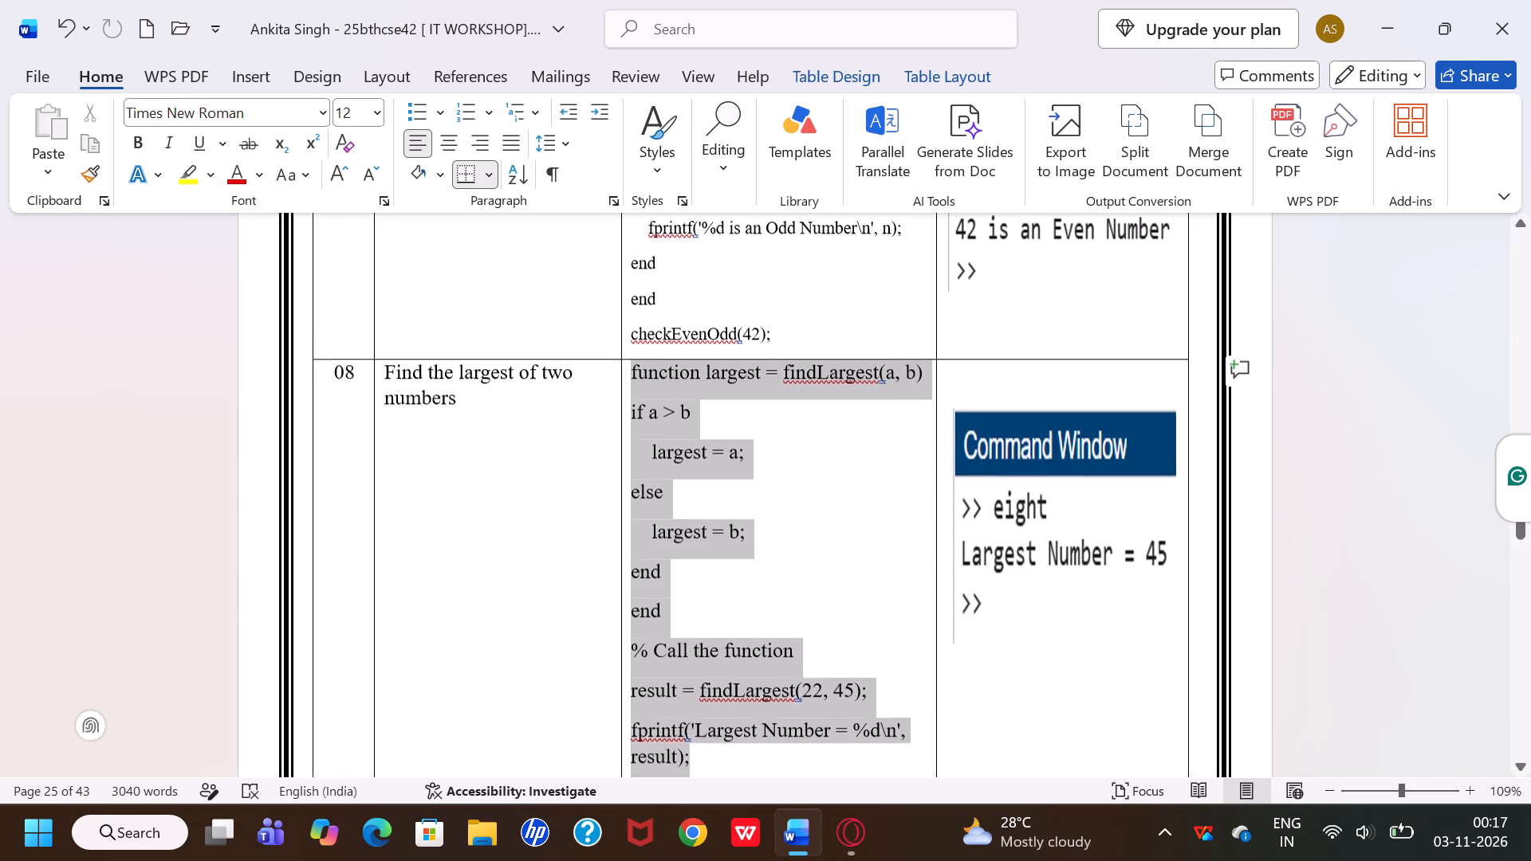
drag(831, 769, 779, 636)
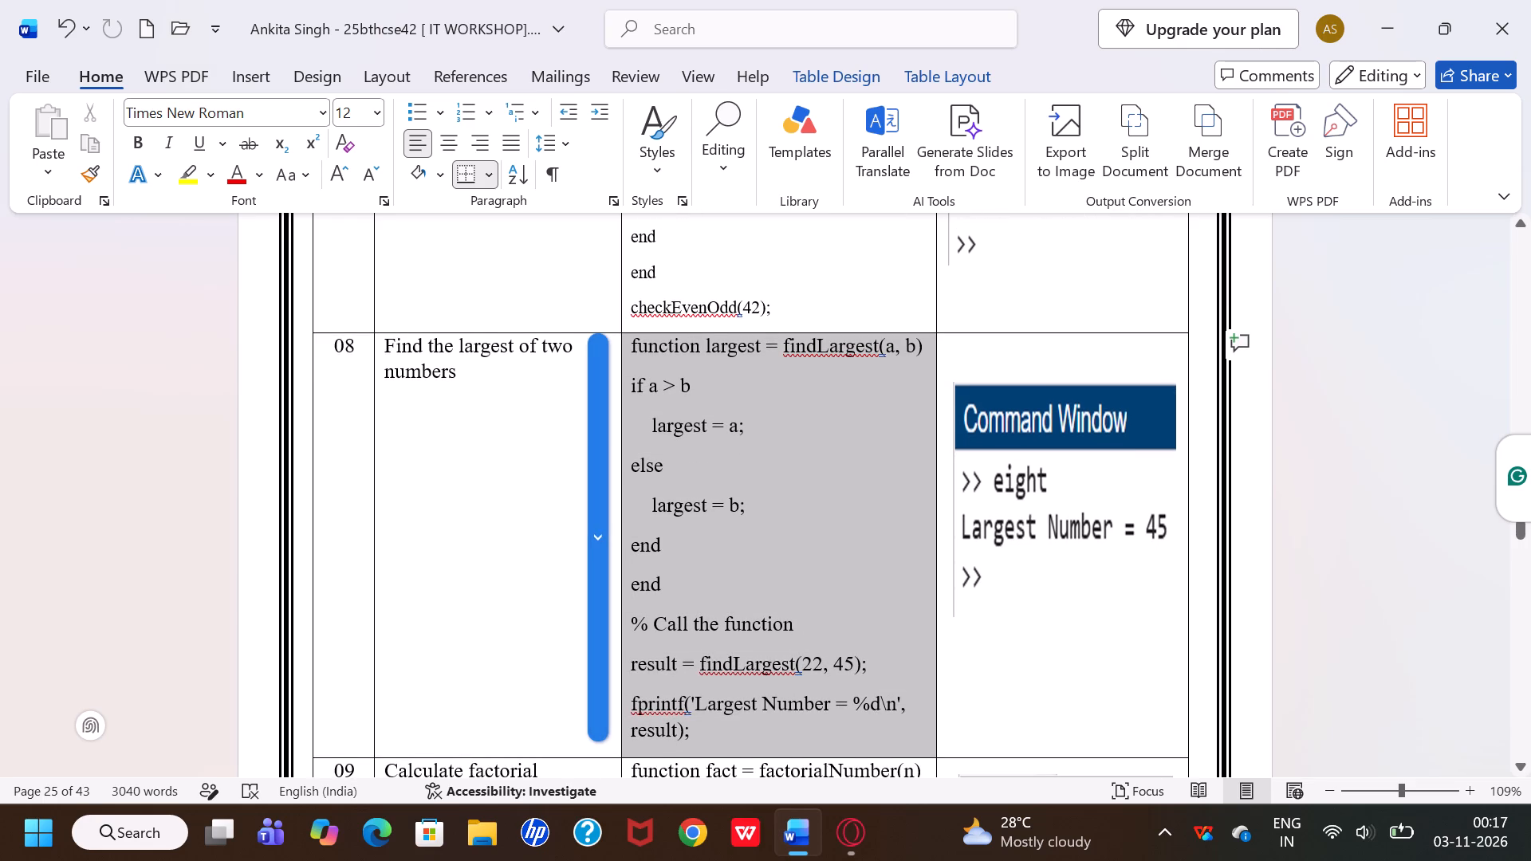
drag(779, 636, 780, 622)
click(920, 547)
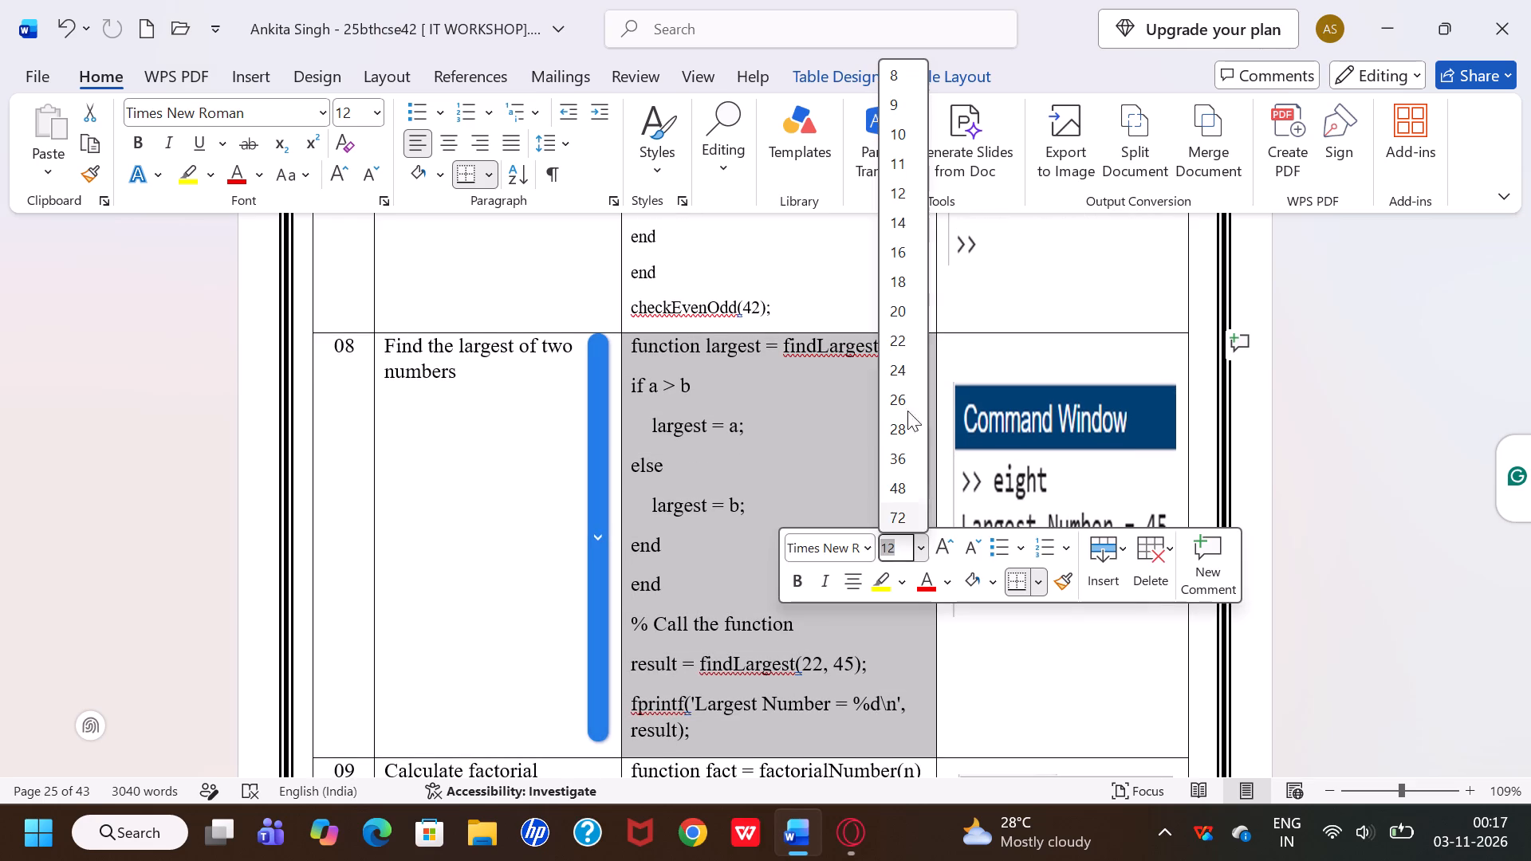
click(895, 134)
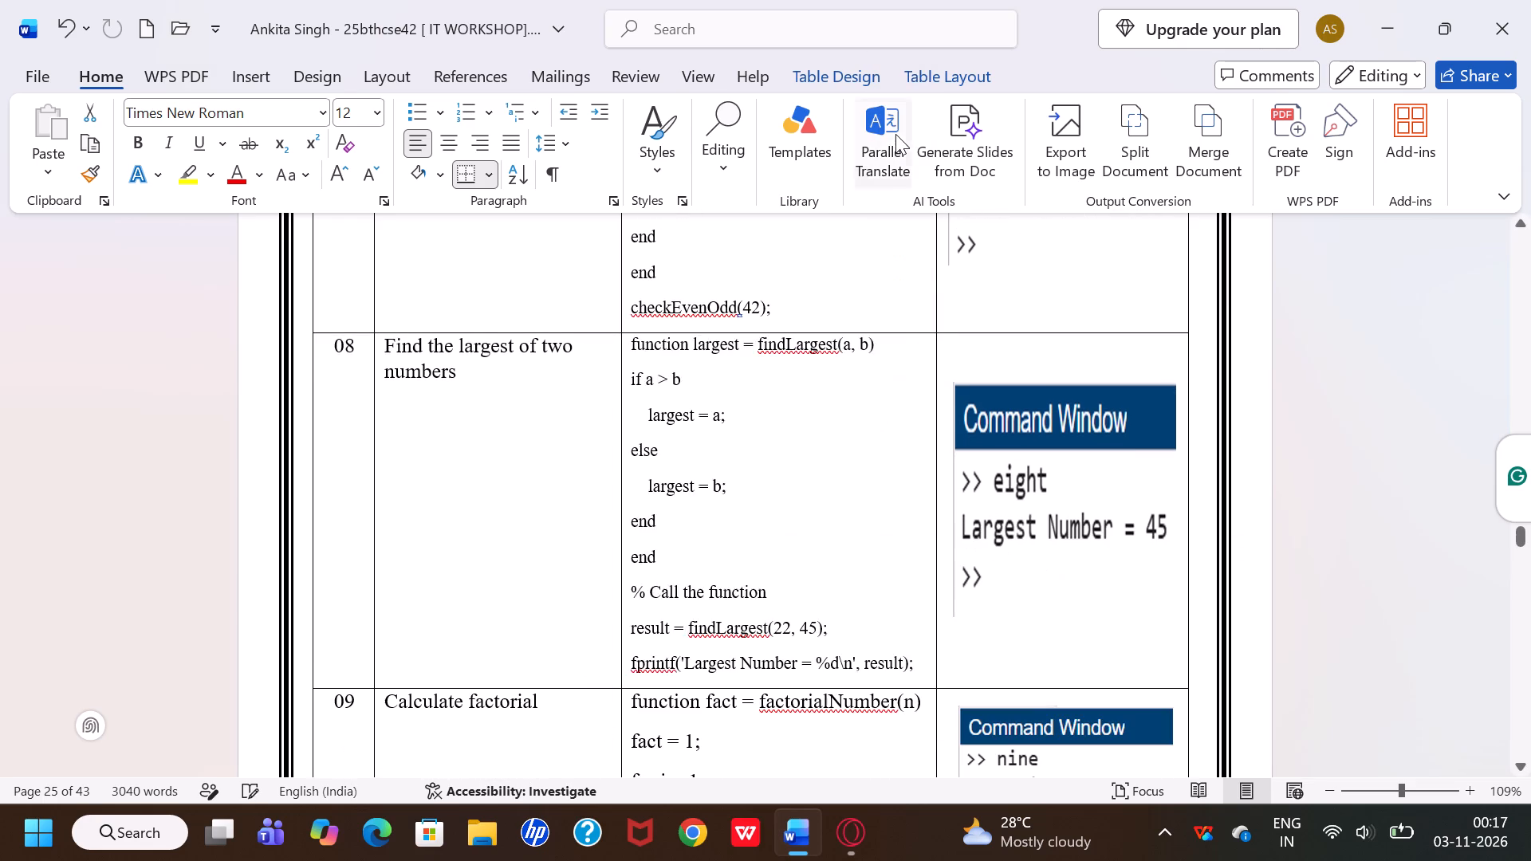
click(793, 482)
Set all of row 09's factorialNumber code, from the function line through the fprintf line, to 10 point.
scroll(793, 482, down, 1)
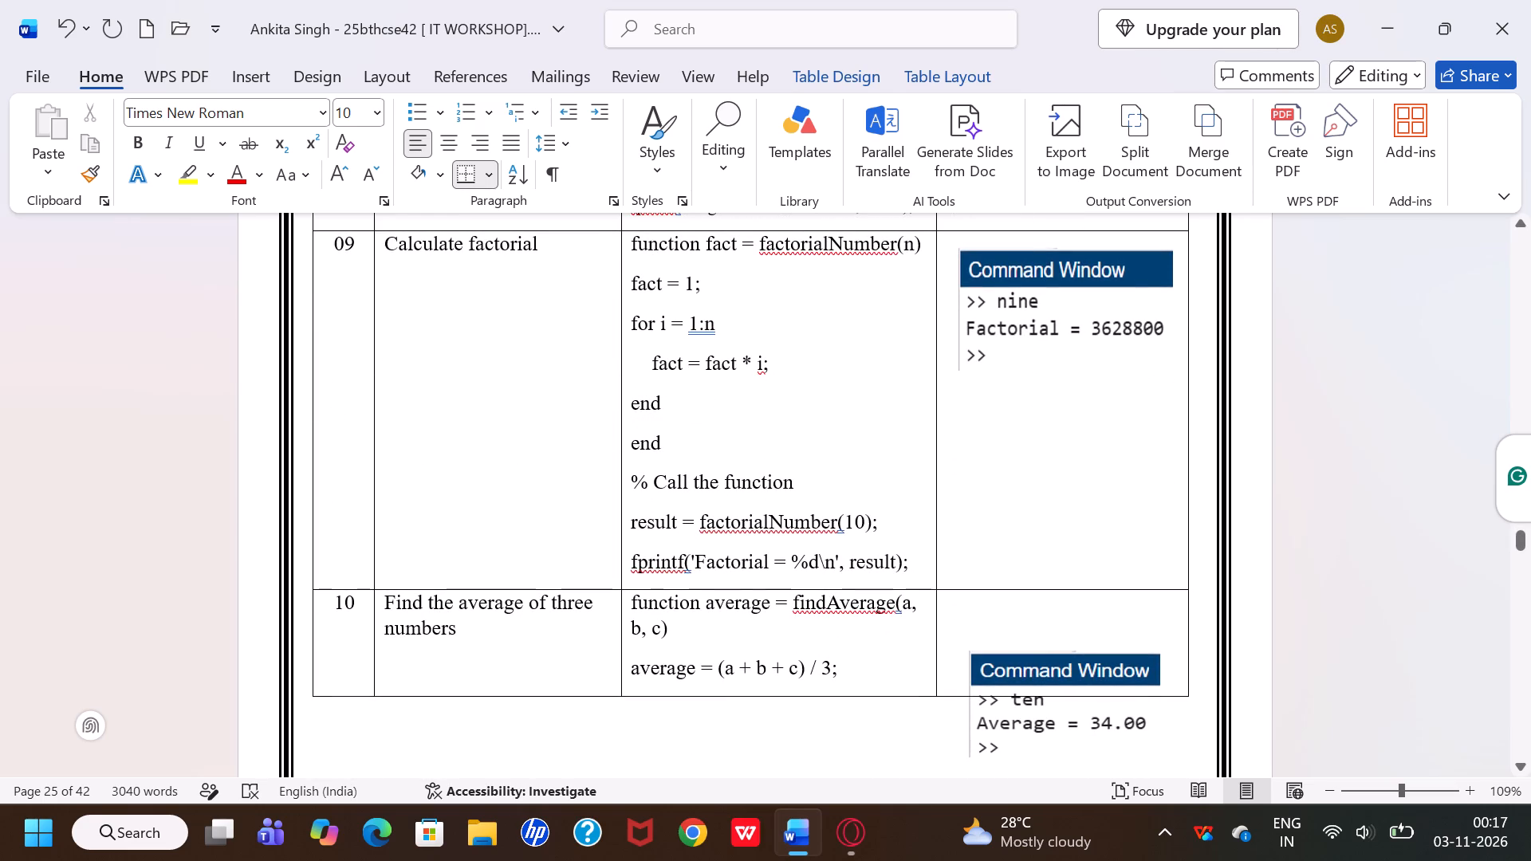
drag(631, 244, 764, 408)
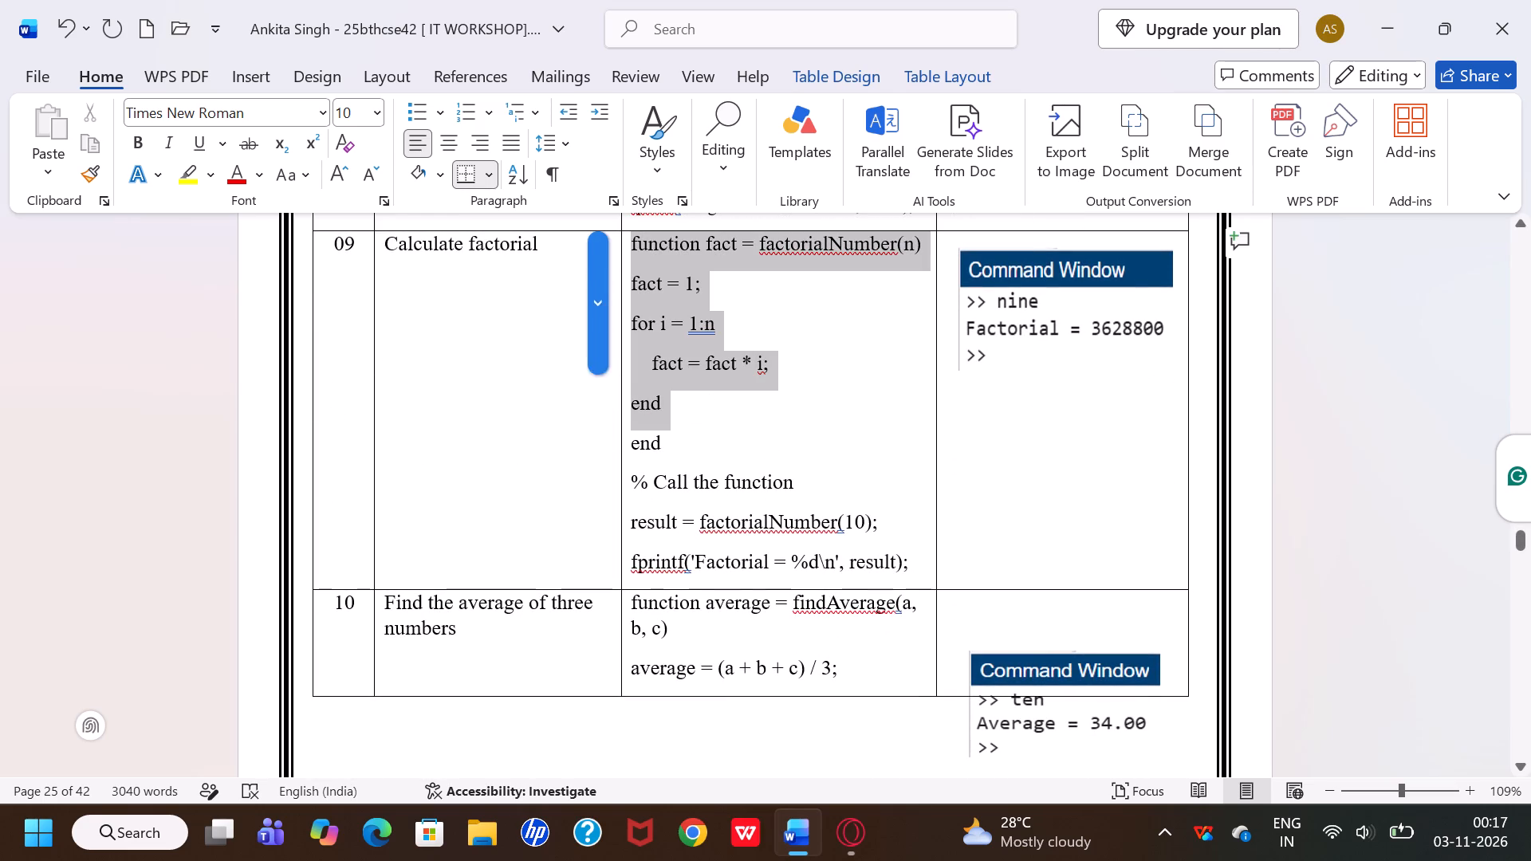
drag(764, 408, 832, 501)
click(970, 435)
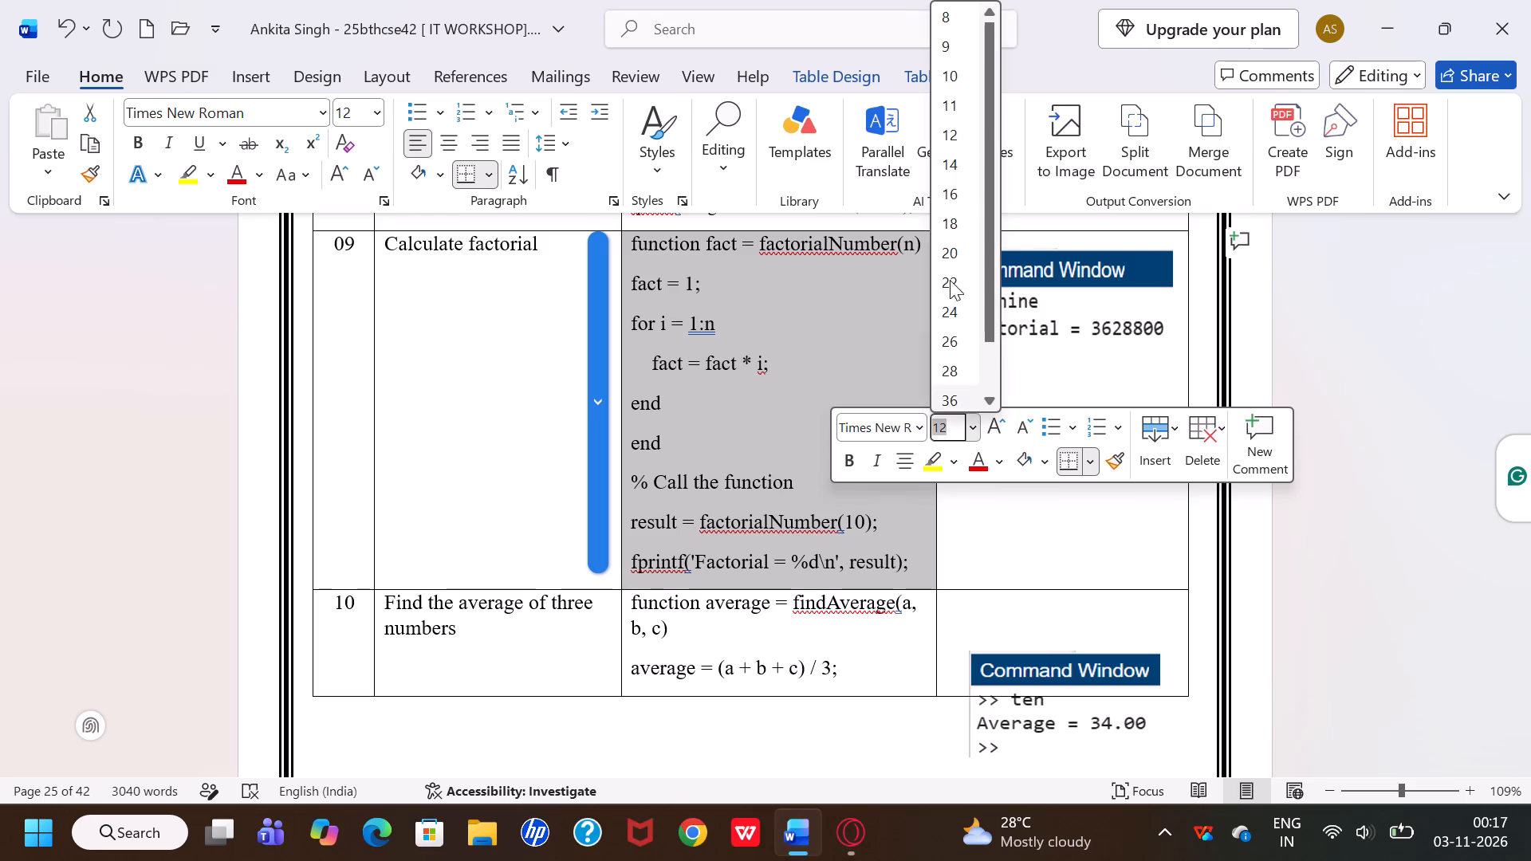
click(958, 78)
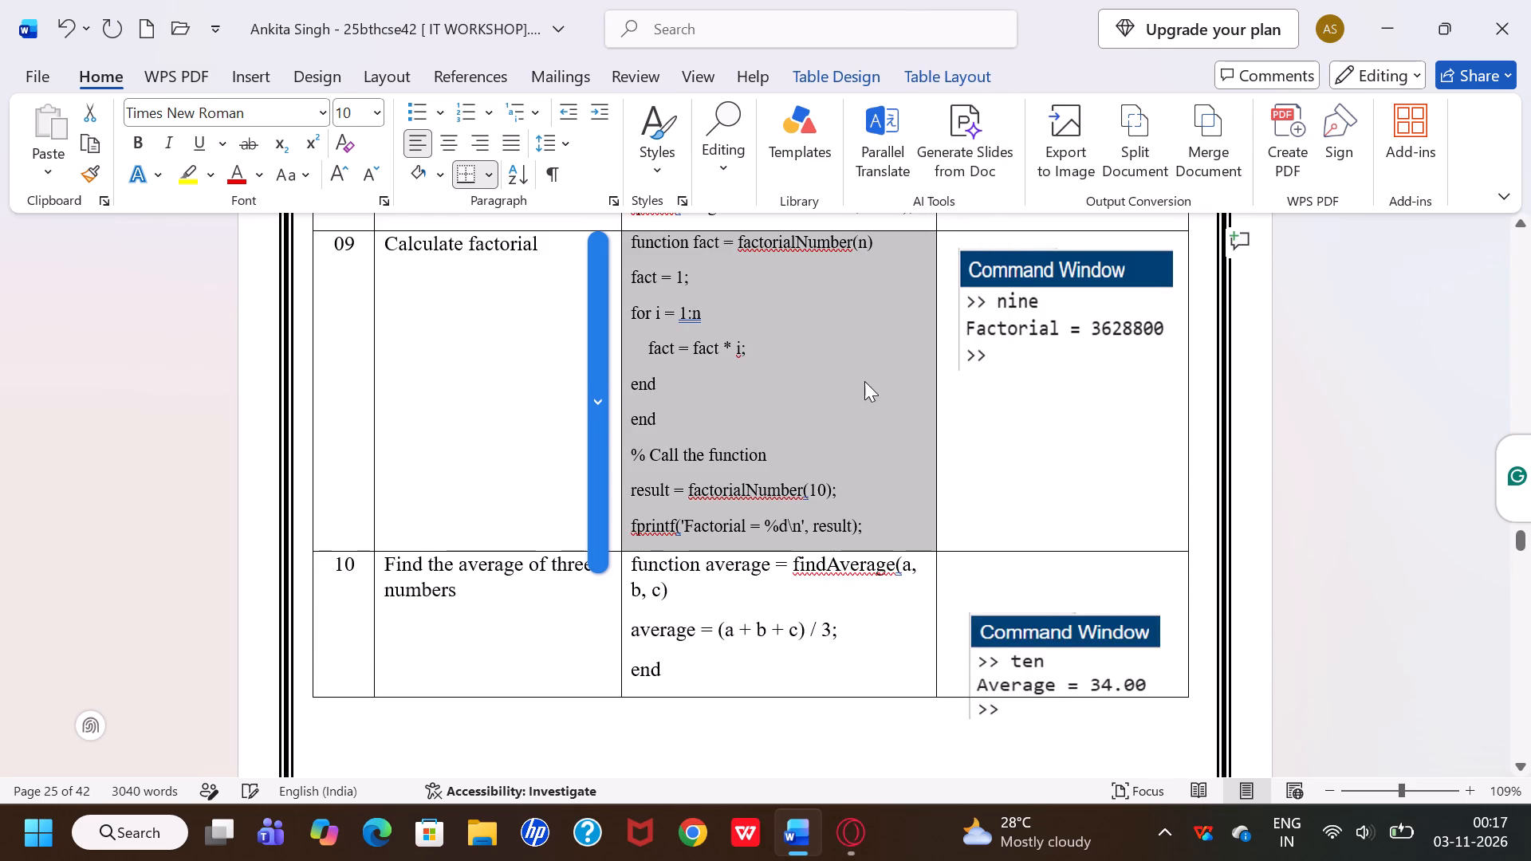
click(864, 381)
Move row 10's Command Window picture up so it sits inside its Output cell's borders.
scroll(864, 381, down, 1)
drag(1023, 399, 1023, 358)
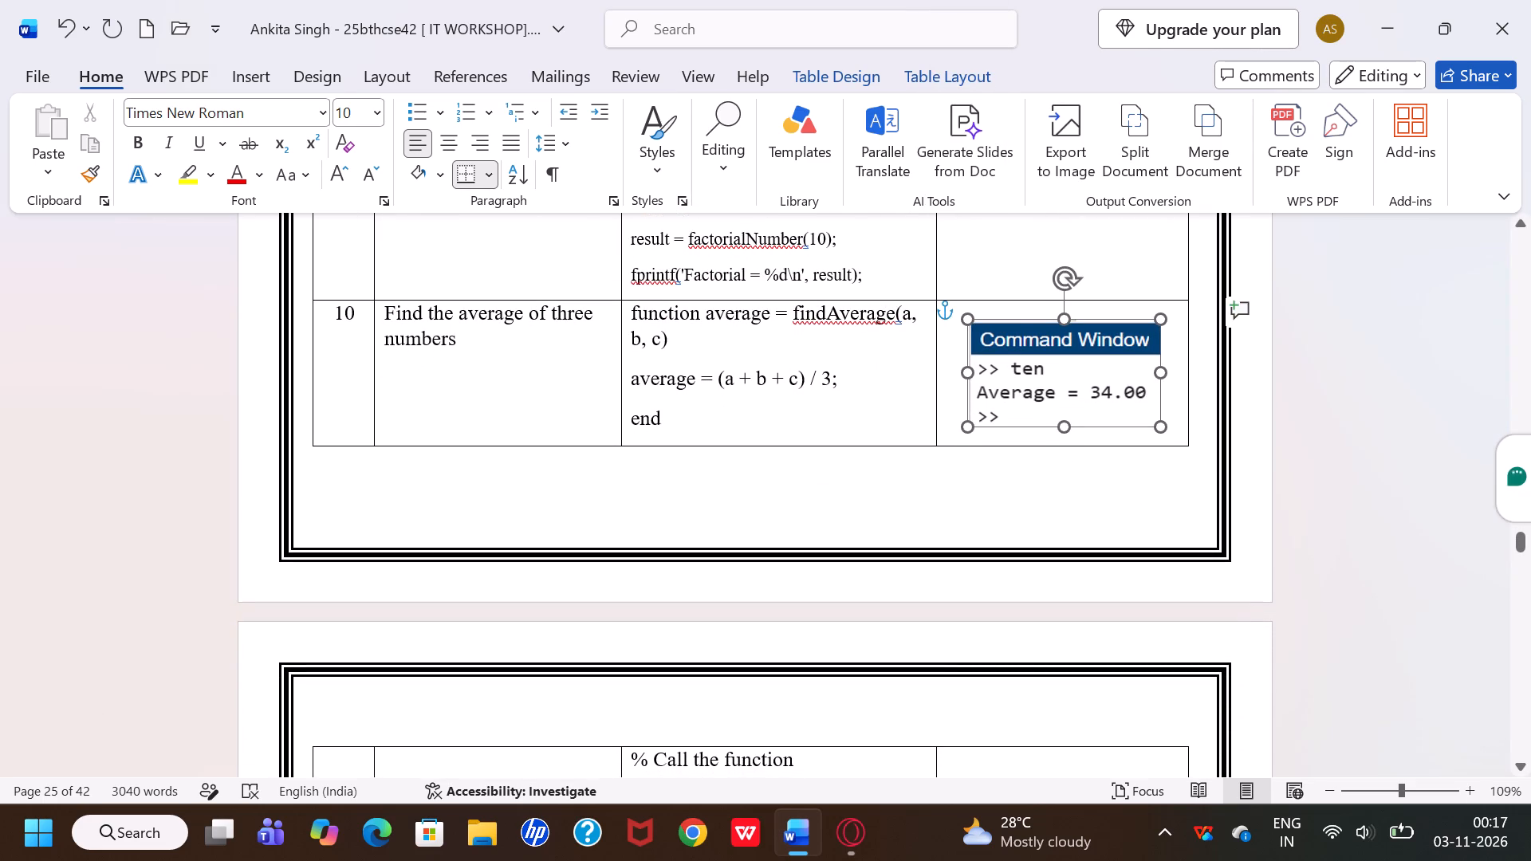
drag(1023, 358, 1023, 352)
click(847, 375)
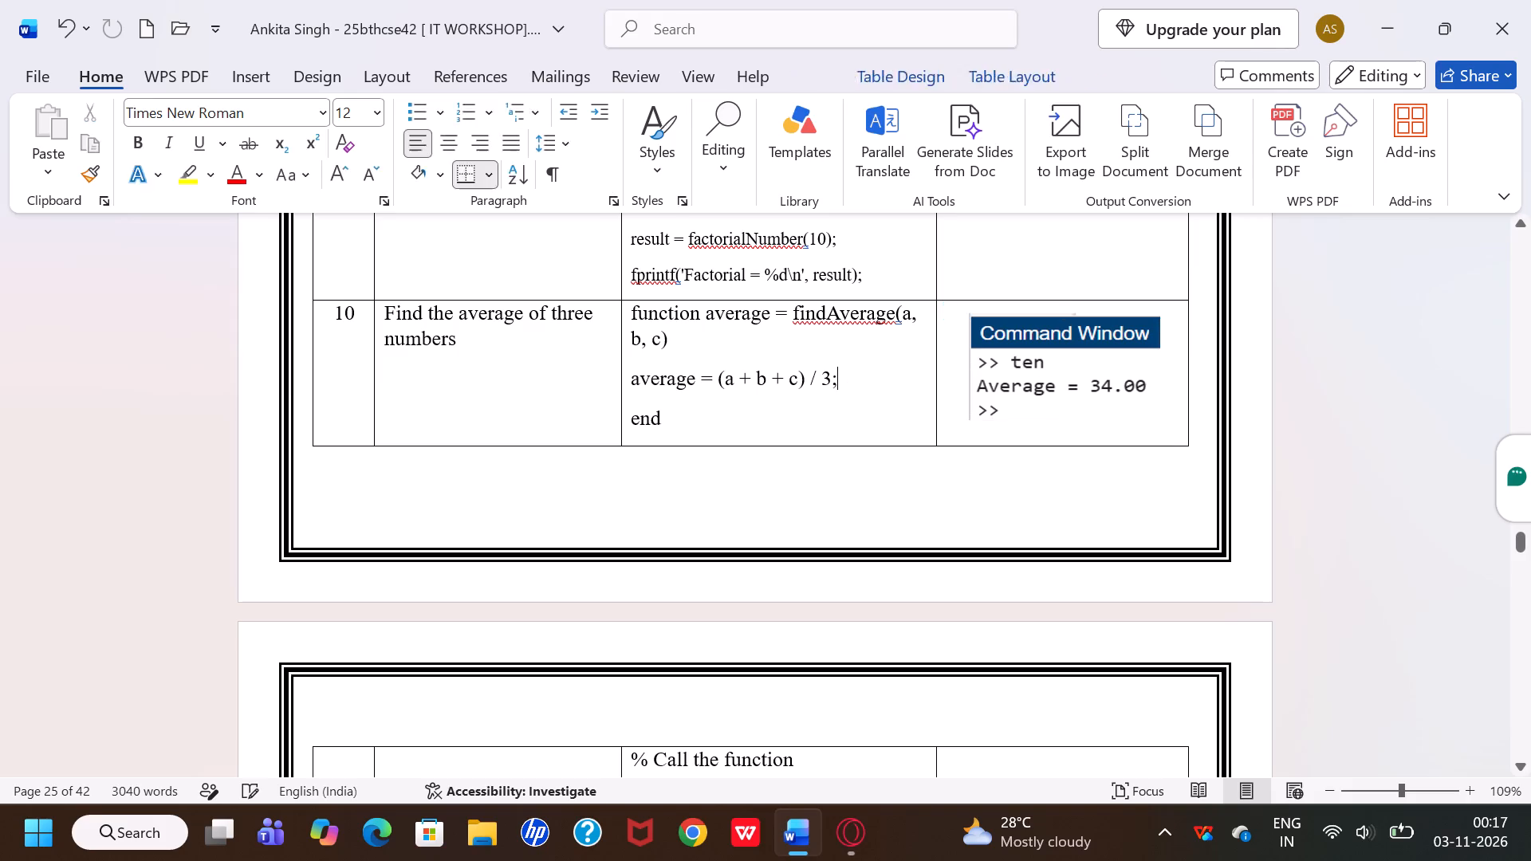
Set the first part of row 10's findAverage code, from the function line through the "% Call the function" comment, to 10 point.
click(633, 311)
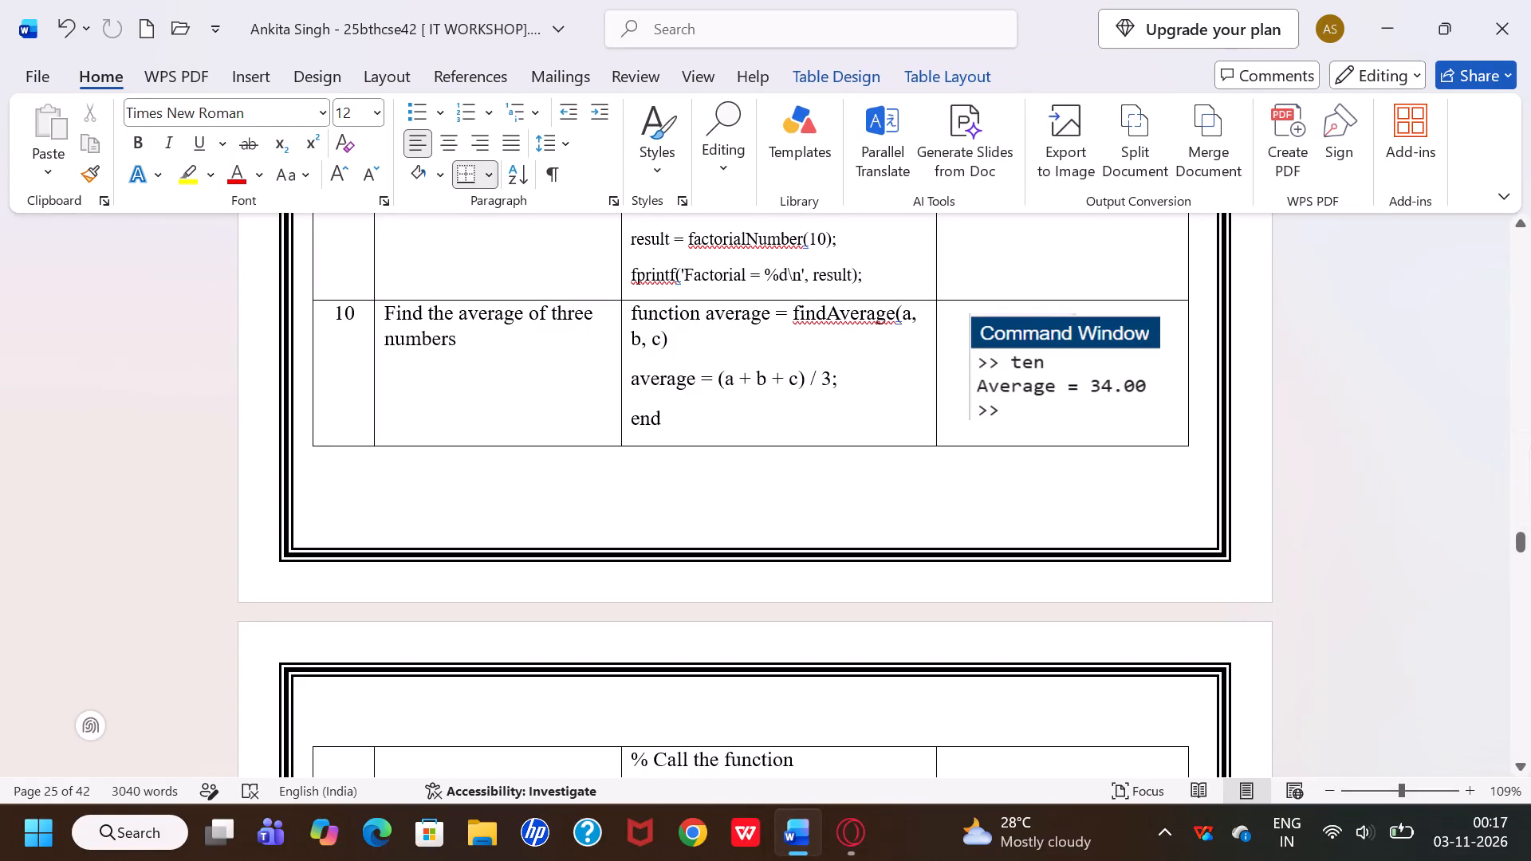
drag(633, 311, 674, 393)
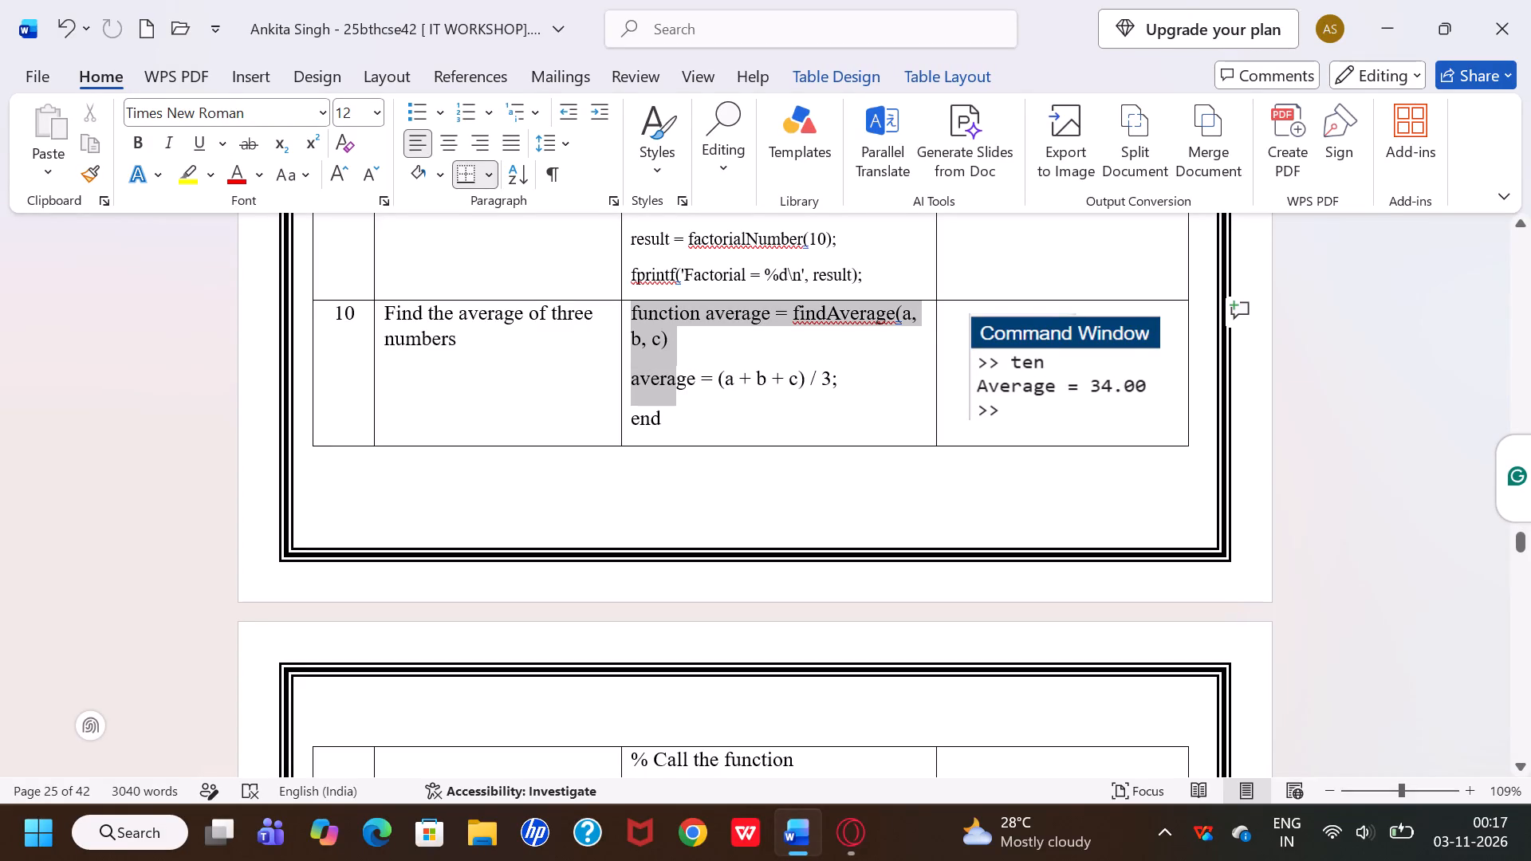
drag(674, 393, 679, 408)
click(821, 340)
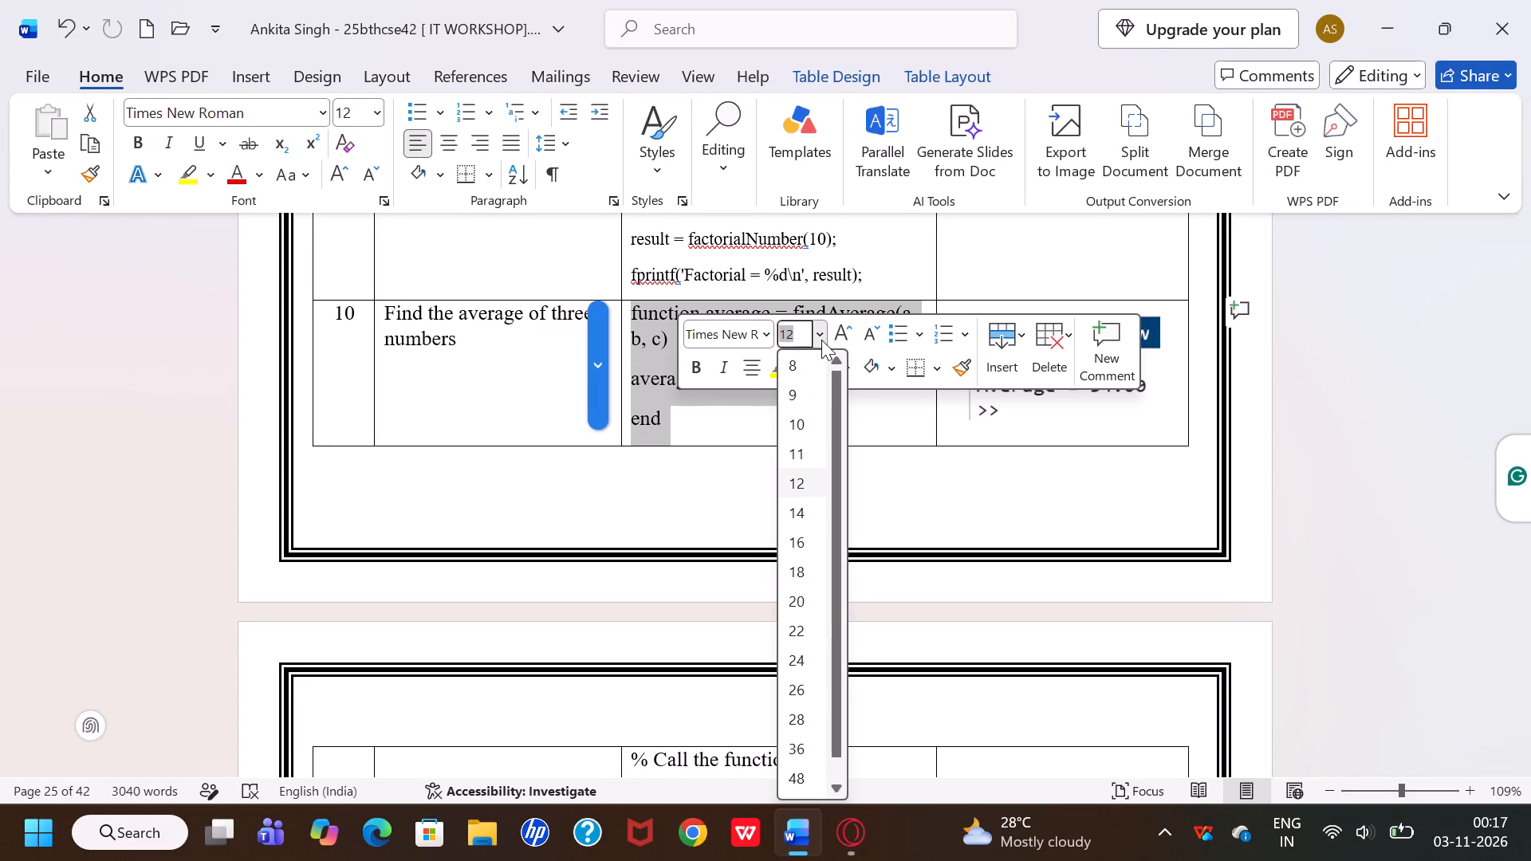
click(802, 421)
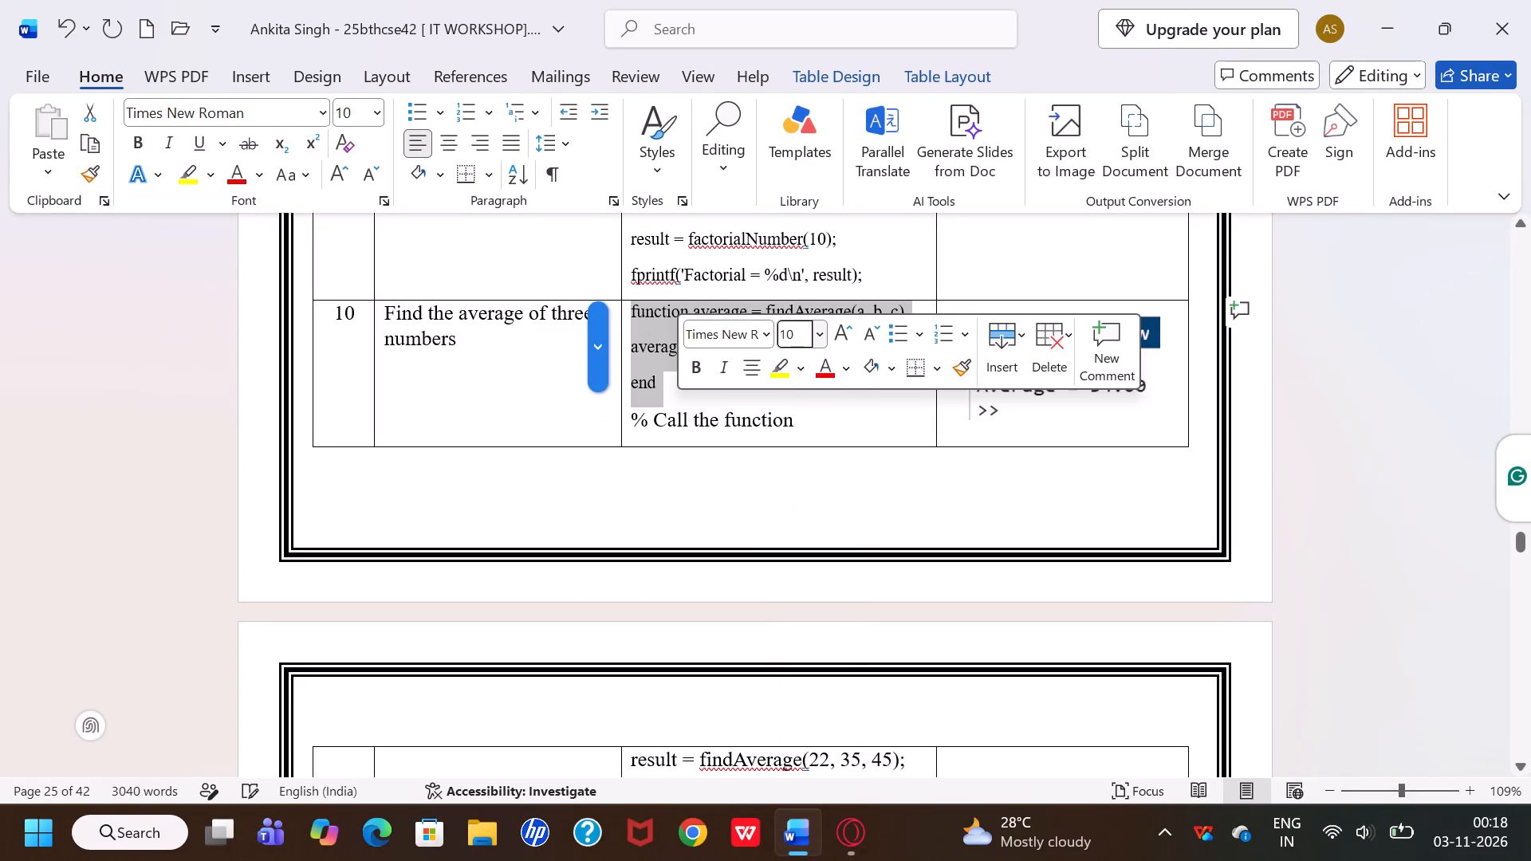
drag(798, 421, 651, 418)
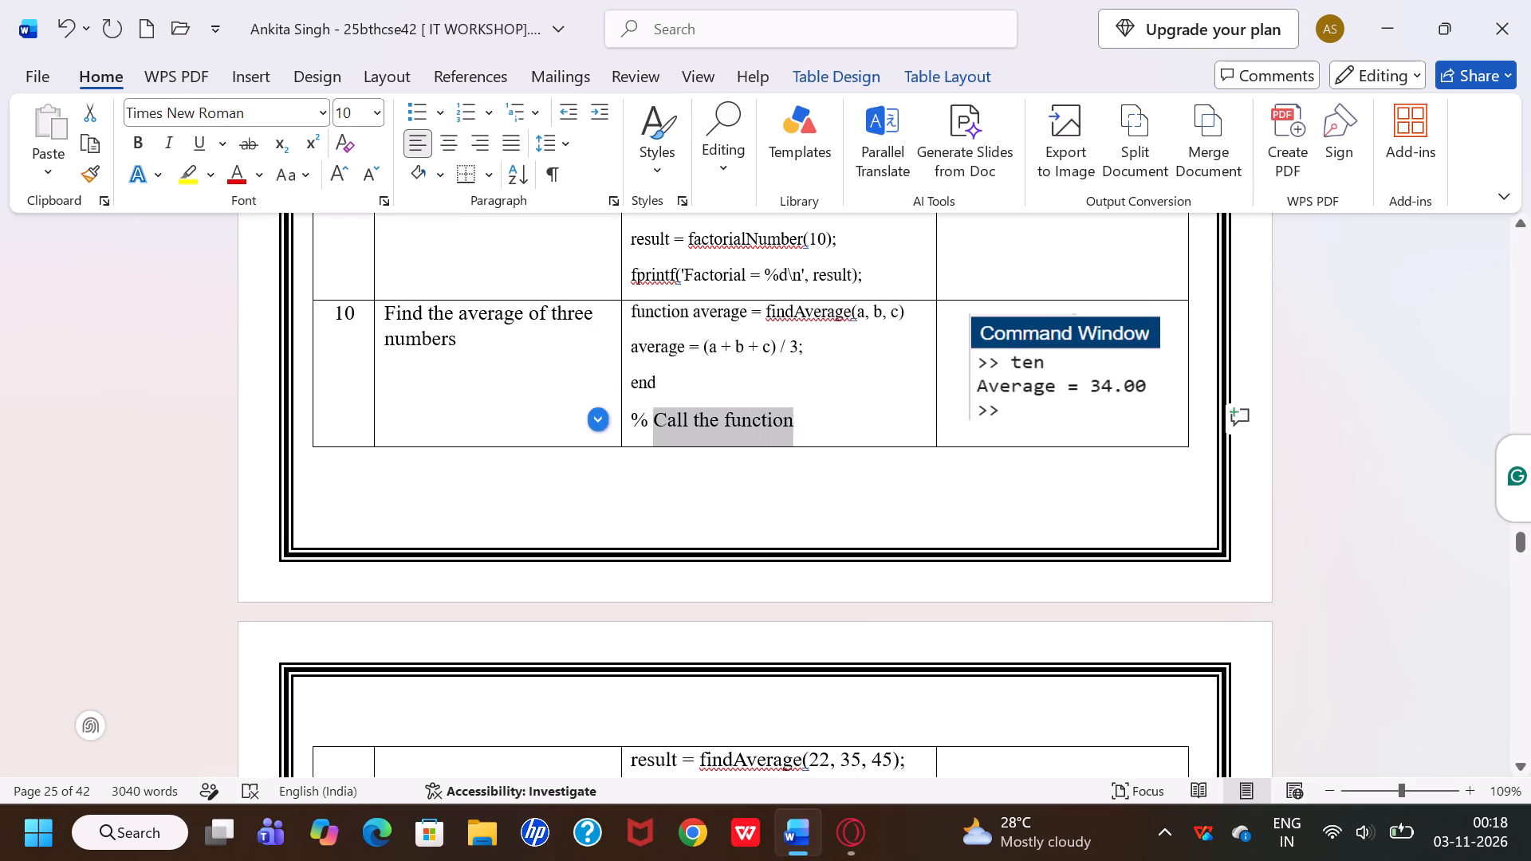
drag(651, 418, 636, 416)
click(777, 341)
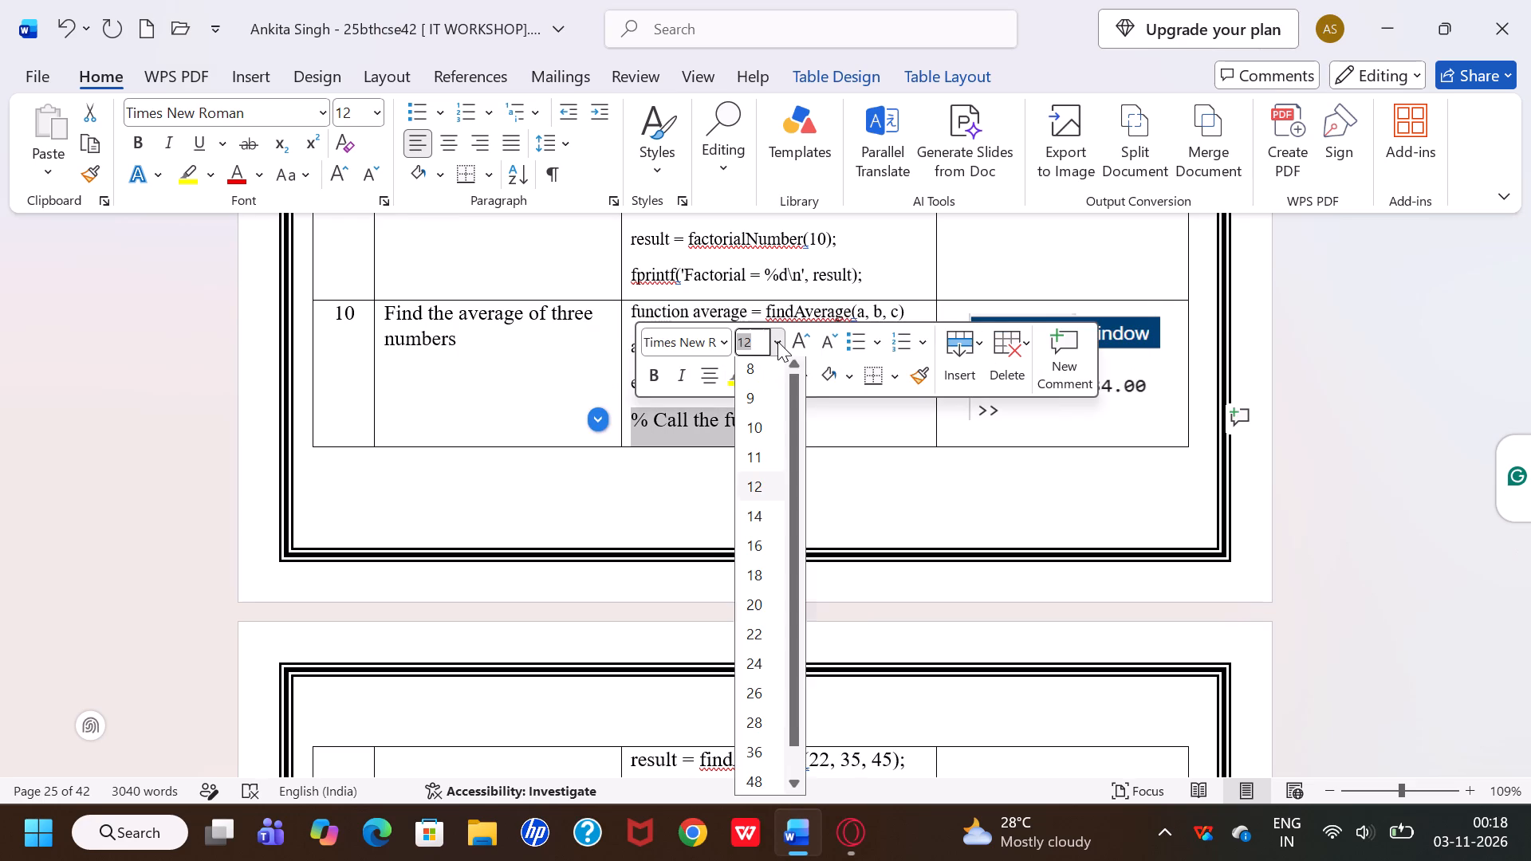
click(768, 428)
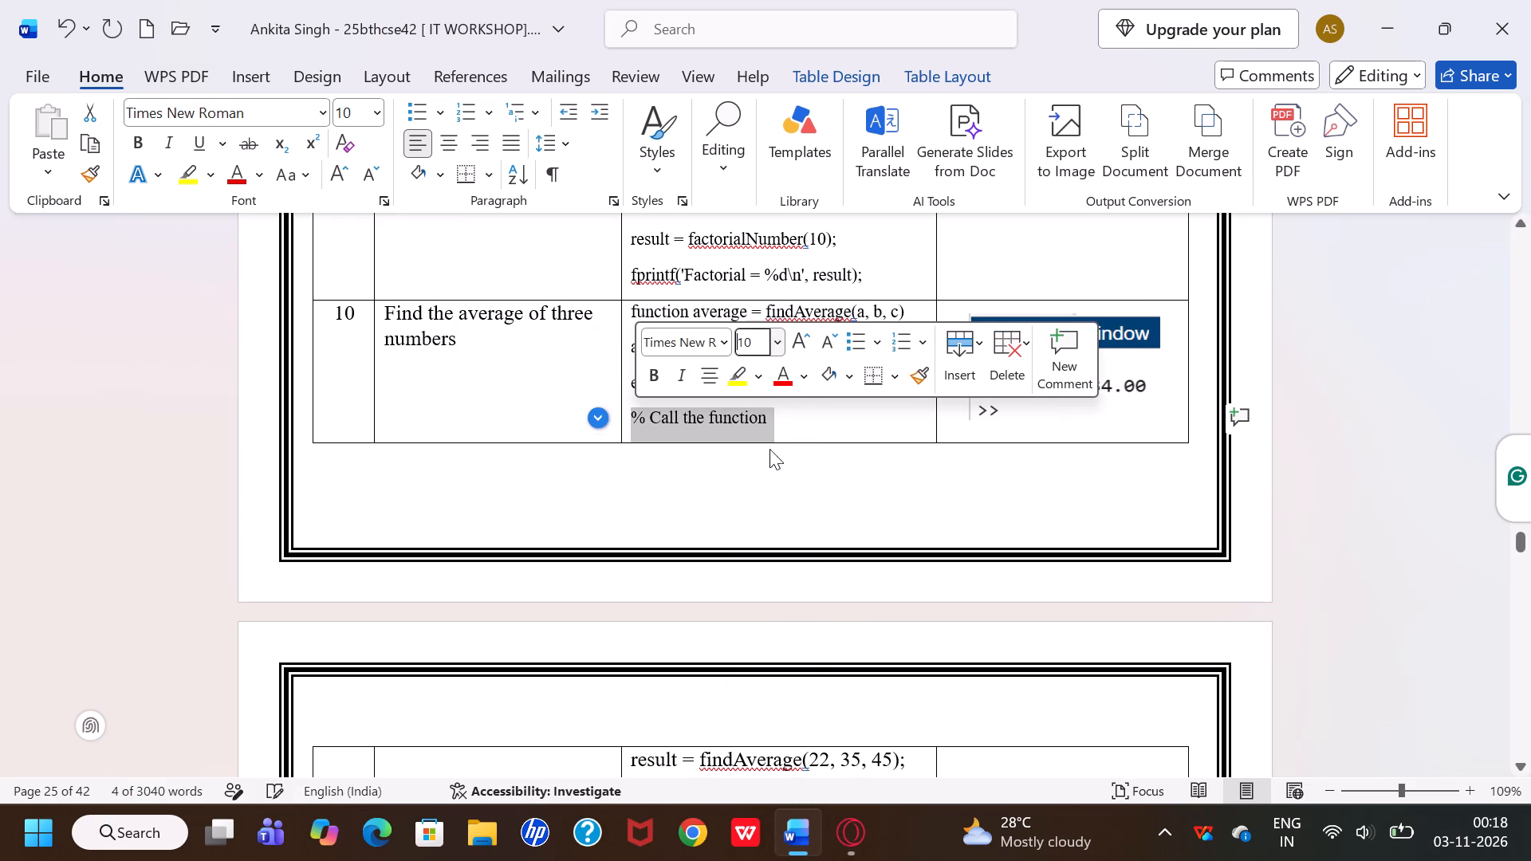
click(771, 478)
Set the remaining two lines of row 10's findAverage code, the result and fprintf lines, to 10 point.
scroll(771, 478, down, 1)
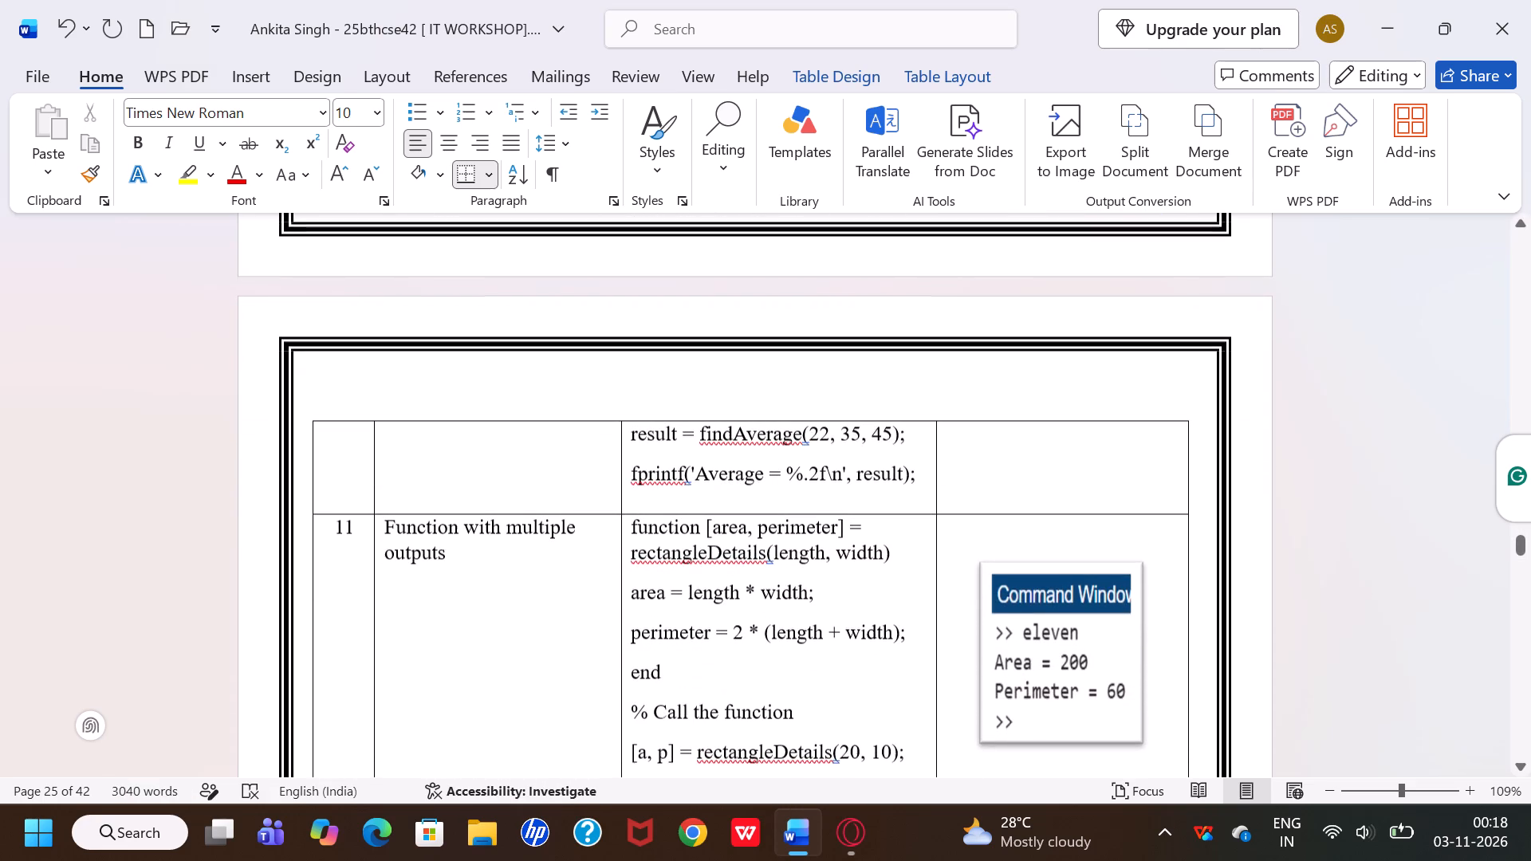
drag(632, 434, 667, 476)
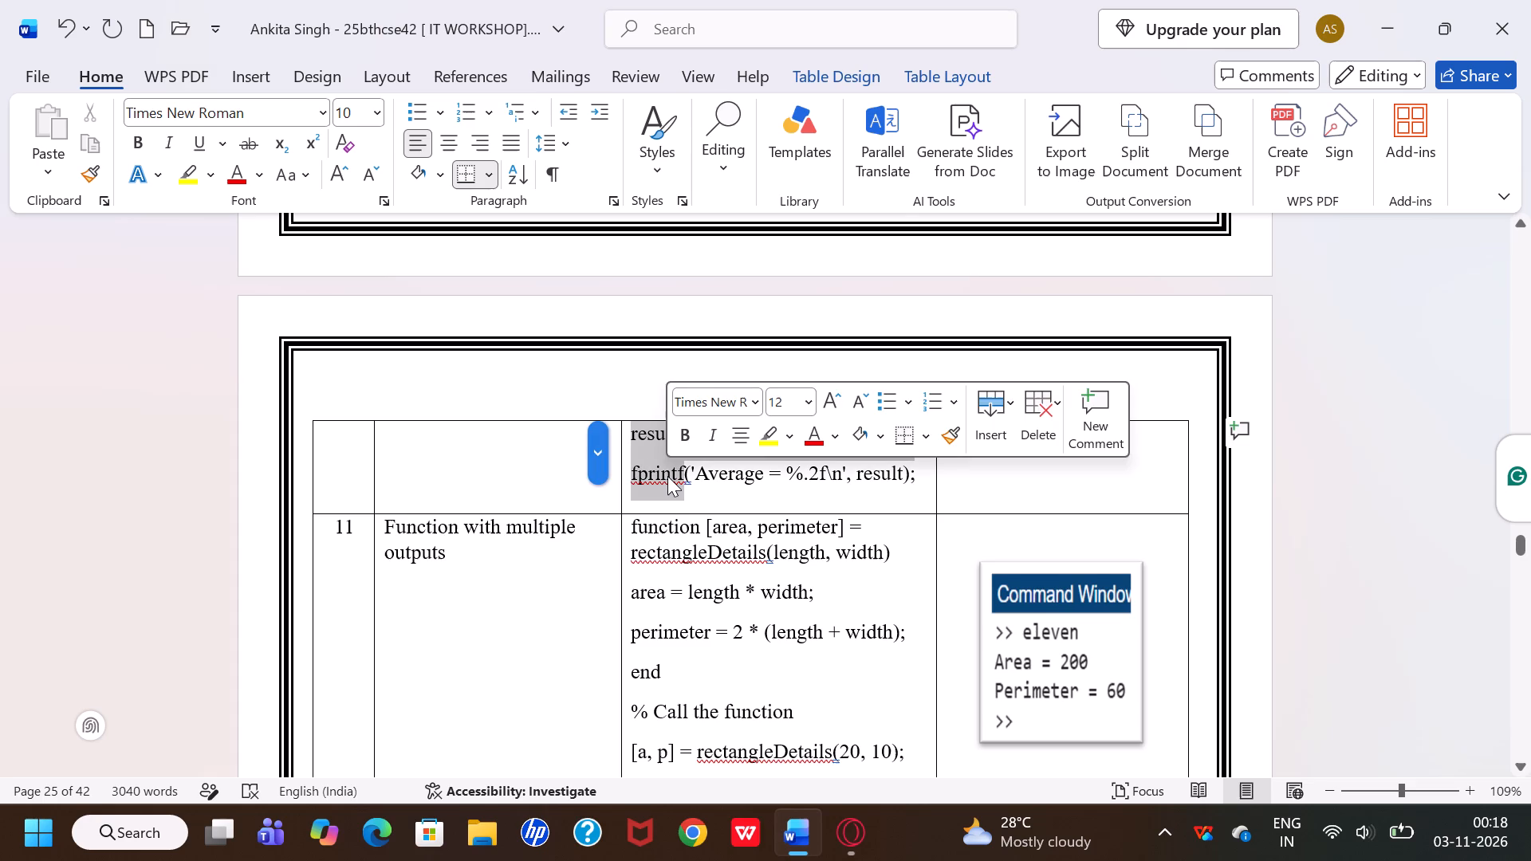
click(807, 411)
click(790, 85)
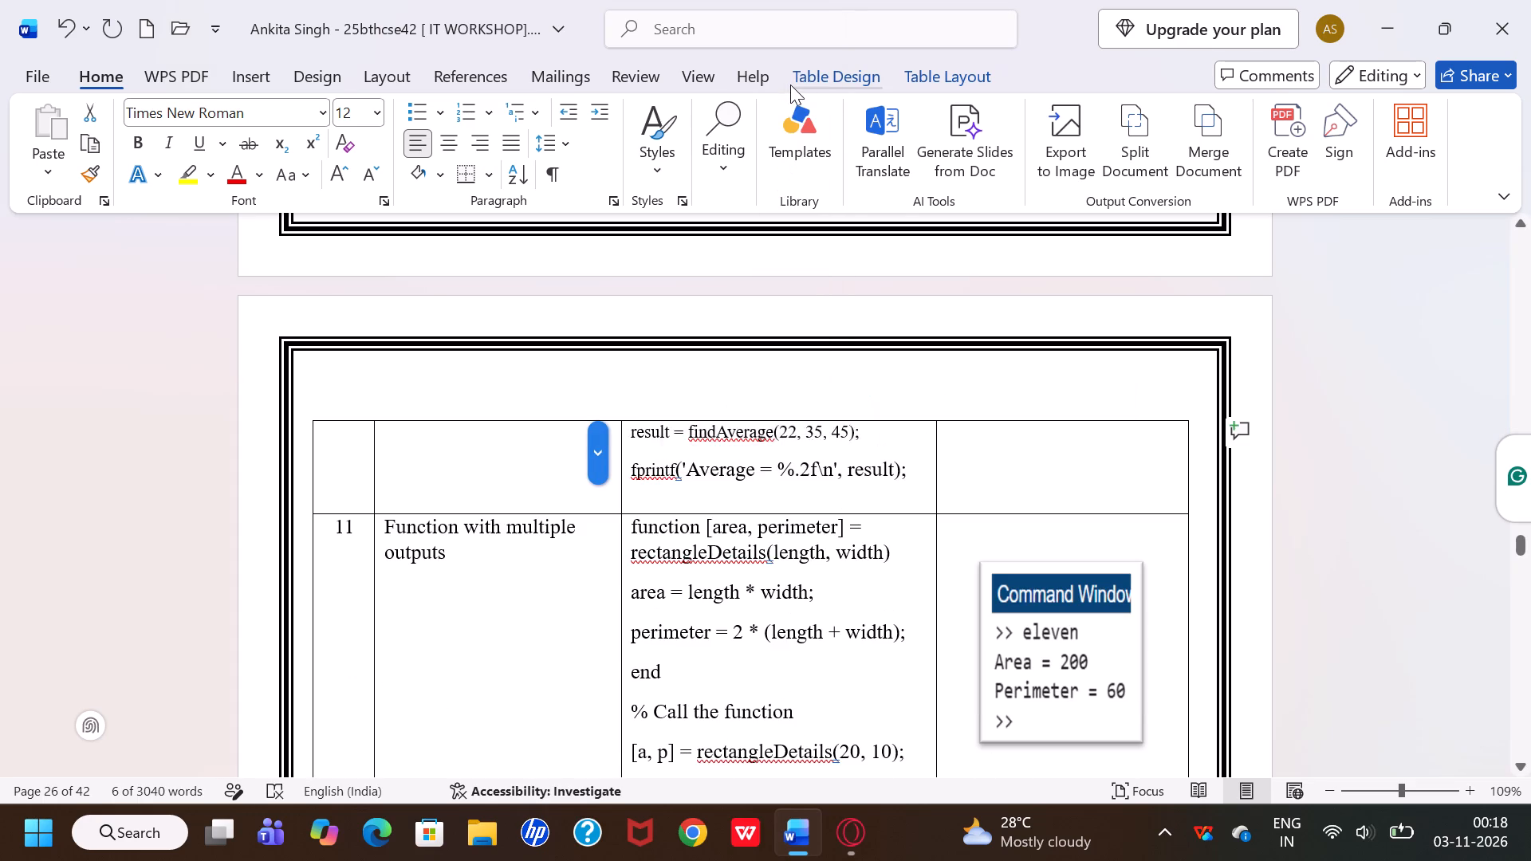
click(719, 466)
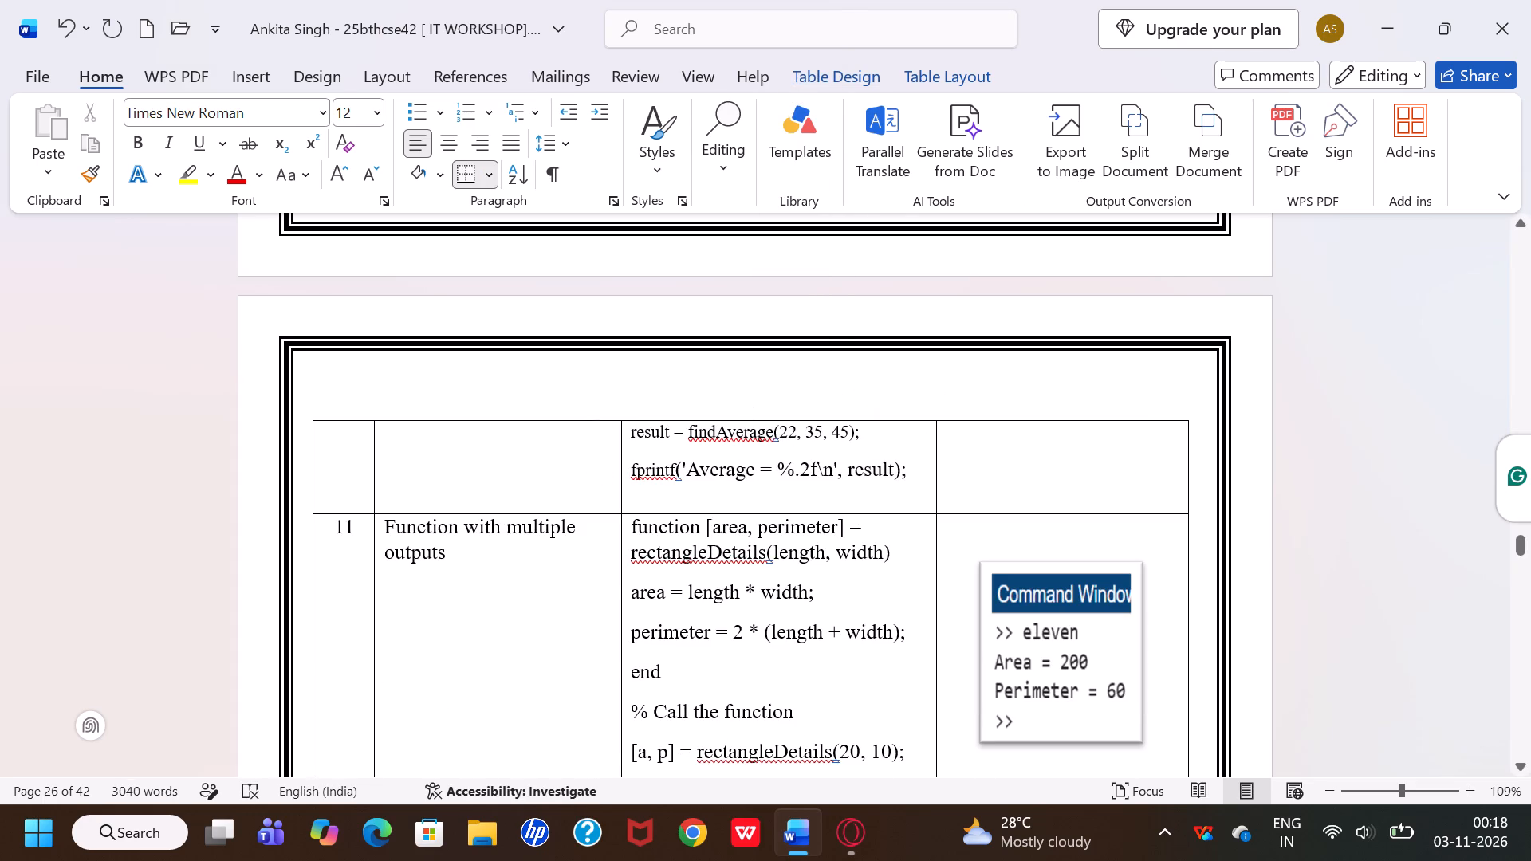
drag(670, 470, 880, 470)
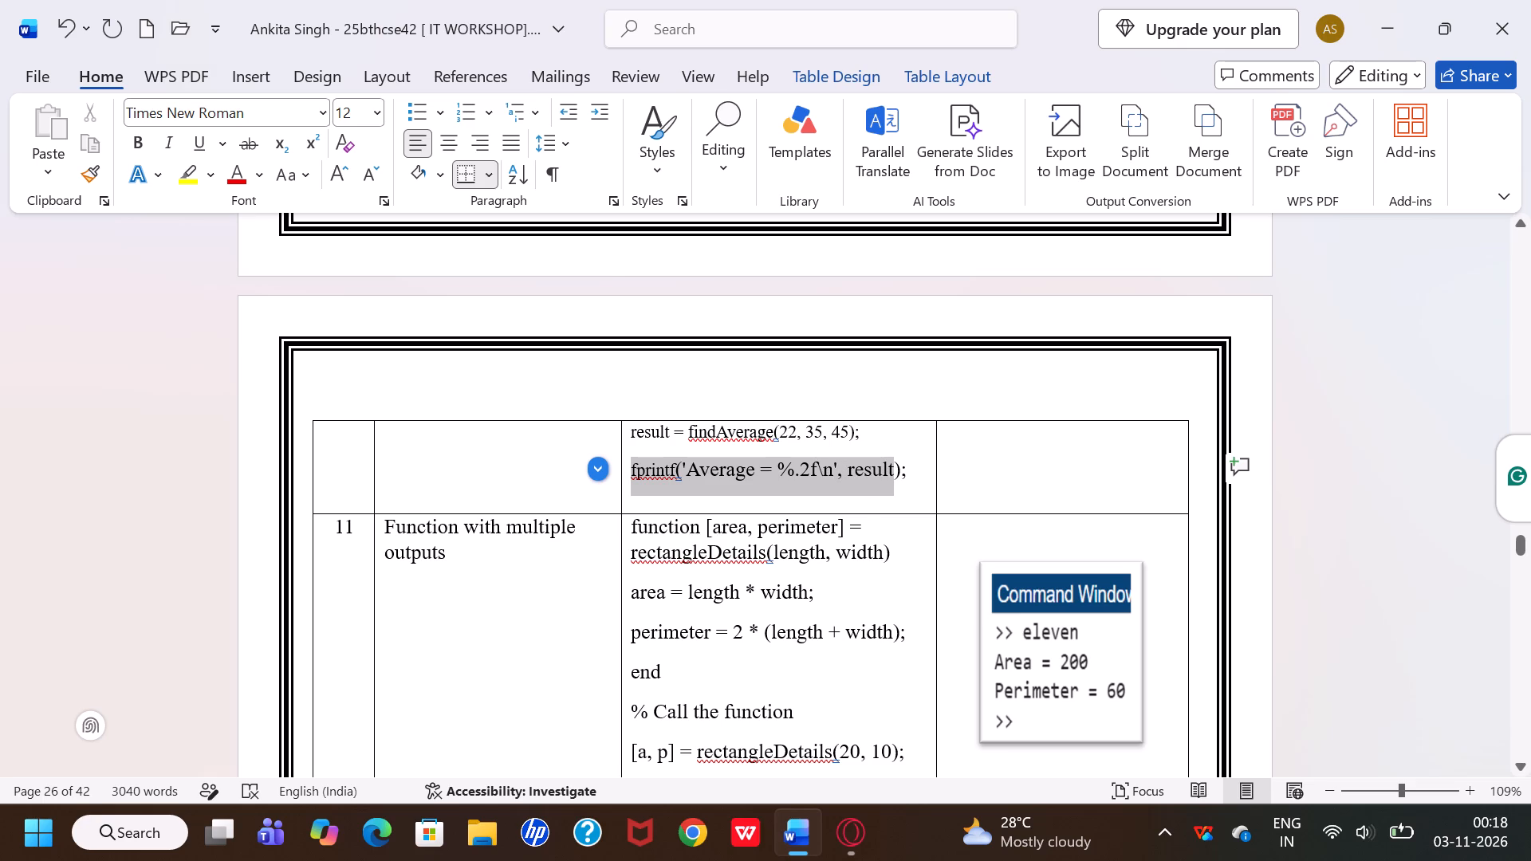
drag(880, 470, 904, 470)
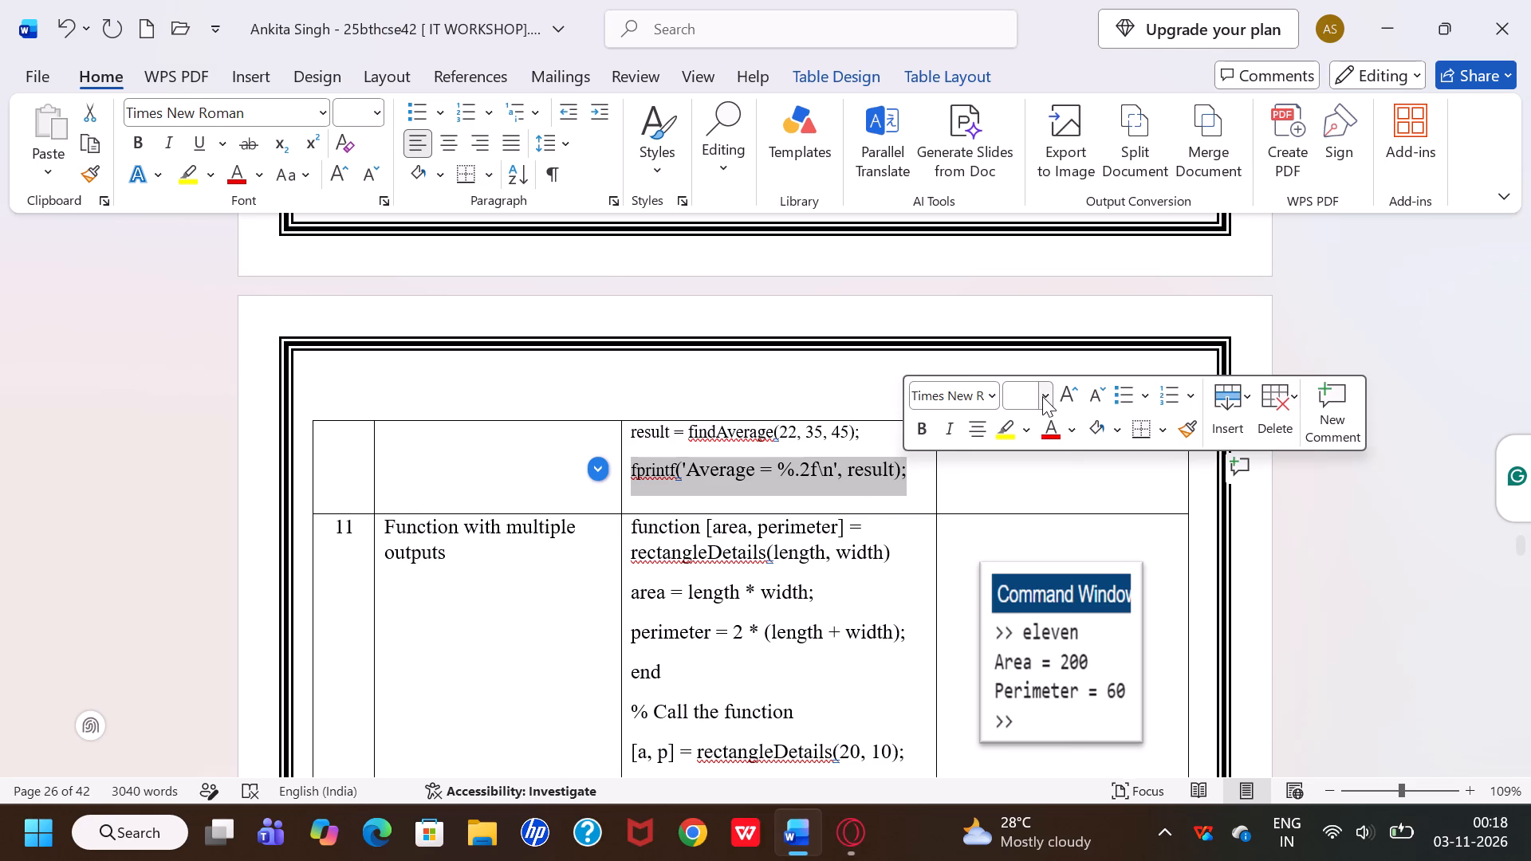
click(1042, 396)
click(1026, 486)
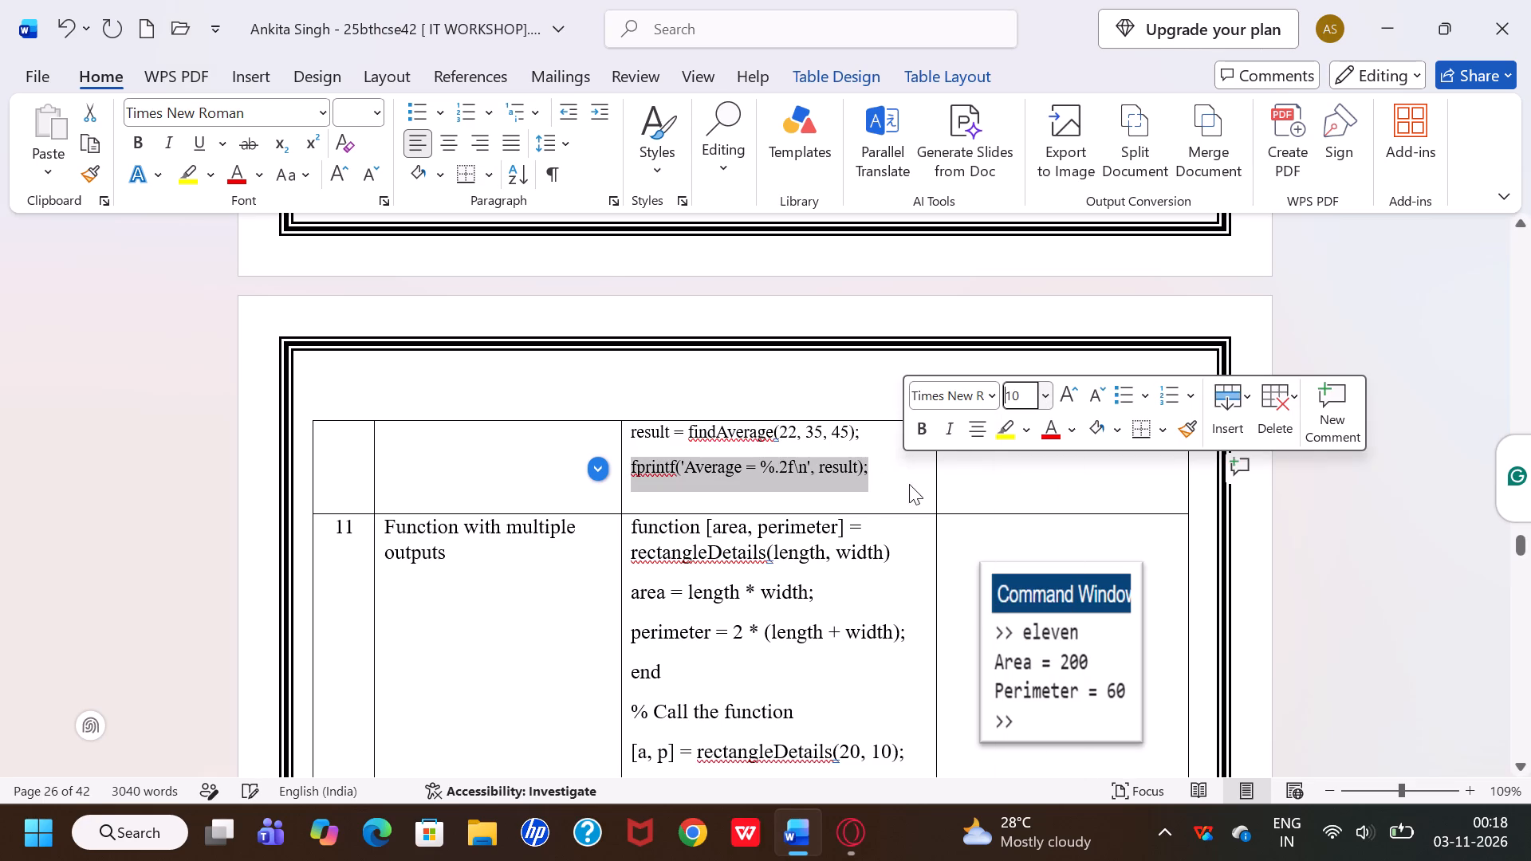
click(907, 482)
Raise the border between rows 10 and 11 to remove the blank space under row 10's fprintf line.
drag(851, 516, 855, 481)
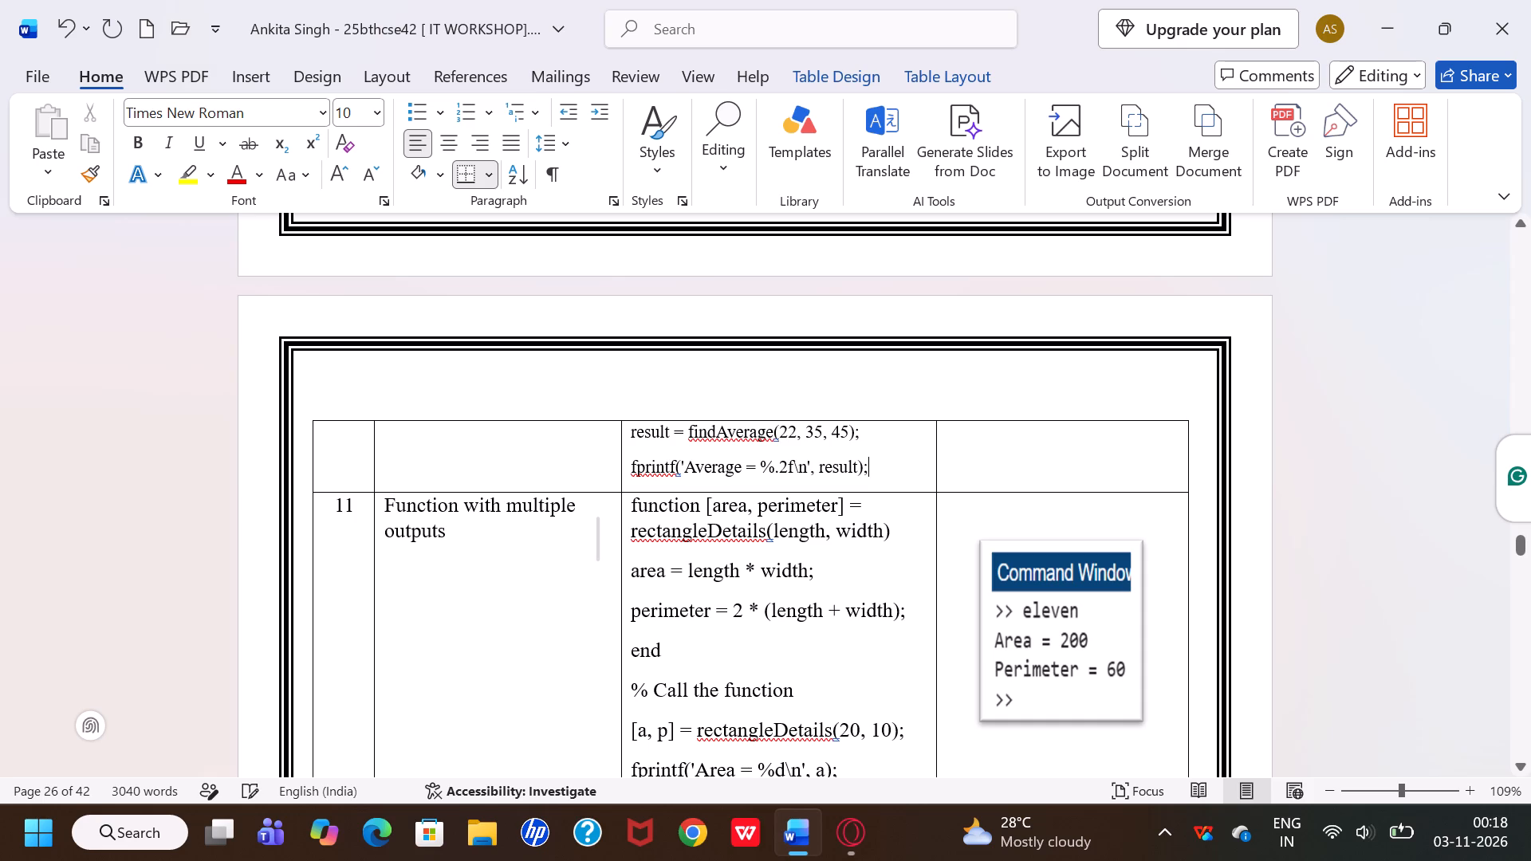
click(883, 534)
Set all of row 11's rectangleDetails code, from the function line through the Perimeter fprintf line, to 10 point.
scroll(883, 534, down, 1)
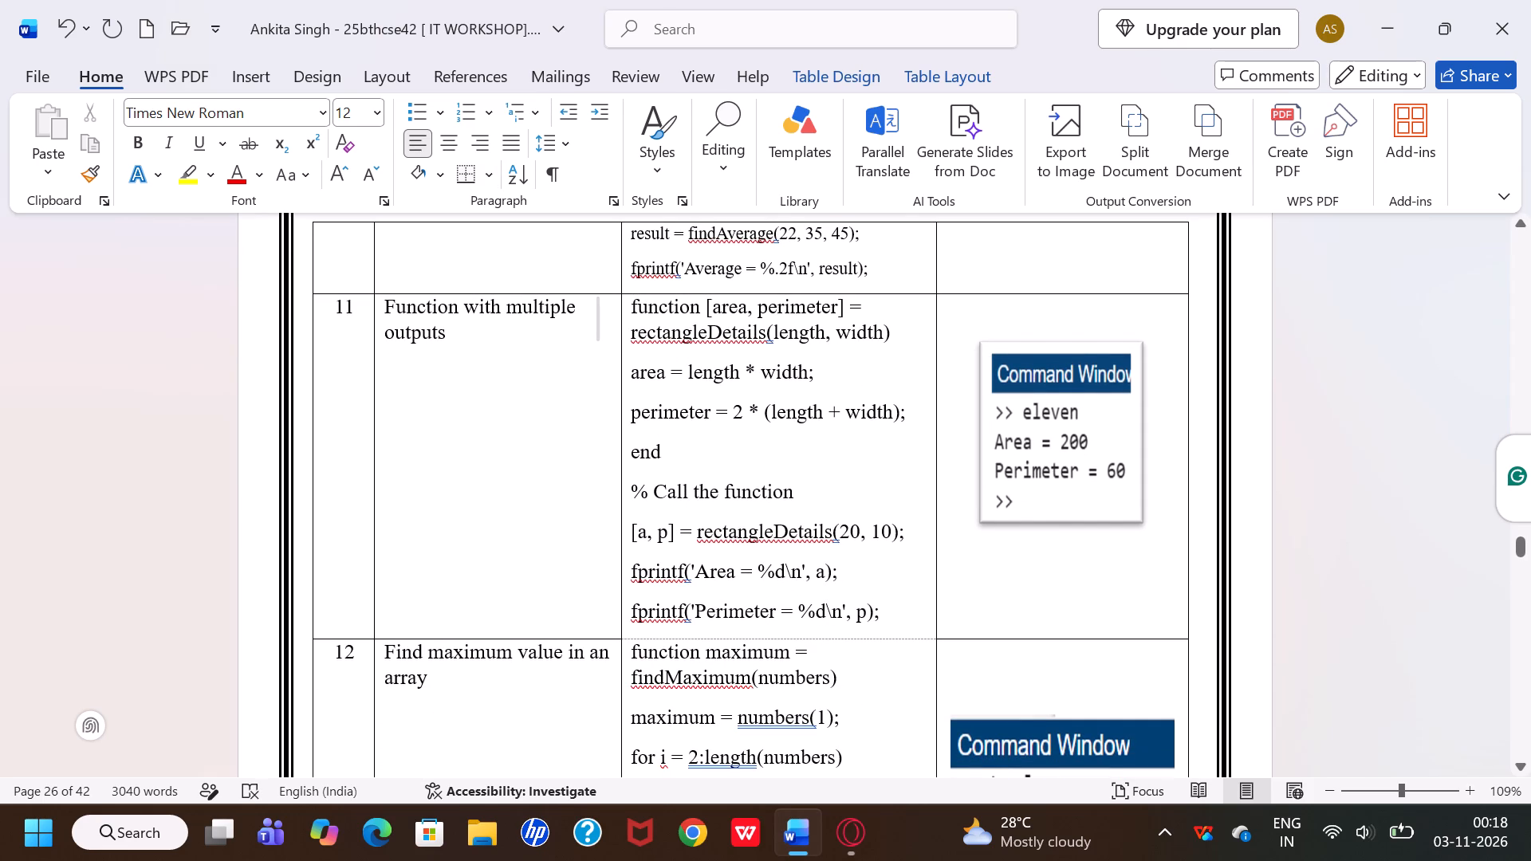
drag(632, 307, 832, 610)
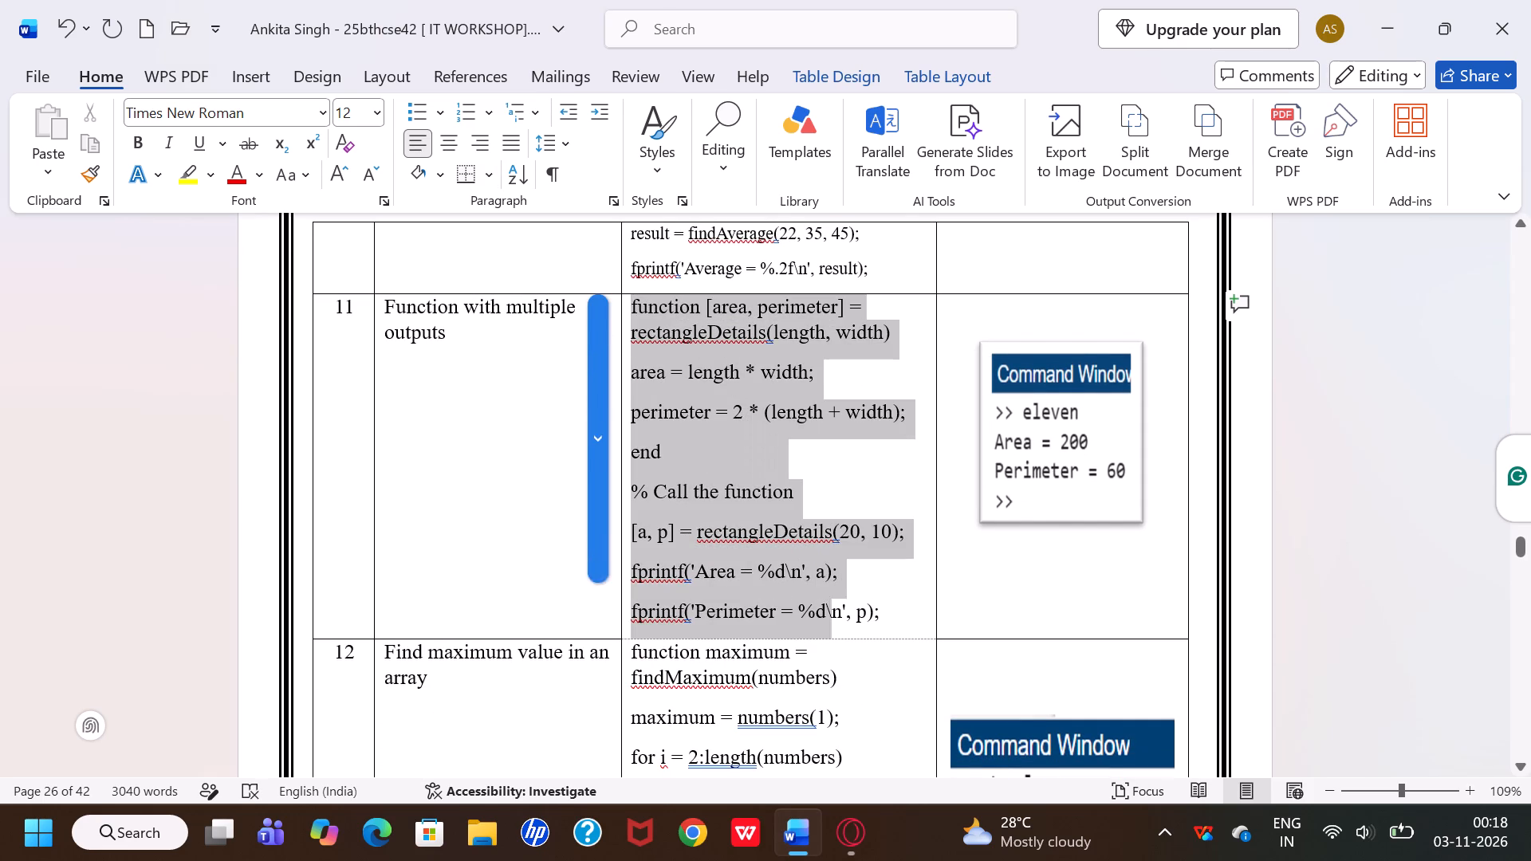
drag(832, 610, 878, 602)
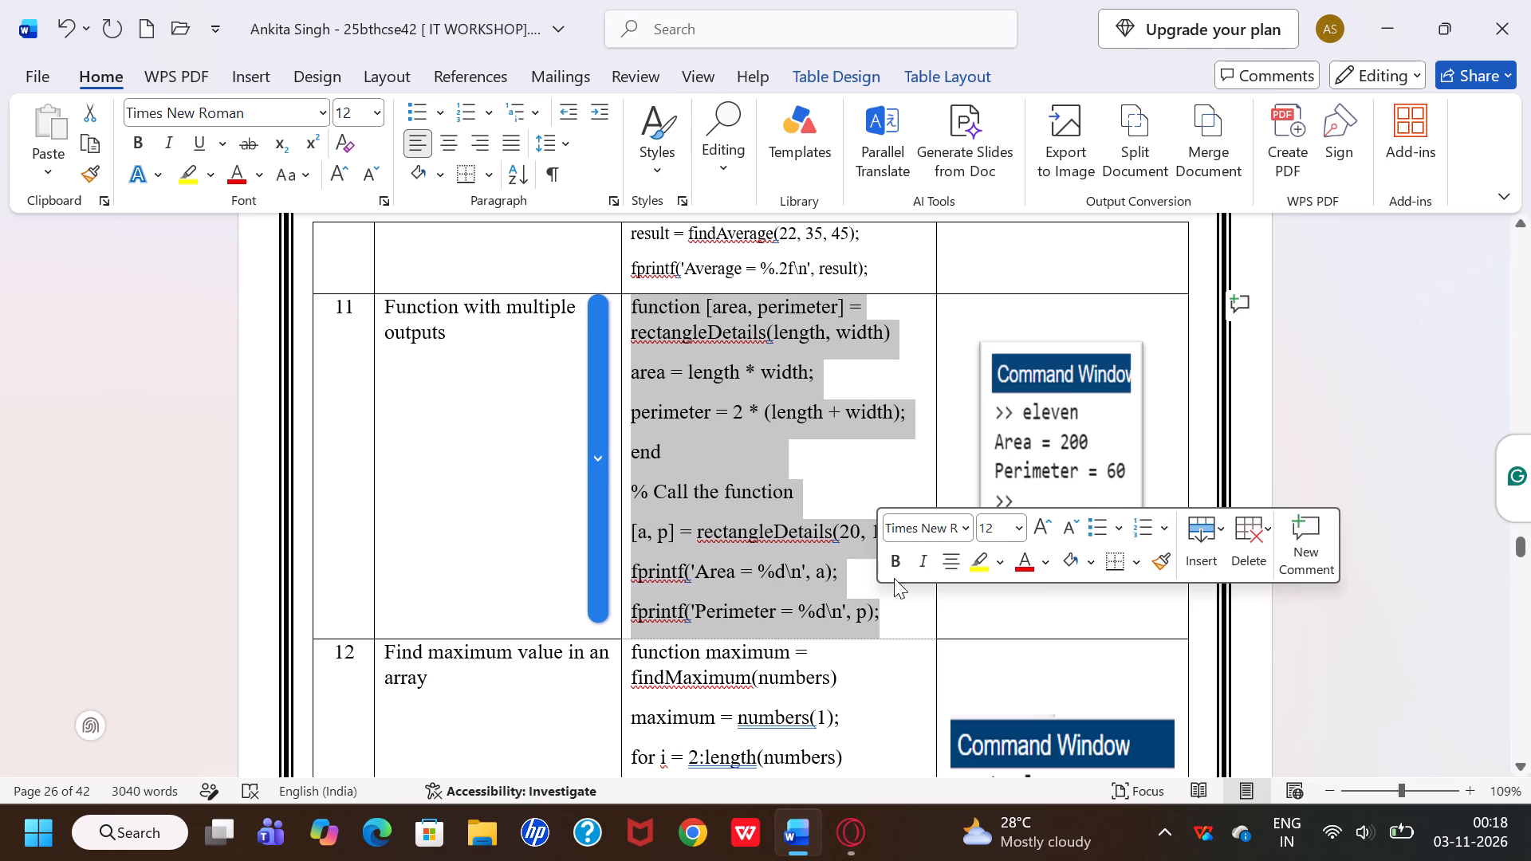
click(1019, 526)
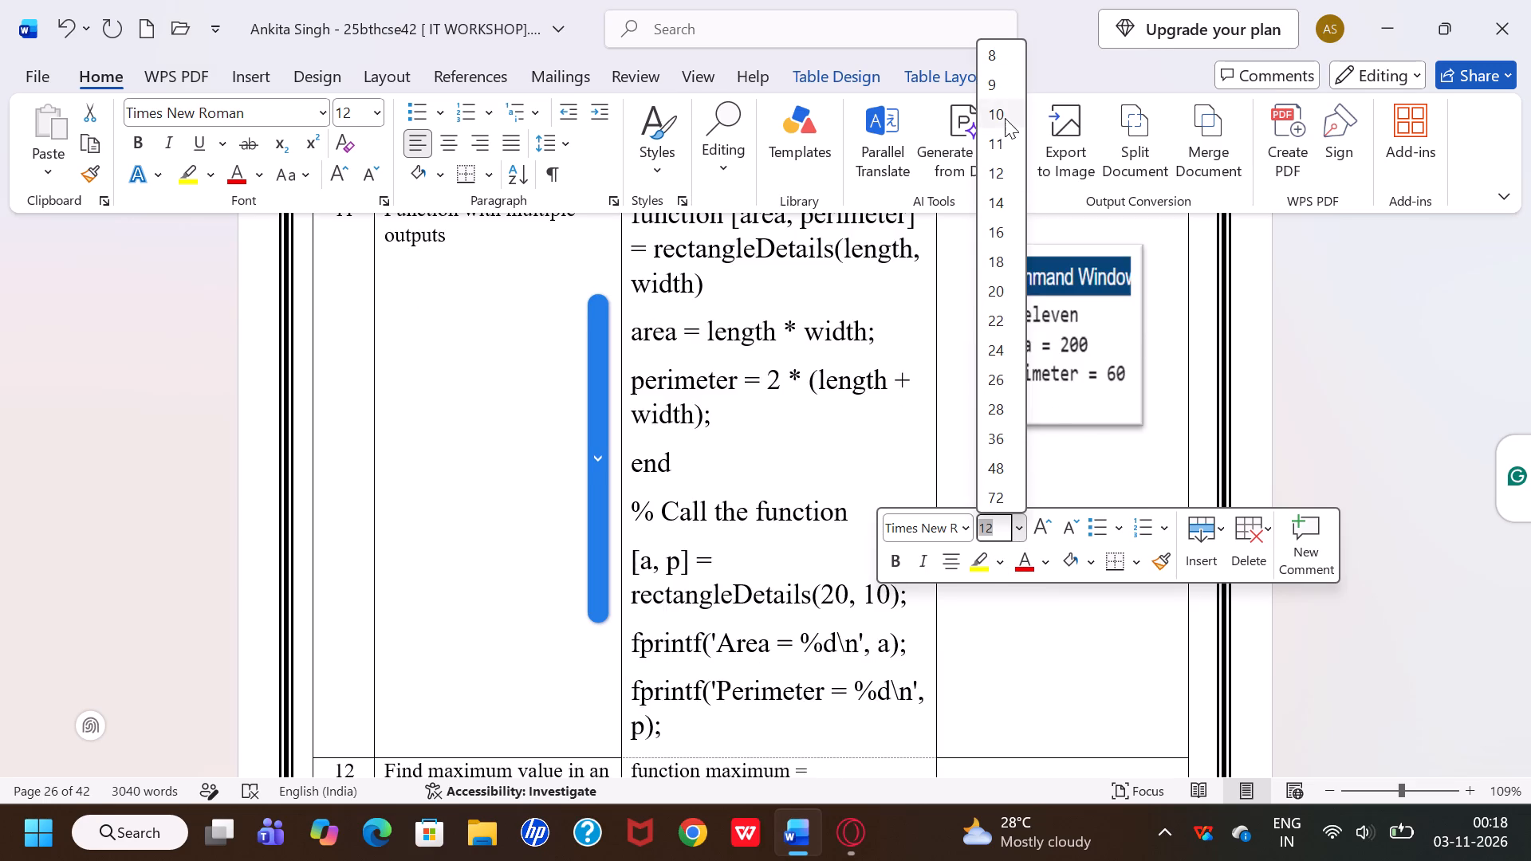
click(1005, 114)
click(869, 368)
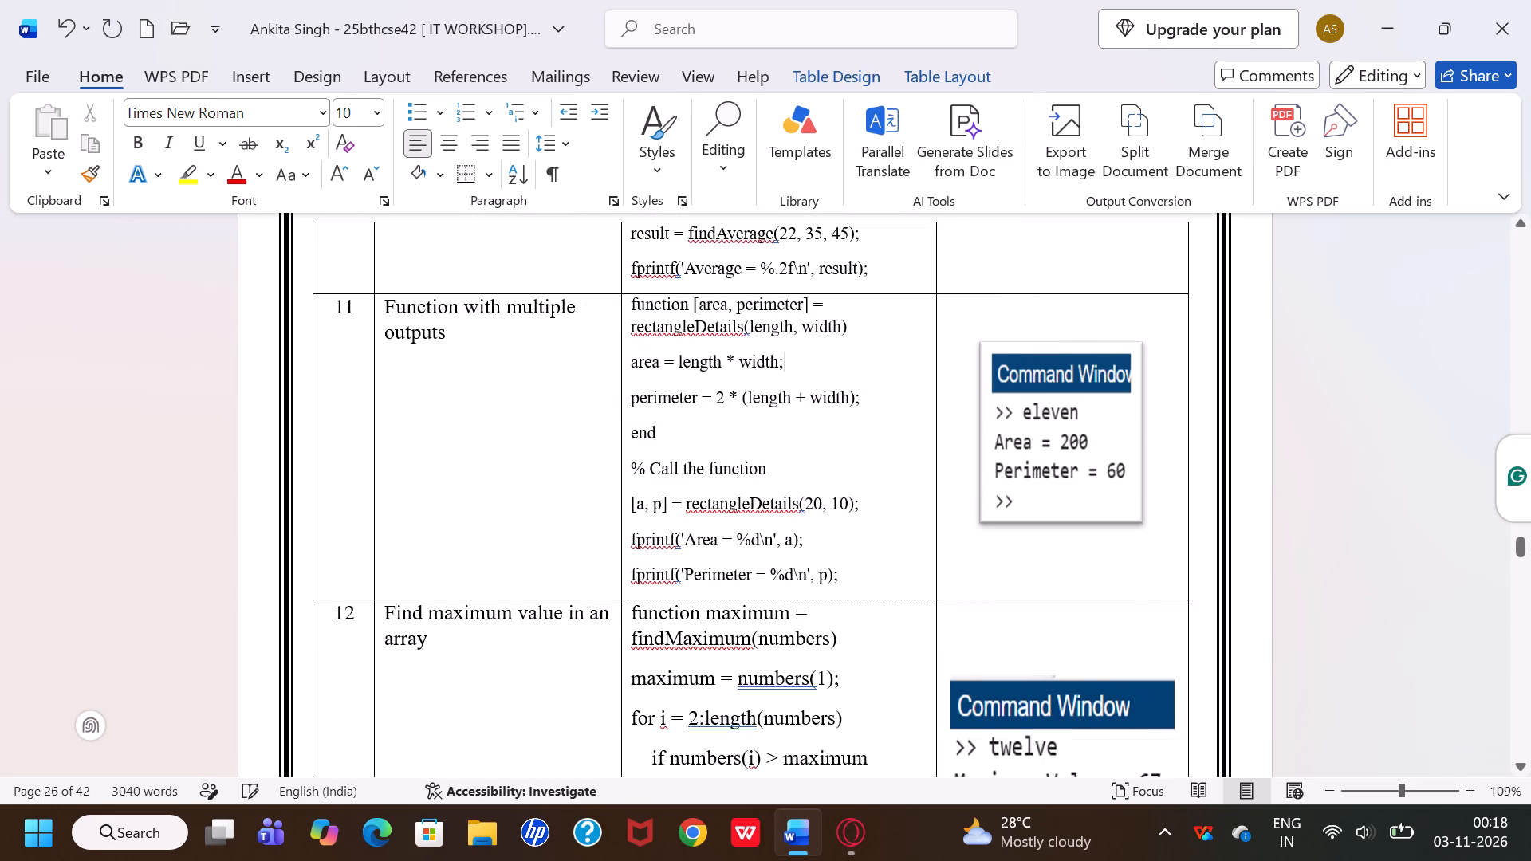
Set the continued part of row 15's studentGrade code, from "elseif marks >= 75" through the Grade fprintf line, to 10 point.
scroll(869, 368, down, 5)
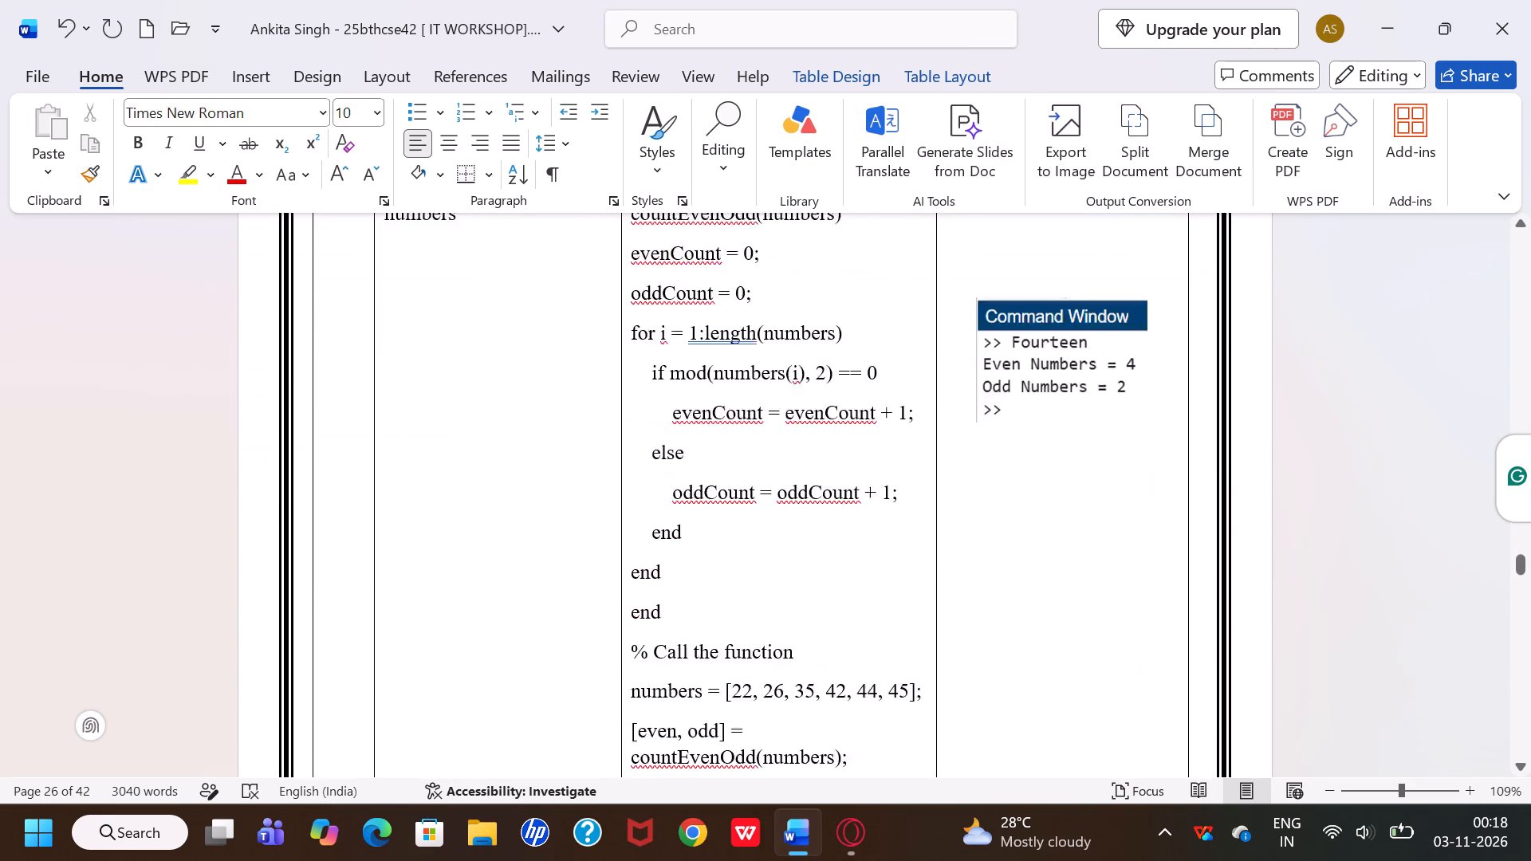
scroll(869, 368, down, 3)
scroll(869, 368, up, 1)
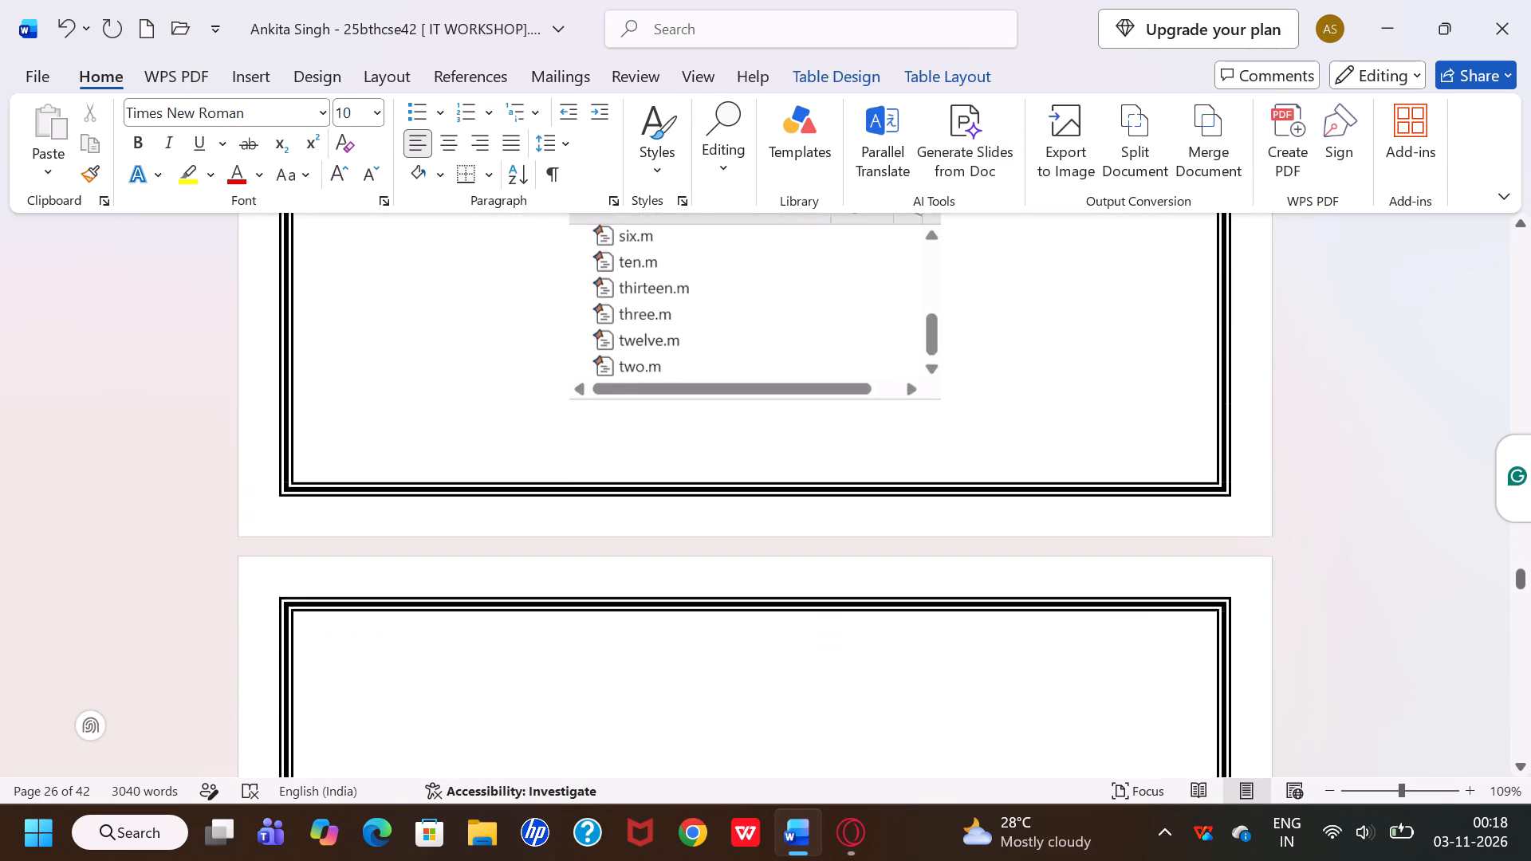
scroll(869, 368, up, 3)
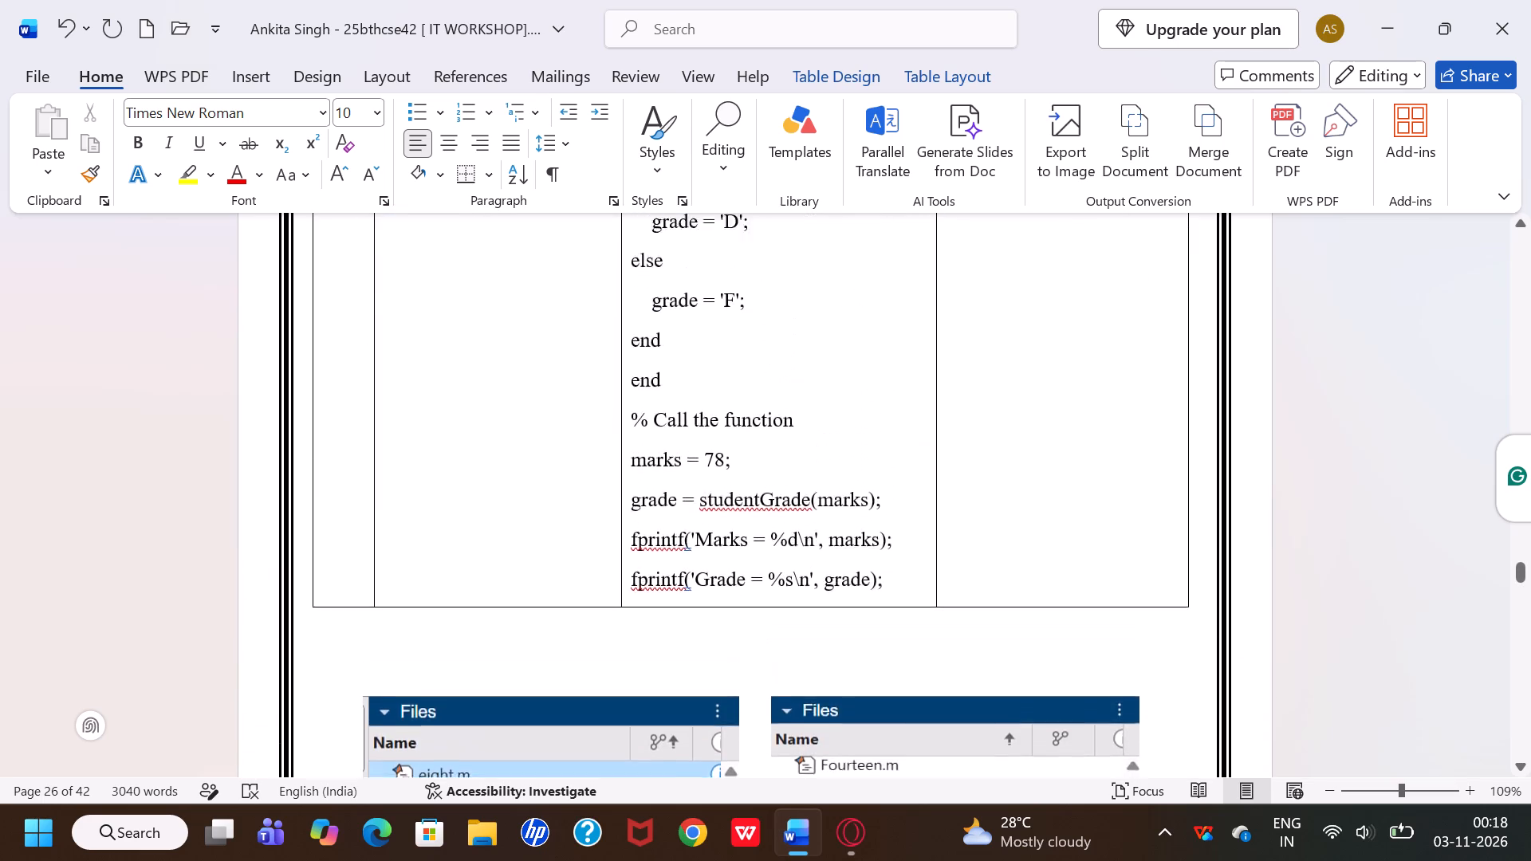
scroll(869, 368, up, 1)
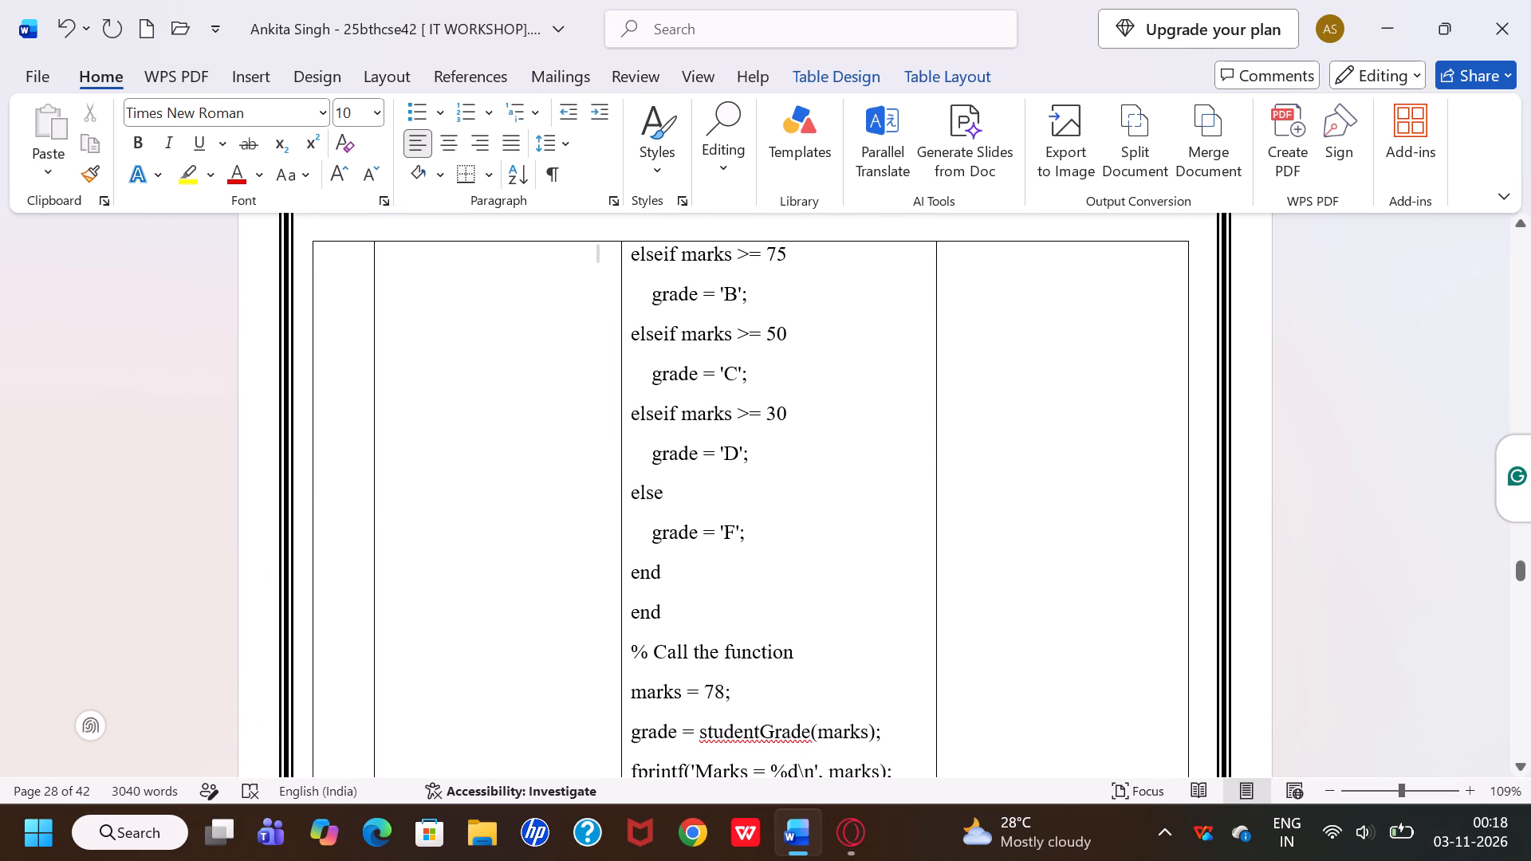
drag(631, 254, 751, 529)
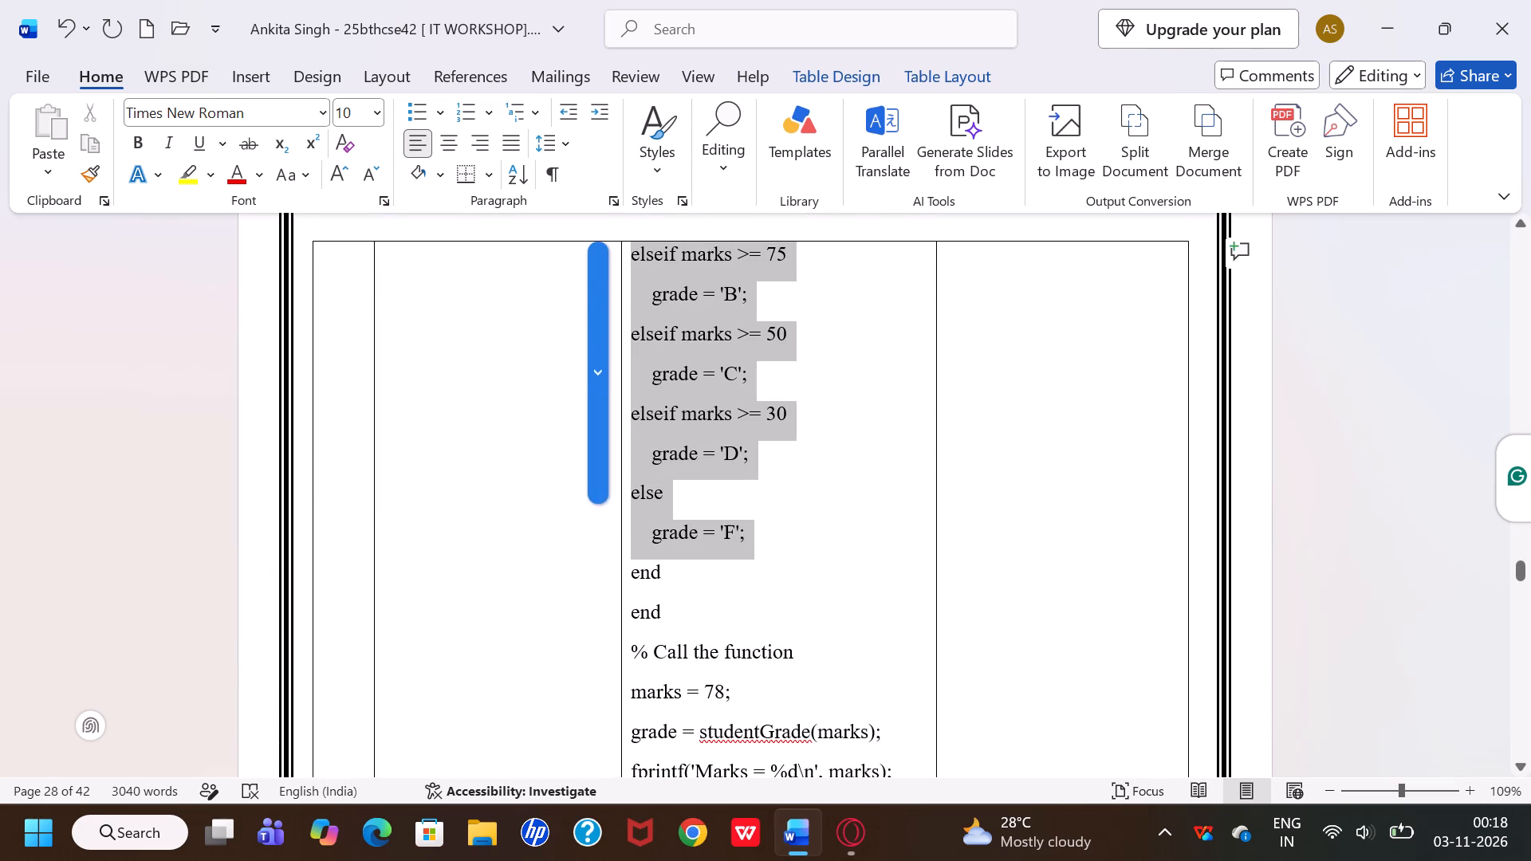
drag(751, 529, 834, 781)
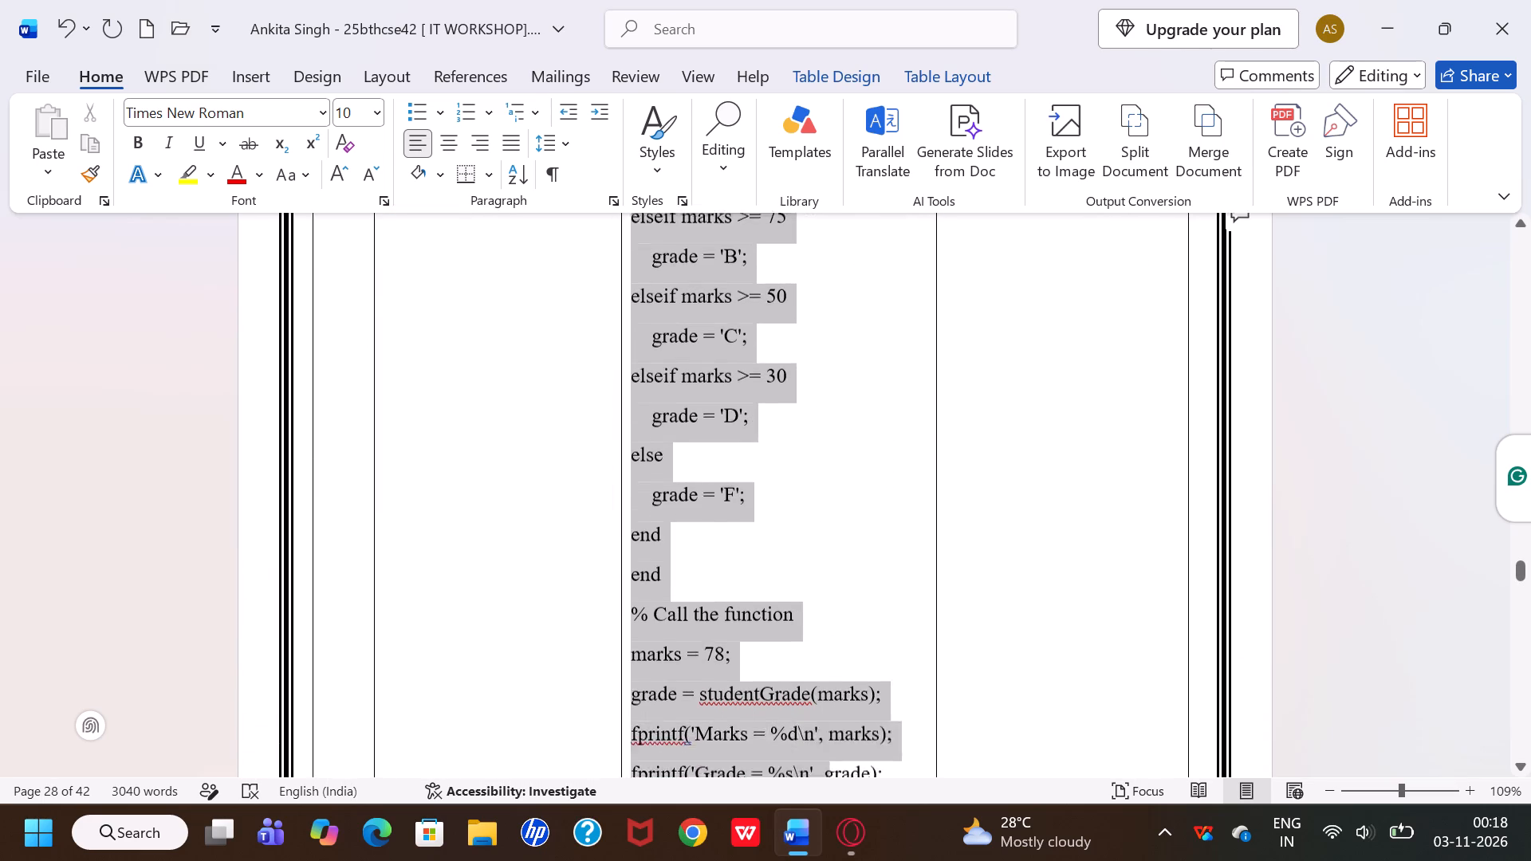
drag(834, 781, 876, 691)
click(1014, 618)
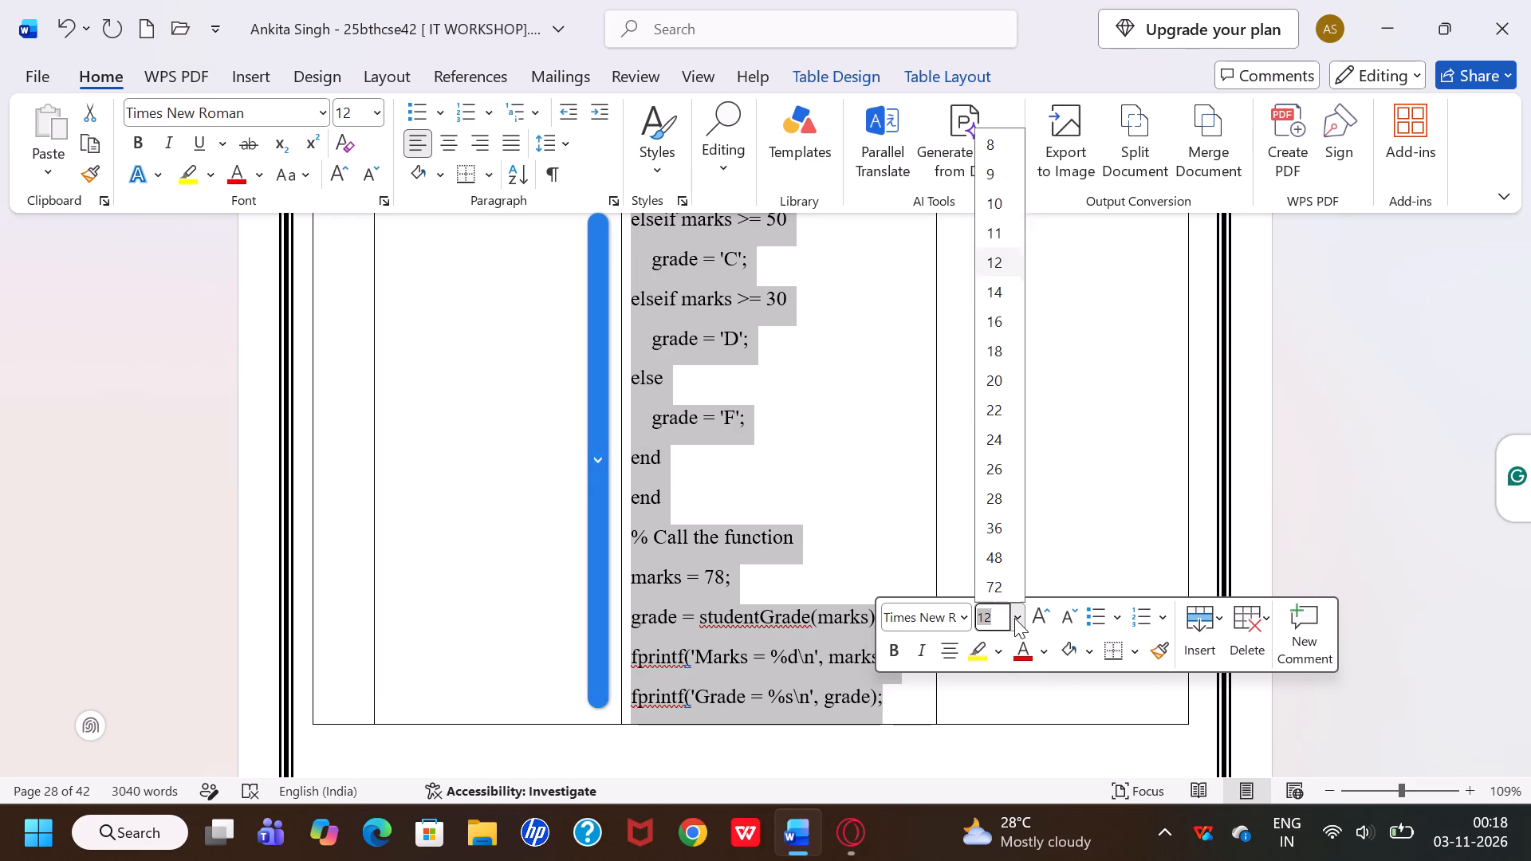
click(1002, 212)
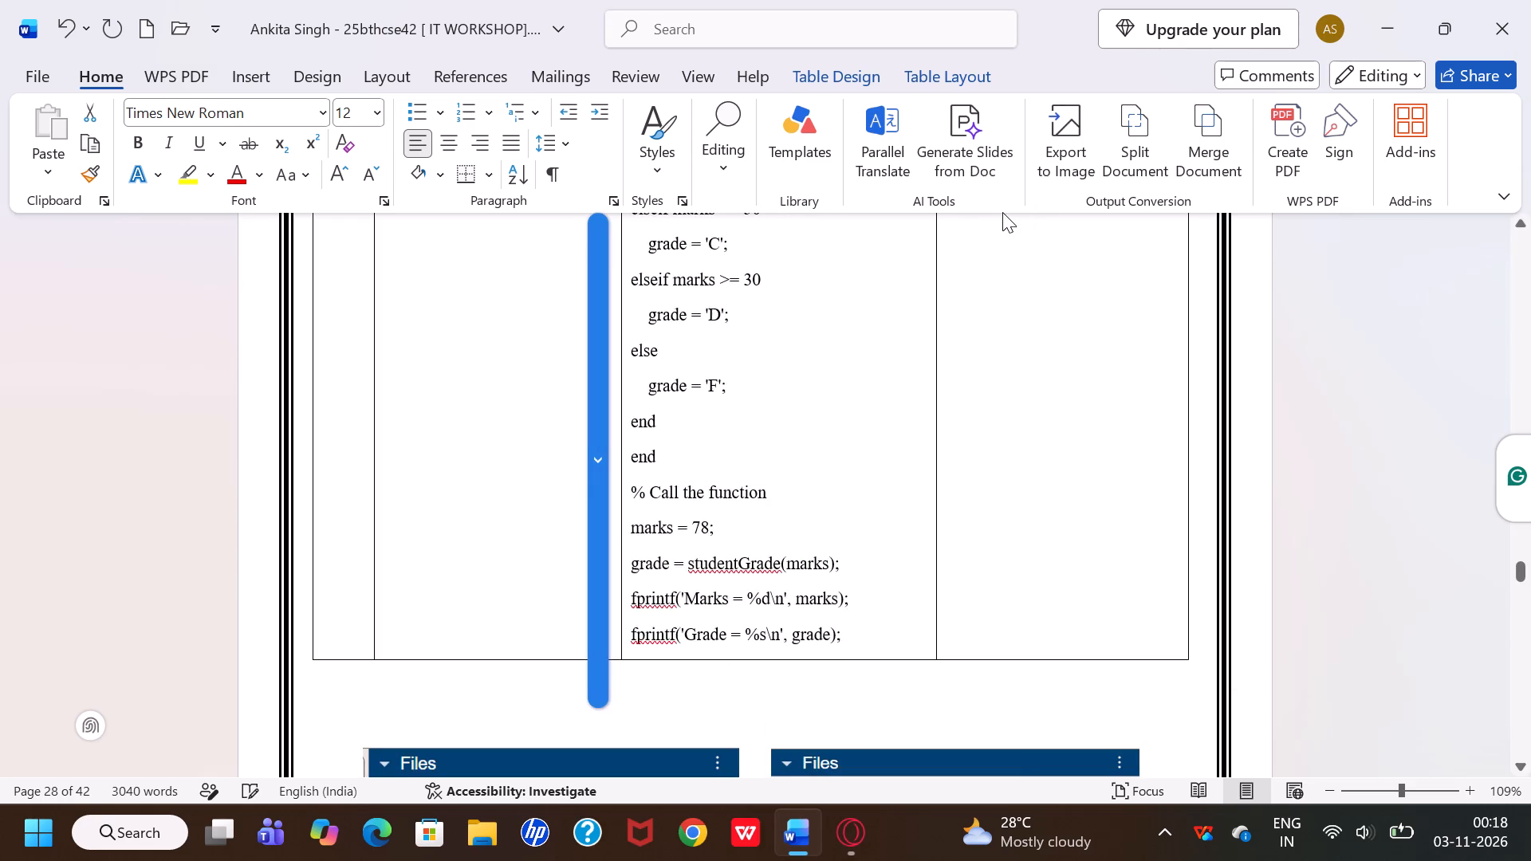
click(1000, 362)
Review the Files pictures below the table and the code and output layout of rows 15 back up to 12.
scroll(1000, 362, down, 2)
click(1000, 362)
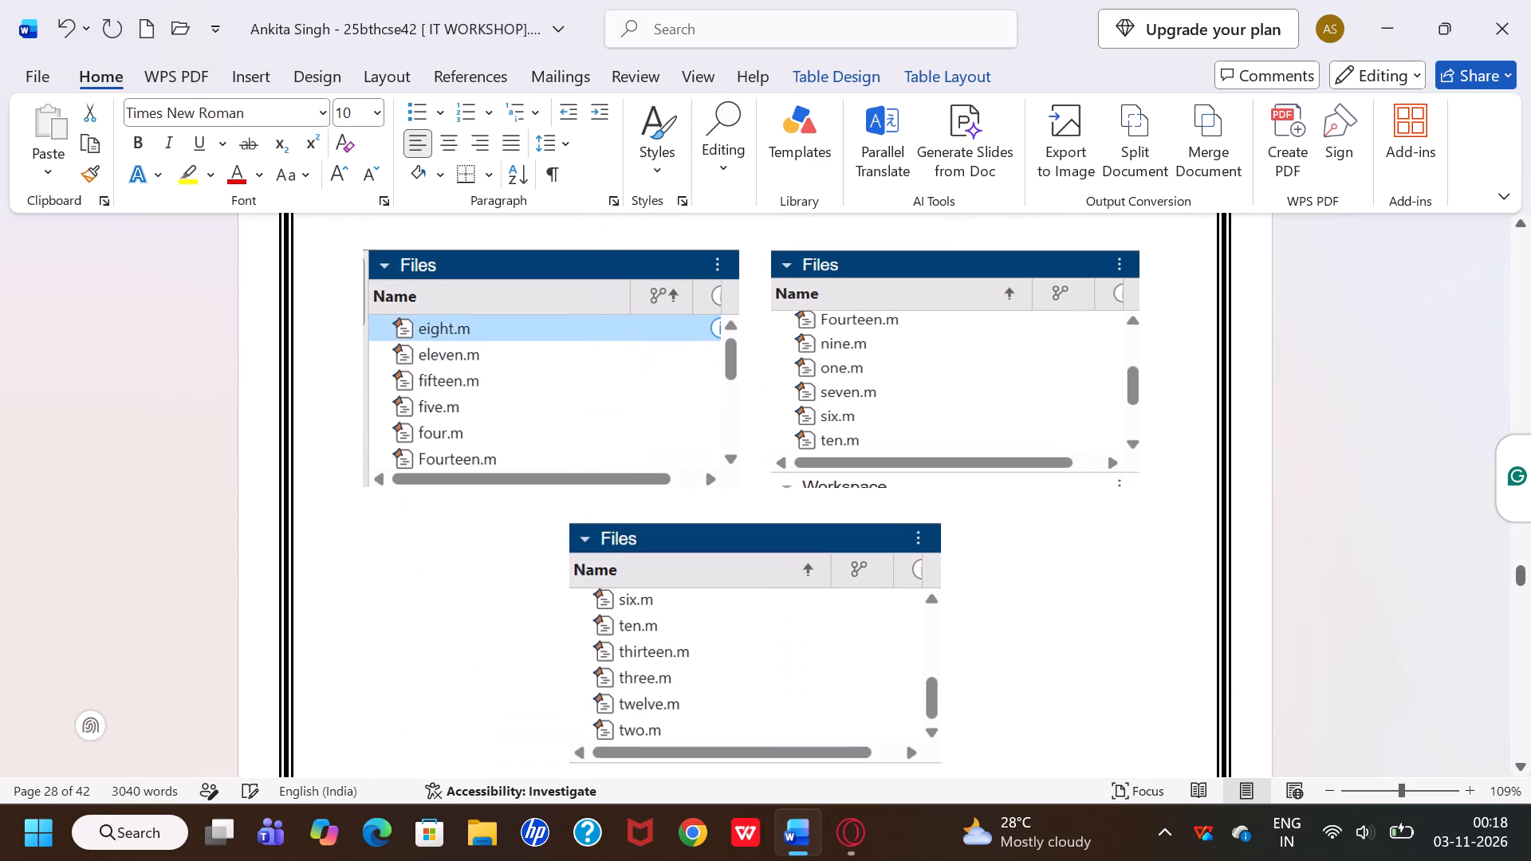
click(1065, 616)
scroll(1065, 616, up, 1)
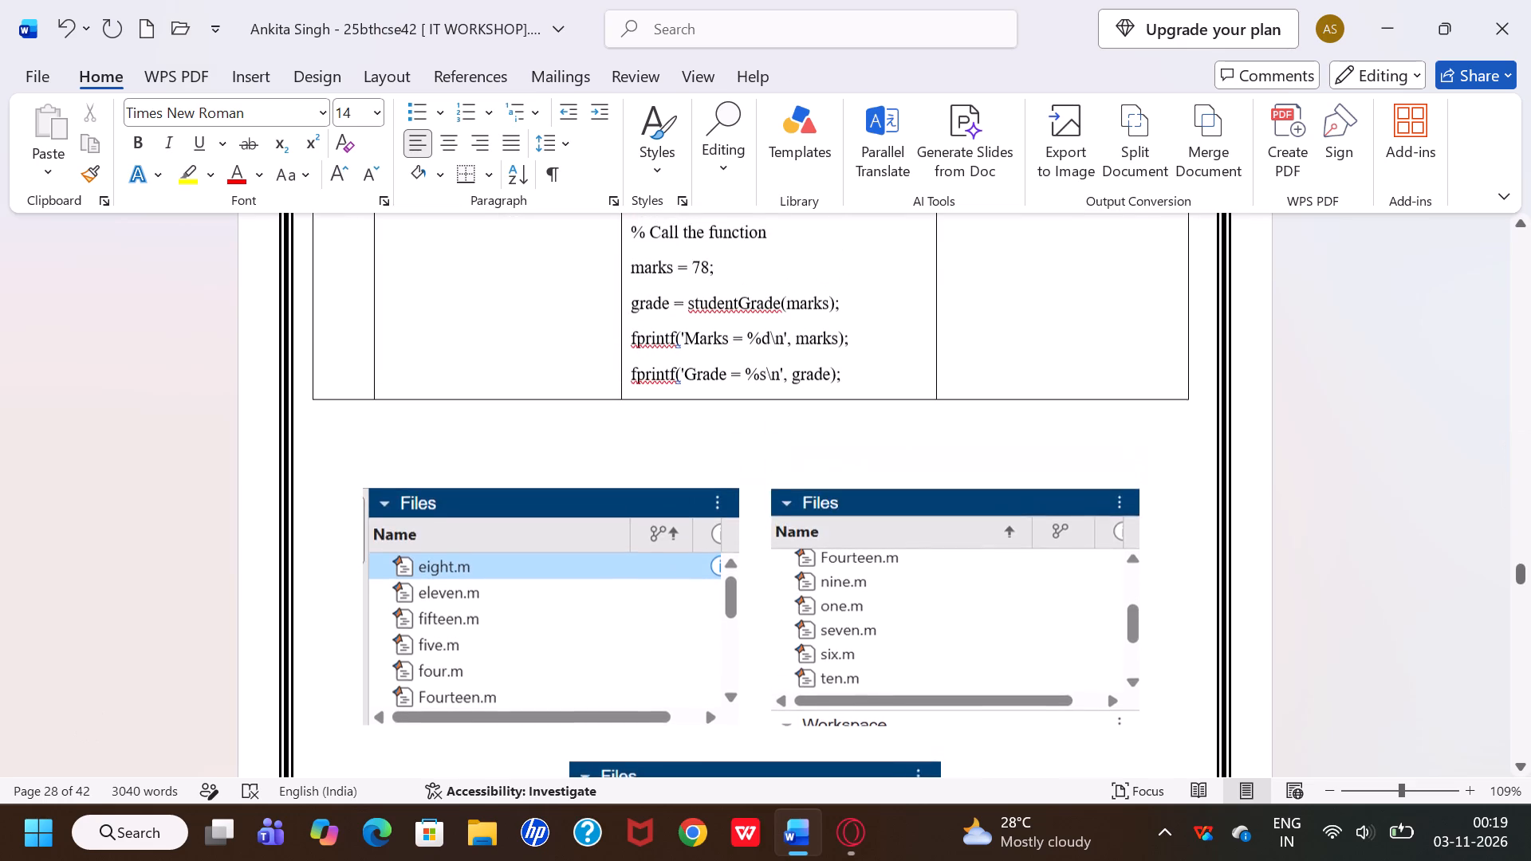
scroll(1065, 616, down, 1)
scroll(1065, 616, up, 1)
scroll(1065, 616, down, 1)
scroll(1065, 616, up, 2)
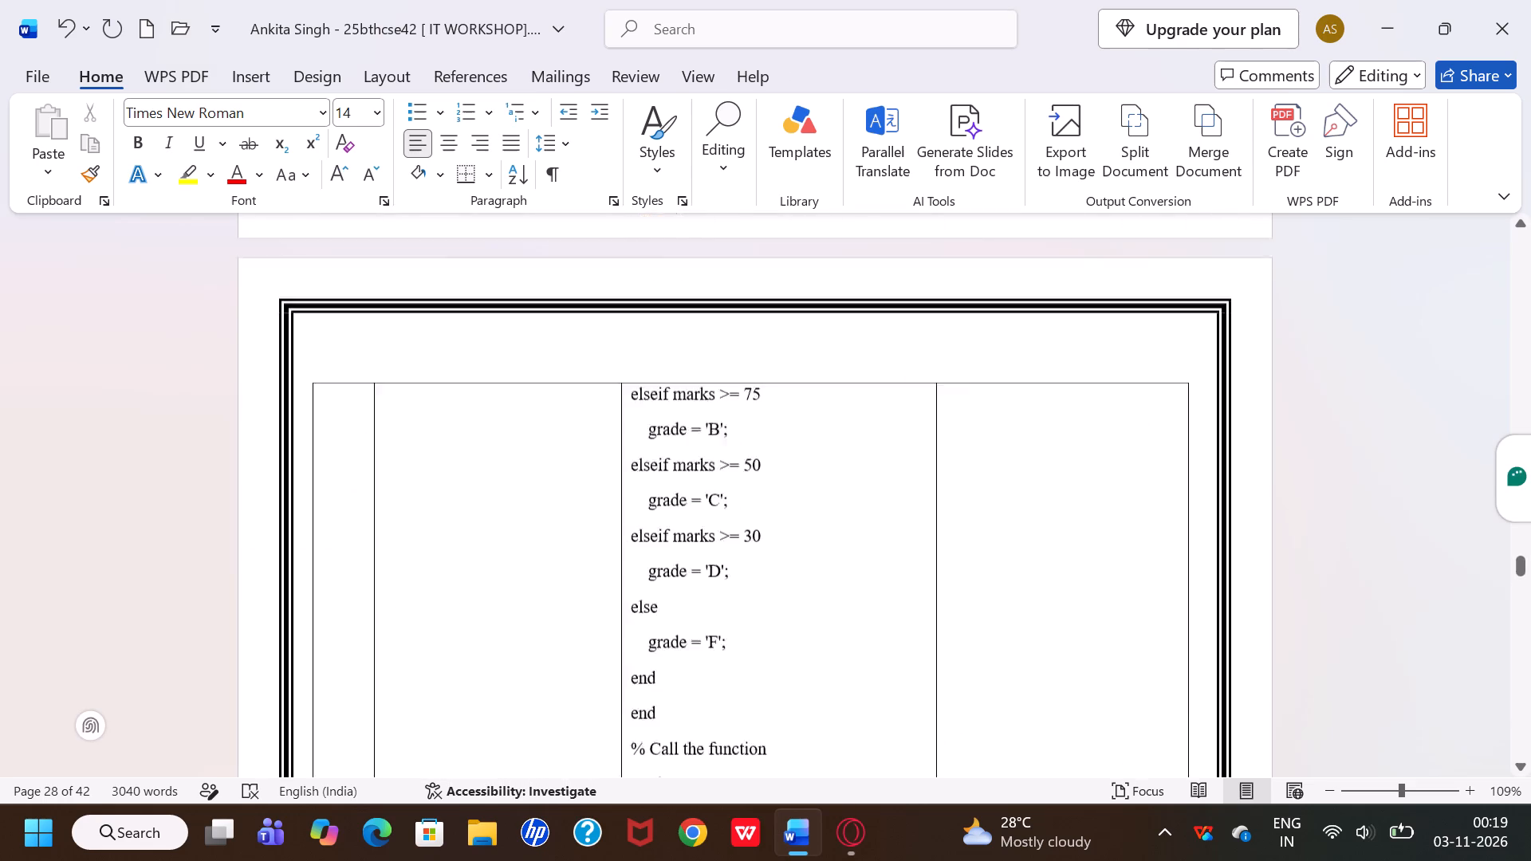
scroll(1065, 616, up, 2)
scroll(1065, 616, down, 2)
scroll(1065, 616, up, 1)
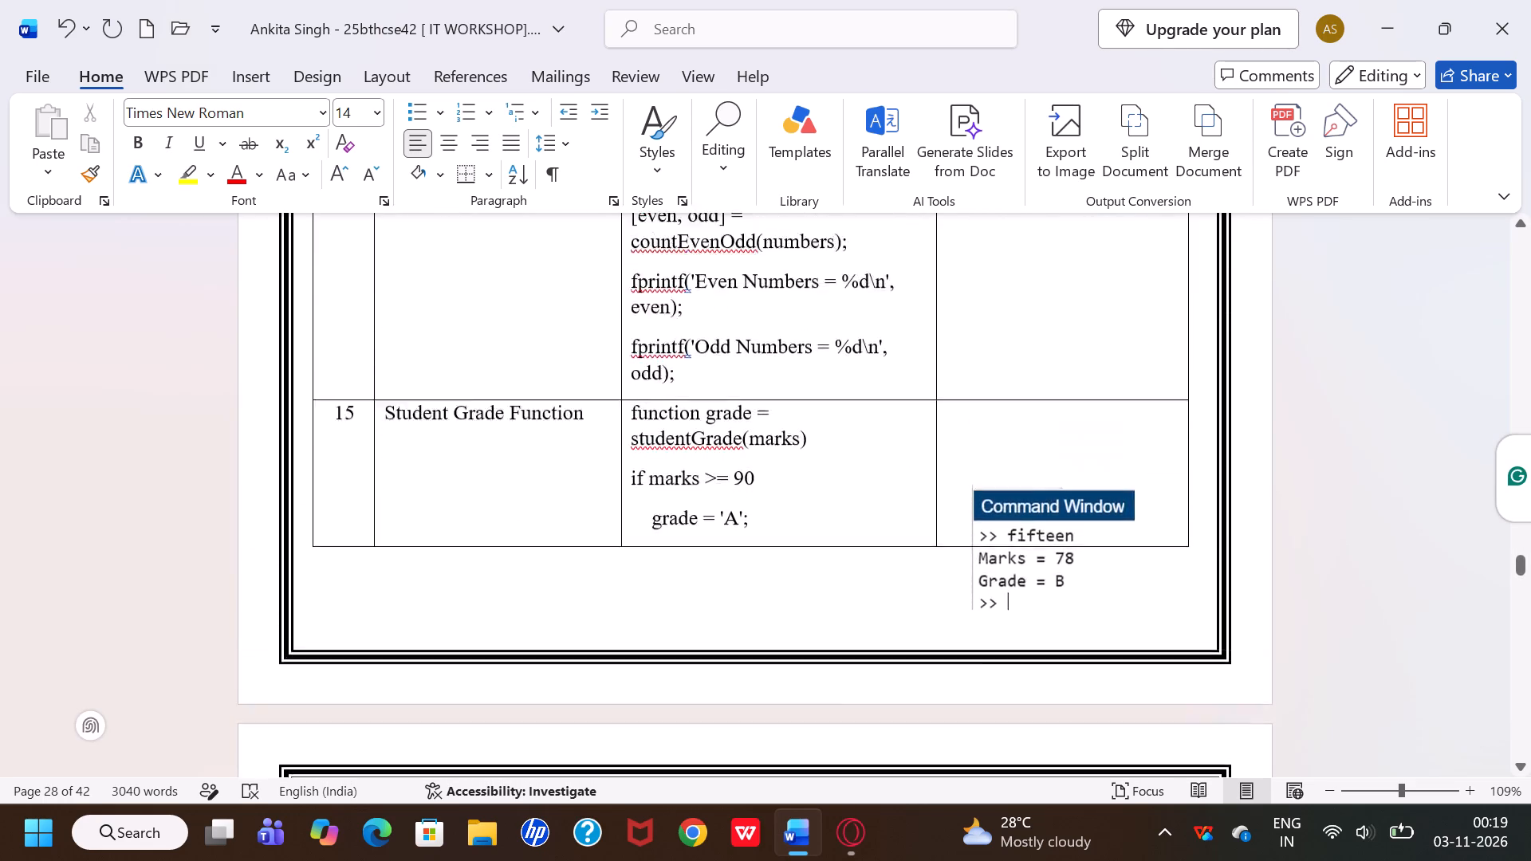
scroll(1065, 616, up, 2)
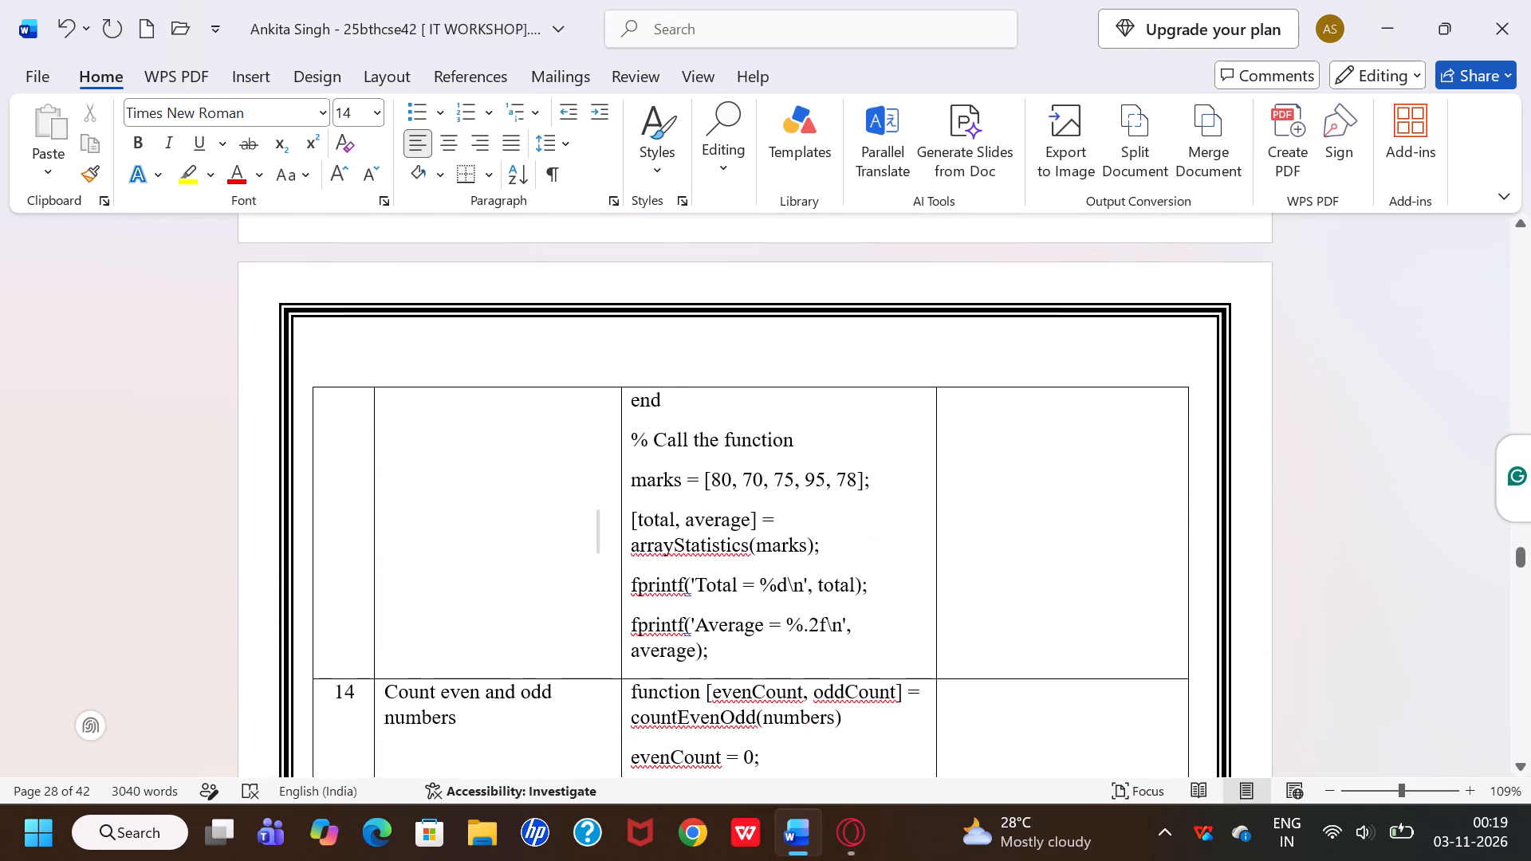
scroll(813, 537, up, 3)
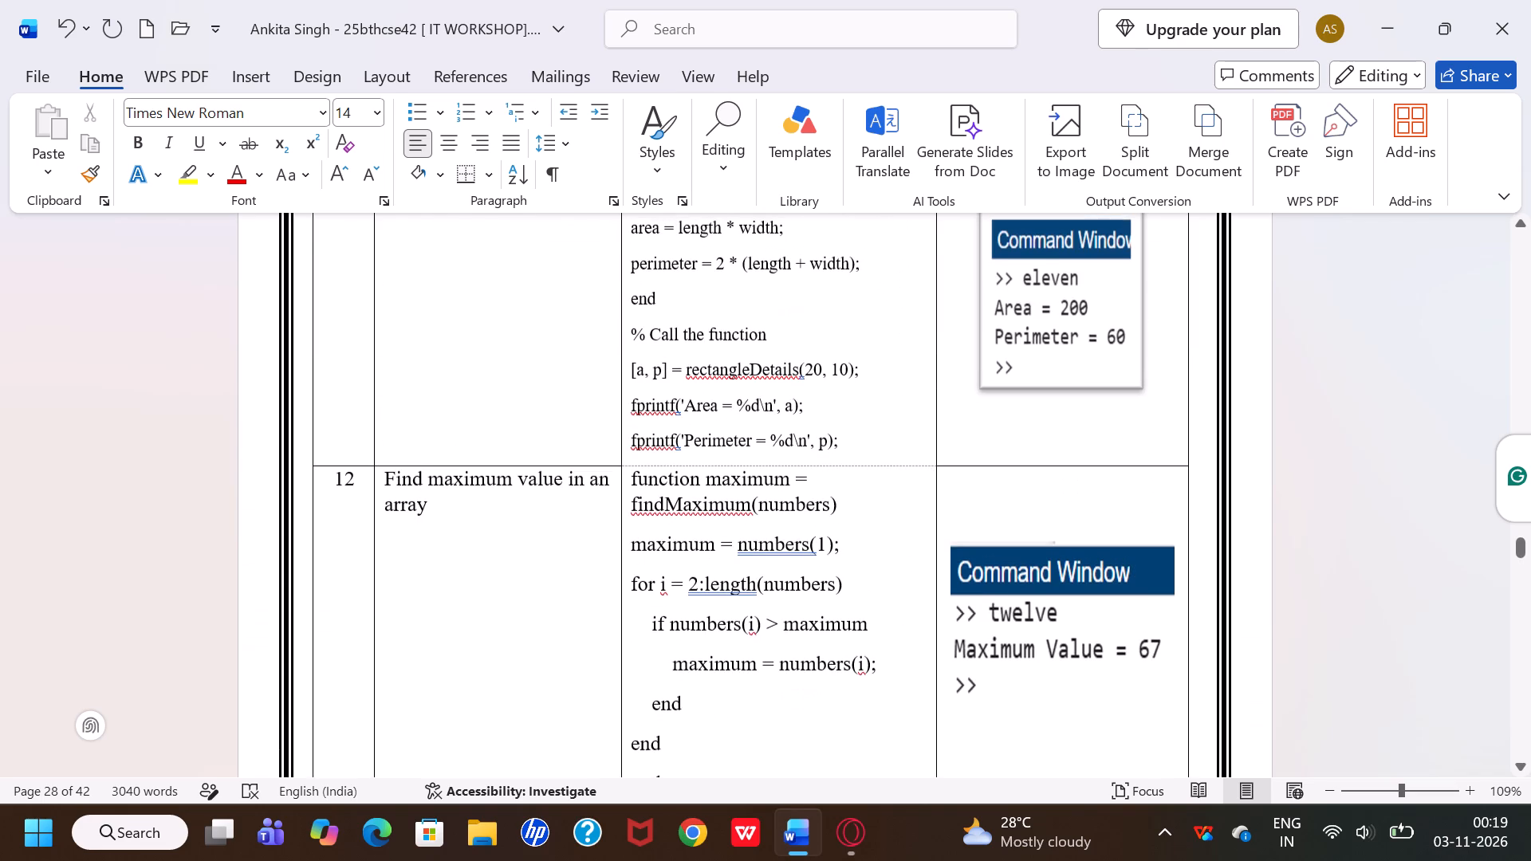
Set all of row 12's findMaximum code, from the function line through the Maximum Value fprintf line, to 10 point.
triple_click(758, 551)
click(758, 551)
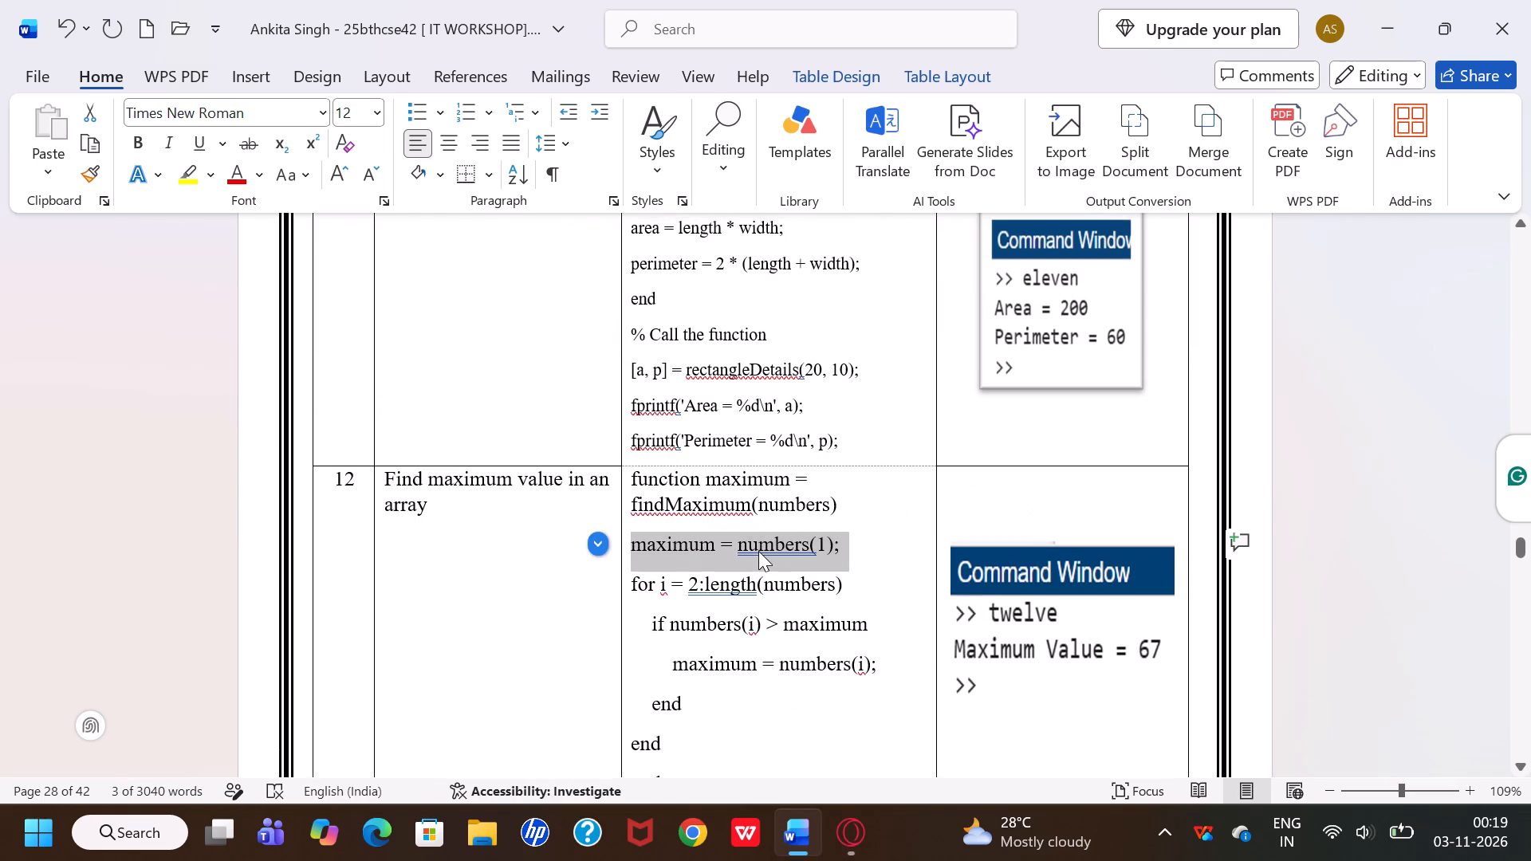
triple_click(740, 424)
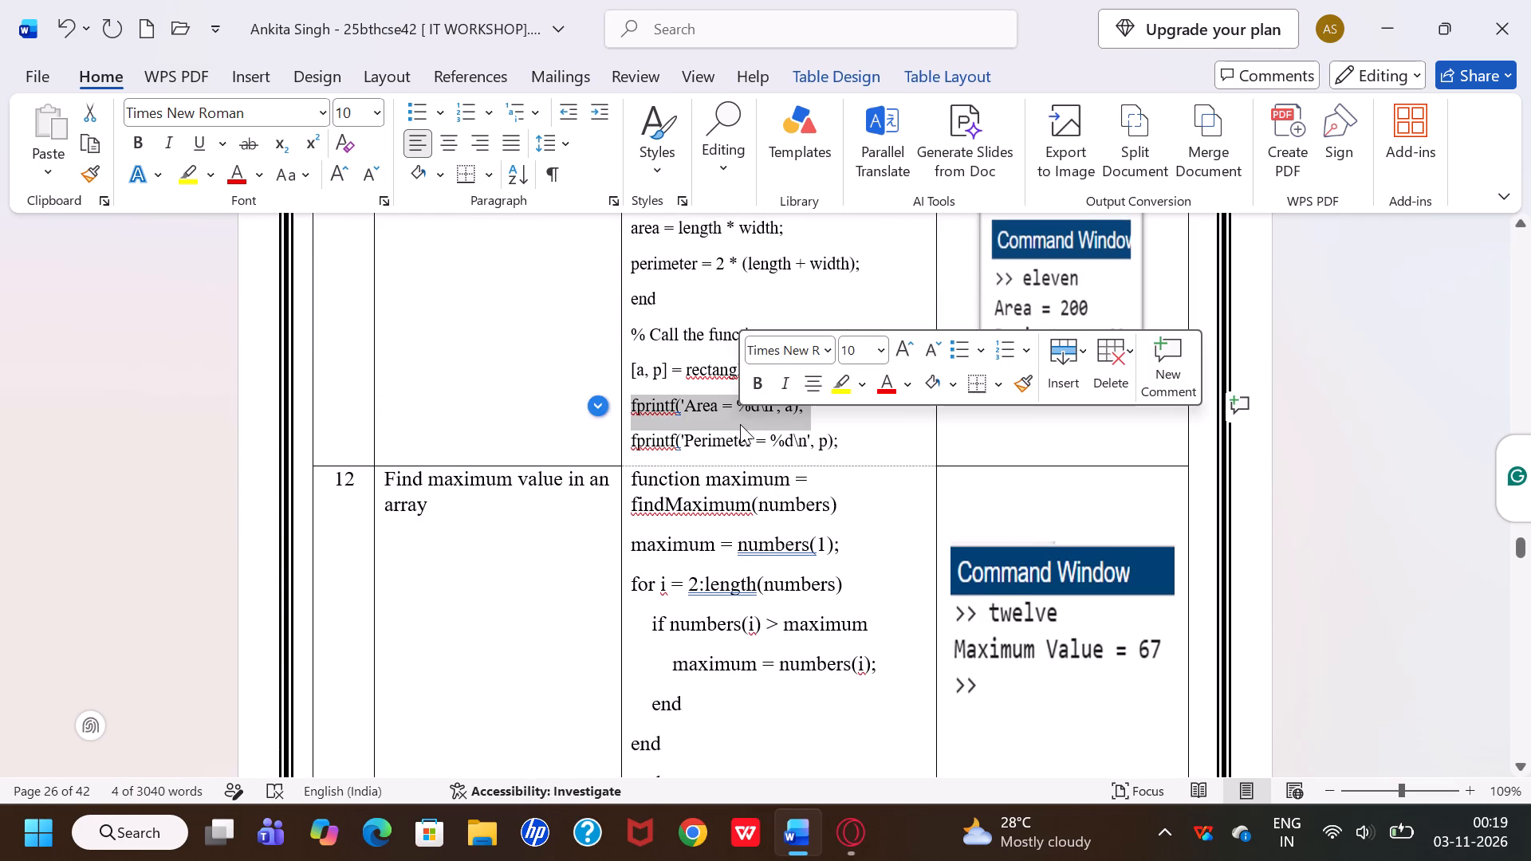
click(740, 424)
scroll(740, 424, down, 1)
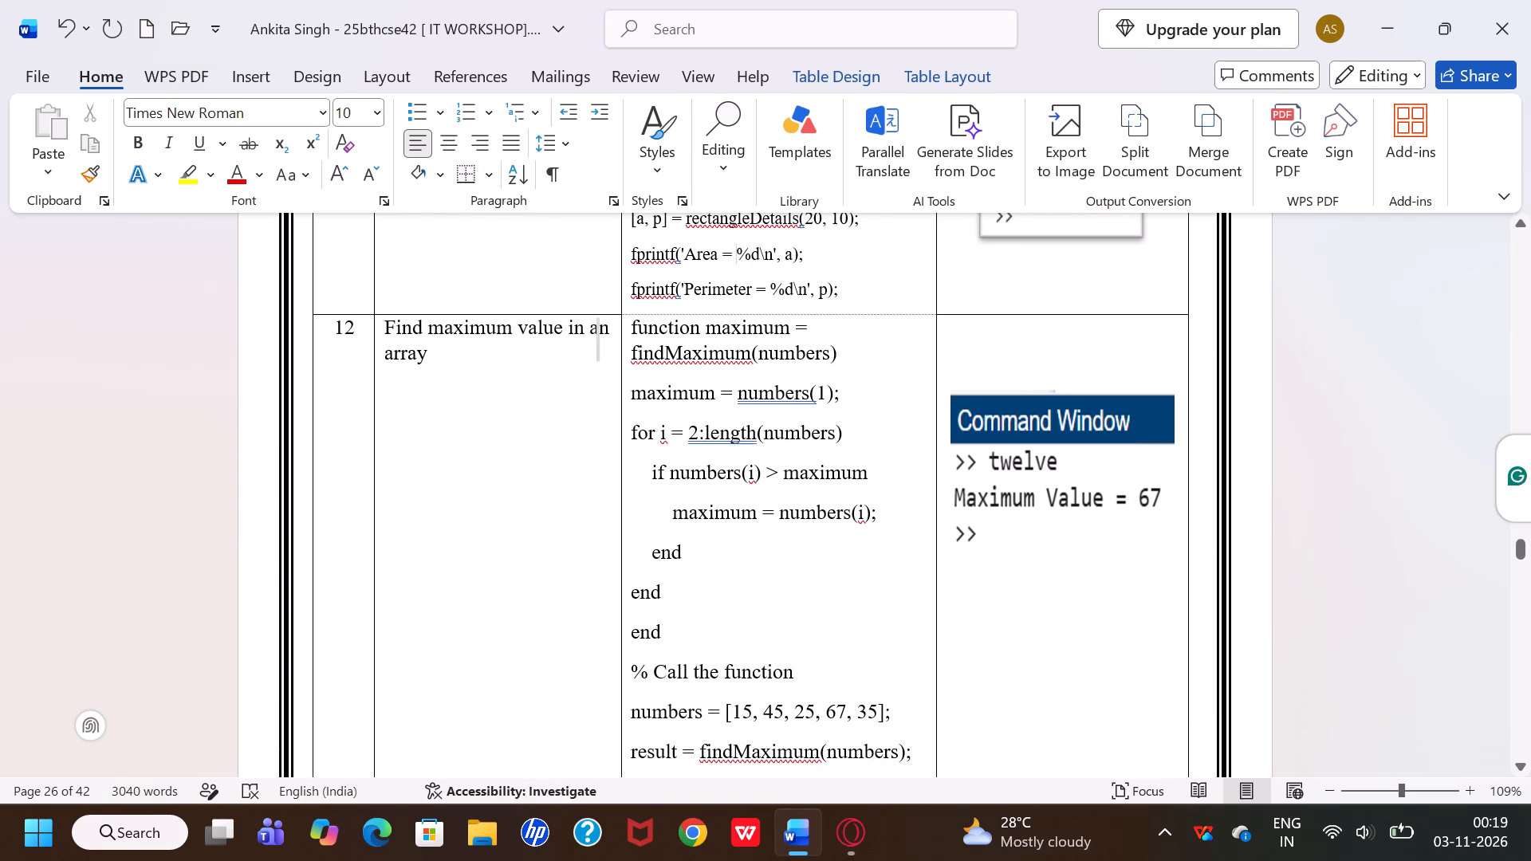
scroll(628, 323, down, 1)
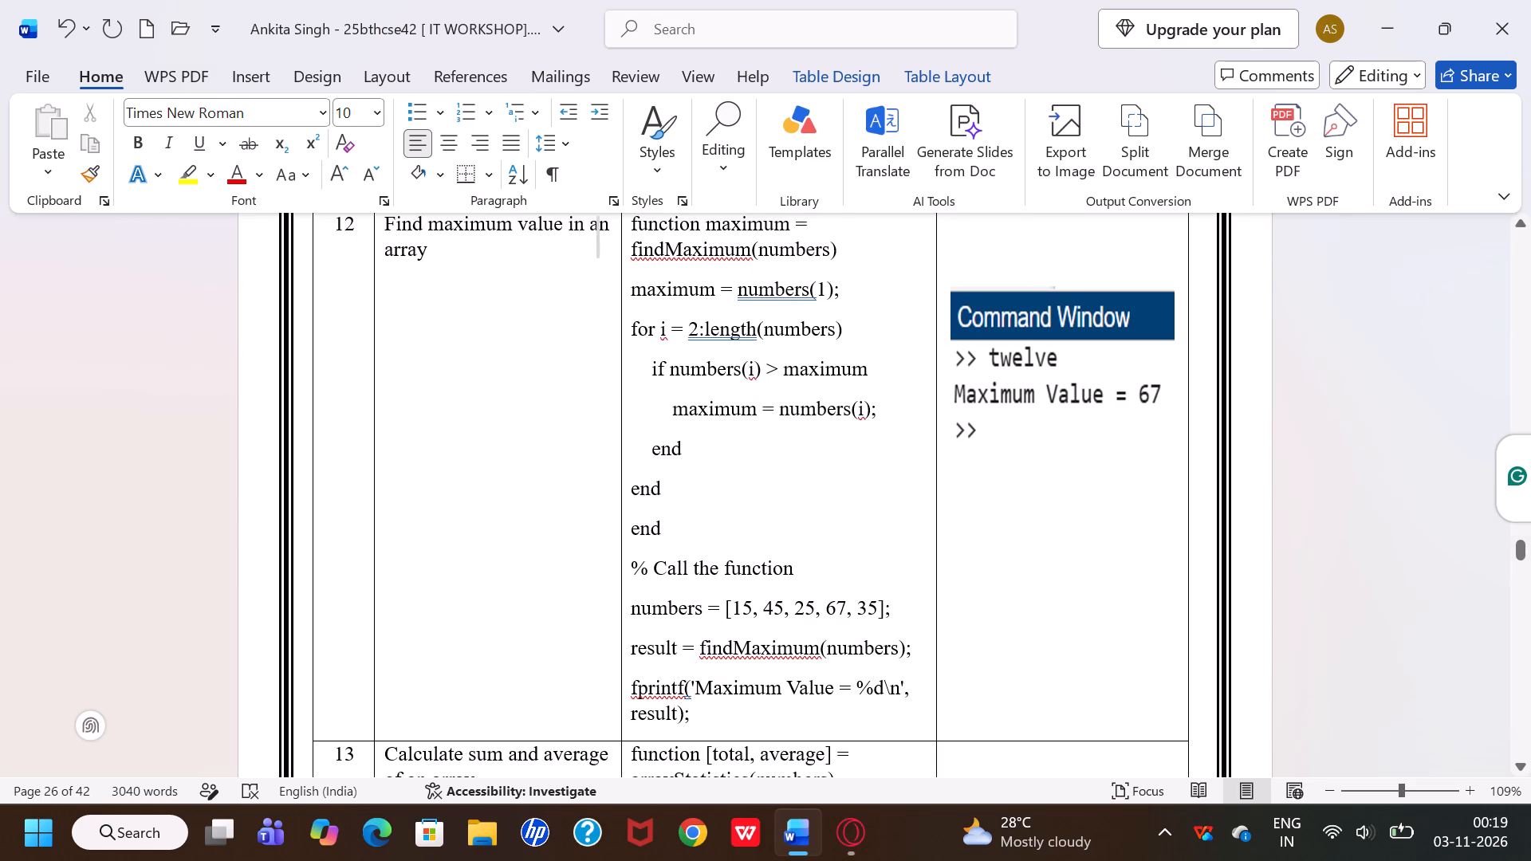
drag(632, 218, 745, 462)
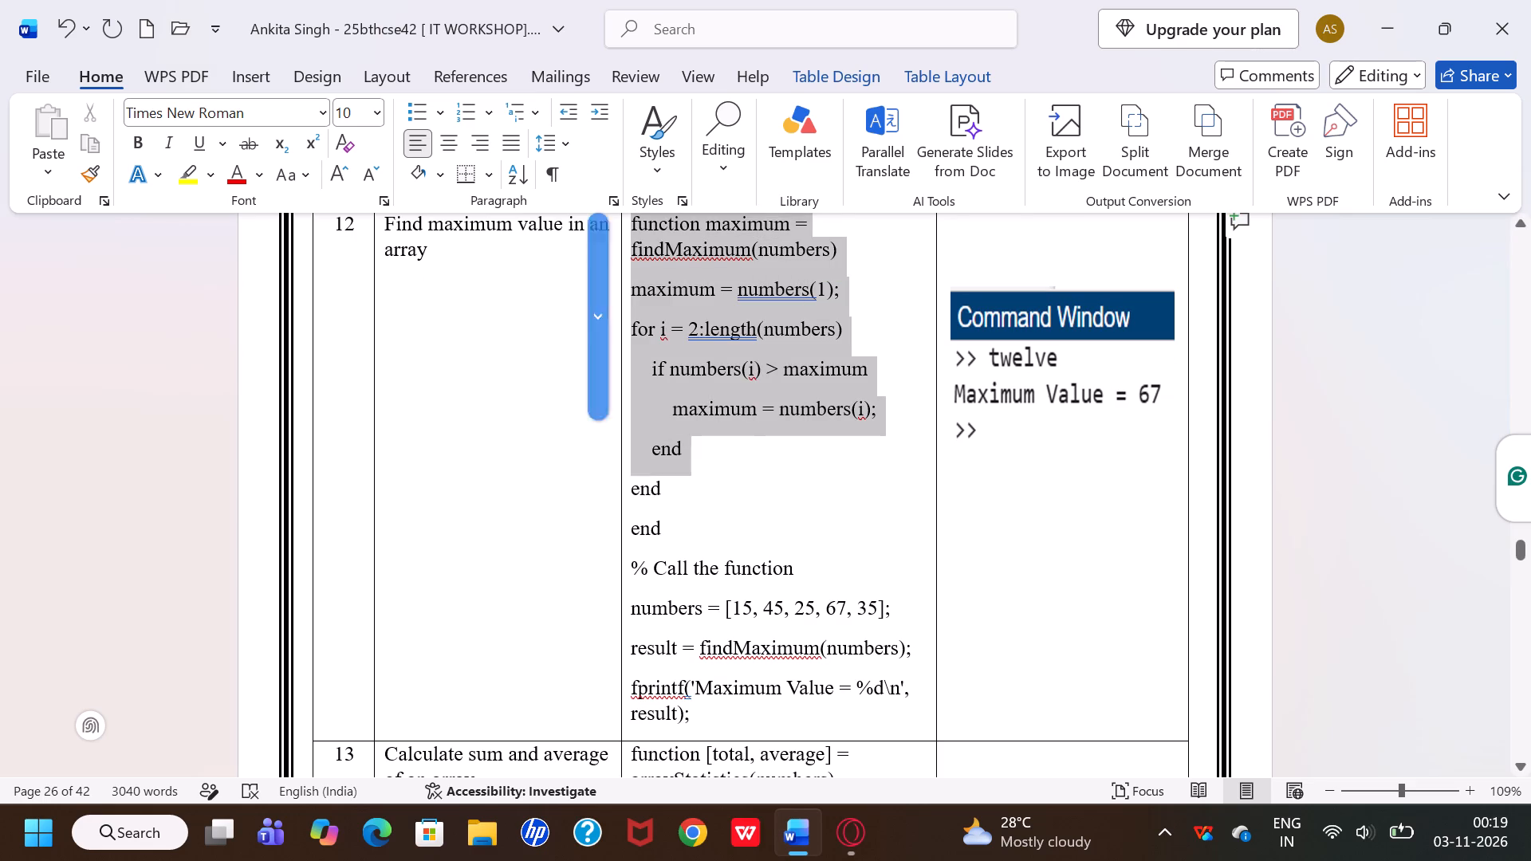
drag(745, 462, 777, 697)
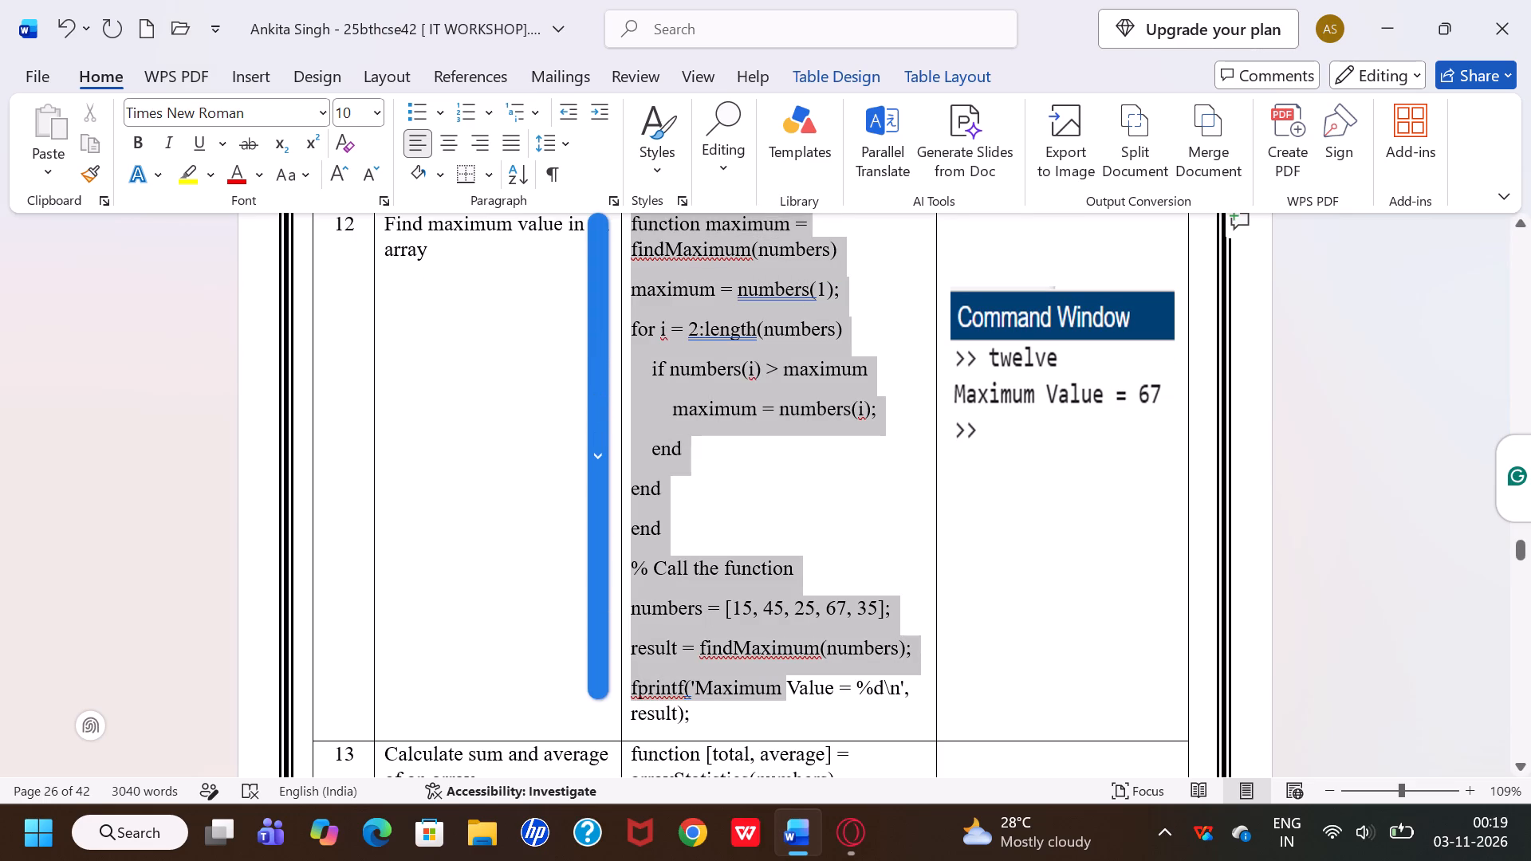
drag(777, 697, 757, 670)
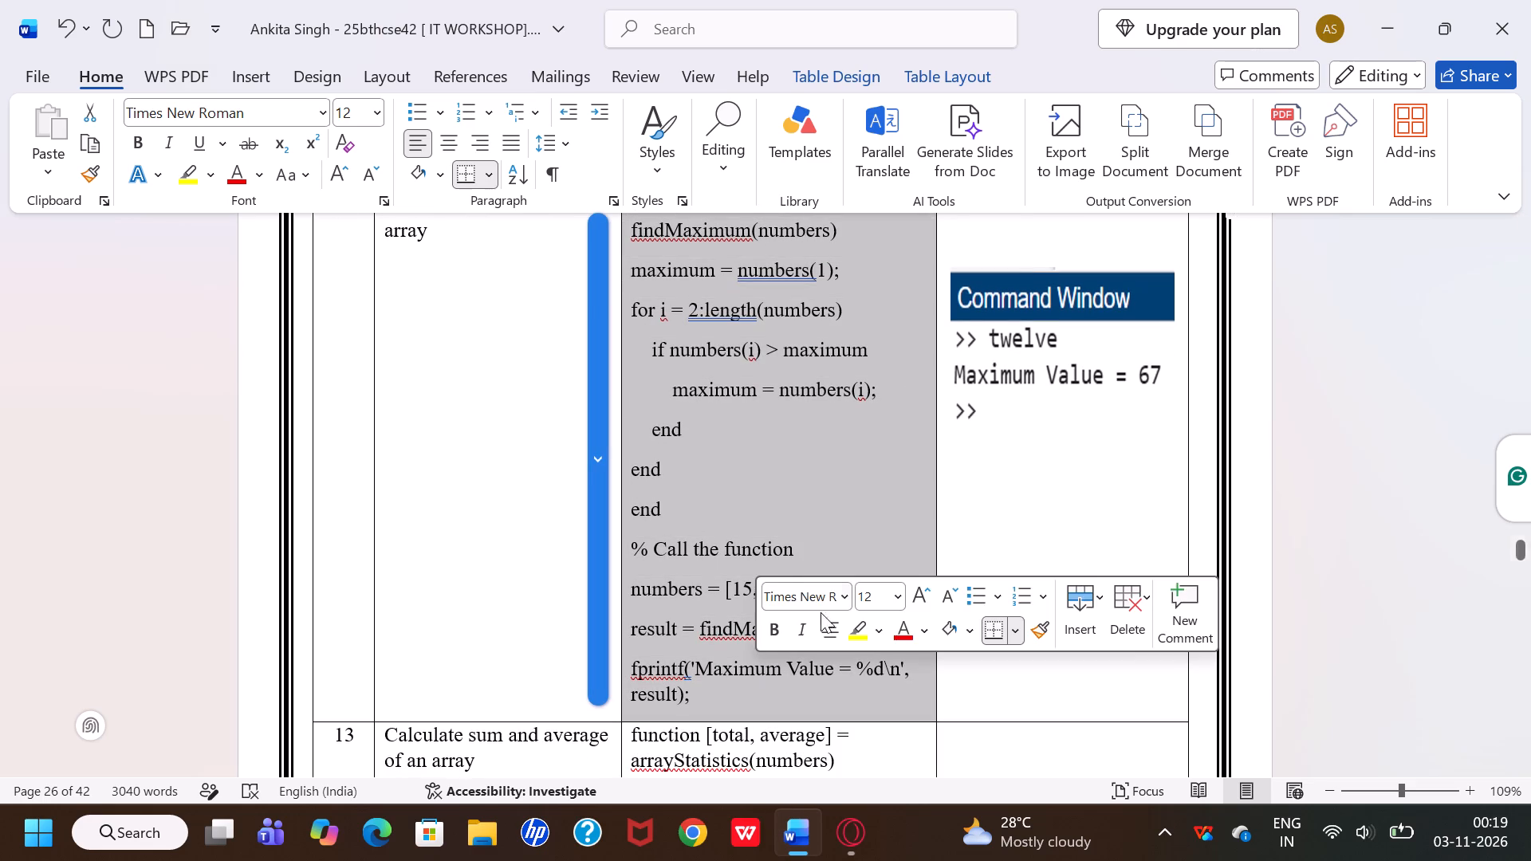
click(901, 598)
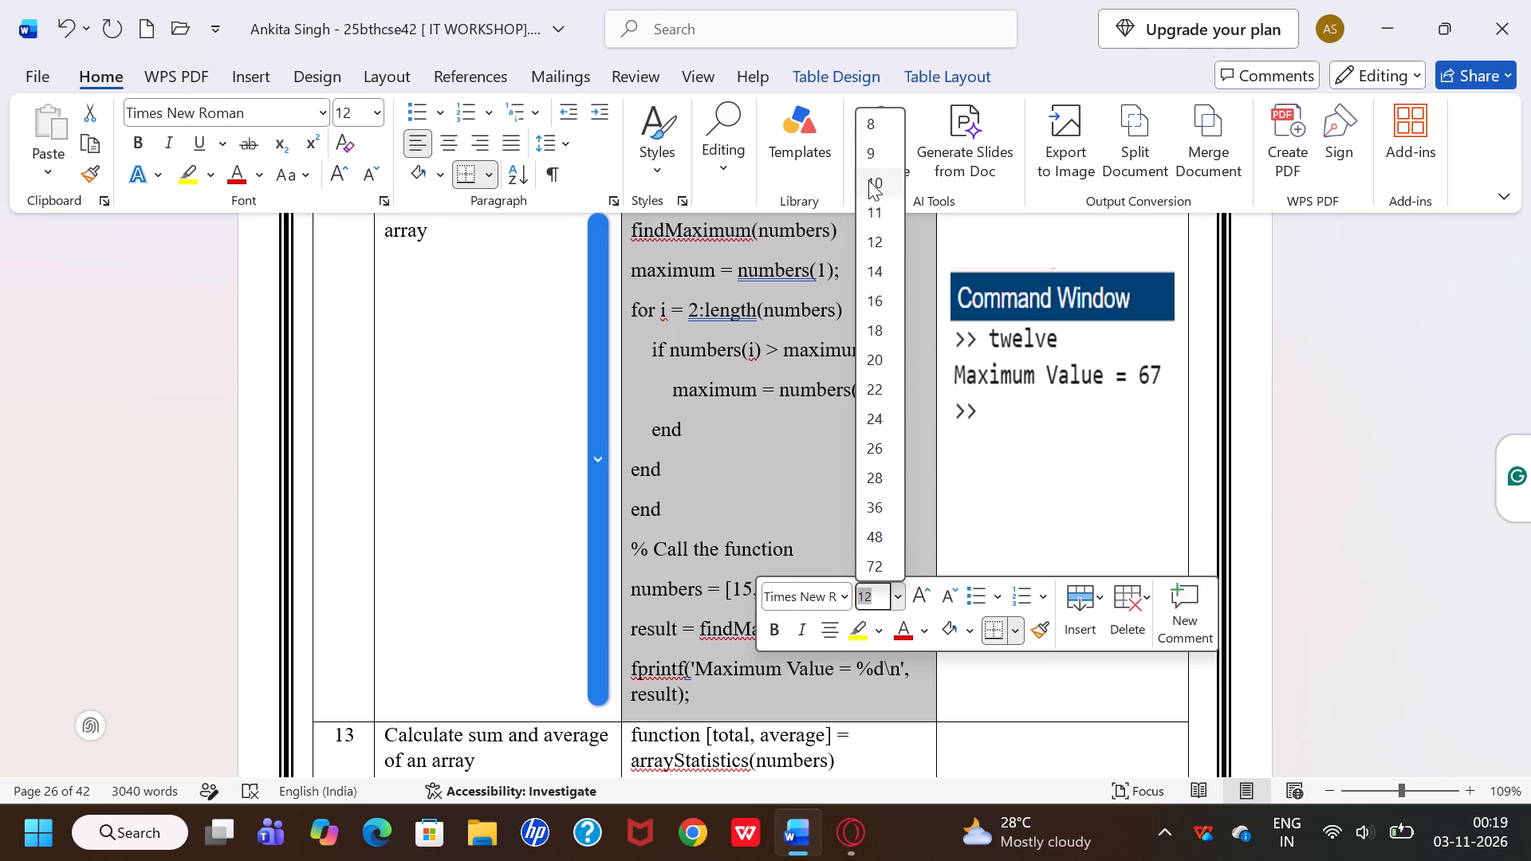
click(868, 180)
click(832, 434)
Set the first part of row 13's arrayStatistics code, from the function line through the marks array line, to 10 point.
scroll(832, 434, down, 1)
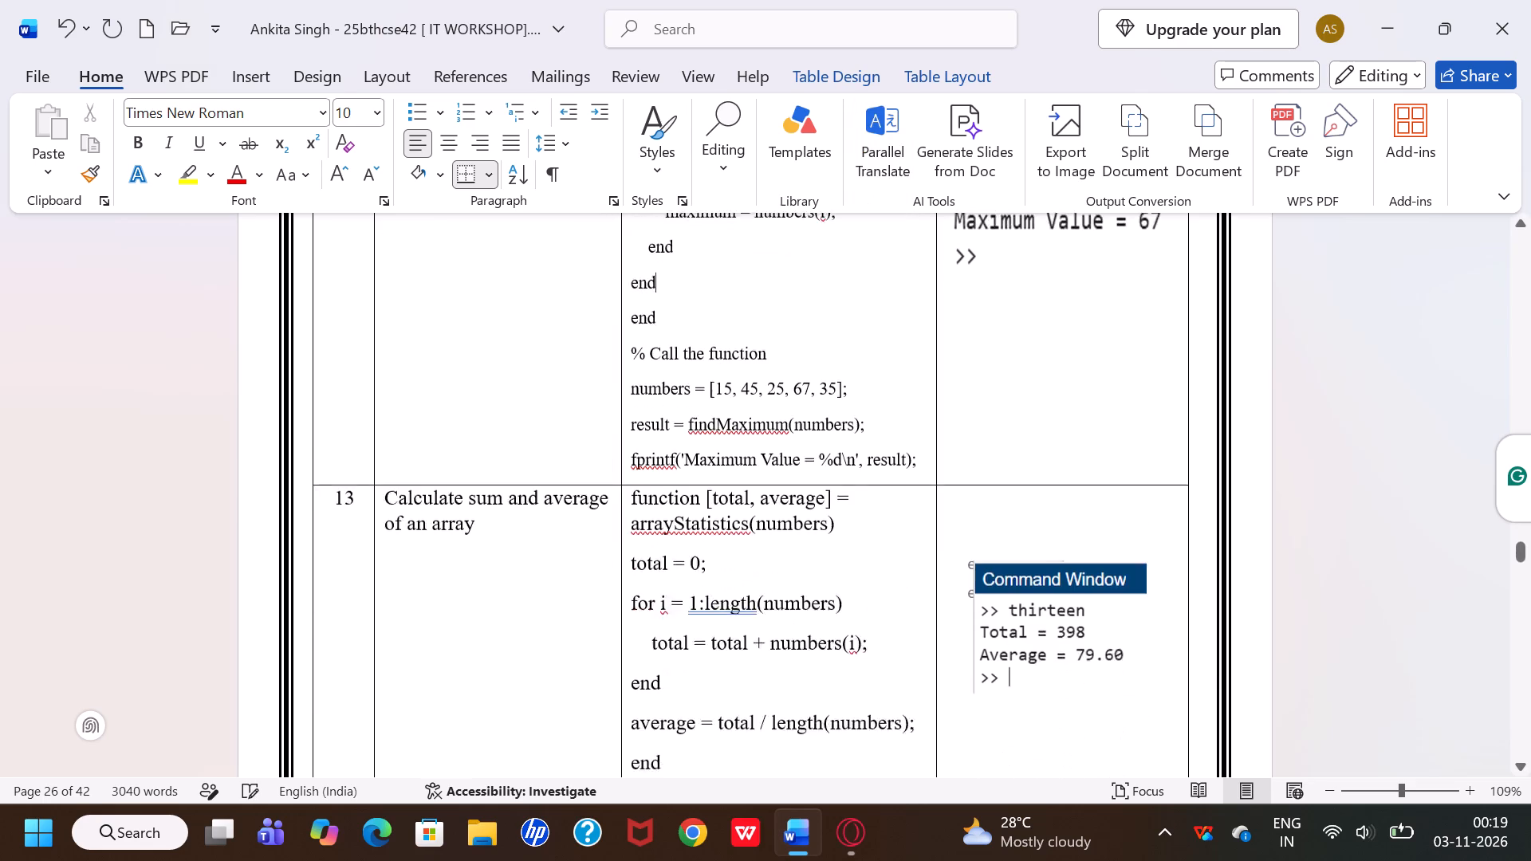
scroll(832, 434, down, 1)
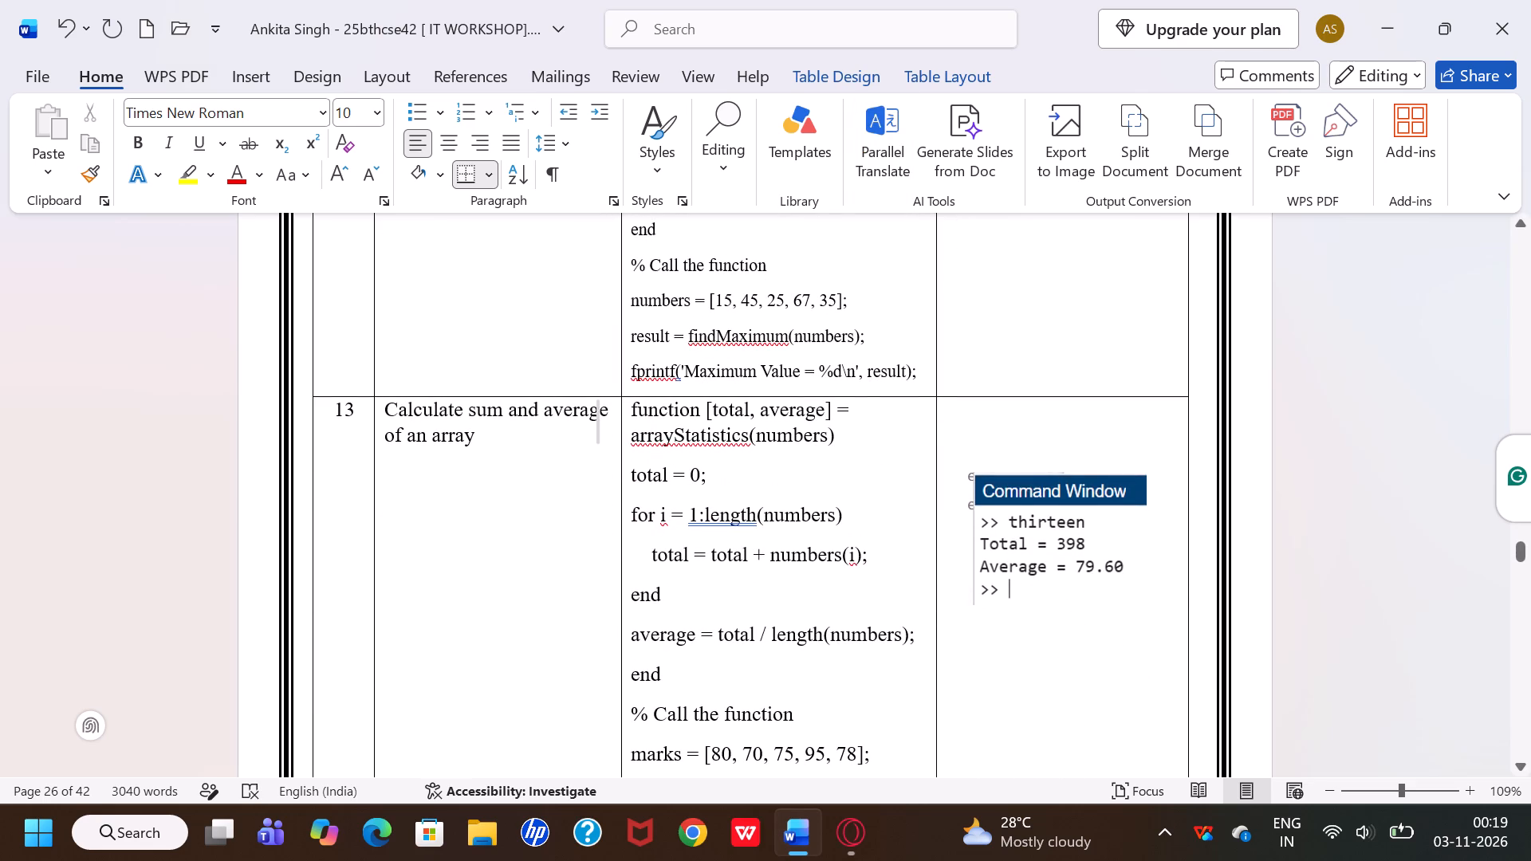
drag(633, 410, 661, 418)
drag(661, 418, 809, 724)
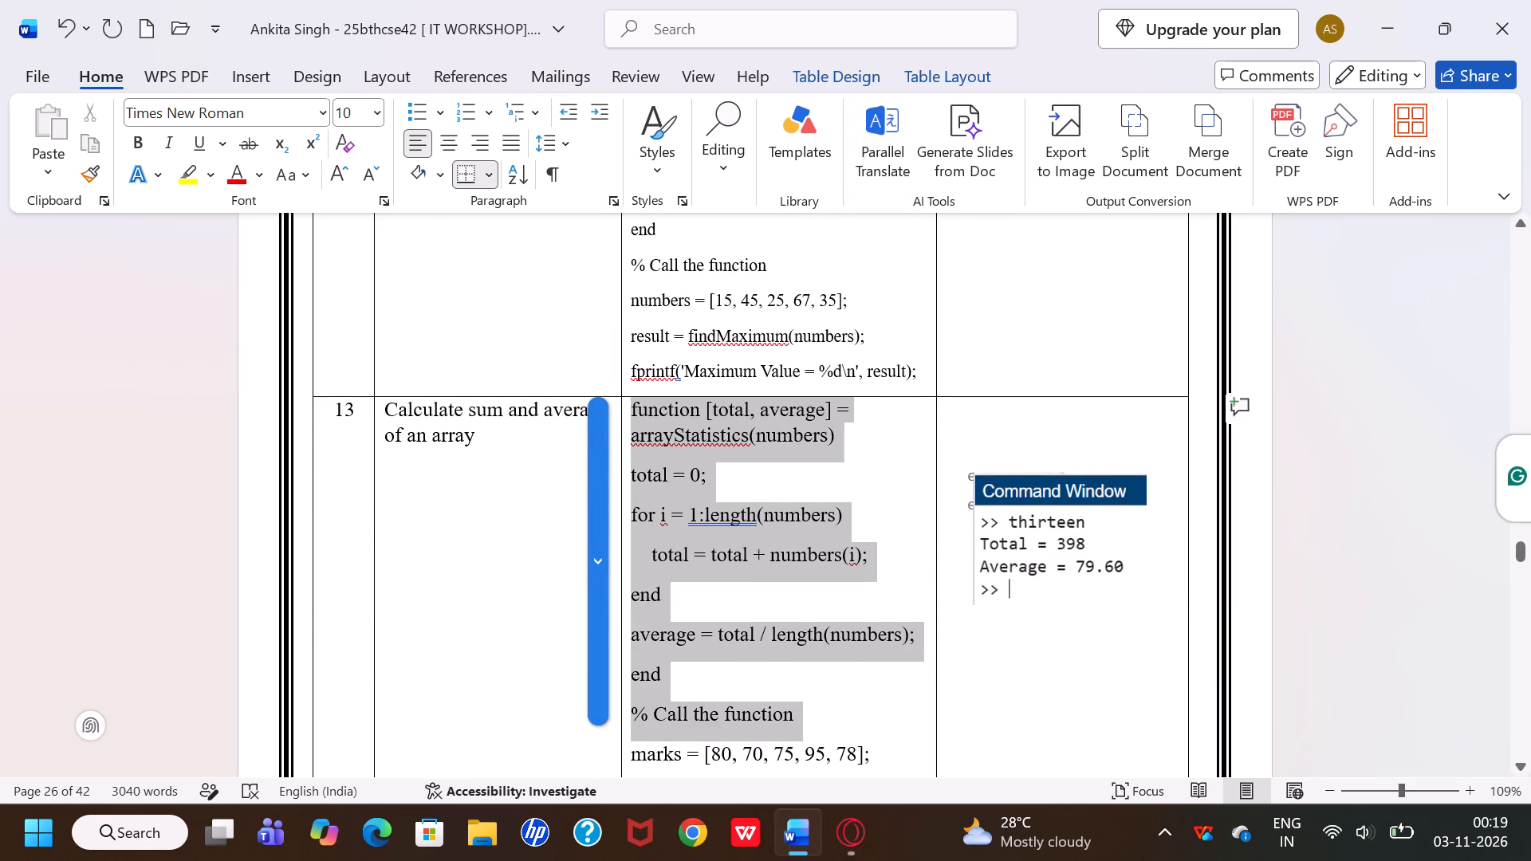
drag(809, 724, 869, 678)
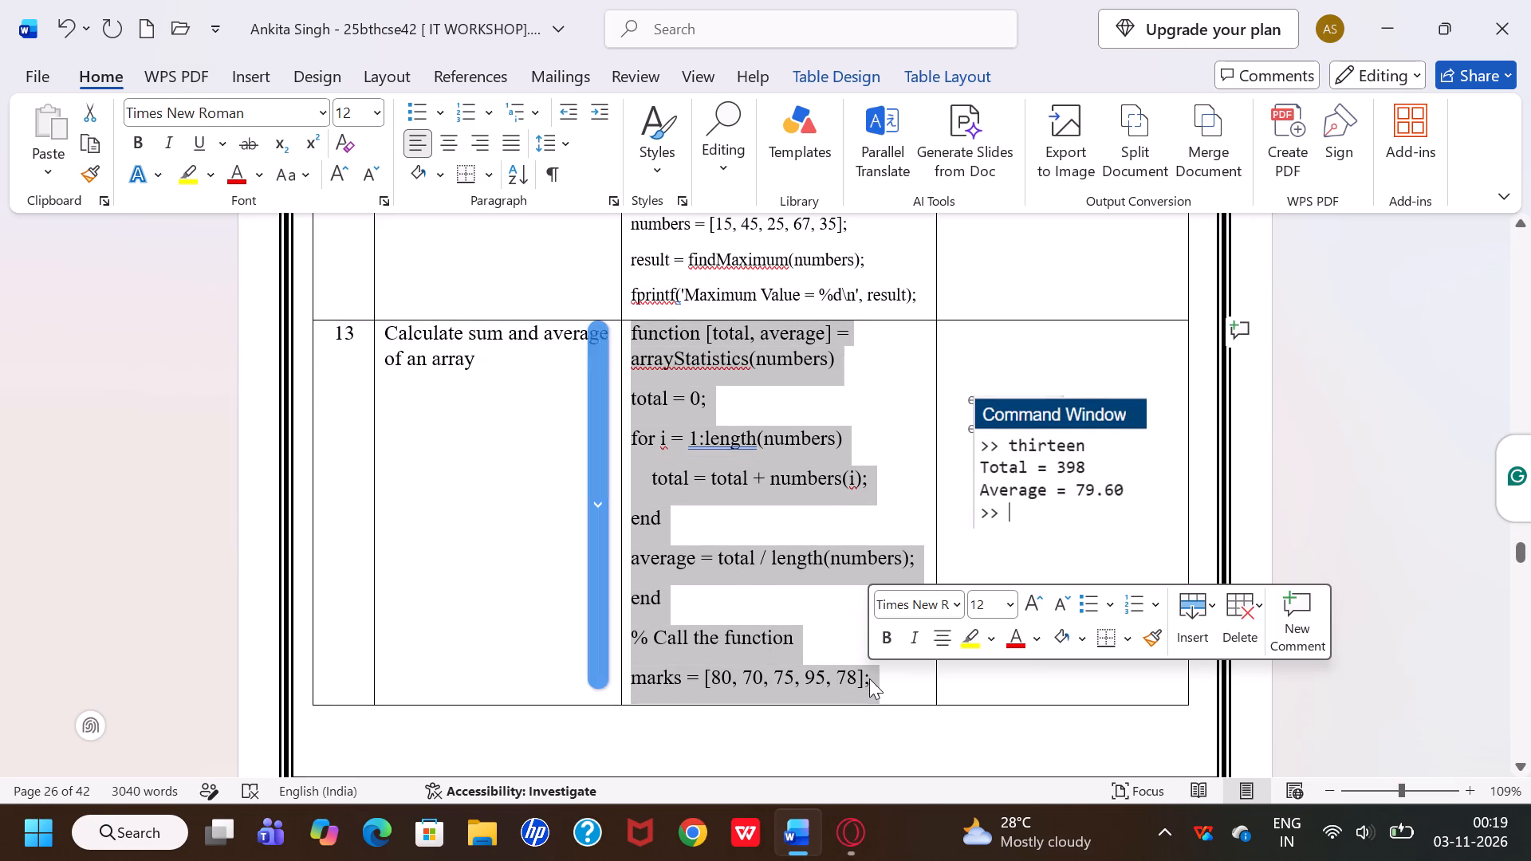
click(1010, 604)
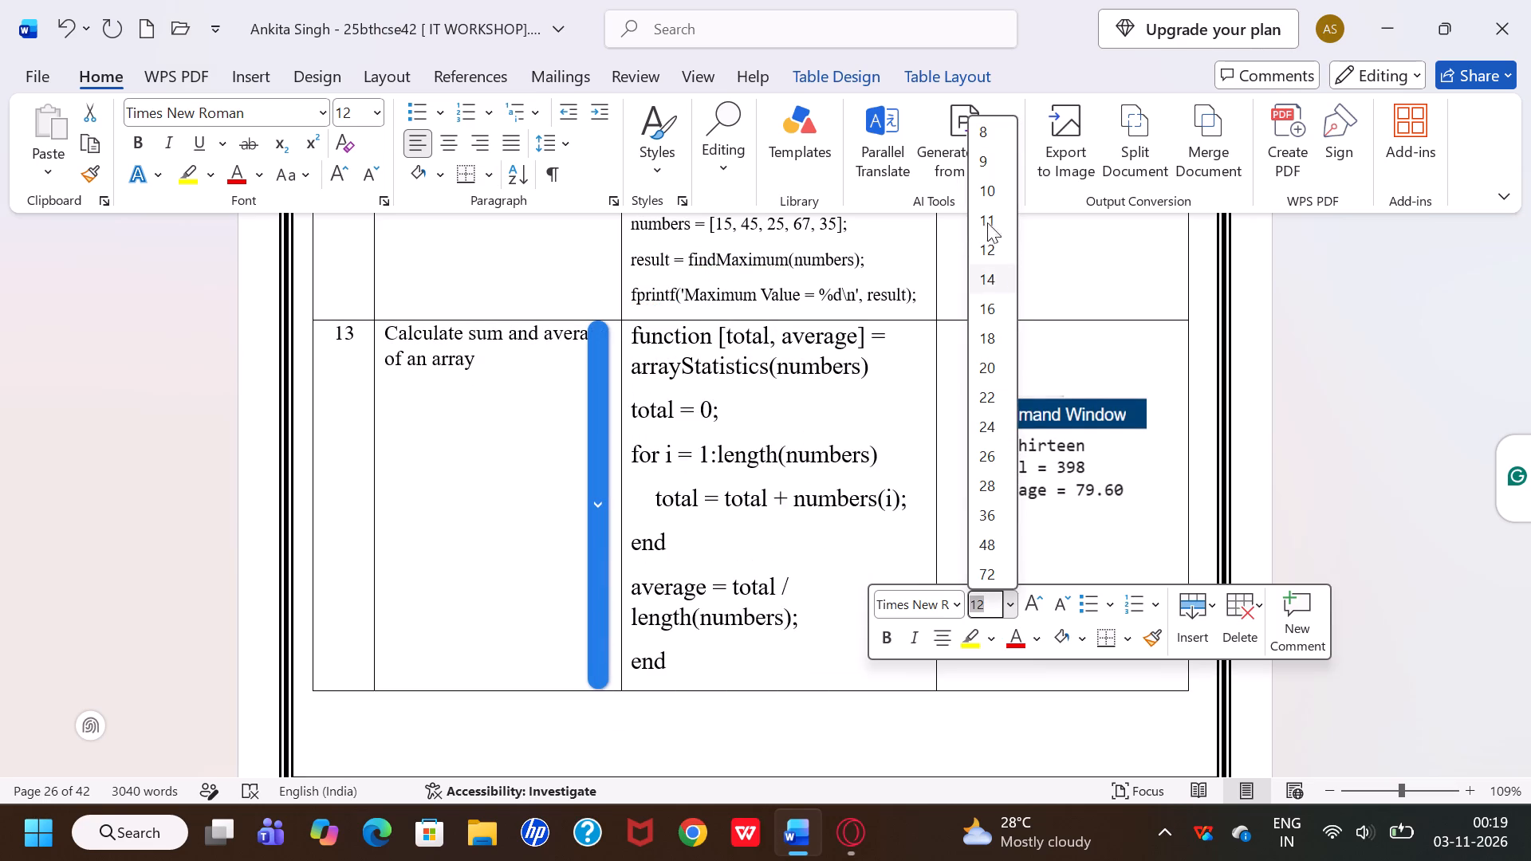
click(981, 192)
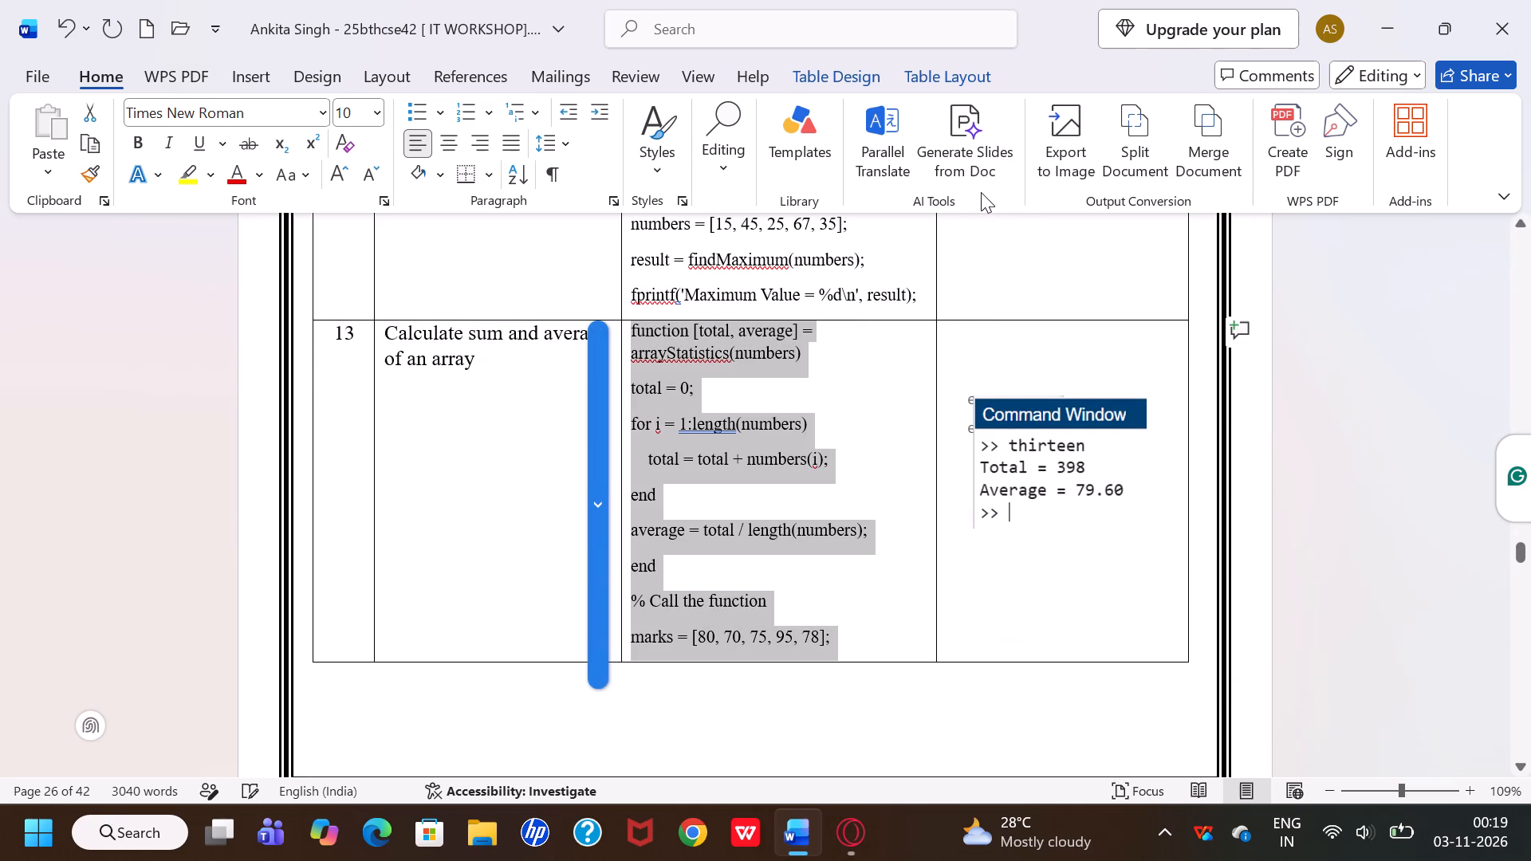
click(863, 478)
Set the continued part of row 13's code, from the arrayStatistics(marks) call through the Average fprintf line, to 10 point.
scroll(863, 478, down, 1)
scroll(863, 478, up, 1)
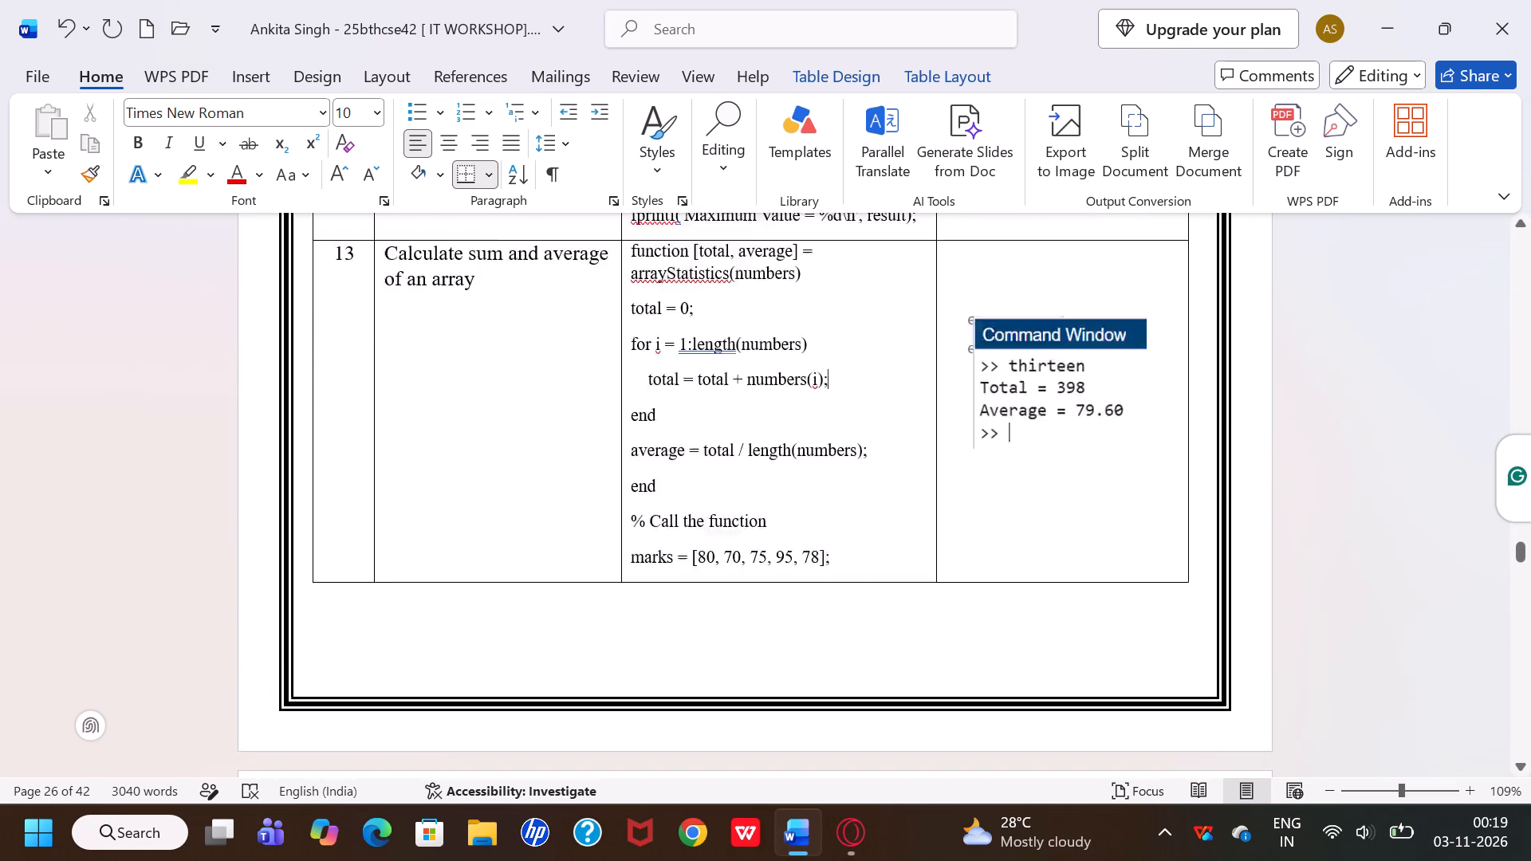
scroll(863, 478, up, 1)
scroll(863, 478, down, 1)
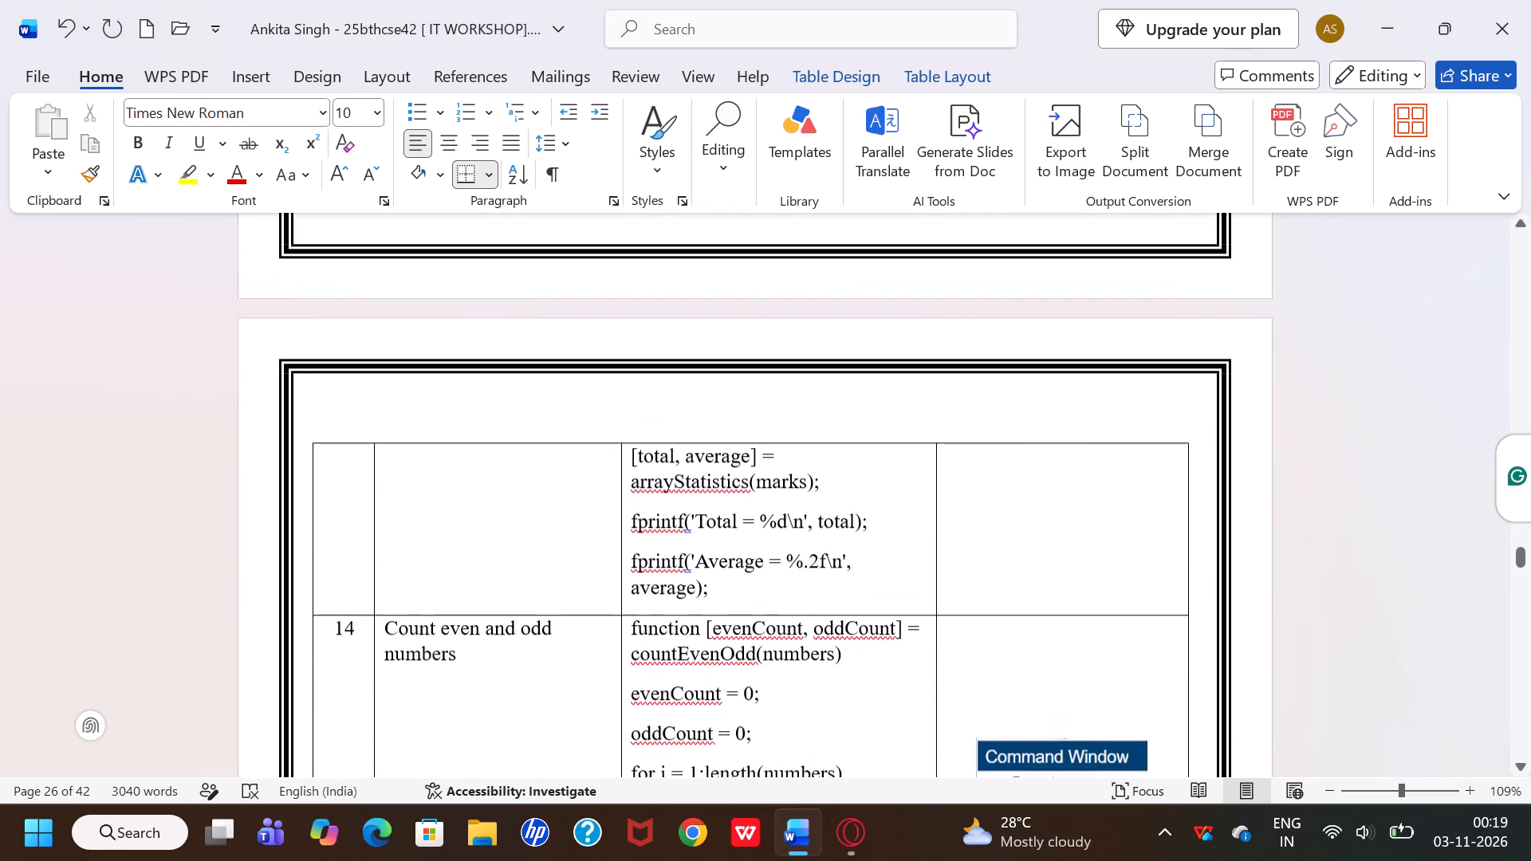
drag(632, 462, 733, 588)
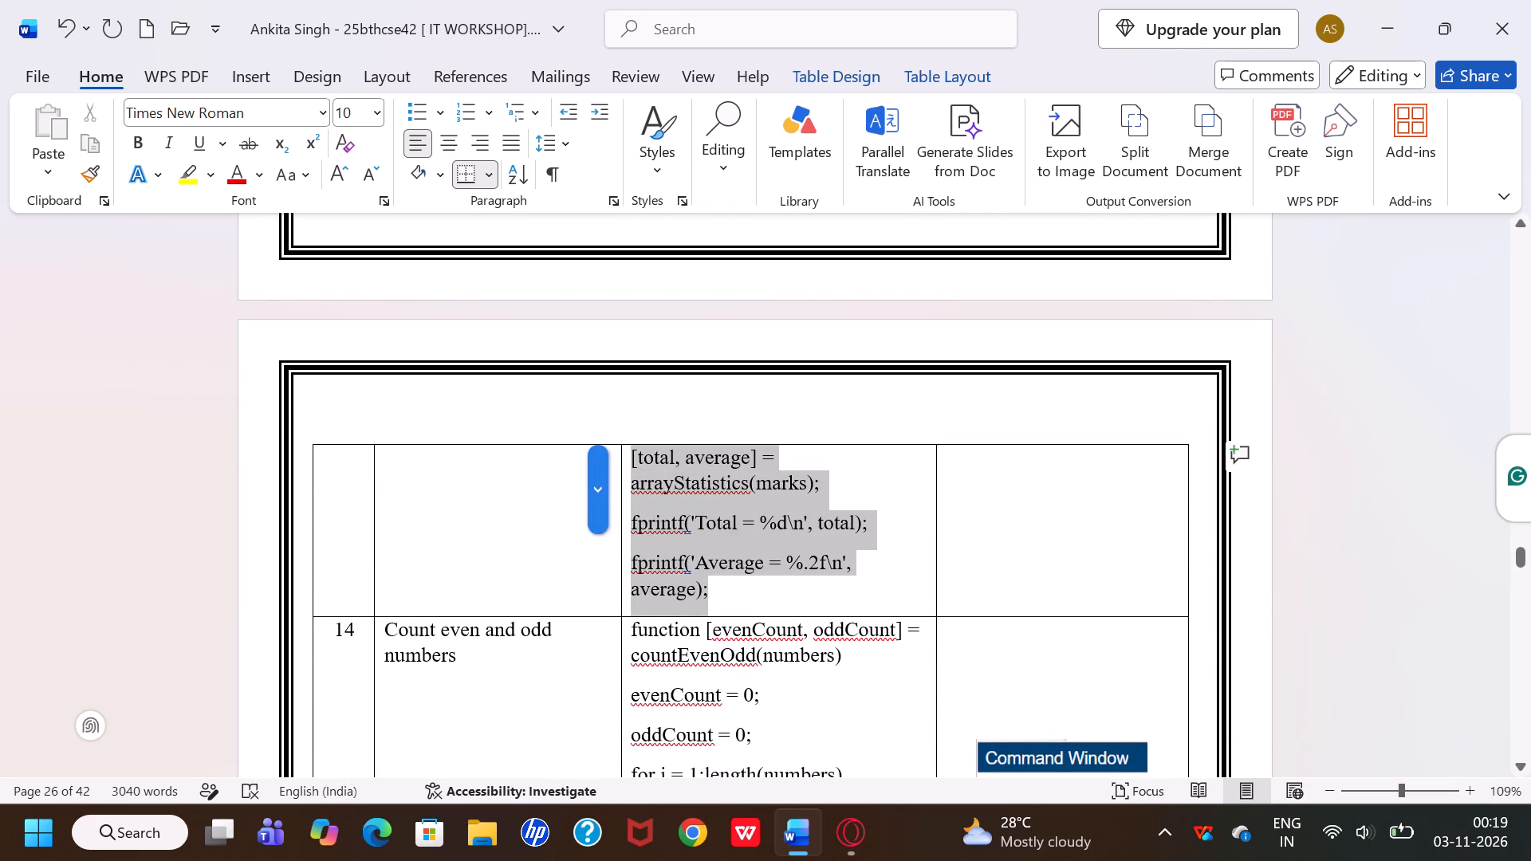
drag(733, 588, 718, 588)
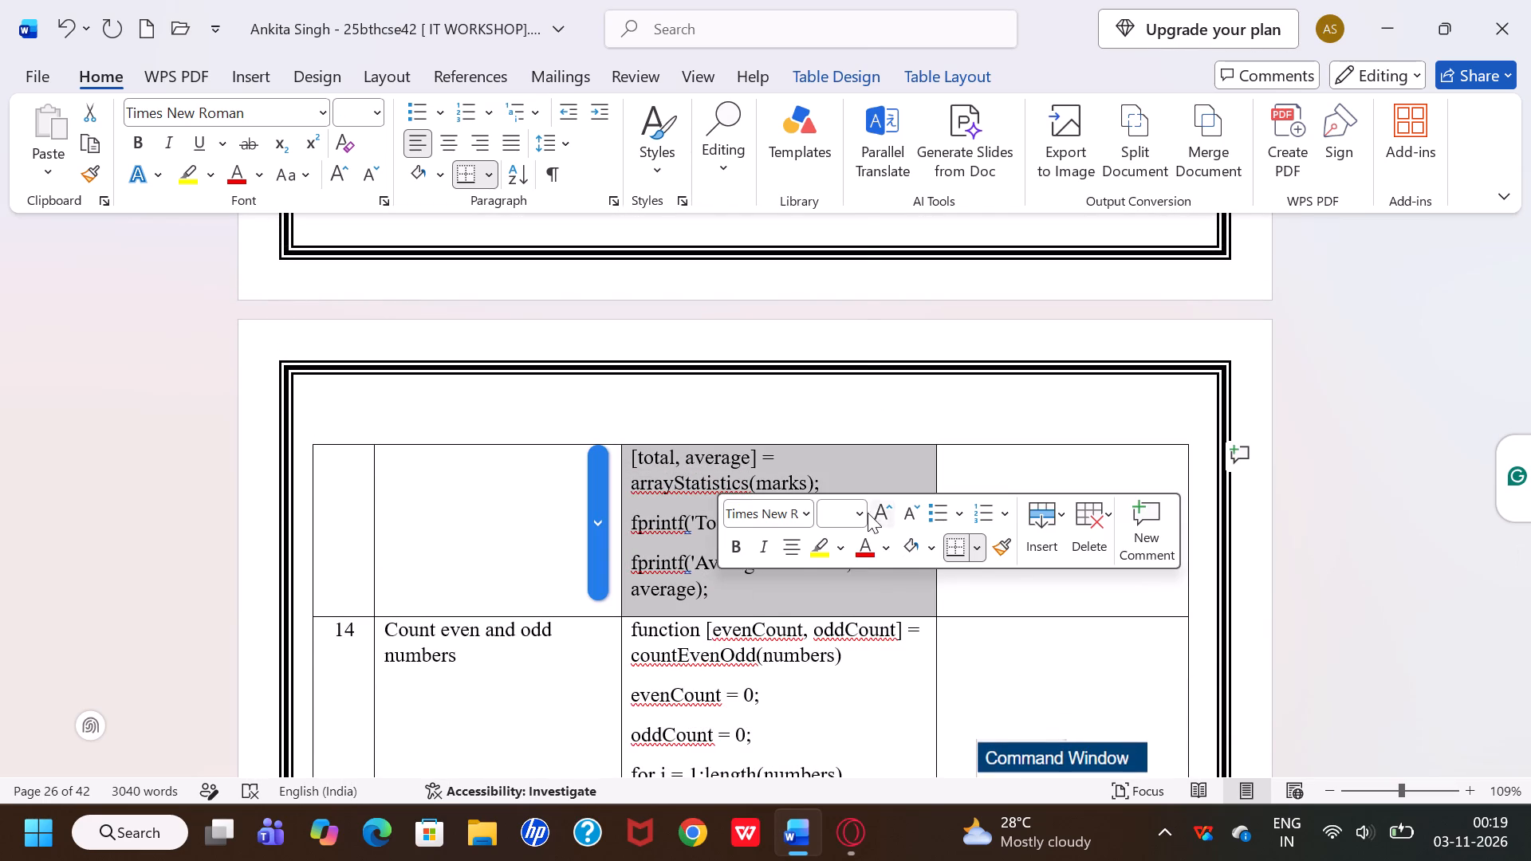
click(860, 510)
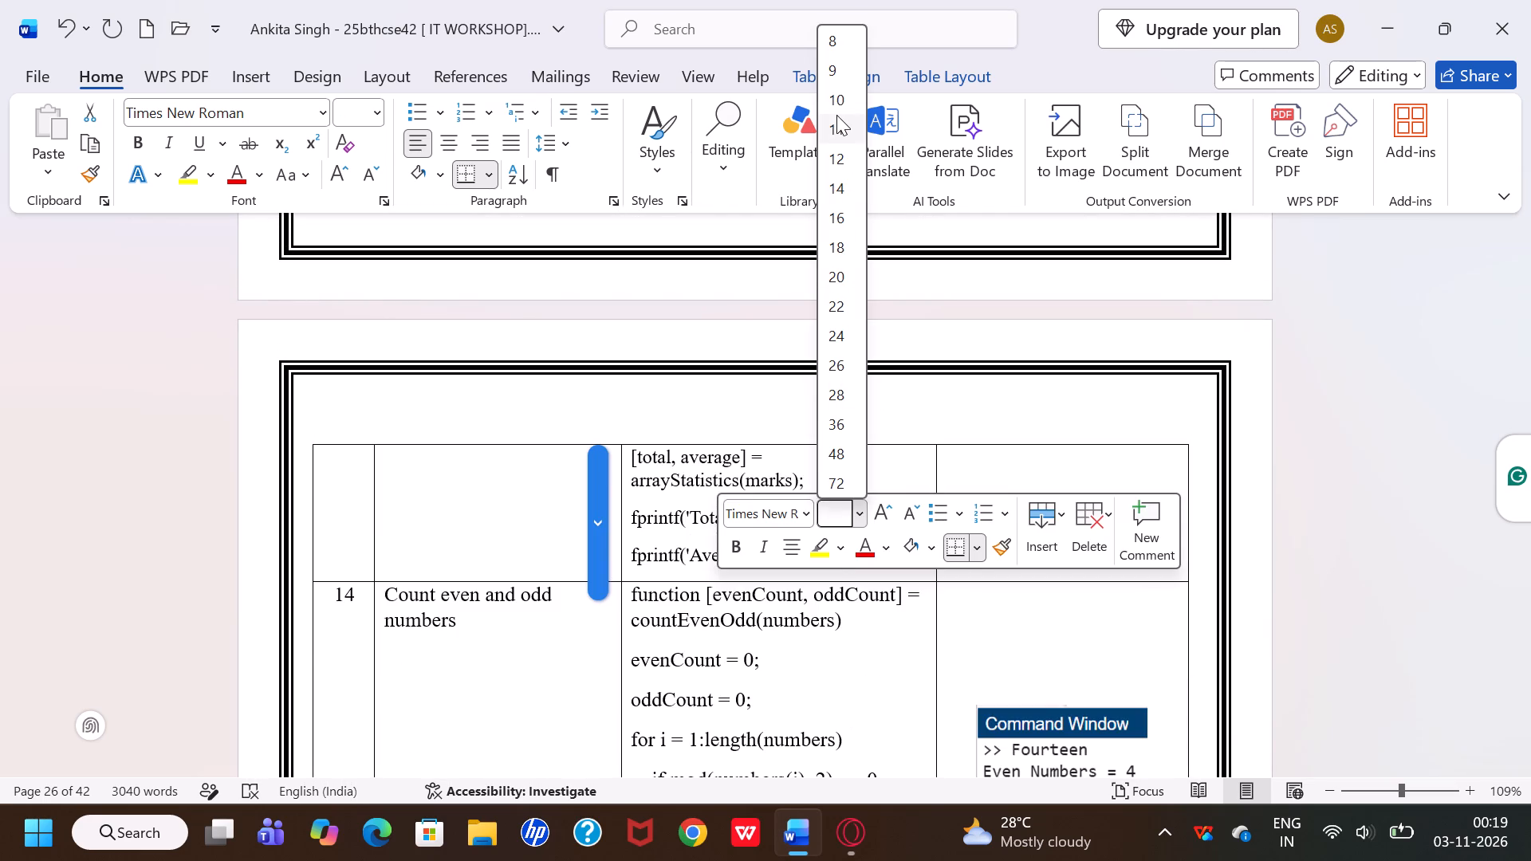
click(833, 103)
click(801, 322)
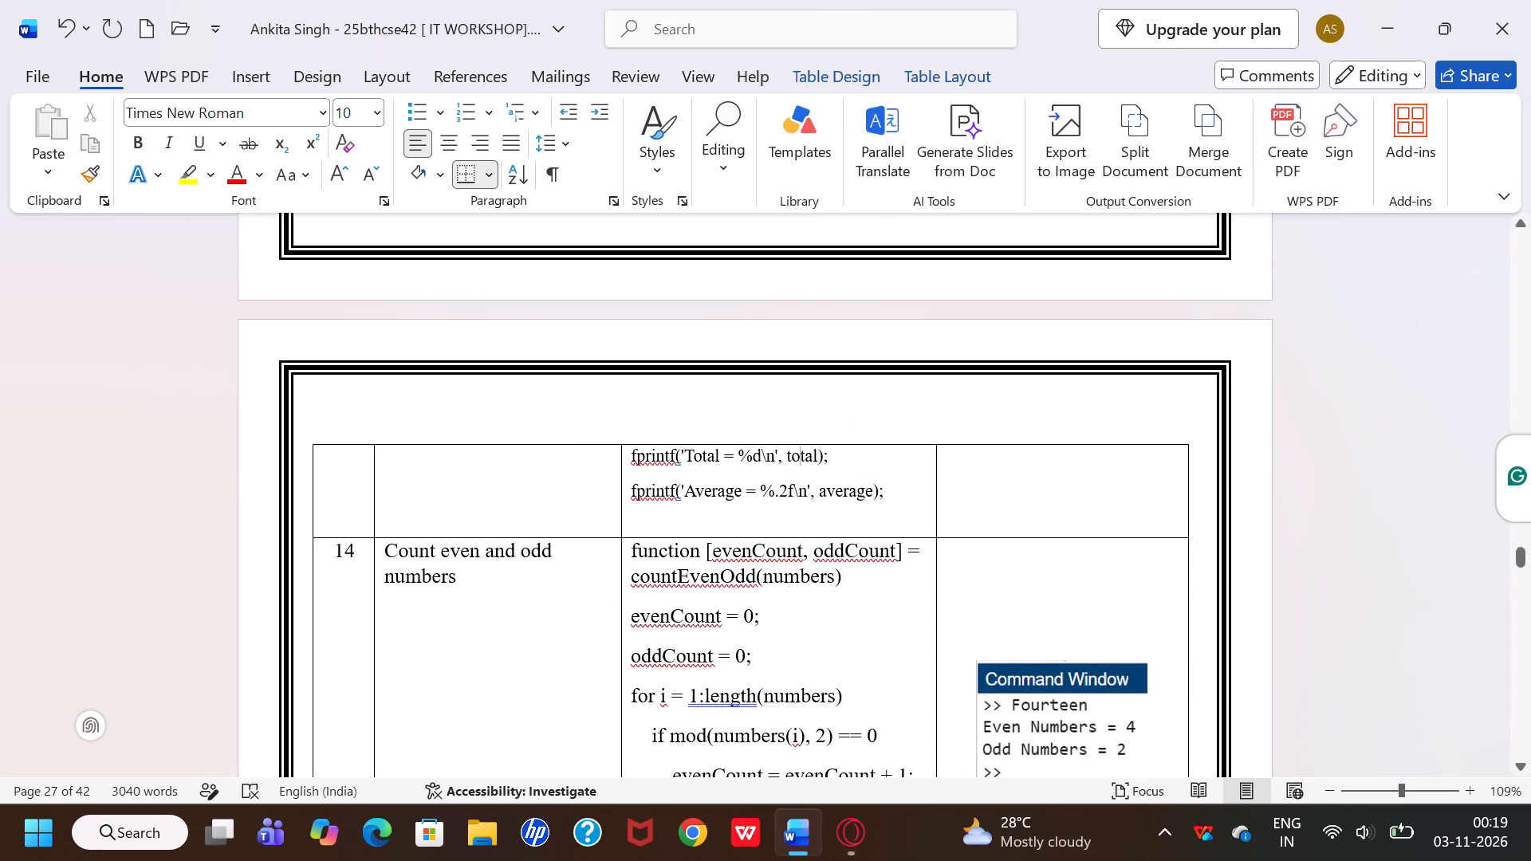
scroll(834, 576, up, 2)
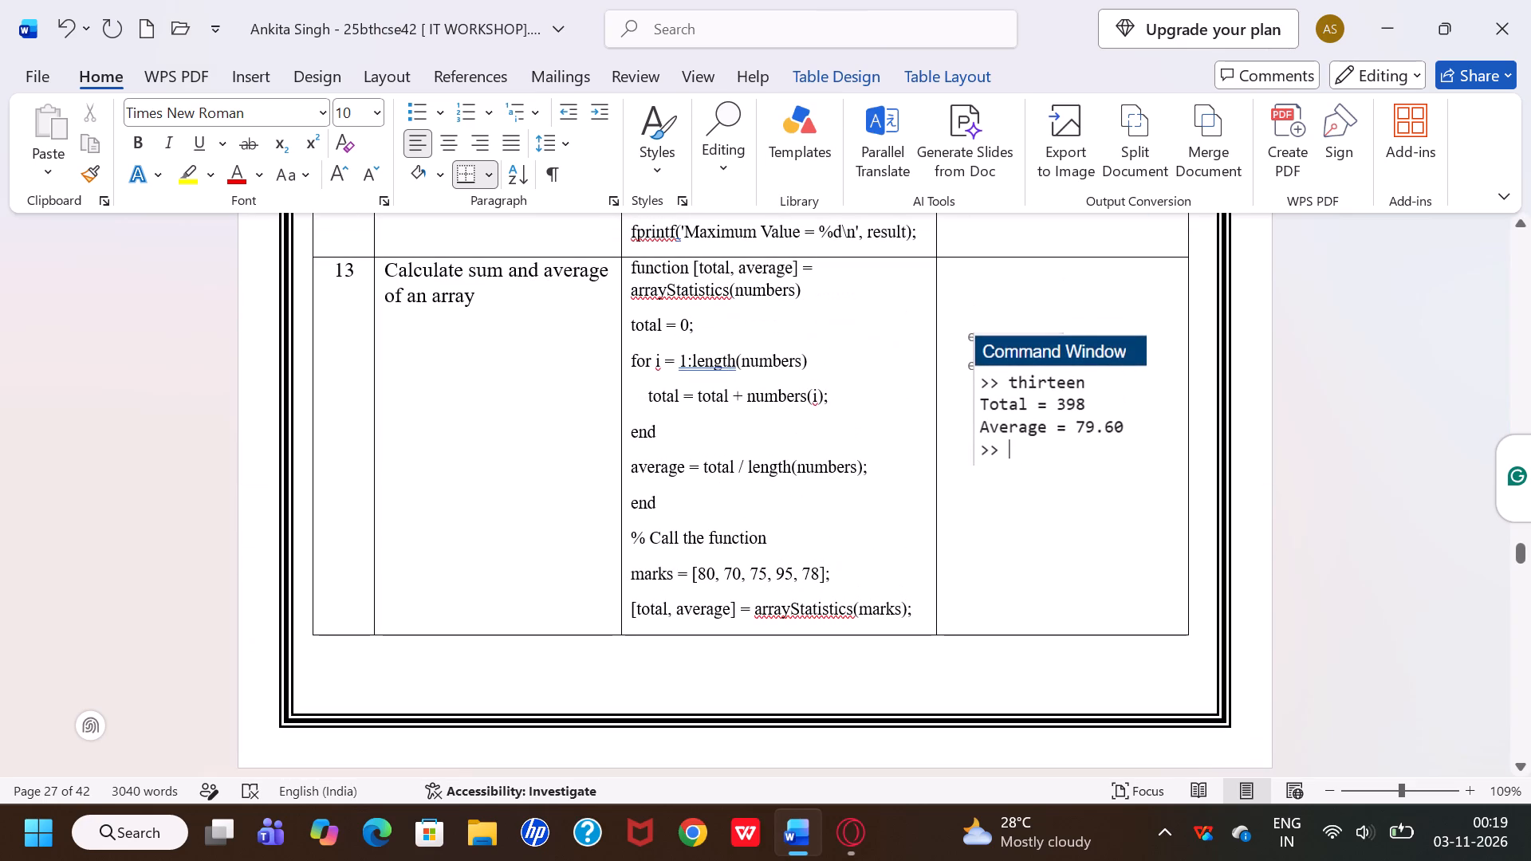
triple_click(832, 600)
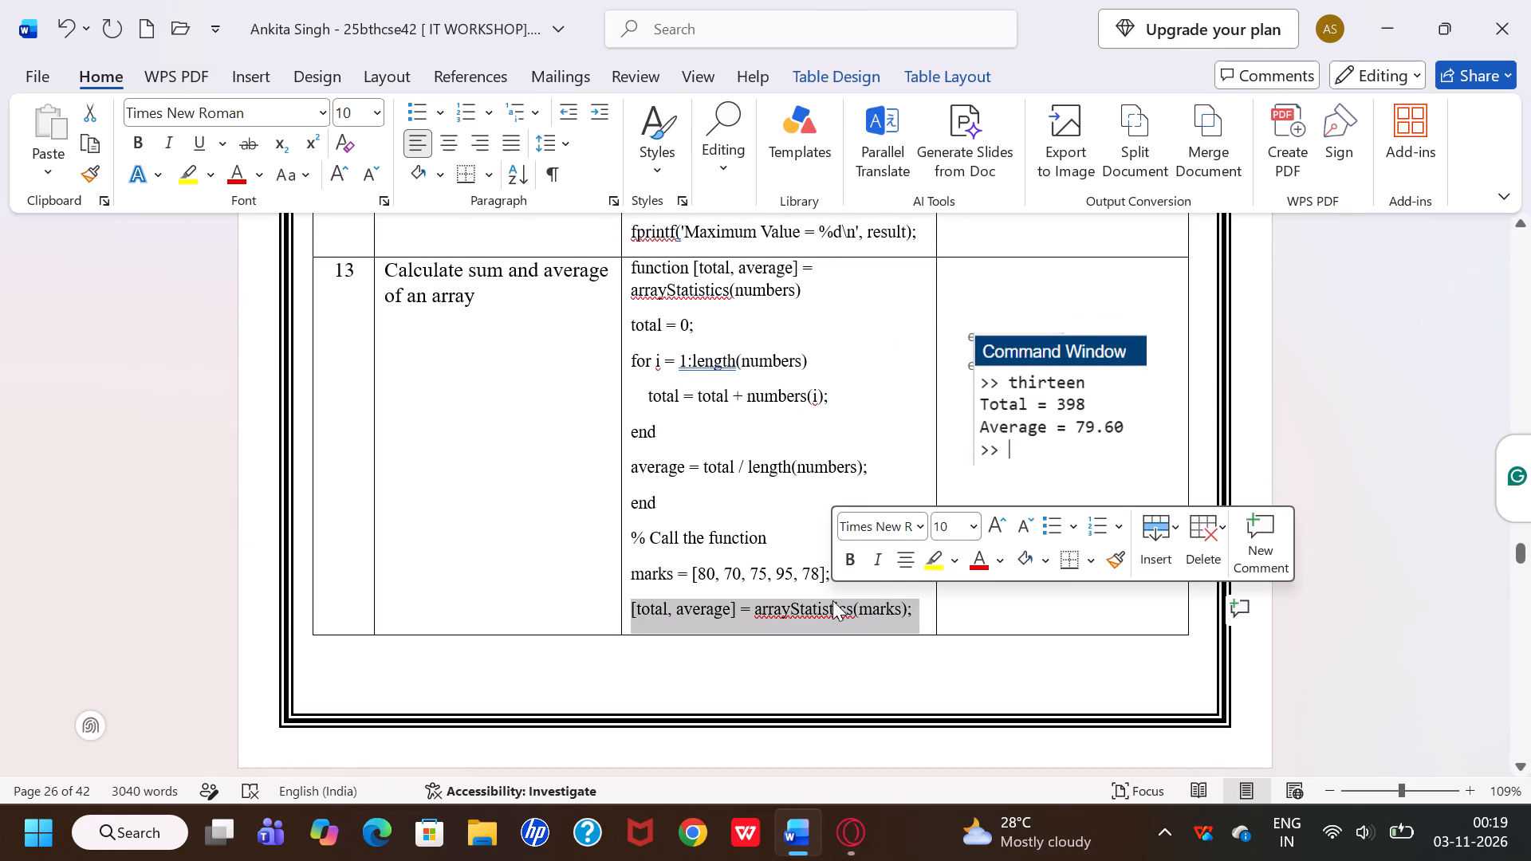
click(832, 600)
Set row 15's opening "function grade = studentGrade(marks)" line to 10 point.
scroll(832, 600, down, 2)
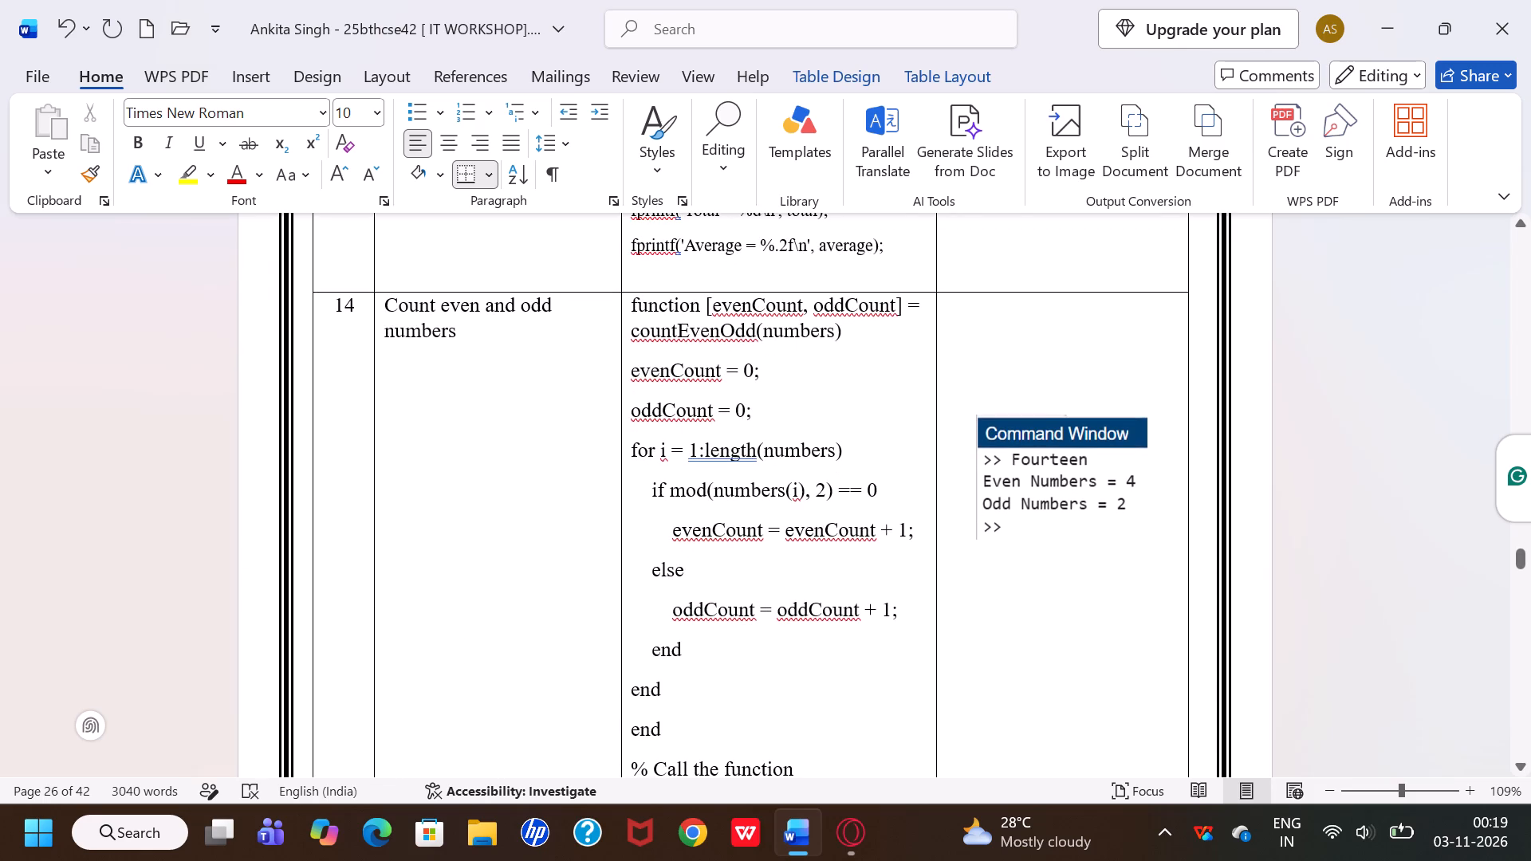
scroll(681, 405, down, 2)
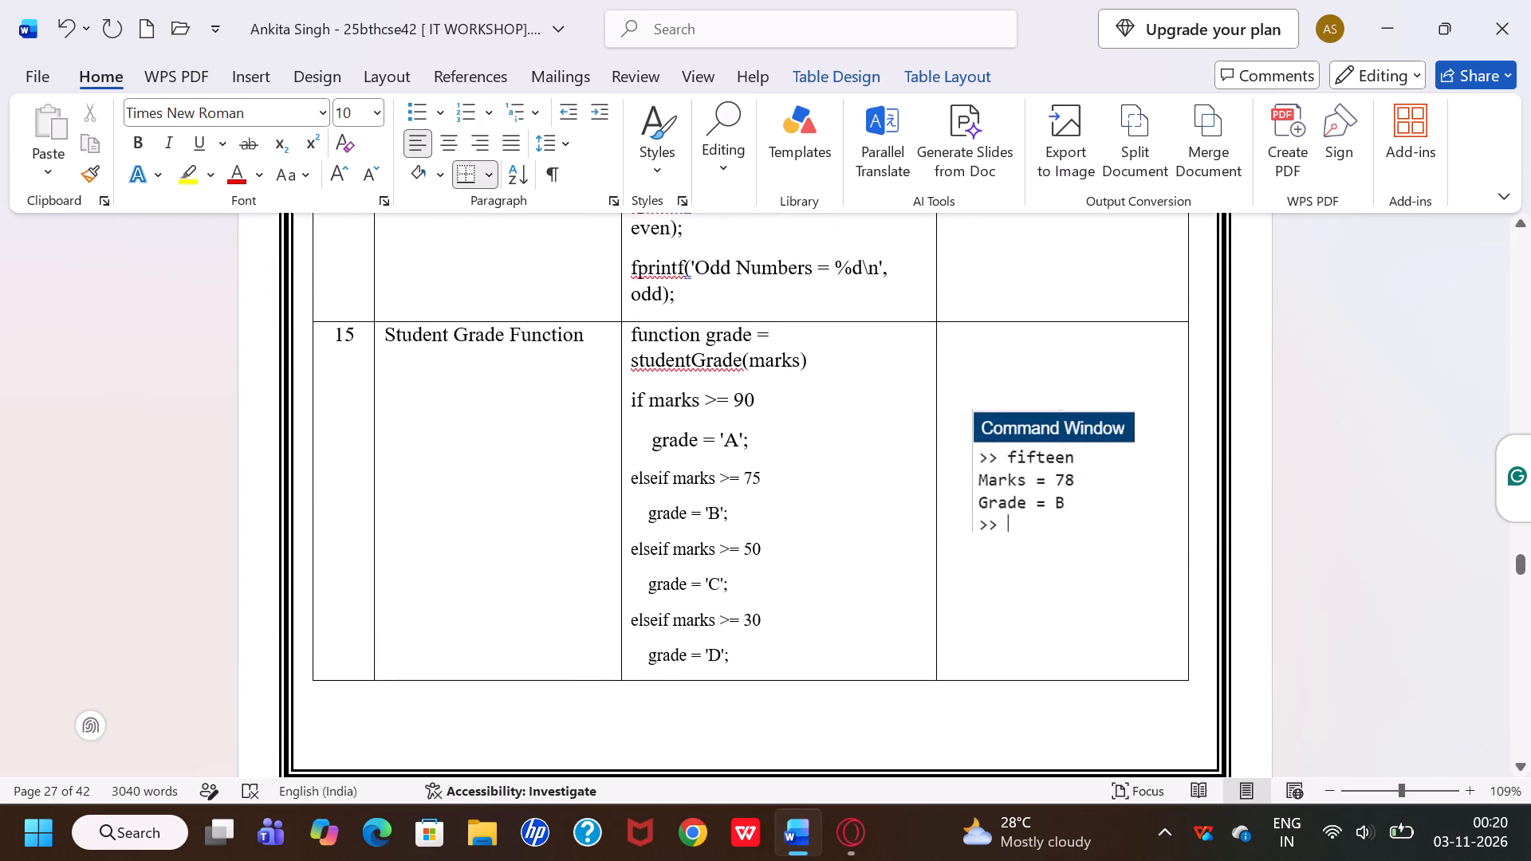
drag(632, 336, 792, 356)
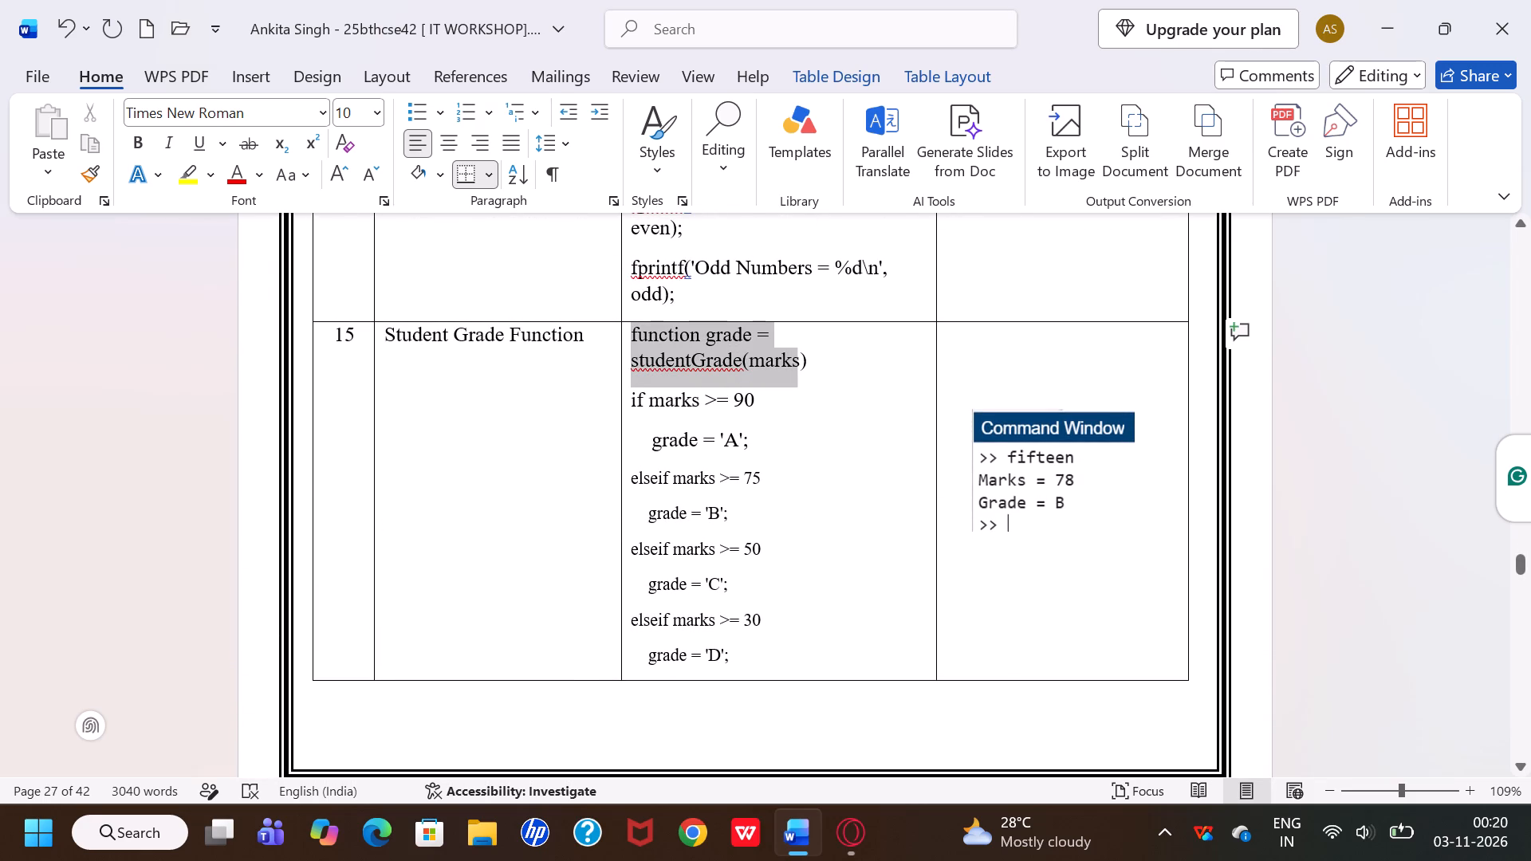
drag(792, 356, 805, 356)
click(940, 285)
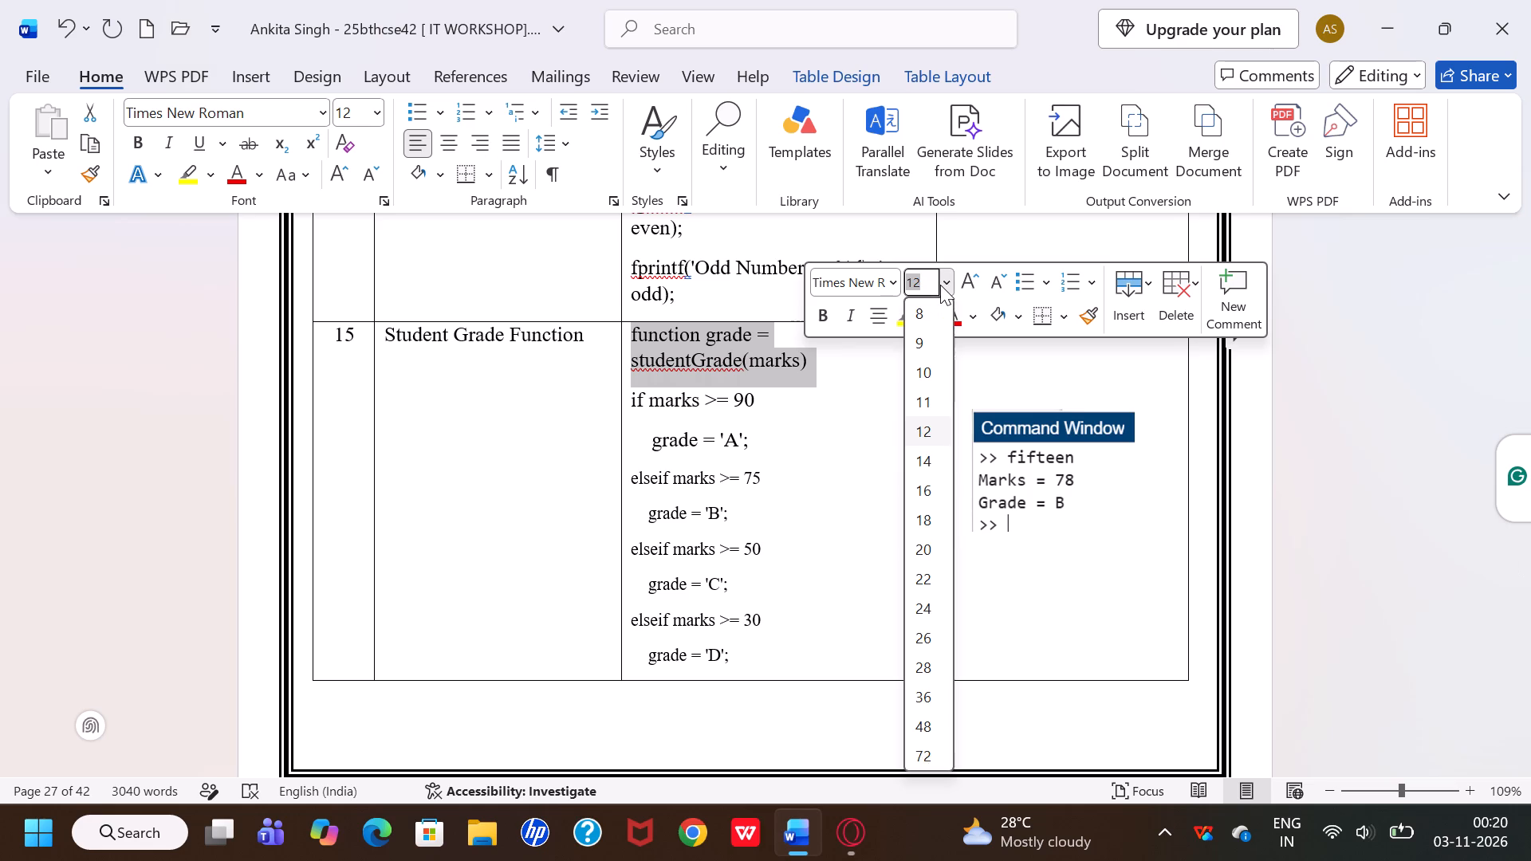
click(924, 371)
click(858, 403)
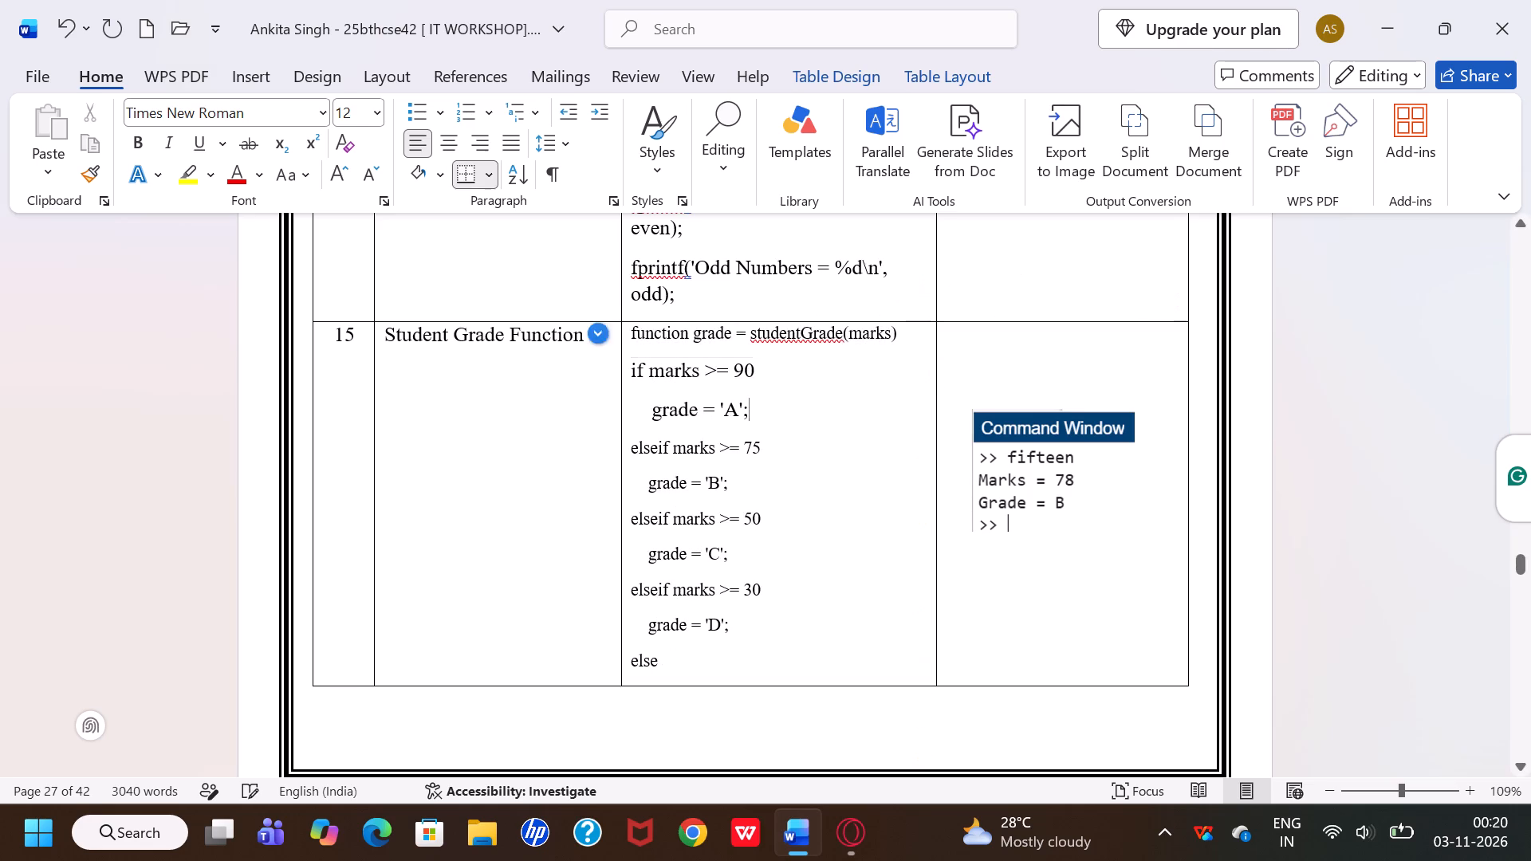
Set the first part of row 14's countEvenOdd code, from the function line through the numbers array line, to 10 point.
scroll(858, 403, up, 1)
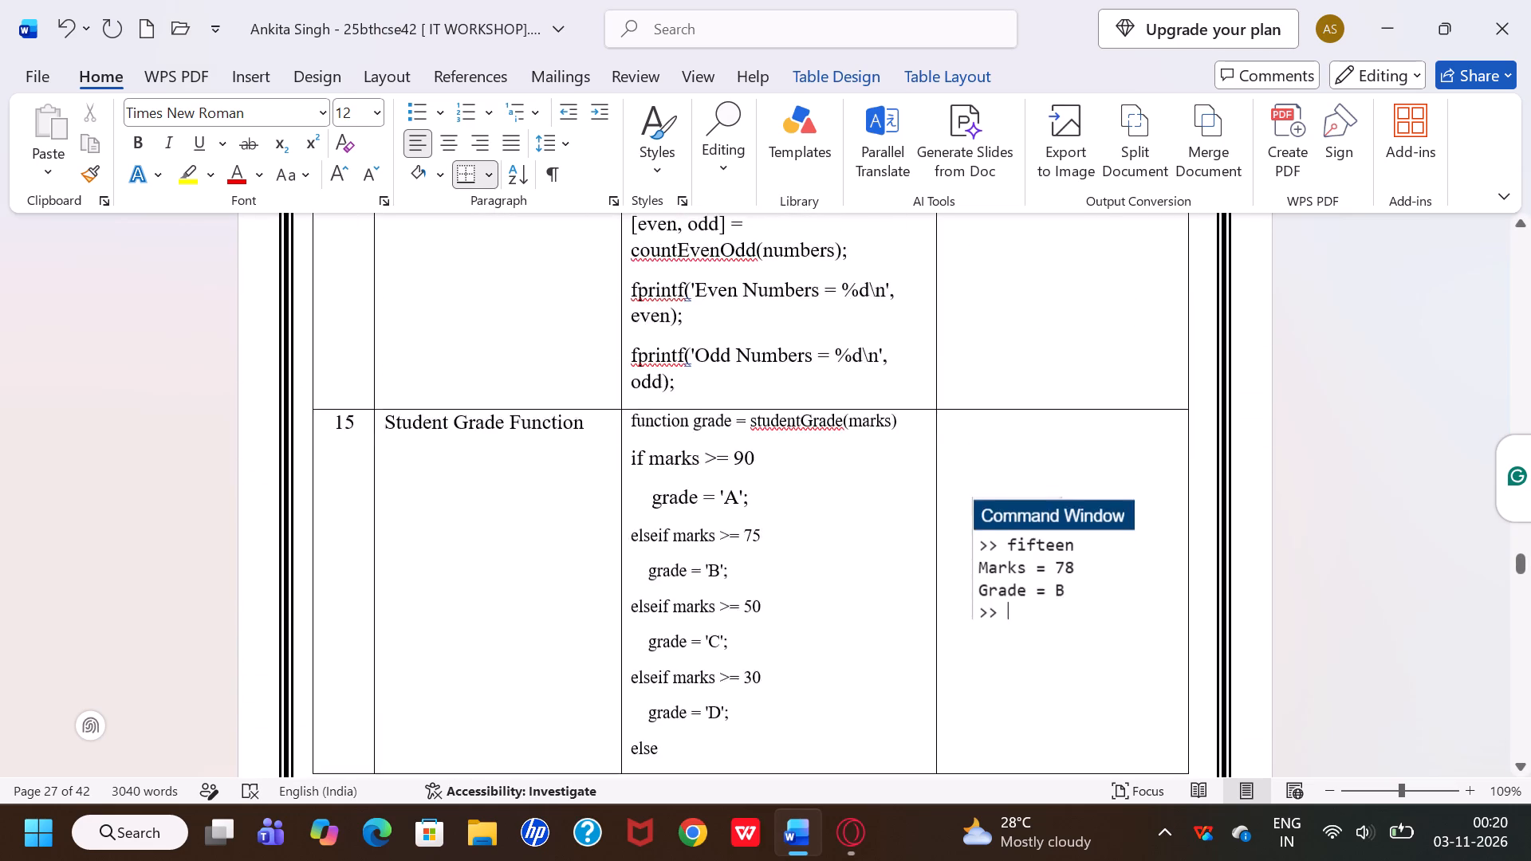
scroll(858, 403, up, 3)
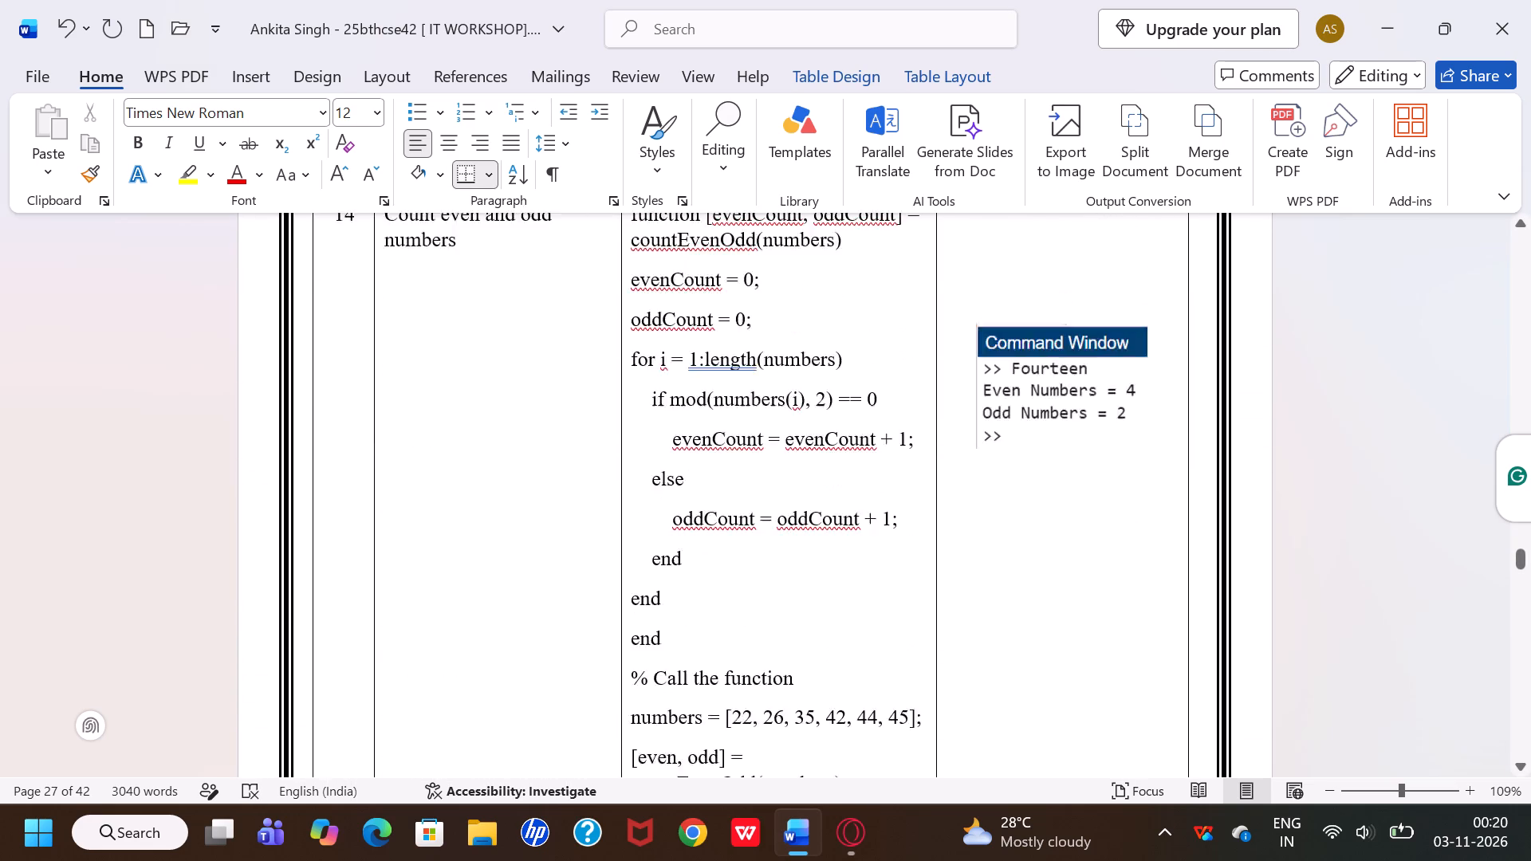
scroll(858, 403, up, 1)
drag(634, 316, 672, 318)
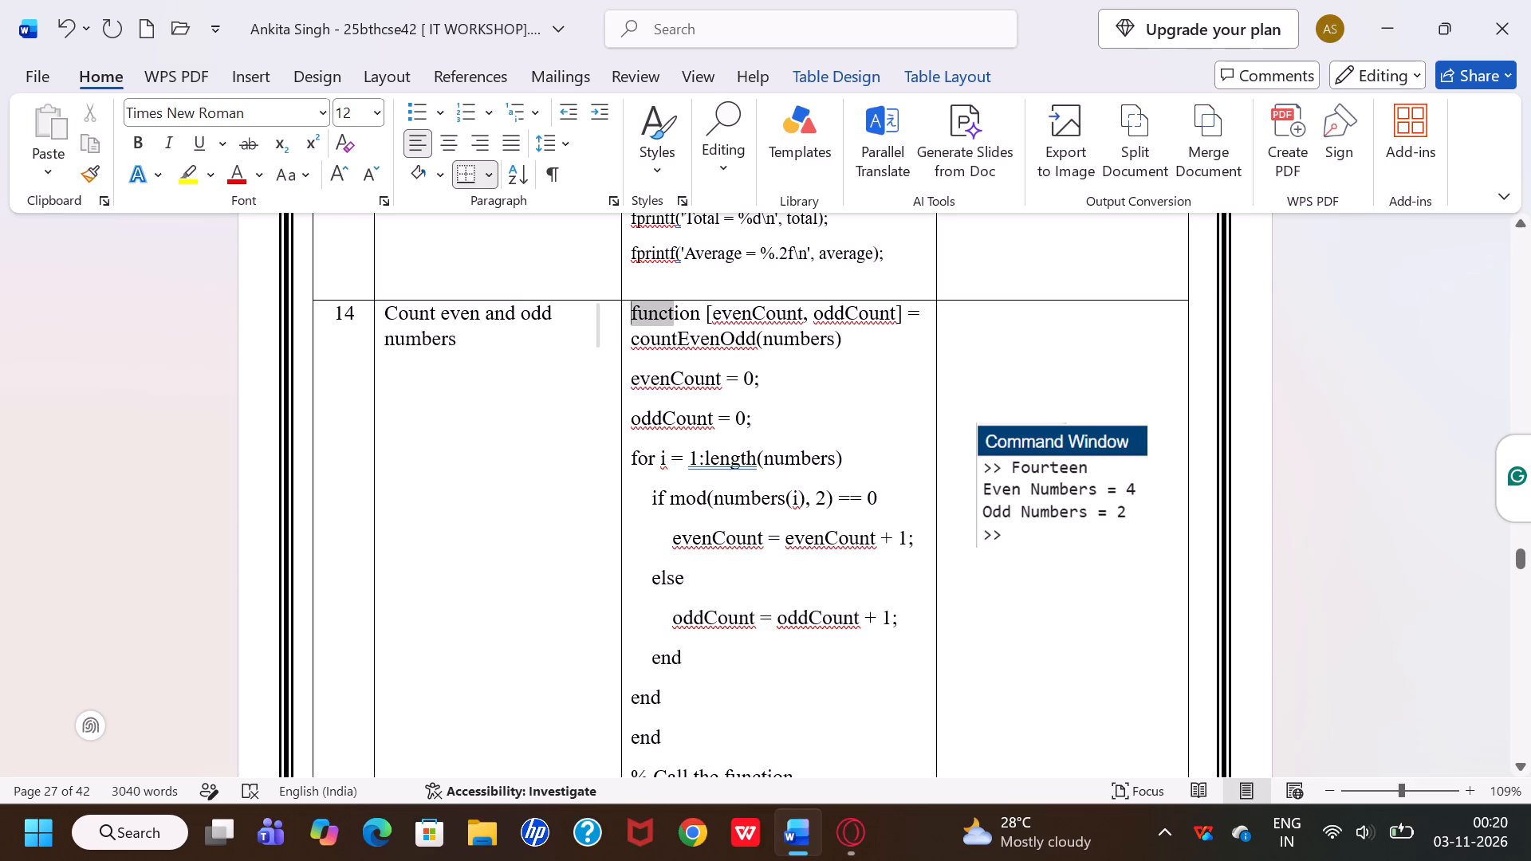
drag(672, 318, 755, 717)
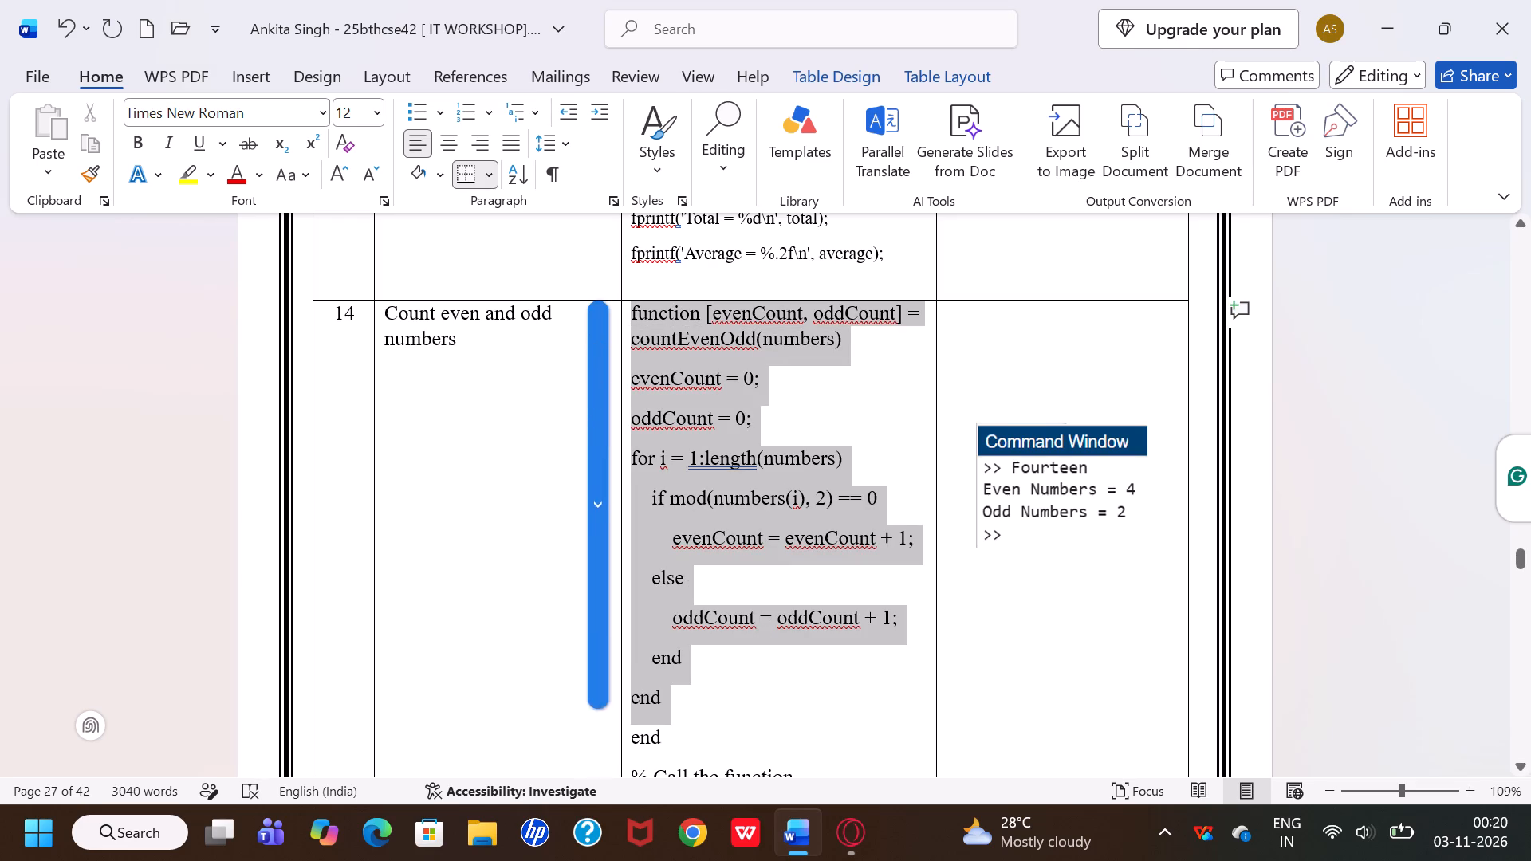
drag(755, 717, 890, 707)
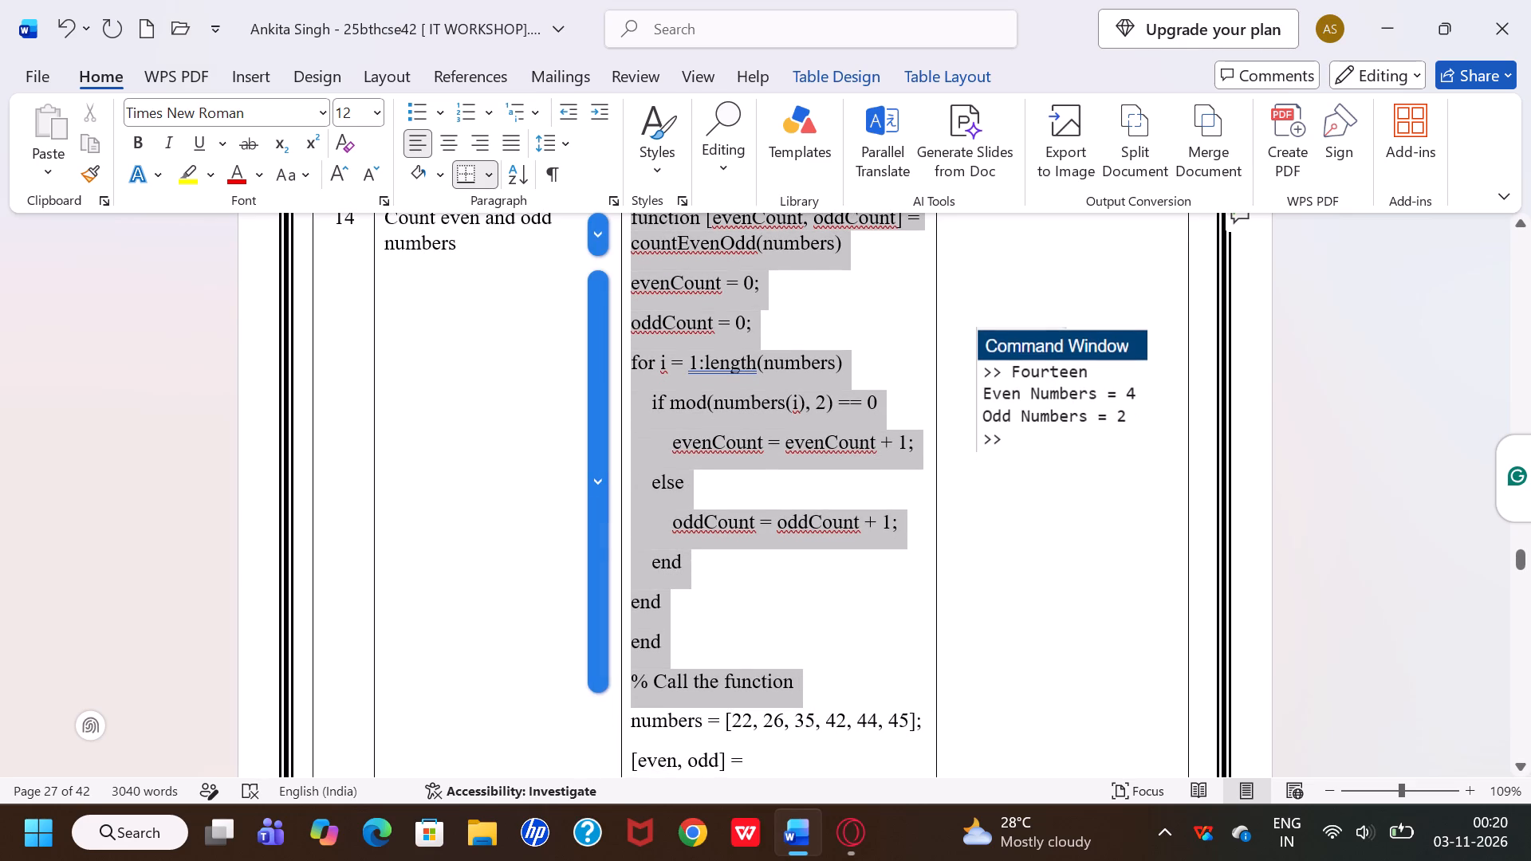
drag(890, 707, 903, 721)
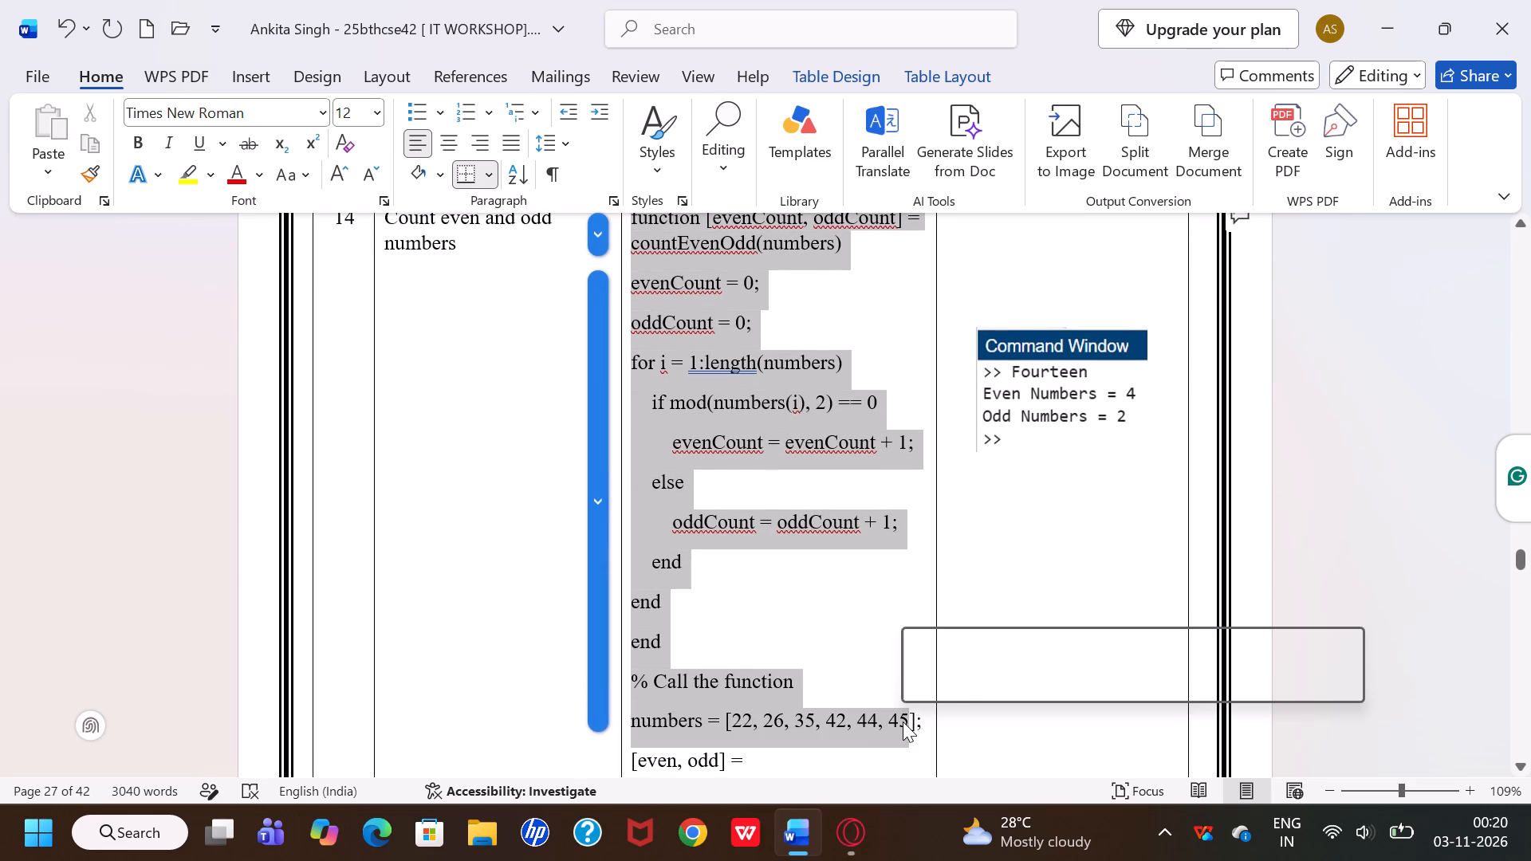
click(1042, 653)
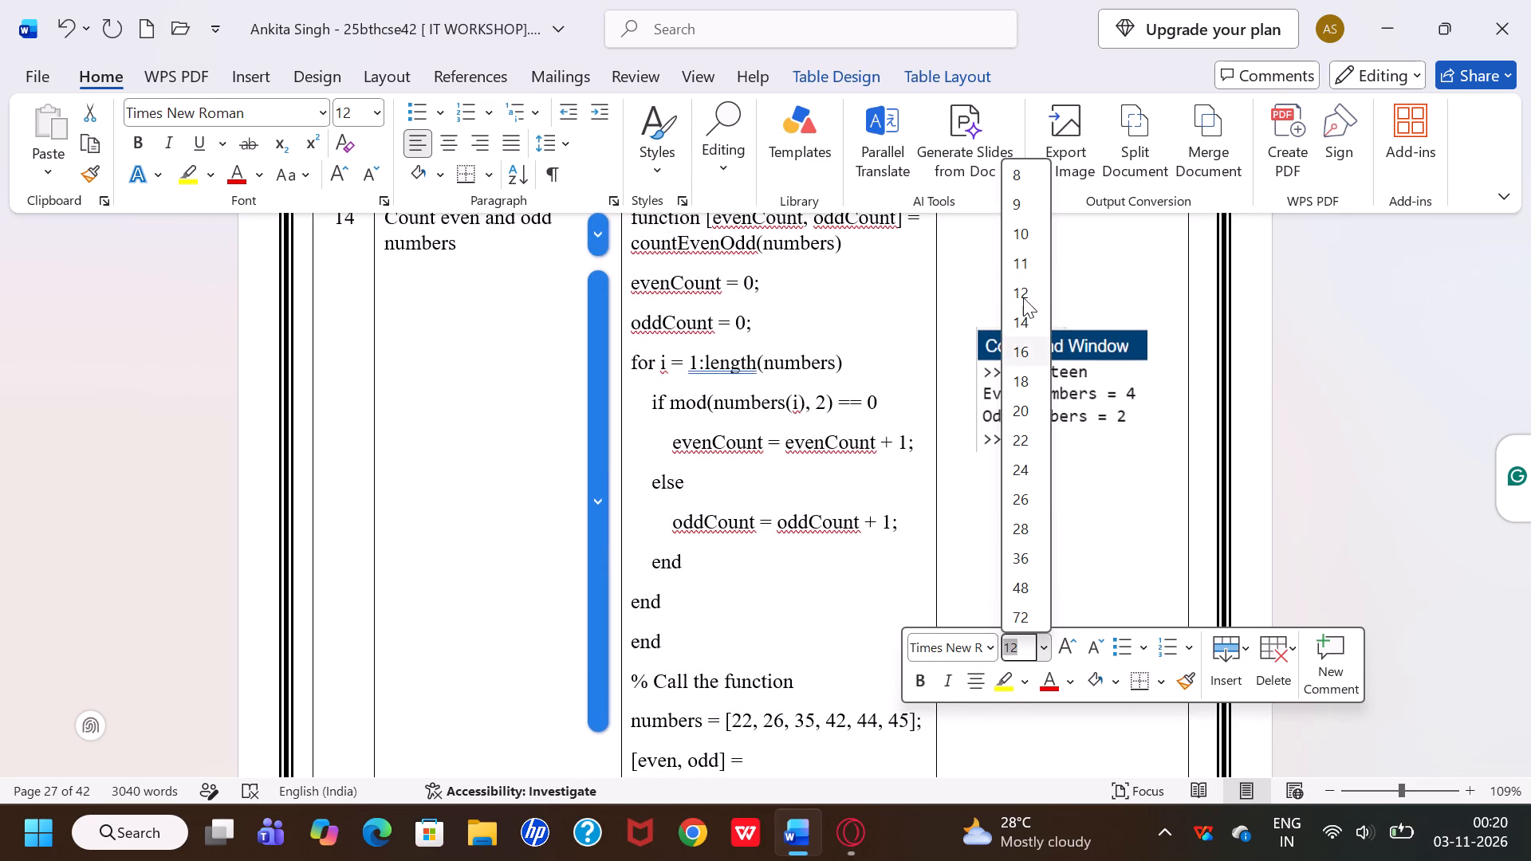
click(1023, 242)
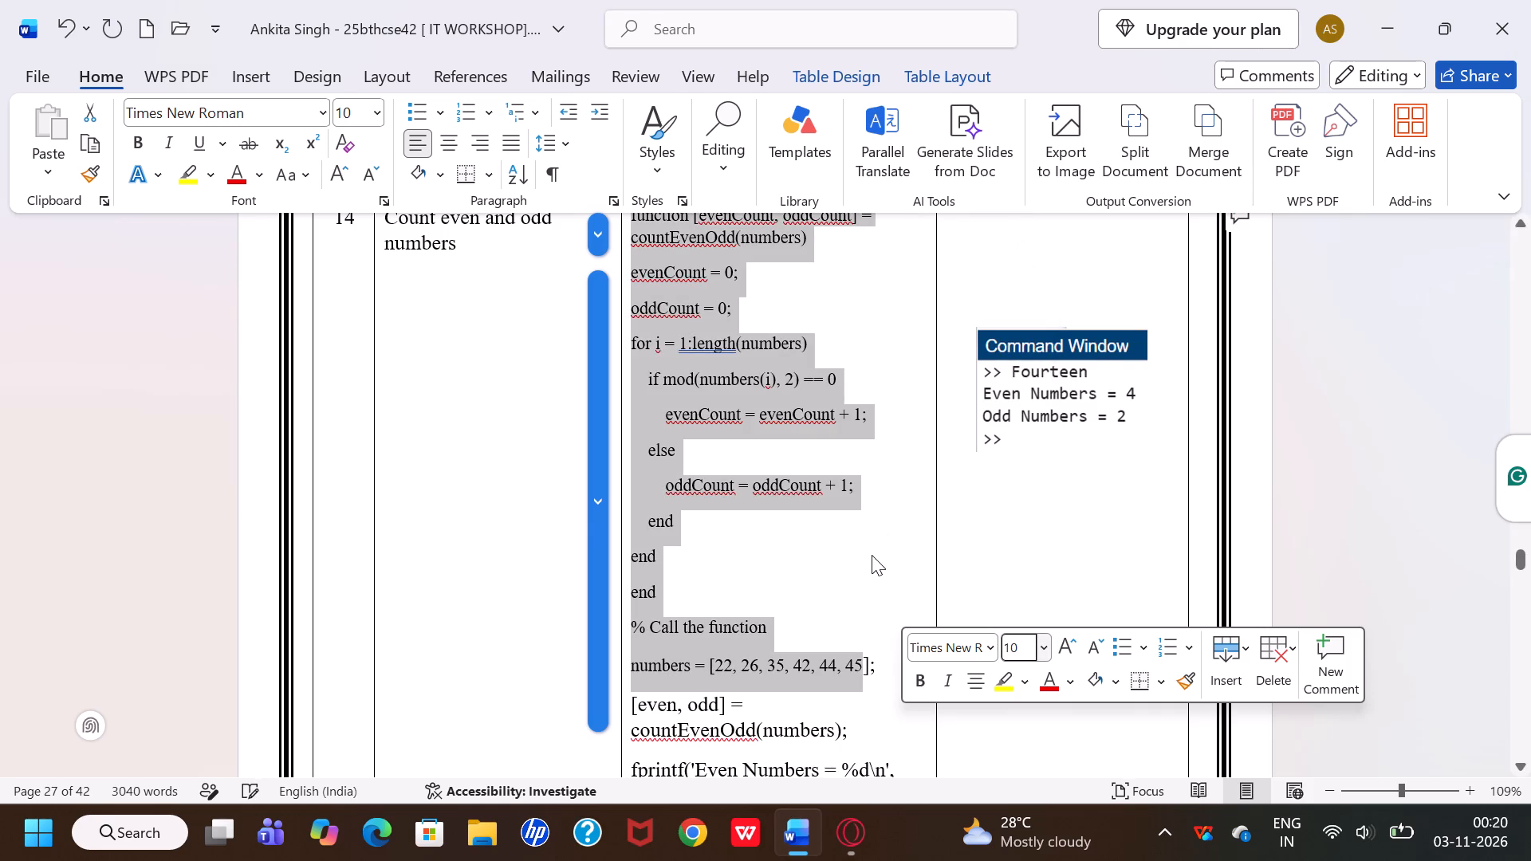
click(872, 555)
Set the rest of row 14's code, from the end of the numbers array line through the Odd Numbers fprintf line, to 10 point.
scroll(872, 555, down, 1)
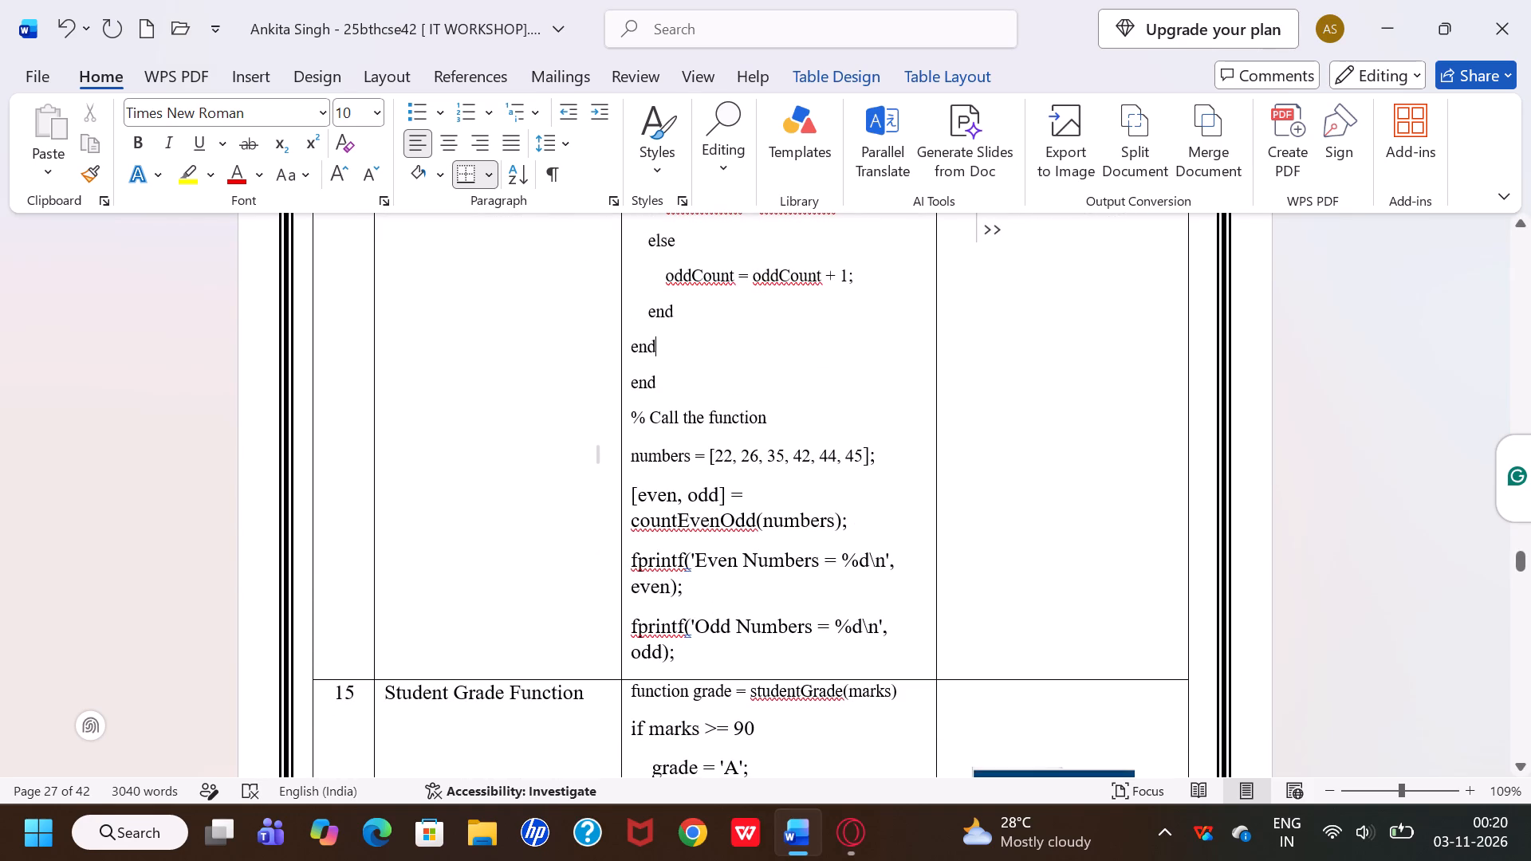
drag(864, 457, 875, 587)
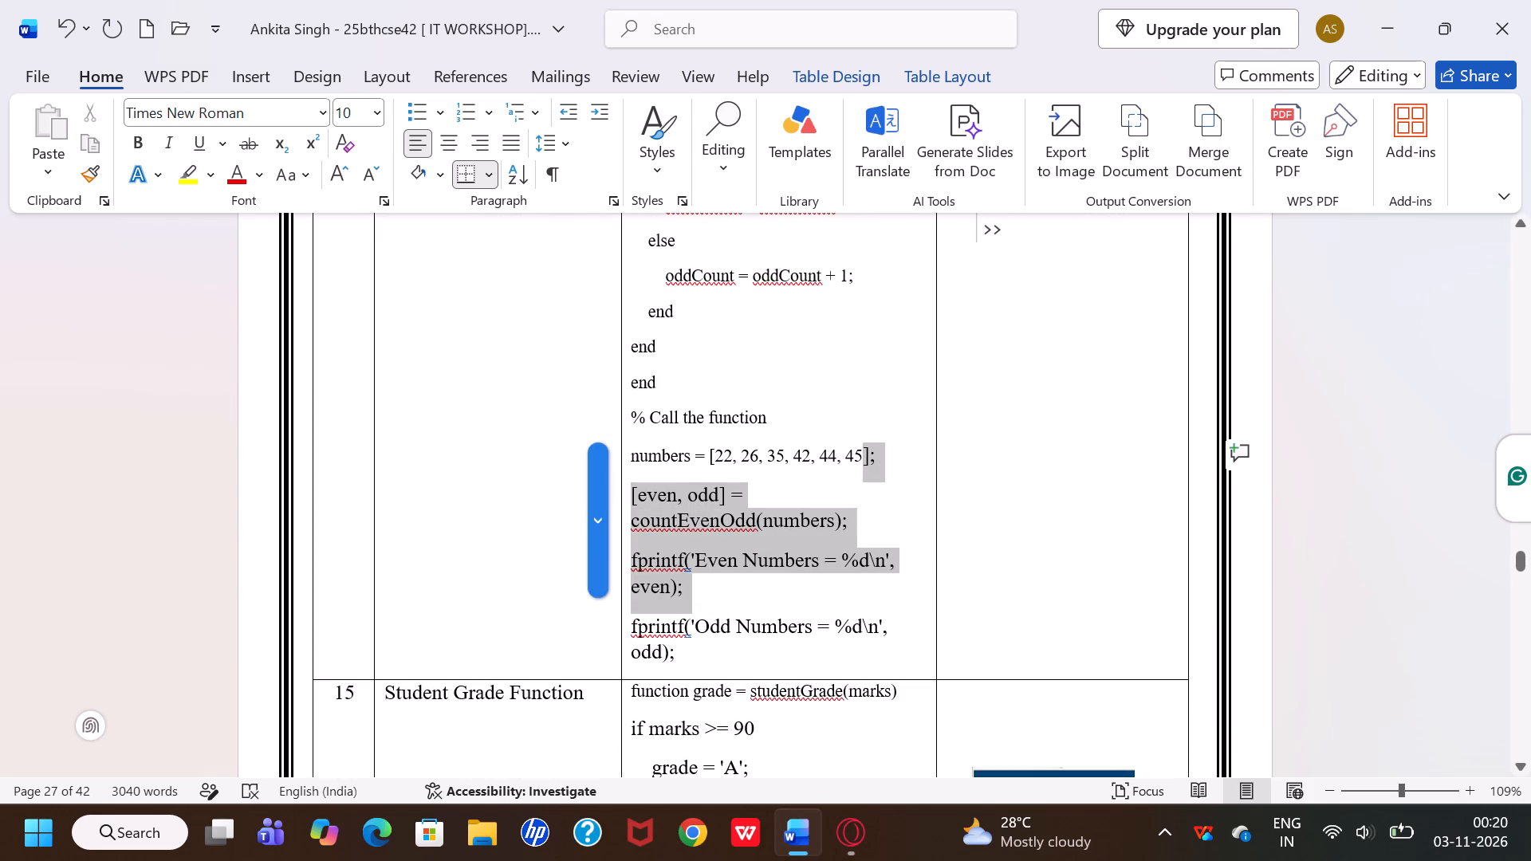
drag(875, 587, 876, 648)
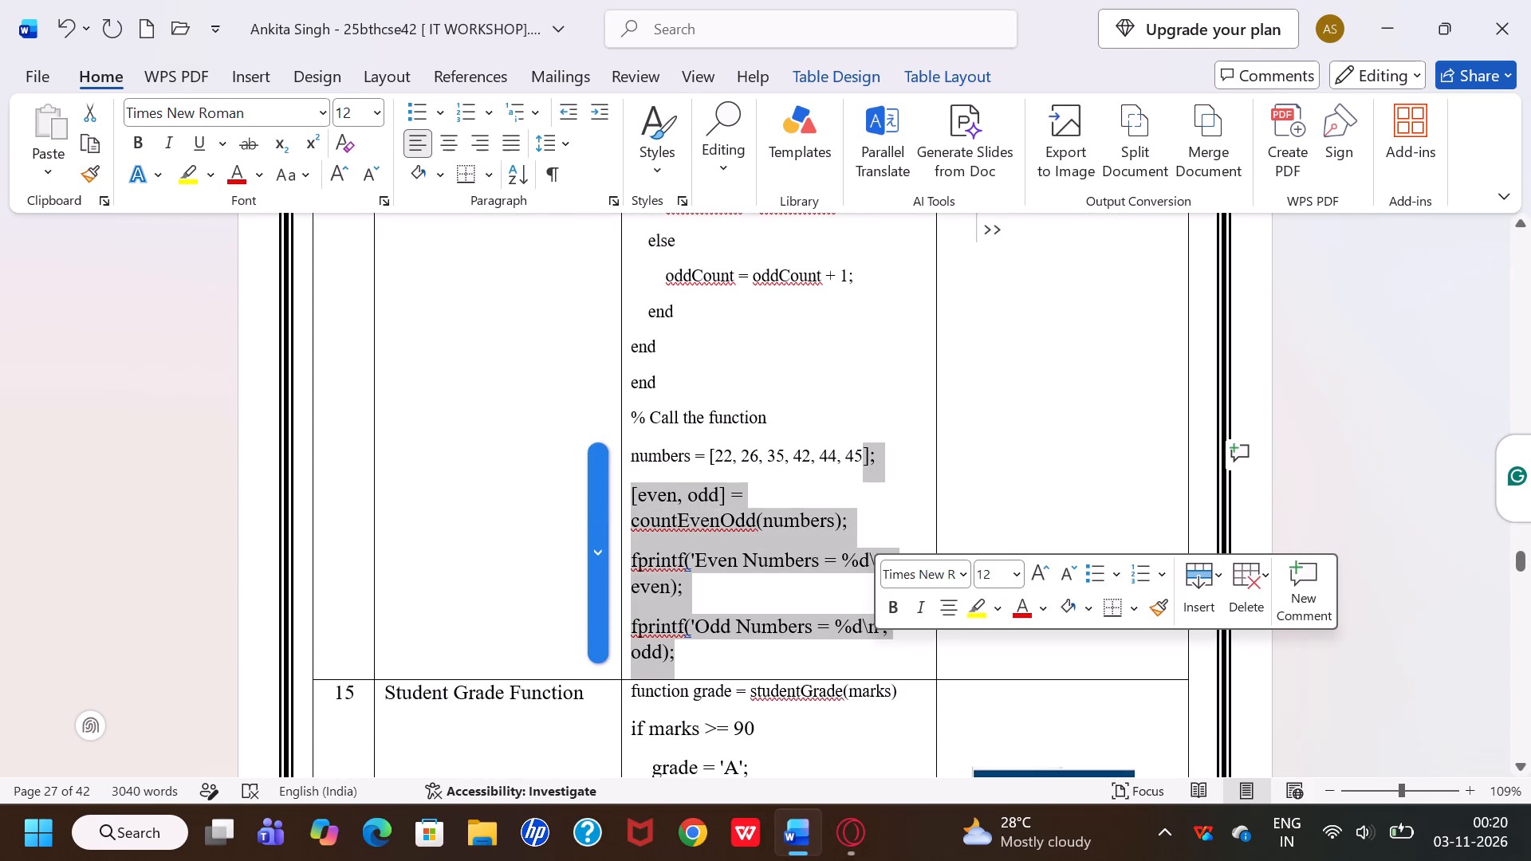
click(1011, 574)
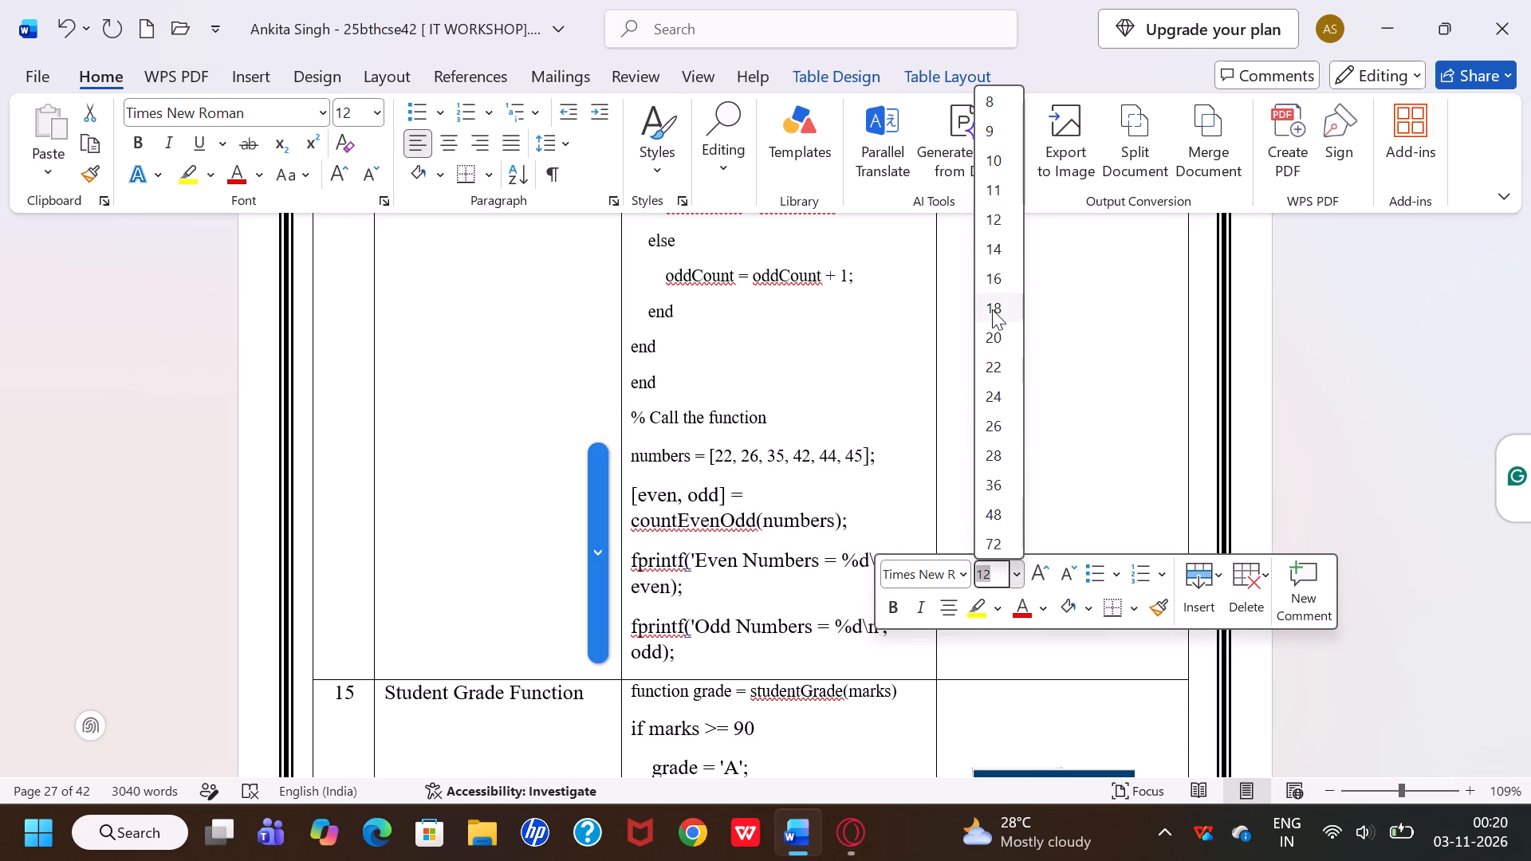
click(1001, 157)
click(938, 374)
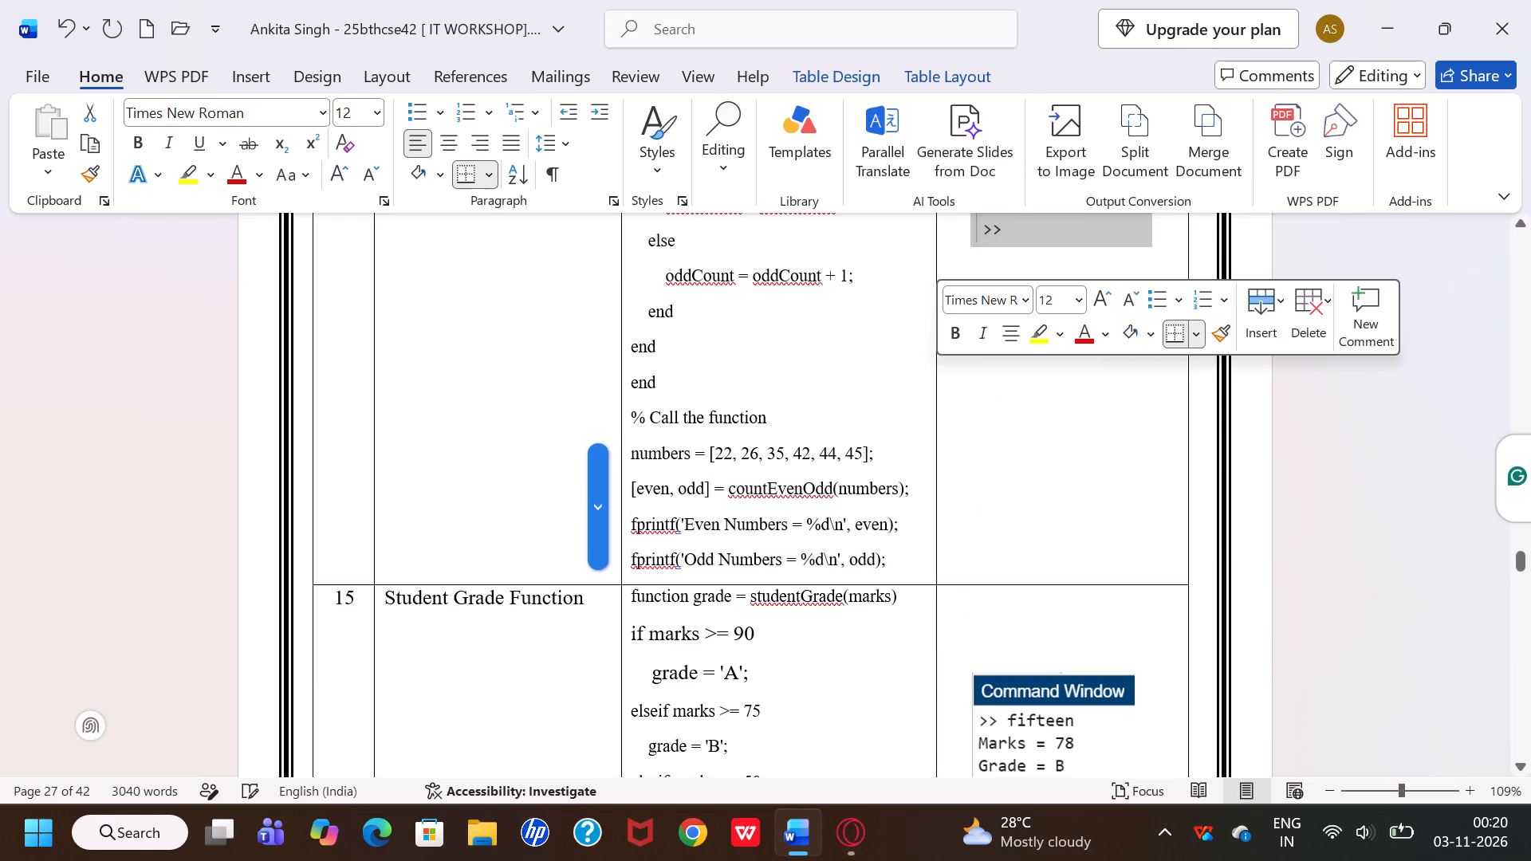
Save the document.
scroll(938, 374, down, 5)
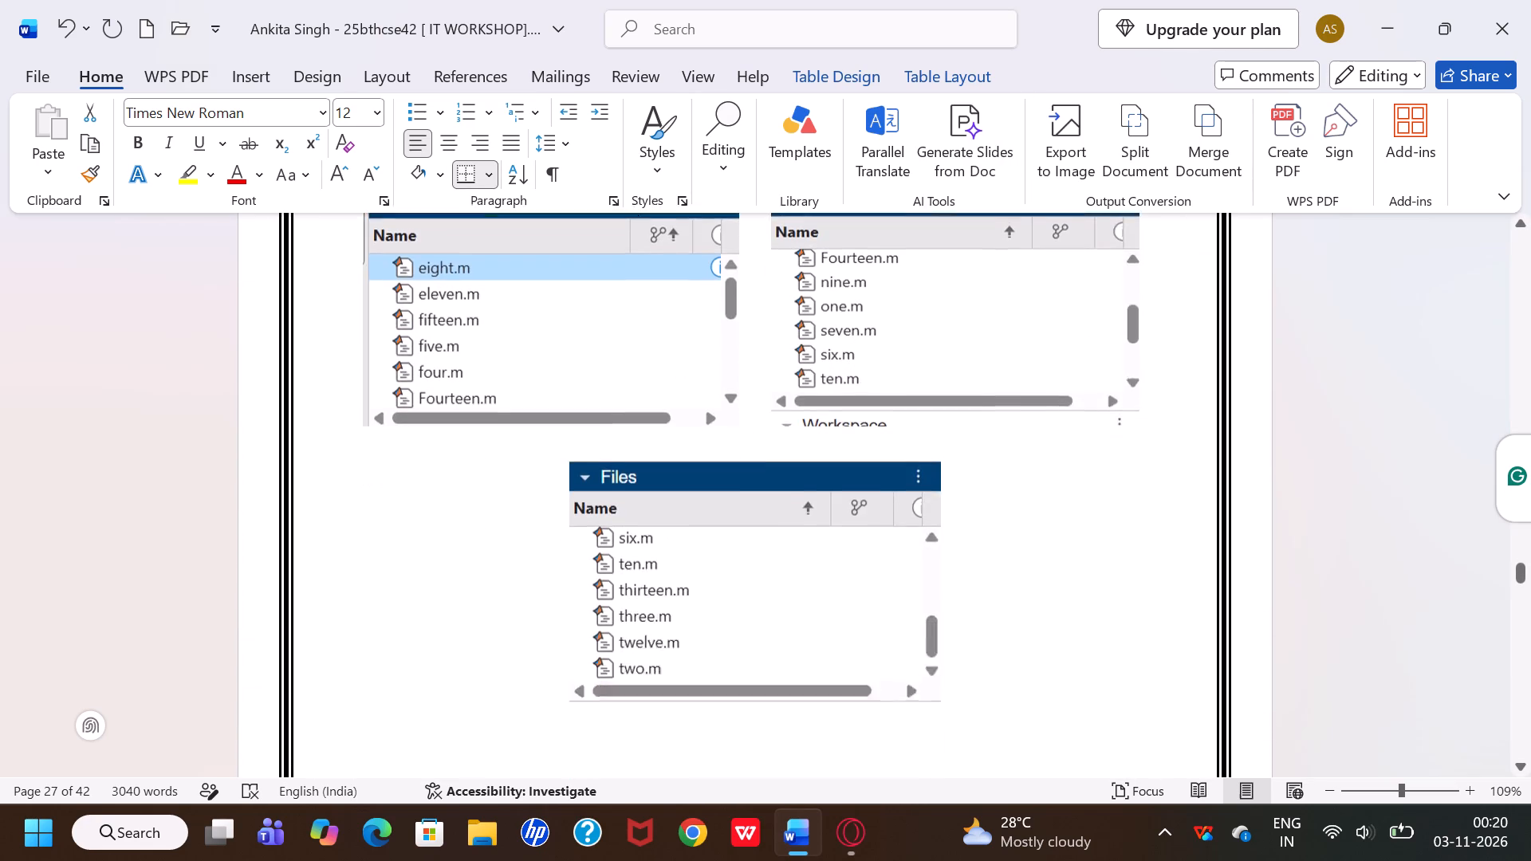
scroll(938, 374, down, 3)
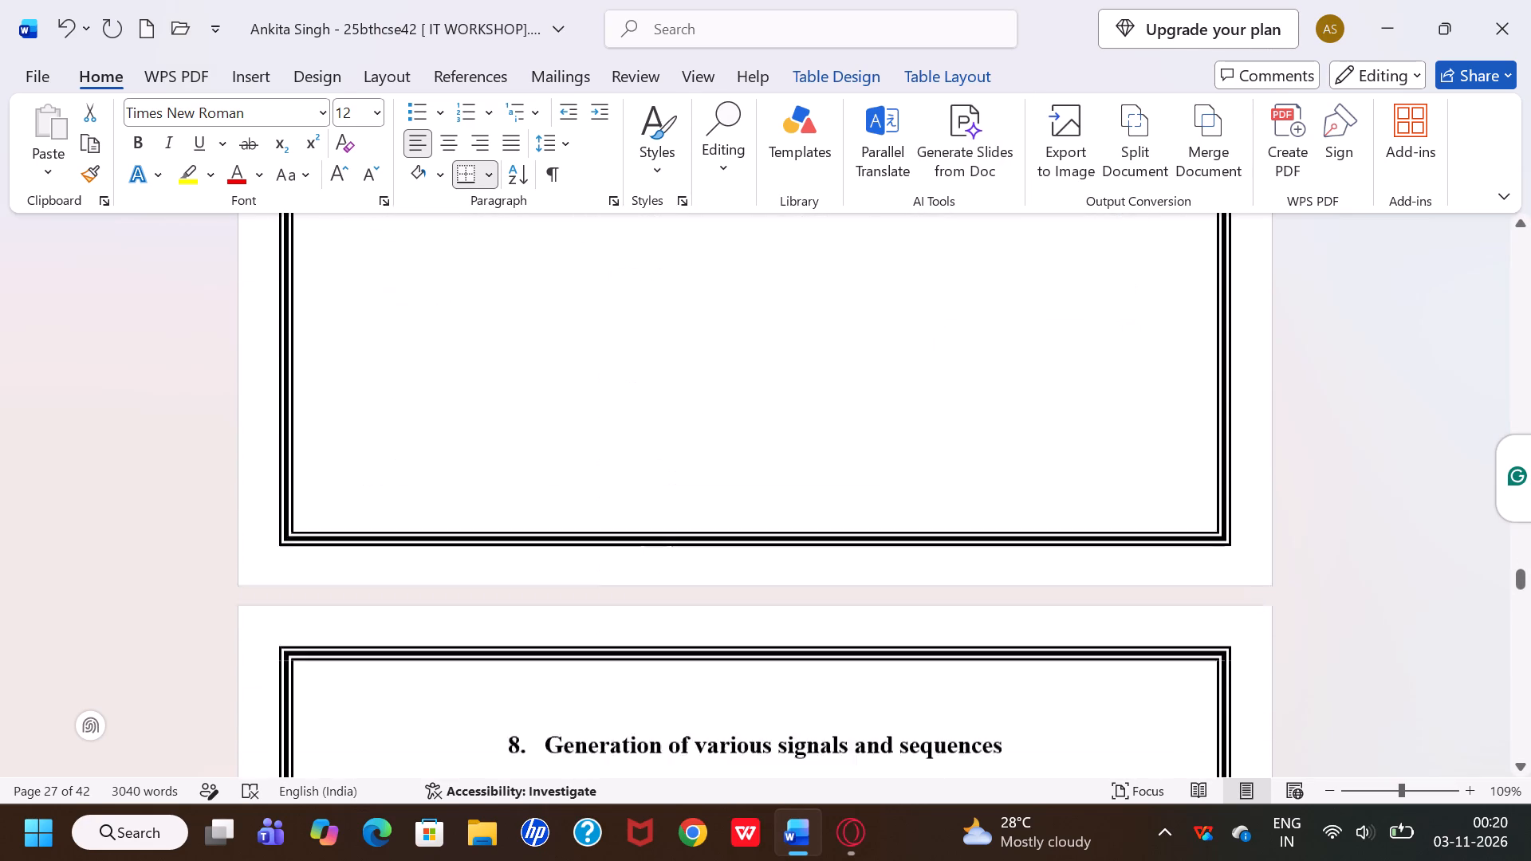
scroll(938, 374, down, 1)
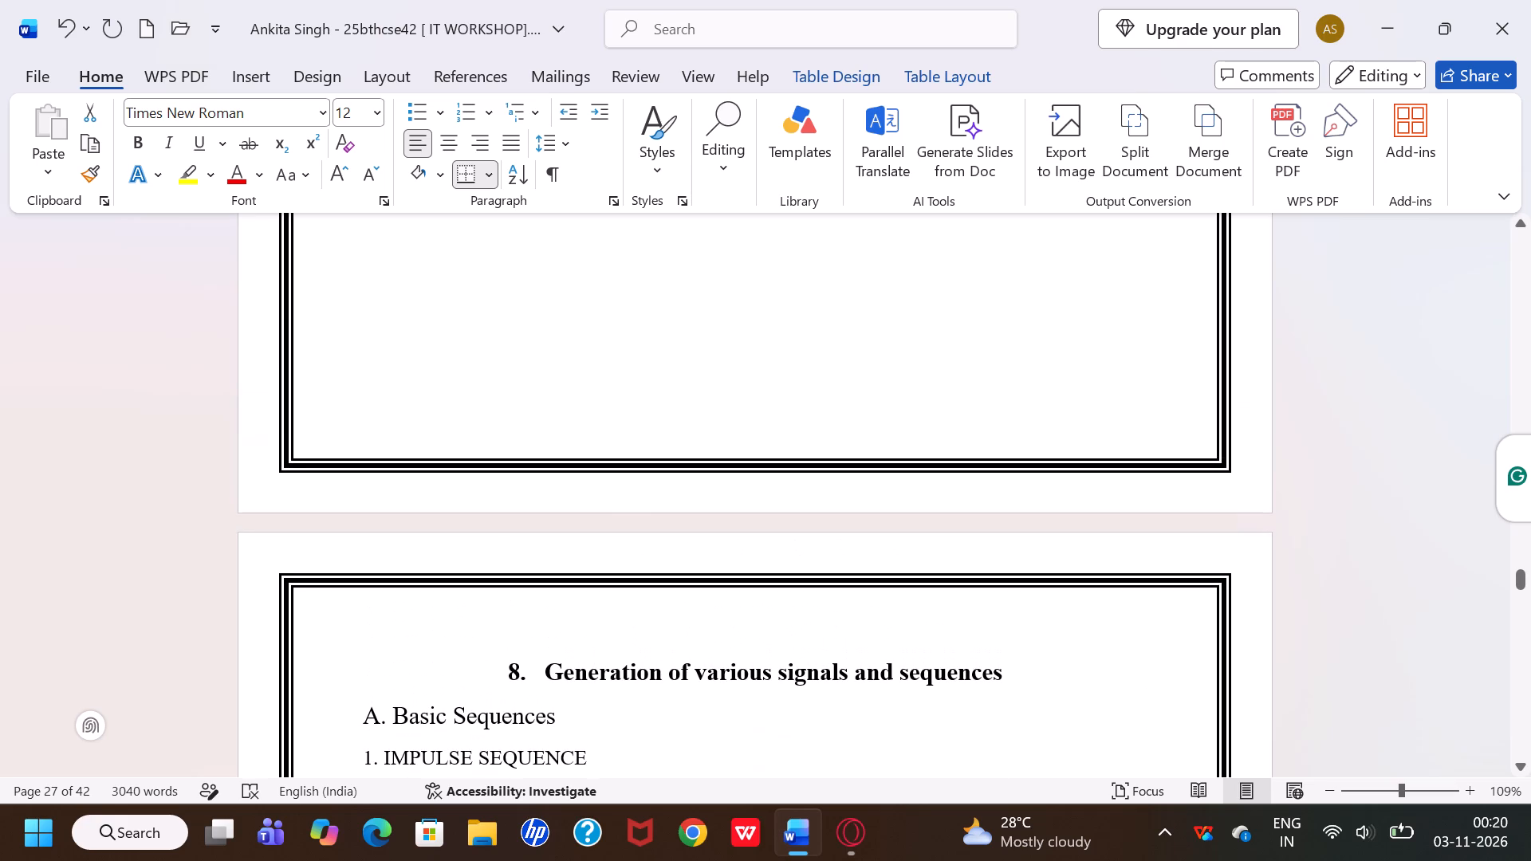
scroll(938, 374, up, 1)
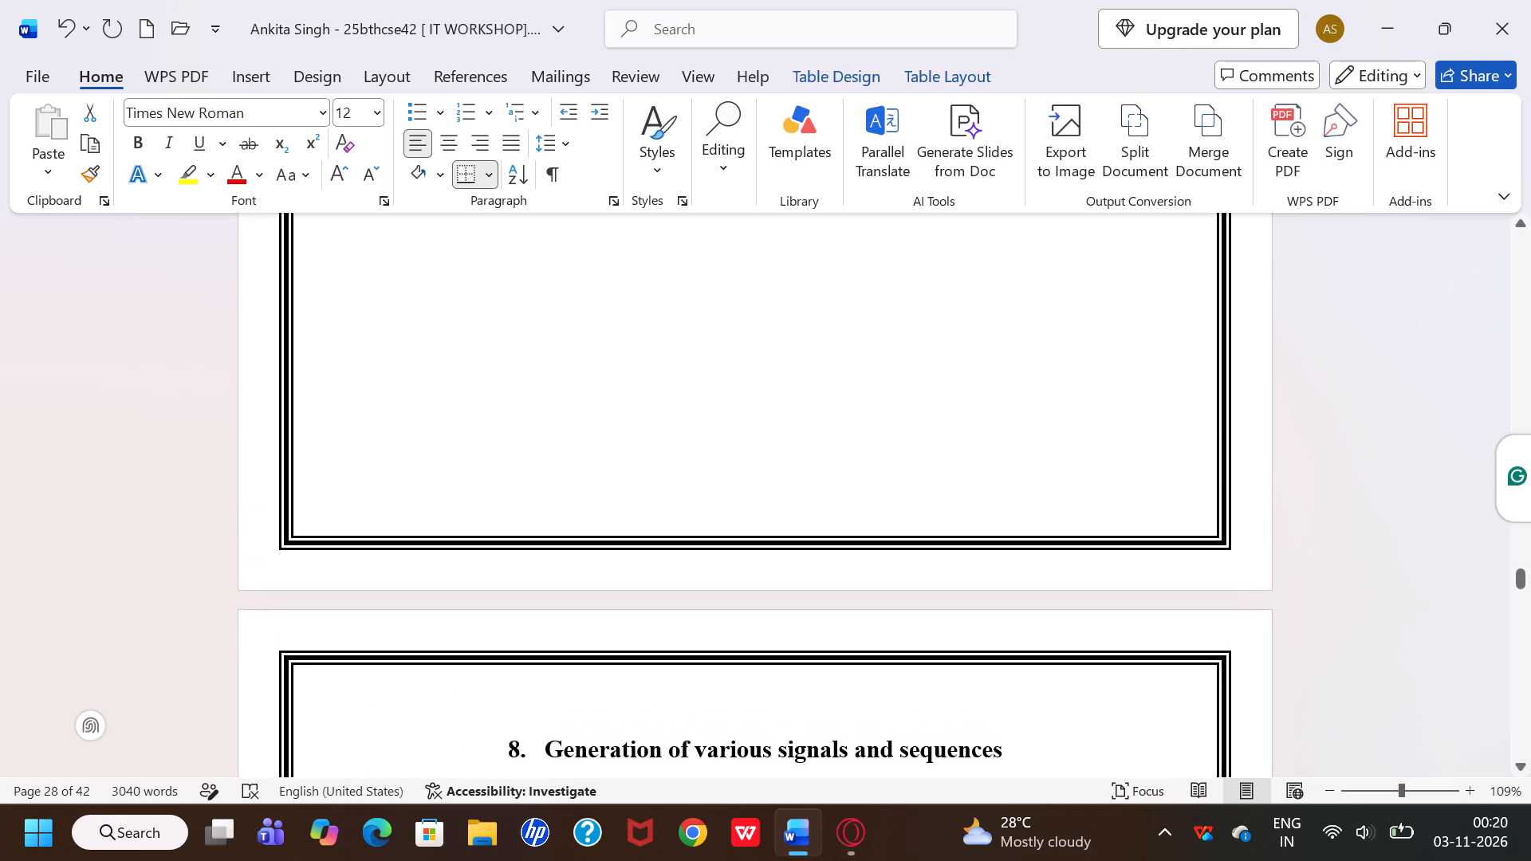
key(ctrl+s)
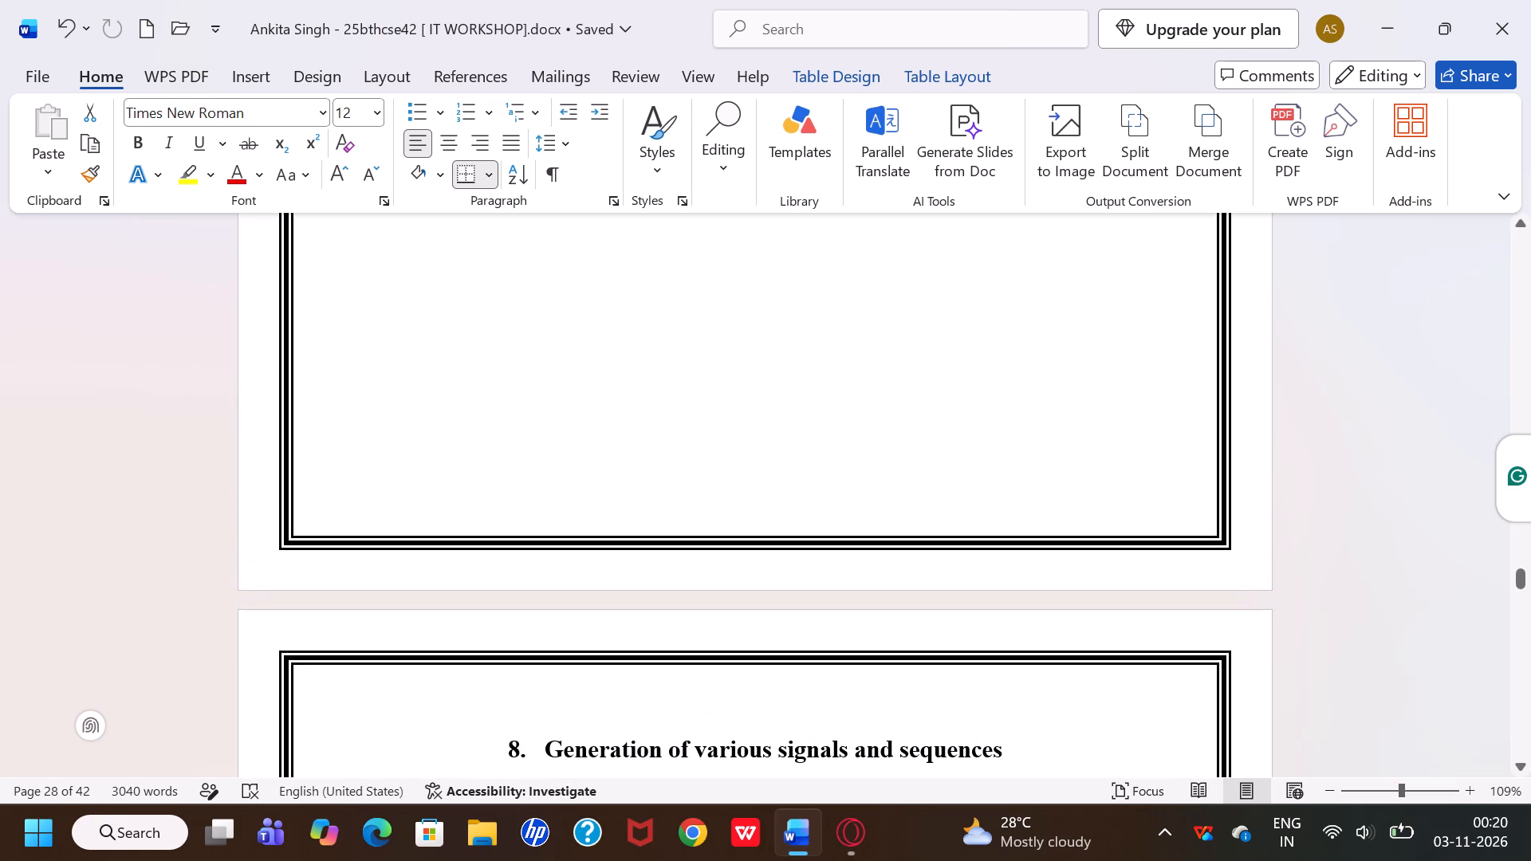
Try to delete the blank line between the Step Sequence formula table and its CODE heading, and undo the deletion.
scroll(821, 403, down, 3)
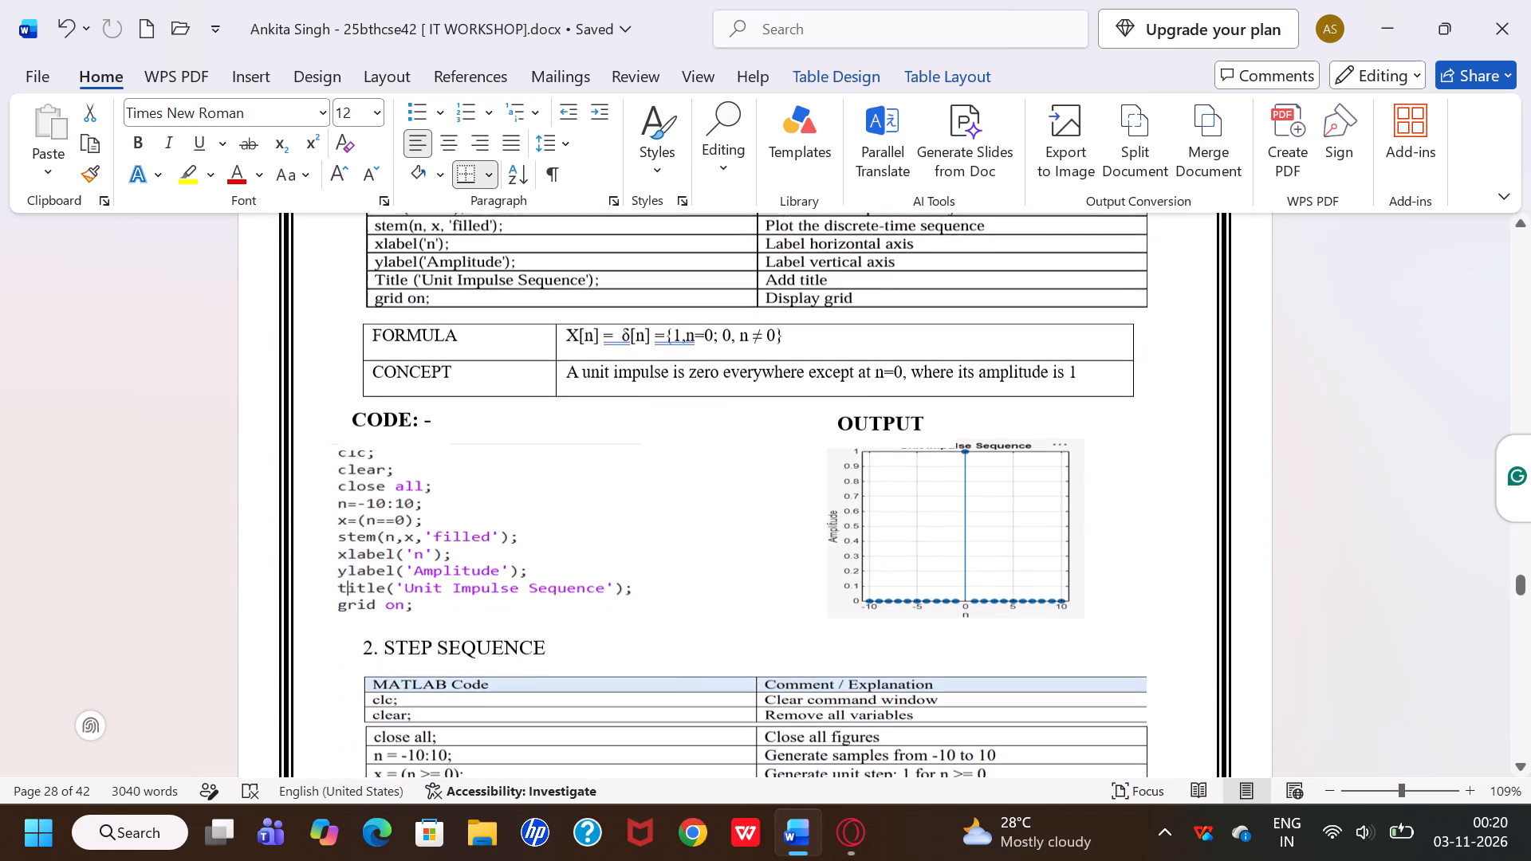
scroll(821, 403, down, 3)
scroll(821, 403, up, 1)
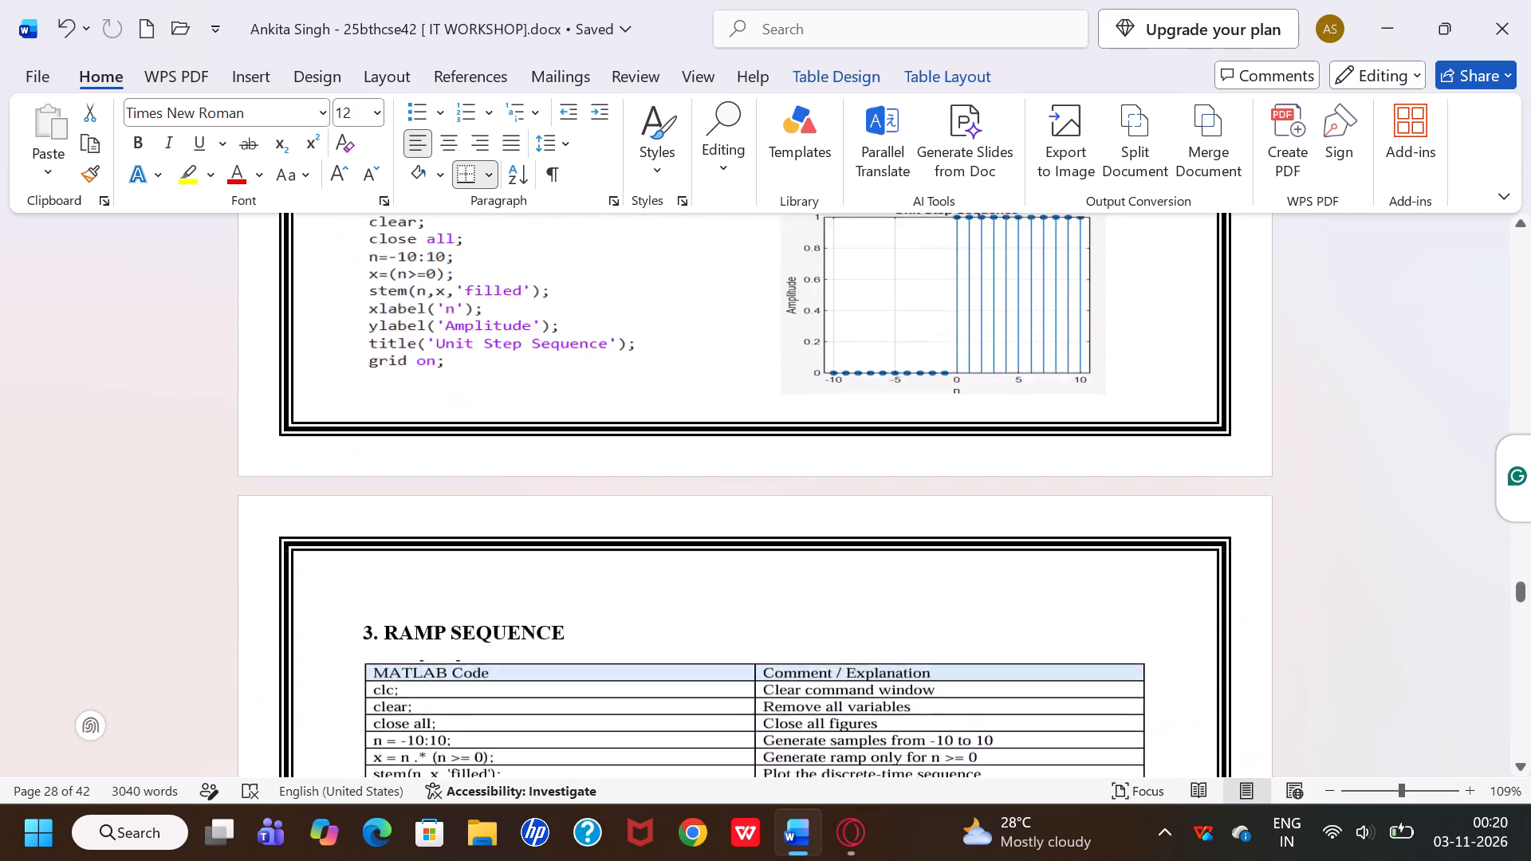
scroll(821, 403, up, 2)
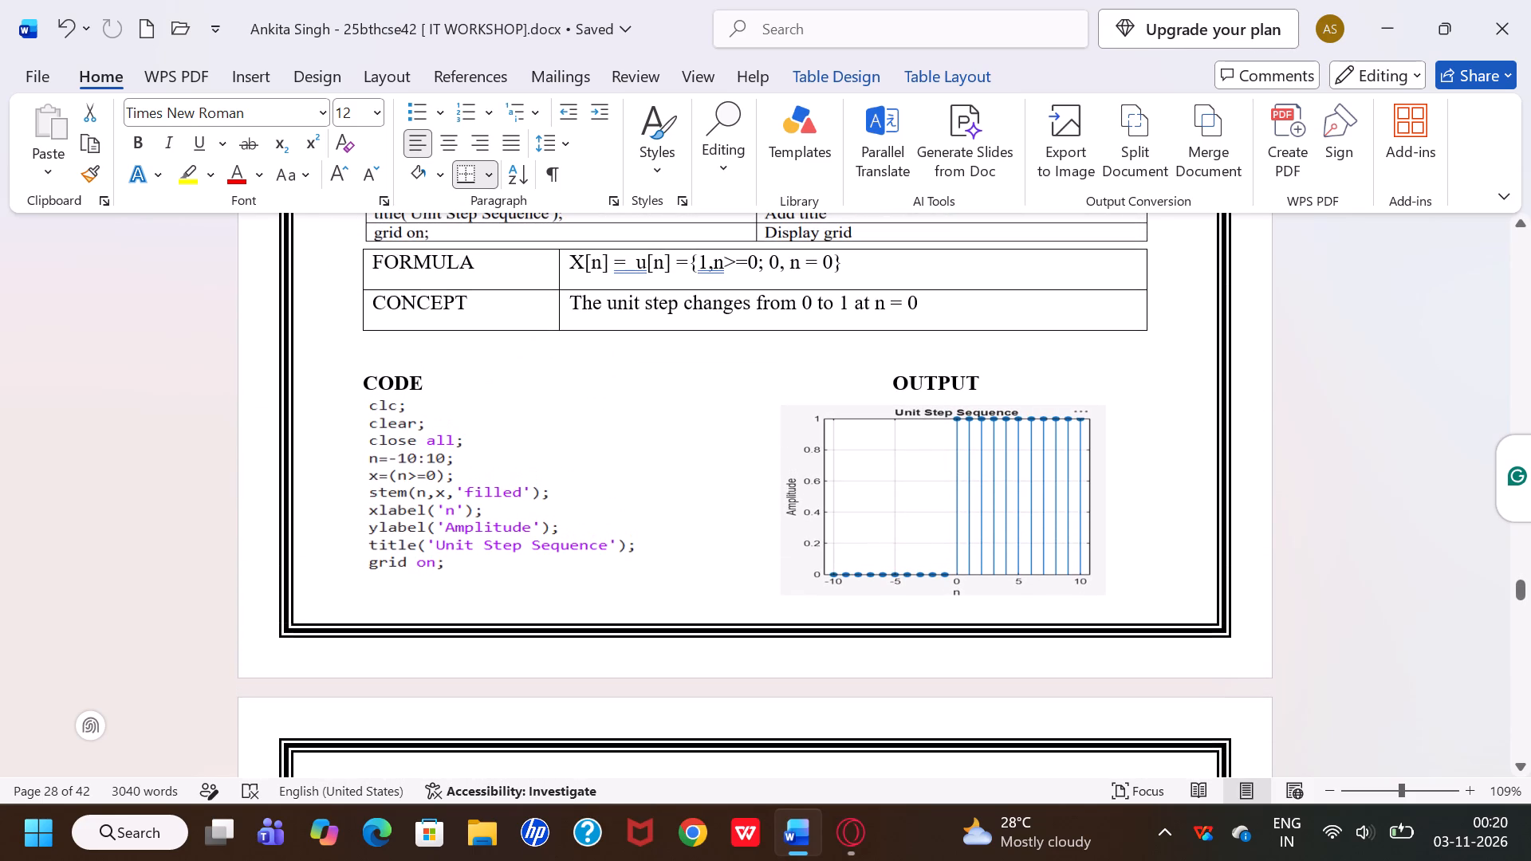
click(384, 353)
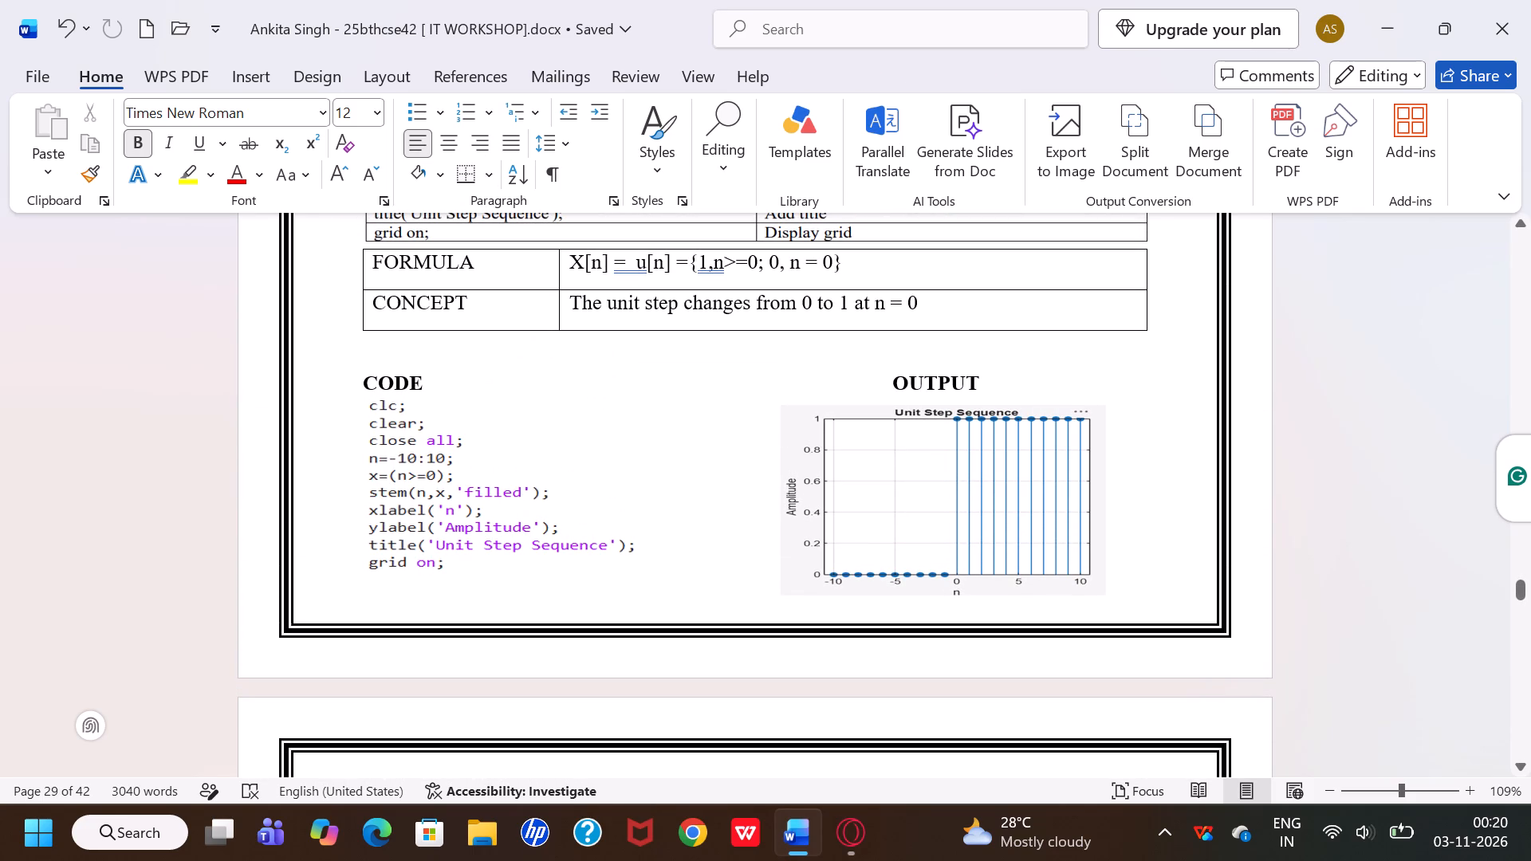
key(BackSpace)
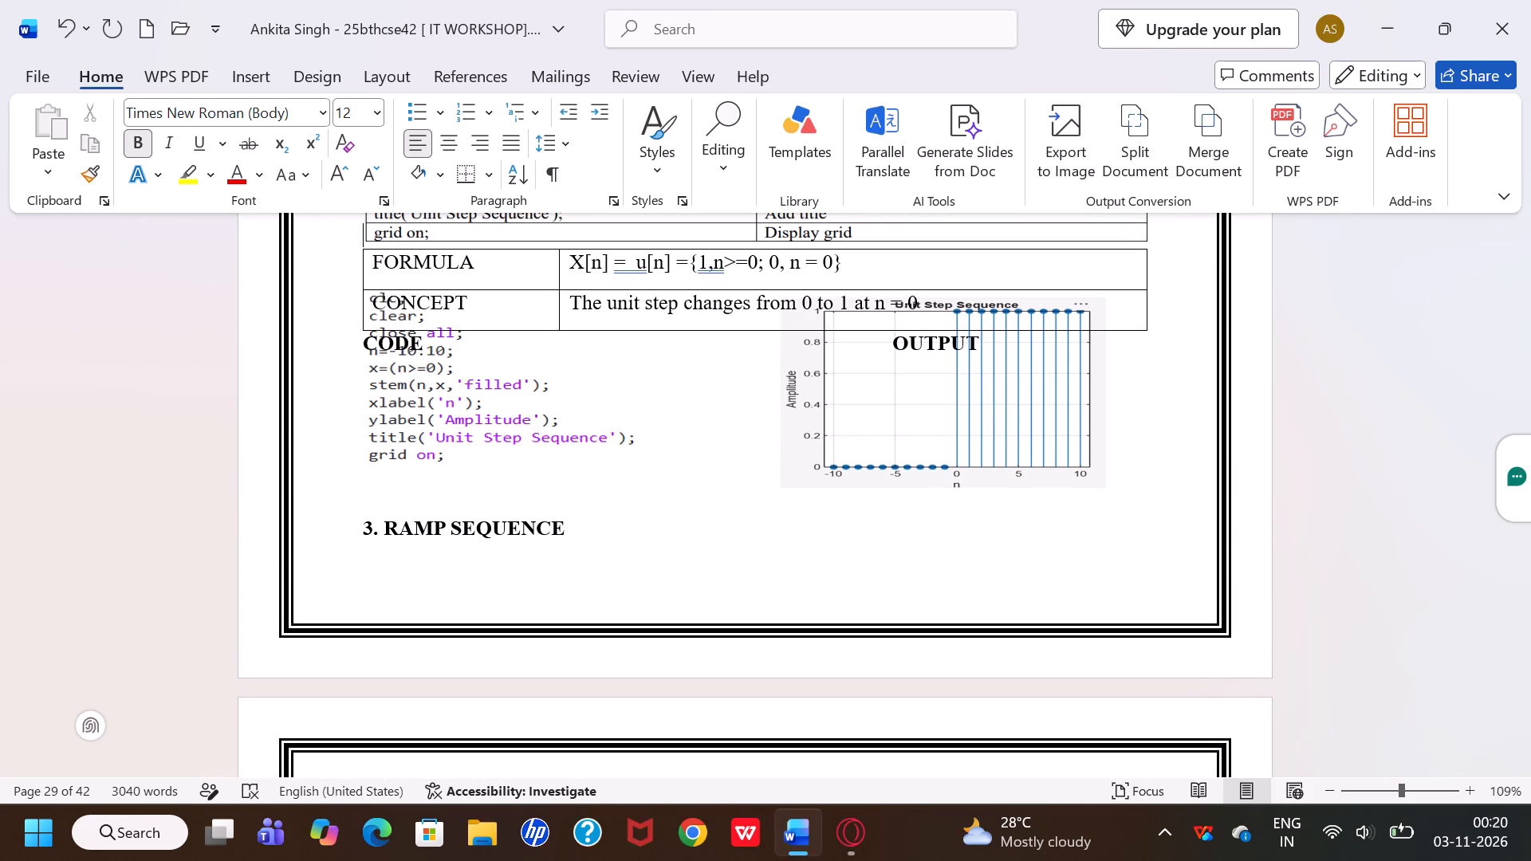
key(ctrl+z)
Examine the Step and Impulse Sequence layout and the formatting of the "A. Basic Sequences" and "1. IMPULSE SEQUENCE" headings.
scroll(384, 353, up, 1)
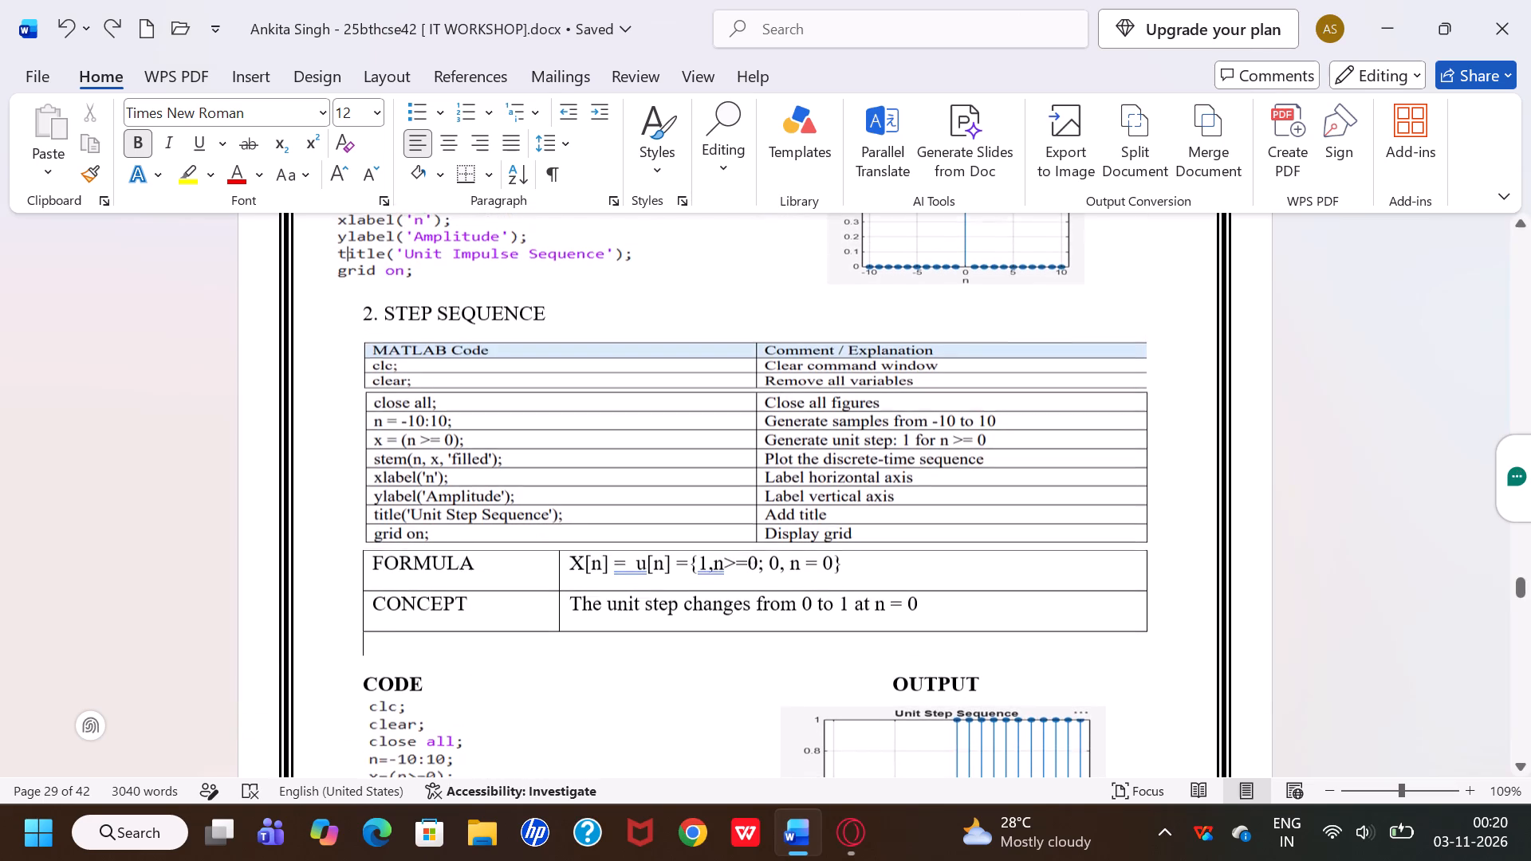
click(635, 596)
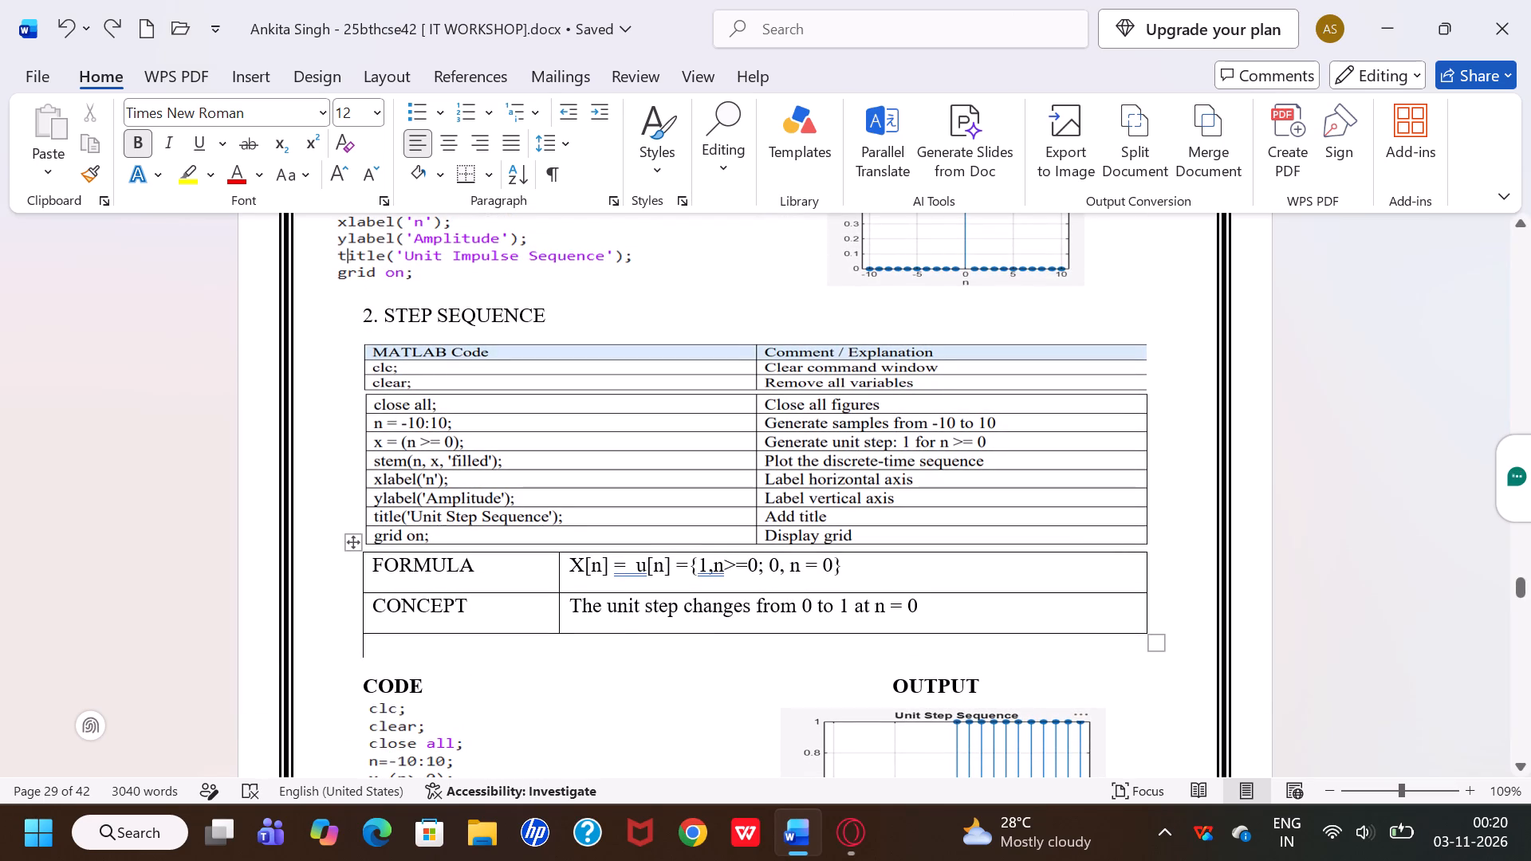
scroll(689, 620, up, 1)
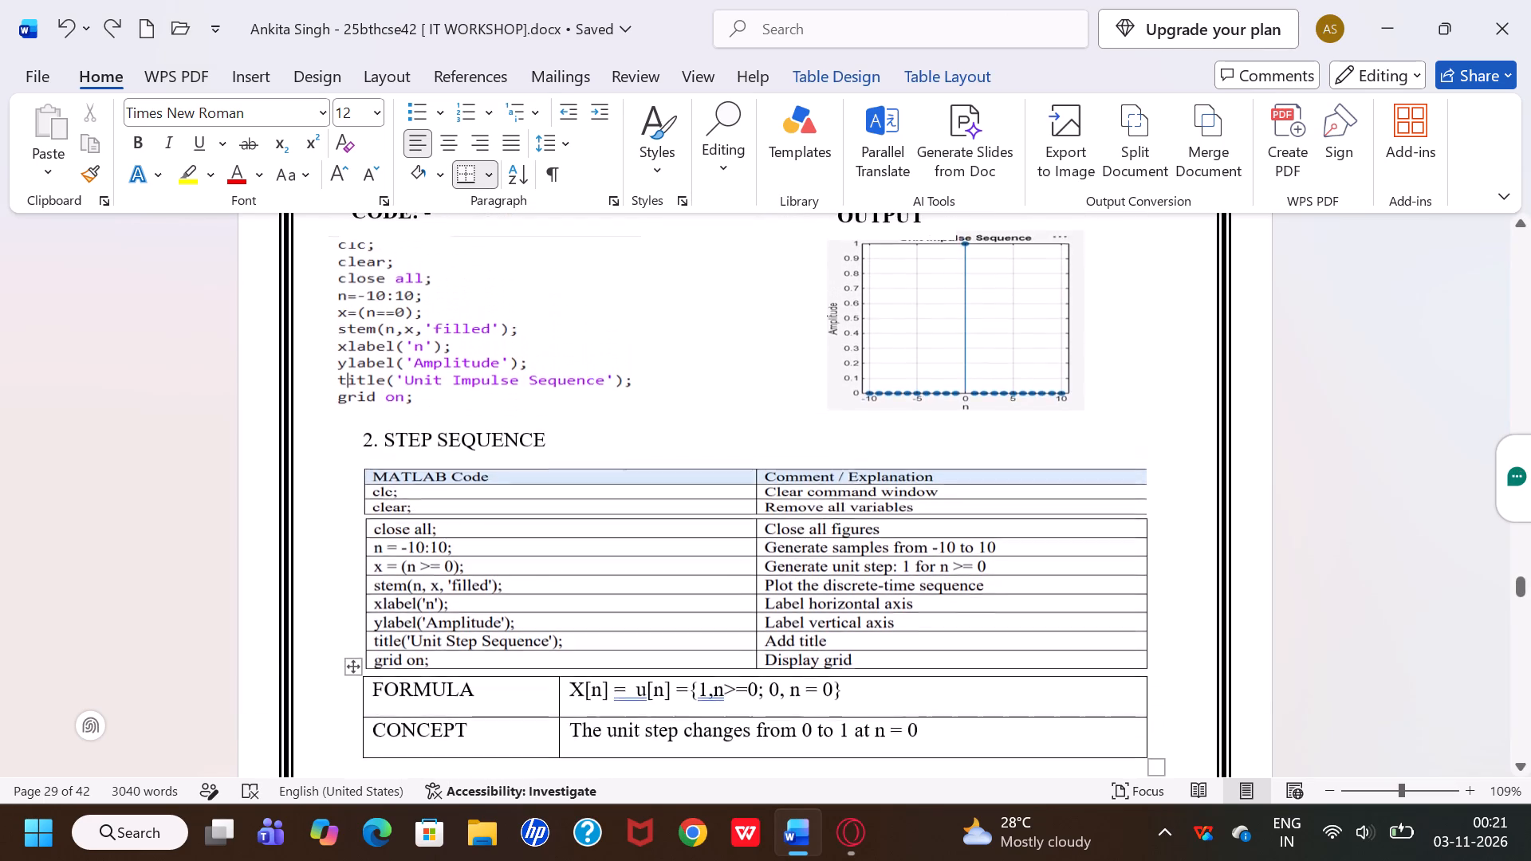
scroll(689, 620, up, 2)
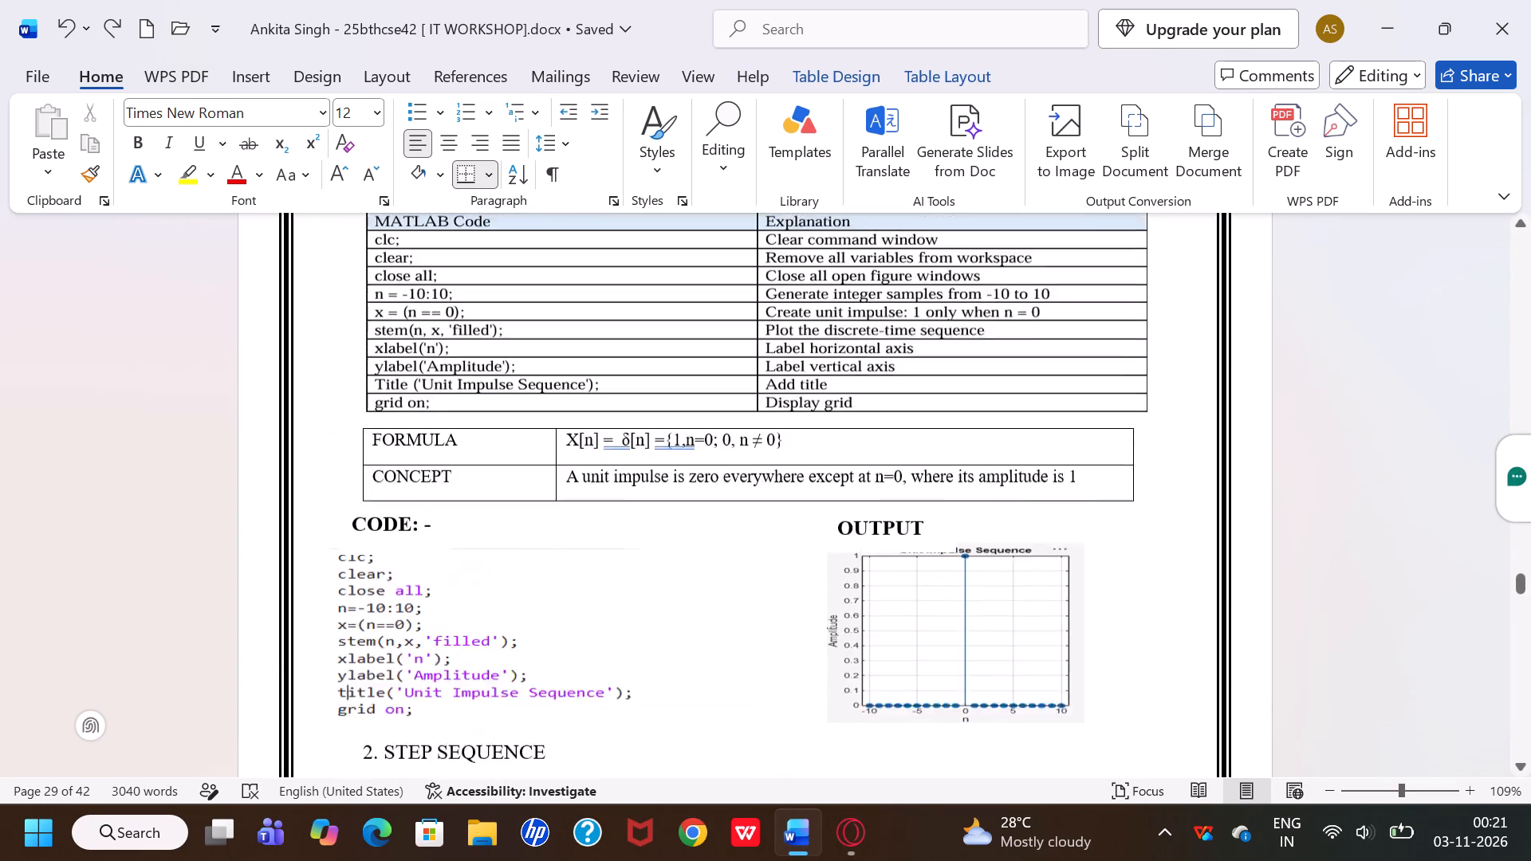
scroll(689, 620, up, 2)
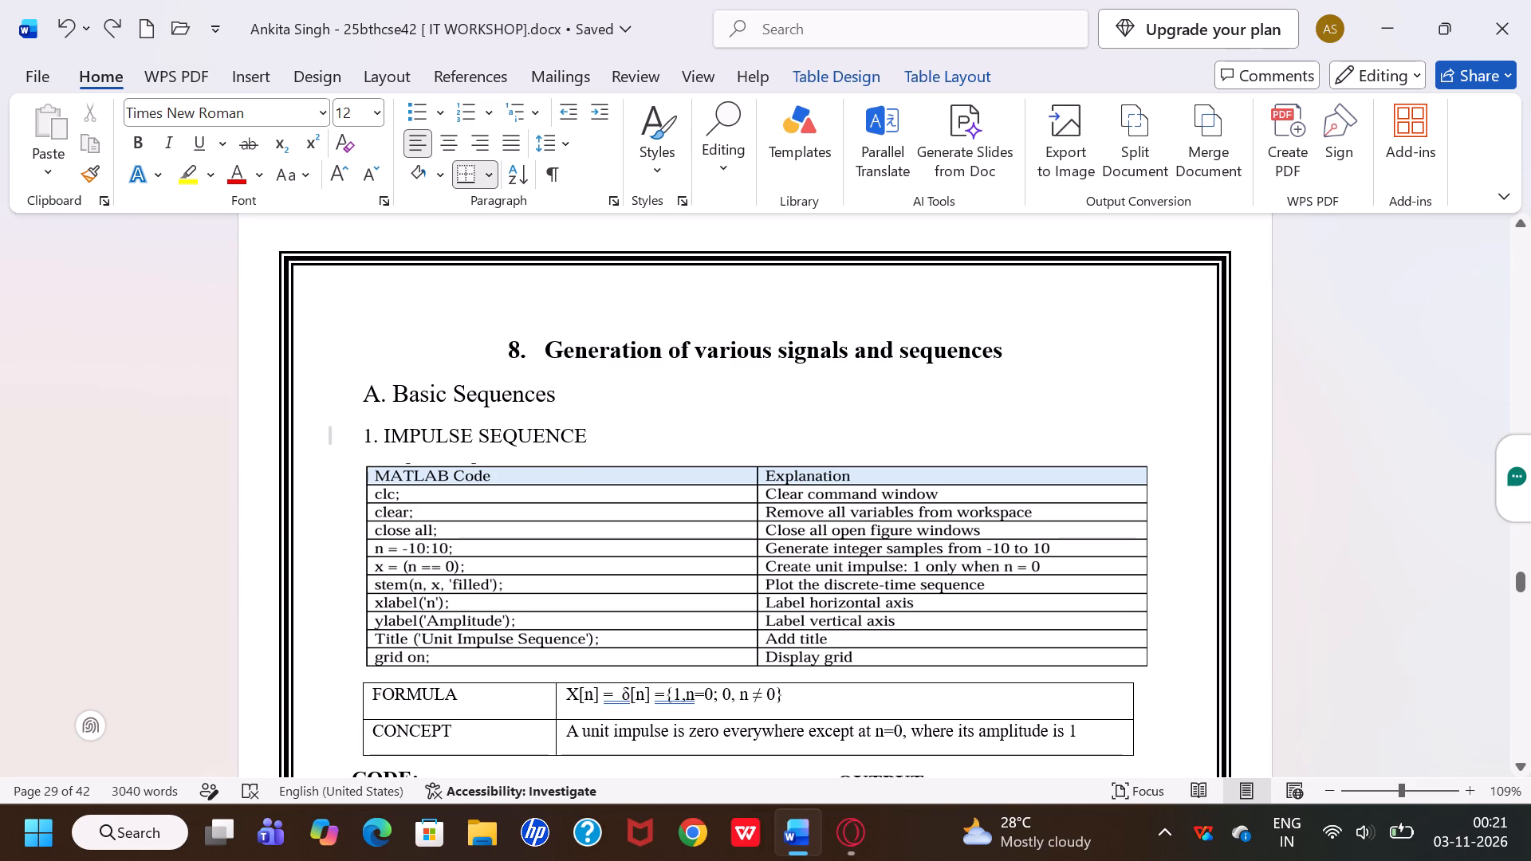
triple_click(500, 431)
click(651, 442)
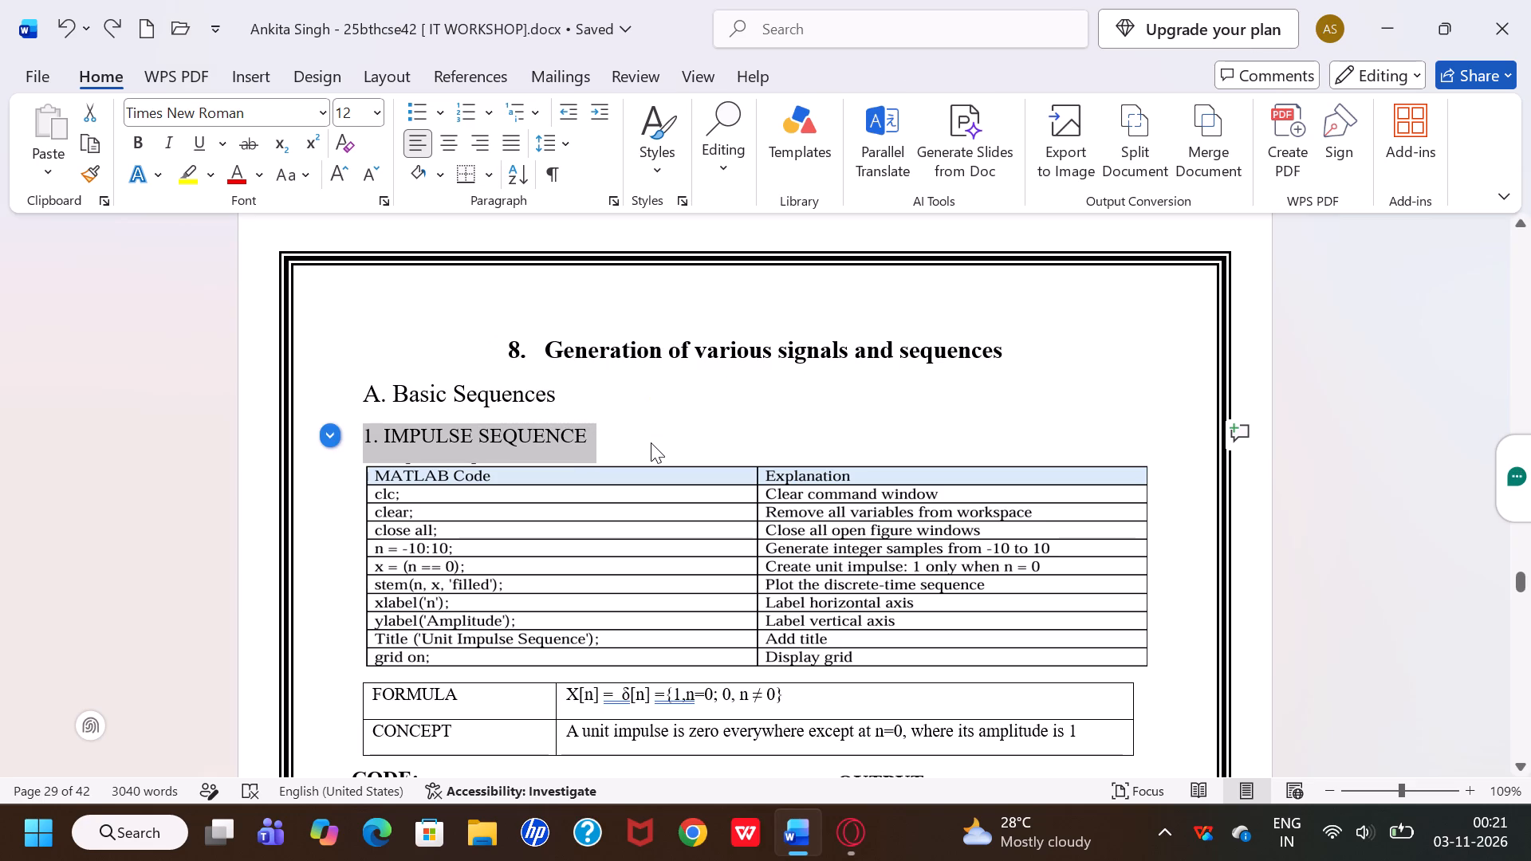
triple_click(473, 385)
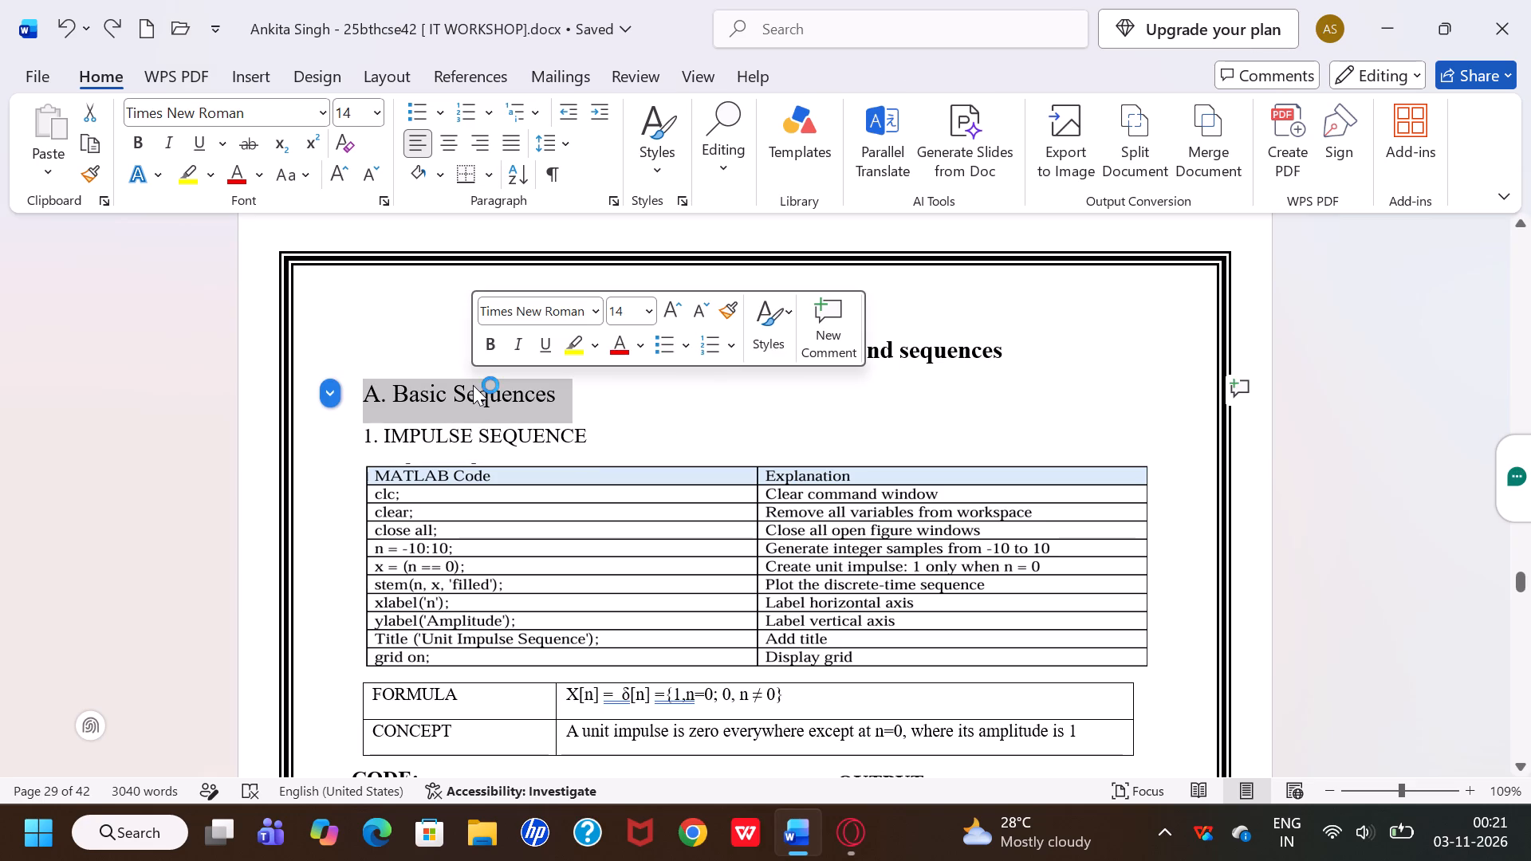
click(655, 437)
click(580, 329)
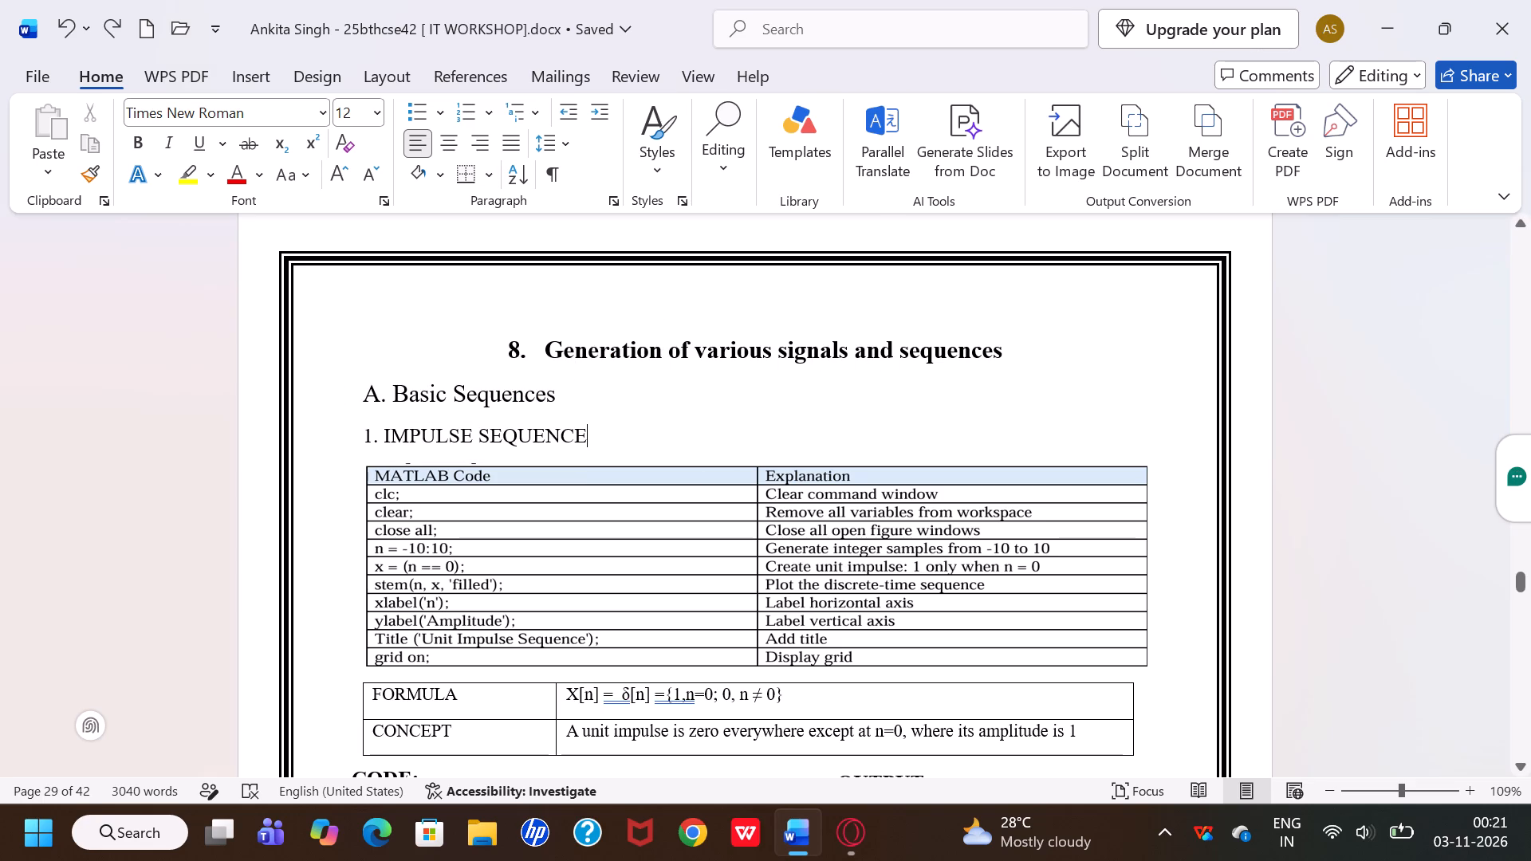
Slightly reduce the height of the Impulse Sequence code-and-explanation table picture from its bottom edge.
scroll(638, 413, down, 2)
click(739, 437)
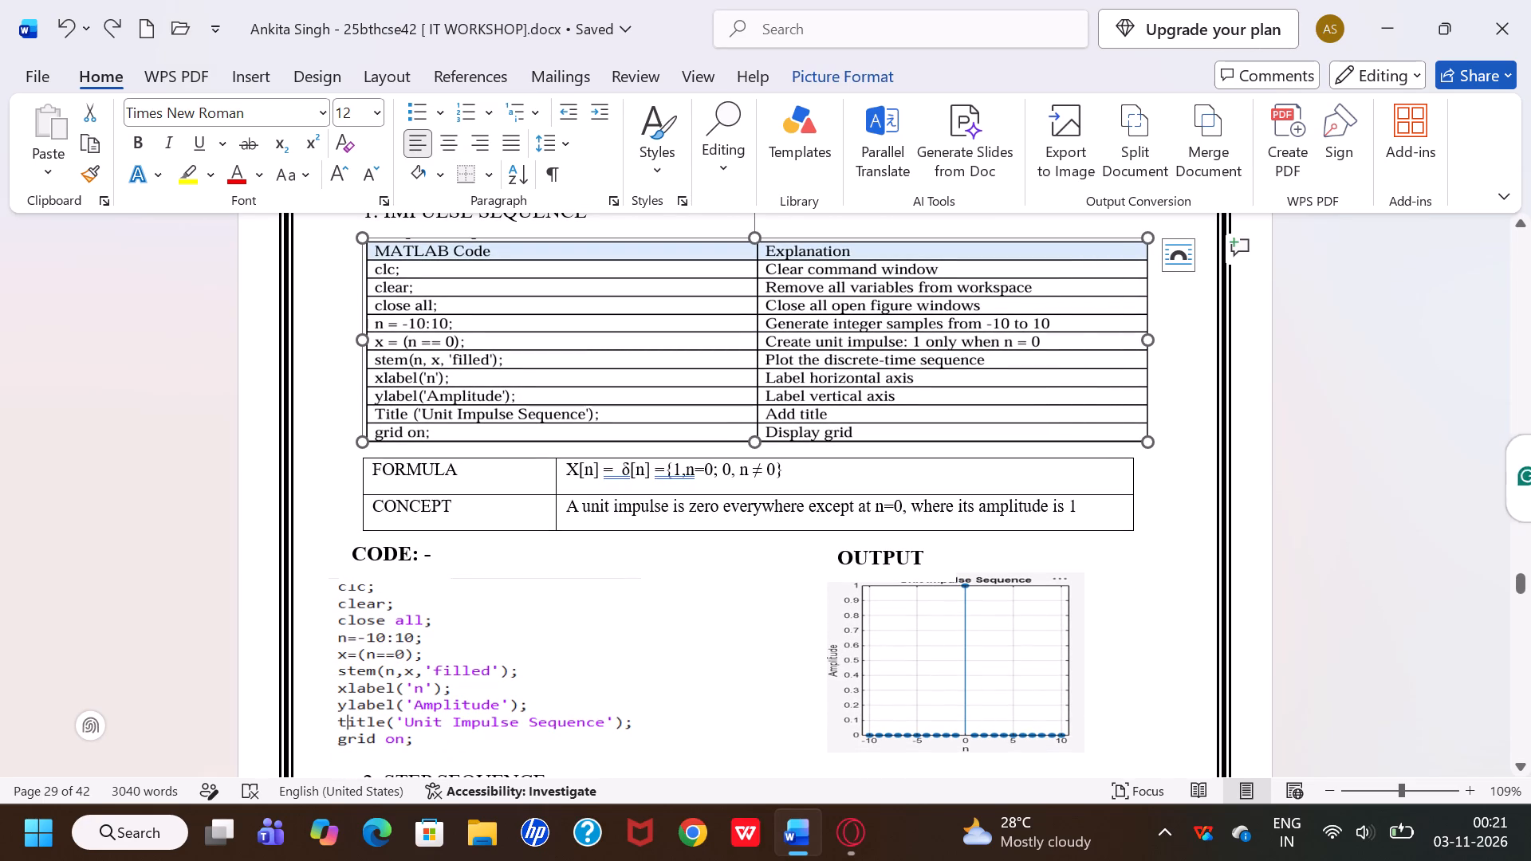
drag(753, 441, 752, 421)
Slightly reduce the height of the Unit Step Sequence output plot from its bottom edge.
scroll(742, 575, down, 4)
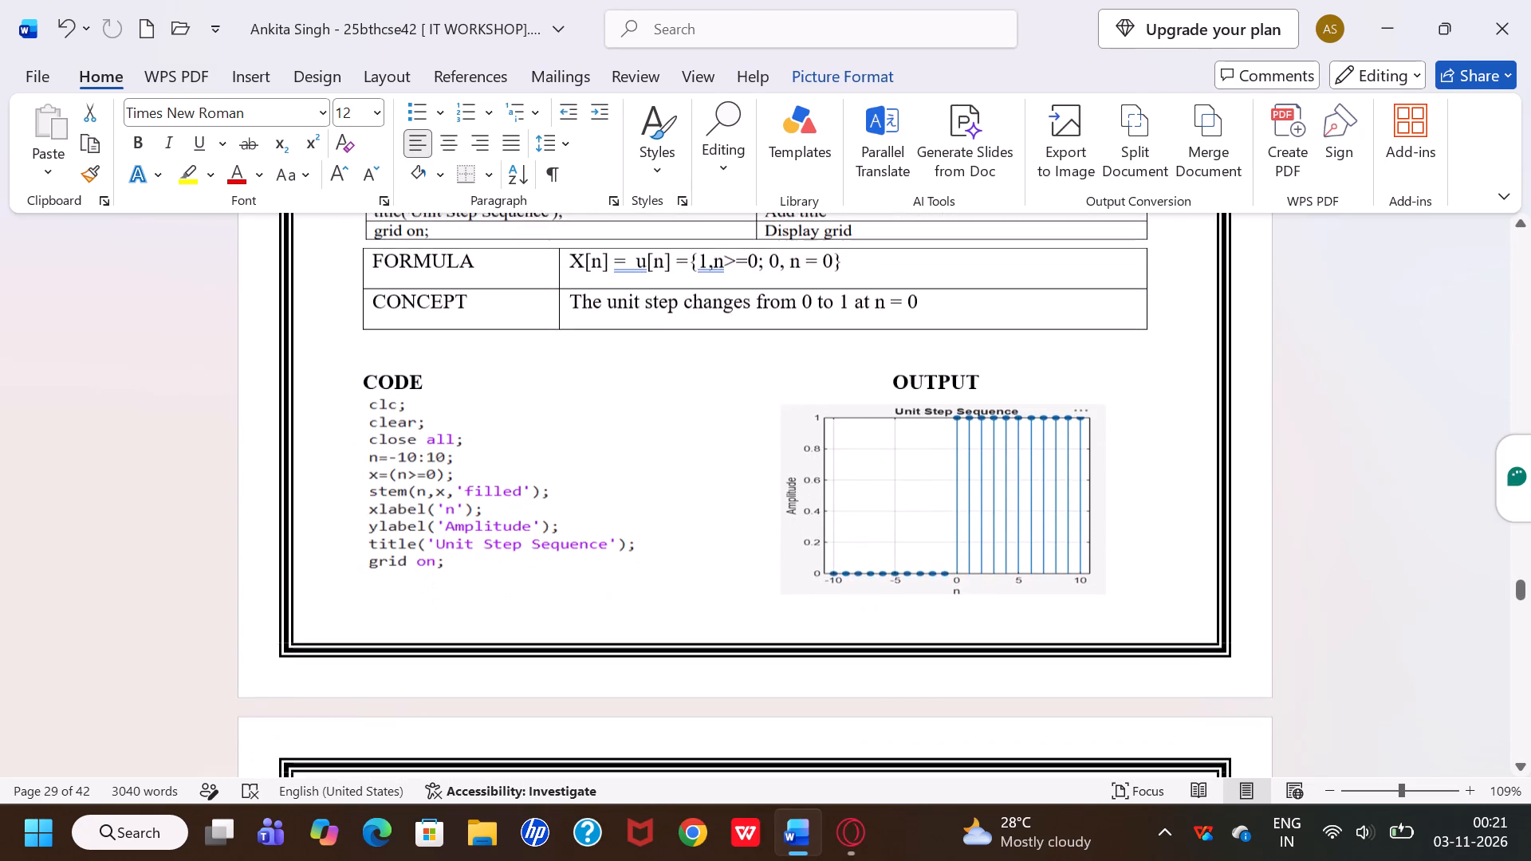
click(838, 489)
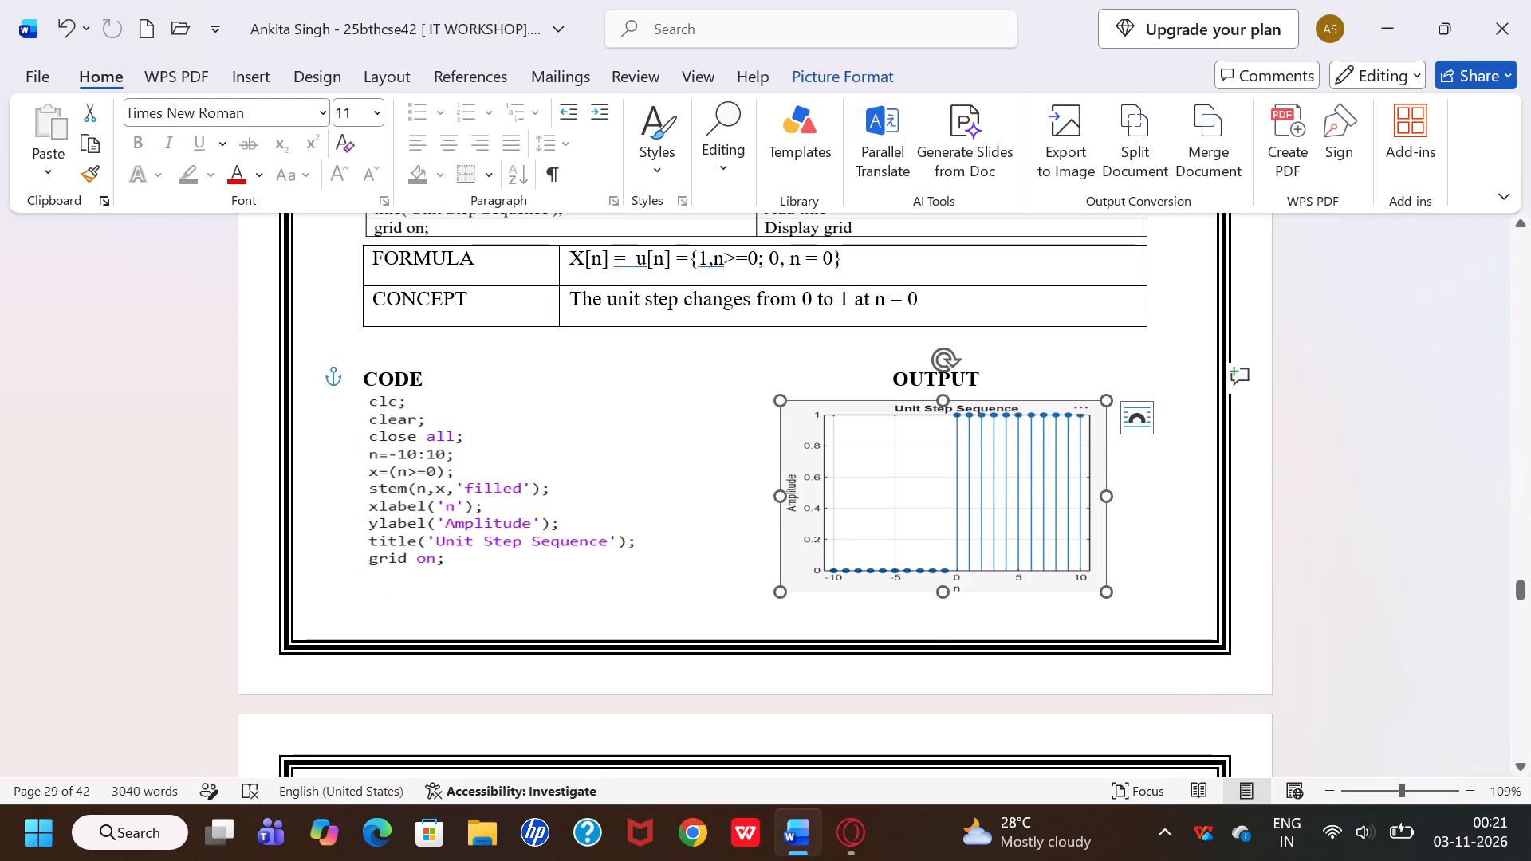
right_drag(939, 587, 935, 560)
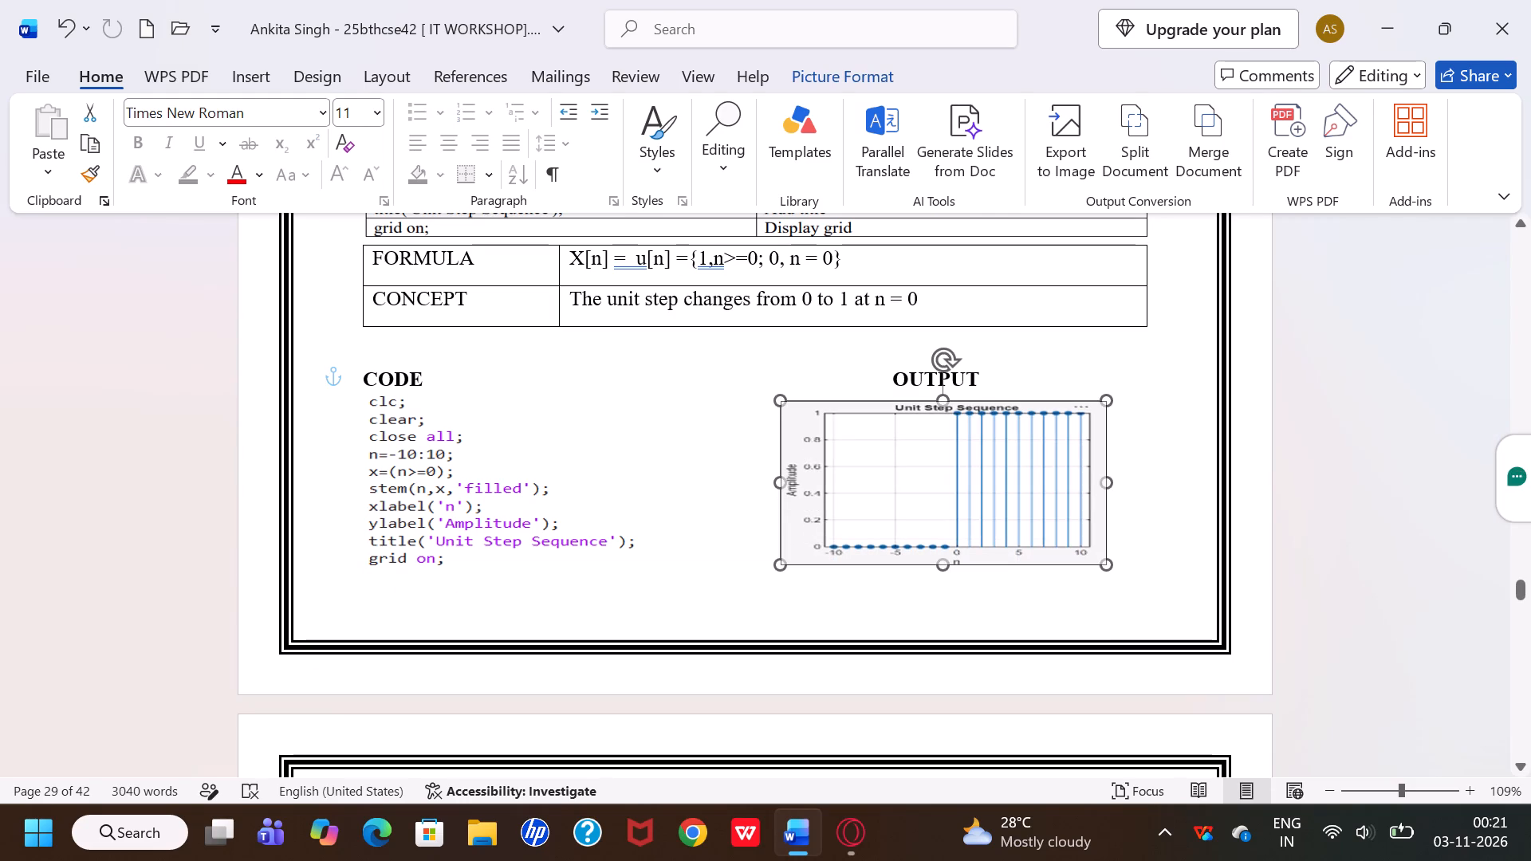
Reduce the height of the Unit Parabolic Sequence output plot from its bottom edge.
right_click(832, 608)
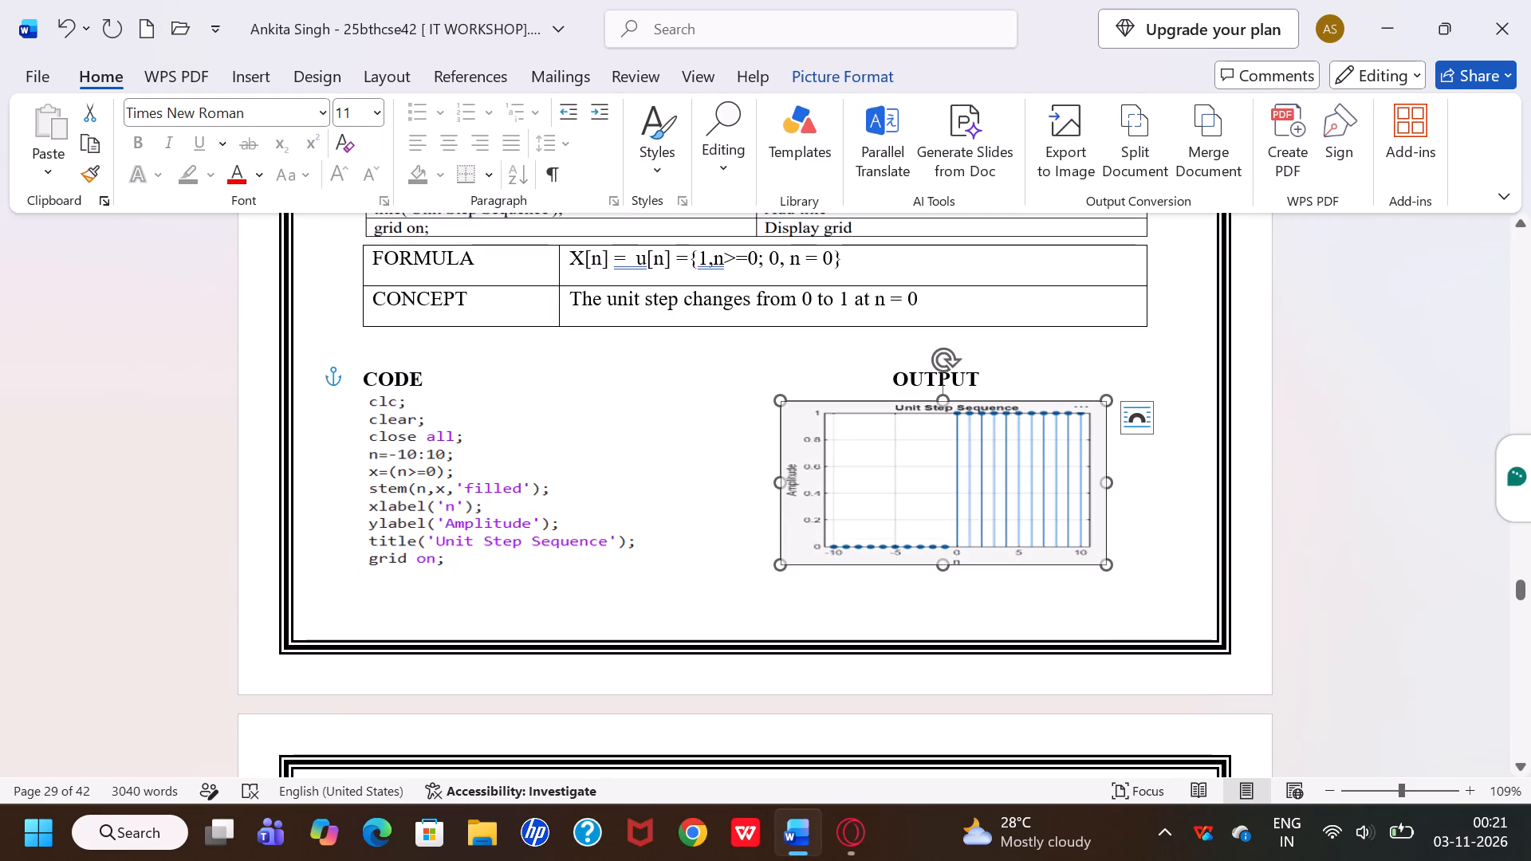
scroll(832, 608, down, 1)
click(832, 608)
scroll(832, 608, down, 1)
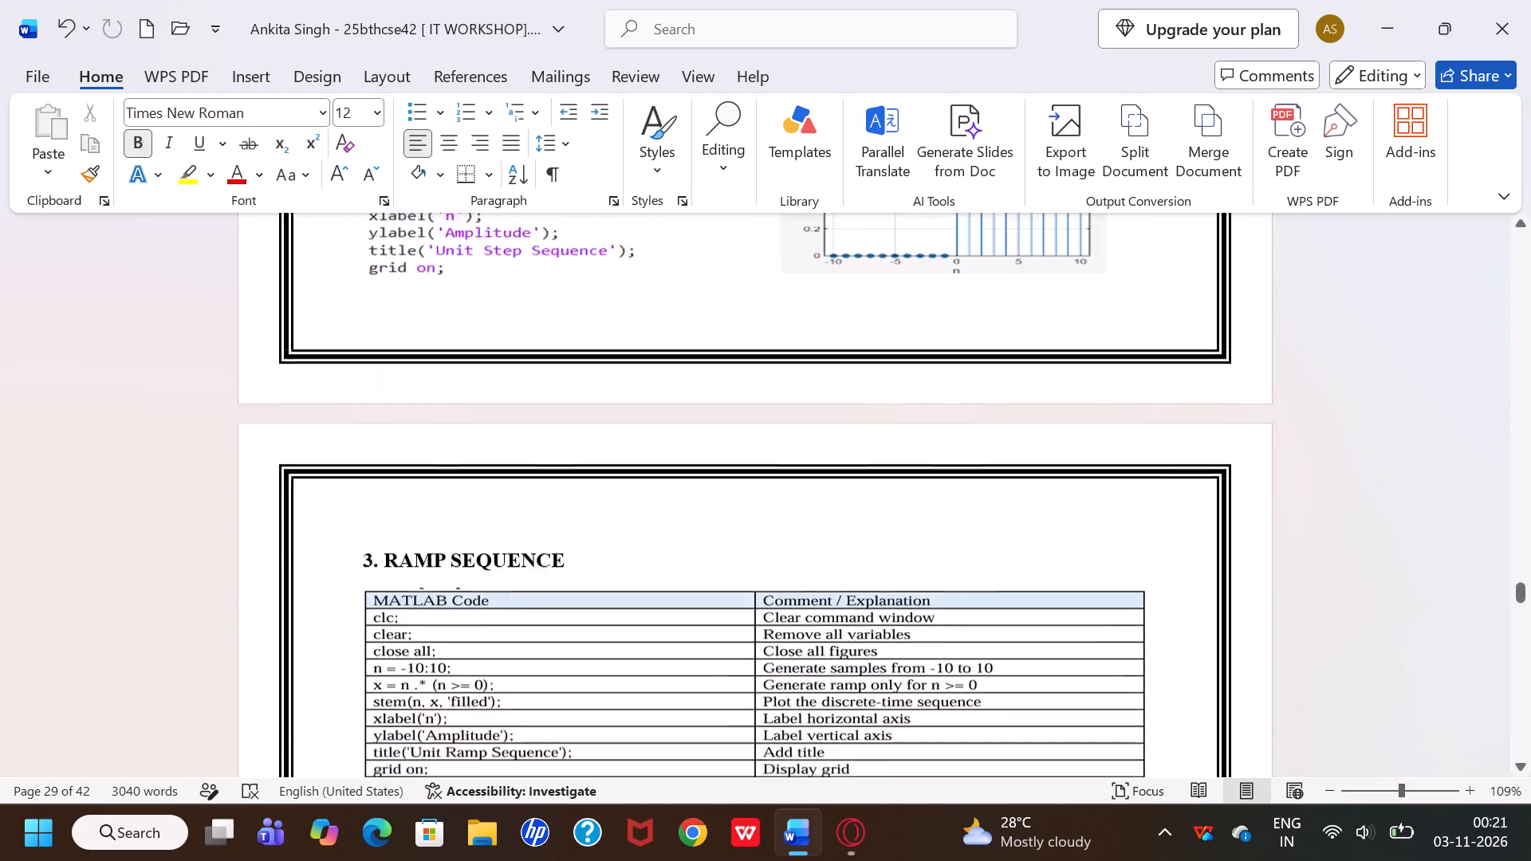
scroll(832, 608, down, 5)
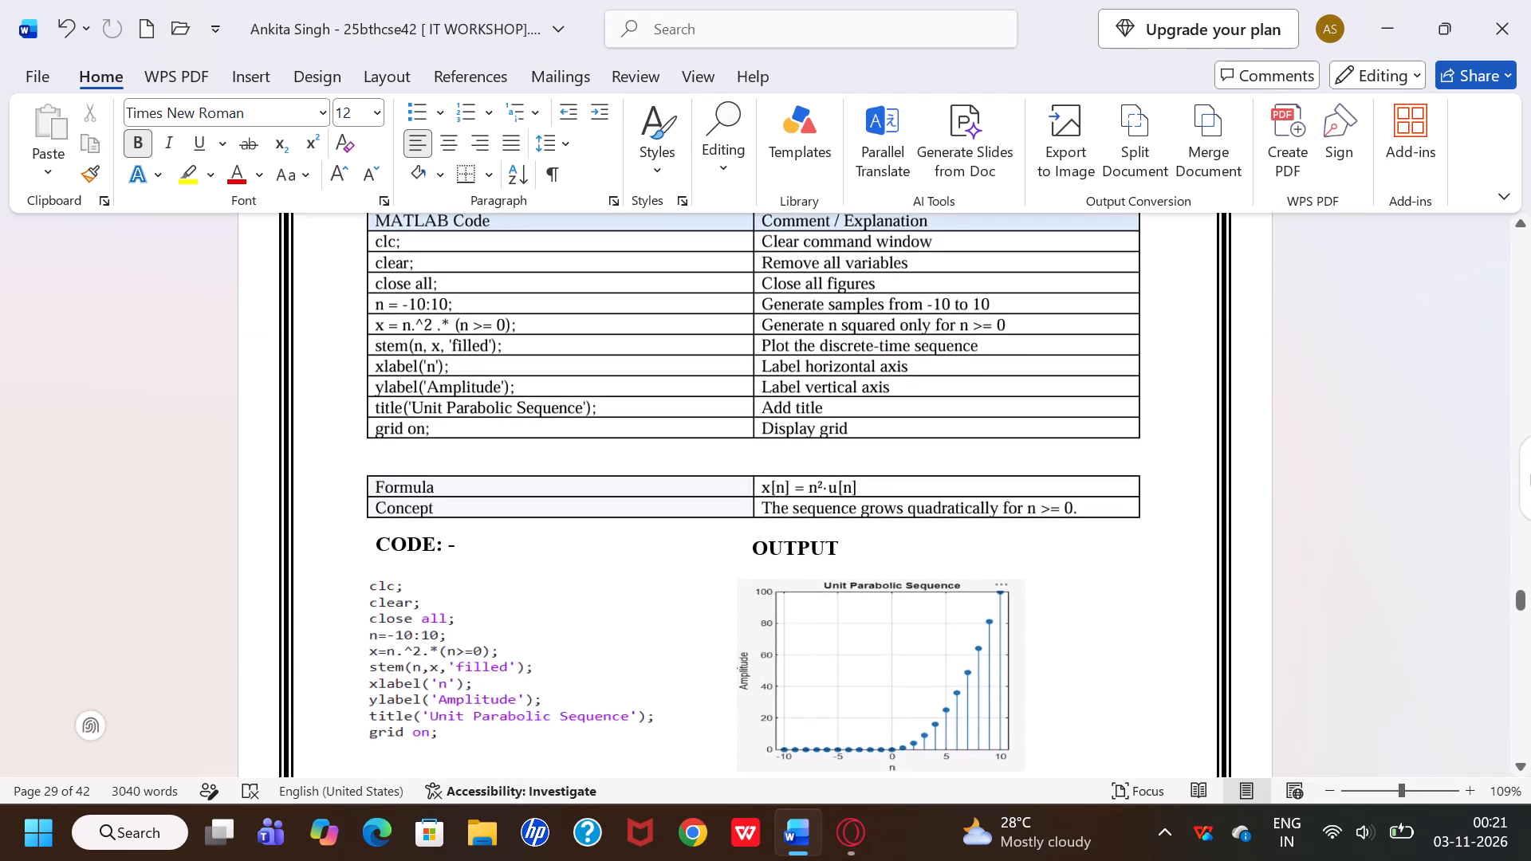
scroll(832, 608, down, 1)
scroll(832, 608, up, 2)
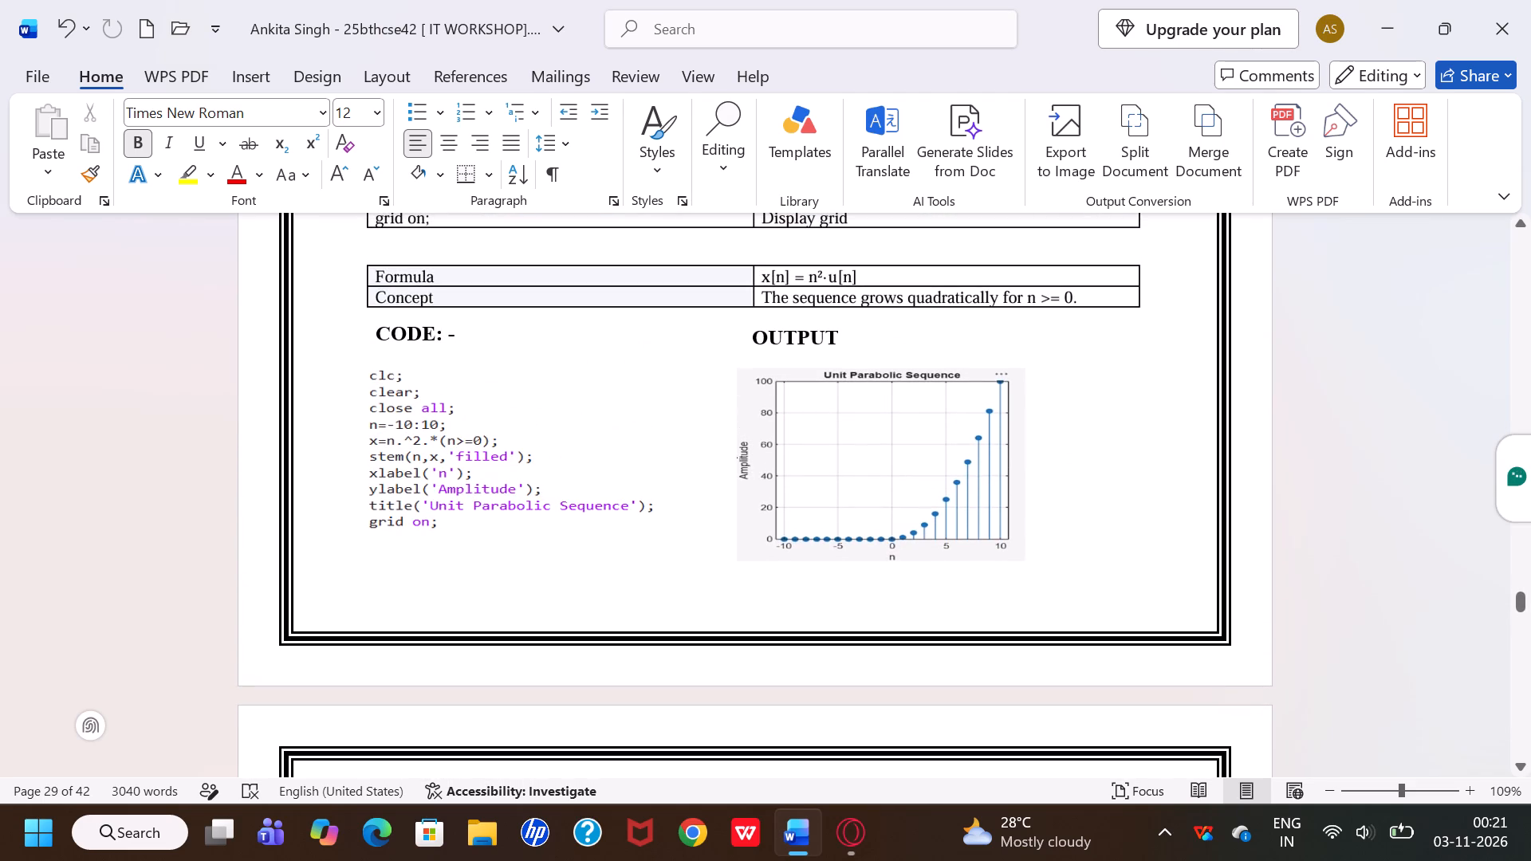
click(836, 503)
drag(880, 564, 878, 545)
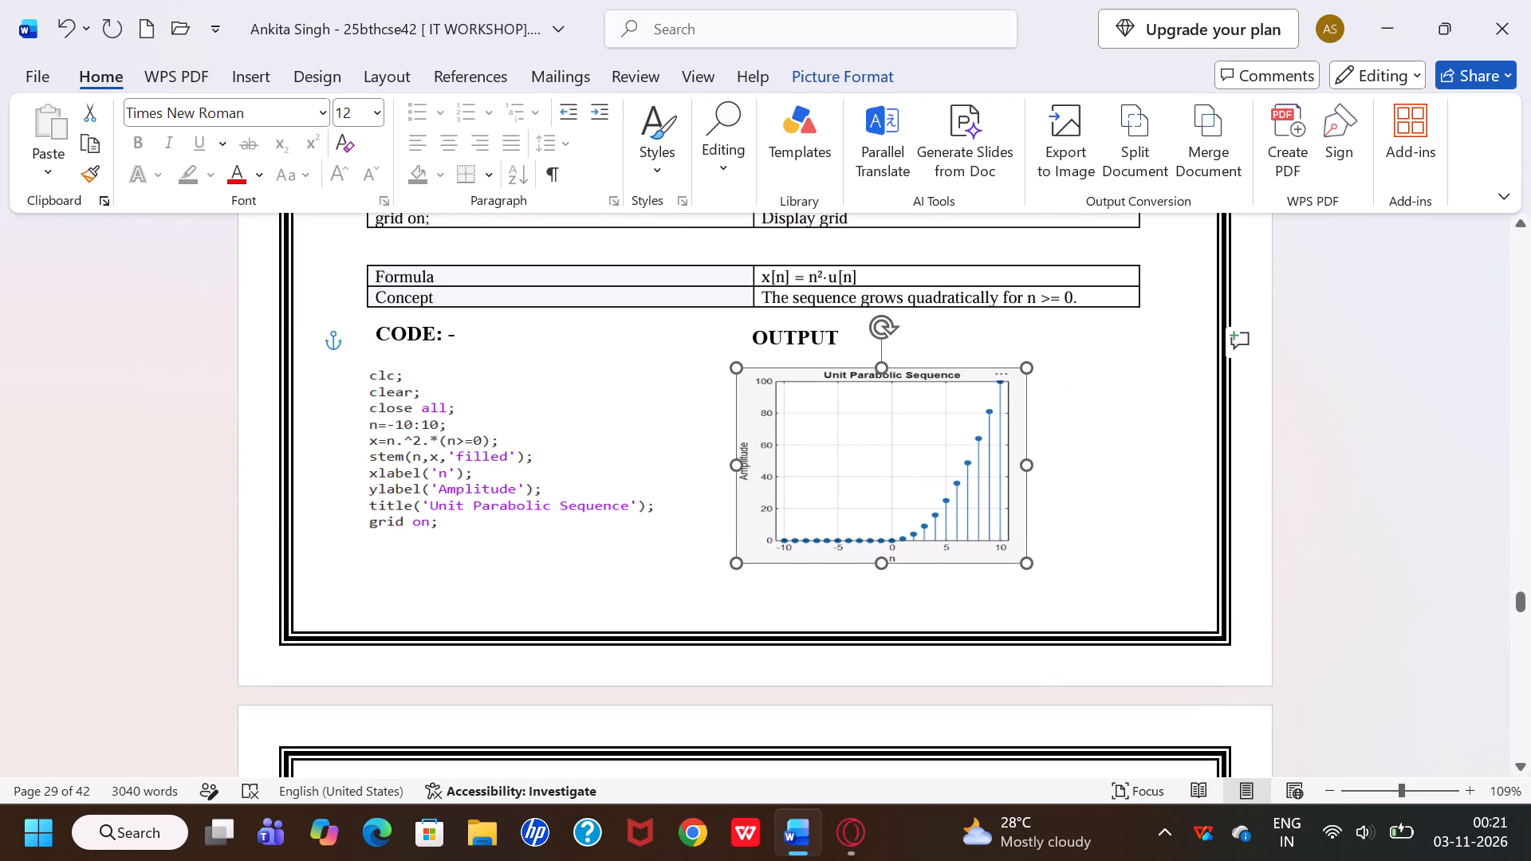
drag(878, 545, 877, 523)
click(847, 596)
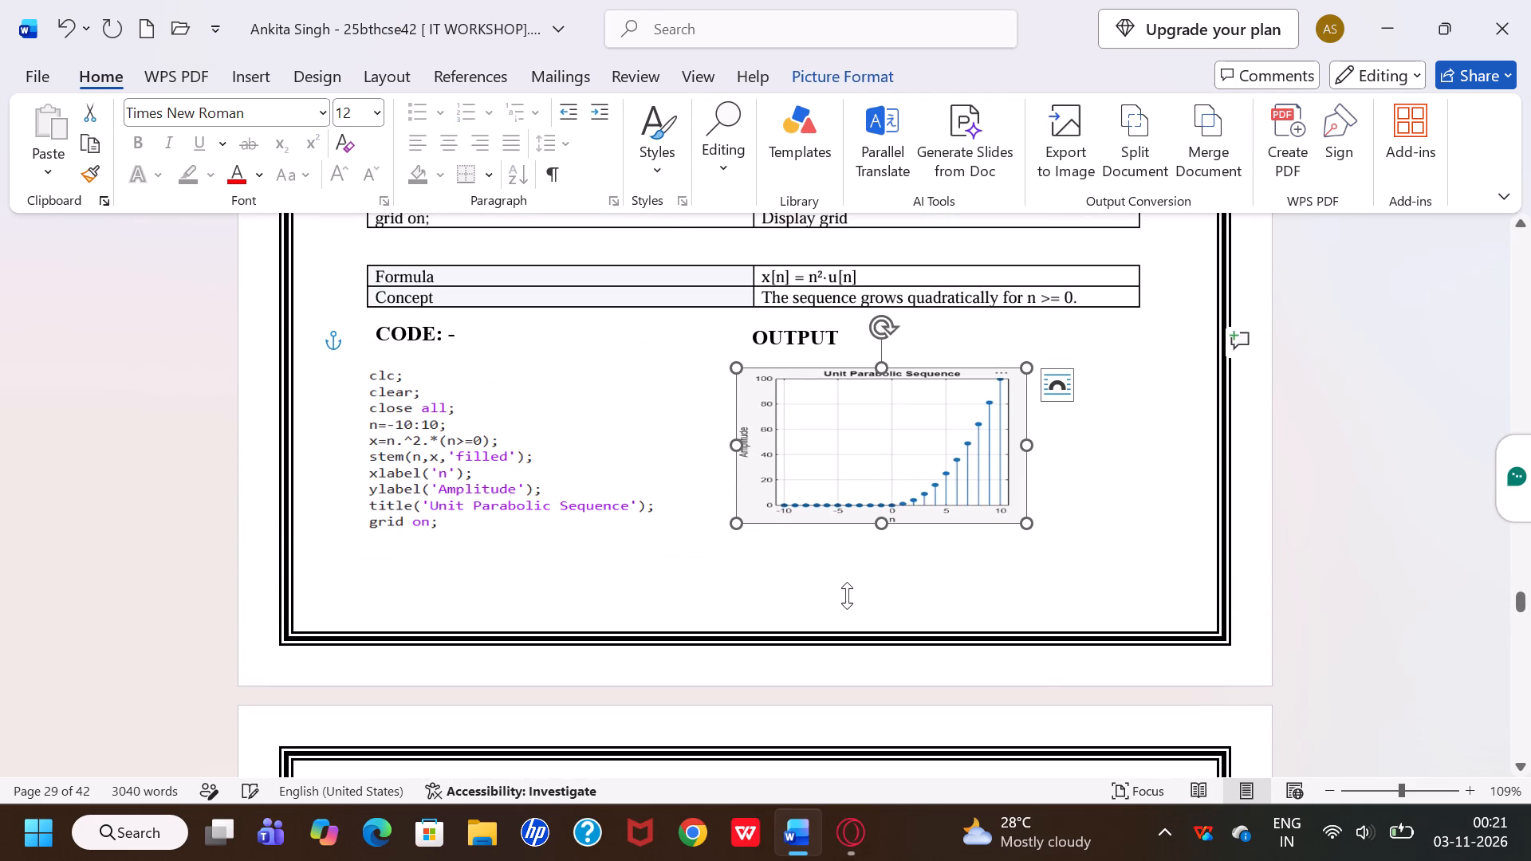
Examine the page layout of the sine, periodic, special and communication signal sections, and the end of the user-defined functions table.
scroll(847, 596, down, 4)
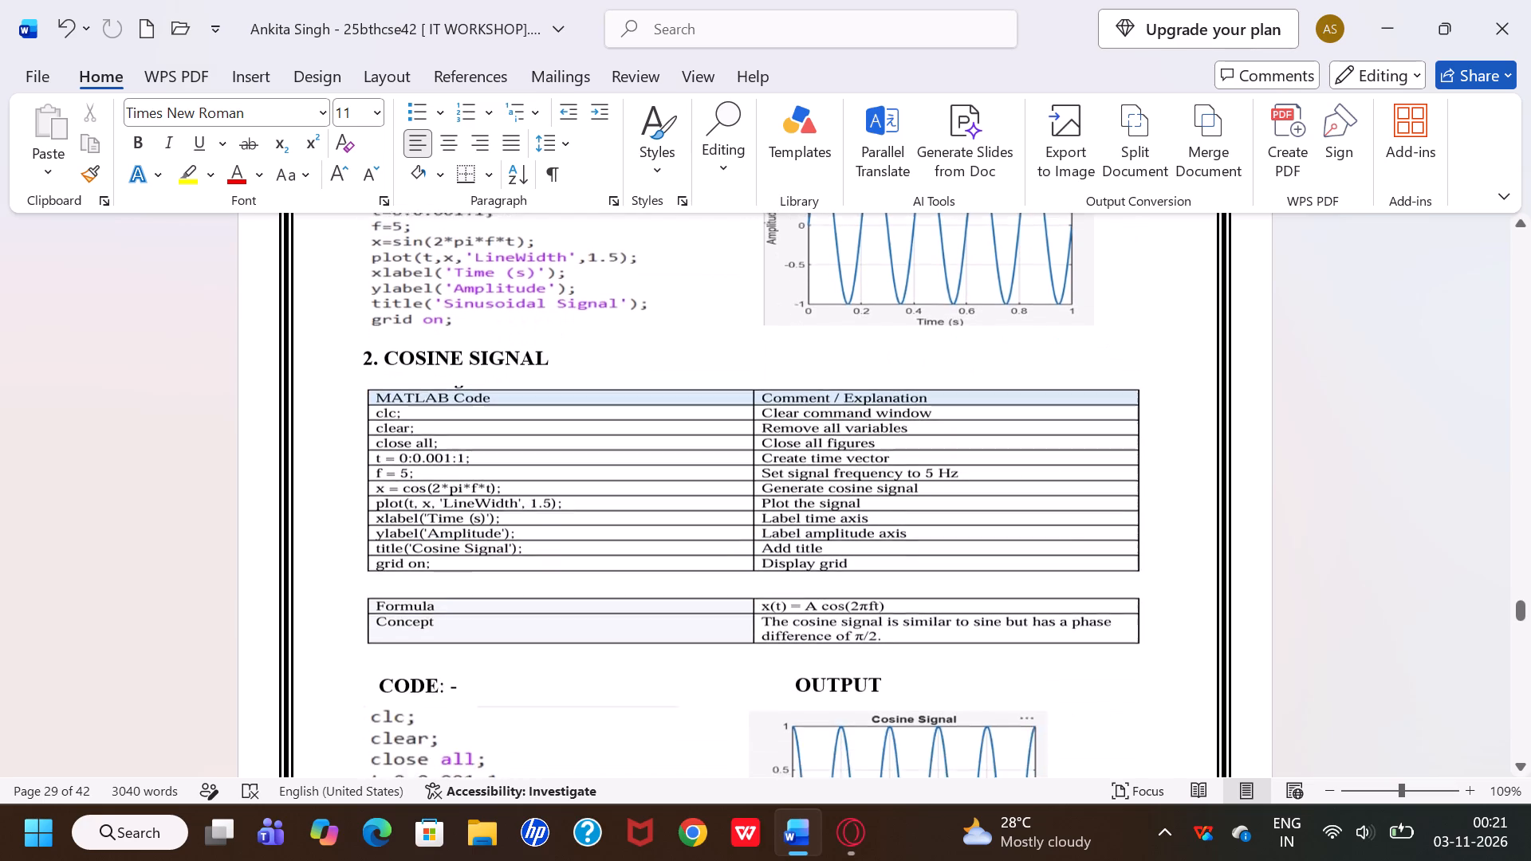
scroll(847, 596, down, 4)
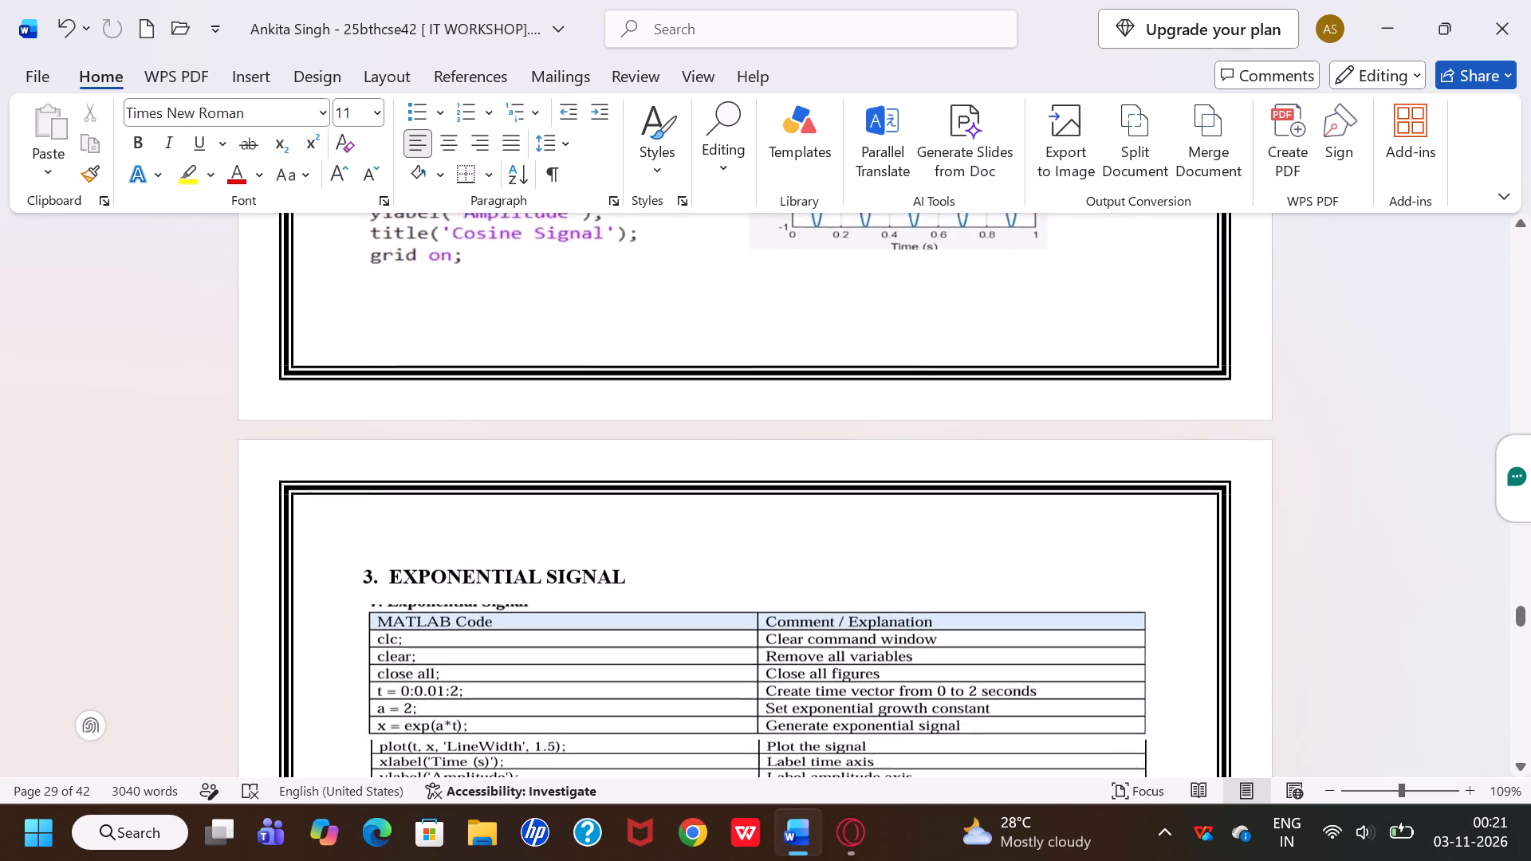
scroll(847, 596, down, 4)
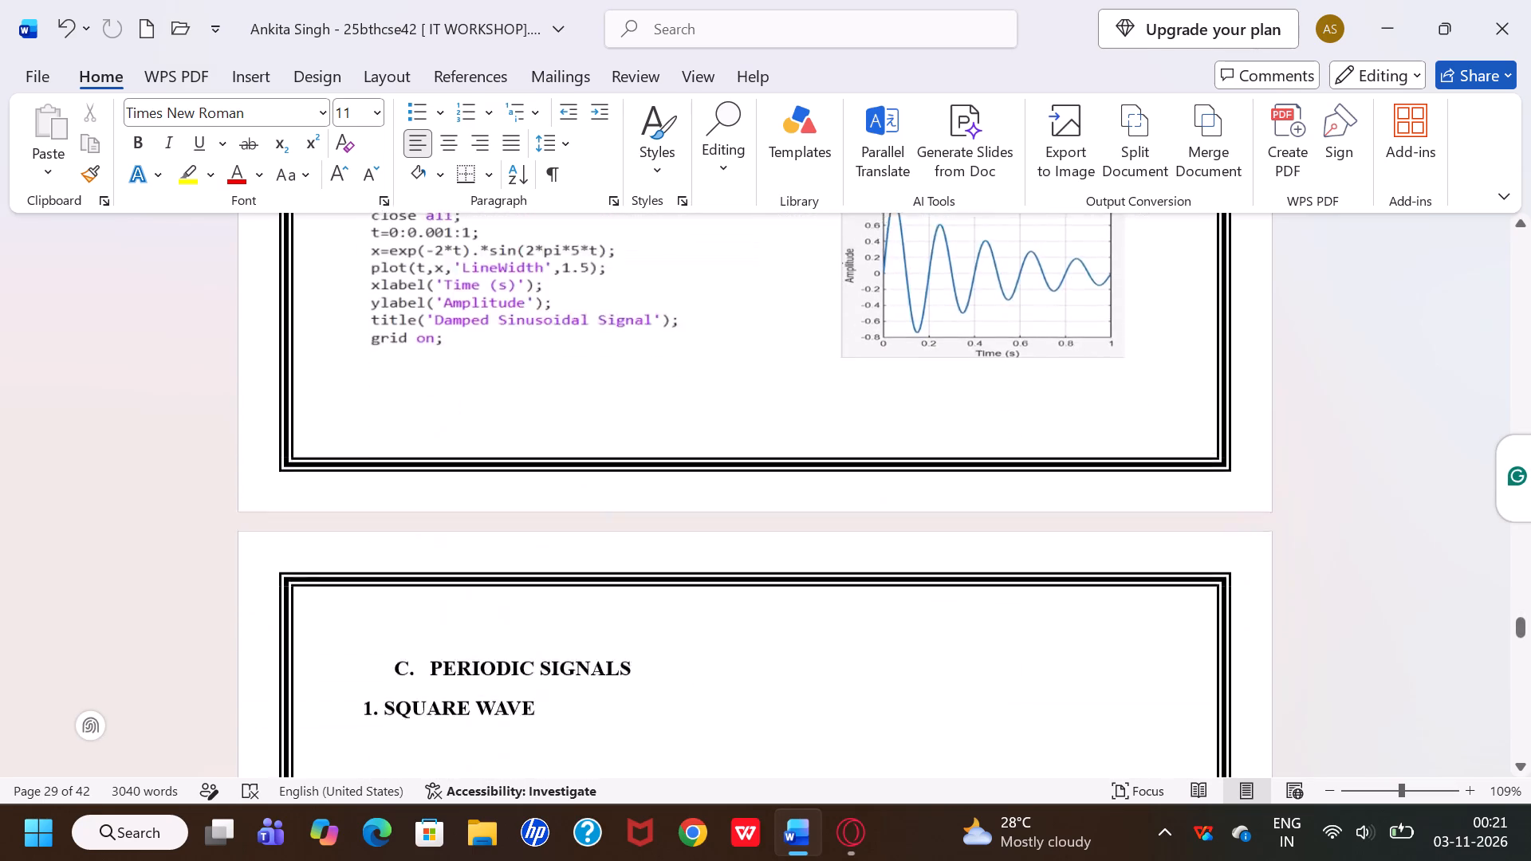
scroll(847, 596, down, 4)
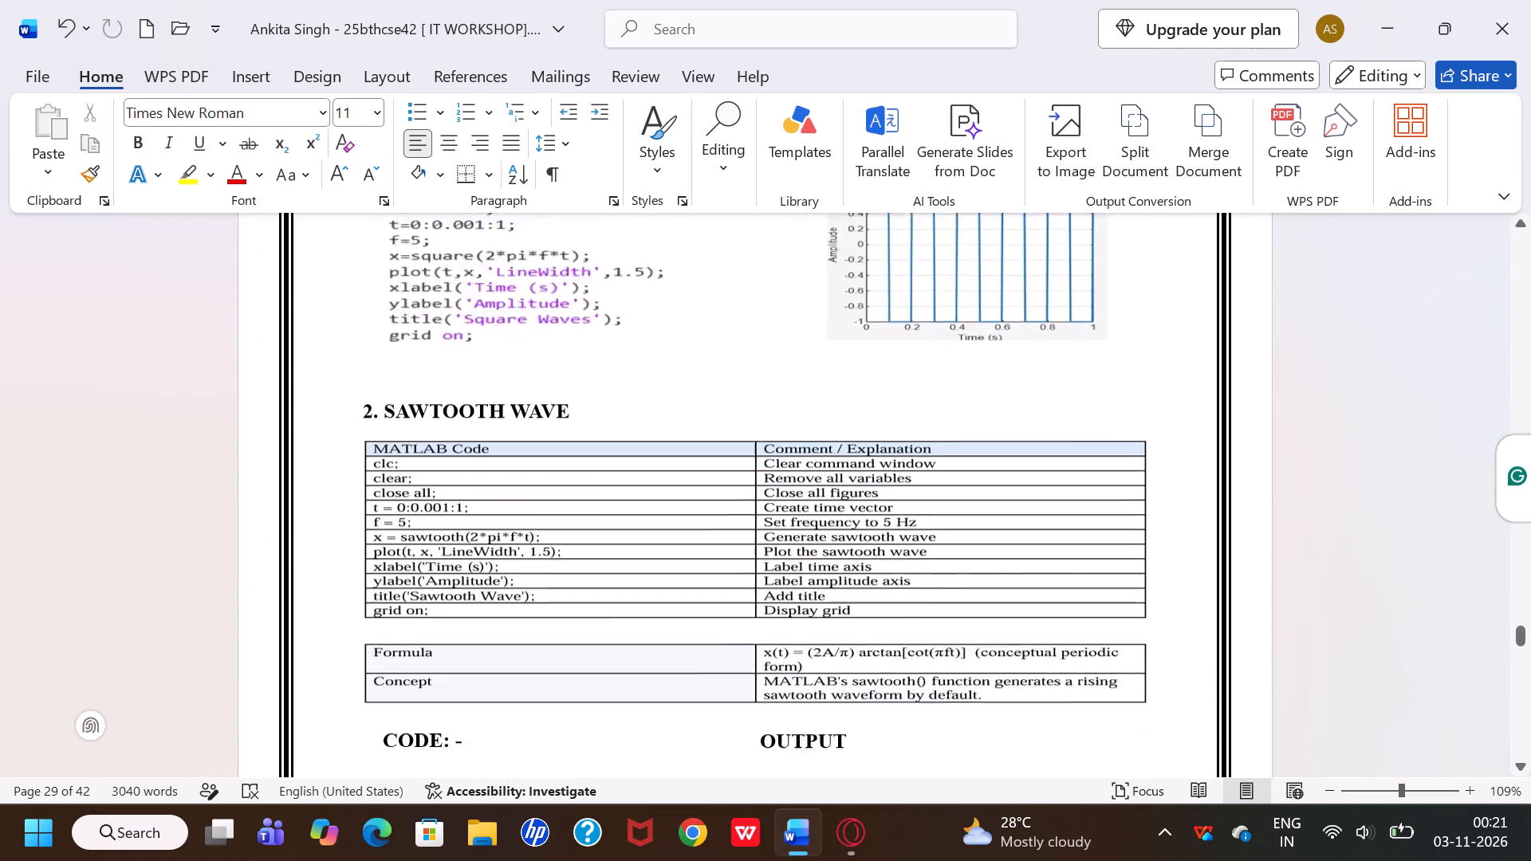
scroll(847, 596, down, 6)
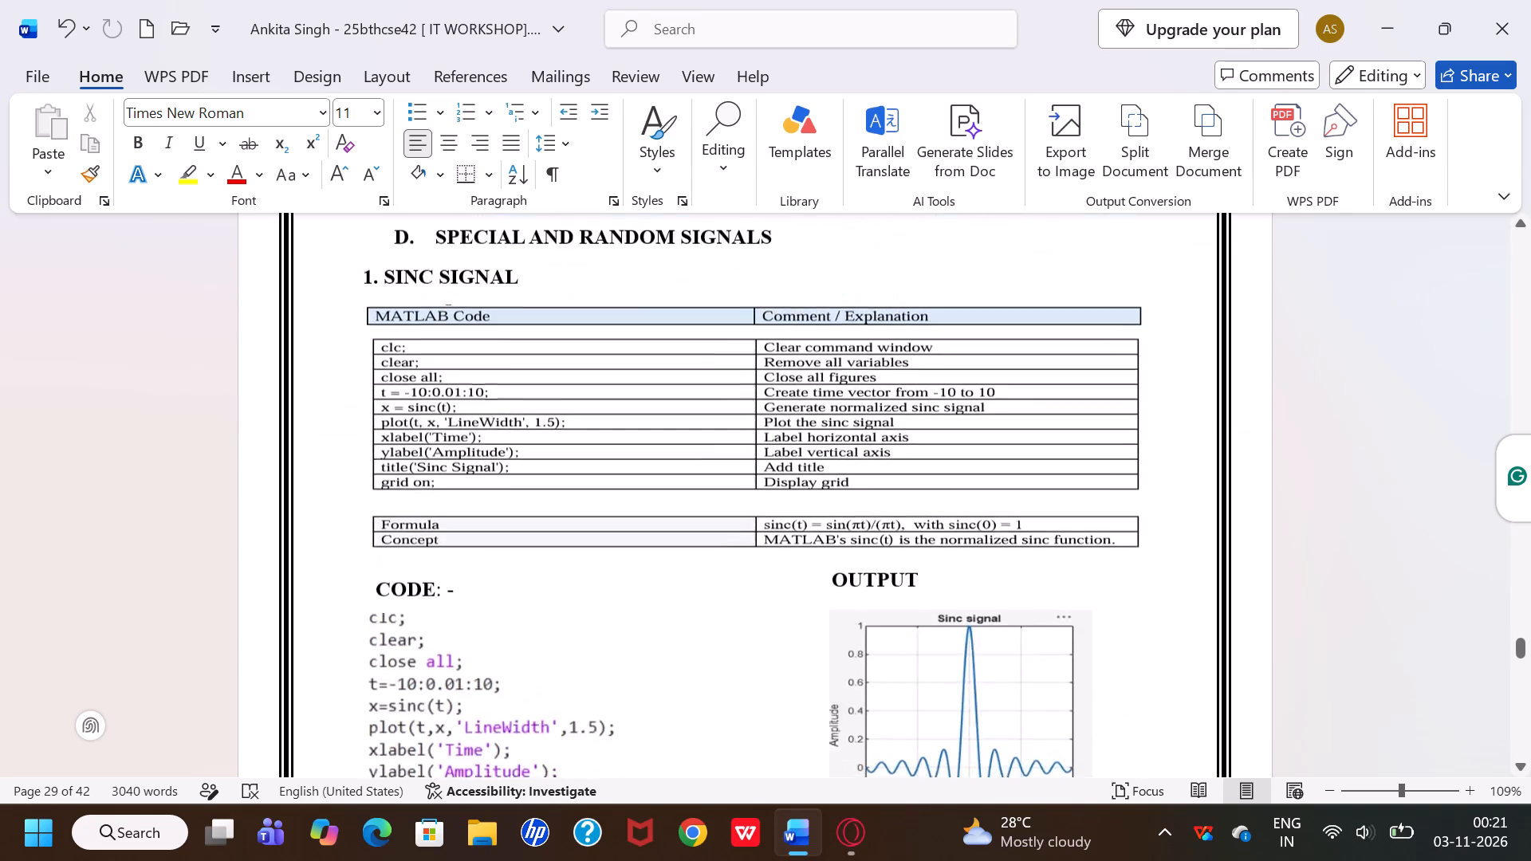
scroll(847, 596, down, 7)
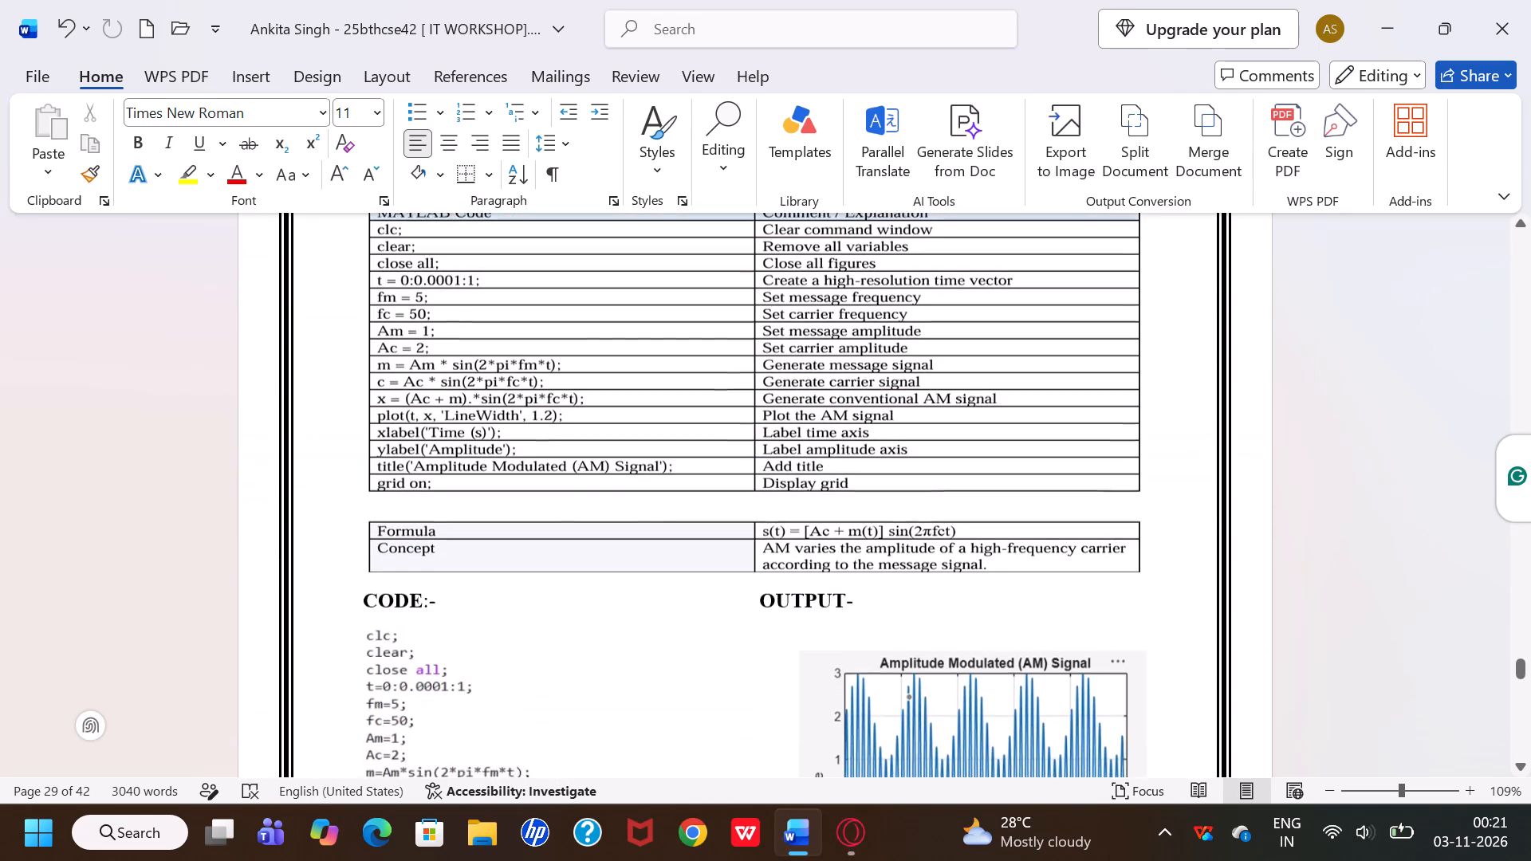
scroll(847, 596, down, 3)
scroll(847, 596, up, 1)
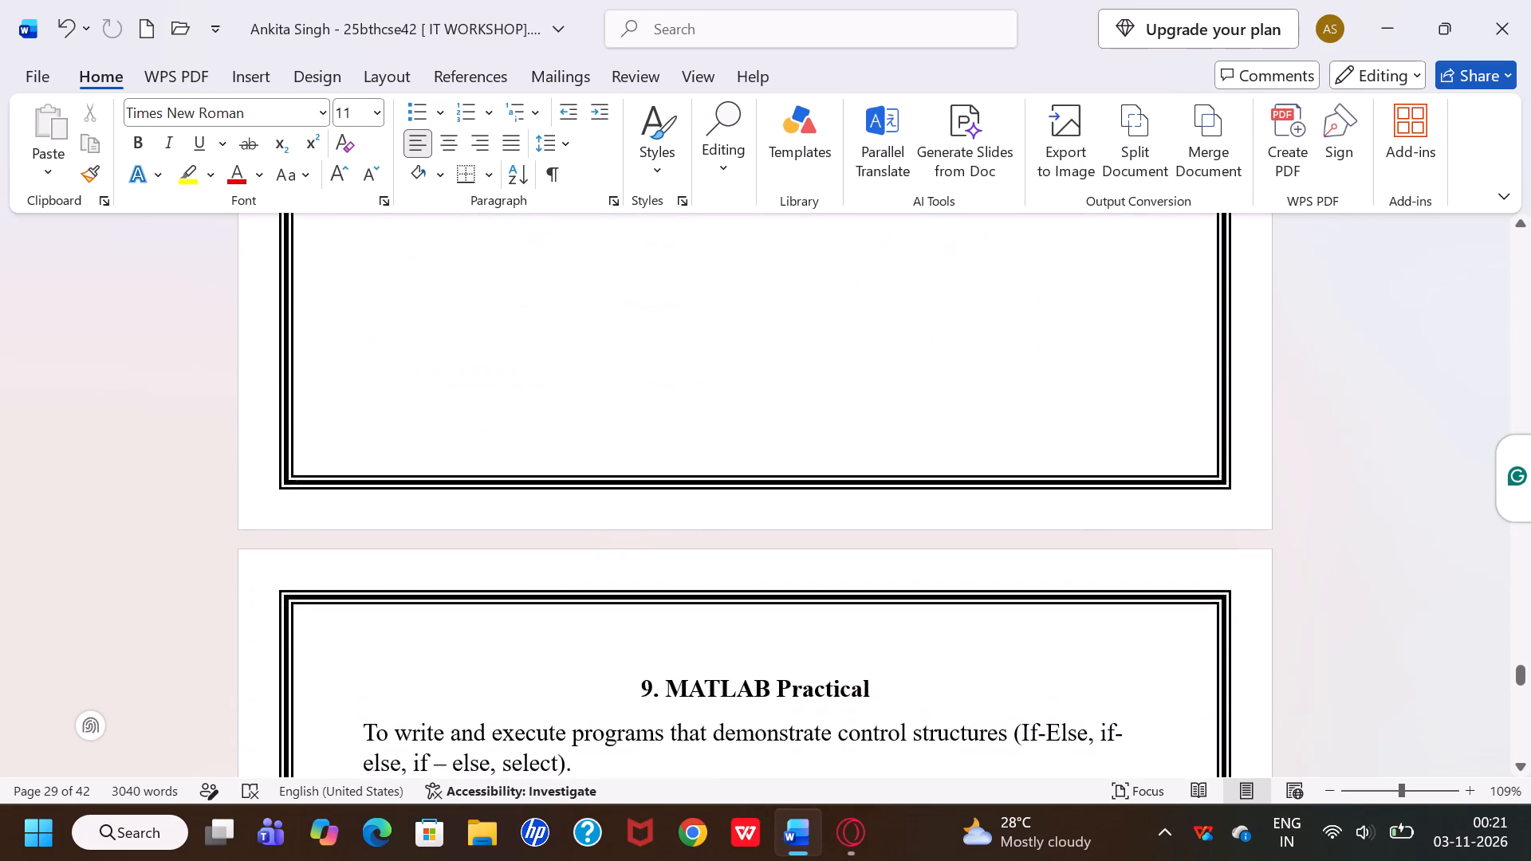
scroll(847, 596, up, 3)
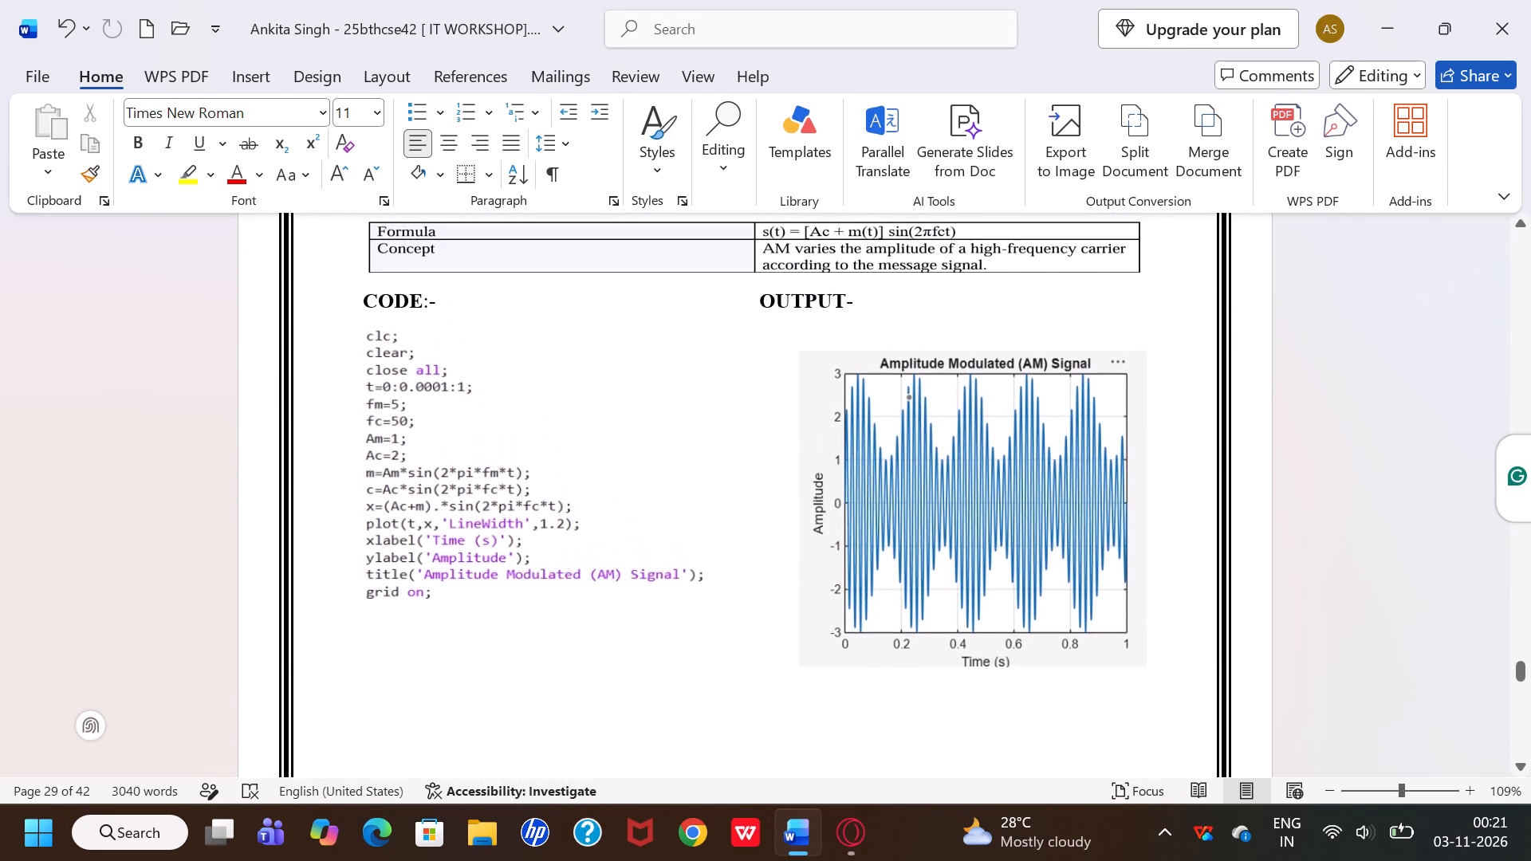
scroll(847, 596, up, 6)
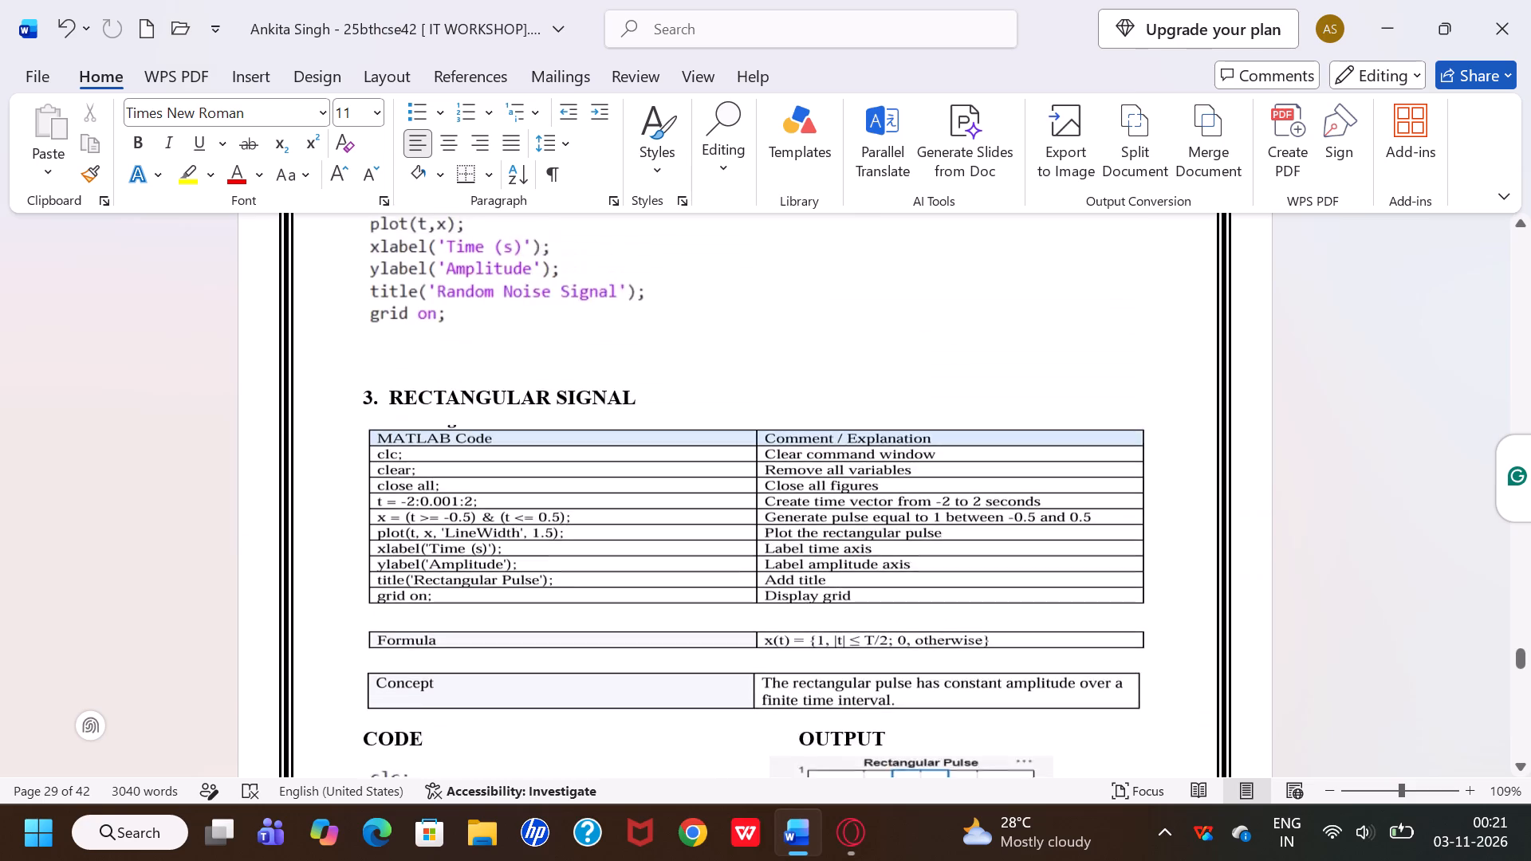
scroll(847, 596, up, 6)
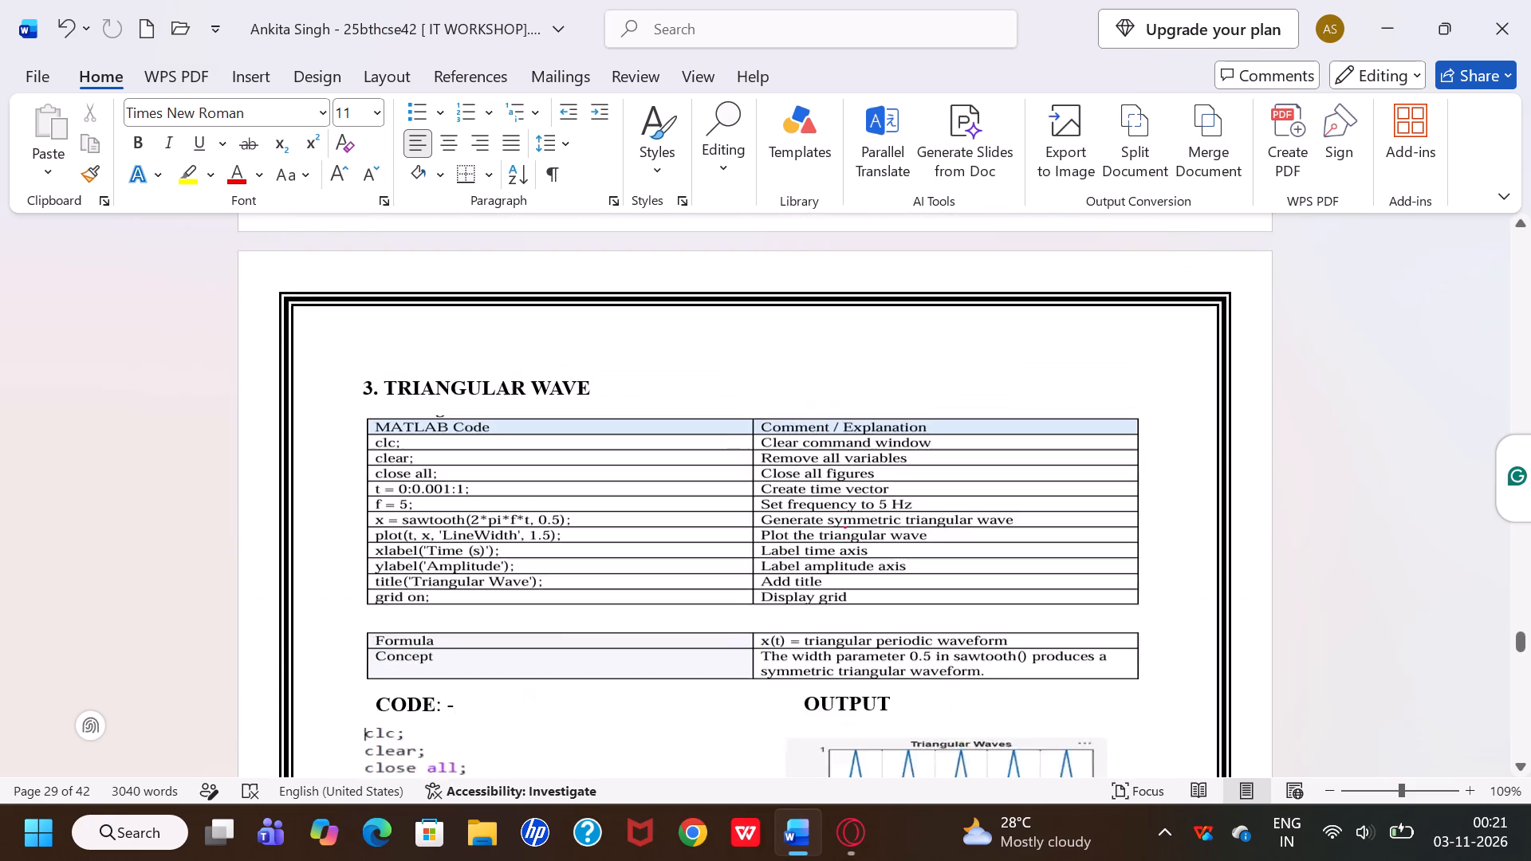
scroll(847, 596, up, 8)
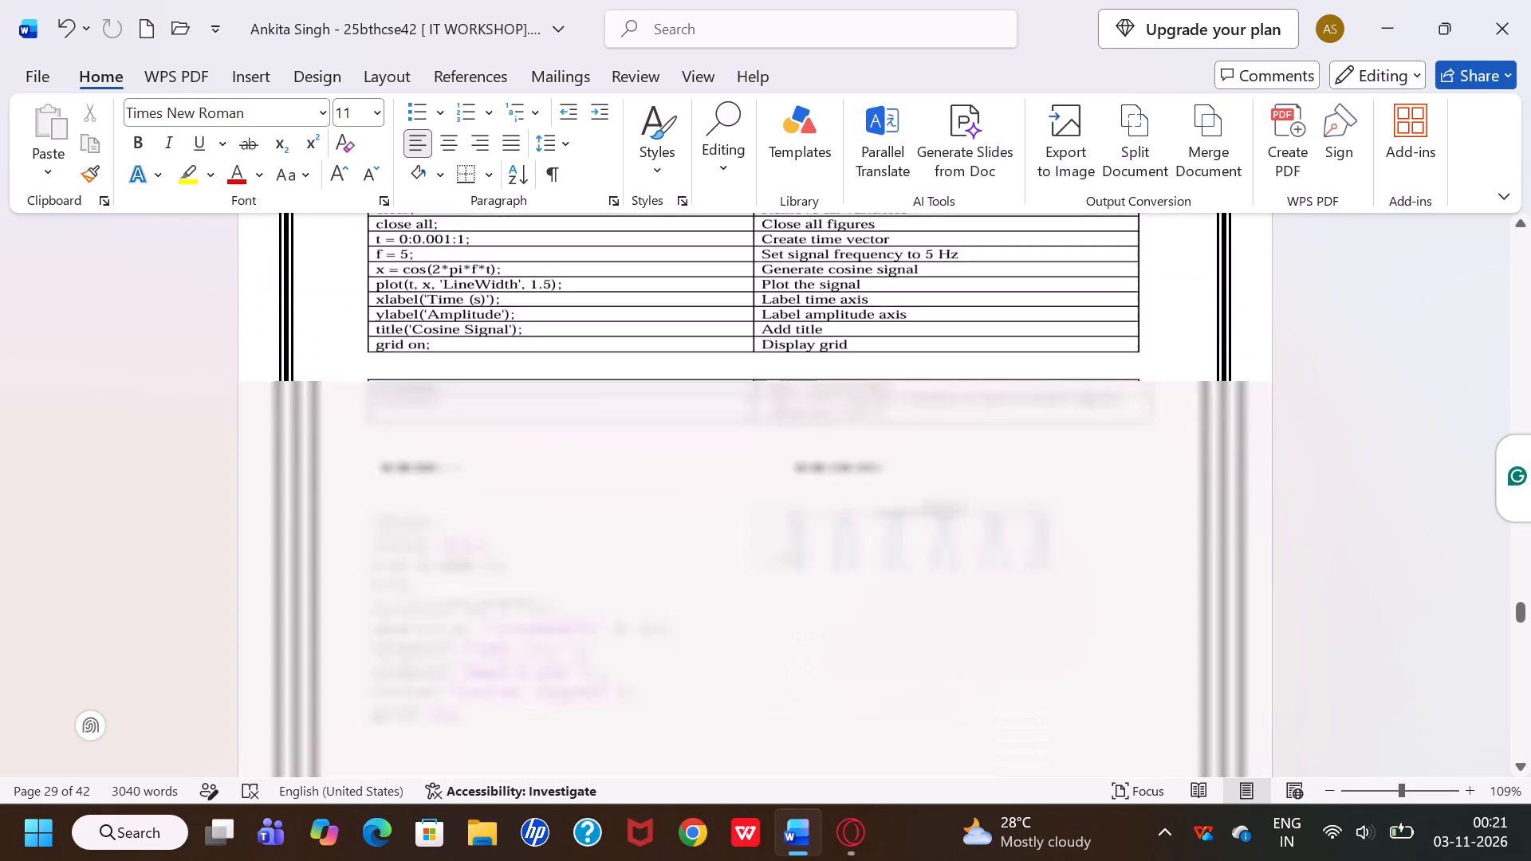
scroll(847, 596, up, 3)
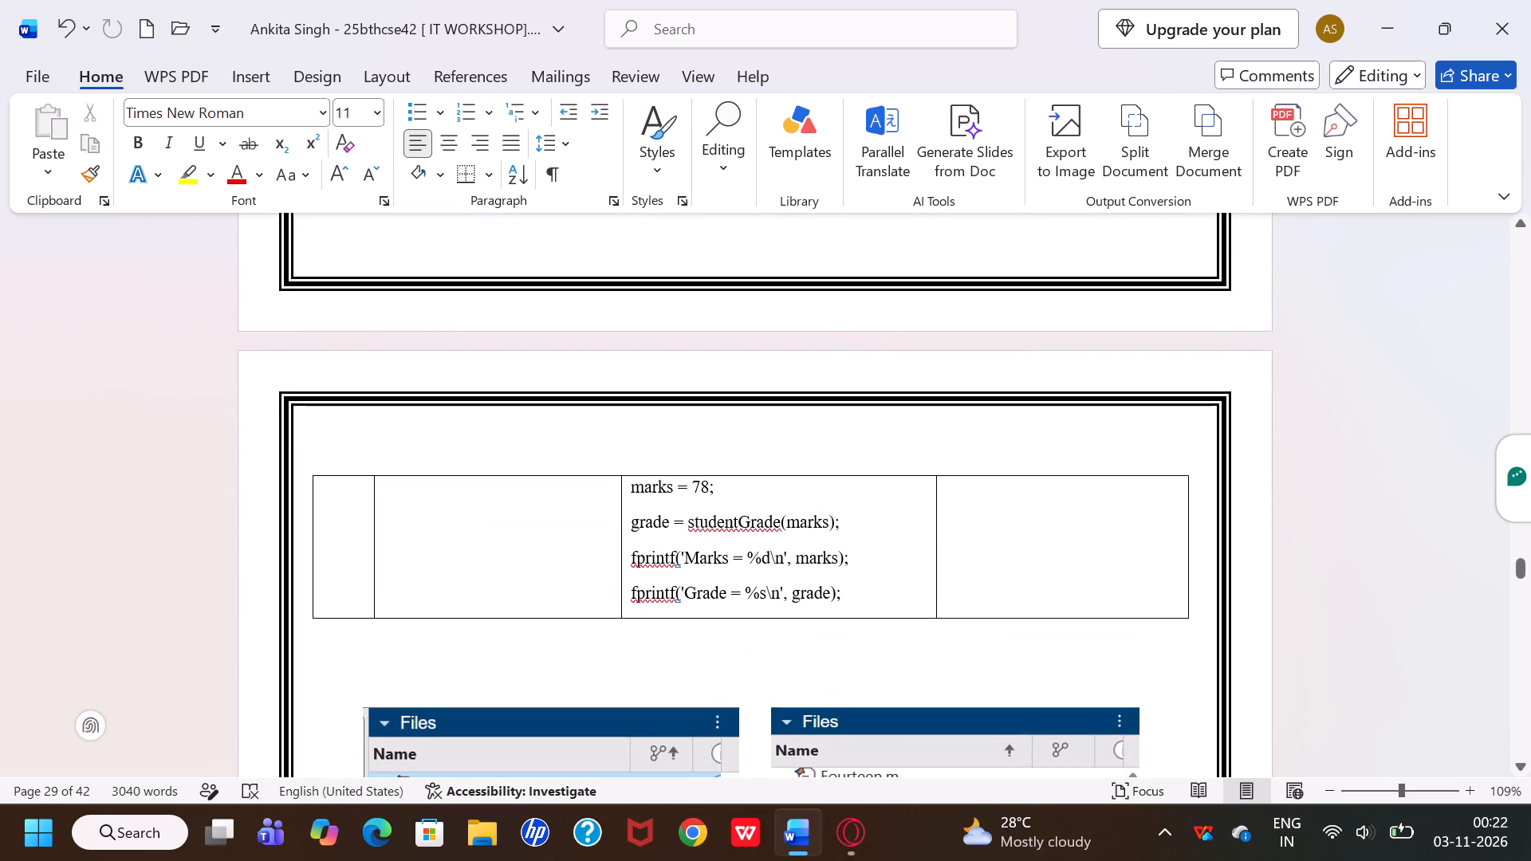
scroll(847, 596, up, 3)
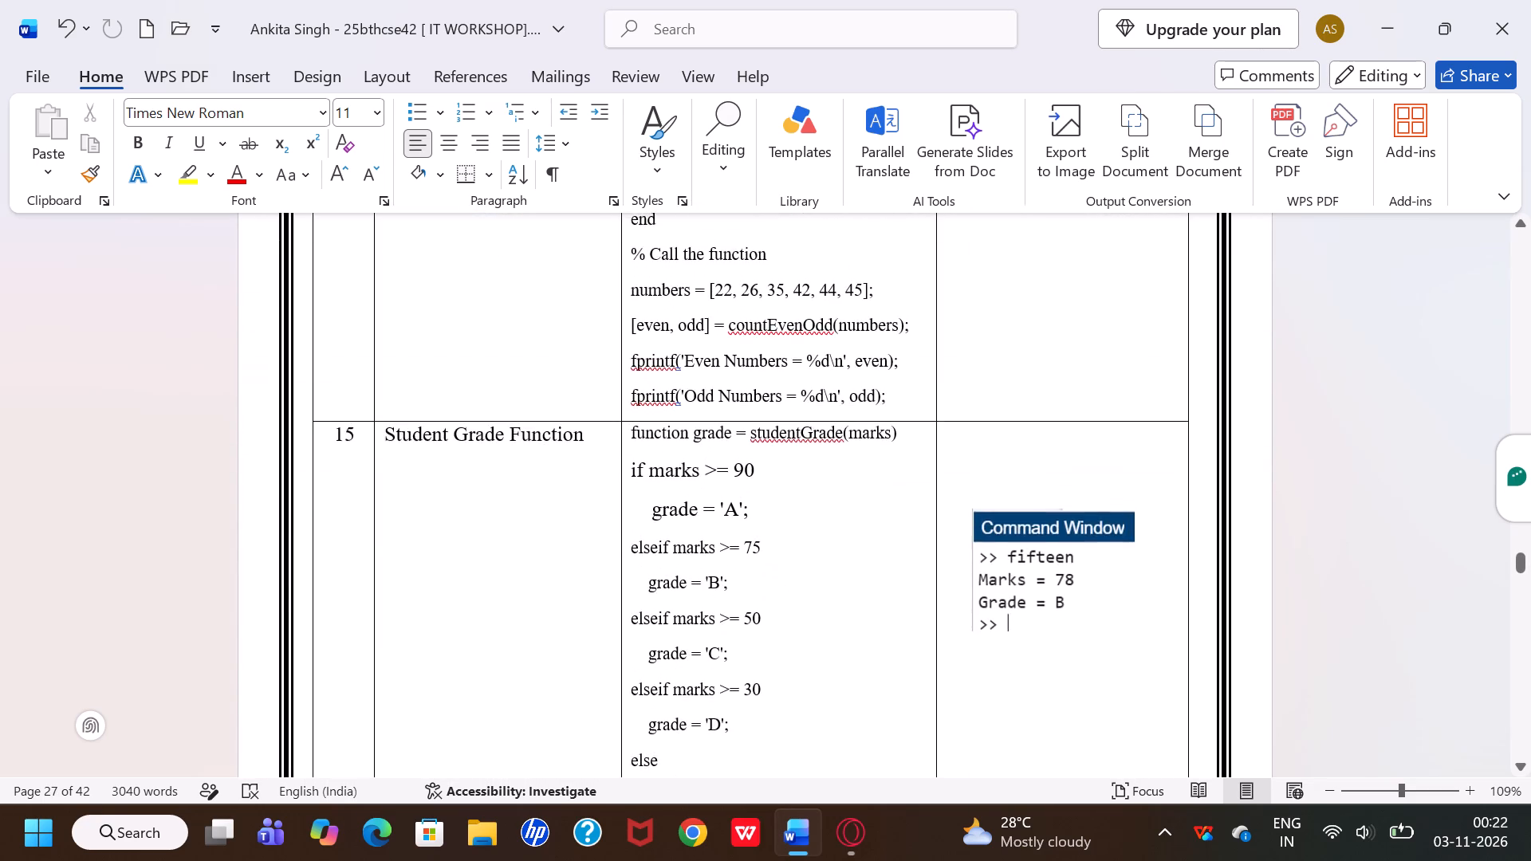
Justify the text from the "A. Basic Sequences" heading through the larger-of-two-numbers program in section 9.
scroll(847, 596, down, 4)
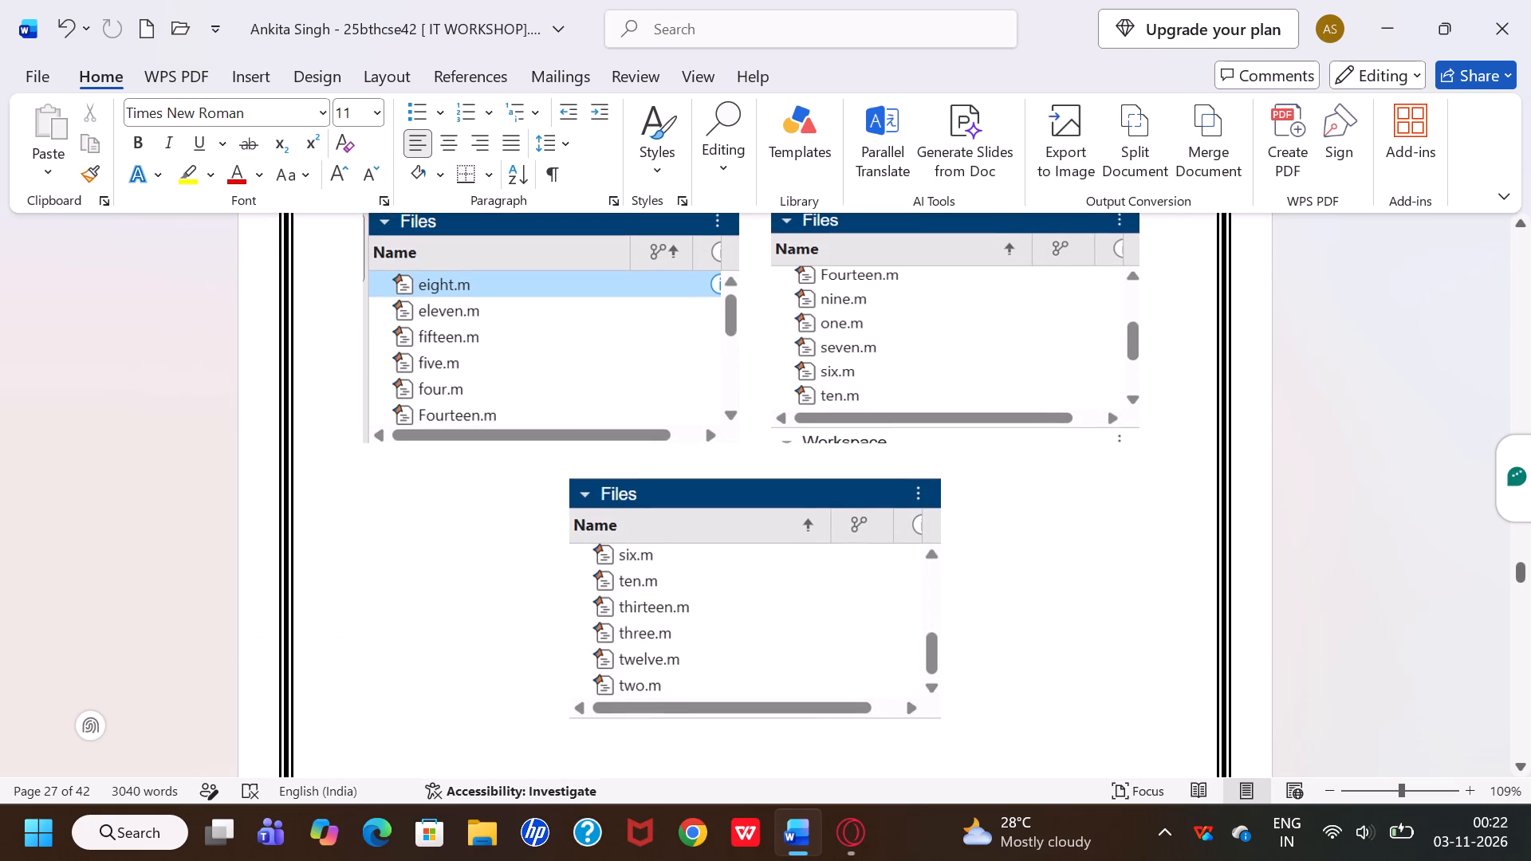
scroll(847, 596, up, 1)
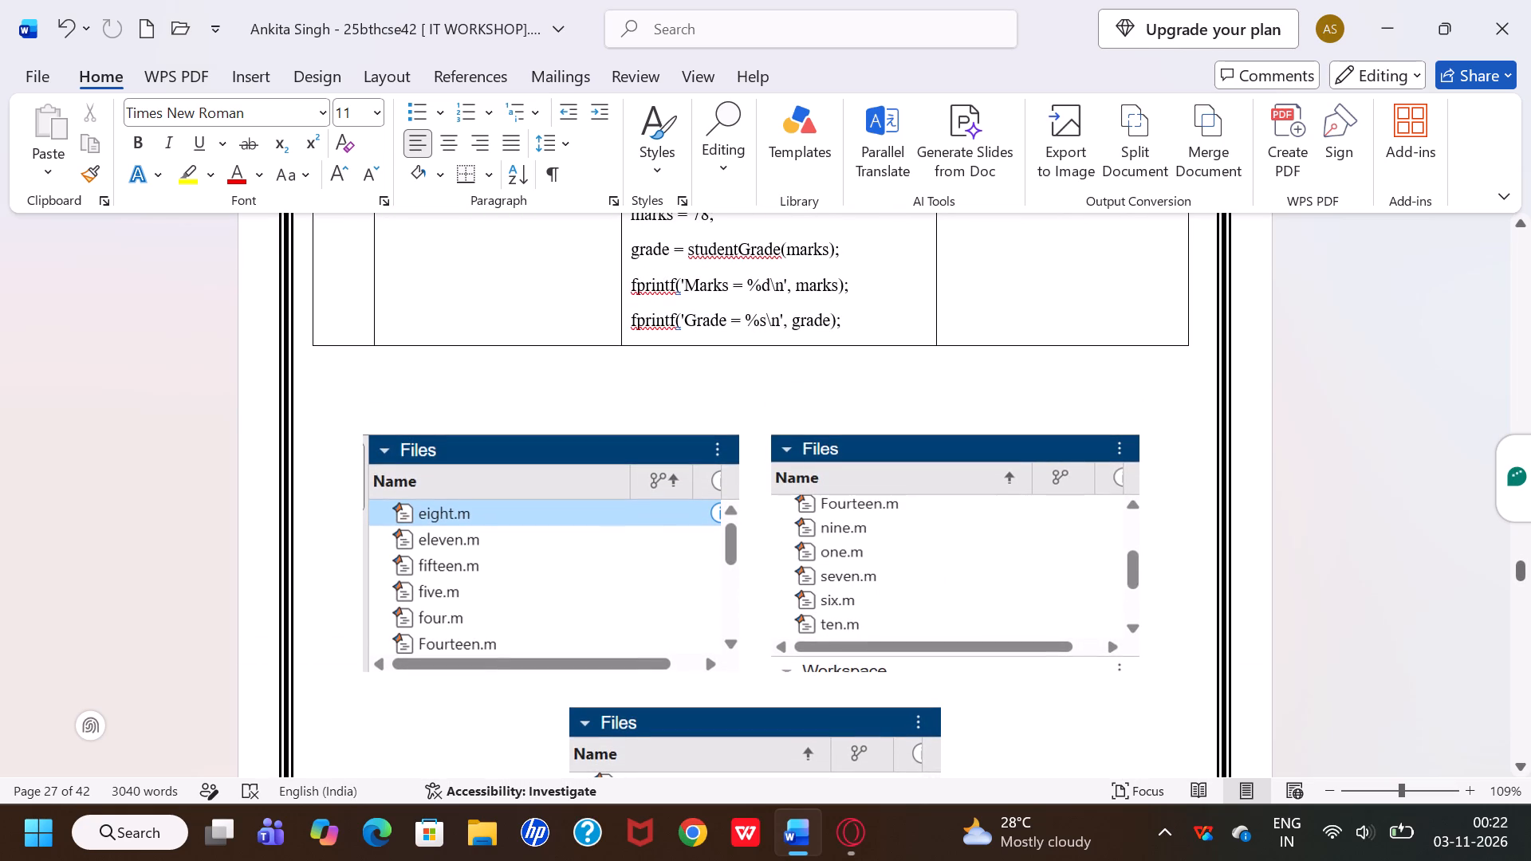
scroll(847, 596, down, 3)
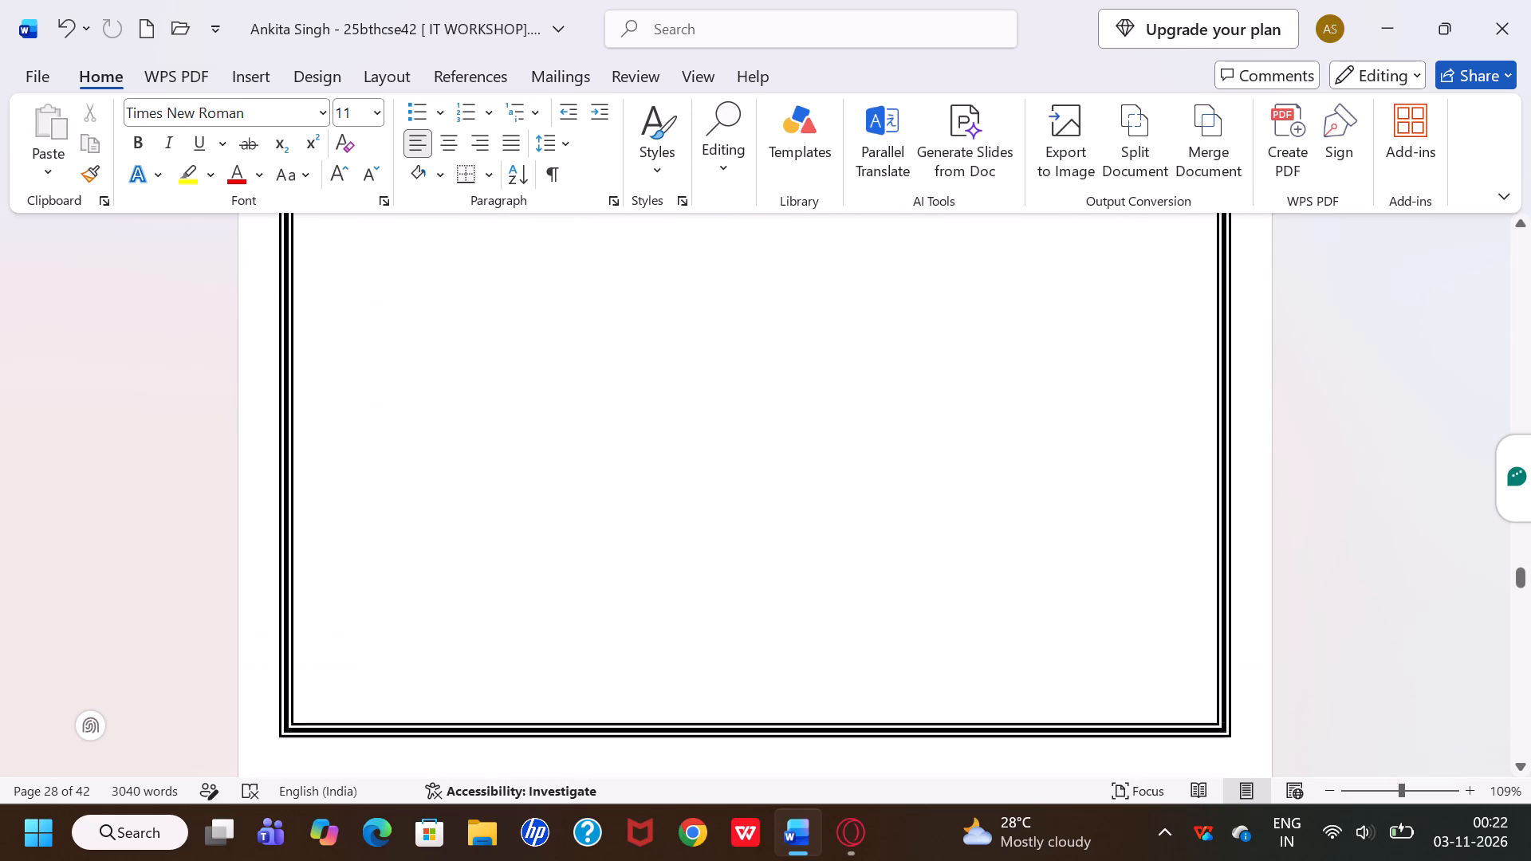
scroll(847, 596, down, 2)
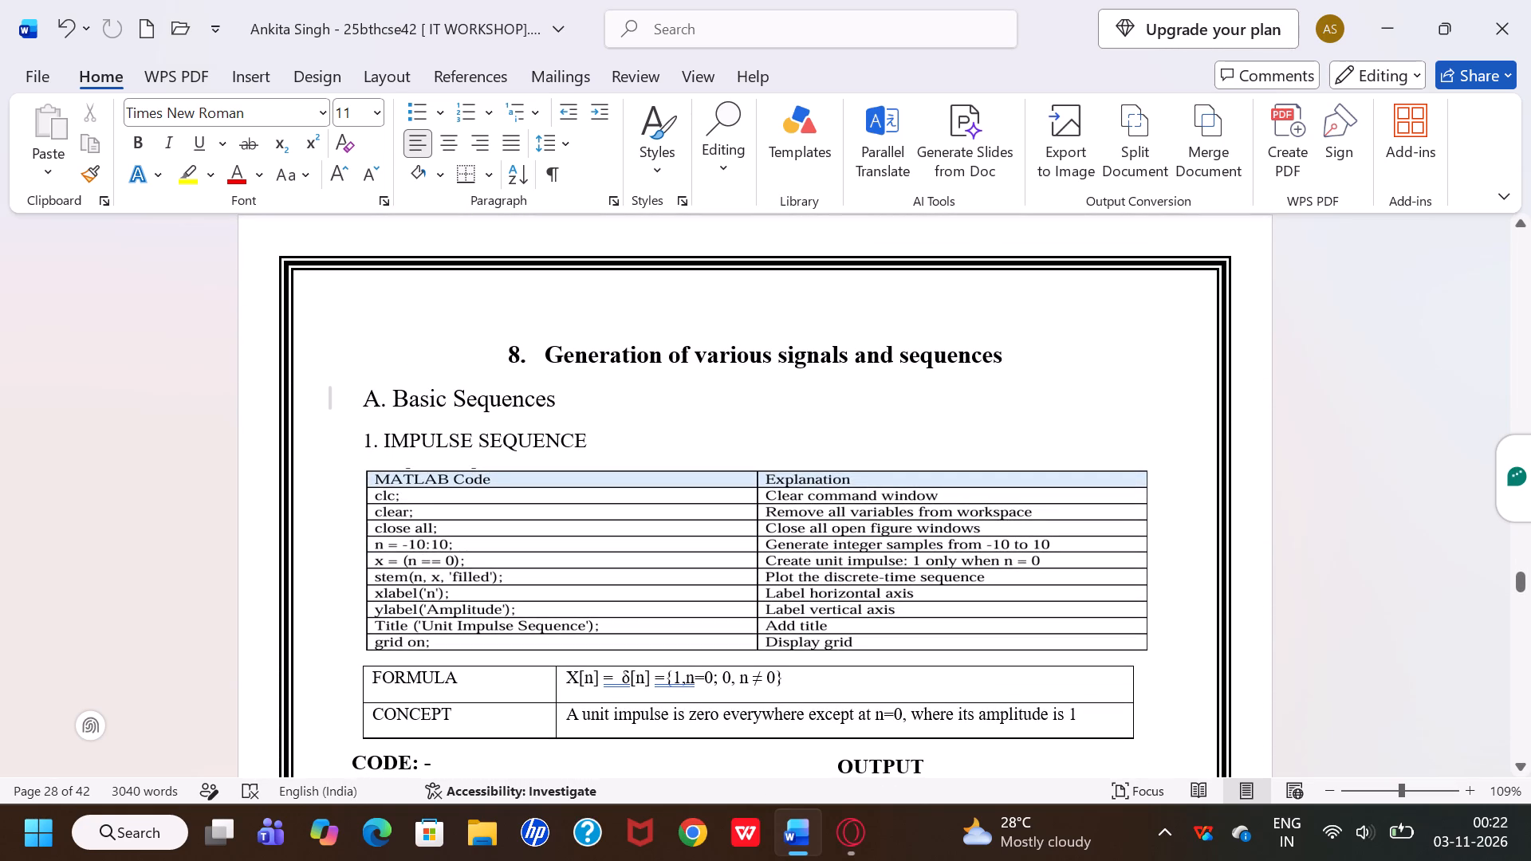
drag(365, 396, 534, 622)
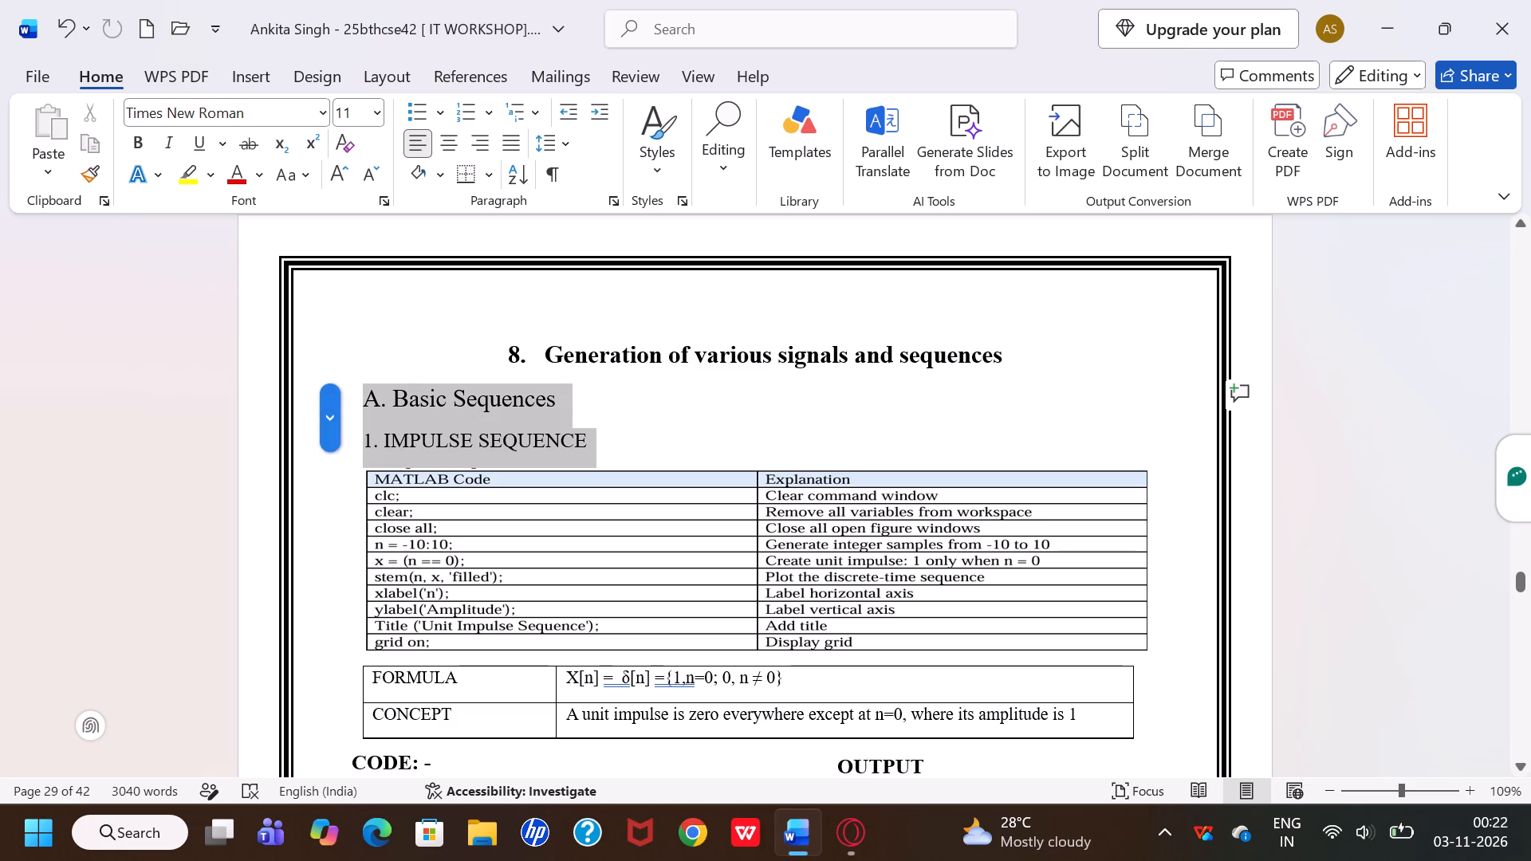
drag(534, 622, 534, 860)
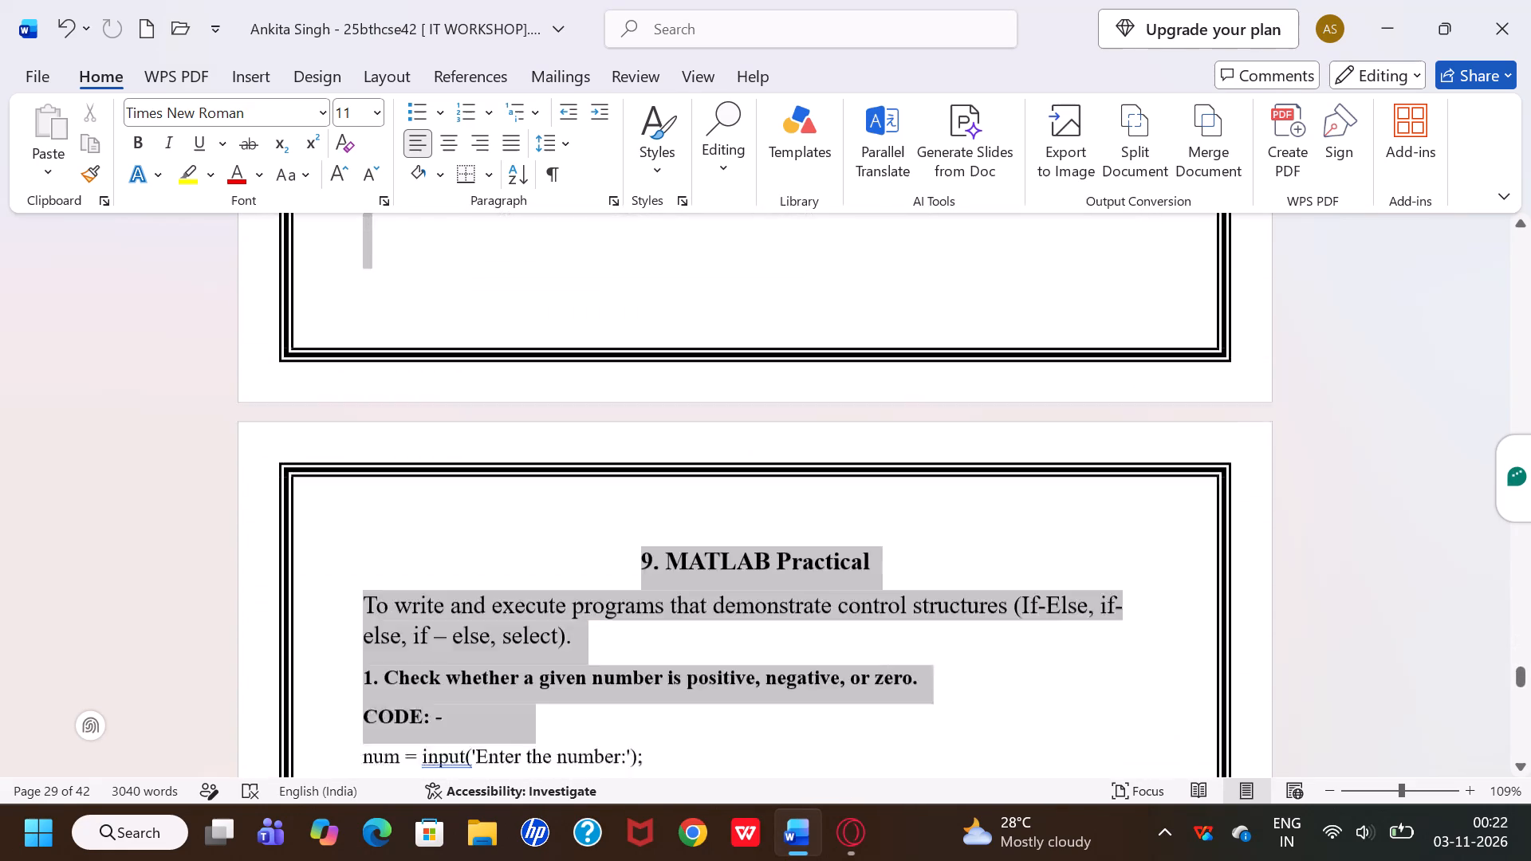
drag(534, 860, 523, 571)
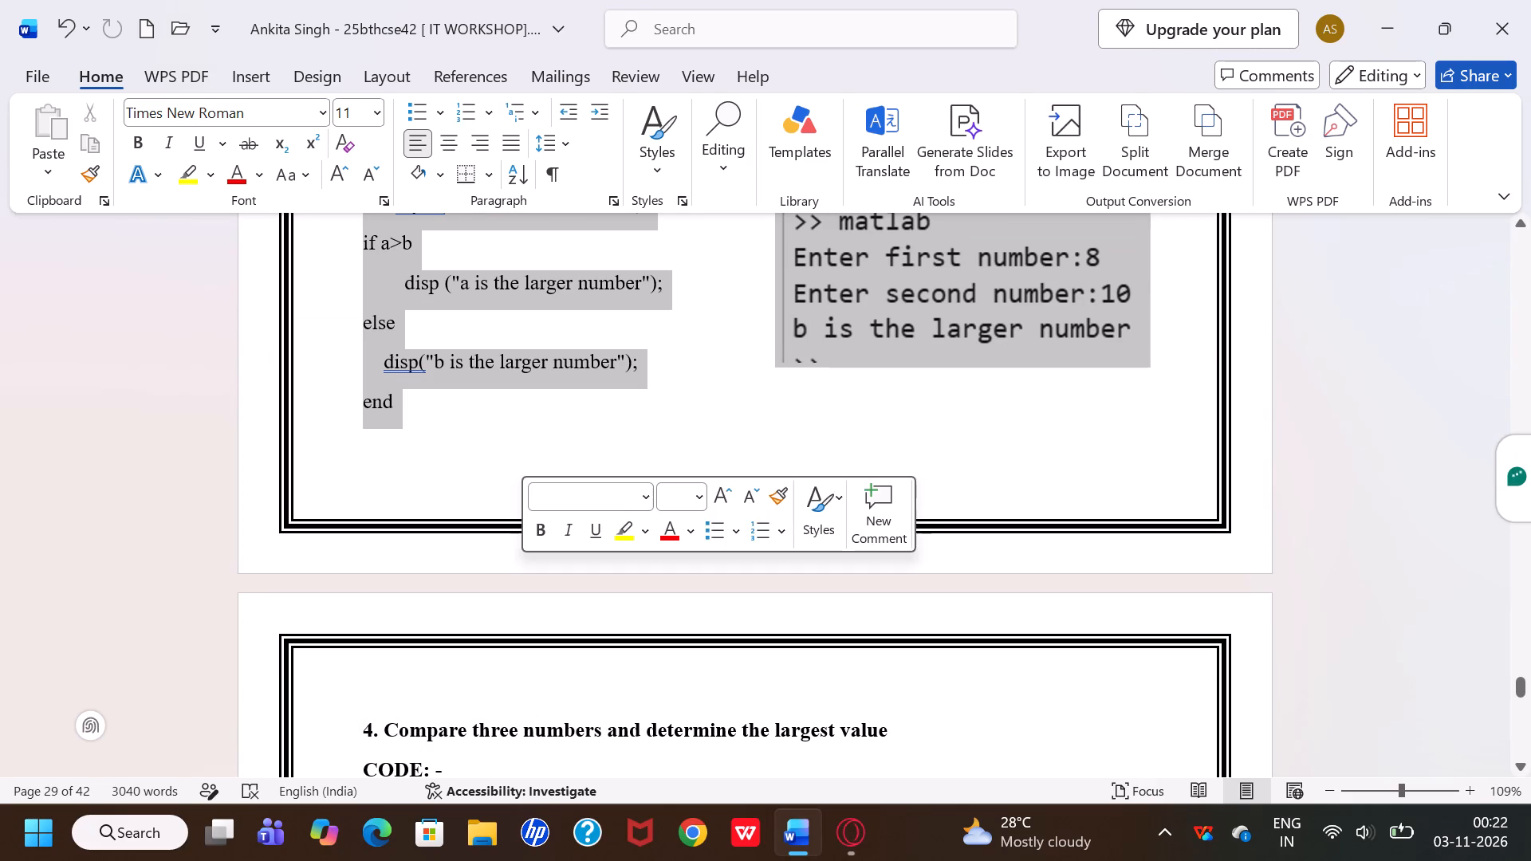
click(504, 140)
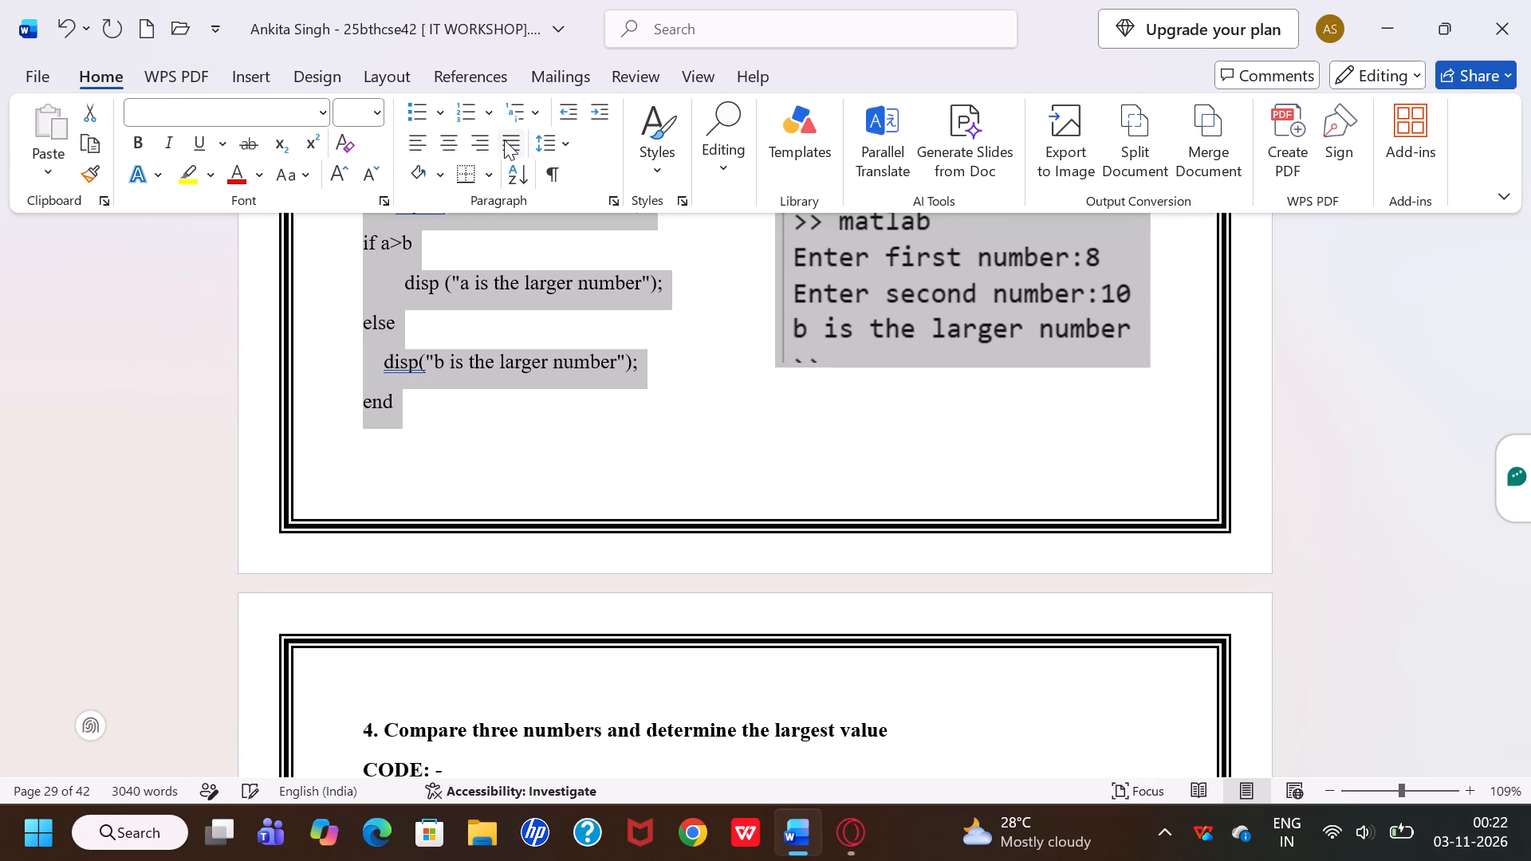
click(672, 356)
Review the justified signal pages, from the periodic signals to the Rectangular Signal and Amplitude Modulated (AM) Signal layouts.
scroll(672, 356, up, 7)
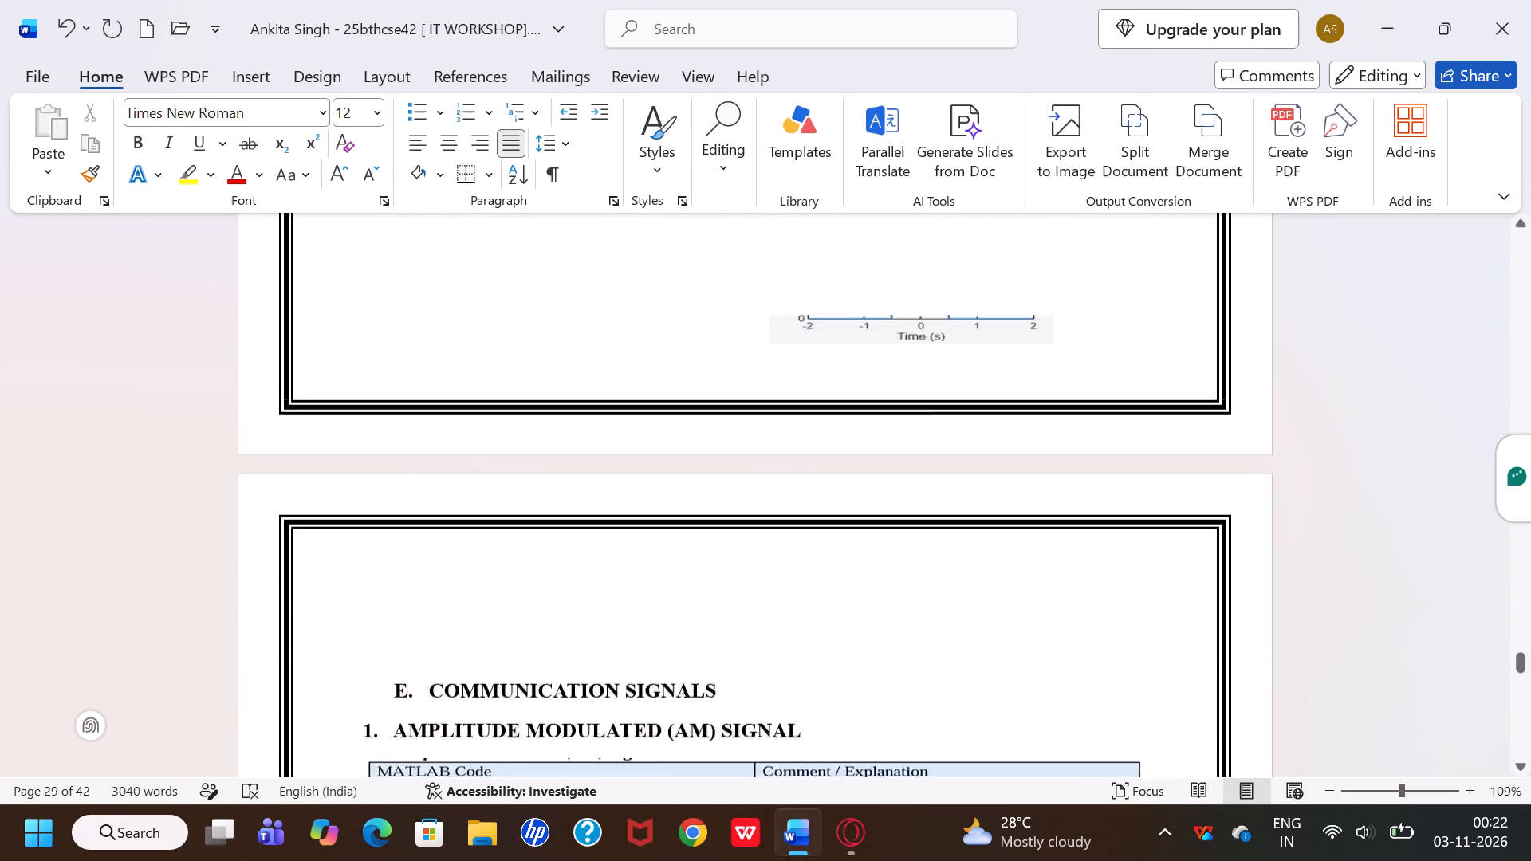
scroll(672, 356, up, 12)
scroll(672, 356, up, 9)
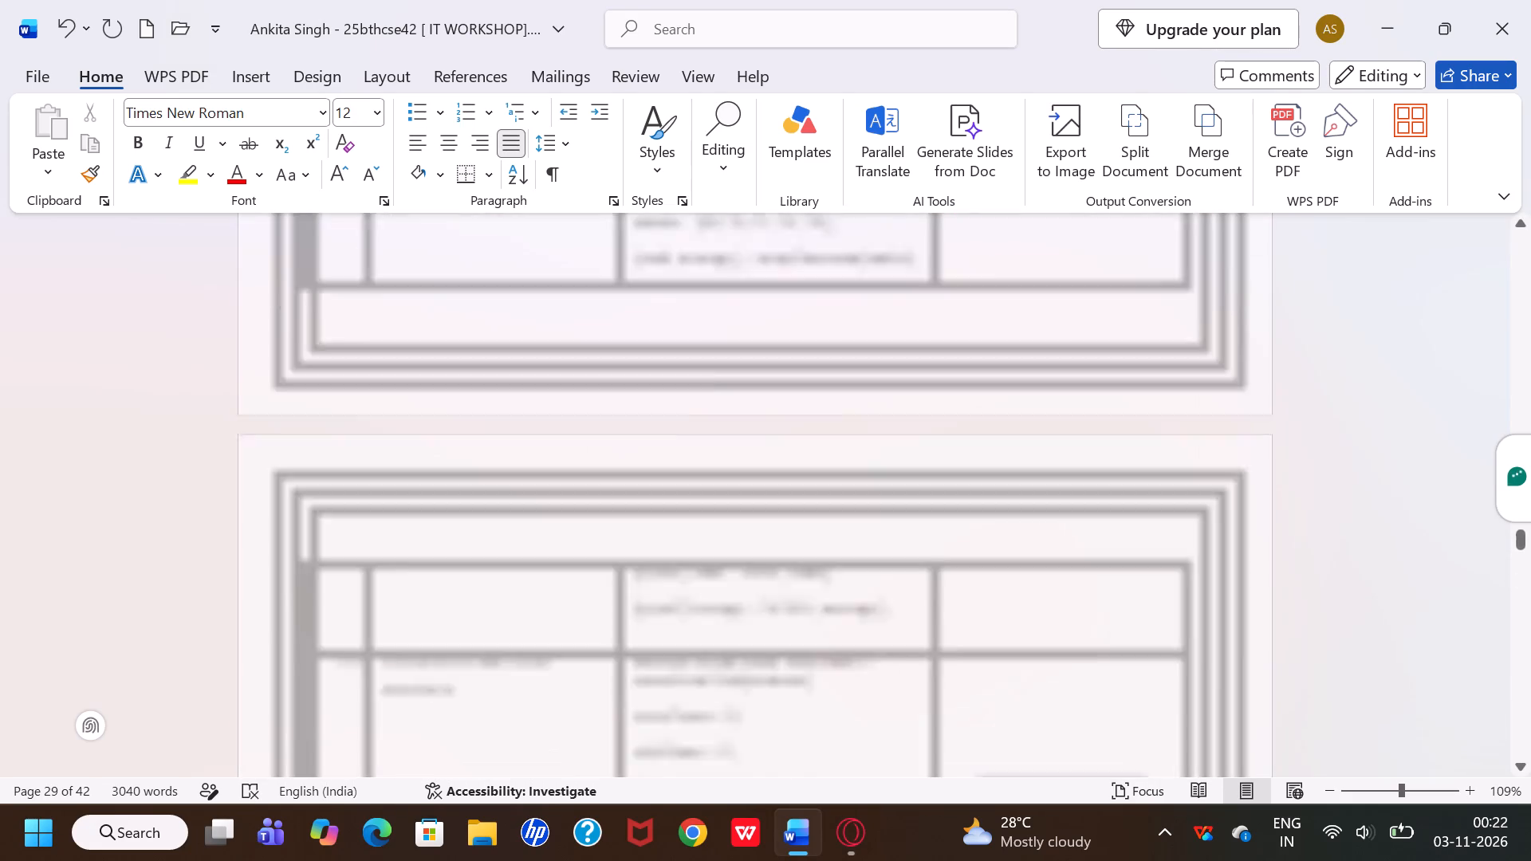
scroll(672, 356, up, 16)
scroll(672, 356, down, 15)
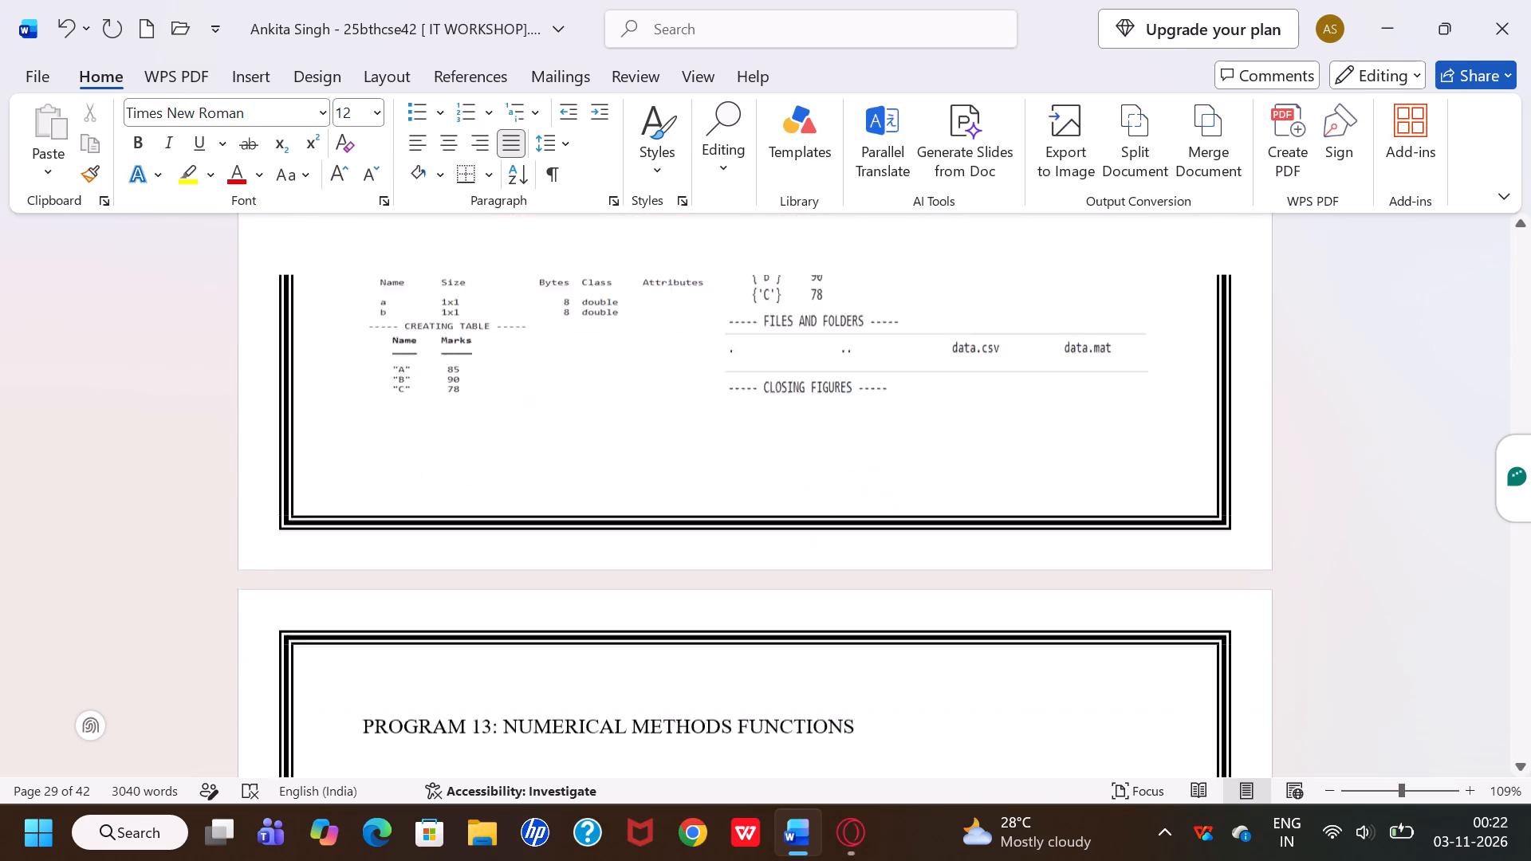
scroll(672, 356, down, 13)
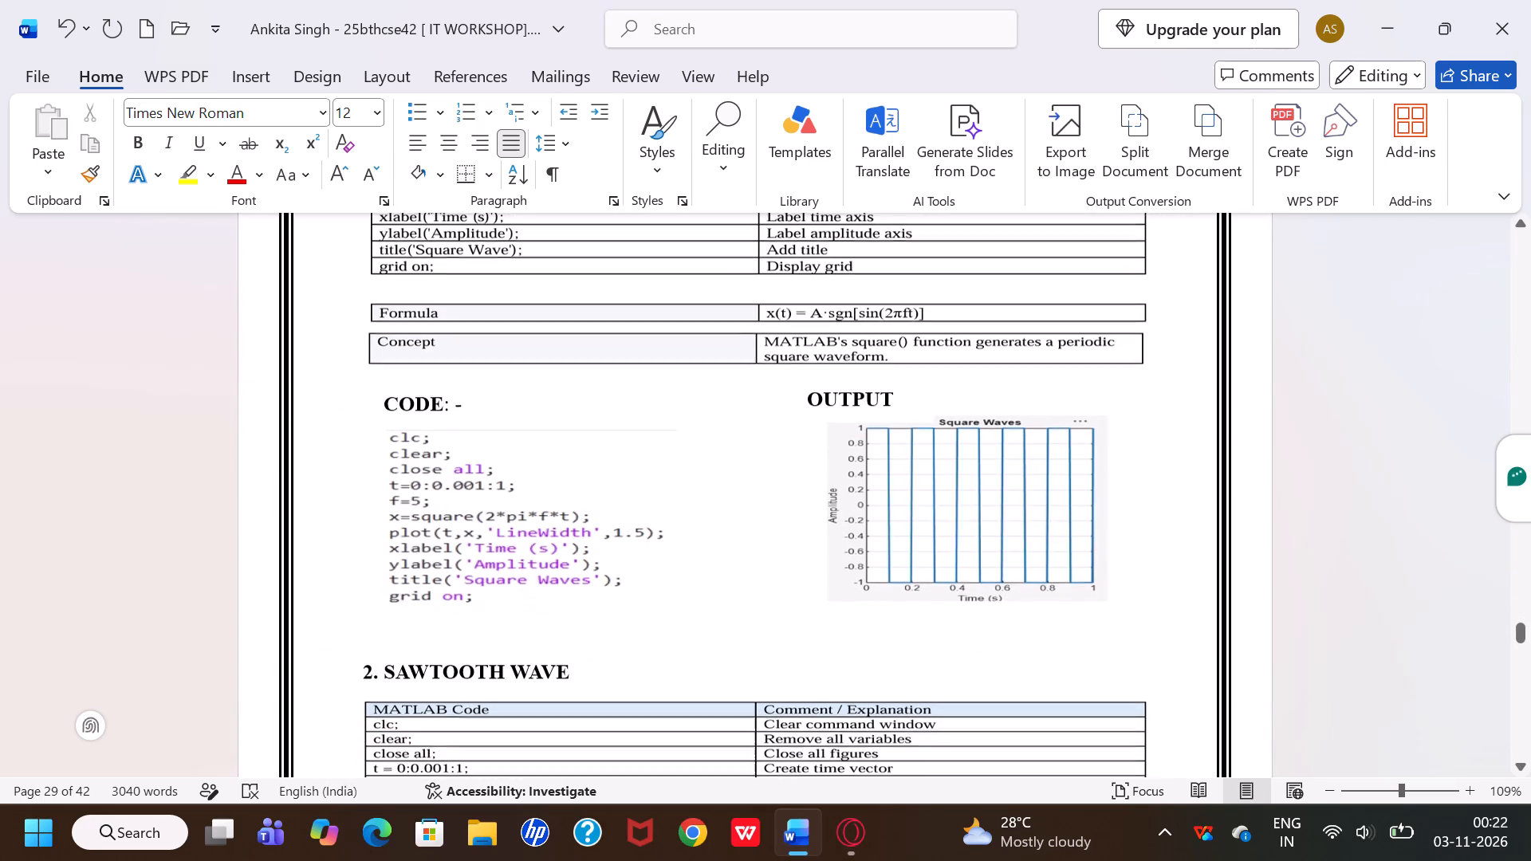
scroll(672, 356, down, 4)
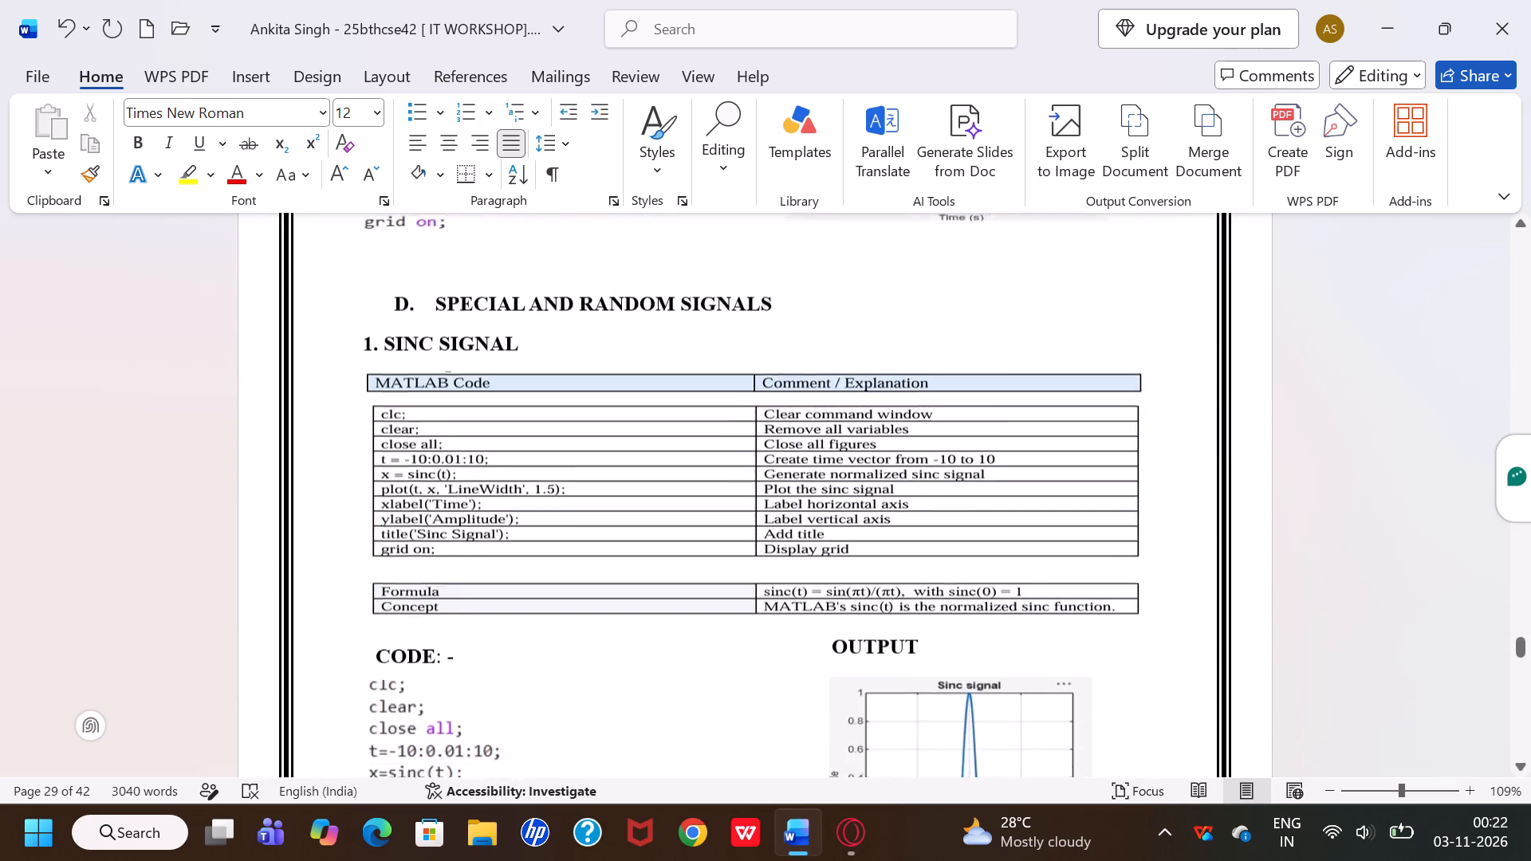
scroll(672, 356, down, 1)
scroll(672, 356, up, 4)
scroll(672, 356, down, 1)
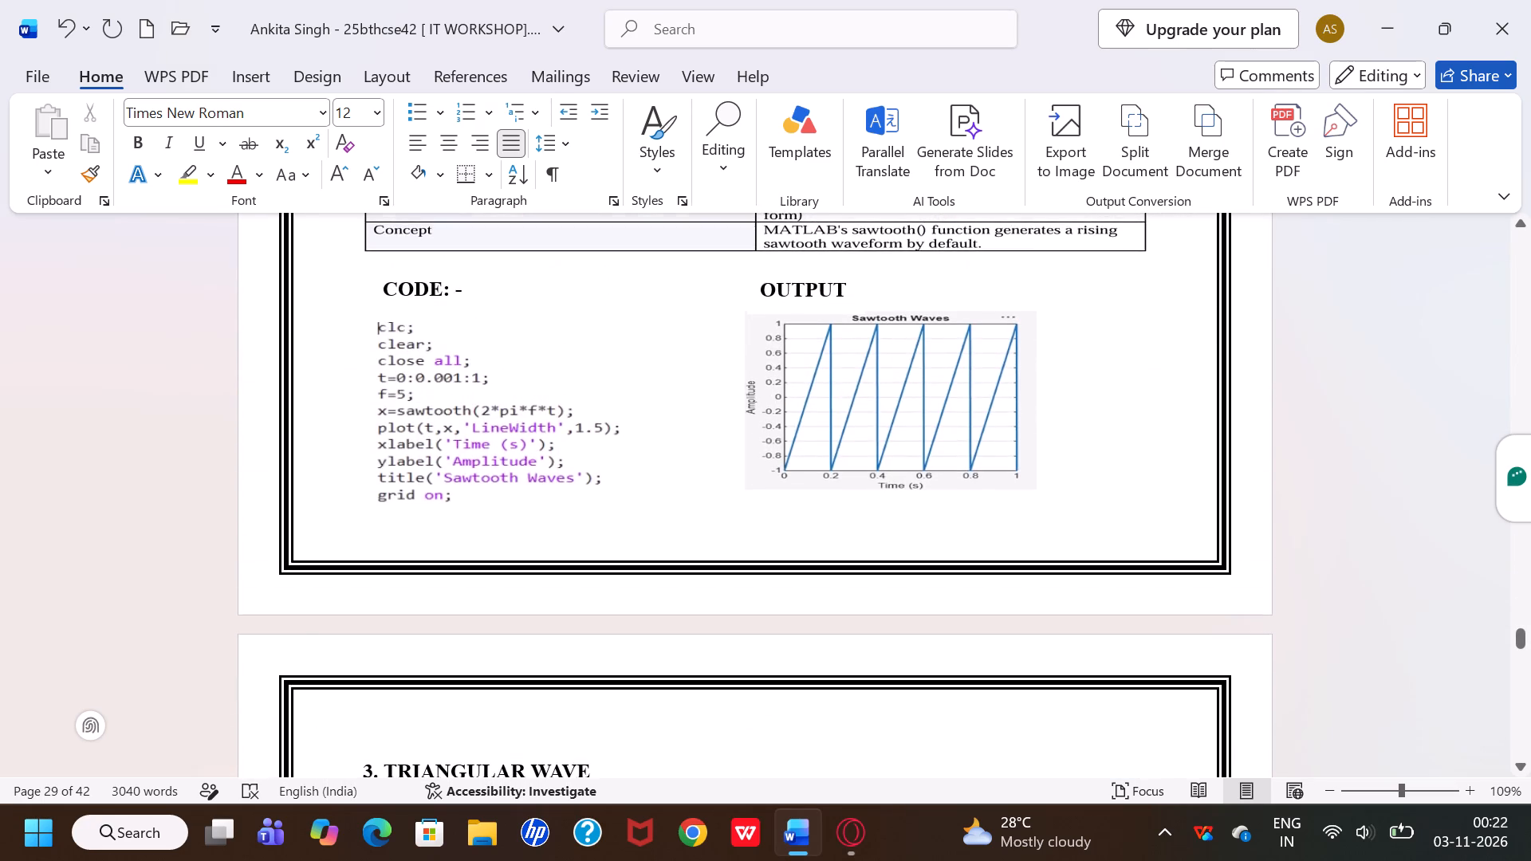
scroll(672, 356, down, 8)
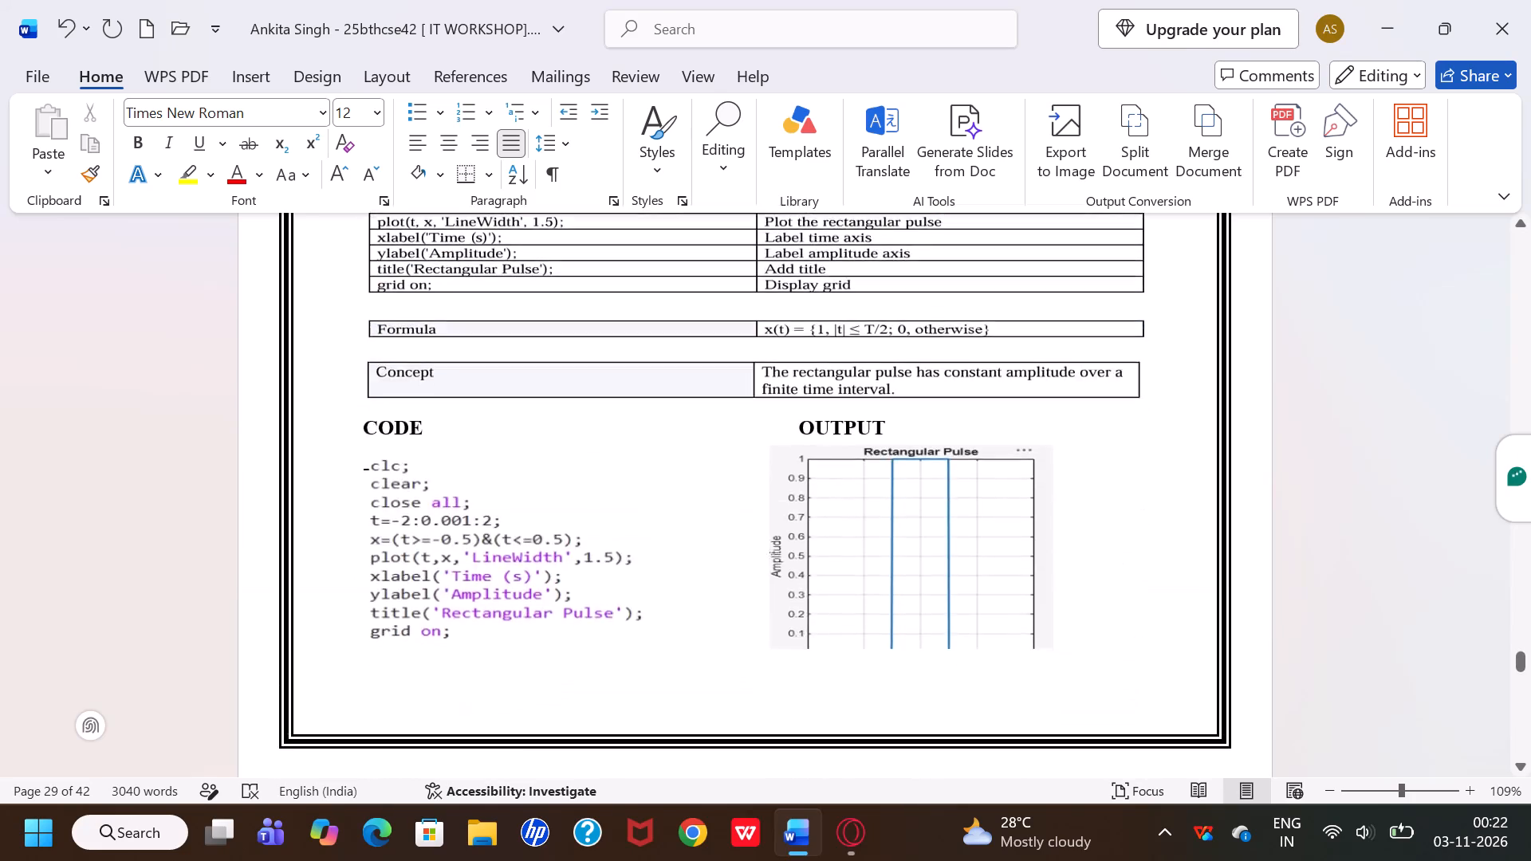
scroll(672, 356, down, 4)
scroll(672, 356, up, 3)
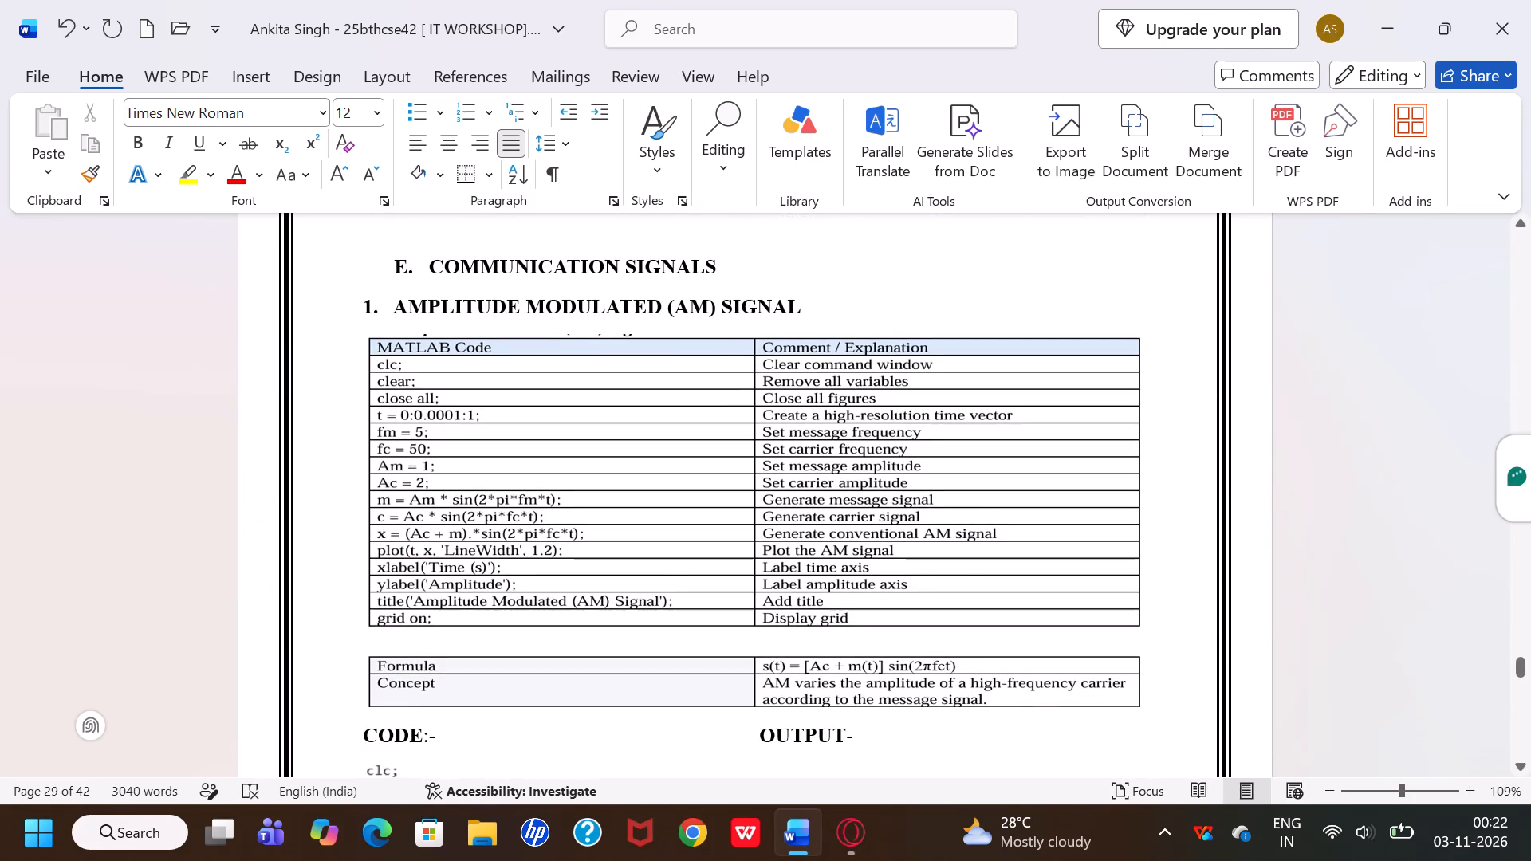
Delete two blank lines above the "E. Communication Signals" heading and save the document.
scroll(672, 356, up, 1)
click(398, 450)
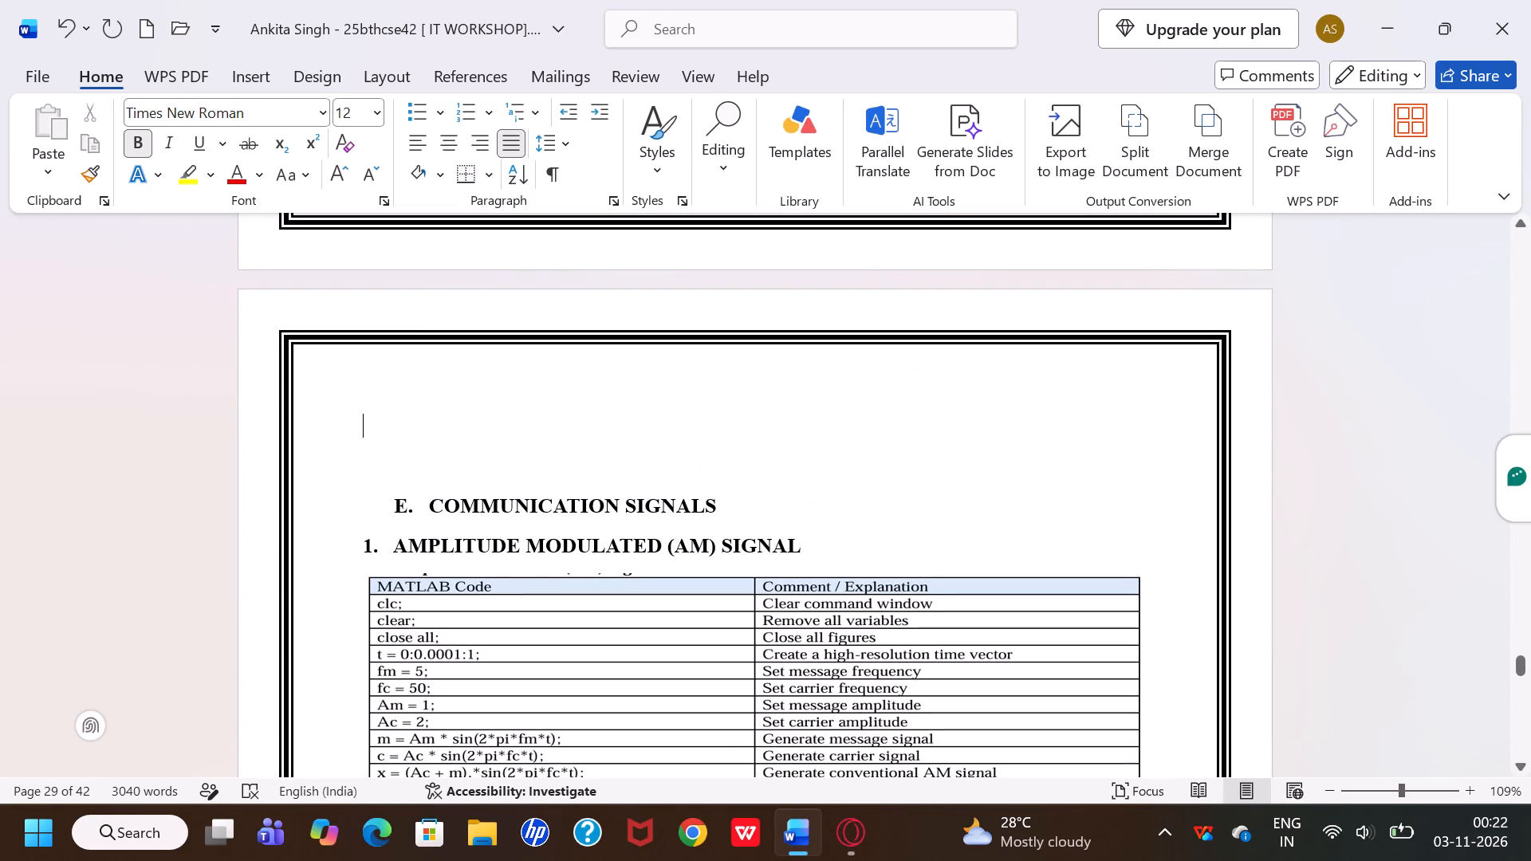
key(BackSpace)
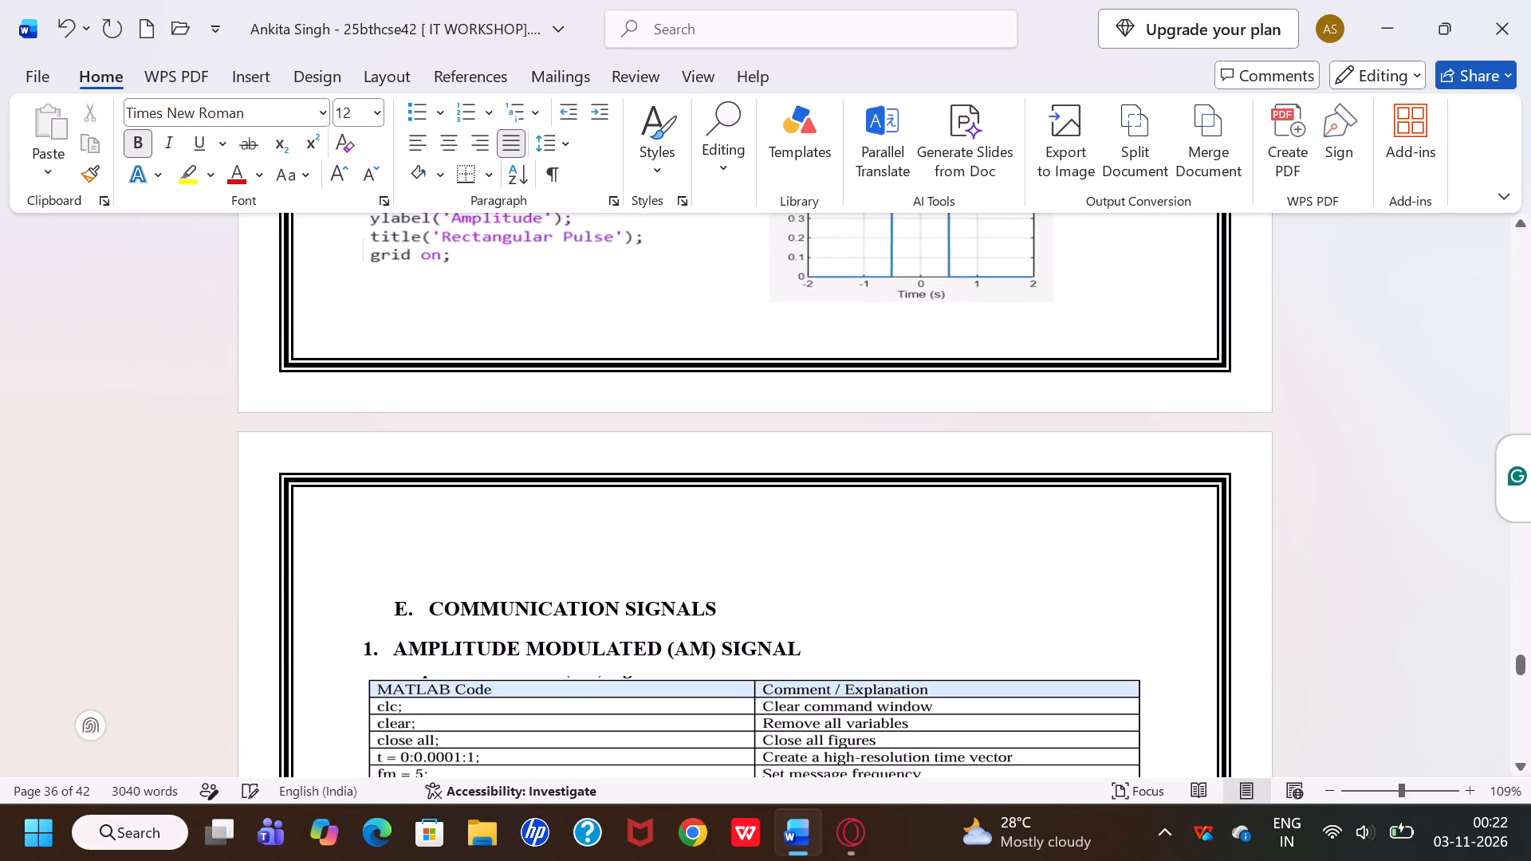
click(388, 549)
key(BackSpace)
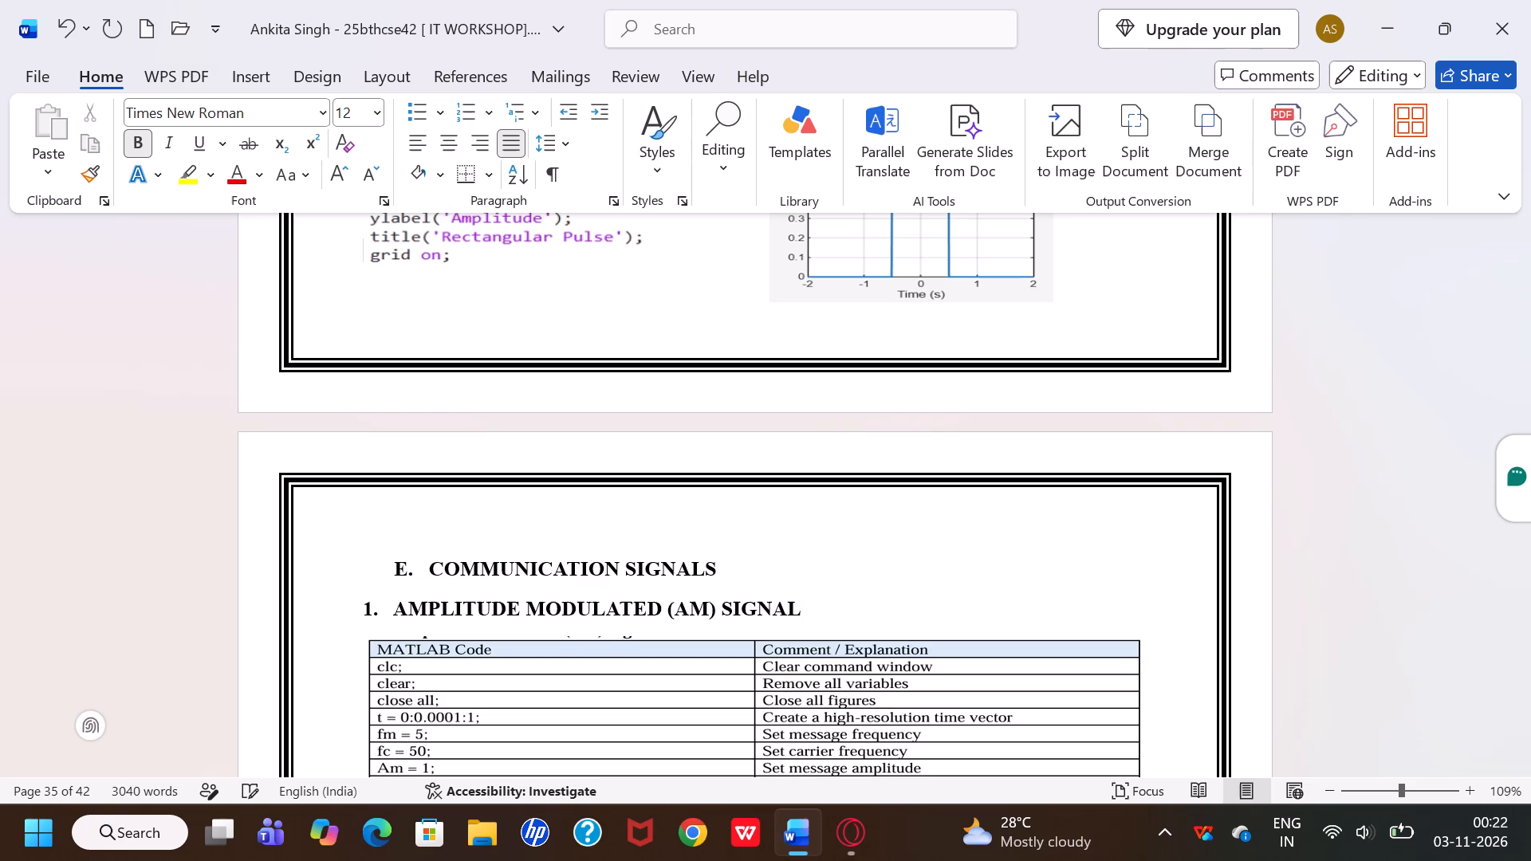
click(364, 550)
scroll(364, 550, up, 1)
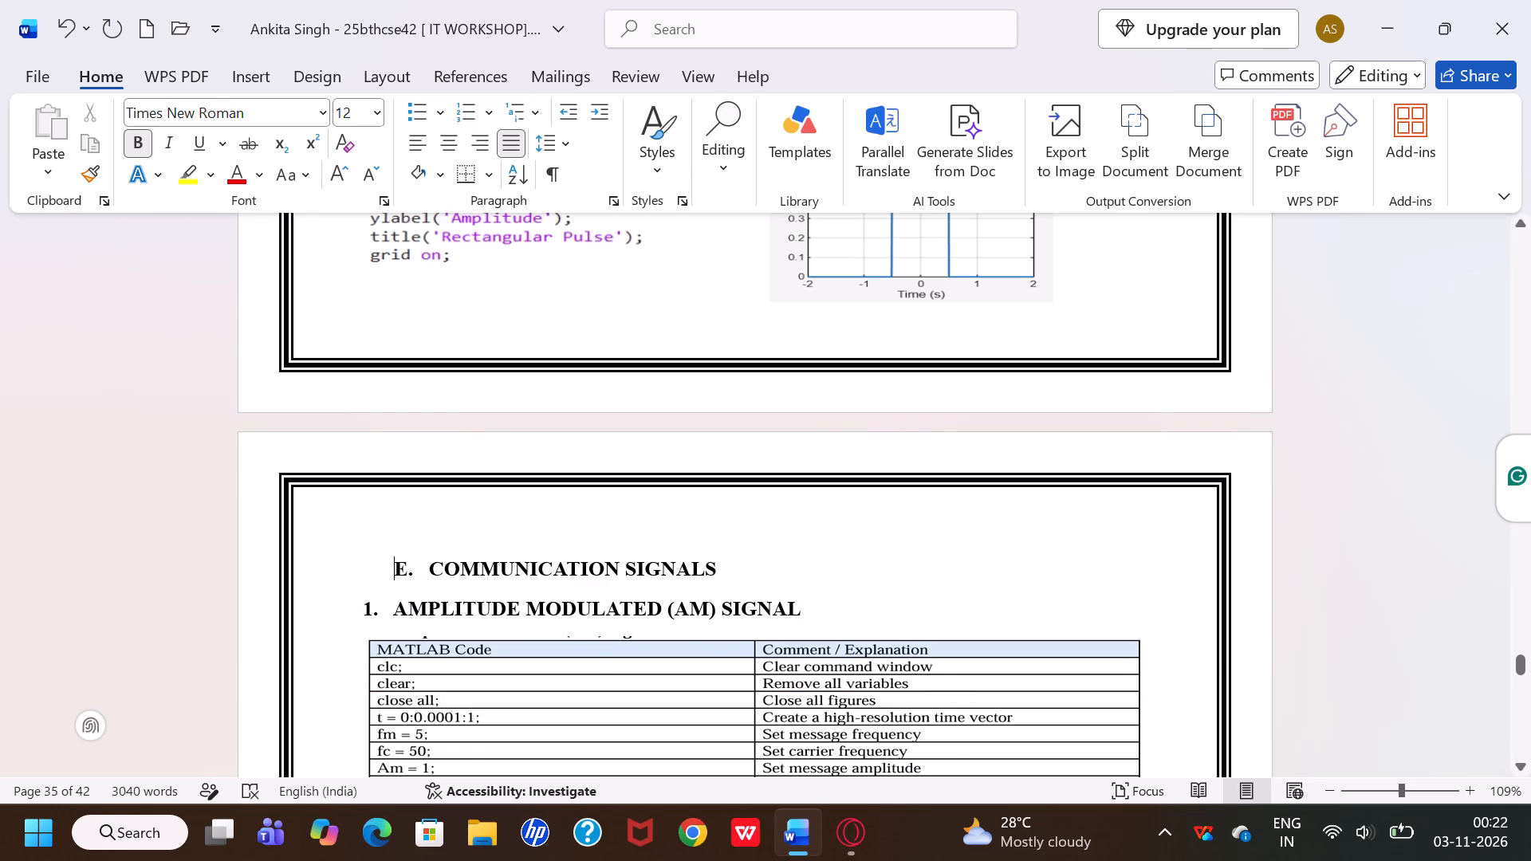
scroll(364, 550, up, 4)
scroll(364, 550, down, 4)
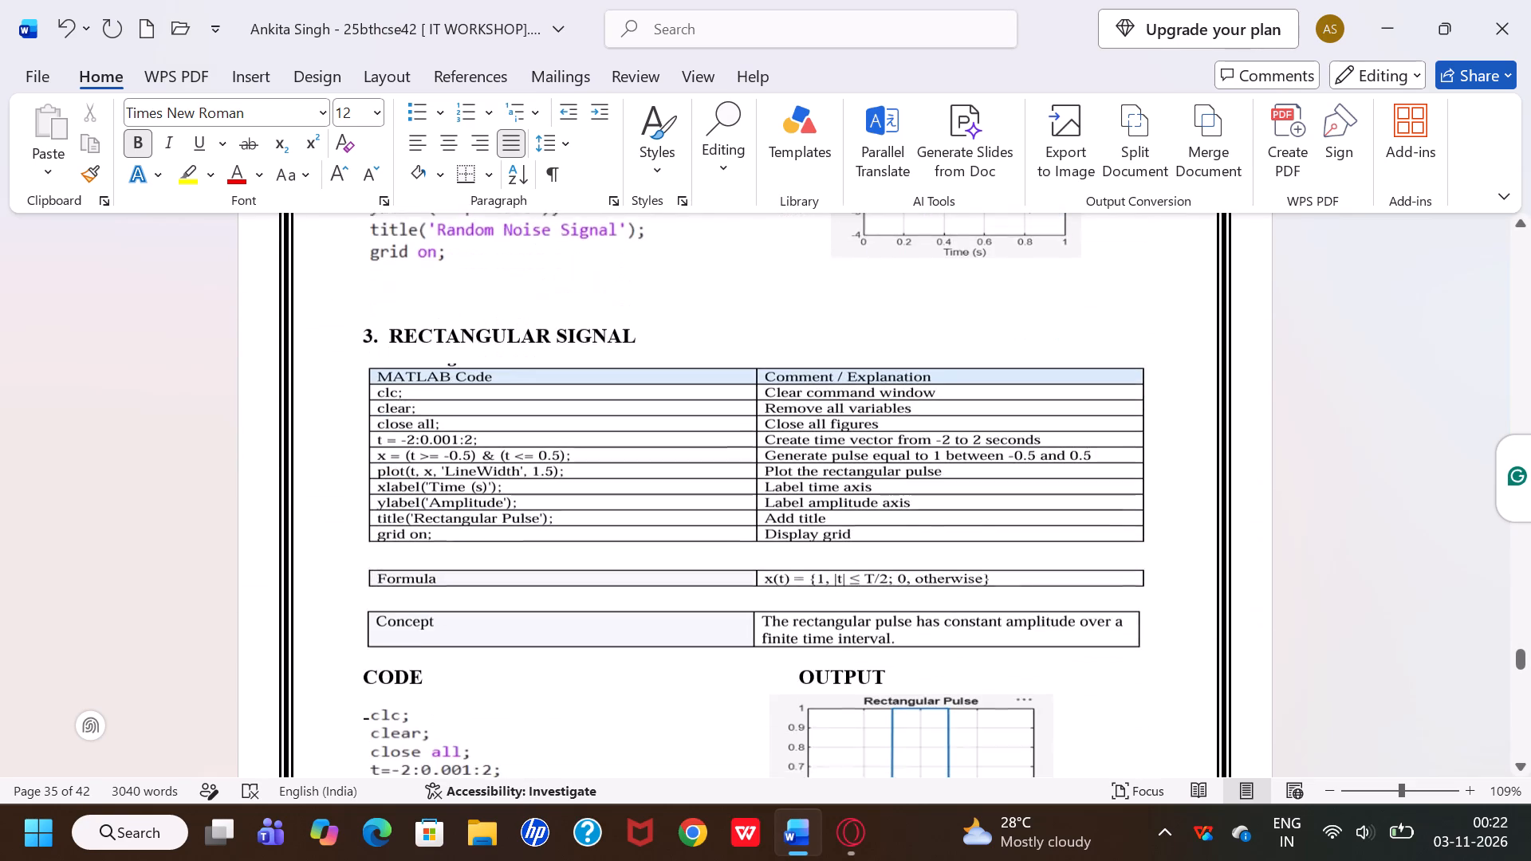
key(ctrl+s)
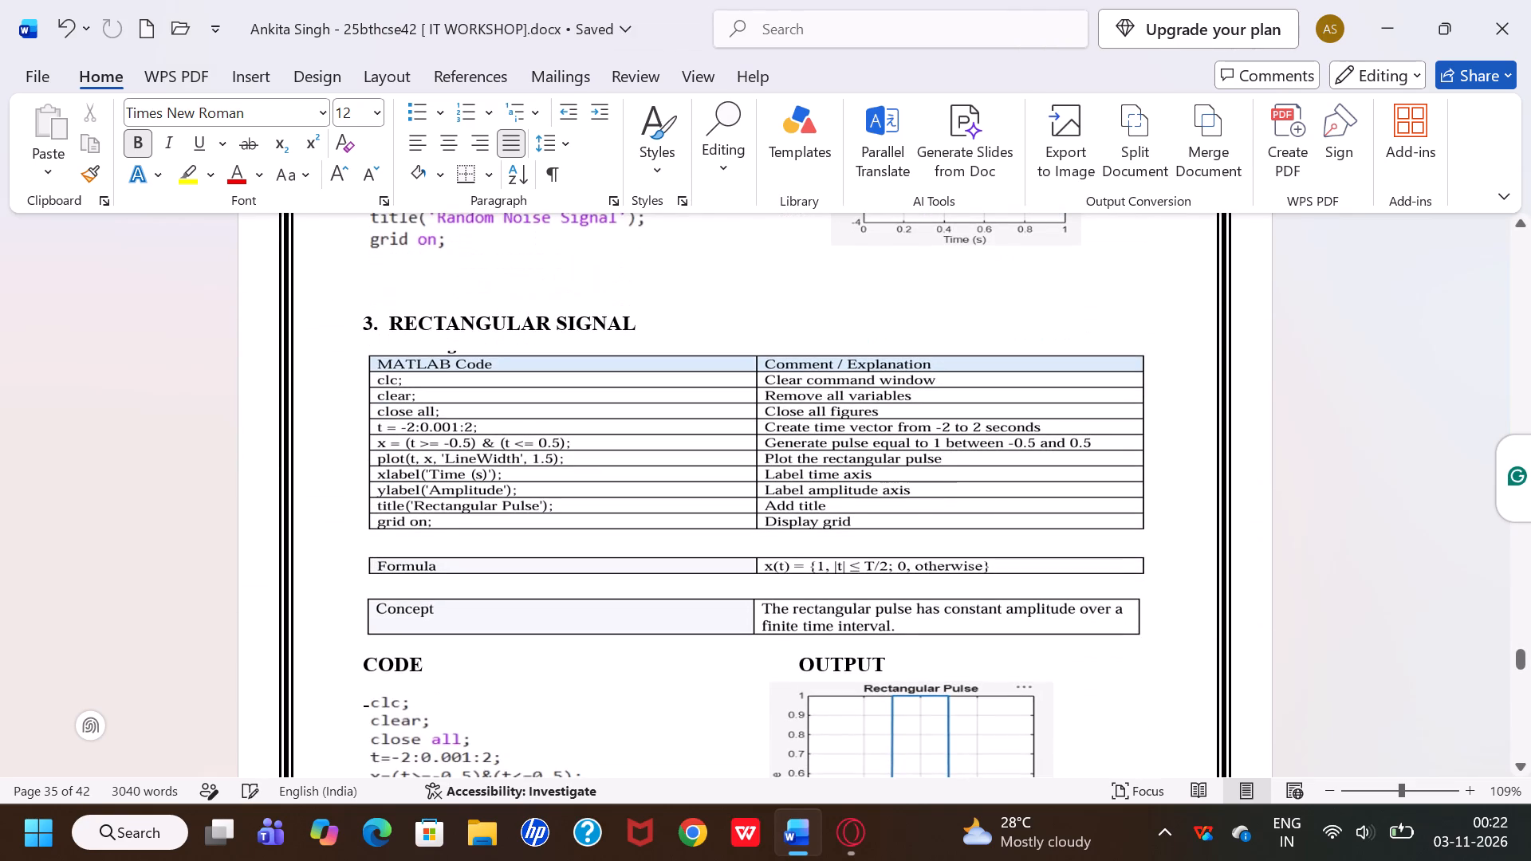
Insert two blank lines before the "9. MATLAB Practical" heading so it starts on the same page as its introduction.
scroll(579, 636, down, 6)
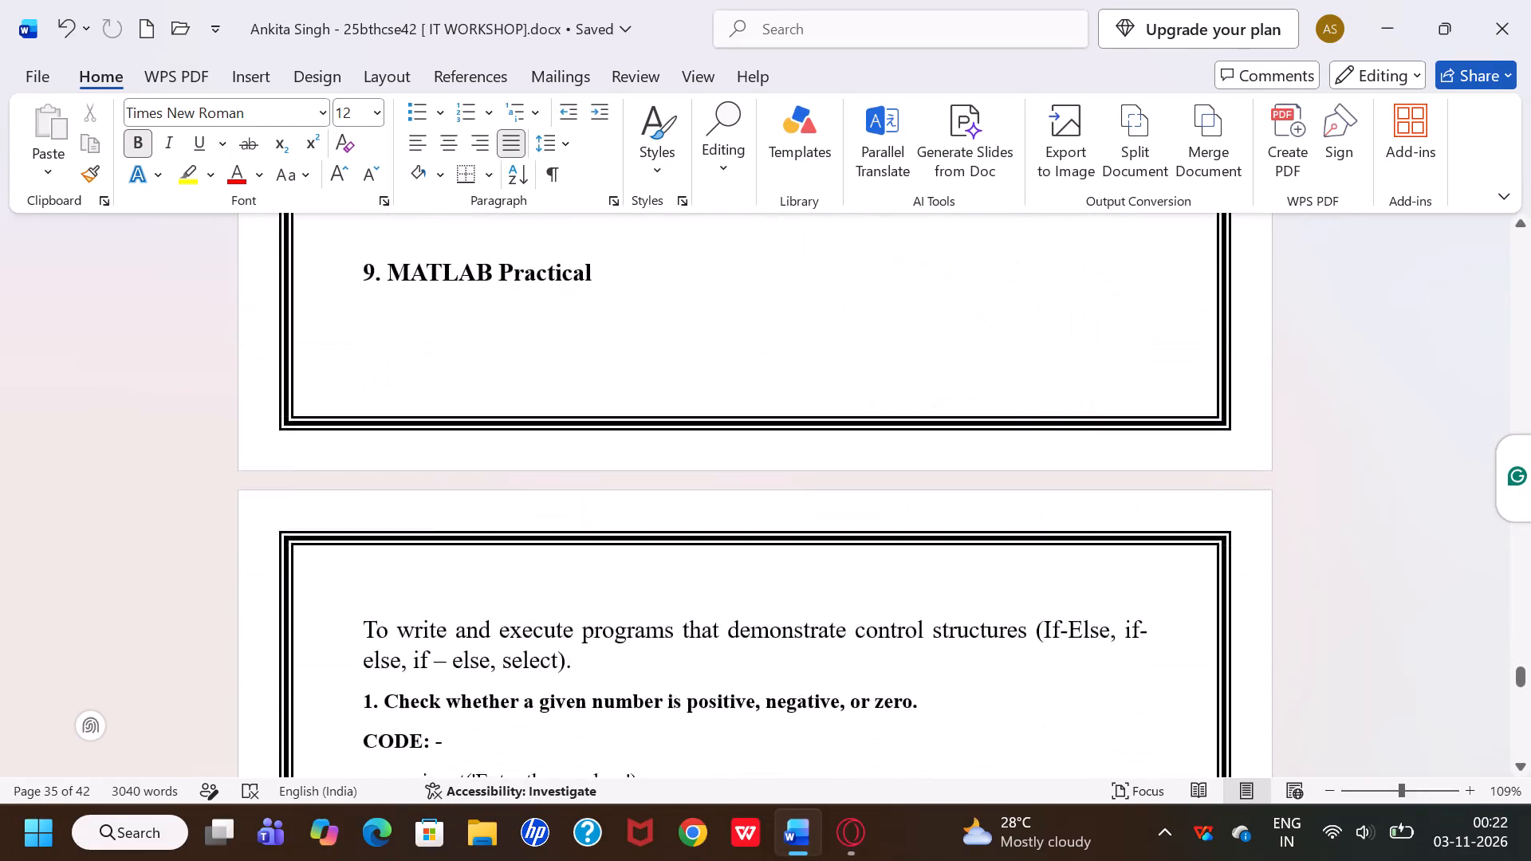
scroll(579, 636, up, 1)
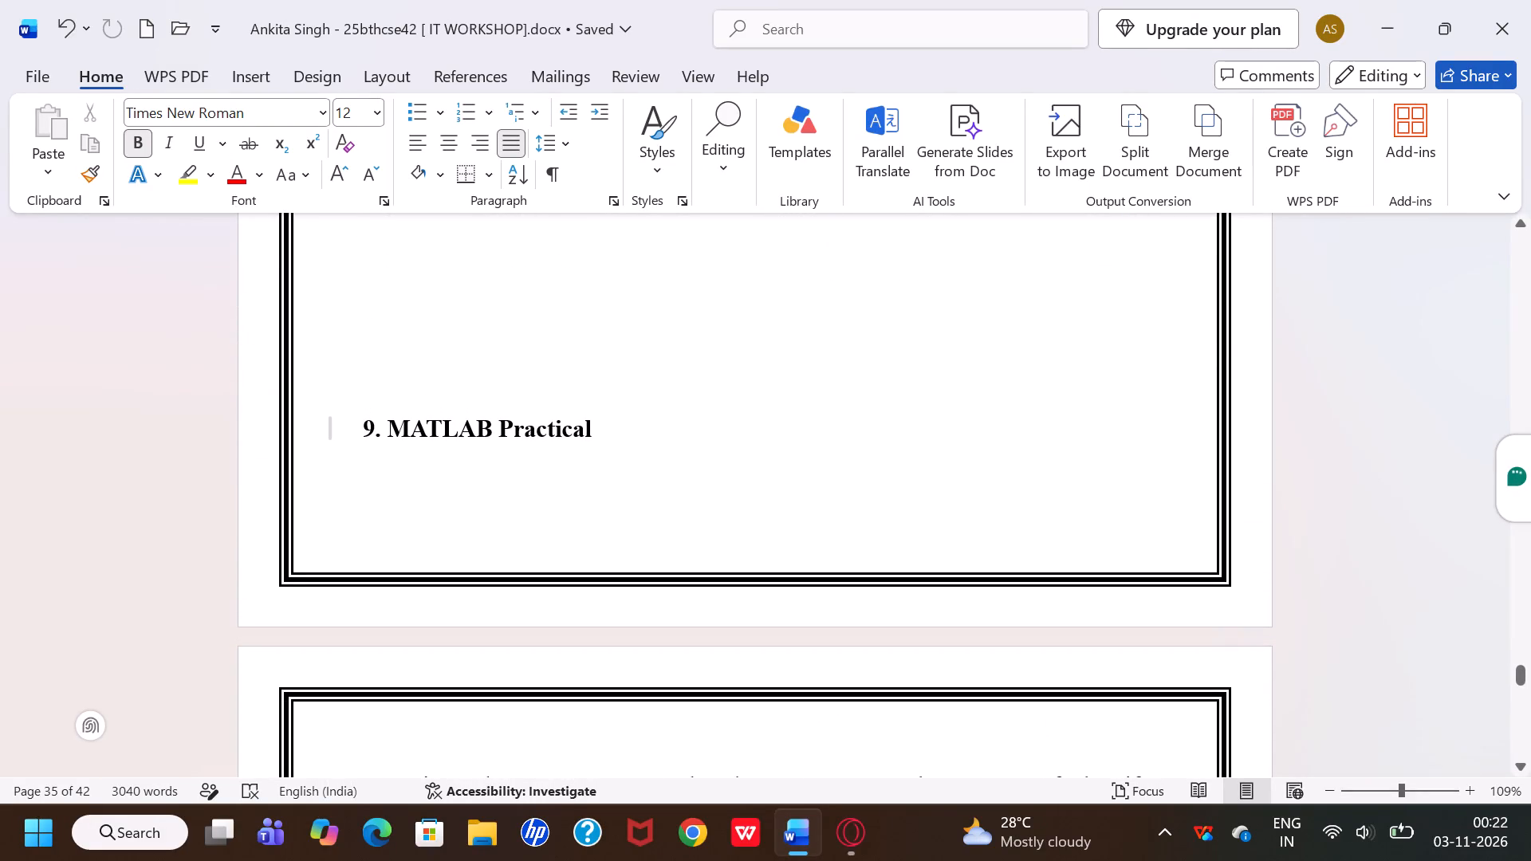
click(351, 418)
key(Return)
key(Return)
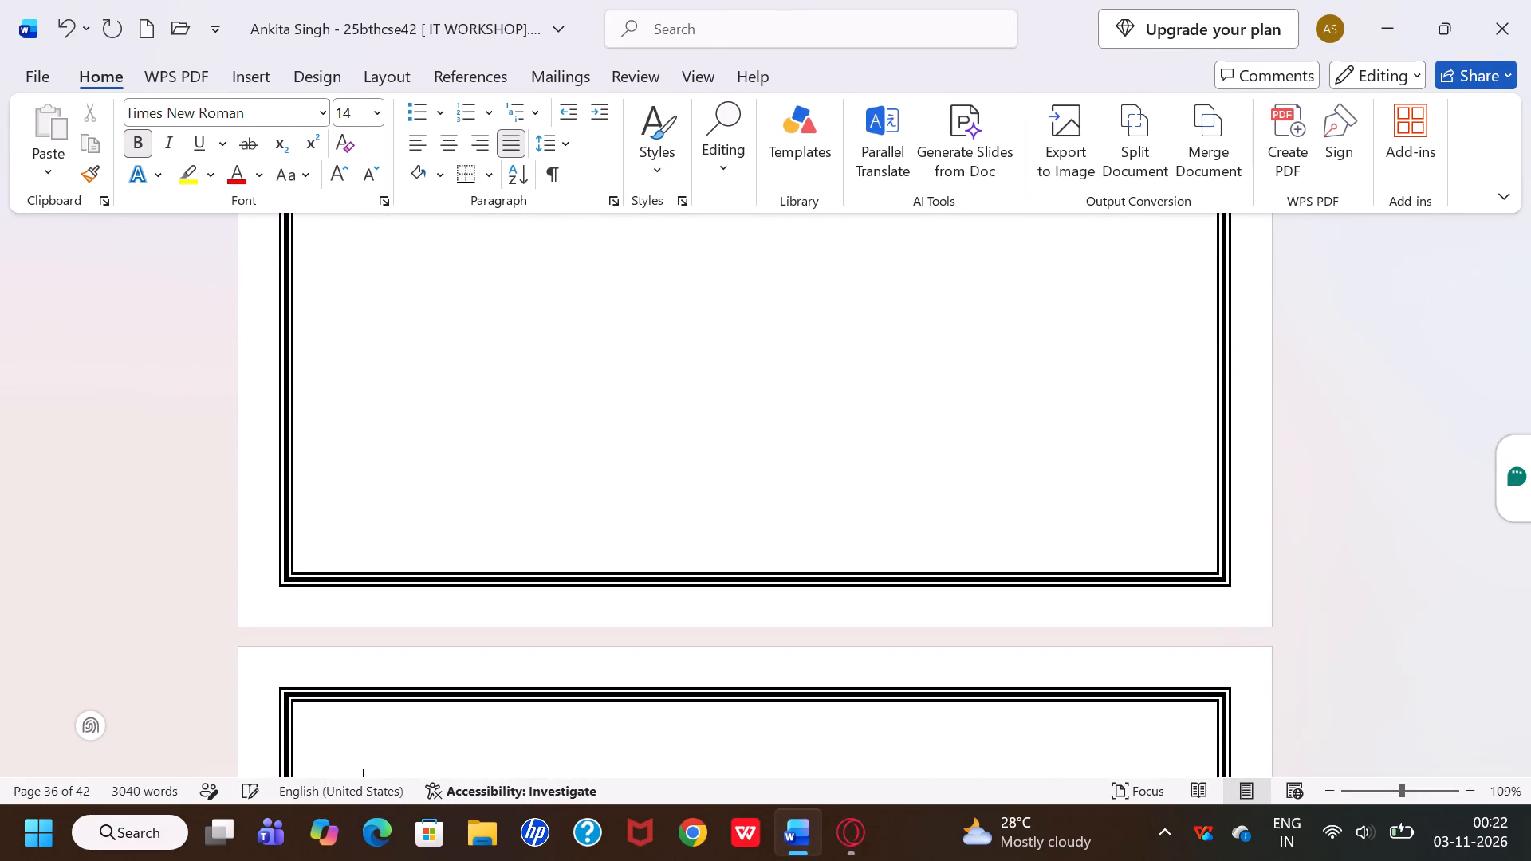
Center the "9. MATLAB Practical" heading.
scroll(351, 418, down, 1)
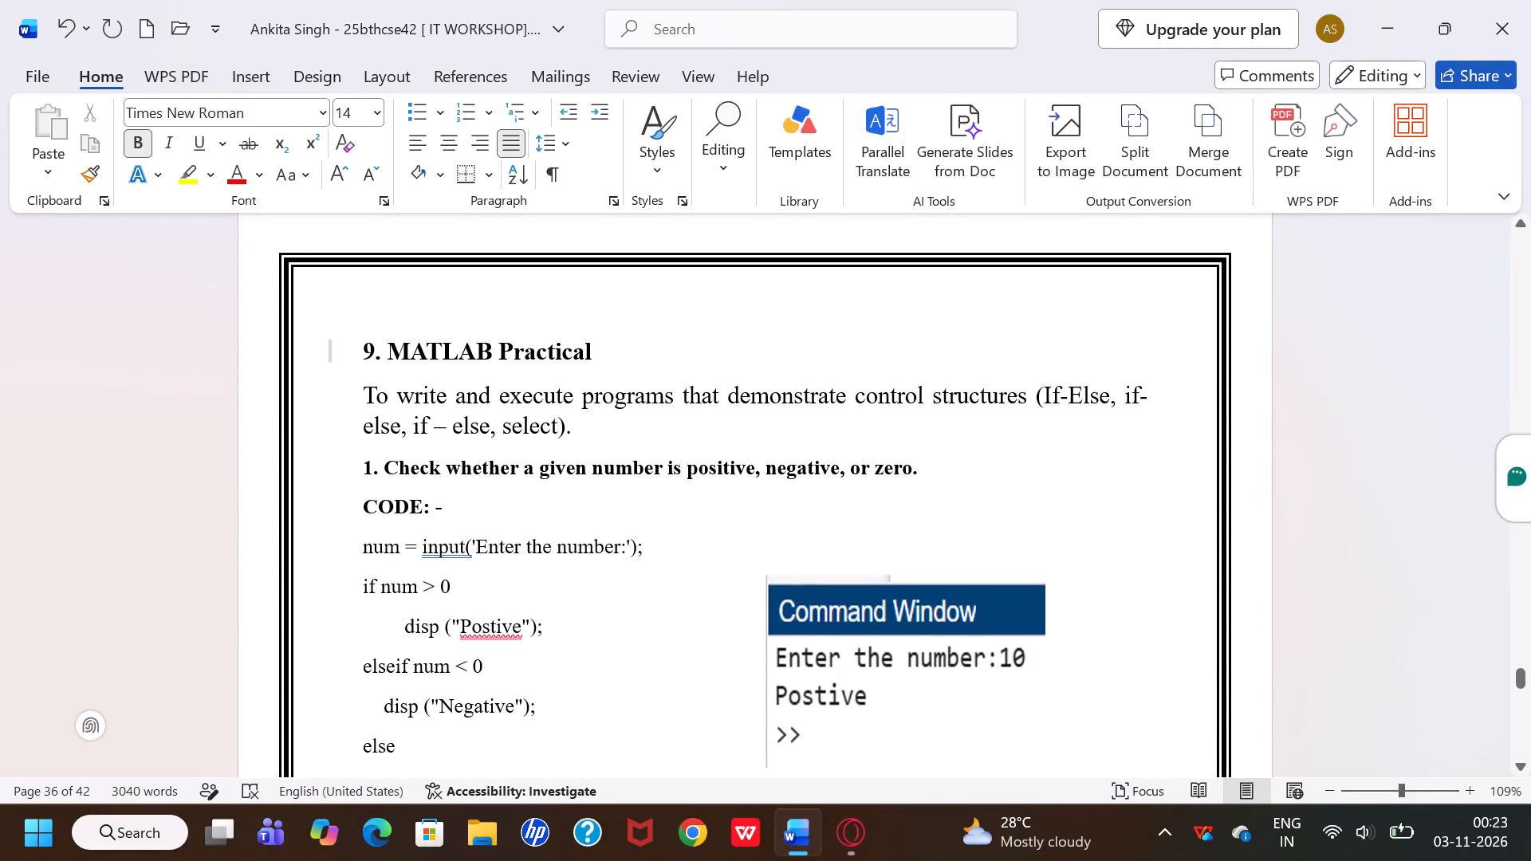
triple_click(427, 344)
click(455, 143)
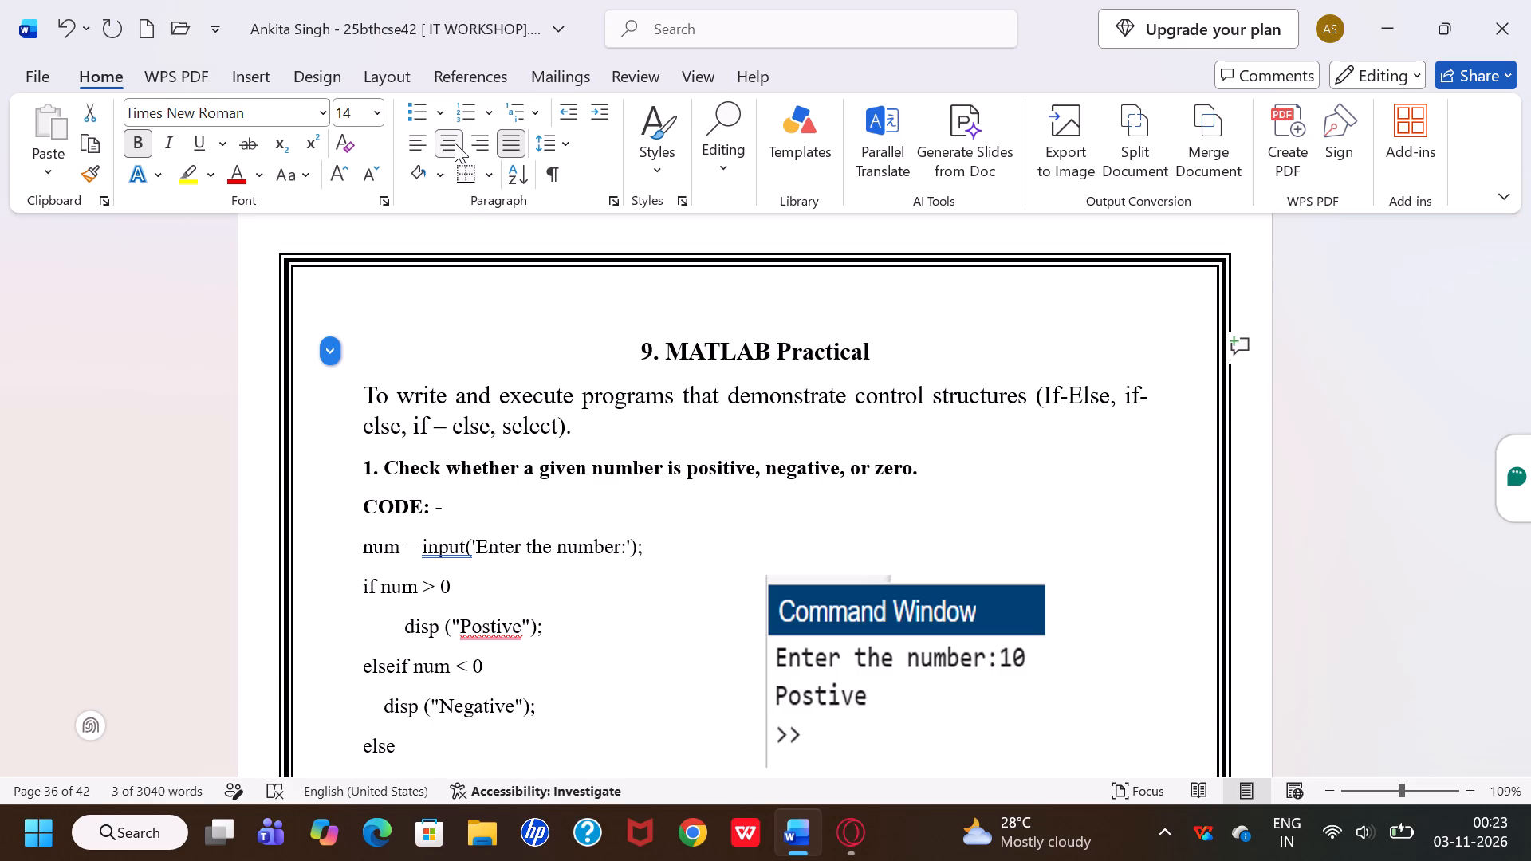
click(571, 330)
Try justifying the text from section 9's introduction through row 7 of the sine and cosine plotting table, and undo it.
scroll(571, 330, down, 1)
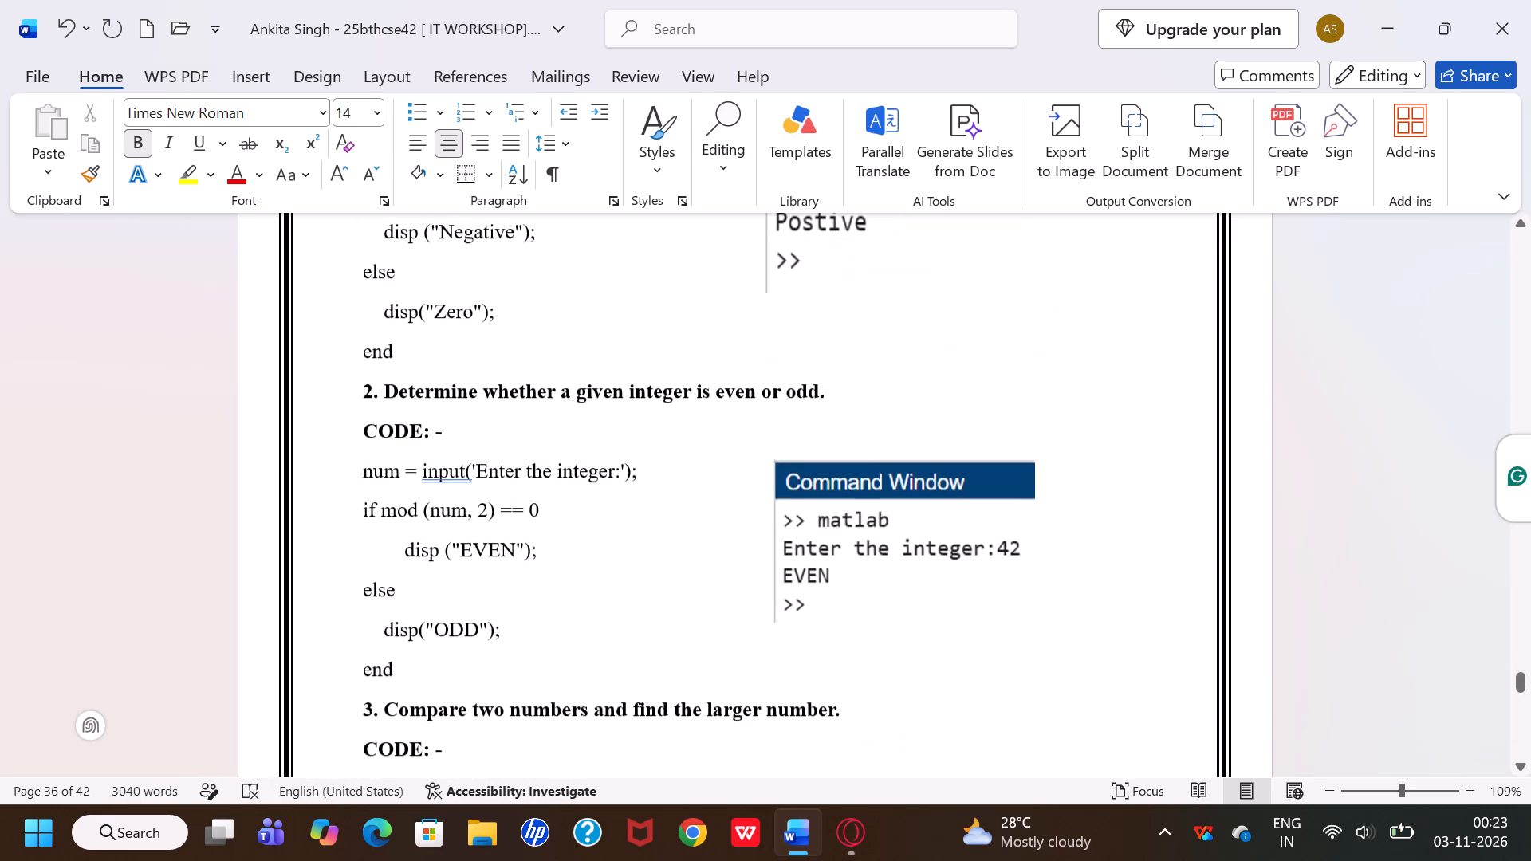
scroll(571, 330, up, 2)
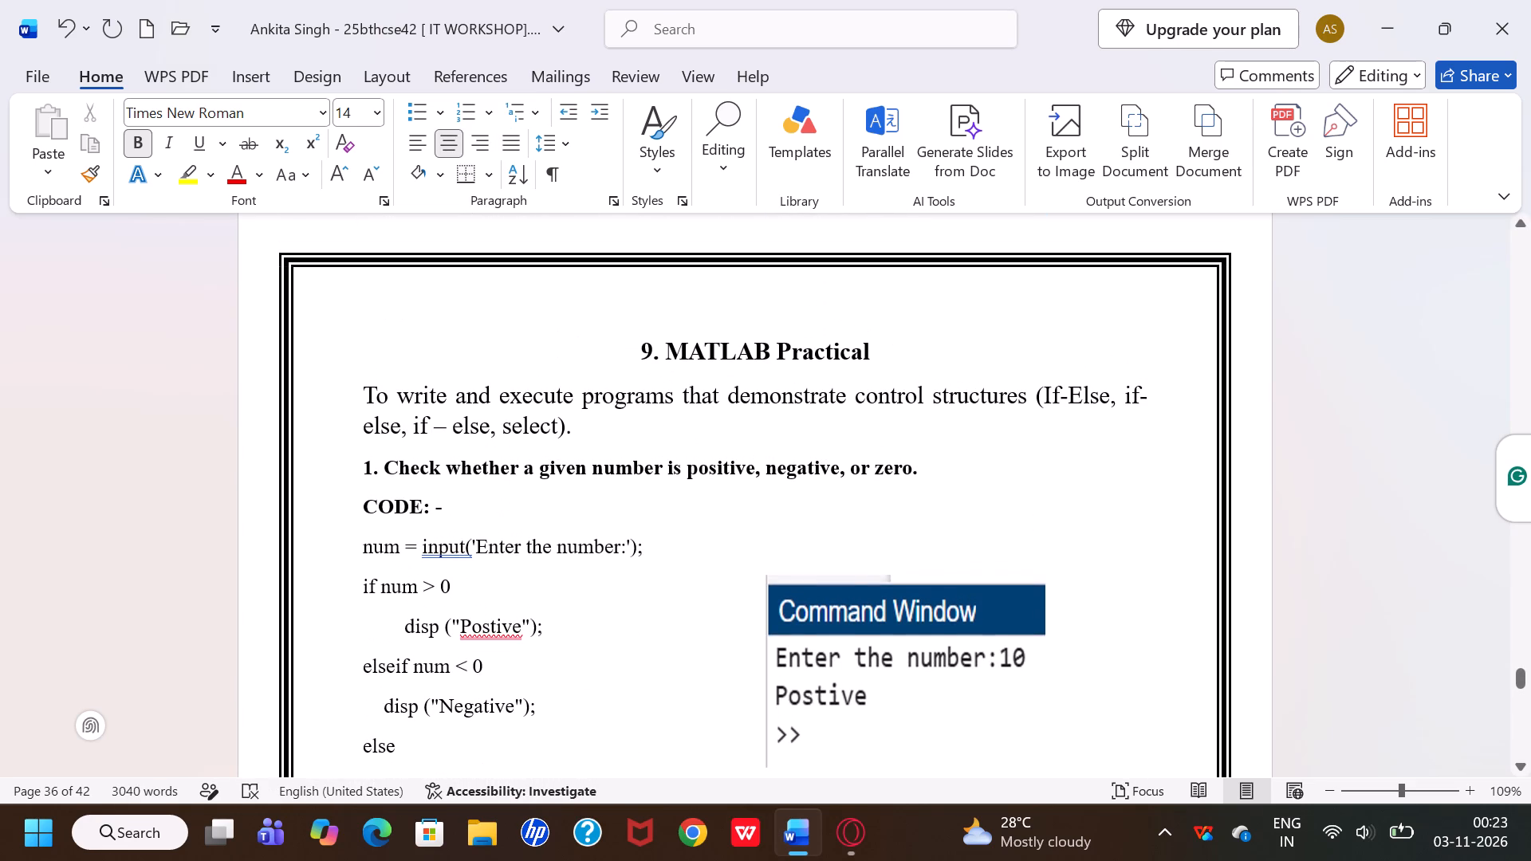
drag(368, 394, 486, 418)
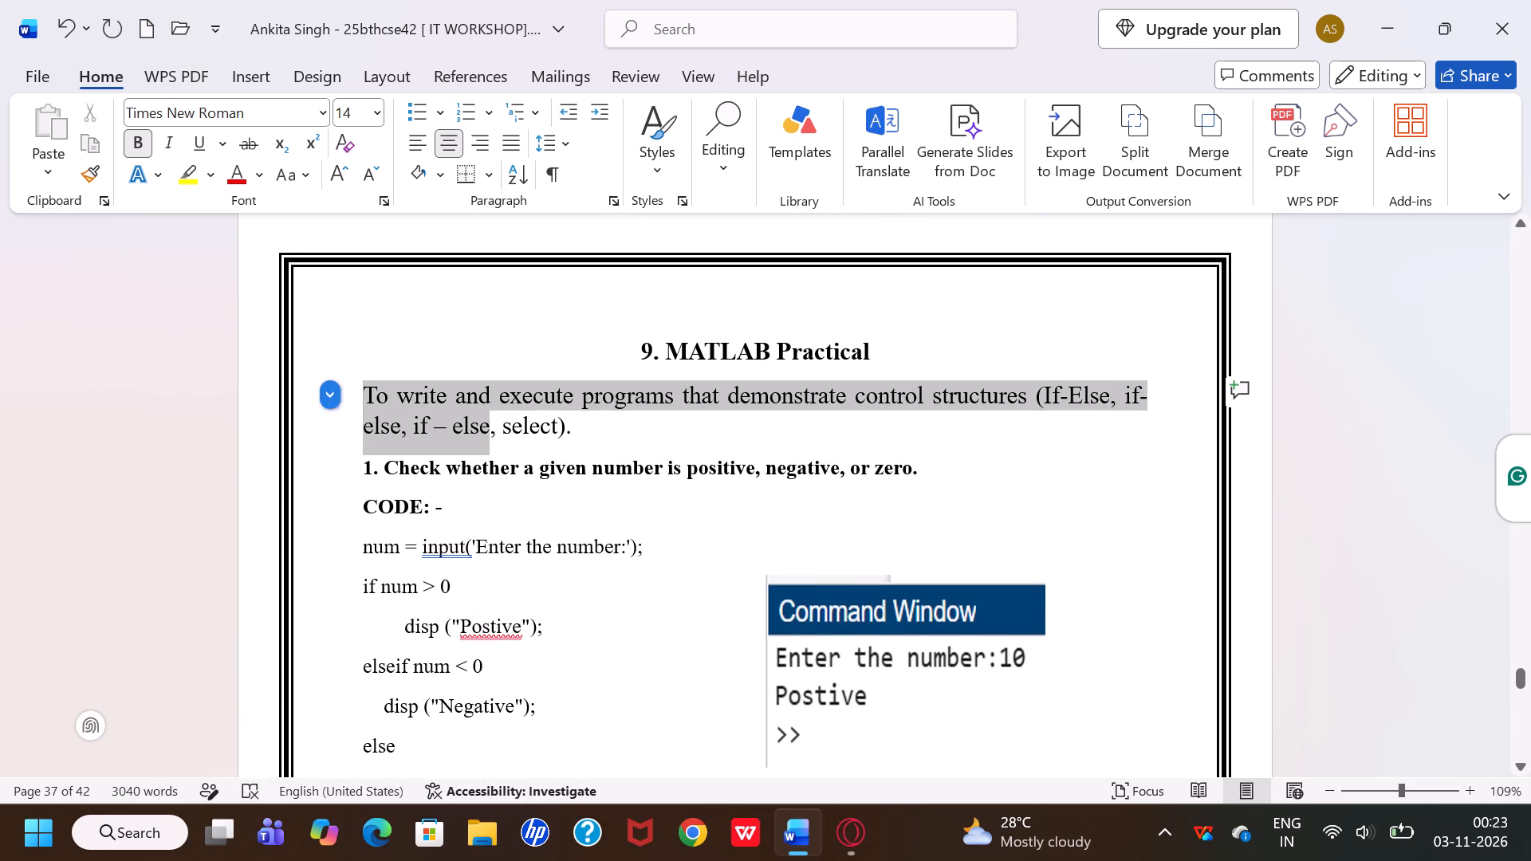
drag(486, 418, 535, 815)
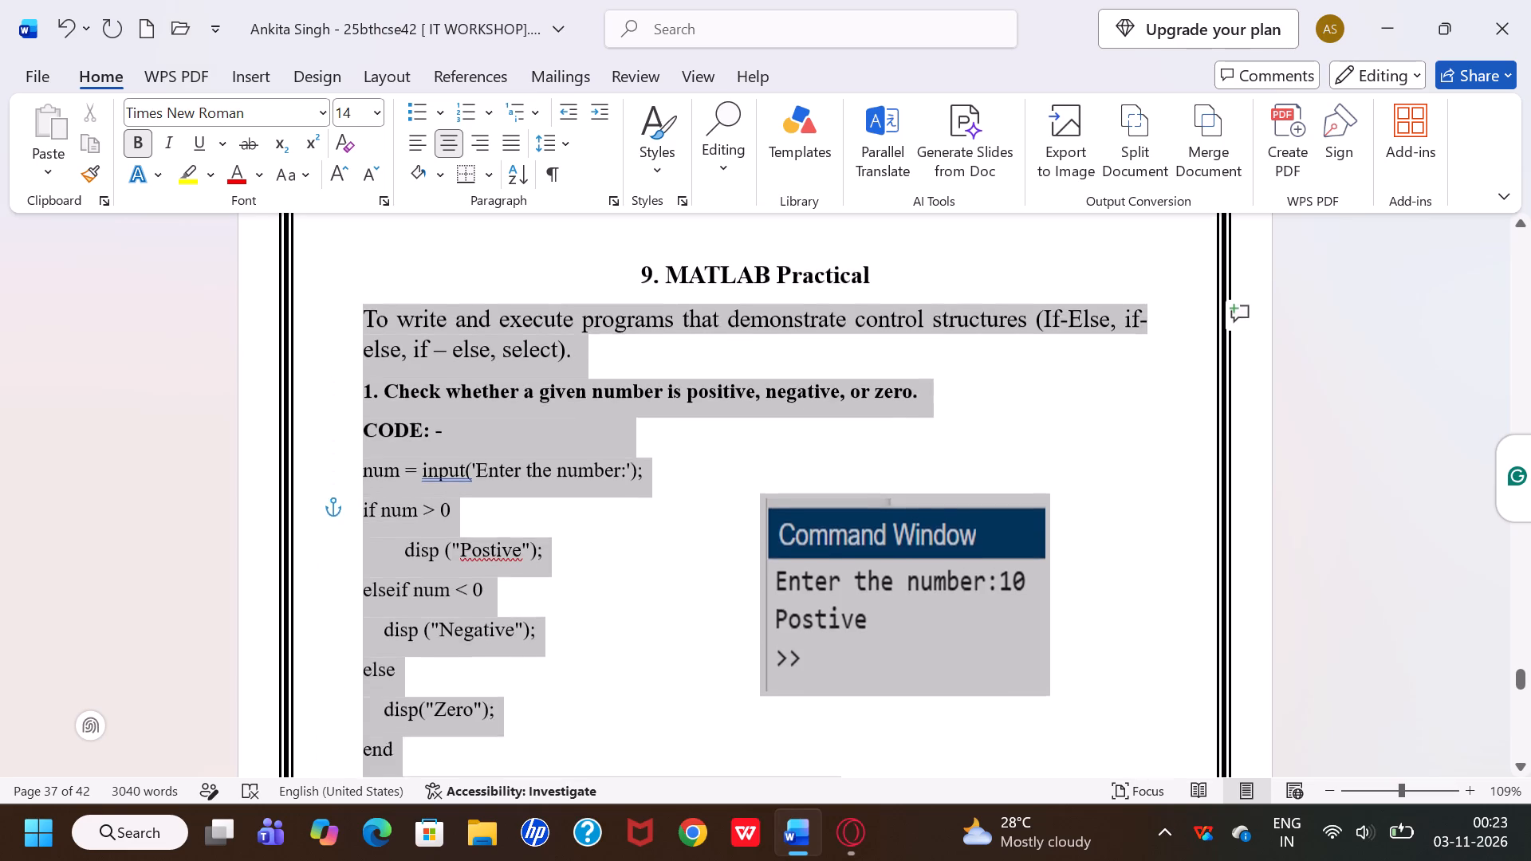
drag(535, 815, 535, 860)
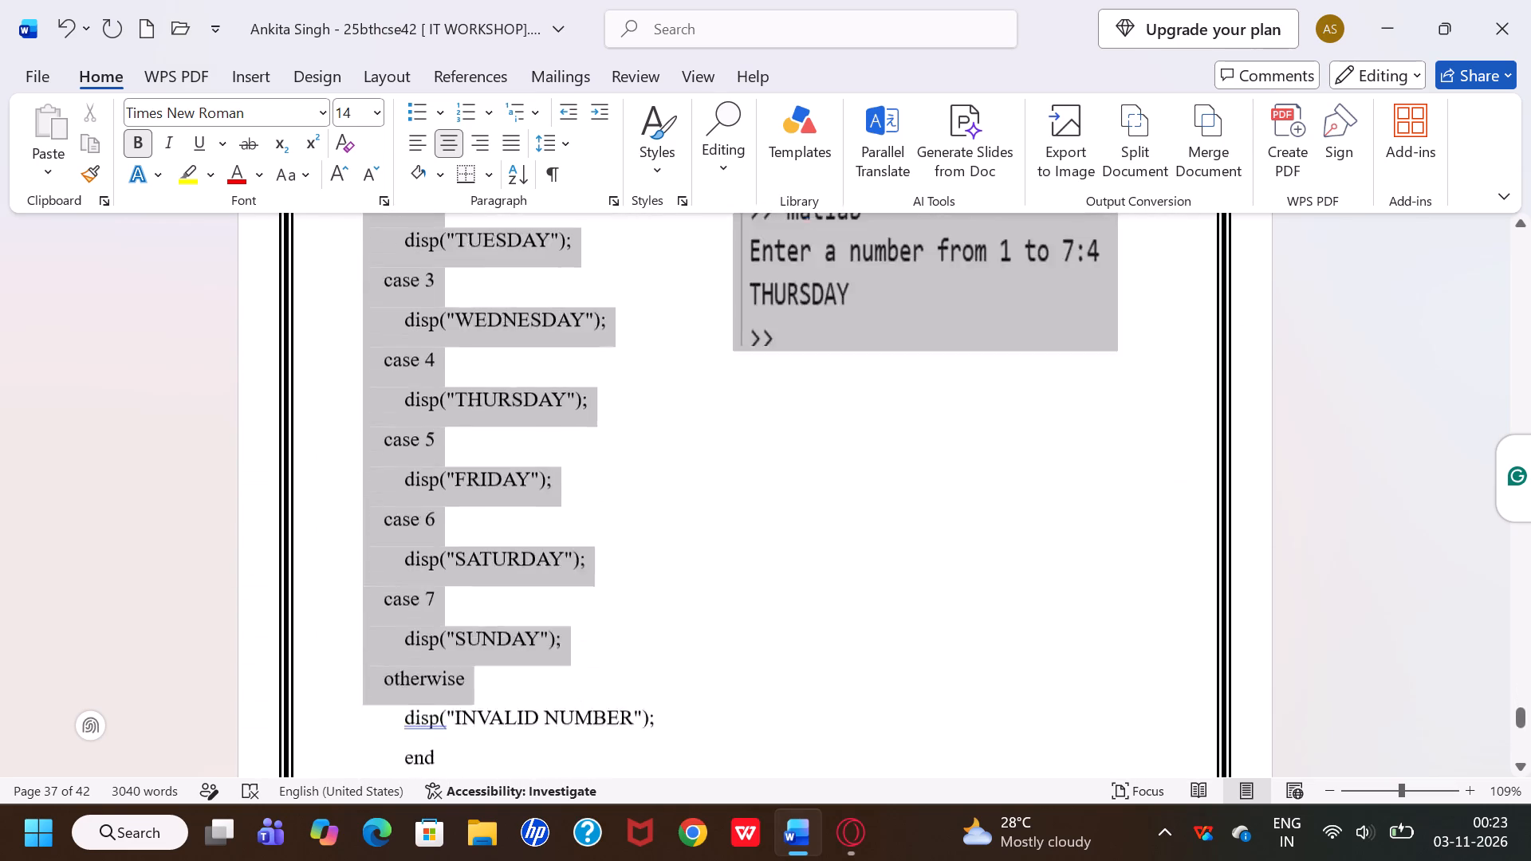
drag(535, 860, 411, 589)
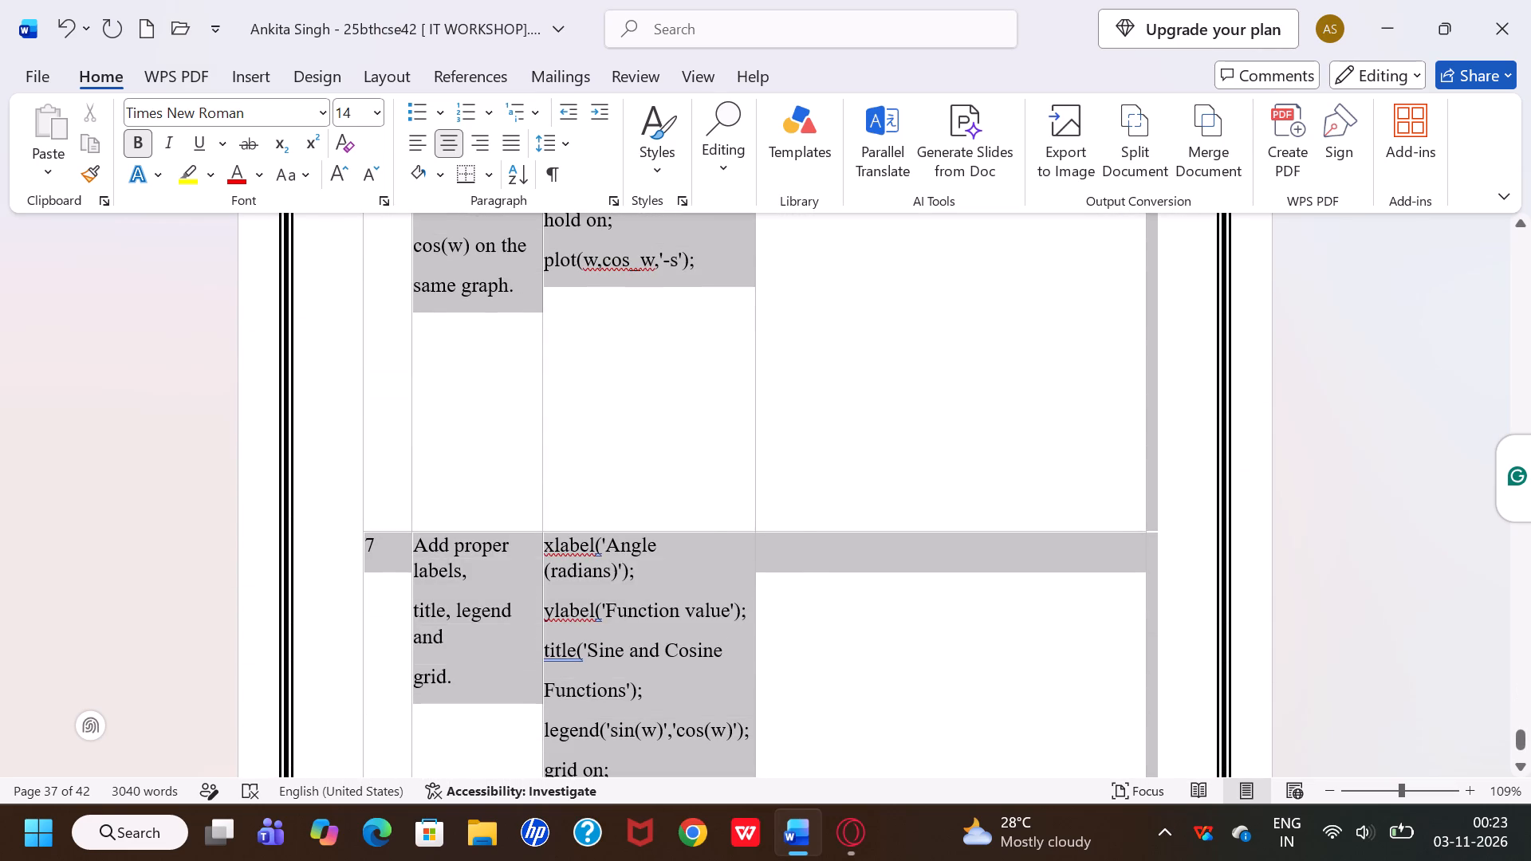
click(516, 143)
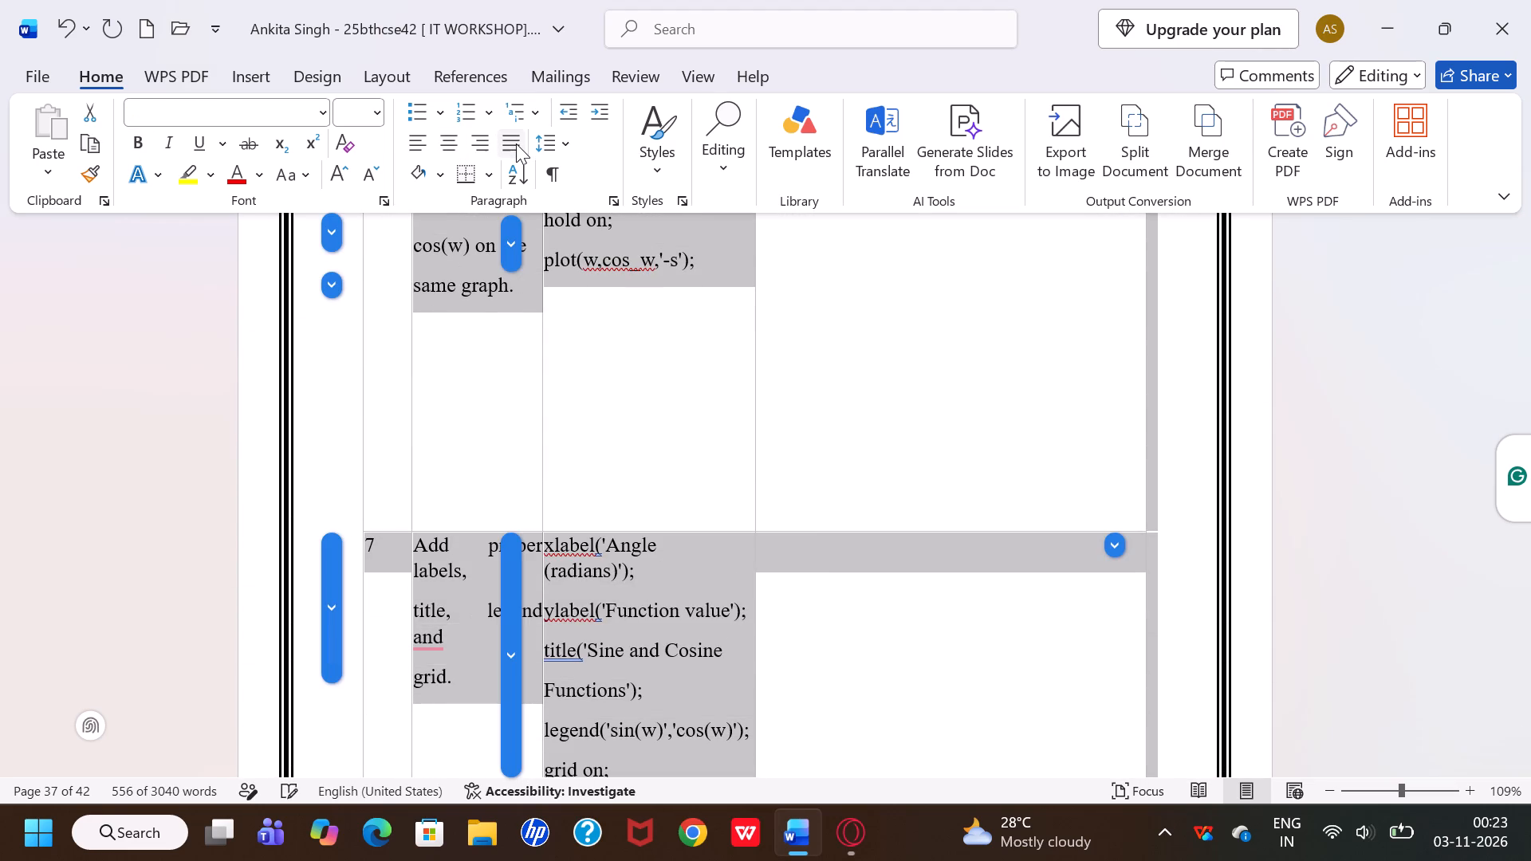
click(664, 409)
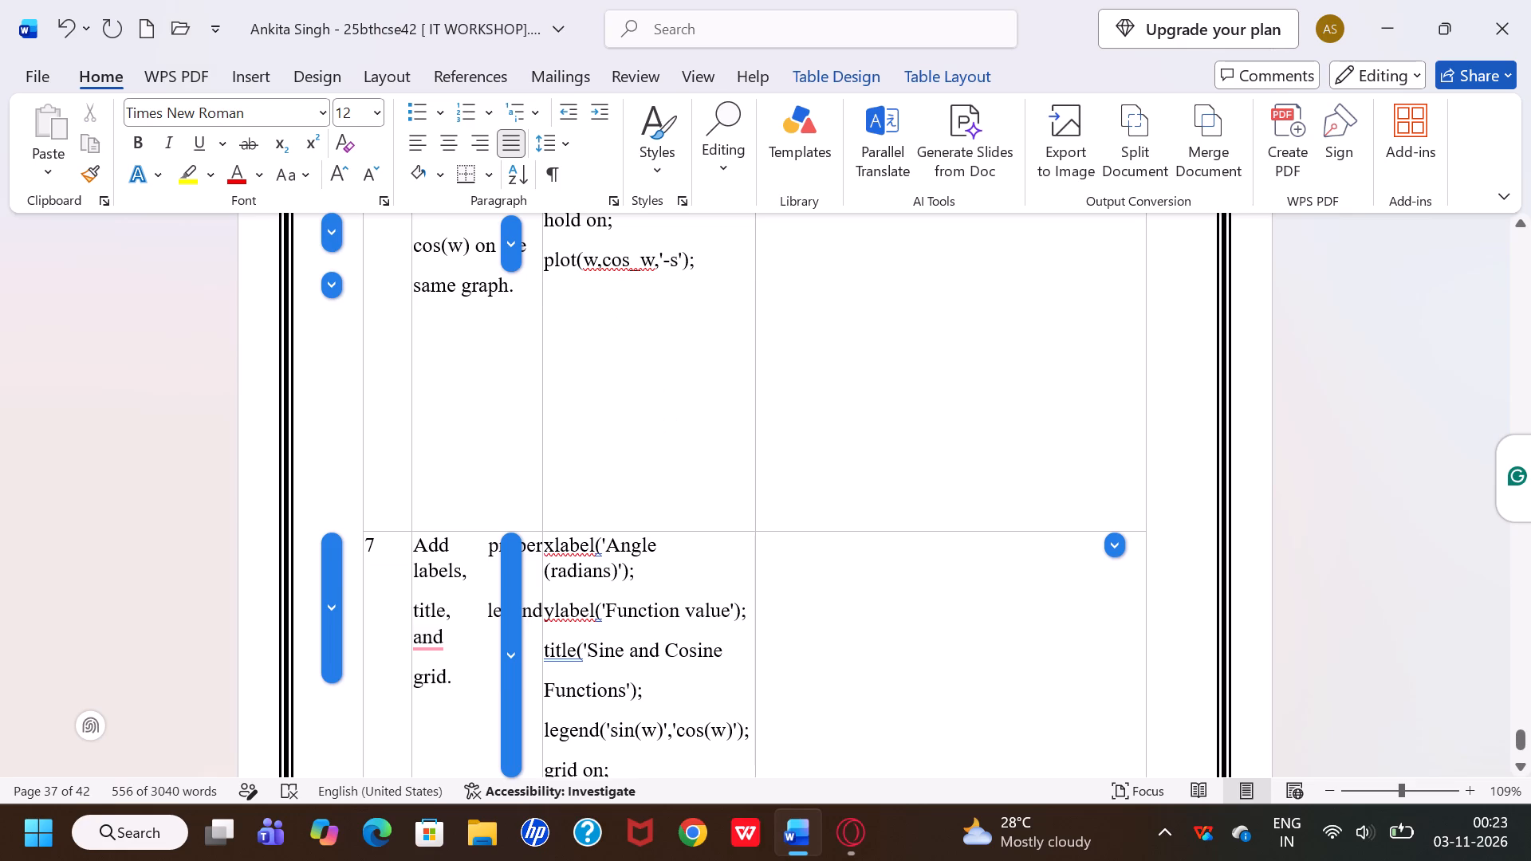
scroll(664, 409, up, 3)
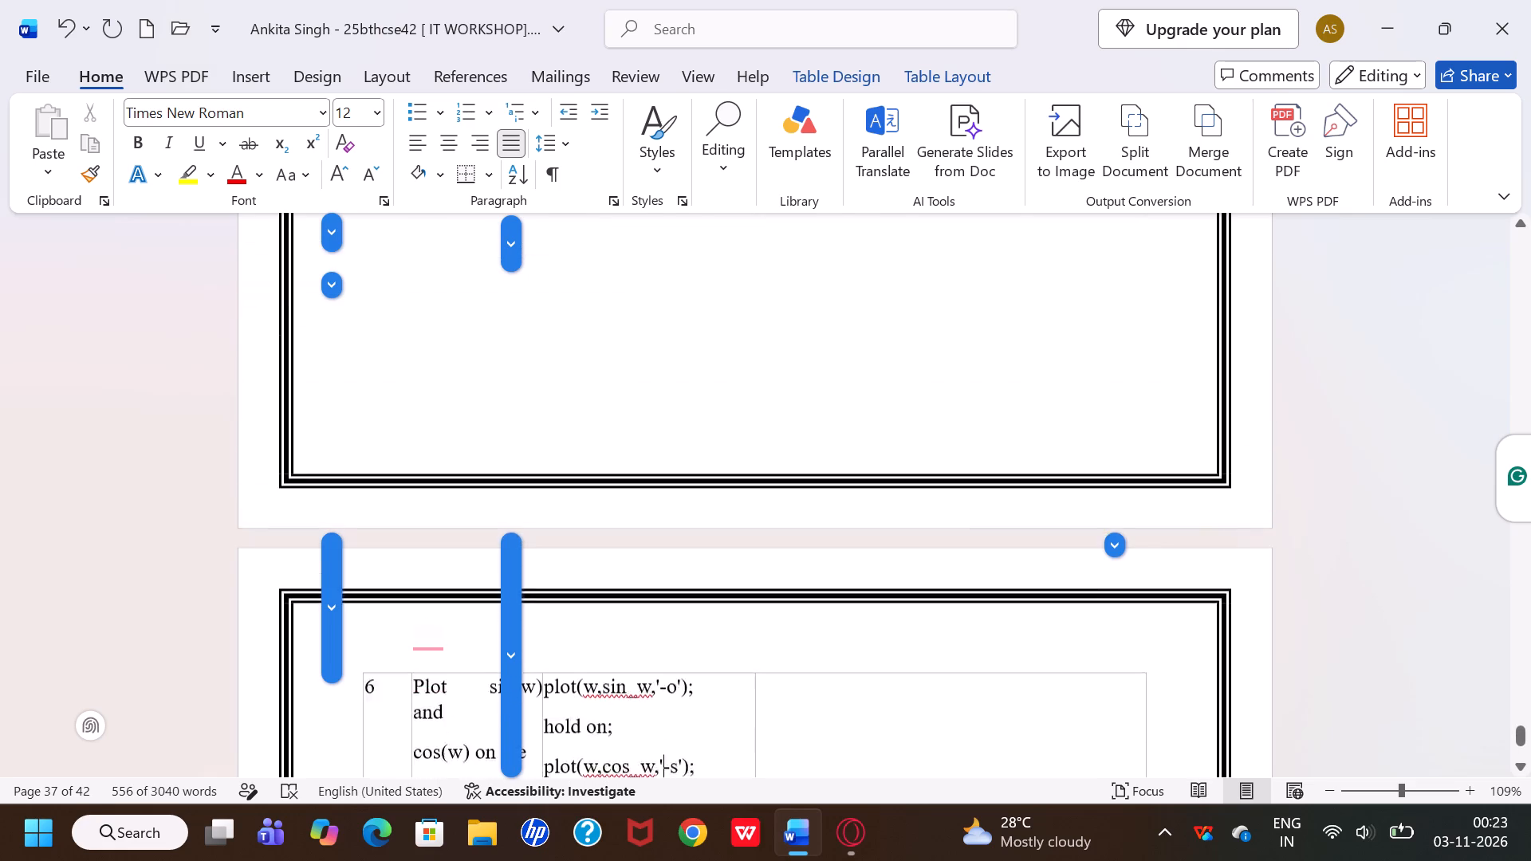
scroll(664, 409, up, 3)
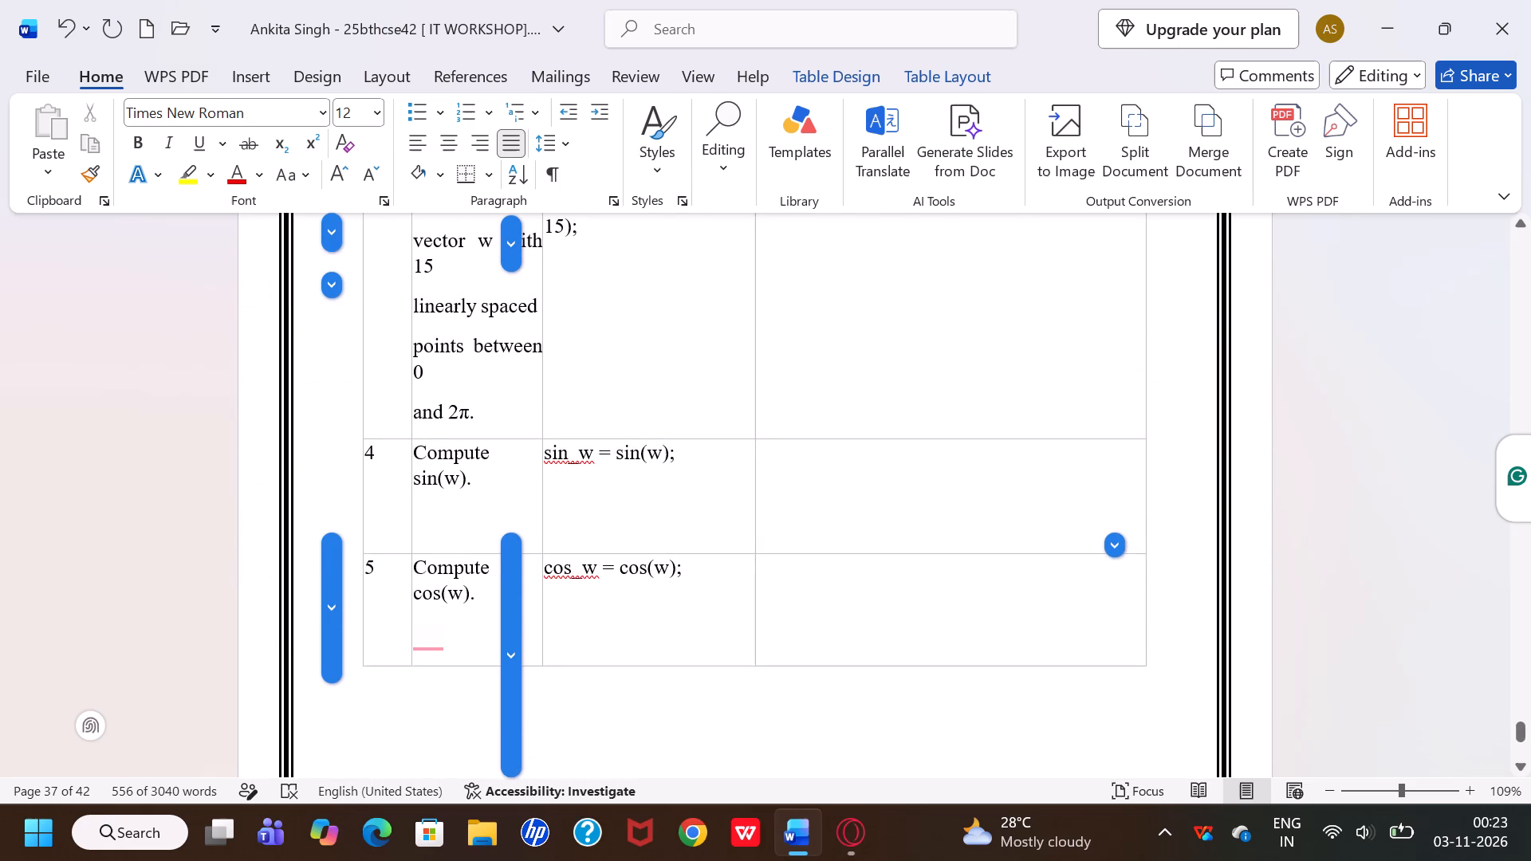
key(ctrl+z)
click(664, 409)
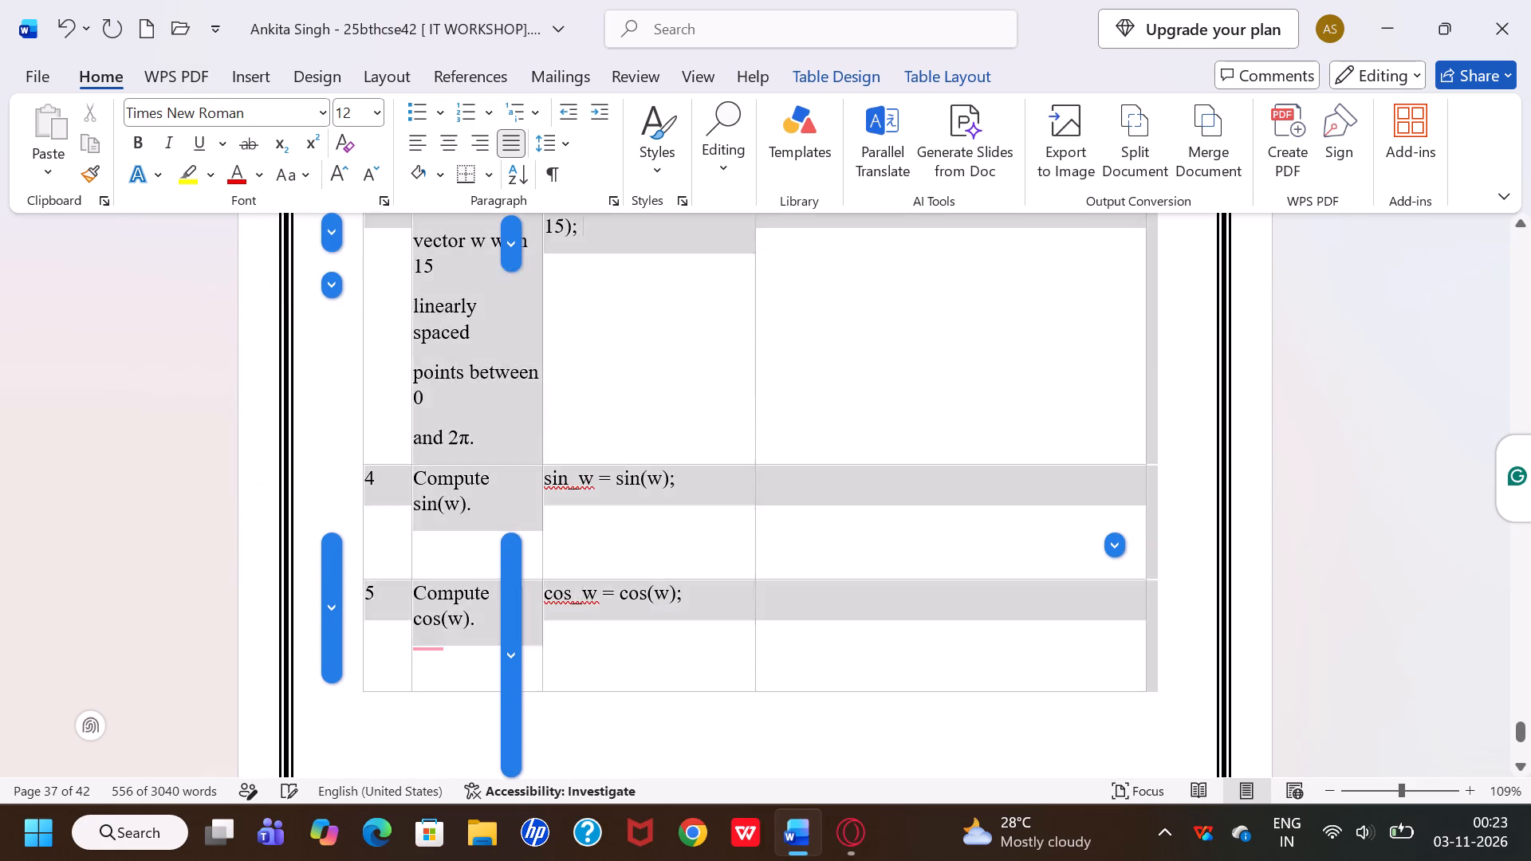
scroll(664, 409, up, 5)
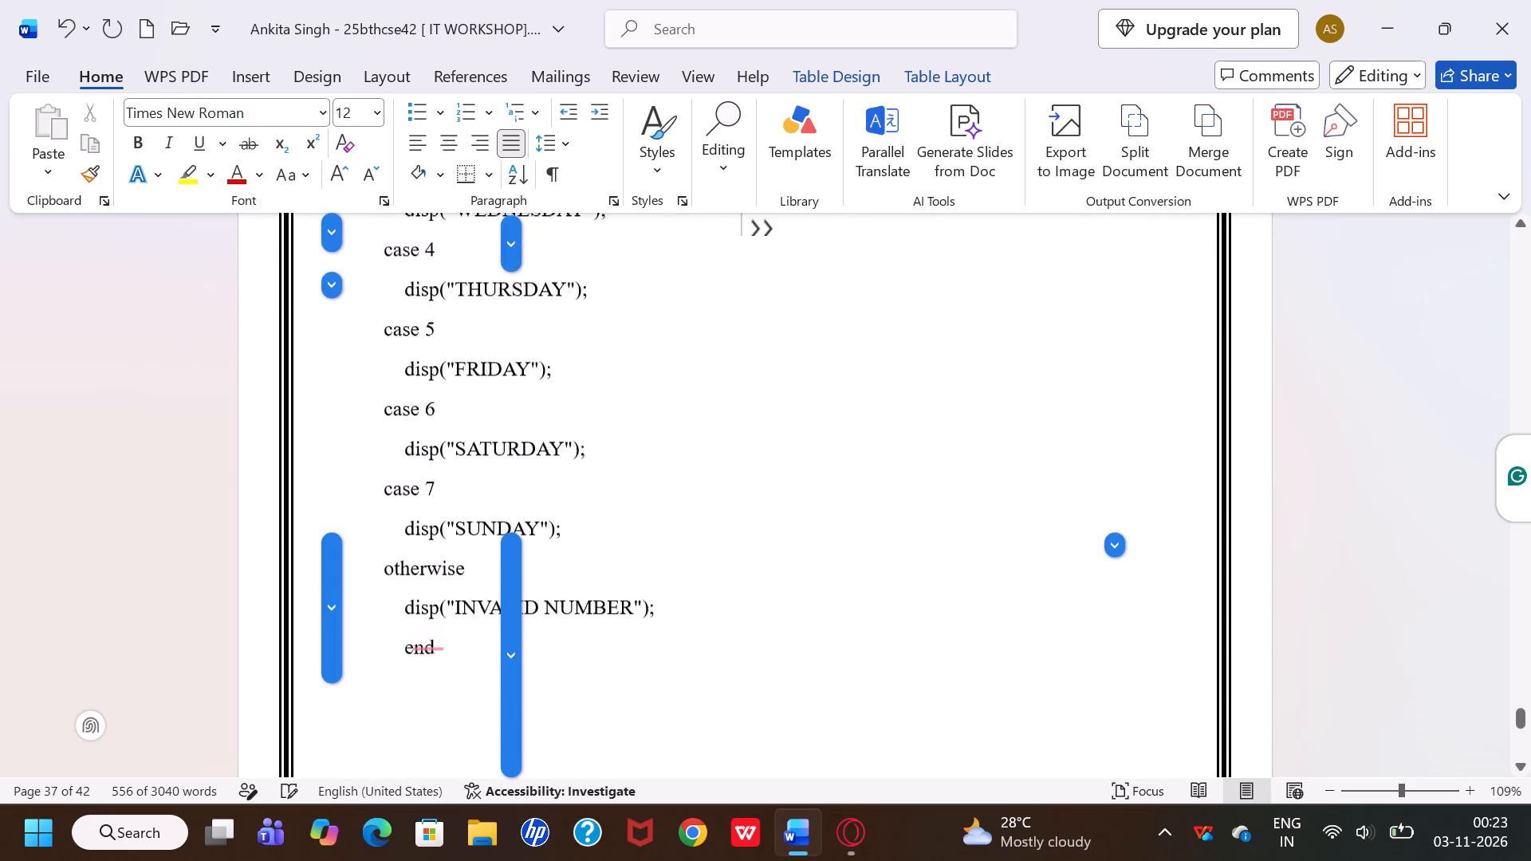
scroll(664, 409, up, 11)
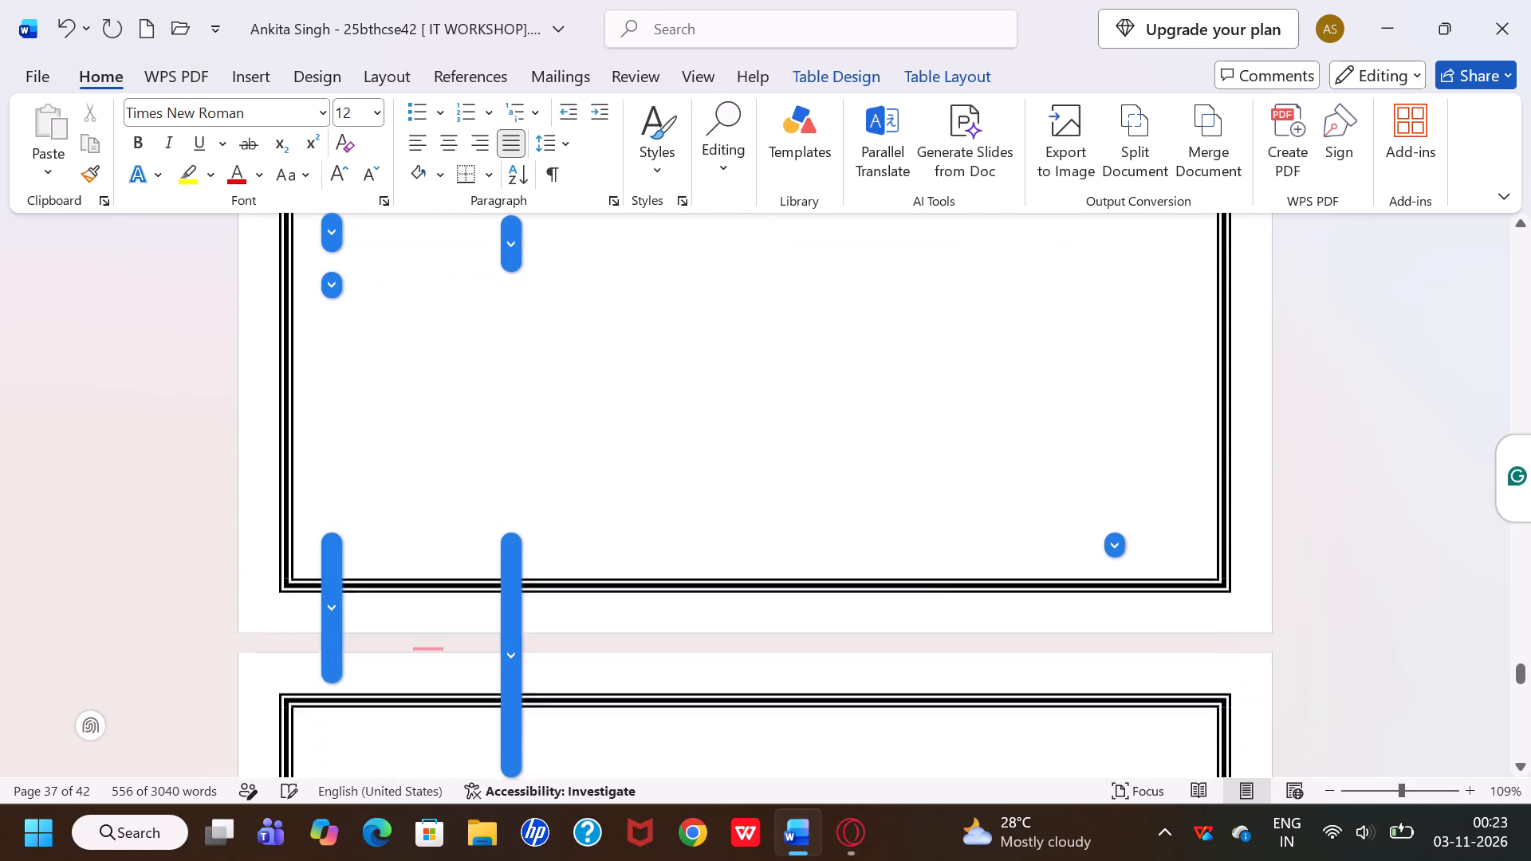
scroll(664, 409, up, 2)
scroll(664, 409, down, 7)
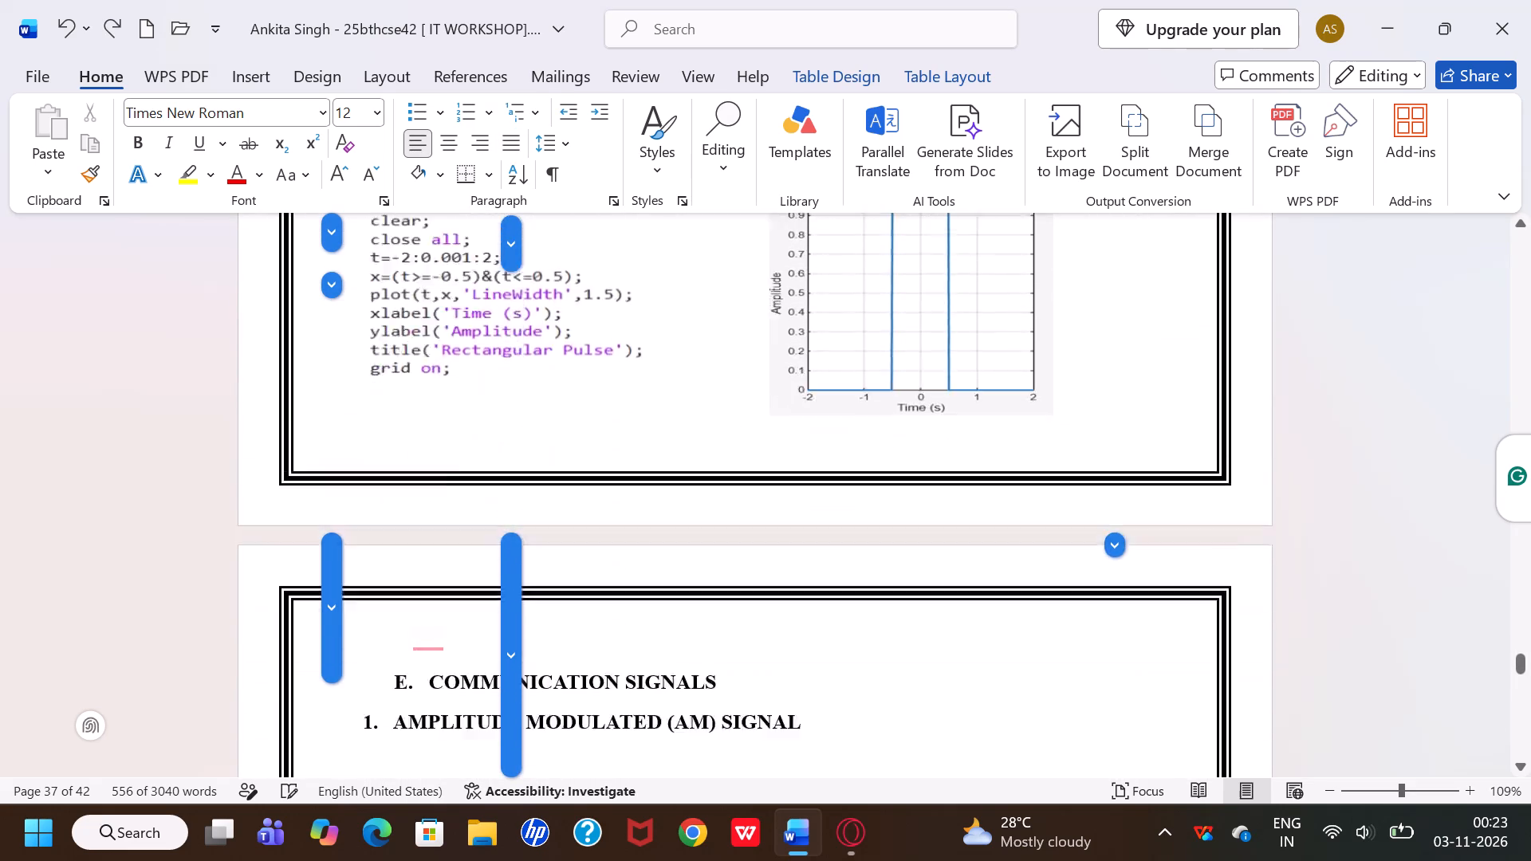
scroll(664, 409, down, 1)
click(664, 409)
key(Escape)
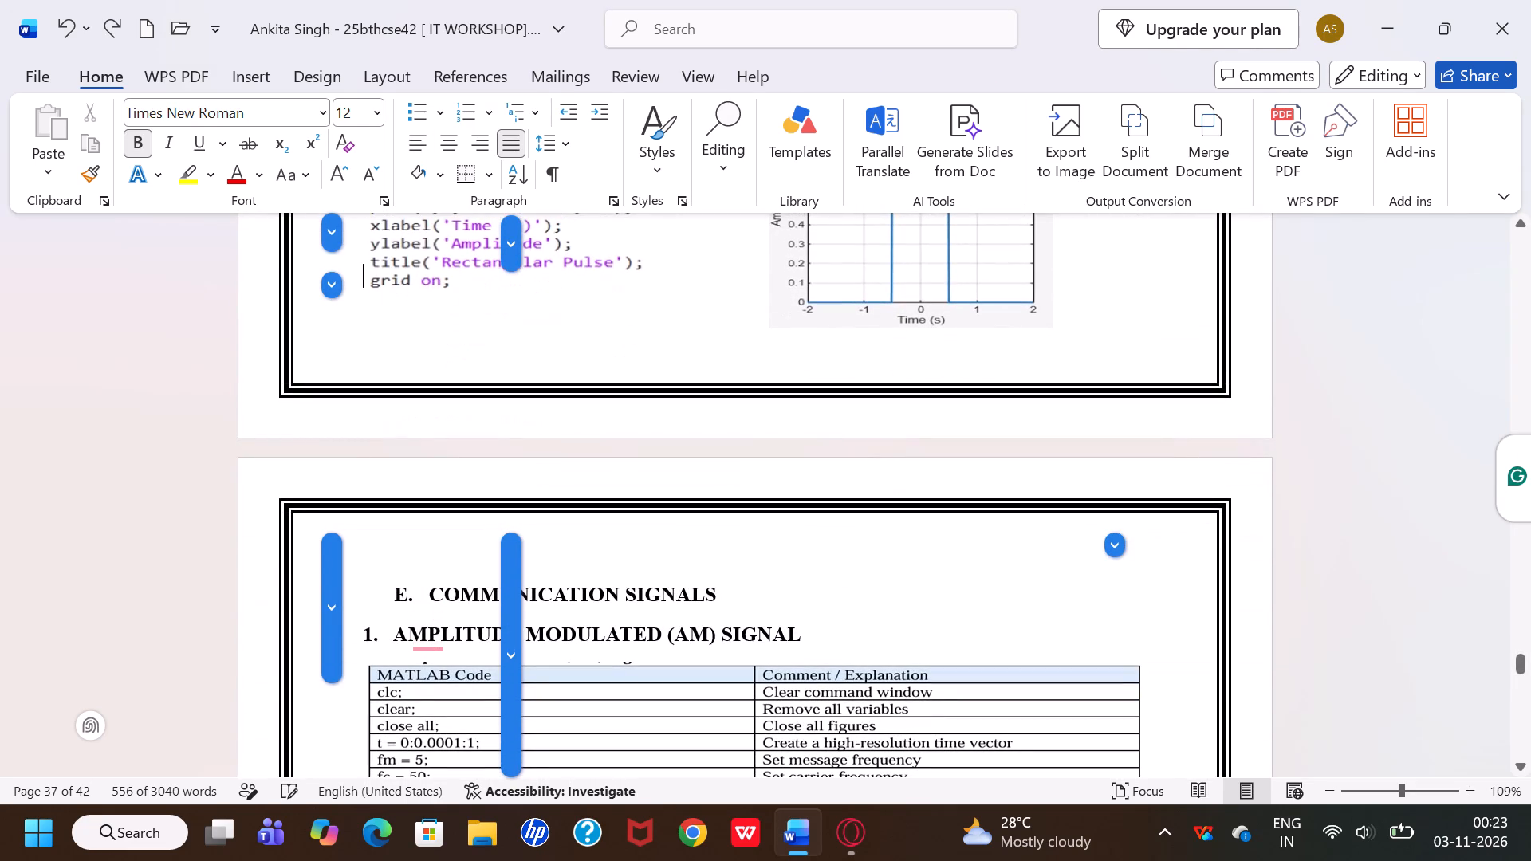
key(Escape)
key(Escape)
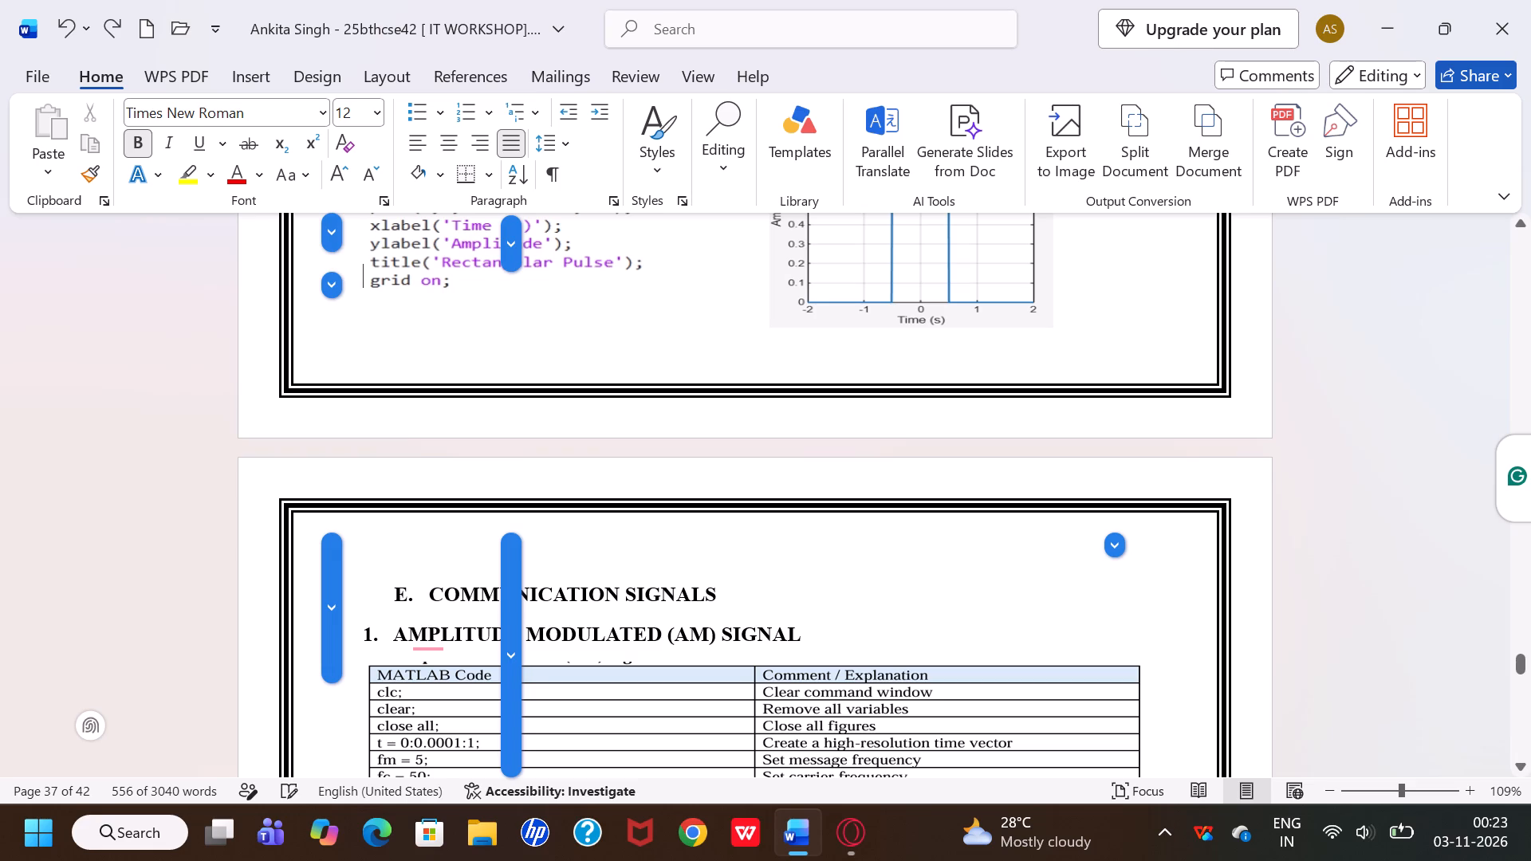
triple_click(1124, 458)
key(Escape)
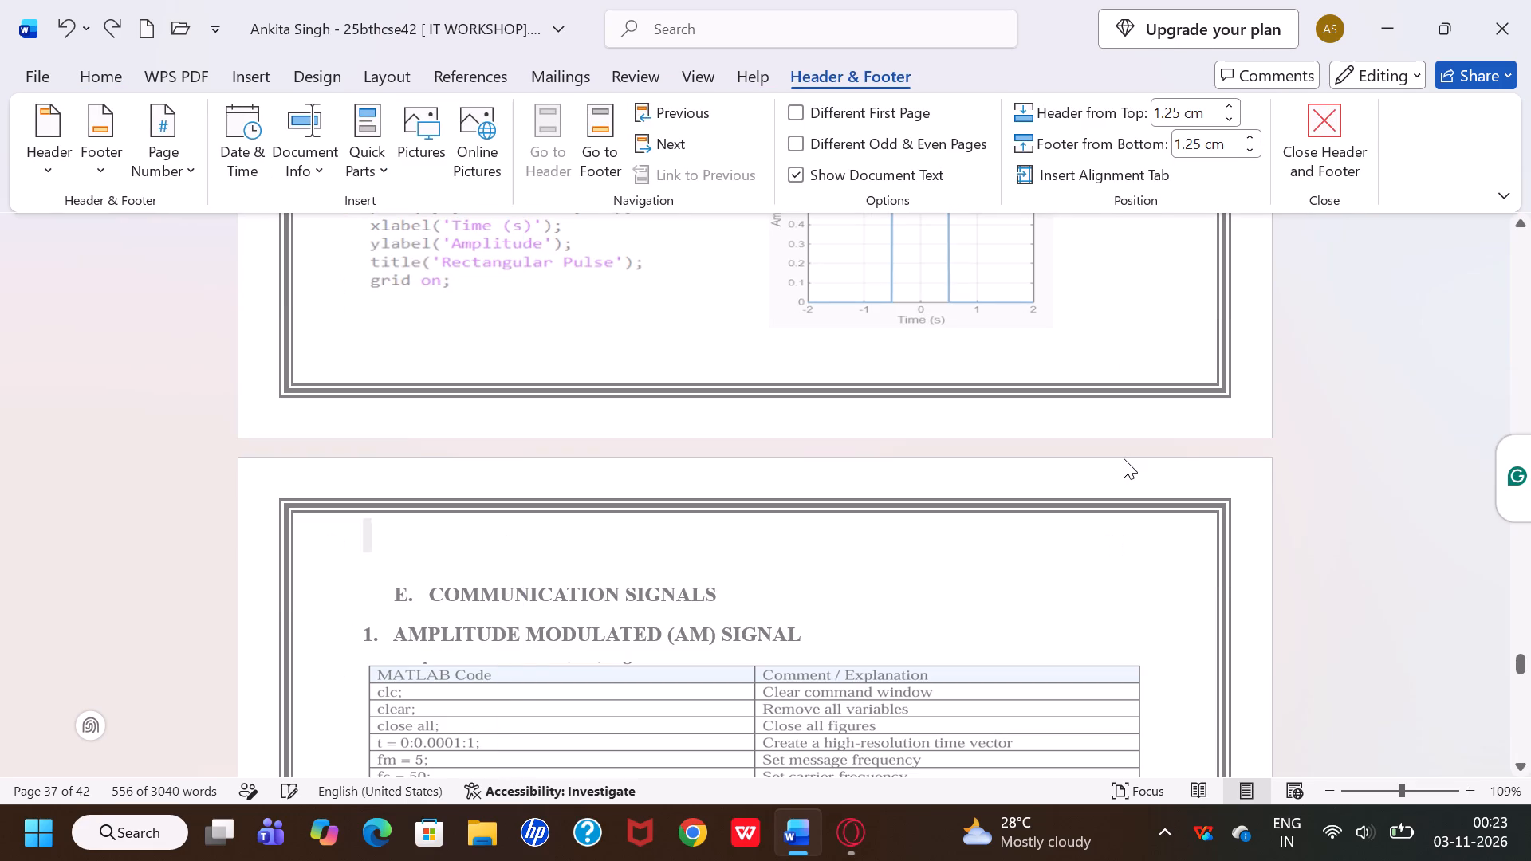
Justify the text from section 9's introduction through the end of the day-of-the-week program, leaving out the plotting table.
scroll(1124, 458, down, 4)
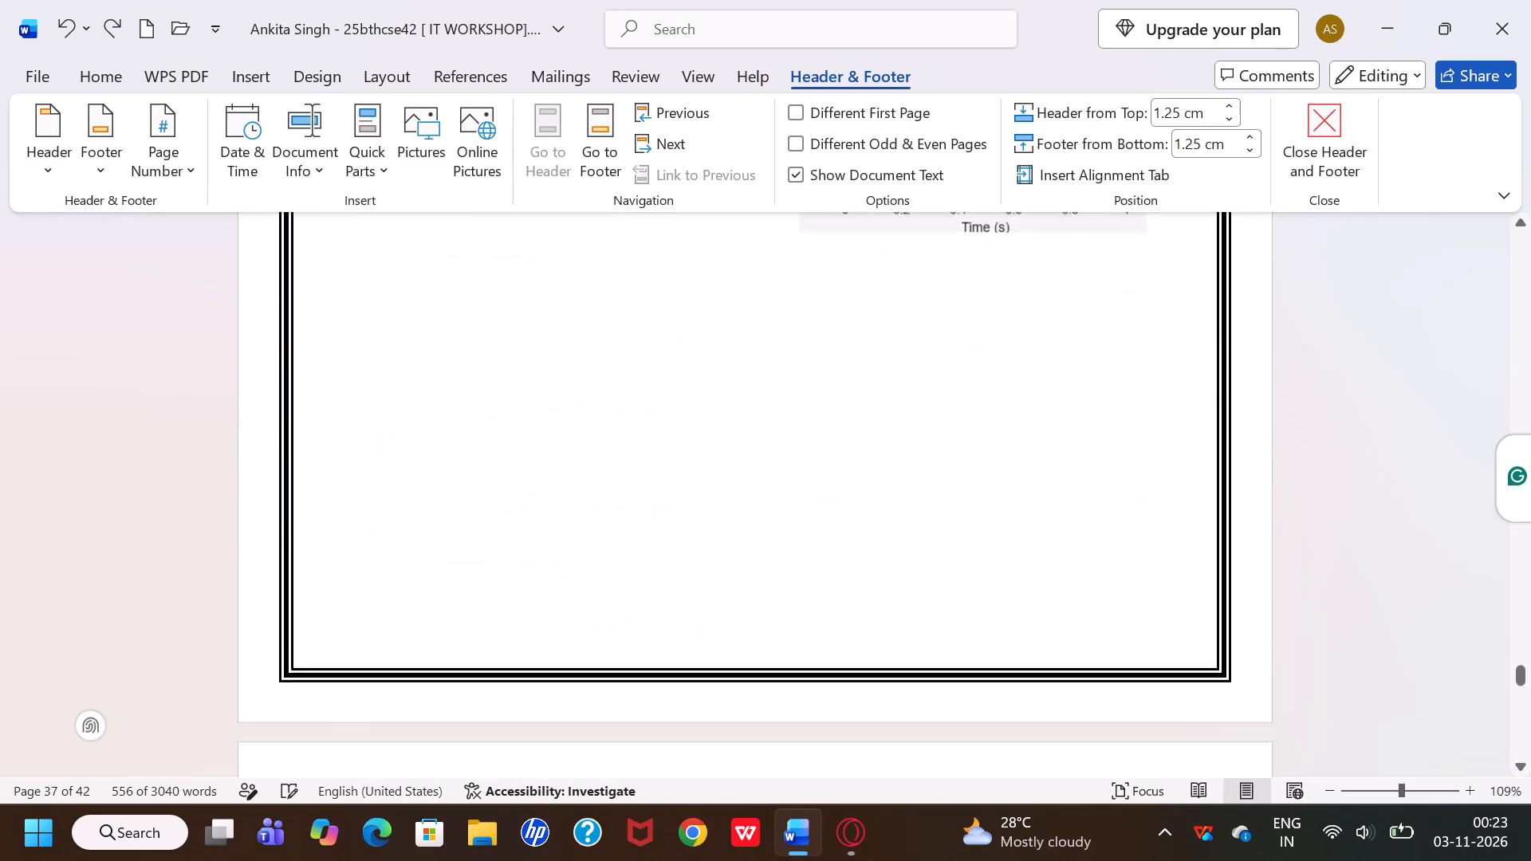
scroll(1124, 458, down, 2)
scroll(1124, 458, up, 1)
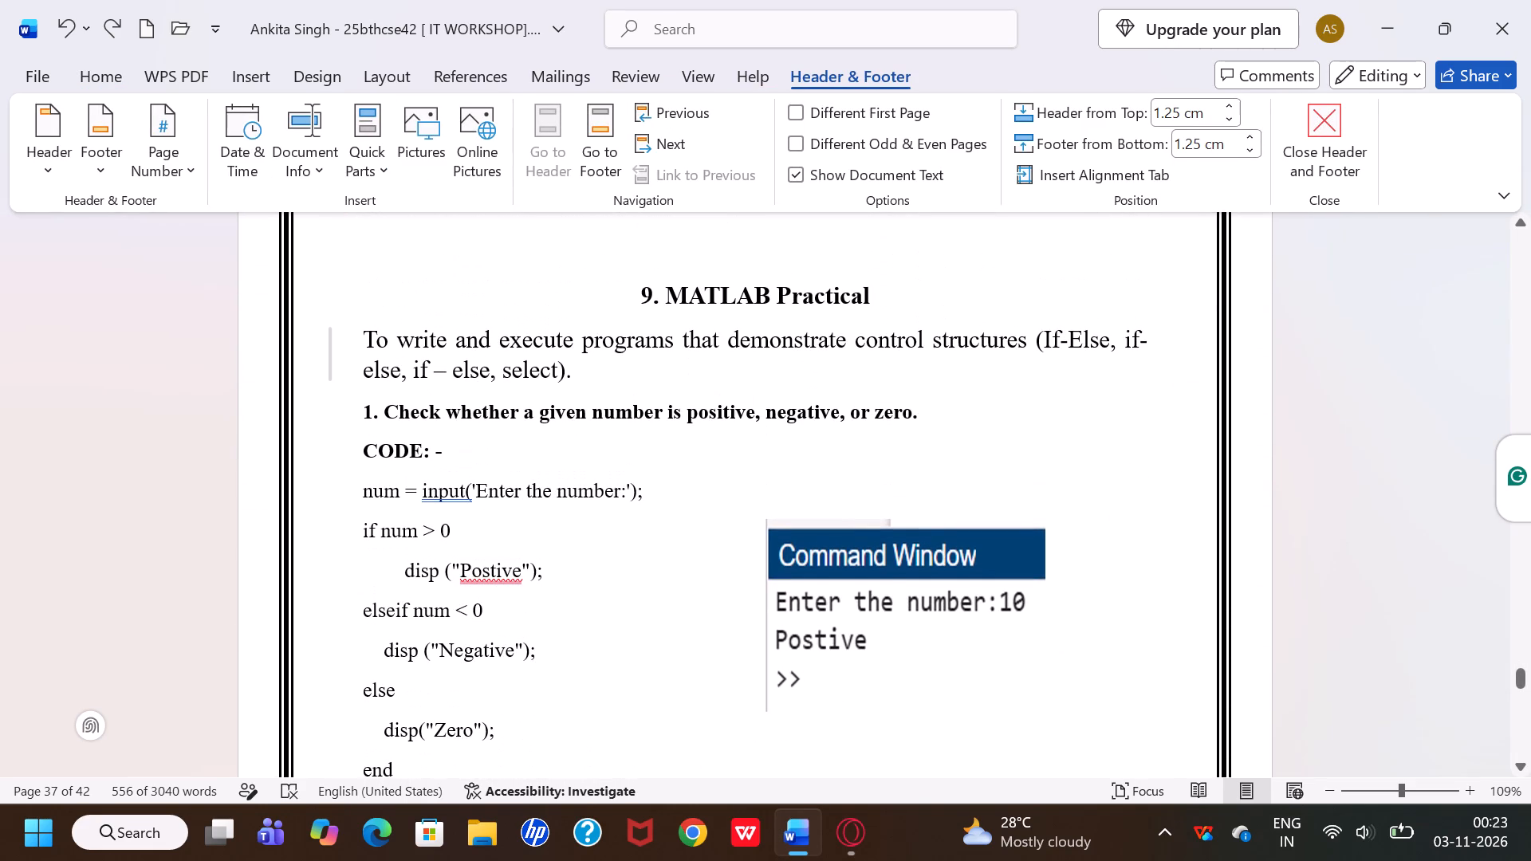
drag(368, 336, 426, 562)
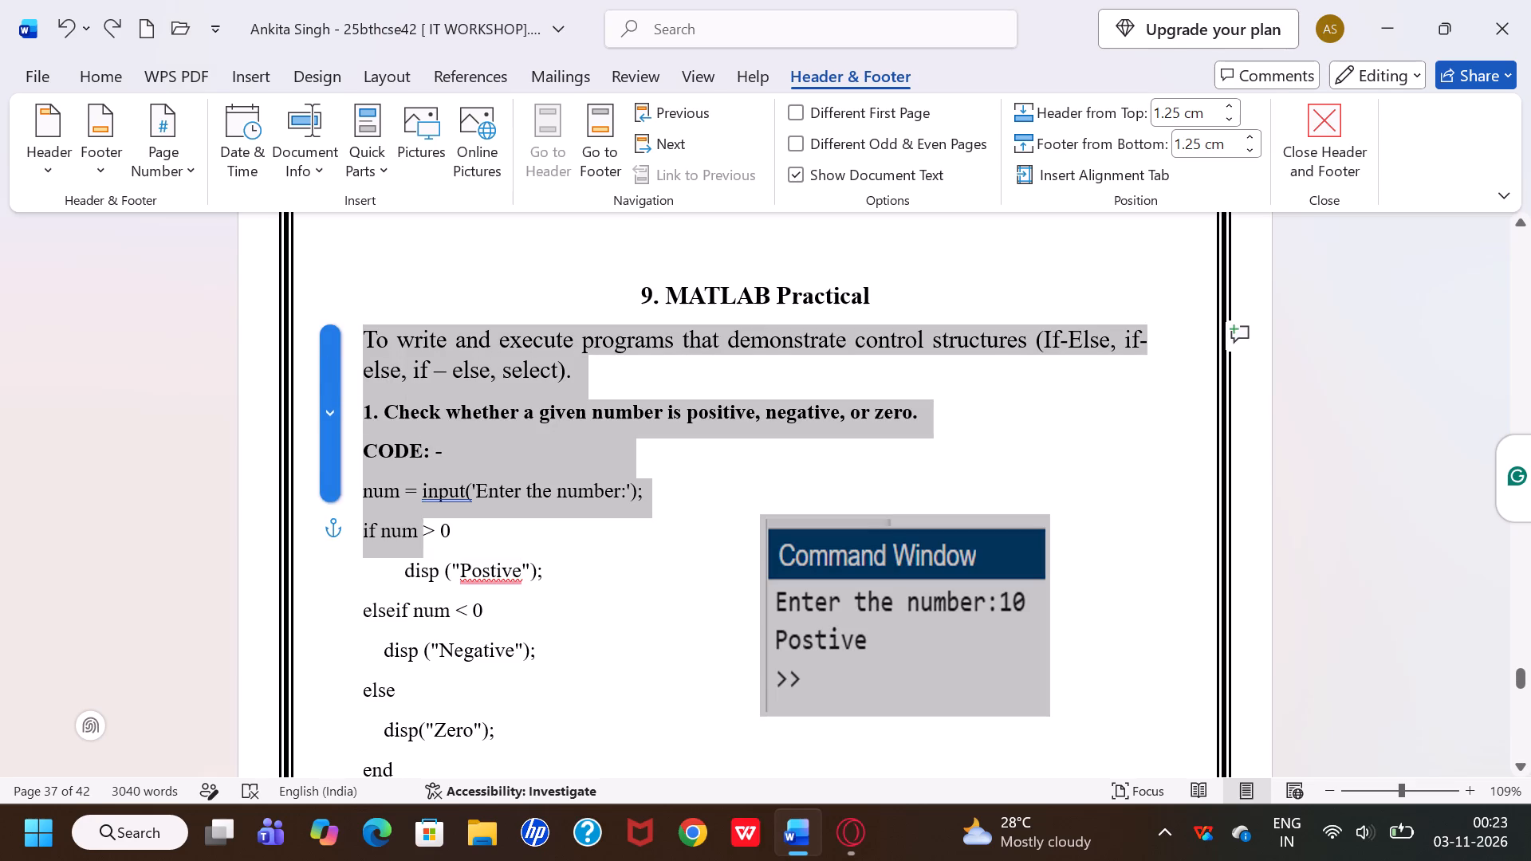
drag(426, 562, 426, 859)
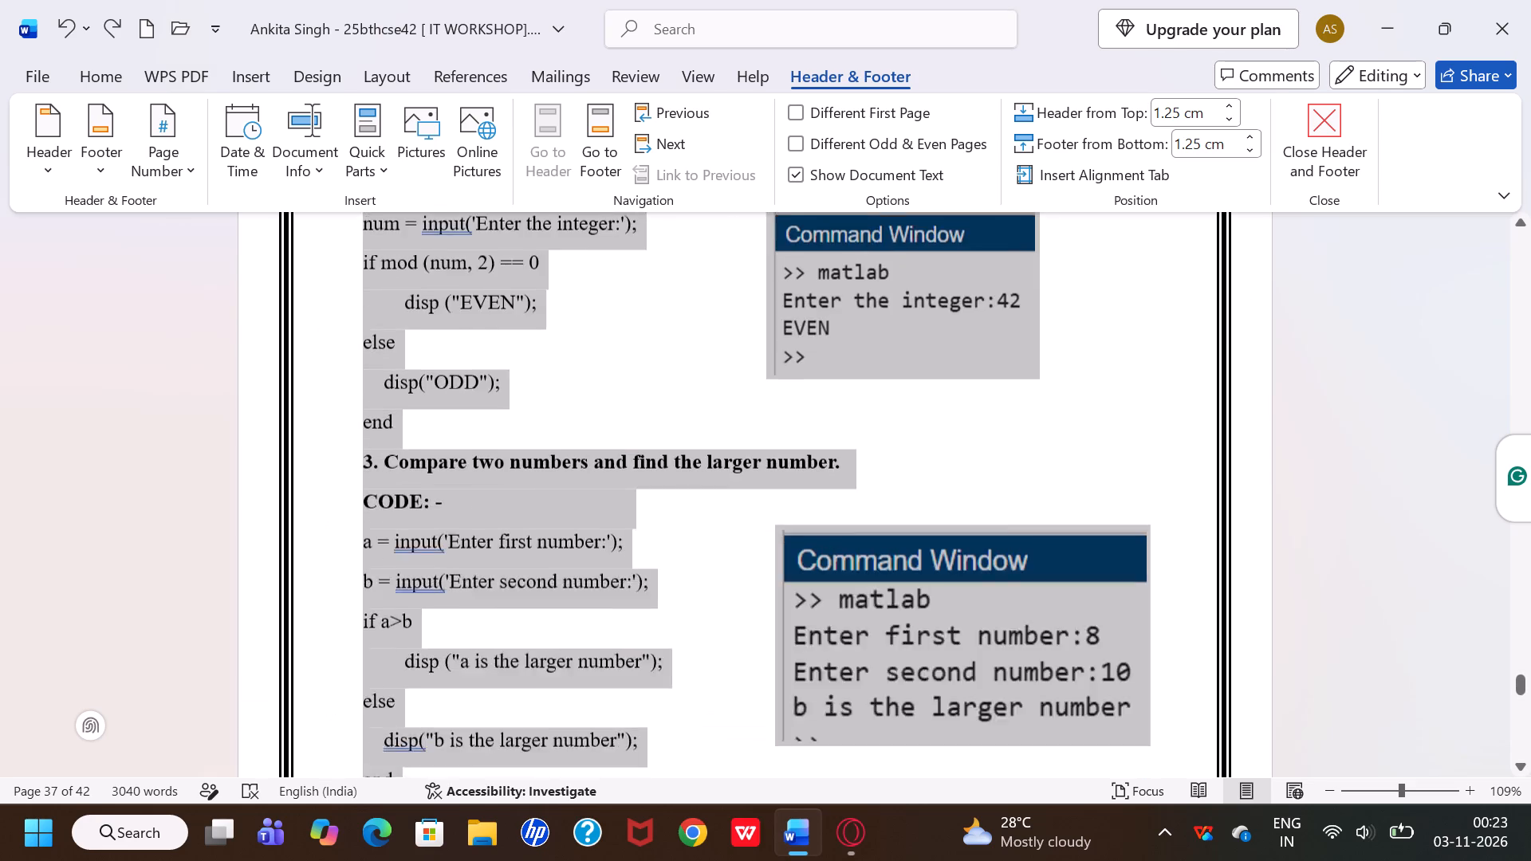
drag(426, 859, 455, 780)
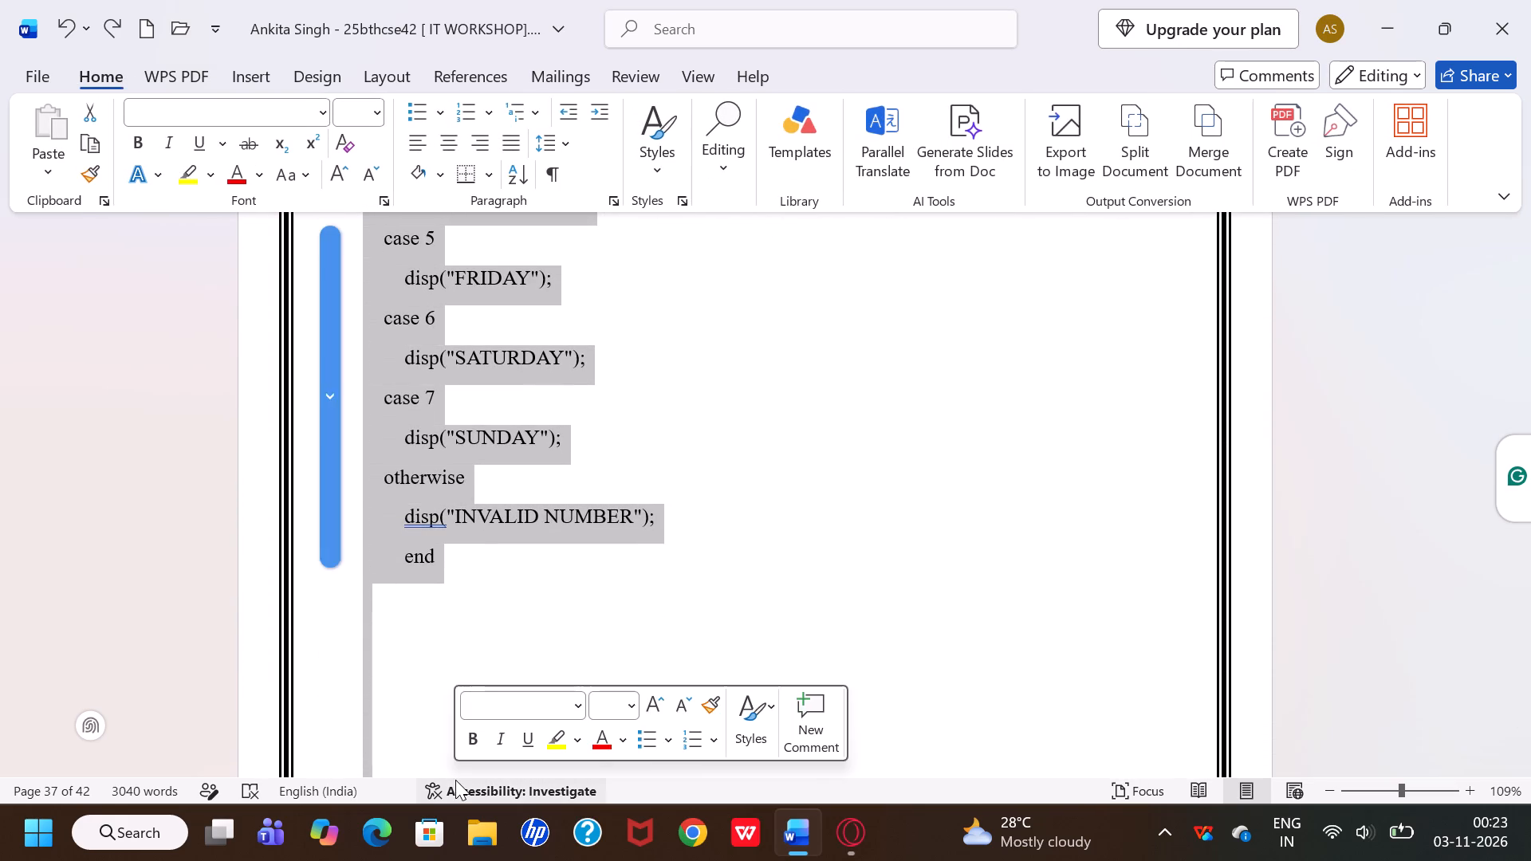
click(513, 140)
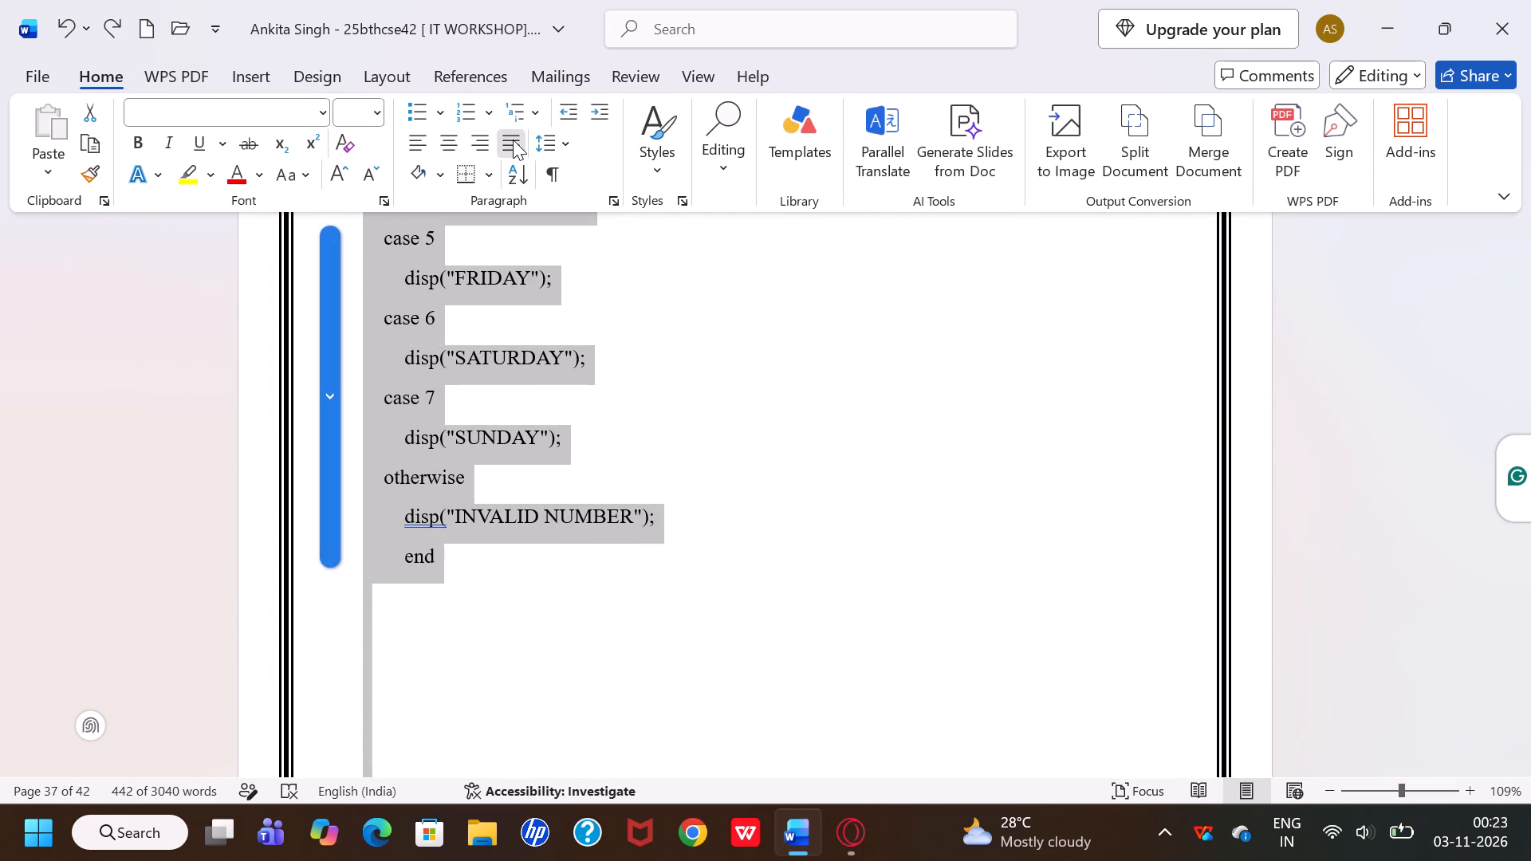
click(710, 355)
scroll(710, 355, up, 6)
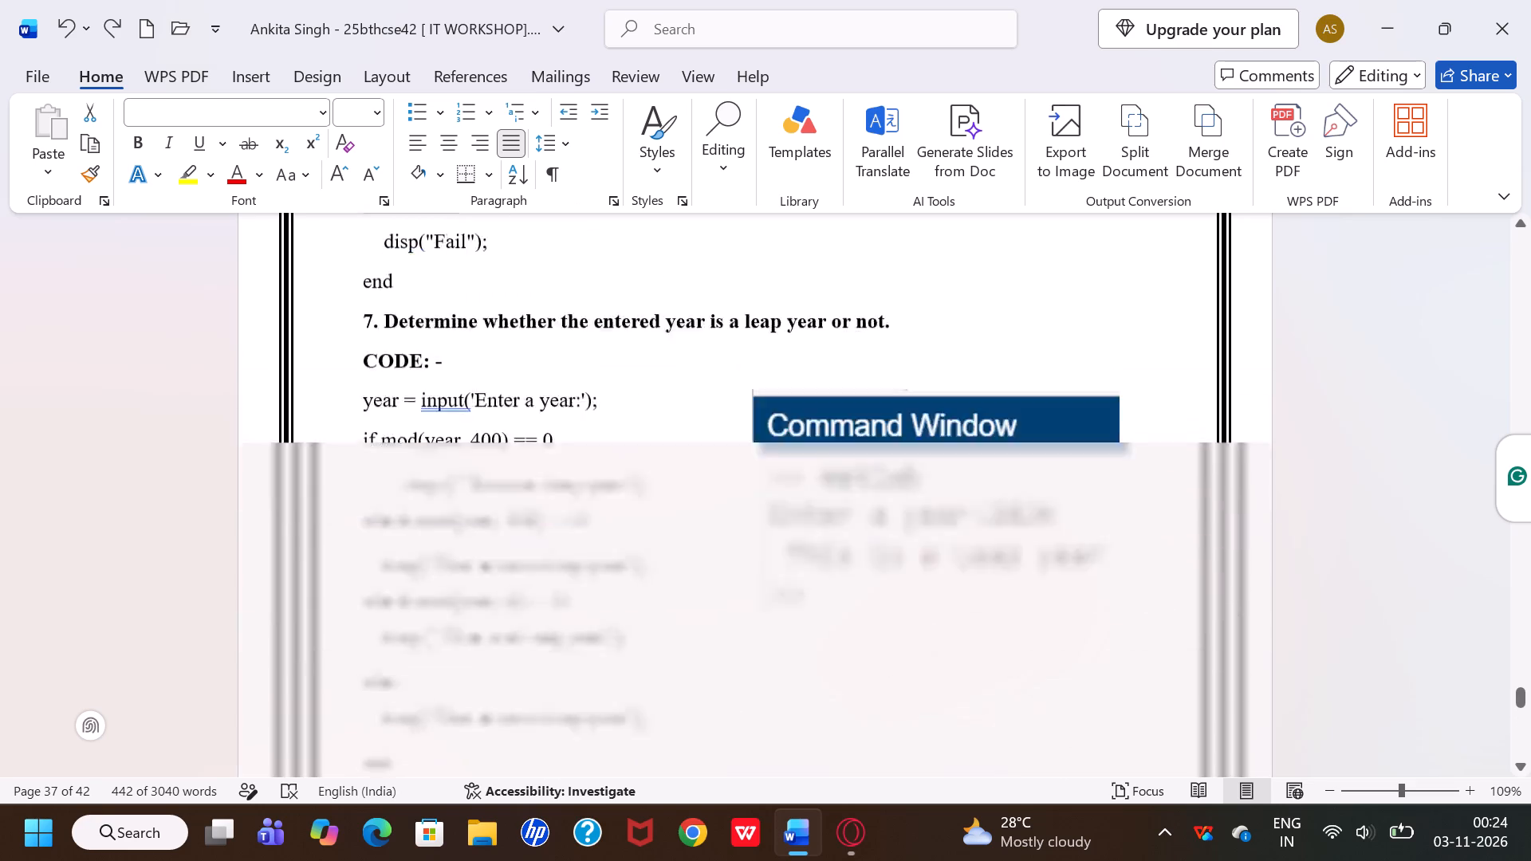
Save the report document.
scroll(710, 355, up, 7)
scroll(710, 355, down, 2)
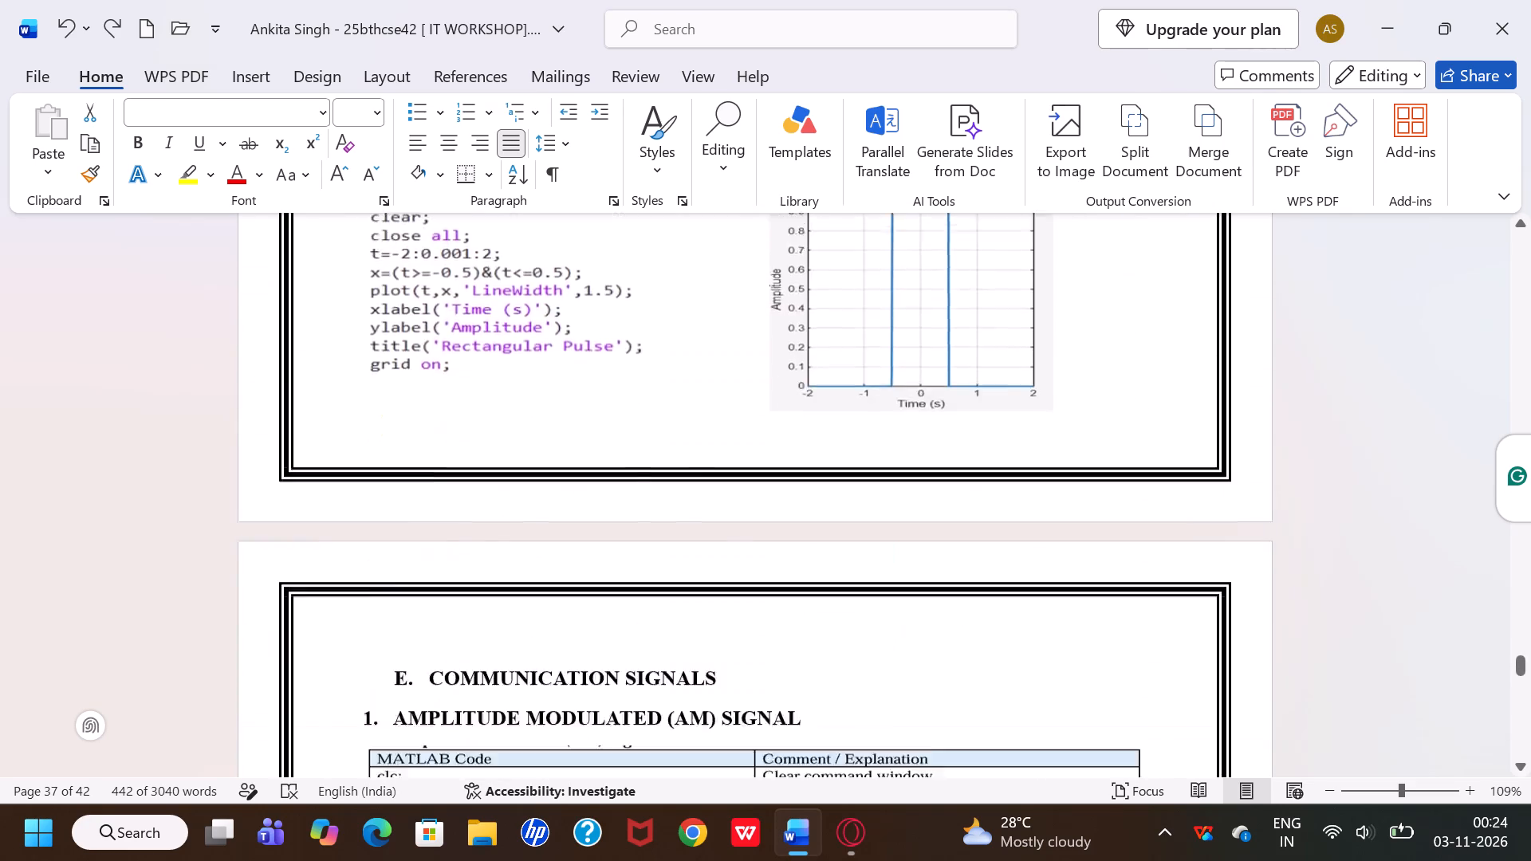
scroll(710, 355, down, 3)
scroll(710, 355, up, 1)
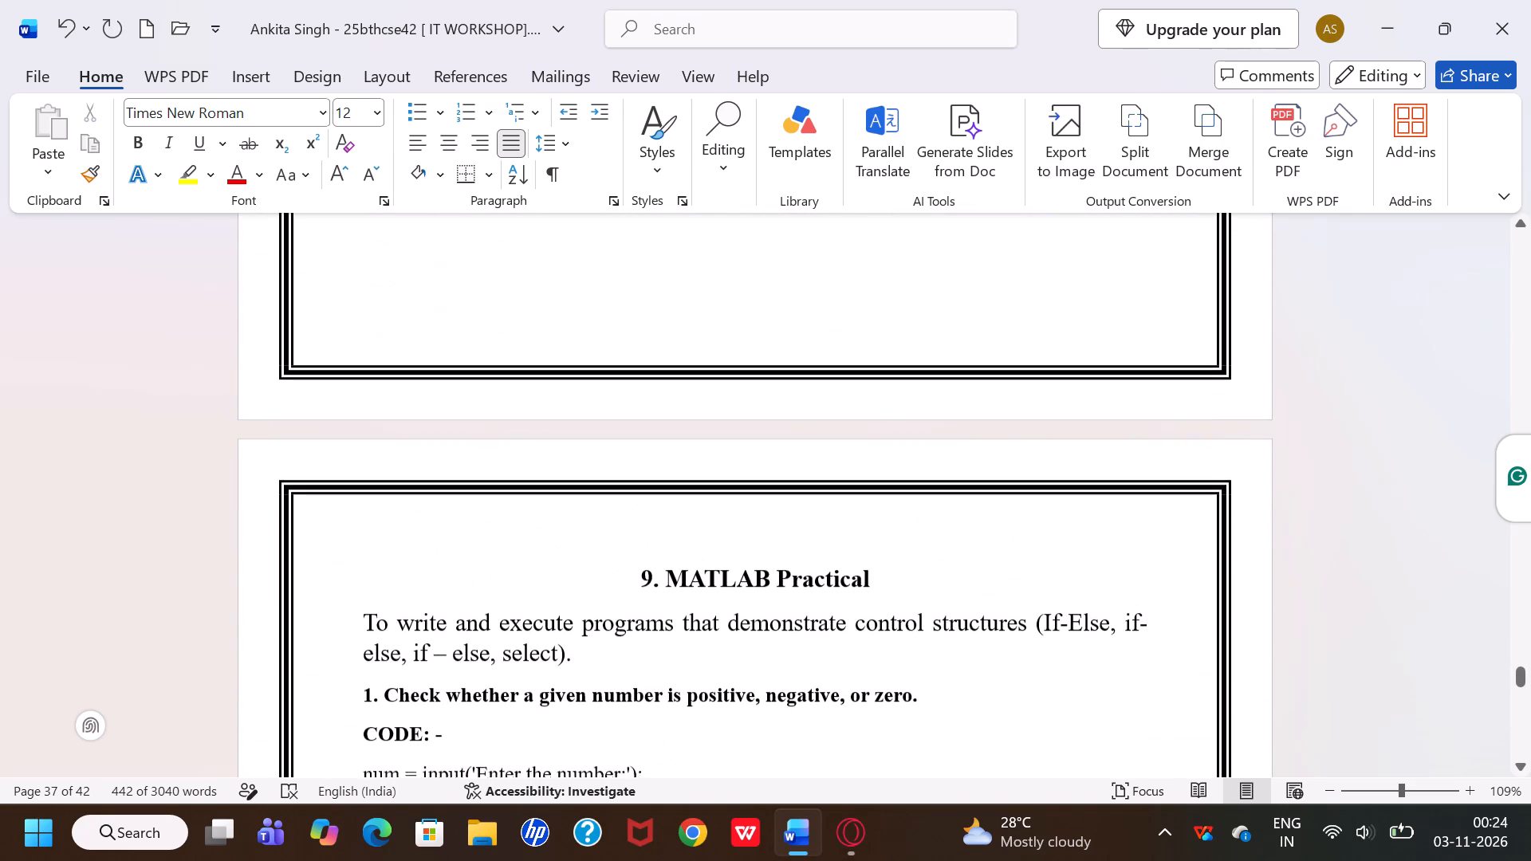
key(ctrl+s)
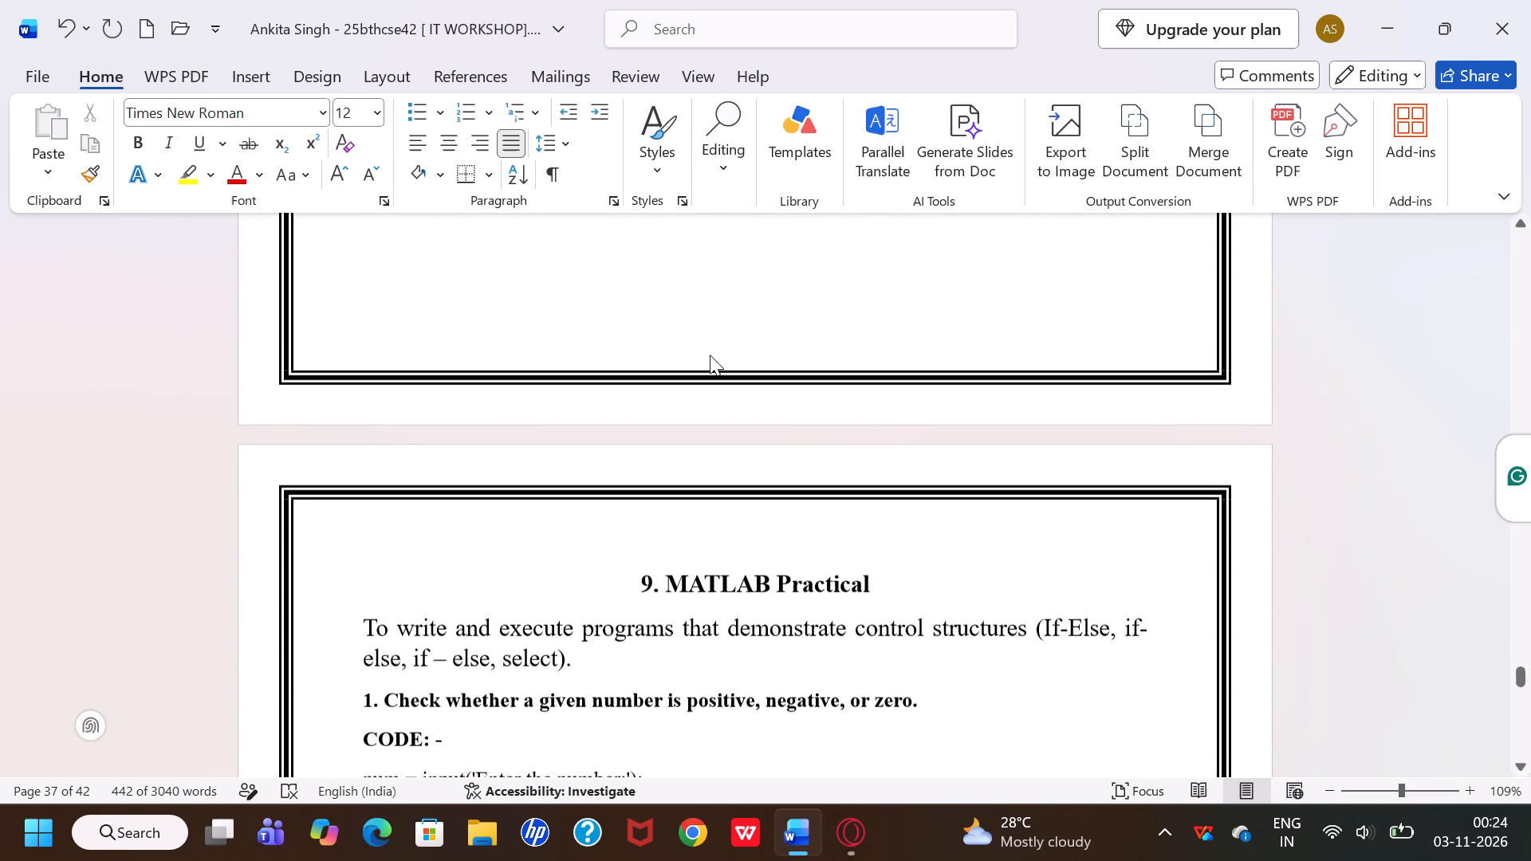
Justify the section 10 heading about MATLAB vector creation, indexing and plotting.
scroll(710, 355, down, 6)
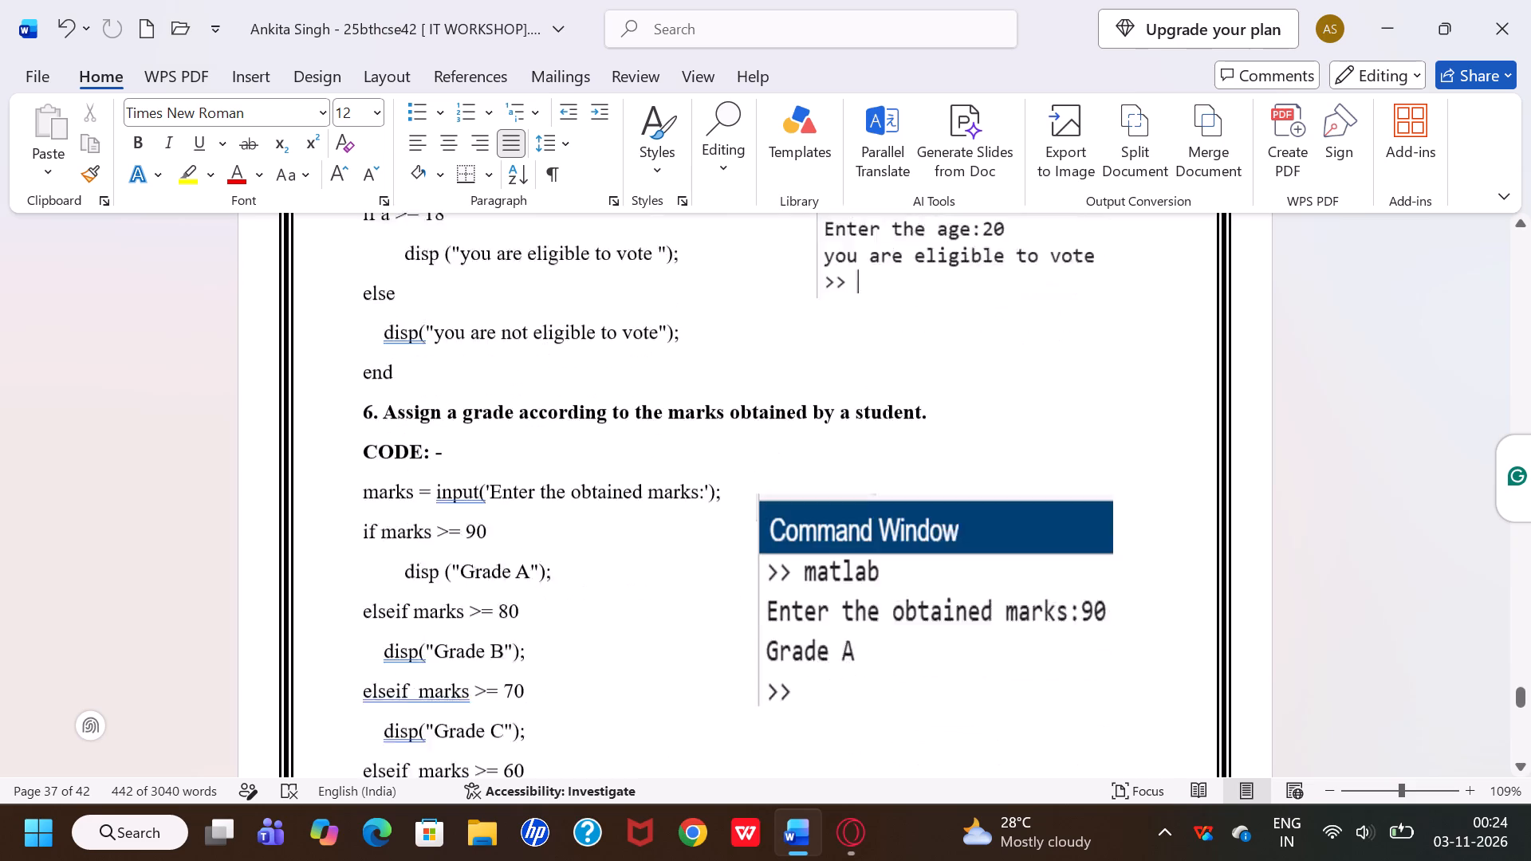
scroll(710, 355, down, 8)
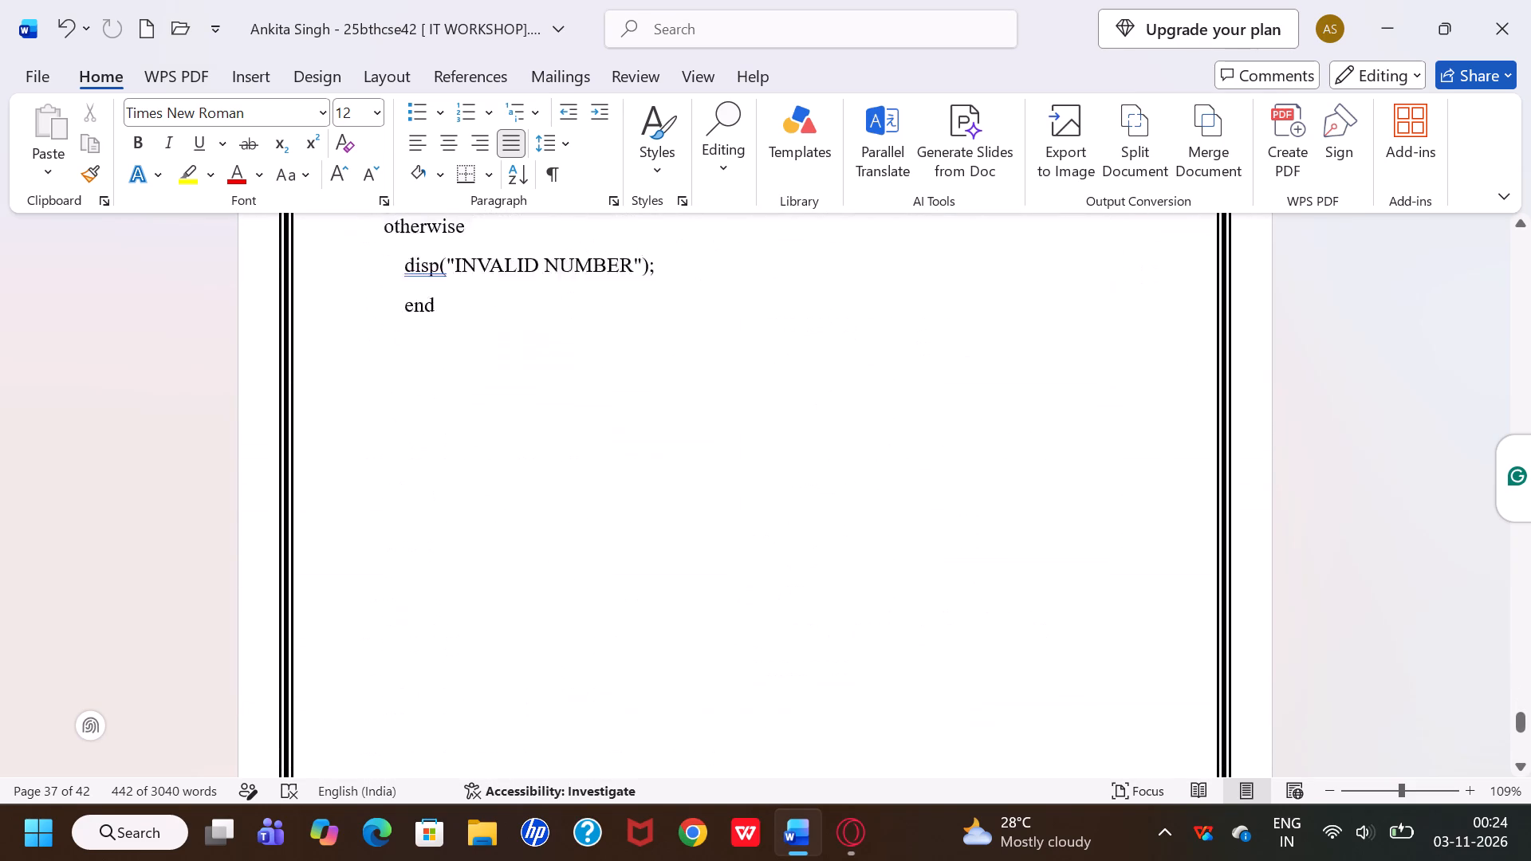
scroll(710, 355, down, 2)
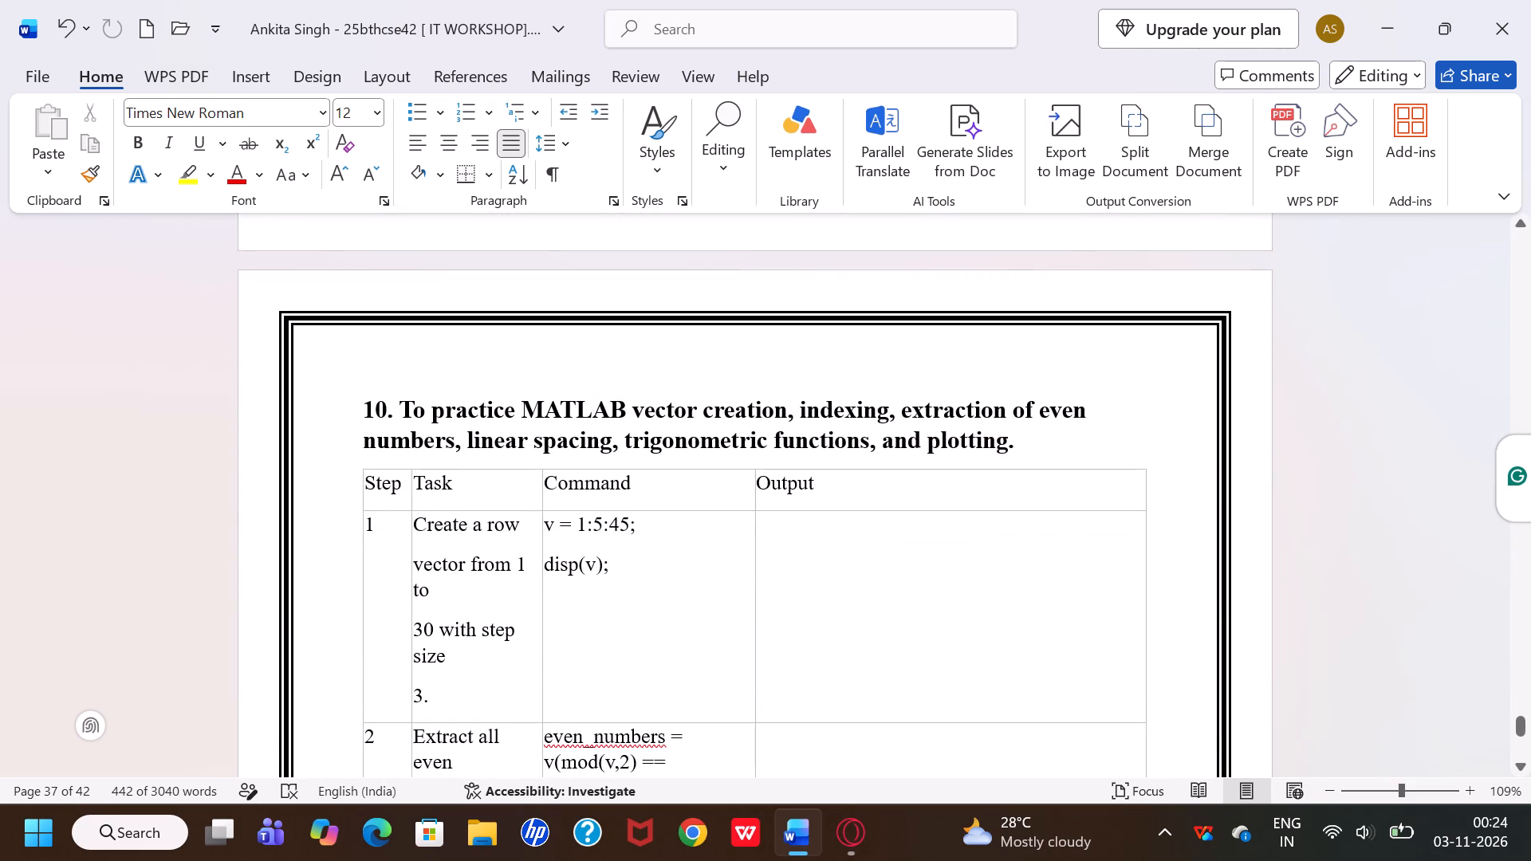
triple_click(478, 422)
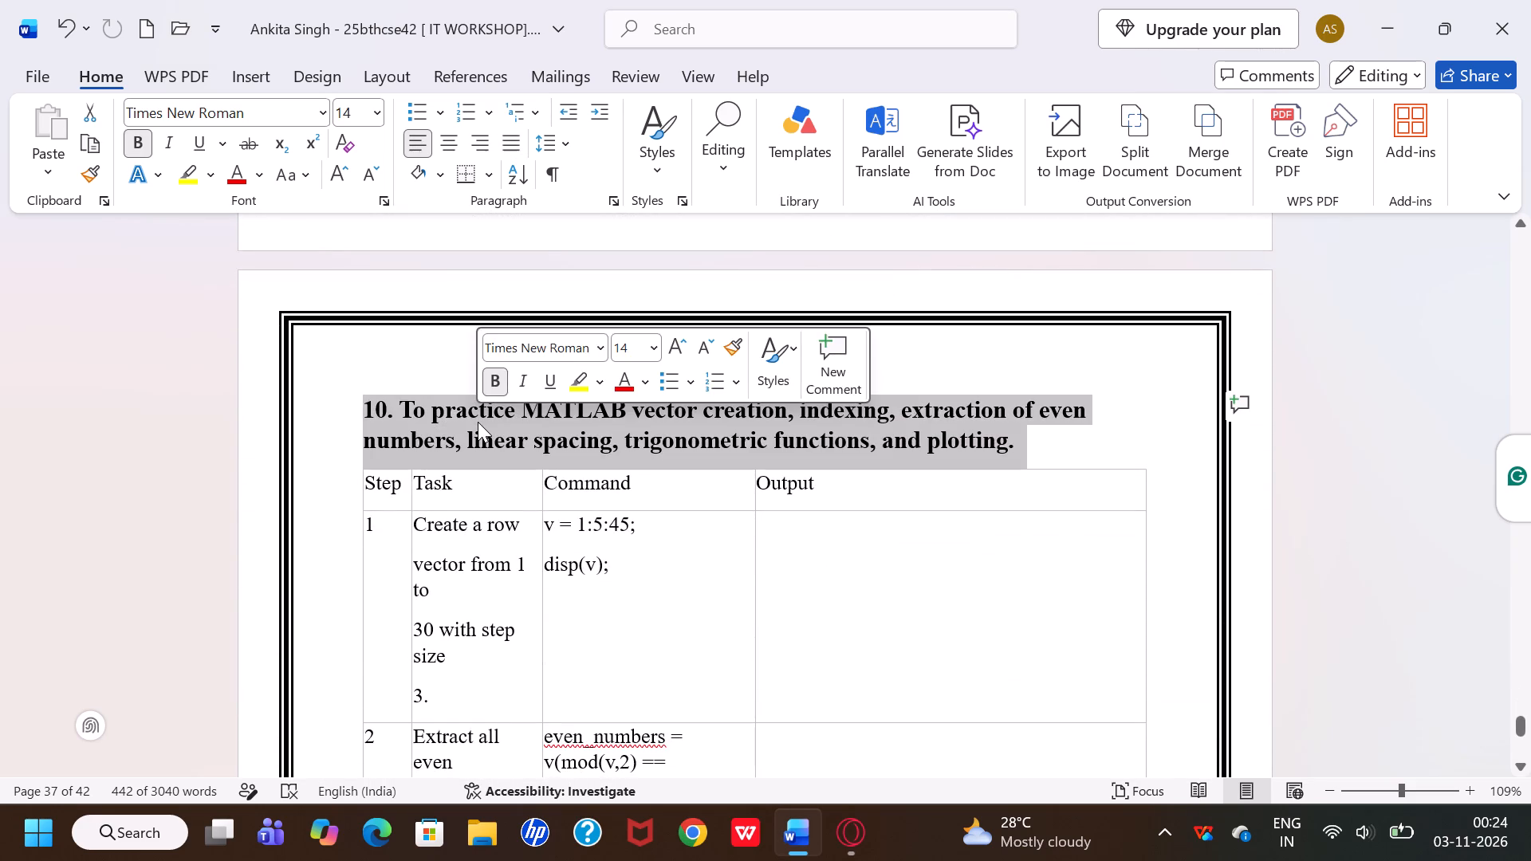
click(478, 422)
triple_click(478, 422)
click(511, 137)
click(487, 345)
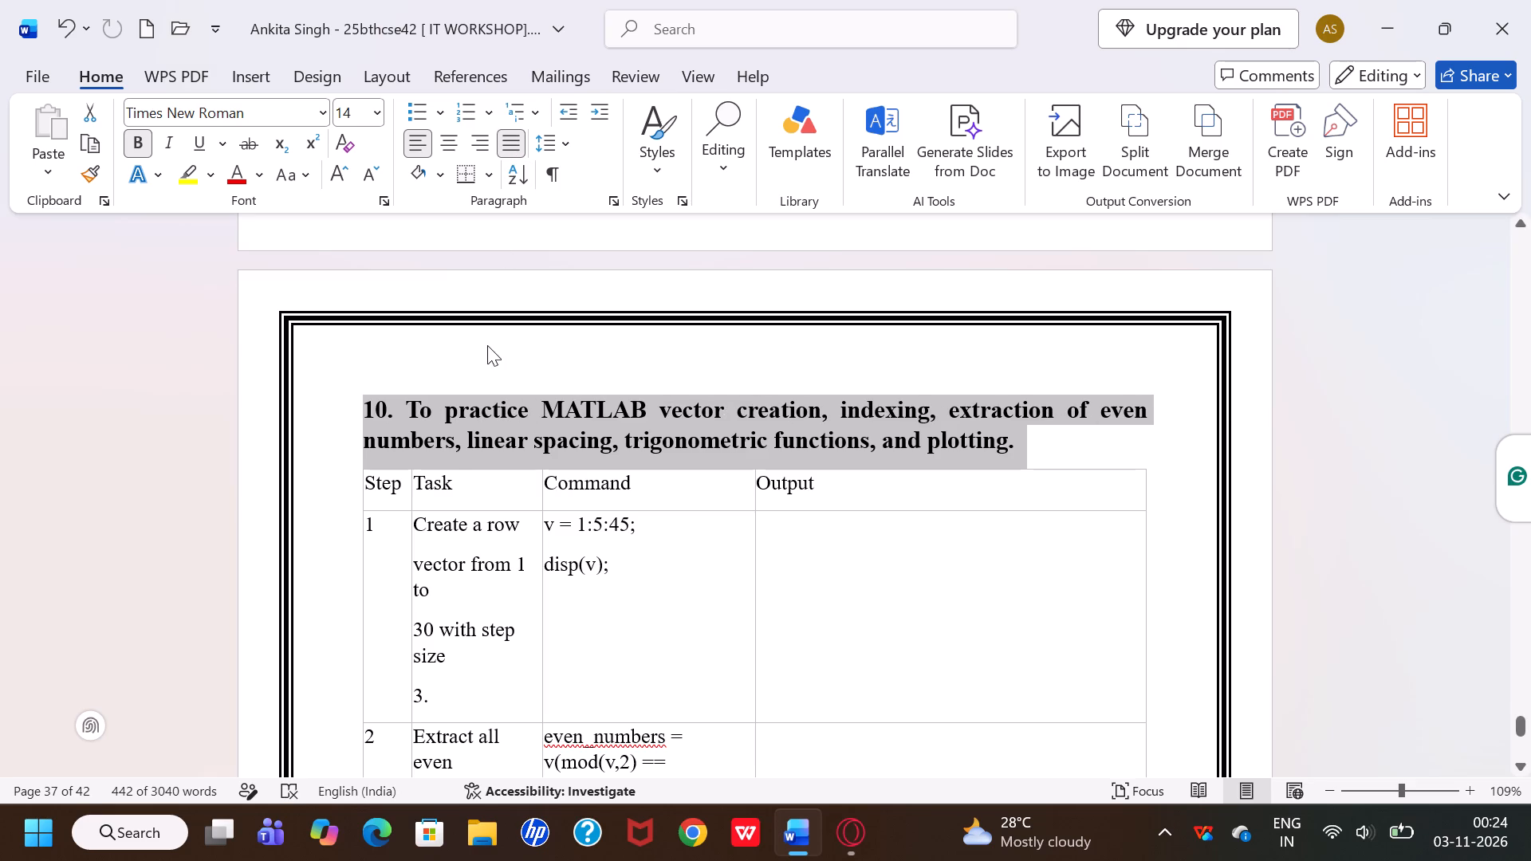
Set the font size of all text in section 10's Step, Task, Command and Output table to 12.
scroll(487, 345, down, 1)
scroll(487, 345, up, 1)
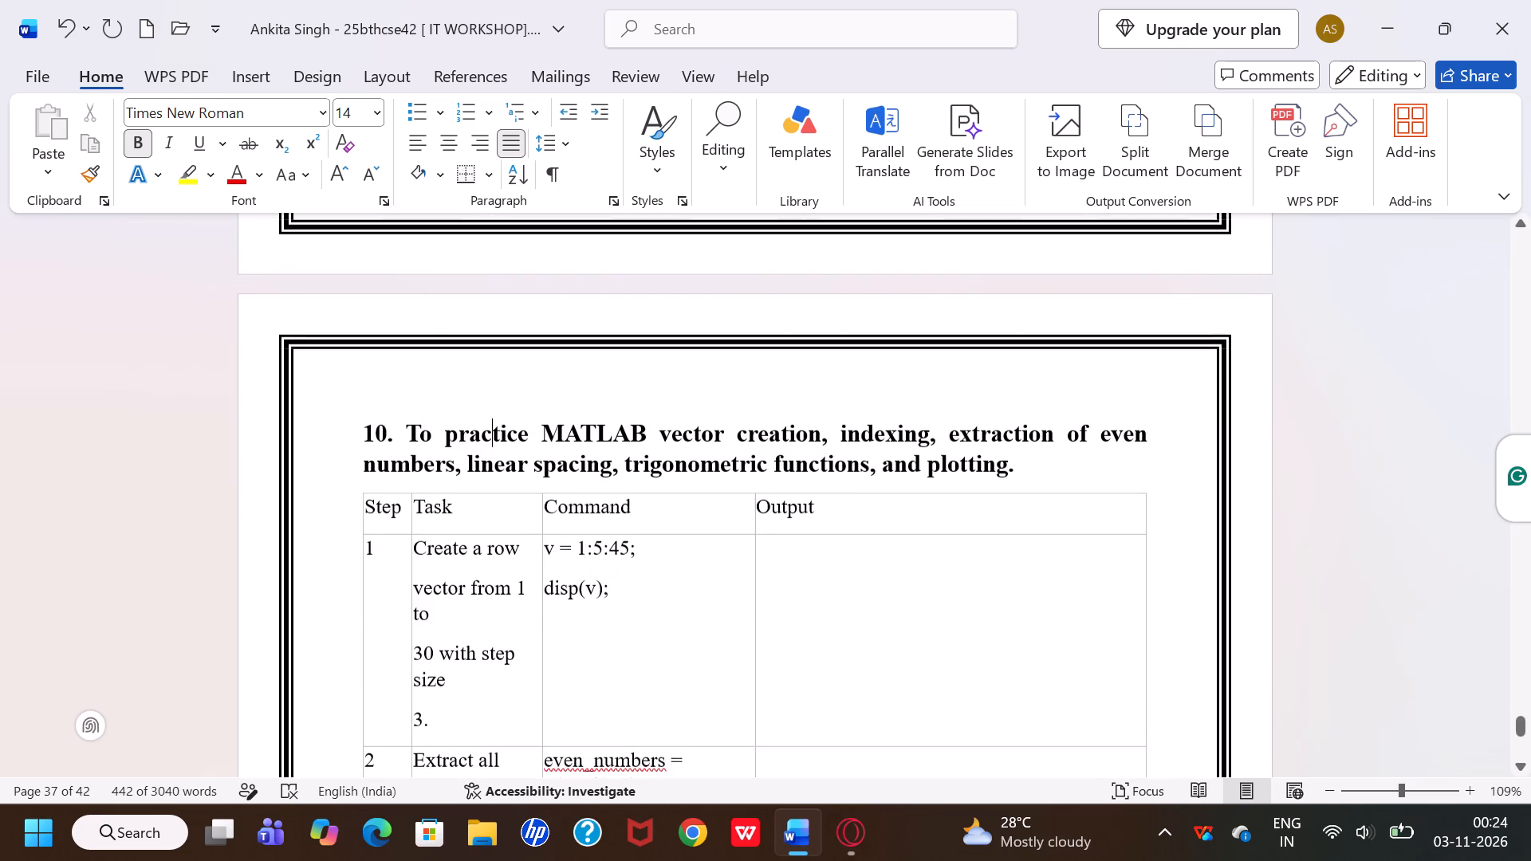
scroll(487, 345, down, 5)
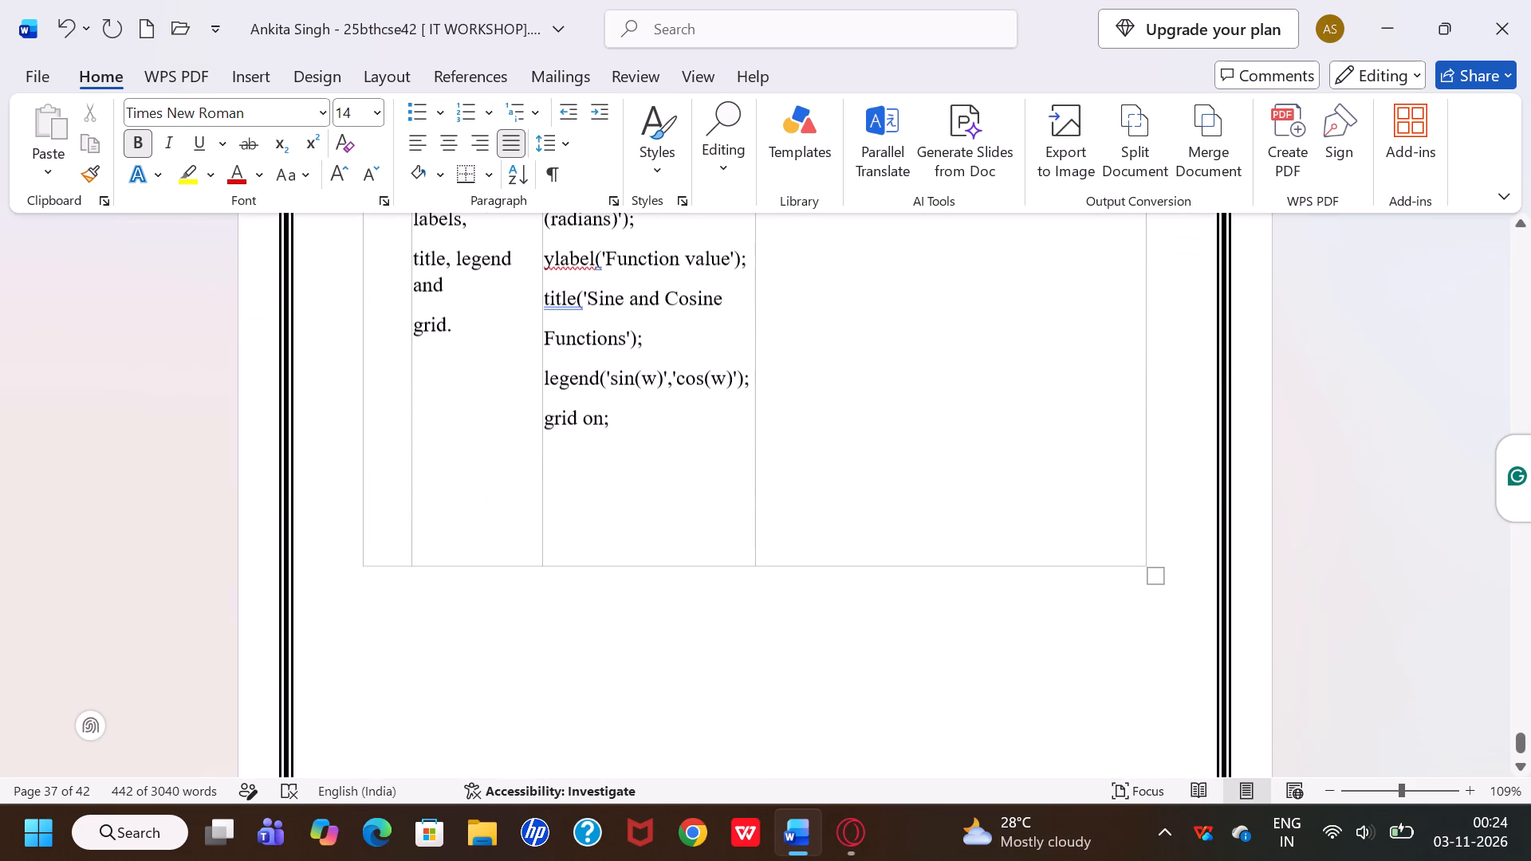
scroll(487, 345, up, 4)
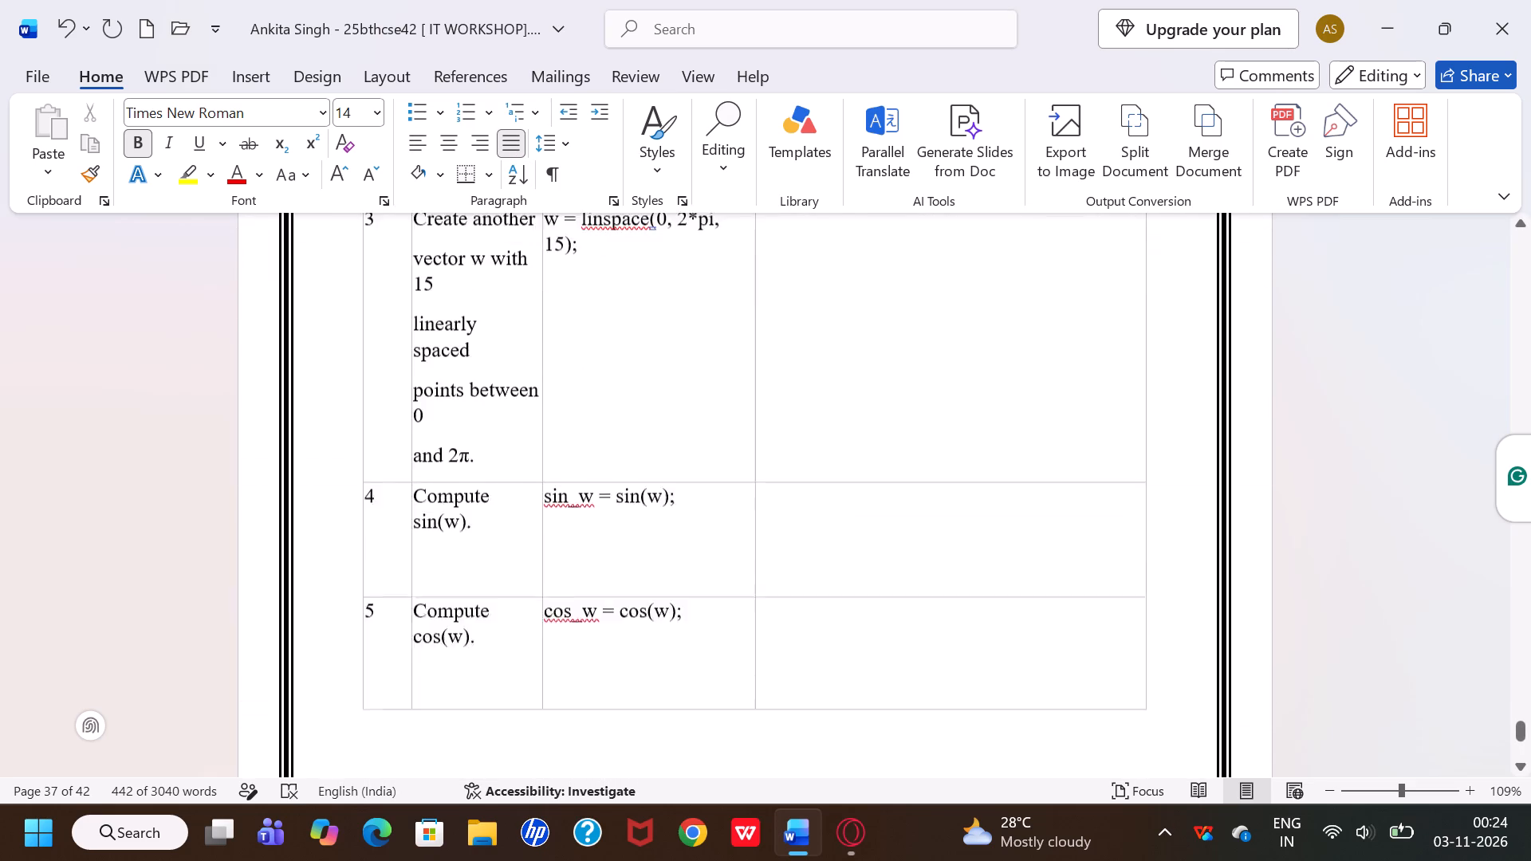
scroll(487, 345, up, 1)
scroll(487, 345, down, 2)
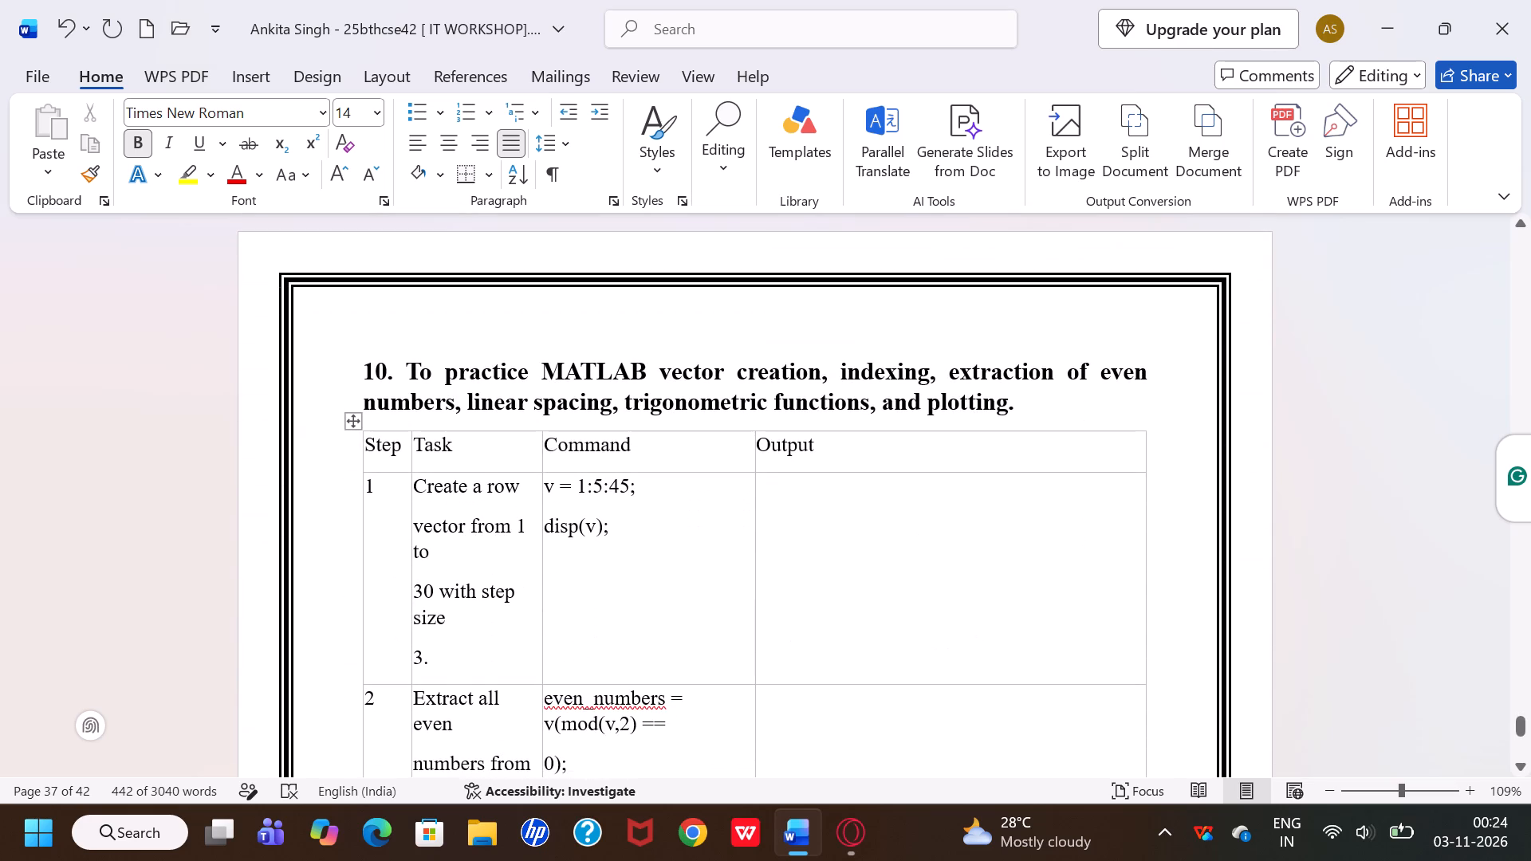
click(351, 420)
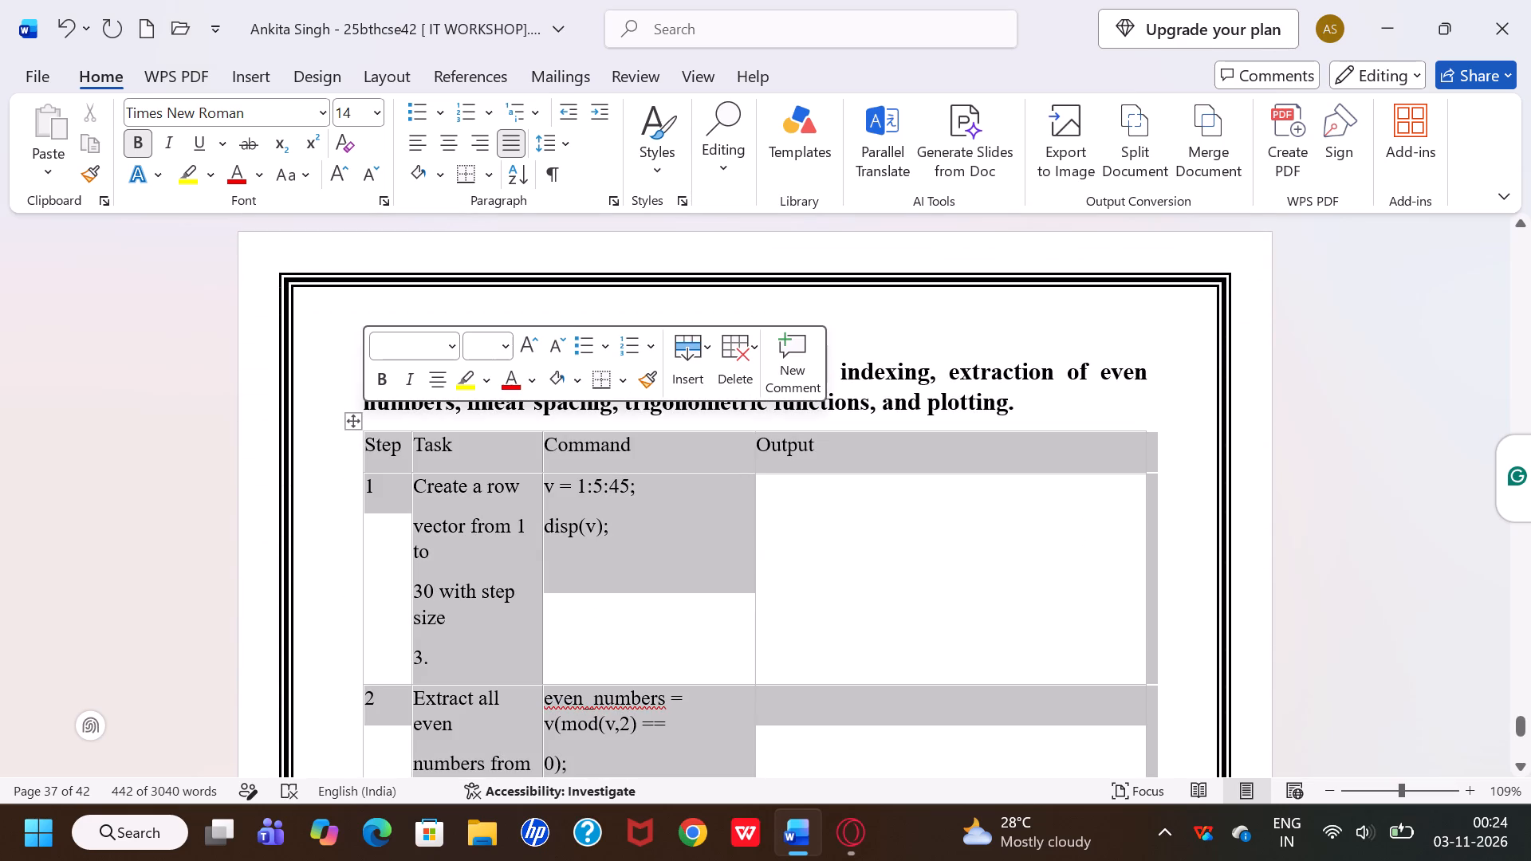
click(506, 345)
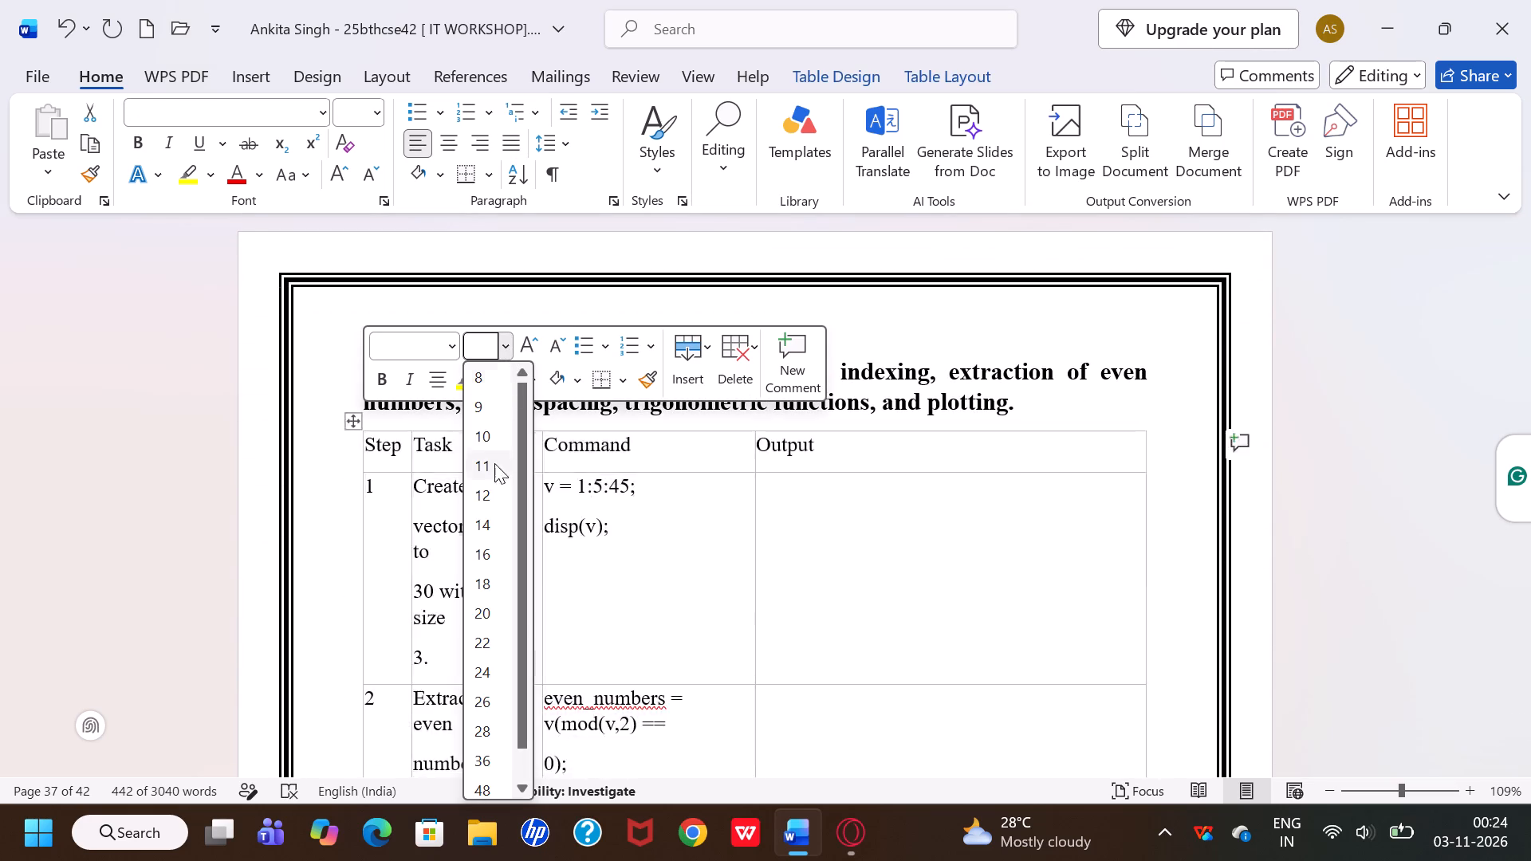
click(490, 490)
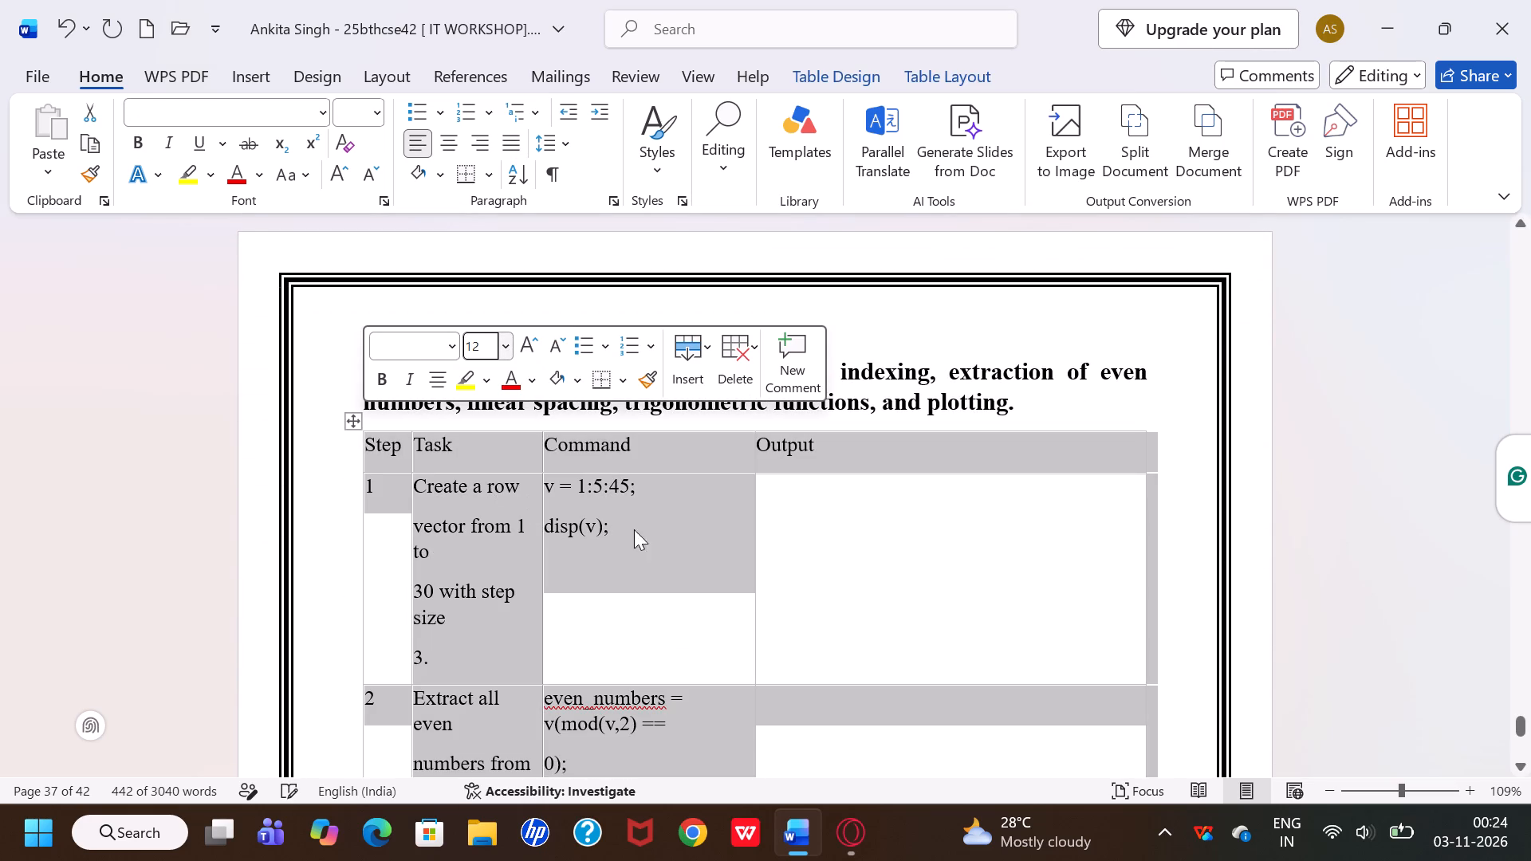
click(663, 561)
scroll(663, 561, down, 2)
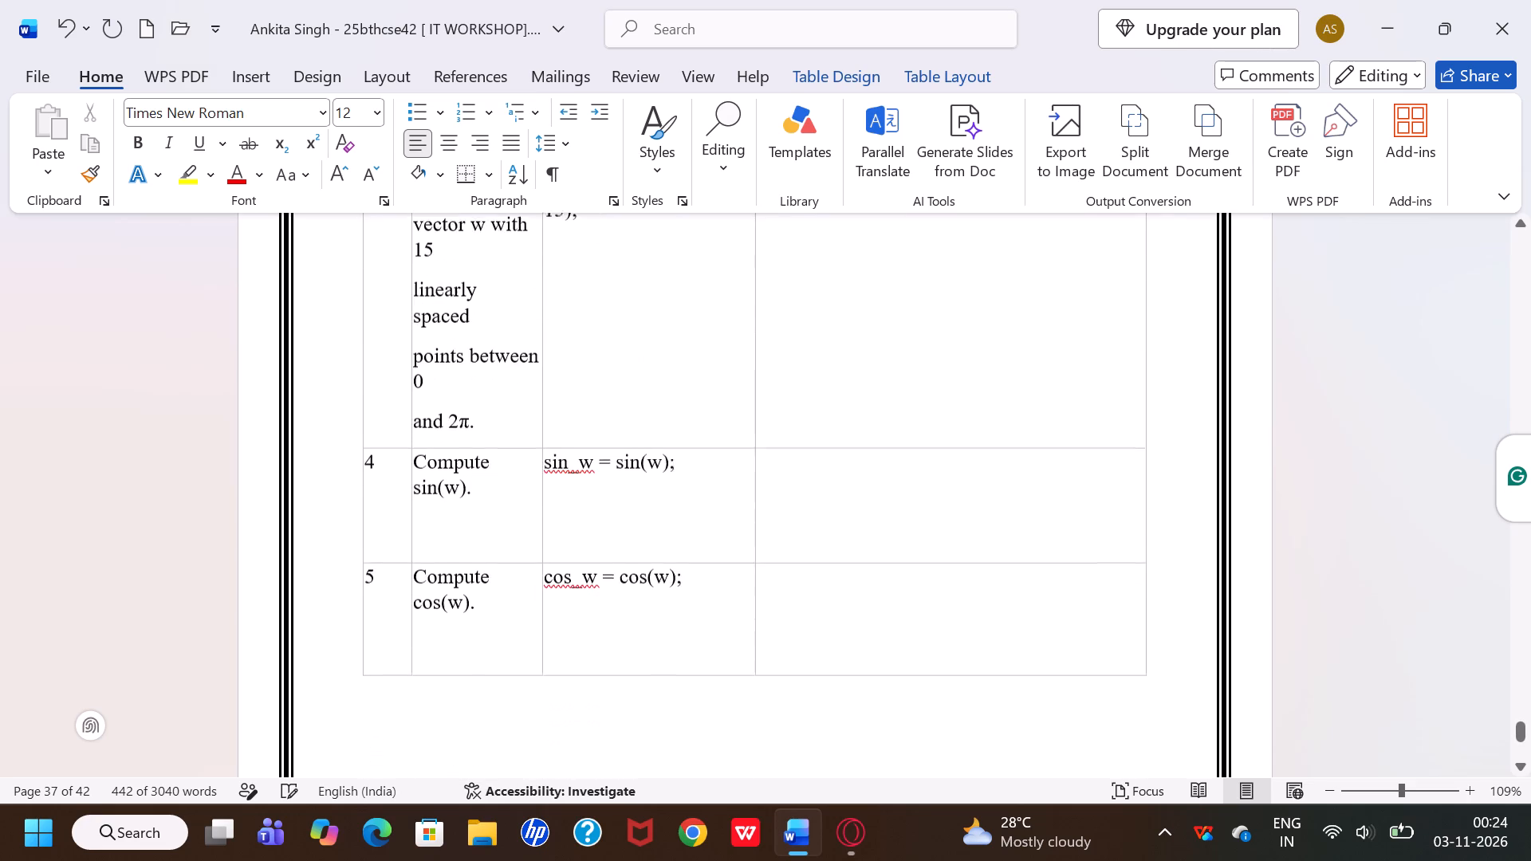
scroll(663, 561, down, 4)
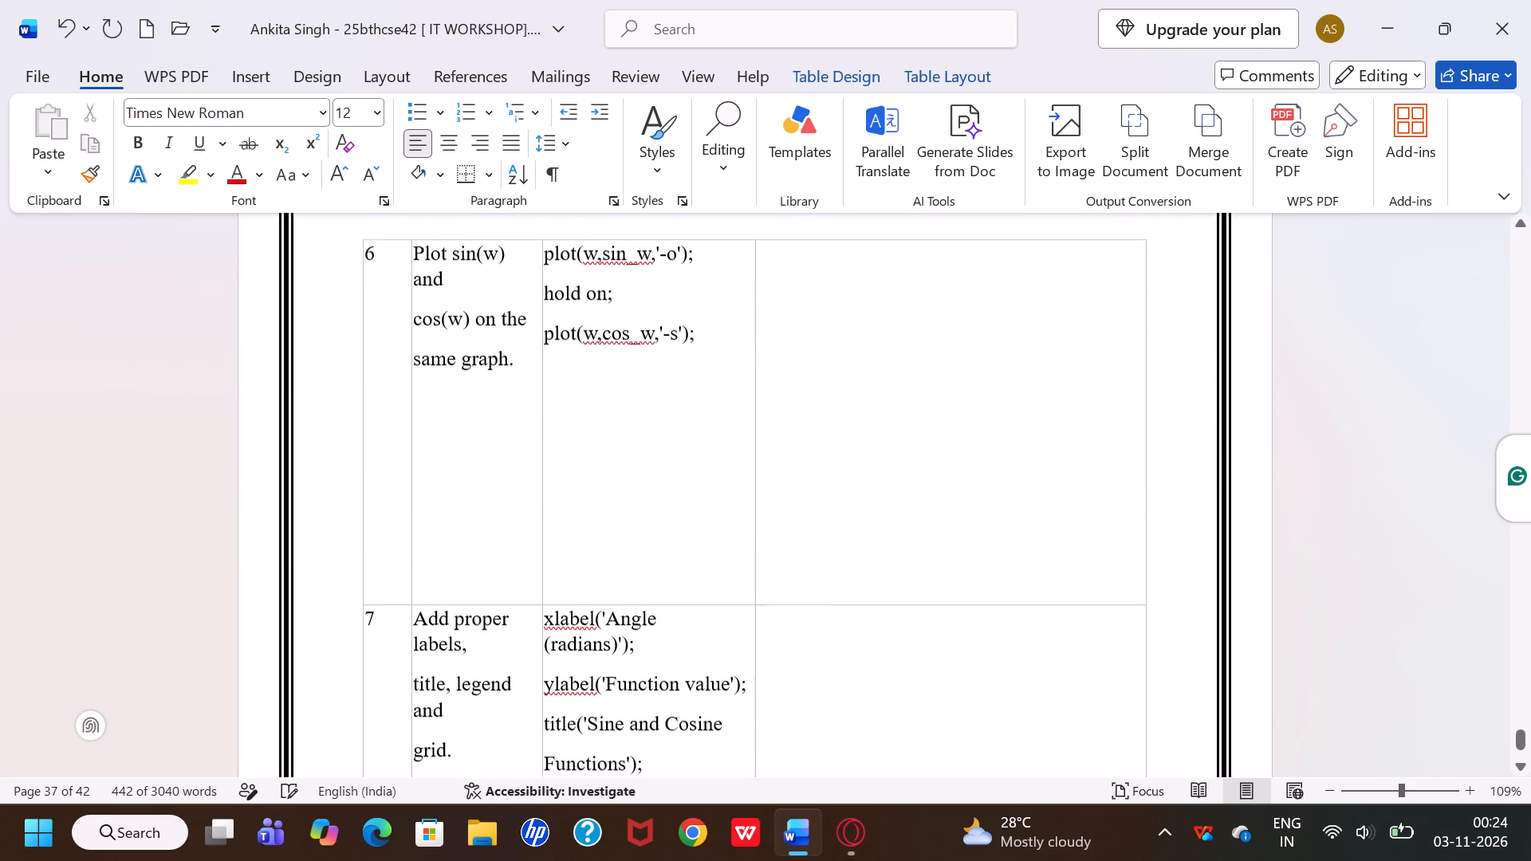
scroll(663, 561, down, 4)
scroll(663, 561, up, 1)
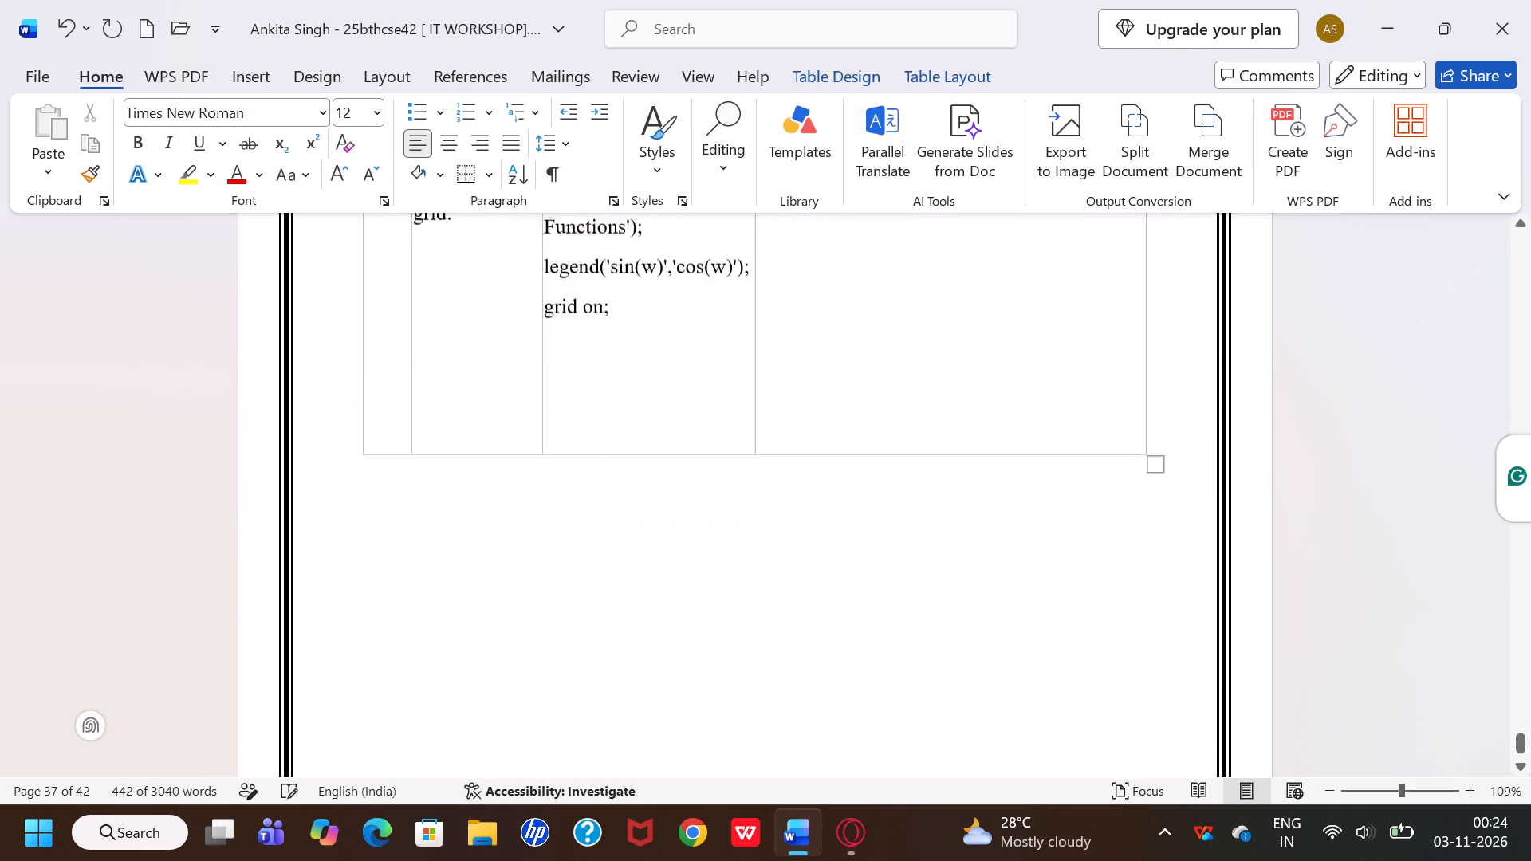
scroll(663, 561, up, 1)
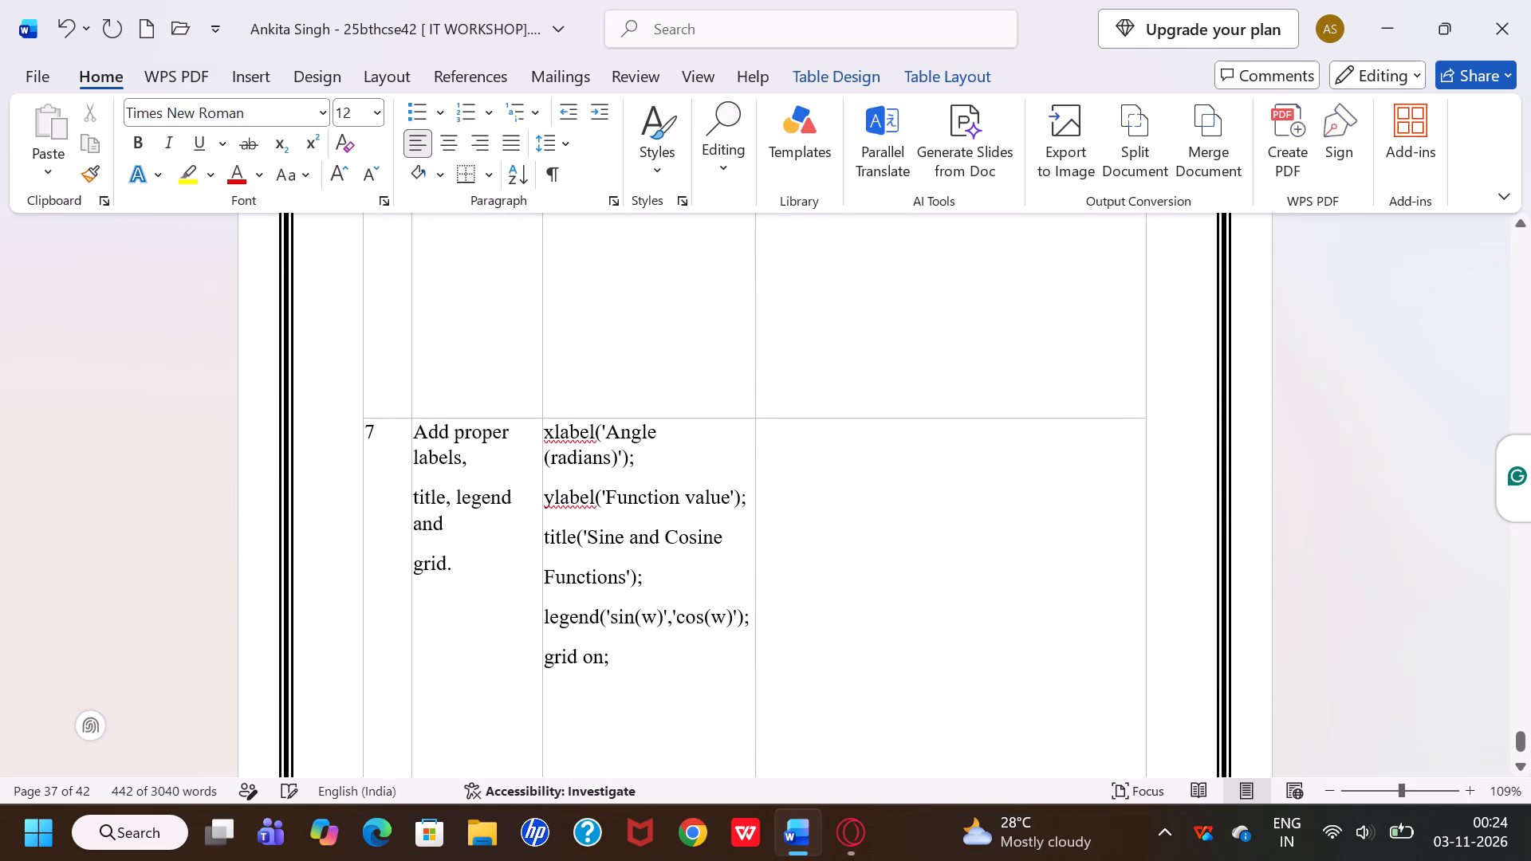
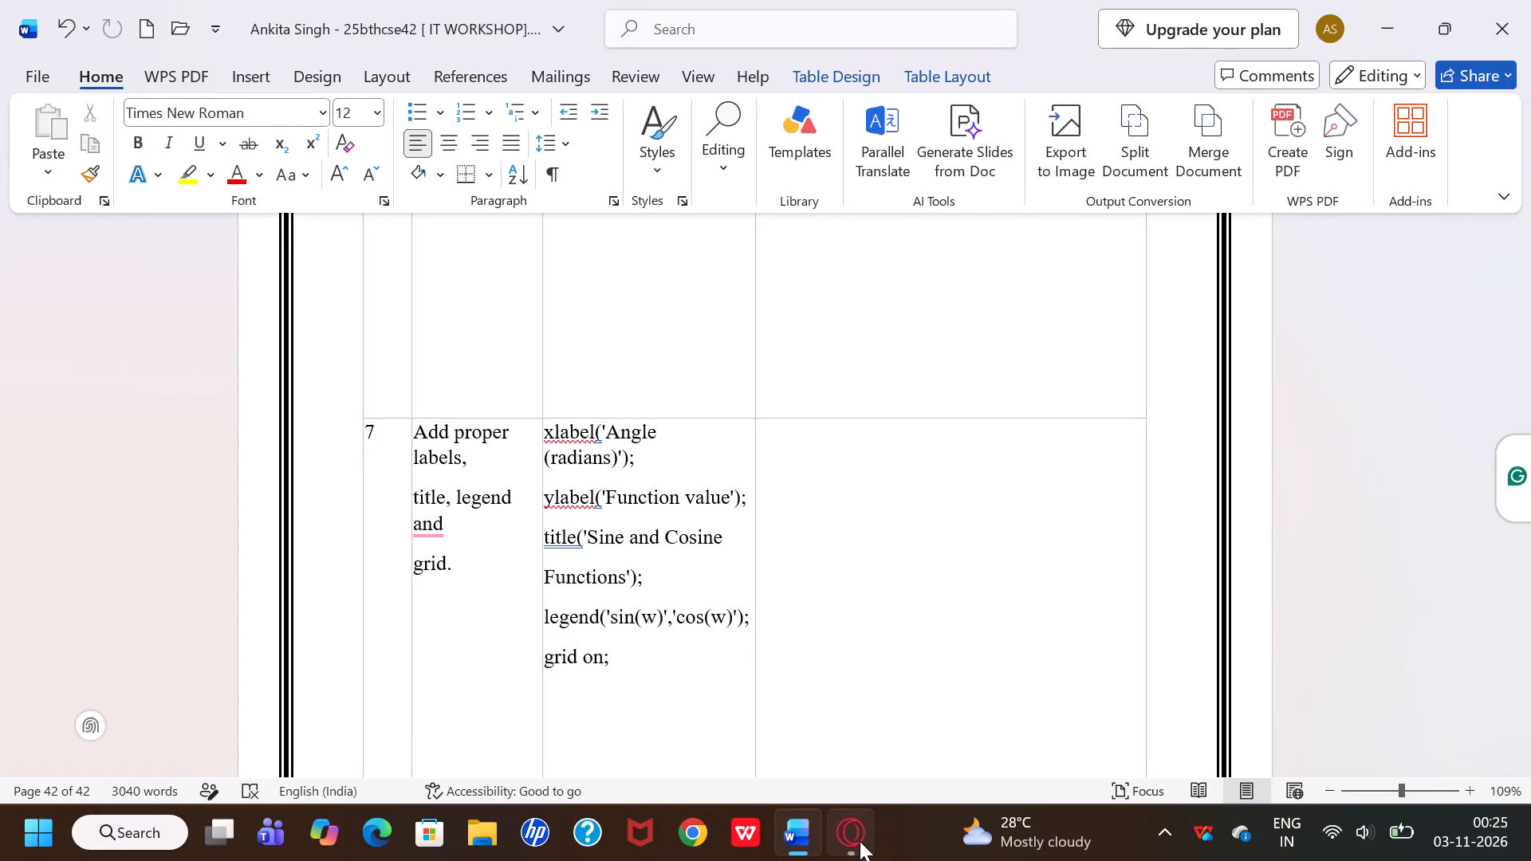
Quit the Opera browser along with all its open tabs.
click(943, 624)
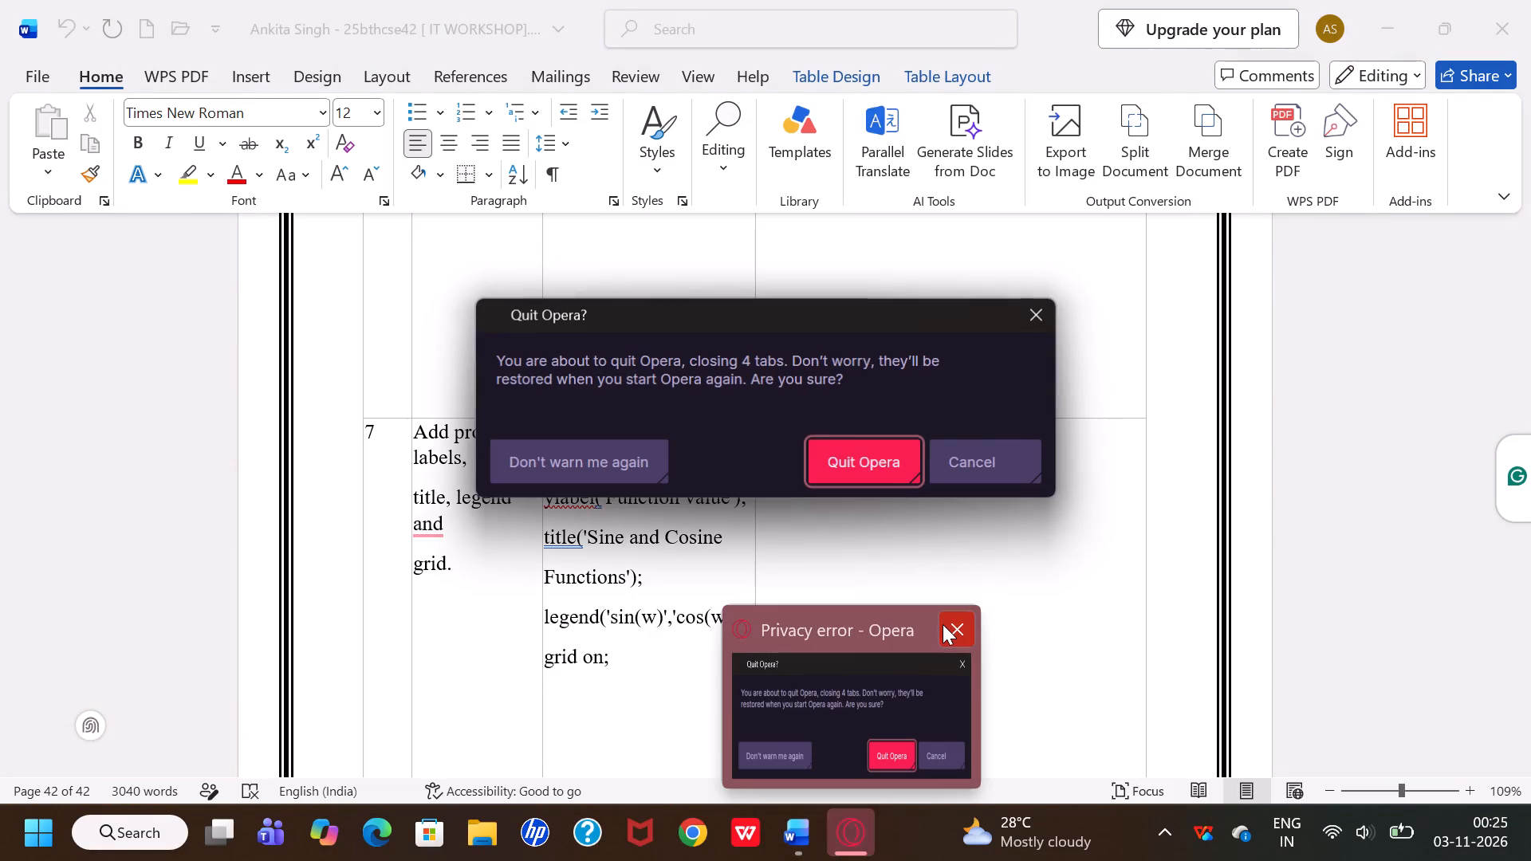
click(868, 454)
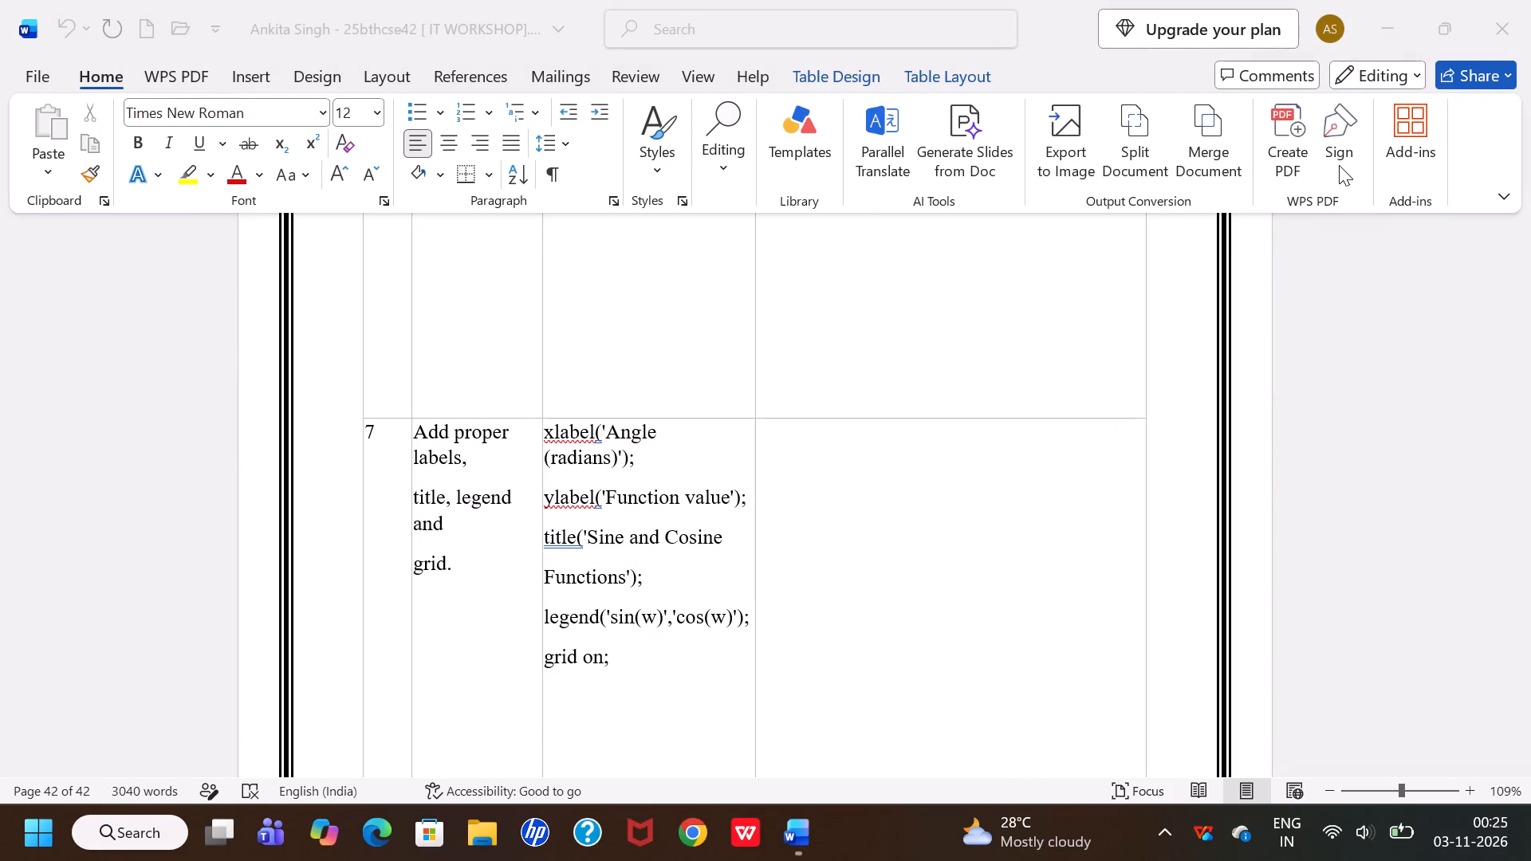
Minimize the report document and launch the Kuro application from the desktop.
click(1386, 33)
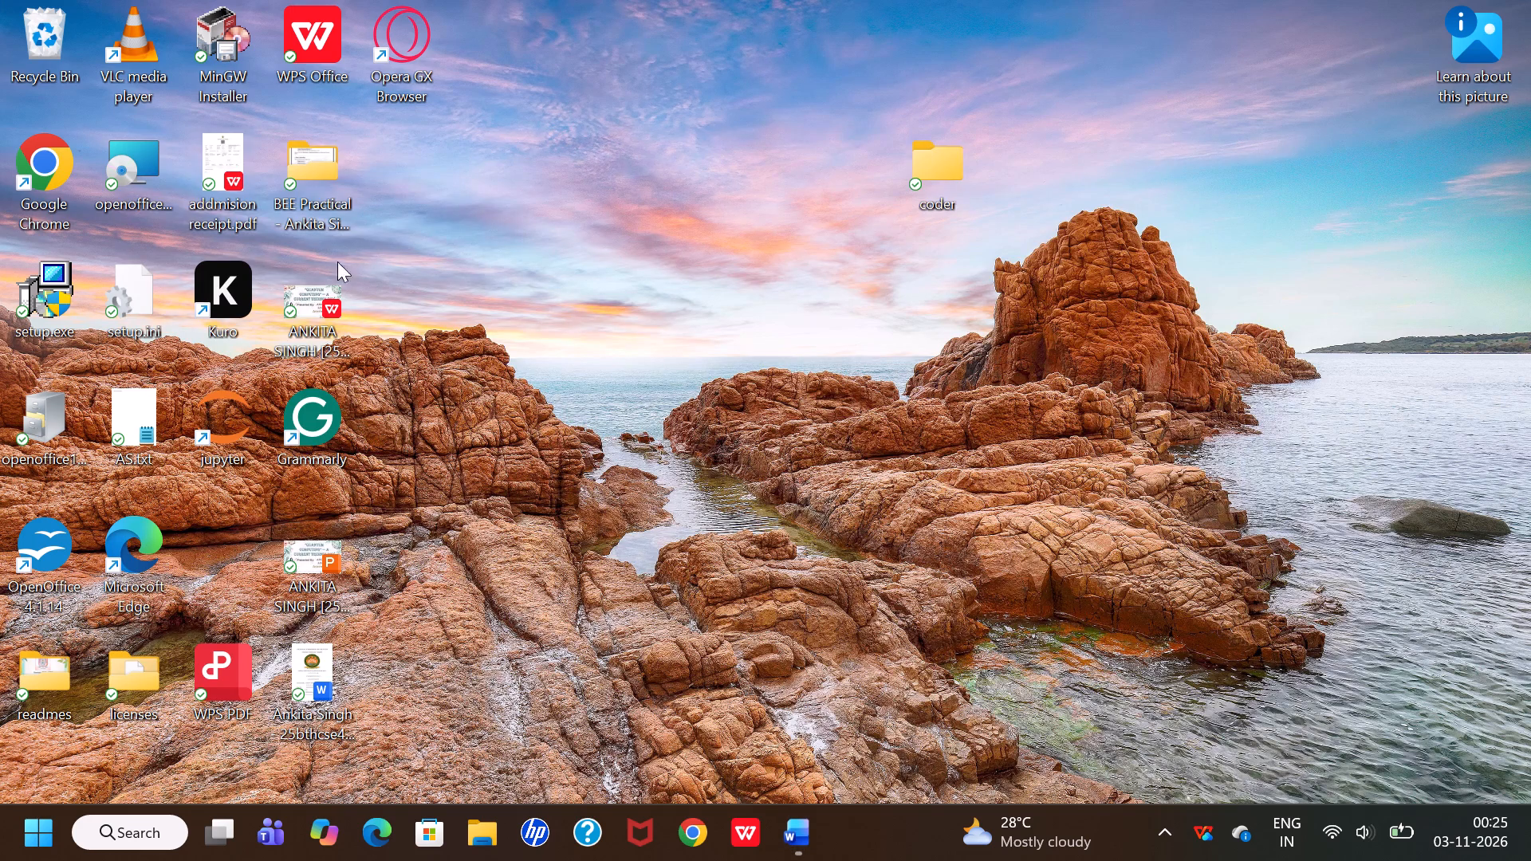
click(225, 297)
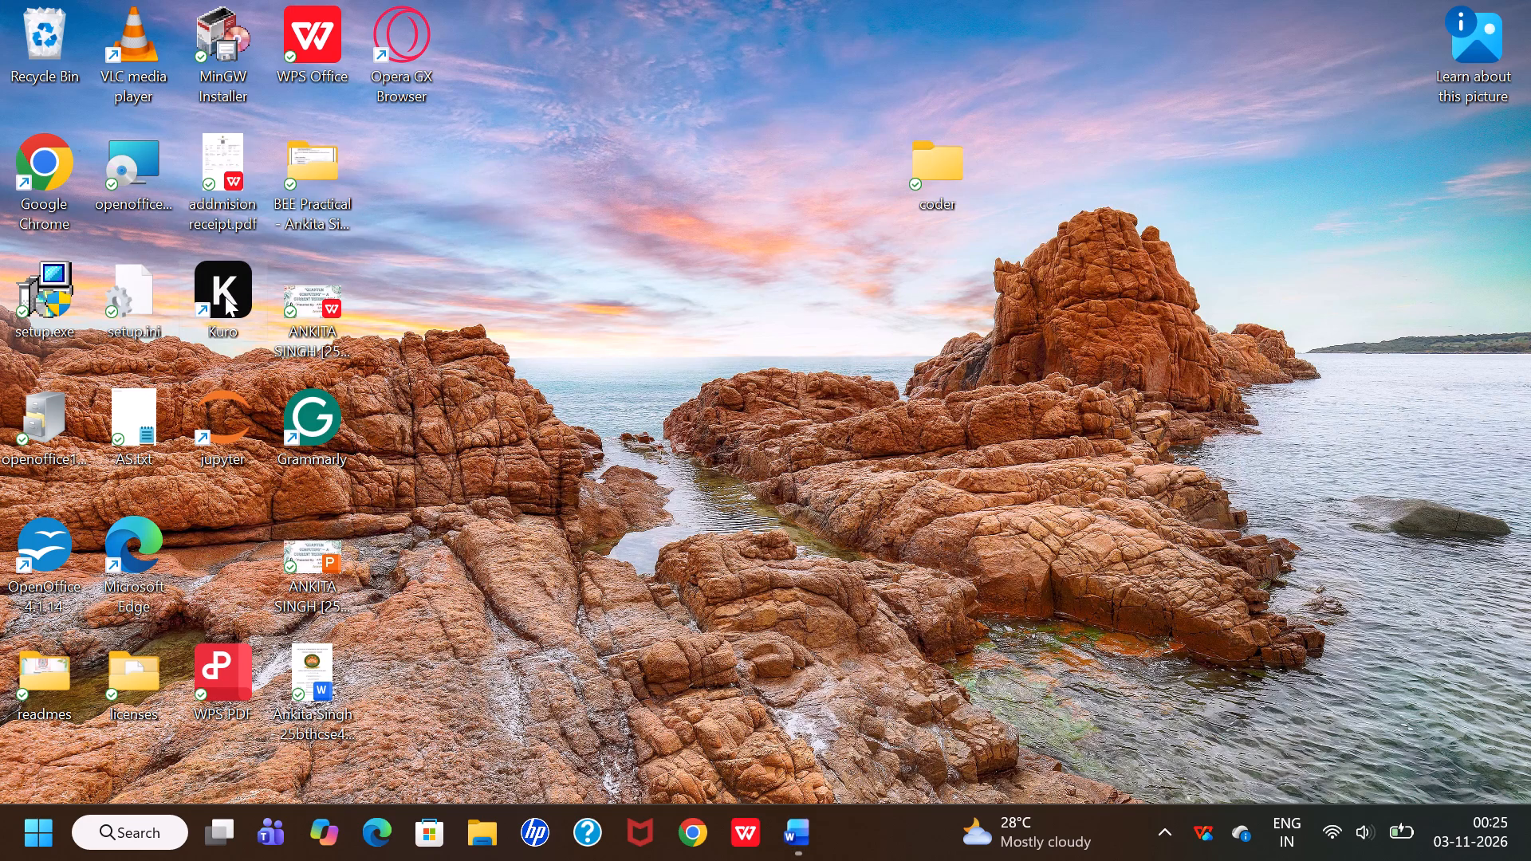
double_click(225, 297)
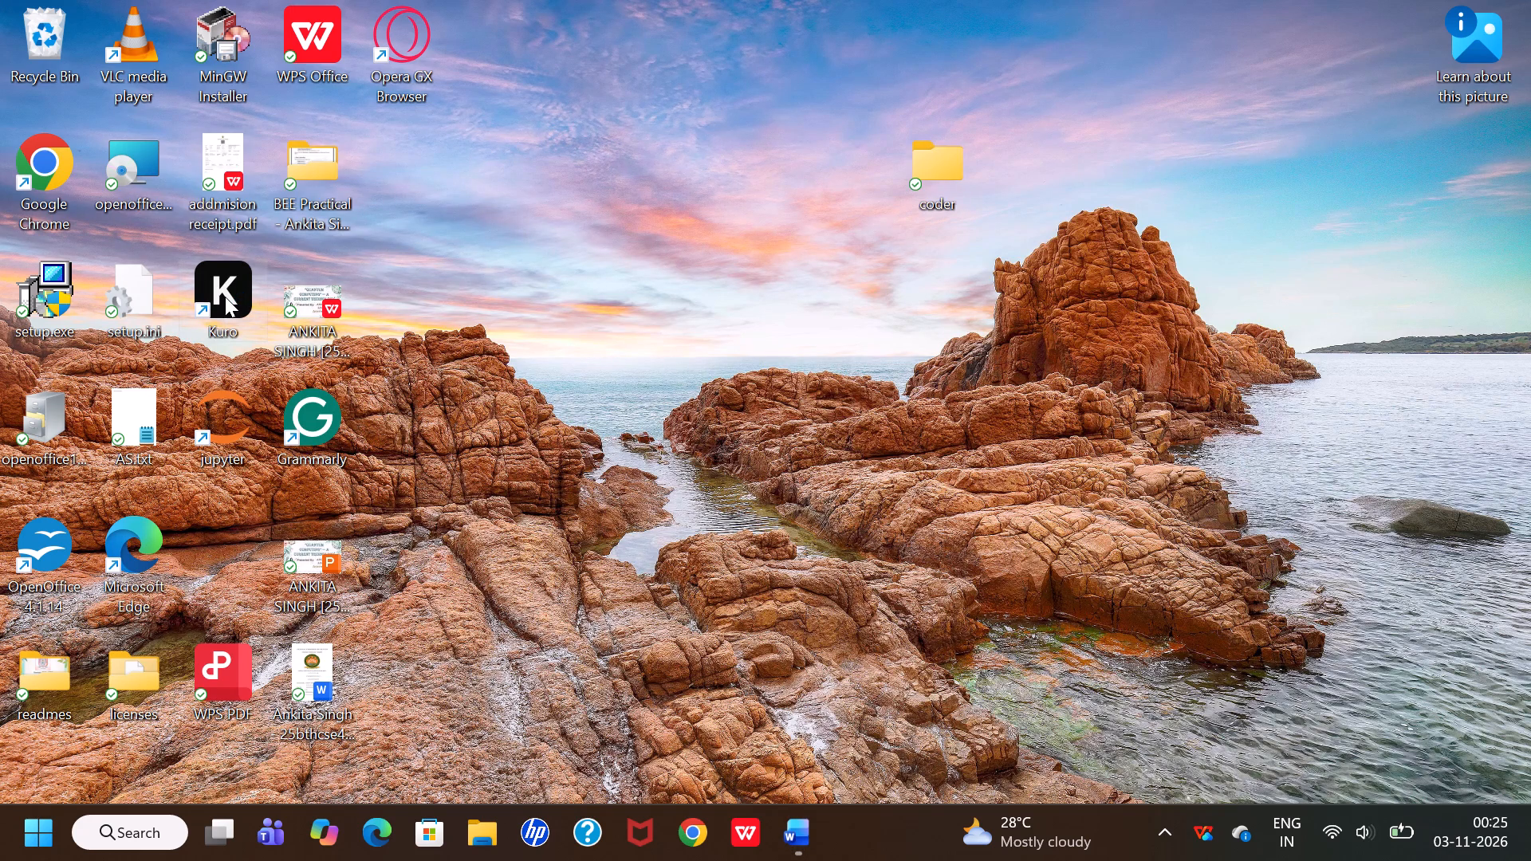
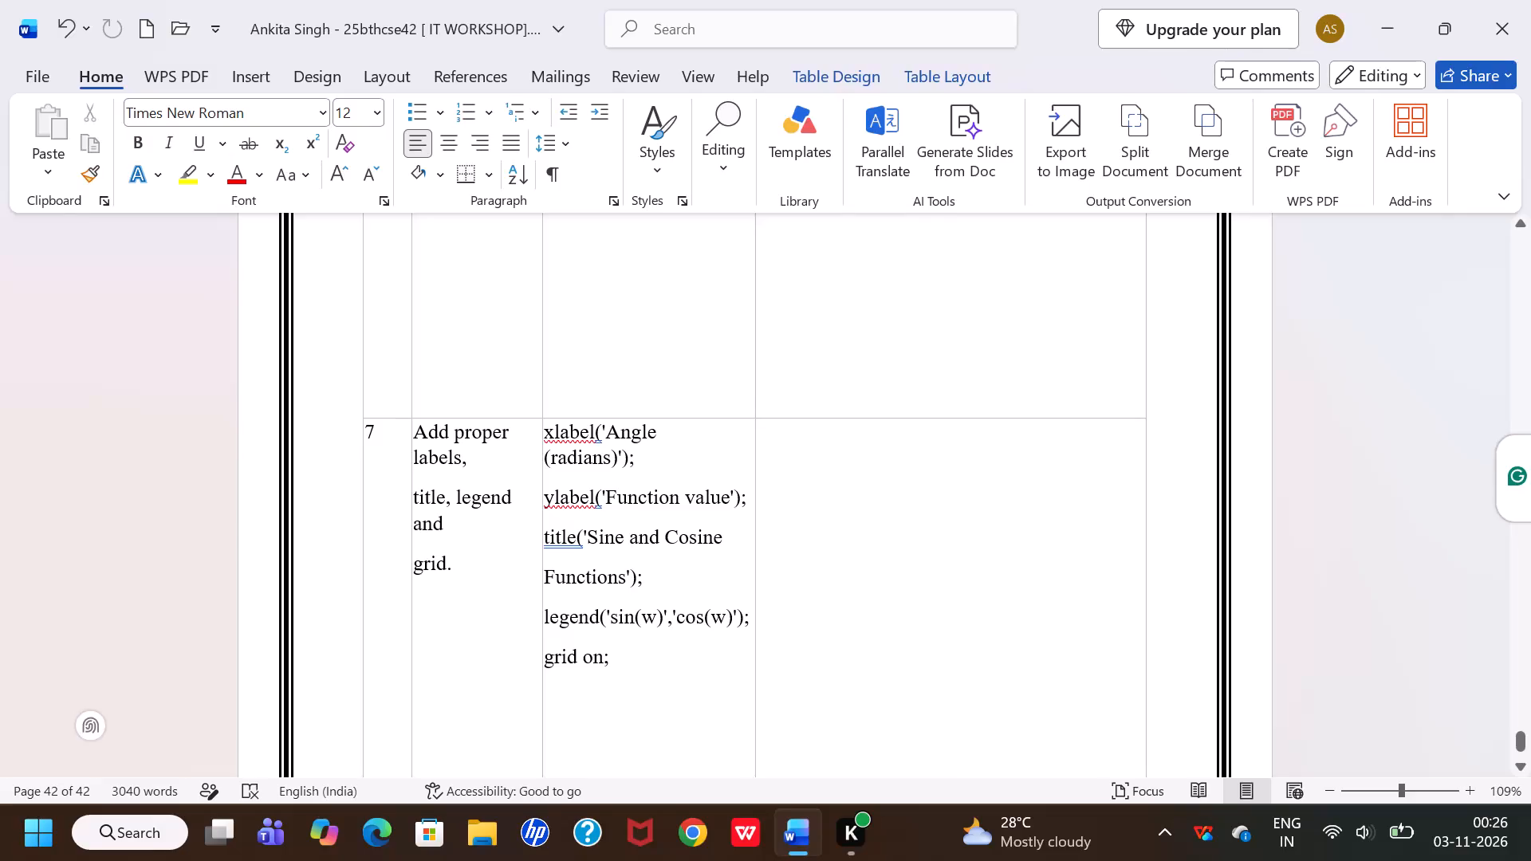
Leave the IT Workshop report at the end of its last page and launch the WhatsApp application.
scroll(783, 645, down, 2)
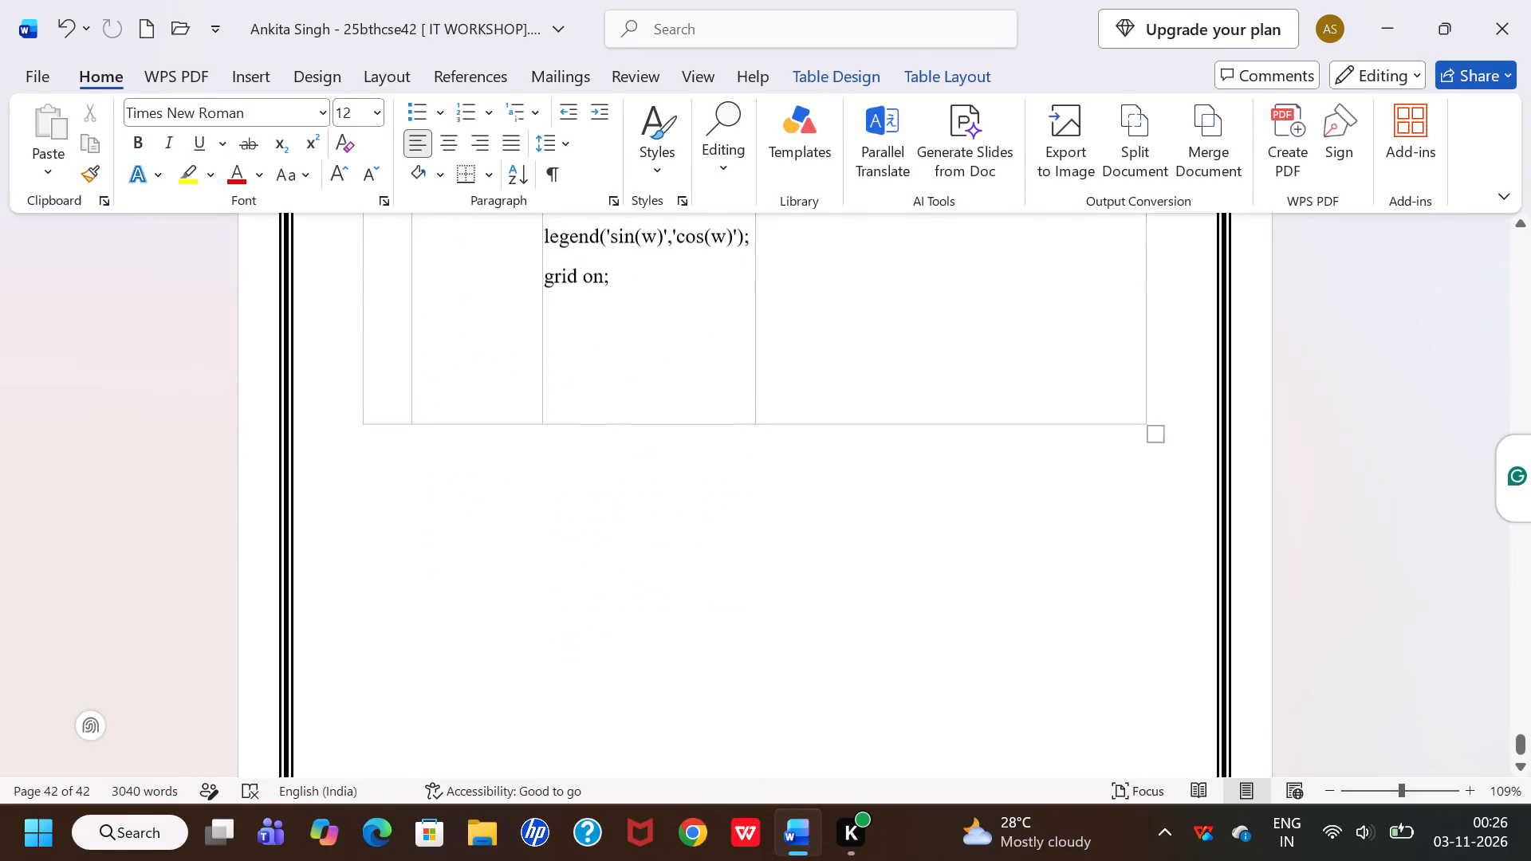
scroll(783, 645, down, 3)
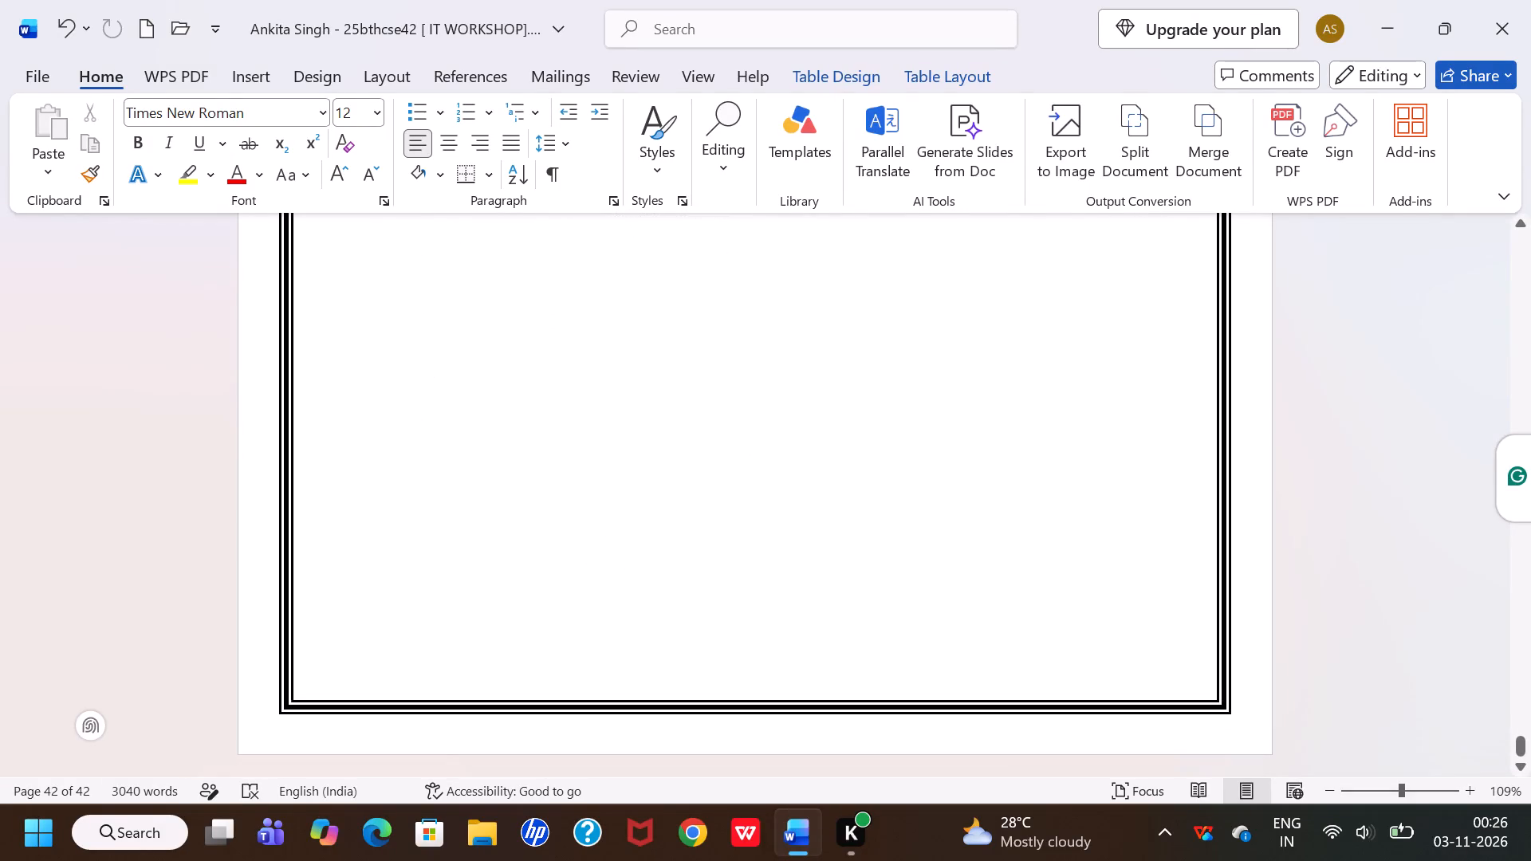
click(53, 824)
click(328, 489)
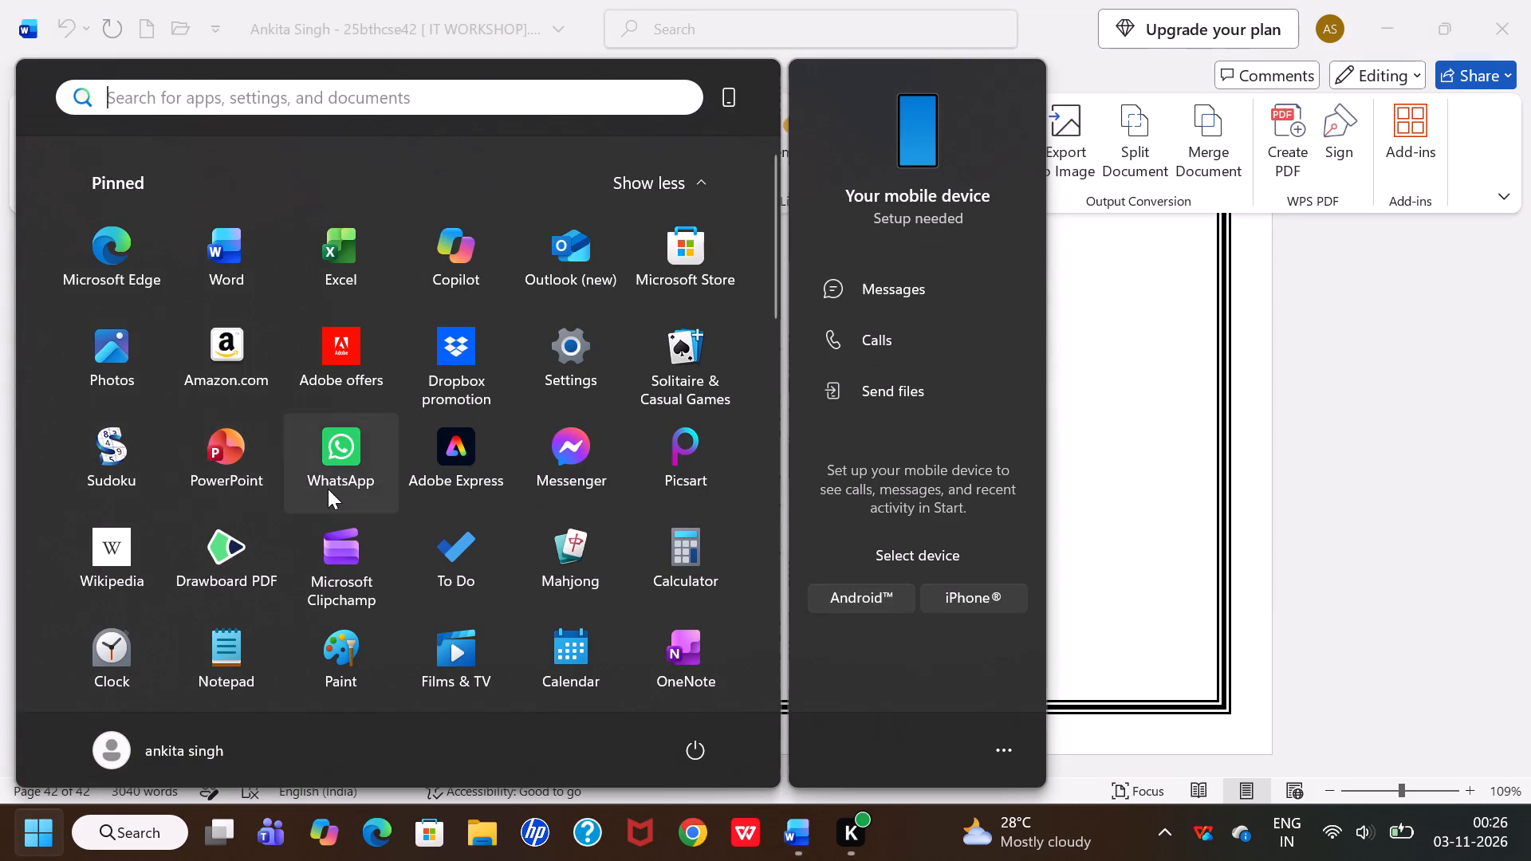
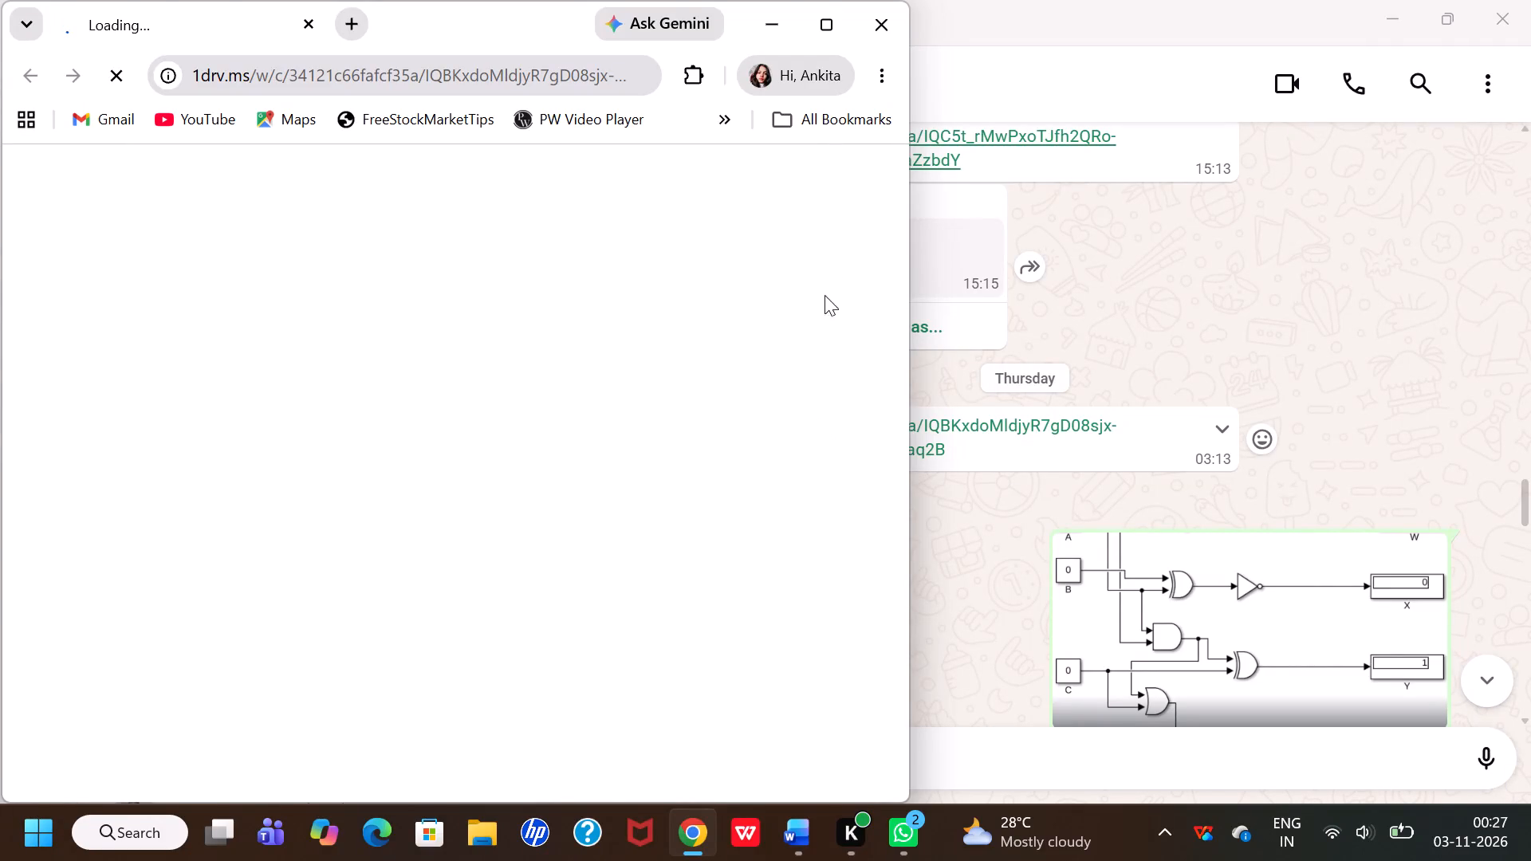
Maximize the Chrome window that is loading the shared OneDrive document link.
click(829, 31)
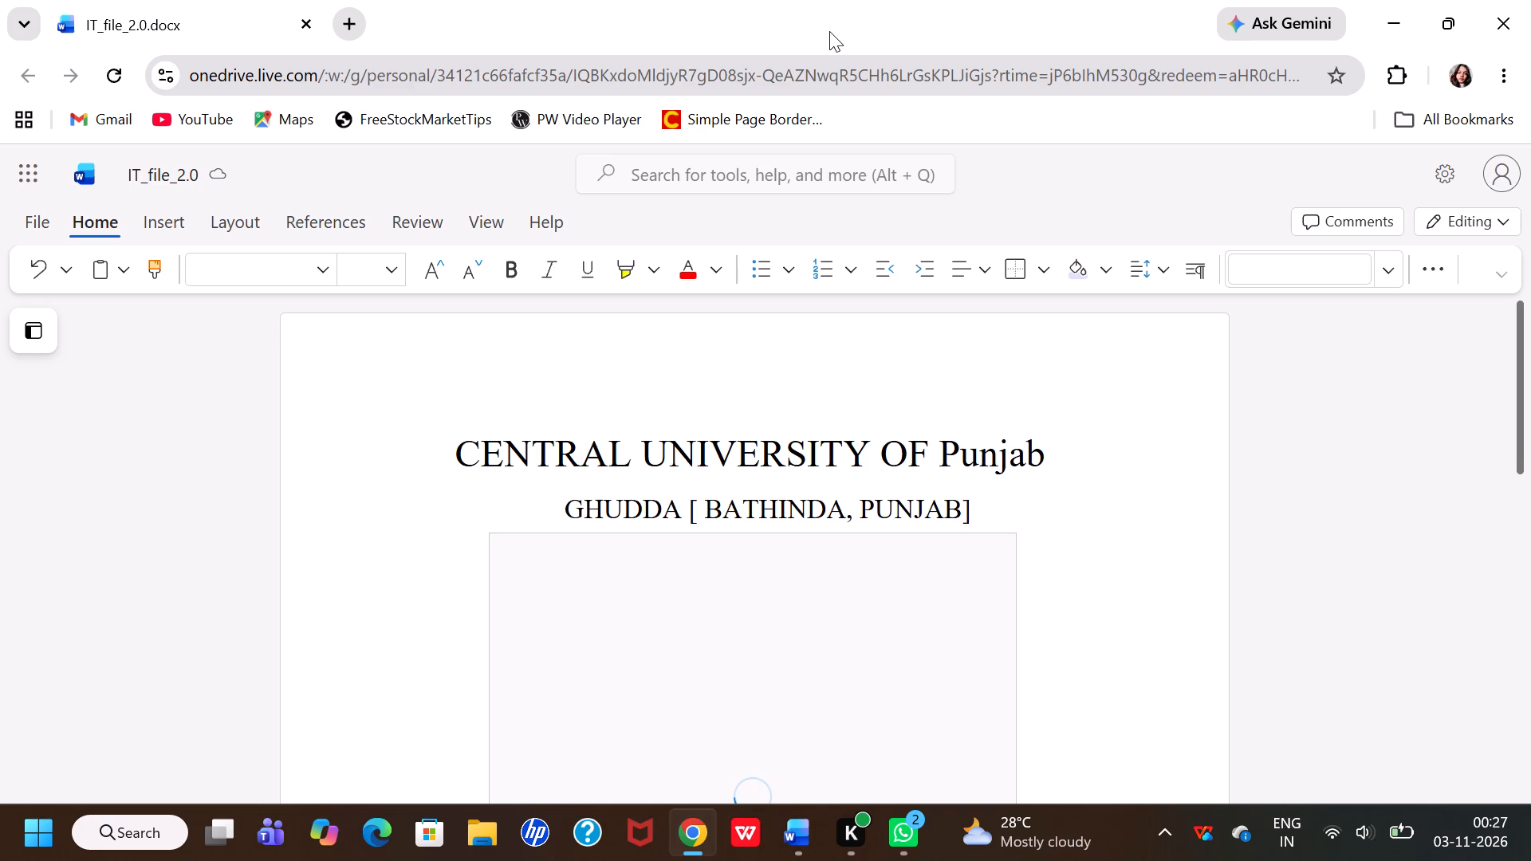
Review the cover page, experiment index, MATLAB introduction and vectors section of IT_file_2.0.docx in the online Word editor.
scroll(711, 349, down, 1)
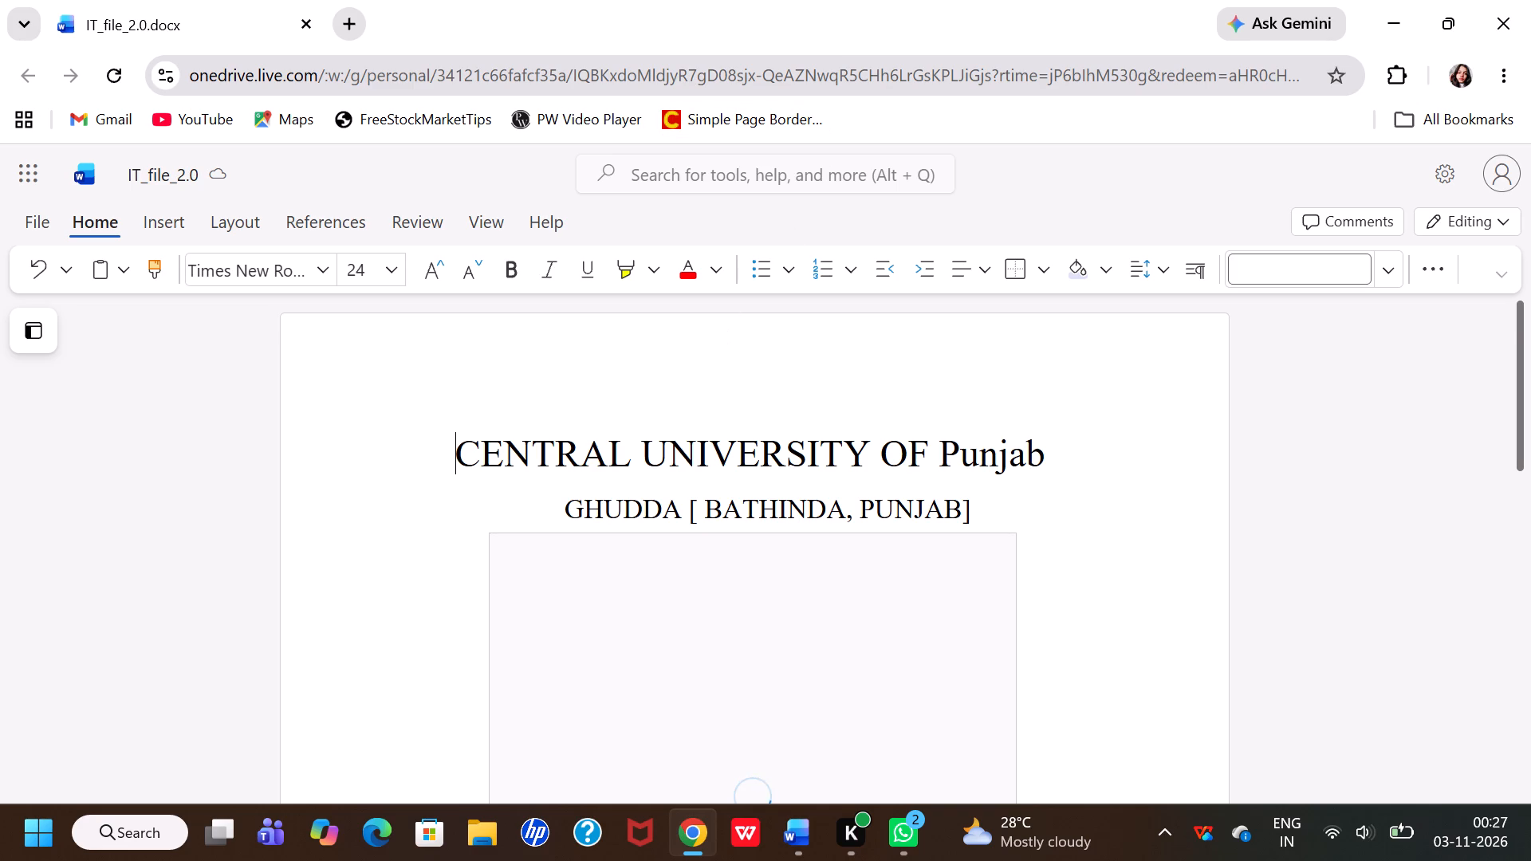
scroll(711, 349, down, 6)
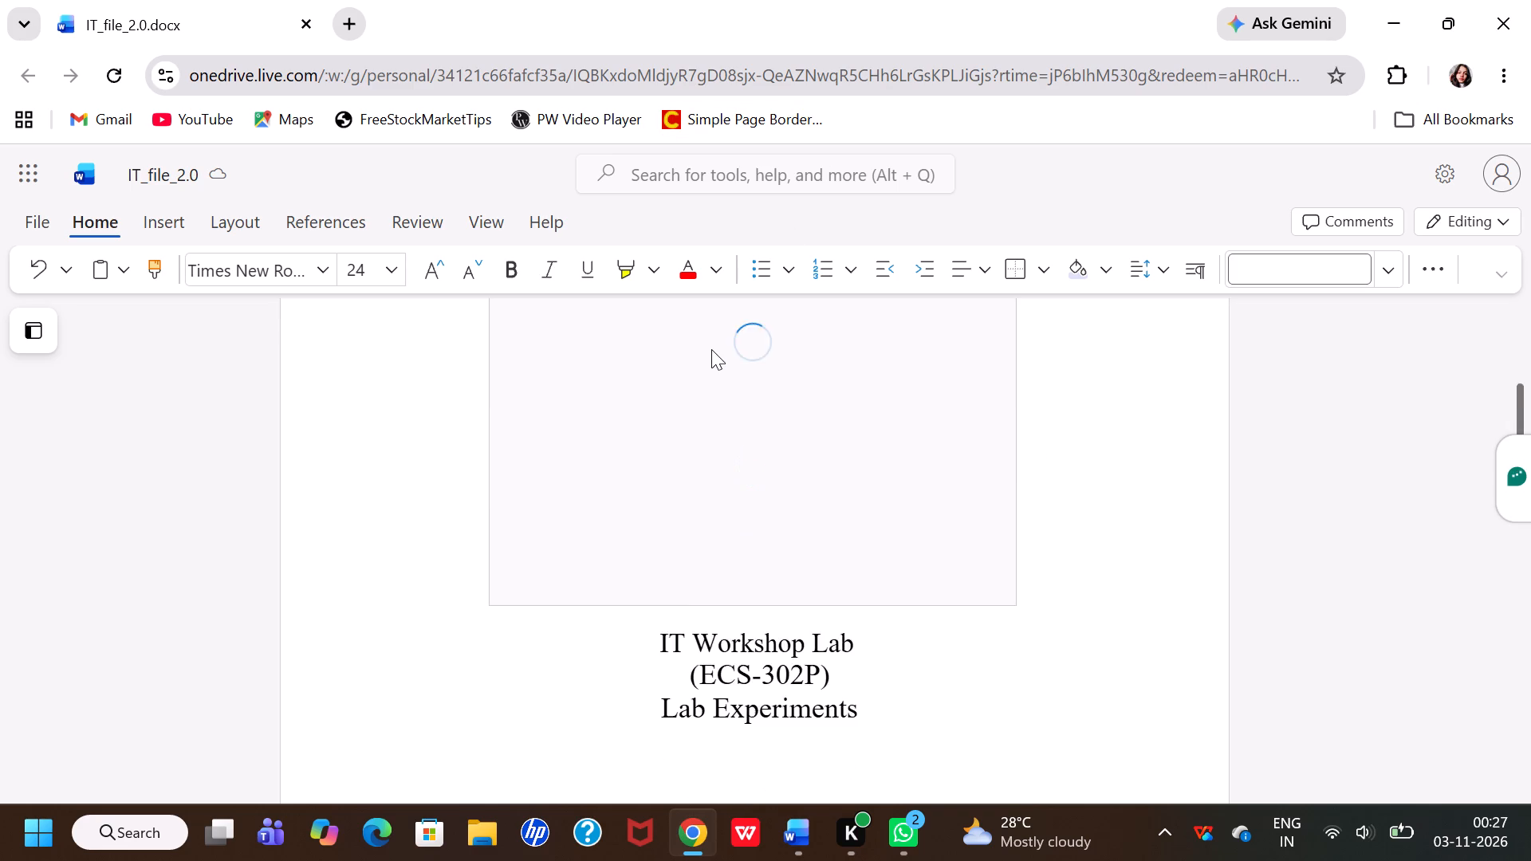
scroll(711, 349, down, 1)
scroll(834, 547, down, 1)
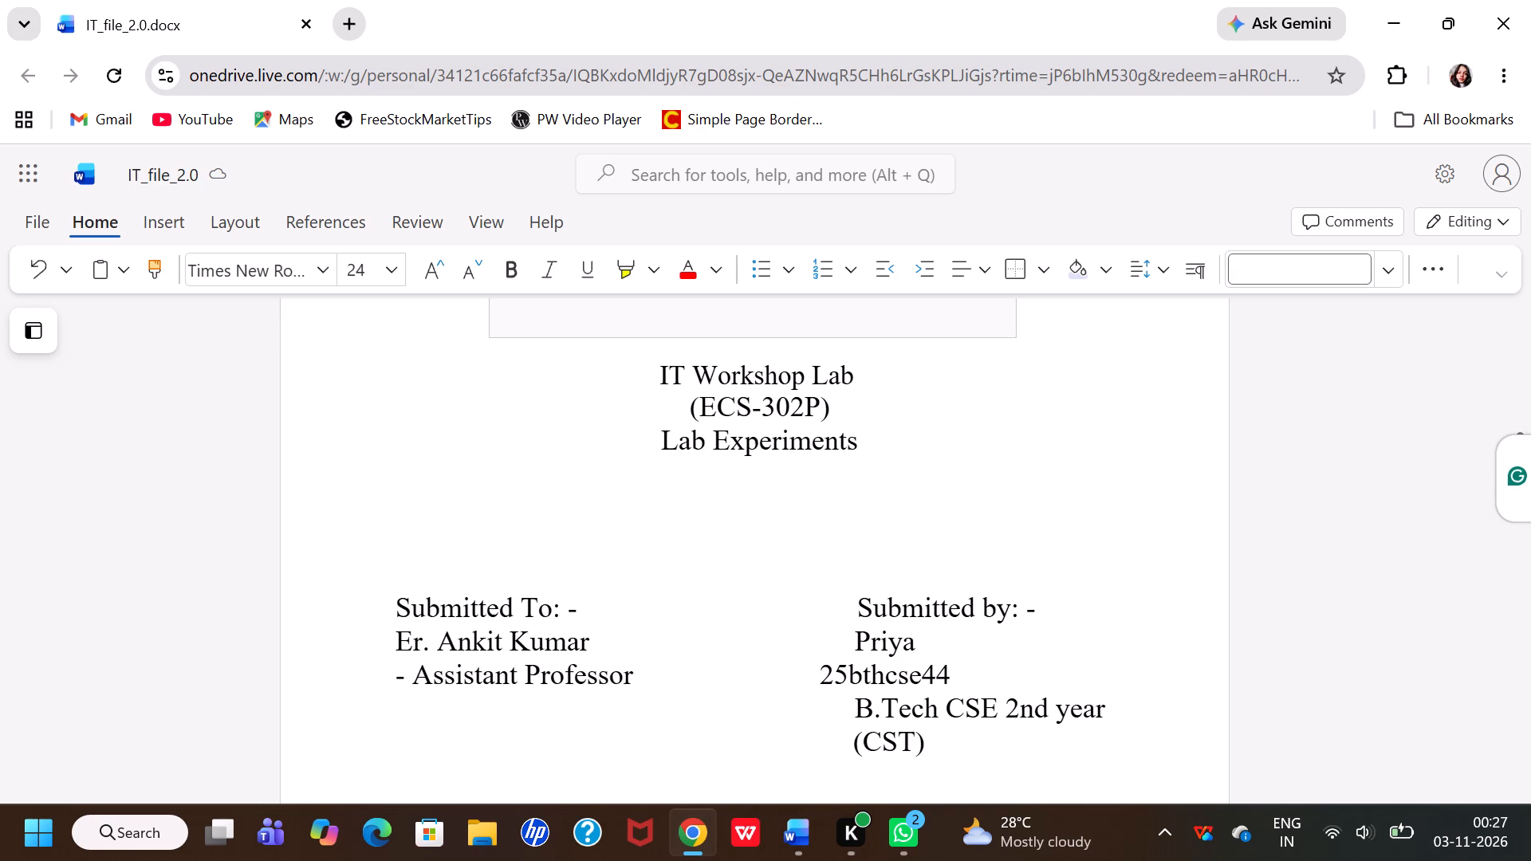
scroll(834, 547, down, 4)
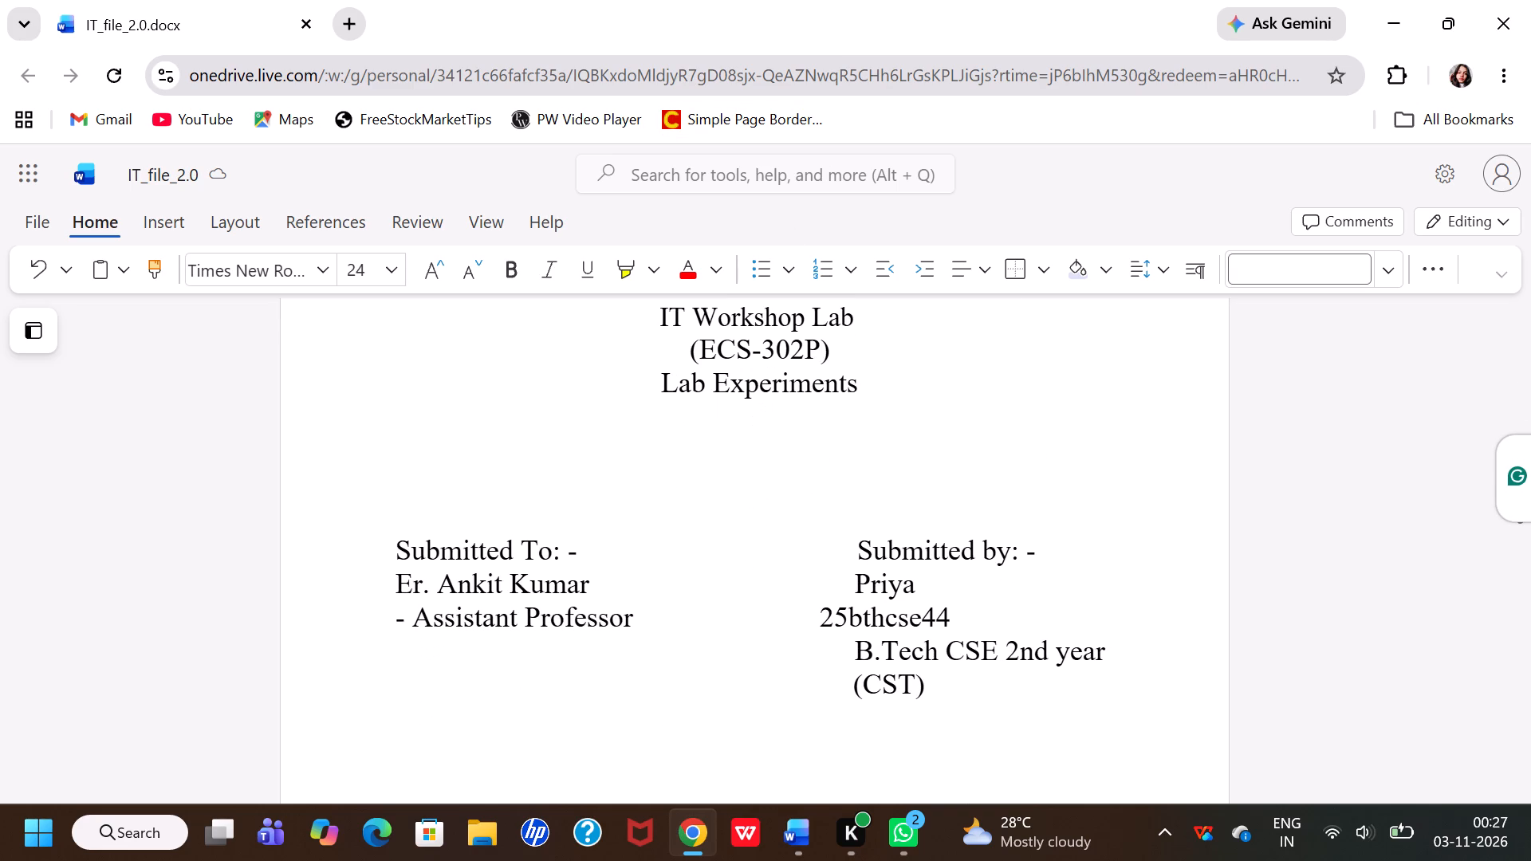
scroll(834, 547, down, 3)
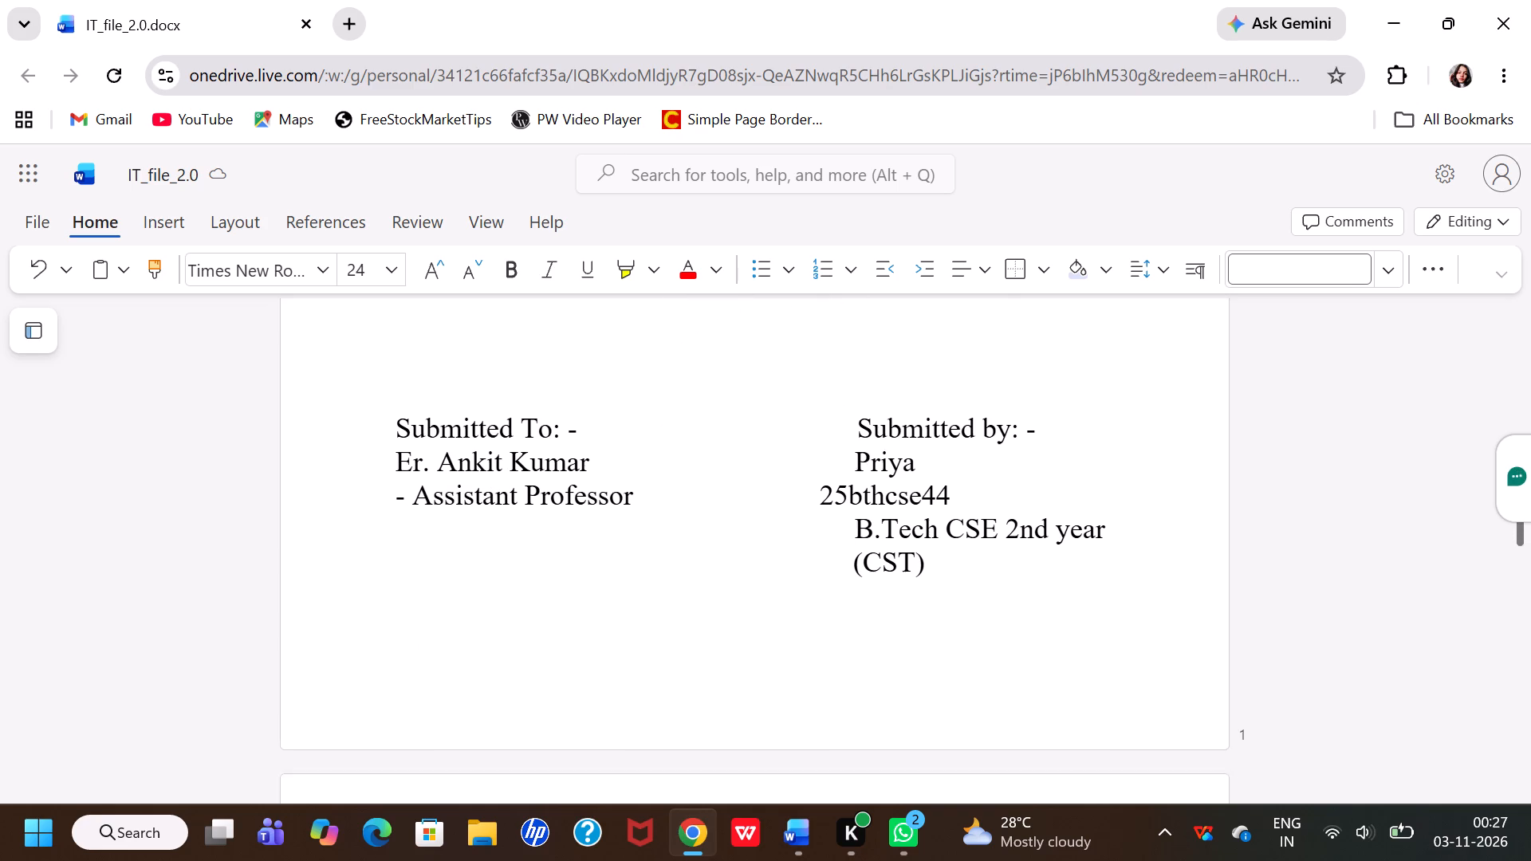
scroll(834, 547, down, 7)
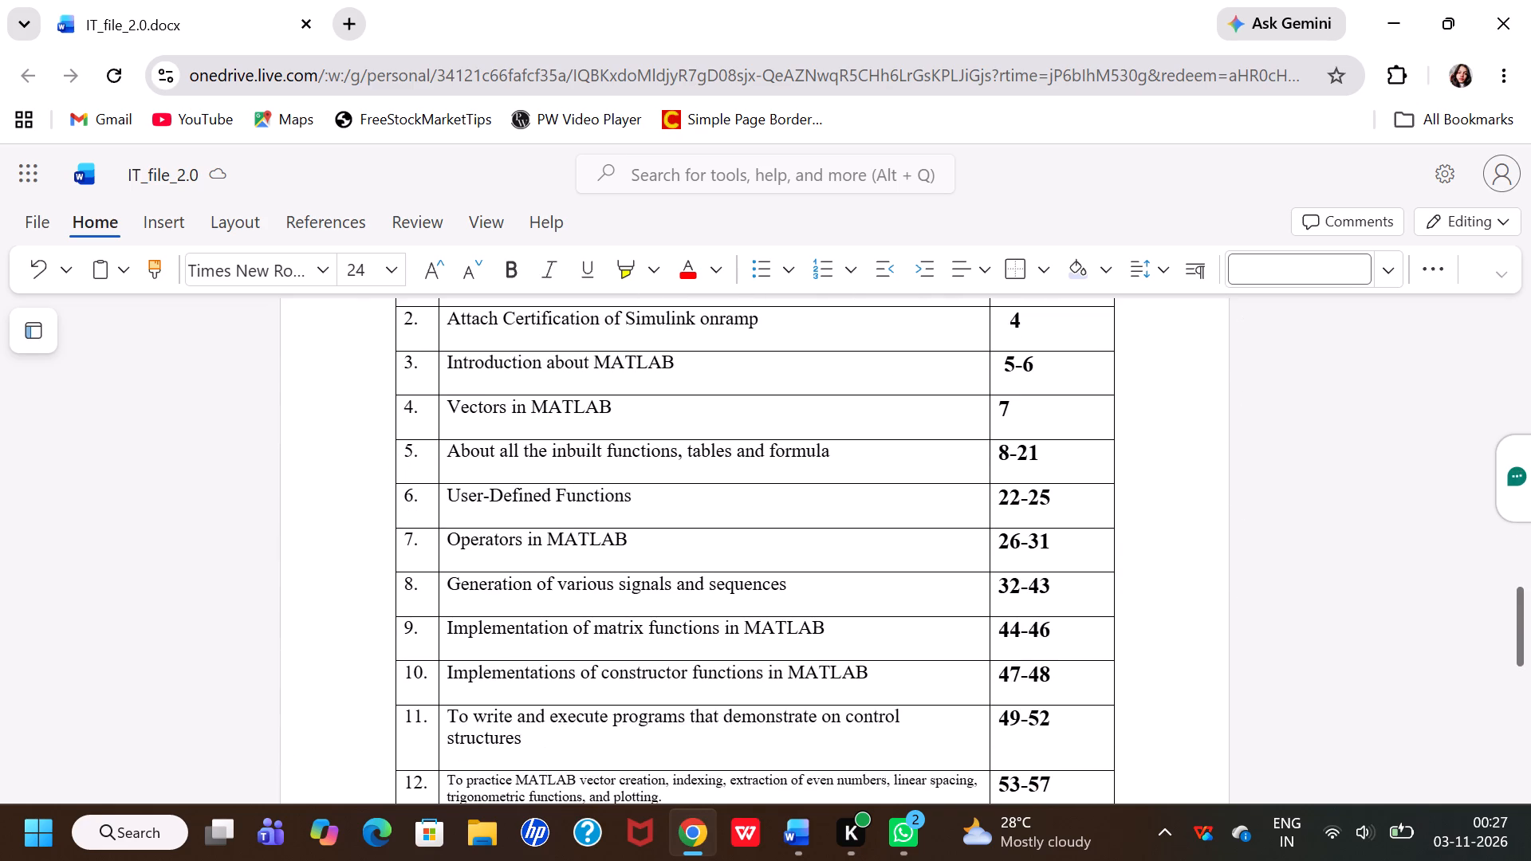
scroll(834, 547, down, 14)
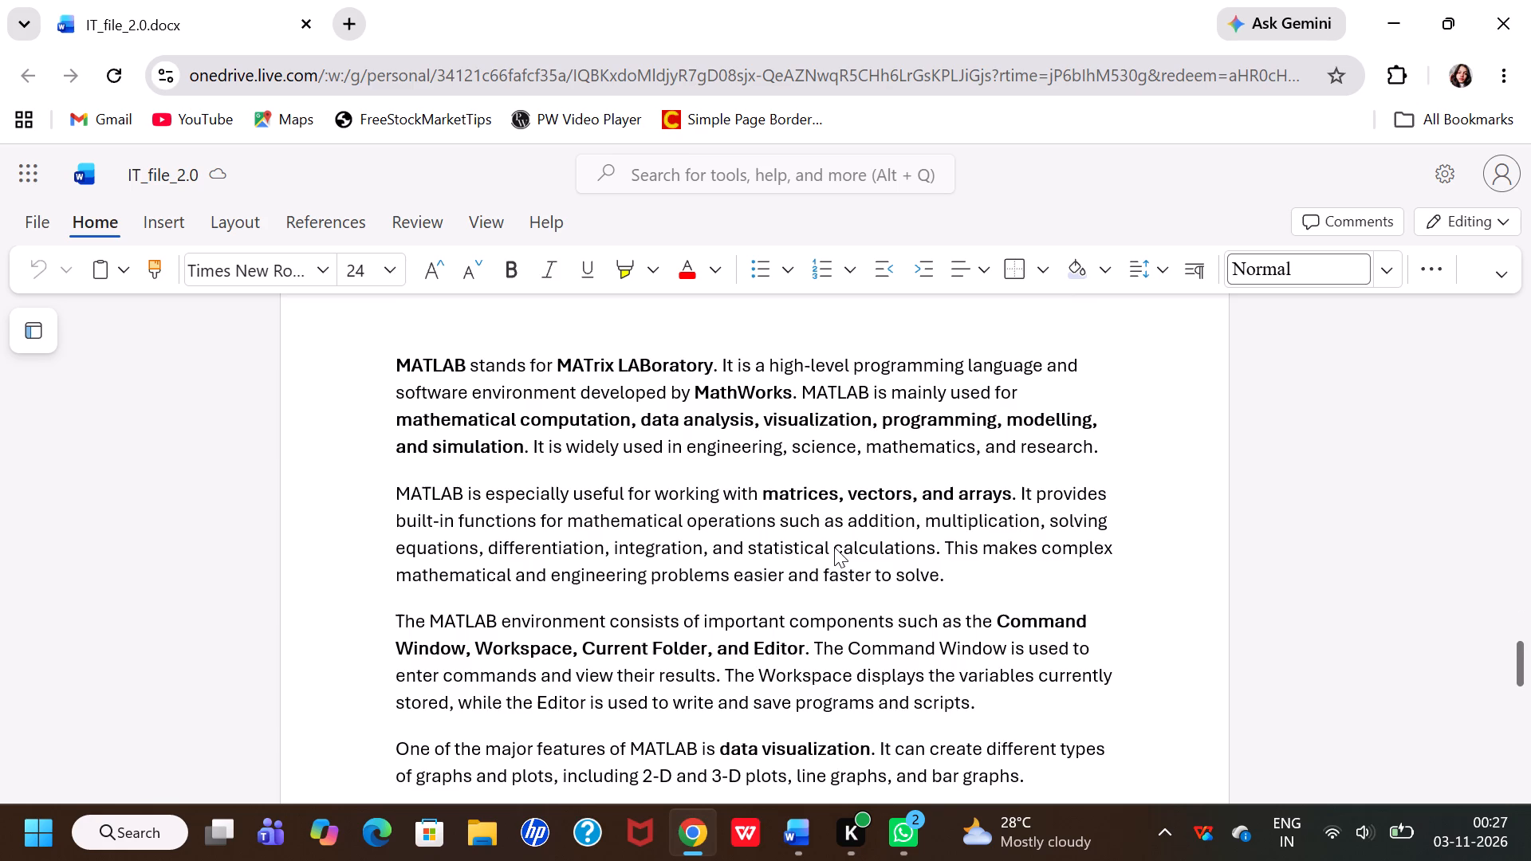
scroll(834, 547, down, 10)
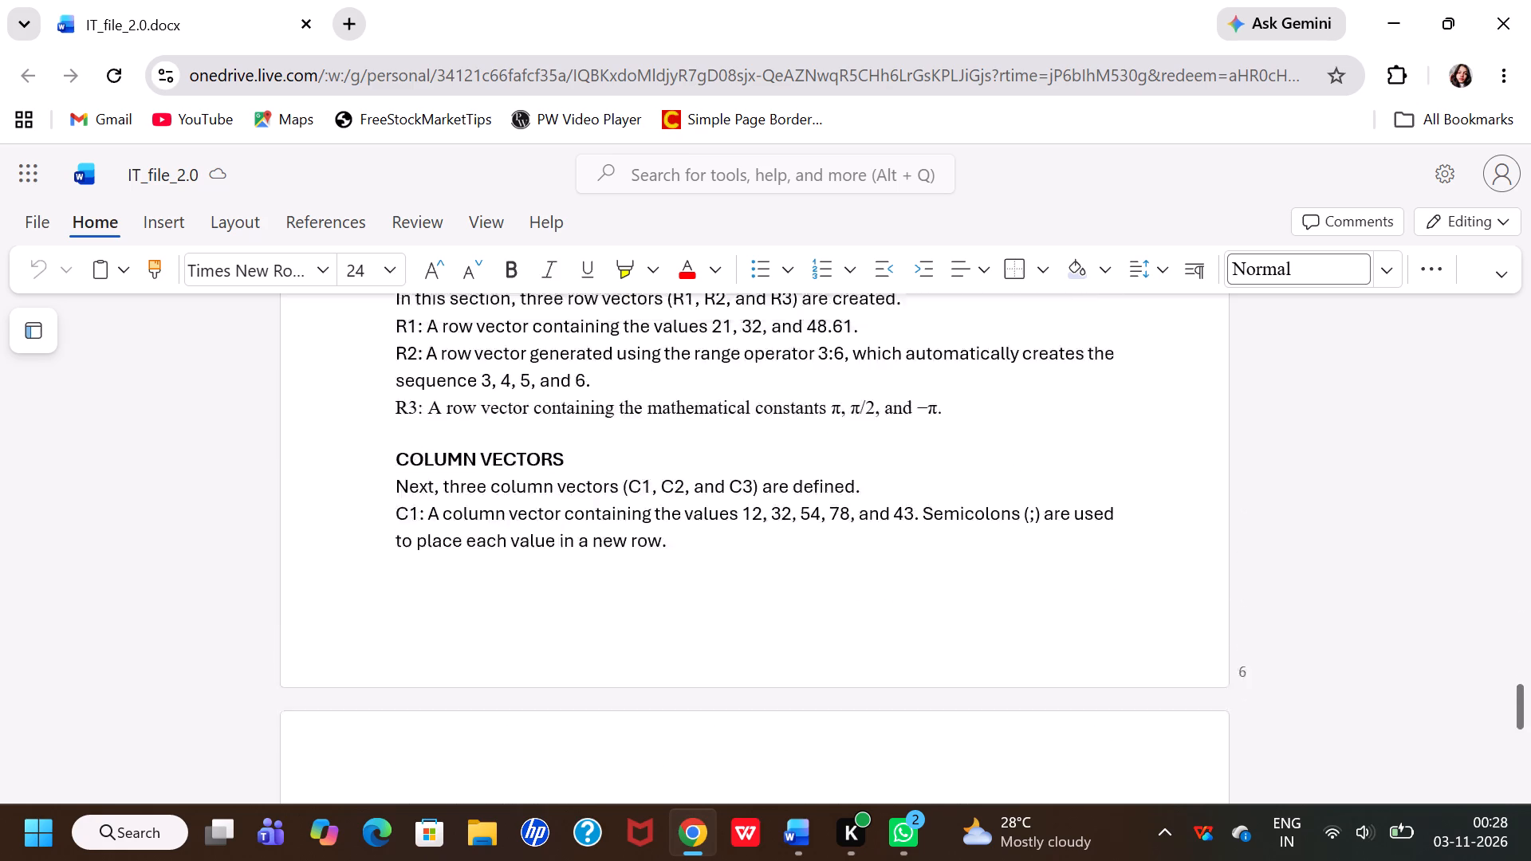
Examine the inbuilt function sections from Statistical Functions through File Handling Functions, checking their tables and pictures.
scroll(834, 547, down, 5)
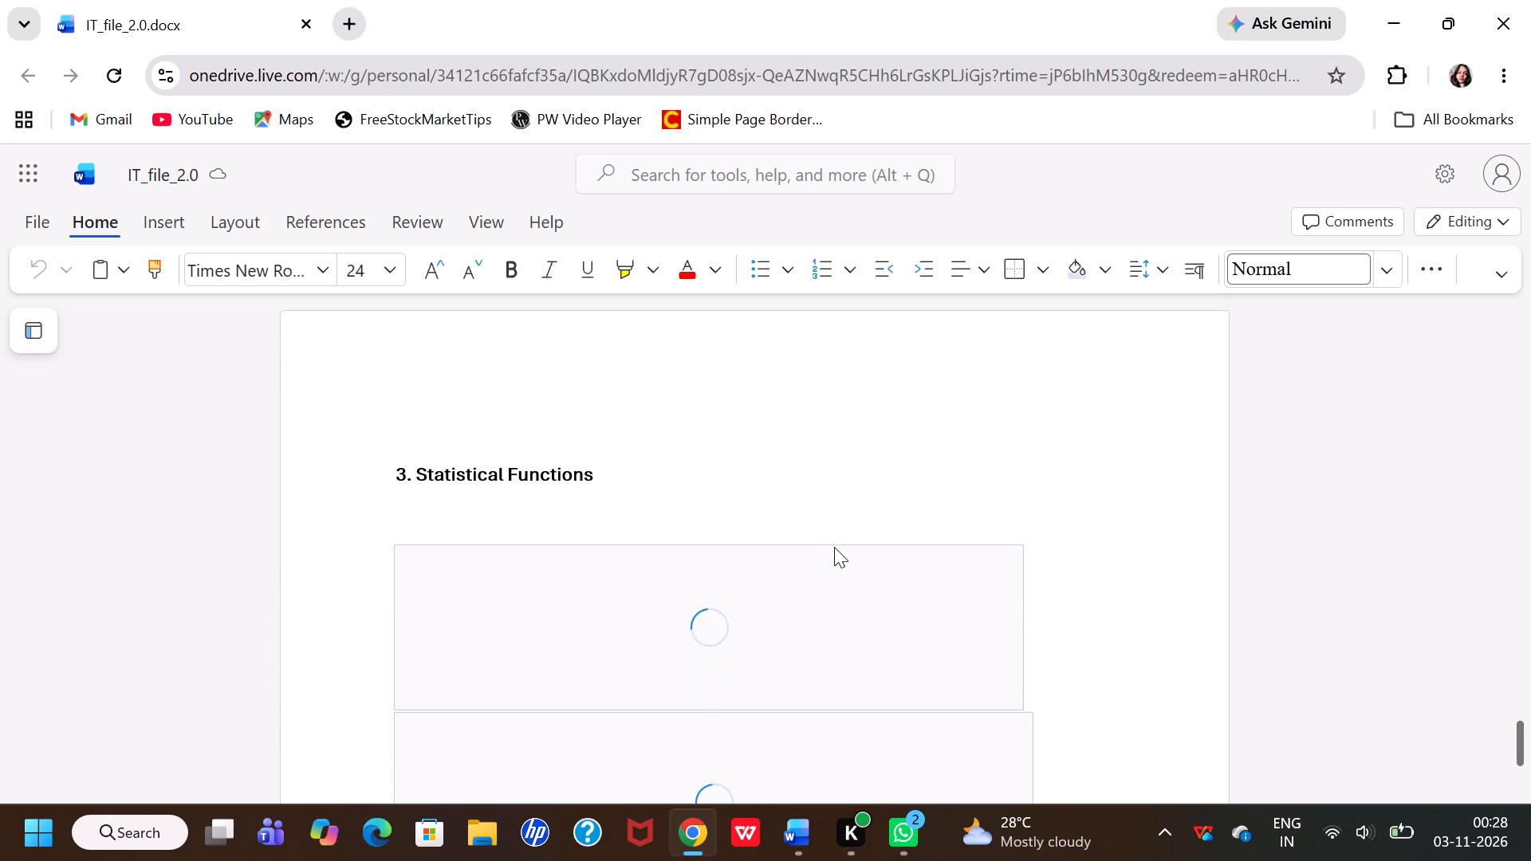
scroll(842, 486, down, 7)
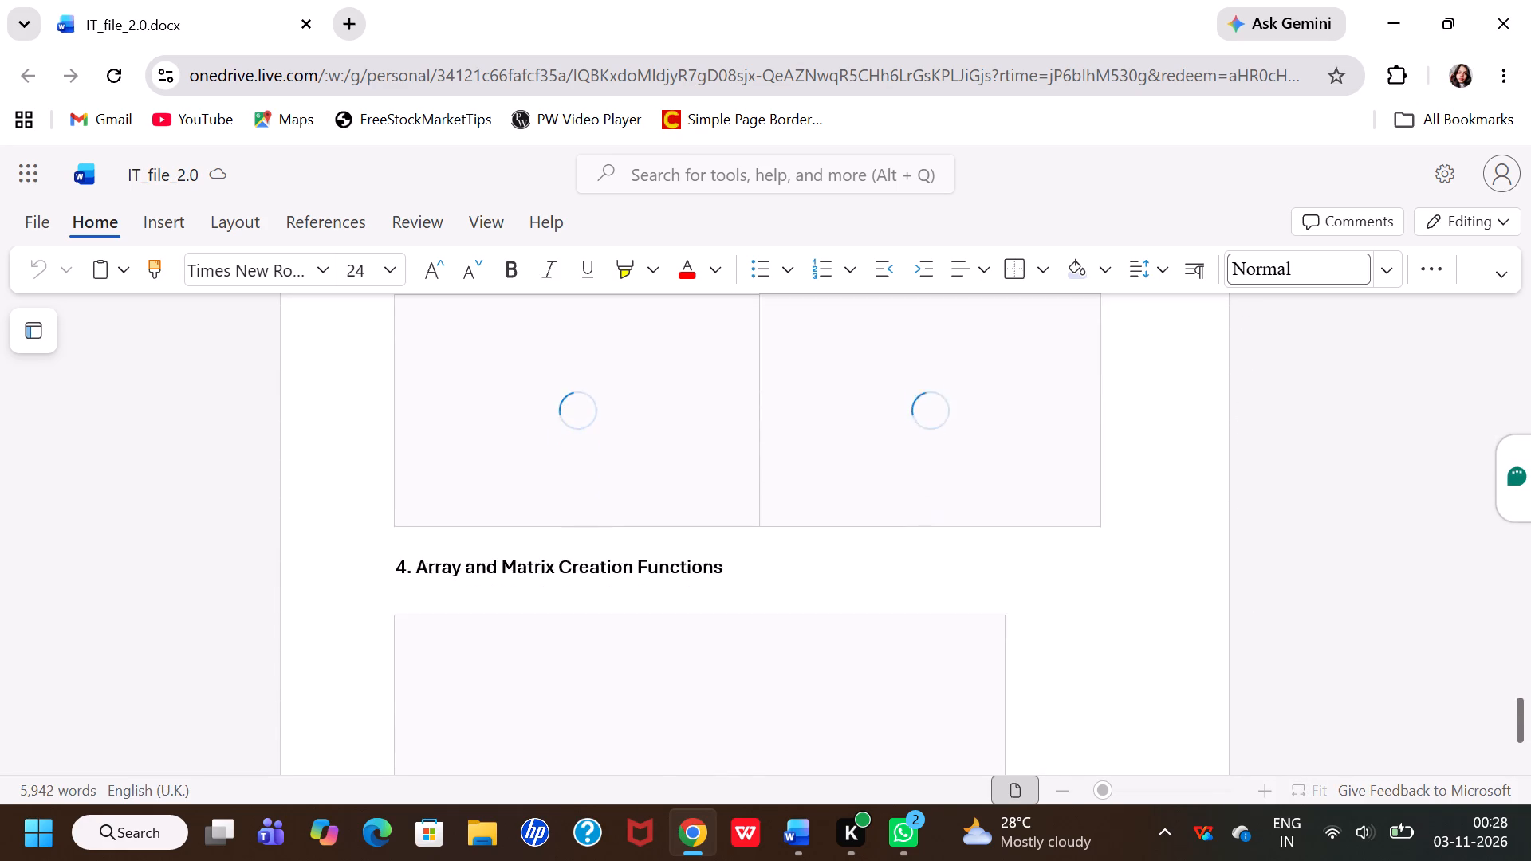
scroll(842, 486, down, 11)
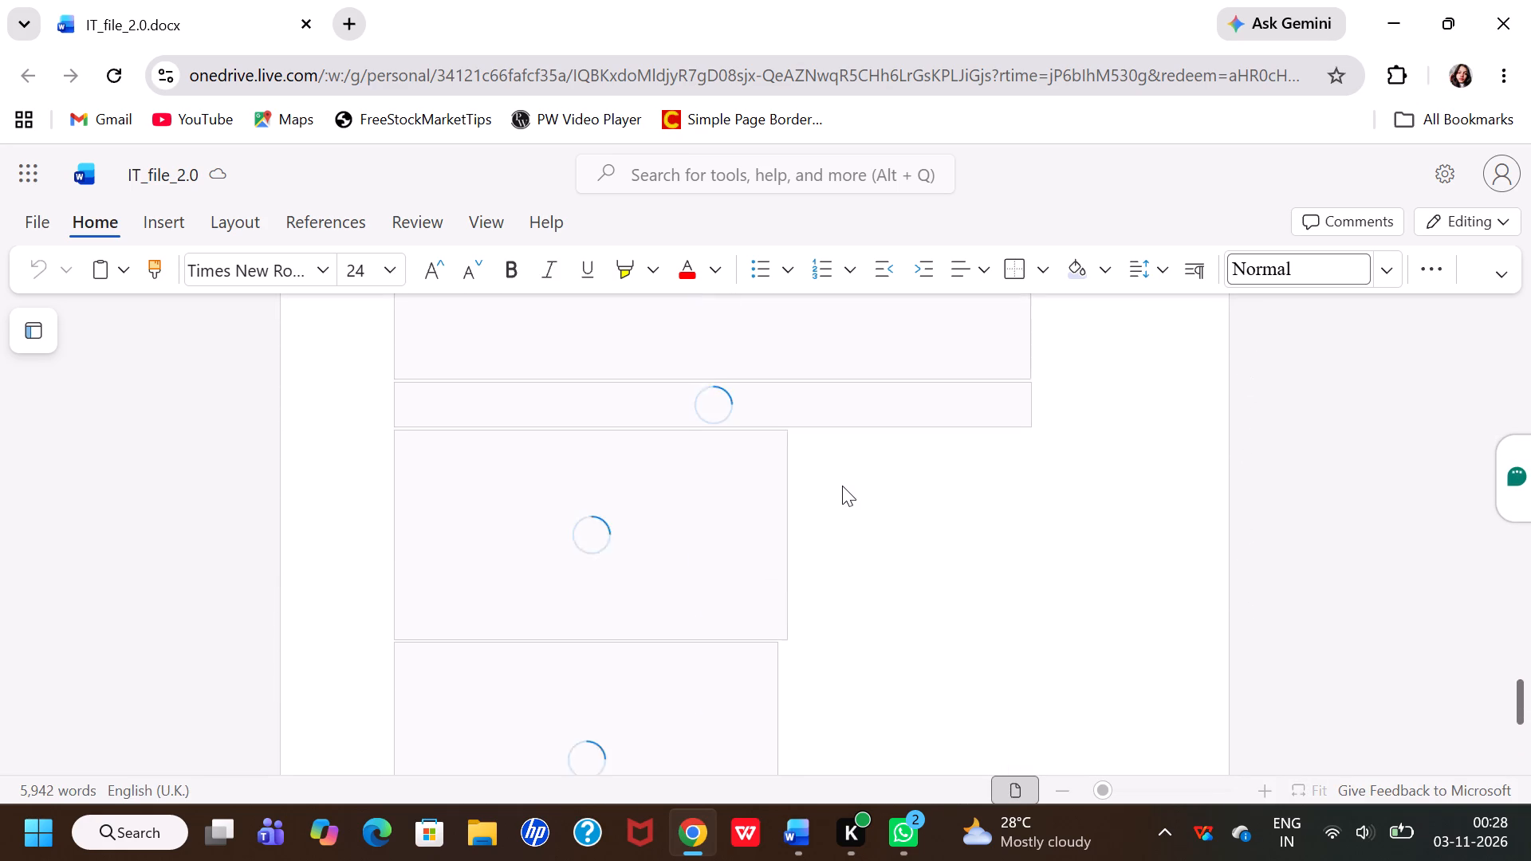
scroll(842, 486, down, 8)
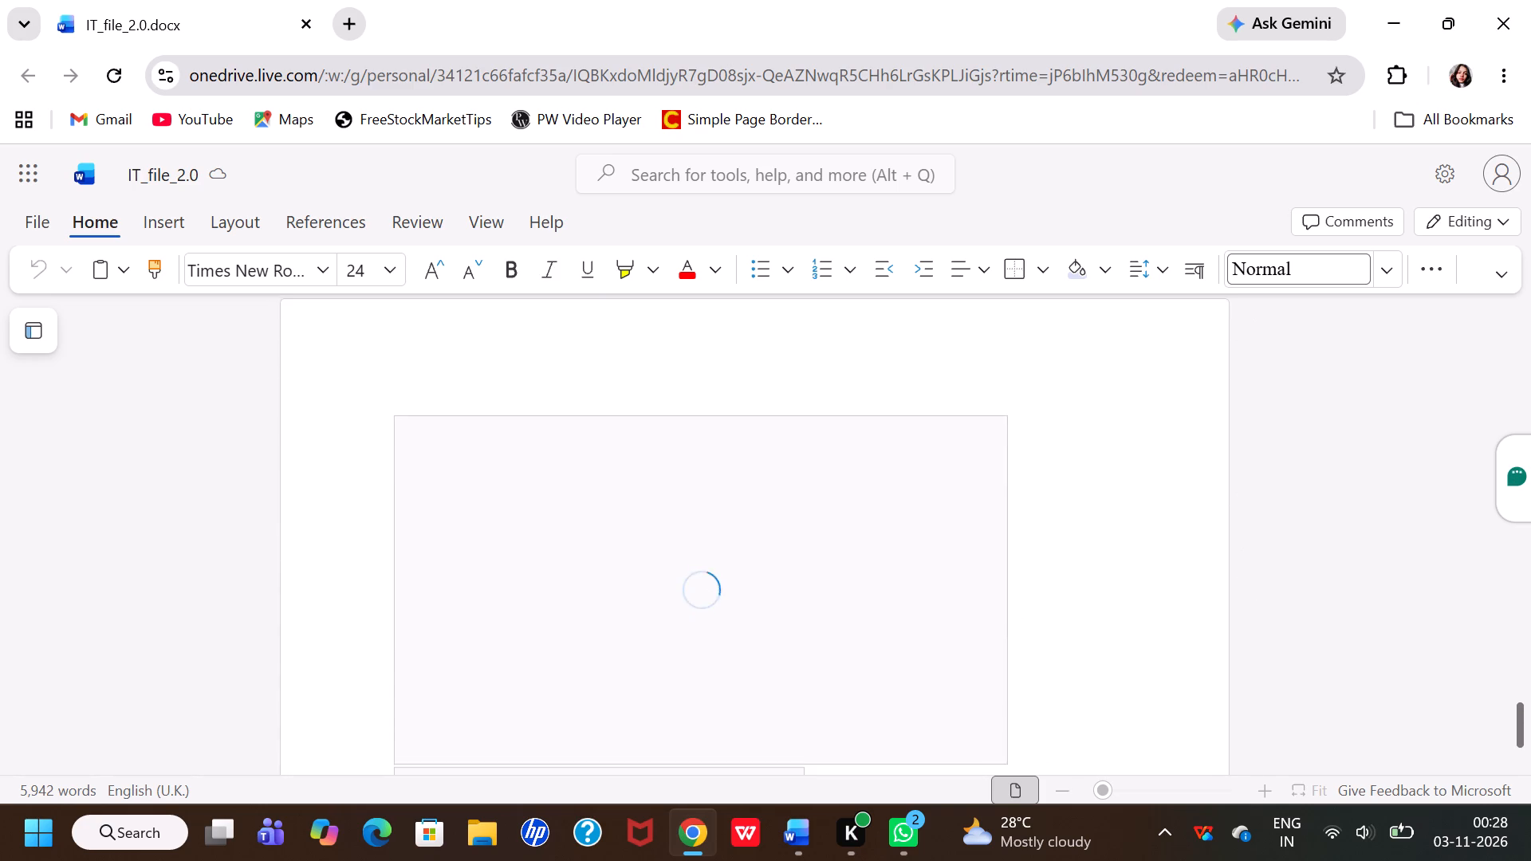
scroll(842, 486, down, 10)
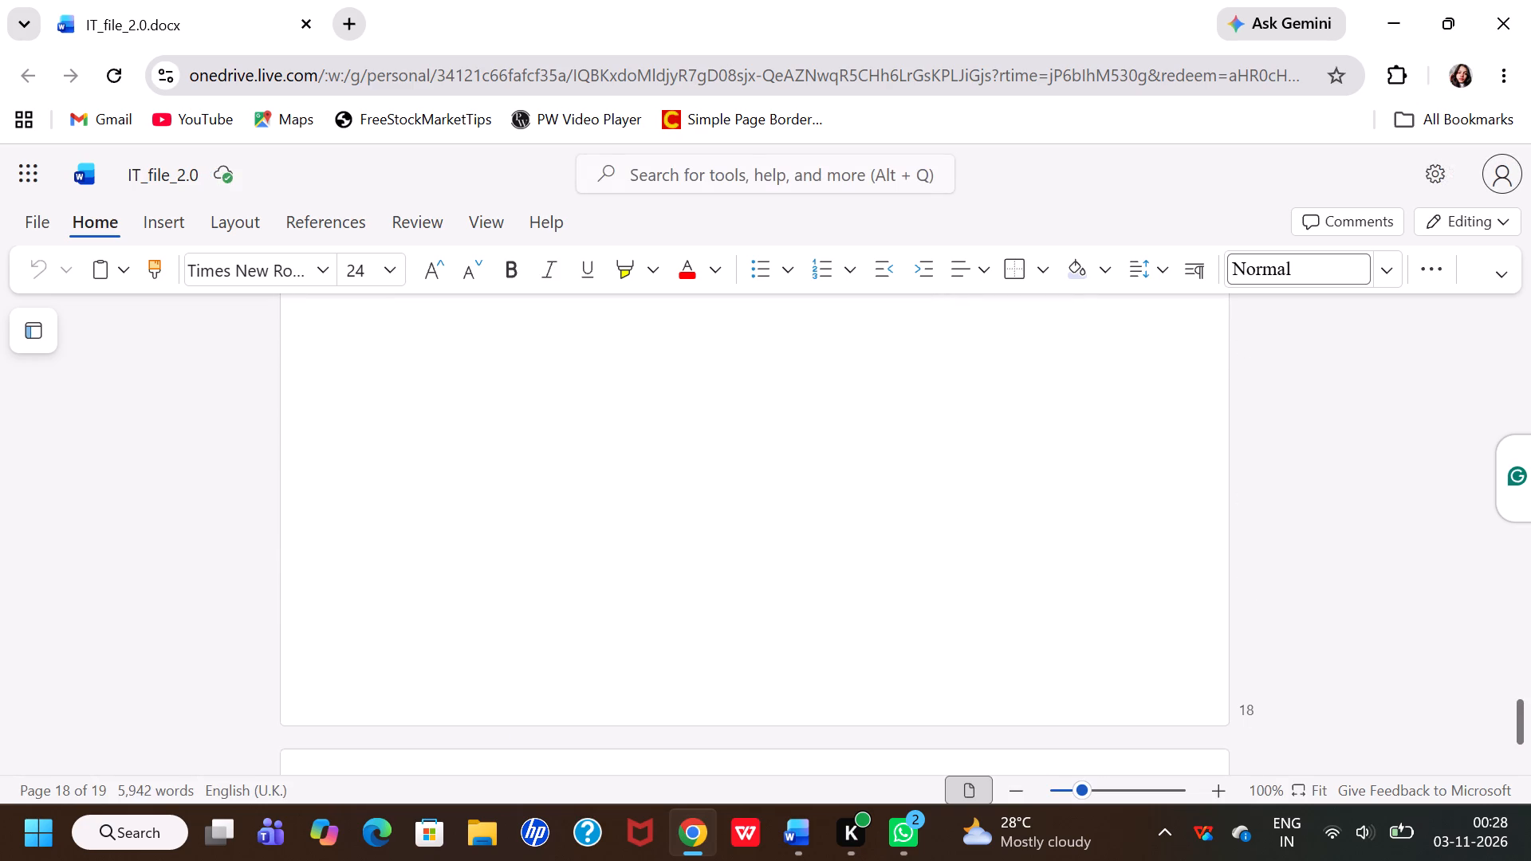
scroll(842, 486, down, 2)
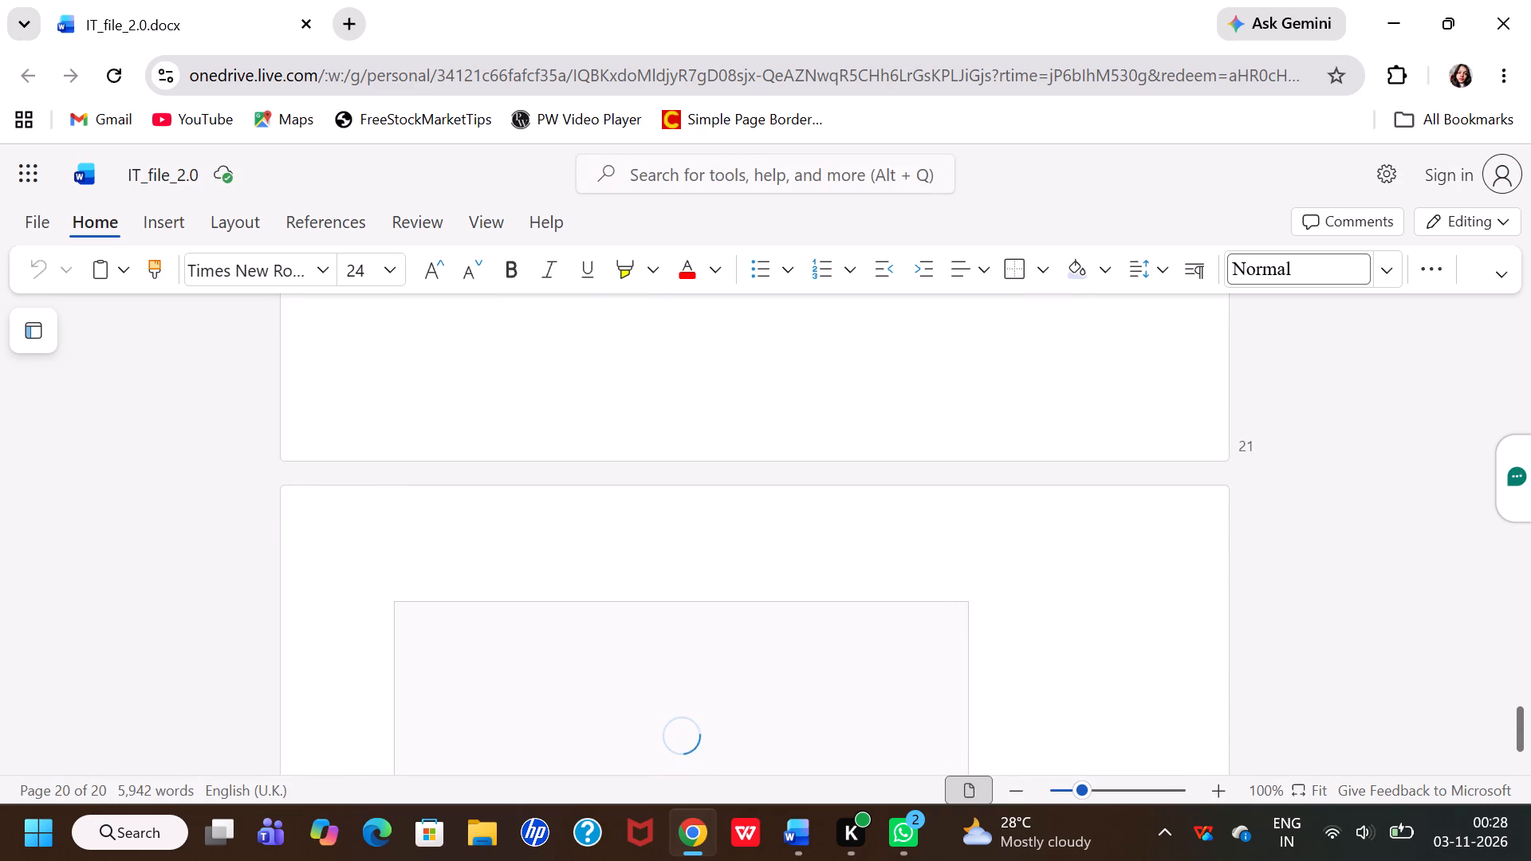
scroll(842, 486, down, 6)
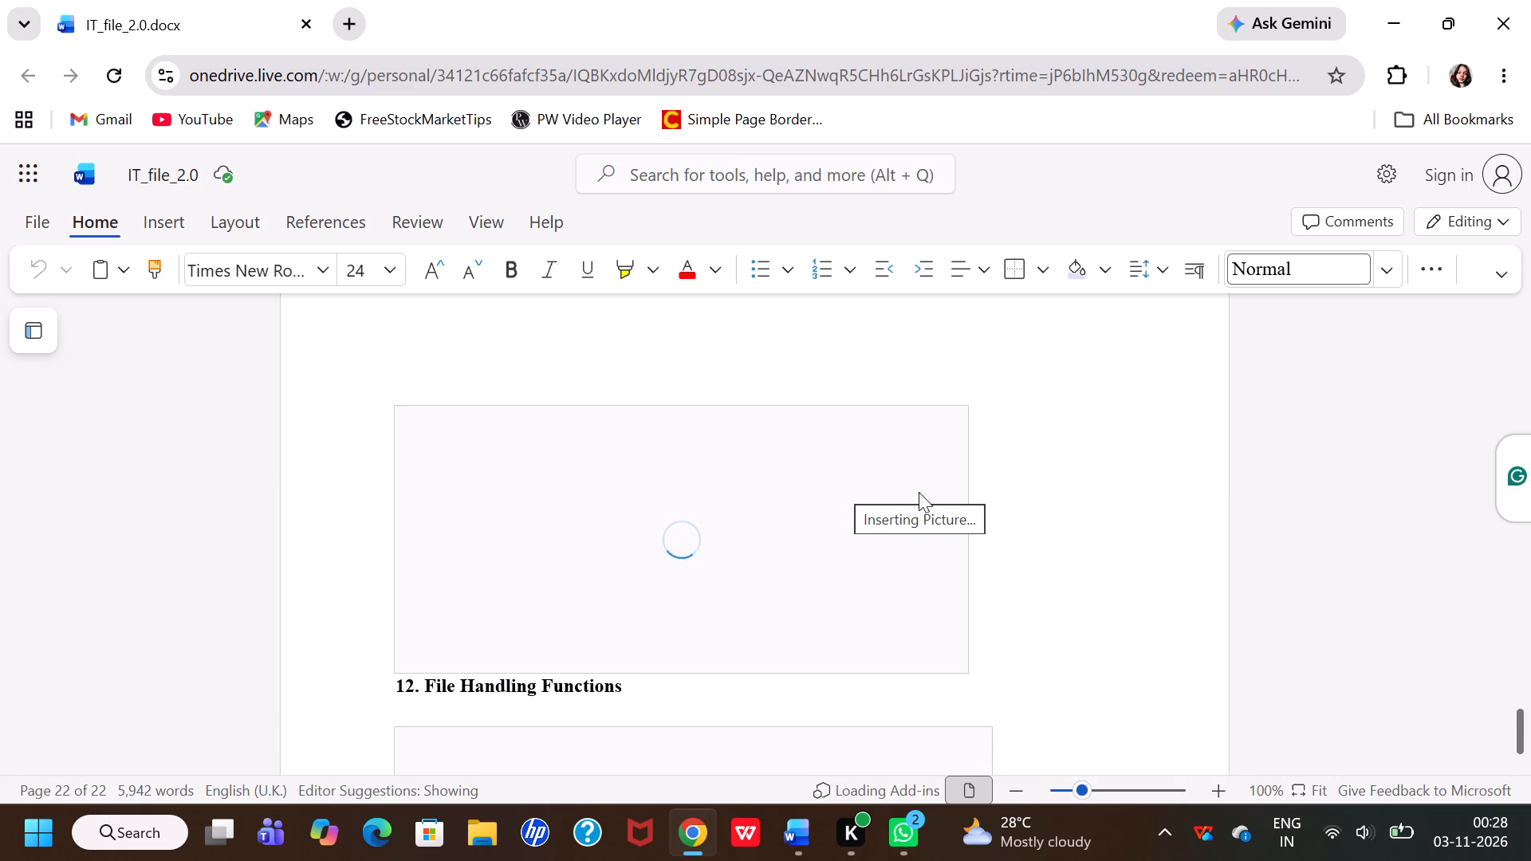
scroll(1076, 504, down, 3)
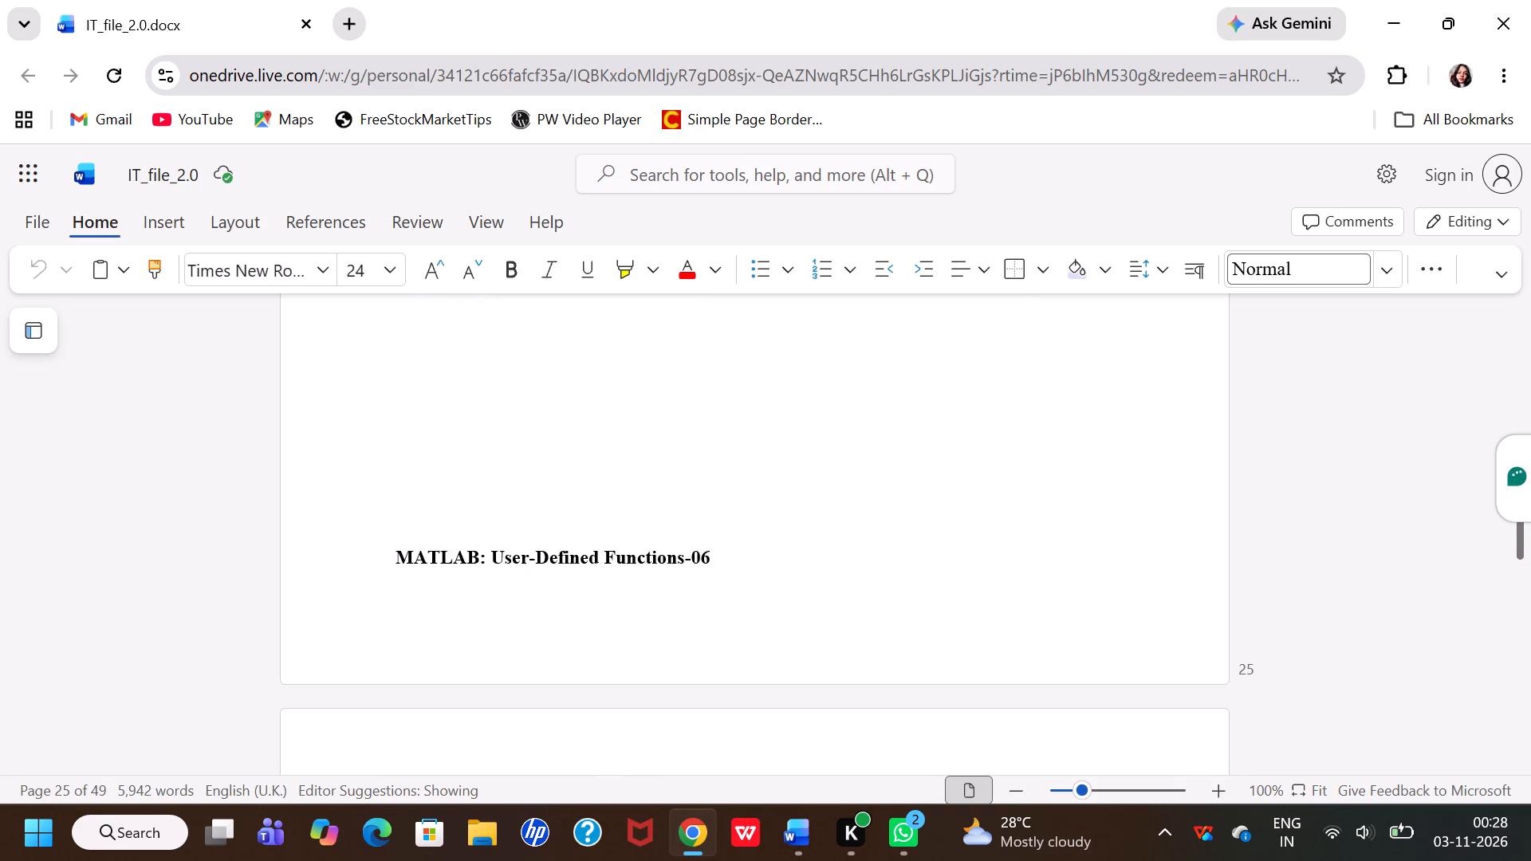
Examine the User-Defined Functions introduction and its table of code and output examples.
scroll(1076, 504, down, 7)
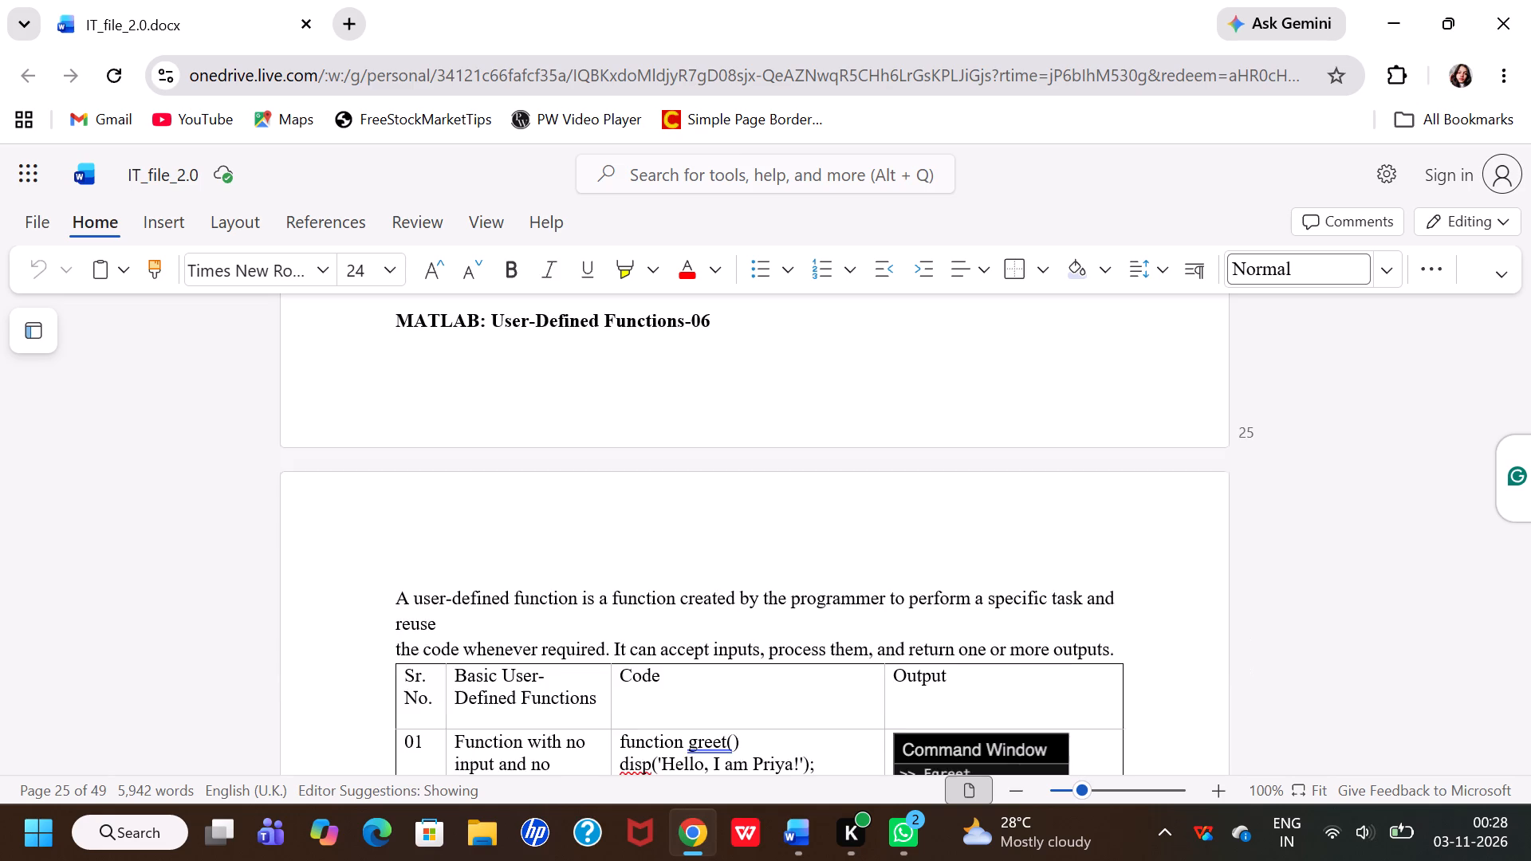
scroll(1076, 504, down, 4)
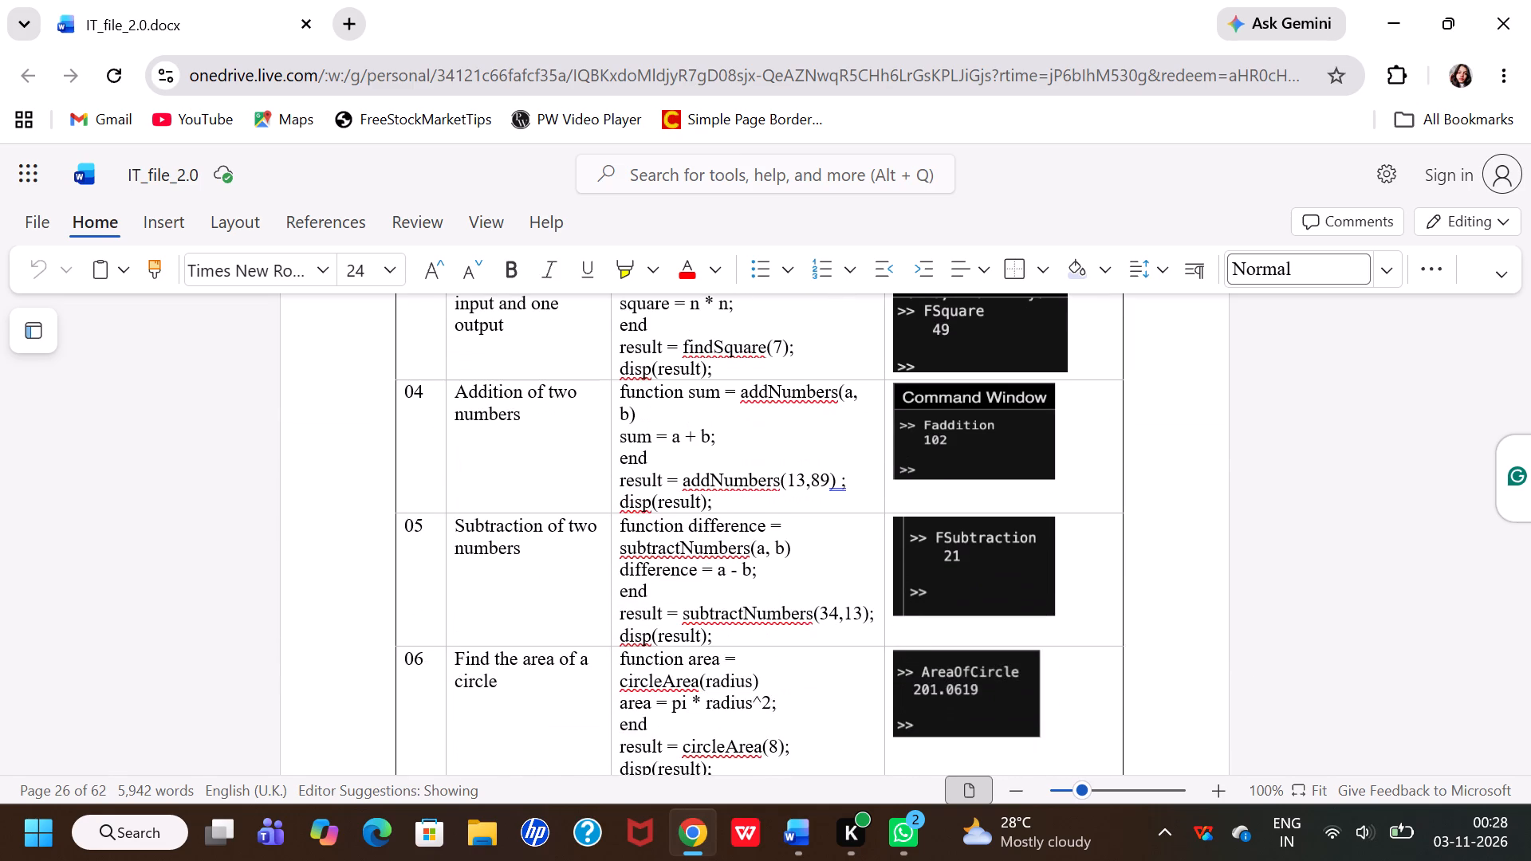
scroll(1076, 504, down, 10)
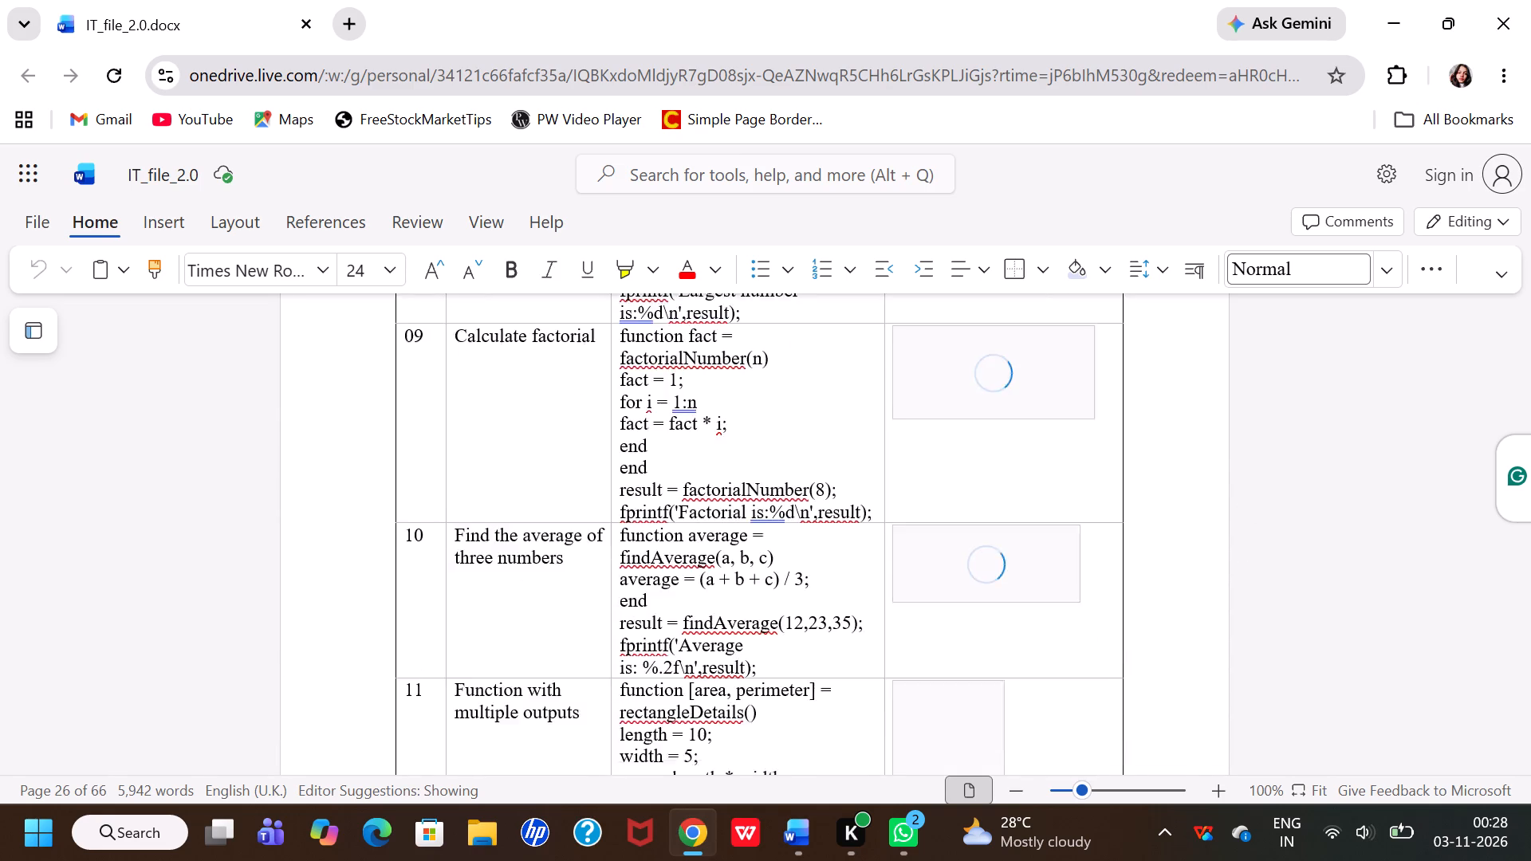
Review the operators pages covering logical, assignment and bitwise operations, with their explanations and results.
scroll(1076, 504, down, 9)
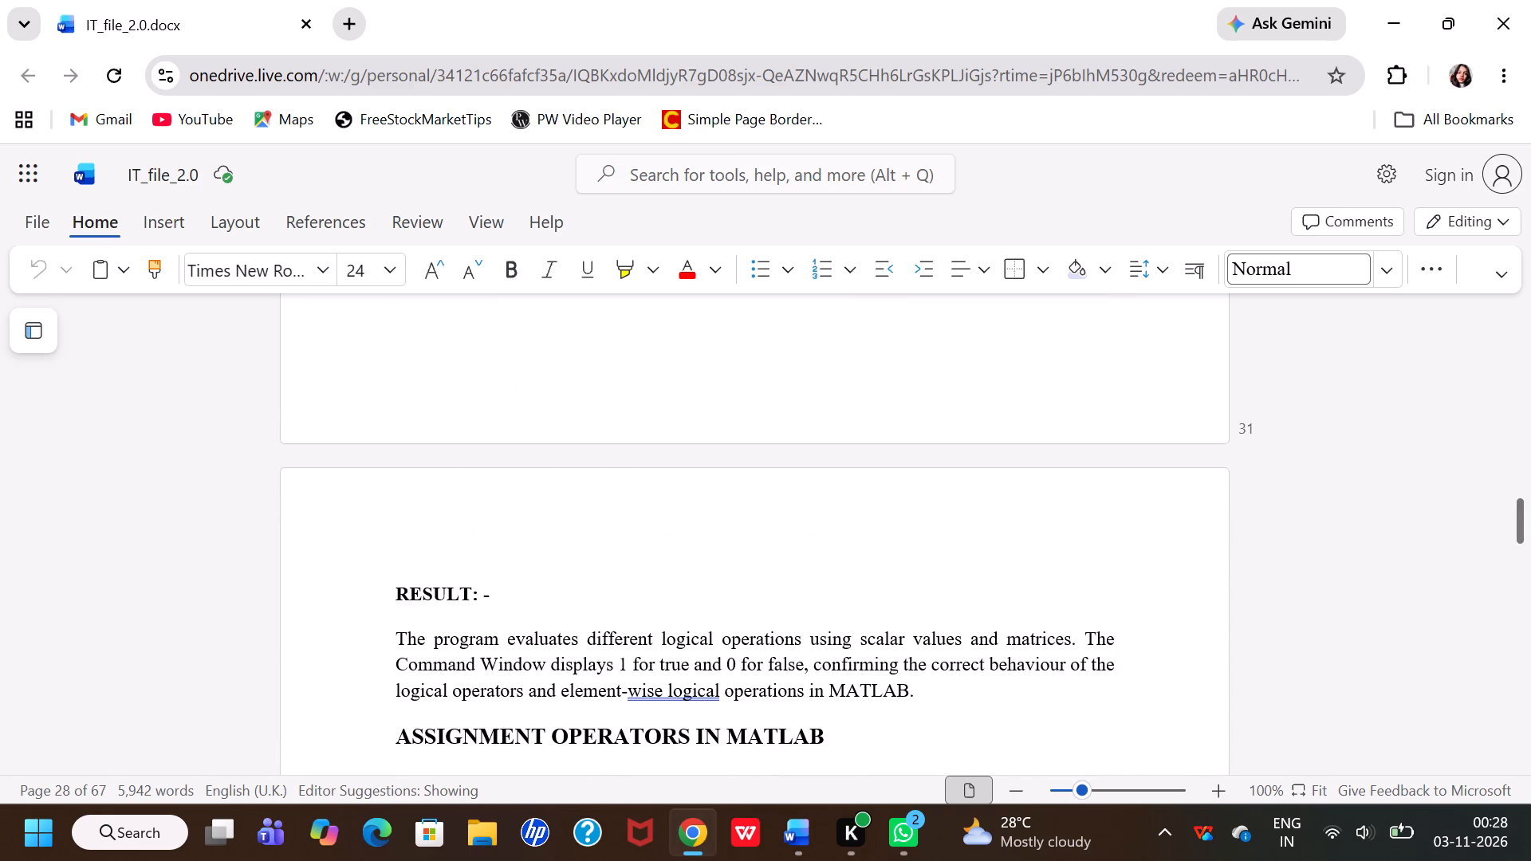
scroll(1076, 504, down, 3)
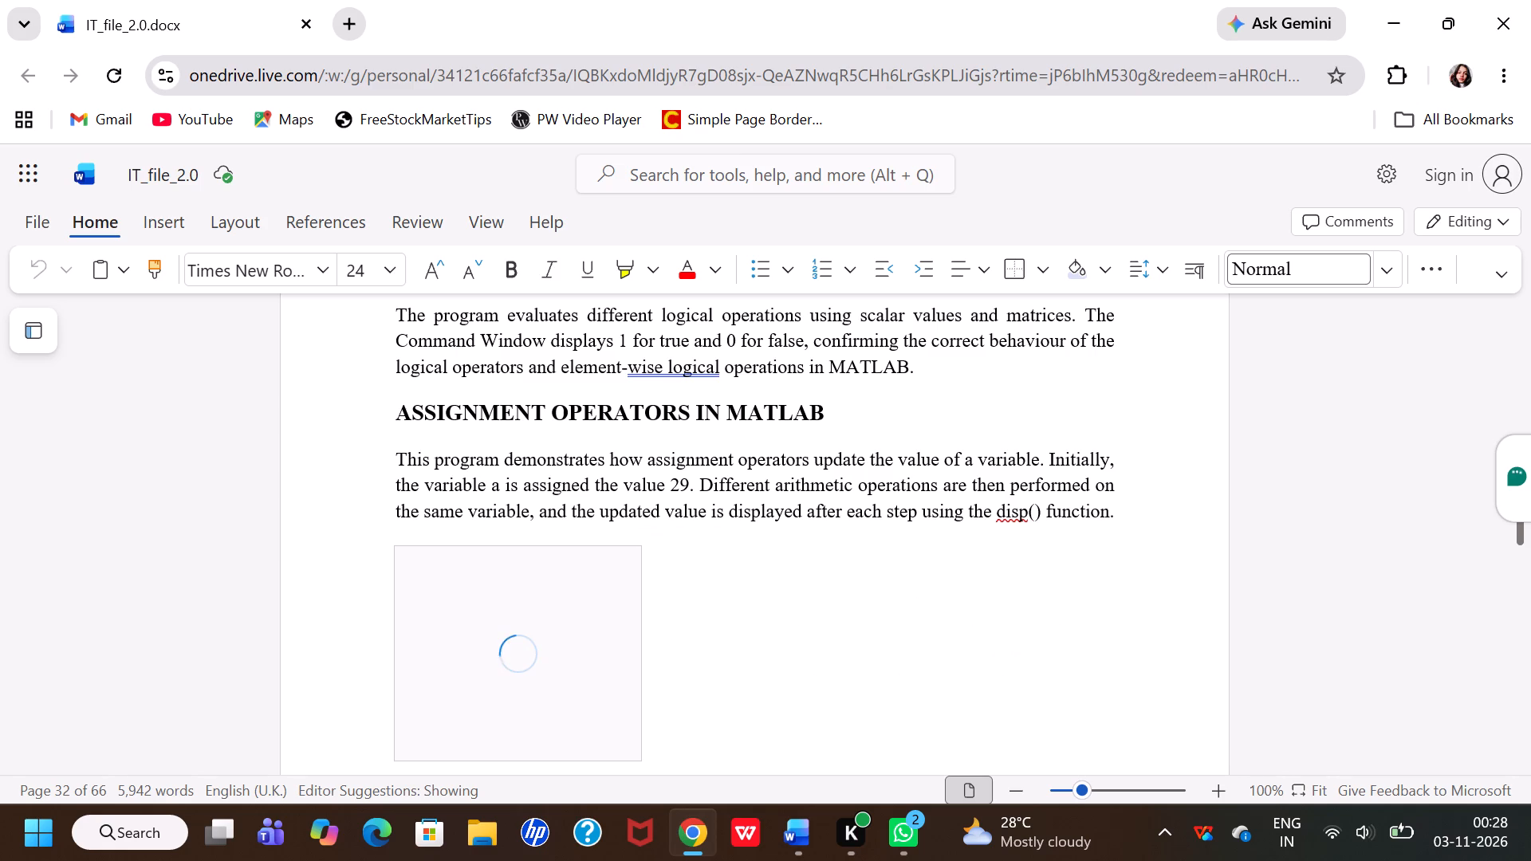
scroll(1076, 504, down, 6)
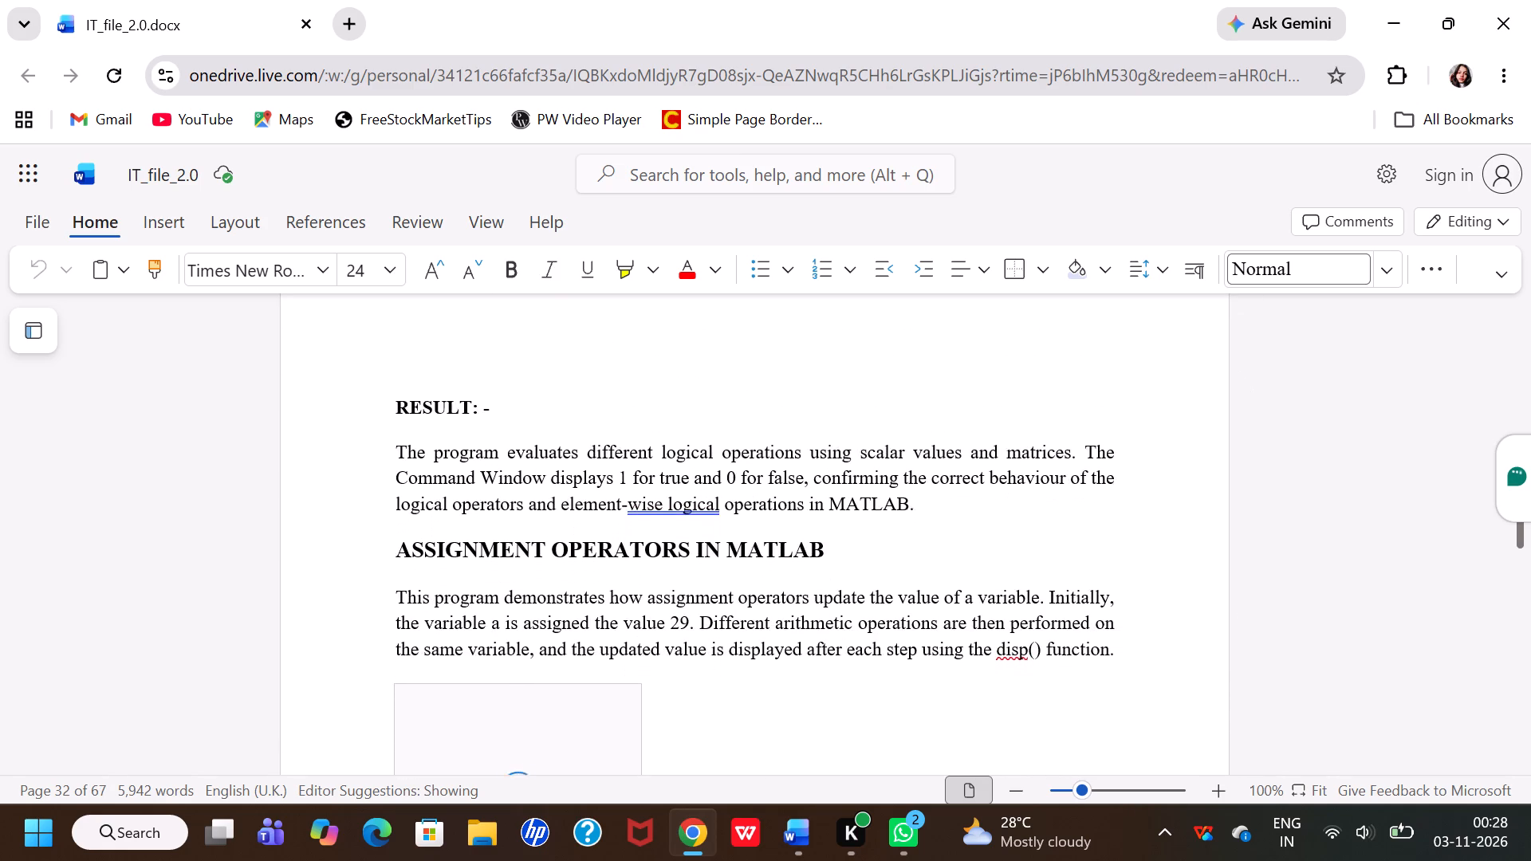
scroll(1076, 504, down, 10)
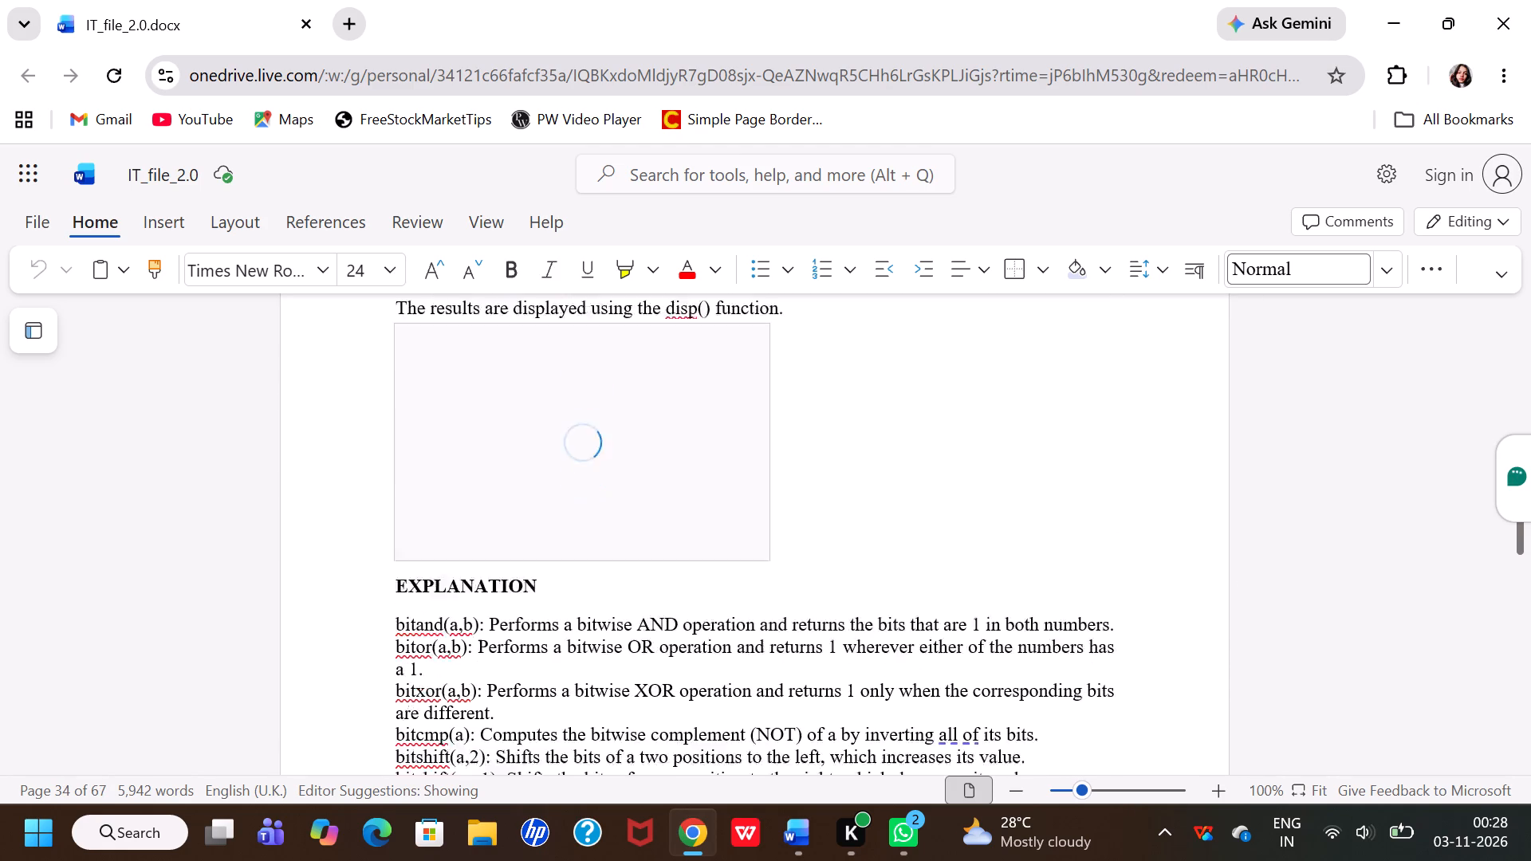
scroll(1076, 504, down, 8)
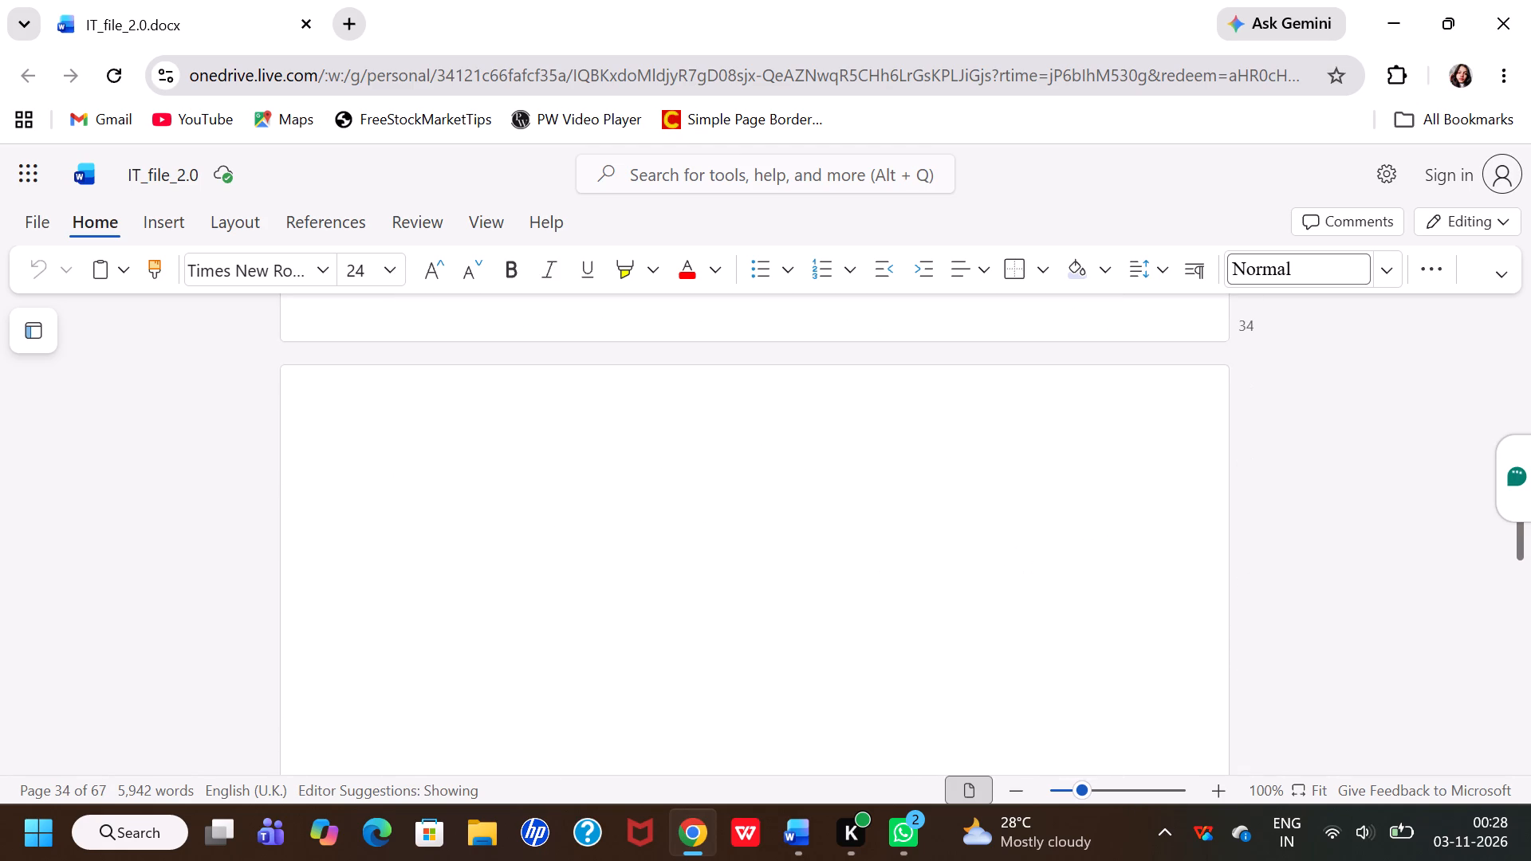
Review the signals and sequences pages from the category list through the Random Noise Signal section, checking tables, code and plots.
scroll(1076, 504, down, 7)
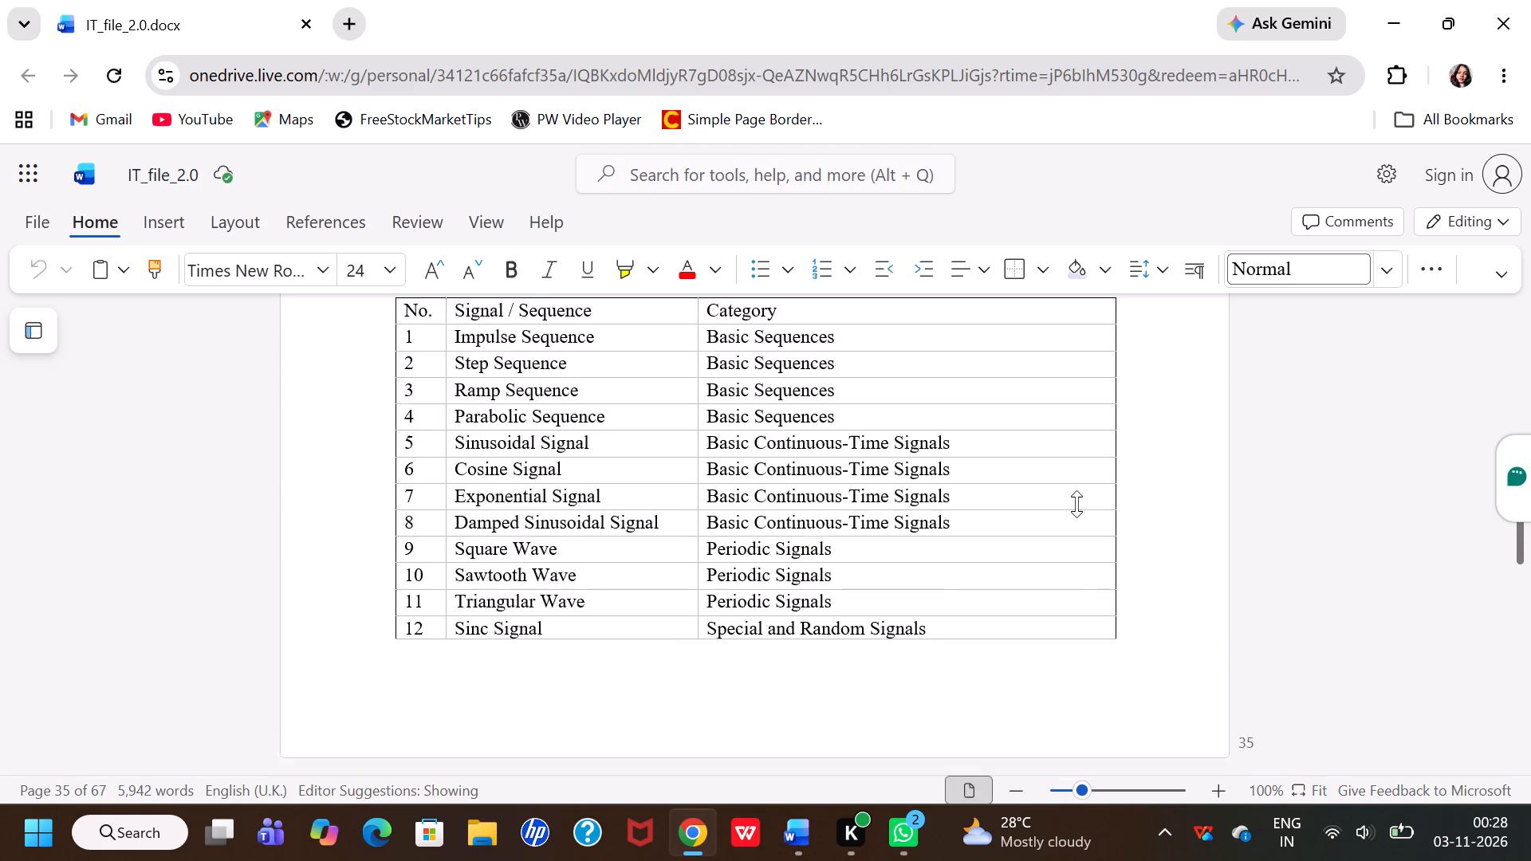
scroll(1076, 504, down, 6)
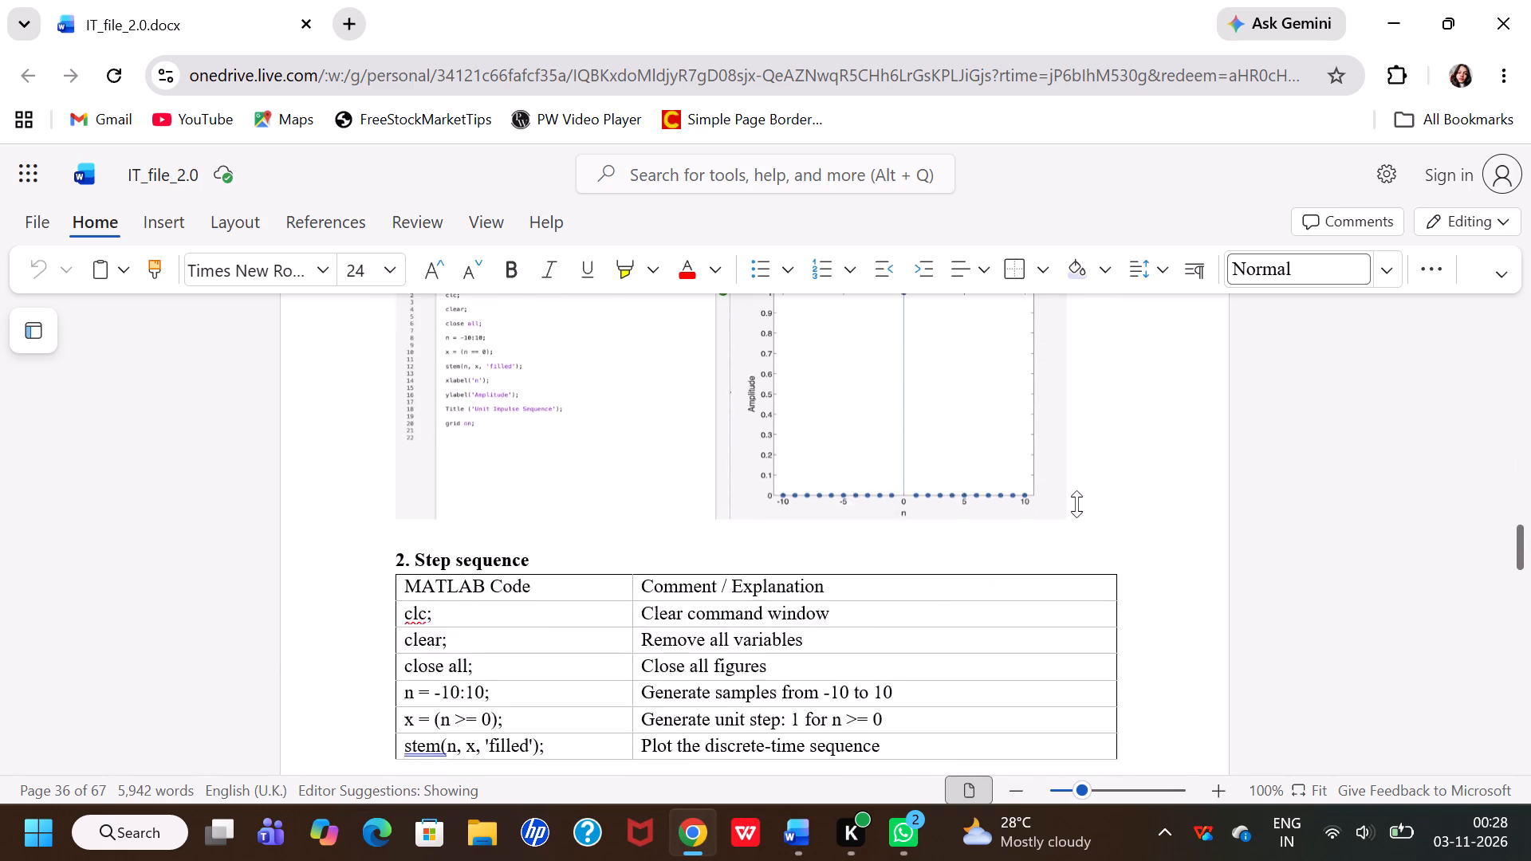
scroll(1076, 504, down, 12)
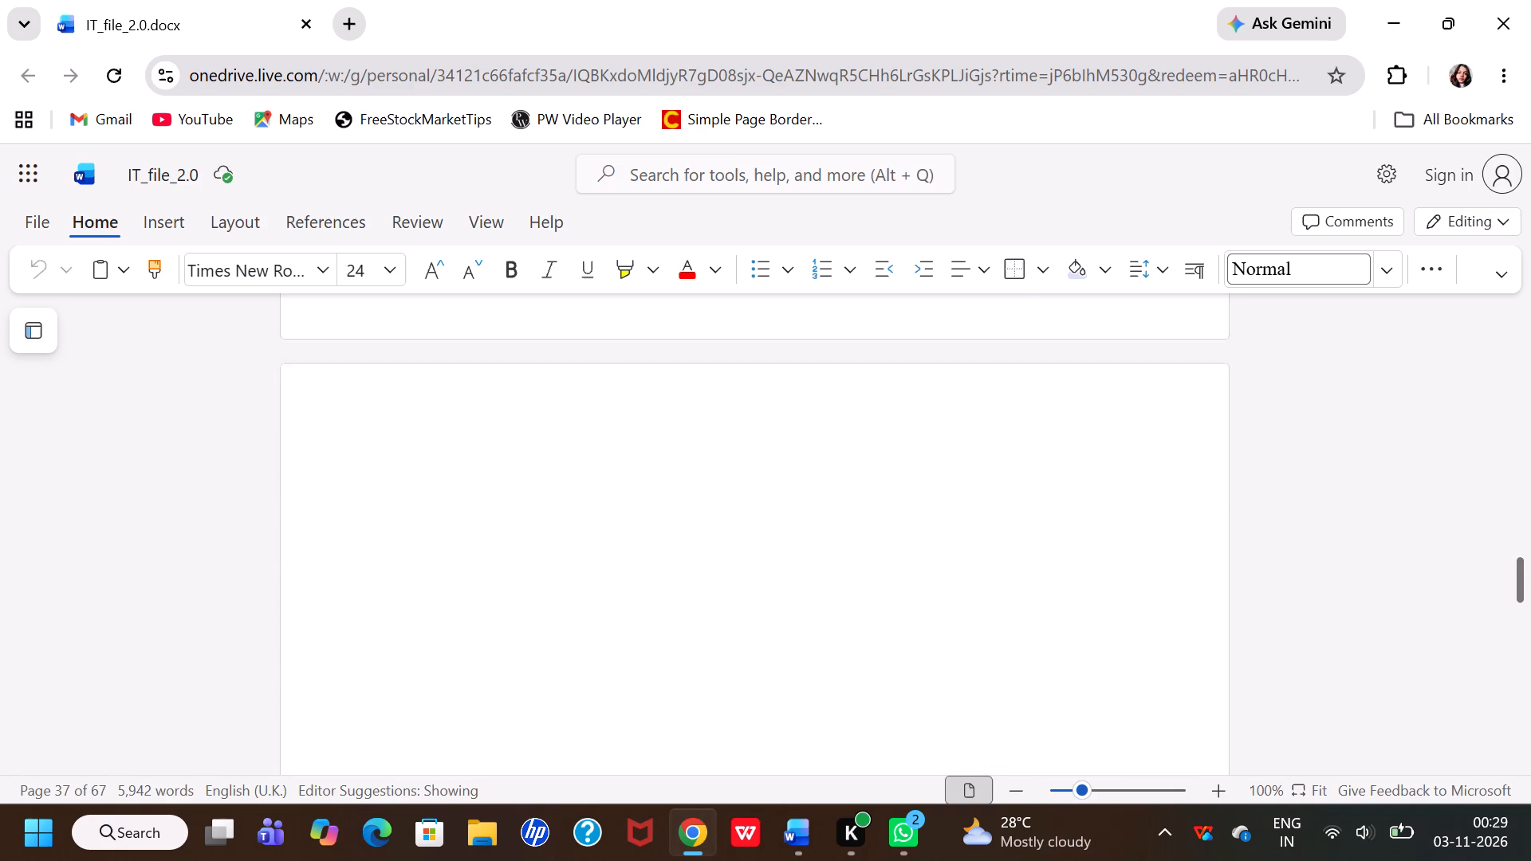
scroll(1078, 493, down, 1)
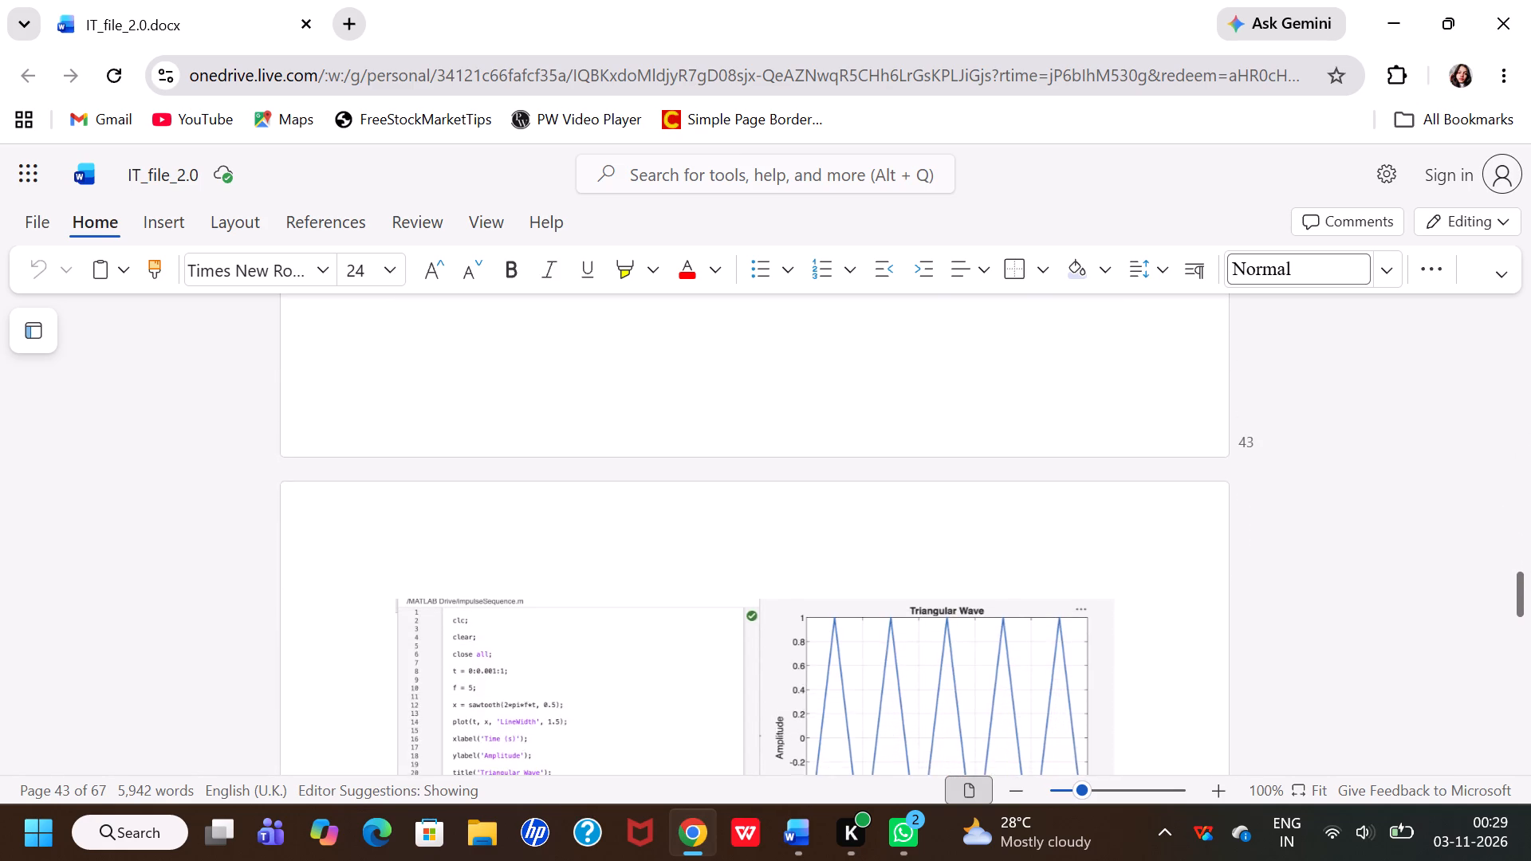
scroll(1078, 493, down, 10)
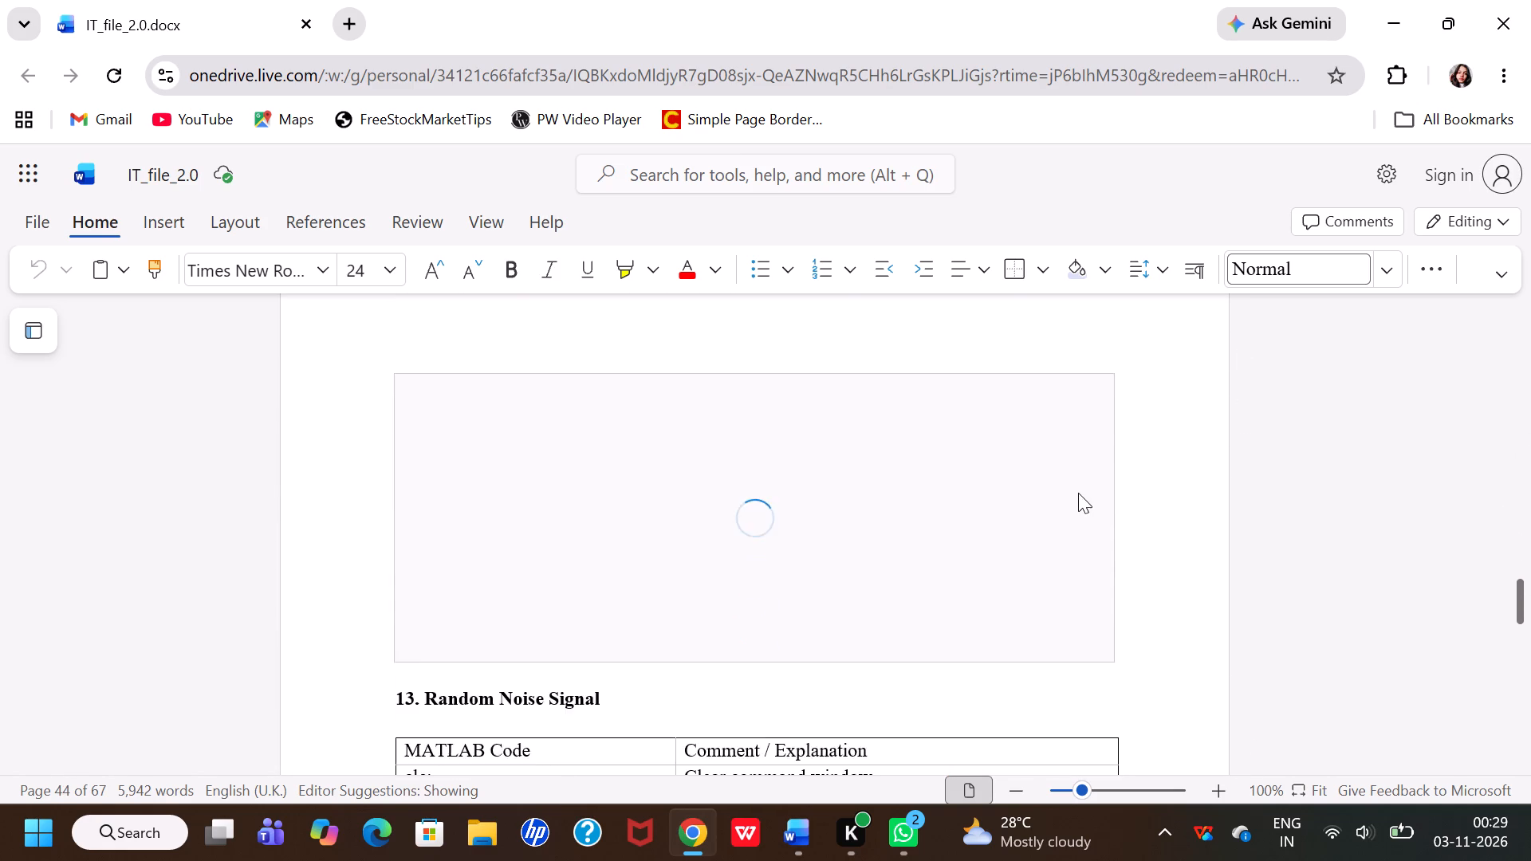
Skim ahead to the Control Structures practical, and check the constructor functions pages from datetime back to double.
scroll(1078, 493, down, 9)
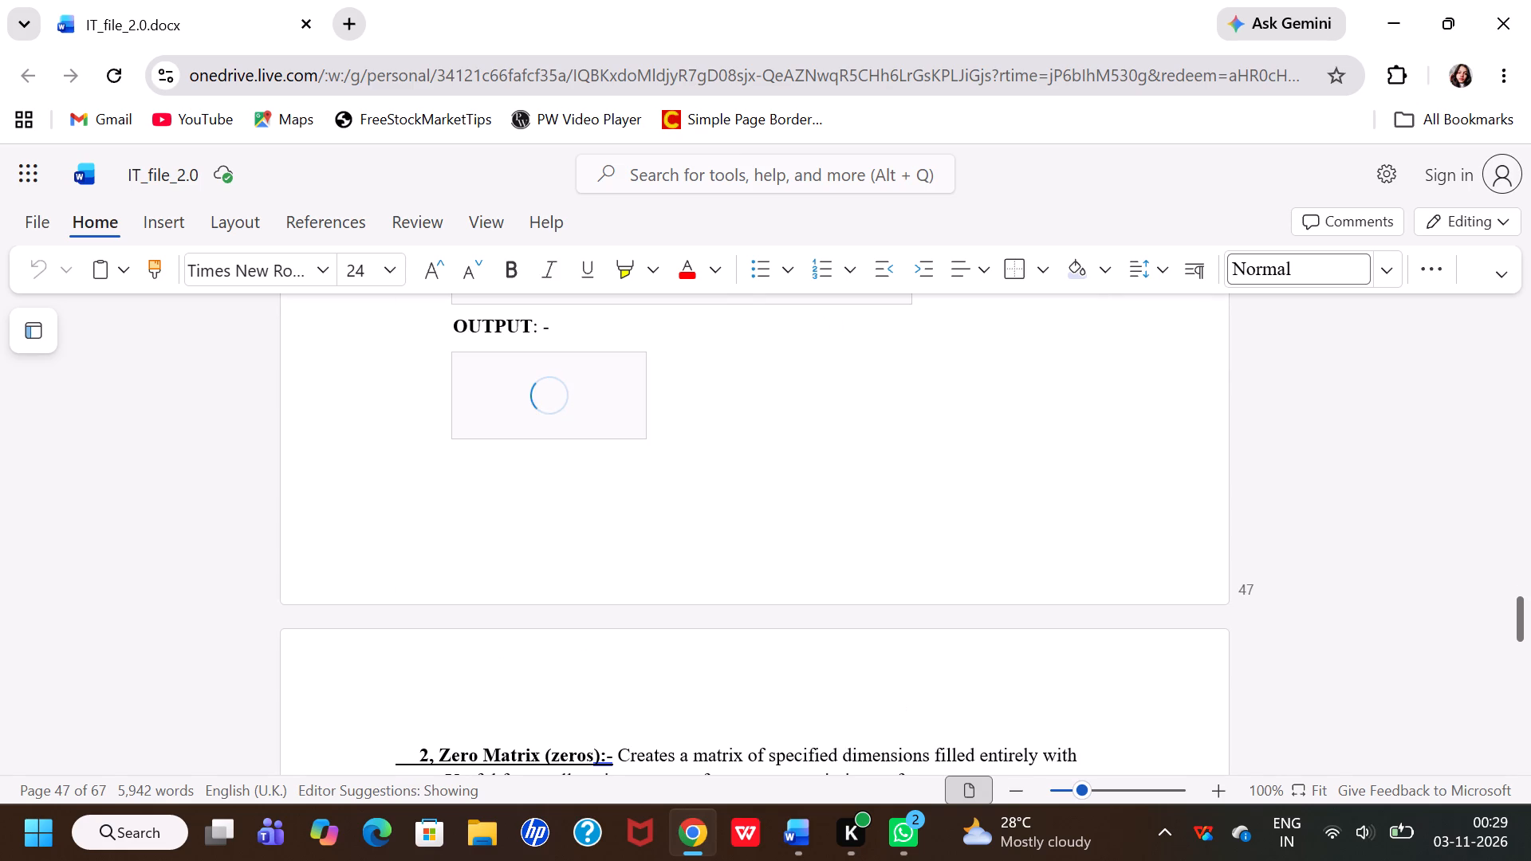
scroll(1078, 493, down, 11)
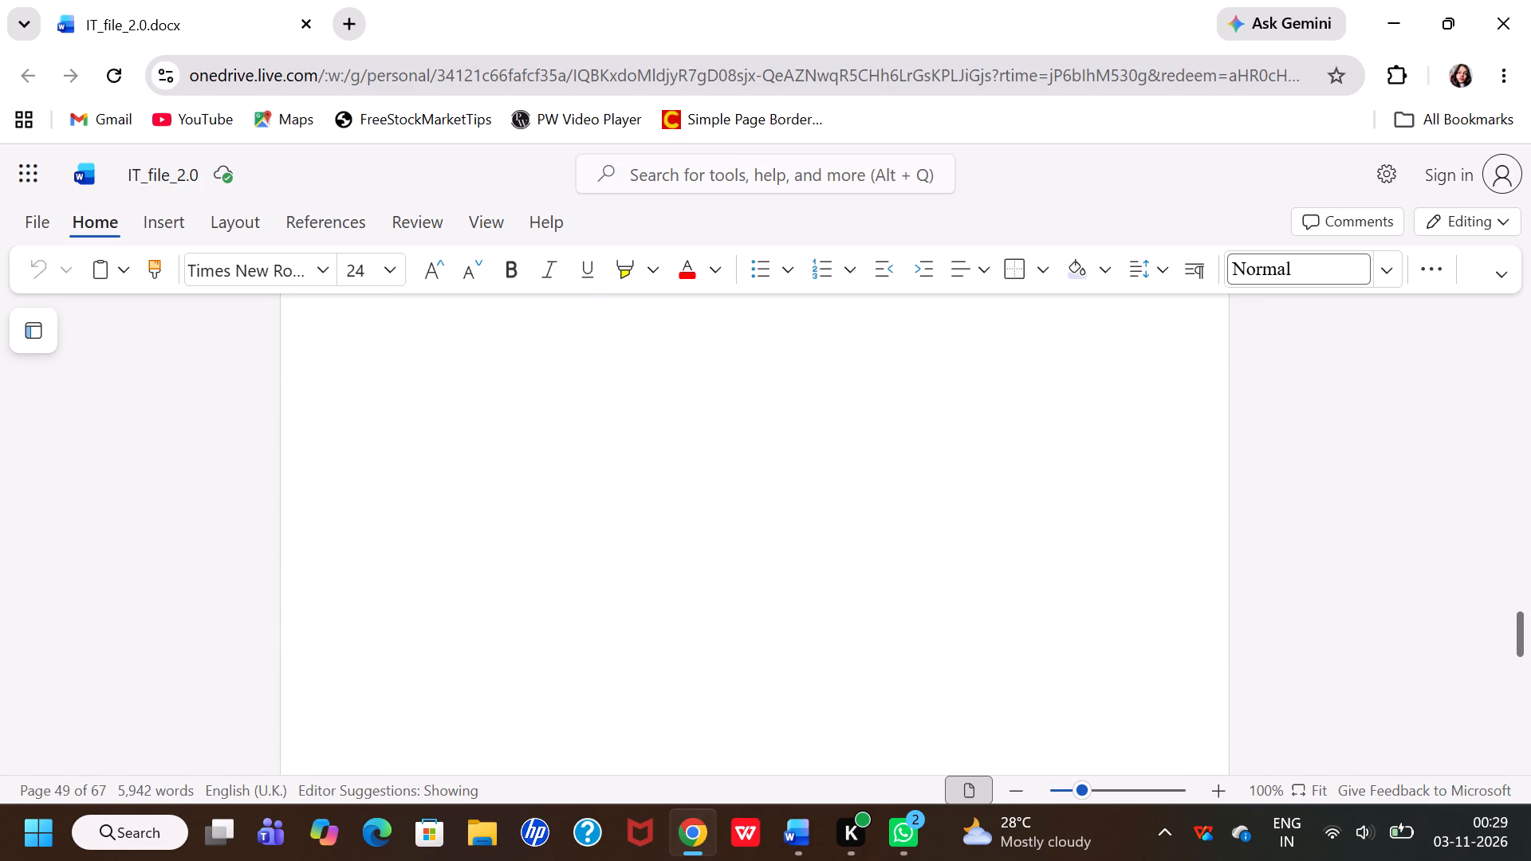
scroll(1078, 493, down, 7)
scroll(1078, 493, up, 3)
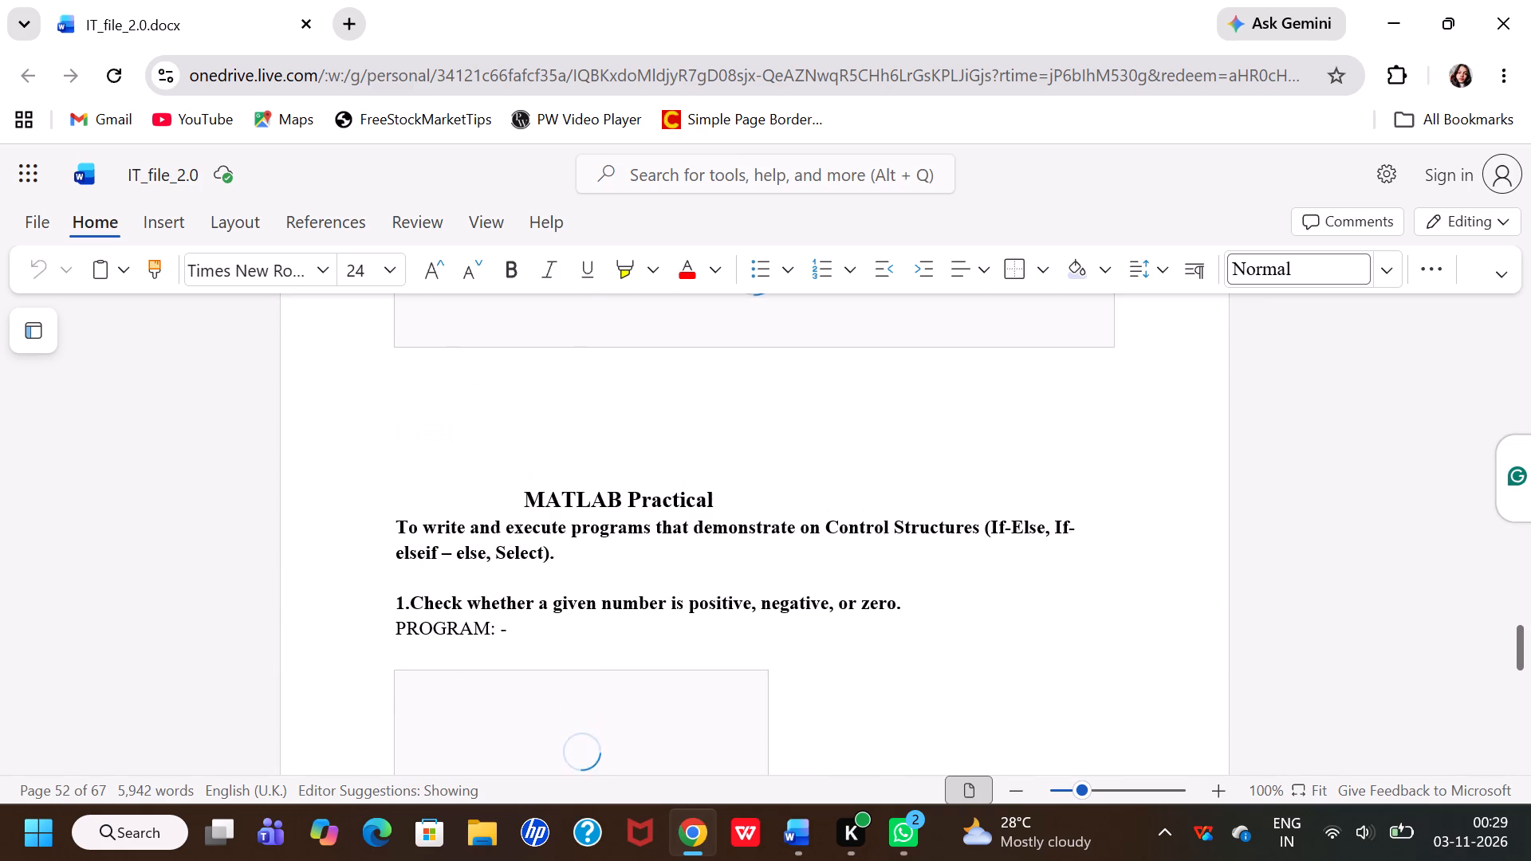
scroll(1078, 493, up, 5)
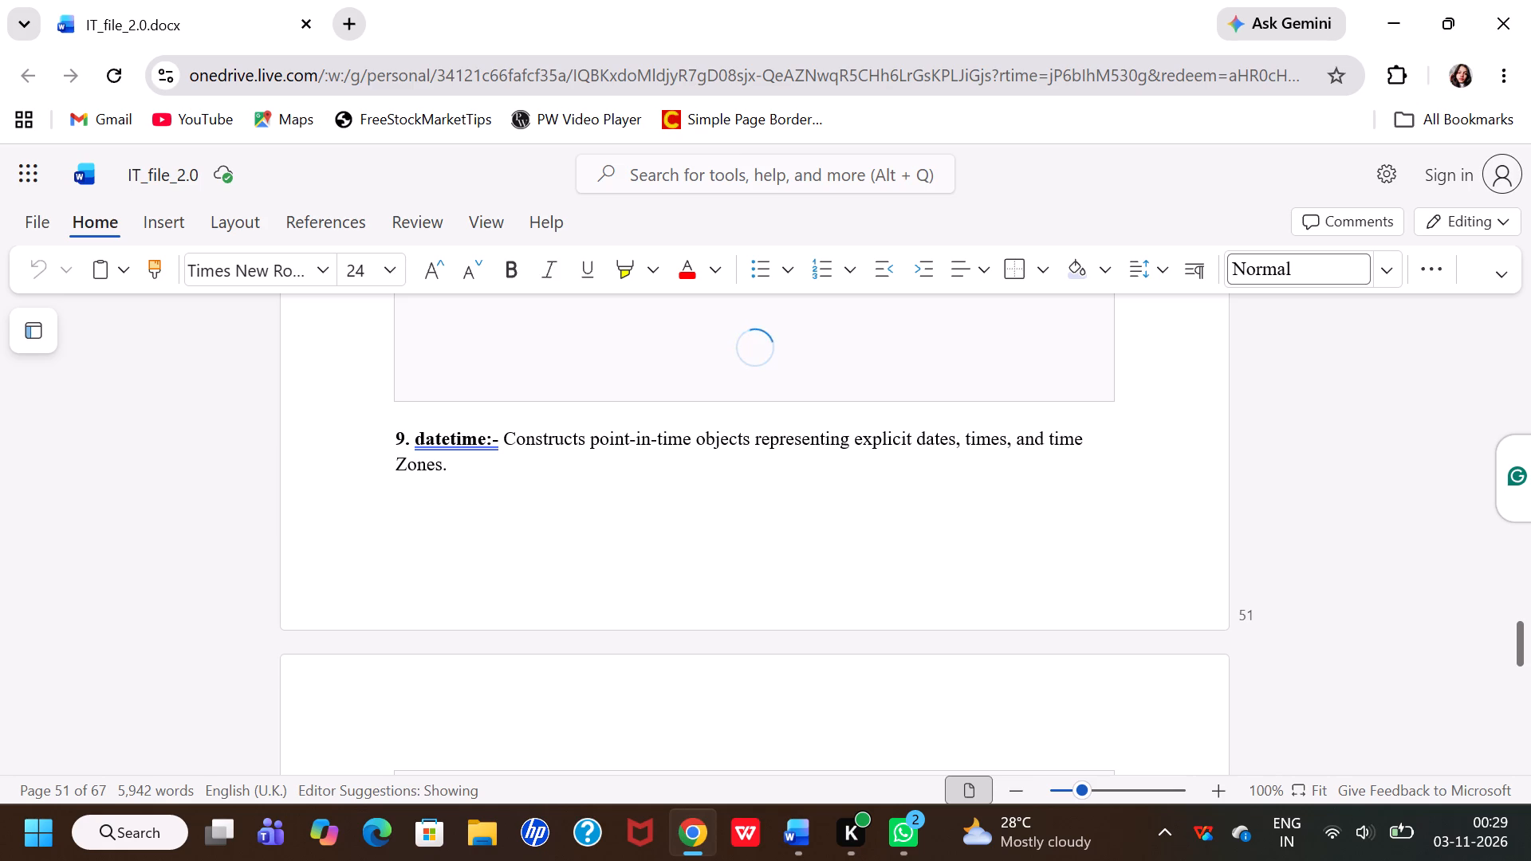
scroll(1078, 493, up, 7)
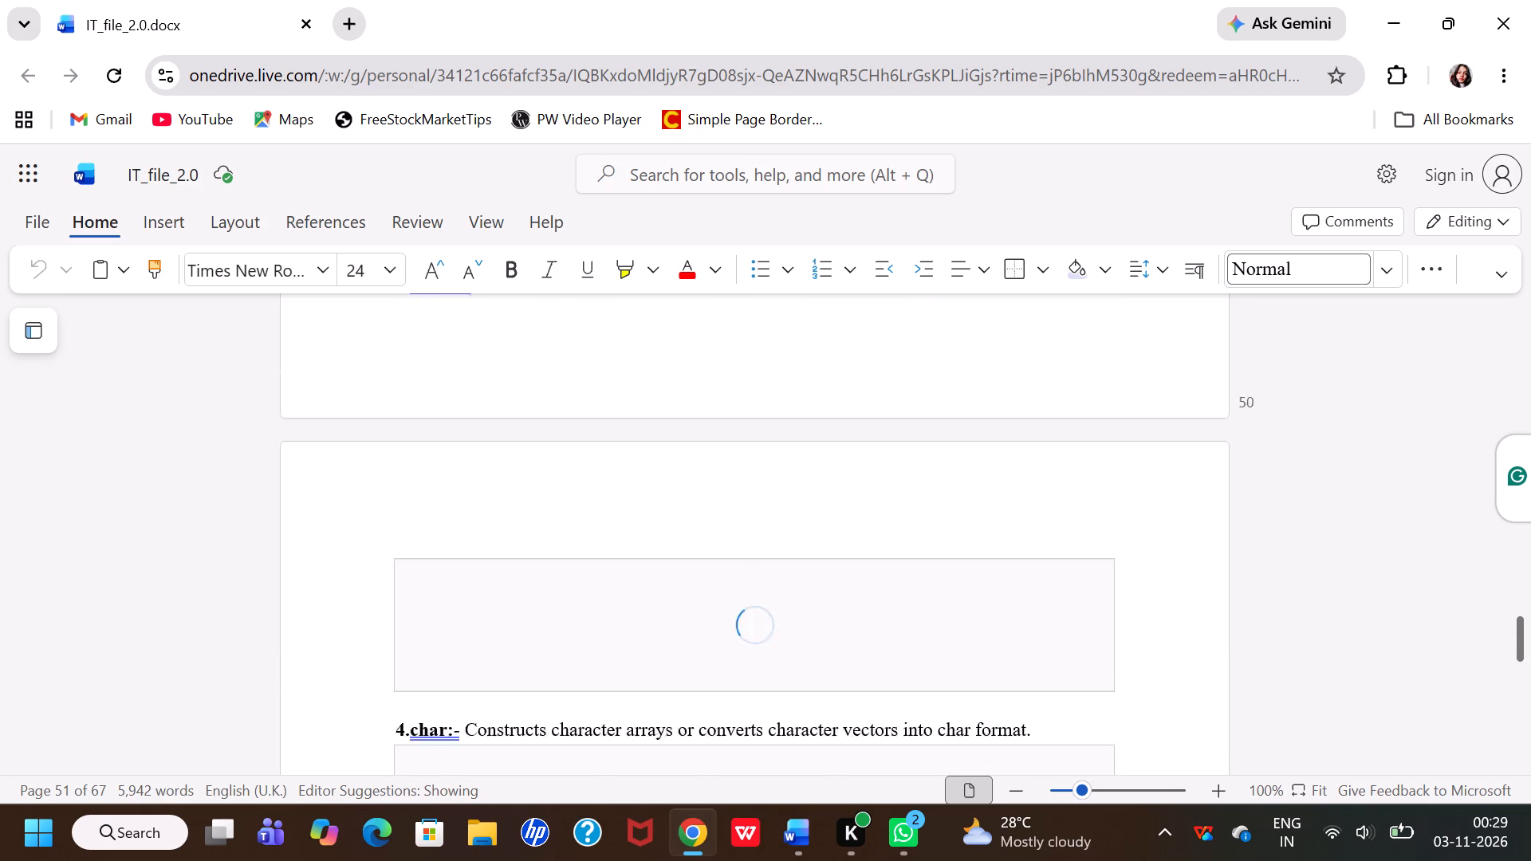
scroll(1078, 493, up, 6)
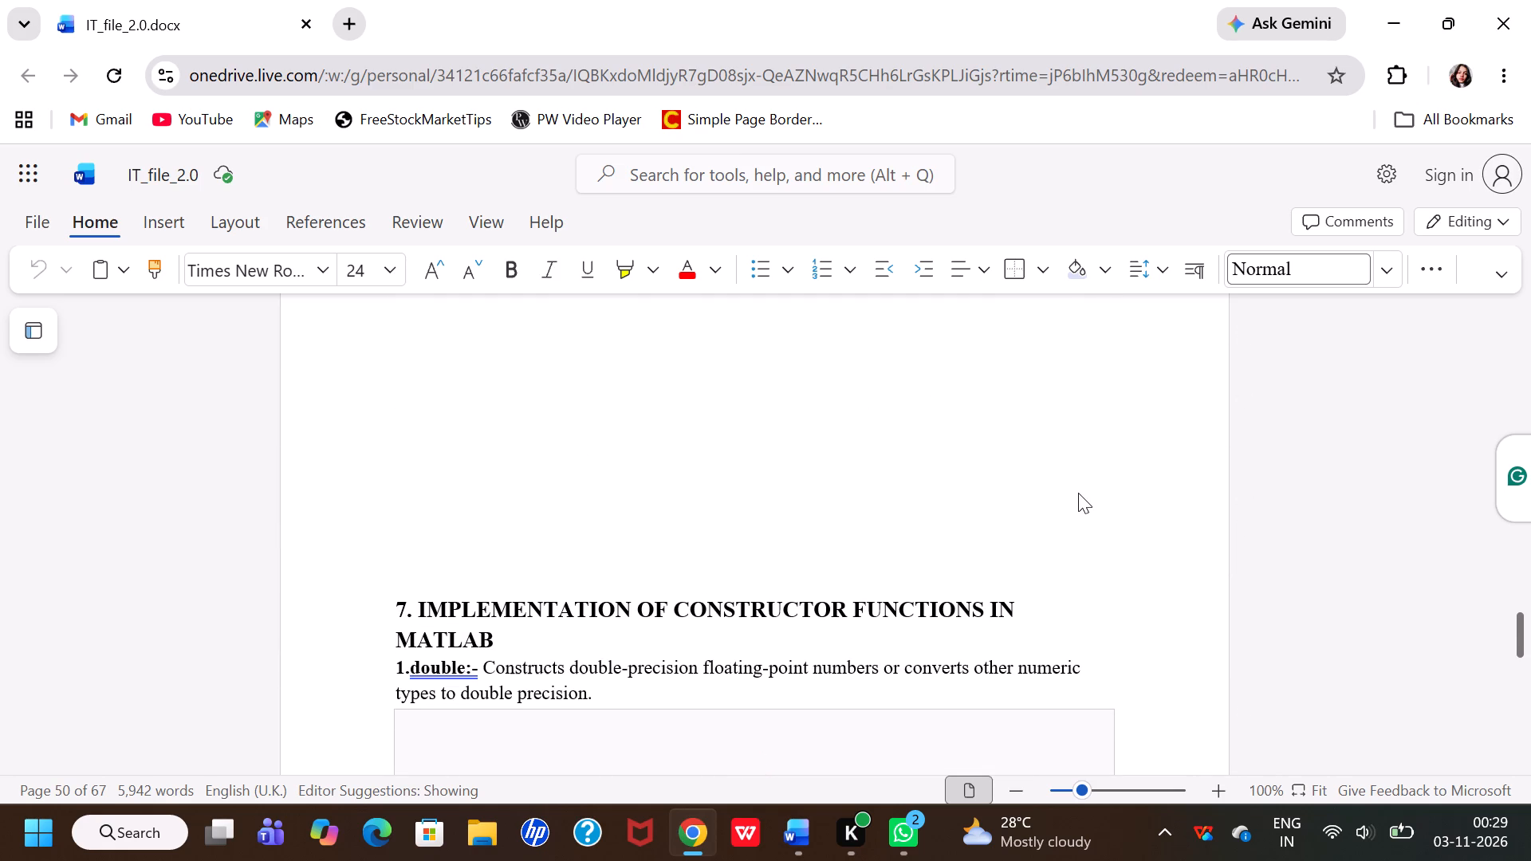
scroll(1078, 493, up, 1)
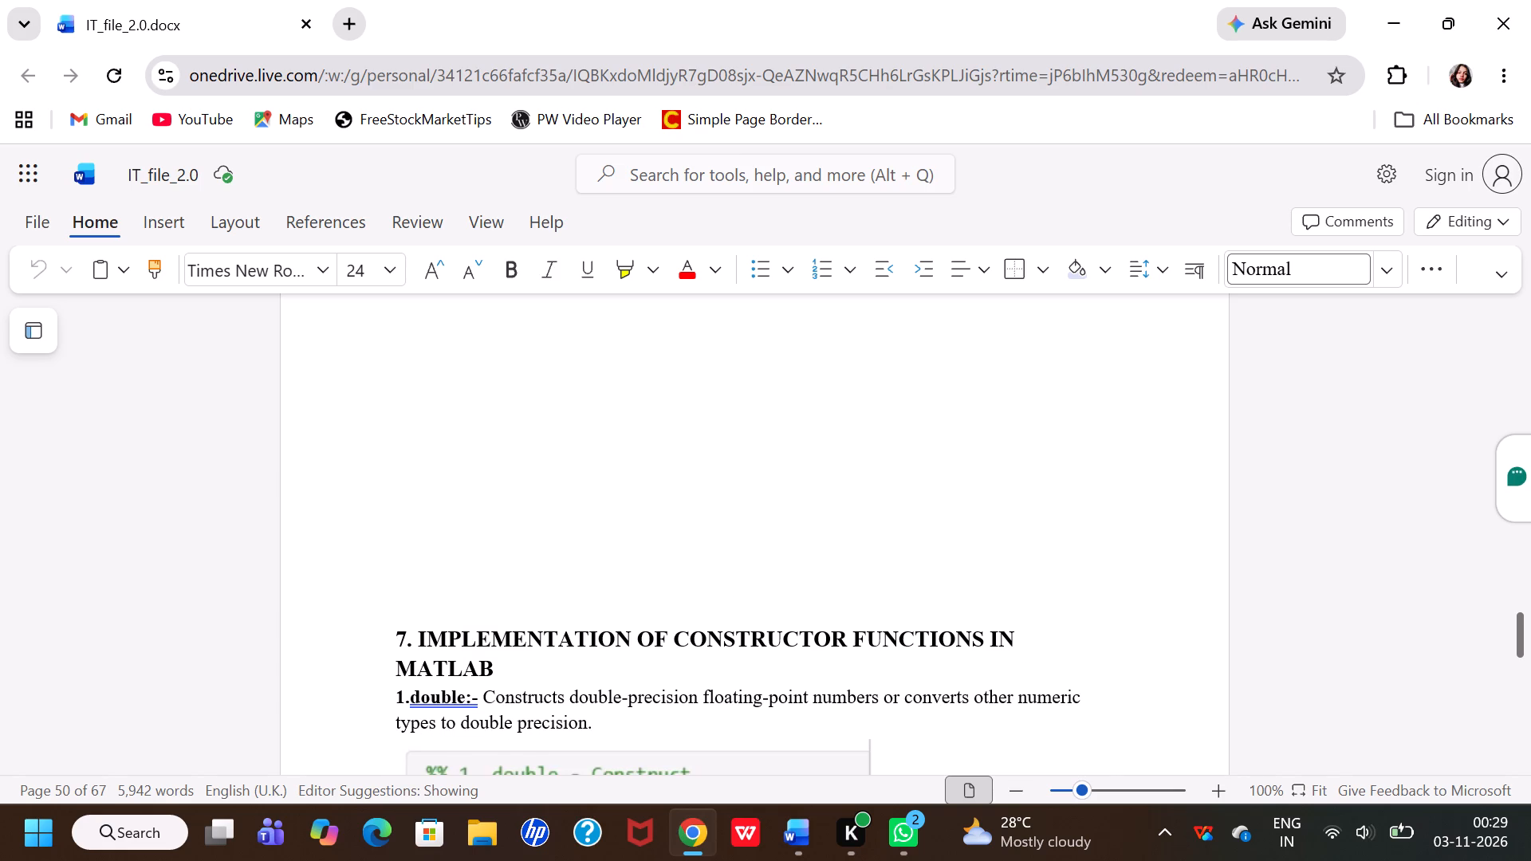
Examine the matrix functions pages backwards from the eigenvalue program to the section 09 heading, checking programs and outputs.
scroll(1078, 493, up, 4)
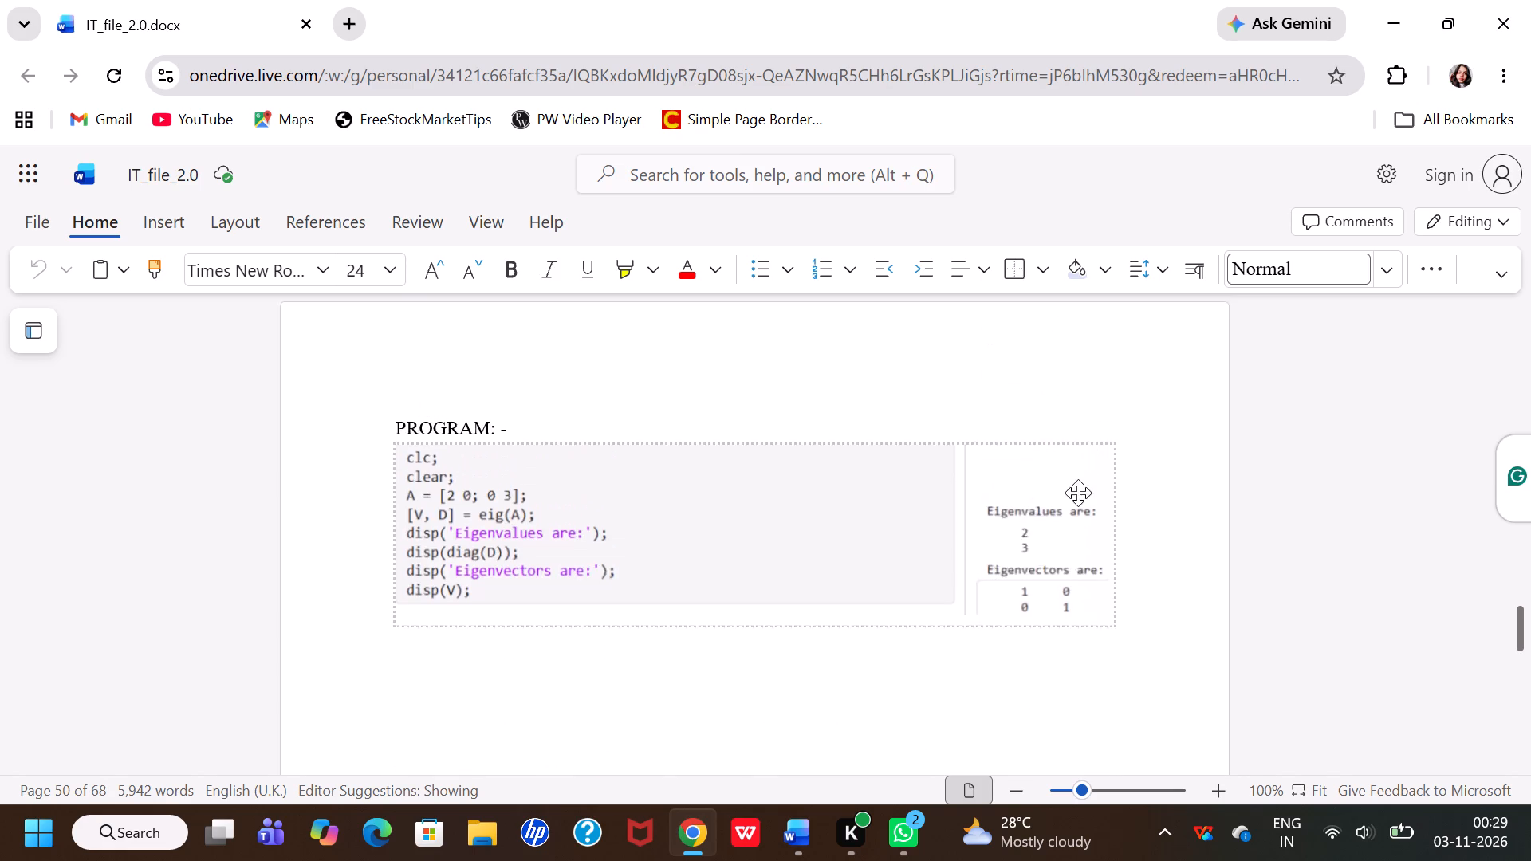
scroll(1078, 493, up, 10)
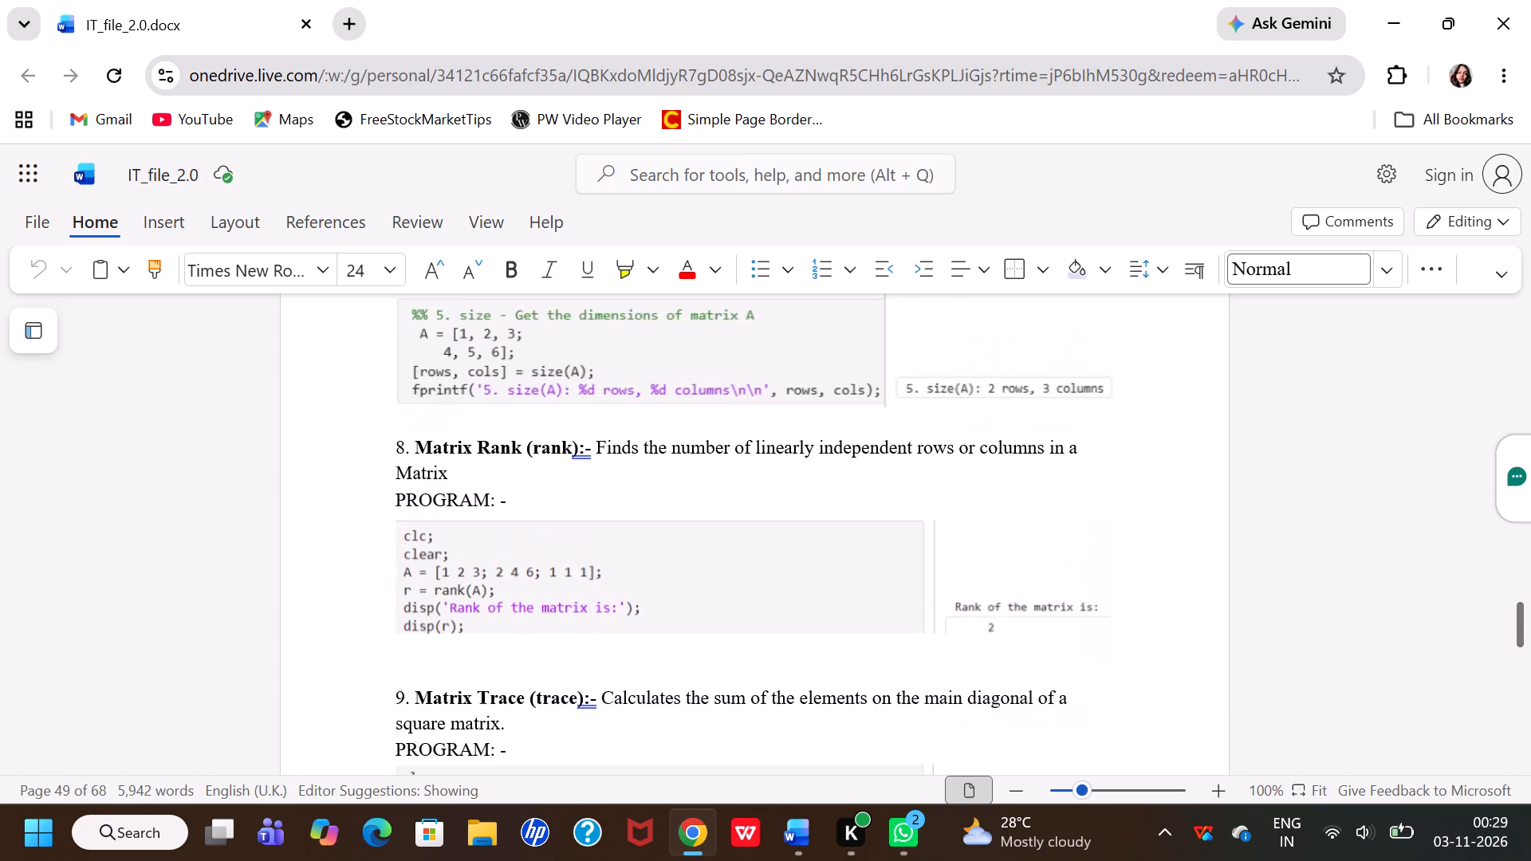
scroll(1078, 493, up, 8)
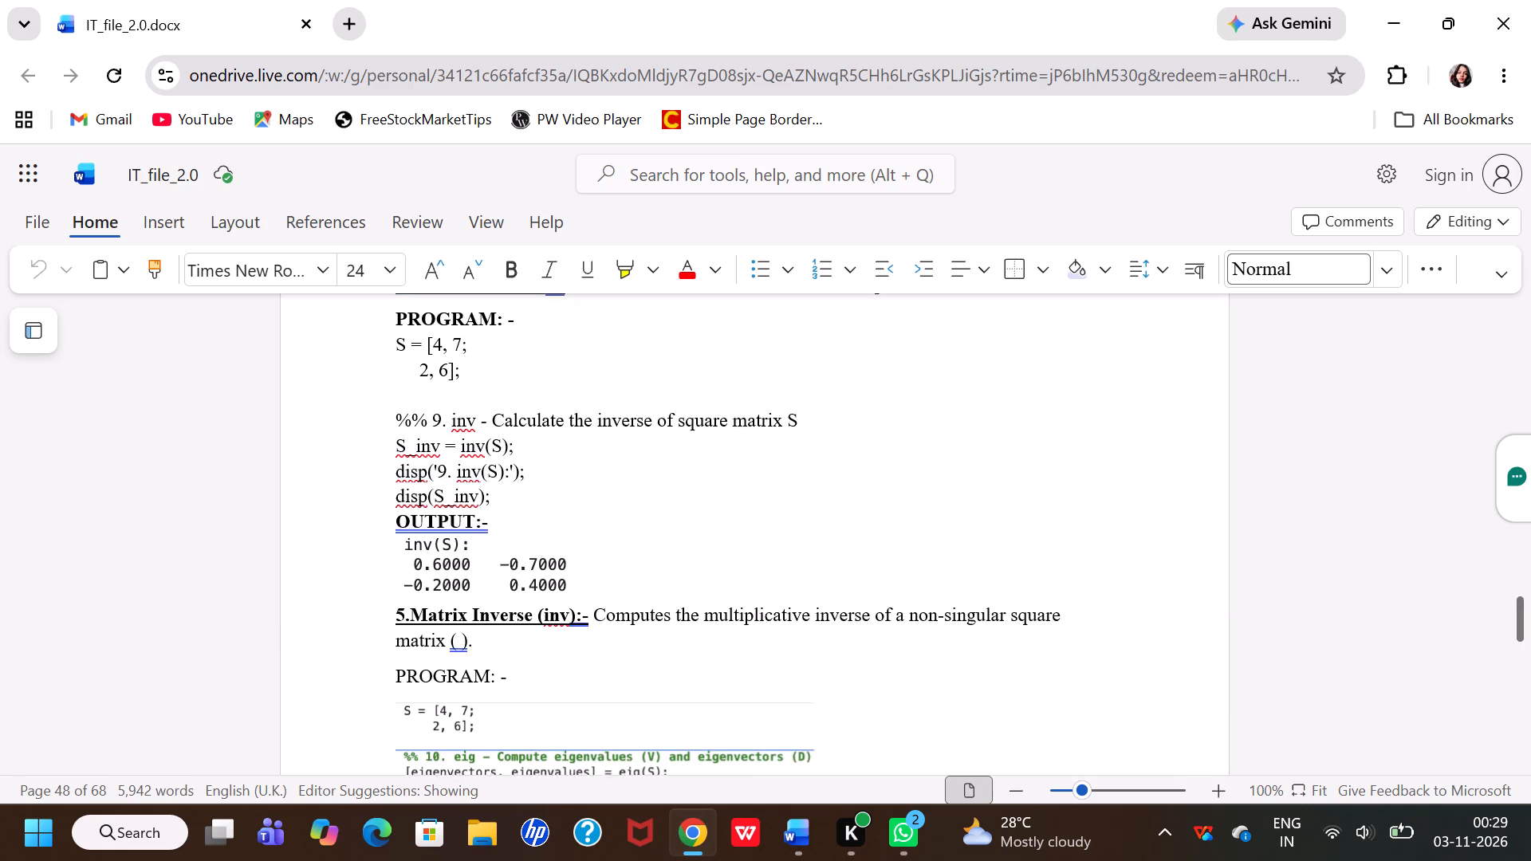
scroll(1078, 493, up, 7)
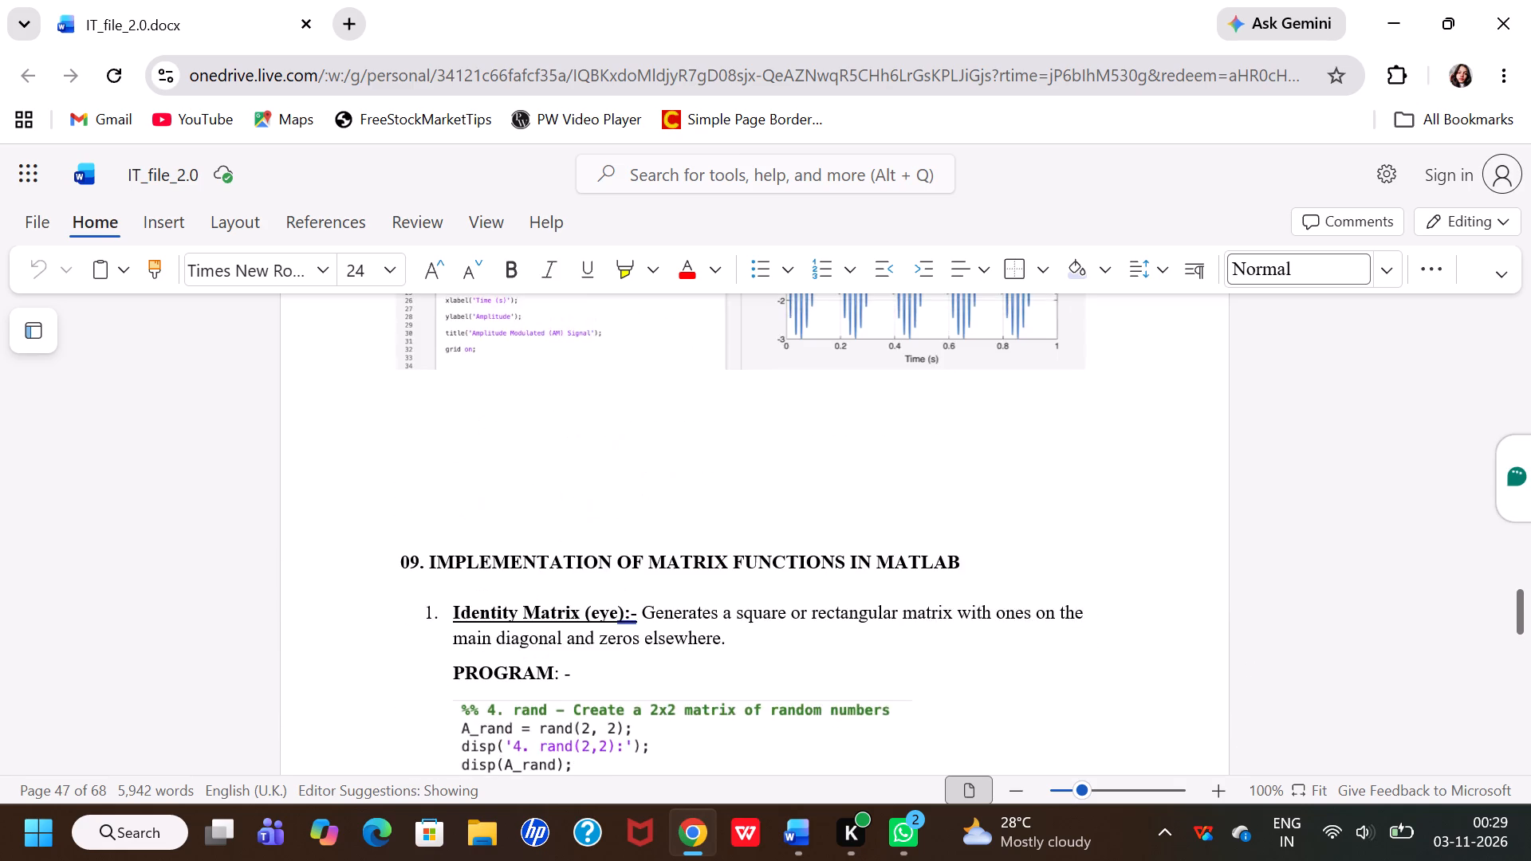
scroll(1078, 493, up, 2)
scroll(1078, 493, down, 1)
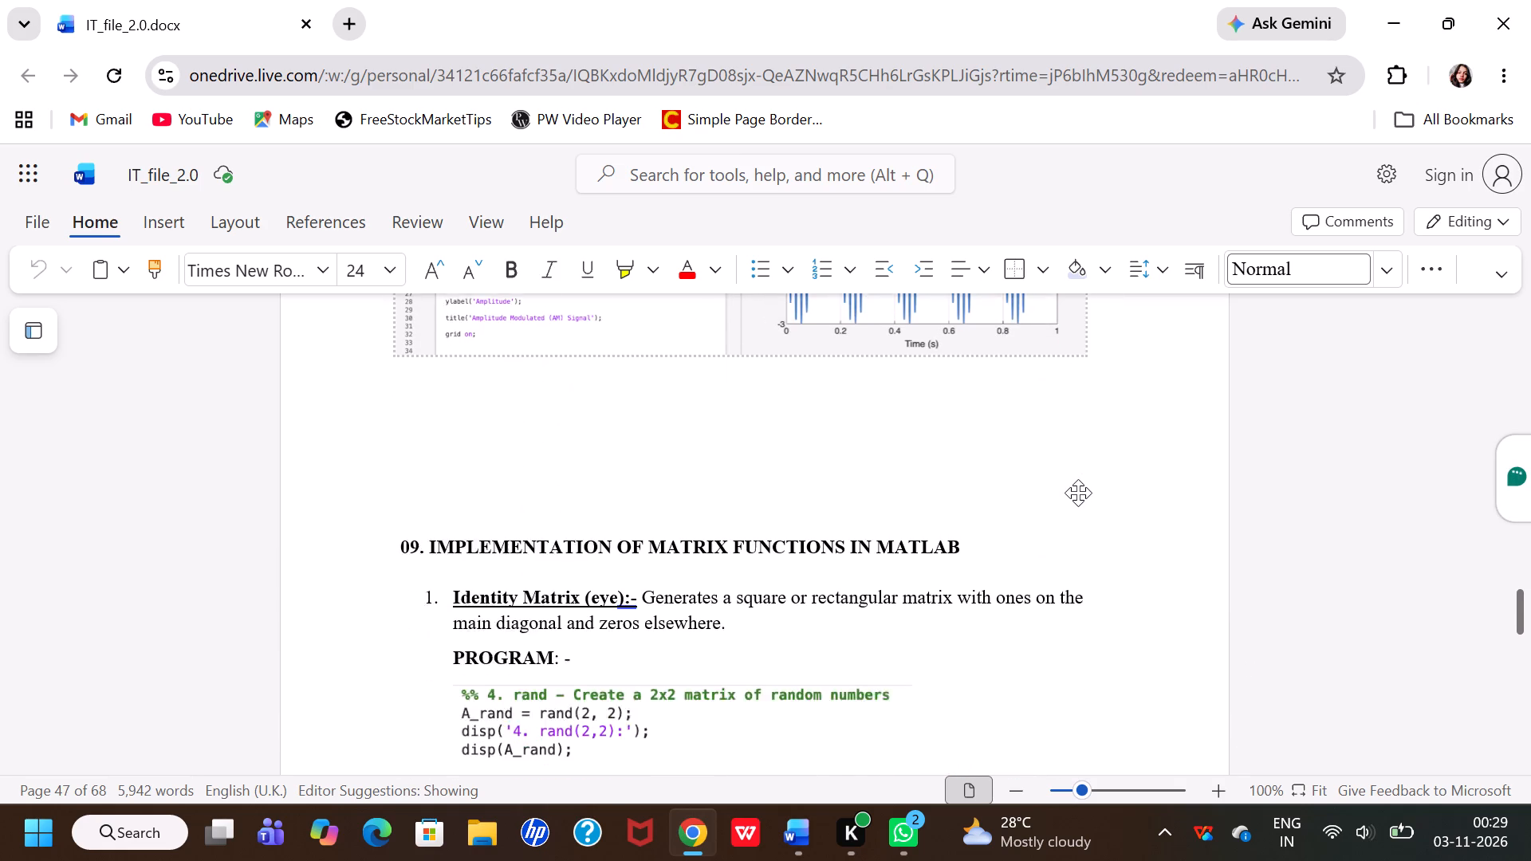
scroll(1078, 493, down, 1)
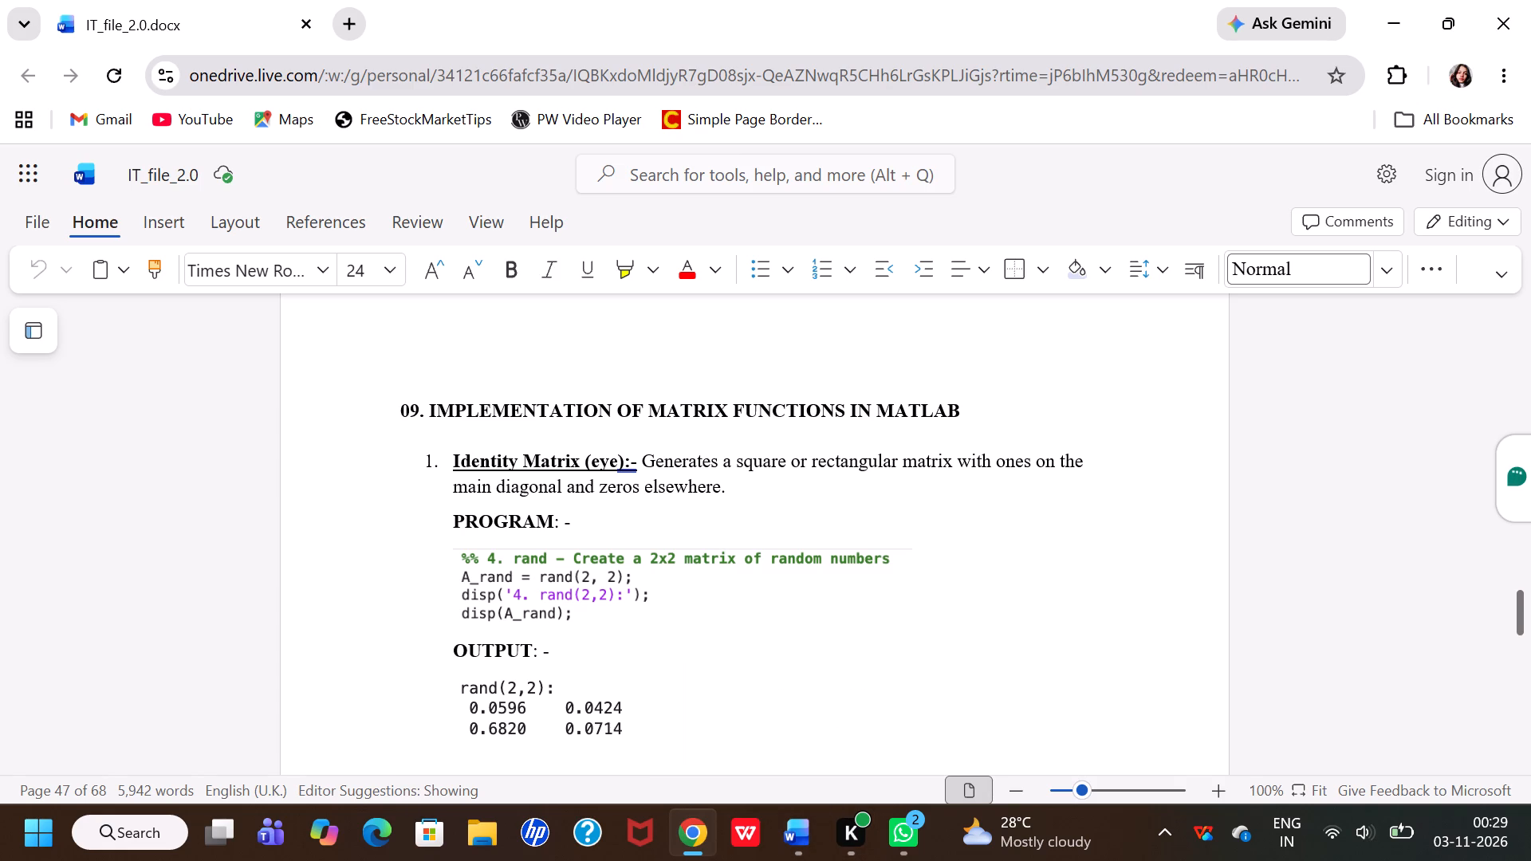
scroll(999, 509, down, 4)
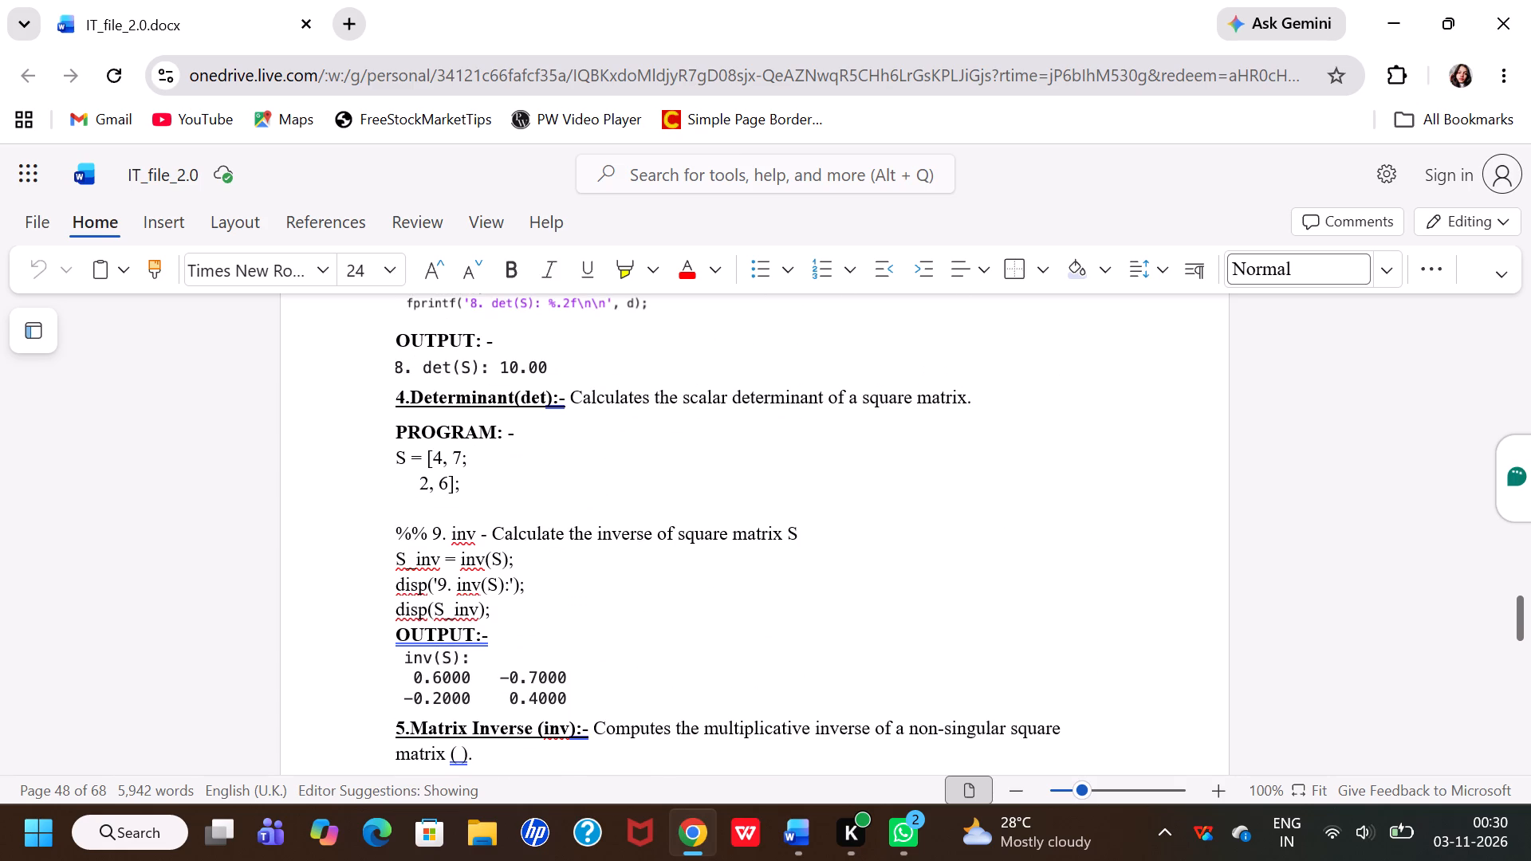
Switch to the IT workshop report in Word and review its index for the order of topics and page numbers.
click(785, 832)
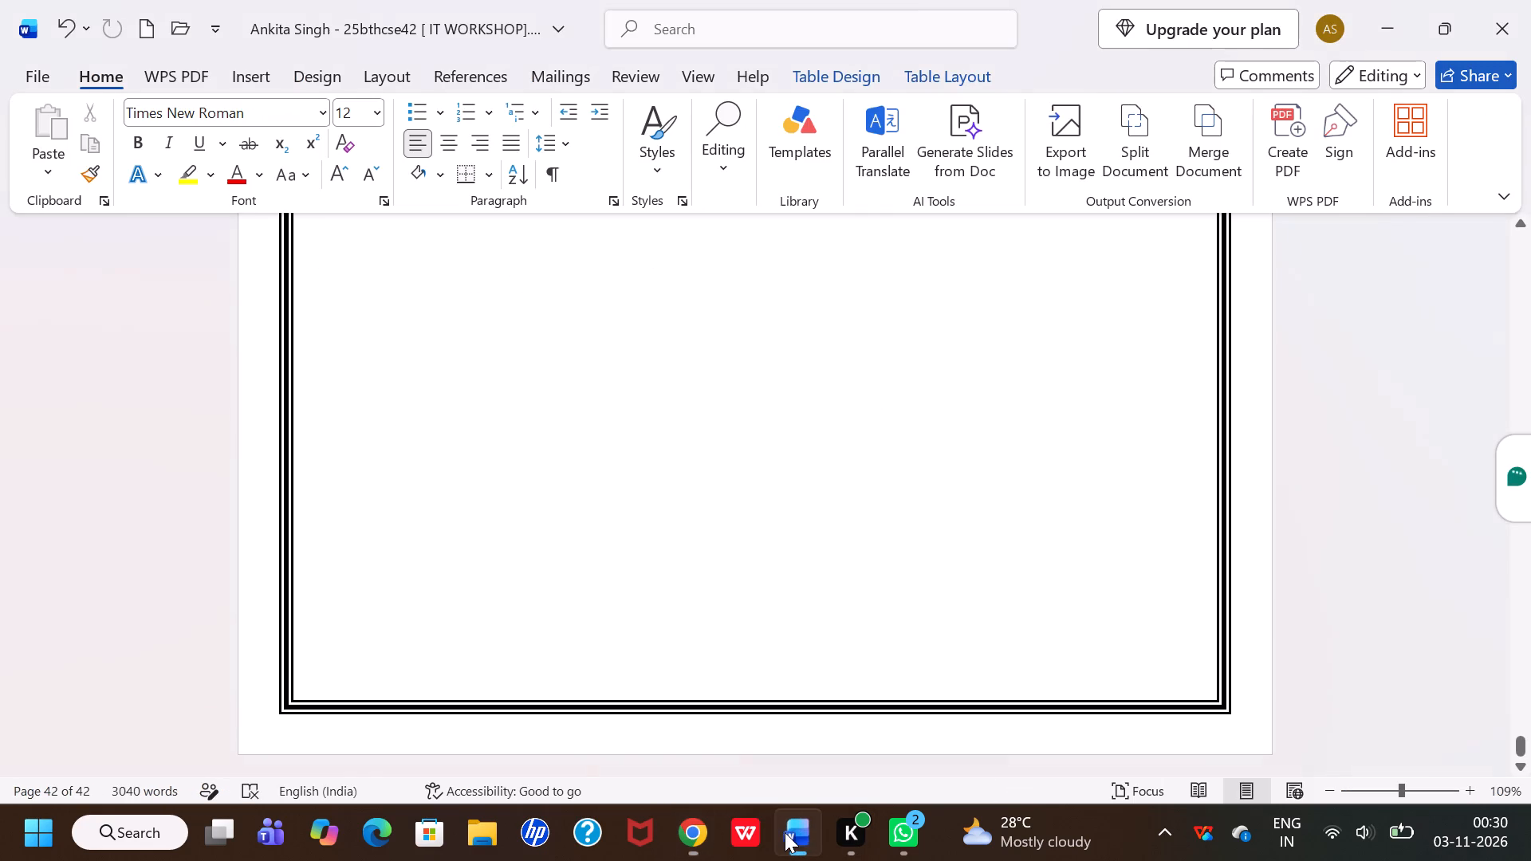
scroll(795, 544, up, 20)
scroll(795, 544, up, 7)
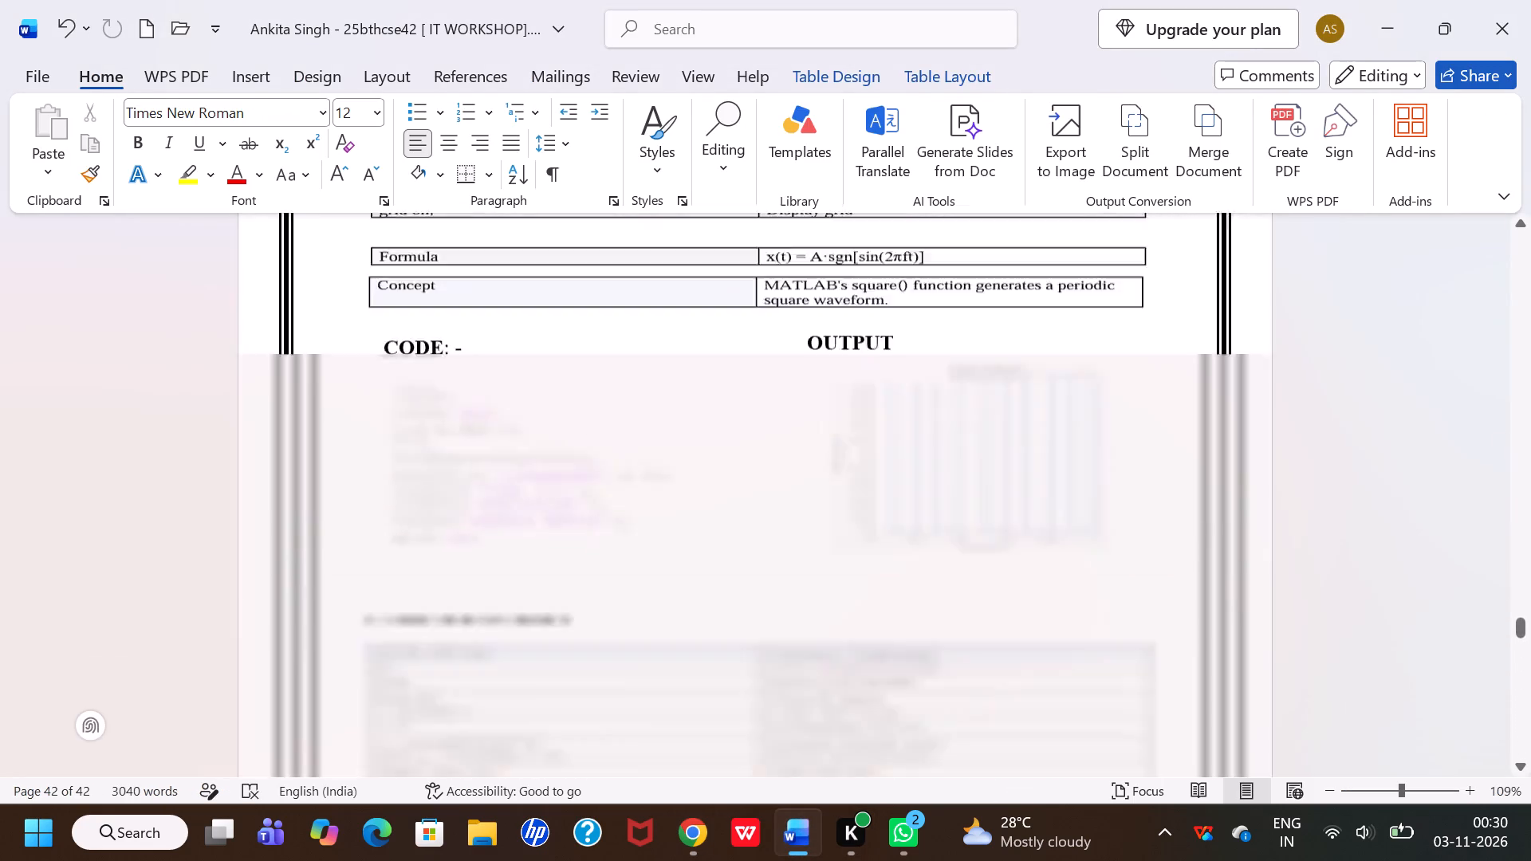
scroll(795, 544, up, 20)
scroll(800, 489, down, 2)
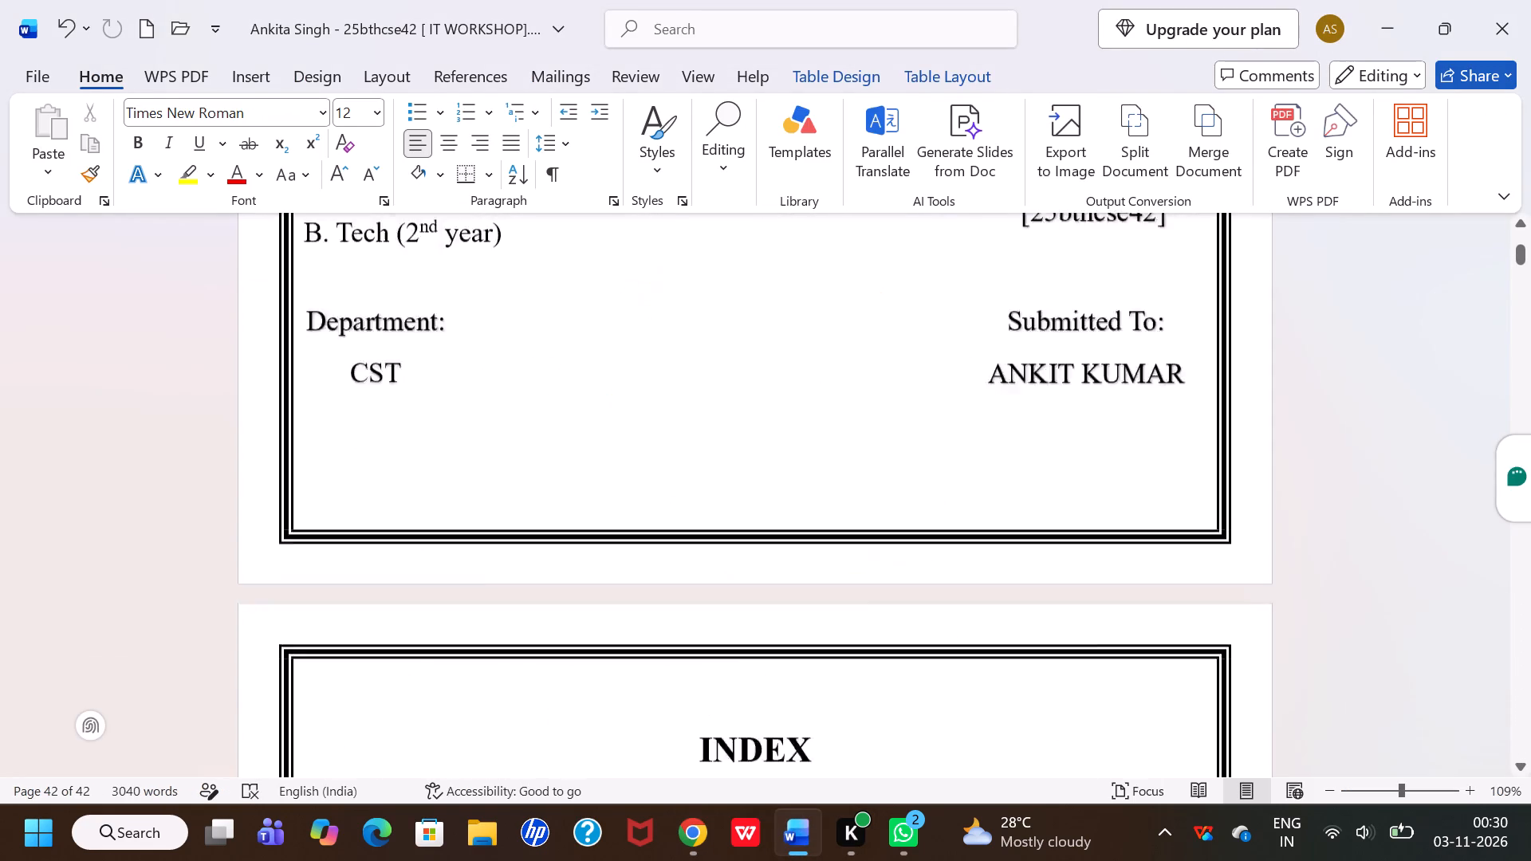
scroll(800, 489, down, 2)
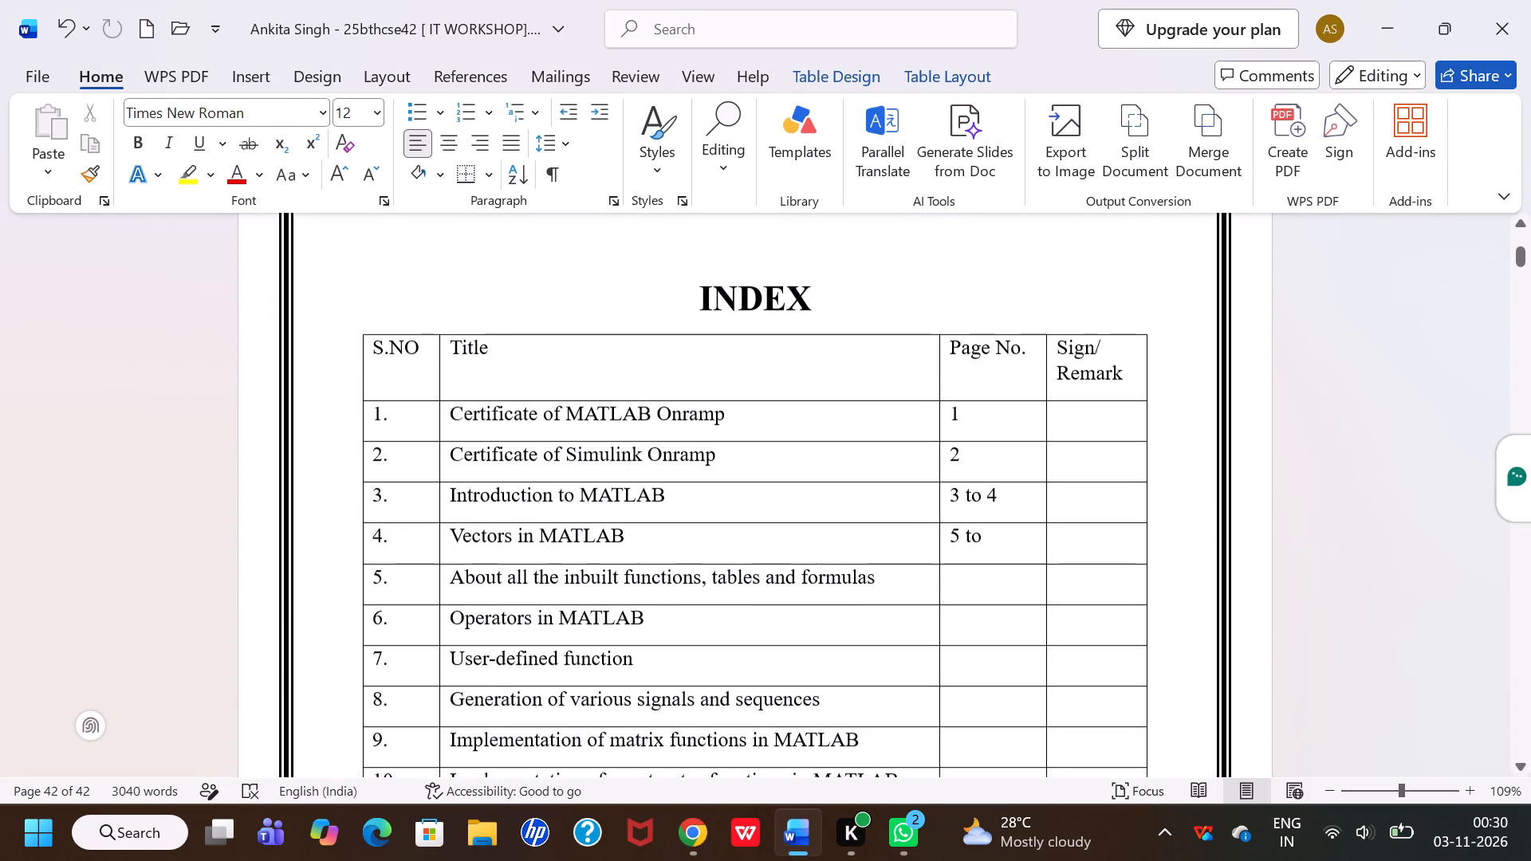
scroll(800, 489, down, 1)
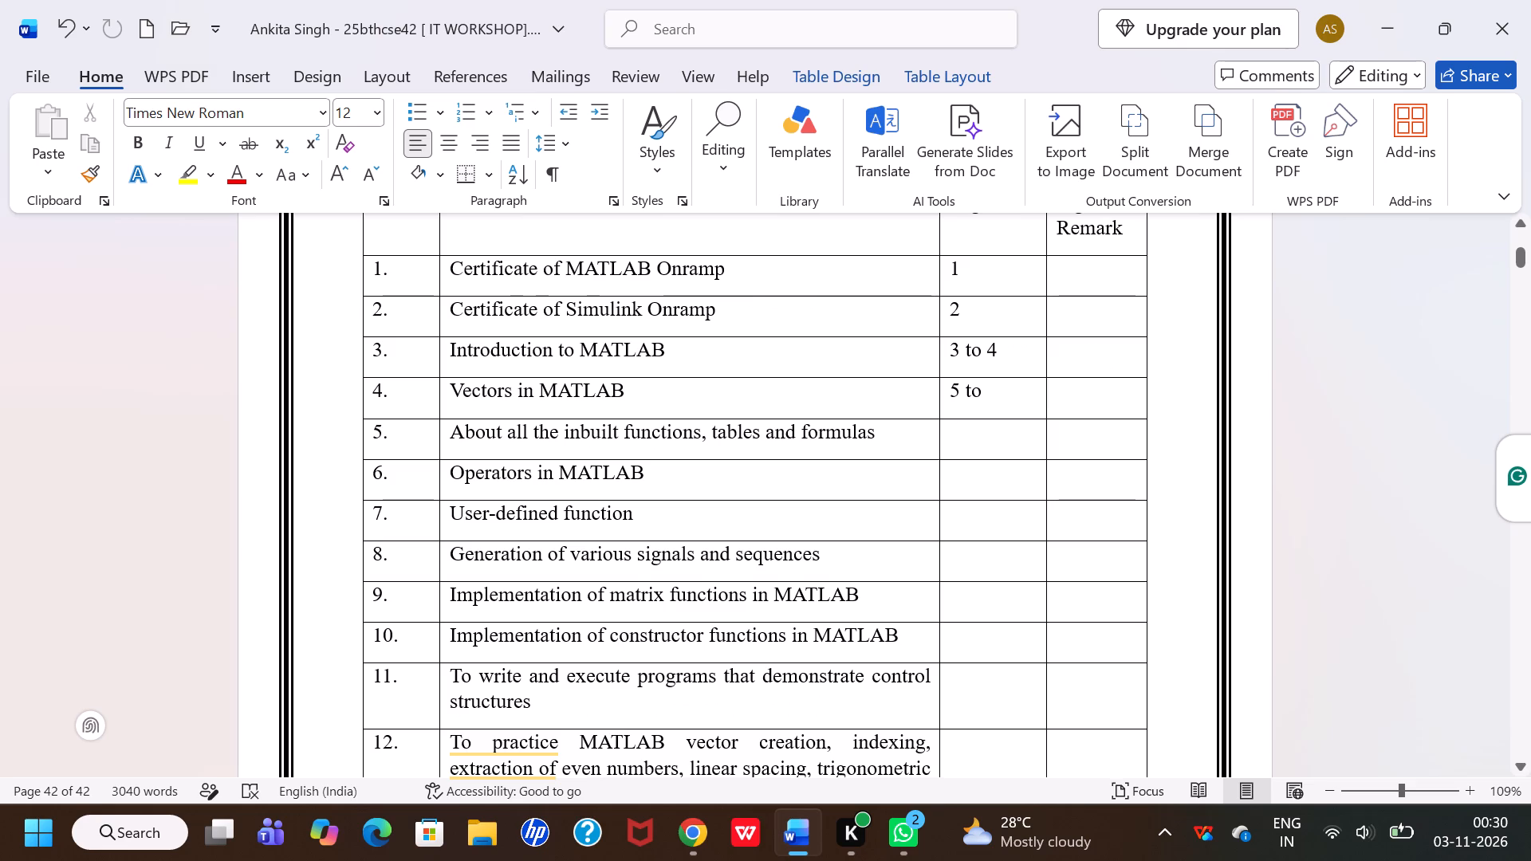
scroll(800, 489, down, 1)
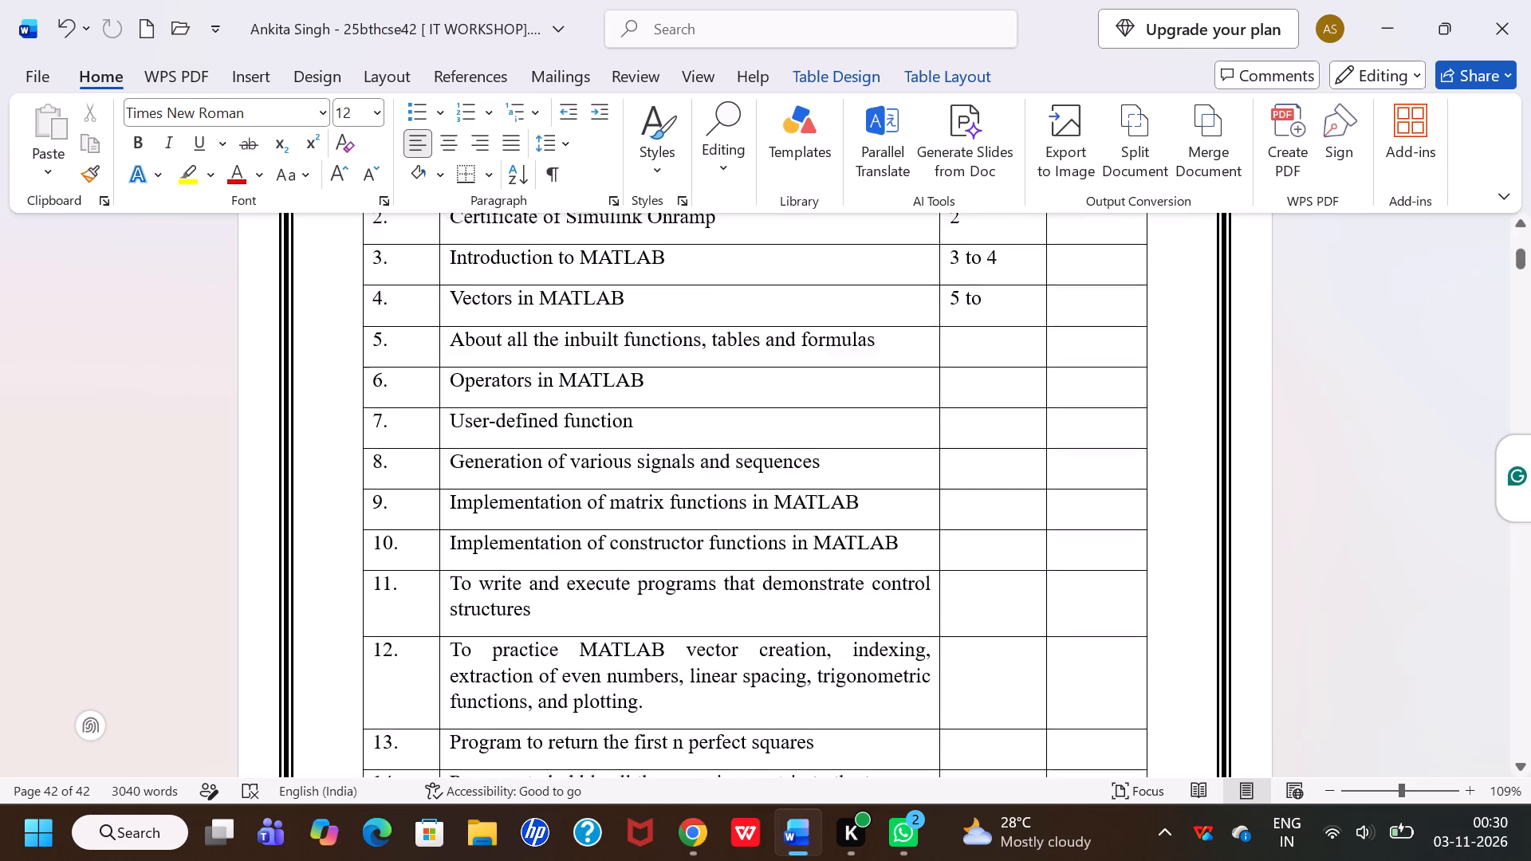
scroll(800, 489, down, 1)
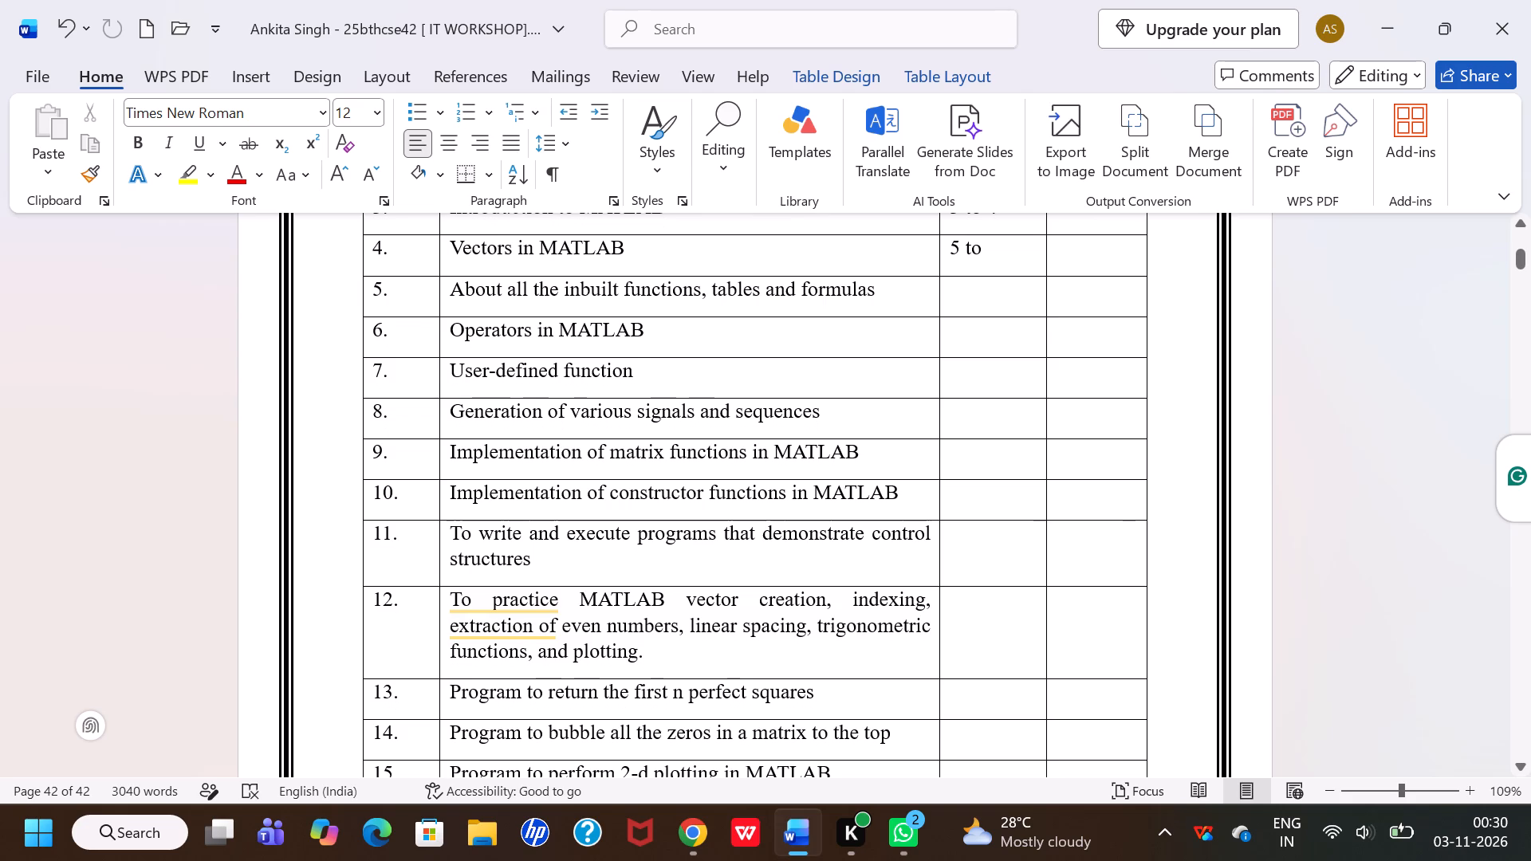
scroll(781, 452, down, 9)
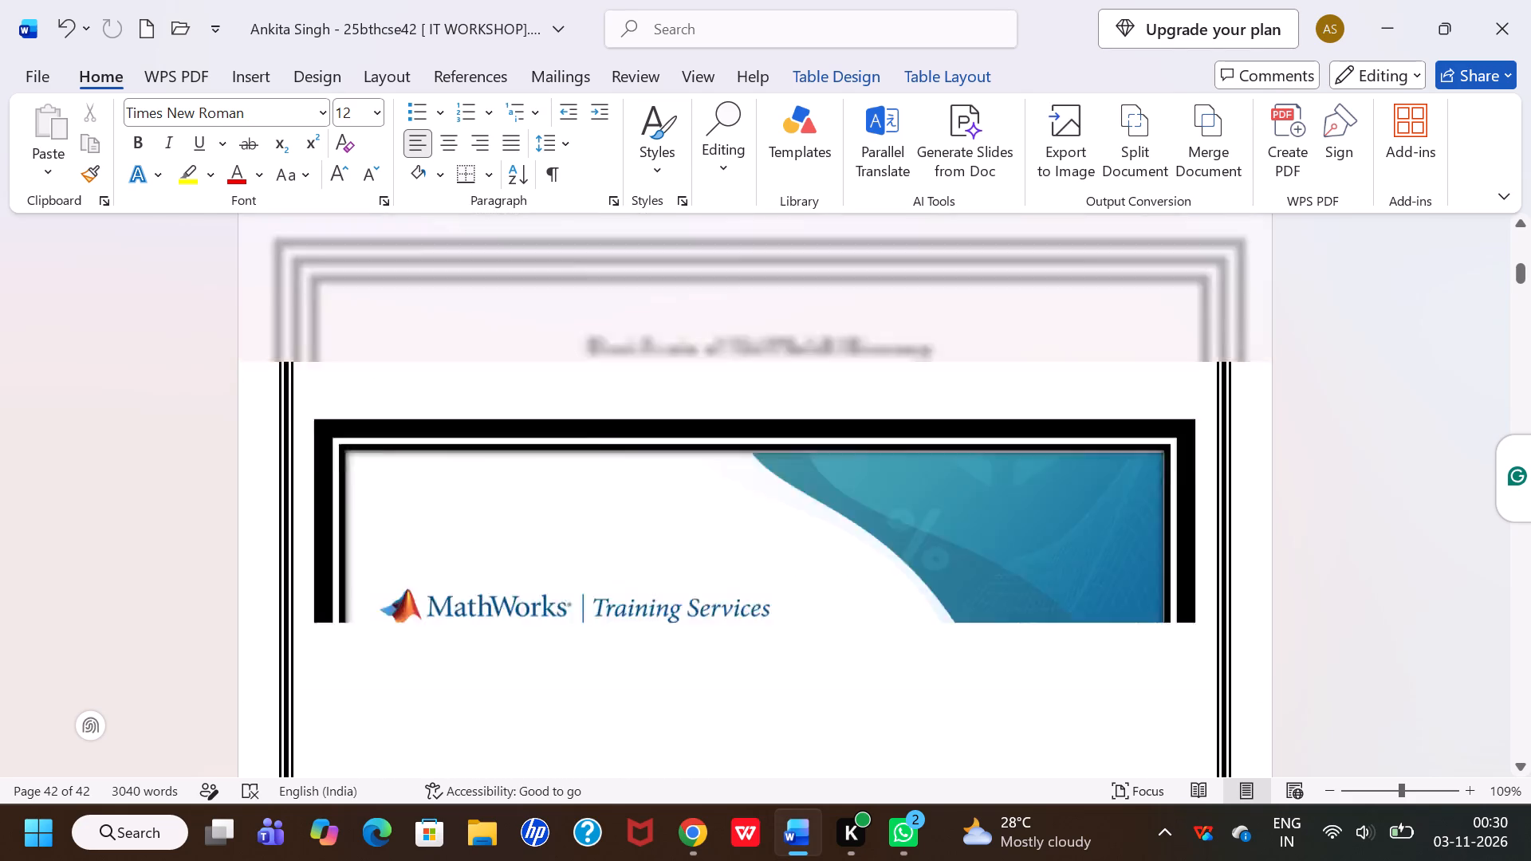
Check the empty page and the output column of the section 10 vector practice table near the report's end.
scroll(781, 452, down, 20)
scroll(781, 452, down, 20)
scroll(781, 452, down, 6)
scroll(781, 452, up, 3)
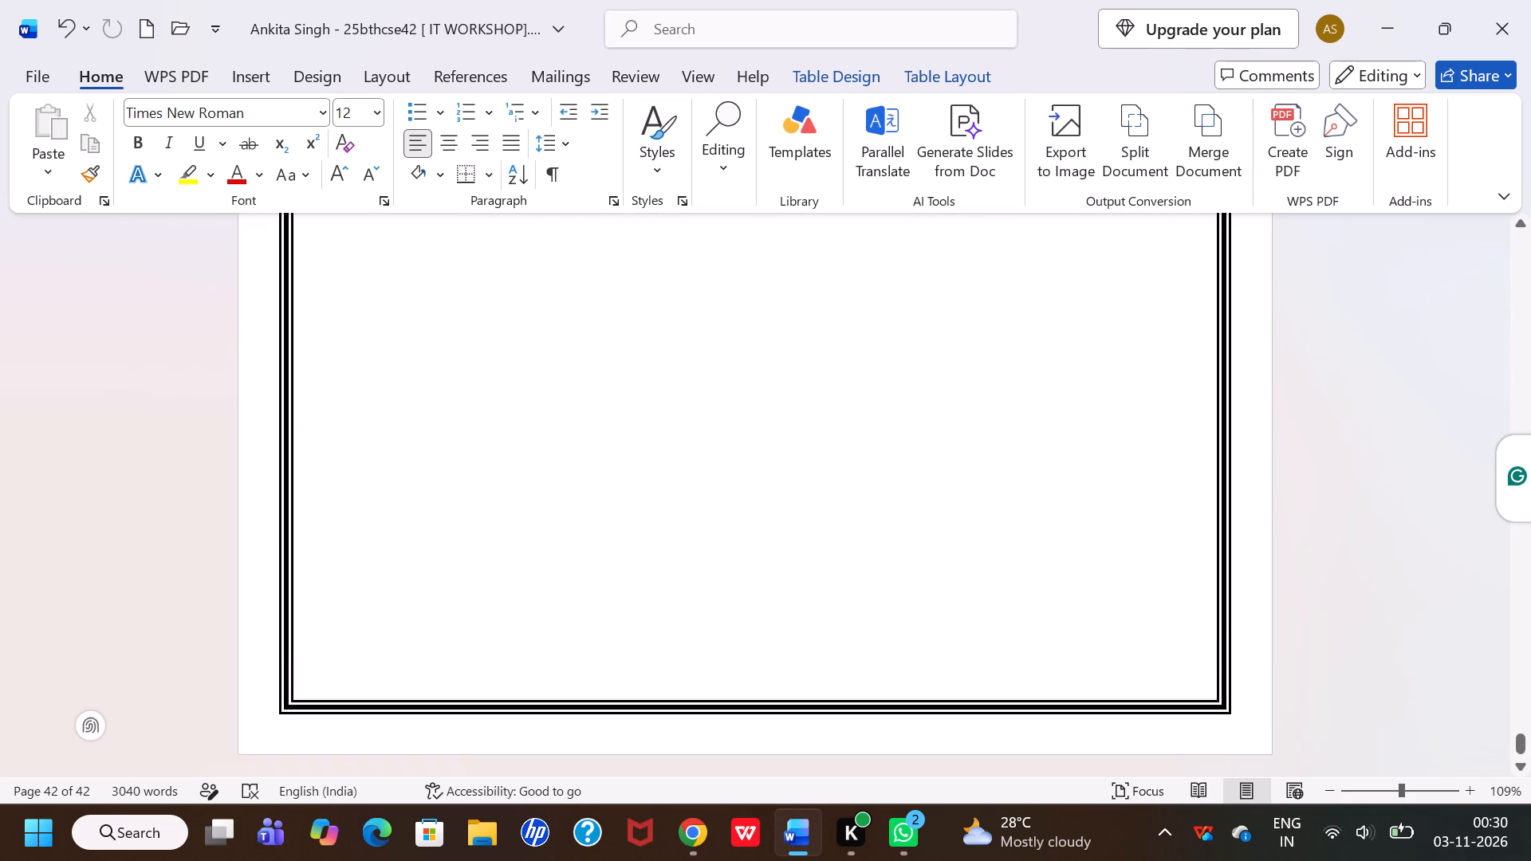
scroll(781, 452, up, 8)
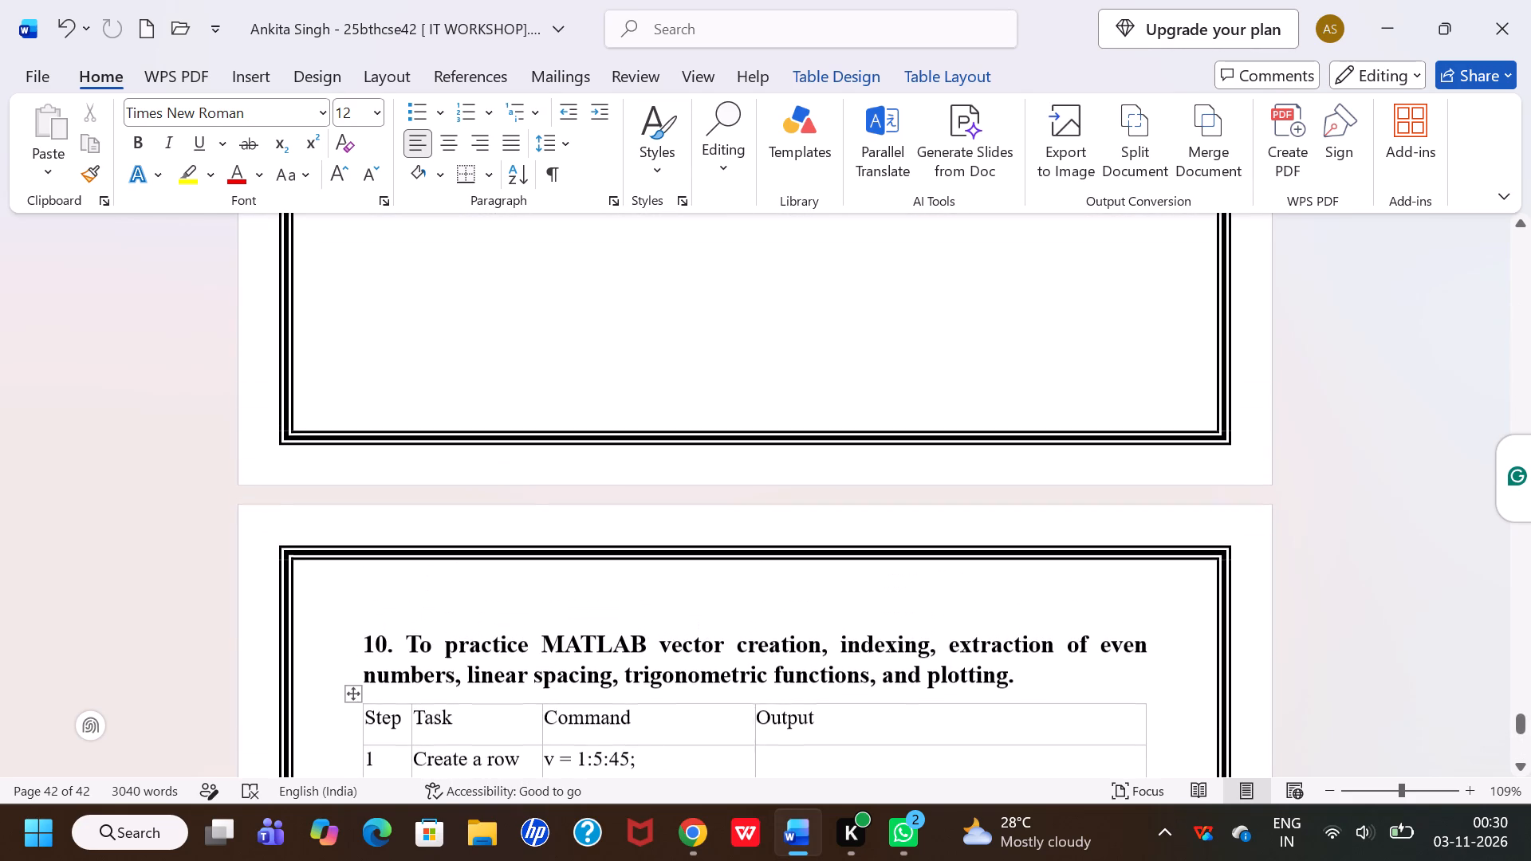
scroll(781, 452, down, 1)
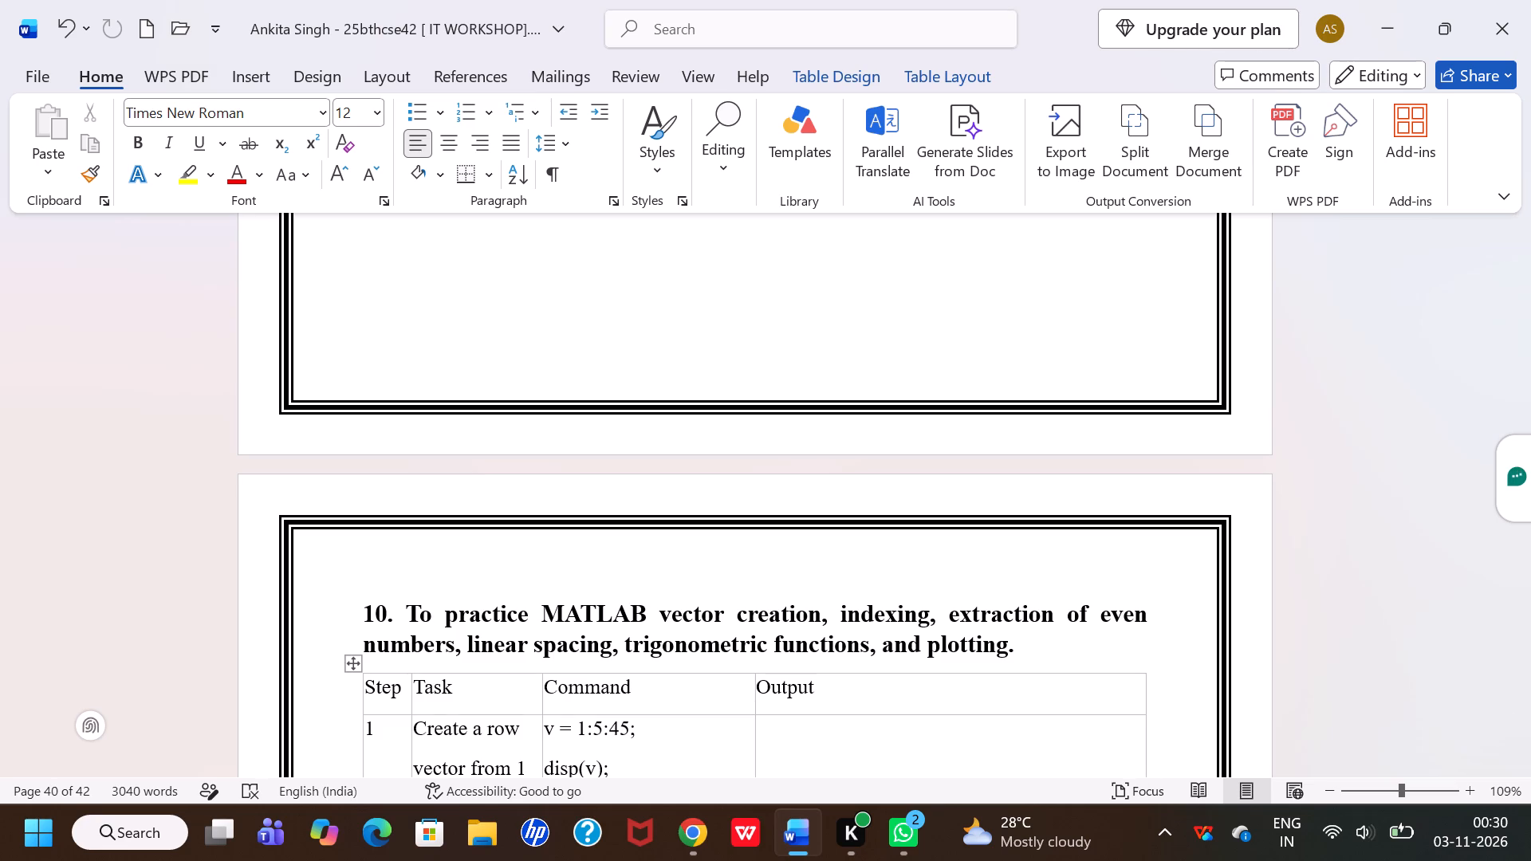
scroll(781, 452, up, 4)
scroll(781, 452, down, 4)
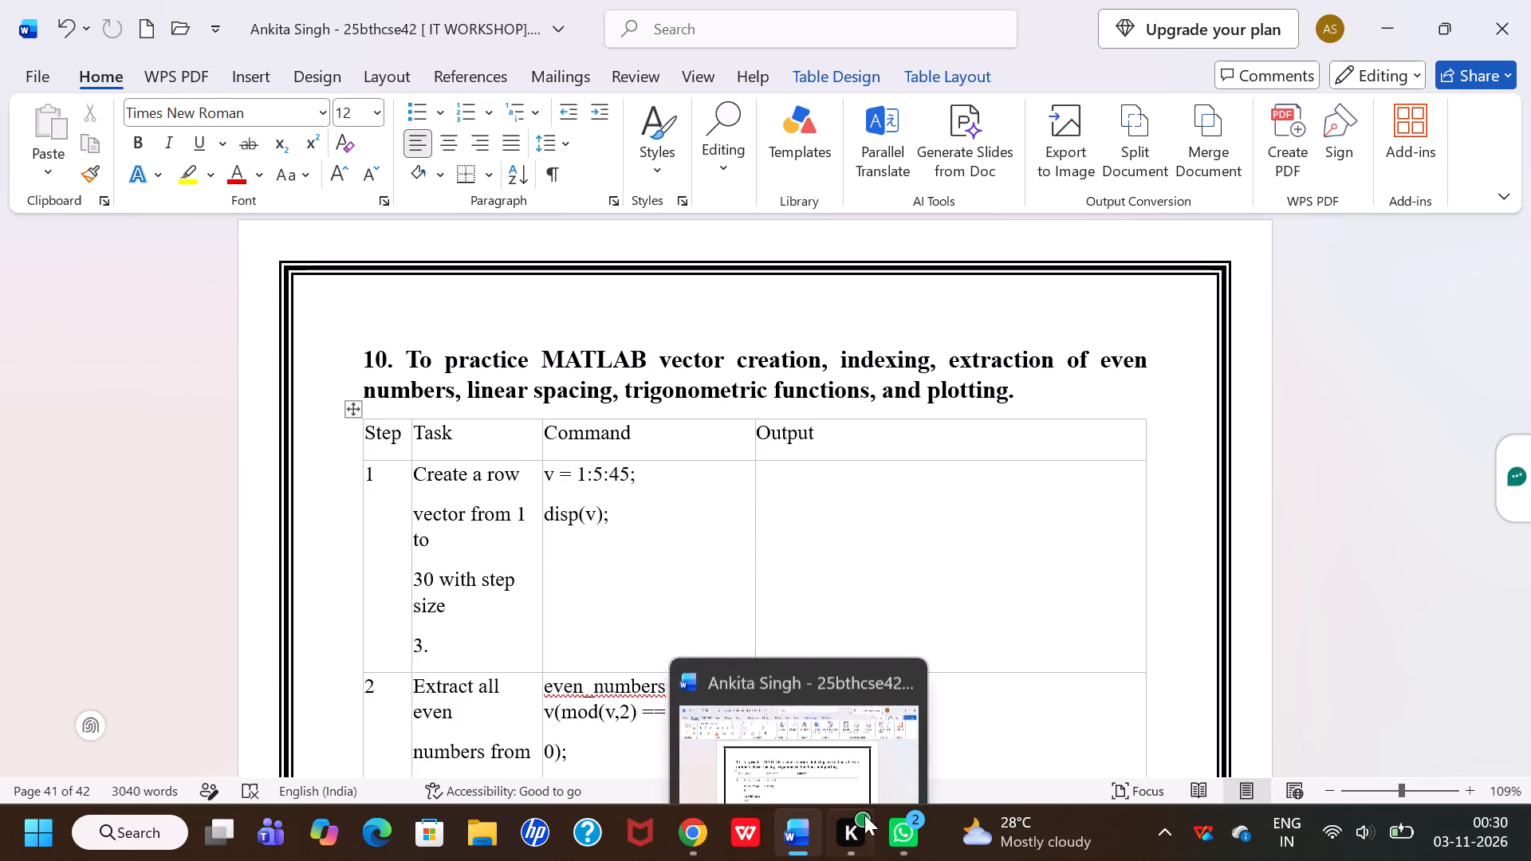
Switch to the online copy IT_file_2.0 in Chrome and examine the Amplitude Modulated (AM) Signal tables and picture.
click(687, 825)
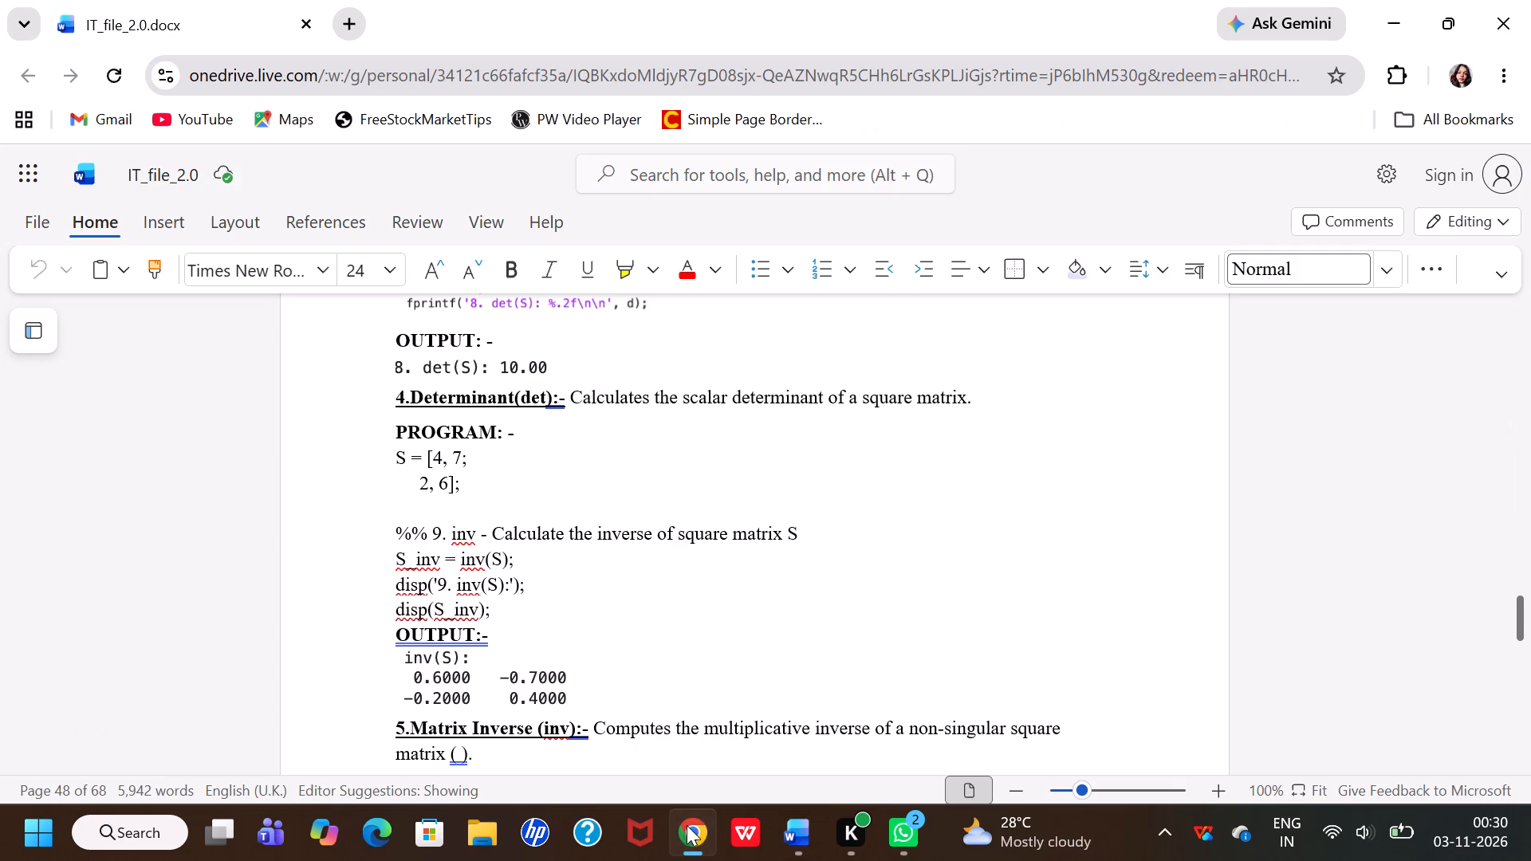
scroll(715, 651, up, 8)
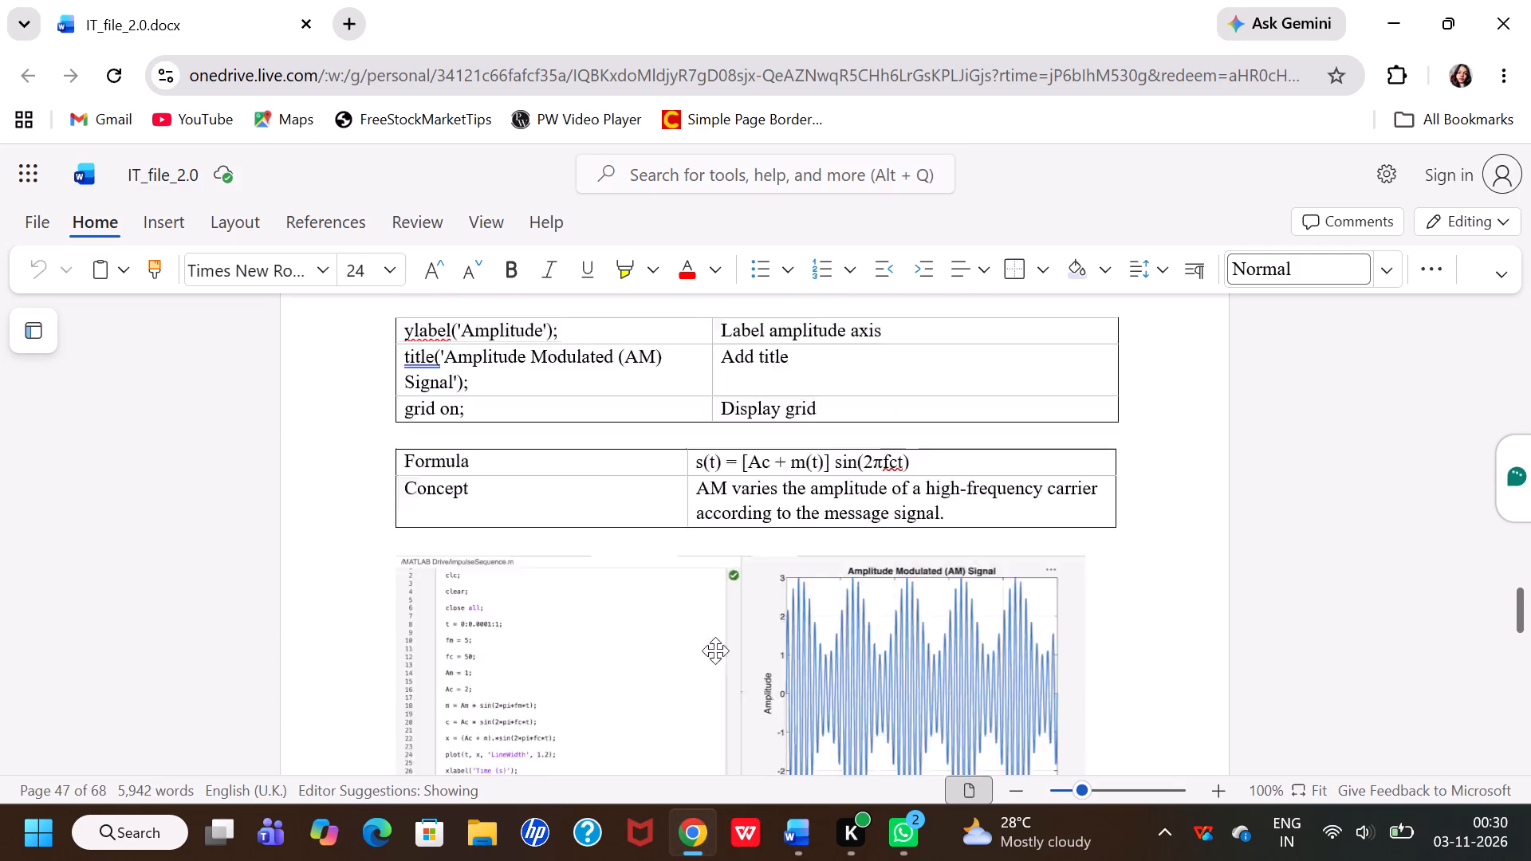
scroll(715, 651, up, 1)
scroll(715, 651, down, 3)
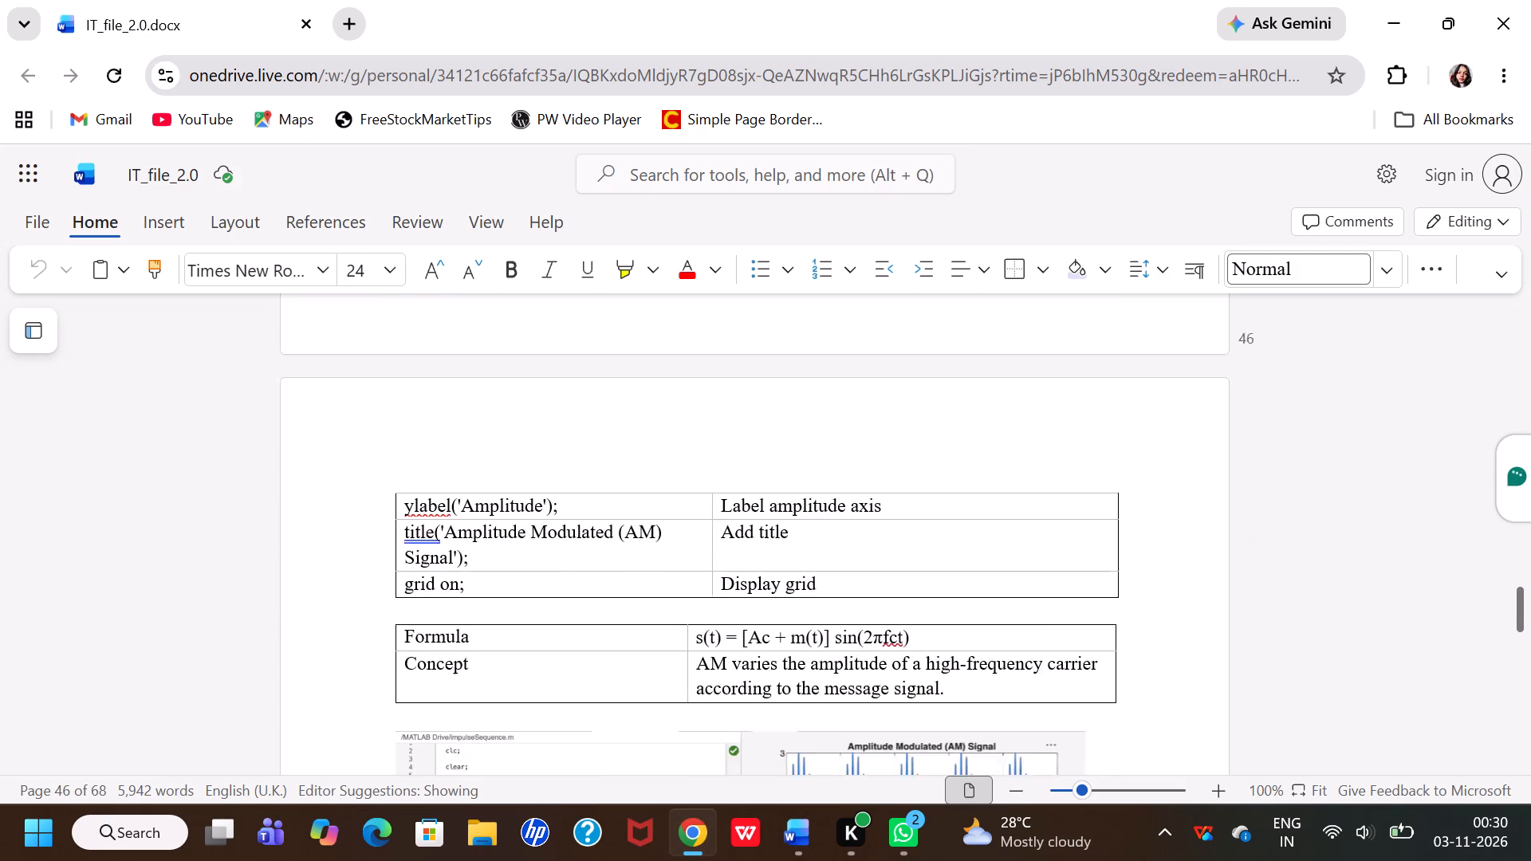
scroll(715, 651, down, 3)
scroll(715, 651, up, 5)
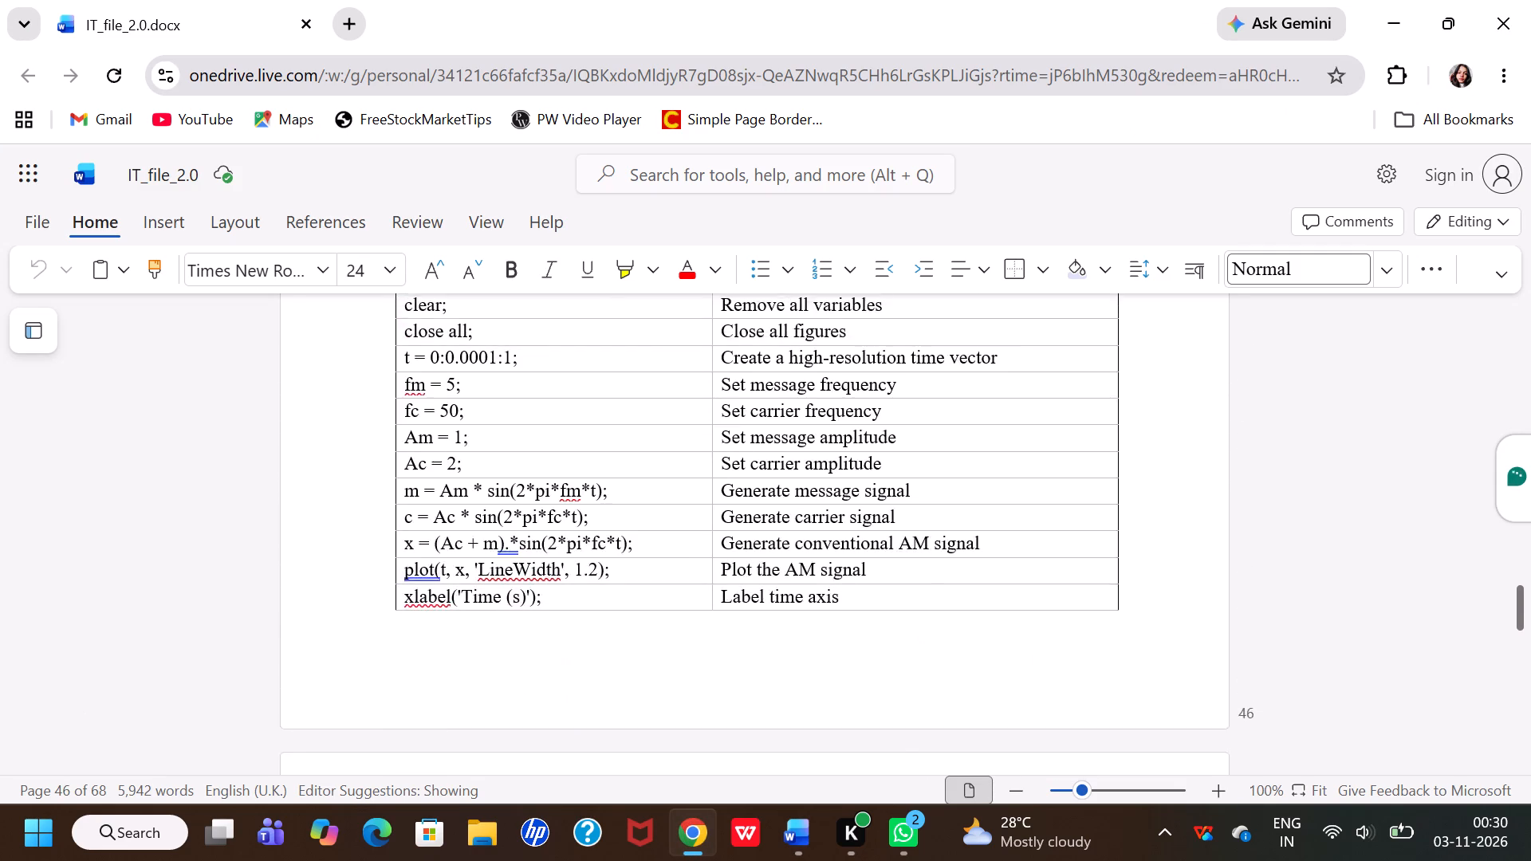
Examine the signal pages back to the Sinc Signal, and forward through Random Noise and the rectangular pulse to the AM Signal.
scroll(715, 651, up, 7)
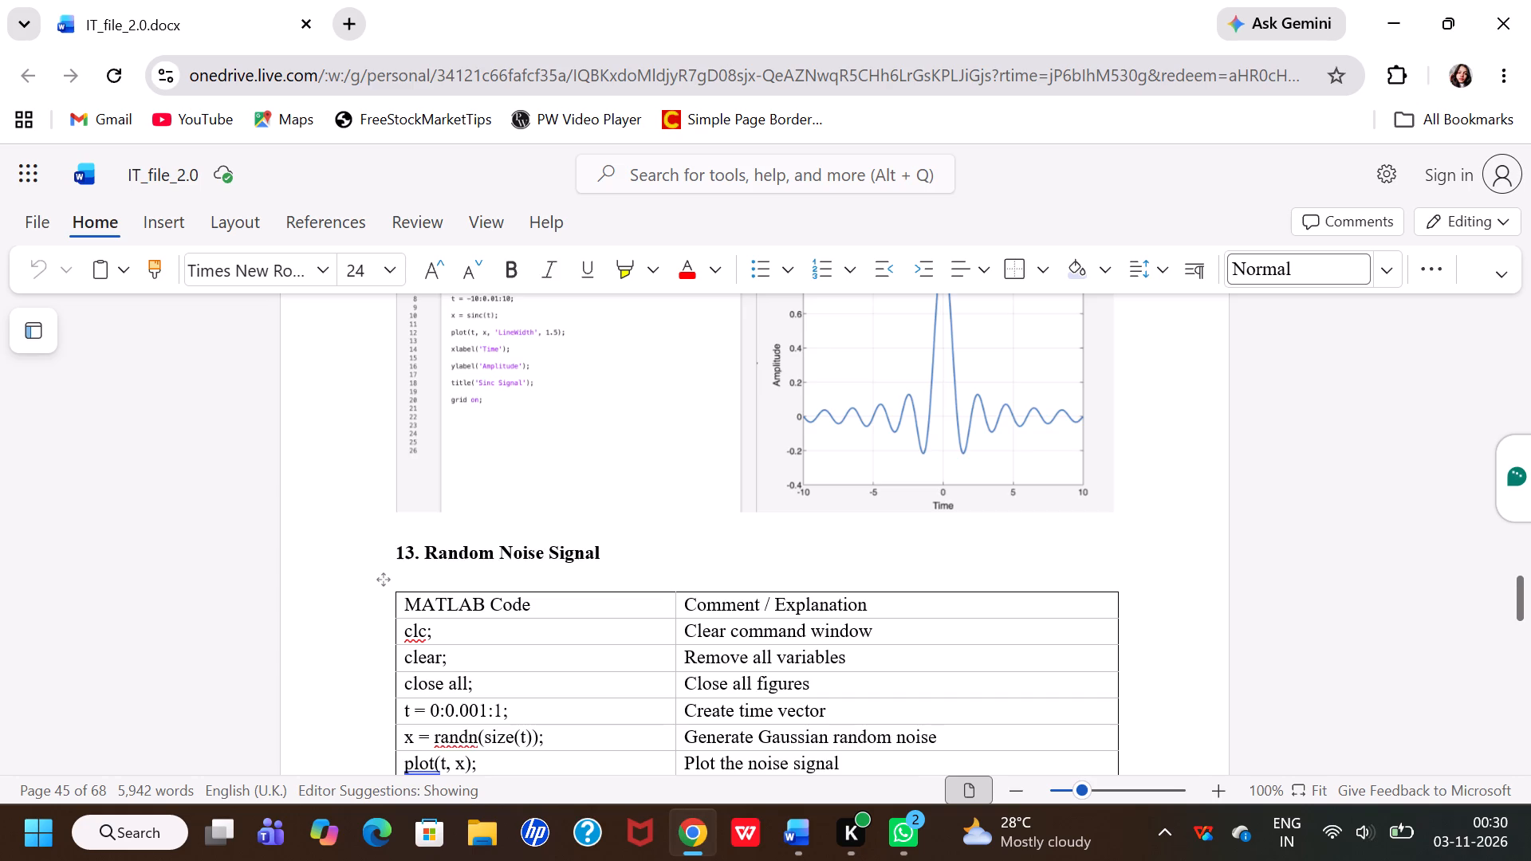
scroll(715, 651, up, 5)
scroll(715, 651, down, 3)
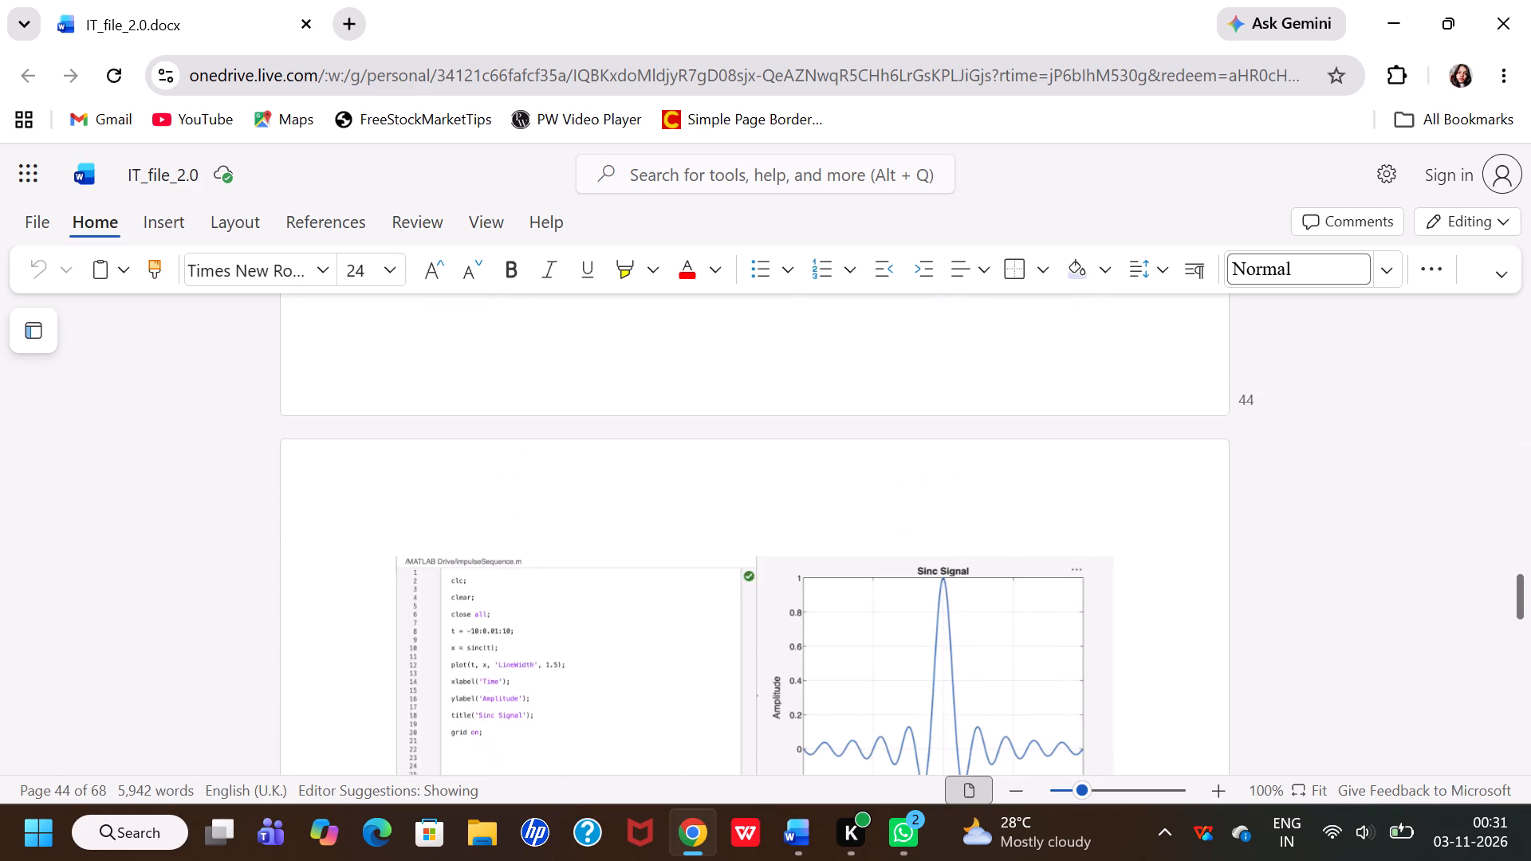
scroll(715, 651, down, 9)
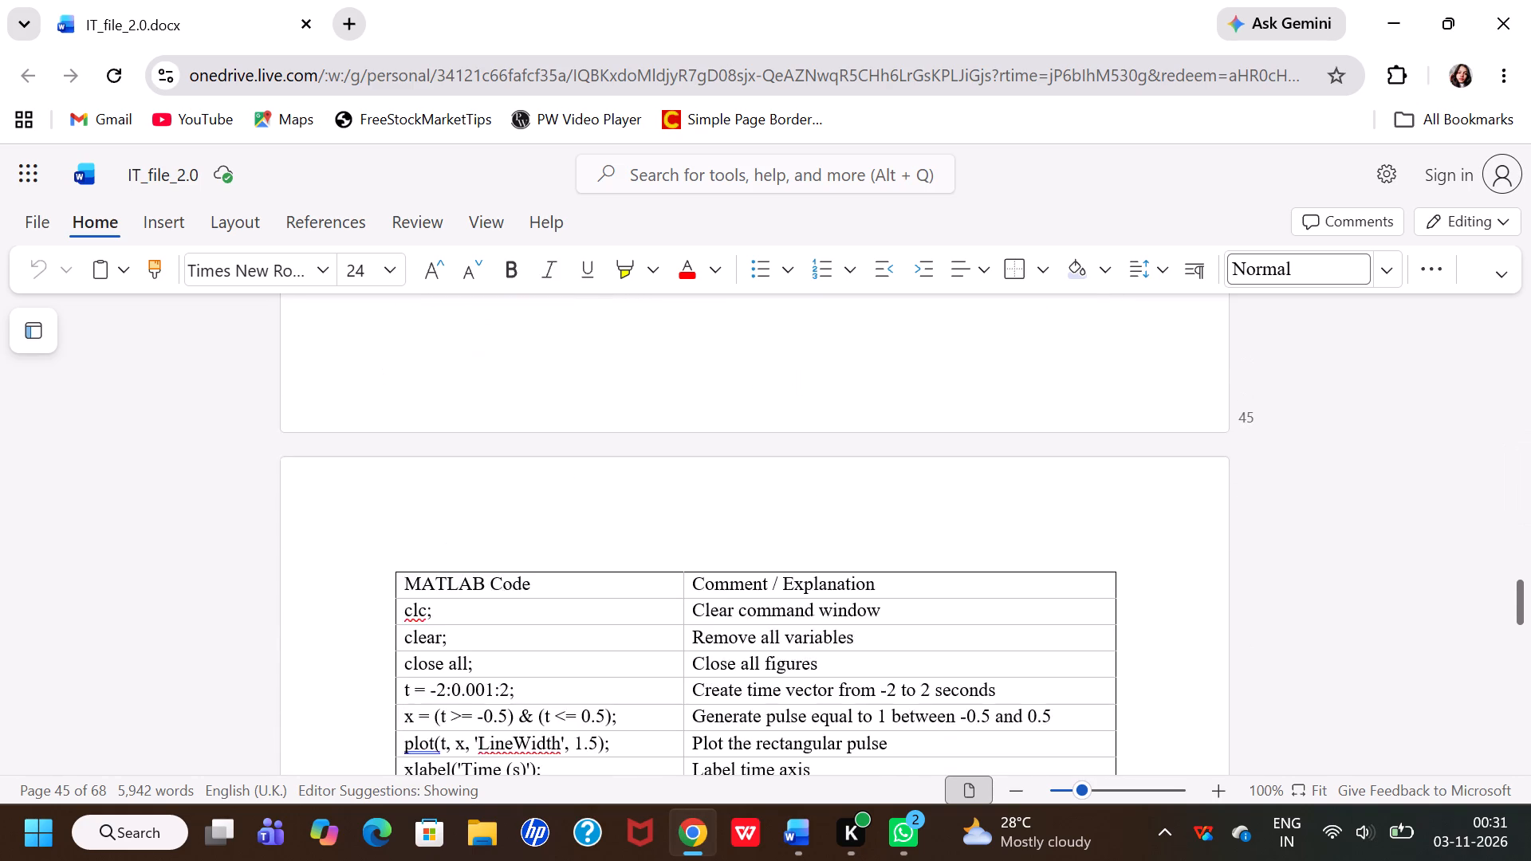
scroll(715, 651, down, 9)
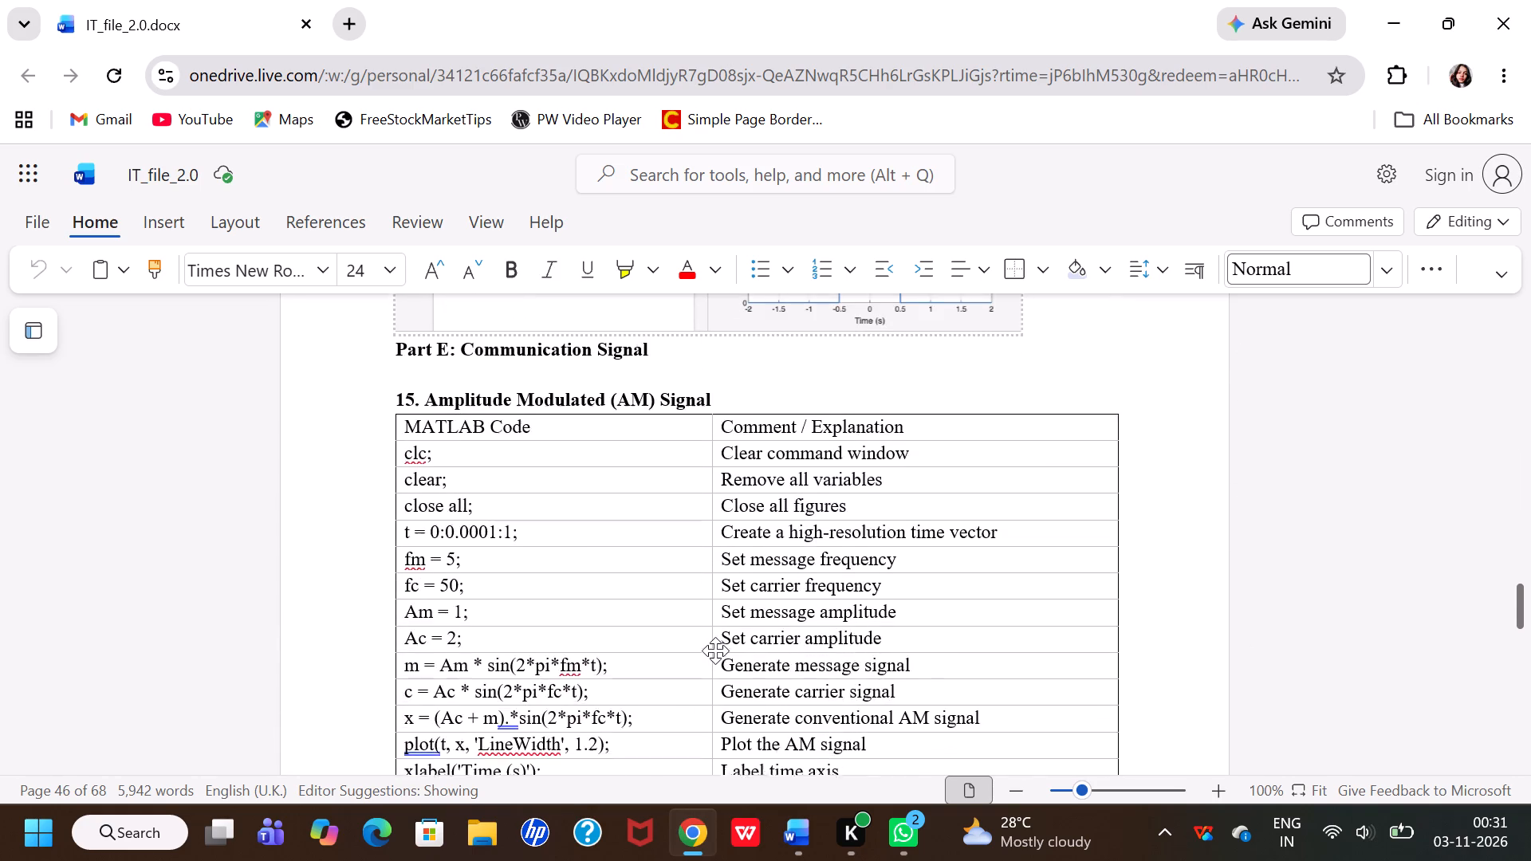
scroll(715, 651, down, 8)
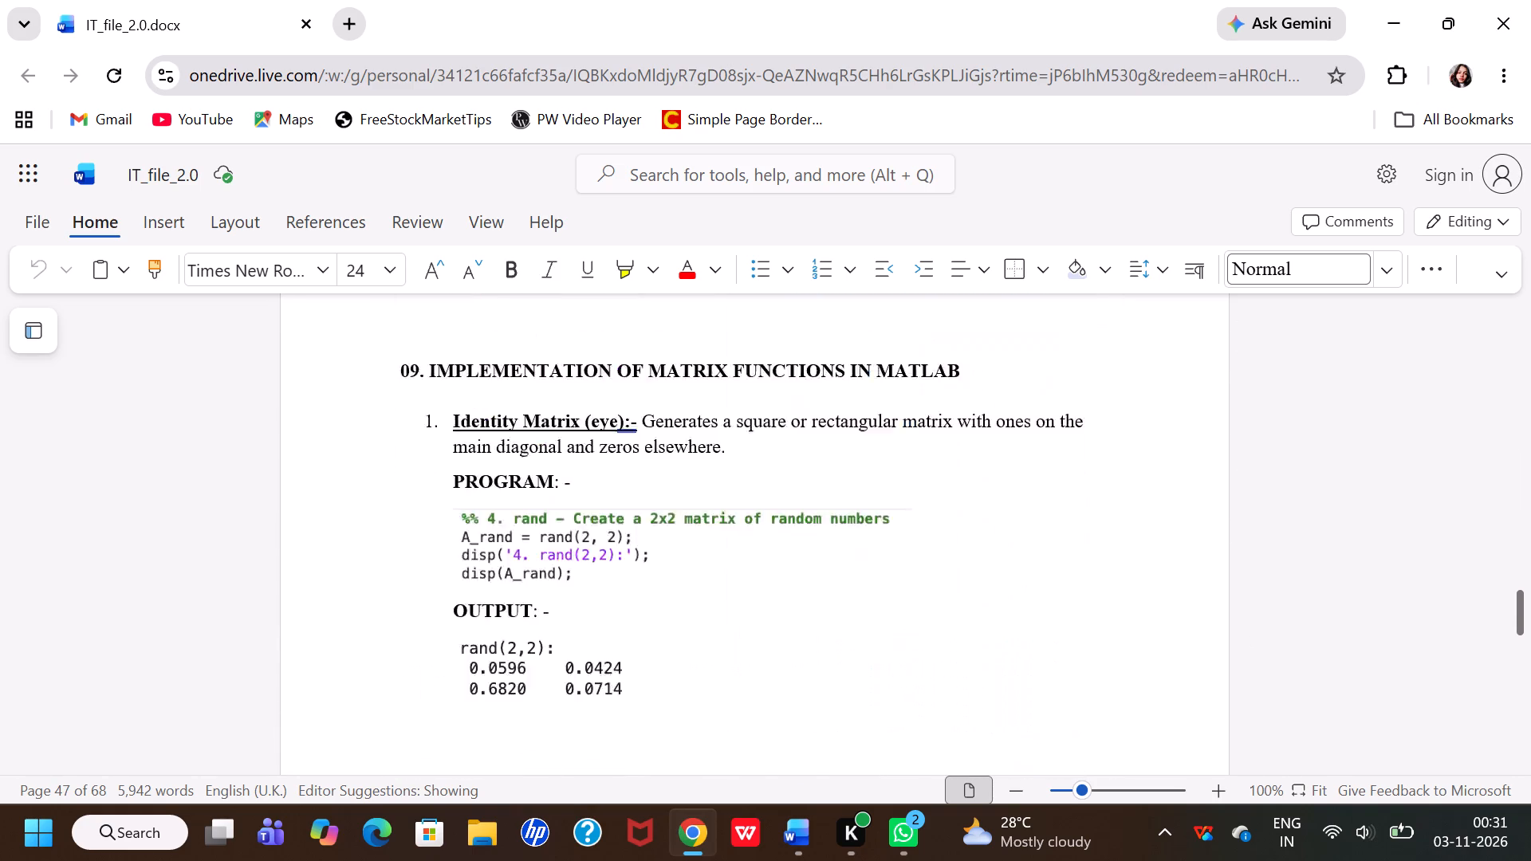
scroll(715, 651, down, 4)
scroll(715, 651, up, 2)
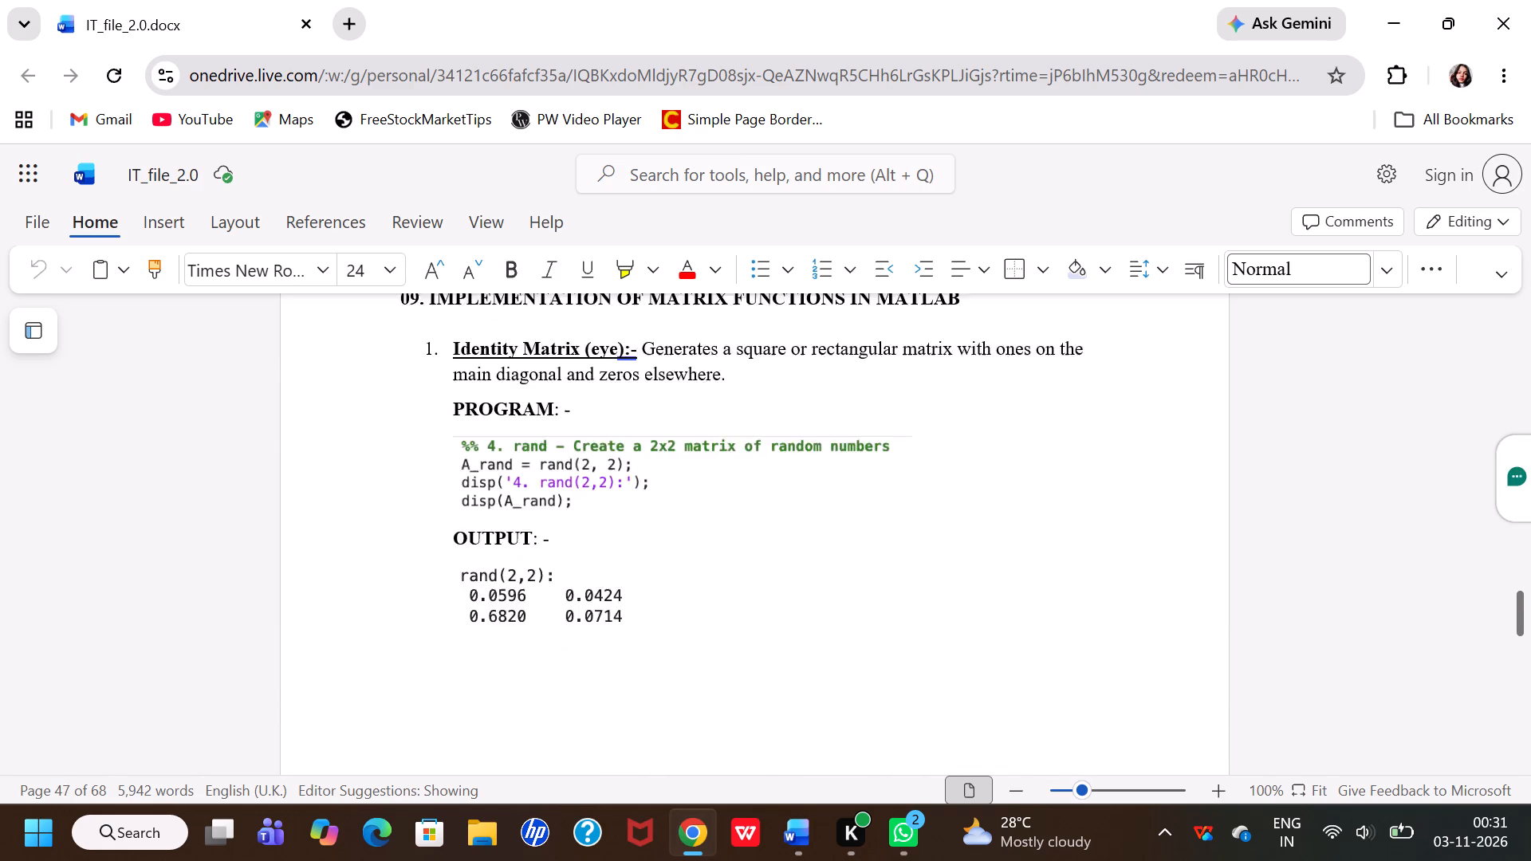
scroll(715, 651, up, 1)
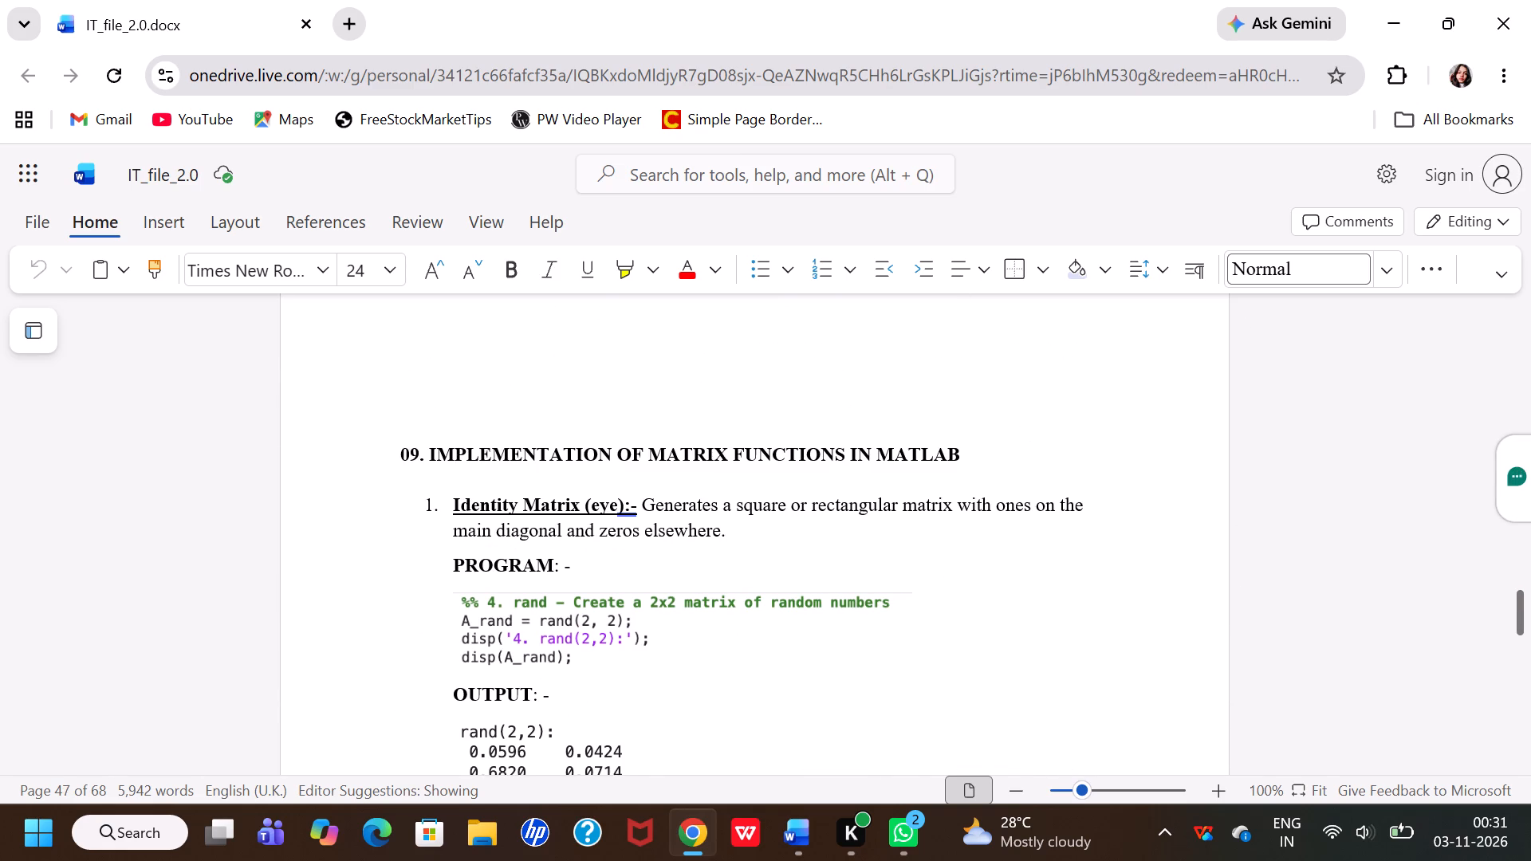
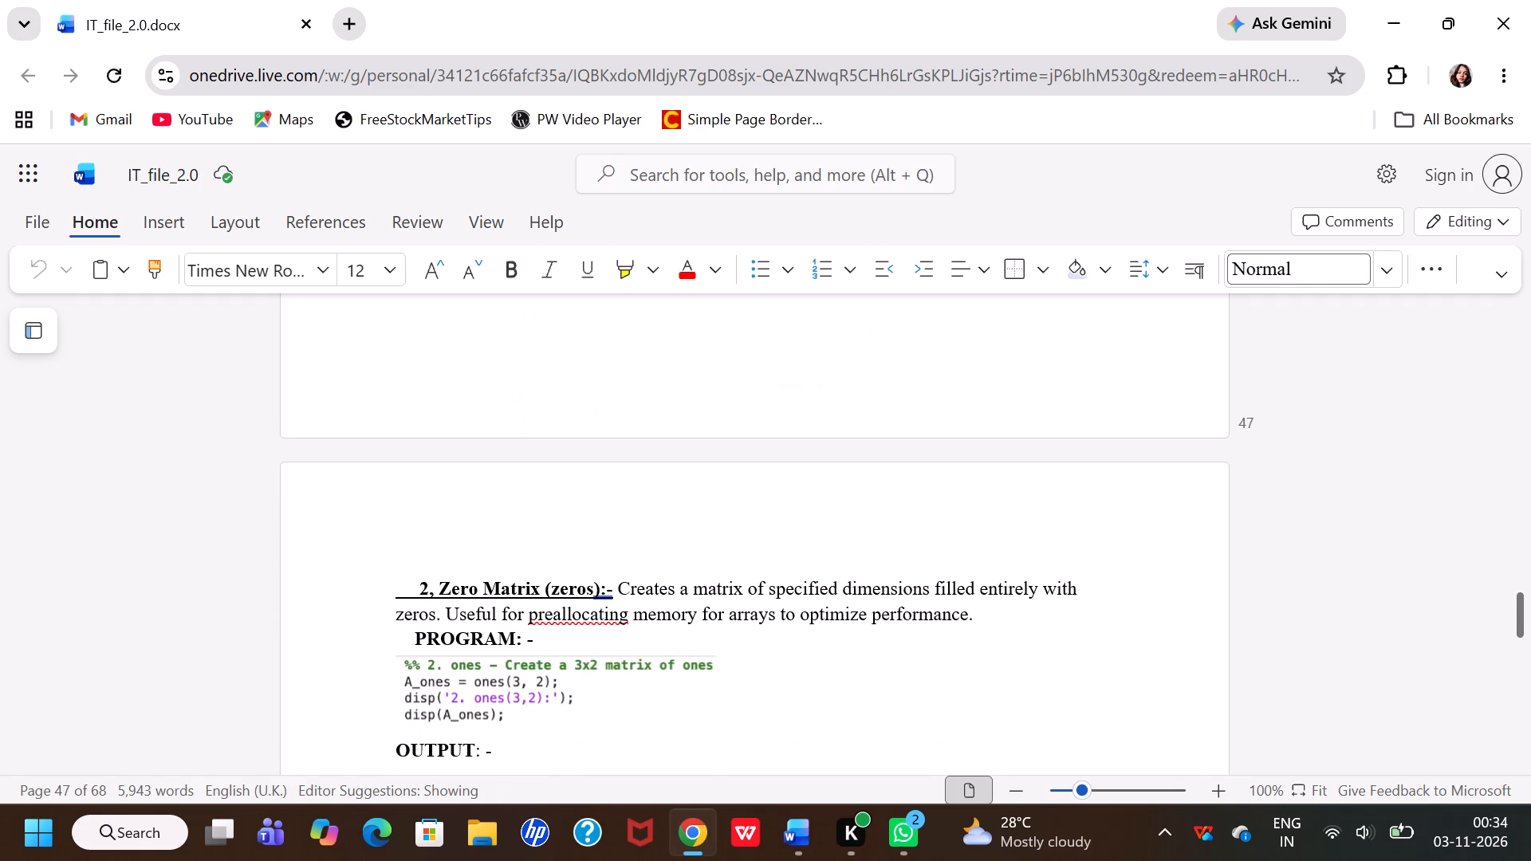
scroll(620, 434, up, 1)
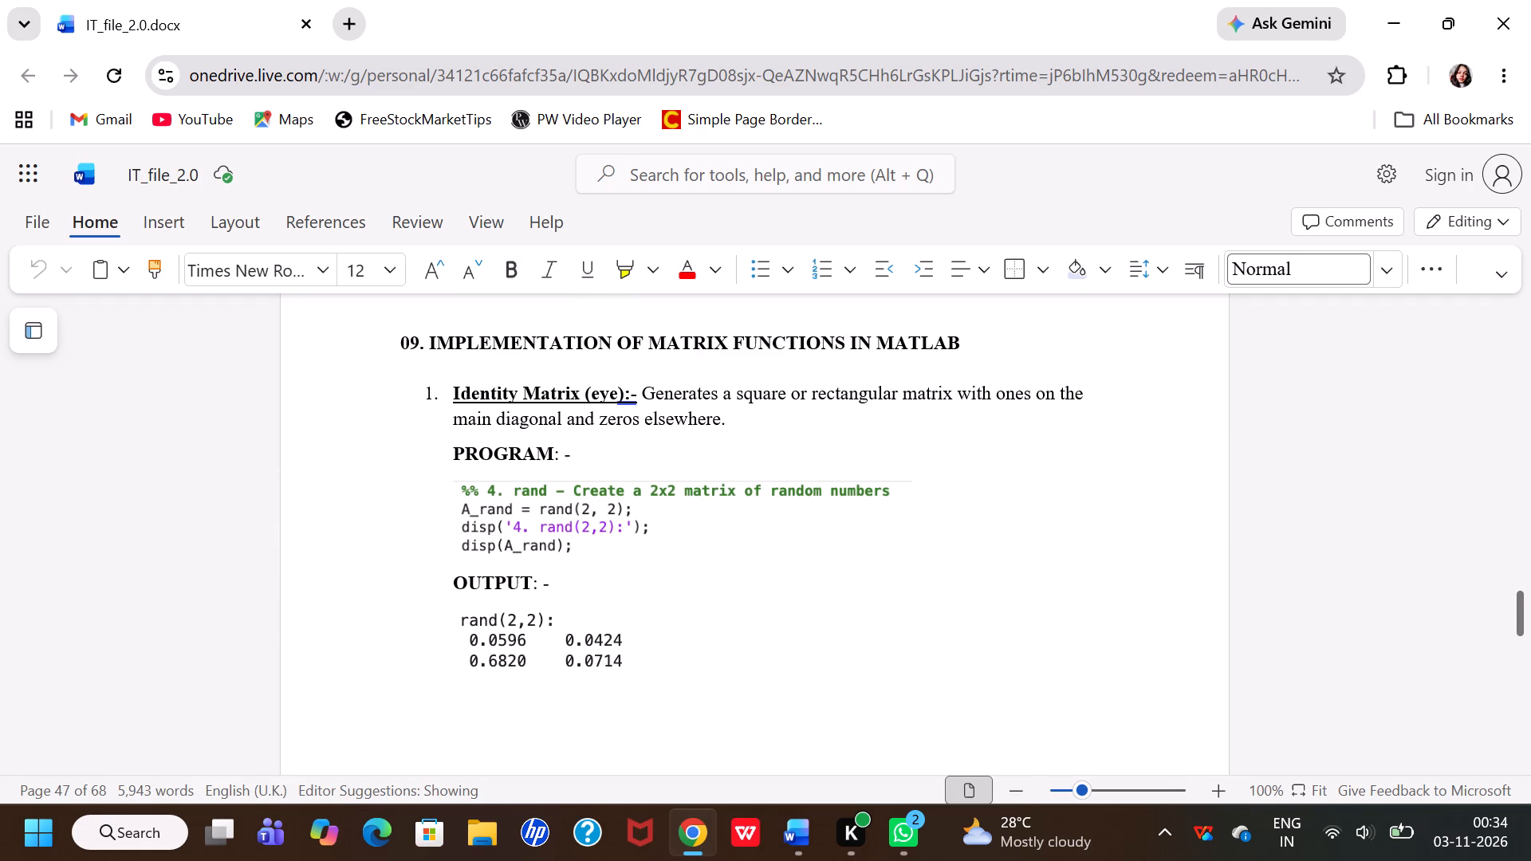
triple_click(509, 397)
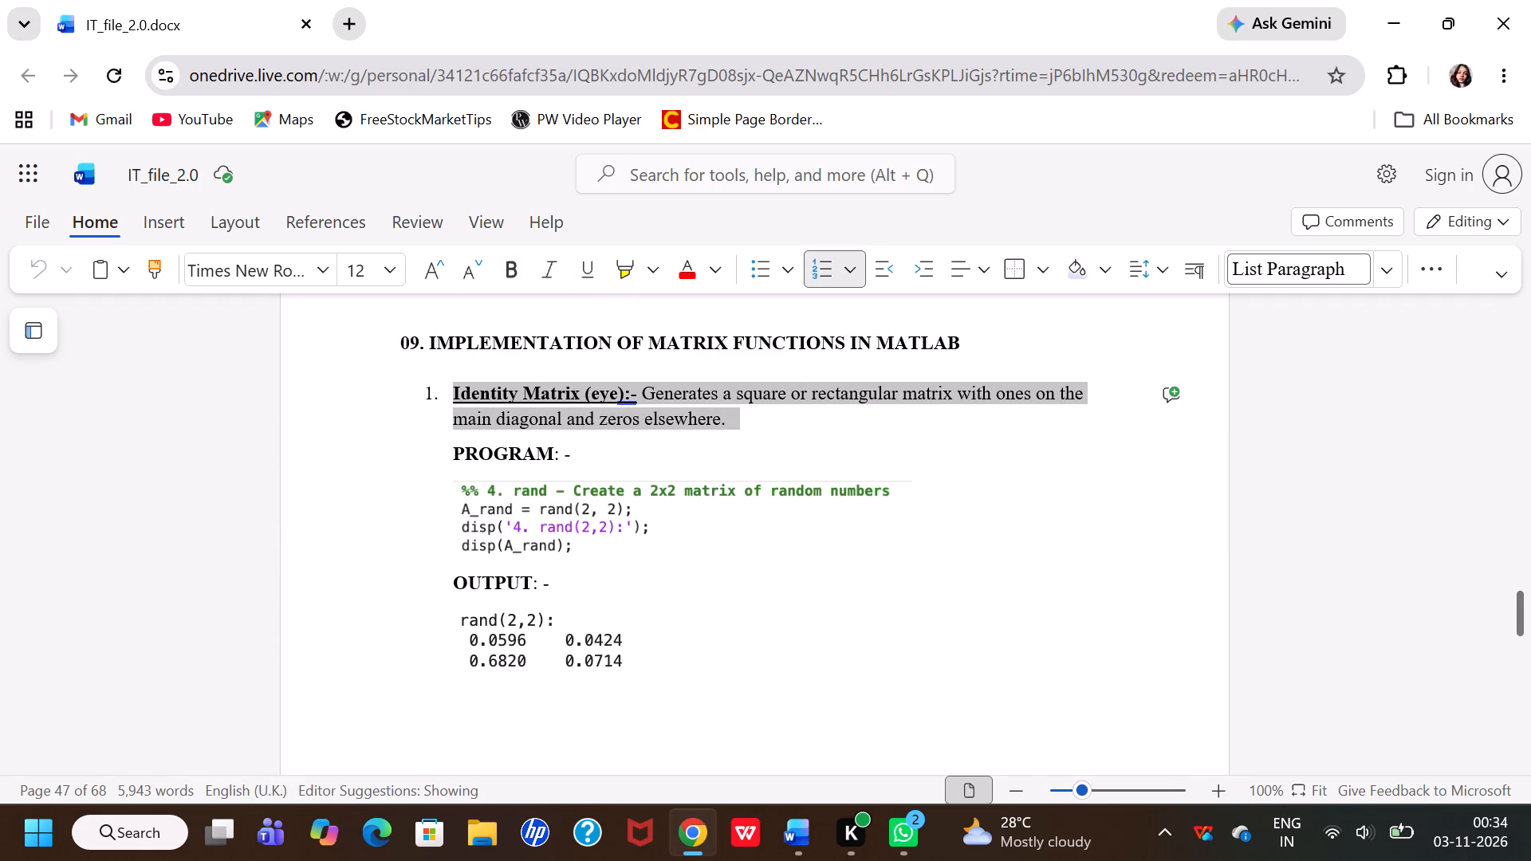
key(ctrl+c)
click(793, 818)
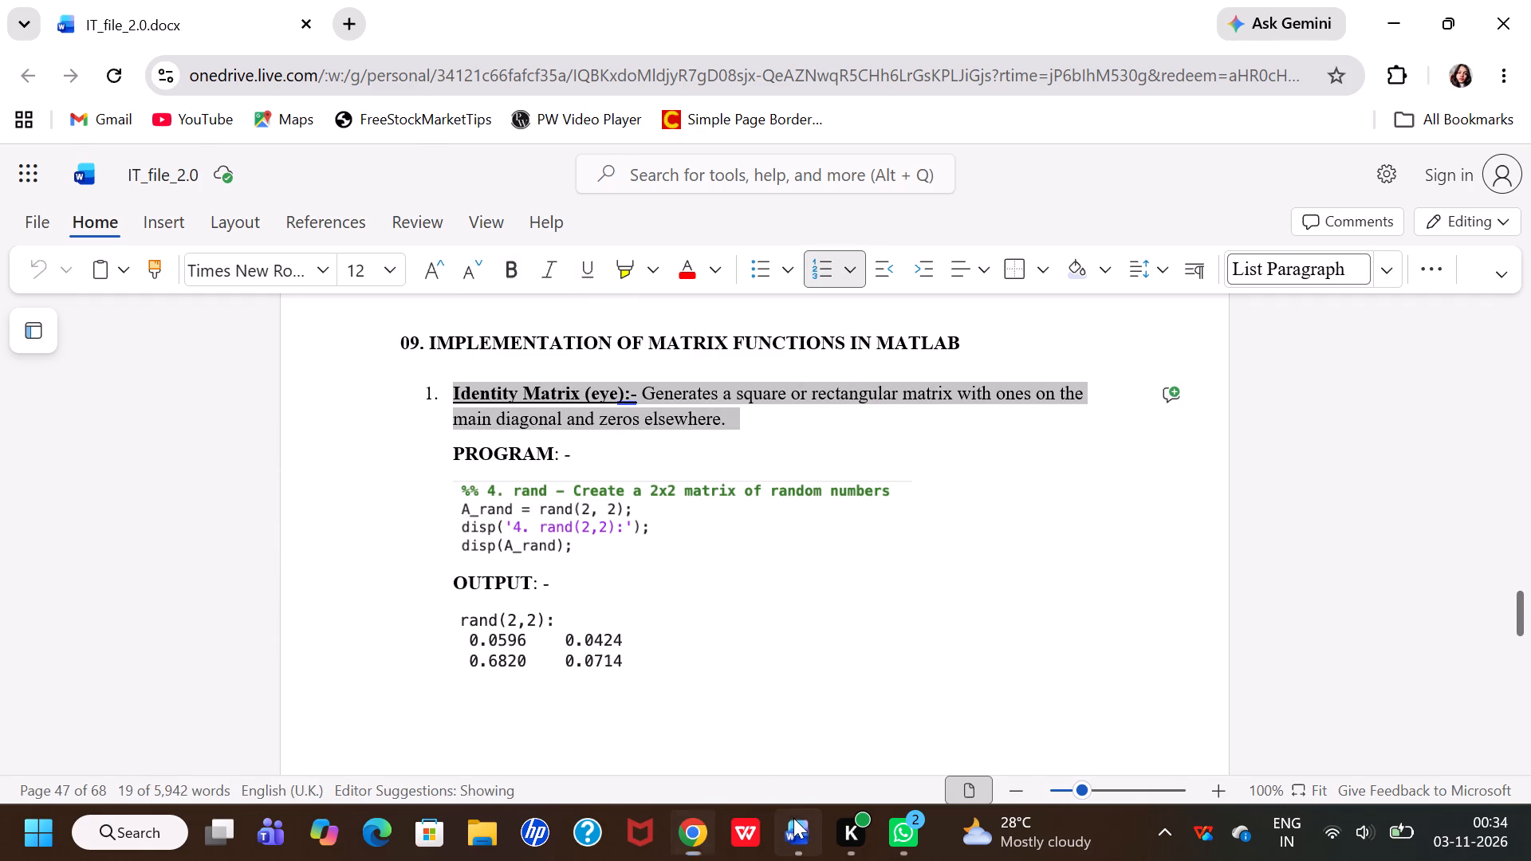
key(ctrl+v)
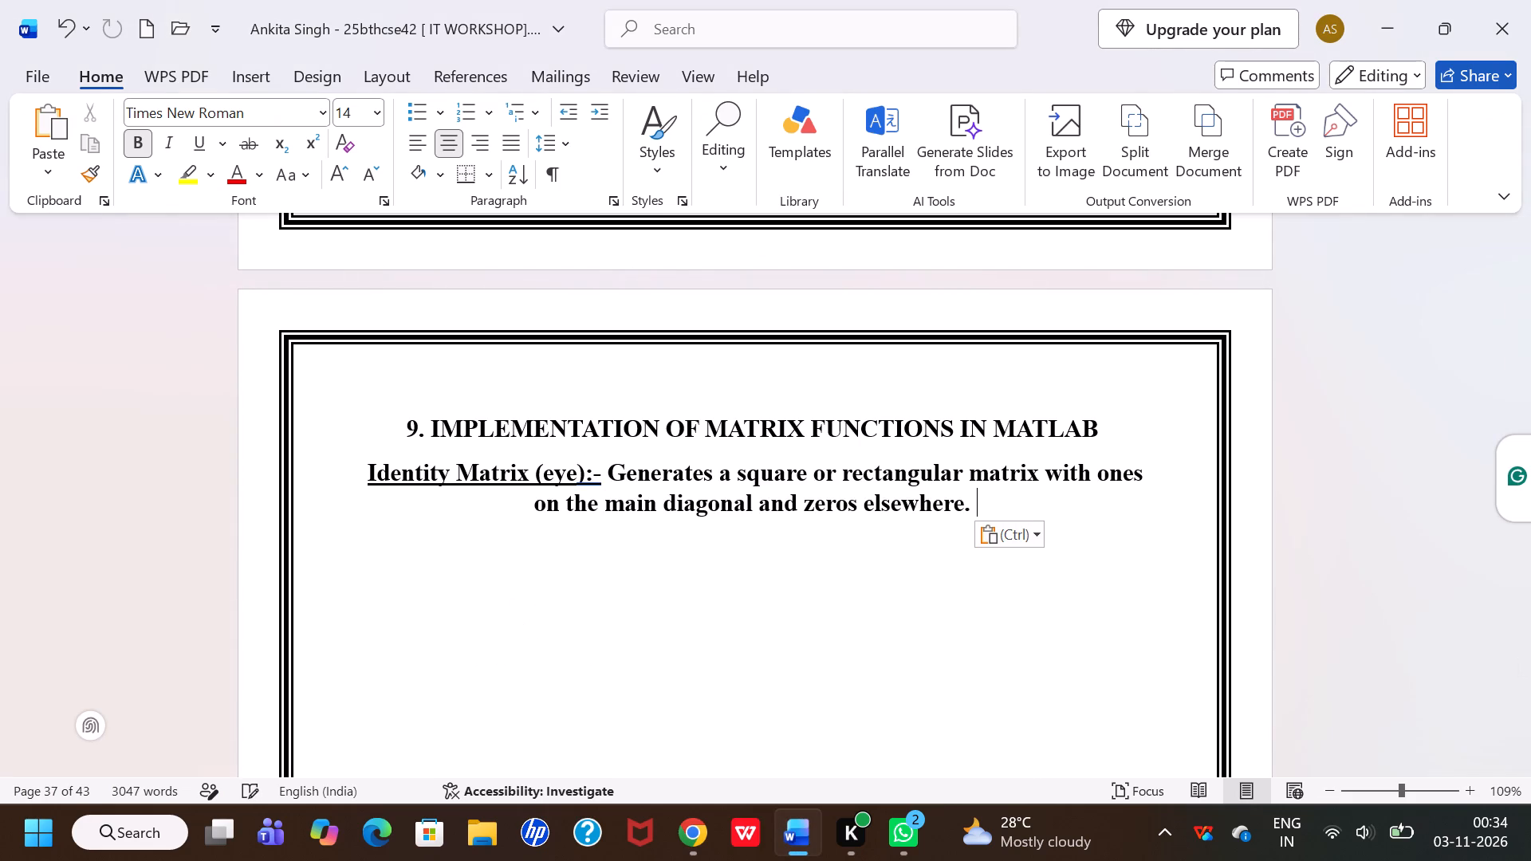
Format the pasted Identity Matrix (eye) definition as non-bold, size 12, justified text.
triple_click(639, 498)
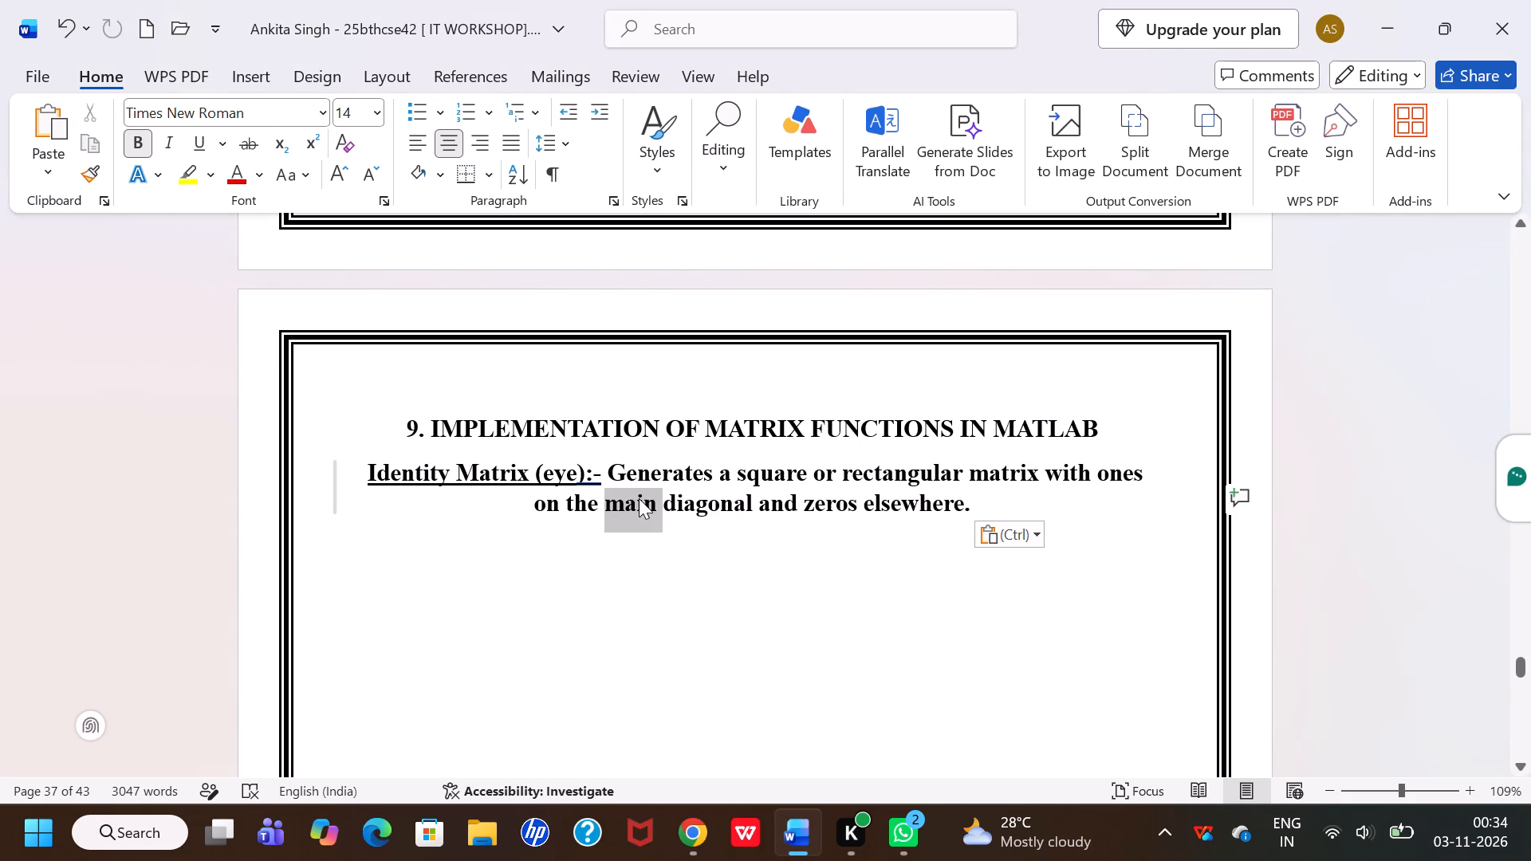
click(658, 457)
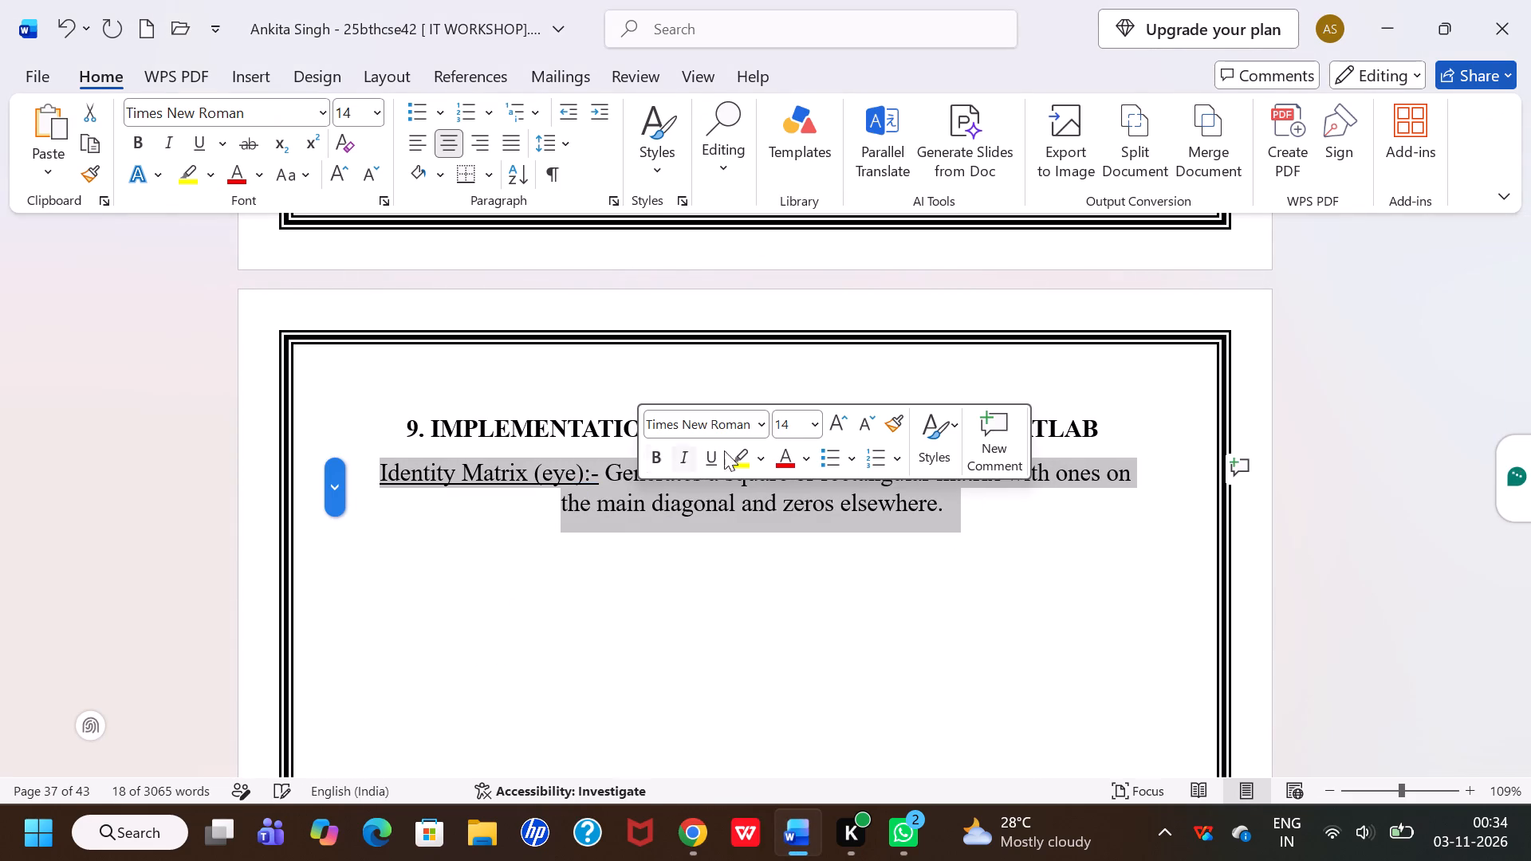
click(813, 422)
click(786, 125)
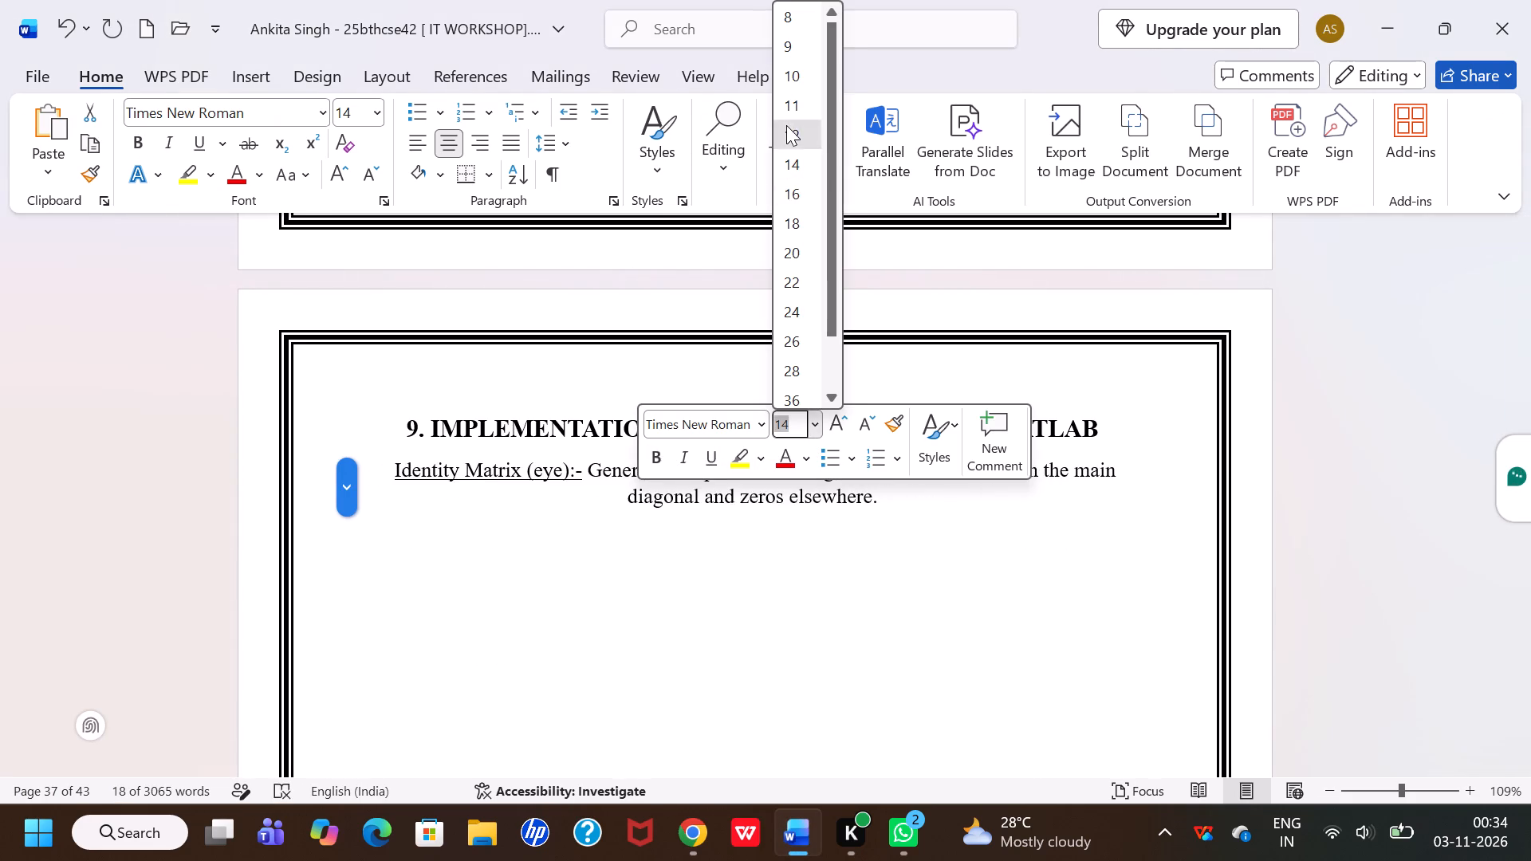
click(505, 126)
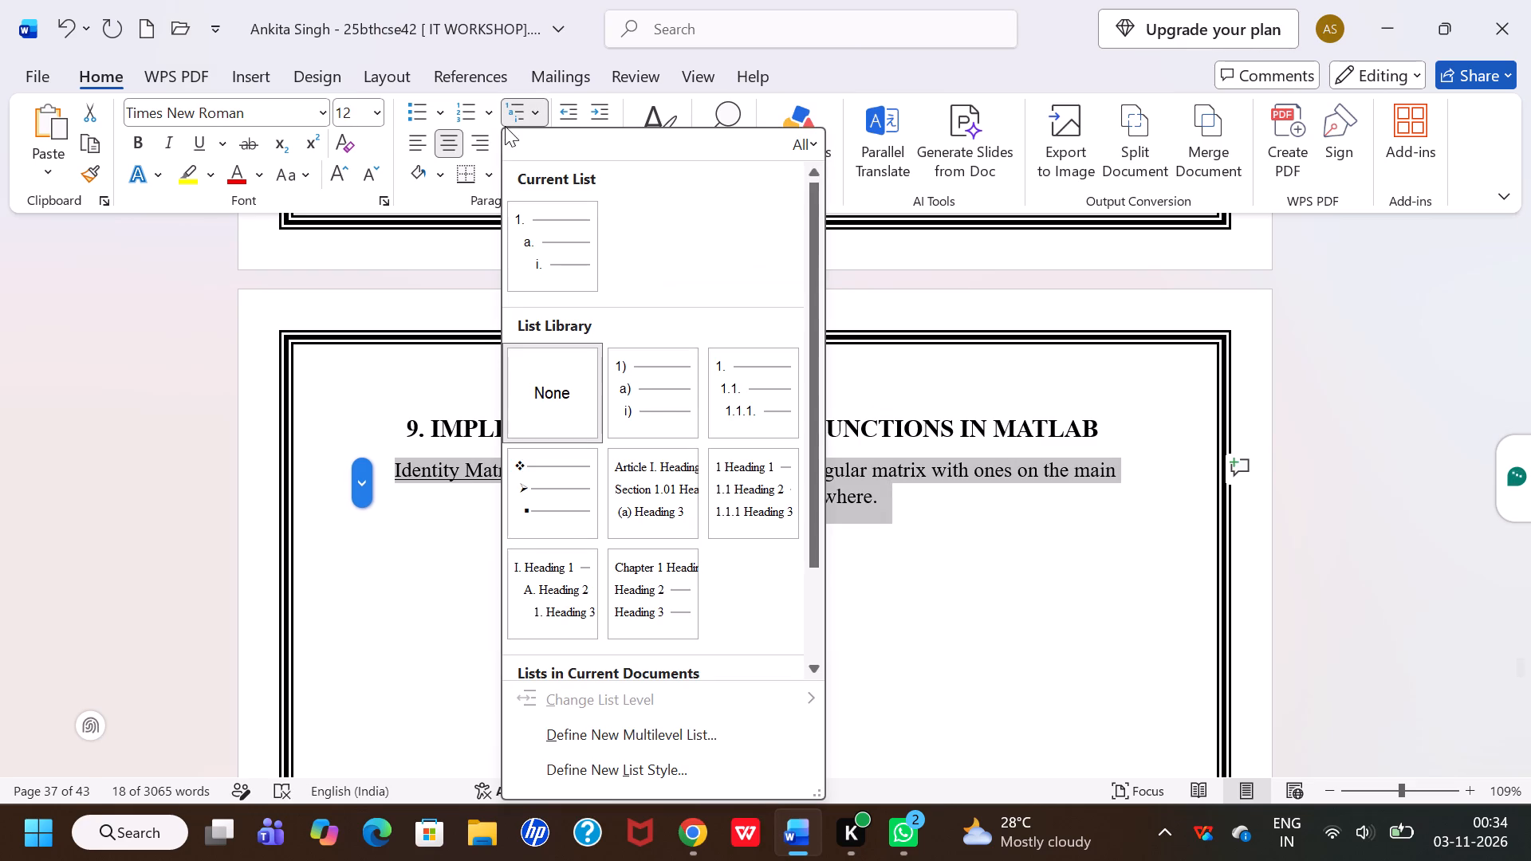
click(417, 143)
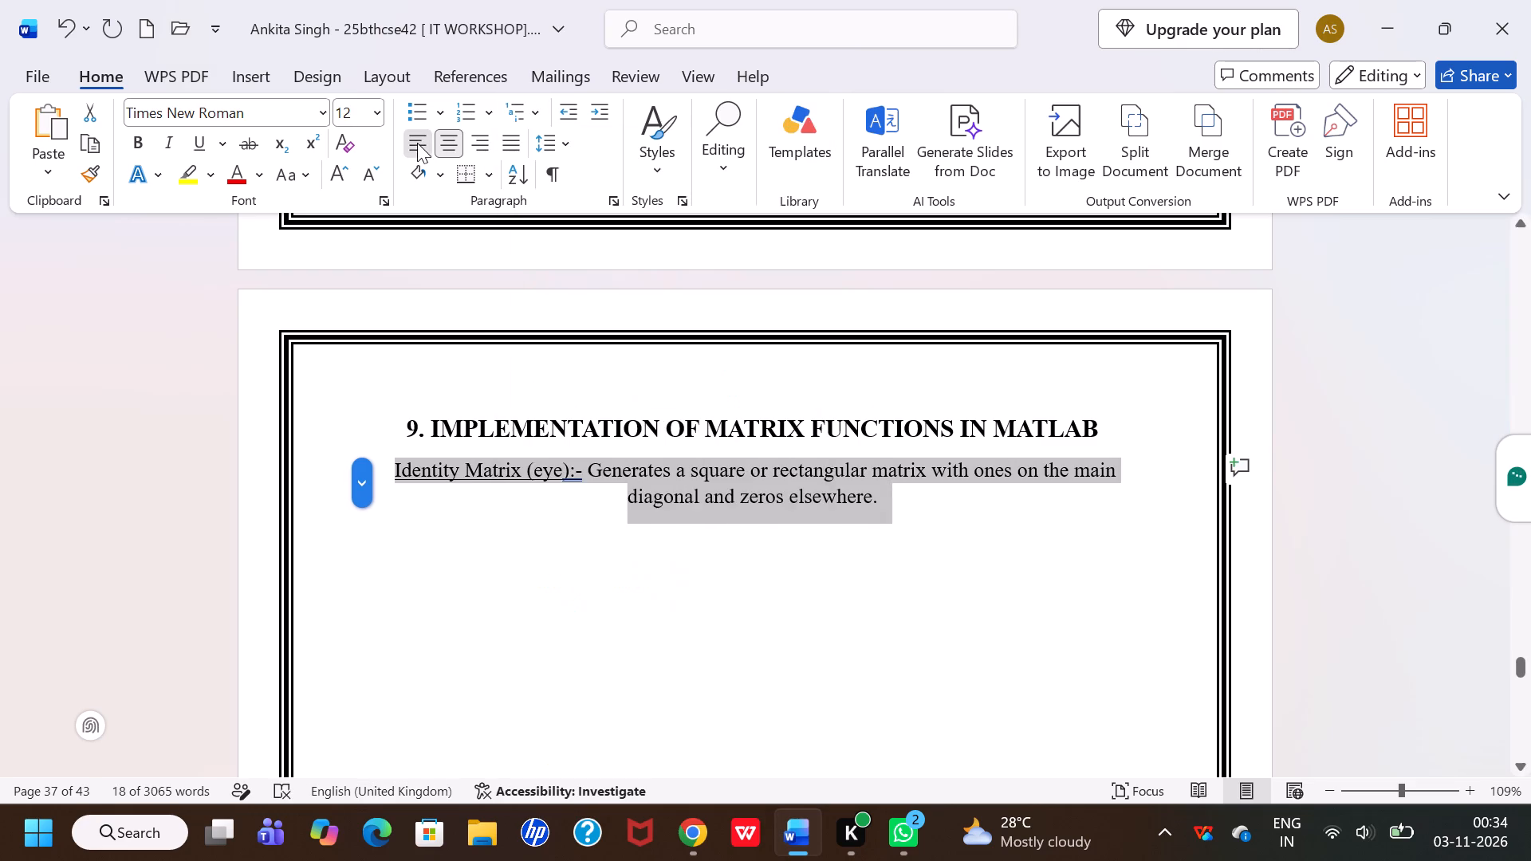
click(503, 148)
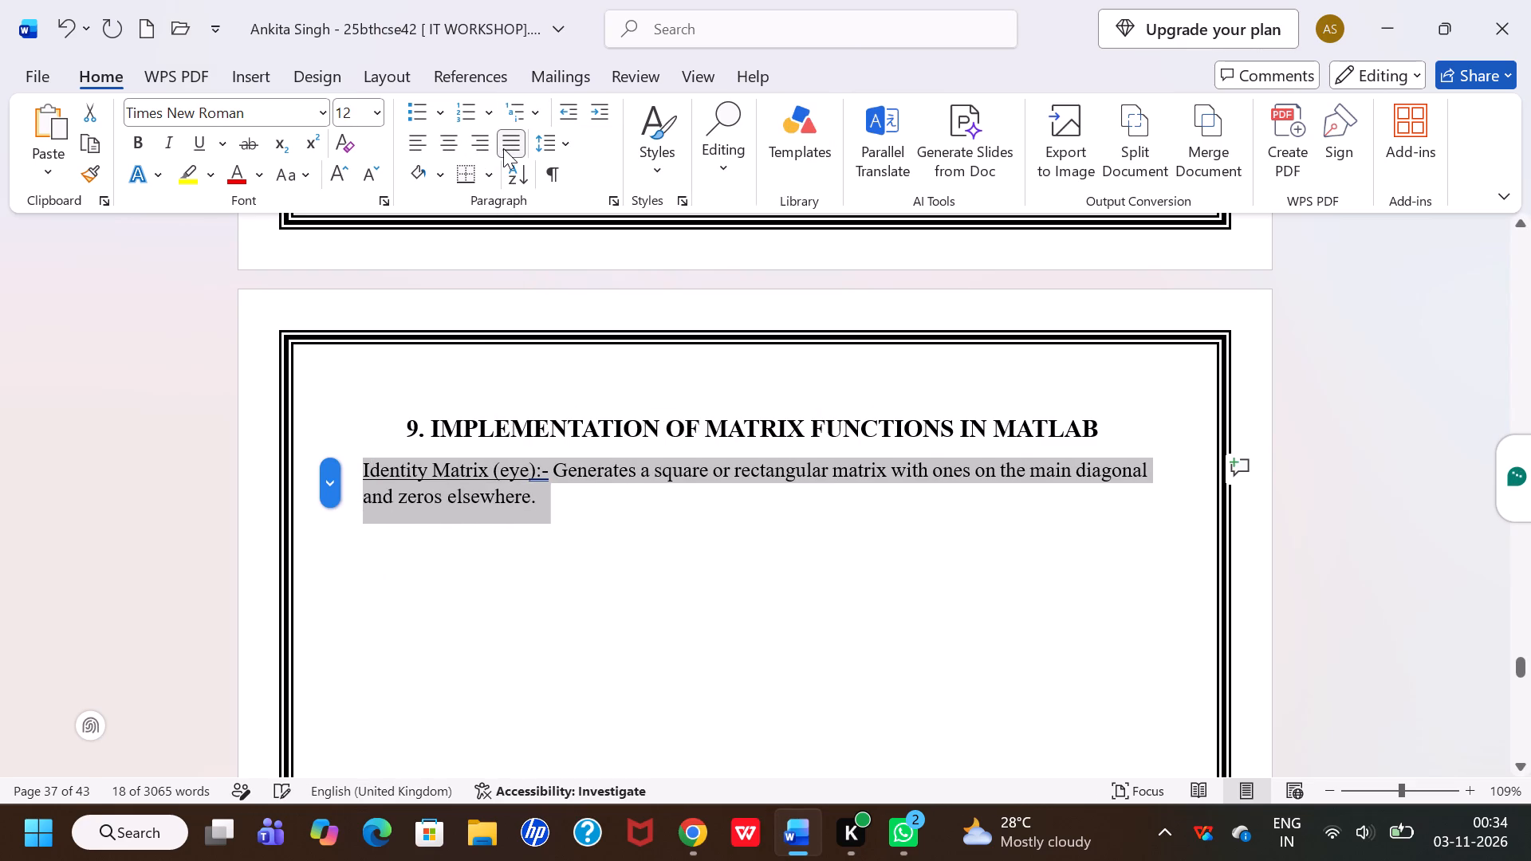
click(596, 556)
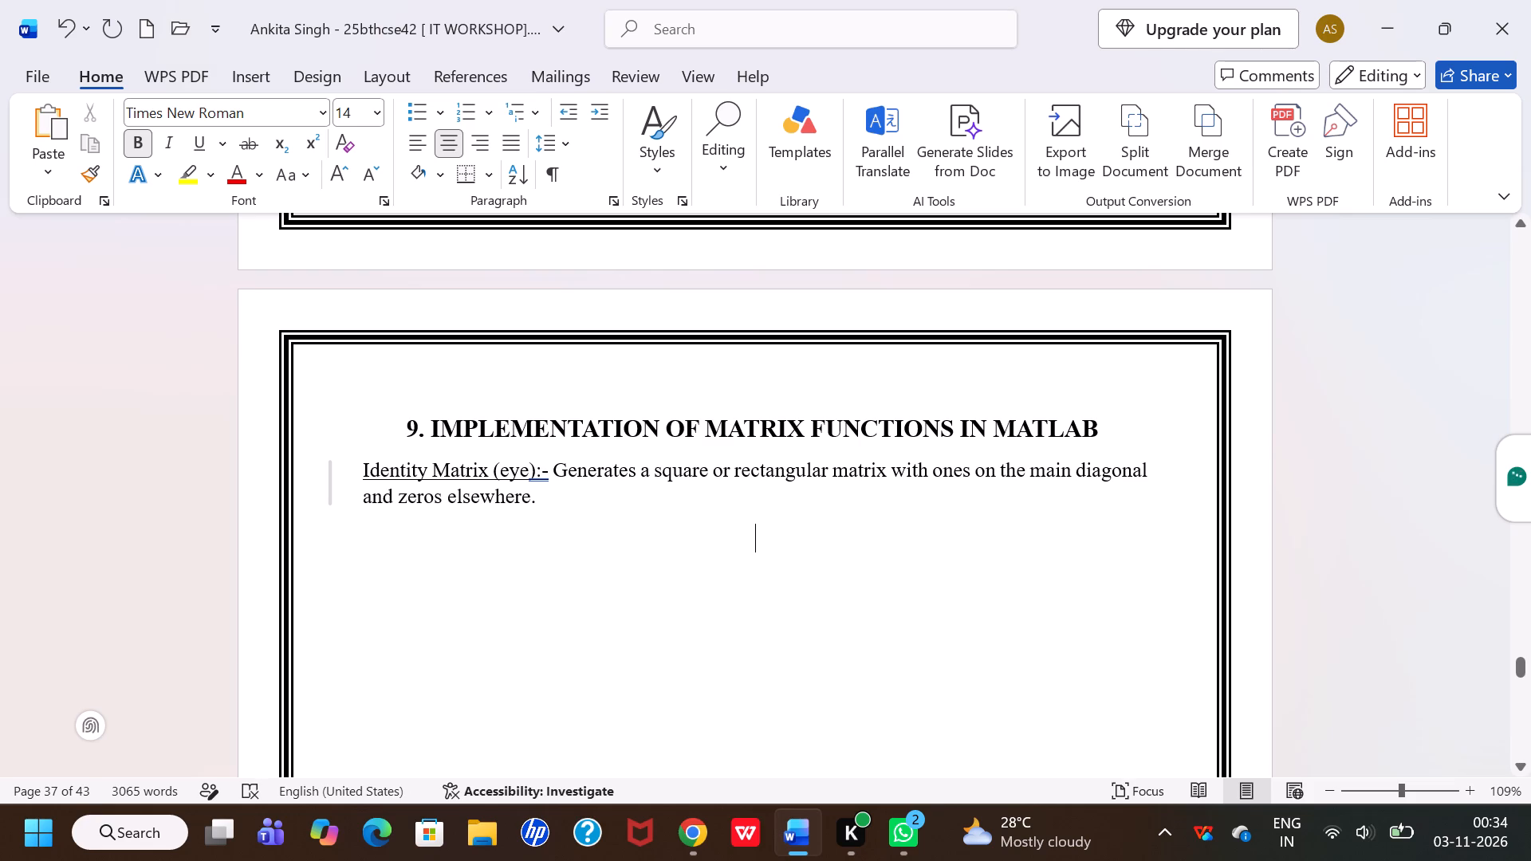
Remove the underline from the punctuation after Identity Matrix (eye) and correct its spacing to ": -".
drag(535, 474, 546, 473)
click(620, 433)
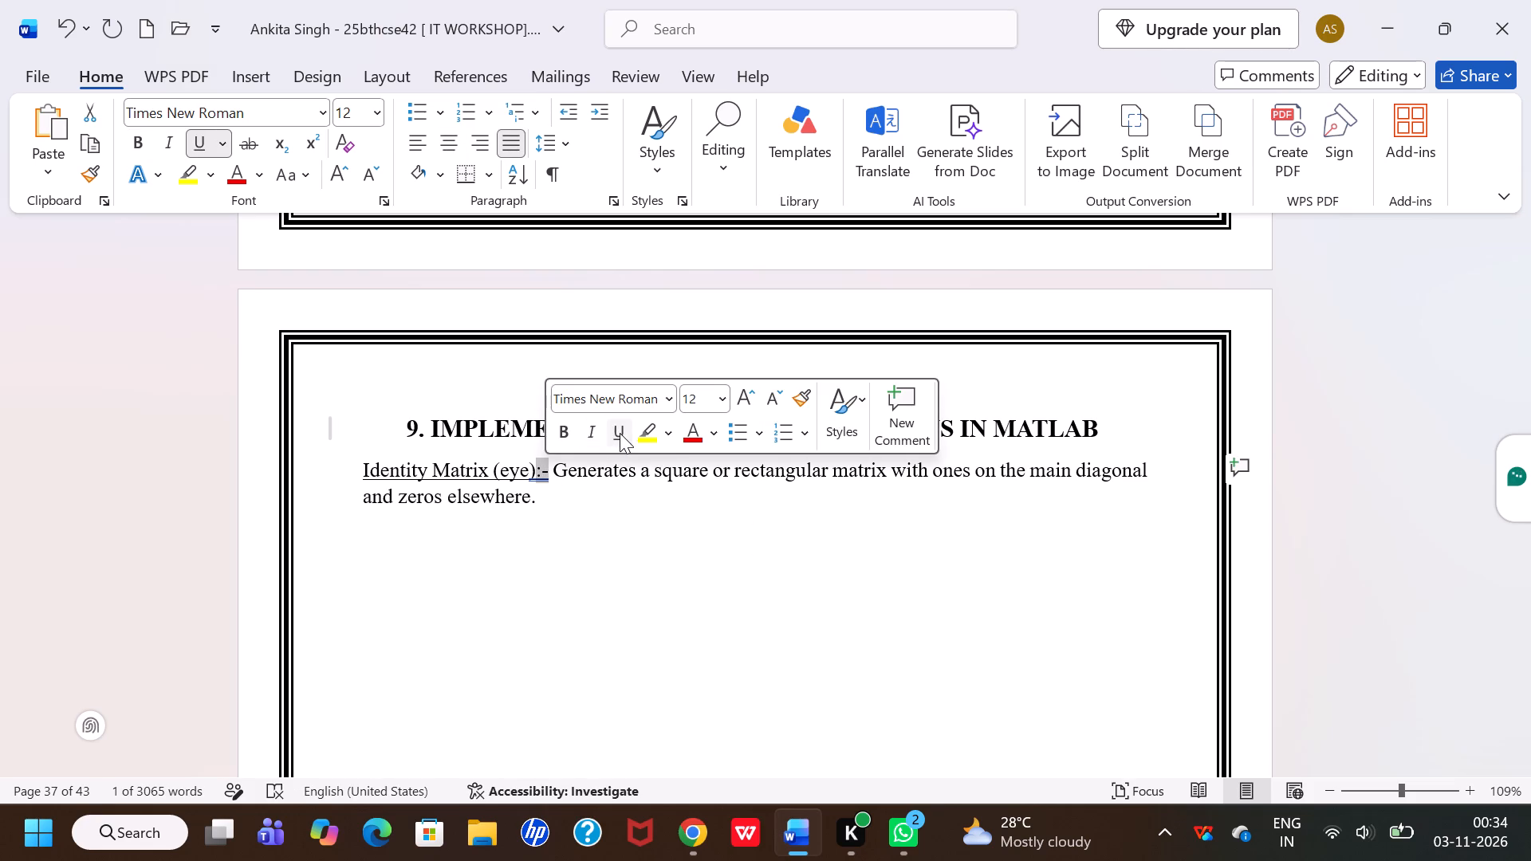
click(562, 541)
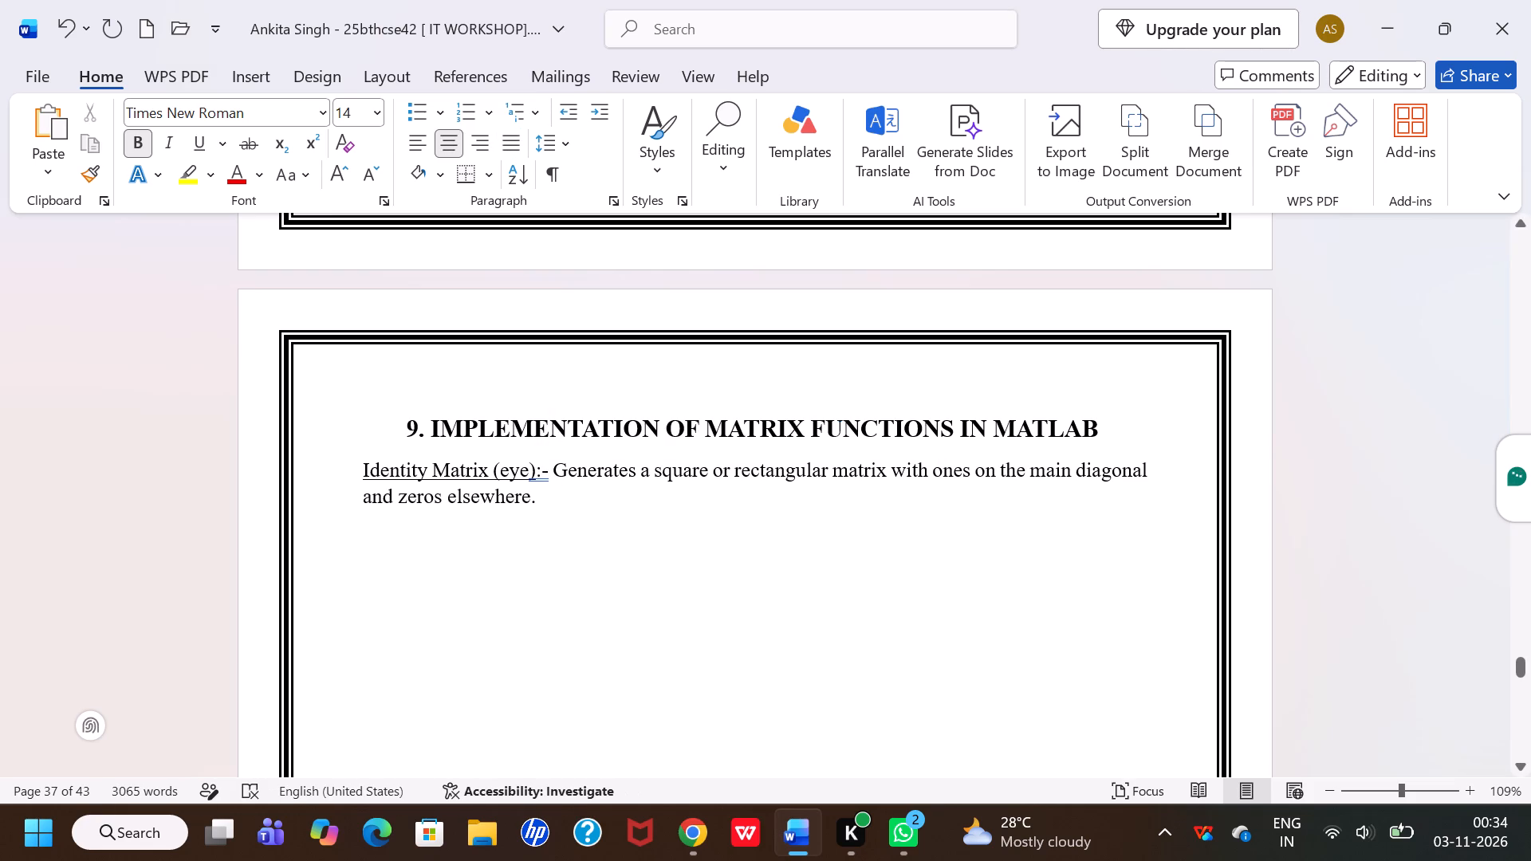
click(539, 482)
right_click(539, 482)
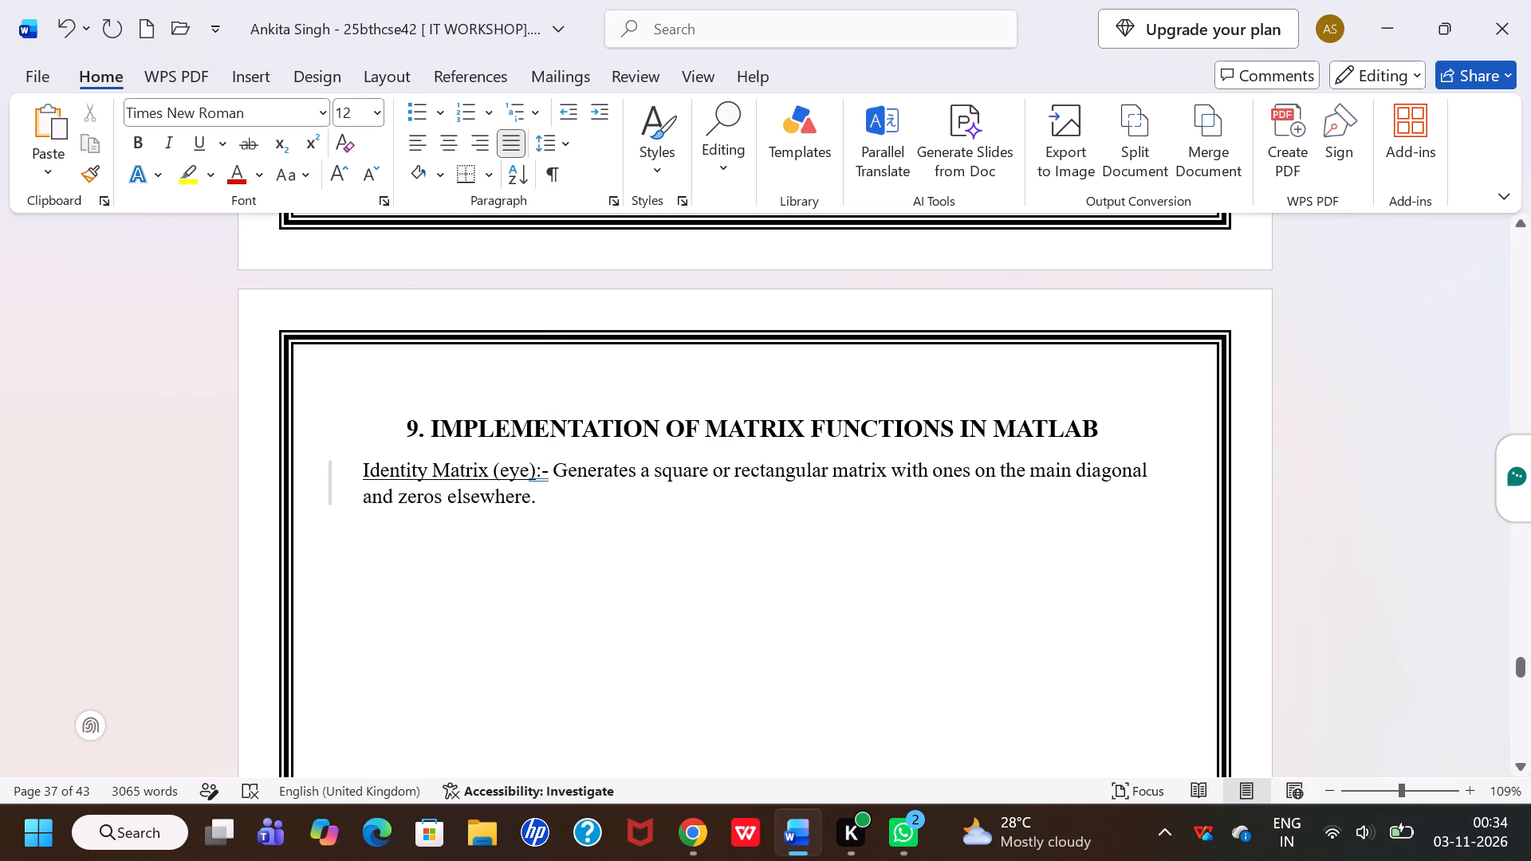
click(392, 45)
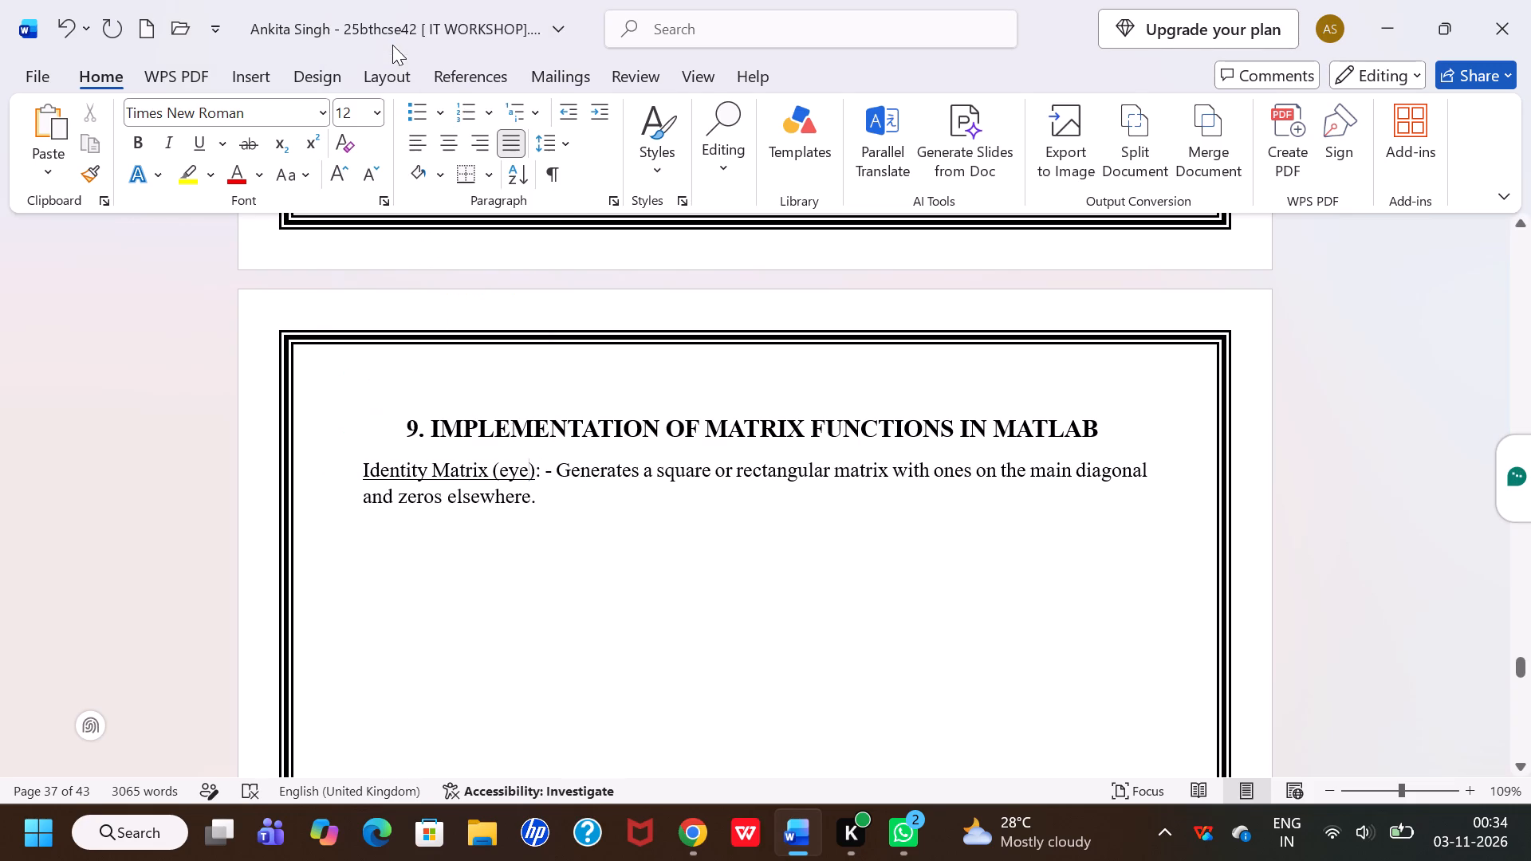
Make the label "Identity Matrix (eye):" bold.
drag(361, 471, 366, 470)
drag(366, 470, 532, 472)
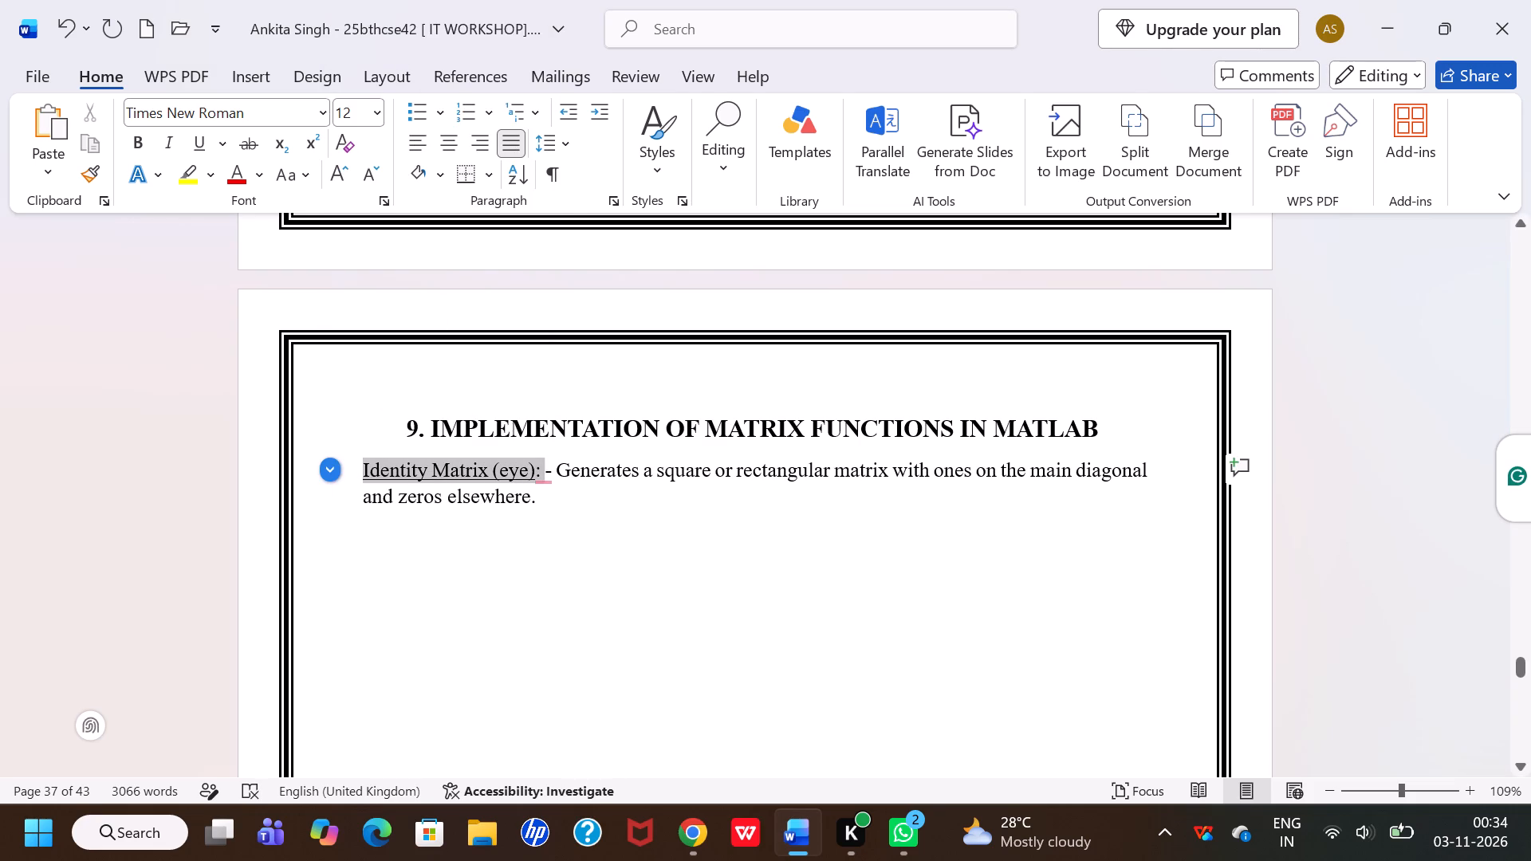
drag(532, 472, 544, 478)
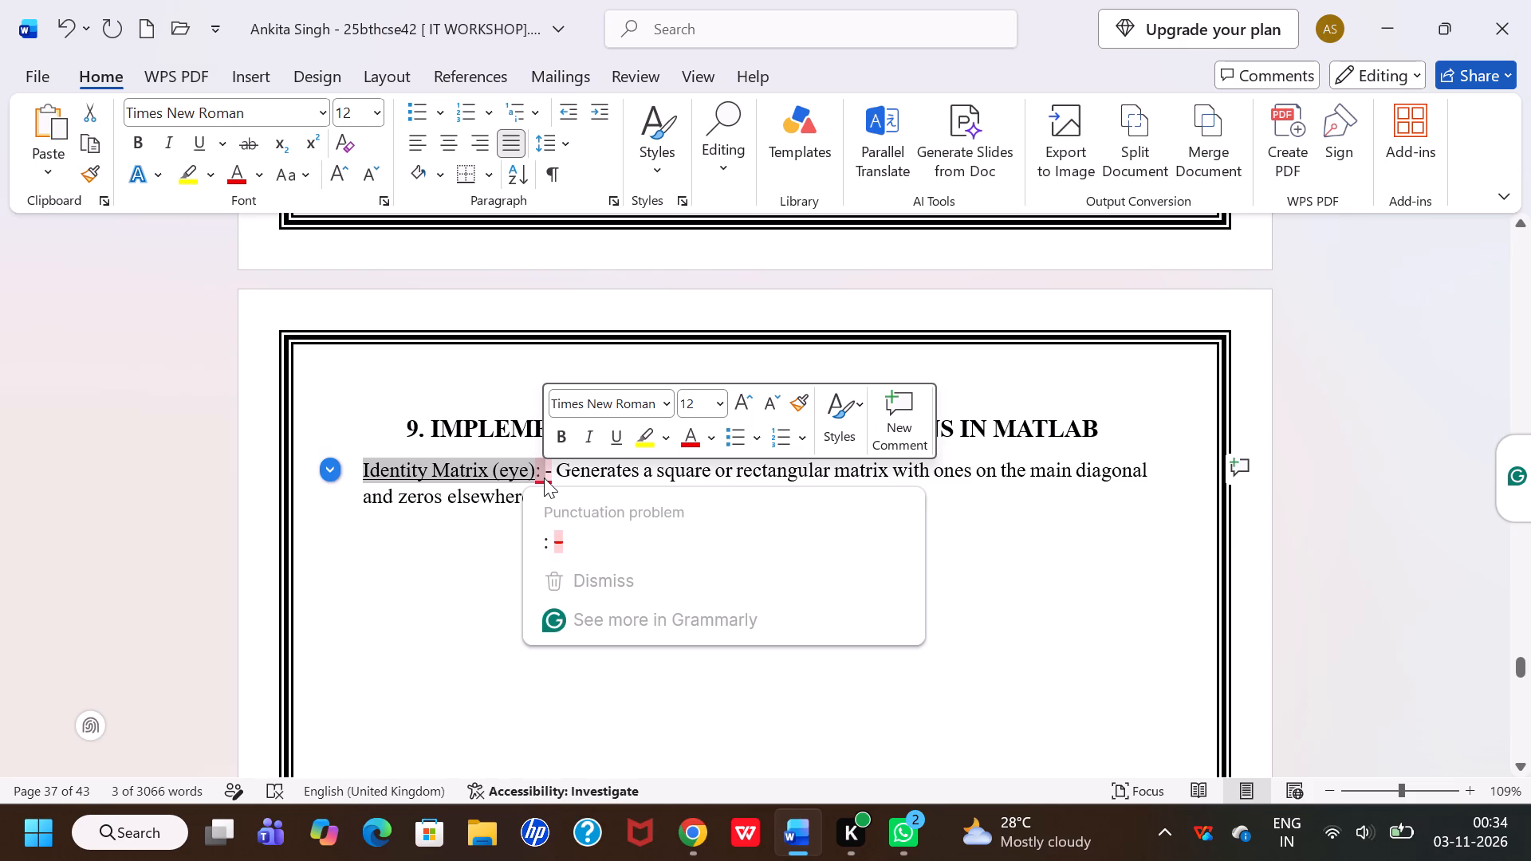
key(ctrl+b)
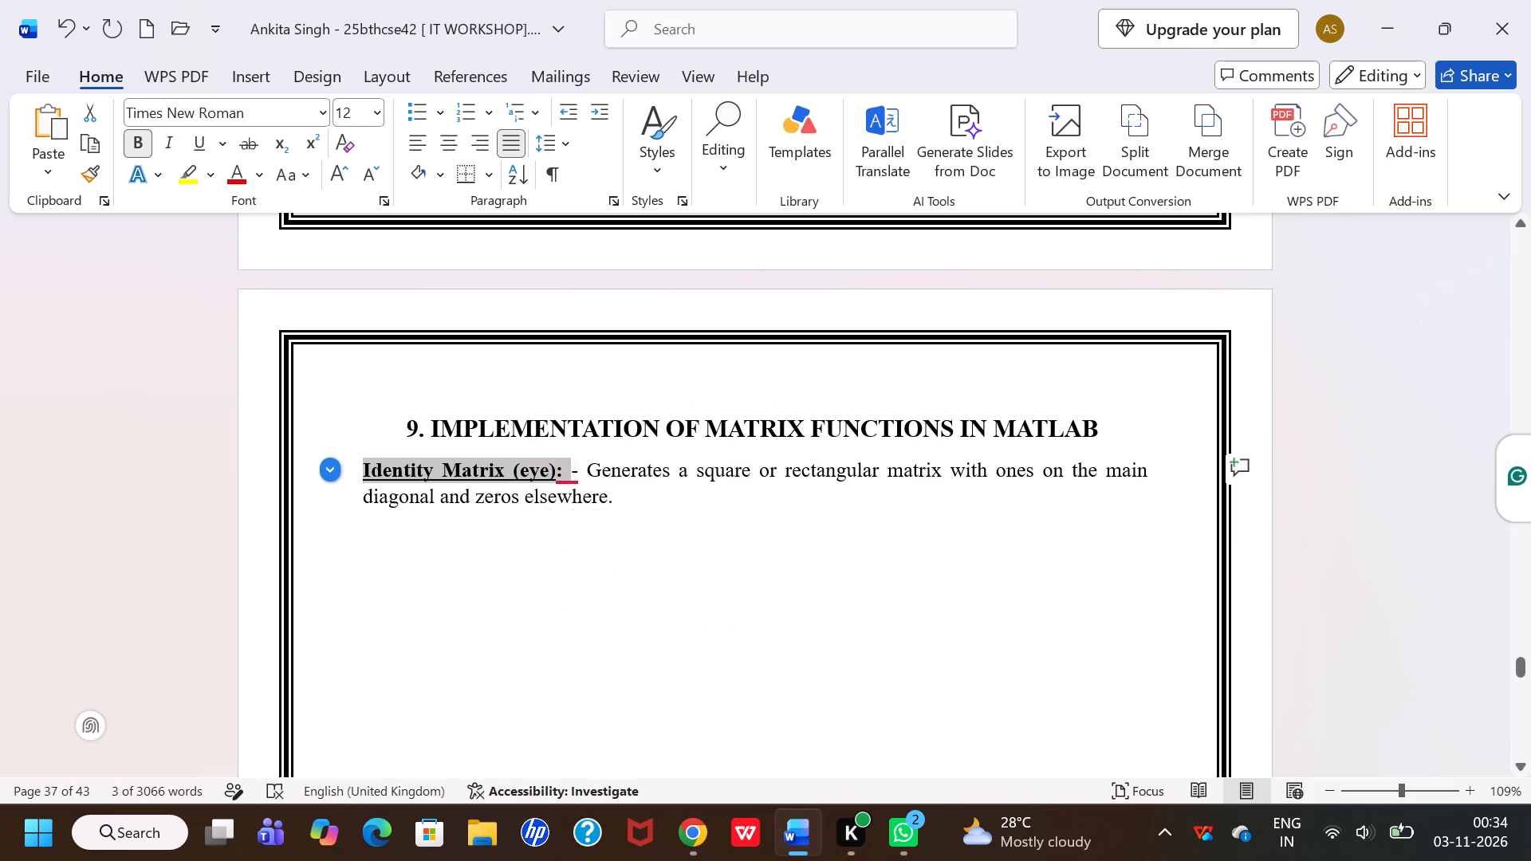
Apply the punctuation correction that removes the dash after "Identity Matrix (eye):".
click(569, 469)
click(581, 540)
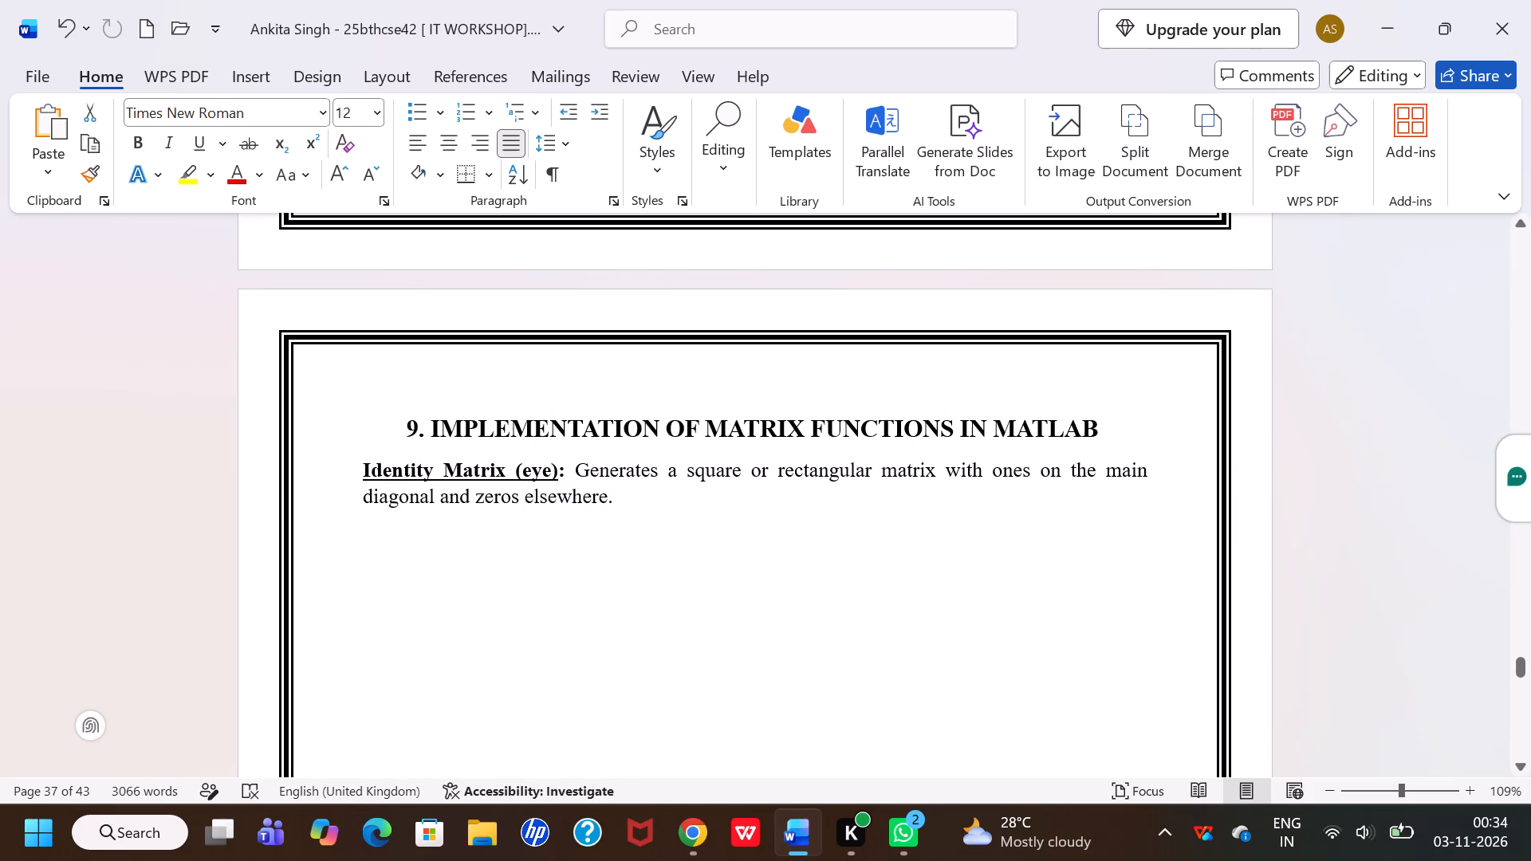
Number the Identity Matrix (eye) definition by adding "1.>" directly in front of its label.
click(360, 466)
key(1)
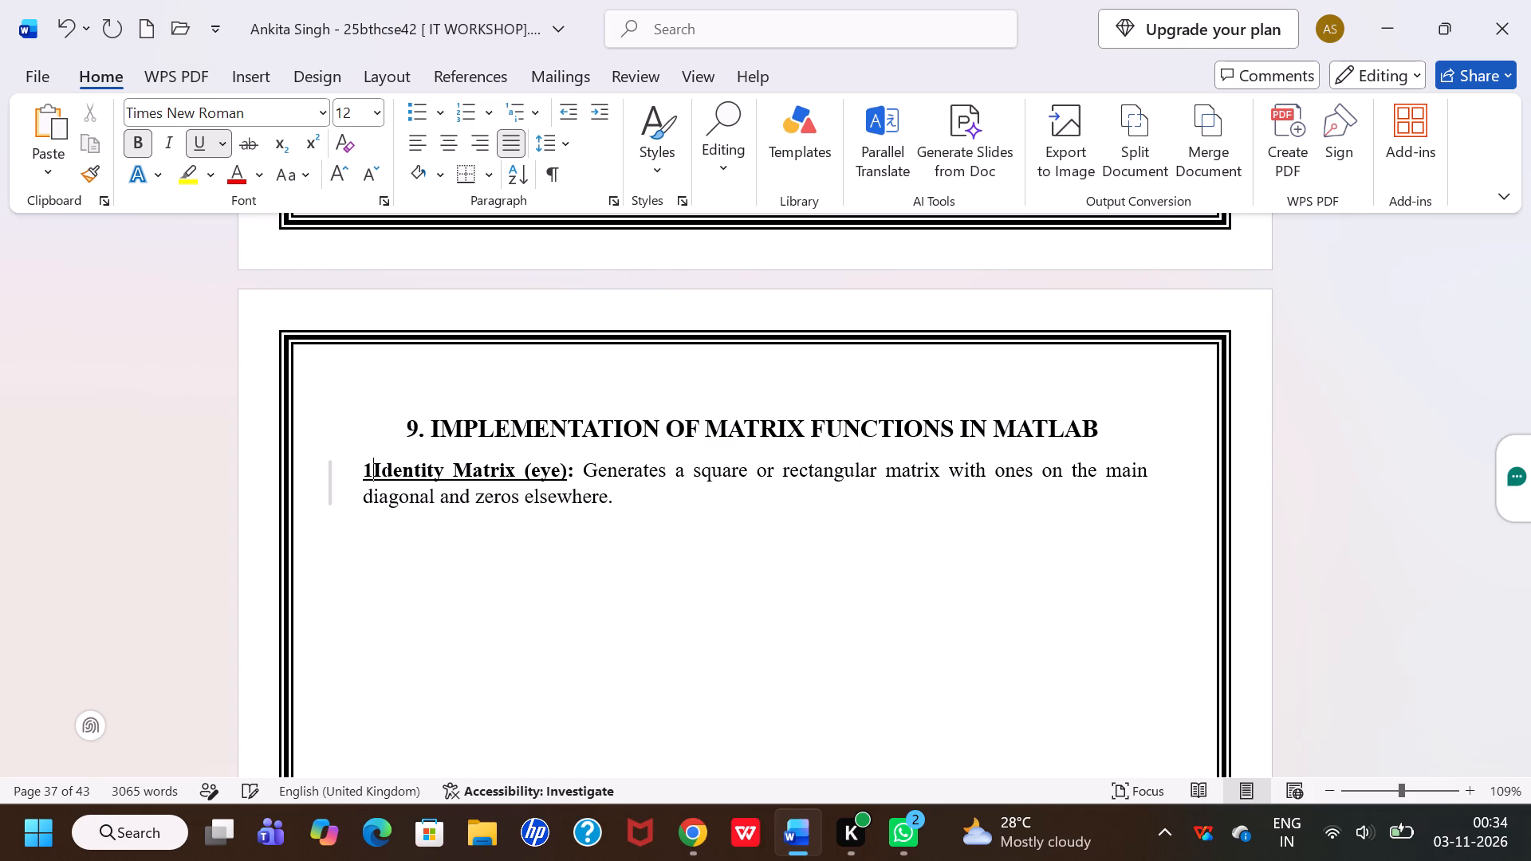
text(.)
key(space)
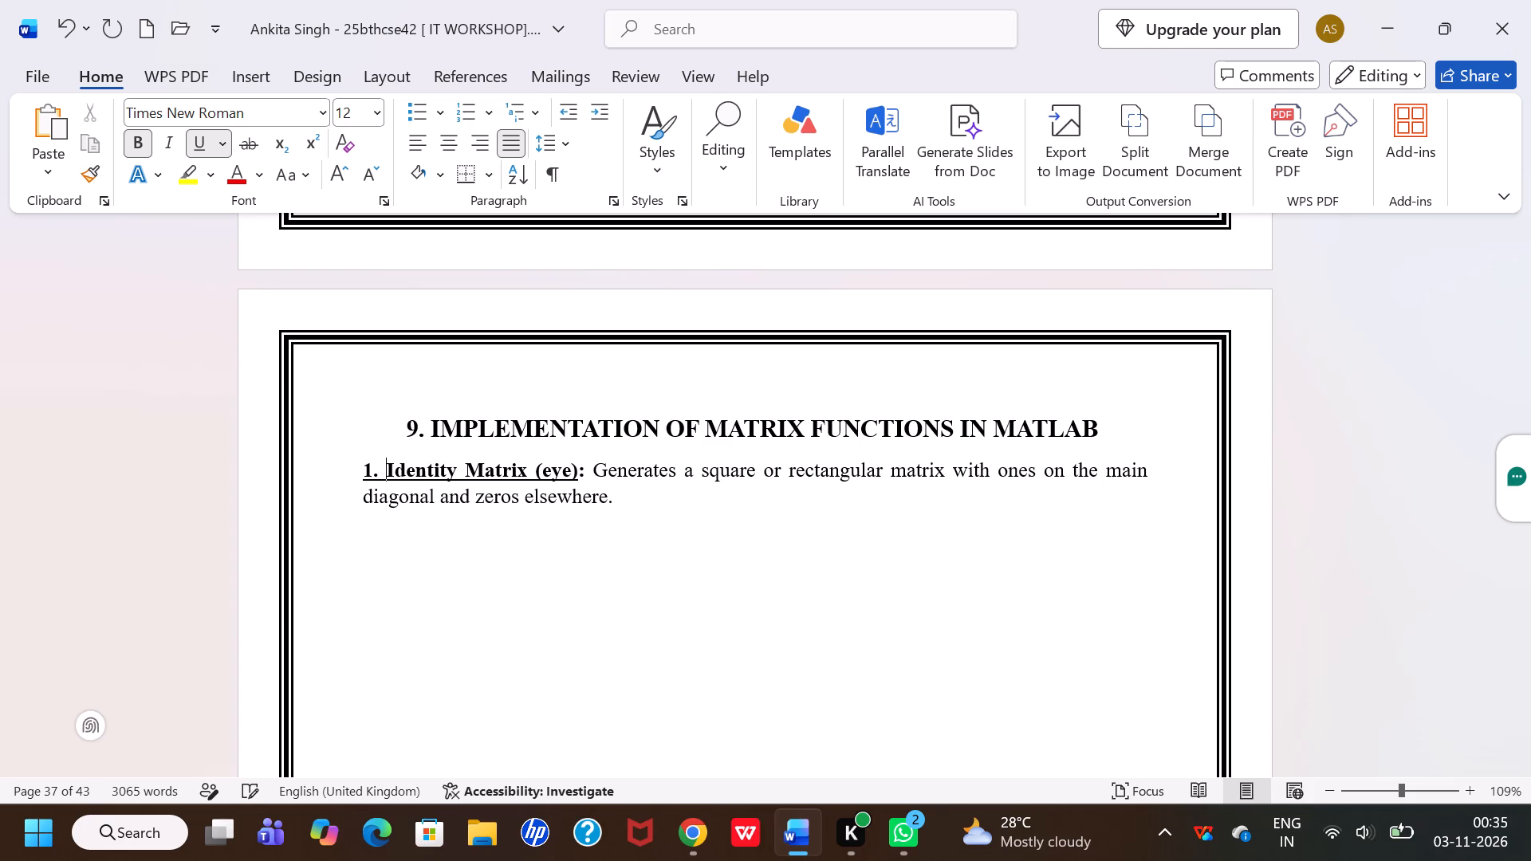
key(BackSpace)
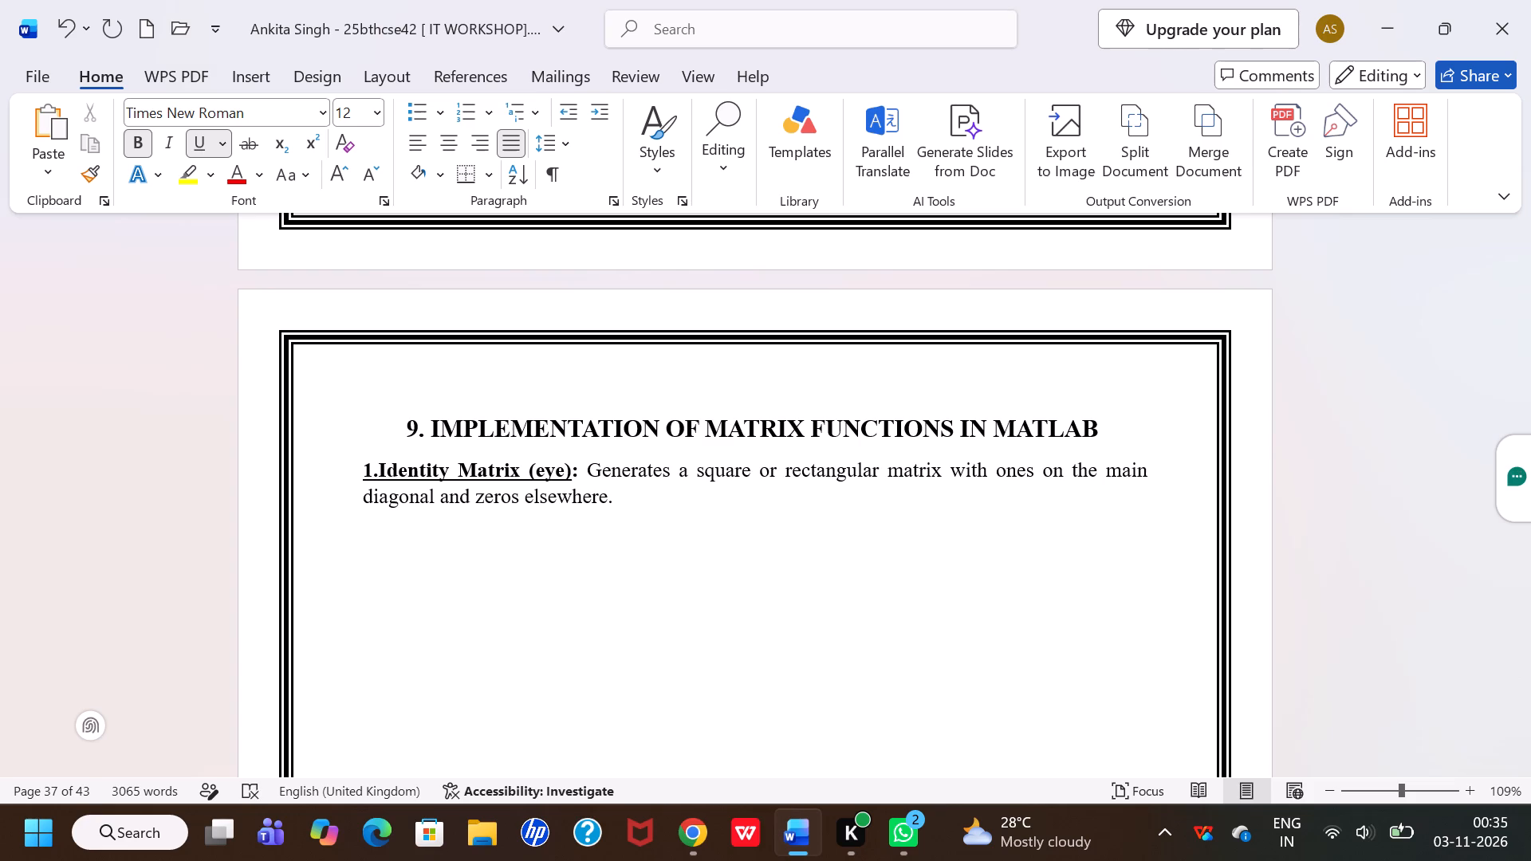
key(shift+greater)
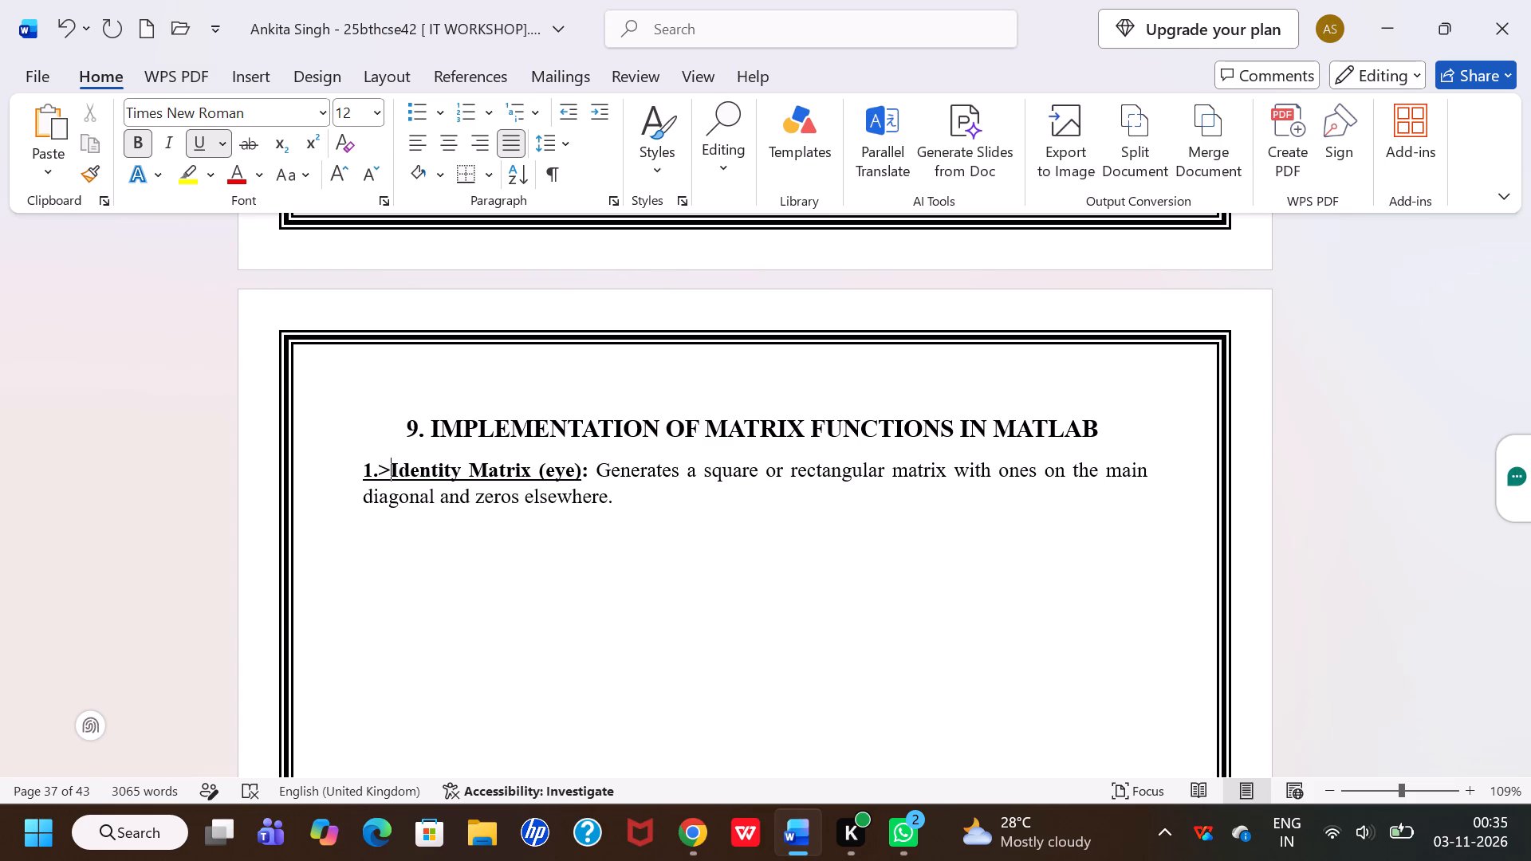
Add a space between the "1.>" prefix and Identity Matrix (eye), and remove the underline from the prefix.
key(space)
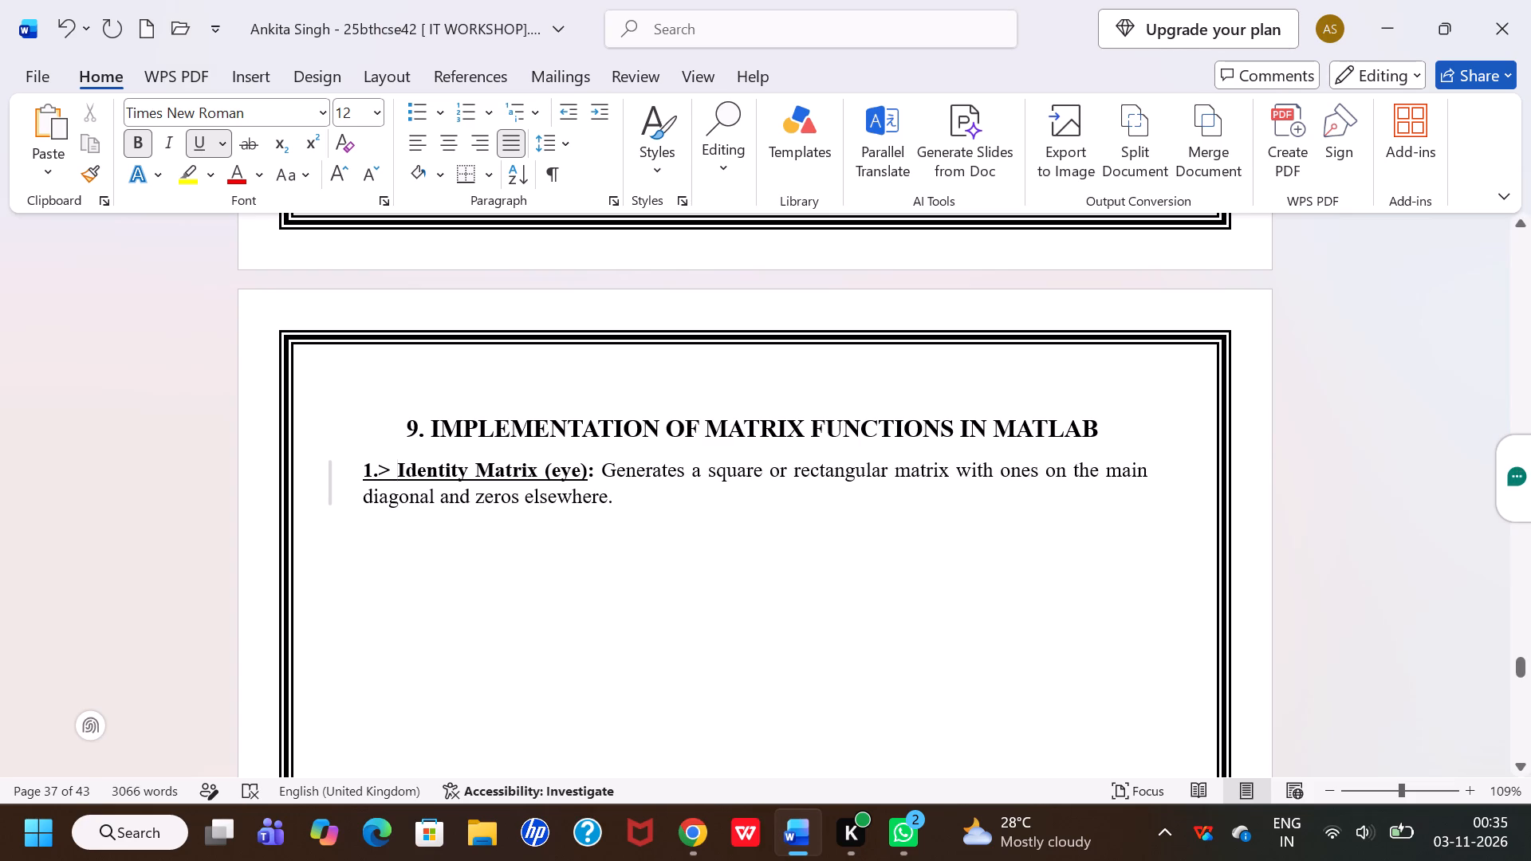
drag(368, 473, 399, 470)
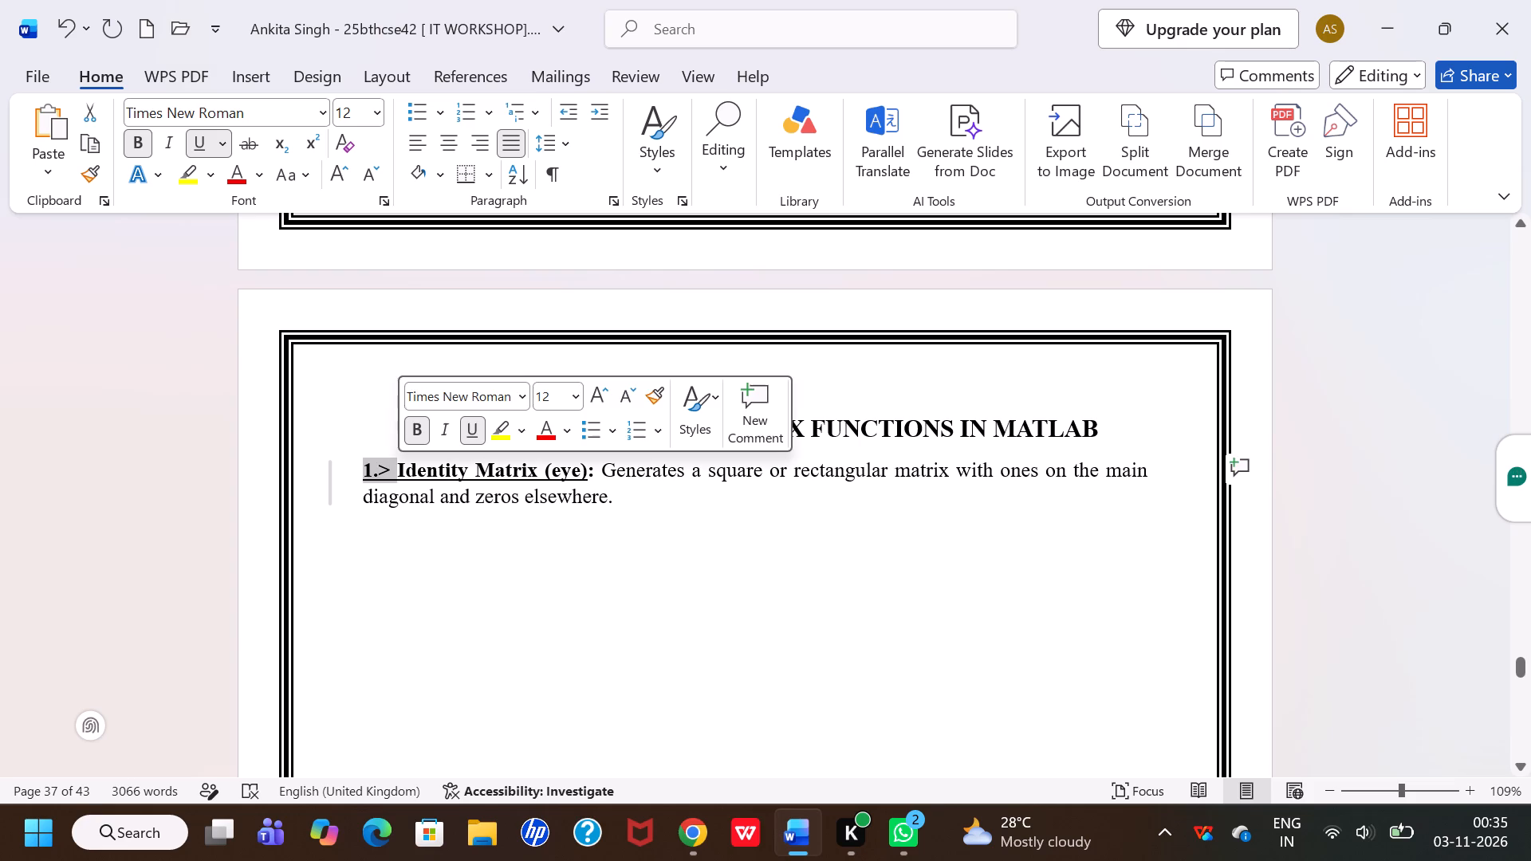
click(471, 432)
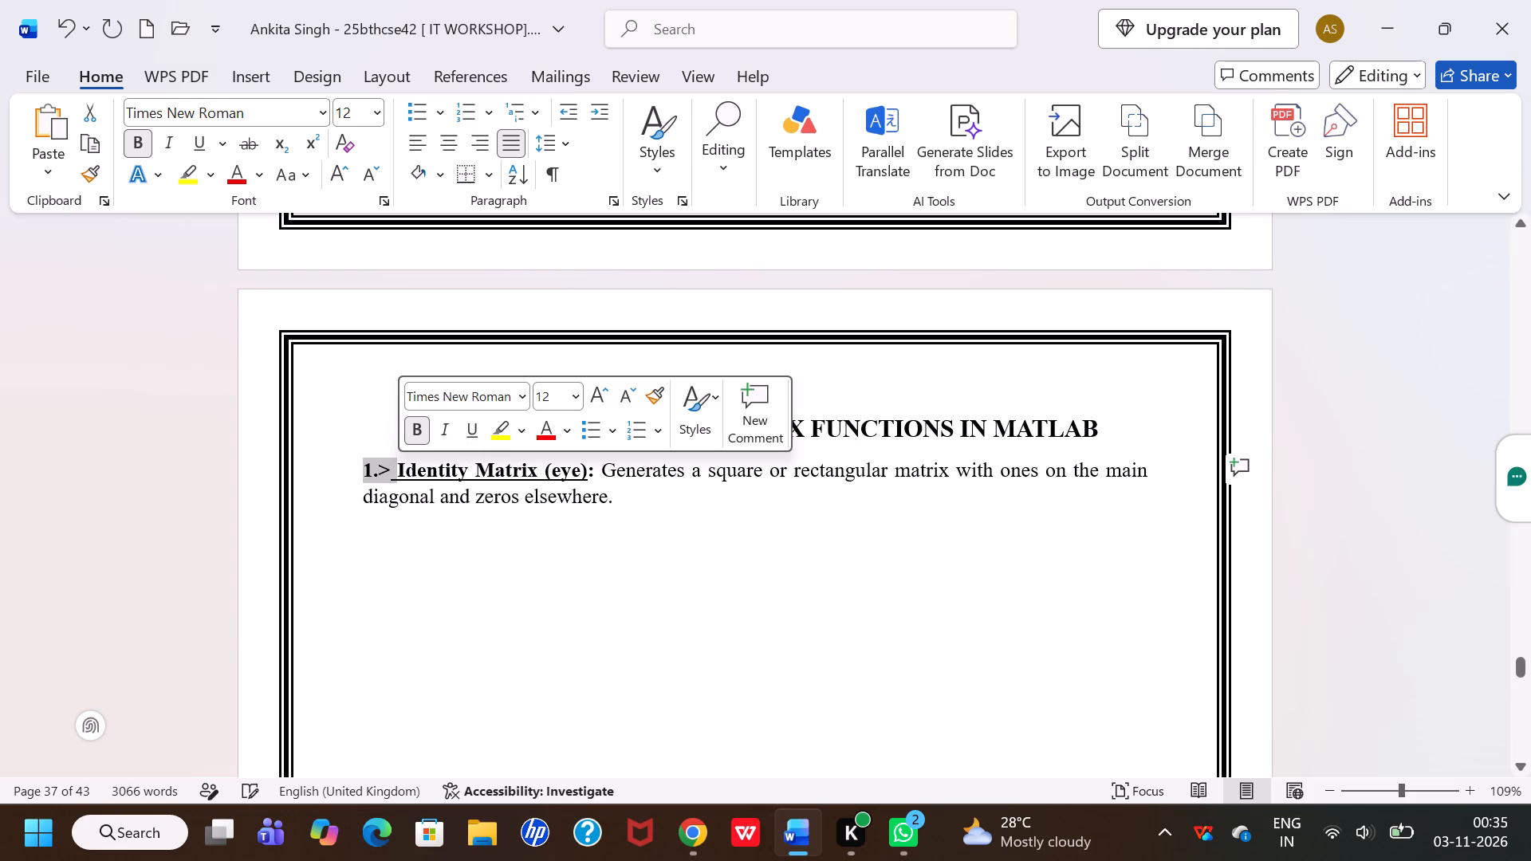
click(476, 573)
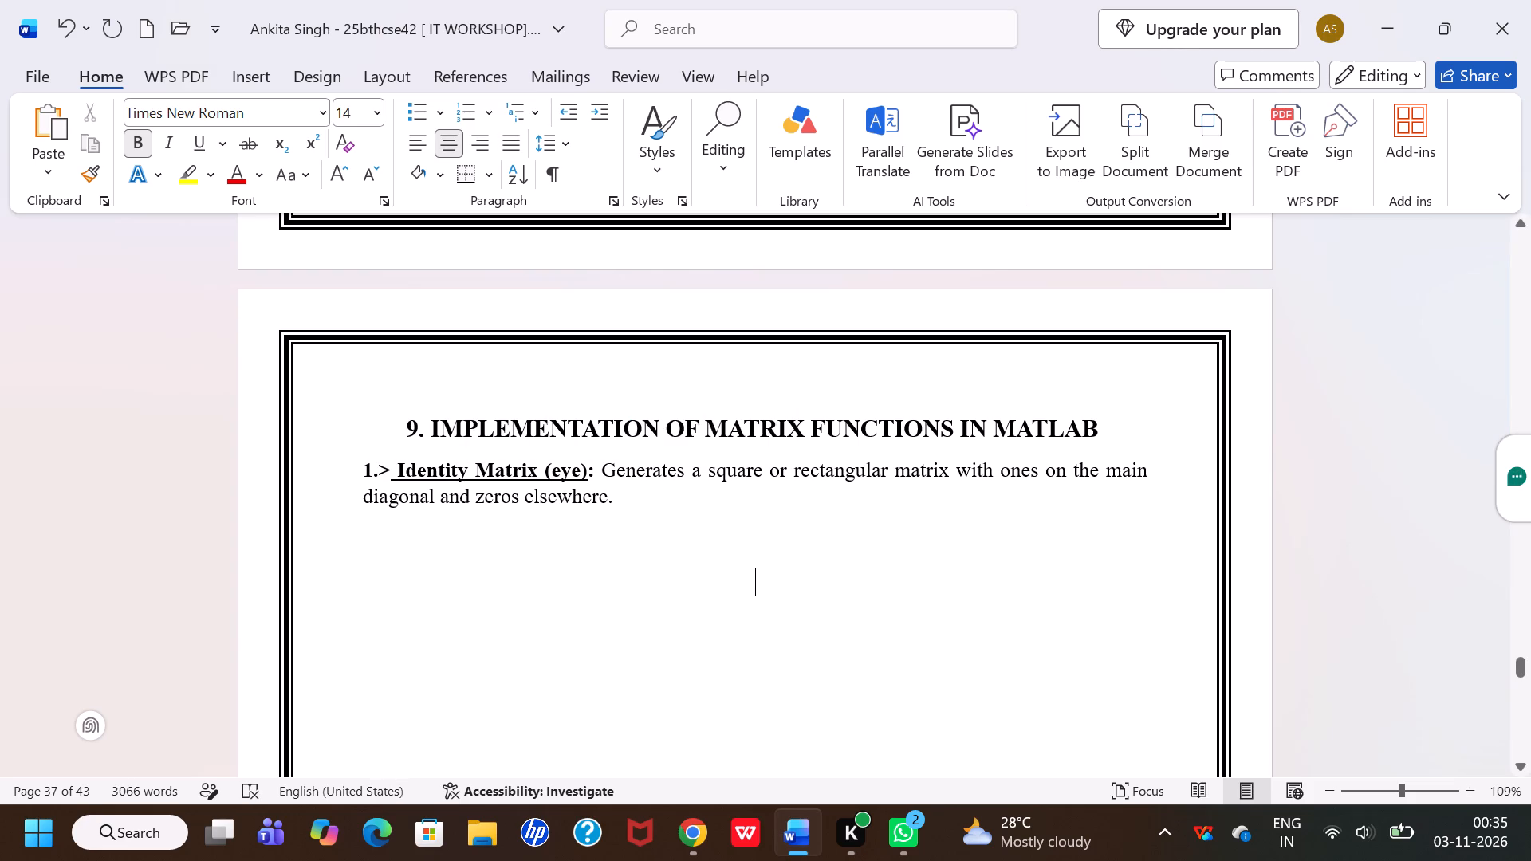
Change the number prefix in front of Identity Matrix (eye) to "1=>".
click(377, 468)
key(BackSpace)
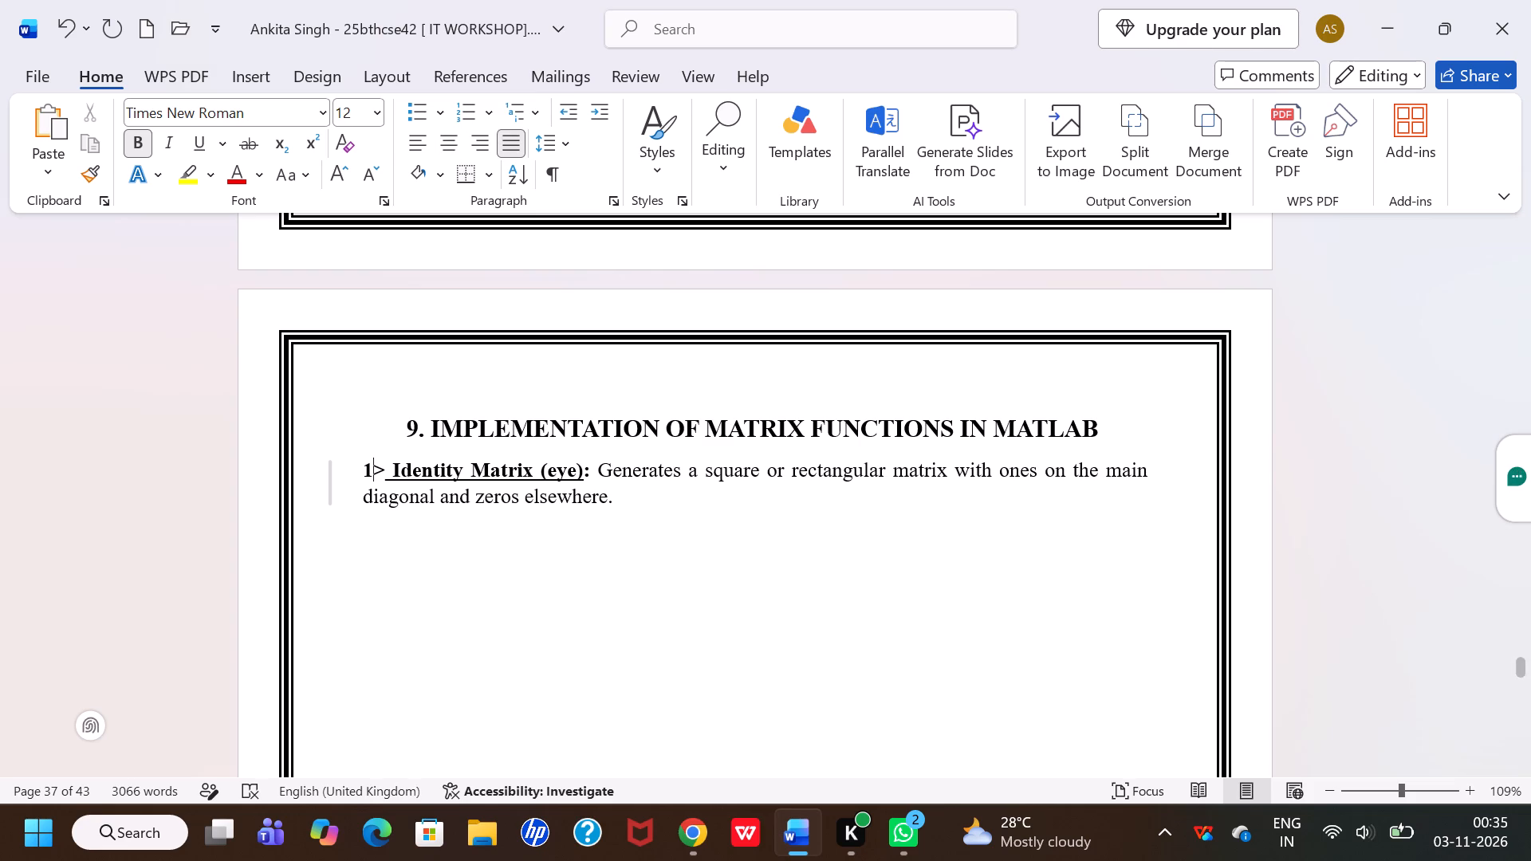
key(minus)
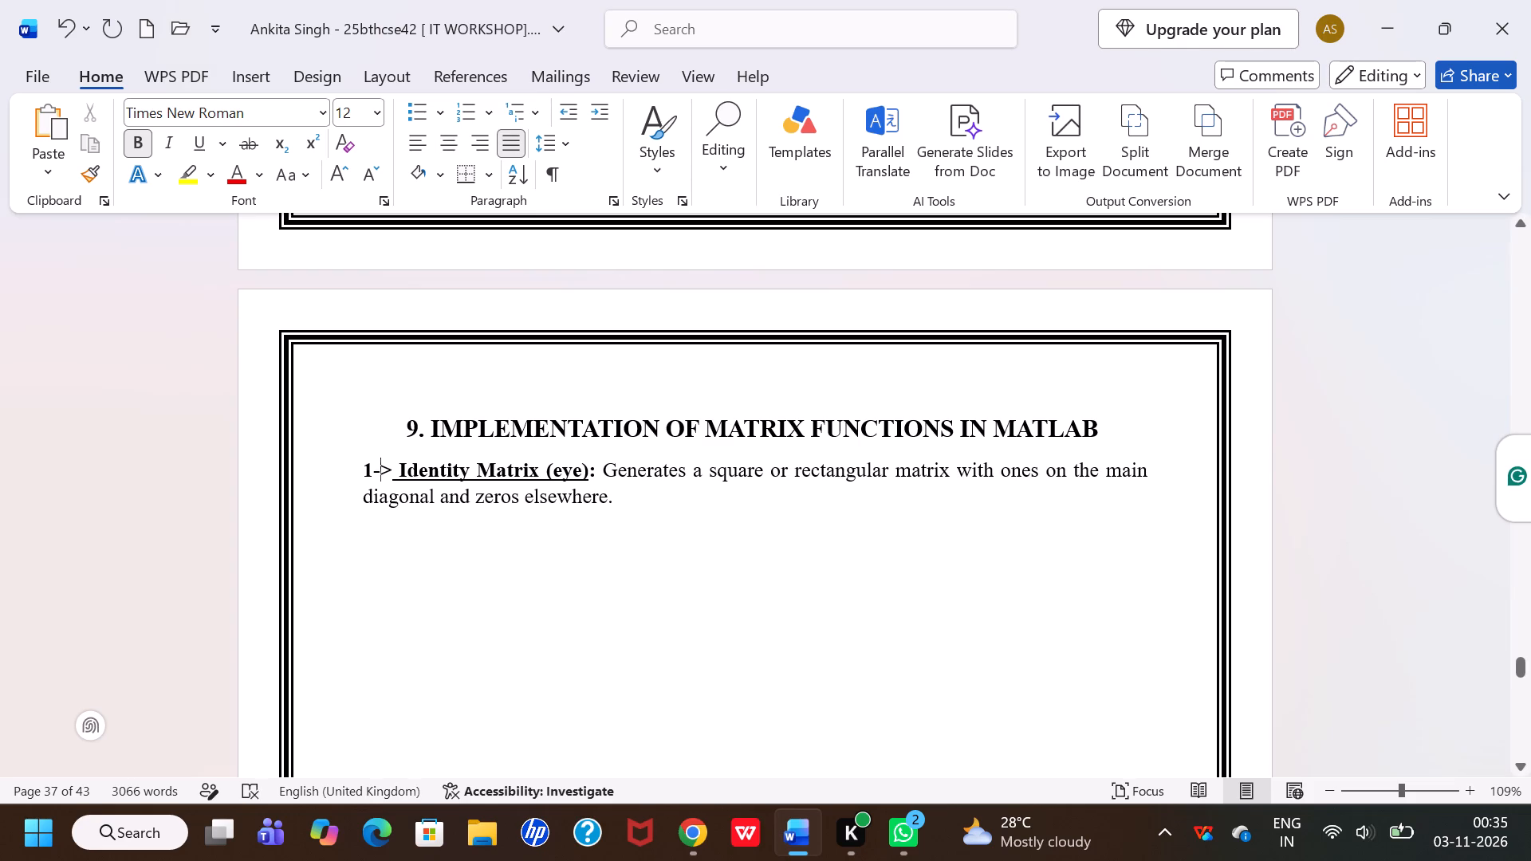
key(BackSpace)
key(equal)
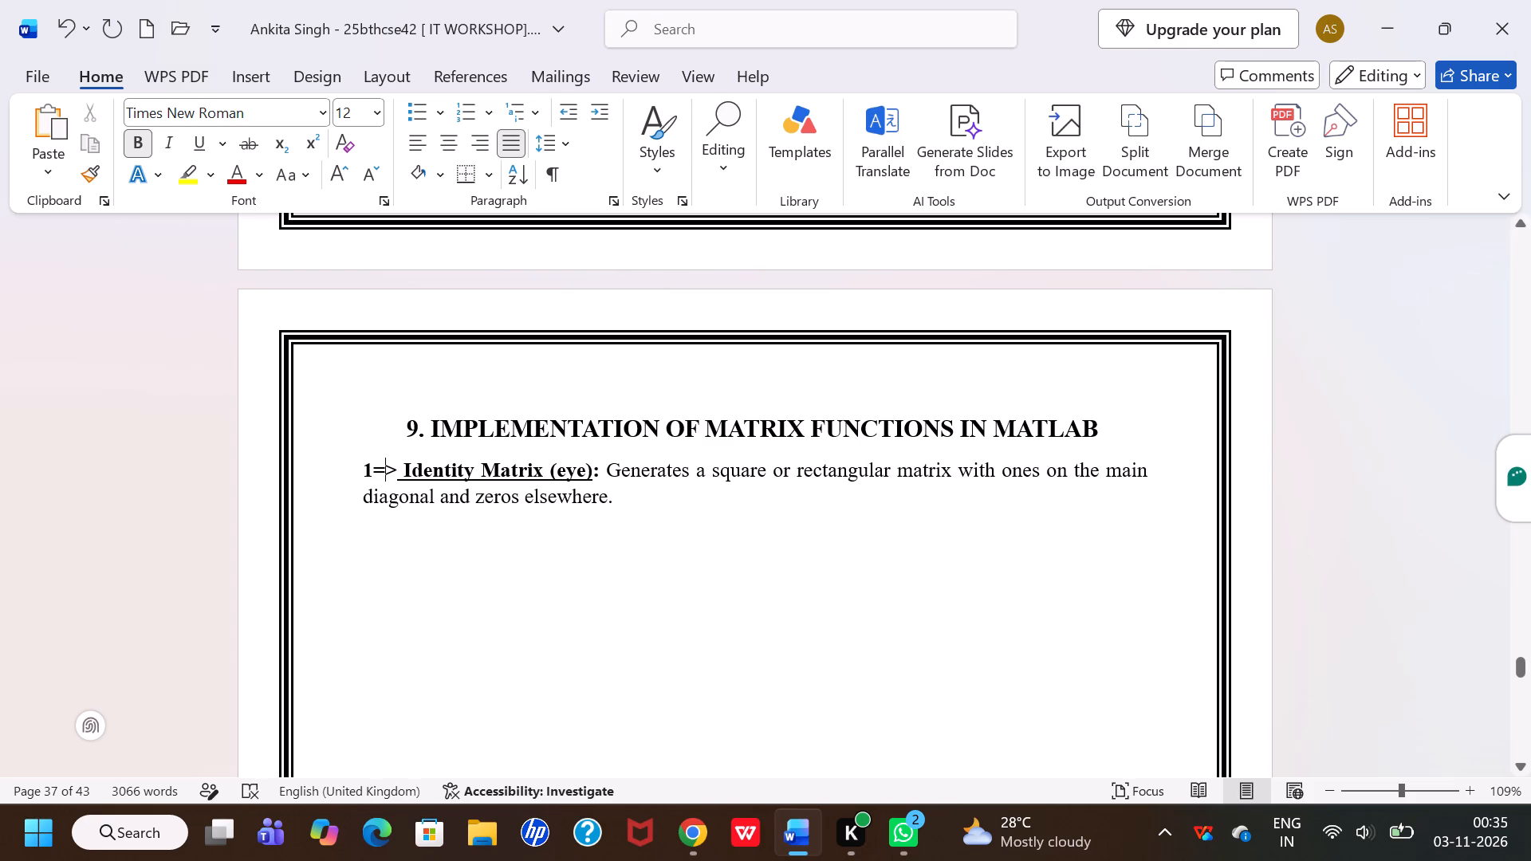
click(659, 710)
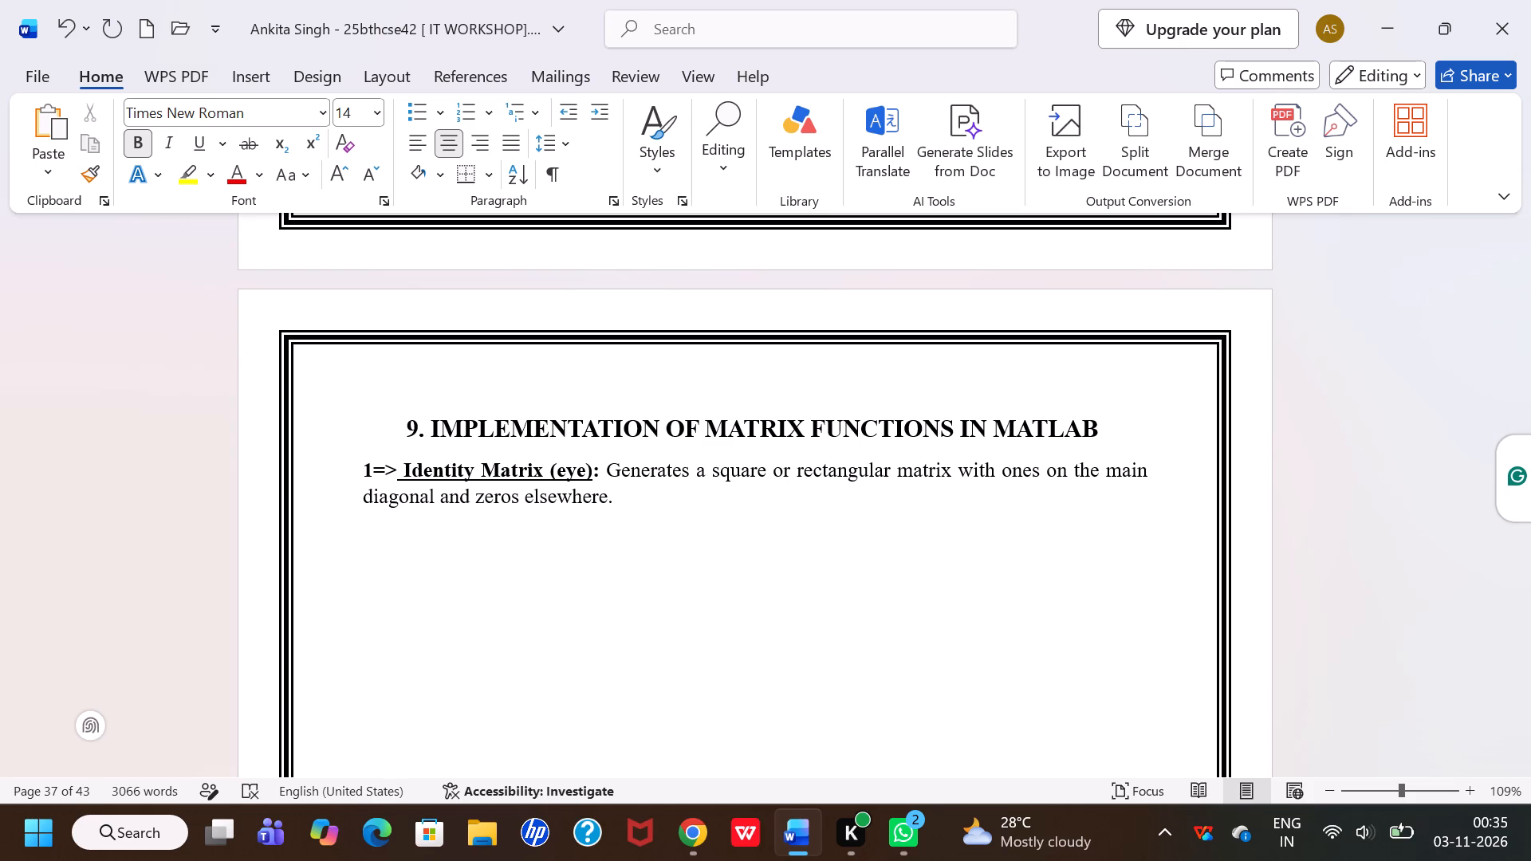
Remove the underline from the whole Identity Matrix (eye) paragraph.
triple_click(537, 470)
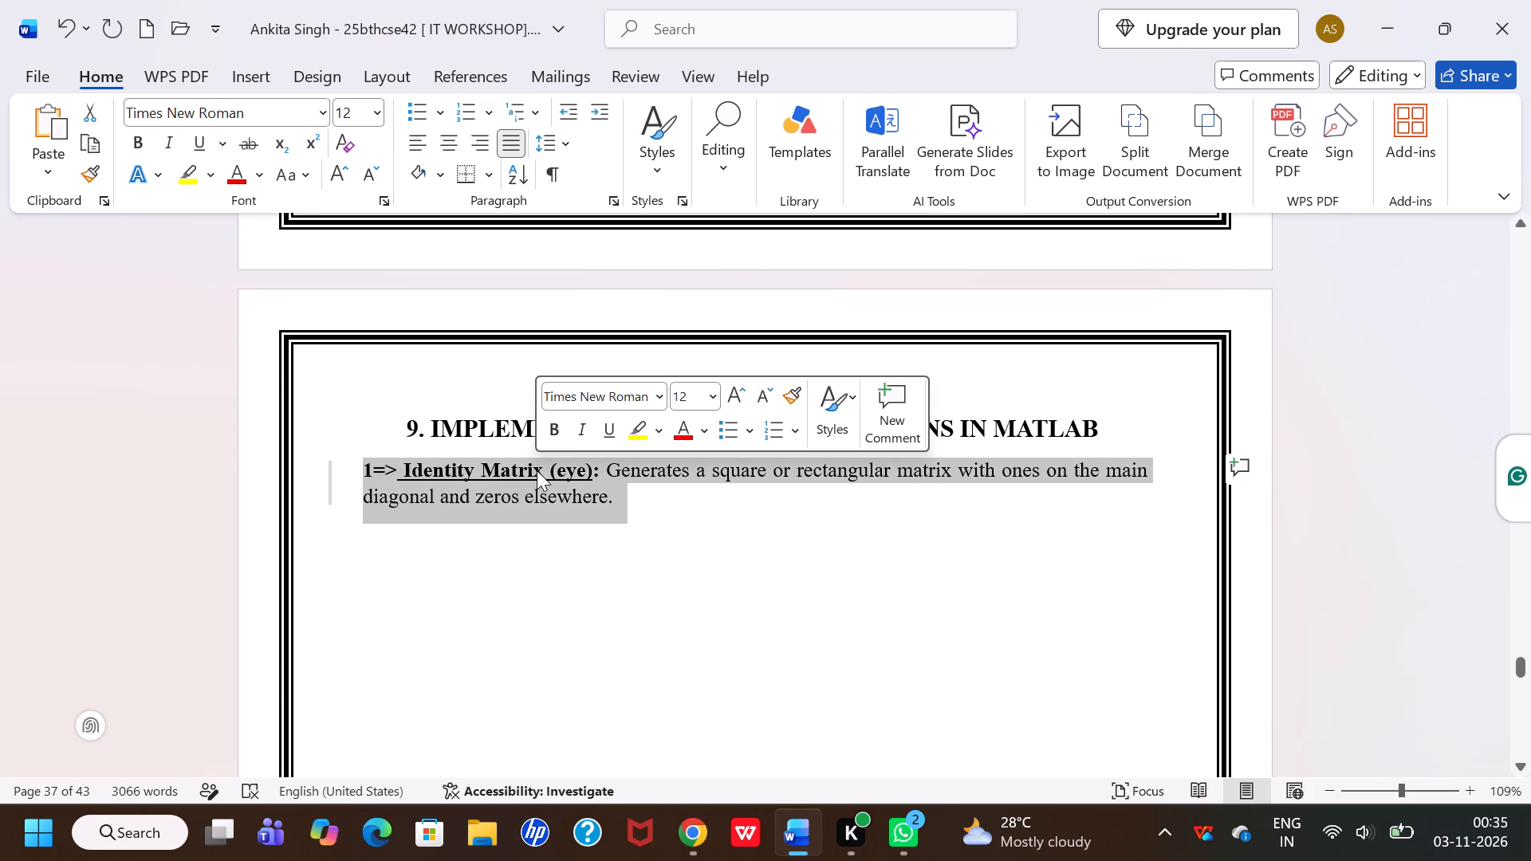
click(537, 470)
triple_click(537, 470)
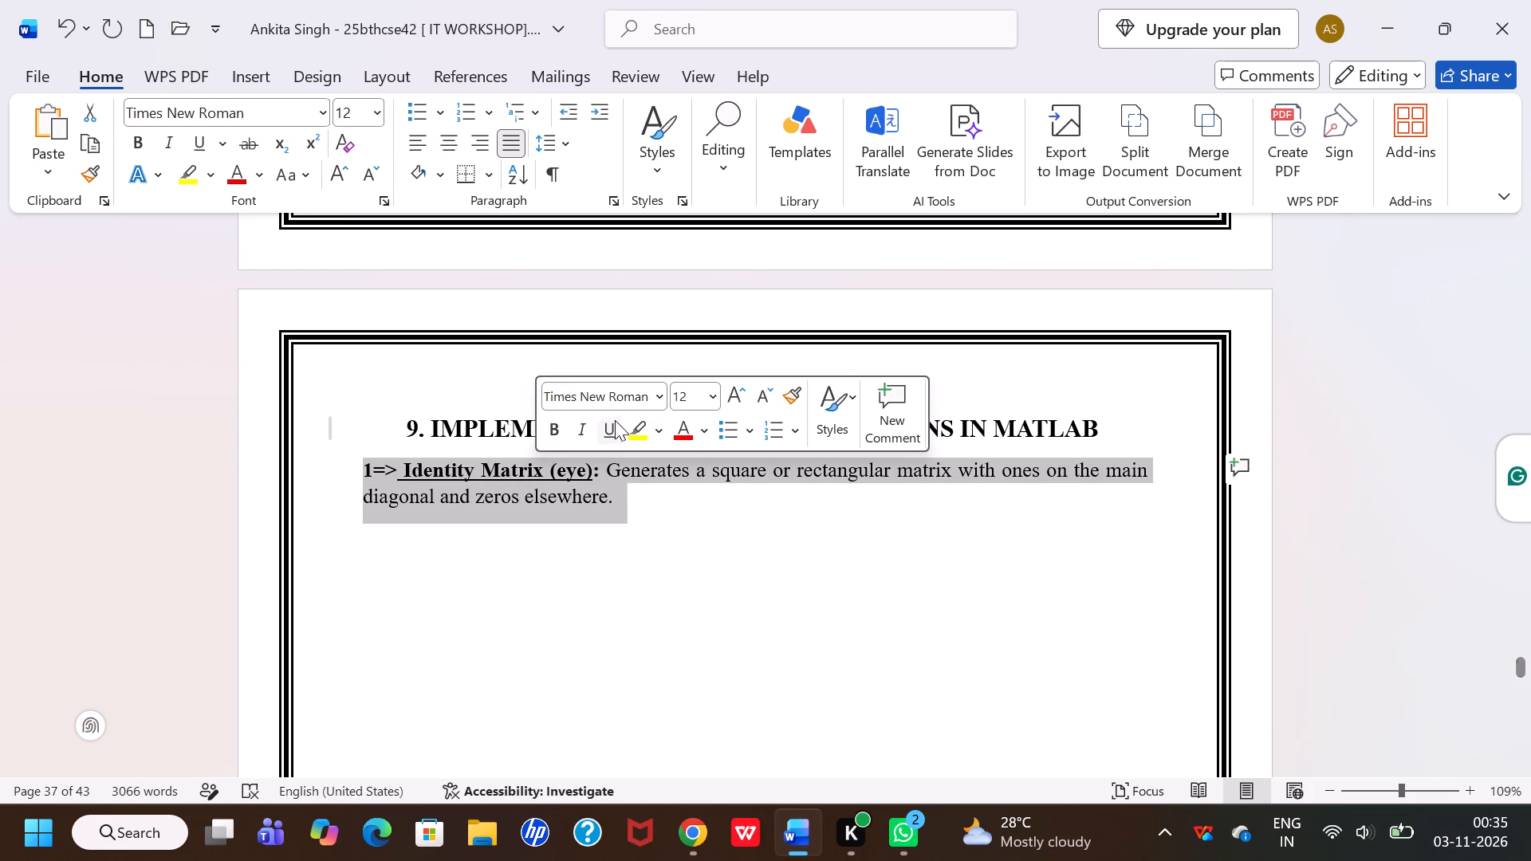
click(614, 425)
click(614, 425)
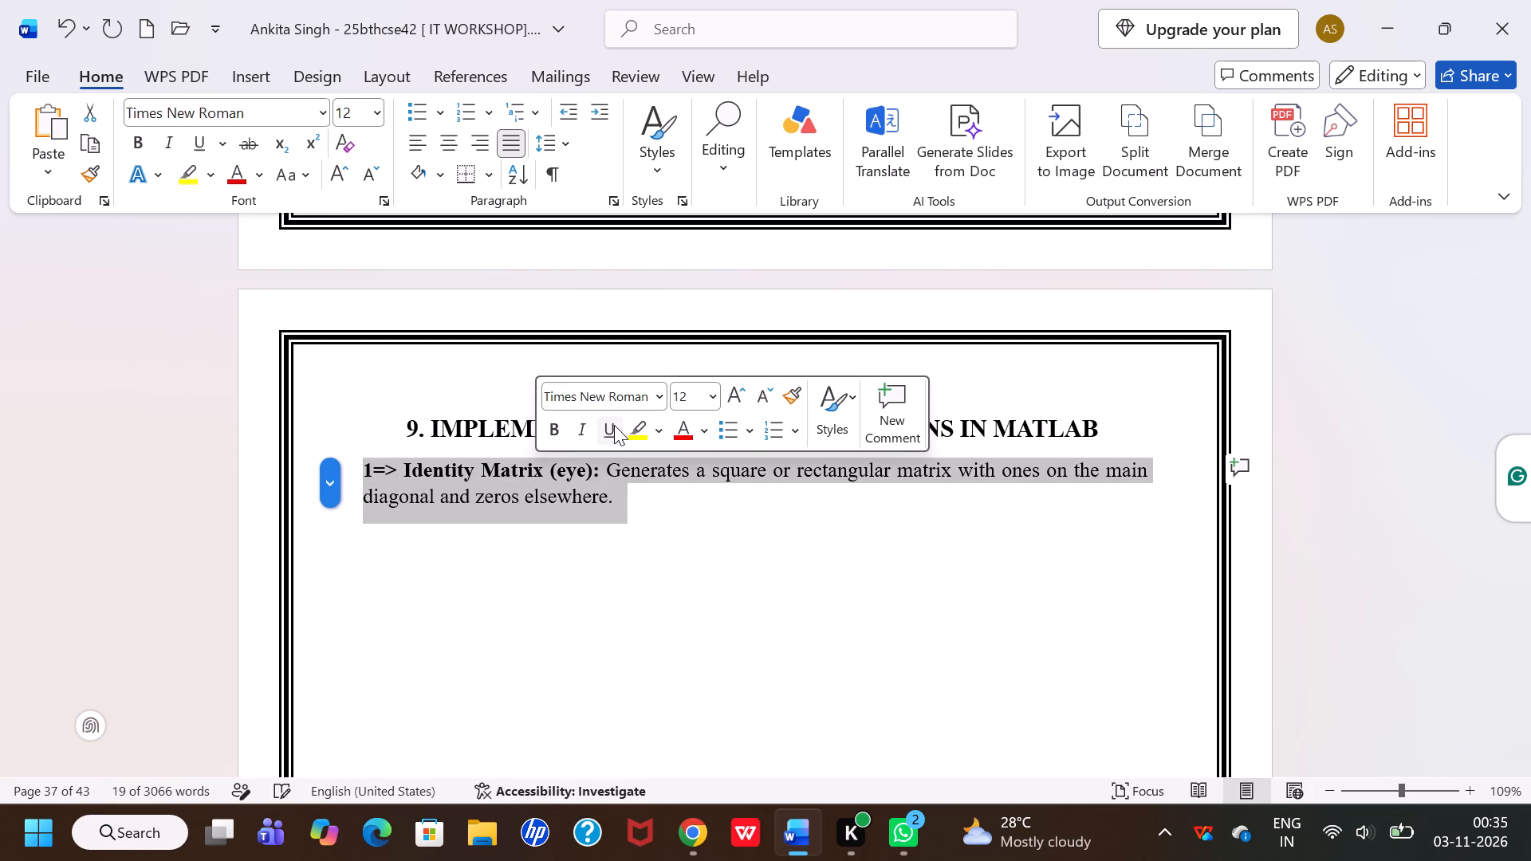
click(600, 470)
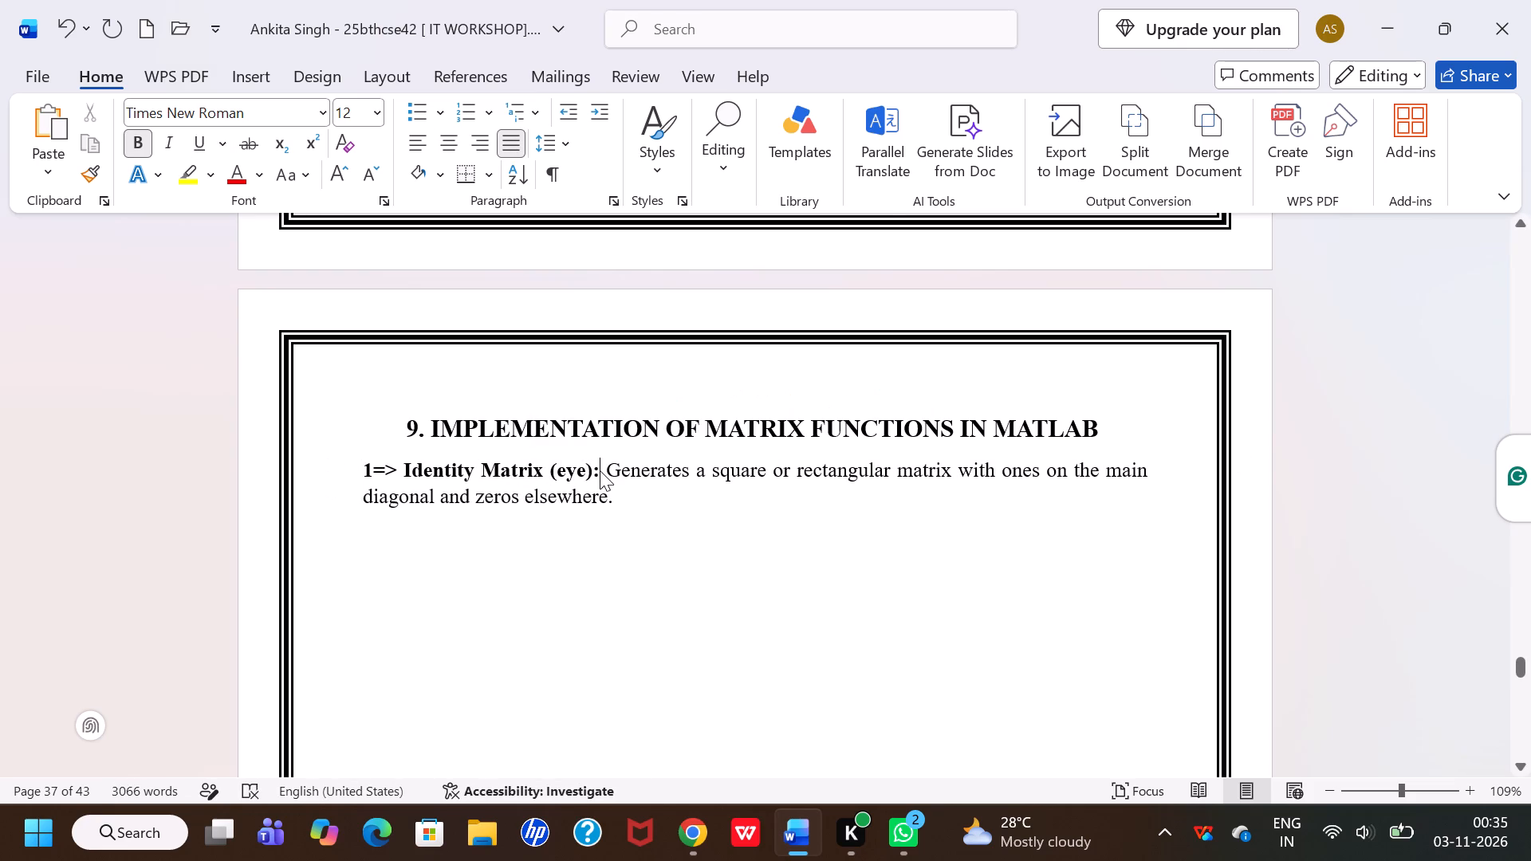
Replace the prefix in front of Identity Matrix (eye) with "1.".
click(397, 476)
key(BackSpace)
key(BackSpace)
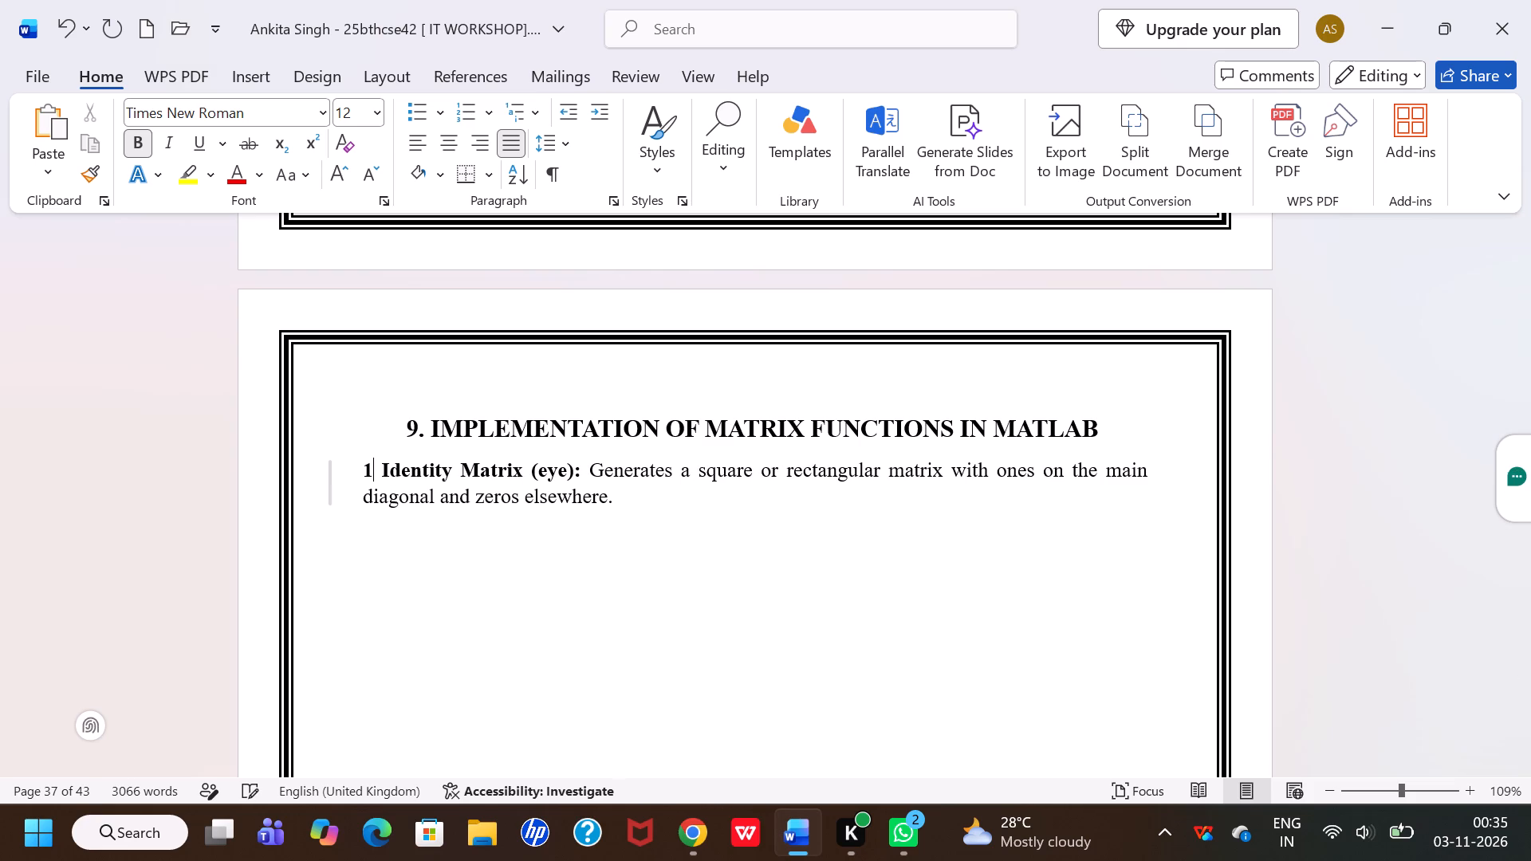
key(period)
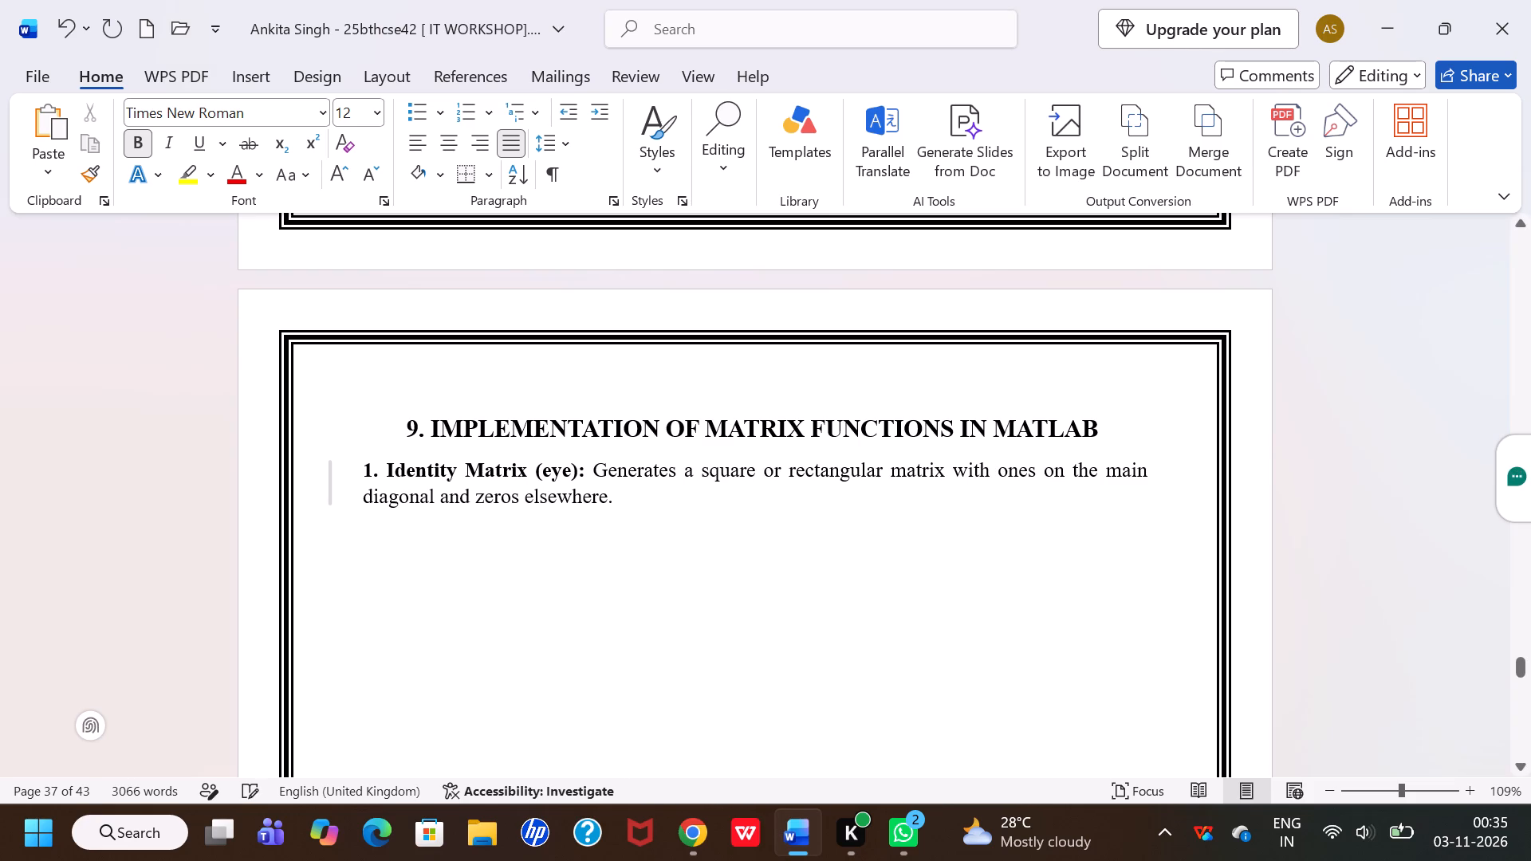
Move the Identity Matrix definition onto its own line below the label and put "=> " in front of it.
click(590, 474)
key(Return)
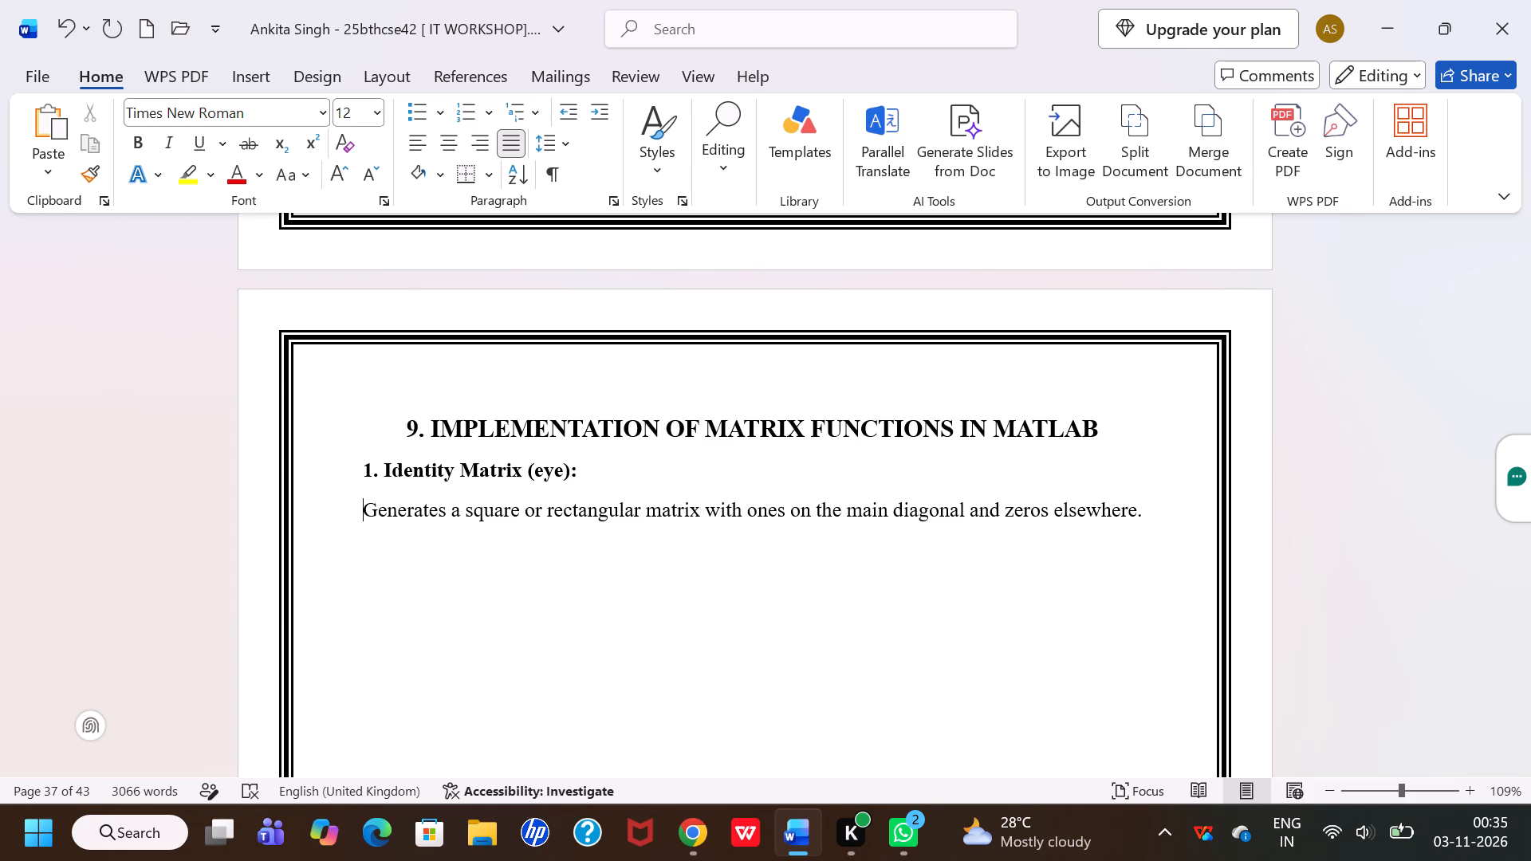
key(equal)
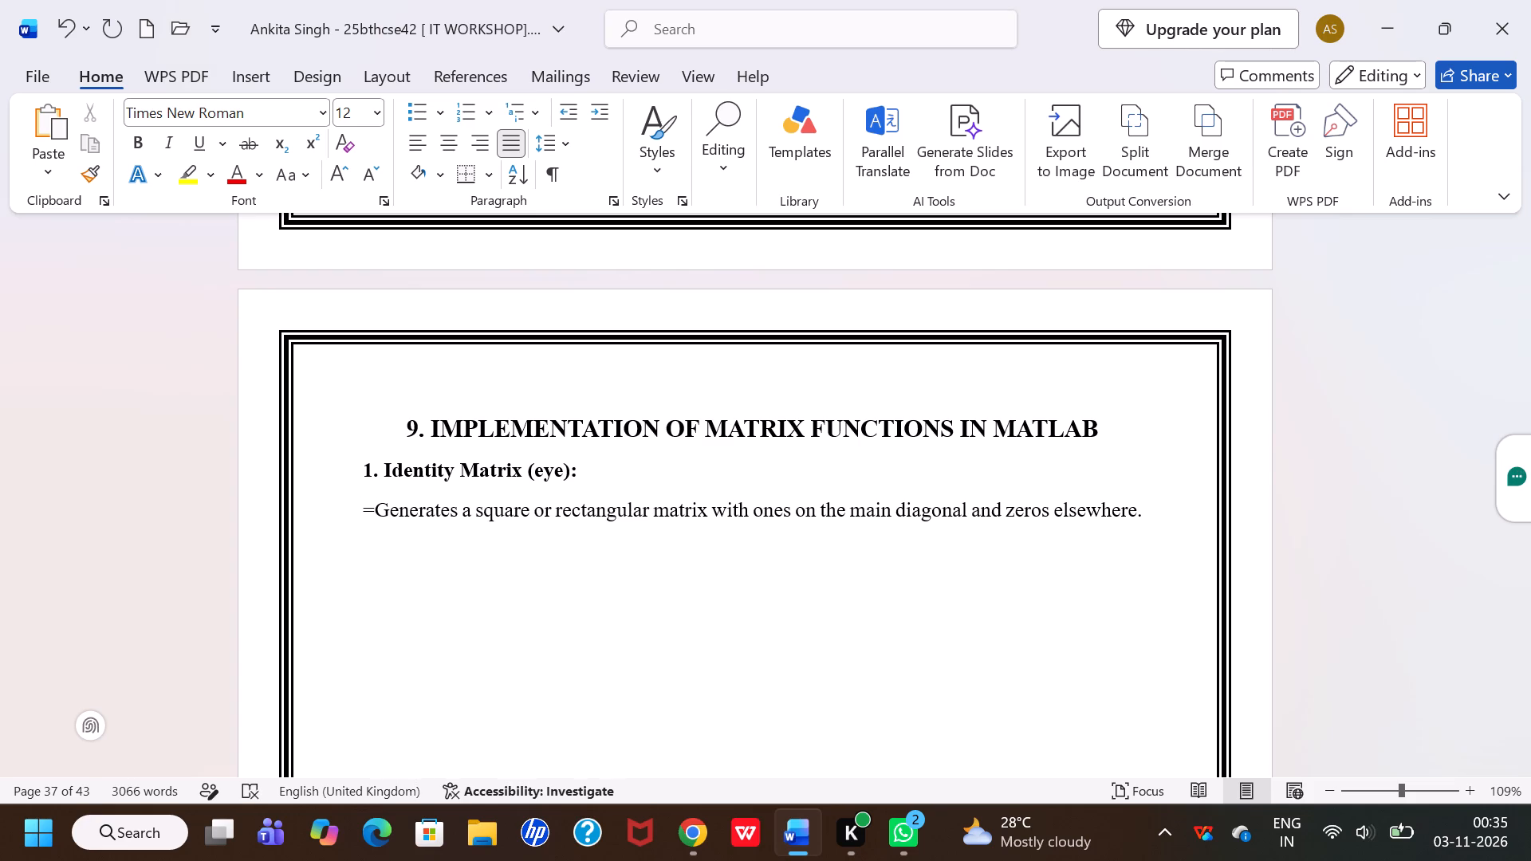
key(shift+greater)
key(space)
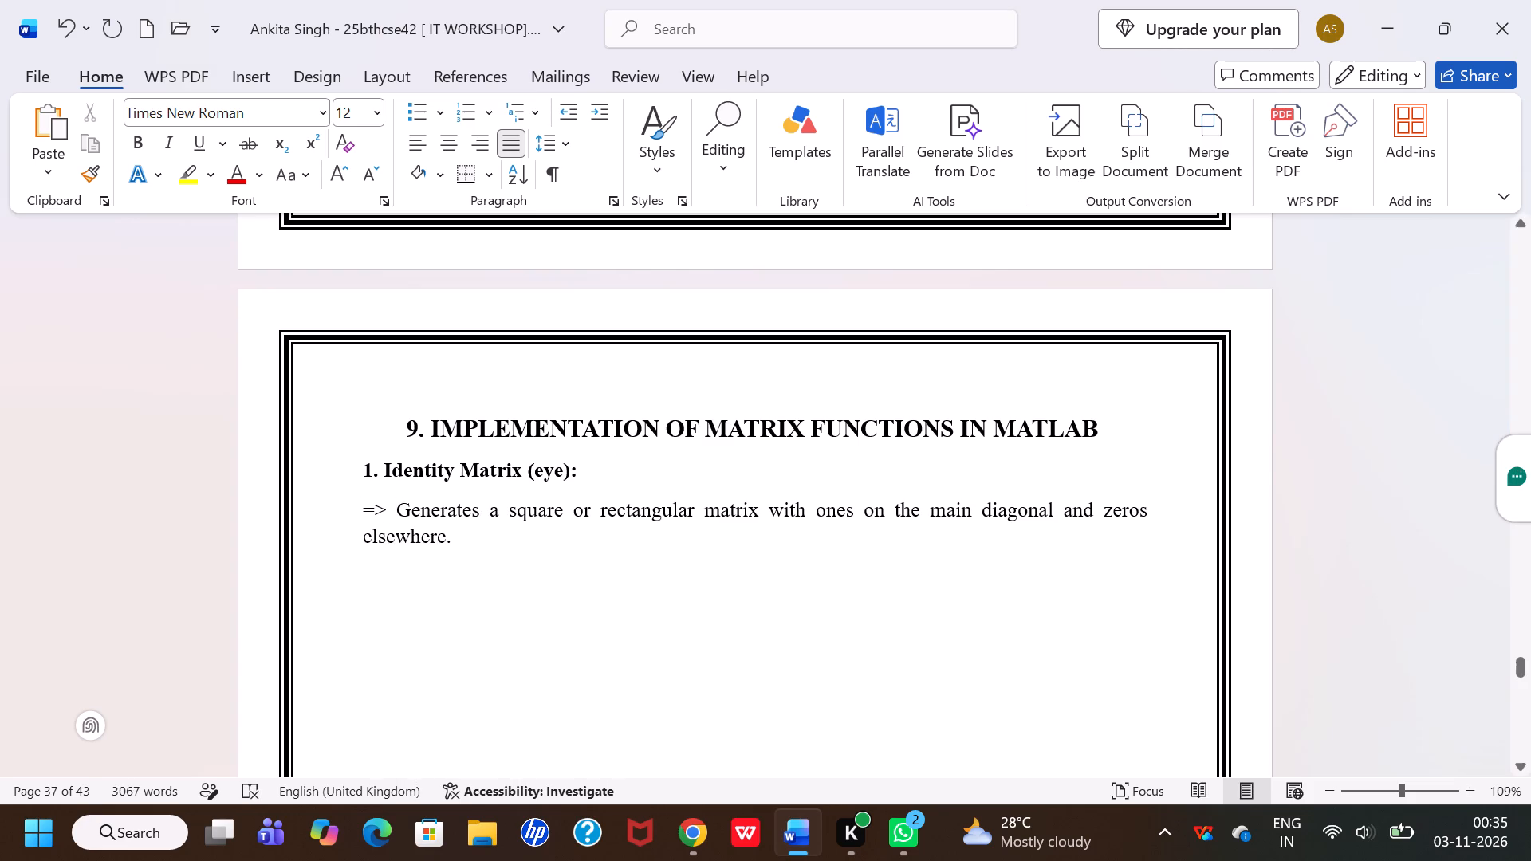
Start a new empty paragraph below the Identity Matrix definition.
click(499, 560)
key(Return)
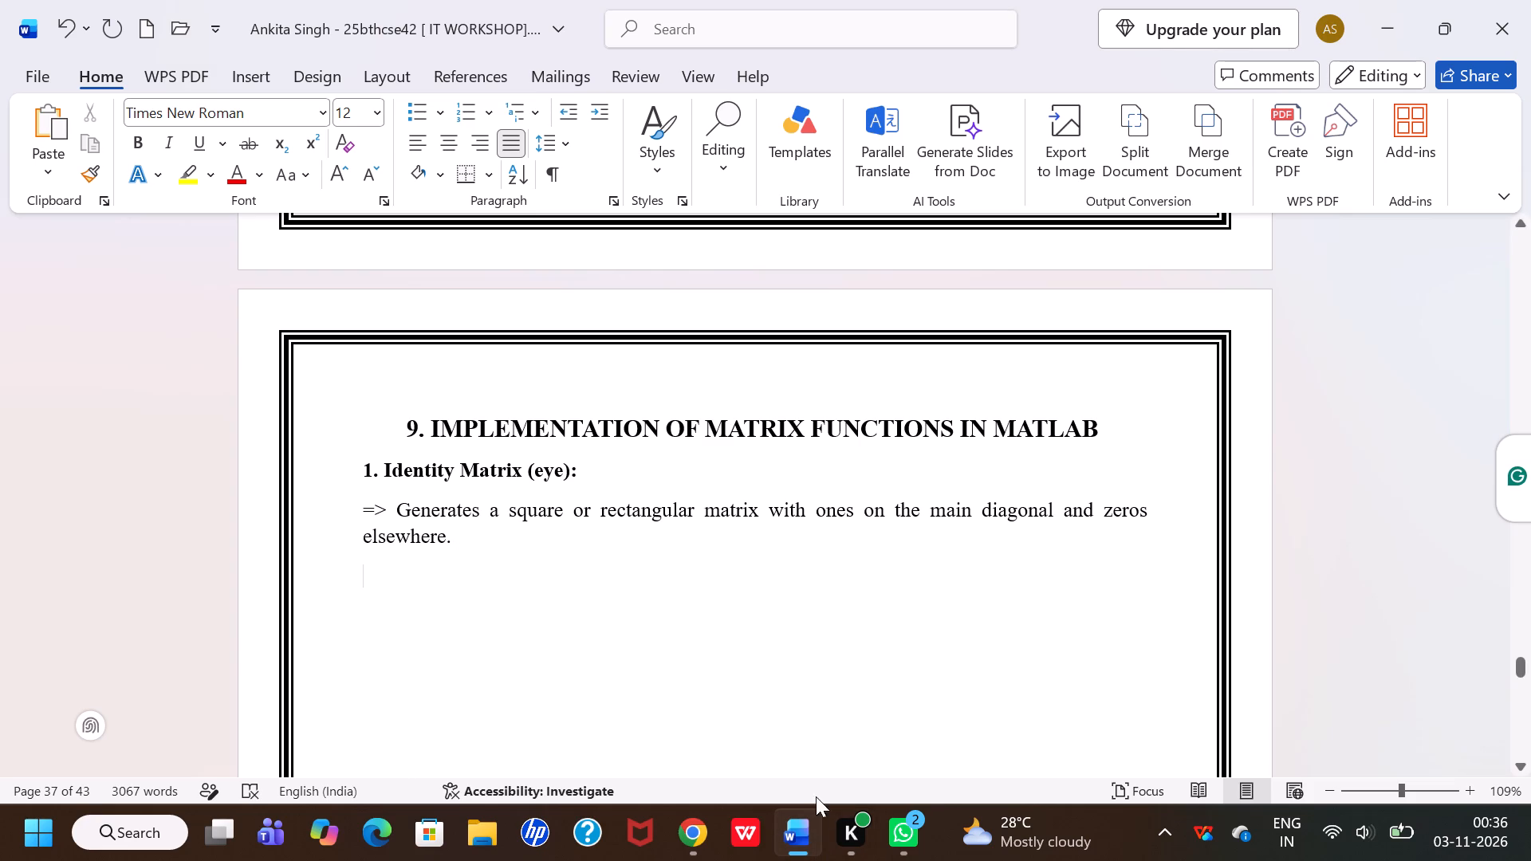
click(791, 745)
click(687, 843)
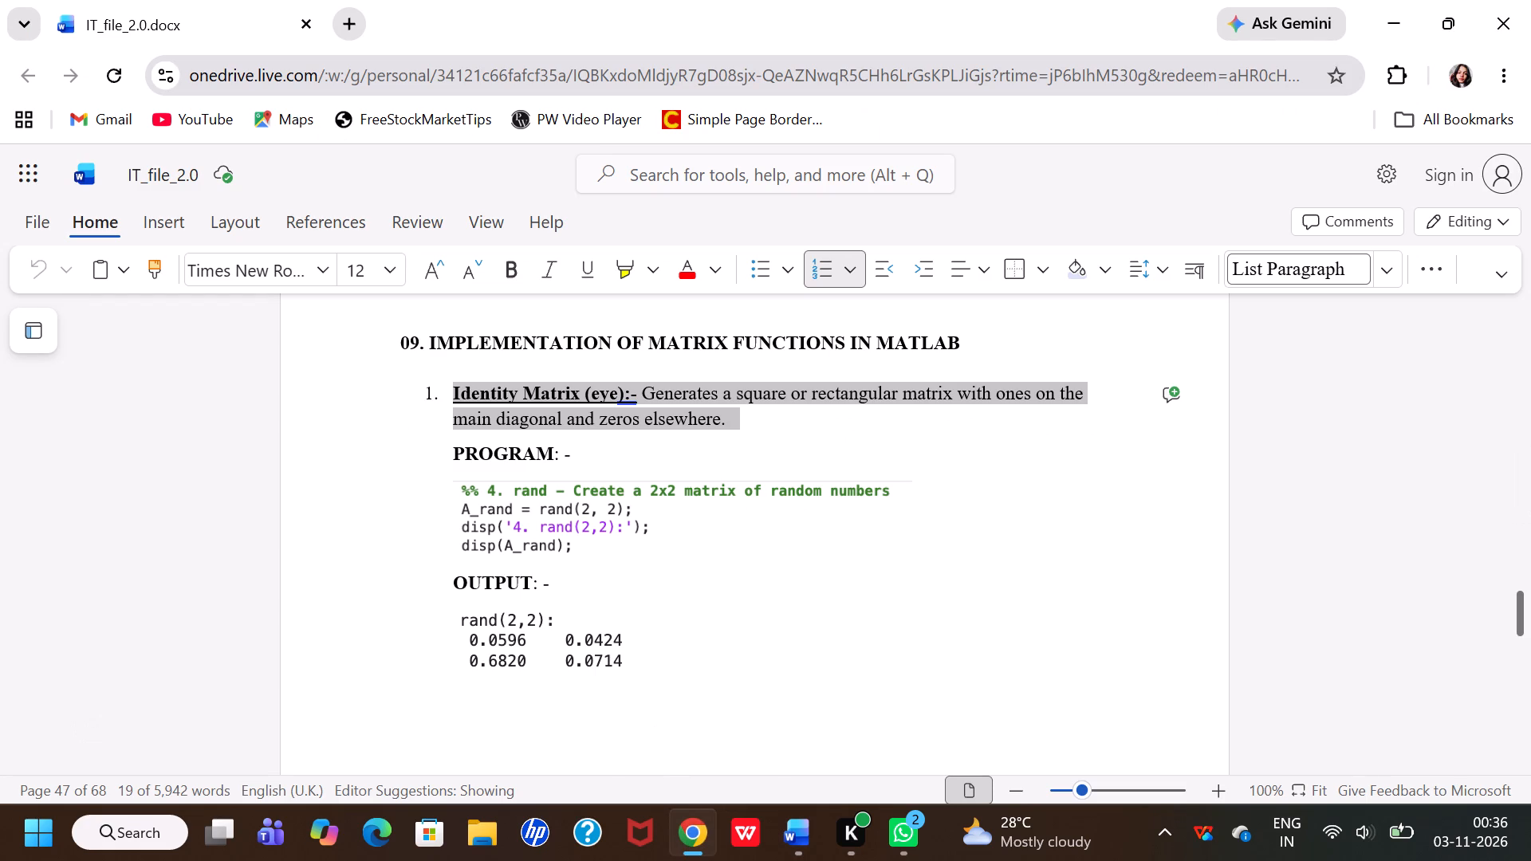
scroll(649, 577, down, 1)
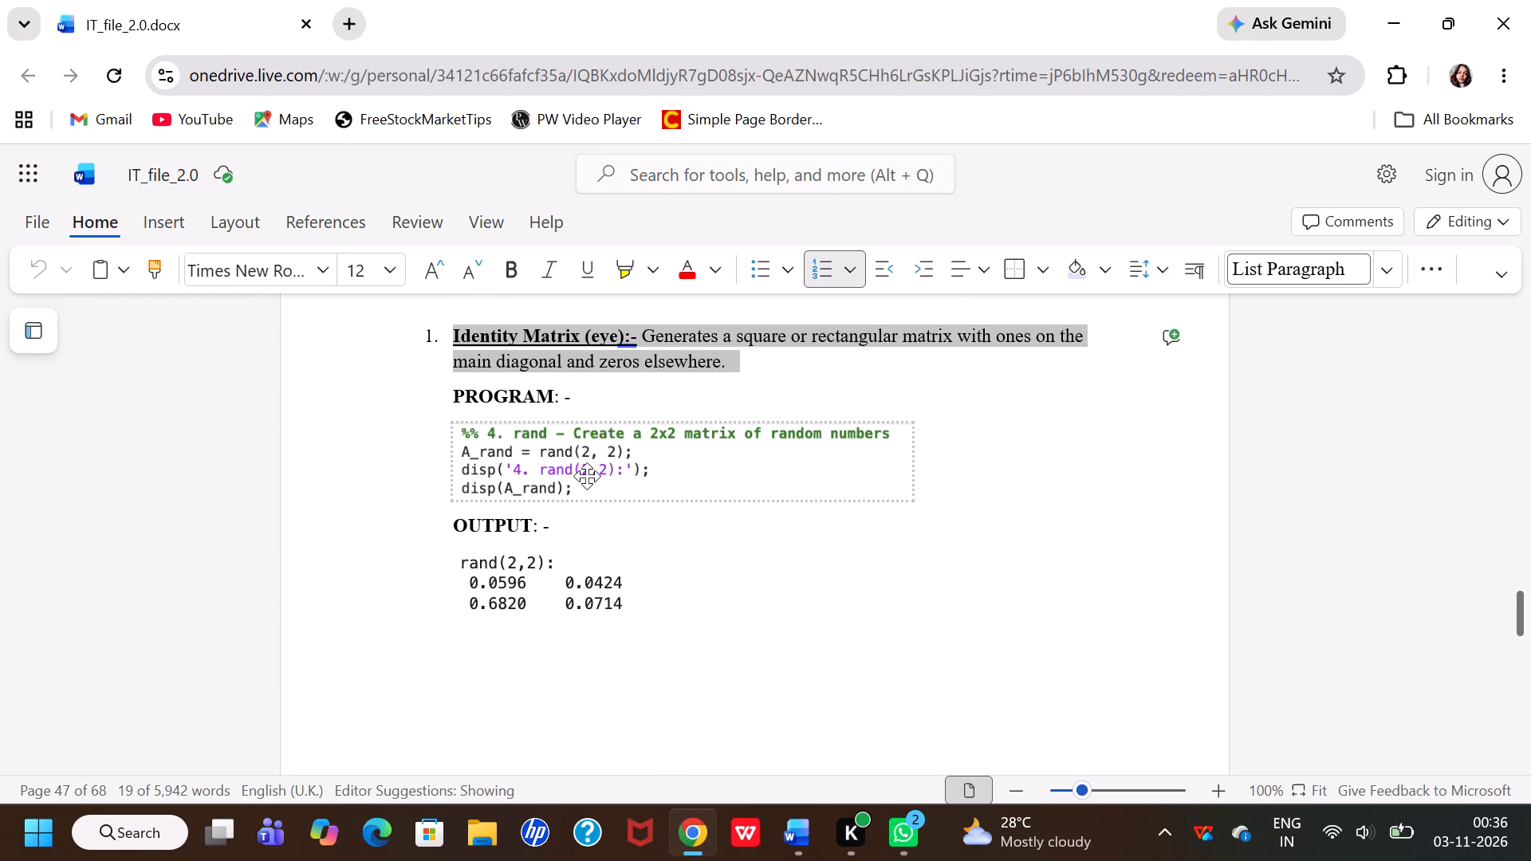
click(587, 476)
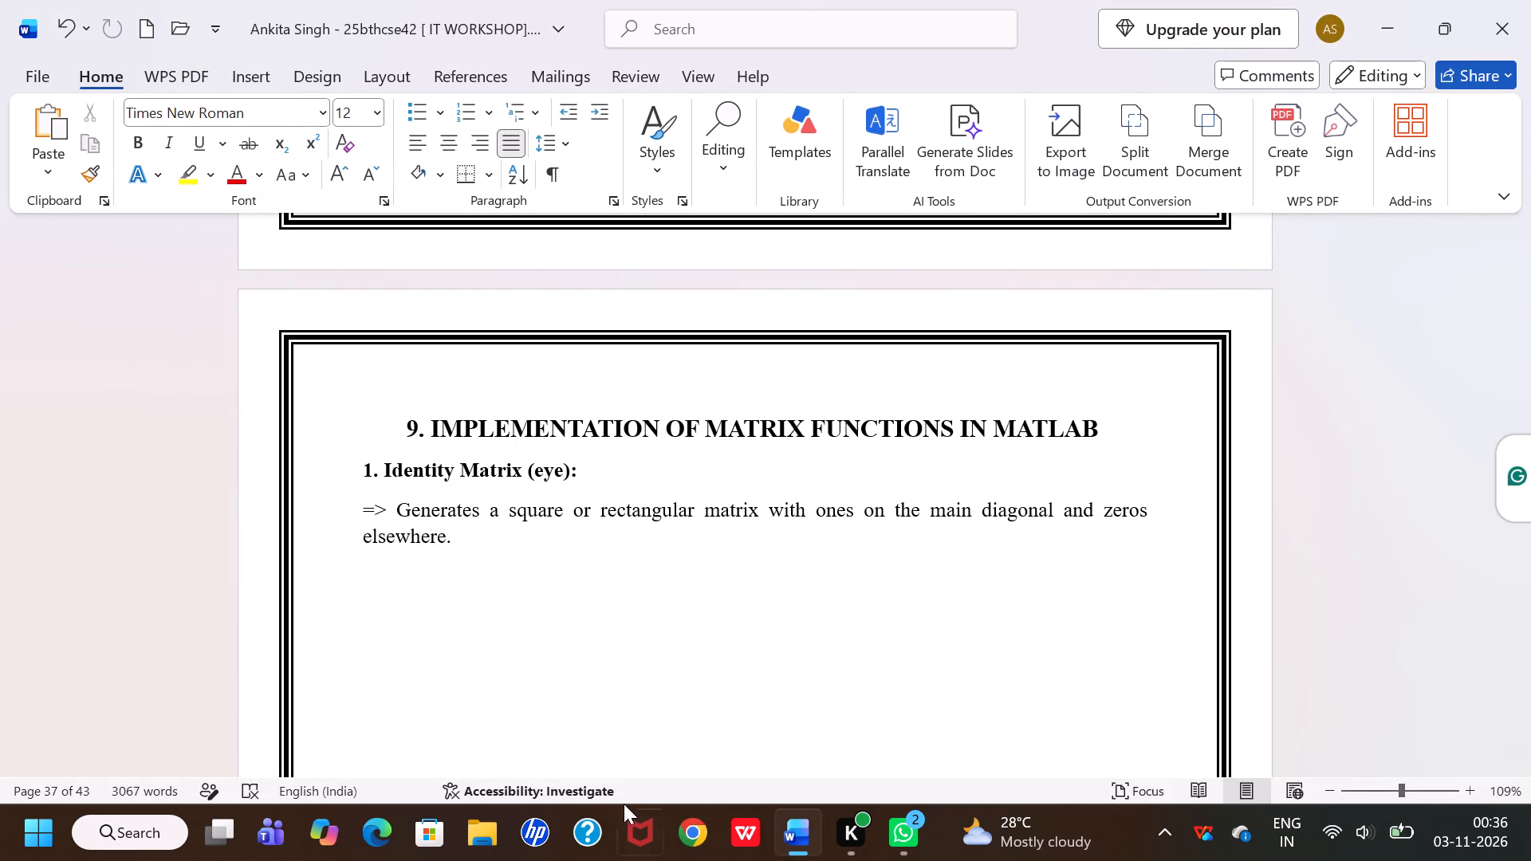
click(686, 812)
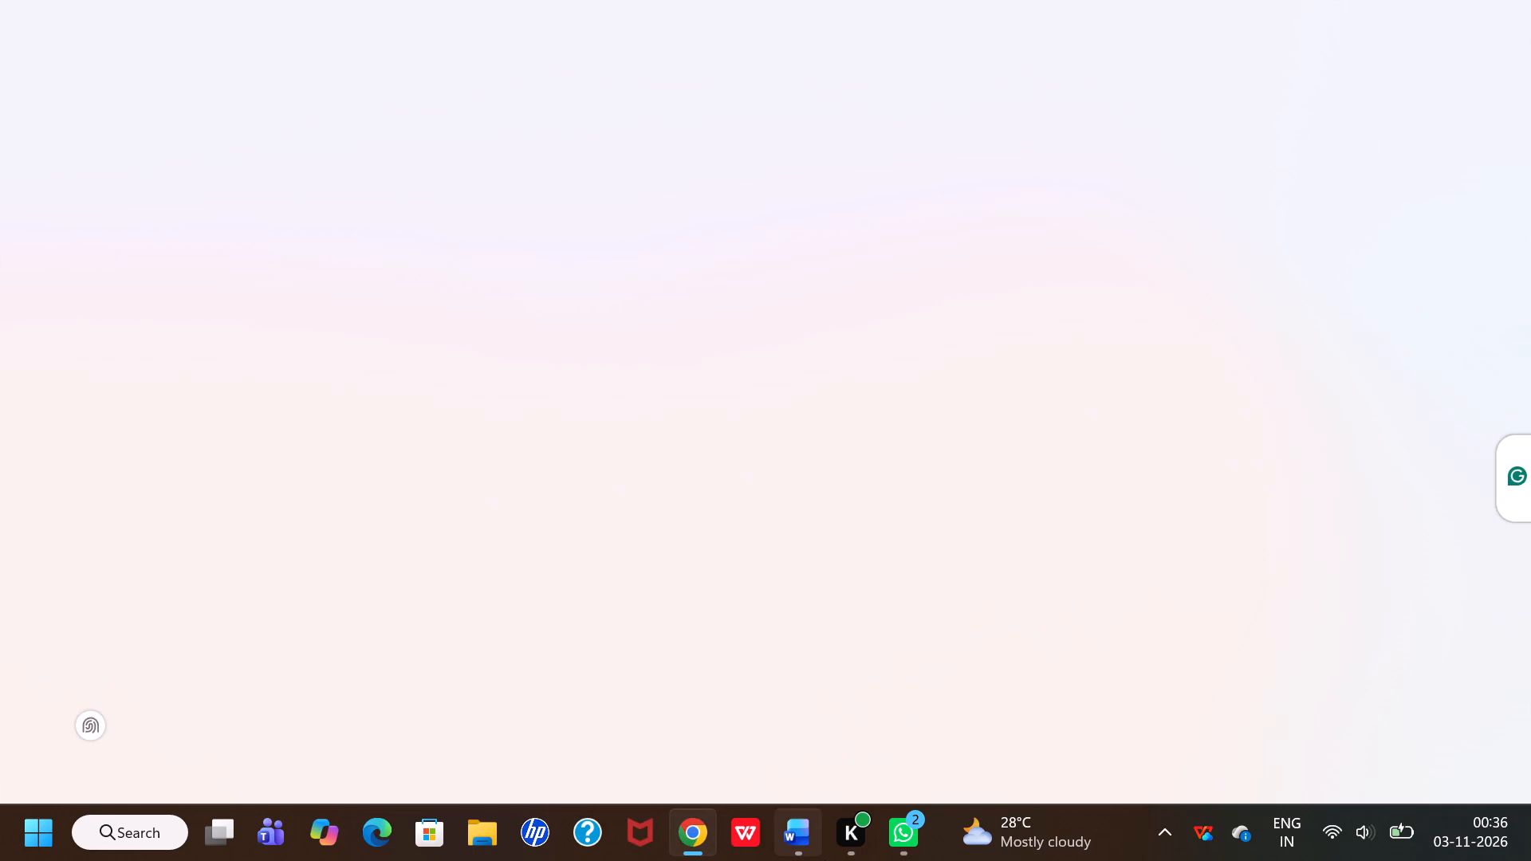